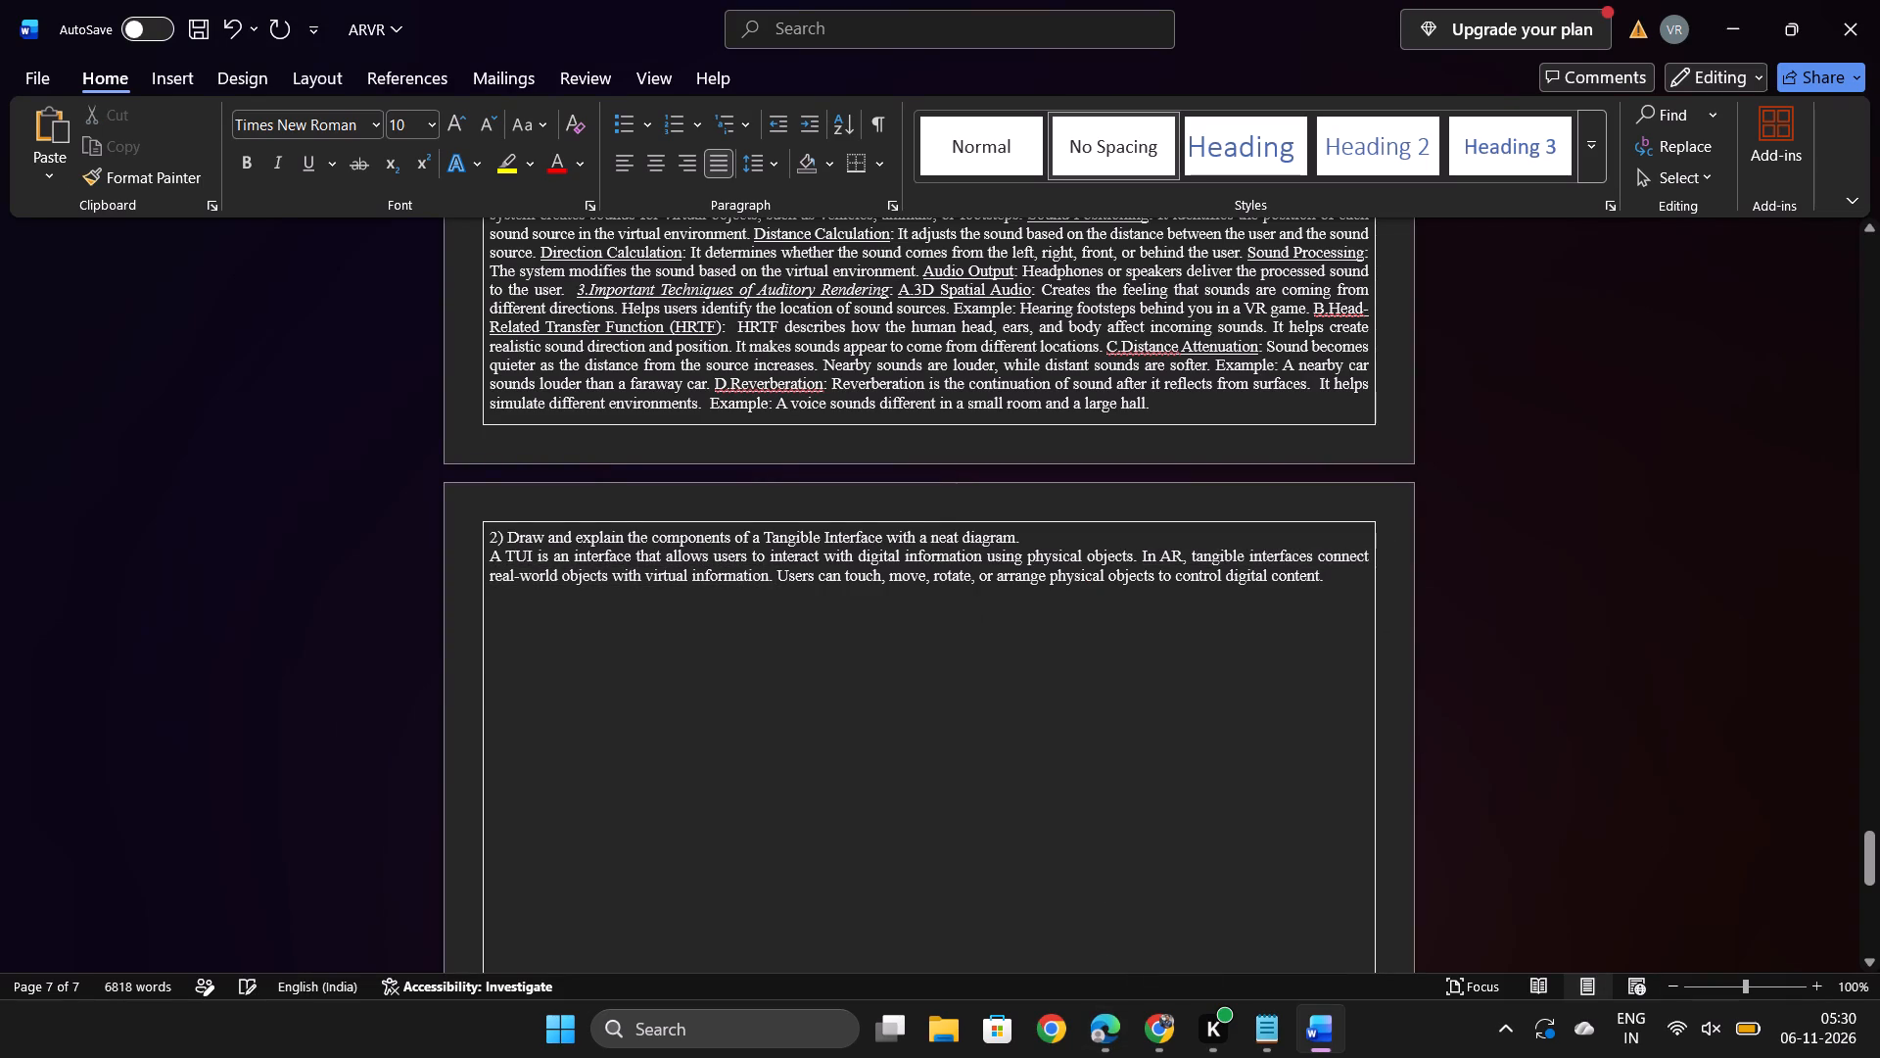
{"action": "key", "text": "Down"}
{"action": "key", "text": "Return"}
{"action": "key", "text": "ctrl+v"}
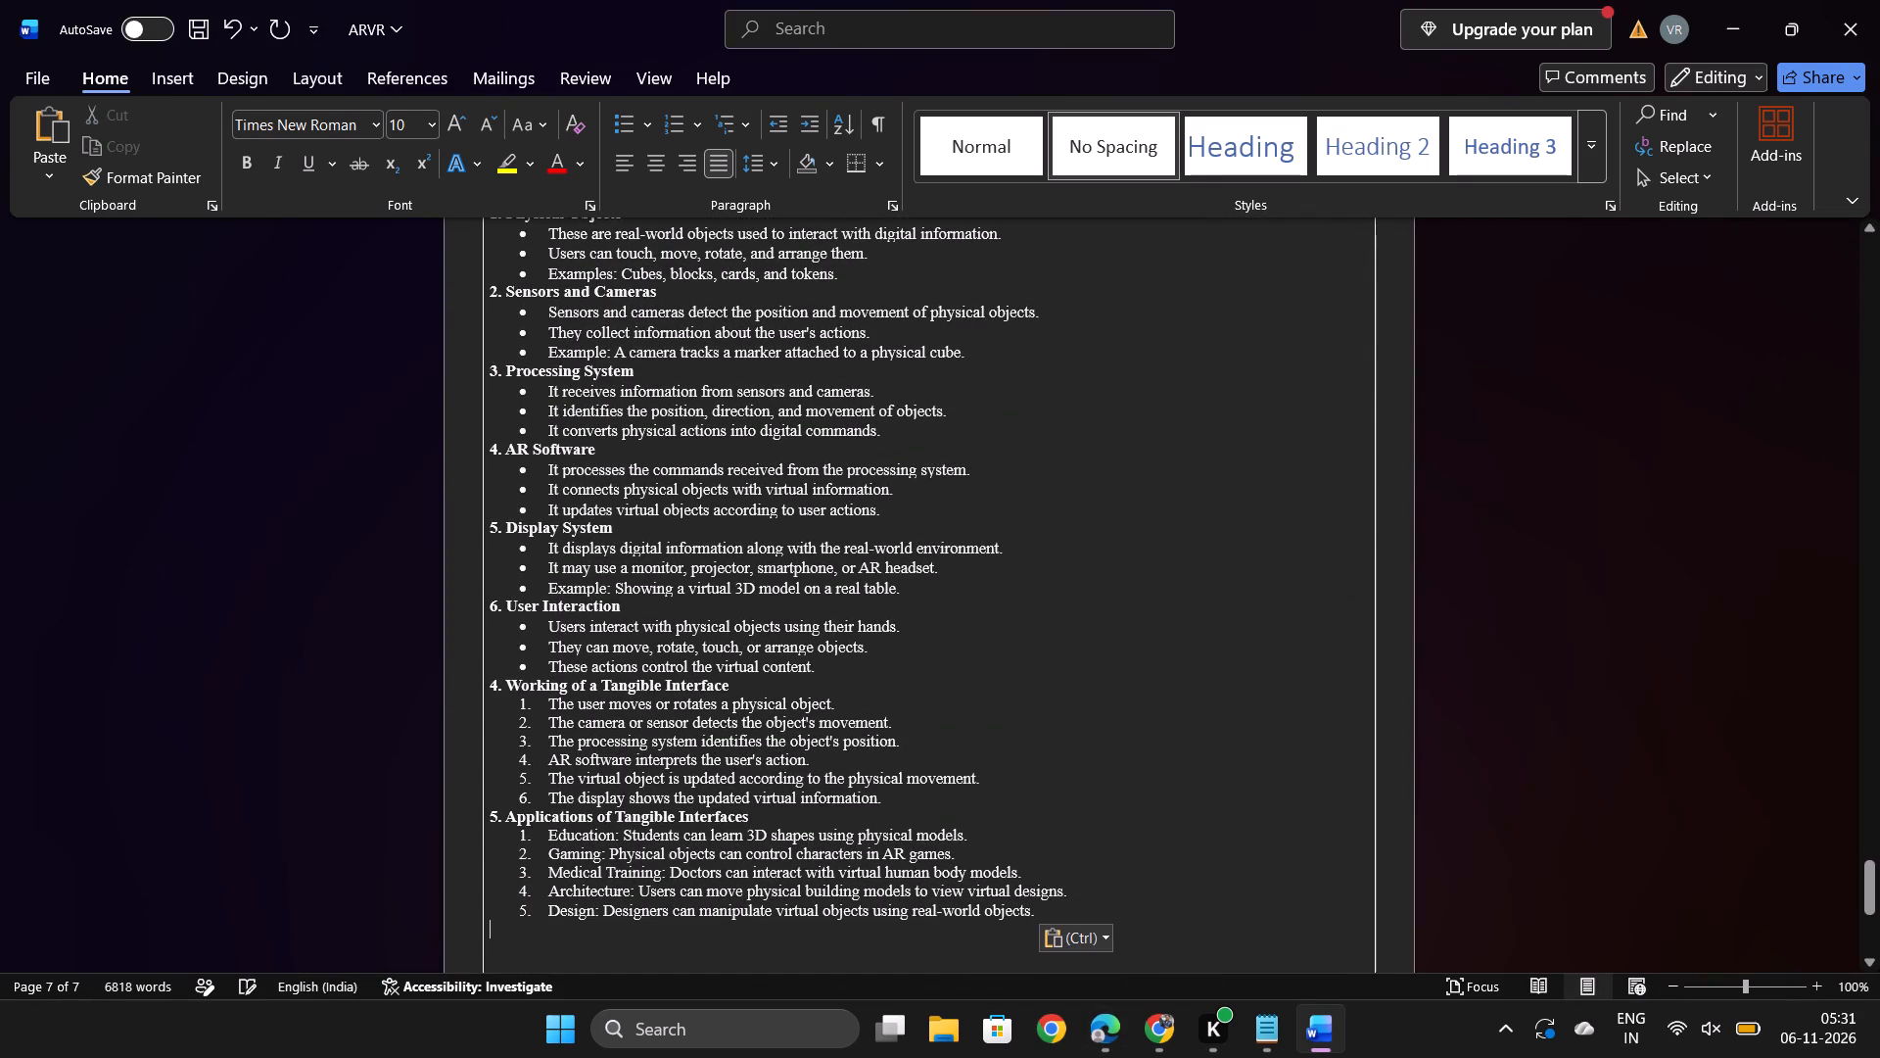
Remove the bold formatting from all the pasted text, from the Components heading through the end of the applications list.
{"action": "left_click_drag", "start_coordinate": [518, 939], "coordinate": [488, 743]}
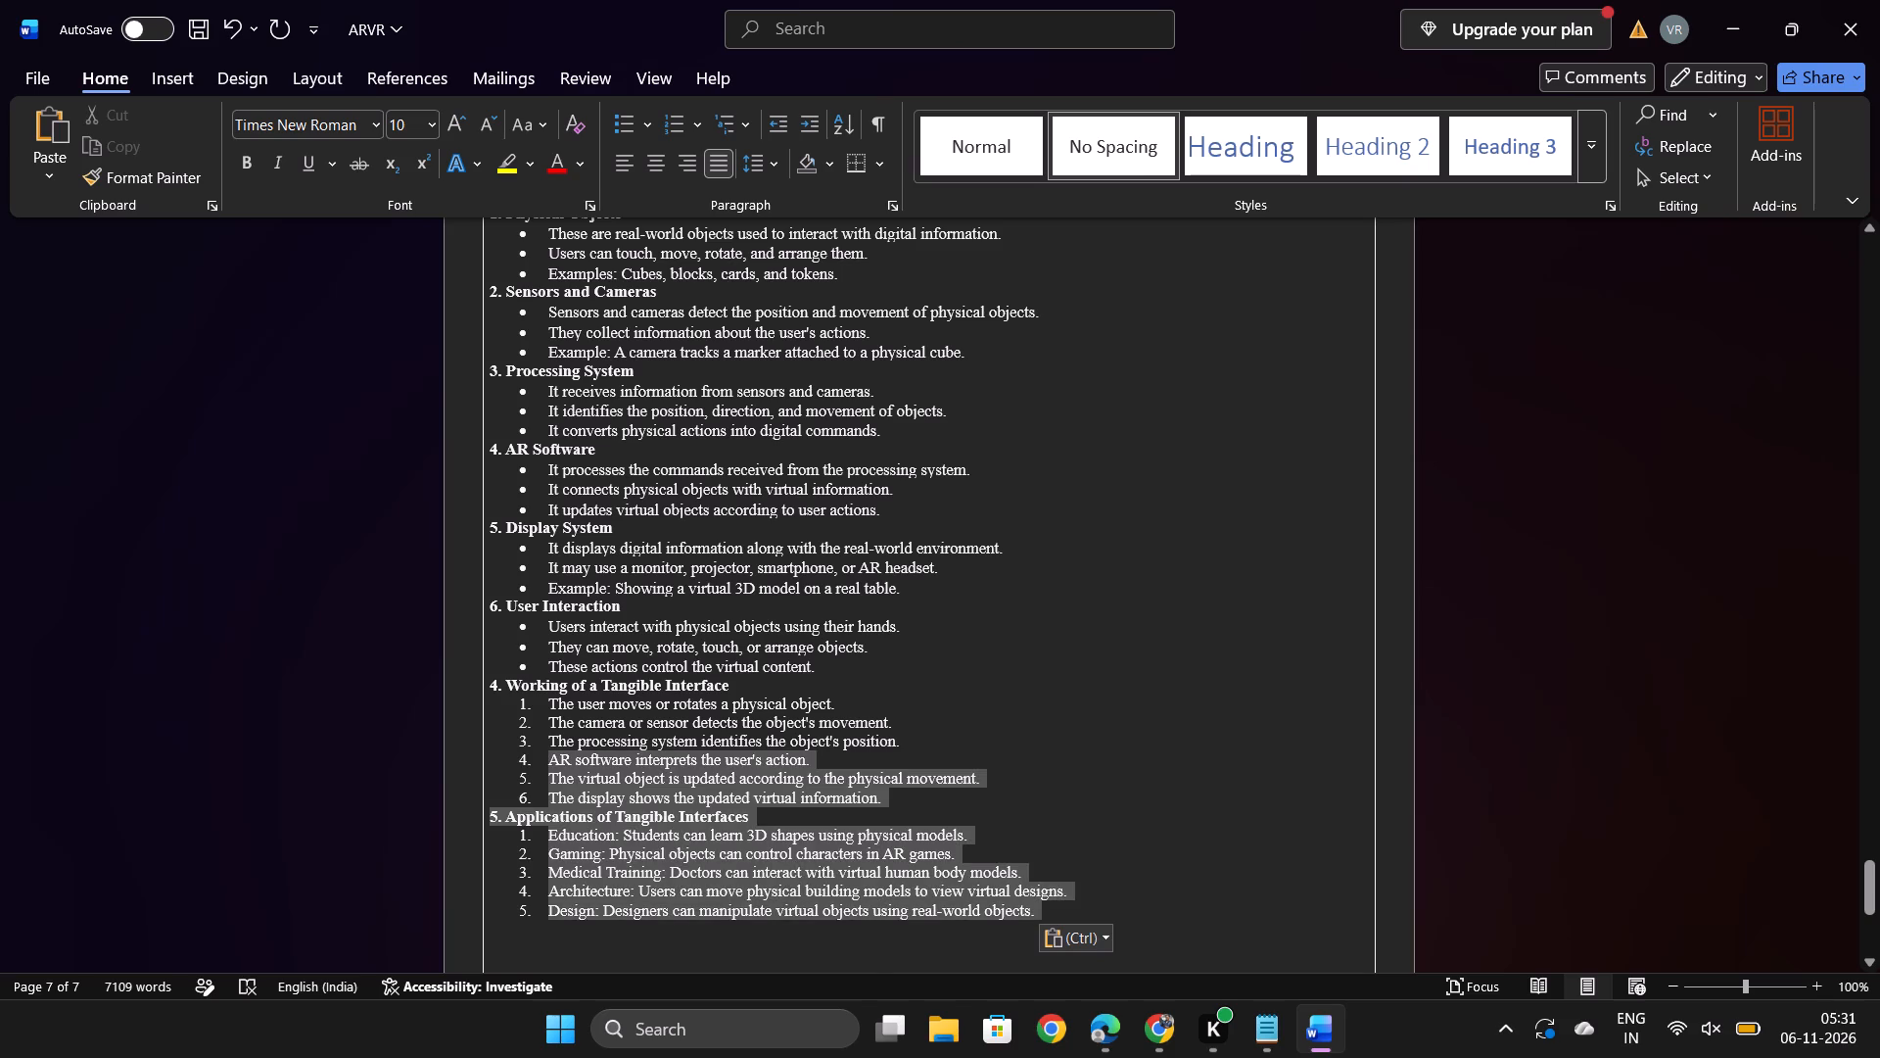
{"action": "left_click_drag", "start_coordinate": [488, 743], "coordinate": [446, 514]}
{"action": "scroll", "coordinate": [488, 739], "scroll_direction": "up", "scroll_amount": 4}
{"action": "left_click", "coordinate": [447, 467]}
{"action": "left_click", "coordinate": [464, 468]}
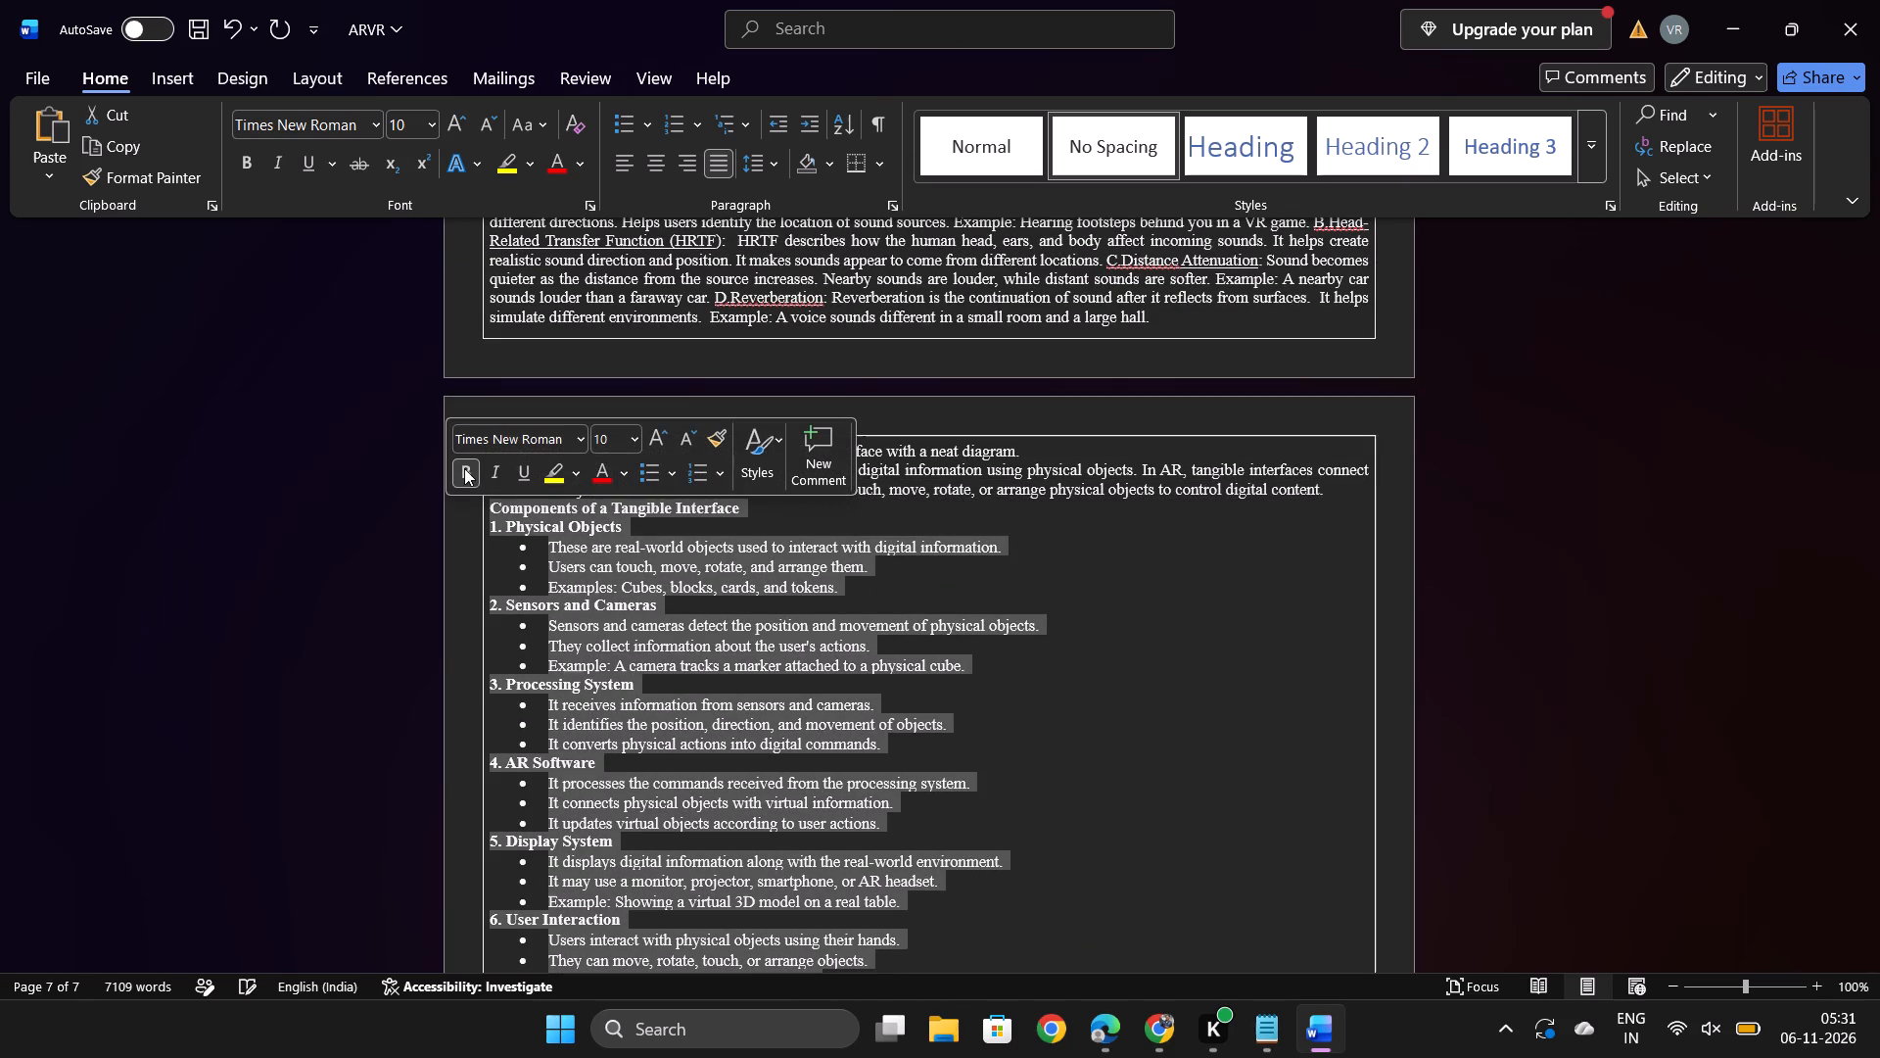
{"action": "left_click", "coordinate": [589, 623]}
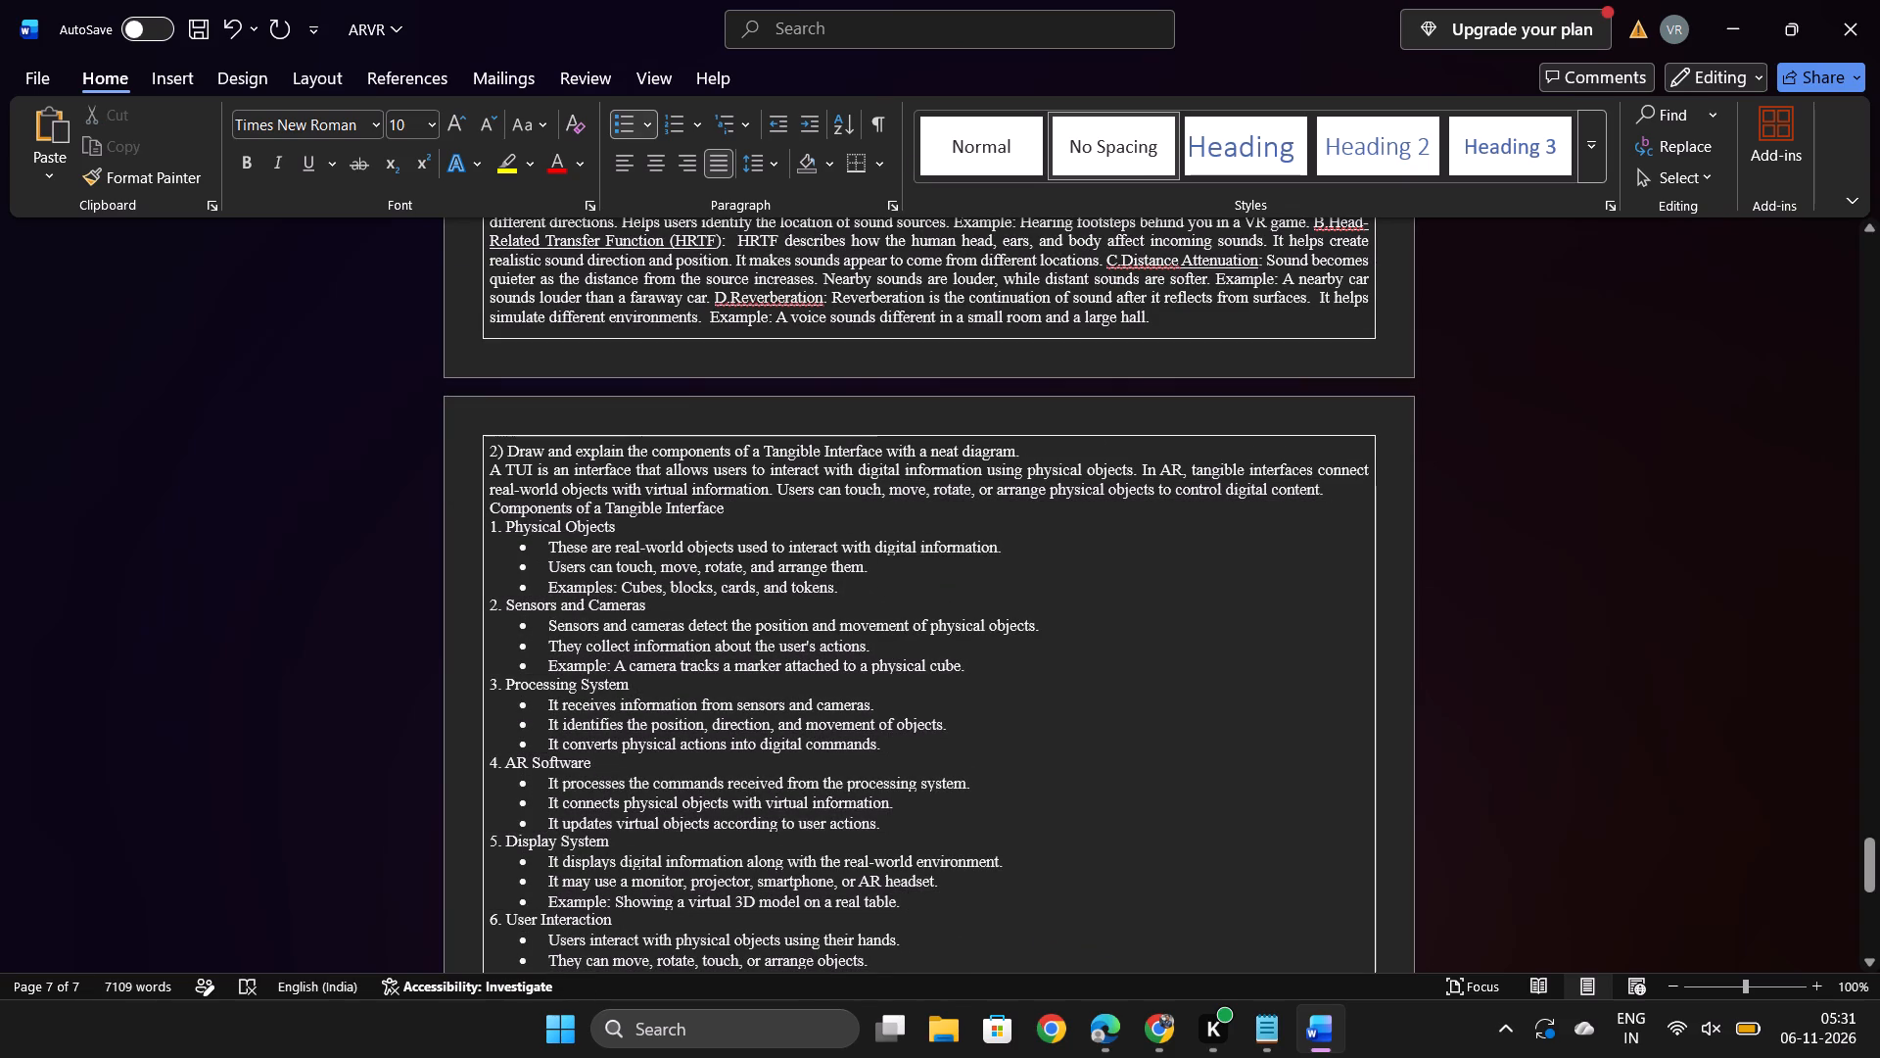
Shorten the "Components of a Tangible Interface" heading to "Components:".
{"action": "left_click_drag", "start_coordinate": [670, 439], "coordinate": [653, 452]}
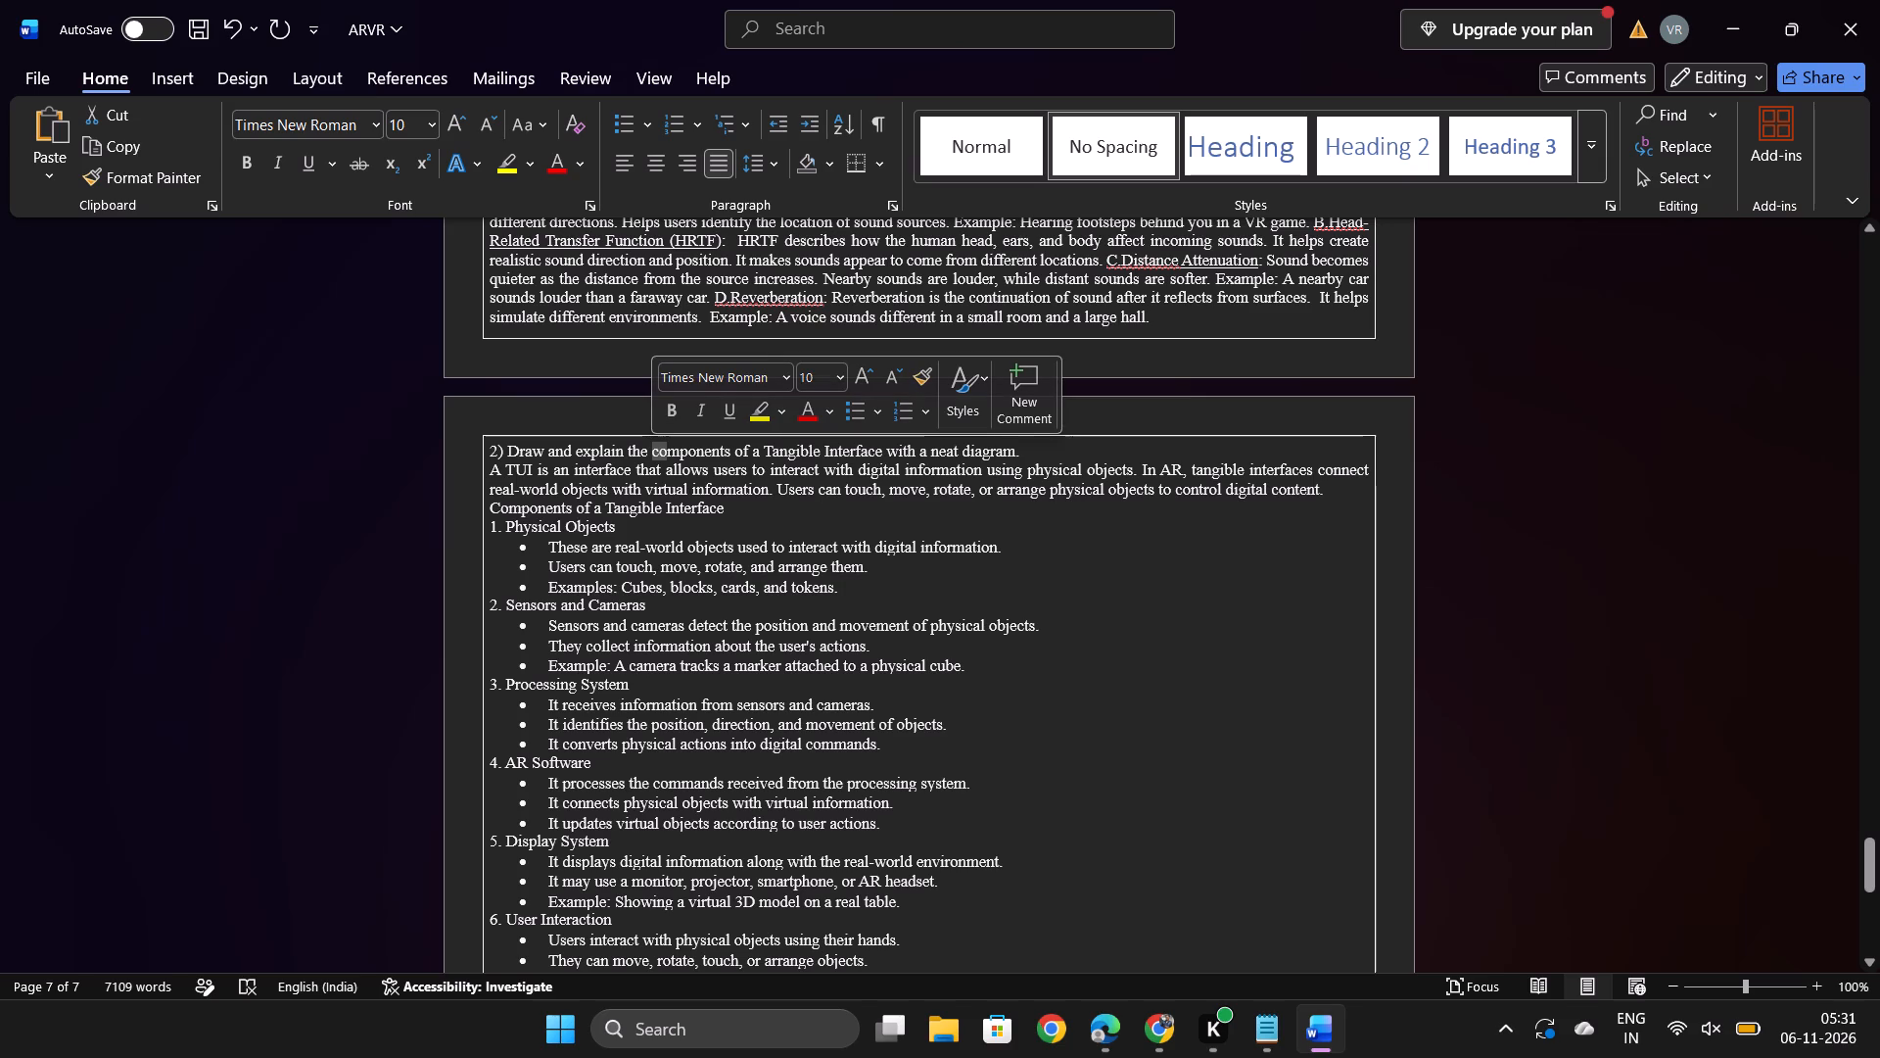
{"action": "left_click", "coordinate": [738, 511]}
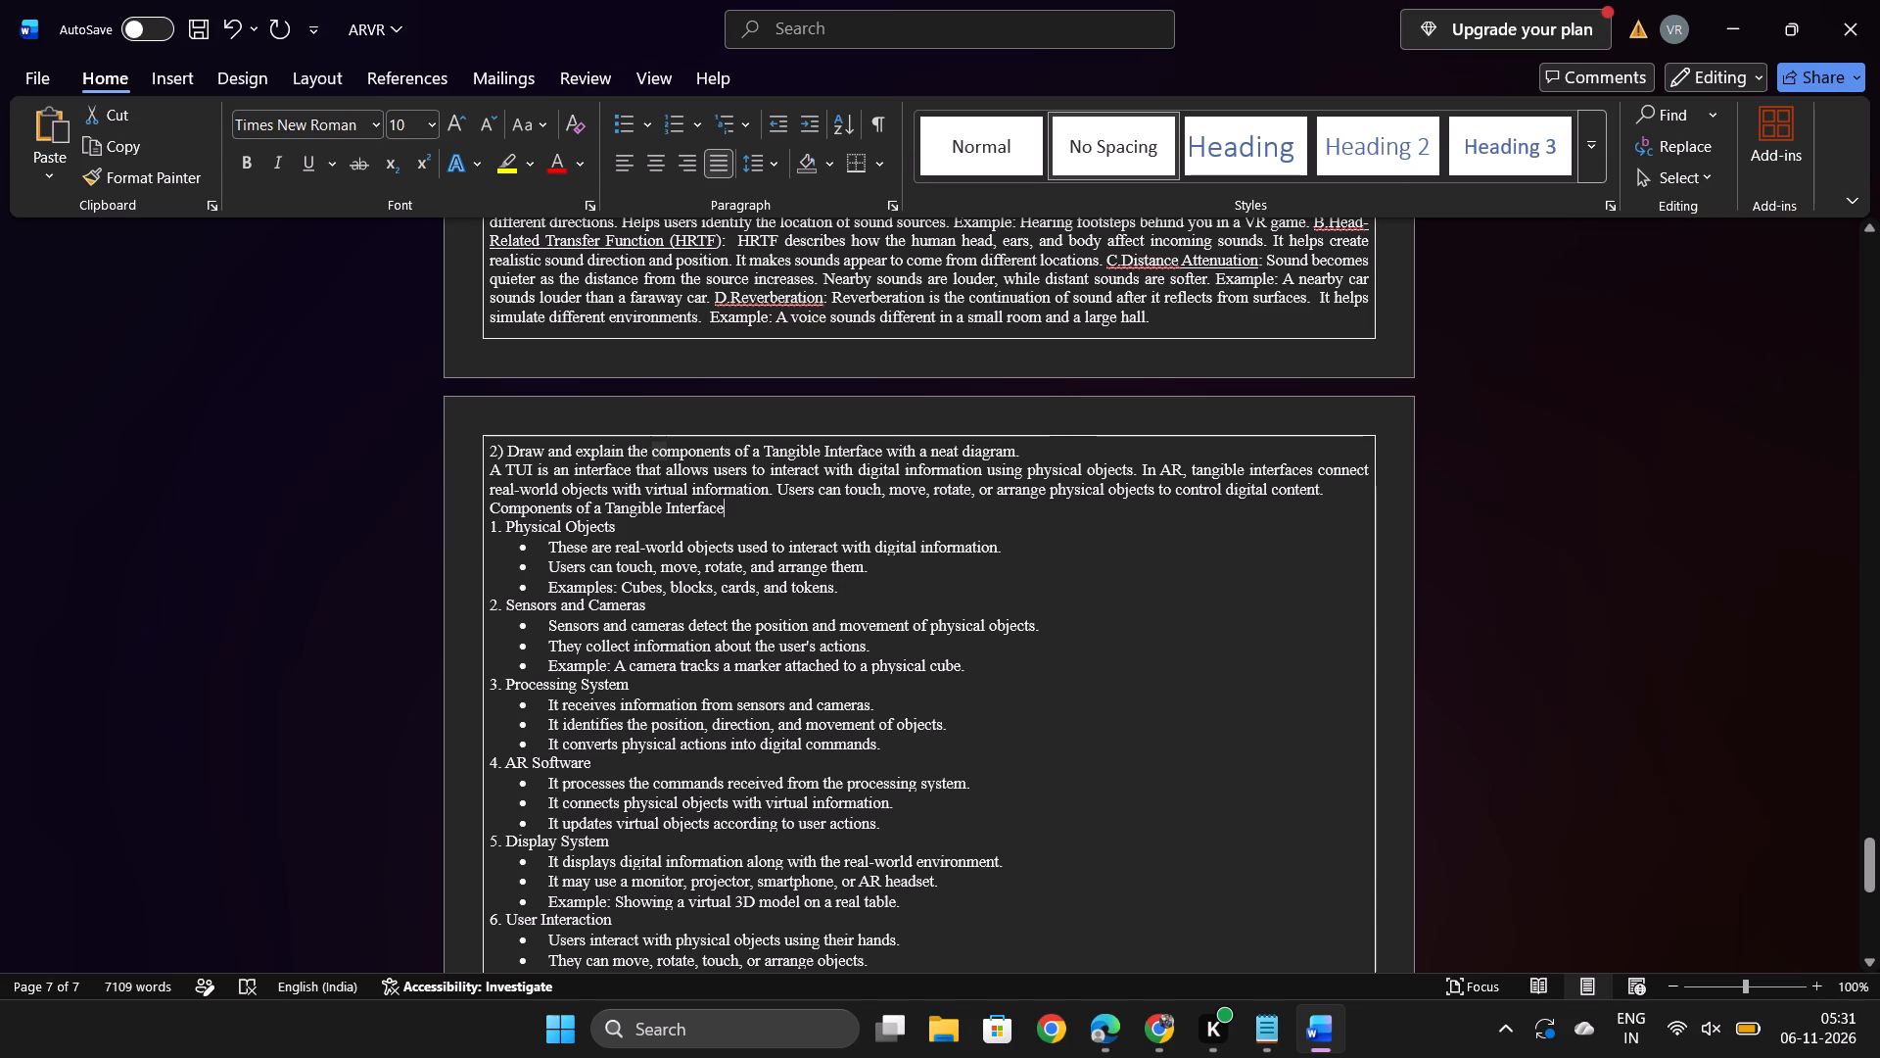
{"action": "left_click_drag", "start_coordinate": [737, 508], "coordinate": [581, 514]}
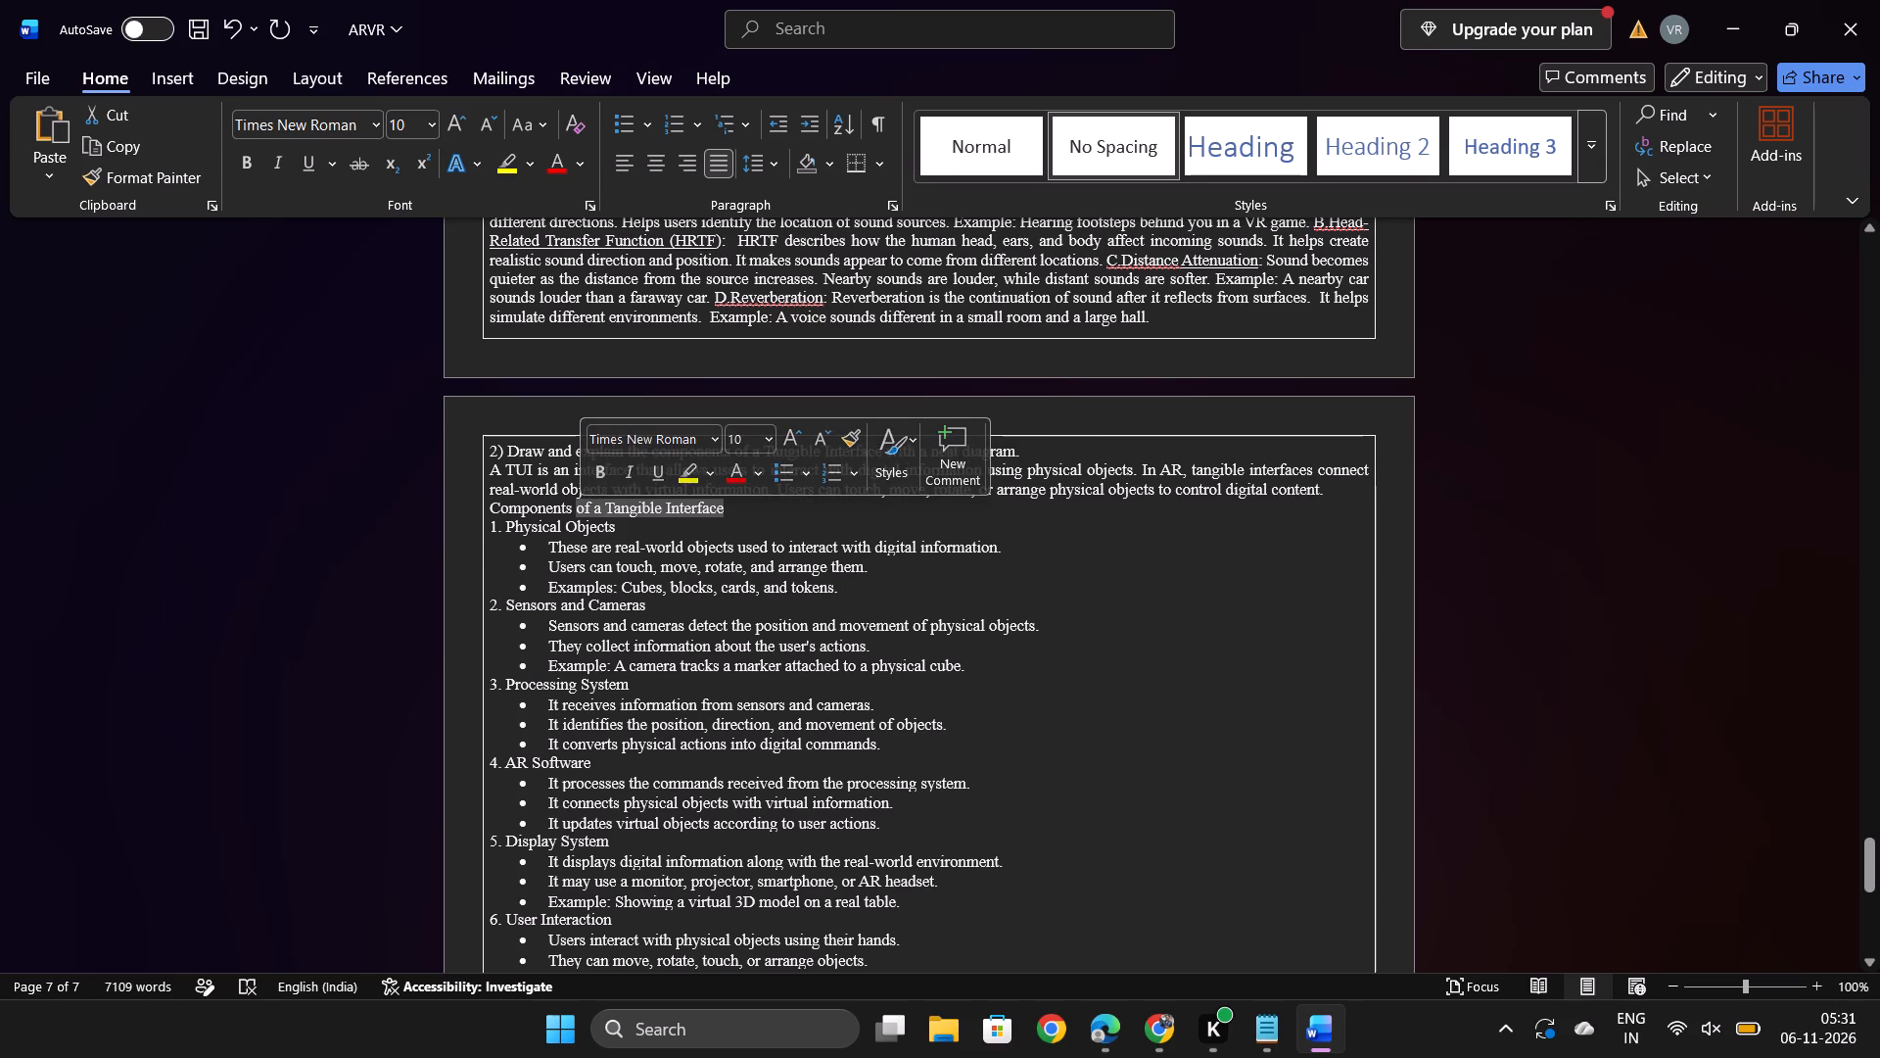
{"action": "key", "text": "BackSpace"}
{"action": "key", "text": "BackSpace"}
{"action": "key", "text": "shift+colon"}
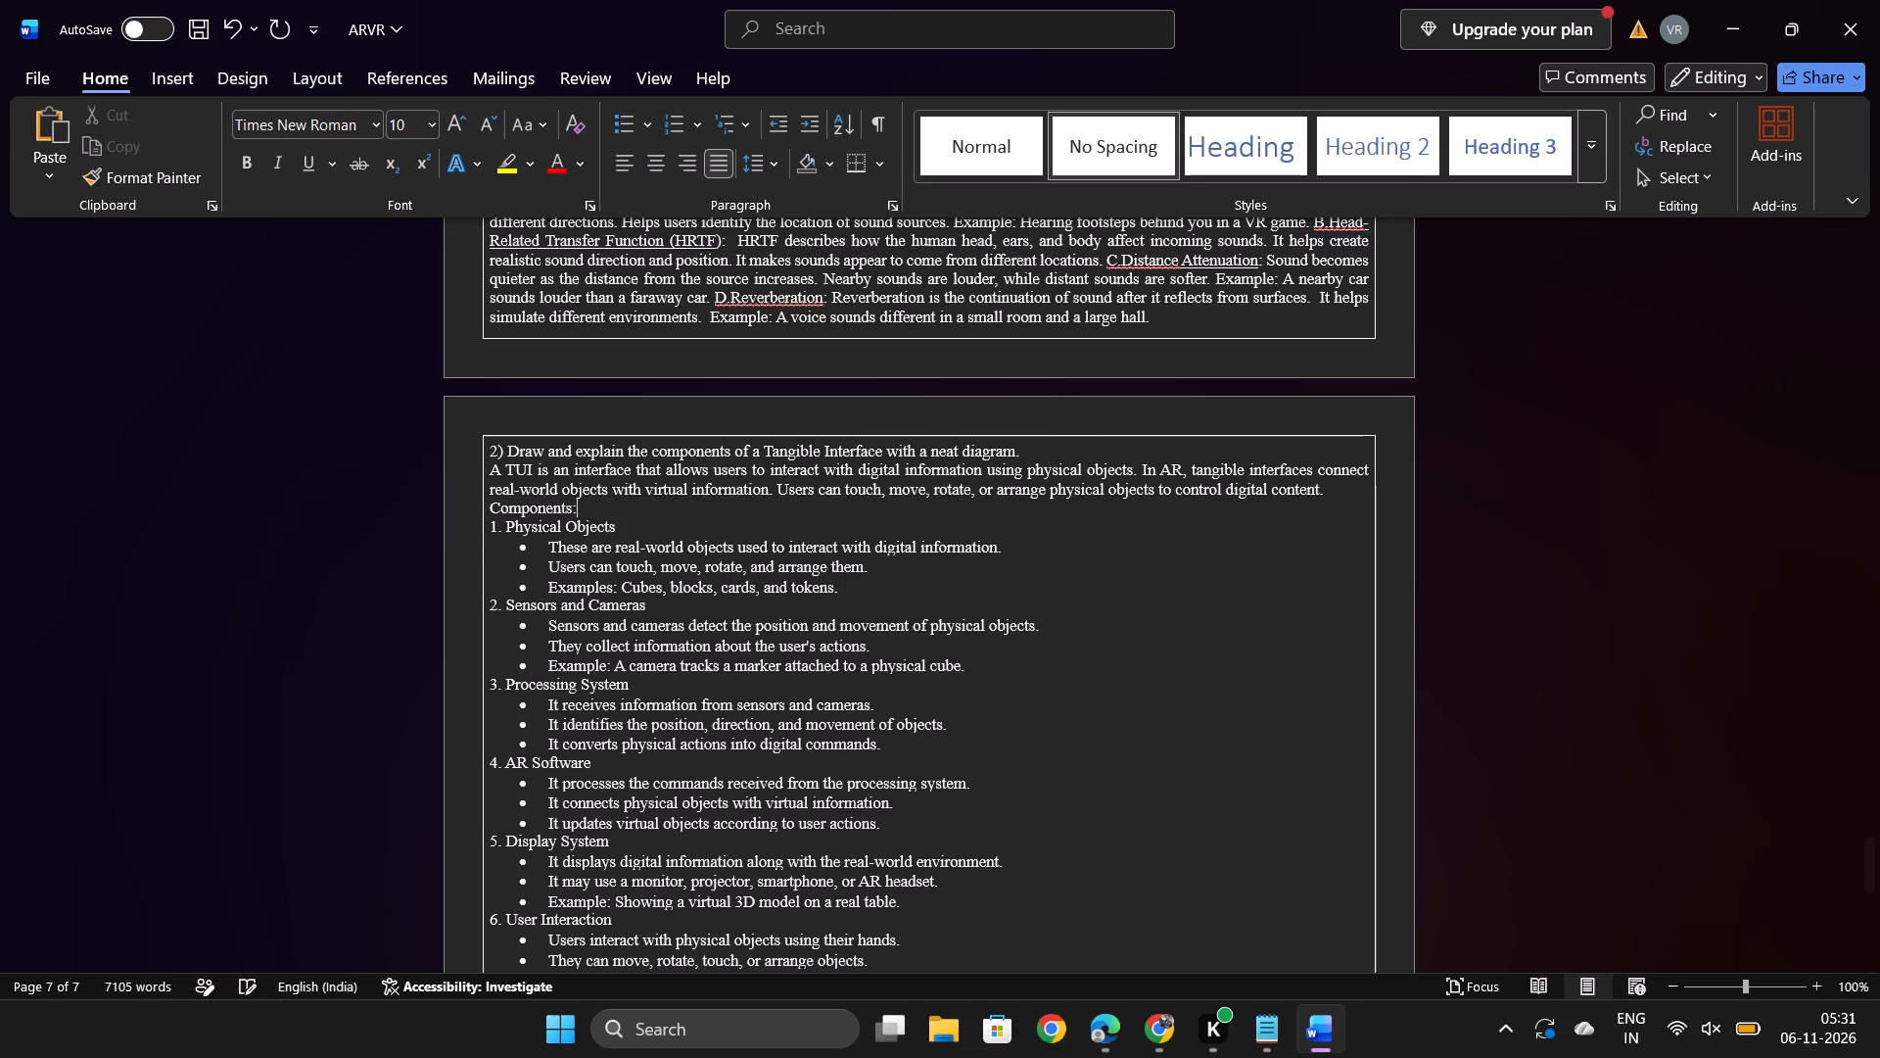
Add a colon after the "Physical Objects" and "Sensors and Cameras" subheadings.
{"action": "left_click", "coordinate": [623, 528]}
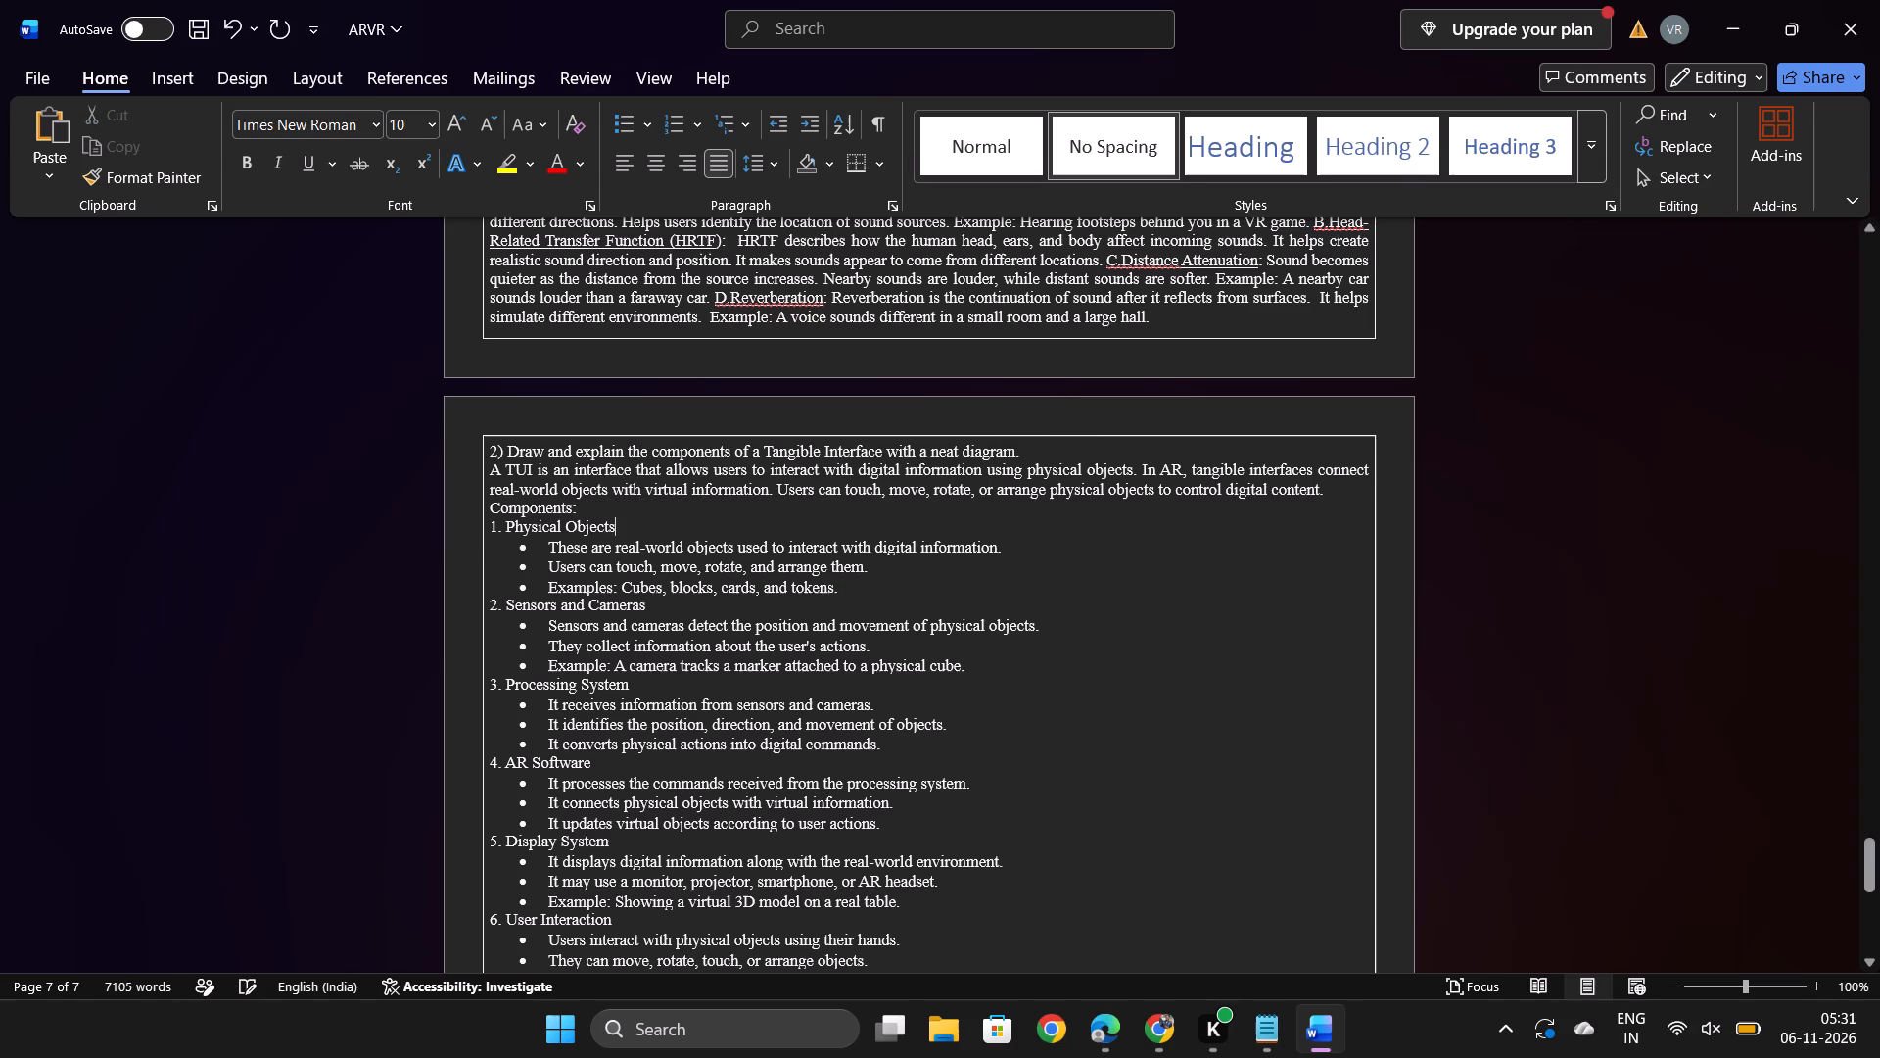
{"action": "key", "text": "semicolon"}
{"action": "key", "text": "BackSpace"}
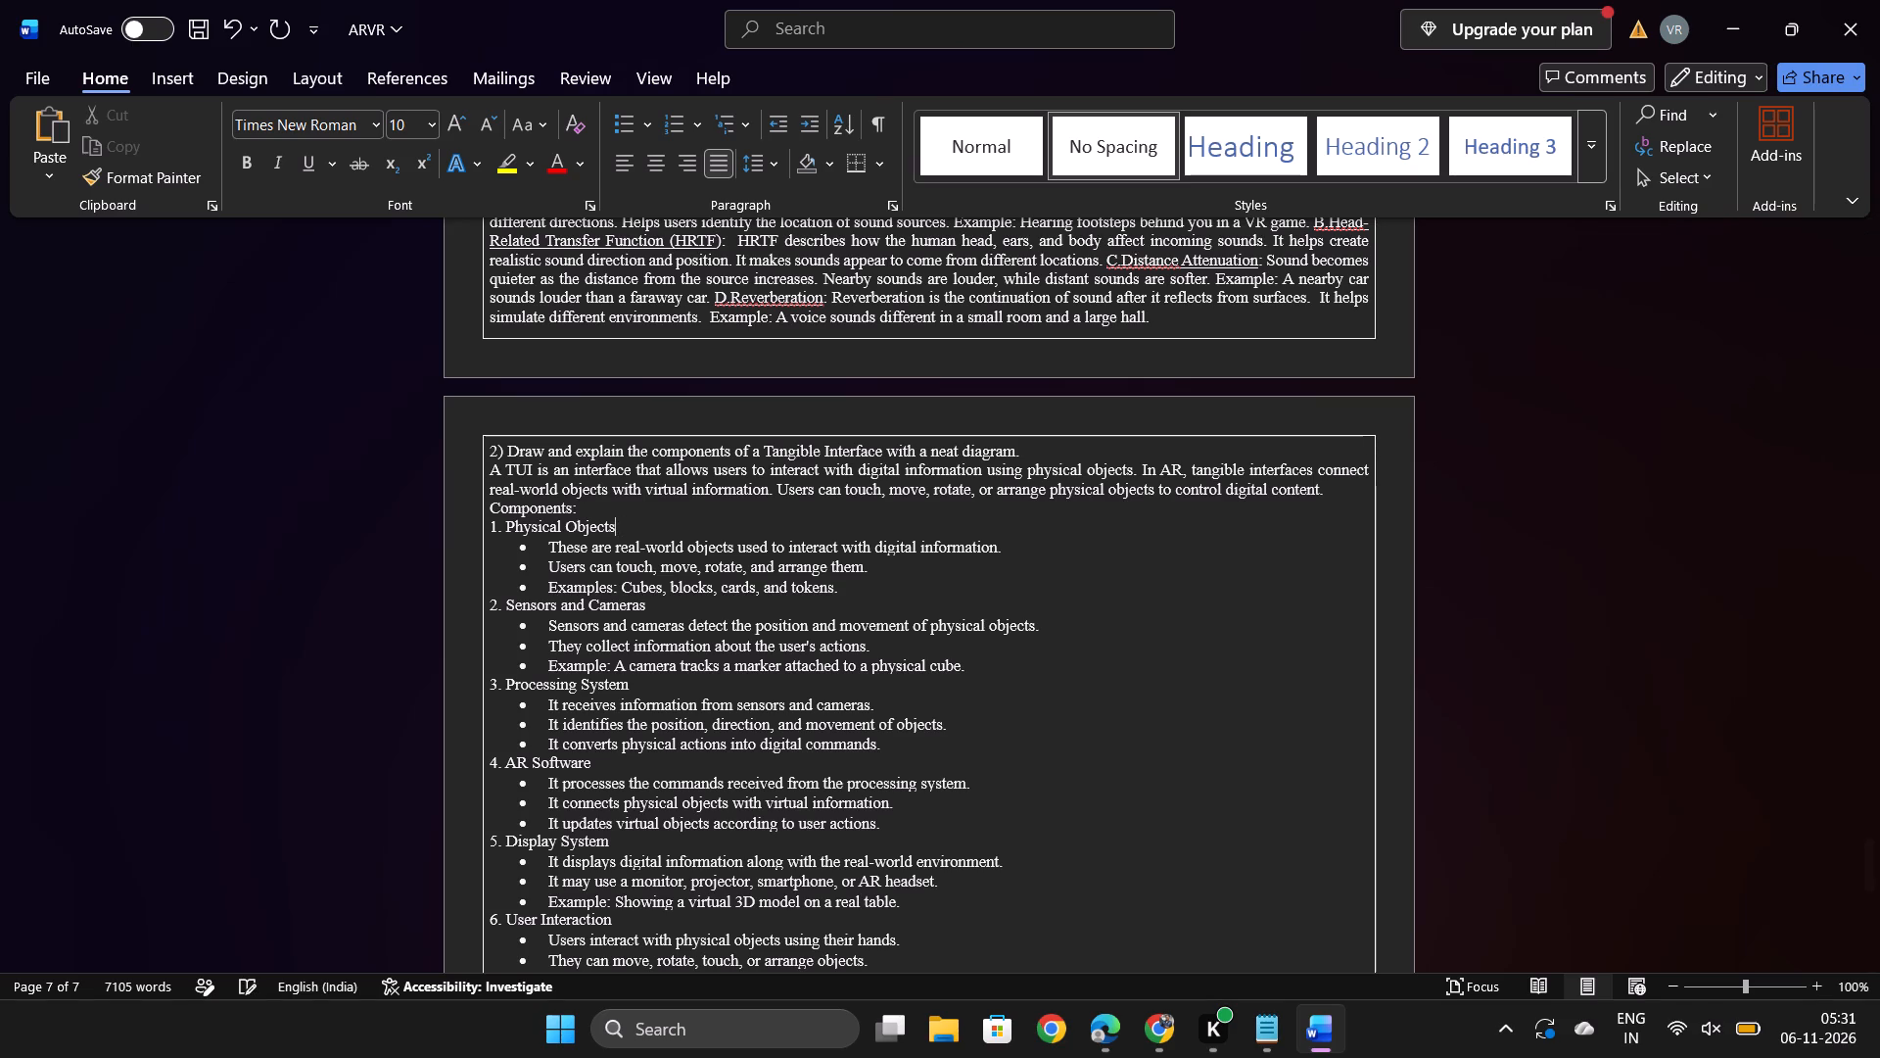
{"action": "key", "text": "shift+colon"}
{"action": "key", "text": "Down"}
{"action": "key", "text": "Down"}
{"action": "key", "text": "Down"}
{"action": "key", "text": "Down"}
{"action": "key", "text": "Right"}
{"action": "key", "text": "Right"}
{"action": "key", "text": "Right"}
{"action": "key", "text": "Right"}
{"action": "key", "text": "shift+colon"}
Add a colon after the "Processing System" and "AR Software" subheadings.
{"action": "key", "text": "Down"}
{"action": "key", "text": "Down"}
{"action": "key", "text": "Down"}
{"action": "key", "text": "Down"}
{"action": "key", "text": "shift+colon"}
{"action": "key", "text": "Down"}
{"action": "key", "text": "Down"}
{"action": "key", "text": "Down"}
{"action": "key", "text": "Down"}
{"action": "key", "text": "Down"}
{"action": "key", "text": "Up"}
{"action": "key", "text": "shift+colon"}
Add a colon after the "Display System" and "User Interaction" subheadings.
{"action": "key", "text": "Down"}
{"action": "key", "text": "Down"}
{"action": "key", "text": "Down"}
{"action": "key", "text": "Down"}
{"action": "key", "text": "Down"}
{"action": "key", "text": "Up"}
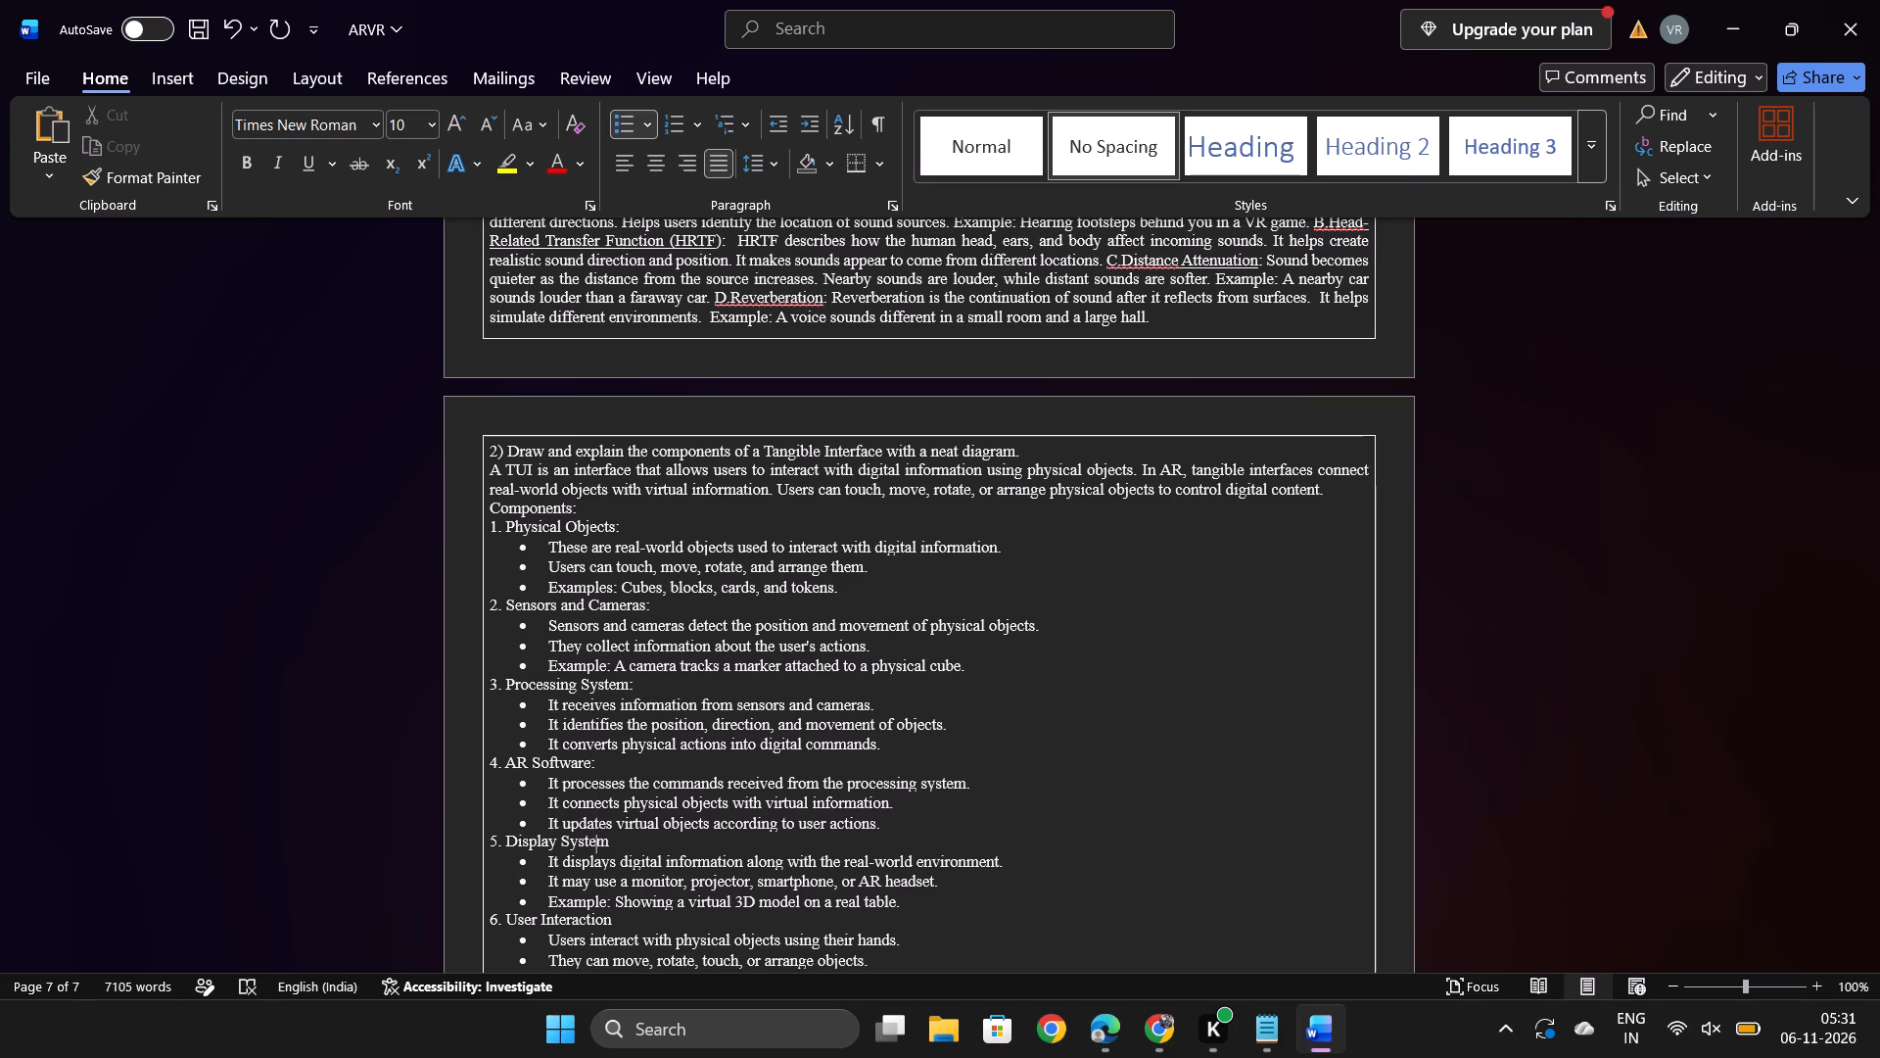
{"action": "key", "text": "Right"}
{"action": "key", "text": "shift+colon"}
{"action": "key", "text": "Down"}
{"action": "key", "text": "Down"}
{"action": "key", "text": "Down"}
{"action": "key", "text": "Down"}
{"action": "key", "text": "shift+colon"}
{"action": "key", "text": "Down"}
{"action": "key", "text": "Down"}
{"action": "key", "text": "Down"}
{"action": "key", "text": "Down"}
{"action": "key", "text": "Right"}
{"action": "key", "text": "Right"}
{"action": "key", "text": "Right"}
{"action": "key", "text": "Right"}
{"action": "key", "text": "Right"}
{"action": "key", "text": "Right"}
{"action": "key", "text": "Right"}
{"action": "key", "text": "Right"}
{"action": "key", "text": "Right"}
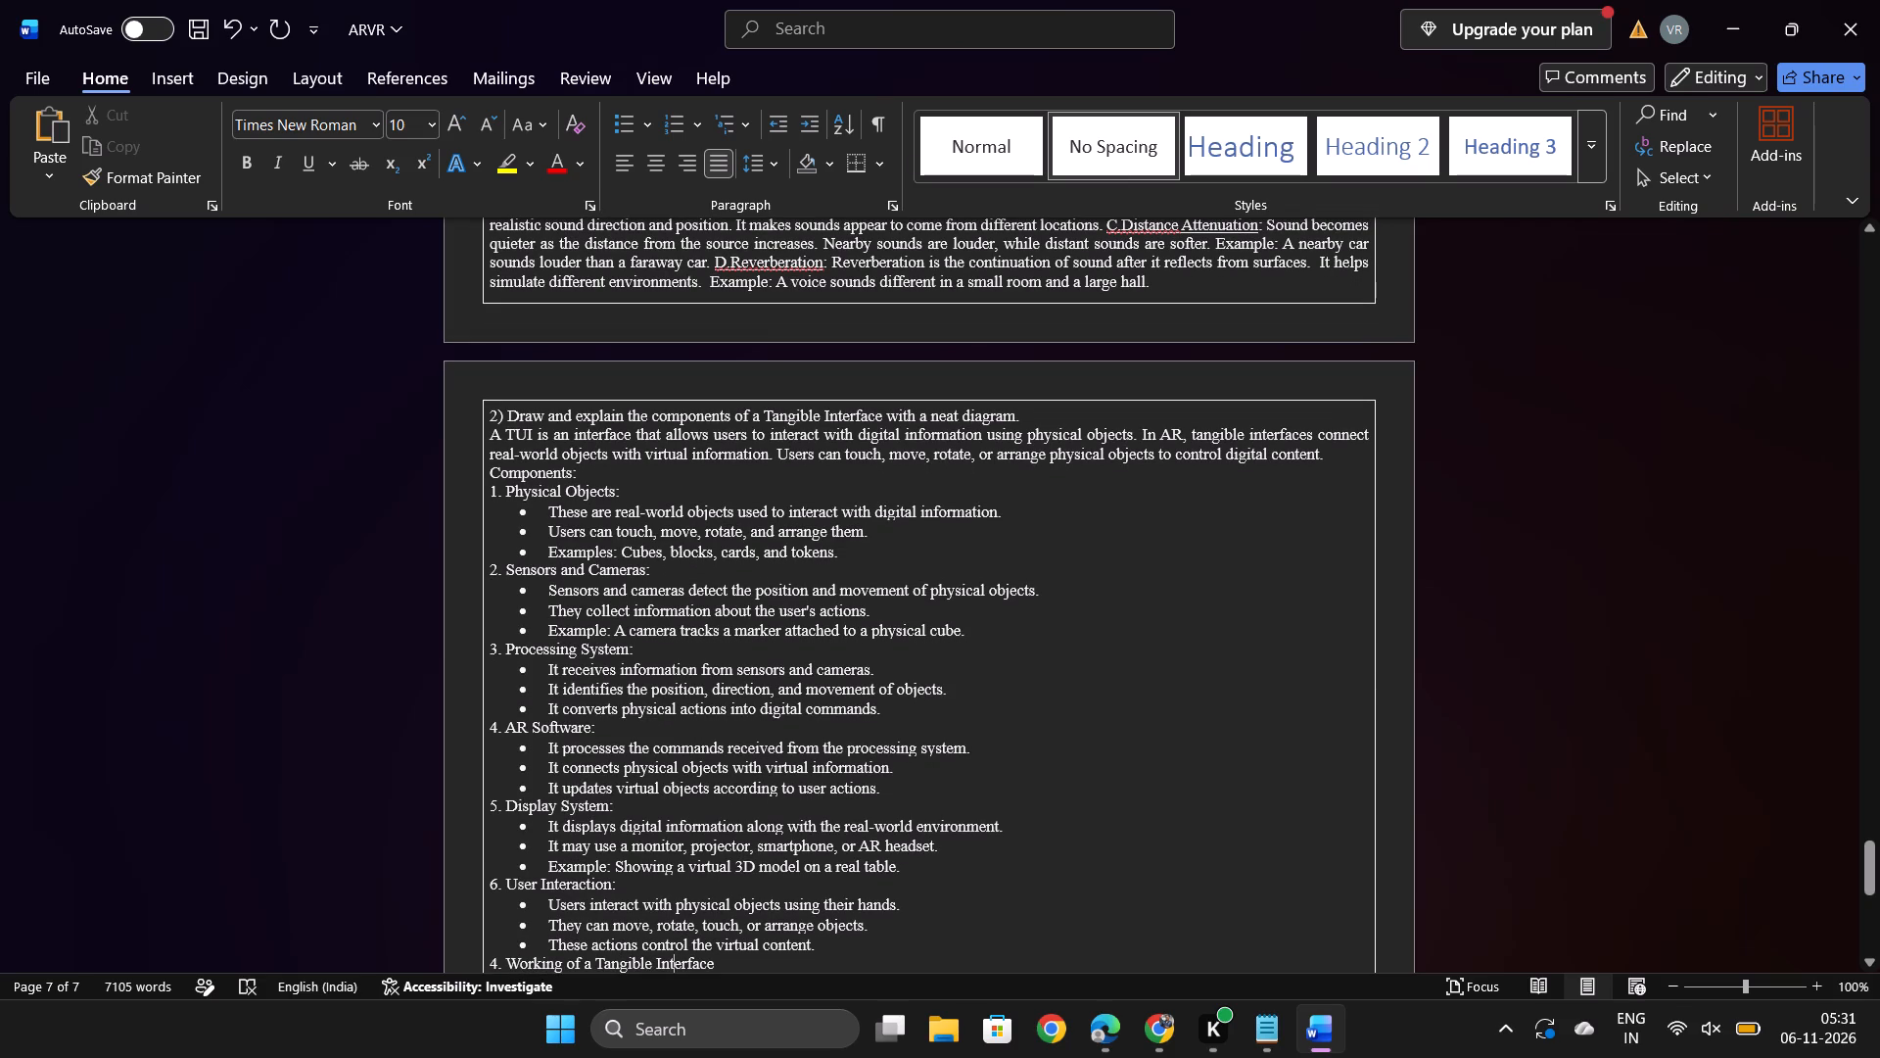
Delete the leading numbers from the User Interaction, Display System and AR Software subheadings.
{"action": "scroll", "coordinate": [593, 553], "scroll_direction": "down", "scroll_amount": 2}
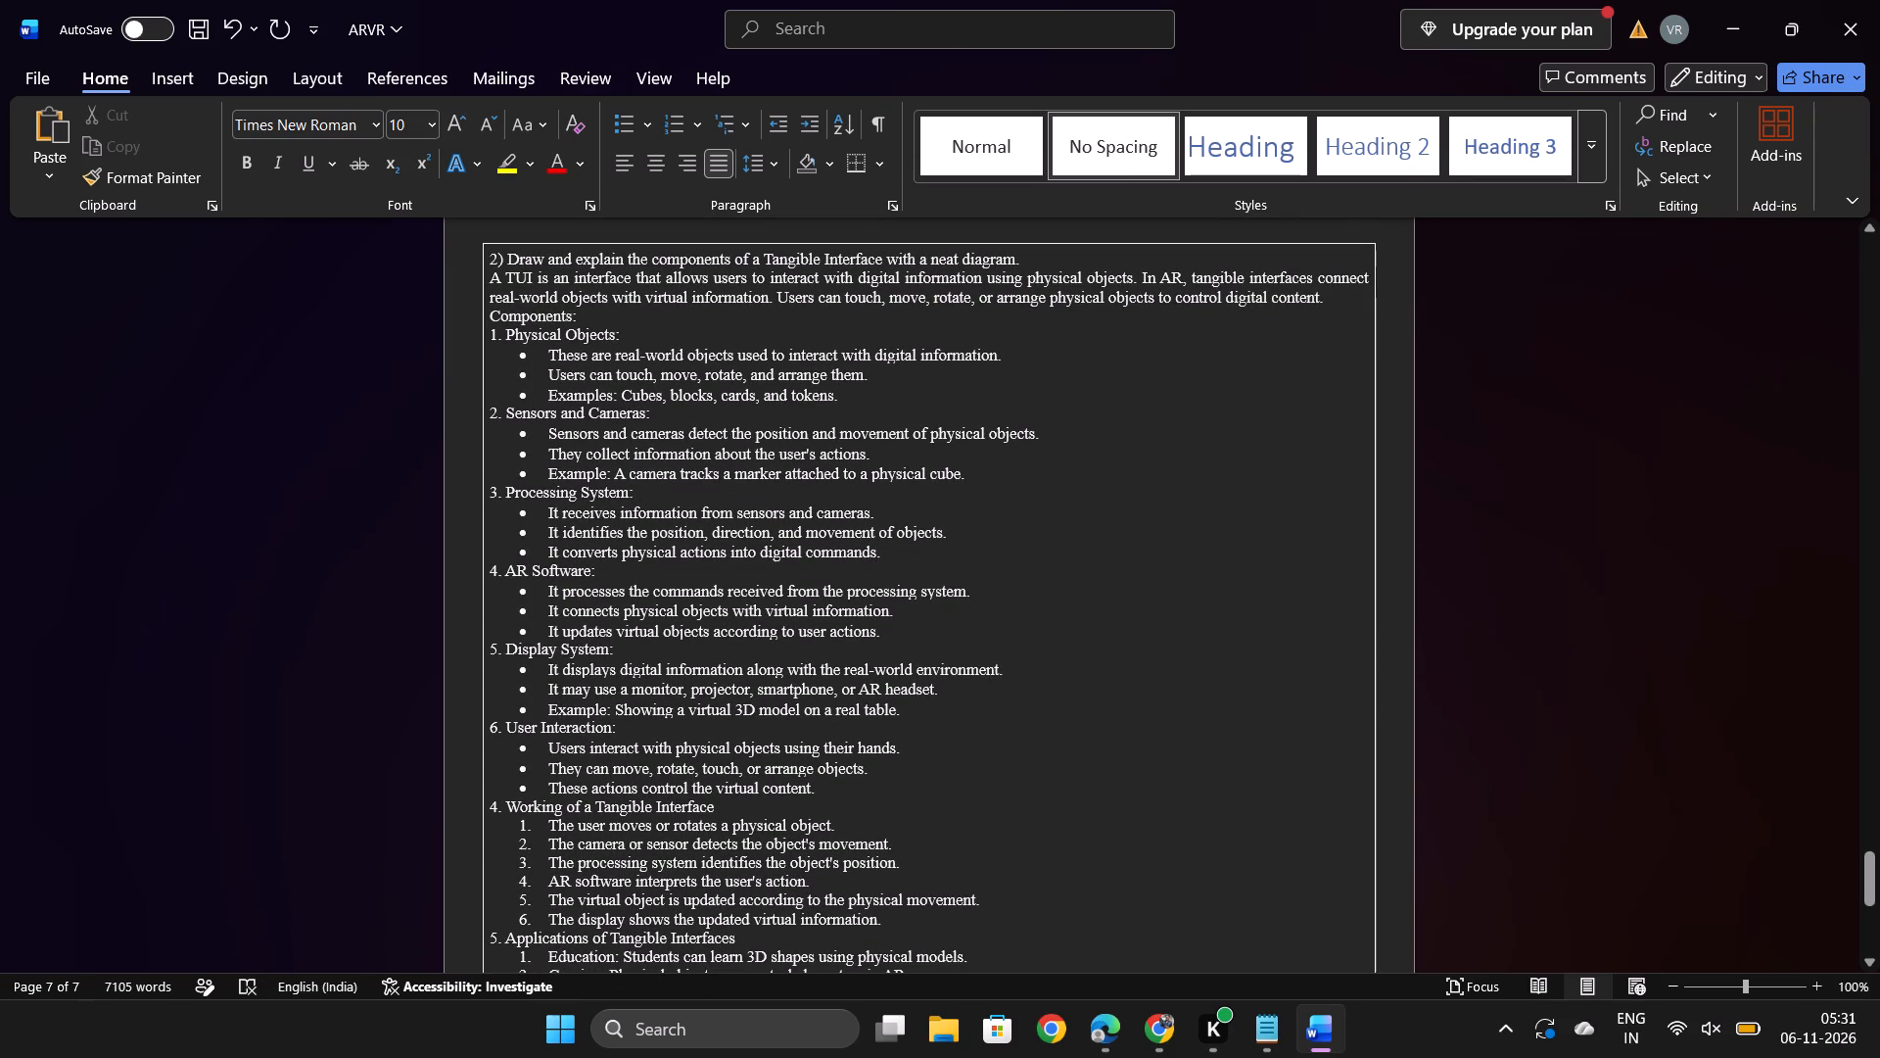
{"action": "left_click", "coordinate": [506, 732]}
{"action": "key", "text": "BackSpace"}
{"action": "key", "text": "BackSpace"}
{"action": "key", "text": "BackSpace"}
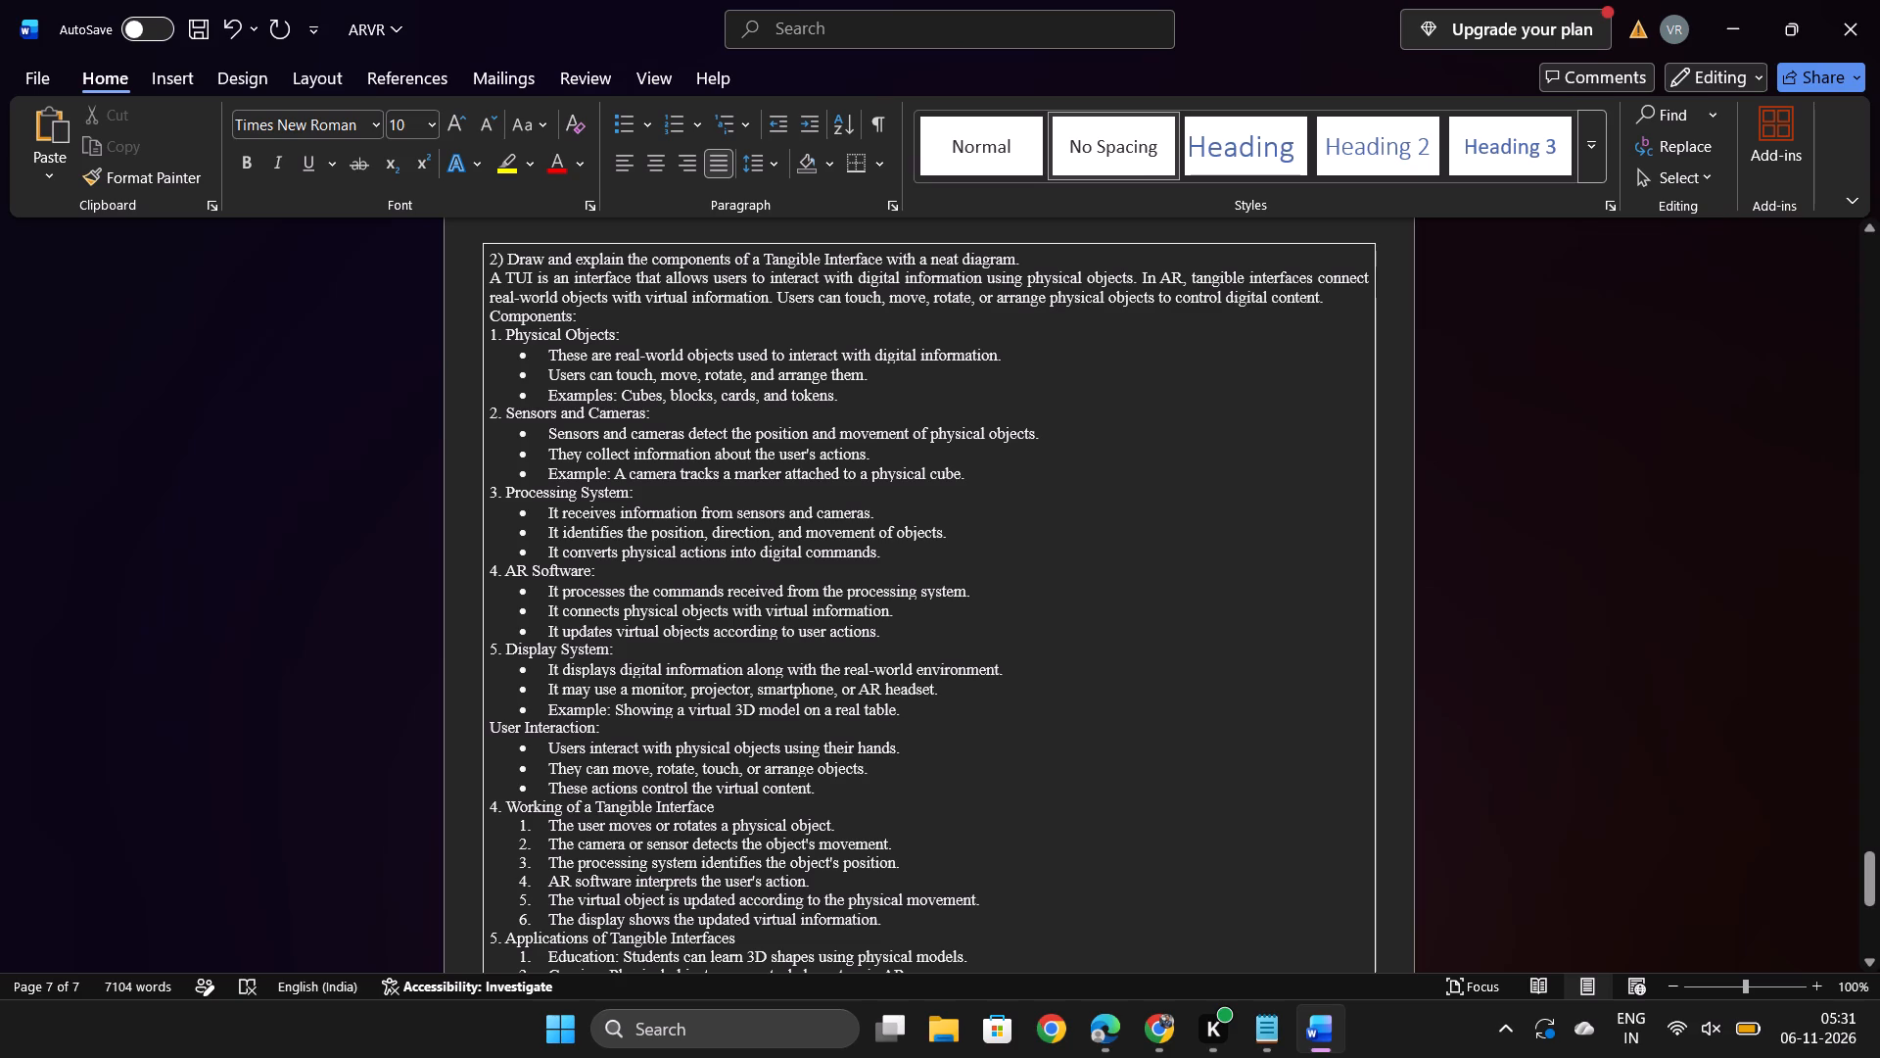
{"action": "left_click", "coordinate": [509, 652]}
{"action": "key", "text": "BackSpace"}
{"action": "key", "text": "BackSpace"}
{"action": "key", "text": "BackSpace"}
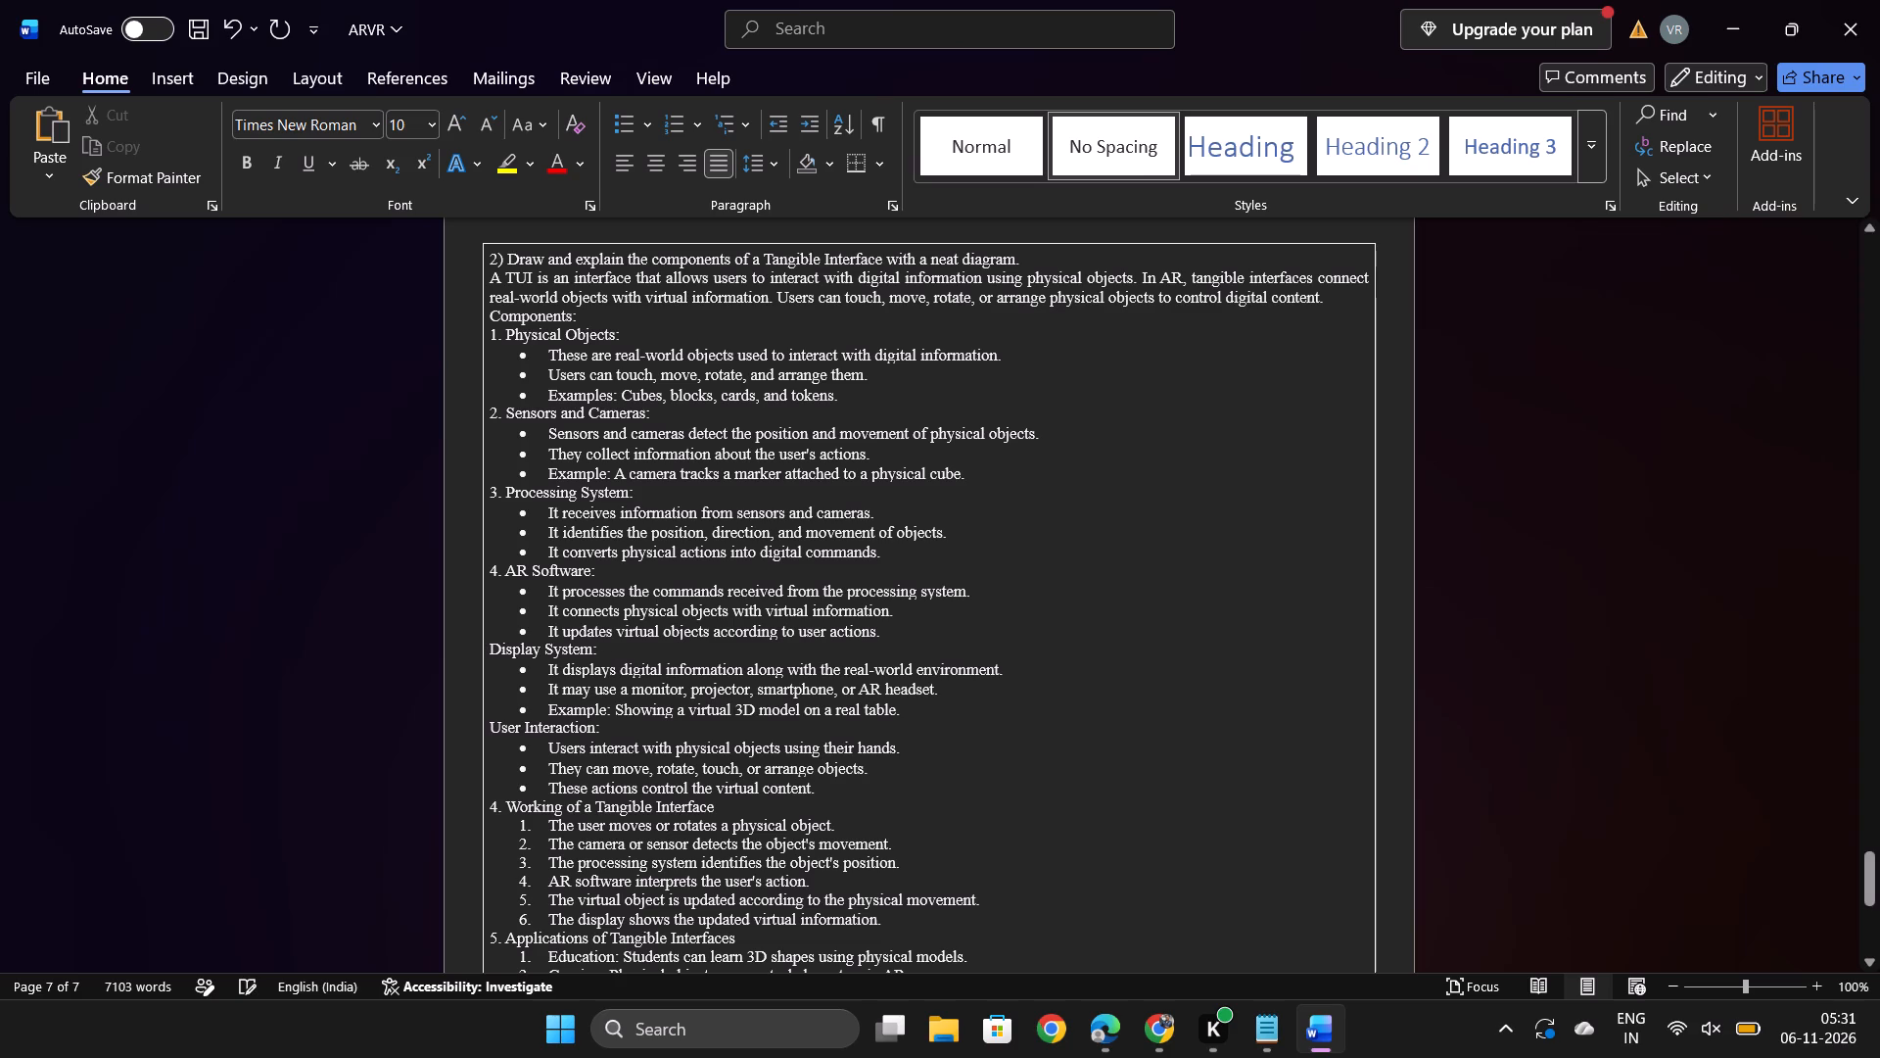
{"action": "left_click", "coordinate": [507, 573]}
{"action": "key", "text": "BackSpace"}
{"action": "key", "text": "BackSpace"}
{"action": "key", "text": "BackSpace"}
Delete the leading numbers from the Processing System, Sensors and Cameras and Physical Objects subheadings.
{"action": "left_click", "coordinate": [505, 488]}
{"action": "key", "text": "BackSpace"}
{"action": "key", "text": "BackSpace"}
{"action": "key", "text": "BackSpace"}
{"action": "left_click", "coordinate": [504, 412]}
{"action": "key", "text": "BackSpace"}
{"action": "key", "text": "BackSpace"}
{"action": "key", "text": "BackSpace"}
{"action": "left_click", "coordinate": [506, 334]}
{"action": "key", "text": "BackSpace"}
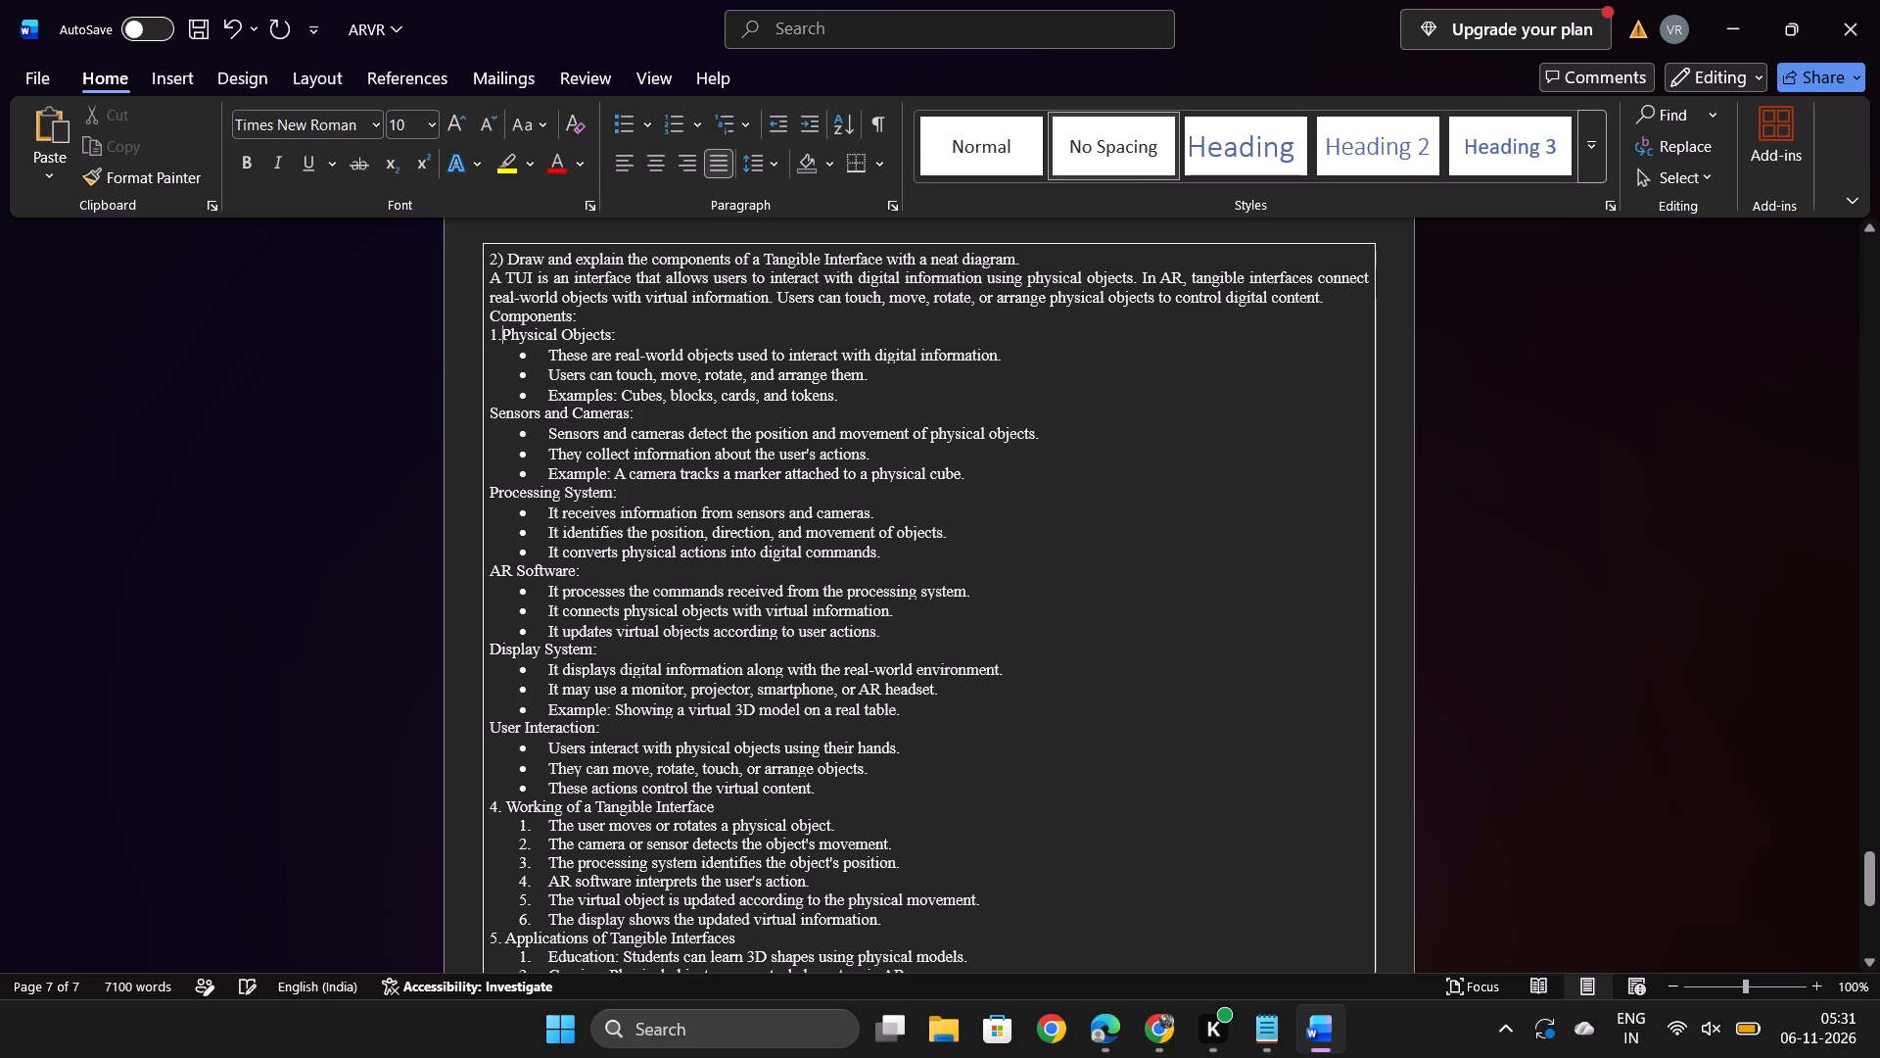
{"action": "key", "text": "BackSpace"}
{"action": "key", "text": "BackSpace"}
Underline all six component subheadings, from Physical Objects to User Interaction, leaving their colons out of the underline.
{"action": "left_click_drag", "start_coordinate": [575, 721], "coordinate": [488, 730]}
{"action": "left_click_drag", "start_coordinate": [573, 646], "coordinate": [476, 650], "text": "ctrl"}
{"action": "left_click_drag", "start_coordinate": [555, 567], "coordinate": [490, 566], "text": "ctrl"}
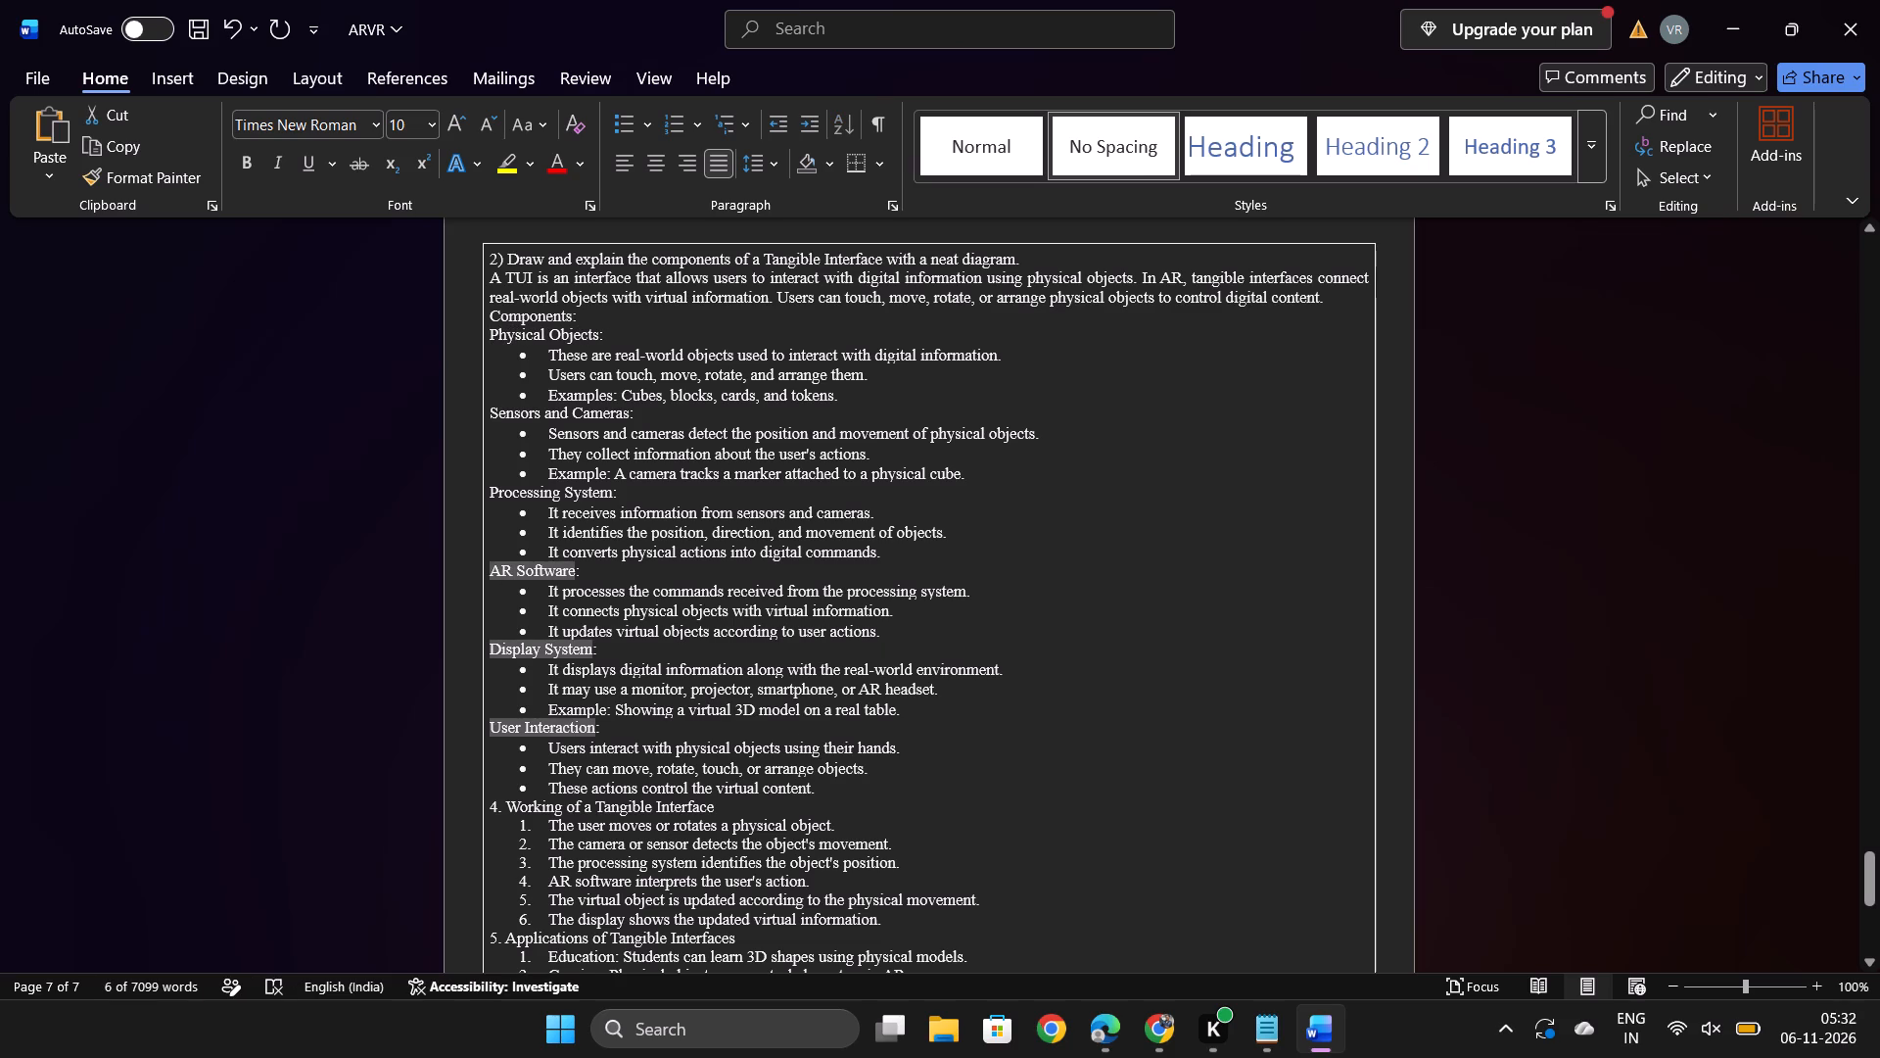
{"action": "left_click_drag", "start_coordinate": [594, 494], "coordinate": [493, 498], "text": "ctrl"}
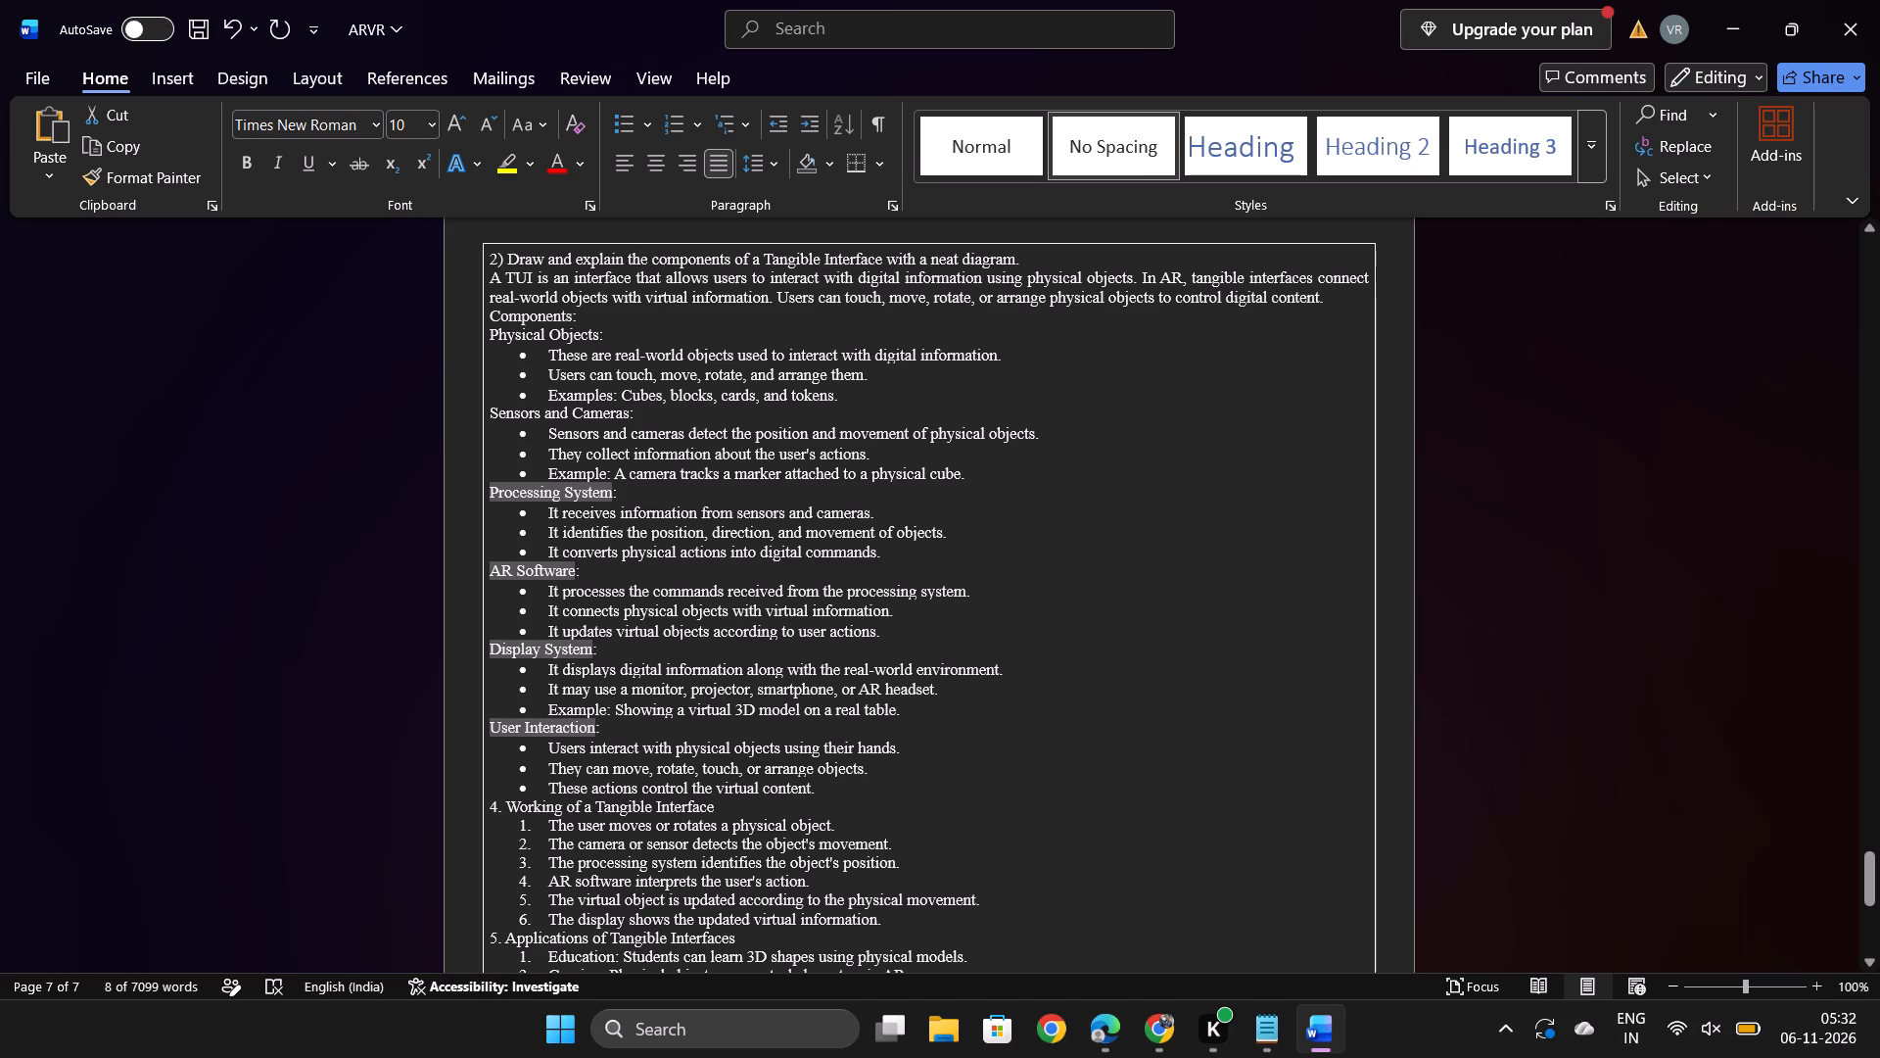
{"action": "left_click_drag", "start_coordinate": [612, 410], "coordinate": [493, 421], "text": "ctrl"}
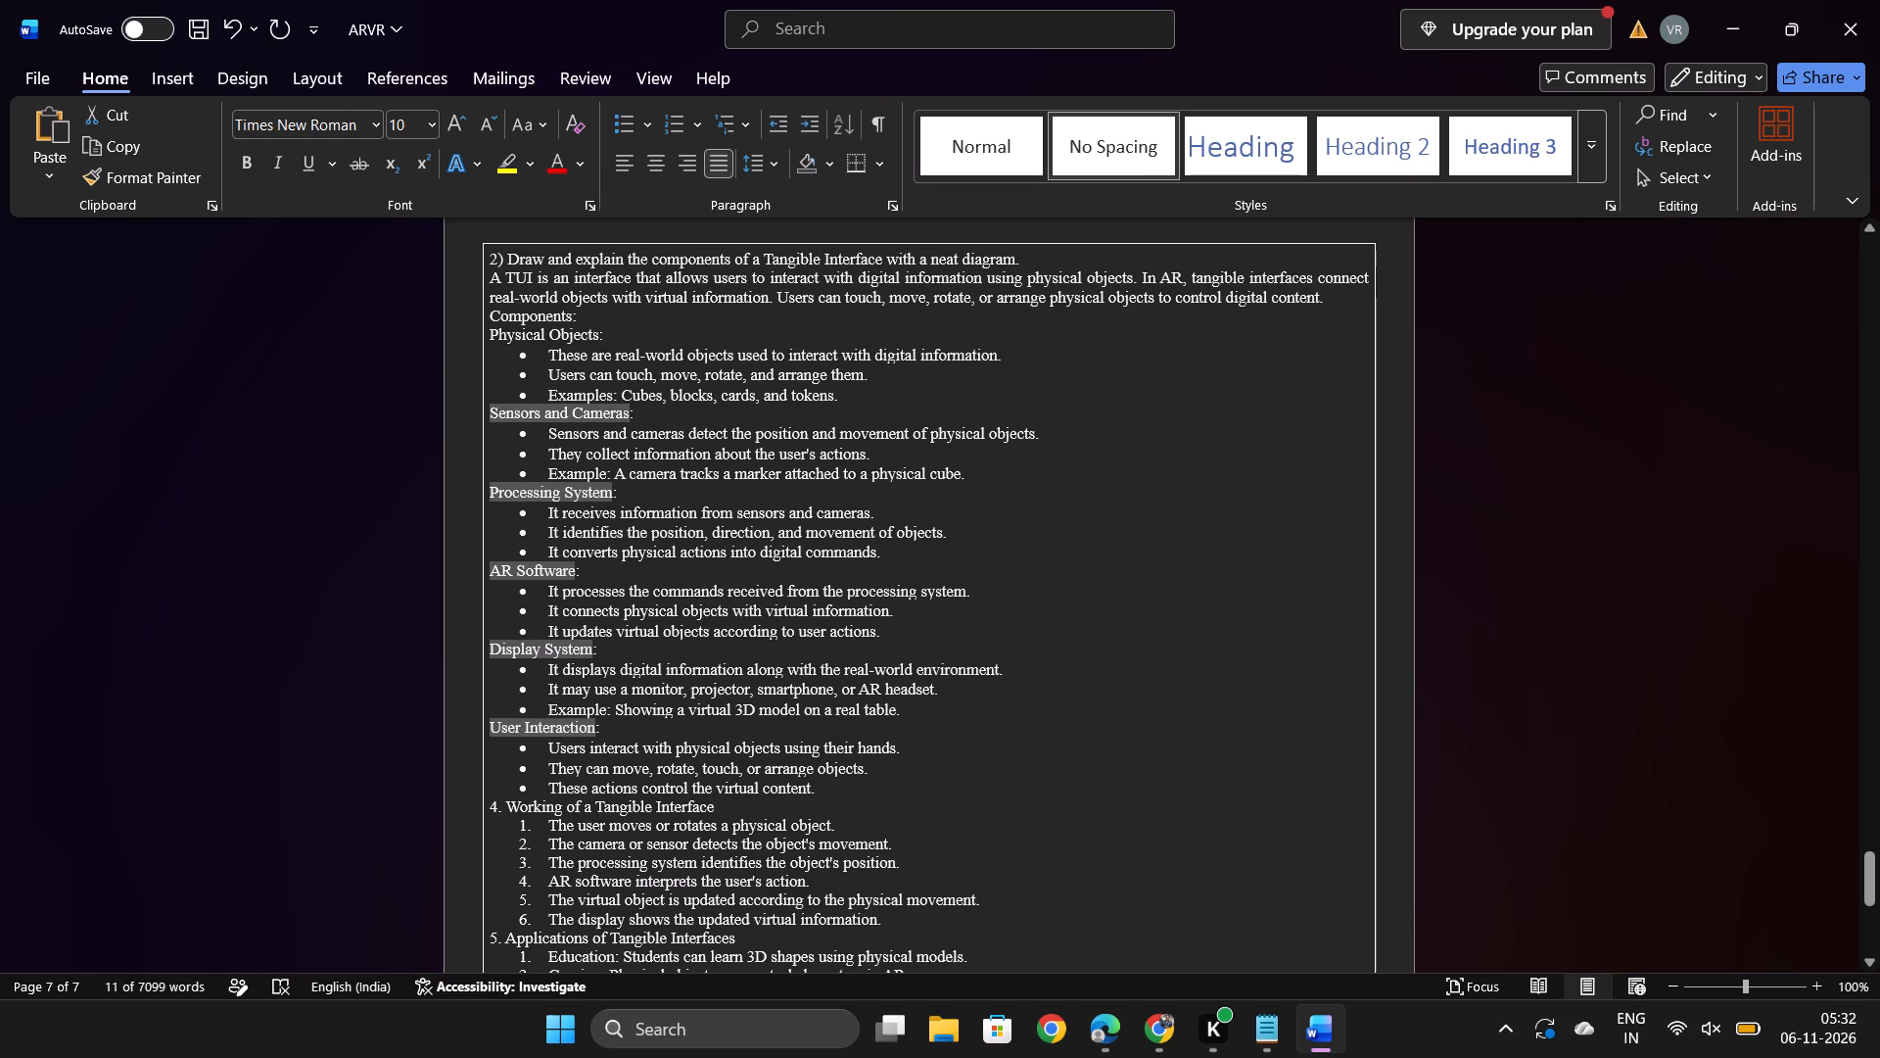
{"action": "left_click_drag", "start_coordinate": [582, 333], "coordinate": [472, 346], "text": "ctrl"}
{"action": "left_click", "coordinate": [471, 346], "text": "ctrl"}
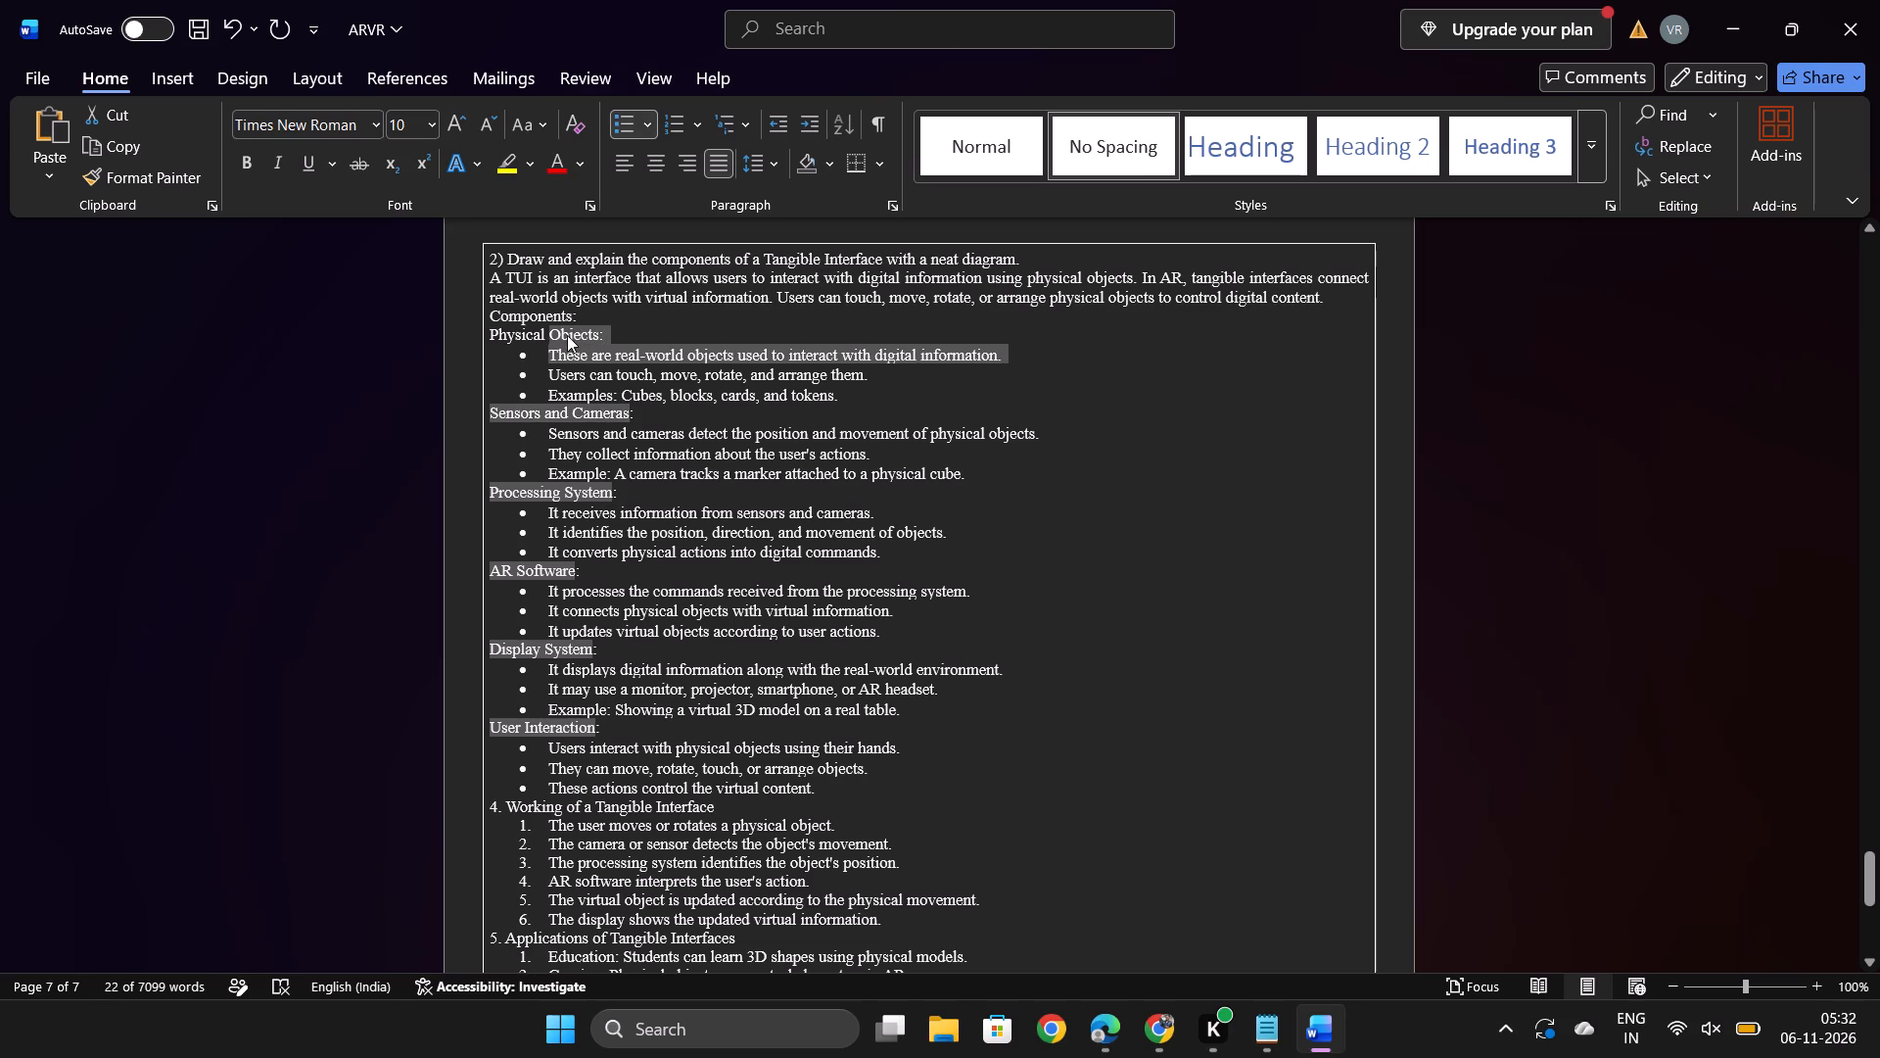
{"action": "left_click", "coordinate": [567, 335], "text": "ctrl"}
{"action": "left_click", "coordinate": [584, 354], "text": "ctrl"}
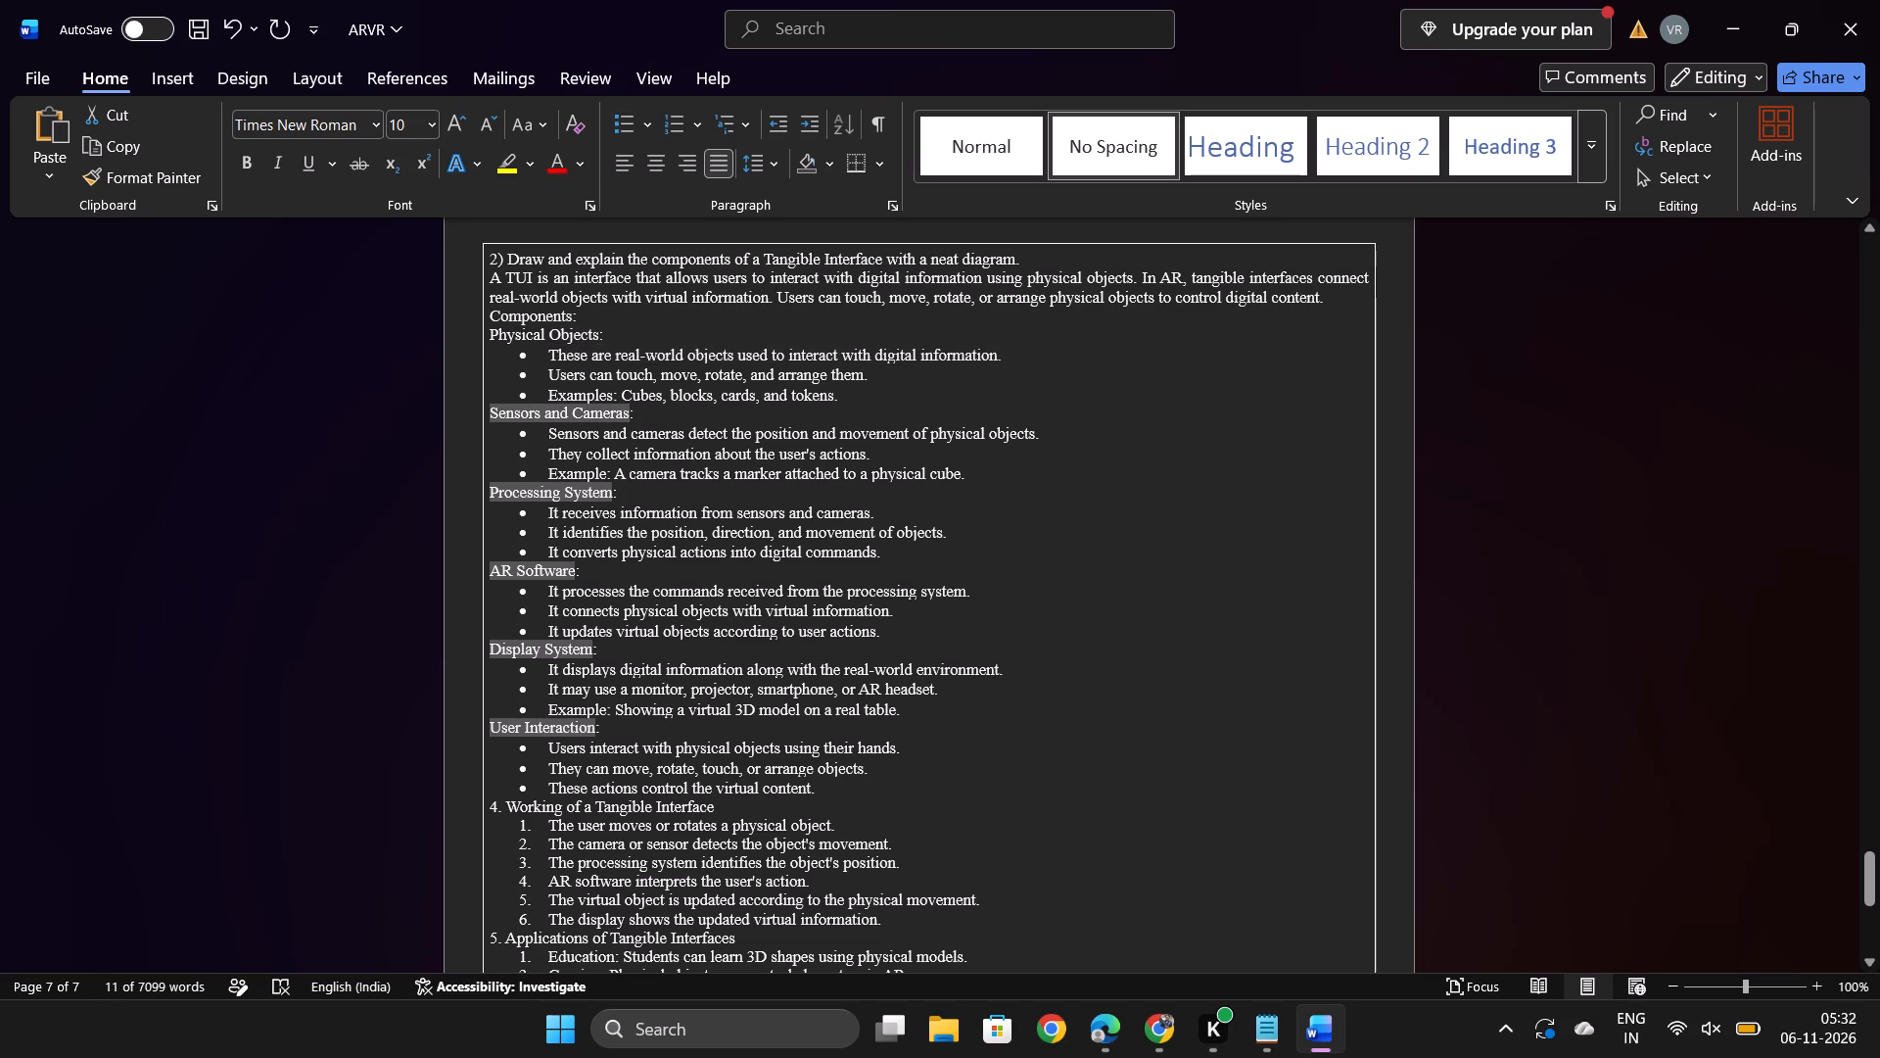
{"action": "left_click_drag", "start_coordinate": [581, 330], "coordinate": [500, 337], "text": "ctrl"}
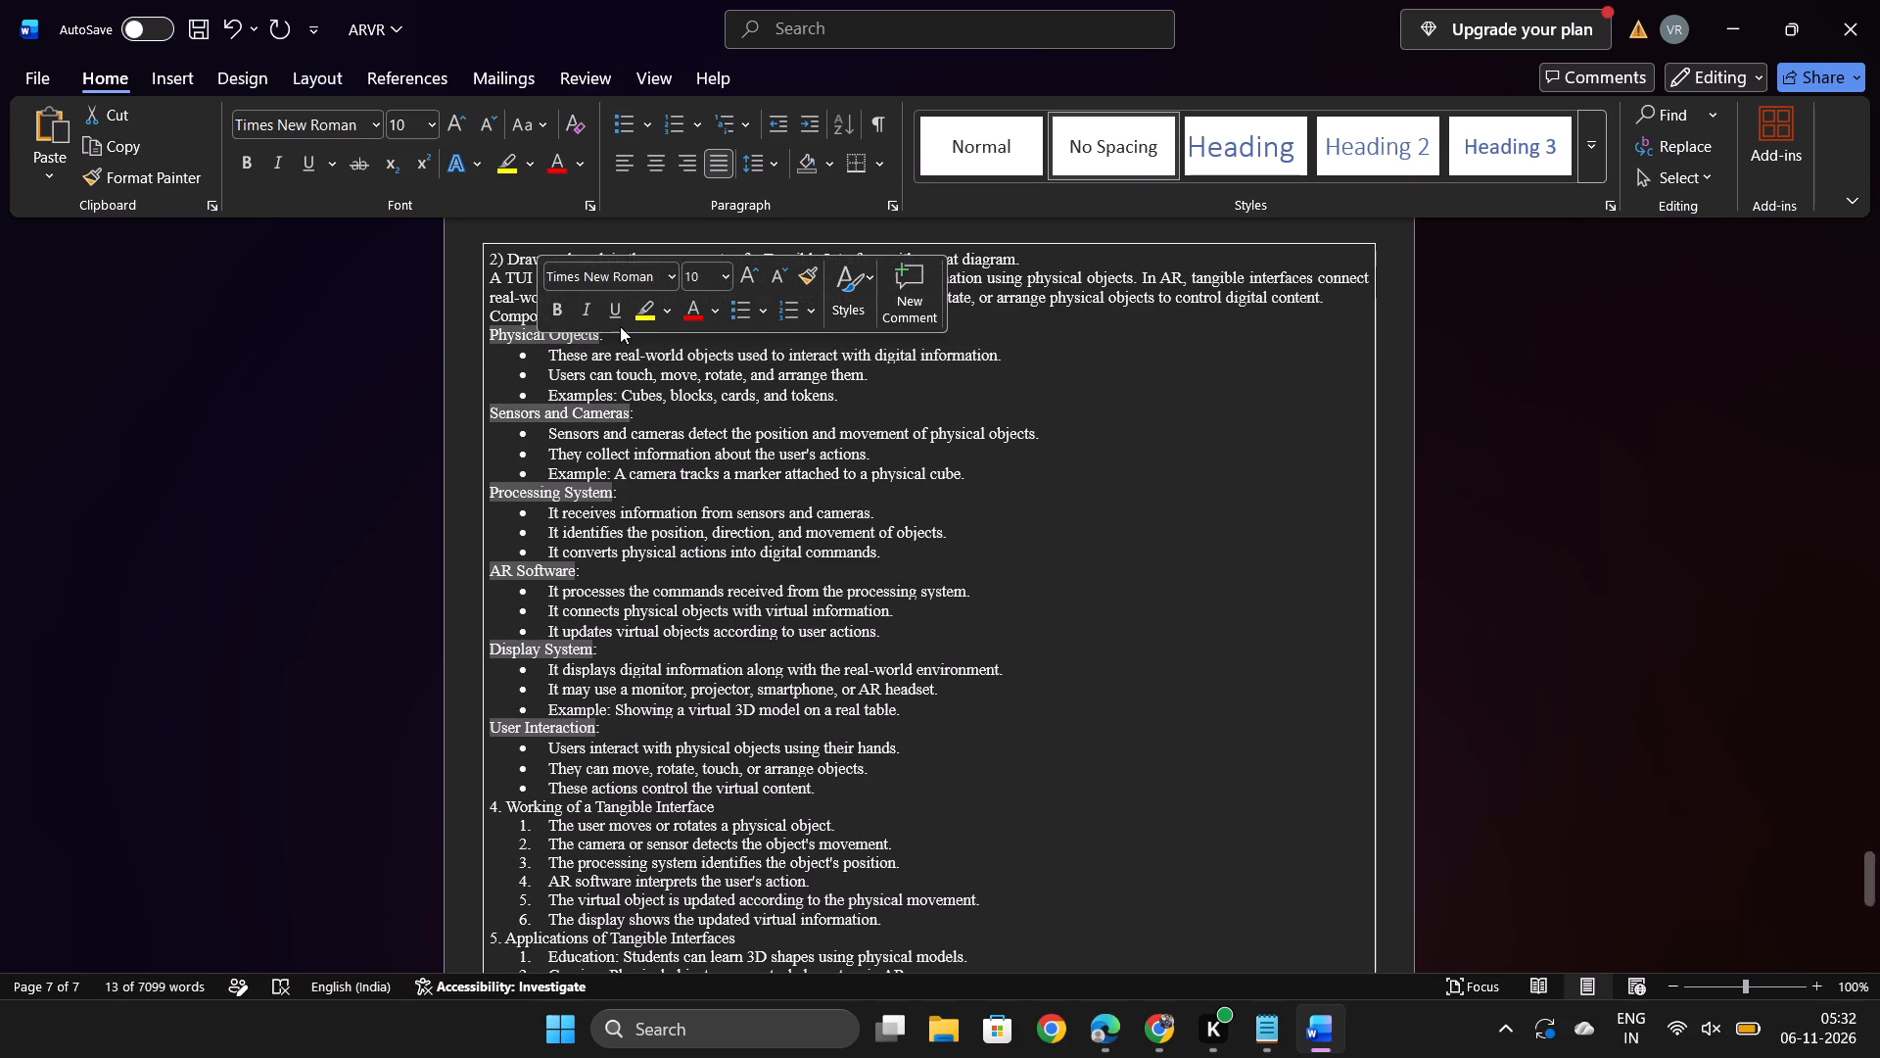
{"action": "left_click", "coordinate": [614, 313]}
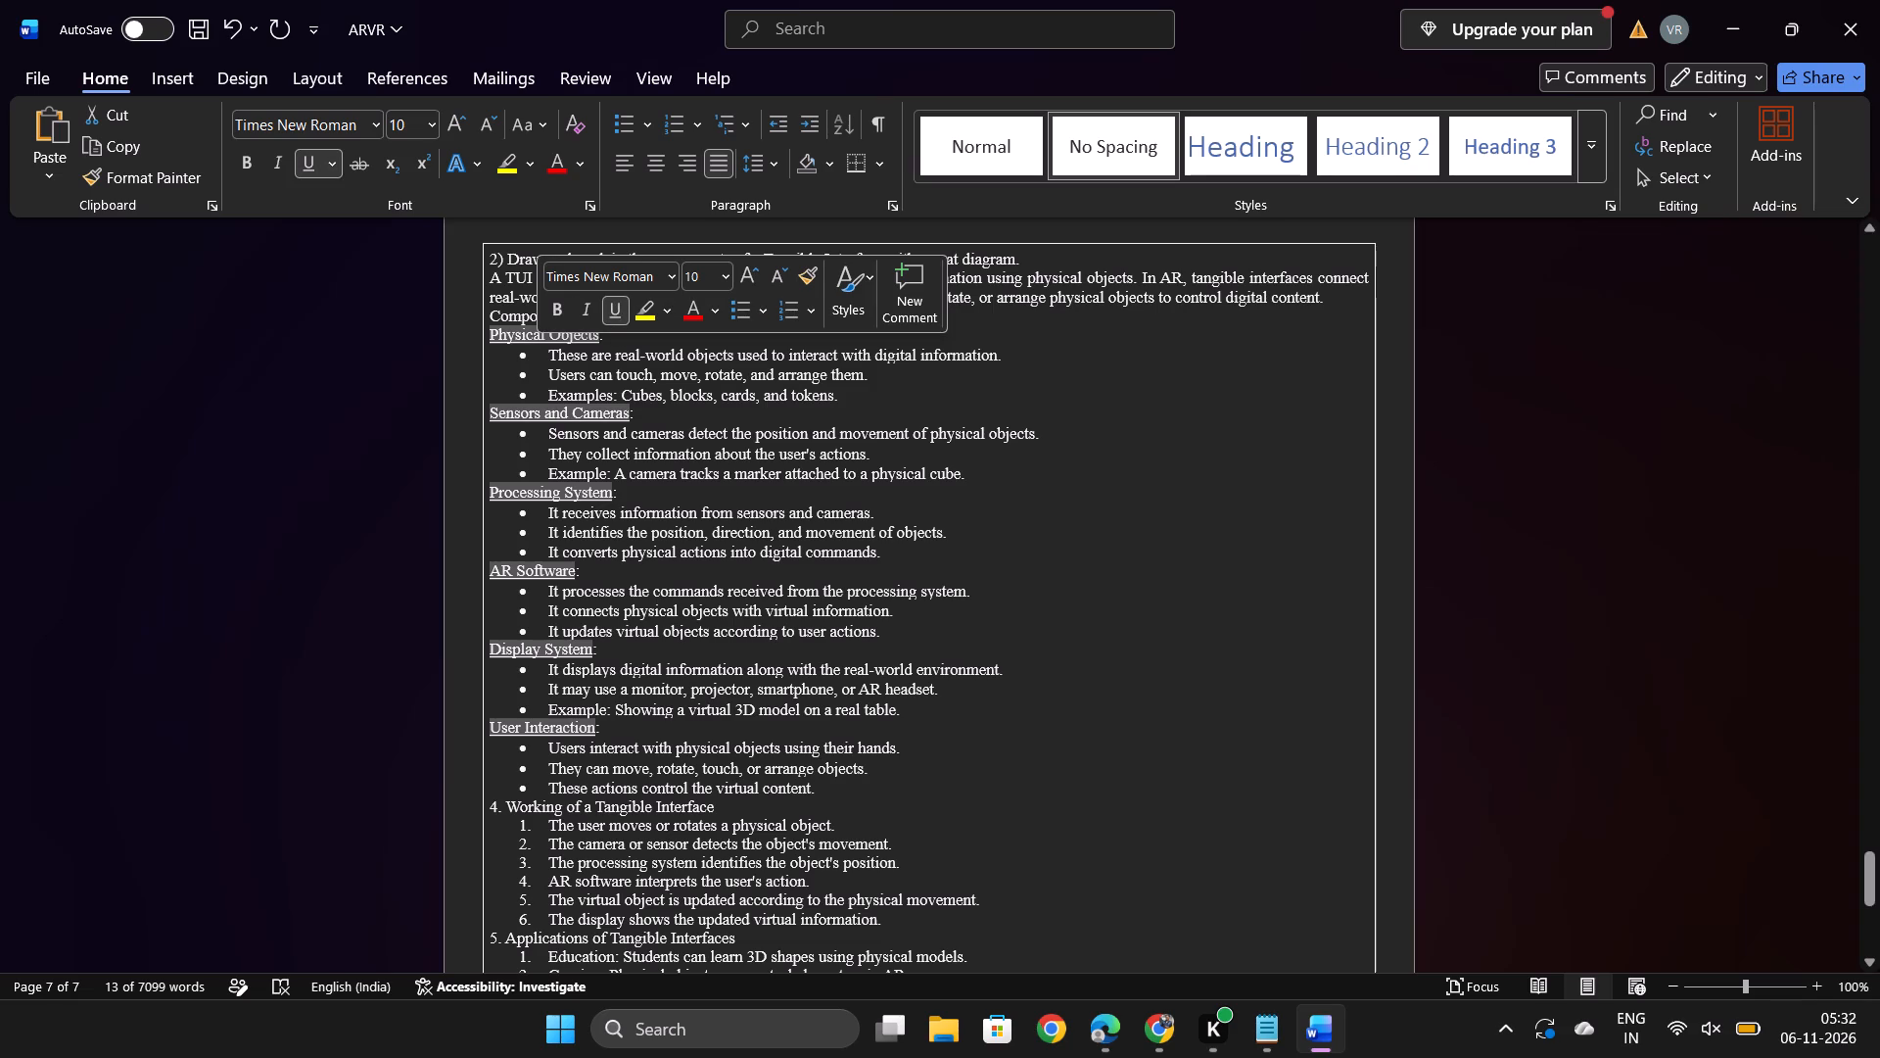
Join the bullet "These actions control the virtual content." onto the end of the preceding User Interaction bullet, separated by spaces.
{"action": "left_click", "coordinate": [540, 788]}
{"action": "left_click", "coordinate": [525, 786]}
{"action": "key", "text": "BackSpace"}
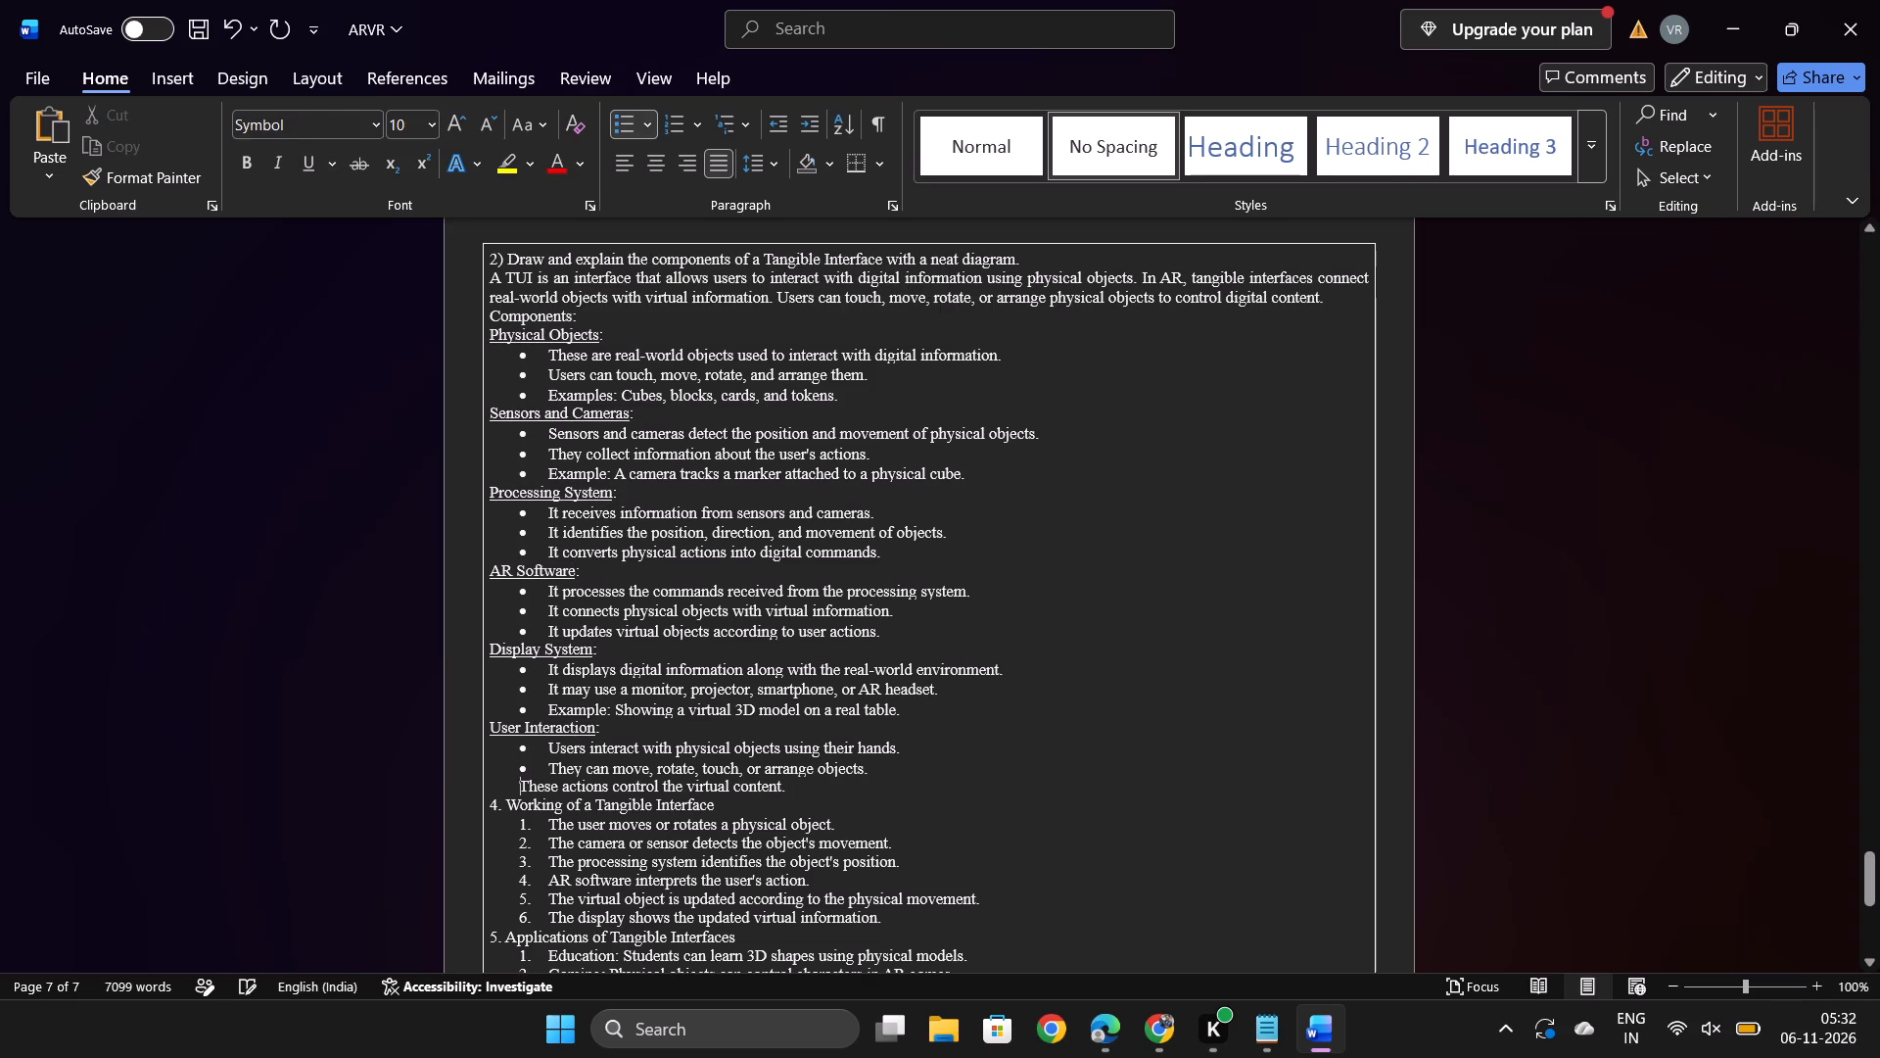
{"action": "key", "text": "BackSpace"}
{"action": "key", "text": "BackSpace"}
{"action": "key", "text": "space"}
{"action": "key", "text": "space"}
{"action": "key", "text": "space"}
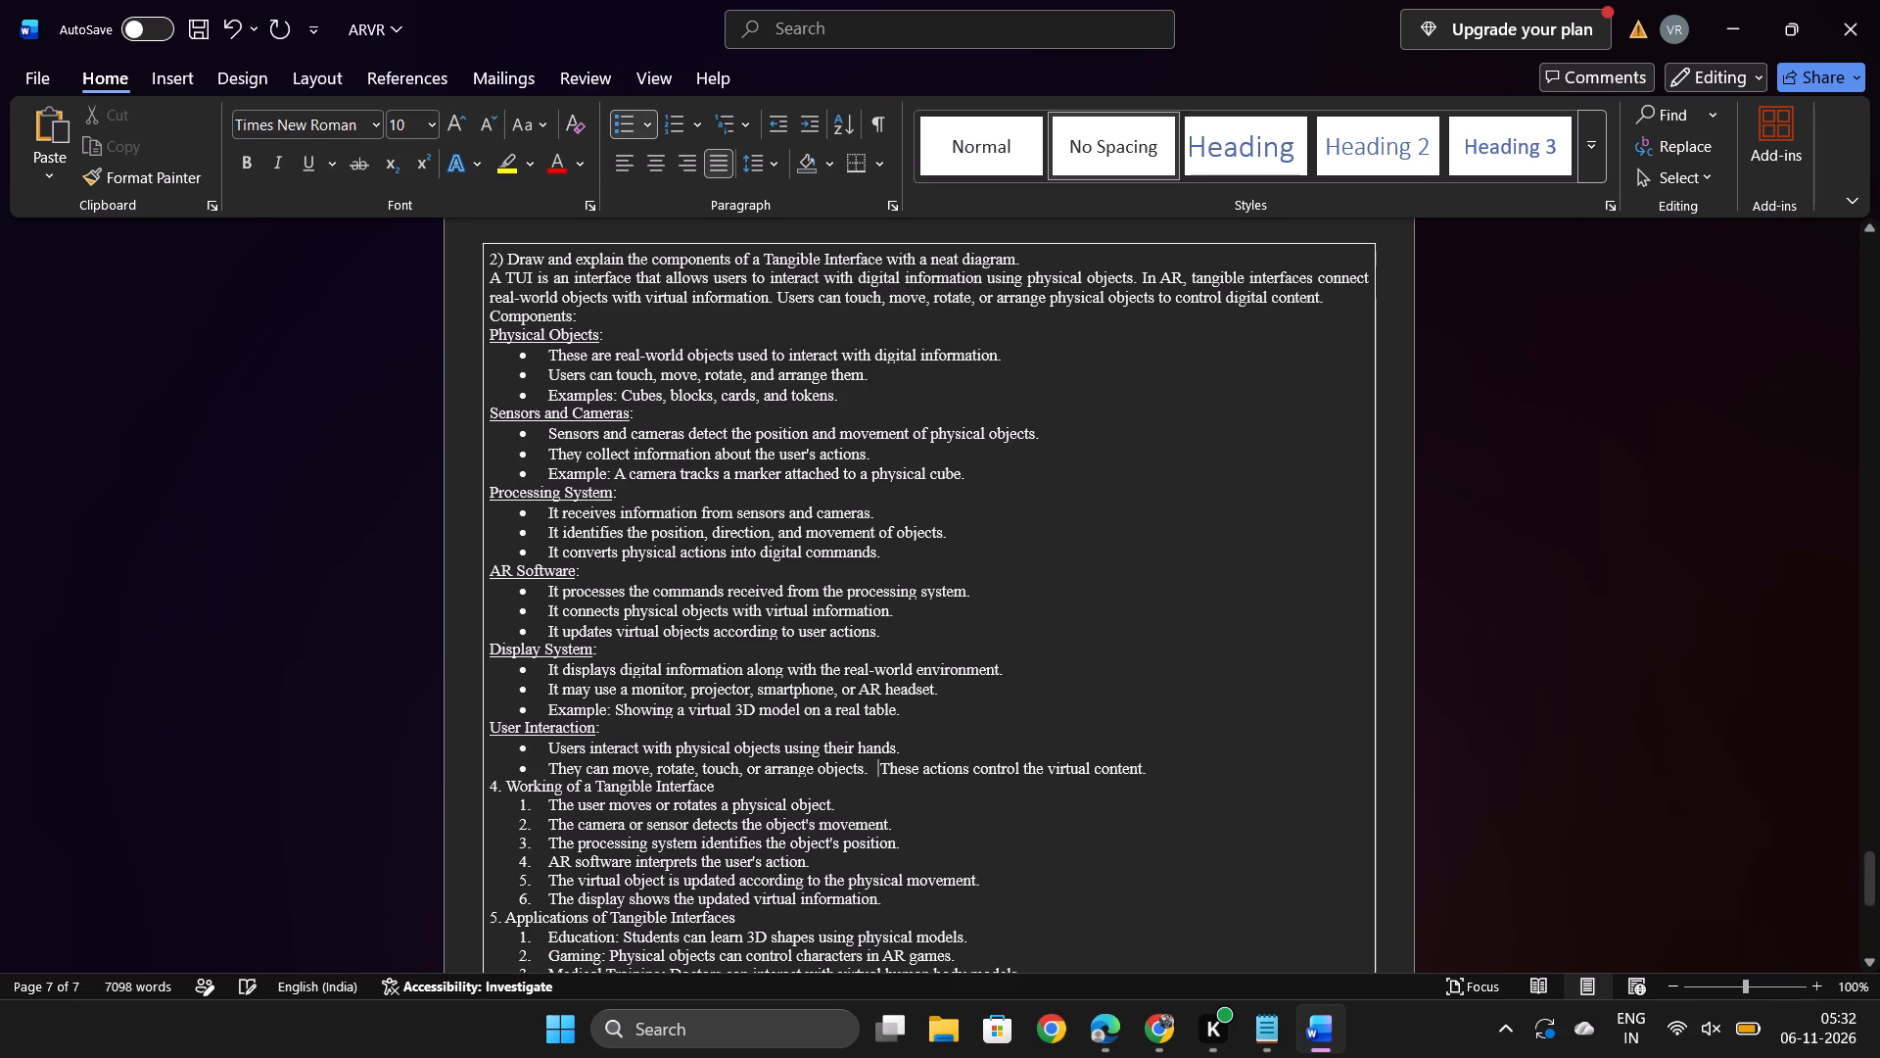
Join the "They can move, rotate, touch, or arrange objects." bullet onto the first User Interaction bullet, separated by spaces.
{"action": "left_click", "coordinate": [519, 769]}
{"action": "left_click", "coordinate": [526, 769]}
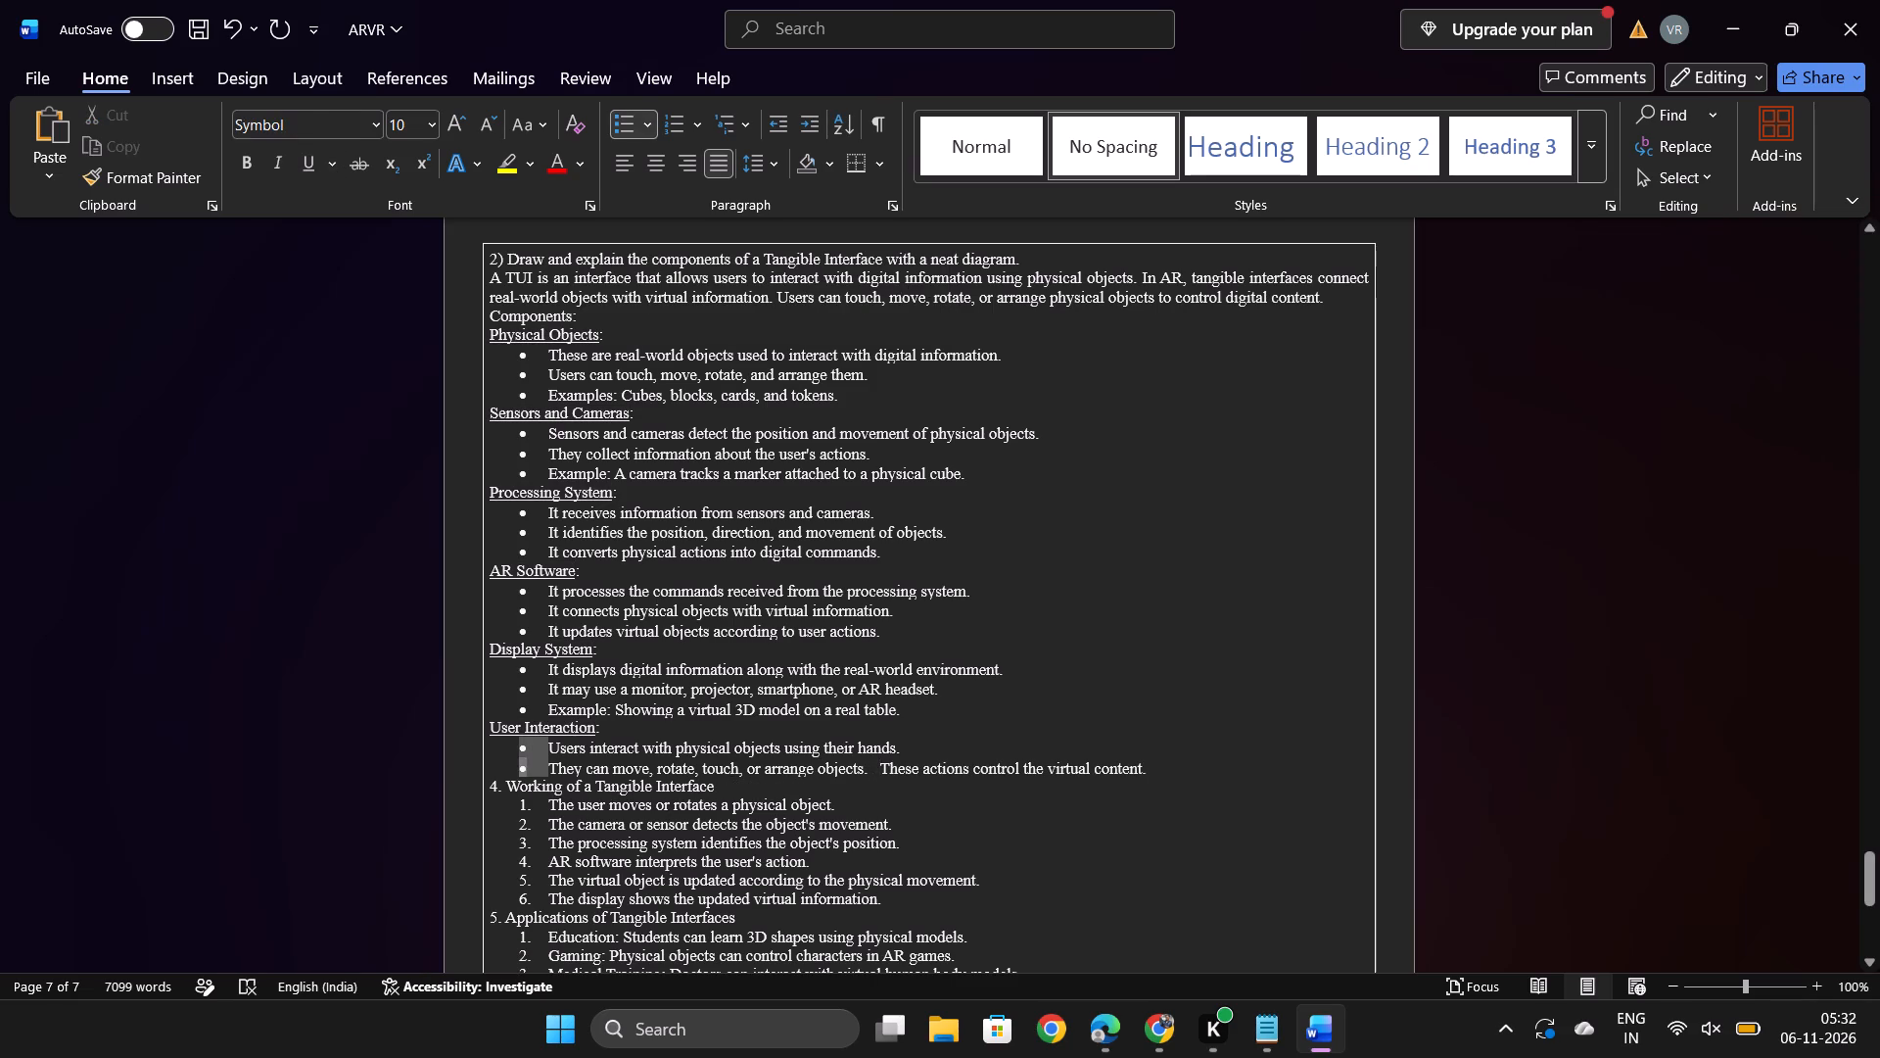
{"action": "type", "text": "=="}
{"action": "key", "text": "BackSpace"}
{"action": "key", "text": "BackSpace"}
{"action": "key", "text": "BackSpace"}
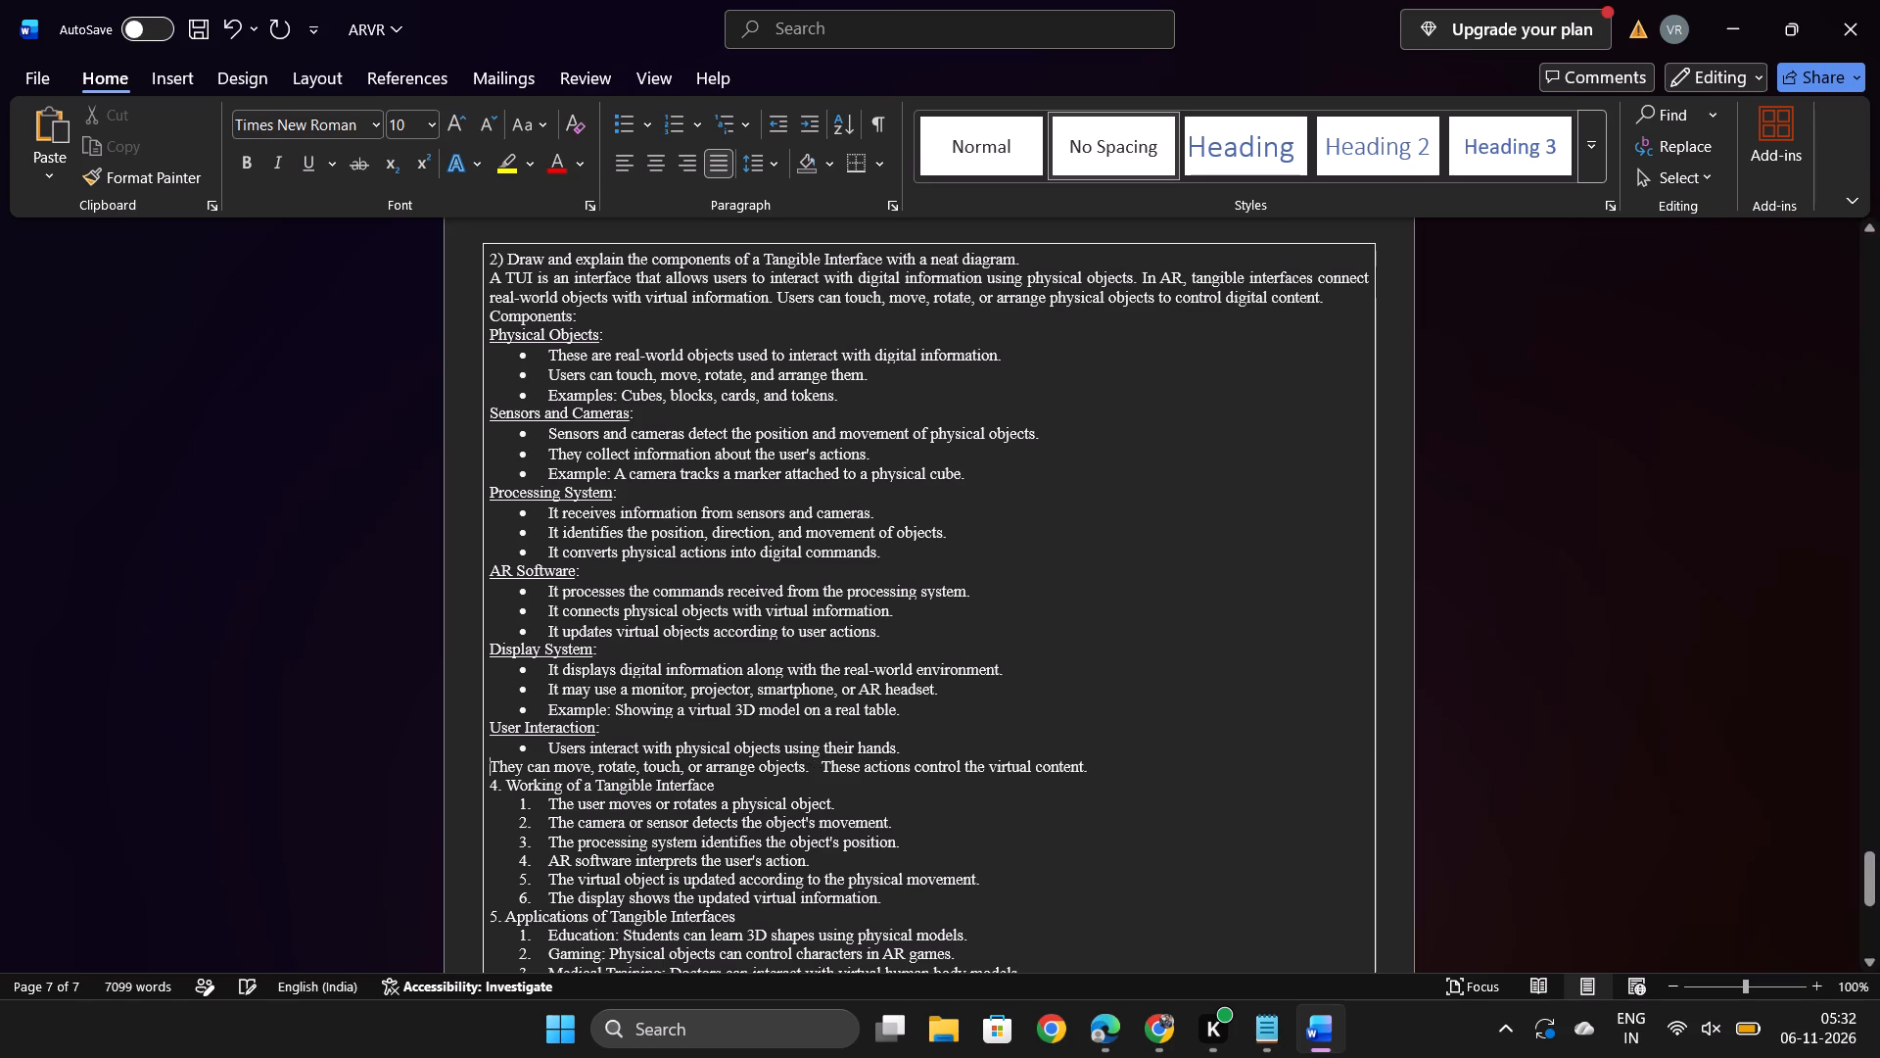
{"action": "key", "text": "BackSpace"}
{"action": "key", "text": "space"}
{"action": "key", "text": "space"}
Turn the User Interaction bullet into run-in text directly after its subheading, separated by two spaces.
{"action": "left_click", "coordinate": [524, 747]}
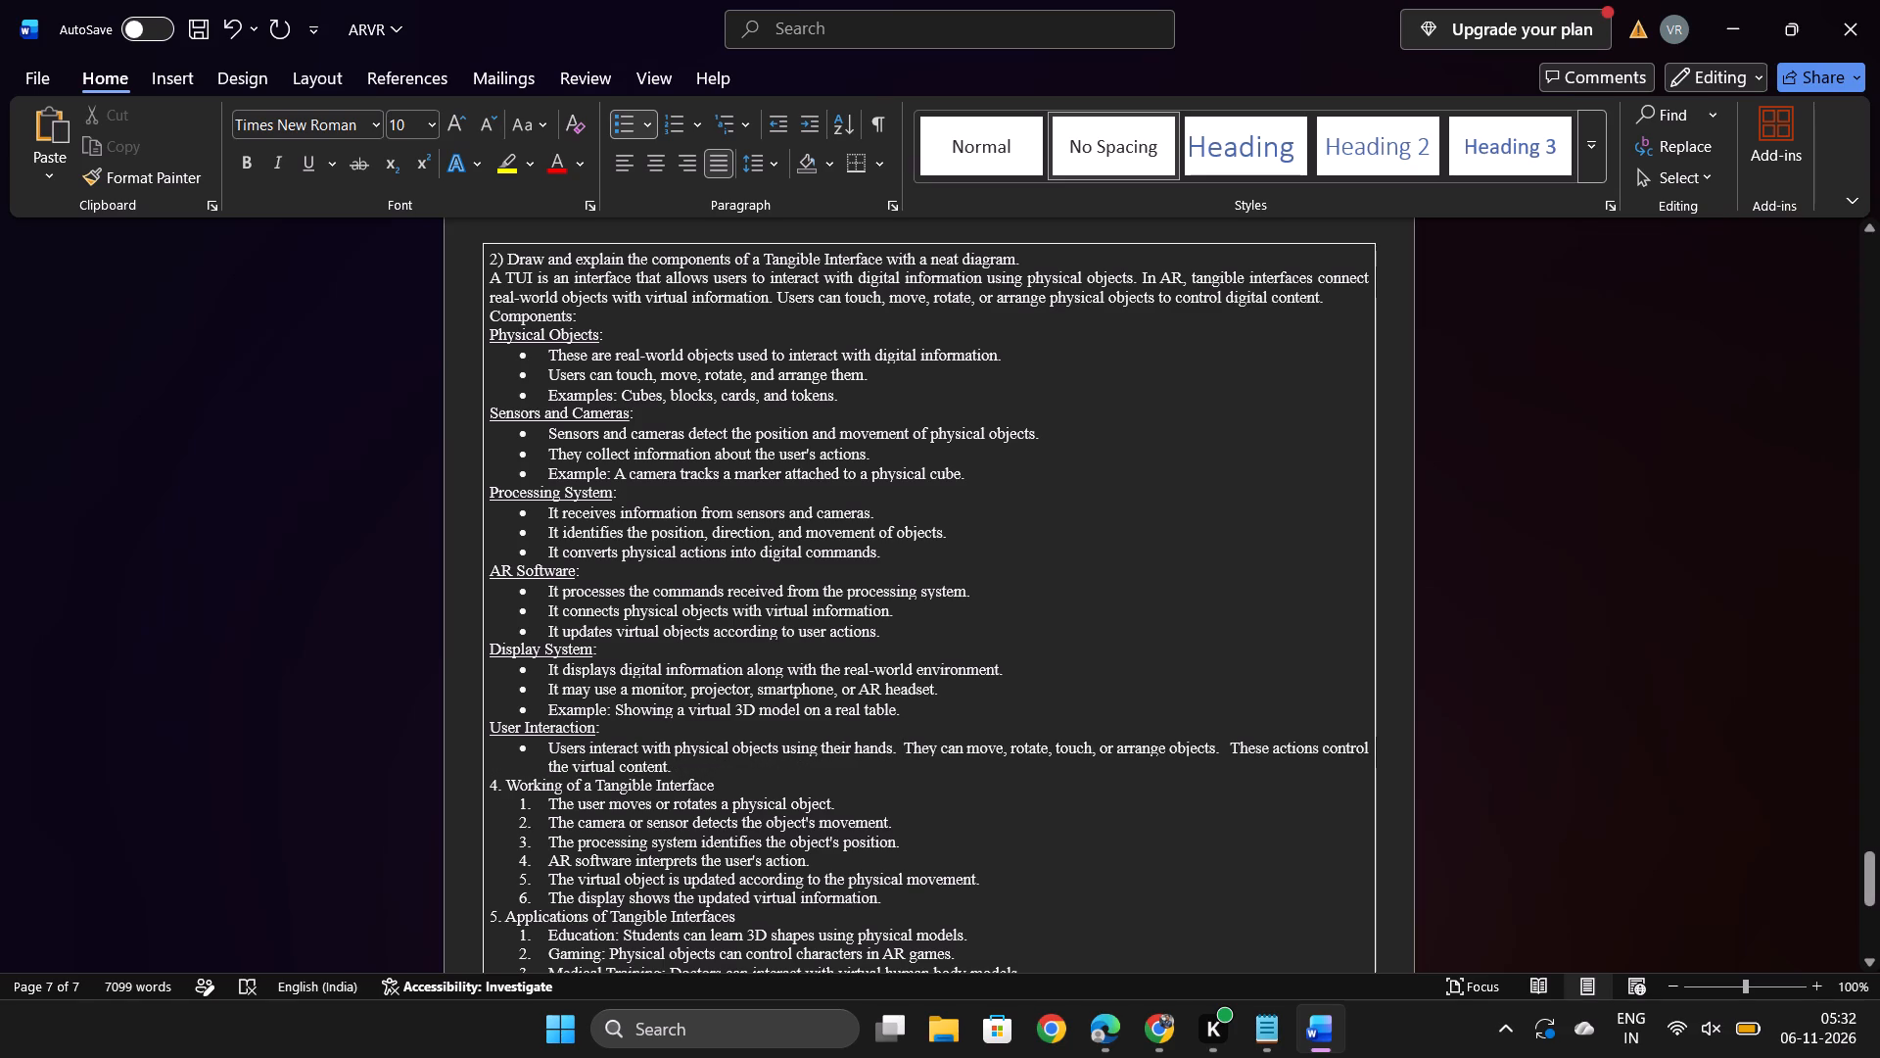
{"action": "key", "text": "BackSpace"}
{"action": "key", "text": "BackSpace"}
{"action": "key", "text": "BackSpace"}
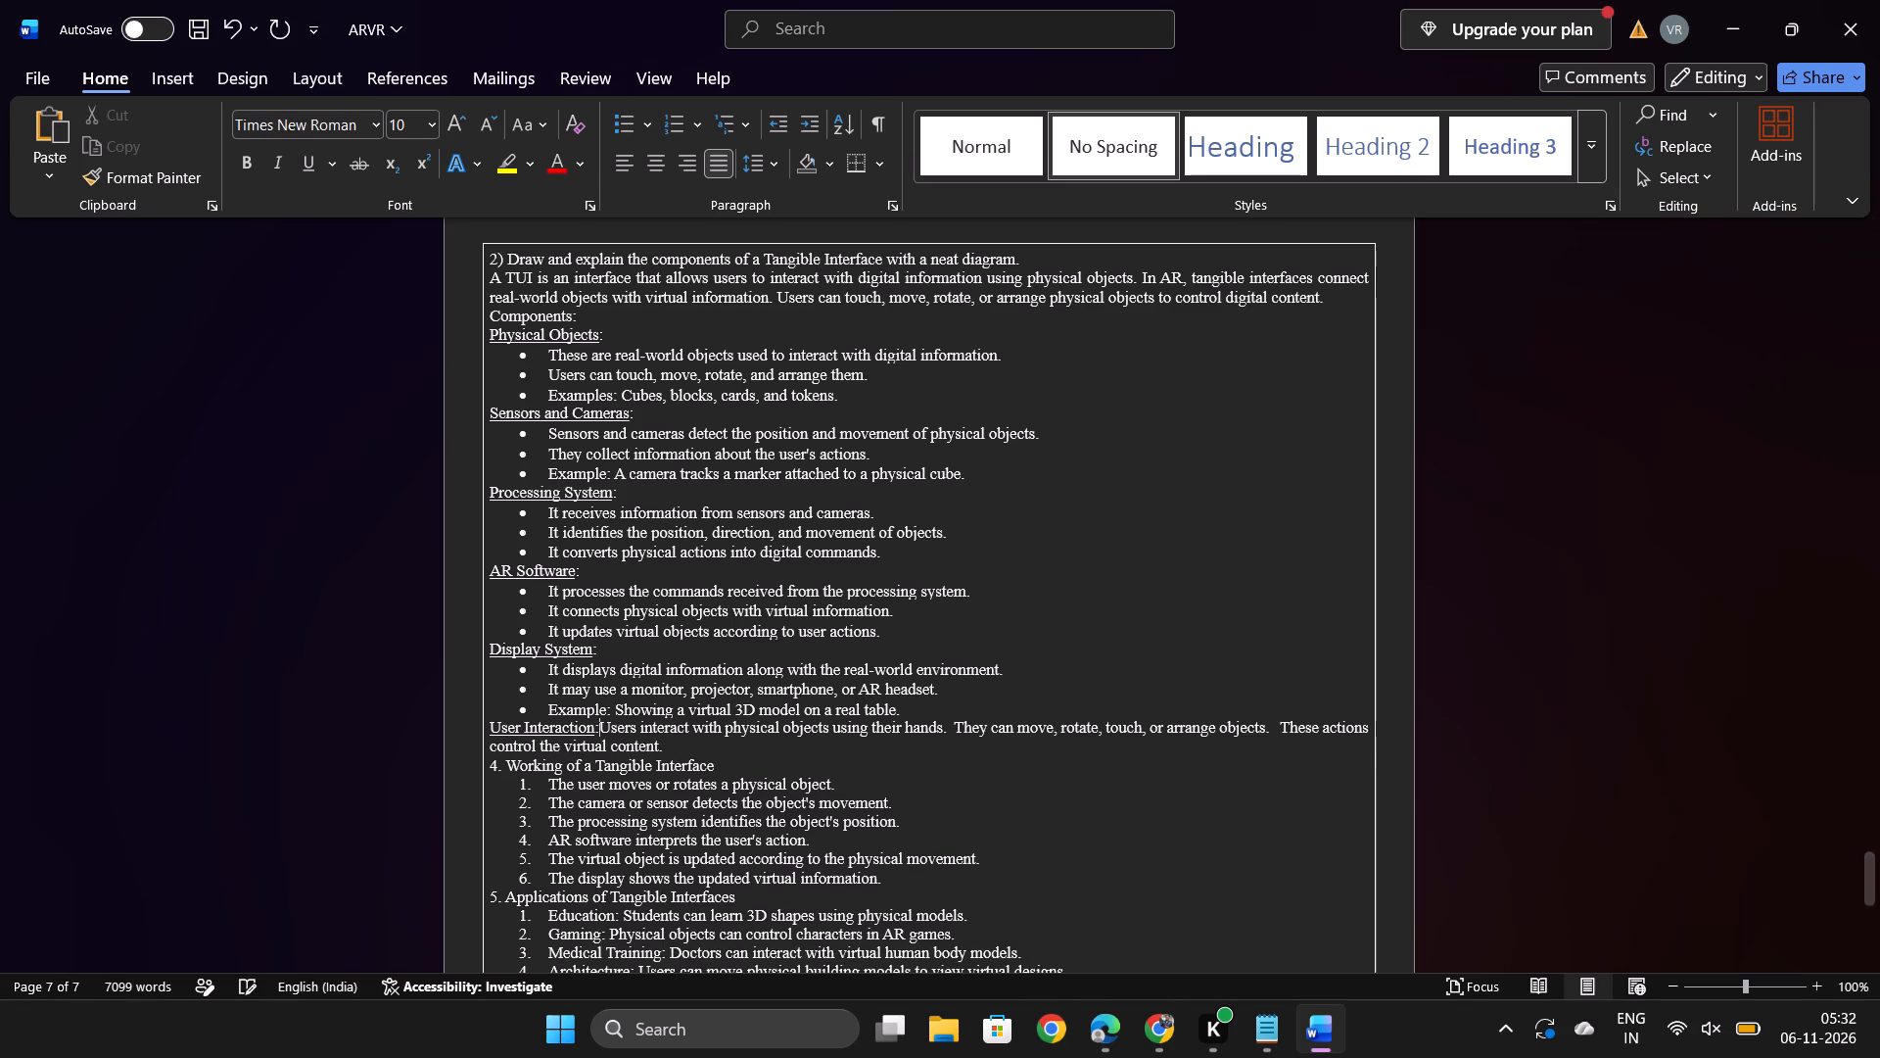
{"action": "key", "text": "space"}
{"action": "key", "text": "space"}
Join the three Display System bullets into a single bullet, separating the sentences with spaces.
{"action": "left_click", "coordinate": [526, 708]}
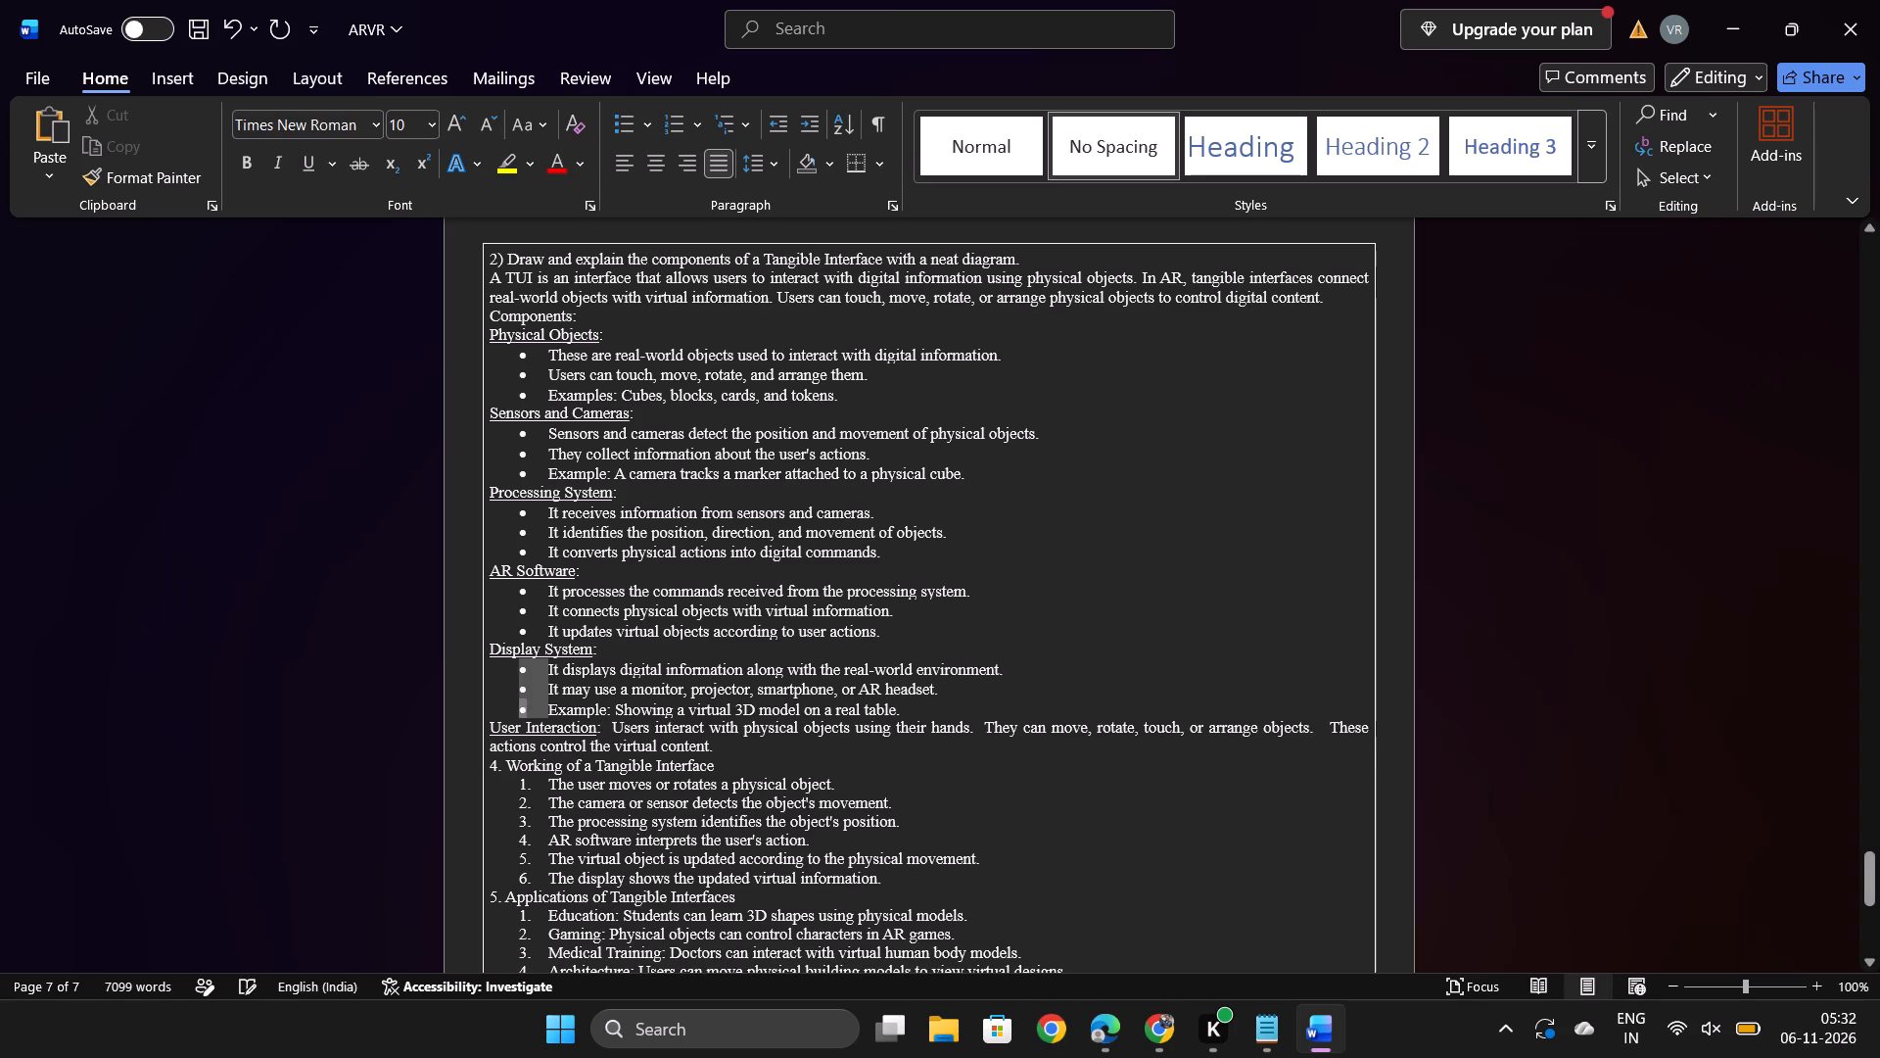
{"action": "key", "text": "BackSpace"}
{"action": "key", "text": "BackSpace"}
{"action": "key", "text": "BackSpace"}
{"action": "key", "text": "space"}
{"action": "key", "text": "space"}
{"action": "key", "text": "space"}
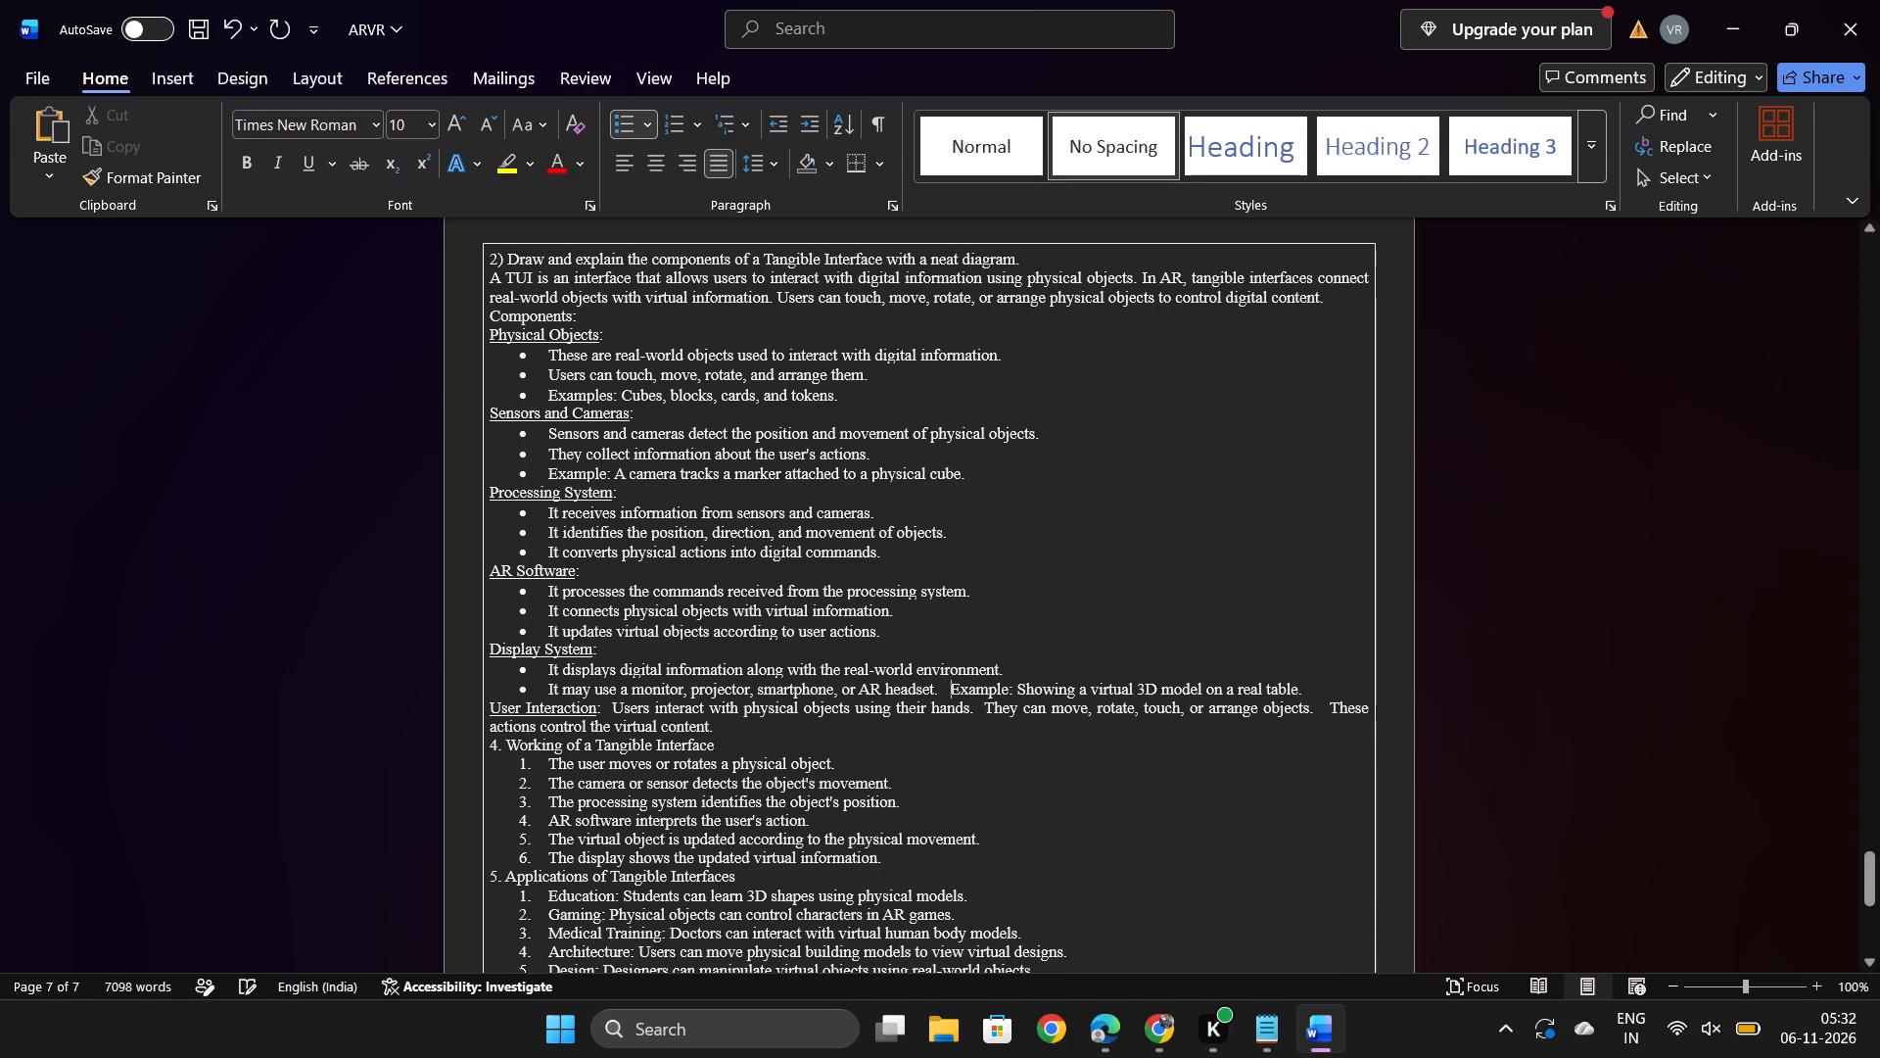
{"action": "left_click", "coordinate": [524, 690]}
{"action": "key", "text": "BackSpace"}
{"action": "key", "text": "BackSpace"}
{"action": "key", "text": "BackSpace"}
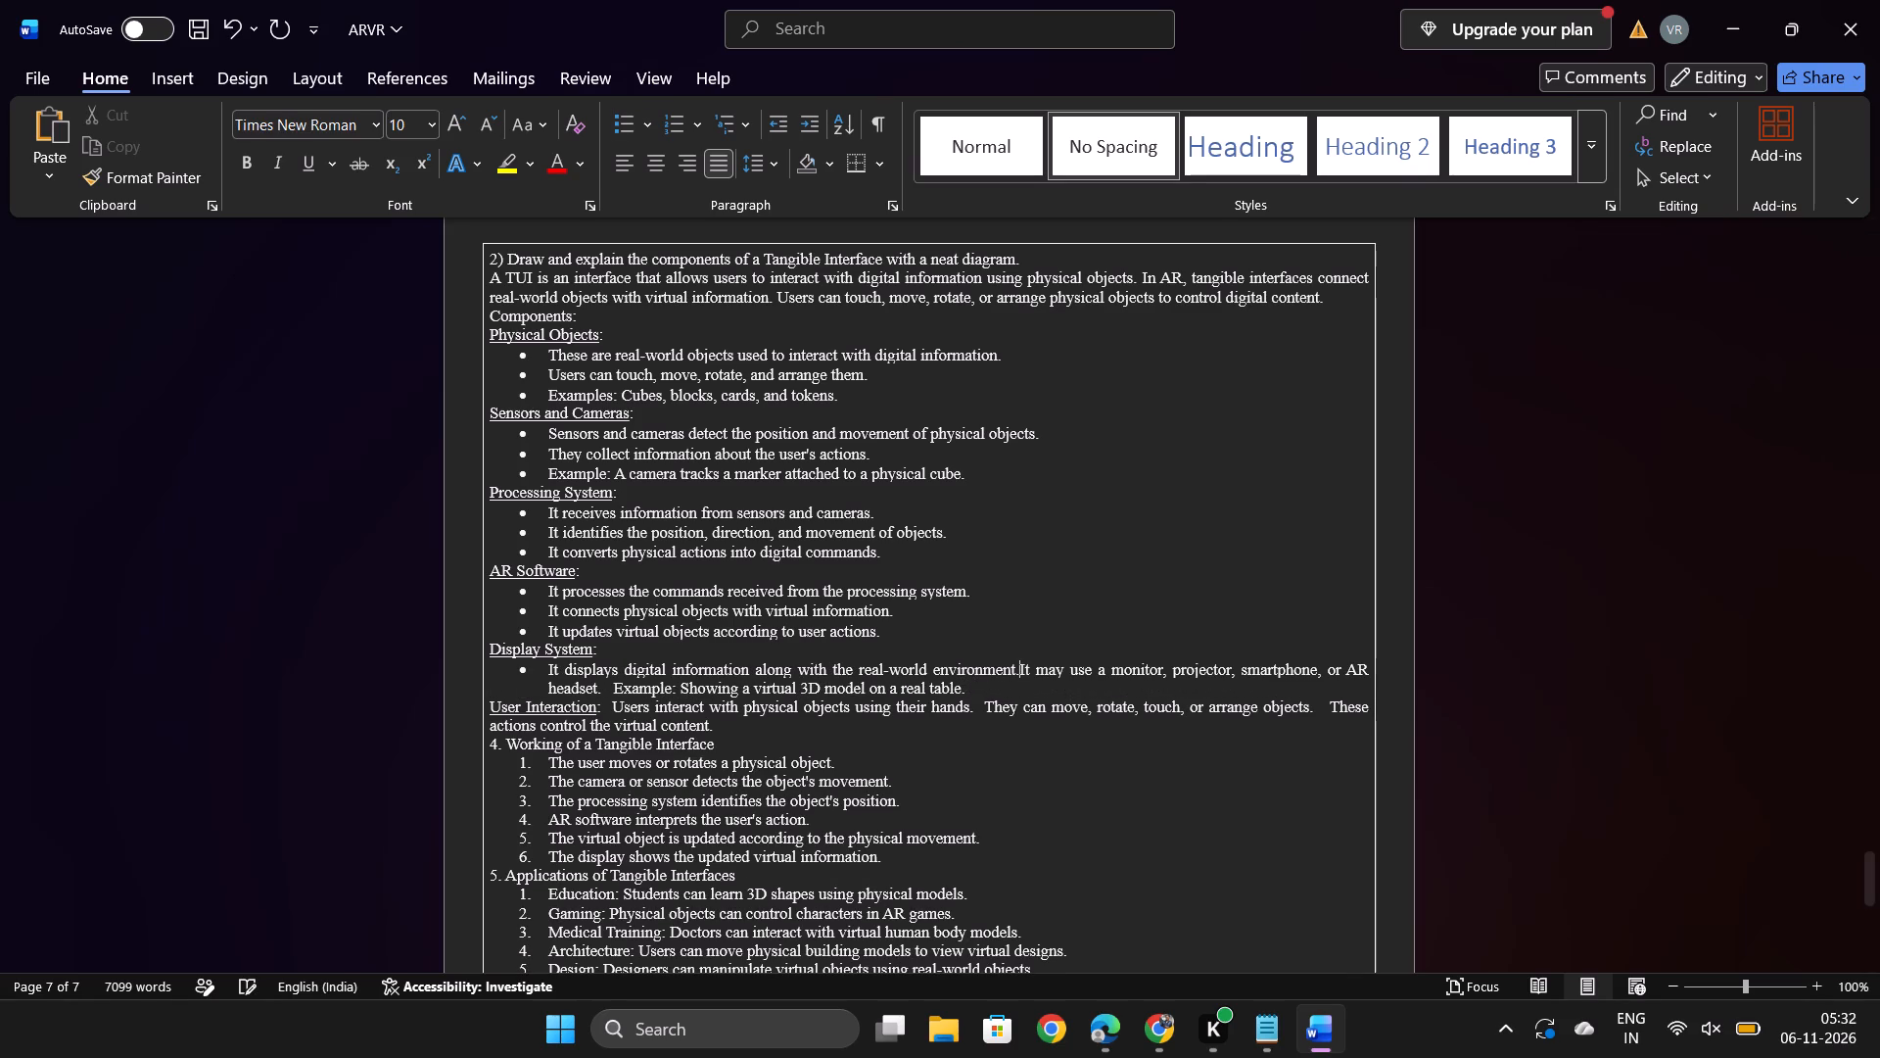
{"action": "key", "text": "space"}
{"action": "key", "text": "space"}
Turn the merged Display System bullet into run-in text after its subheading, separated by one space.
{"action": "left_click", "coordinate": [526, 669]}
{"action": "key", "text": "BackSpace"}
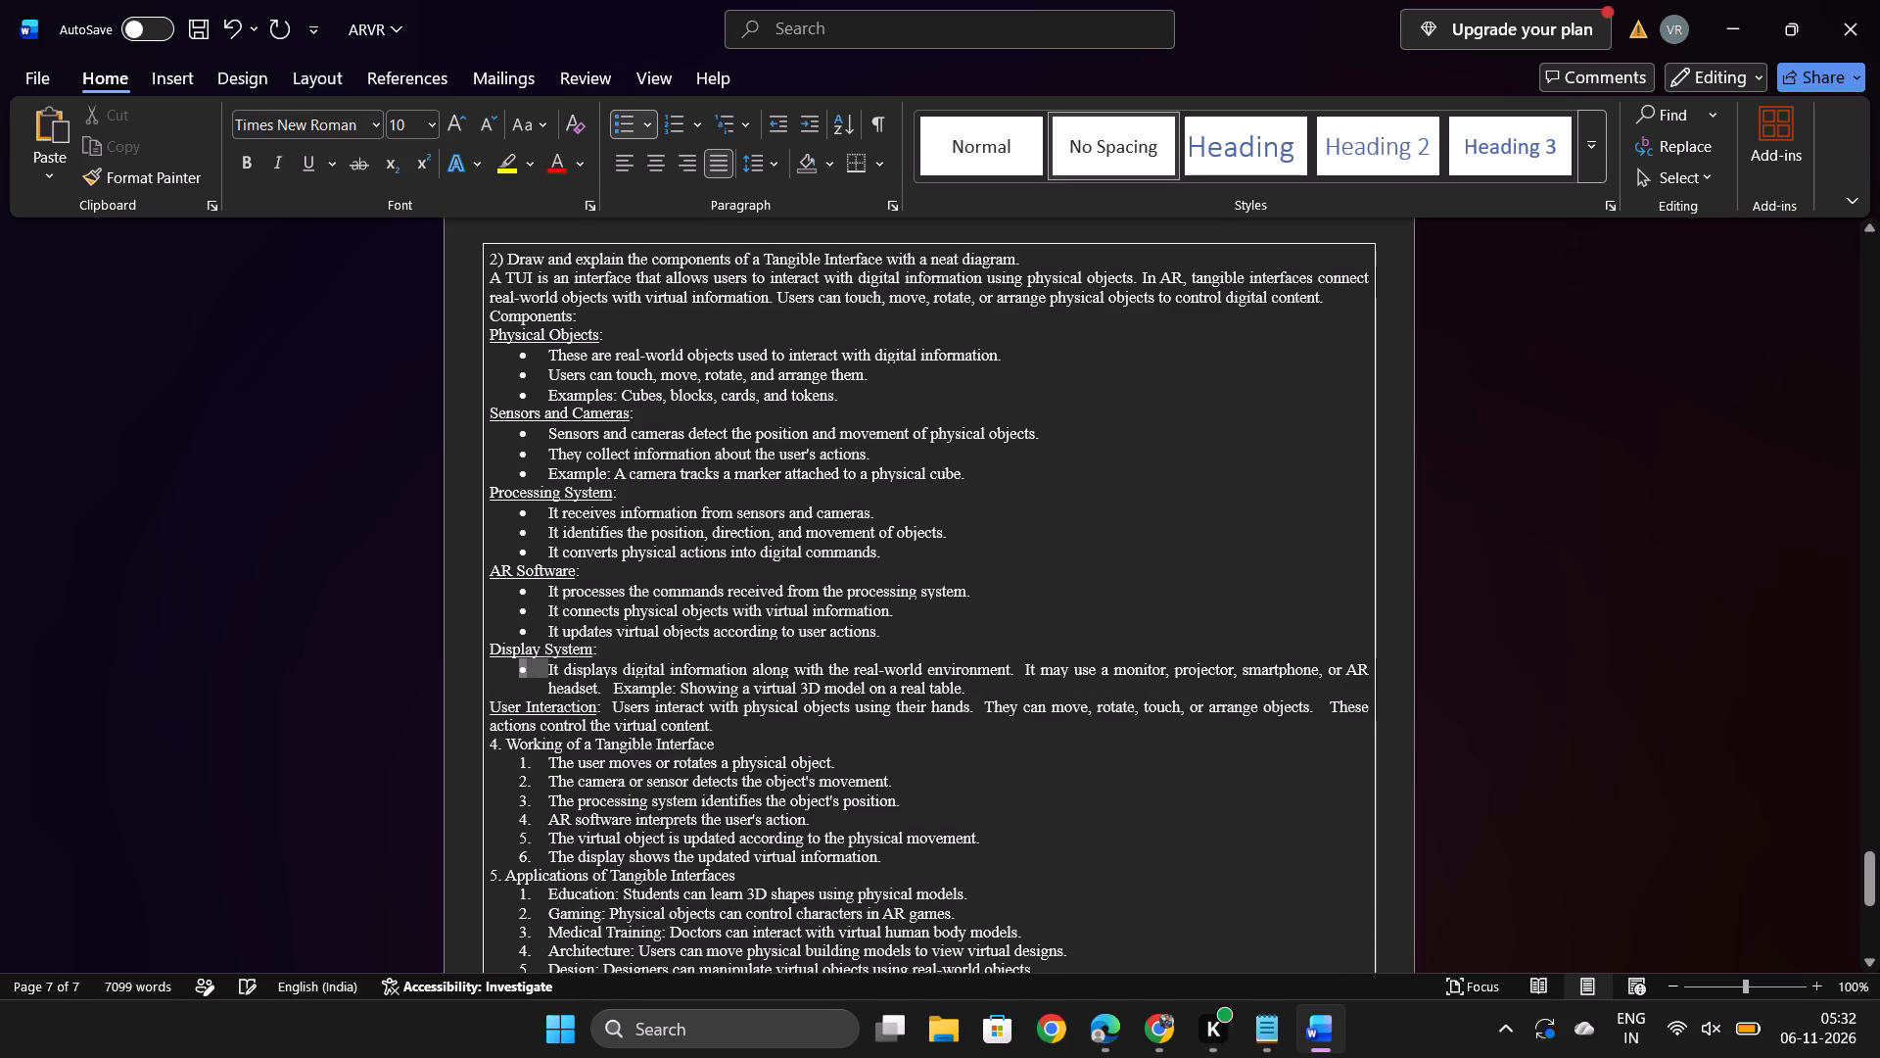
{"action": "key", "text": "BackSpace"}
{"action": "key", "text": "BackSpace"}
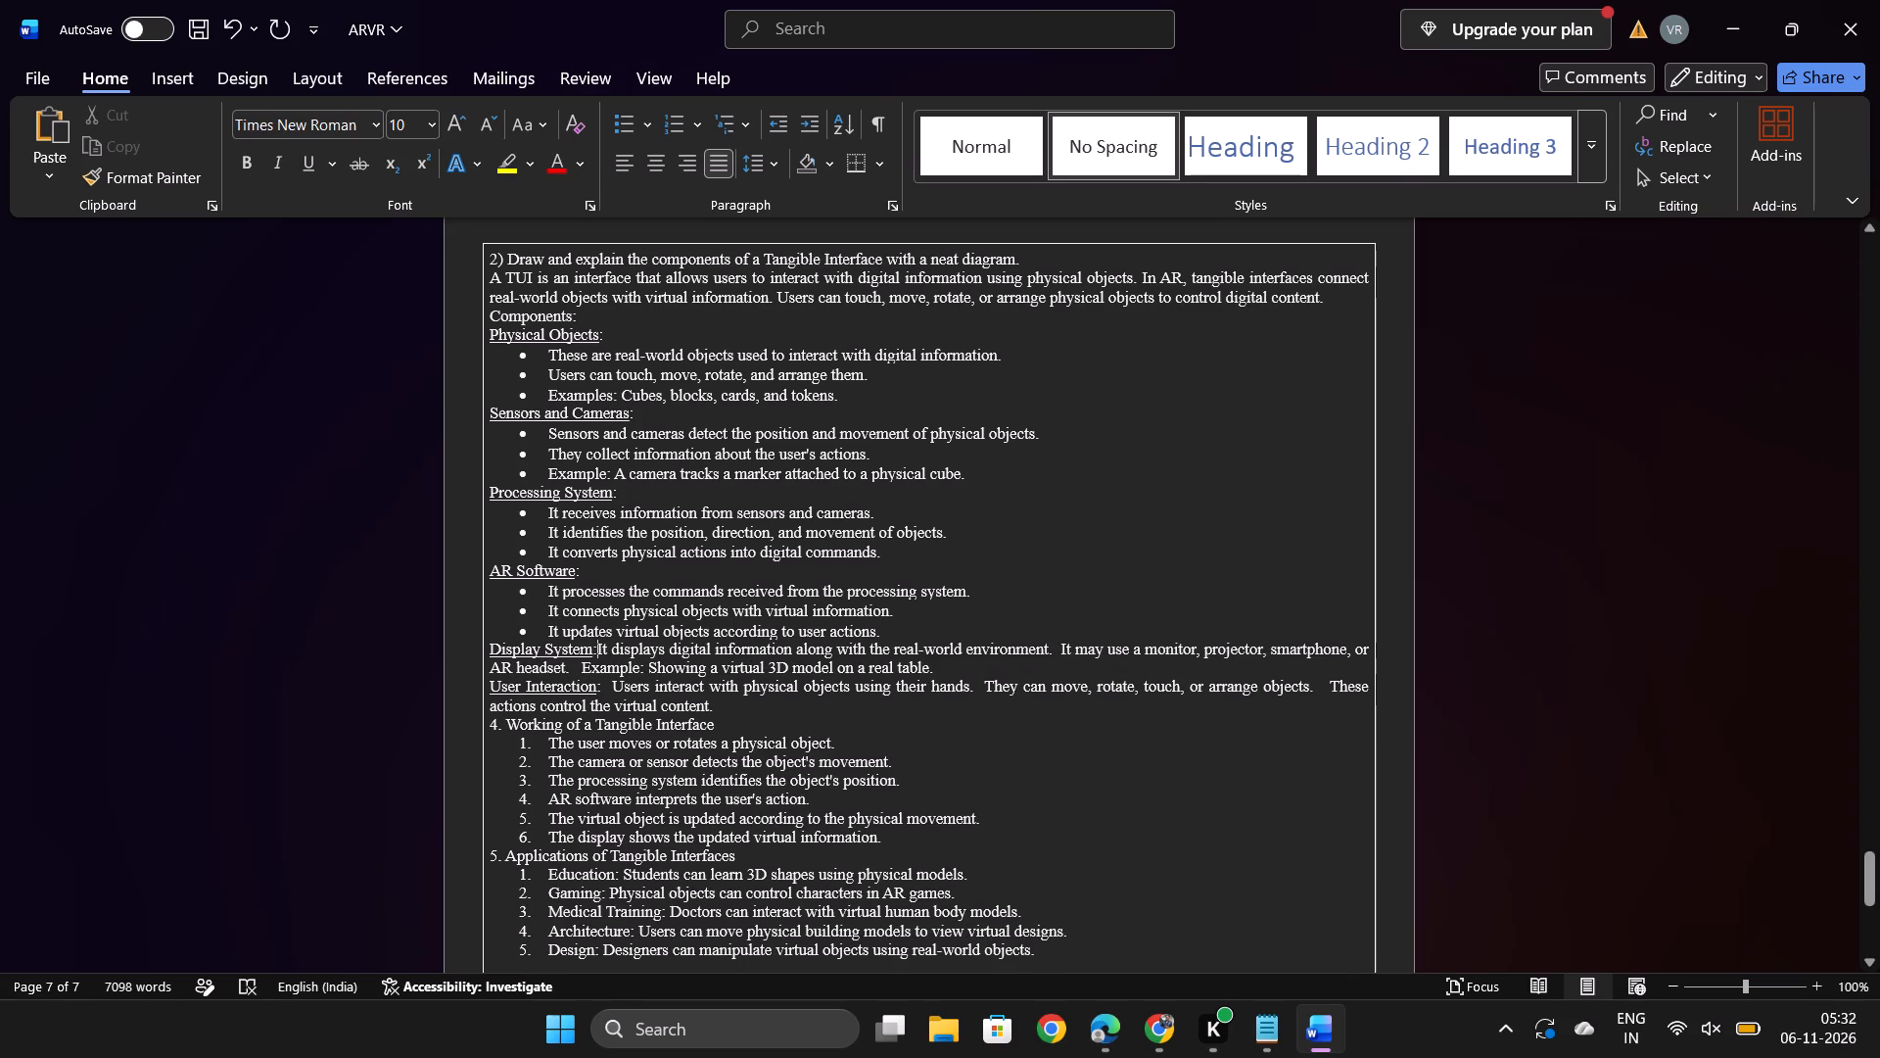
{"action": "key", "text": "shift+colon"}
{"action": "key", "text": "BackSpace"}
{"action": "key", "text": "space"}
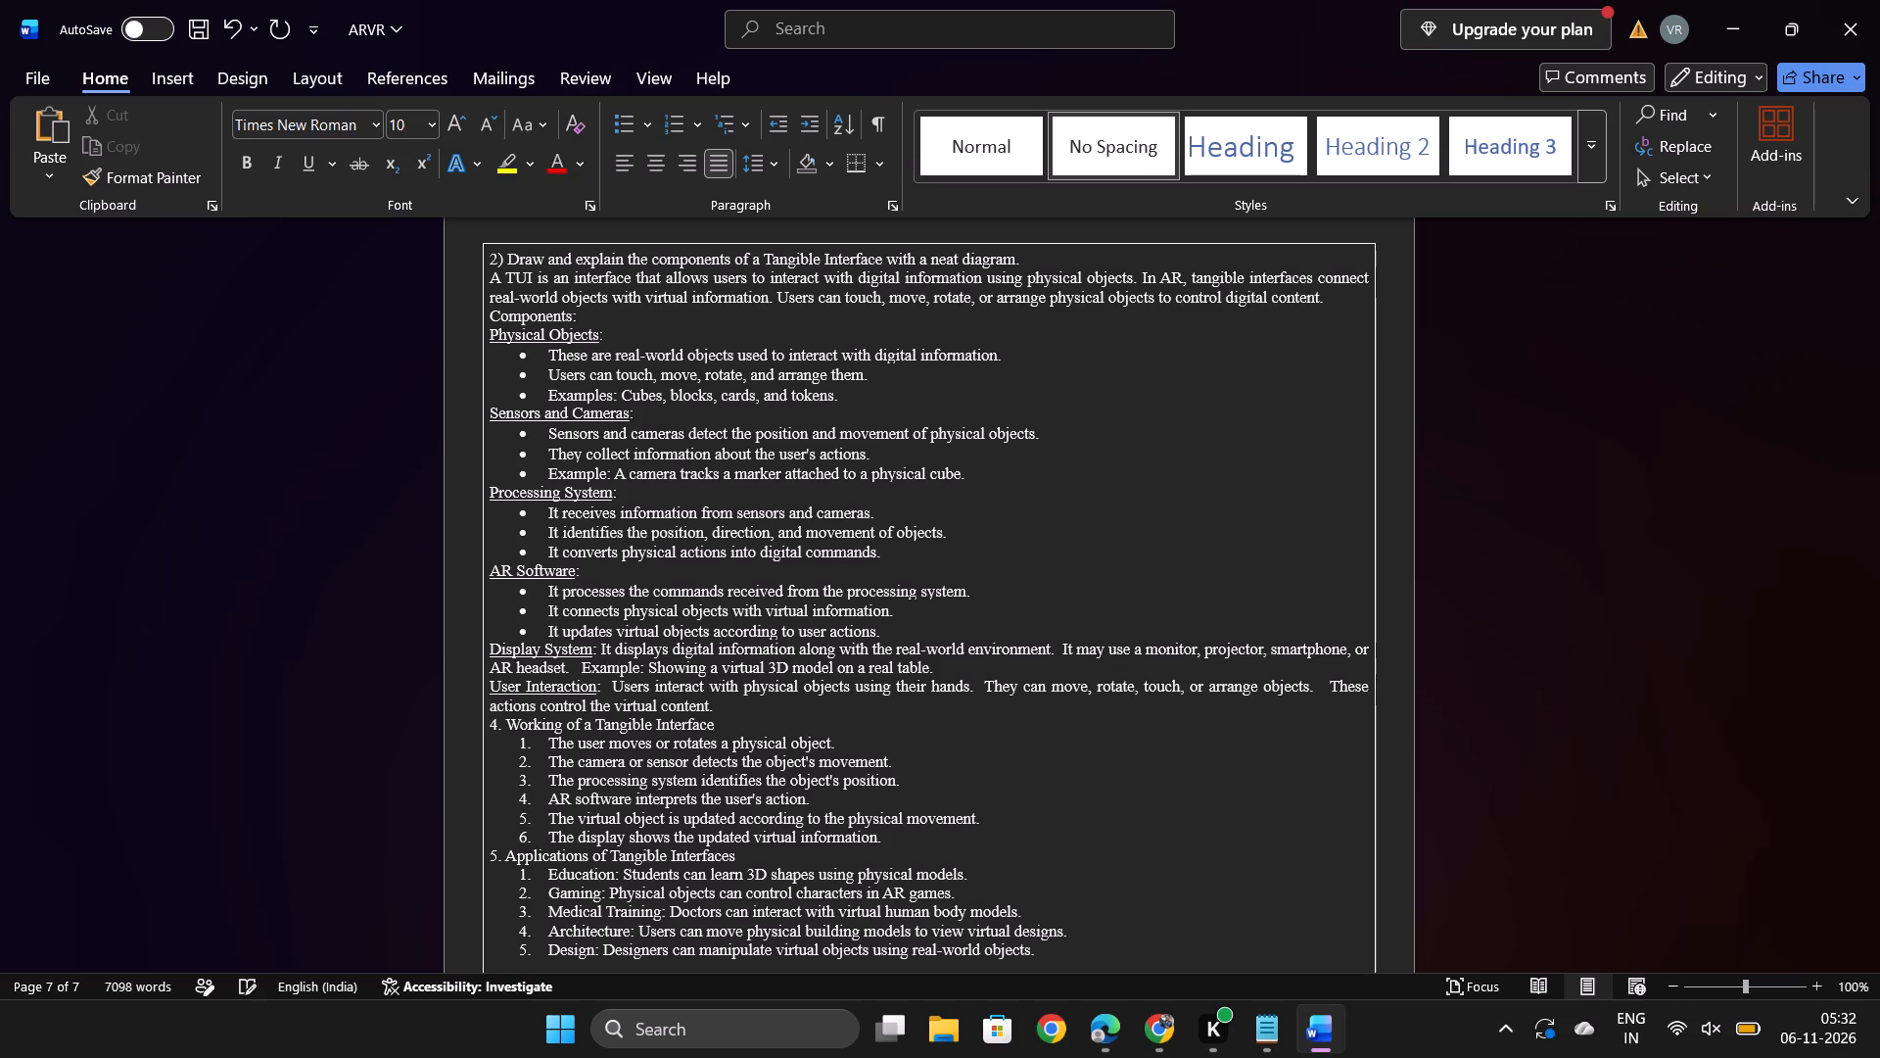
Join the three AR Software bullets into a single bullet, separating the sentences with spaces.
{"action": "left_click", "coordinate": [521, 626]}
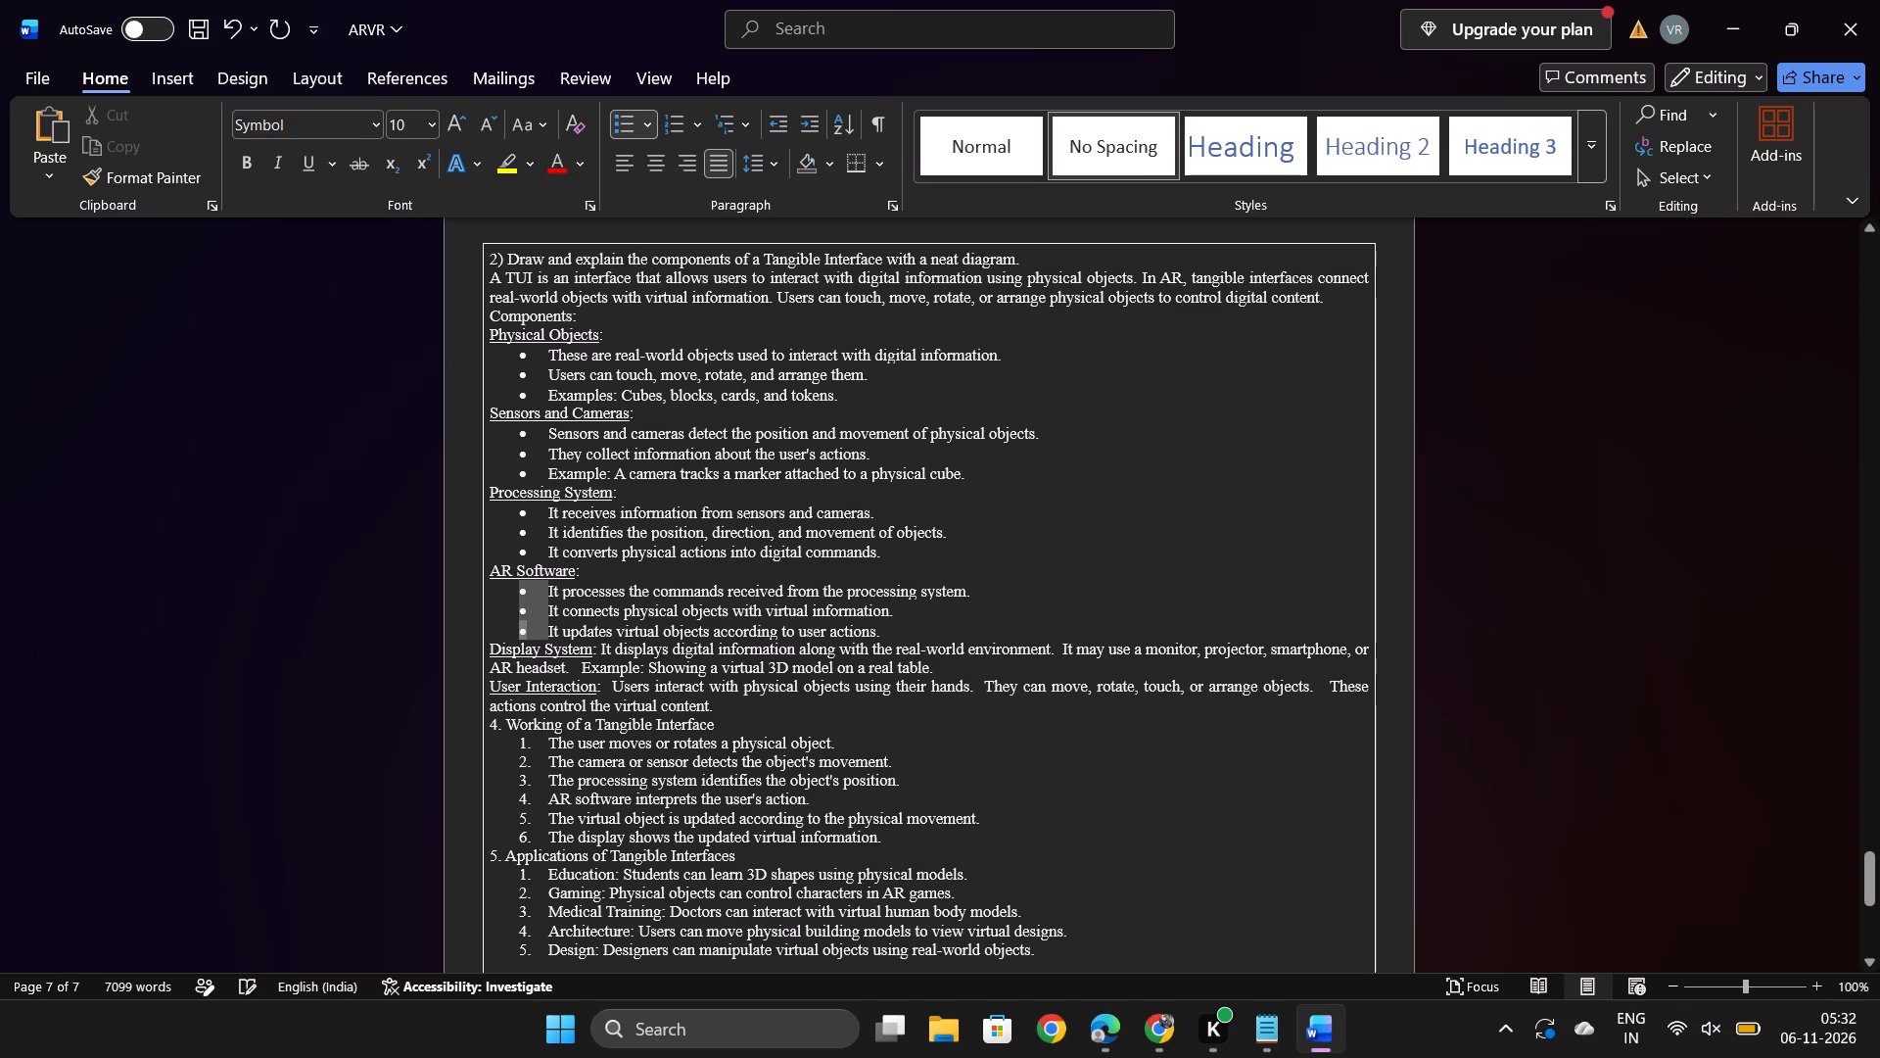
{"action": "key", "text": "BackSpace"}
{"action": "key", "text": "BackSpace"}
{"action": "key", "text": "BackSpace"}
{"action": "key", "text": "space"}
{"action": "key", "text": "space"}
{"action": "key", "text": "space"}
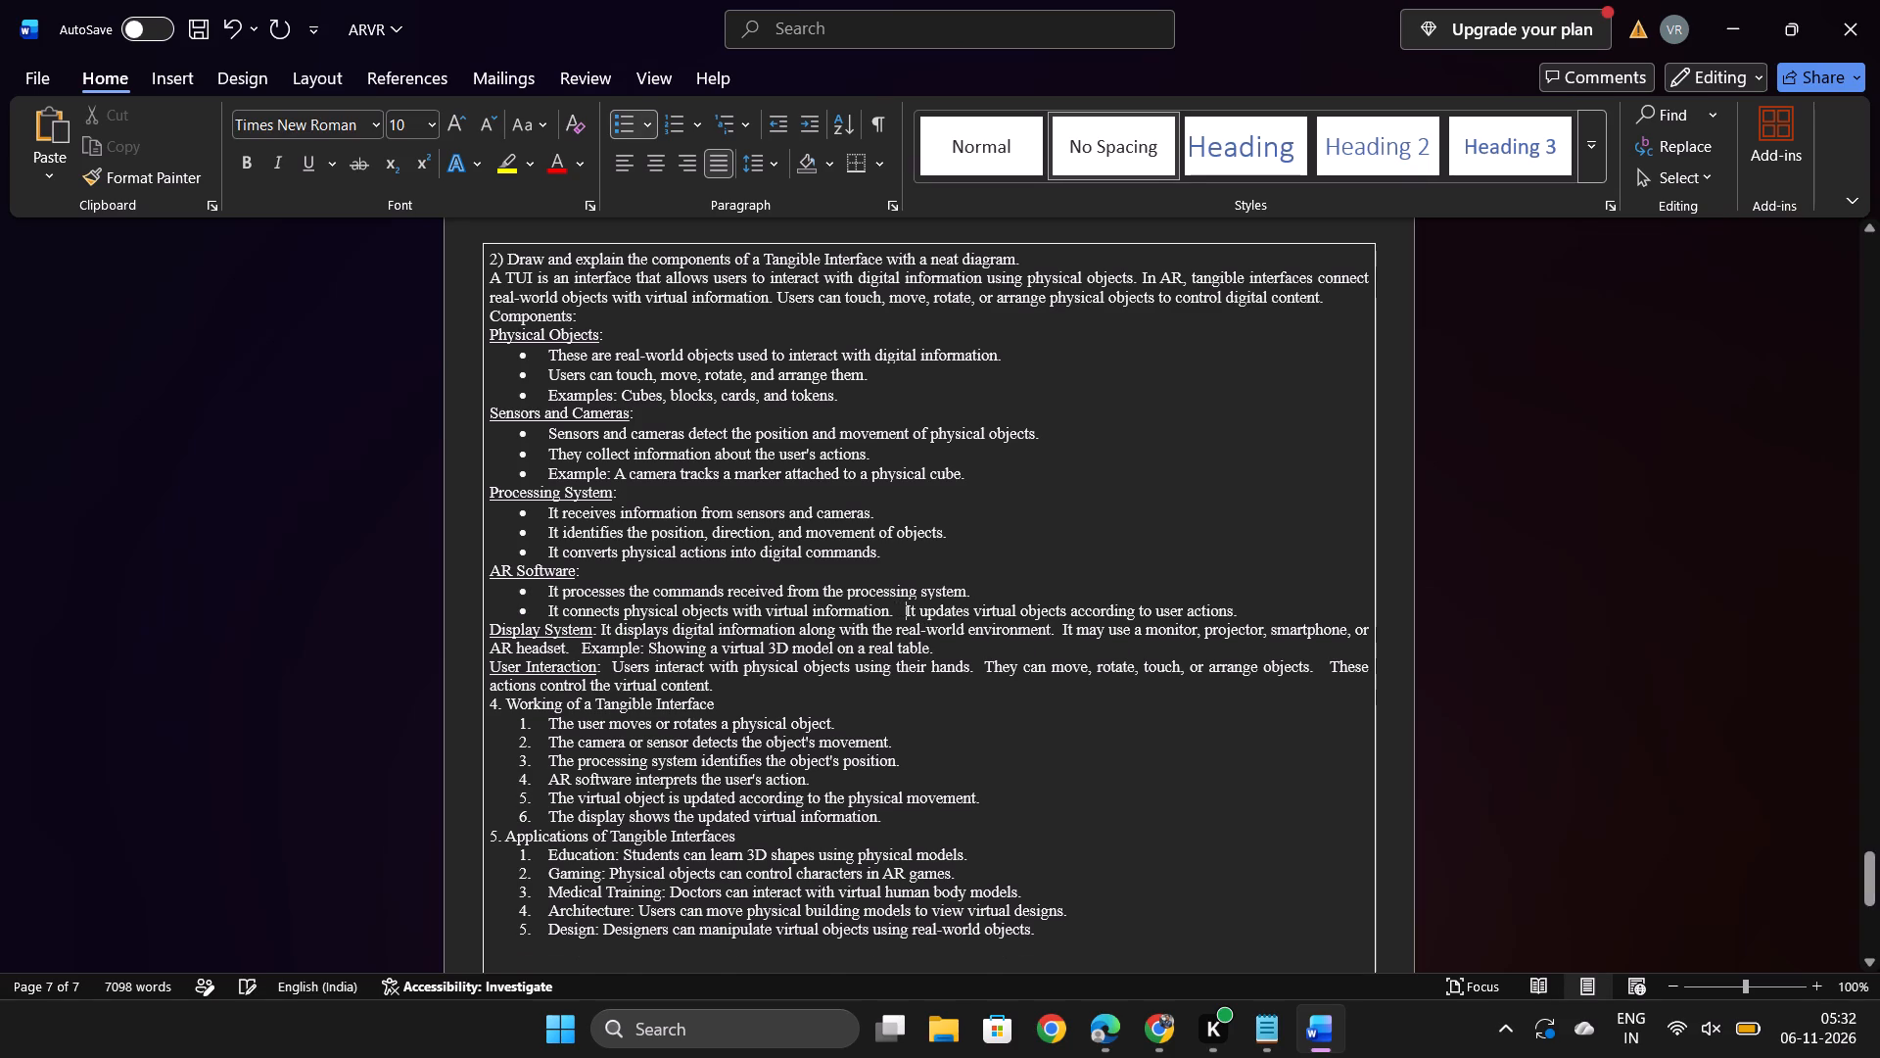
{"action": "left_click", "coordinate": [524, 611]}
{"action": "key", "text": "BackSpace"}
{"action": "key", "text": "BackSpace"}
{"action": "key", "text": "BackSpace"}
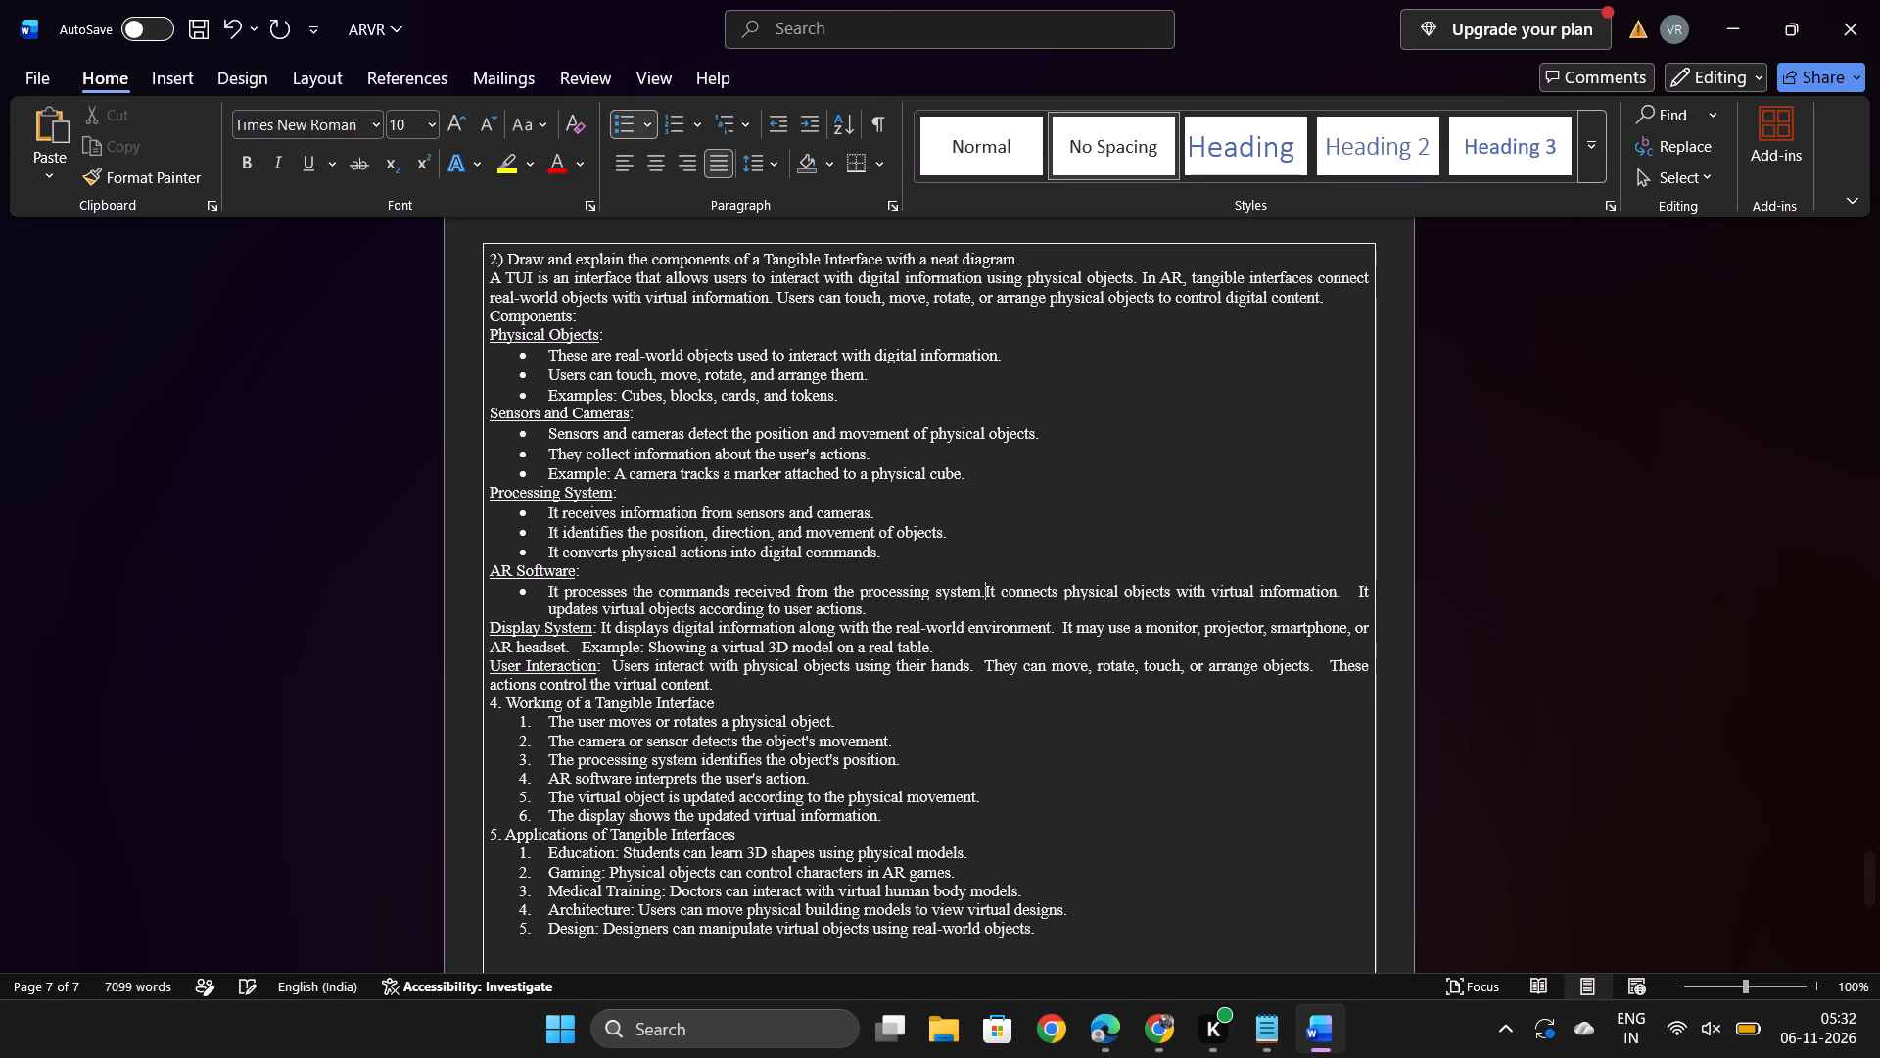
{"action": "key", "text": "space"}
{"action": "key", "text": "space"}
Turn the merged AR Software bullet into run-in text after its subheading, separated by two spaces.
{"action": "left_click", "coordinate": [526, 591]}
{"action": "key", "text": "BackSpace"}
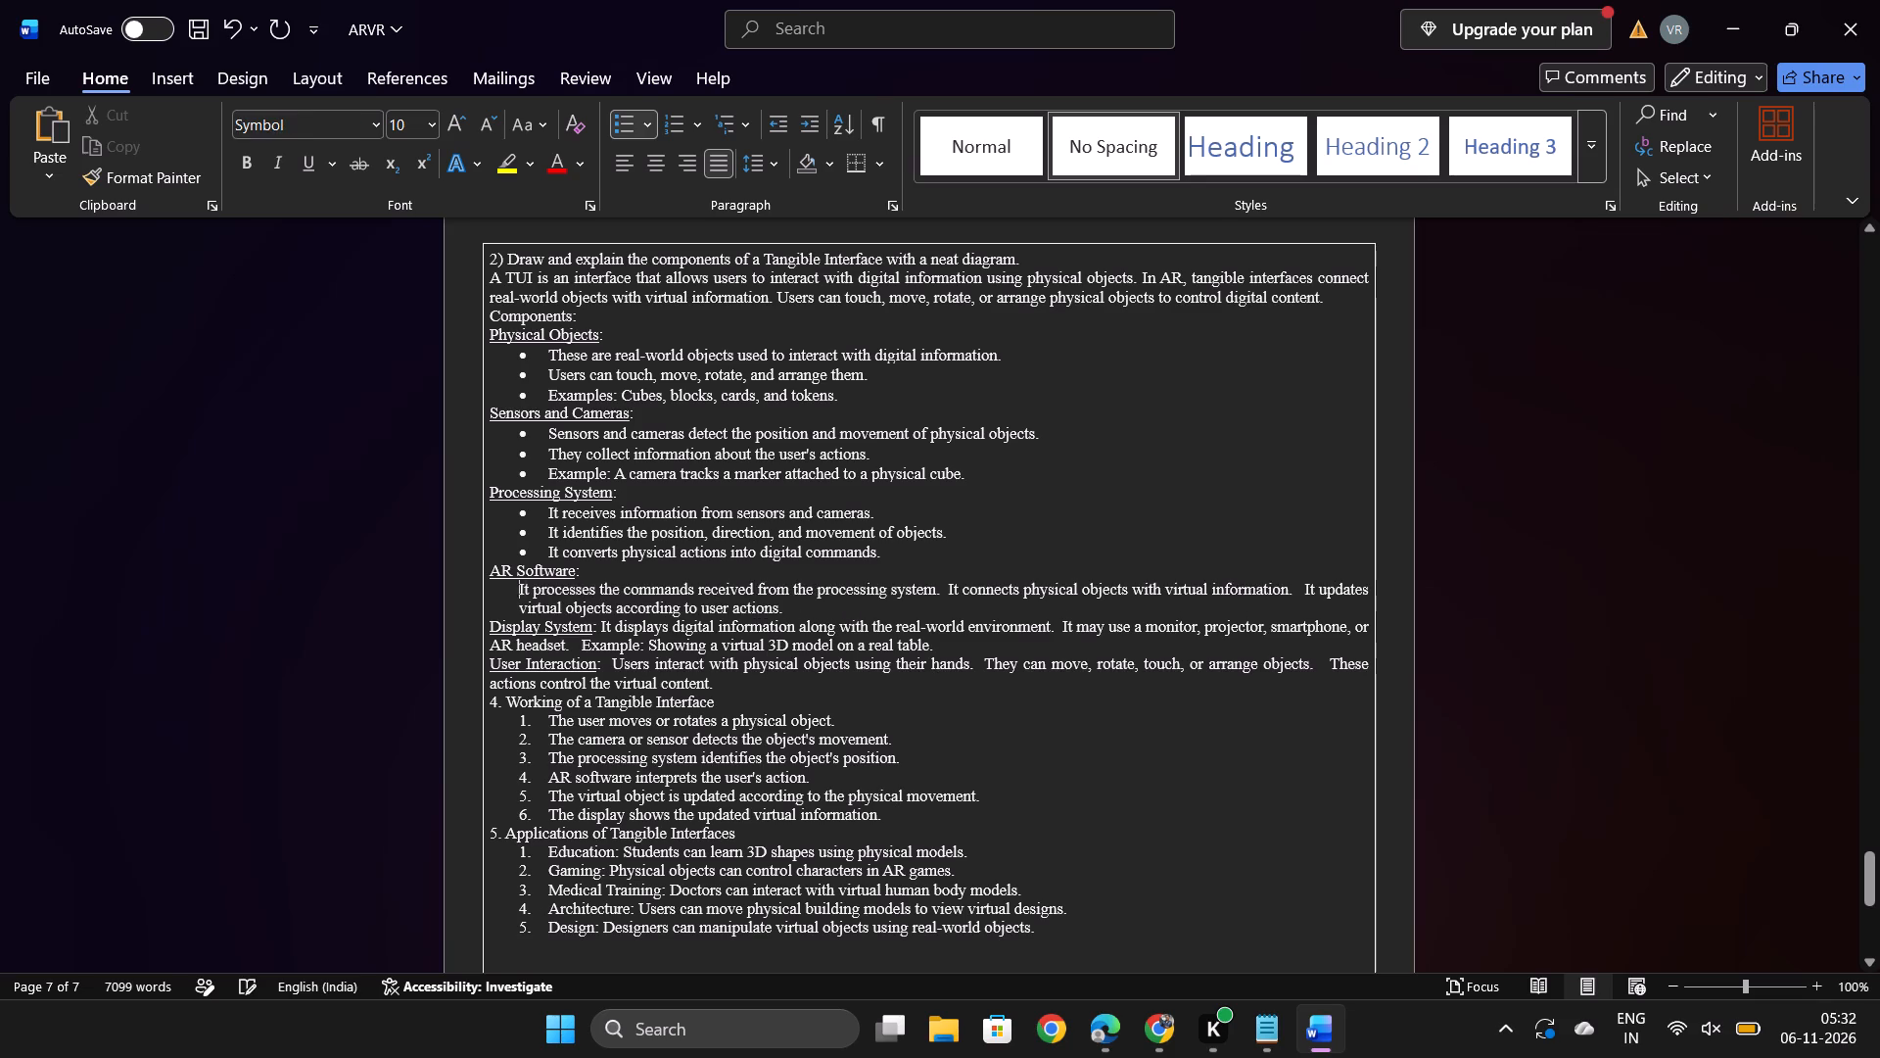
{"action": "key", "text": "BackSpace"}
{"action": "key", "text": "BackSpace"}
{"action": "key", "text": "space"}
{"action": "key", "text": "space"}
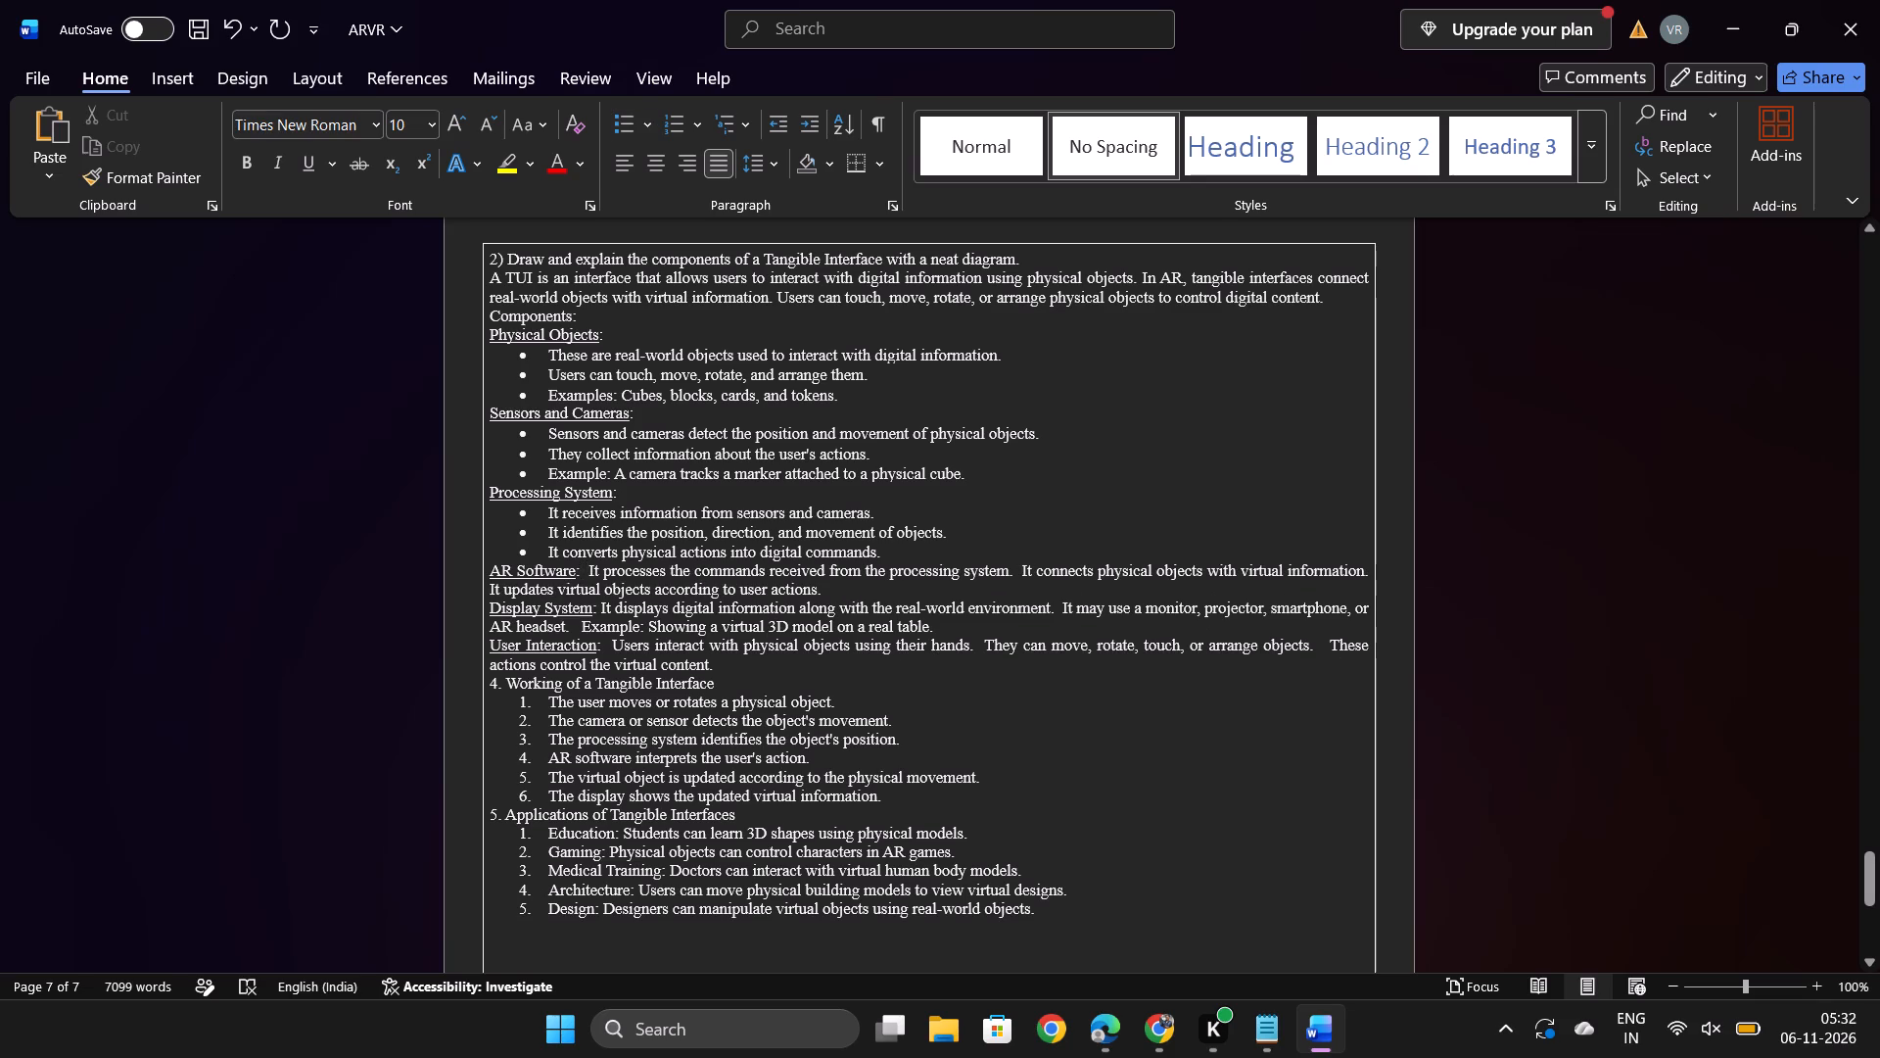
Join the three Processing System bullets into a single bullet, separating the sentences with two spaces.
{"action": "left_click", "coordinate": [522, 552]}
{"action": "key", "text": "BackSpace"}
{"action": "key", "text": "BackSpace"}
{"action": "key", "text": "BackSpace"}
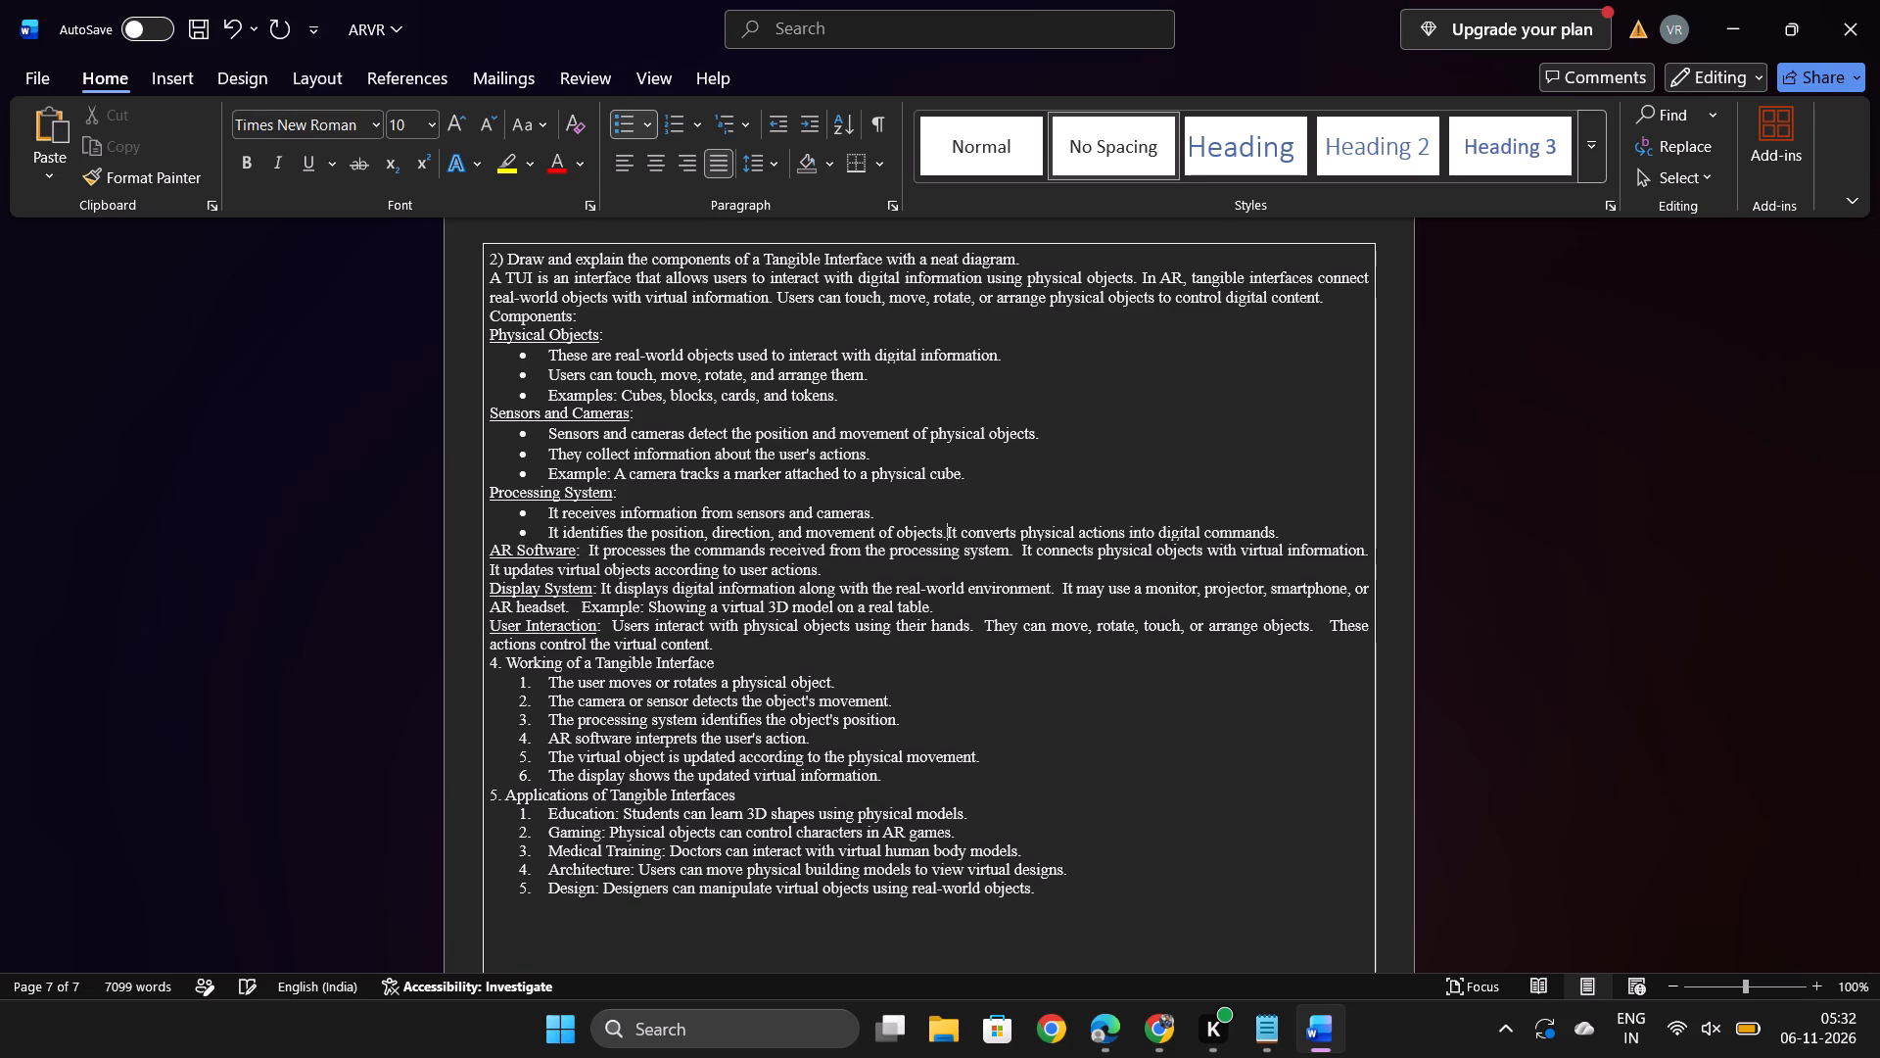
{"action": "key", "text": "space"}
{"action": "key", "text": "space"}
{"action": "left_click", "coordinate": [527, 532]}
{"action": "left_click", "coordinate": [523, 532]}
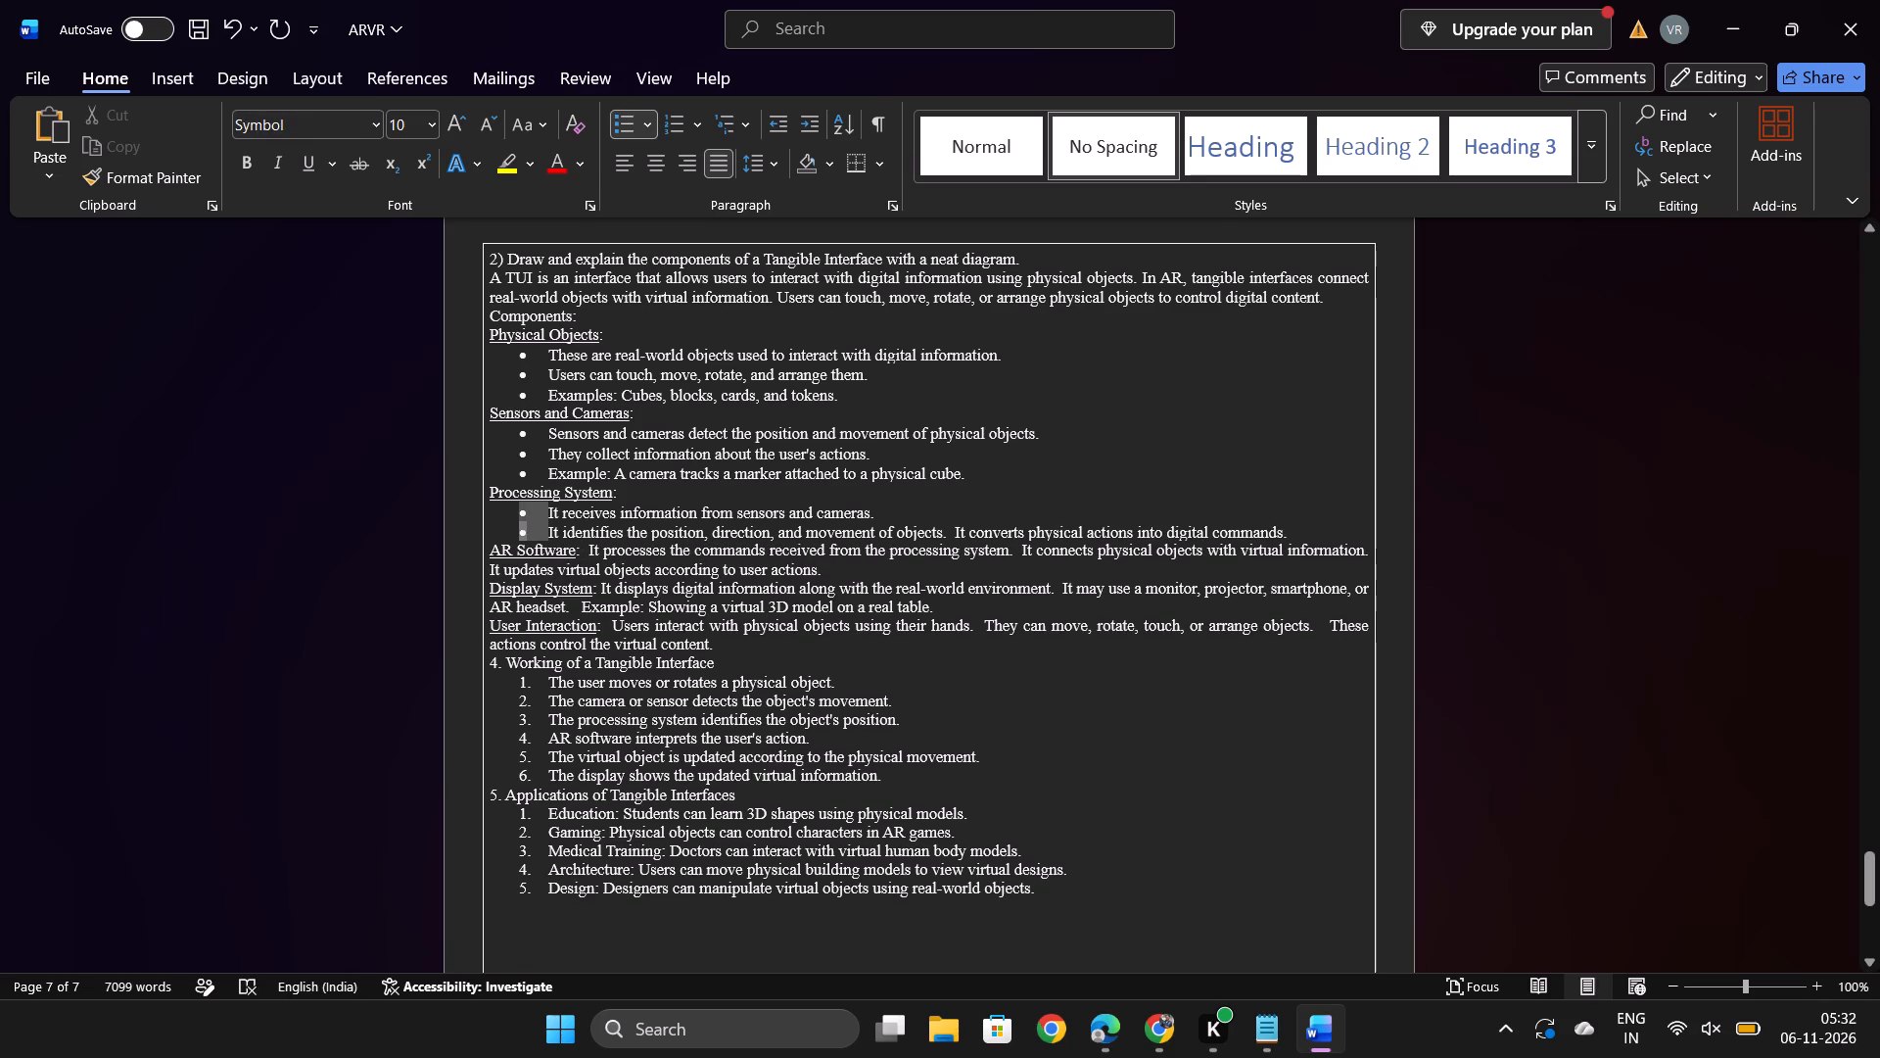
{"action": "key", "text": "BackSpace"}
{"action": "key", "text": "BackSpace"}
{"action": "key", "text": "BackSpace"}
{"action": "key", "text": "space"}
{"action": "key", "text": "space"}
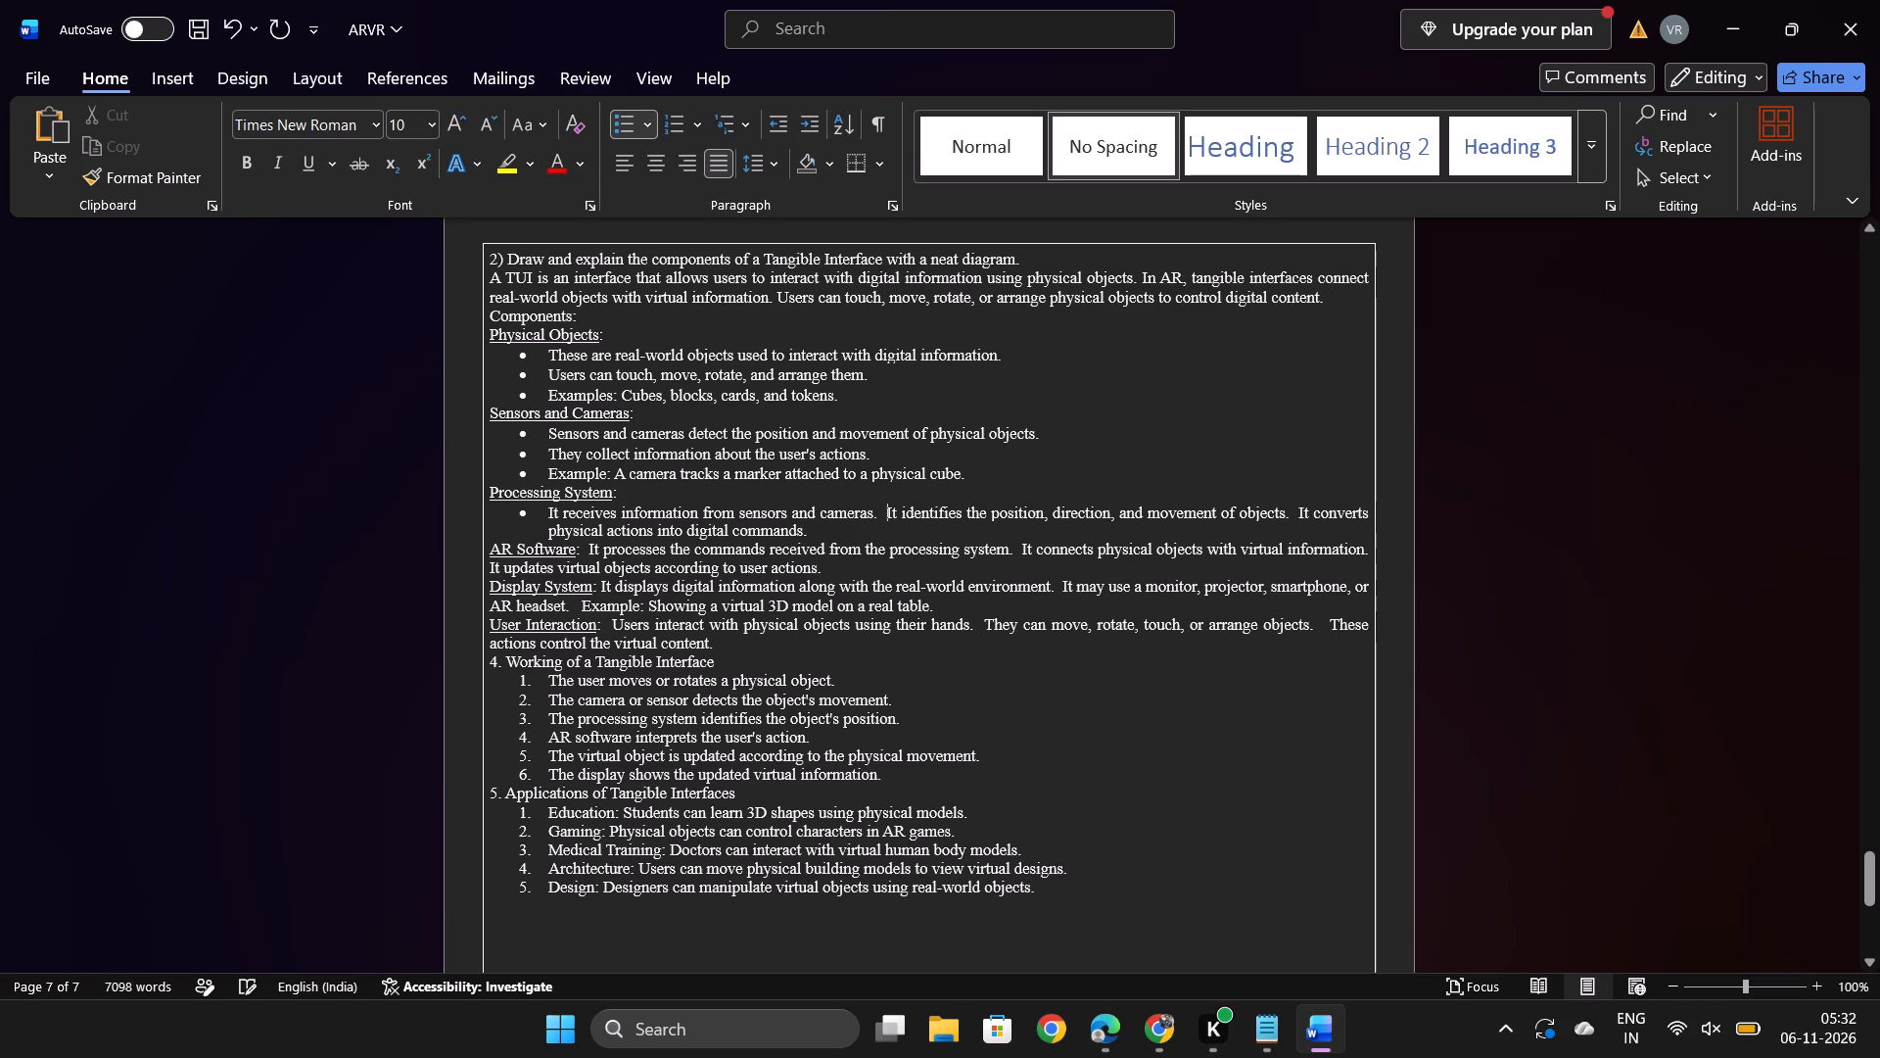
Turn the merged Processing System bullet into run-in text after its subheading, separated by two spaces.
{"action": "left_click", "coordinate": [524, 513]}
{"action": "key", "text": "BackSpace"}
{"action": "key", "text": "BackSpace"}
{"action": "key", "text": "BackSpace"}
{"action": "key", "text": "space"}
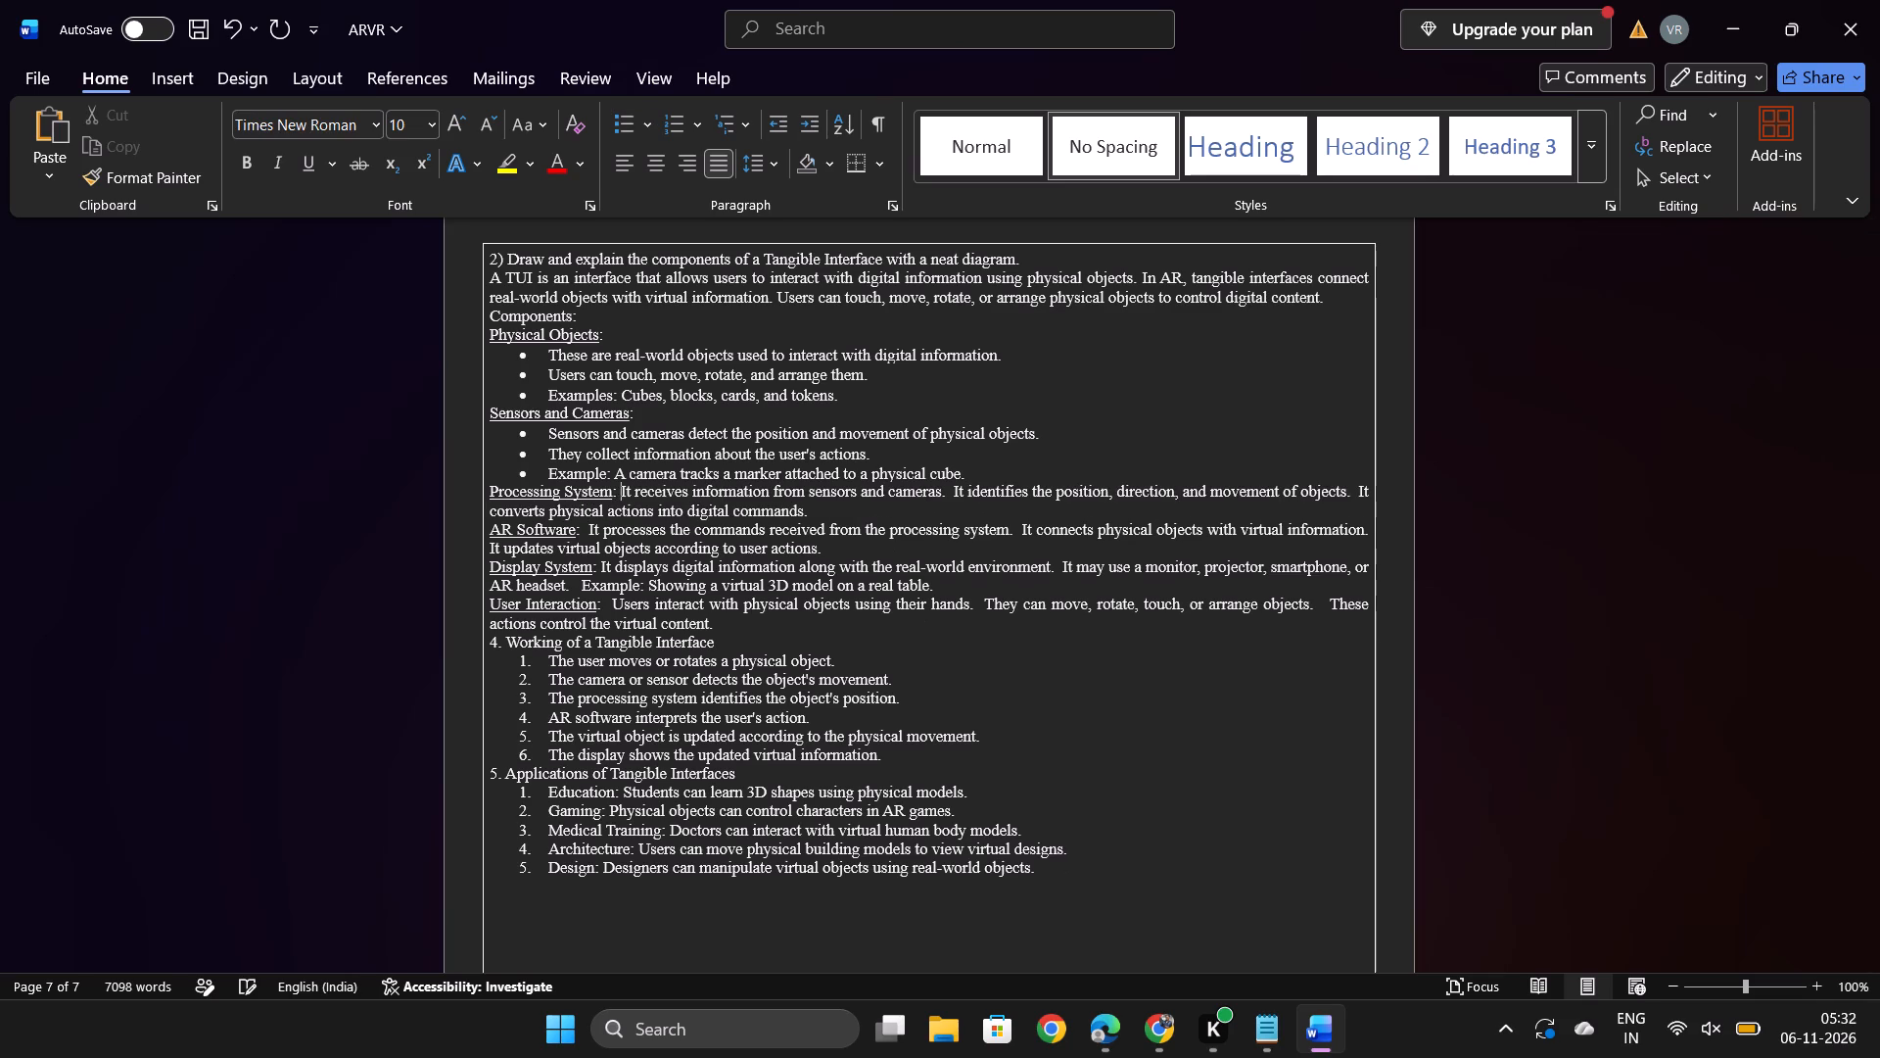
{"action": "key", "text": "space"}
Join the three Sensors and Cameras bullets into a single bullet, separating the sentences with two spaces.
{"action": "left_click", "coordinate": [522, 473]}
{"action": "key", "text": "BackSpace"}
{"action": "key", "text": "BackSpace"}
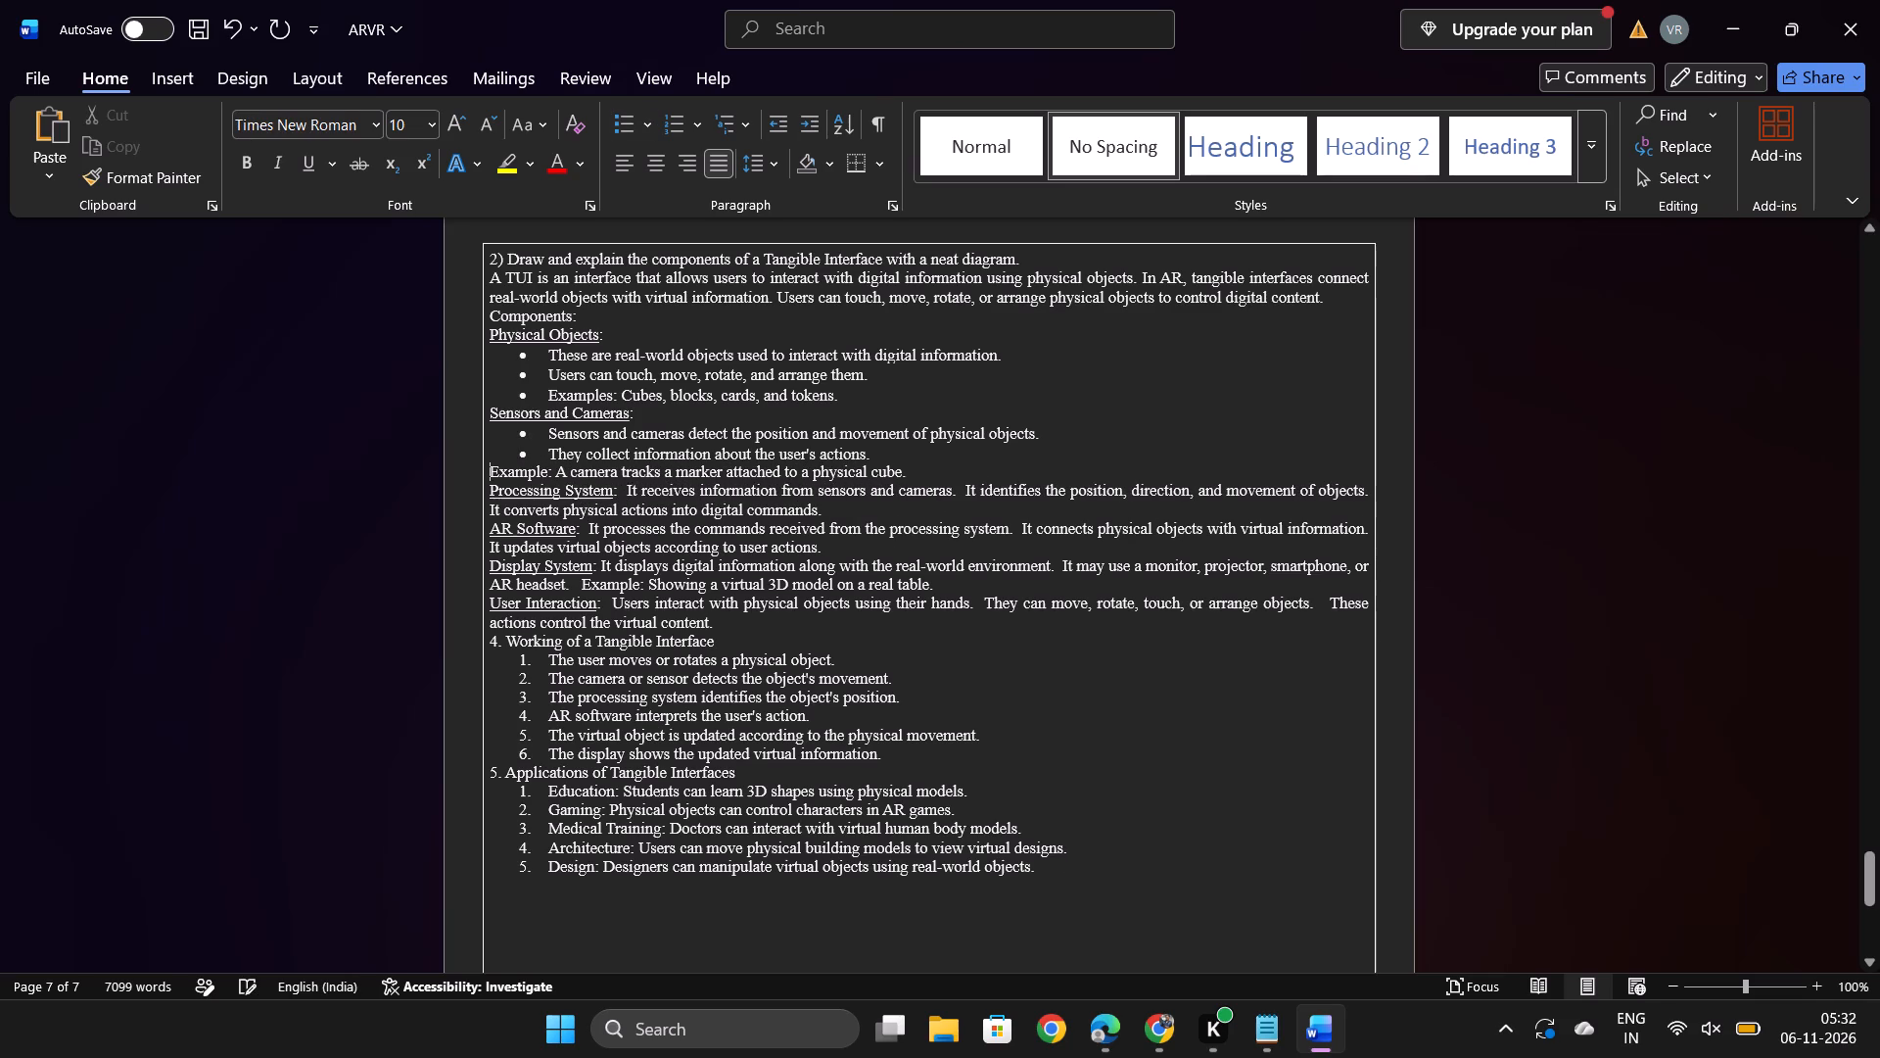
{"action": "key", "text": "BackSpace"}
{"action": "key", "text": "space"}
{"action": "key", "text": "space"}
{"action": "left_click", "coordinate": [521, 451]}
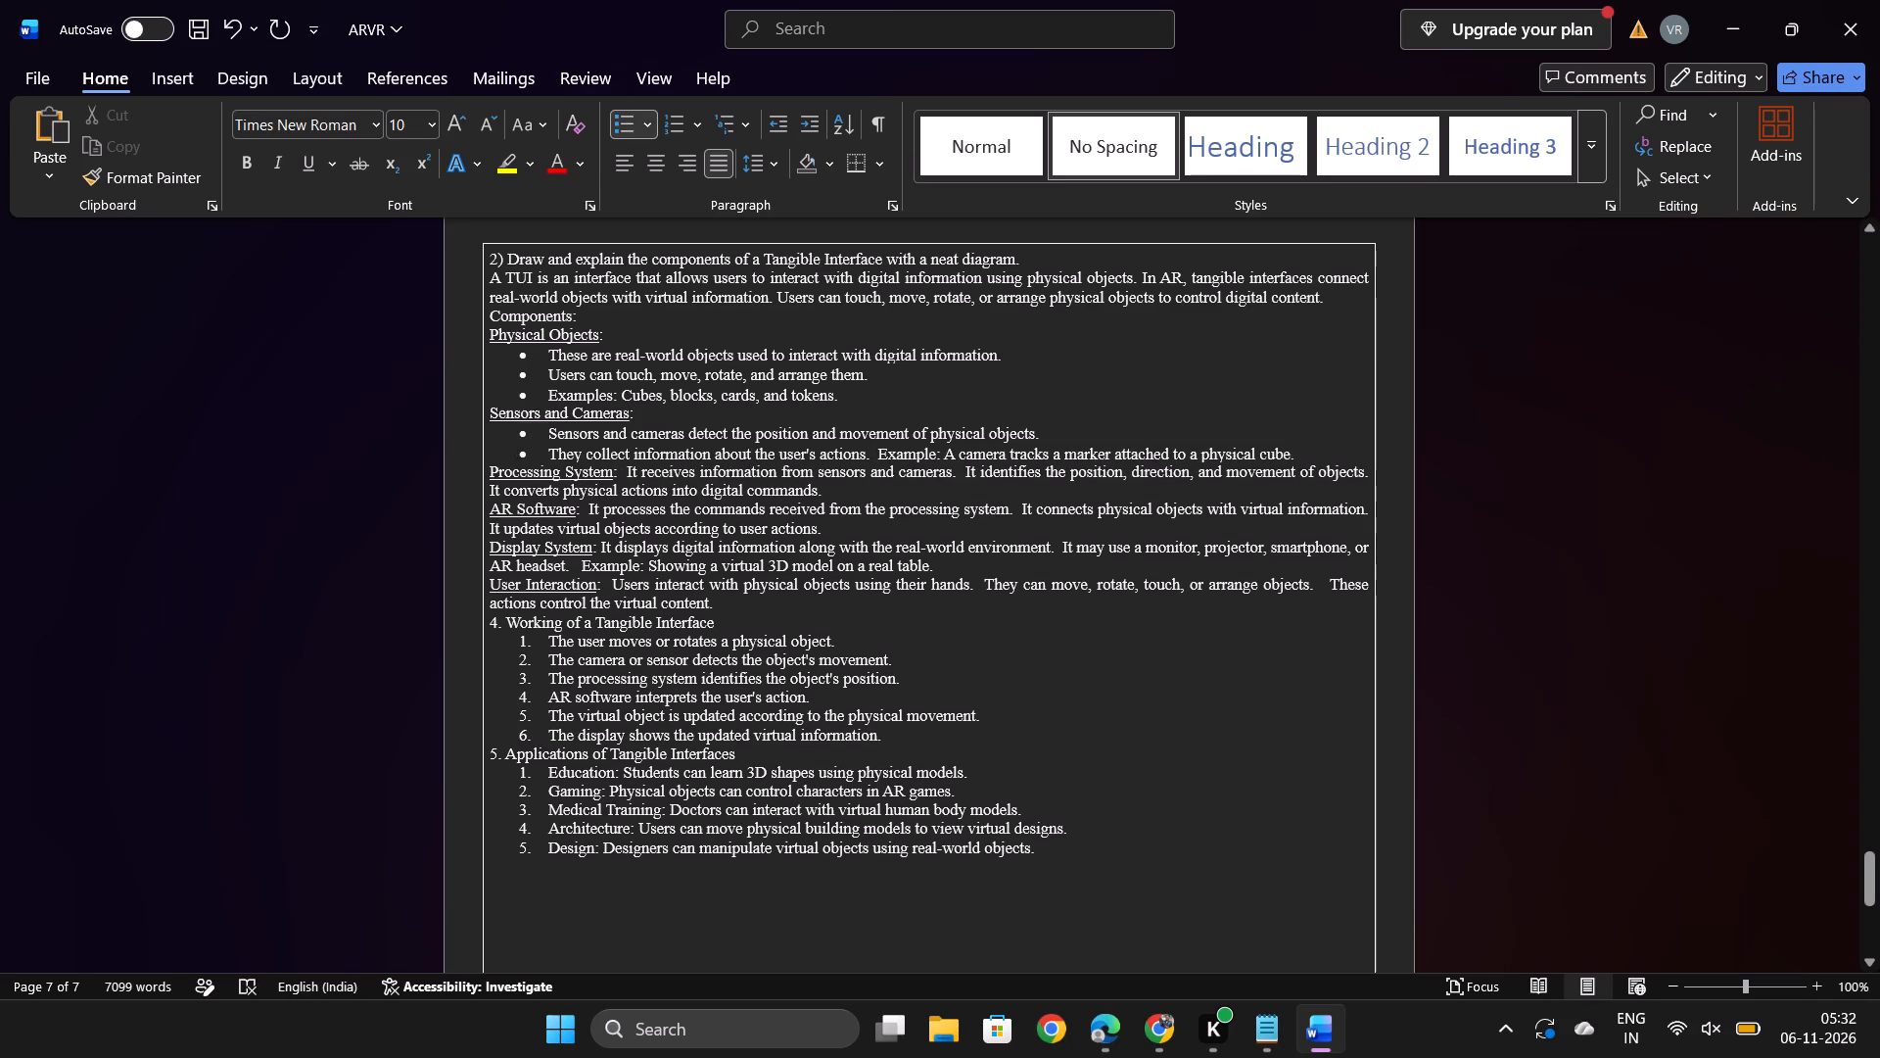
{"action": "key", "text": "BackSpace"}
{"action": "key", "text": "BackSpace"}
{"action": "key", "text": "BackSpace"}
{"action": "key", "text": "space"}
{"action": "key", "text": "space"}
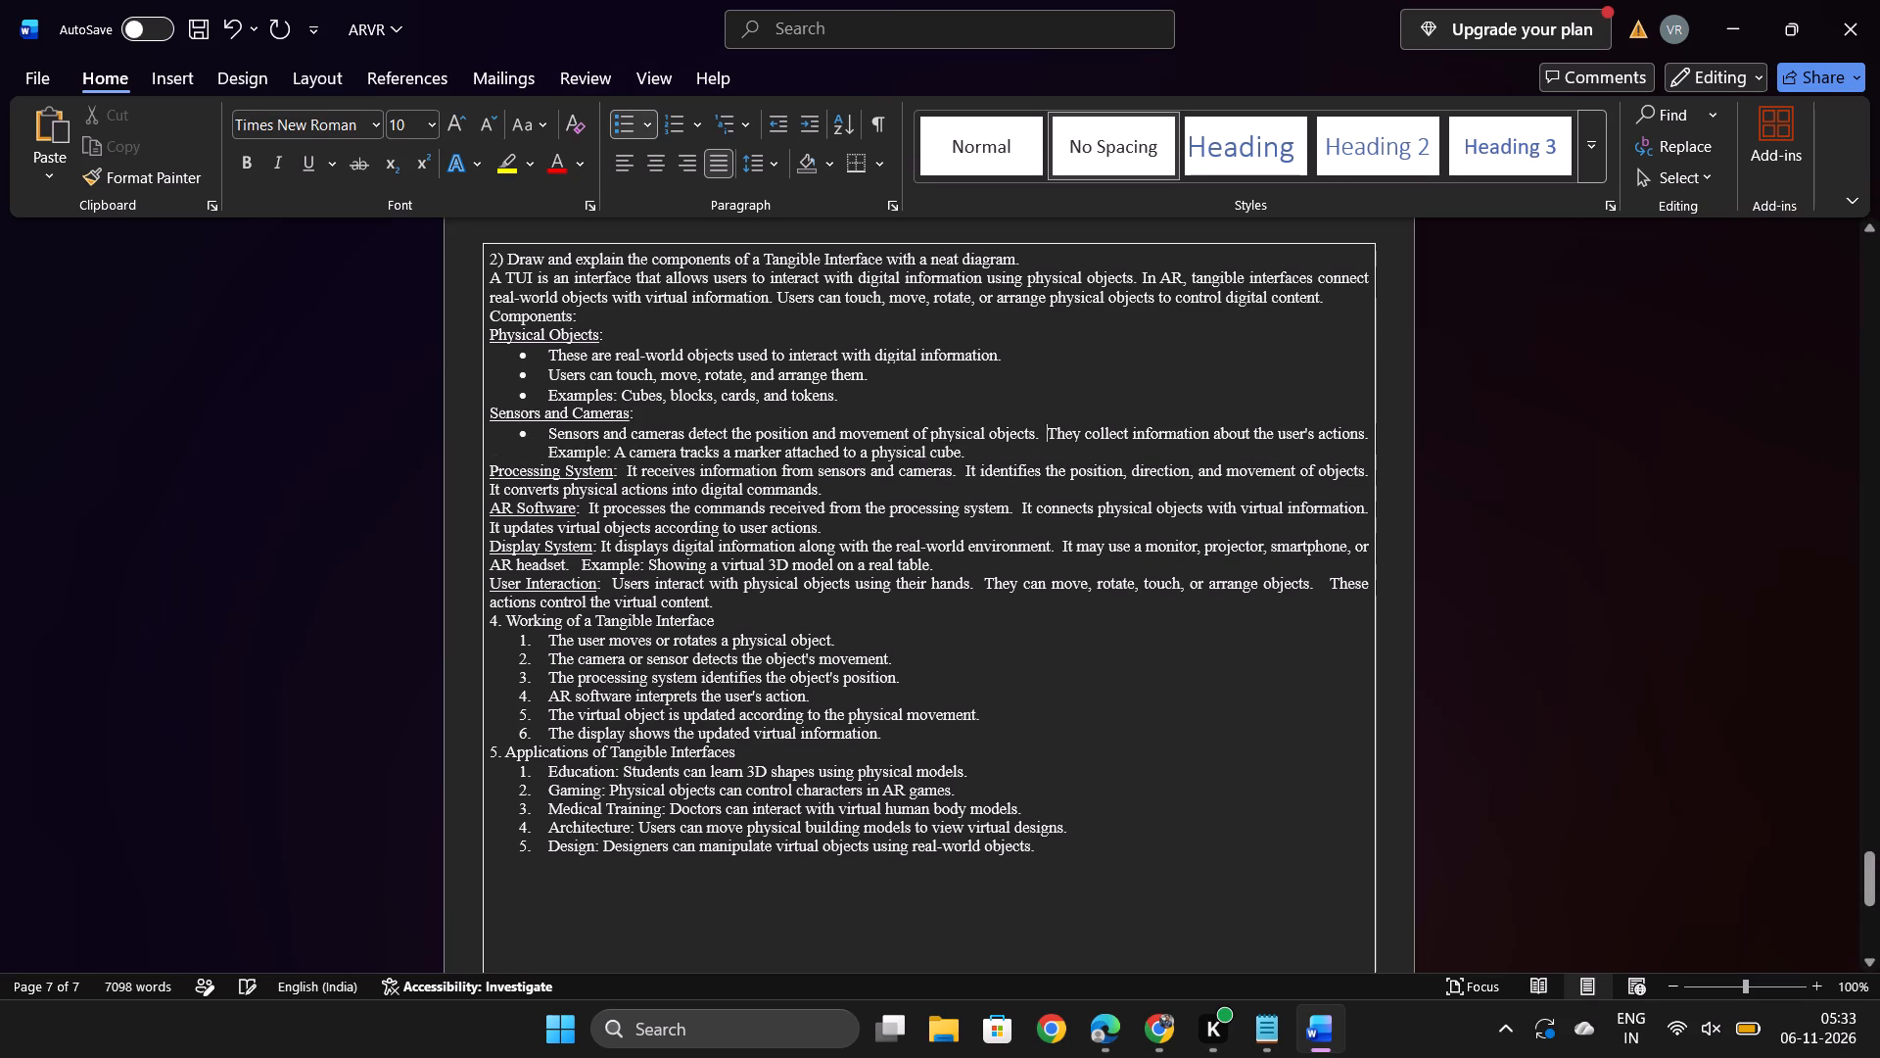
Turn the merged Sensors and Cameras bullet into run-in text after its subheading, separated by two spaces.
{"action": "left_click", "coordinate": [523, 432]}
{"action": "key", "text": "equal"}
{"action": "key", "text": "BackSpace"}
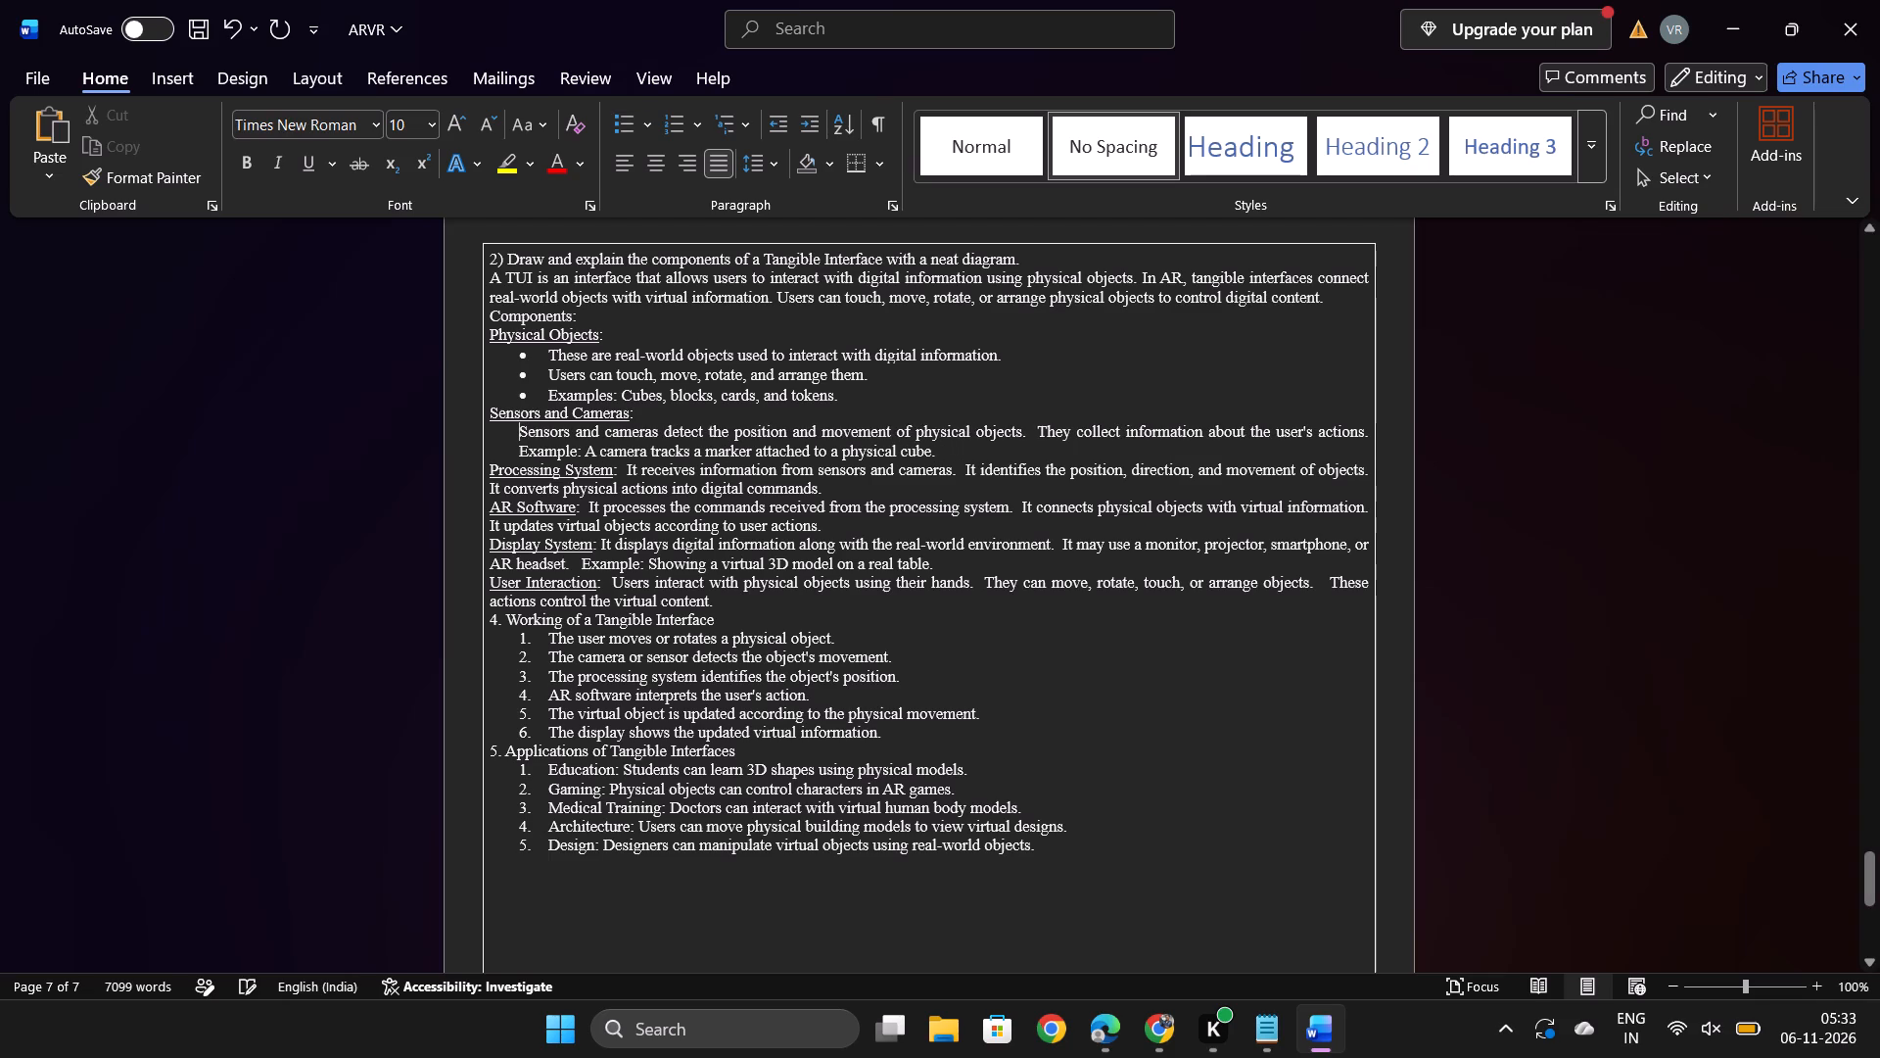
{"action": "key", "text": "BackSpace"}
{"action": "key", "text": "BackSpace"}
{"action": "key", "text": "space"}
{"action": "key", "text": "space"}
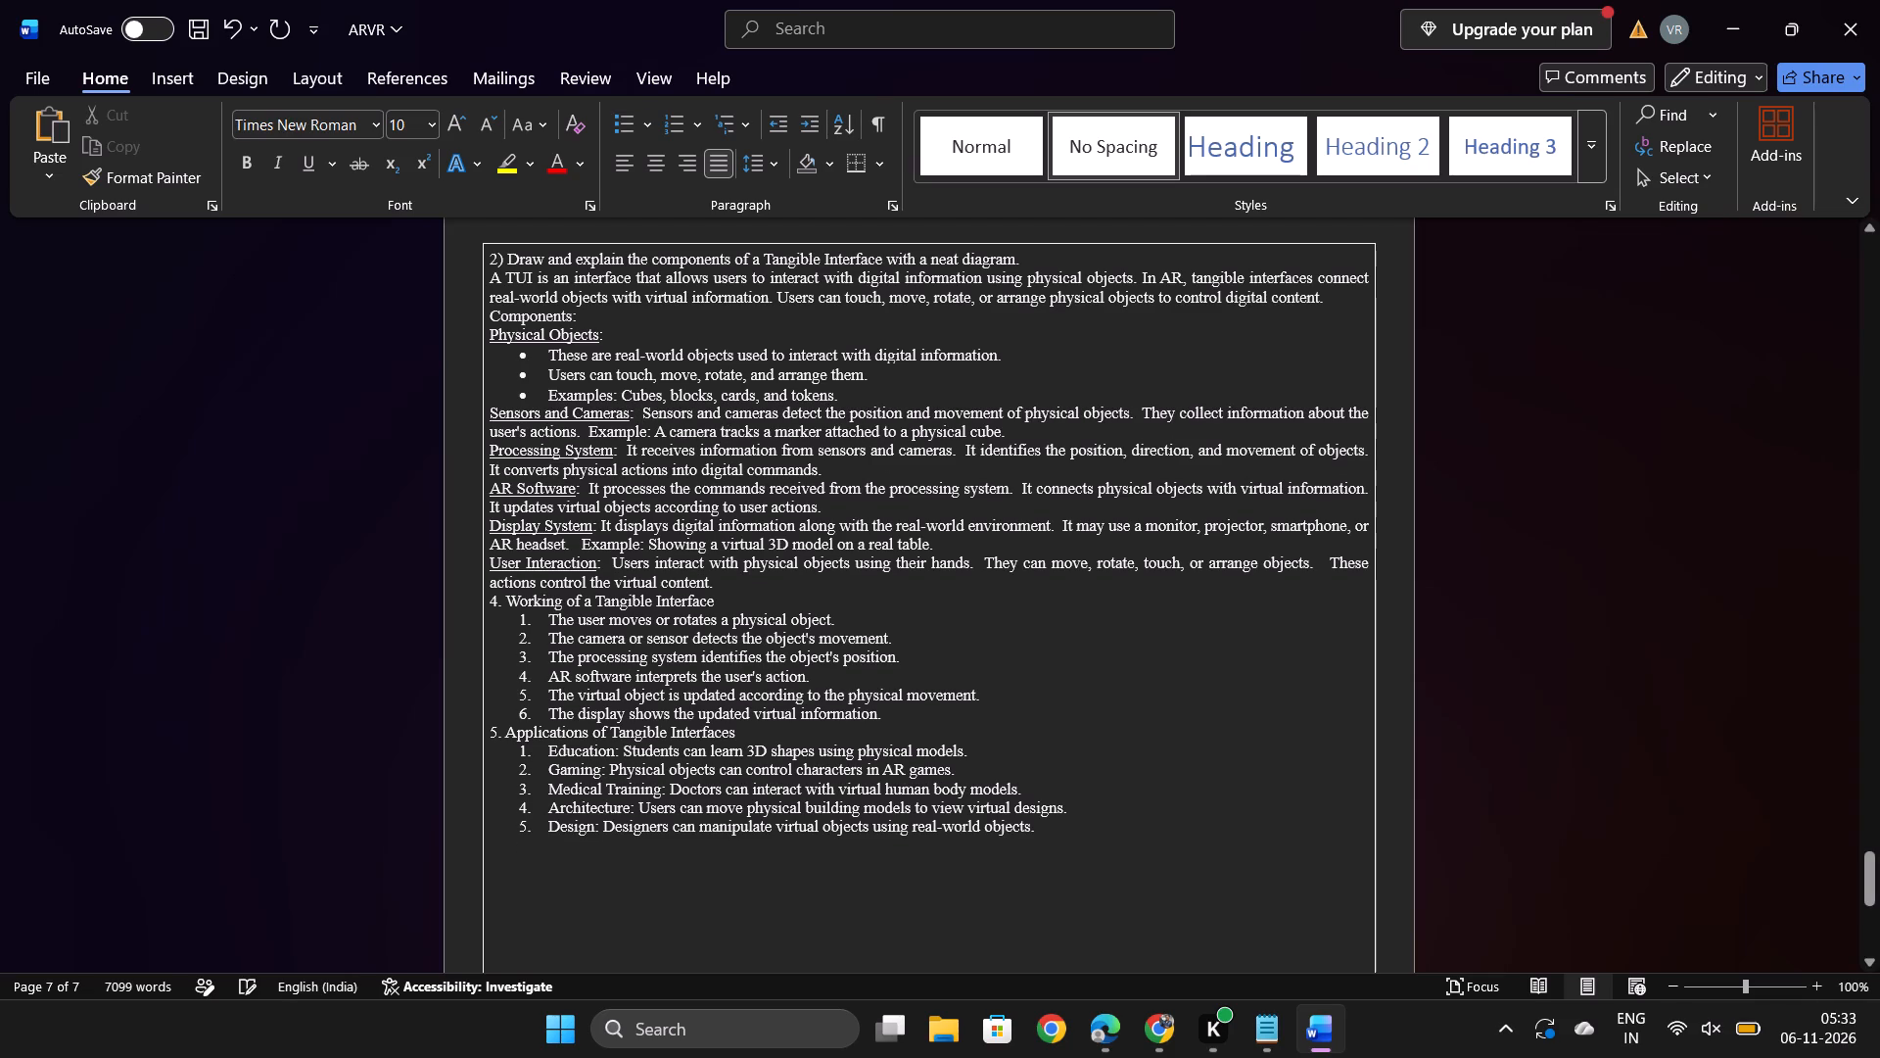
Join the three Physical Objects bullets into a single bullet, separating the sentences with two spaces.
{"action": "left_click", "coordinate": [523, 392]}
{"action": "key", "text": "BackSpace"}
{"action": "key", "text": "BackSpace"}
{"action": "key", "text": "BackSpace"}
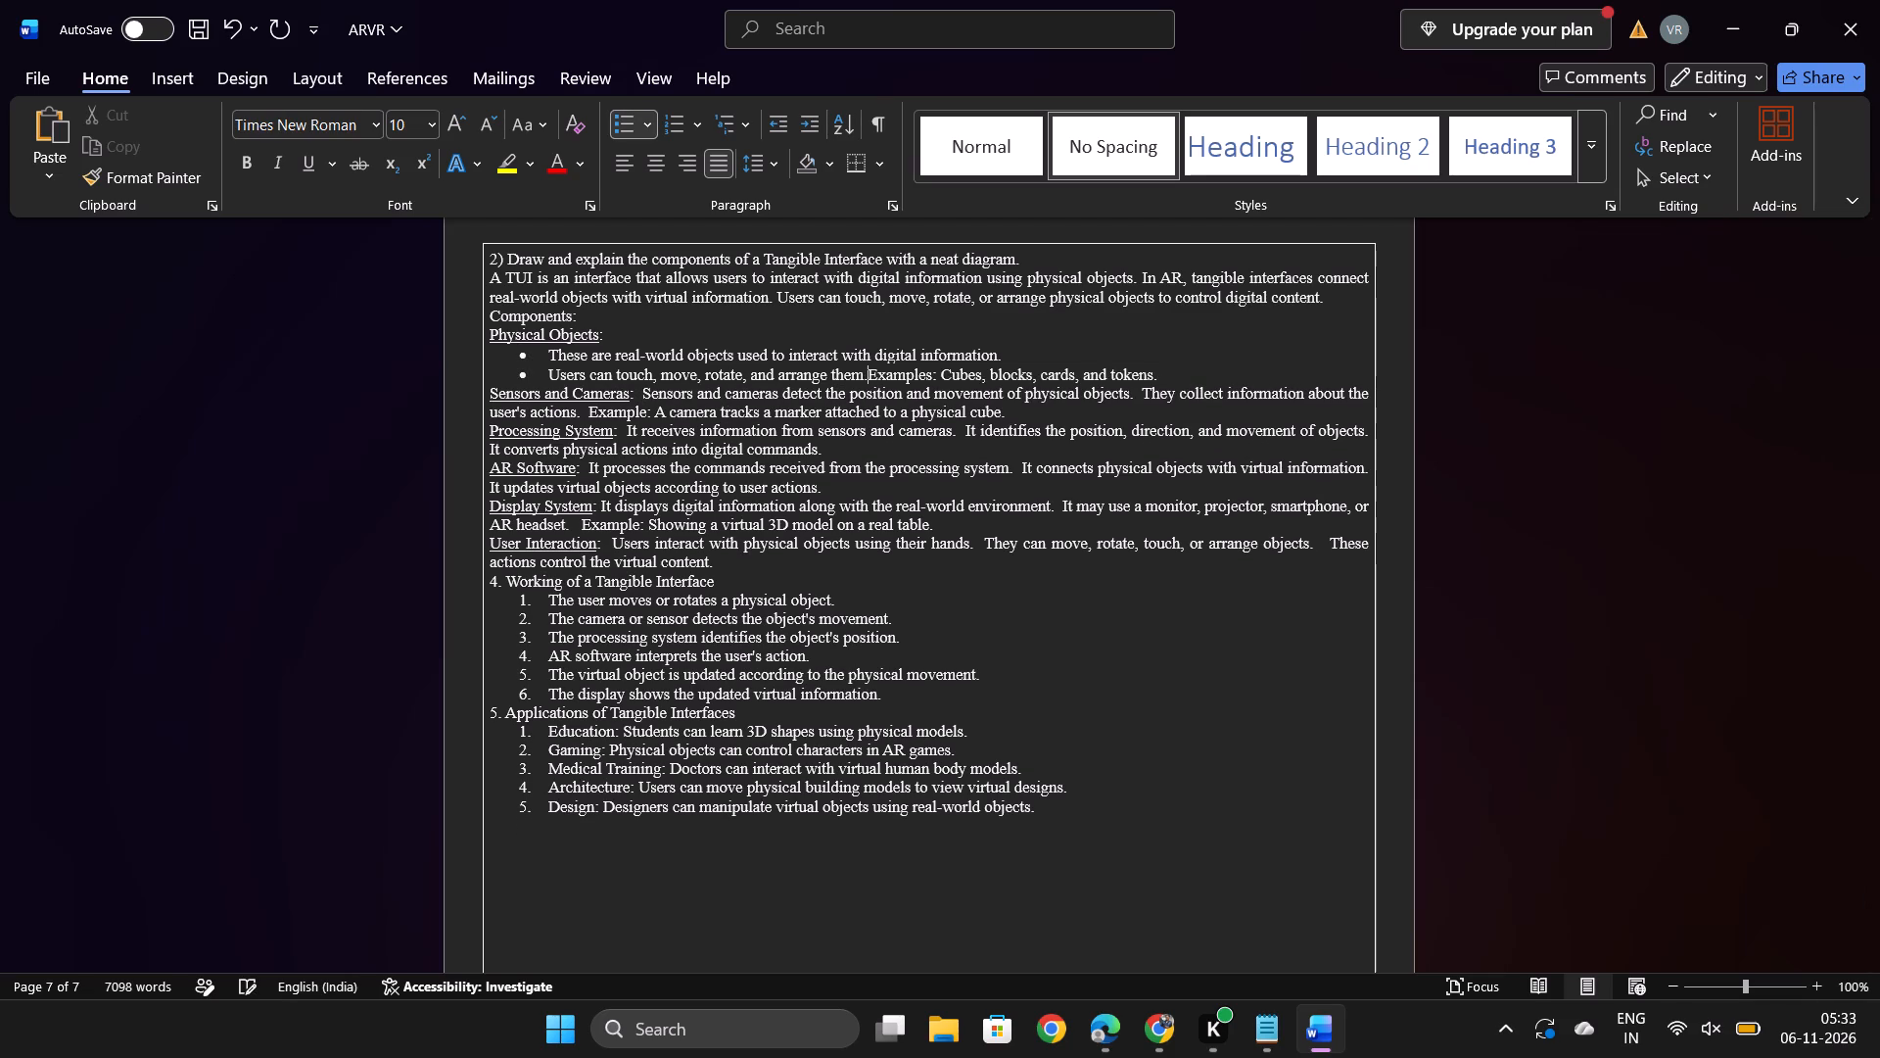
{"action": "key", "text": "space"}
{"action": "key", "text": "space"}
{"action": "left_click", "coordinate": [524, 372]}
{"action": "key", "text": "BackSpace"}
{"action": "key", "text": "BackSpace"}
{"action": "key", "text": "BackSpace"}
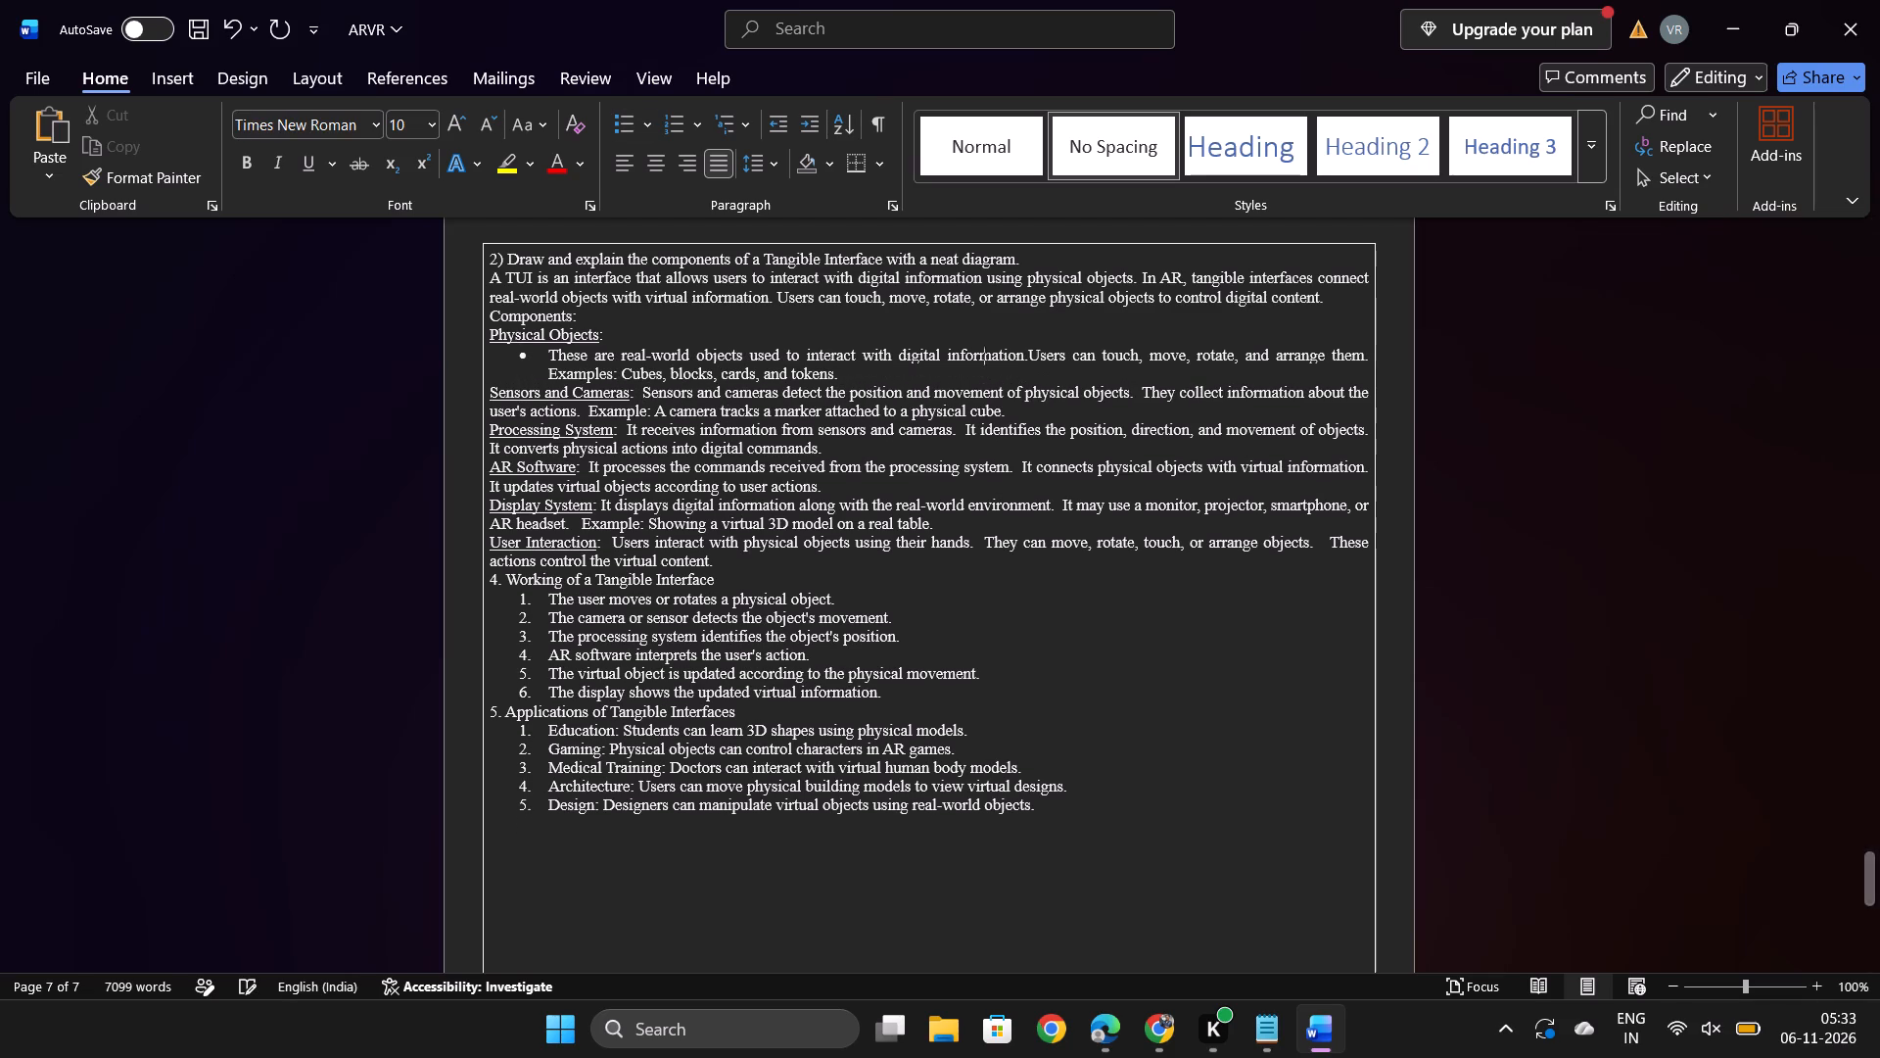
{"action": "key", "text": "space"}
{"action": "key", "text": "space"}
Turn the merged Physical Objects bullet into run-in text after its subheading, separated by two spaces.
{"action": "left_click", "coordinate": [521, 357]}
{"action": "key", "text": "BackSpace"}
{"action": "key", "text": "BackSpace"}
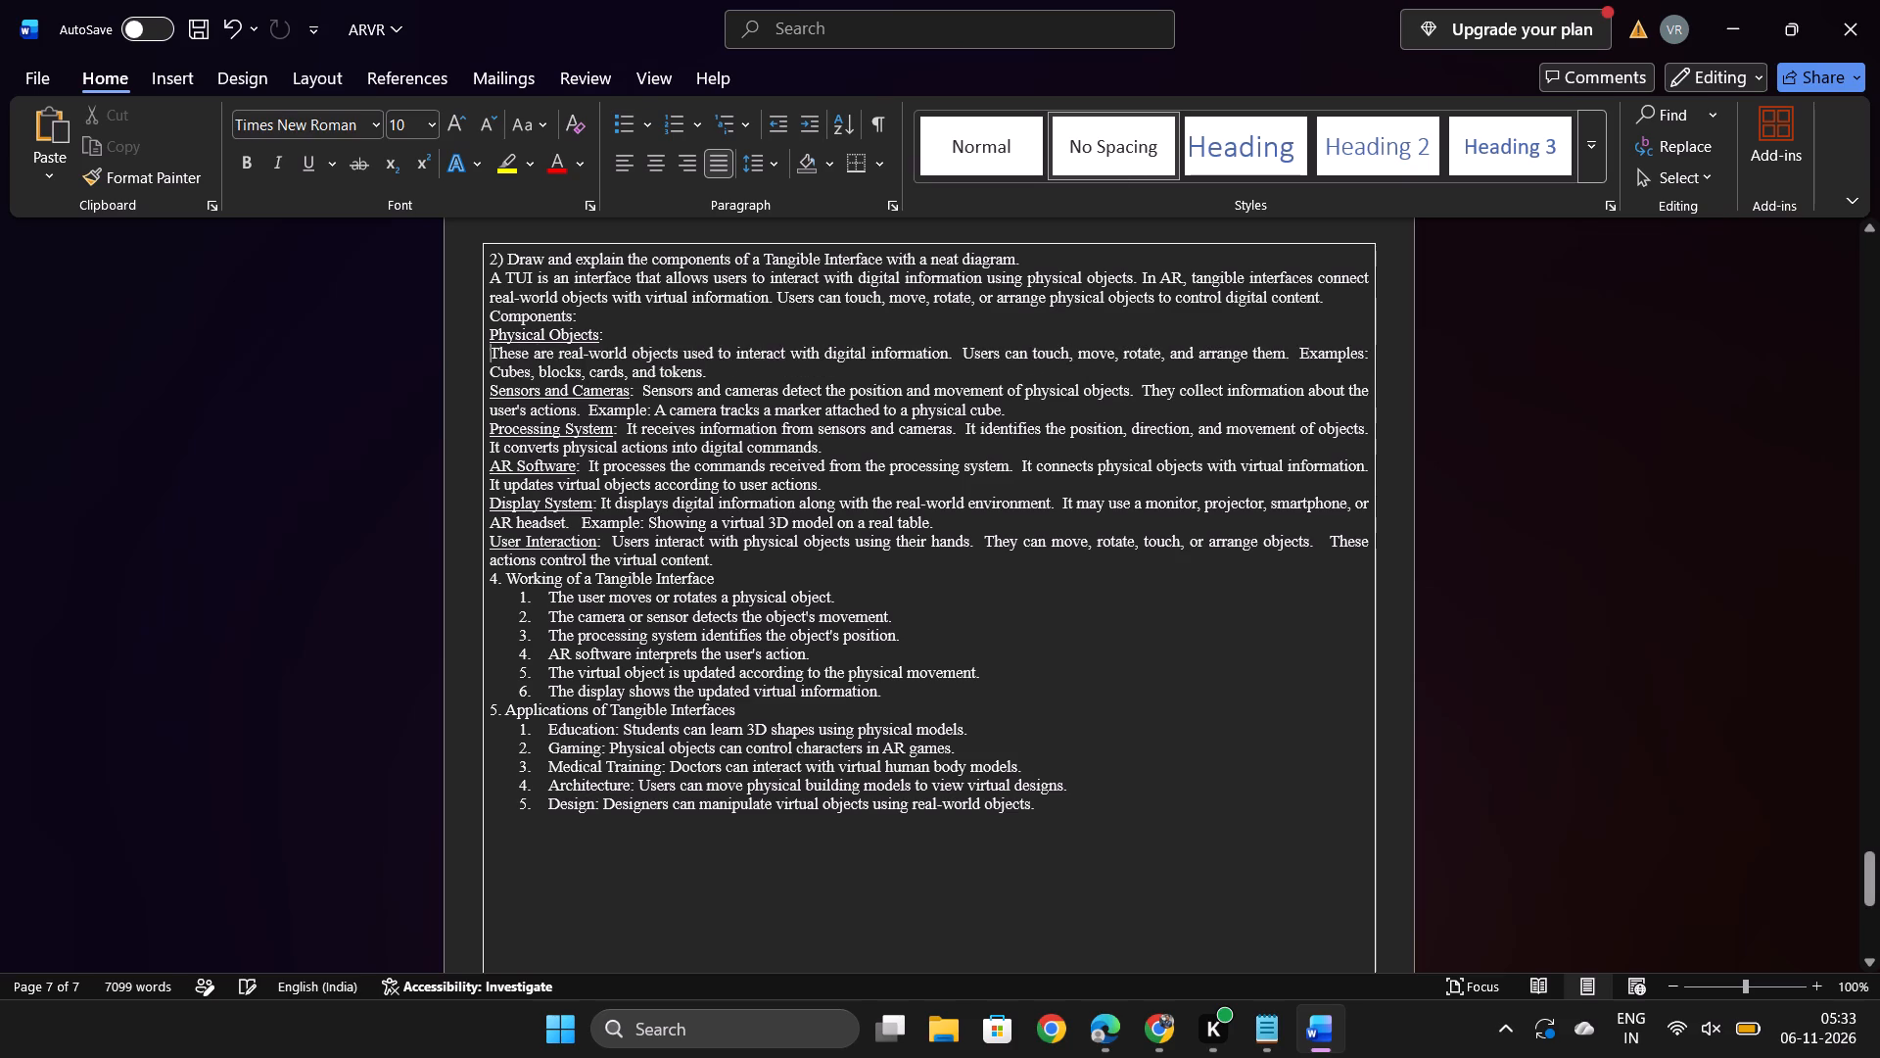
{"action": "key", "text": "BackSpace"}
{"action": "key", "text": "space"}
{"action": "key", "text": "space"}
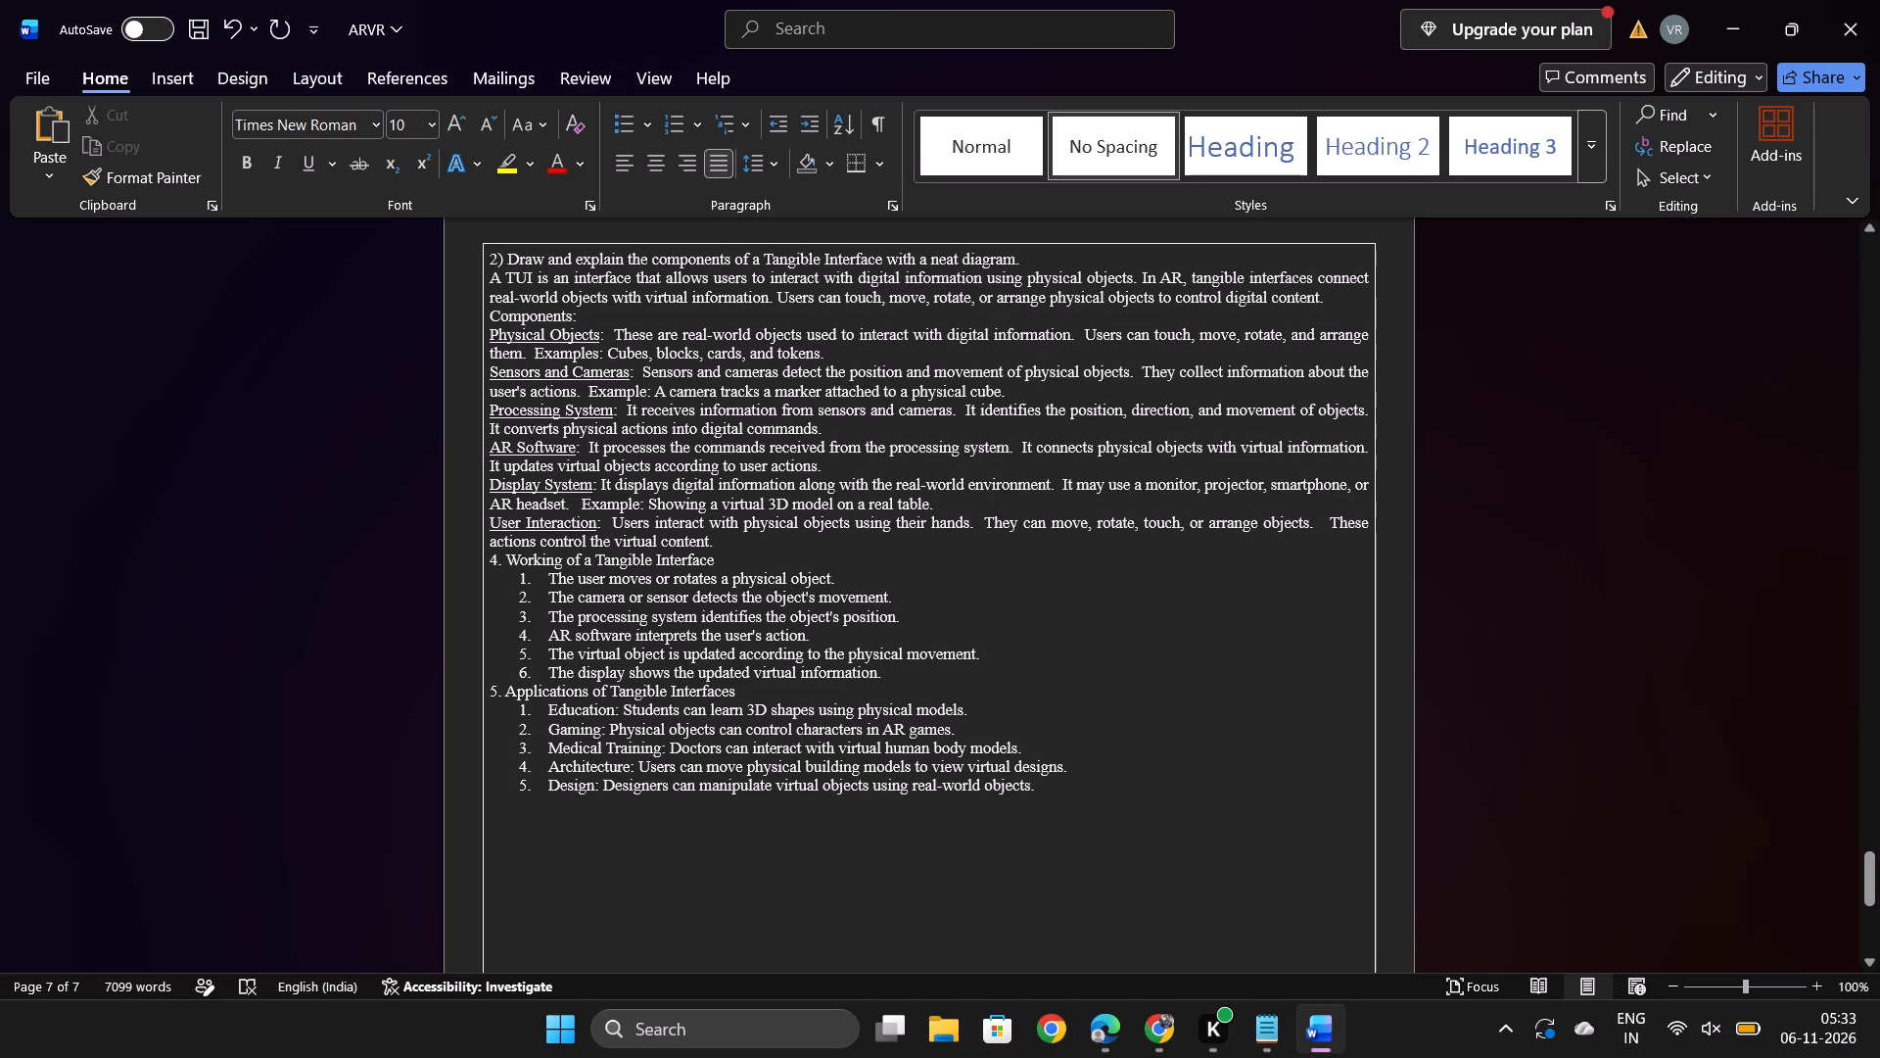
Underline and italicize the word "Components" above the component paragraphs, leaving its colon unformatted.
{"action": "left_click_drag", "start_coordinate": [569, 315], "coordinate": [492, 319]}
{"action": "left_click_drag", "start_coordinate": [492, 319], "coordinate": [485, 318]}
{"action": "left_click", "coordinate": [555, 275]}
{"action": "left_click", "coordinate": [527, 272]}
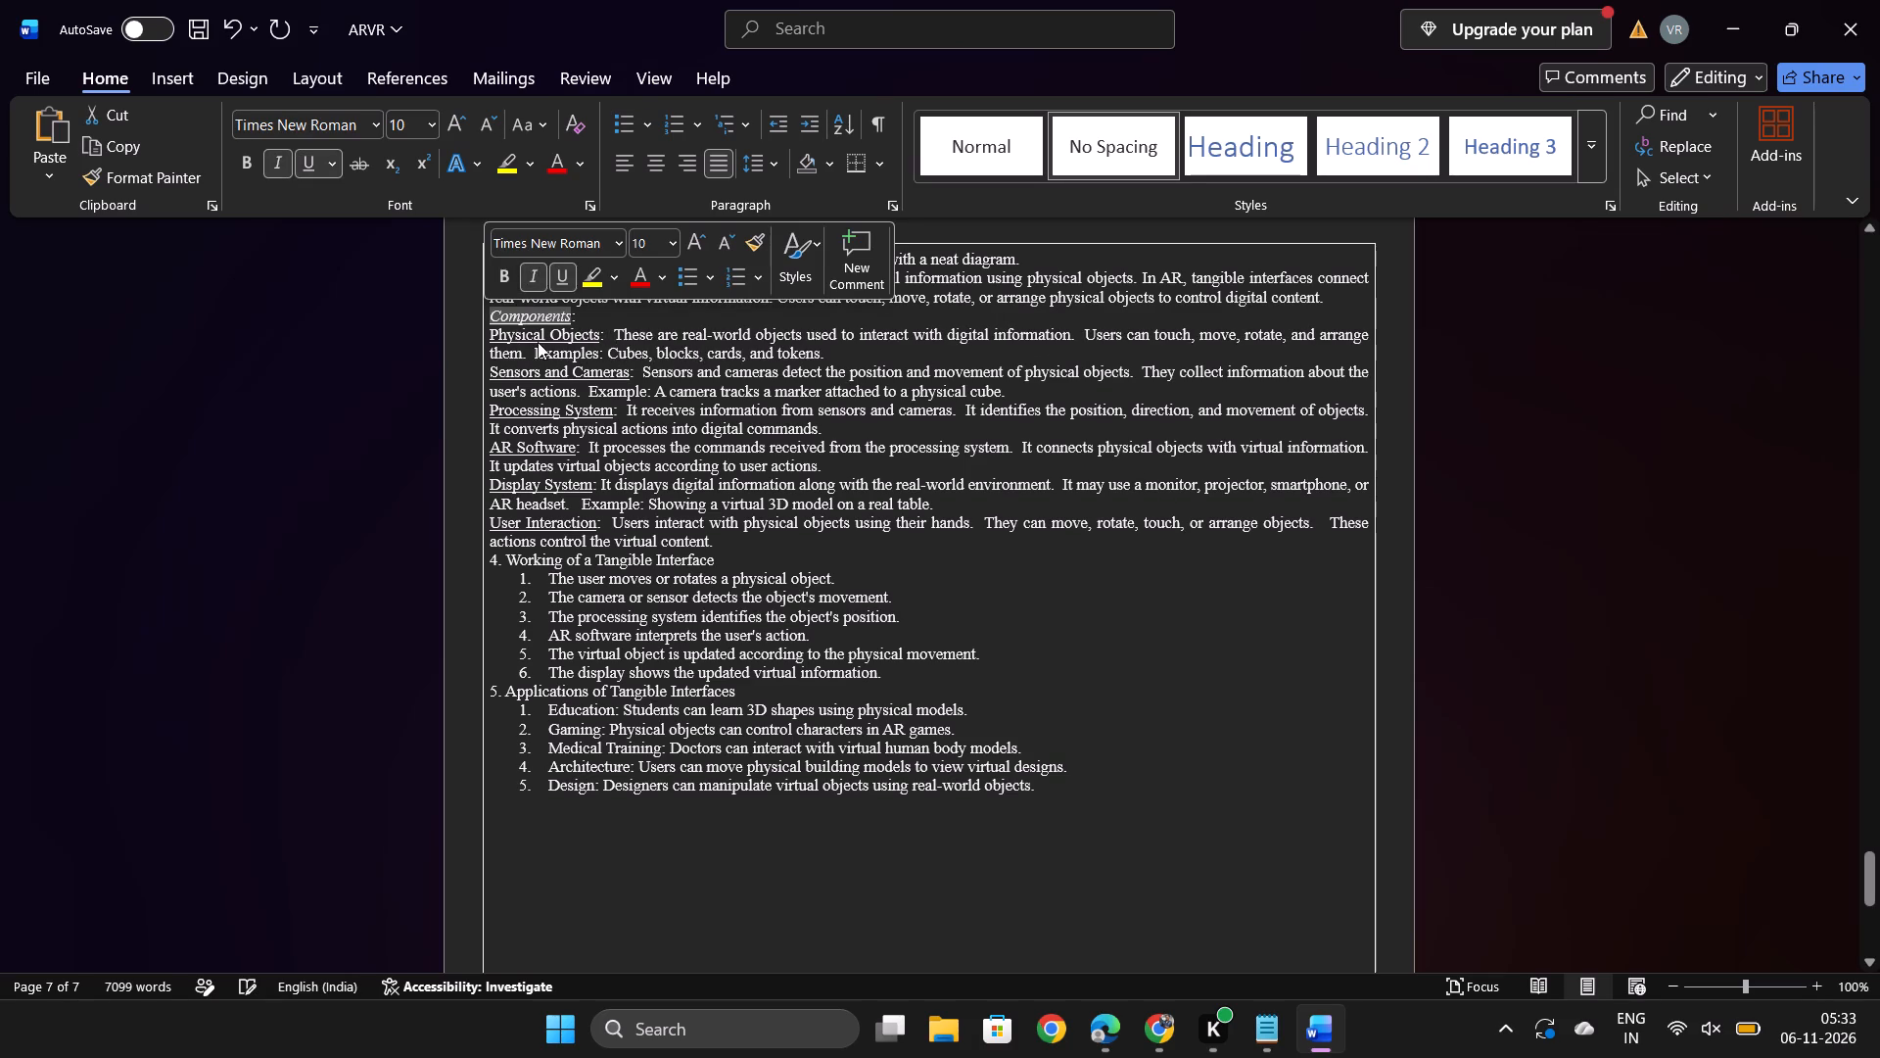
{"action": "left_click", "coordinate": [574, 548]}
Delete the leading number from the "Working of a Tangible Interface" heading.
{"action": "left_click", "coordinate": [509, 559]}
{"action": "key", "text": "BackSpace"}
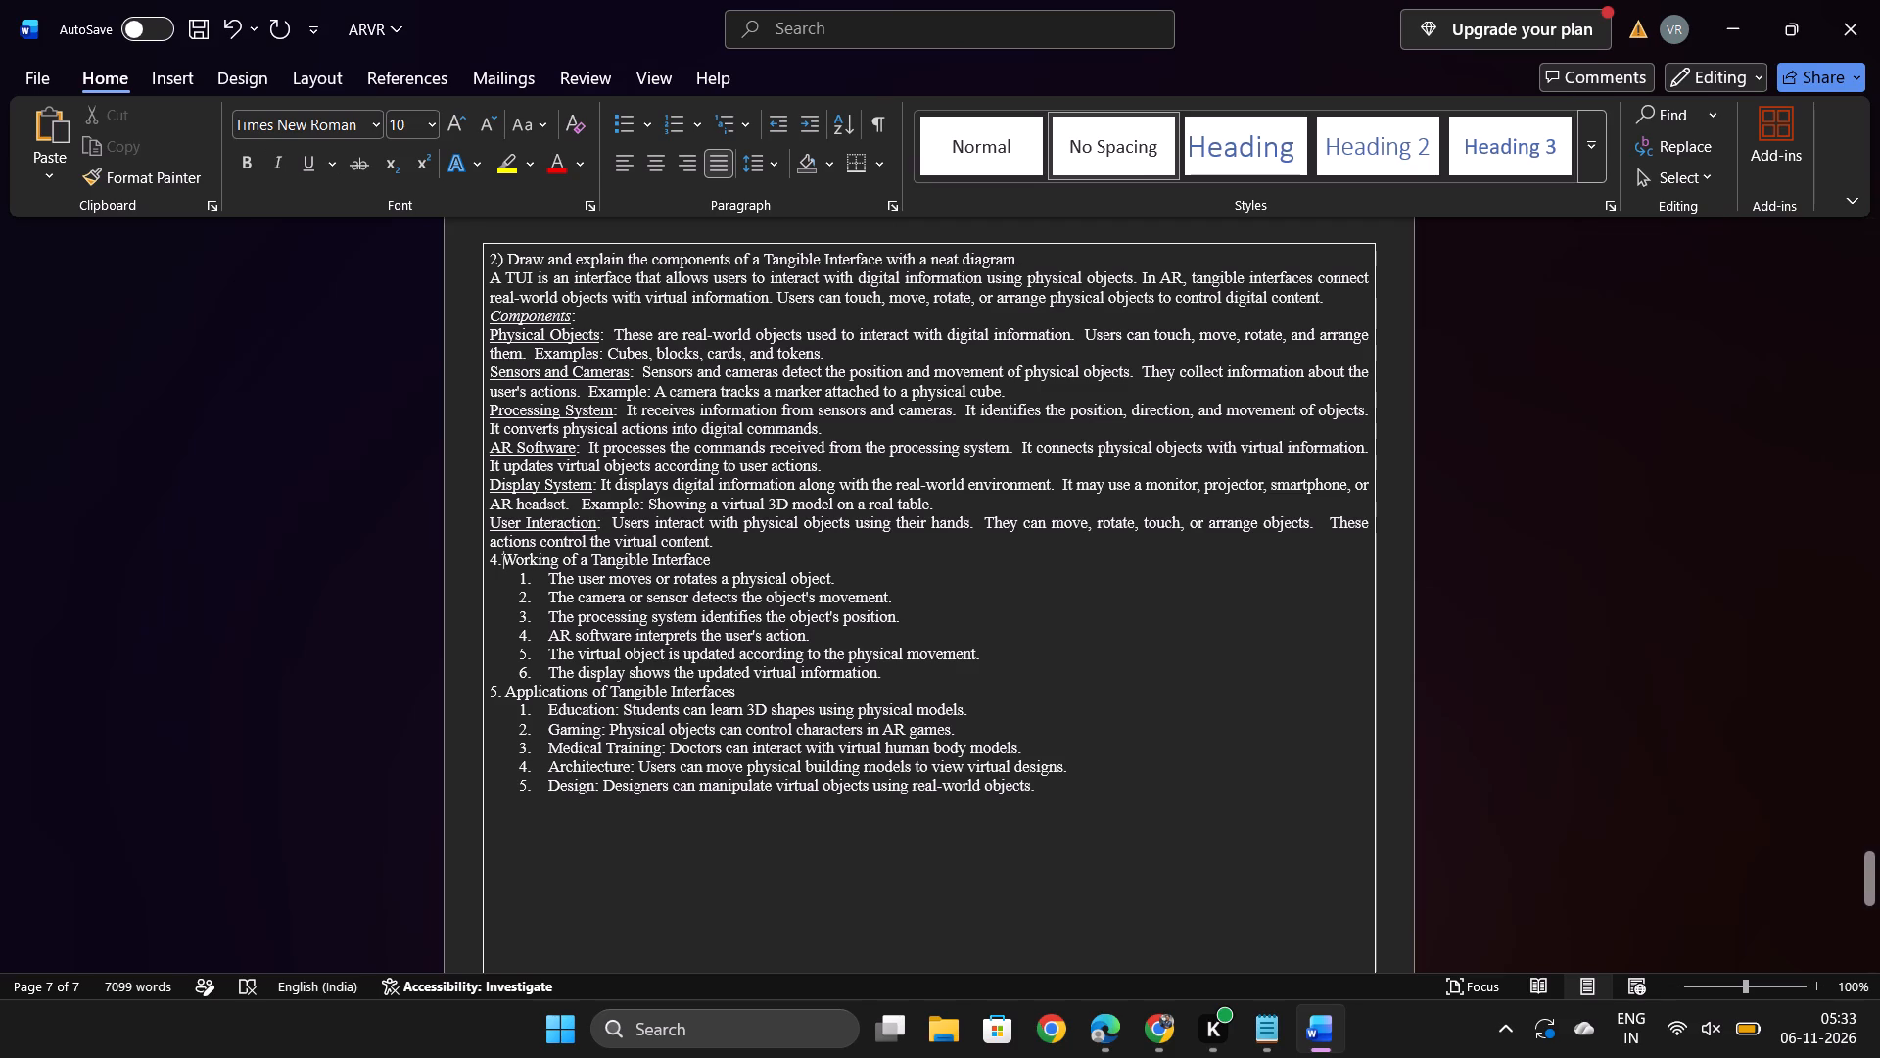
{"action": "key", "text": "BackSpace"}
{"action": "key", "text": "BackSpace"}
Add a colon at the end of the "Working of a Tangible Interface" and "Applications of Tangible Interfaces" headings.
{"action": "left_click", "coordinate": [707, 559]}
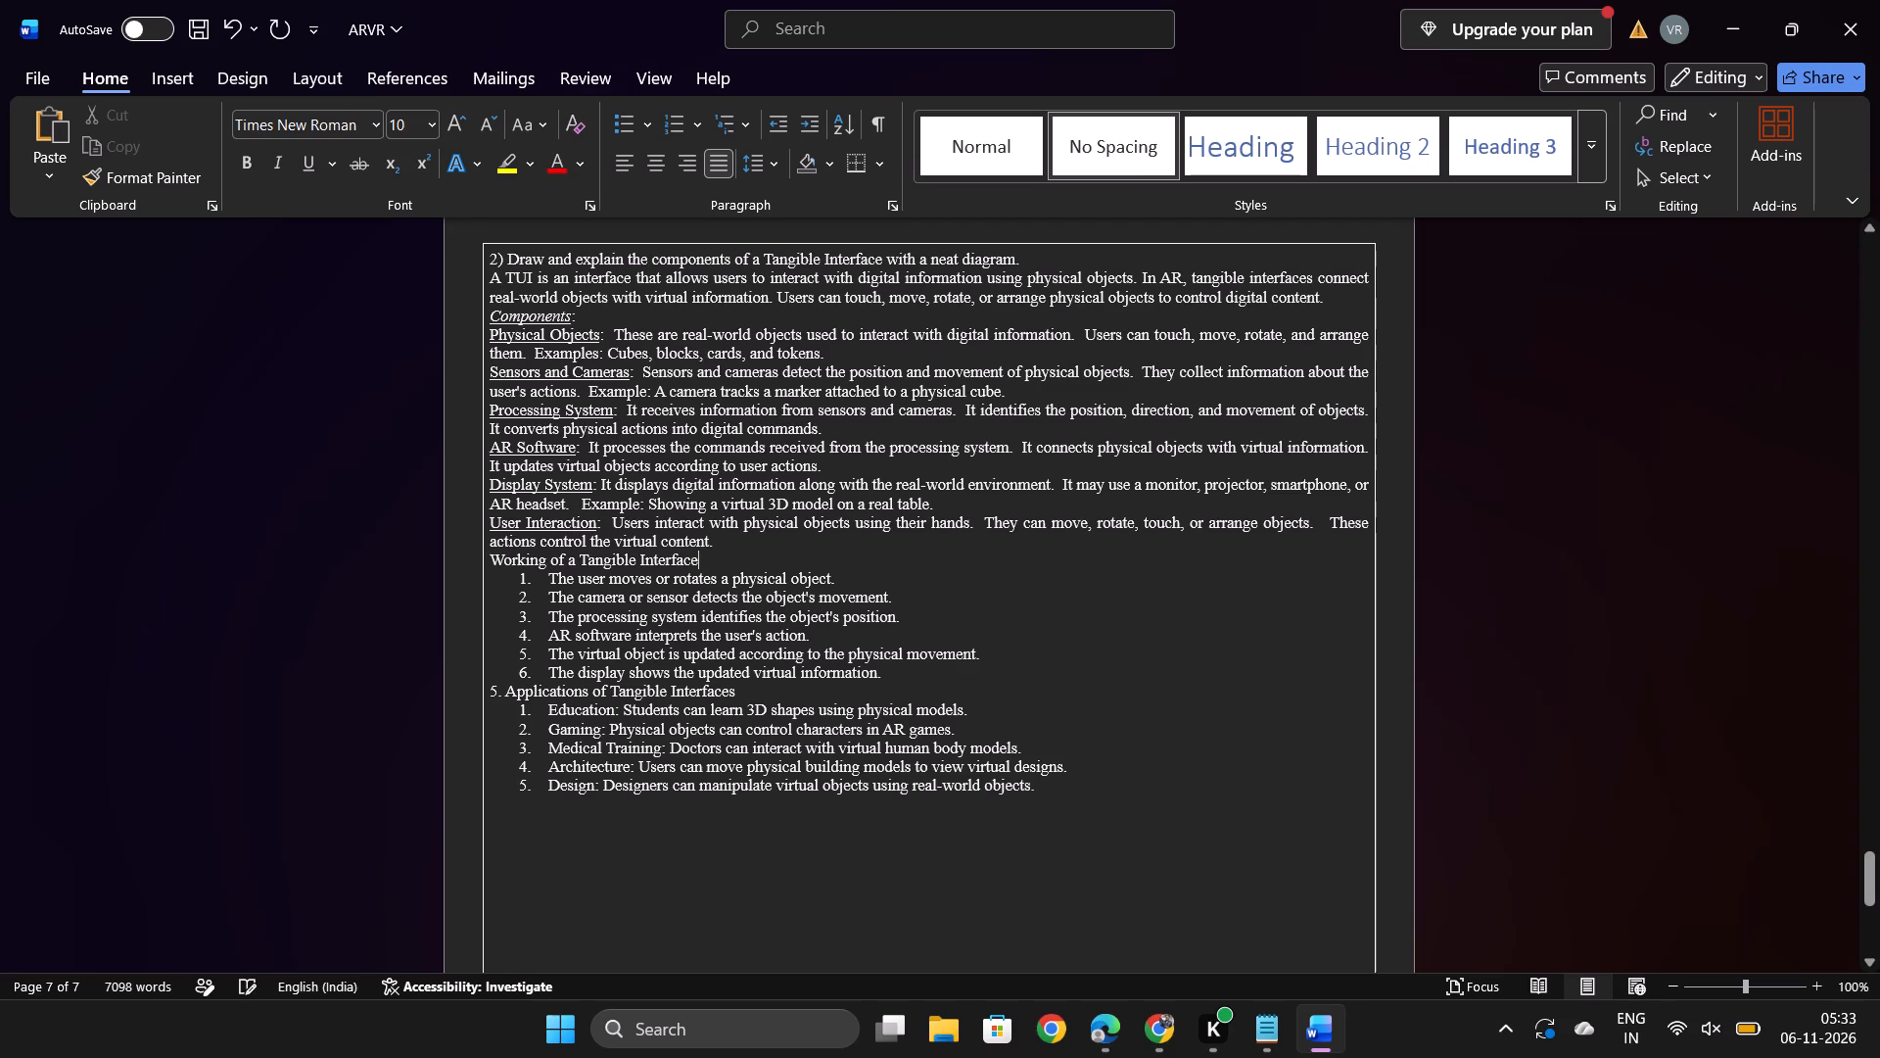
{"action": "key", "text": "shift+colon"}
{"action": "left_click", "coordinate": [763, 697]}
{"action": "key", "text": "shift+colon"}
Underline the "Applications of Tangible Interfaces" heading without its colon and delete its leading number.
{"action": "left_click_drag", "start_coordinate": [707, 690], "coordinate": [534, 685]}
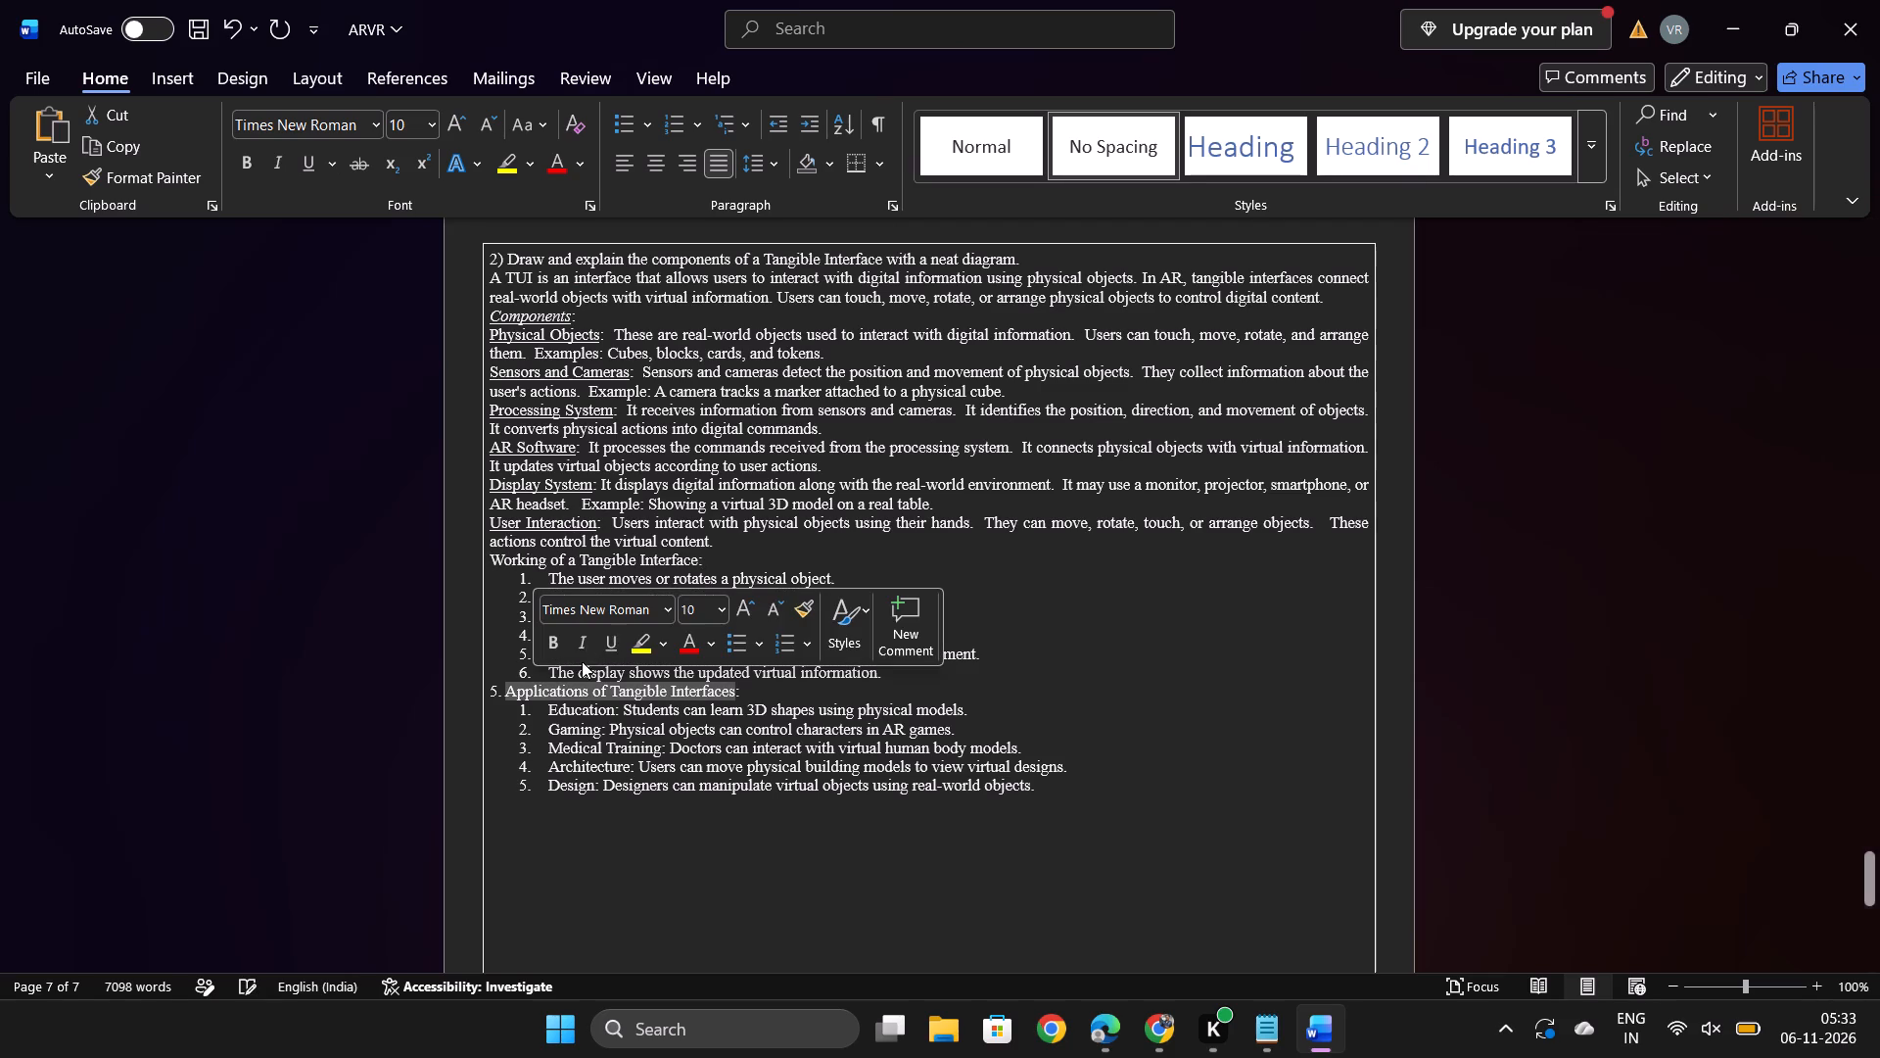
{"action": "left_click", "coordinate": [619, 639]}
{"action": "left_click", "coordinate": [507, 688]}
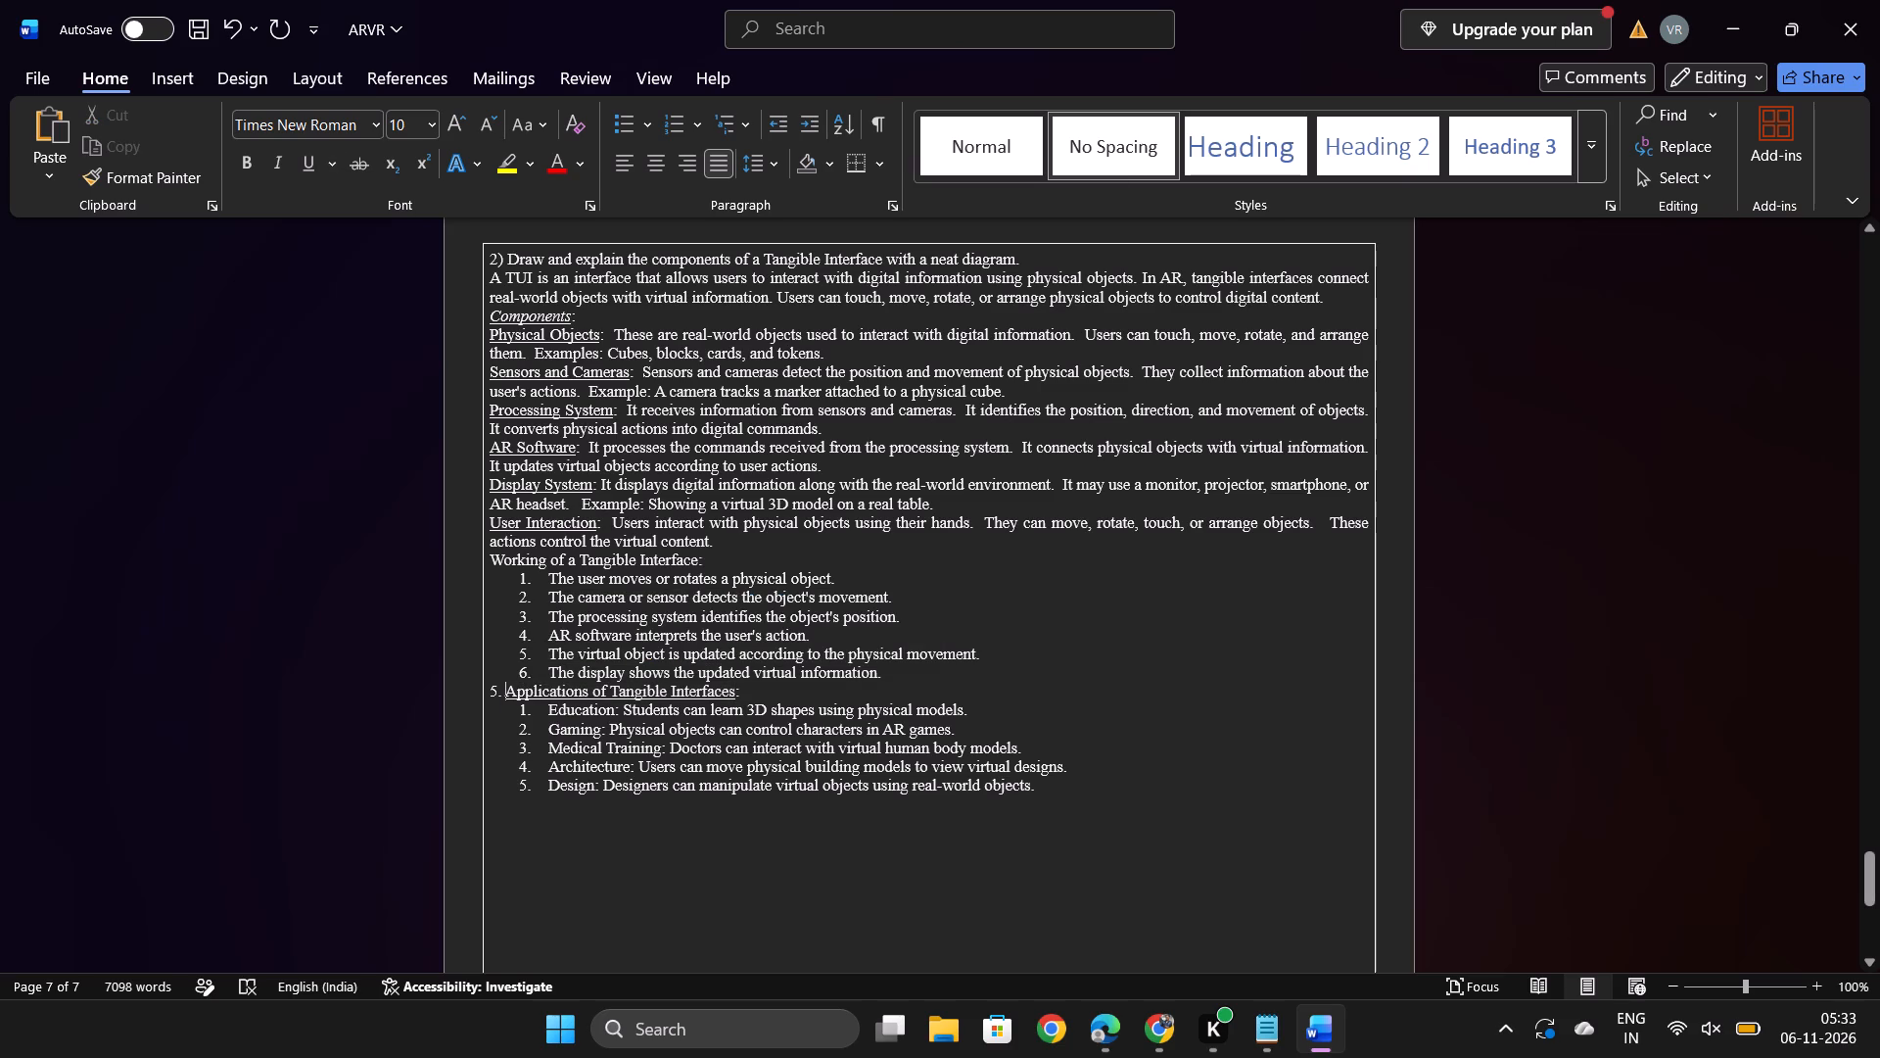
{"action": "key", "text": "BackSpace"}
{"action": "key", "text": "BackSpace"}
{"action": "key", "text": "BackSpace"}
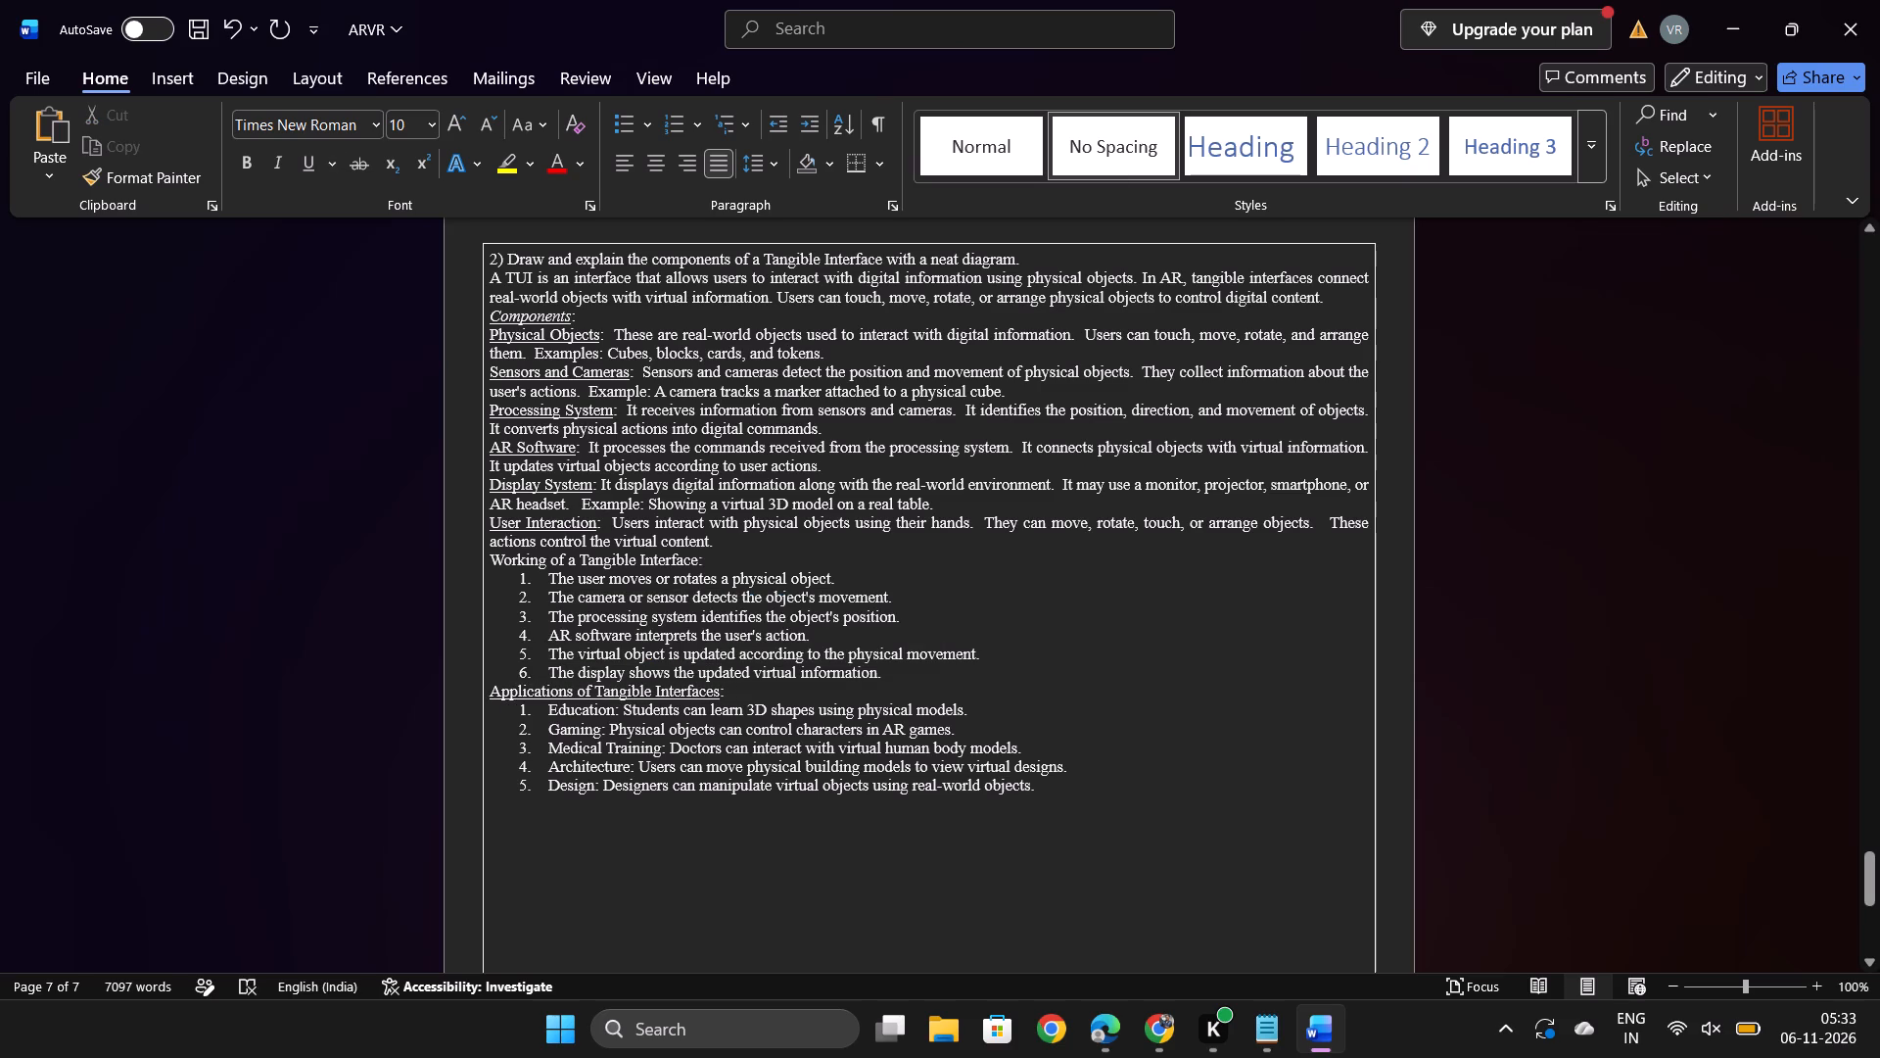
Underline the "Working of a Tangible Interface" heading without its colon.
{"action": "left_click_drag", "start_coordinate": [660, 557], "coordinate": [502, 557]}
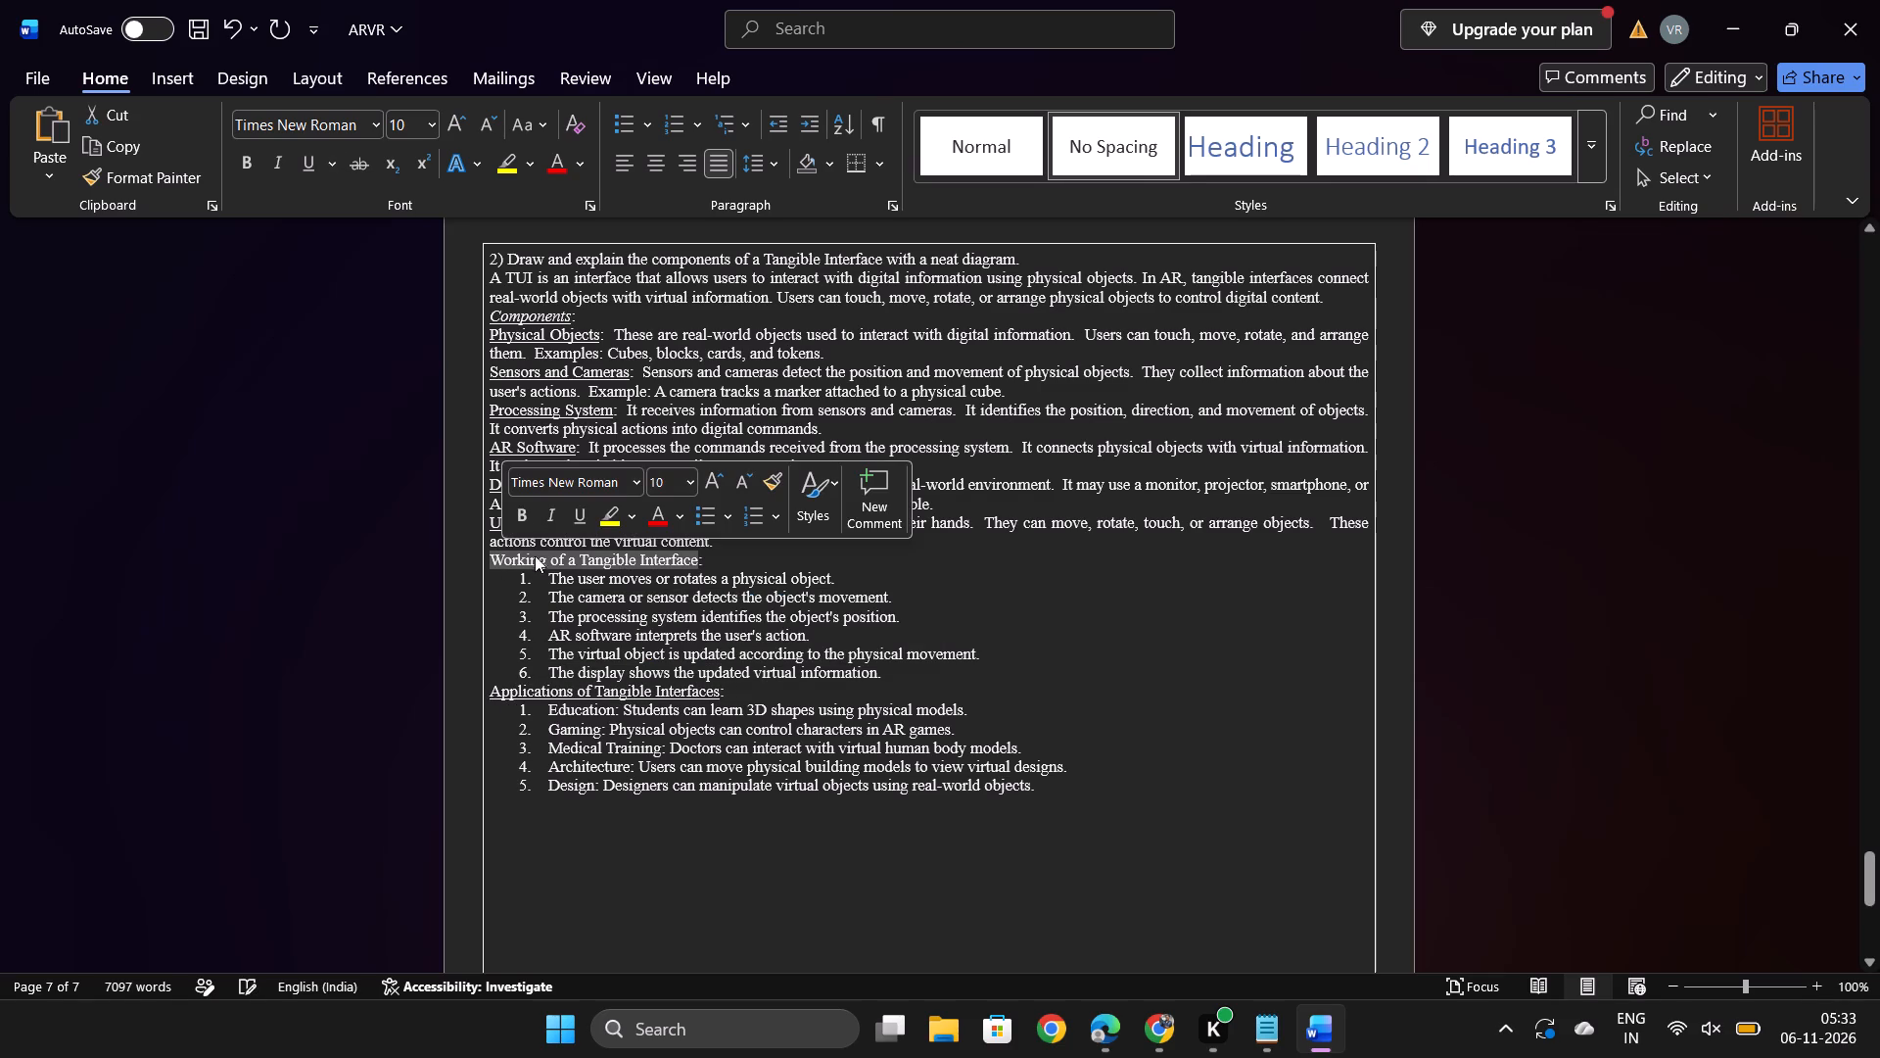
{"action": "left_click", "coordinate": [588, 519]}
{"action": "left_click", "coordinate": [597, 676]}
Underline the Design, Architecture, Medical Training, Gaming and Education labels in the applications list, leaving their colons plain.
{"action": "left_click", "coordinate": [543, 791]}
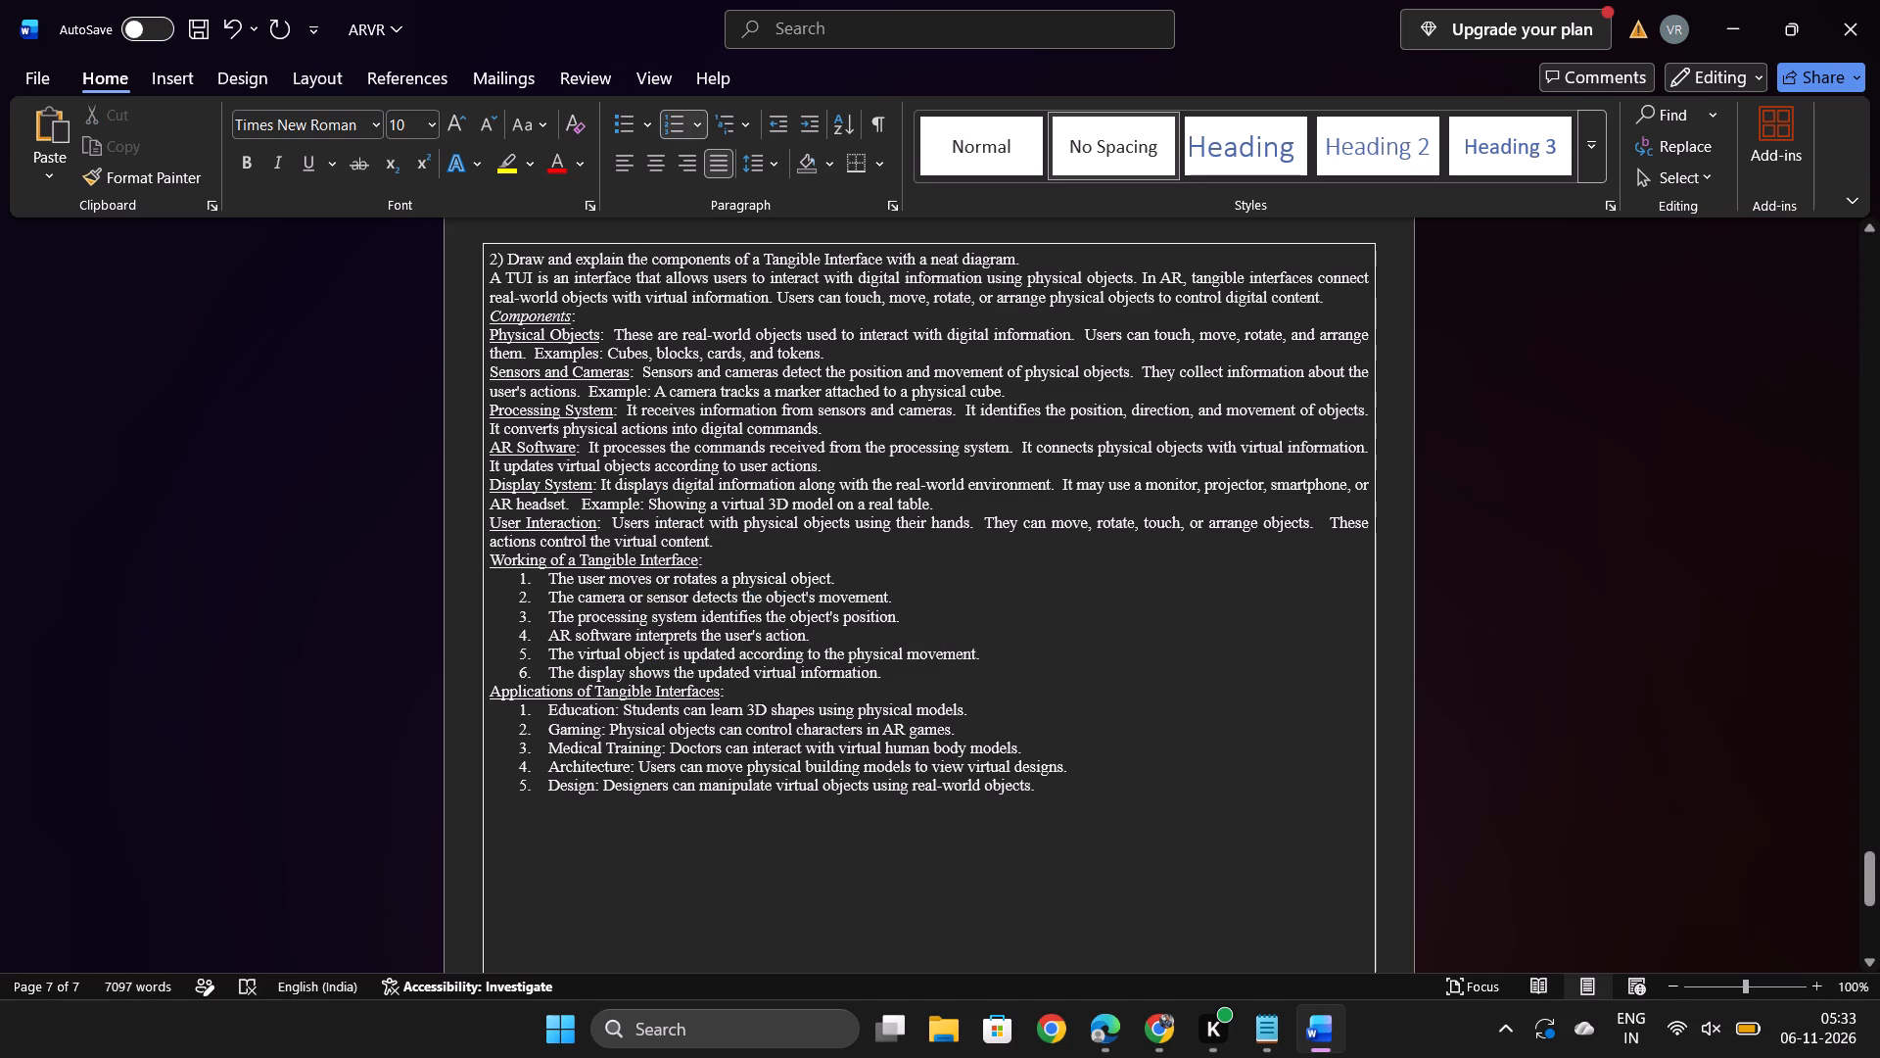
{"action": "left_click_drag", "start_coordinate": [592, 786], "coordinate": [546, 785]}
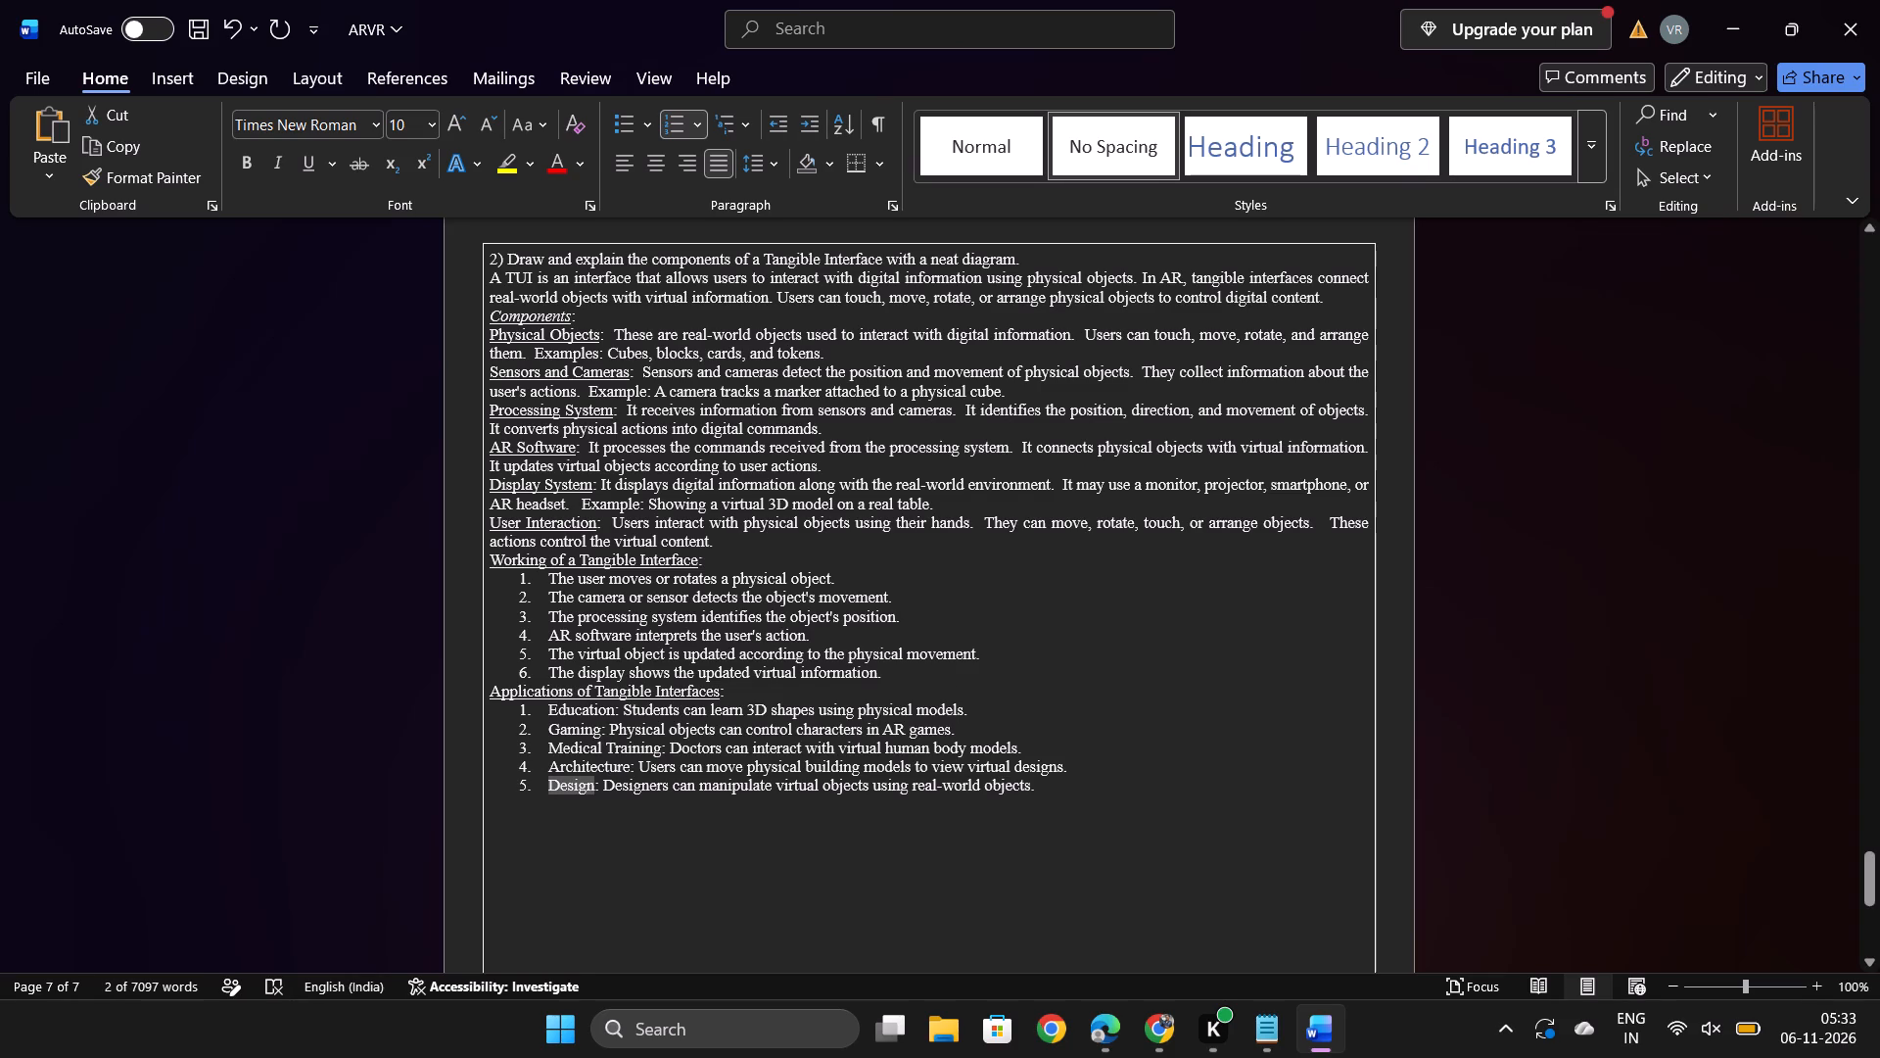
{"action": "left_click_drag", "start_coordinate": [629, 766], "coordinate": [545, 762], "text": "ctrl"}
{"action": "left_click_drag", "start_coordinate": [647, 751], "coordinate": [551, 745], "text": "ctrl"}
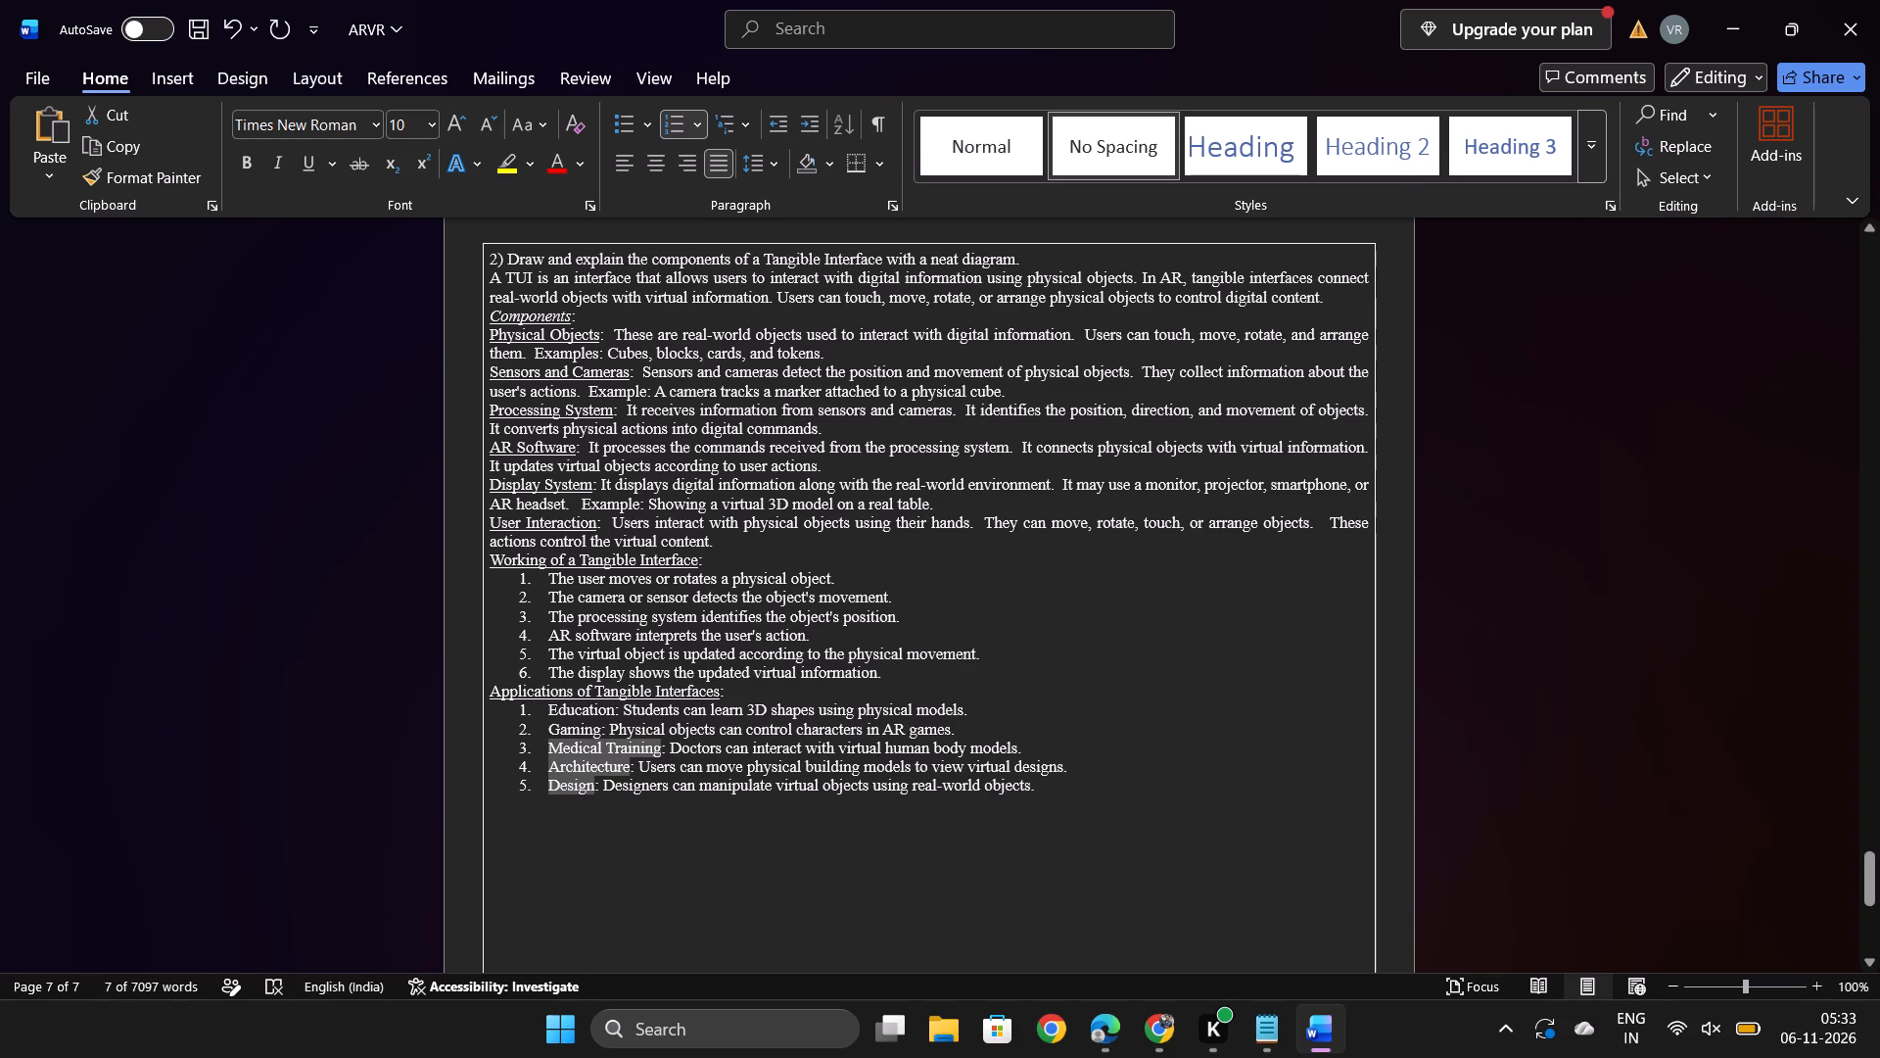
{"action": "left_click_drag", "start_coordinate": [599, 729], "coordinate": [541, 729], "text": "ctrl"}
{"action": "left_click_drag", "start_coordinate": [614, 712], "coordinate": [540, 708], "text": "ctrl"}
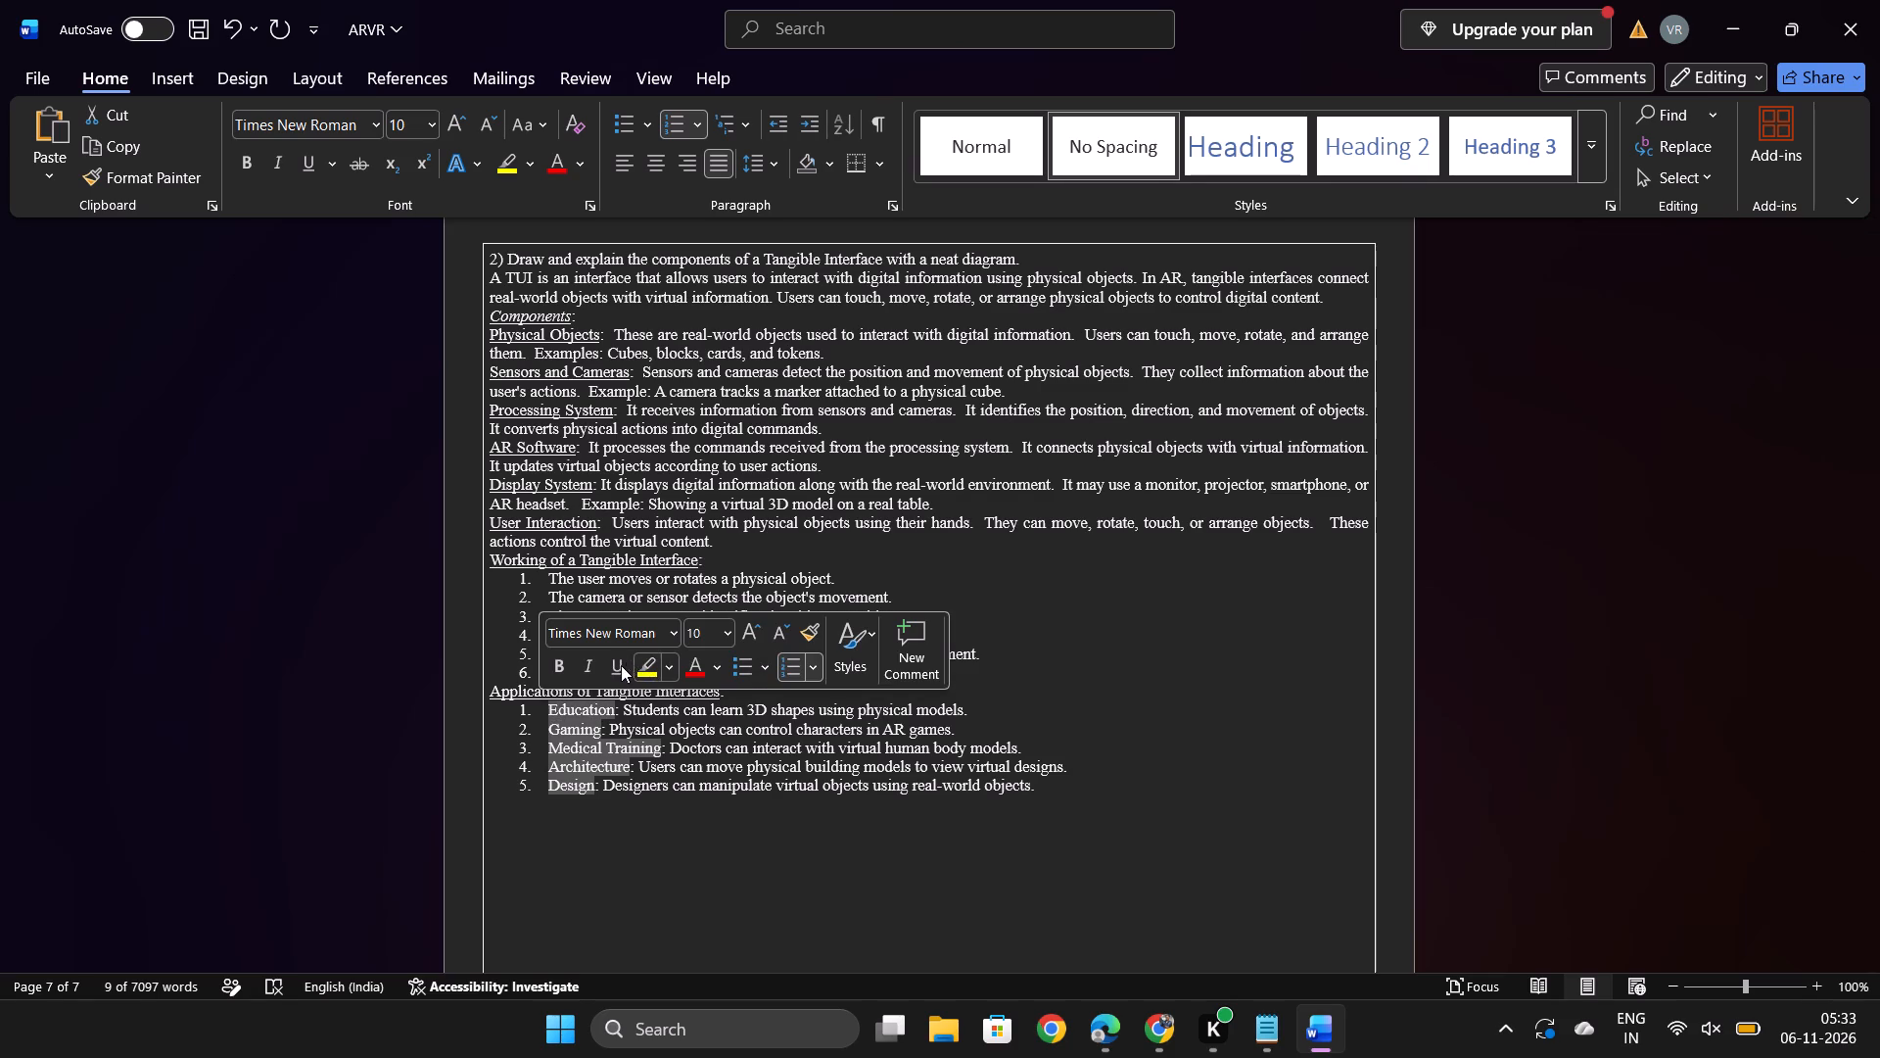
{"action": "left_click", "coordinate": [620, 665]}
Join the numbered Design and Architecture items onto the end of the Medical Training item, separated by single spaces.
{"action": "left_click", "coordinate": [540, 784]}
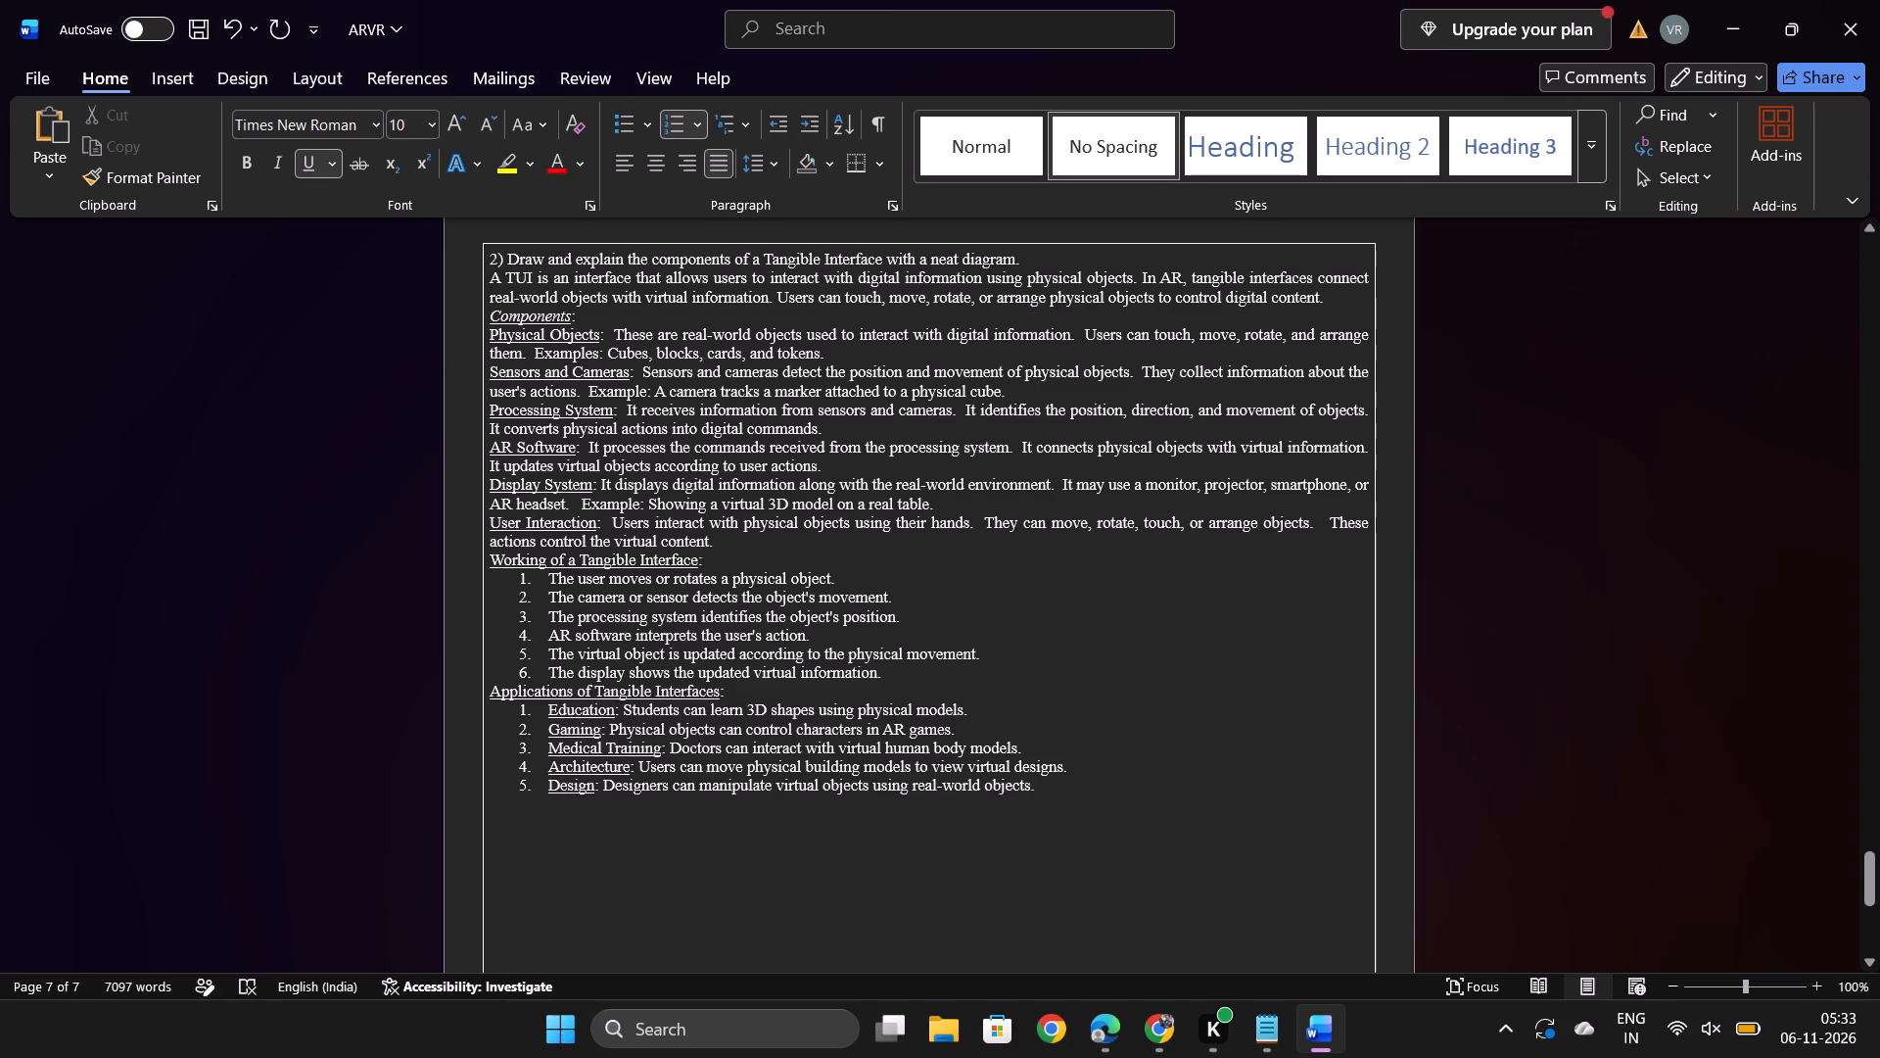
{"action": "key", "text": "BackSpace"}
{"action": "key", "text": "BackSpace"}
{"action": "key", "text": "BackSpace"}
{"action": "key", "text": "BackSpace"}
{"action": "key", "text": "space"}
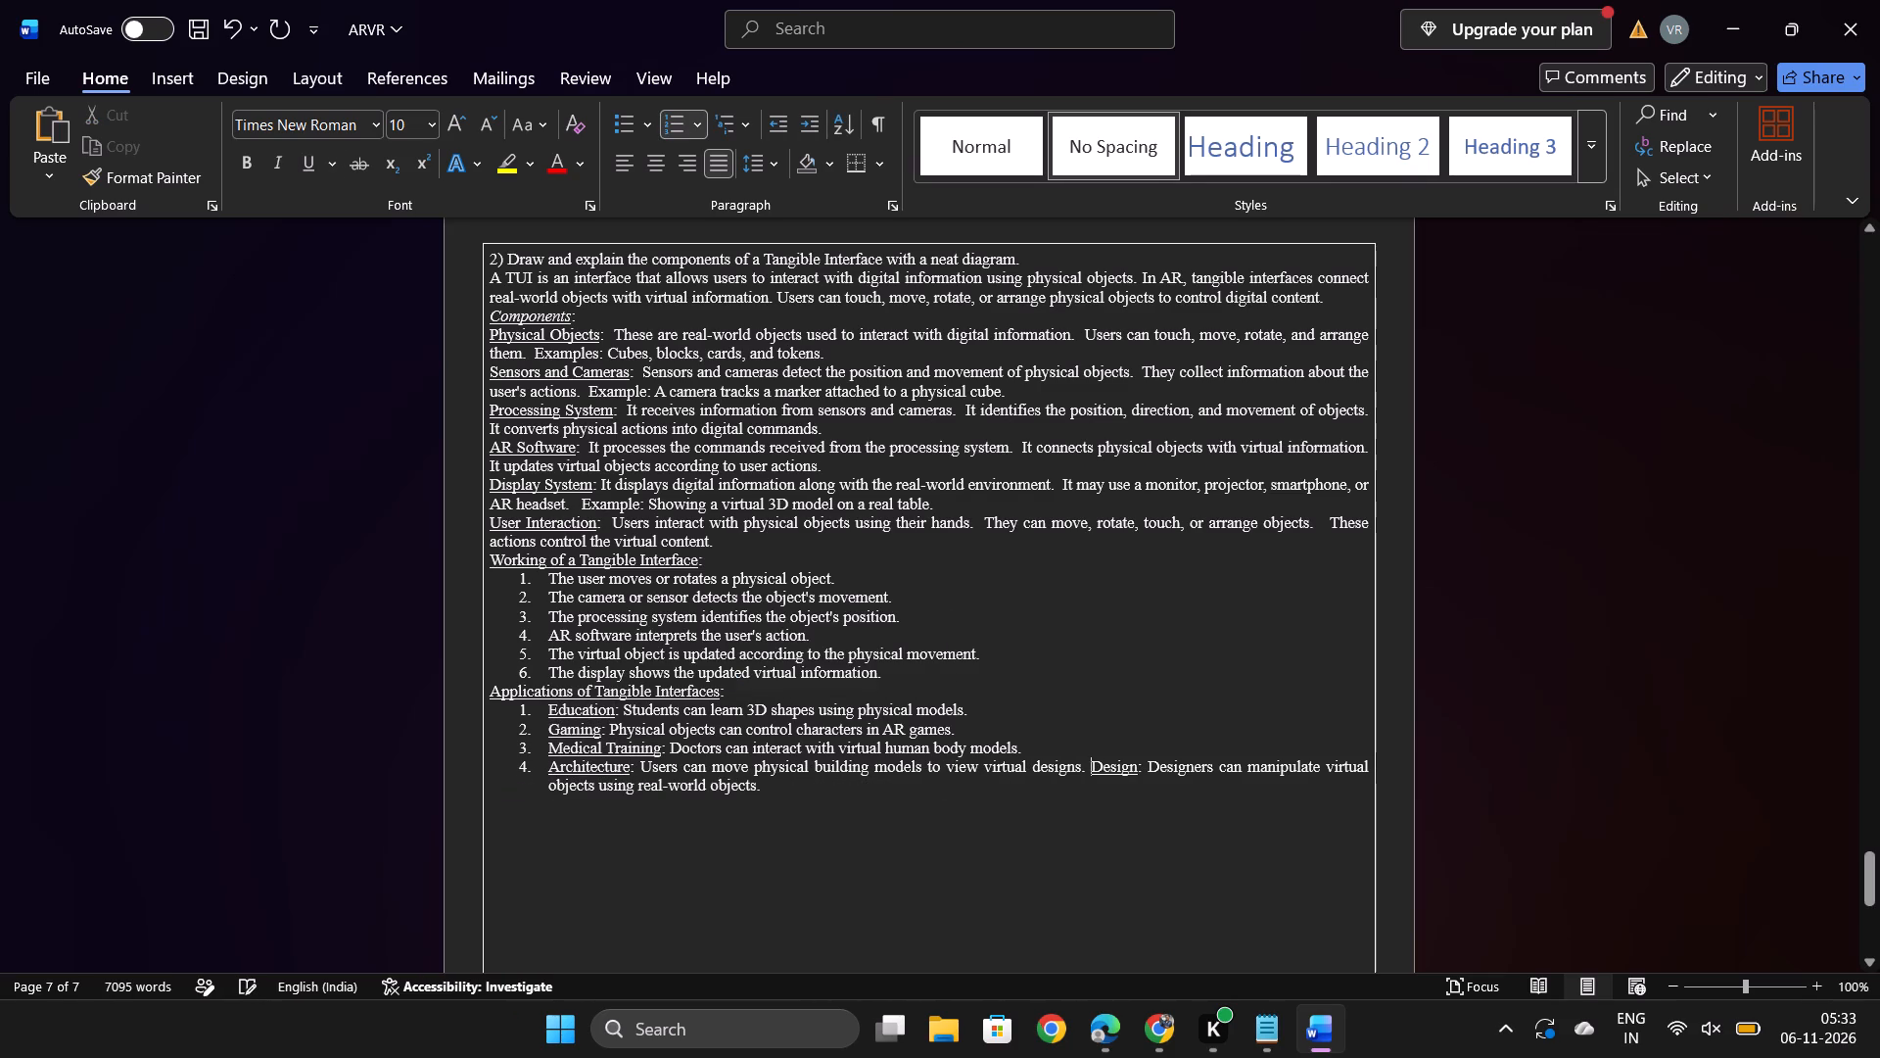
{"action": "left_click", "coordinate": [530, 772]}
{"action": "key", "text": "equal"}
{"action": "key", "text": "equal"}
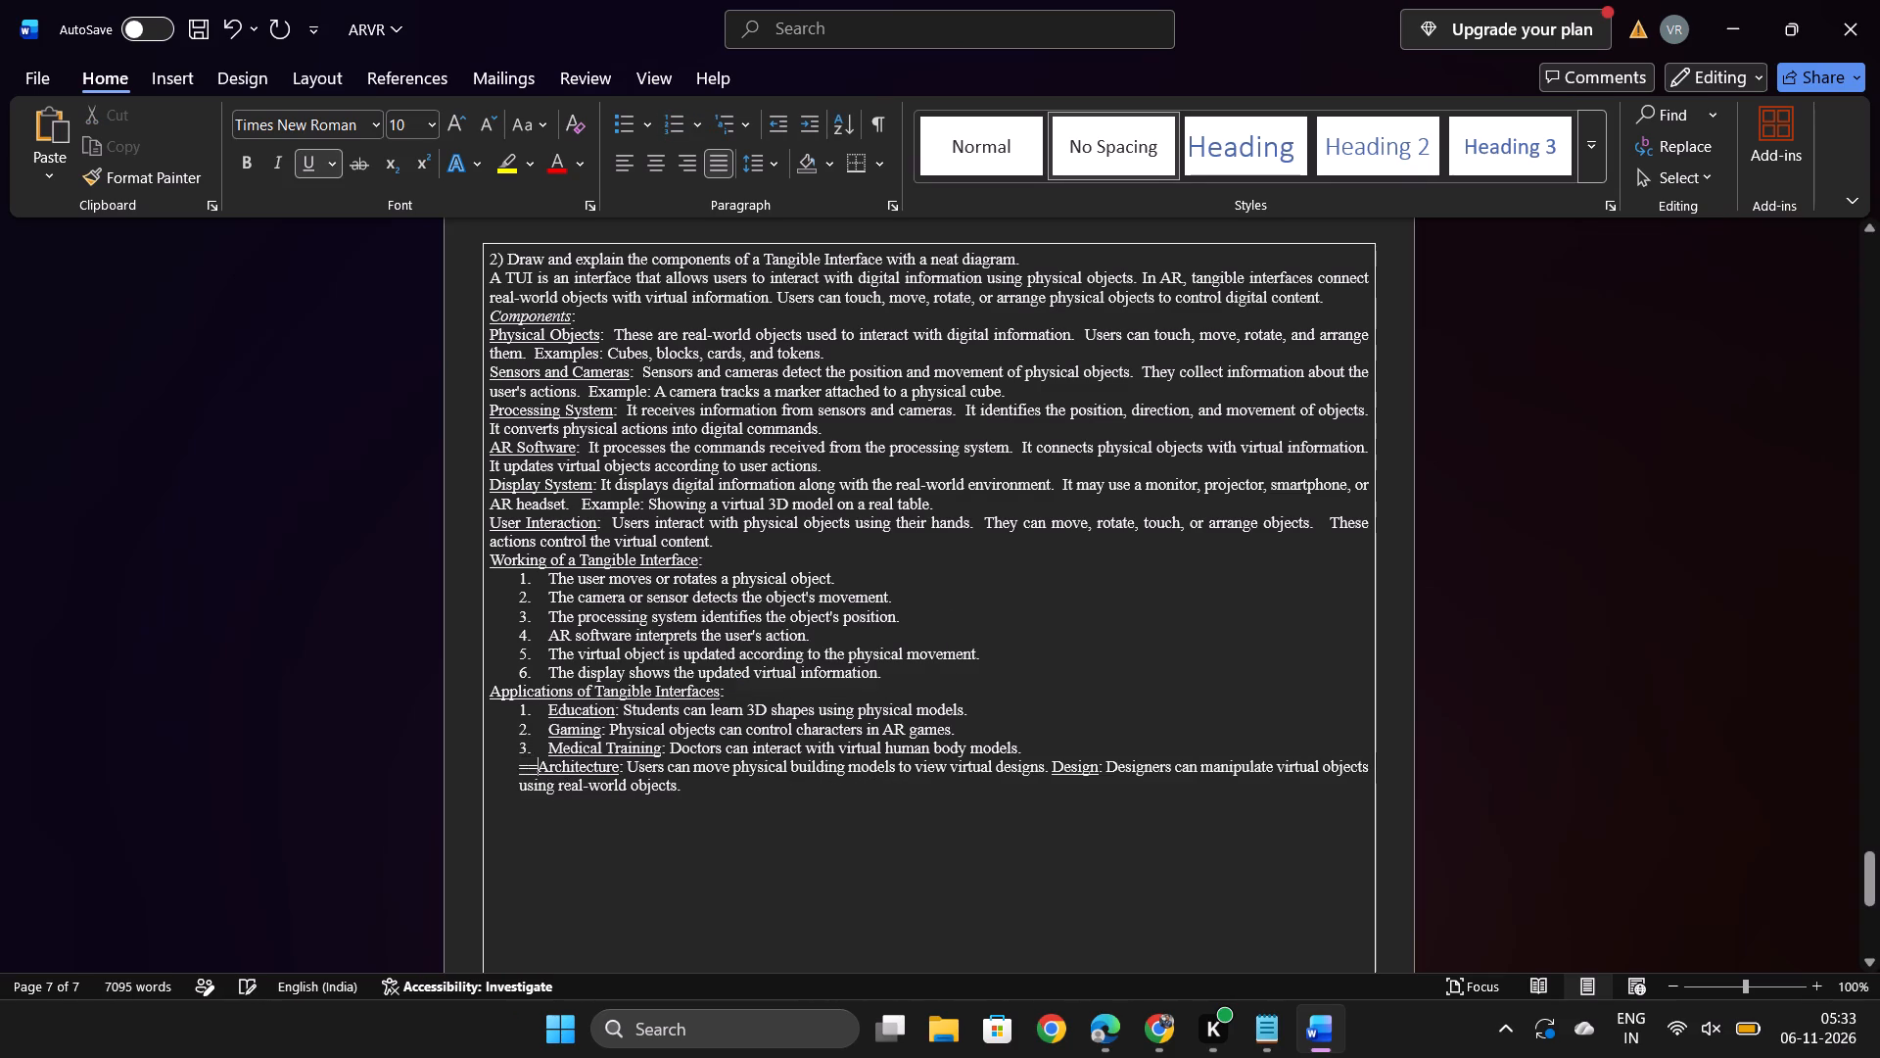
{"action": "key", "text": "BackSpace"}
{"action": "key", "text": "BackSpace"}
{"action": "key", "text": "BackSpace"}
{"action": "key", "text": "BackSpace"}
{"action": "key", "text": "space"}
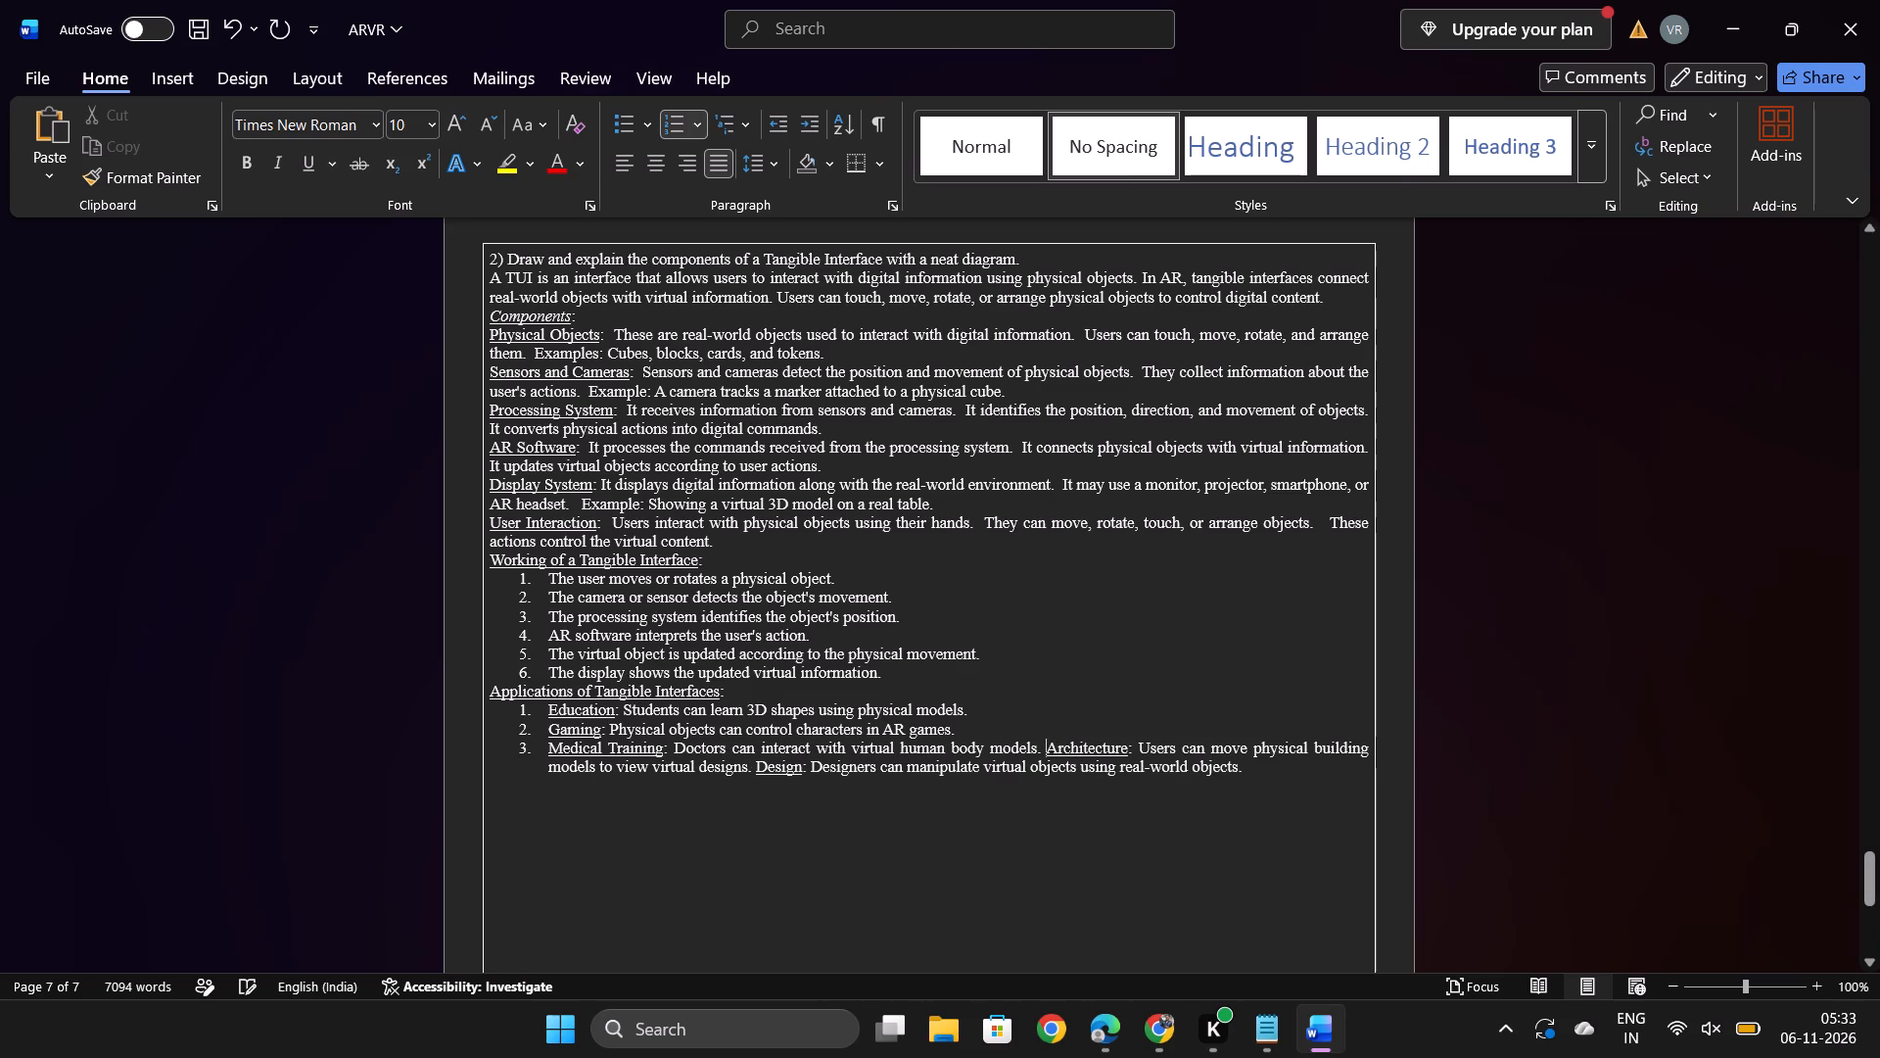
Join the Medical Training, Gaming and Education items into one unnumbered run after the "Applications of Tangible Interfaces:" heading, separated by spaces.
{"action": "left_click", "coordinate": [525, 746]}
{"action": "key", "text": "equal"}
{"action": "key", "text": "BackSpace"}
{"action": "key", "text": "BackSpace"}
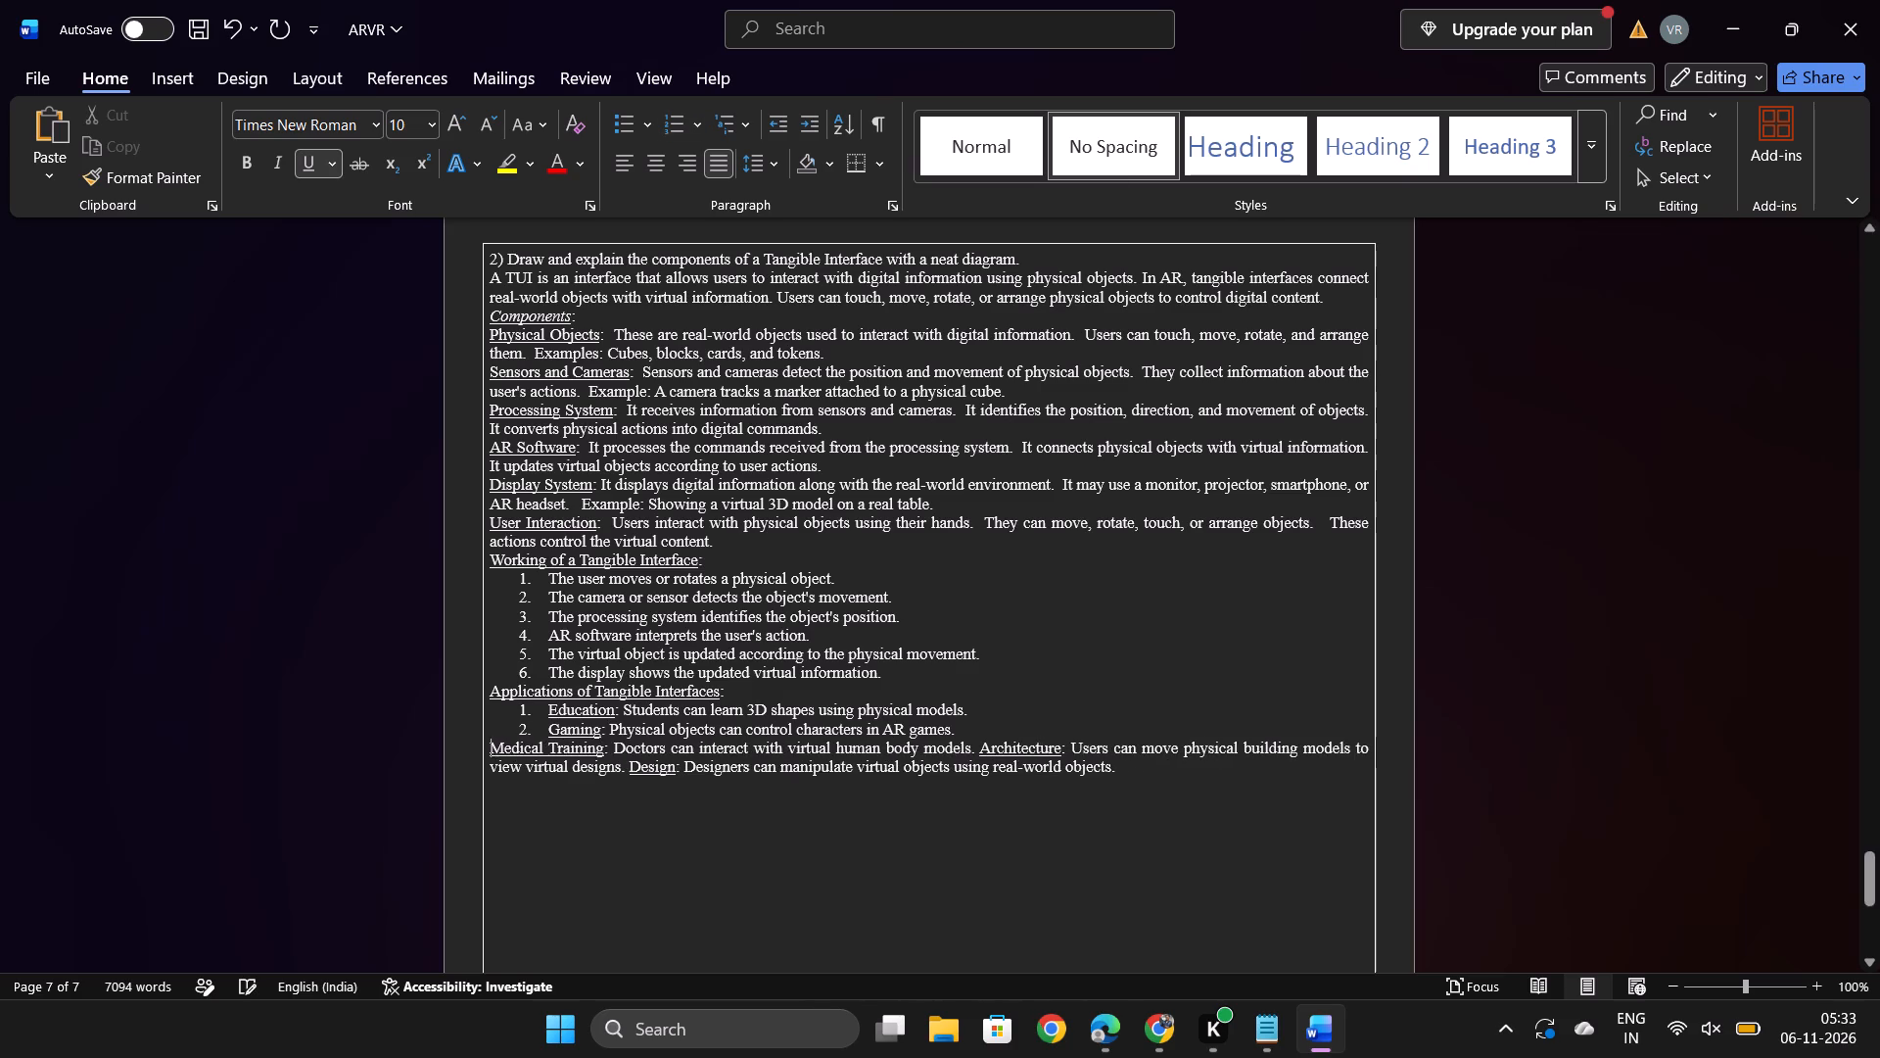
{"action": "key", "text": "BackSpace"}
{"action": "key", "text": "space"}
{"action": "left_click", "coordinate": [525, 729]}
{"action": "key", "text": "equal"}
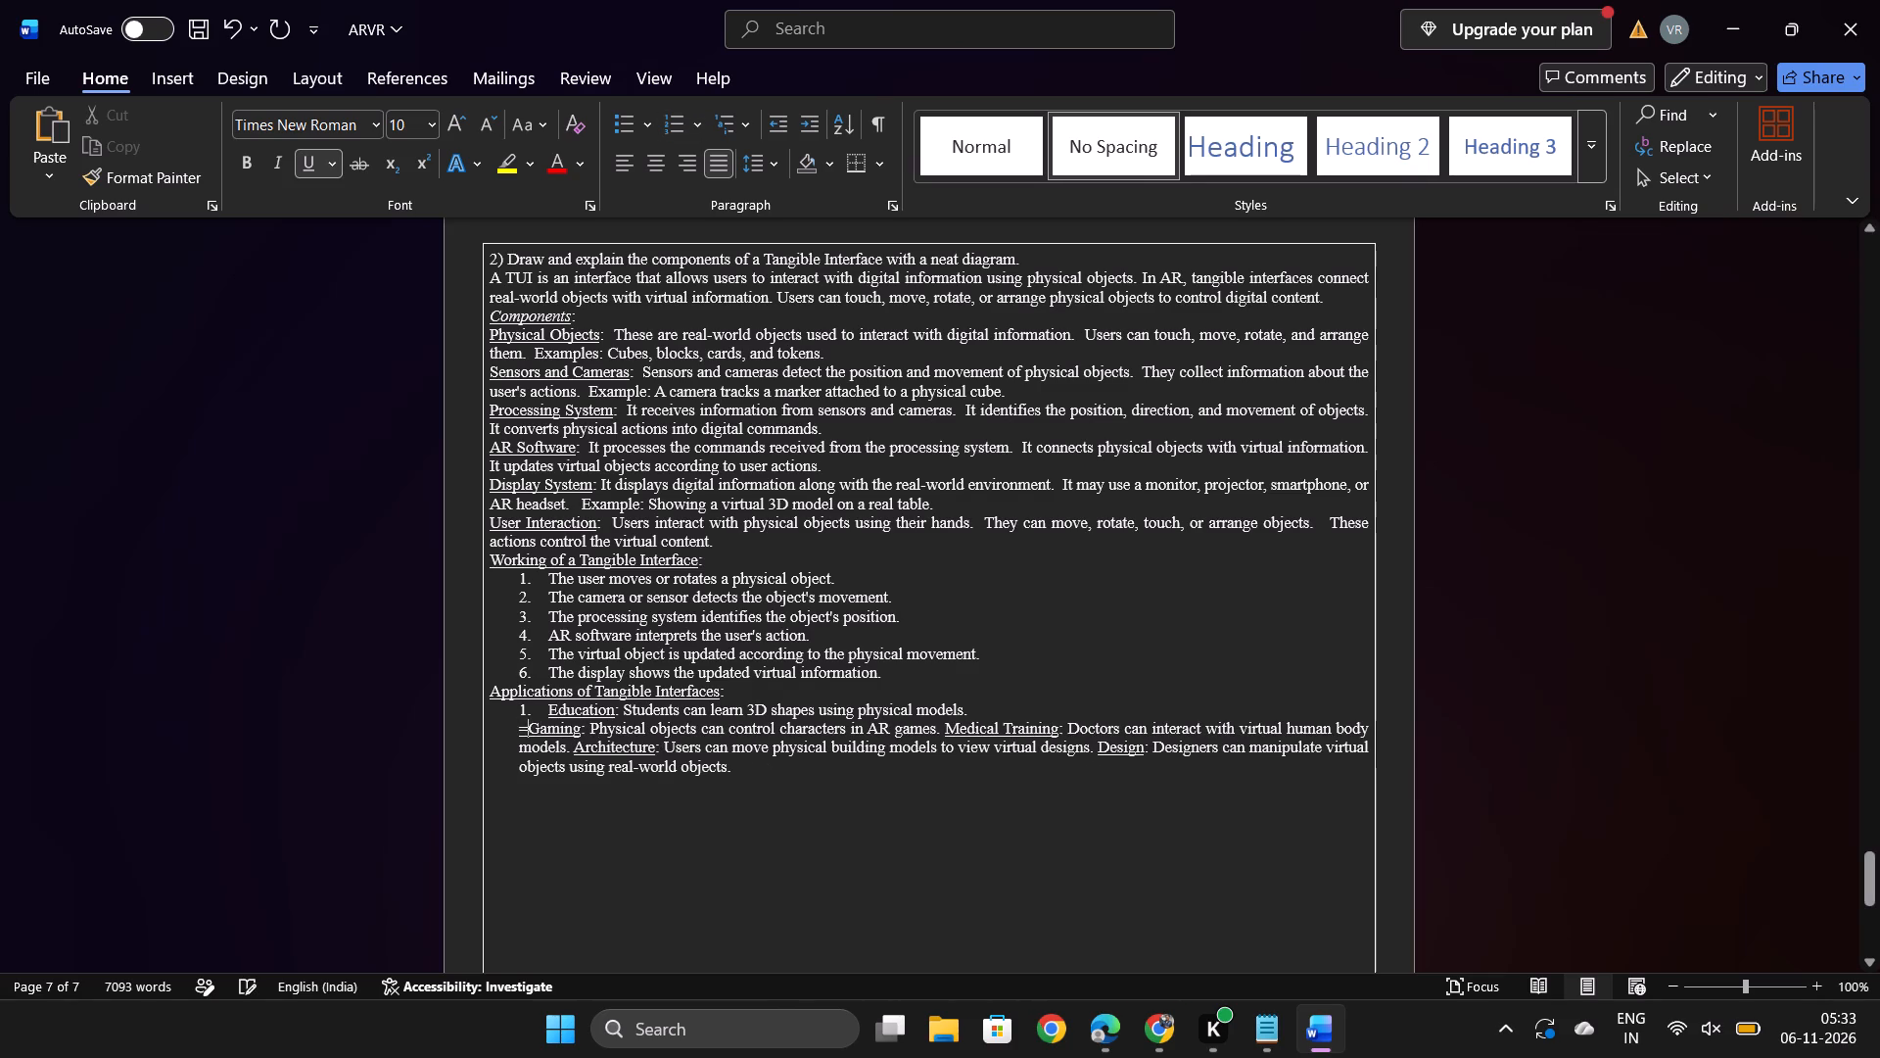
{"action": "key", "text": "BackSpace"}
{"action": "key", "text": "BackSpace"}
{"action": "key", "text": "BackSpace"}
{"action": "key", "text": "space"}
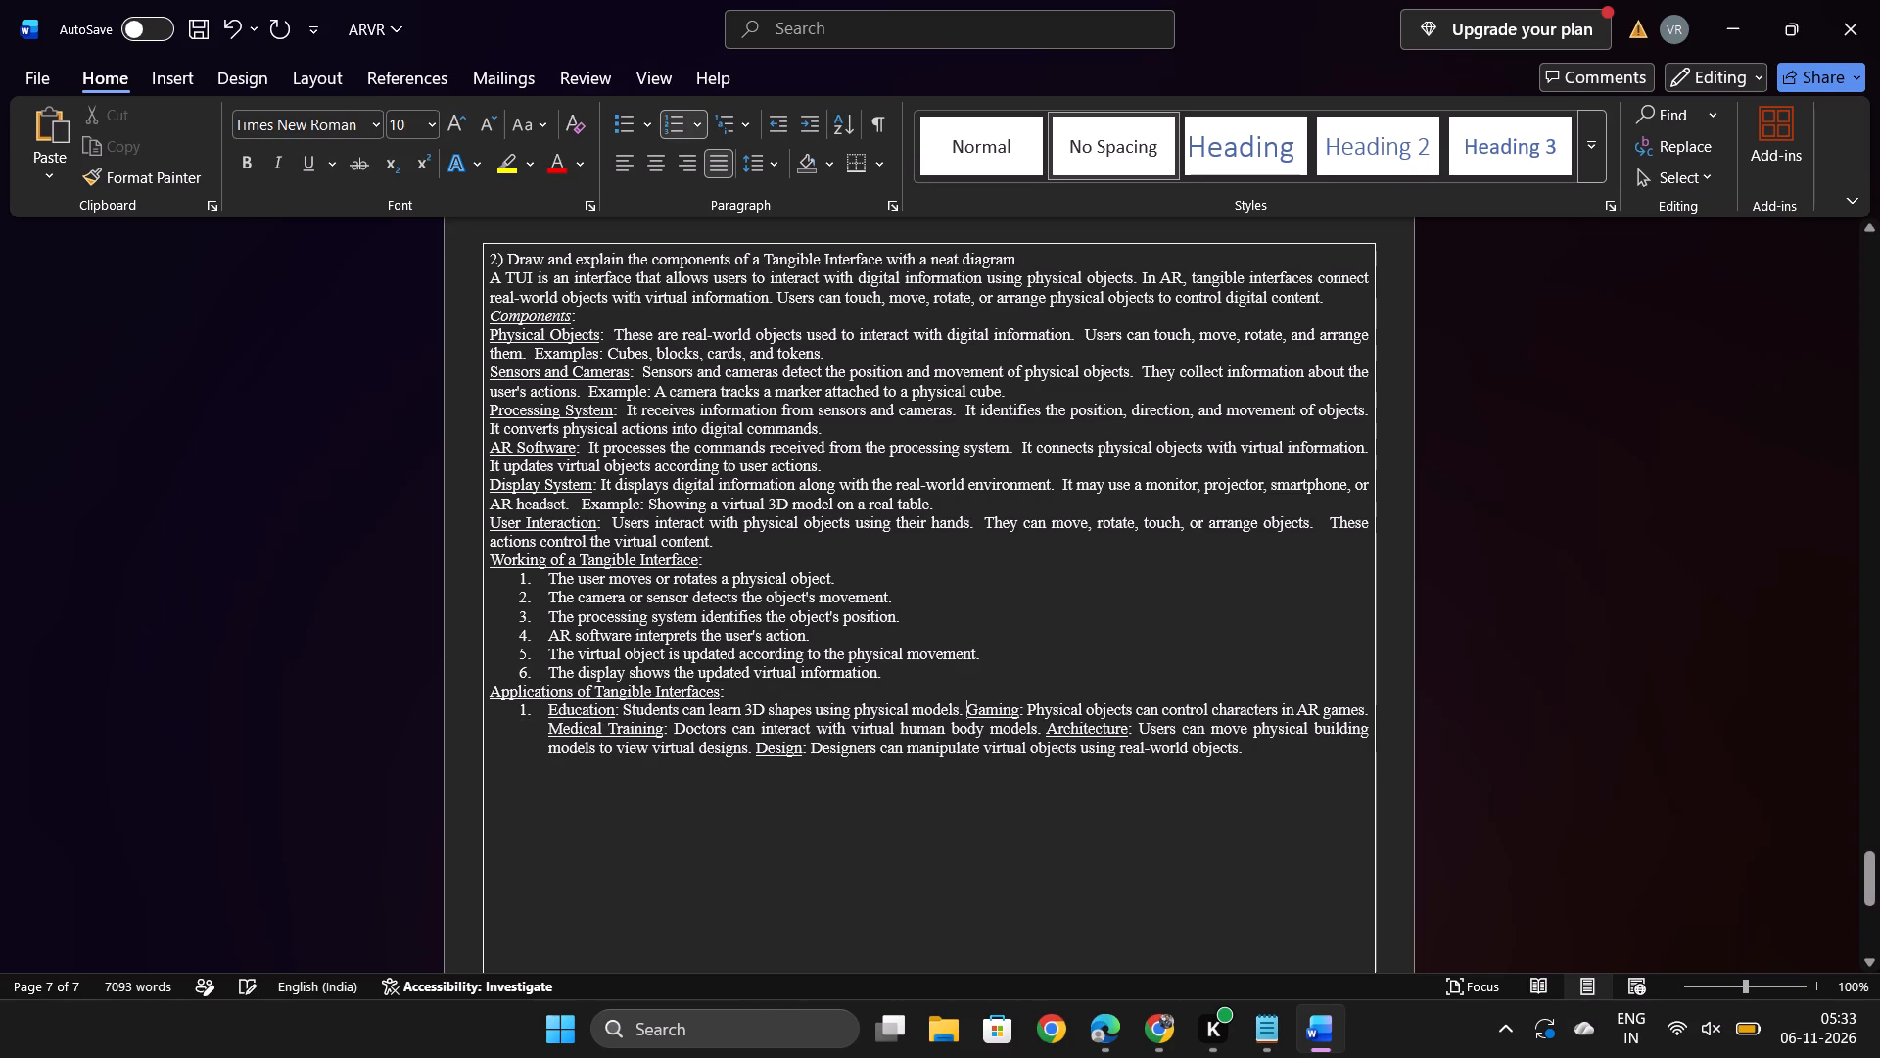
{"action": "left_click", "coordinate": [524, 712]}
{"action": "key", "text": "BackSpace"}
{"action": "key", "text": "BackSpace"}
{"action": "key", "text": "BackSpace"}
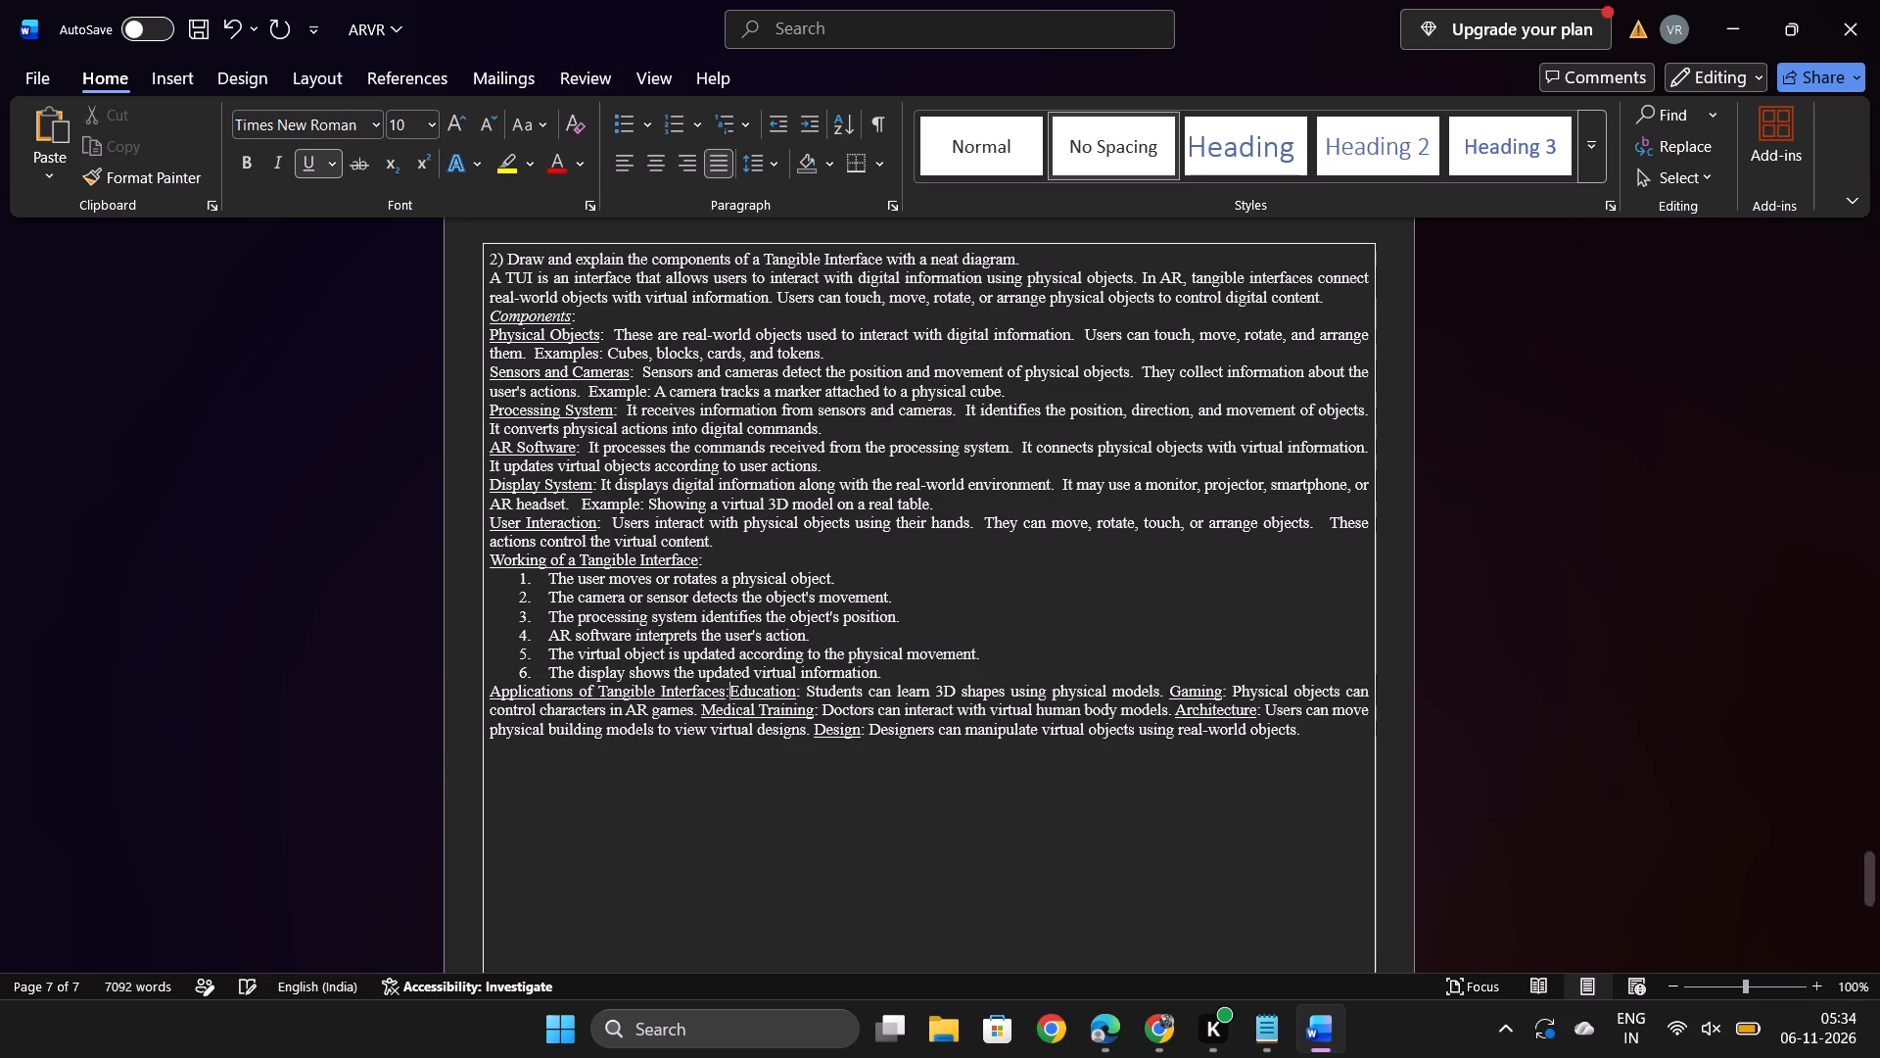
{"action": "key", "text": "space"}
Italicize the "Applications of Tangible Interfaces" and "Working of a Tangible Interface" headings without their colons.
{"action": "left_click_drag", "start_coordinate": [692, 694], "coordinate": [616, 693]}
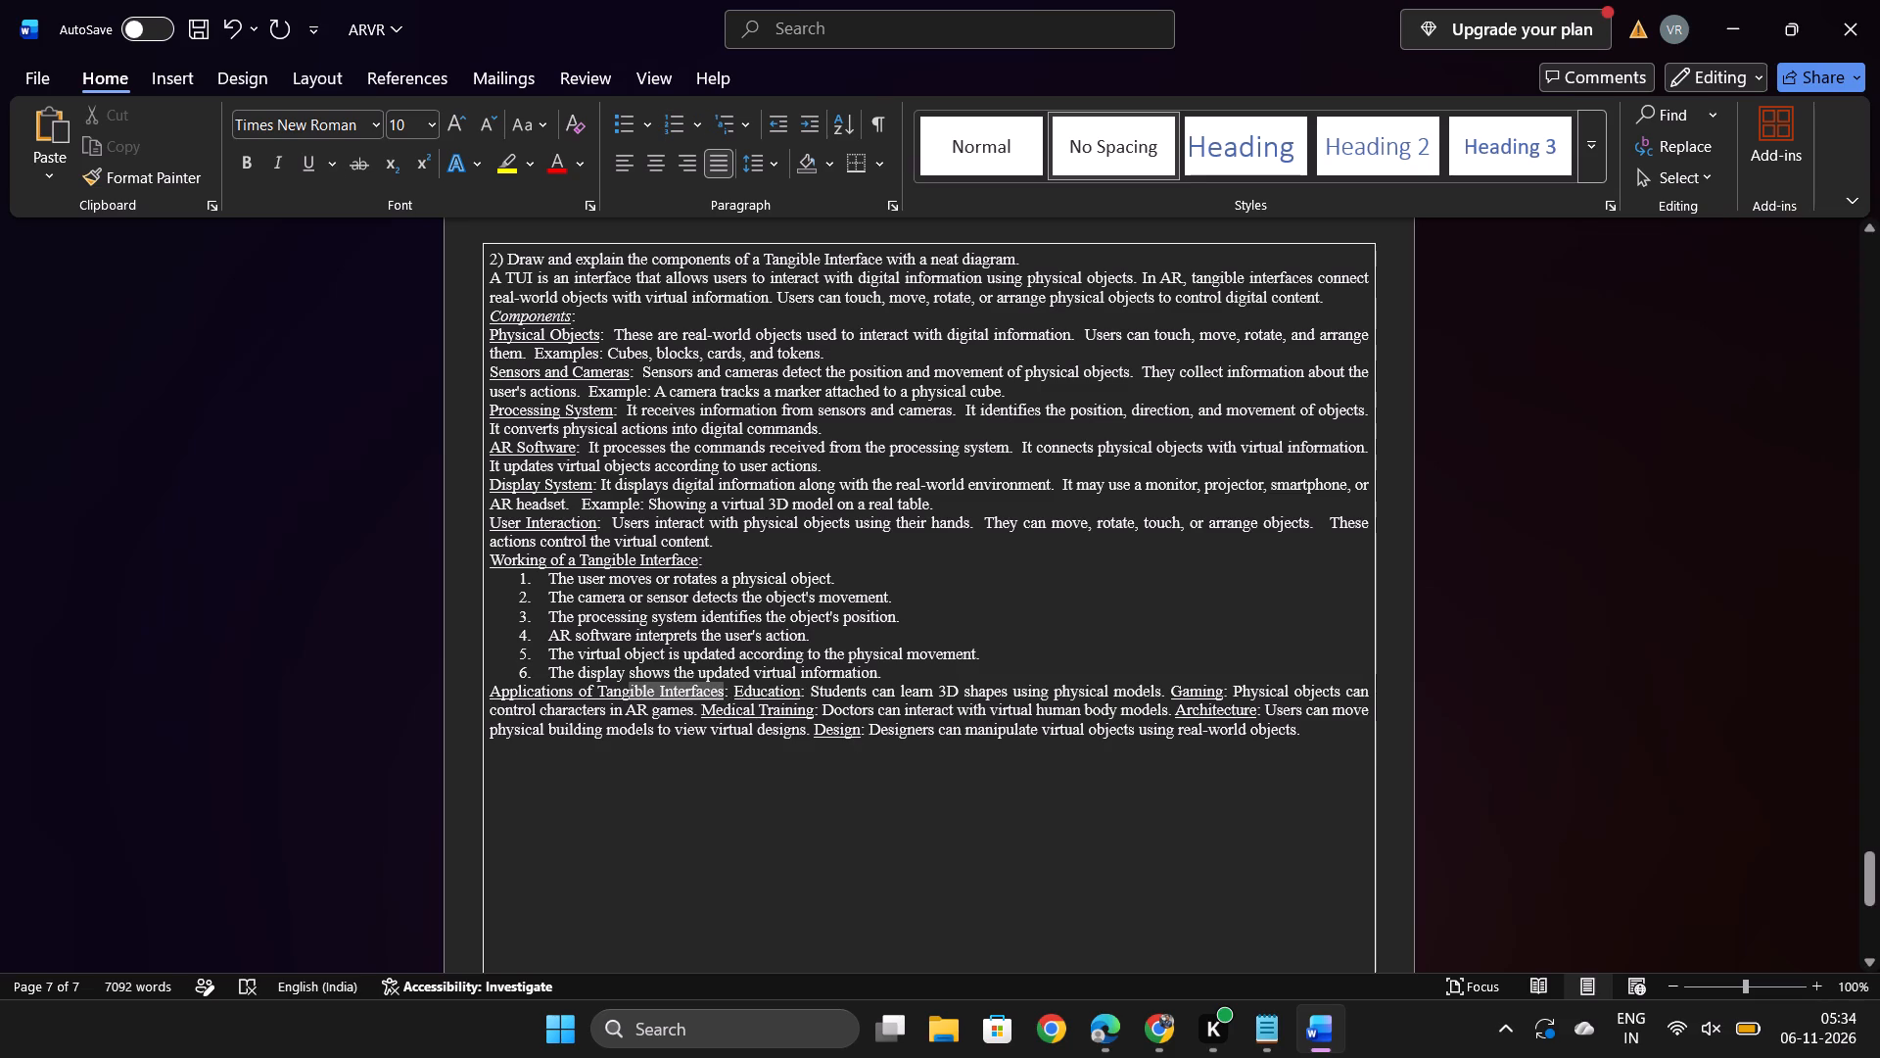
{"action": "left_click_drag", "start_coordinate": [616, 693], "coordinate": [541, 693]}
{"action": "left_click", "coordinate": [582, 656]}
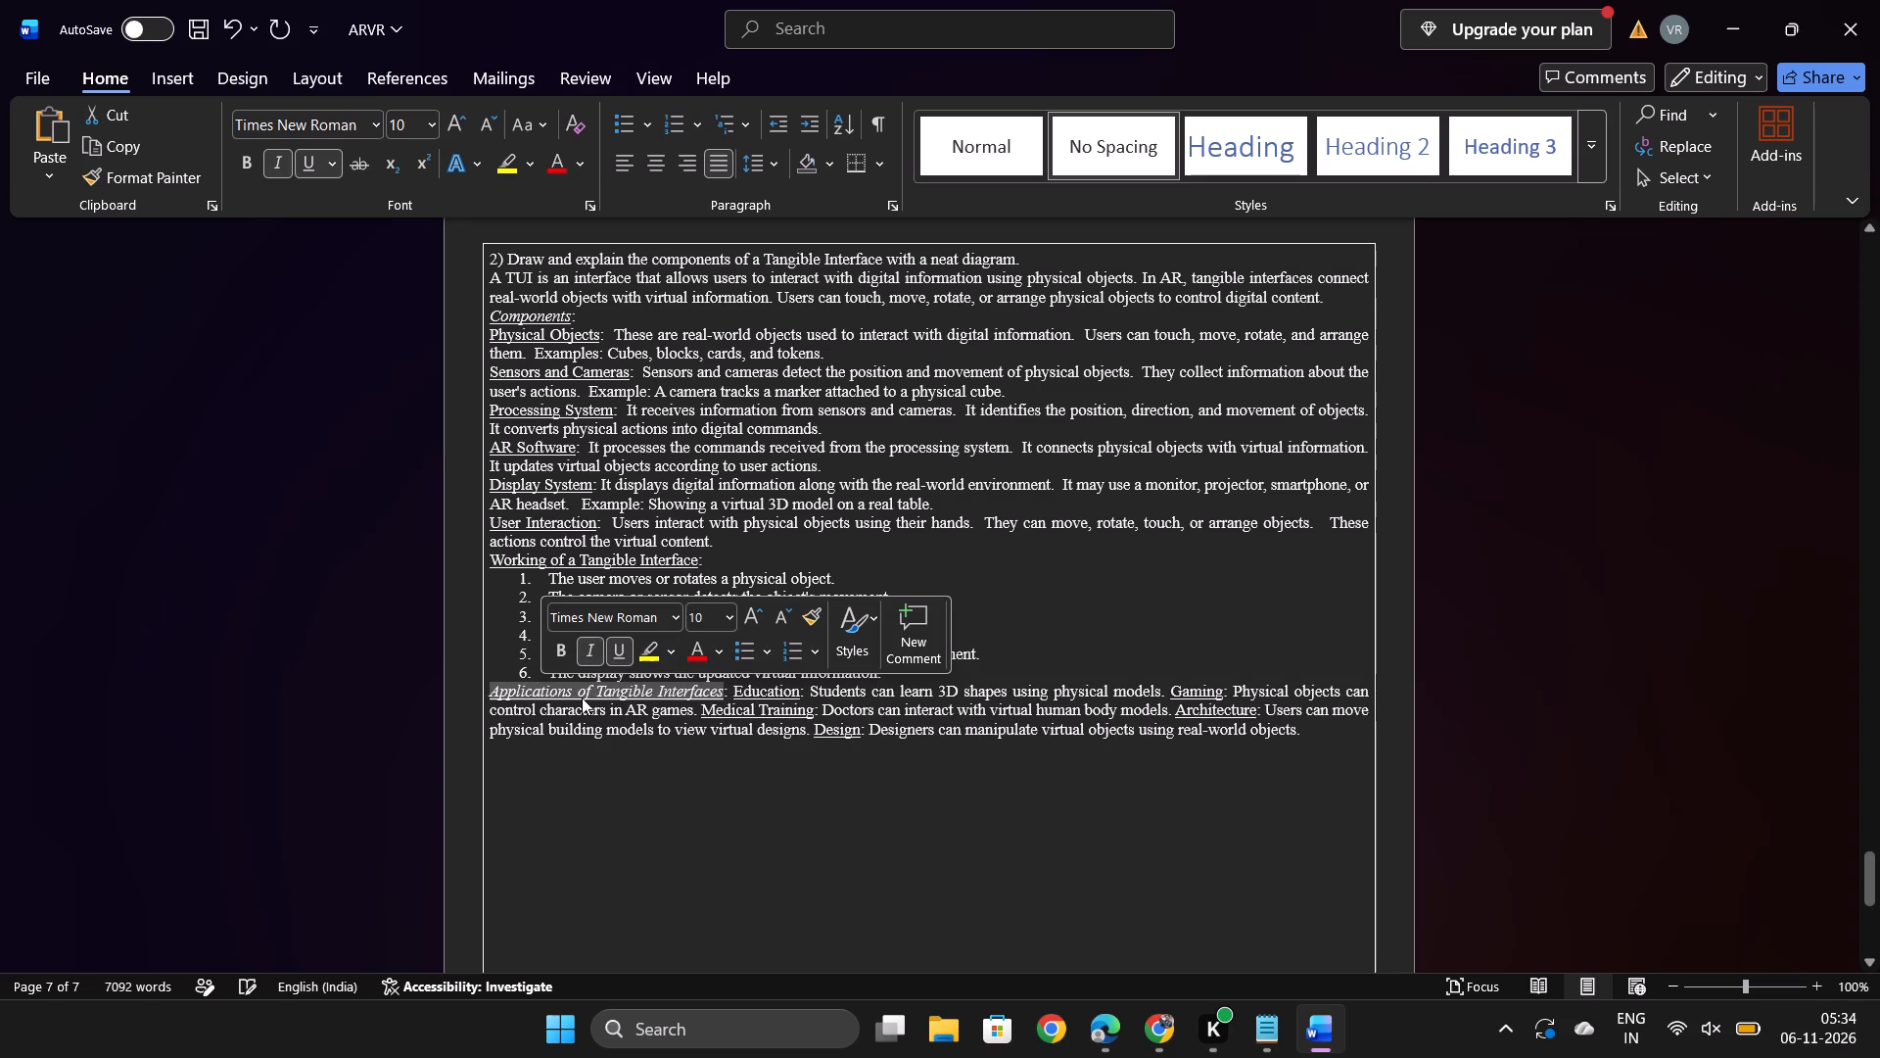
{"action": "left_click", "coordinate": [582, 700]}
{"action": "left_click_drag", "start_coordinate": [665, 558], "coordinate": [529, 556]}
{"action": "left_click", "coordinate": [577, 516]}
{"action": "left_click", "coordinate": [574, 595]}
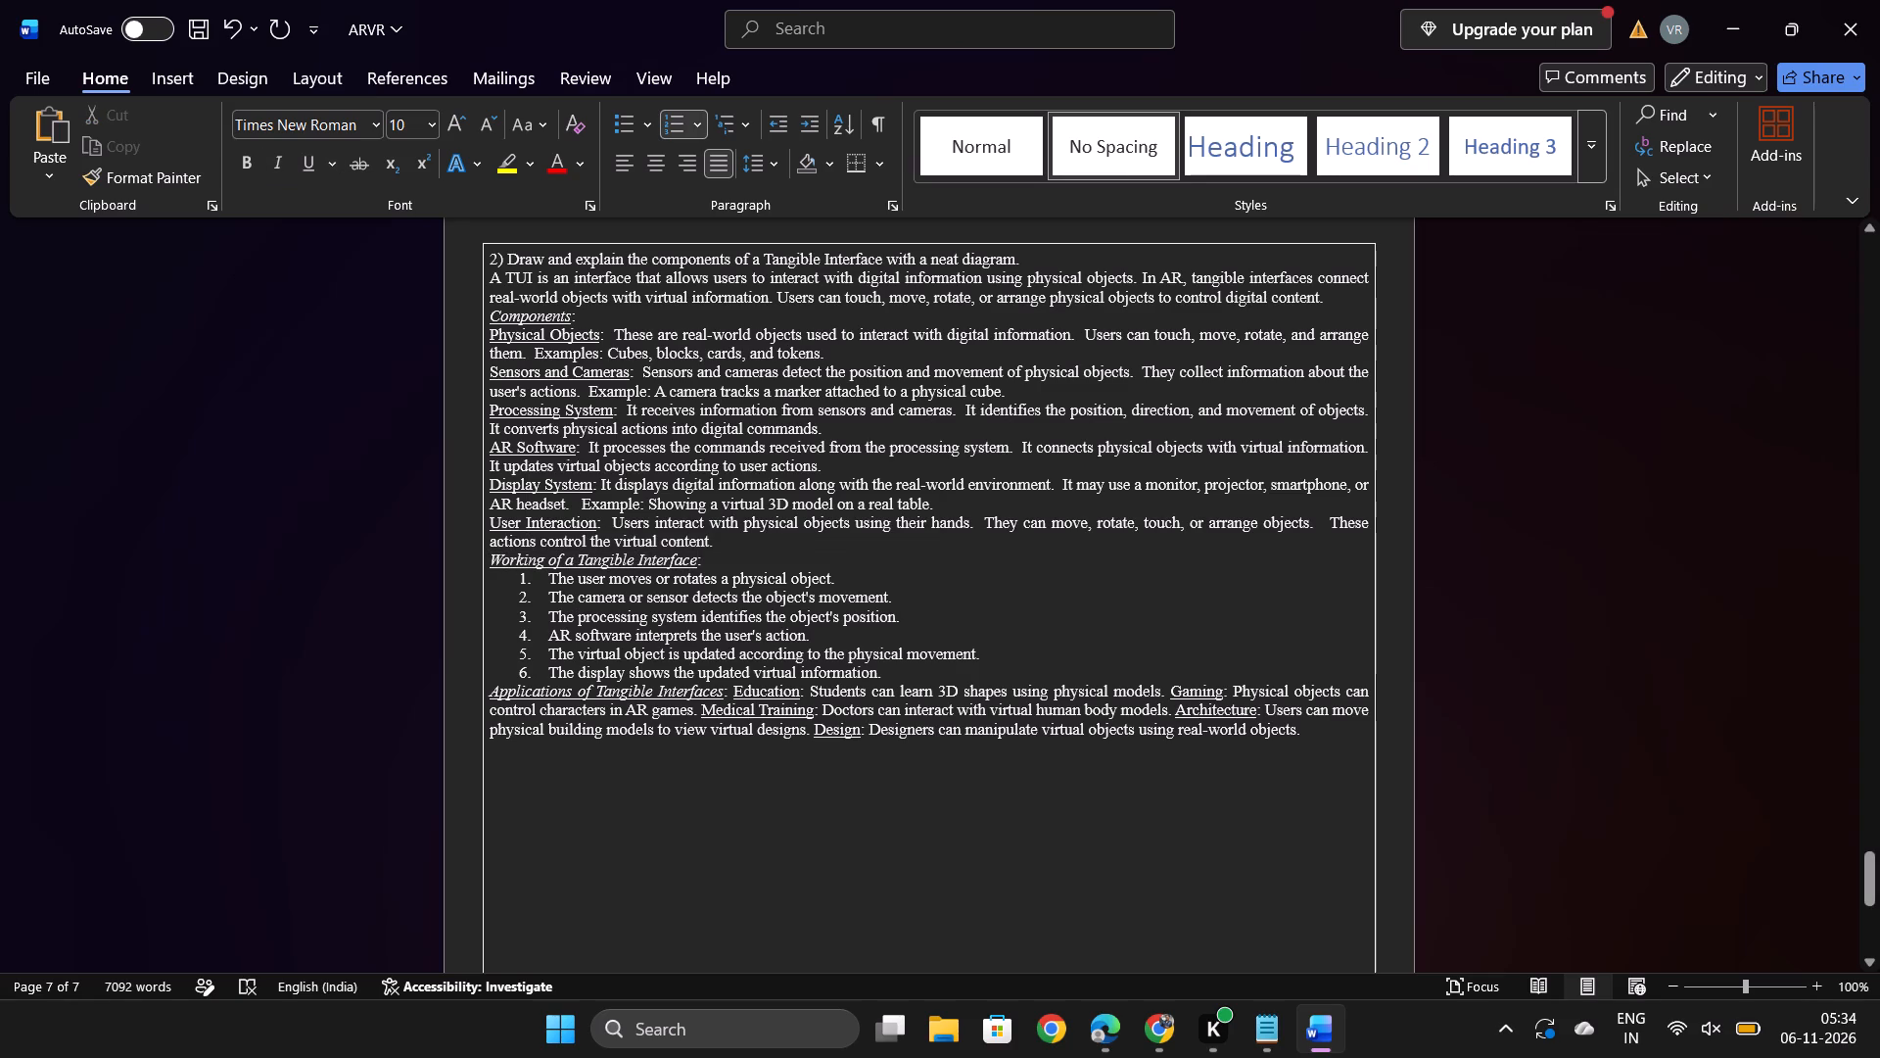
Join items 6 and 5 of the Working list onto the end of item 4, separated by single spaces.
{"action": "left_click", "coordinate": [530, 675]}
{"action": "key", "text": "equal"}
{"action": "key", "text": "equal"}
{"action": "key", "text": "BackSpace"}
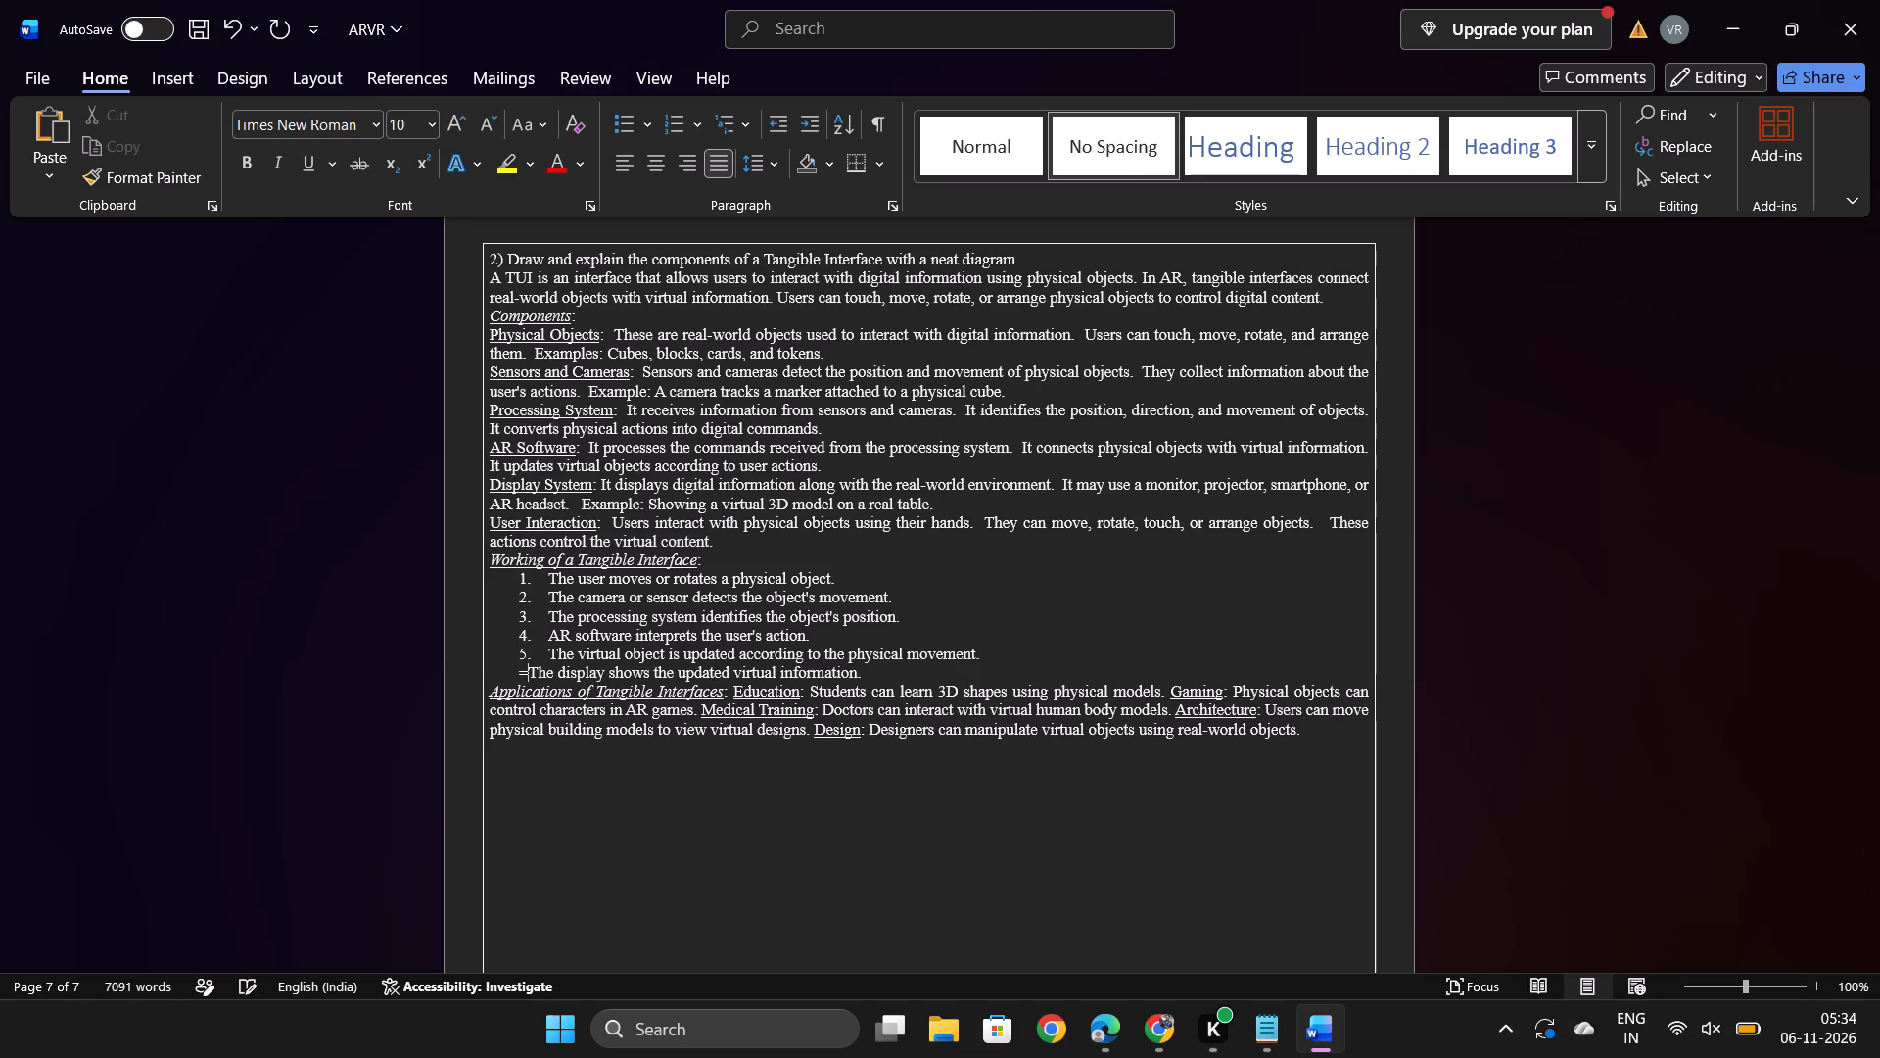
{"action": "key", "text": "BackSpace"}
{"action": "key", "text": "BackSpace"}
{"action": "key", "text": "BackSpace"}
{"action": "key", "text": "space"}
{"action": "left_click", "coordinate": [527, 650]}
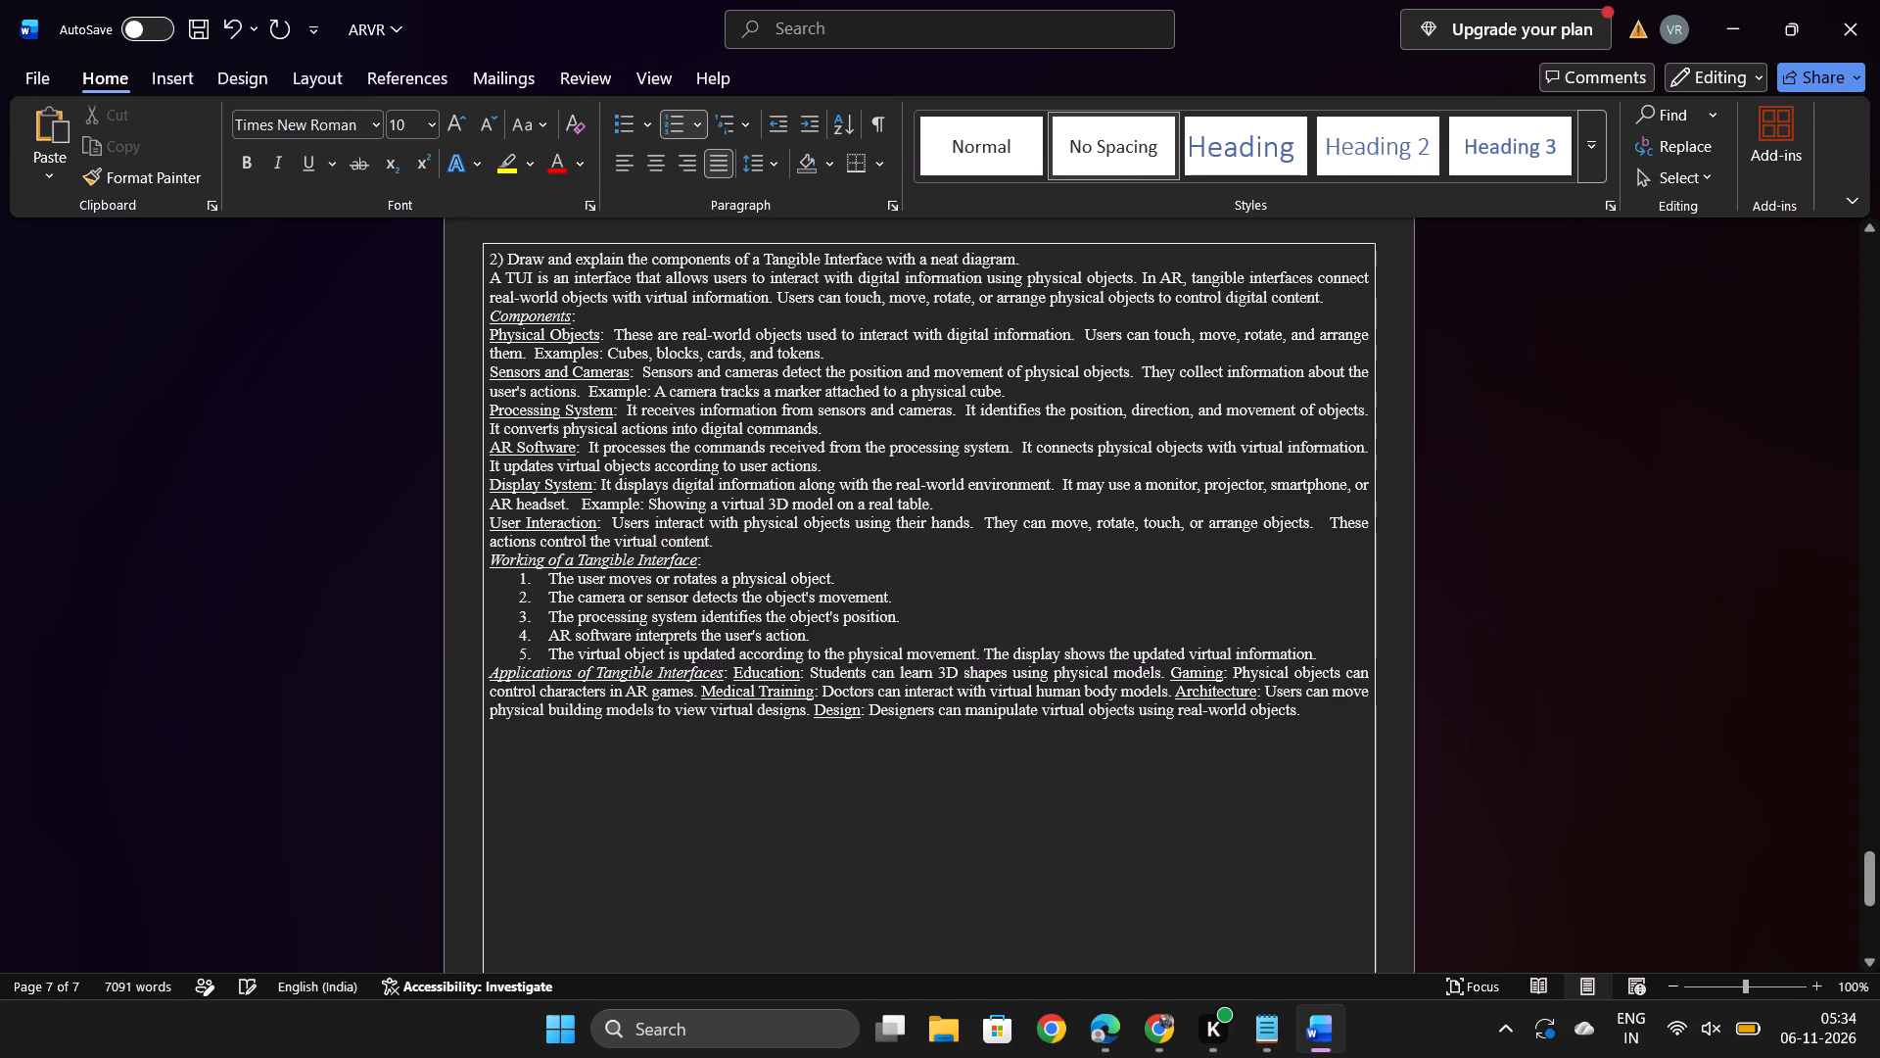
{"action": "key", "text": "BackSpace"}
{"action": "key", "text": "BackSpace"}
{"action": "key", "text": "BackSpace"}
{"action": "key", "text": "space"}
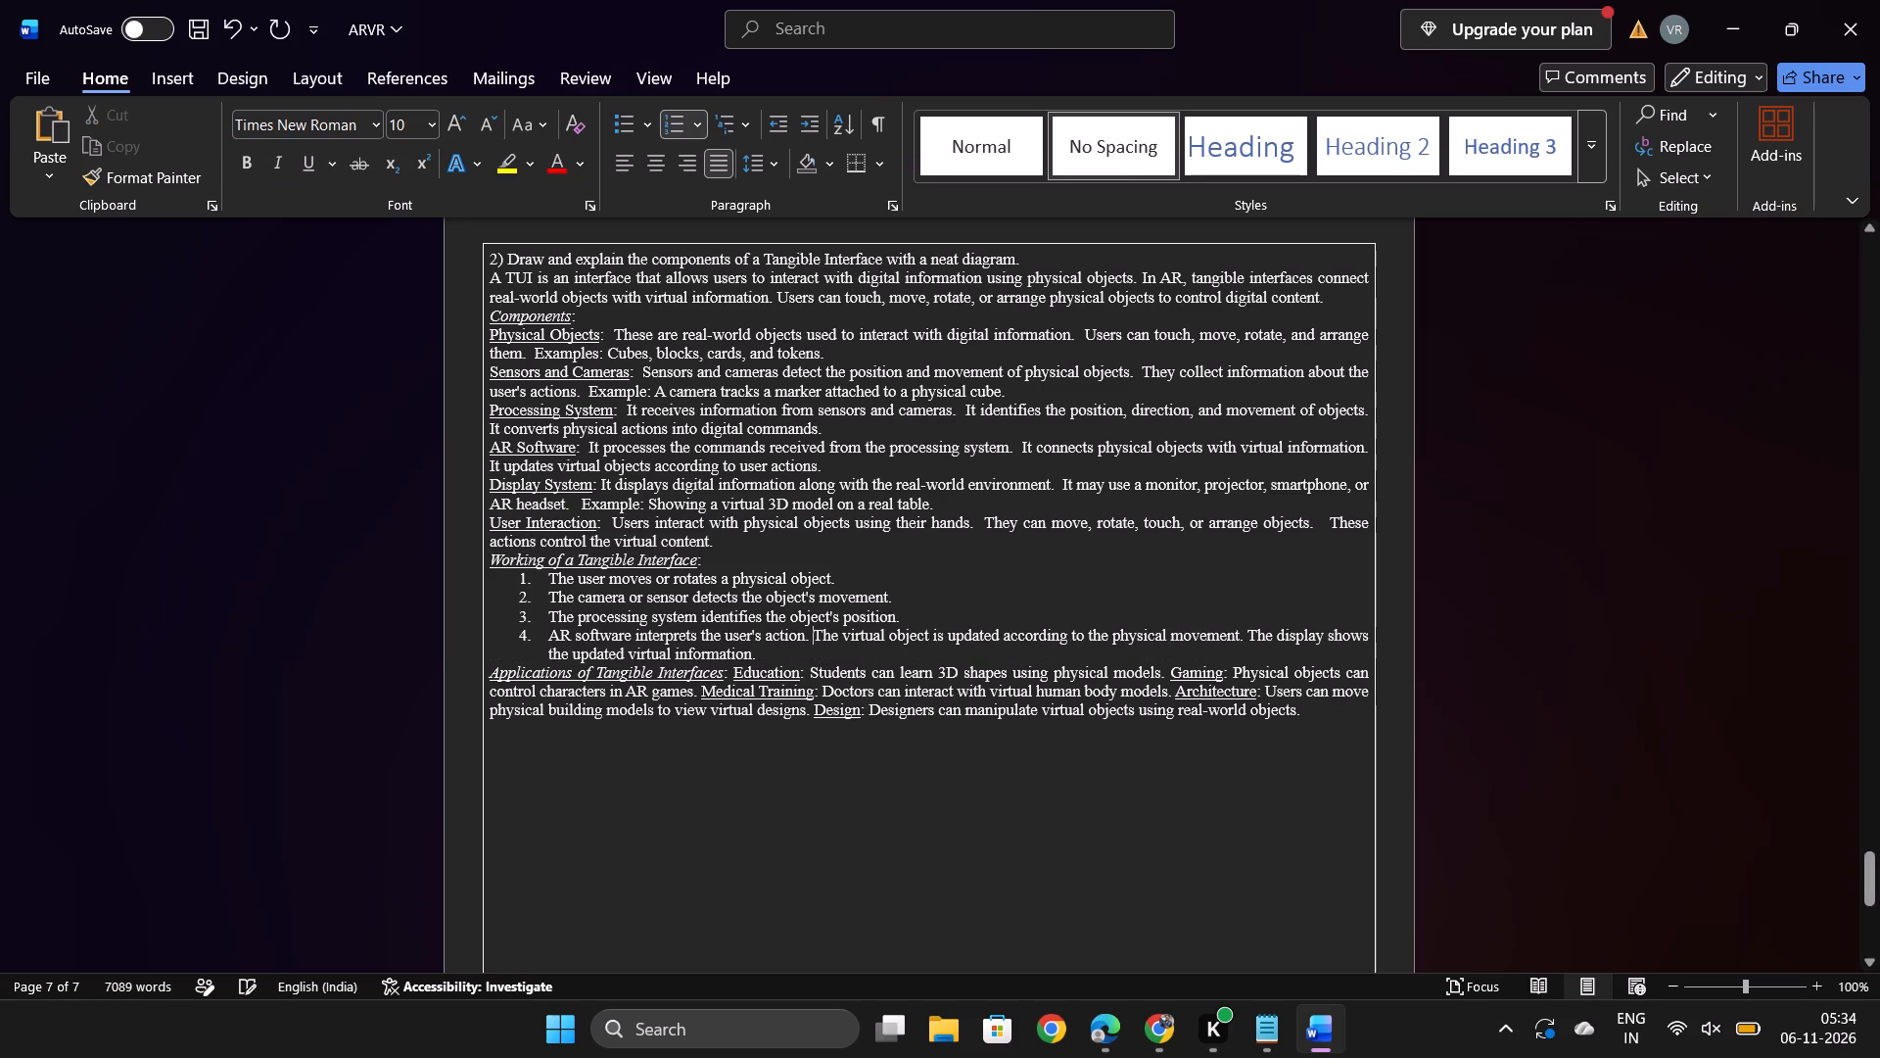
Join items 4 and 3 of the Working list onto the end of item 2, separated by single spaces.
{"action": "left_click", "coordinate": [523, 633]}
{"action": "key", "text": "BackSpace"}
{"action": "key", "text": "BackSpace"}
{"action": "key", "text": "BackSpace"}
{"action": "key", "text": "space"}
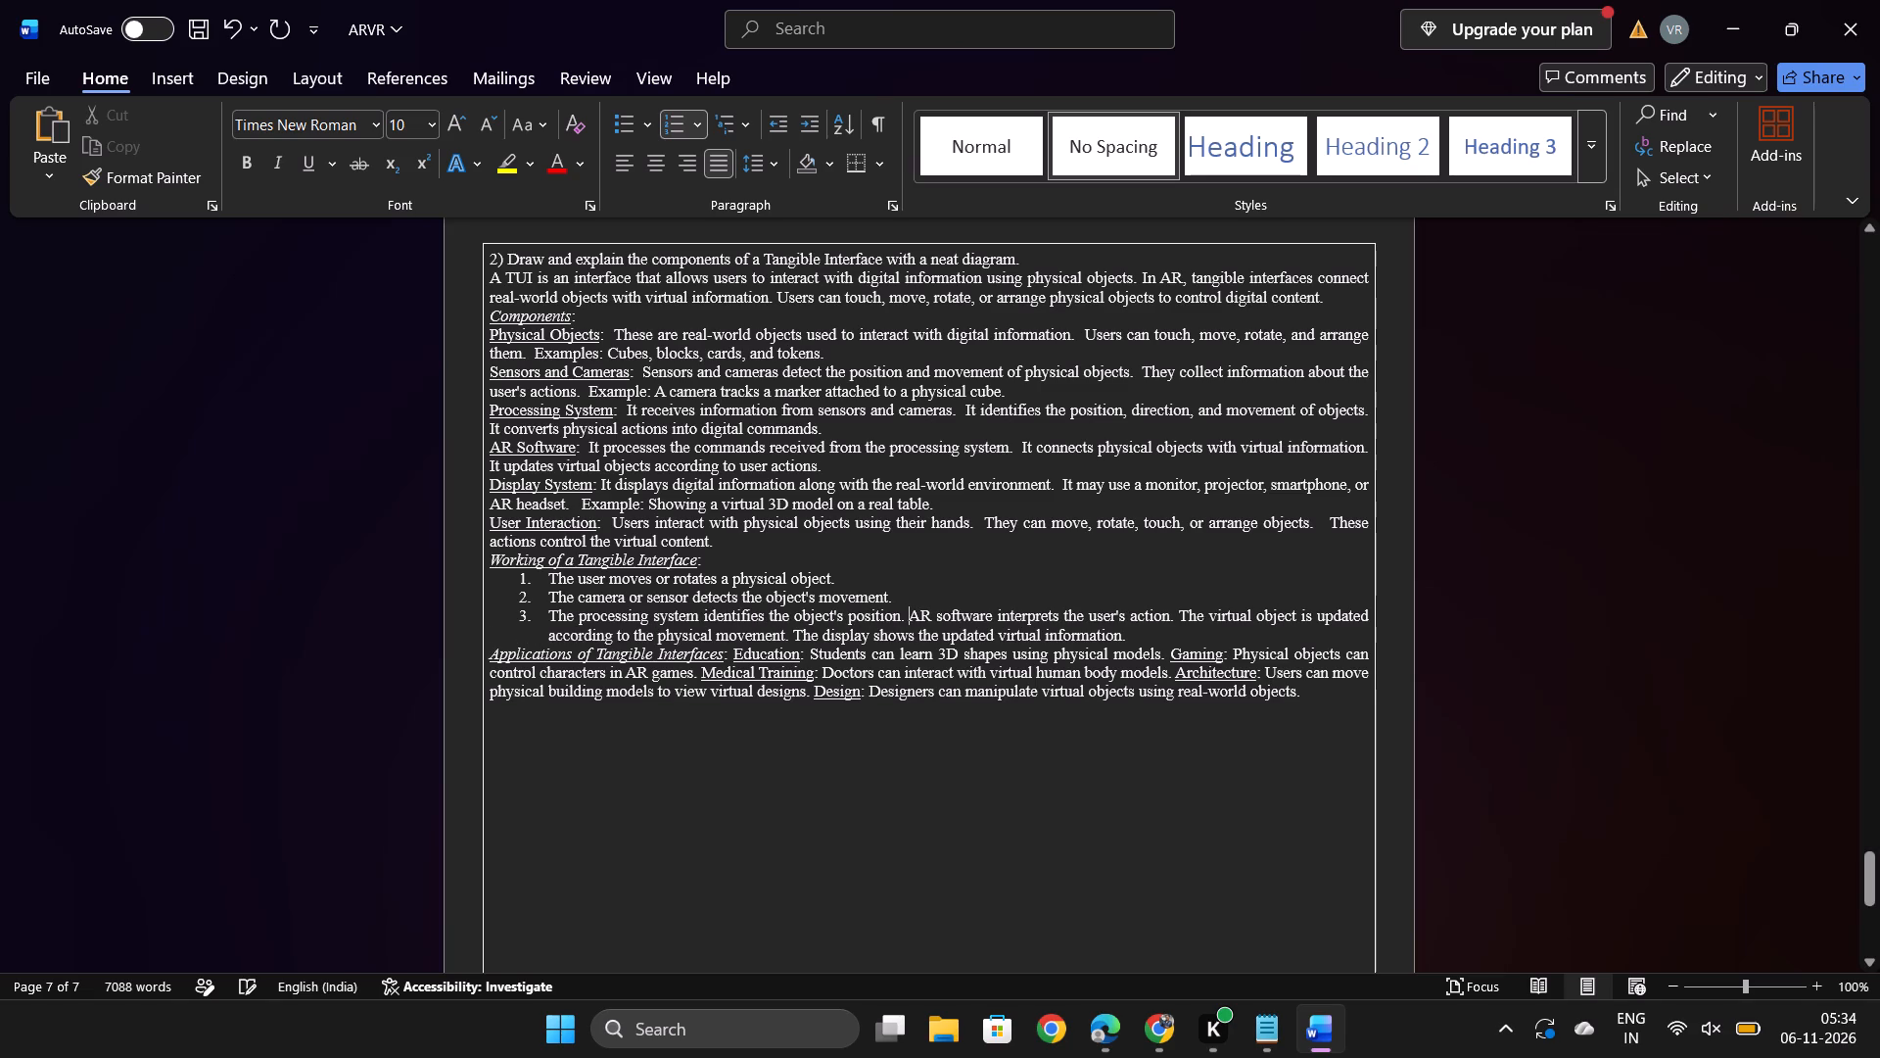
{"action": "left_click", "coordinate": [528, 614]}
{"action": "key", "text": "BackSpace"}
{"action": "key", "text": "BackSpace"}
{"action": "key", "text": "BackSpace"}
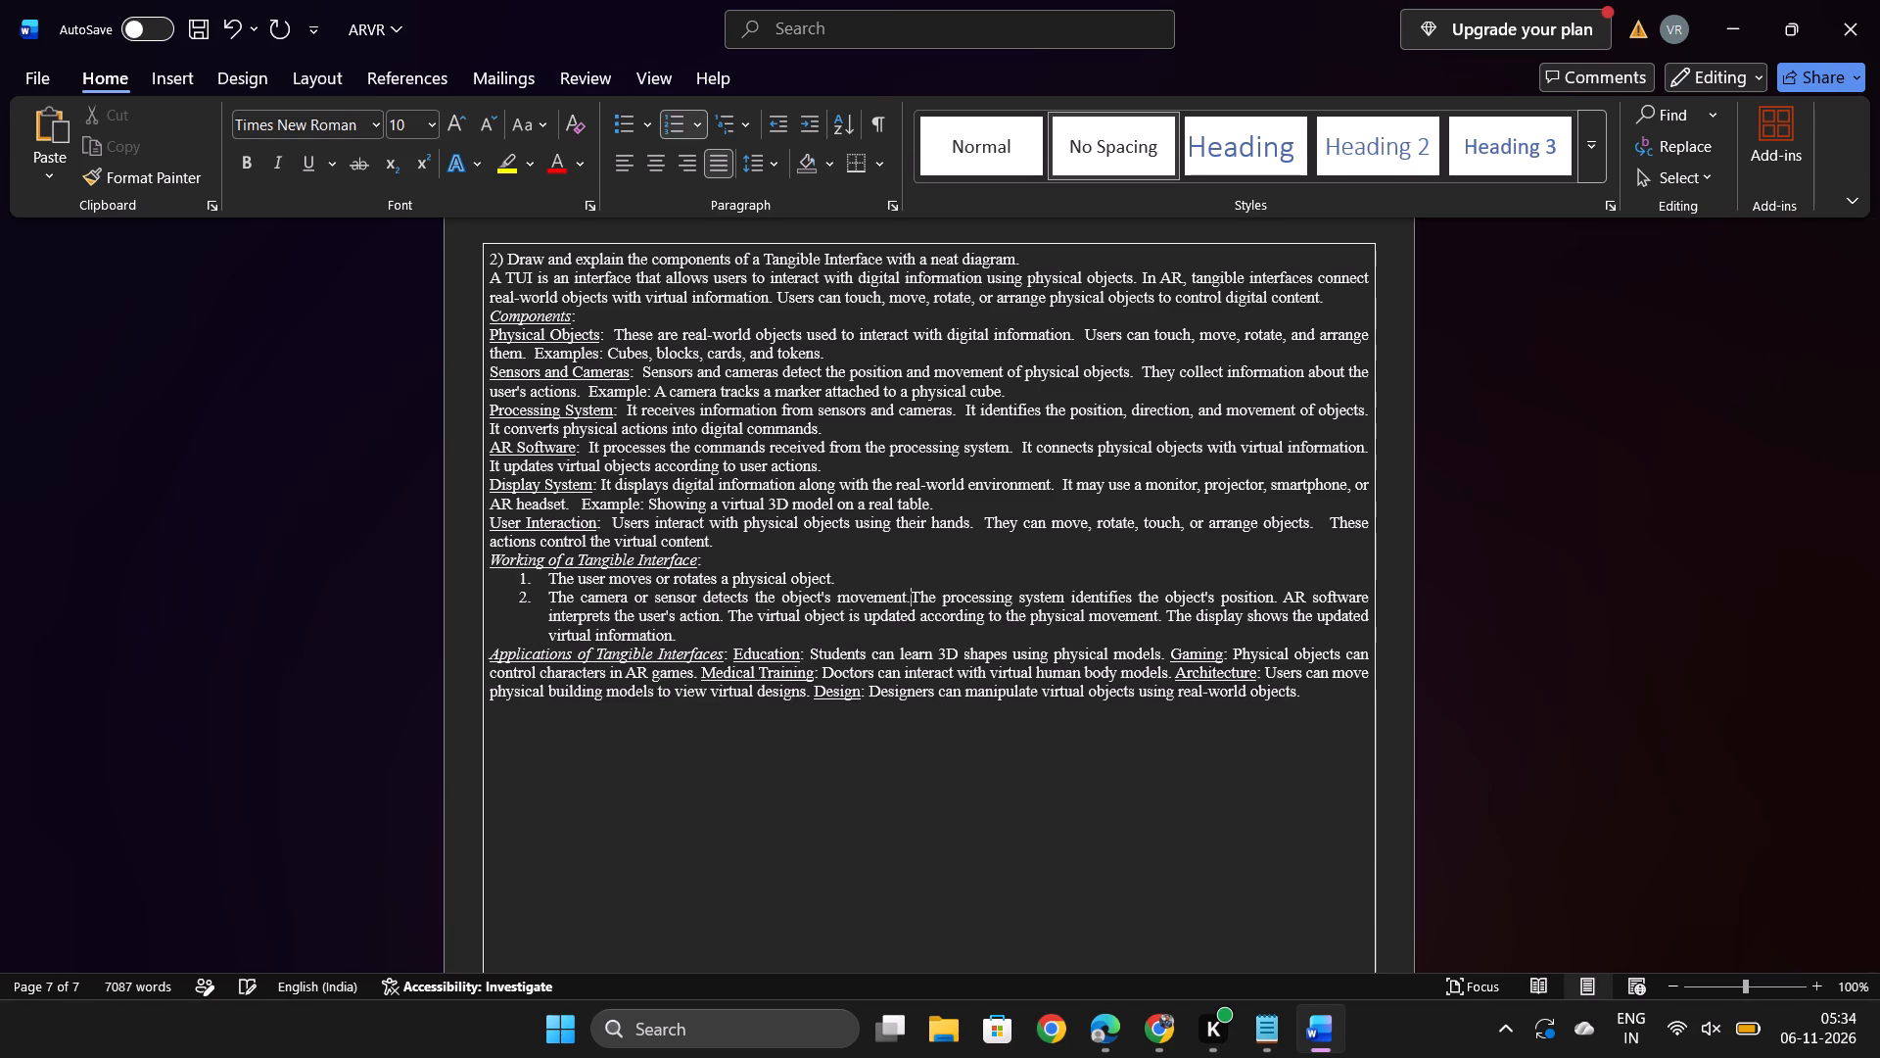
{"action": "key", "text": "space"}
Join the remaining two Working items into one unnumbered run directly after the "Working of a Tangible Interface:" heading, separated by spaces.
{"action": "left_click", "coordinate": [526, 599]}
{"action": "key", "text": "BackSpace"}
{"action": "key", "text": "BackSpace"}
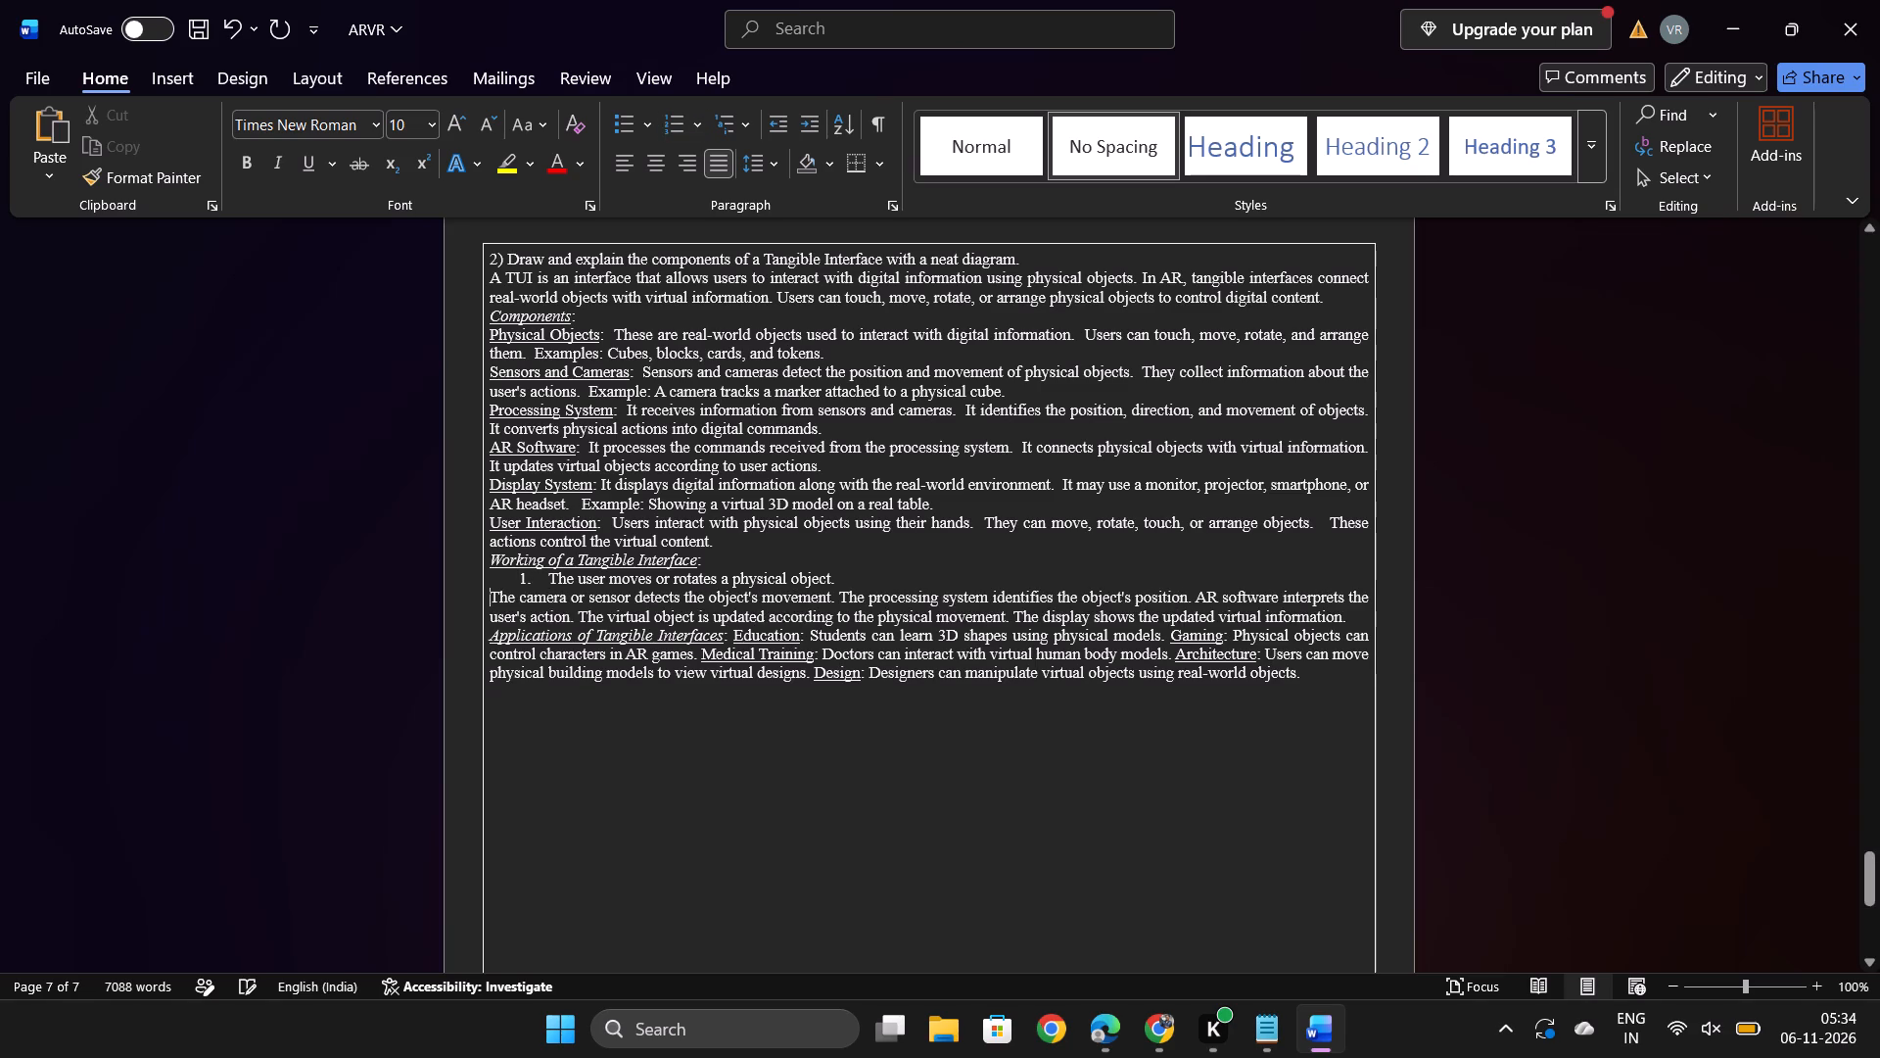
{"action": "key", "text": "BackSpace"}
{"action": "key", "text": "space"}
{"action": "left_click", "coordinate": [527, 579]}
{"action": "key", "text": "BackSpace"}
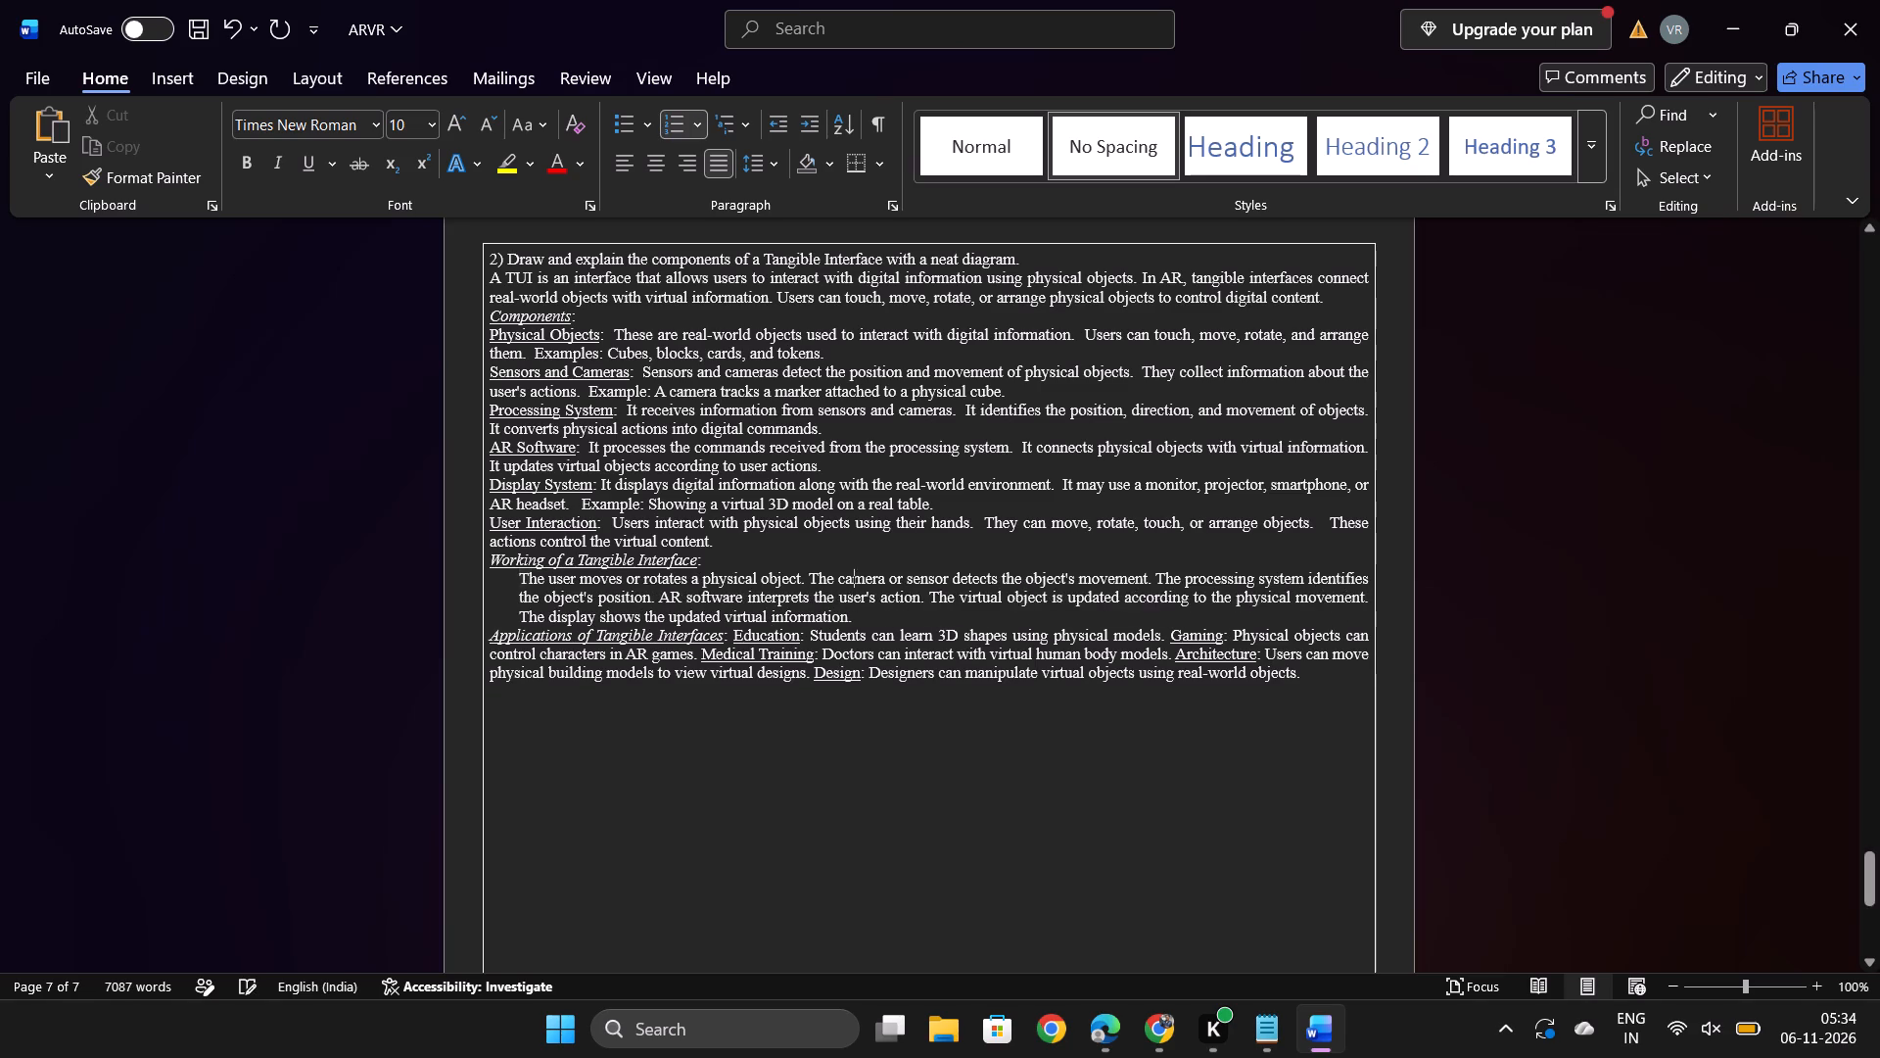
{"action": "key", "text": "BackSpace"}
{"action": "key", "text": "BackSpace"}
{"action": "key", "text": "space"}
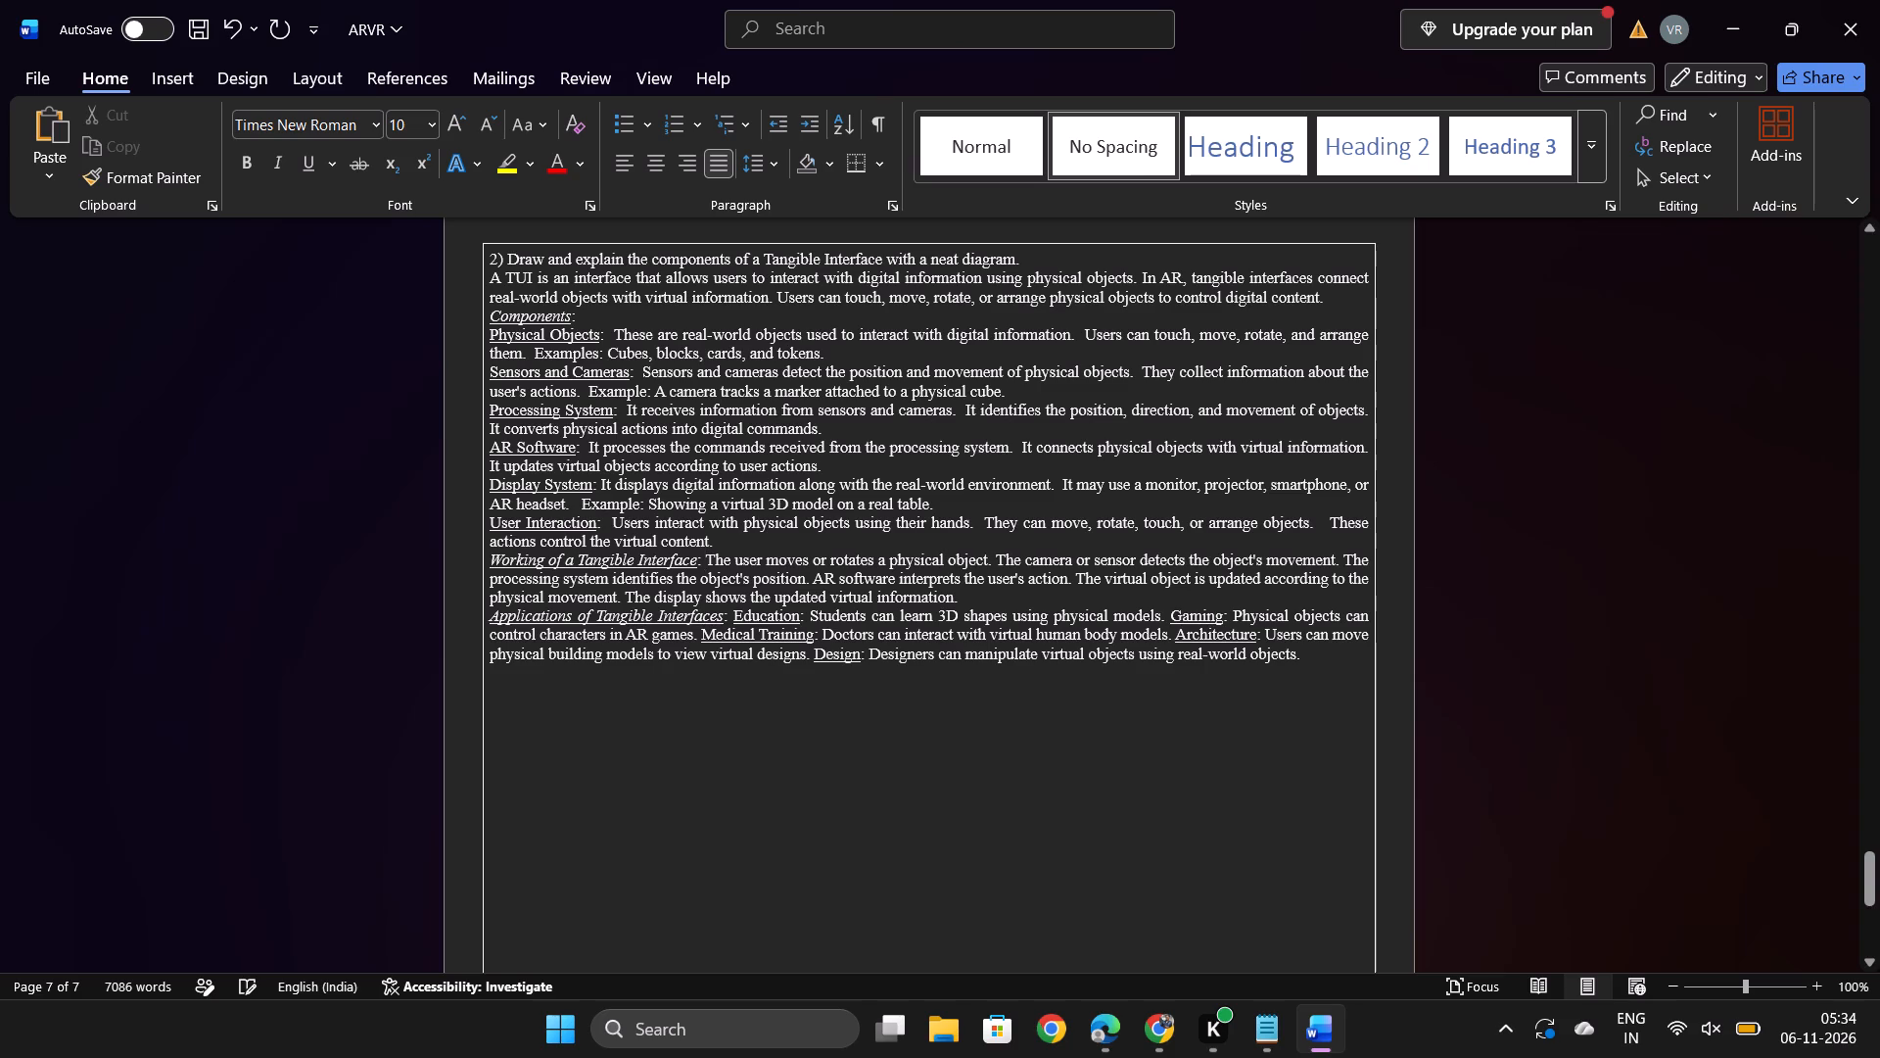
Join the User Interaction, Display System, AR Software and Processing System paragraphs onto the paragraphs before them, each separated by a space.
{"action": "left_click", "coordinate": [493, 522]}
{"action": "key", "text": "BackSpace"}
{"action": "key", "text": "space"}
{"action": "left_click", "coordinate": [491, 480]}
{"action": "key", "text": "BackSpace"}
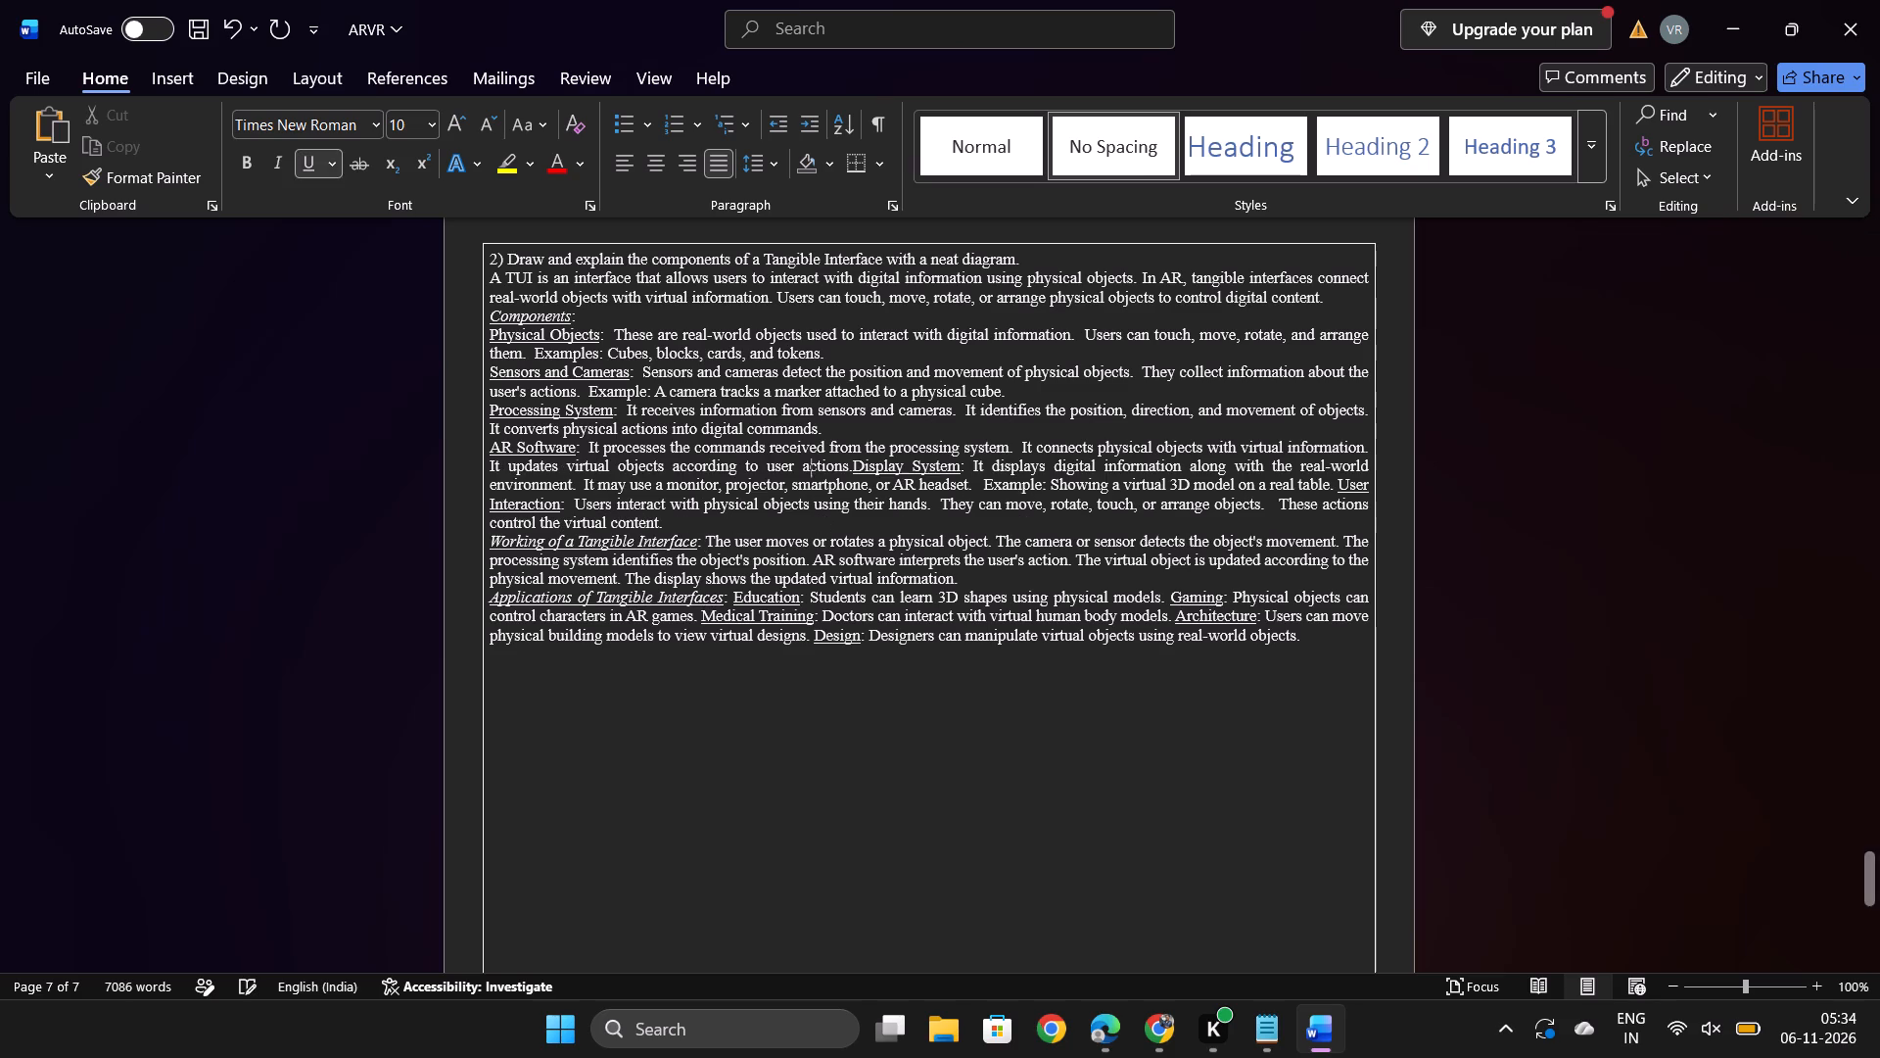
{"action": "key", "text": "space"}
{"action": "left_click", "coordinate": [494, 442]}
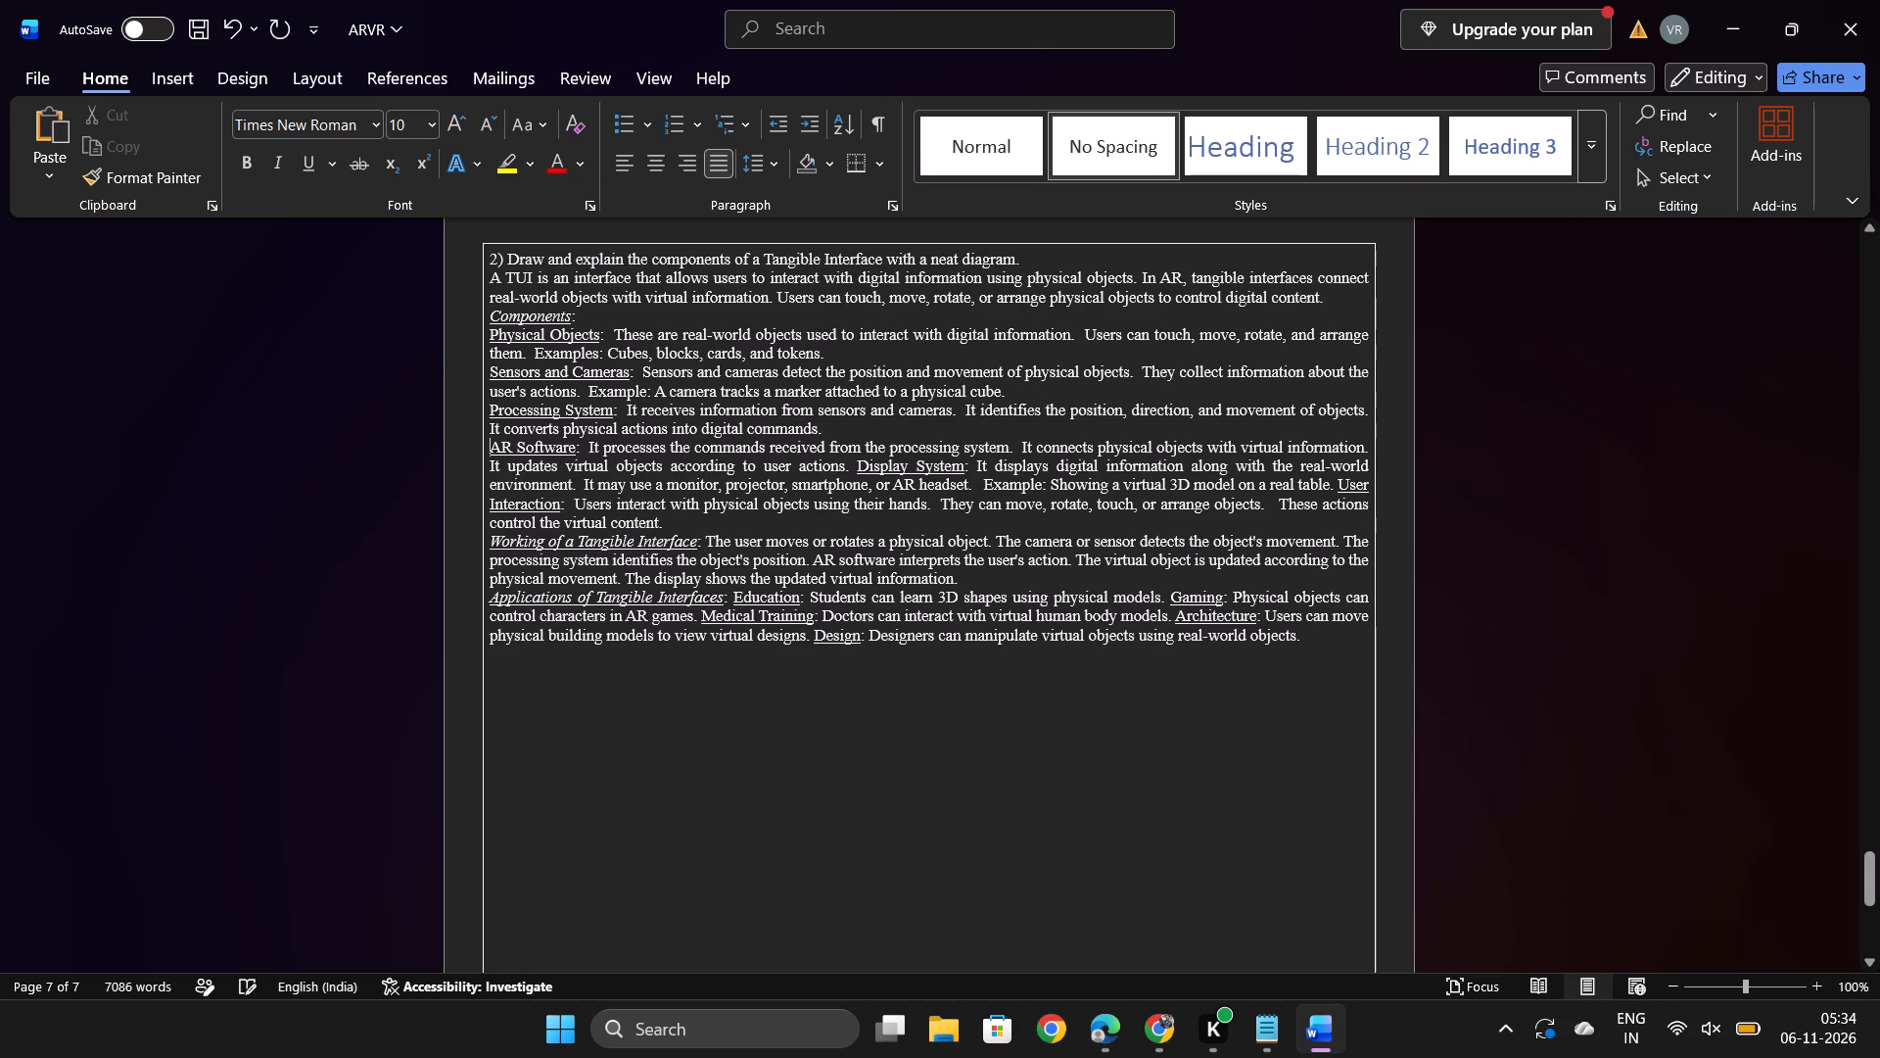
{"action": "key", "text": "BackSpace"}
{"action": "key", "text": "space"}
{"action": "left_click", "coordinate": [488, 406]}
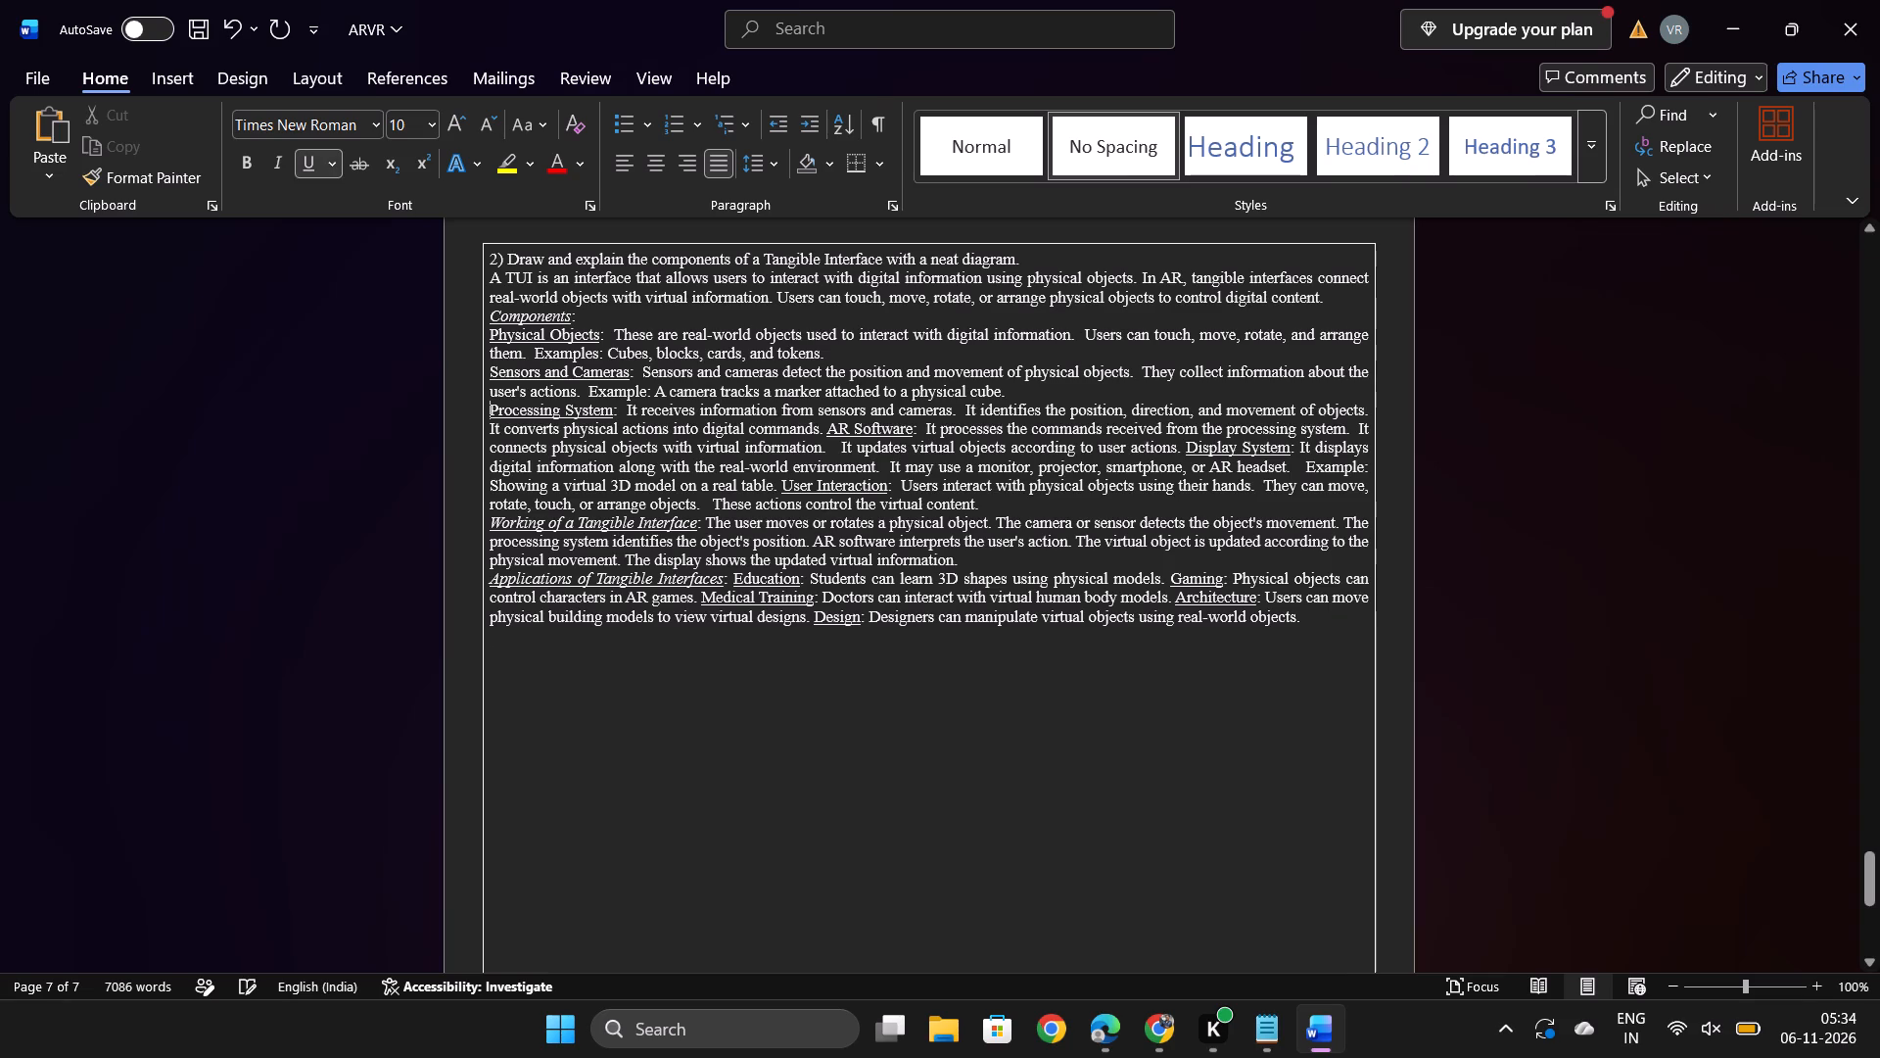
{"action": "key", "text": "BackSpace"}
{"action": "key", "text": "space"}
Join the Sensors and Cameras text onto the Physical Objects paragraph, and run that paragraph on directly after "Components:" with spaces between.
{"action": "left_click", "coordinate": [490, 372]}
{"action": "key", "text": "equal"}
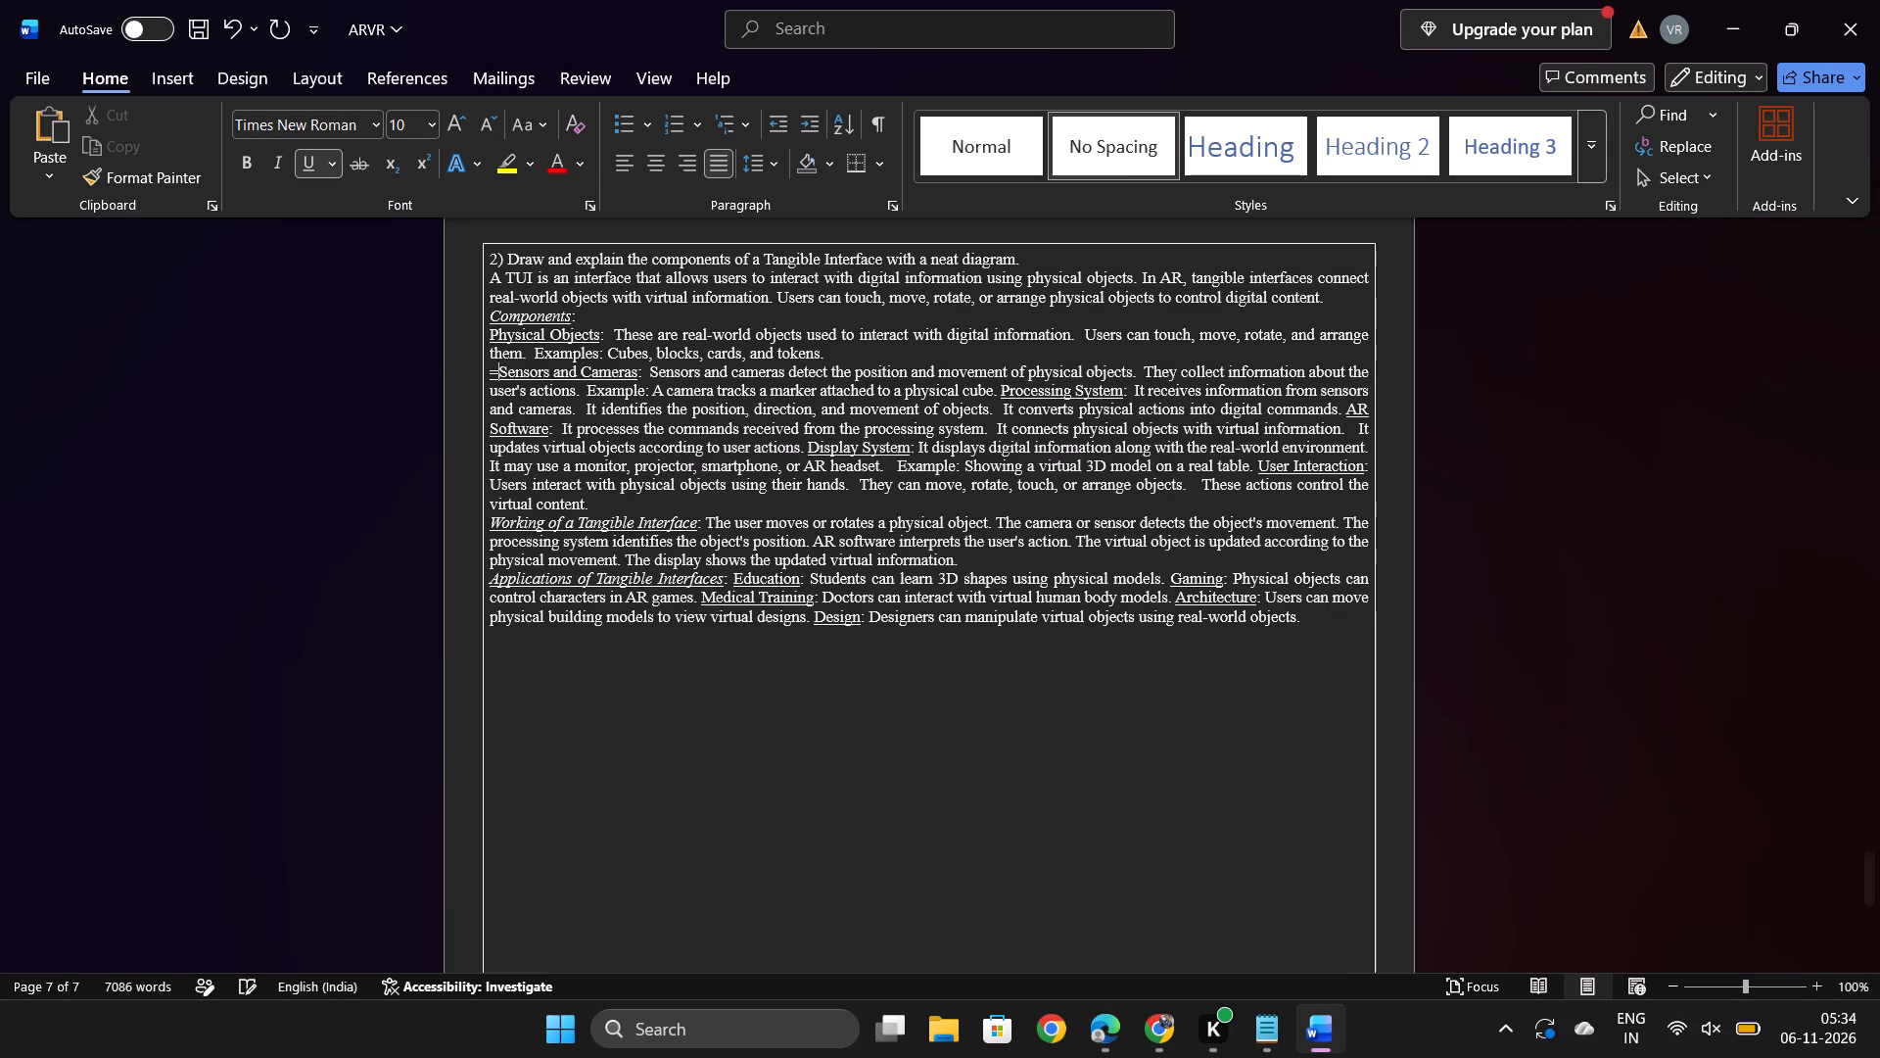
{"action": "key", "text": "BackSpace"}
{"action": "key", "text": "BackSpace"}
{"action": "key", "text": "space"}
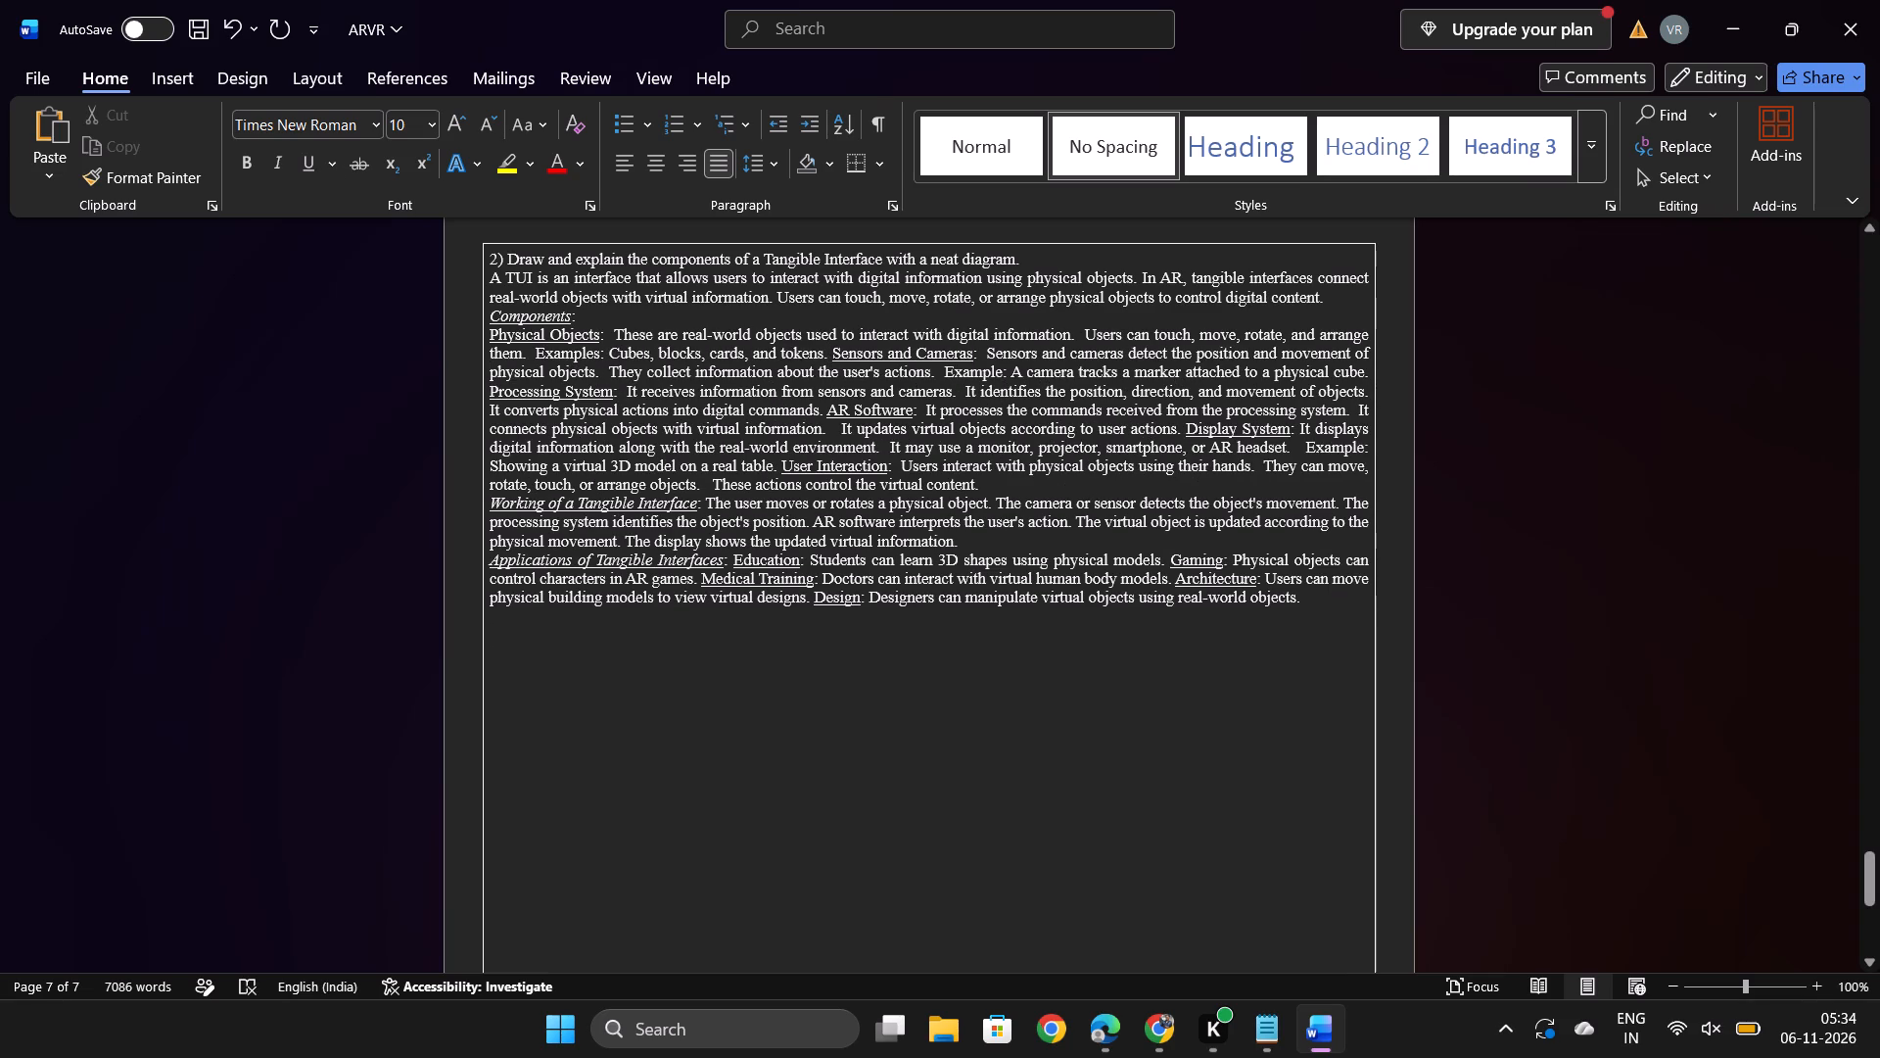
{"action": "left_click", "coordinate": [489, 334]}
{"action": "key", "text": "BackSpace"}
{"action": "key", "text": "space"}
{"action": "key", "text": "space"}
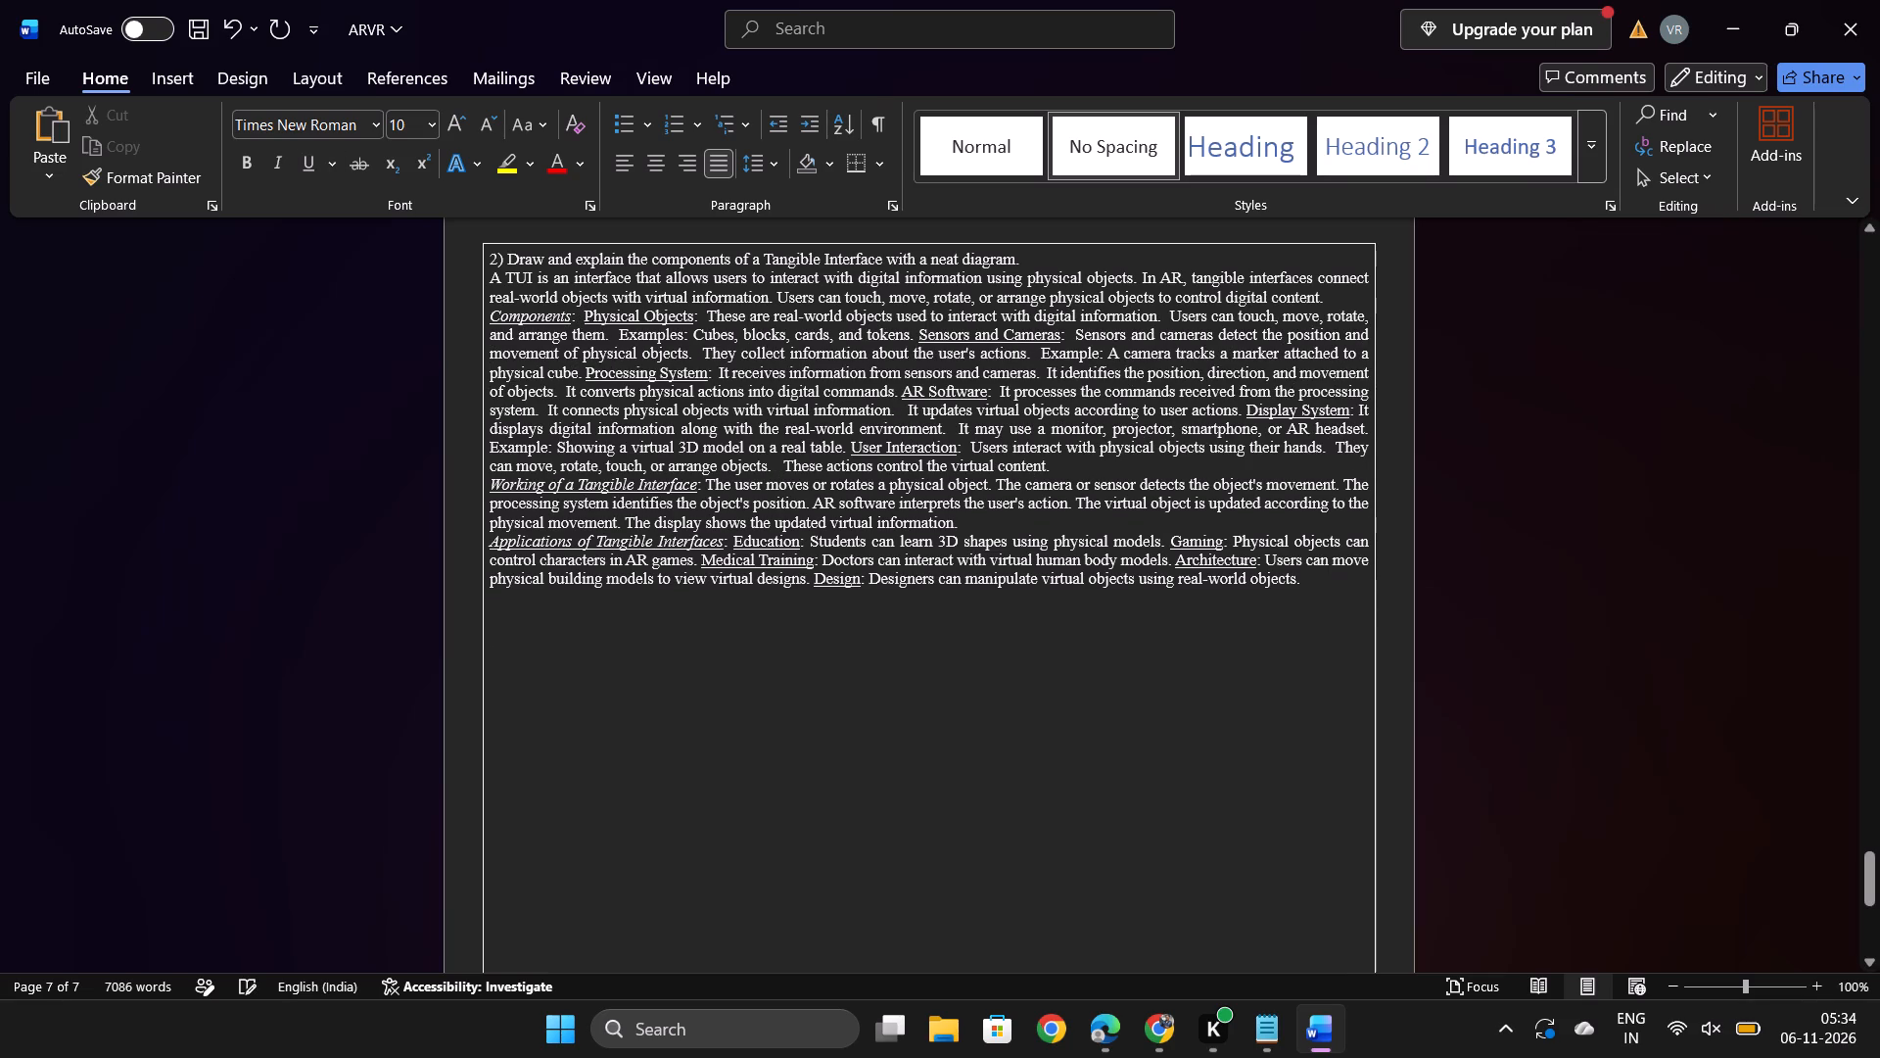
Join the Working of a Tangible Interface paragraph onto the end of the Components paragraph with a space between.
{"action": "left_click", "coordinate": [493, 481]}
{"action": "key", "text": "equal"}
{"action": "key", "text": "BackSpace"}
{"action": "key", "text": "BackSpace"}
{"action": "key", "text": "space"}
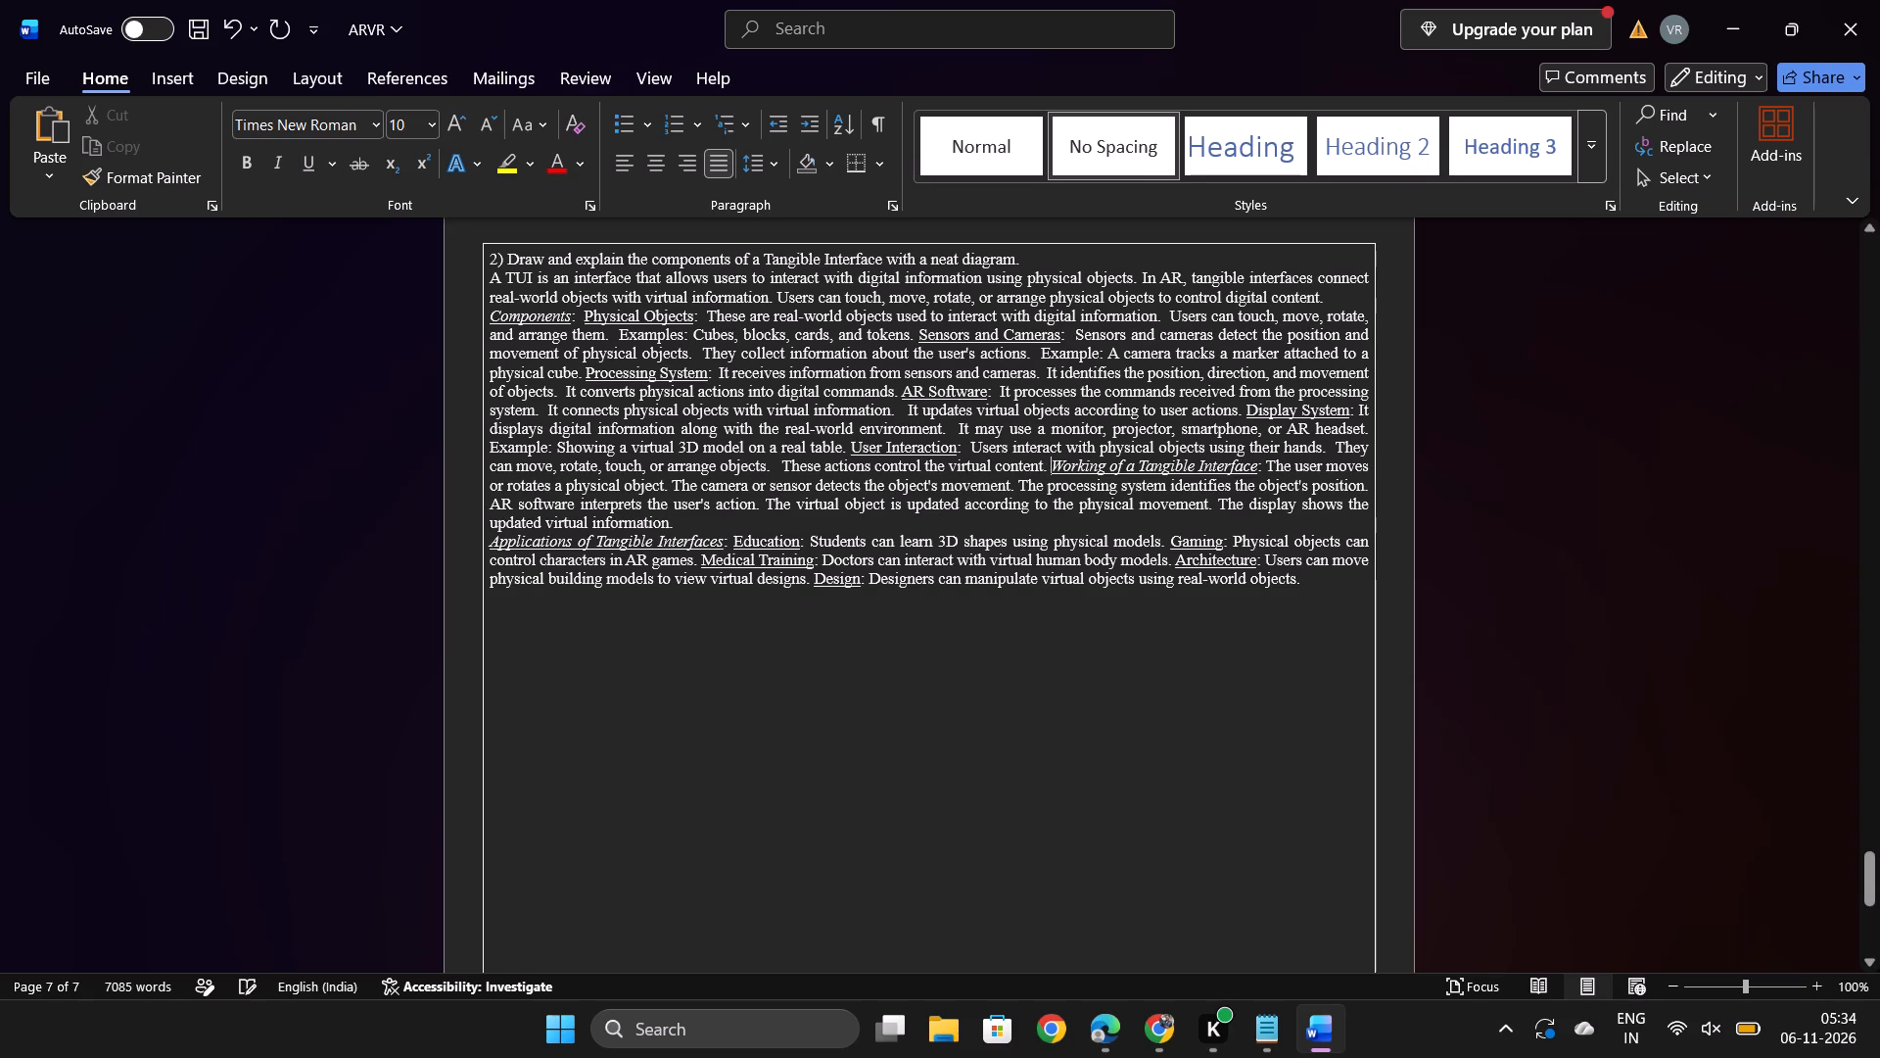
Join the Applications of Tangible Interfaces paragraph onto the end of the Working text, separated by spaces.
{"action": "left_click", "coordinate": [492, 535]}
{"action": "key", "text": "equal"}
{"action": "key", "text": "BackSpace"}
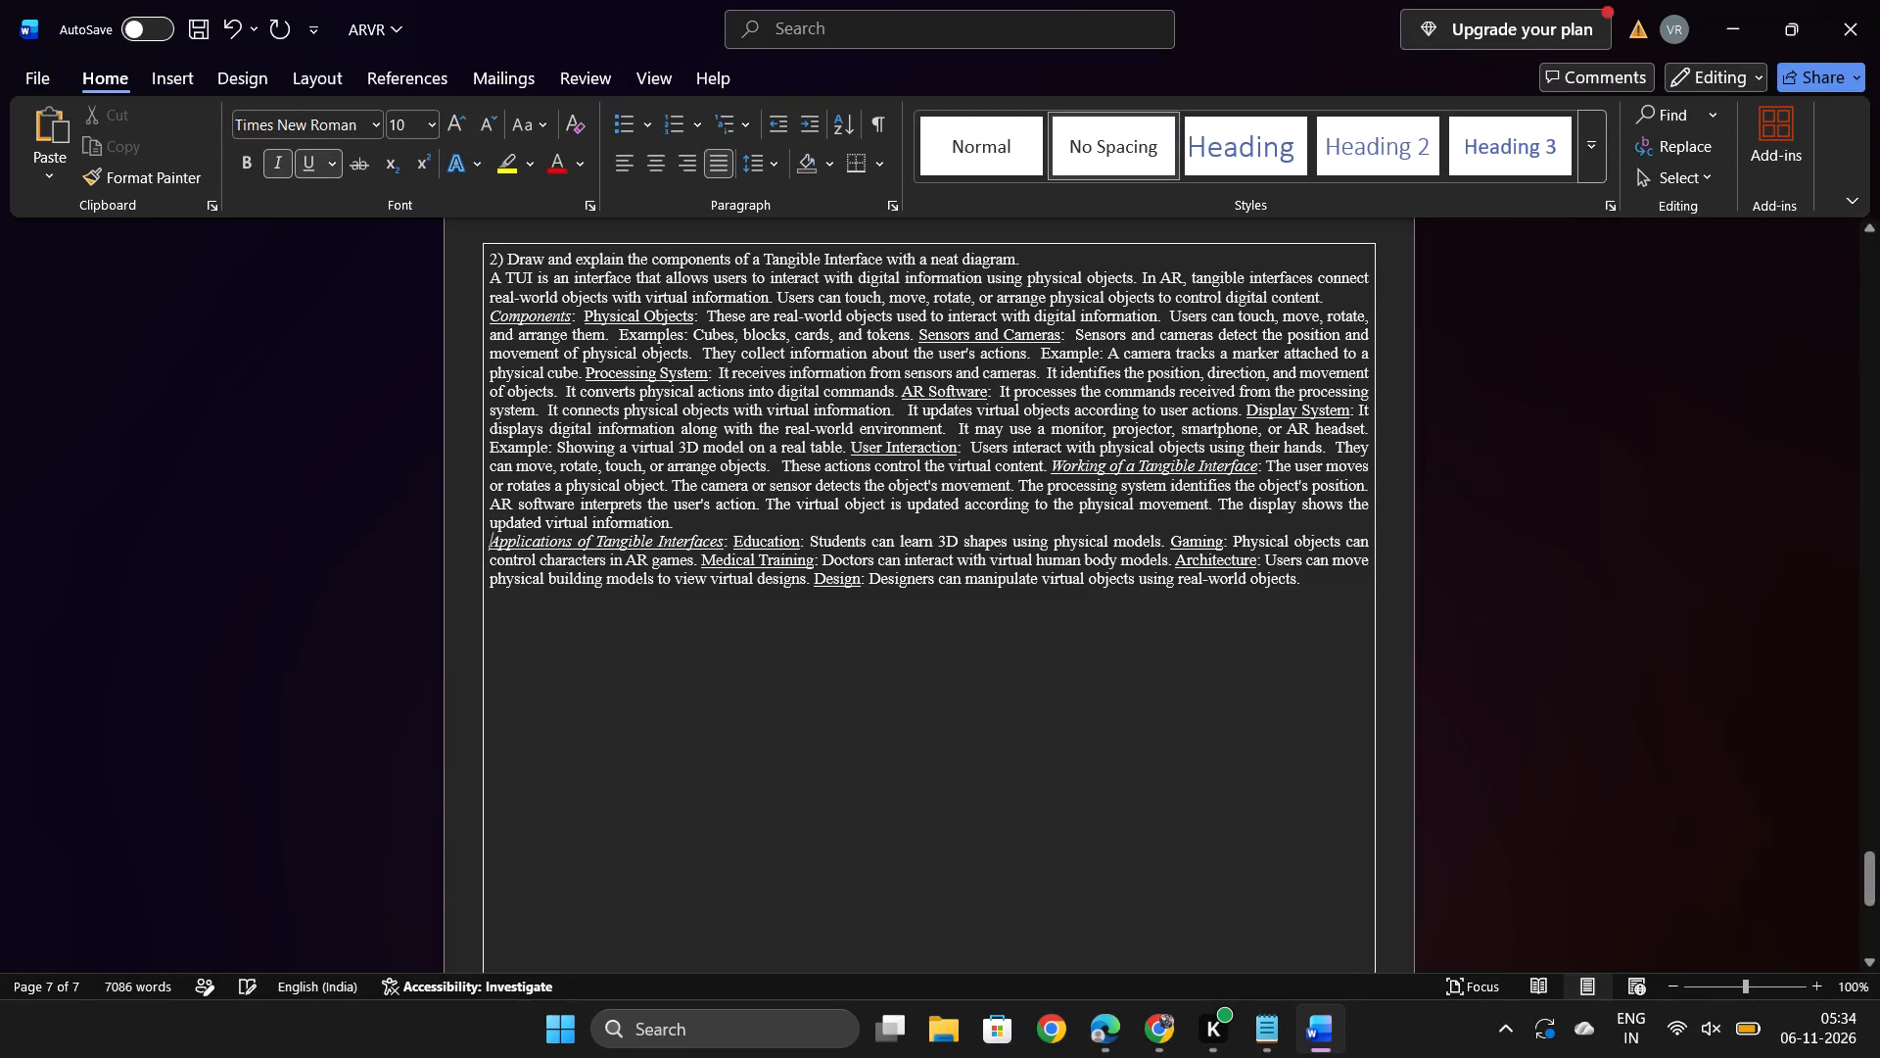
{"action": "key", "text": "BackSpace"}
{"action": "key", "text": "space"}
{"action": "key", "text": "space"}
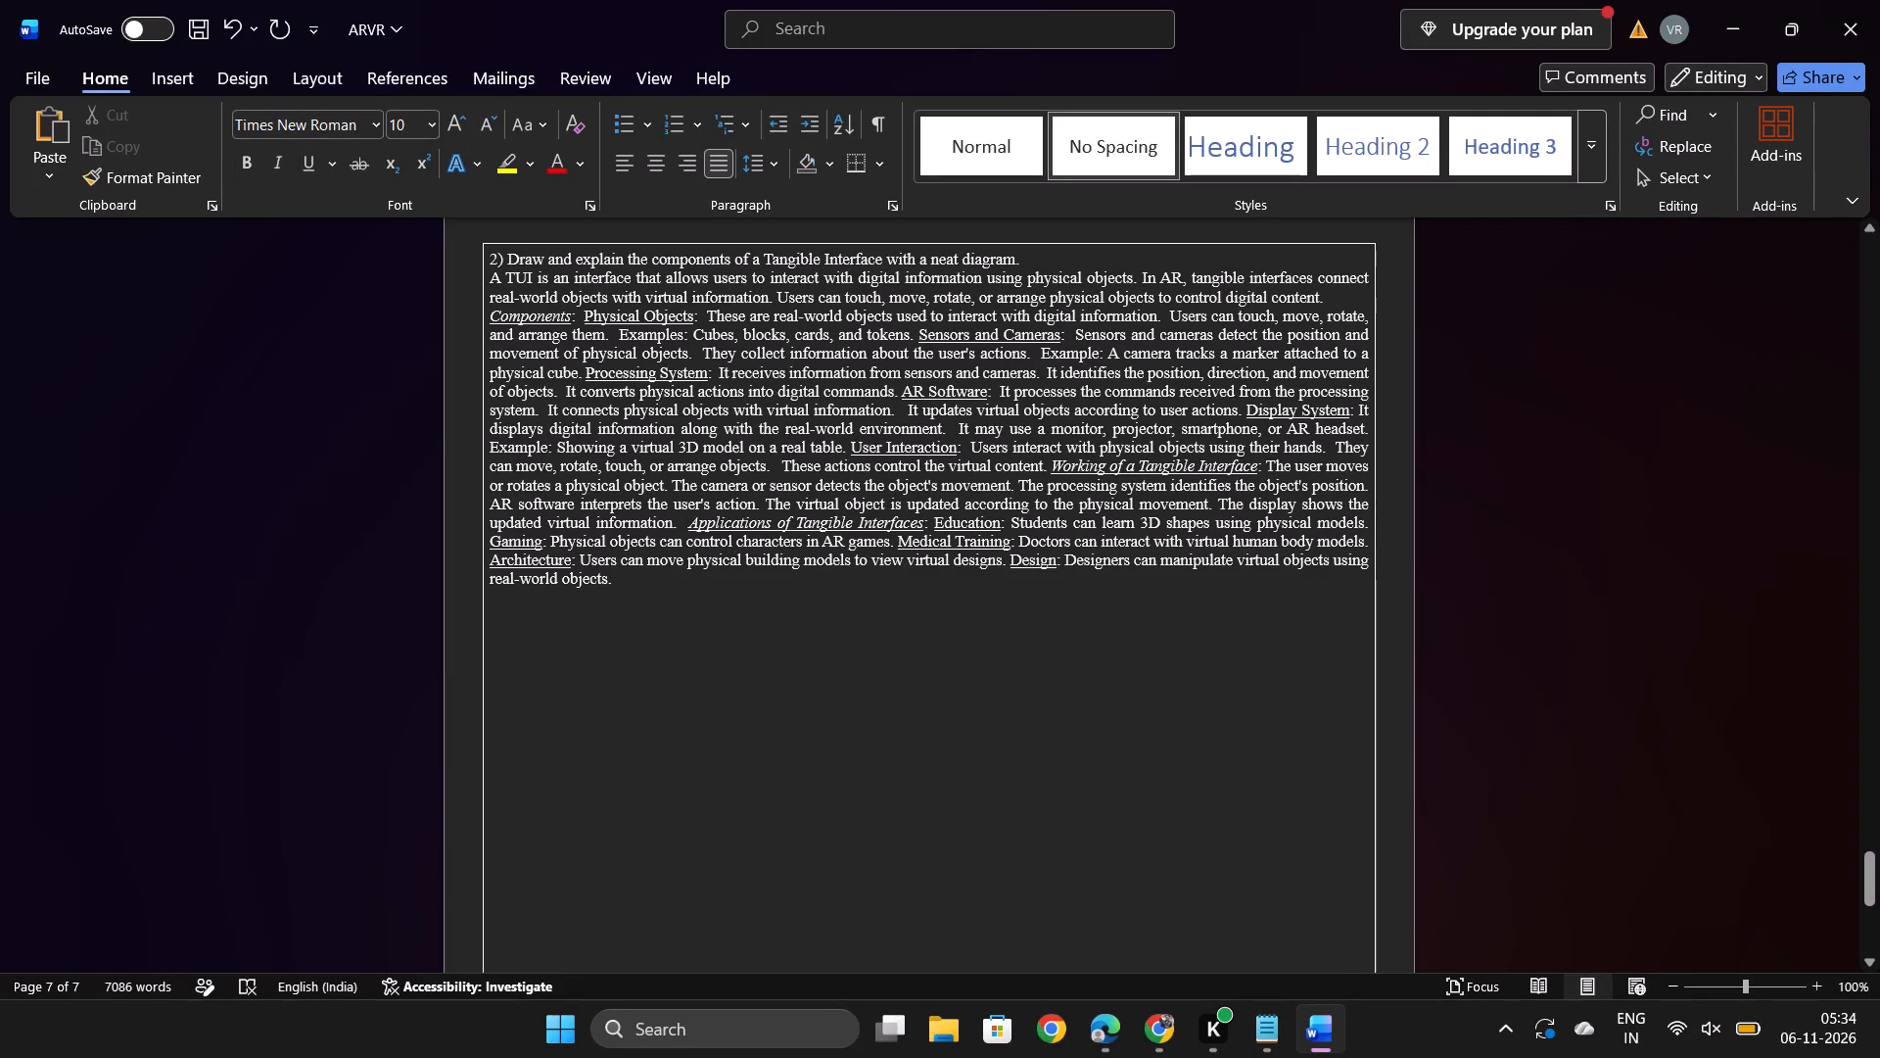
Shorten the "Working of a Tangible Interface" heading to "Working", keeping its colon.
{"action": "left_click", "coordinate": [1258, 468]}
{"action": "key", "text": "BackSpace"}
{"action": "key", "text": "BackSpace"}
{"action": "key", "text": "BackSpace"}
{"action": "key", "text": "BackSpace"}
{"action": "key", "text": "BackSpace"}
{"action": "key", "text": "BackSpace"}
{"action": "key", "text": "BackSpace"}
{"action": "key", "text": "BackSpace"}
{"action": "key", "text": "BackSpace"}
{"action": "key", "text": "BackSpace"}
{"action": "key", "text": "BackSpace"}
{"action": "key", "text": "BackSpace"}
{"action": "key", "text": "BackSpace"}
{"action": "key", "text": "BackSpace"}
{"action": "key", "text": "BackSpace"}
{"action": "key", "text": "BackSpace"}
{"action": "key", "text": "BackSpace"}
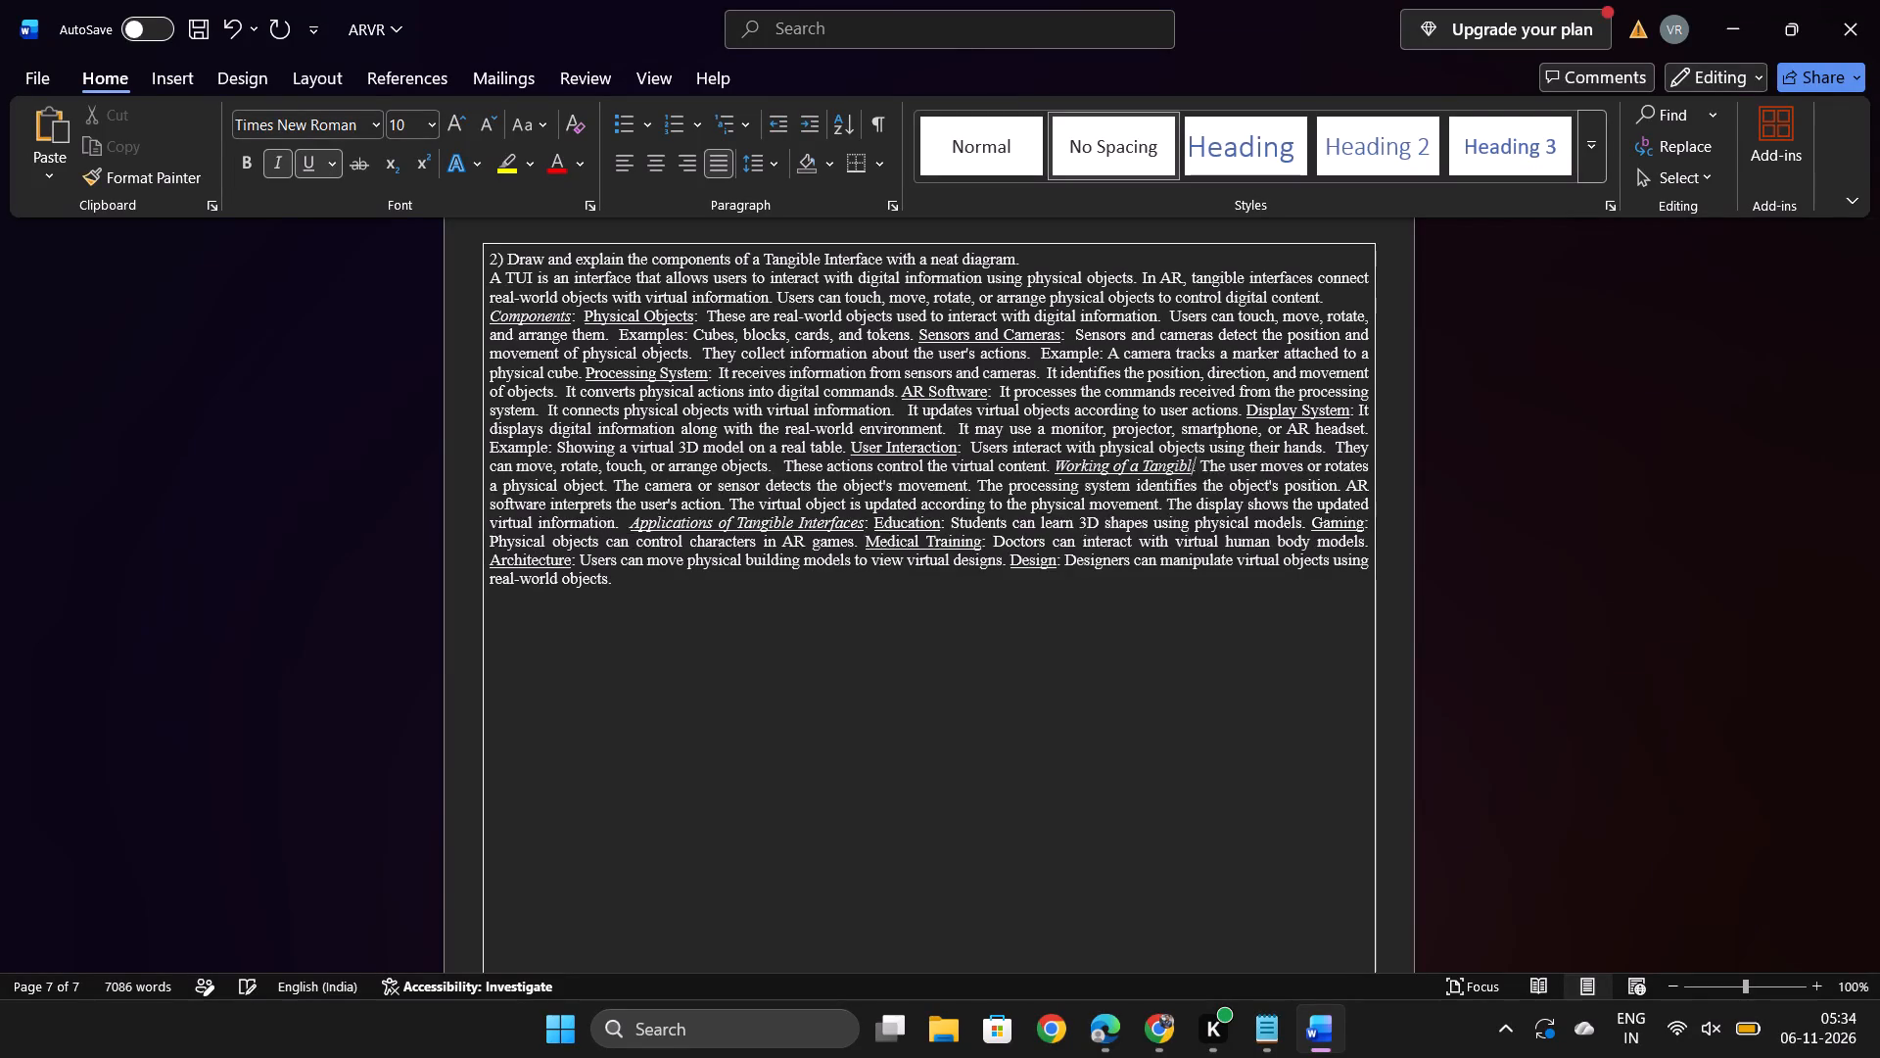
{"action": "key", "text": "BackSpace"}
{"action": "key", "text": "BackSpace"}
{"action": "key", "text": "BackSpace"}
{"action": "key", "text": "BackSpace"}
{"action": "key", "text": "BackSpace"}
{"action": "key", "text": "BackSpace"}
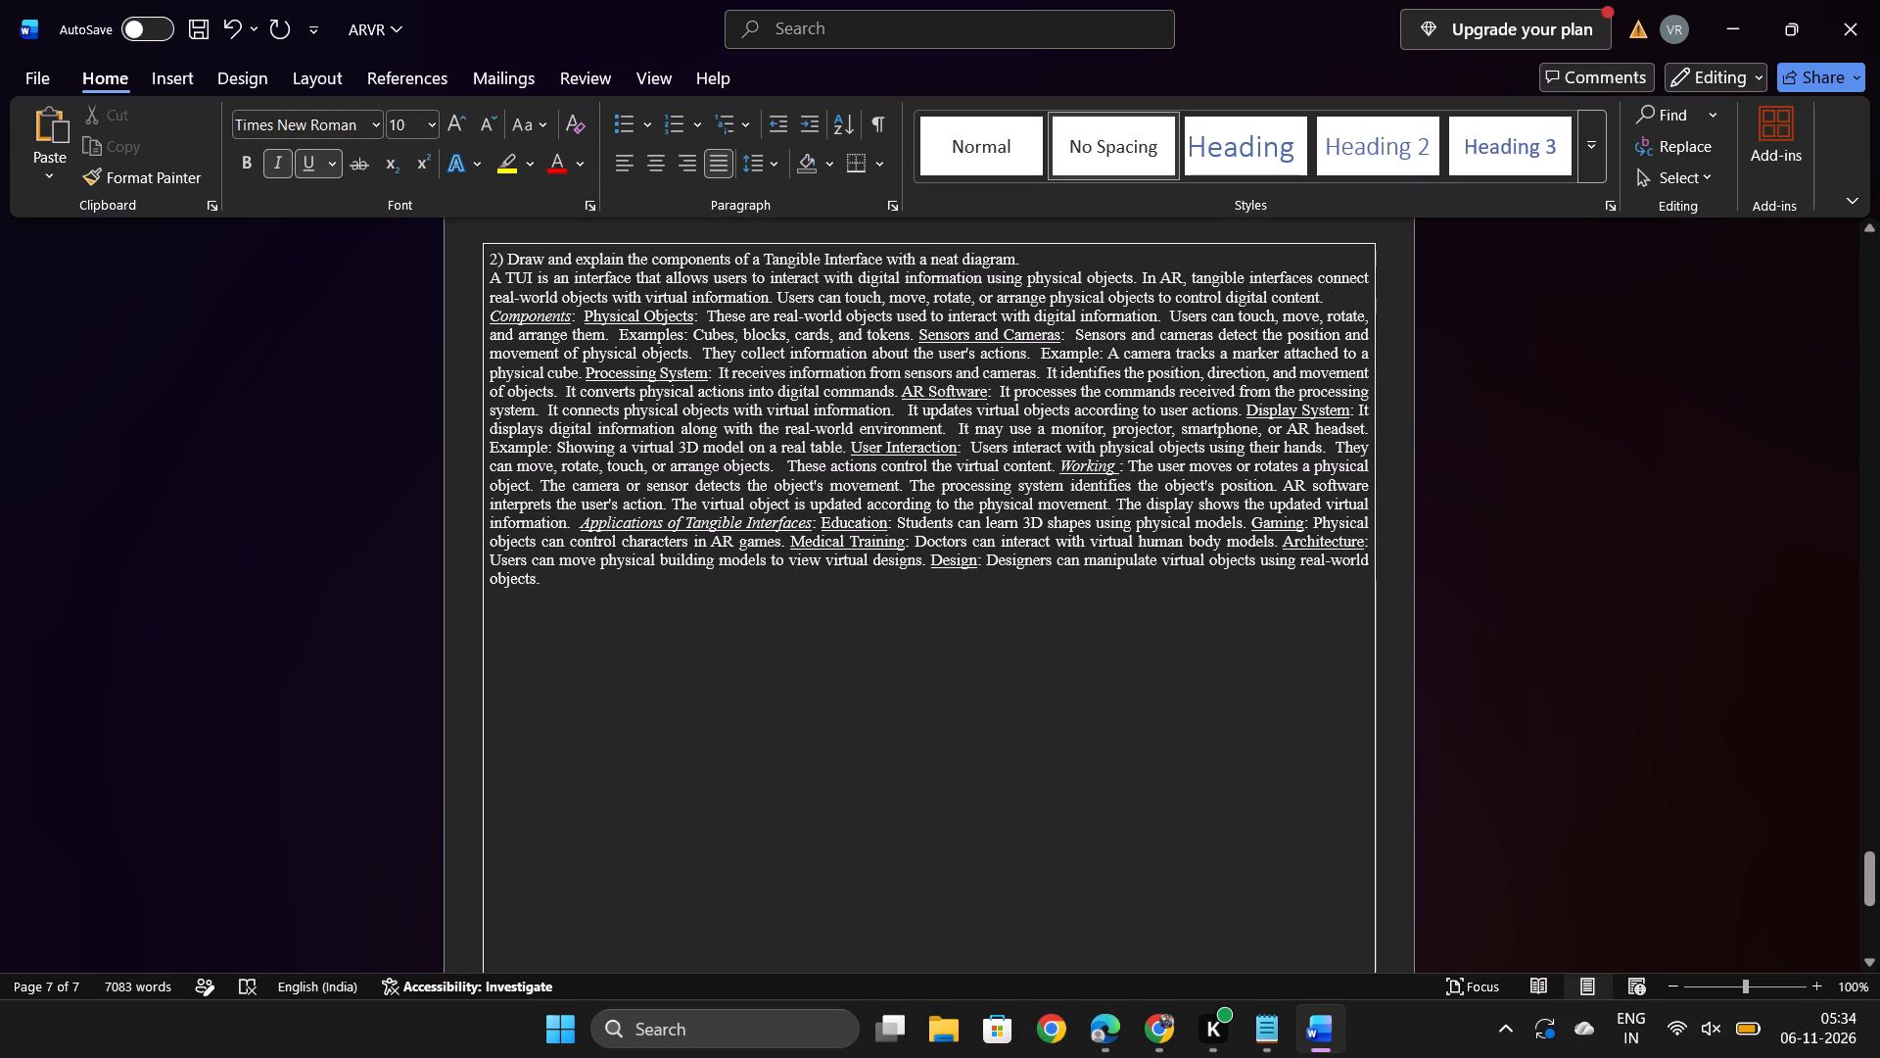
Shorten the "Applications of Tangible Interfaces" heading to "Application", keeping its colon.
{"action": "left_click_drag", "start_coordinate": [810, 523], "coordinate": [673, 523]}
{"action": "key", "text": "BackSpace"}
{"action": "key", "text": "BackSpace"}
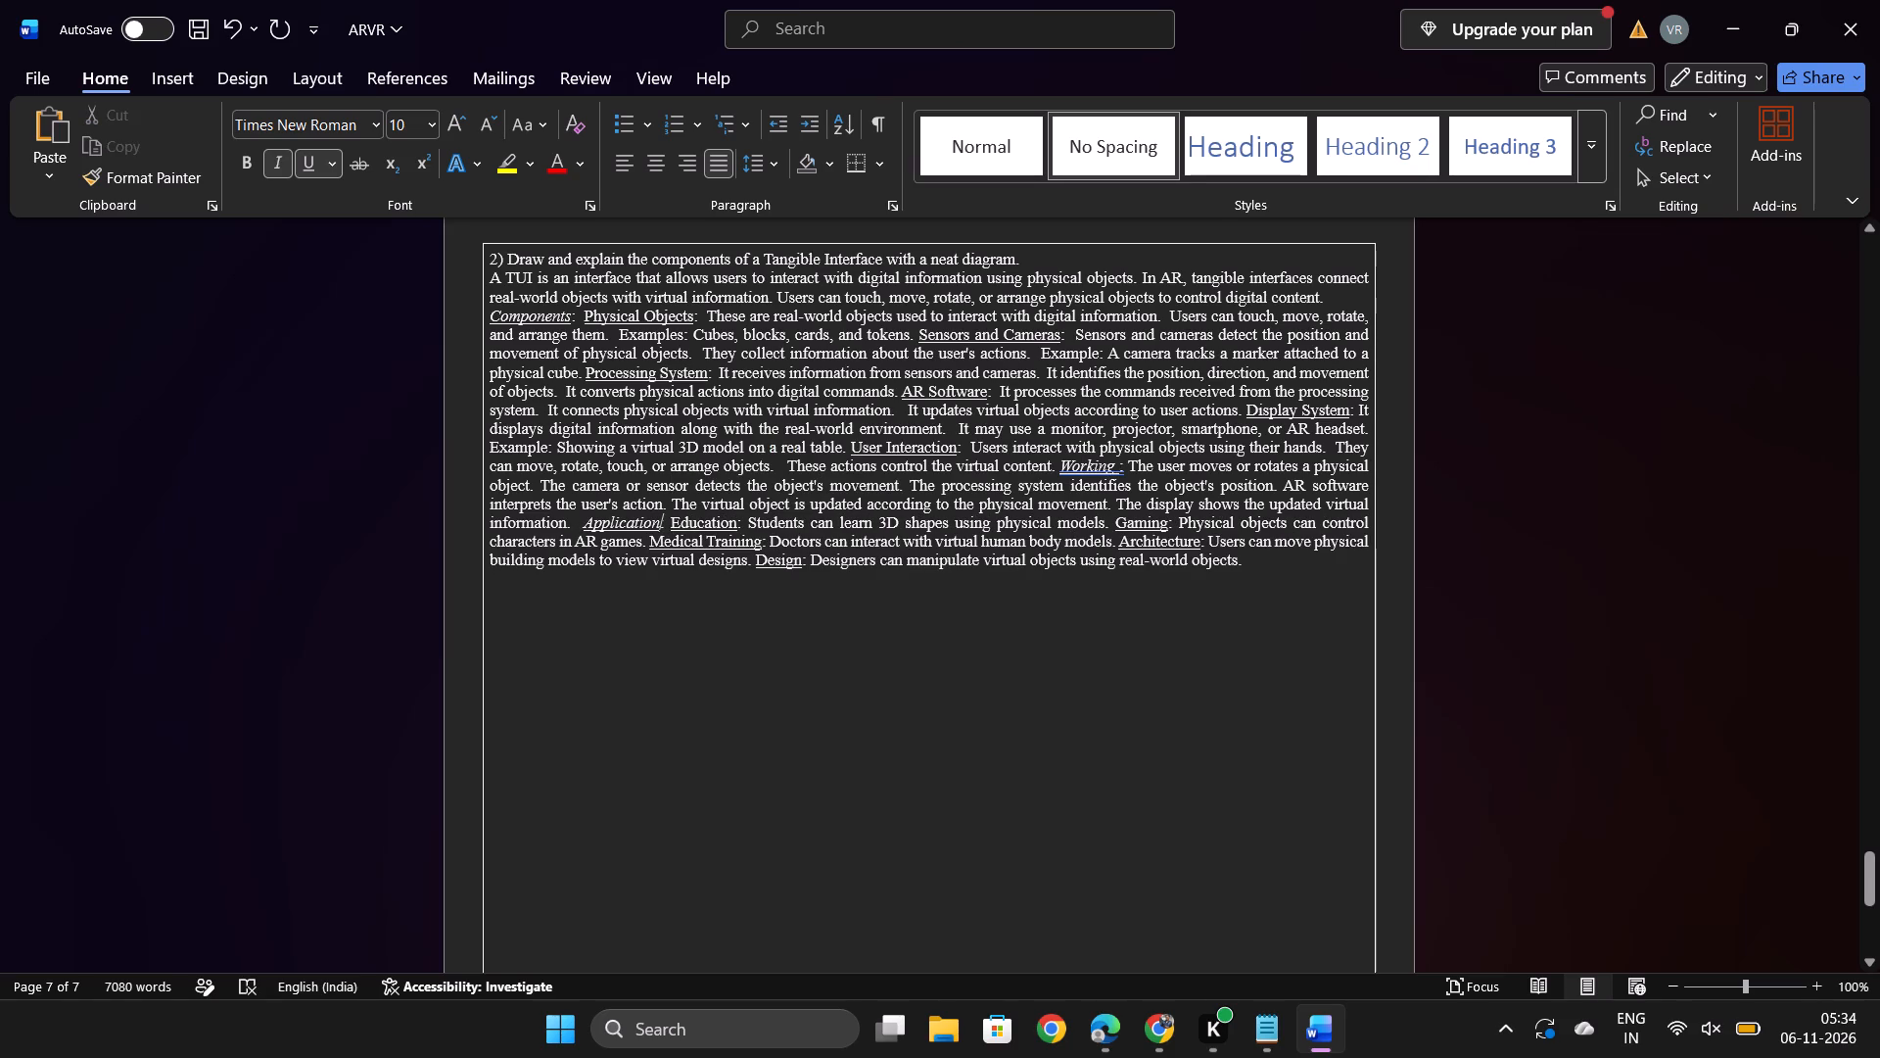
Join the Components paragraph onto the end of the introductory TUI paragraph, separated by several spaces.
{"action": "left_click", "coordinate": [493, 318]}
{"action": "key", "text": "BackSpace"}
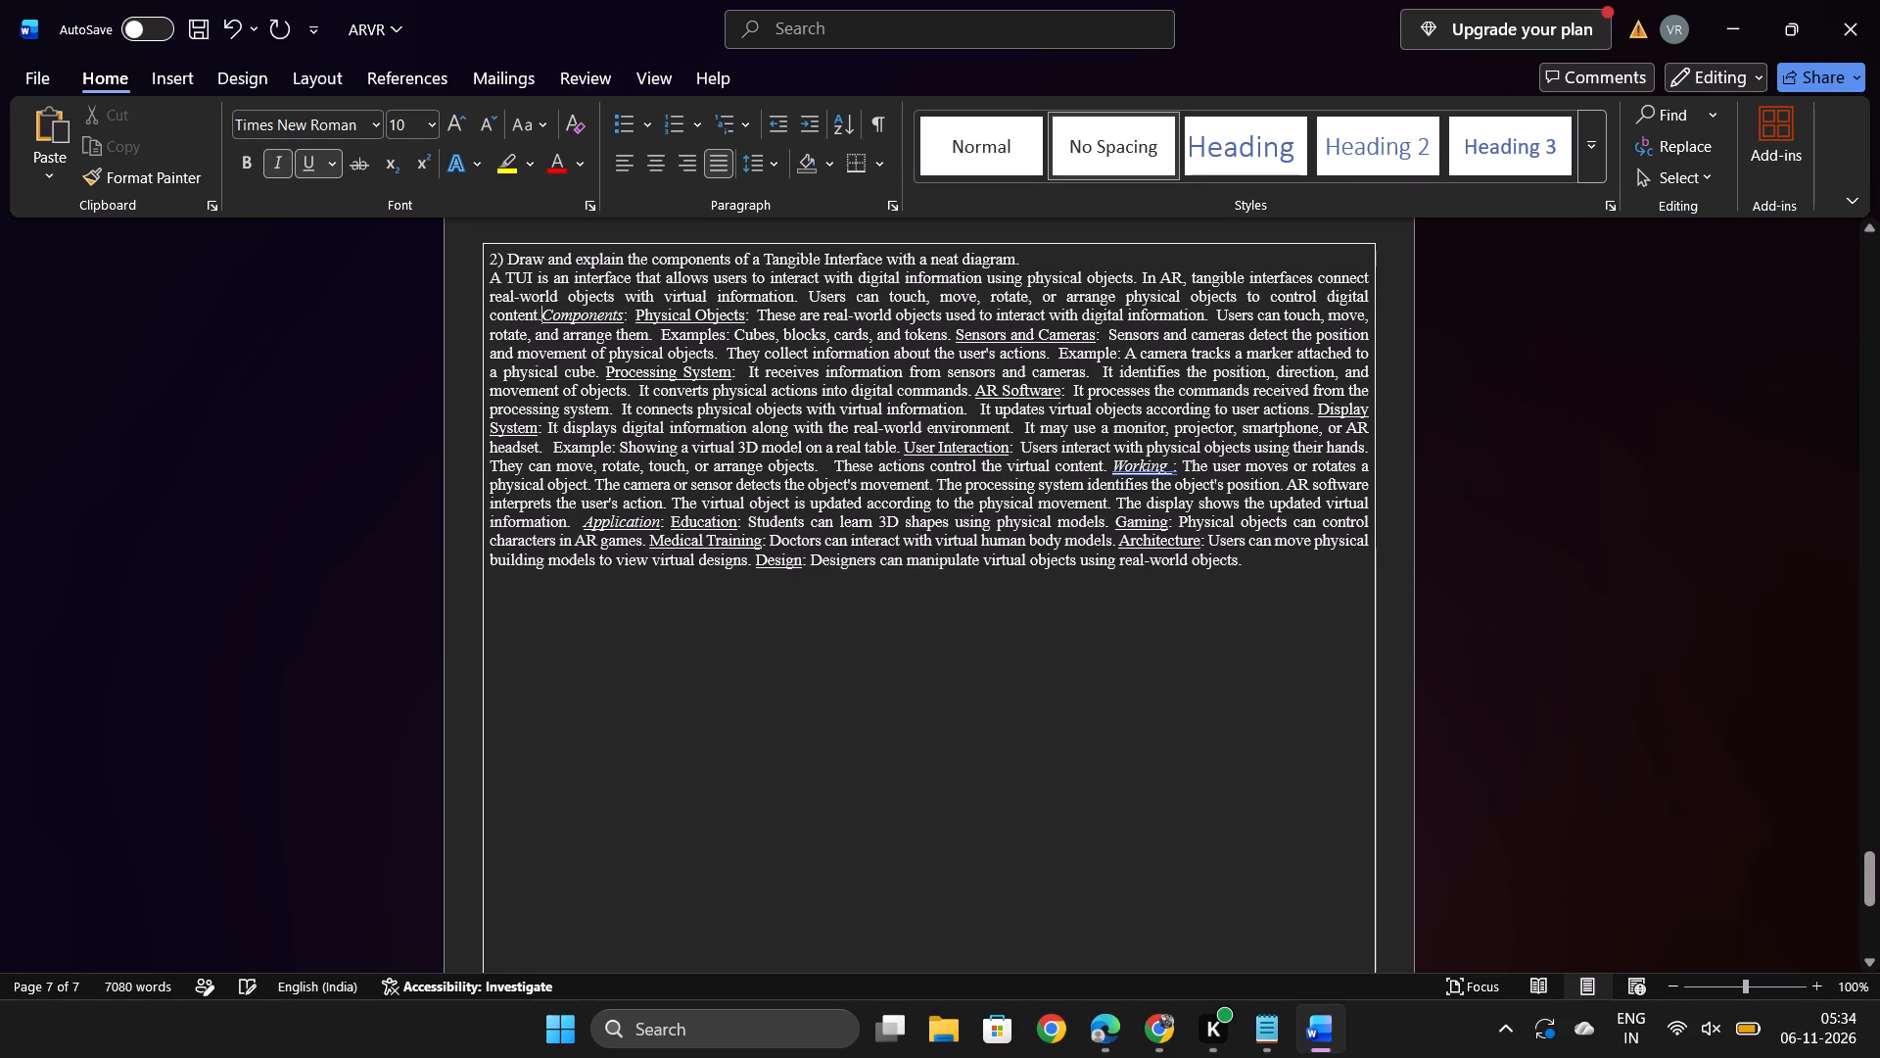
{"action": "key", "text": "space"}
{"action": "key", "text": "space"}
{"action": "key", "text": "space"}
{"action": "key", "text": "space"}
{"action": "key", "text": "space"}
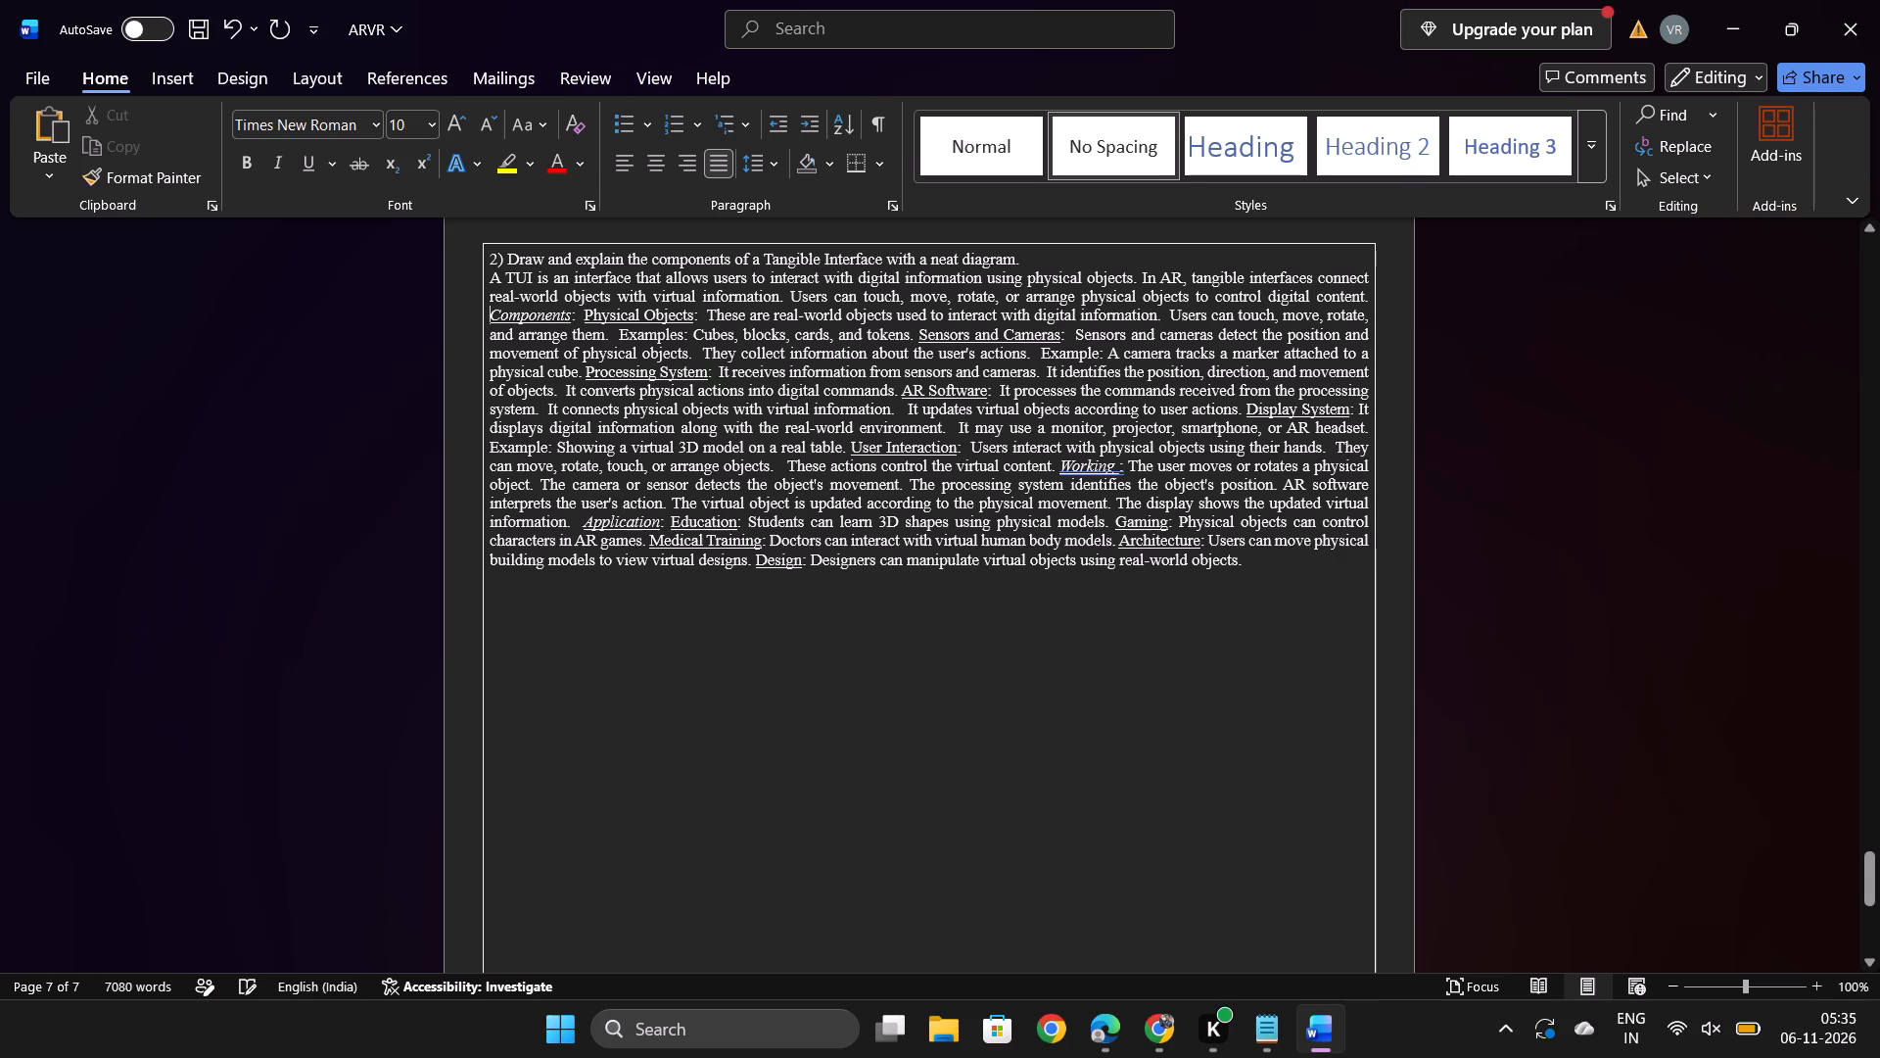
Run the introductory TUI paragraph on directly after the question 2 line, separated by a wide gap of spaces.
{"action": "left_click", "coordinate": [493, 276]}
{"action": "key", "text": "BackSpace"}
{"action": "key", "text": "space"}
{"action": "key", "text": "space"}
{"action": "key", "text": "space"}
{"action": "key", "text": "space"}
{"action": "key", "text": "space"}
{"action": "key", "text": "space"}
{"action": "key", "text": "space"}
{"action": "key", "text": "space"}
{"action": "key", "text": "space"}
{"action": "key", "text": "space"}
{"action": "key", "text": "space"}
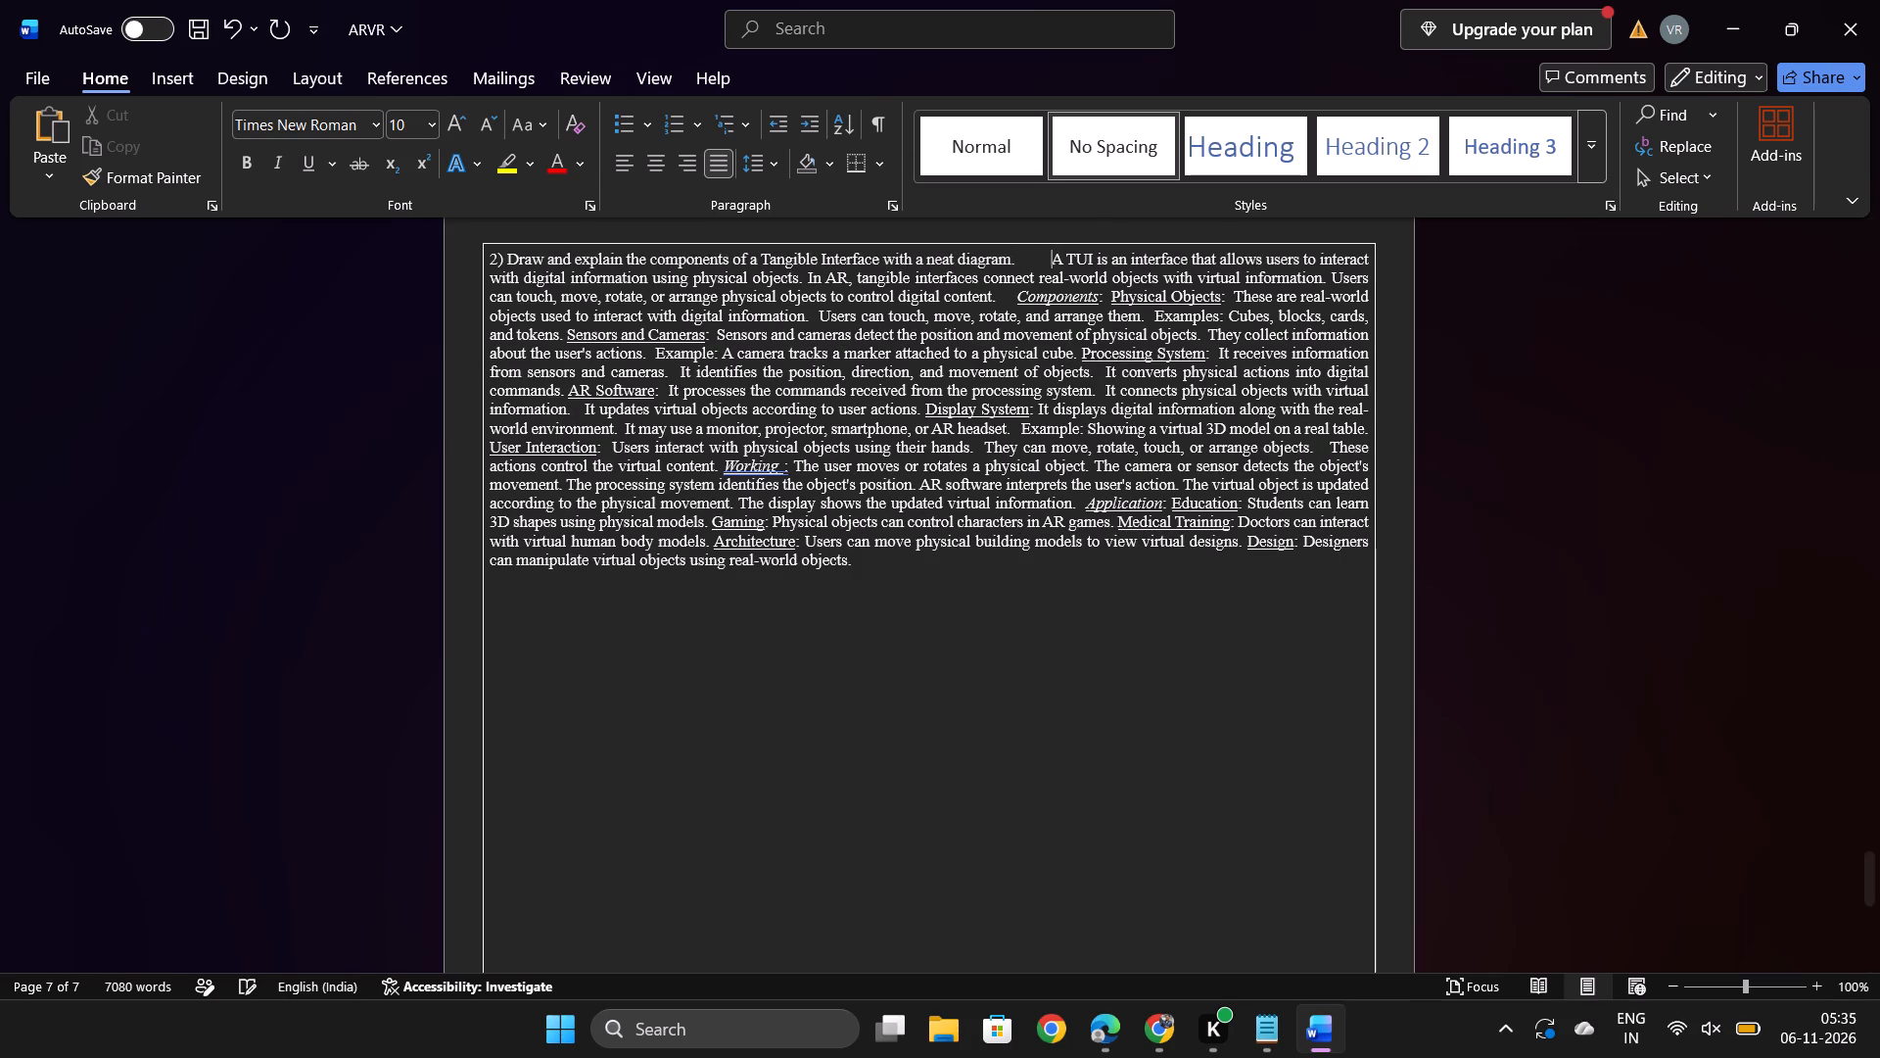
Colour the question text "2) Draw and explain the components of a Tangible Interface with a neat diagram" red.
{"action": "left_click_drag", "start_coordinate": [977, 261], "coordinate": [510, 257]}
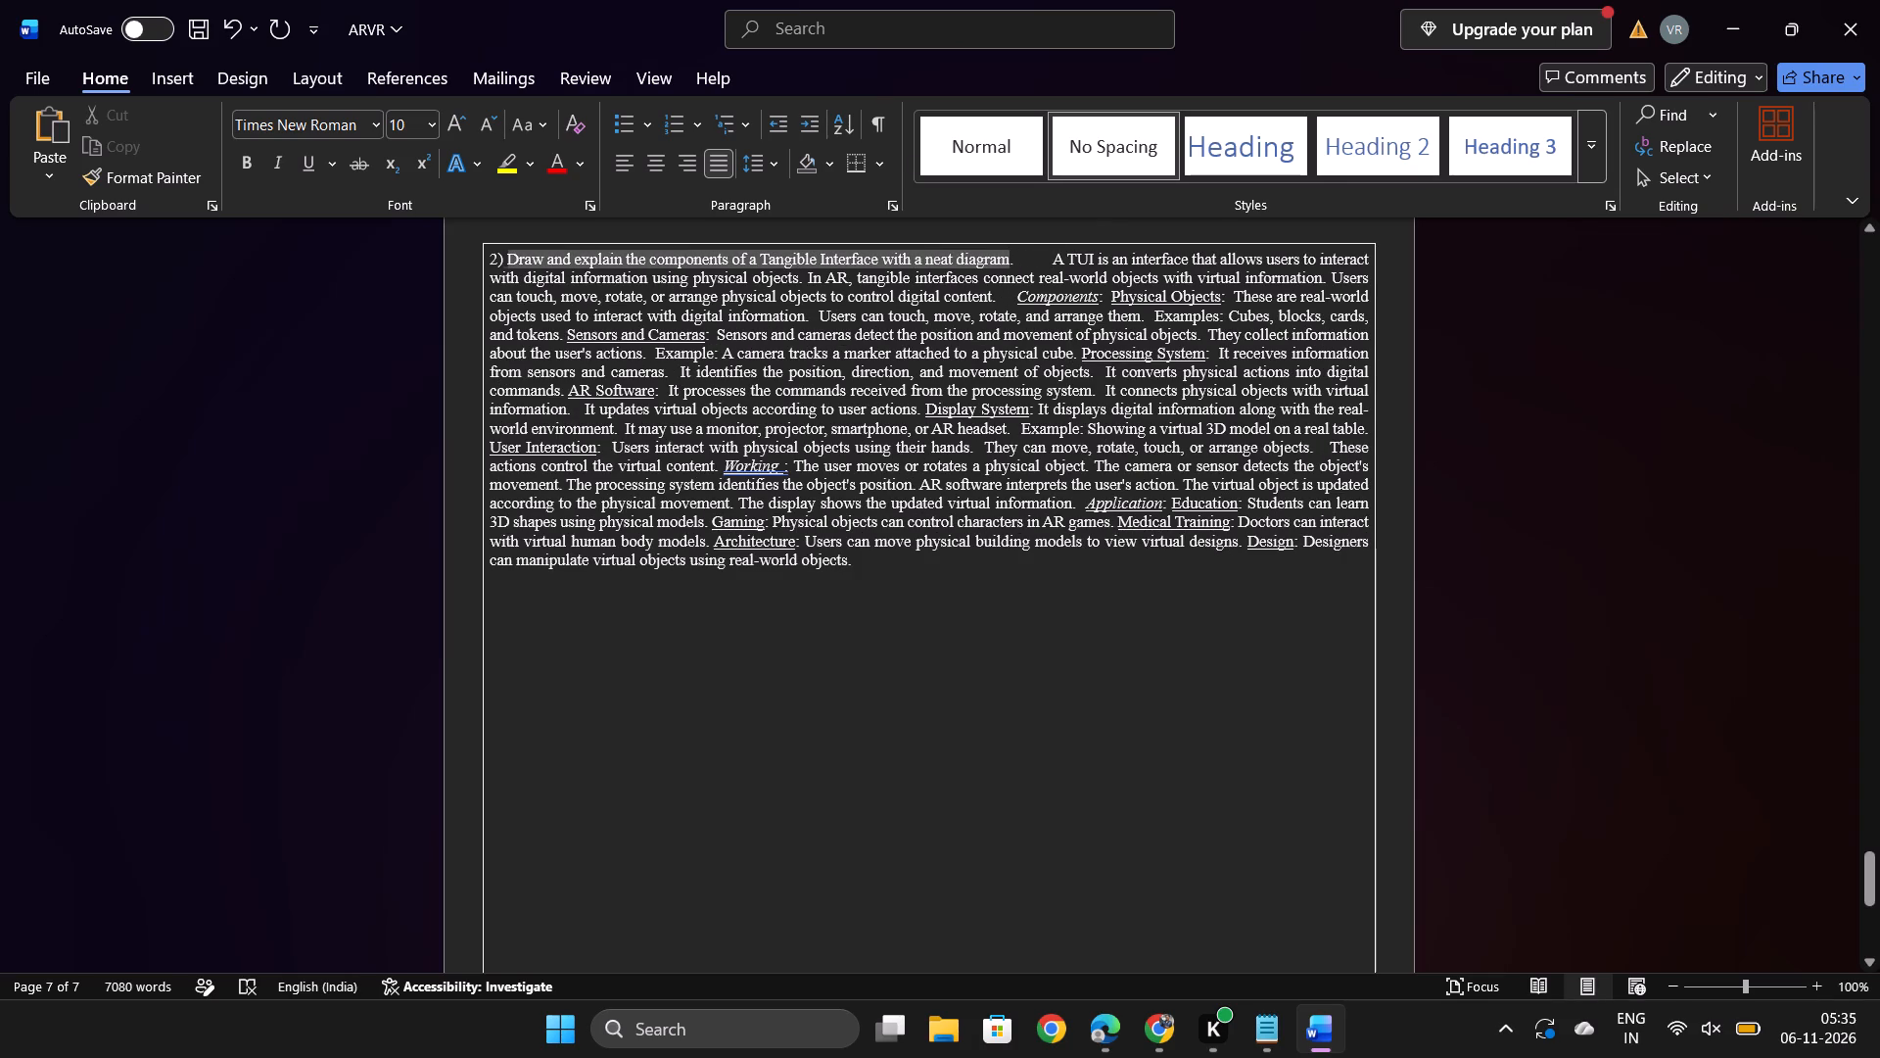
{"action": "left_click_drag", "start_coordinate": [510, 257], "coordinate": [475, 257]}
{"action": "left_click", "coordinate": [632, 216]}
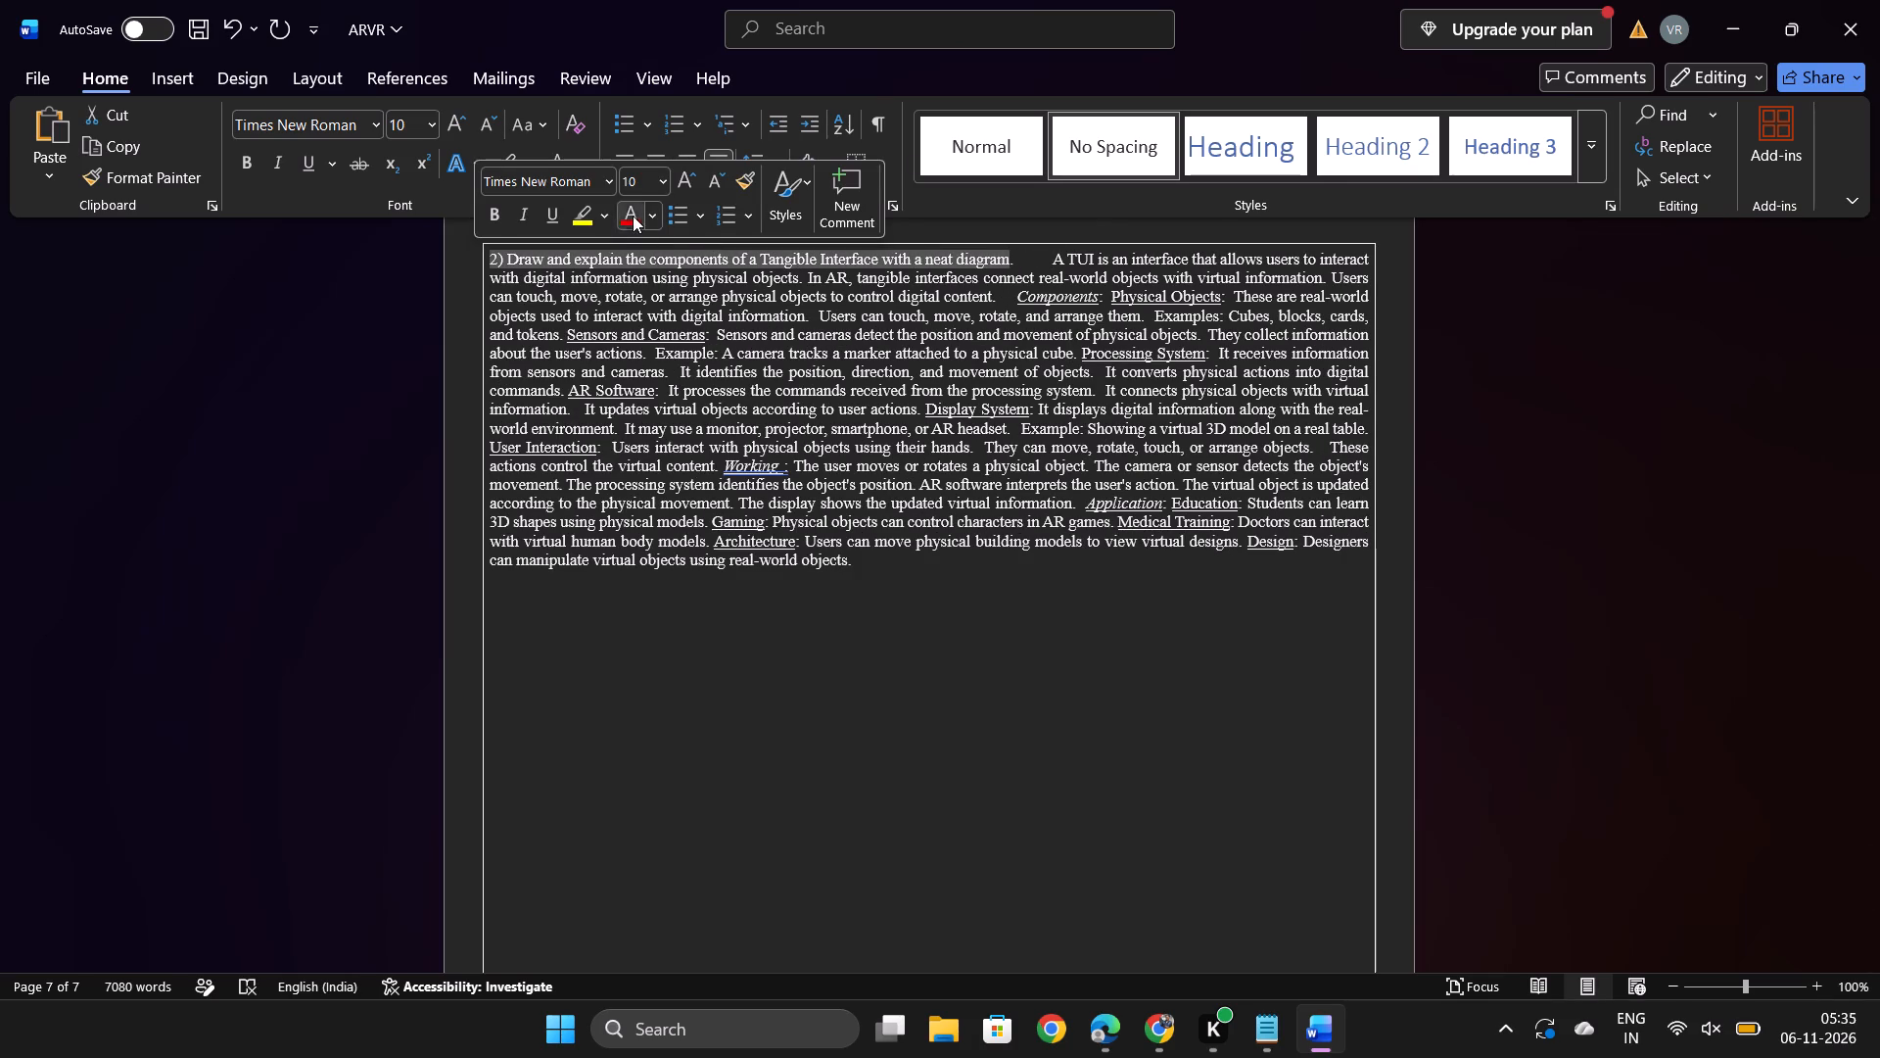
{"action": "left_click", "coordinate": [830, 594]}
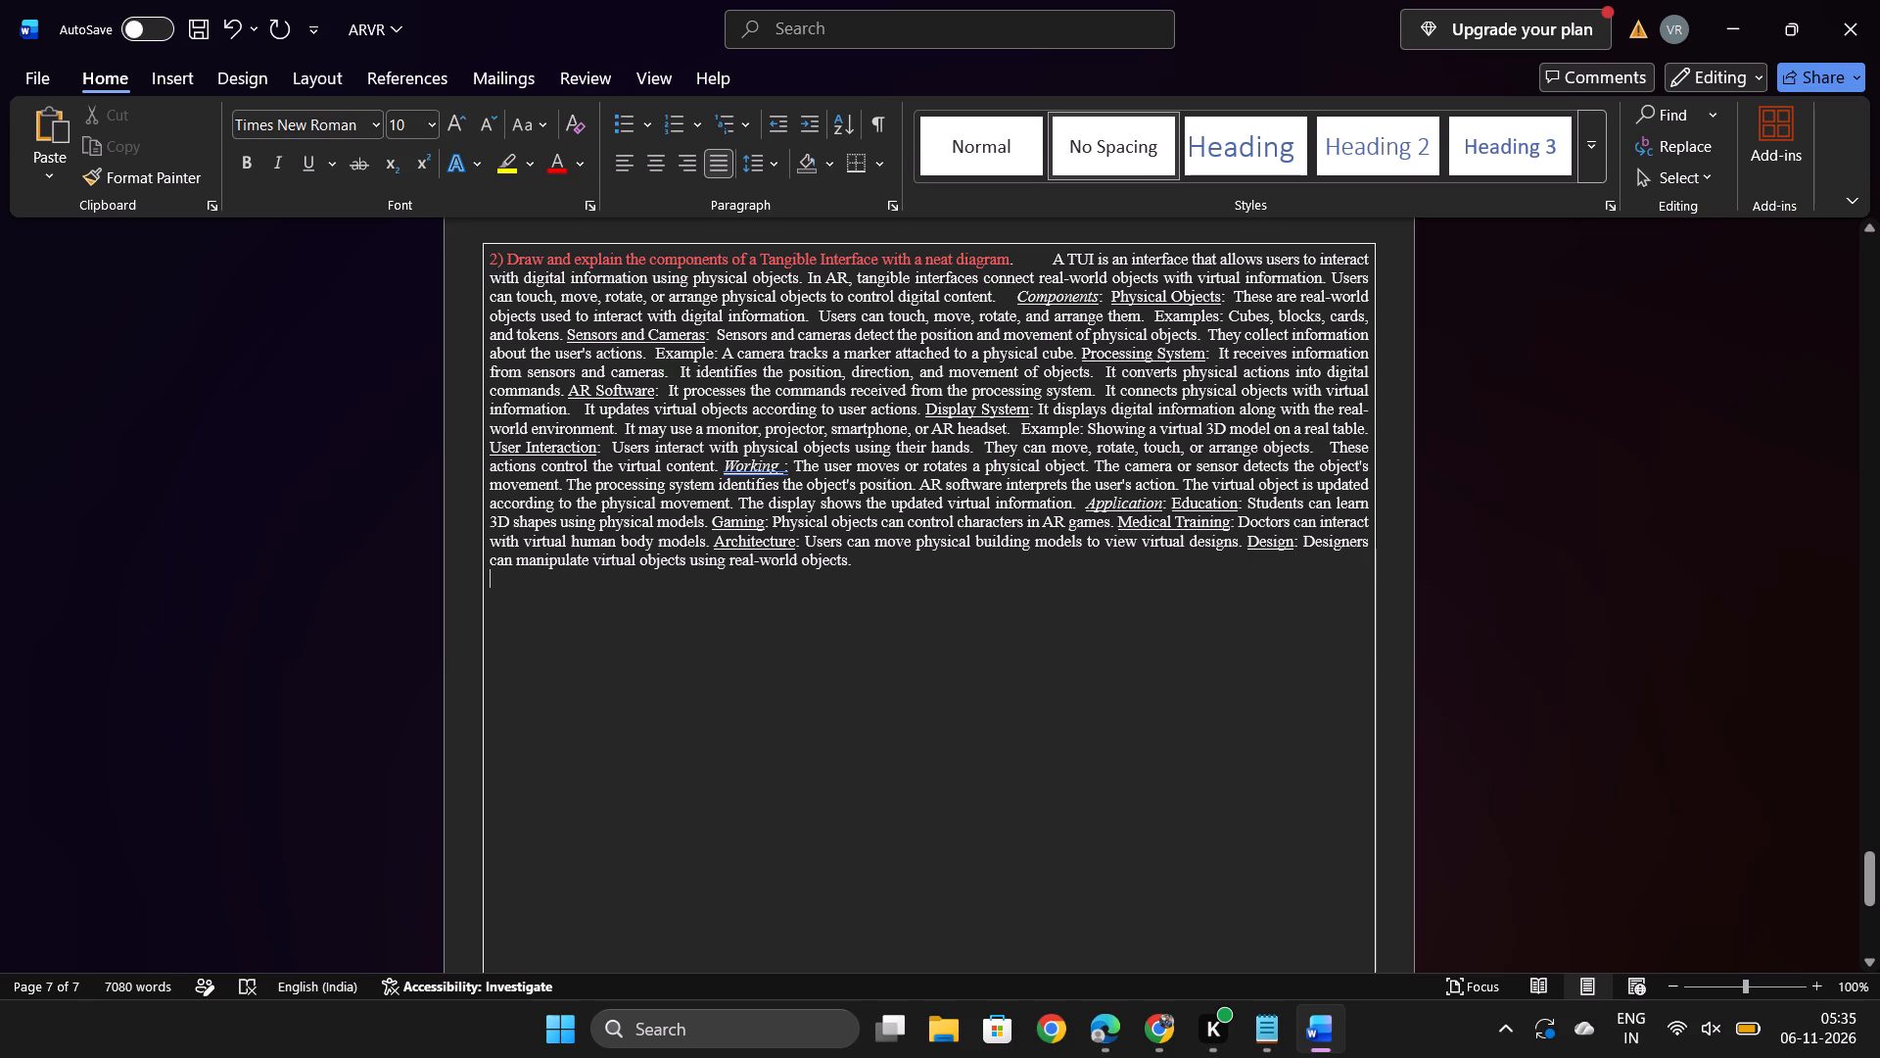
Insert a full-width horizontal divider line below the finished Tangible Interface answer by autoformatting a row of underscores.
{"action": "key", "text": "shift+underscore"}
{"action": "key", "text": "shift+underscore"}
{"action": "key", "text": "shift+underscore"}
{"action": "key", "text": "shift+underscore"}
{"action": "key", "text": "shift+underscore"}
{"action": "key", "text": "shift+underscore"}
{"action": "key", "text": "shift+underscore"}
{"action": "key", "text": "shift+underscore"}
{"action": "key", "text": "shift+underscore"}
{"action": "key", "text": "shift+underscore"}
{"action": "key", "text": "shift+underscore"}
{"action": "key", "text": "shift+underscore"}
{"action": "key", "text": "shift+underscore"}
{"action": "key", "text": "shift+underscore"}
{"action": "key", "text": "Return"}
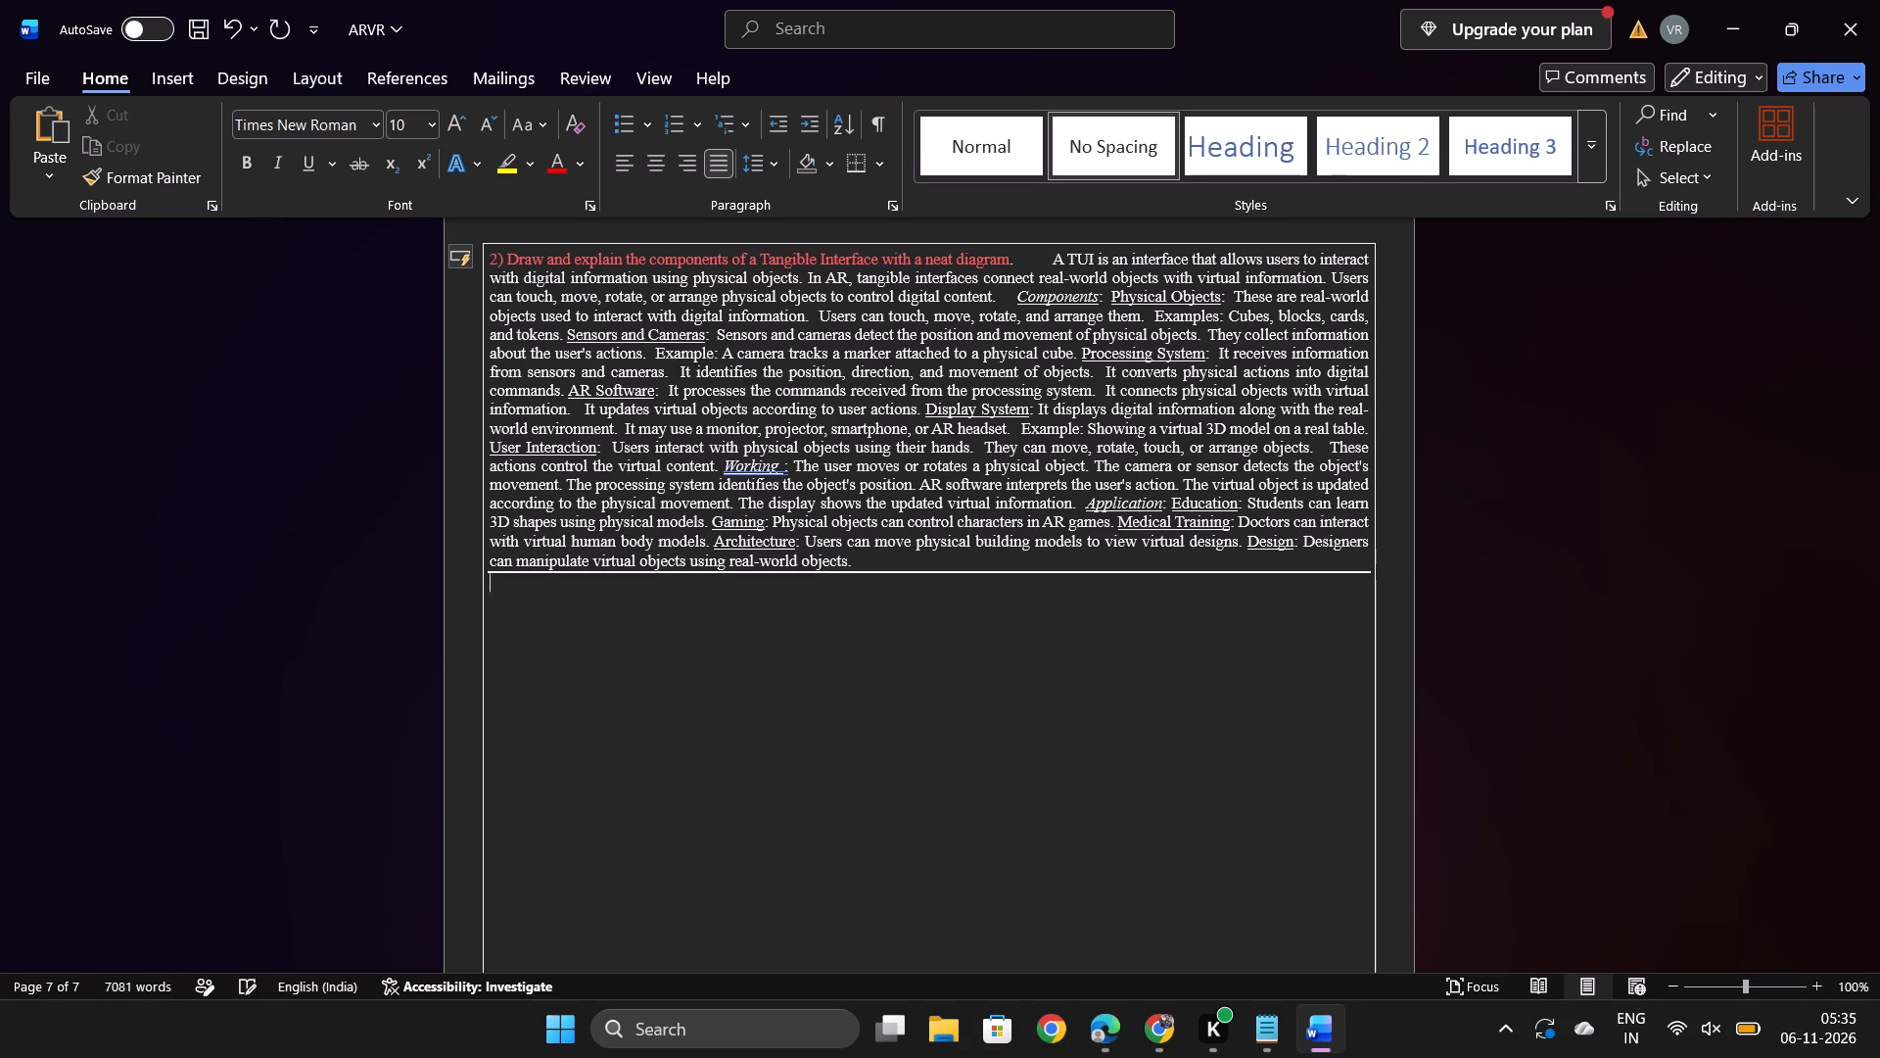
Switch to the AR Exam Priority List chat in Chrome and copy the question "Explain the different Output and Input Modalities used in Augmented Reality.".
{"action": "left_click_drag", "start_coordinate": [1267, 1036], "coordinate": [1264, 1048]}
{"action": "left_click", "coordinate": [1104, 1049]}
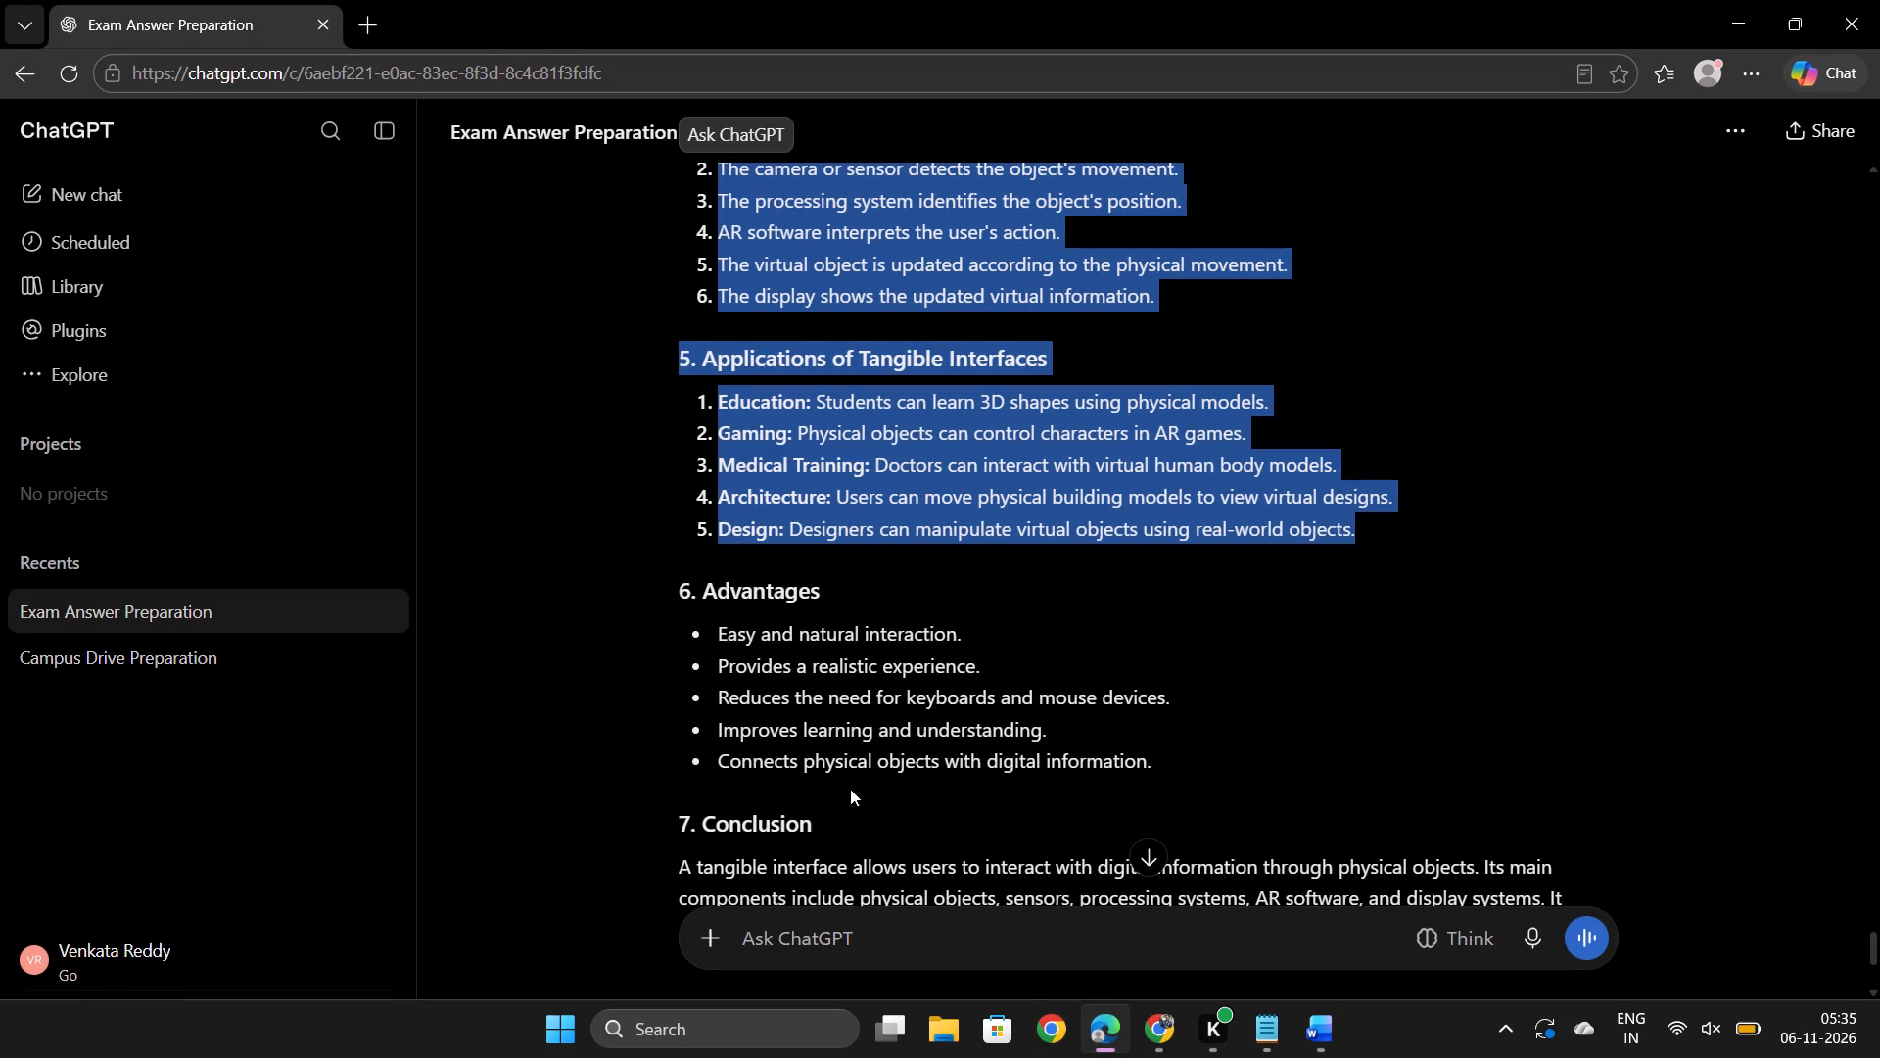
{"action": "left_click", "coordinate": [1118, 1036]}
{"action": "left_click", "coordinate": [1169, 1036]}
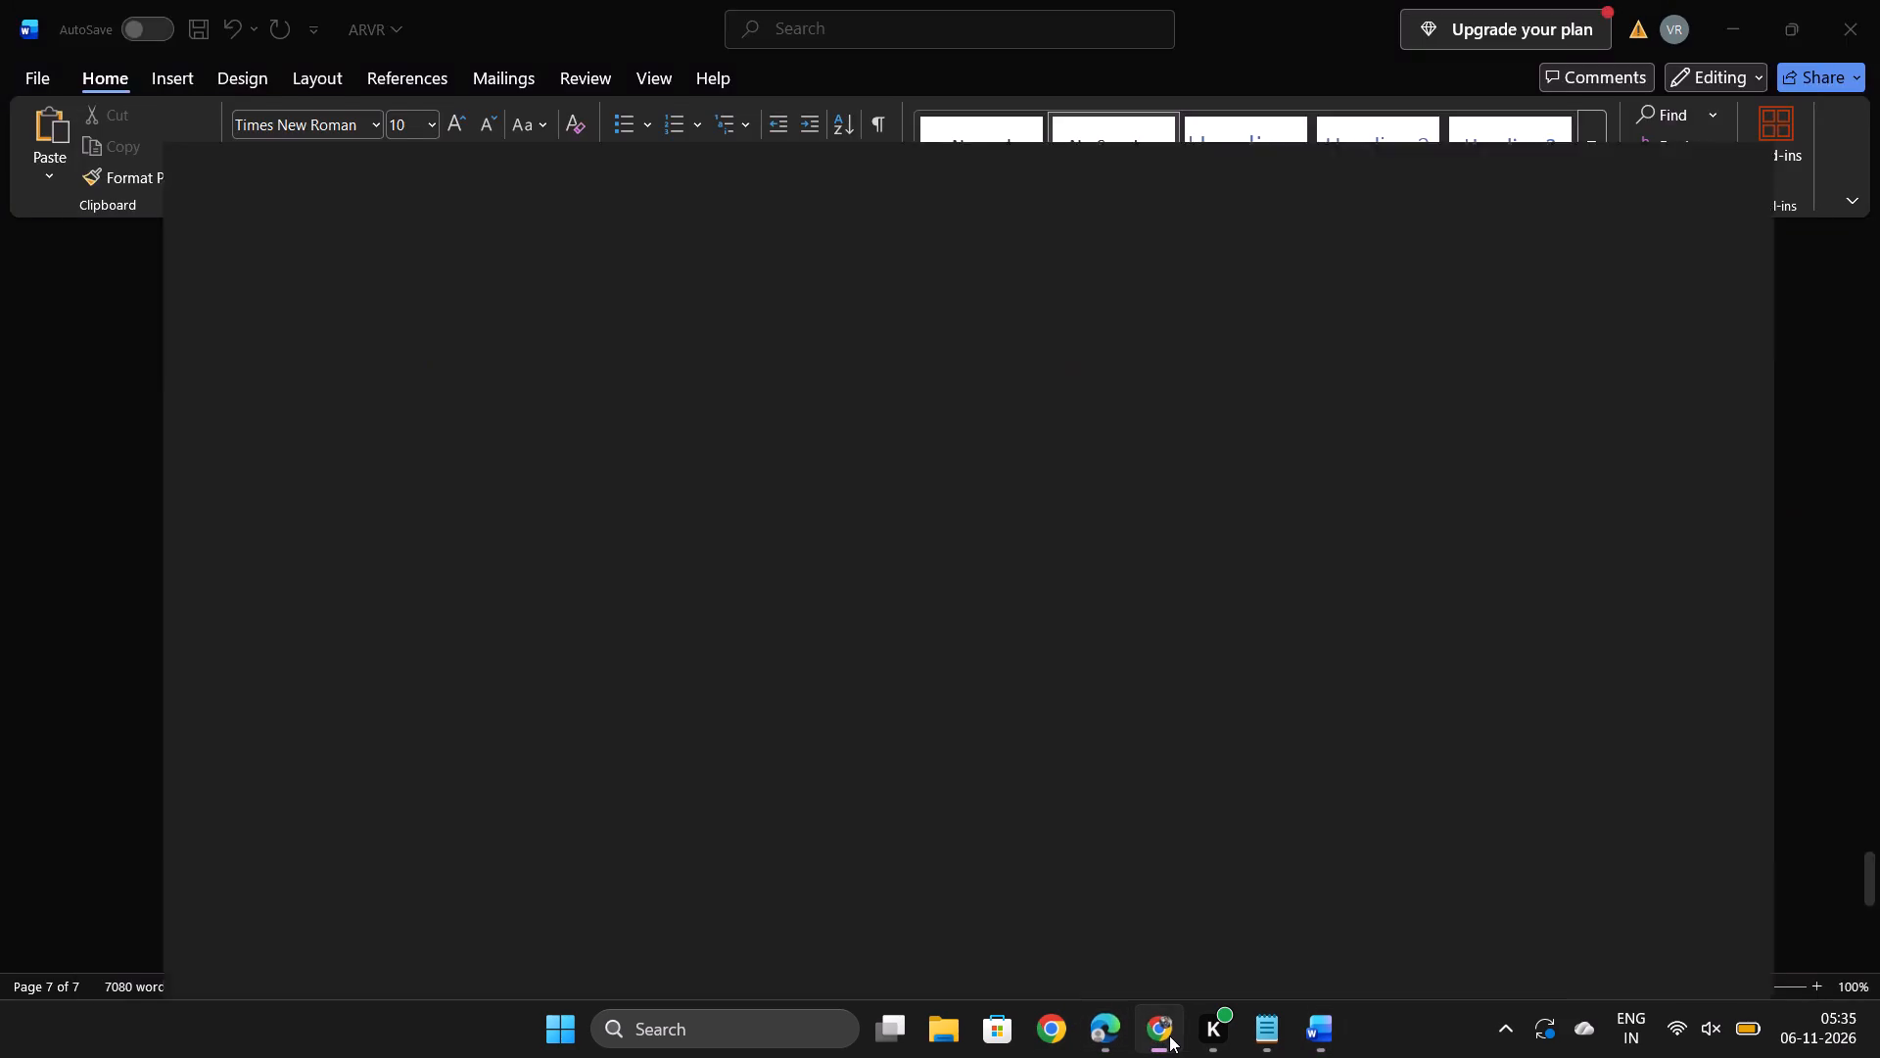
{"action": "left_click", "coordinate": [839, 666]}
{"action": "left_click_drag", "start_coordinate": [738, 533], "coordinate": [837, 534]}
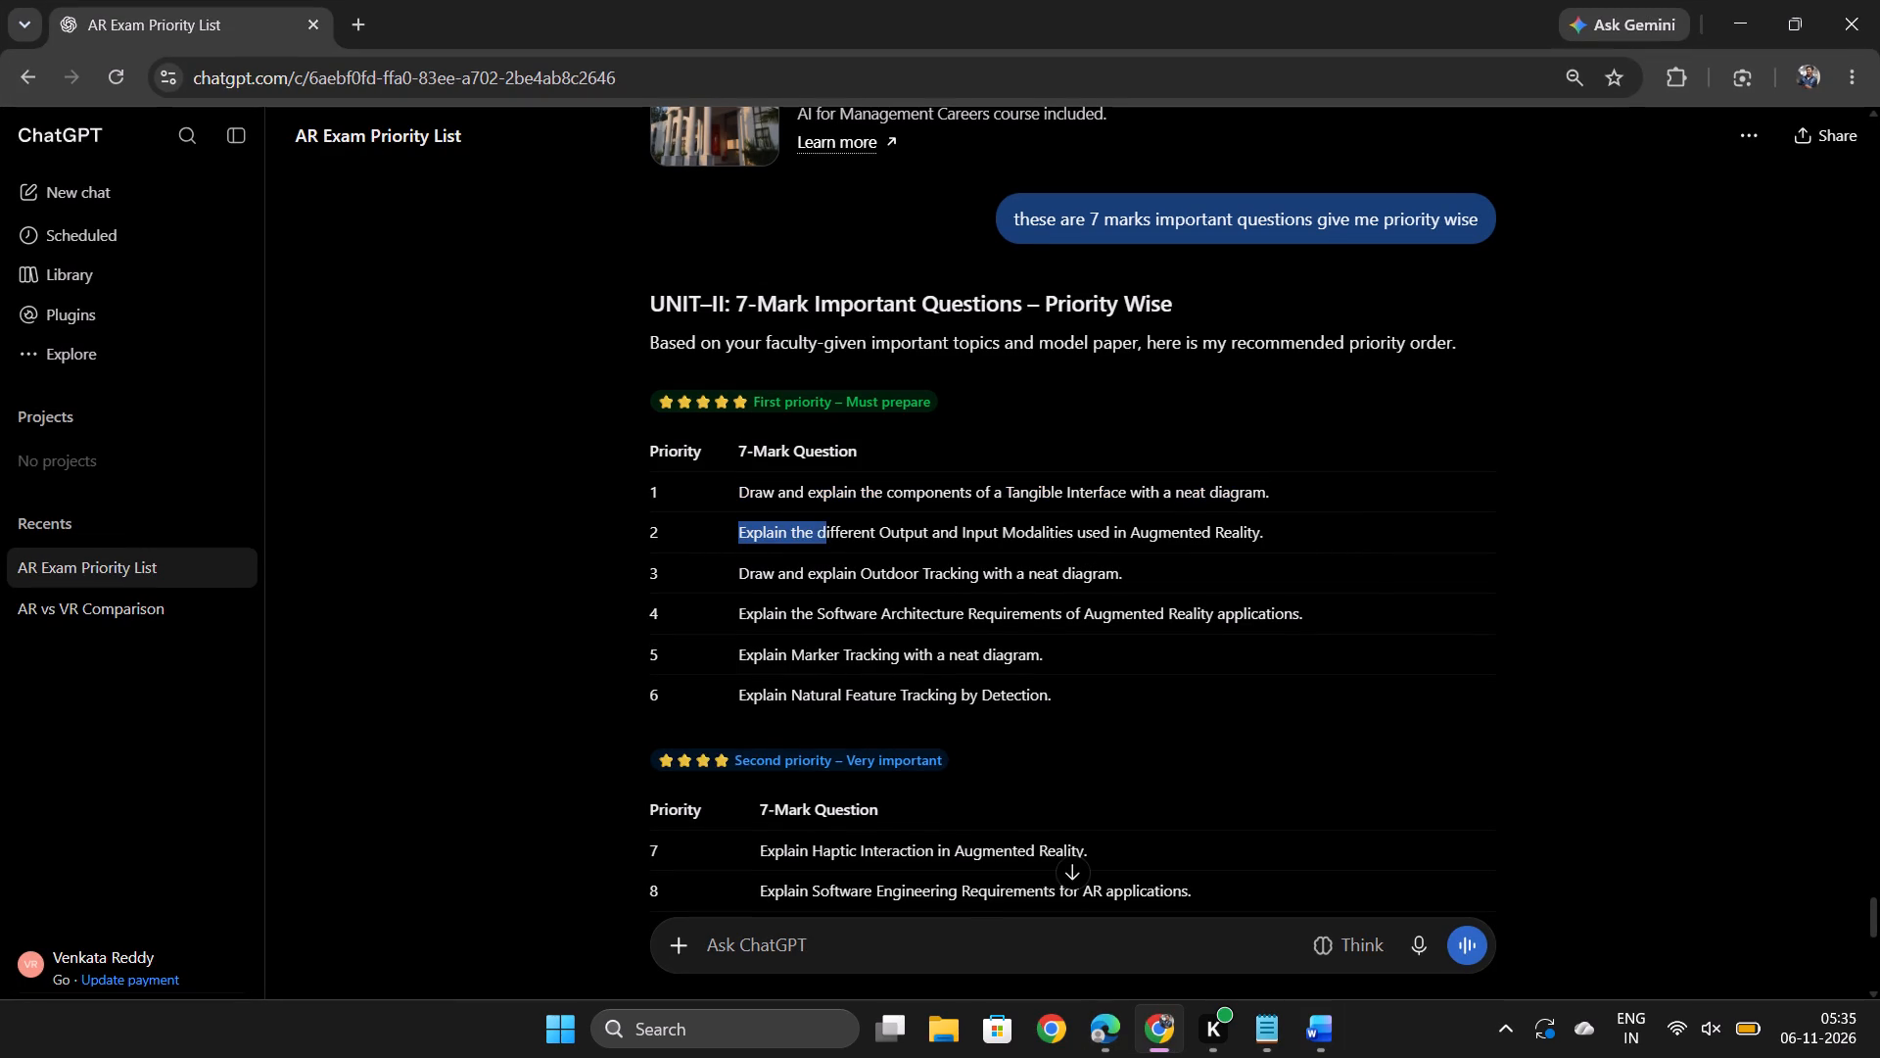
{"action": "left_click_drag", "start_coordinate": [837, 534], "coordinate": [1263, 535]}
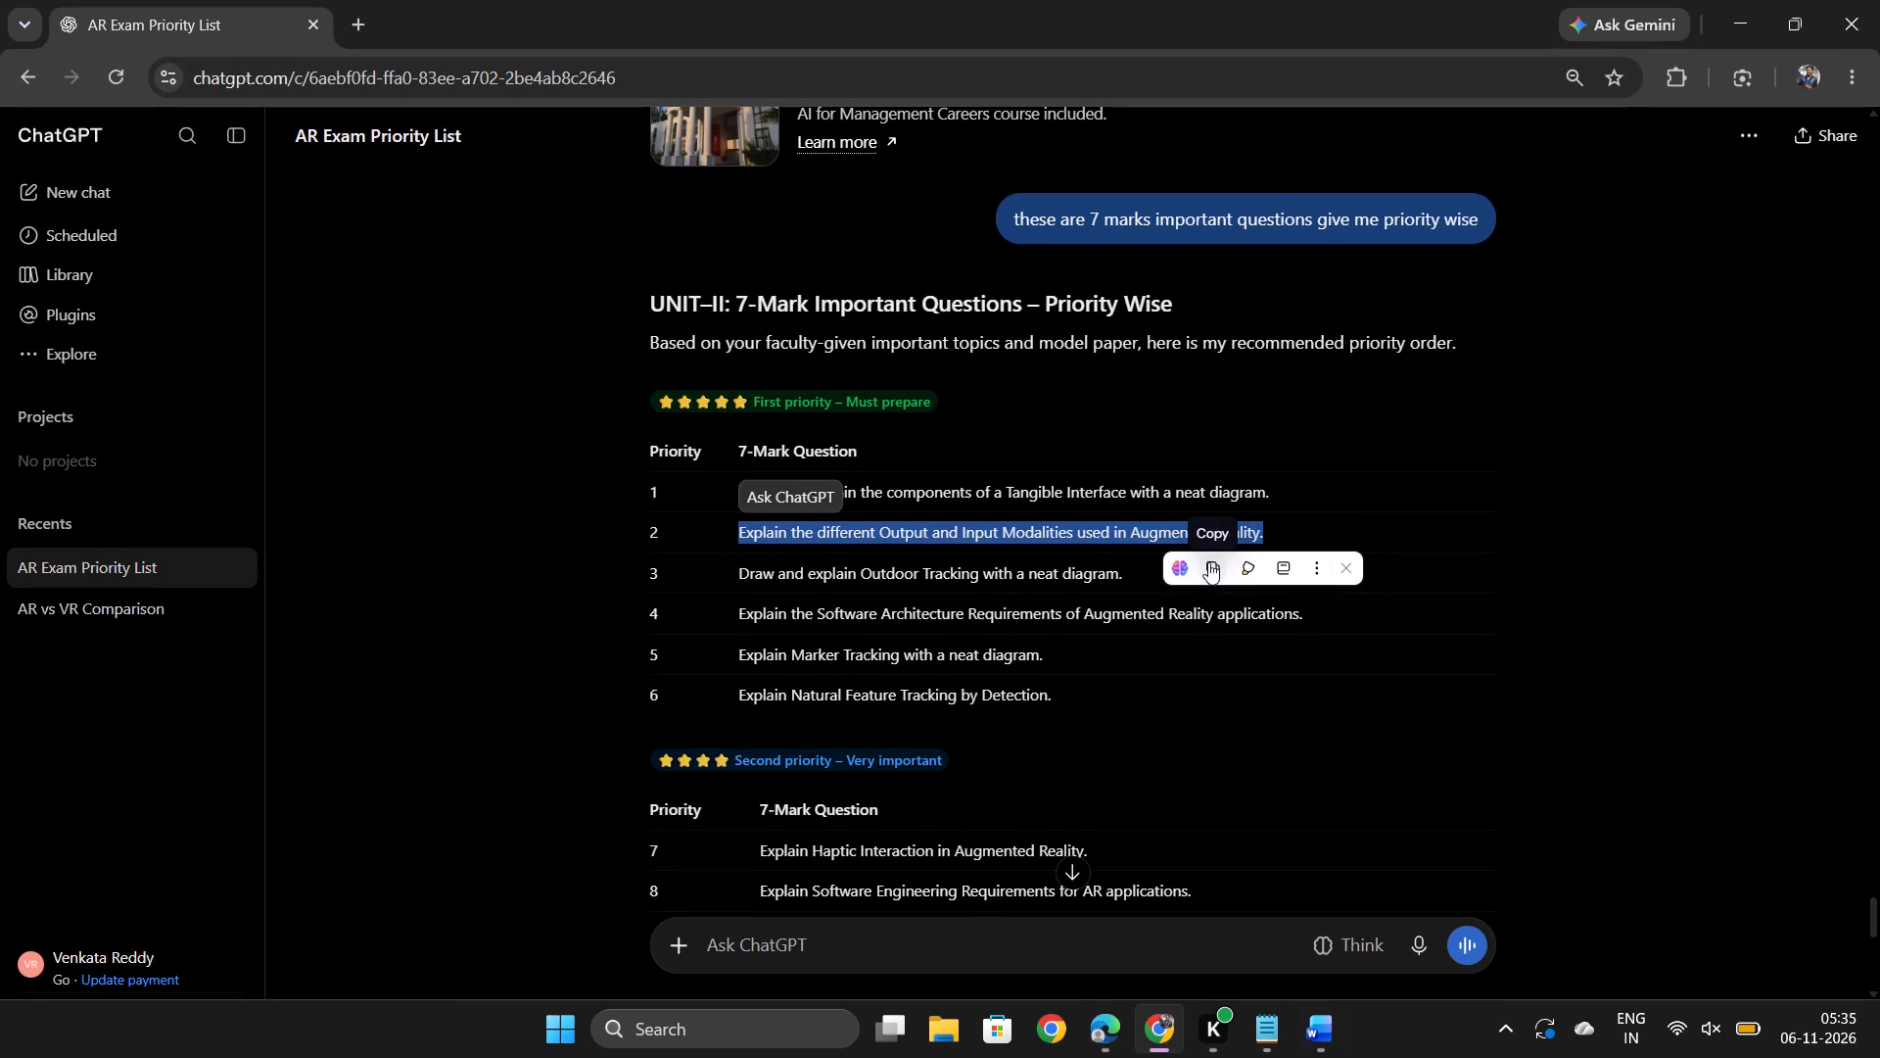
{"action": "key", "text": "ctrl+c"}
{"action": "key", "text": "ctrl+c"}
{"action": "key", "text": "ctrl+c"}
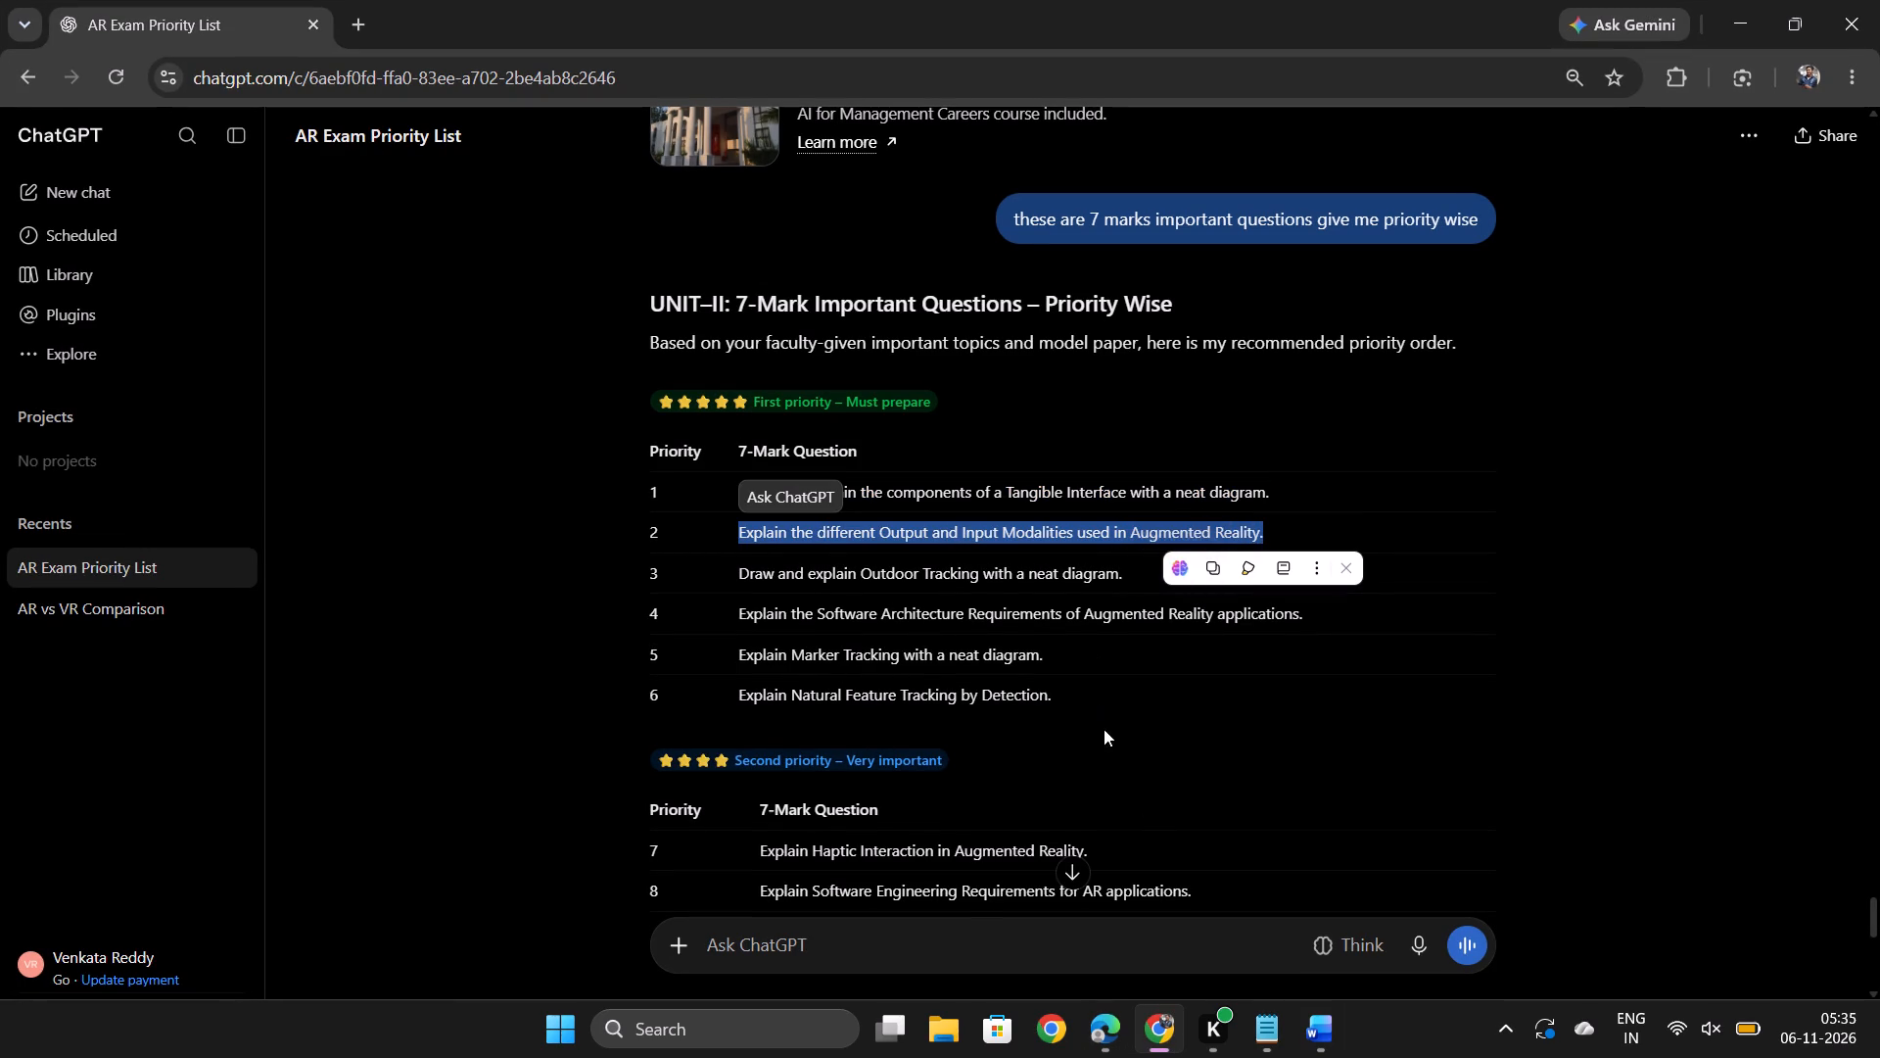
{"action": "left_click", "coordinate": [1145, 1034]}
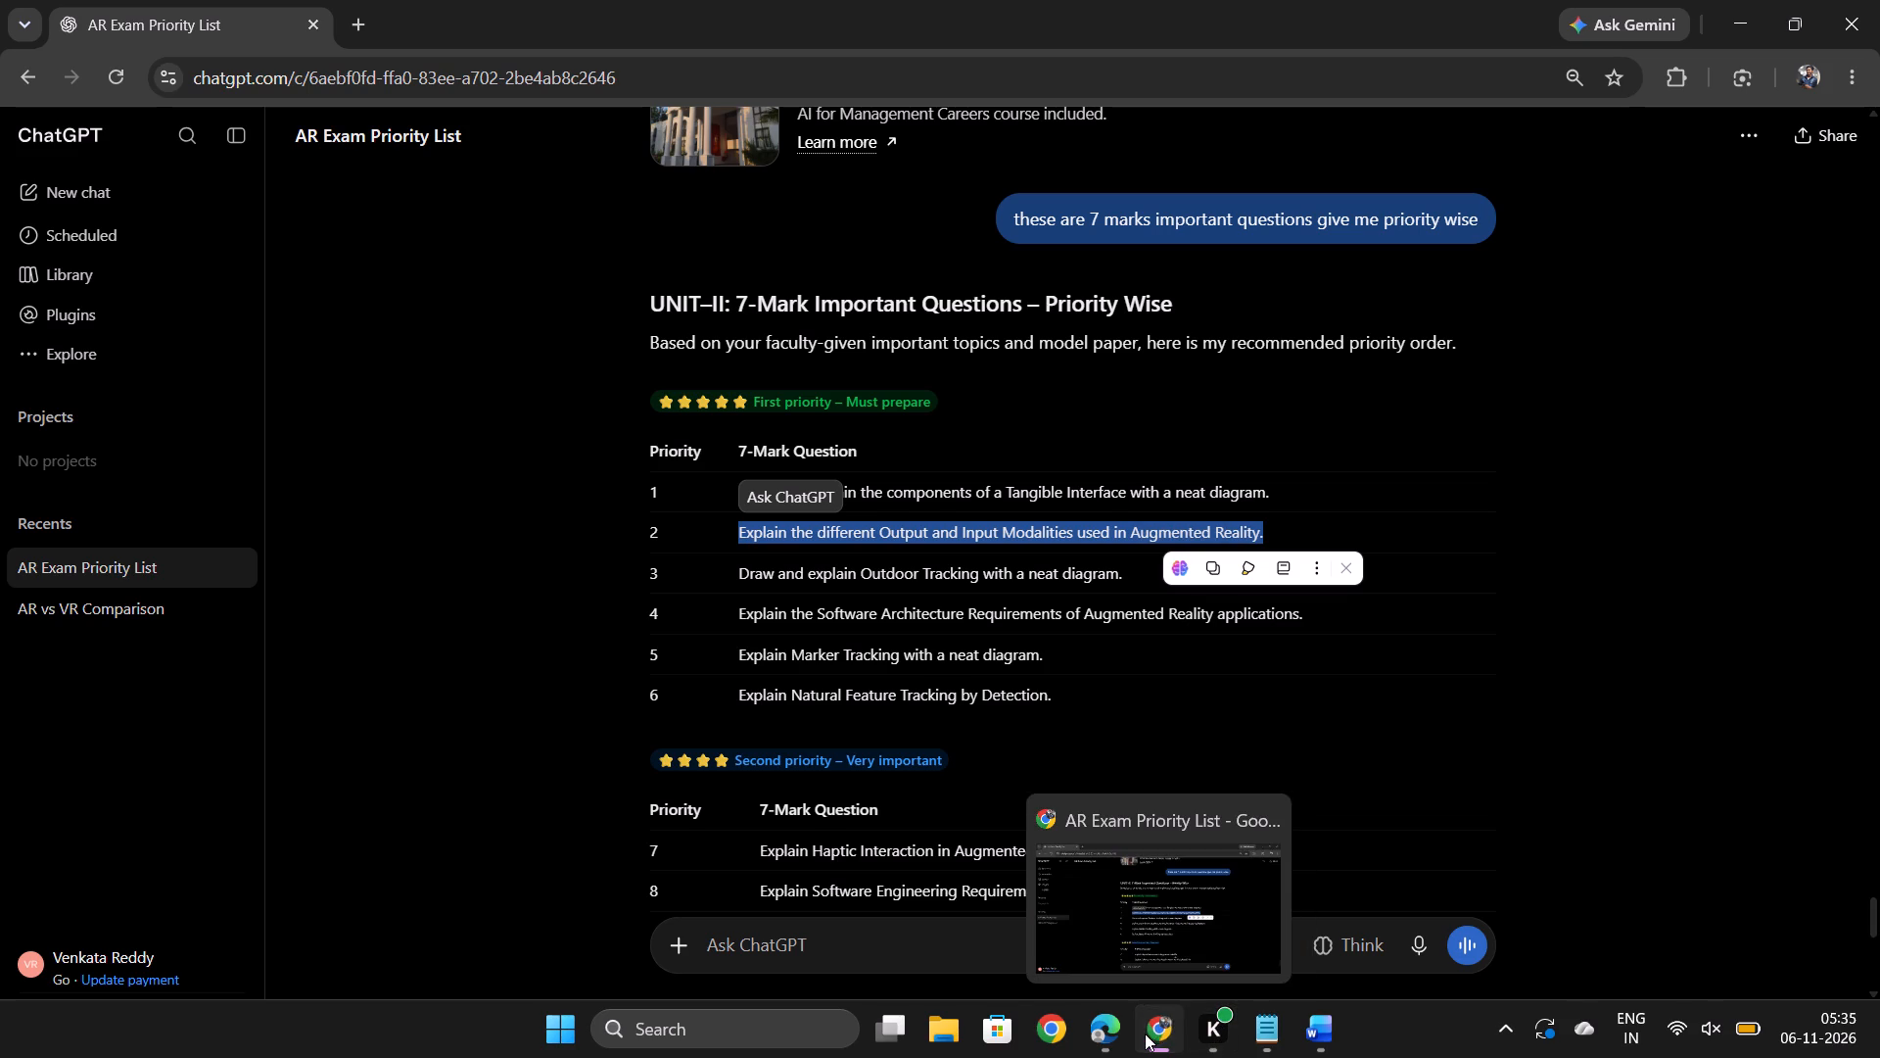
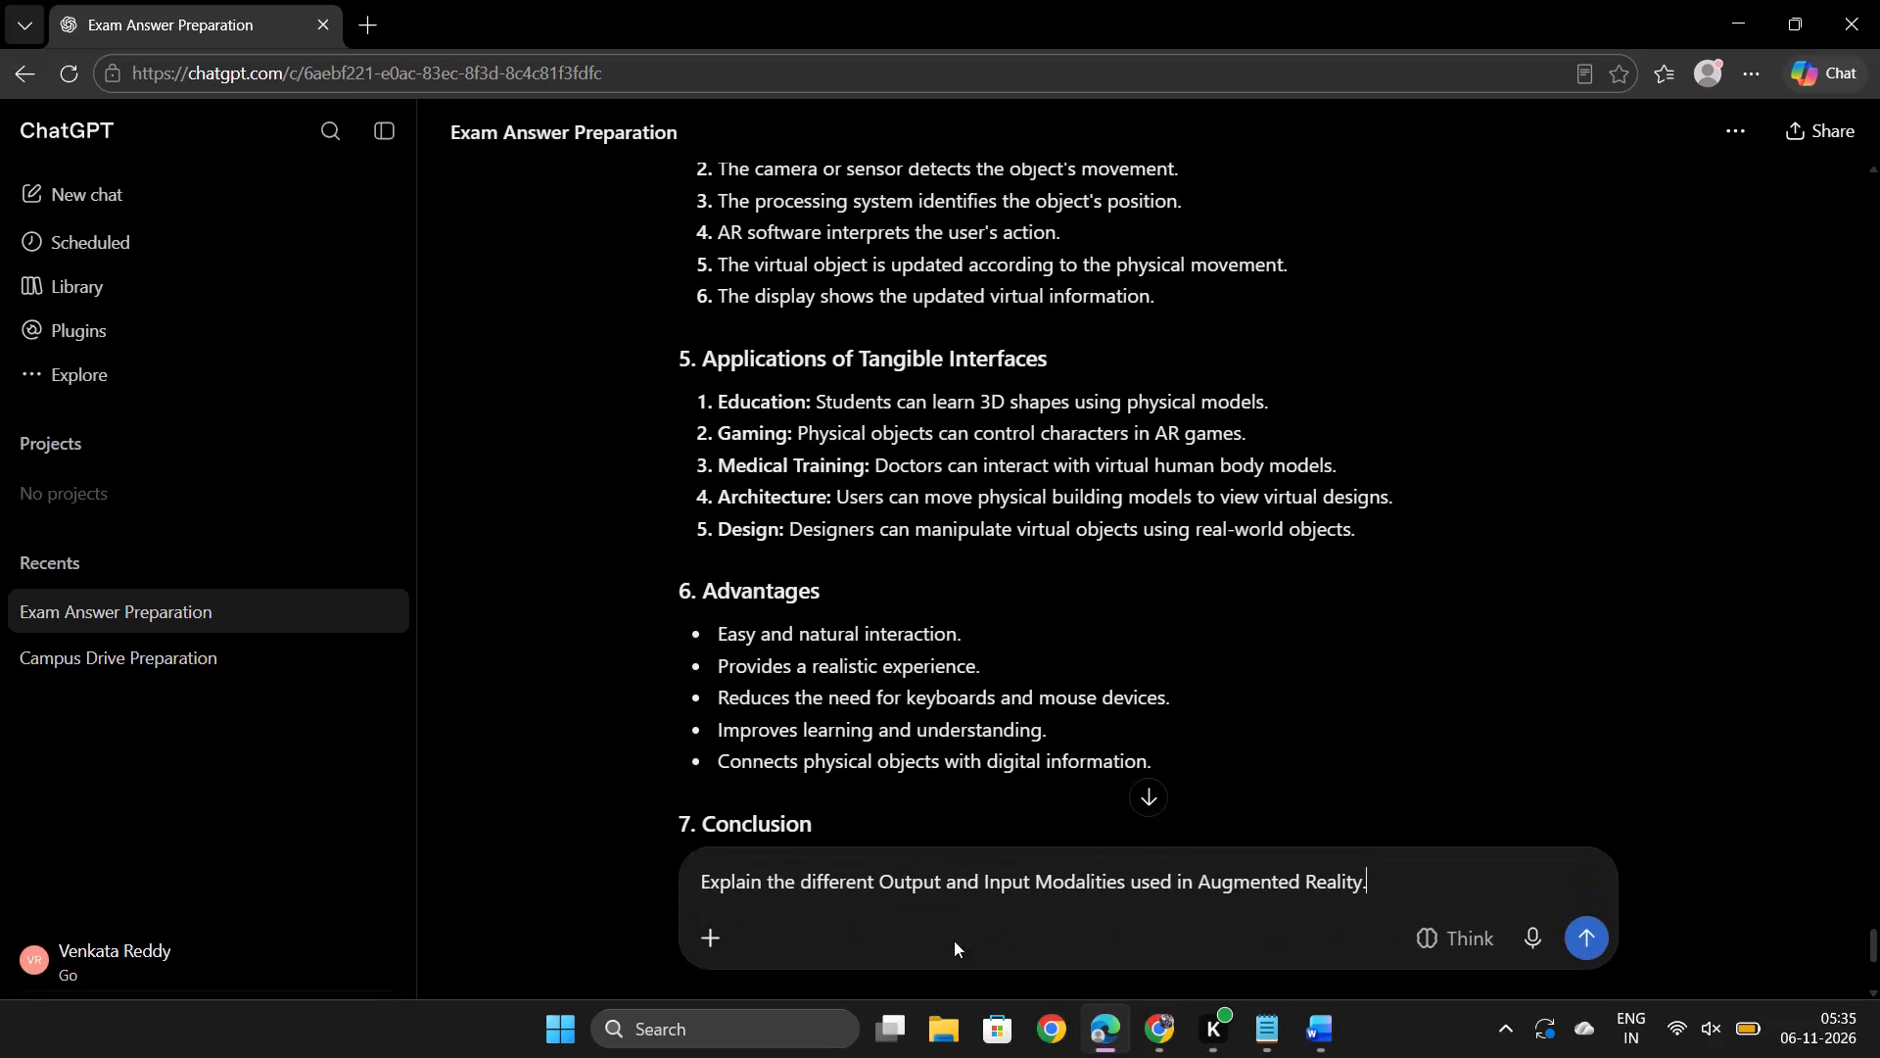
Submit the question "Explain the different Output and Input Modalities used in Augmented Reality." in the Exam Answer Preparation chat.
{"action": "key", "text": "Return"}
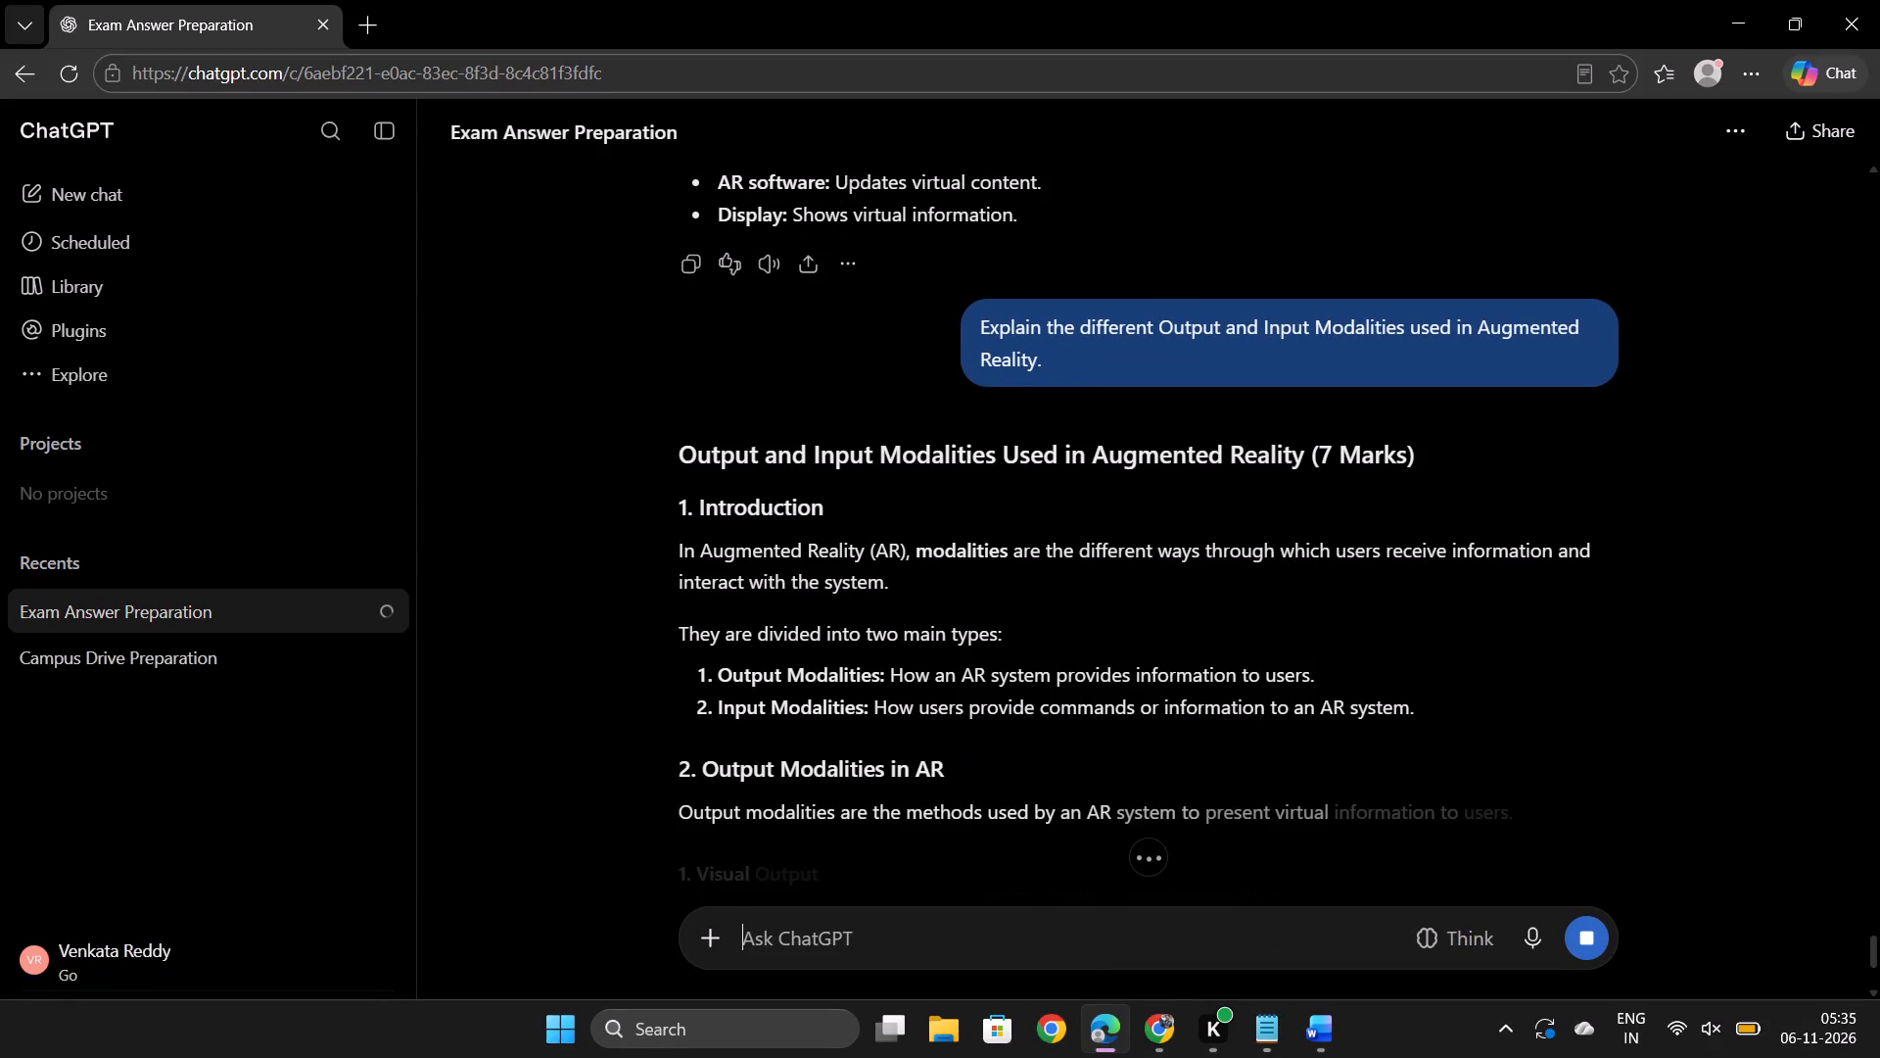
Read through the generated 7-mark answer on output and input modalities, from the introduction to the modalities diagram.
{"action": "scroll", "coordinate": [955, 614], "scroll_direction": "down", "scroll_amount": 6}
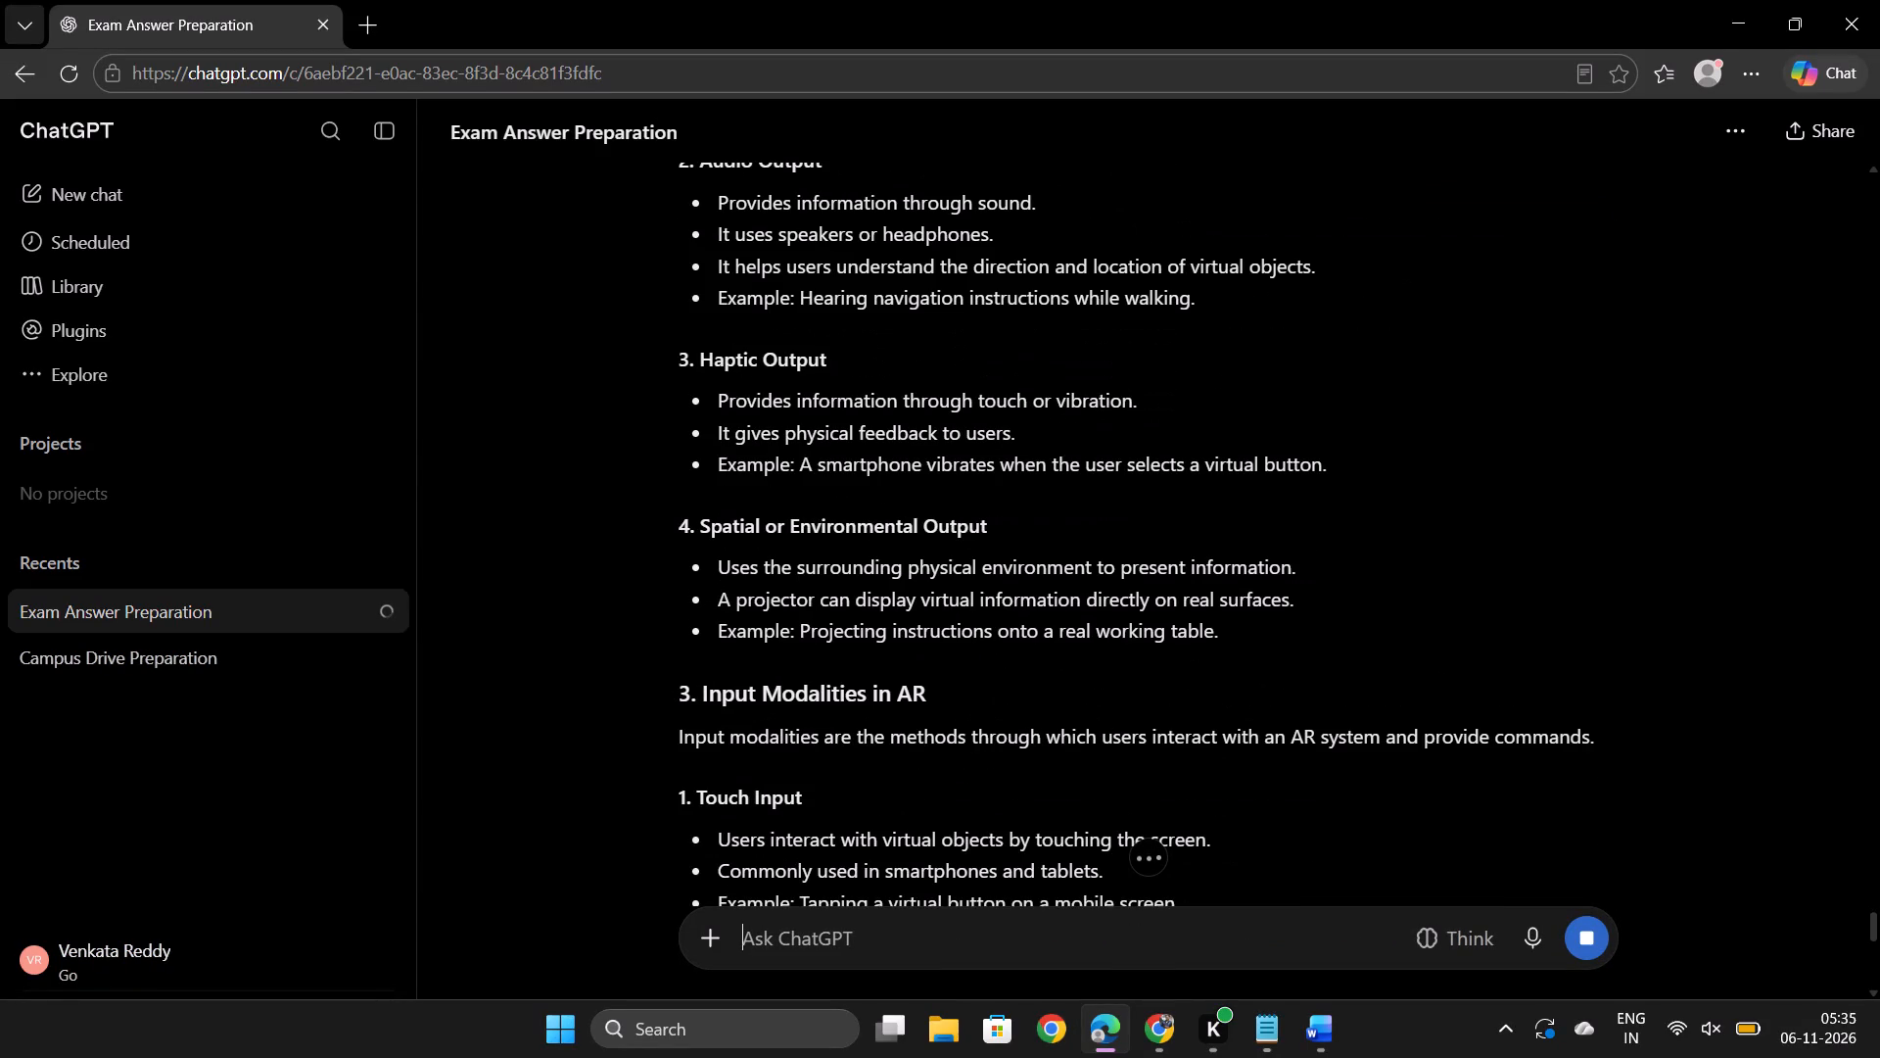
{"action": "scroll", "coordinate": [949, 655], "scroll_direction": "down", "scroll_amount": 6}
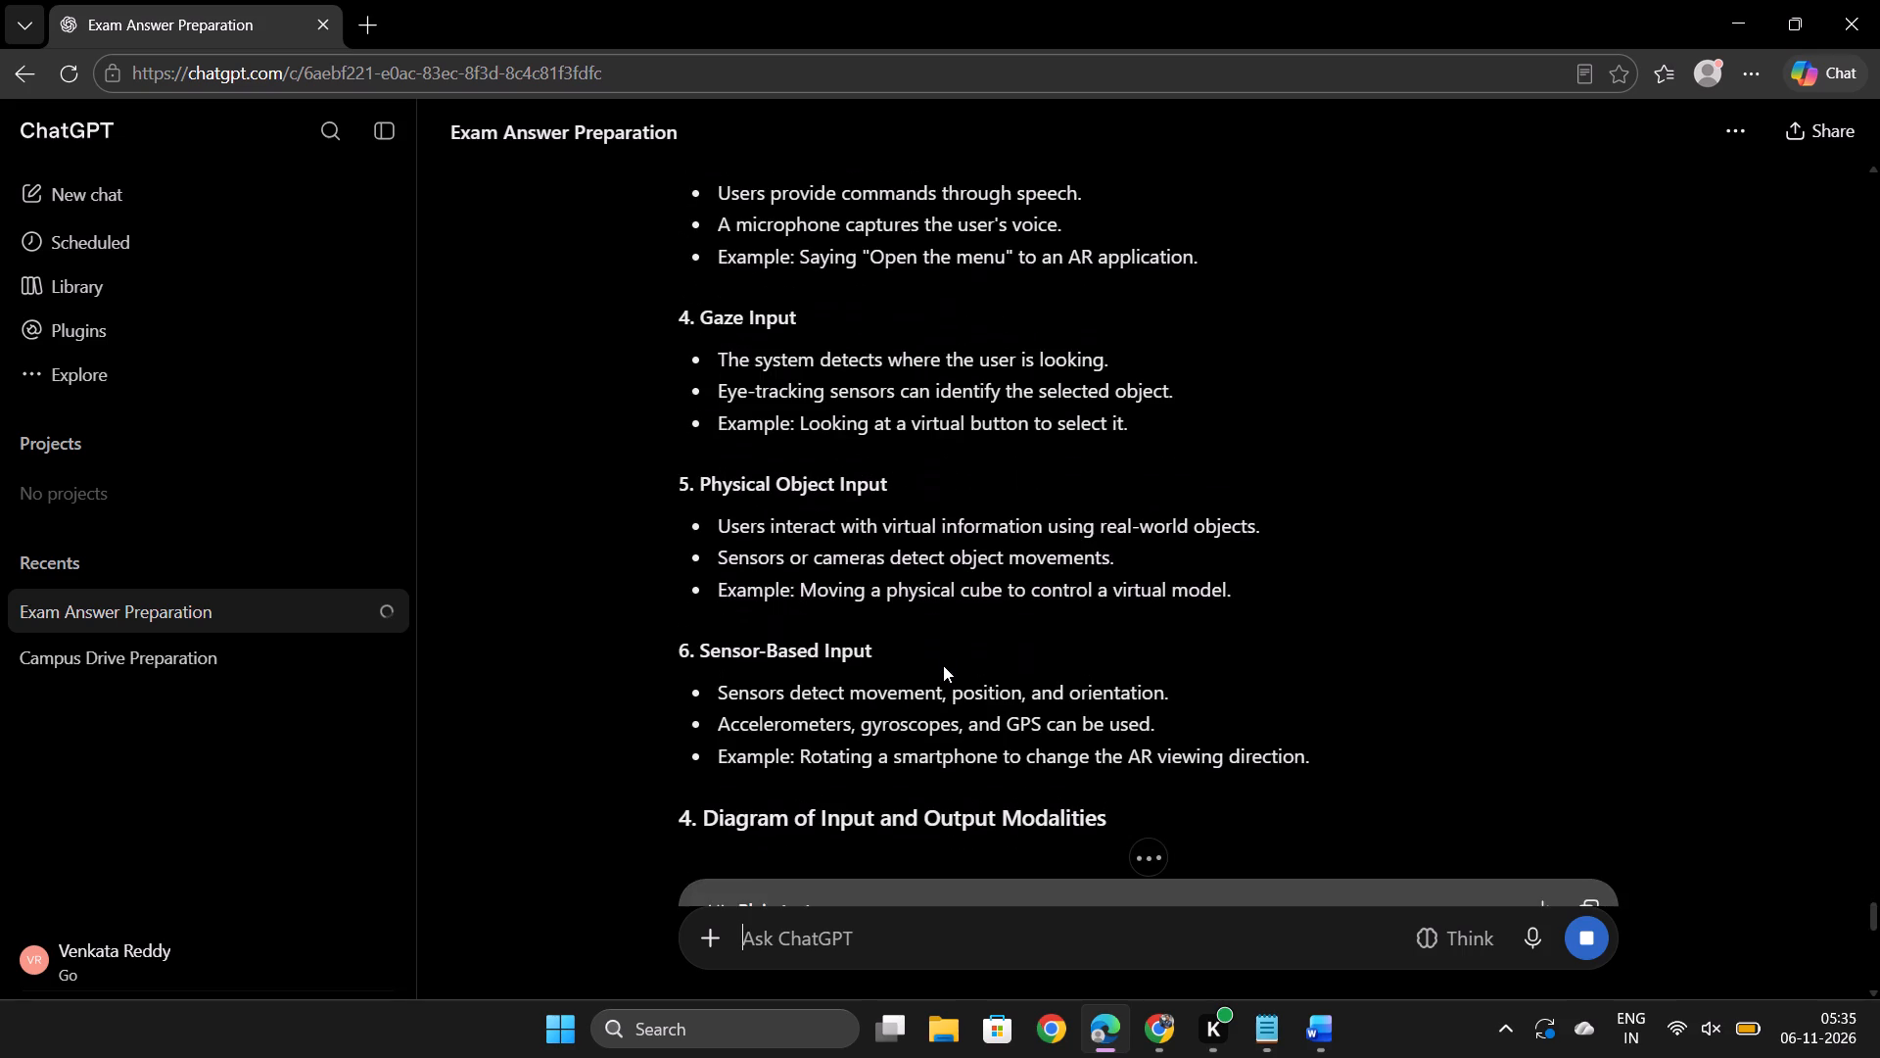
{"action": "scroll", "coordinate": [943, 667], "scroll_direction": "down", "scroll_amount": 5}
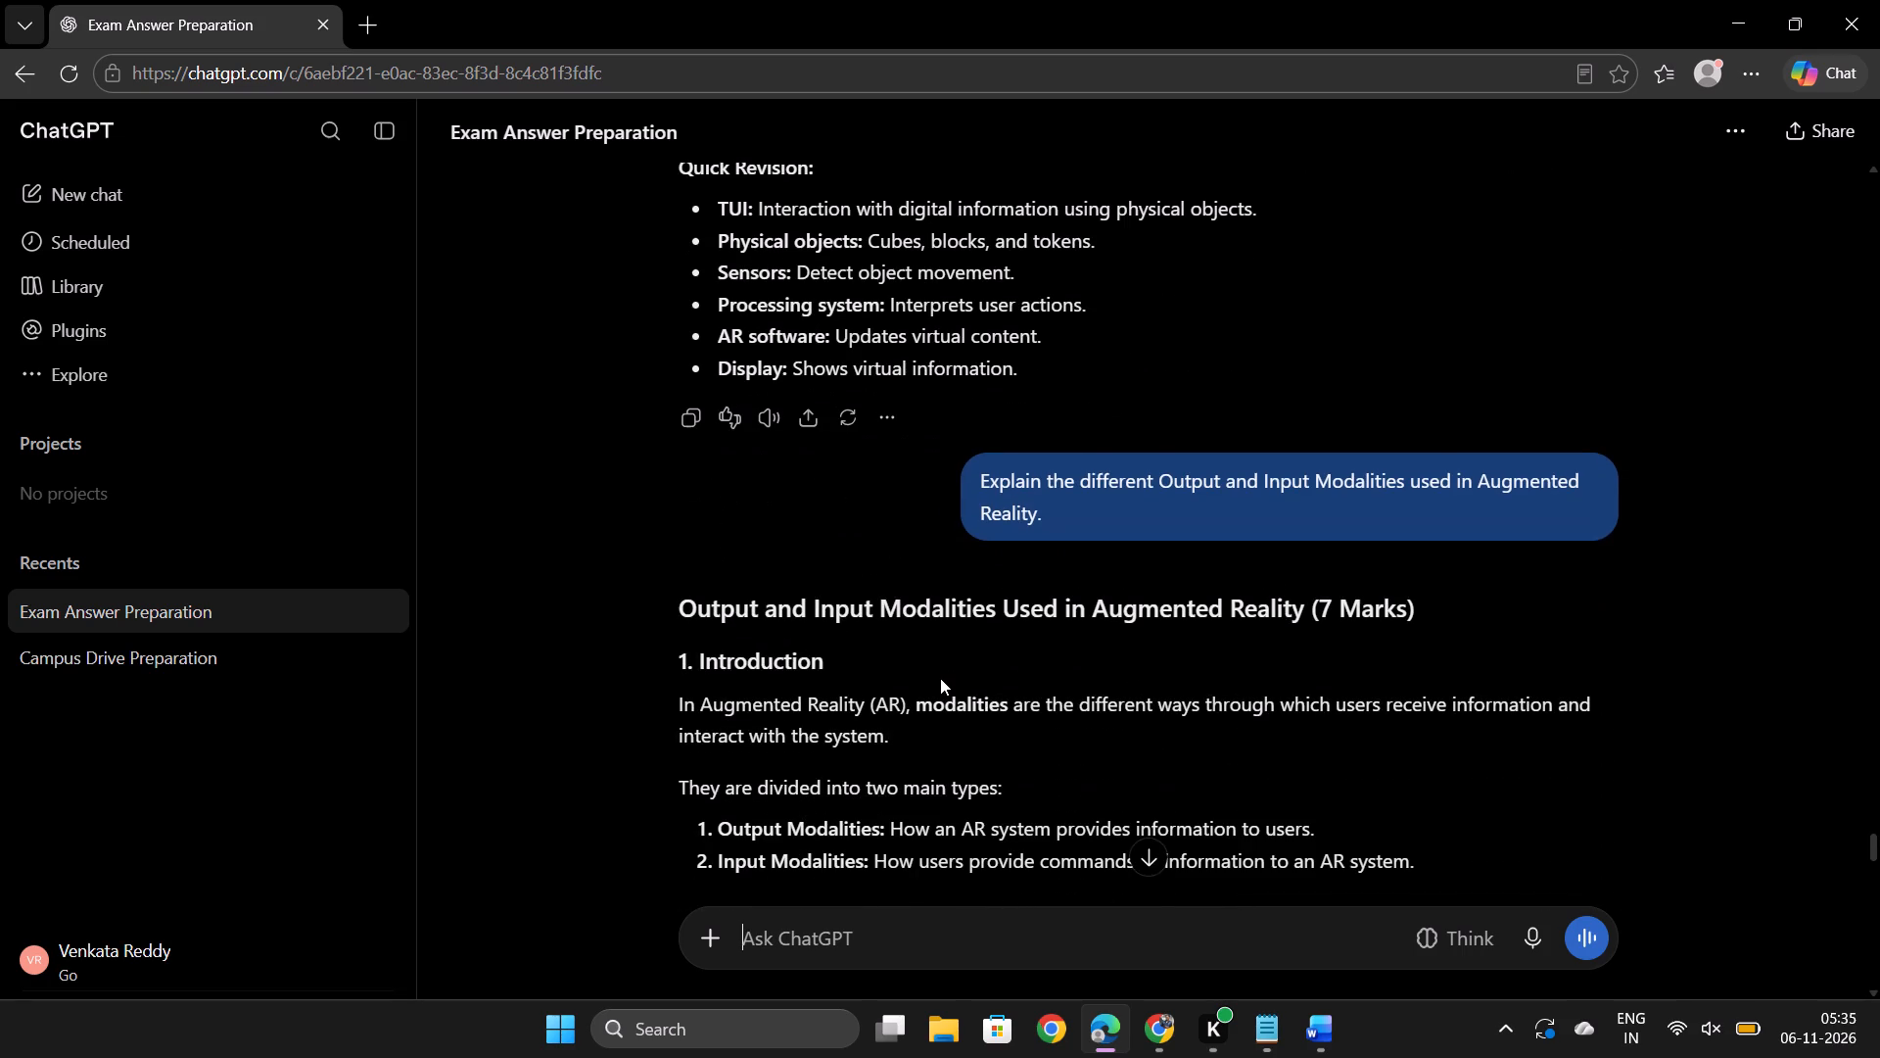
{"action": "scroll", "coordinate": [940, 679], "scroll_direction": "down", "scroll_amount": 1}
{"action": "scroll", "coordinate": [940, 680], "scroll_direction": "up", "scroll_amount": 6}
{"action": "scroll", "coordinate": [939, 682], "scroll_direction": "down", "scroll_amount": 11}
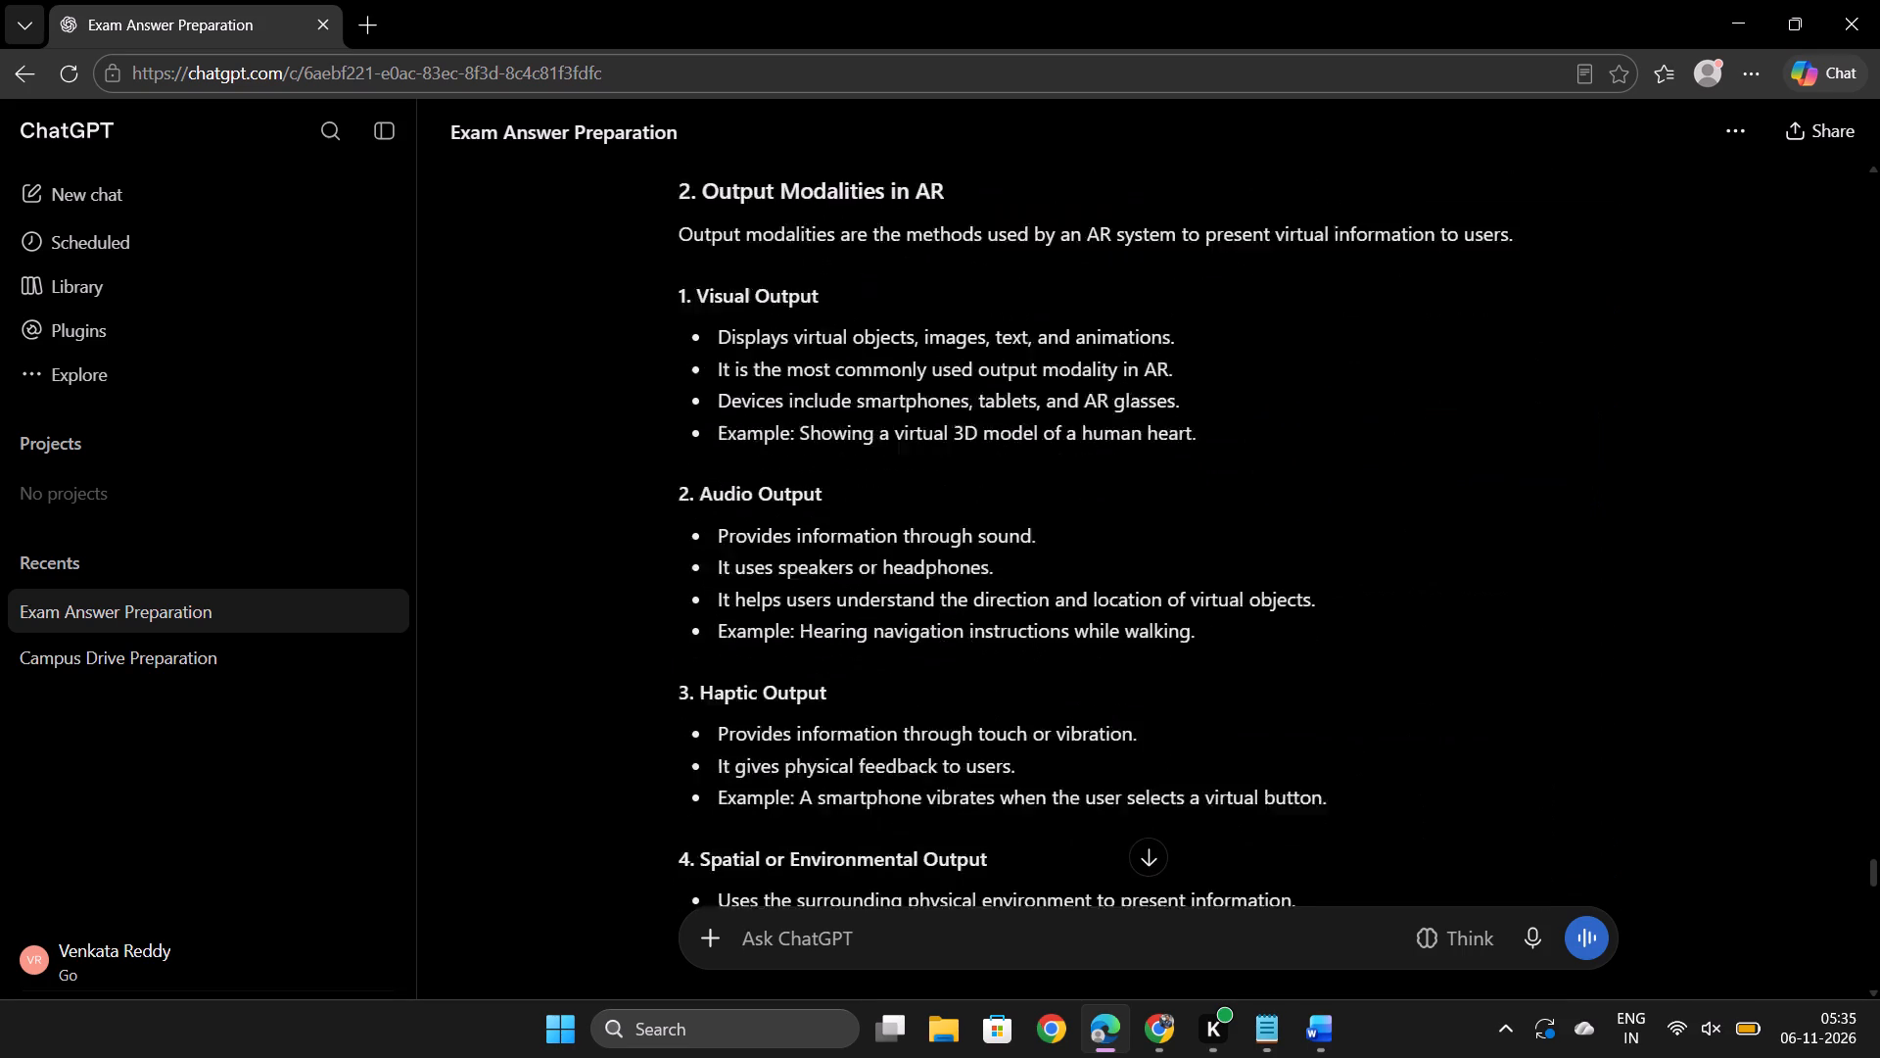
{"action": "scroll", "coordinate": [938, 686], "scroll_direction": "down", "scroll_amount": 3}
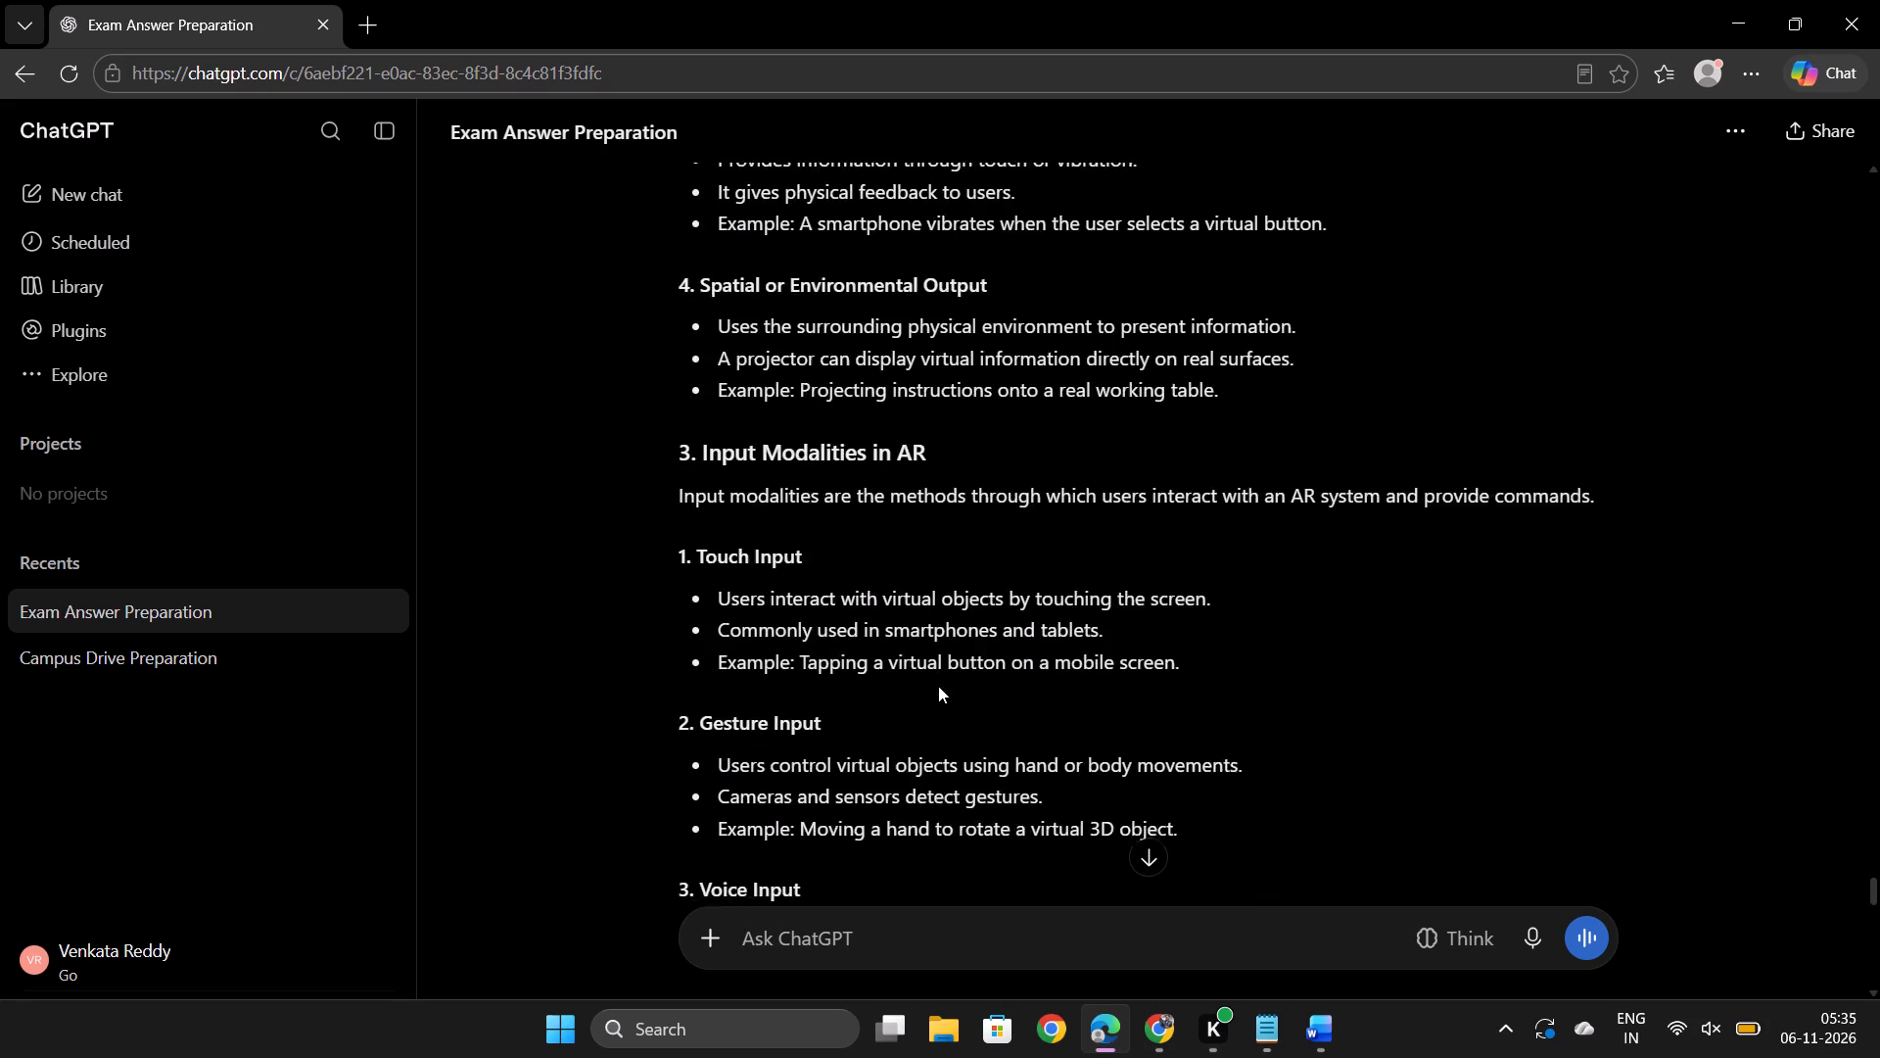
{"action": "scroll", "coordinate": [938, 686], "scroll_direction": "down", "scroll_amount": 5}
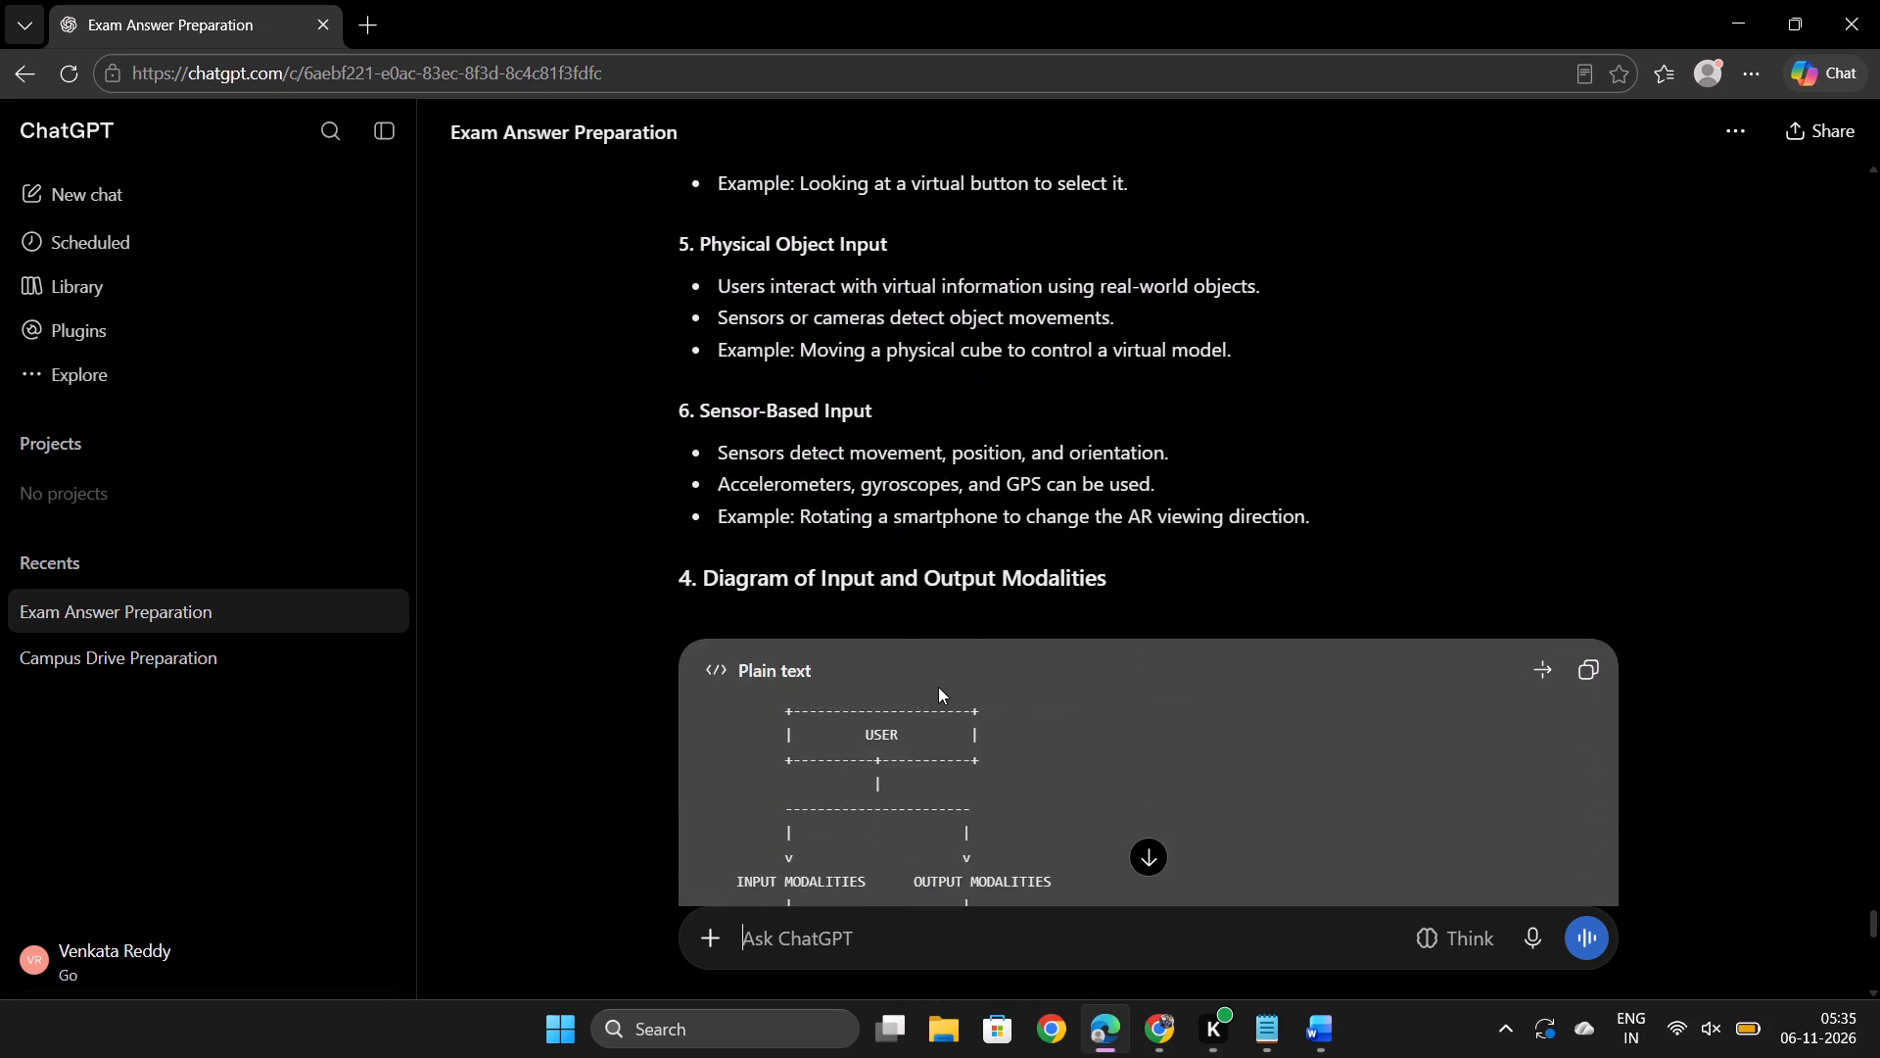
{"action": "scroll", "coordinate": [938, 687], "scroll_direction": "down", "scroll_amount": 5}
{"action": "scroll", "coordinate": [938, 687], "scroll_direction": "up", "scroll_amount": 6}
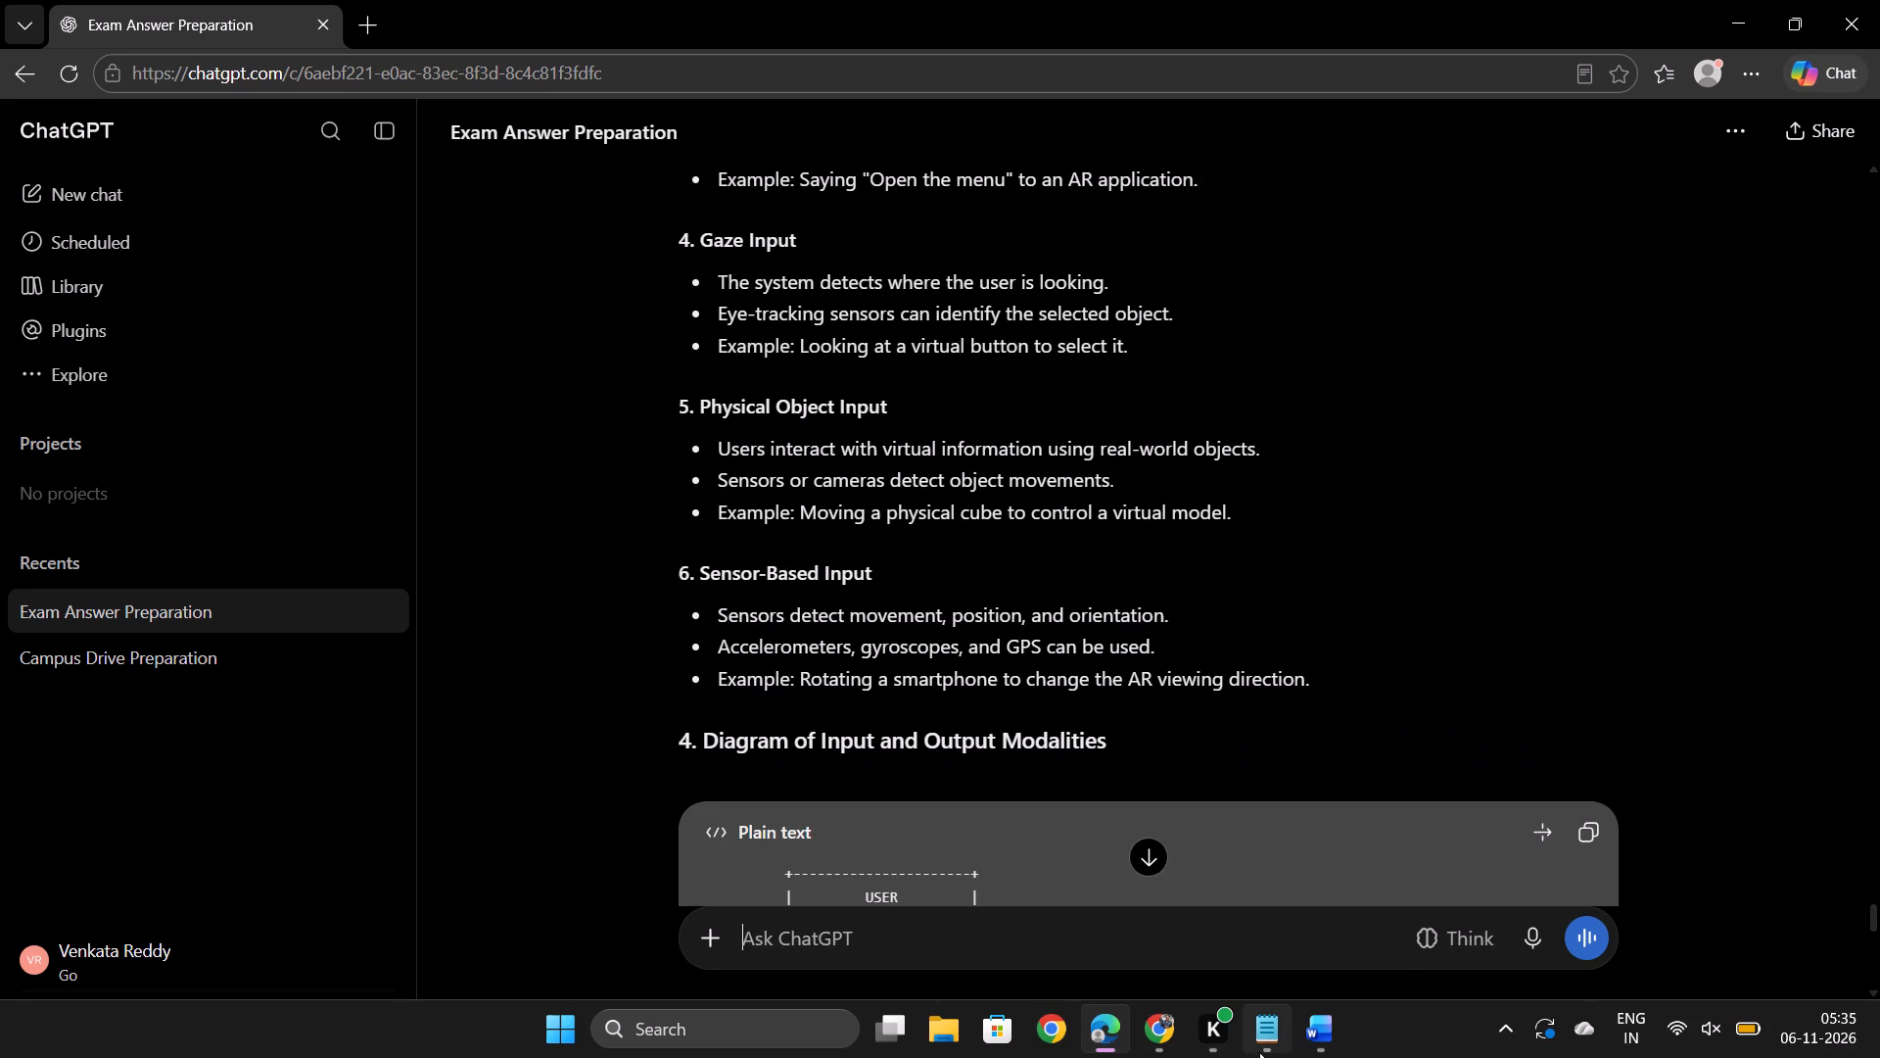
Switch to the ARVR document in Word and paste the Output and Input Modalities question on its own line below the divider.
{"action": "left_click", "coordinate": [1163, 1035]}
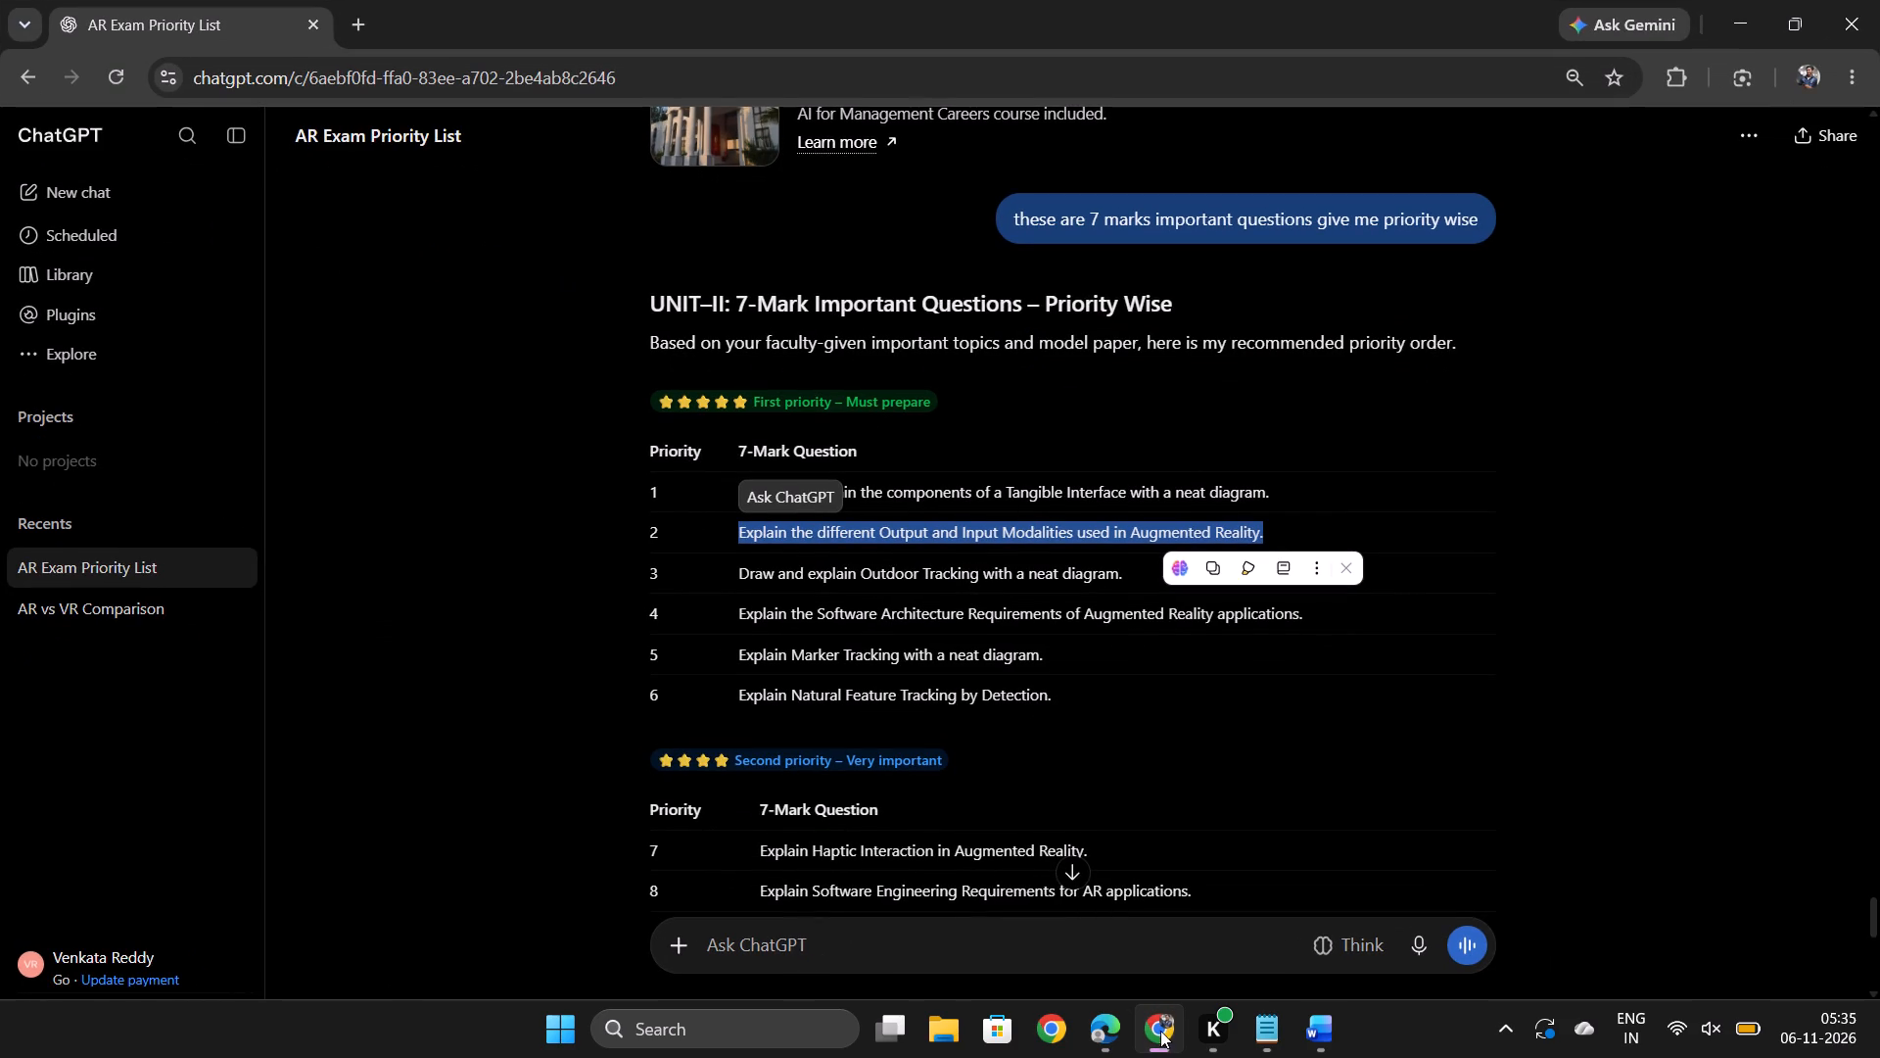
{"action": "left_click", "coordinate": [1119, 954]}
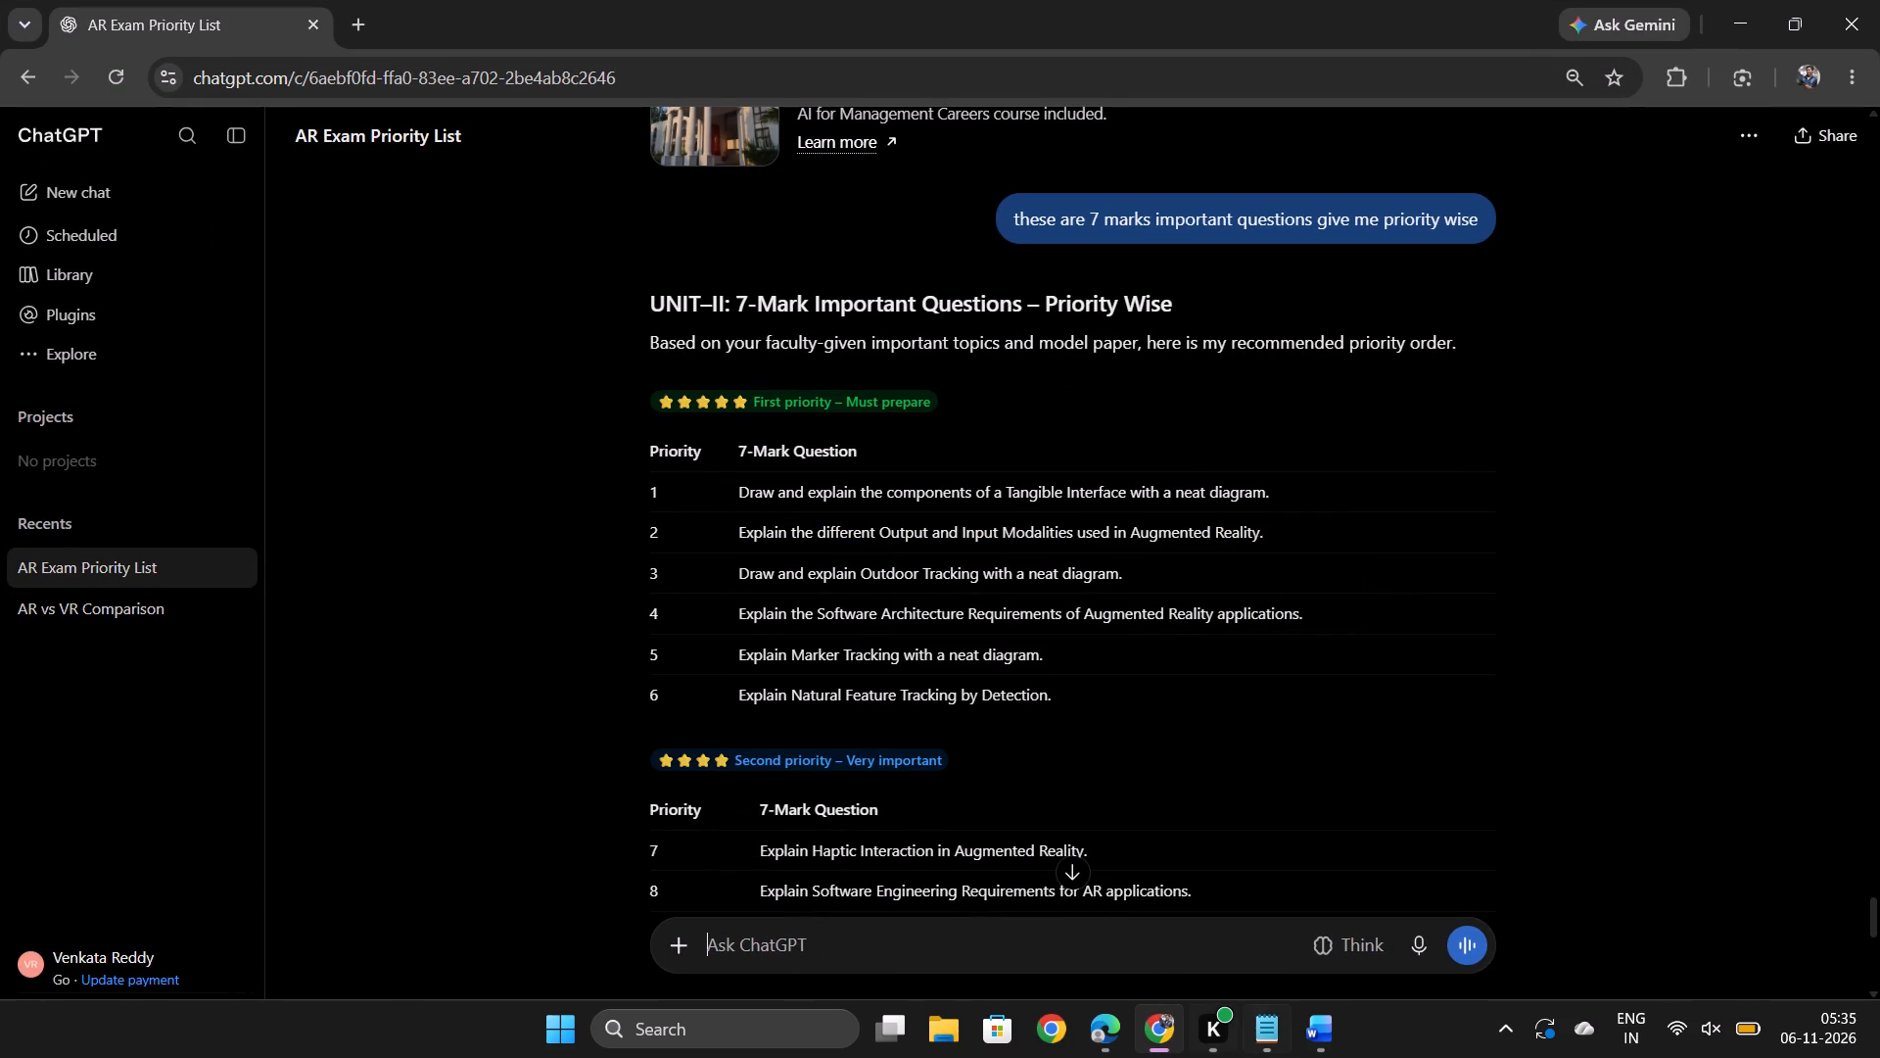
{"action": "left_click", "coordinate": [1160, 1024]}
{"action": "left_click", "coordinate": [1248, 1034]}
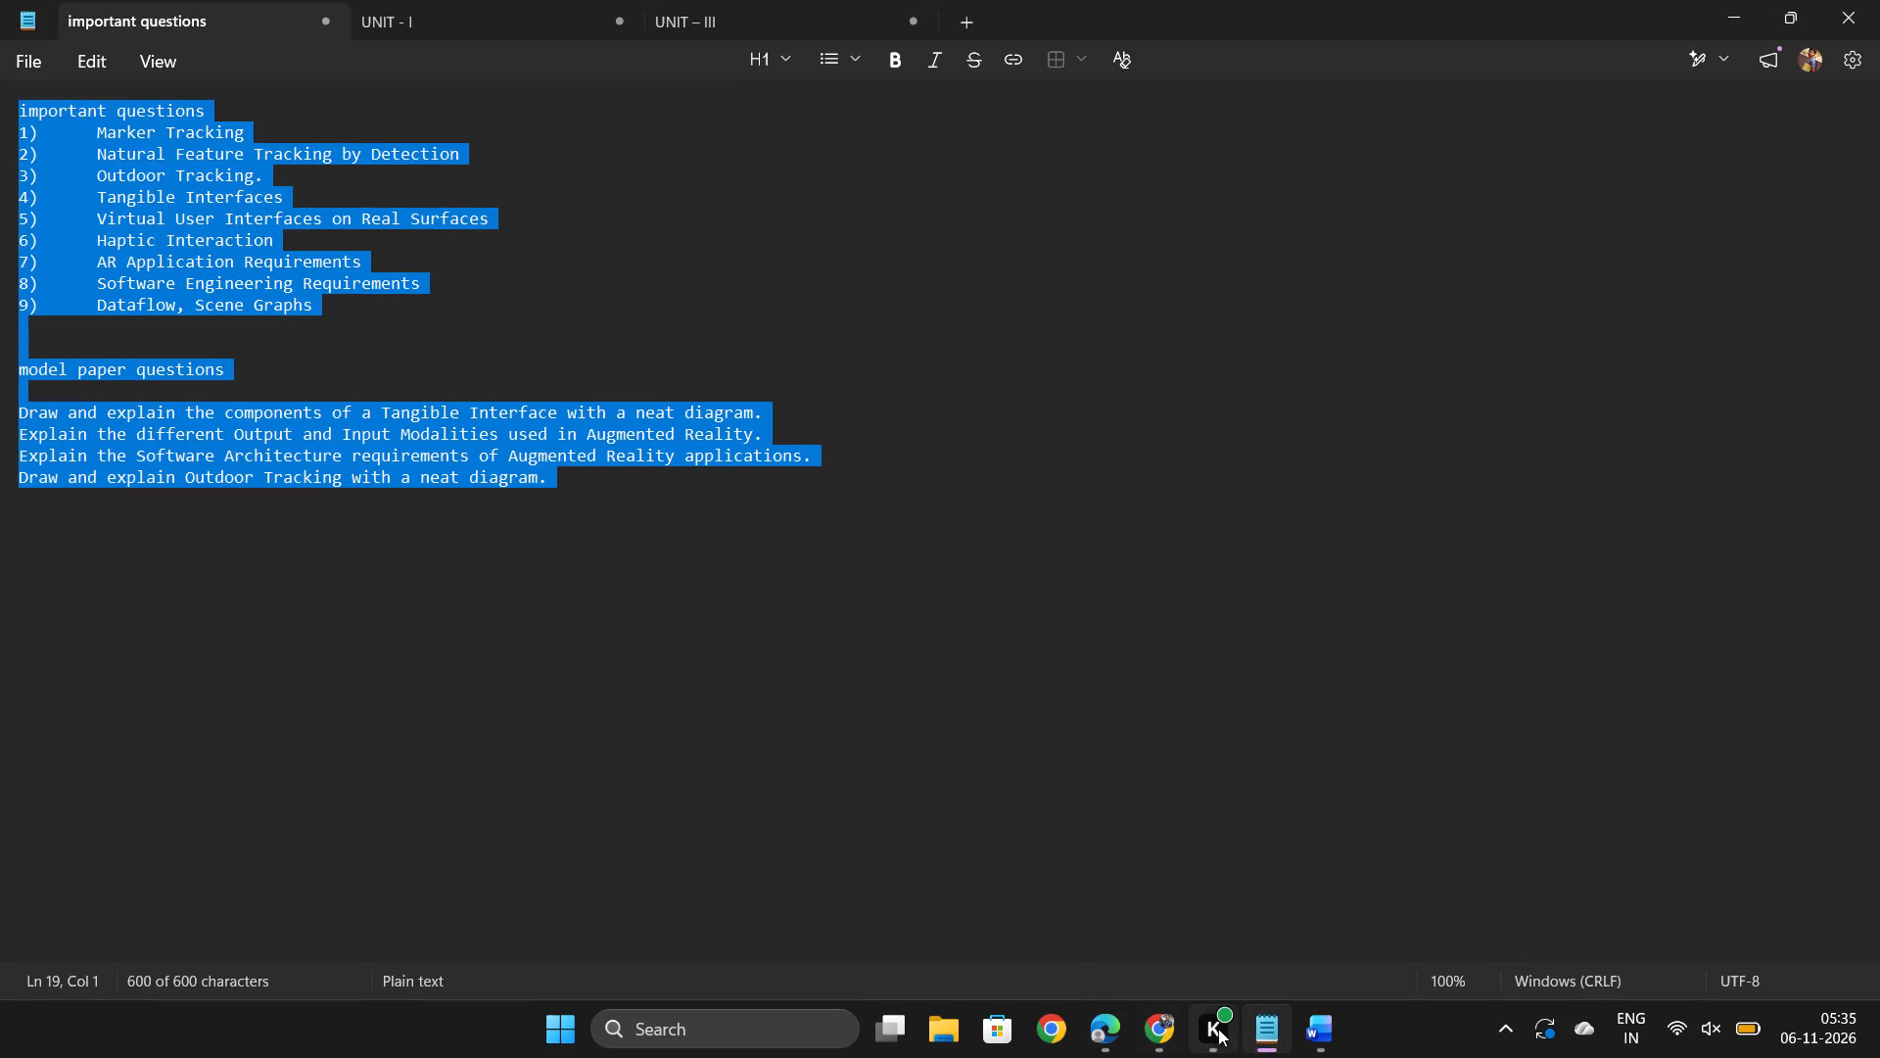
{"action": "left_click", "coordinate": [1257, 1036]}
{"action": "left_click", "coordinate": [1330, 1036]}
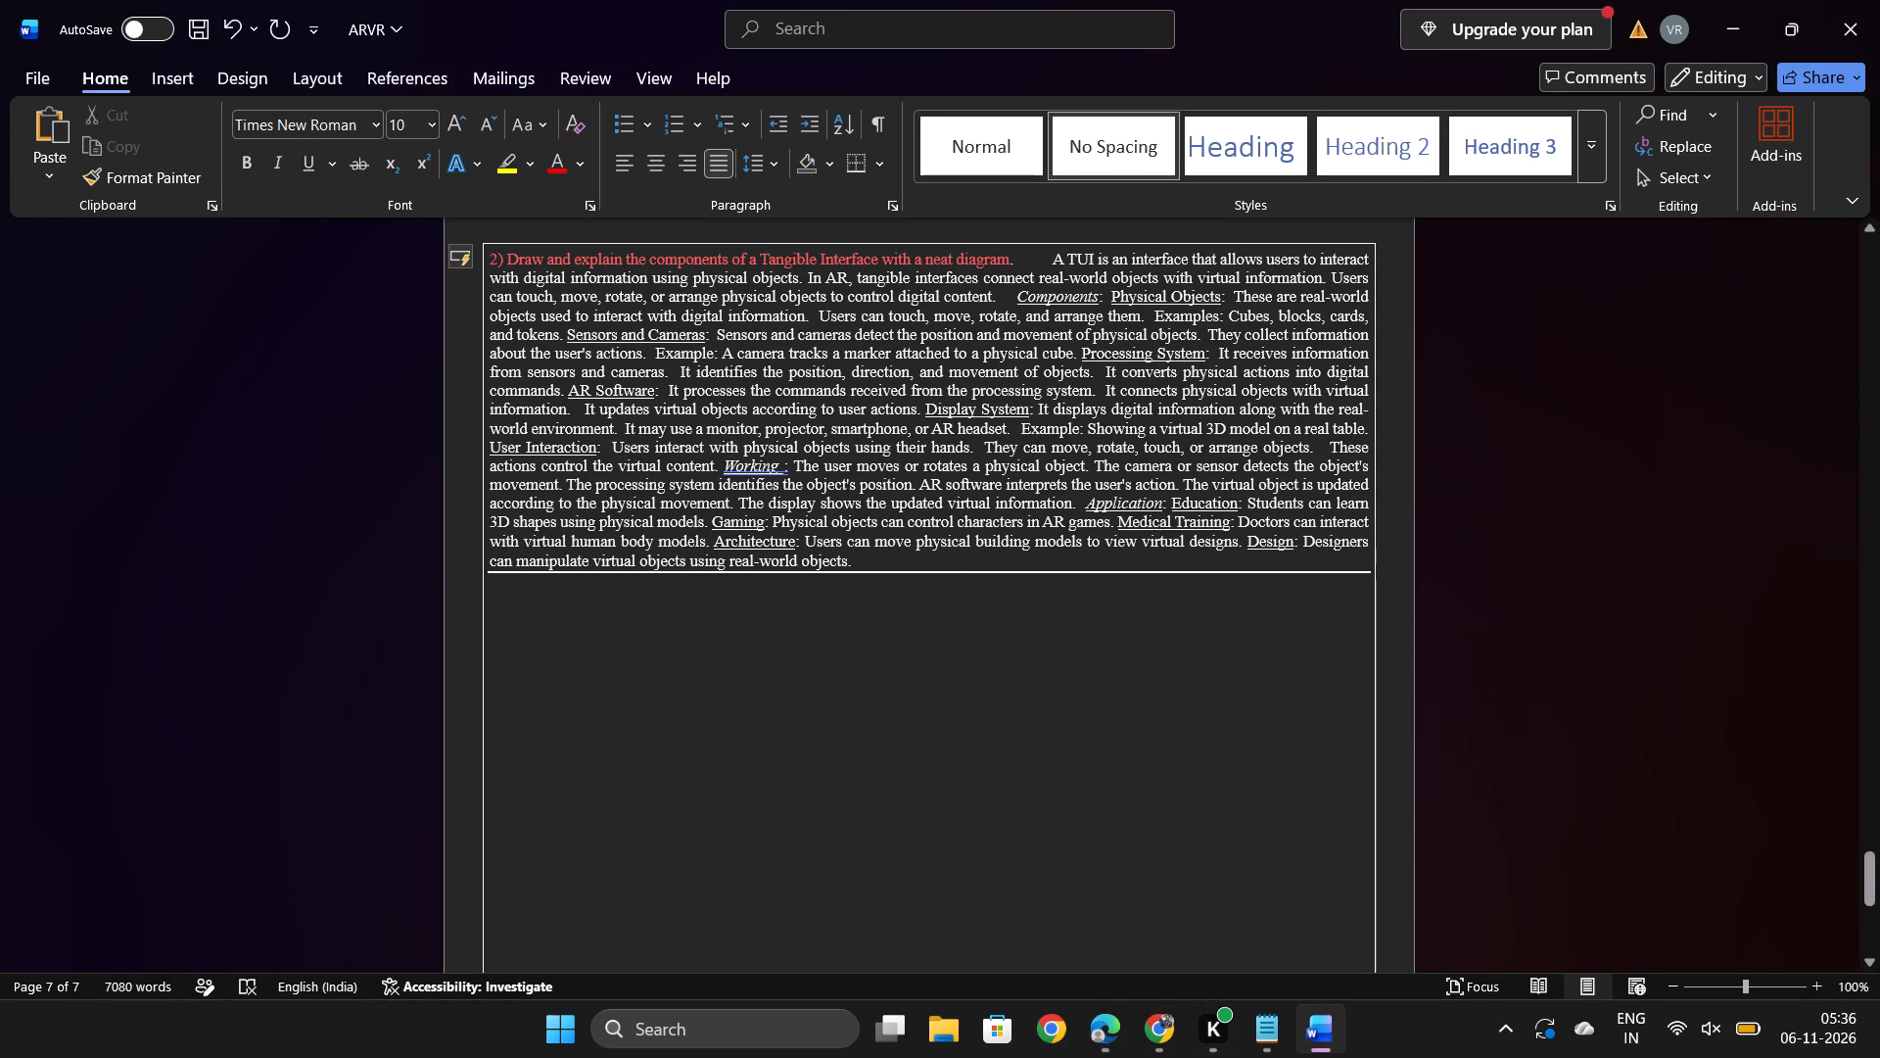
{"action": "key", "text": "ctrl+v"}
{"action": "key", "text": "Return"}
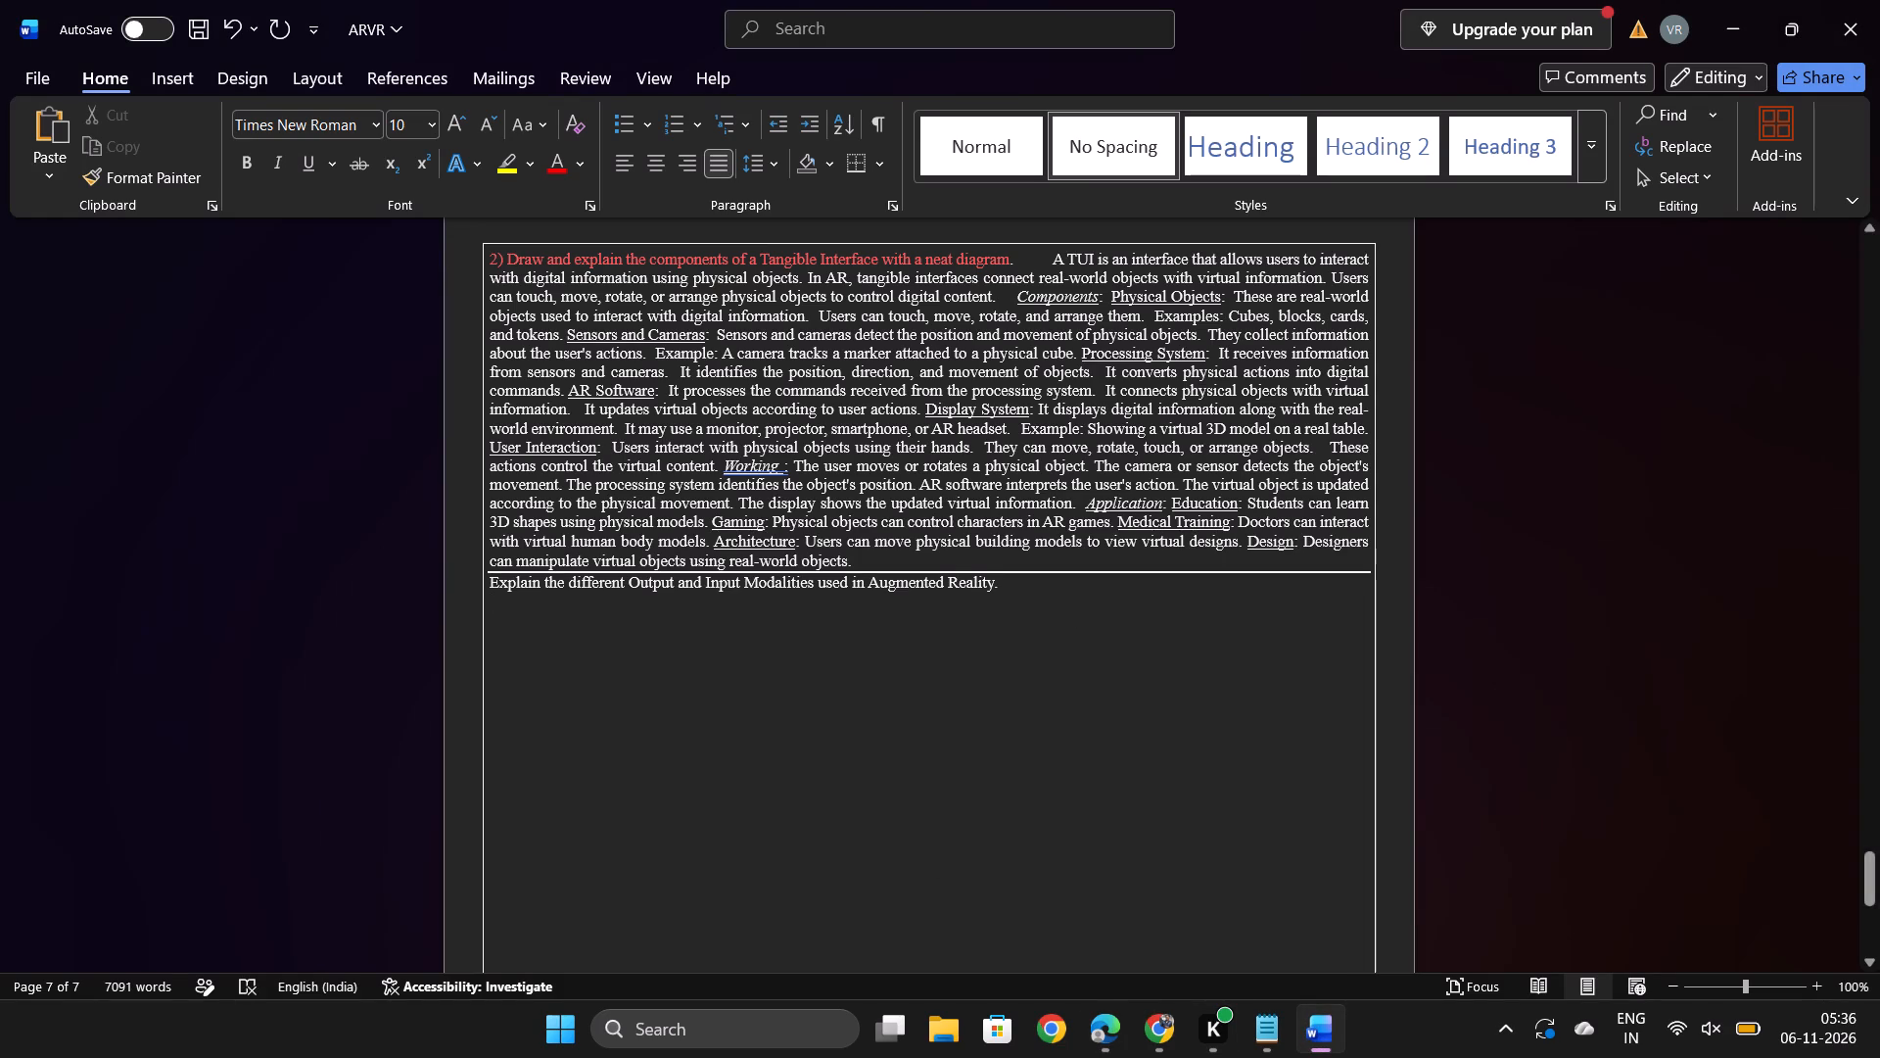
Copy the "Input Modalities in AR" section, through Sensor-Based Input, from the Edge chat and paste it below the question in Word.
{"action": "left_click", "coordinate": [1102, 1028]}
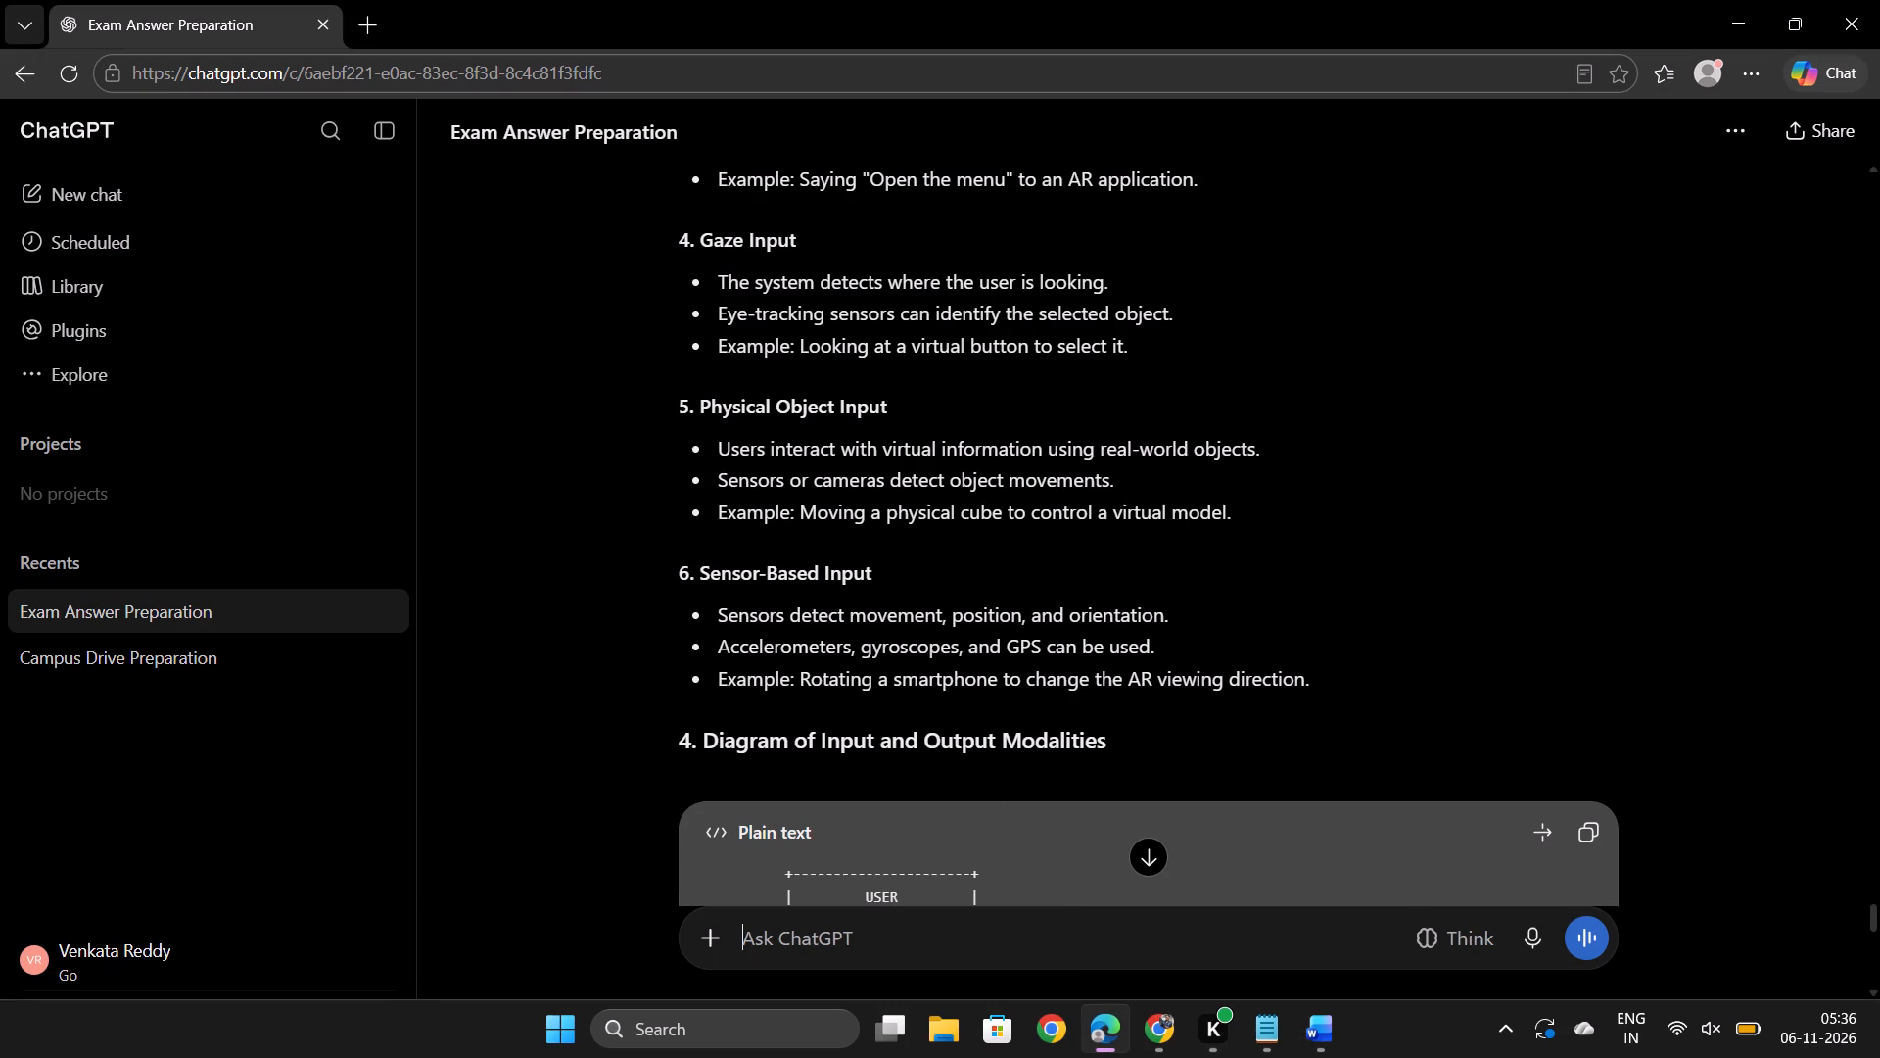
{"action": "scroll", "coordinate": [928, 670], "scroll_direction": "up", "scroll_amount": 13}
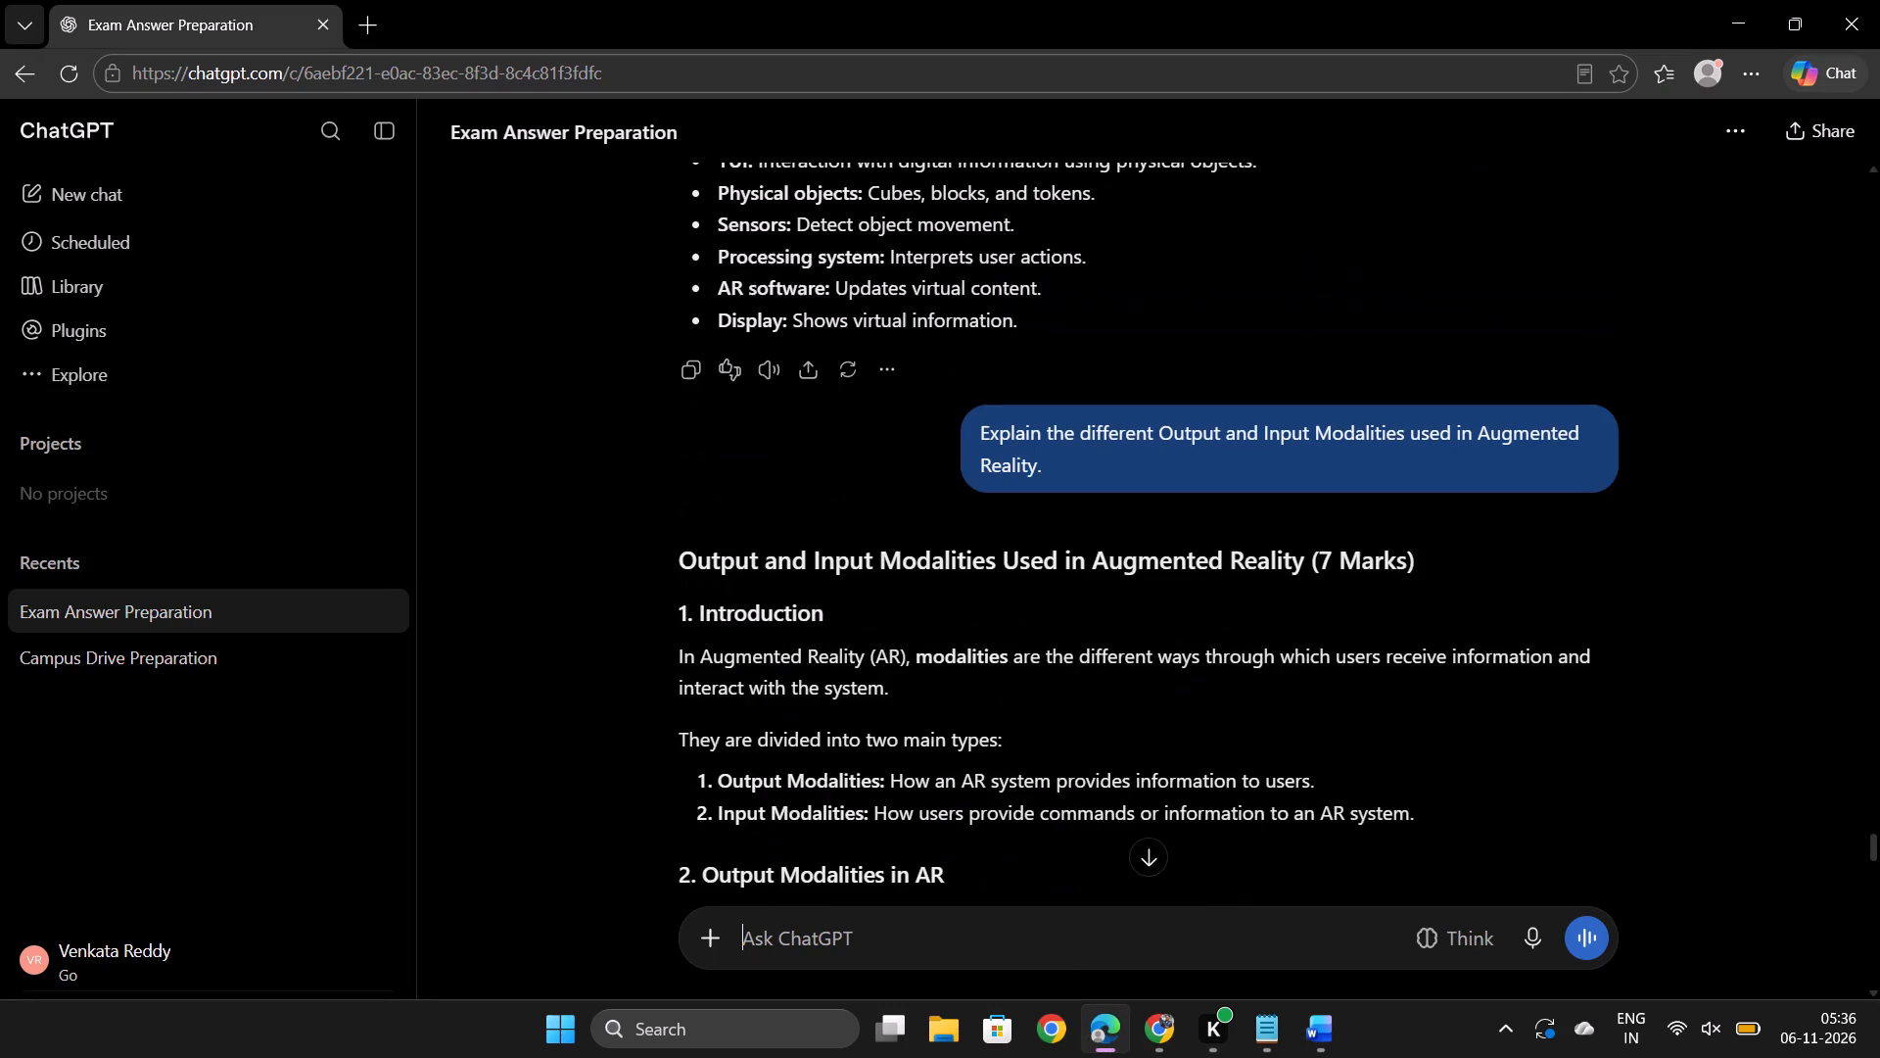
{"action": "scroll", "coordinate": [747, 689], "scroll_direction": "down", "scroll_amount": 3}
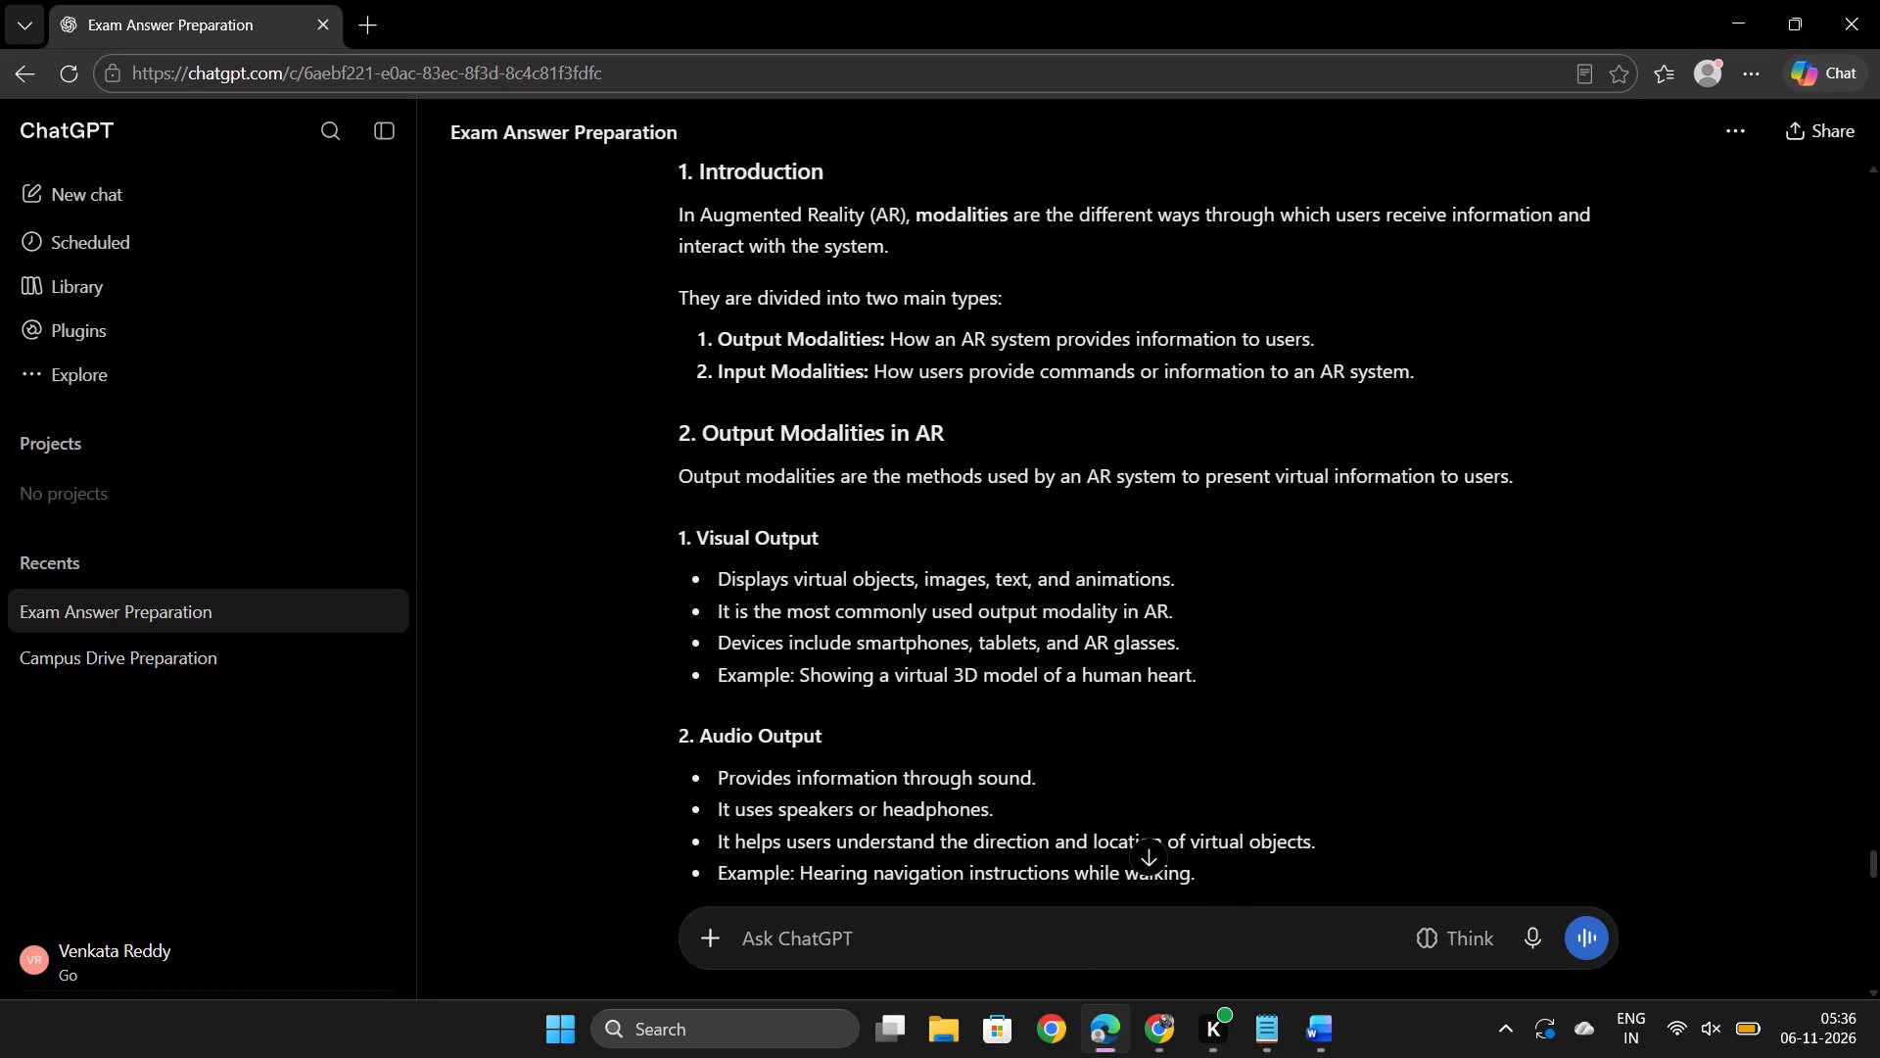
{"action": "scroll", "coordinate": [732, 471], "scroll_direction": "down", "scroll_amount": 5}
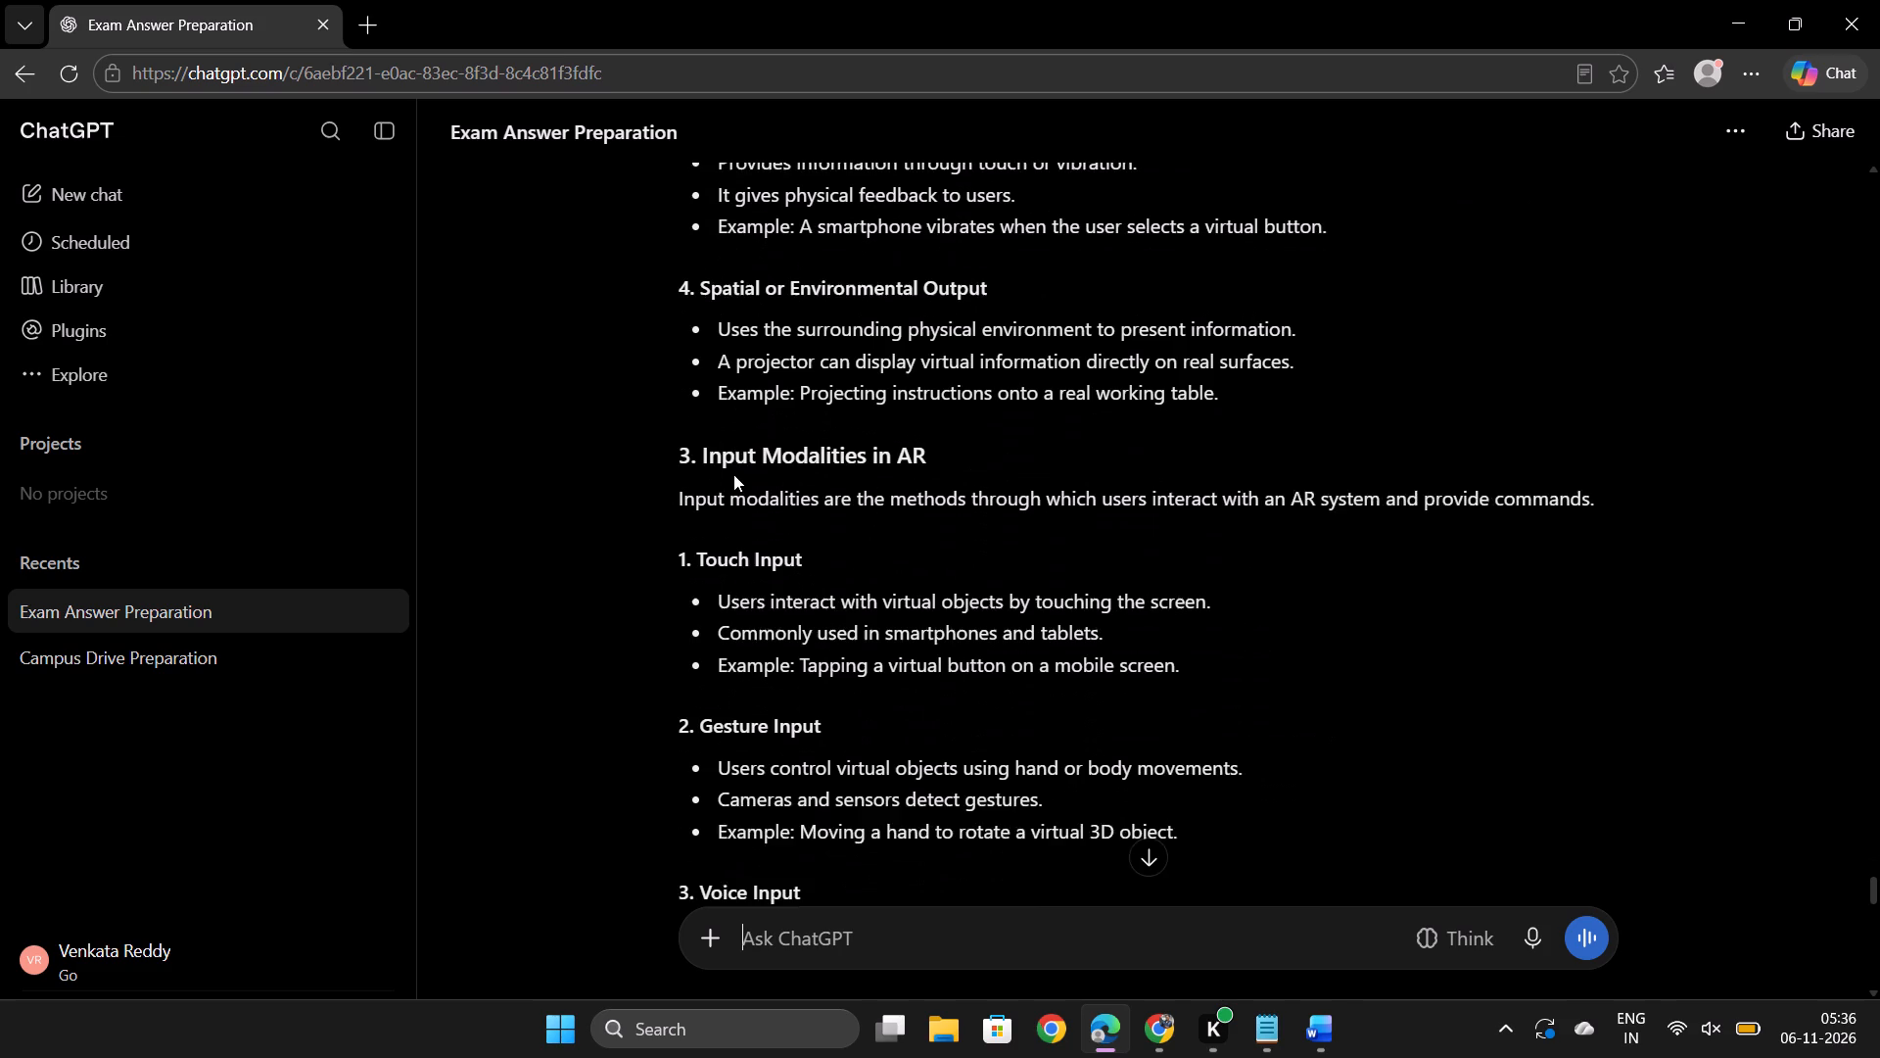
{"action": "scroll", "coordinate": [733, 474], "scroll_direction": "down", "scroll_amount": 8}
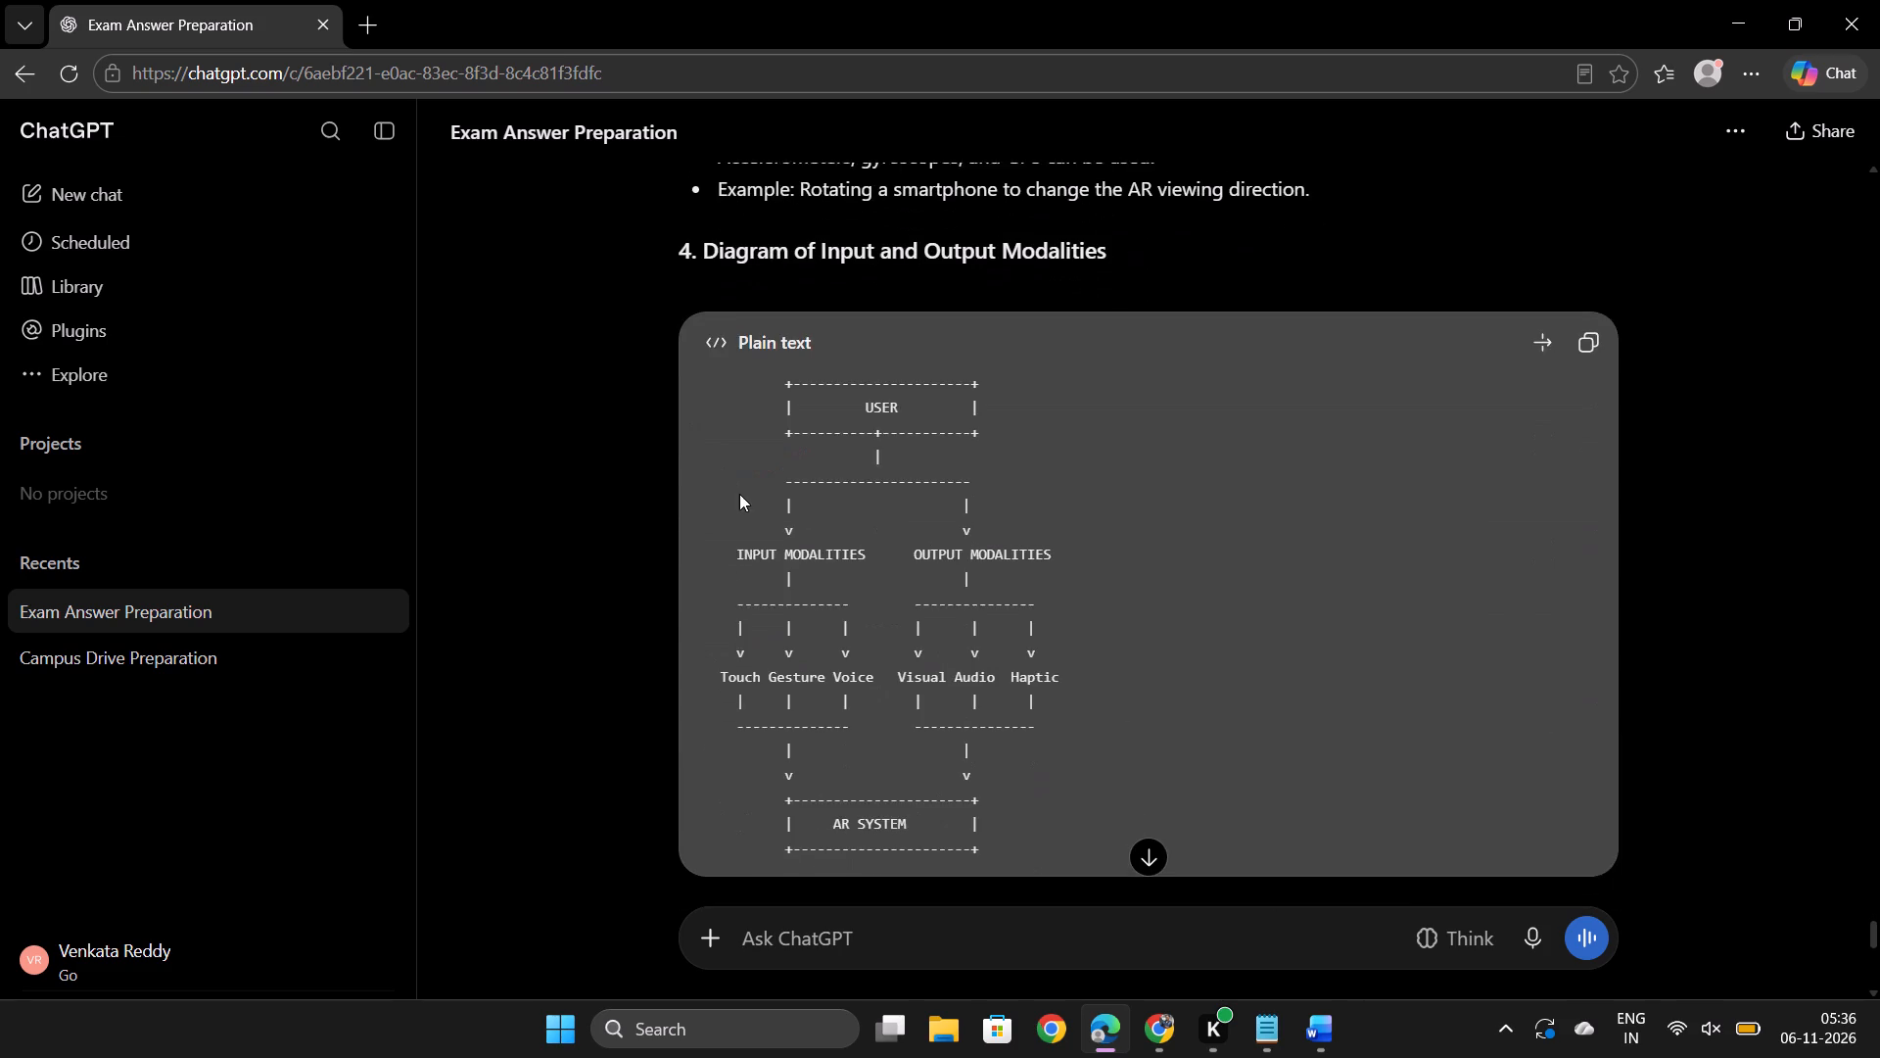
{"action": "scroll", "coordinate": [739, 494], "scroll_direction": "down", "scroll_amount": 4}
{"action": "scroll", "coordinate": [741, 497], "scroll_direction": "up", "scroll_amount": 9}
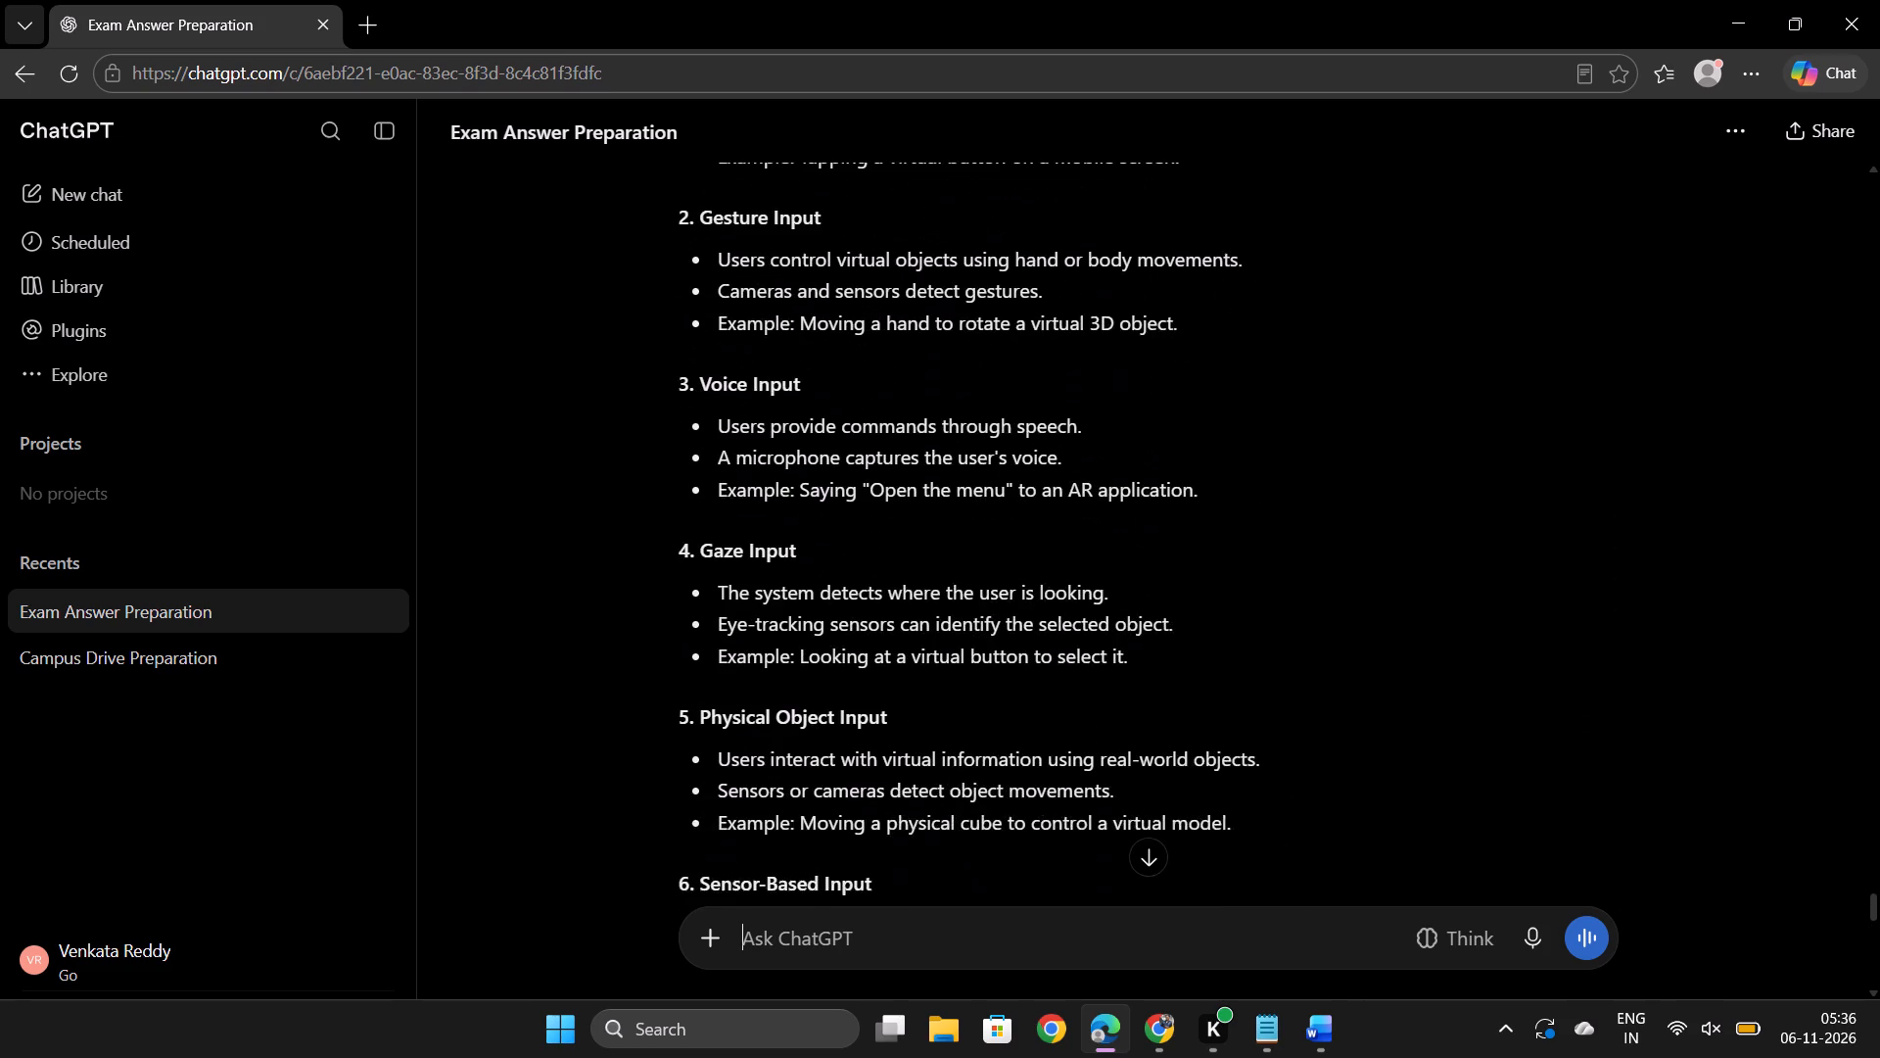
{"action": "scroll", "coordinate": [743, 506], "scroll_direction": "up", "scroll_amount": 2}
{"action": "scroll", "coordinate": [750, 394], "scroll_direction": "up", "scroll_amount": 2}
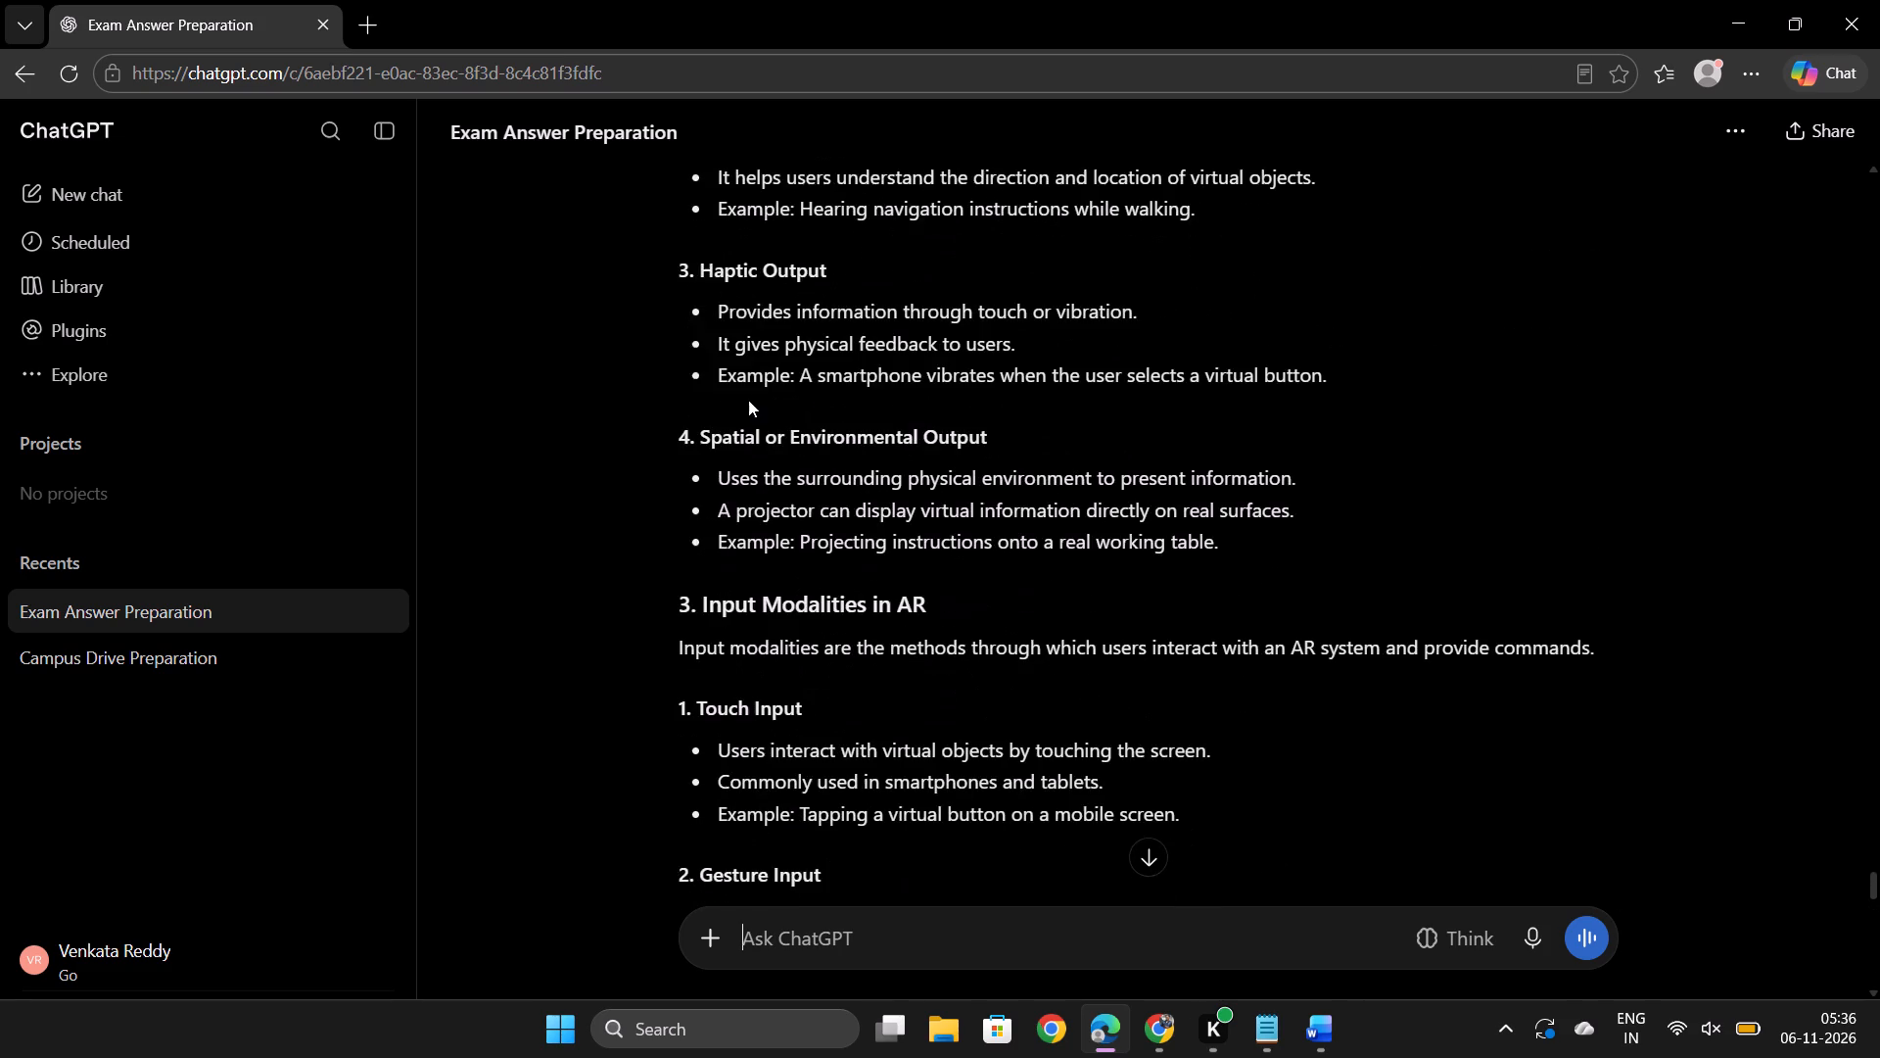
{"action": "scroll", "coordinate": [748, 403], "scroll_direction": "up", "scroll_amount": 2}
{"action": "scroll", "coordinate": [748, 406], "scroll_direction": "down", "scroll_amount": 4}
{"action": "left_click_drag", "start_coordinate": [701, 282], "coordinate": [702, 284]}
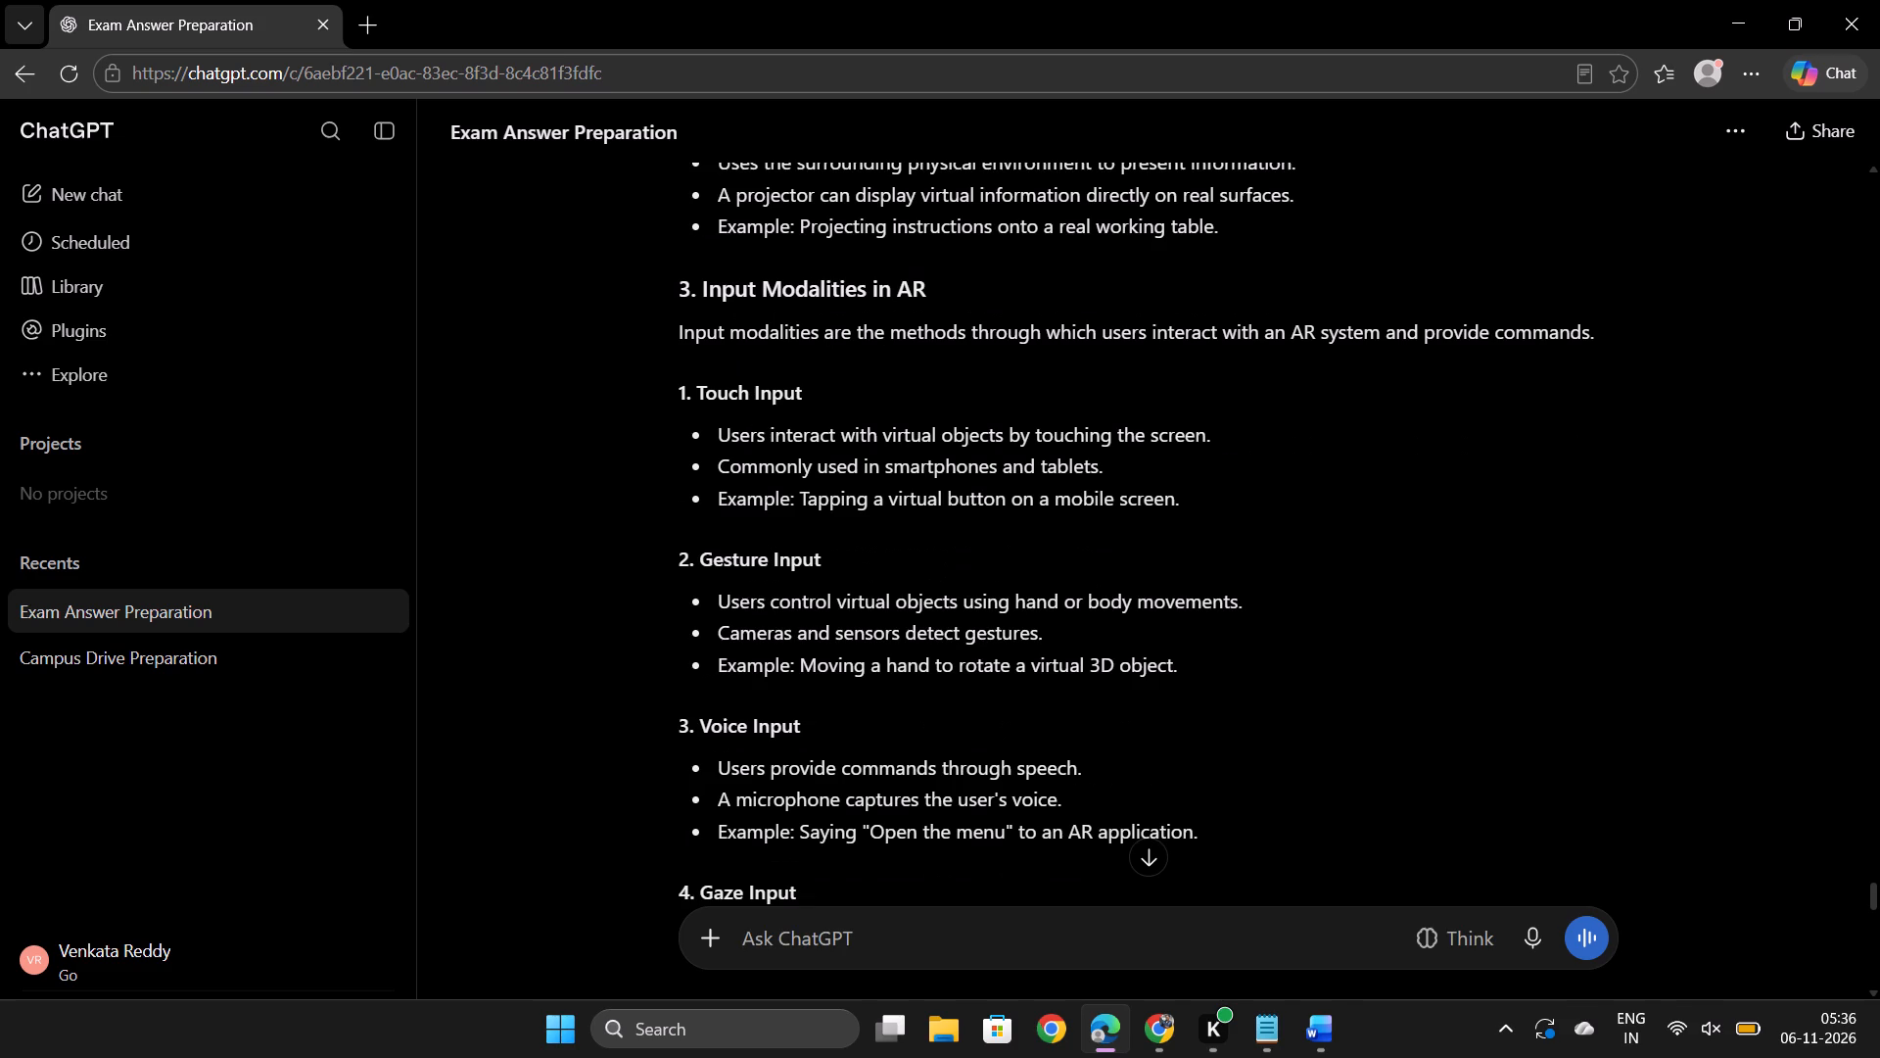
{"action": "left_click_drag", "start_coordinate": [702, 284], "coordinate": [1077, 723]}
{"action": "scroll", "coordinate": [841, 494], "scroll_direction": "down", "scroll_amount": 3}
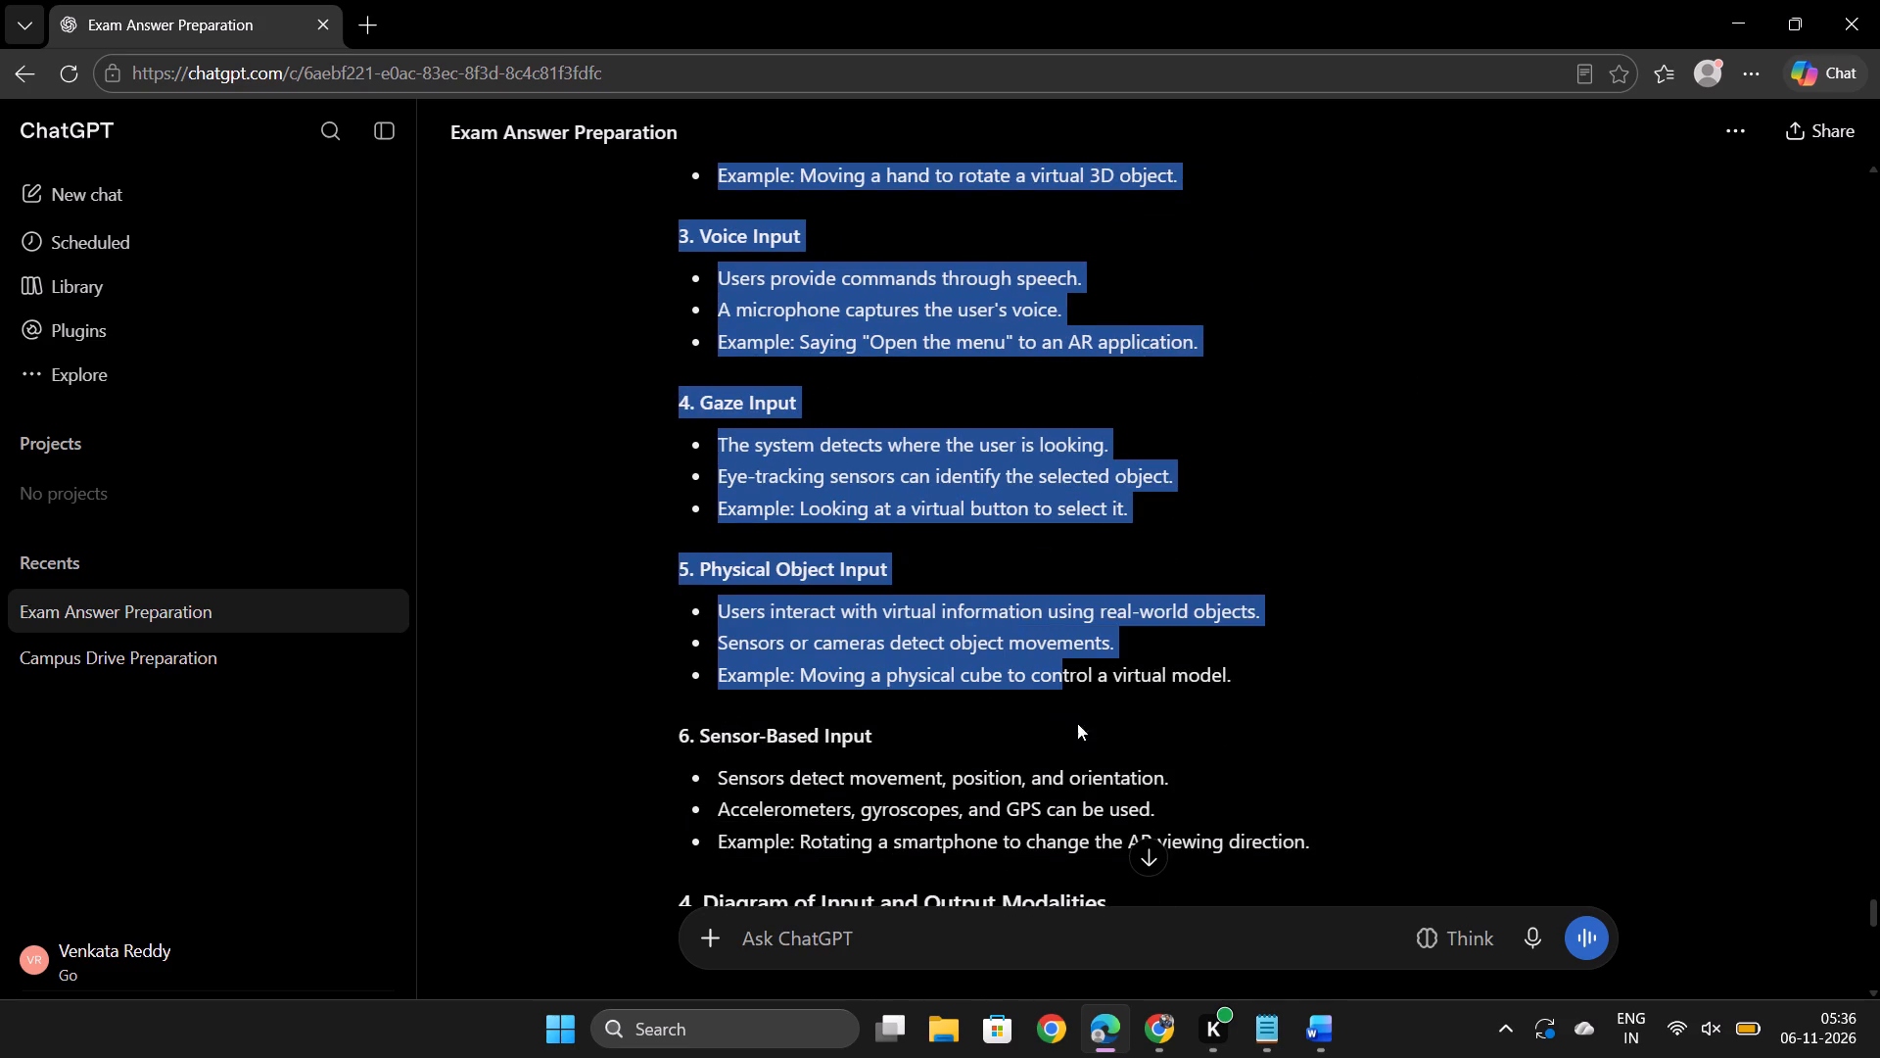
{"action": "left_click_drag", "start_coordinate": [1077, 723], "coordinate": [1323, 854]}
{"action": "key", "text": "ctrl+c"}
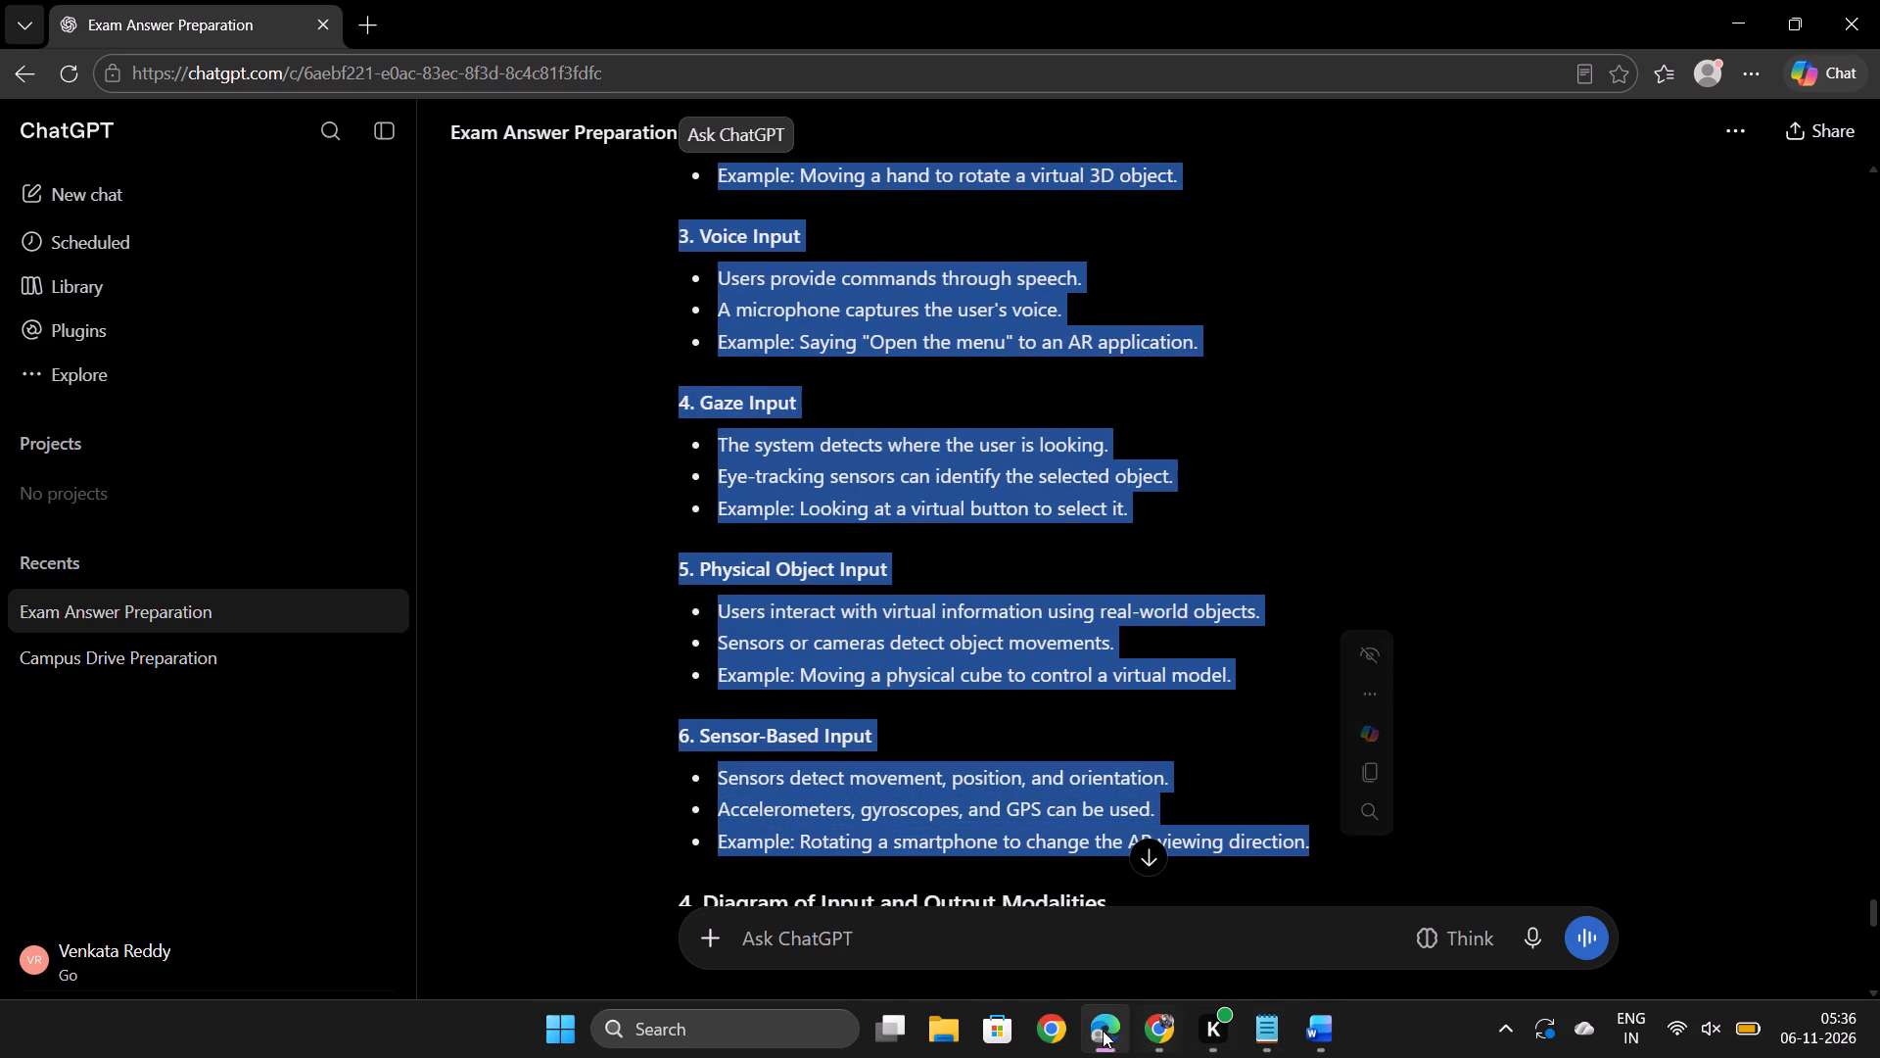
{"action": "left_click", "coordinate": [1102, 1031]}
{"action": "left_click", "coordinate": [649, 748], "text": "ctrl"}
{"action": "key", "text": "ctrl+v"}
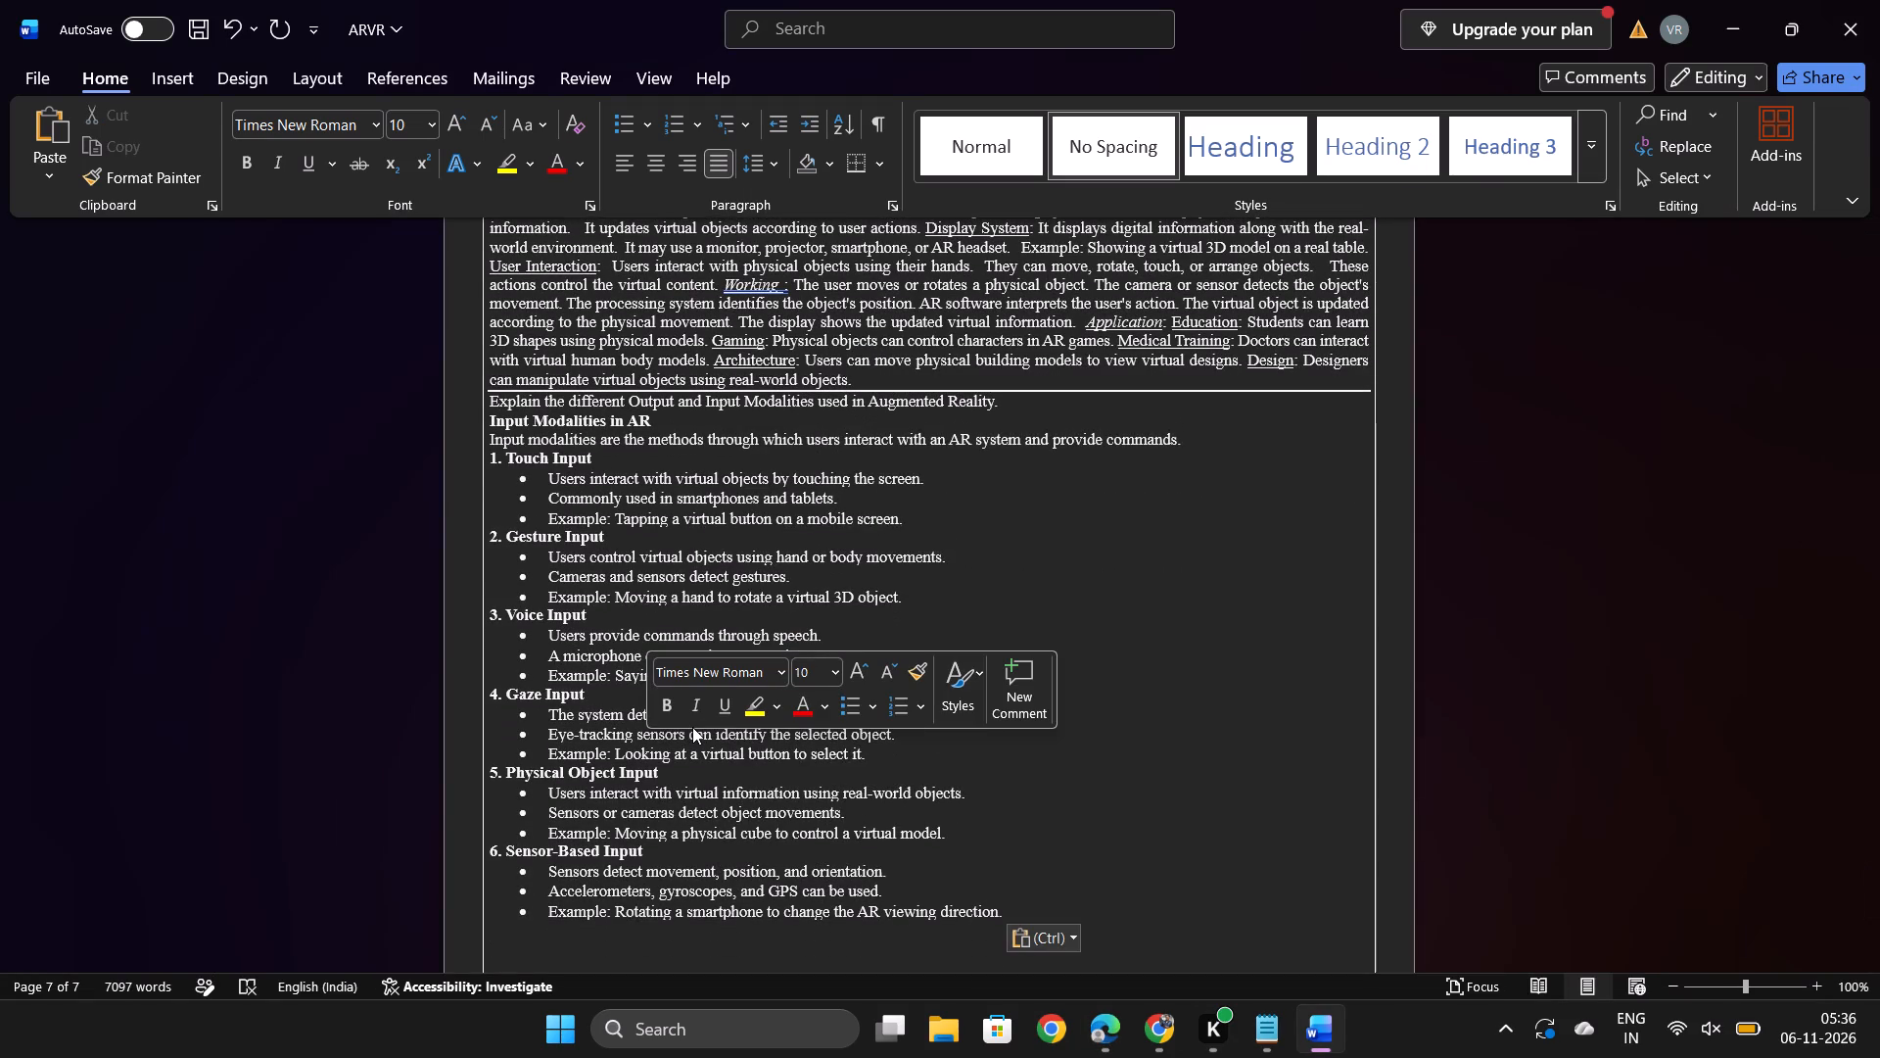
{"action": "left_click", "coordinate": [1159, 1028]}
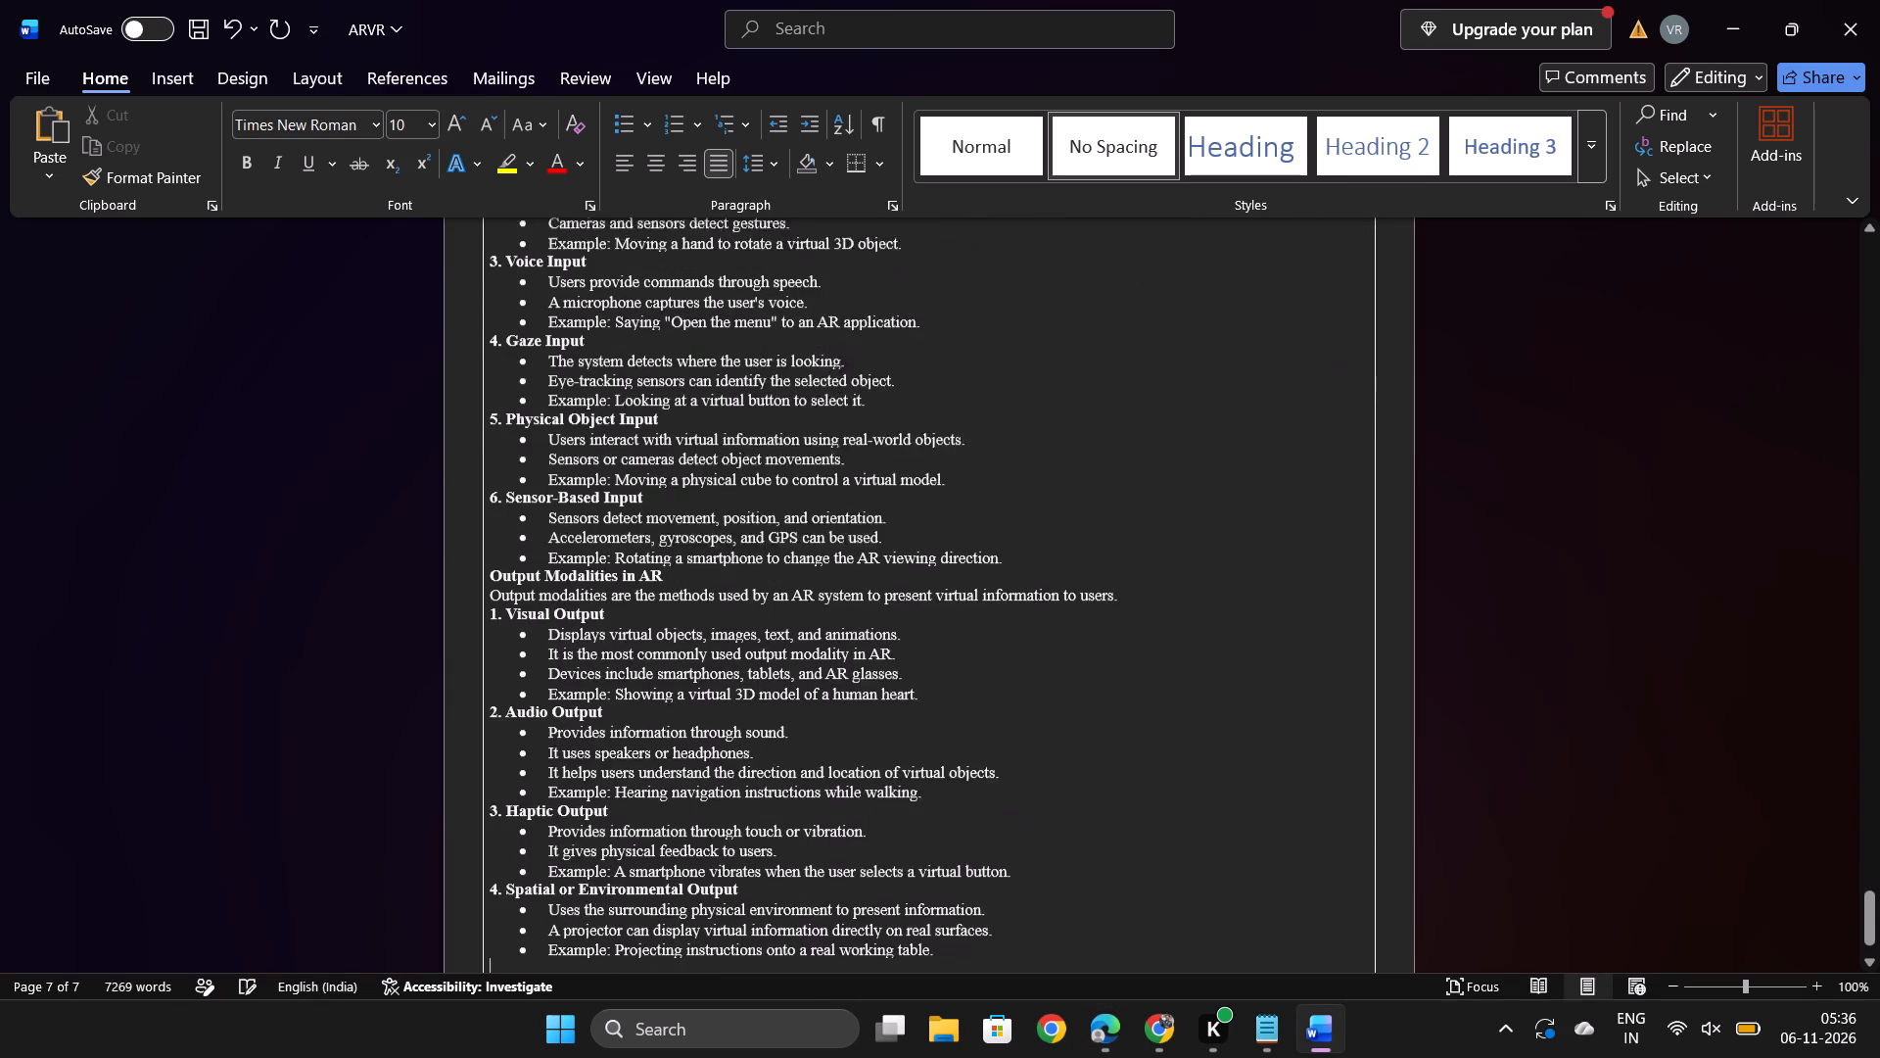
Remove the bold formatting from all the pasted input and output modalities text.
{"action": "left_click_drag", "start_coordinate": [574, 958], "coordinate": [581, 470]}
{"action": "scroll", "coordinate": [581, 469], "scroll_direction": "up", "scroll_amount": 4}
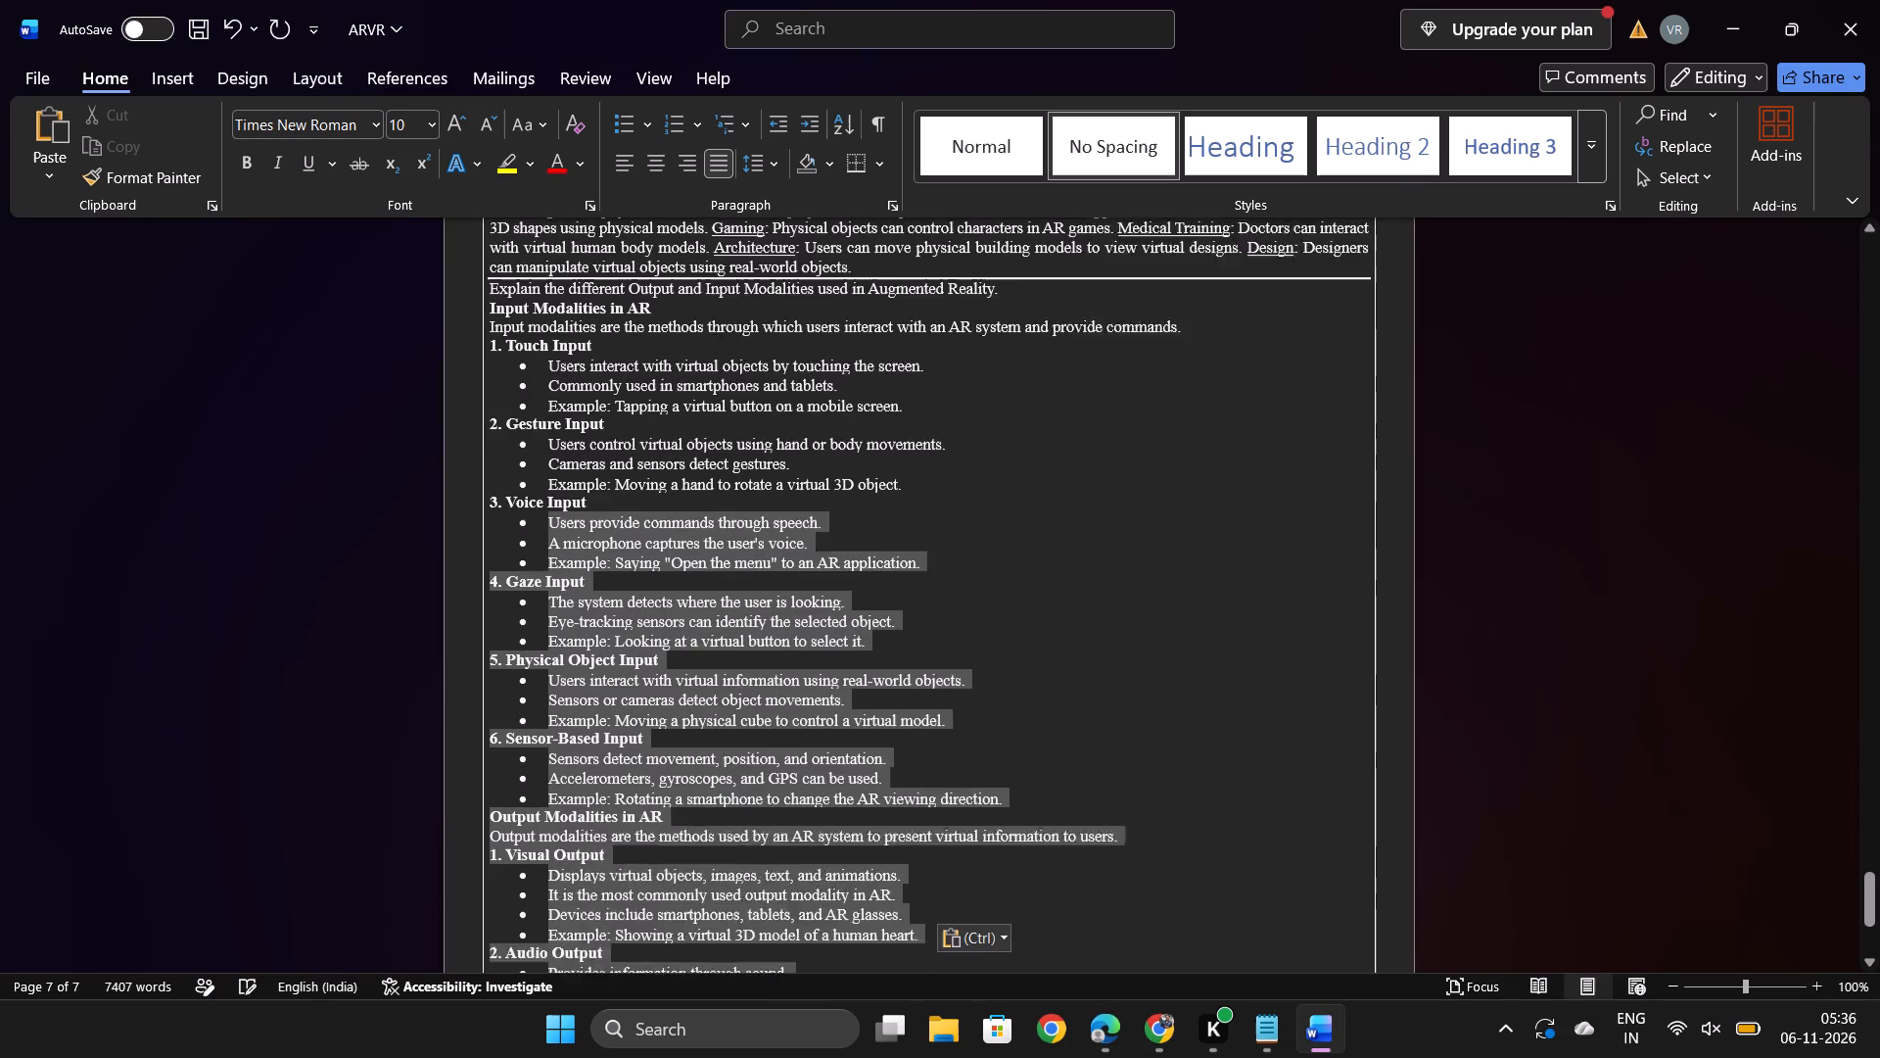
{"action": "left_click_drag", "start_coordinate": [581, 470], "coordinate": [477, 334]}
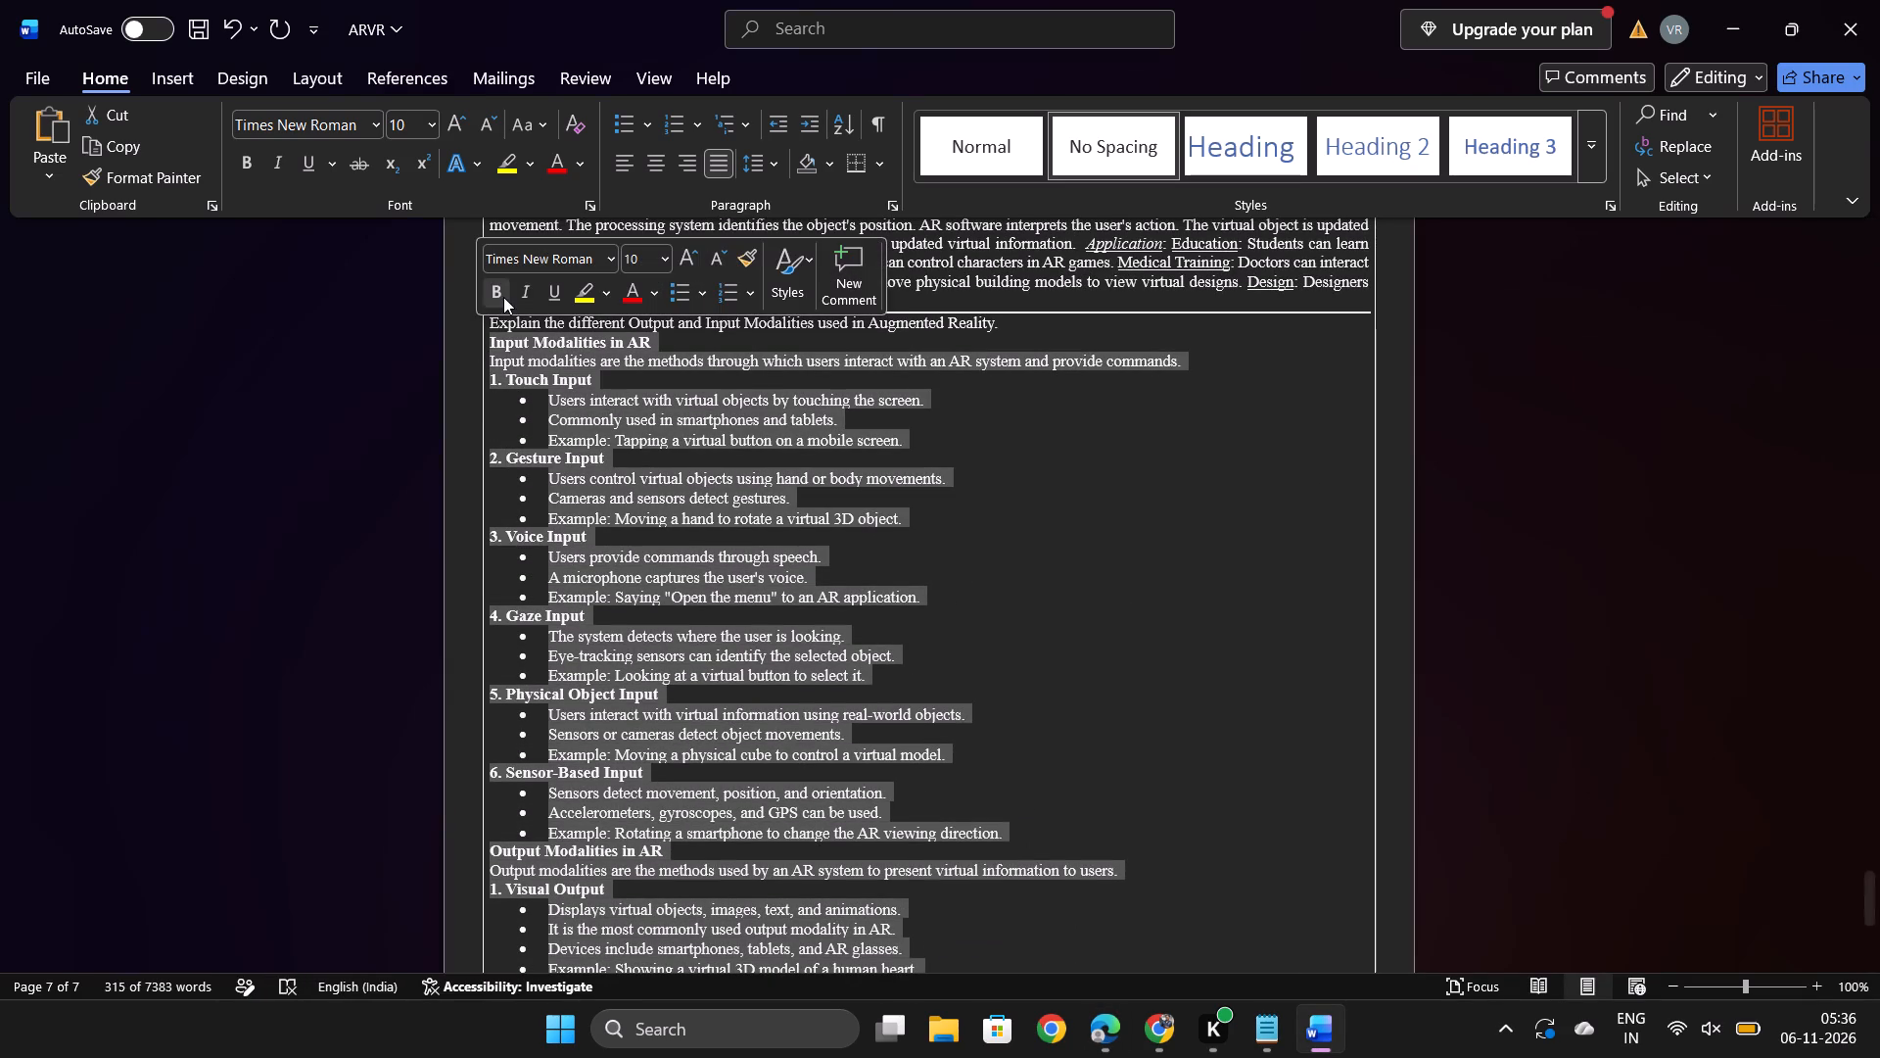
{"action": "left_click", "coordinate": [500, 295]}
{"action": "left_click", "coordinate": [534, 368]}
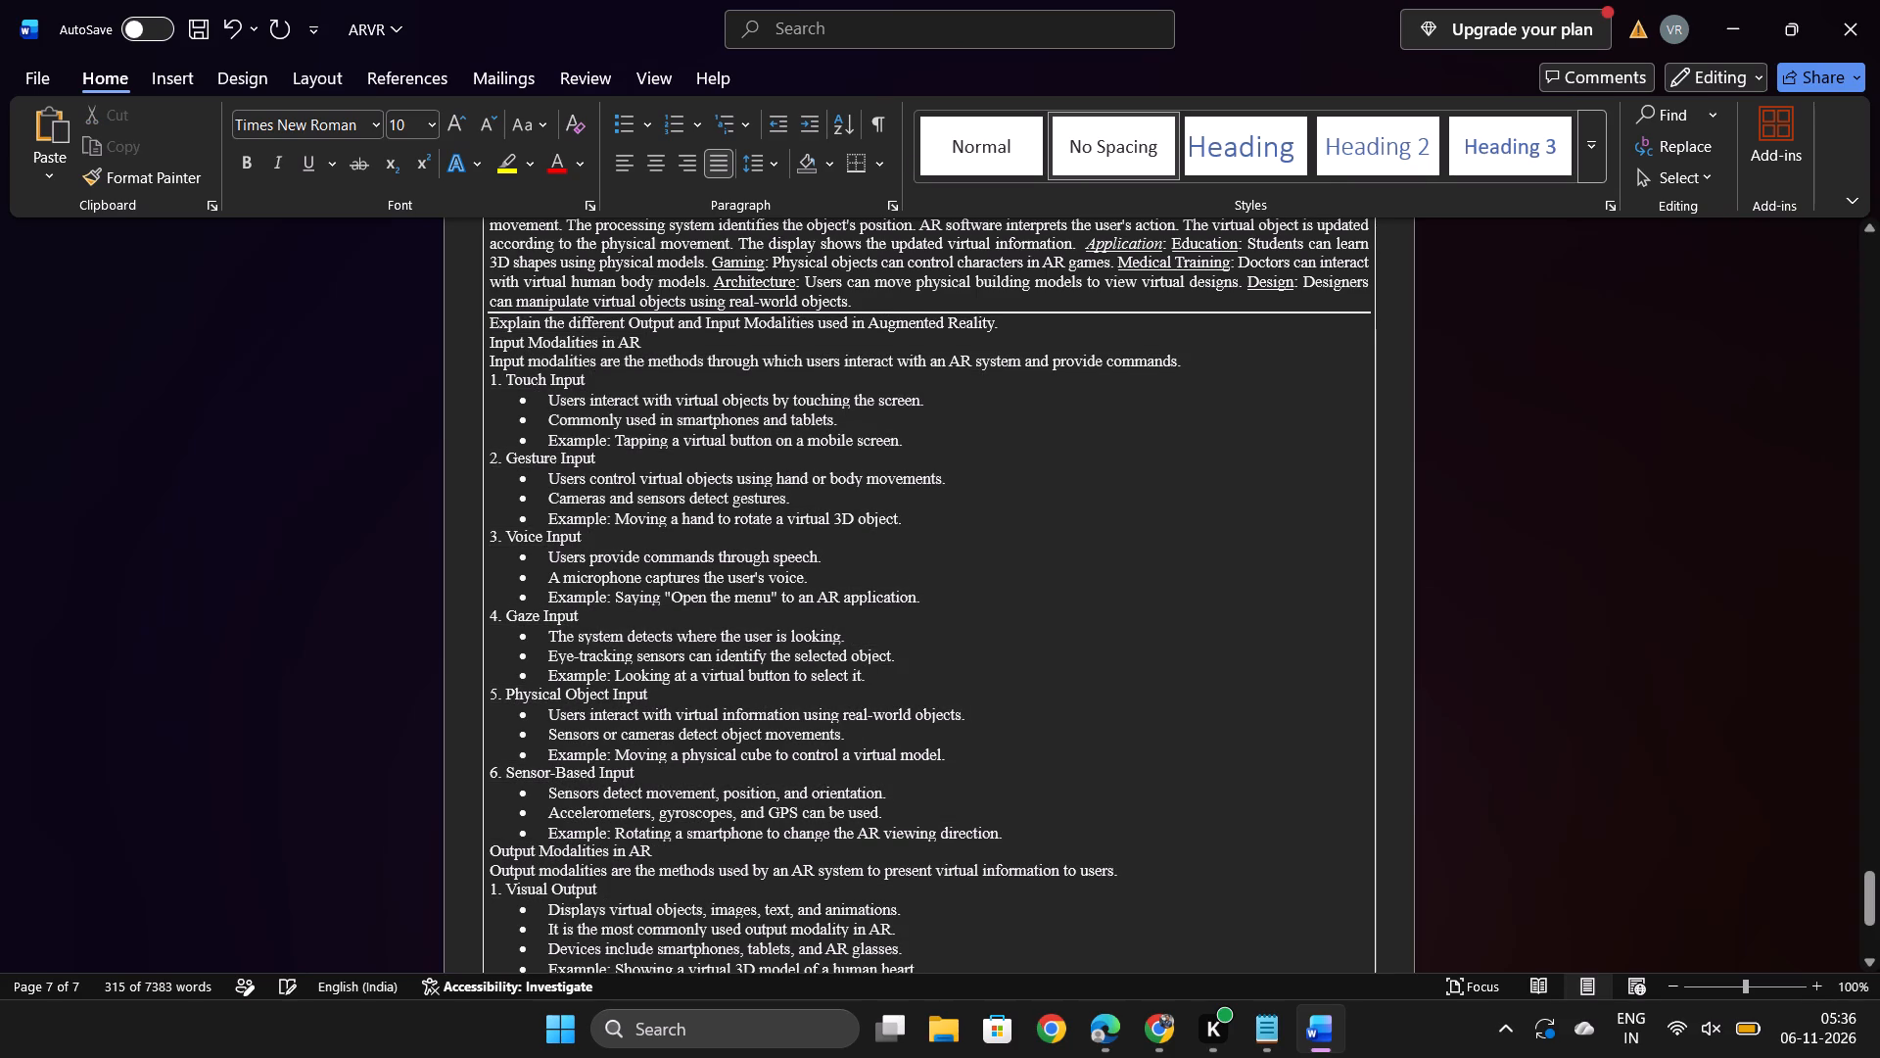
Merge the "Input Modalities in AR" heading with its definition line, so it begins "Input Modalities: input modalities are the methods".
{"action": "left_click", "coordinate": [493, 360]}
{"action": "key", "text": "BackSpace"}
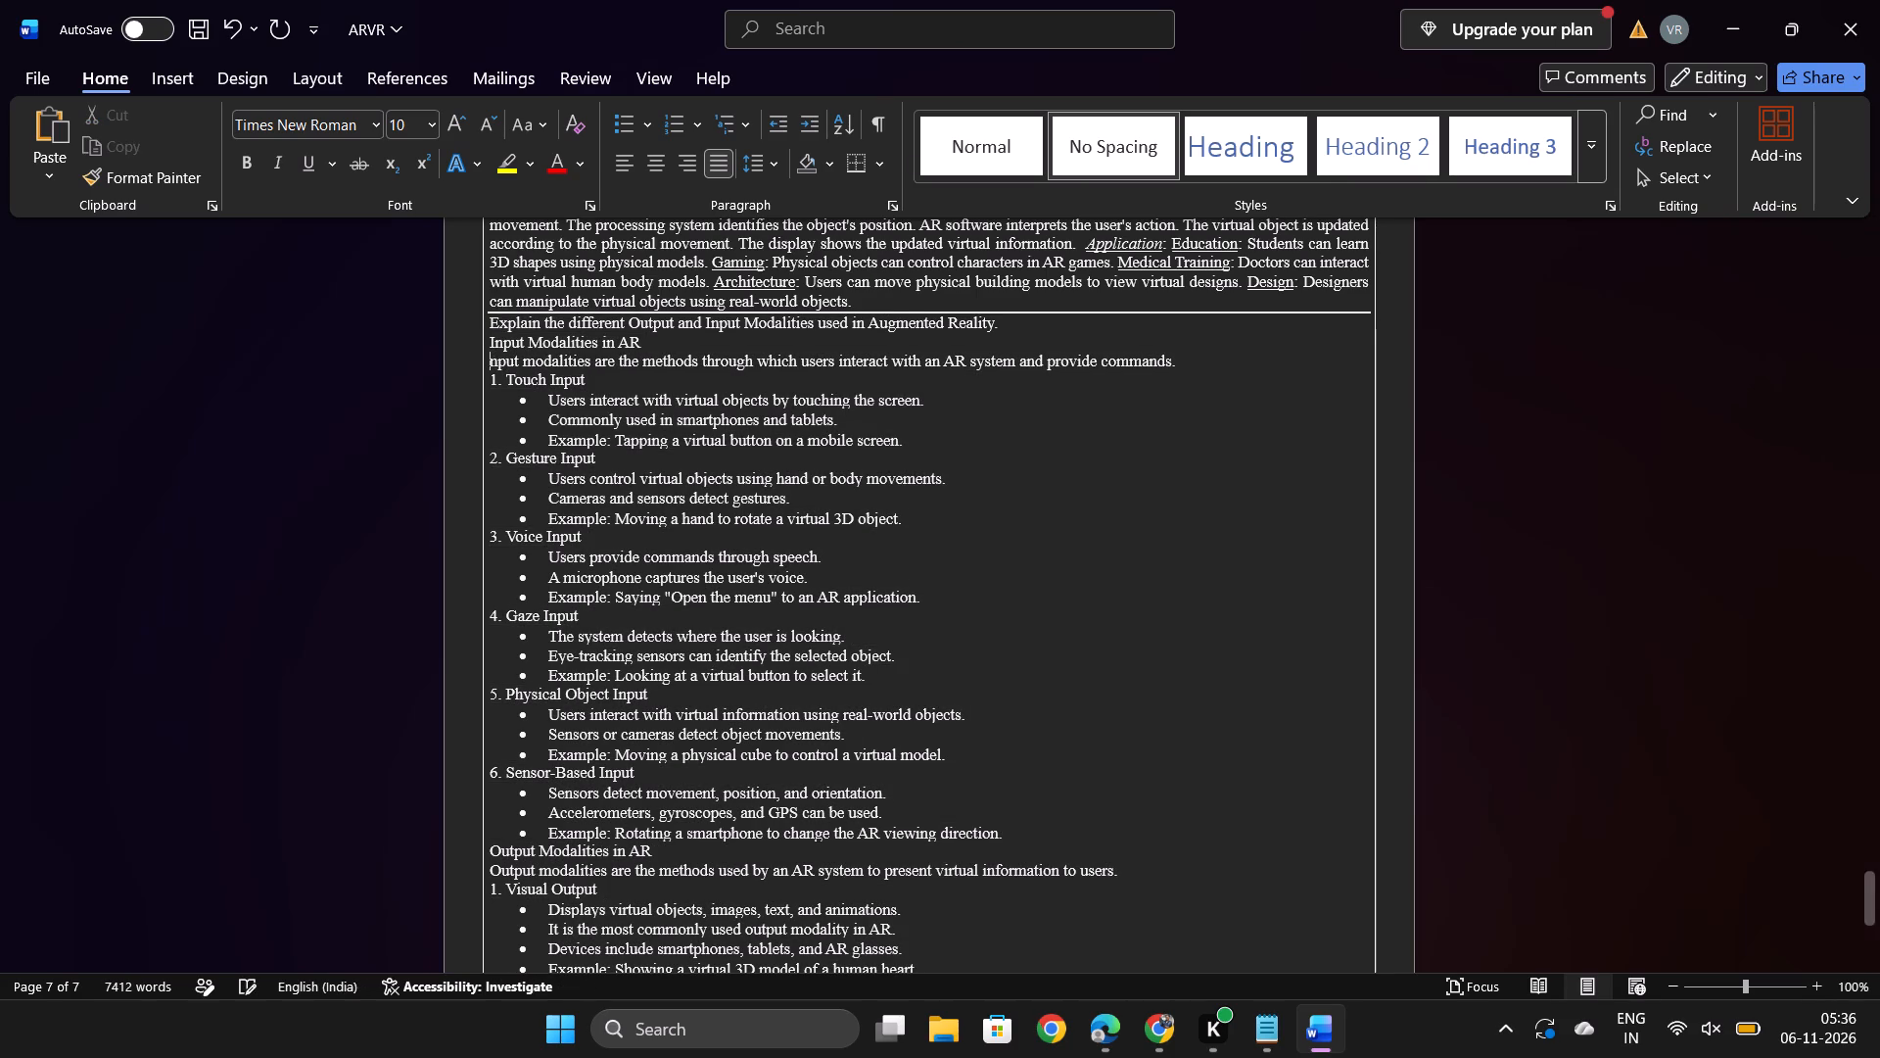
{"action": "key", "text": "BackSpace"}
{"action": "key", "text": "BackSpace"}
{"action": "key", "text": "BackSpace"}
{"action": "key", "text": "BackSpace"}
{"action": "key", "text": "BackSpace"}
{"action": "key", "text": "BackSpace"}
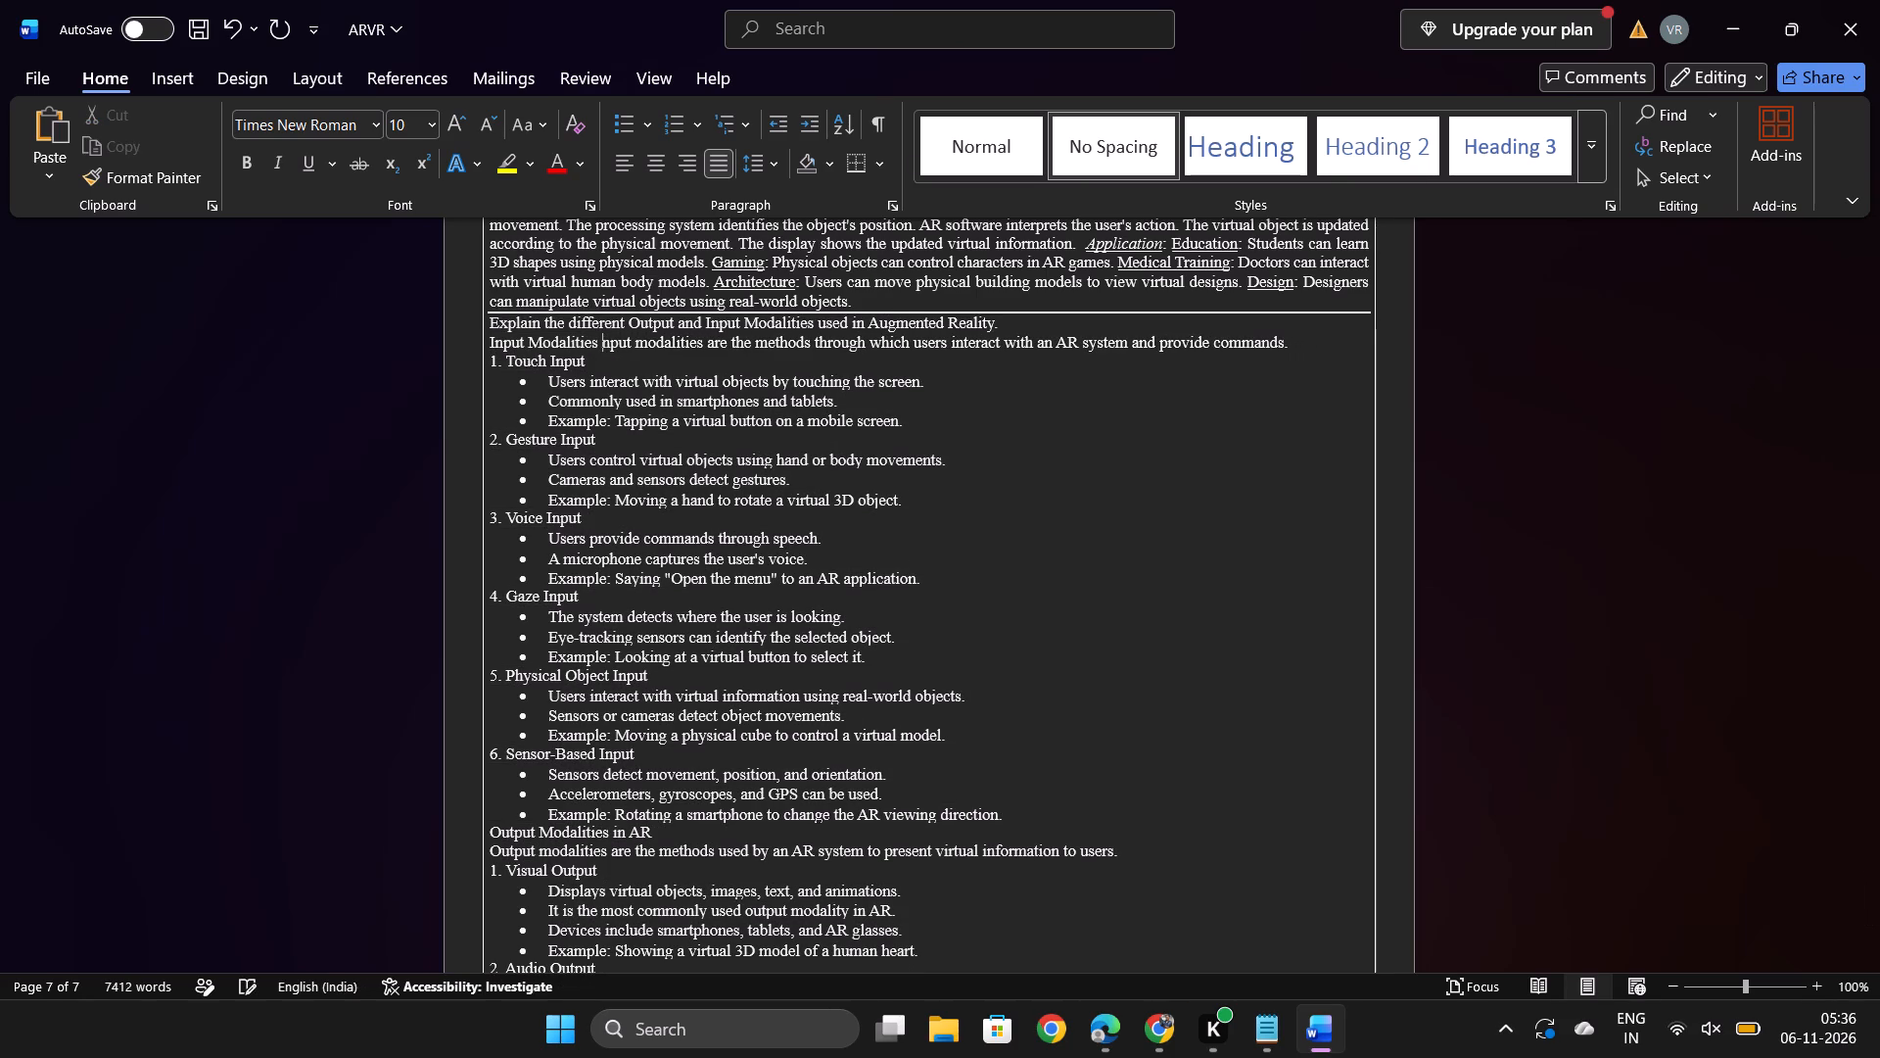
{"action": "key", "text": "BackSpace"}
{"action": "type", "text": ": i"}
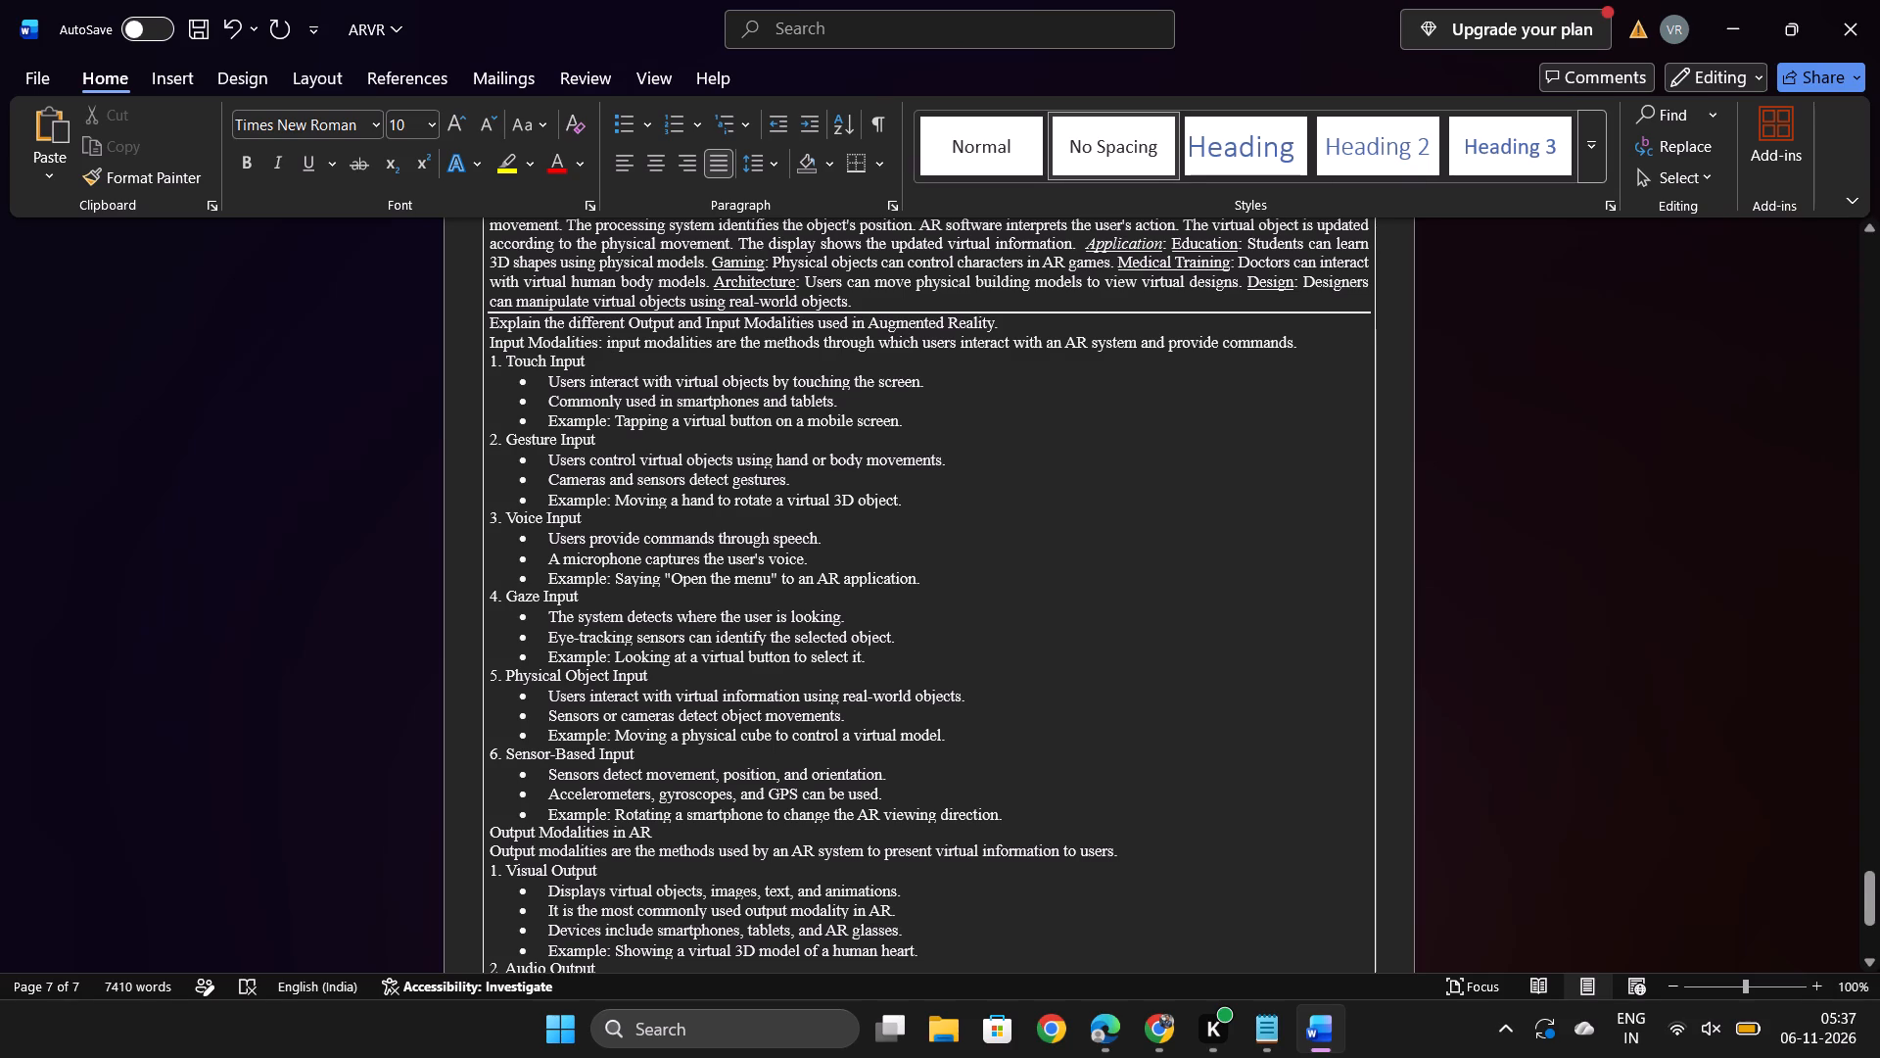
Delete the entire "5. Physical Object Input" and "6. Sensor-Based Input" sections, including their bullets.
{"action": "scroll", "coordinate": [540, 429], "scroll_direction": "down", "scroll_amount": 1}
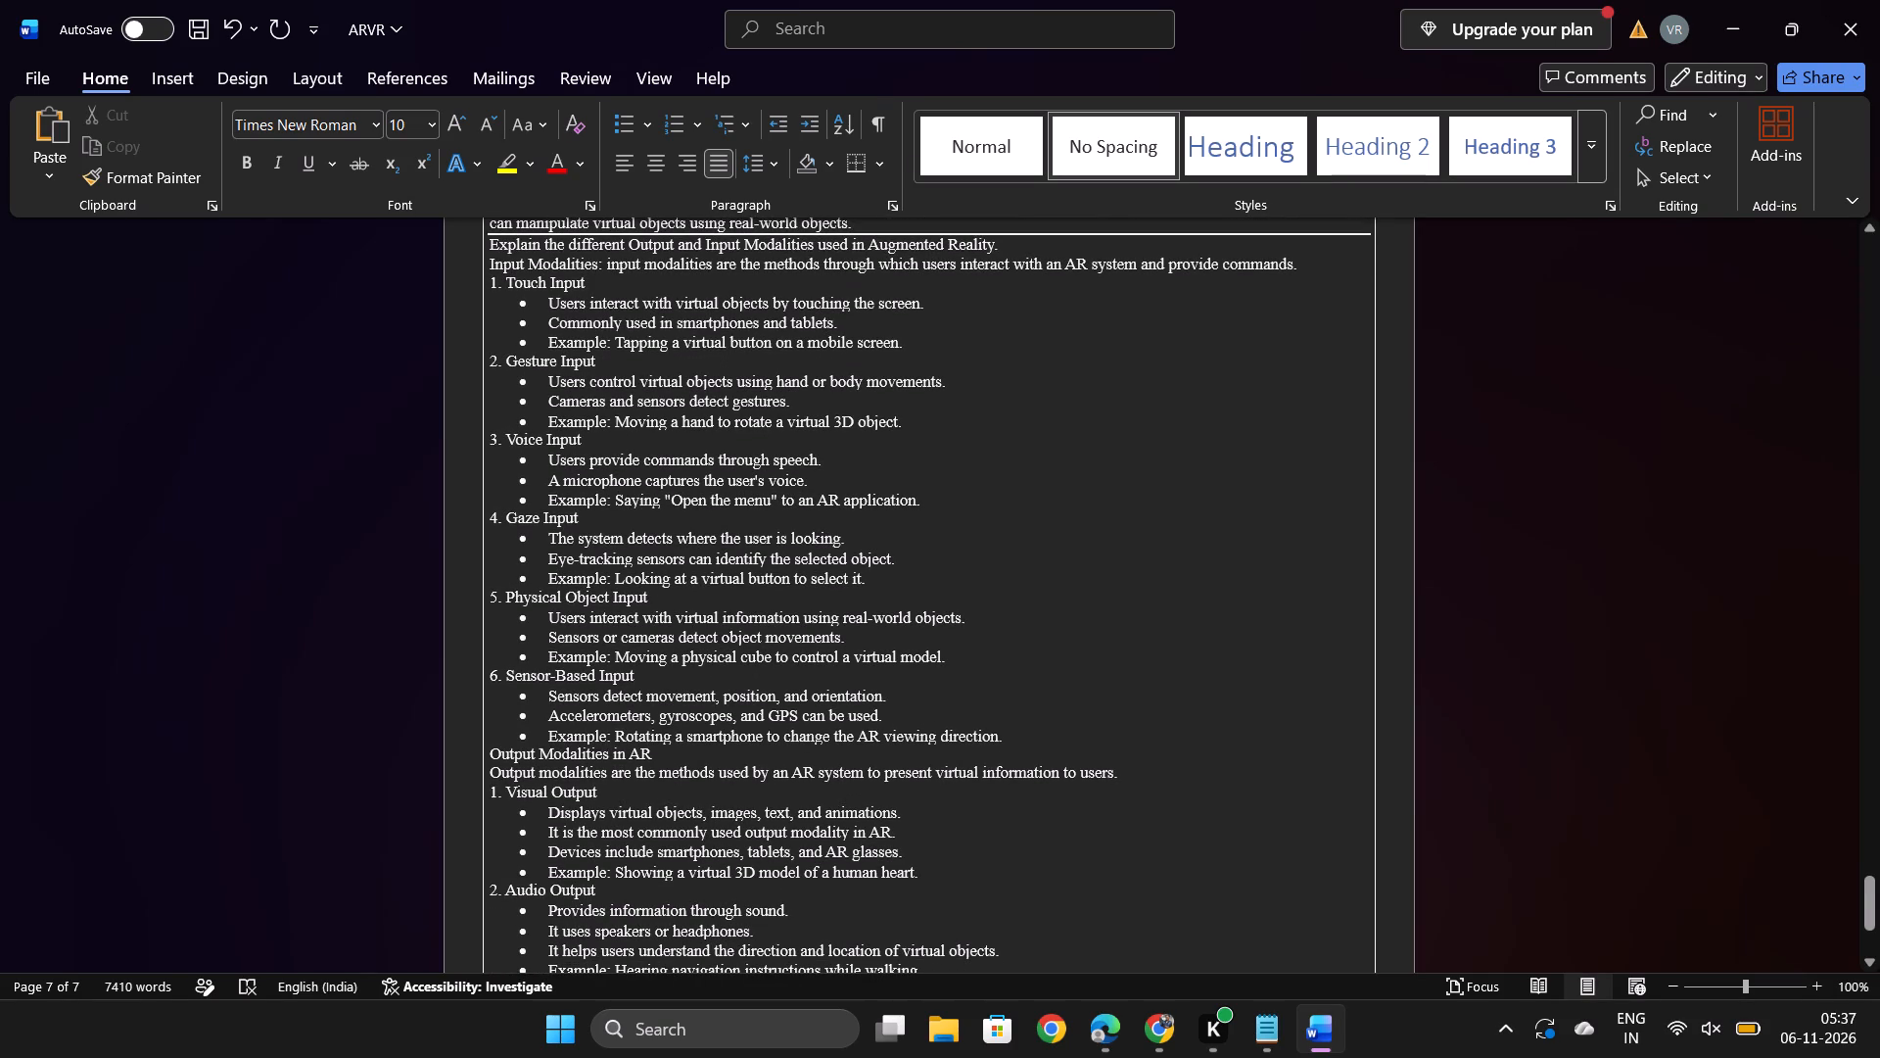
{"action": "left_click_drag", "start_coordinate": [1004, 737], "coordinate": [490, 591]}
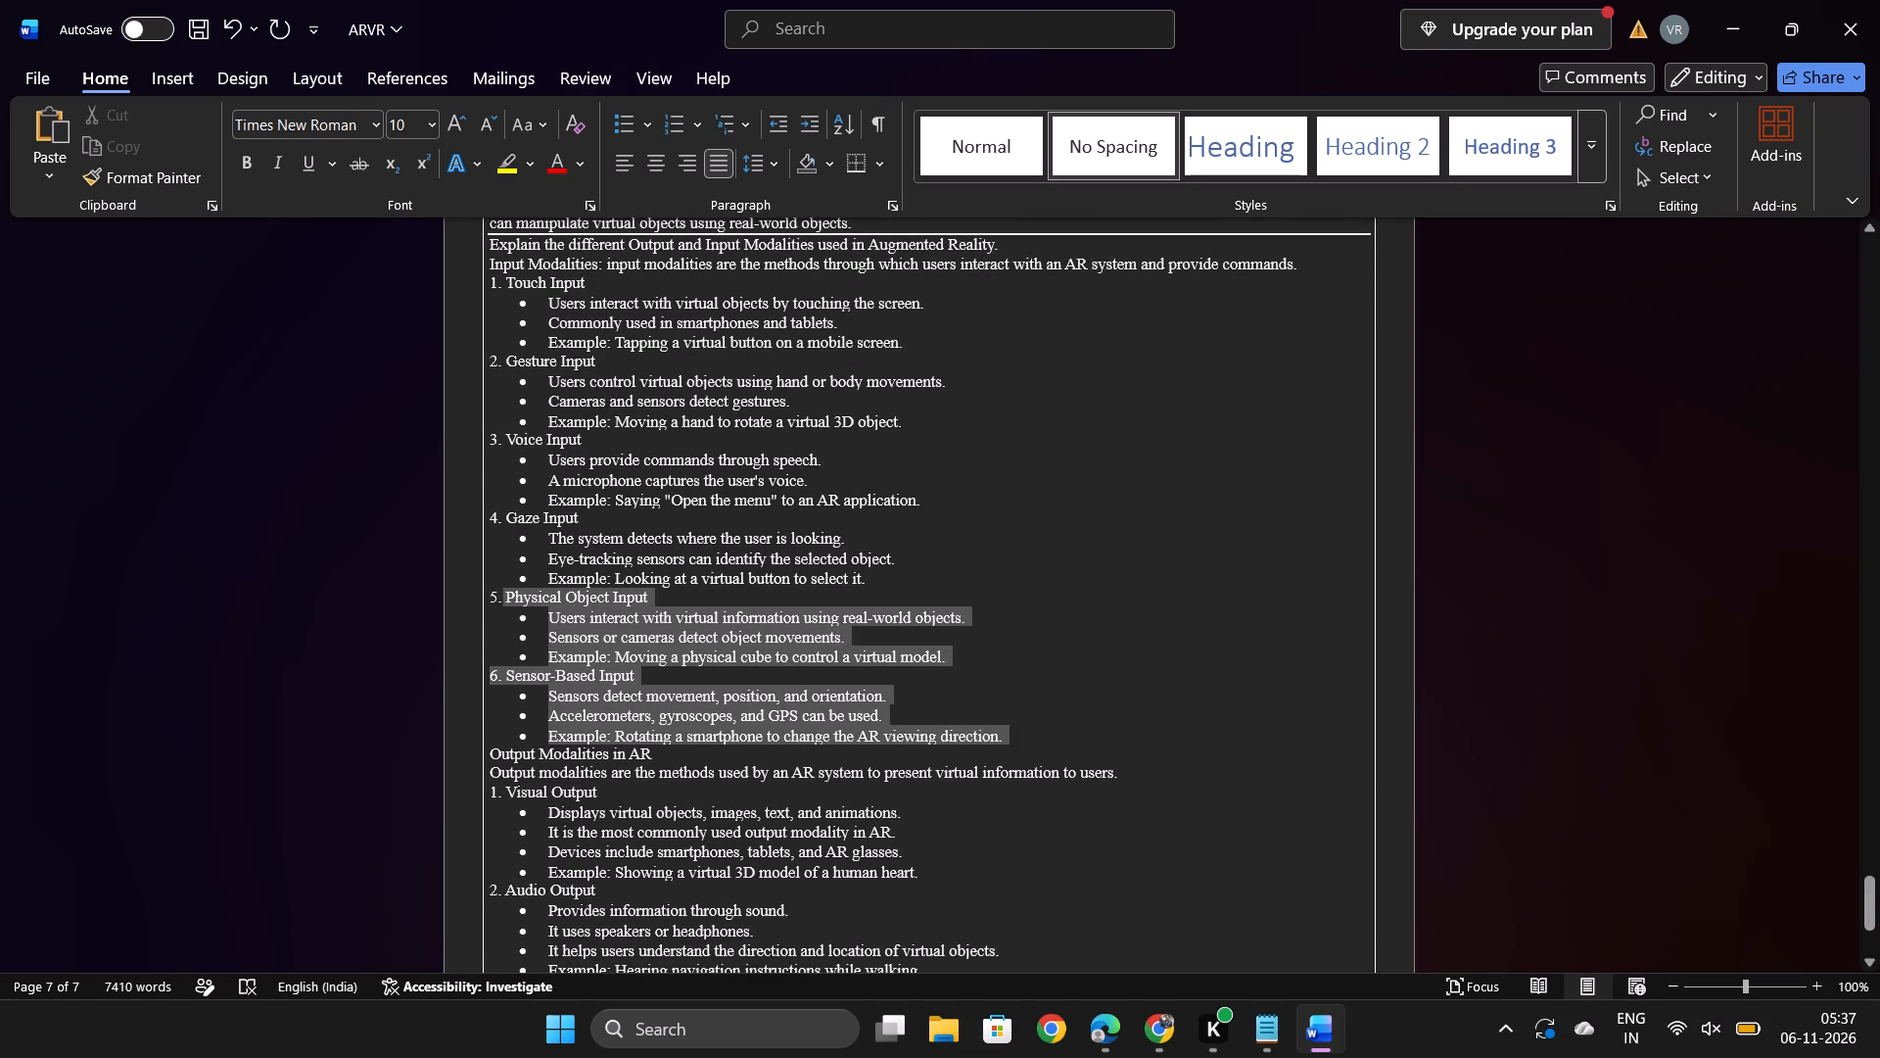
{"action": "left_click_drag", "start_coordinate": [490, 591], "coordinate": [468, 602]}
{"action": "key", "text": "BackSpace"}
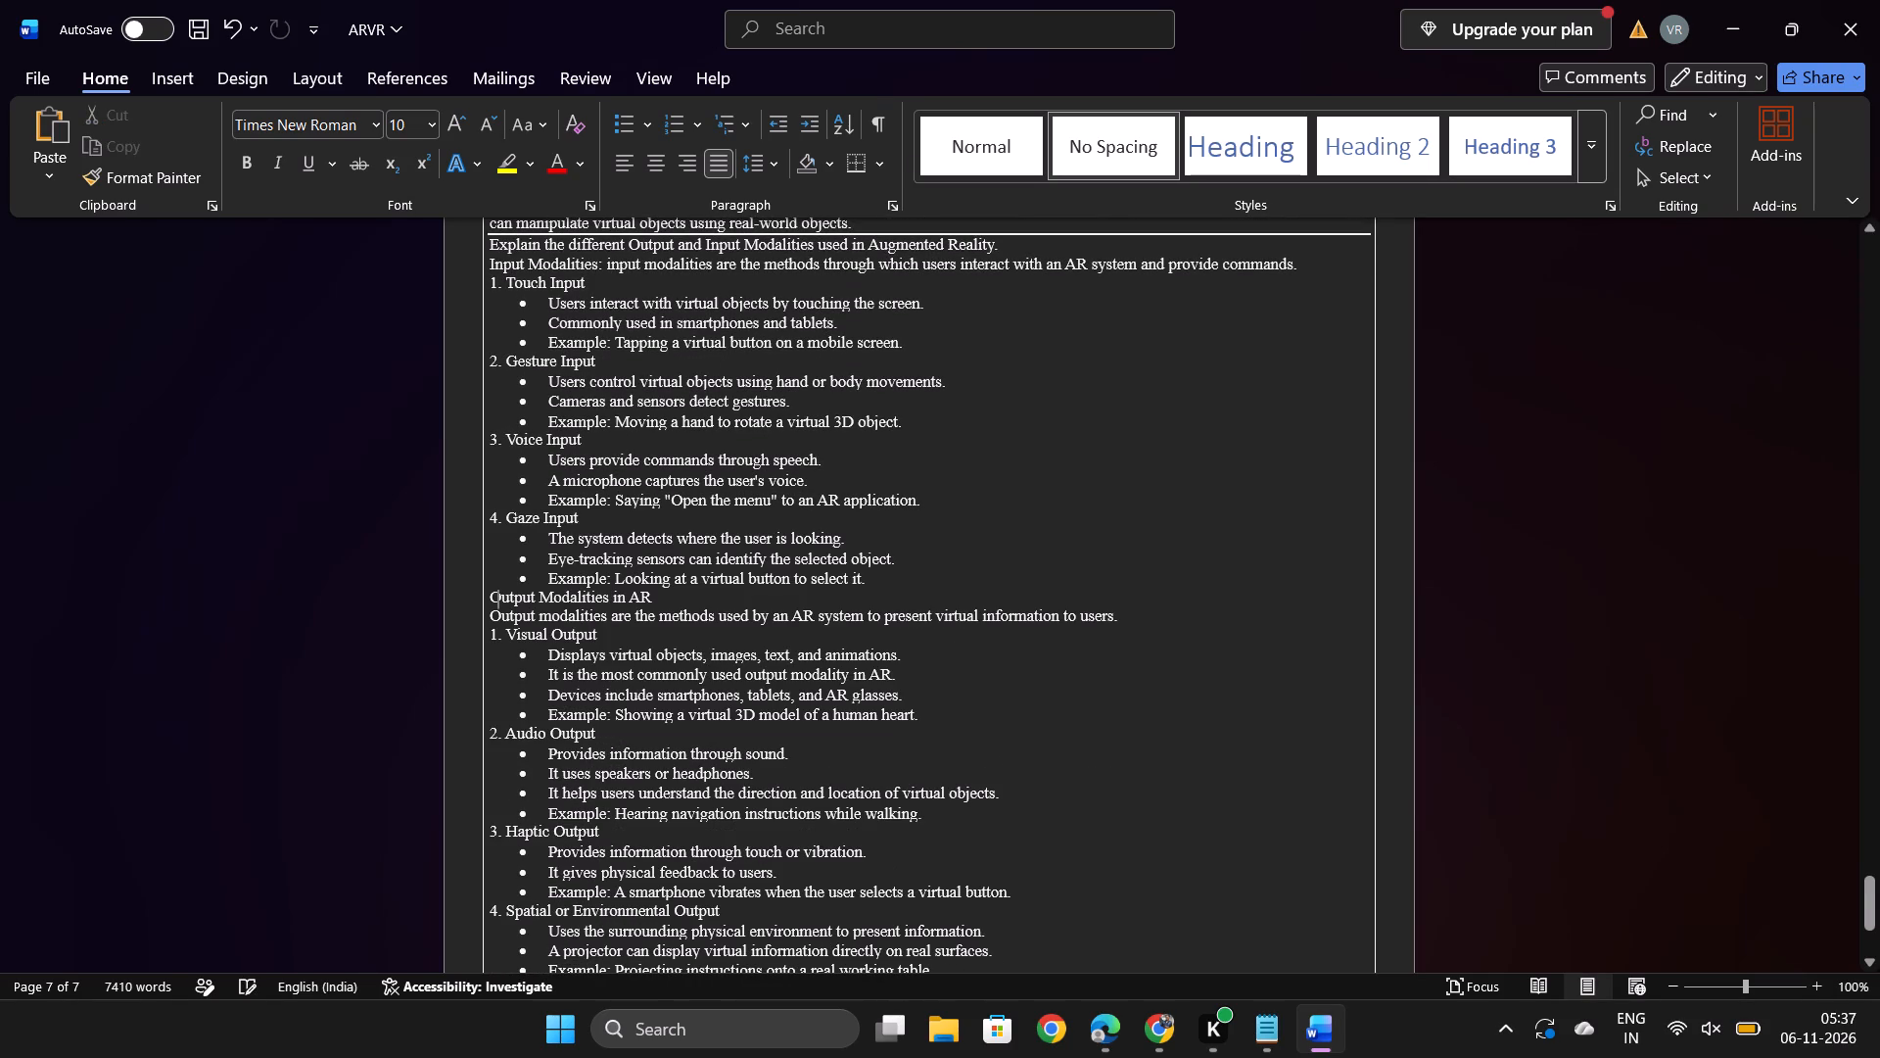
Join the three Gaze Input bullets into running text on the heading line, after "Gaze Input:".
{"action": "left_click", "coordinate": [530, 574]}
{"action": "left_click", "coordinate": [526, 577]}
{"action": "key", "text": "BackSpace"}
{"action": "key", "text": "BackSpace"}
{"action": "key", "text": "BackSpace"}
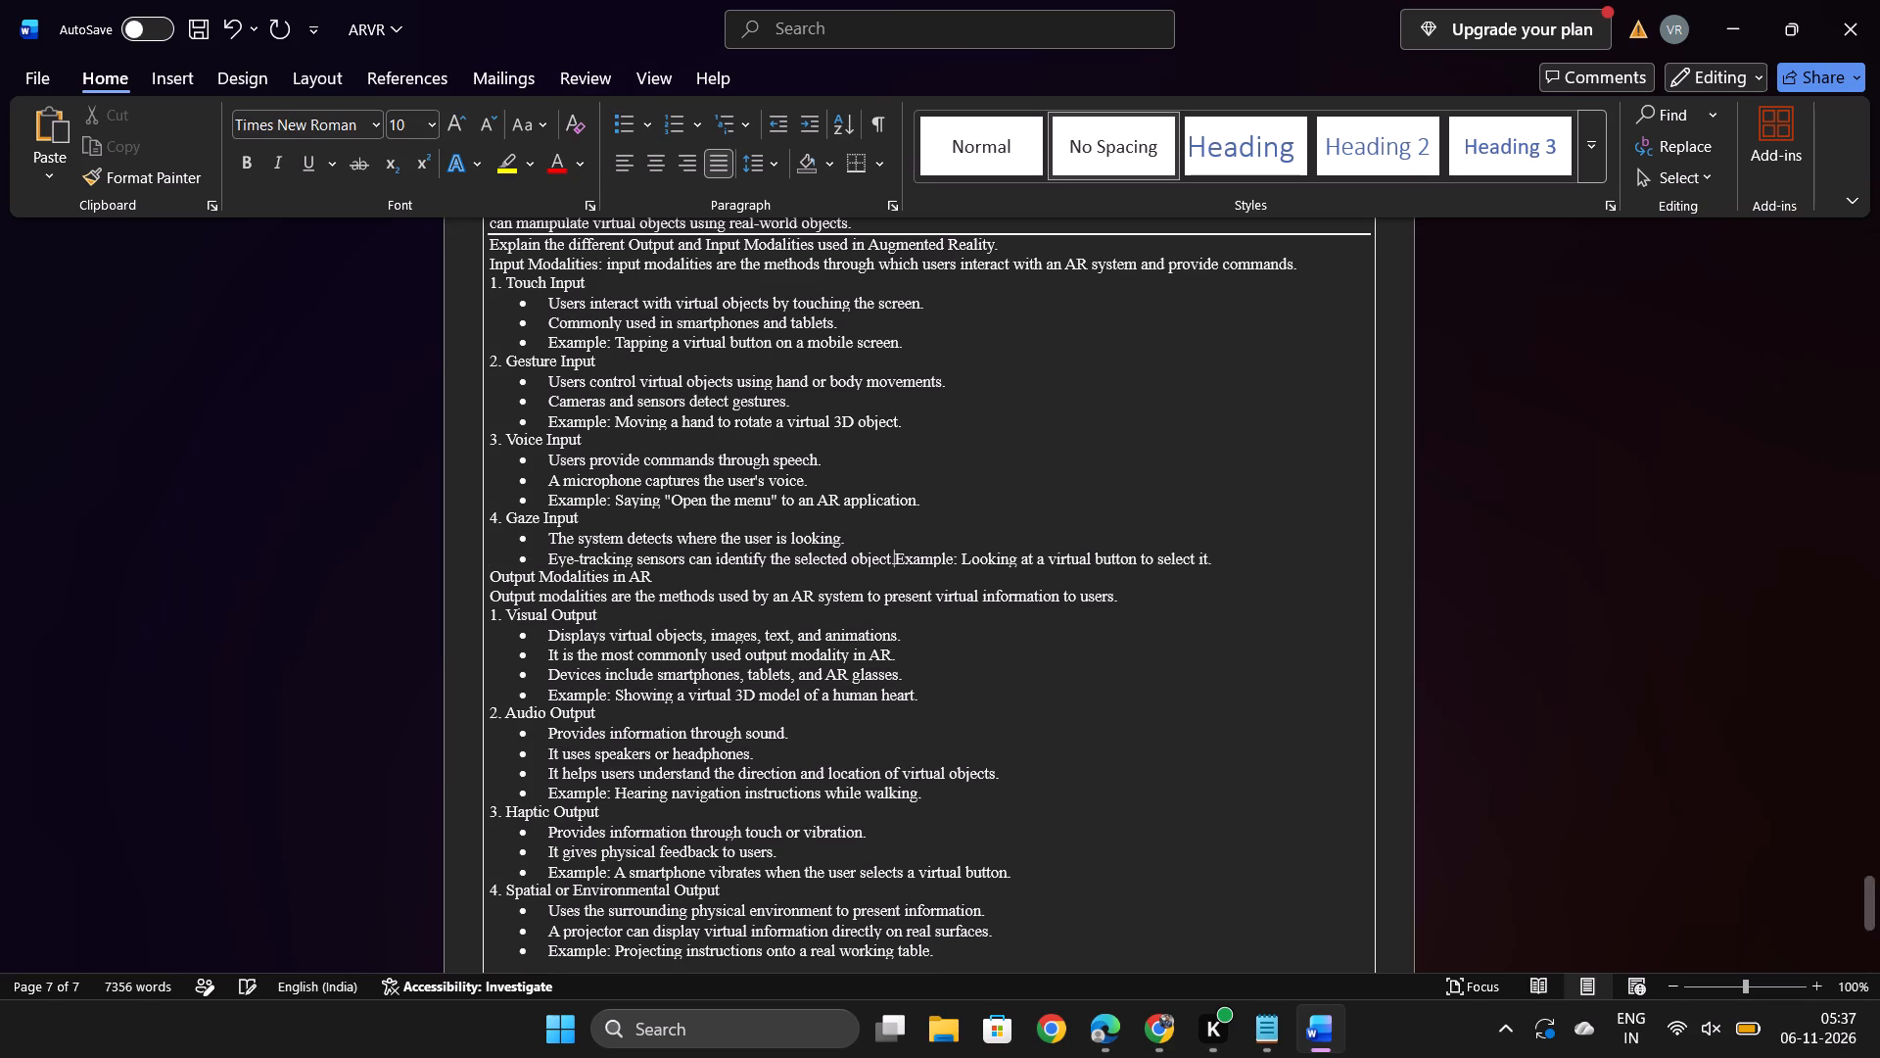
{"action": "key", "text": "space"}
{"action": "left_click", "coordinate": [521, 560]}
{"action": "key", "text": "BackSpace"}
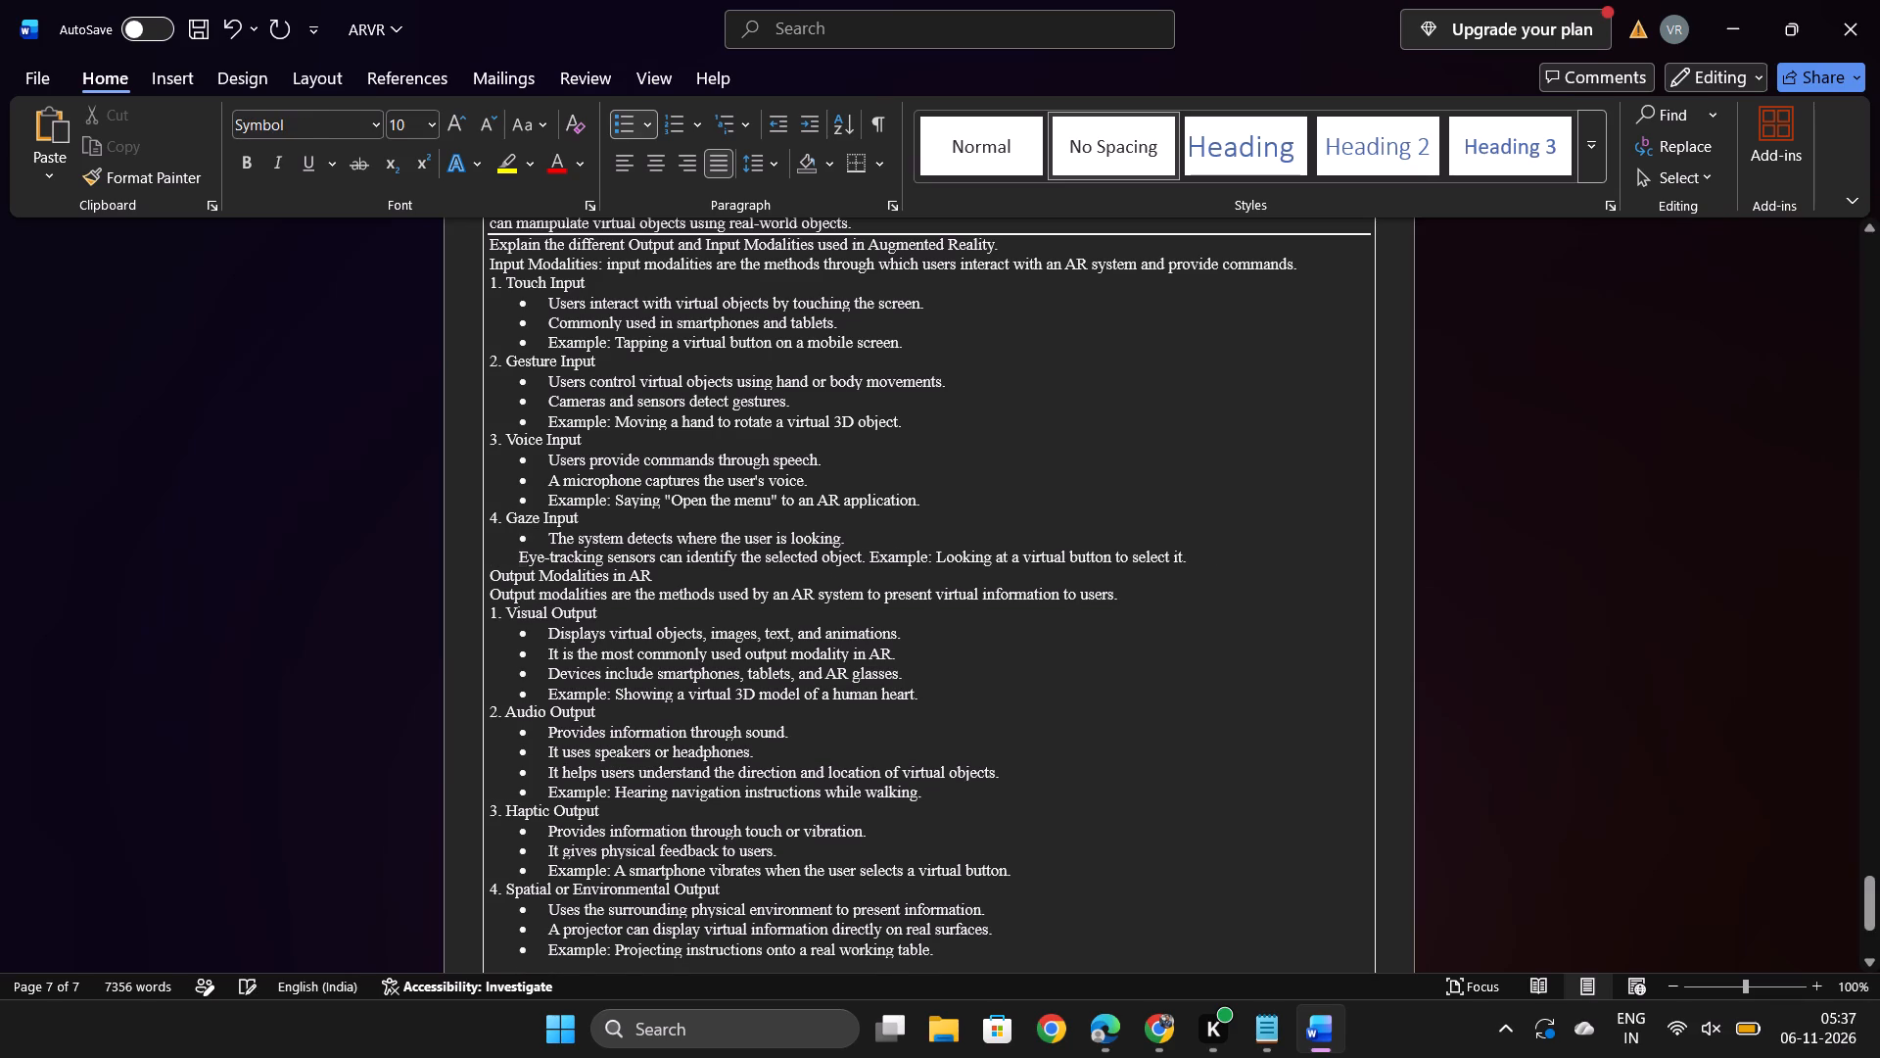
{"action": "key", "text": "BackSpace"}
{"action": "key", "text": "BackSpace"}
{"action": "key", "text": "space"}
{"action": "left_click", "coordinate": [523, 536]}
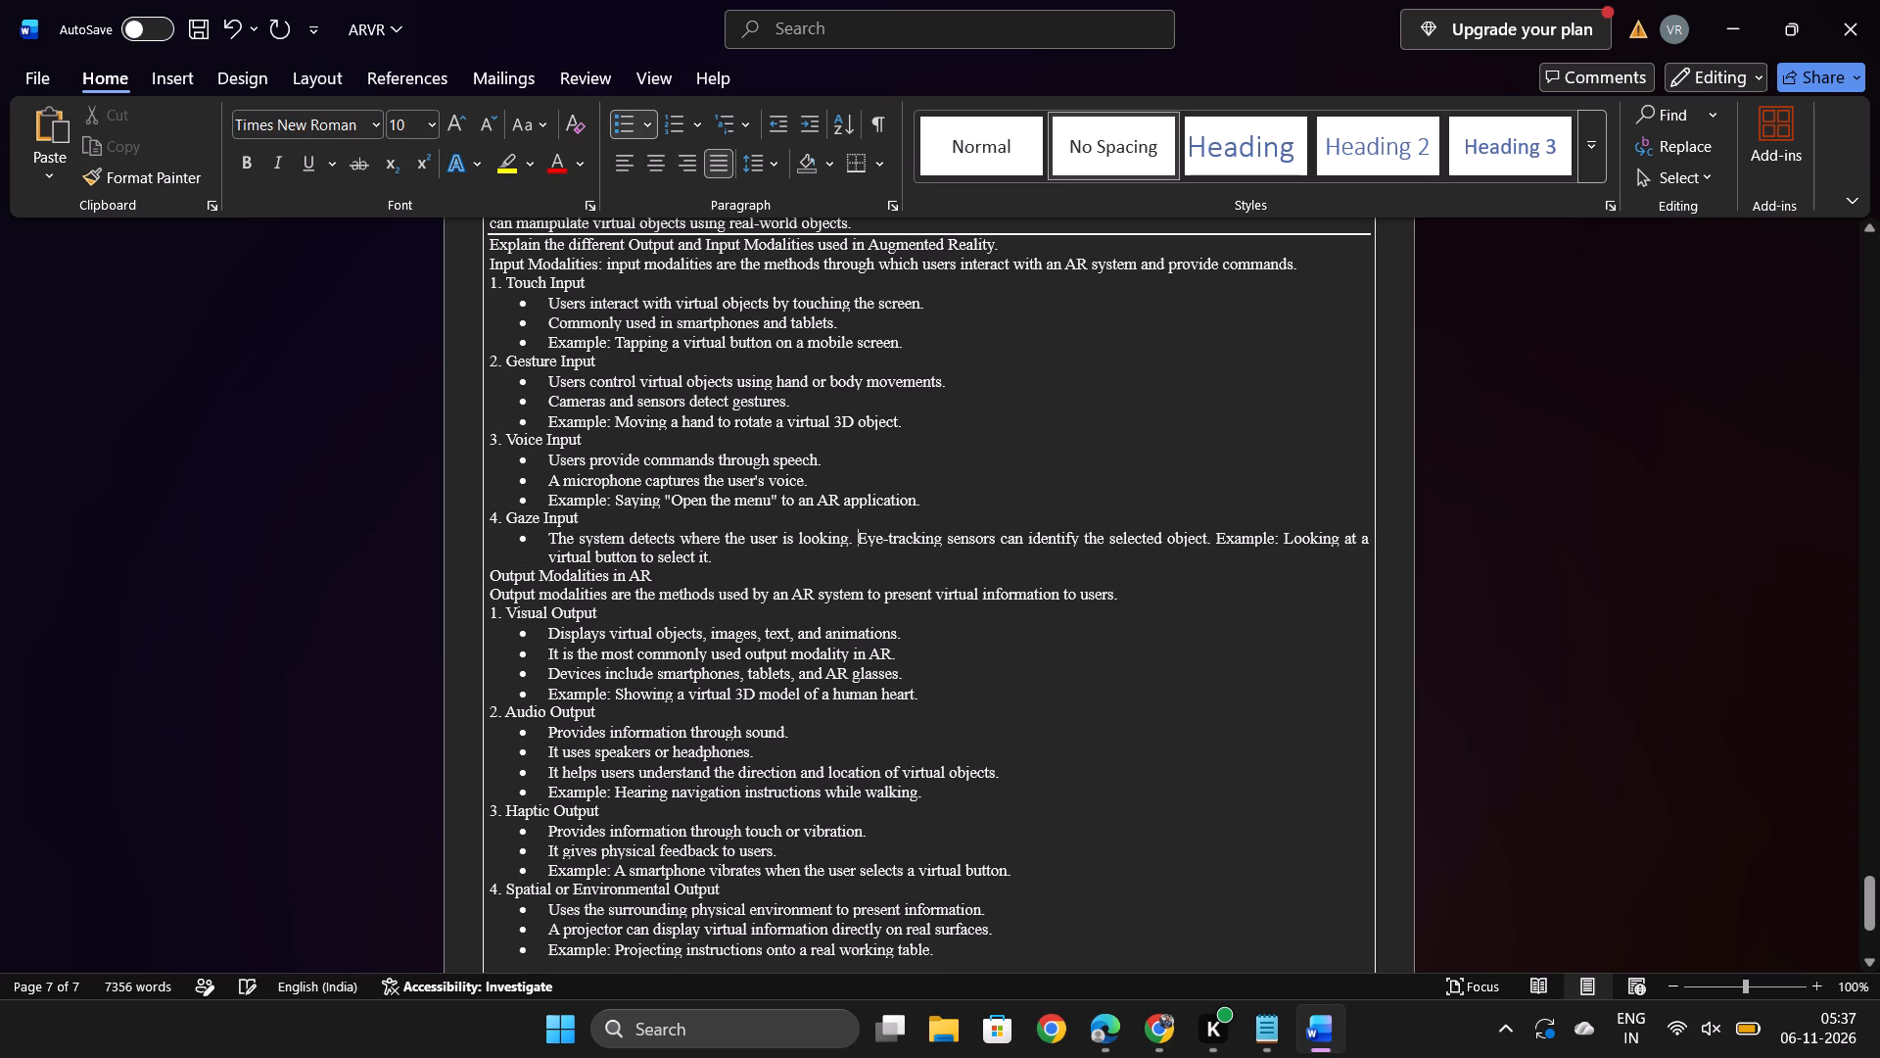
{"action": "key", "text": "BackSpace"}
{"action": "key", "text": "BackSpace"}
{"action": "key", "text": "BackSpace"}
{"action": "type", "text": ":"}
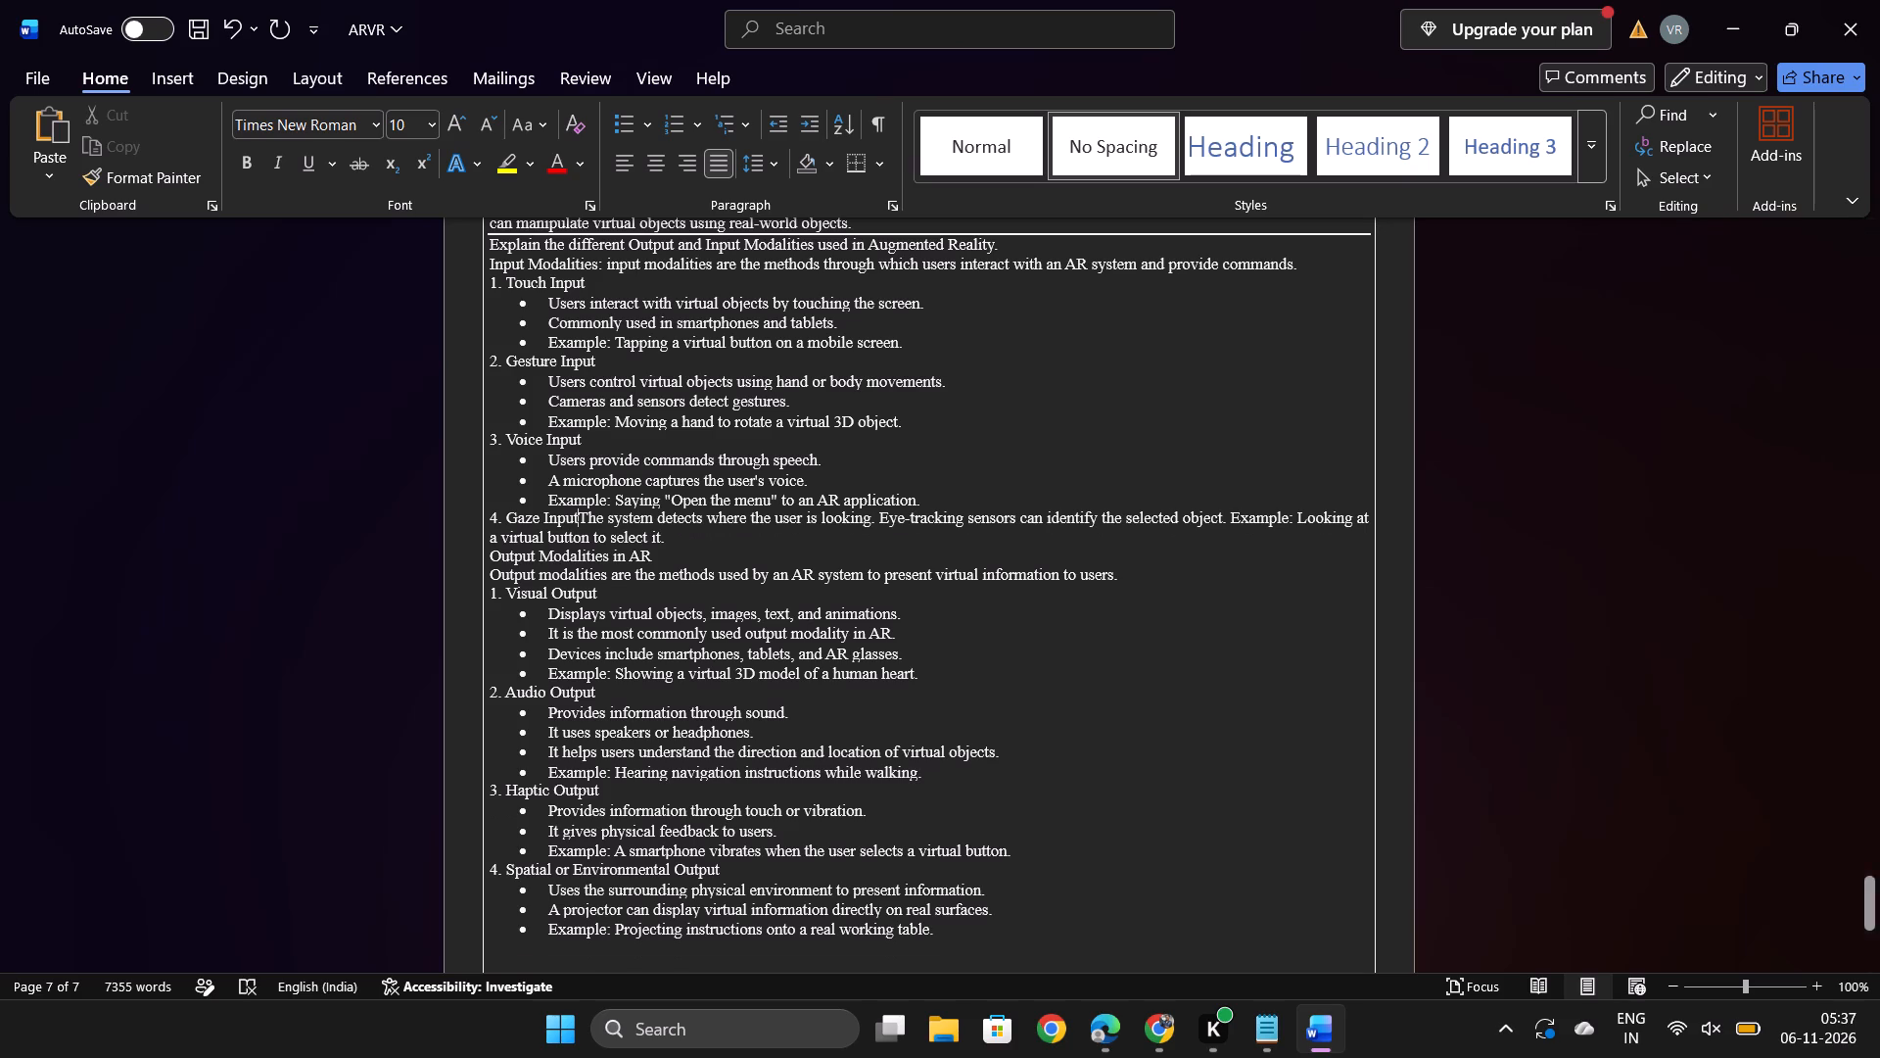
{"action": "key", "text": "space"}
Remove the number "4." in front of the Gaze Input heading.
{"action": "key", "text": "Left"}
{"action": "key", "text": "Left"}
{"action": "key", "text": "Left"}
{"action": "key", "text": "Left"}
{"action": "key", "text": "Left"}
{"action": "key", "text": "Left"}
{"action": "key", "text": "Left"}
{"action": "key", "text": "Left"}
{"action": "key", "text": "Left"}
{"action": "key", "text": "Left"}
{"action": "key", "text": "Left"}
{"action": "key", "text": "Left"}
{"action": "key", "text": "Left"}
{"action": "key", "text": "Left"}
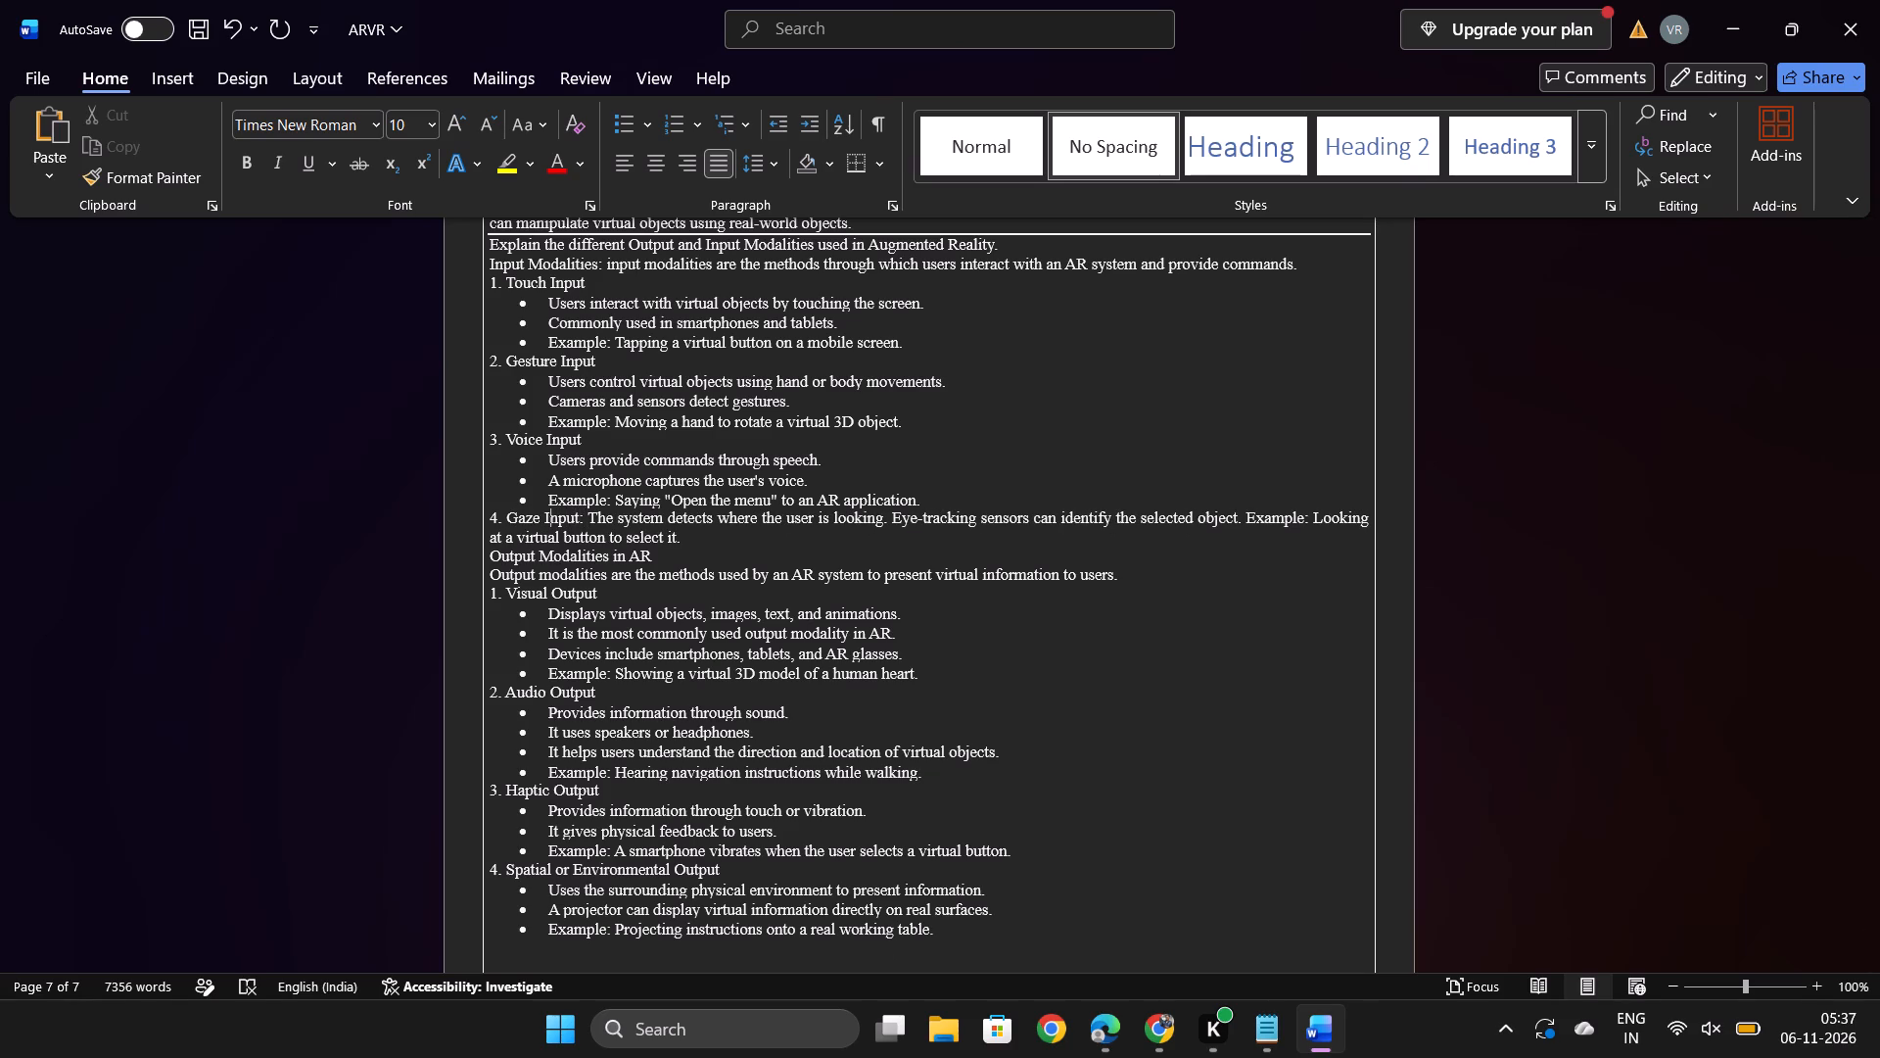
{"action": "key", "text": "Right"}
{"action": "key", "text": "Right"}
{"action": "key", "text": "BackSpace"}
{"action": "key", "text": "BackSpace"}
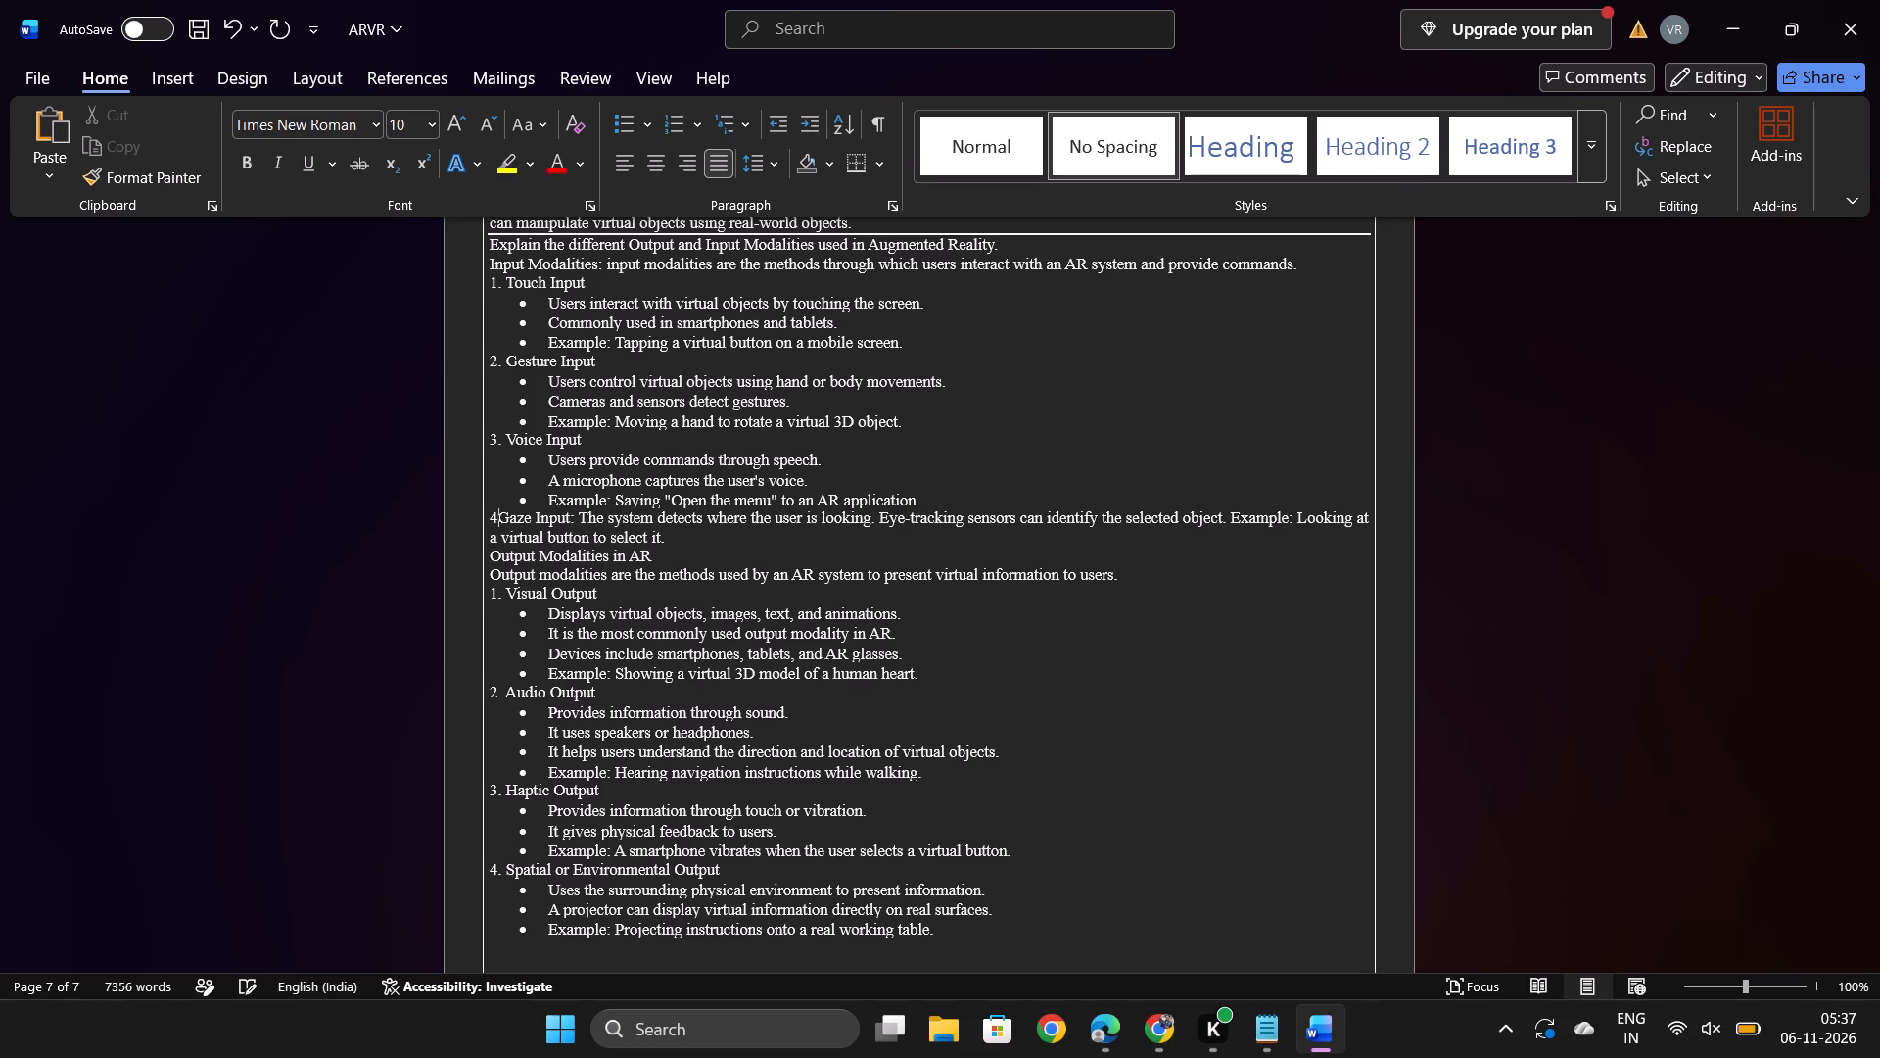
{"action": "key", "text": "BackSpace"}
Join the three Voice Input bullets into running text on the heading line, after "3. Voice Input:".
{"action": "key", "text": "Up"}
{"action": "key", "text": "Left"}
{"action": "key", "text": "BackSpace"}
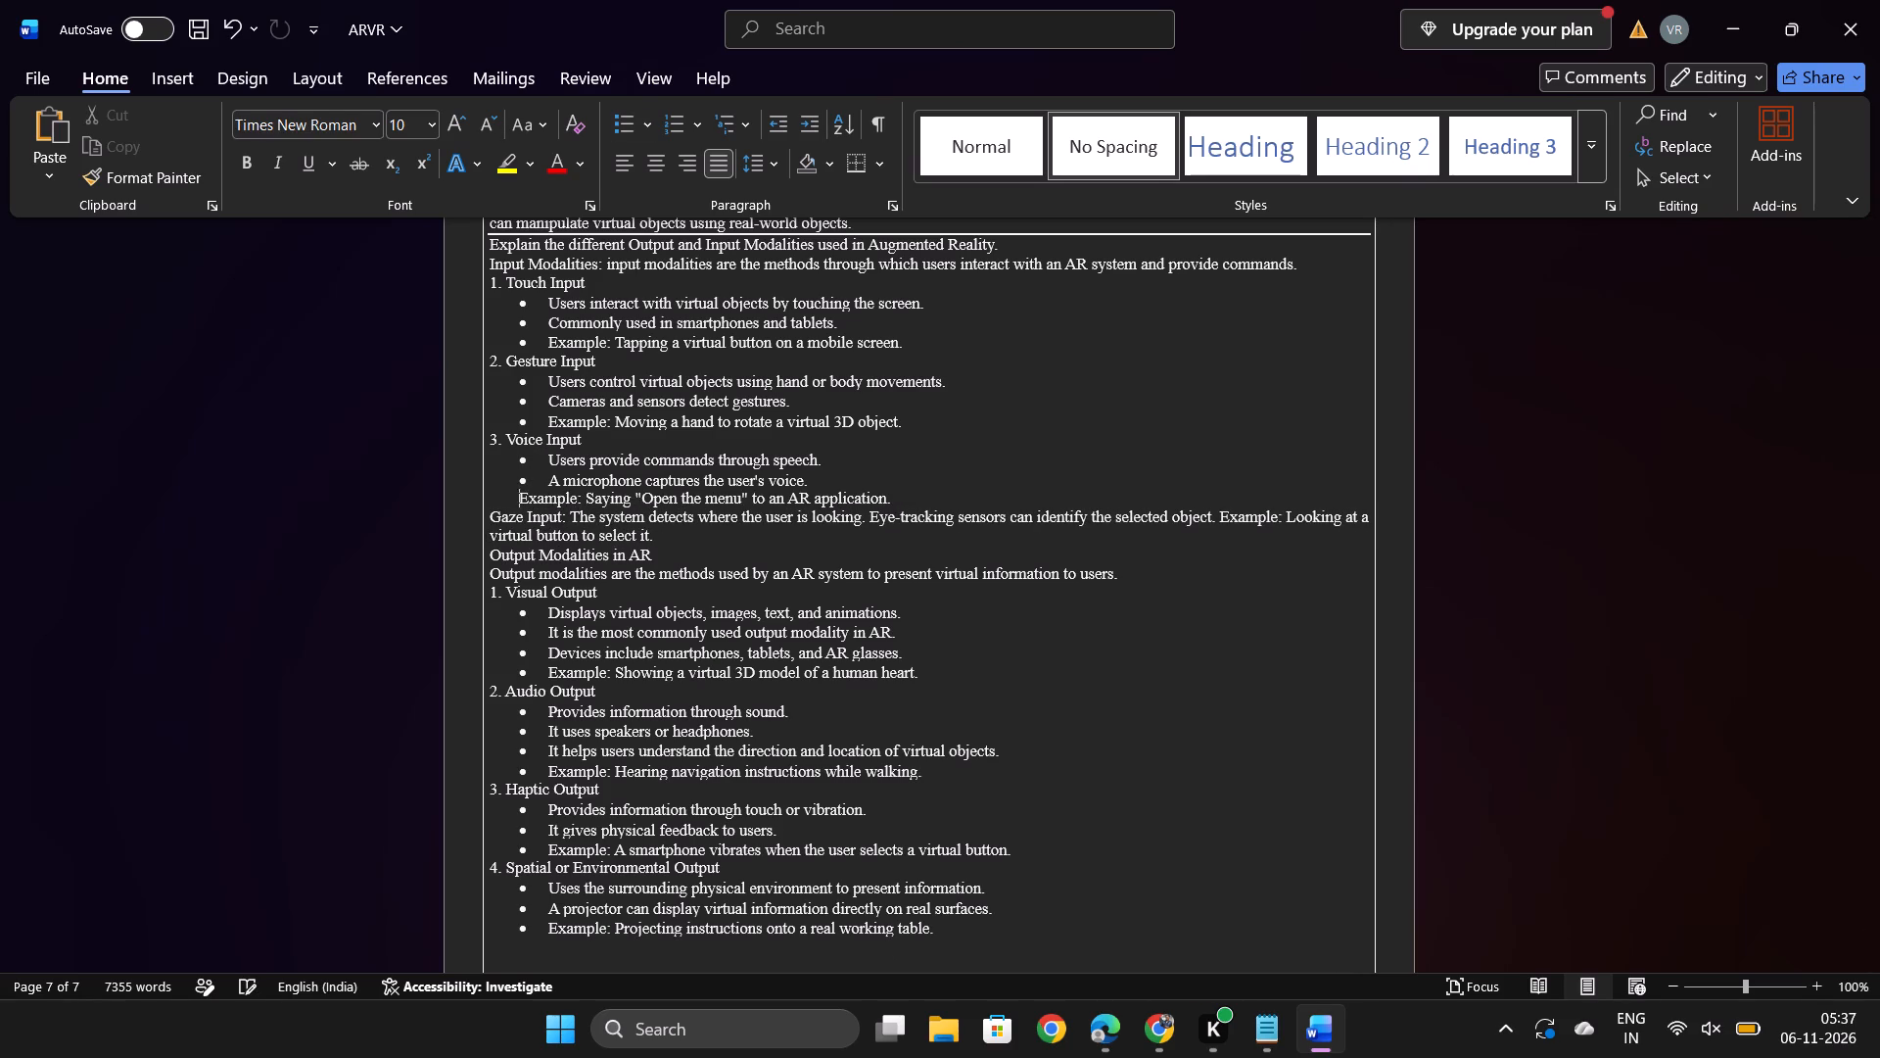
{"action": "key", "text": "BackSpace"}
{"action": "key", "text": "BackSpace"}
{"action": "key", "text": "space"}
{"action": "key", "text": "Left"}
{"action": "key", "text": "Left"}
{"action": "key", "text": "Left"}
{"action": "key", "text": "Left"}
{"action": "key", "text": "Left"}
{"action": "key", "text": "Left"}
{"action": "key", "text": "Left"}
{"action": "key", "text": "Left"}
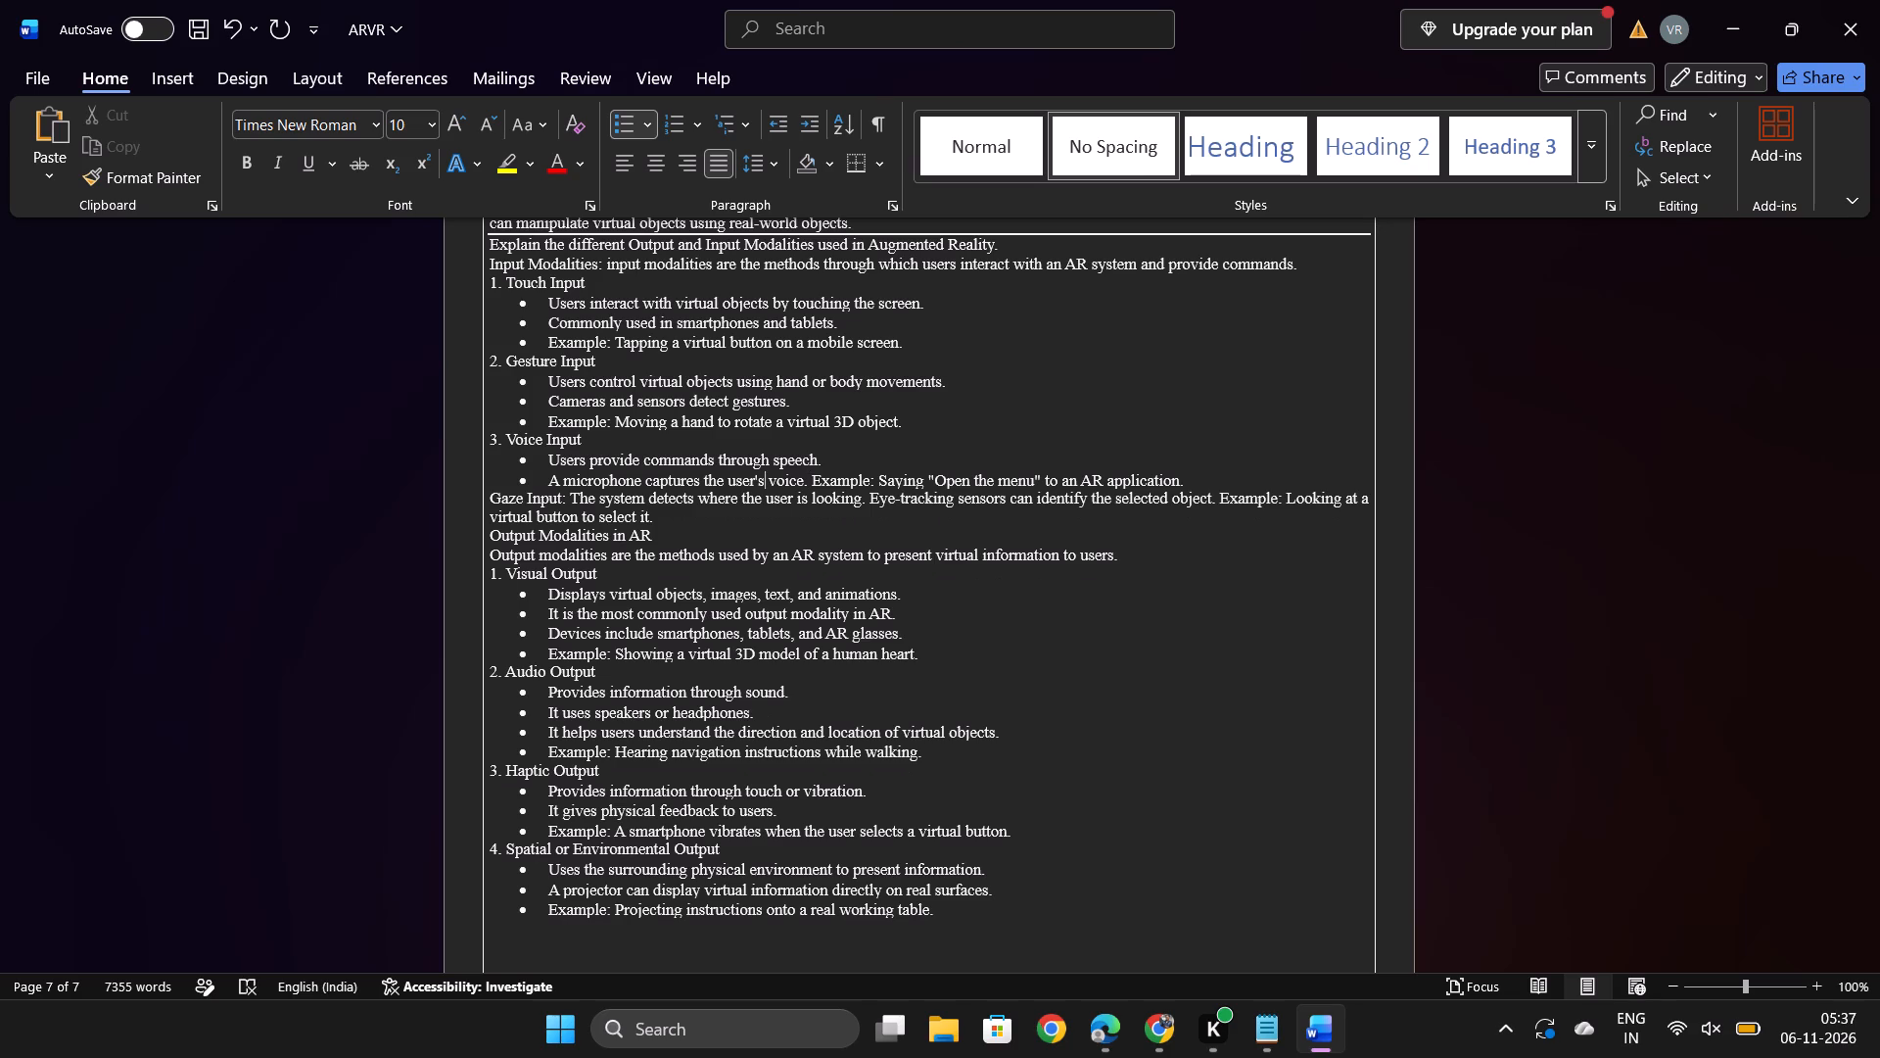
{"action": "key", "text": "Left"}
{"action": "key", "text": "Left"}
{"action": "key", "text": "Left"}
{"action": "key", "text": "Left"}
{"action": "key", "text": "Left"}
{"action": "key", "text": "Left"}
{"action": "key", "text": "Left"}
{"action": "key", "text": "Left"}
{"action": "key", "text": "Left"}
{"action": "key", "text": "Left"}
{"action": "key", "text": "Left"}
{"action": "key", "text": "Left"}
{"action": "key", "text": "Left"}
{"action": "key", "text": "Left"}
{"action": "key", "text": "Left"}
{"action": "key", "text": "Left"}
{"action": "key", "text": "Left"}
{"action": "key", "text": "Left"}
{"action": "key", "text": "Left"}
{"action": "key", "text": "Left"}
{"action": "key", "text": "Left"}
{"action": "key", "text": "Left"}
{"action": "key", "text": "Left"}
{"action": "key", "text": "BackSpace"}
{"action": "key", "text": "BackSpace"}
{"action": "key", "text": "BackSpace"}
{"action": "key", "text": "space"}
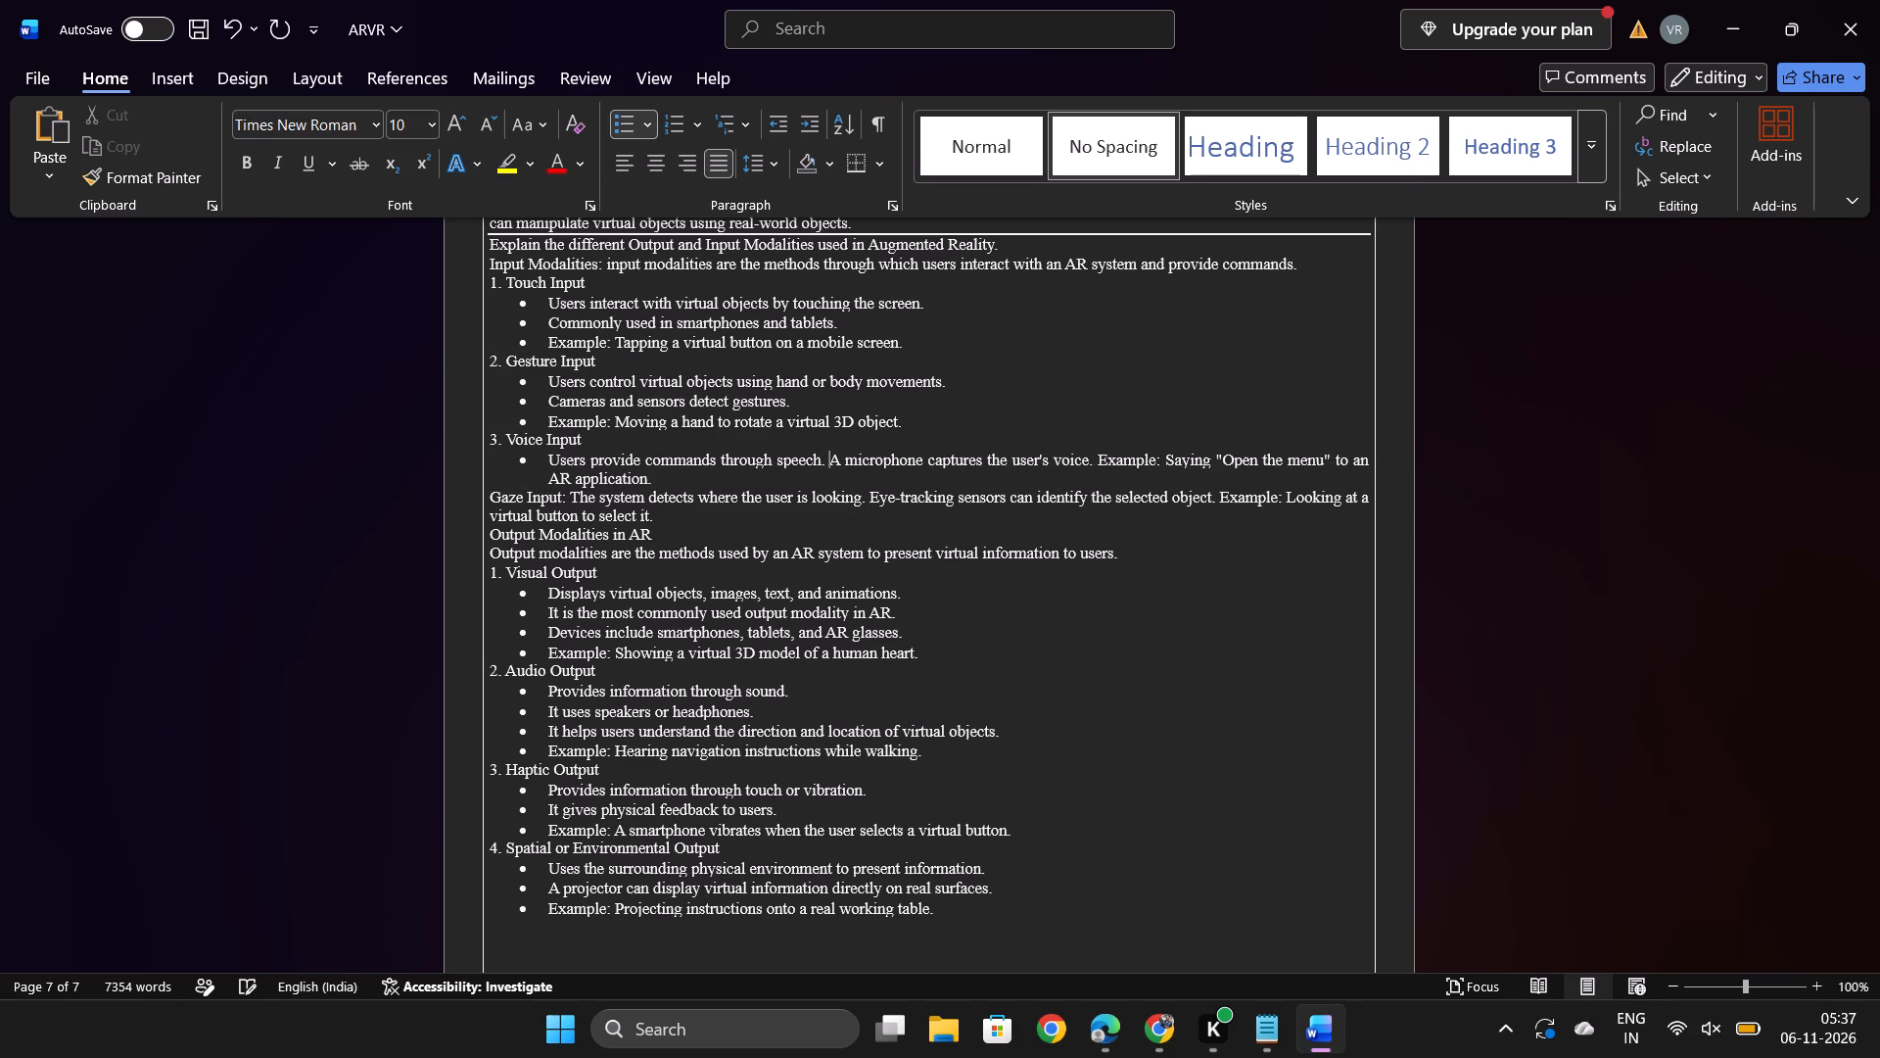
{"action": "key", "text": "Up"}
{"action": "key", "text": "Right"}
{"action": "key", "text": "BackSpace"}
{"action": "key", "text": "BackSpace"}
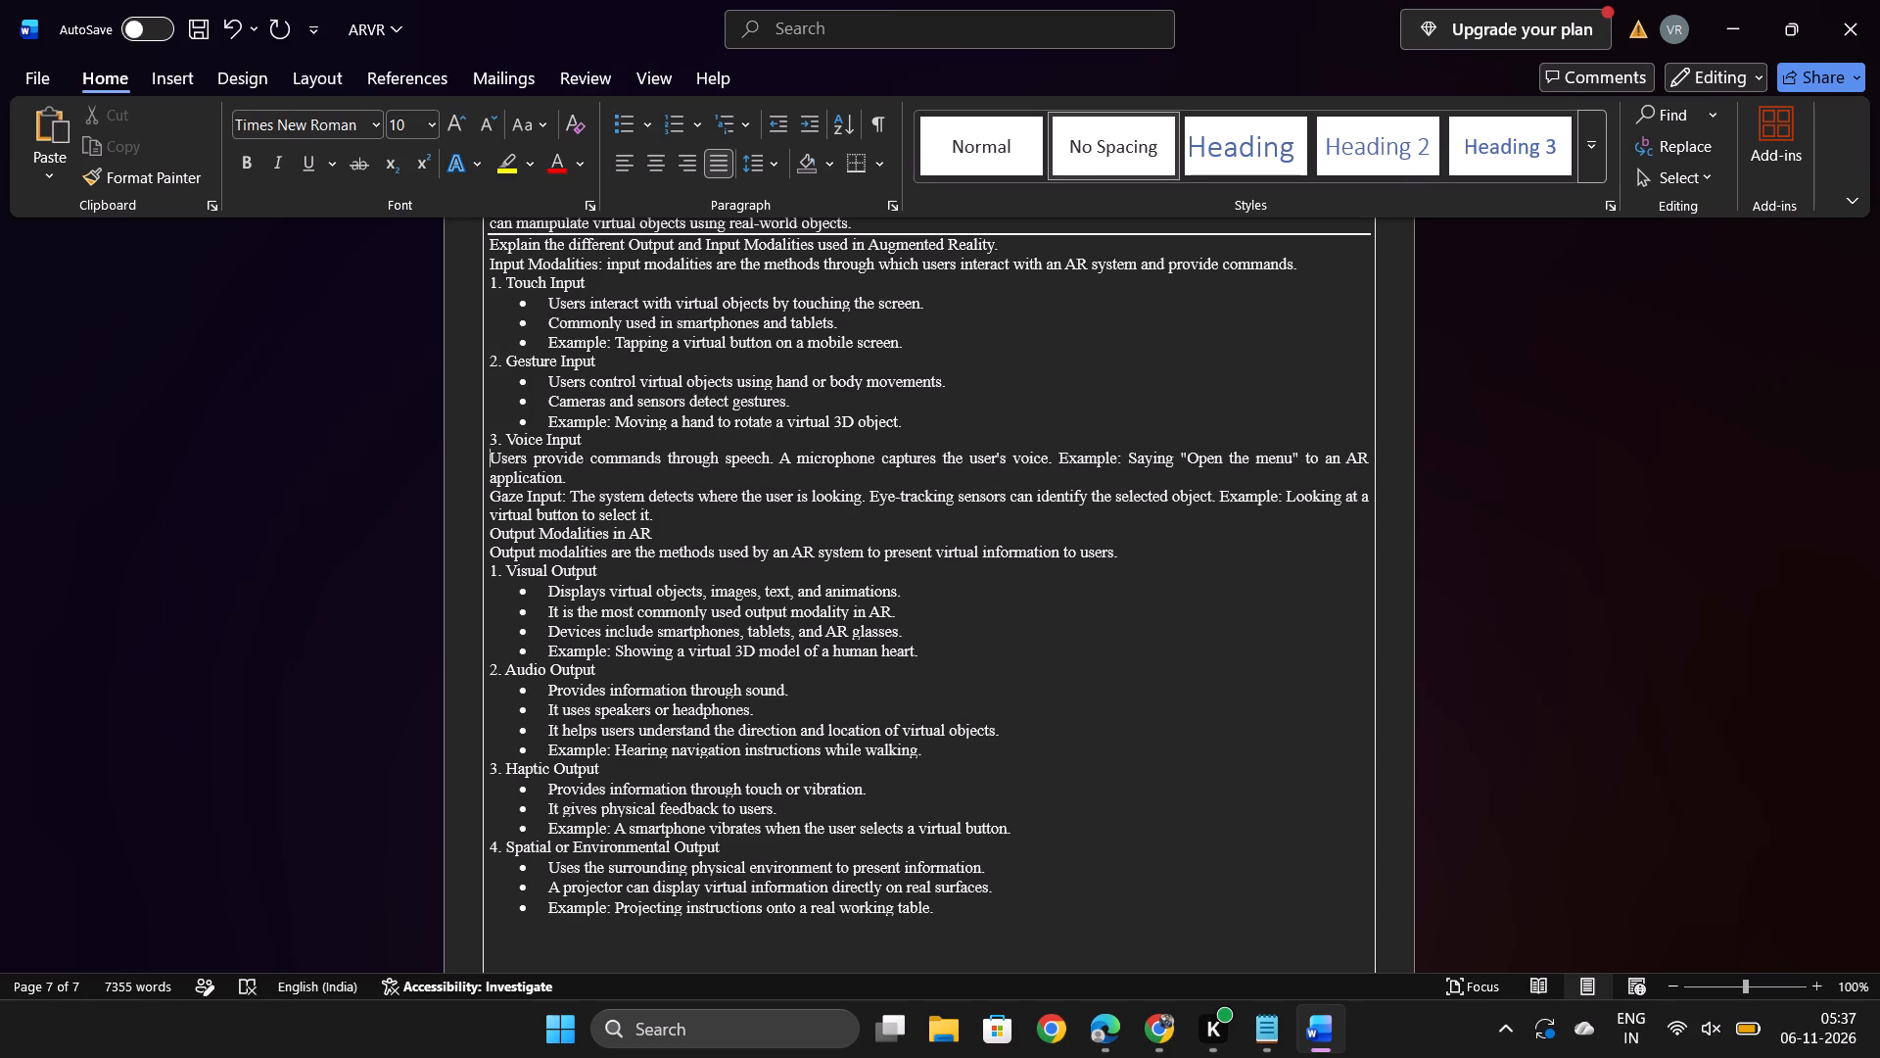
{"action": "key", "text": "BackSpace"}
{"action": "type", "text": ":"}
{"action": "key", "text": "space"}
Join the three Gesture Input bullets into running text on the heading line, after "2. Gesture Input:".
{"action": "key", "text": "Up"}
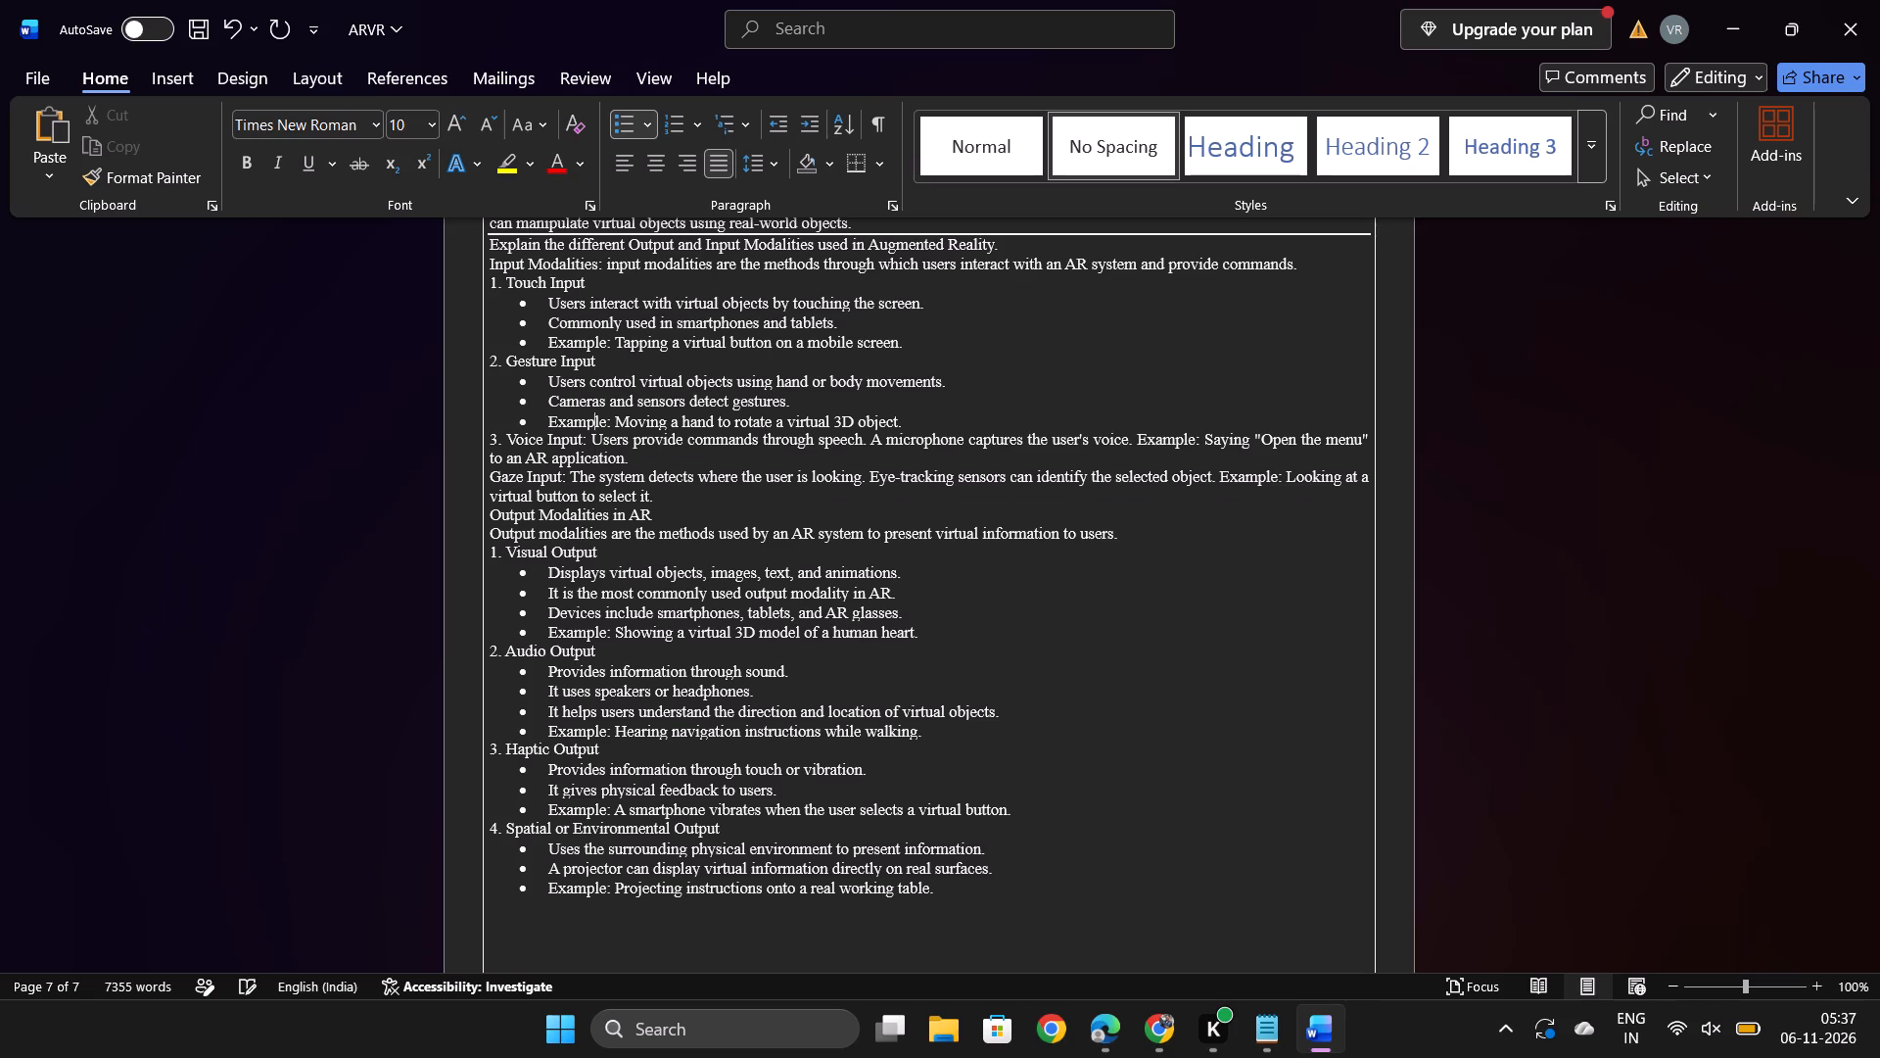
{"action": "key", "text": "Left"}
{"action": "key", "text": "Left"}
{"action": "key", "text": "Left"}
{"action": "key", "text": "Left"}
{"action": "key", "text": "Left"}
{"action": "key", "text": "Left"}
{"action": "key", "text": "BackSpace"}
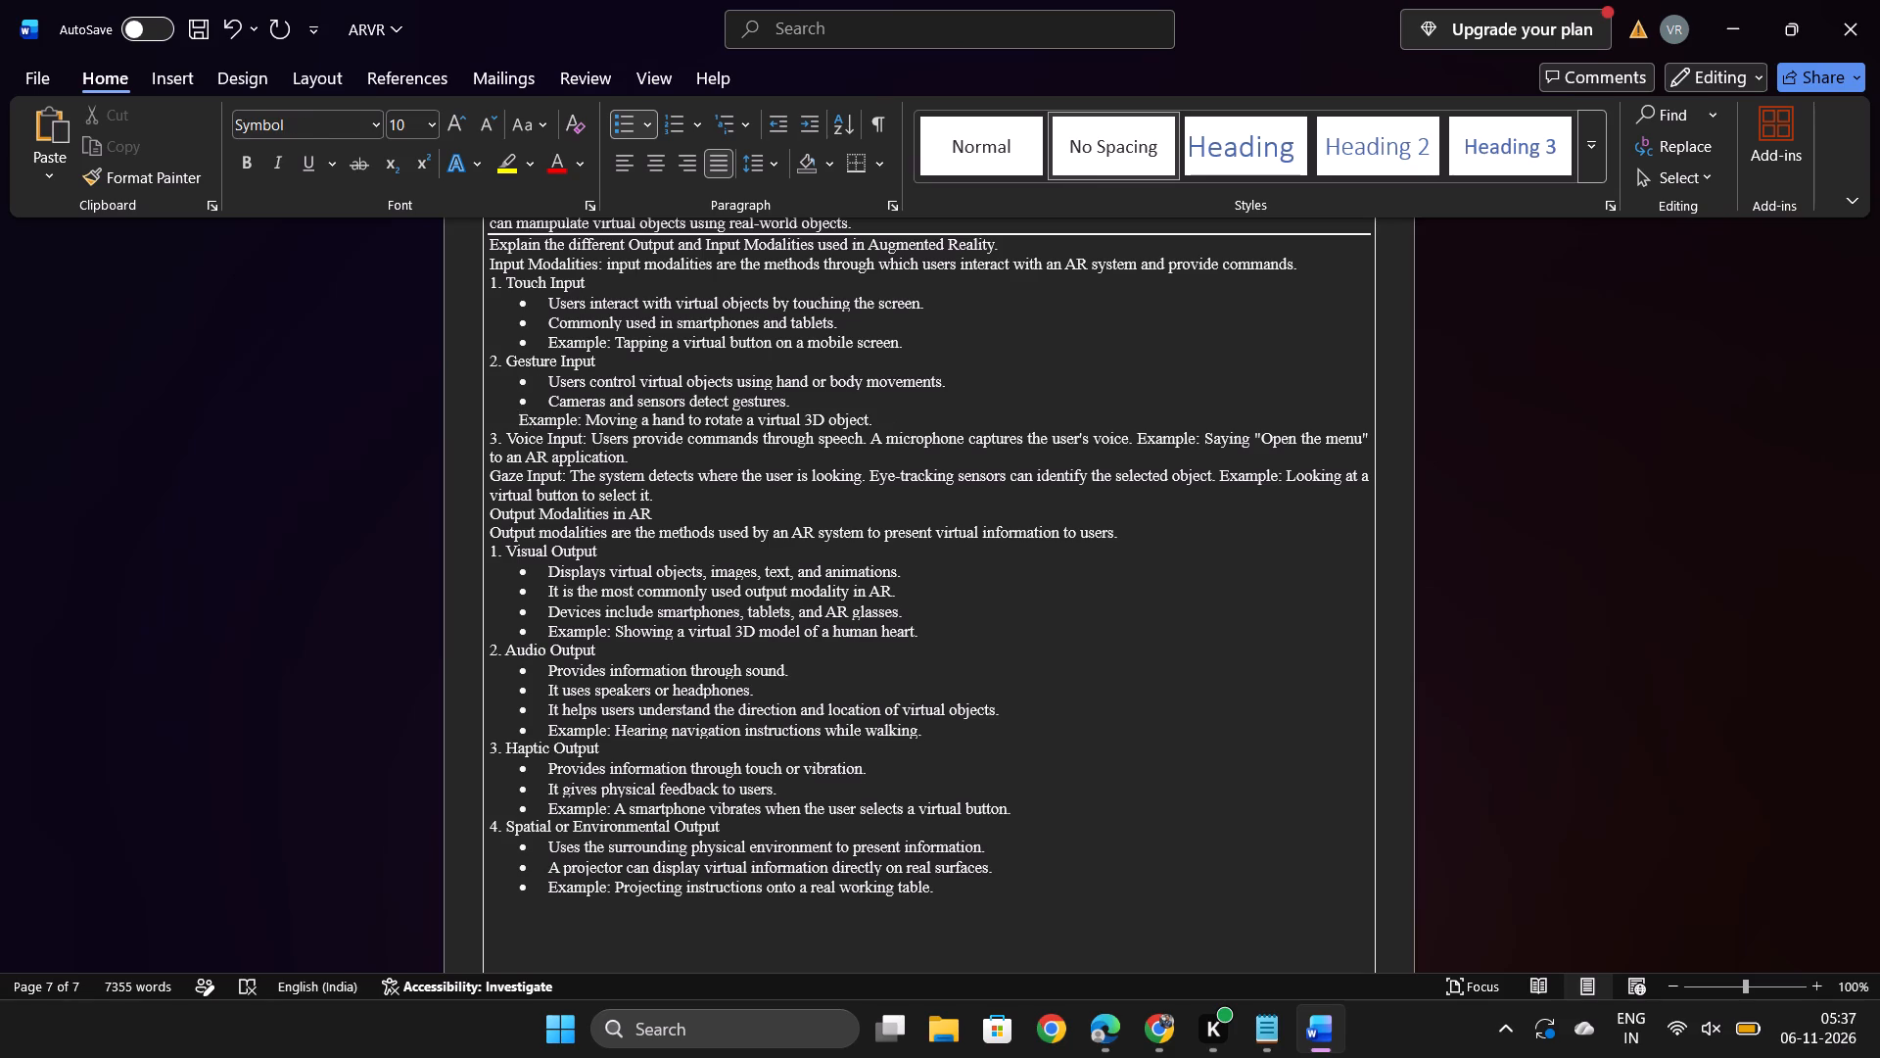
{"action": "key", "text": "BackSpace"}
{"action": "key", "text": "BackSpace"}
{"action": "key", "text": "space"}
{"action": "key", "text": "space"}
{"action": "key", "text": "Up"}
{"action": "key", "text": "Up"}
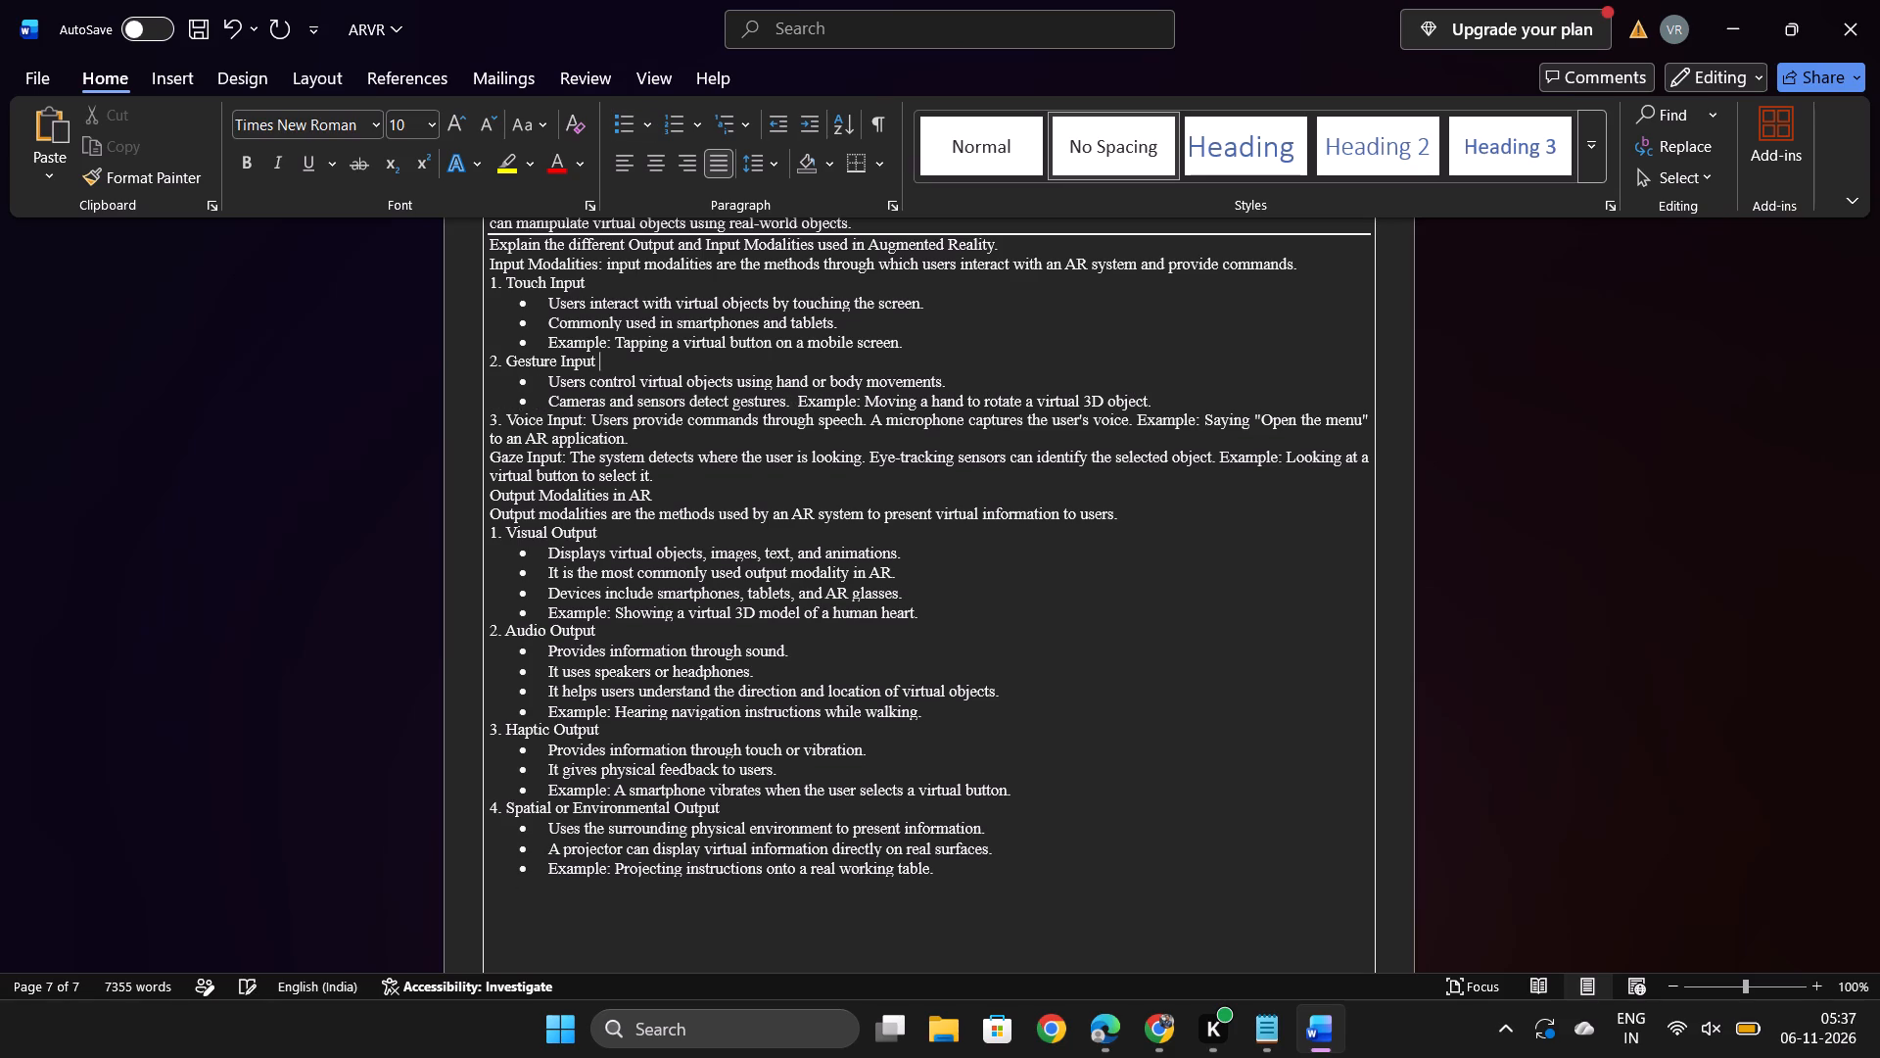
{"action": "key", "text": "Right"}
{"action": "key", "text": "BackSpace"}
{"action": "key", "text": "BackSpace"}
{"action": "key", "text": "BackSpace"}
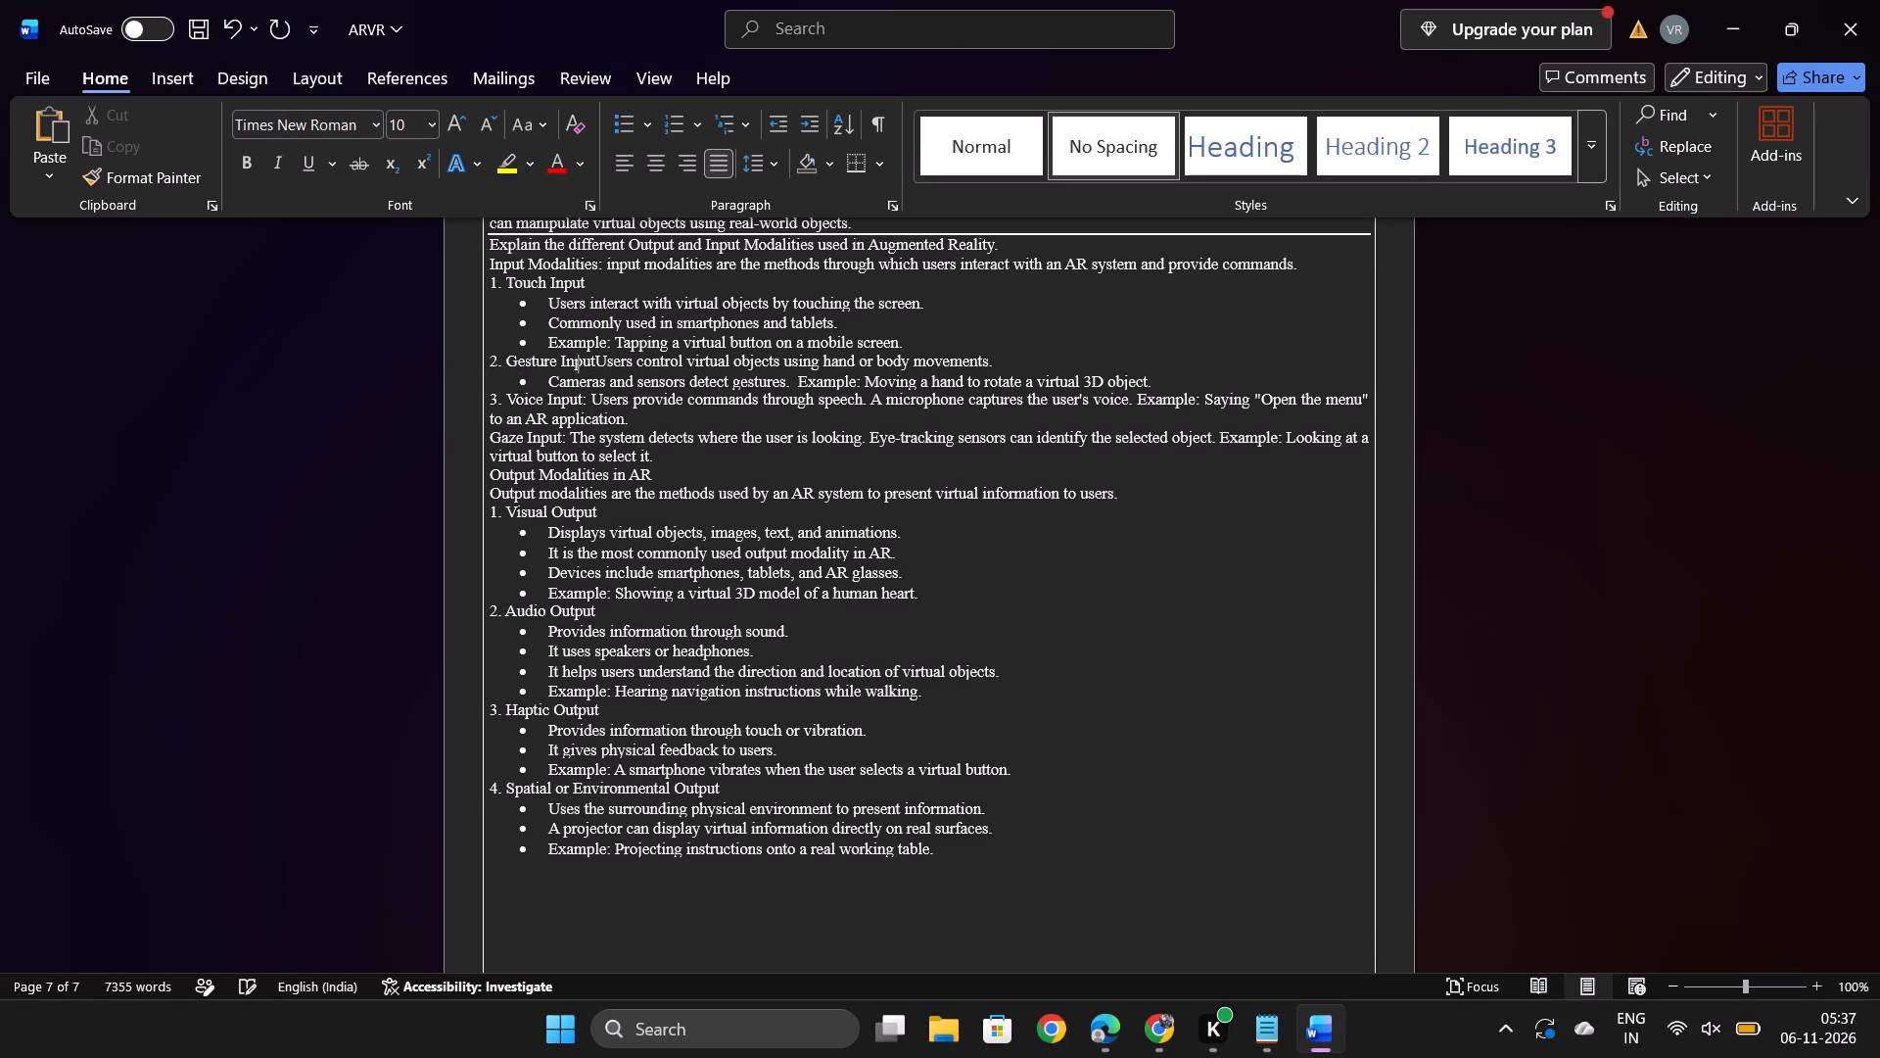
{"action": "type", "text": ":"}
{"action": "key", "text": "space"}
{"action": "key", "text": "Down"}
{"action": "key", "text": "Left"}
{"action": "key", "text": "Left"}
{"action": "key", "text": "Left"}
{"action": "key", "text": "Left"}
{"action": "key", "text": "Left"}
{"action": "key", "text": "Left"}
{"action": "key", "text": "Left"}
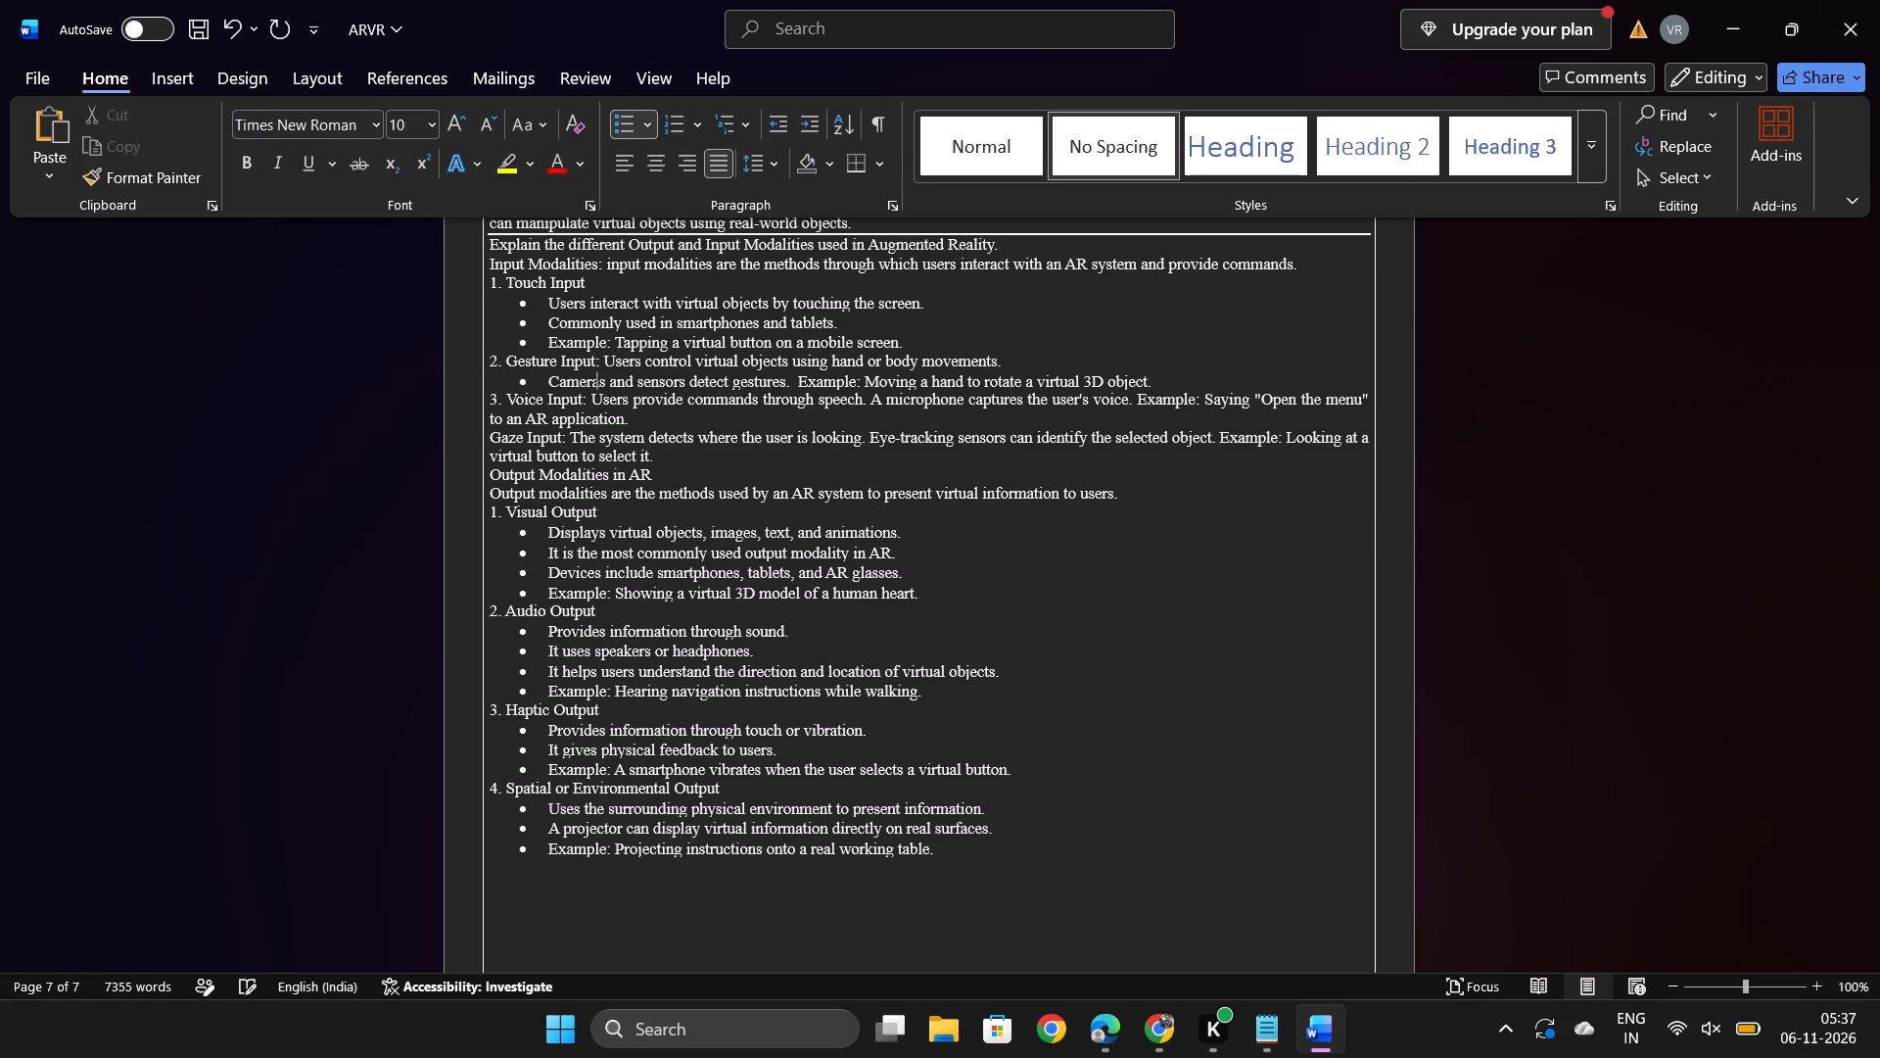
{"action": "key", "text": "Left"}
{"action": "key", "text": "BackSpace"}
{"action": "key", "text": "BackSpace"}
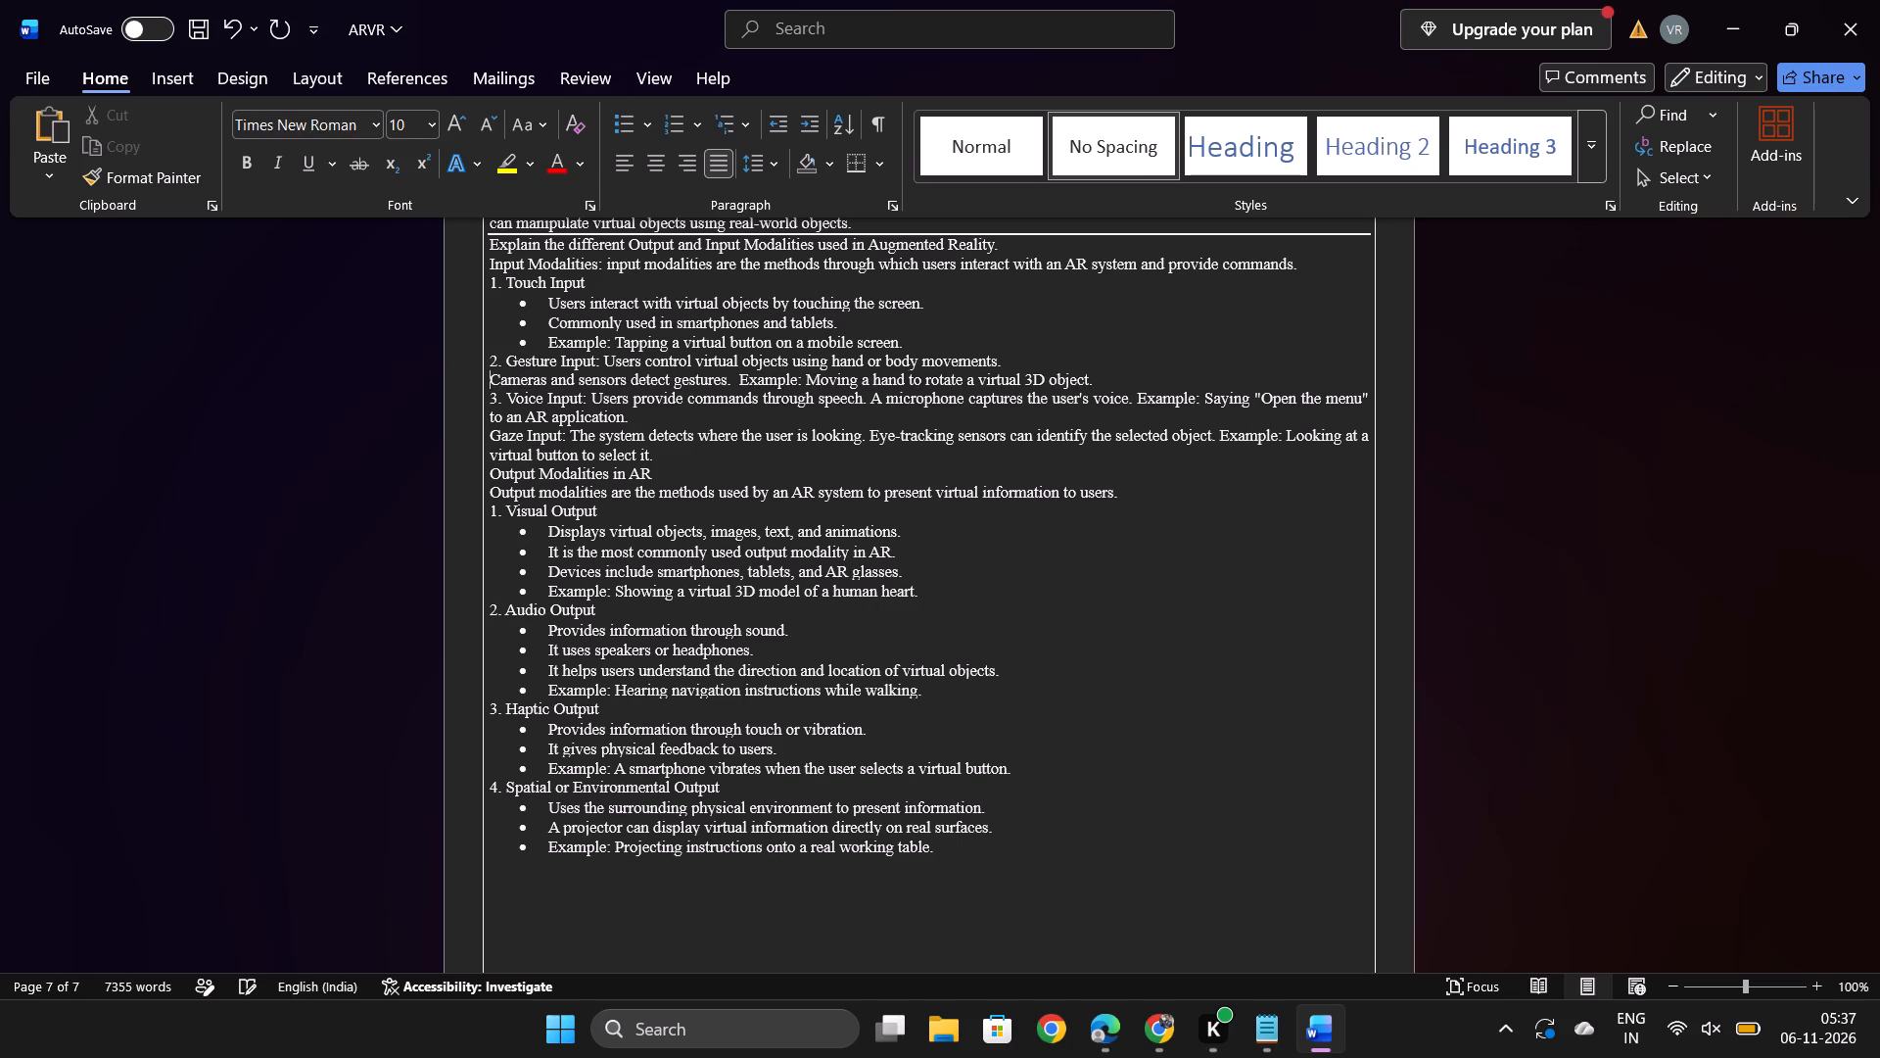
{"action": "key", "text": "BackSpace"}
{"action": "key", "text": "space"}
Join the three Touch Input bullets into running text on the heading line, after "1. Touch Input:".
{"action": "key", "text": "Up"}
{"action": "key", "text": "Up"}
{"action": "key", "text": "Right"}
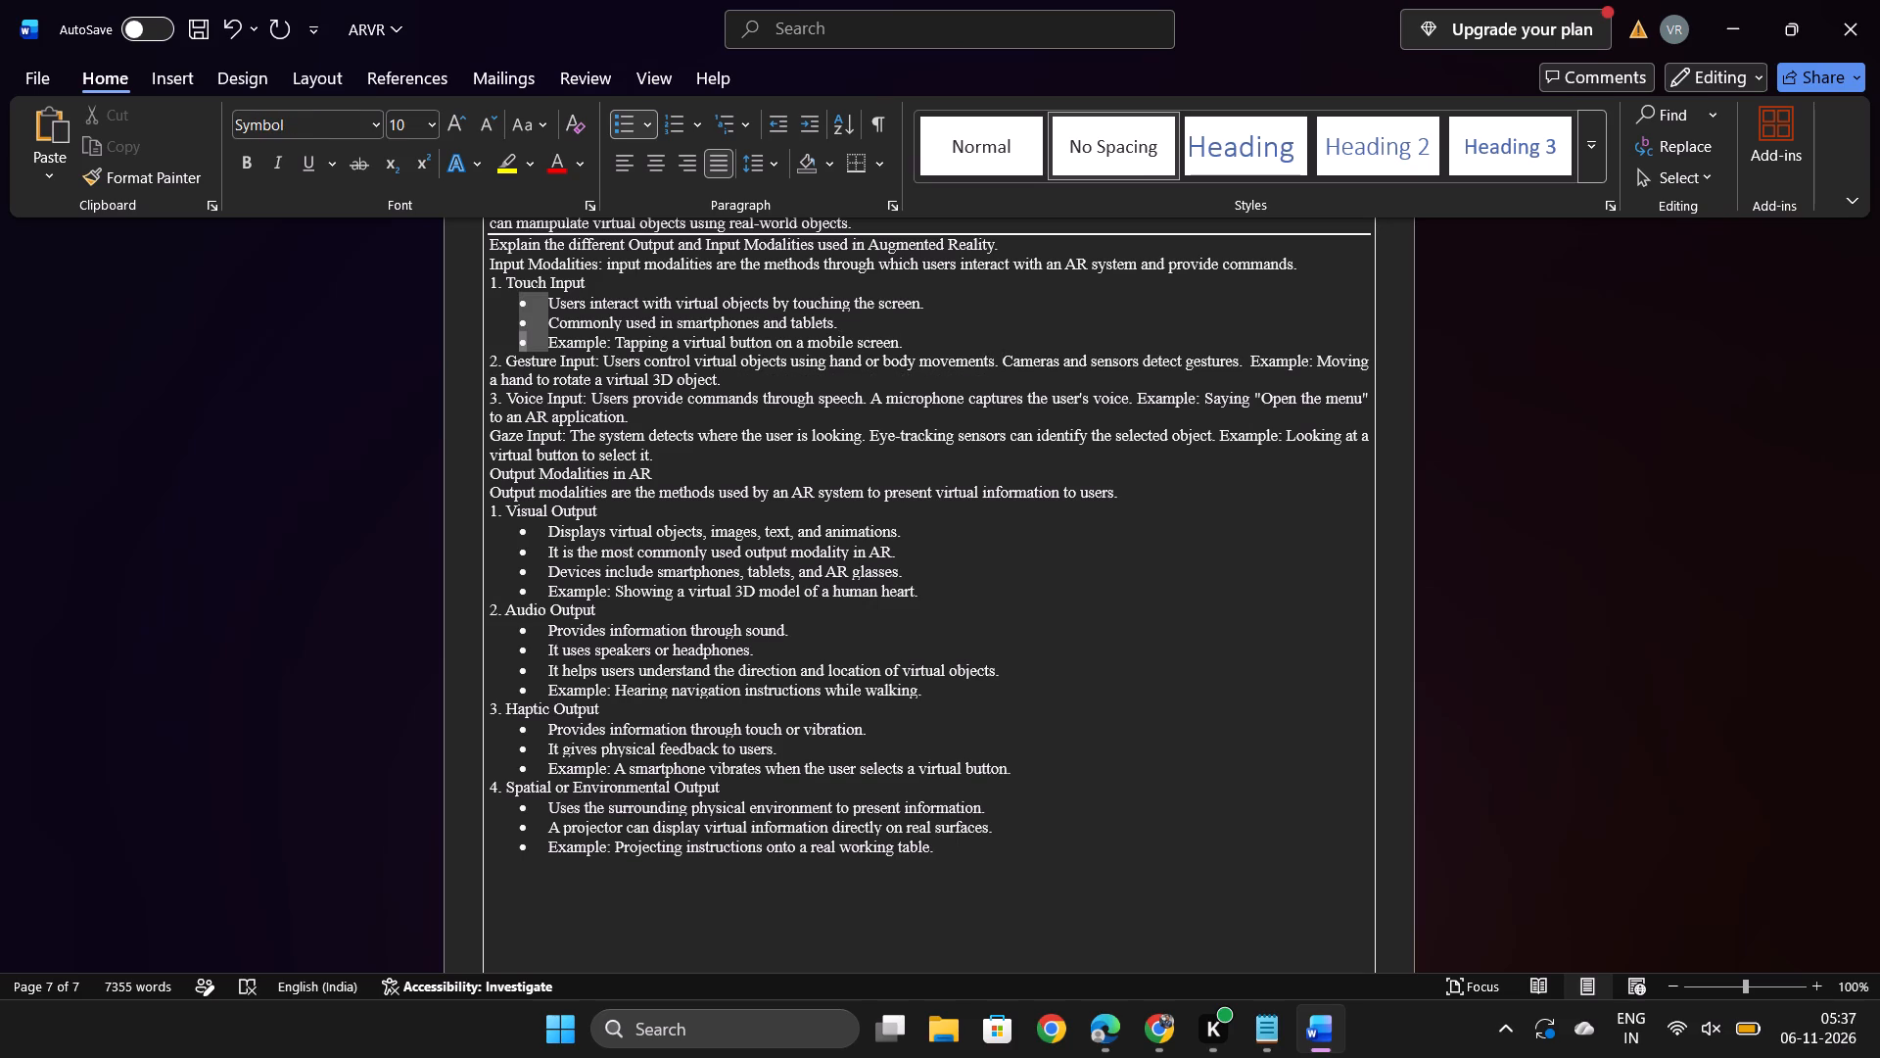
{"action": "key", "text": "BackSpace"}
{"action": "key", "text": "BackSpace"}
{"action": "key", "text": "BackSpace"}
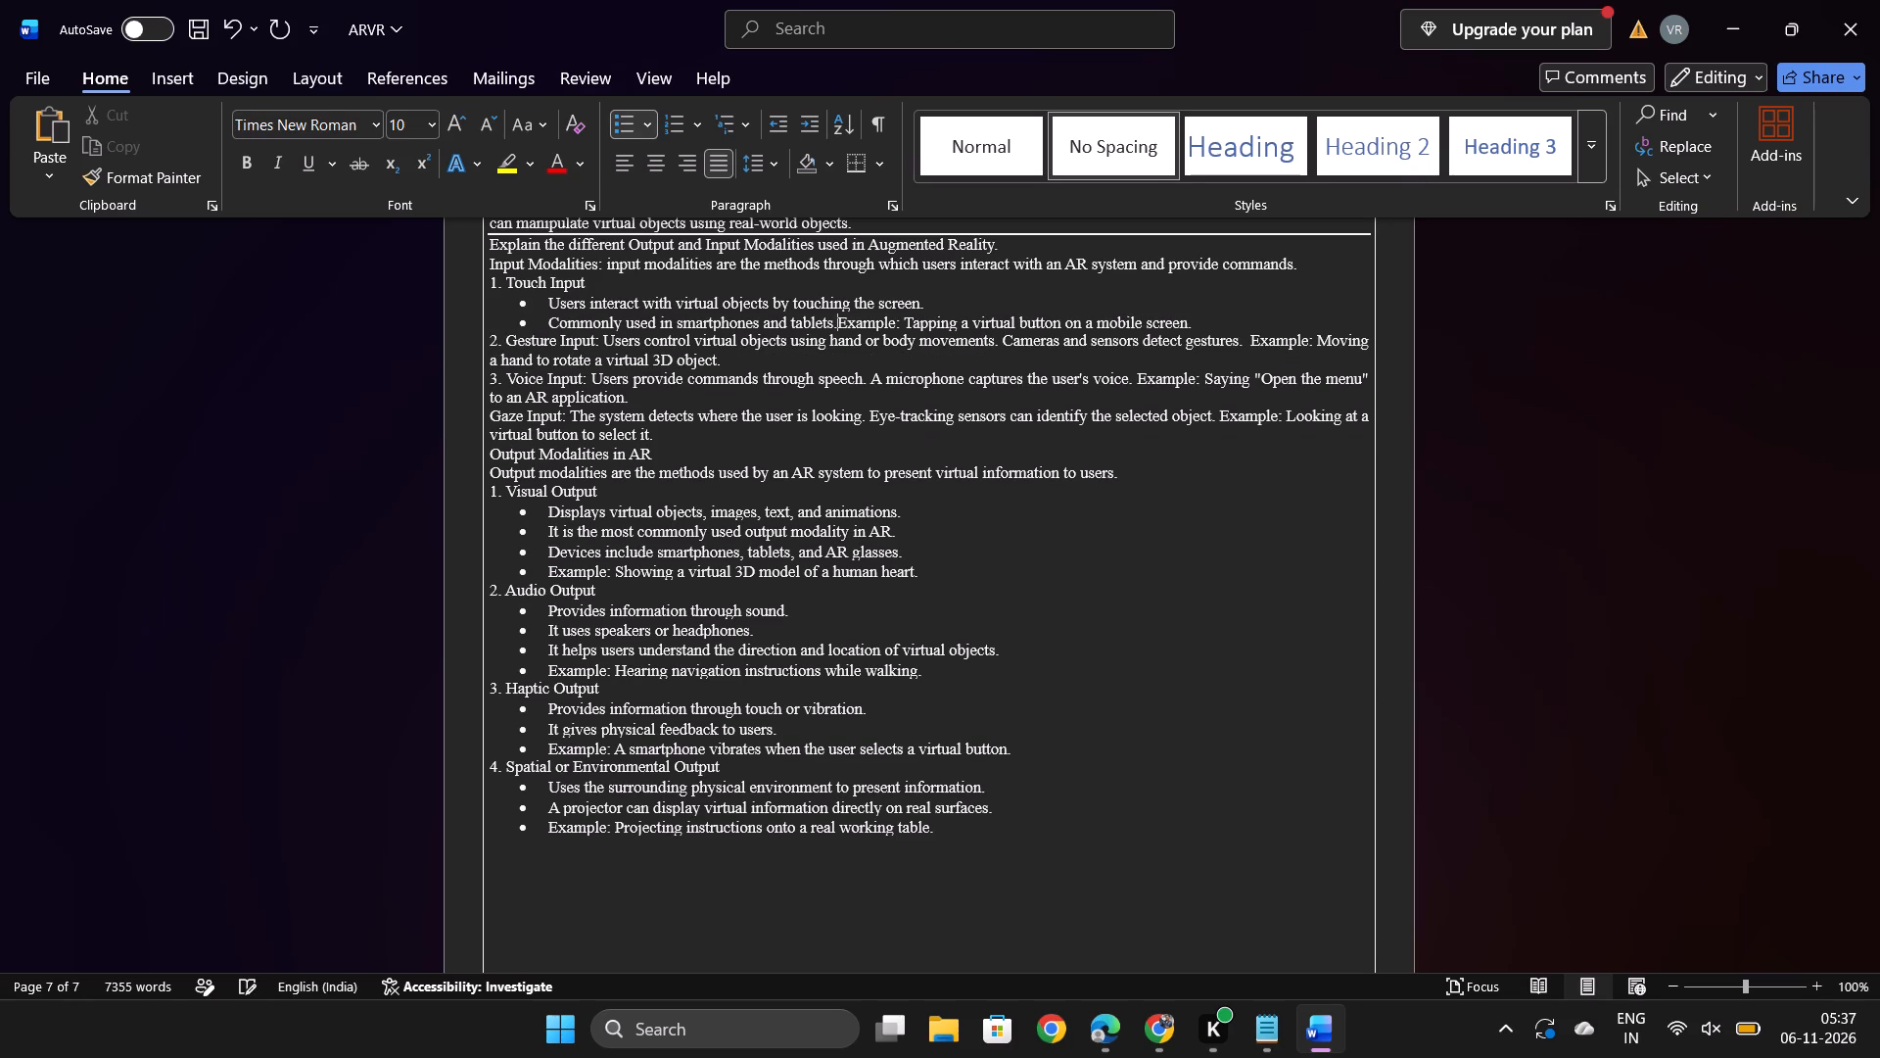
{"action": "key", "text": "space"}
{"action": "key", "text": "space"}
{"action": "key", "text": "Up"}
{"action": "key", "text": "Up"}
{"action": "key", "text": "Right"}
{"action": "key", "text": "BackSpace"}
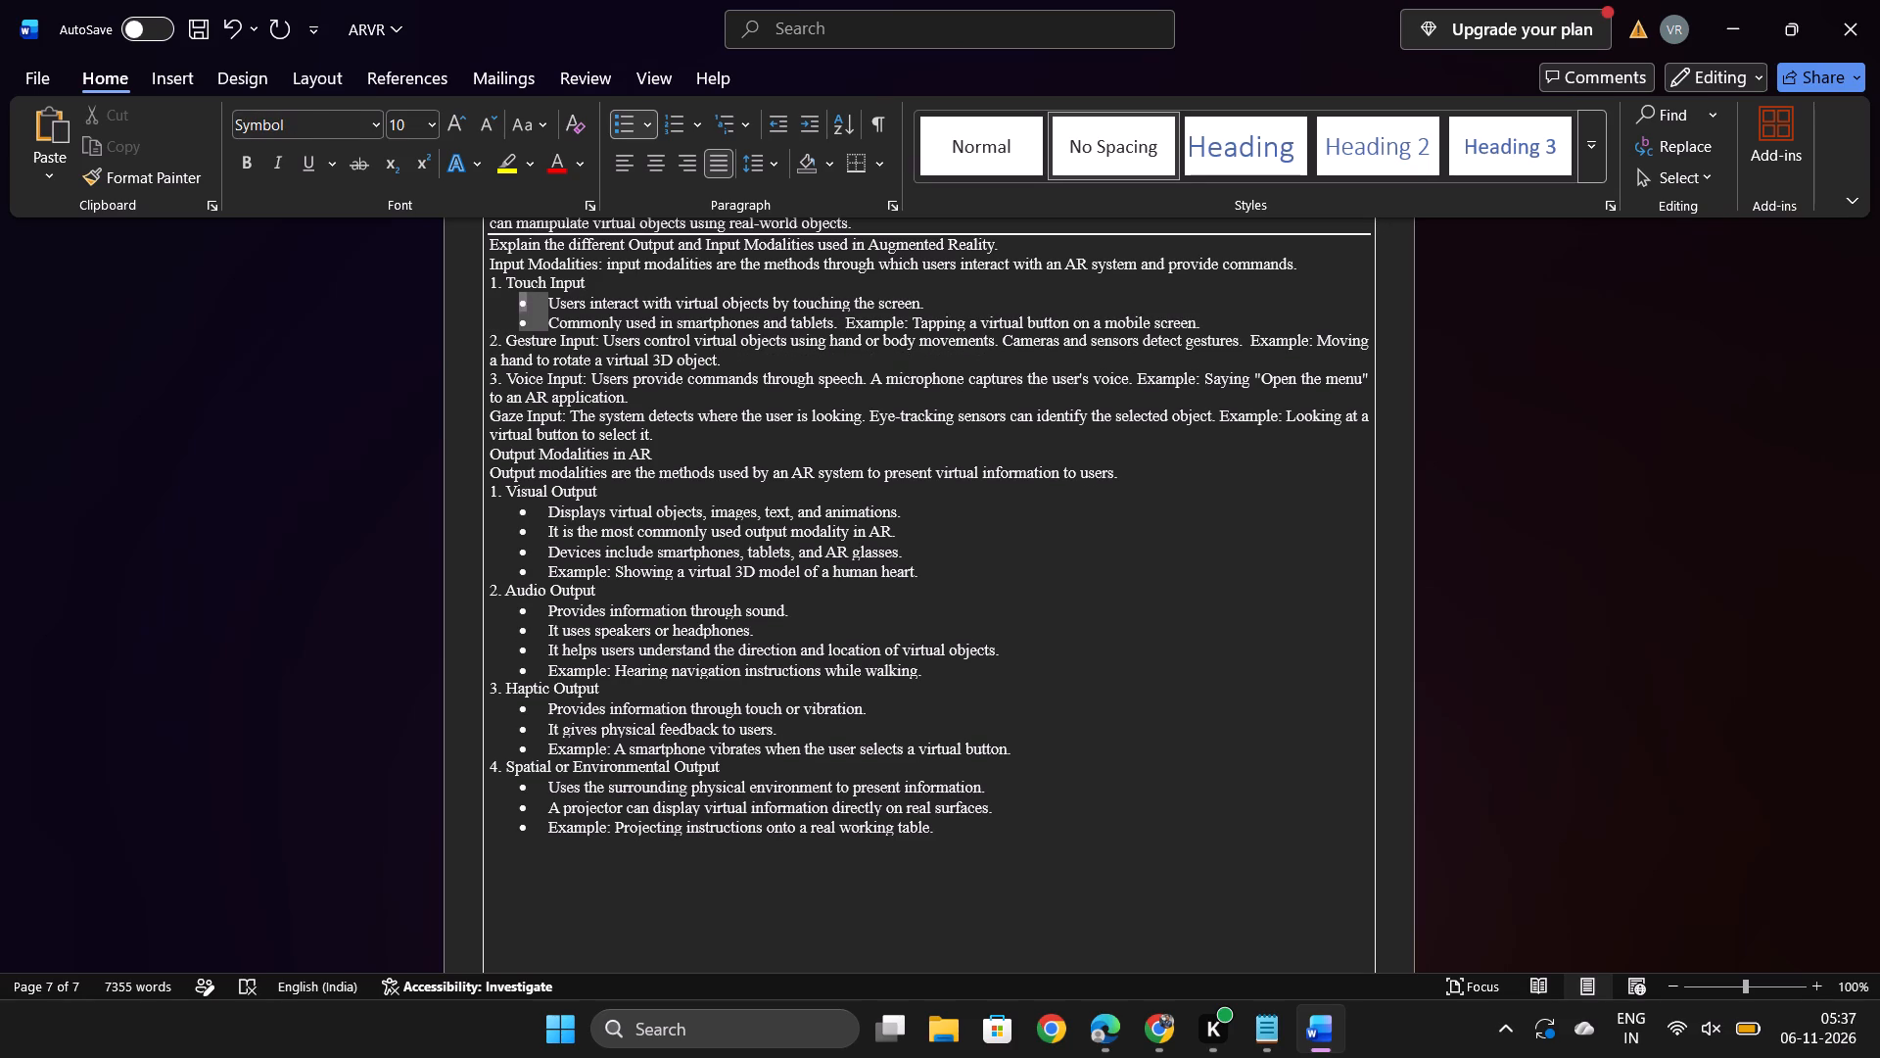
{"action": "key", "text": "BackSpace"}
{"action": "key", "text": "BackSpace"}
{"action": "type", "text": ":"}
{"action": "key", "text": "space"}
{"action": "key", "text": "Down"}
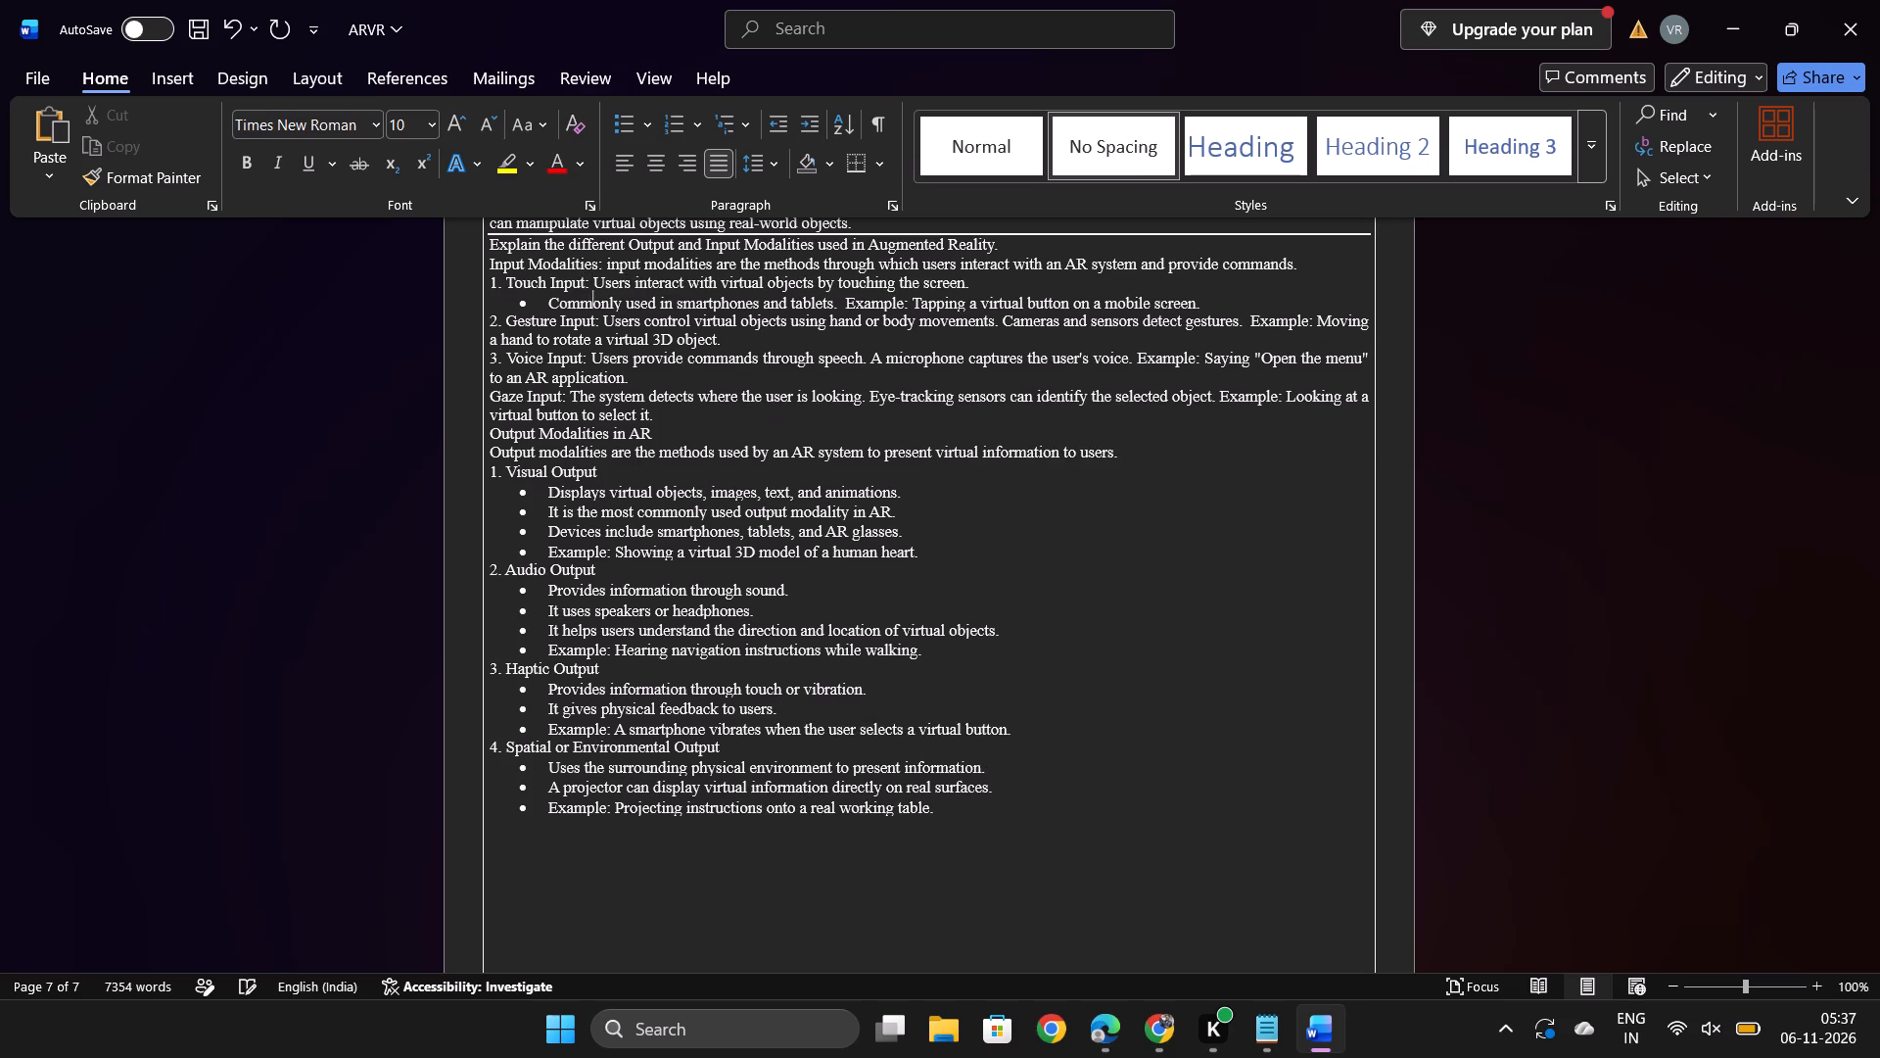
{"action": "key", "text": "Left"}
{"action": "key", "text": "Left"}
{"action": "key", "text": "Left"}
{"action": "key", "text": "Left"}
{"action": "key", "text": "Left"}
{"action": "key", "text": "Left"}
{"action": "key", "text": "Right"}
{"action": "key", "text": "BackSpace"}
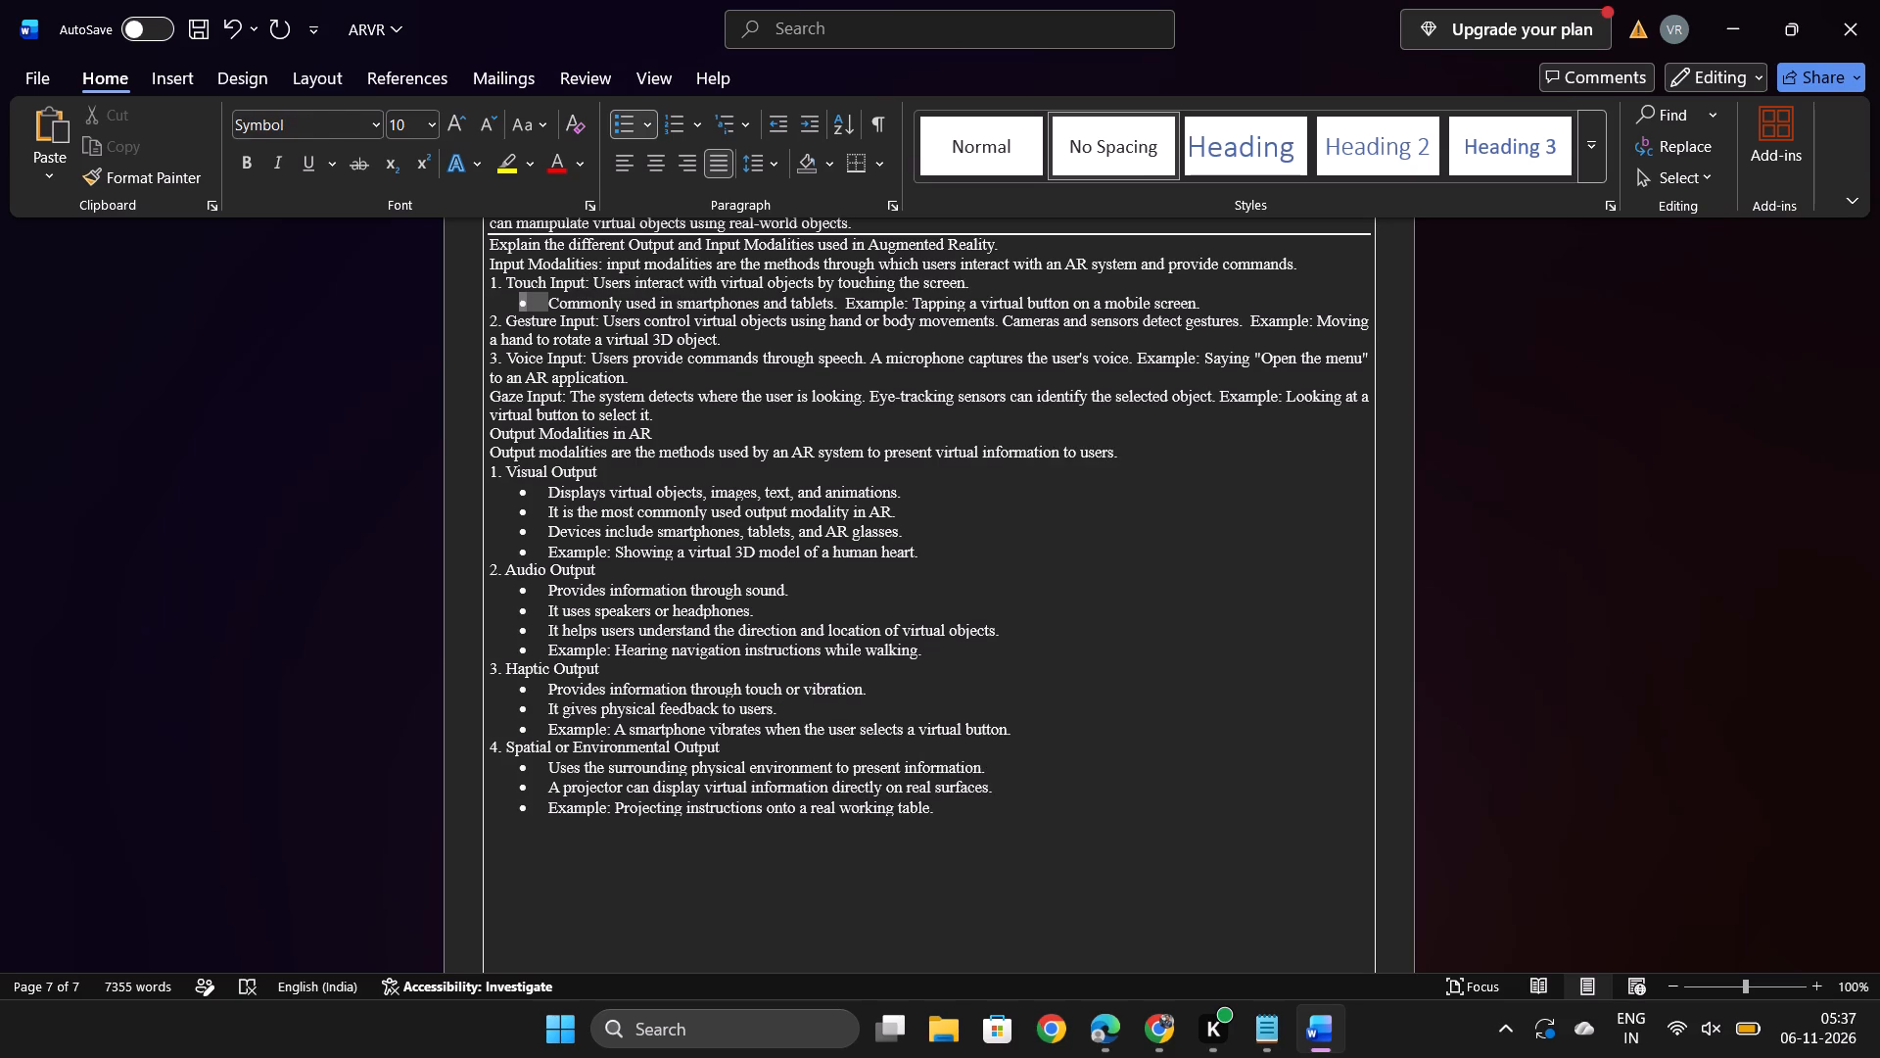
{"action": "key", "text": "BackSpace"}
{"action": "key", "text": "BackSpace"}
{"action": "key", "text": "space"}
{"action": "key", "text": "space"}
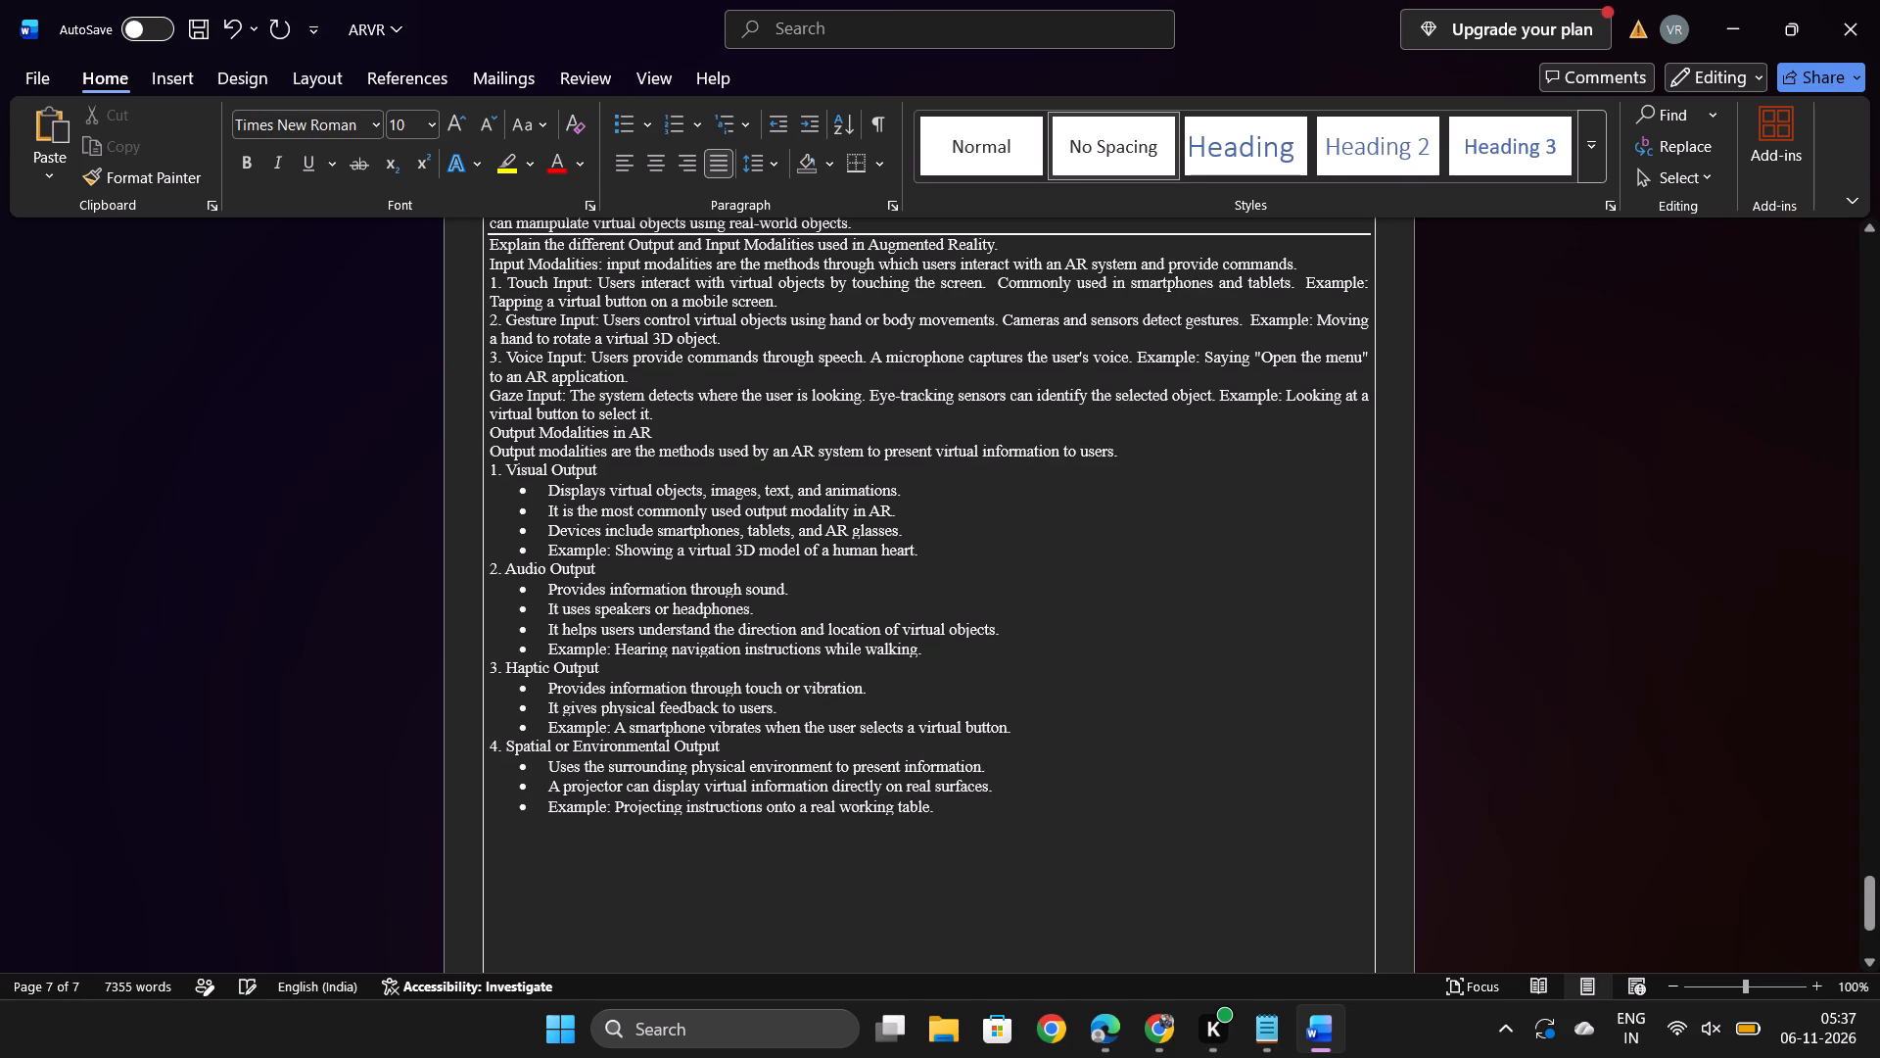
Remove the numbers "1.", "2." and "3." in front of the Touch, Gesture and Voice Input headings.
{"action": "left_click", "coordinate": [506, 279]}
{"action": "key", "text": "BackSpace"}
{"action": "key", "text": "BackSpace"}
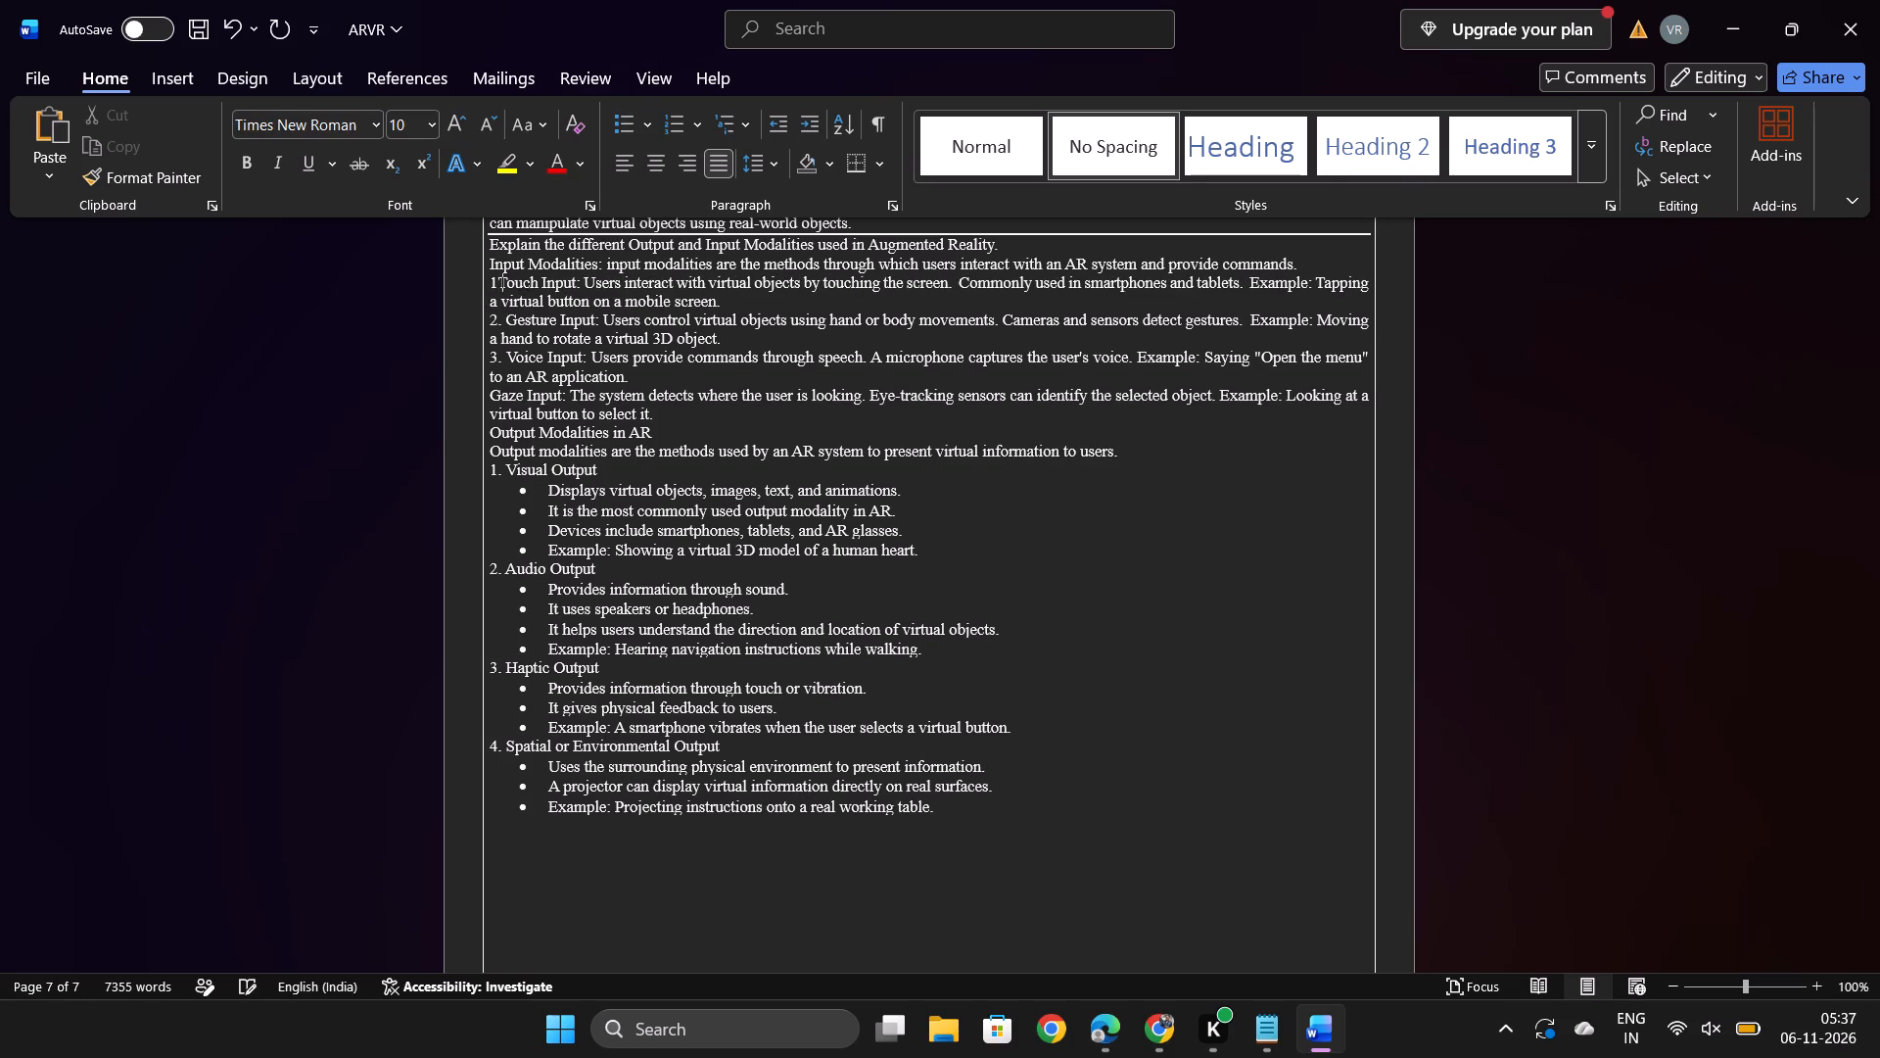
{"action": "key", "text": "BackSpace"}
{"action": "left_click", "coordinate": [508, 320]}
{"action": "key", "text": "BackSpace"}
{"action": "key", "text": "BackSpace"}
{"action": "key", "text": "BackSpace"}
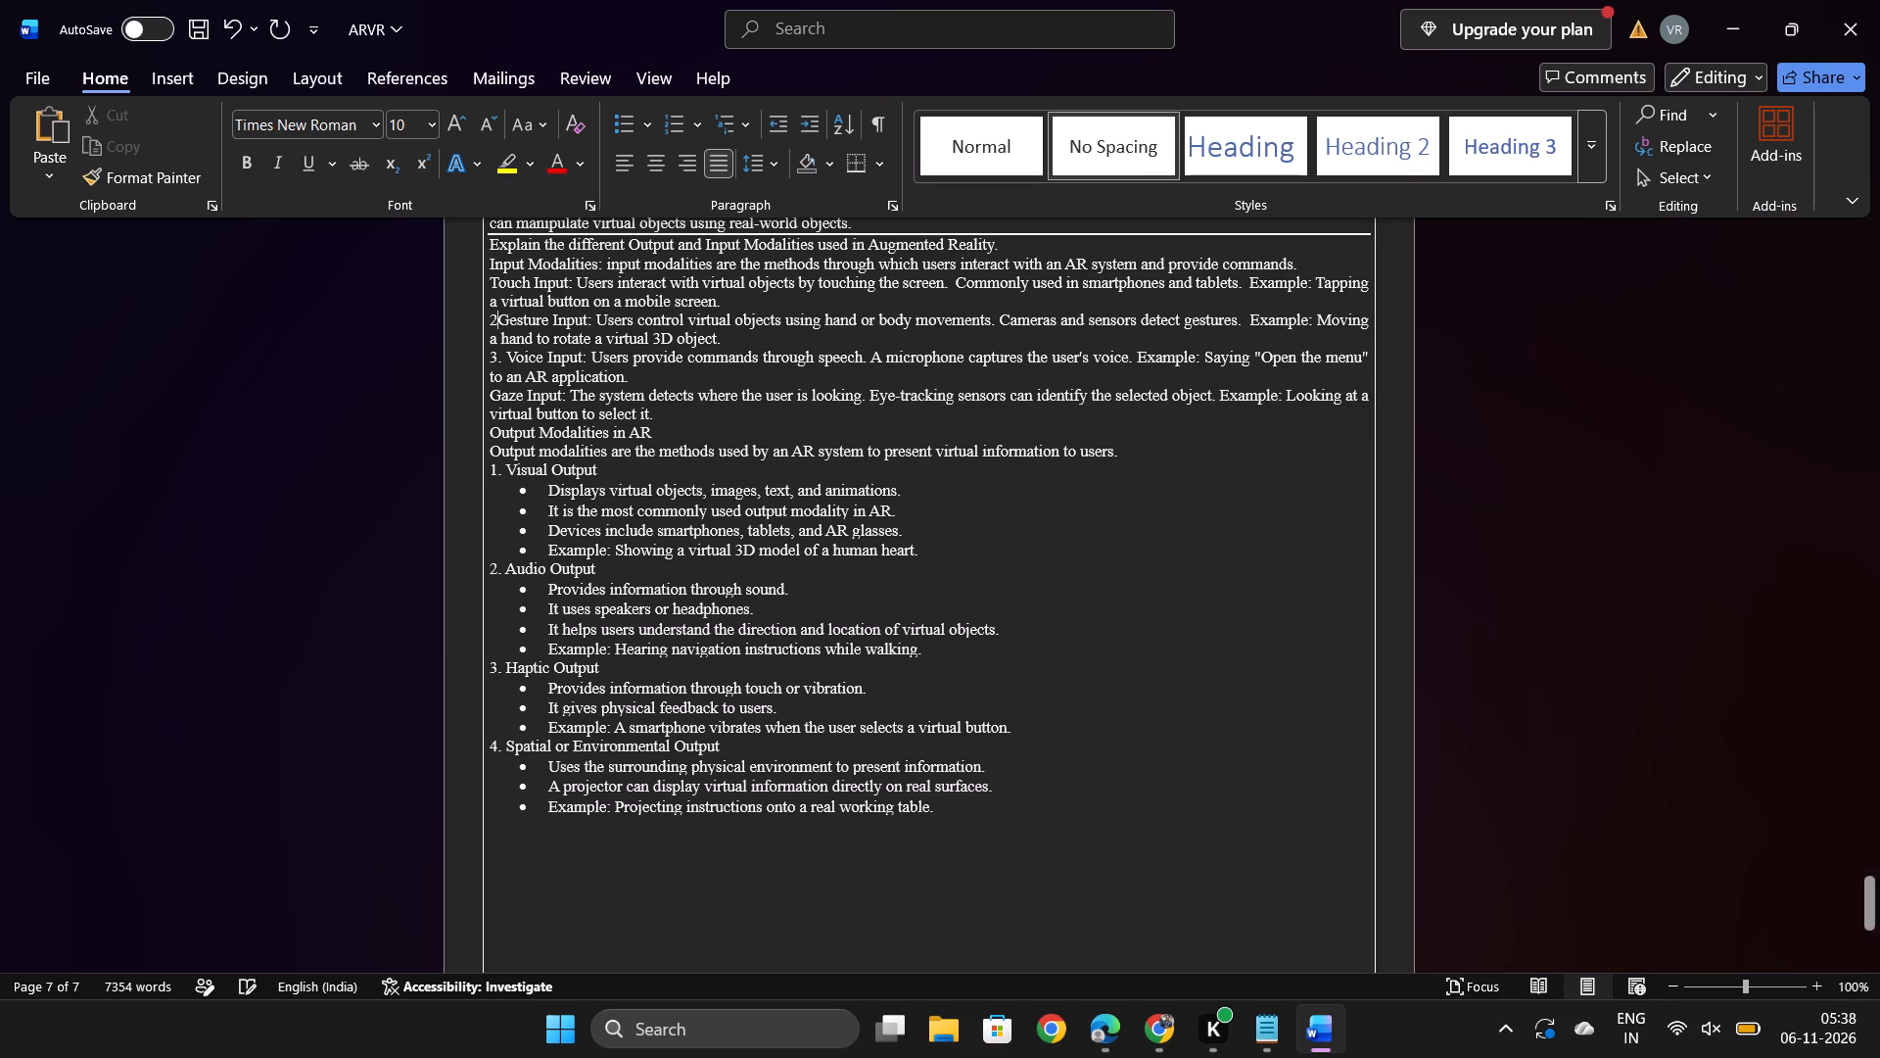
{"action": "left_click", "coordinate": [508, 354]}
{"action": "key", "text": "BackSpace"}
{"action": "key", "text": "BackSpace"}
{"action": "key", "text": "BackSpace"}
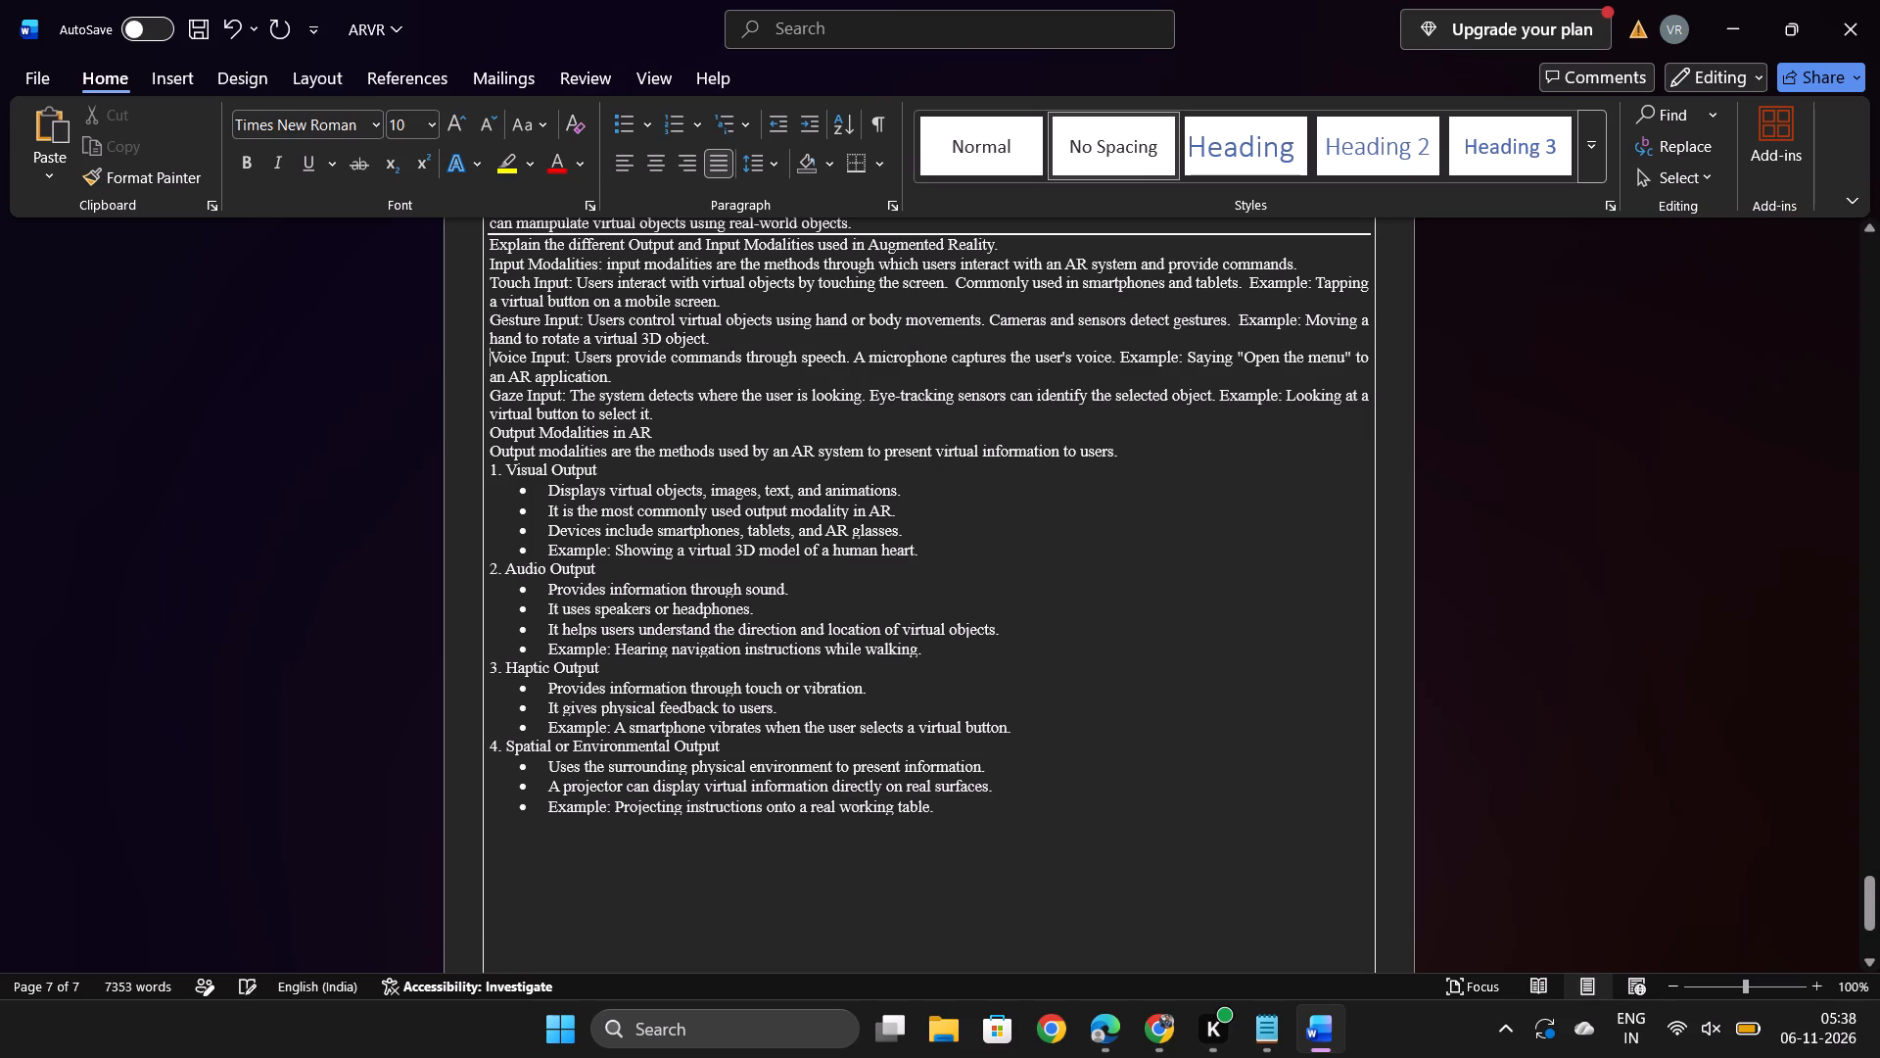
Underline the Touch Input, Gesture Input, Voice Input and Gaze Input headings together.
{"action": "left_click_drag", "start_coordinate": [565, 283], "coordinate": [490, 287]}
{"action": "left_click_drag", "start_coordinate": [572, 324], "coordinate": [478, 321], "text": "ctrl"}
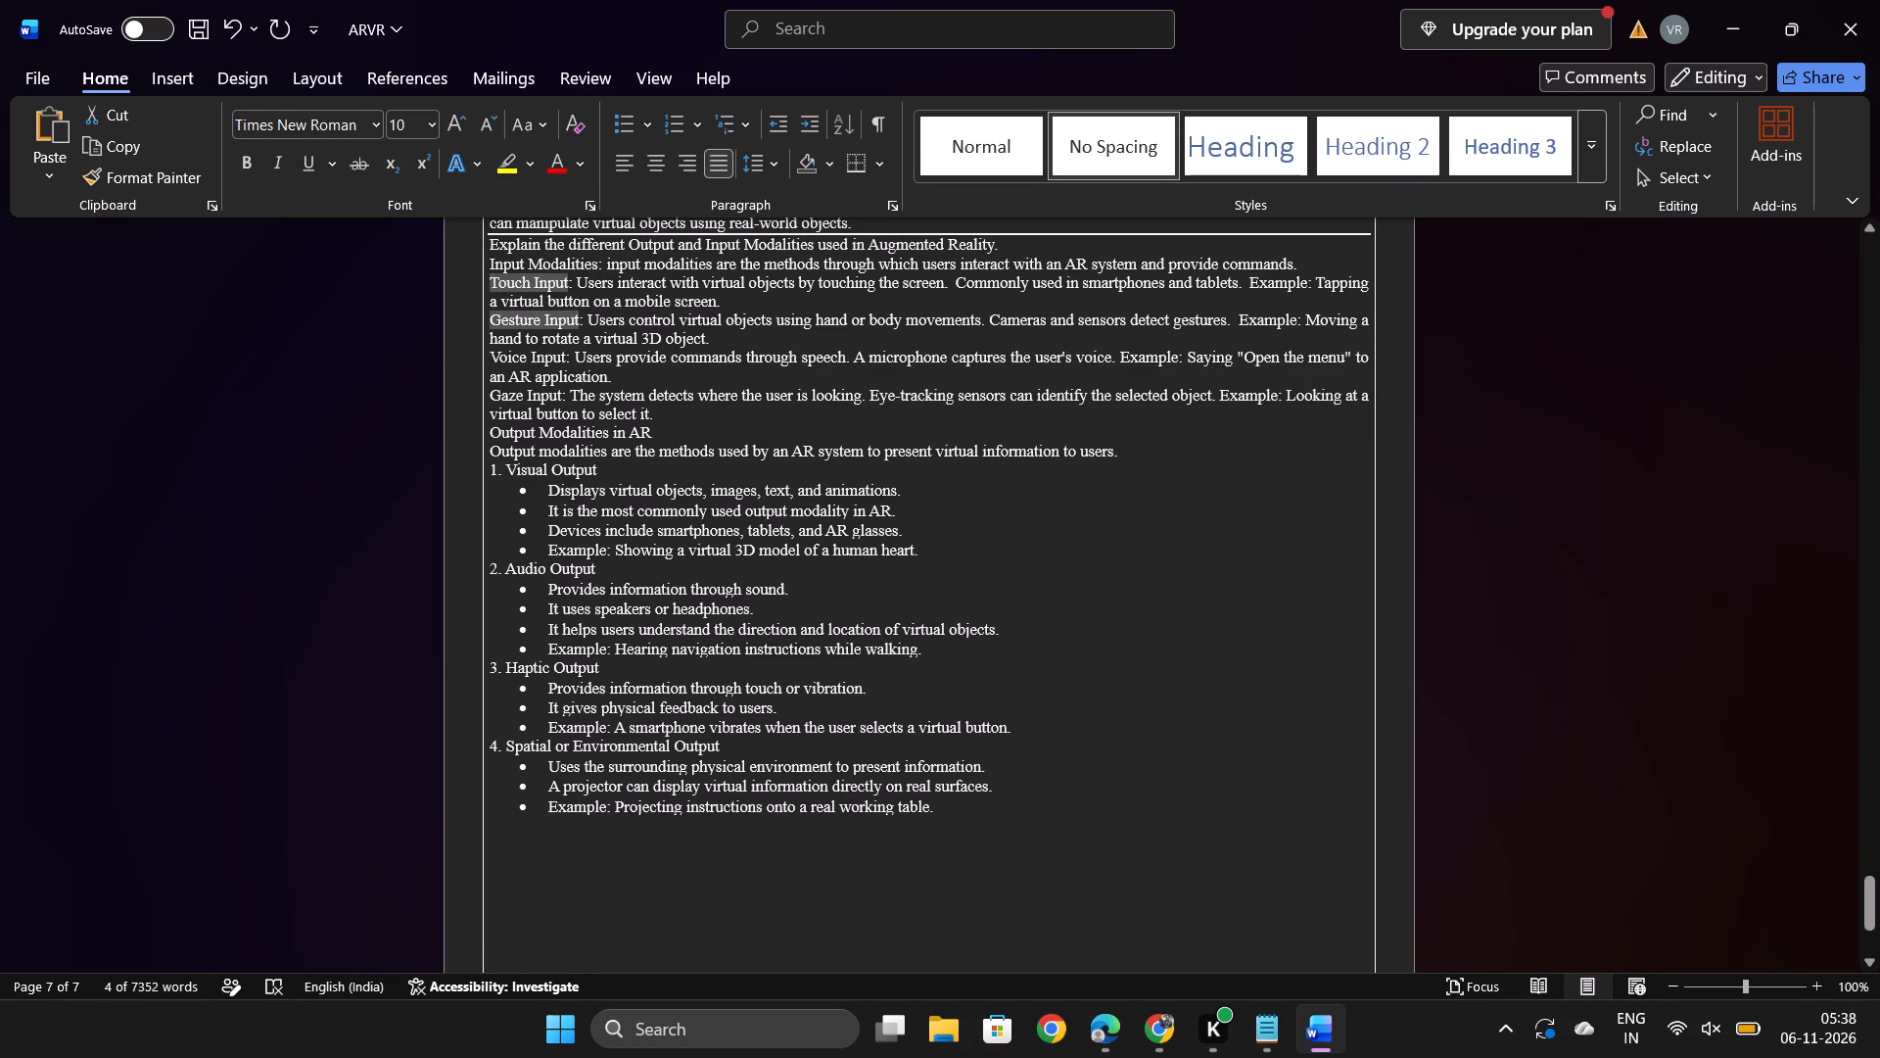
{"action": "left_click_drag", "start_coordinate": [556, 356], "coordinate": [493, 351], "text": "ctrl"}
{"action": "left_click_drag", "start_coordinate": [554, 401], "coordinate": [486, 396], "text": "ctrl"}
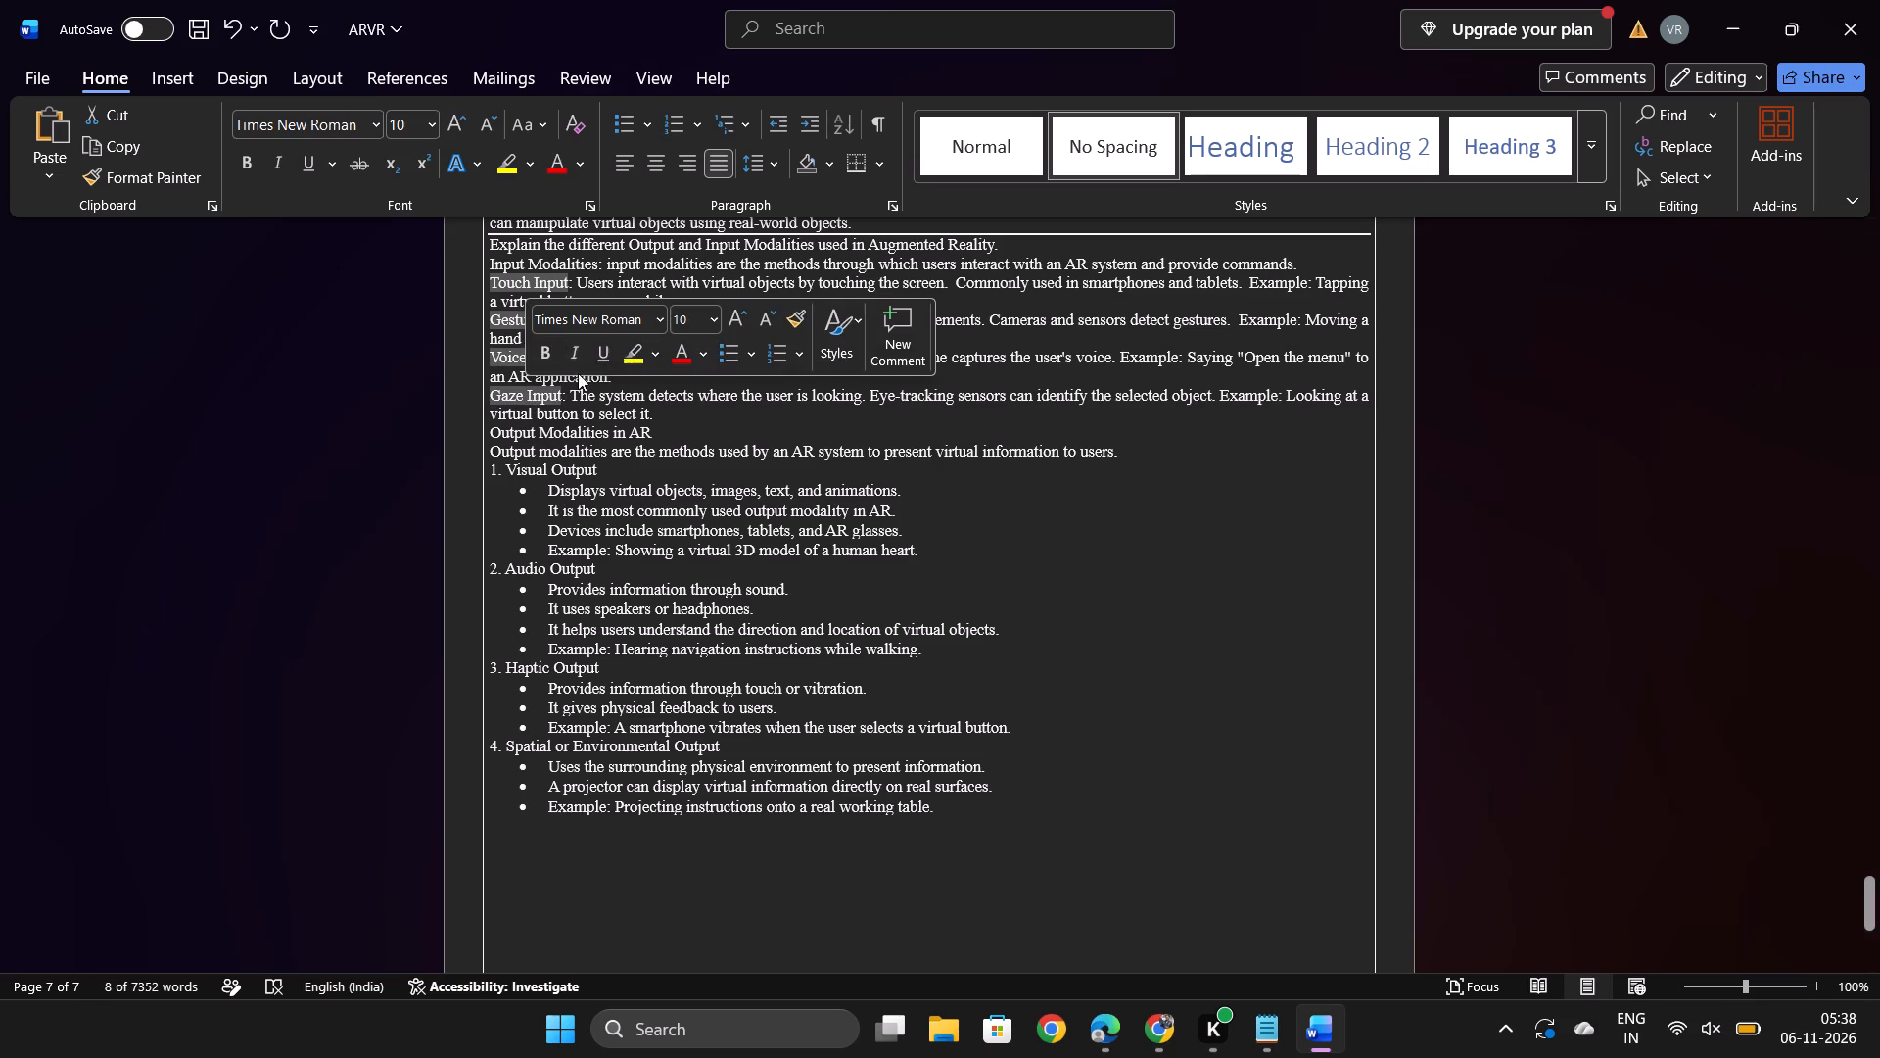
{"action": "left_click", "coordinate": [594, 352]}
{"action": "left_click", "coordinate": [573, 420]}
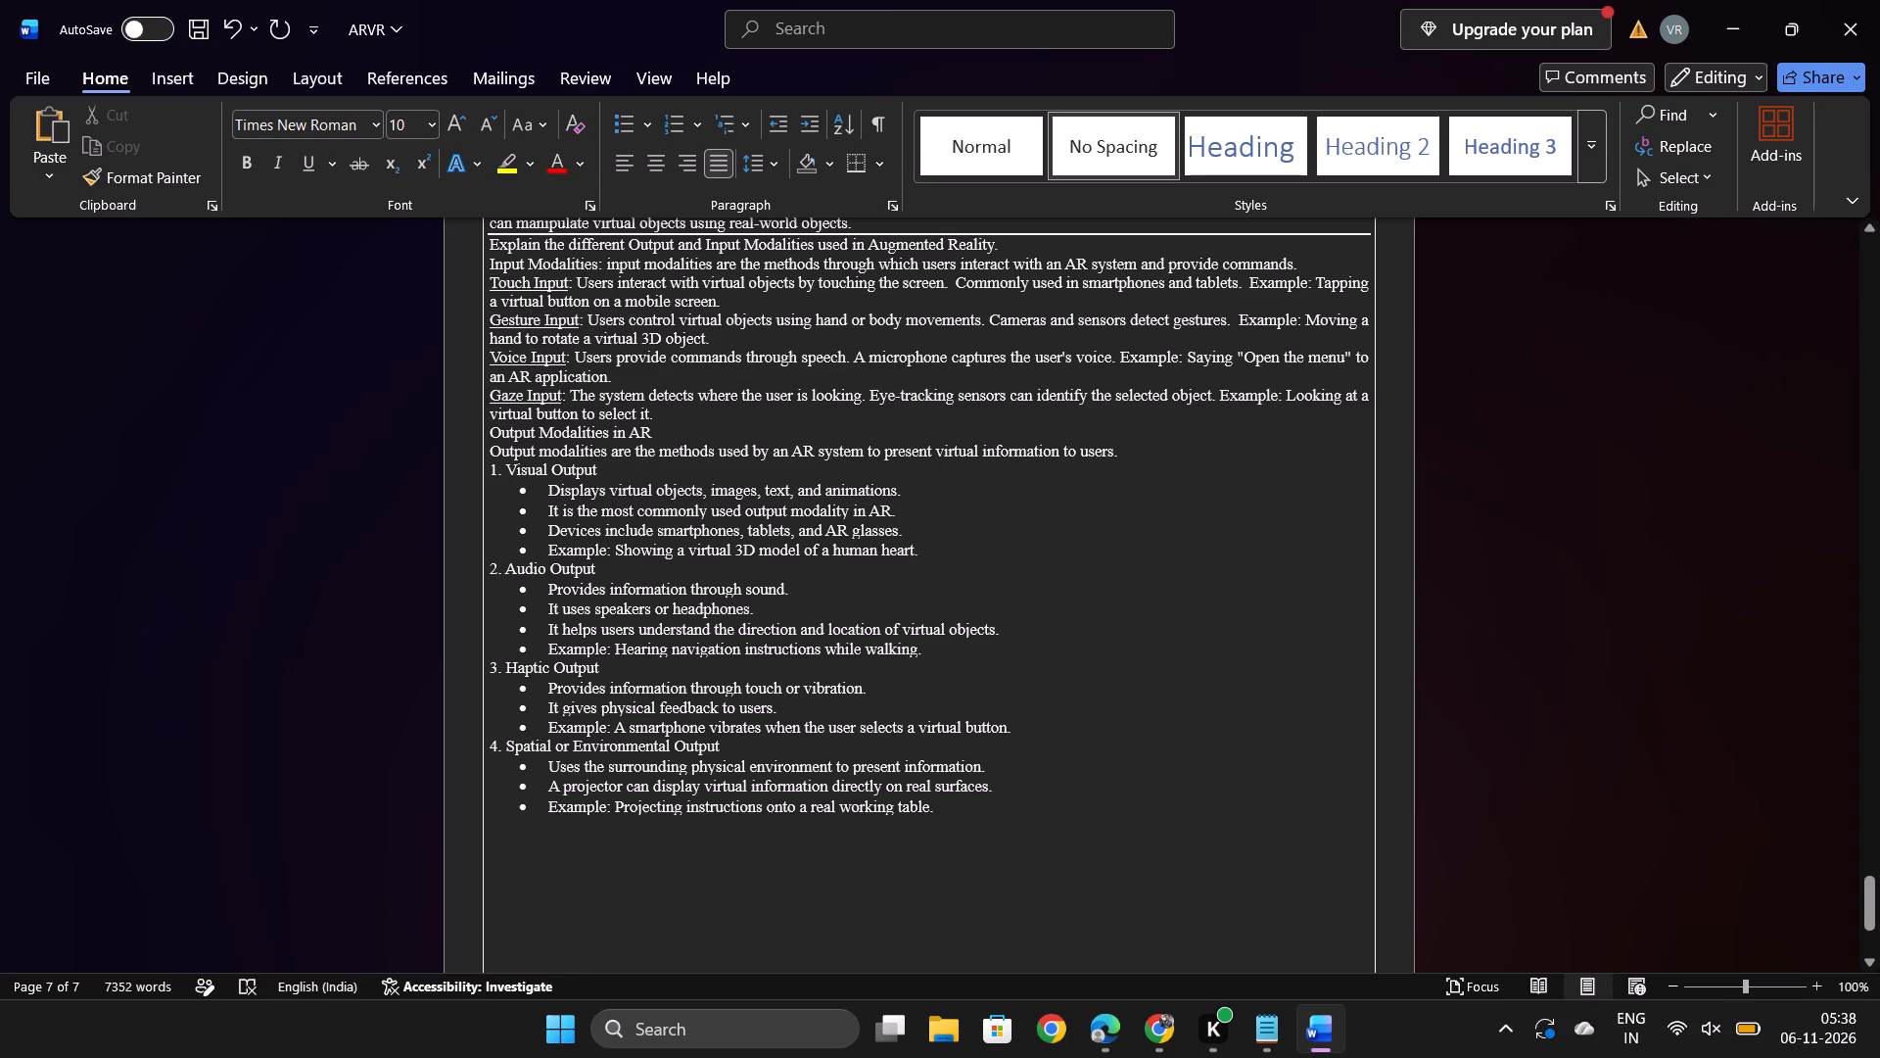
Add a colon after the "Output Modalities in AR" heading.
{"action": "left_click", "coordinate": [674, 433]}
{"action": "key", "text": "shift+colon"}
Underline and italicize the "Input Modalities" heading at the start of the answer.
{"action": "left_click_drag", "start_coordinate": [594, 268], "coordinate": [488, 263]}
{"action": "left_click", "coordinate": [564, 225]}
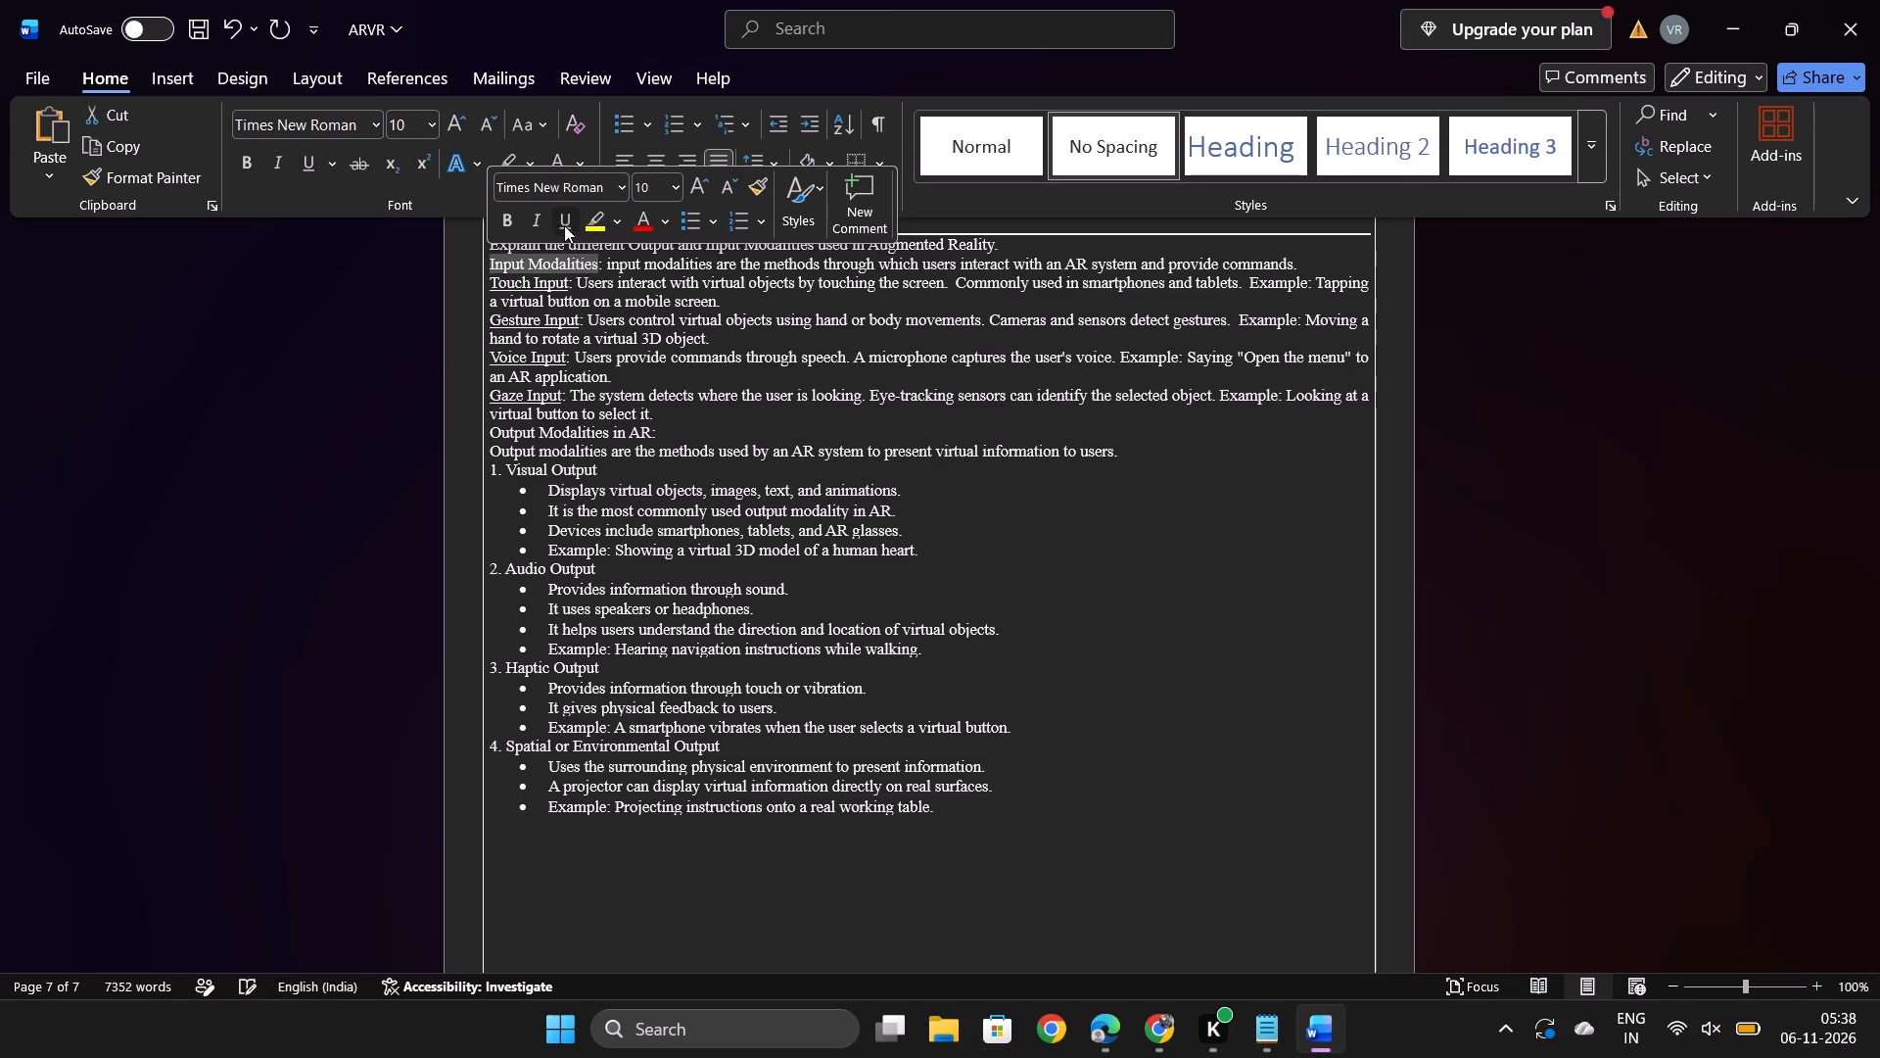
{"action": "left_click", "coordinate": [533, 223]}
{"action": "left_click", "coordinate": [564, 440]}
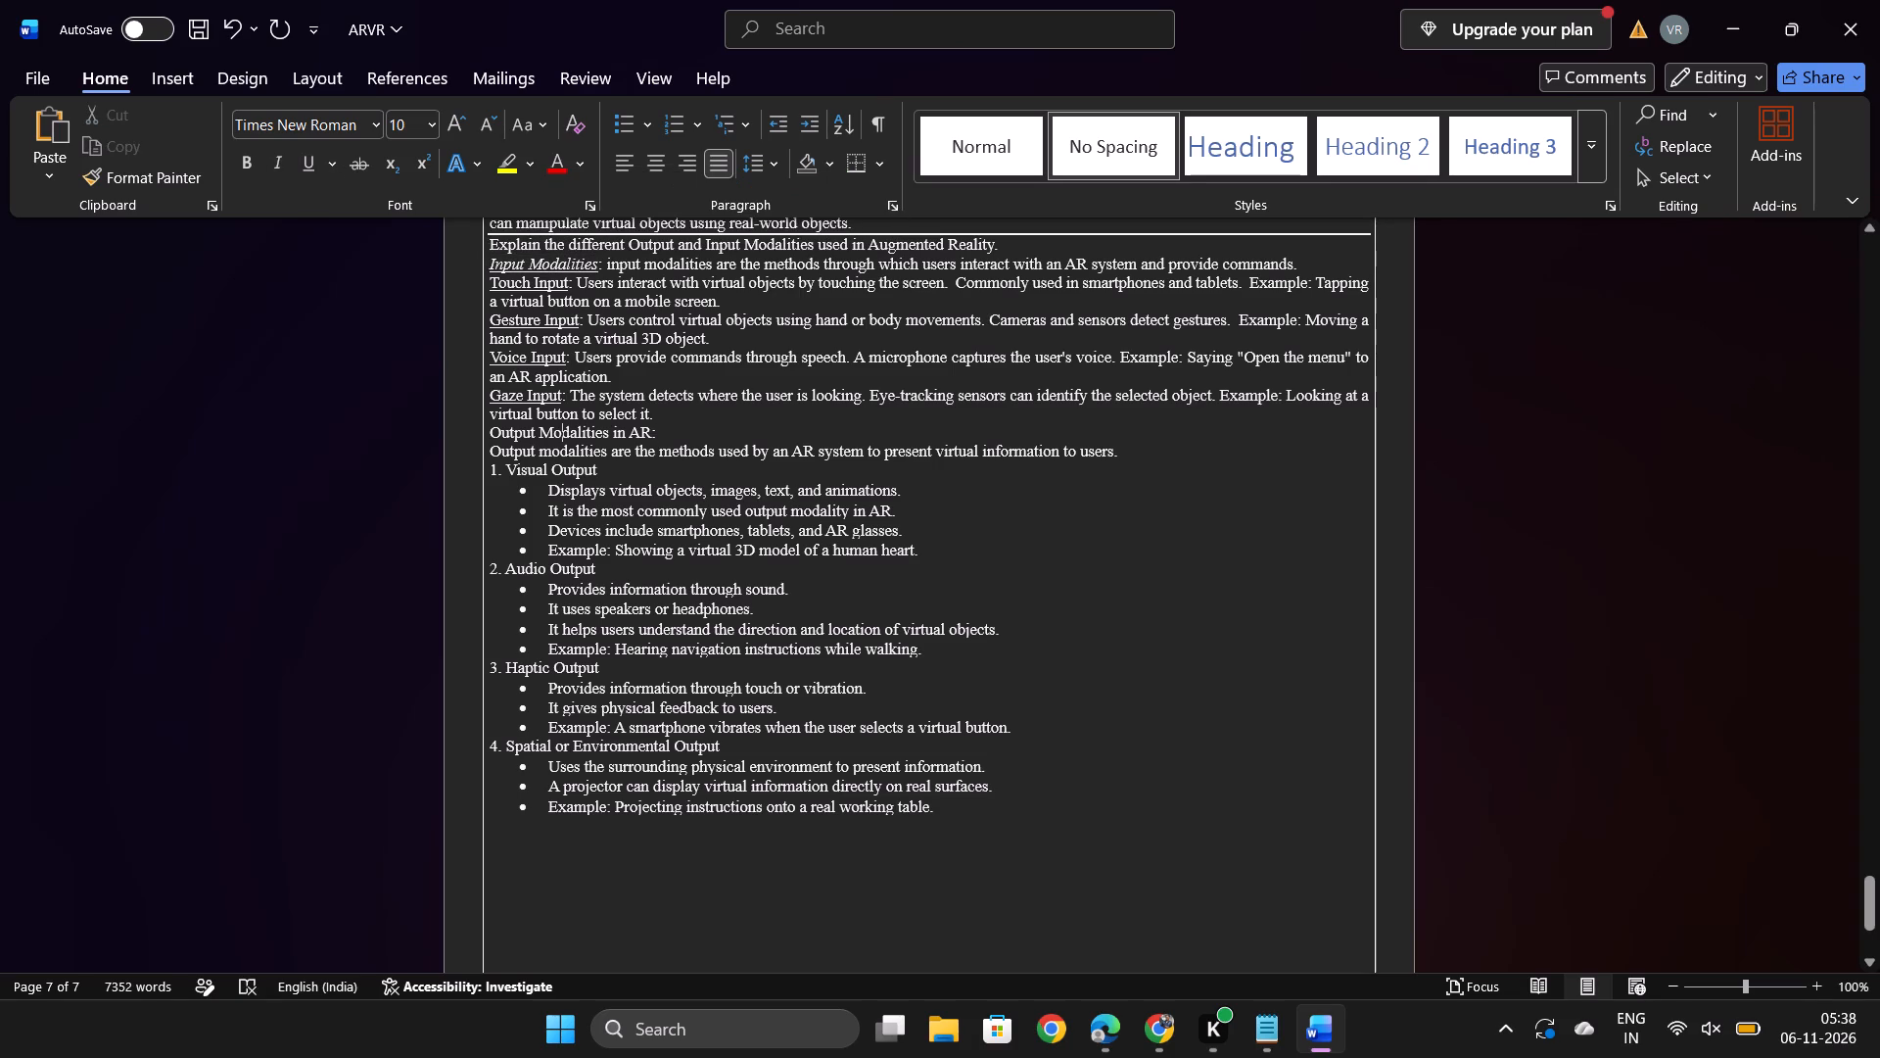
Shorten the "Output Modalities in AR:" heading to "Output Modalities:".
{"action": "left_click", "coordinate": [652, 434]}
{"action": "key", "text": "BackSpace"}
{"action": "key", "text": "BackSpace"}
{"action": "key", "text": "BackSpace"}
{"action": "key", "text": "BackSpace"}
{"action": "key", "text": "BackSpace"}
{"action": "key", "text": "BackSpace"}
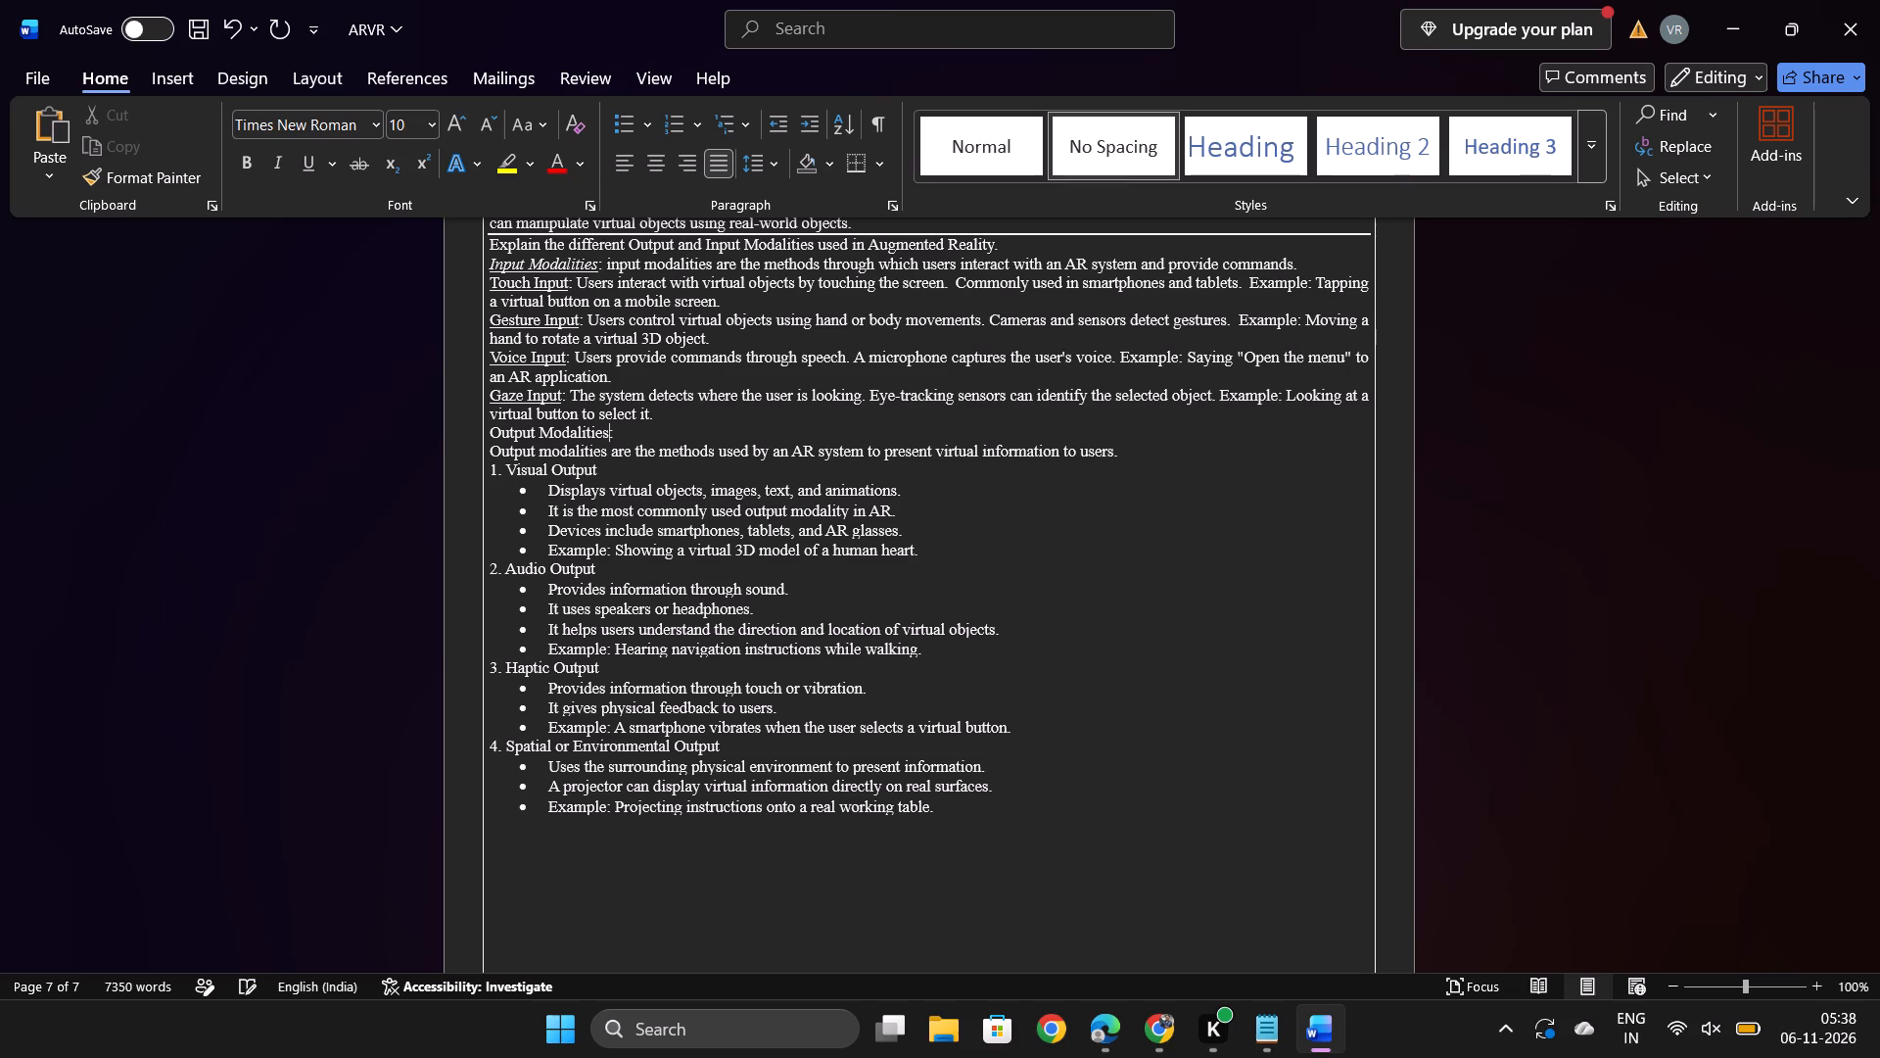
Underline and italicize the "Output Modalities" heading.
{"action": "left_click_drag", "start_coordinate": [593, 434], "coordinate": [499, 433]}
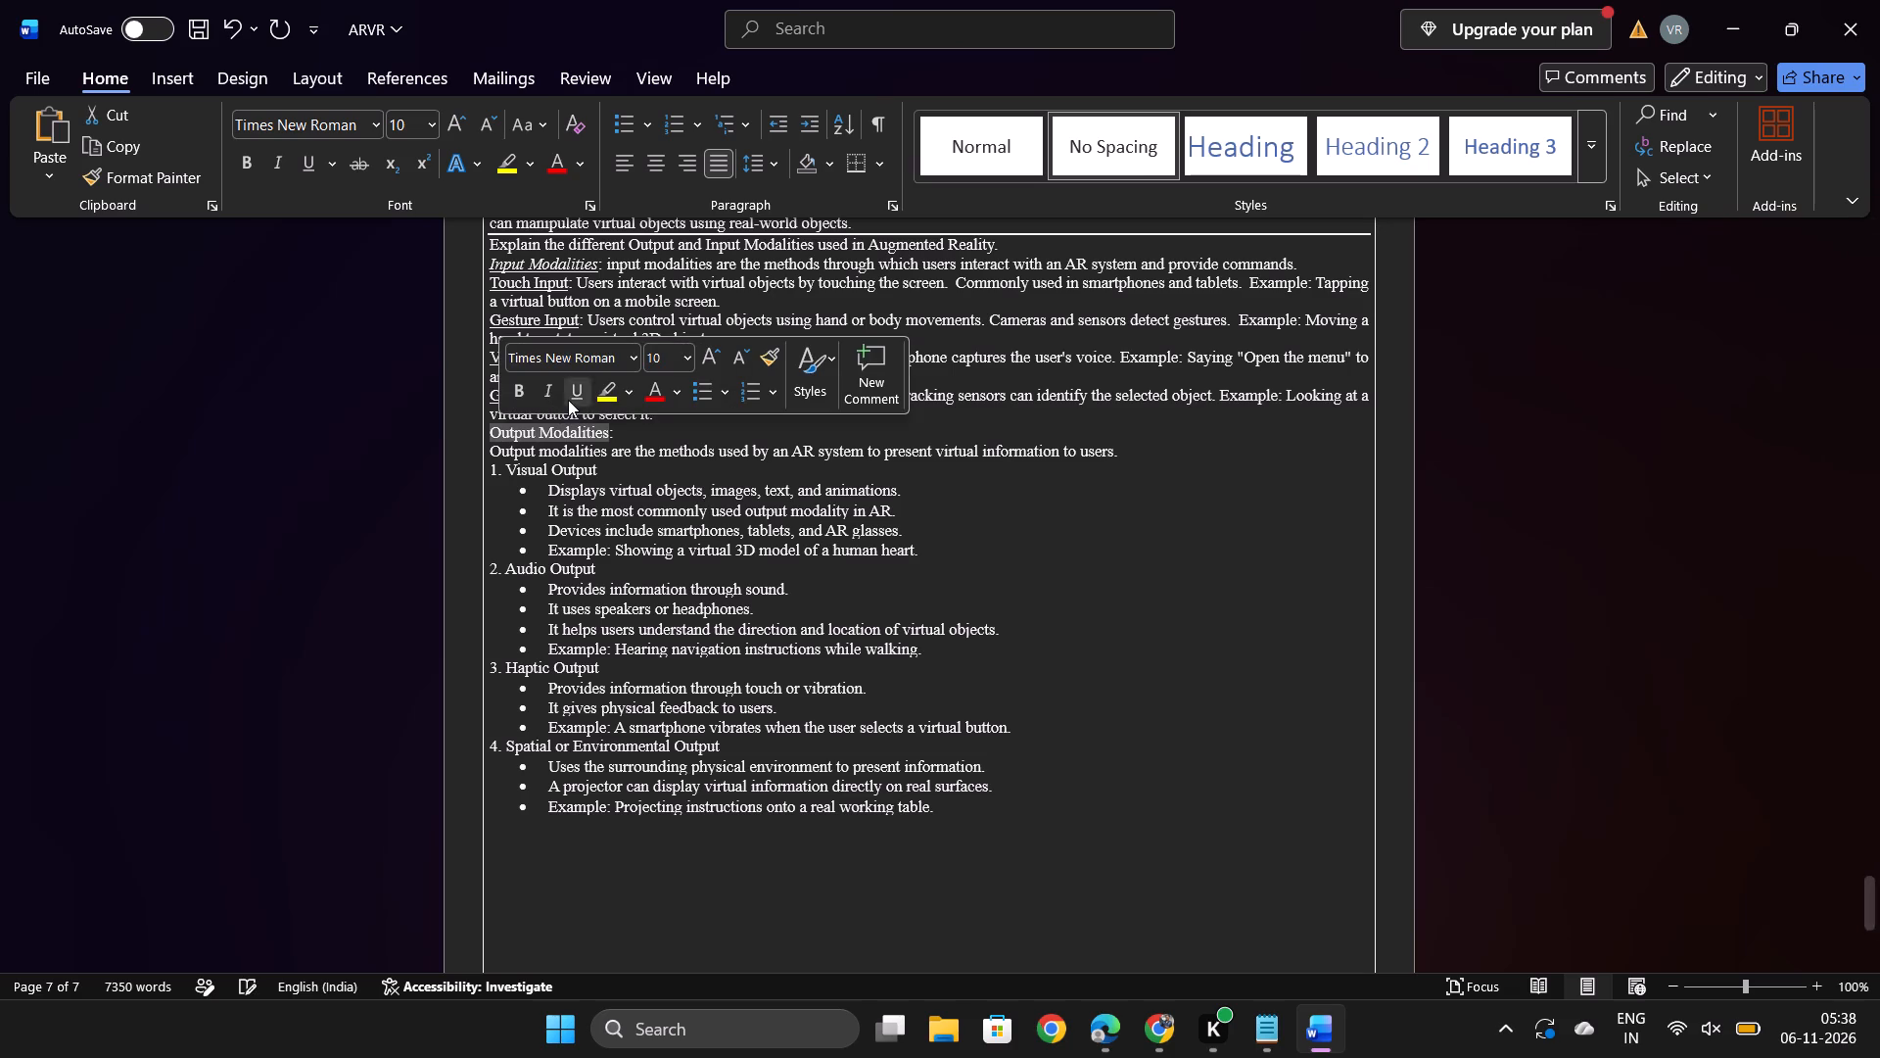
{"action": "left_click", "coordinate": [569, 399]}
{"action": "left_click", "coordinate": [548, 397]}
Join the output modalities definition onto its heading line, after "Output Modalities:" and a space.
{"action": "left_click", "coordinate": [487, 452]}
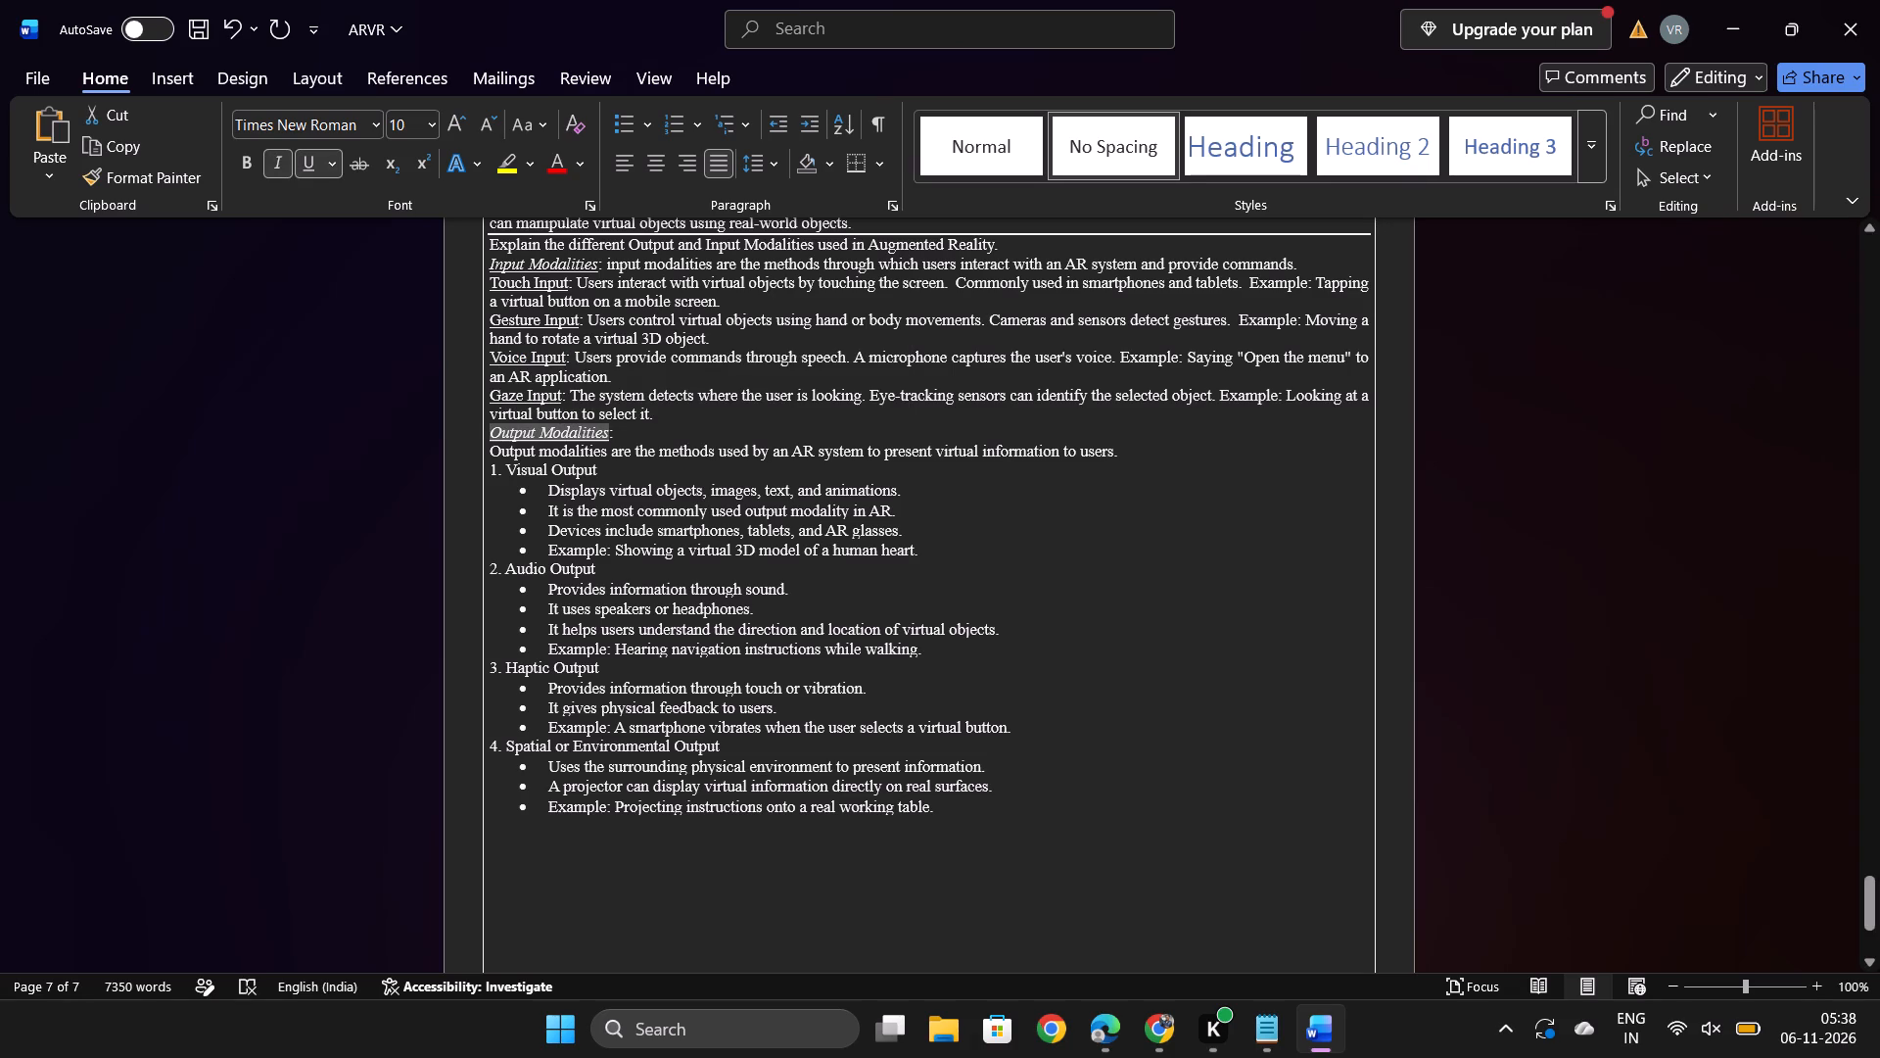
{"action": "key", "text": "BackSpace"}
{"action": "key", "text": "space"}
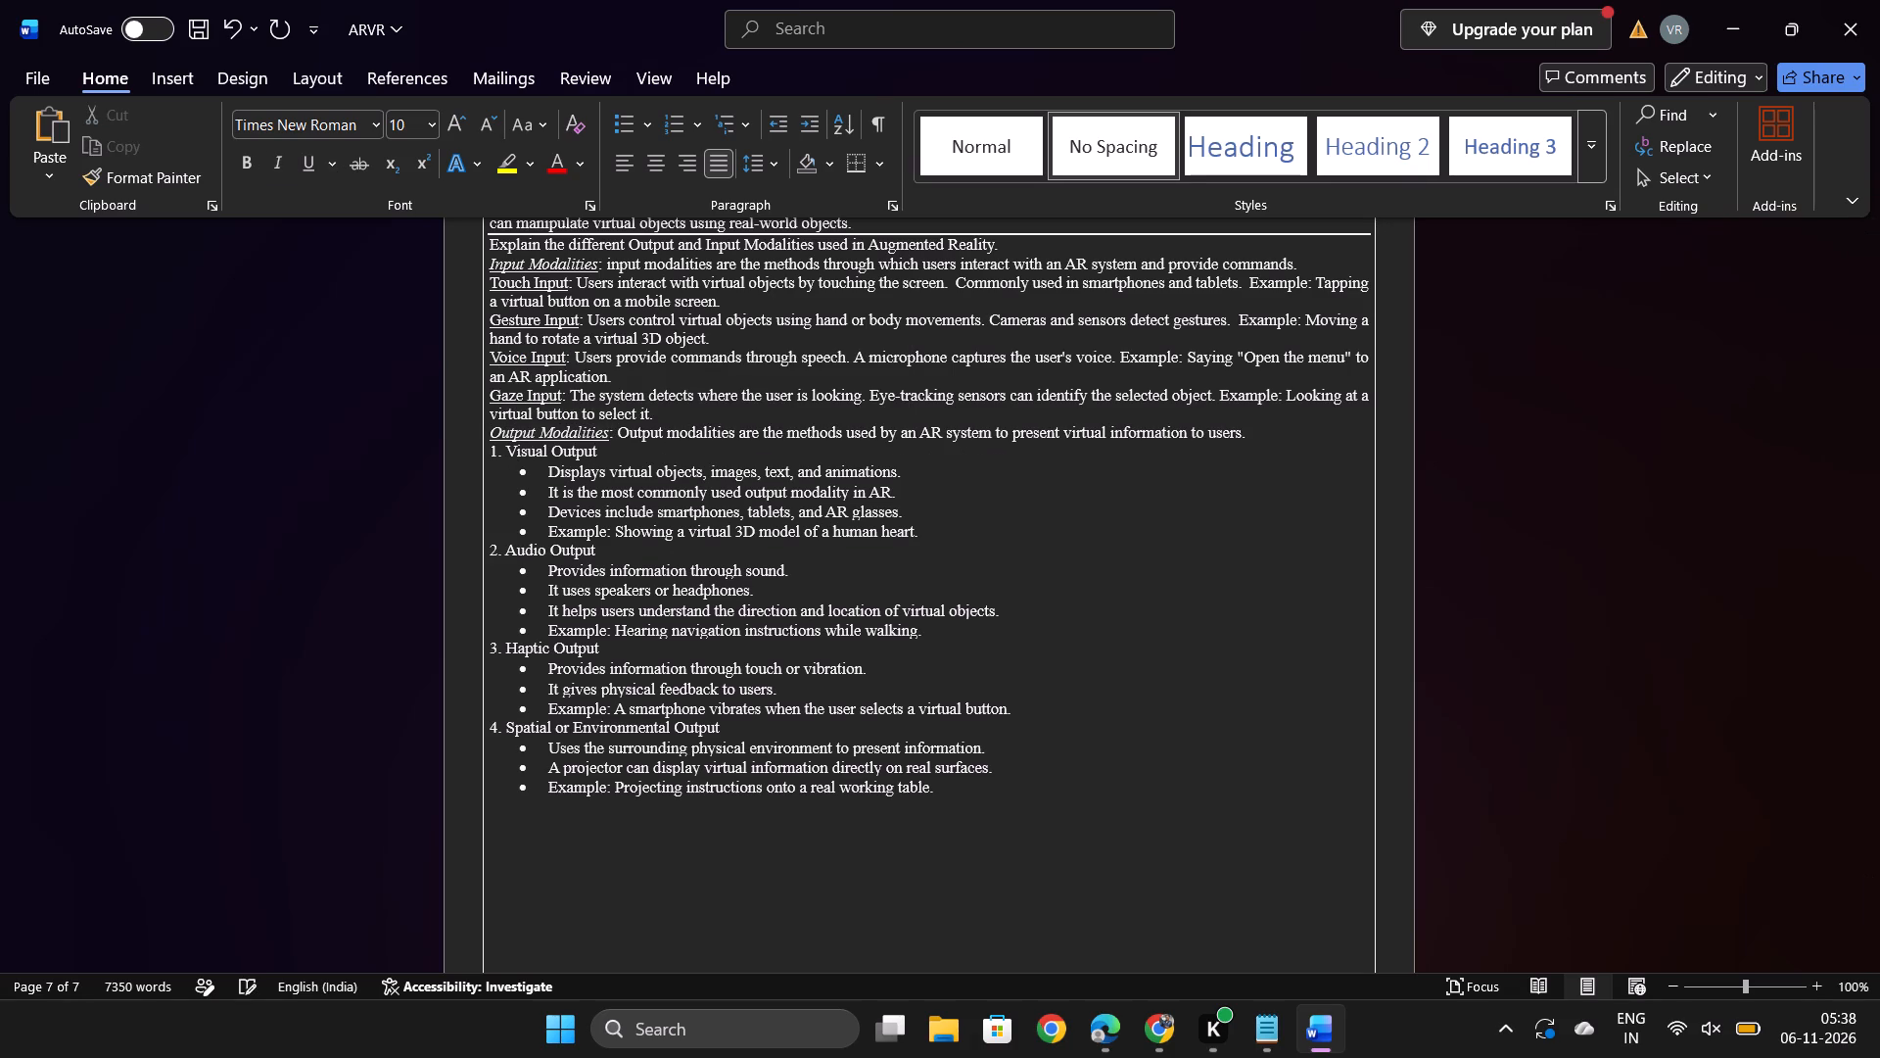
{"action": "key", "text": "BackSpace"}
{"action": "key", "text": "space"}
Join the four Visual Output bullets into running text on the heading line, after "1. Visual Output:".
{"action": "left_click", "coordinate": [525, 528]}
{"action": "key", "text": "BackSpace"}
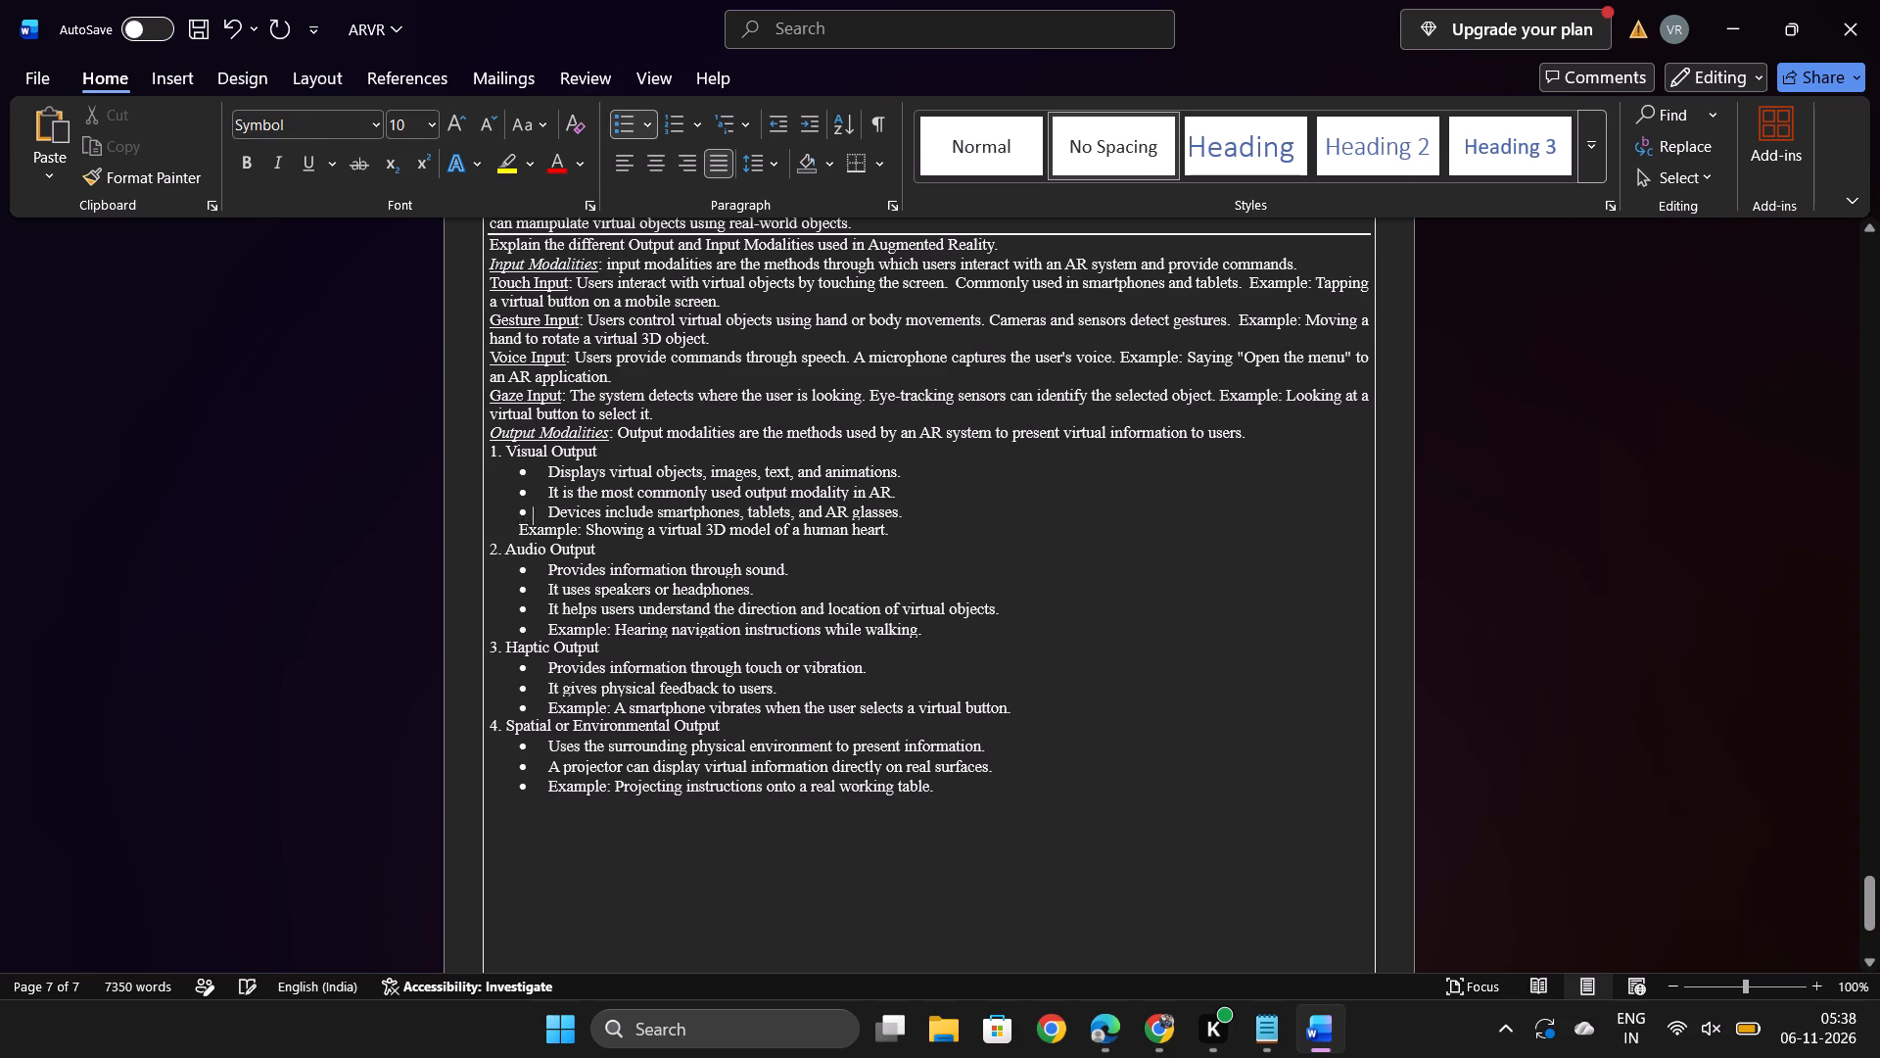
{"action": "key", "text": "BackSpace"}
{"action": "key", "text": "BackSpace"}
{"action": "key", "text": "space"}
{"action": "key", "text": "space"}
{"action": "left_click", "coordinate": [523, 512]}
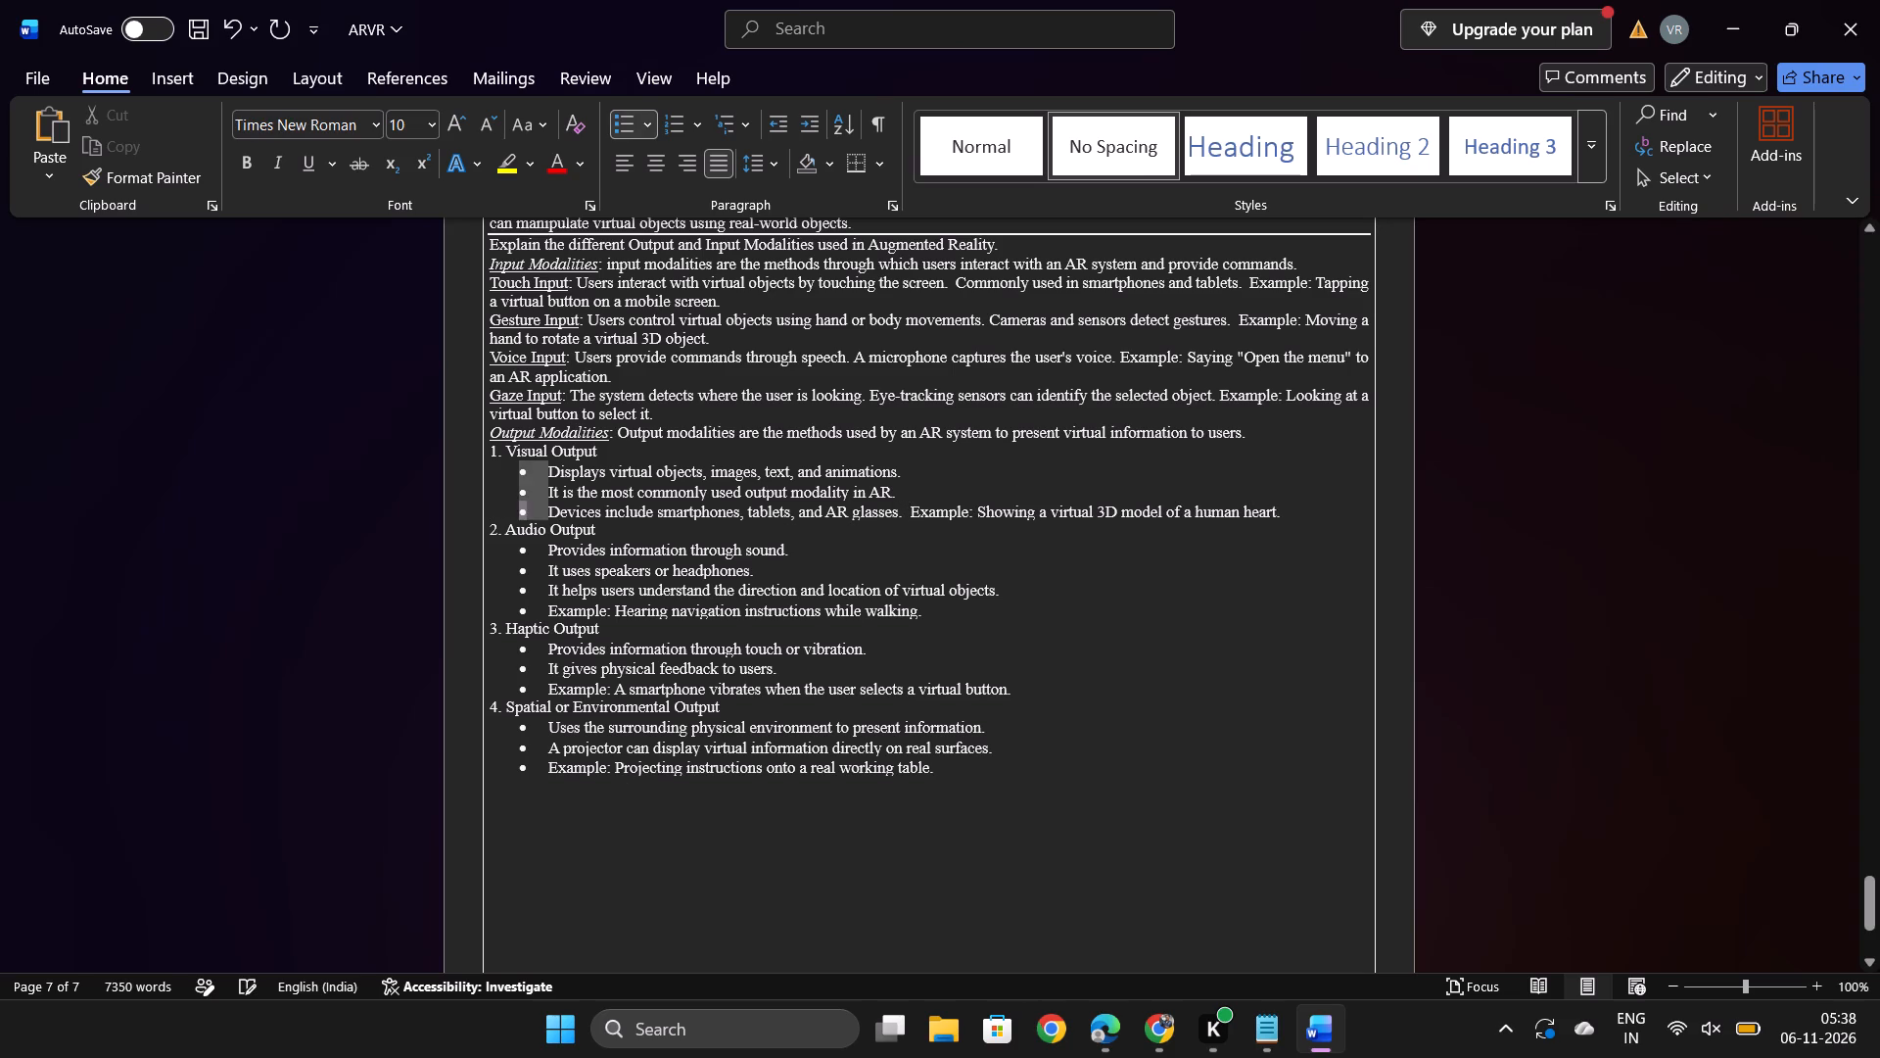
{"action": "key", "text": "BackSpace"}
{"action": "key", "text": "BackSpace"}
{"action": "key", "text": "BackSpace"}
{"action": "key", "text": "space"}
{"action": "key", "text": "space"}
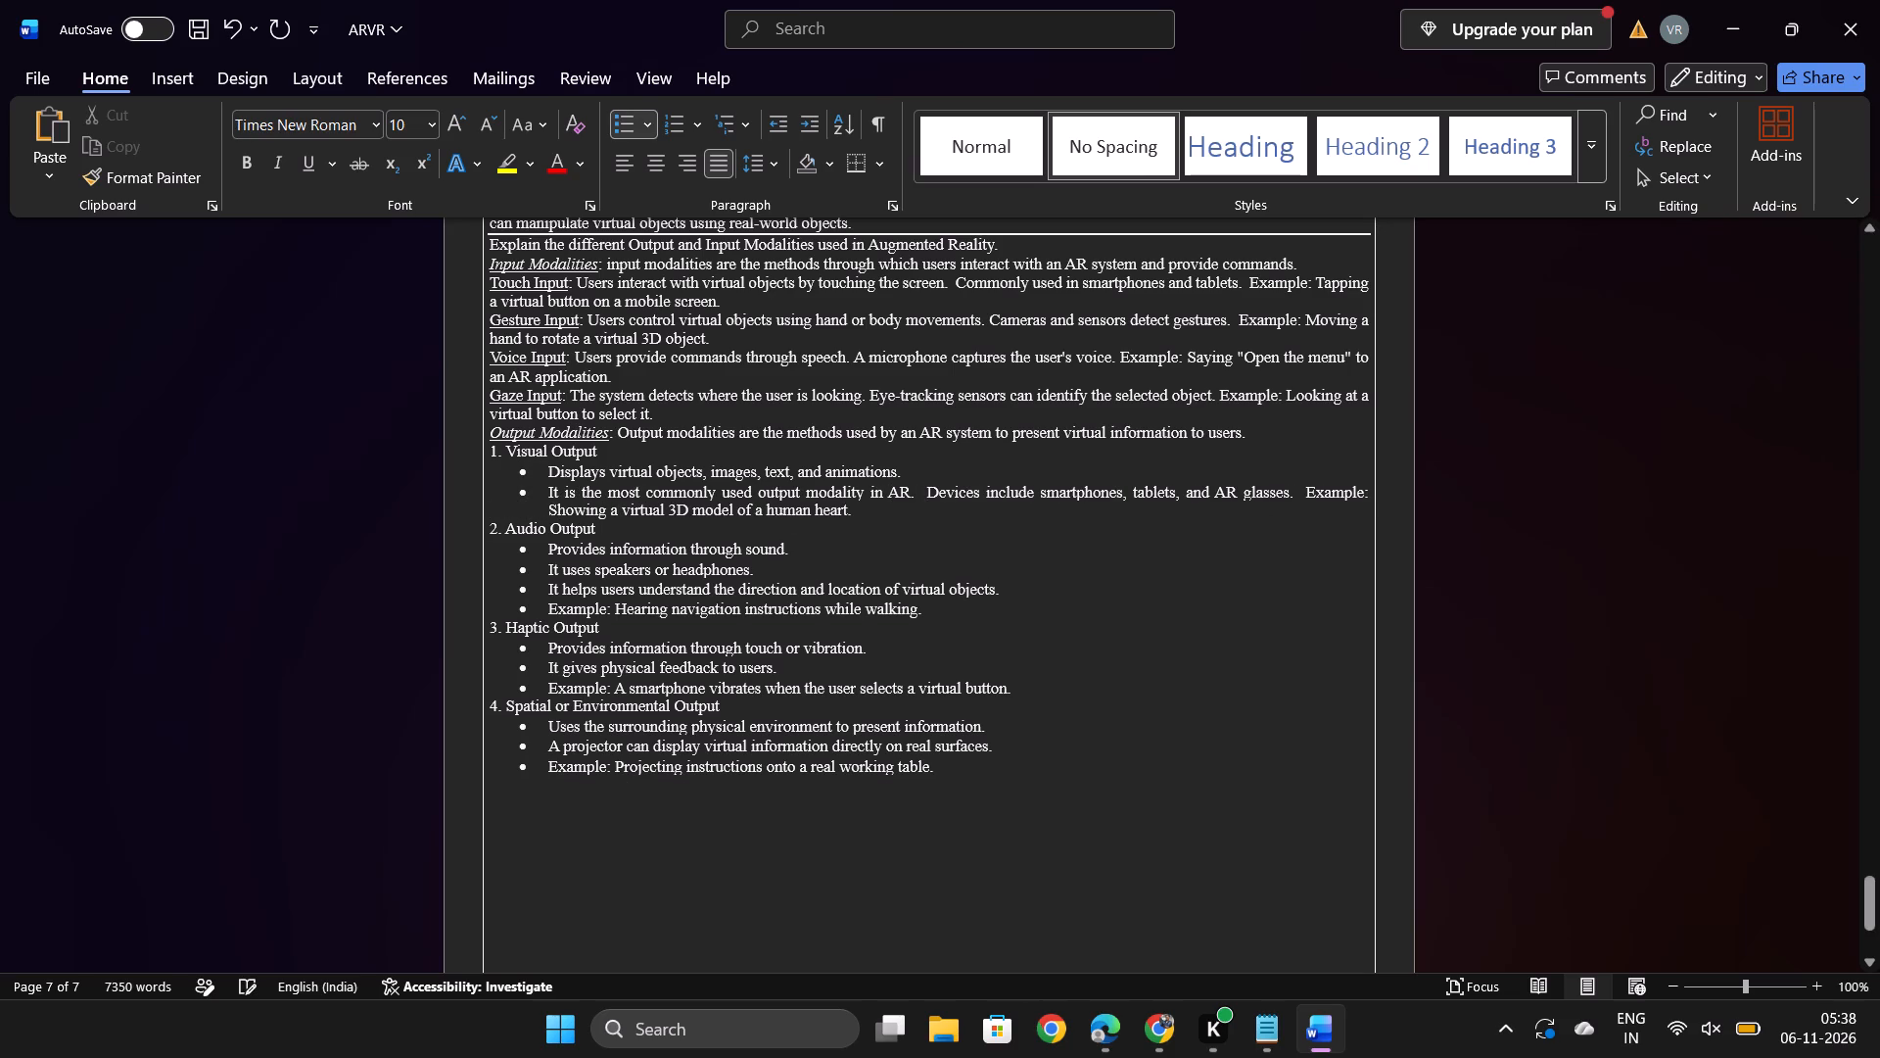
{"action": "left_click", "coordinate": [524, 495]}
{"action": "key", "text": "BackSpace"}
{"action": "key", "text": "BackSpace"}
{"action": "key", "text": "BackSpace"}
{"action": "key", "text": "space"}
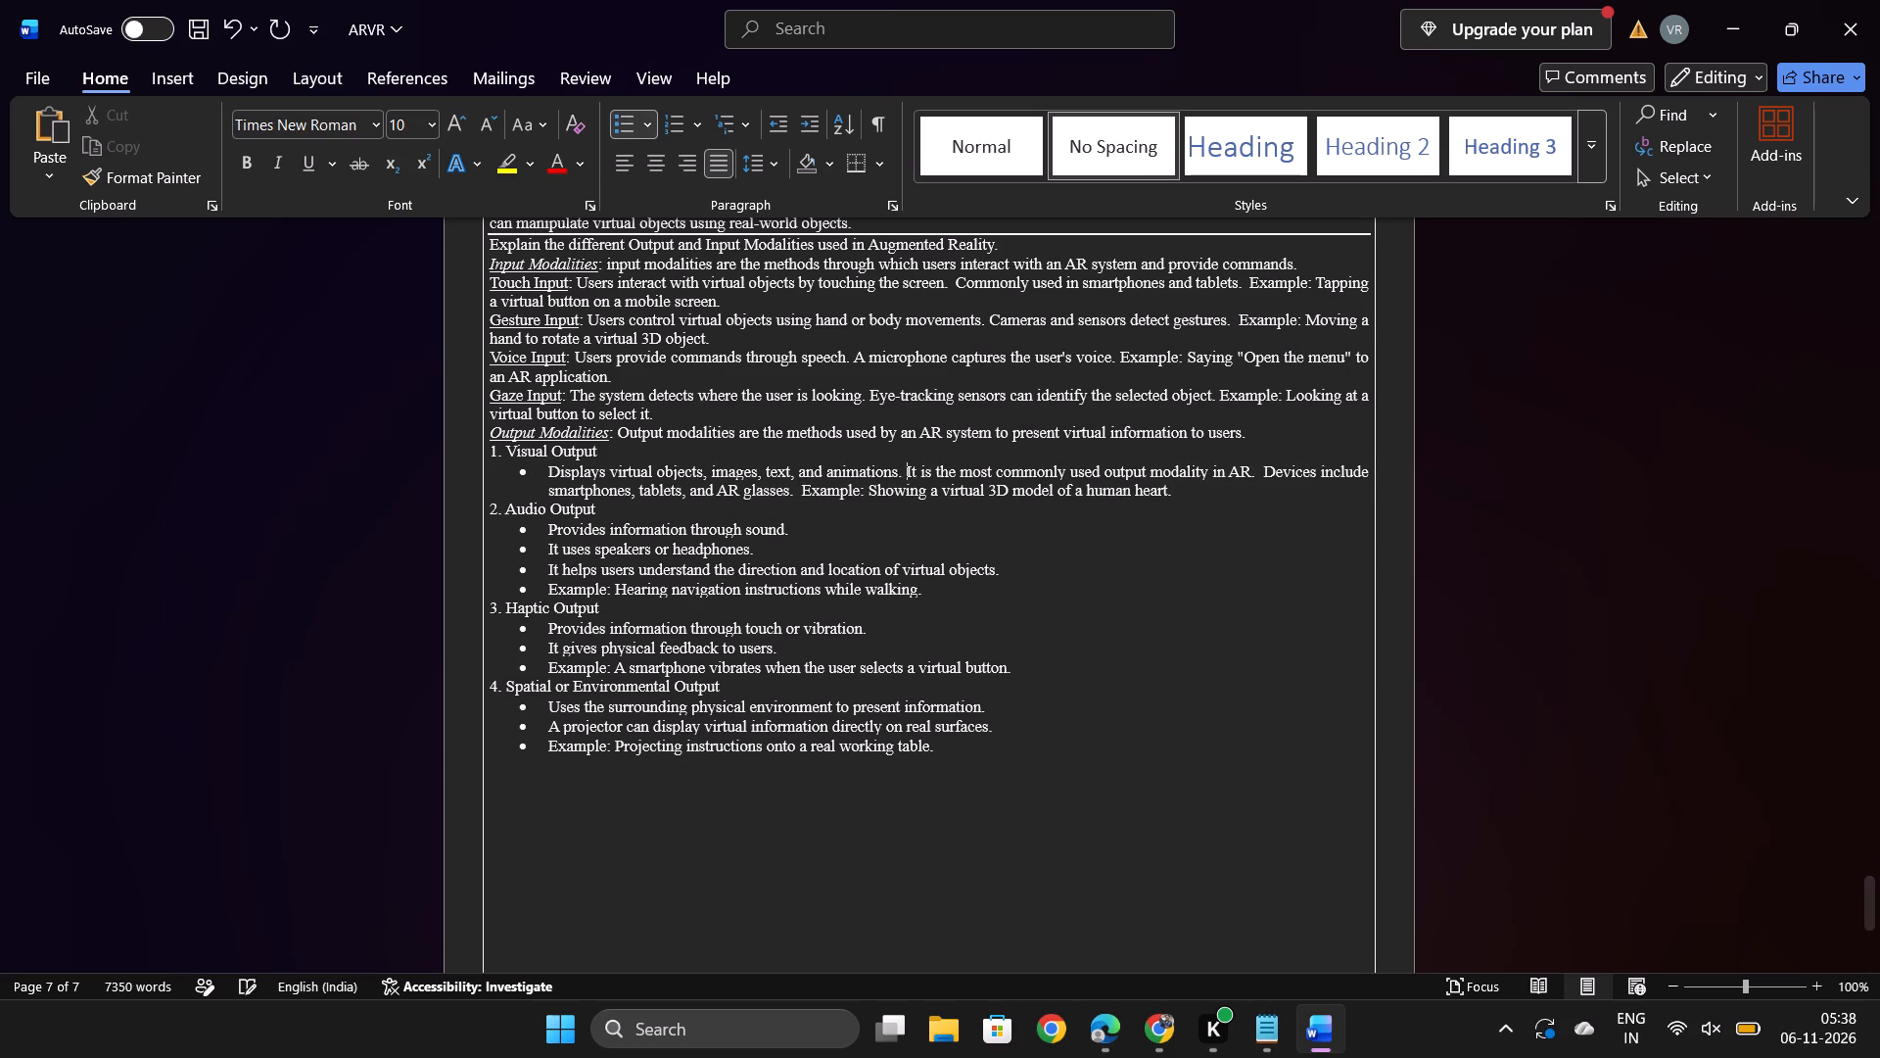
{"action": "key", "text": "space"}
{"action": "left_click", "coordinate": [523, 470]}
{"action": "key", "text": "BackSpace"}
{"action": "key", "text": "BackSpace"}
{"action": "key", "text": "BackSpace"}
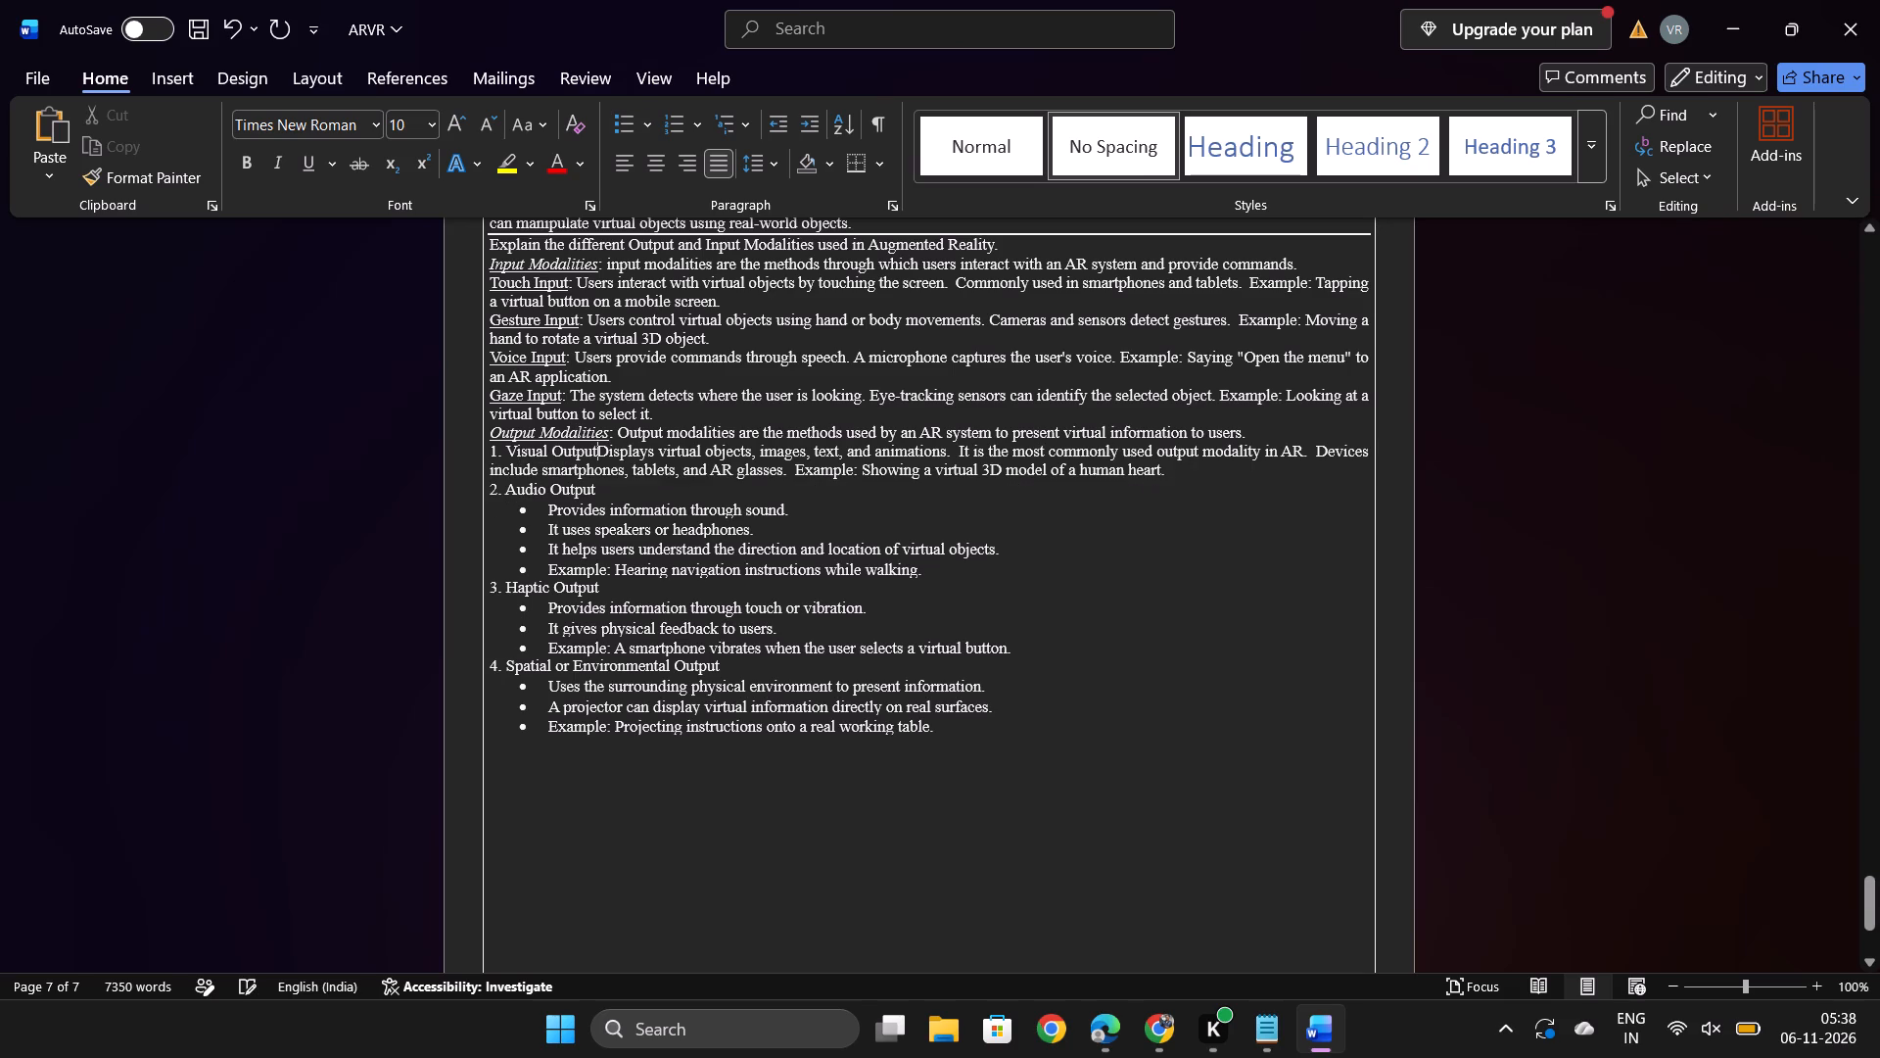
{"action": "type", "text": ":"}
{"action": "key", "text": "space"}
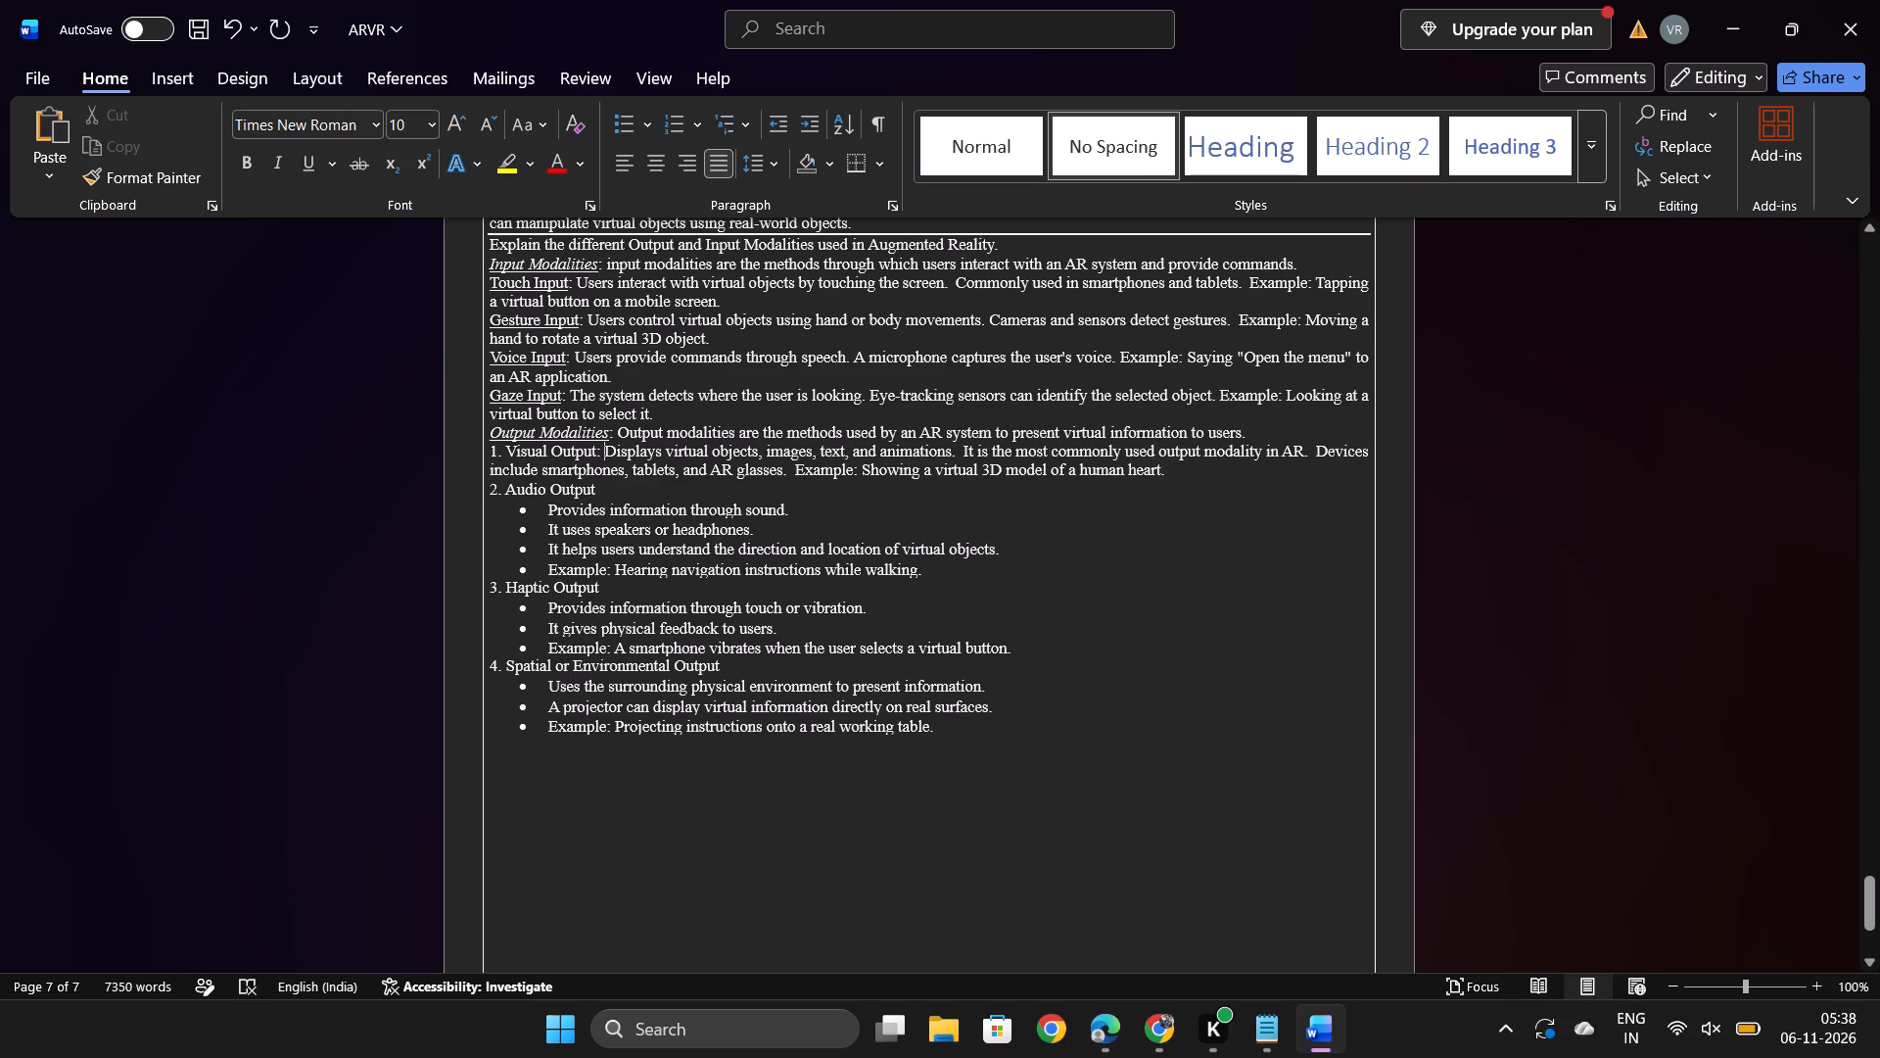
Join the four Audio Output bullets into running text on the heading line, after "2. Audio Output:".
{"action": "left_click", "coordinate": [523, 565]}
{"action": "key", "text": "equal"}
{"action": "key", "text": "BackSpace"}
{"action": "key", "text": "BackSpace"}
{"action": "key", "text": "BackSpace"}
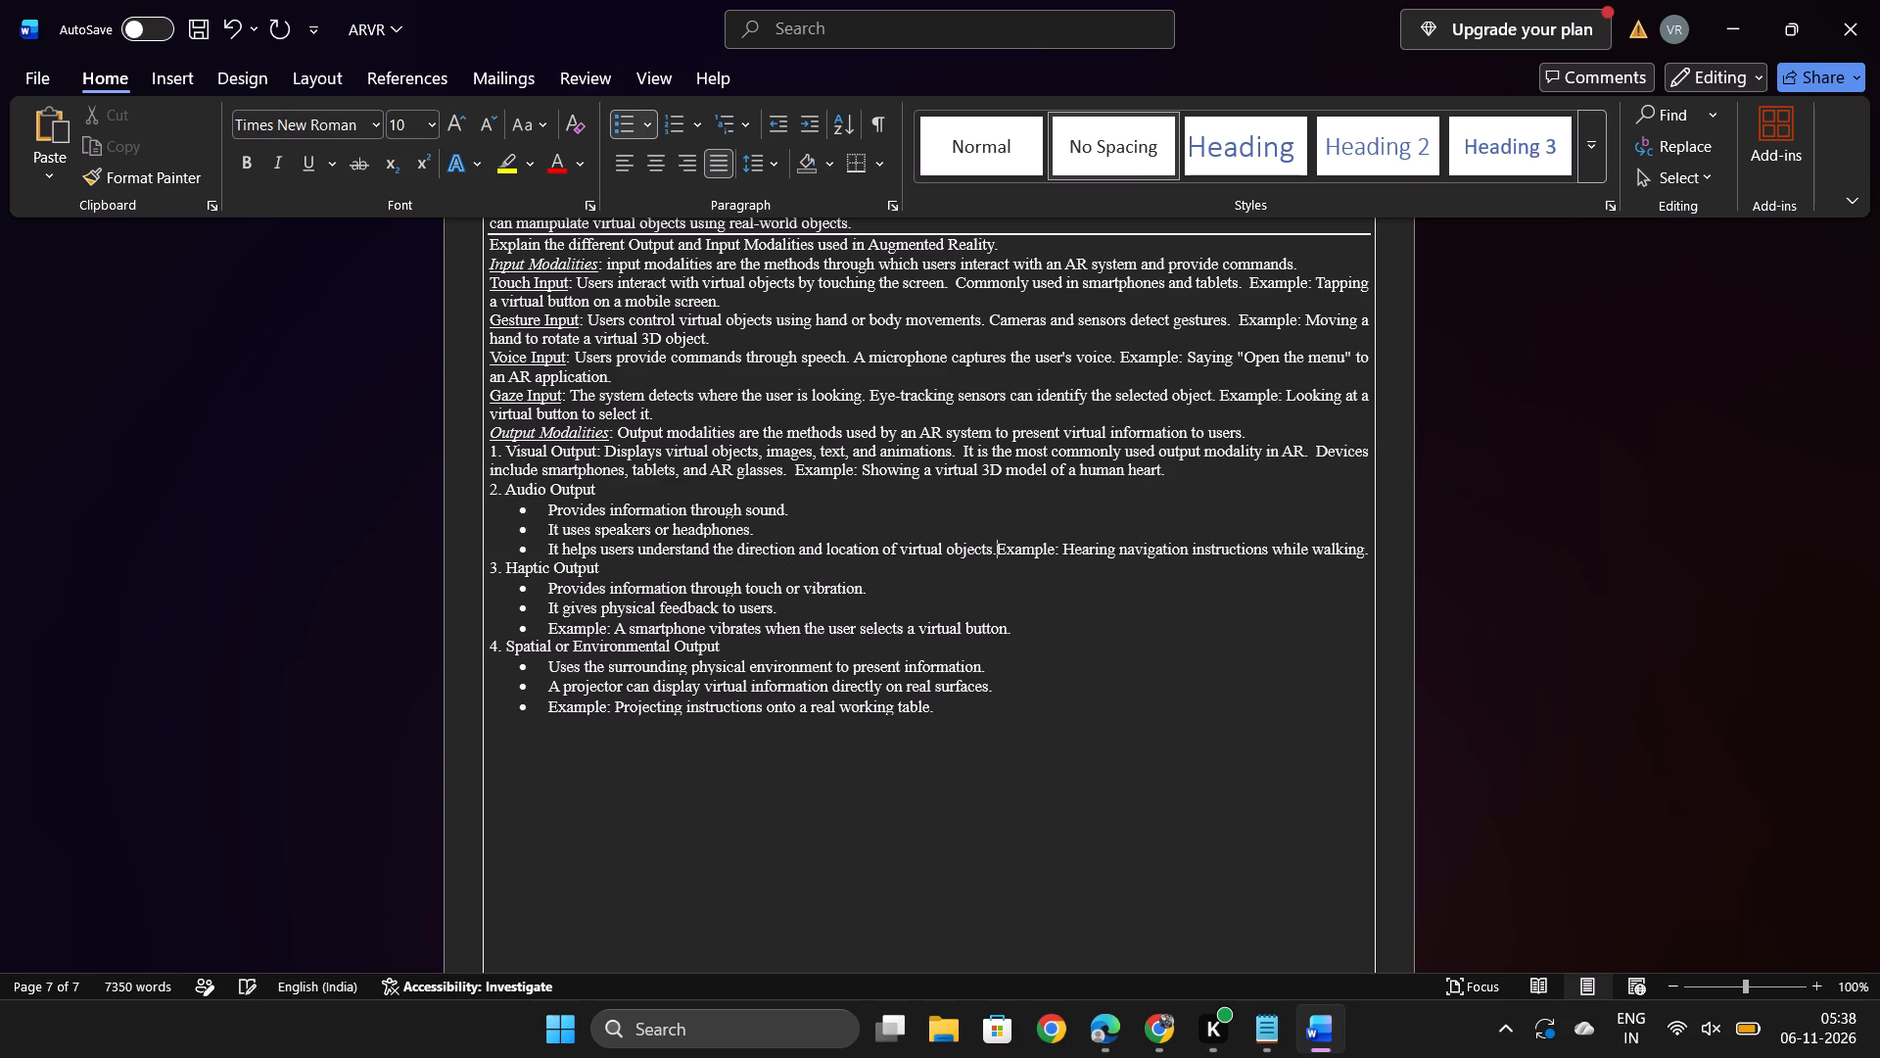
{"action": "key", "text": "space"}
{"action": "key", "text": "space"}
{"action": "left_click", "coordinate": [520, 550]}
{"action": "key", "text": "BackSpace"}
{"action": "key", "text": "BackSpace"}
{"action": "key", "text": "BackSpace"}
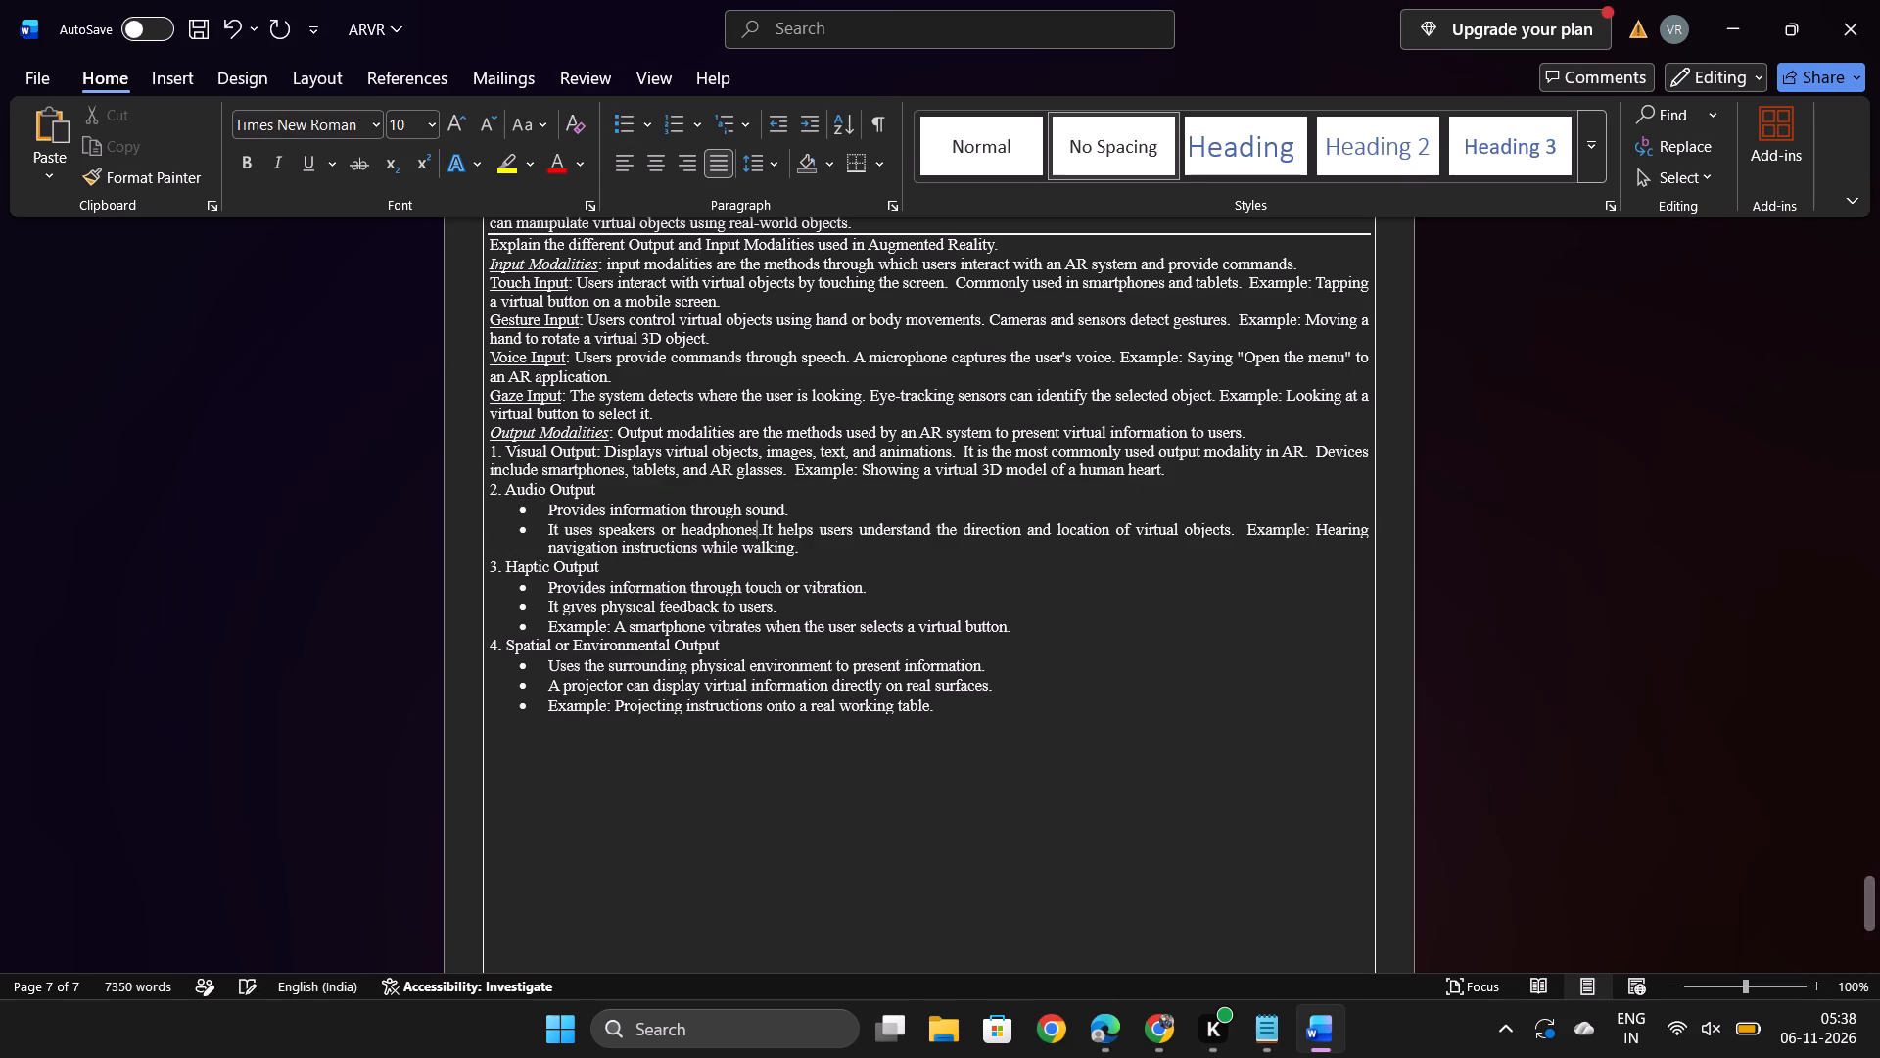
{"action": "key", "text": "space"}
{"action": "key", "text": "space"}
{"action": "left_click", "coordinate": [523, 530]}
{"action": "key", "text": "BackSpace"}
{"action": "key", "text": "BackSpace"}
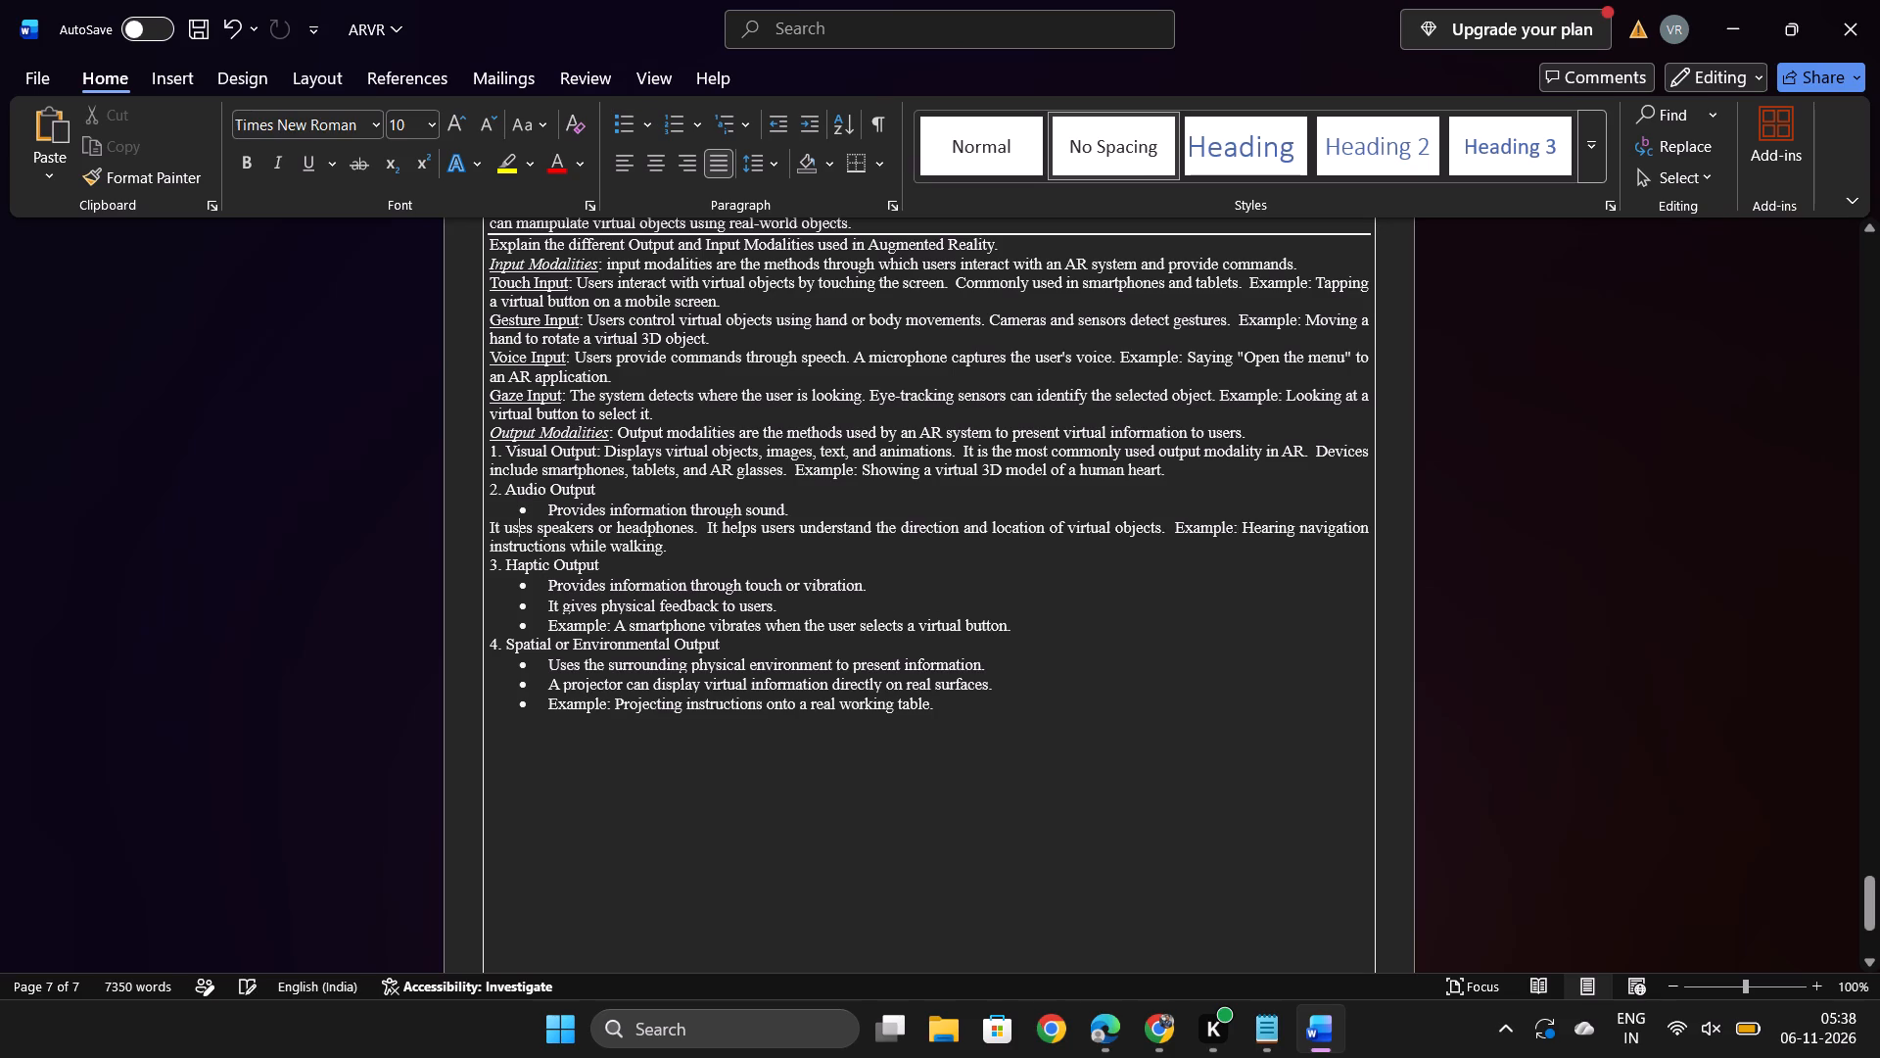
{"action": "key", "text": "BackSpace"}
{"action": "key", "text": "space"}
{"action": "key", "text": "space"}
{"action": "left_click", "coordinate": [523, 510]}
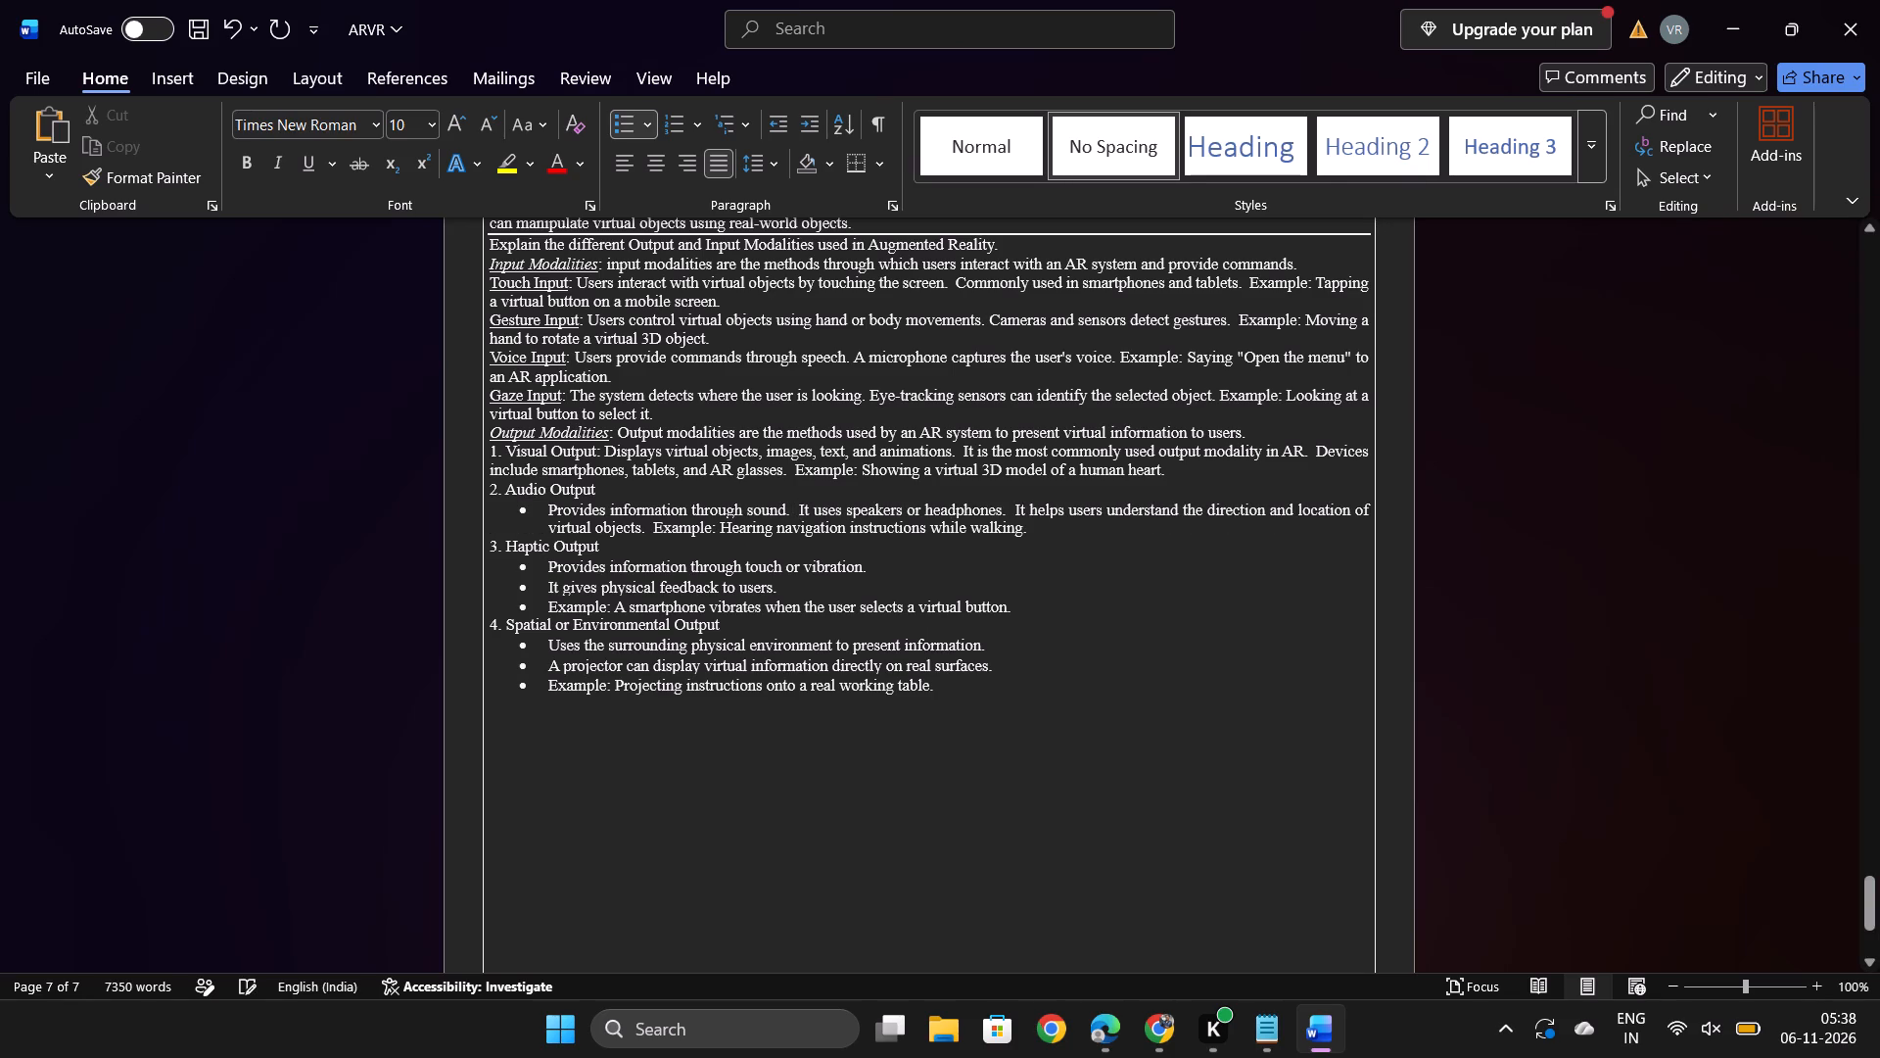
{"action": "key", "text": "BackSpace"}
{"action": "key", "text": "BackSpace"}
{"action": "key", "text": "BackSpace"}
{"action": "type", "text": ":"}
{"action": "key", "text": "space"}
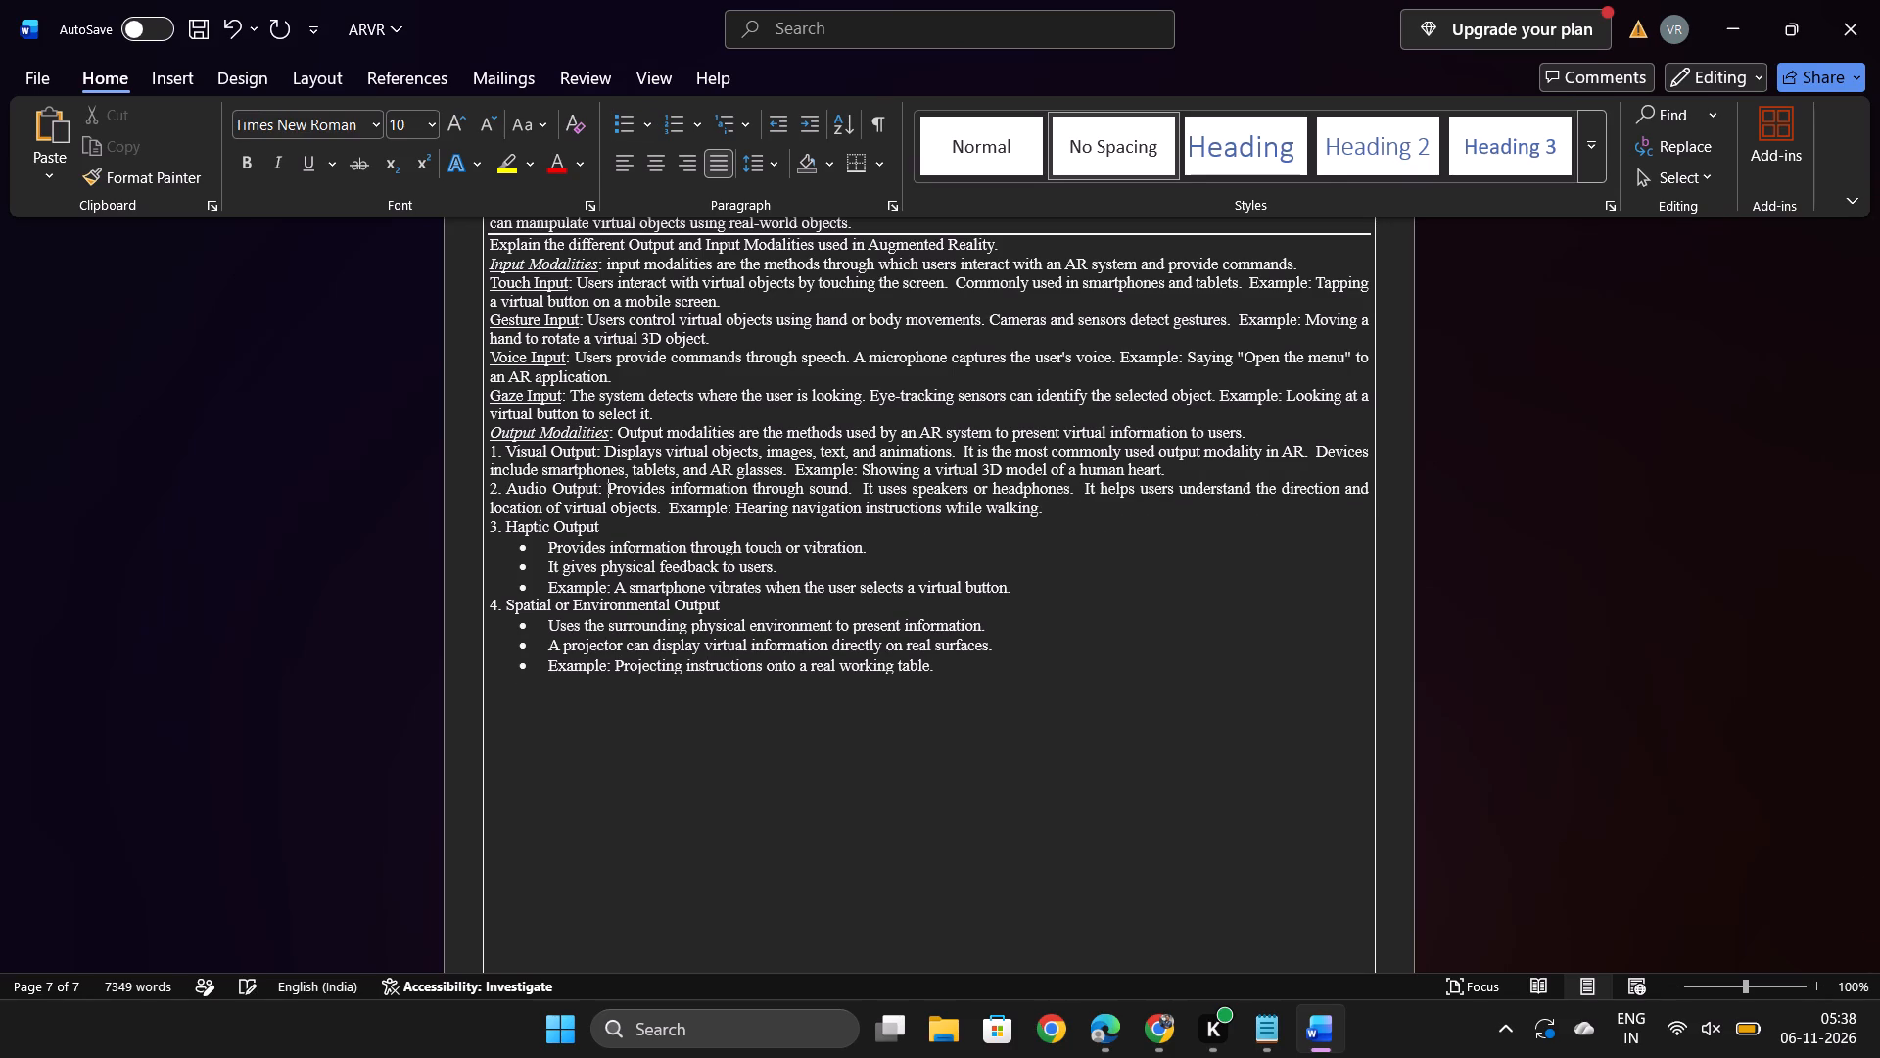
Join the three Haptic Output bullets into running text on the heading line, after "3. Haptic Output:".
{"action": "left_click", "coordinate": [520, 588]}
{"action": "key", "text": "BackSpace"}
{"action": "key", "text": "BackSpace"}
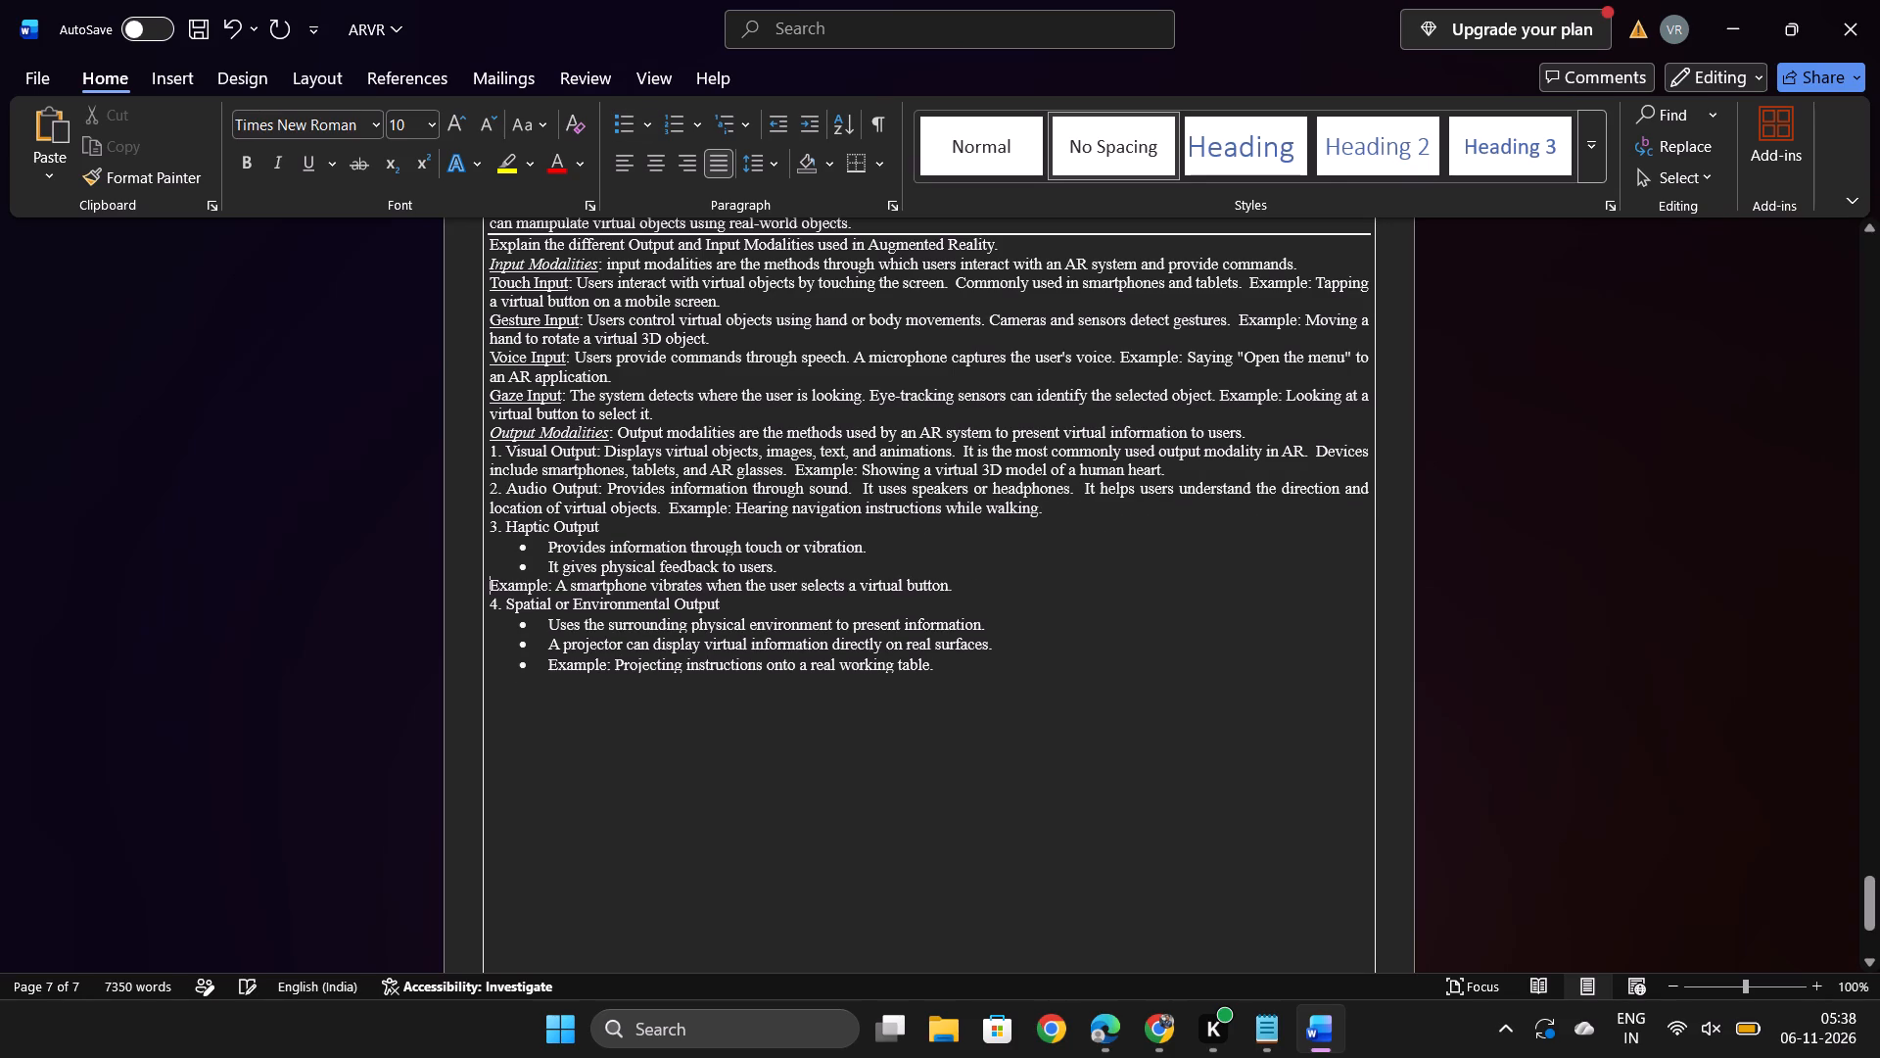
{"action": "key", "text": "BackSpace"}
{"action": "key", "text": "space"}
{"action": "left_click", "coordinate": [524, 564]}
{"action": "key", "text": "BackSpace"}
{"action": "key", "text": "BackSpace"}
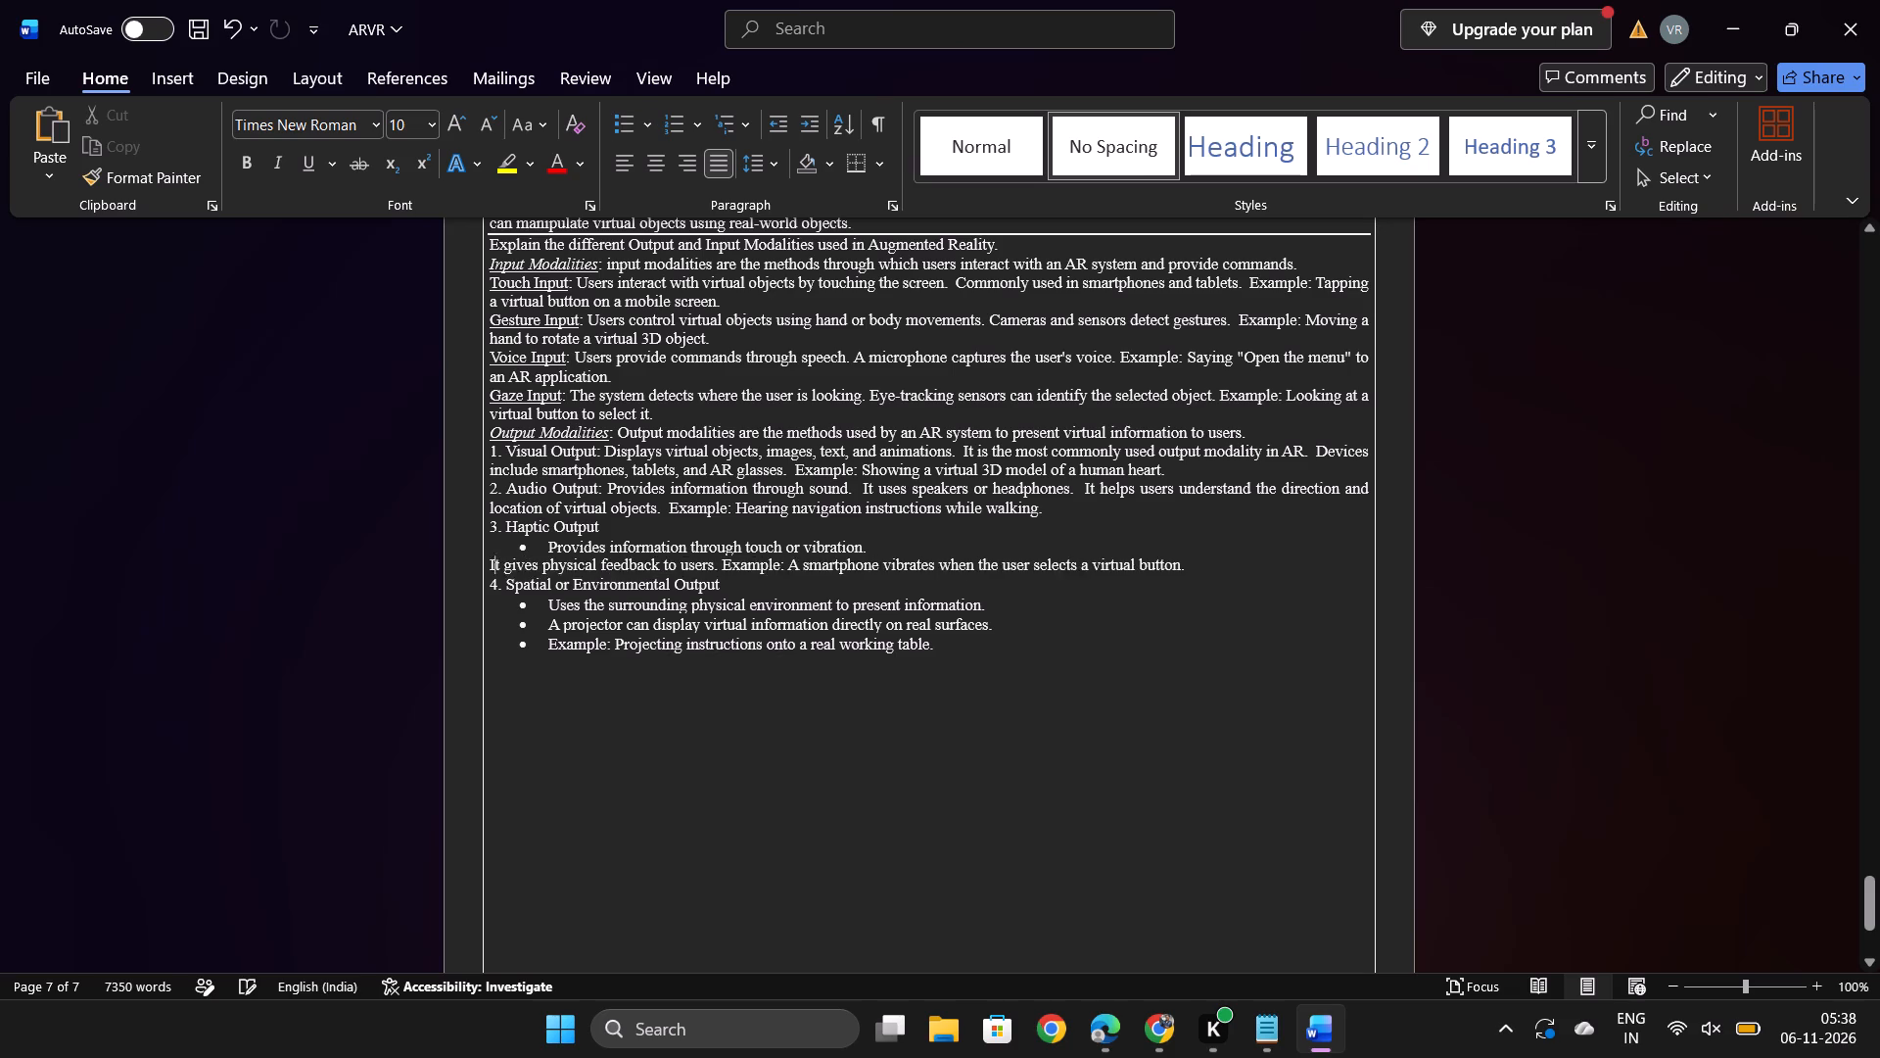
{"action": "key", "text": "BackSpace"}
{"action": "key", "text": "space"}
{"action": "left_click", "coordinate": [524, 548]}
{"action": "key", "text": "BackSpace"}
{"action": "key", "text": "BackSpace"}
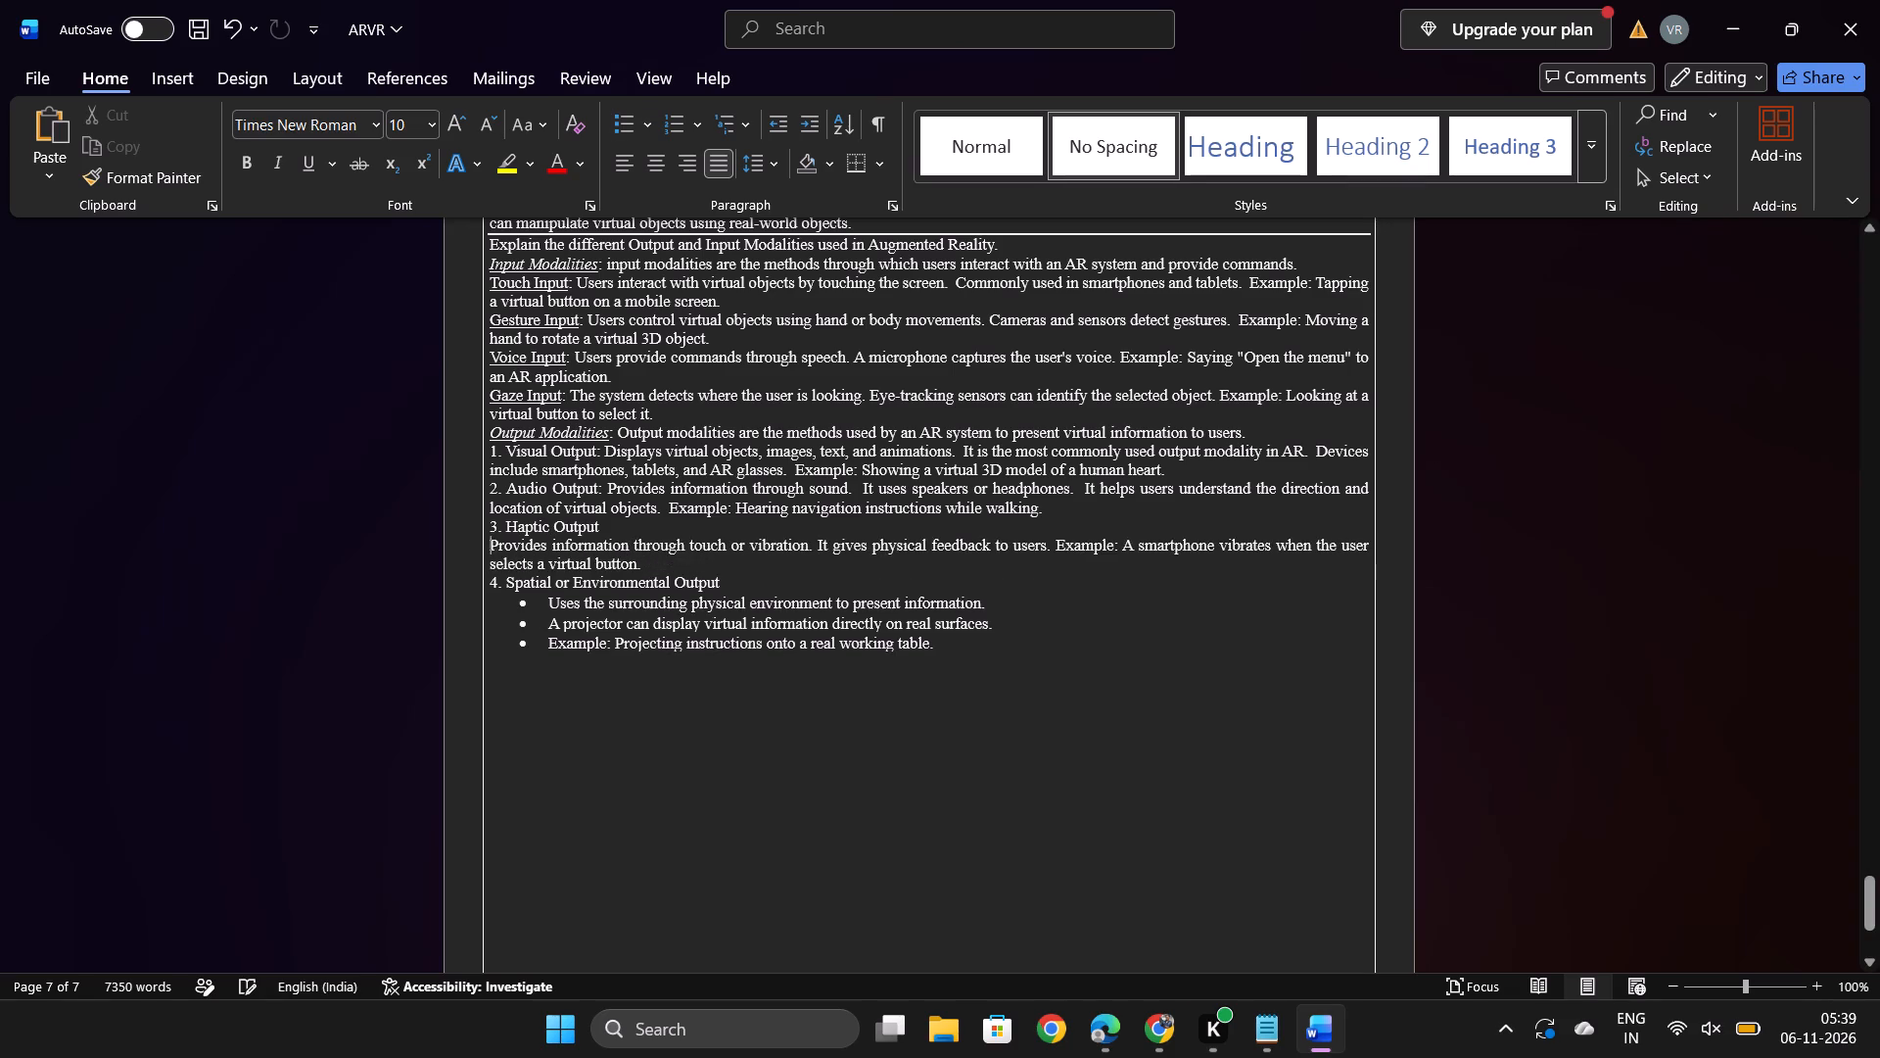
{"action": "key", "text": "BackSpace"}
{"action": "type", "text": ":"}
{"action": "key", "text": "space"}
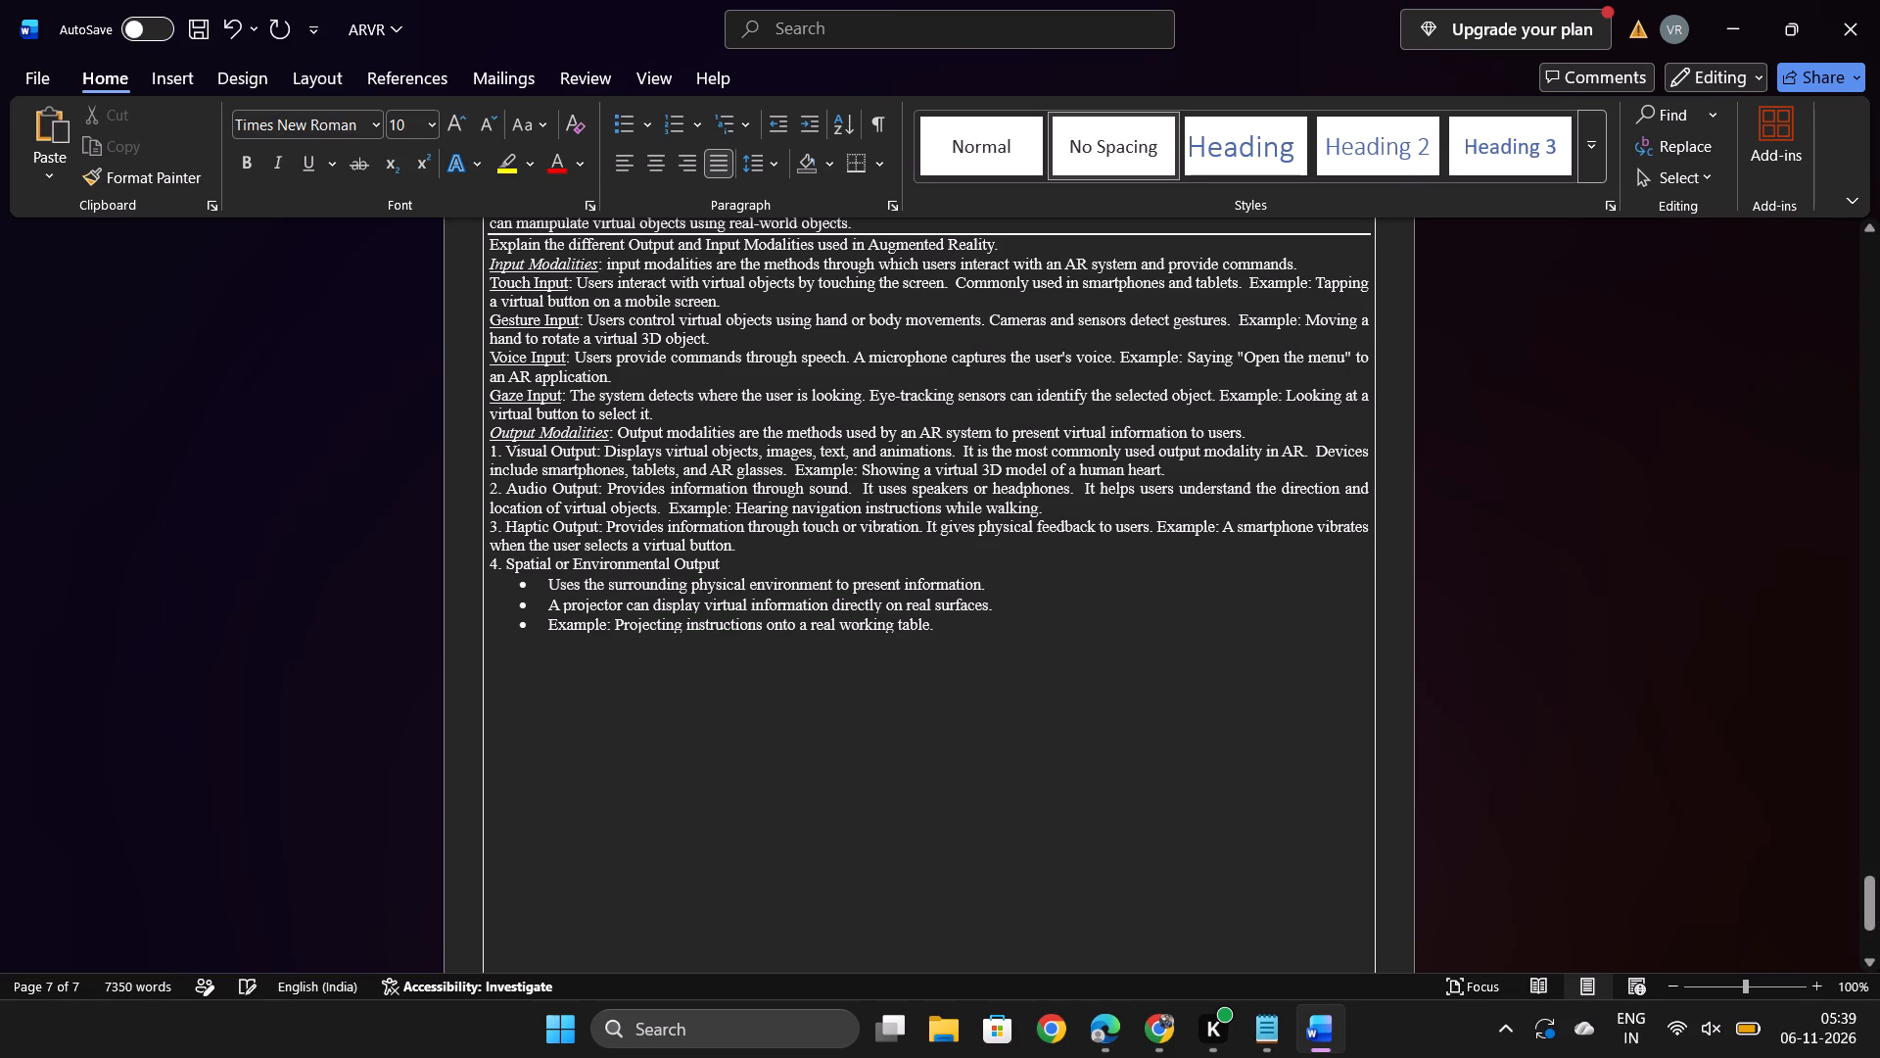
Join the three Spatial or Environmental Output bullets into running text on the heading line, after "4. Spatial or Environmental Output:".
{"action": "left_click", "coordinate": [521, 624]}
{"action": "key", "text": "BackSpace"}
{"action": "key", "text": "BackSpace"}
{"action": "key", "text": "BackSpace"}
{"action": "key", "text": "space"}
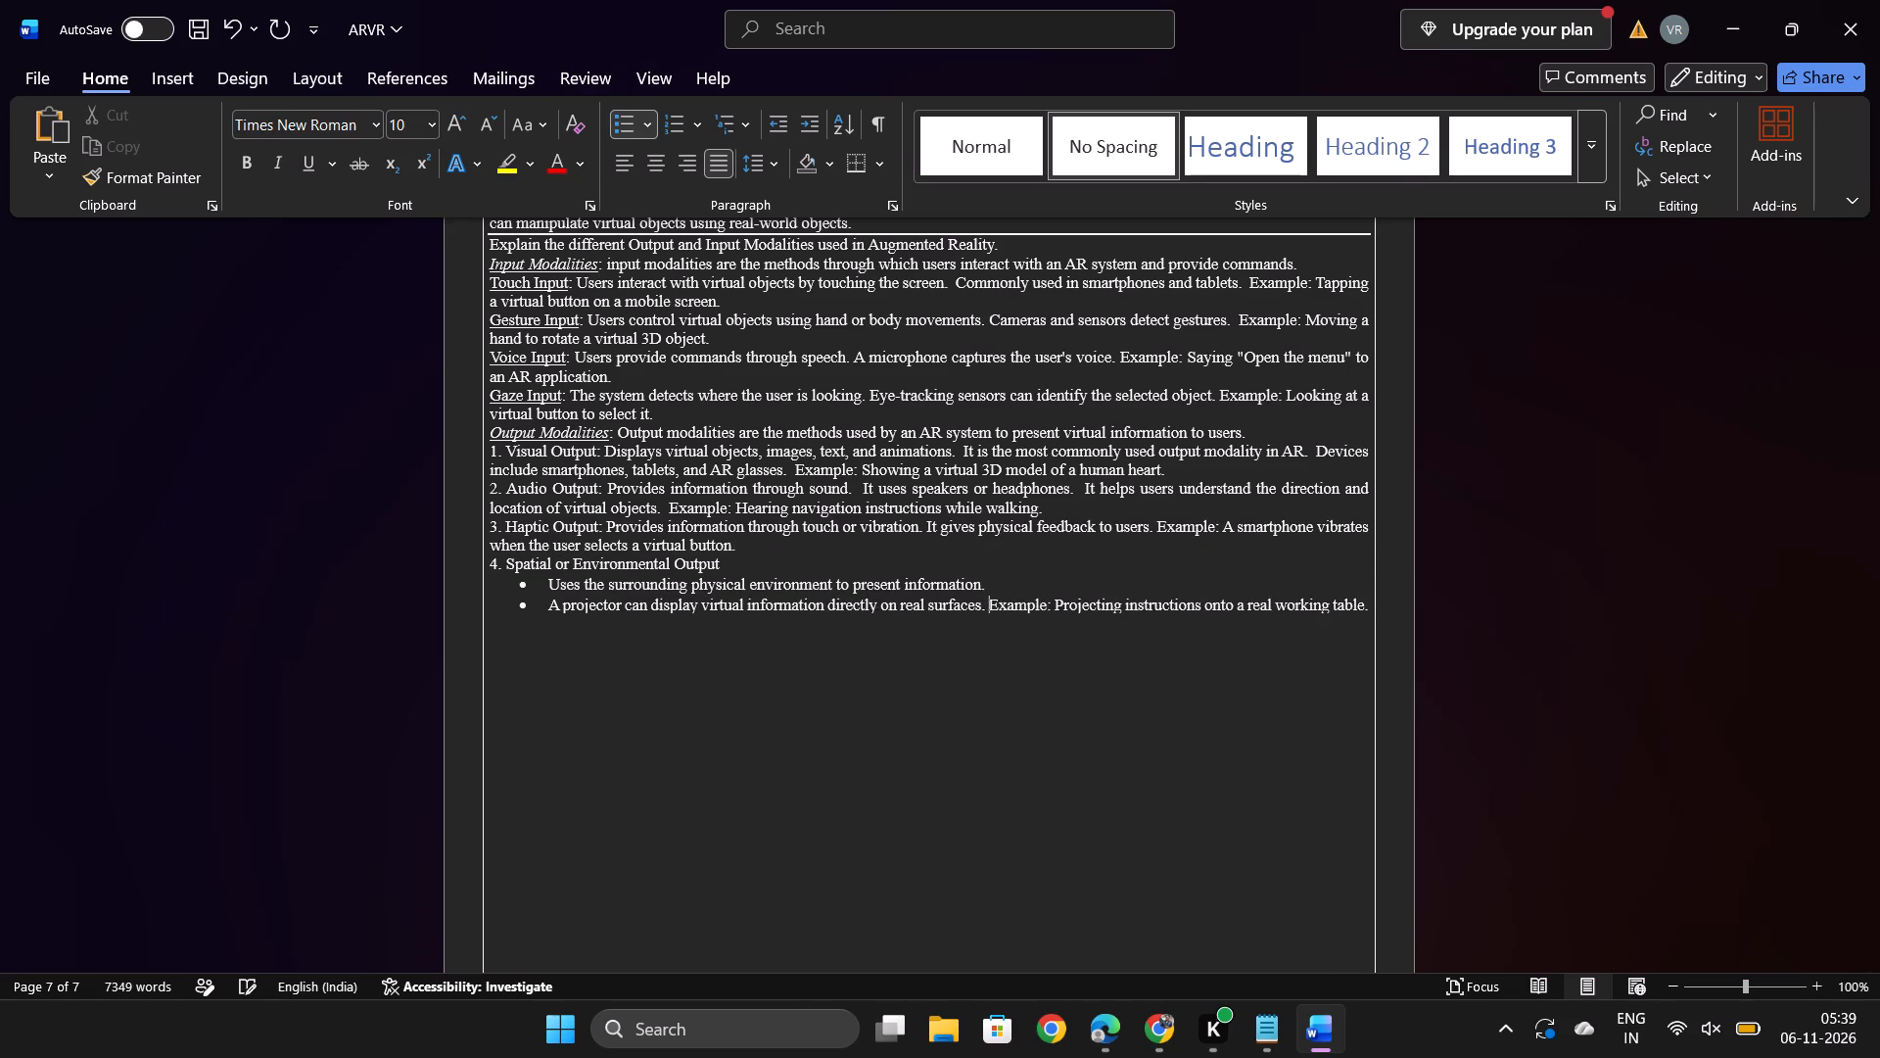
{"action": "key", "text": "space"}
{"action": "left_click", "coordinate": [520, 604]}
{"action": "key", "text": "BackSpace"}
{"action": "key", "text": "BackSpace"}
{"action": "key", "text": "BackSpace"}
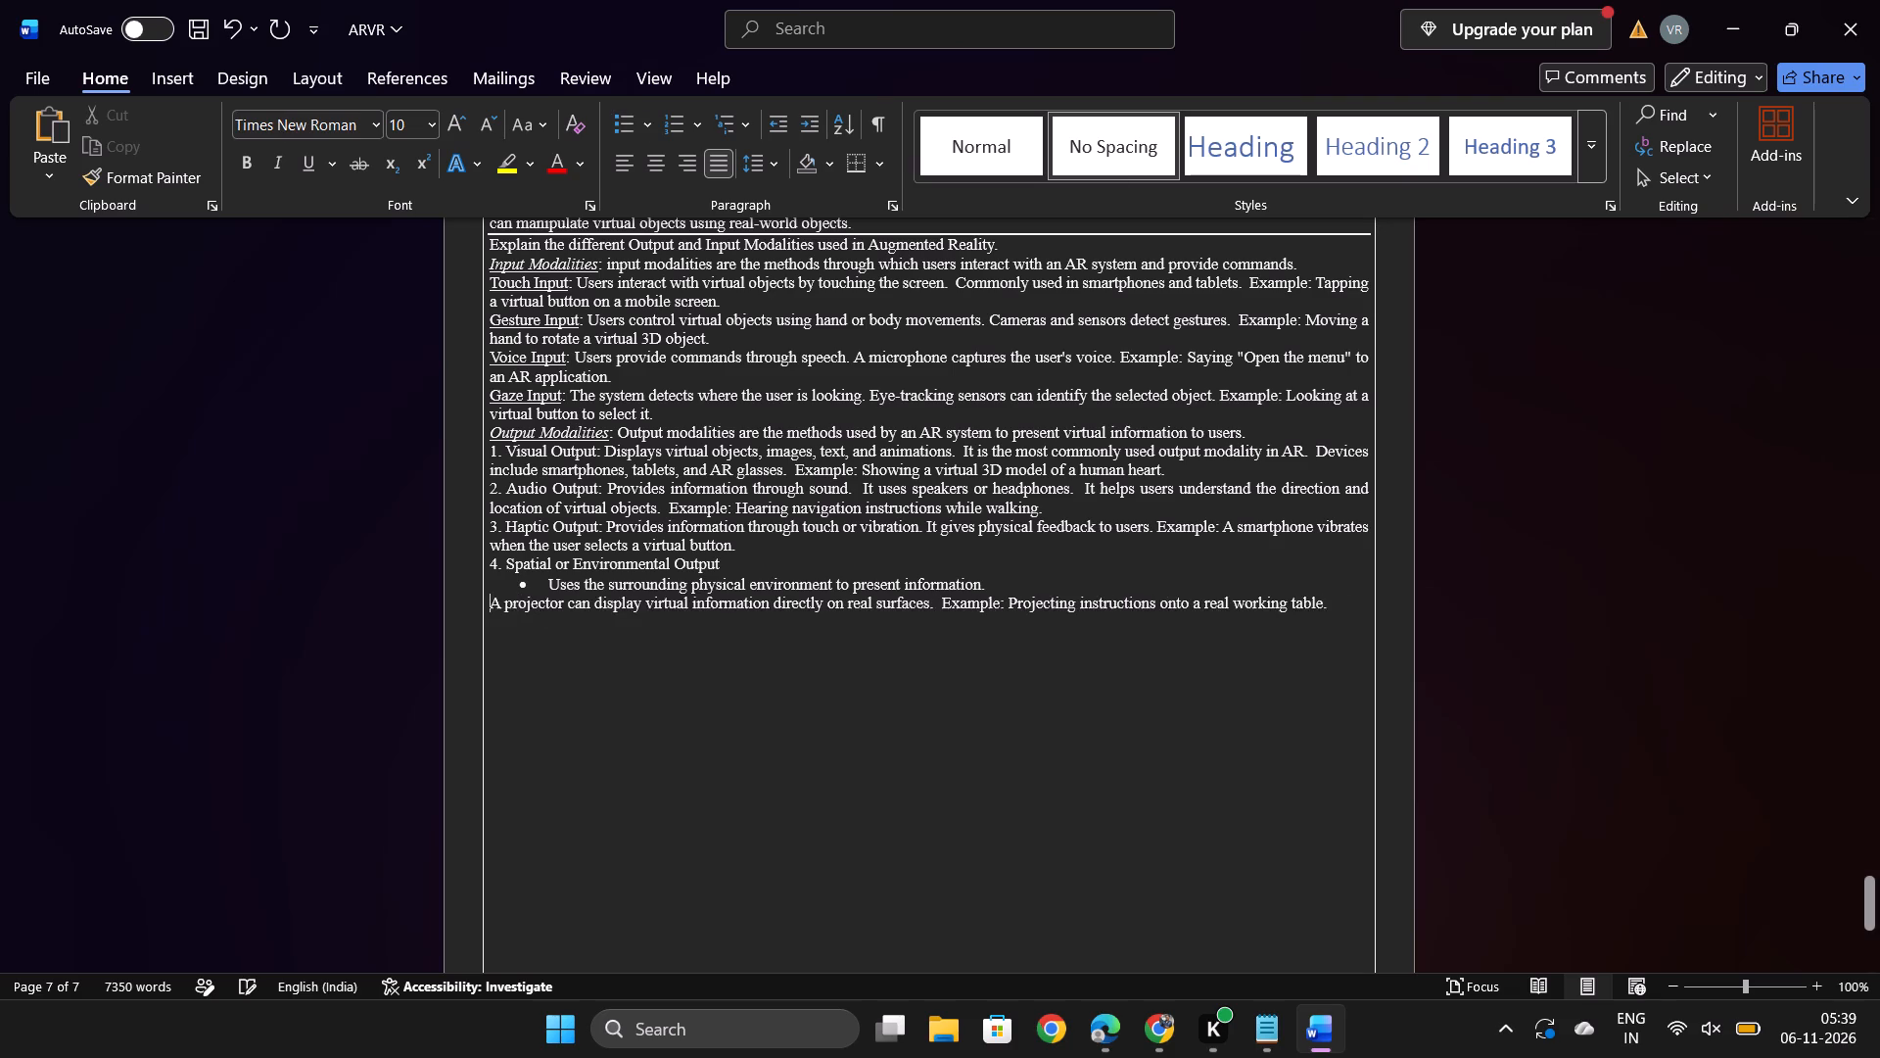
{"action": "key", "text": "space"}
{"action": "left_click", "coordinate": [520, 586]}
{"action": "key", "text": "BackSpace"}
{"action": "key", "text": "BackSpace"}
{"action": "key", "text": "BackSpace"}
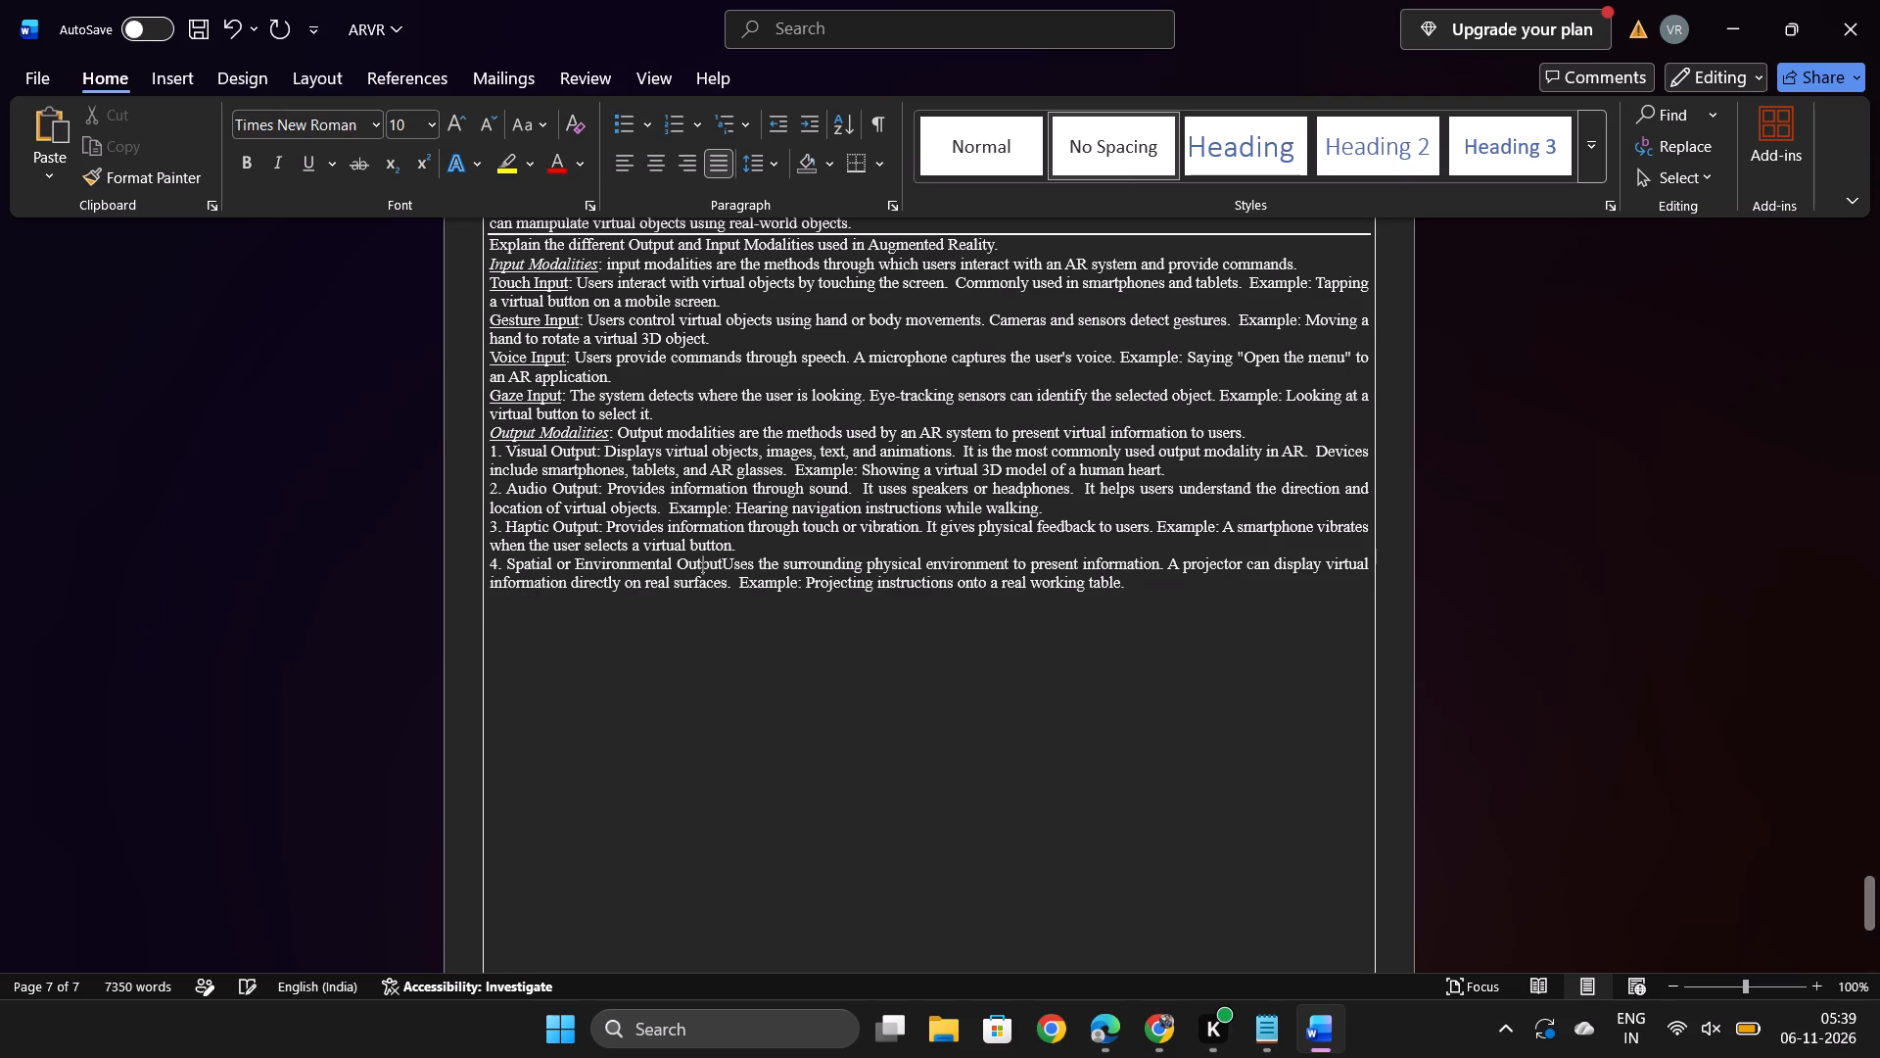
{"action": "type", "text": ":"}
{"action": "key", "text": "space"}
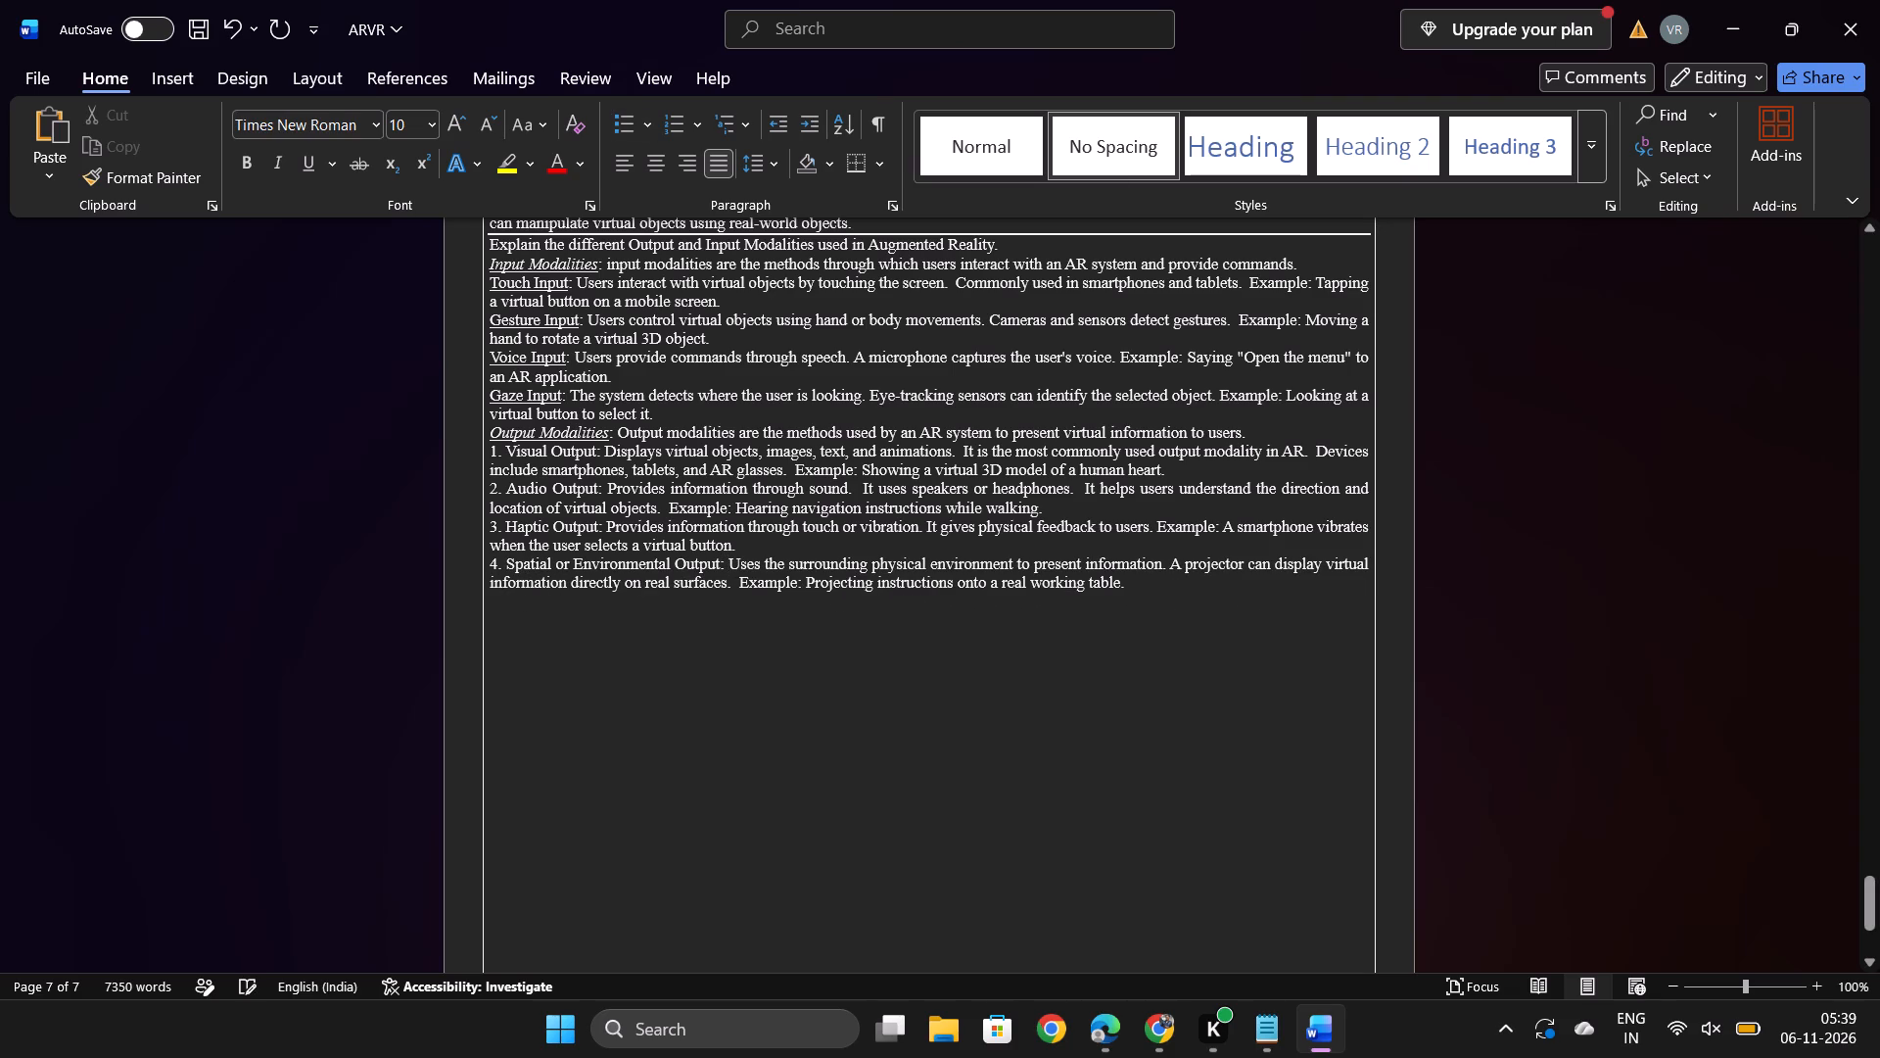
Delete the number prefixes 4, 3, 2 and 1 from the Spatial or Environmental, Haptic, Audio and Visual Output headings.
{"action": "left_click", "coordinate": [506, 557]}
{"action": "key", "text": "BackSpace"}
{"action": "key", "text": "BackSpace"}
{"action": "key", "text": "BackSpace"}
{"action": "left_click", "coordinate": [508, 527]}
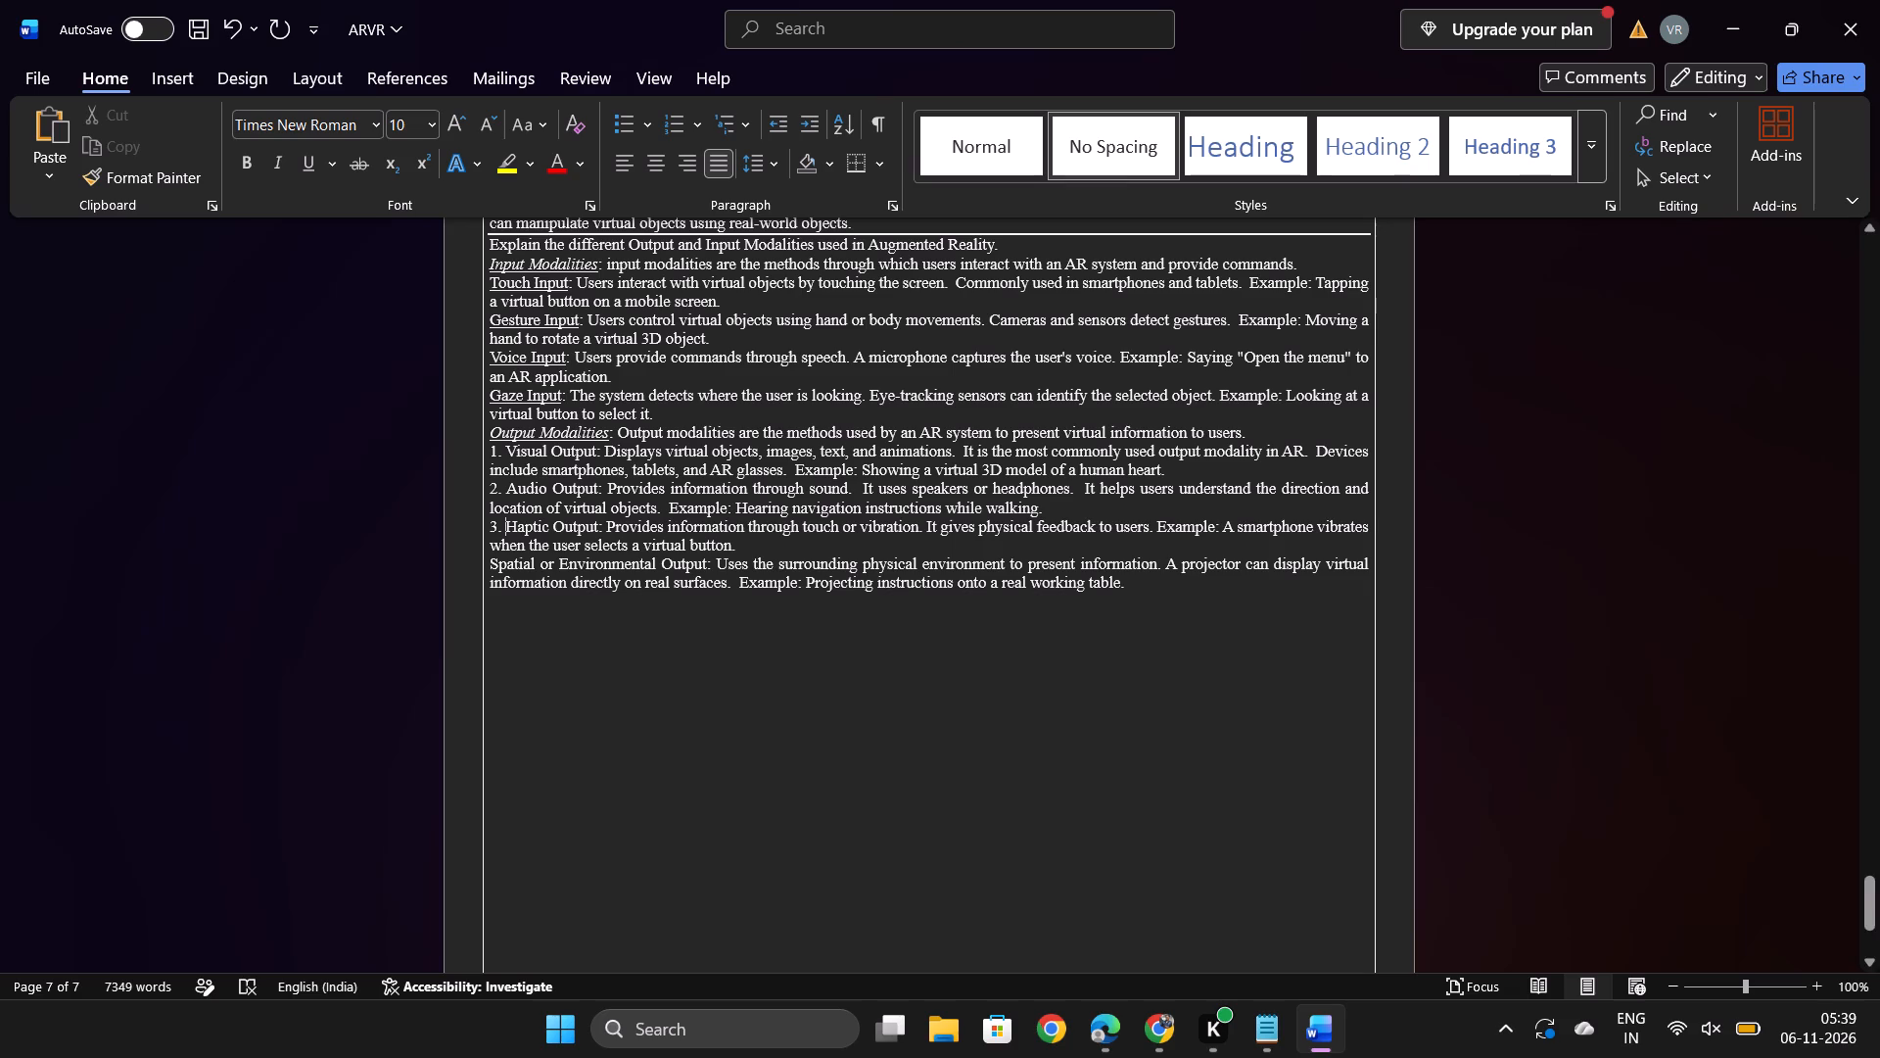
{"action": "key", "text": "BackSpace"}
{"action": "key", "text": "BackSpace"}
{"action": "key", "text": "BackSpace"}
{"action": "left_click", "coordinate": [505, 491]}
{"action": "key", "text": "BackSpace"}
{"action": "key", "text": "BackSpace"}
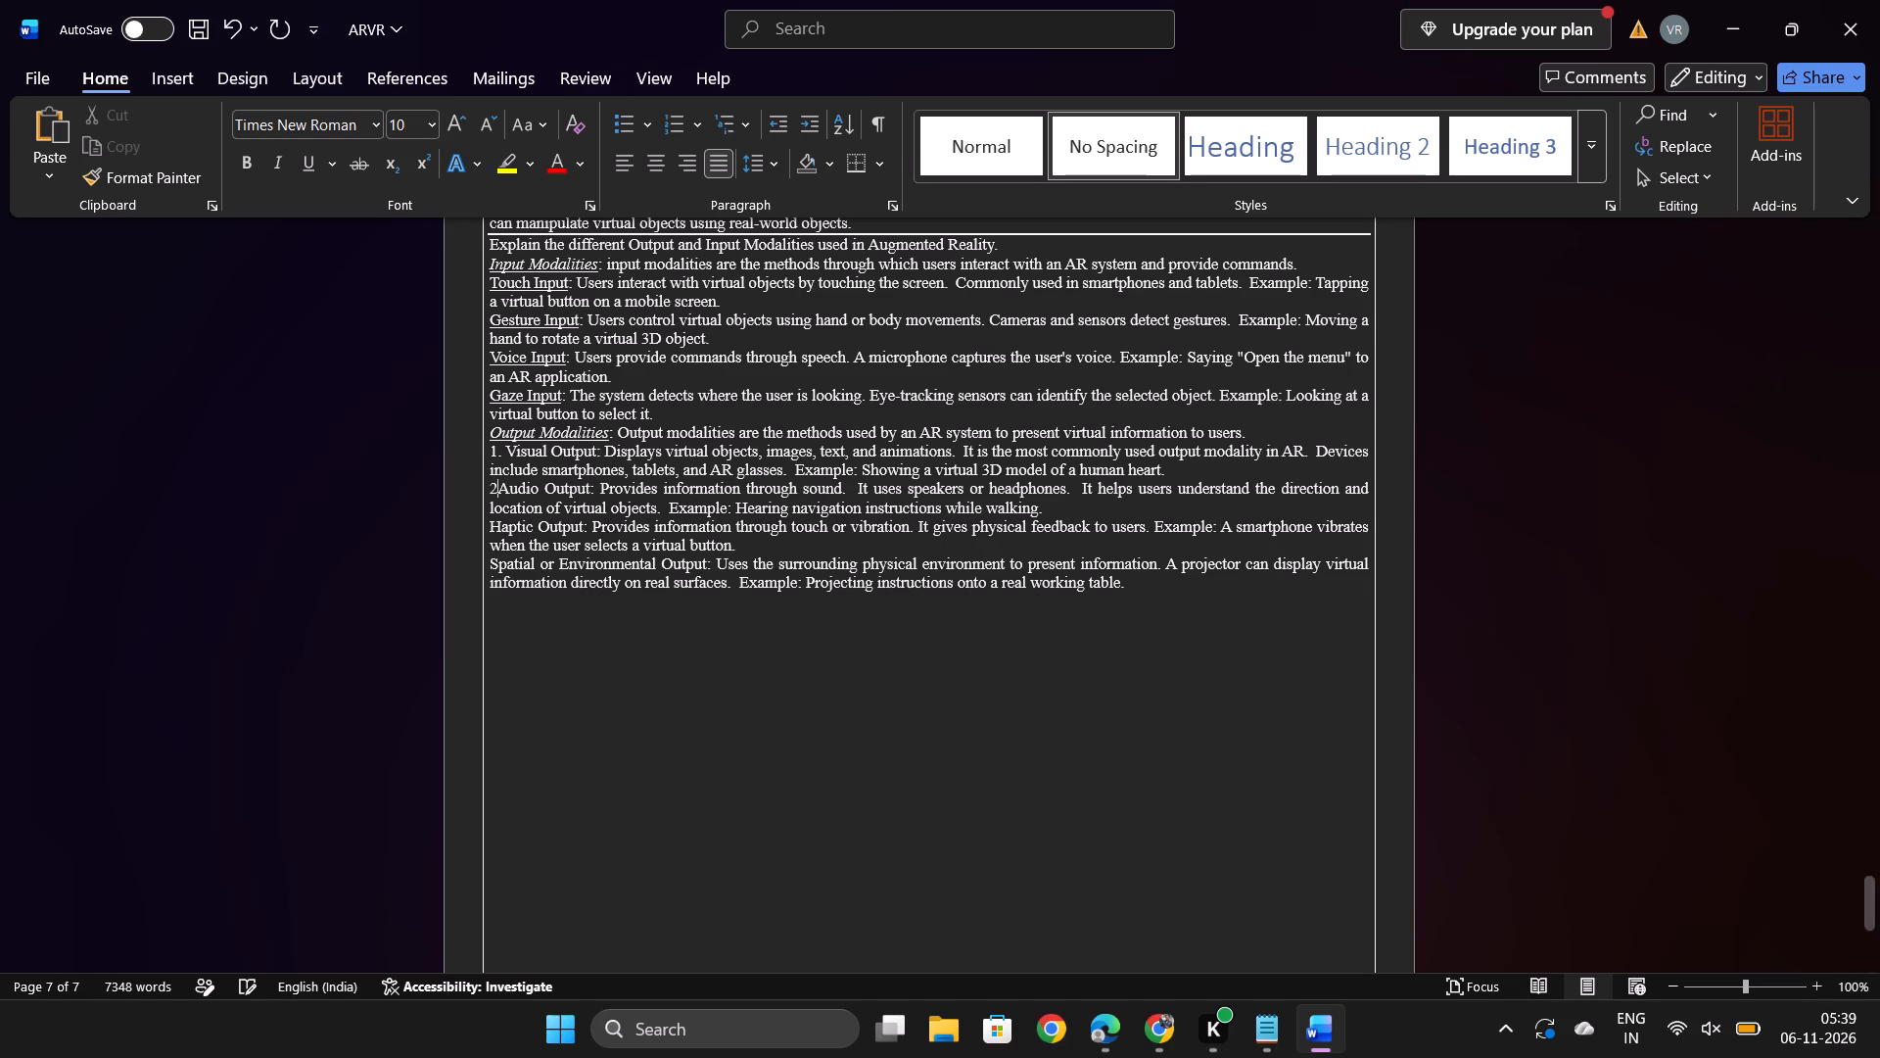
{"action": "key", "text": "BackSpace"}
{"action": "left_click", "coordinate": [507, 452]}
{"action": "key", "text": "BackSpace"}
{"action": "key", "text": "BackSpace"}
{"action": "key", "text": "BackSpace"}
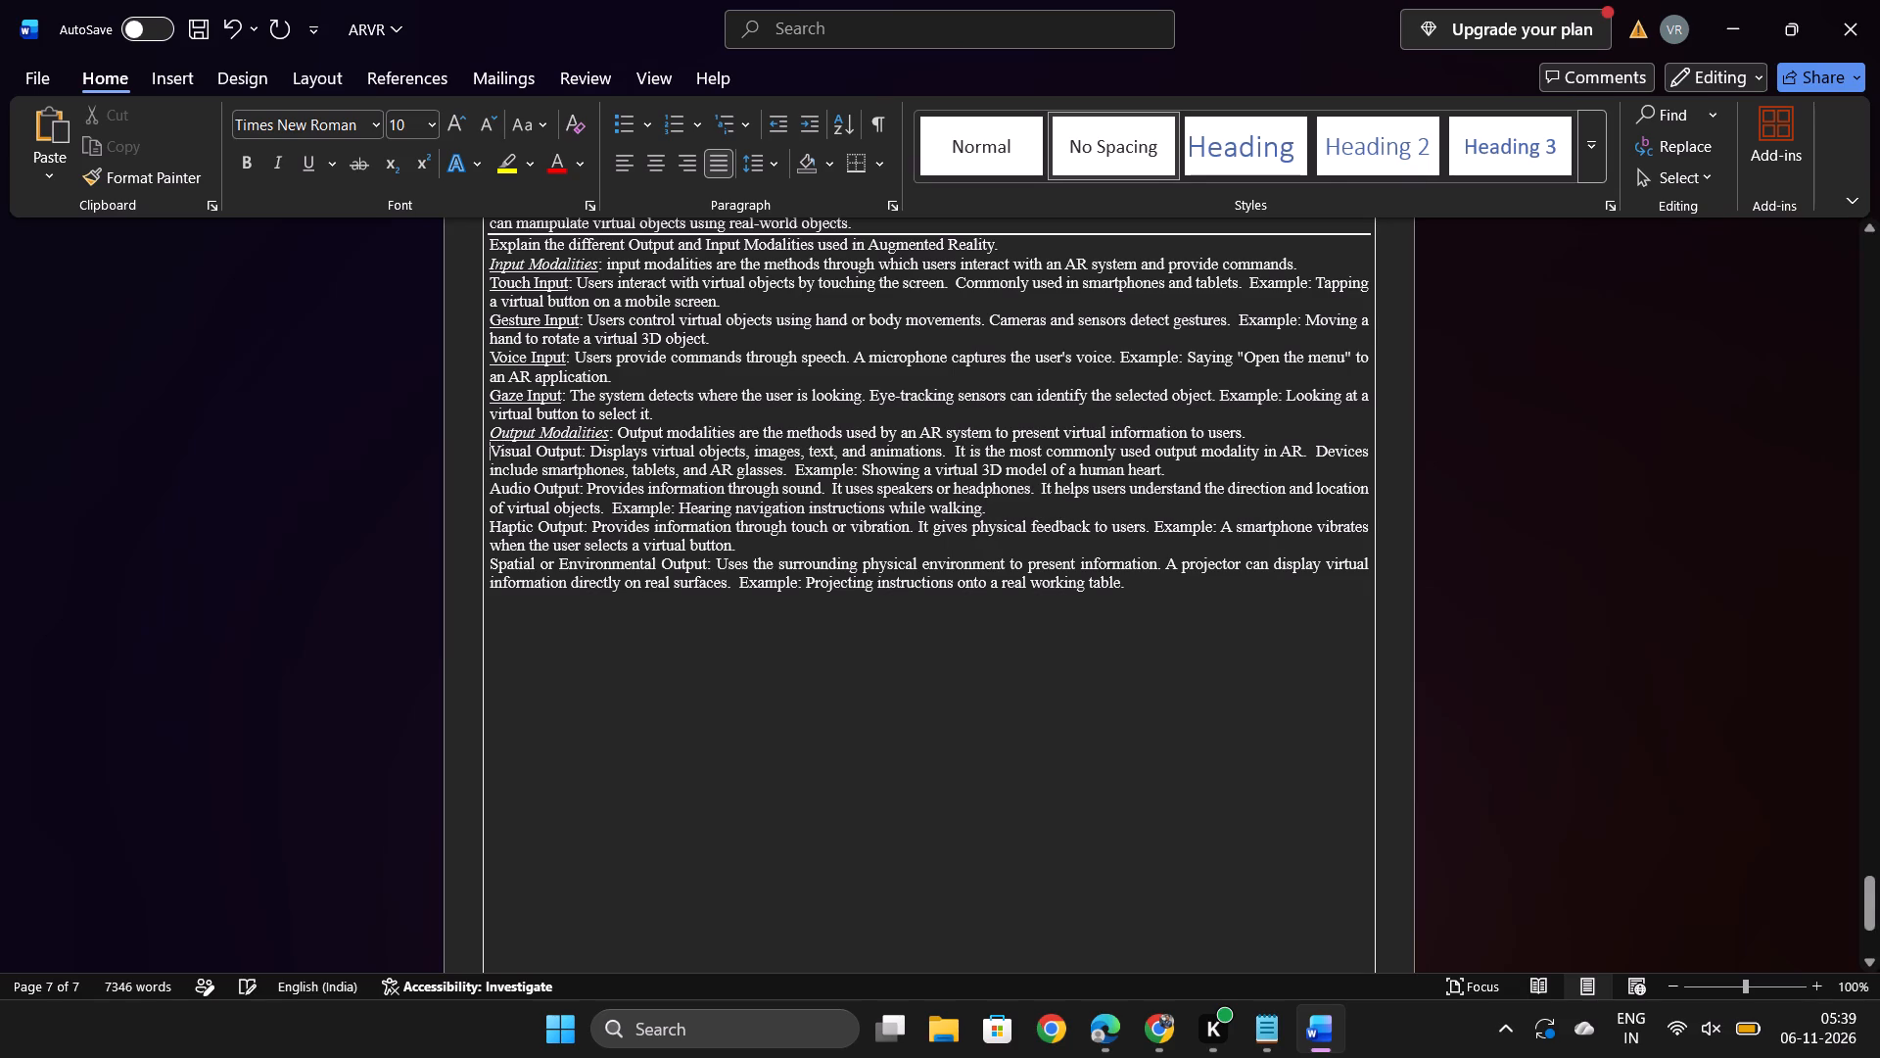
Underline the Visual Output, Audio Output, Haptic Output and Spatial or Environmental Output headings together.
{"action": "left_click_drag", "start_coordinate": [685, 564], "coordinate": [498, 557]}
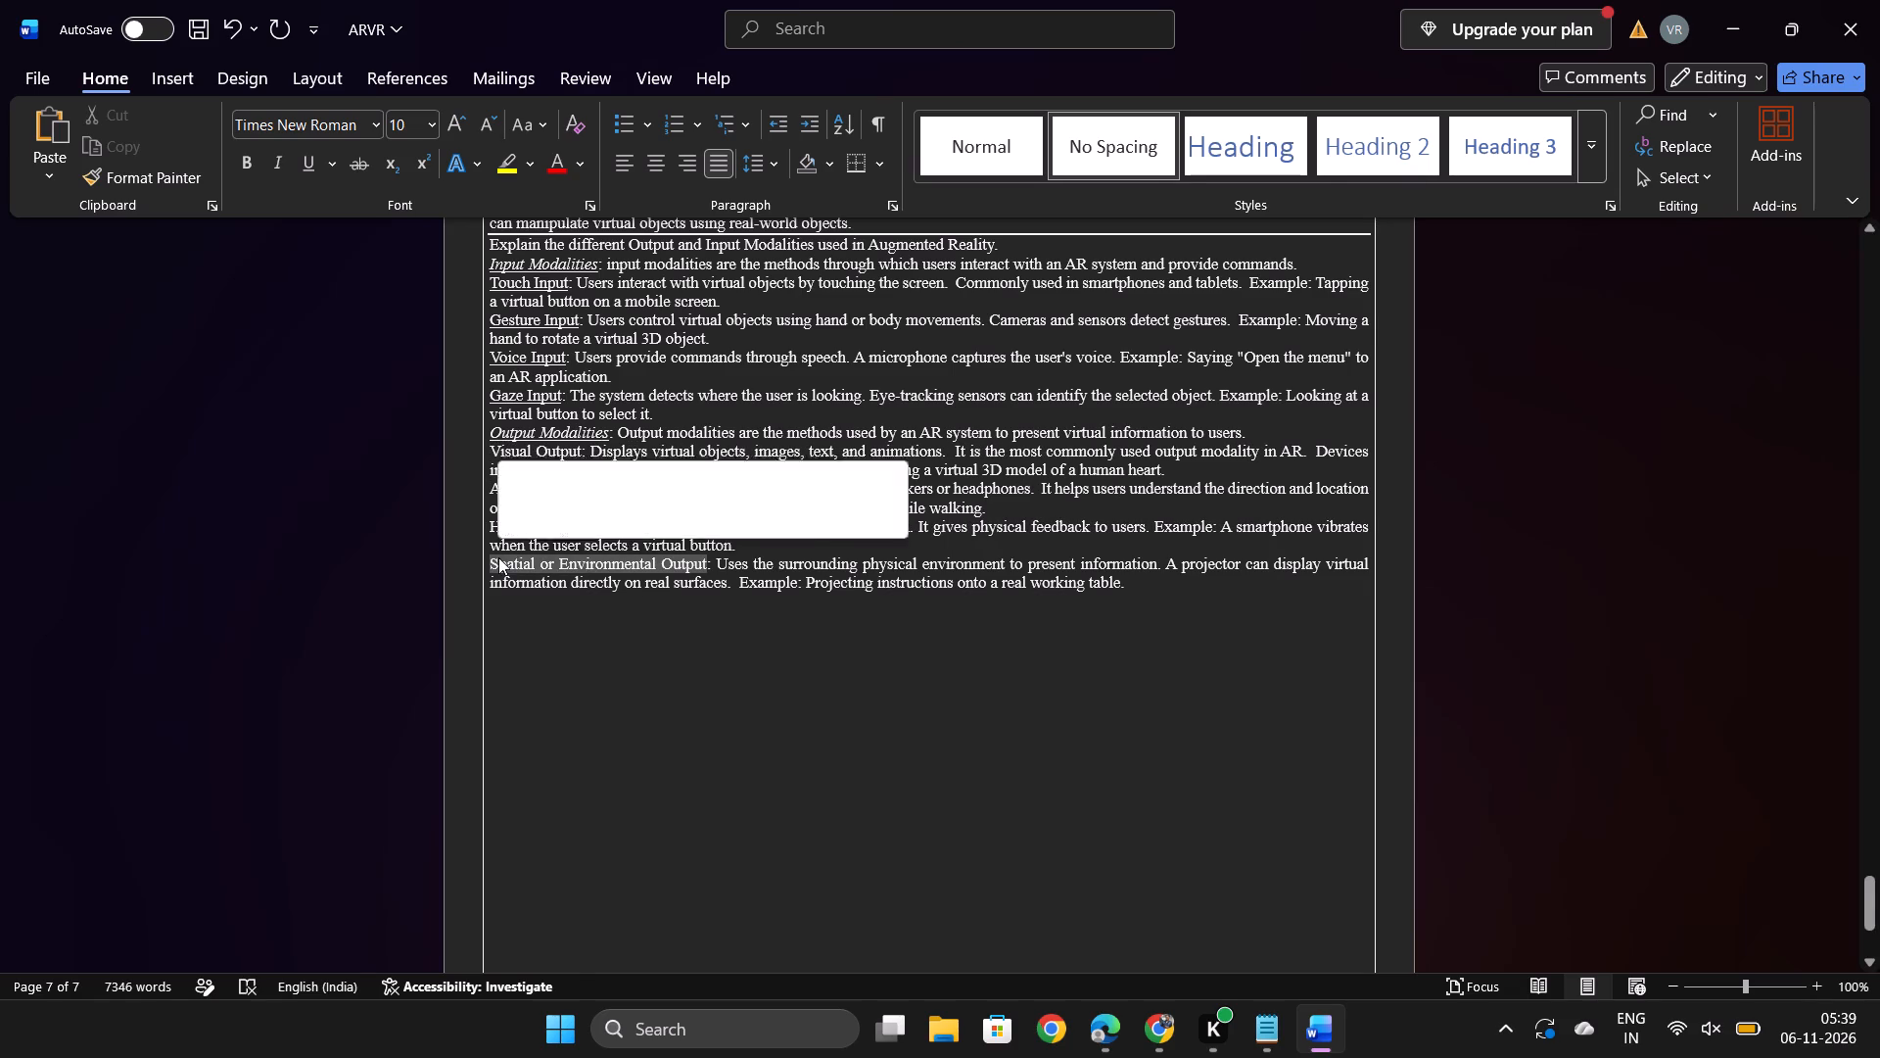
{"action": "left_click_drag", "start_coordinate": [577, 527], "coordinate": [497, 524], "text": "ctrl"}
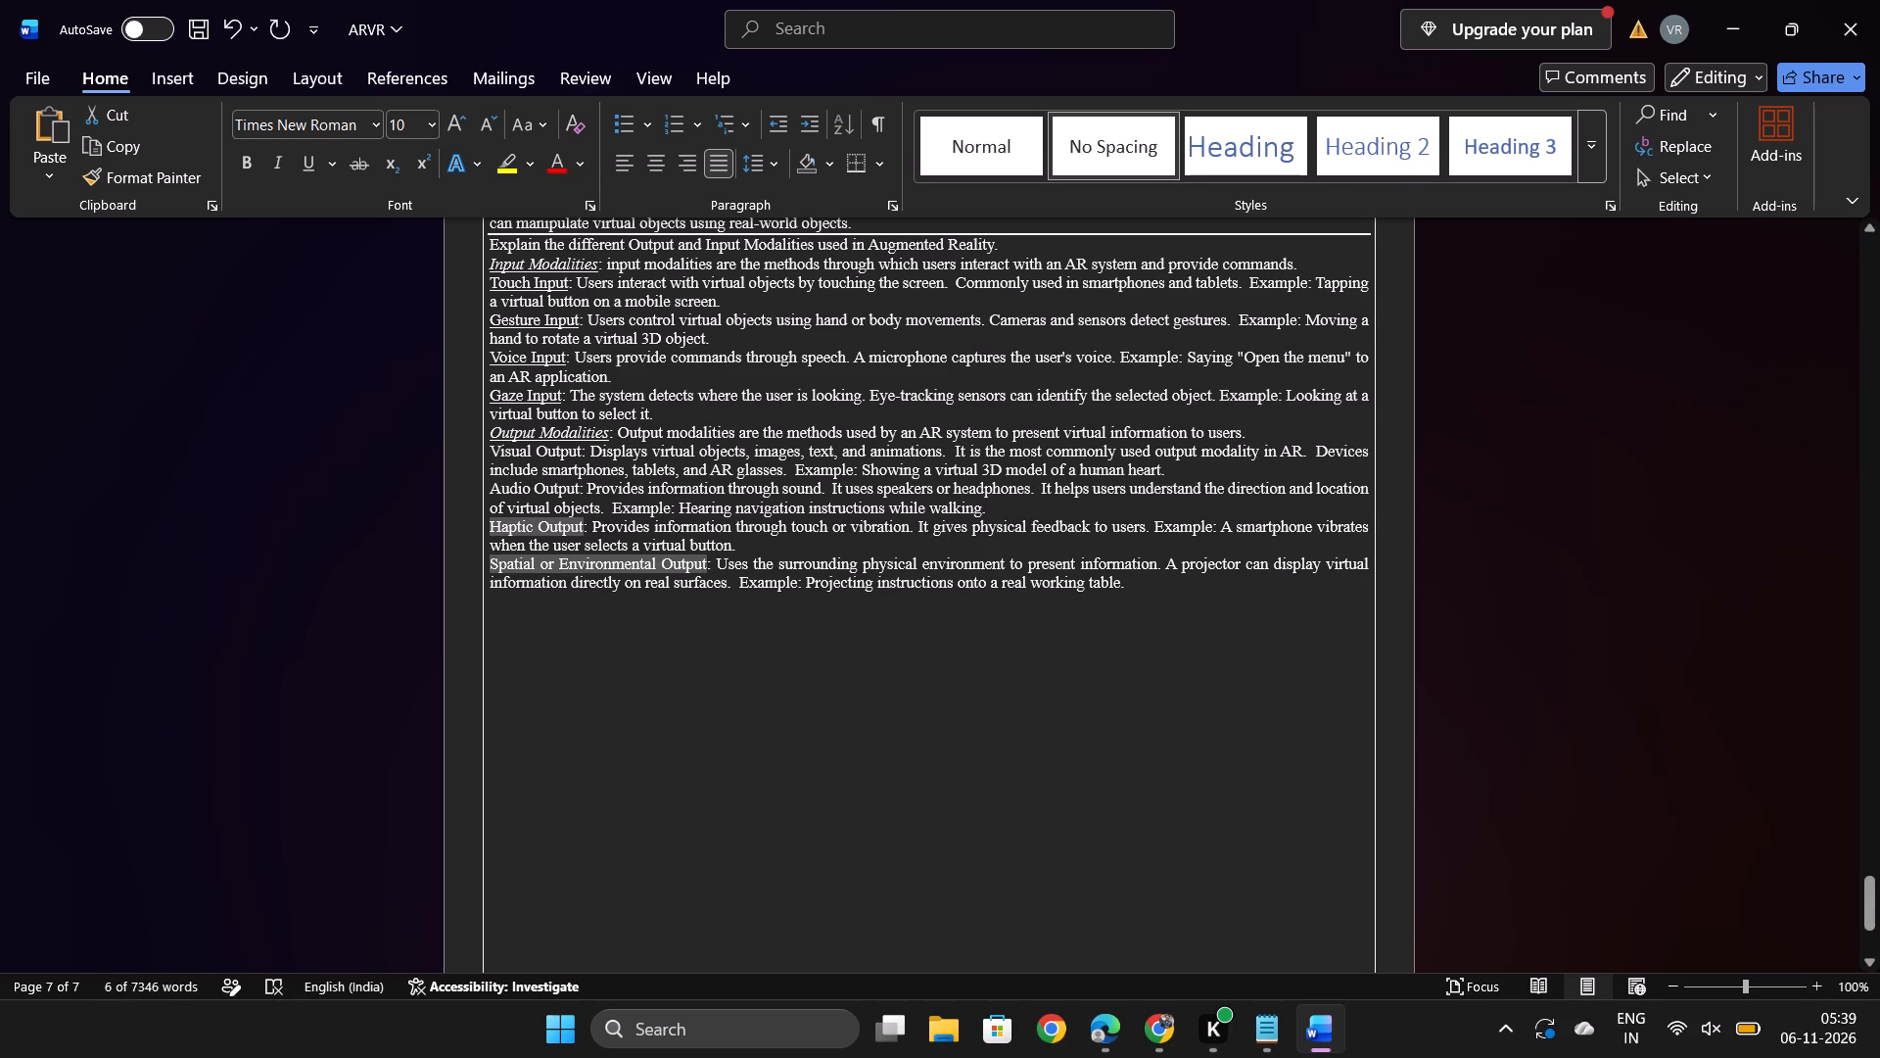
{"action": "left_click_drag", "start_coordinate": [566, 488], "coordinate": [489, 488], "text": "ctrl"}
{"action": "left_click_drag", "start_coordinate": [564, 448], "coordinate": [495, 448], "text": "ctrl"}
{"action": "left_click", "coordinate": [624, 434]}
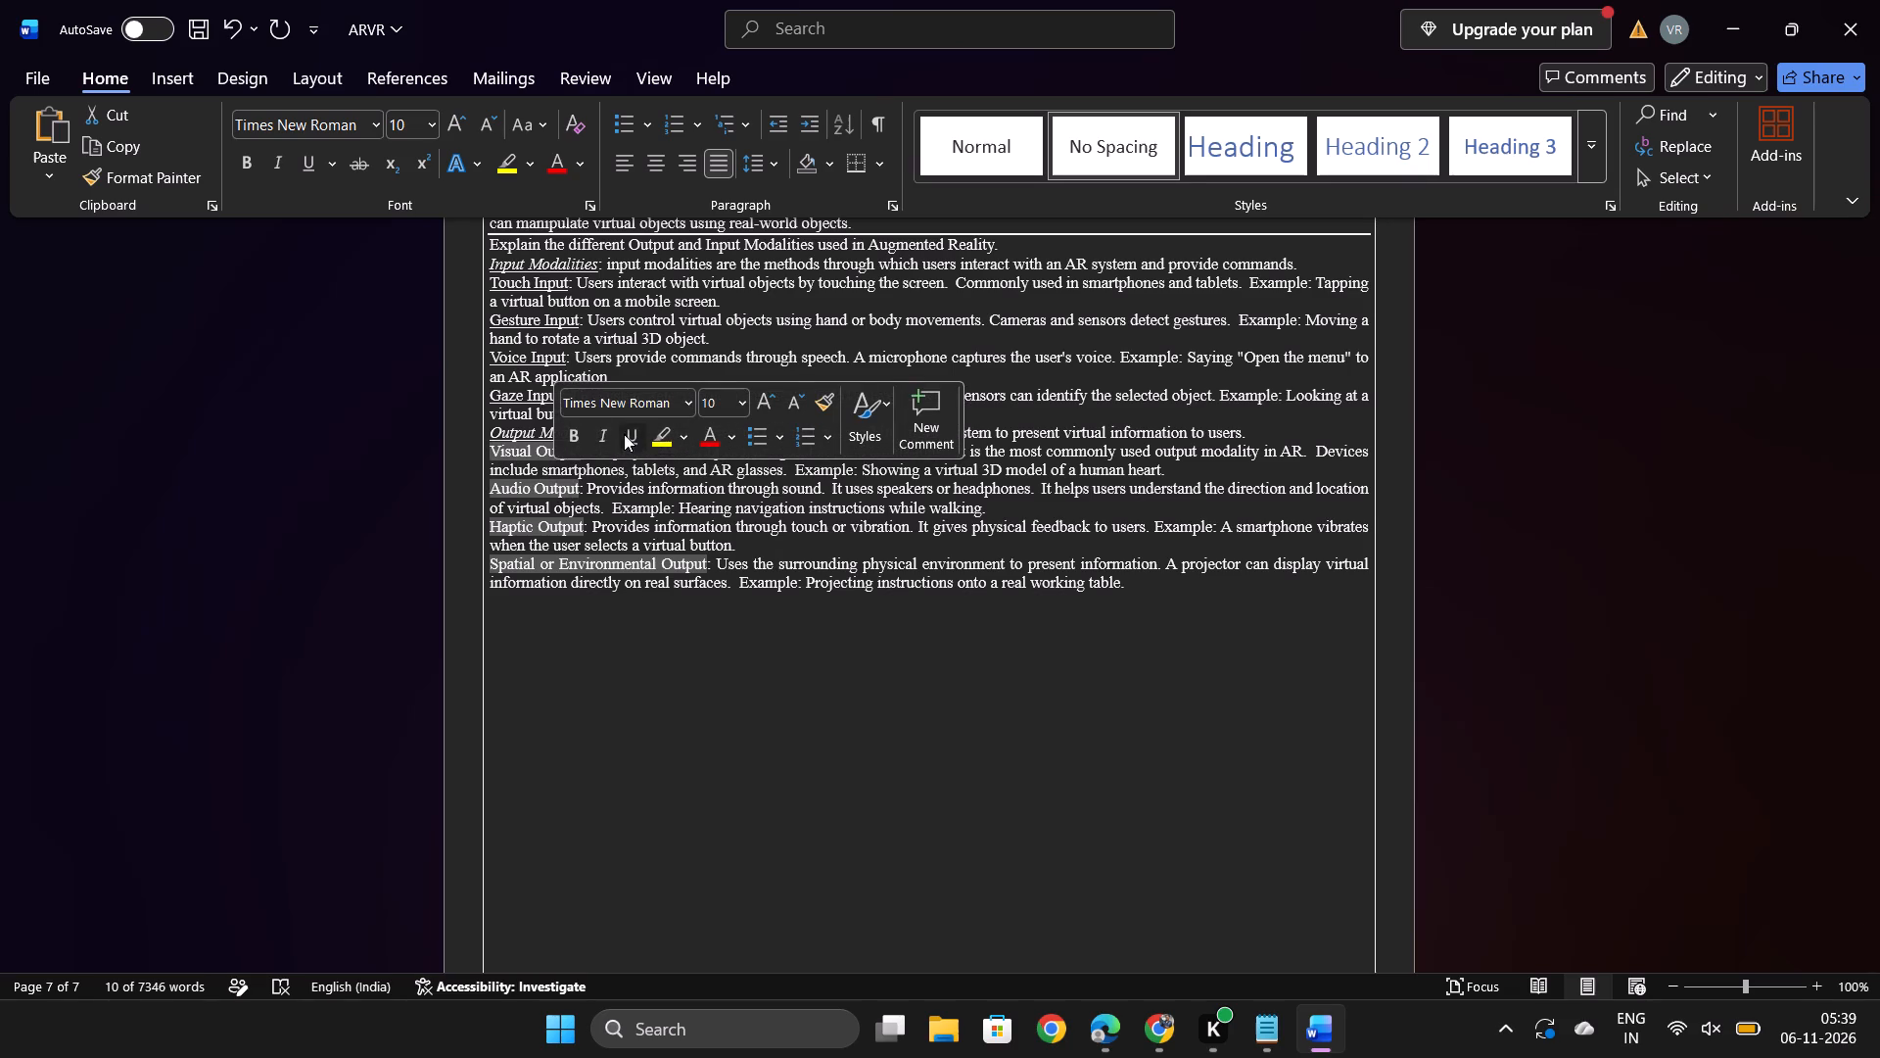
{"action": "left_click", "coordinate": [580, 539]}
Merge the Spatial or Environmental, Haptic, Audio and Visual Output paragraphs into the Output Modalities paragraph, separated by spaces.
{"action": "left_click", "coordinate": [489, 559]}
{"action": "key", "text": "BackSpace"}
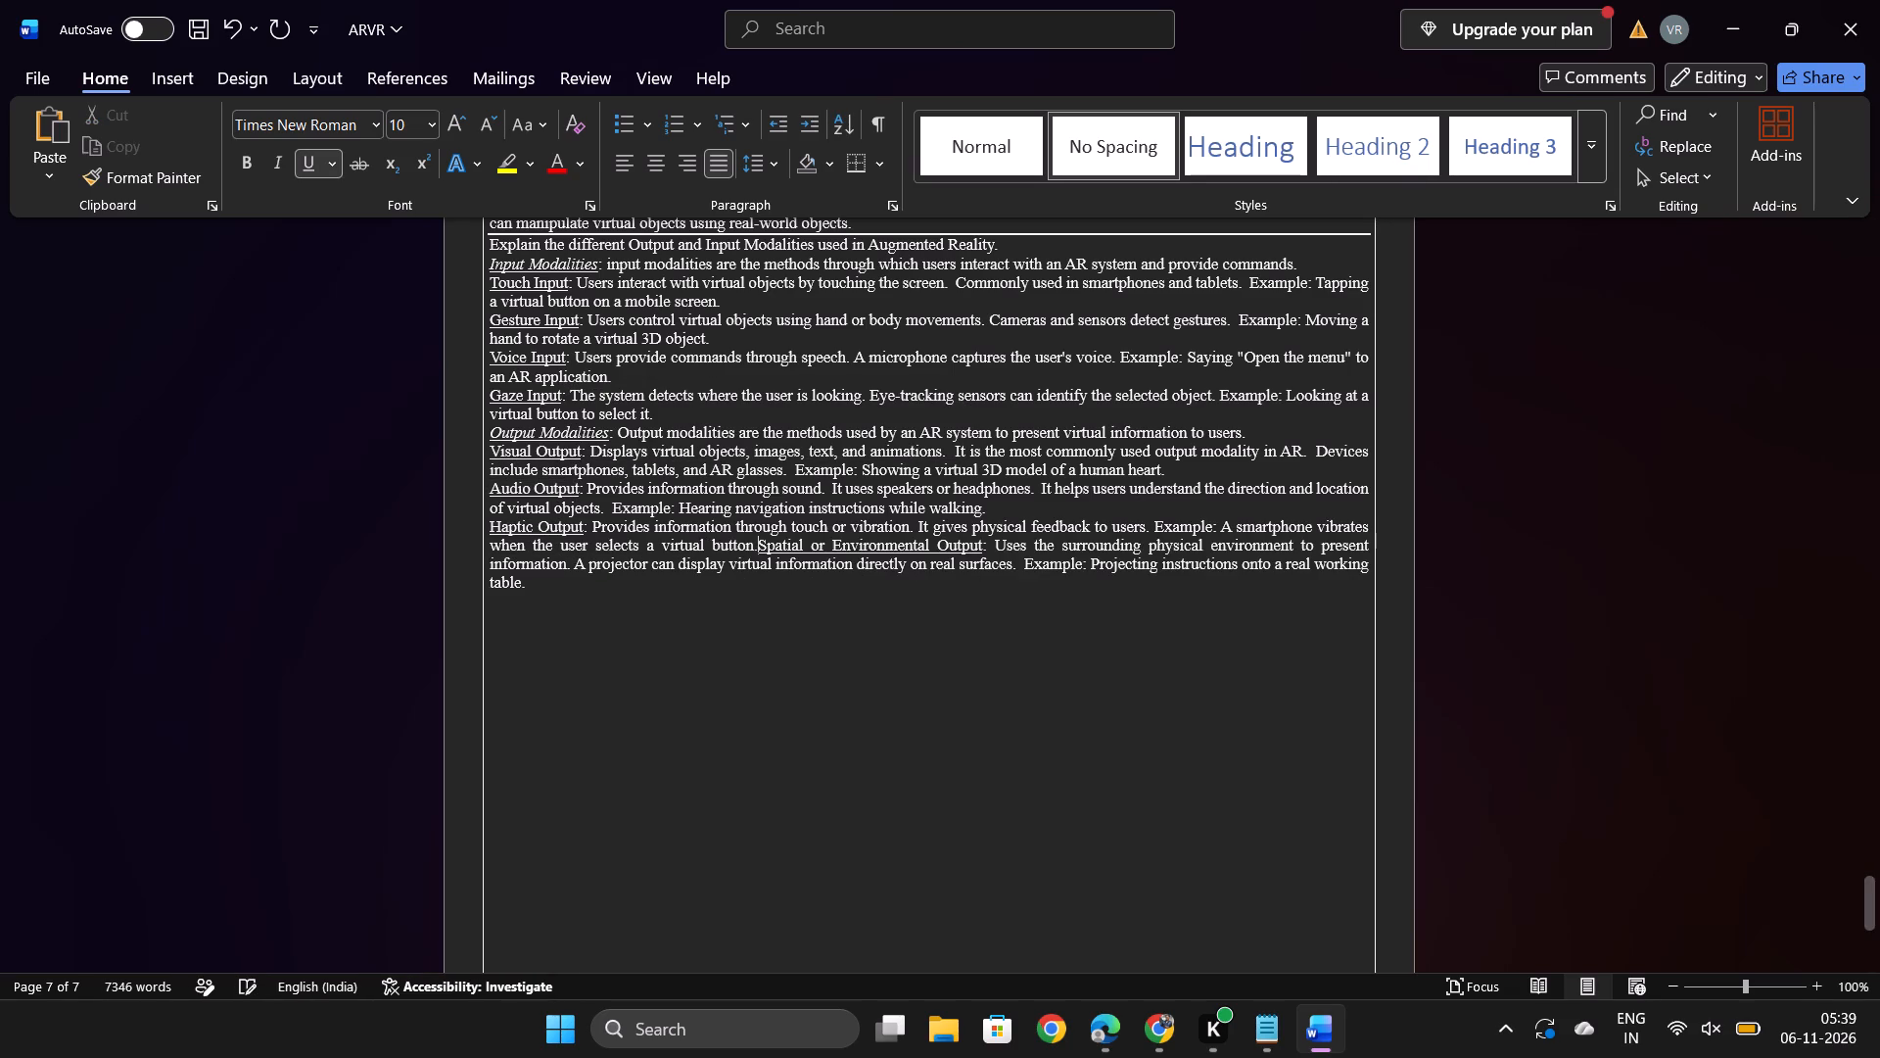
{"action": "key", "text": "space"}
{"action": "left_click", "coordinate": [492, 531]}
{"action": "key", "text": "BackSpace"}
{"action": "key", "text": "space"}
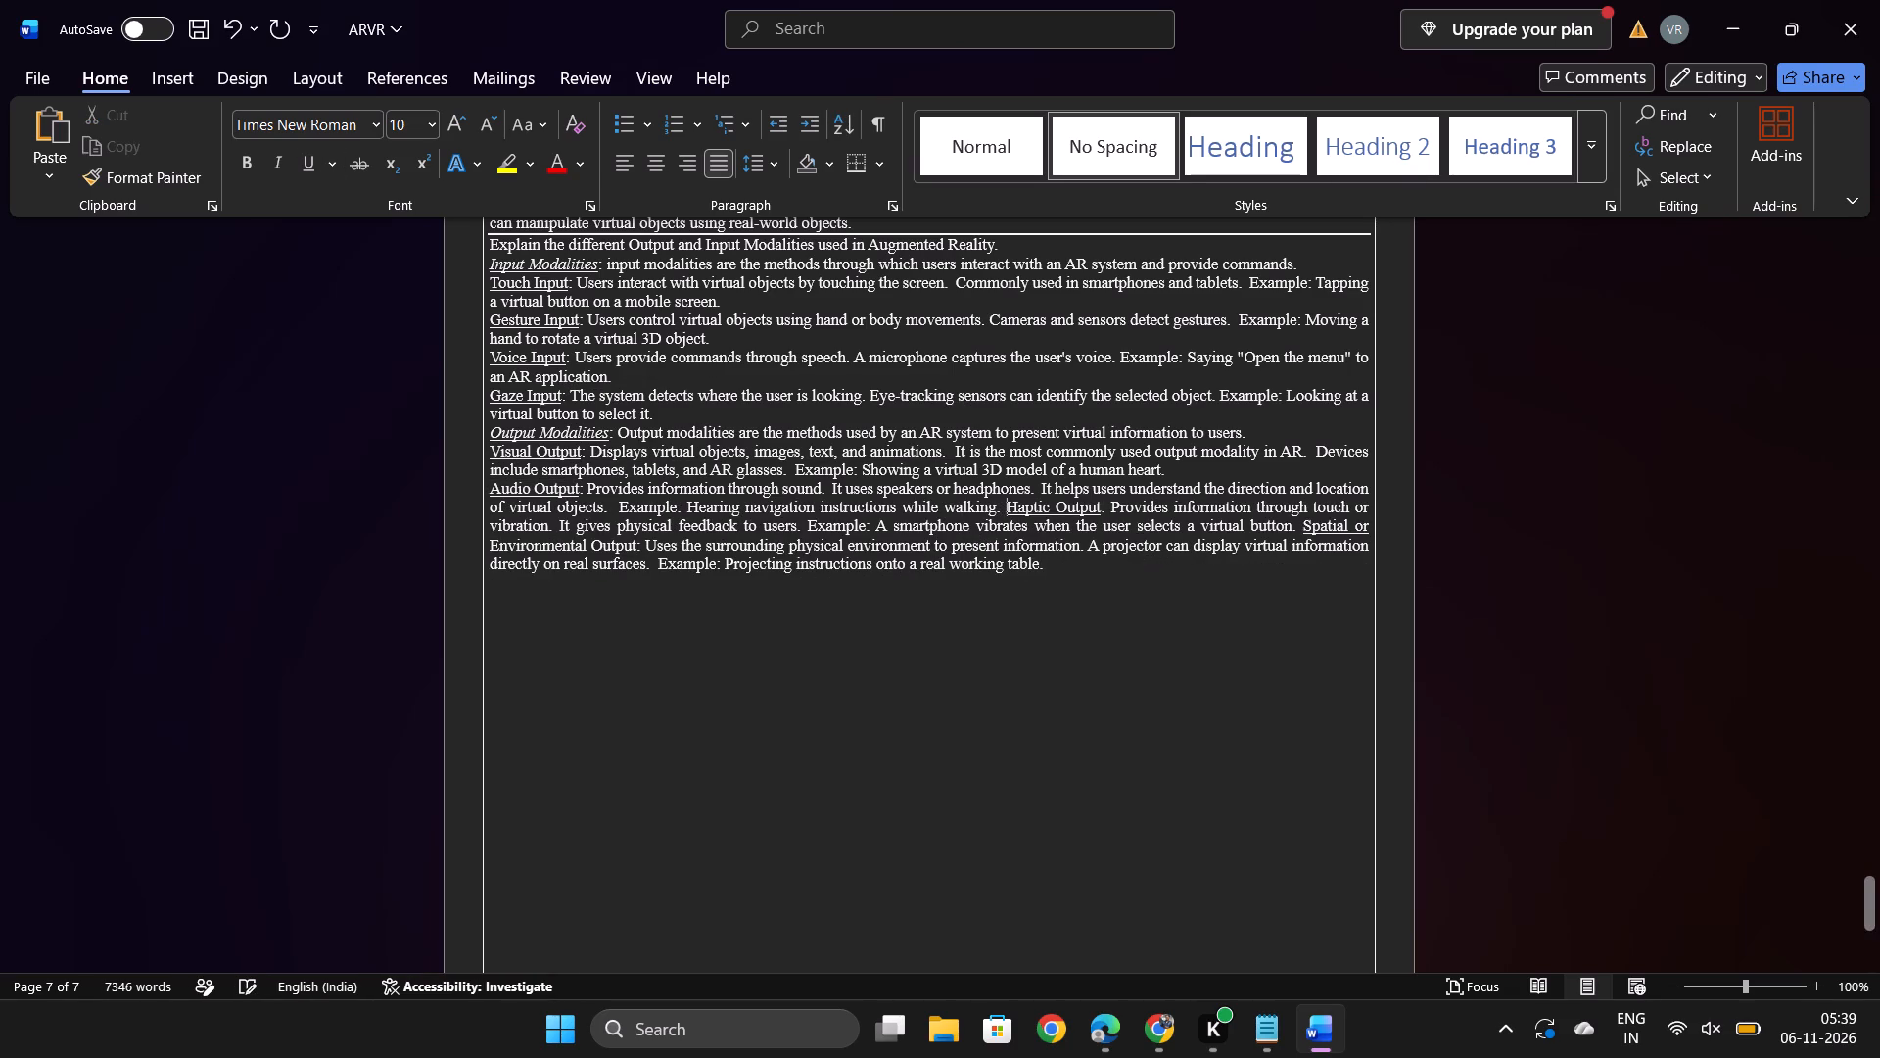
{"action": "left_click", "coordinate": [490, 489]}
{"action": "key", "text": "BackSpace"}
{"action": "key", "text": "space"}
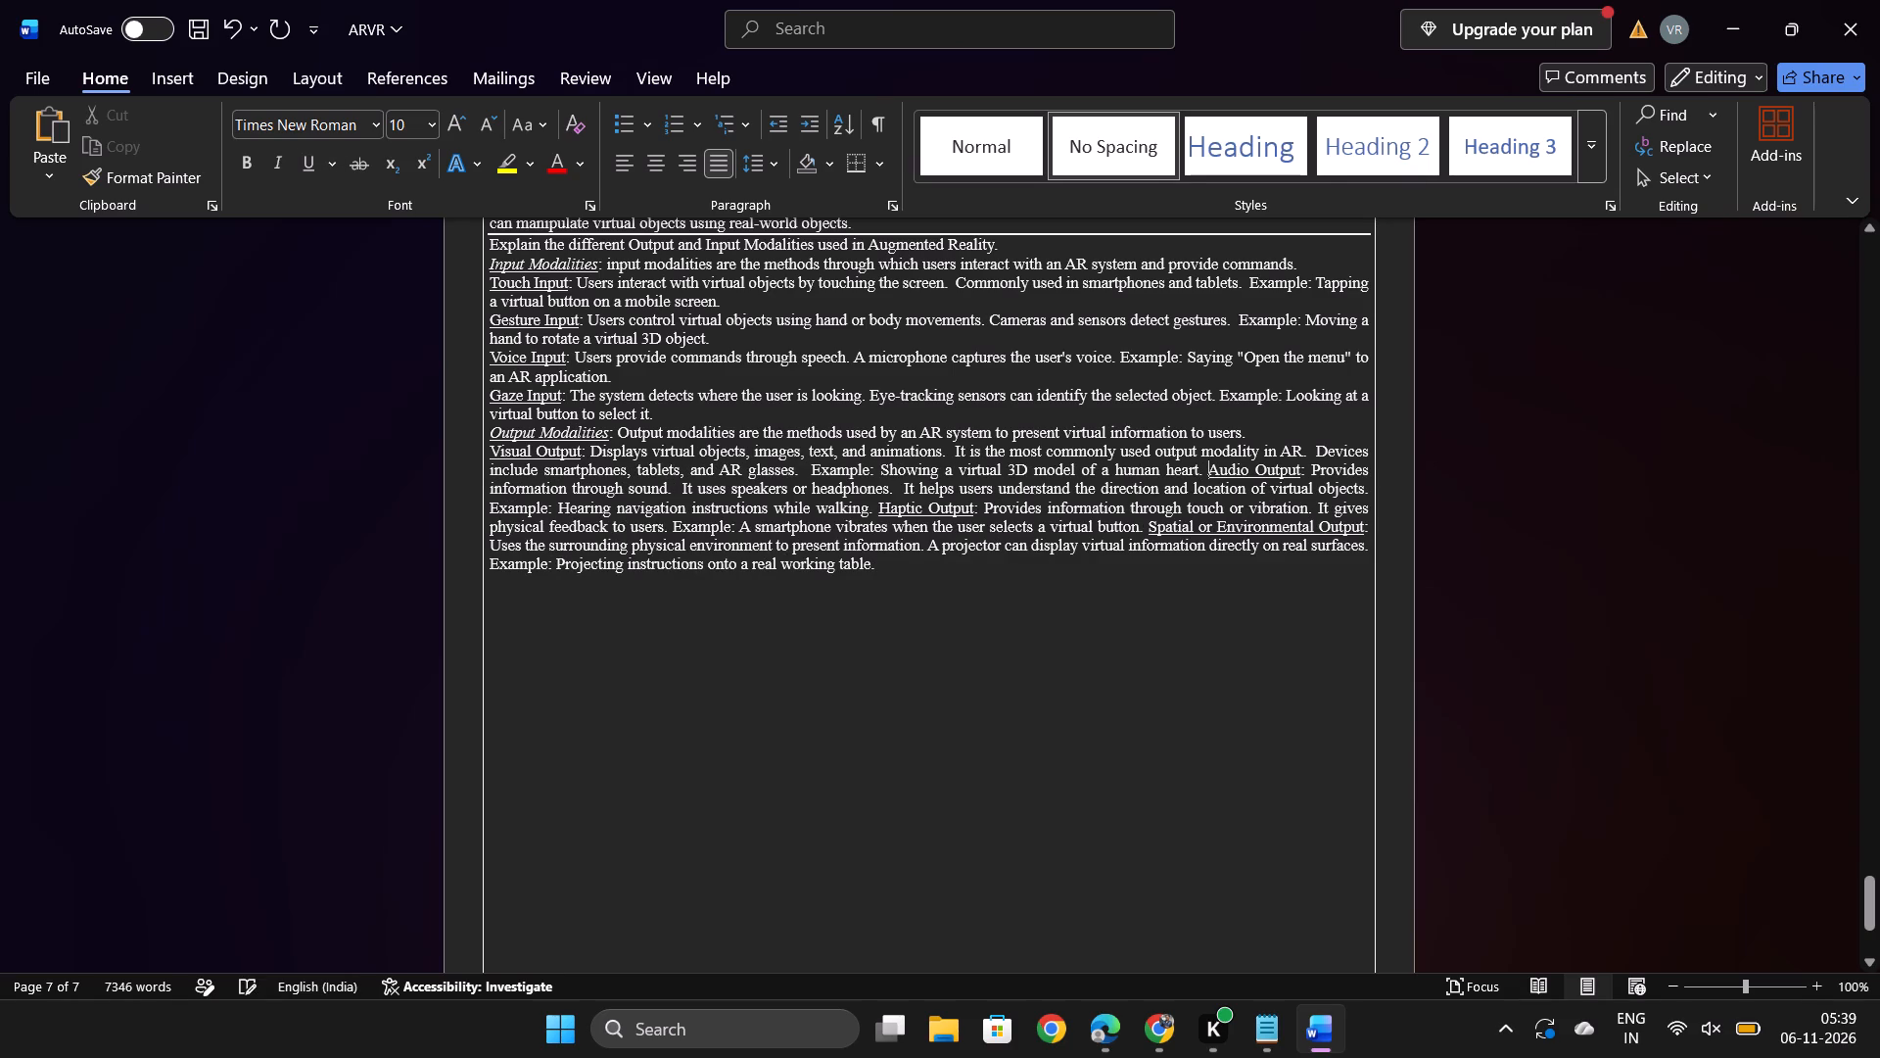
{"action": "left_click", "coordinate": [491, 450]}
{"action": "key", "text": "BackSpace"}
{"action": "key", "text": "space"}
{"action": "key", "text": "space"}
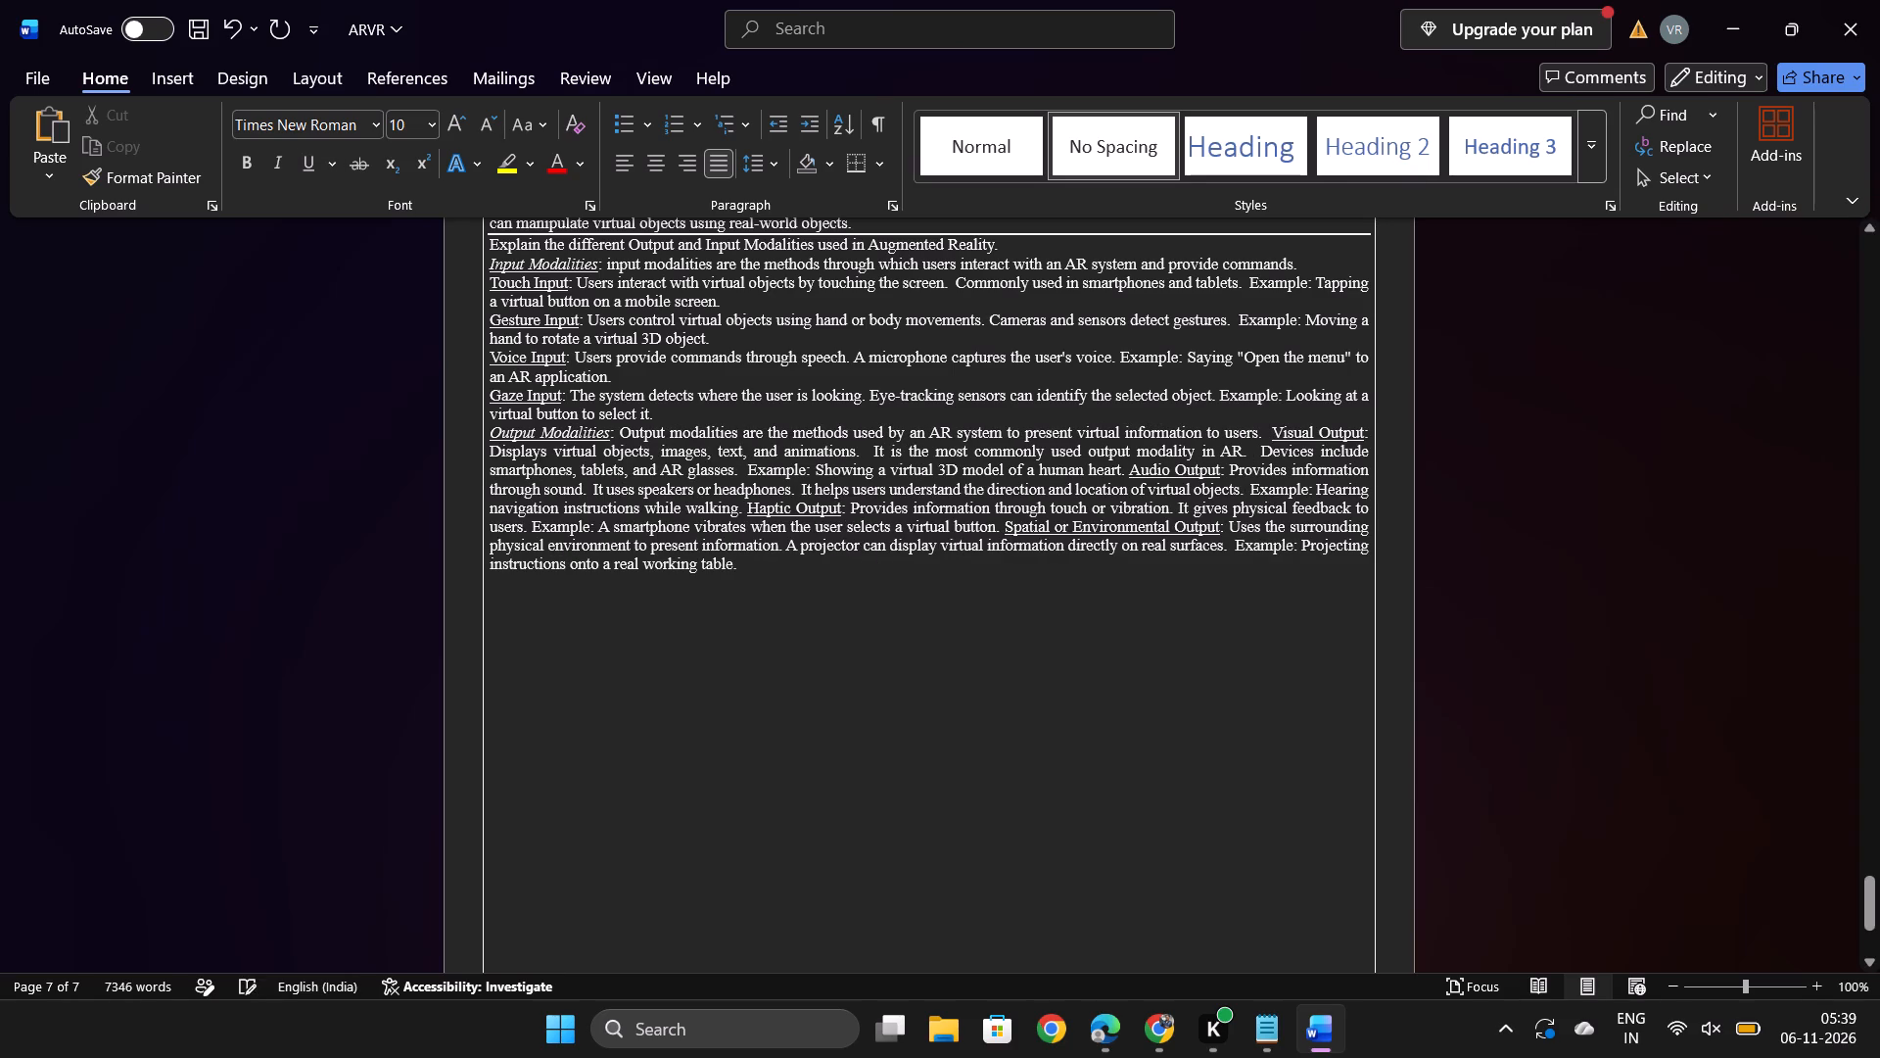
Merge the Gaze, Voice, Gesture and Touch Input paragraphs into the Input Modalities paragraph, separated by spaces.
{"action": "left_click", "coordinate": [493, 392]}
{"action": "key", "text": "BackSpace"}
{"action": "key", "text": "space"}
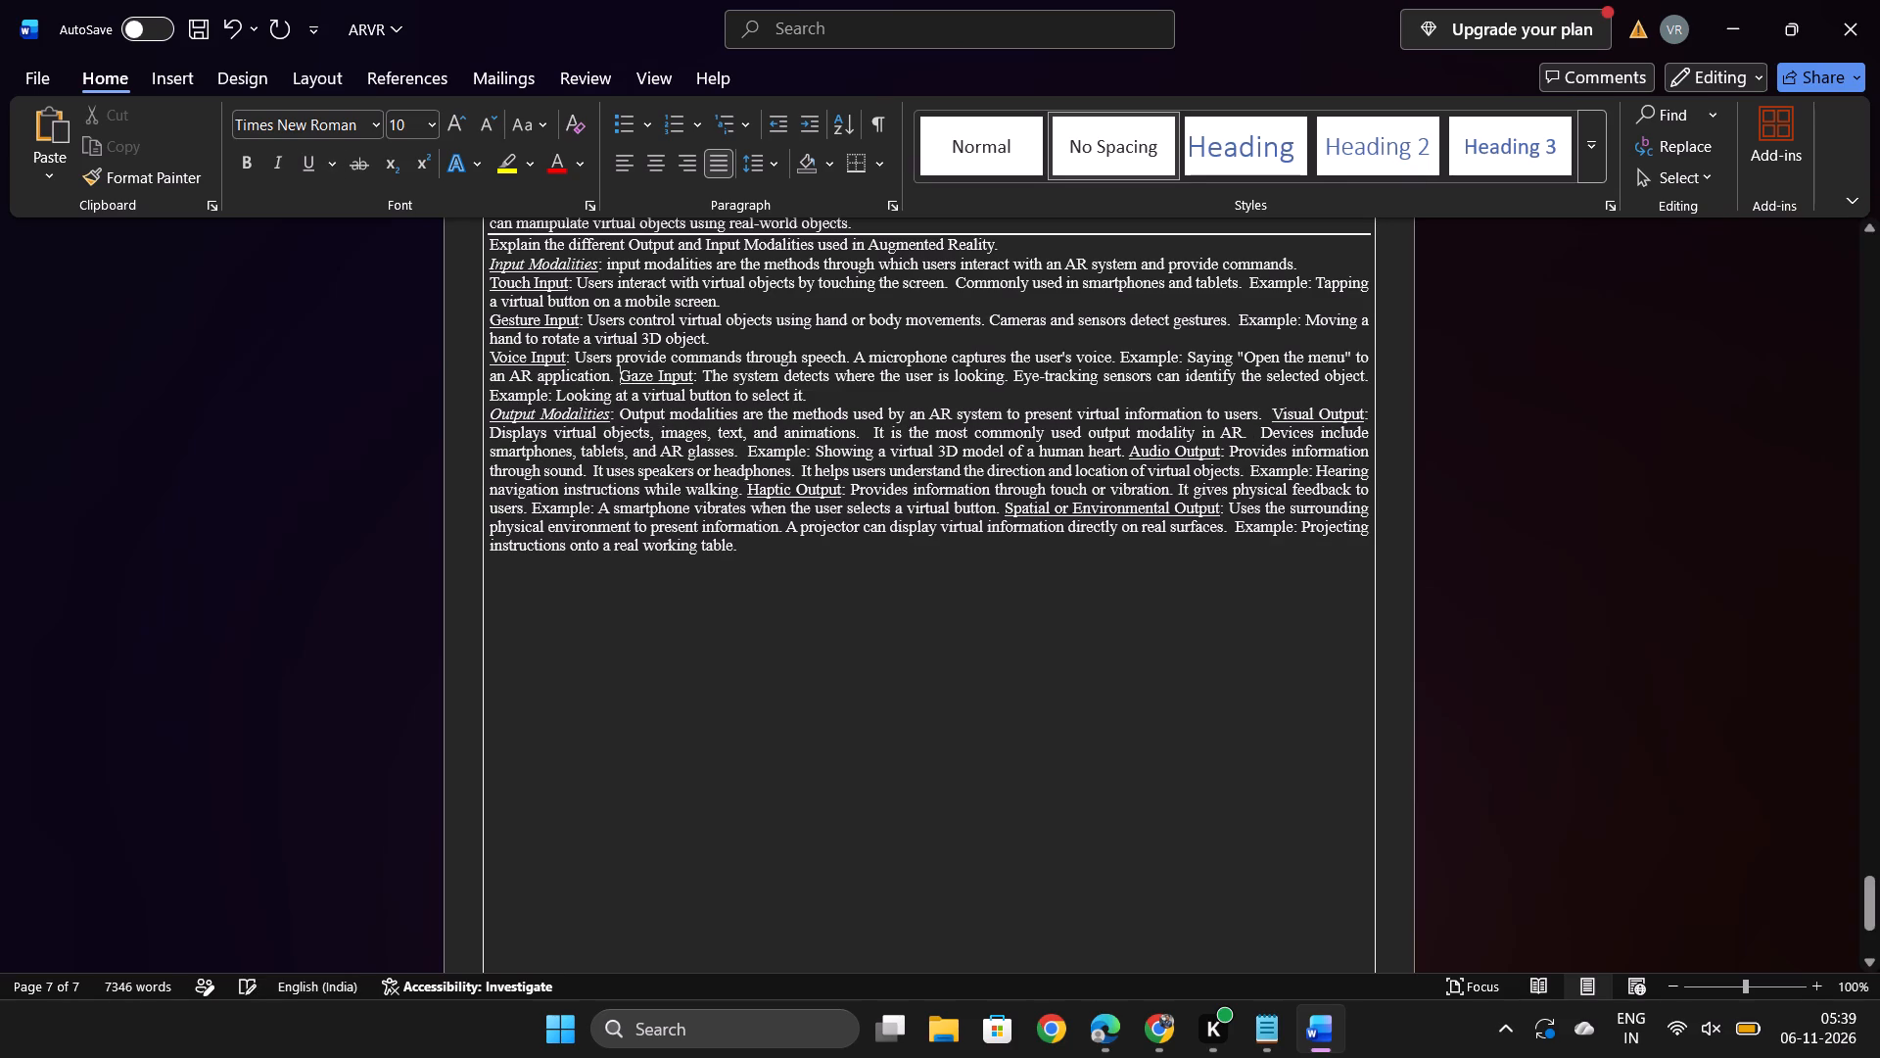
{"action": "left_click", "coordinate": [491, 356]}
{"action": "key", "text": "BackSpace"}
{"action": "key", "text": "space"}
{"action": "left_click", "coordinate": [492, 313]}
{"action": "key", "text": "BackSpace"}
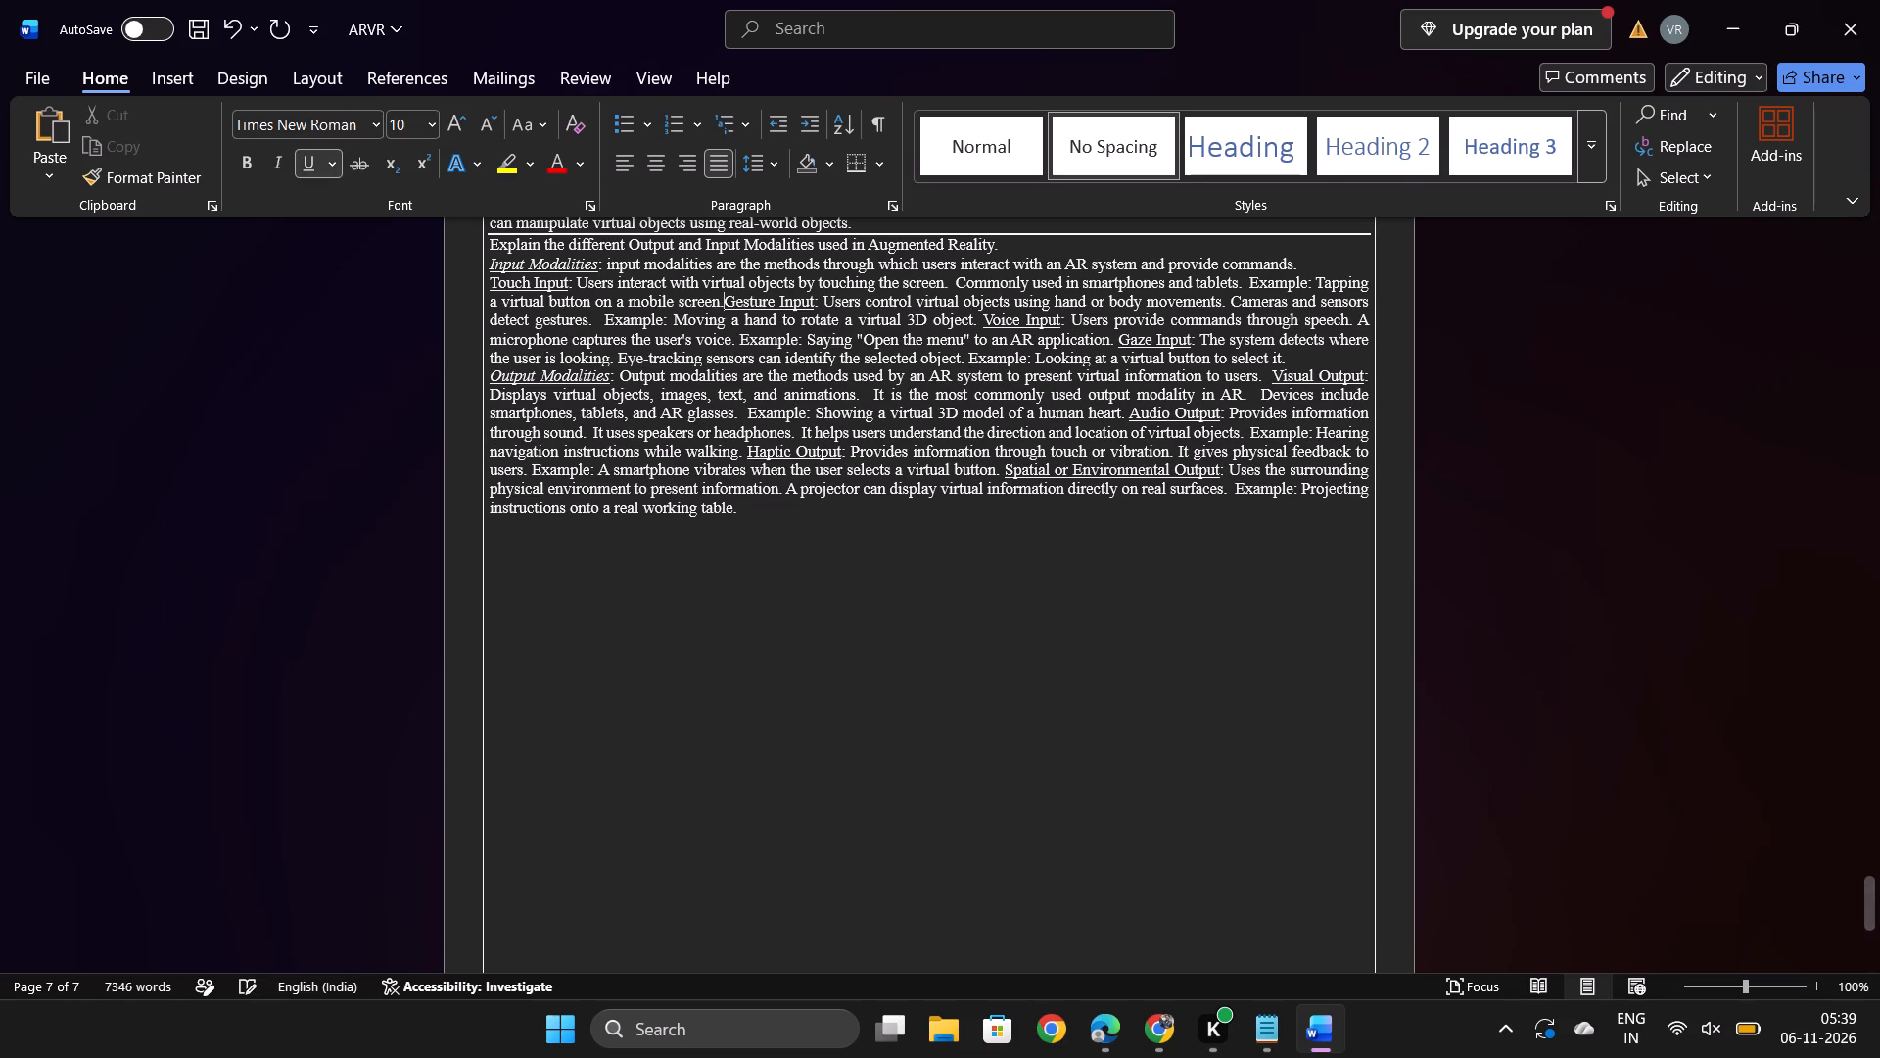
{"action": "key", "text": "space"}
{"action": "scroll", "coordinate": [498, 331], "scroll_direction": "up", "scroll_amount": 1}
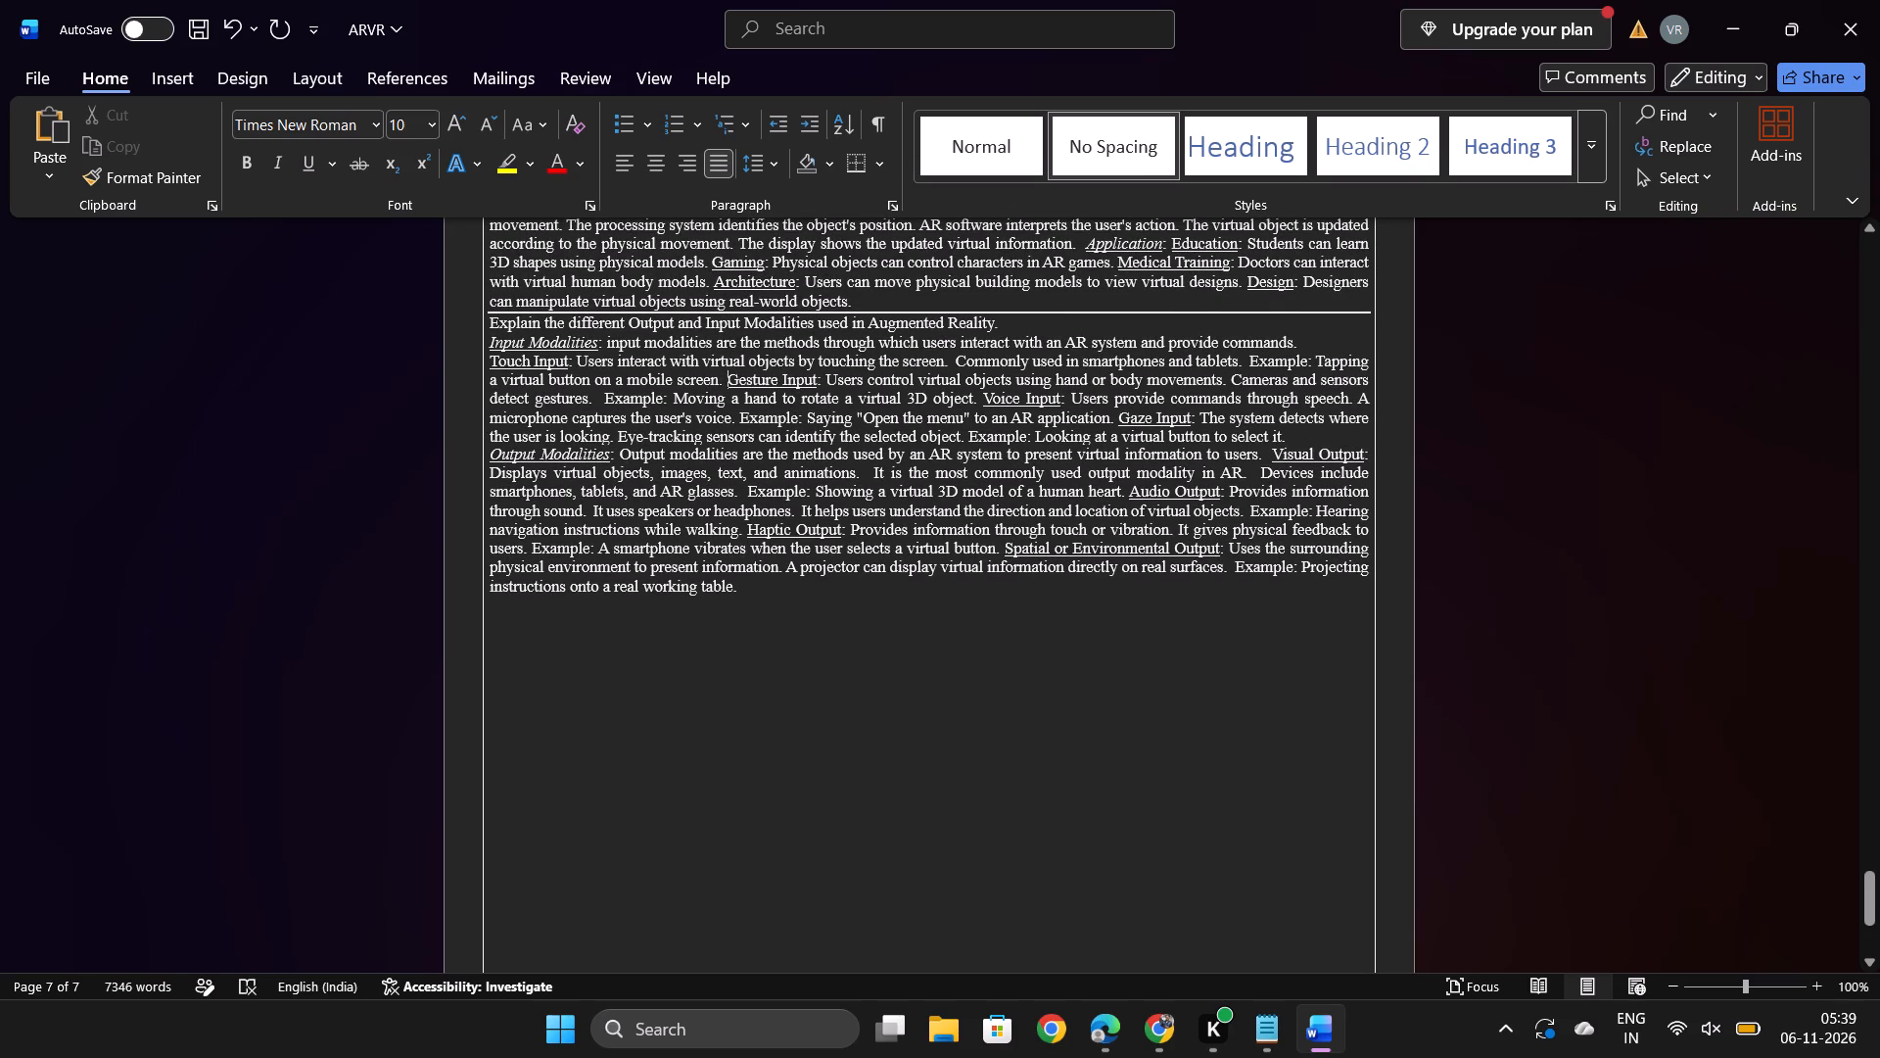
{"action": "left_click", "coordinate": [490, 361]}
{"action": "key", "text": "BackSpace"}
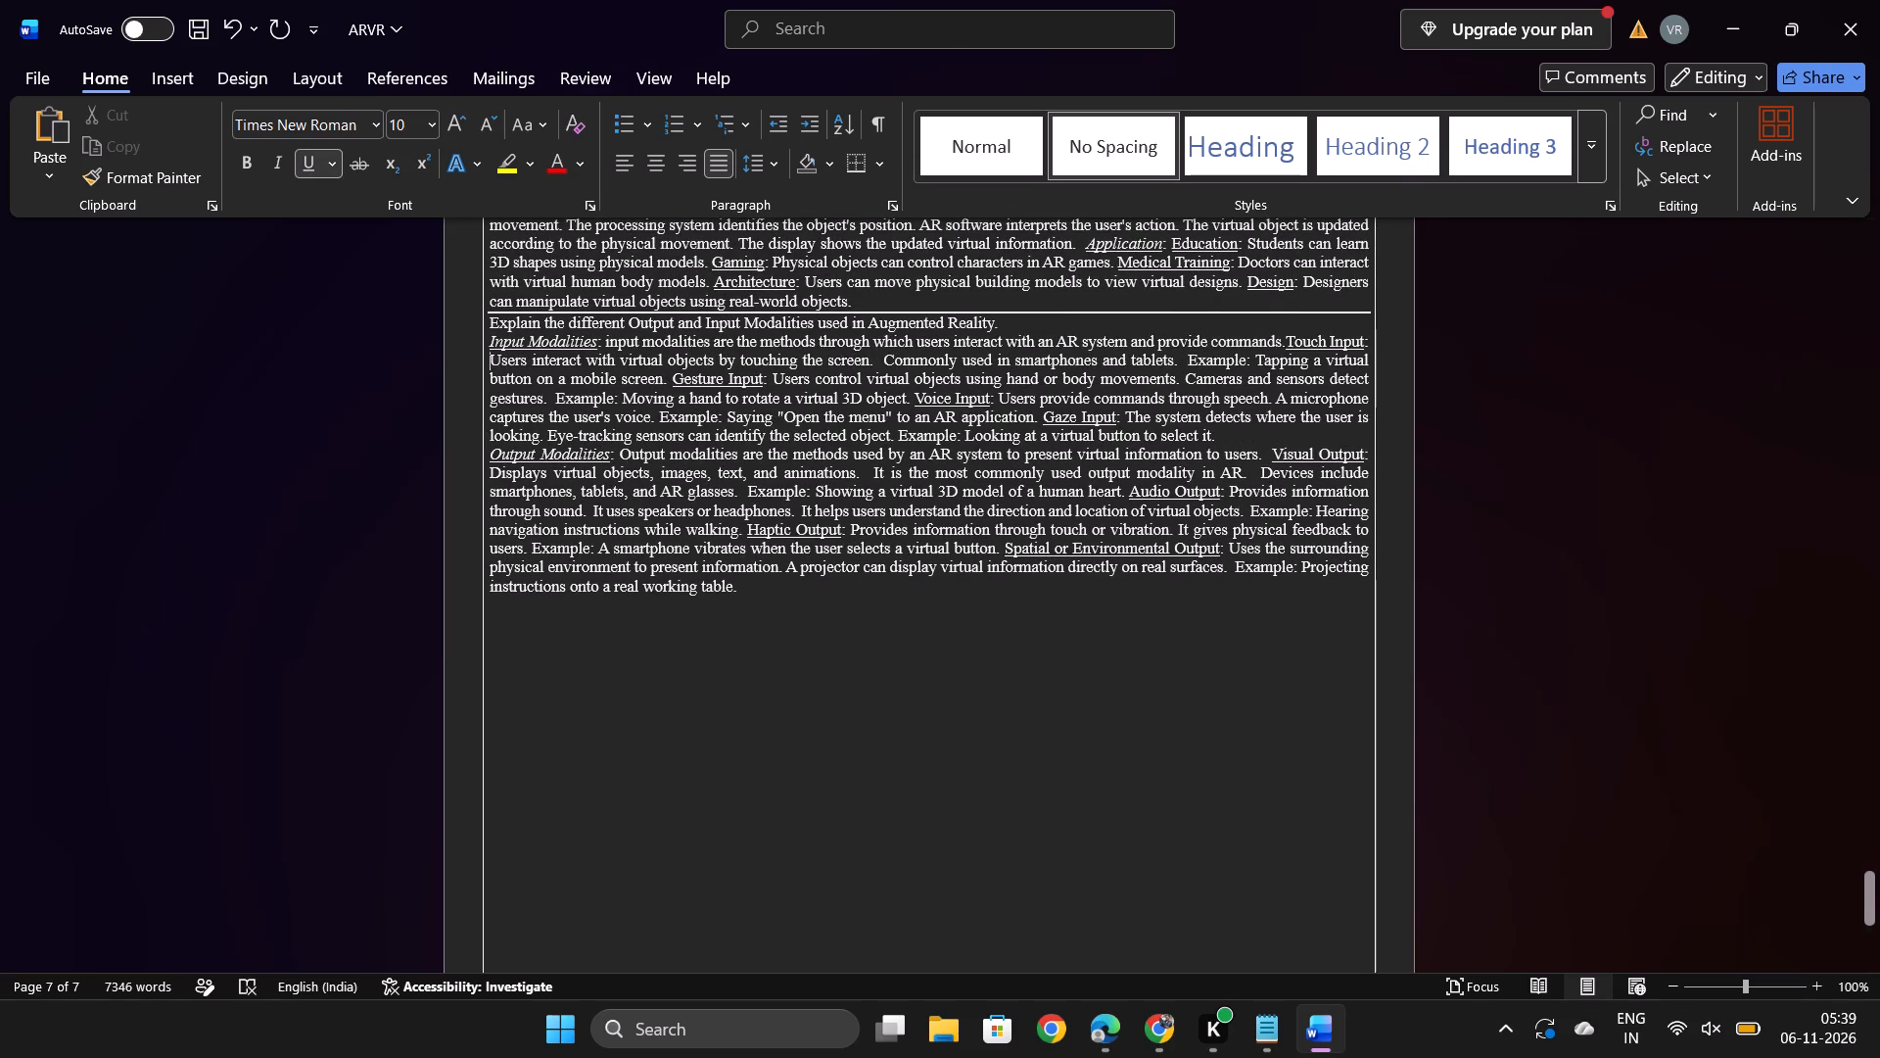
{"action": "key", "text": "space"}
{"action": "key", "text": "space"}
{"action": "key", "text": "space"}
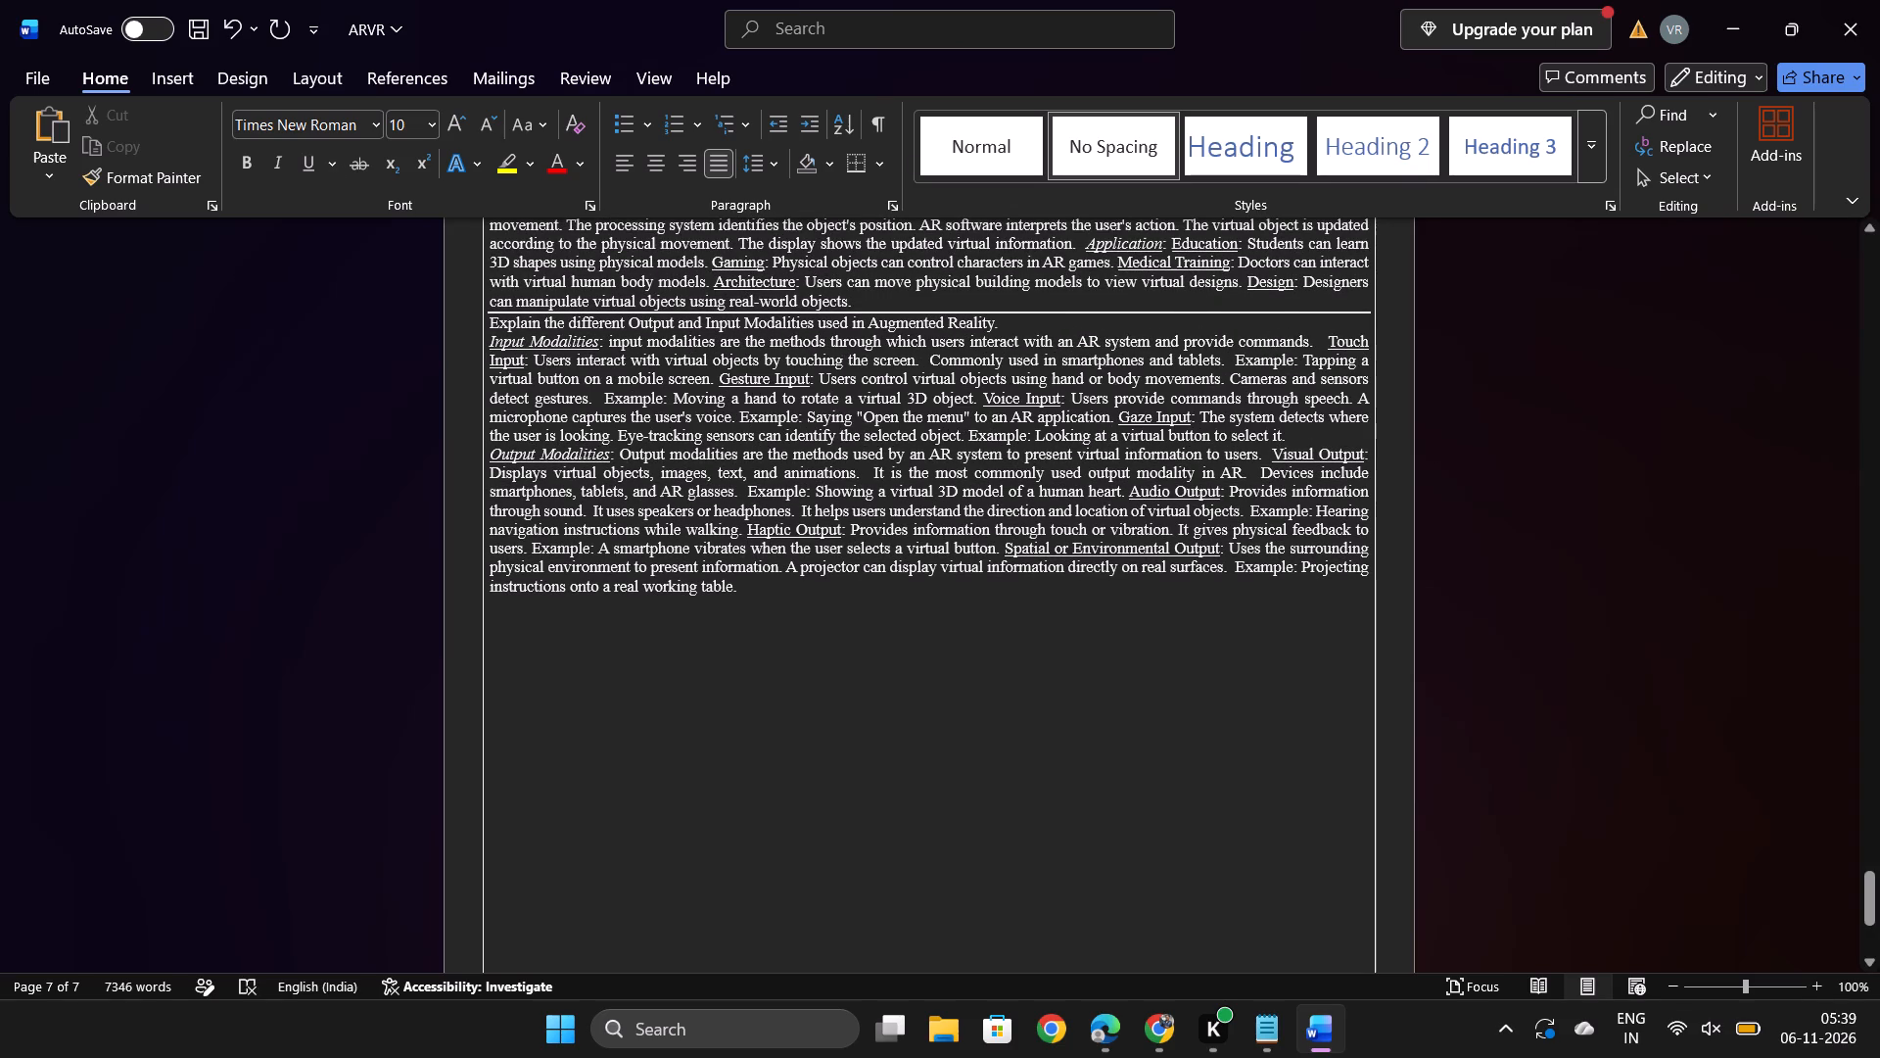
Join the Output Modalities paragraph onto the end of the Input Modalities paragraph with a three-space gap.
{"action": "left_click", "coordinate": [492, 448]}
{"action": "key", "text": "BackSpace"}
{"action": "key", "text": "space"}
{"action": "key", "text": "space"}
{"action": "key", "text": "space"}
Join the Input Modalities paragraph onto the question line about Output and Input Modalities, leaving a wide gap of spaces.
{"action": "scroll", "coordinate": [574, 434], "scroll_direction": "up", "scroll_amount": 4}
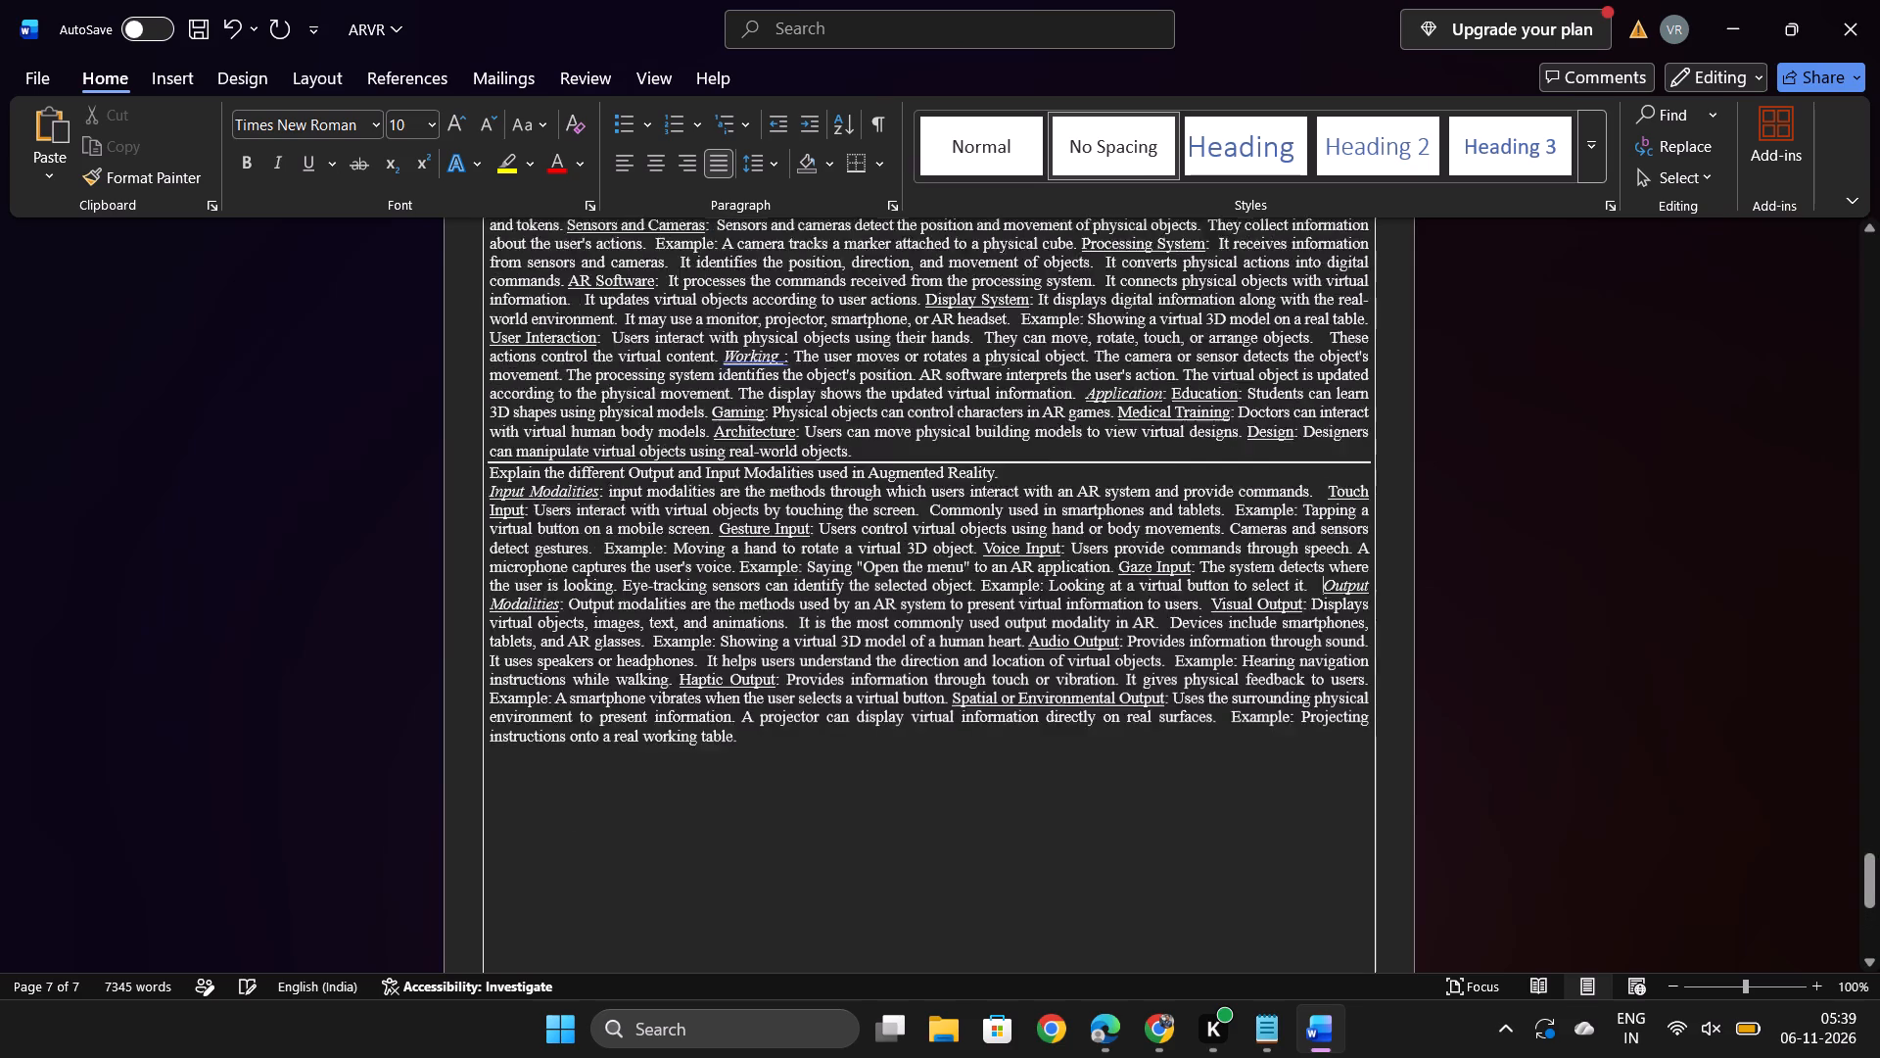
{"action": "scroll", "coordinate": [567, 443], "scroll_direction": "down", "scroll_amount": 3}
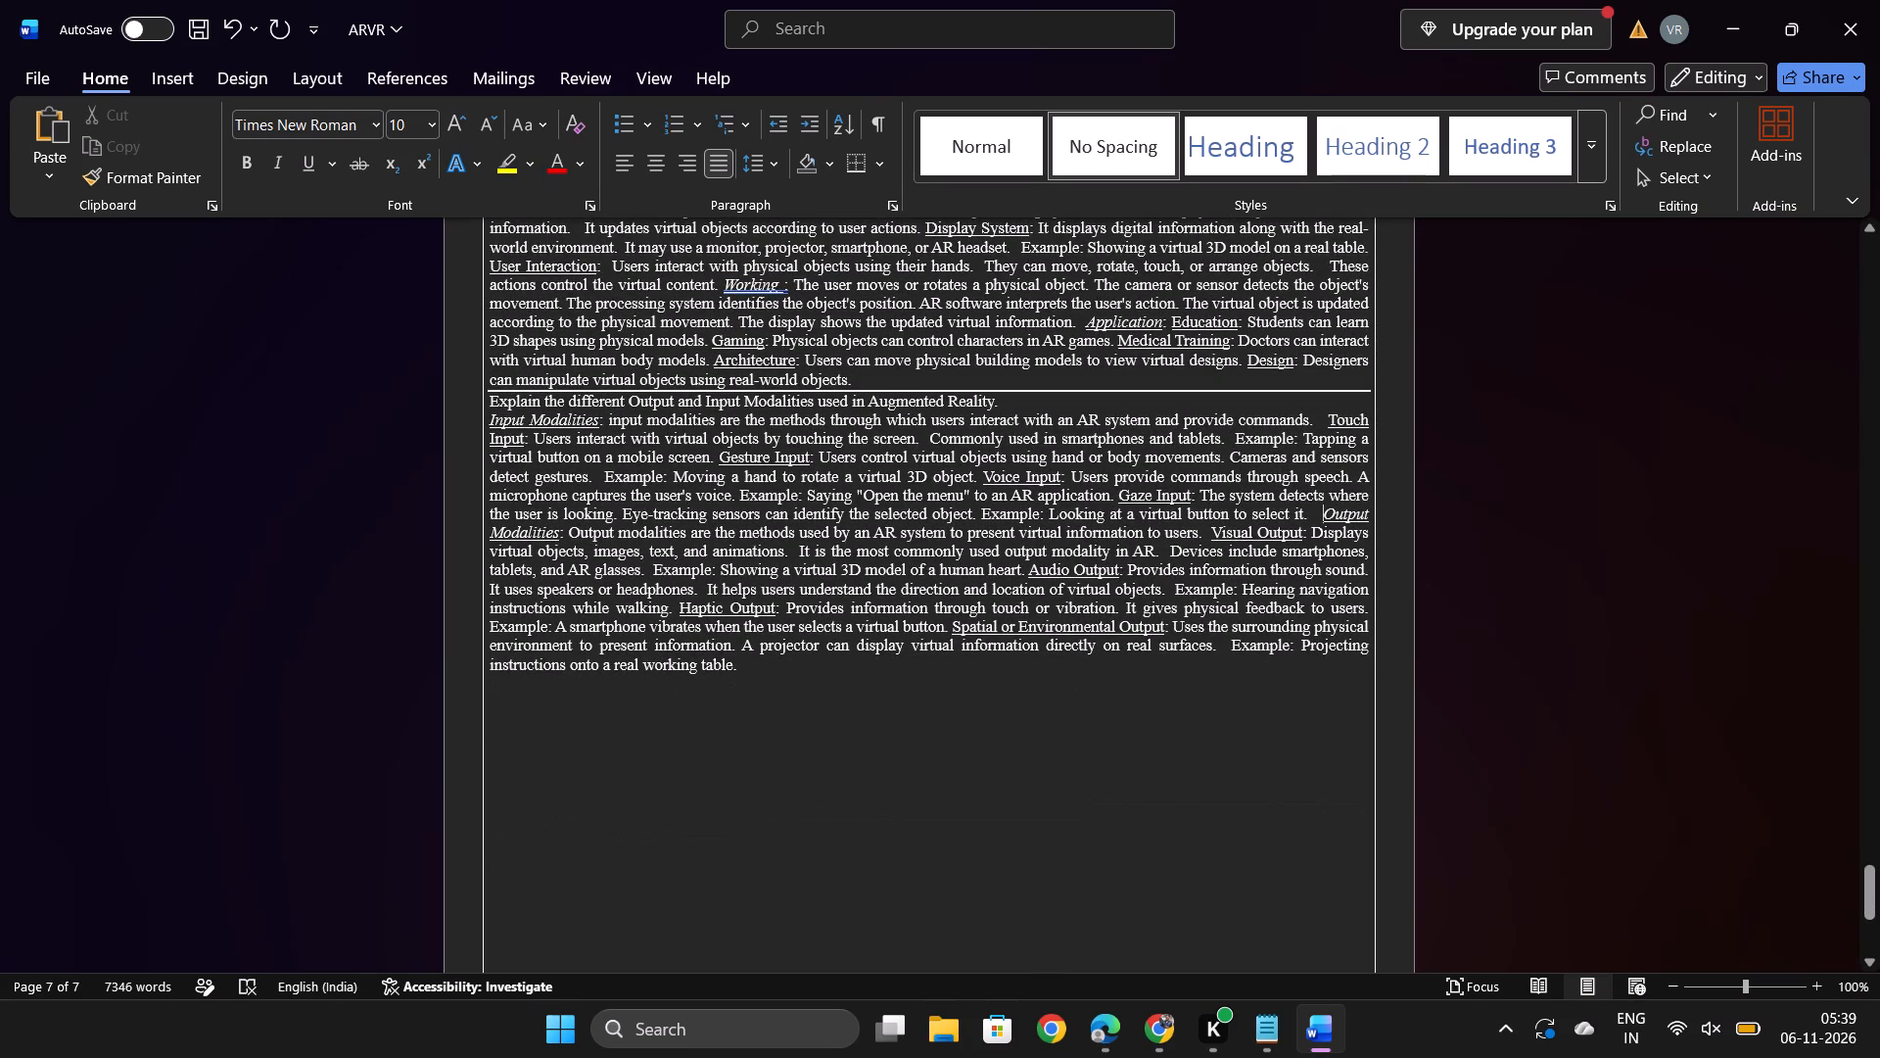
{"action": "left_click", "coordinate": [491, 420]}
{"action": "key", "text": "BackSpace"}
{"action": "key", "text": "space"}
{"action": "key", "text": "space"}
{"action": "key", "text": "space"}
{"action": "key", "text": "space"}
{"action": "key", "text": "space"}
{"action": "key", "text": "space"}
{"action": "key", "text": "space"}
{"action": "key", "text": "space"}
{"action": "key", "text": "space"}
{"action": "key", "text": "space"}
{"action": "key", "text": "space"}
{"action": "key", "text": "space"}
{"action": "key", "text": "space"}
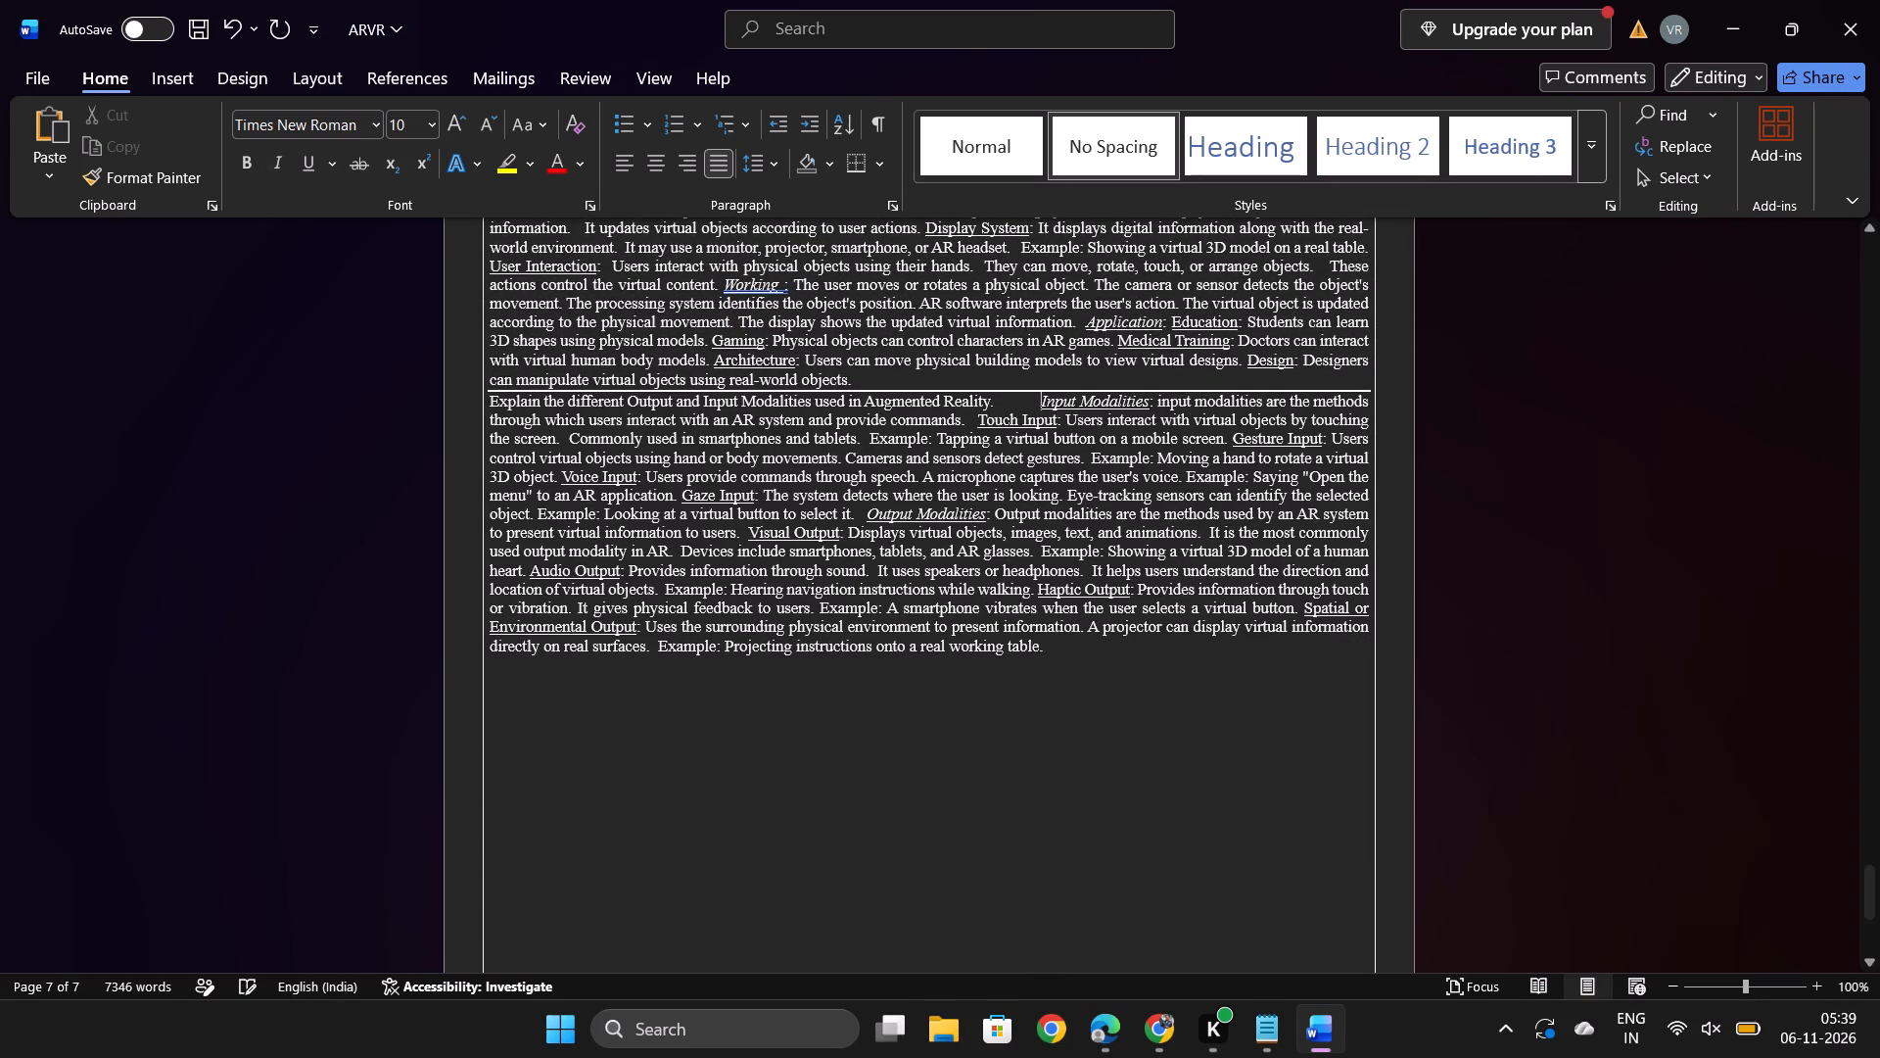
{"action": "key", "text": "space"}
Colour the question "Explain the different Output and Input Modalities used in Augmented Reality" red.
{"action": "left_click_drag", "start_coordinate": [966, 400], "coordinate": [520, 409]}
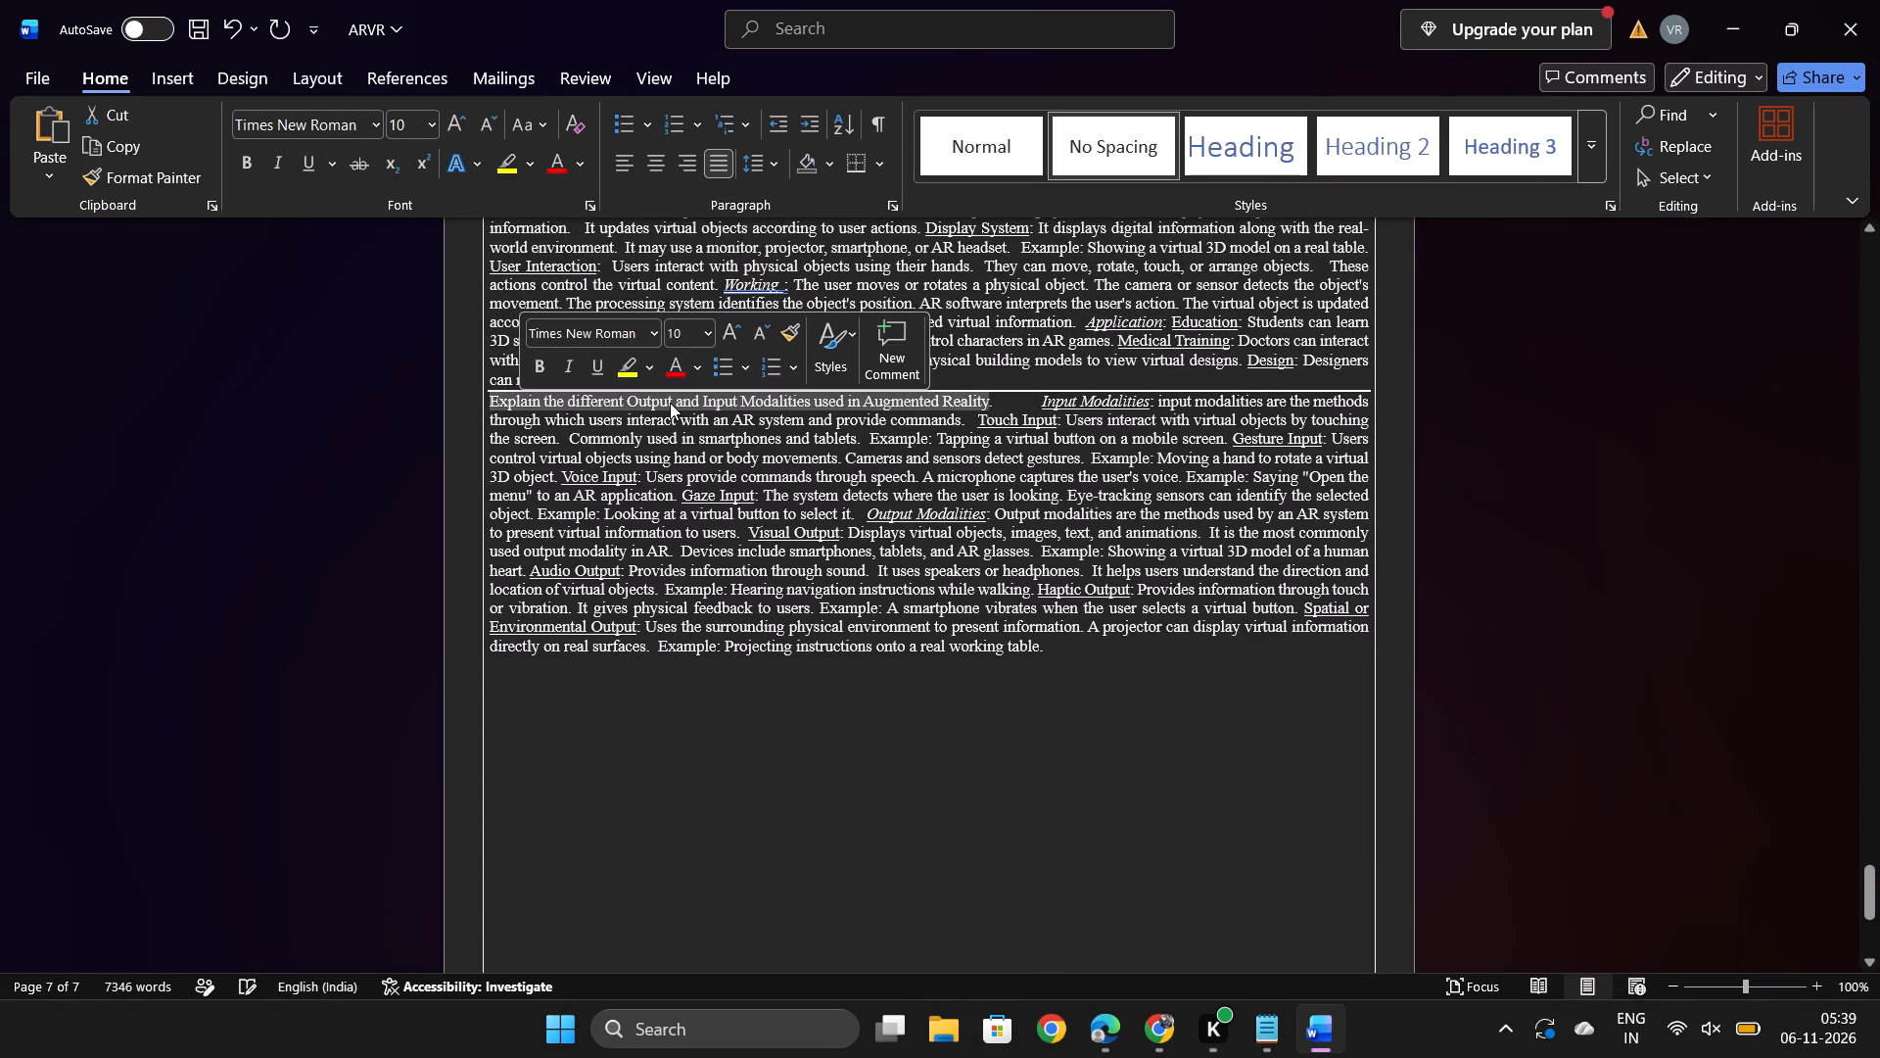
{"action": "left_click", "coordinate": [679, 371]}
Insert a full-width horizontal divider line from underscores on the empty line below the finished answer.
{"action": "left_click", "coordinate": [866, 718]}
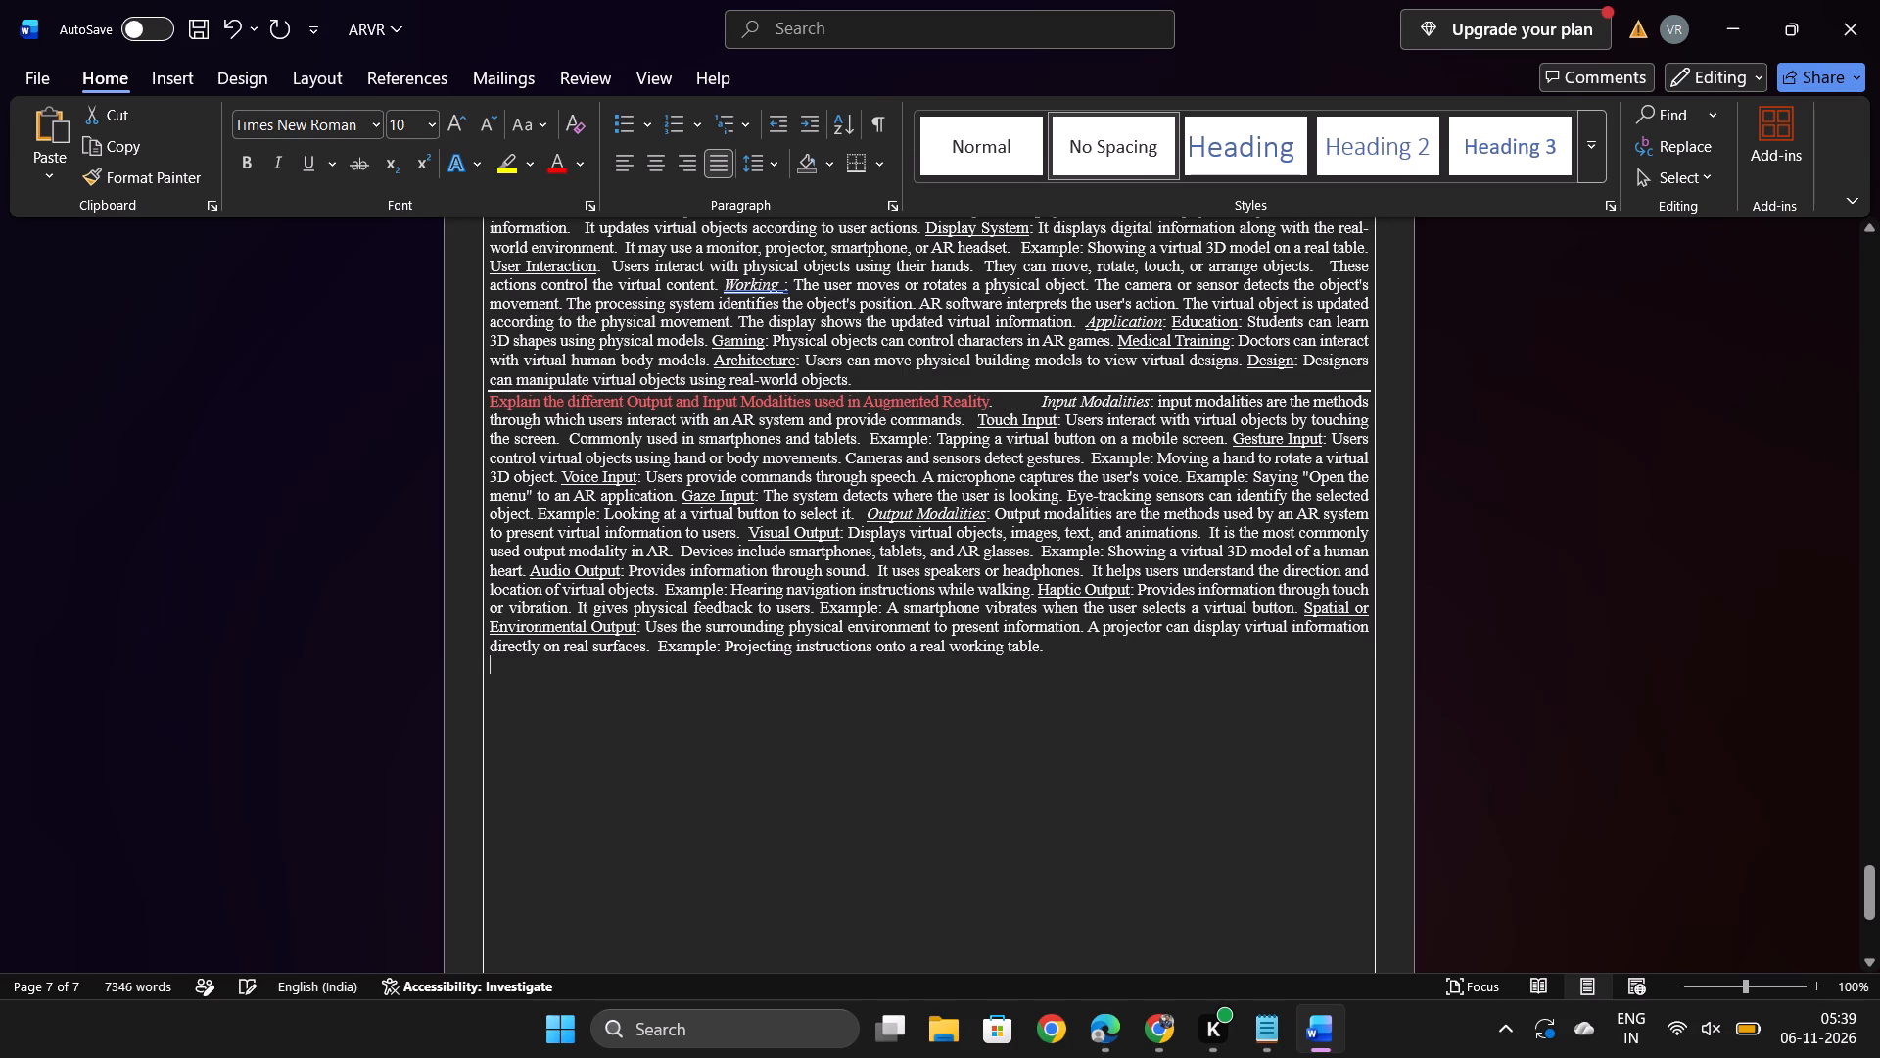
{"action": "key", "text": "shift+underscore"}
{"action": "key", "text": "shift+underscore"}
{"action": "key", "text": "shift+underscore"}
{"action": "key", "text": "shift+underscore"}
{"action": "key", "text": "shift+underscore"}
{"action": "key", "text": "shift+underscore"}
{"action": "key", "text": "shift+underscore"}
{"action": "key", "text": "shift+underscore"}
{"action": "key", "text": "shift+underscore"}
{"action": "key", "text": "shift+underscore"}
{"action": "key", "text": "shift+underscore"}
{"action": "key", "text": "shift+underscore"}
{"action": "key", "text": "shift+underscore"}
{"action": "key", "text": "shift+underscore"}
{"action": "key", "text": "shift+underscore"}
{"action": "key", "text": "shift+underscore"}
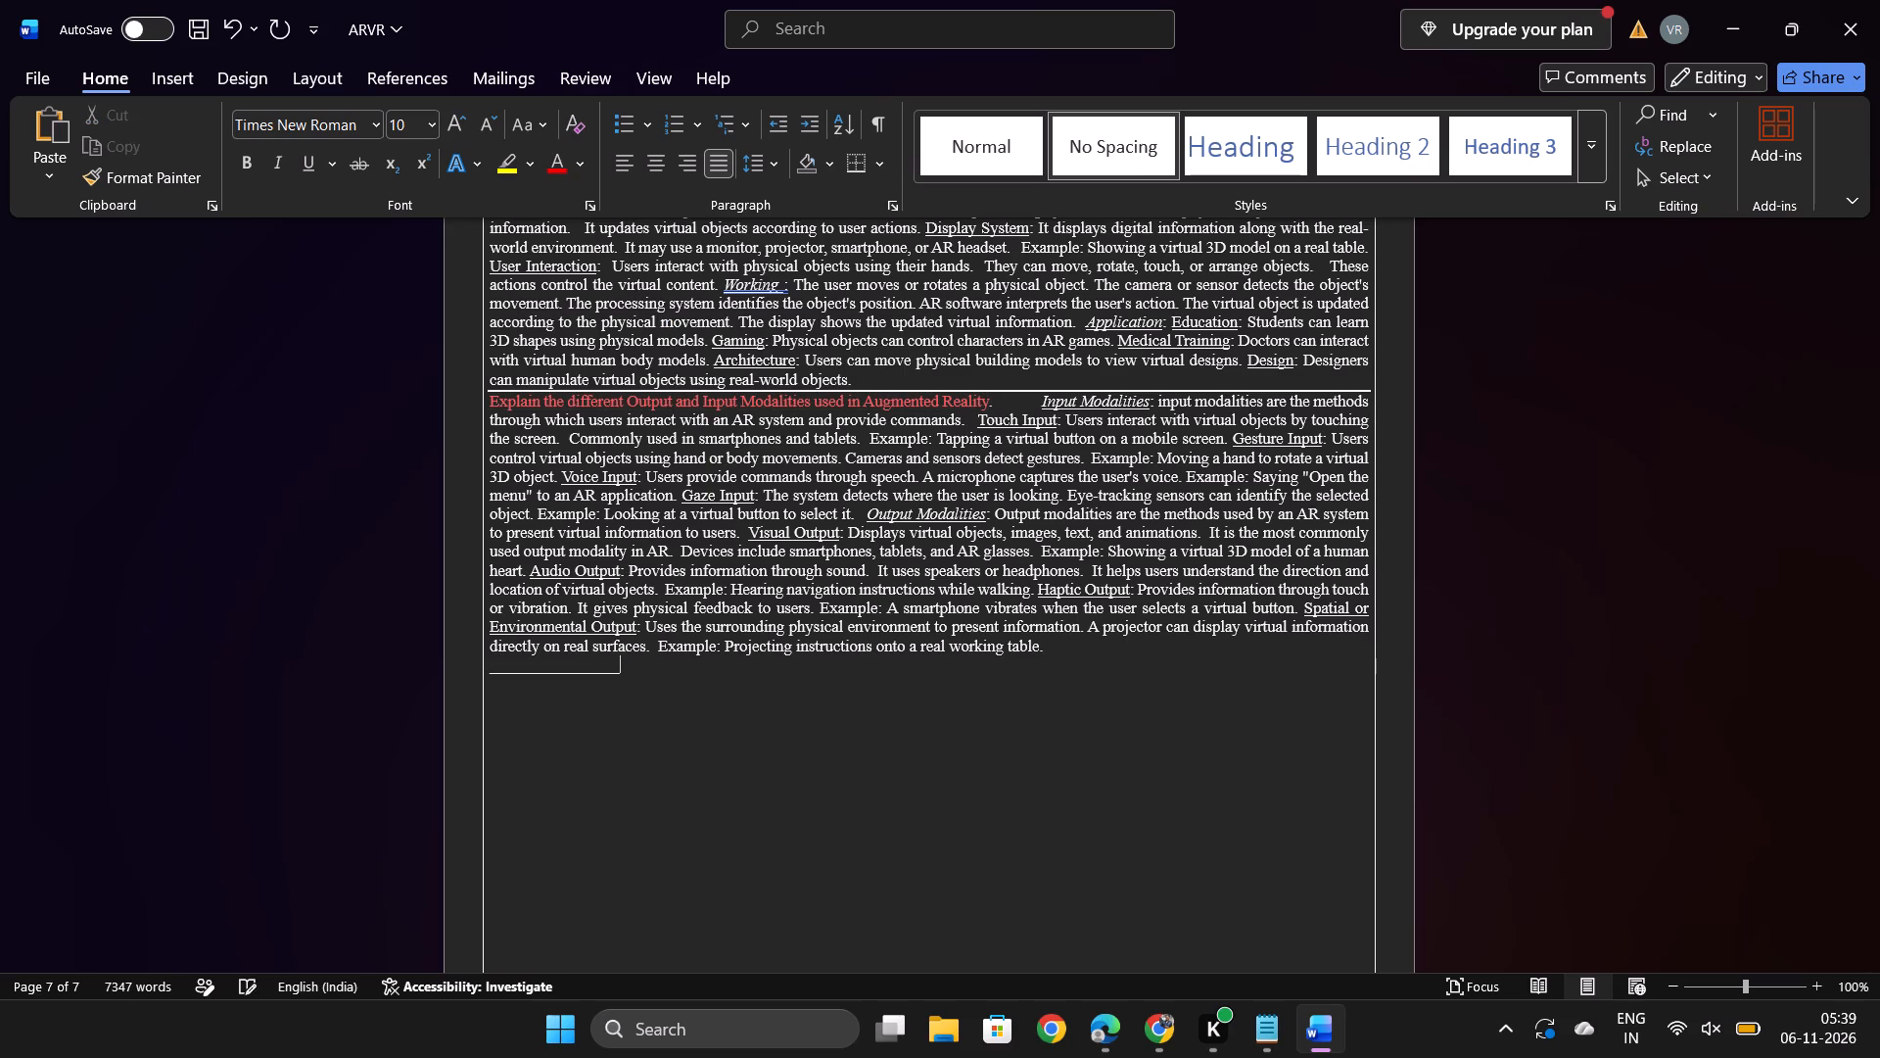
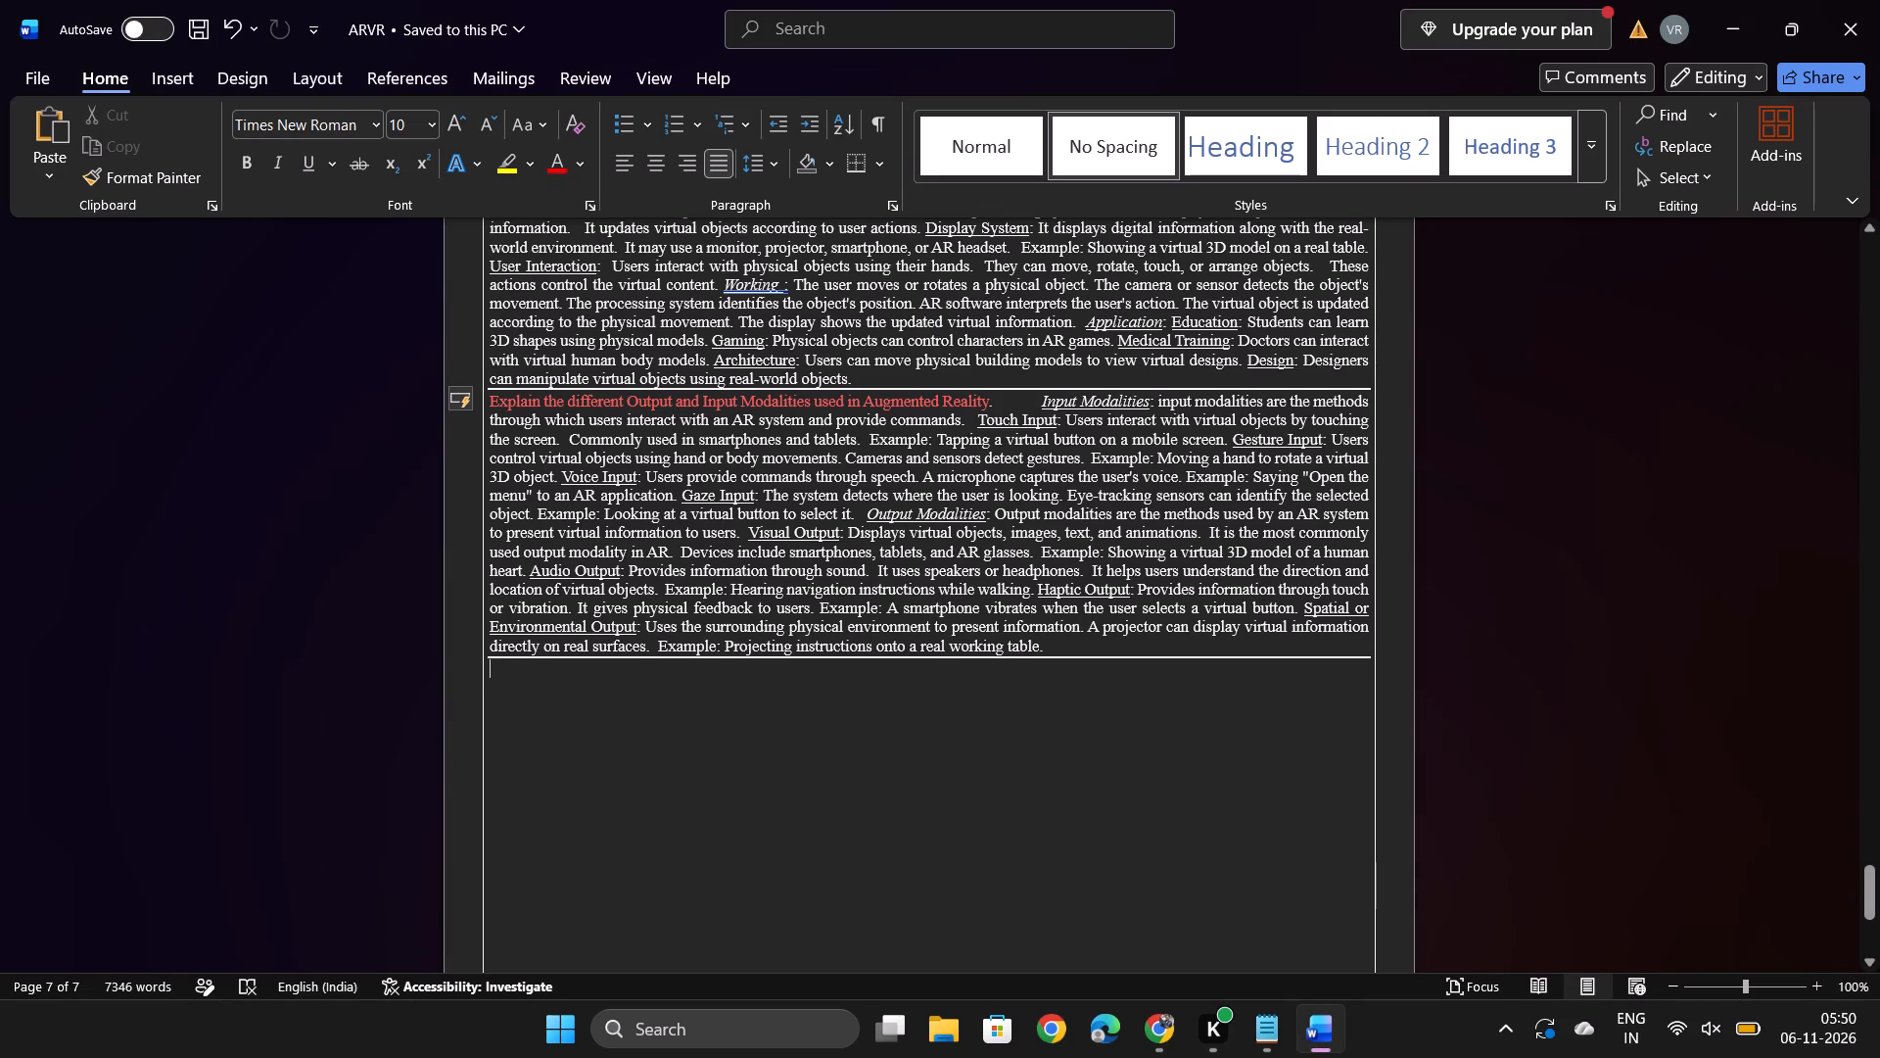
{"action": "key", "text": "ctrl+s"}
{"action": "key", "text": "ctrl+s"}
{"action": "key", "text": "ctrl+s"}
{"action": "left_click", "coordinate": [1879, 0]}
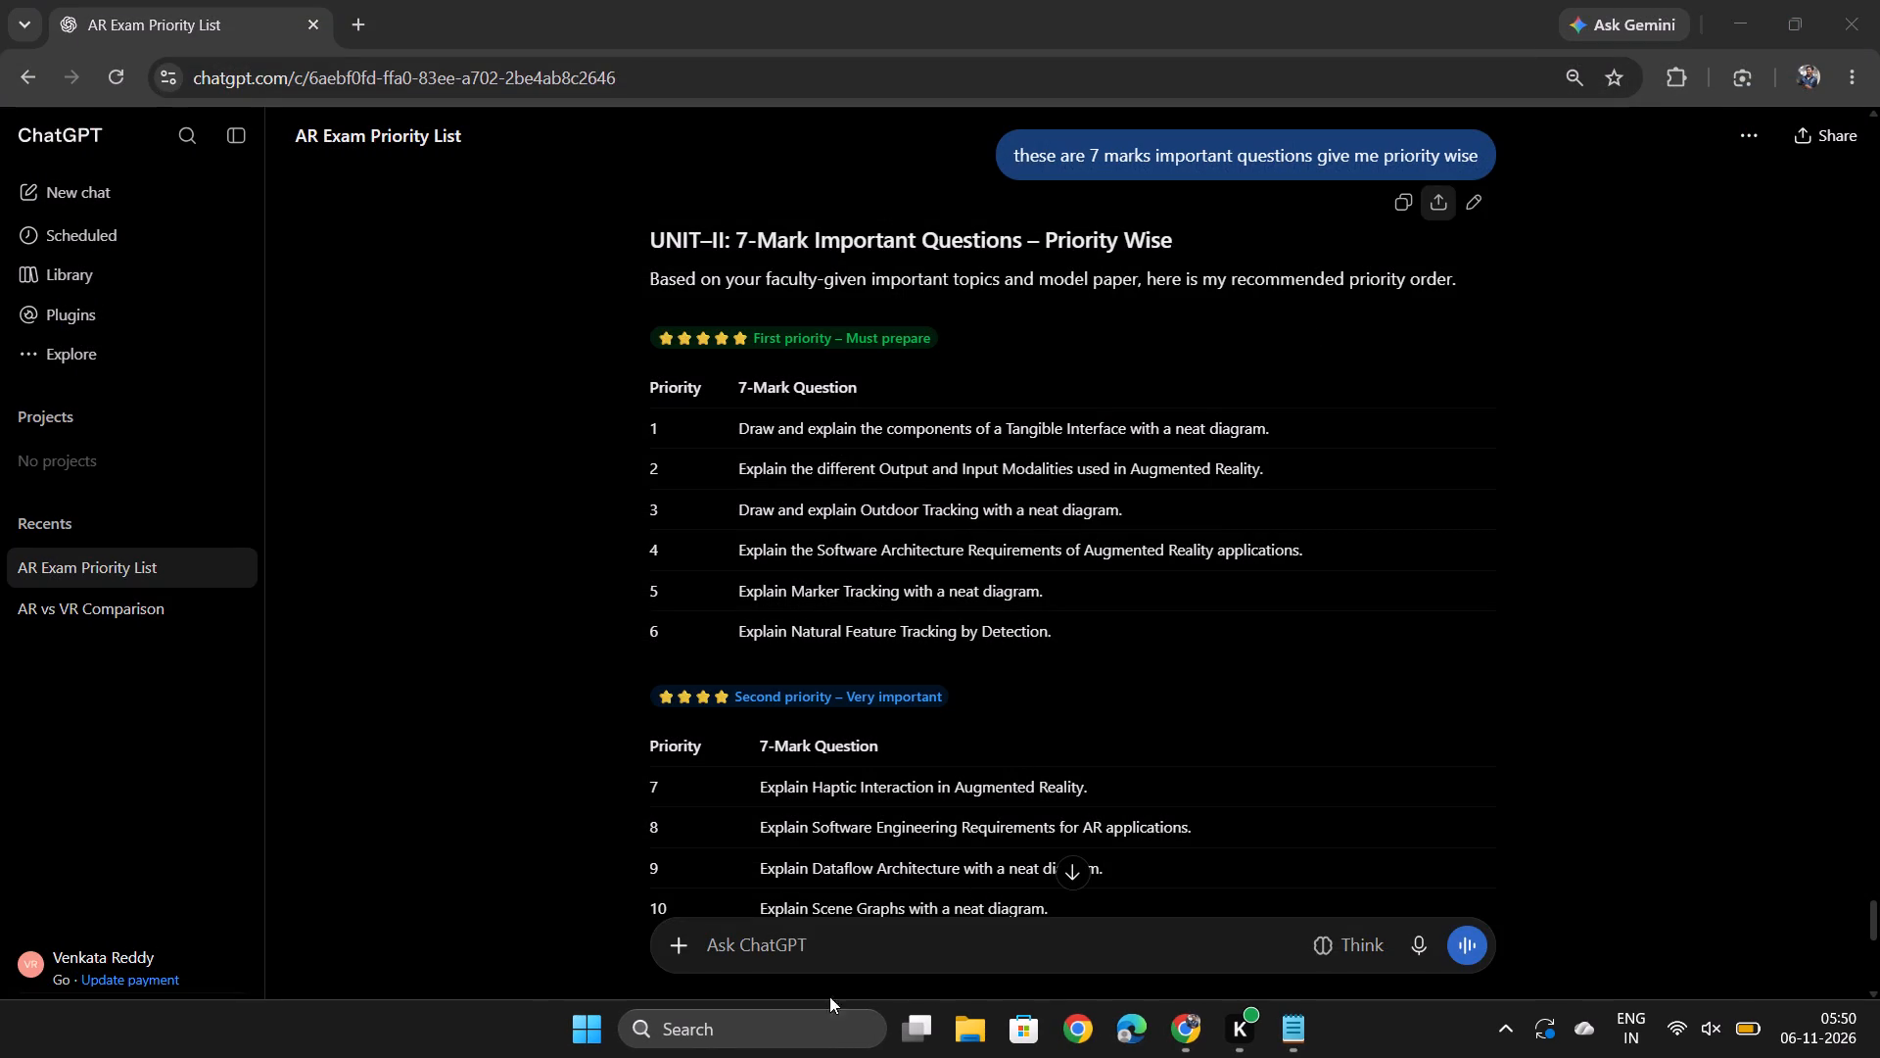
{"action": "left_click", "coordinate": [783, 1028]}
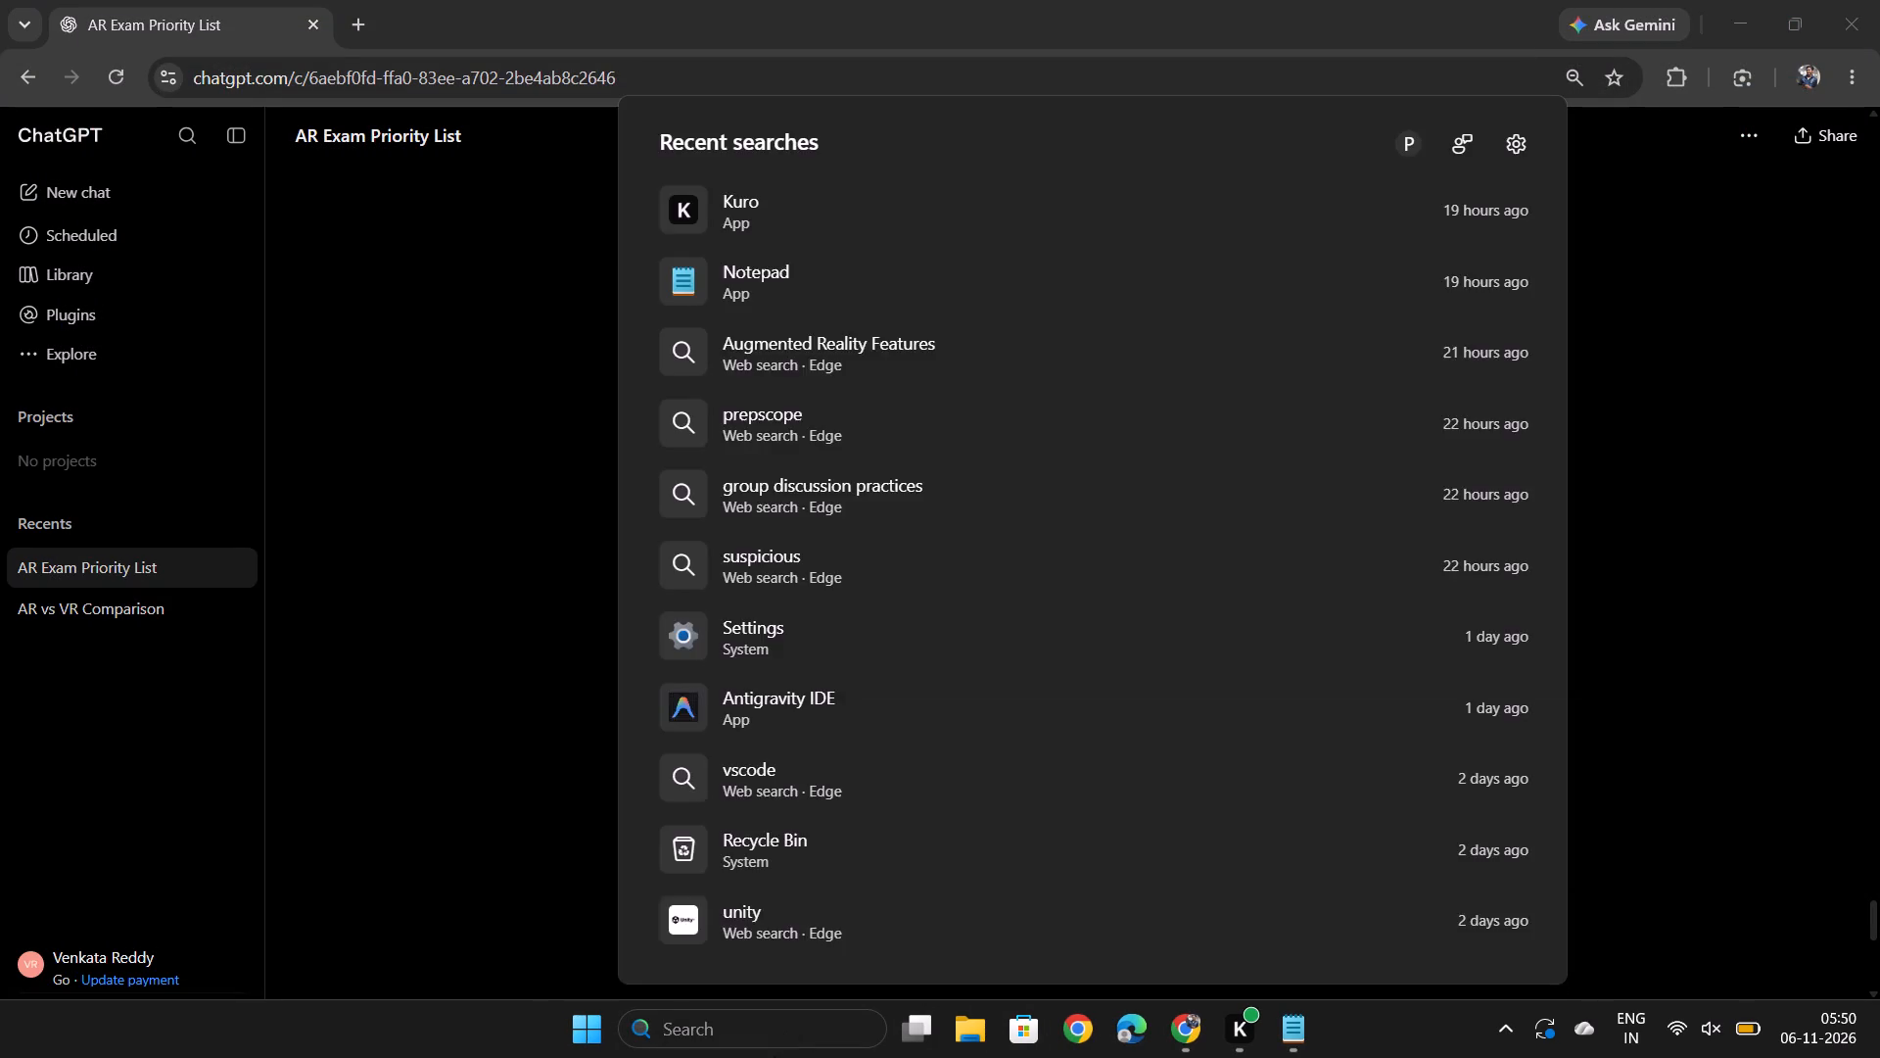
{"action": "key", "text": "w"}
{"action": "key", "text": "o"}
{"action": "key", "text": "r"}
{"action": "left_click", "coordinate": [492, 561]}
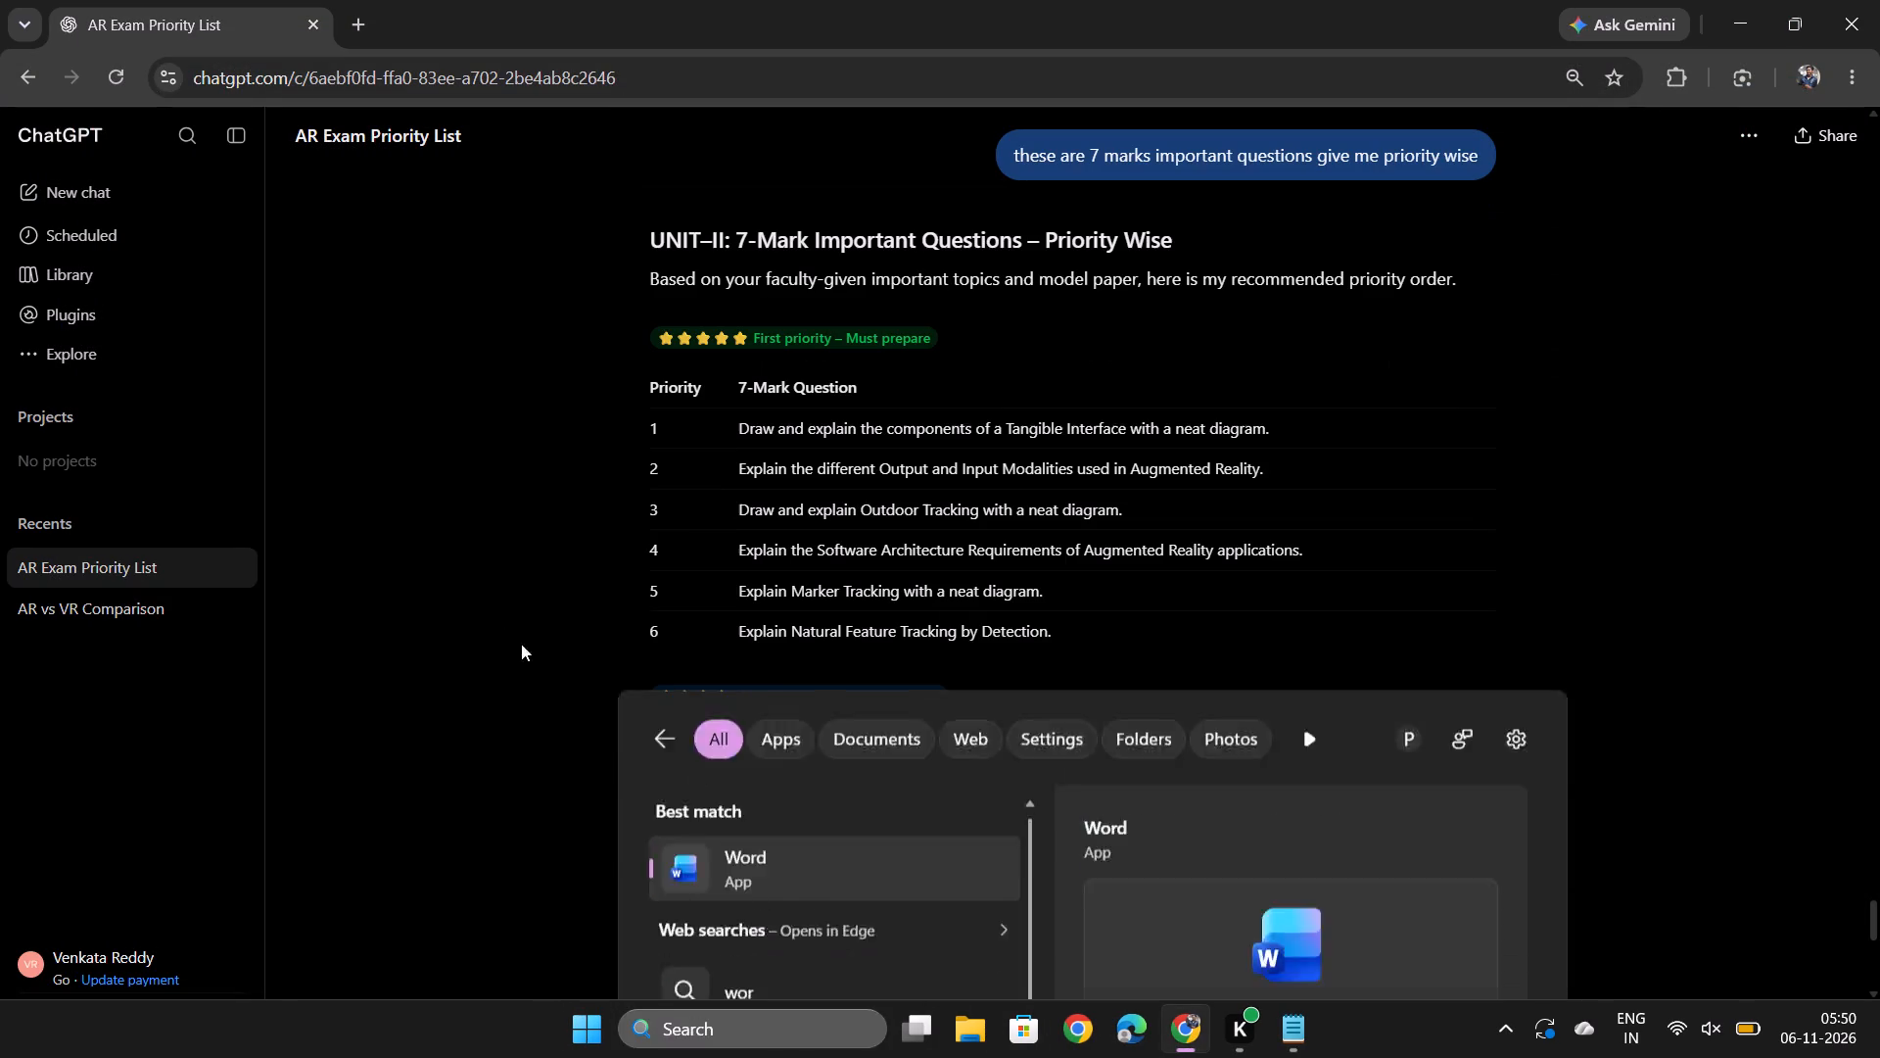
Open a File Explorer window.
{"action": "left_click", "coordinate": [989, 1038]}
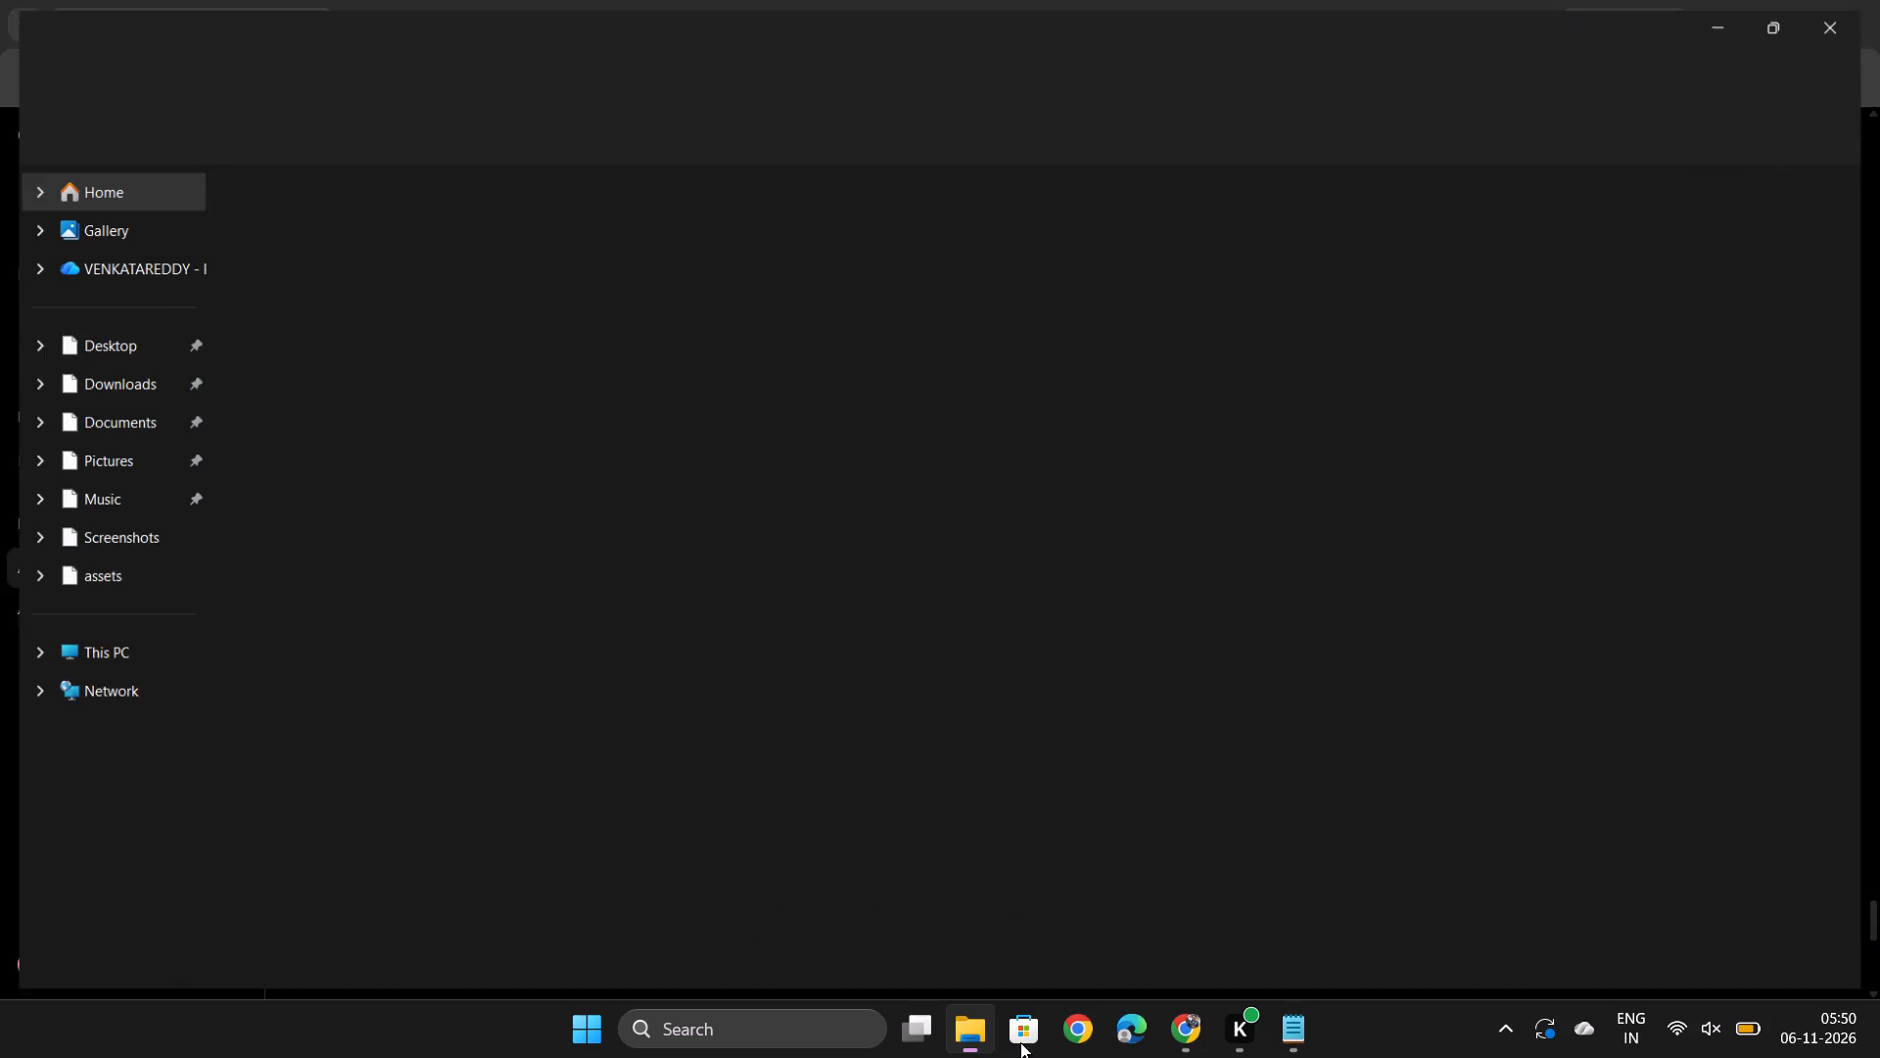
Clear all text from the important questions and UNIT – III notes in Notepad, keeping the UNIT - I syllabus note.
{"action": "left_click", "coordinate": [1288, 1037]}
{"action": "key", "text": "BackSpace"}
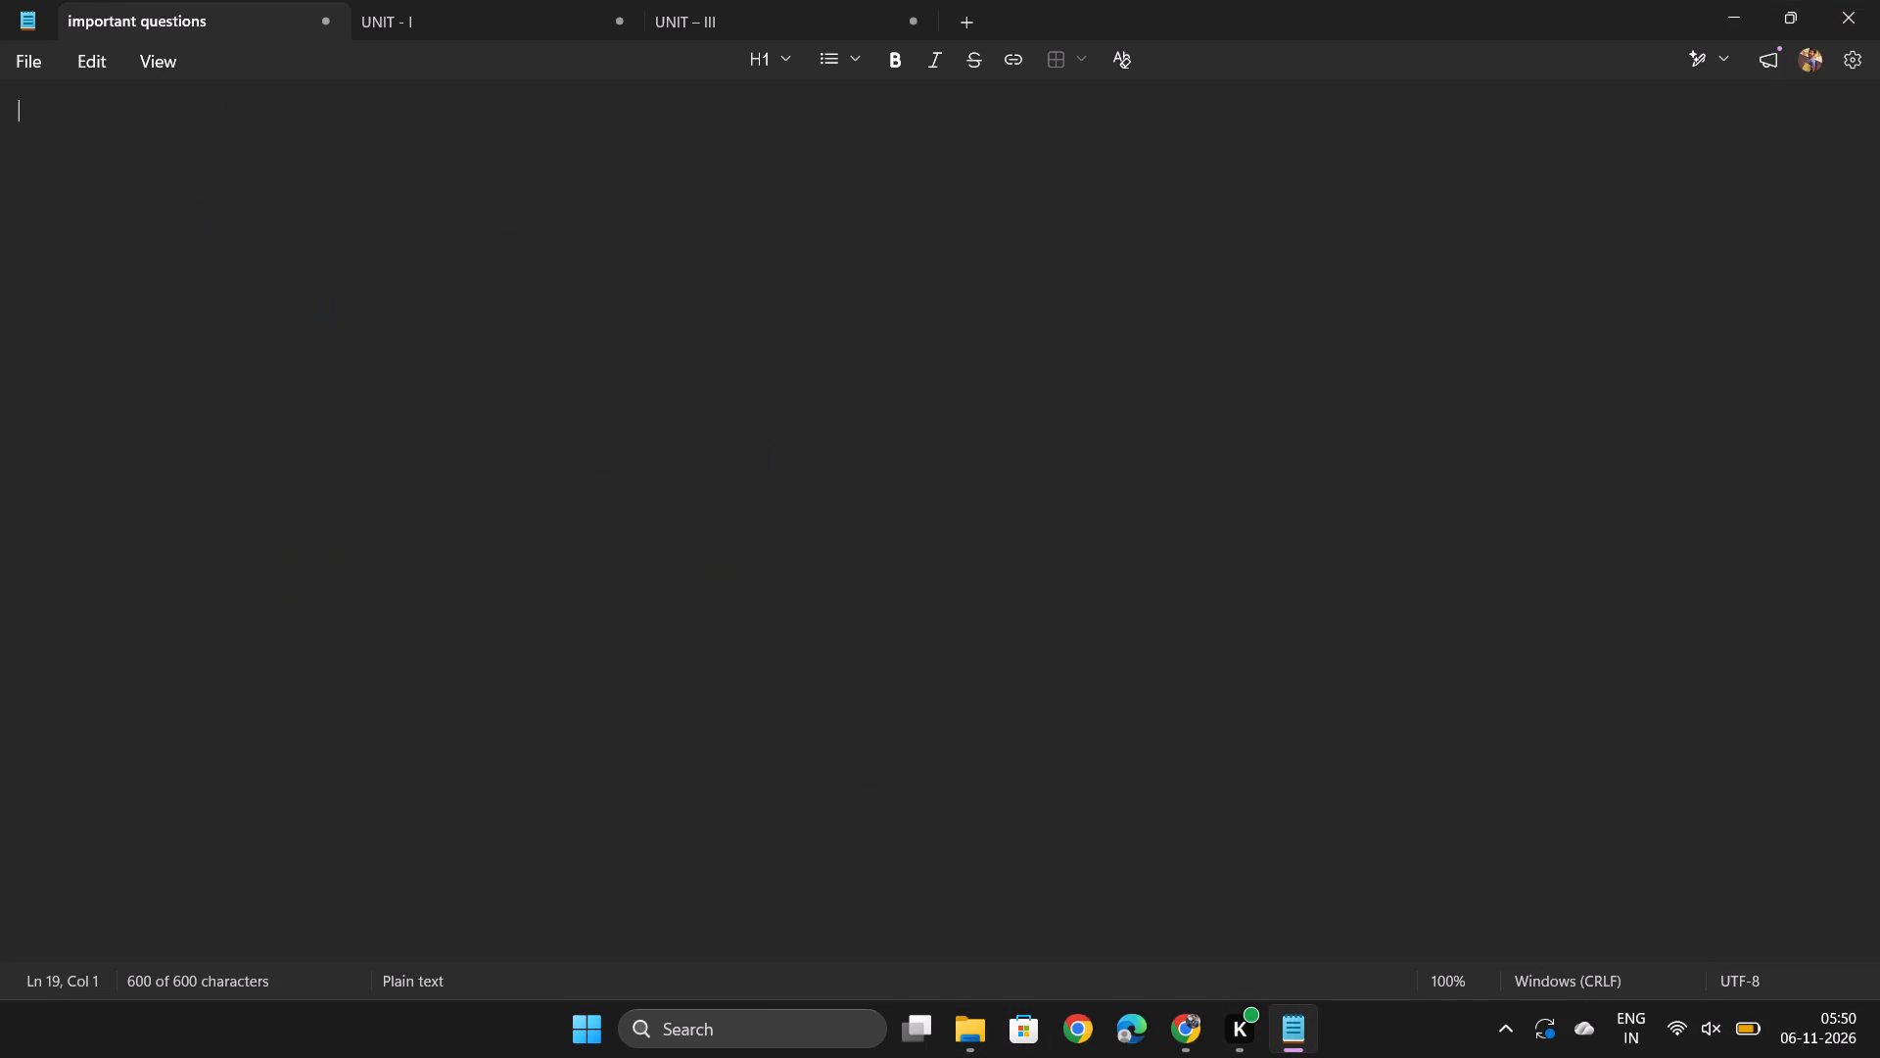
{"action": "left_click", "coordinate": [495, 9]}
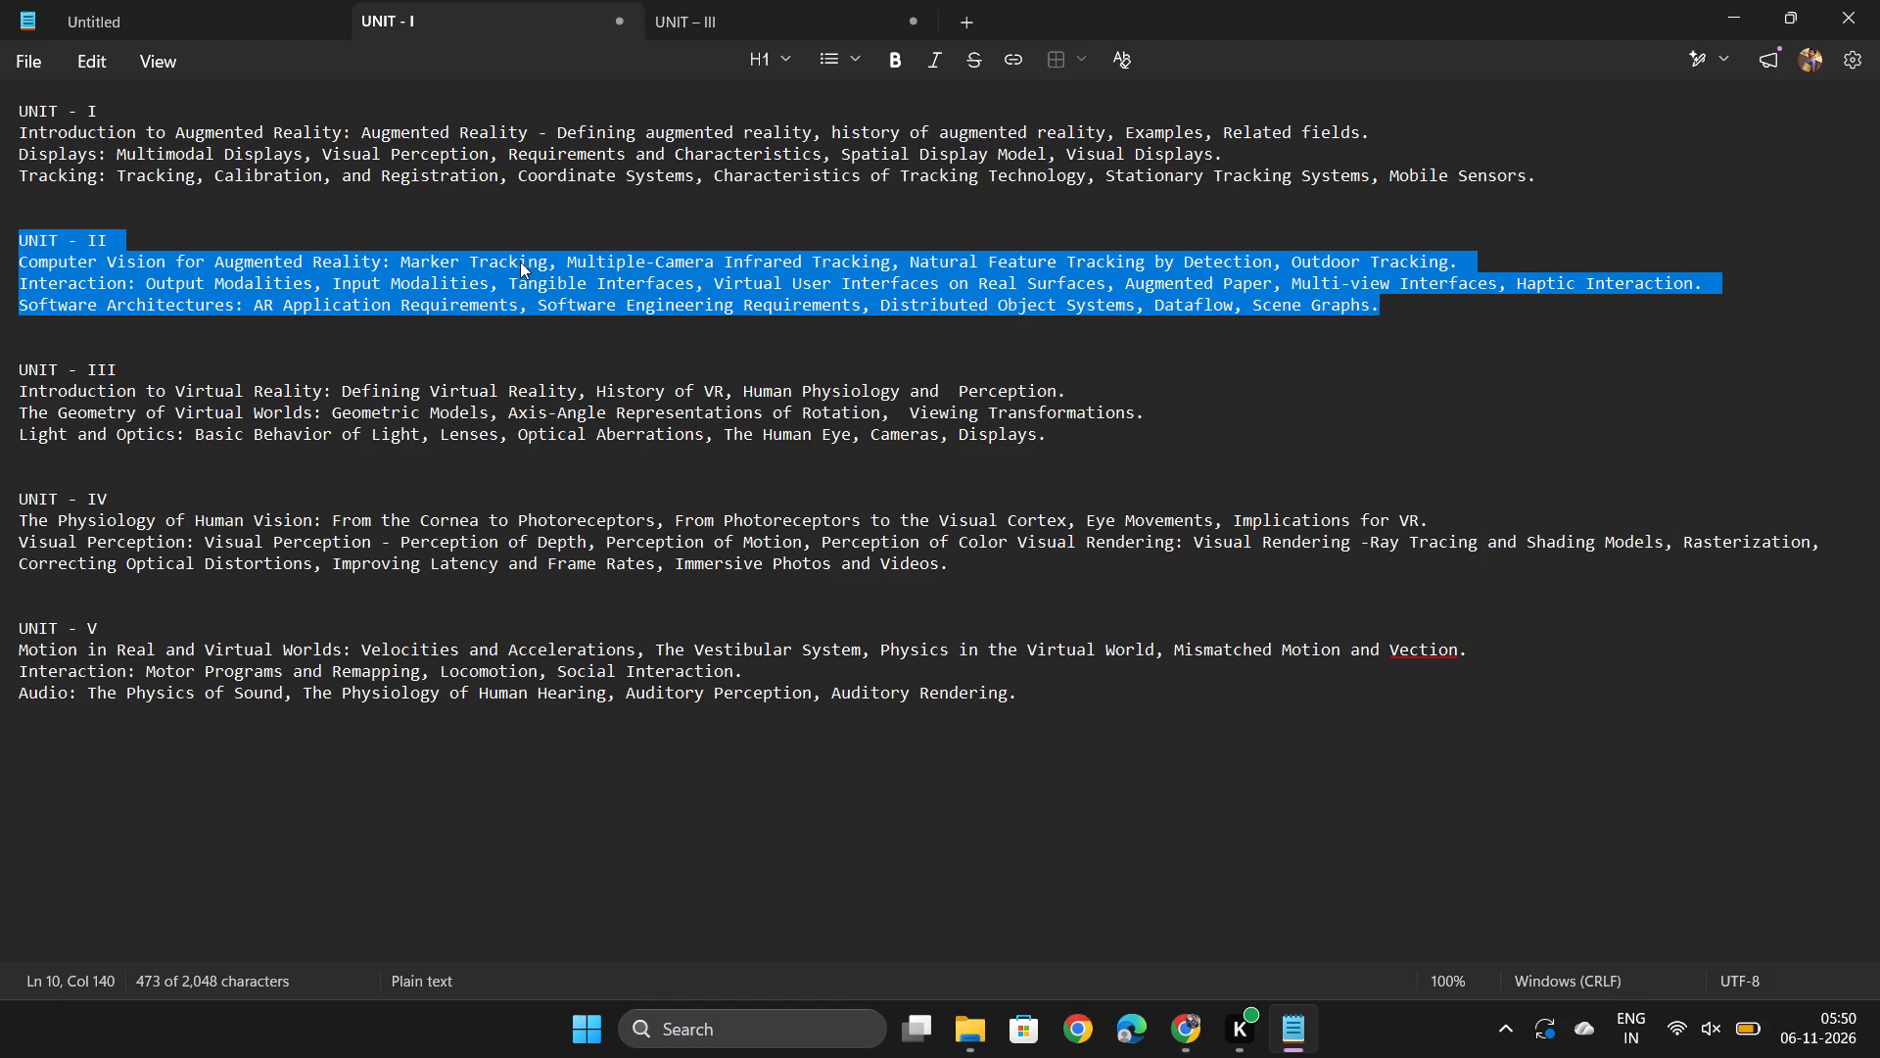
{"action": "left_click", "coordinate": [528, 295]}
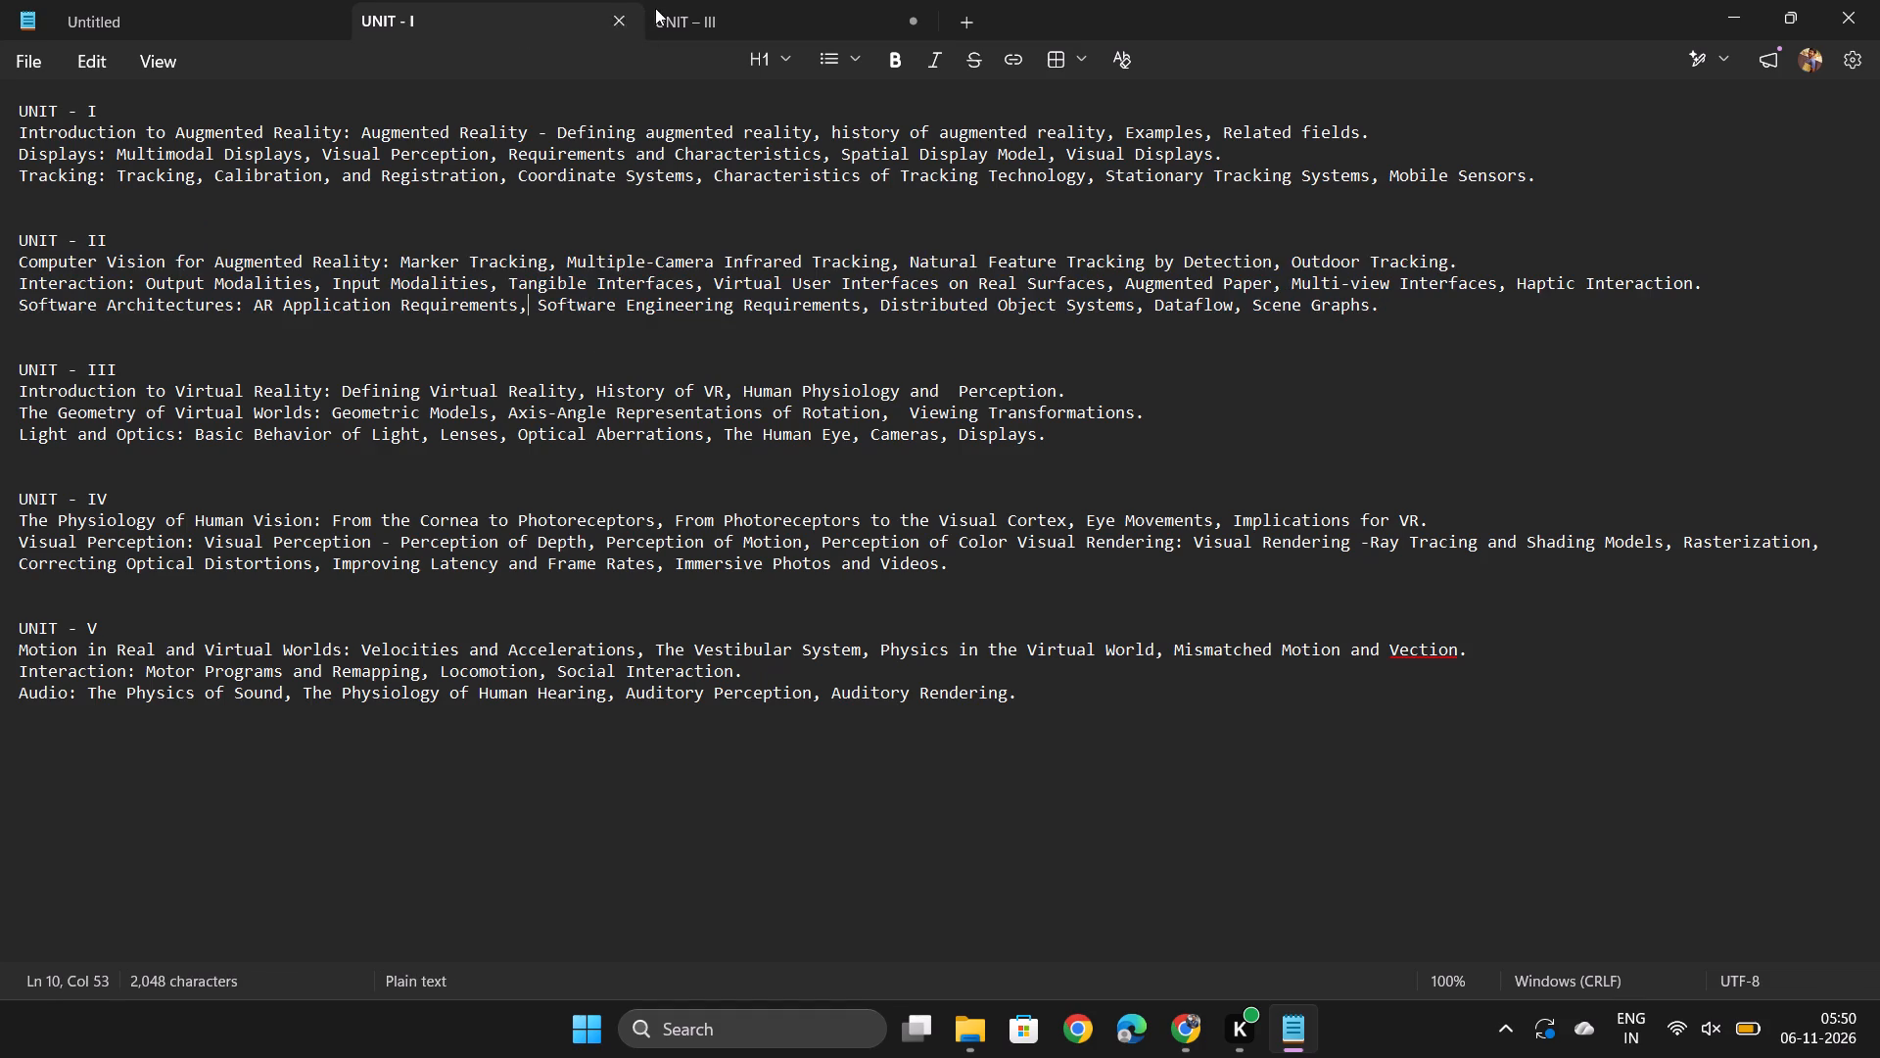
{"action": "left_click", "coordinate": [657, 7]}
{"action": "left_click", "coordinate": [627, 482]}
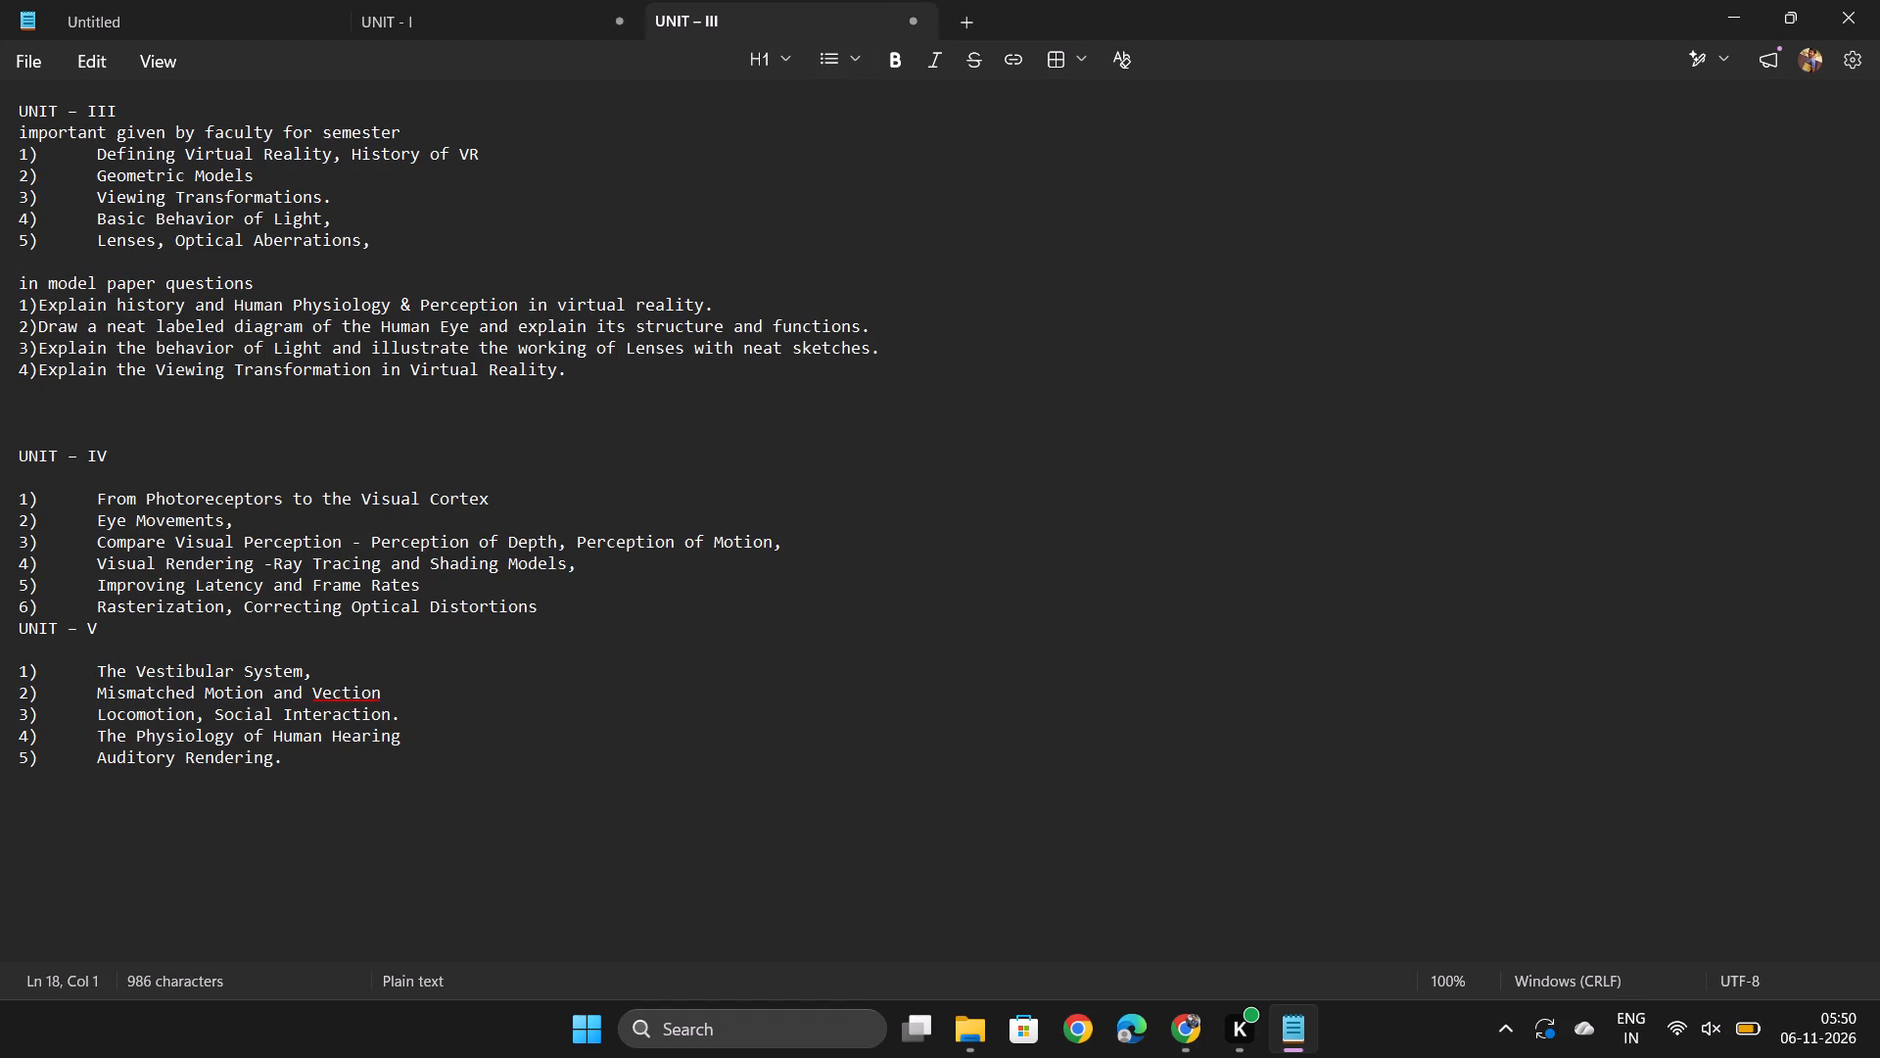
{"action": "key", "text": "ctrl+a"}
{"action": "key", "text": "BackSpace"}
{"action": "left_click", "coordinate": [1734, 27]}
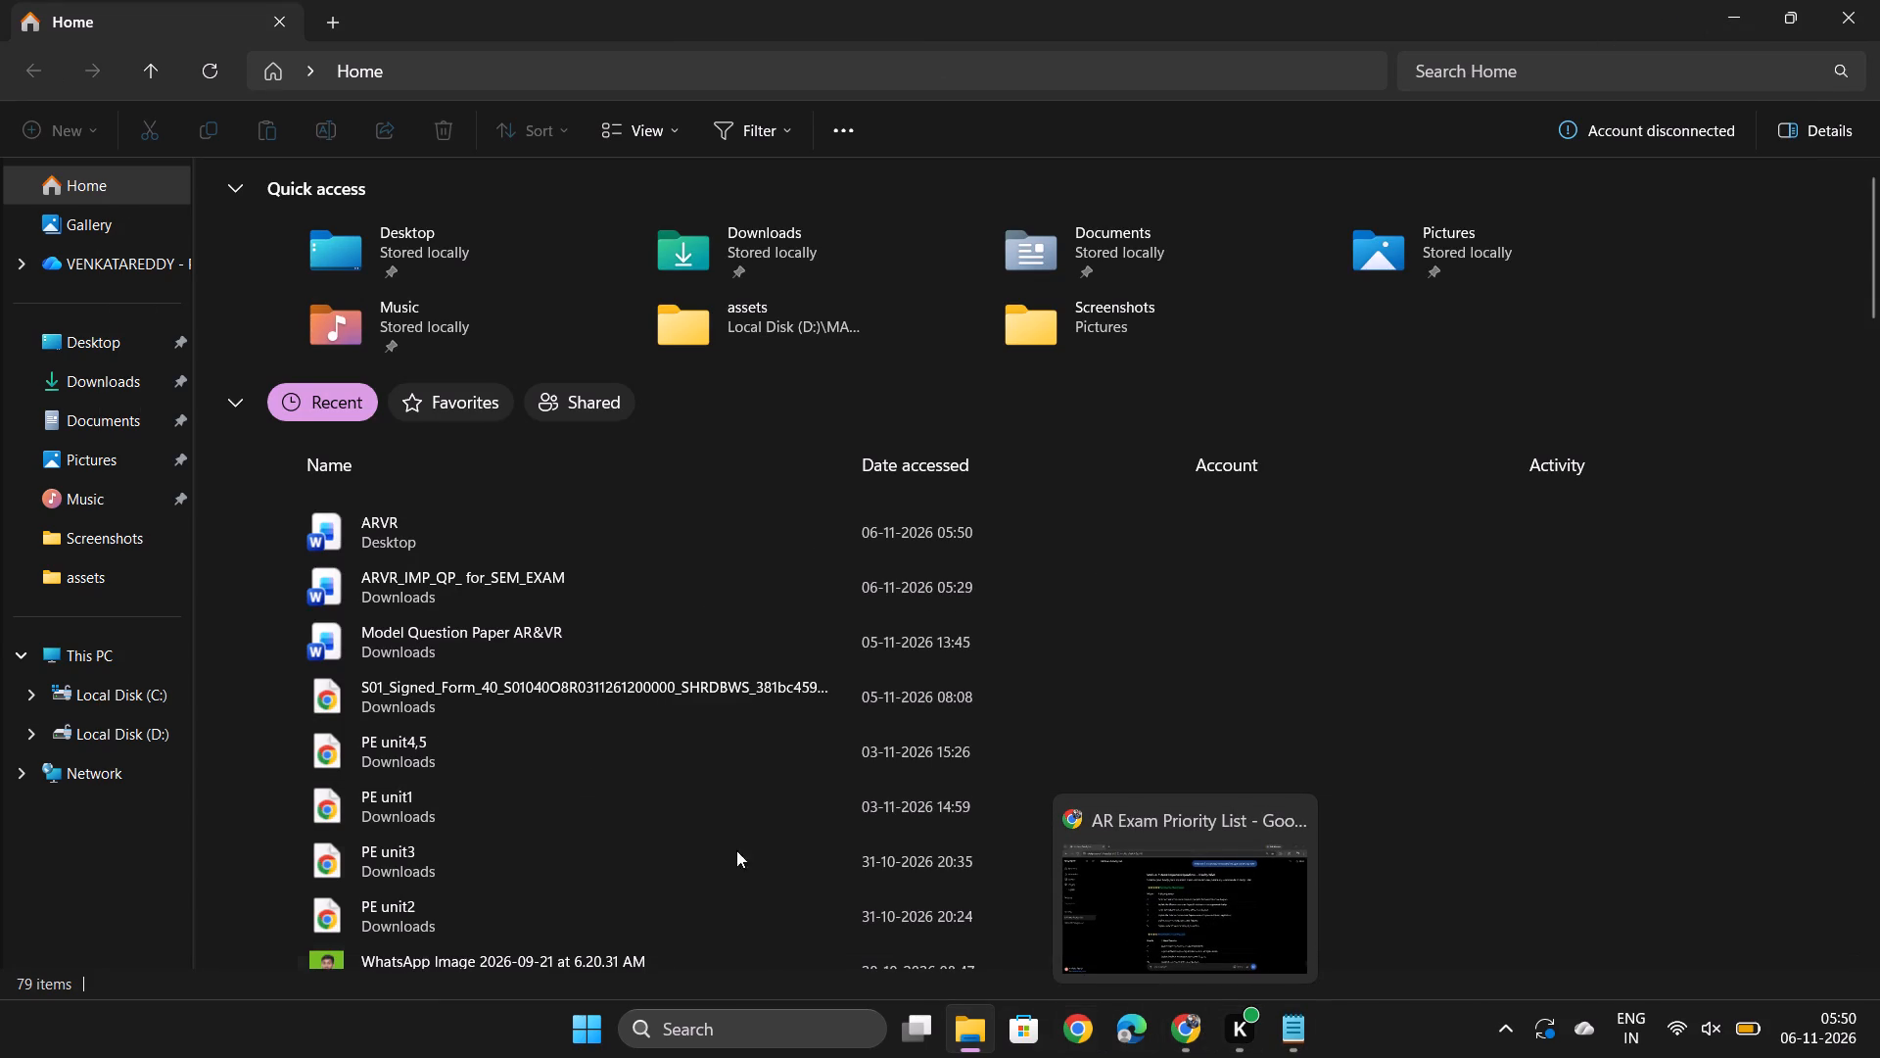
Open the ARVR_IMP_QP_ for_SEM_EXAM document from the Downloads folder.
{"action": "left_click", "coordinate": [113, 380]}
{"action": "scroll", "coordinate": [466, 635], "scroll_direction": "down", "scroll_amount": 2}
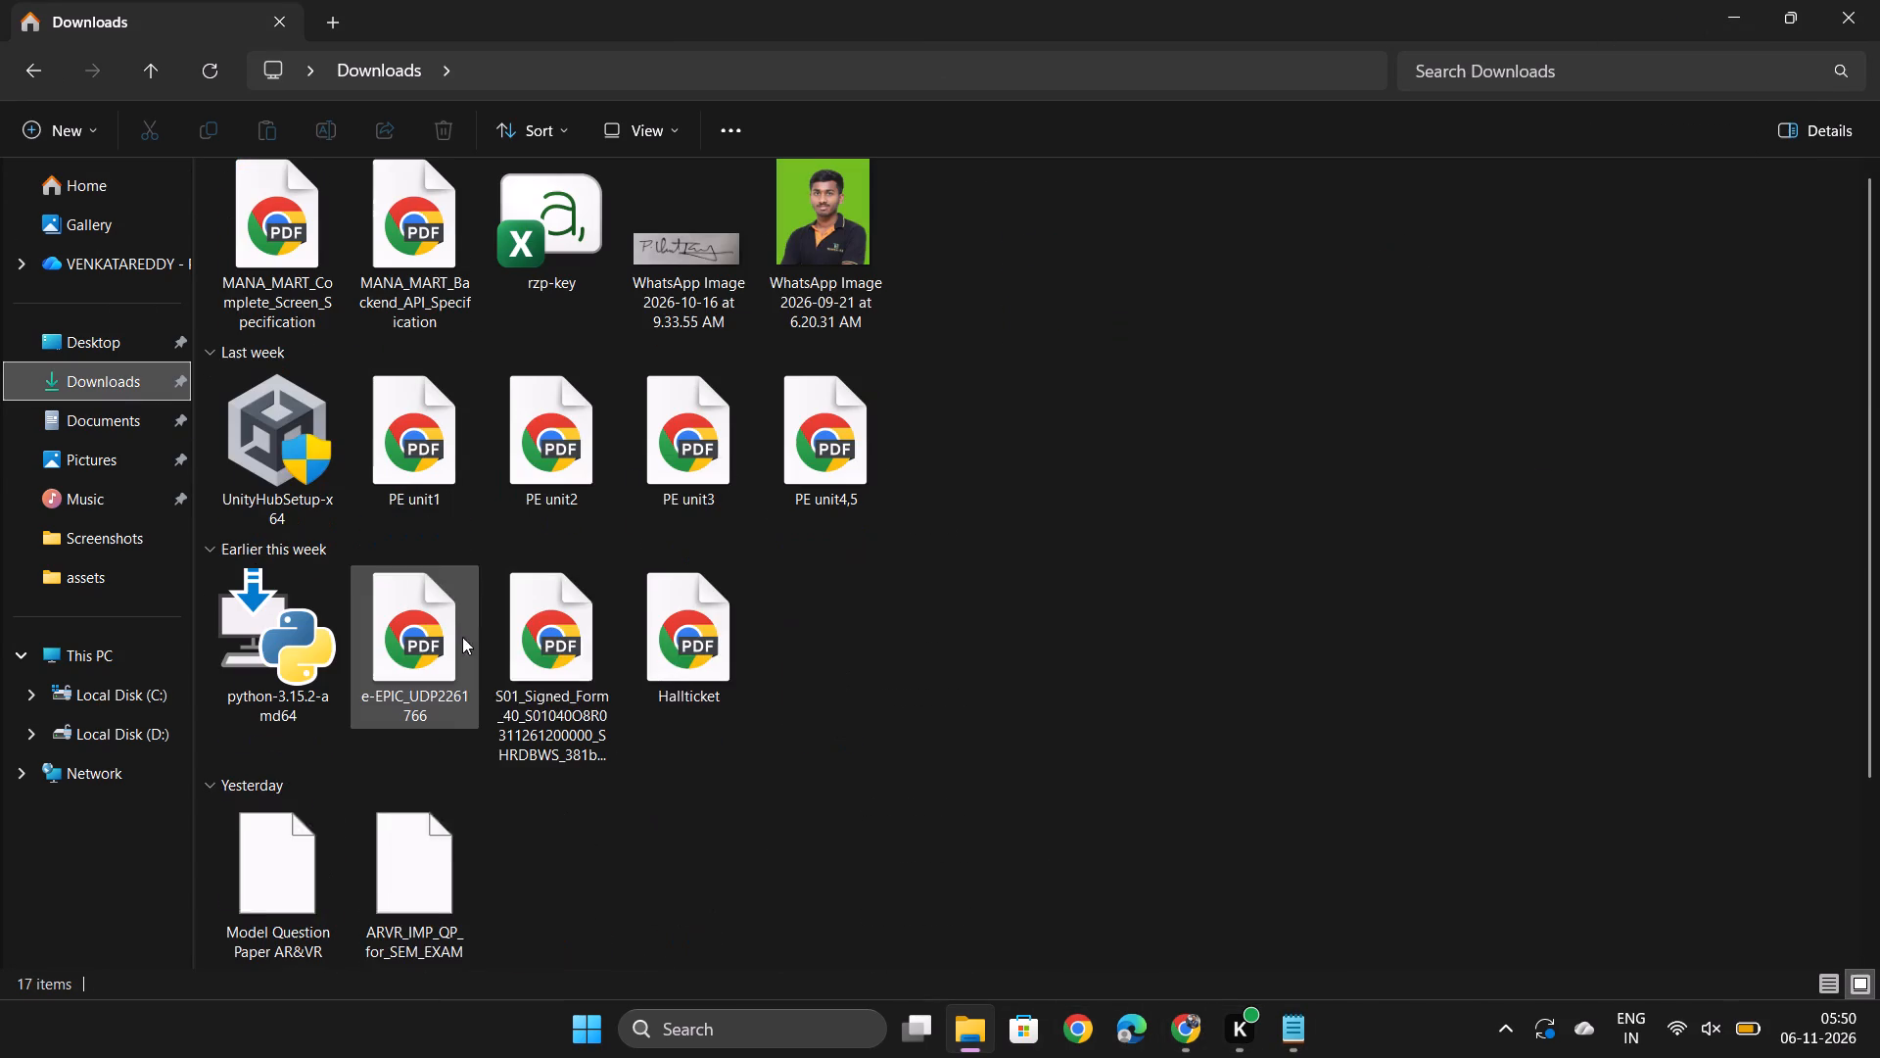
{"action": "scroll", "coordinate": [462, 637], "scroll_direction": "down", "scroll_amount": 3}
{"action": "left_click", "coordinate": [329, 860]}
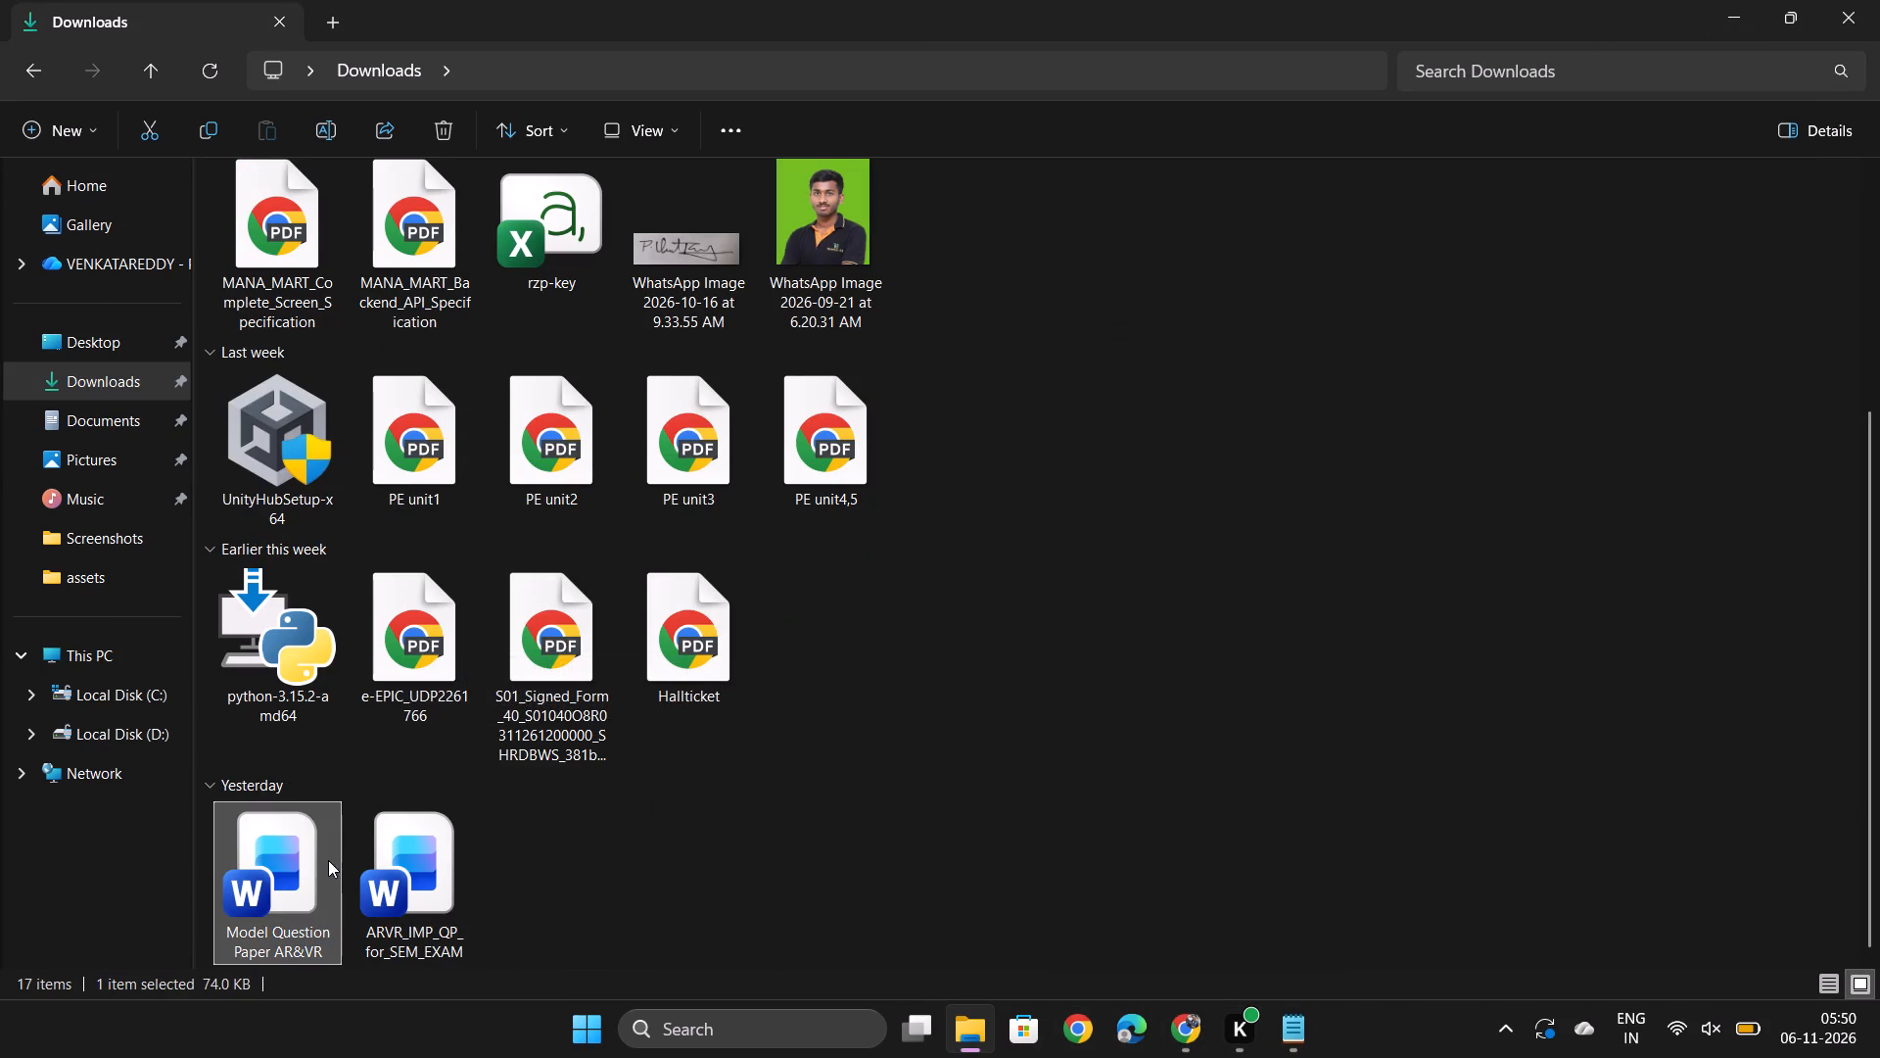
{"action": "double_click", "coordinate": [399, 870]}
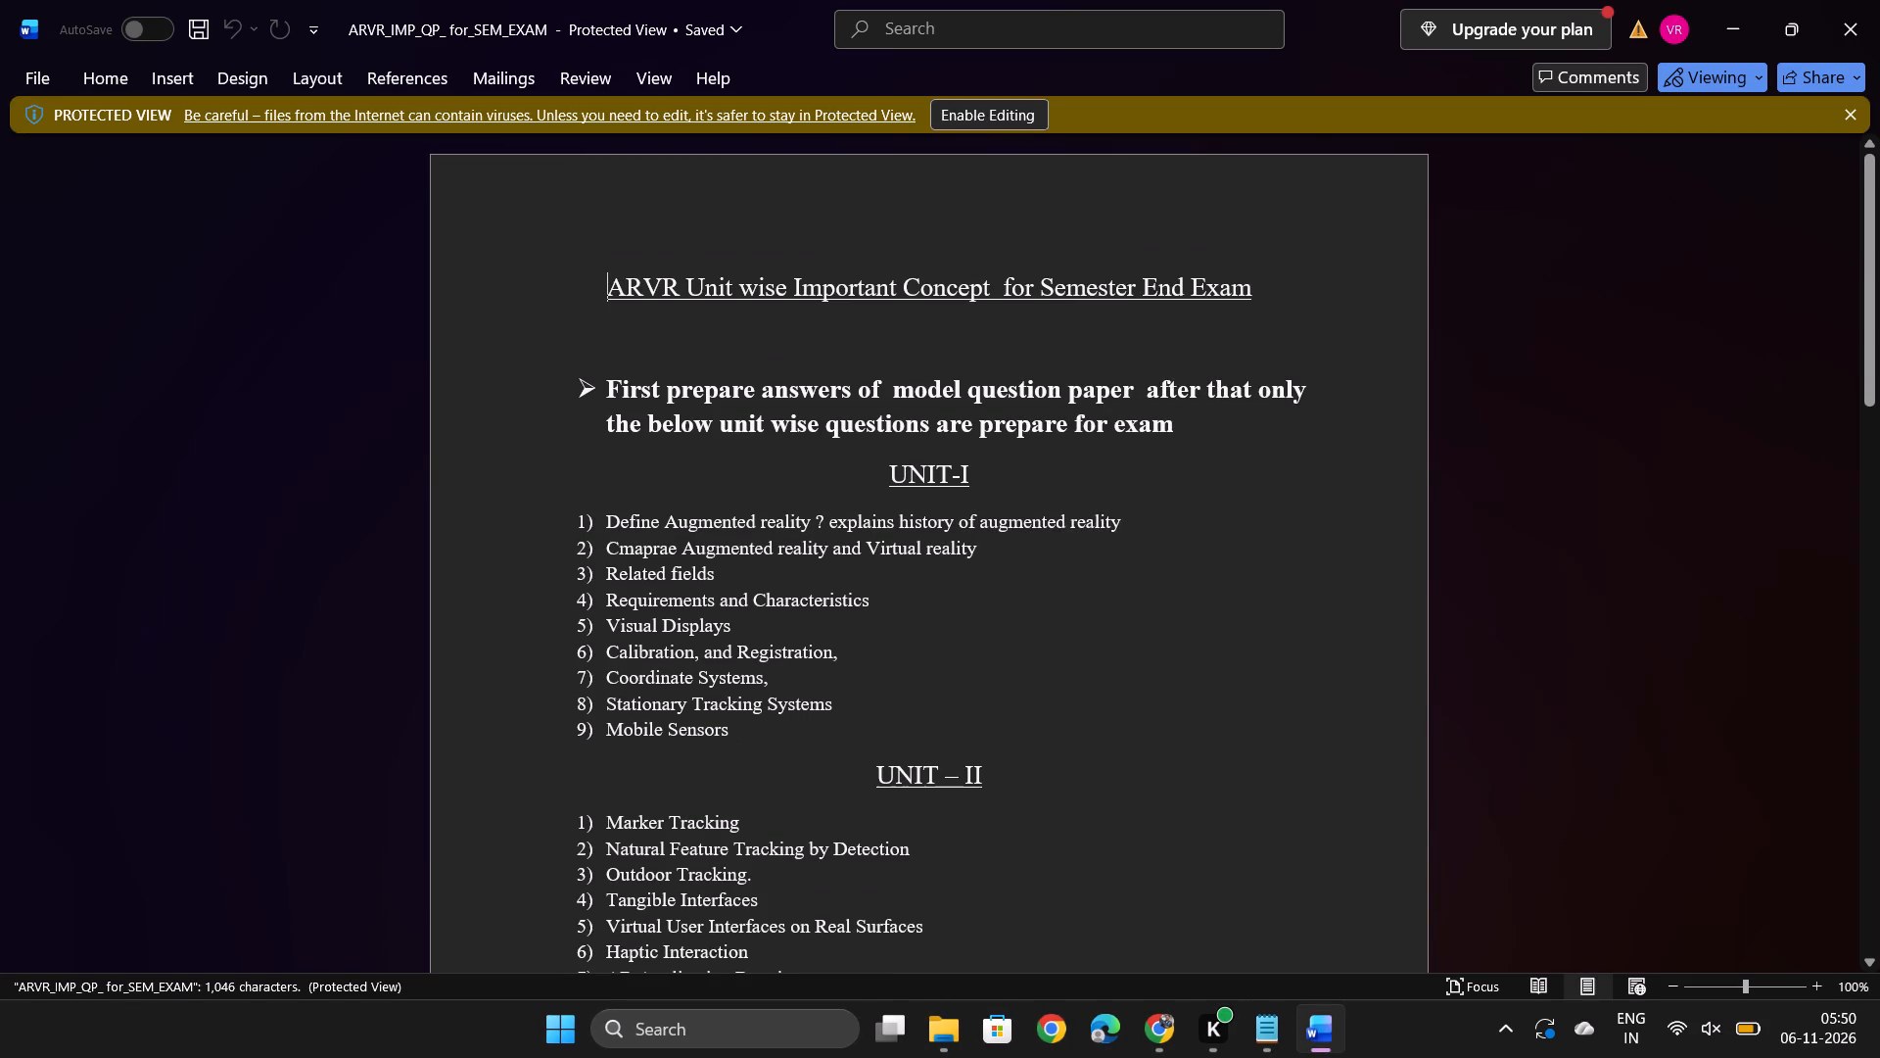
Copy the nine UNIT-I questions and topics from the important concepts document.
{"action": "left_click_drag", "start_coordinate": [744, 730], "coordinate": [534, 521]}
{"action": "key", "text": "ctrl+c"}
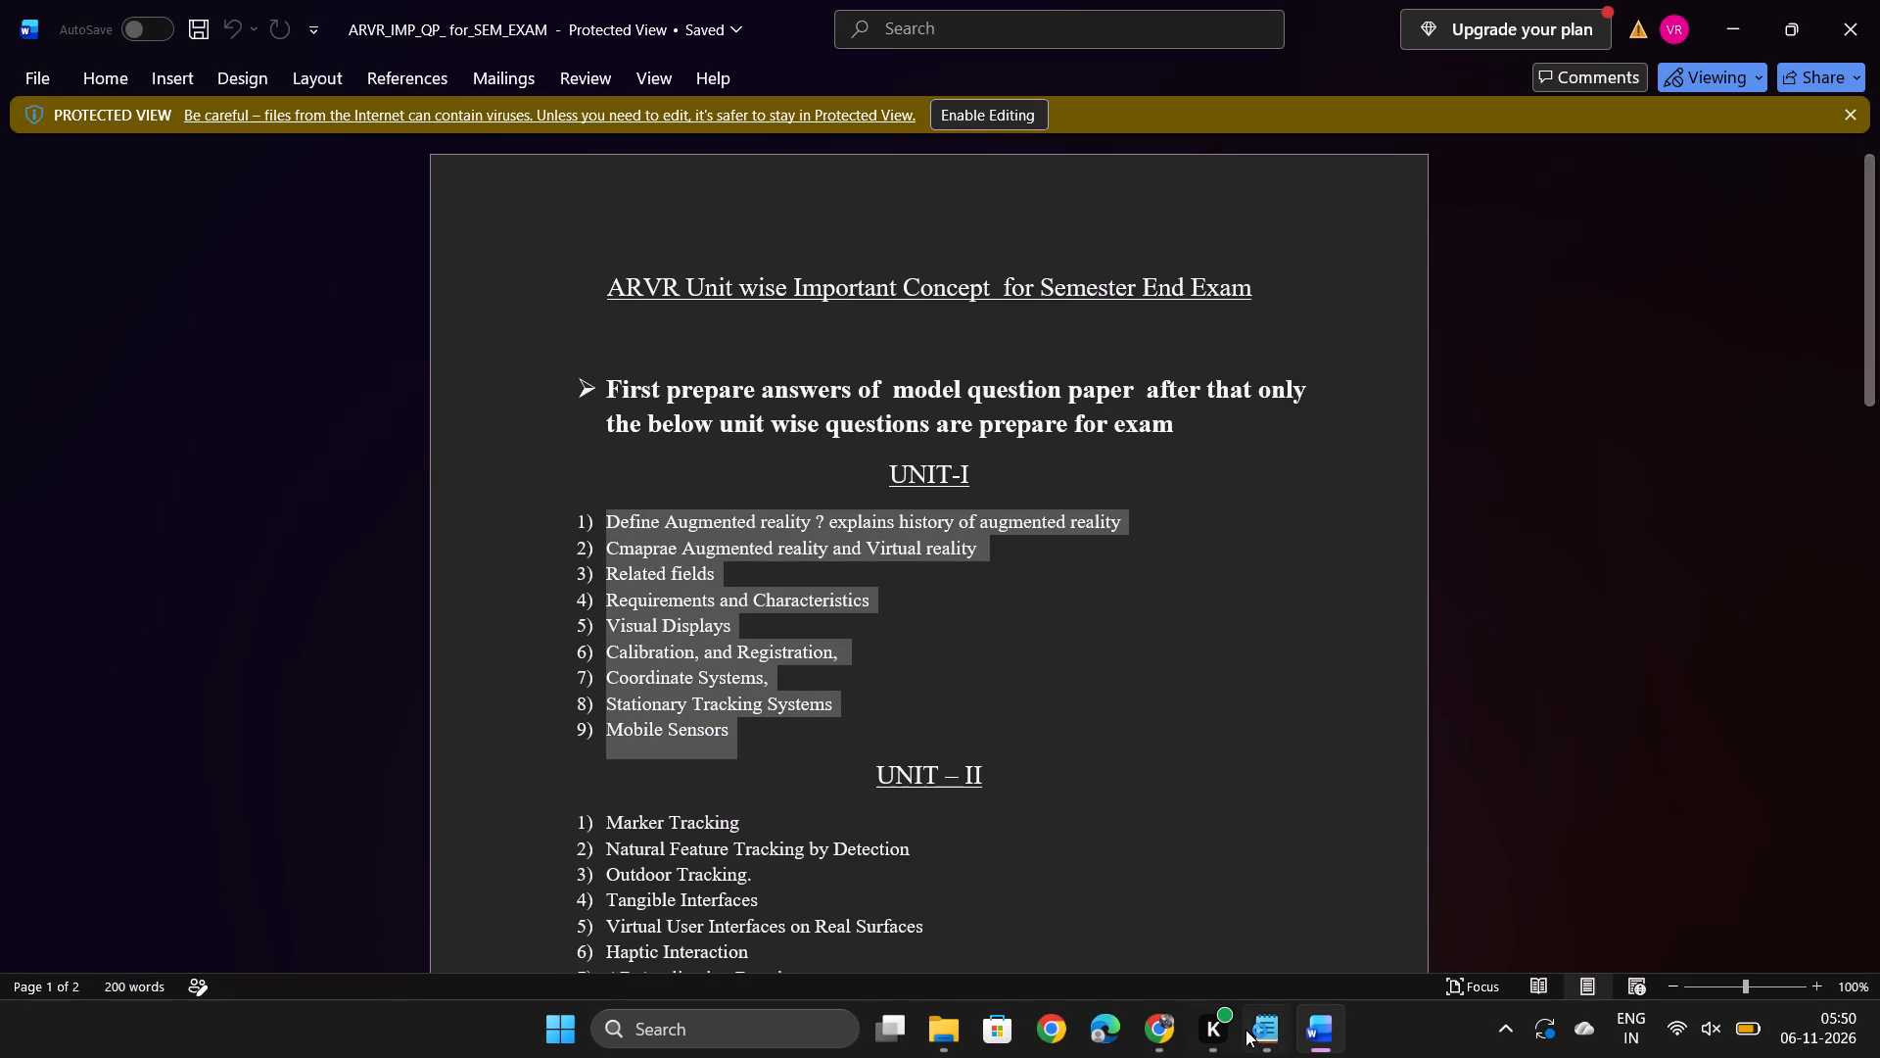
In Notepad's UNIT - I note, add a line reading "syllabus" directly under the UNIT - I heading.
{"action": "left_click", "coordinate": [1261, 1036]}
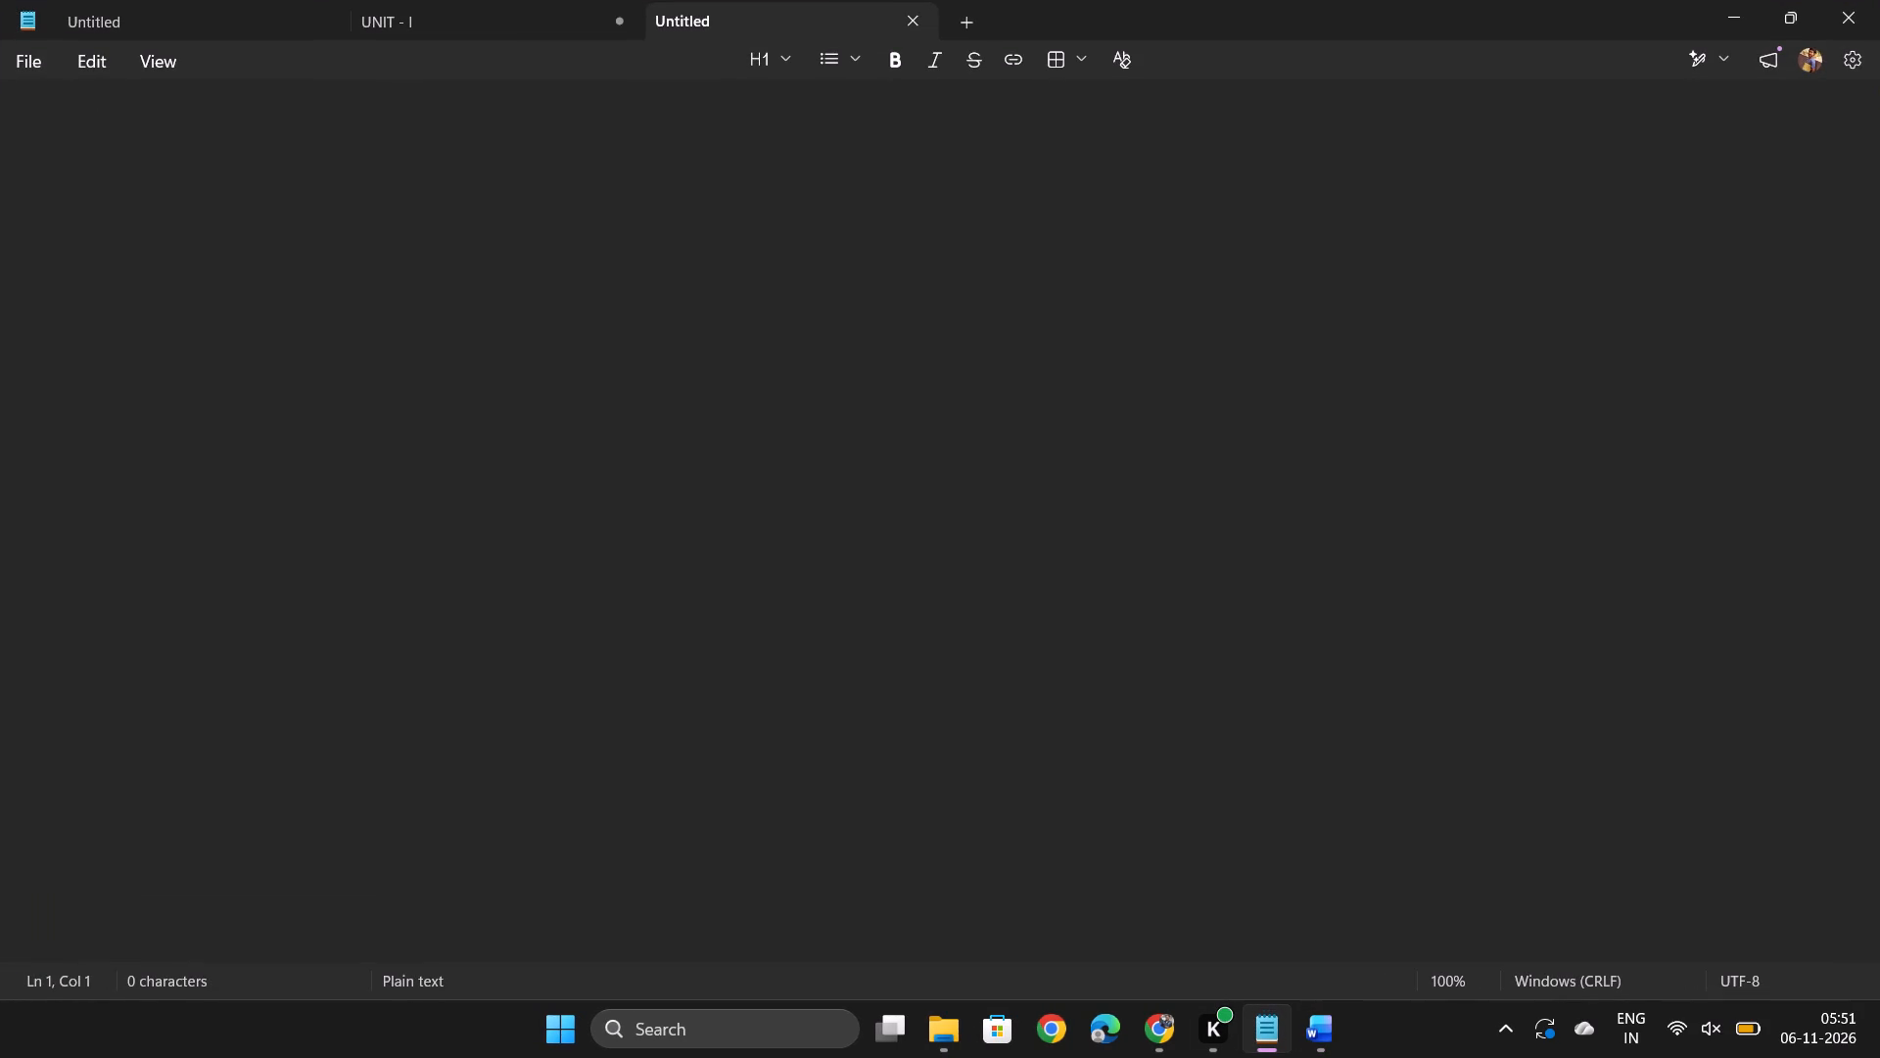
{"action": "left_click", "coordinate": [421, 0]}
{"action": "left_click", "coordinate": [439, 33]}
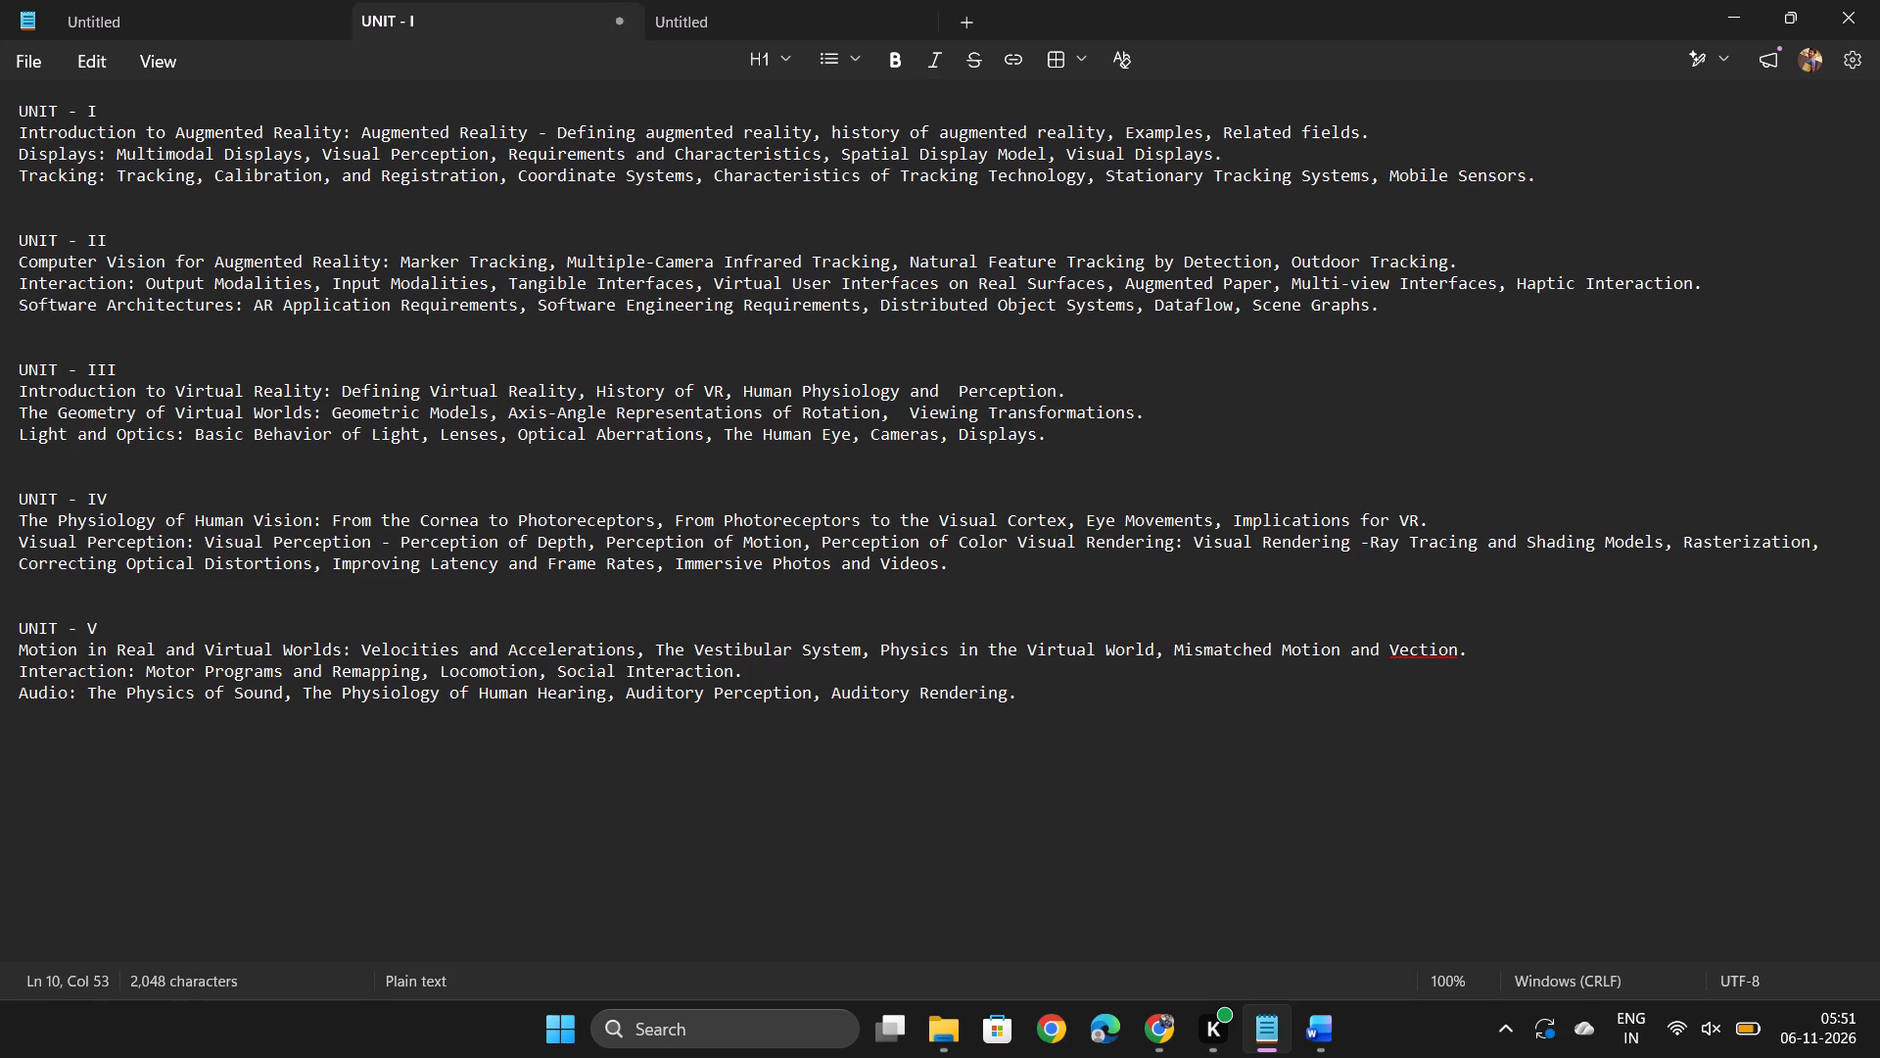
{"action": "left_click", "coordinate": [1561, 170]}
{"action": "left_click", "coordinate": [107, 119]}
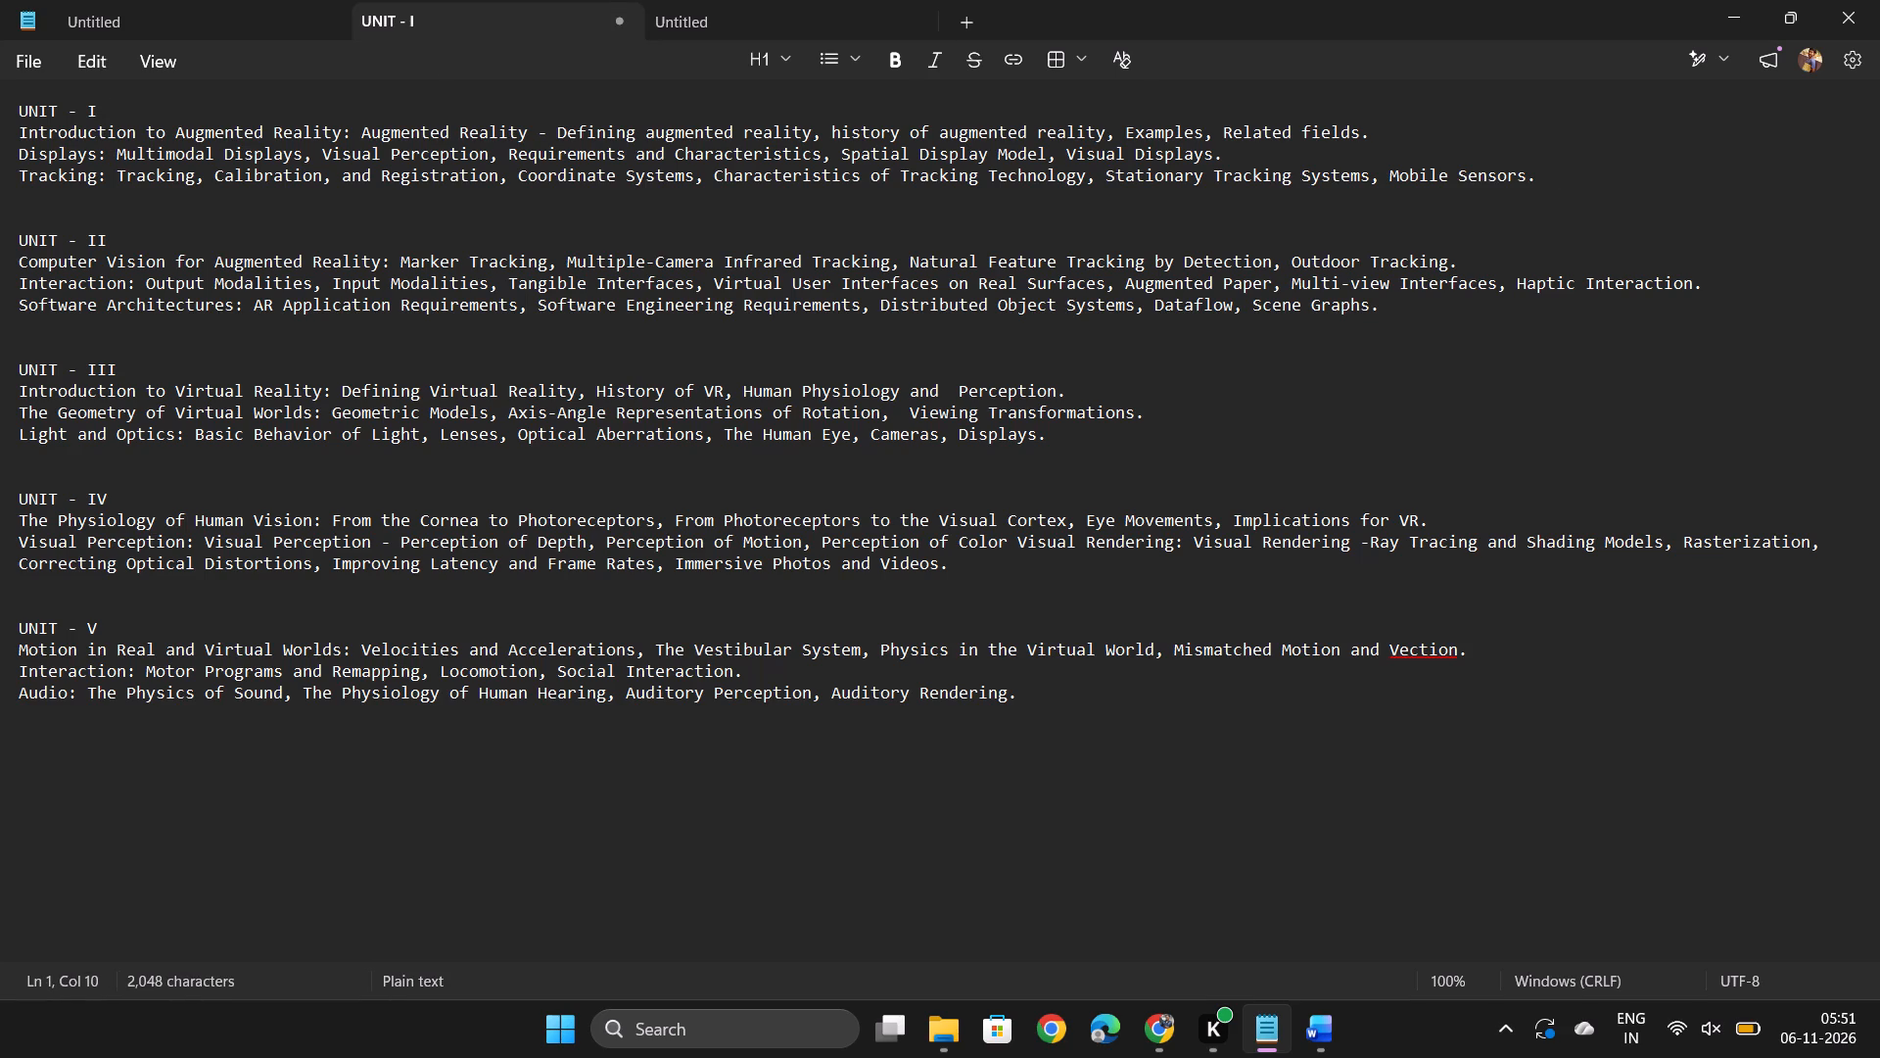
{"action": "key", "text": "Return"}
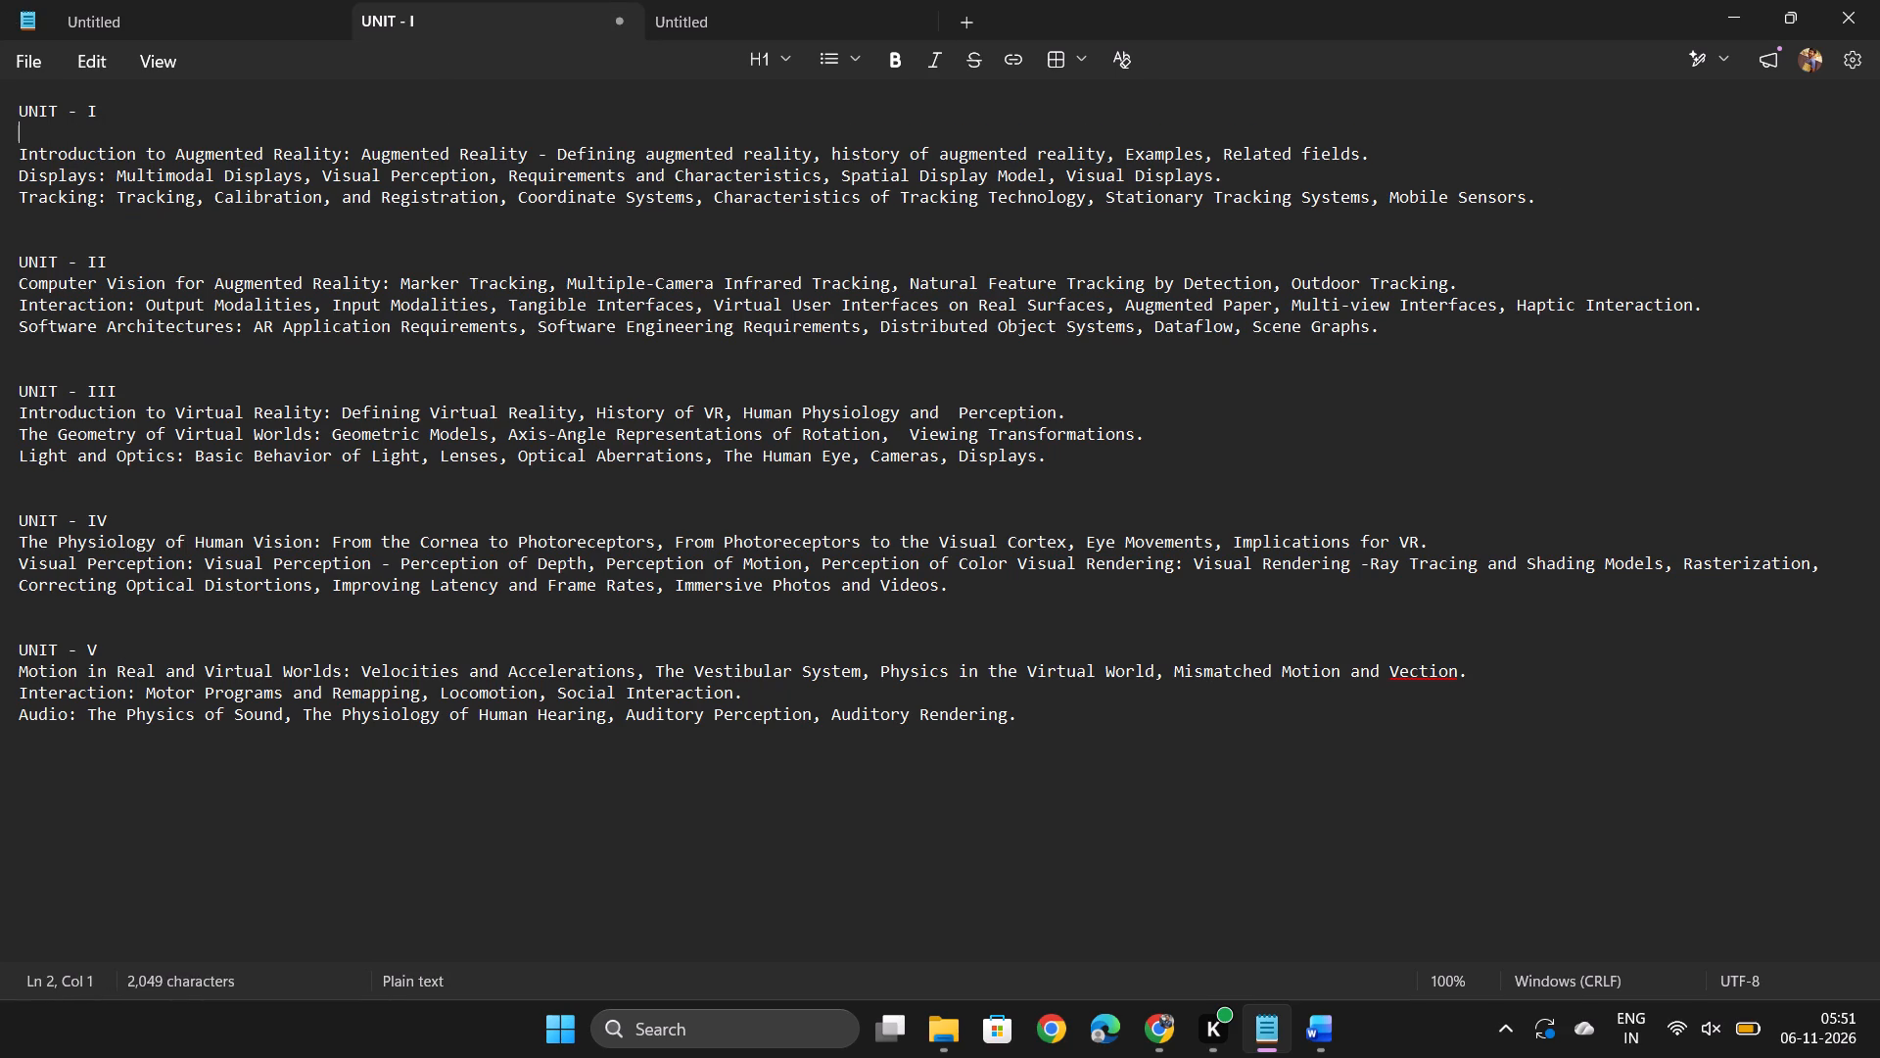
{"action": "type", "text": "syllabus"}
Add the heading "important topics and questions given by faculty" below the UNIT - I syllabus text.
{"action": "key", "text": "Down"}
{"action": "key", "text": "Down"}
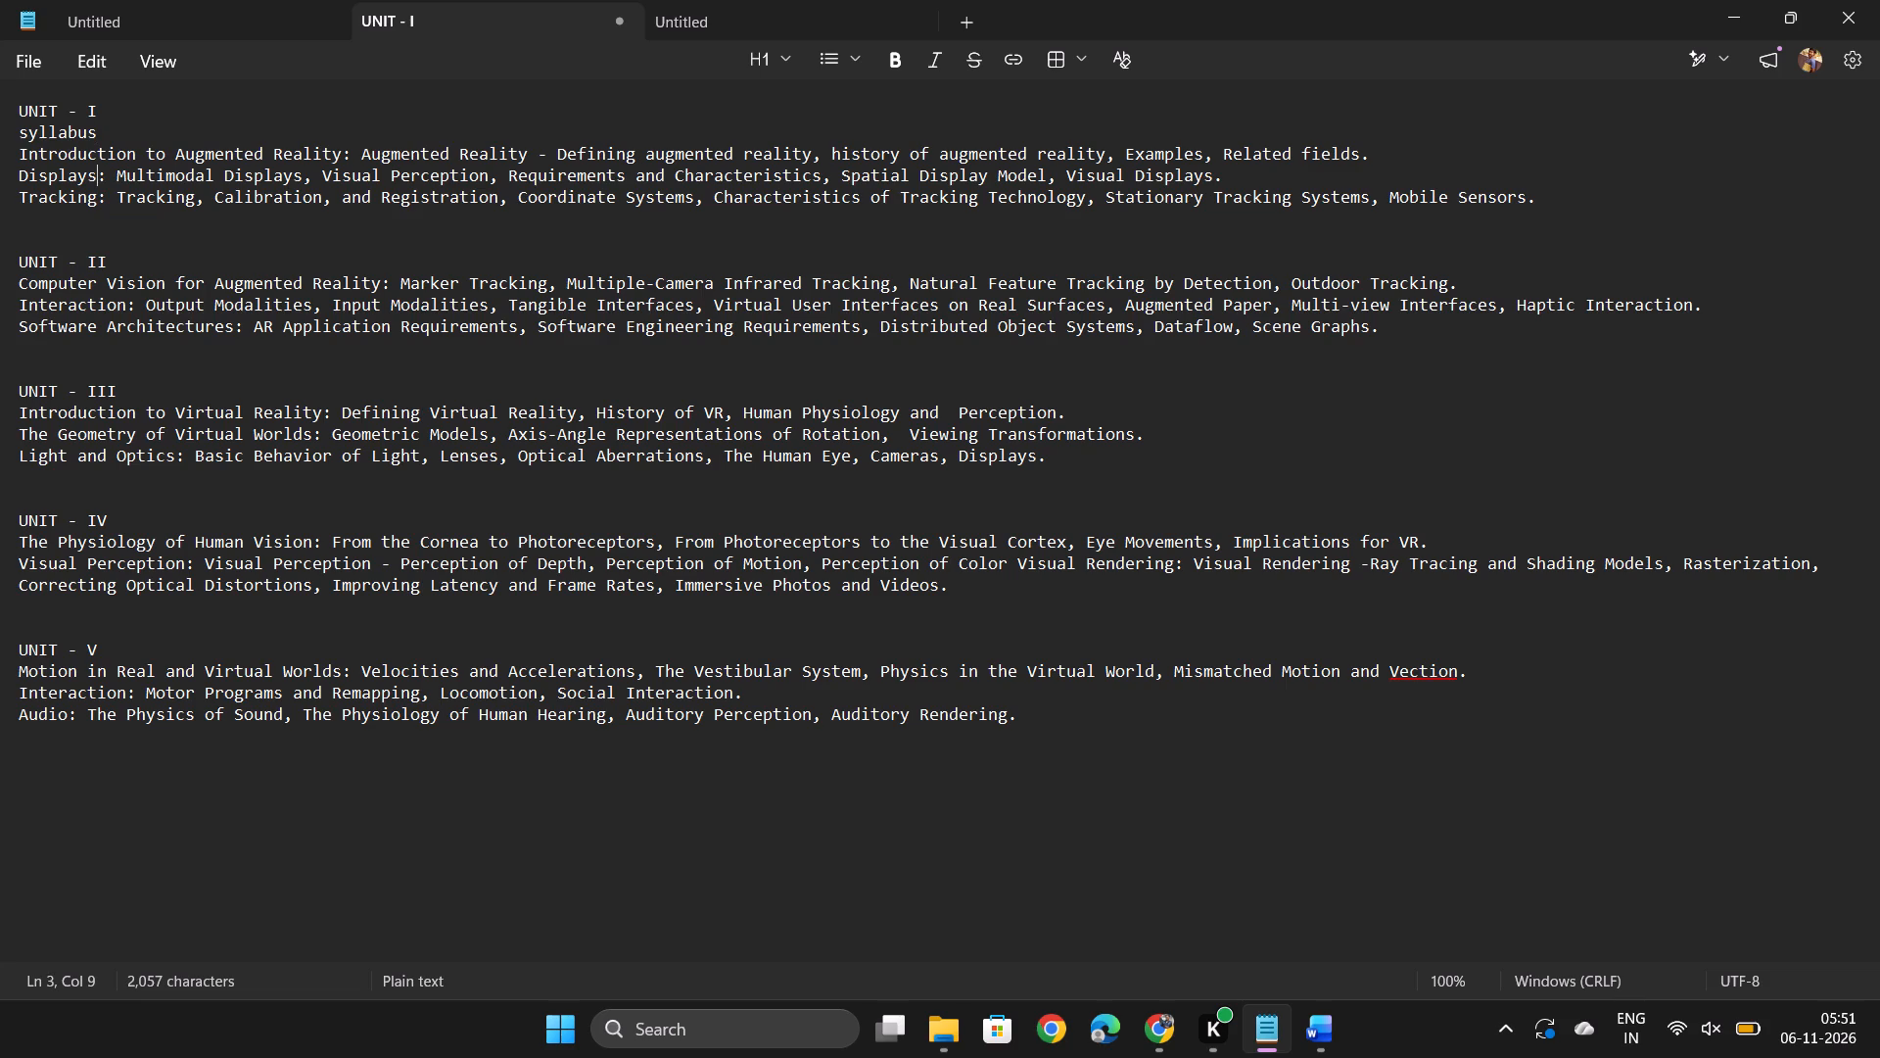
{"action": "key", "text": "Down"}
{"action": "key", "text": "Down"}
{"action": "key", "text": "Return"}
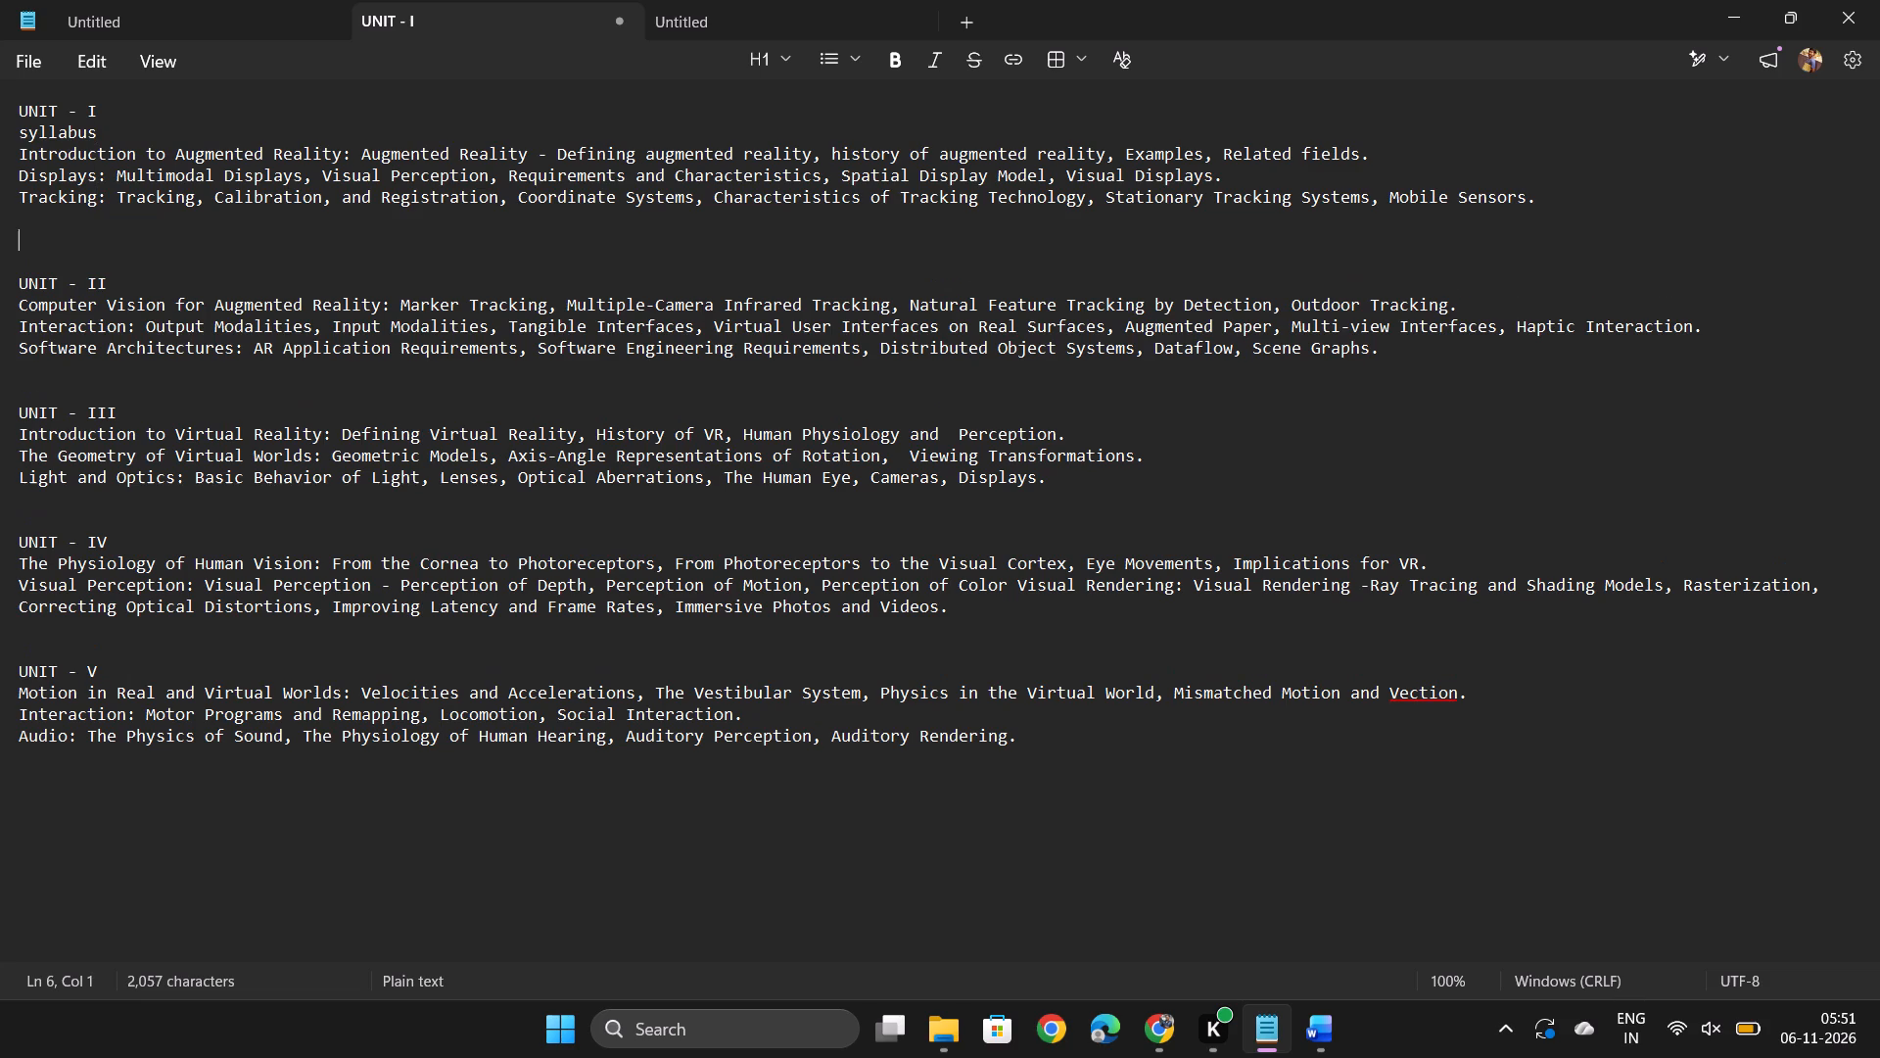
{"action": "type", "text": "importand tops"}
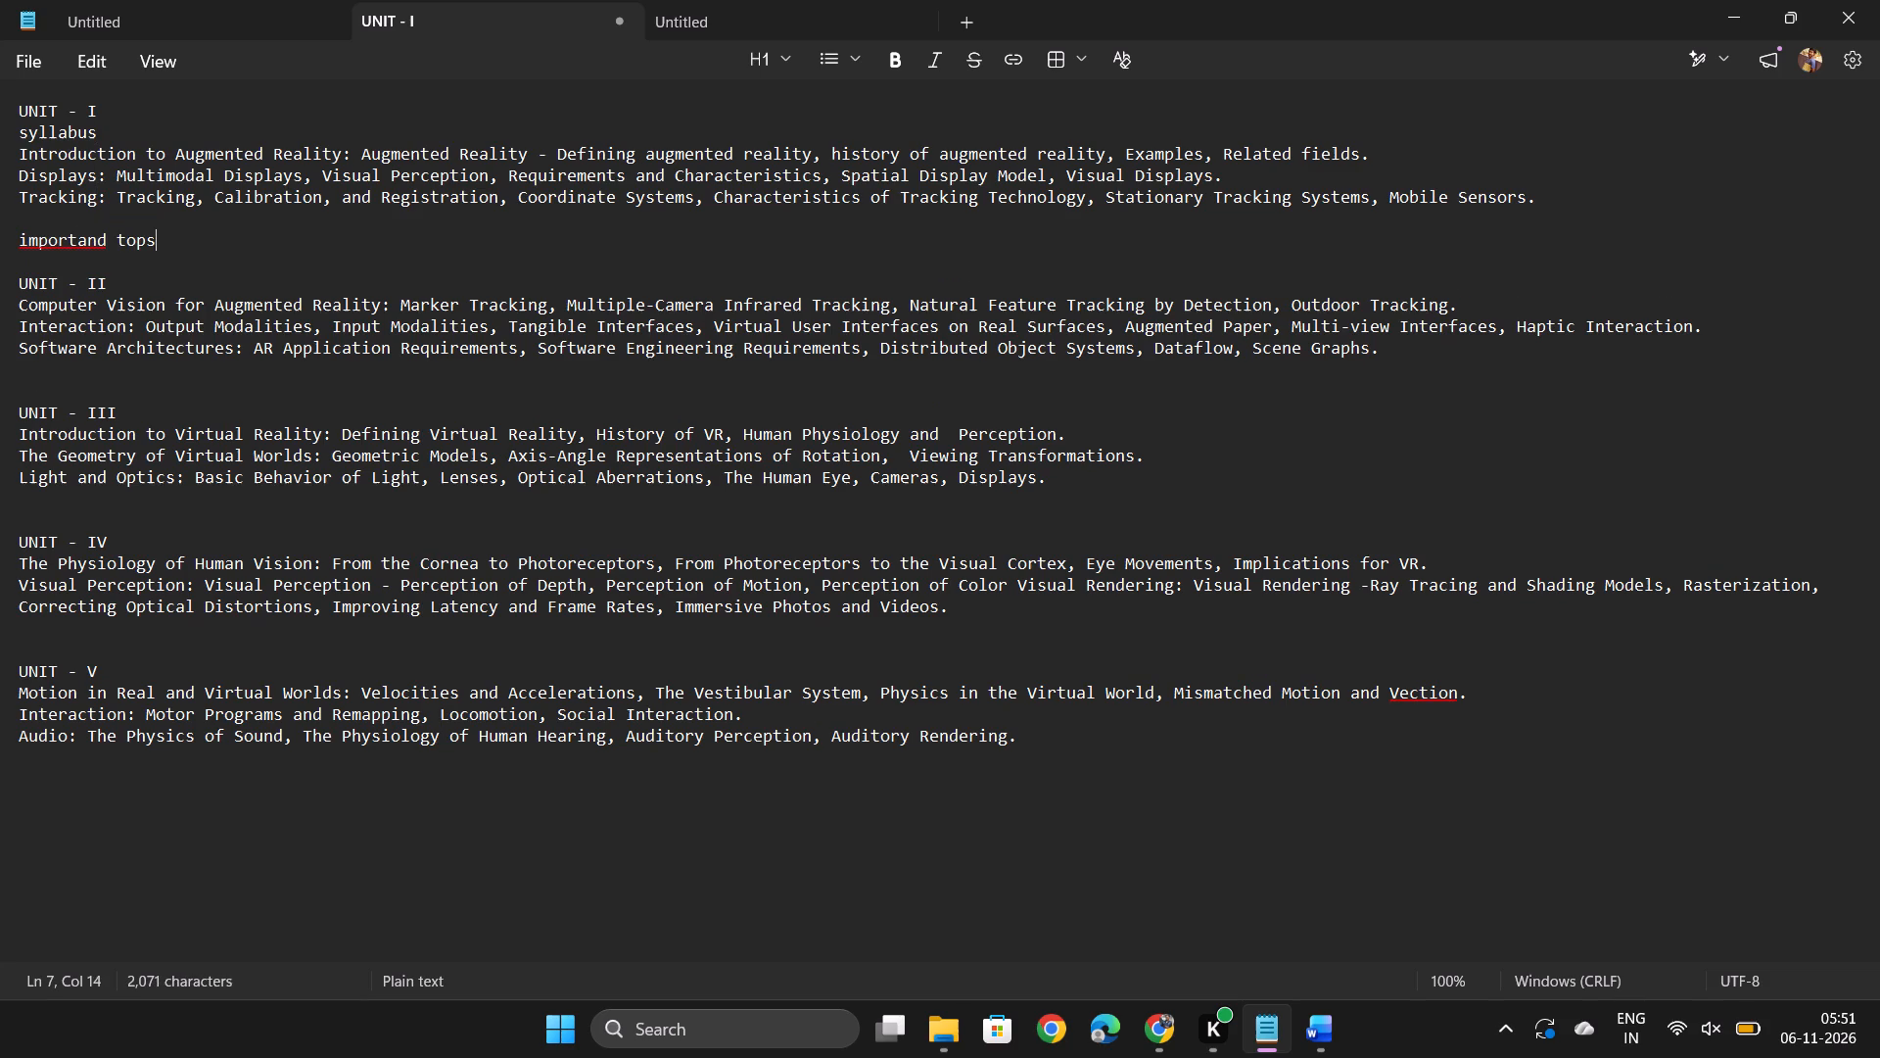
{"action": "key", "text": "BackSpace"}
{"action": "key", "text": "BackSpace"}
{"action": "key", "text": "BackSpace"}
{"action": "key", "text": "BackSpace"}
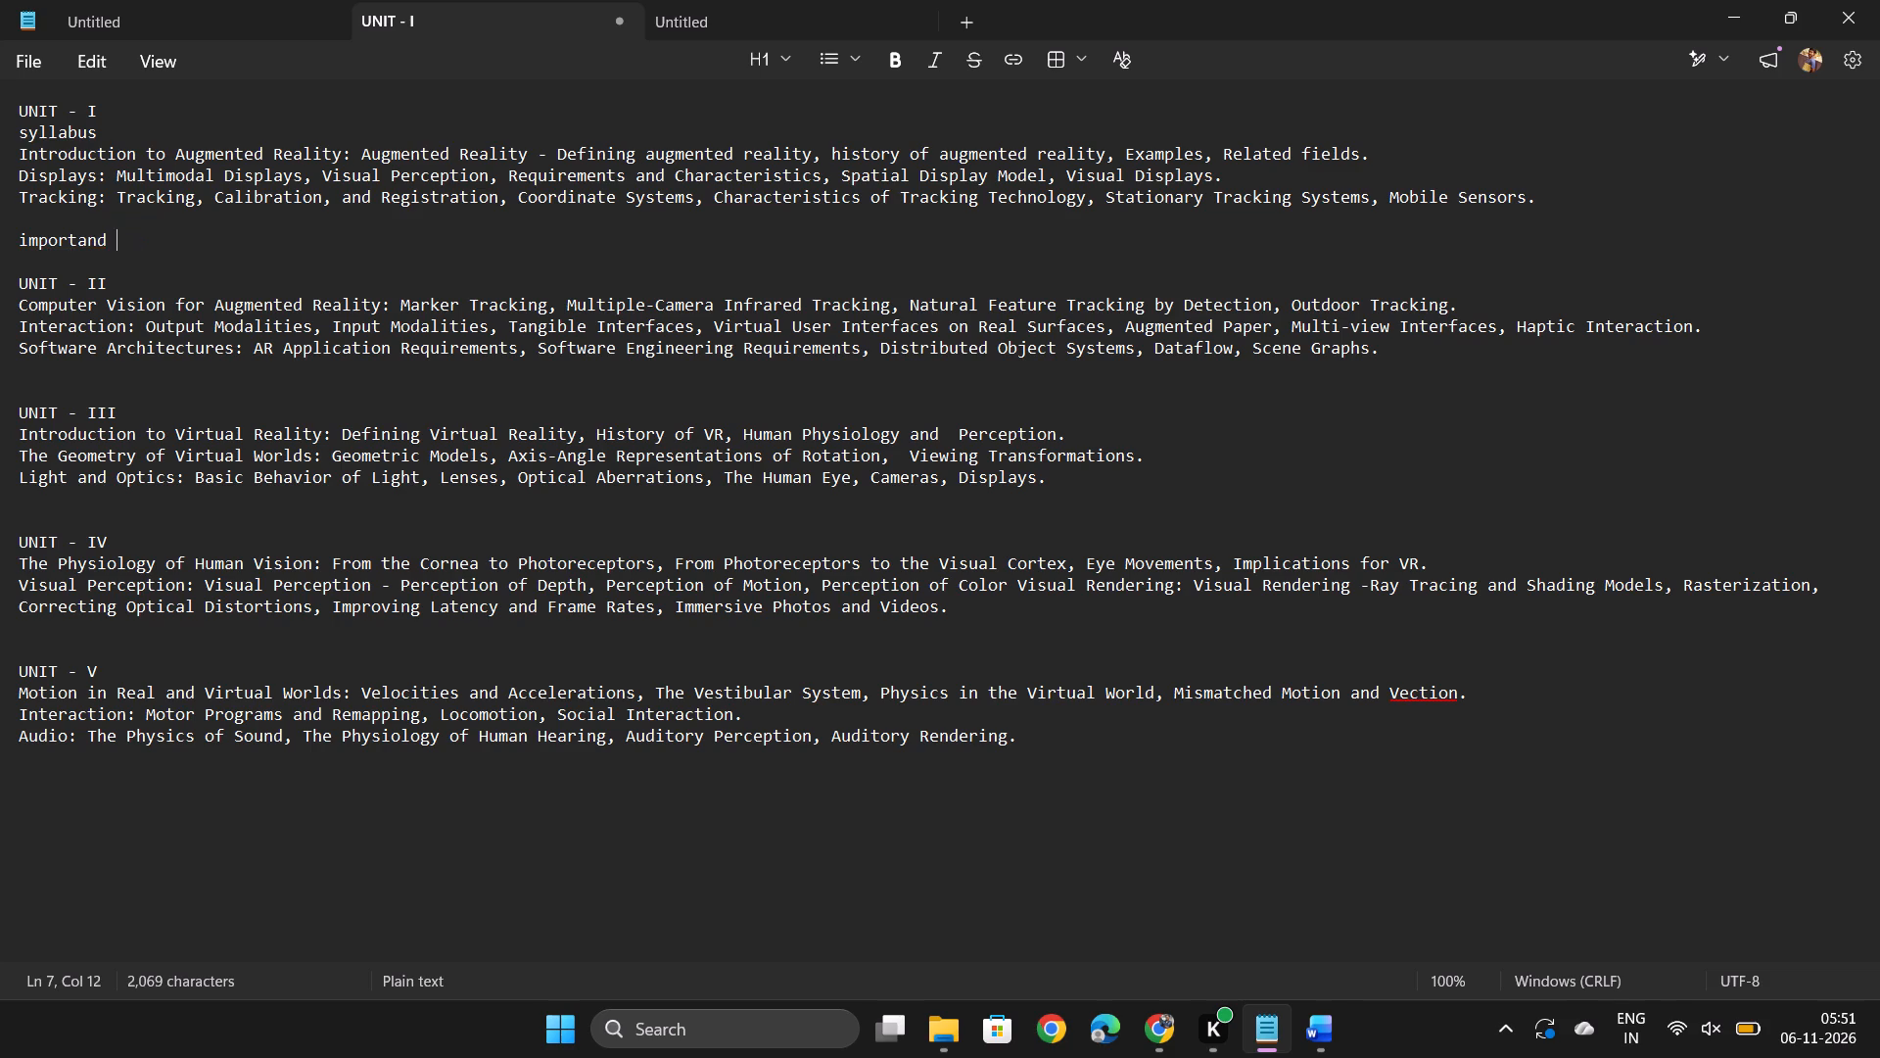
{"action": "key", "text": "BackSpace"}
{"action": "key", "text": "BackSpace"}
{"action": "key", "text": "t"}
{"action": "key", "text": "space"}
{"action": "type", "text": "topics and questions given"}
{"action": "key", "text": "space"}
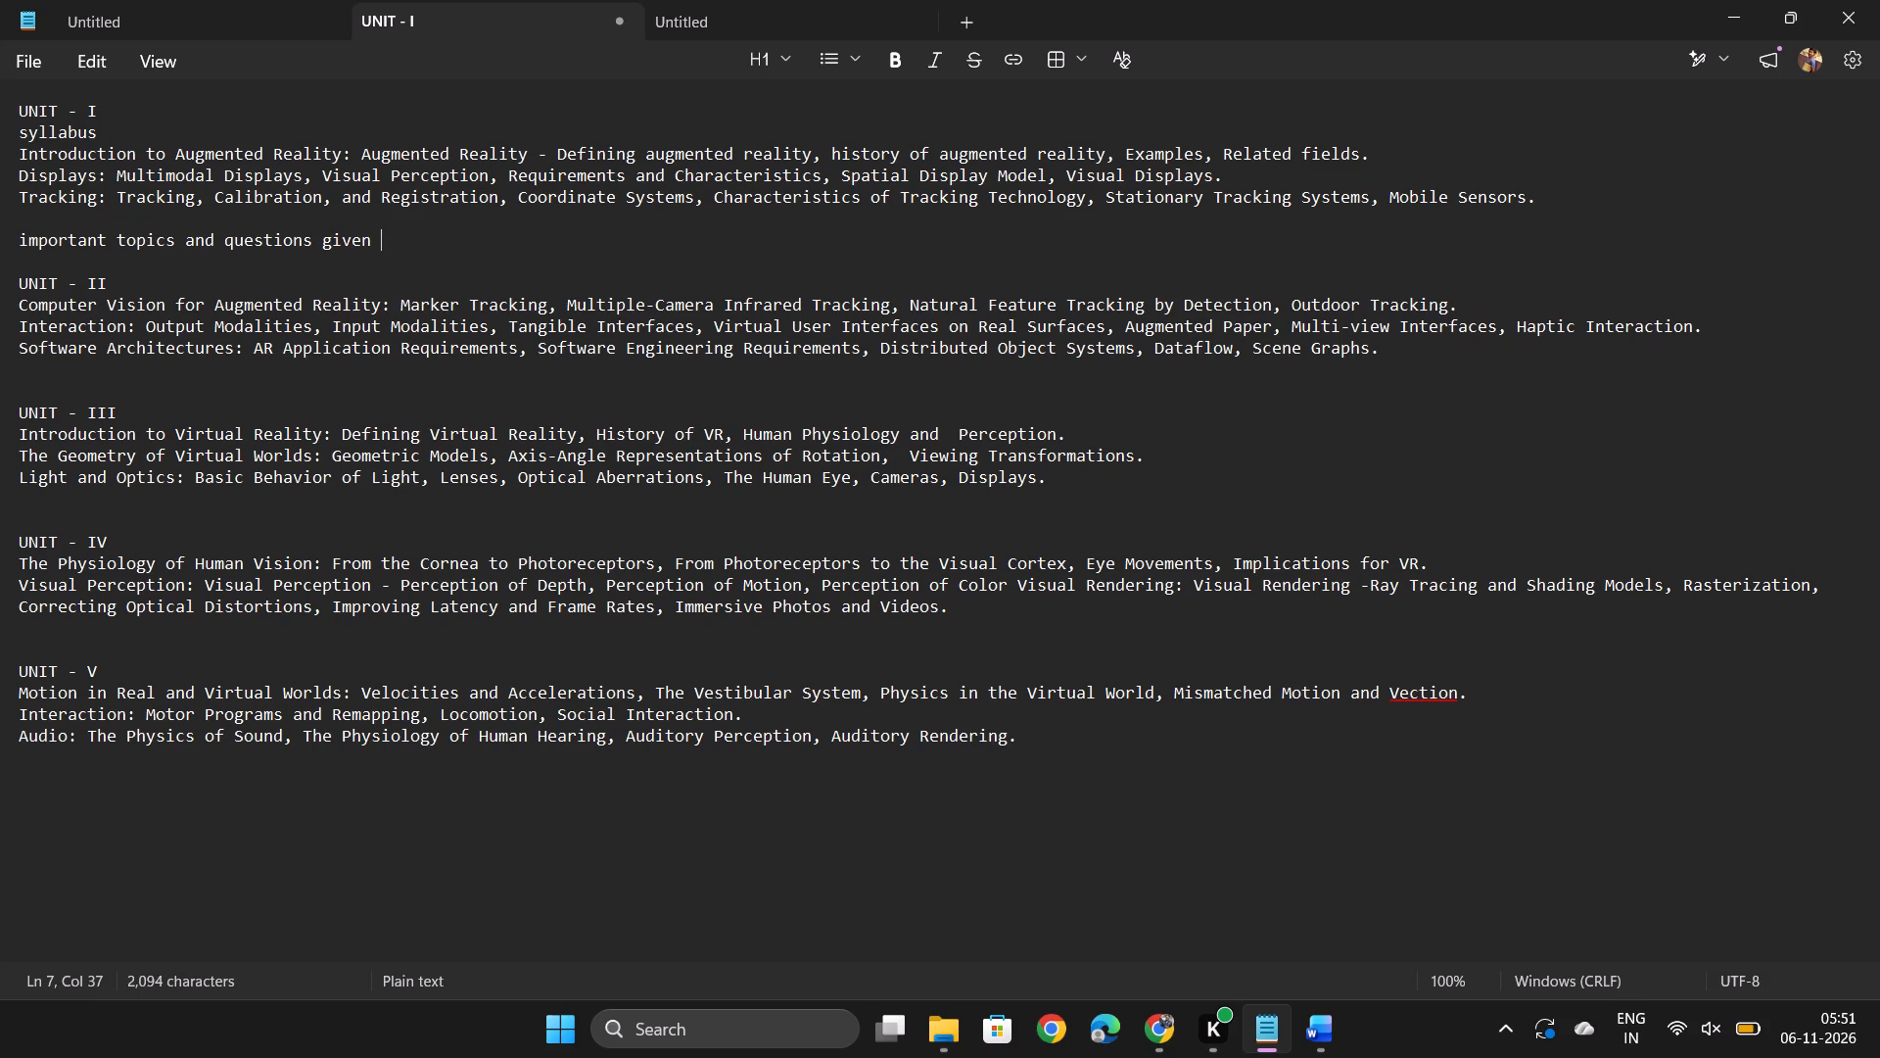
{"action": "type", "text": "by faculty"}
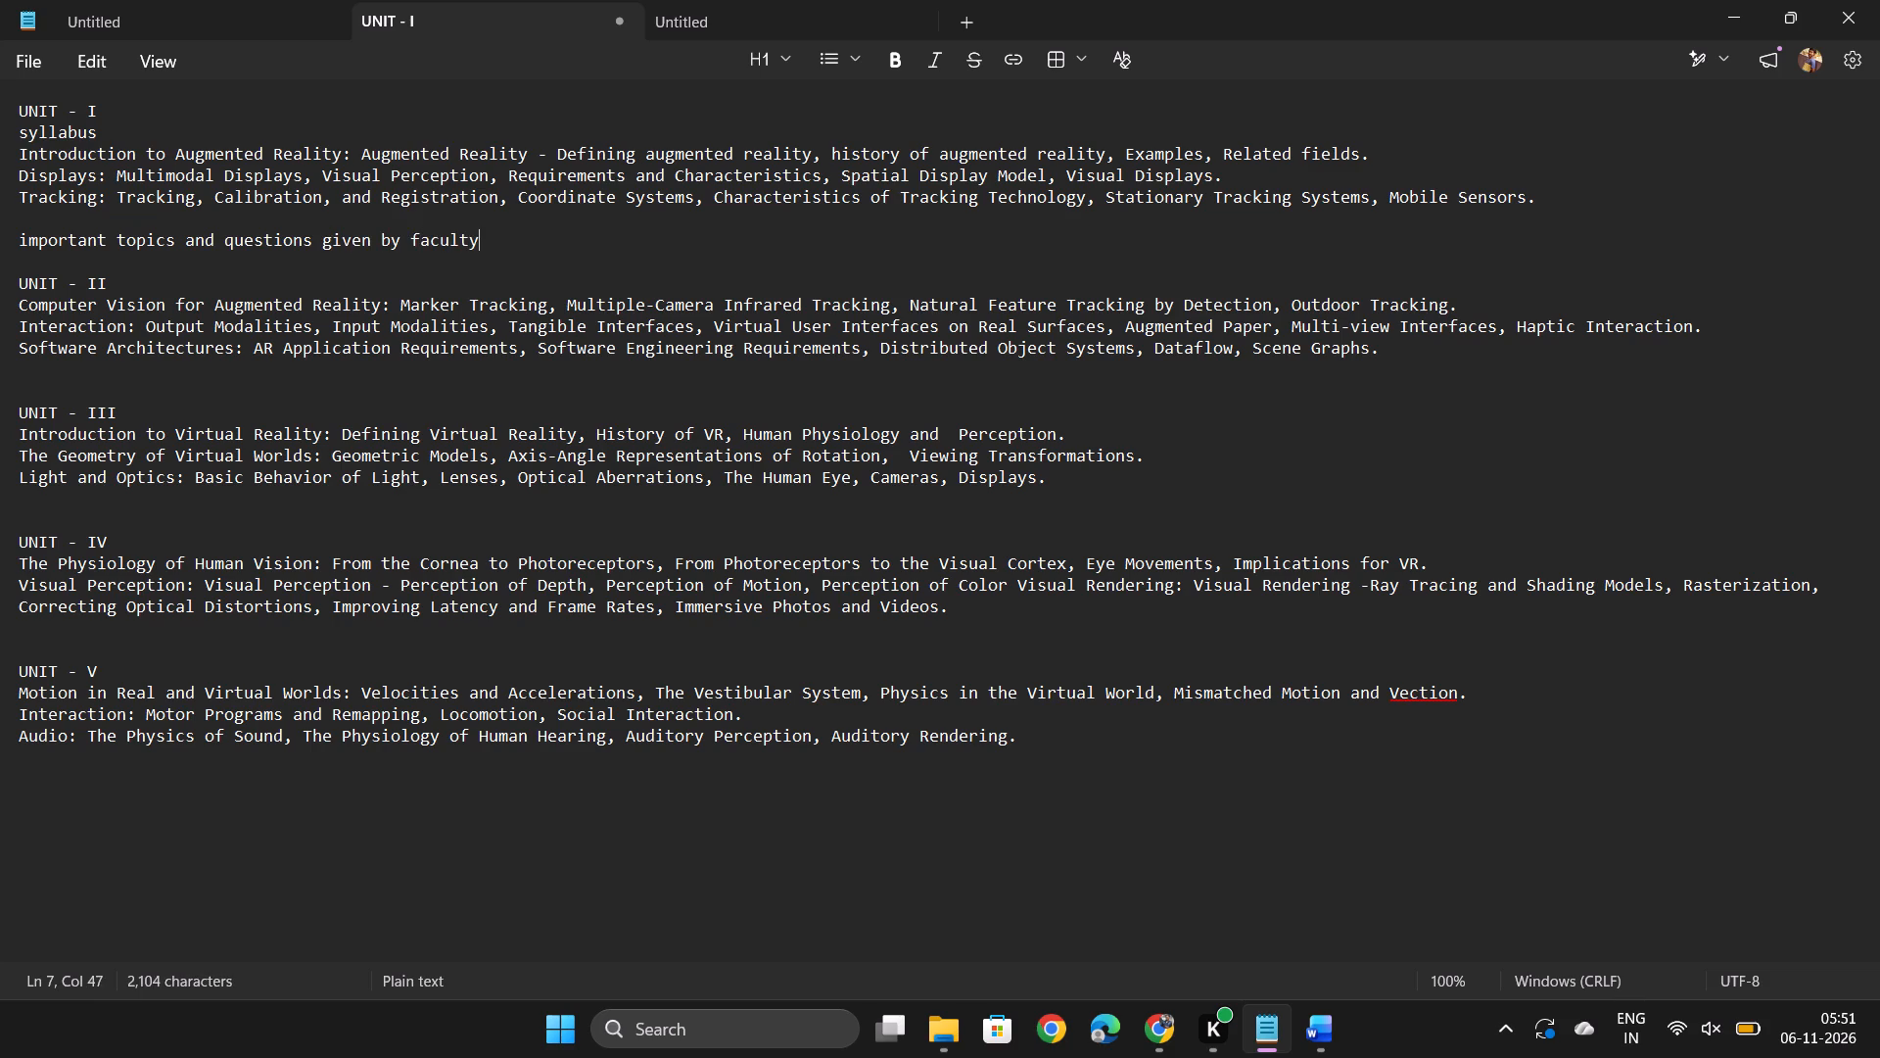
Paste the copied UNIT-I list under the faculty heading and remove the extra blank line after it.
{"action": "key", "text": "Return"}
{"action": "key", "text": "ctrl+v"}
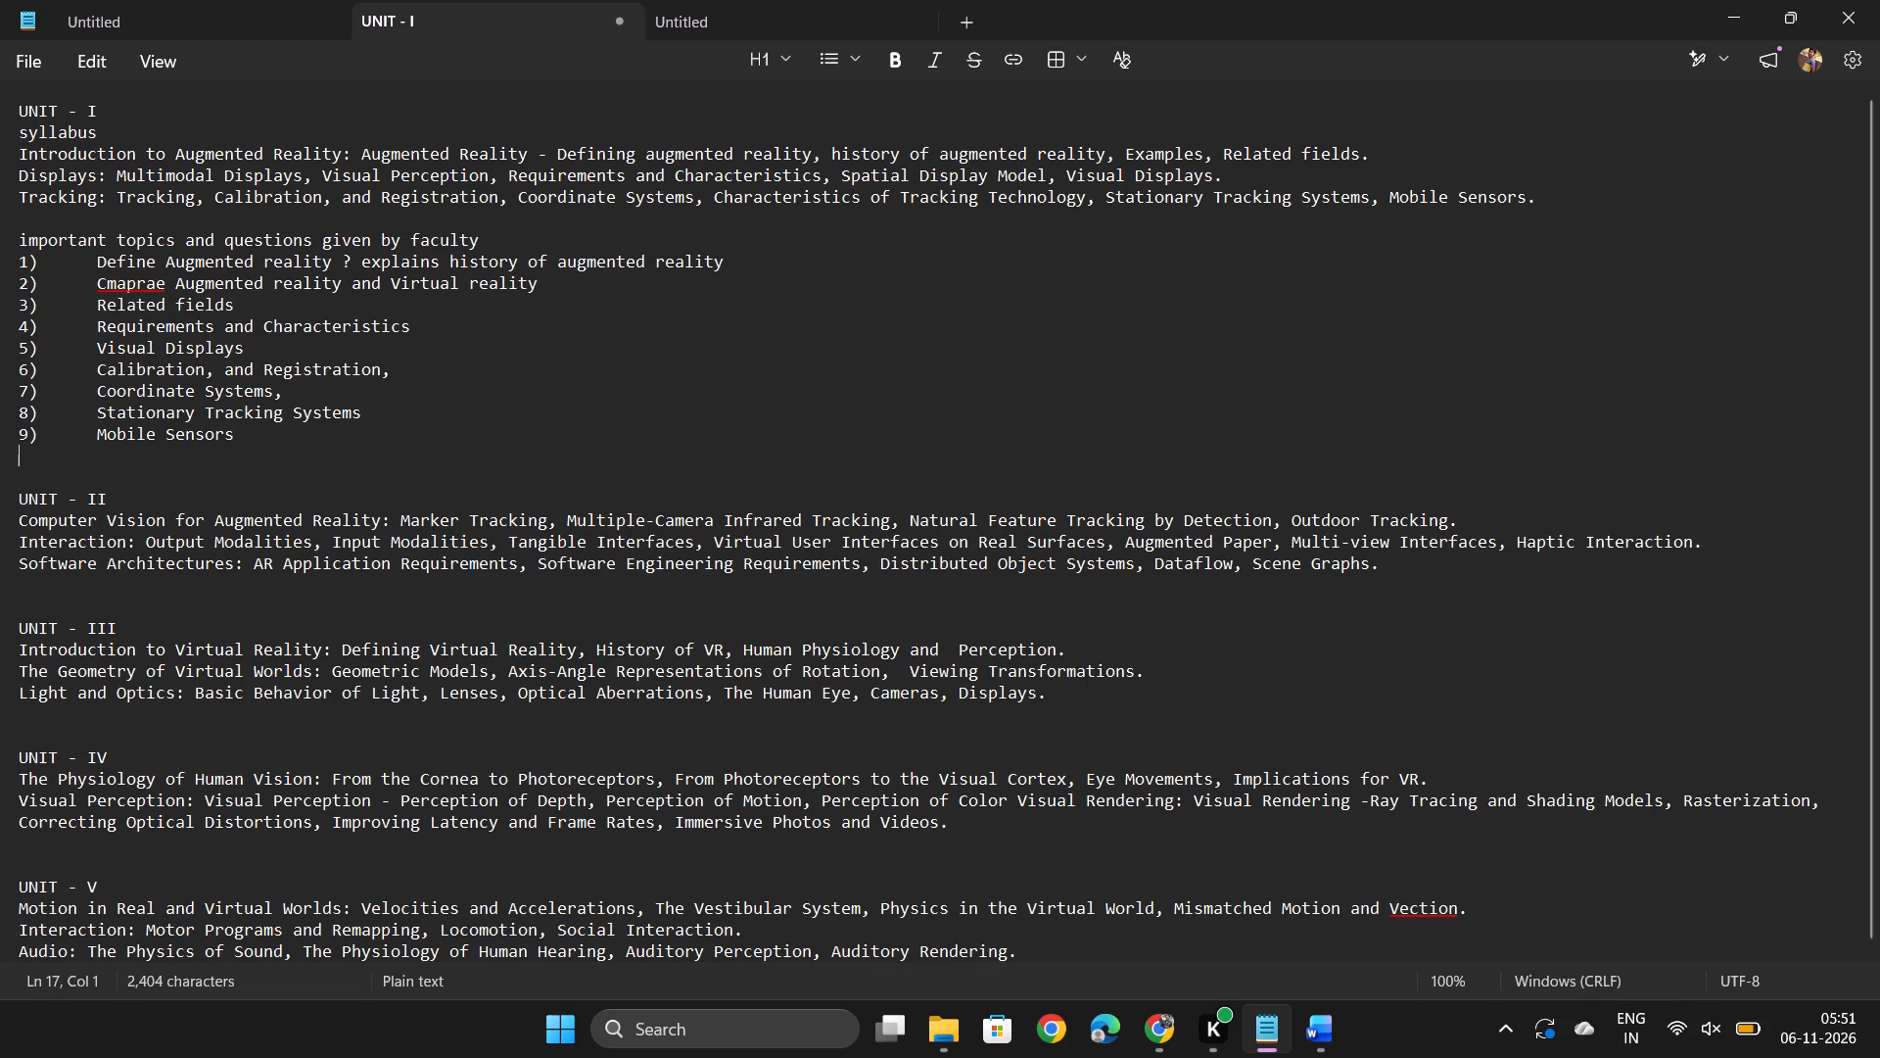
{"action": "key", "text": "BackSpace"}
Remove the gap between number and text in list items 9 up to 3.
{"action": "key", "text": "Left"}
{"action": "key", "text": "Left"}
{"action": "key", "text": "Left"}
{"action": "key", "text": "Left"}
{"action": "key", "text": "Left"}
{"action": "key", "text": "Left"}
{"action": "key", "text": "Left"}
{"action": "key", "text": "Left"}
{"action": "key", "text": "Left"}
{"action": "key", "text": "Left"}
{"action": "key", "text": "Left"}
{"action": "key", "text": "Left"}
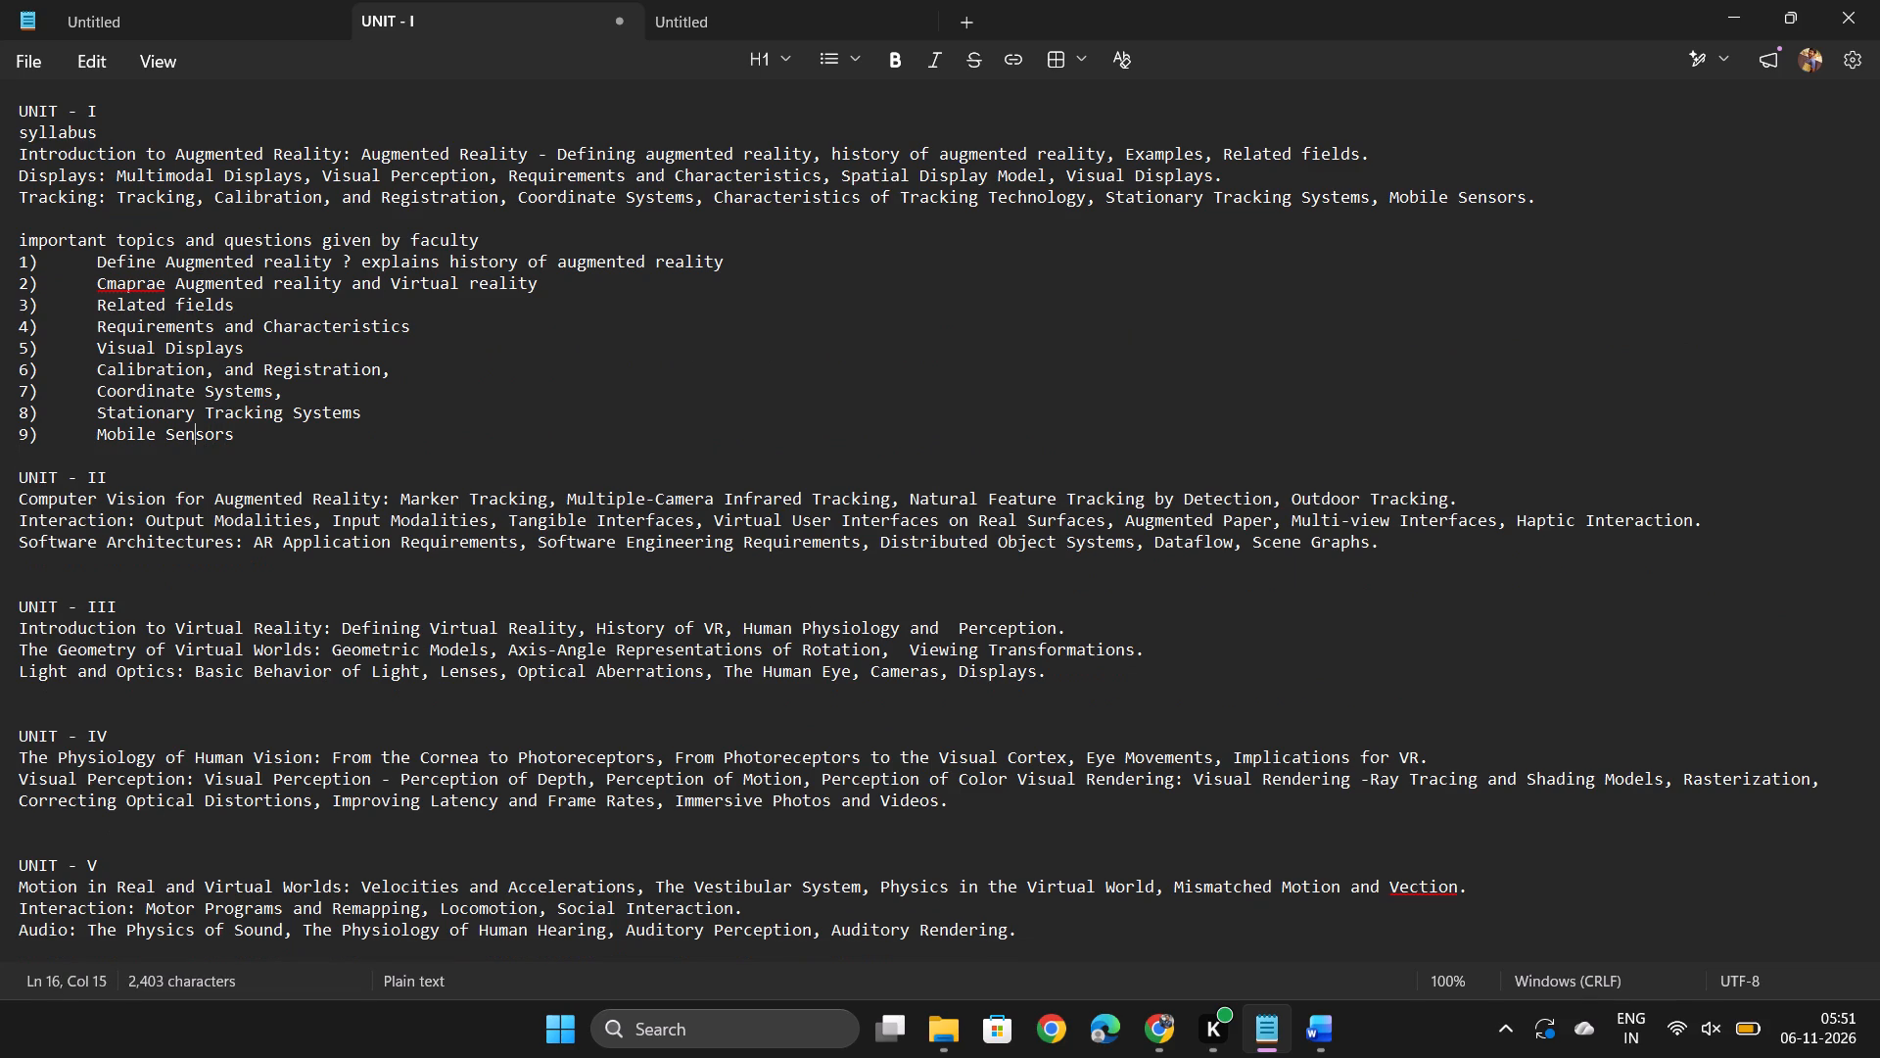
{"action": "key", "text": "Left"}
{"action": "key", "text": "Left"}
{"action": "key", "text": "BackSpace"}
{"action": "key", "text": "Up"}
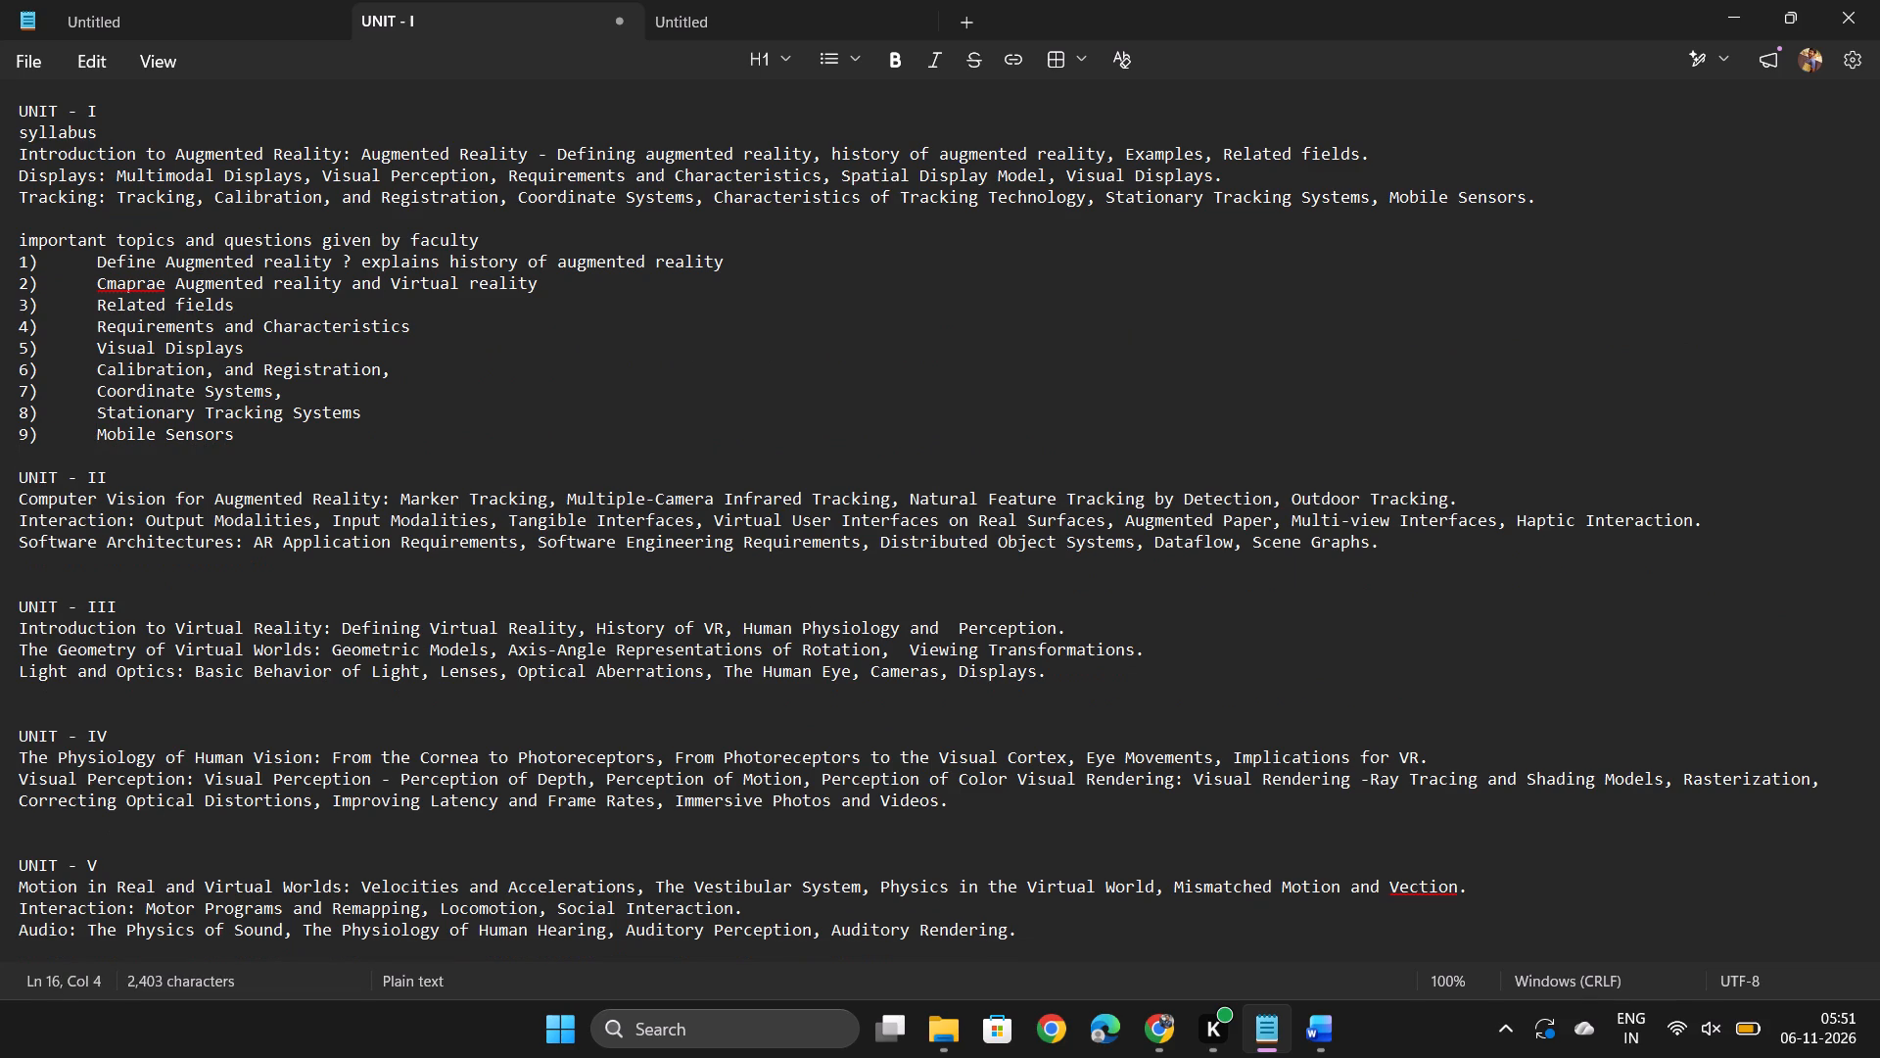
{"action": "key", "text": "Right"}
{"action": "key", "text": "BackSpace"}
{"action": "key", "text": "Up"}
{"action": "key", "text": "Right"}
{"action": "key", "text": "BackSpace"}
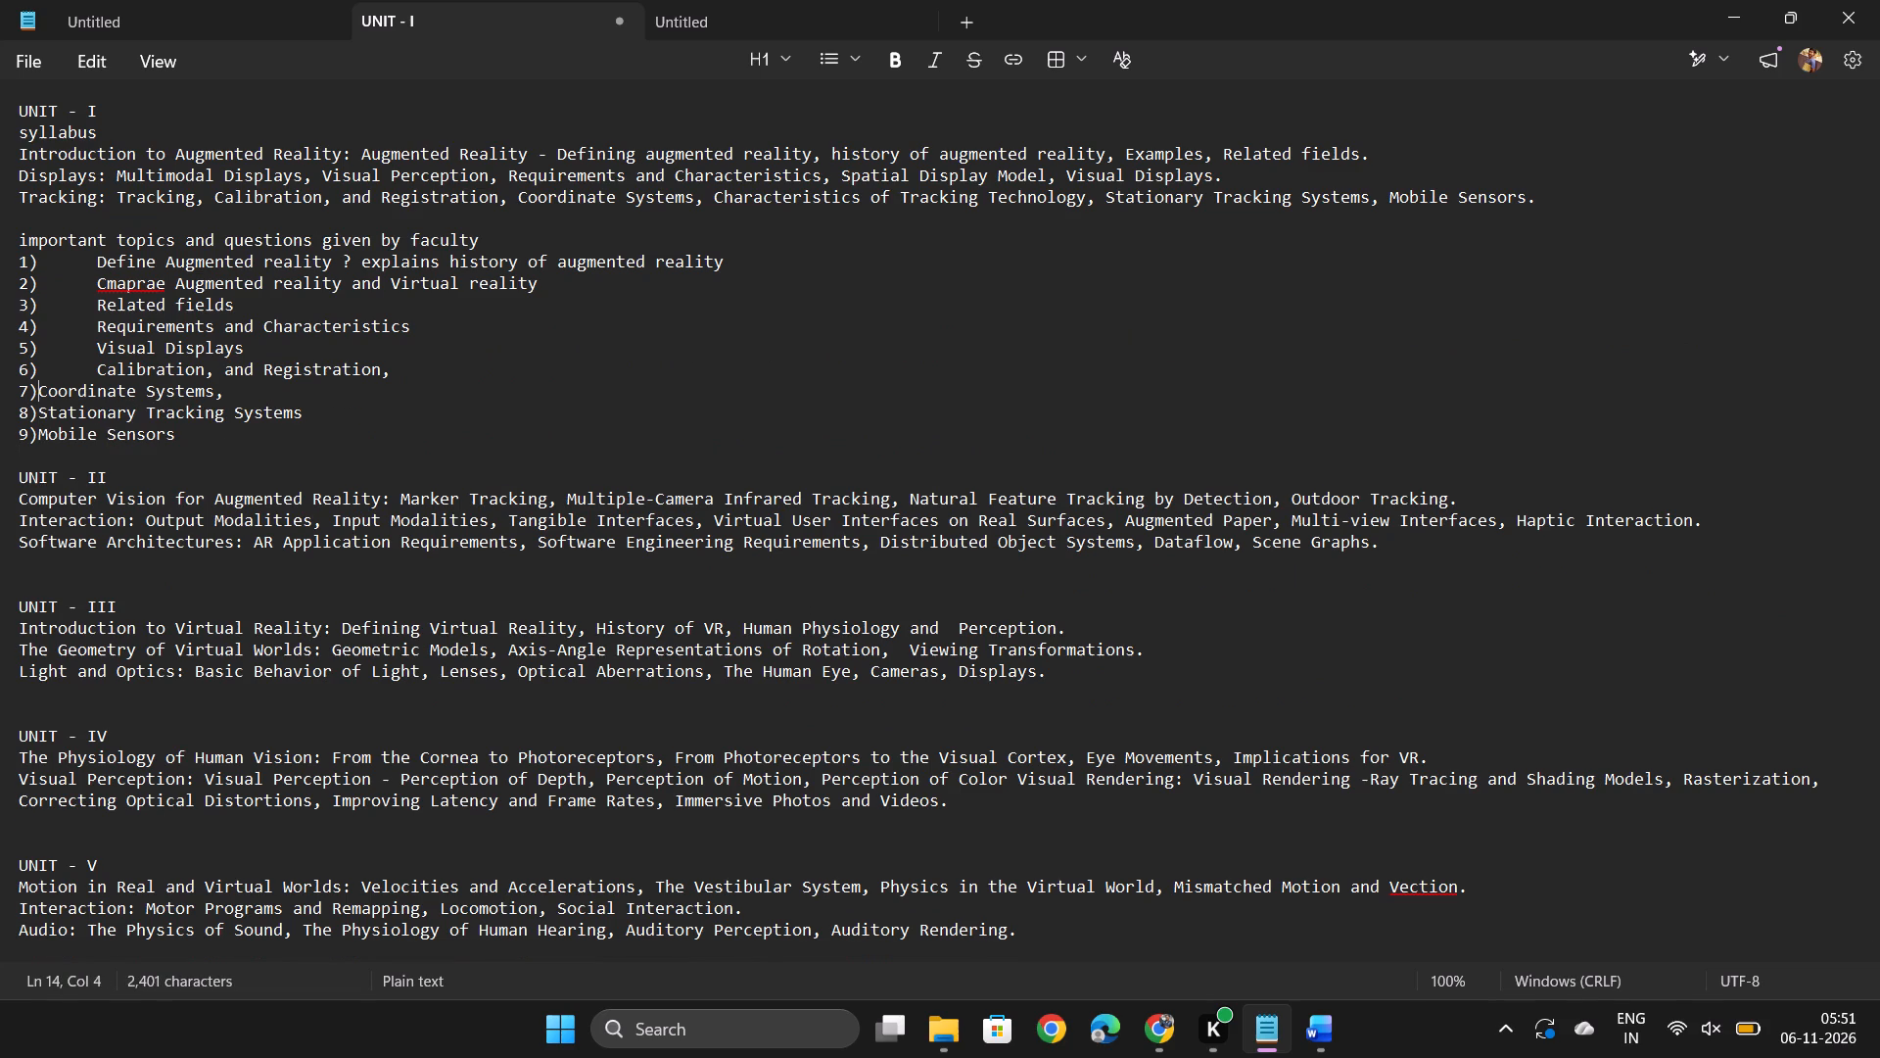
{"action": "key", "text": "Up"}
{"action": "key", "text": "Right"}
{"action": "key", "text": "BackSpace"}
{"action": "key", "text": "Up"}
{"action": "key", "text": "Right"}
{"action": "key", "text": "BackSpace"}
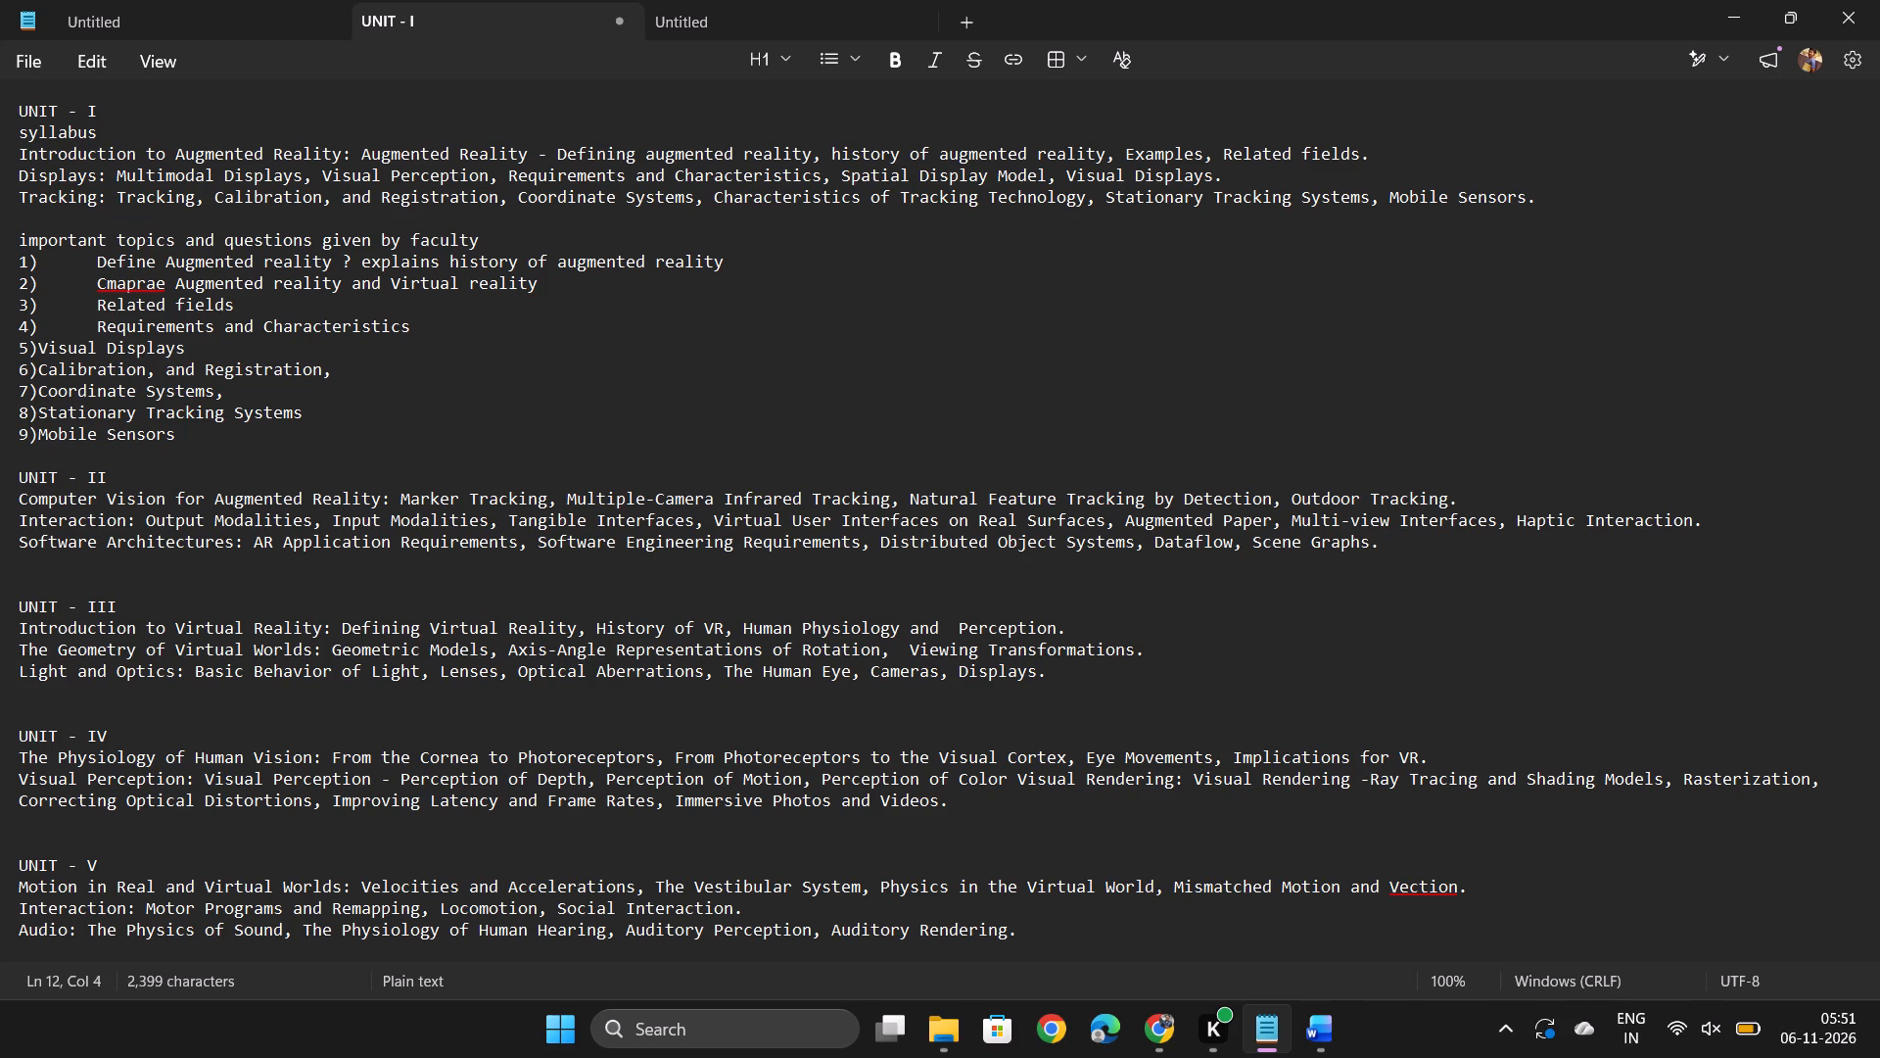
{"action": "key", "text": "Up"}
{"action": "key", "text": "Right"}
{"action": "key", "text": "BackSpace"}
{"action": "key", "text": "Up"}
{"action": "key", "text": "Right"}
{"action": "key", "text": "BackSpace"}
Correct the misspelled first word of list item 2 to "Compare".
{"action": "key", "text": "Up"}
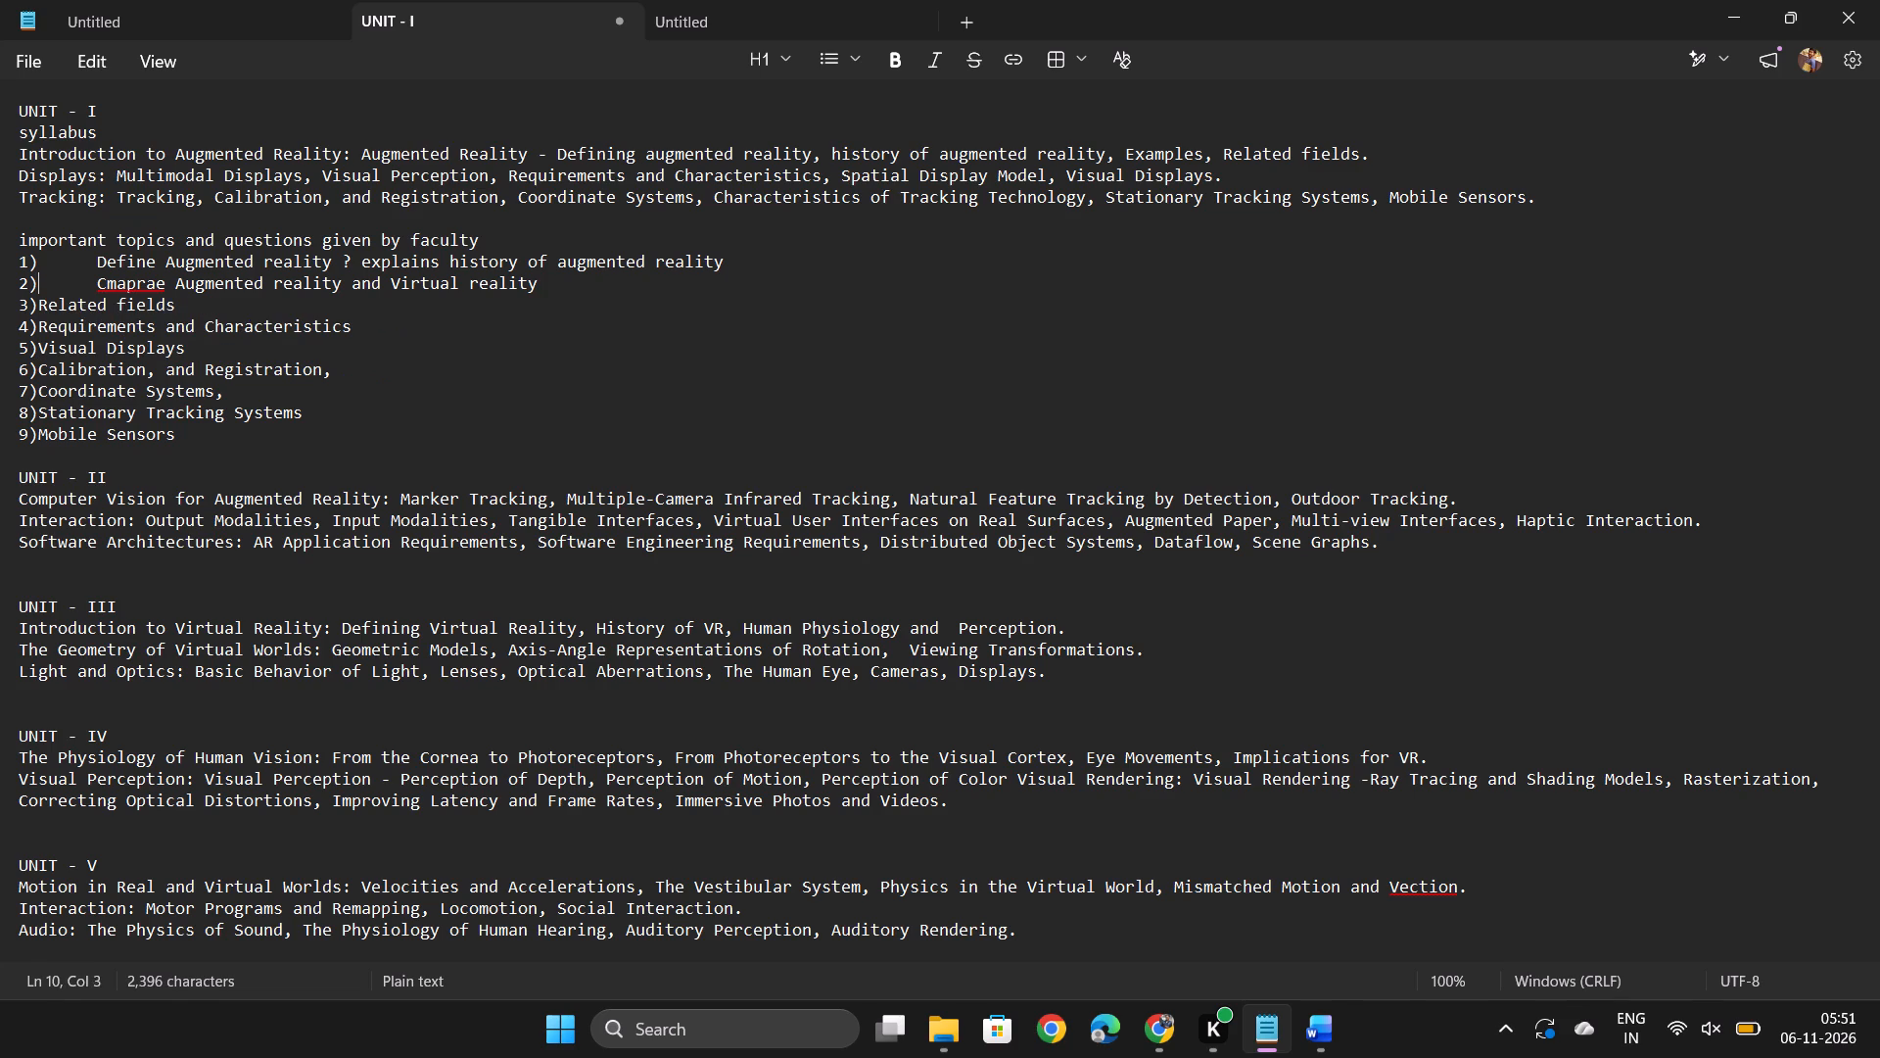
{"action": "key", "text": "Right"}
{"action": "key", "text": "Right"}
{"action": "key", "text": "o"}
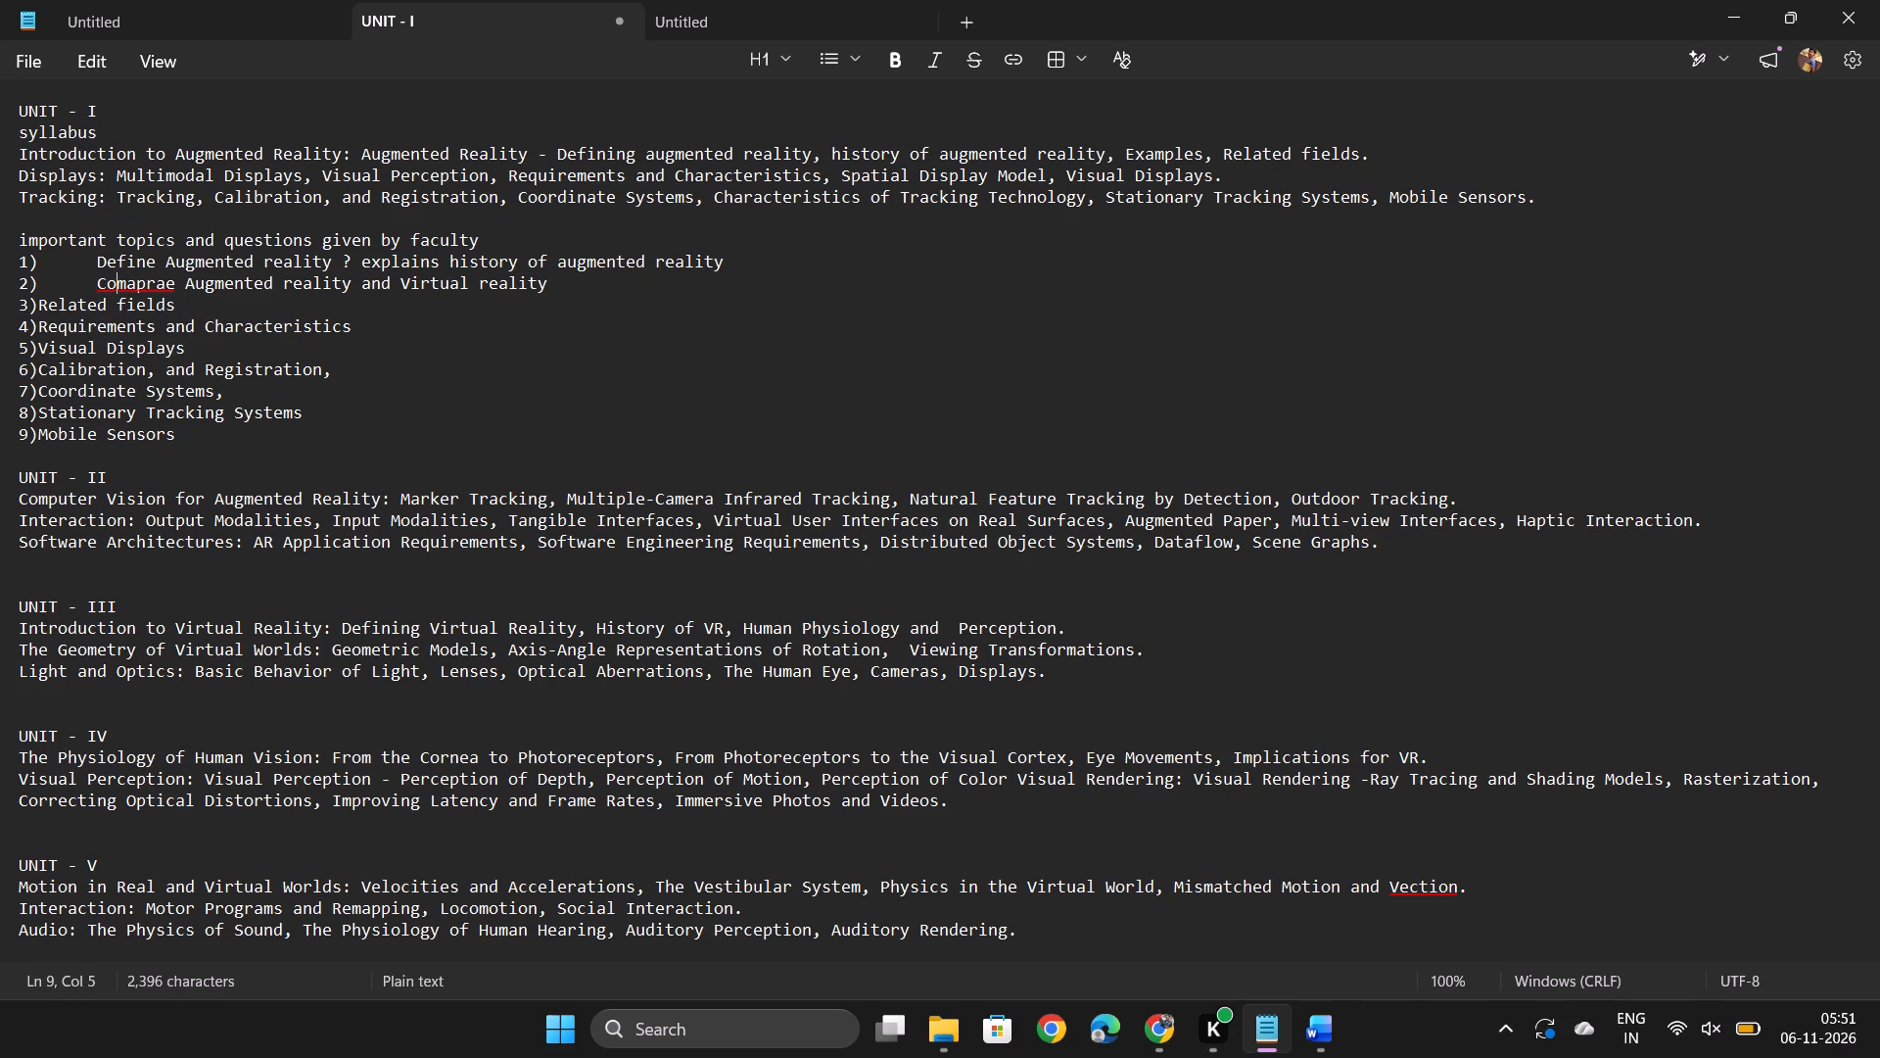
{"action": "key", "text": "Left"}
{"action": "key", "text": "Right"}
{"action": "key", "text": "Right"}
{"action": "key", "text": "Right"}
{"action": "key", "text": "BackSpace"}
{"action": "key", "text": "Right"}
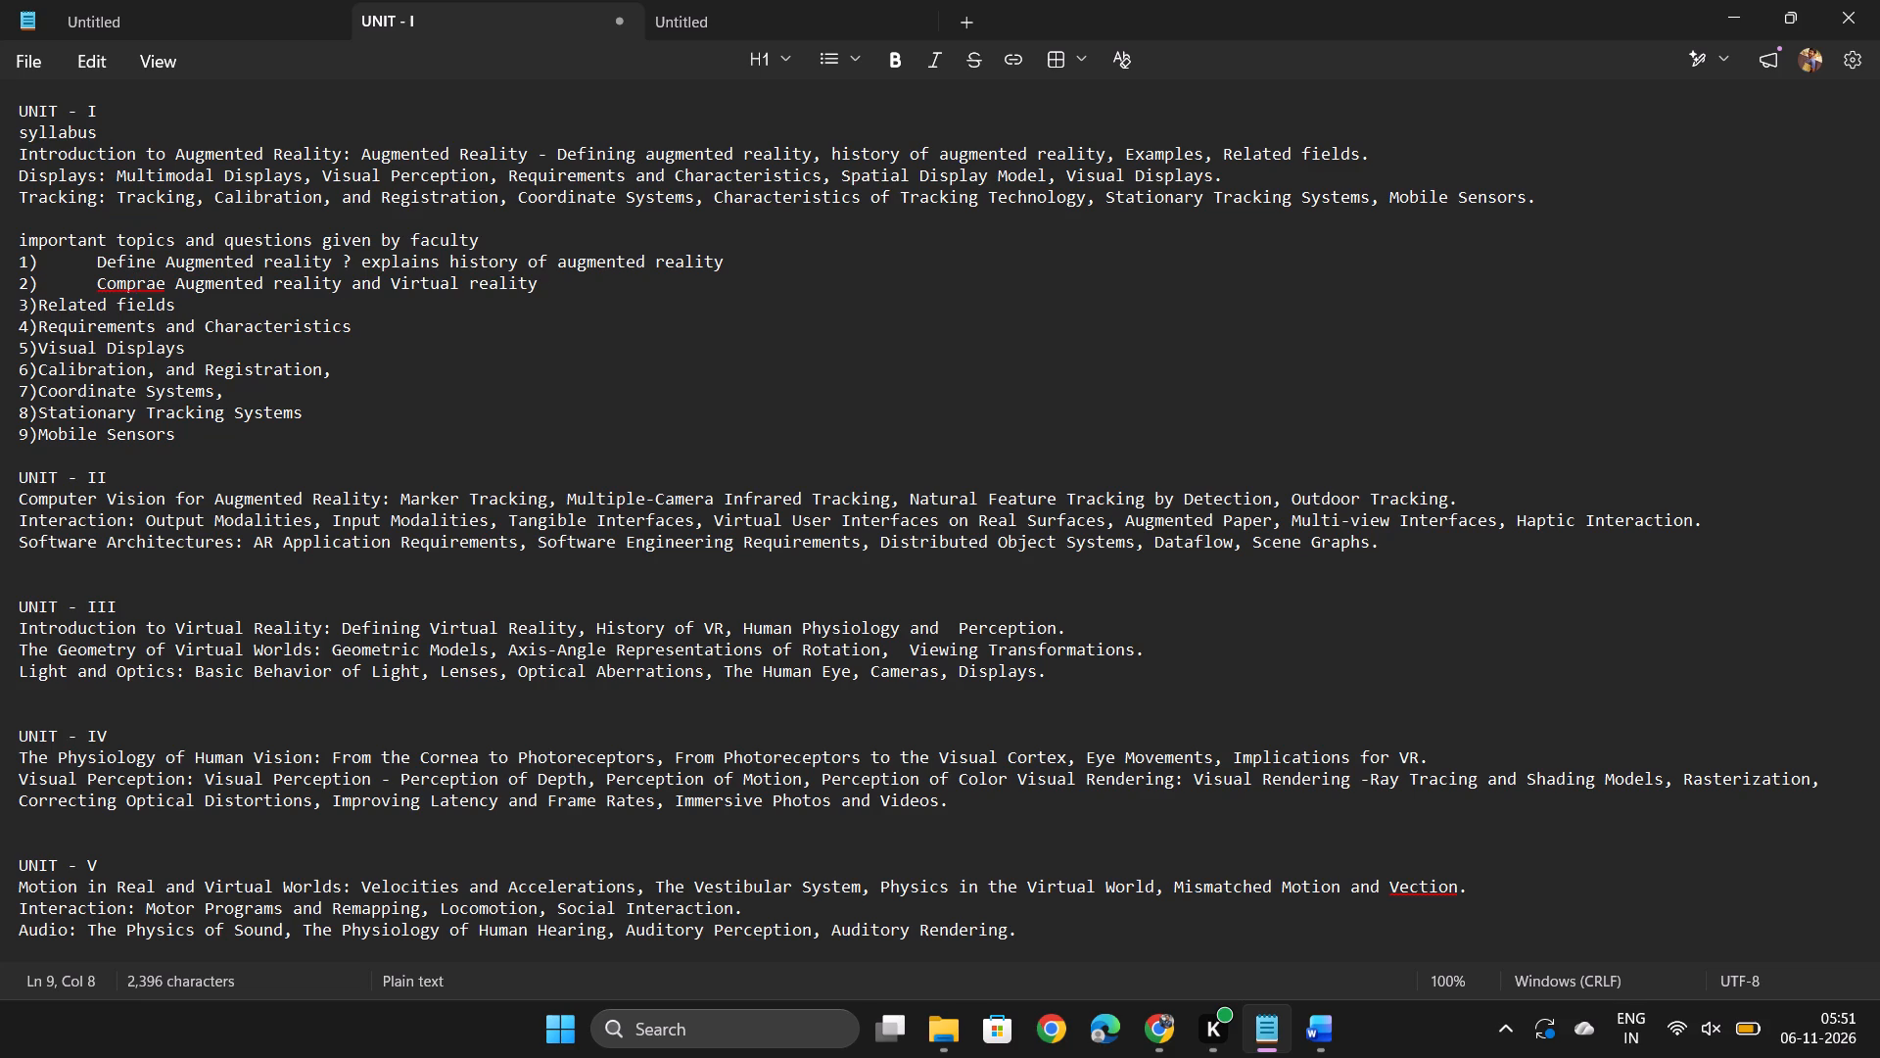
{"action": "key", "text": "a"}
{"action": "key", "text": "Right"}
{"action": "key", "text": "Right"}
{"action": "key", "text": "Right"}
{"action": "key", "text": "Left"}
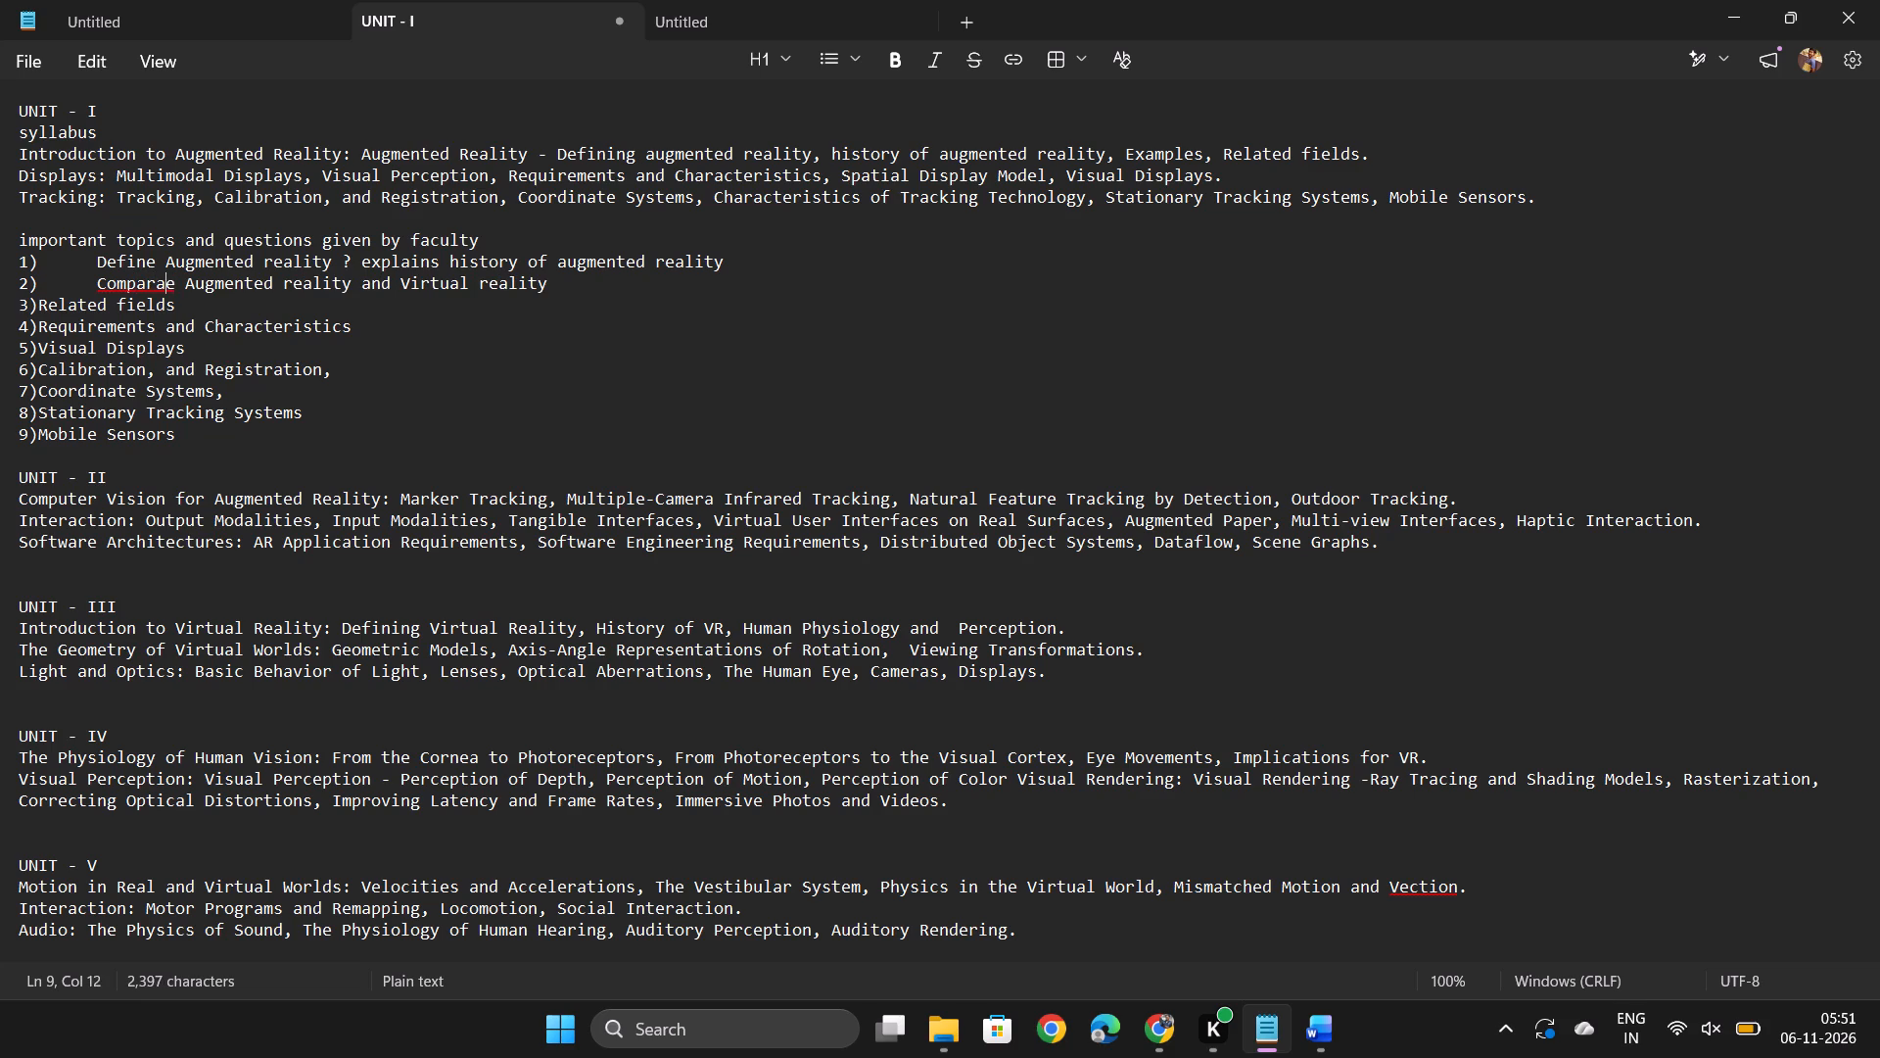
{"action": "key", "text": "BackSpace"}
Remove the gap between number and text in list items 2 and 1.
{"action": "key", "text": "Left"}
{"action": "key", "text": "Left"}
{"action": "key", "text": "Left"}
{"action": "key", "text": "Left"}
{"action": "key", "text": "Left"}
{"action": "key", "text": "Left"}
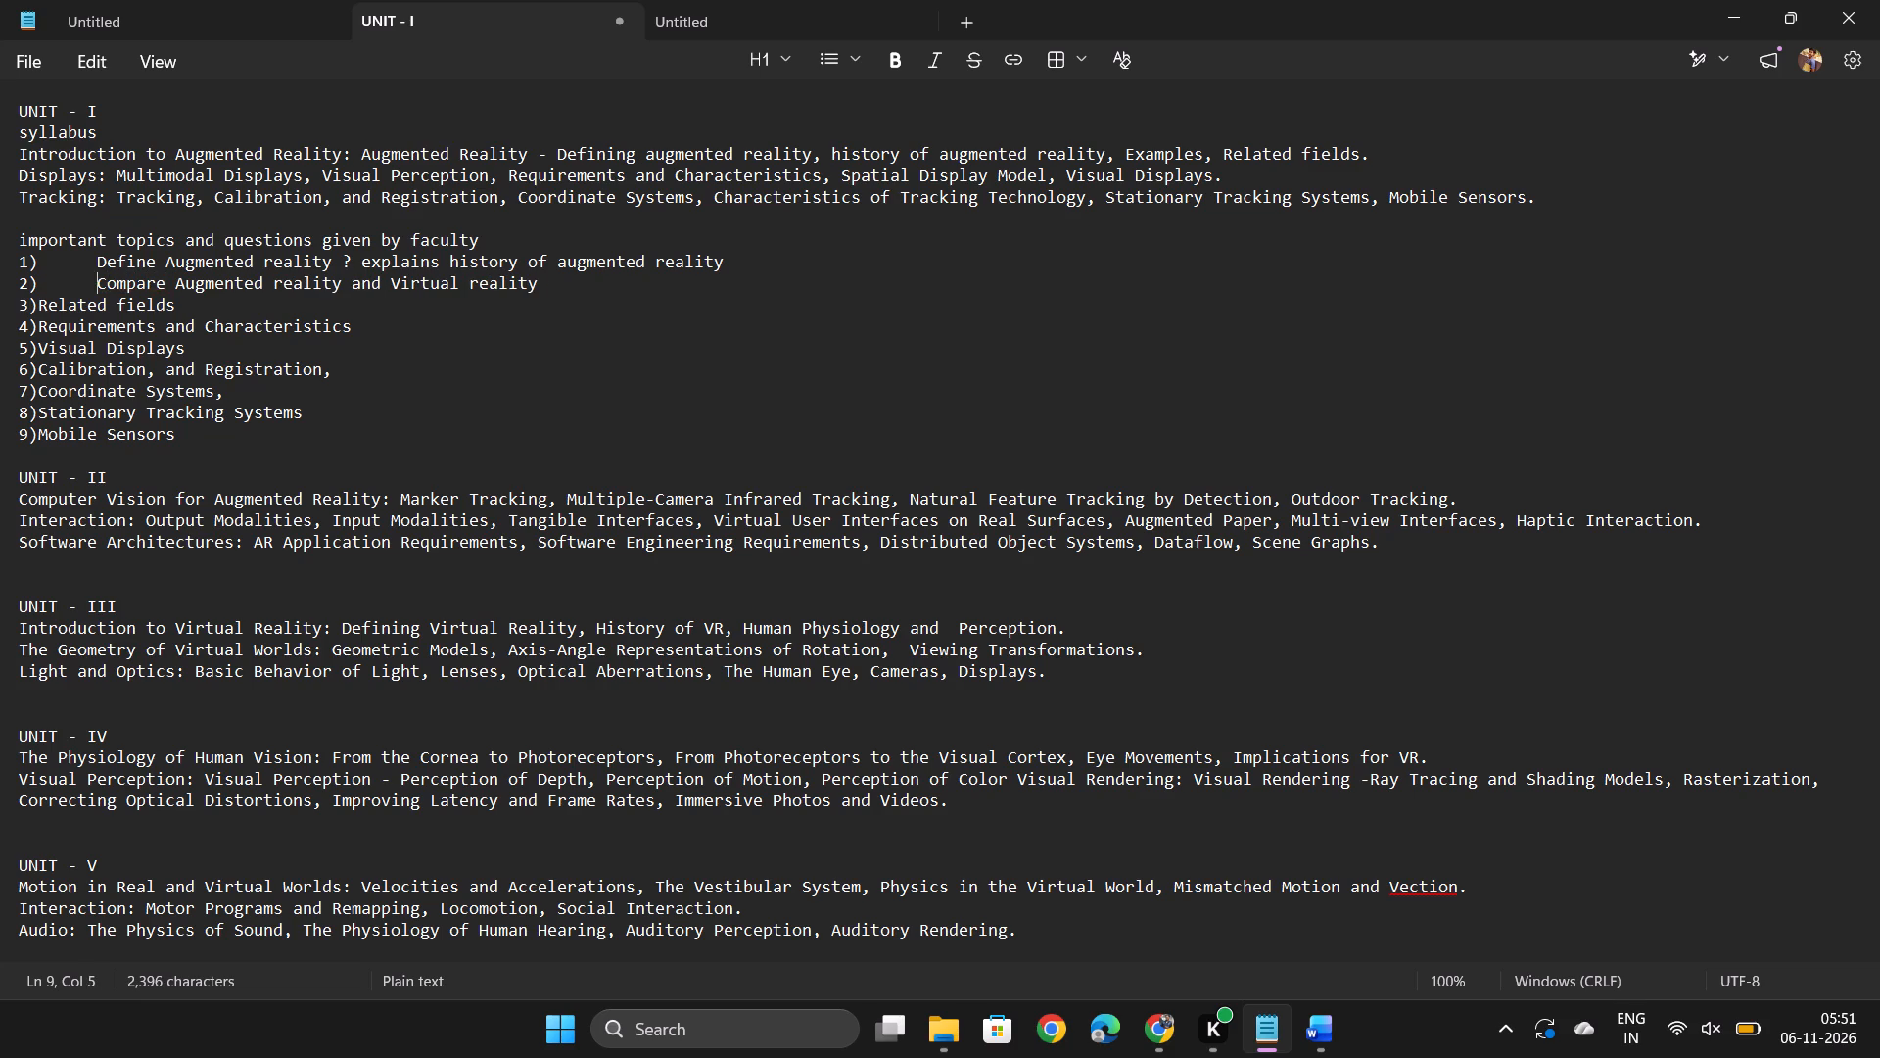
{"action": "key", "text": "BackSpace"}
{"action": "key", "text": "Up"}
{"action": "key", "text": "Right"}
{"action": "key", "text": "BackSpace"}
{"action": "key", "text": "Down"}
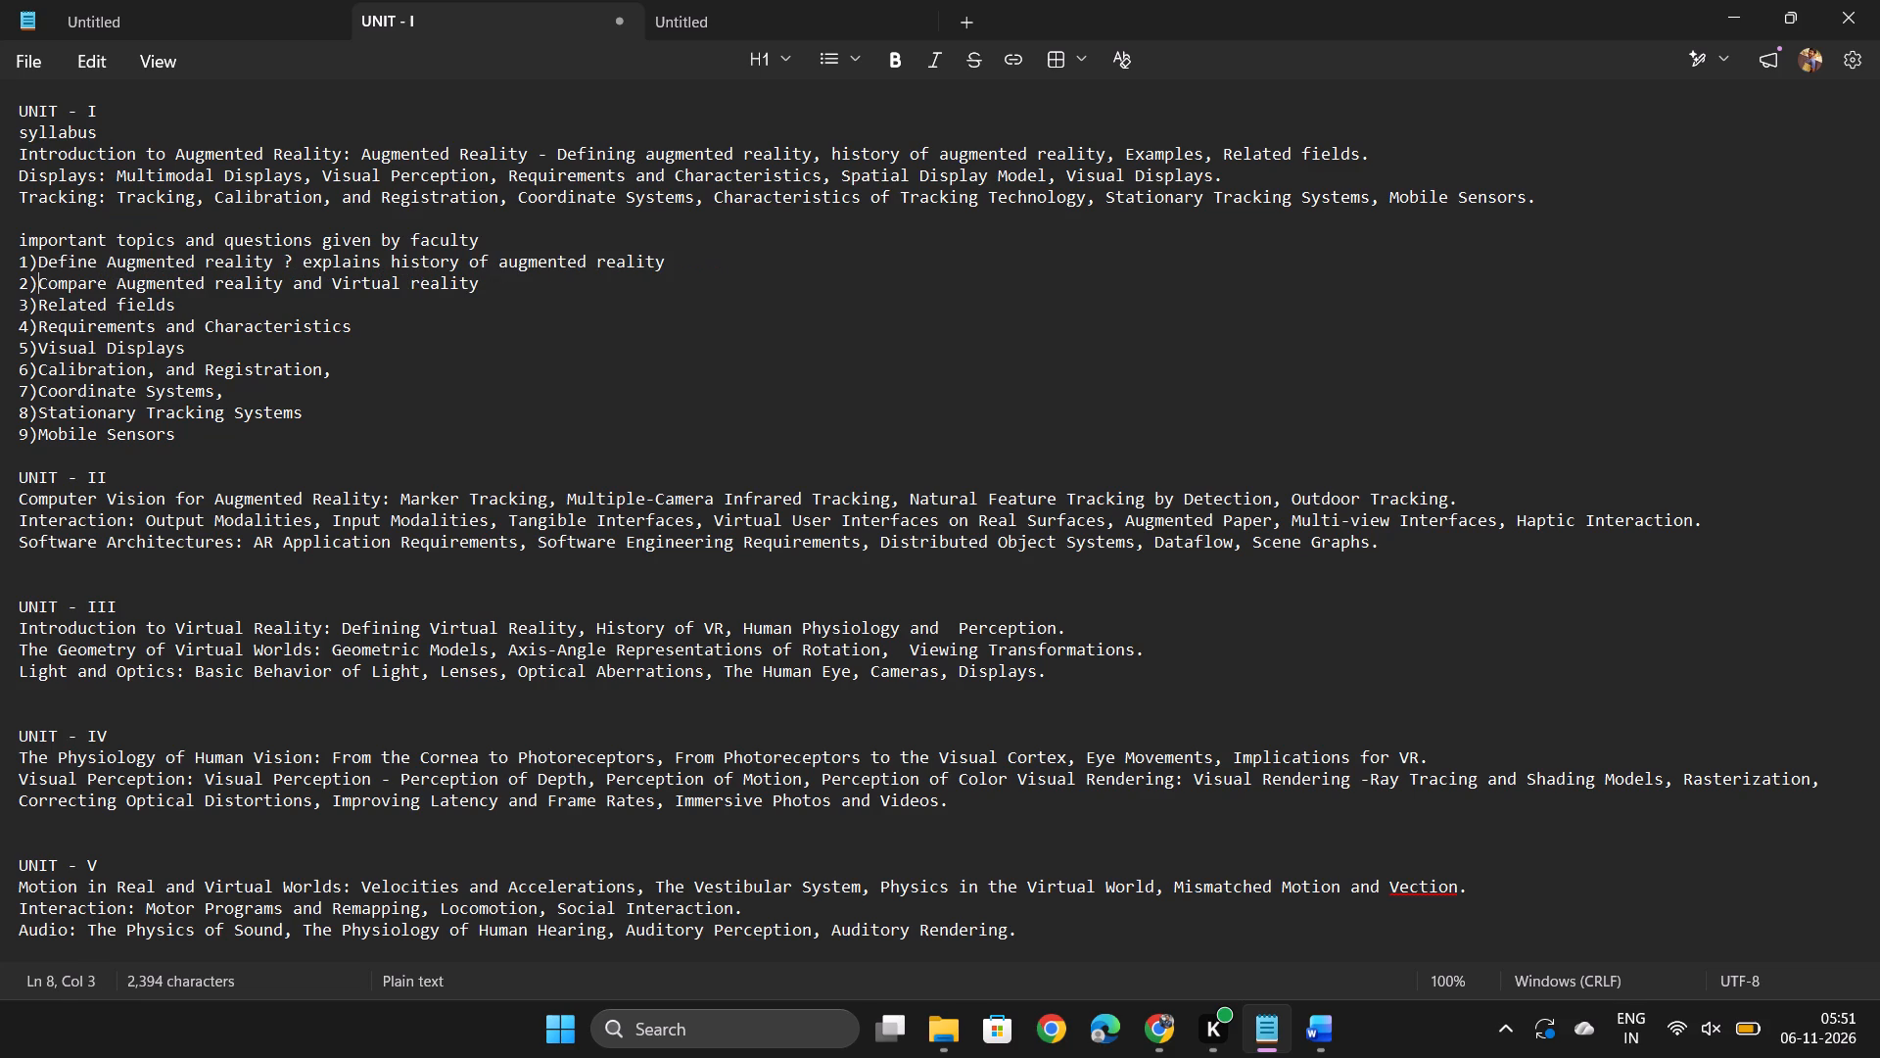
{"action": "key", "text": "Down"}
{"action": "key", "text": "Down"}
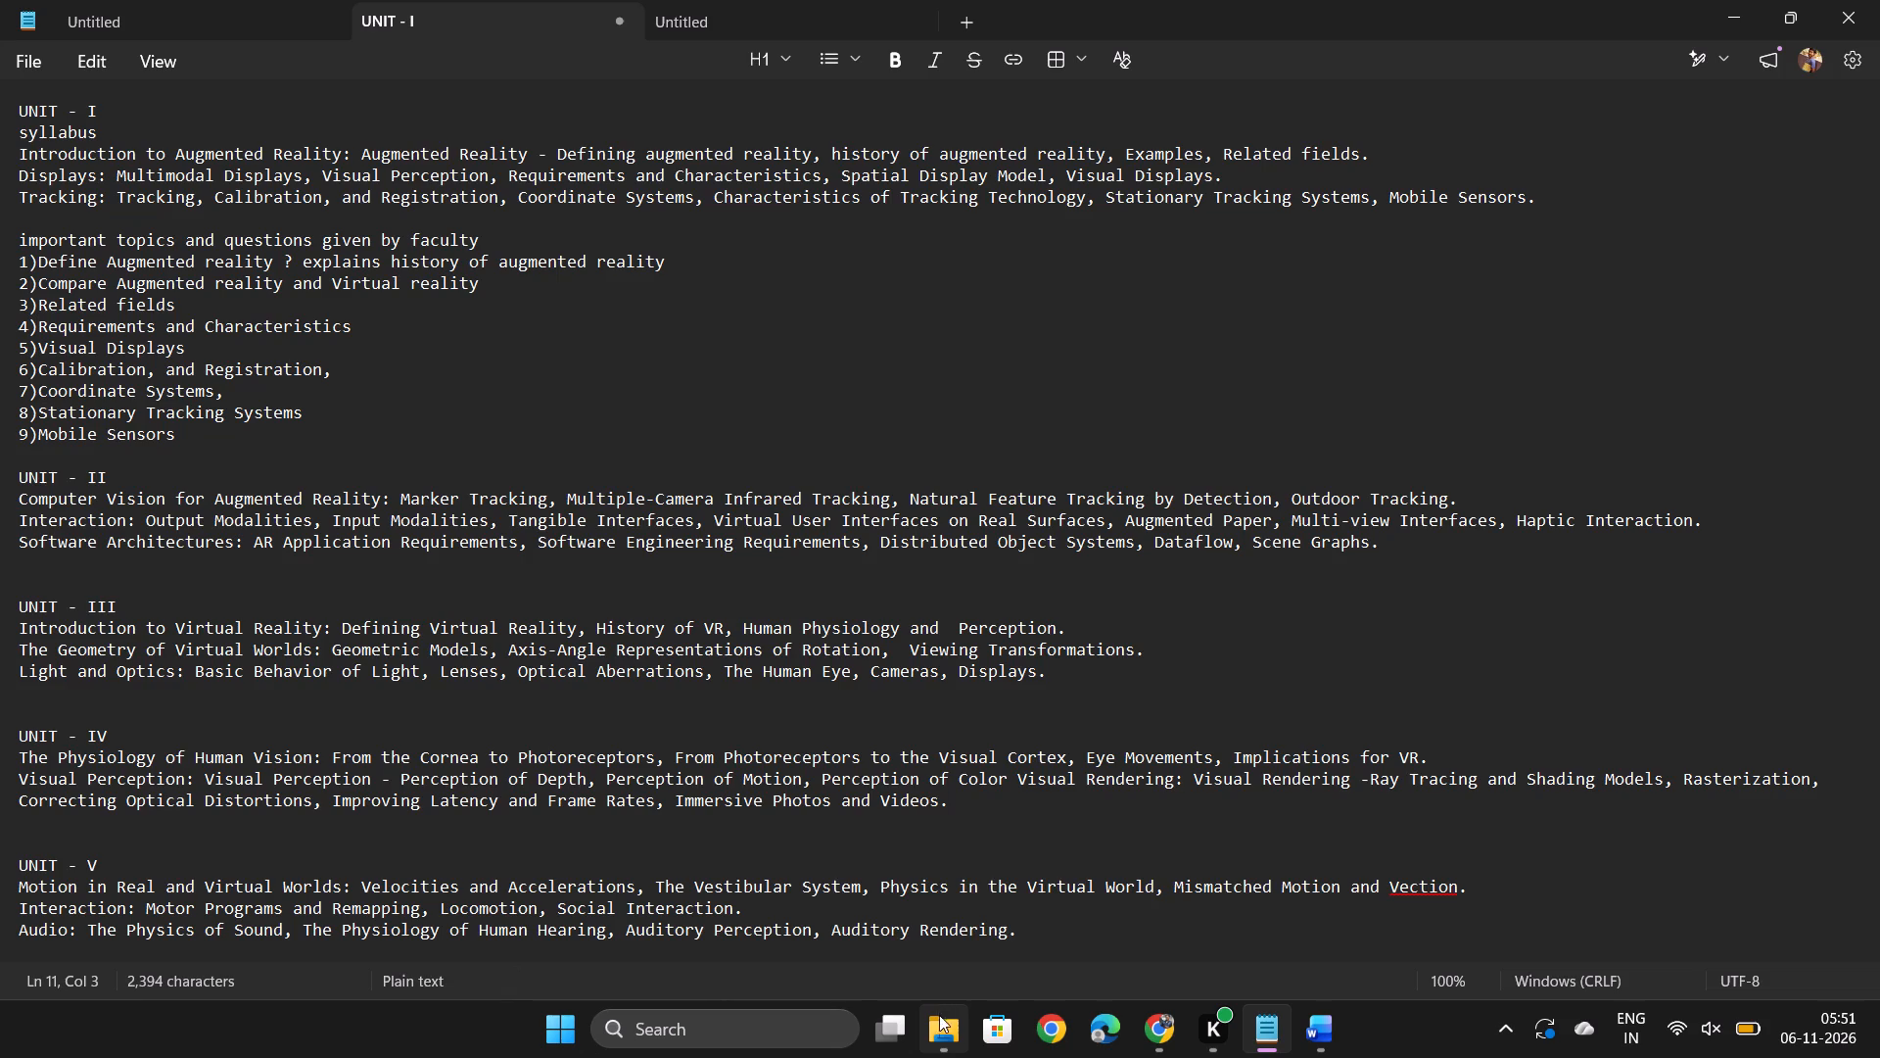
Open the Model Question Paper AR&VR document from File Explorer.
{"action": "left_click", "coordinate": [939, 1021]}
{"action": "double_click", "coordinate": [274, 879]}
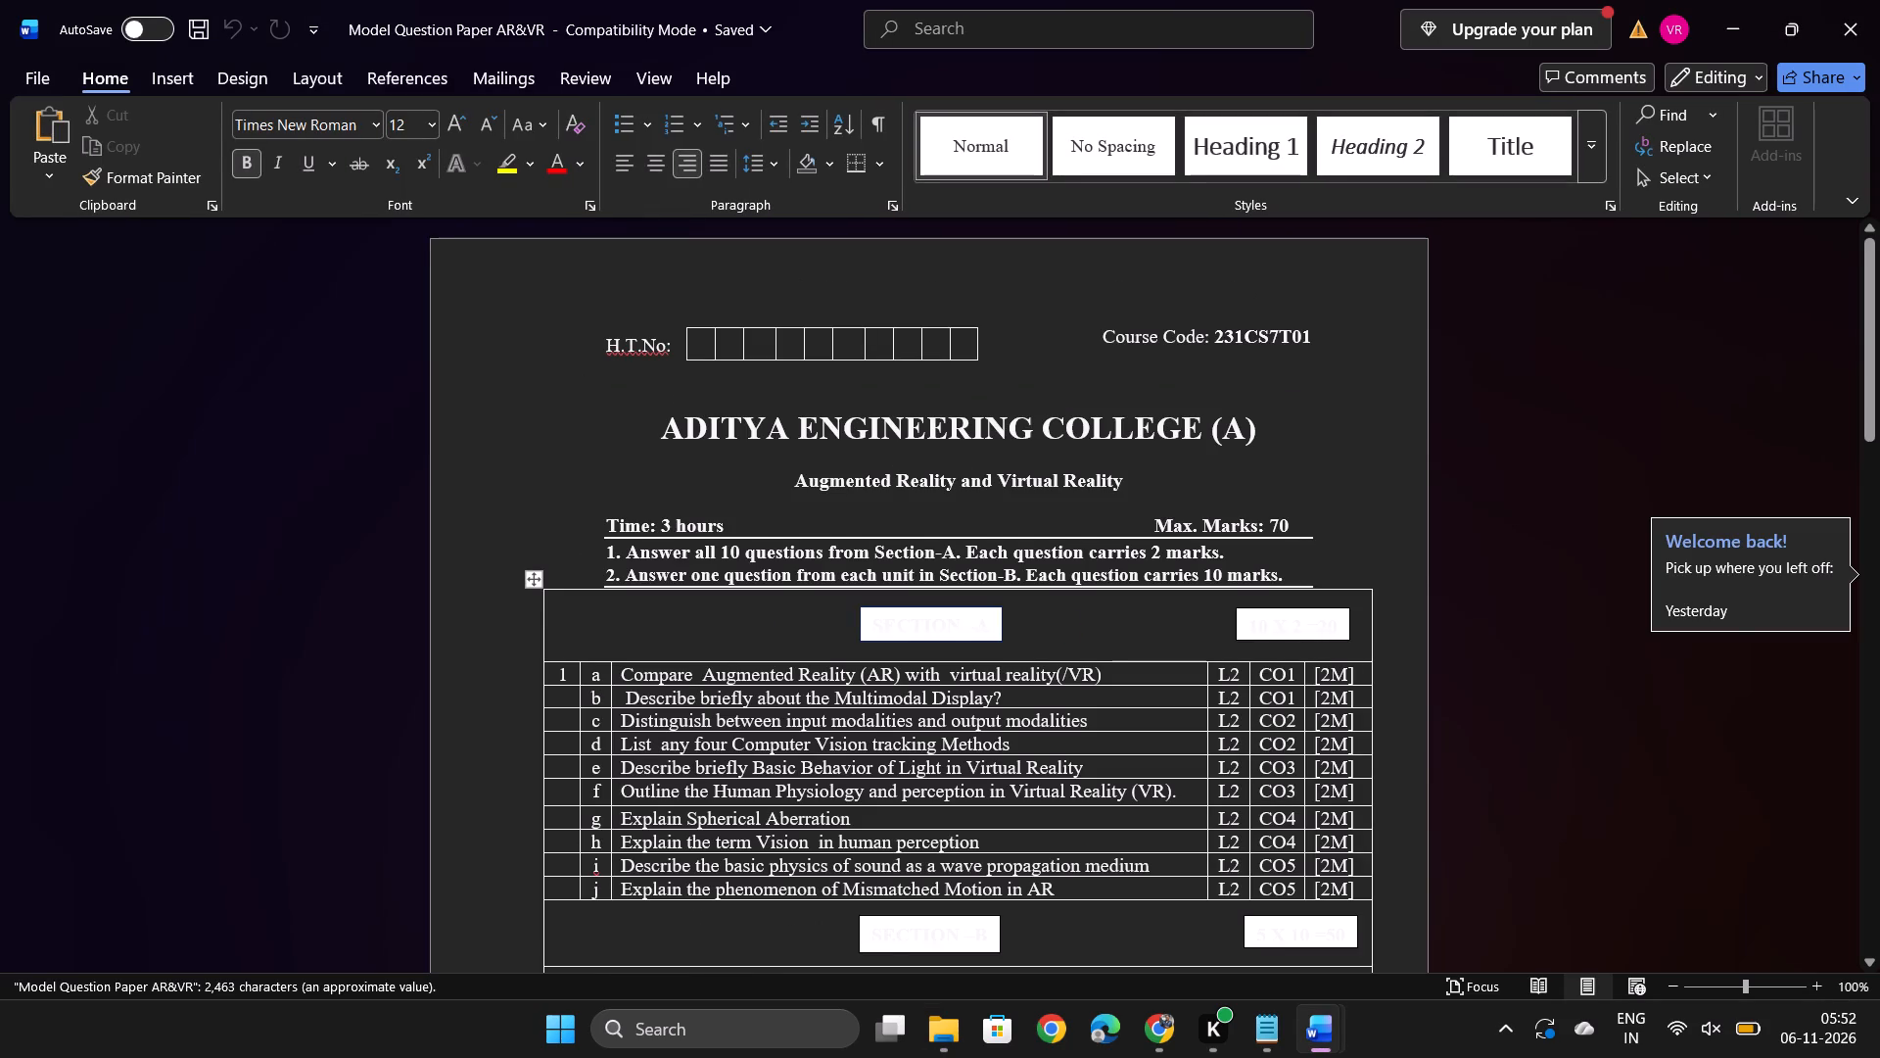
Copy the UNIT-I questions 2a to 3b from the model question paper's table.
{"action": "scroll", "coordinate": [744, 697], "scroll_direction": "down", "scroll_amount": 6}
{"action": "scroll", "coordinate": [744, 697], "scroll_direction": "up", "scroll_amount": 3}
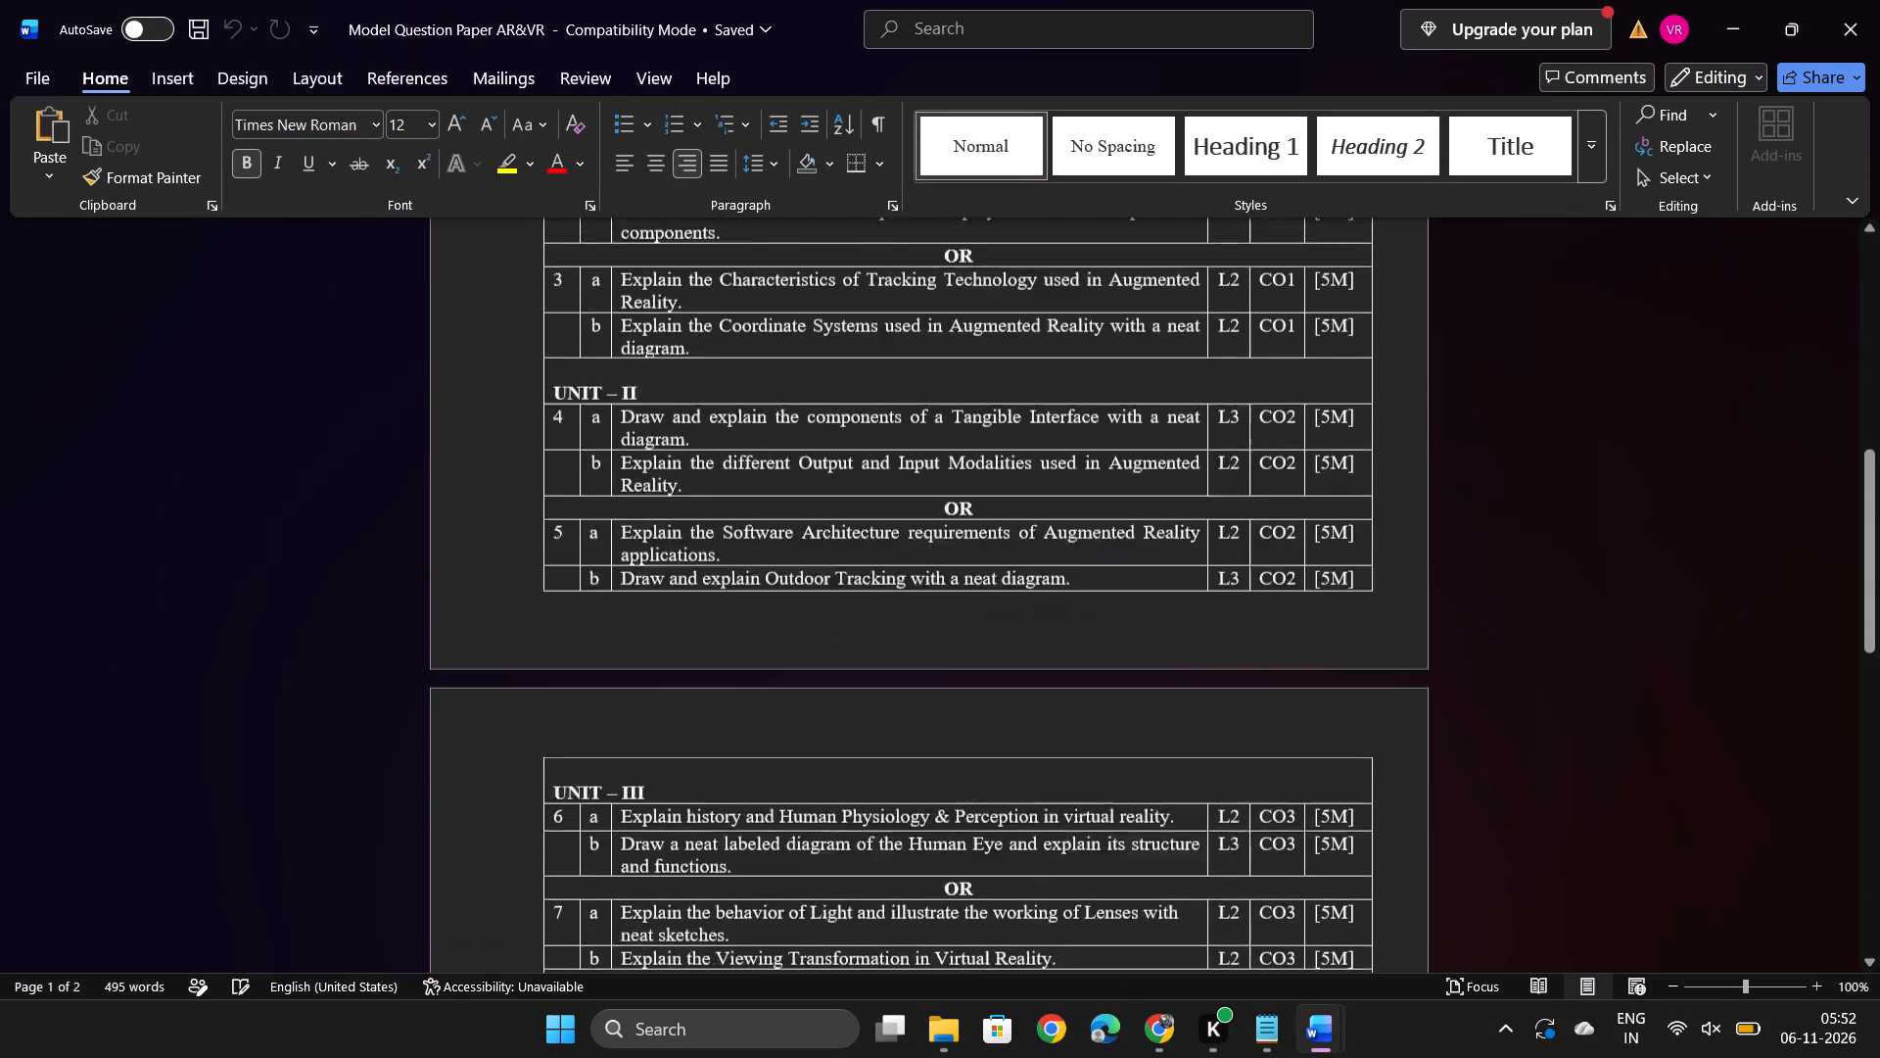
{"action": "left_click", "coordinate": [620, 301]}
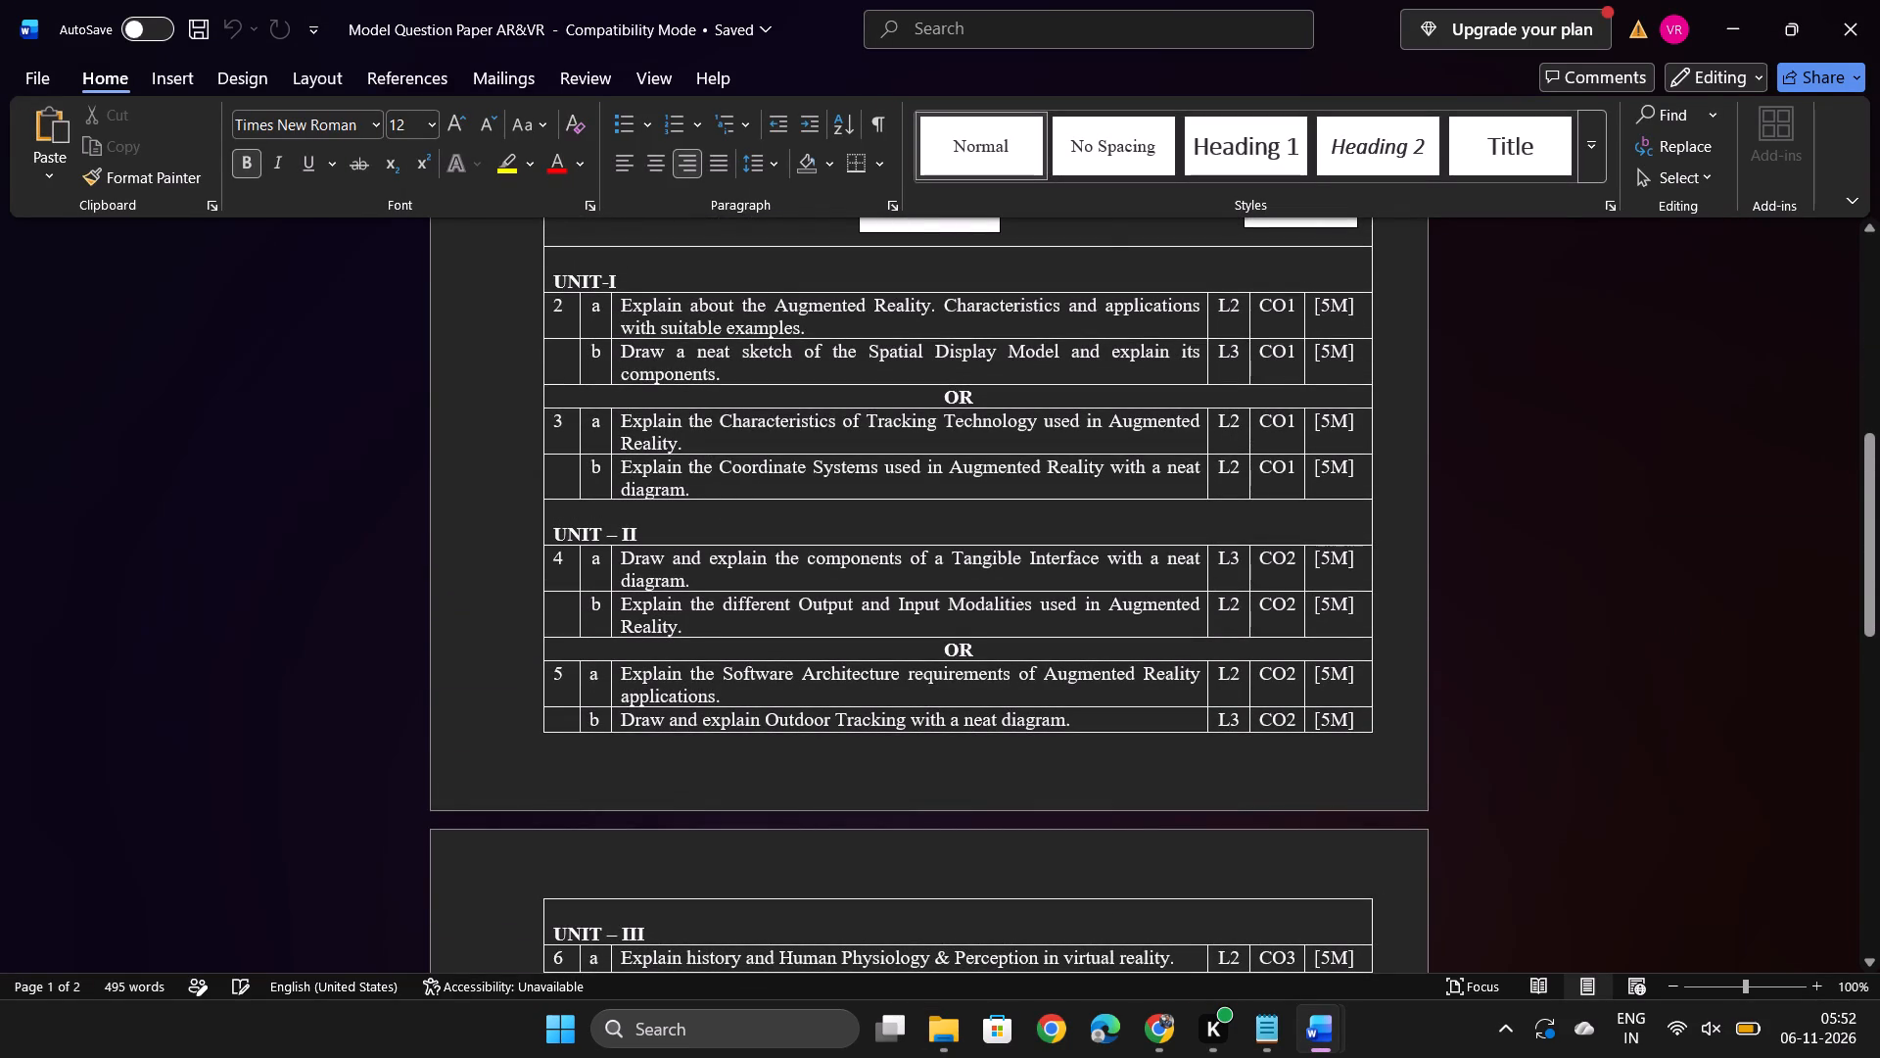
{"action": "left_click", "coordinate": [624, 304]}
{"action": "left_click_drag", "start_coordinate": [624, 304], "coordinate": [728, 413]}
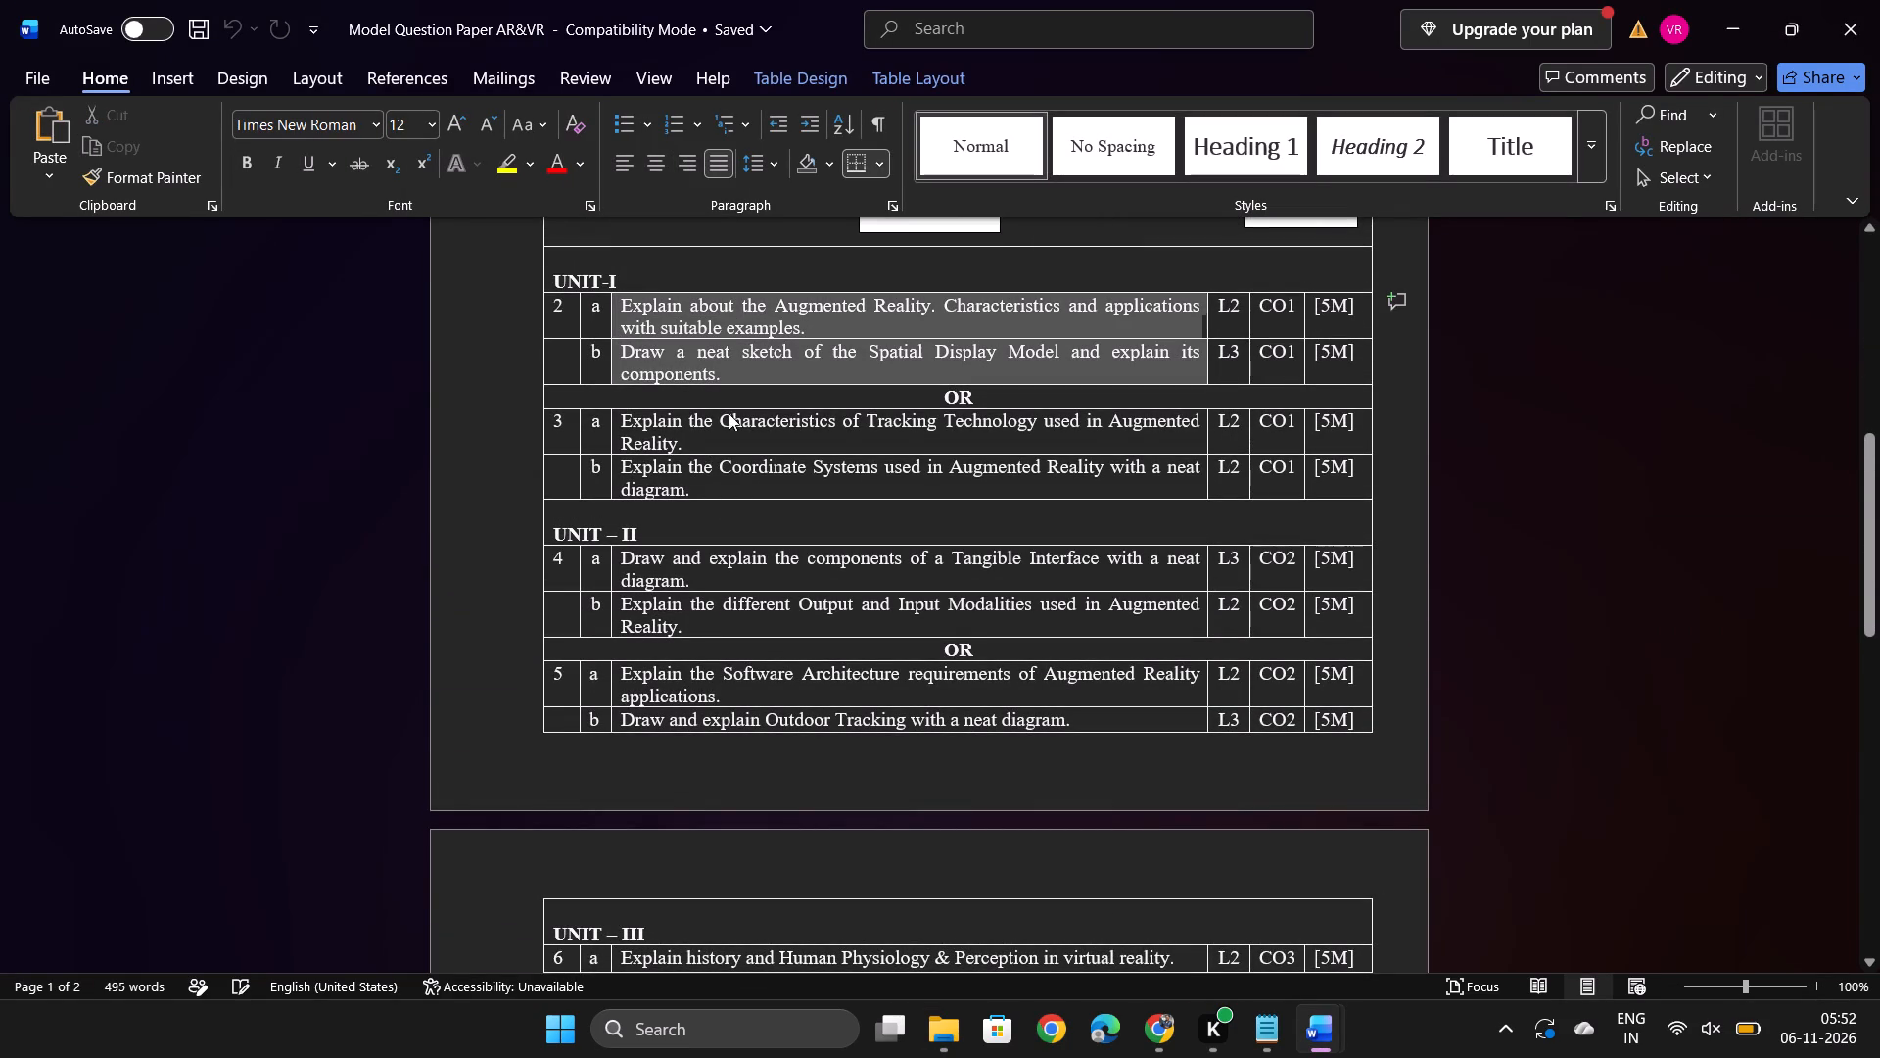
{"action": "left_click_drag", "start_coordinate": [728, 413], "coordinate": [760, 477]}
{"action": "key", "text": "ctrl+c"}
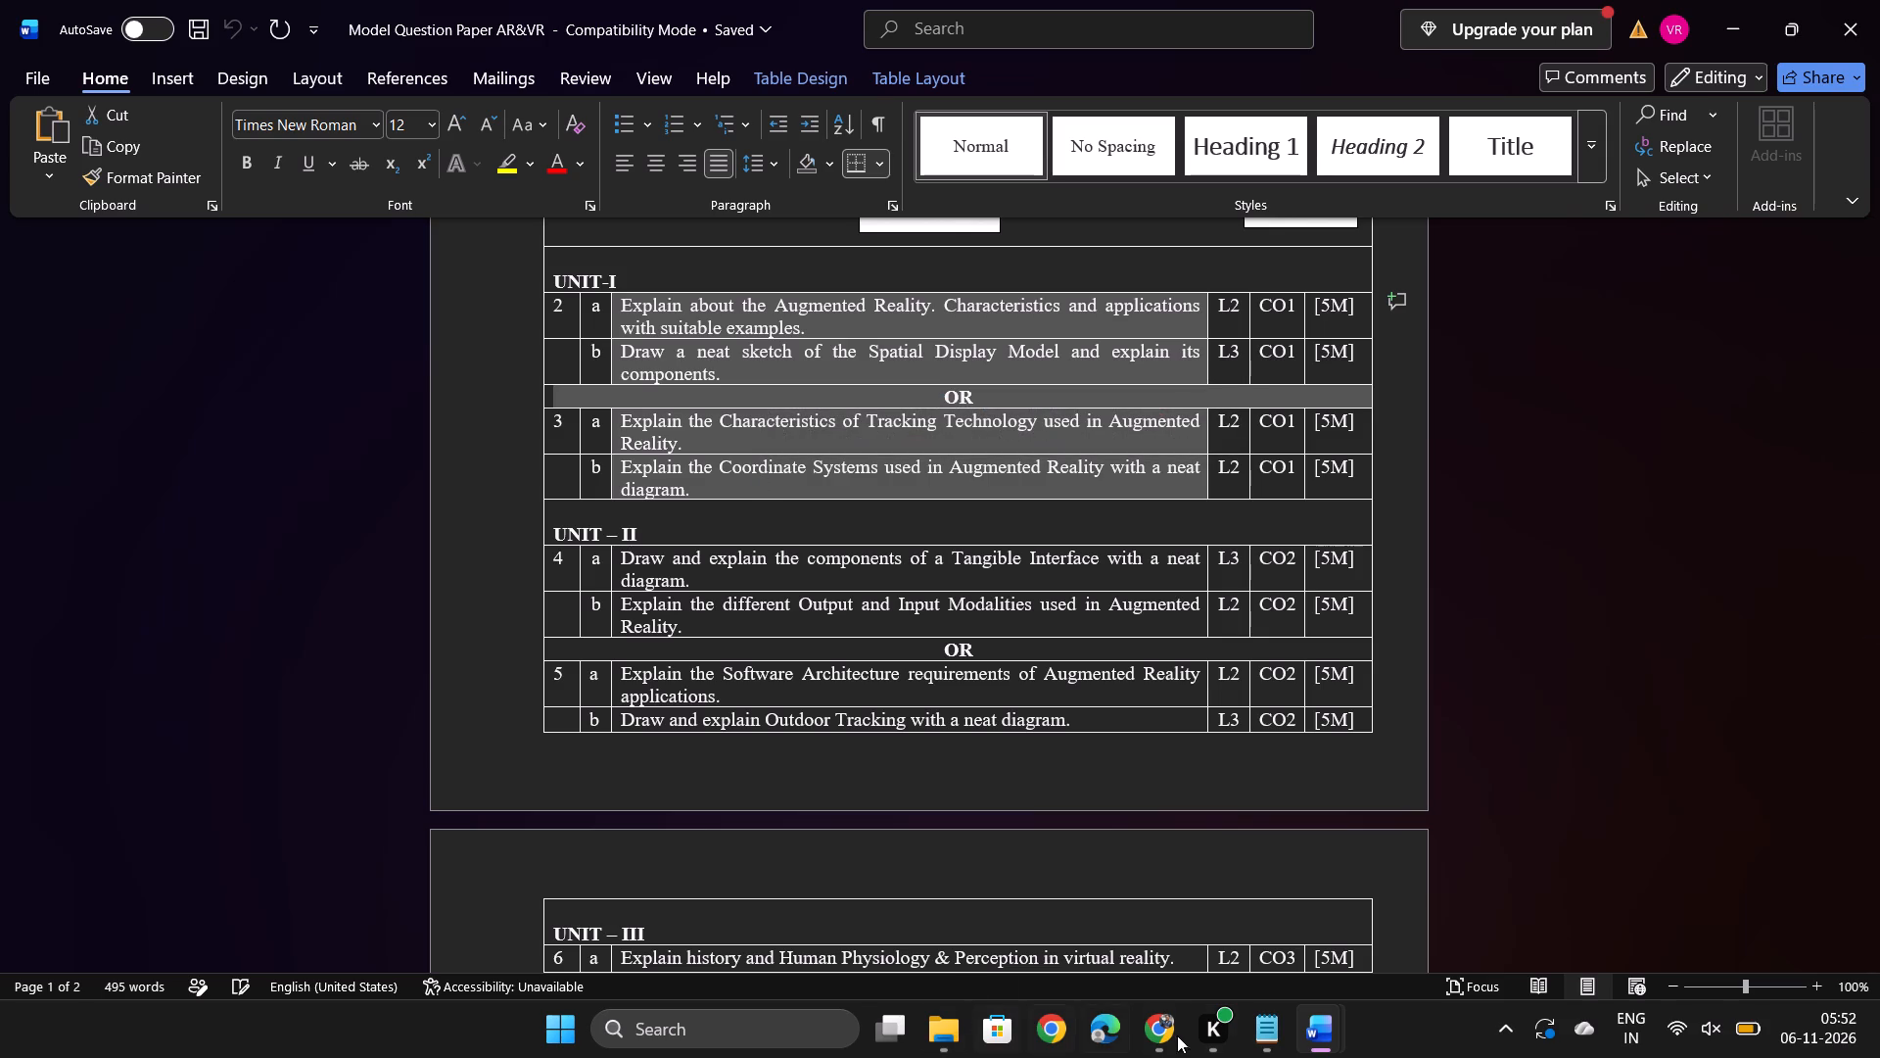
In the Notepad note, add the heading "questions in model paper" after "Mobile Sensors" and paste the copied questions under it.
{"action": "left_click", "coordinate": [1284, 1050]}
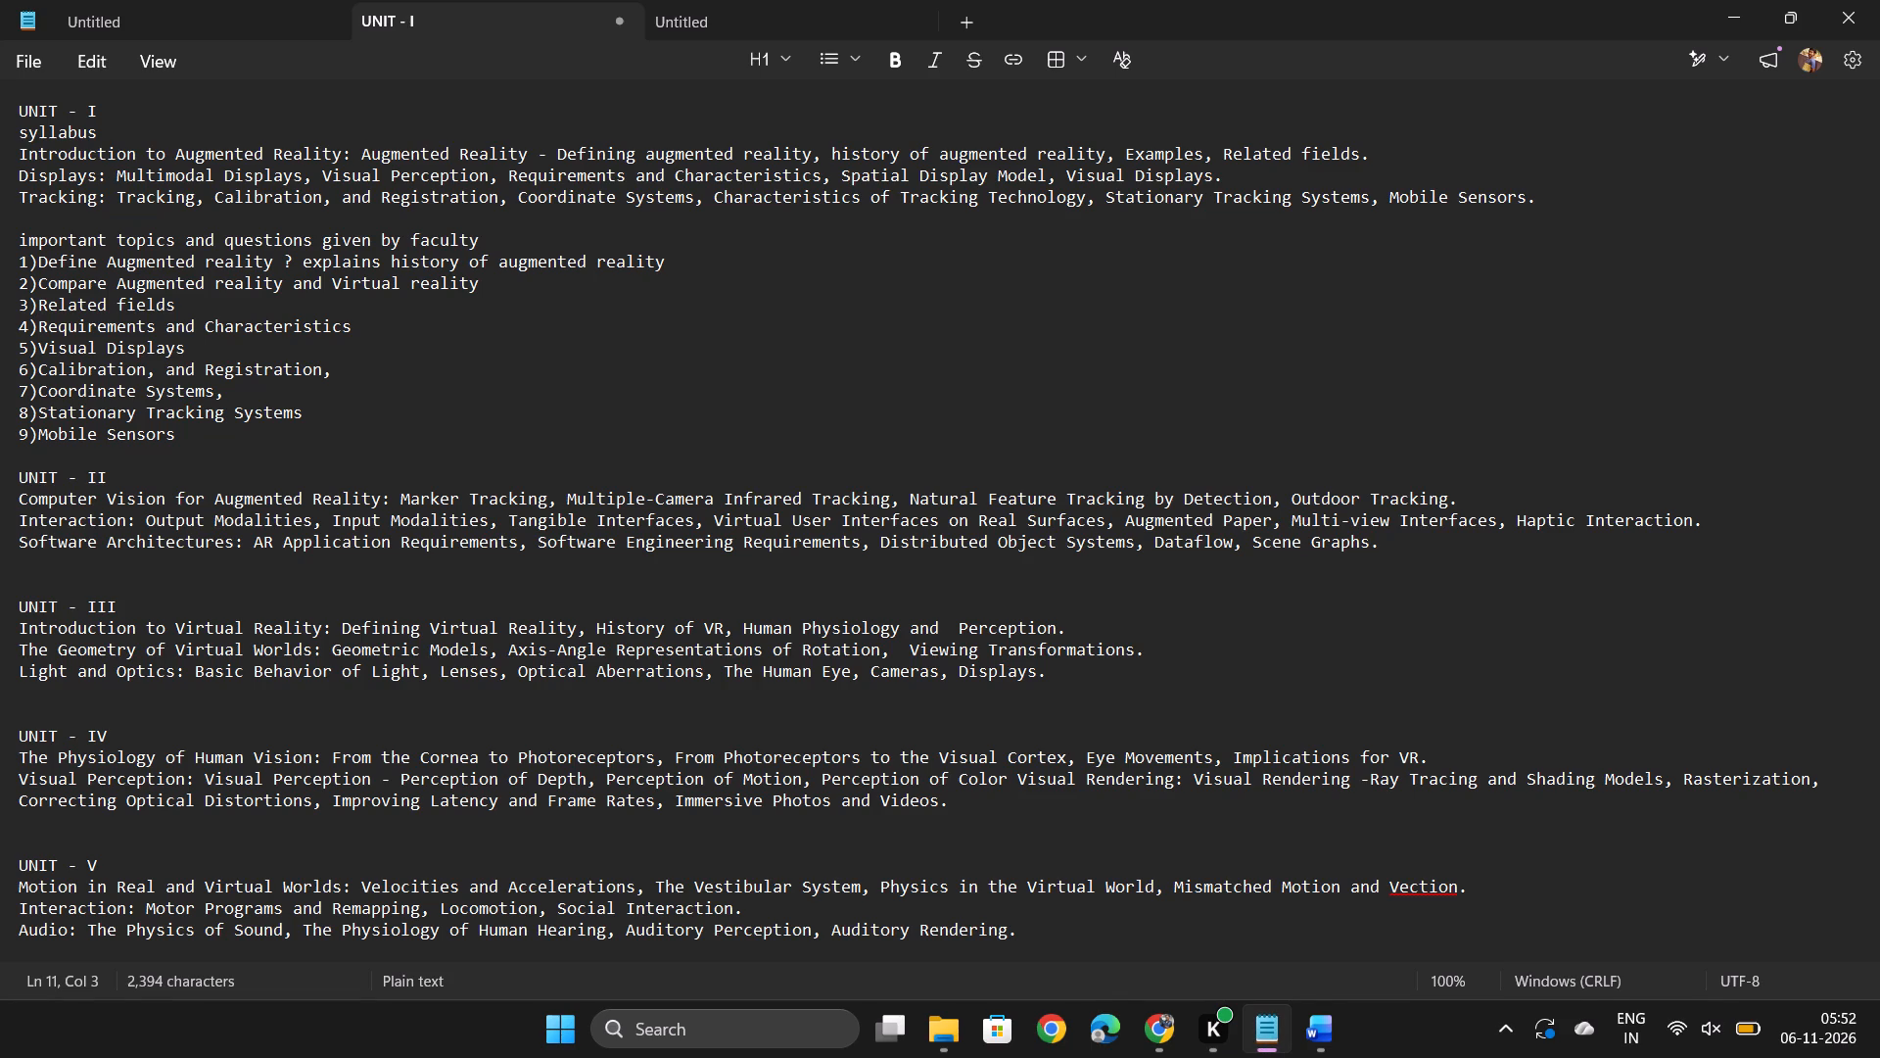
{"action": "left_click", "coordinate": [238, 433]}
{"action": "key", "text": "Return"}
{"action": "key", "text": "Return"}
{"action": "type", "text": "questions in moddel paper"}
{"action": "key", "text": "Return"}
{"action": "key", "text": "ctrl+v"}
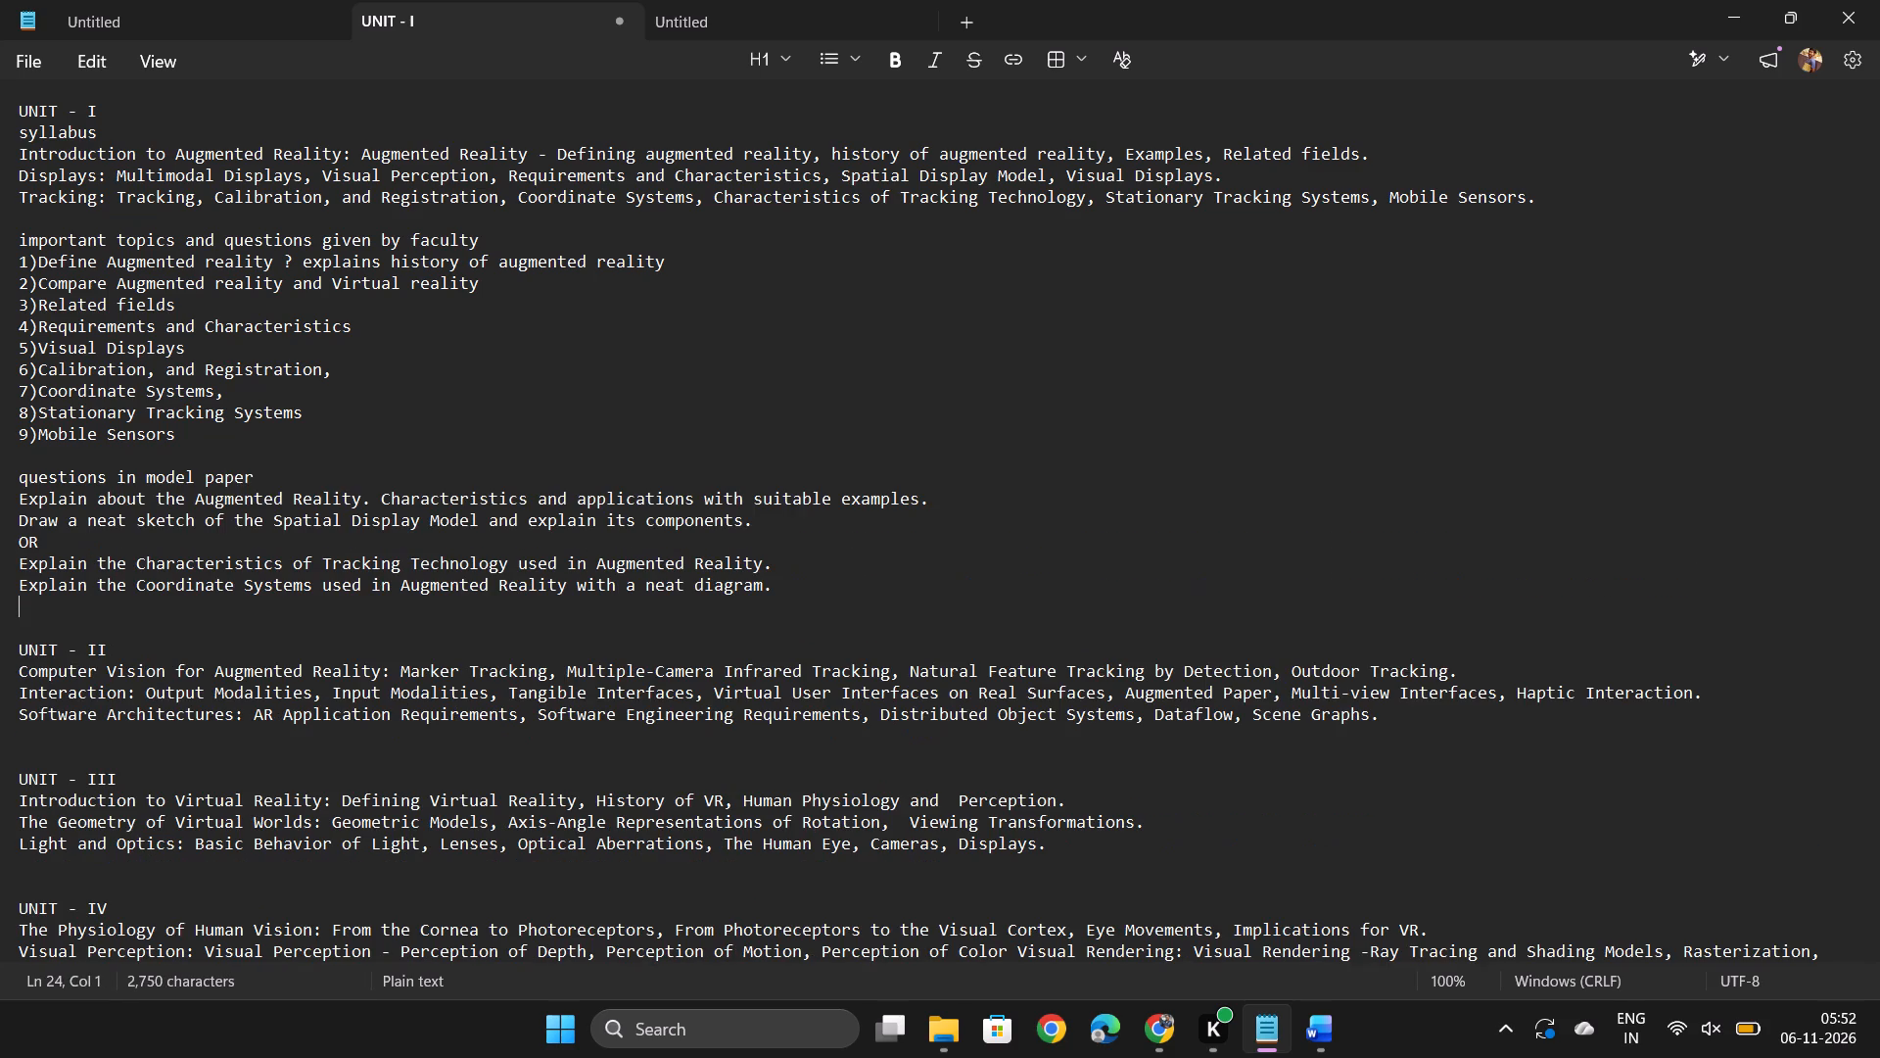
Delete the "OR" line between the pasted model paper questions.
{"action": "key", "text": "Up"}
{"action": "key", "text": "Up"}
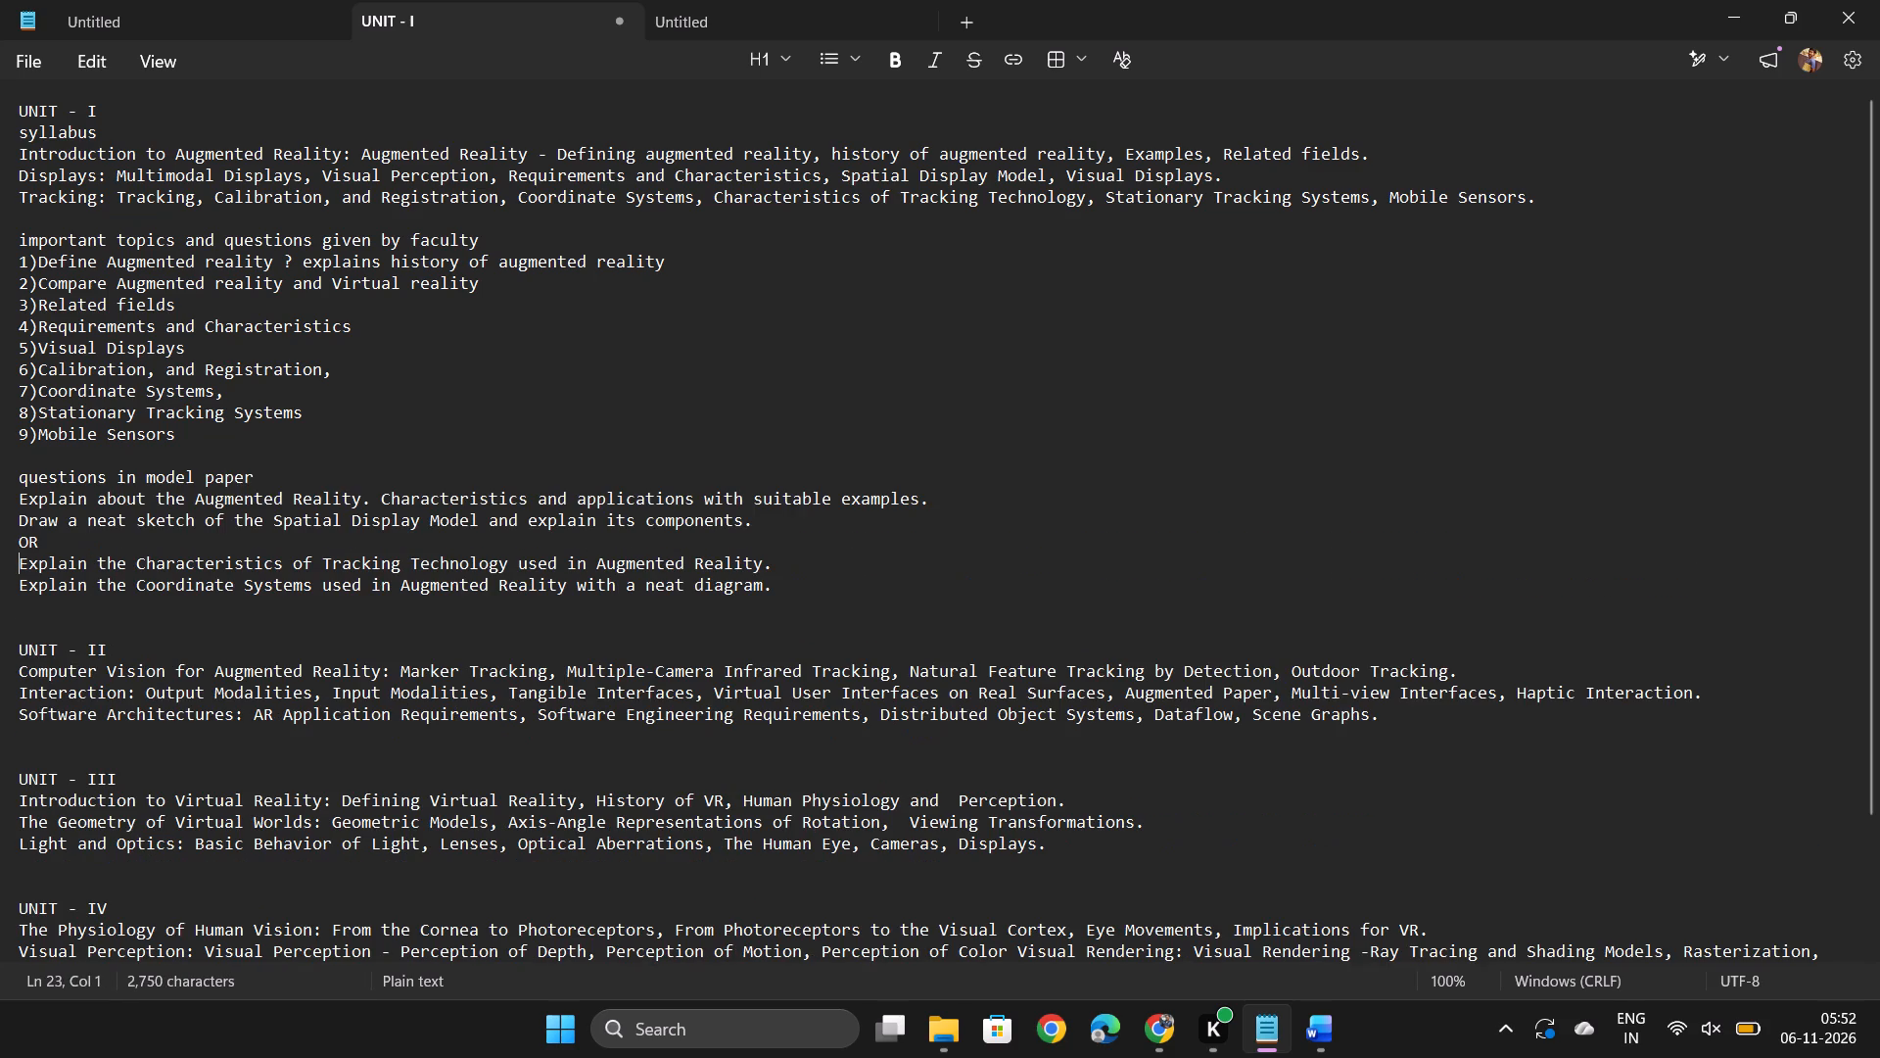
{"action": "key", "text": "Left"}
{"action": "key", "text": "BackSpace"}
{"action": "key", "text": "BackSpace"}
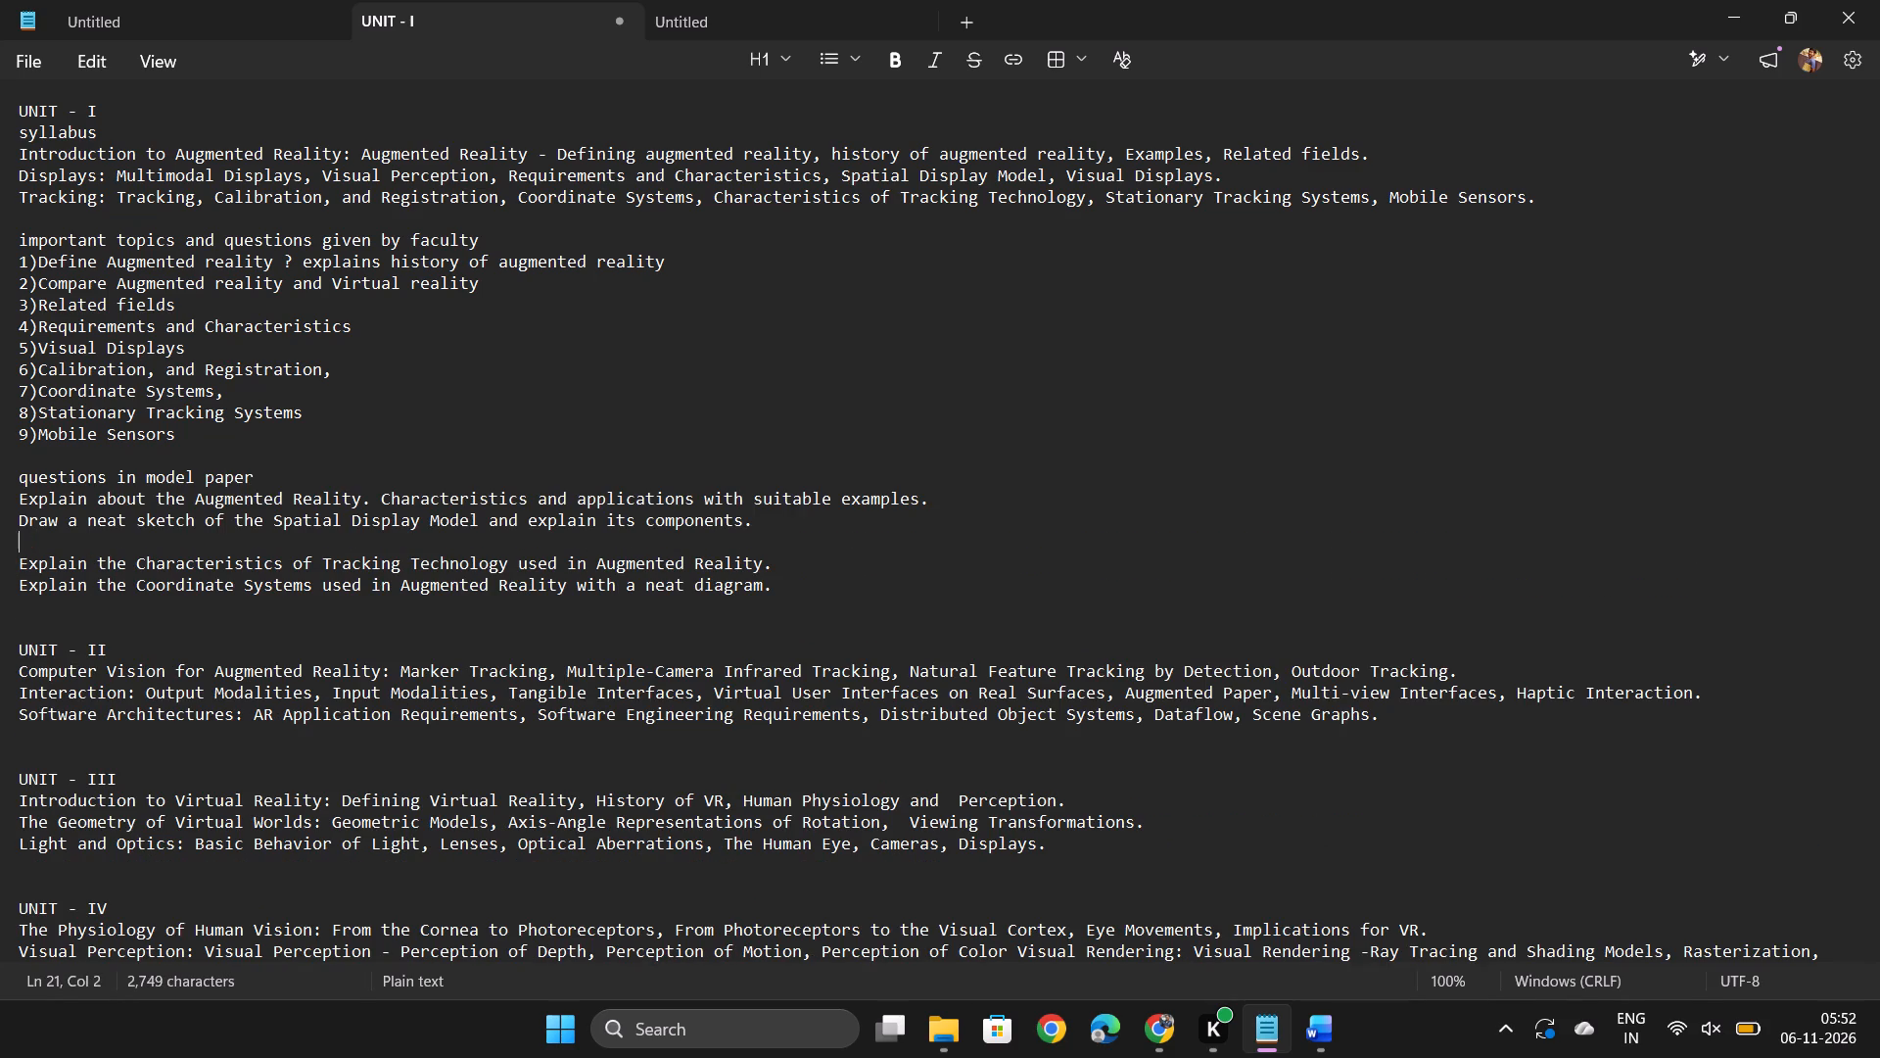
{"action": "key", "text": "BackSpace"}
Number the four UNIT - I model paper questions 1) to 4).
{"action": "key", "text": "Up"}
{"action": "key", "text": "Up"}
{"action": "key", "text": "Right"}
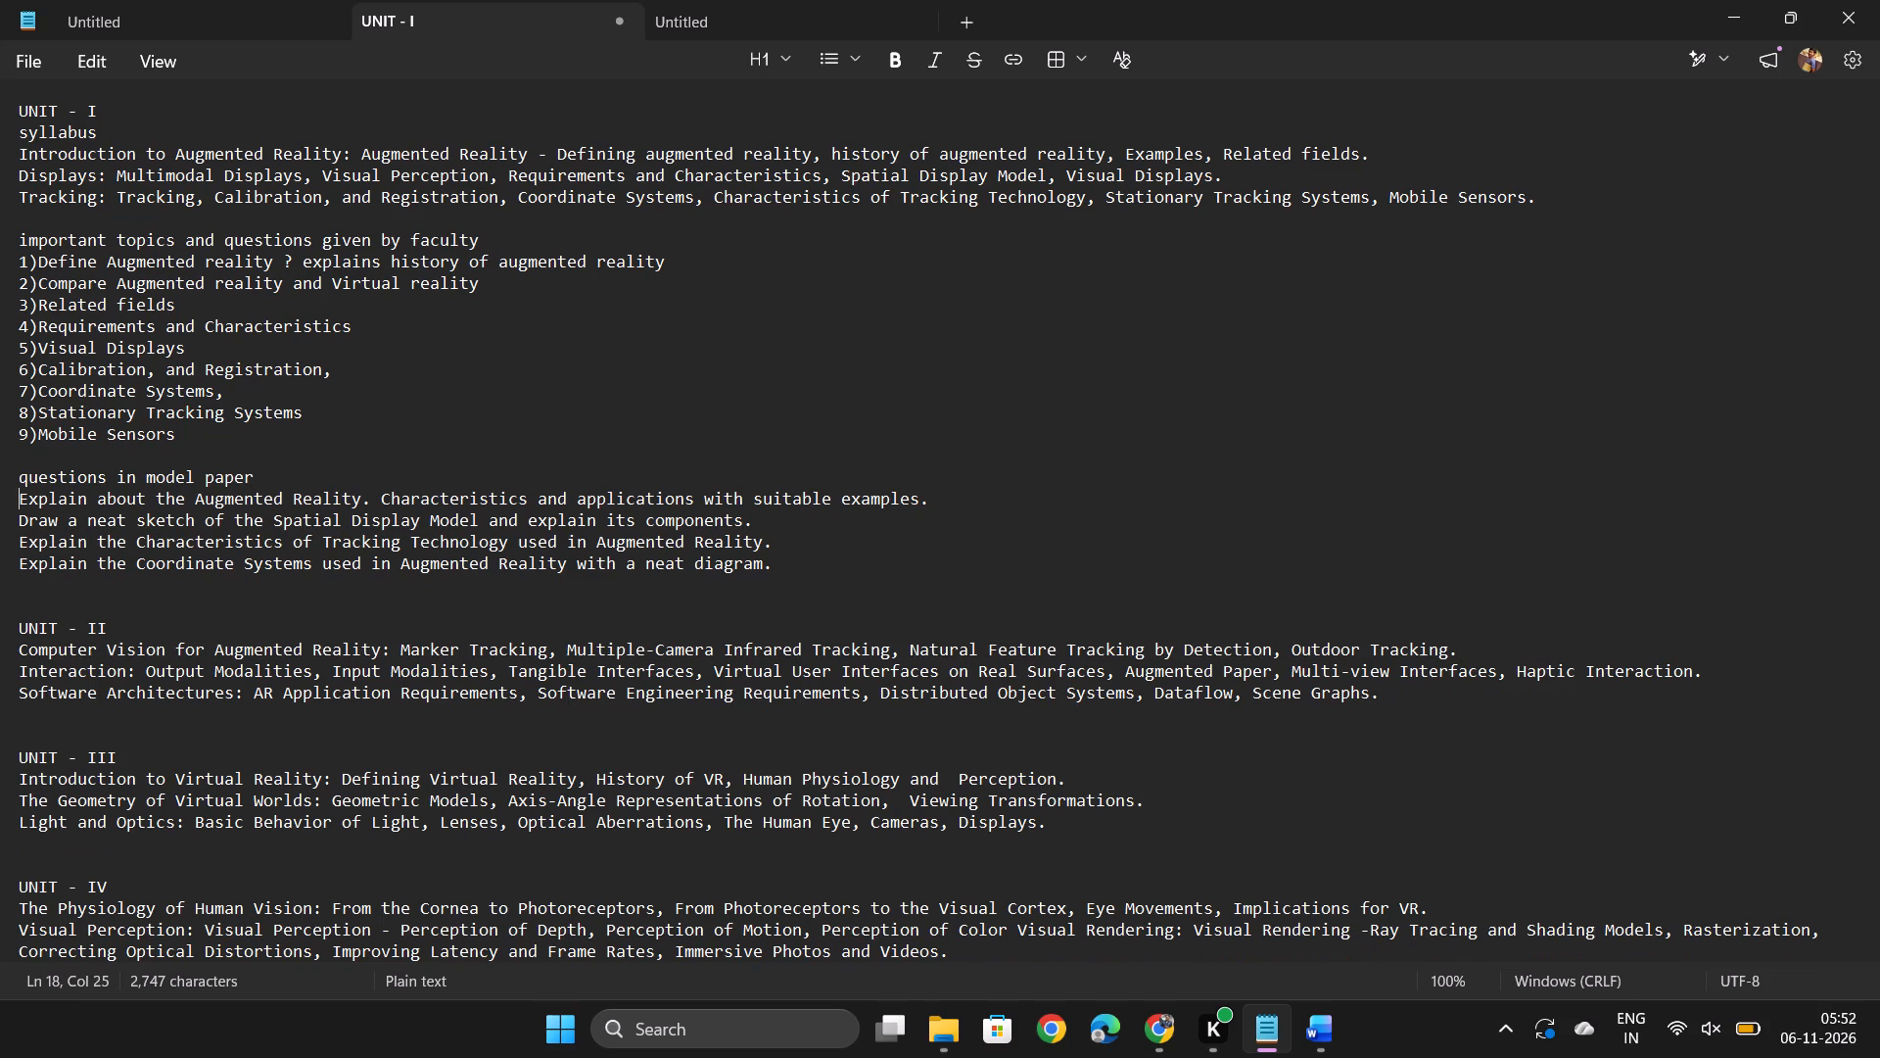
{"action": "type", "text": "1)"}
{"action": "key", "text": "Down"}
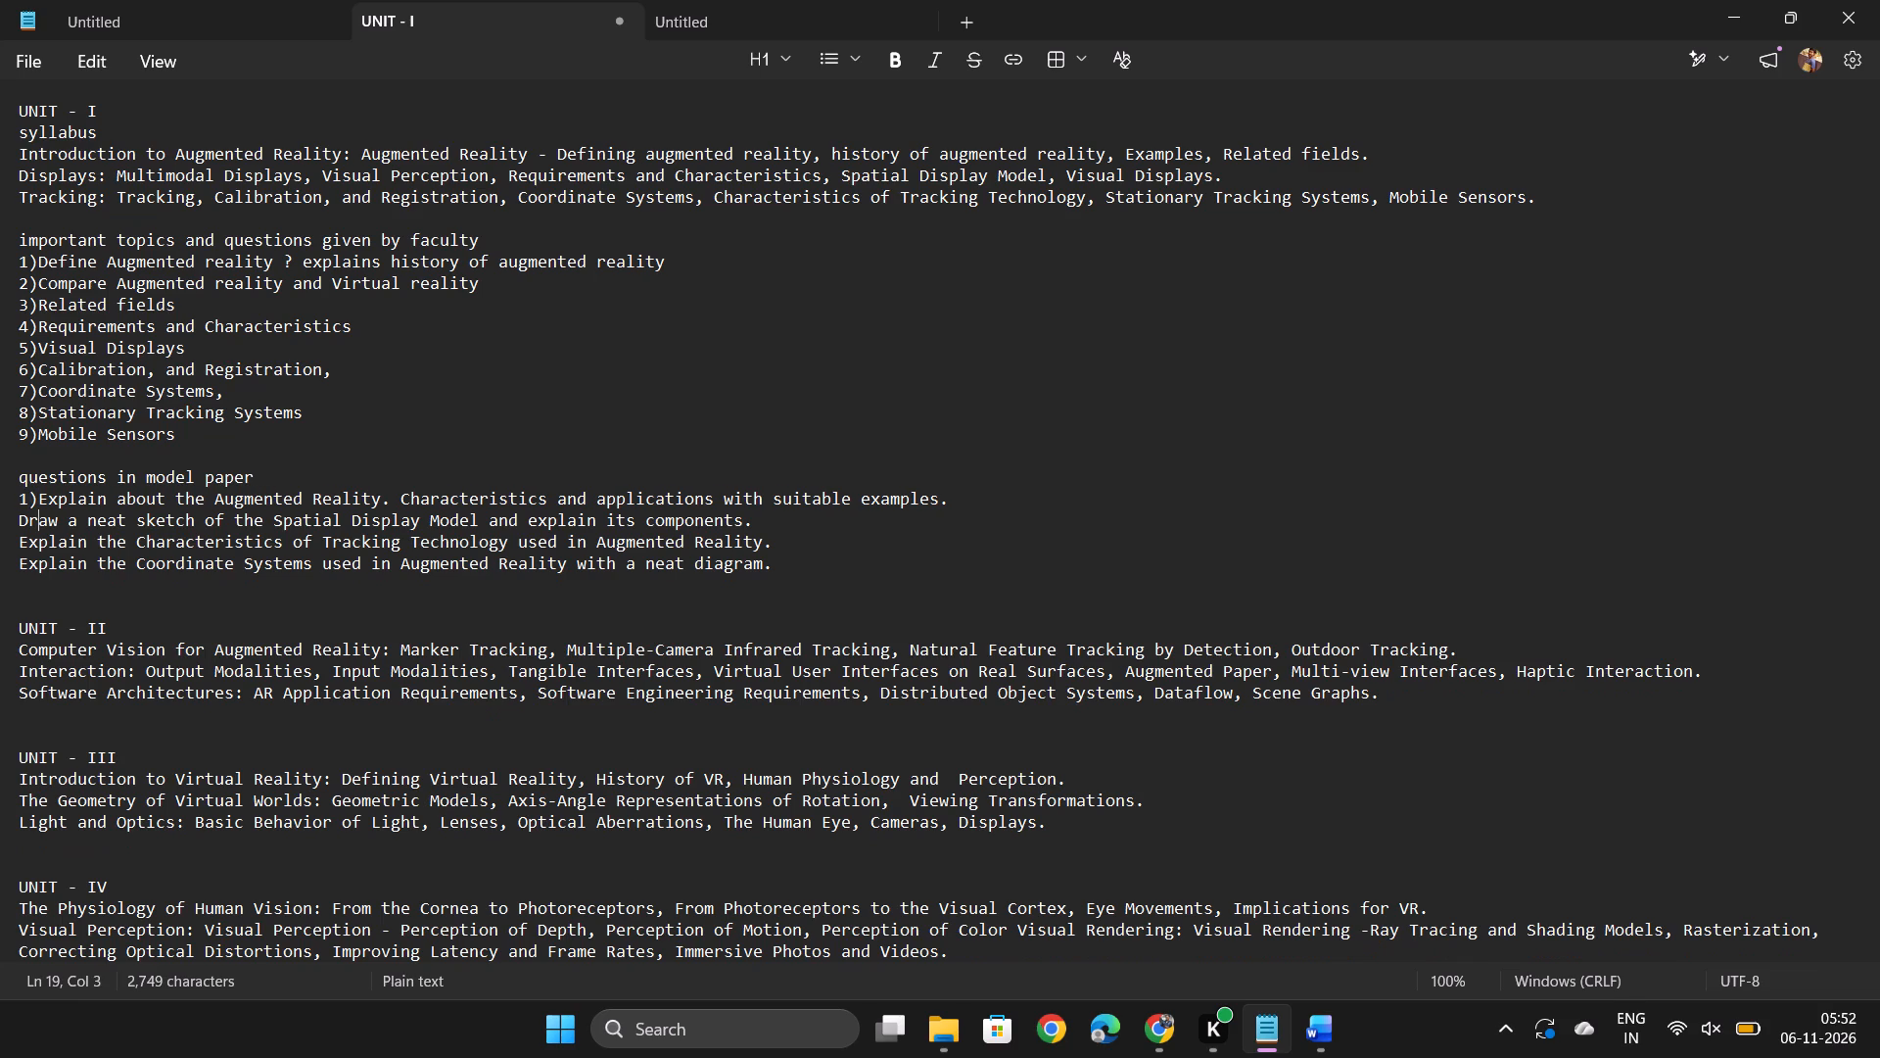
{"action": "key", "text": "Left"}
{"action": "key", "text": "Left"}
{"action": "type", "text": "2)"}
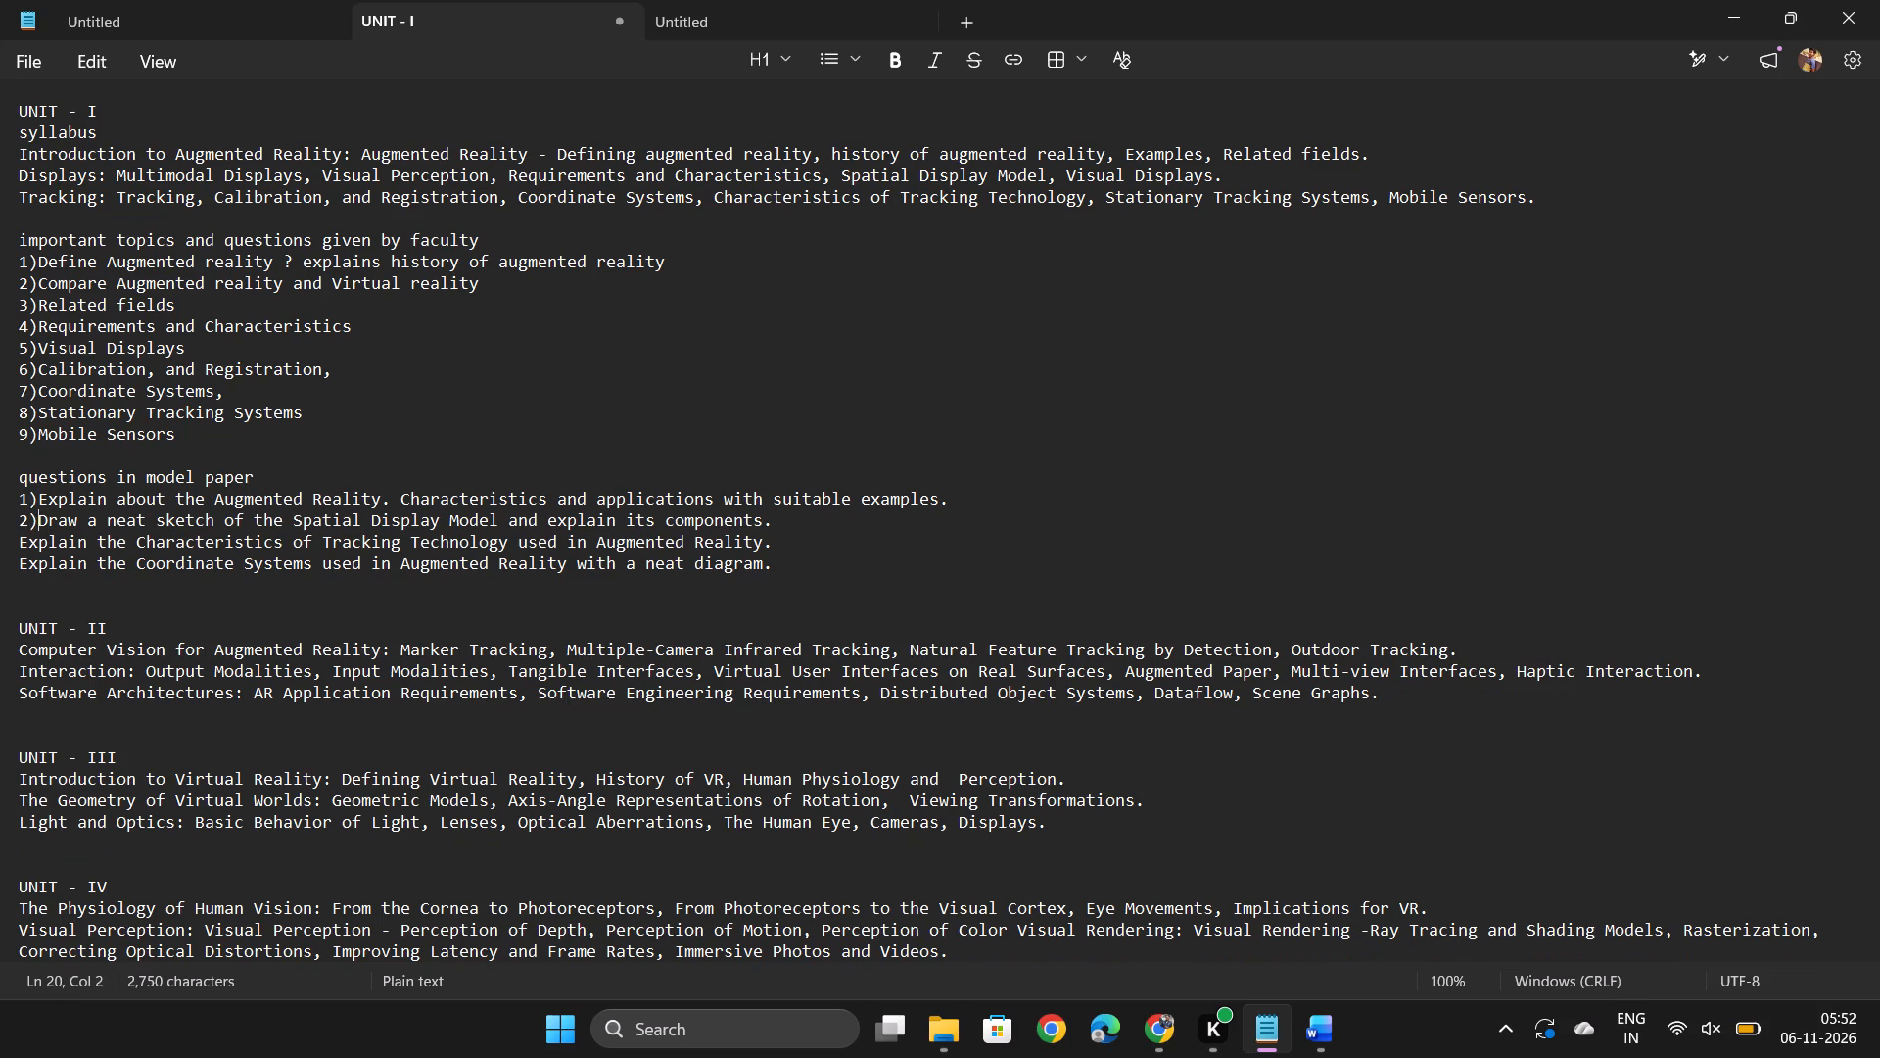
{"action": "key", "text": "Down"}
{"action": "key", "text": "Left"}
{"action": "key", "text": "Left"}
{"action": "type", "text": "3)"}
{"action": "key", "text": "Down"}
{"action": "key", "text": "Left"}
{"action": "key", "text": "Left"}
{"action": "type", "text": "4)"}
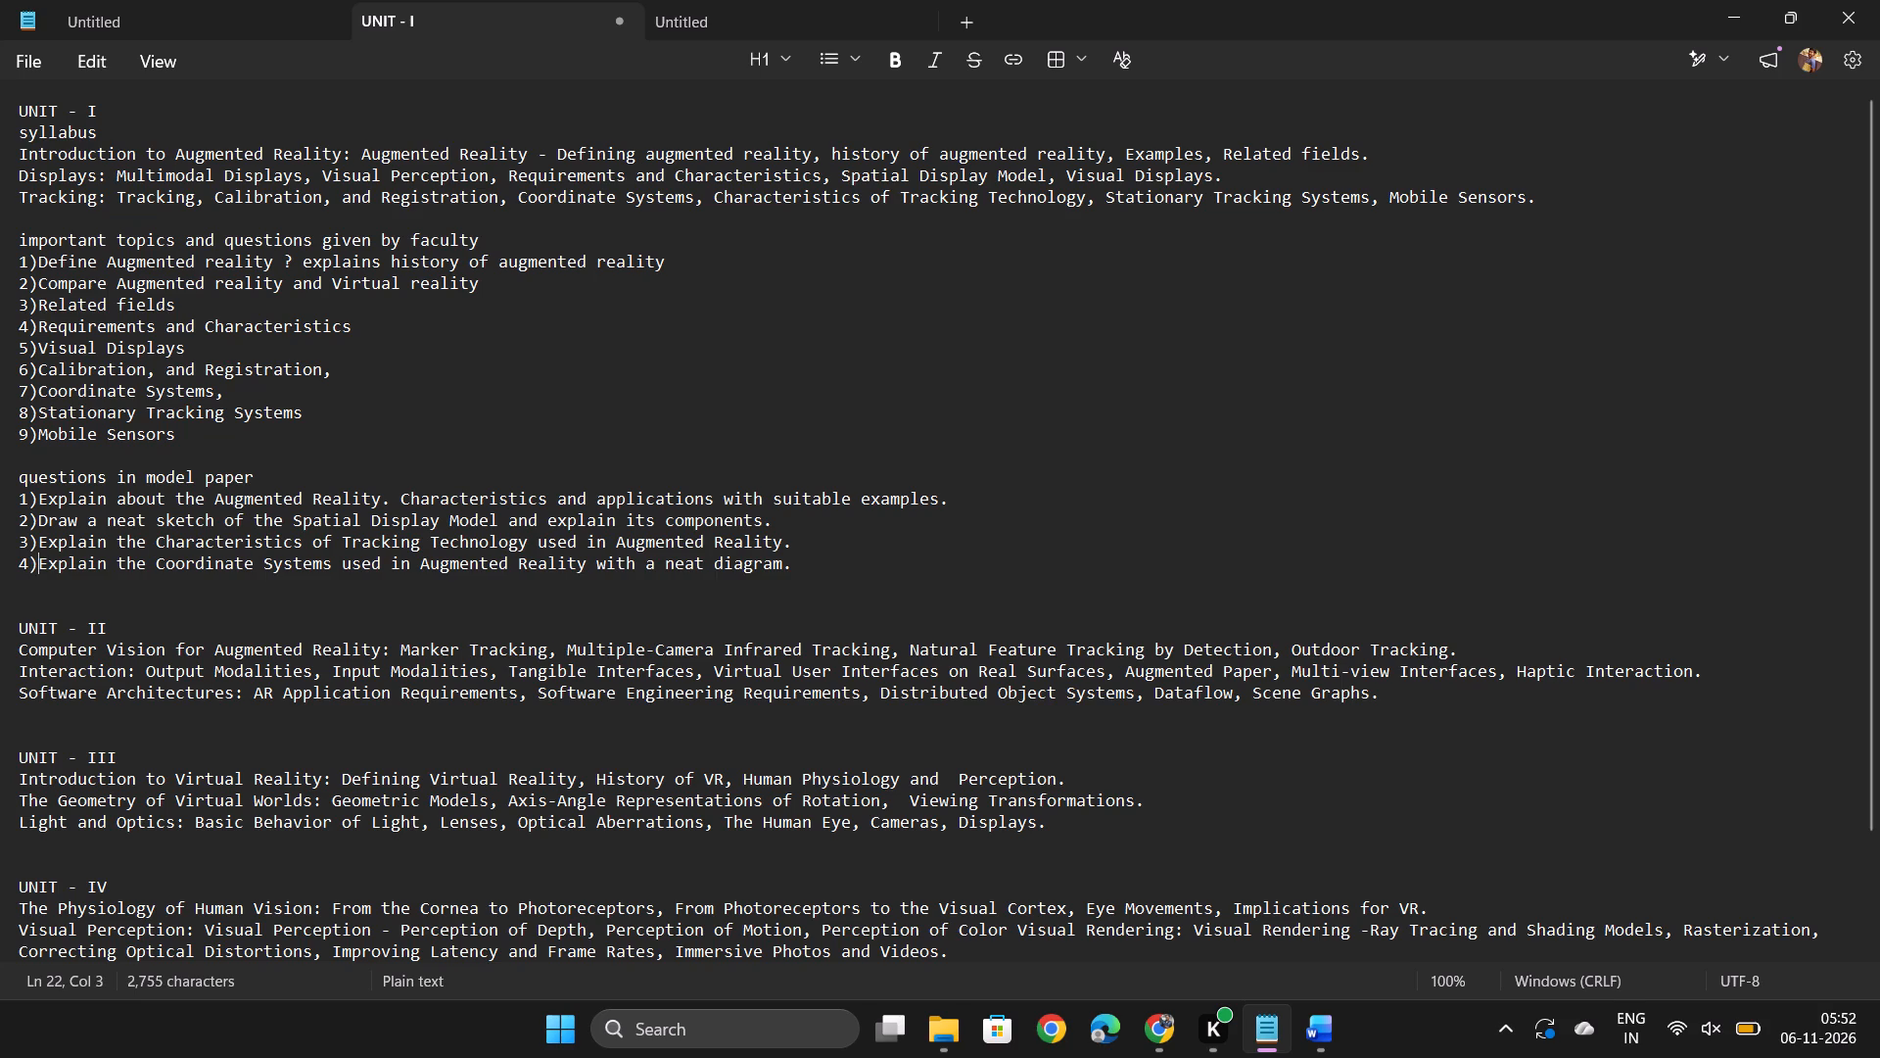
Copy UNIT - I's faculty topics and model paper questions, with their headings, and paste them below the UNIT - II syllabus after a blank line.
{"action": "left_click_drag", "start_coordinate": [793, 563], "coordinate": [6, 245]}
{"action": "key", "text": "ctrl+c"}
{"action": "left_click", "coordinate": [1393, 696]}
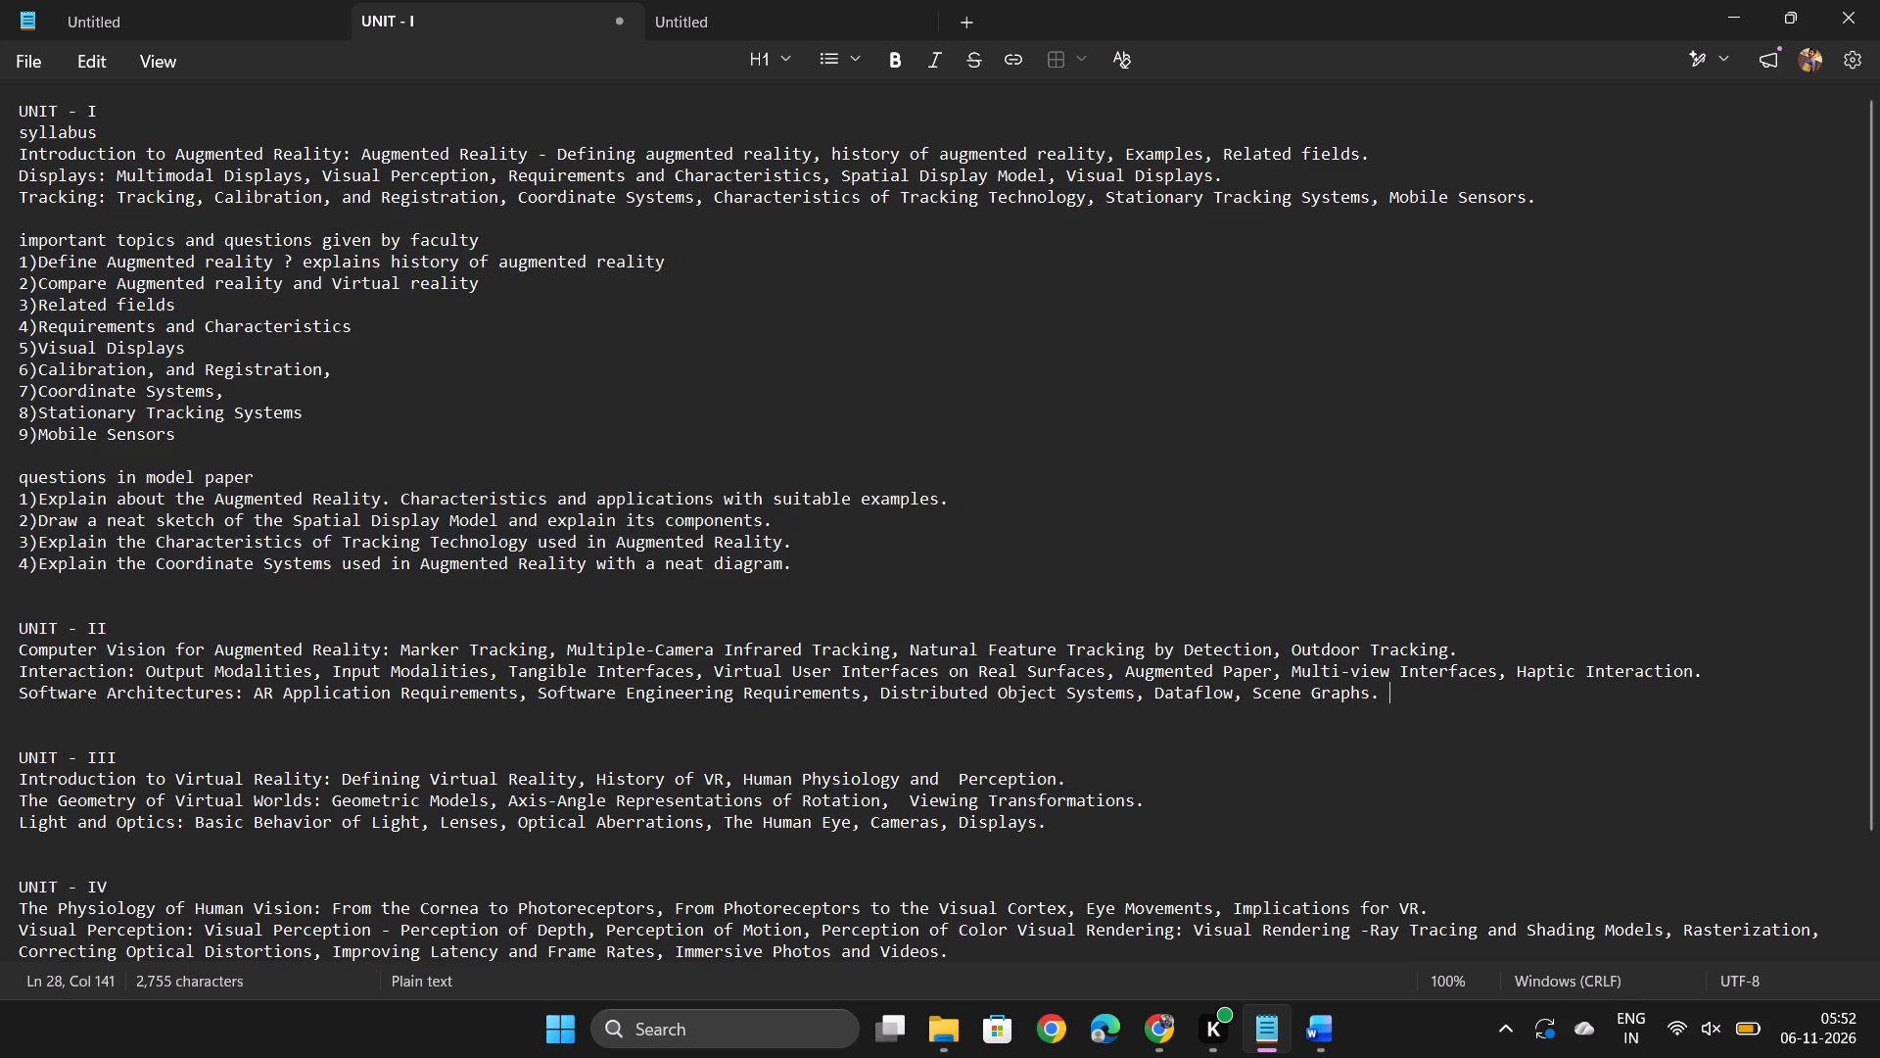
{"action": "key", "text": "Return"}
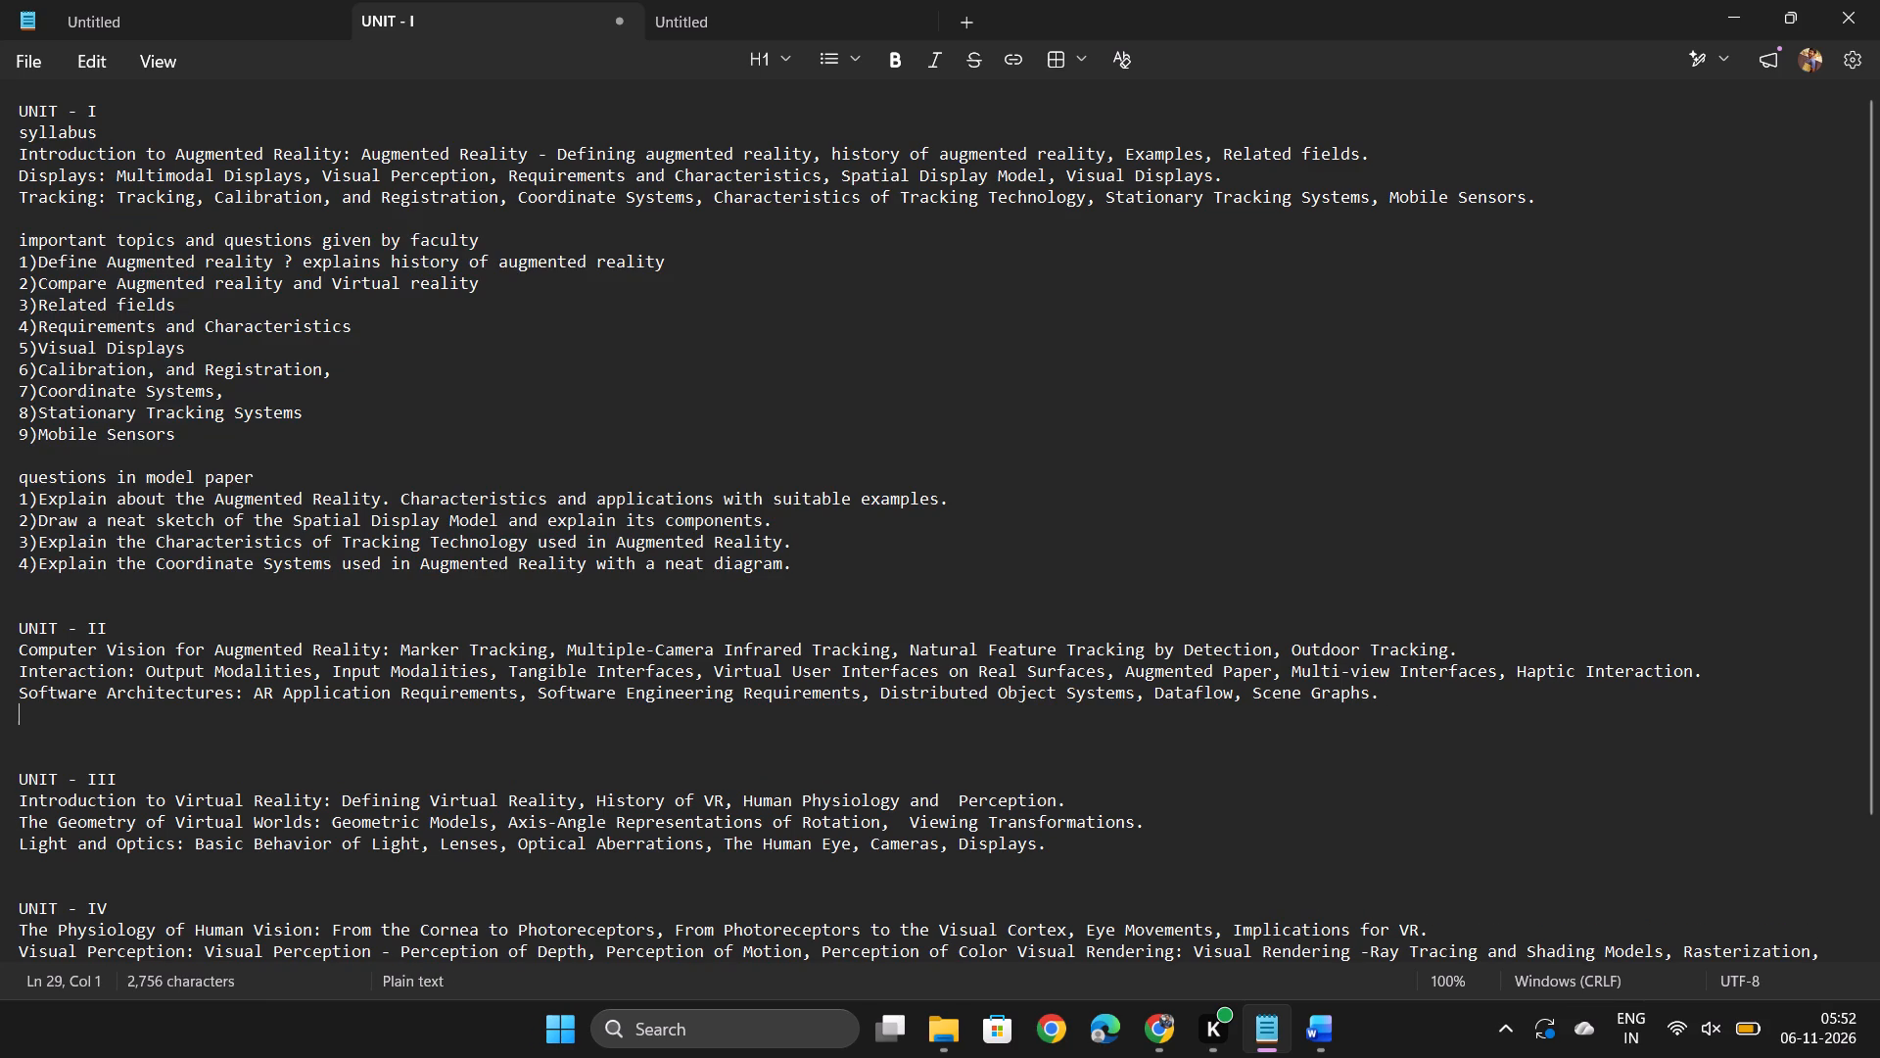
{"action": "key", "text": "Return"}
{"action": "key", "text": "ctrl+v"}
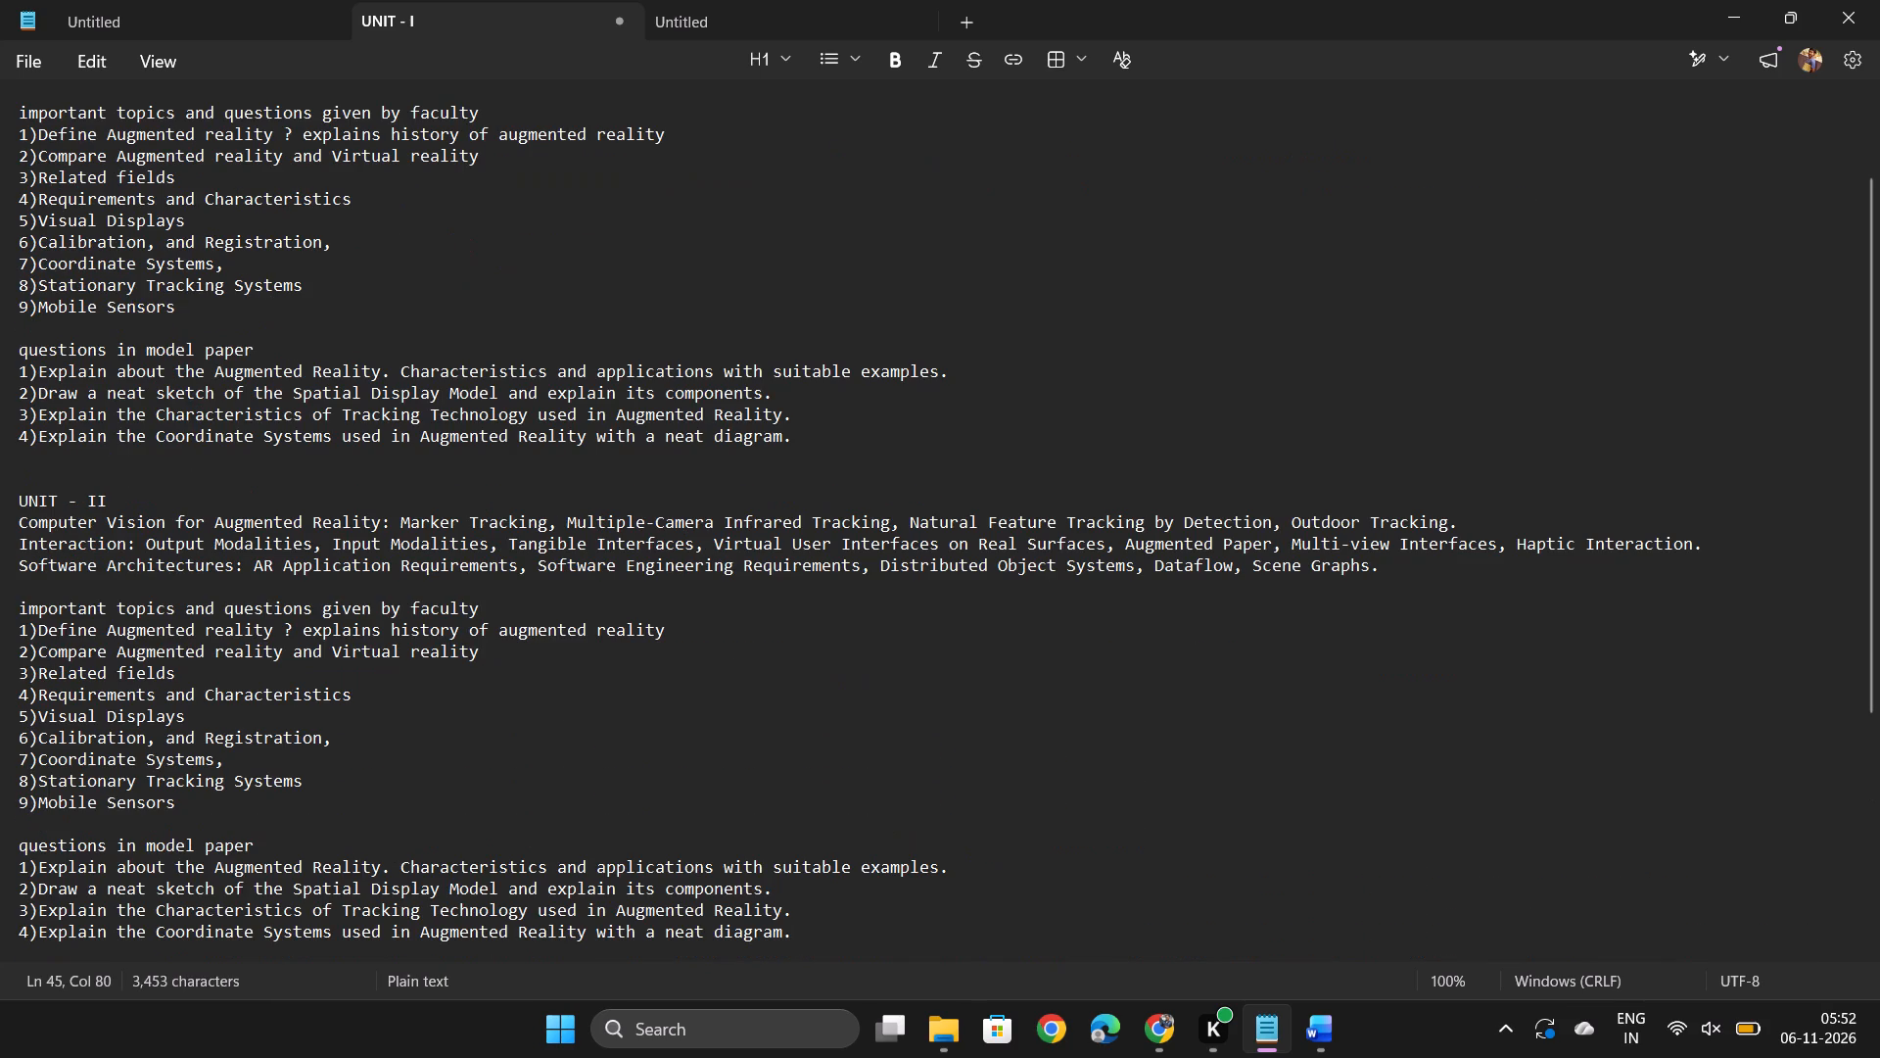
Replace the nine faculty topics under UNIT - II with the UNIT – II list copied from the ARVR_IMP_QP_ for_SEM_EXAM Word document, leaving no extra line.
{"action": "scroll", "coordinate": [407, 581], "scroll_direction": "down", "scroll_amount": 5}
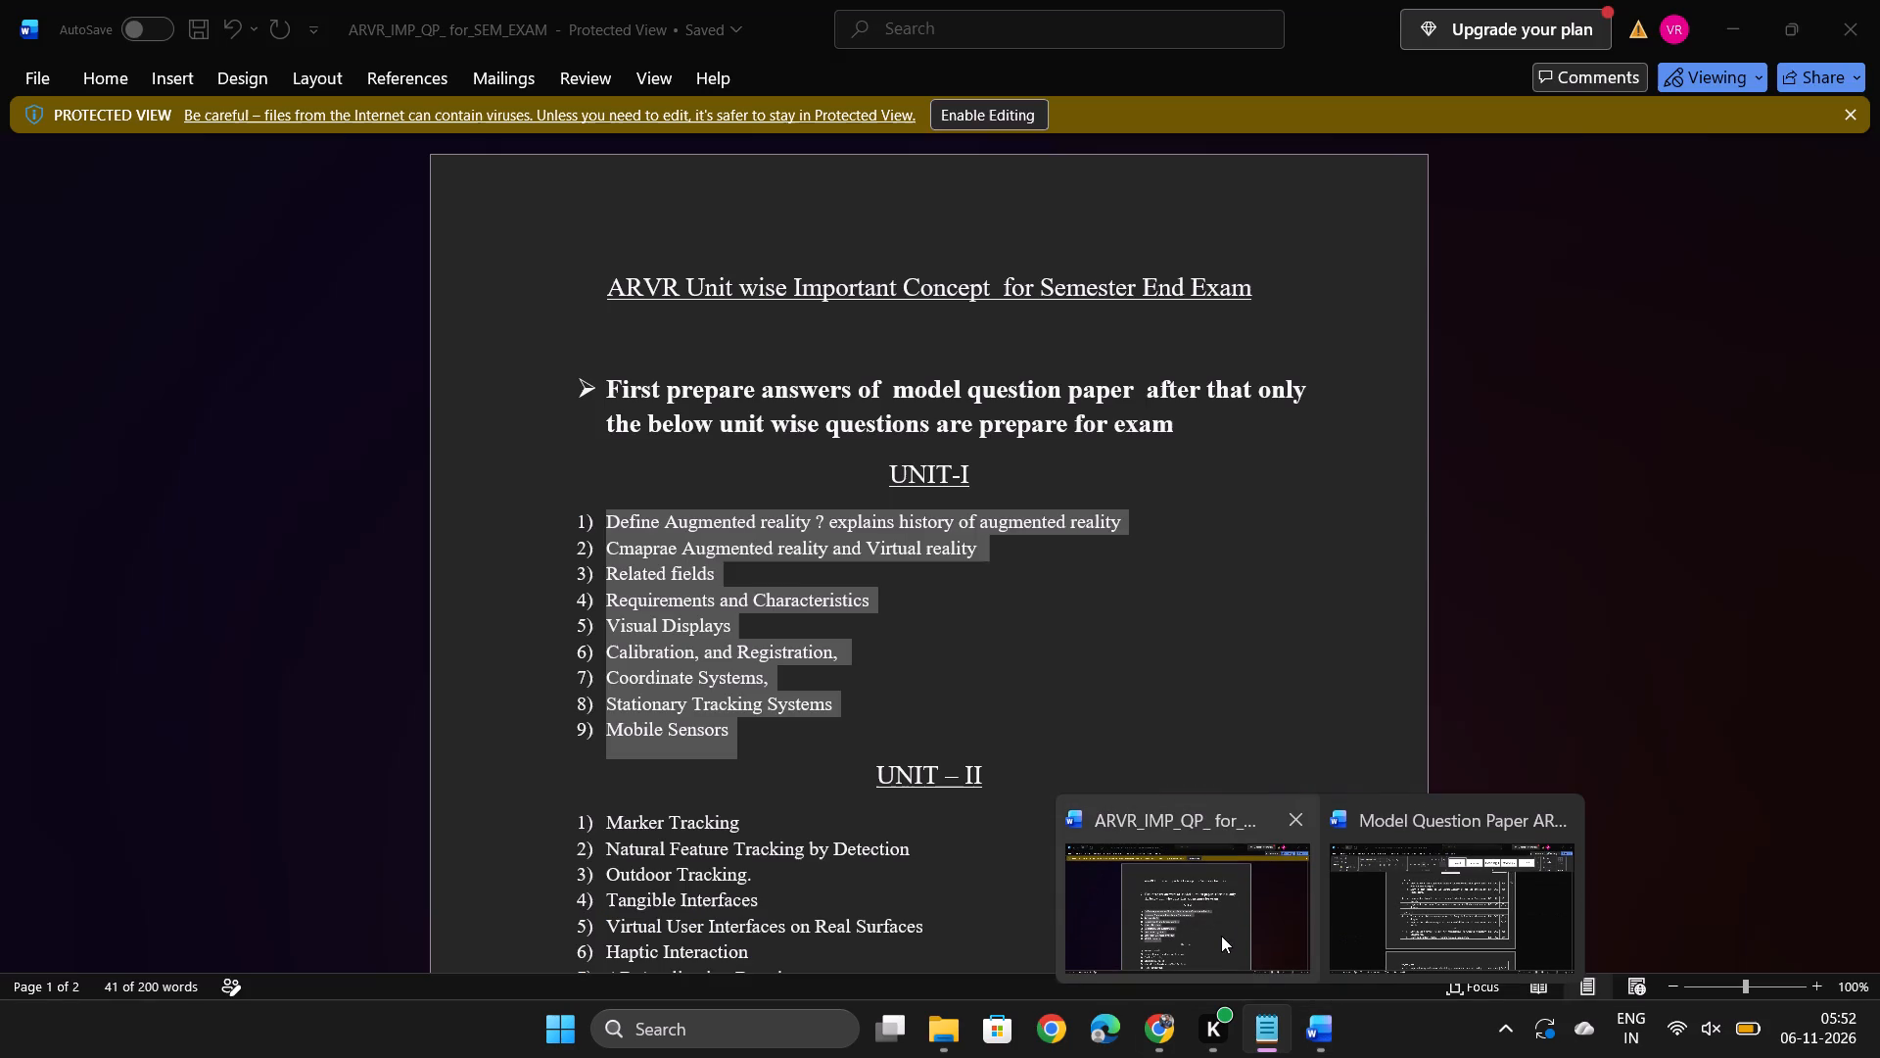
{"action": "left_click", "coordinate": [1221, 936]}
{"action": "scroll", "coordinate": [640, 762], "scroll_direction": "down", "scroll_amount": 3}
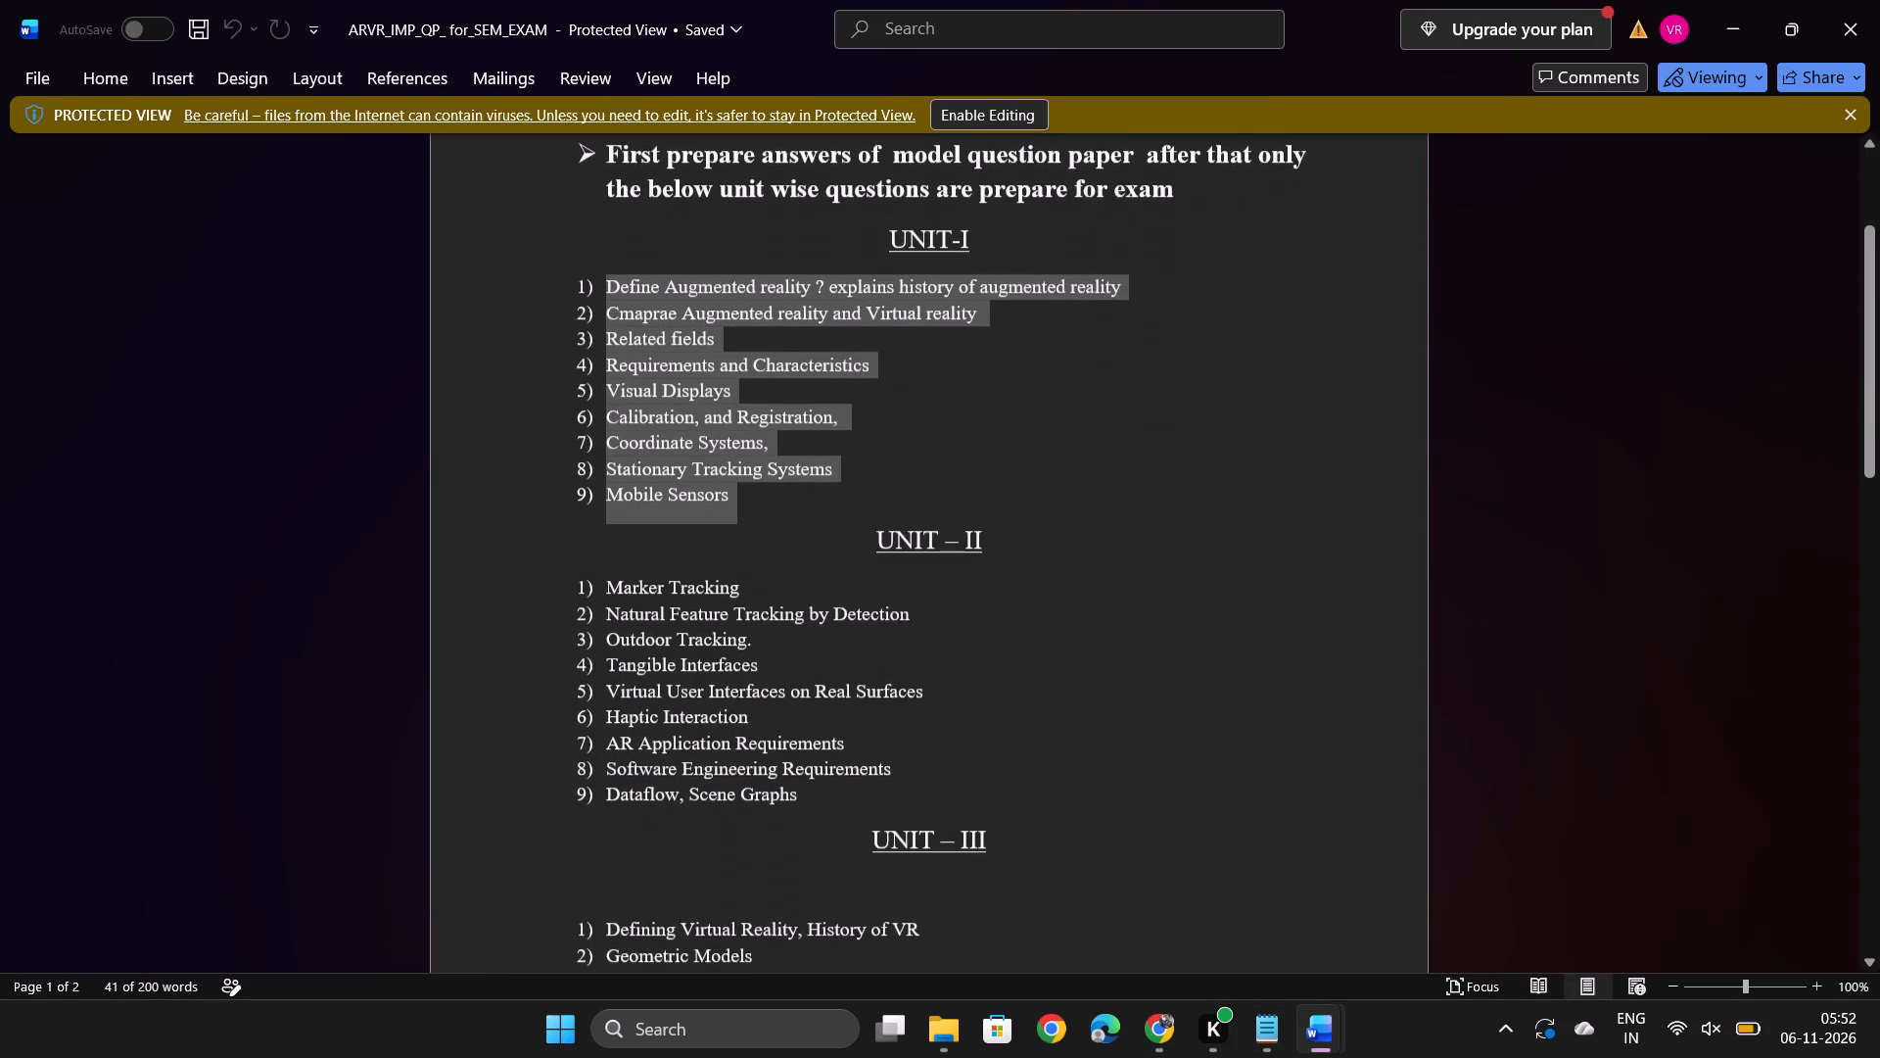
{"action": "left_click_drag", "start_coordinate": [609, 591], "coordinate": [808, 798]}
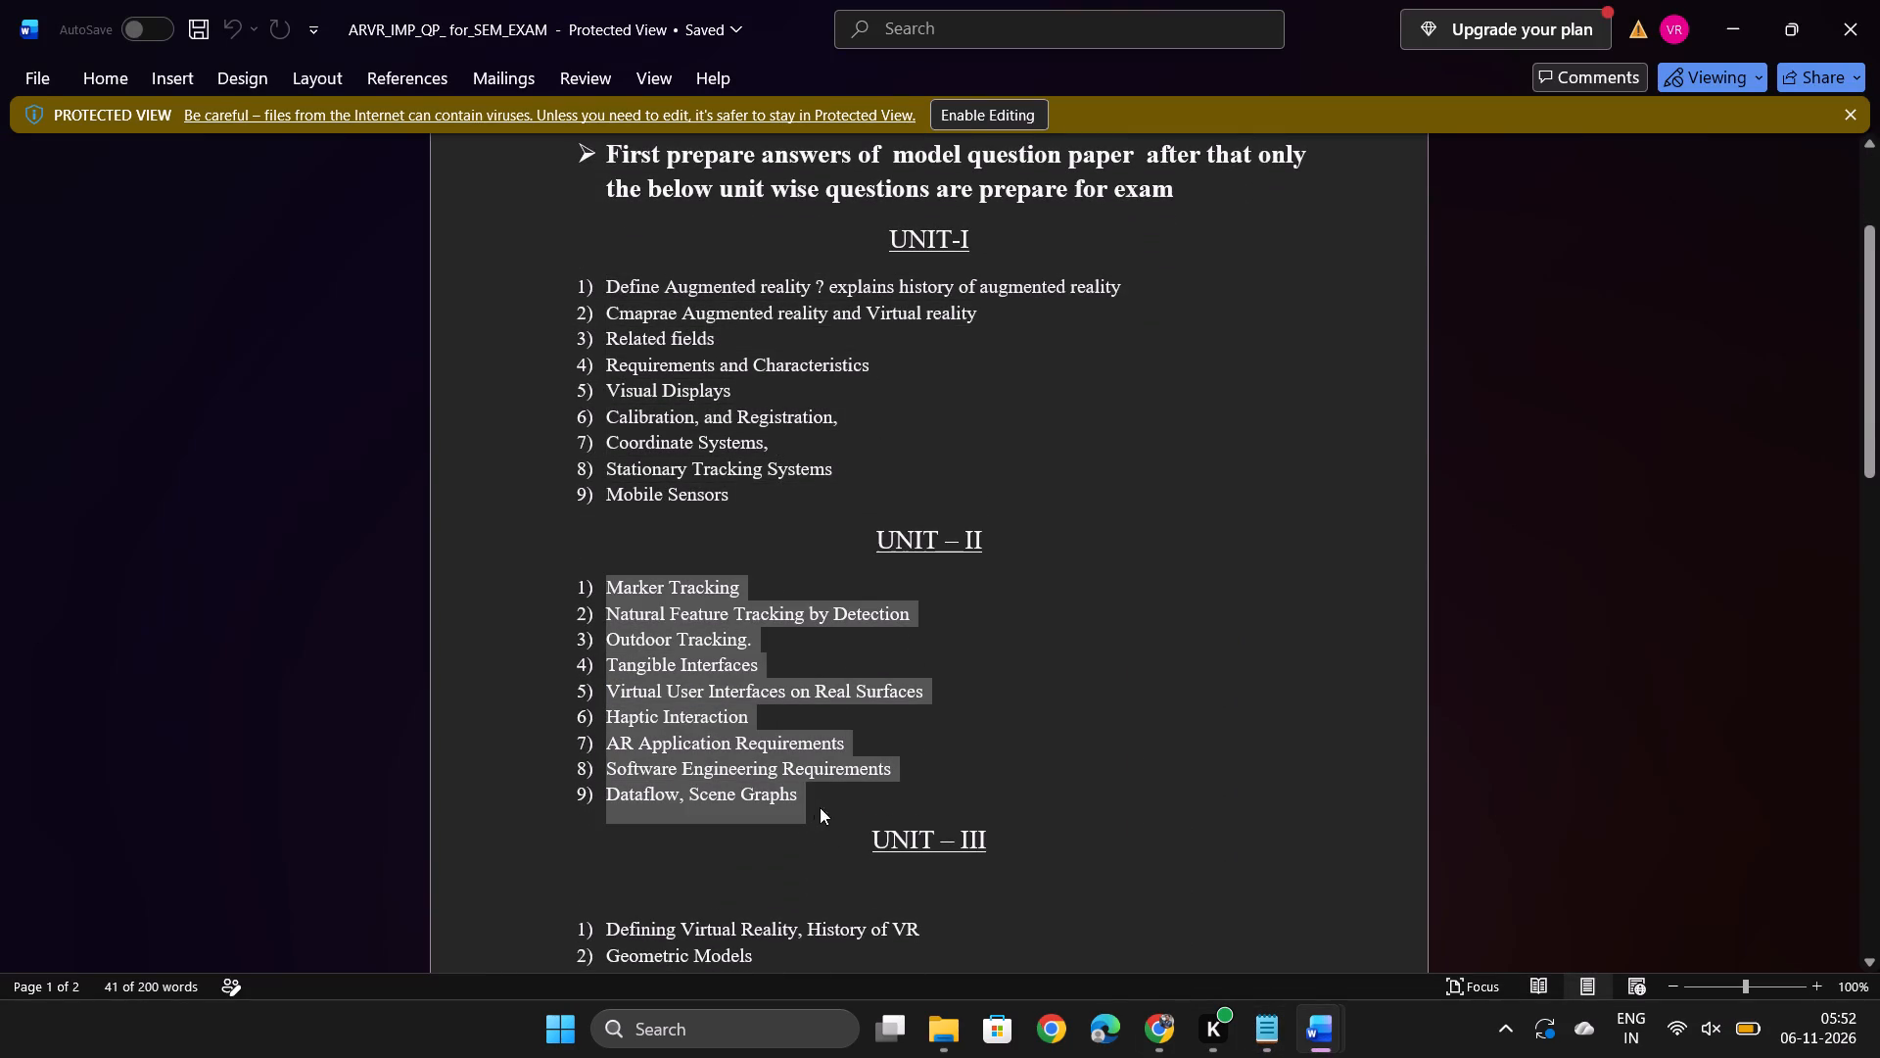
{"action": "key", "text": "ctrl+c"}
{"action": "left_click", "coordinate": [1328, 1042]}
{"action": "left_click", "coordinate": [1267, 1036]}
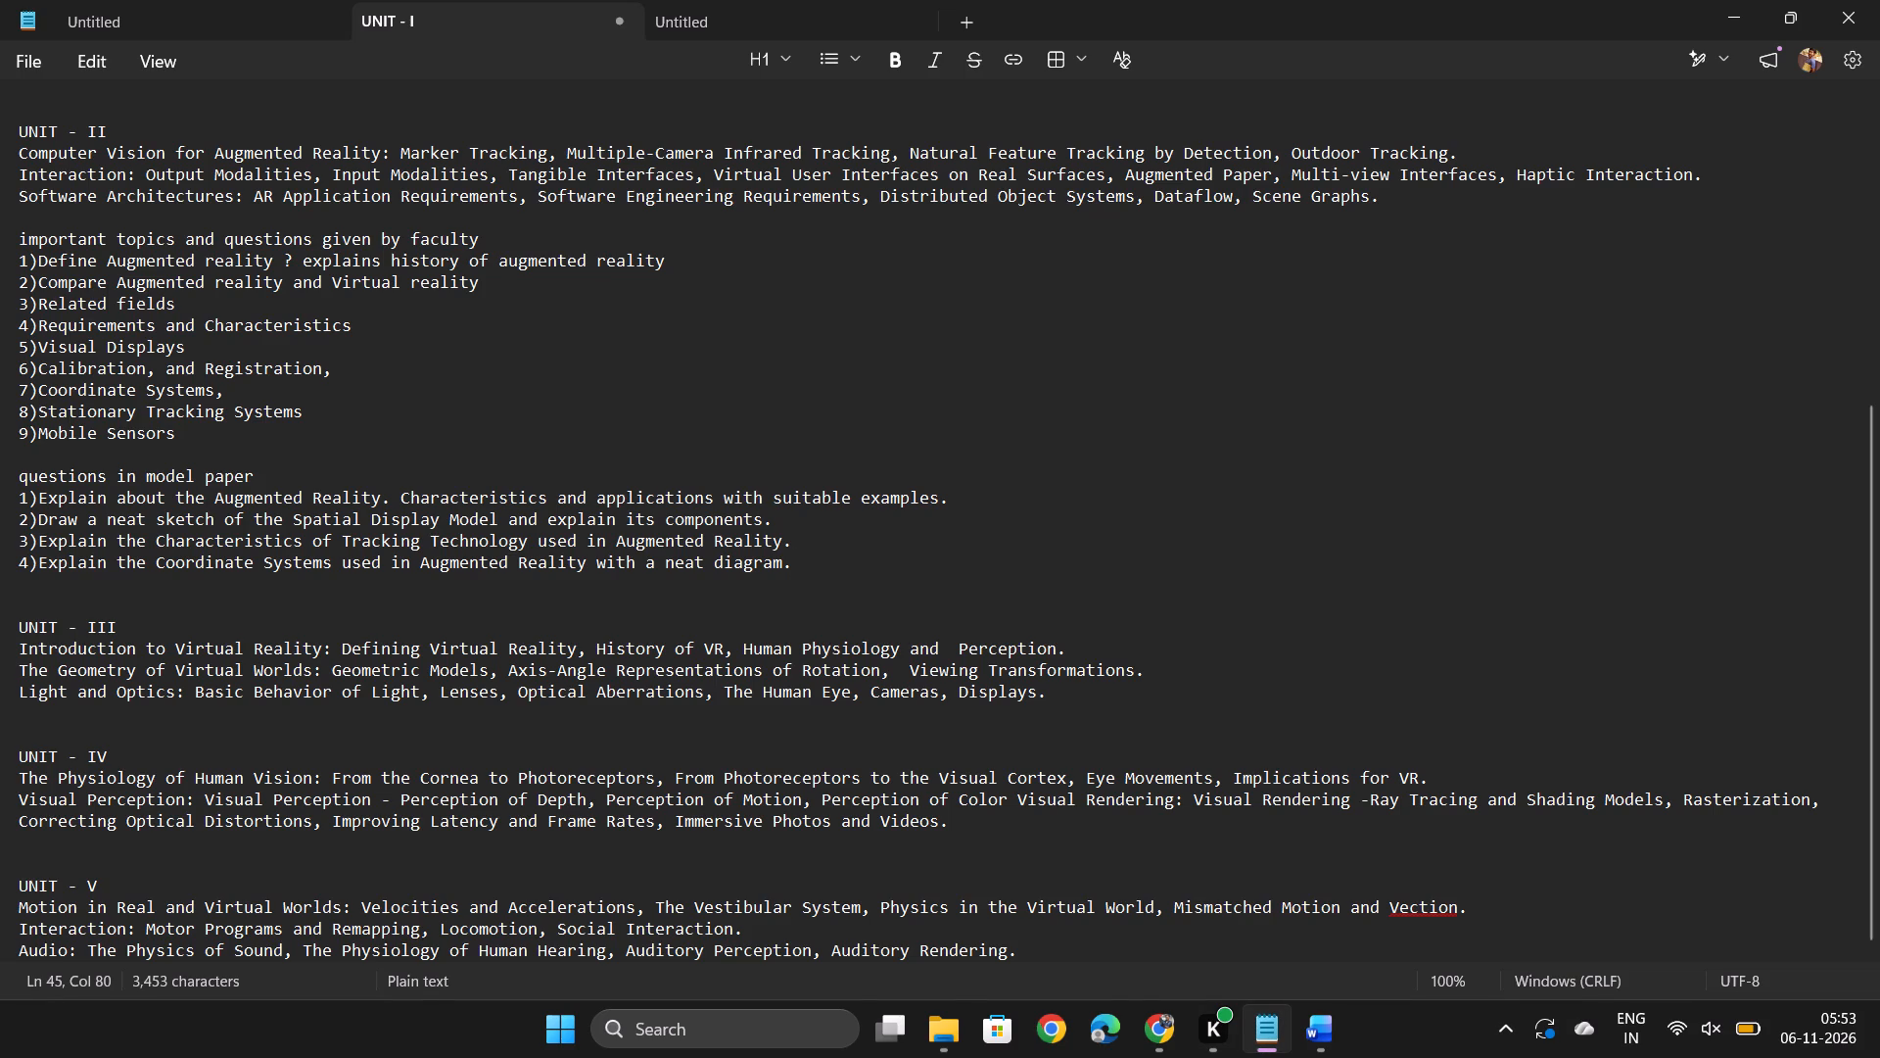
{"action": "left_click_drag", "start_coordinate": [175, 432], "coordinate": [21, 261]}
{"action": "key", "text": "ctrl+v"}
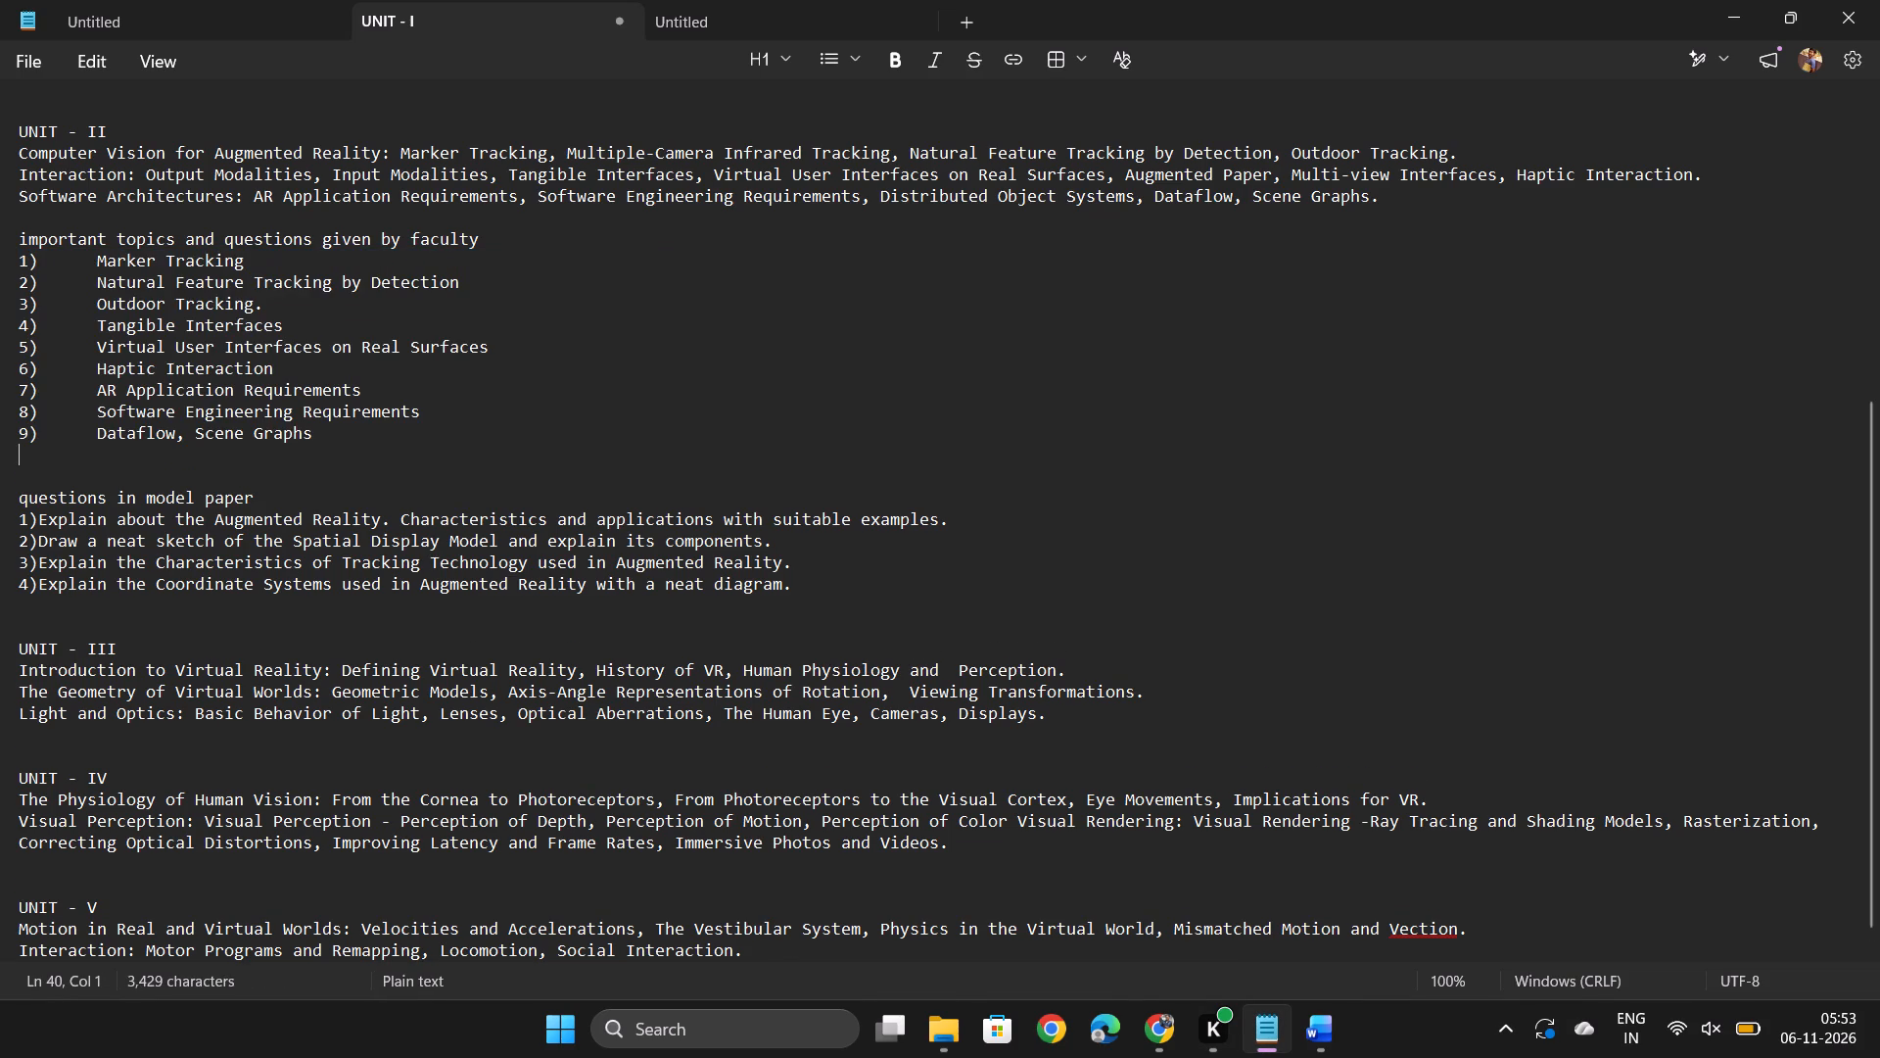
{"action": "key", "text": "BackSpace"}
Remove the gap after the number in each of the nine UNIT - II faculty topics, from 9) up to 1).
{"action": "left_click", "coordinate": [97, 434]}
{"action": "key", "text": "BackSpace"}
{"action": "left_click", "coordinate": [97, 413]}
{"action": "key", "text": "BackSpace"}
{"action": "left_click", "coordinate": [94, 391]}
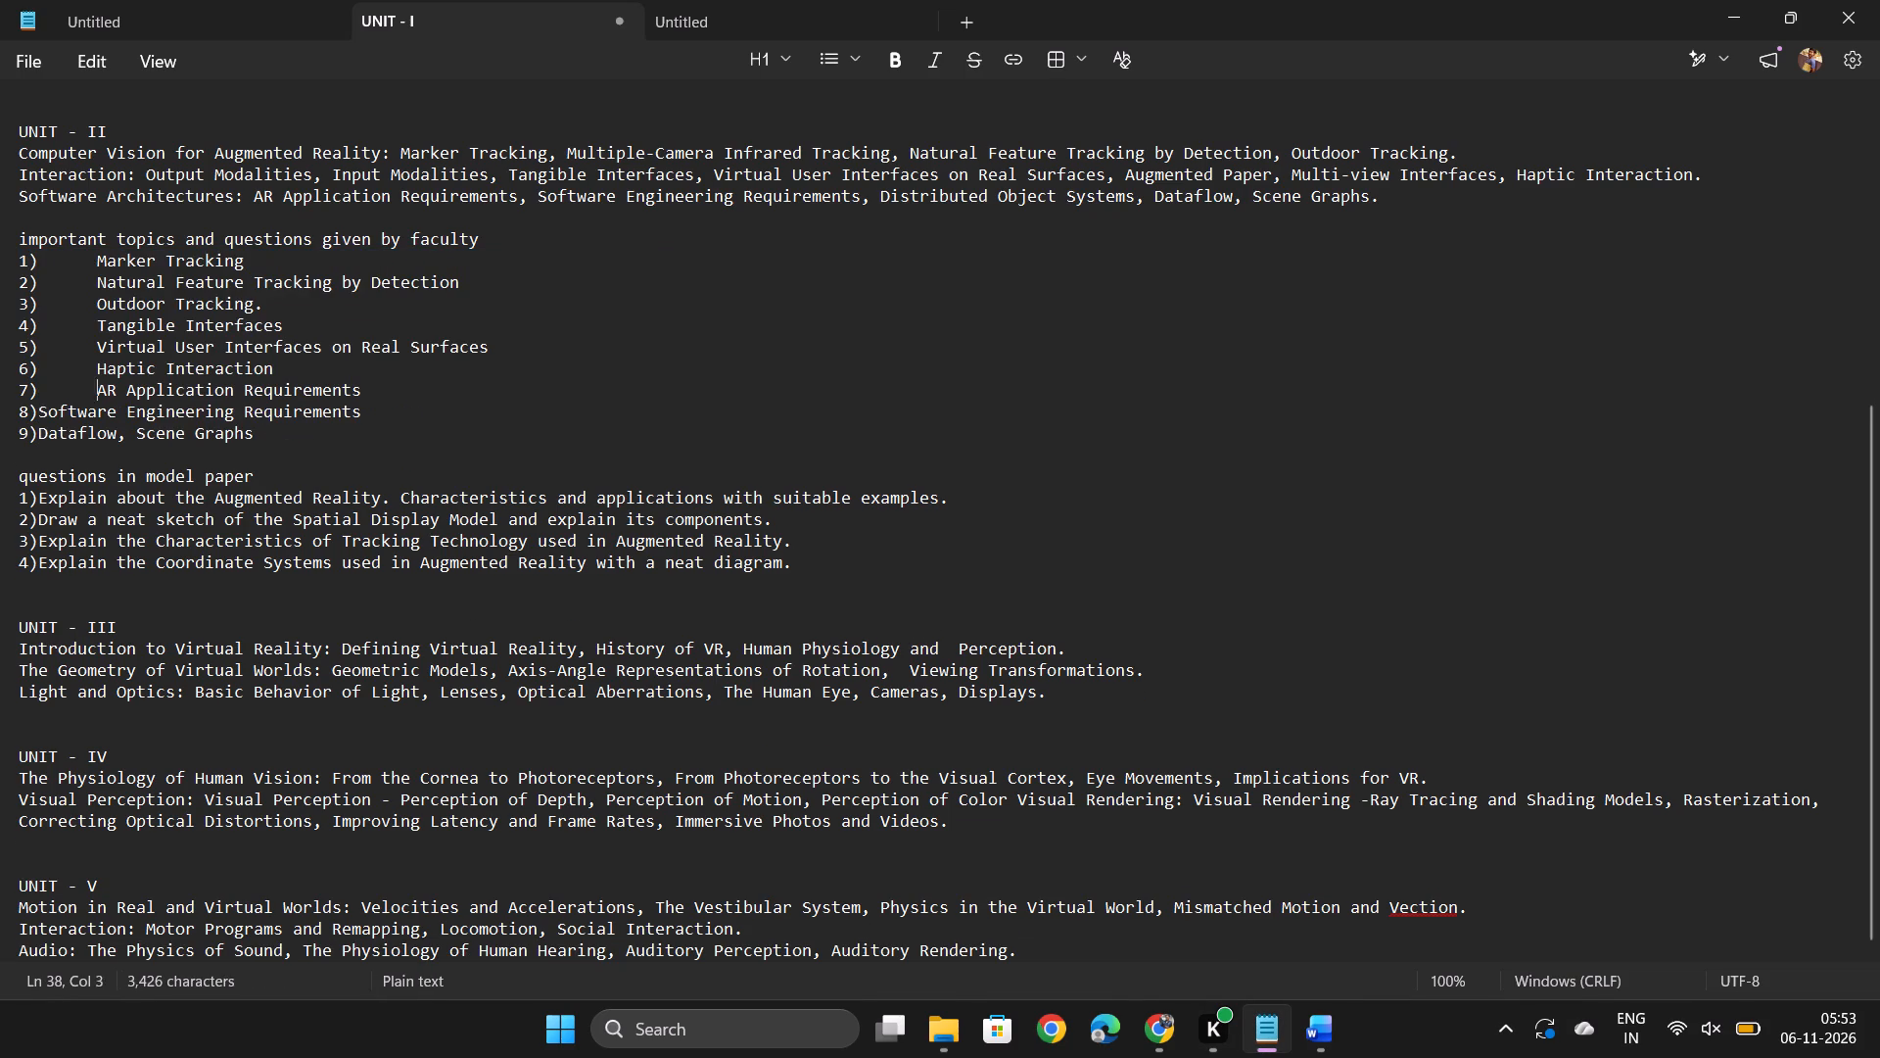
{"action": "key", "text": "BackSpace"}
{"action": "left_click", "coordinate": [92, 368]}
{"action": "key", "text": "BackSpace"}
{"action": "left_click", "coordinate": [91, 343]}
{"action": "key", "text": "BackSpace"}
{"action": "left_click", "coordinate": [88, 324]}
{"action": "key", "text": "BackSpace"}
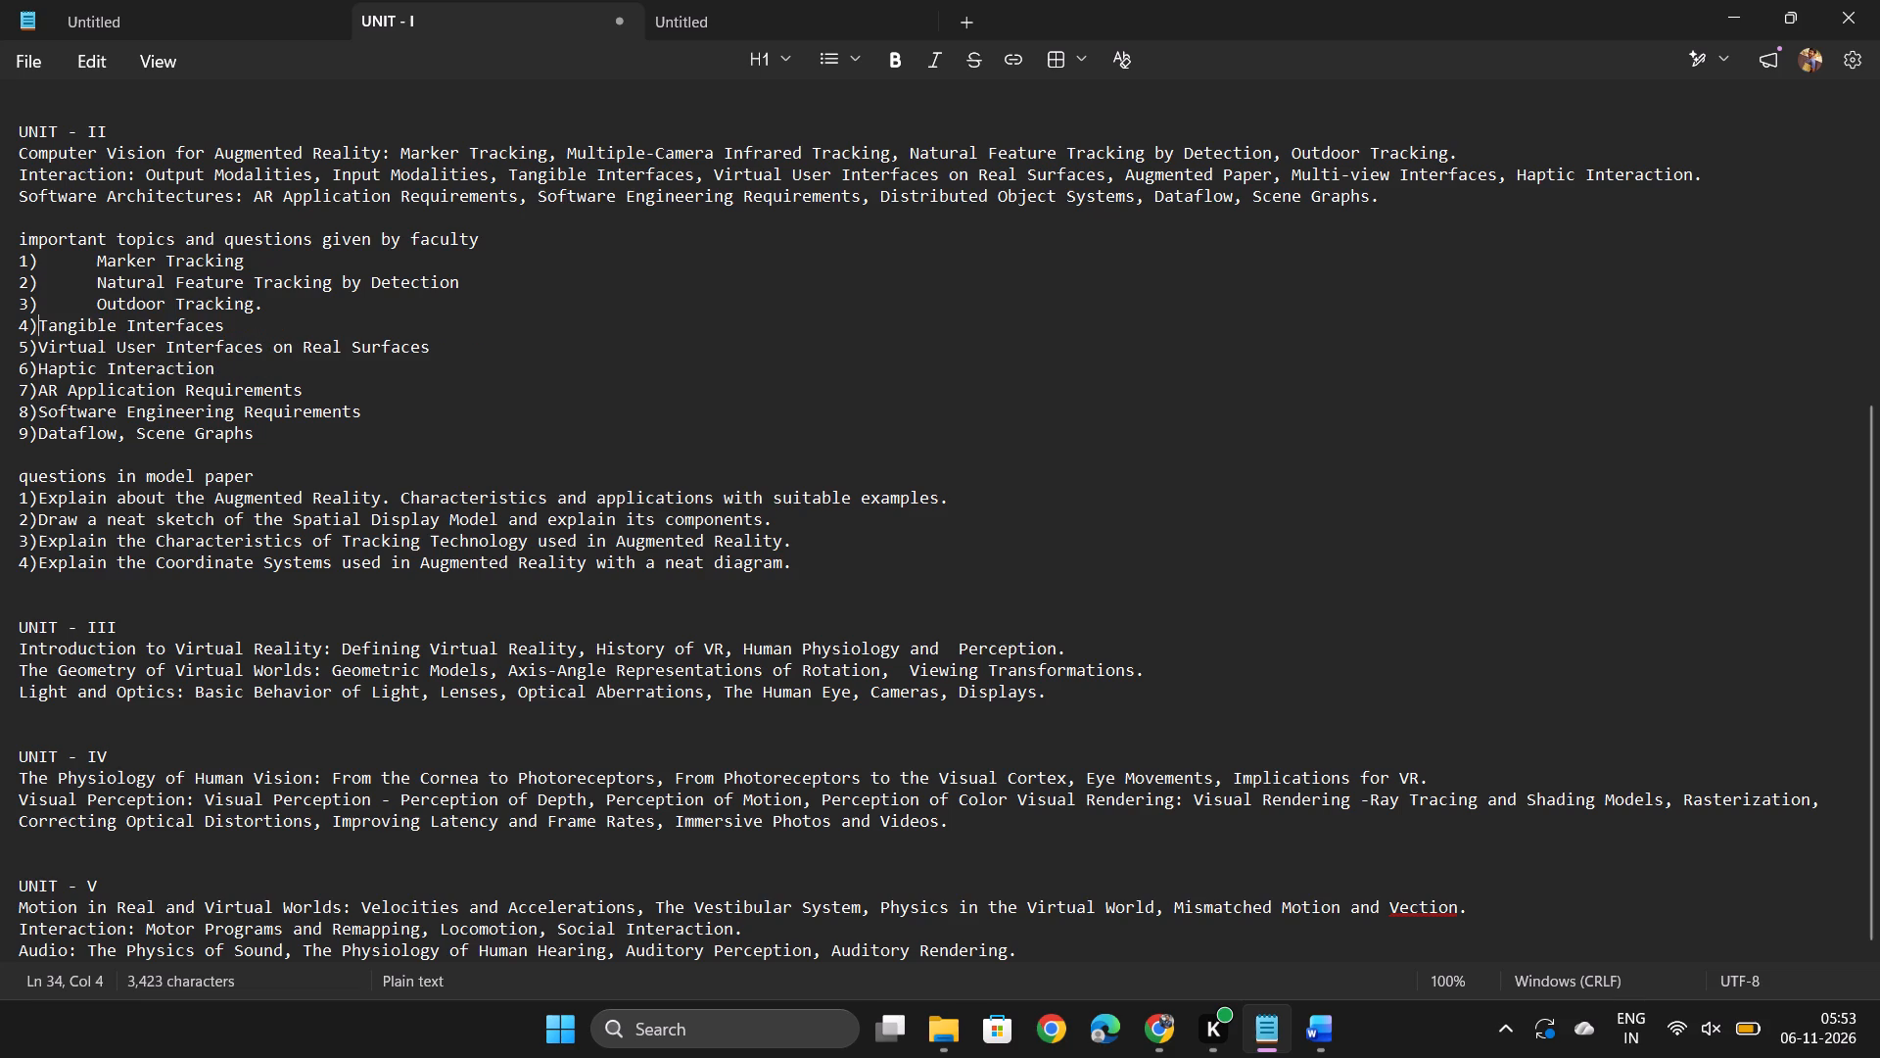
{"action": "left_click", "coordinate": [88, 307]}
{"action": "key", "text": "BackSpace"}
{"action": "left_click", "coordinate": [86, 284]}
{"action": "key", "text": "BackSpace"}
{"action": "left_click", "coordinate": [85, 264]}
{"action": "key", "text": "BackSpace"}
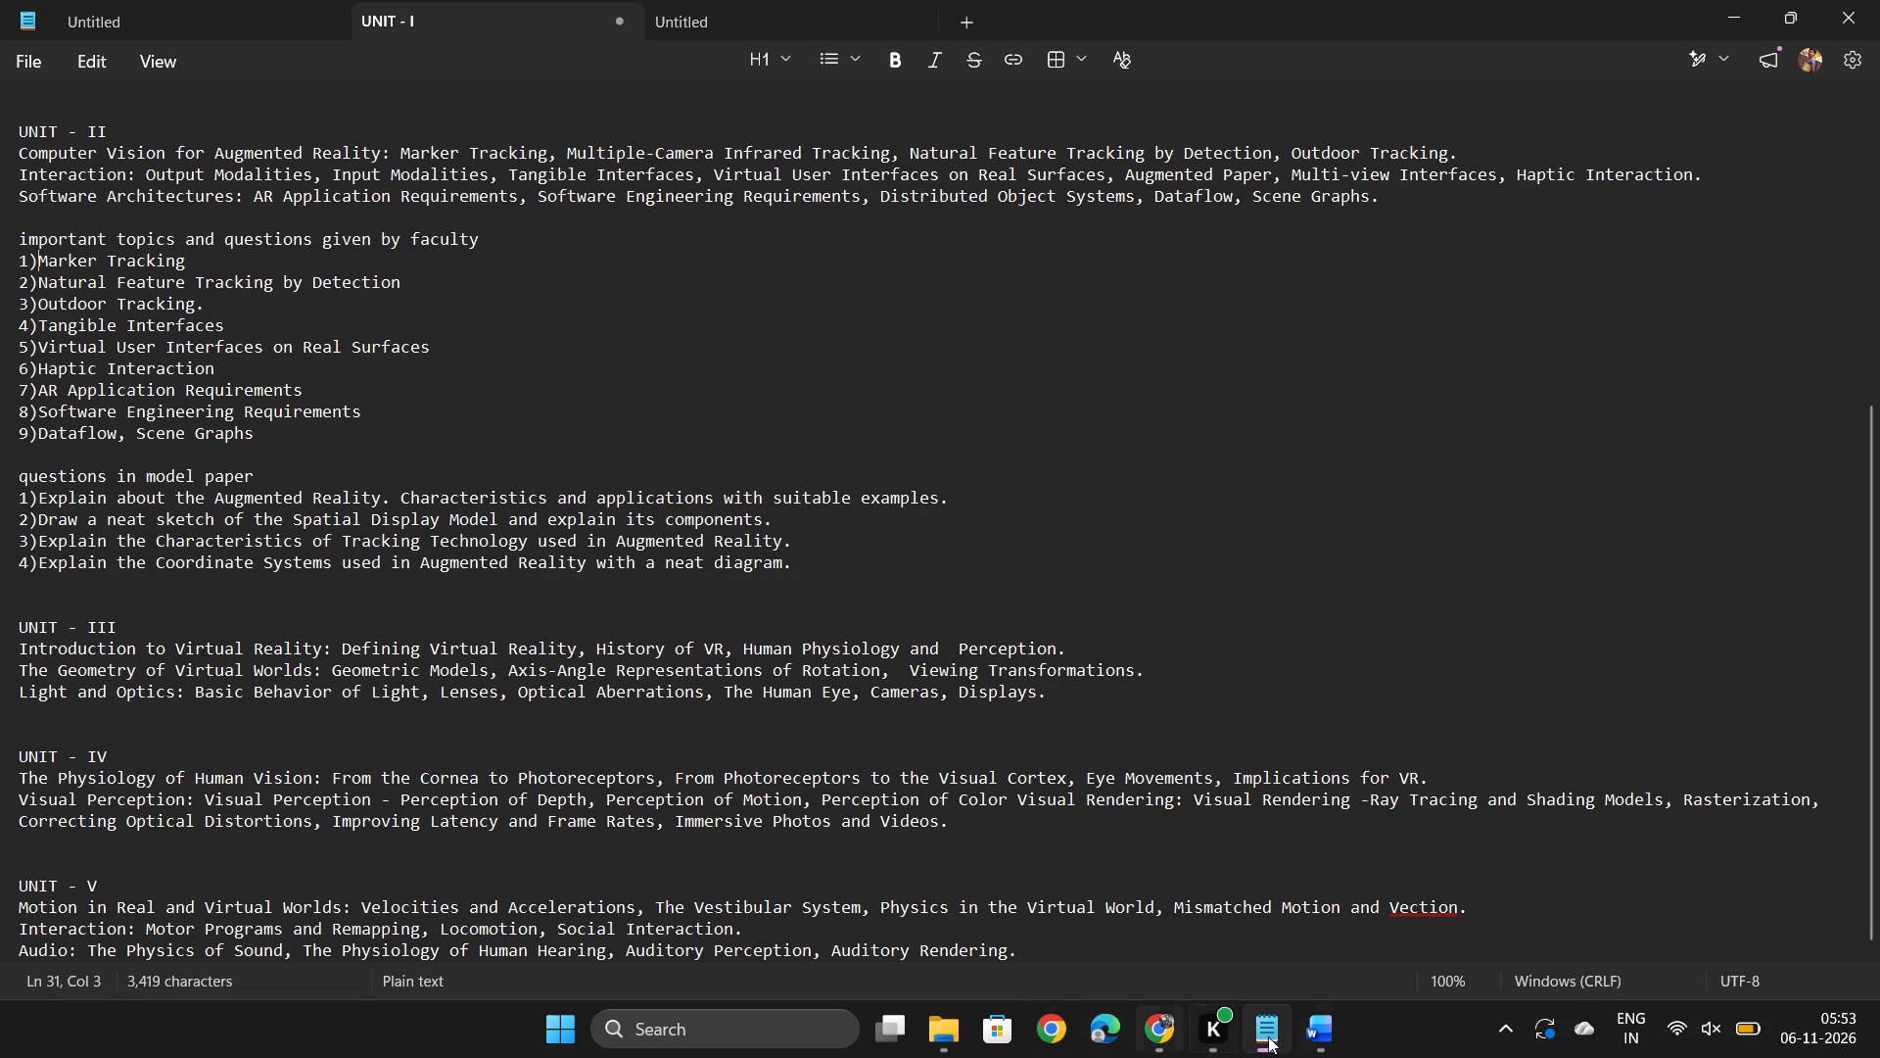
Replace question 1 in UNIT - II's model paper list with question 4a, on Tangible Interface components, from the Model Question Paper AR&VR Word document.
{"action": "left_click", "coordinate": [1319, 1036]}
{"action": "left_click", "coordinate": [1400, 946]}
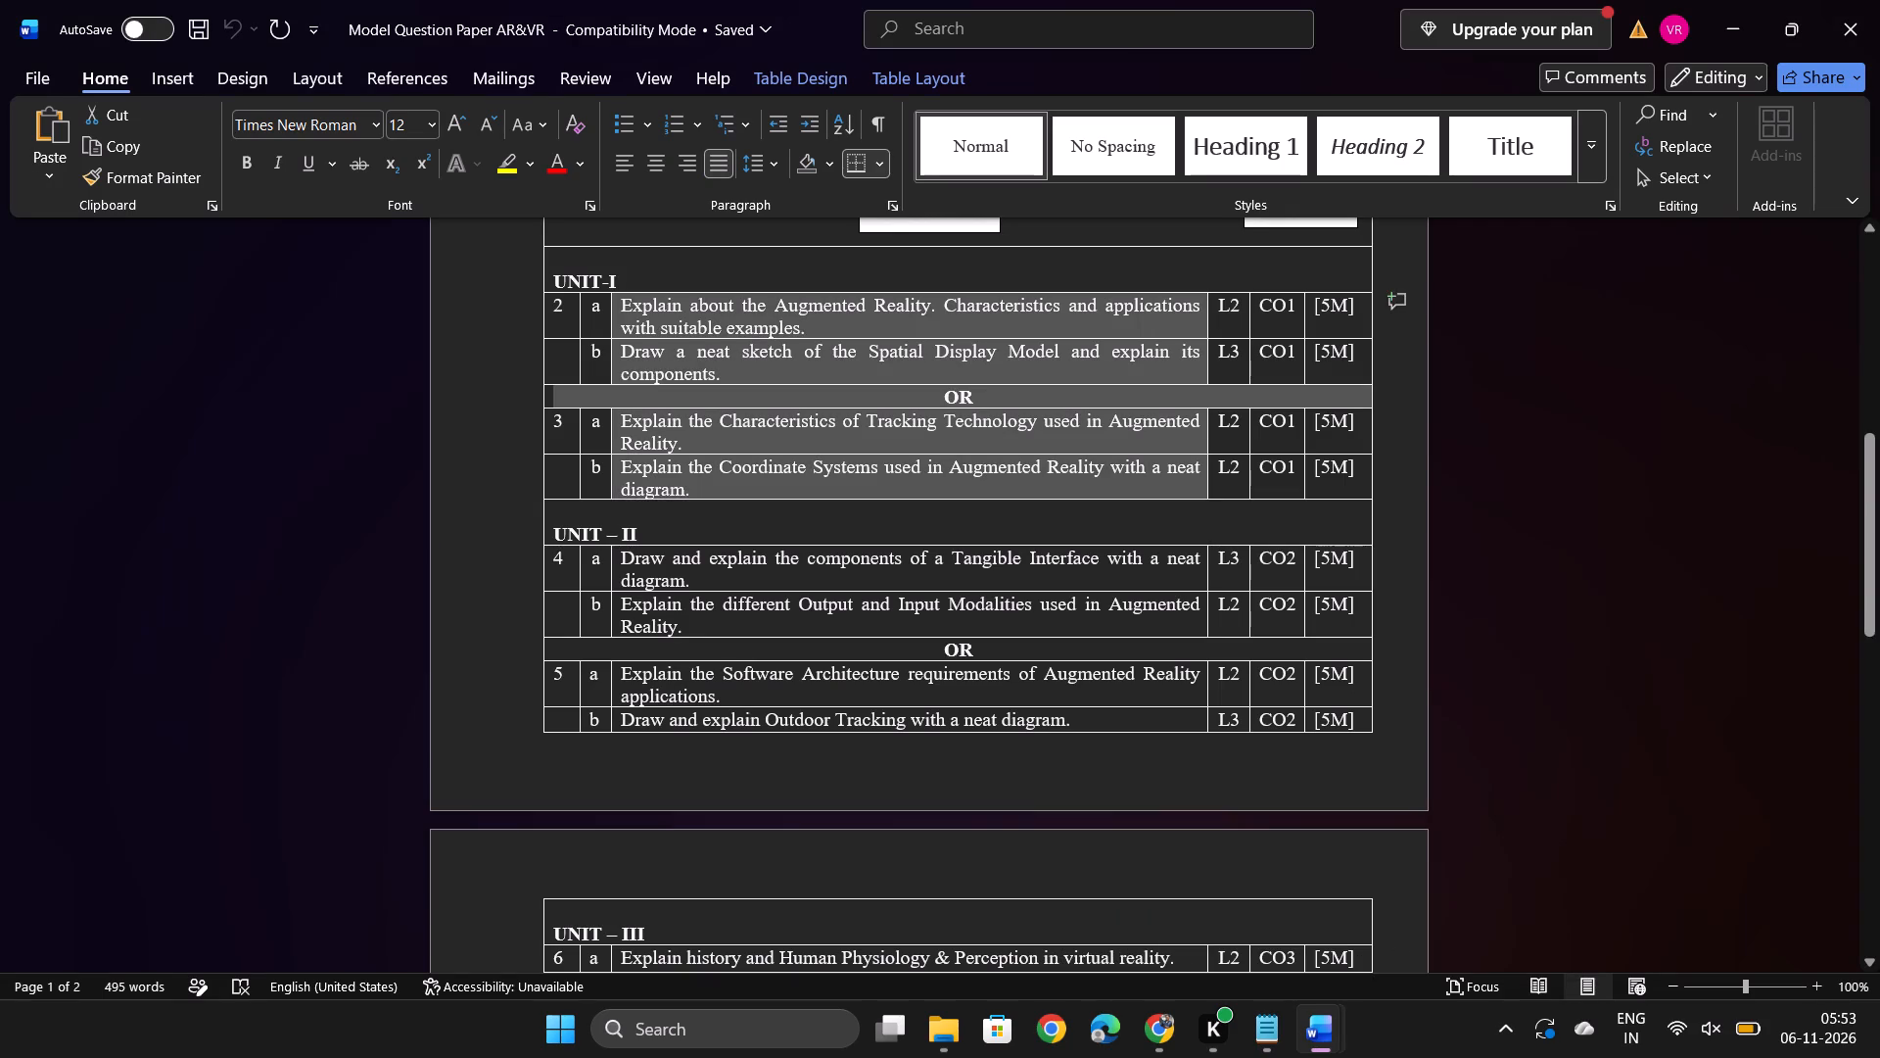
{"action": "left_click", "coordinate": [613, 587]}
{"action": "left_click", "coordinate": [649, 583]}
{"action": "left_click", "coordinate": [639, 568]}
{"action": "left_click_drag", "start_coordinate": [628, 559], "coordinate": [650, 566]}
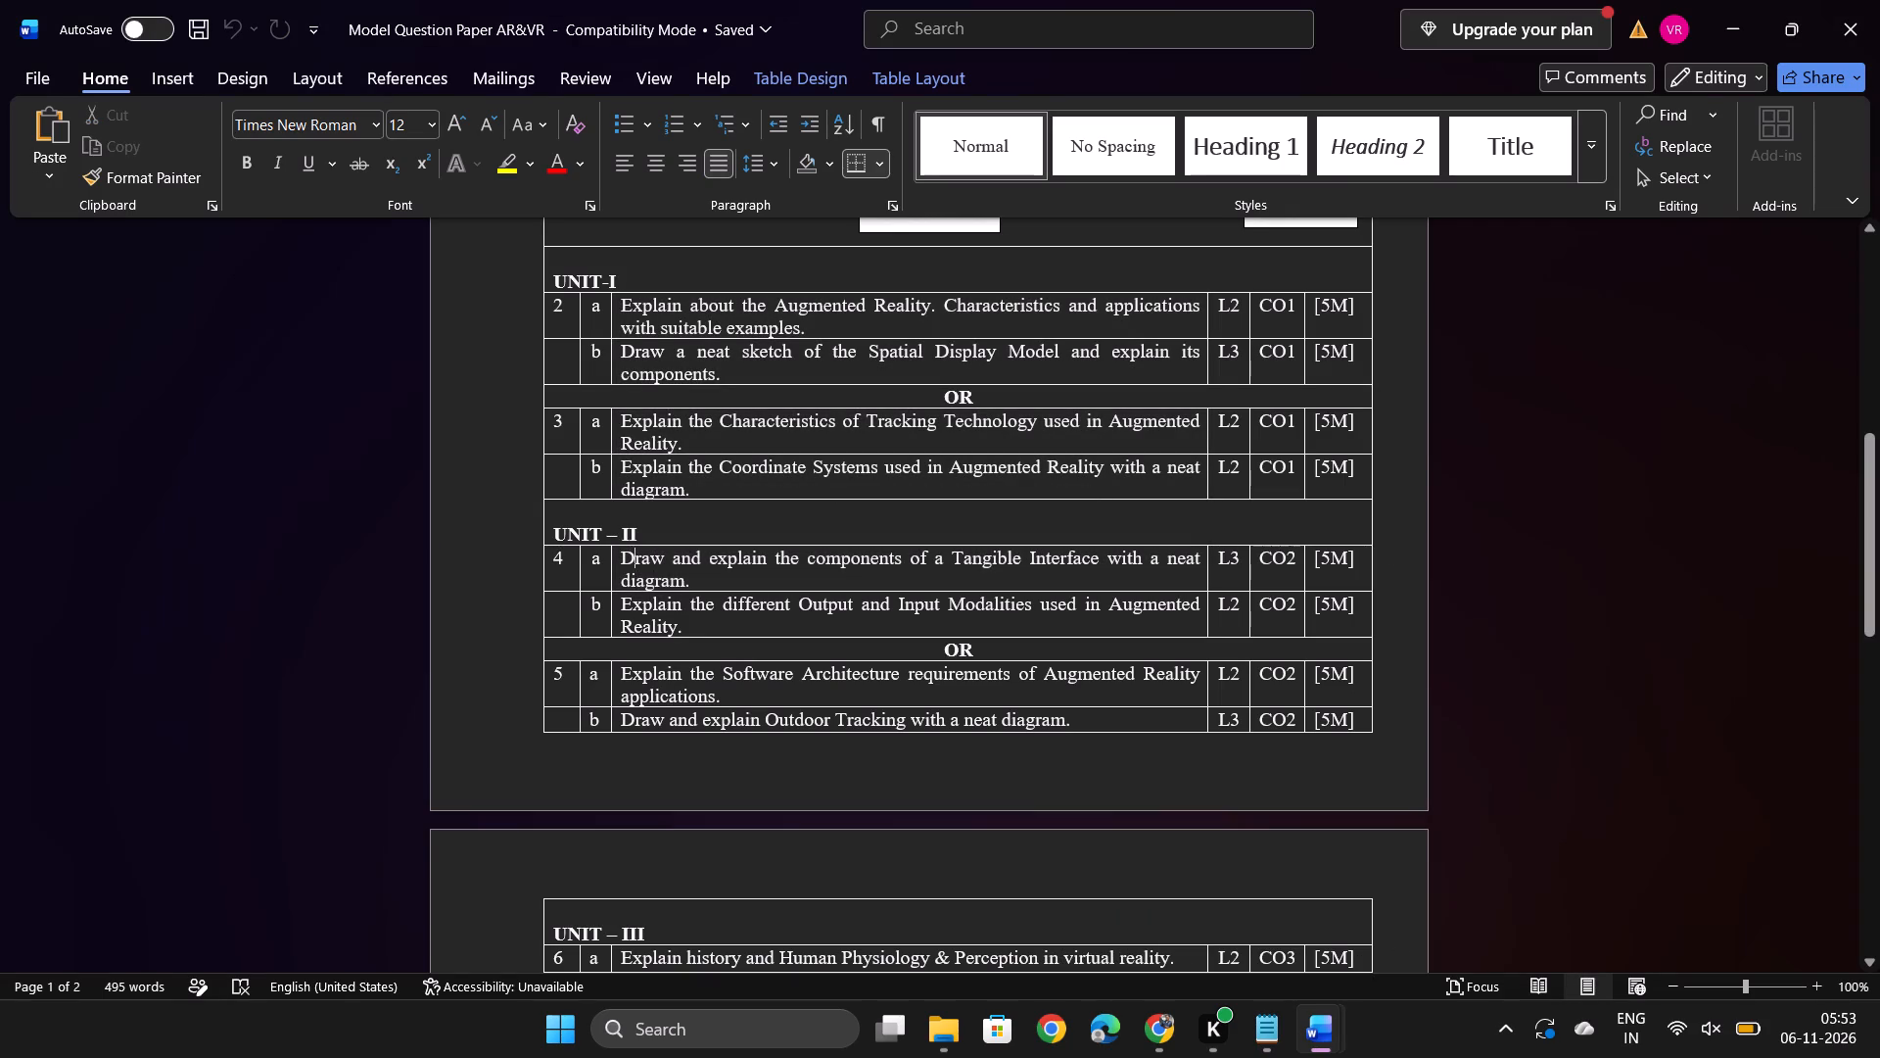
{"action": "left_click_drag", "start_coordinate": [650, 566], "coordinate": [692, 573]}
{"action": "key", "text": "ctrl+c"}
{"action": "left_click", "coordinate": [1265, 1024]}
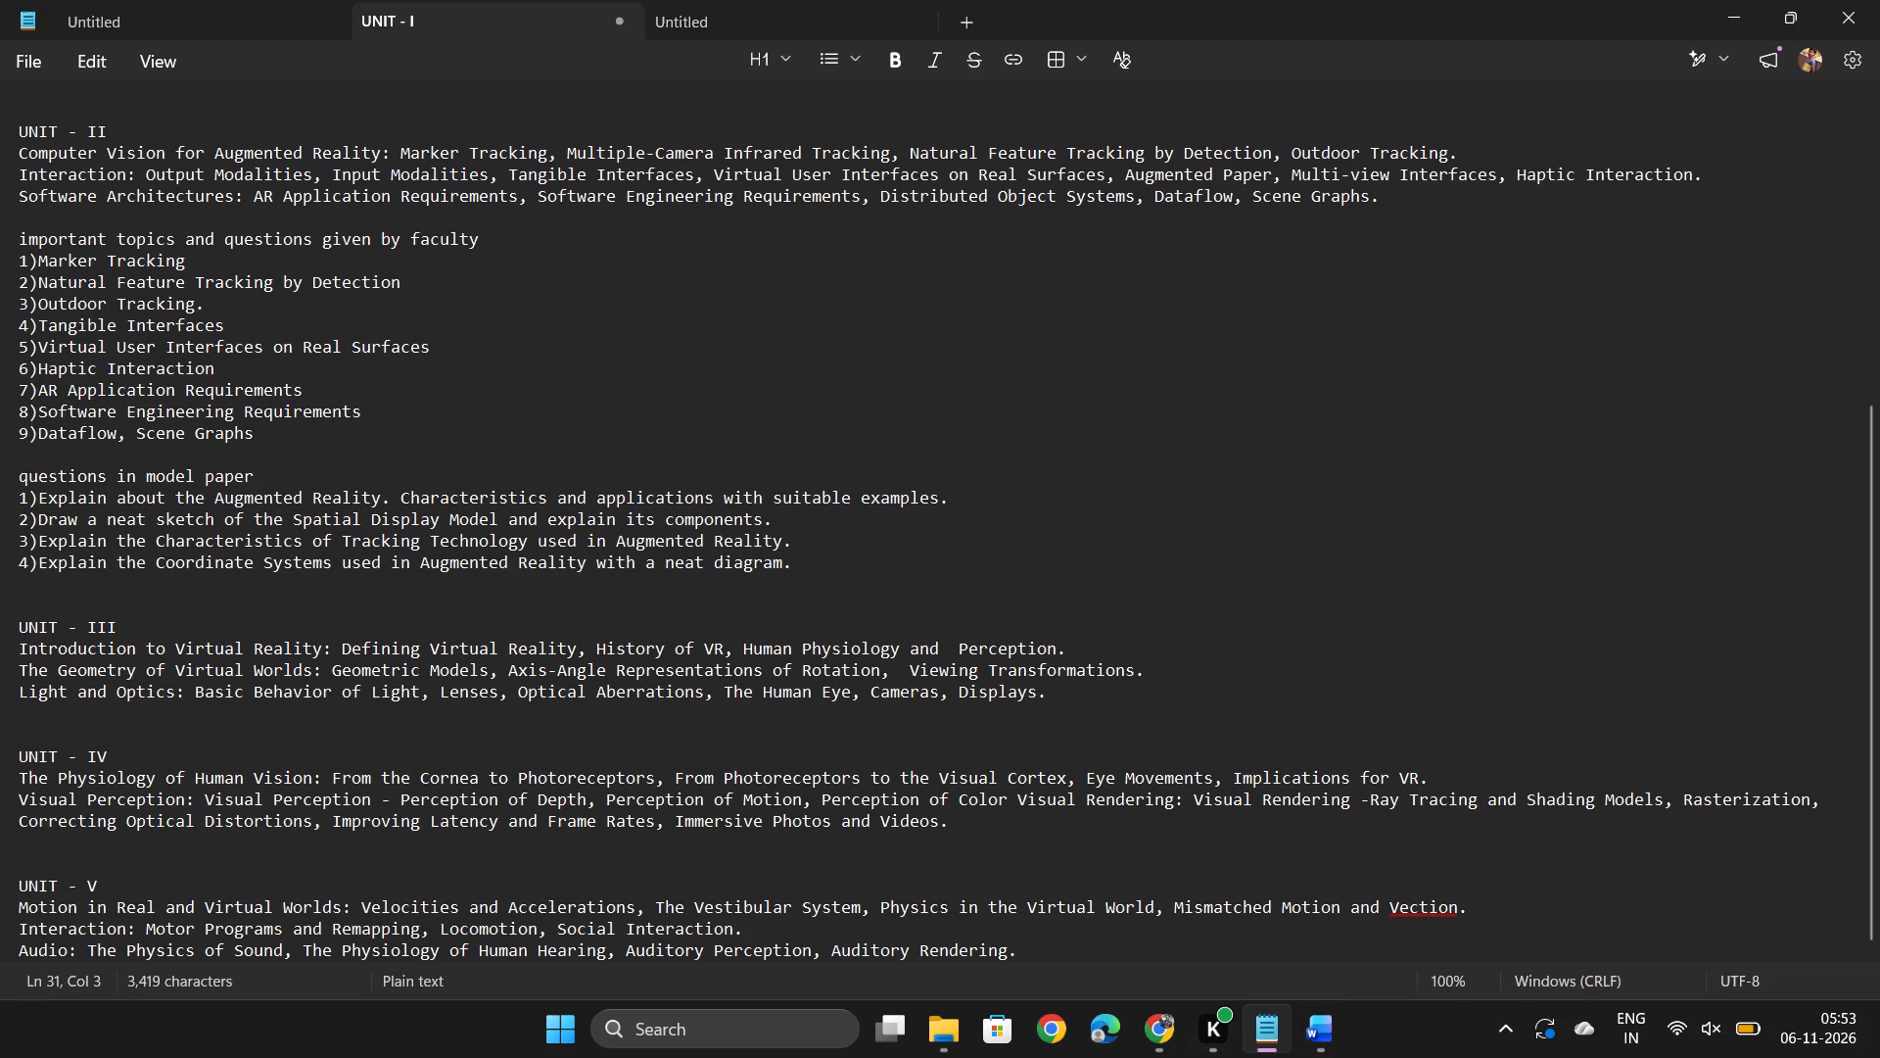
{"action": "left_click_drag", "start_coordinate": [39, 496], "coordinate": [955, 501]}
{"action": "key", "text": "ctrl+v"}
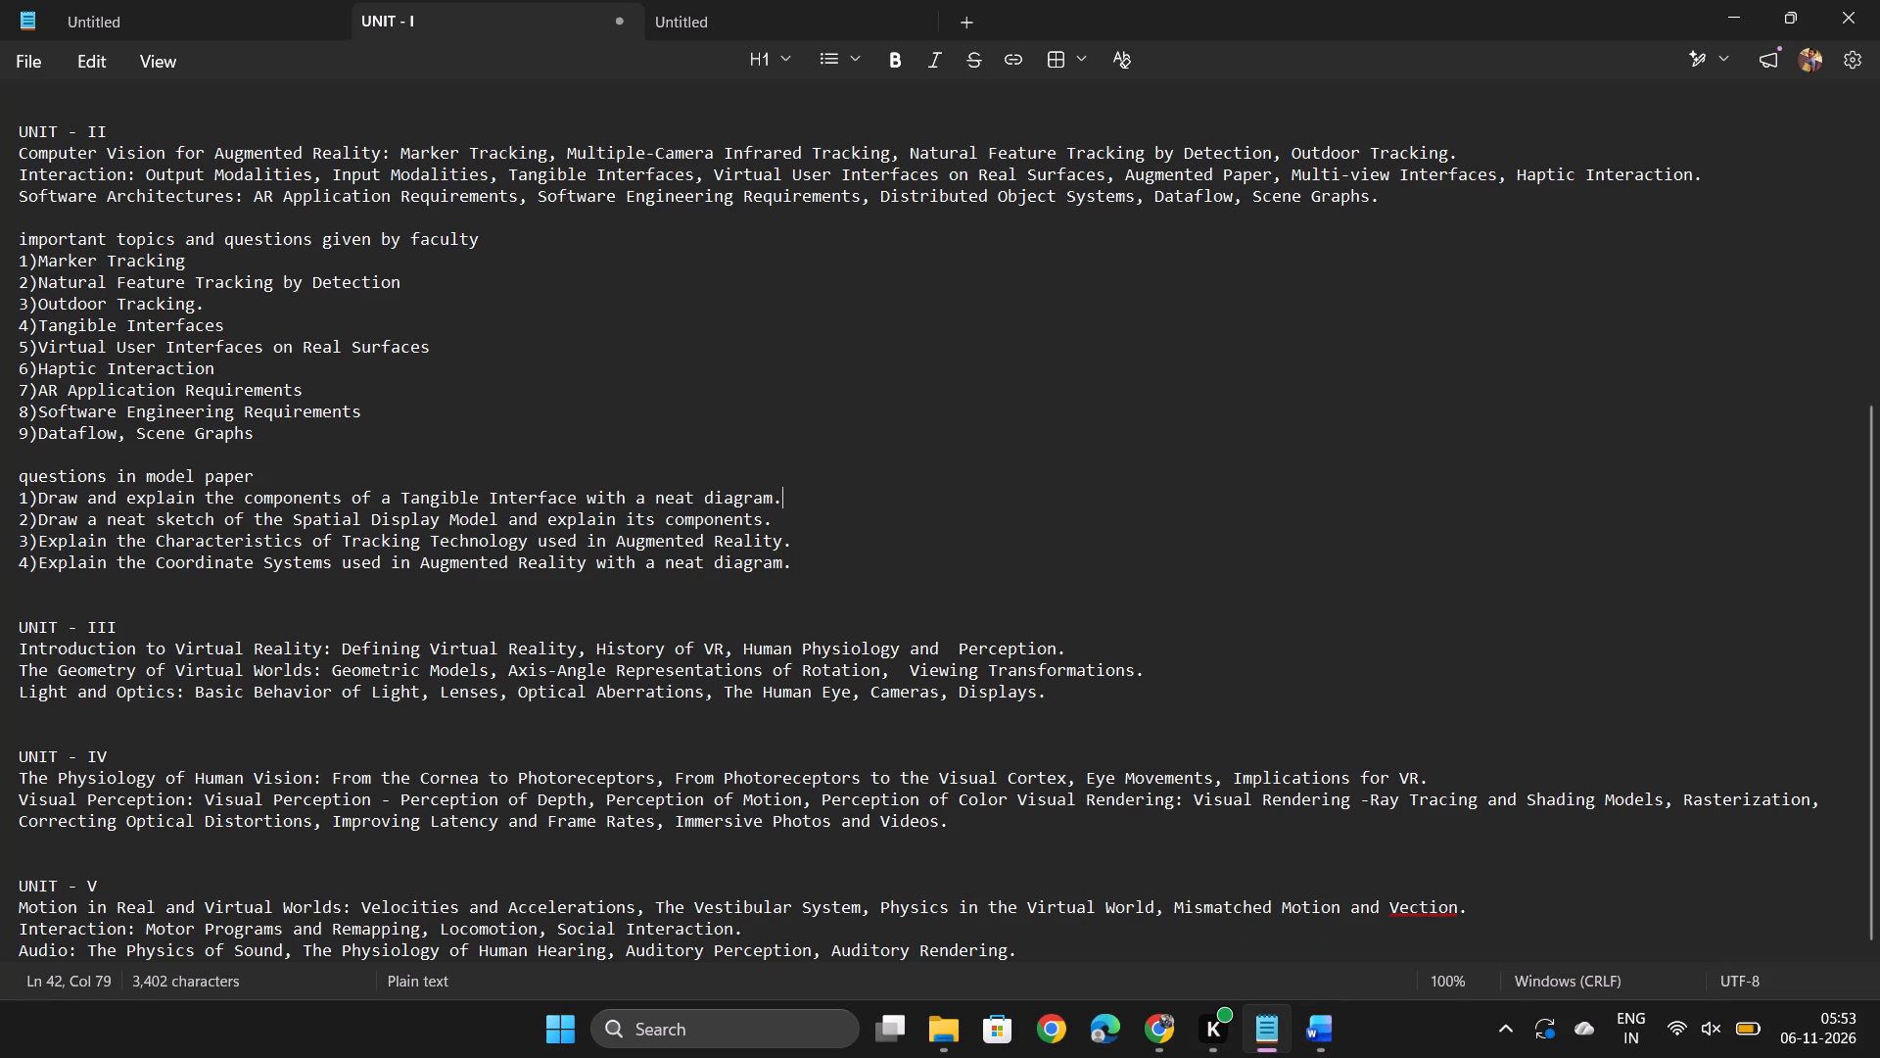
Replace question 2 in UNIT - II's model paper list with question 4b, on Output and Input Modalities, from the Word model paper.
{"action": "left_click", "coordinate": [1273, 1034]}
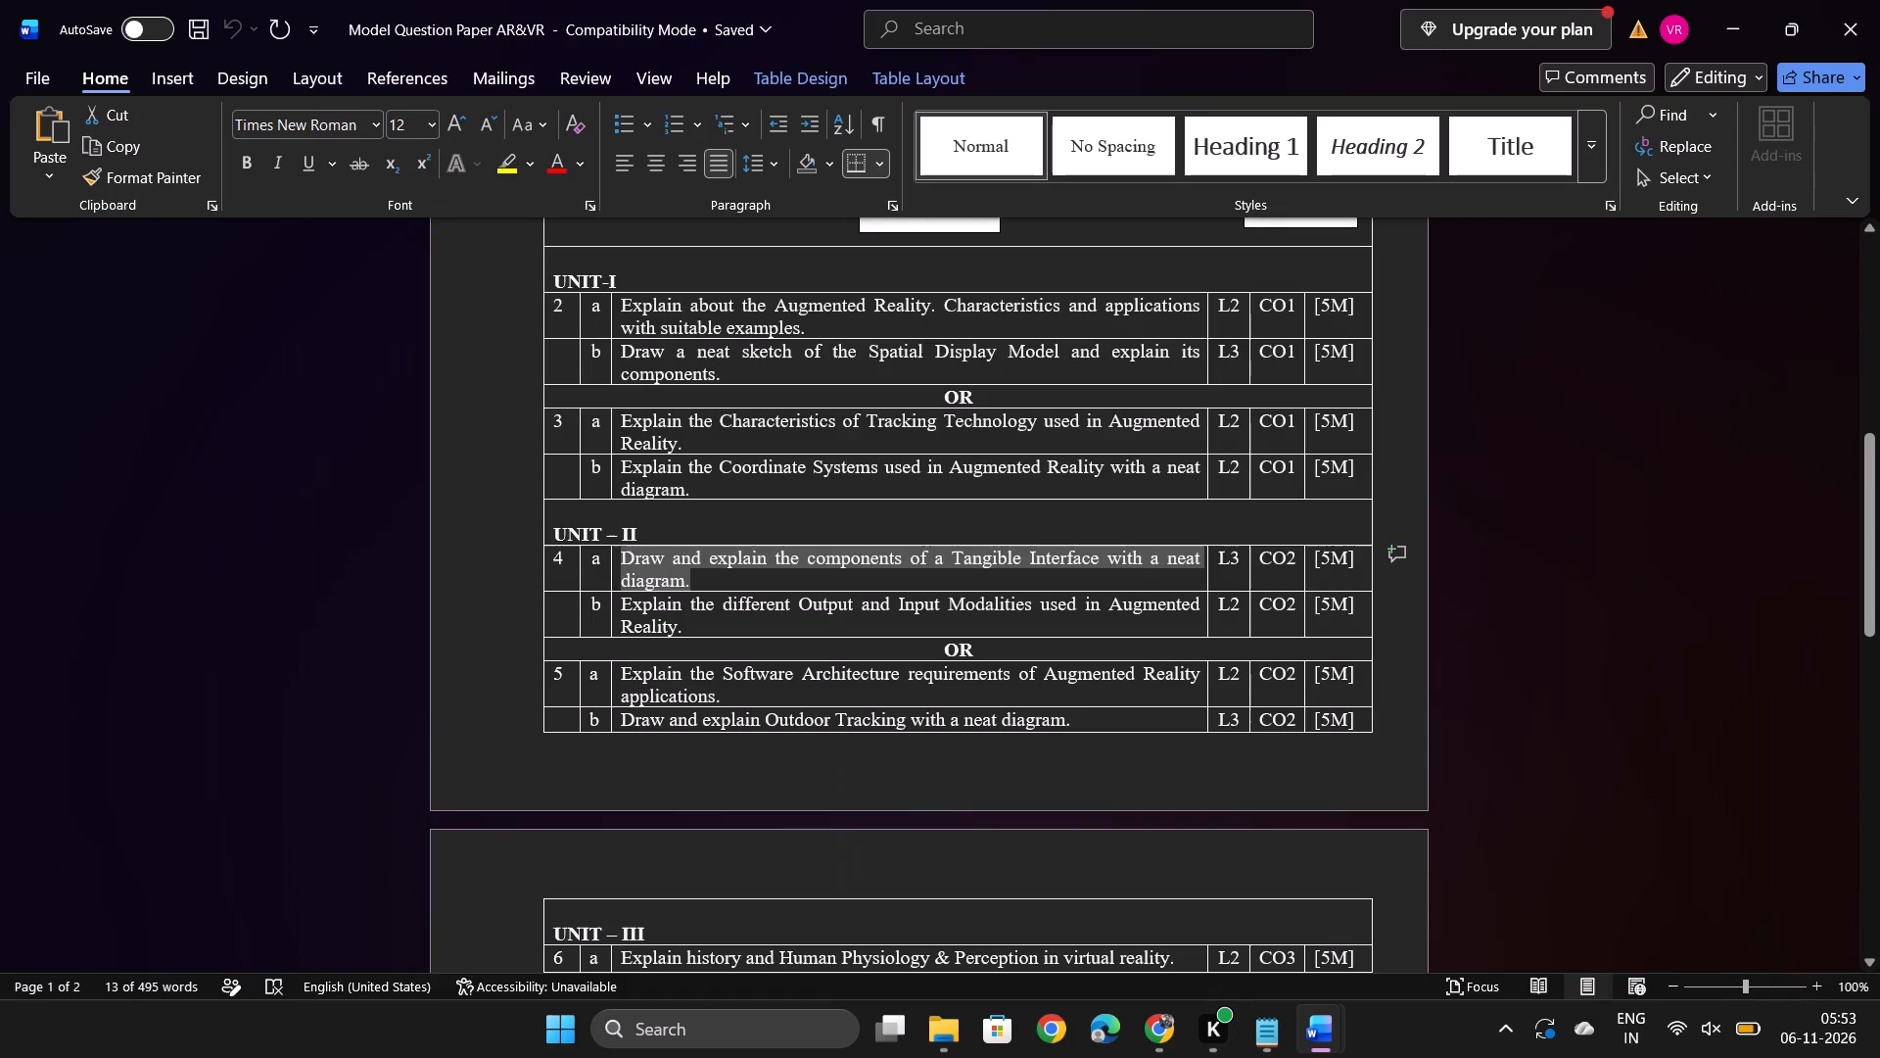
{"action": "left_click_drag", "start_coordinate": [624, 598], "coordinate": [661, 622]}
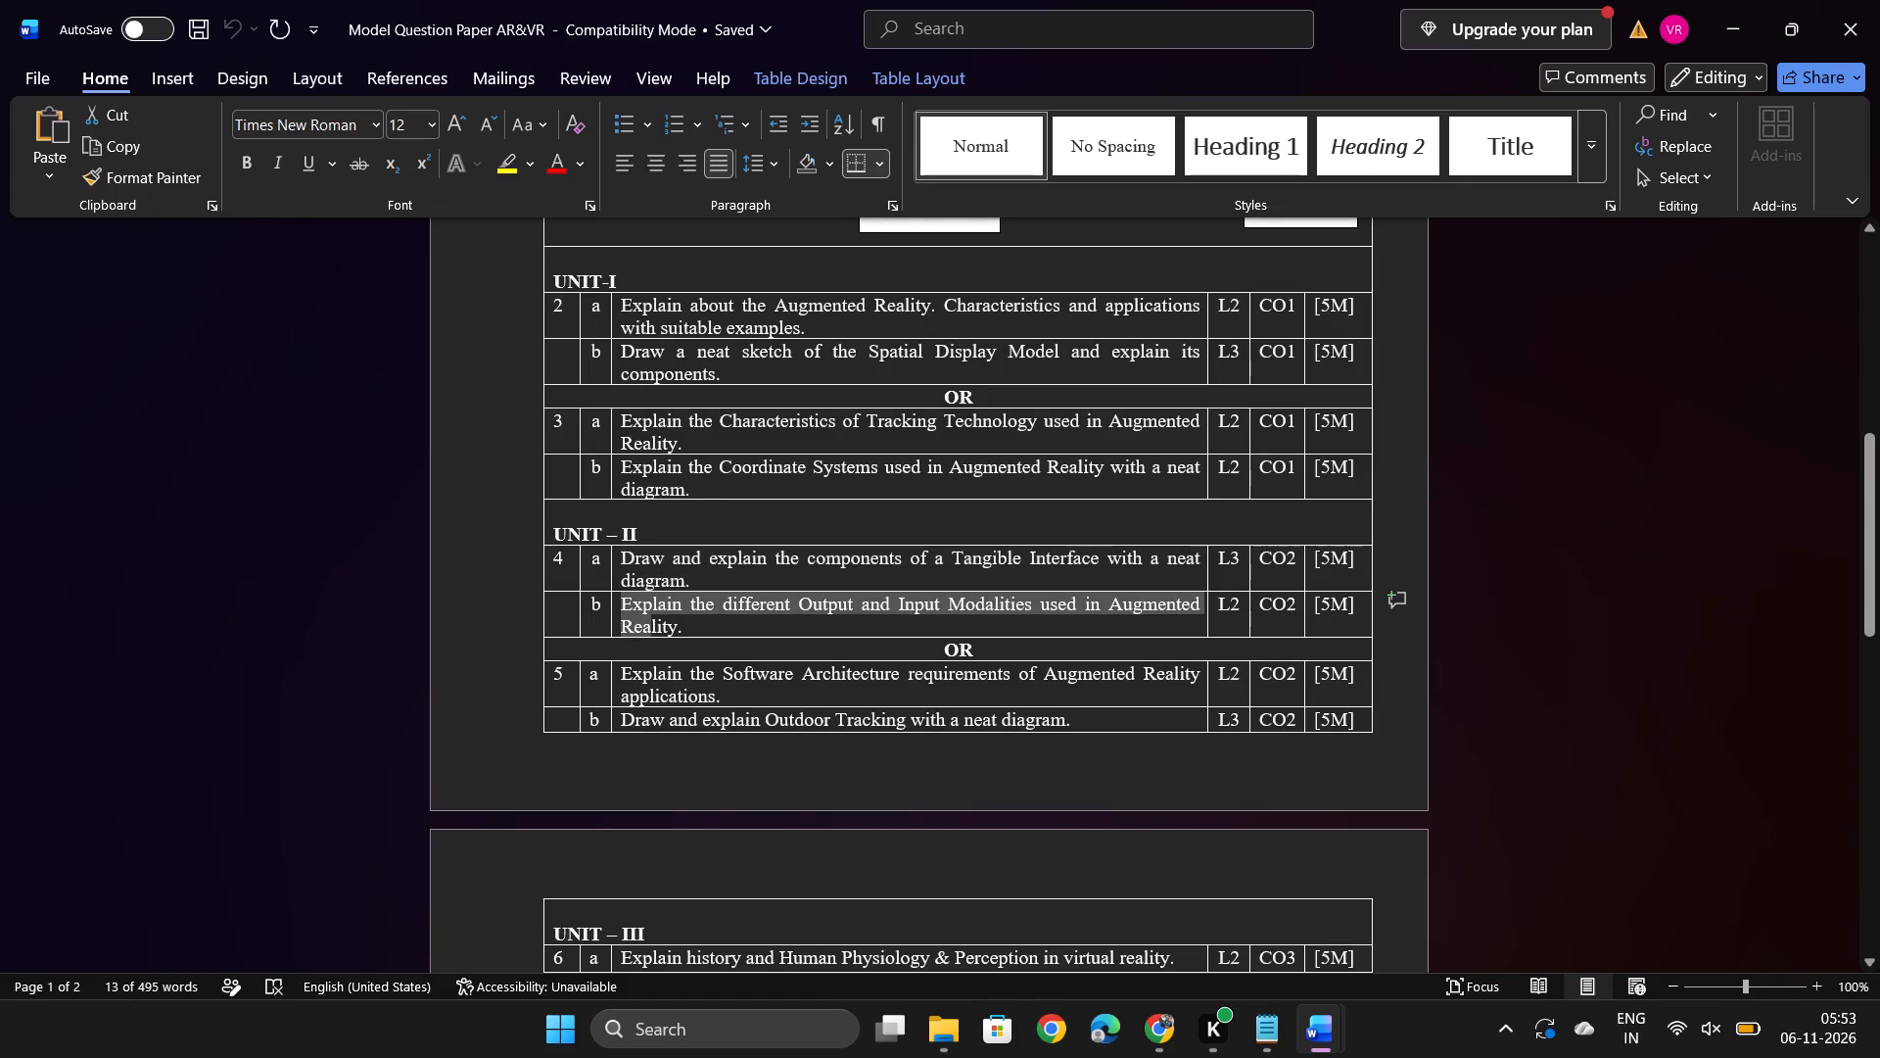
{"action": "left_click_drag", "start_coordinate": [661, 622], "coordinate": [936, 612]}
{"action": "key", "text": "ctrl+c"}
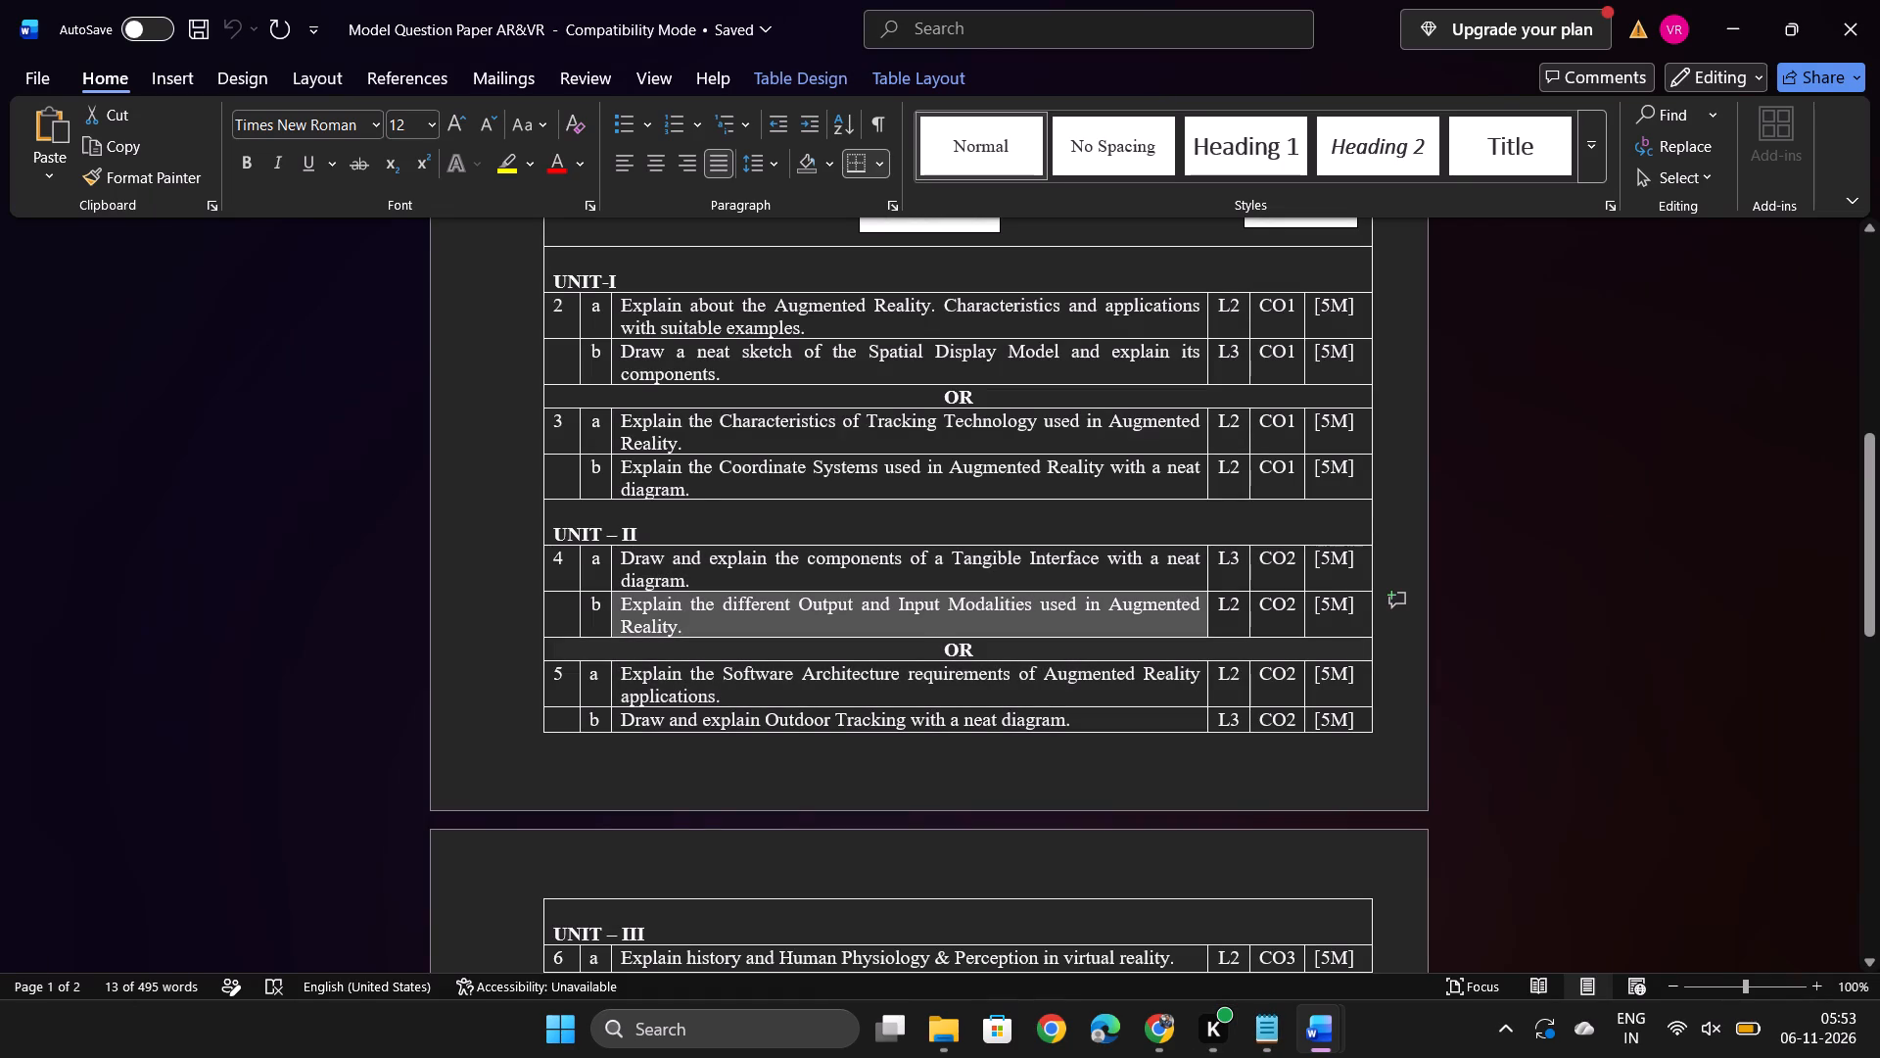
{"action": "left_click", "coordinate": [1266, 1026]}
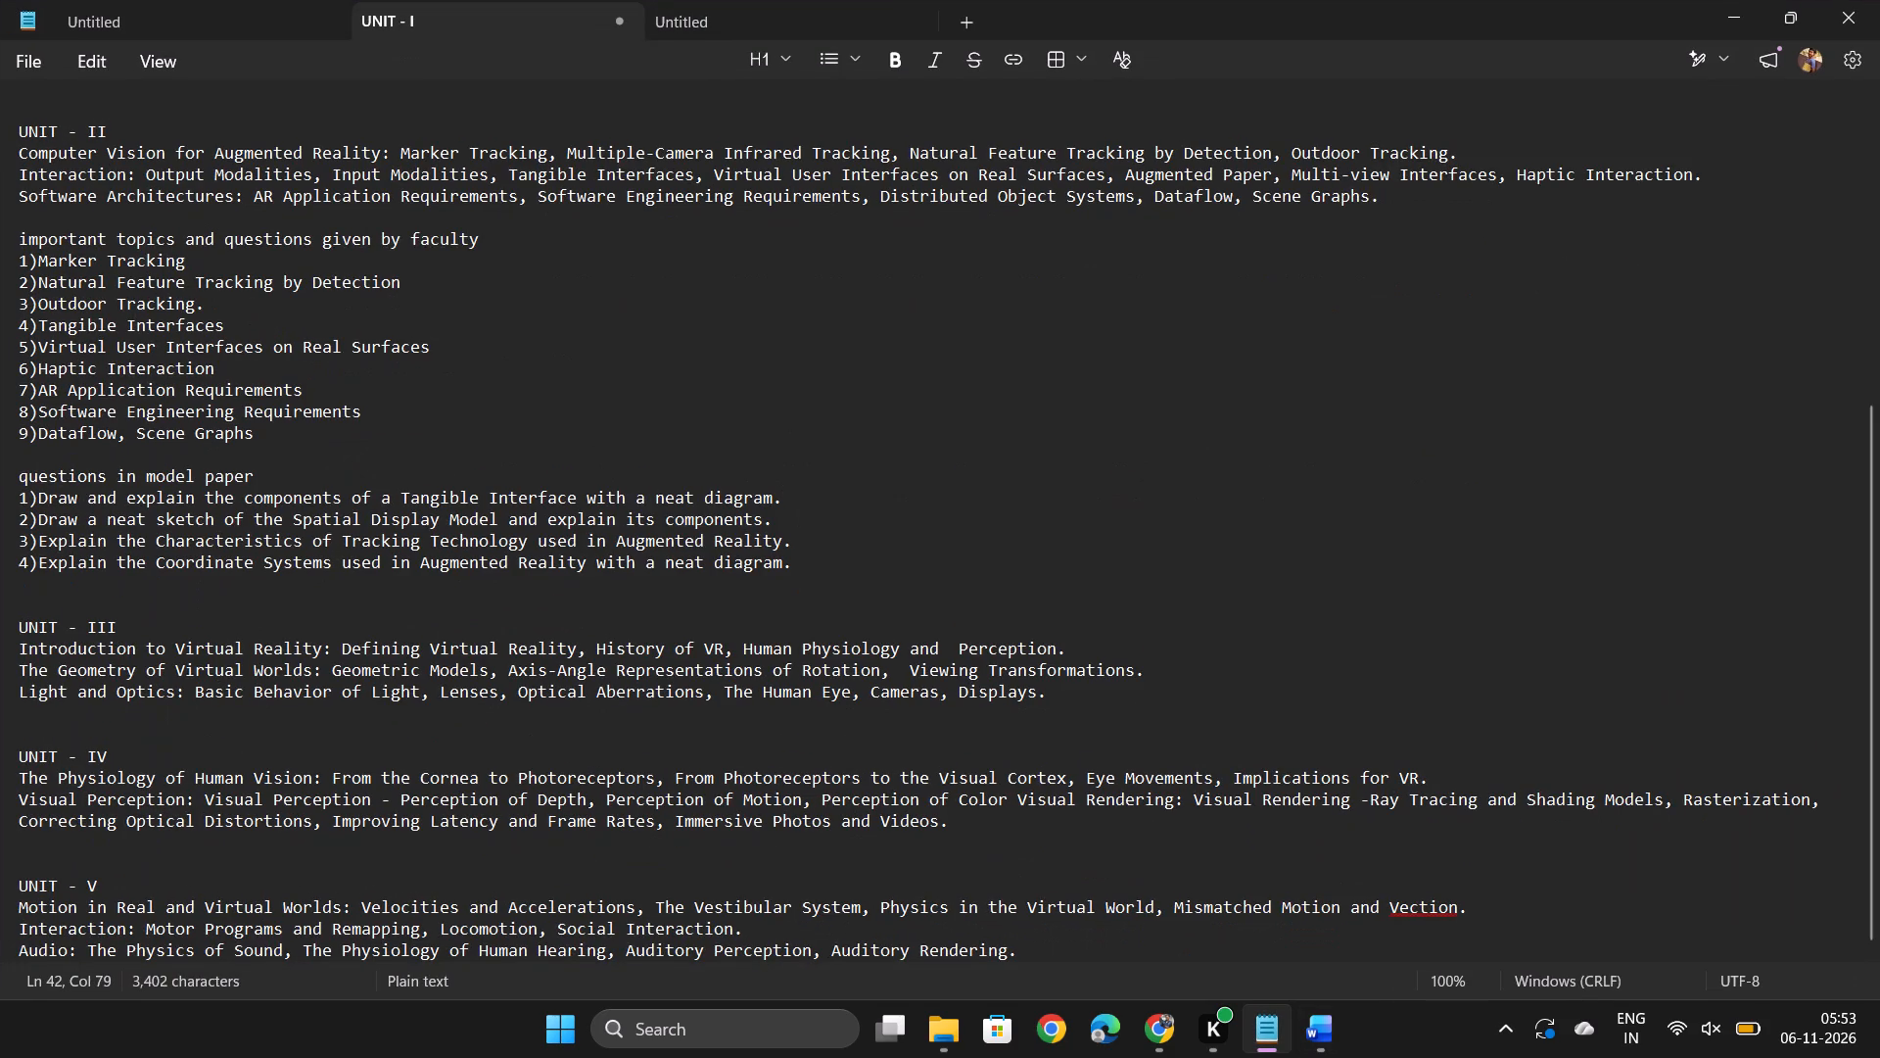
{"action": "left_click_drag", "start_coordinate": [42, 515], "coordinate": [779, 516]}
{"action": "key", "text": "ctrl+v"}
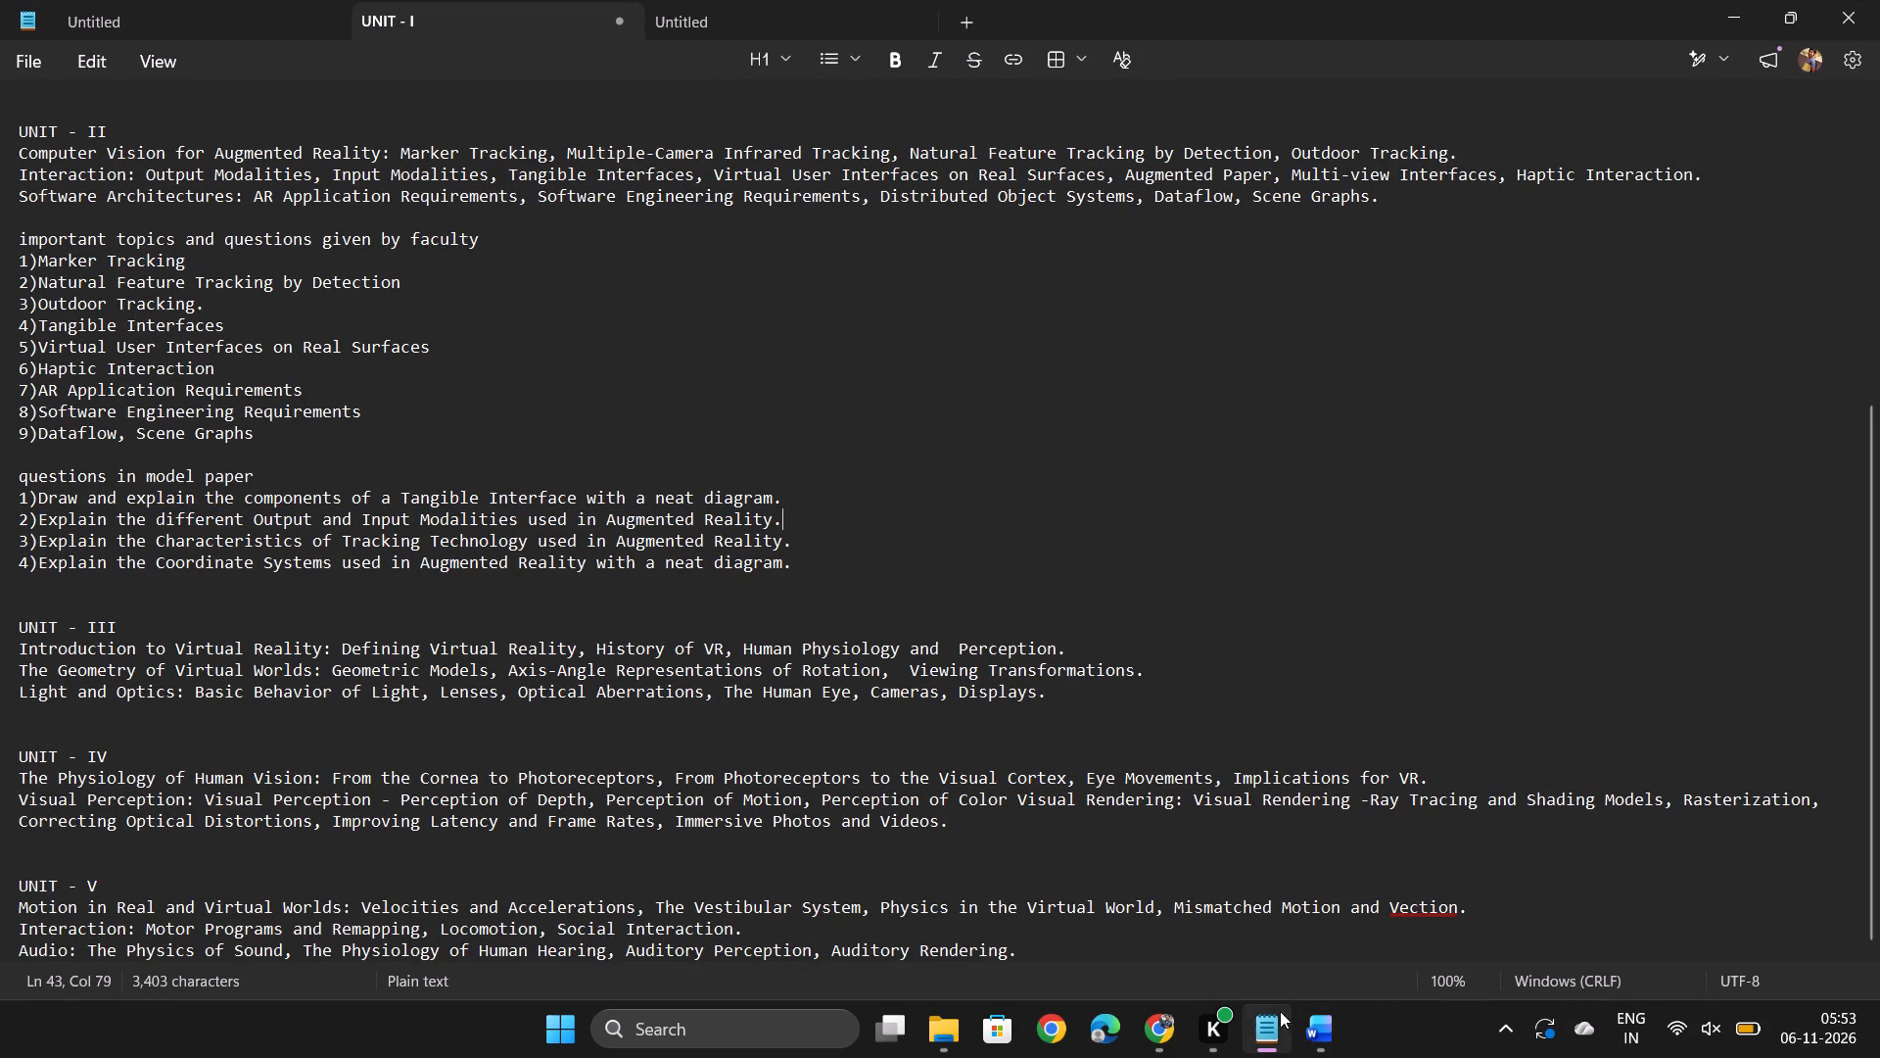
Replace questions 3 and 4 in UNIT - II's model paper list with questions 5a and 5b from the Word model paper, numbering the last one 4).
{"action": "left_click", "coordinate": [1277, 1028]}
{"action": "left_click", "coordinate": [641, 697]}
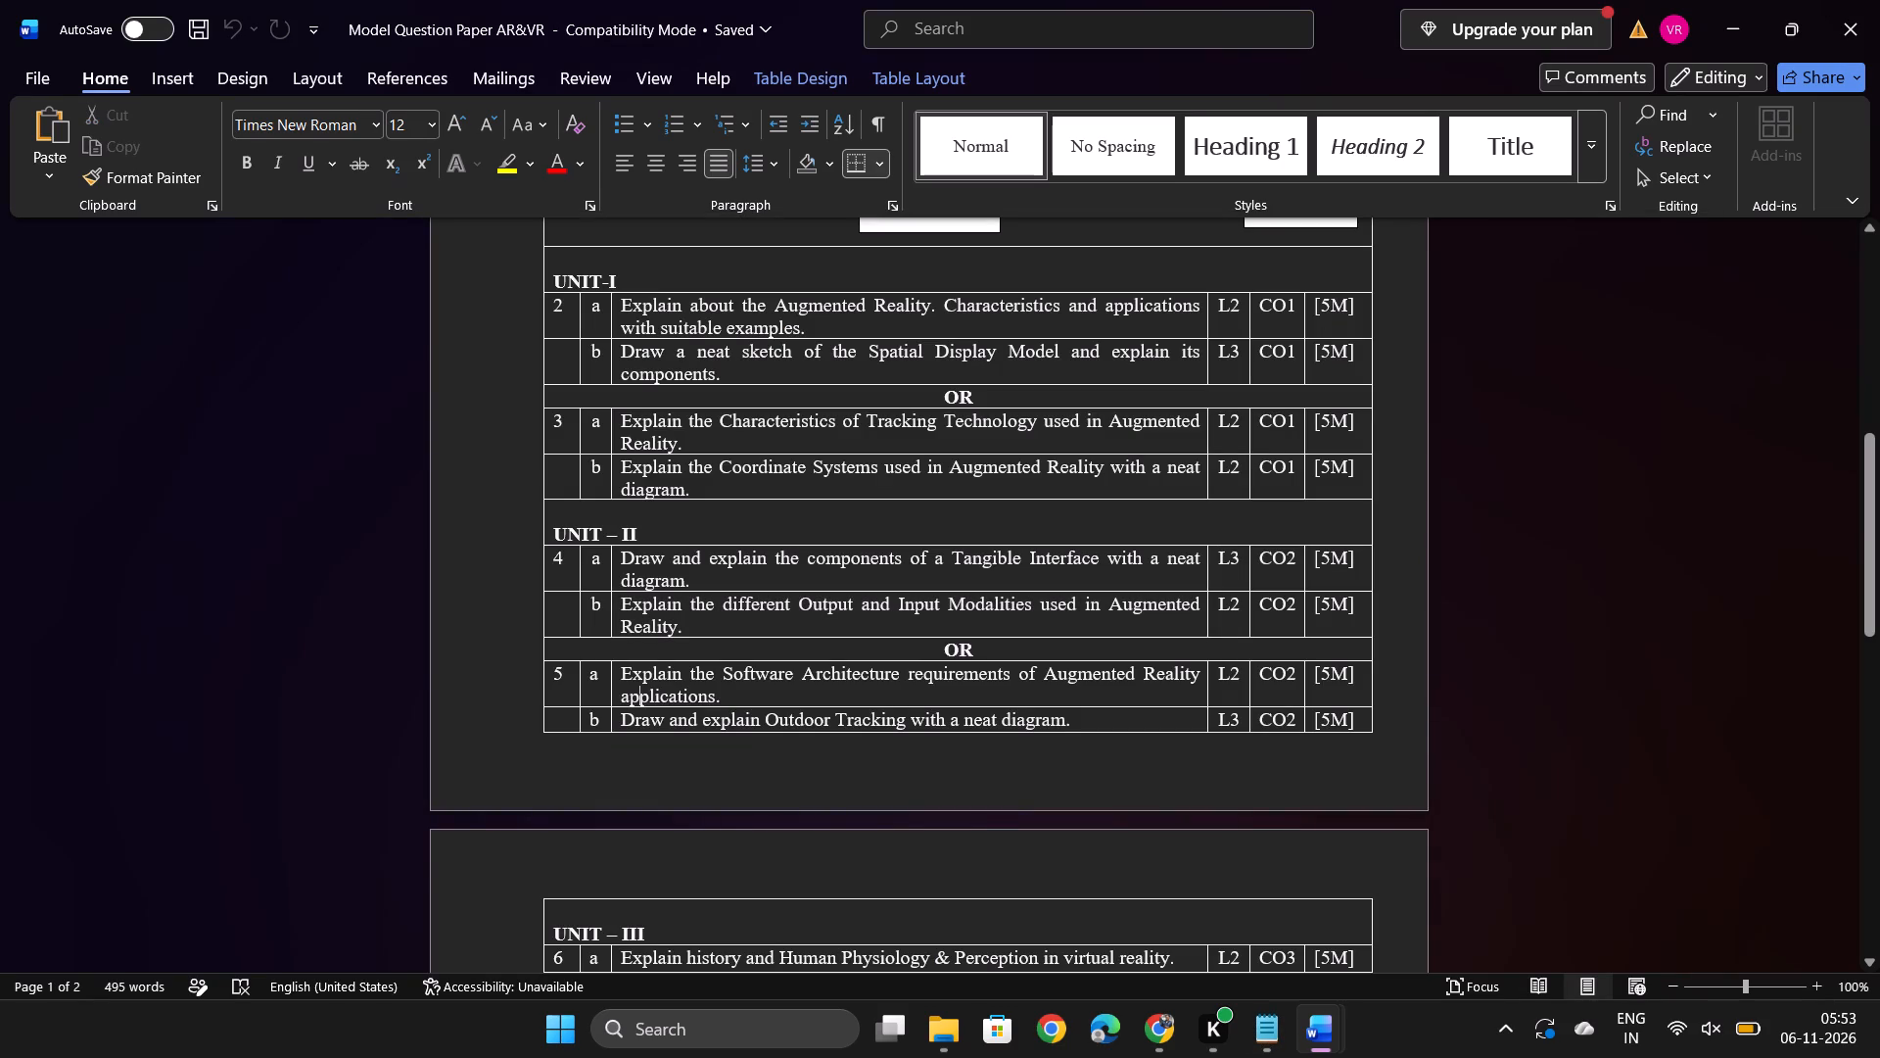
{"action": "left_click_drag", "start_coordinate": [623, 676], "coordinate": [980, 721]}
{"action": "key", "text": "ctrl+c"}
{"action": "left_click", "coordinate": [1266, 1051]}
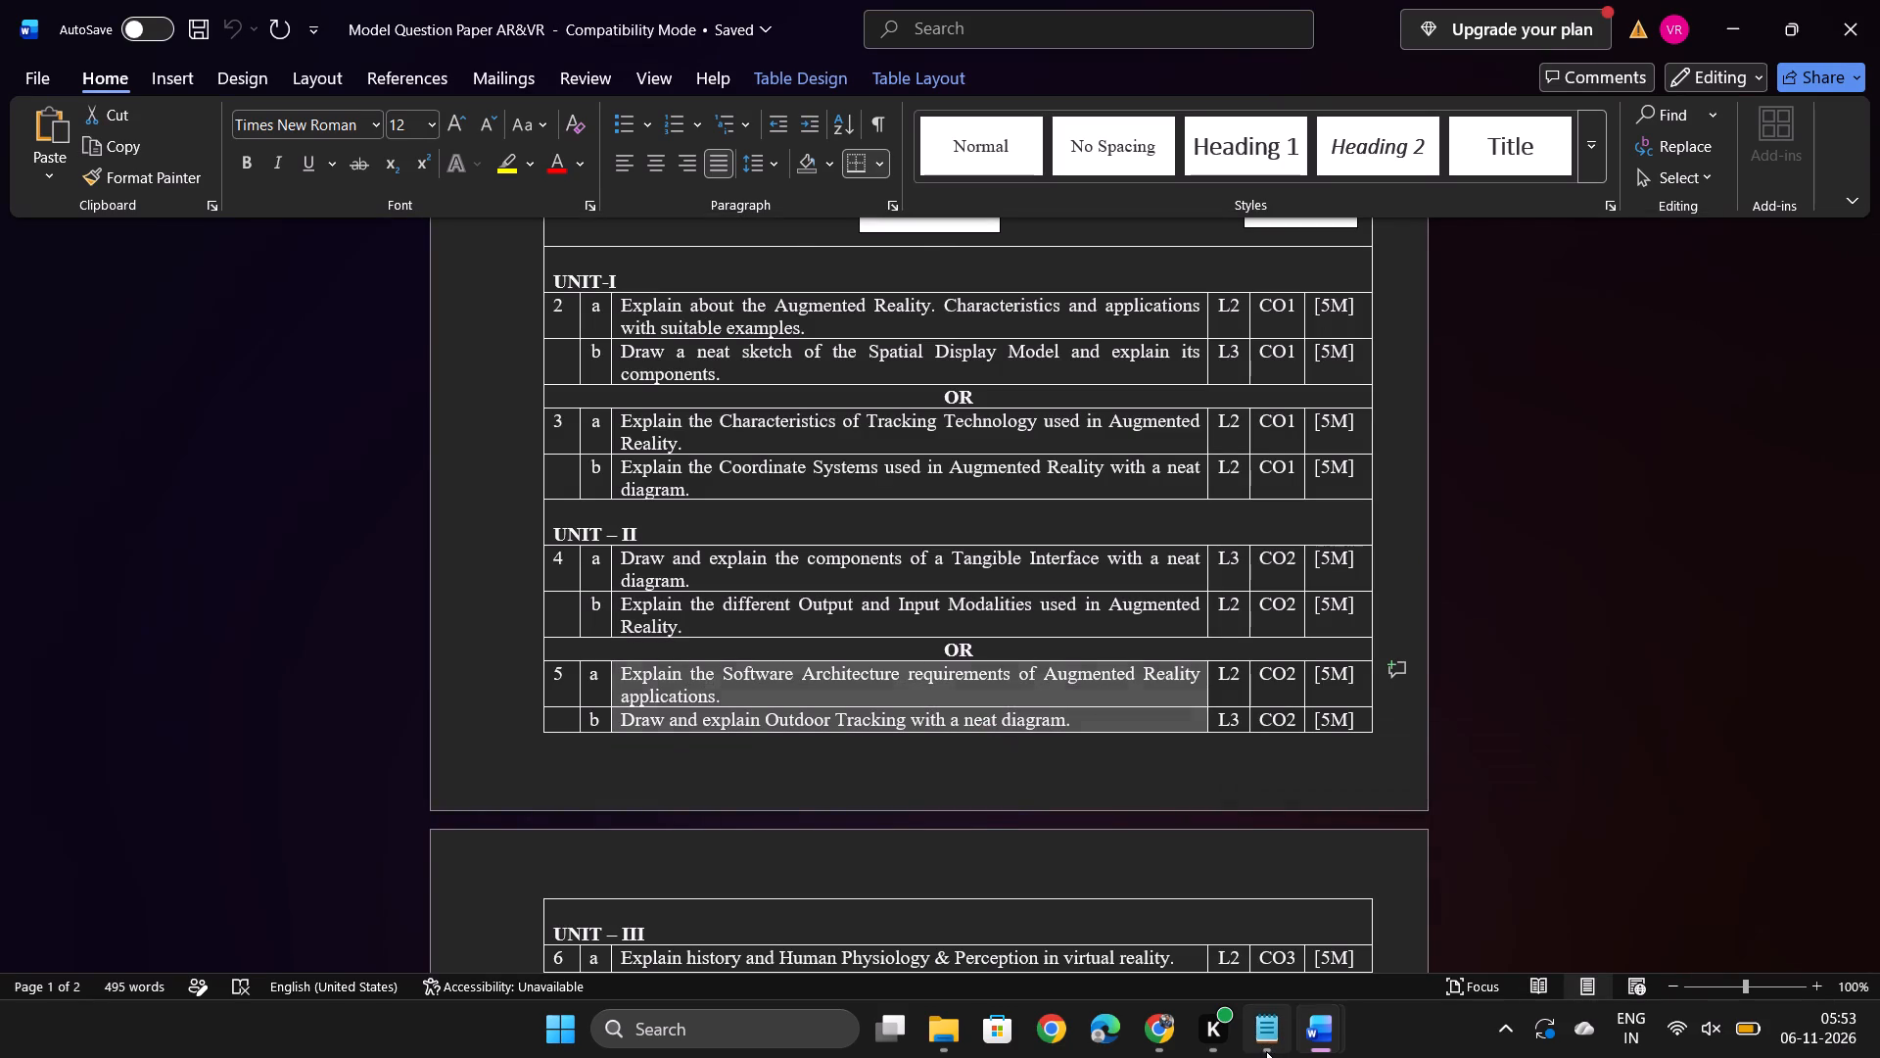
{"action": "left_click", "coordinate": [48, 551]}
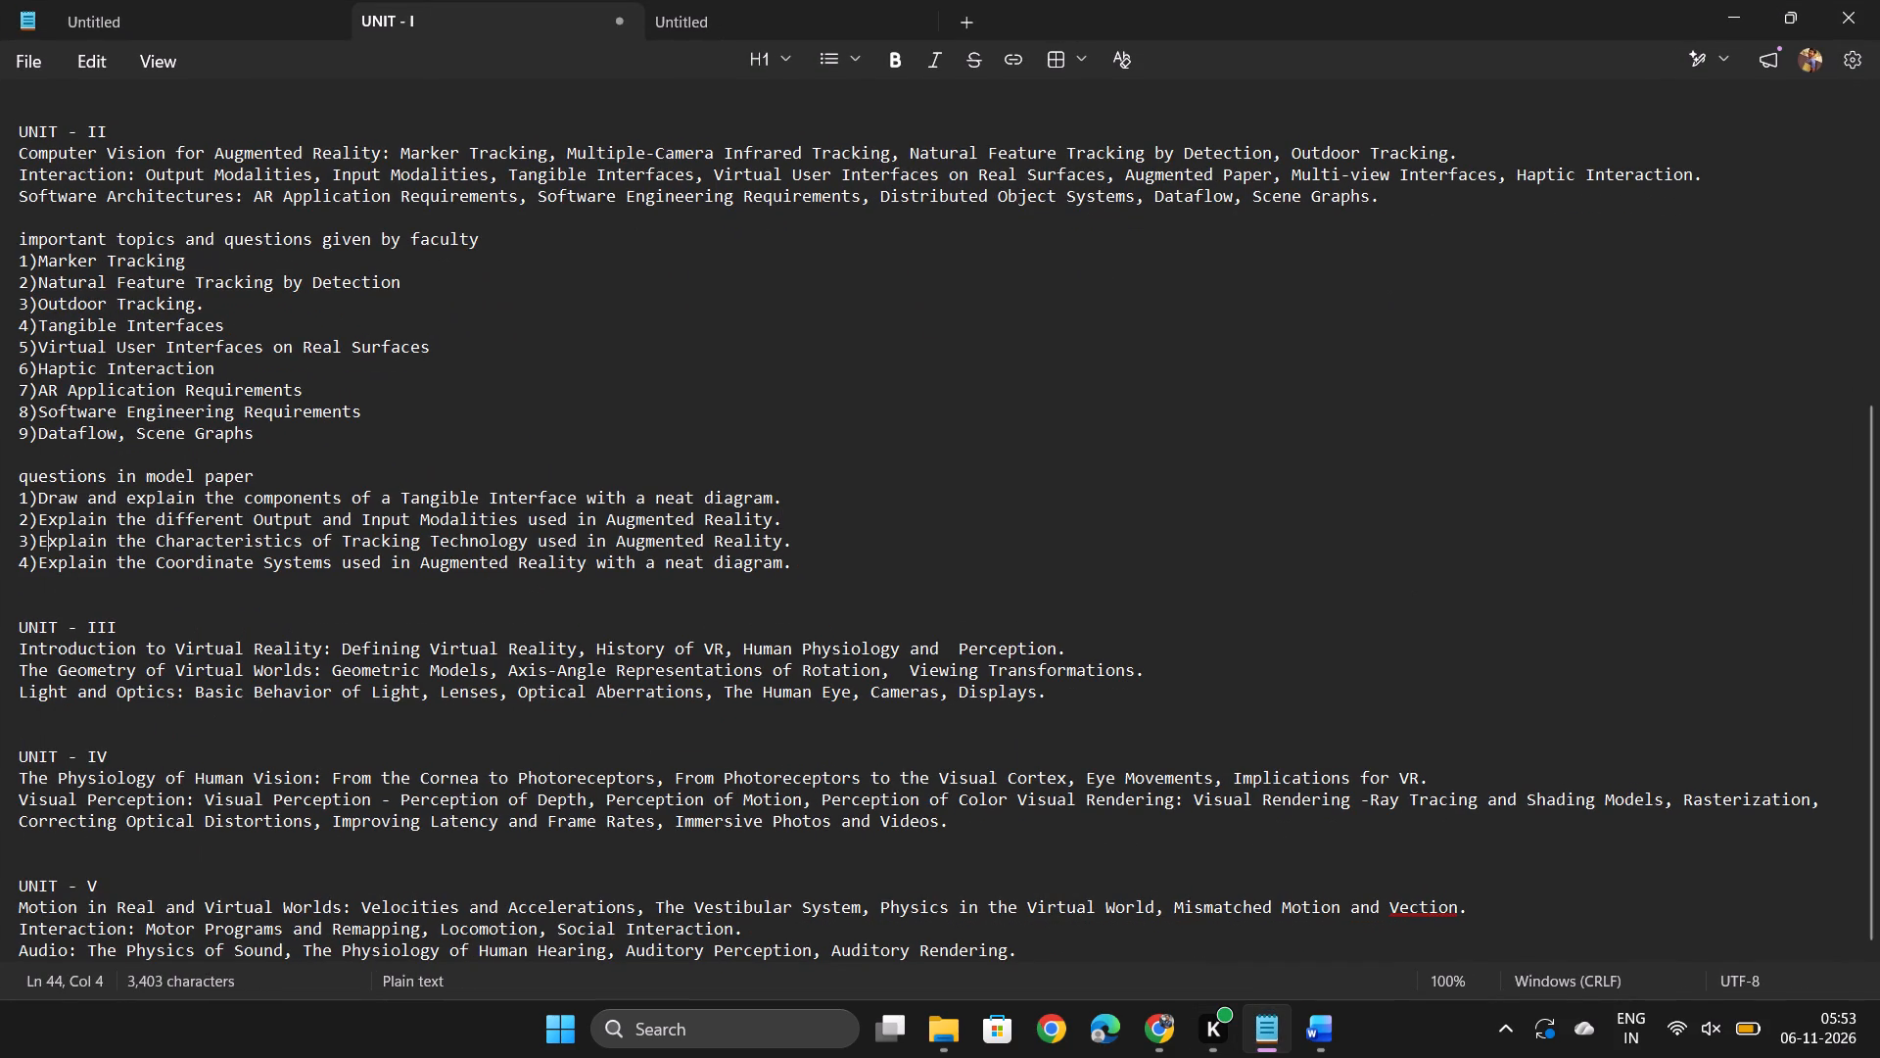
{"action": "left_click_drag", "start_coordinate": [39, 545], "coordinate": [841, 556]}
{"action": "key", "text": "ctrl+v"}
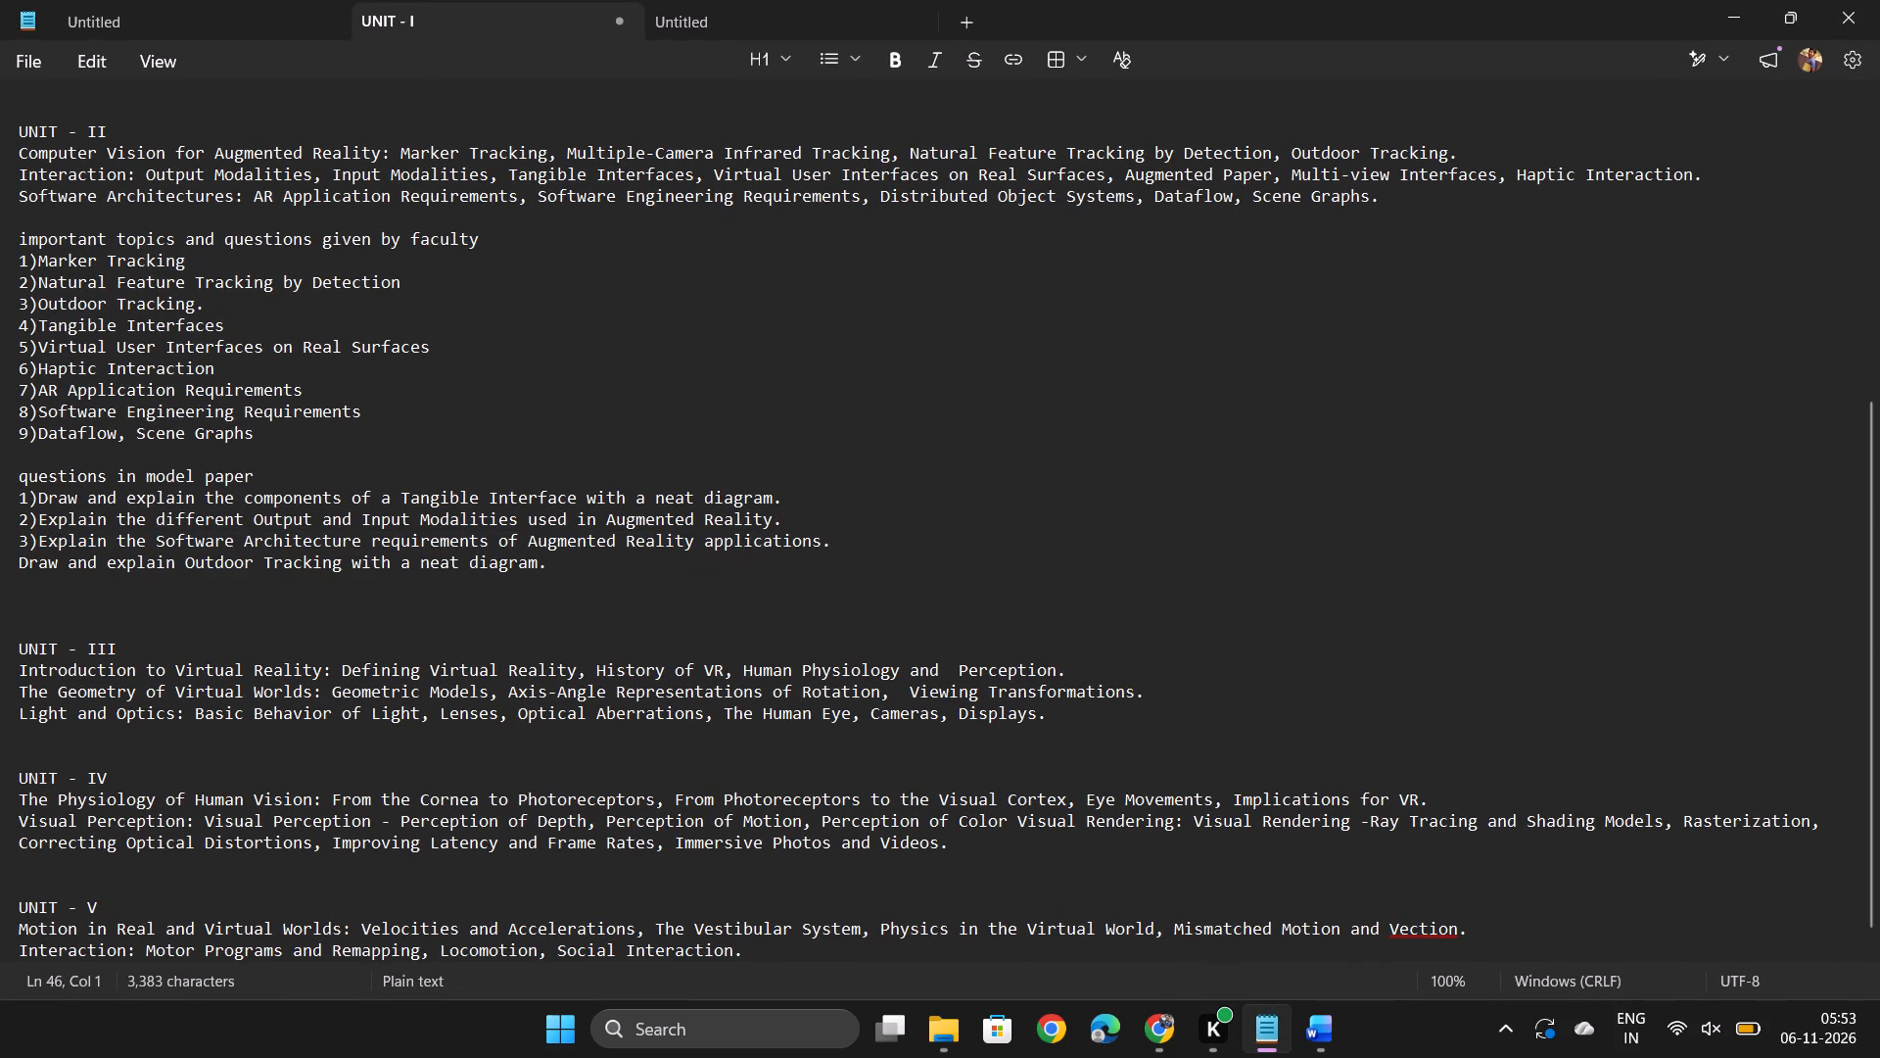
{"action": "key", "text": "BackSpace"}
{"action": "left_click", "coordinate": [20, 564]}
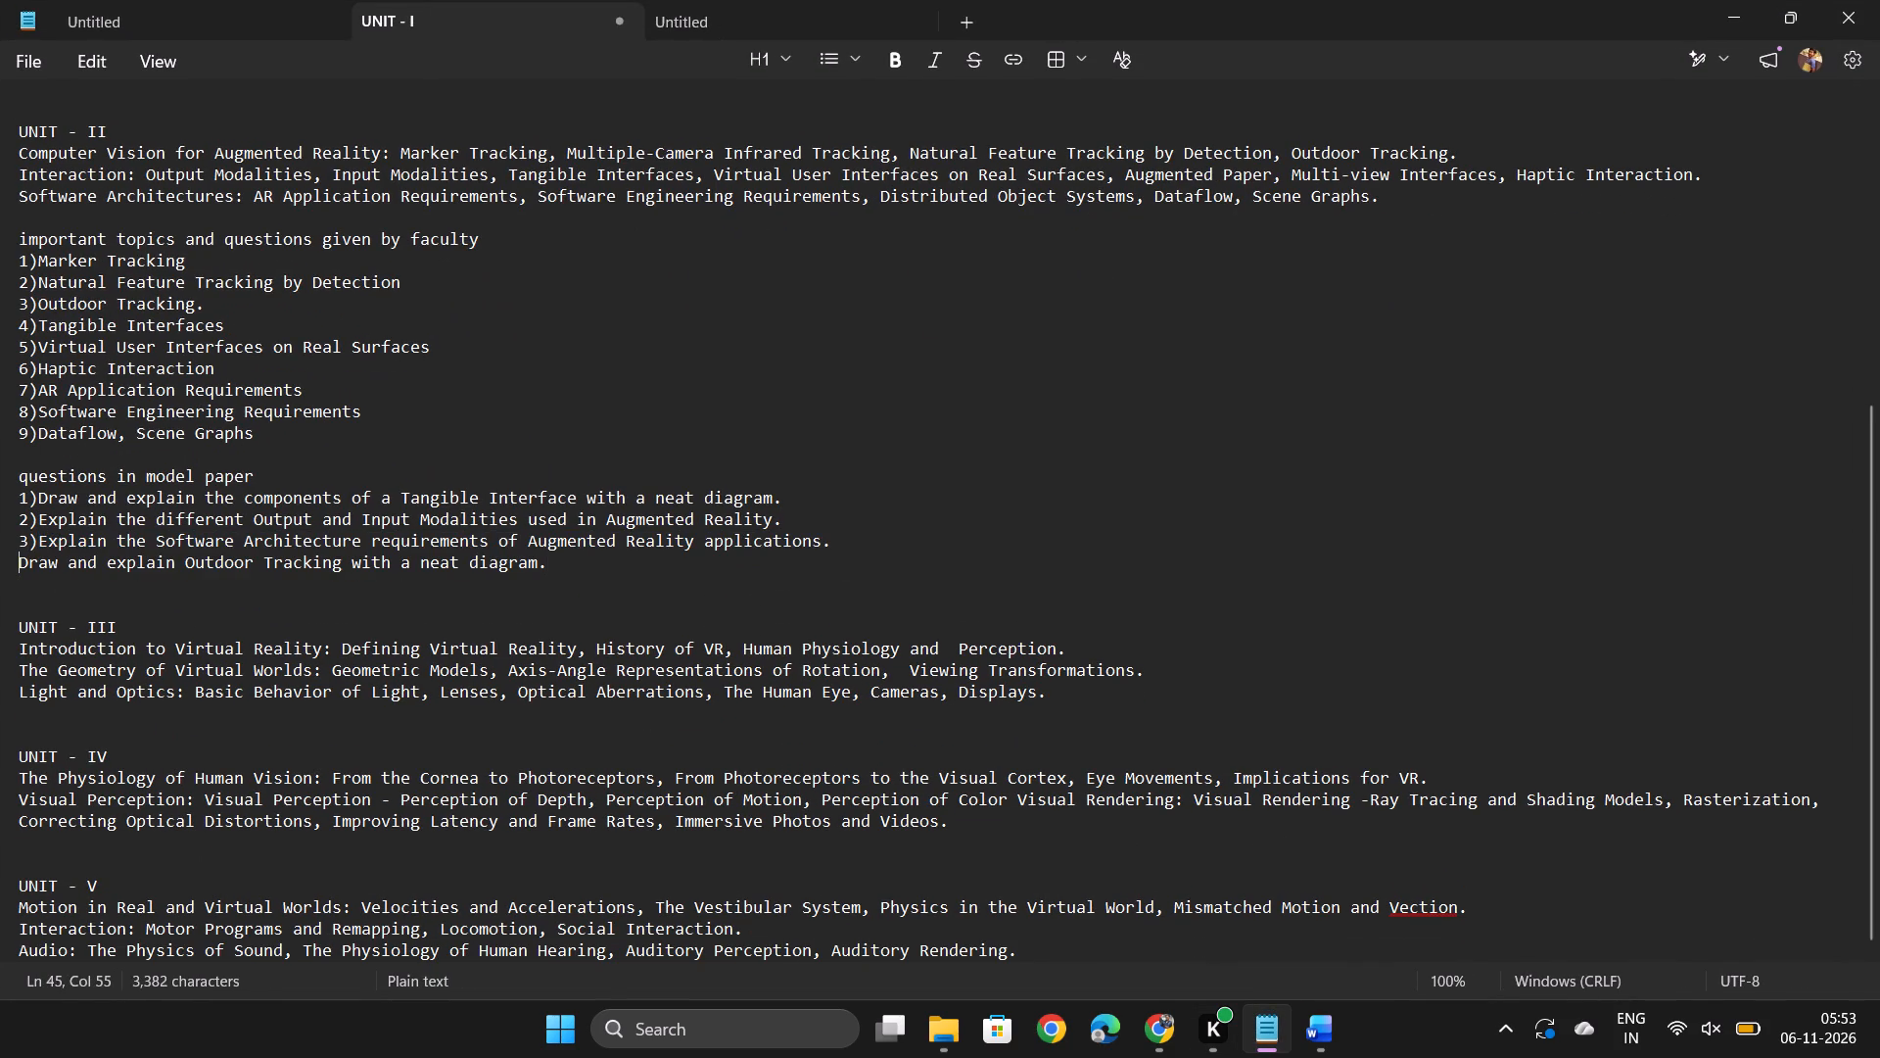
{"action": "key", "text": "4"}
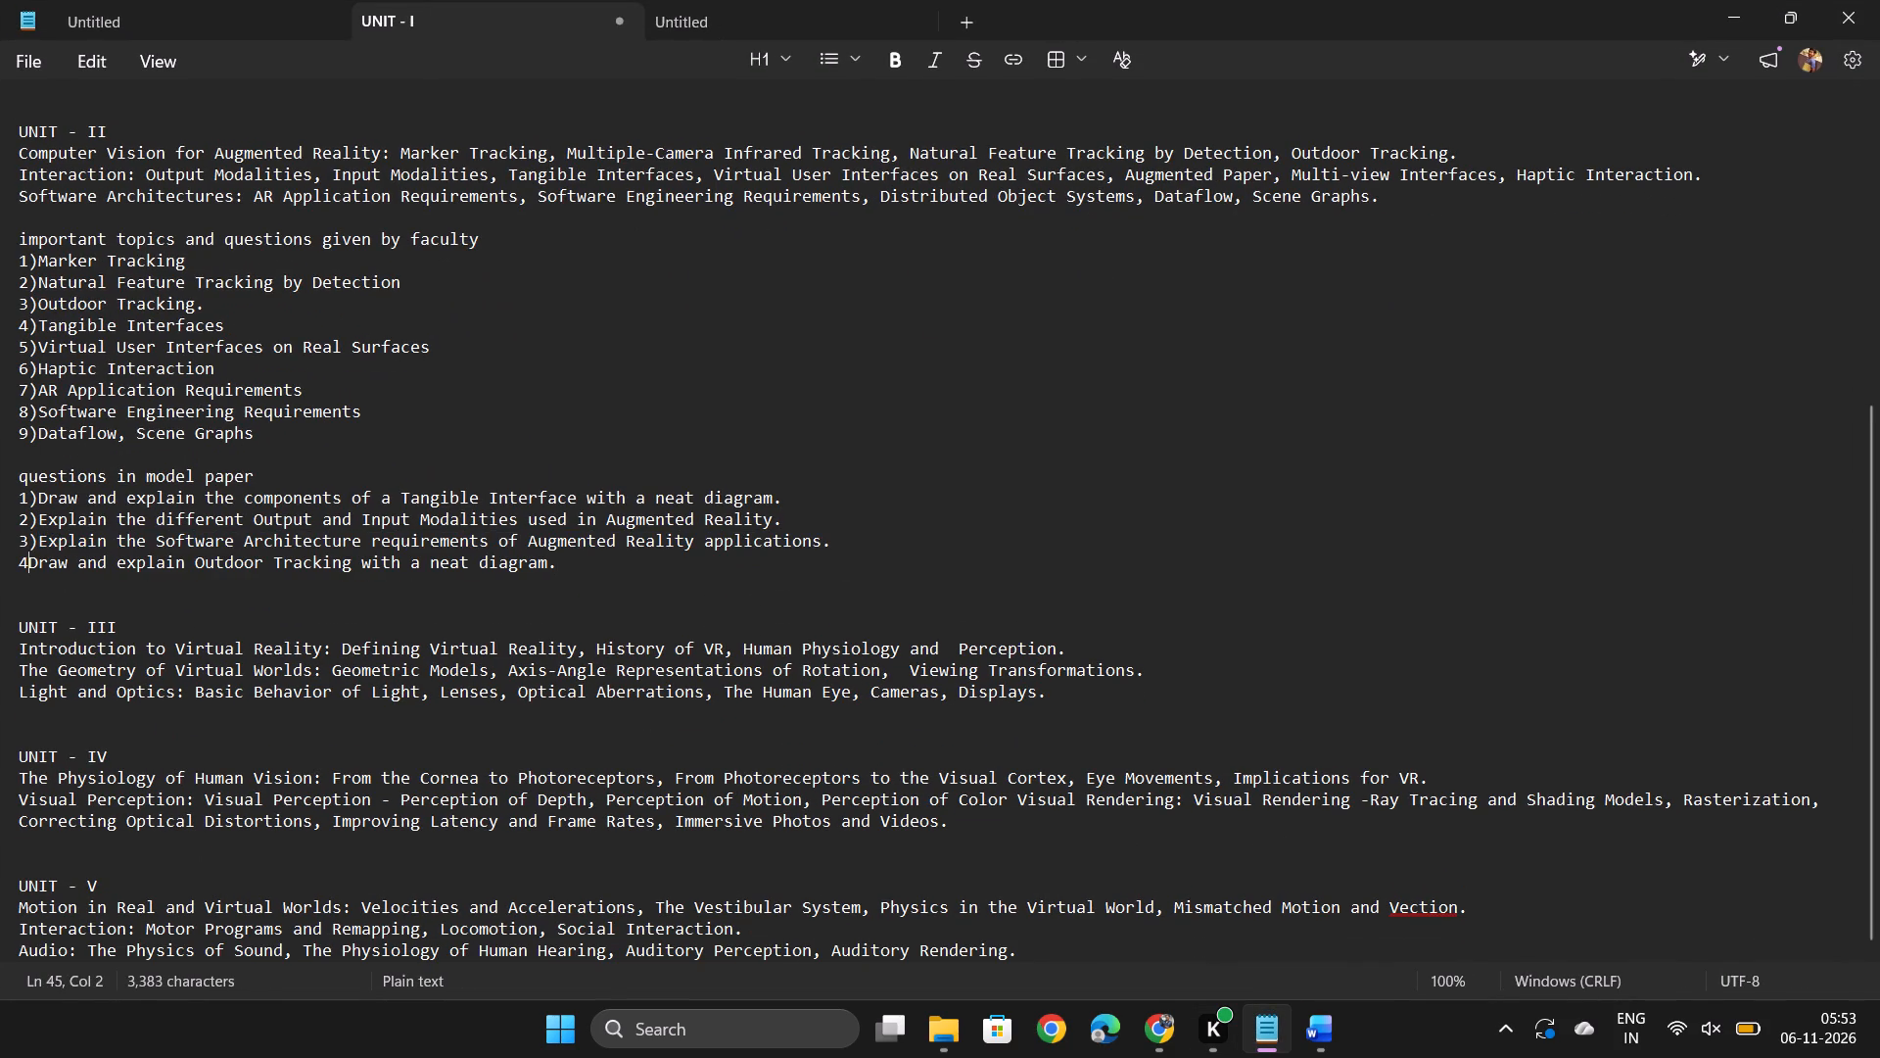
{"action": "key", "text": "shift+parenright"}
Copy the heading "important topics and questions given by faculty" from UNIT - II and paste it below the UNIT - III syllabus, followed by a new line.
{"action": "scroll", "coordinate": [103, 593], "scroll_direction": "down", "scroll_amount": 2}
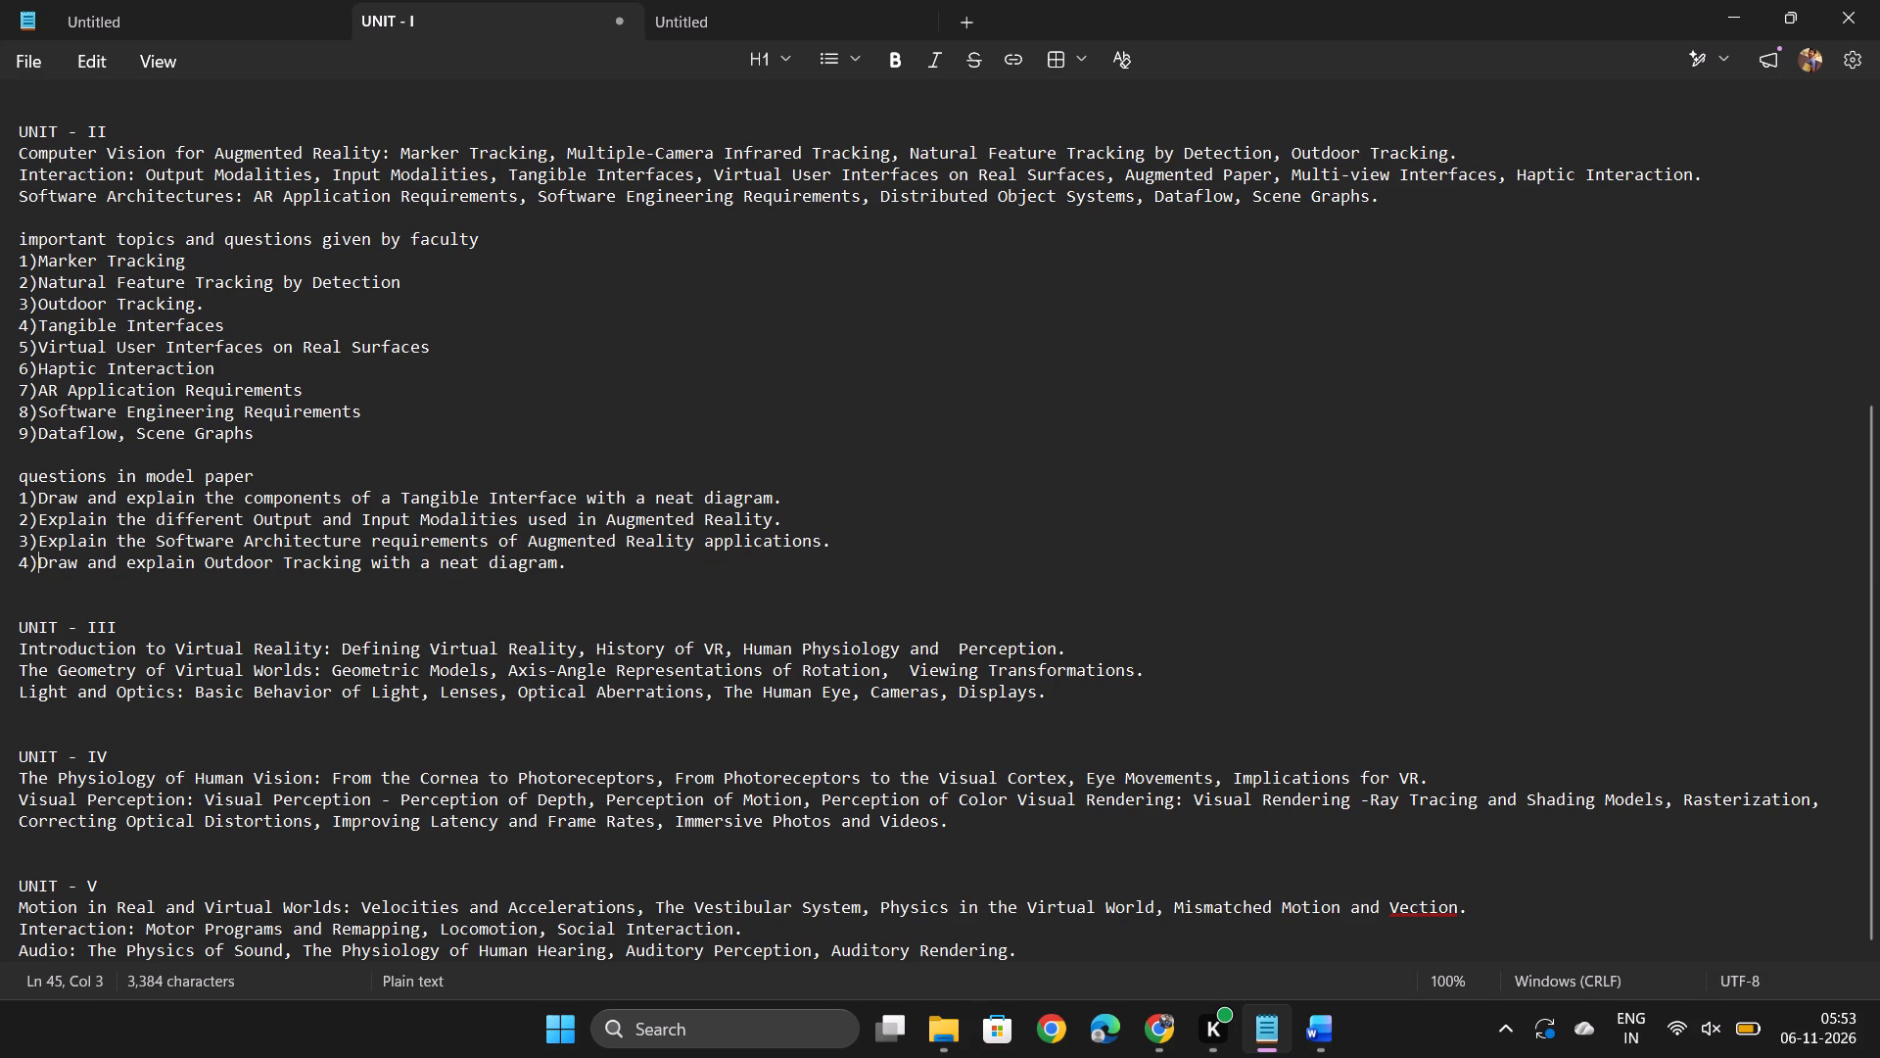
{"action": "left_click", "coordinate": [1074, 697]}
{"action": "key", "text": "Return"}
{"action": "key", "text": "Return"}
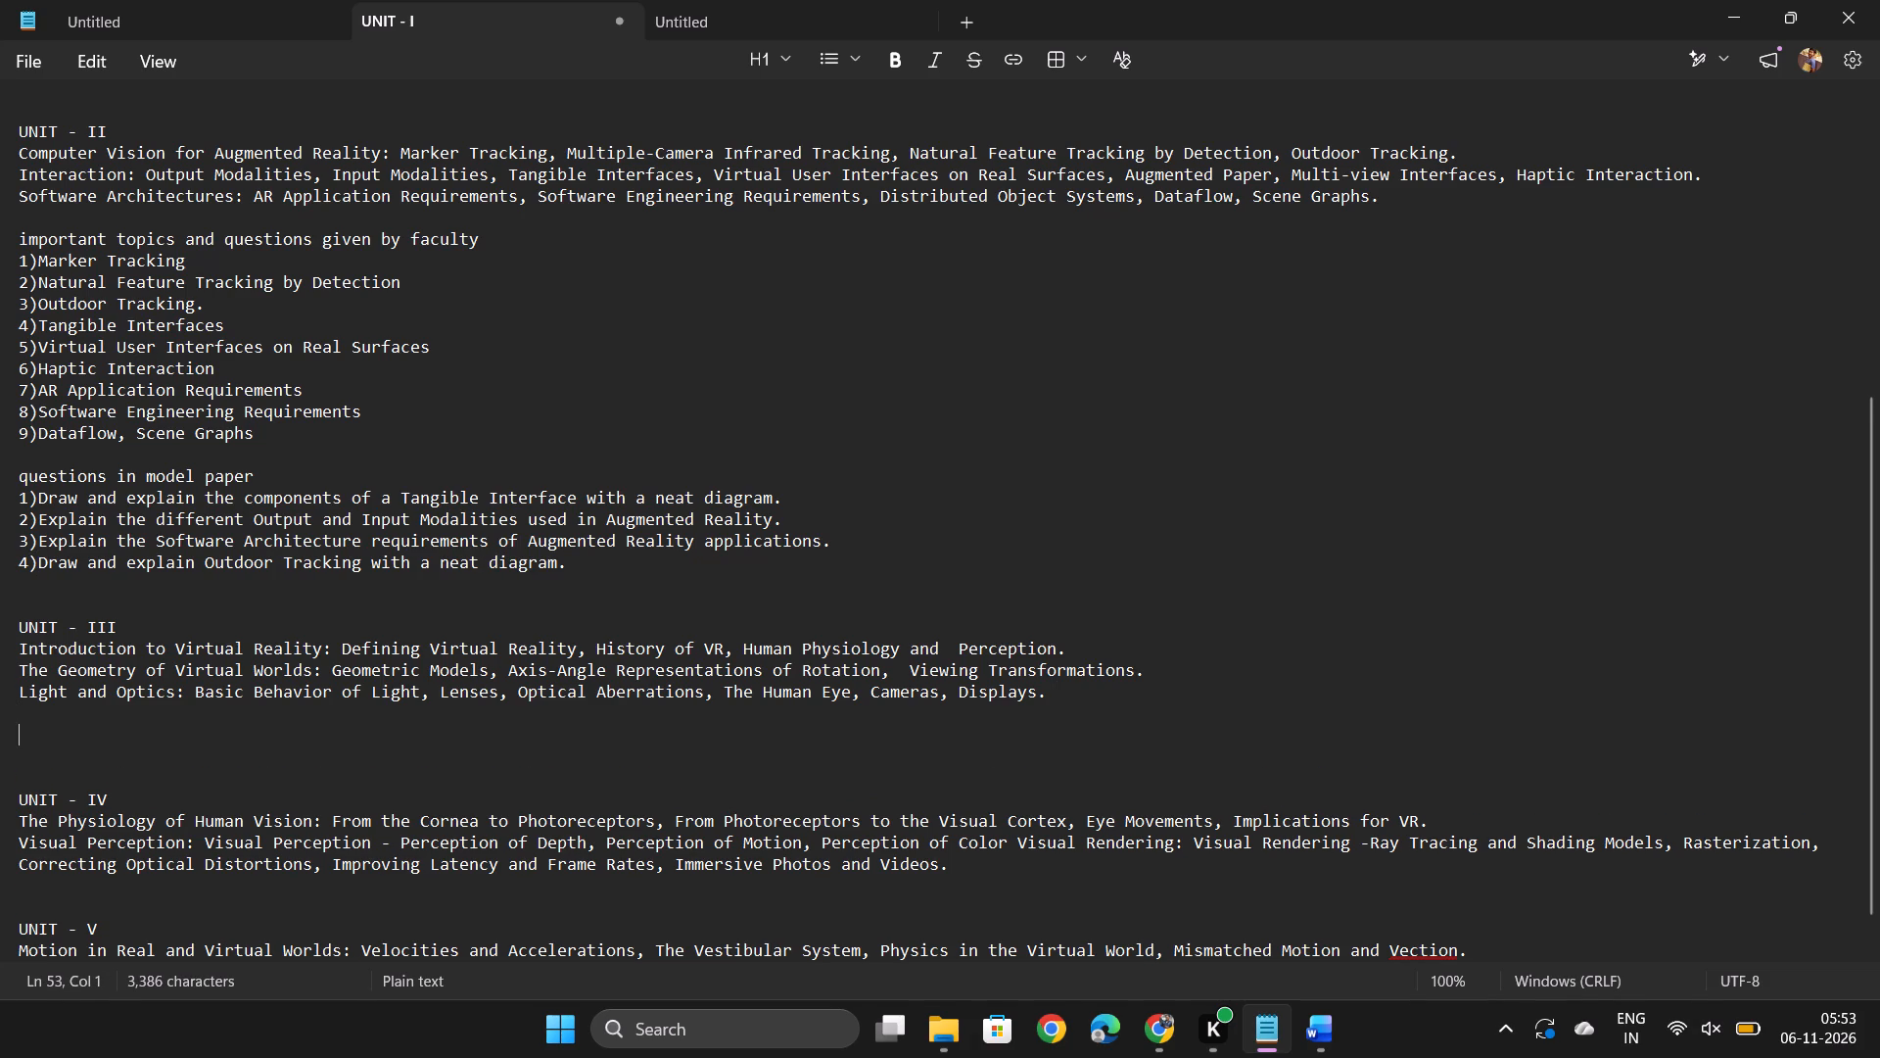
{"action": "left_click_drag", "start_coordinate": [21, 237], "coordinate": [471, 257]}
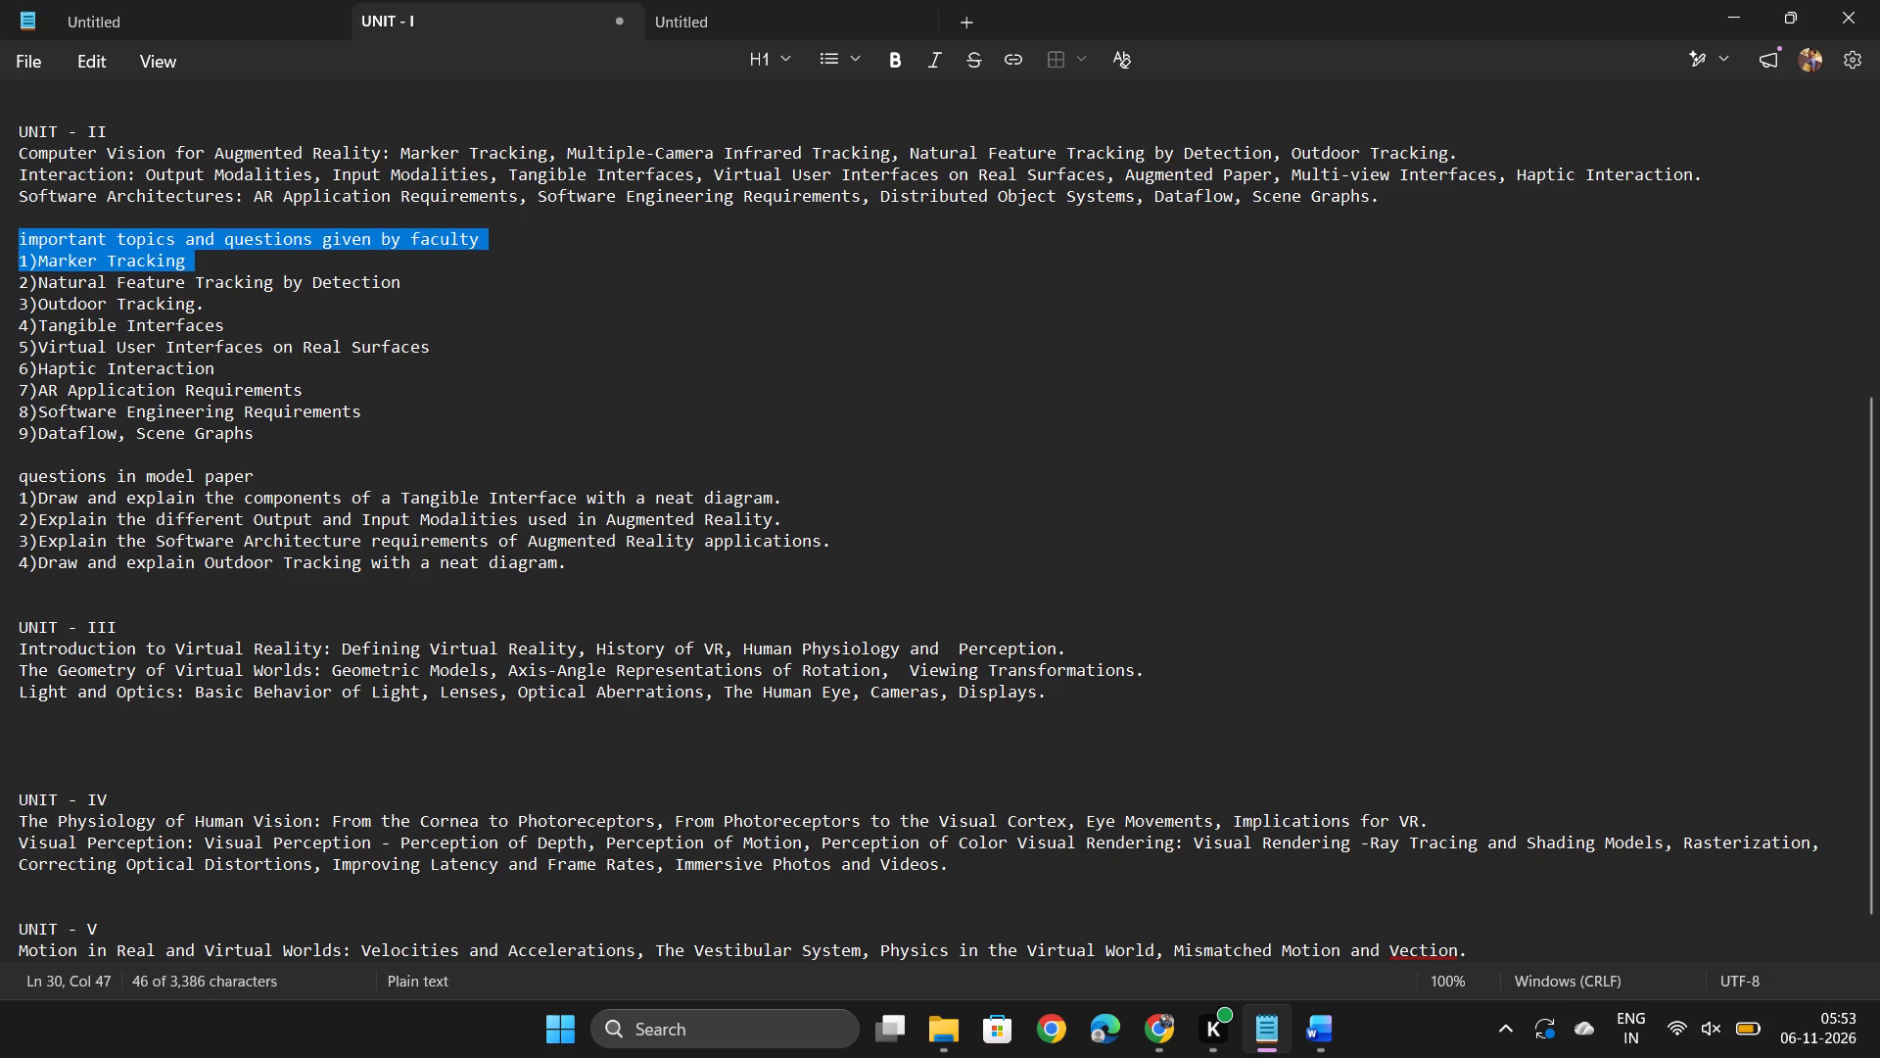
{"action": "left_click_drag", "start_coordinate": [471, 257], "coordinate": [485, 241]}
{"action": "key", "text": "ctrl+c"}
{"action": "left_click", "coordinate": [235, 729]}
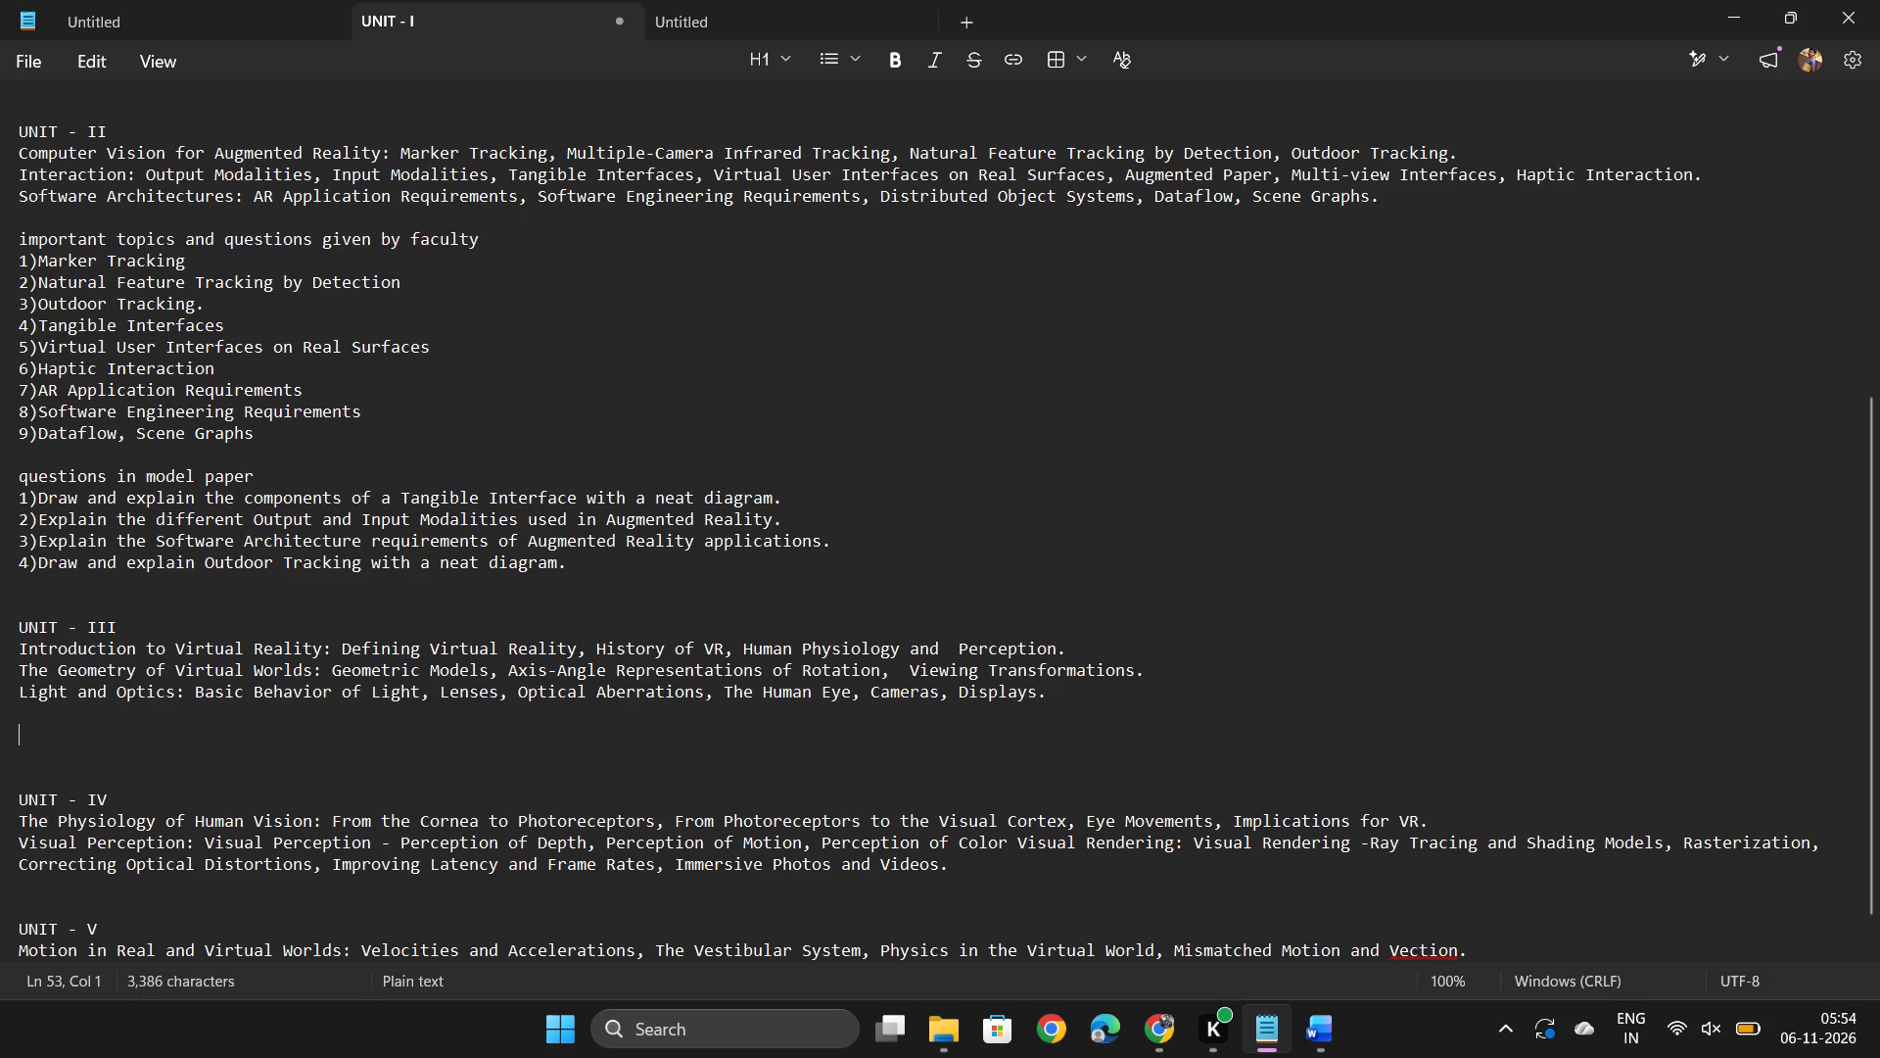
{"action": "key", "text": "ctrl+v"}
{"action": "key", "text": "Return"}
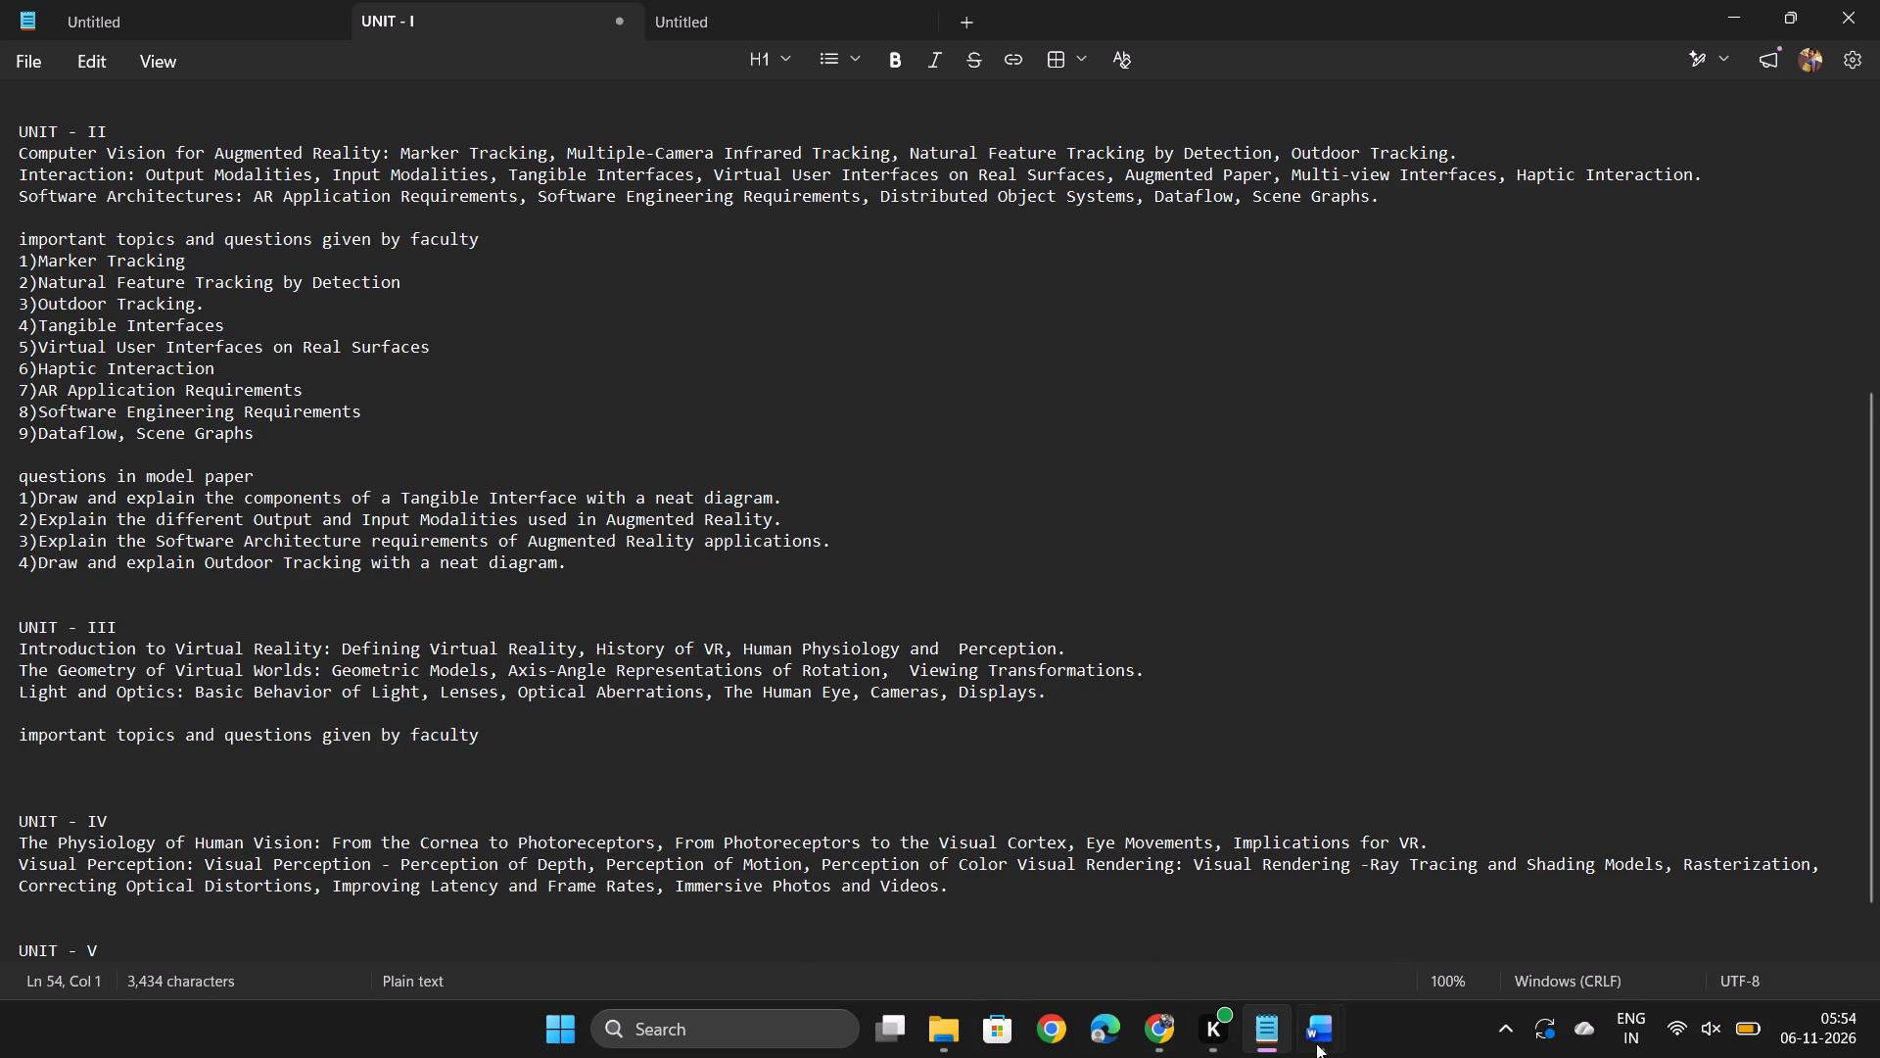
Copy the five UNIT - III topics from the ARVR_IMP_QP_ for_SEM_EXAM Word document and paste them under UNIT - III's faculty heading in Notepad.
{"action": "left_click", "coordinate": [1140, 935]}
{"action": "scroll", "coordinate": [747, 724], "scroll_direction": "down", "scroll_amount": 1}
{"action": "left_click", "coordinate": [1170, 914]}
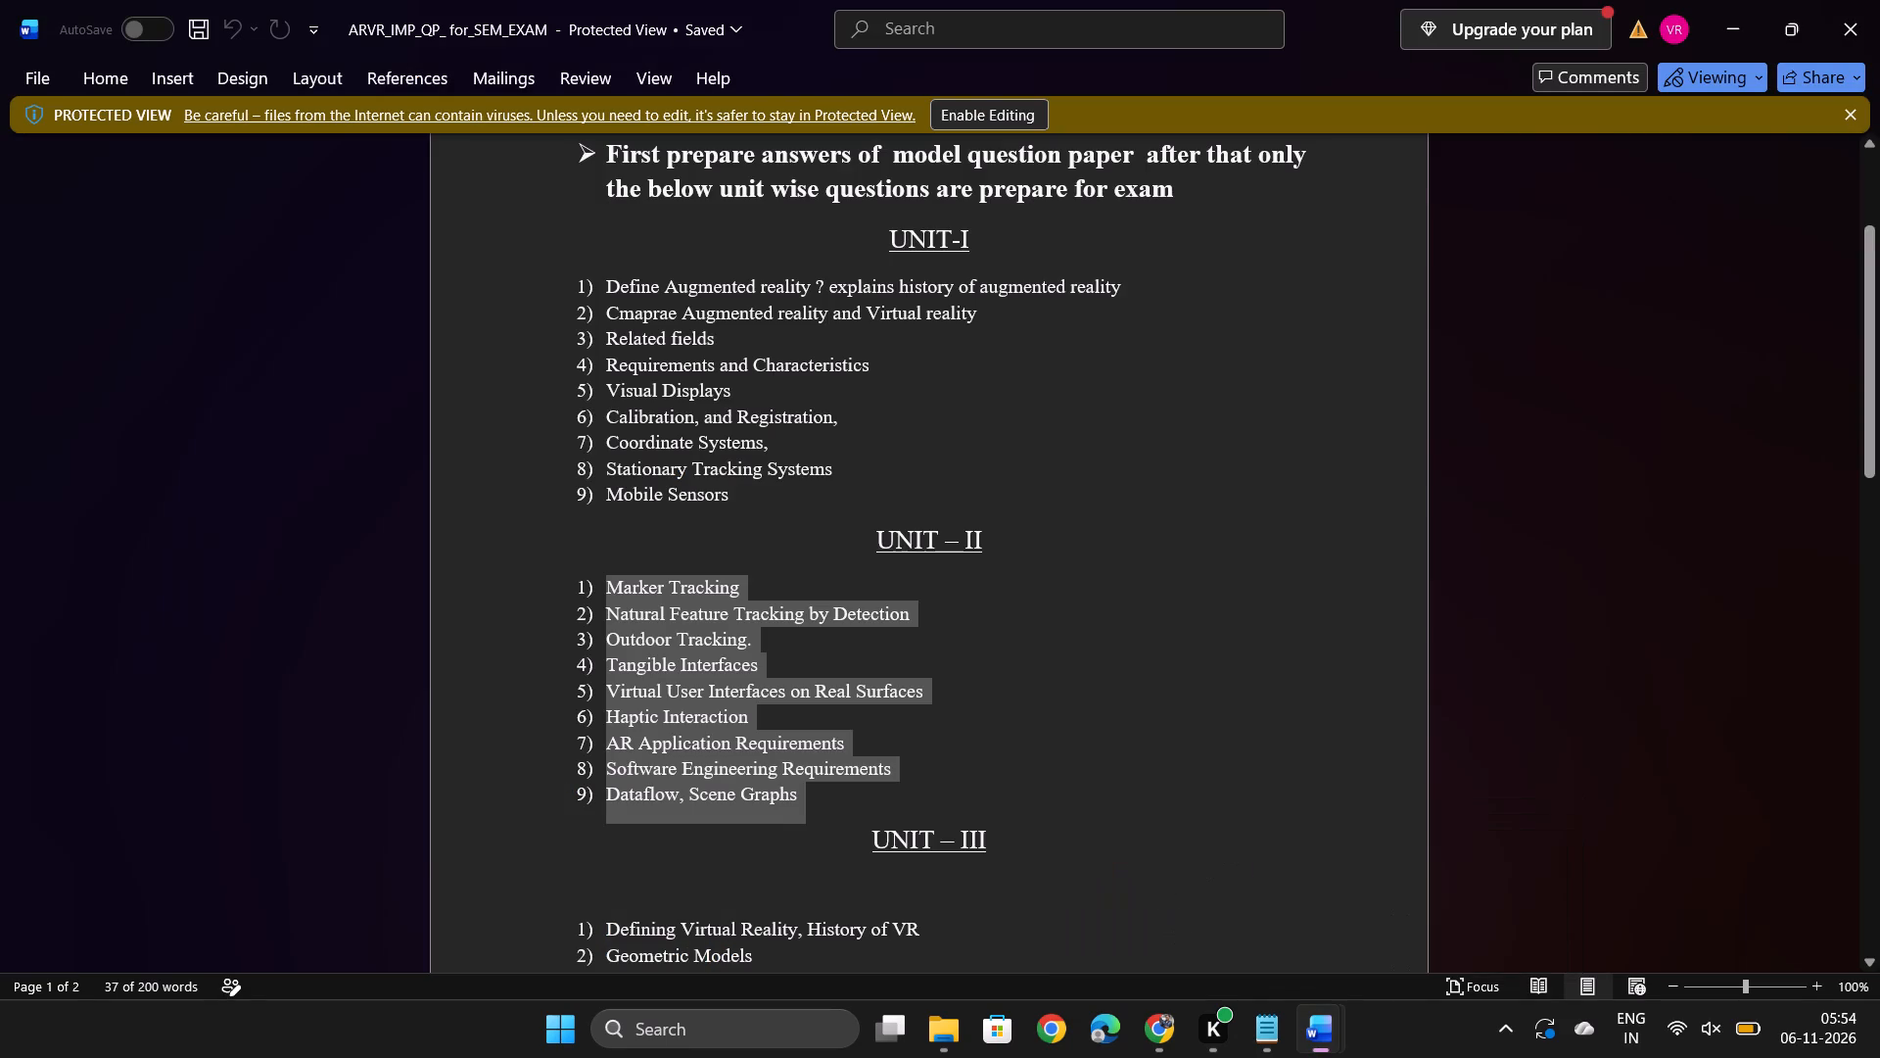
{"action": "scroll", "coordinate": [841, 756], "scroll_direction": "down", "scroll_amount": 3}
{"action": "left_click", "coordinate": [612, 696]}
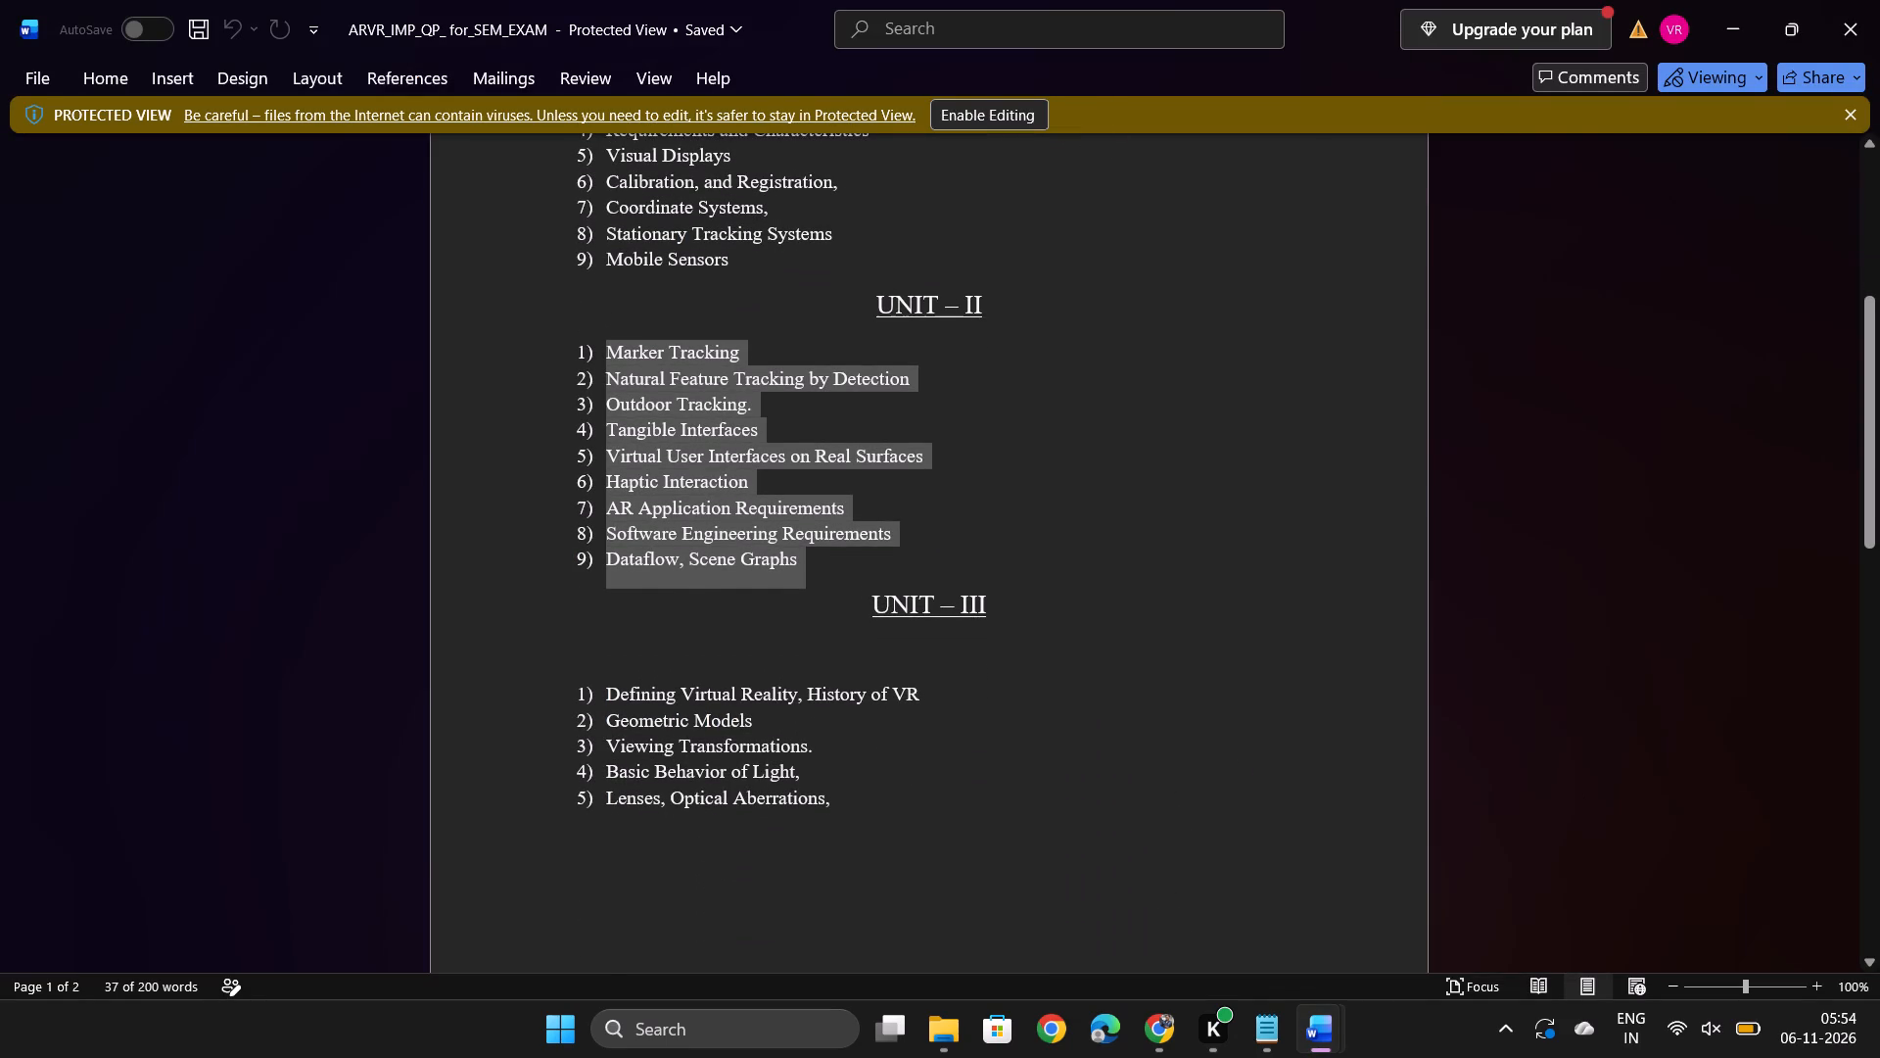
{"action": "left_click_drag", "start_coordinate": [609, 690], "coordinate": [857, 801]}
{"action": "scroll", "coordinate": [855, 799], "scroll_direction": "down", "scroll_amount": 5}
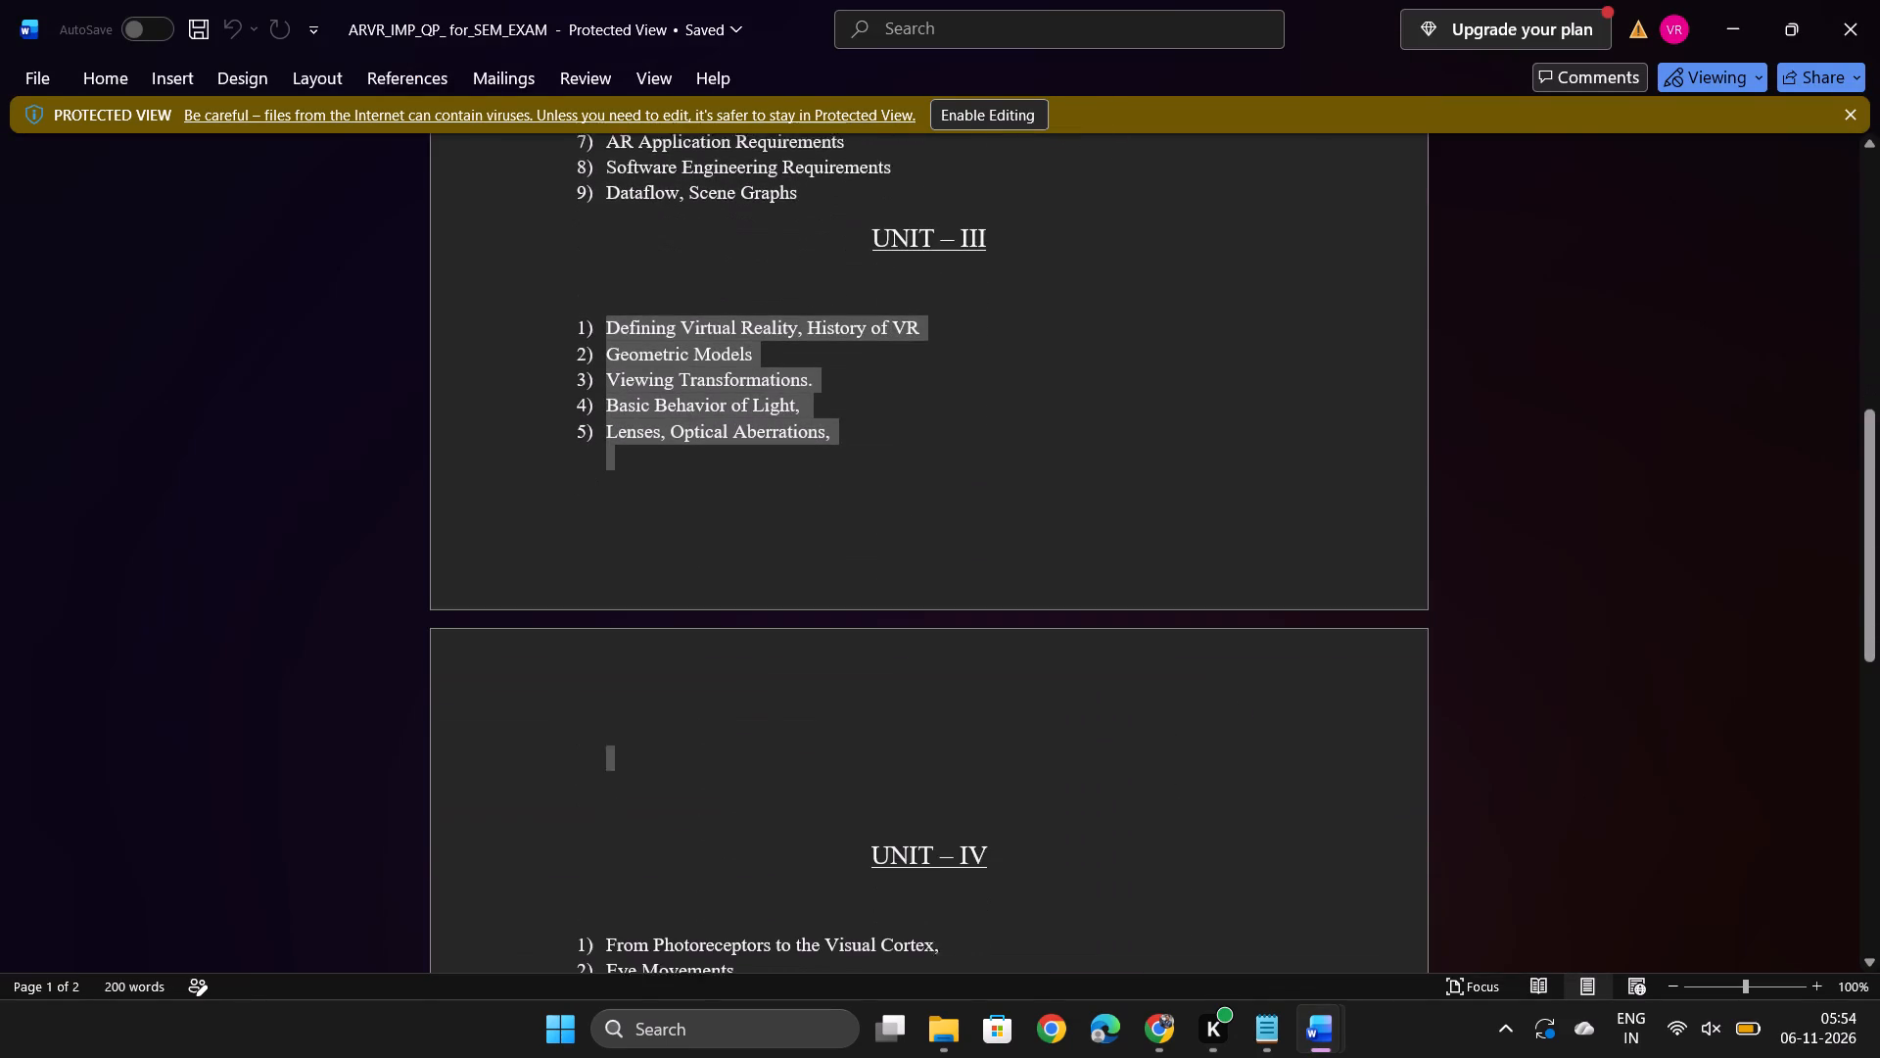
{"action": "left_click_drag", "start_coordinate": [857, 801], "coordinate": [828, 410]}
{"action": "key", "text": "ctrl+c"}
{"action": "left_click", "coordinate": [1325, 1036]}
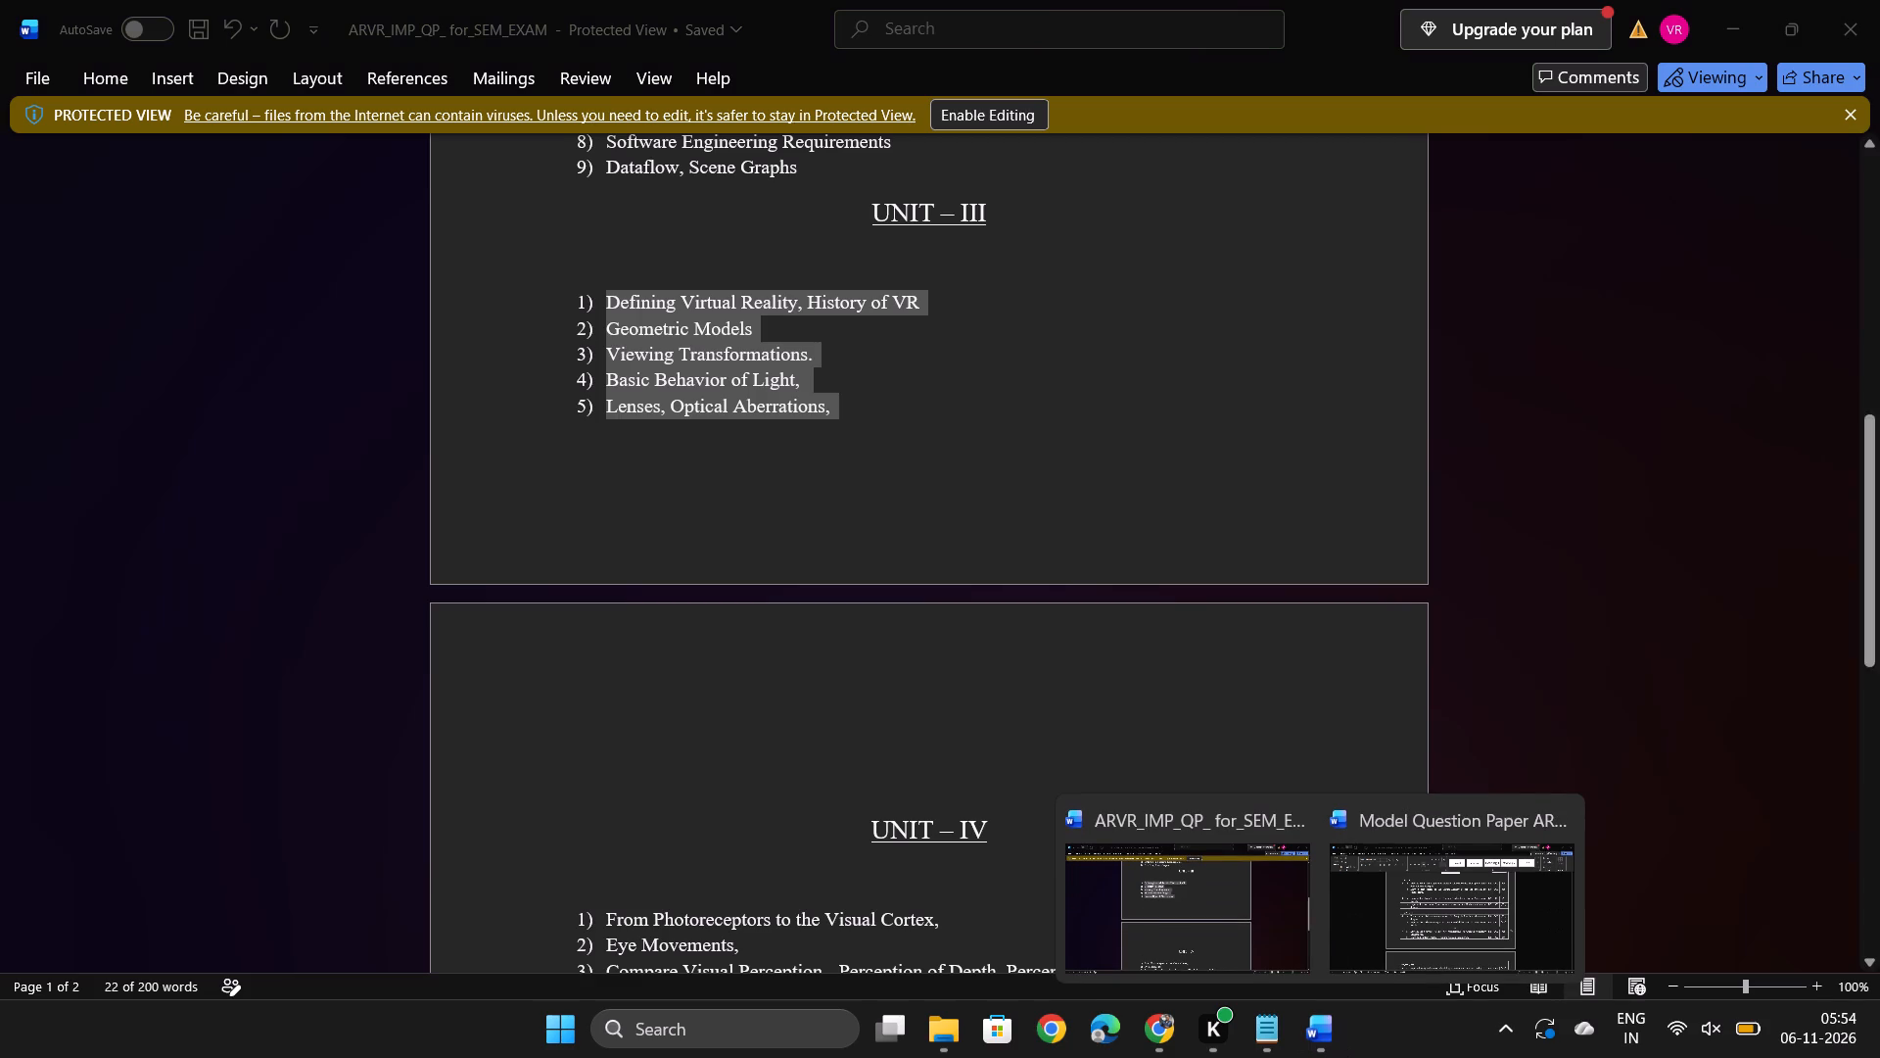
{"action": "left_click", "coordinate": [1723, 42]}
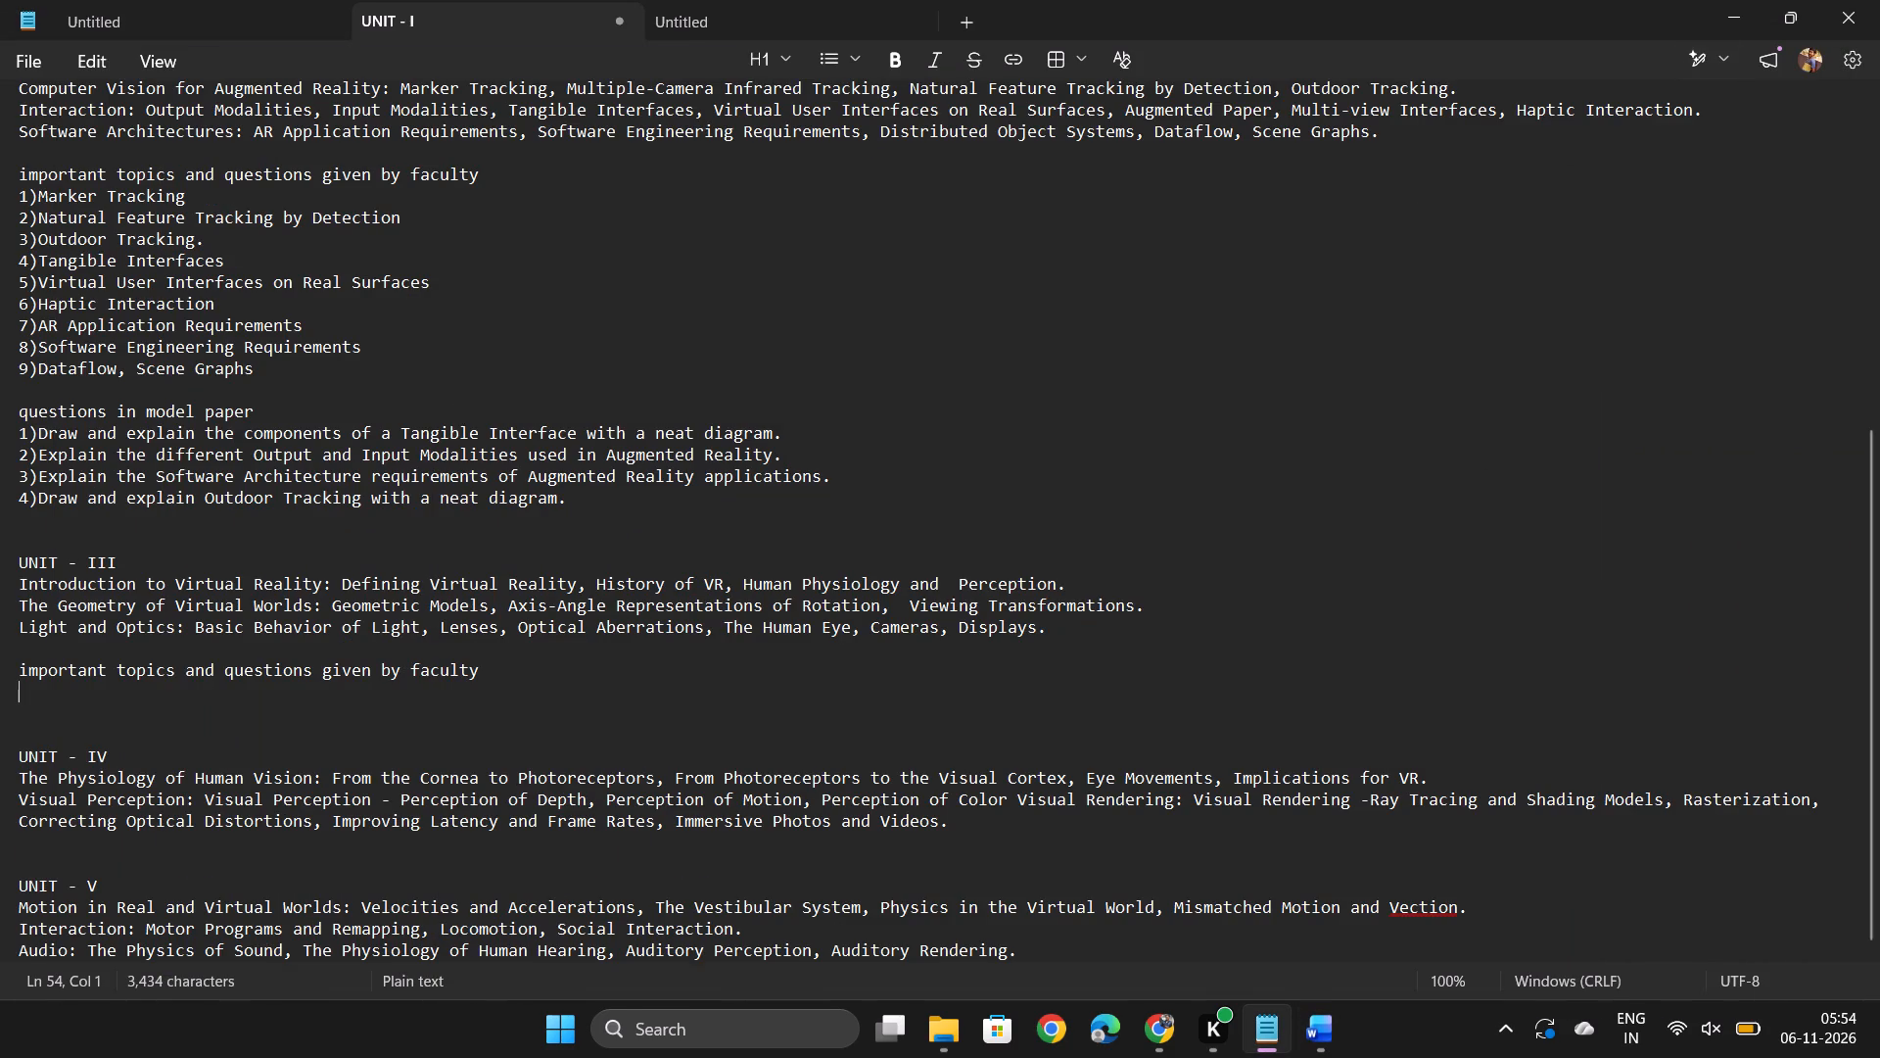
{"action": "key", "text": "ctrl+v"}
{"action": "key", "text": "BackSpace"}
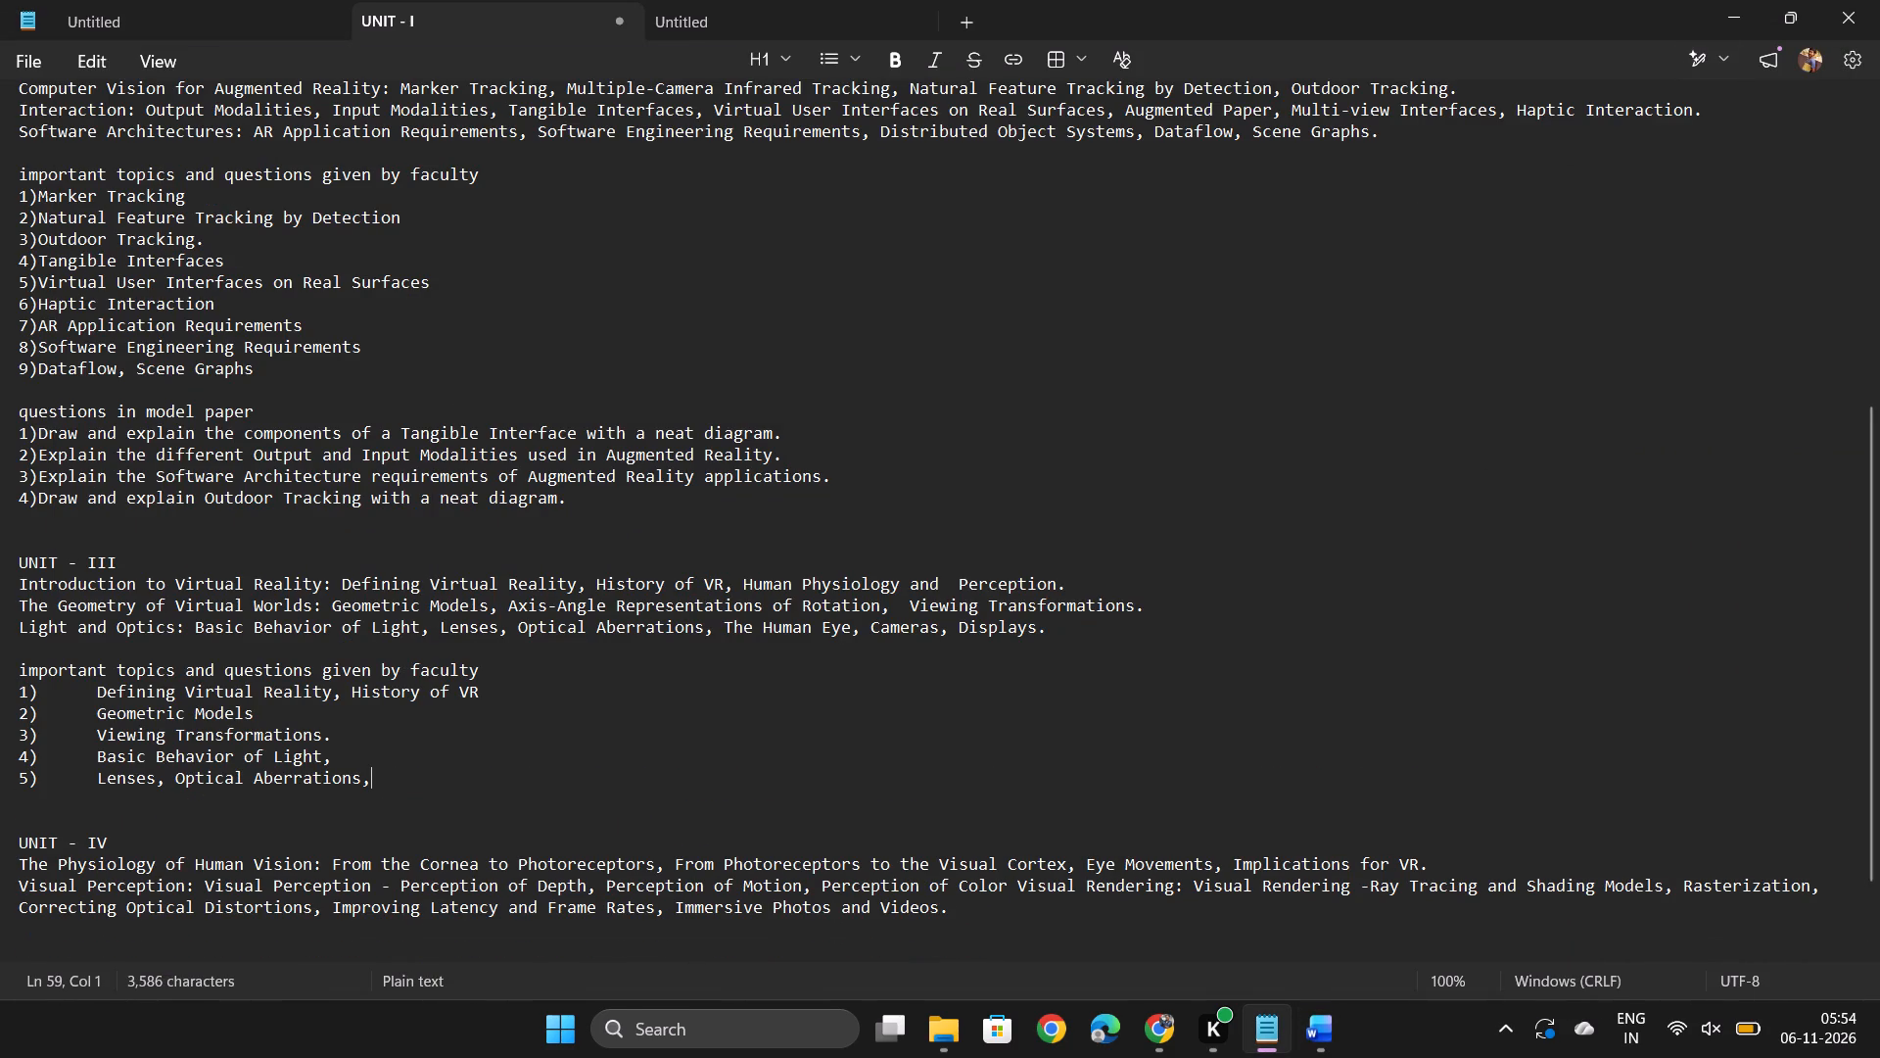
Remove the gaps after the numbers 1) to 5) in UNIT - III's faculty topics list.
{"action": "left_click", "coordinate": [91, 777]}
{"action": "key", "text": "BackSpace"}
{"action": "left_click", "coordinate": [88, 756]}
{"action": "key", "text": "BackSpace"}
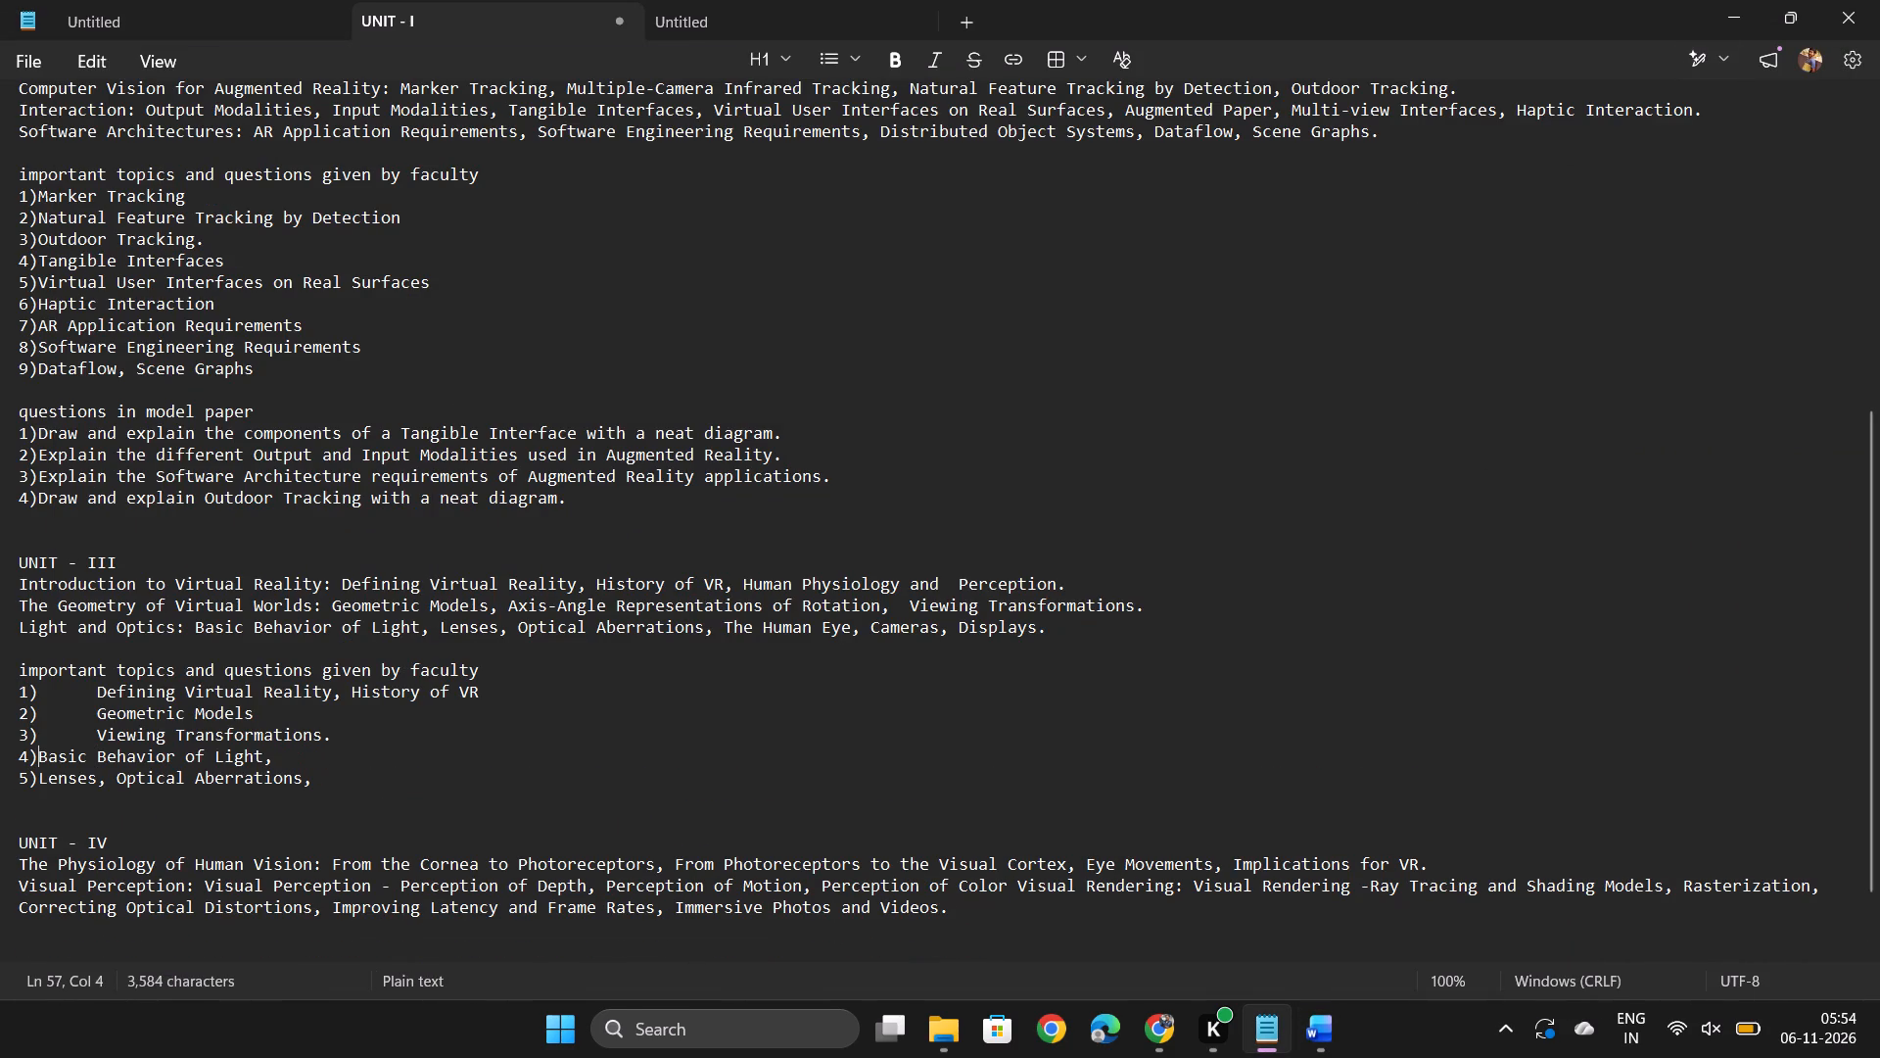
{"action": "left_click", "coordinate": [91, 740]}
{"action": "key", "text": "BackSpace"}
{"action": "left_click", "coordinate": [91, 719]}
{"action": "key", "text": "BackSpace"}
{"action": "left_click", "coordinate": [91, 697]}
{"action": "key", "text": "BackSpace"}
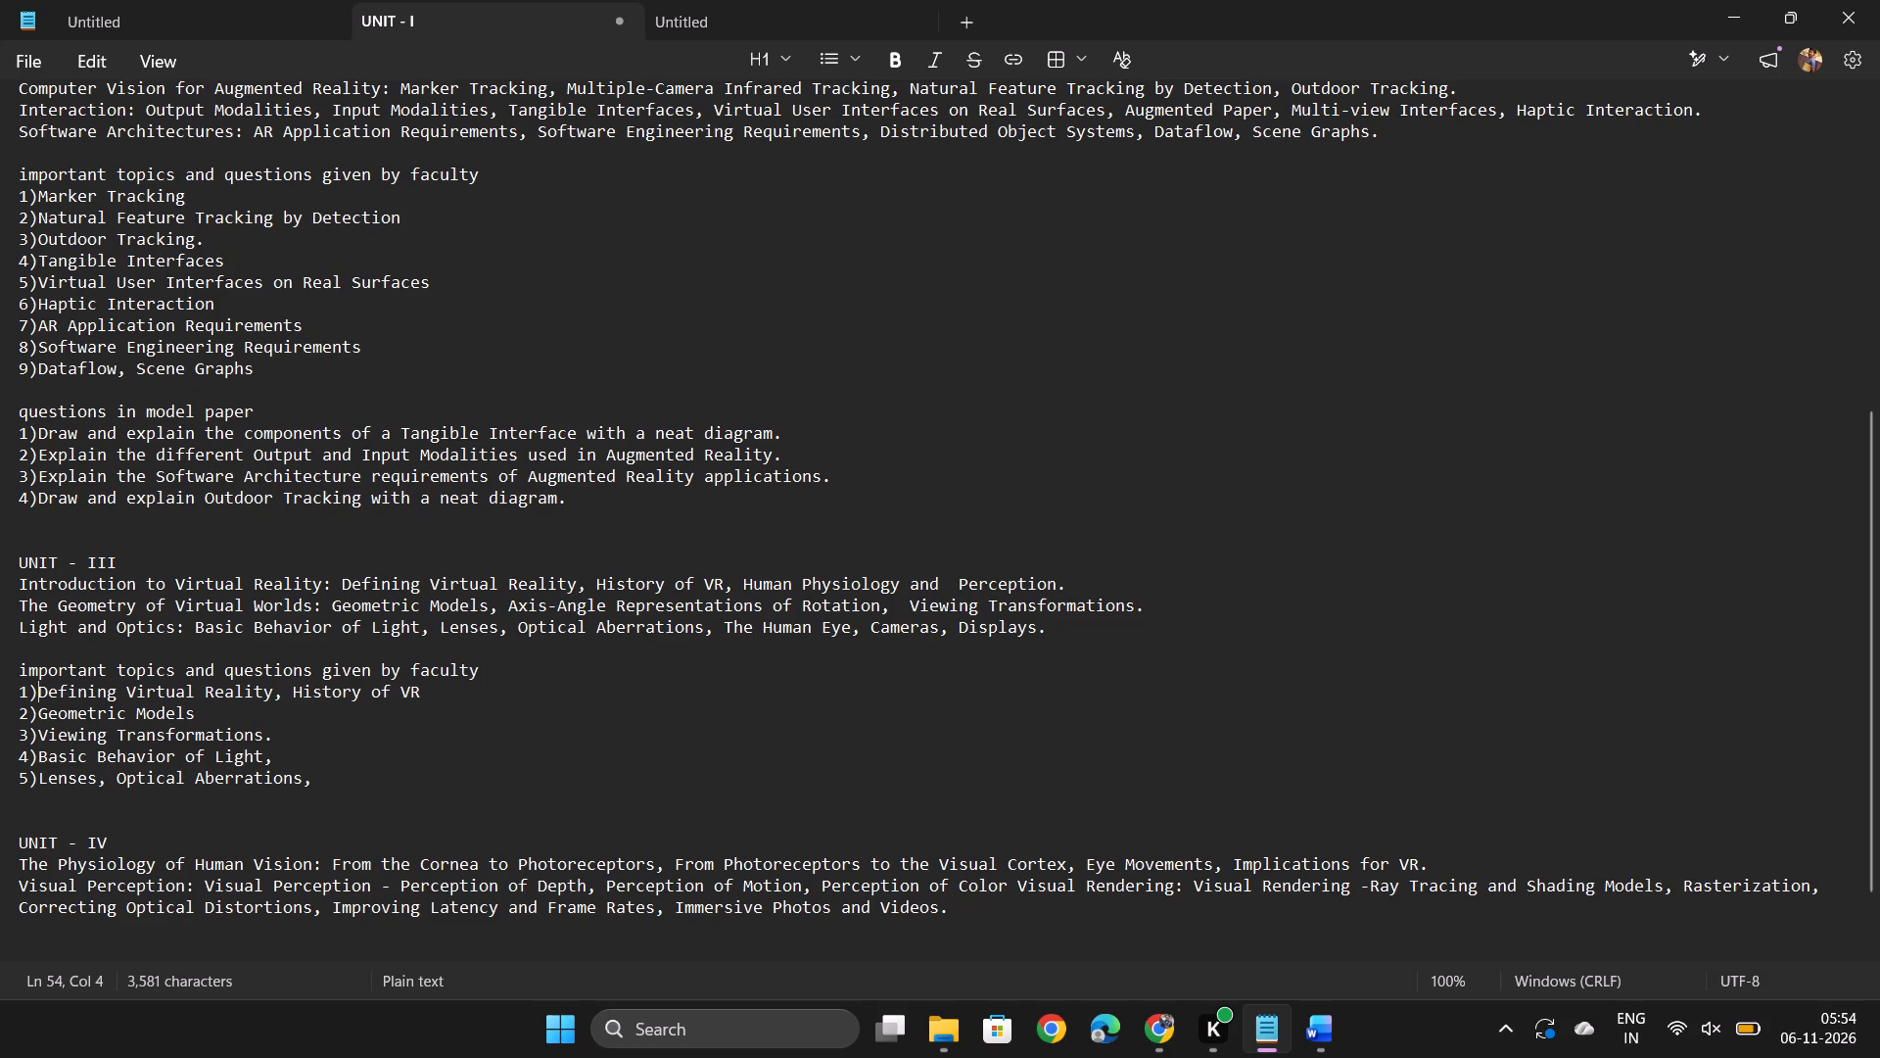
Copy the heading "questions in model paper" from UNIT - II and paste it below UNIT - III's faculty topics, followed by a new line.
{"action": "left_click", "coordinate": [341, 784]}
{"action": "key", "text": "Return"}
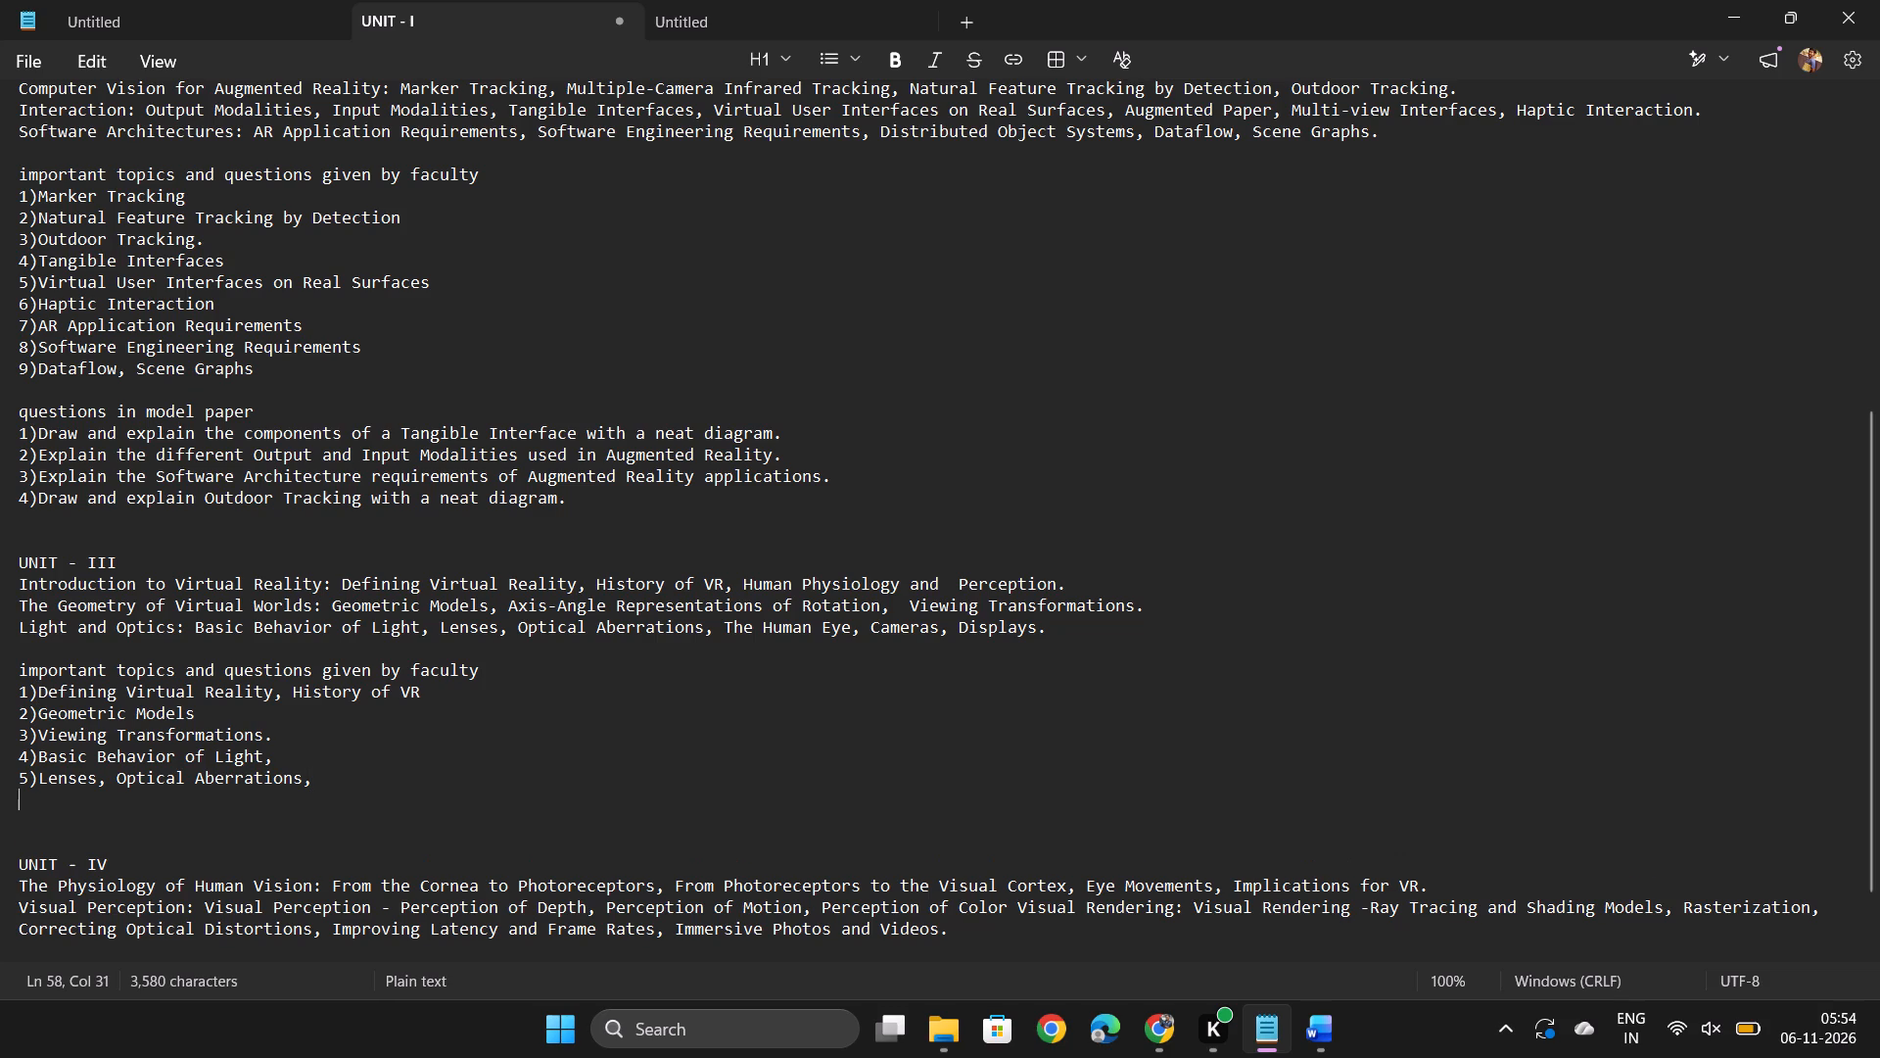
{"action": "key", "text": "Return"}
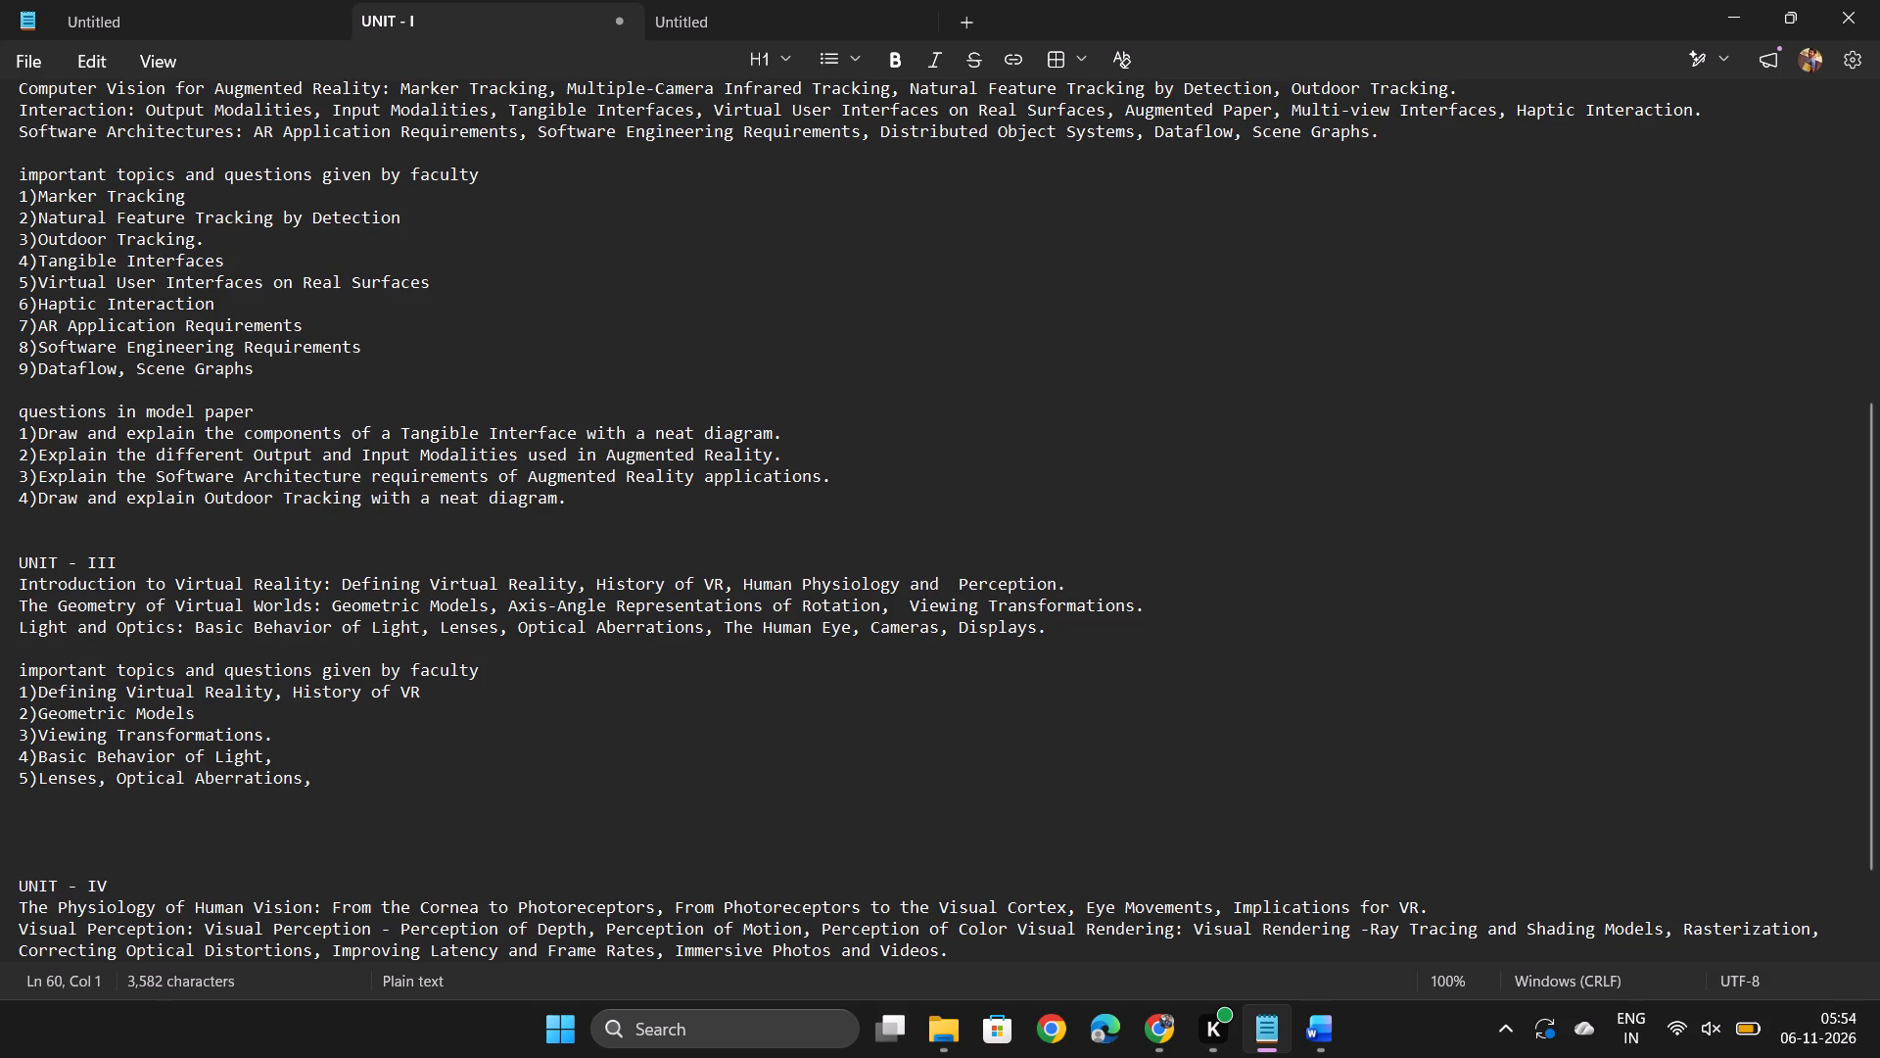
{"action": "left_click_drag", "start_coordinate": [22, 413], "coordinate": [251, 409]}
{"action": "key", "text": "ctrl+c"}
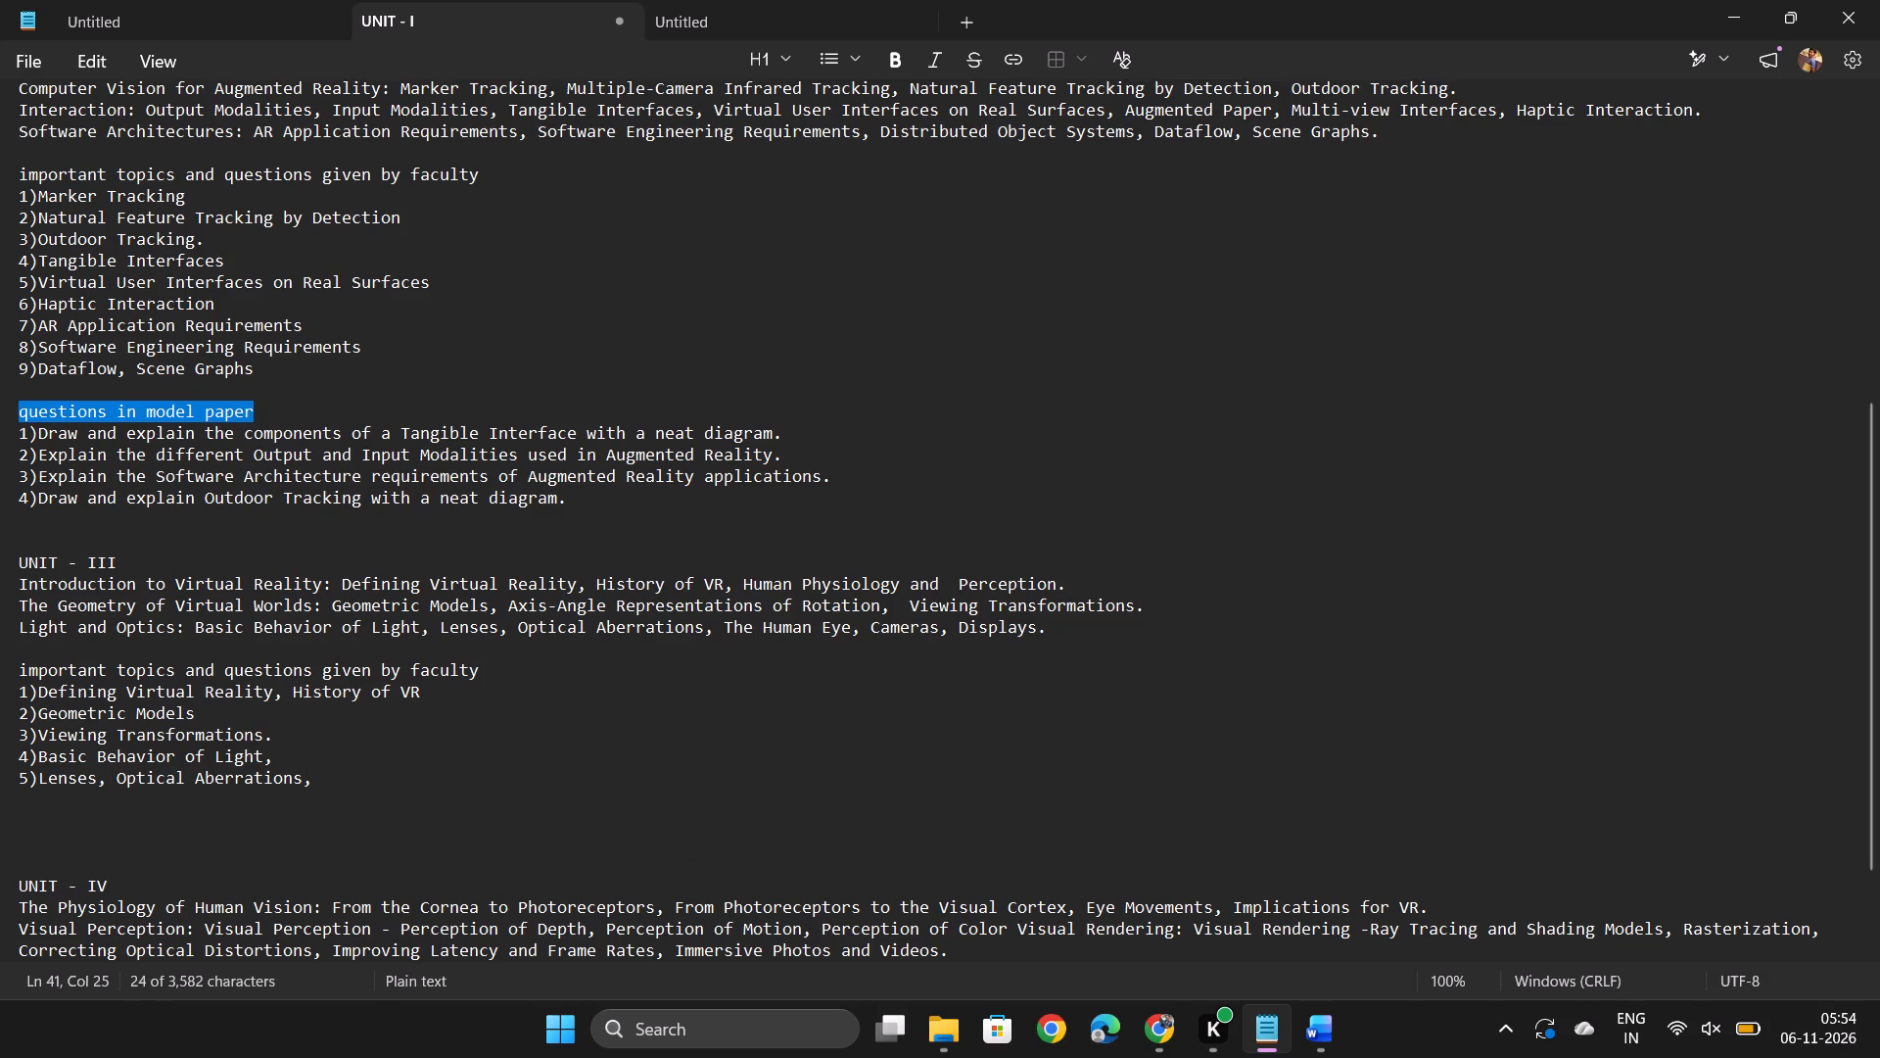
{"action": "left_click", "coordinate": [131, 841]}
{"action": "left_click", "coordinate": [127, 821]}
{"action": "key", "text": "ctrl+v"}
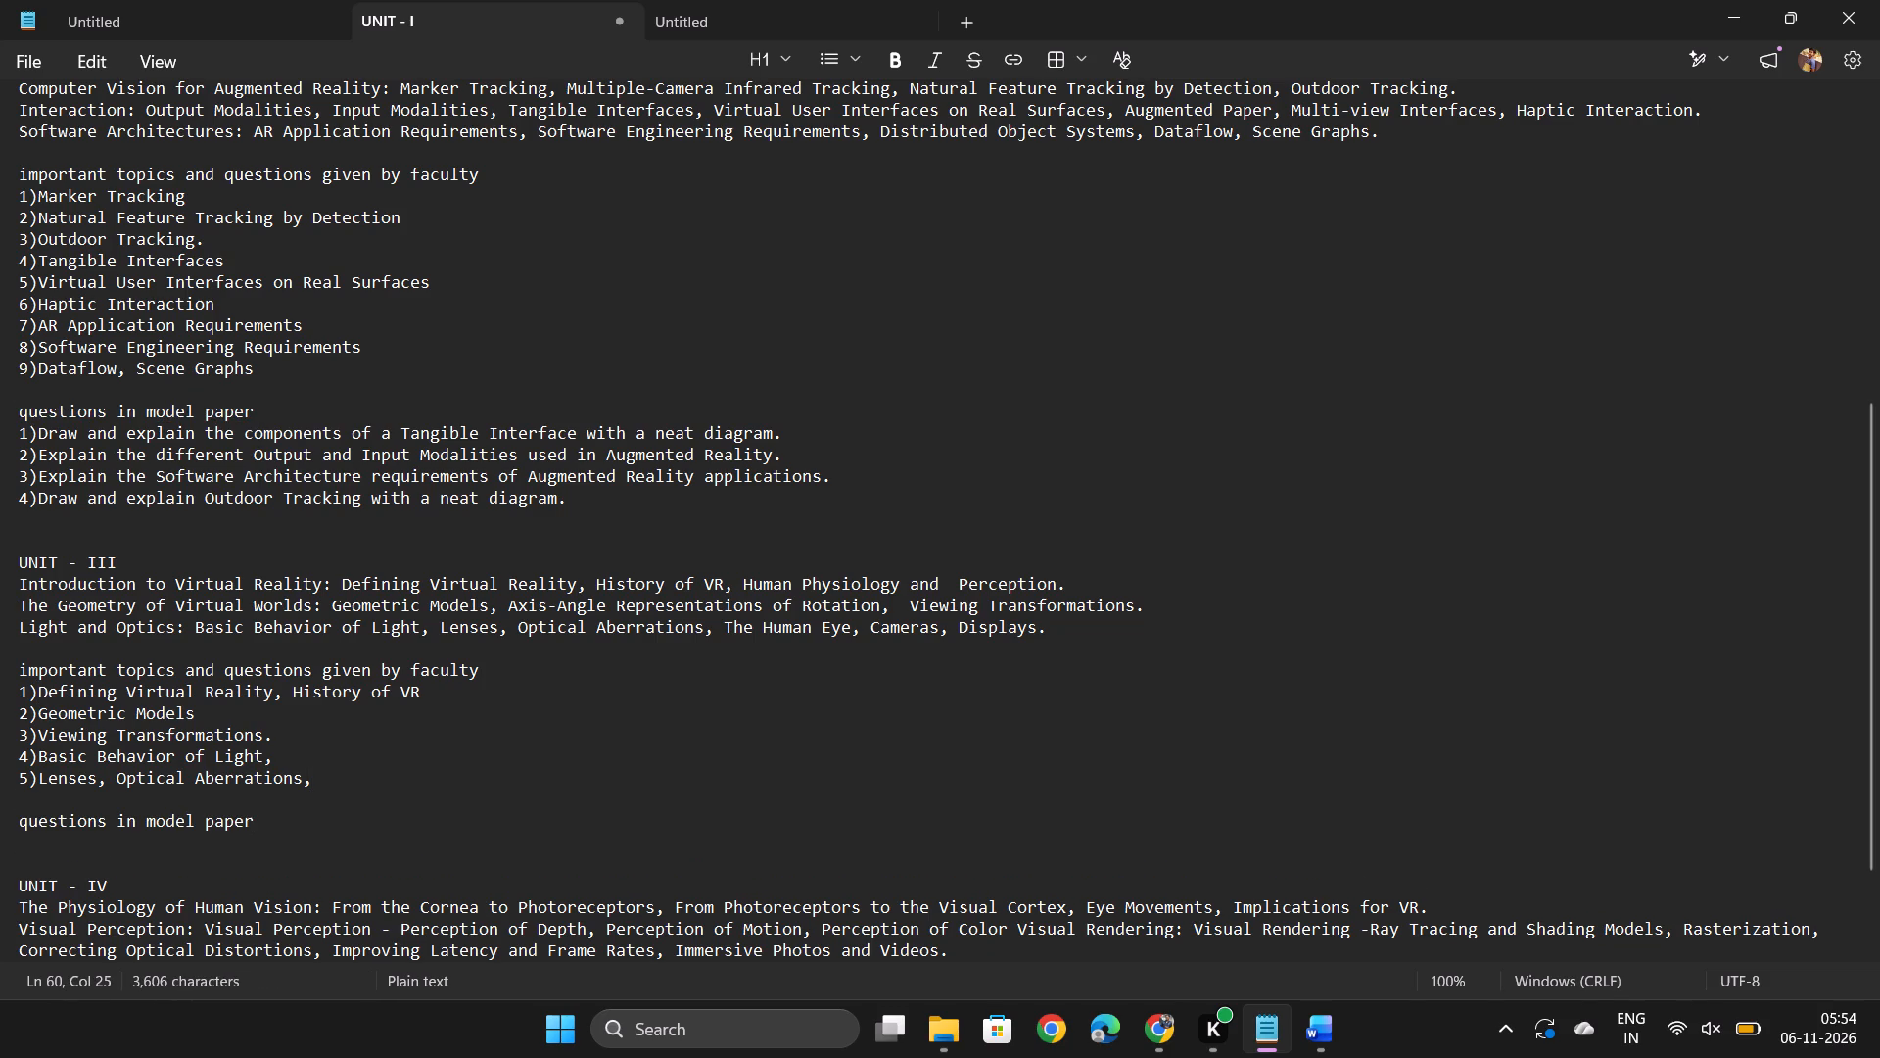
{"action": "key", "text": "Return"}
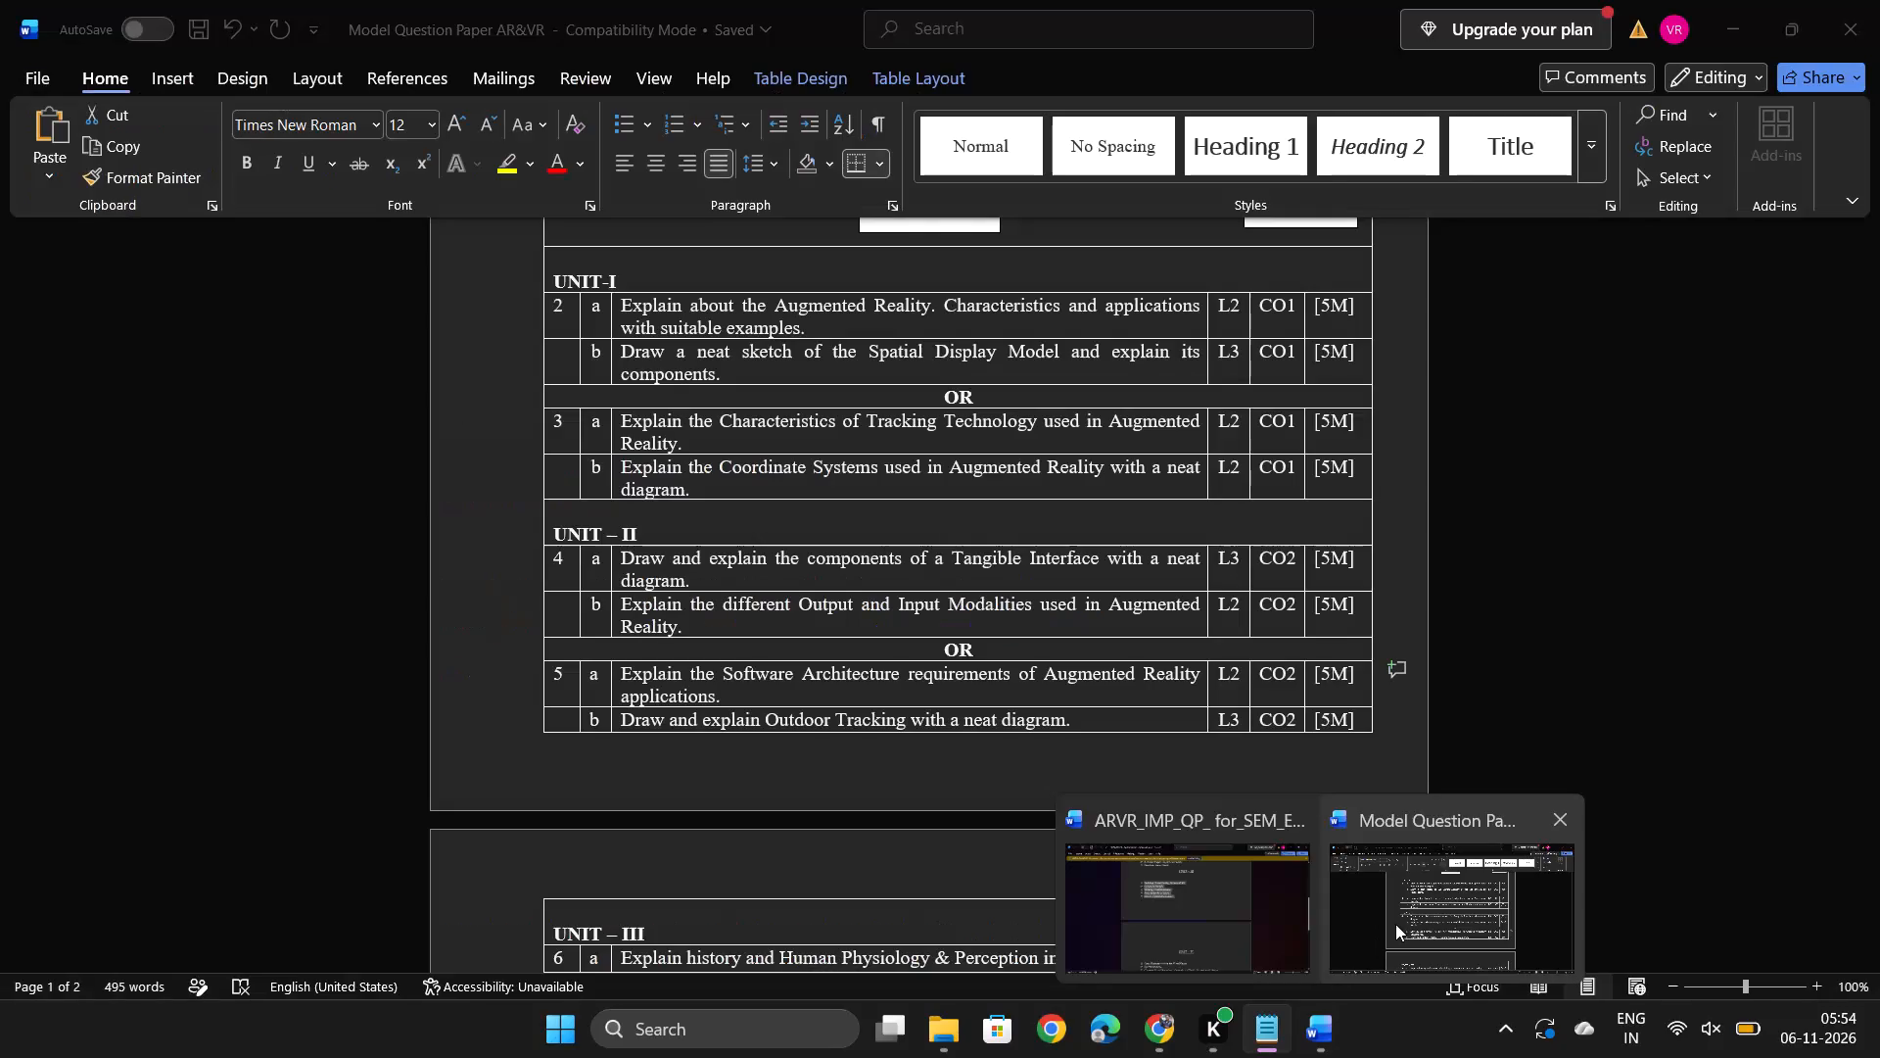
Copy questions 6a to 7b from the Model Question Paper AR&VR Word document into UNIT - III's model paper section, deleting the "OR" line.
{"action": "left_click", "coordinate": [1395, 924]}
{"action": "scroll", "coordinate": [760, 765], "scroll_direction": "down", "scroll_amount": 3}
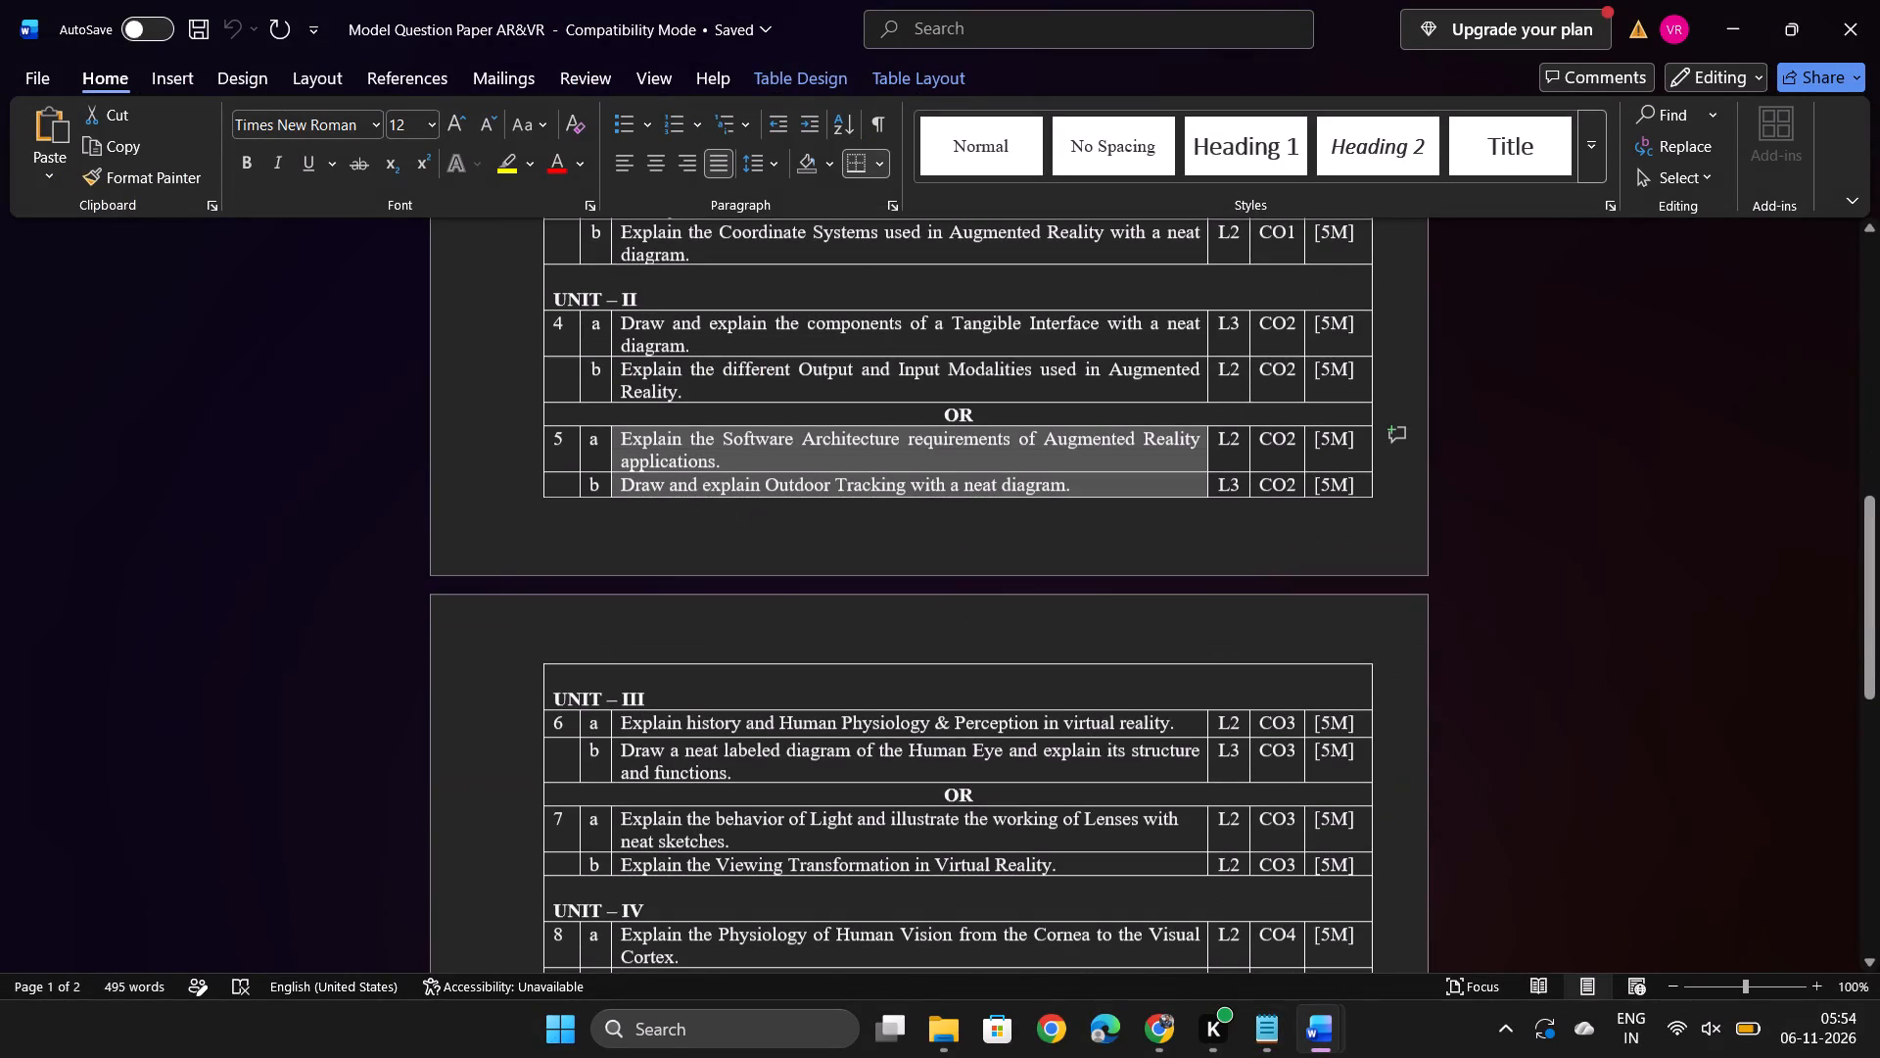
{"action": "left_click_drag", "start_coordinate": [623, 721], "coordinate": [1056, 866]}
{"action": "key", "text": "ctrl+c"}
{"action": "left_click", "coordinate": [1317, 1034]}
{"action": "left_click", "coordinate": [1273, 1034]}
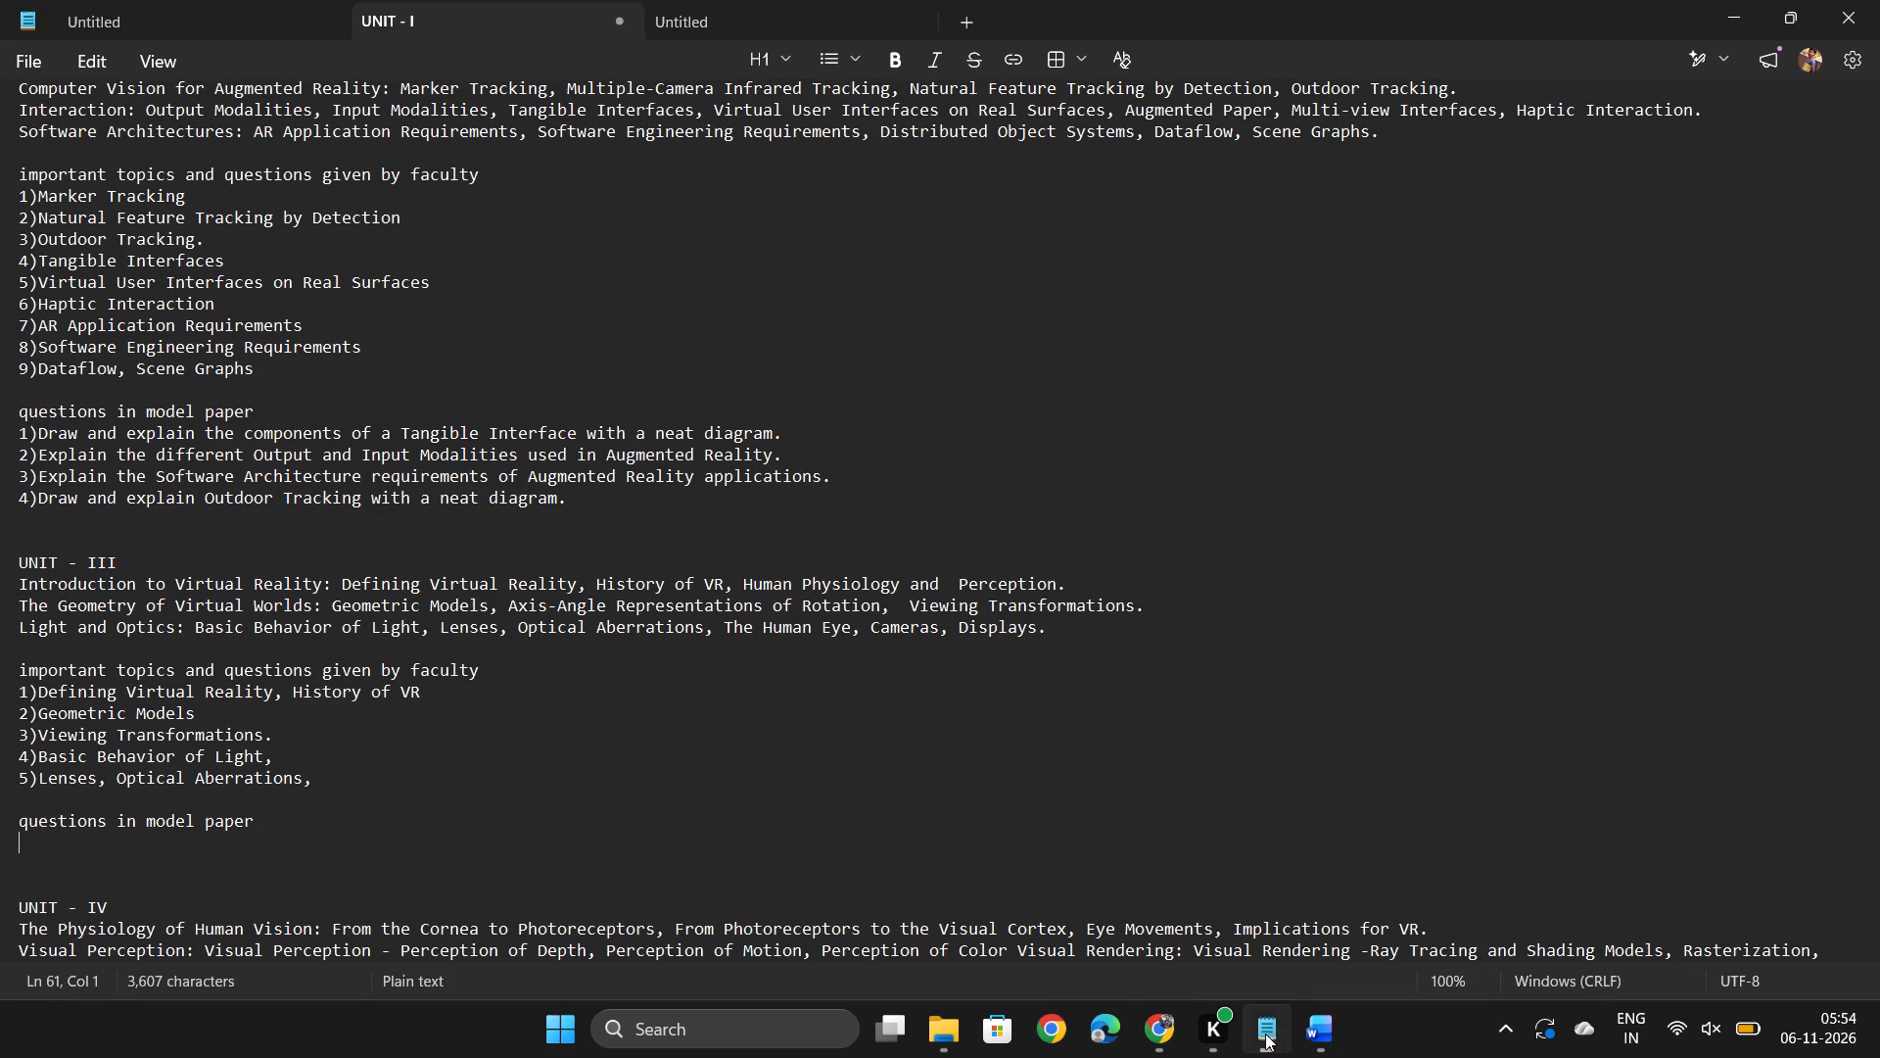
{"action": "key", "text": "ctrl+v"}
{"action": "scroll", "coordinate": [101, 798], "scroll_direction": "down", "scroll_amount": 2}
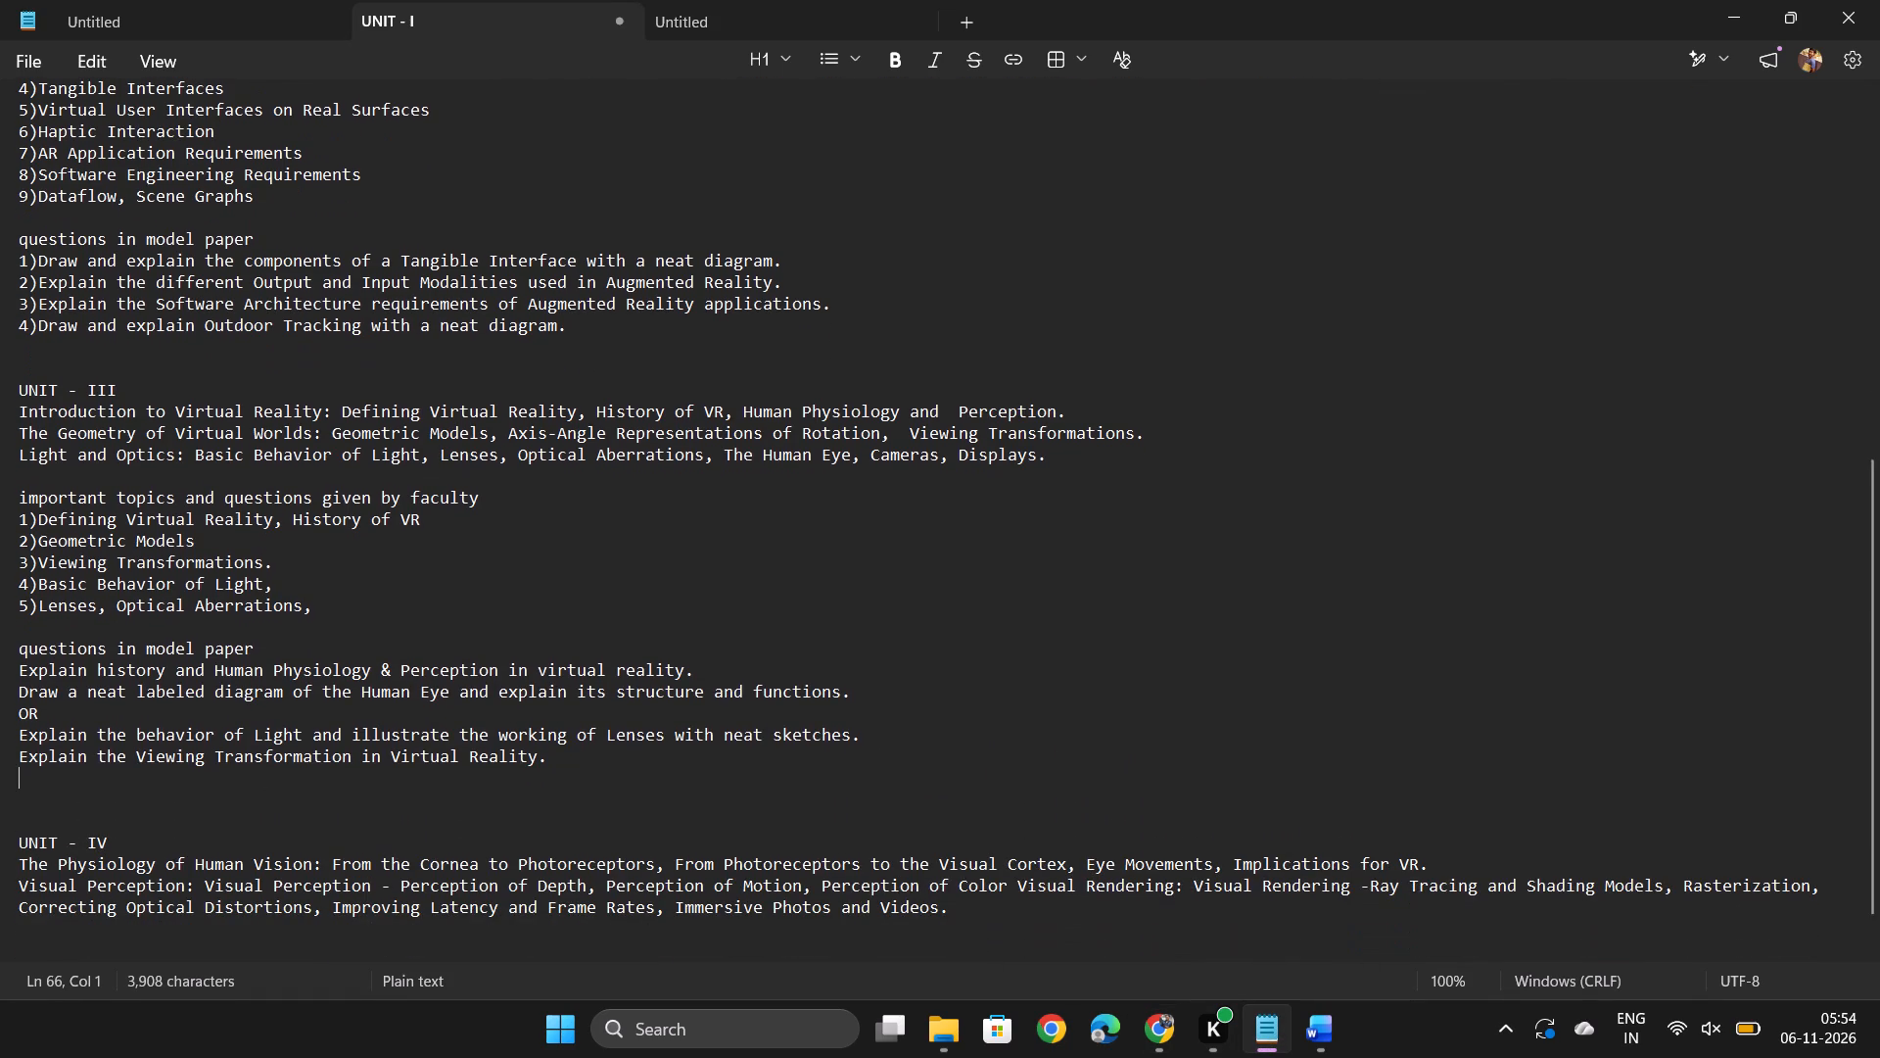
{"action": "left_click", "coordinate": [45, 721]}
{"action": "key", "text": "BackSpace"}
{"action": "key", "text": "BackSpace"}
{"action": "key", "text": "BackSpace"}
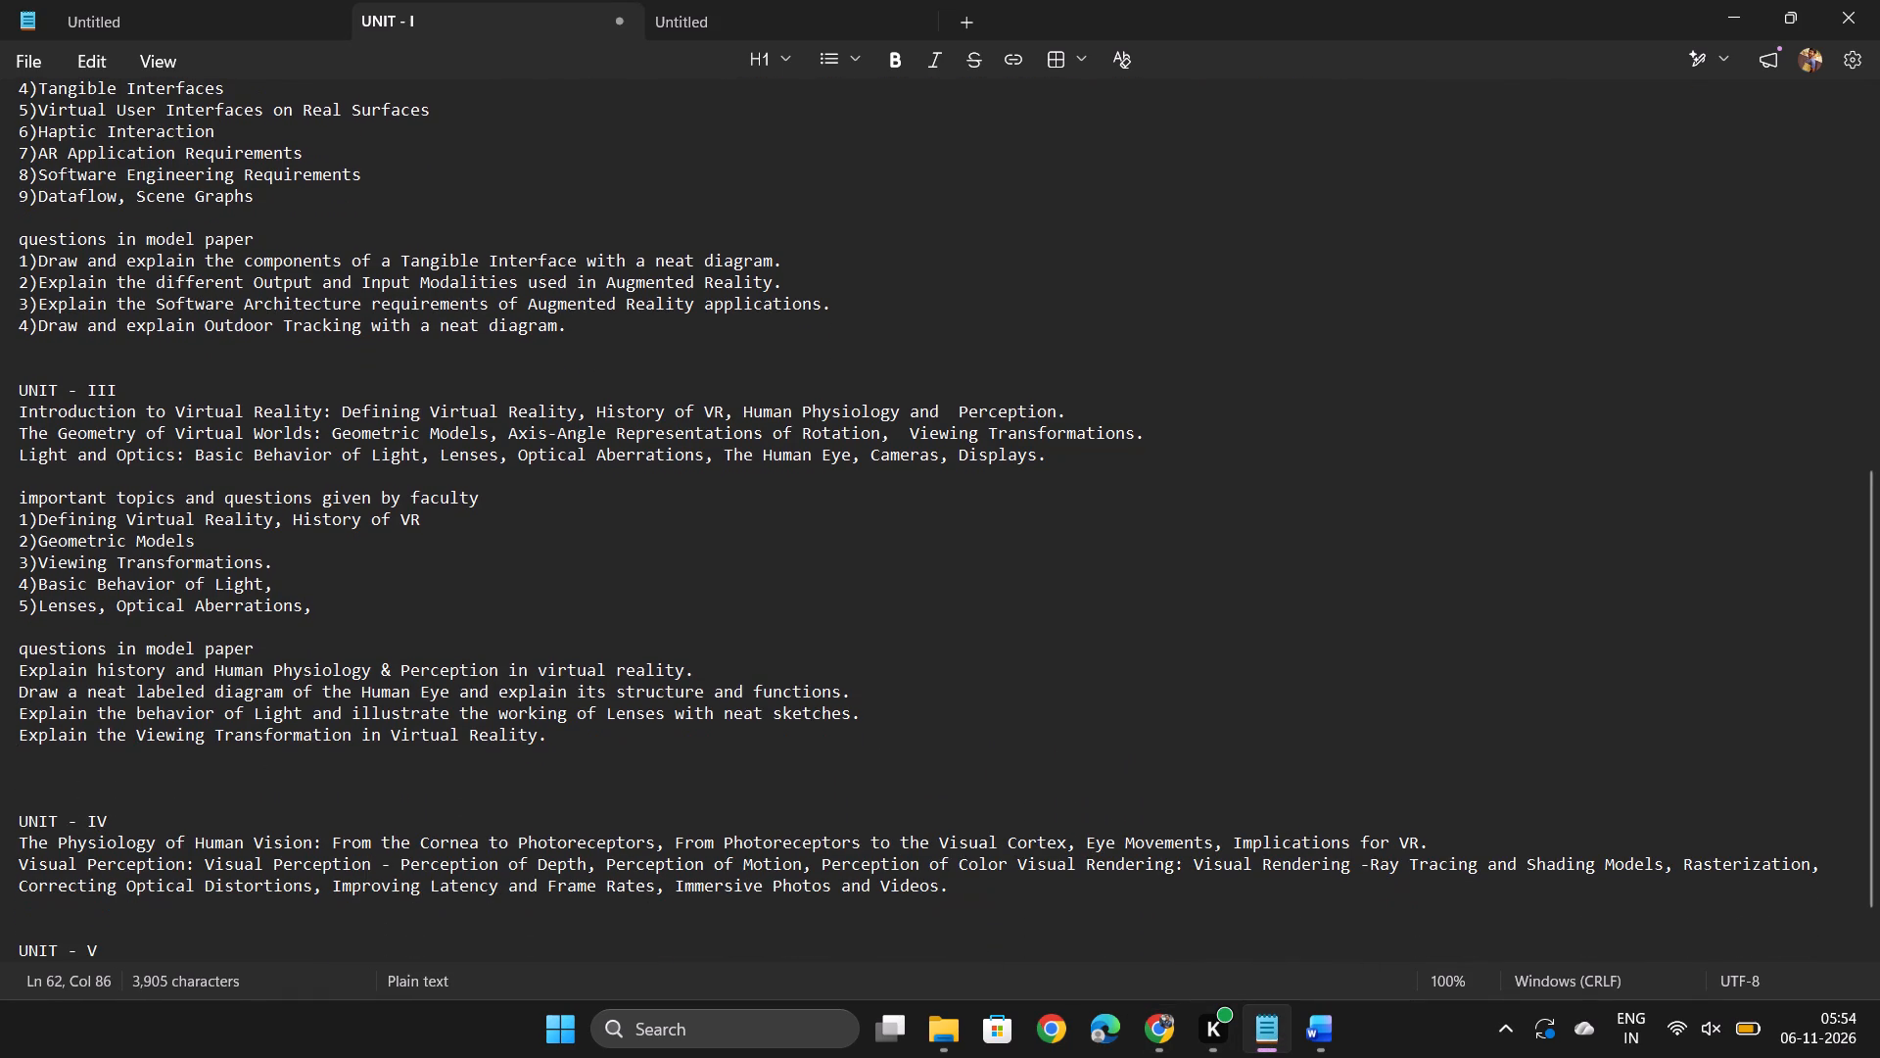
Number UNIT - III's four model paper questions 1) to 4).
{"action": "left_click", "coordinate": [23, 668]}
{"action": "key", "text": "1"}
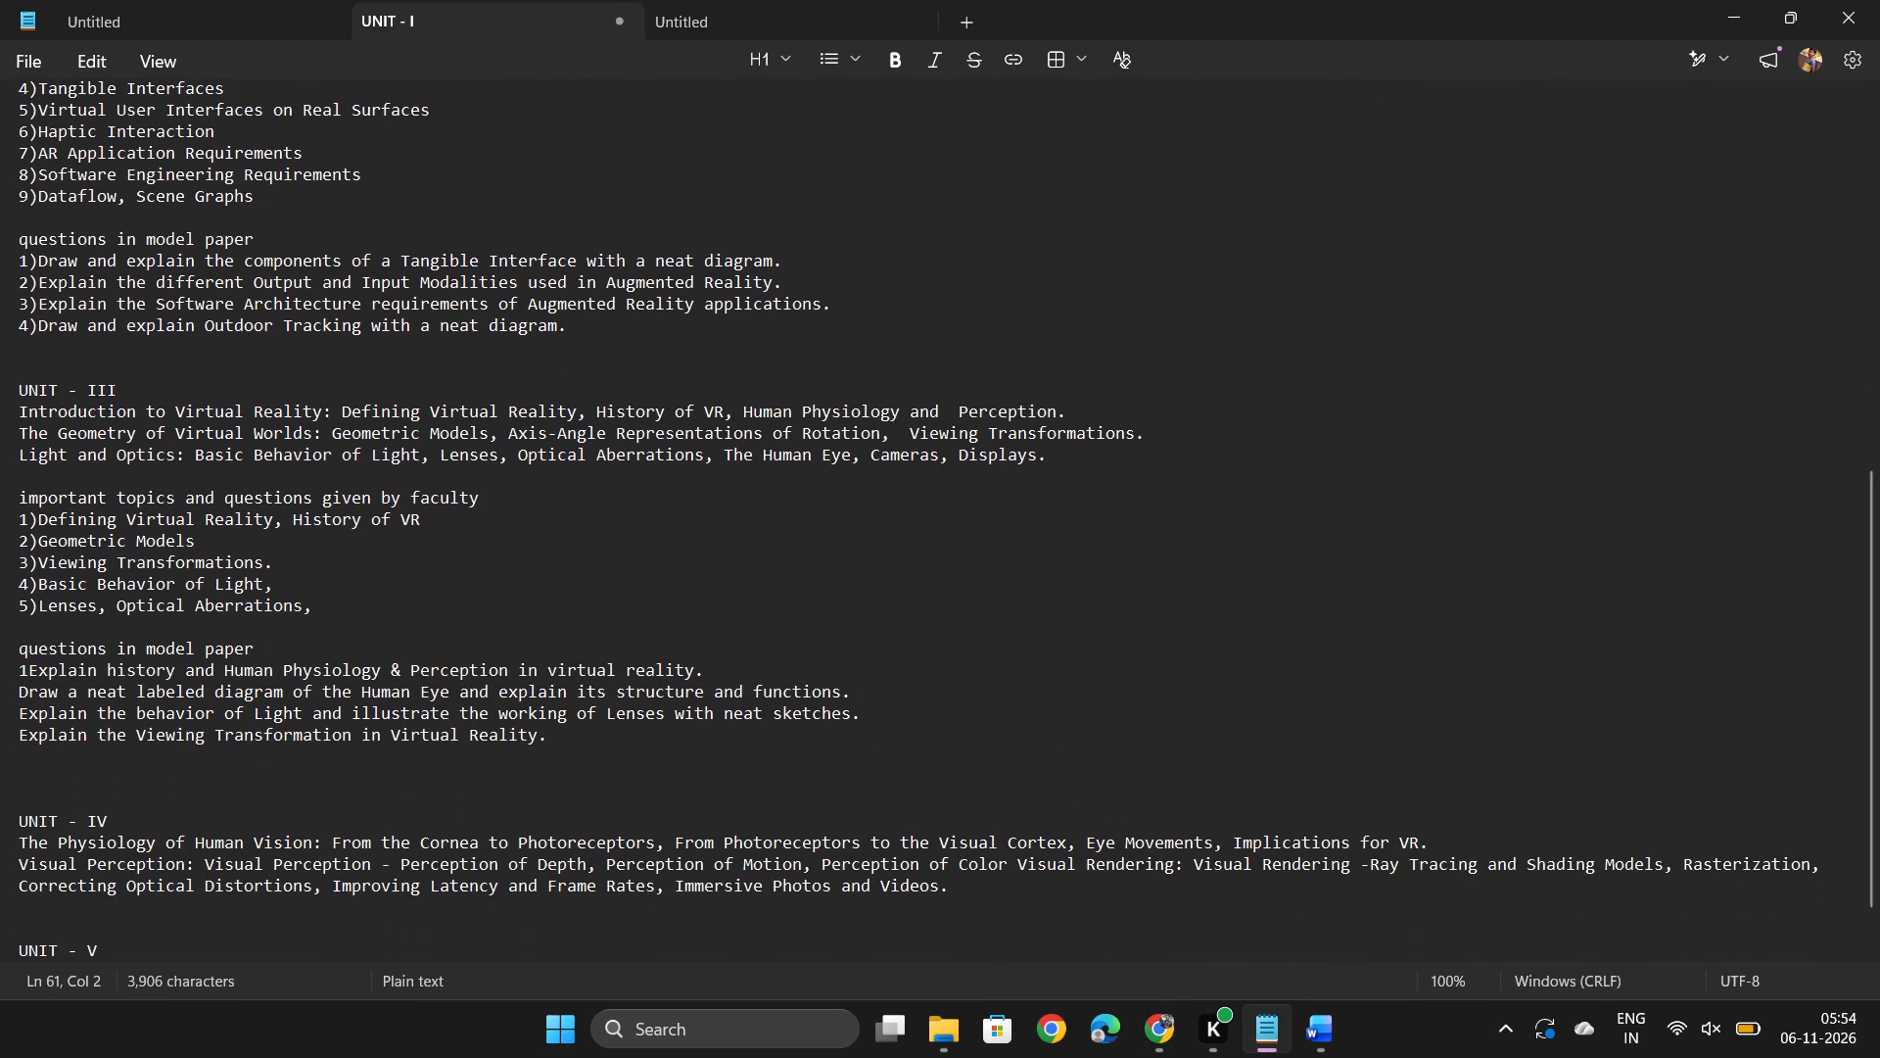
{"action": "key", "text": "shift+parenright"}
{"action": "left_click", "coordinate": [23, 693]}
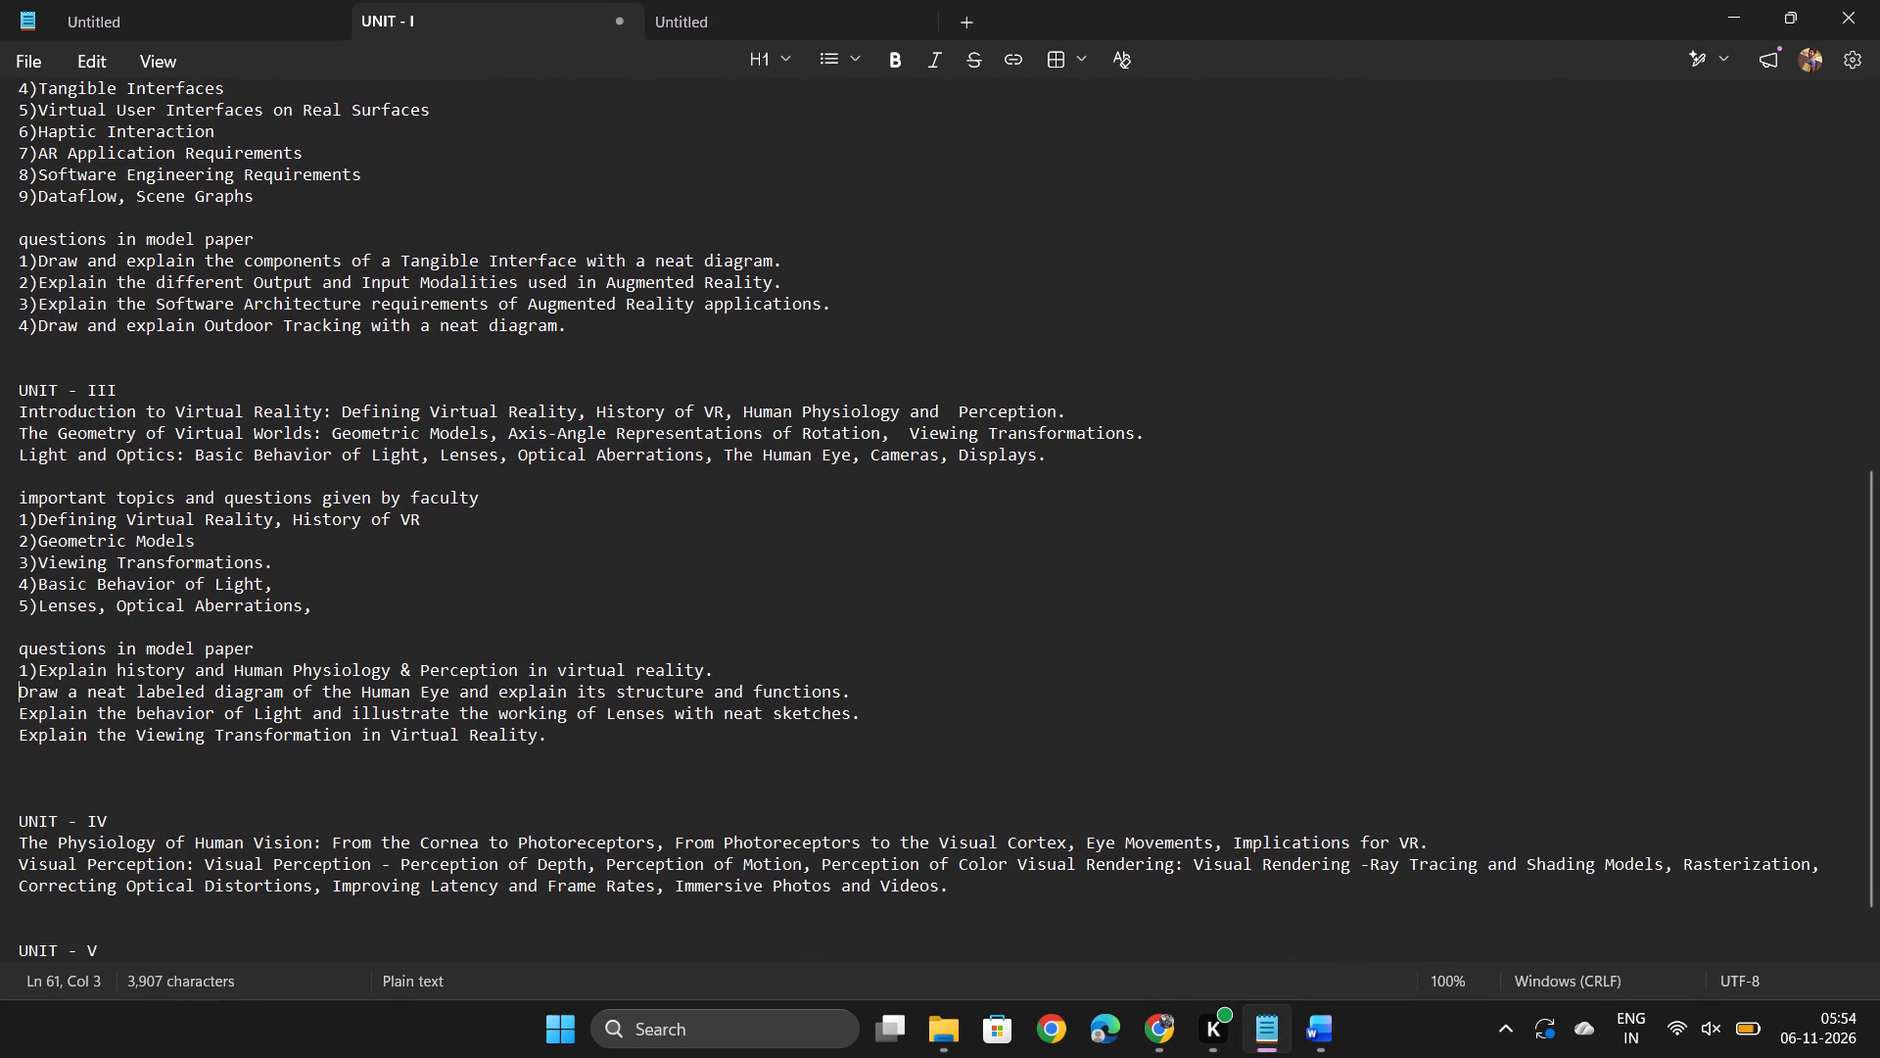
{"action": "key", "text": "2"}
{"action": "key", "text": "shift+parenright"}
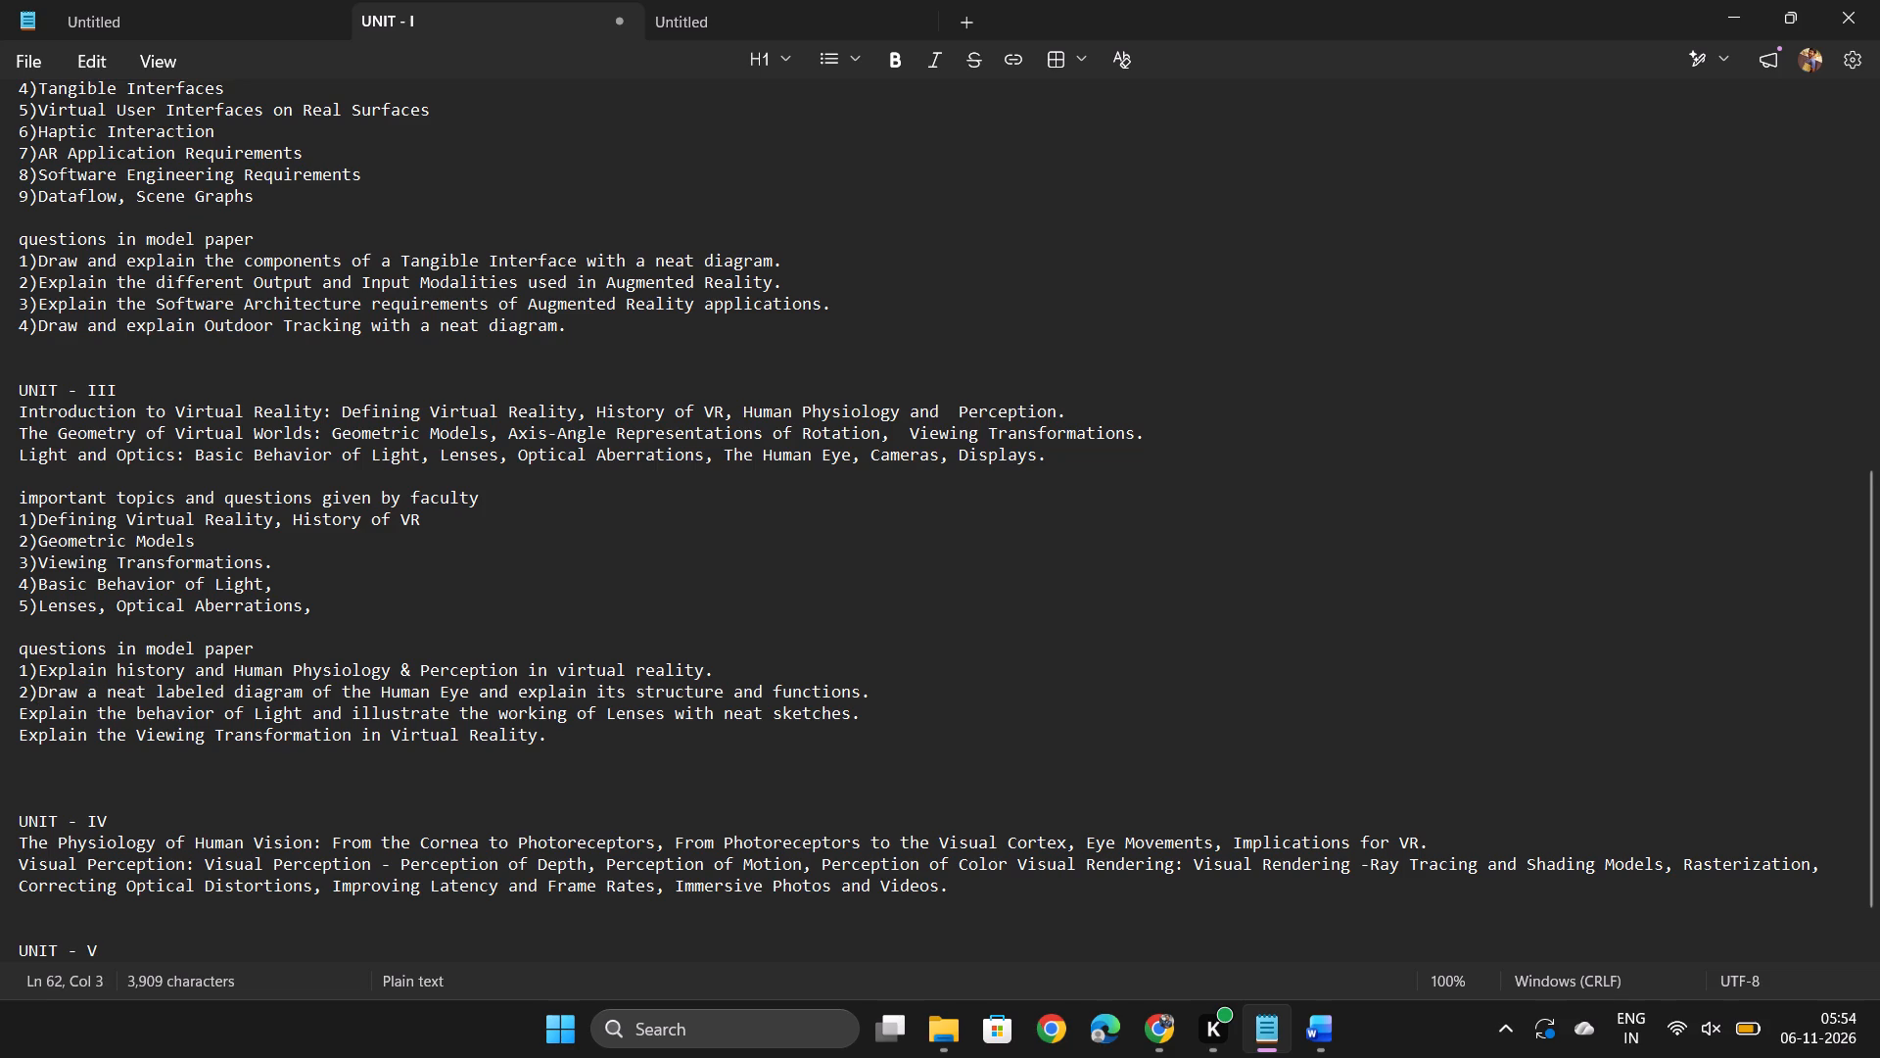
{"action": "left_click", "coordinate": [21, 714]}
{"action": "key", "text": "3"}
{"action": "key", "text": "shift+parenright"}
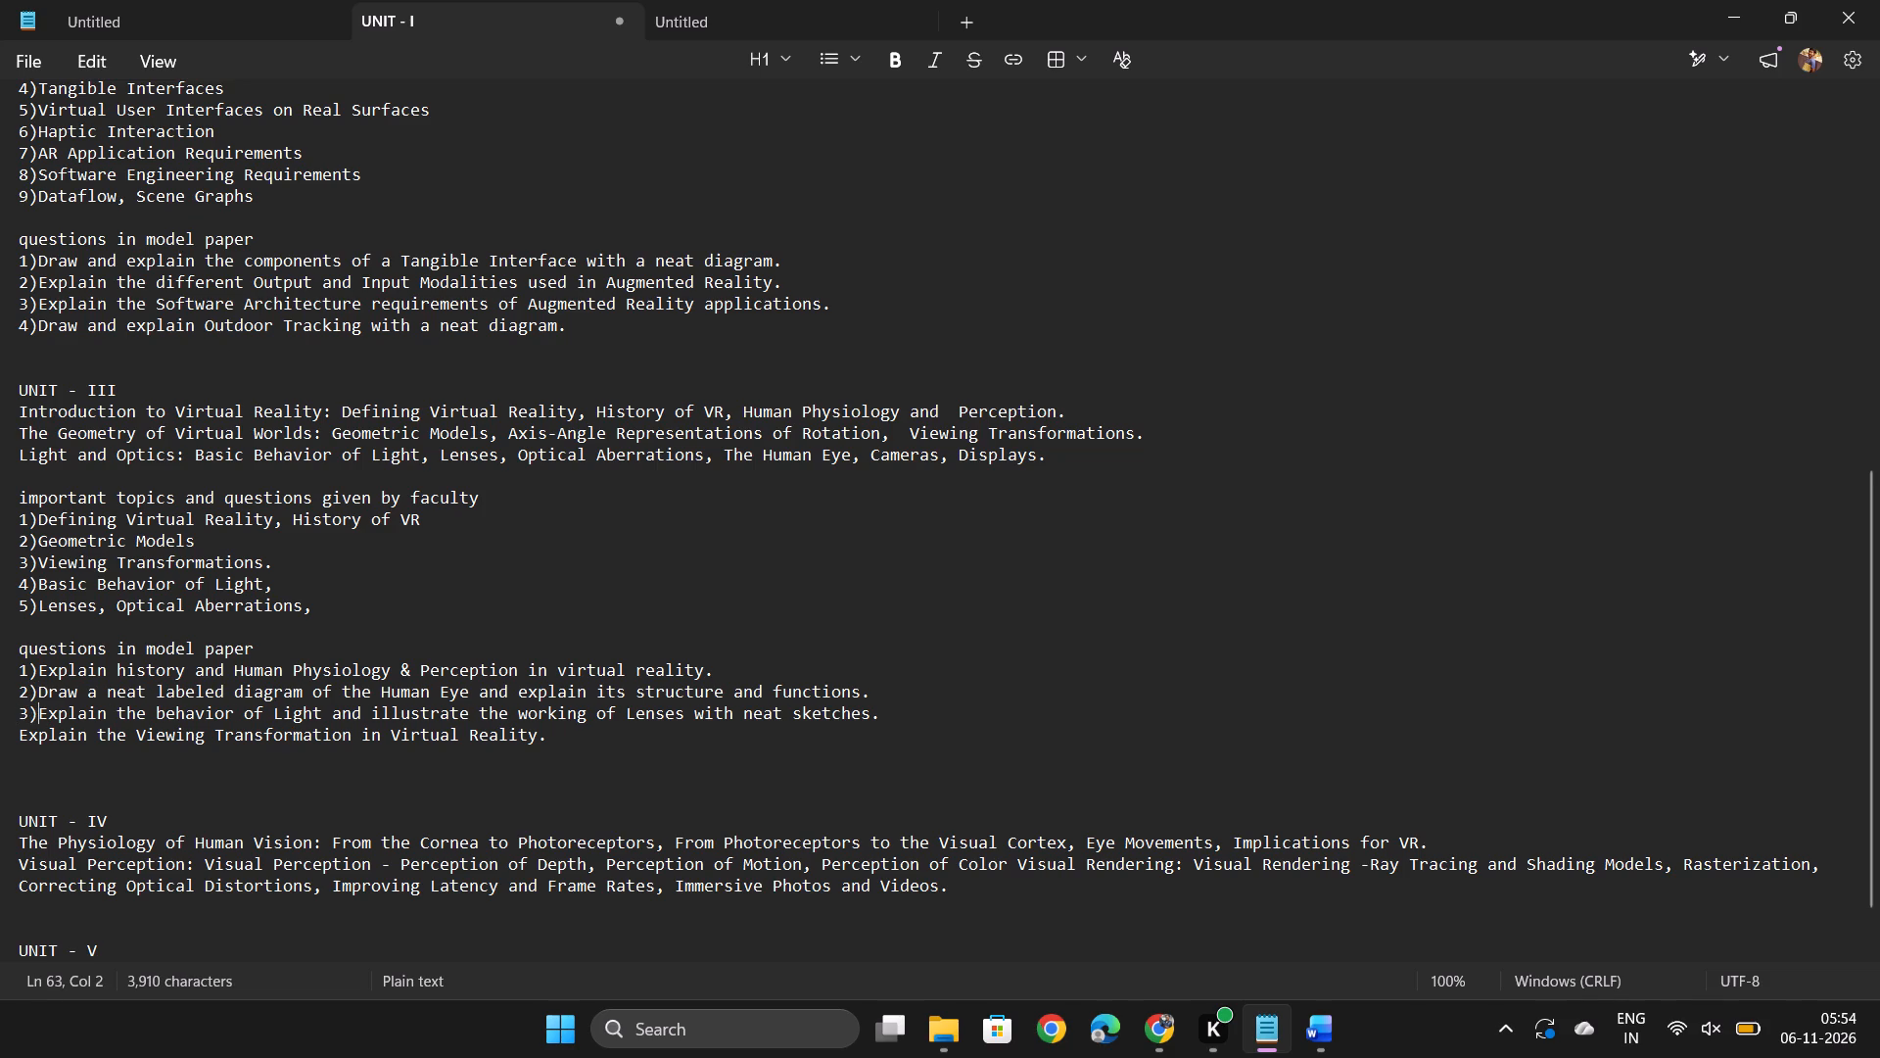
{"action": "left_click", "coordinate": [23, 730]}
{"action": "key", "text": "4"}
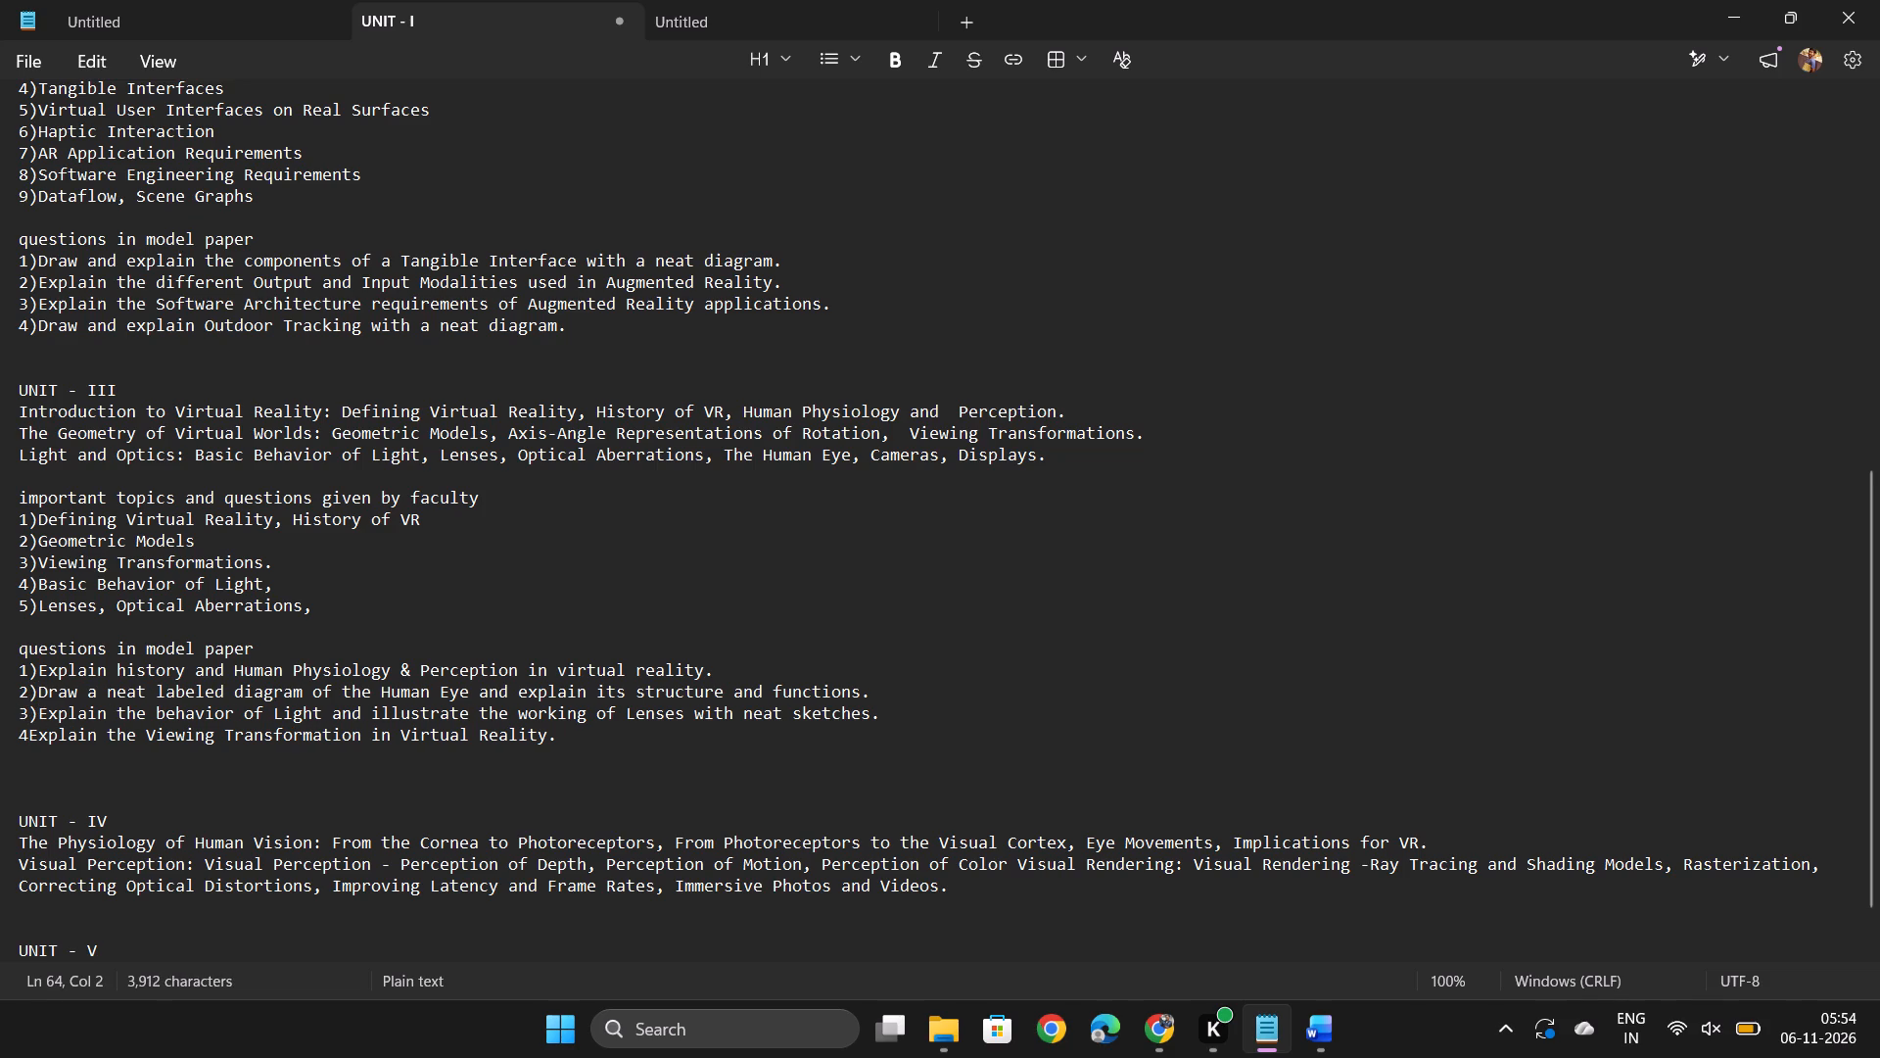
{"action": "key", "text": "shift+parenright"}
Delete one extra blank line between UNIT - III's model paper questions and the UNIT - IV heading.
{"action": "scroll", "coordinate": [87, 714], "scroll_direction": "down", "scroll_amount": 3}
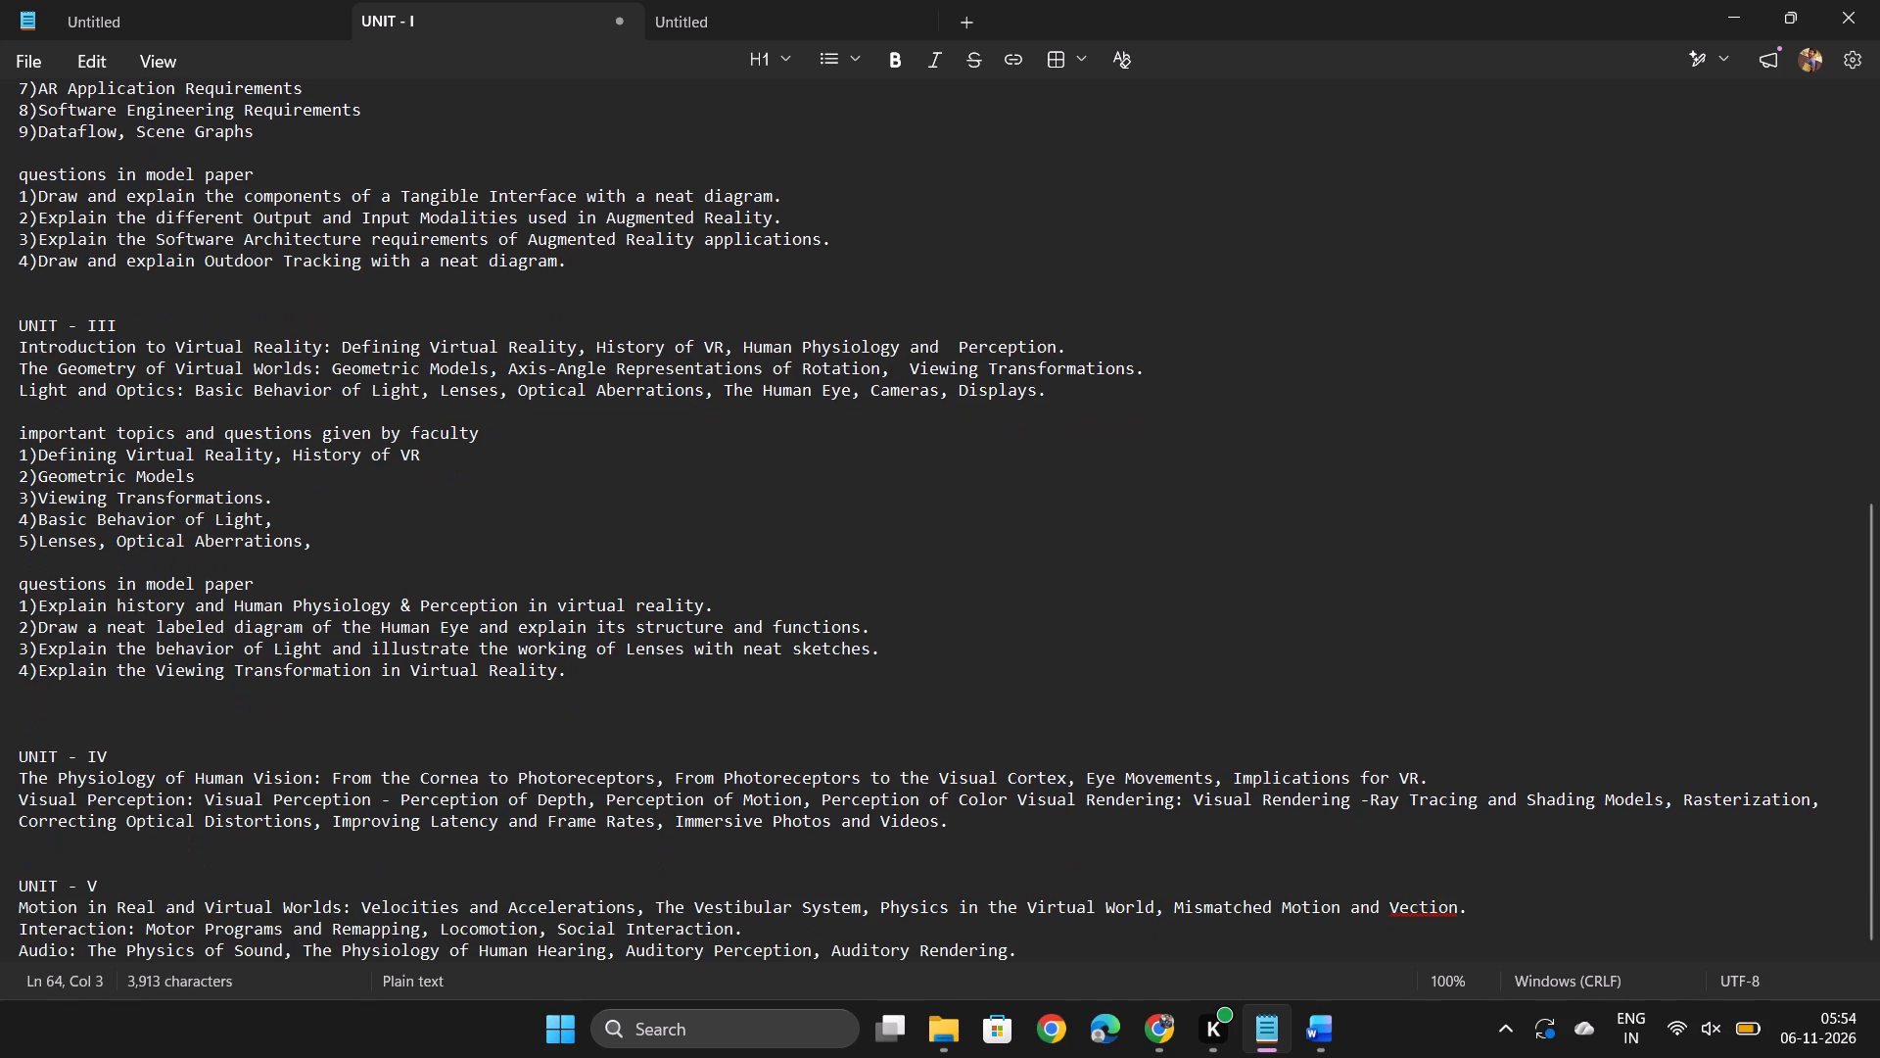
{"action": "left_click", "coordinate": [74, 722]}
{"action": "key", "text": "BackSpace"}
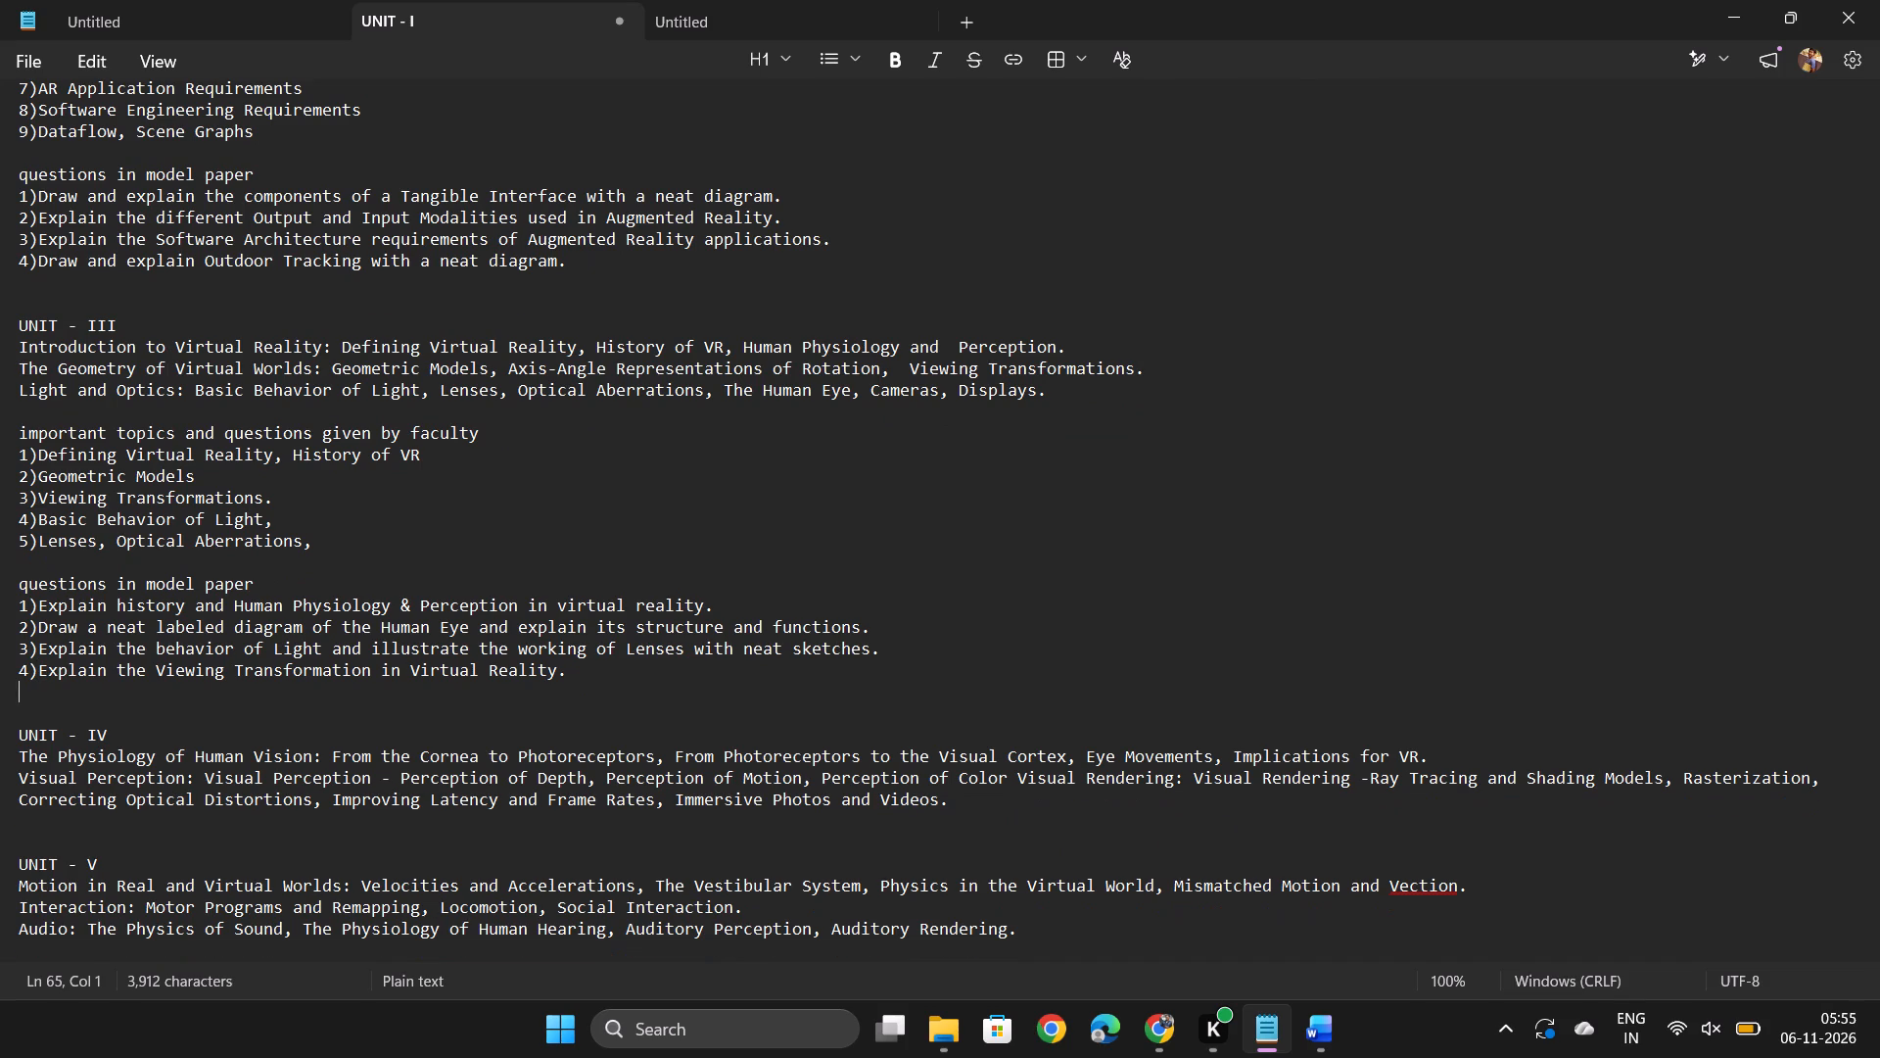
Insert a long underscore separator line on the blank line between UNIT - I's last question and the UNIT - II heading.
{"action": "scroll", "coordinate": [225, 605], "scroll_direction": "up", "scroll_amount": 13}
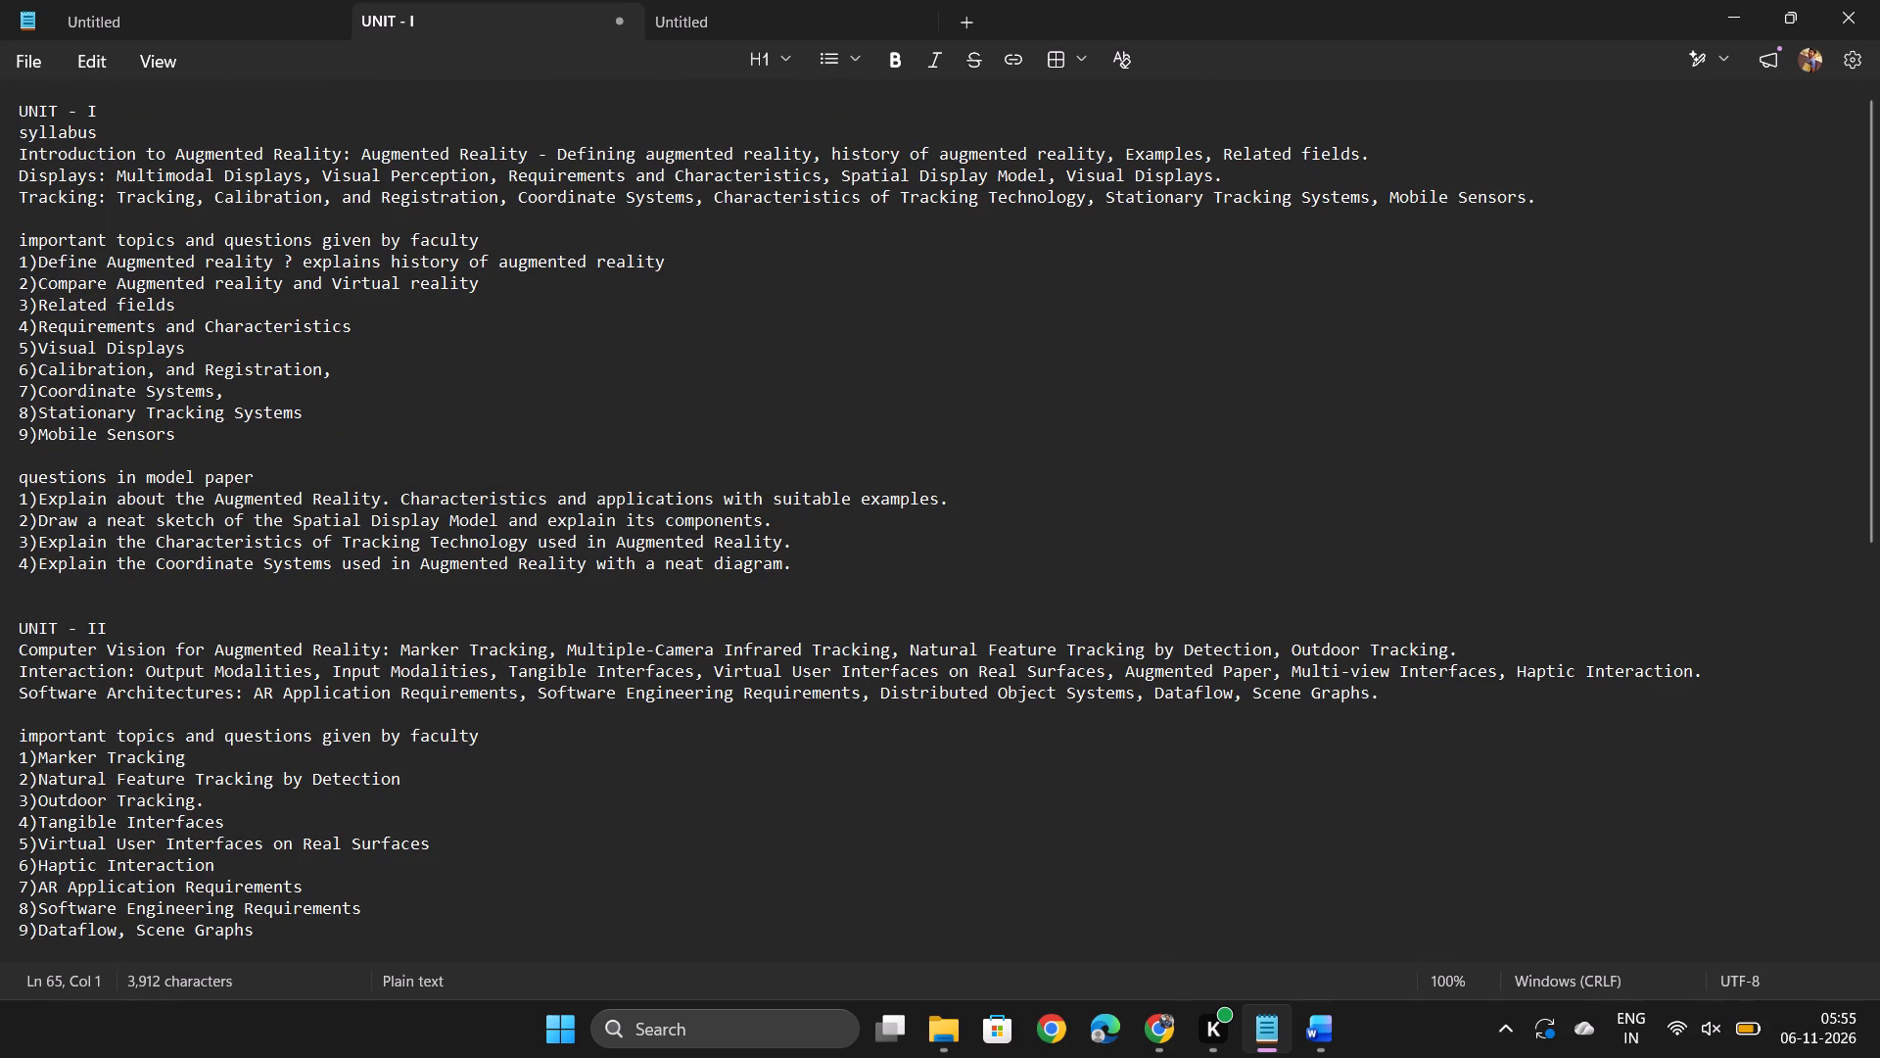
{"action": "left_click", "coordinate": [22, 590]}
{"action": "key", "text": "shift+underscore"}
{"action": "key", "text": "shift+underscore"}
{"action": "key", "text": "shift+underscore"}
{"action": "key", "text": "shift+underscore"}
{"action": "key", "text": "shift+underscore"}
{"action": "key", "text": "shift+underscore"}
{"action": "key", "text": "shift+underscore"}
{"action": "key", "text": "shift+underscore"}
{"action": "key", "text": "shift+underscore"}
{"action": "key", "text": "shift+underscore"}
{"action": "key", "text": "shift+underscore"}
{"action": "key", "text": "shift+underscore"}
{"action": "key", "text": "shift+underscore"}
{"action": "key", "text": "shift+underscore"}
{"action": "key", "text": "shift+underscore"}
{"action": "key", "text": "shift+underscore"}
{"action": "key", "text": "shift+underscore"}
{"action": "key", "text": "shift+underscore"}
{"action": "key", "text": "shift+underscore"}
{"action": "key", "text": "shift+underscore"}
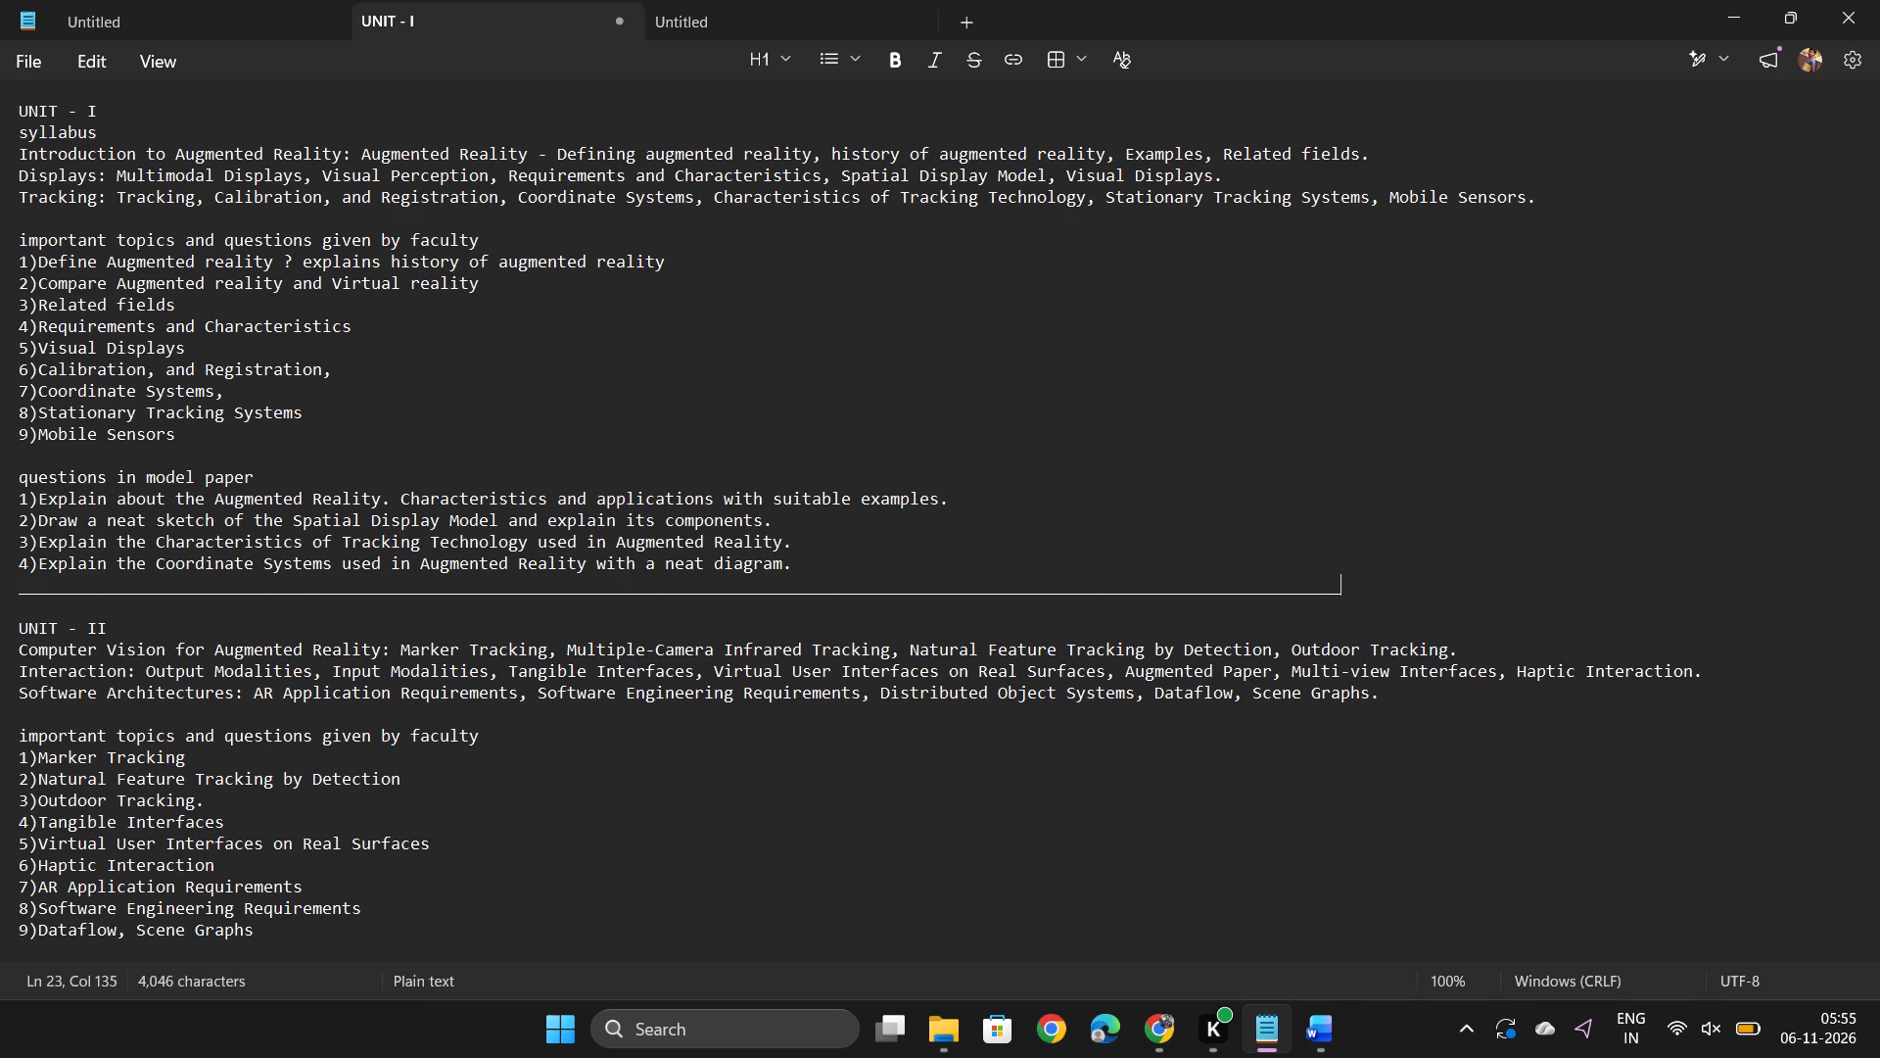
Insert a matching underscore separator line between UNIT - II's last model paper question and the UNIT - III heading.
{"action": "scroll", "coordinate": [192, 729], "scroll_direction": "down", "scroll_amount": 5}
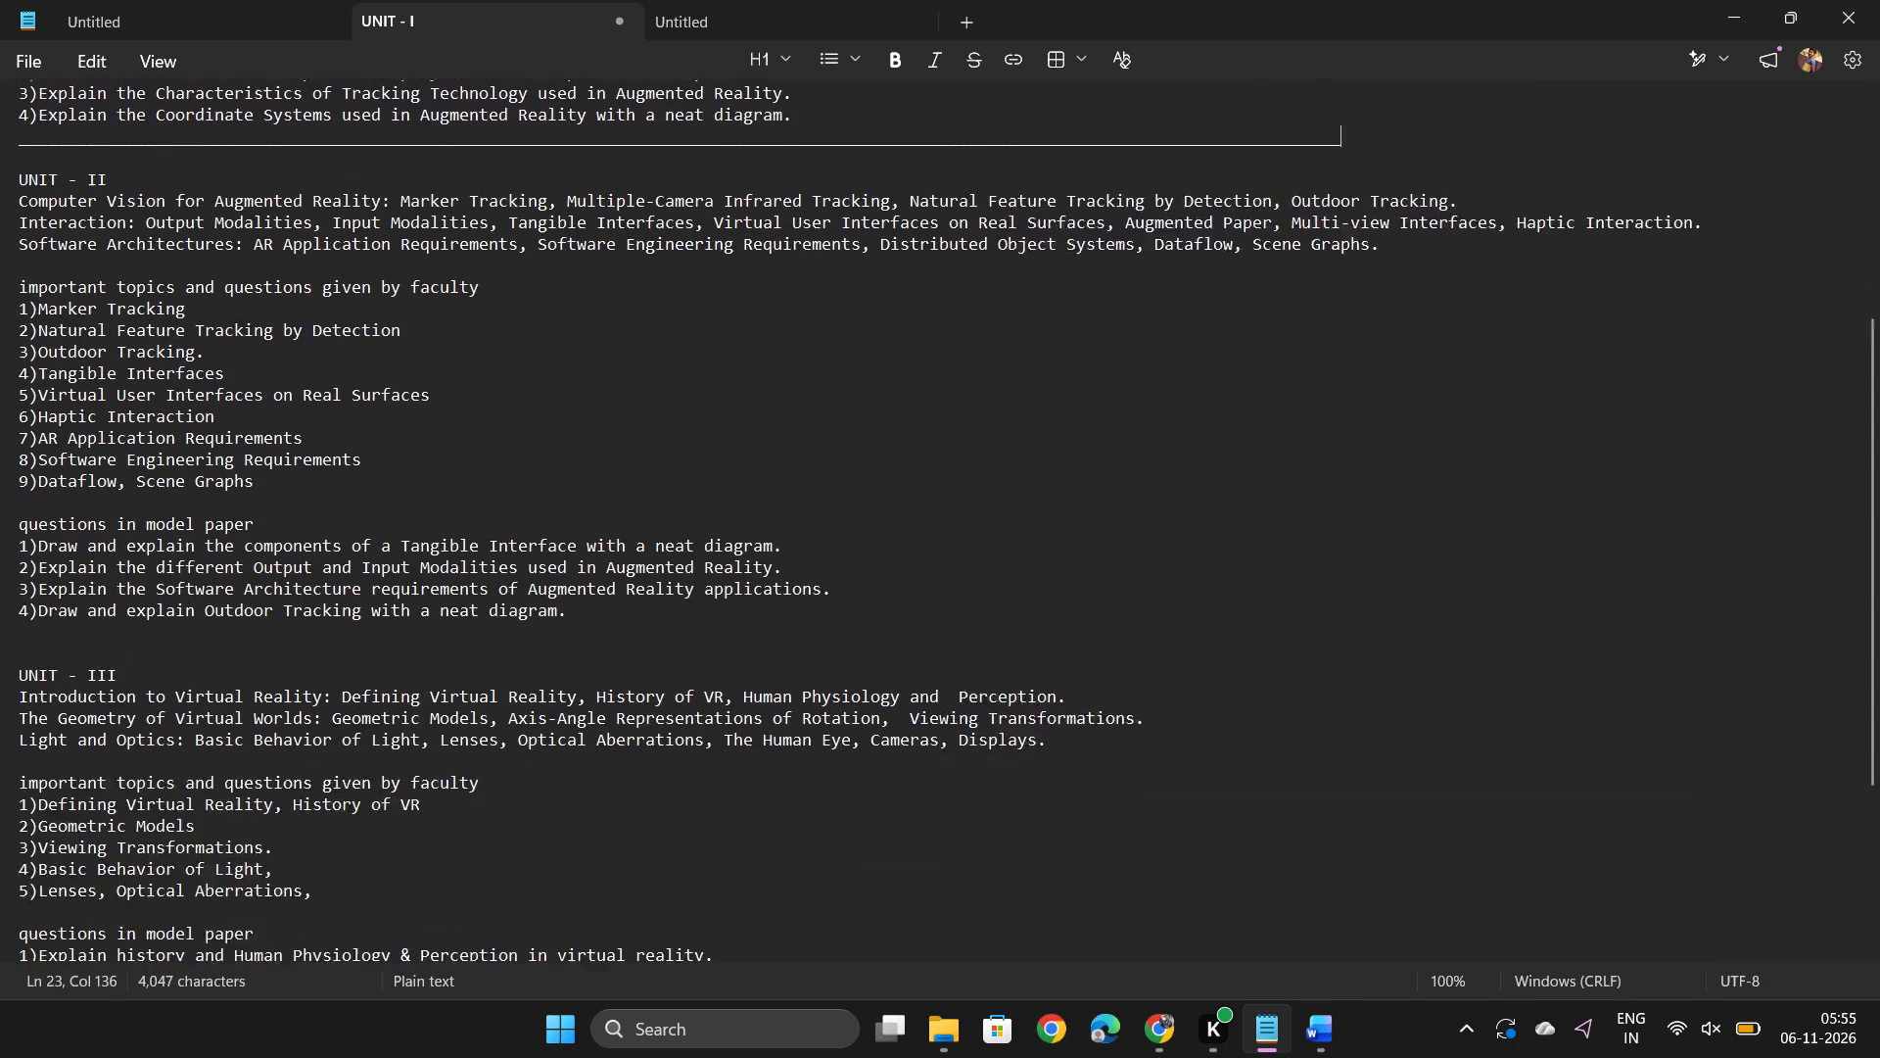
{"action": "left_click", "coordinate": [21, 588]}
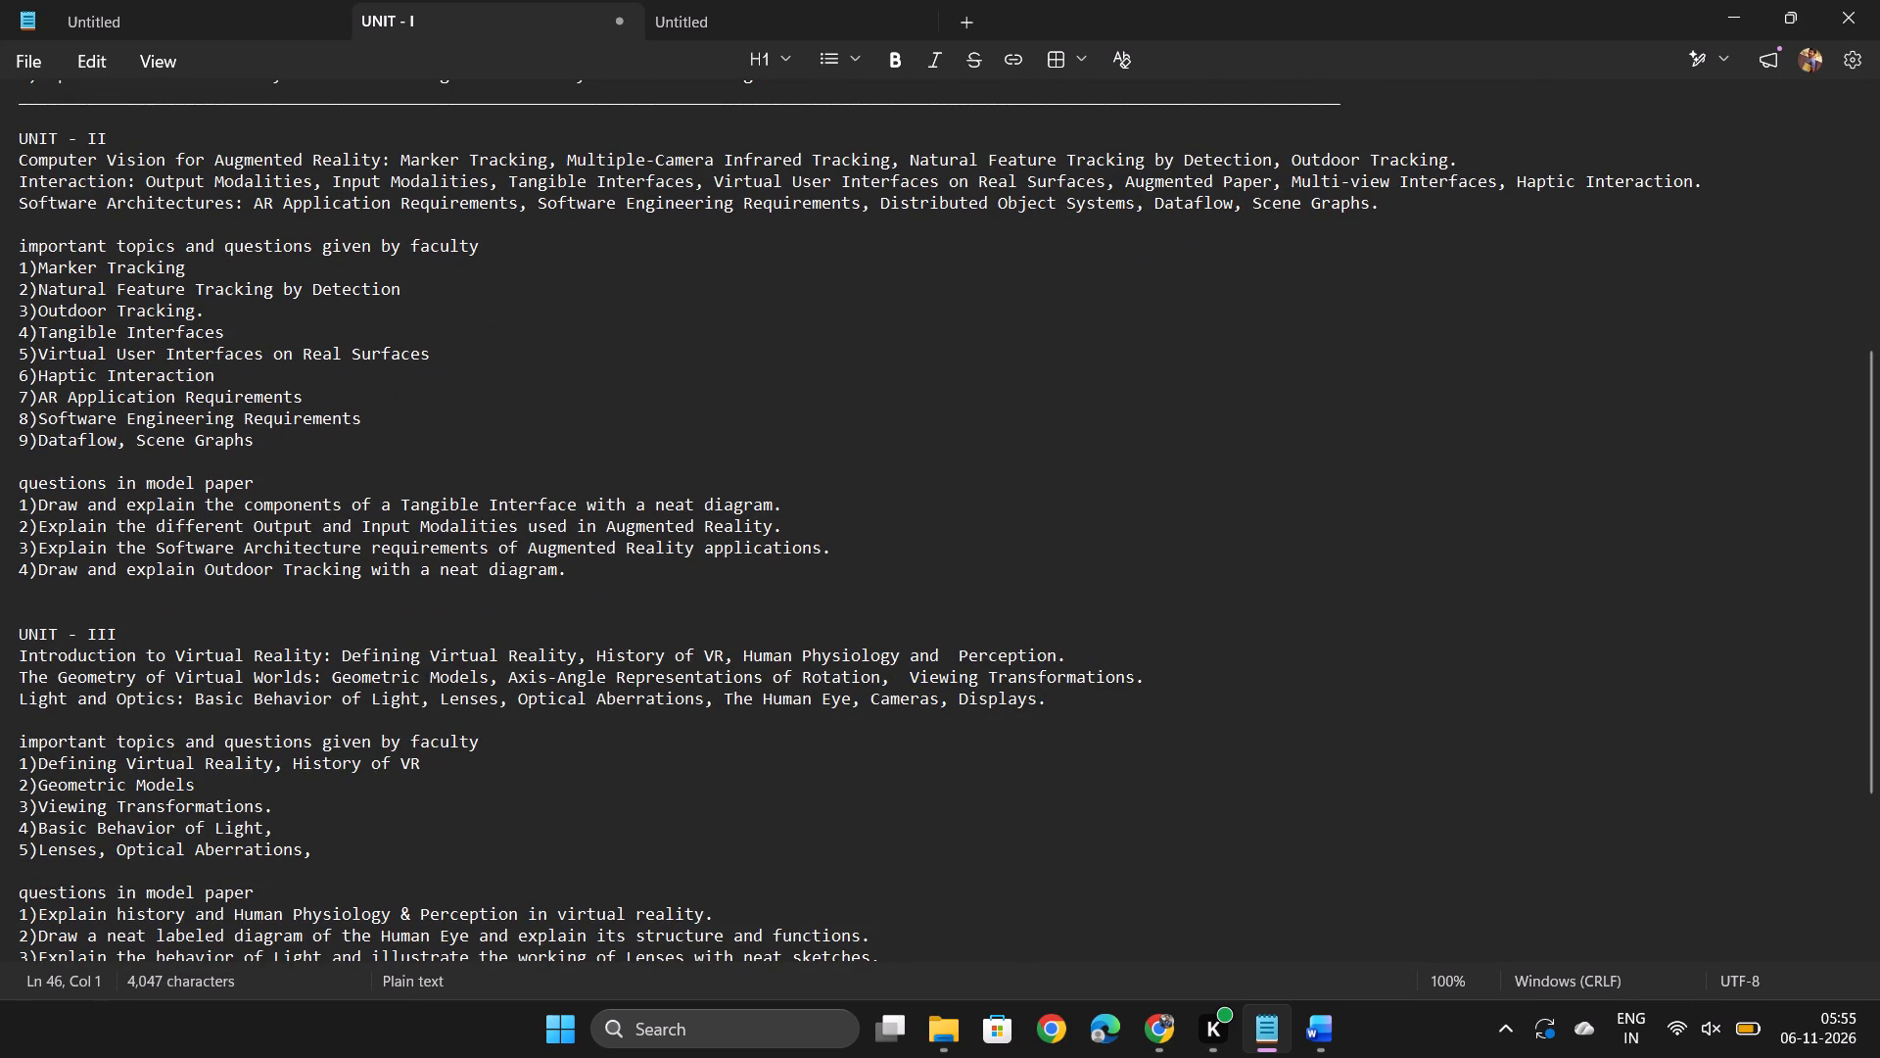
{"action": "key", "text": "shift+underscore"}
{"action": "key", "text": "shift+underscore"}
{"action": "key", "text": "shift+underscore"}
{"action": "key", "text": "shift+underscore"}
{"action": "key", "text": "shift+underscore"}
{"action": "key", "text": "shift+underscore"}
{"action": "key", "text": "shift+underscore"}
{"action": "key", "text": "shift+underscore"}
{"action": "key", "text": "shift+underscore"}
{"action": "key", "text": "shift+underscore"}
{"action": "key", "text": "shift+underscore"}
{"action": "key", "text": "shift+underscore"}
{"action": "key", "text": "shift+underscore"}
{"action": "key", "text": "shift+underscore"}
{"action": "key", "text": "shift+underscore"}
{"action": "key", "text": "shift+underscore"}
{"action": "key", "text": "shift+underscore"}
{"action": "key", "text": "shift+underscore"}
{"action": "key", "text": "shift+underscore"}
{"action": "key", "text": "shift+underscore"}
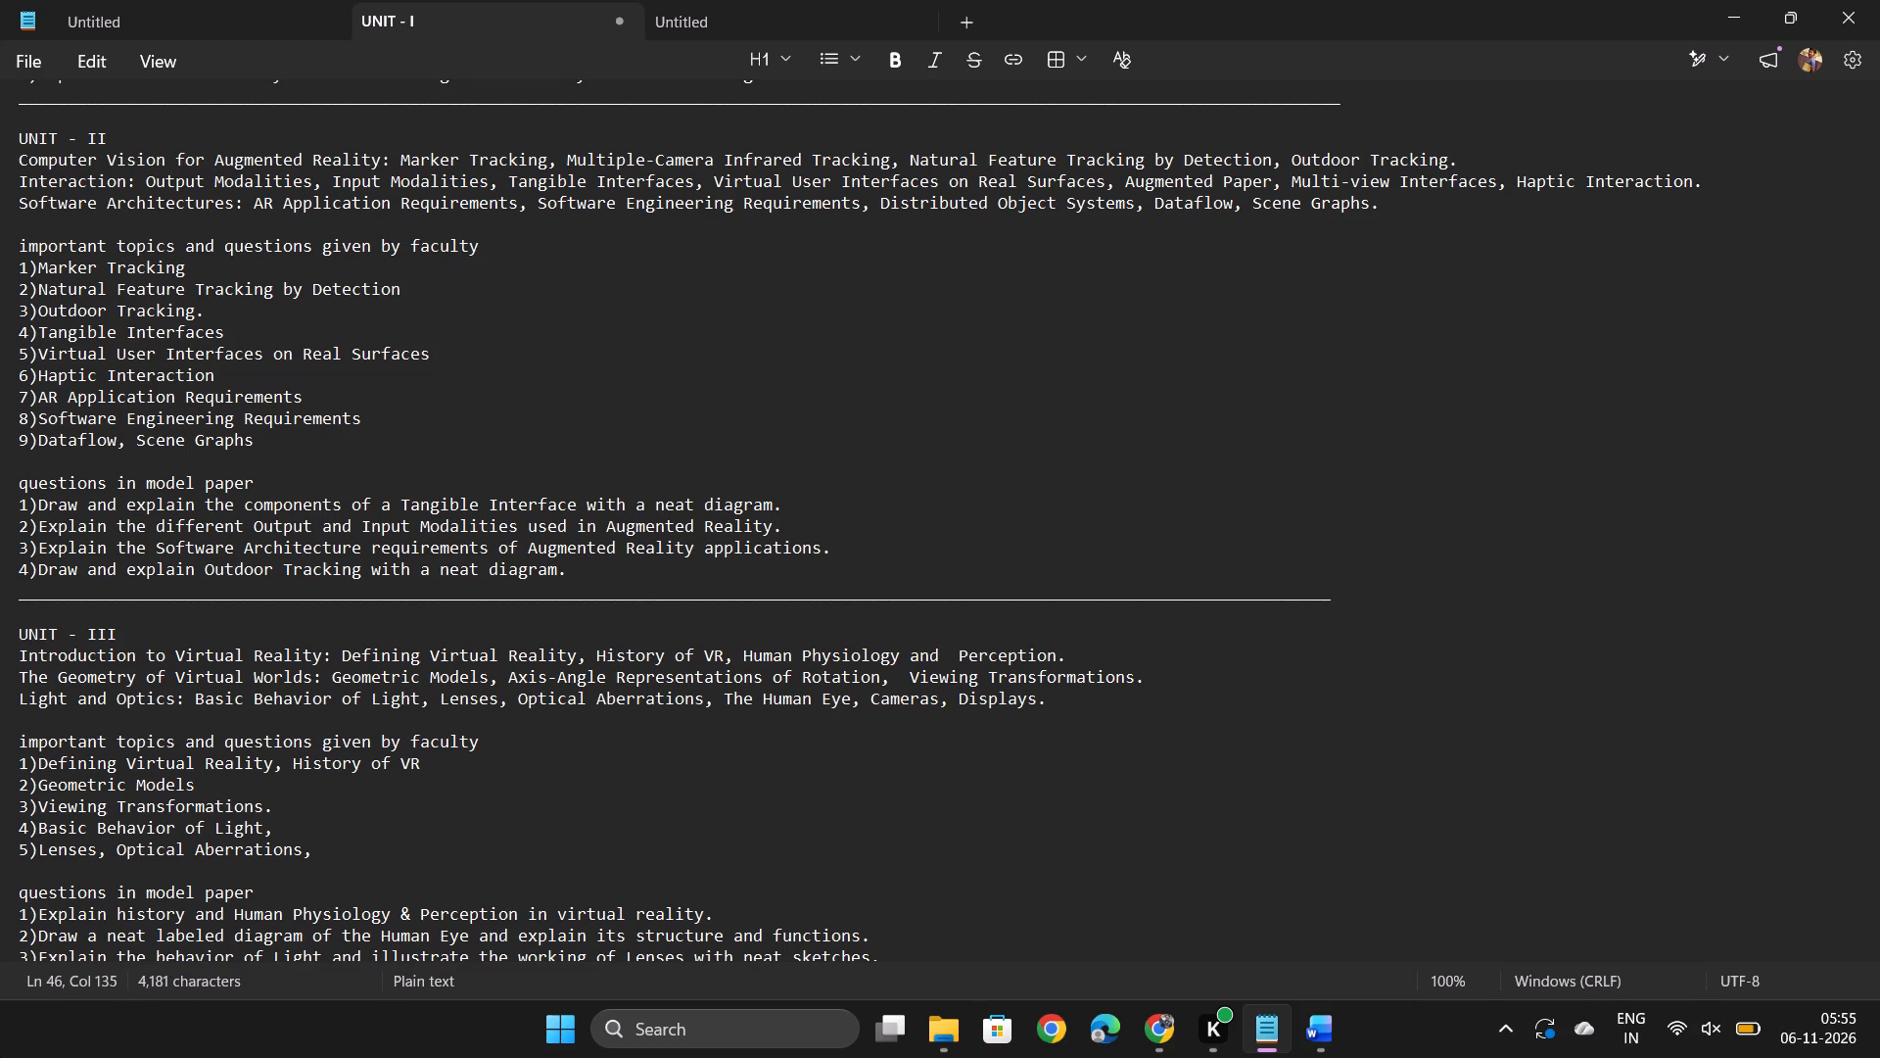
Insert a matching underscore separator line between UNIT - III's last model paper question and the UNIT - IV heading.
{"action": "key", "text": "Down"}
{"action": "key", "text": "Down"}
{"action": "key", "text": "Down"}
{"action": "key", "text": "Down"}
{"action": "key", "text": "Down"}
{"action": "key", "text": "Down"}
{"action": "key", "text": "Down"}
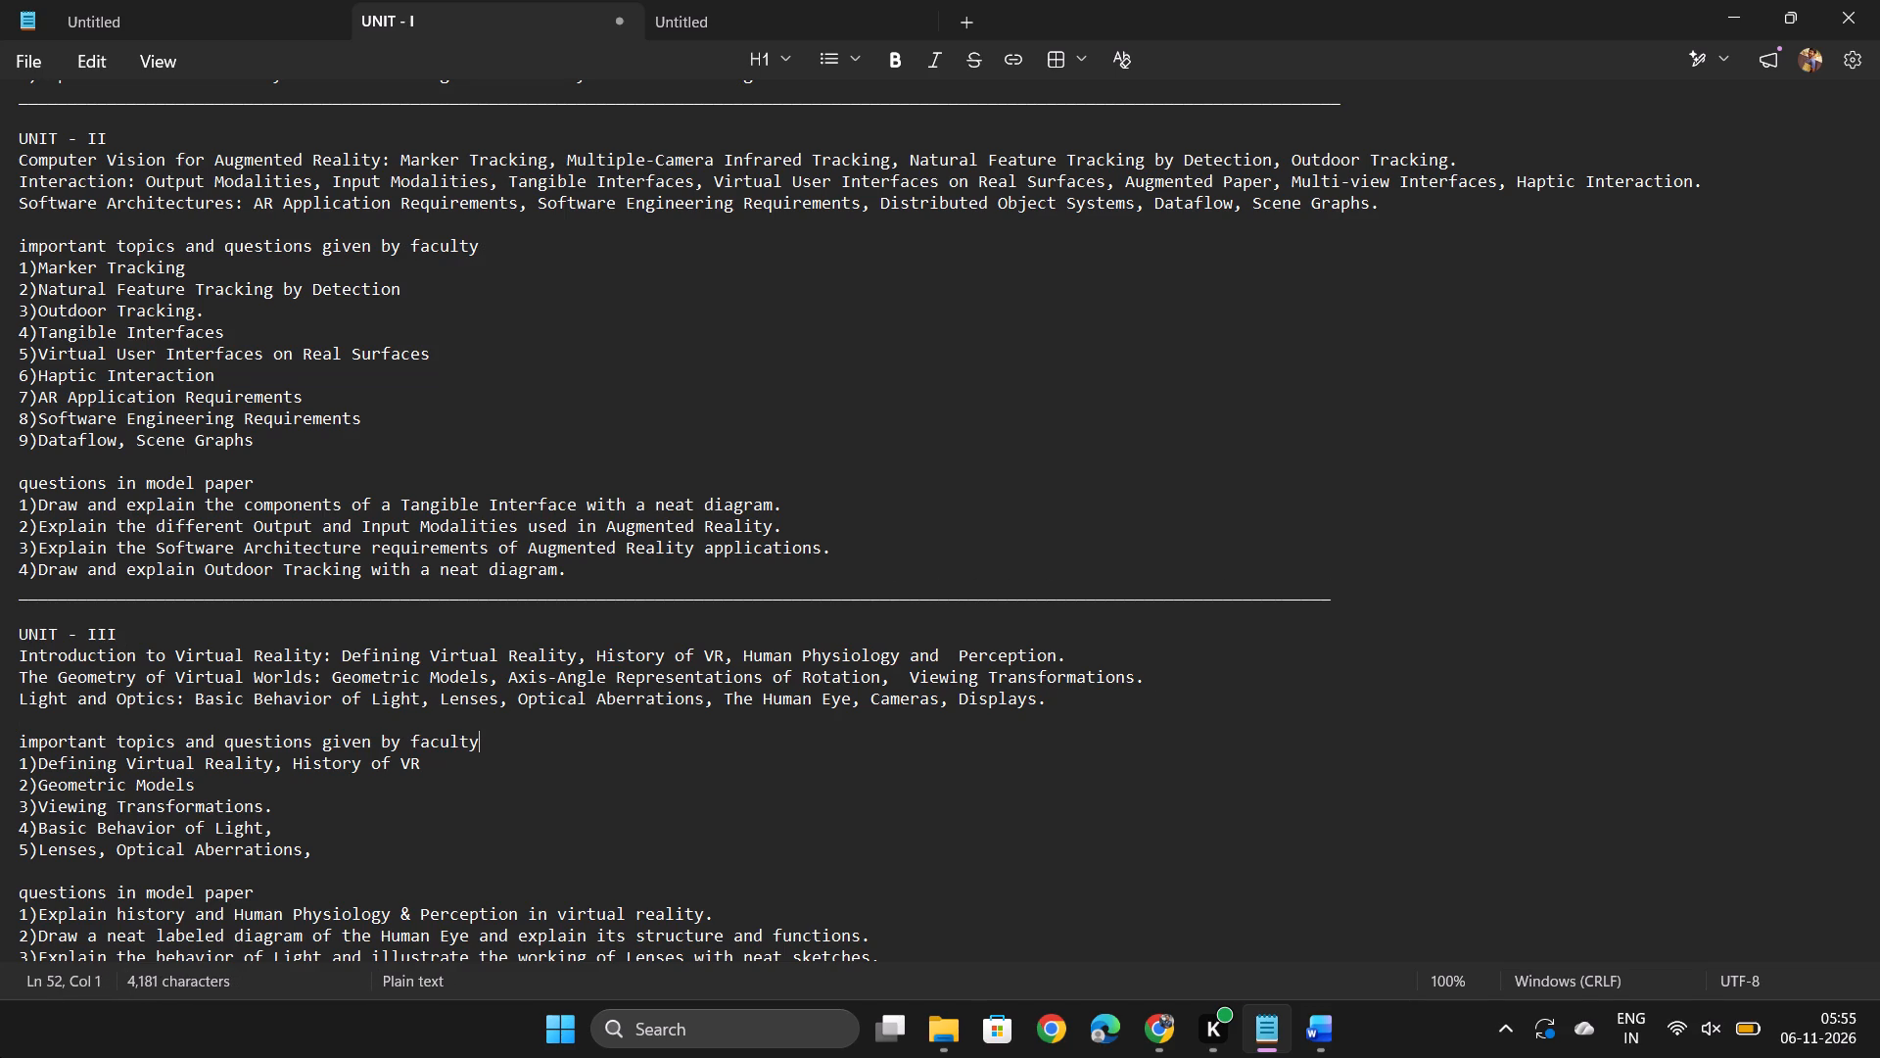
{"action": "key", "text": "Down"}
{"action": "key", "text": "Down"}
{"action": "key", "text": "Down"}
{"action": "key", "text": "Down"}
{"action": "key", "text": "Down"}
{"action": "key", "text": "Down"}
{"action": "key", "text": "Down"}
{"action": "key", "text": "Down"}
{"action": "key", "text": "Down"}
{"action": "key", "text": "Down"}
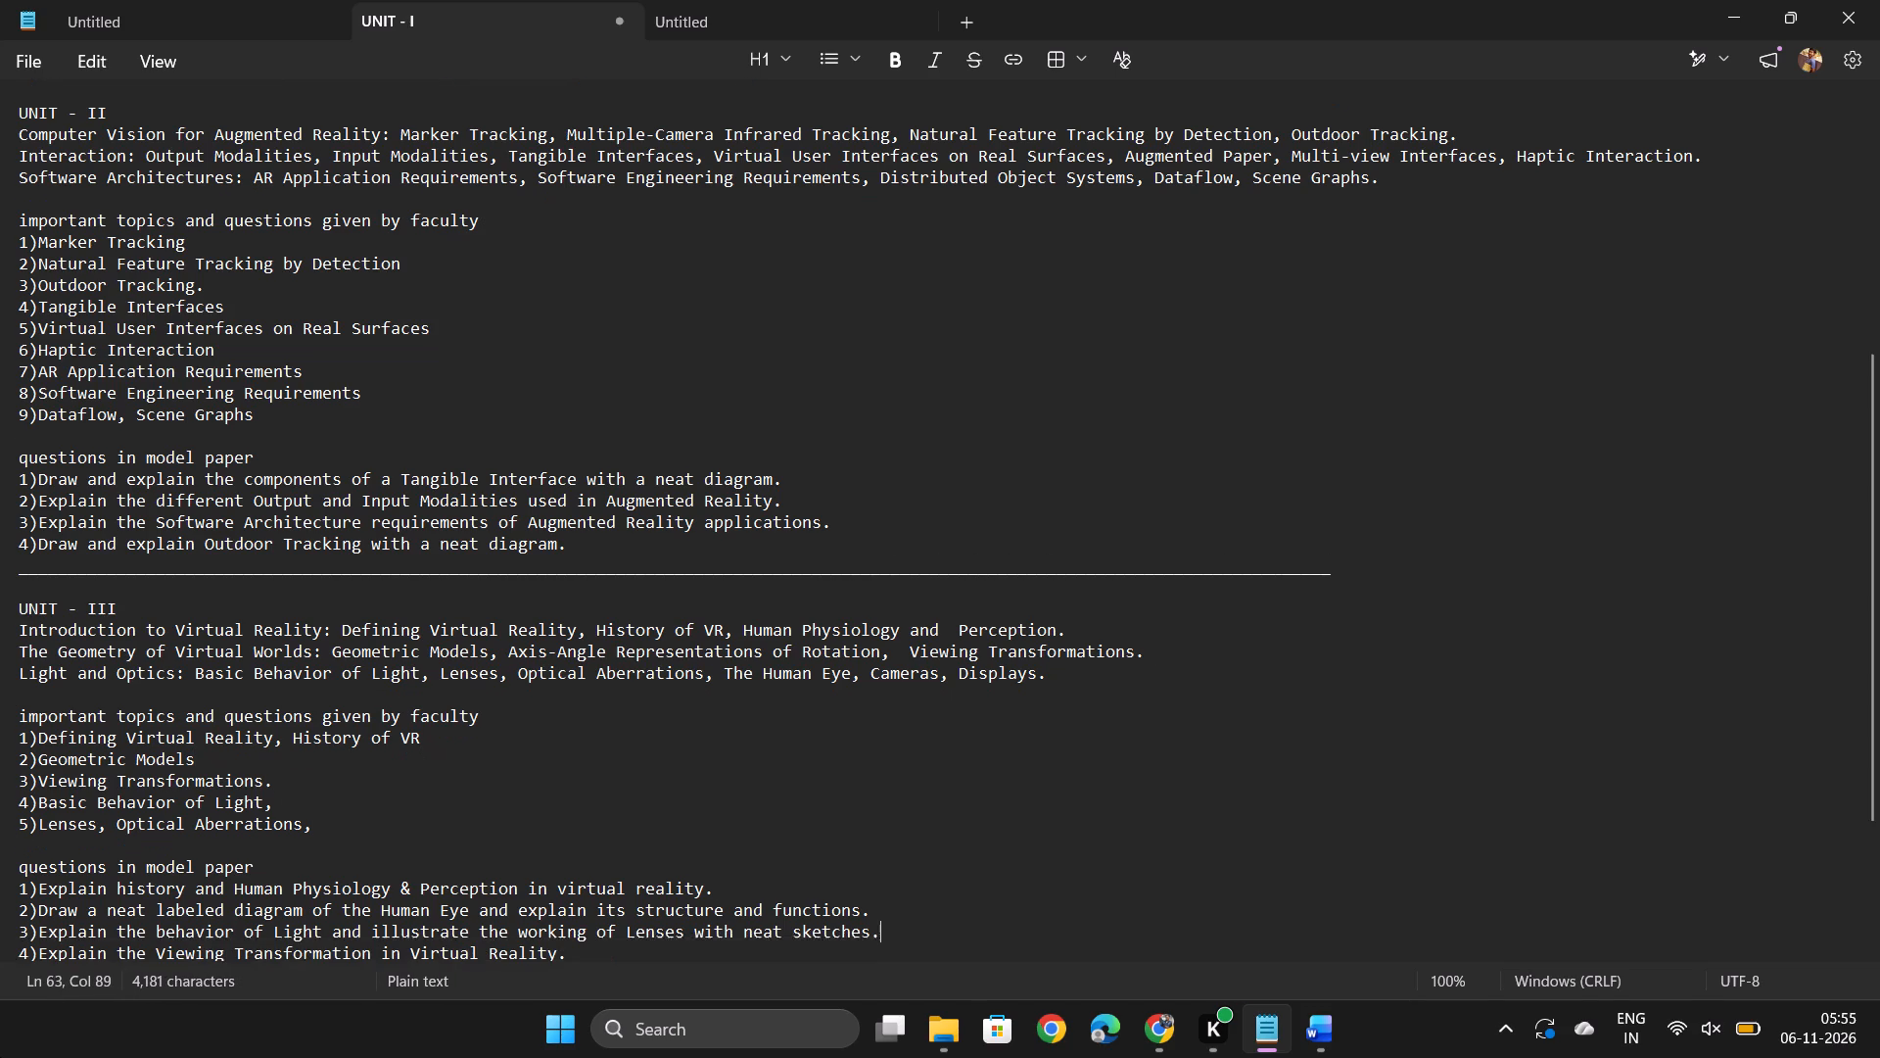
{"action": "key", "text": "Down"}
{"action": "key", "text": "Down"}
{"action": "key", "text": "Down"}
{"action": "key", "text": "Up"}
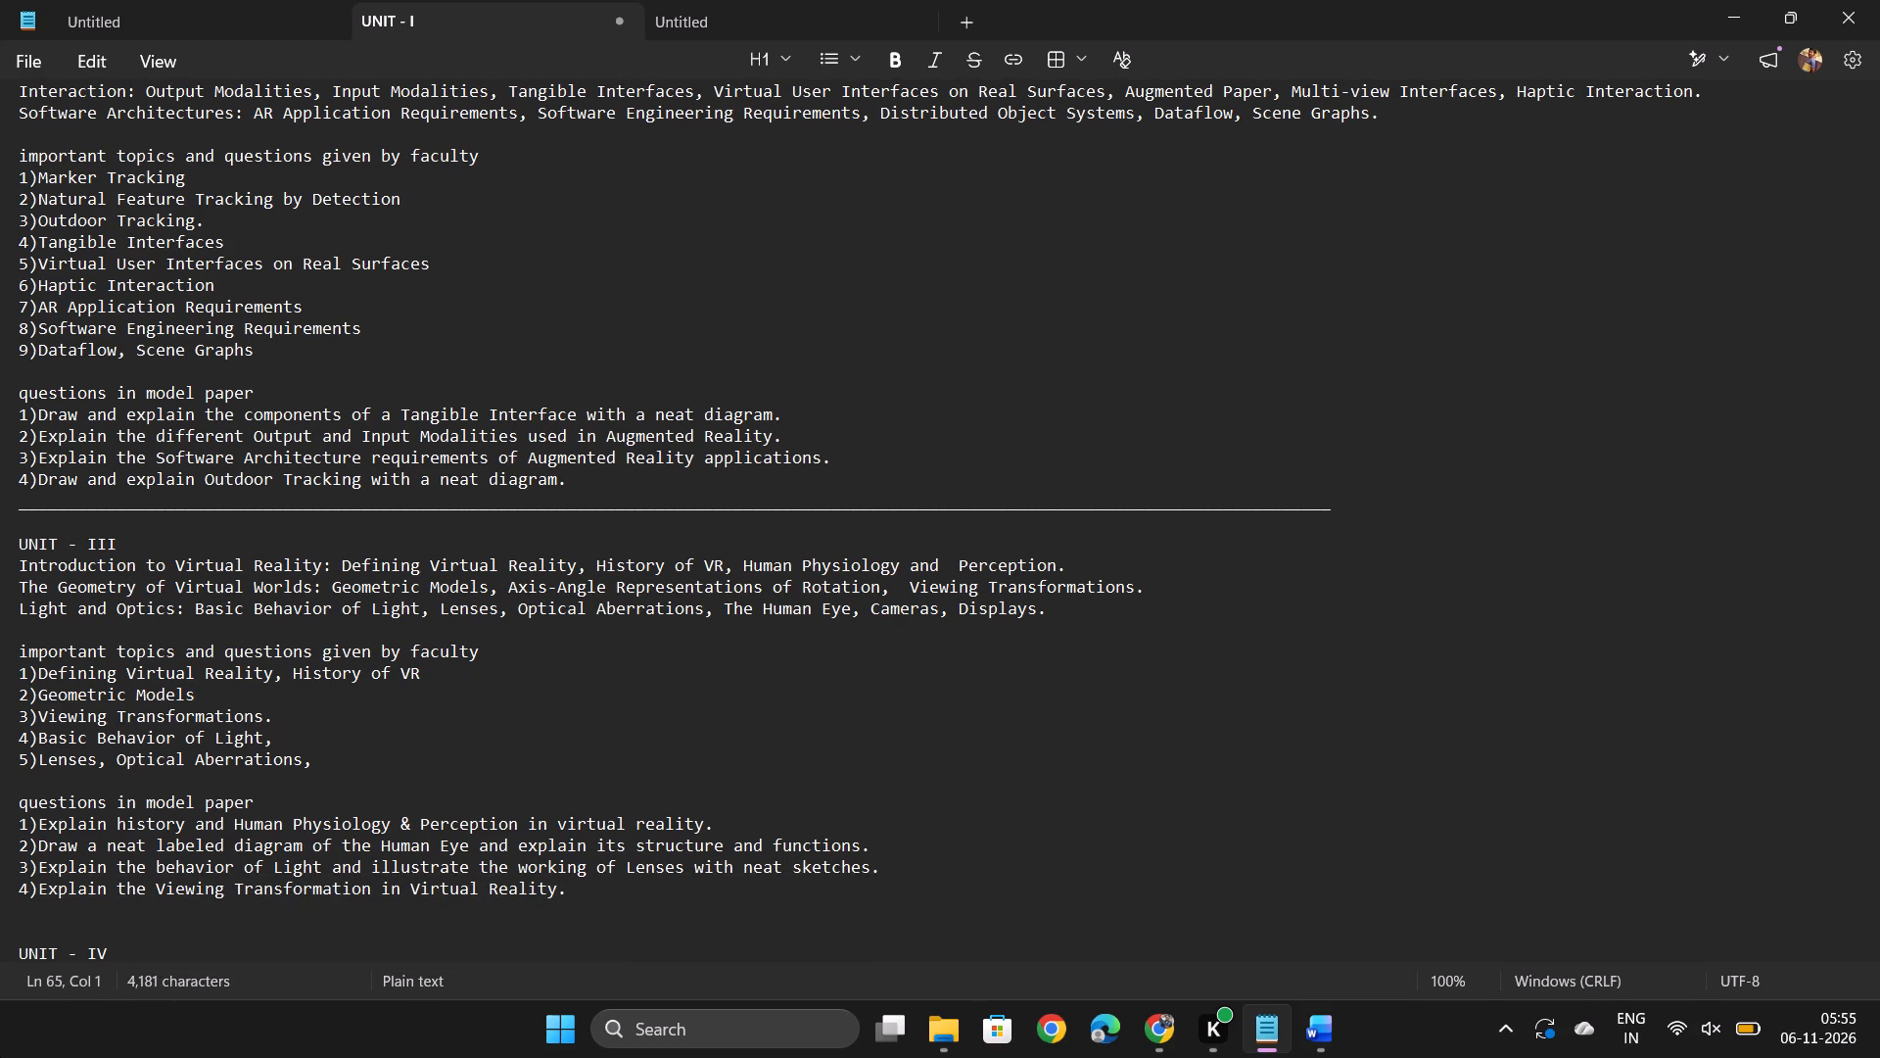
{"action": "key", "text": "shift+underscore"}
{"action": "key", "text": "shift+underscore"}
{"action": "key", "text": "shift+underscore"}
{"action": "key", "text": "shift+underscore"}
{"action": "key", "text": "shift+underscore"}
{"action": "key", "text": "shift+underscore"}
{"action": "key", "text": "shift+underscore"}
{"action": "key", "text": "shift+underscore"}
{"action": "key", "text": "shift+underscore"}
{"action": "key", "text": "shift+underscore"}
{"action": "key", "text": "shift+underscore"}
{"action": "key", "text": "shift+underscore"}
{"action": "key", "text": "shift+underscore"}
{"action": "key", "text": "shift+underscore"}
{"action": "key", "text": "shift+underscore"}
{"action": "key", "text": "shift+underscore"}
{"action": "key", "text": "shift+underscore"}
{"action": "key", "text": "shift+underscore"}
{"action": "key", "text": "shift+underscore"}
{"action": "key", "text": "shift+underscore"}
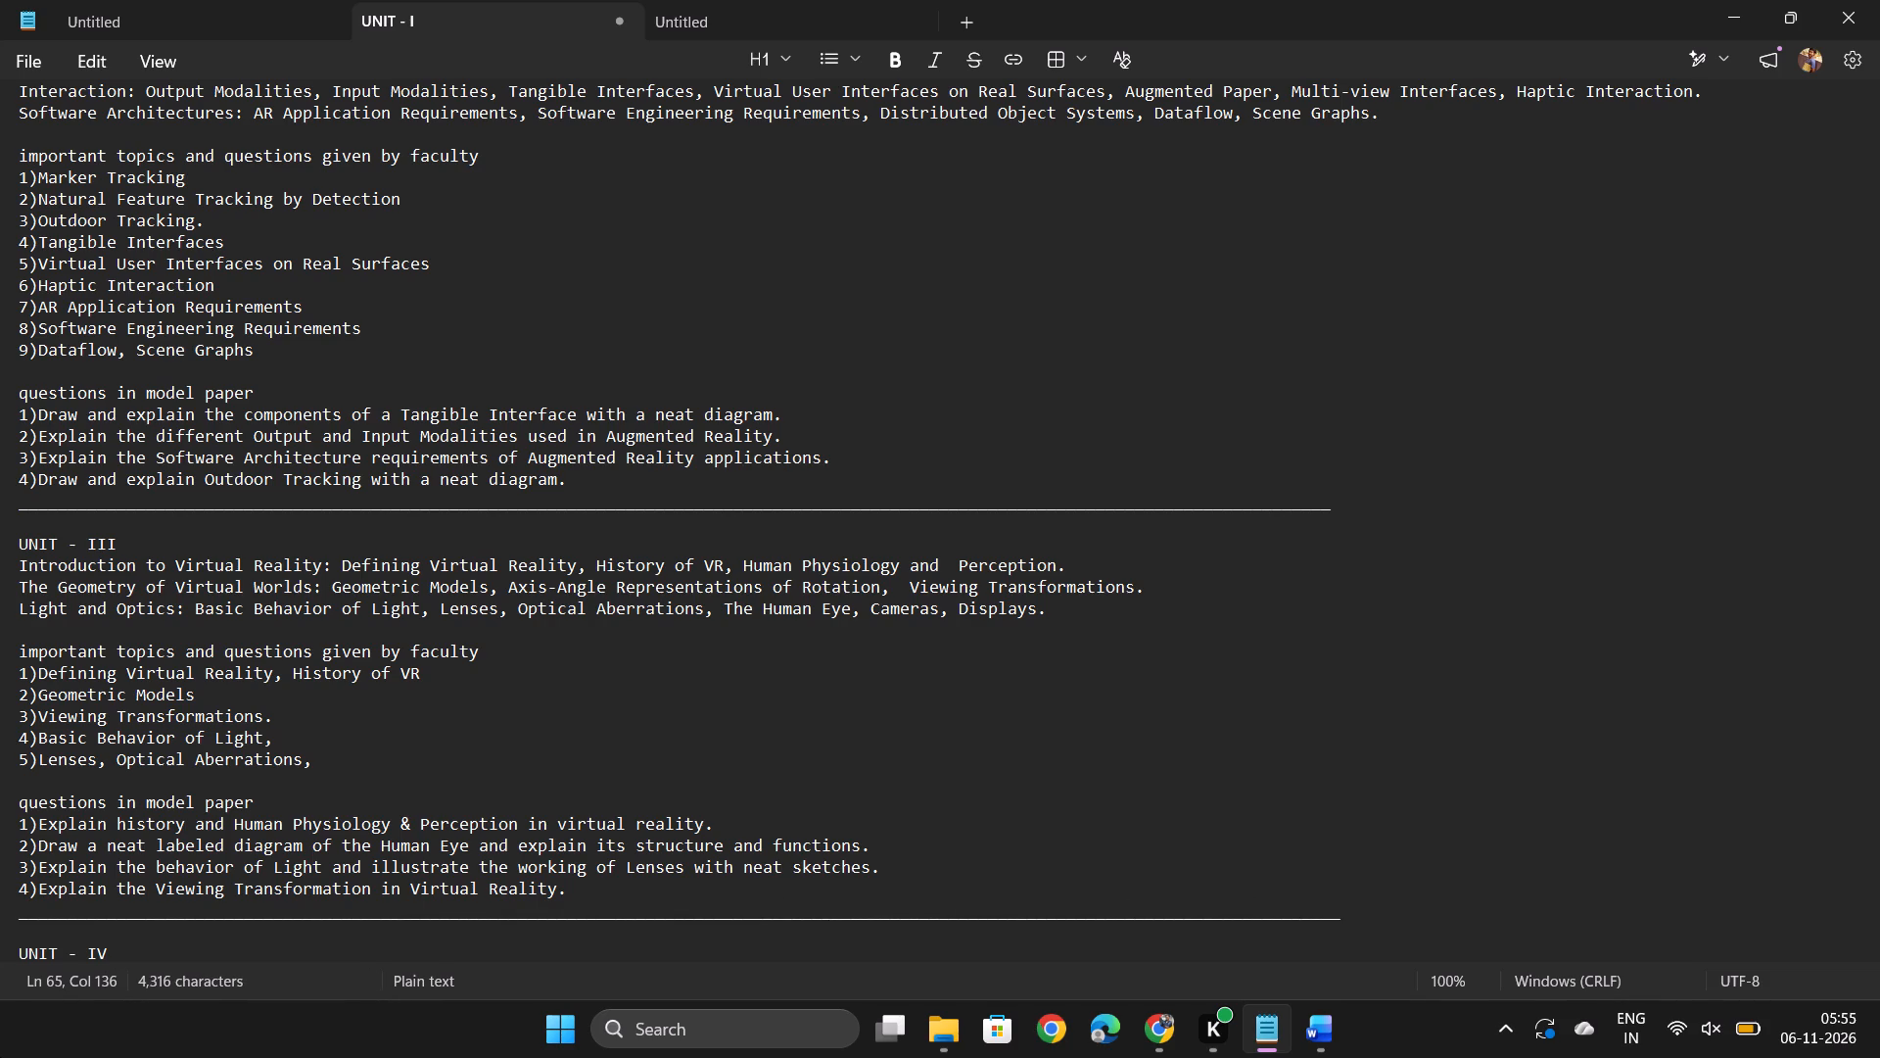
Copy the heading "important topics and questions given by faculty" from UNIT - III to below UNIT - IV's syllabus, keeping a blank line above it.
{"action": "scroll", "coordinate": [106, 762], "scroll_direction": "down", "scroll_amount": 8}
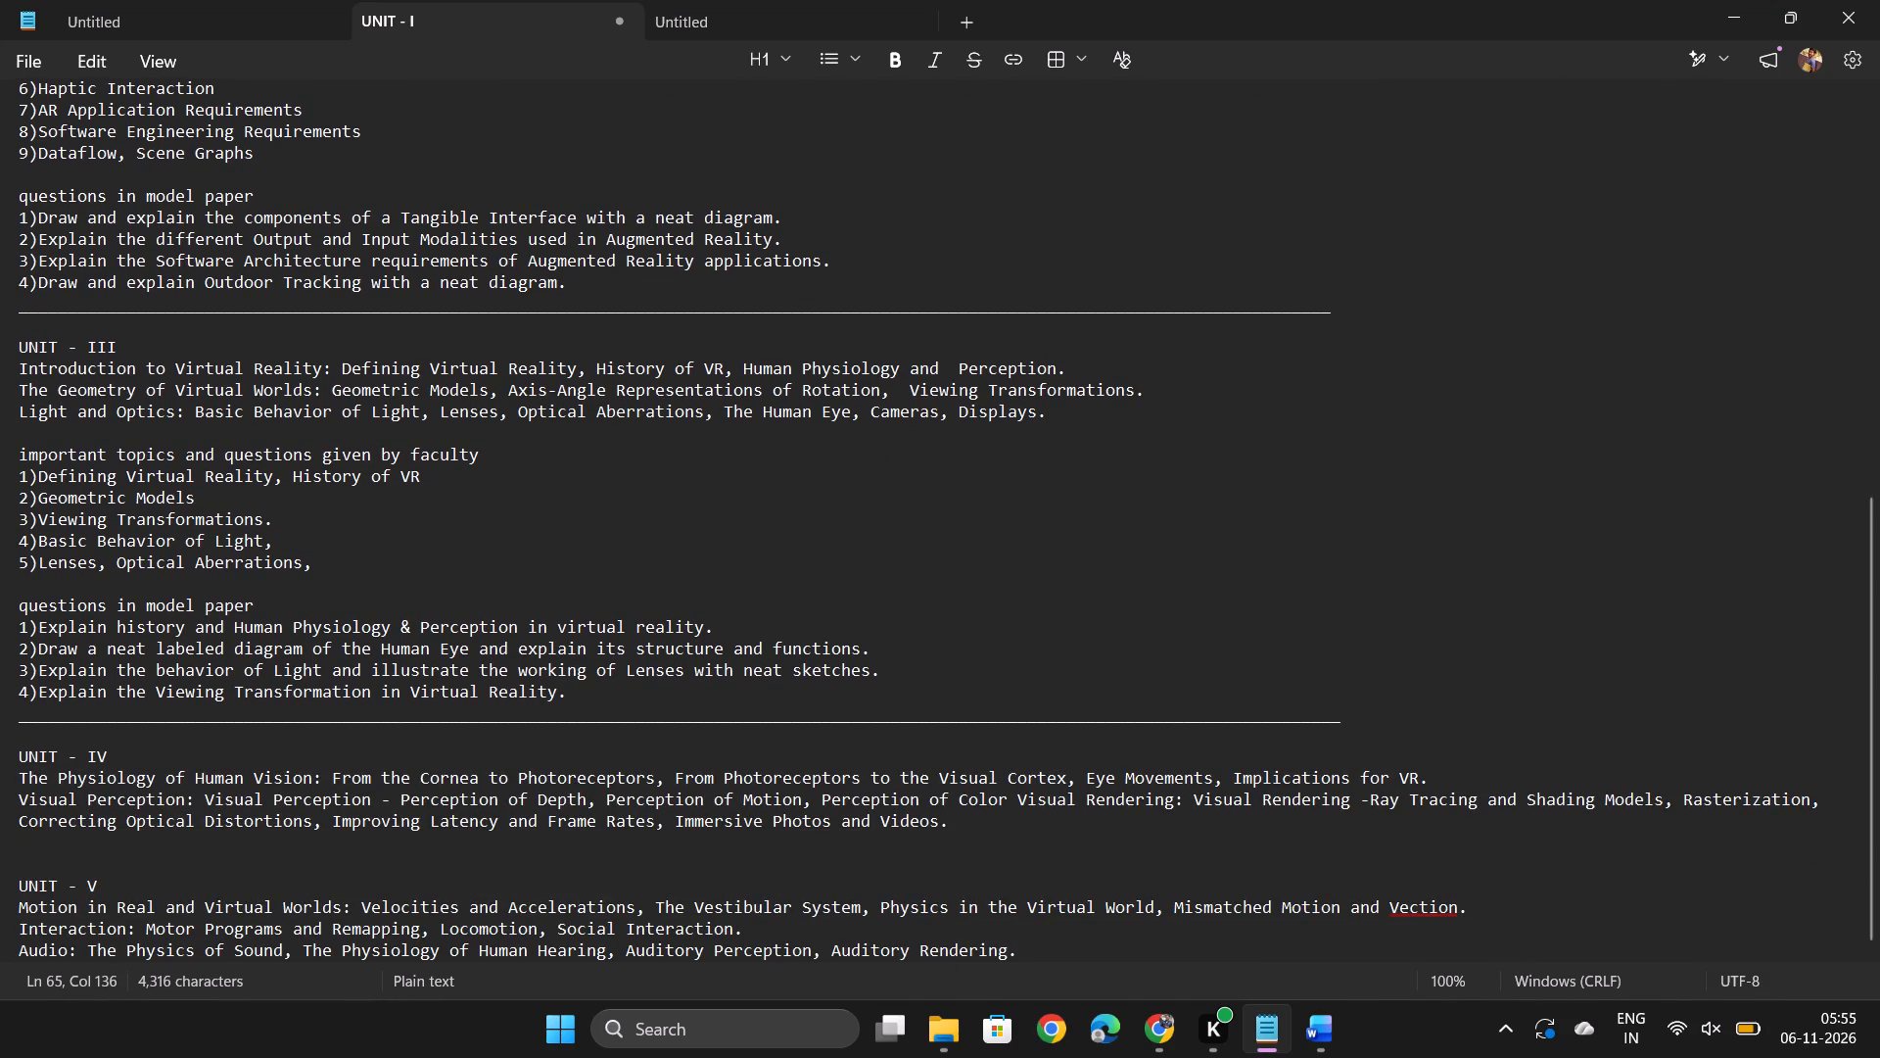
{"action": "left_click", "coordinate": [193, 849]}
{"action": "key", "text": "Return"}
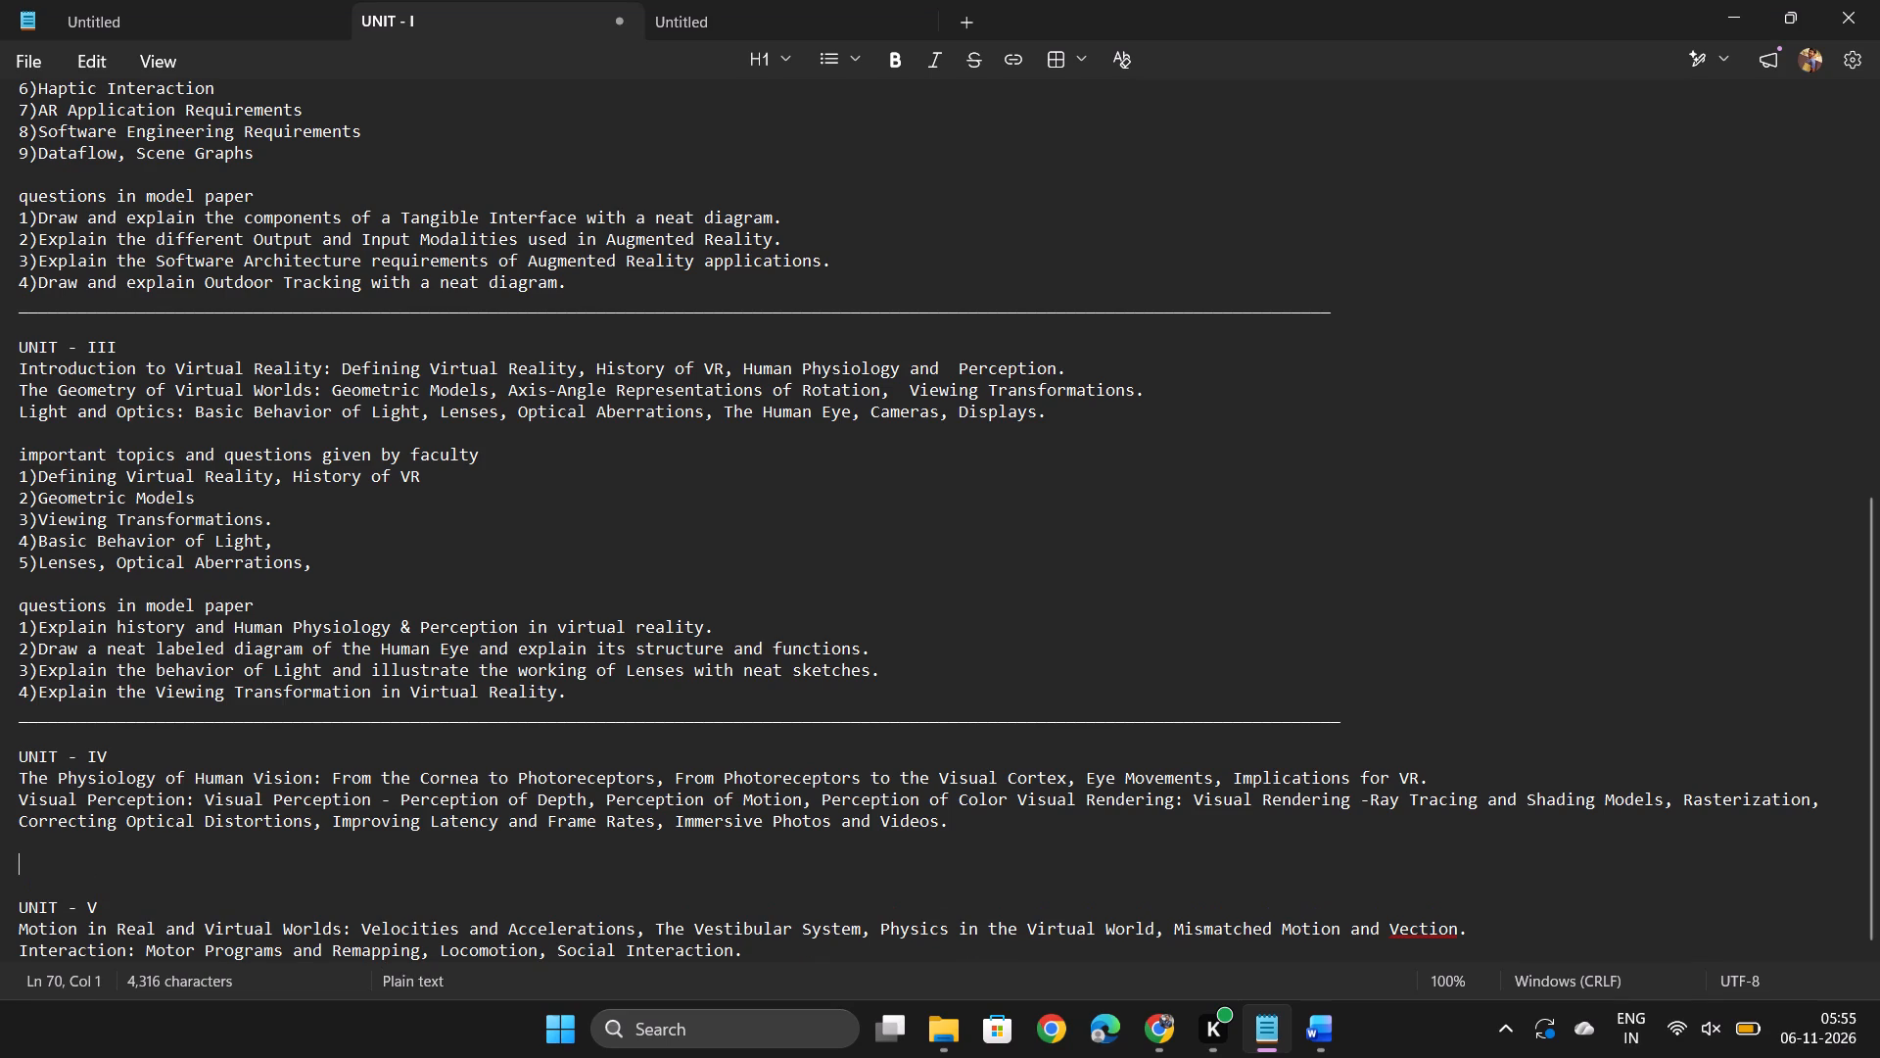
{"action": "left_click_drag", "start_coordinate": [18, 451], "coordinate": [67, 450]}
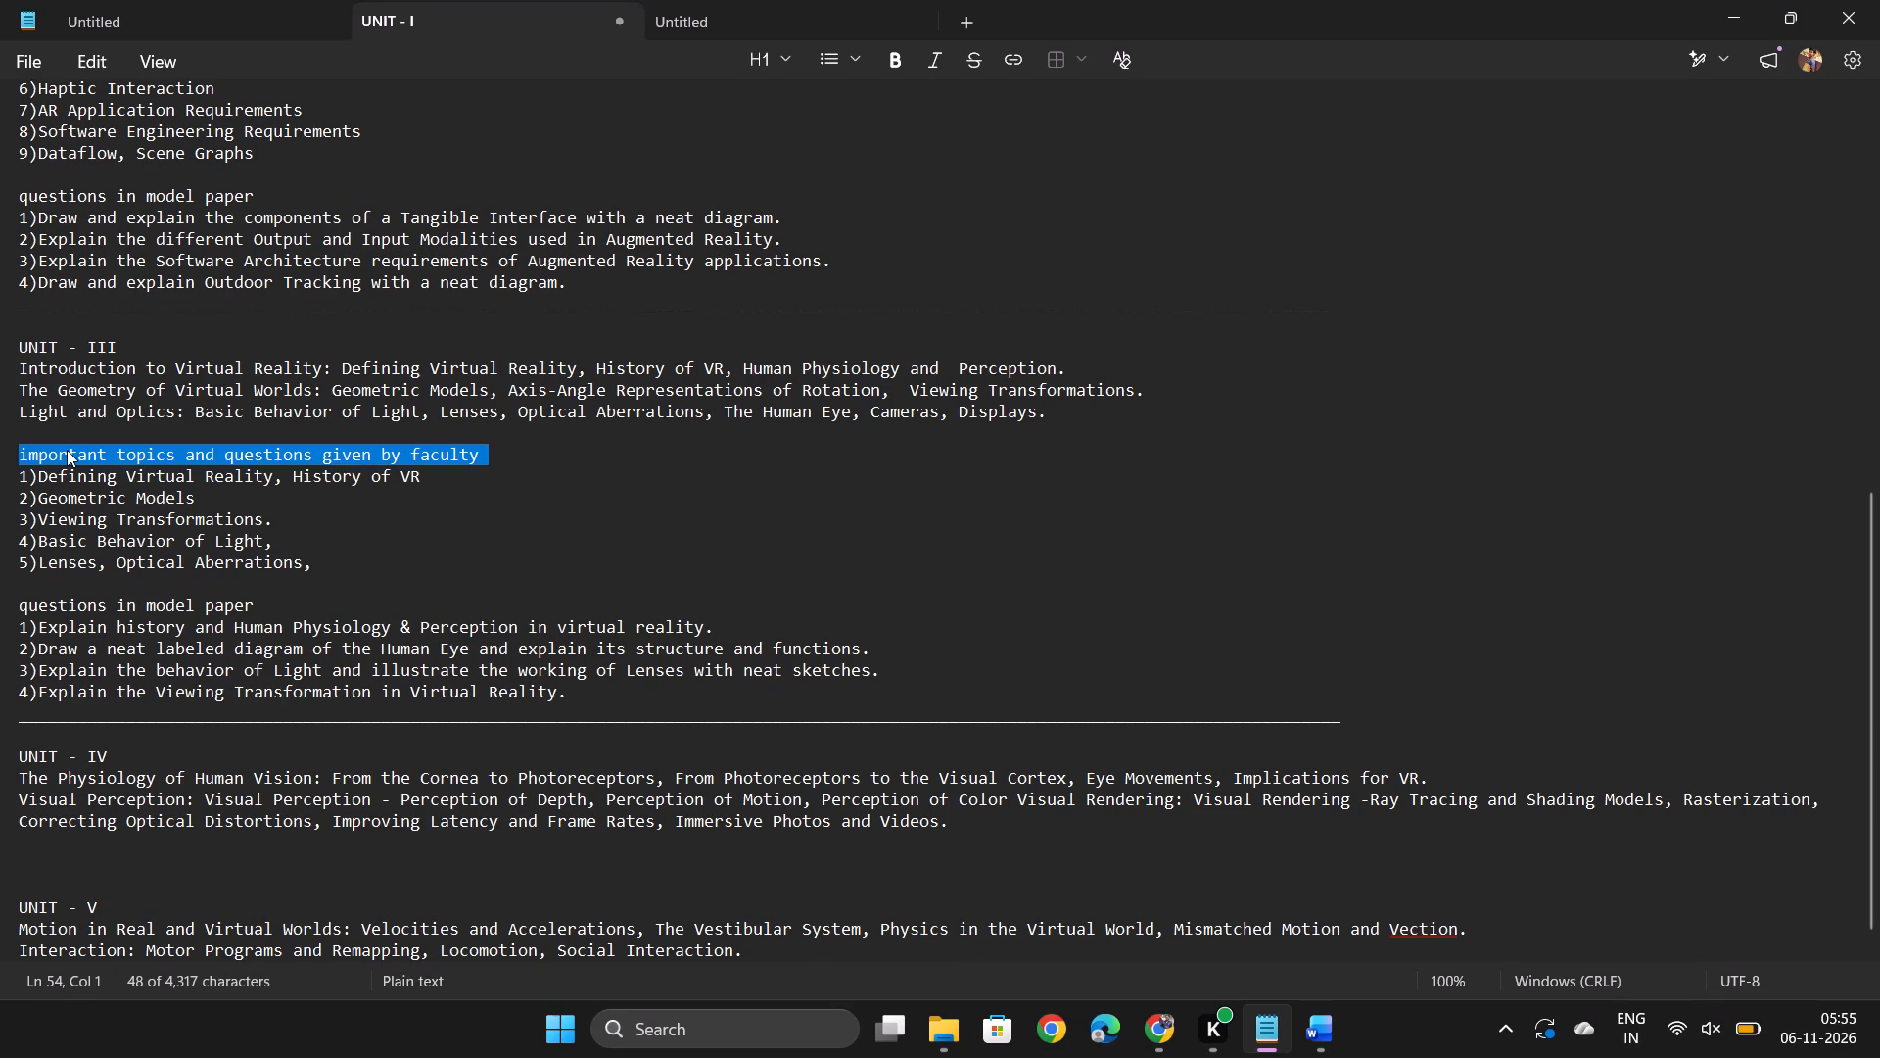
{"action": "key", "text": "ctrl+c"}
{"action": "left_click", "coordinate": [31, 856]}
{"action": "key", "text": "ctrl+v"}
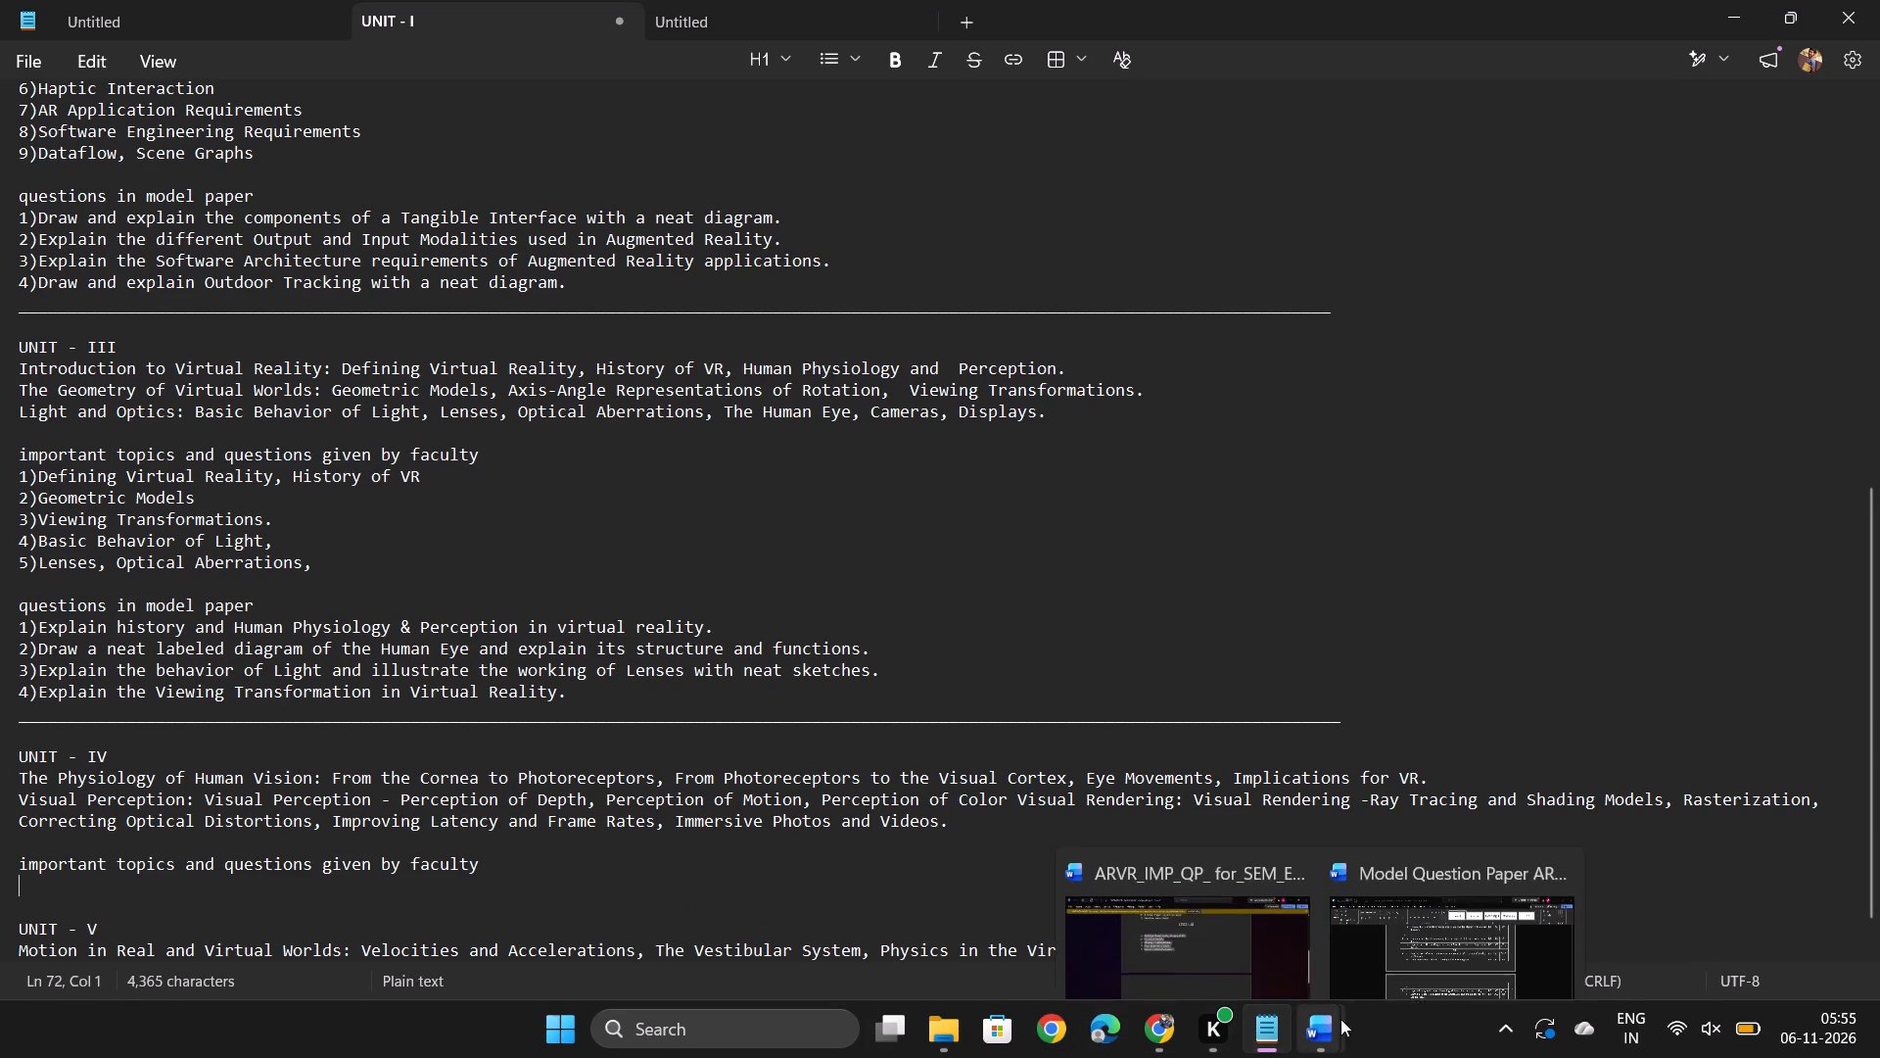
Copy UNIT – IV's six numbered topics from the Word document ARVR_IMP_QP_ for_SEM_EXAM into Notepad below UNIT - IV's faculty heading.
{"action": "left_click", "coordinate": [1420, 937]}
{"action": "left_click", "coordinate": [1250, 912]}
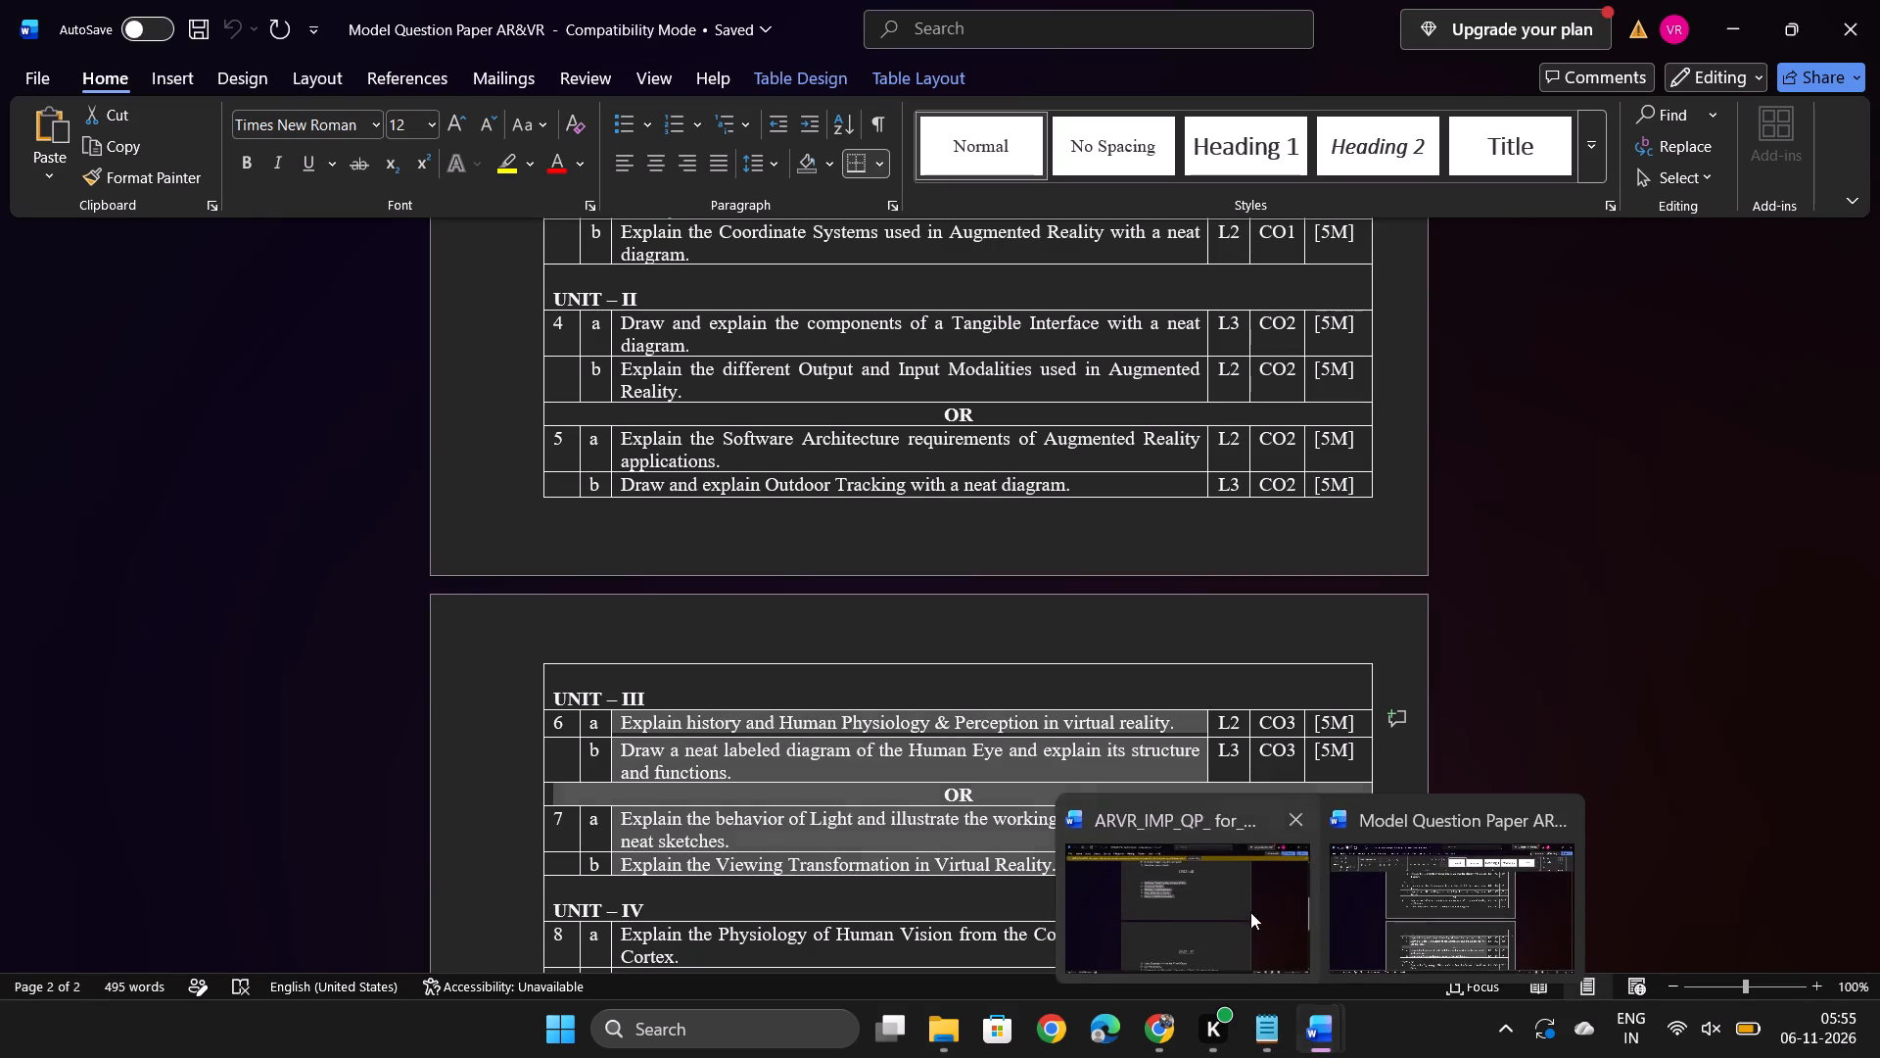
{"action": "scroll", "coordinate": [832, 743], "scroll_direction": "down", "scroll_amount": 3}
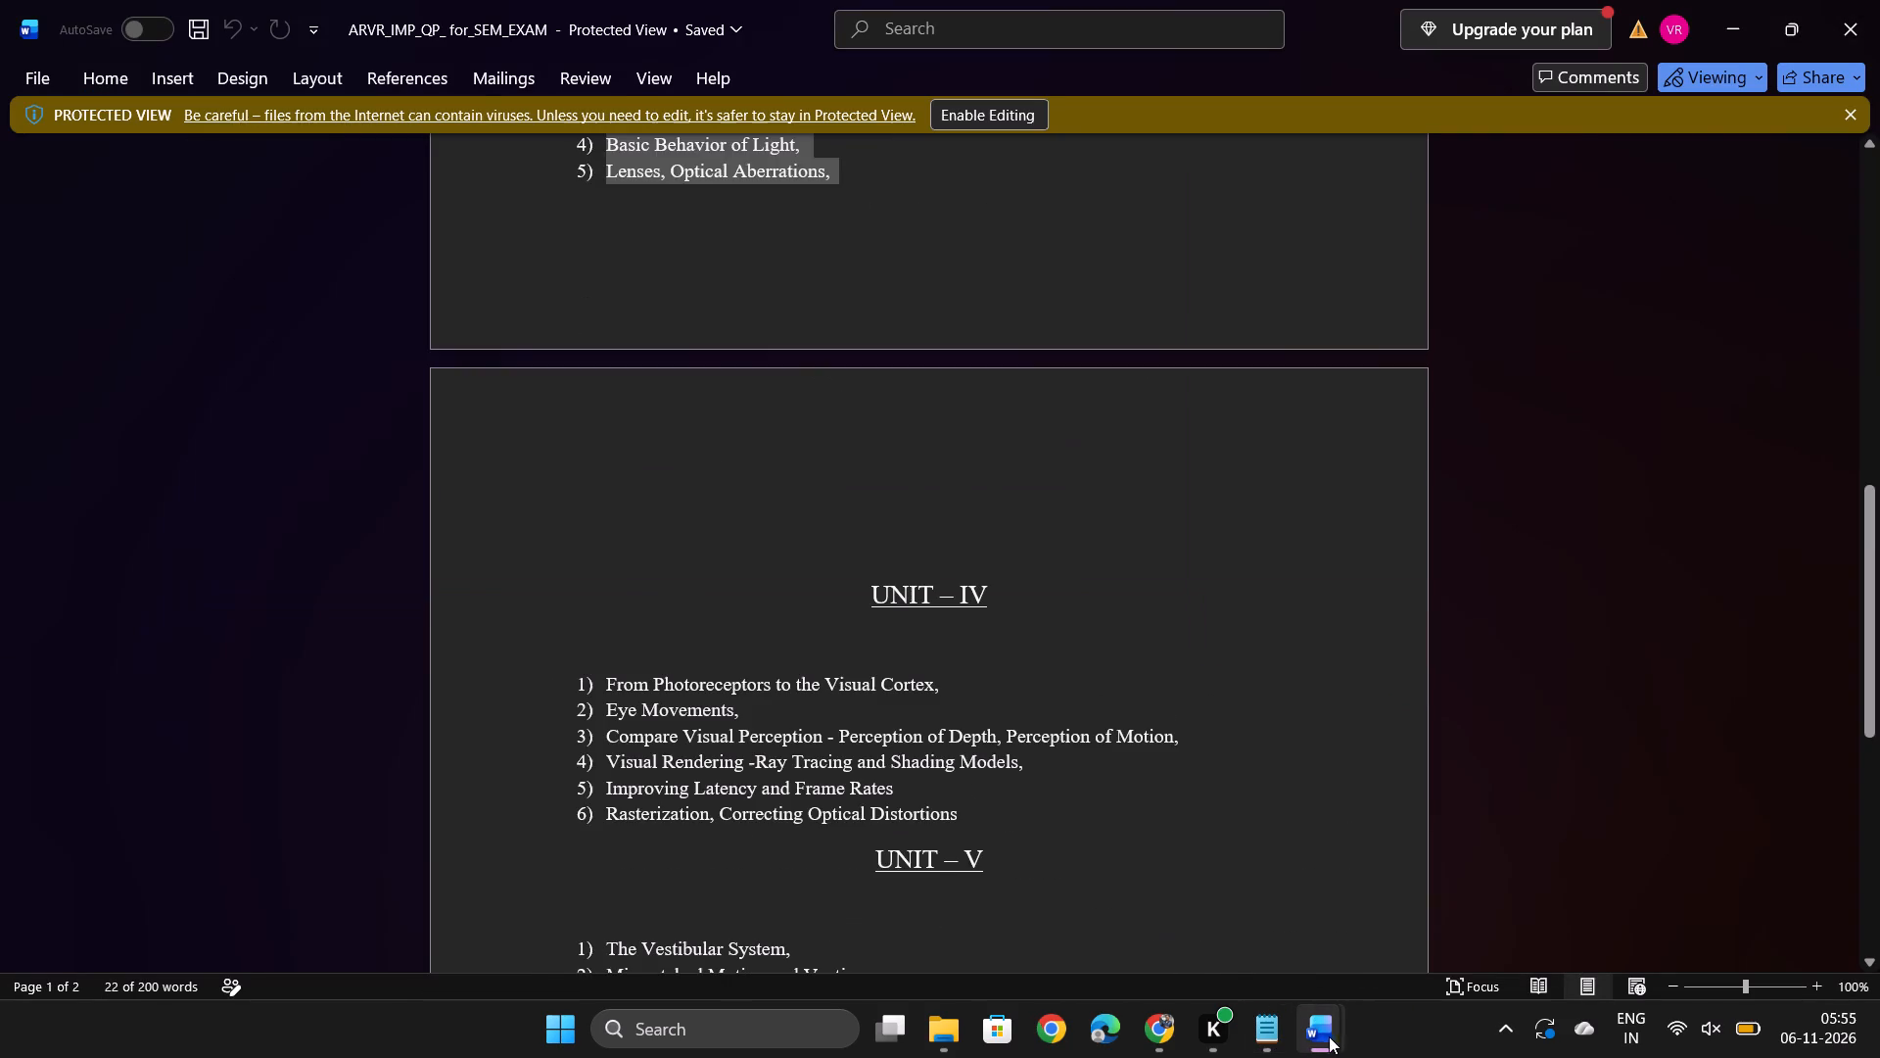
{"action": "scroll", "coordinate": [790, 785], "scroll_direction": "down", "scroll_amount": 3}
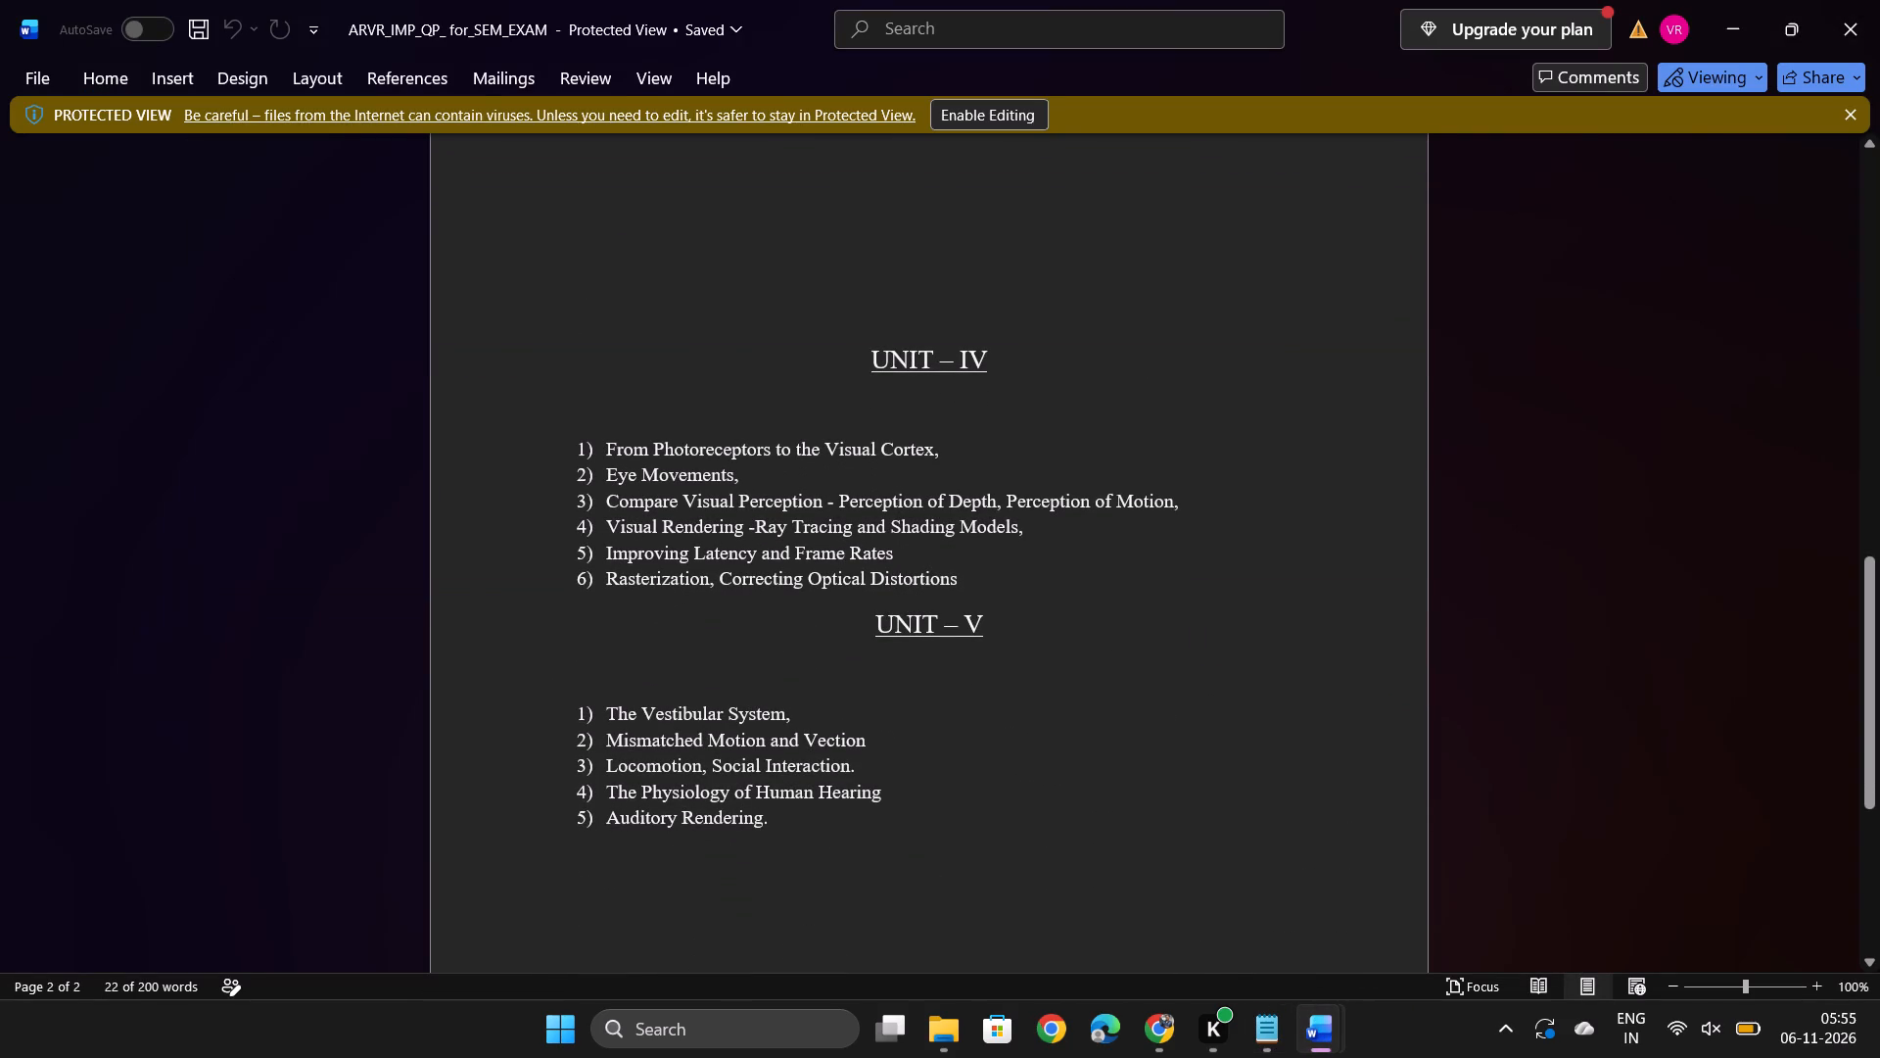
{"action": "left_click_drag", "start_coordinate": [961, 575], "coordinate": [566, 451]}
{"action": "key", "text": "ctrl+c"}
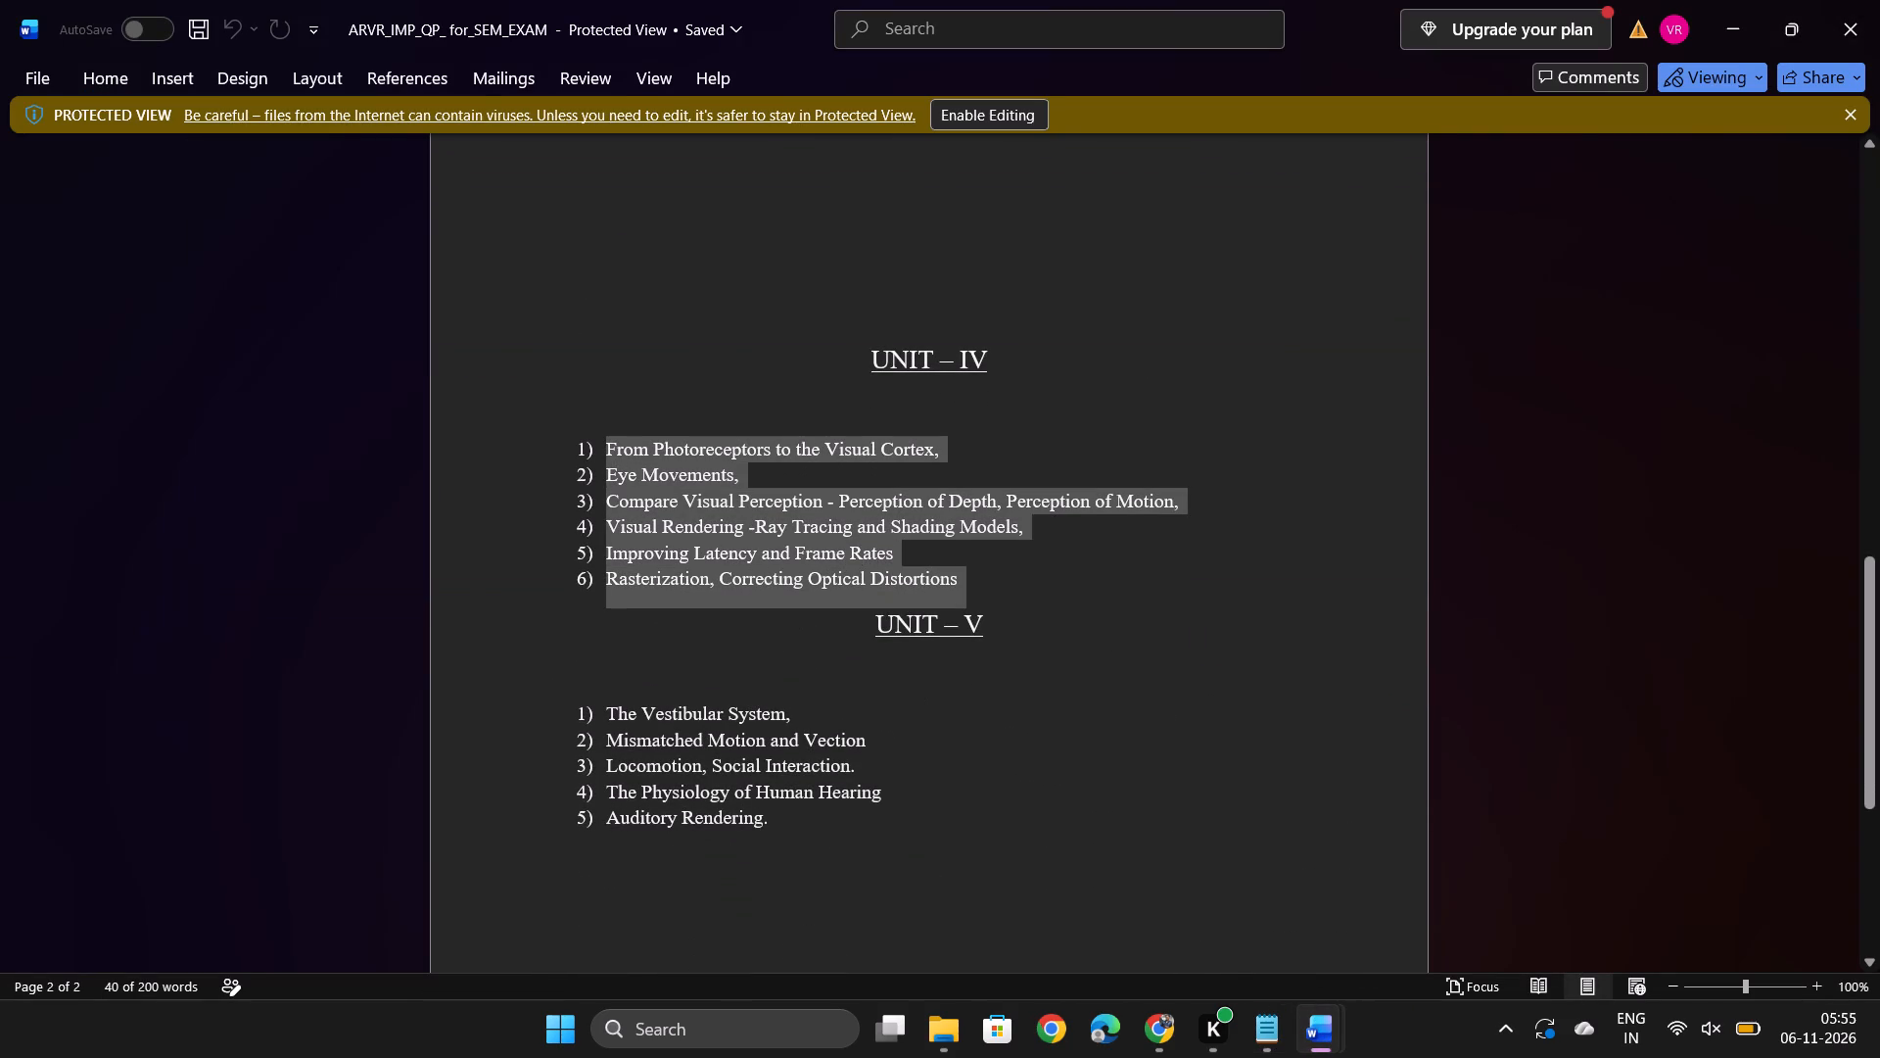
{"action": "left_click", "coordinate": [1742, 30]}
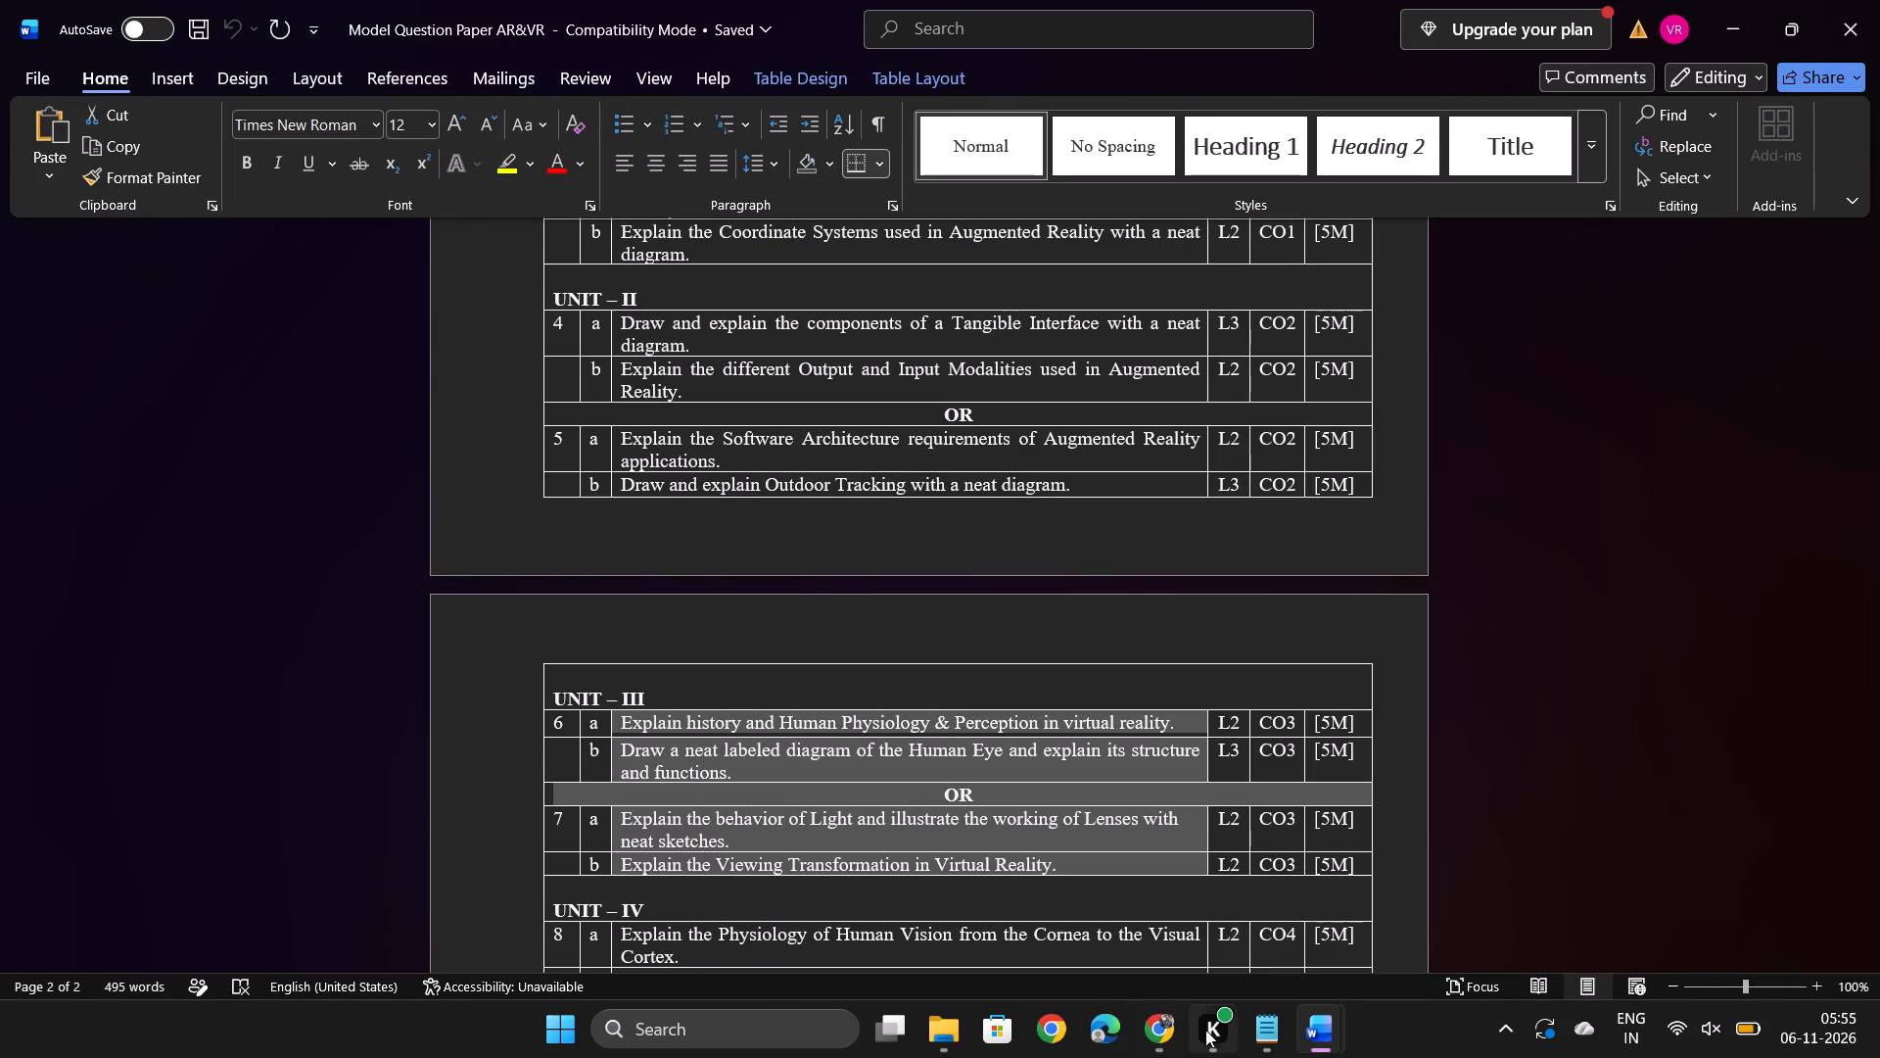
{"action": "left_click", "coordinate": [1281, 1034]}
{"action": "key", "text": "ctrl+v"}
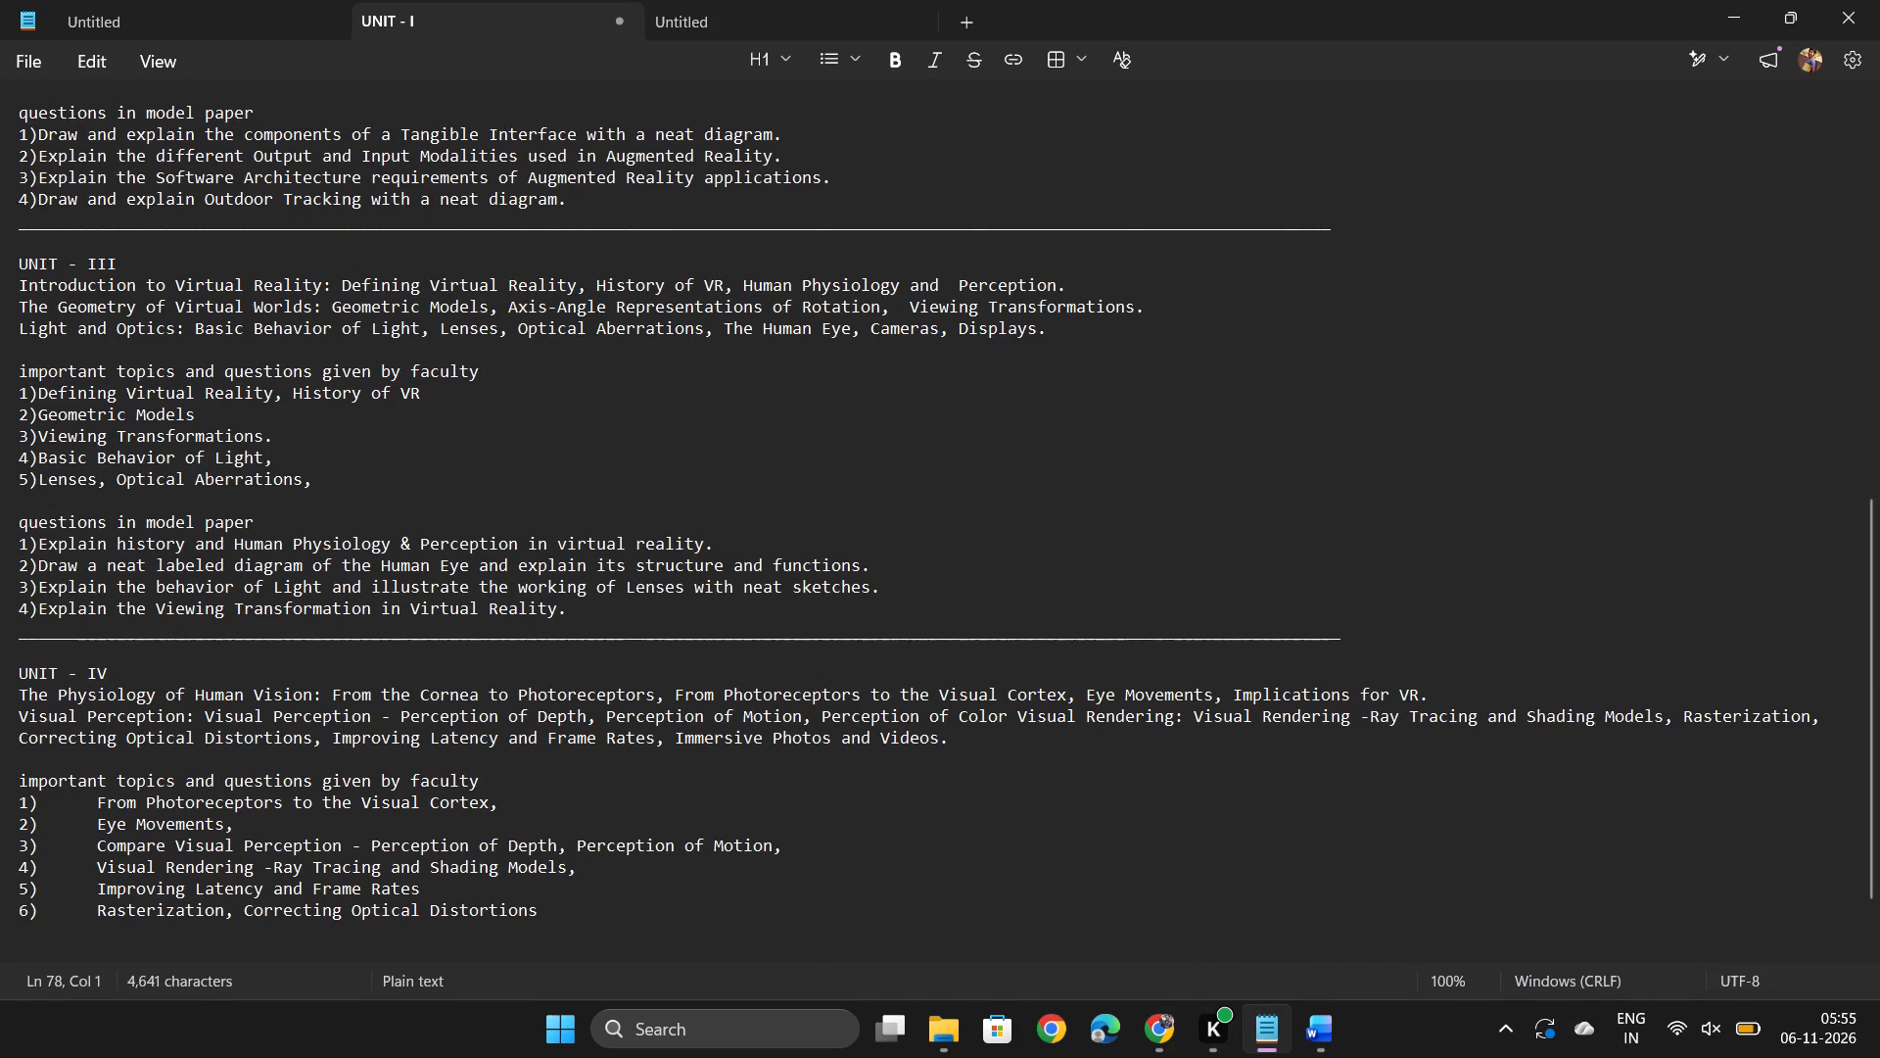
Remove the tab gap after each number, 1) to 6), in UNIT - IV's faculty topics.
{"action": "left_click", "coordinate": [93, 907]}
{"action": "key", "text": "BackSpace"}
{"action": "left_click", "coordinate": [87, 886]}
{"action": "key", "text": "BackSpace"}
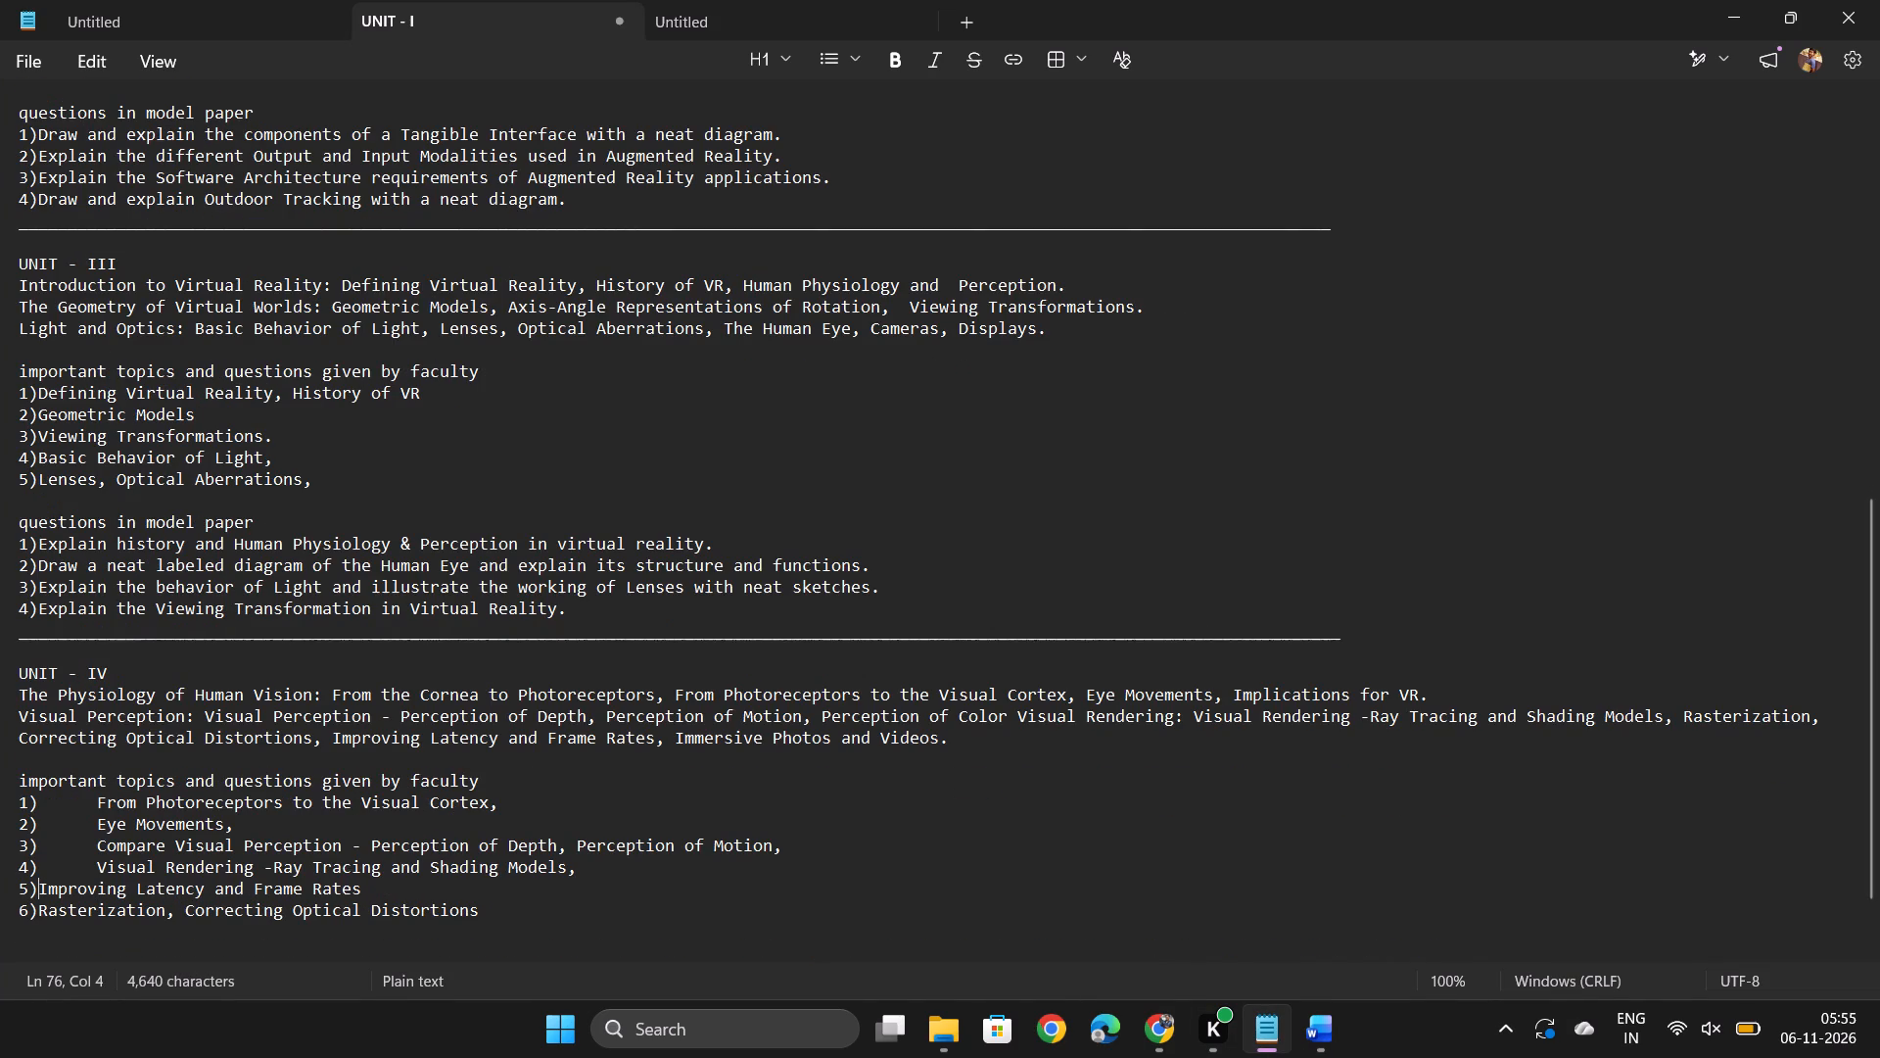
{"action": "left_click", "coordinate": [86, 863]}
{"action": "key", "text": "BackSpace"}
{"action": "left_click", "coordinate": [86, 836]}
{"action": "key", "text": "BackSpace"}
{"action": "left_click", "coordinate": [83, 827]}
{"action": "key", "text": "BackSpace"}
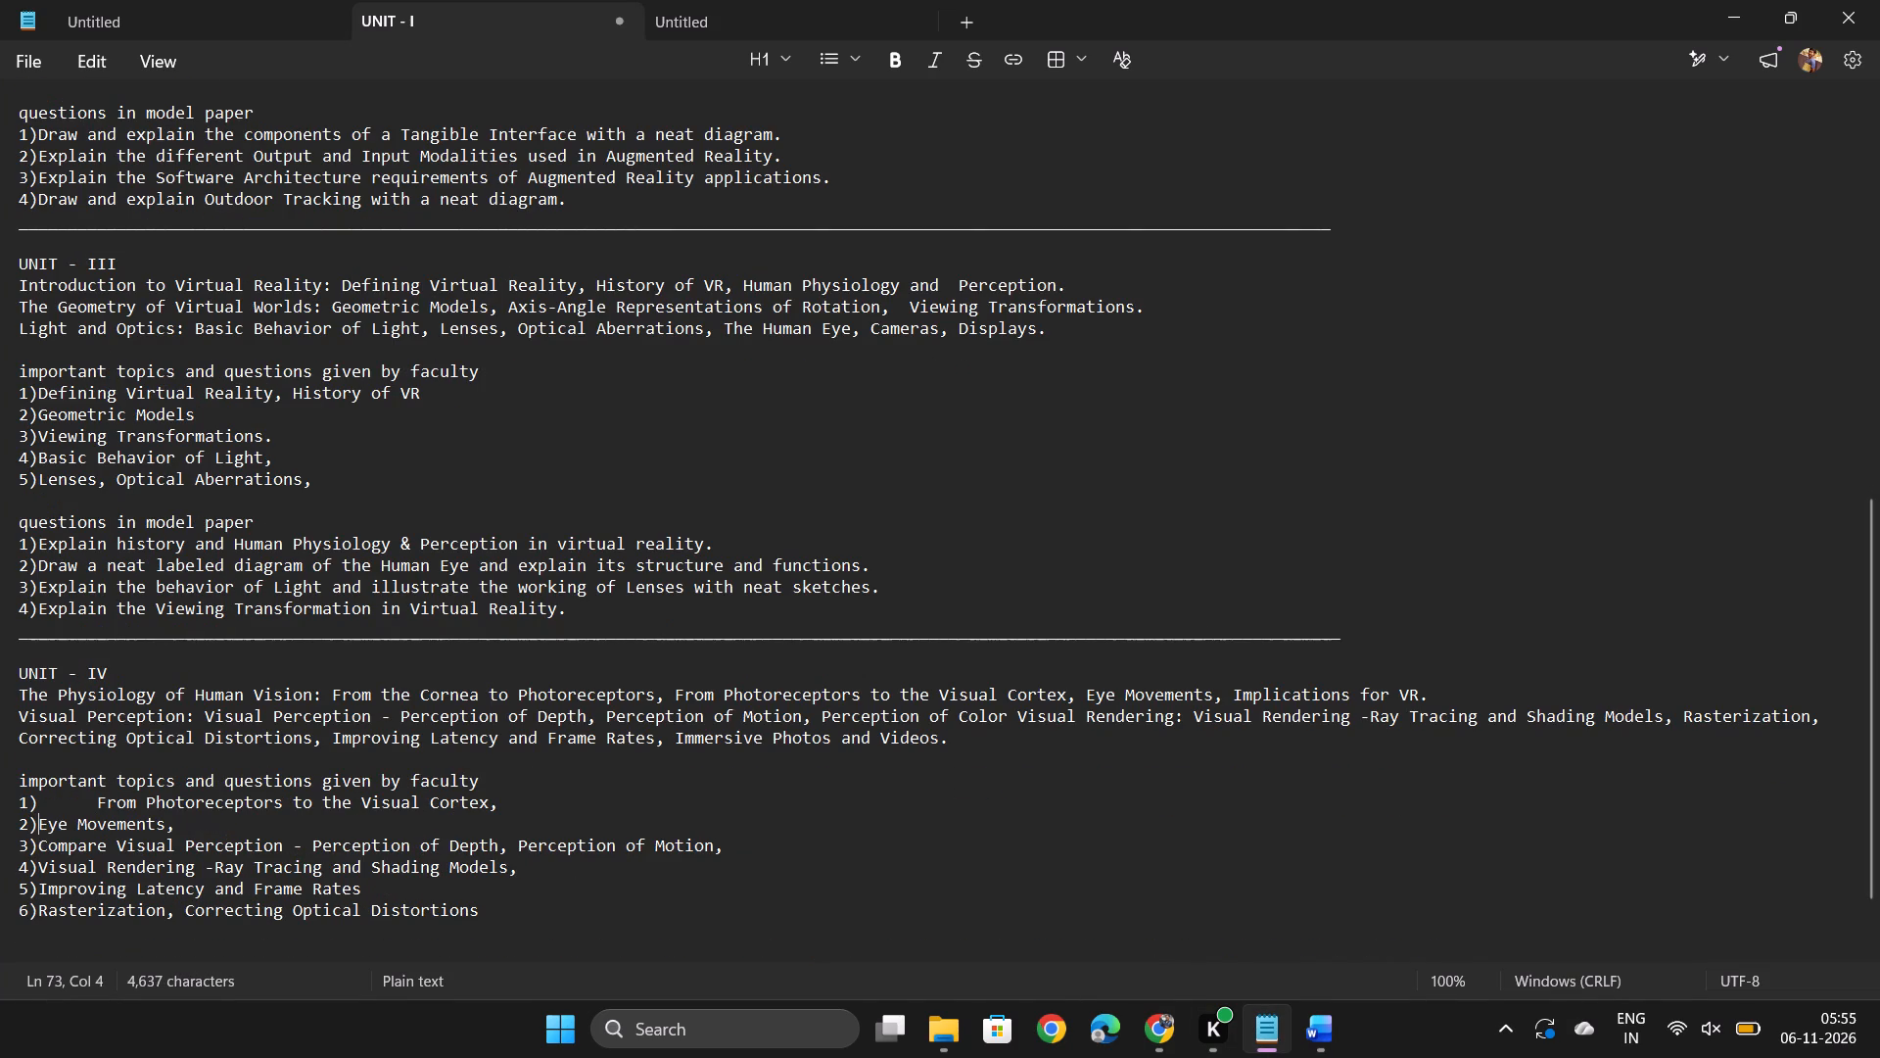
{"action": "left_click", "coordinate": [83, 802]}
{"action": "key", "text": "BackSpace"}
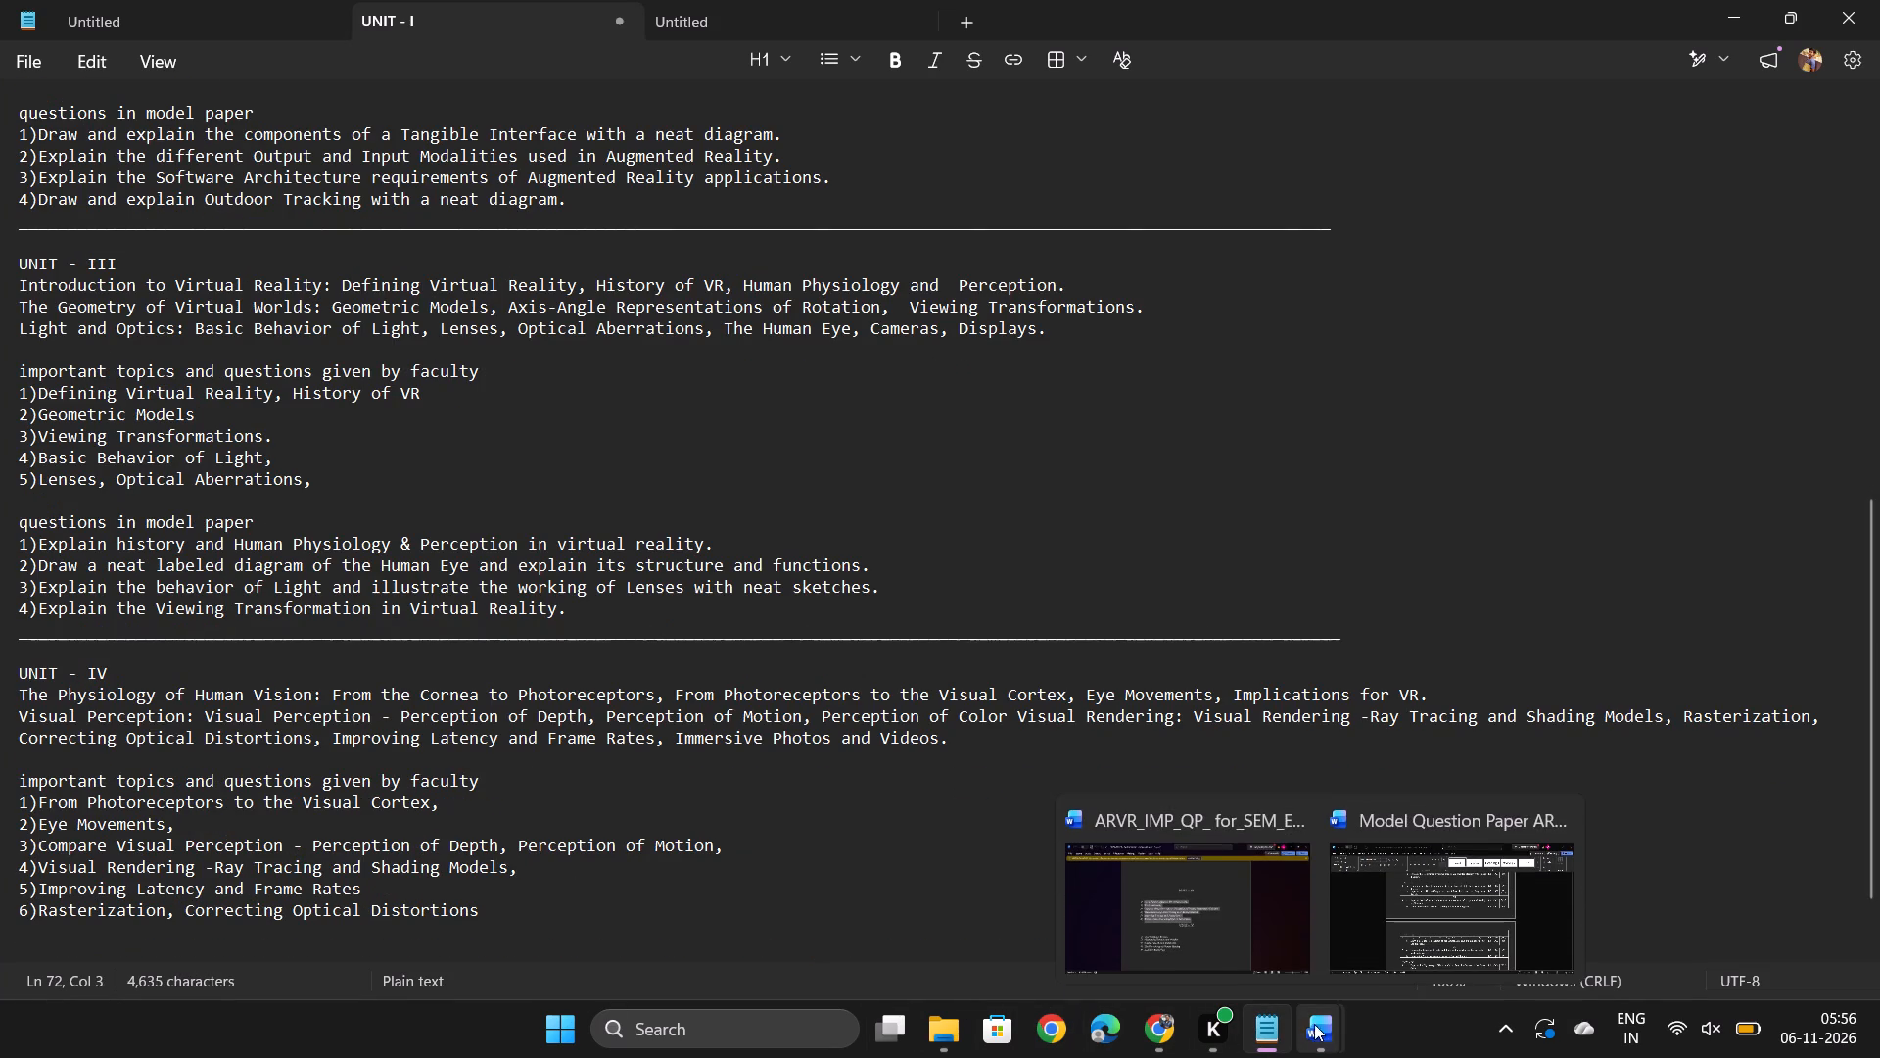
Select UNIT – IV's questions in Word's Model Question Paper AR&VR, and add two blank lines below UNIT - IV's faculty topics in Notepad.
{"action": "left_click", "coordinate": [1186, 914]}
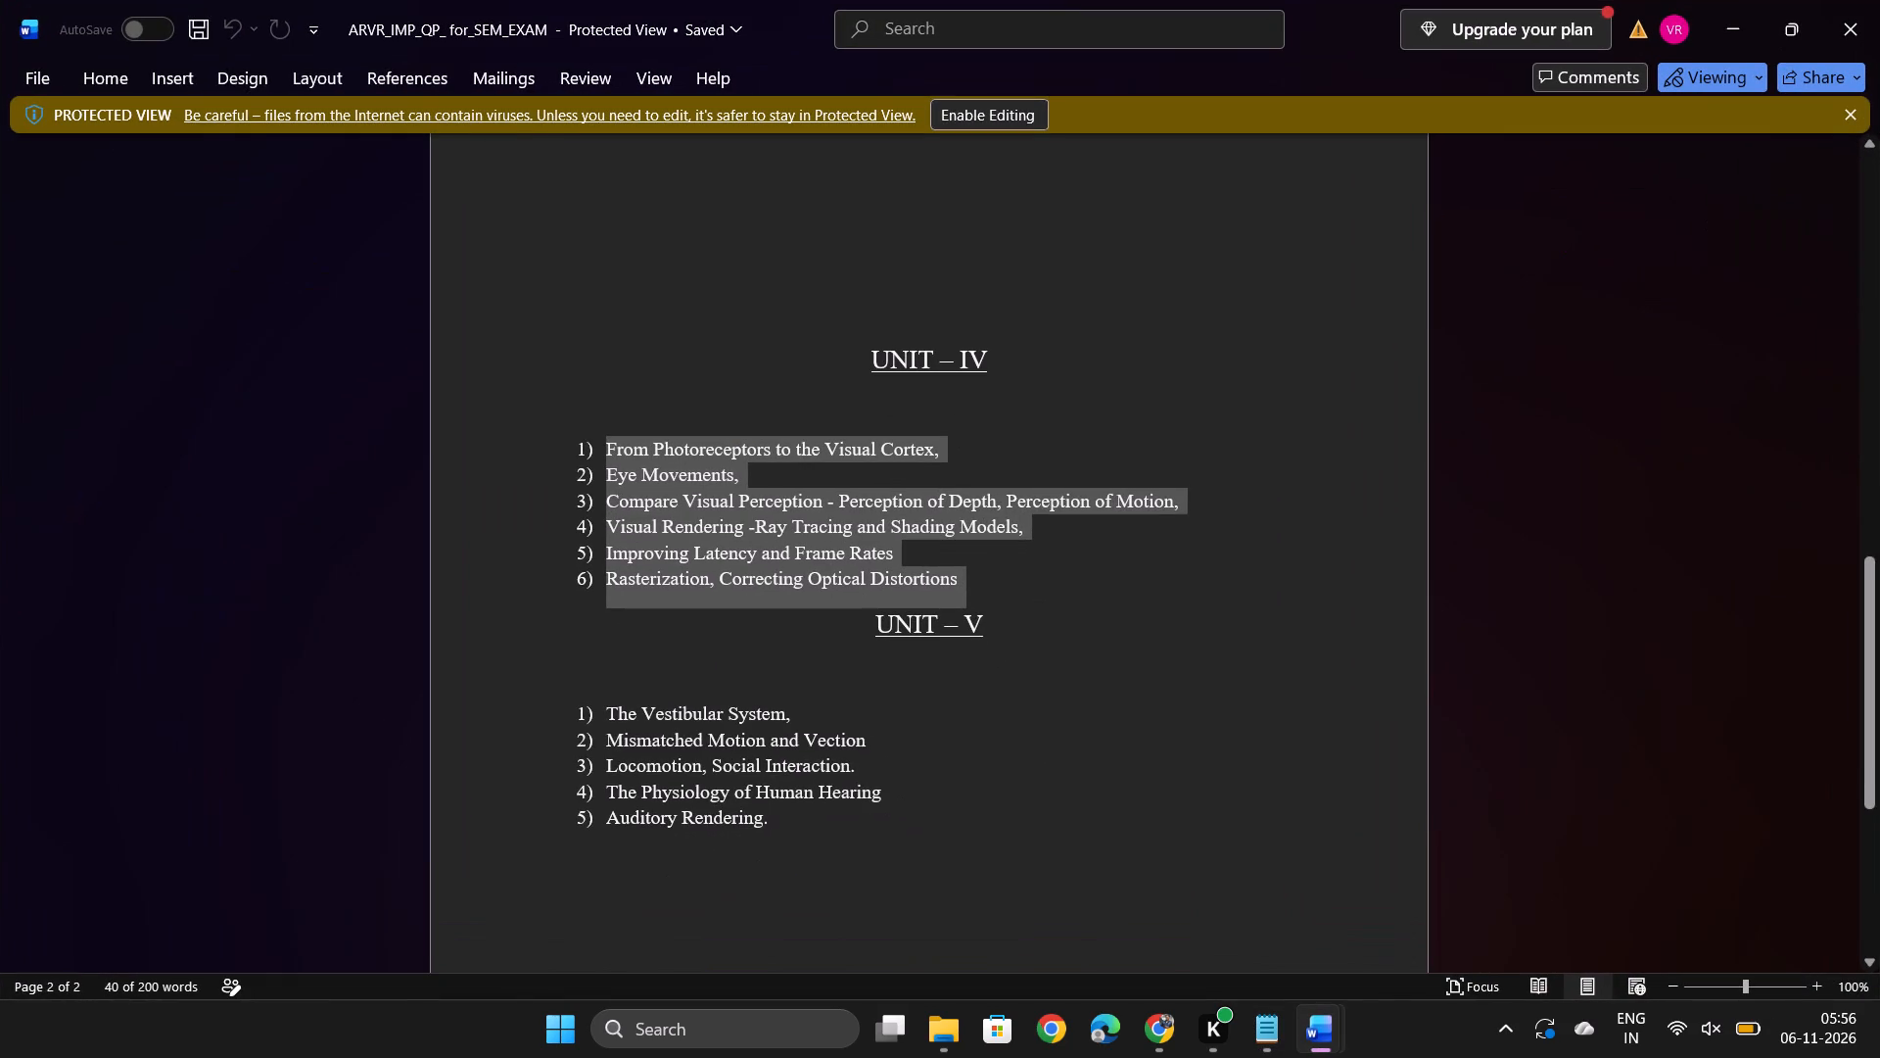
{"action": "left_click", "coordinate": [1471, 923]}
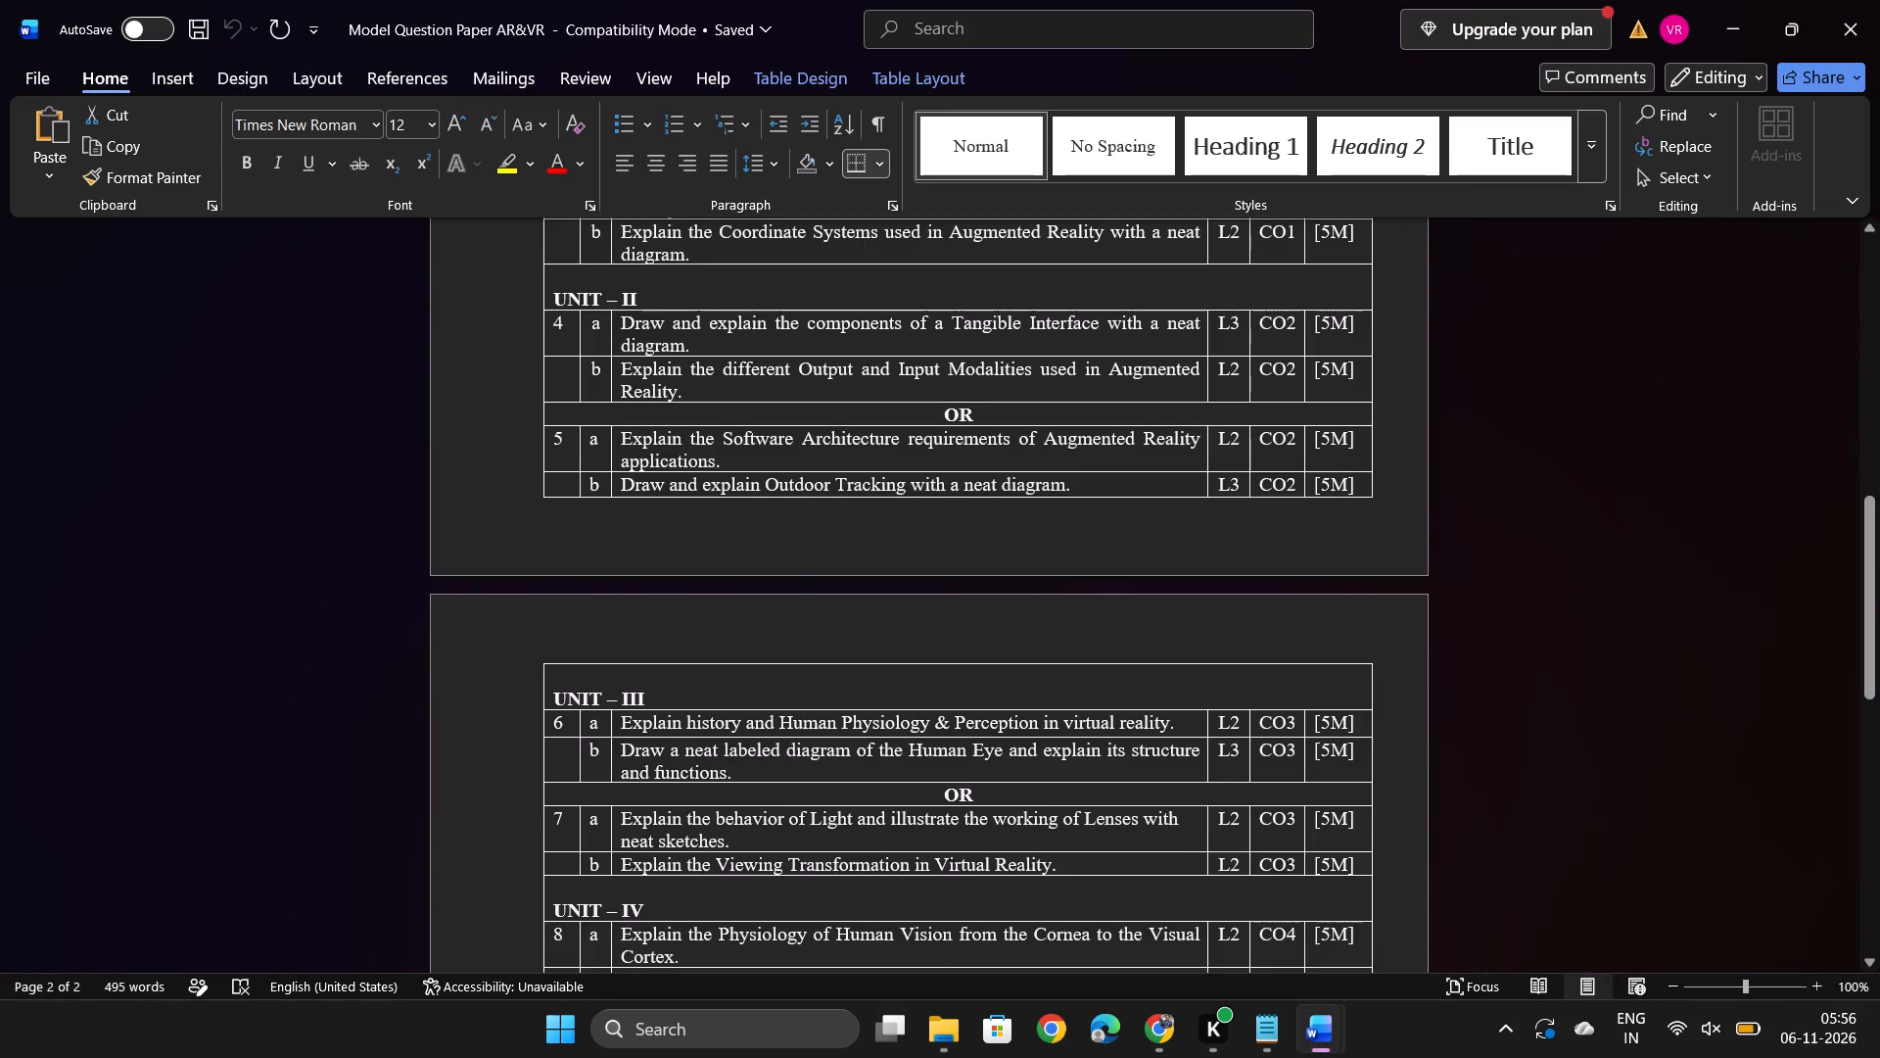
{"action": "scroll", "coordinate": [933, 768], "scroll_direction": "down", "scroll_amount": 4}
{"action": "left_click", "coordinate": [624, 618]}
{"action": "left_click_drag", "start_coordinate": [624, 618], "coordinate": [653, 645]}
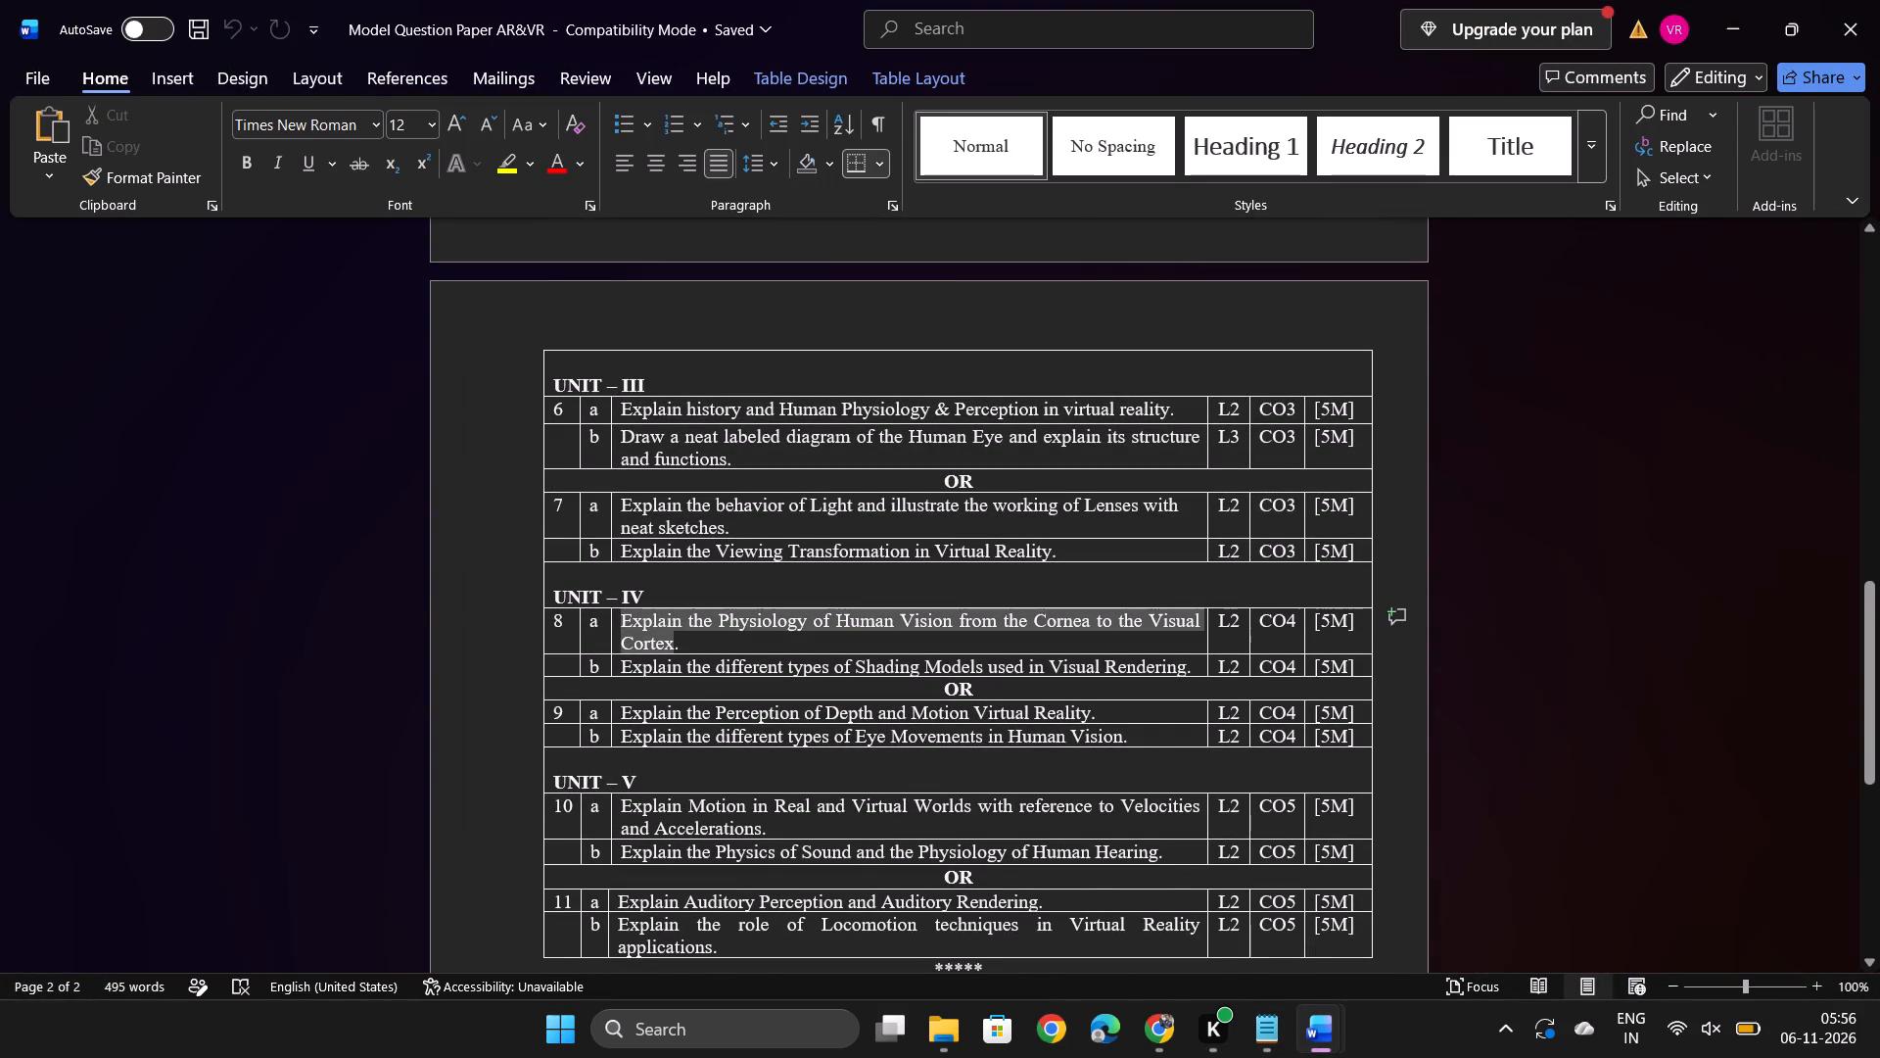
{"action": "left_click_drag", "start_coordinate": [653, 645], "coordinate": [1115, 740]}
{"action": "key", "text": "ctrl+c"}
{"action": "left_click", "coordinate": [1271, 1035]}
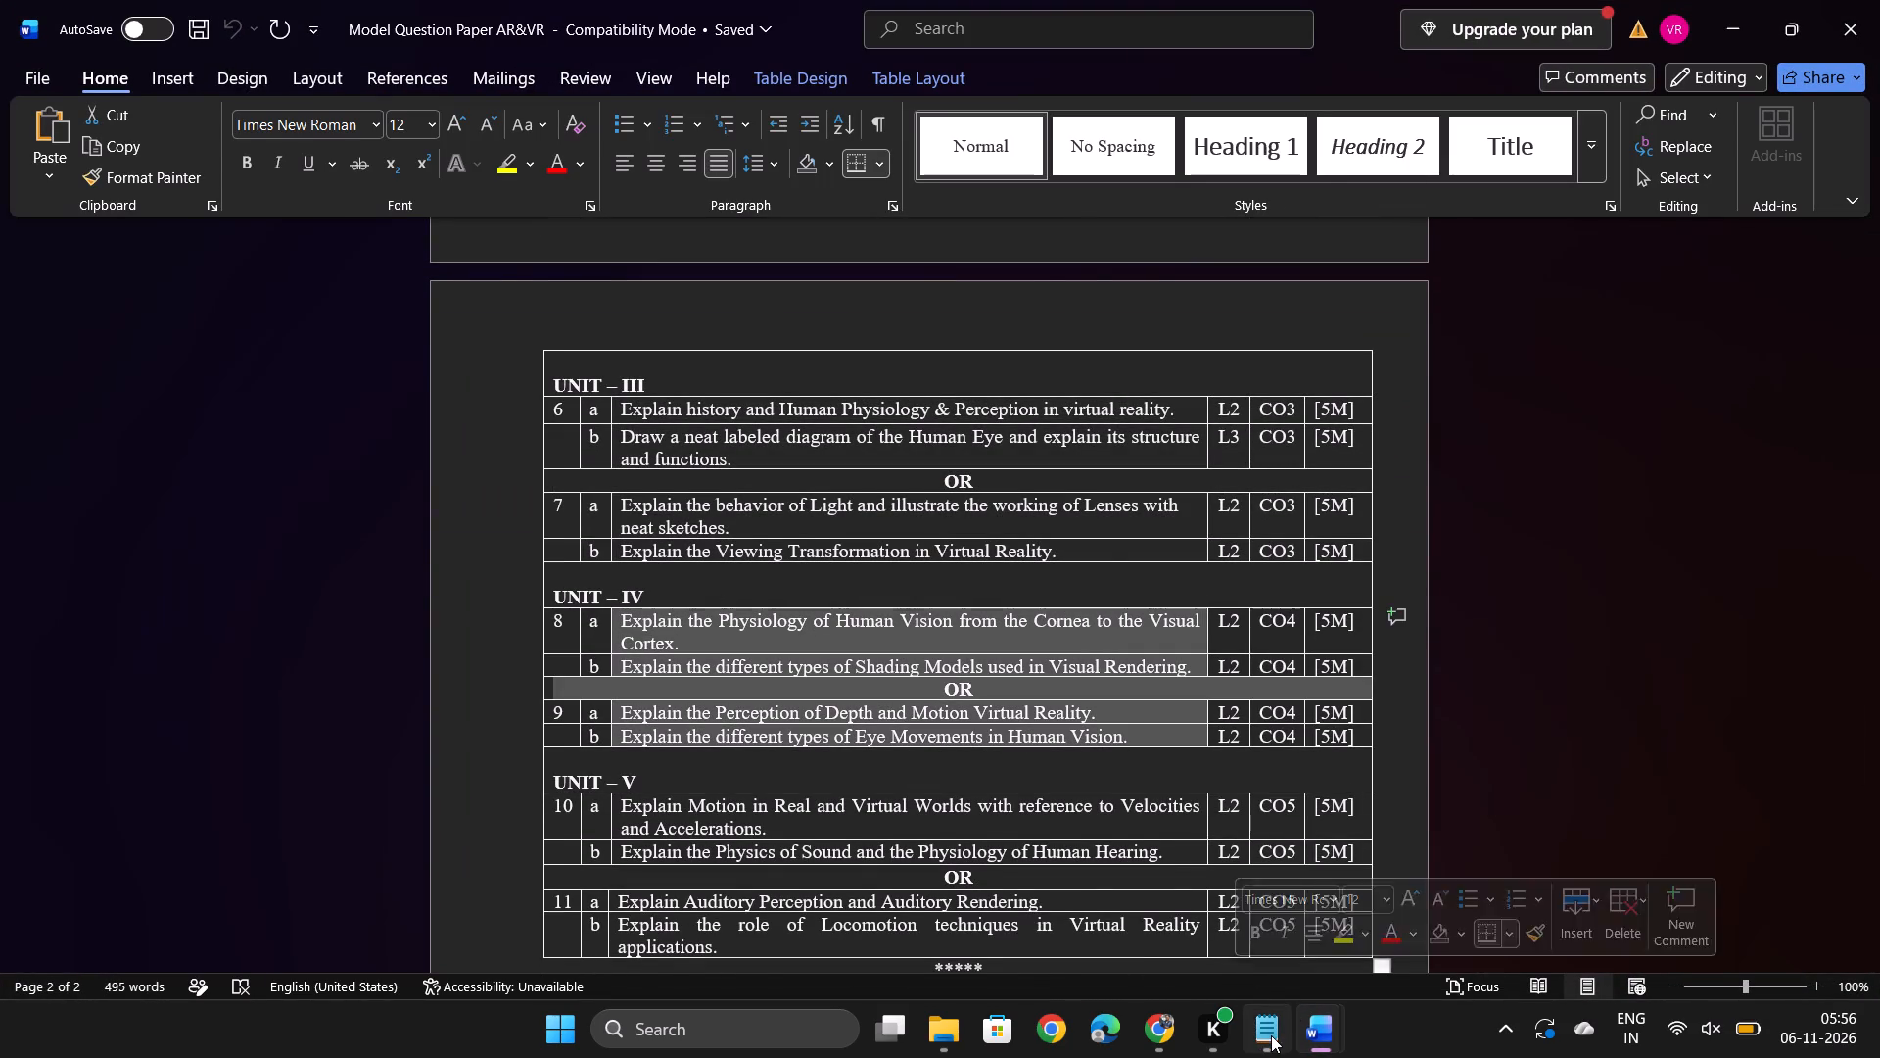
{"action": "scroll", "coordinate": [269, 695], "scroll_direction": "down", "scroll_amount": 3}
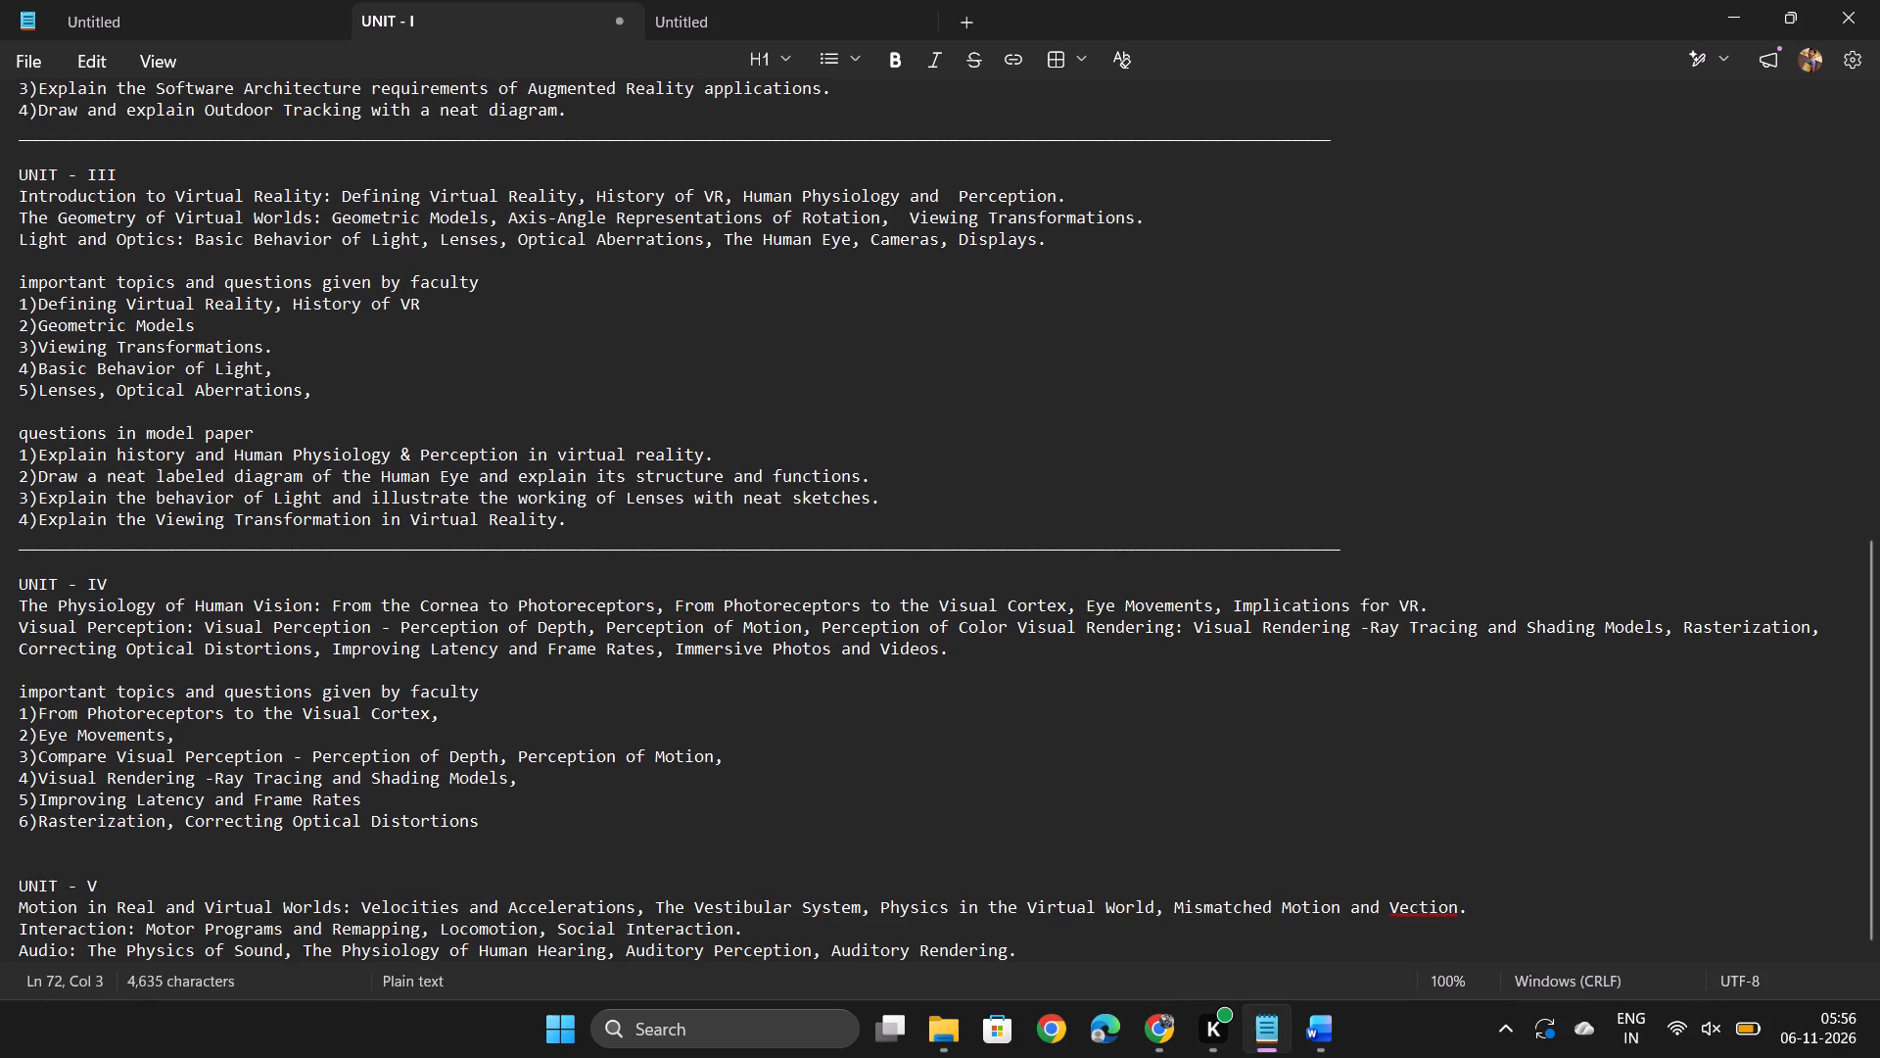
{"action": "left_click", "coordinate": [193, 844]}
{"action": "key", "text": "Return"}
{"action": "key", "text": "Return"}
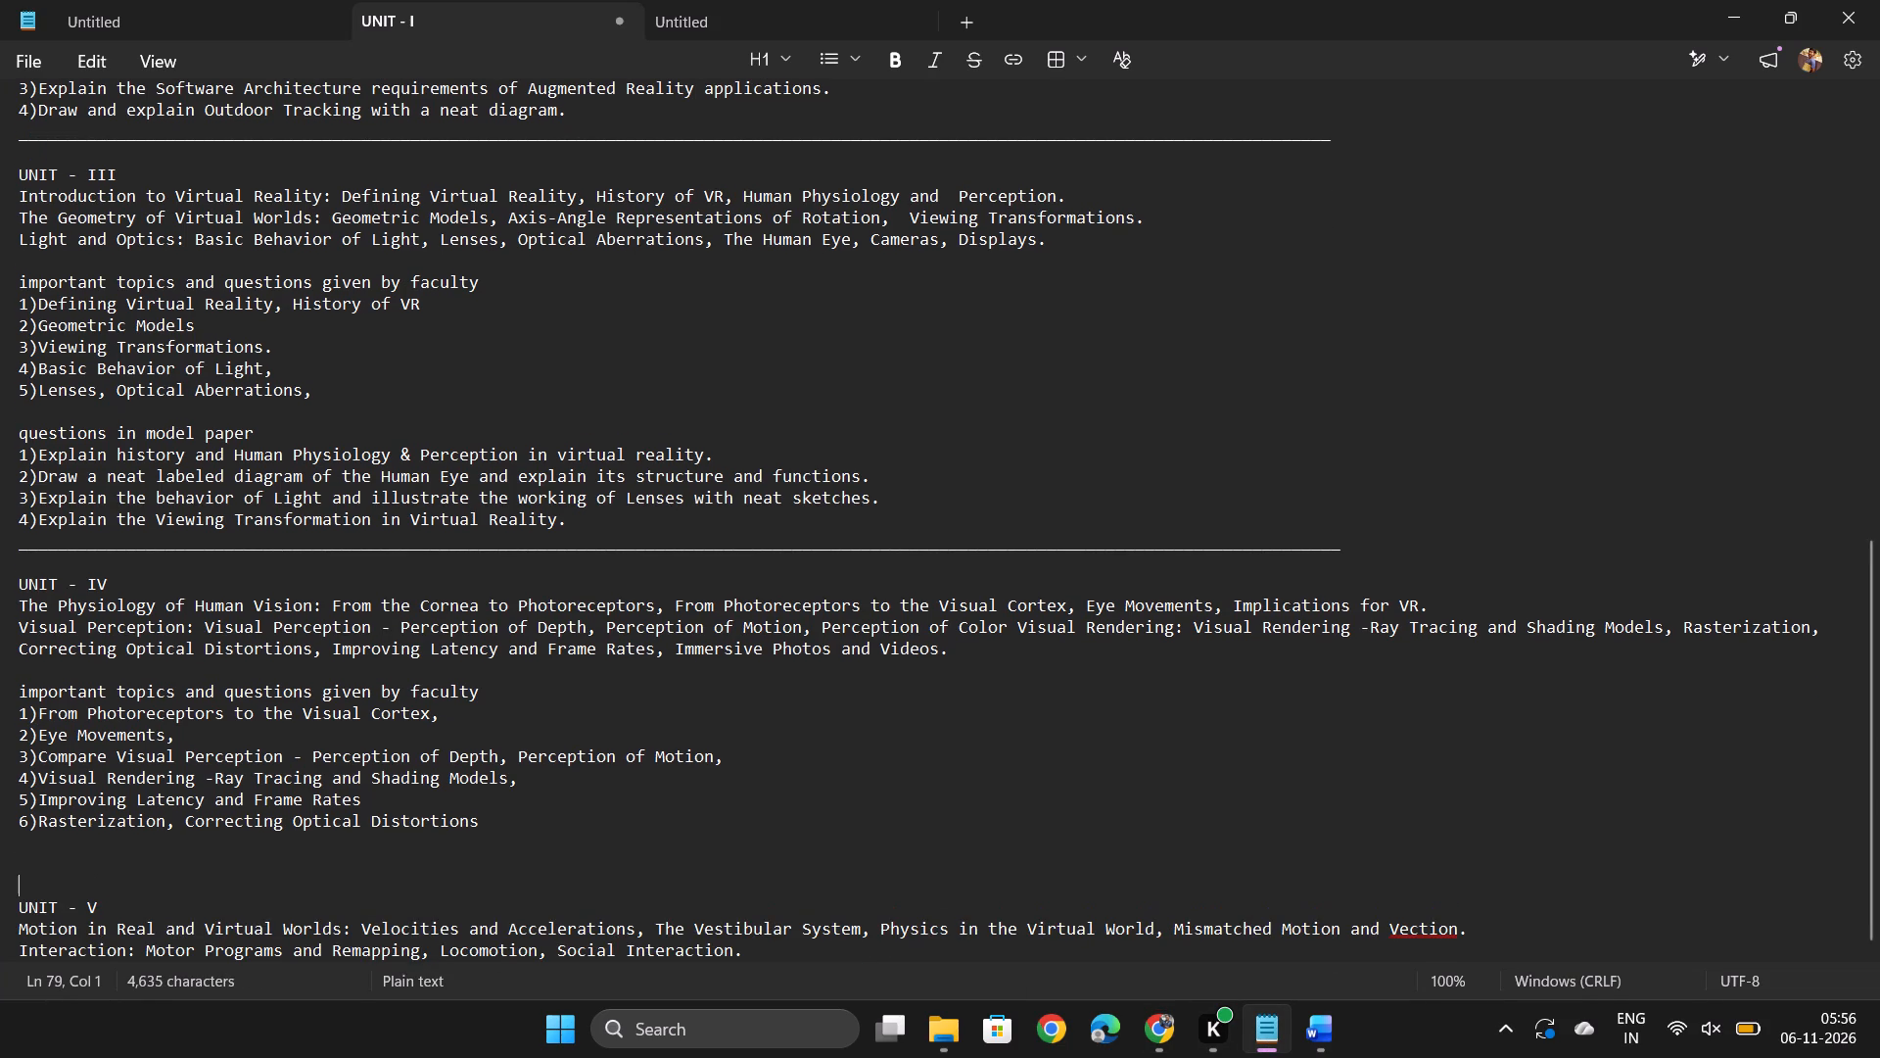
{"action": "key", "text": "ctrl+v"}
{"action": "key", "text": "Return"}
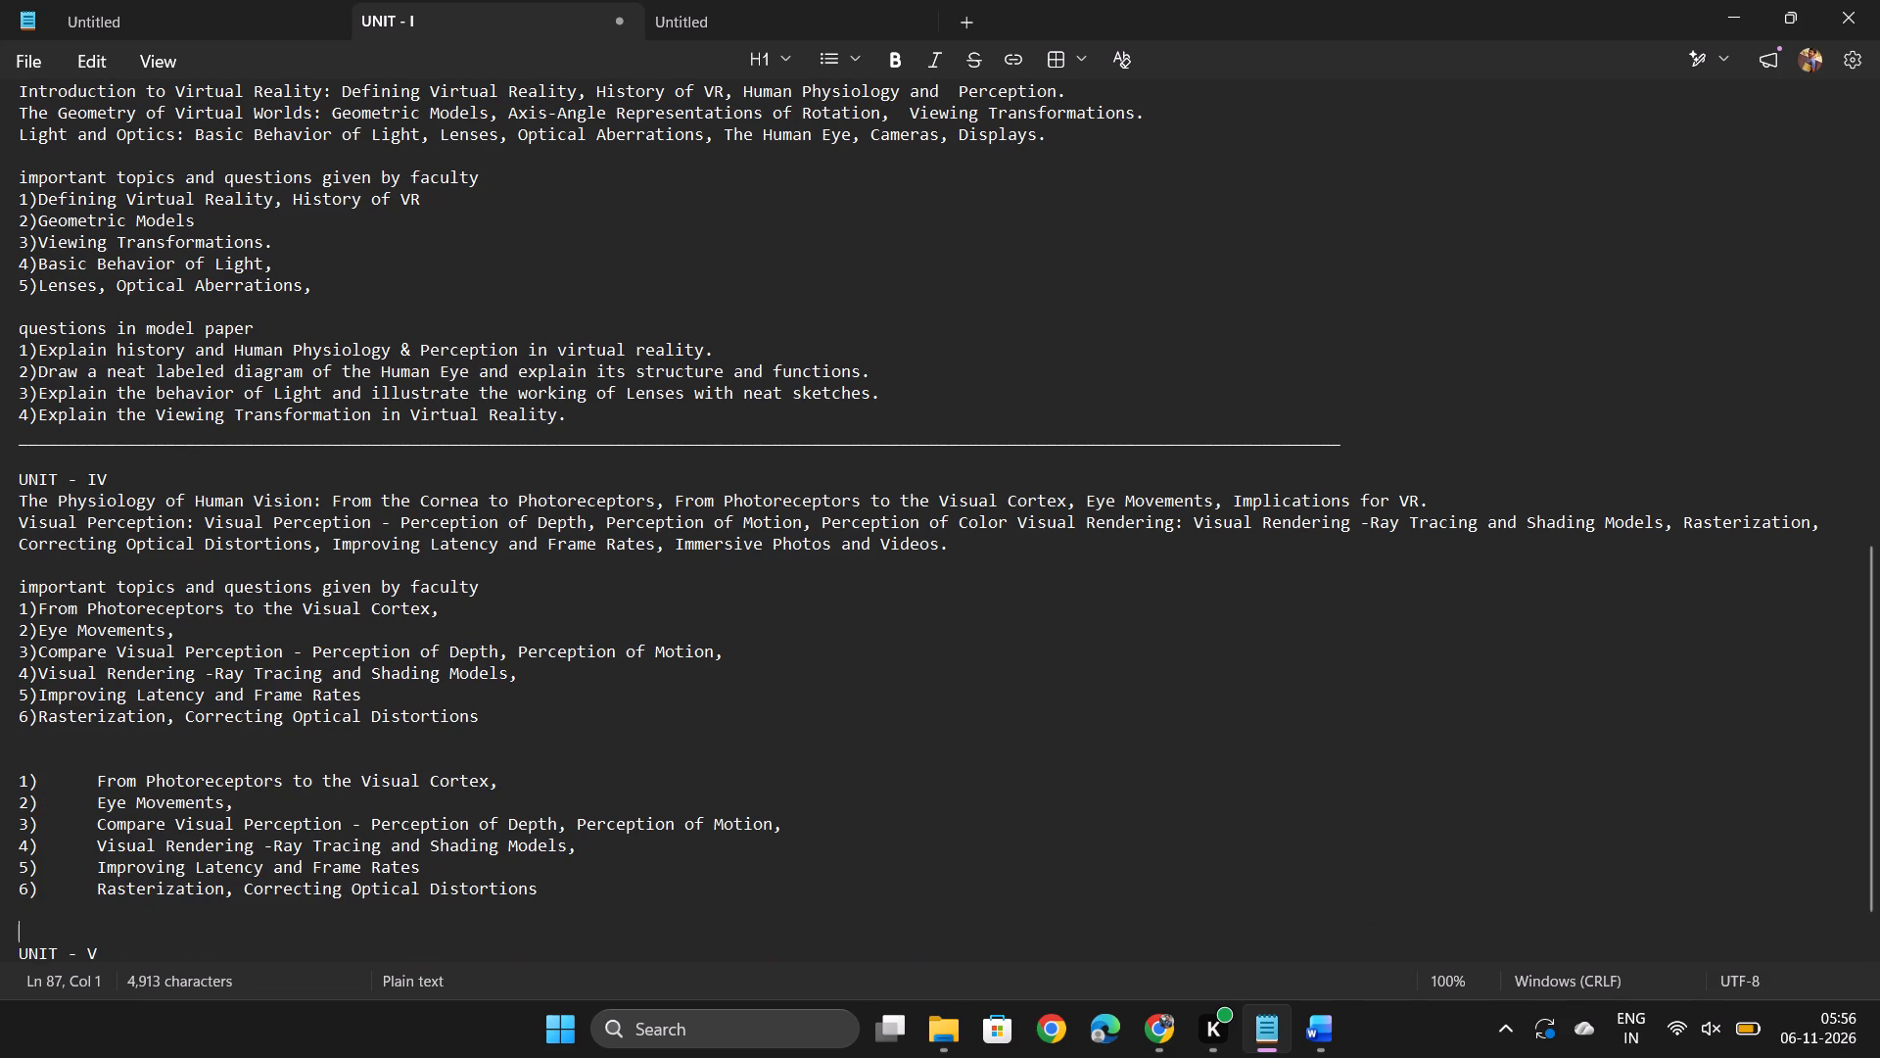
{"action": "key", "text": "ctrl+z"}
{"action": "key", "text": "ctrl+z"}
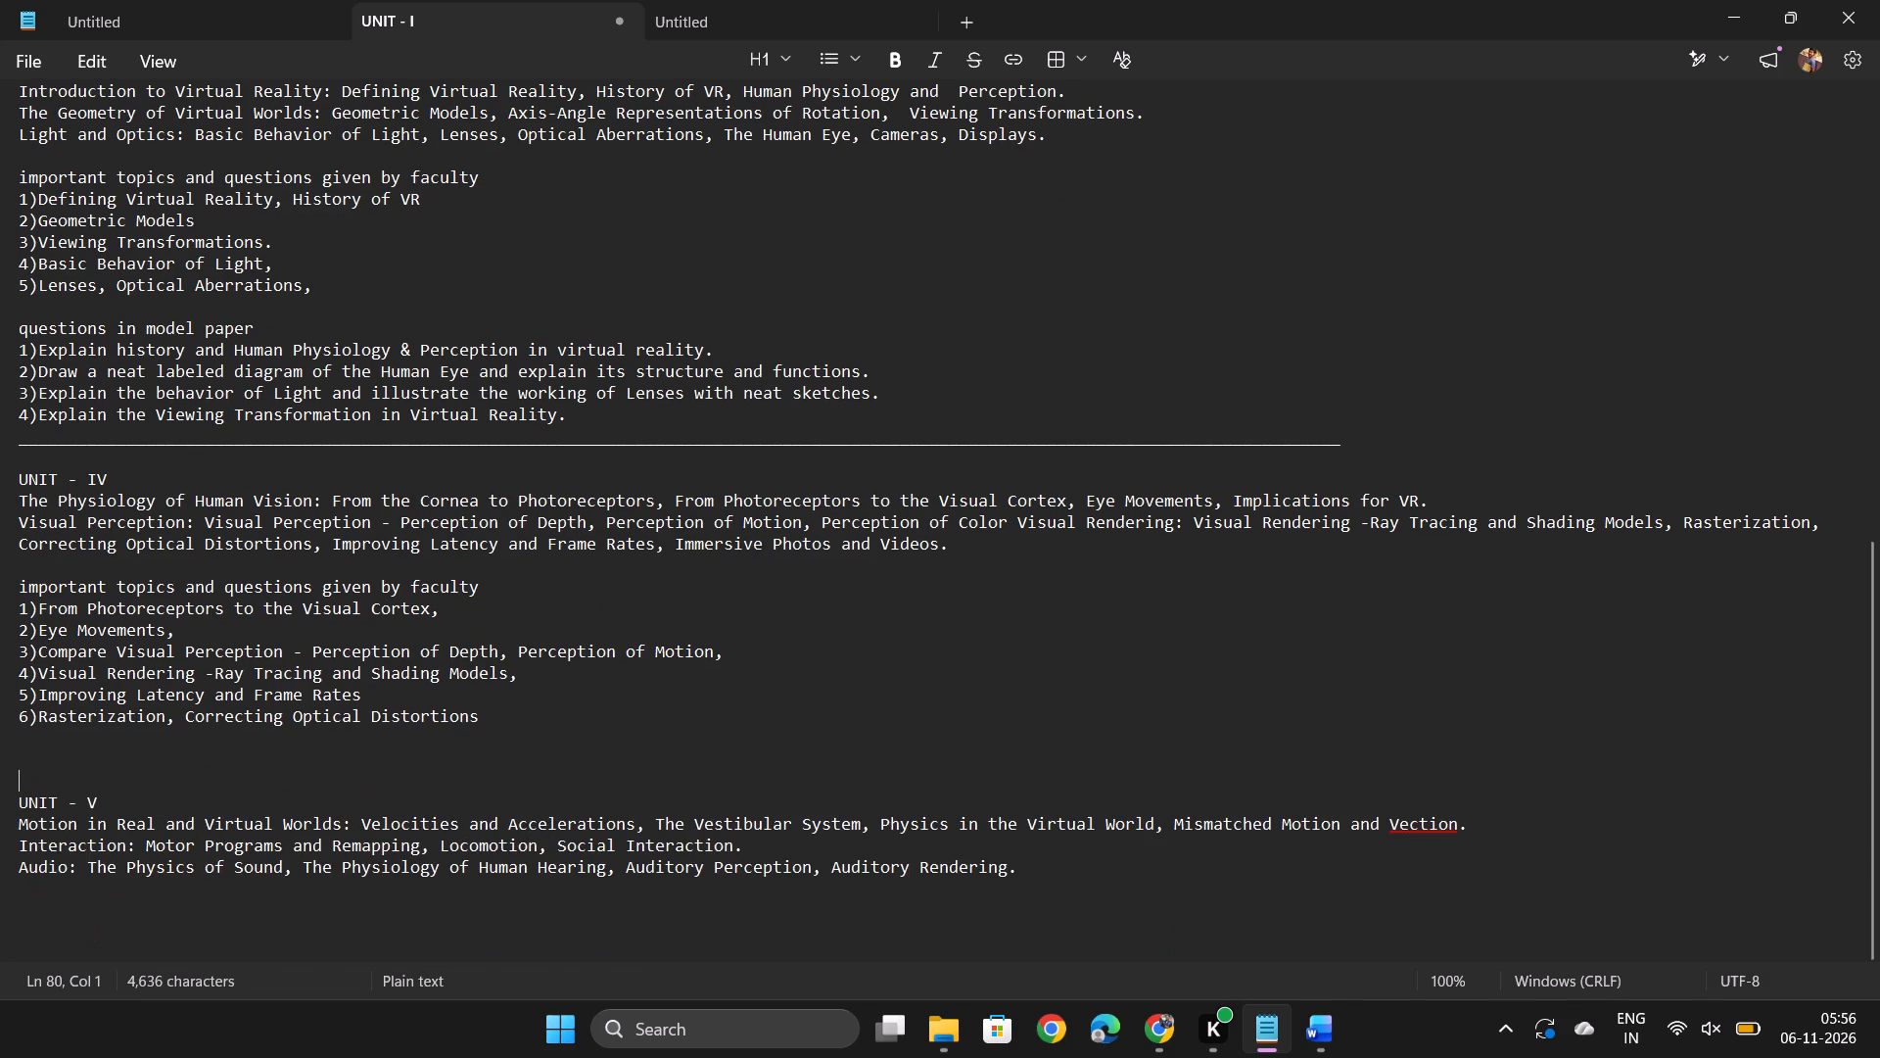
Copy the selected UNIT – IV questions from Word's Model Question Paper AR&VR into Notepad above the UNIT - V heading, followed by a blank line.
{"action": "left_click", "coordinate": [1451, 933]}
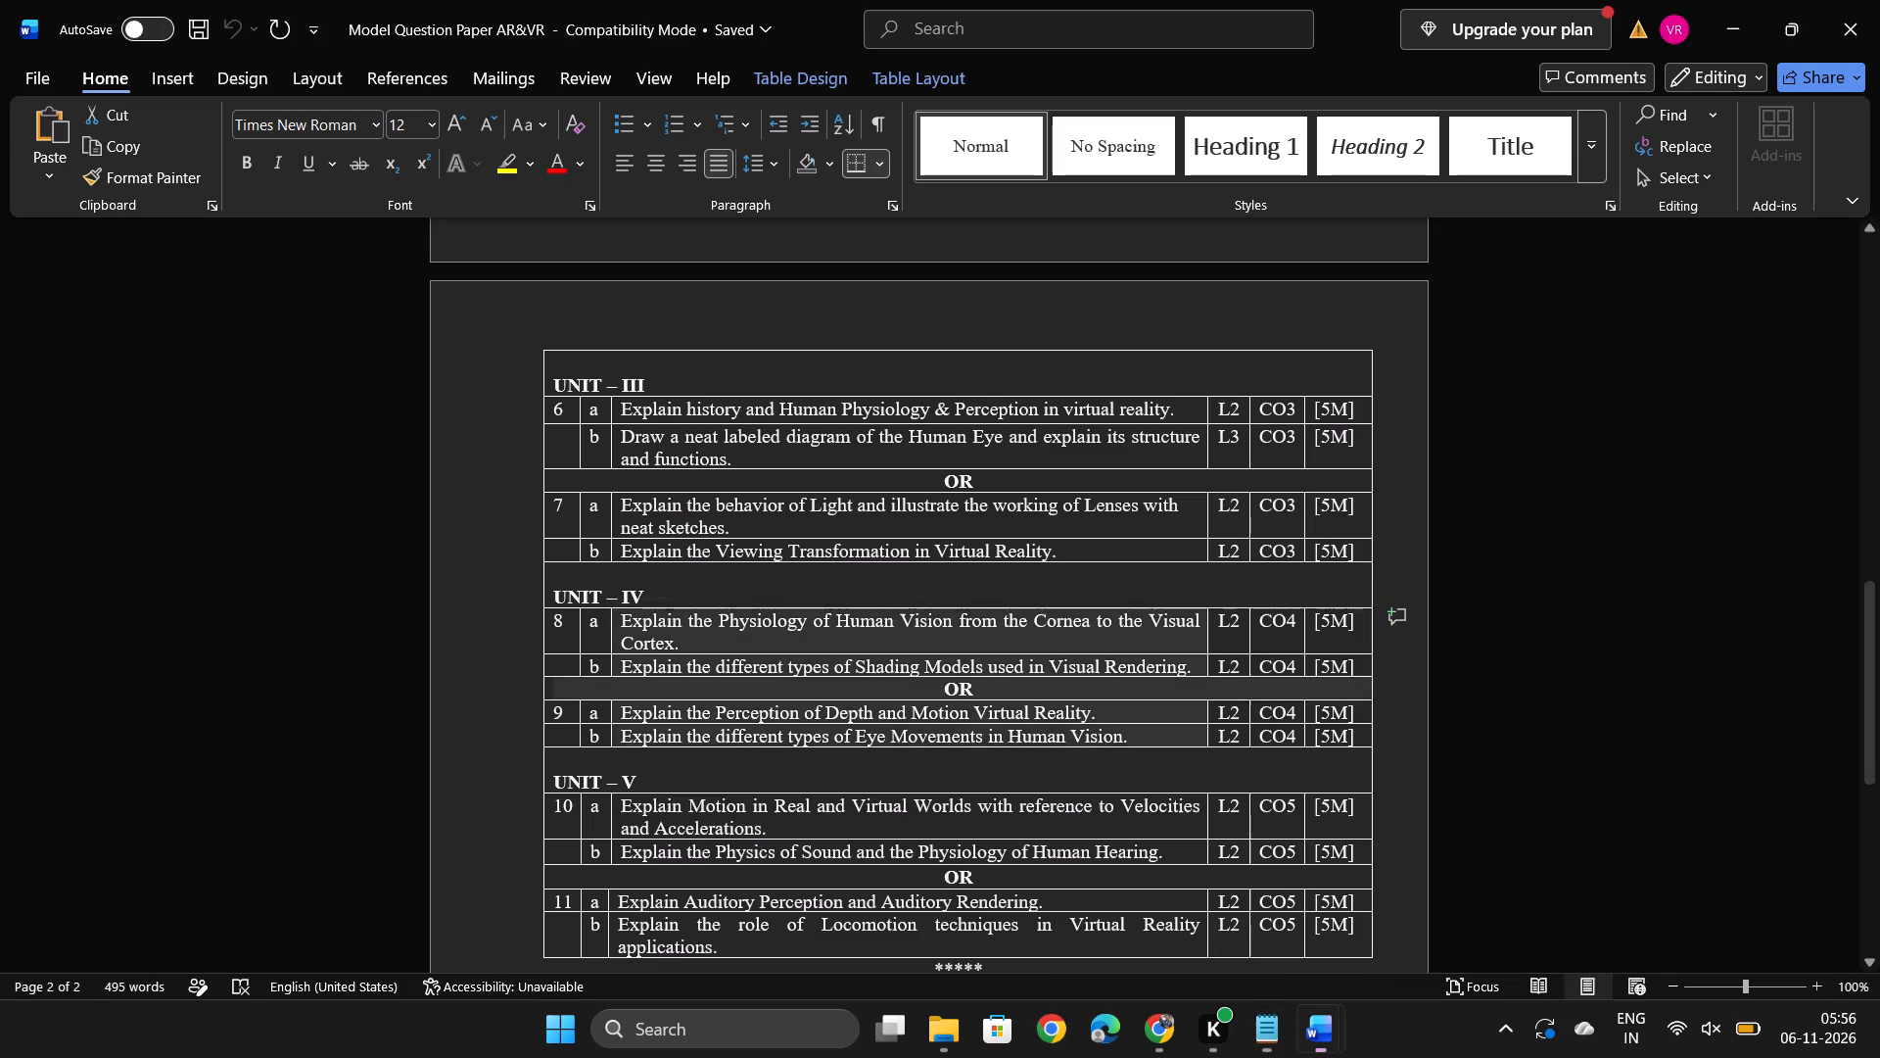
{"action": "key", "text": "ctrl+c"}
{"action": "key", "text": "ctrl+c"}
{"action": "key", "text": "ctrl+c"}
{"action": "left_click", "coordinate": [1261, 1048]}
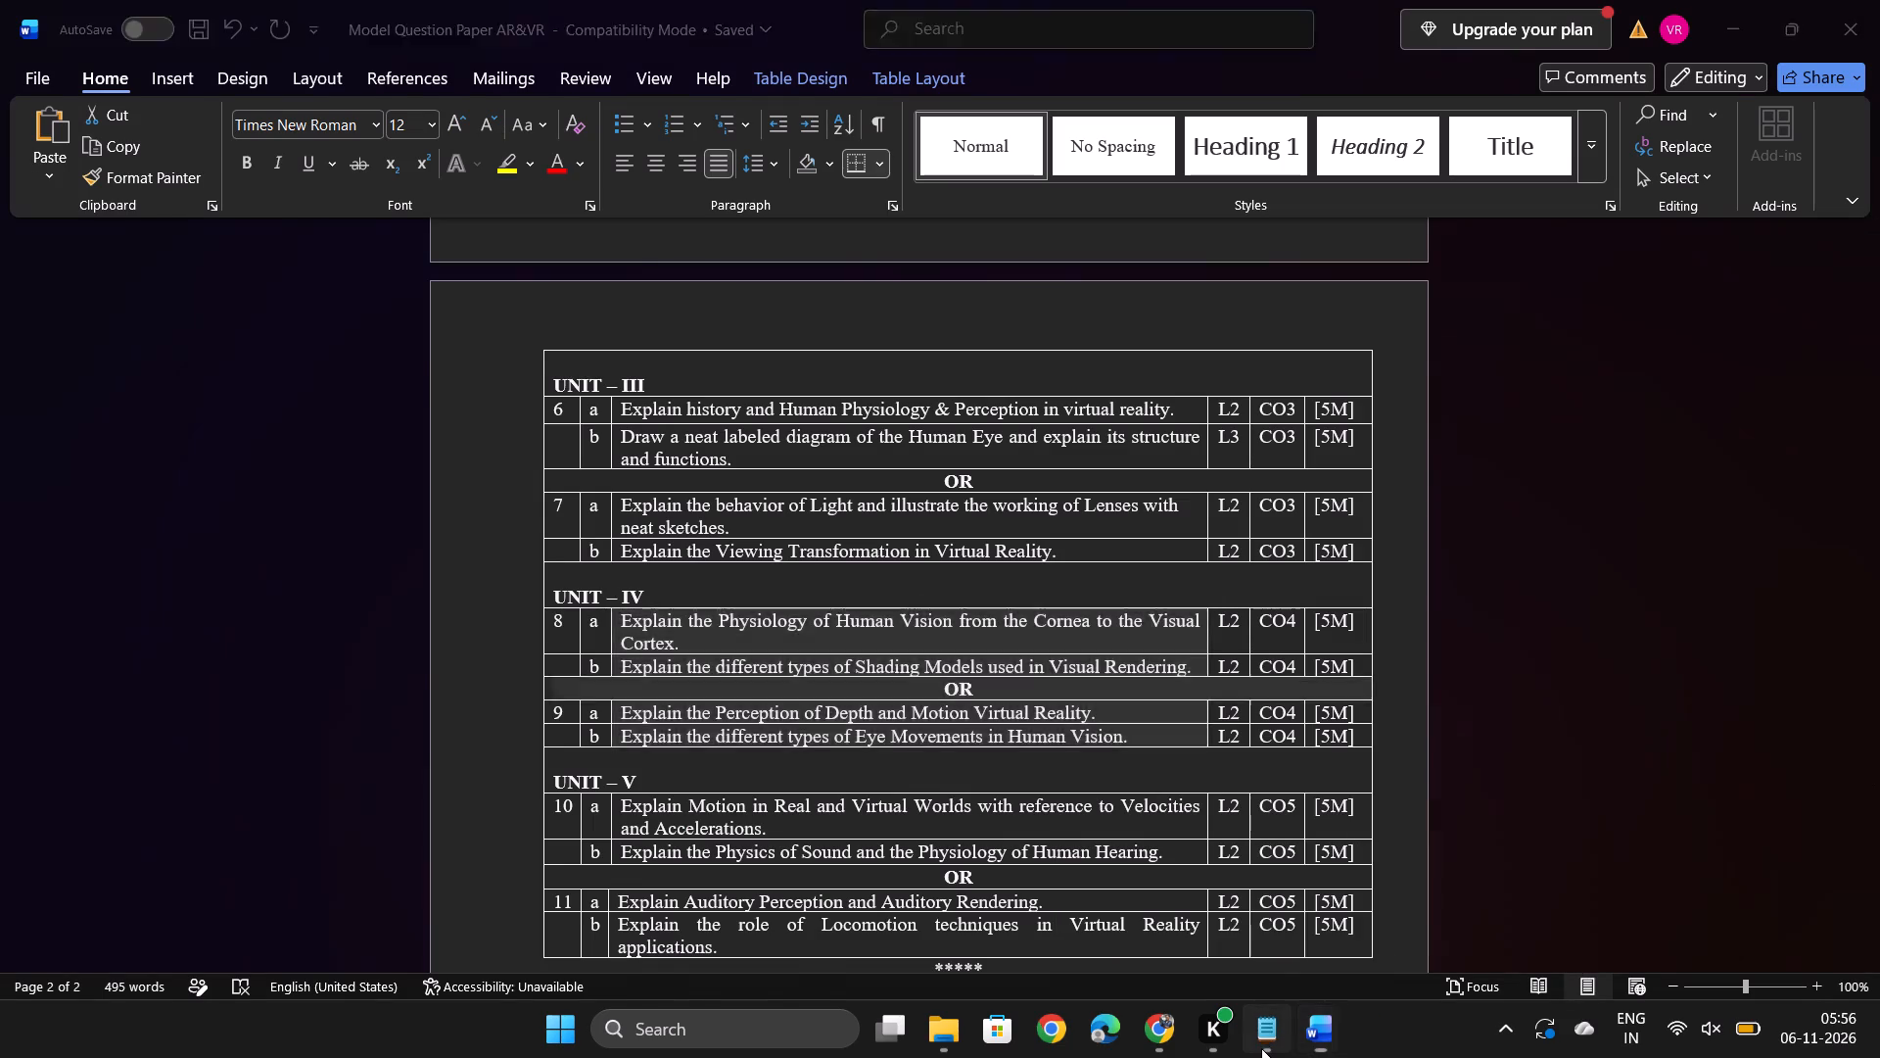
{"action": "key", "text": "ctrl+v"}
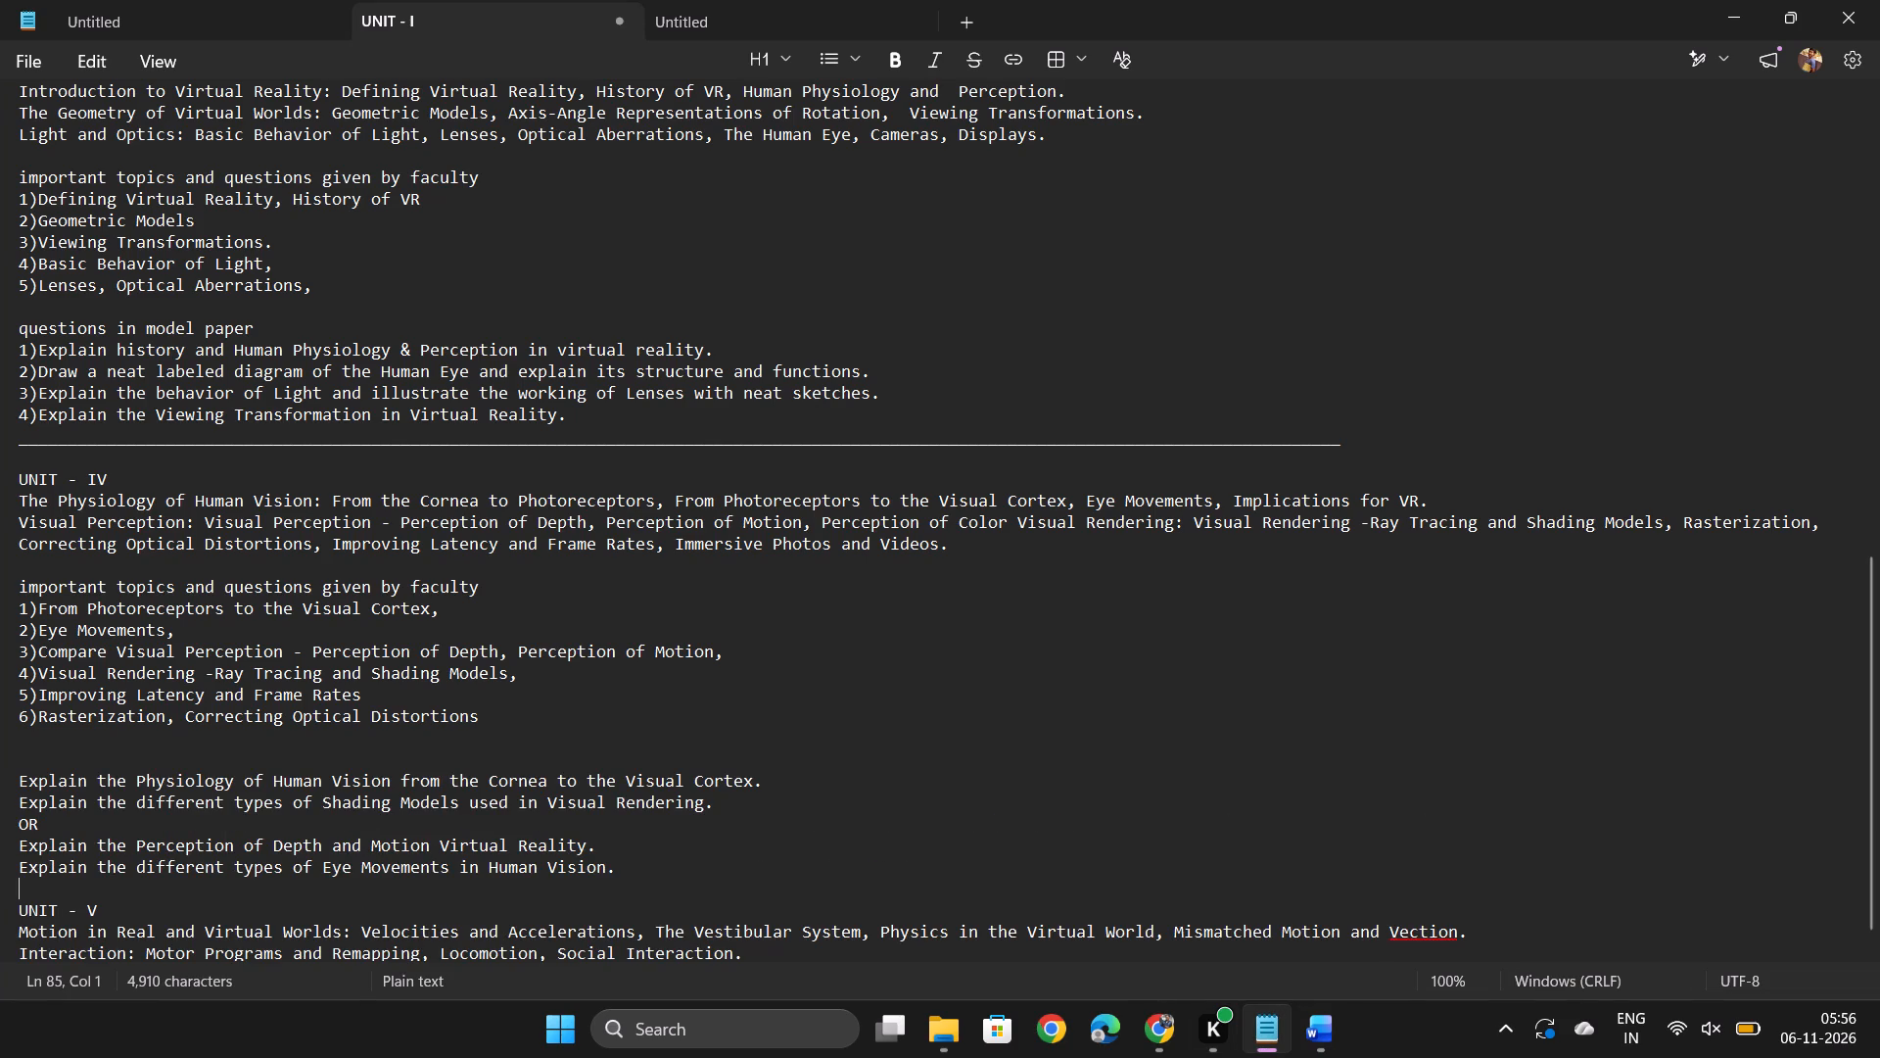
{"action": "key", "text": "Return"}
Delete the "OR" line between UNIT - IV's pasted model paper questions.
{"action": "left_click", "coordinate": [43, 821]}
{"action": "key", "text": "BackSpace"}
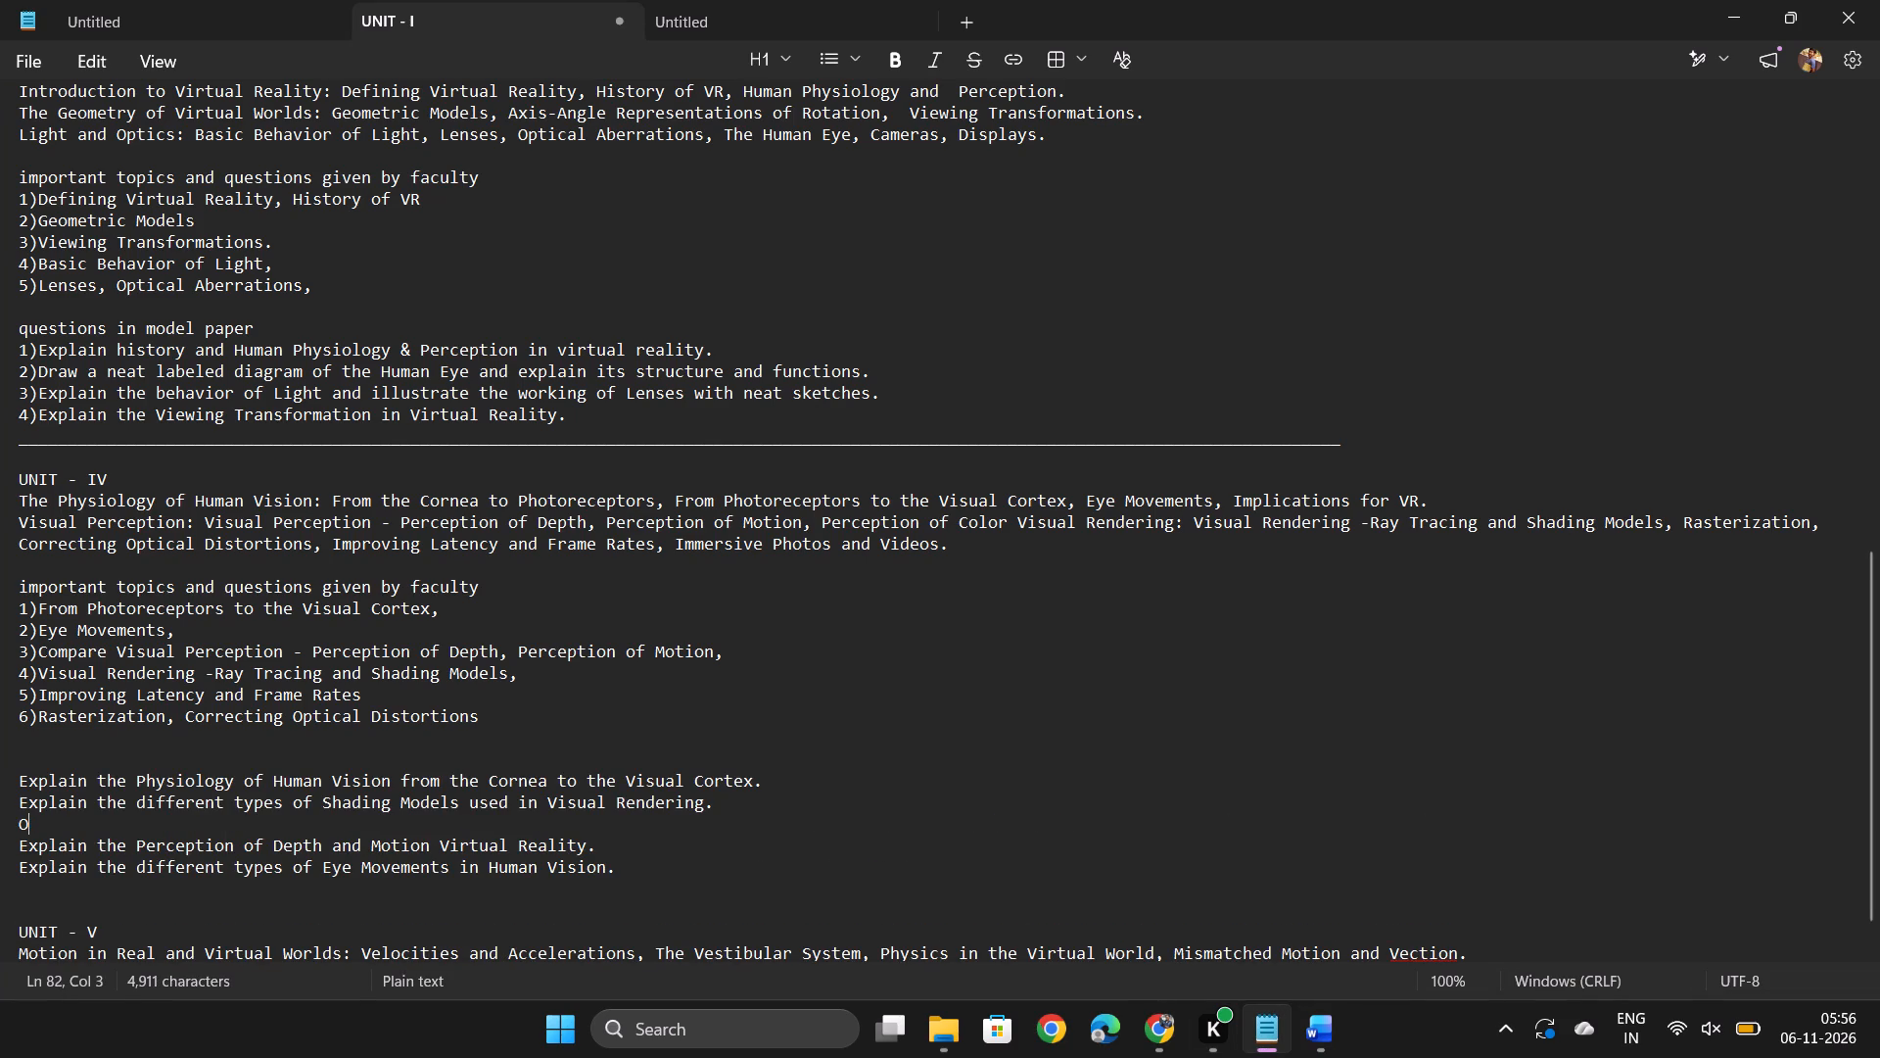
{"action": "key", "text": "BackSpace"}
{"action": "key", "text": "BackSpace"}
Number UNIT - IV's four model paper questions 1) to 4).
{"action": "left_click", "coordinate": [19, 778]}
{"action": "key", "text": "1"}
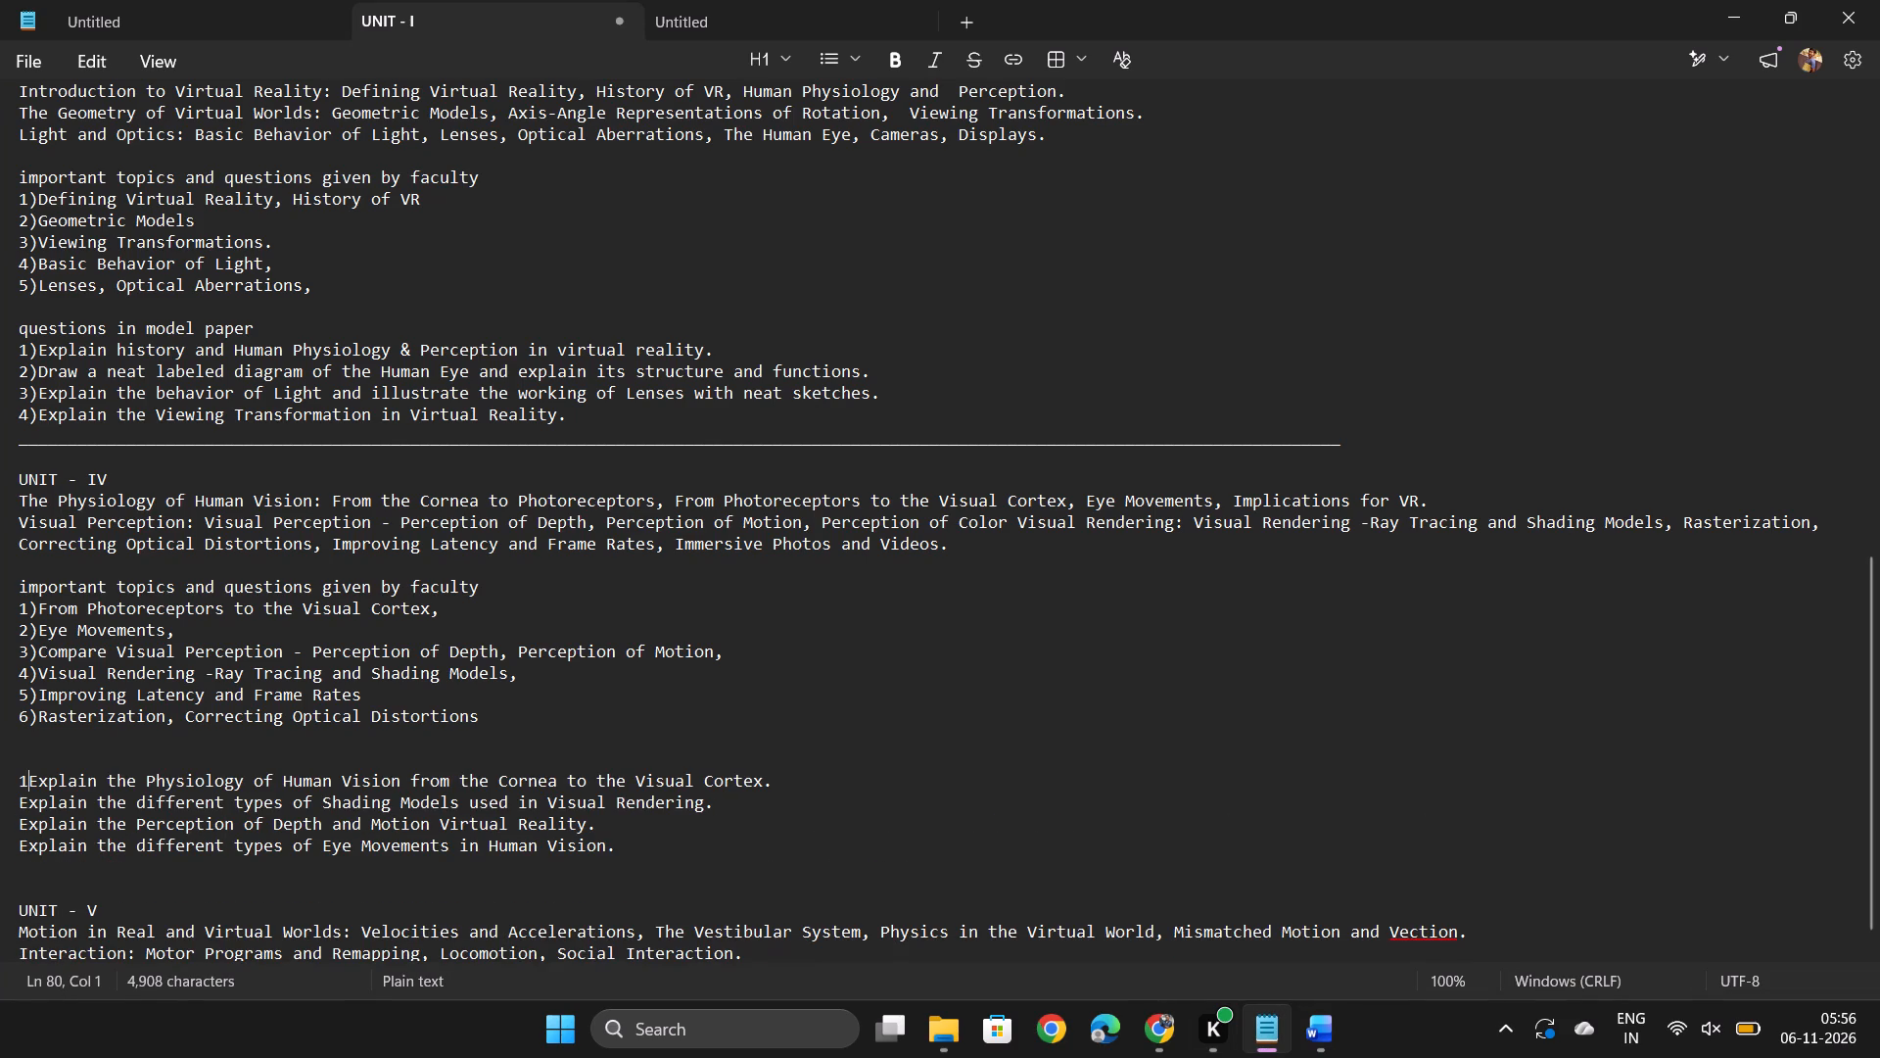
{"action": "key", "text": "shift+parenright"}
{"action": "left_click", "coordinate": [20, 798]}
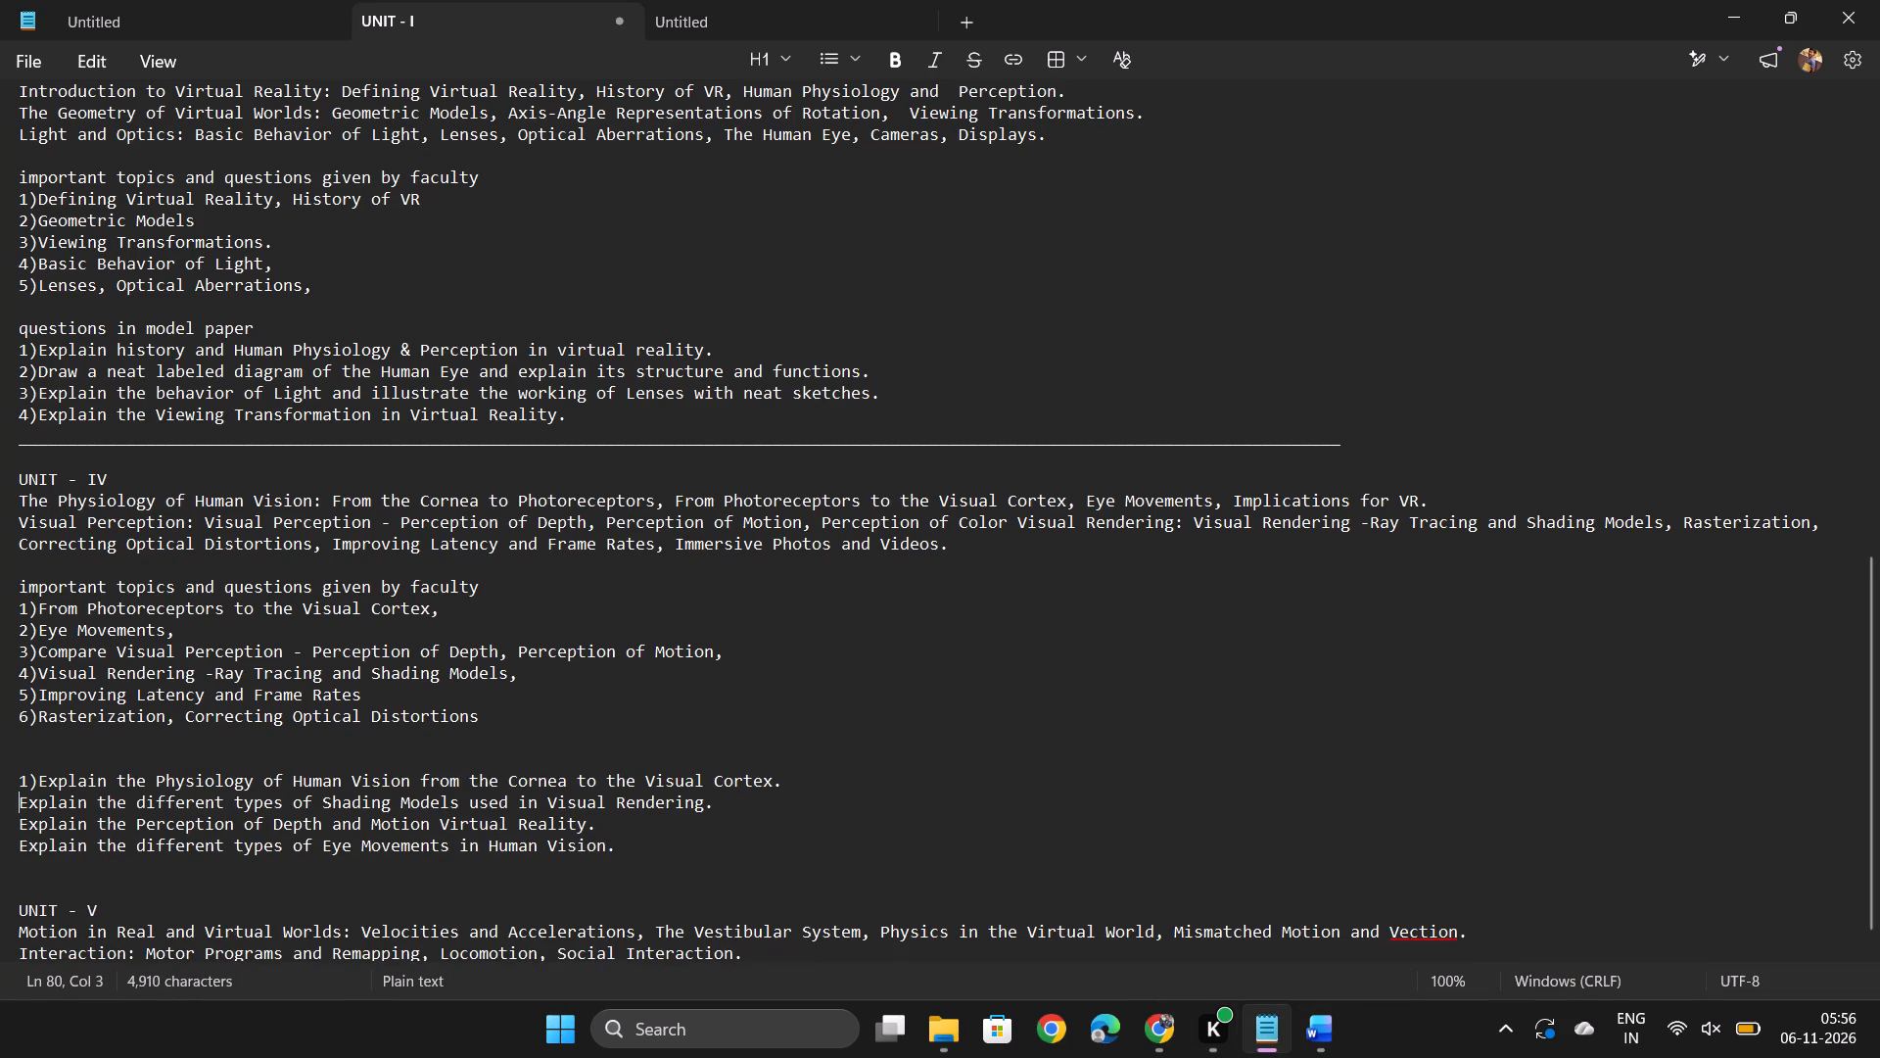
{"action": "key", "text": "2"}
{"action": "key", "text": "shift+parenright"}
{"action": "left_click", "coordinate": [20, 822]}
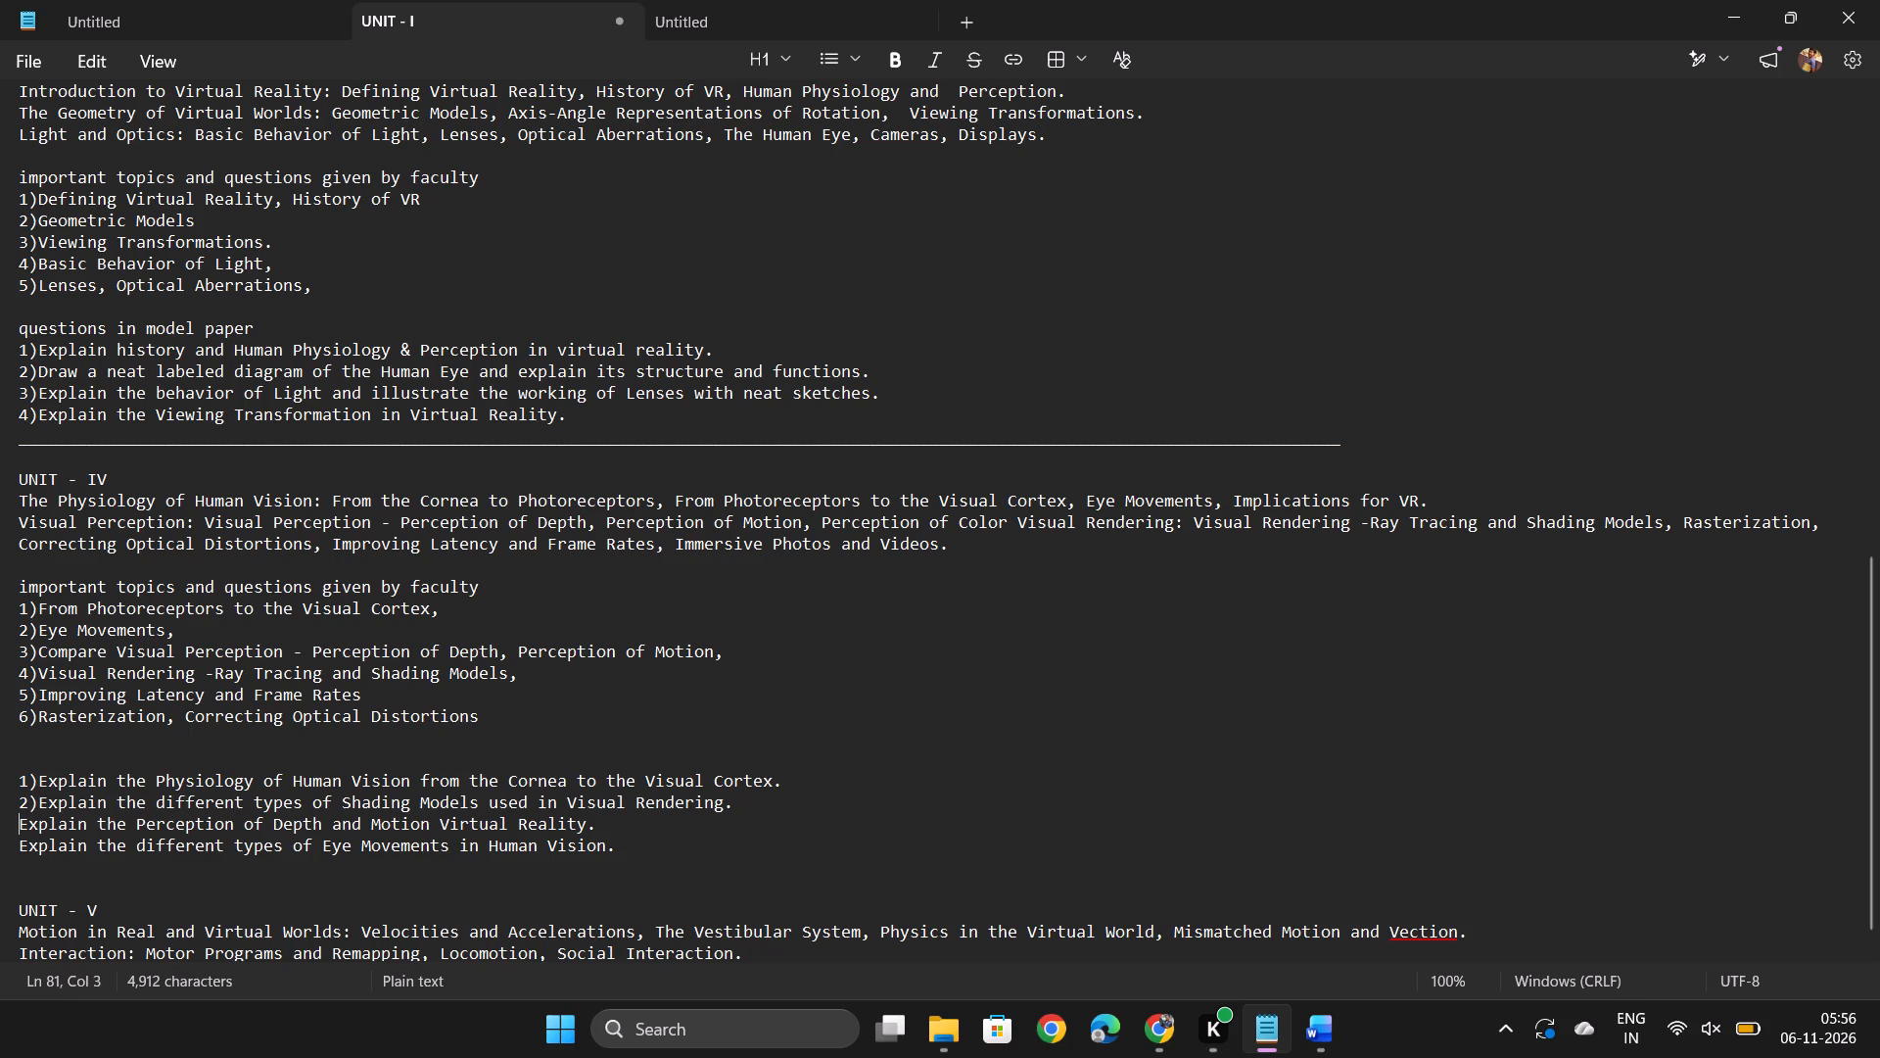
{"action": "key", "text": "3"}
{"action": "key", "text": "shift+parenright"}
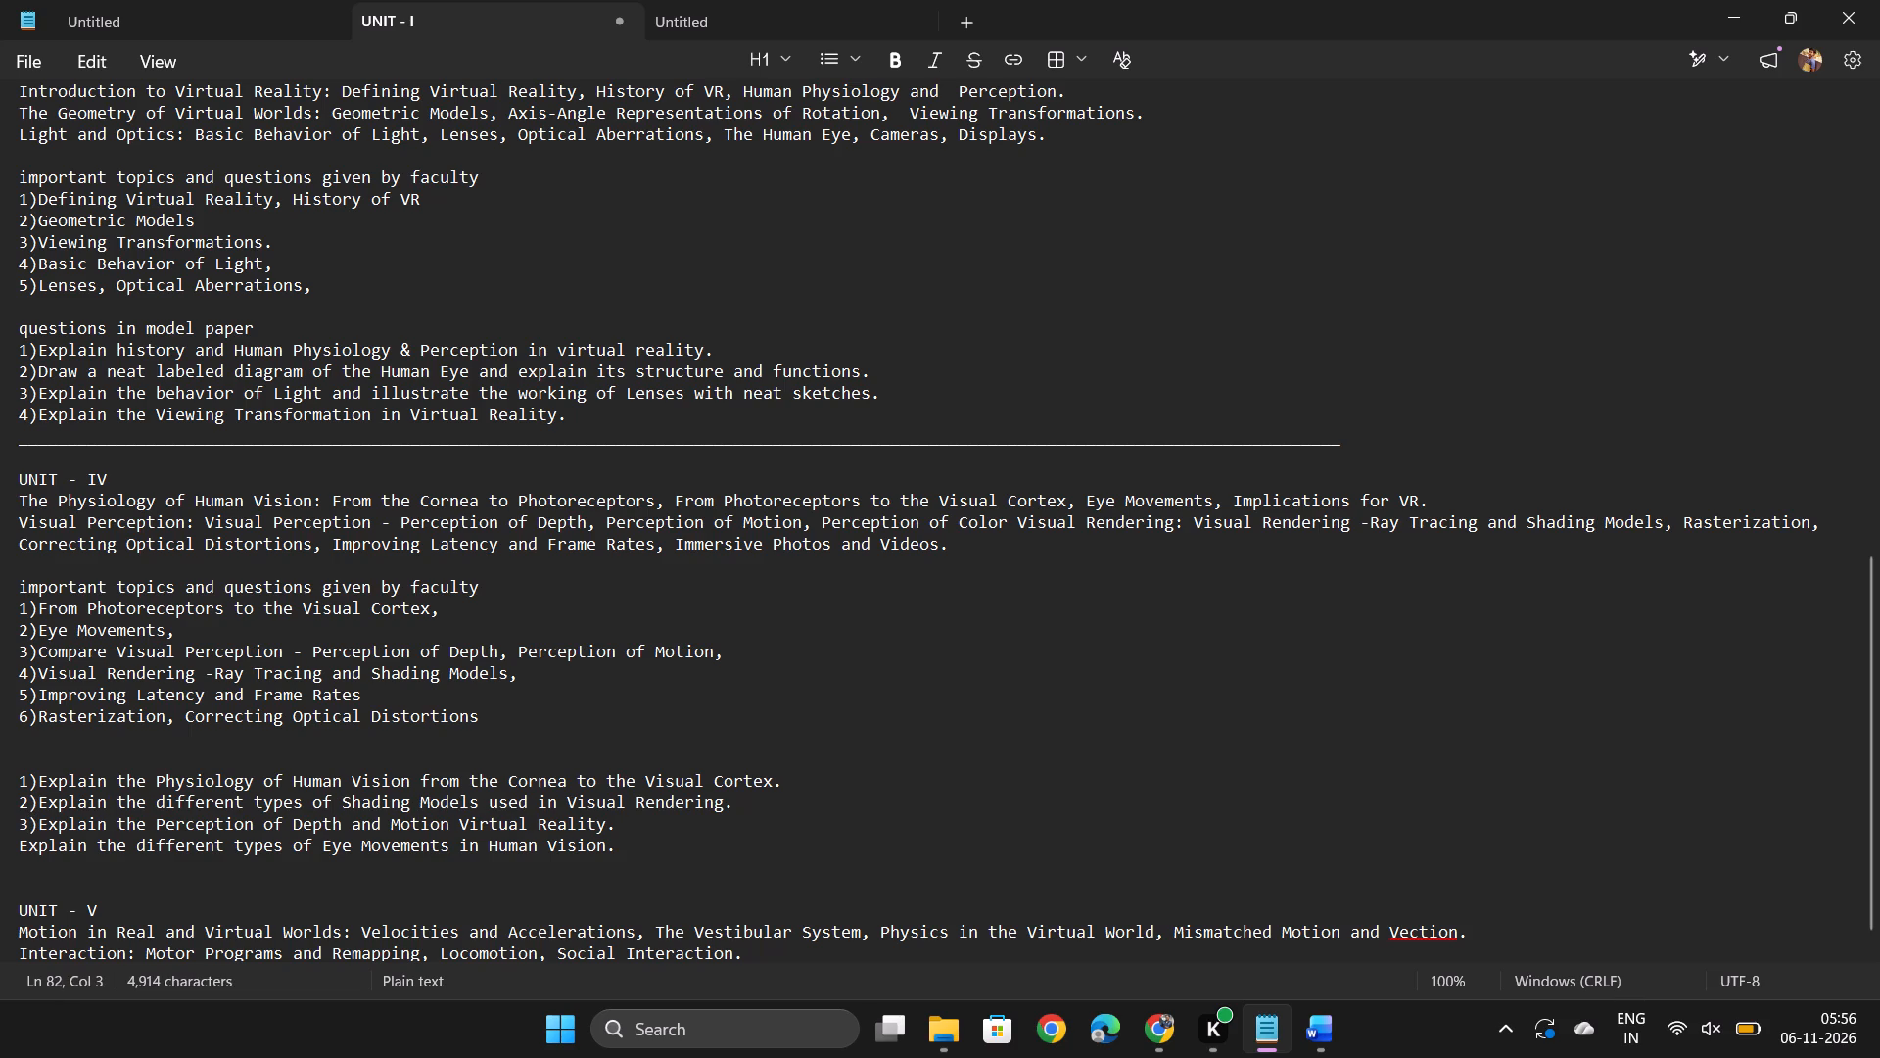
{"action": "left_click", "coordinate": [22, 842]}
{"action": "key", "text": "4"}
{"action": "key", "text": "shift+parenright"}
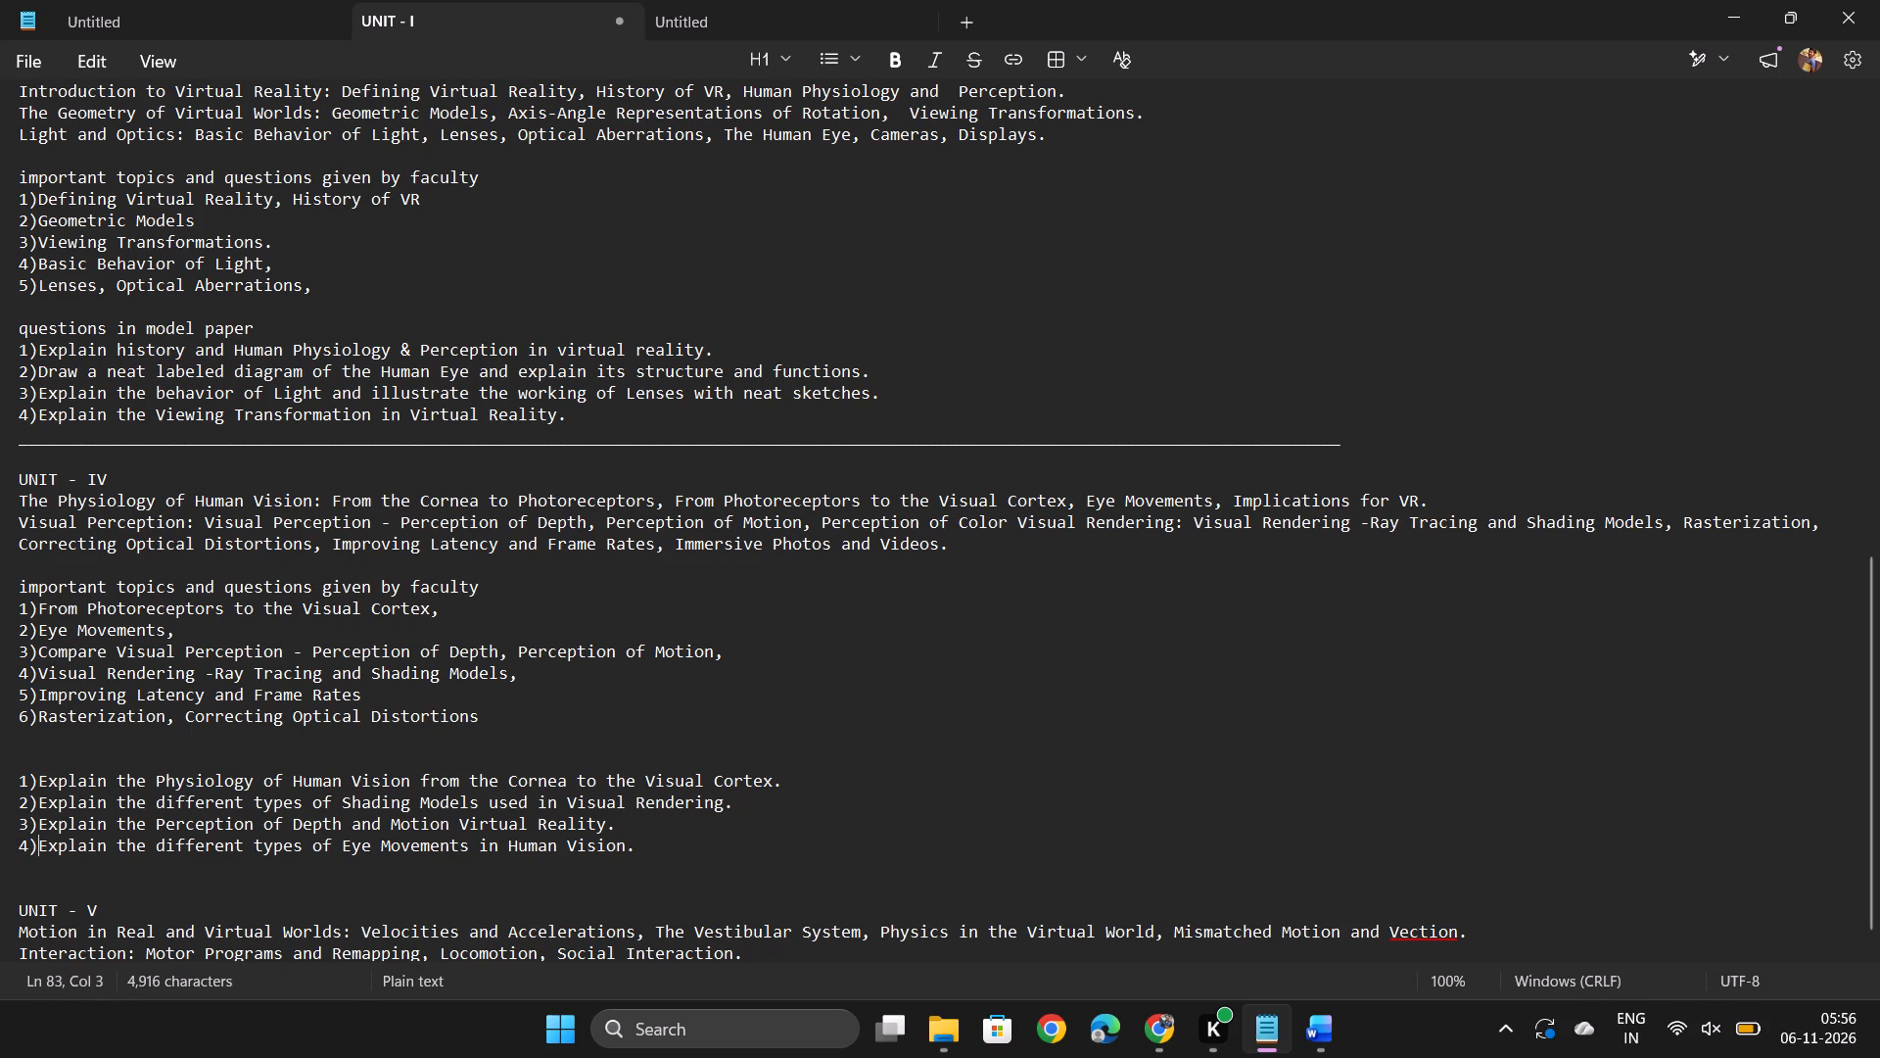
Copy the heading "questions in model paper" from UNIT - III onto the blank line directly above UNIT - IV's numbered questions.
{"action": "left_click_drag", "start_coordinate": [19, 332], "coordinate": [254, 331]}
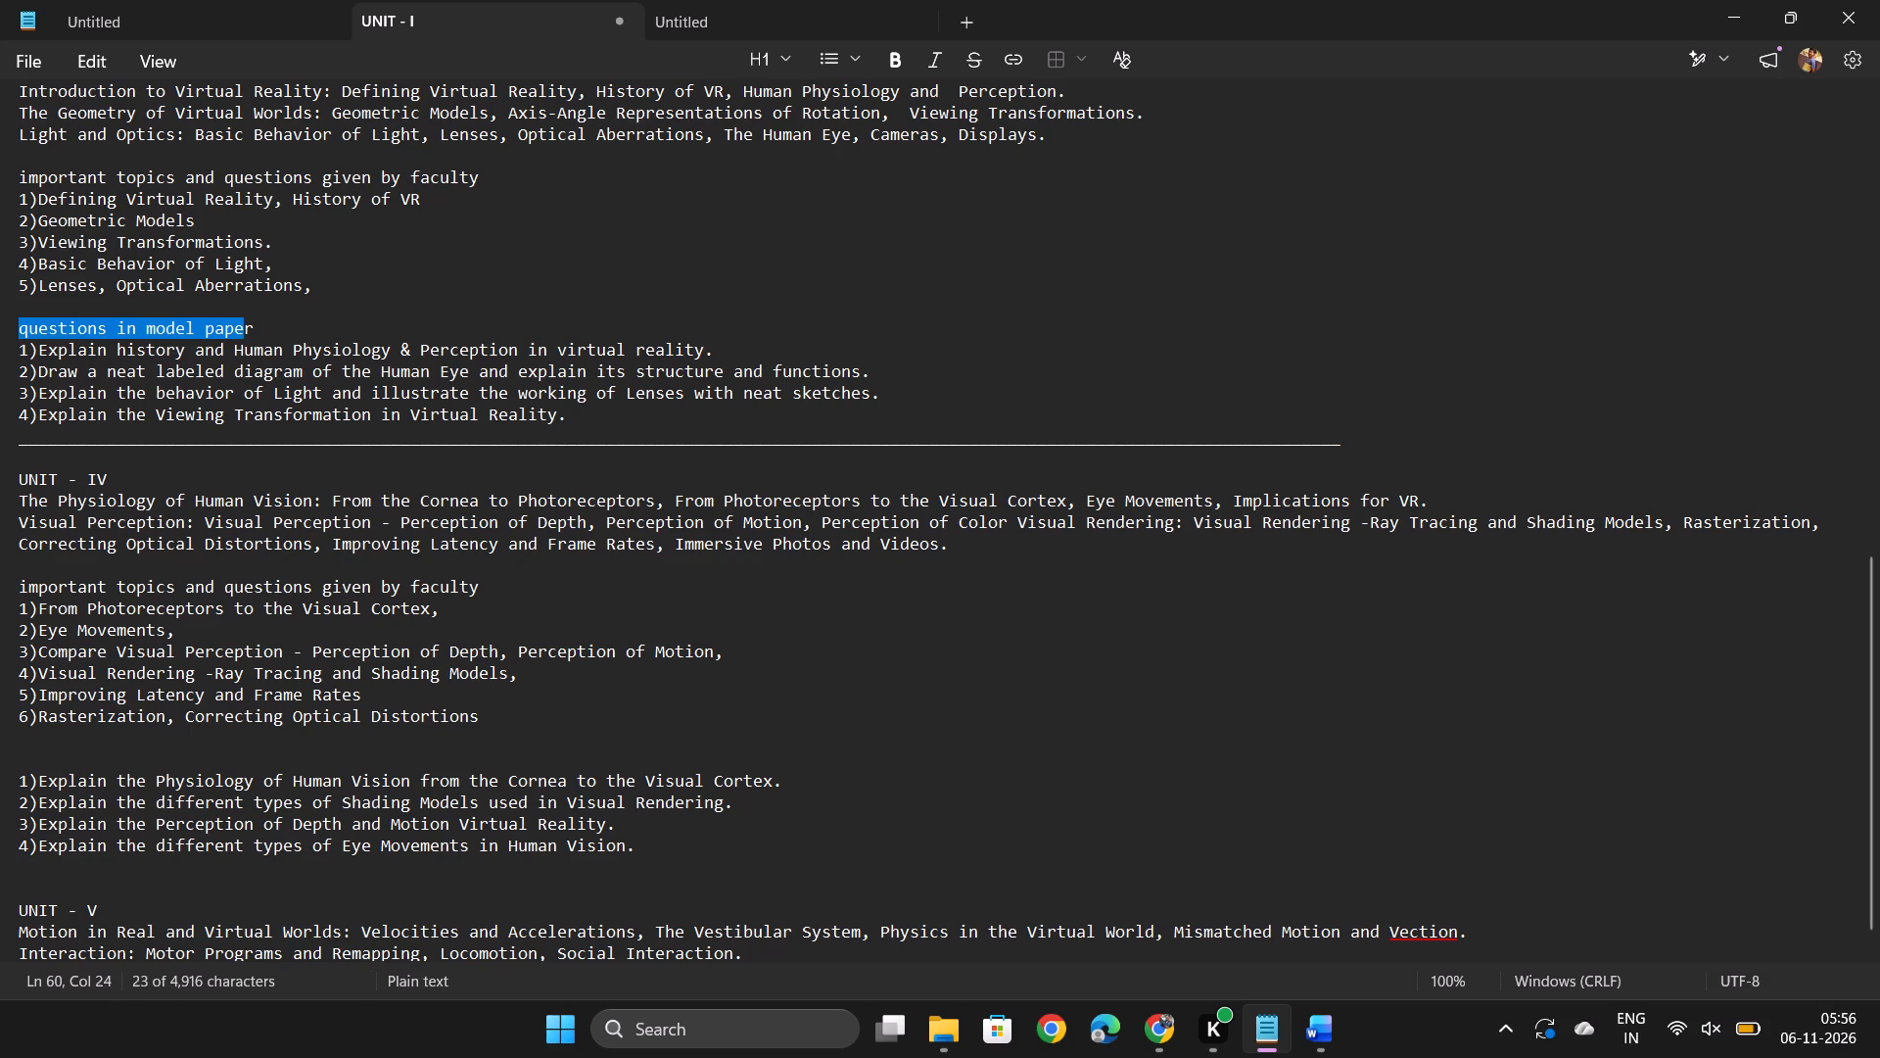
{"action": "key", "text": "ctrl+c"}
{"action": "left_click", "coordinate": [36, 759]}
{"action": "key", "text": "ctrl+v"}
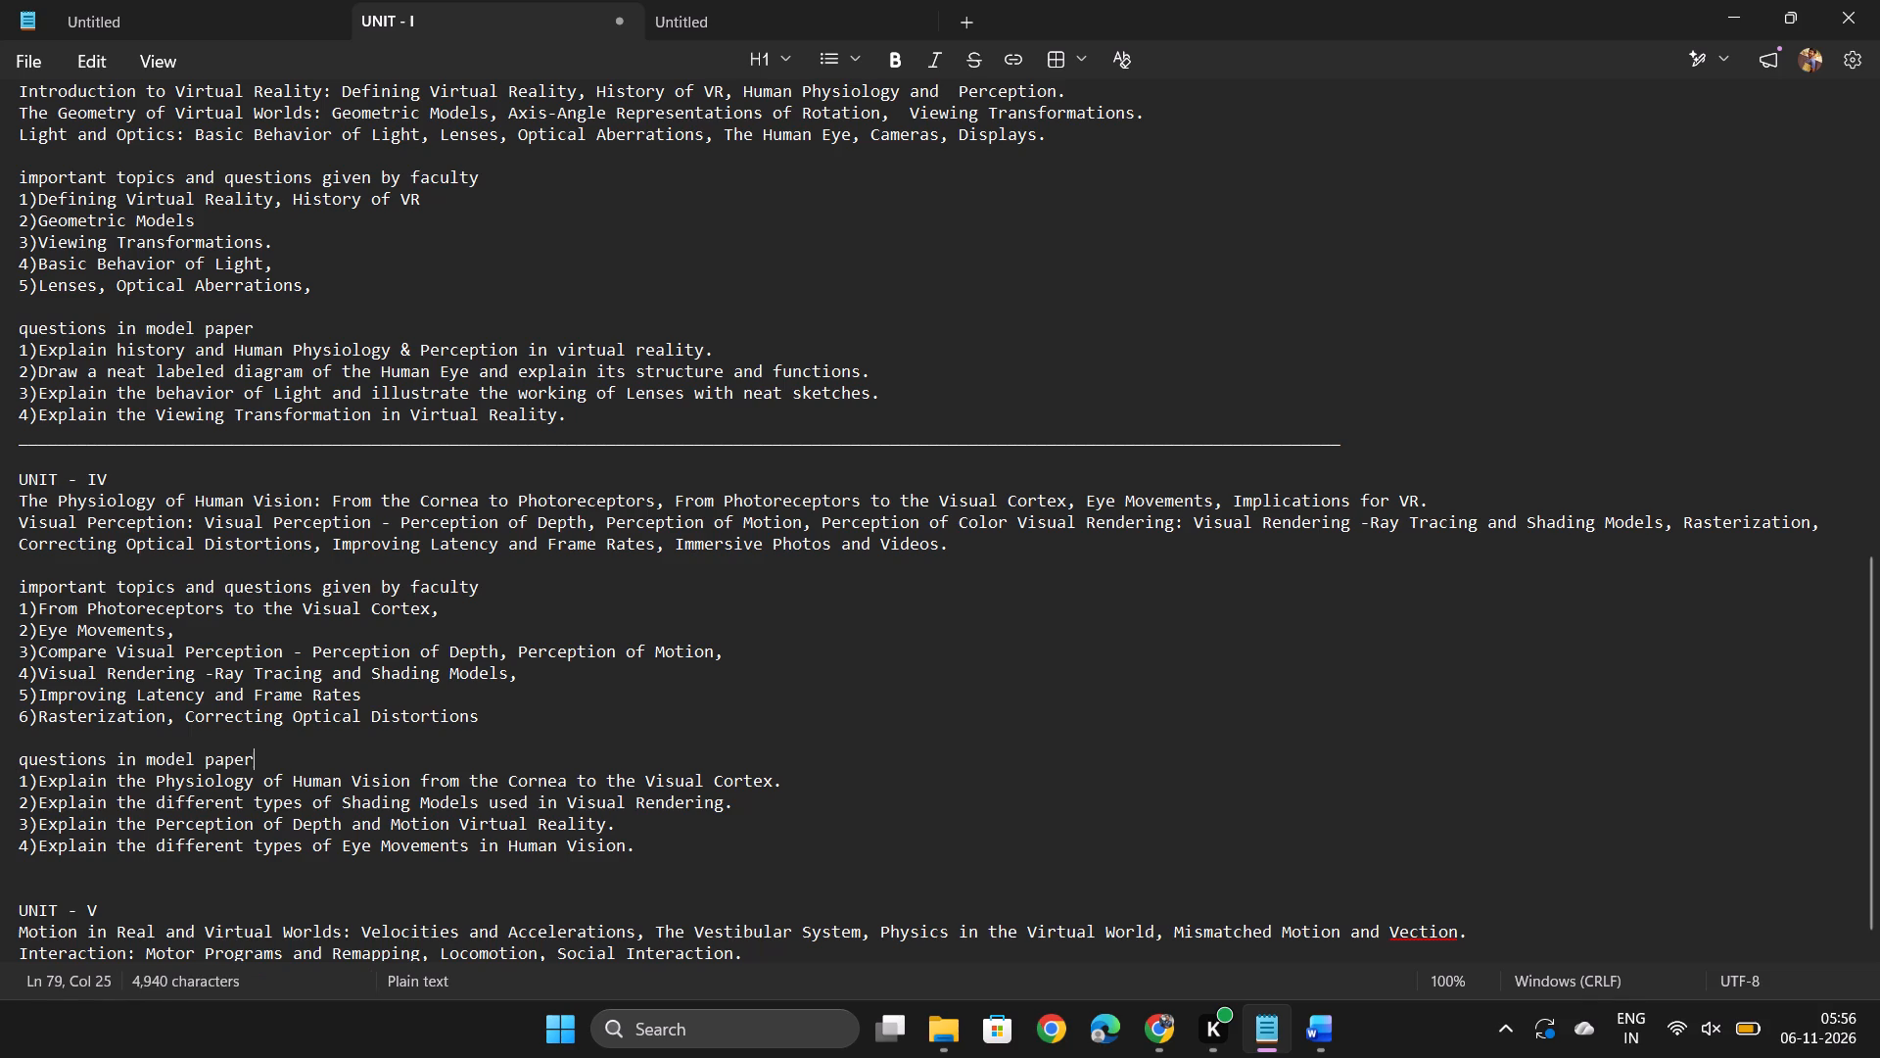
Insert a long underscore separator line between UNIT - IV's last model paper question and the UNIT - V heading.
{"action": "scroll", "coordinate": [173, 759], "scroll_direction": "down", "scroll_amount": 4}
{"action": "left_click", "coordinate": [22, 839]}
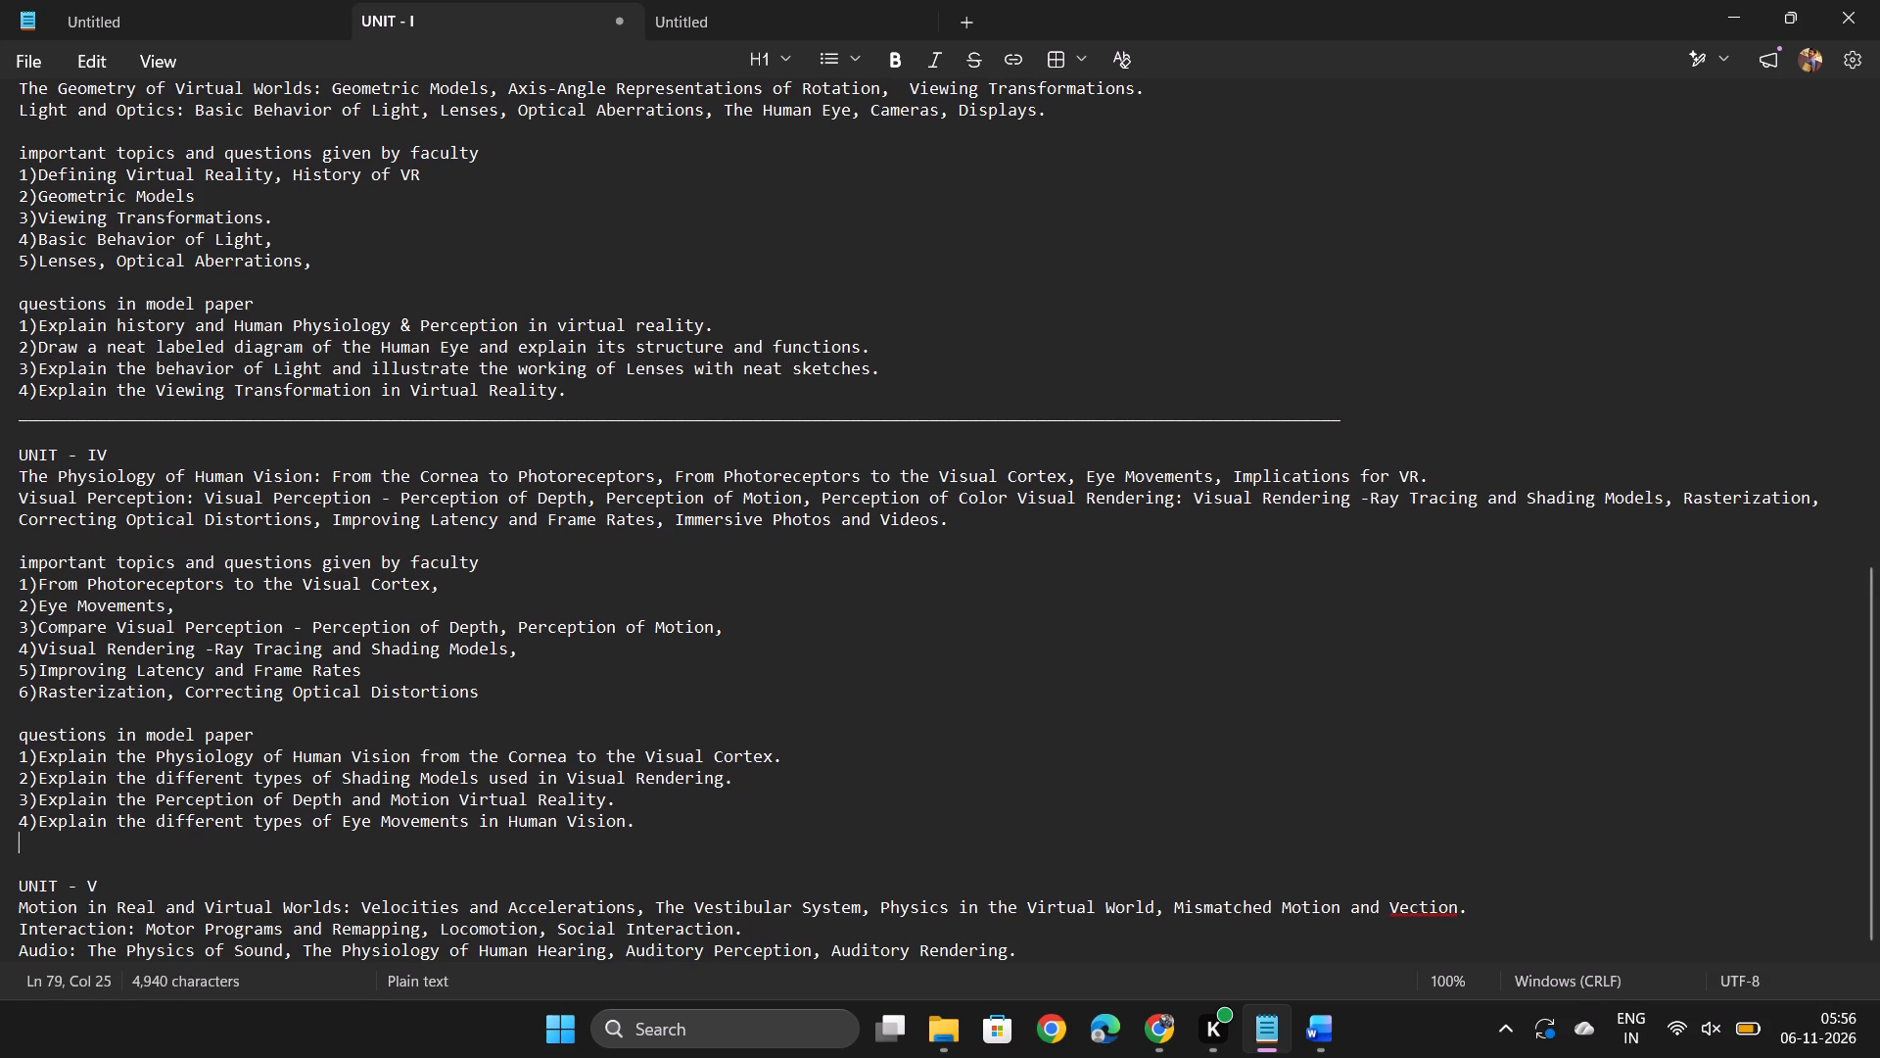
{"action": "key", "text": "shift+underscore"}
{"action": "key", "text": "shift+underscore"}
{"action": "key", "text": "shift+underscore"}
{"action": "key", "text": "shift+underscore"}
{"action": "key", "text": "shift+underscore"}
{"action": "key", "text": "shift+underscore"}
{"action": "key", "text": "shift+underscore"}
{"action": "key", "text": "shift+underscore"}
{"action": "key", "text": "shift+underscore"}
{"action": "key", "text": "shift+underscore"}
{"action": "key", "text": "shift+underscore"}
{"action": "key", "text": "shift+underscore"}
{"action": "key", "text": "shift+underscore"}
{"action": "key", "text": "shift+underscore"}
{"action": "key", "text": "shift+underscore"}
{"action": "key", "text": "shift+underscore"}
{"action": "key", "text": "shift+underscore"}
{"action": "key", "text": "shift+underscore"}
{"action": "key", "text": "shift+underscore"}
{"action": "key", "text": "shift+underscore"}
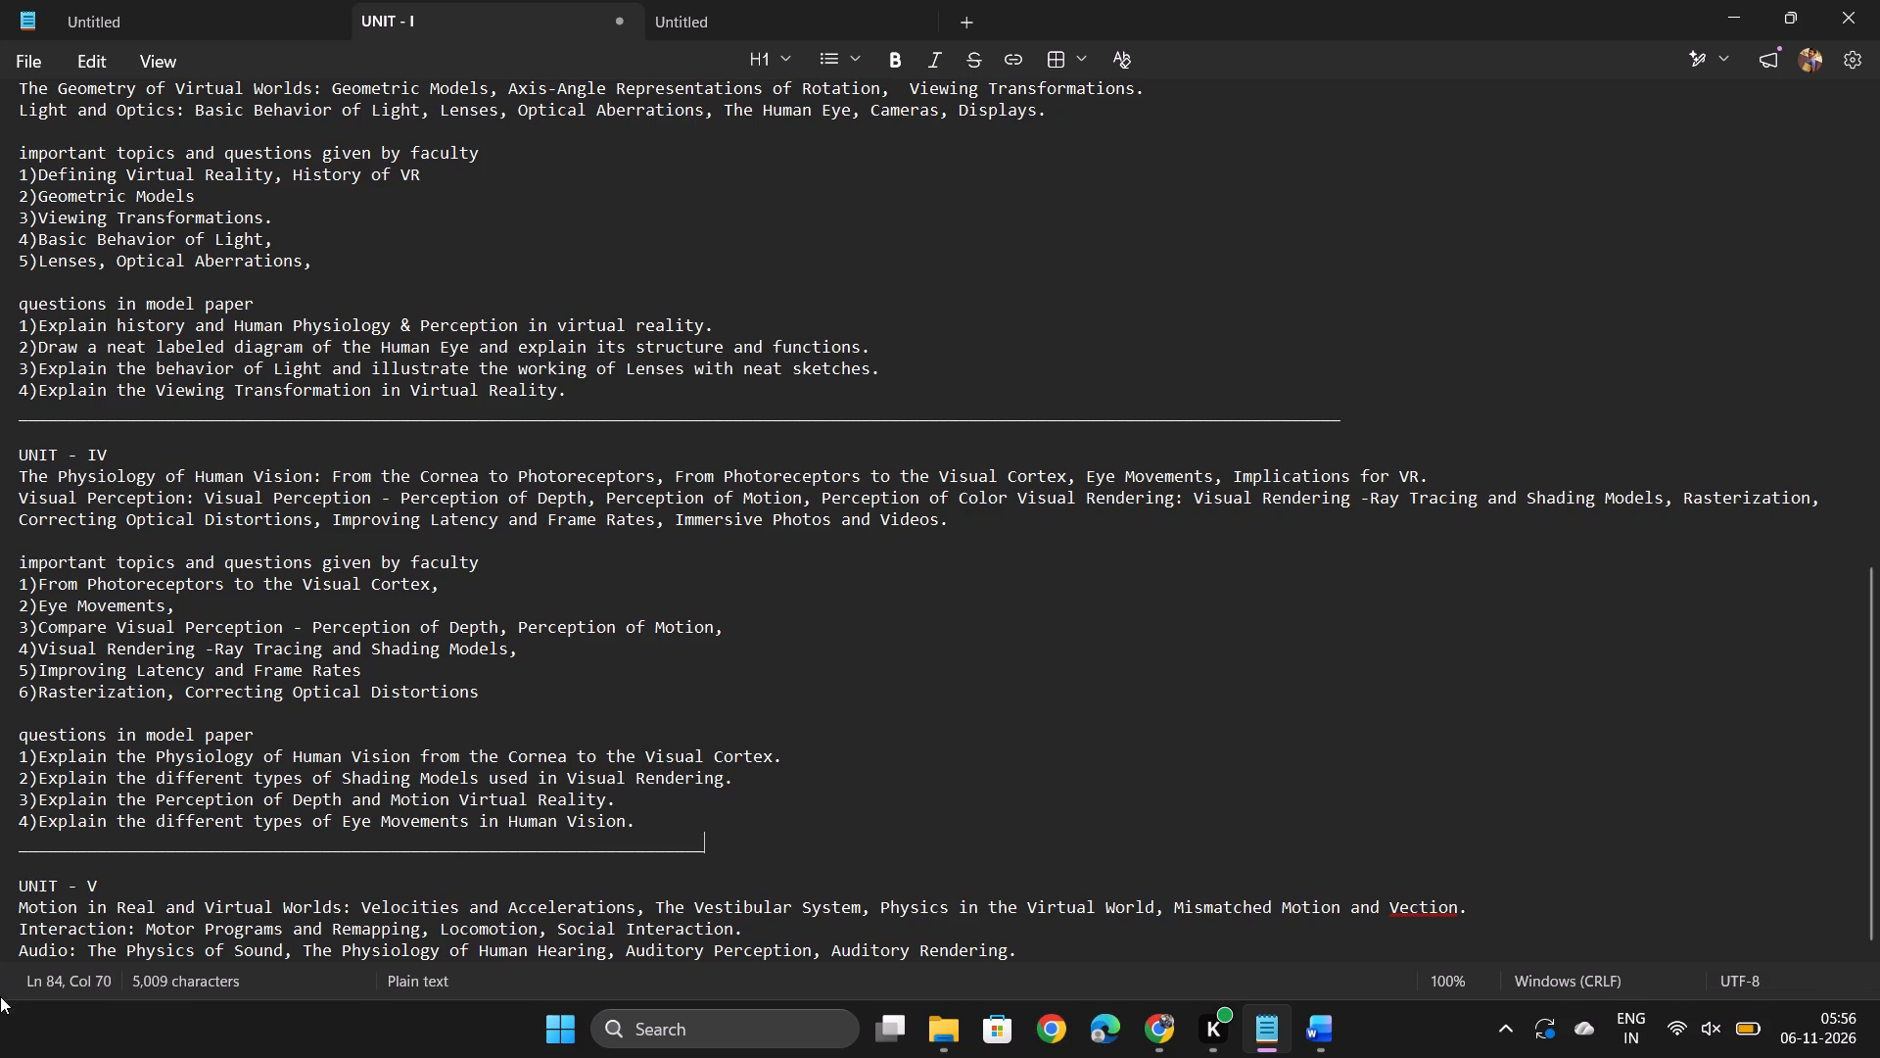
{"action": "key", "text": "shift+underscore"}
{"action": "key", "text": "shift+underscore"}
{"action": "key", "text": "shift+underscore"}
{"action": "key", "text": "shift+underscore"}
{"action": "key", "text": "shift+underscore"}
{"action": "key", "text": "shift+underscore"}
{"action": "key", "text": "shift+underscore"}
{"action": "key", "text": "shift+underscore"}
{"action": "key", "text": "shift+underscore"}
{"action": "key", "text": "shift+underscore"}
{"action": "key", "text": "shift+underscore"}
{"action": "key", "text": "shift+underscore"}
{"action": "key", "text": "shift+underscore"}
{"action": "key", "text": "shift+underscore"}
{"action": "key", "text": "shift+underscore"}
{"action": "key", "text": "shift+underscore"}
{"action": "key", "text": "shift+underscore"}
{"action": "key", "text": "shift+underscore"}
{"action": "key", "text": "shift+underscore"}
{"action": "key", "text": "shift+underscore"}
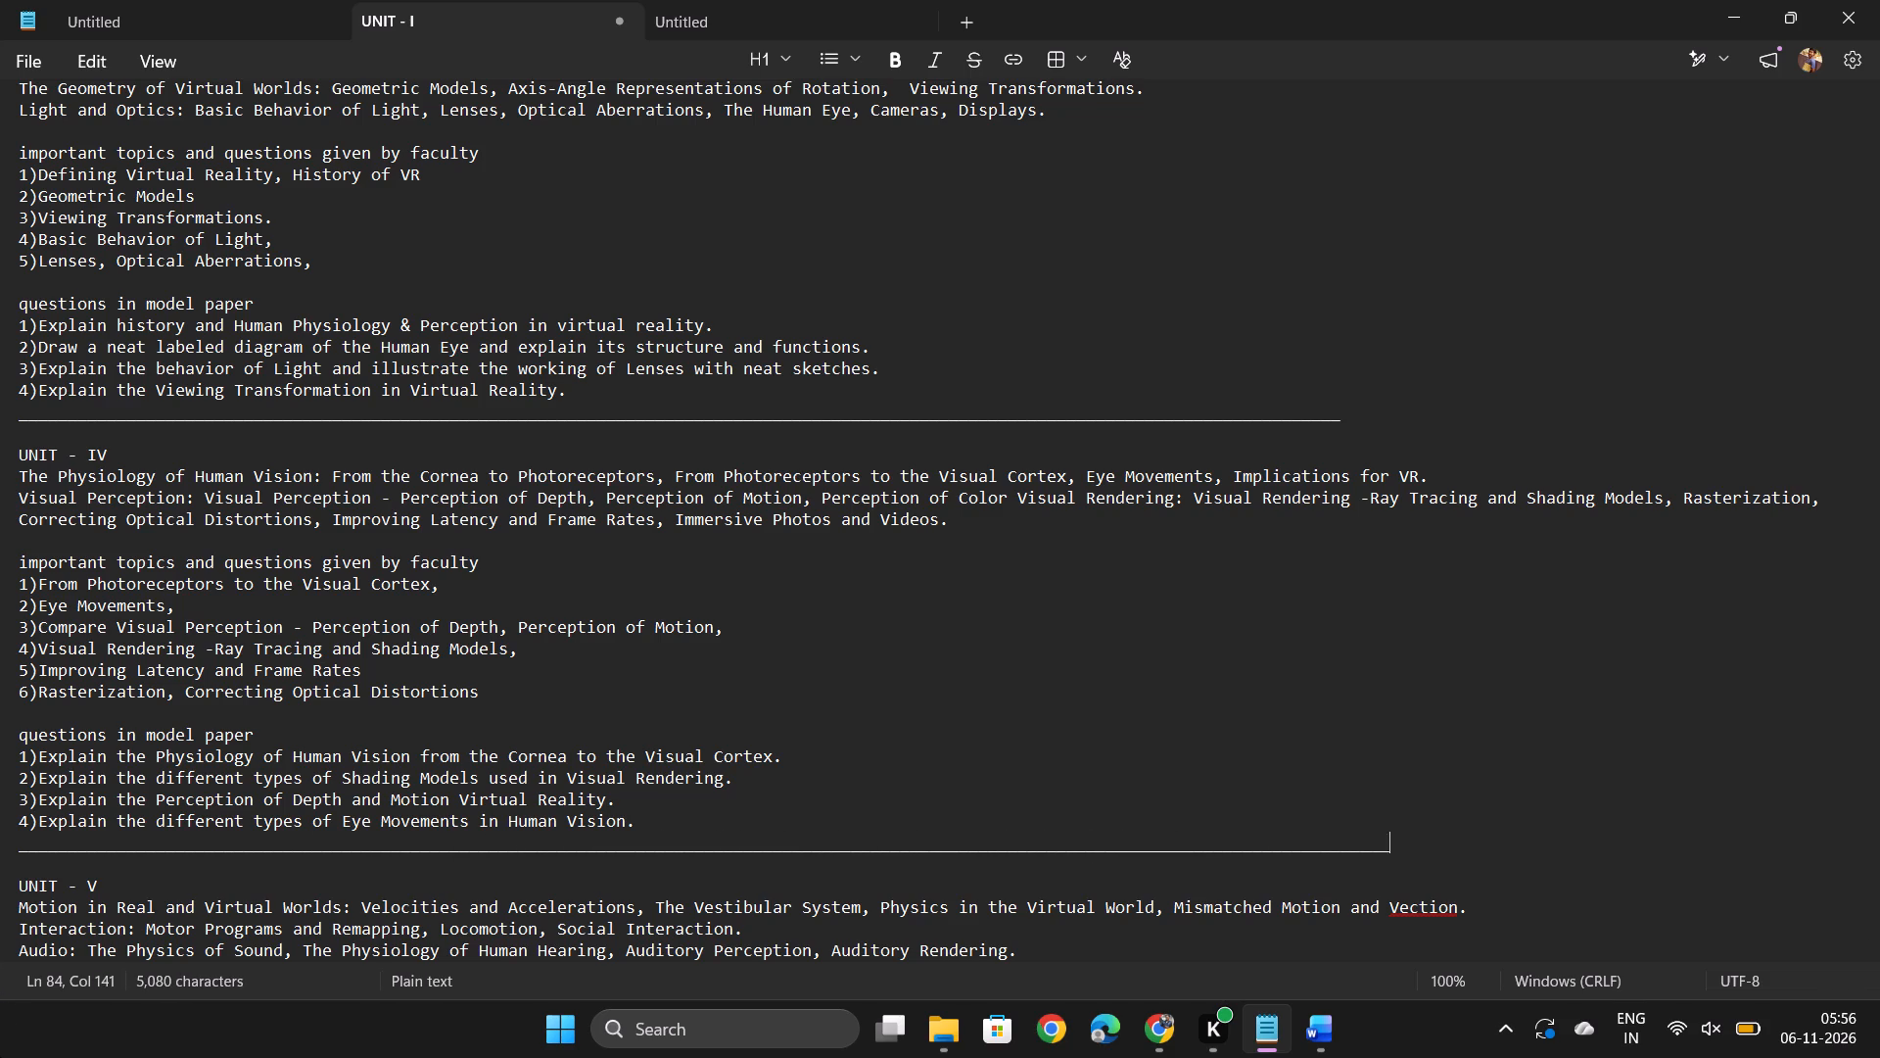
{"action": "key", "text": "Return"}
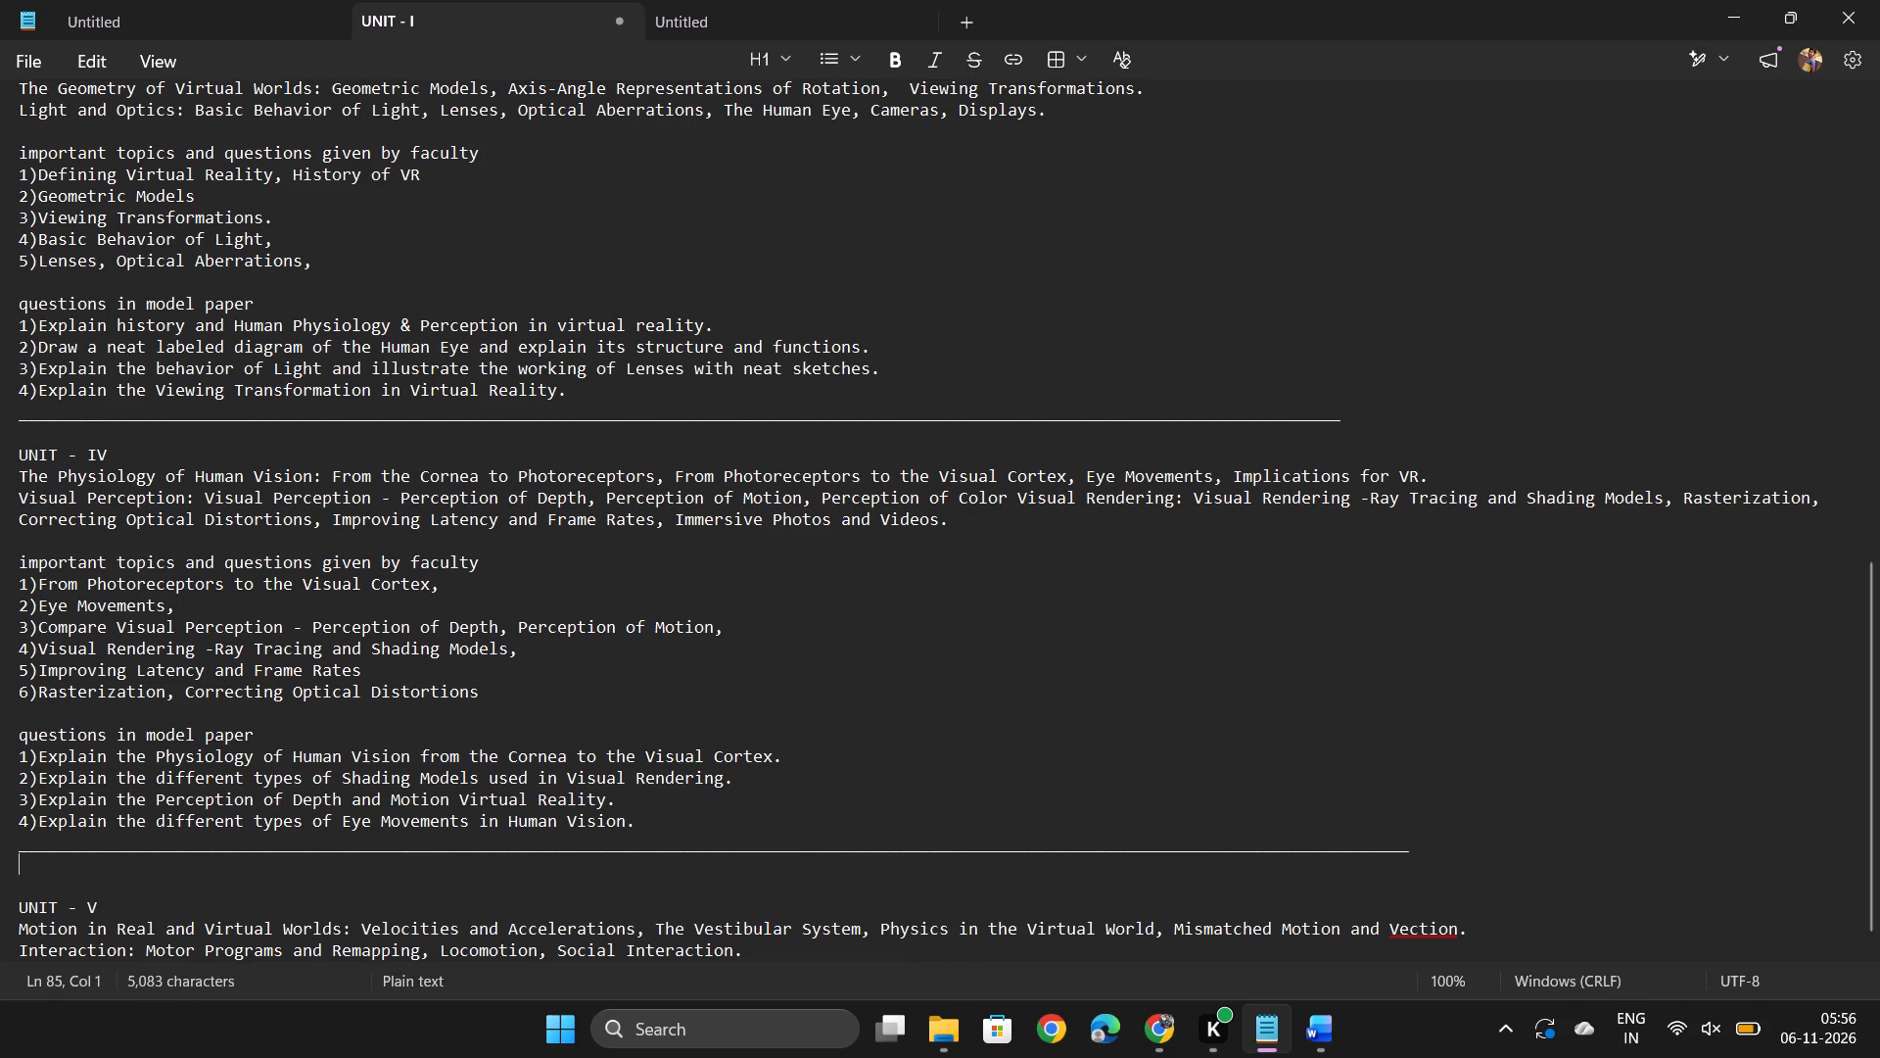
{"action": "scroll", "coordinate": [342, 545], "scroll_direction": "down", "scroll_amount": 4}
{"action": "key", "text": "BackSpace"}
Copy UNIT - IV's heading "important topics and questions given by faculty" below UNIT - V's syllabus, leaving a blank line between.
{"action": "scroll", "coordinate": [385, 584], "scroll_direction": "down", "scroll_amount": 3}
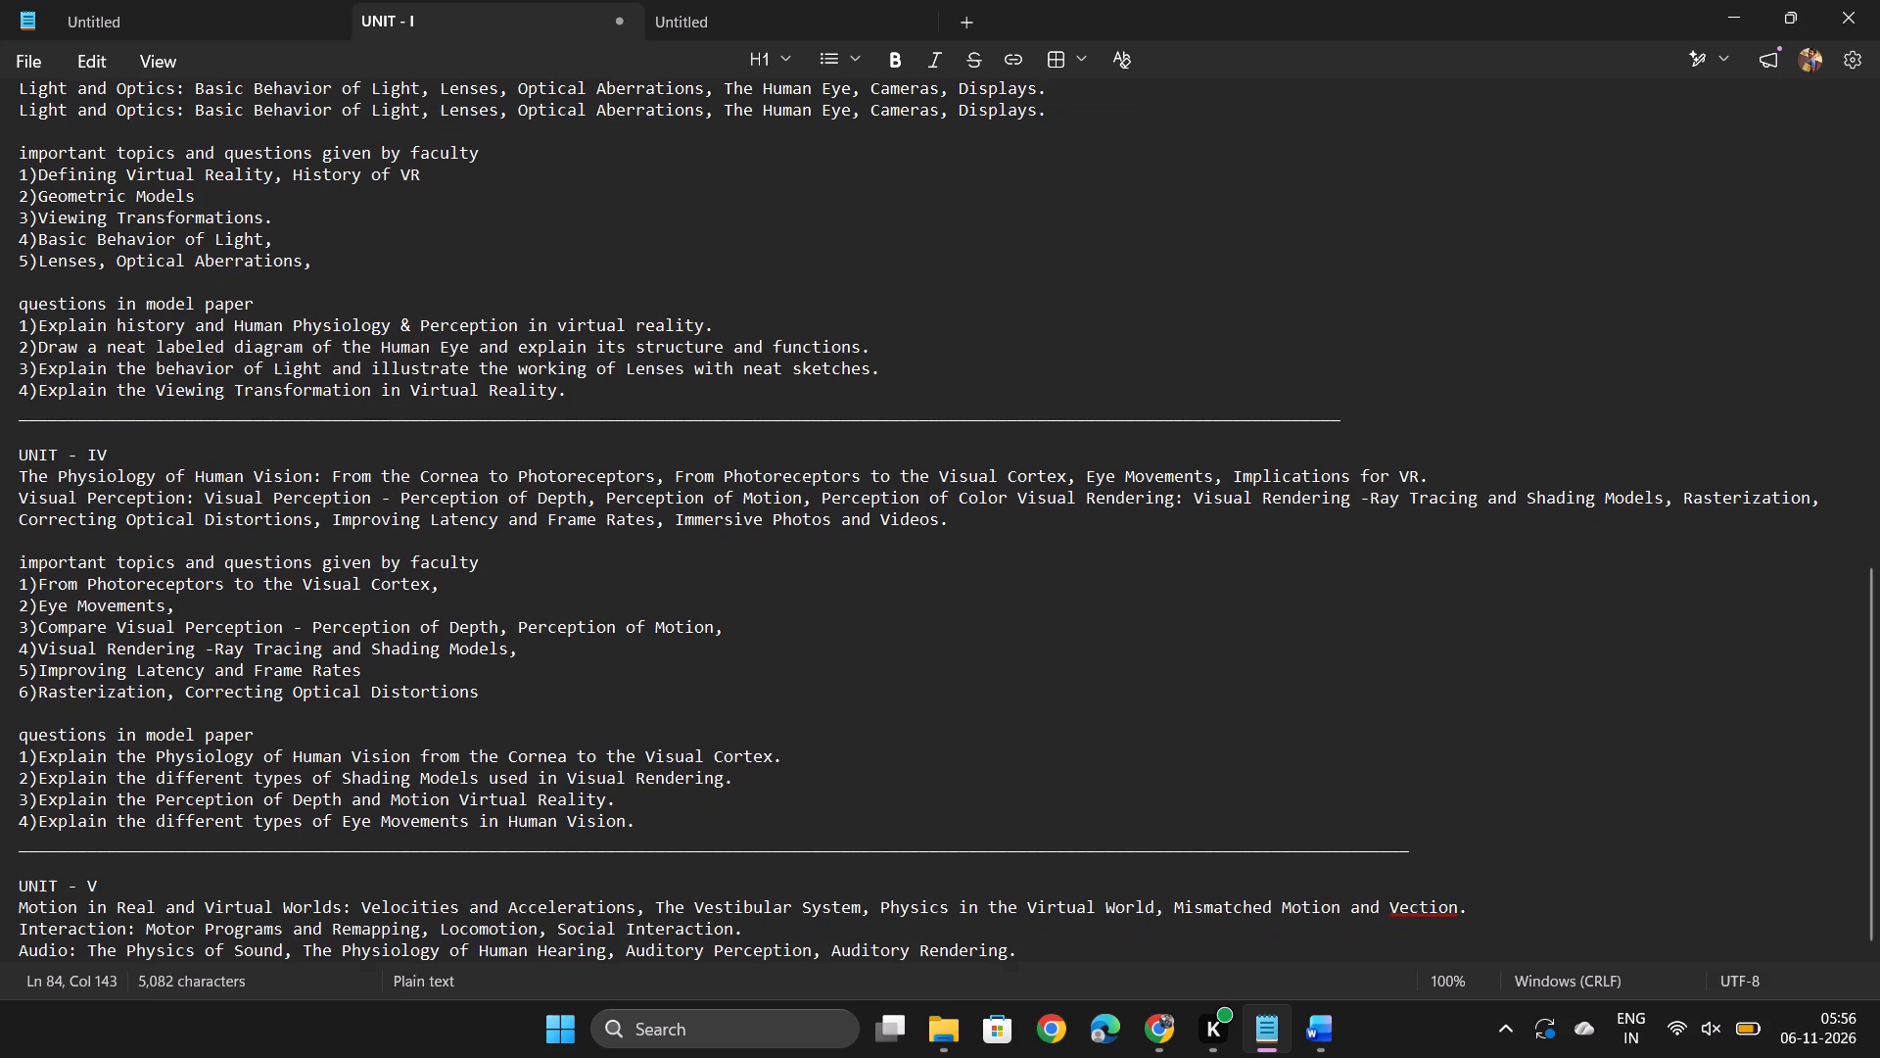
{"action": "scroll", "coordinate": [383, 589], "scroll_direction": "down", "scroll_amount": 2}
{"action": "left_click", "coordinate": [1040, 949]}
{"action": "key", "text": "Return"}
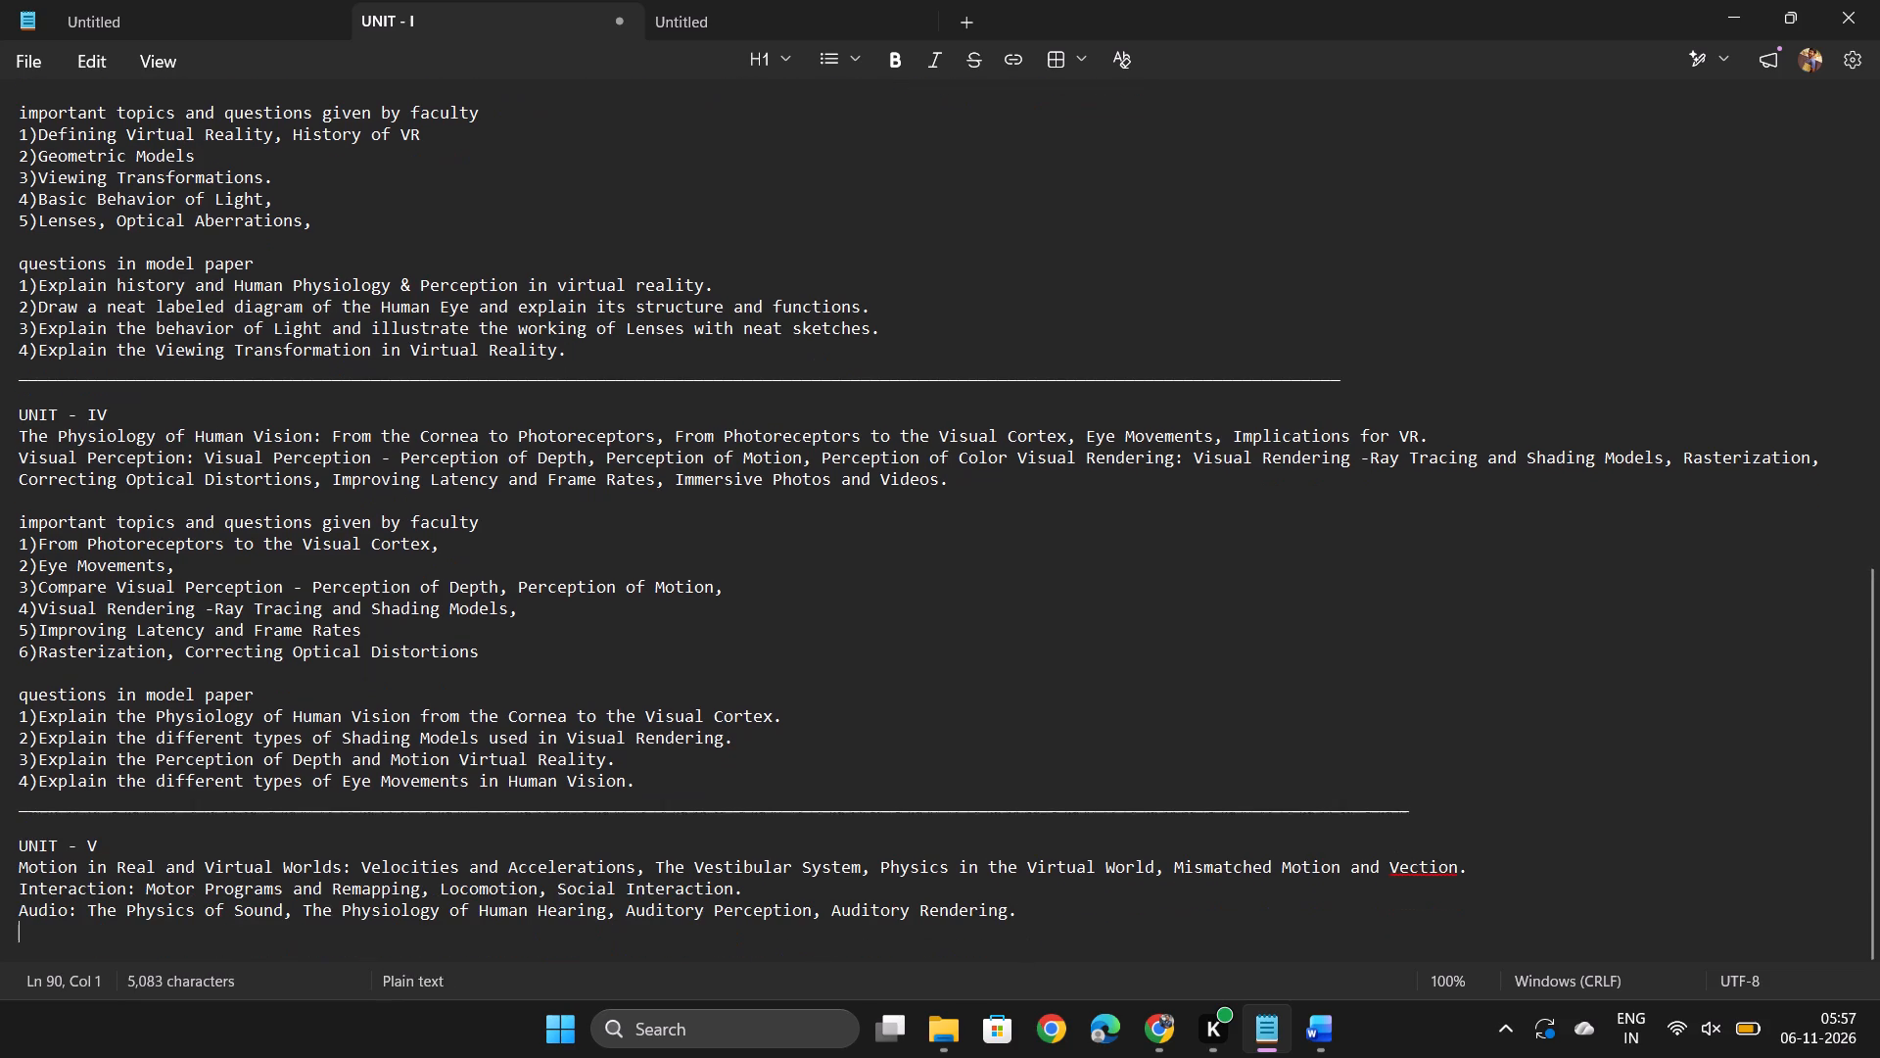
{"action": "key", "text": "Return"}
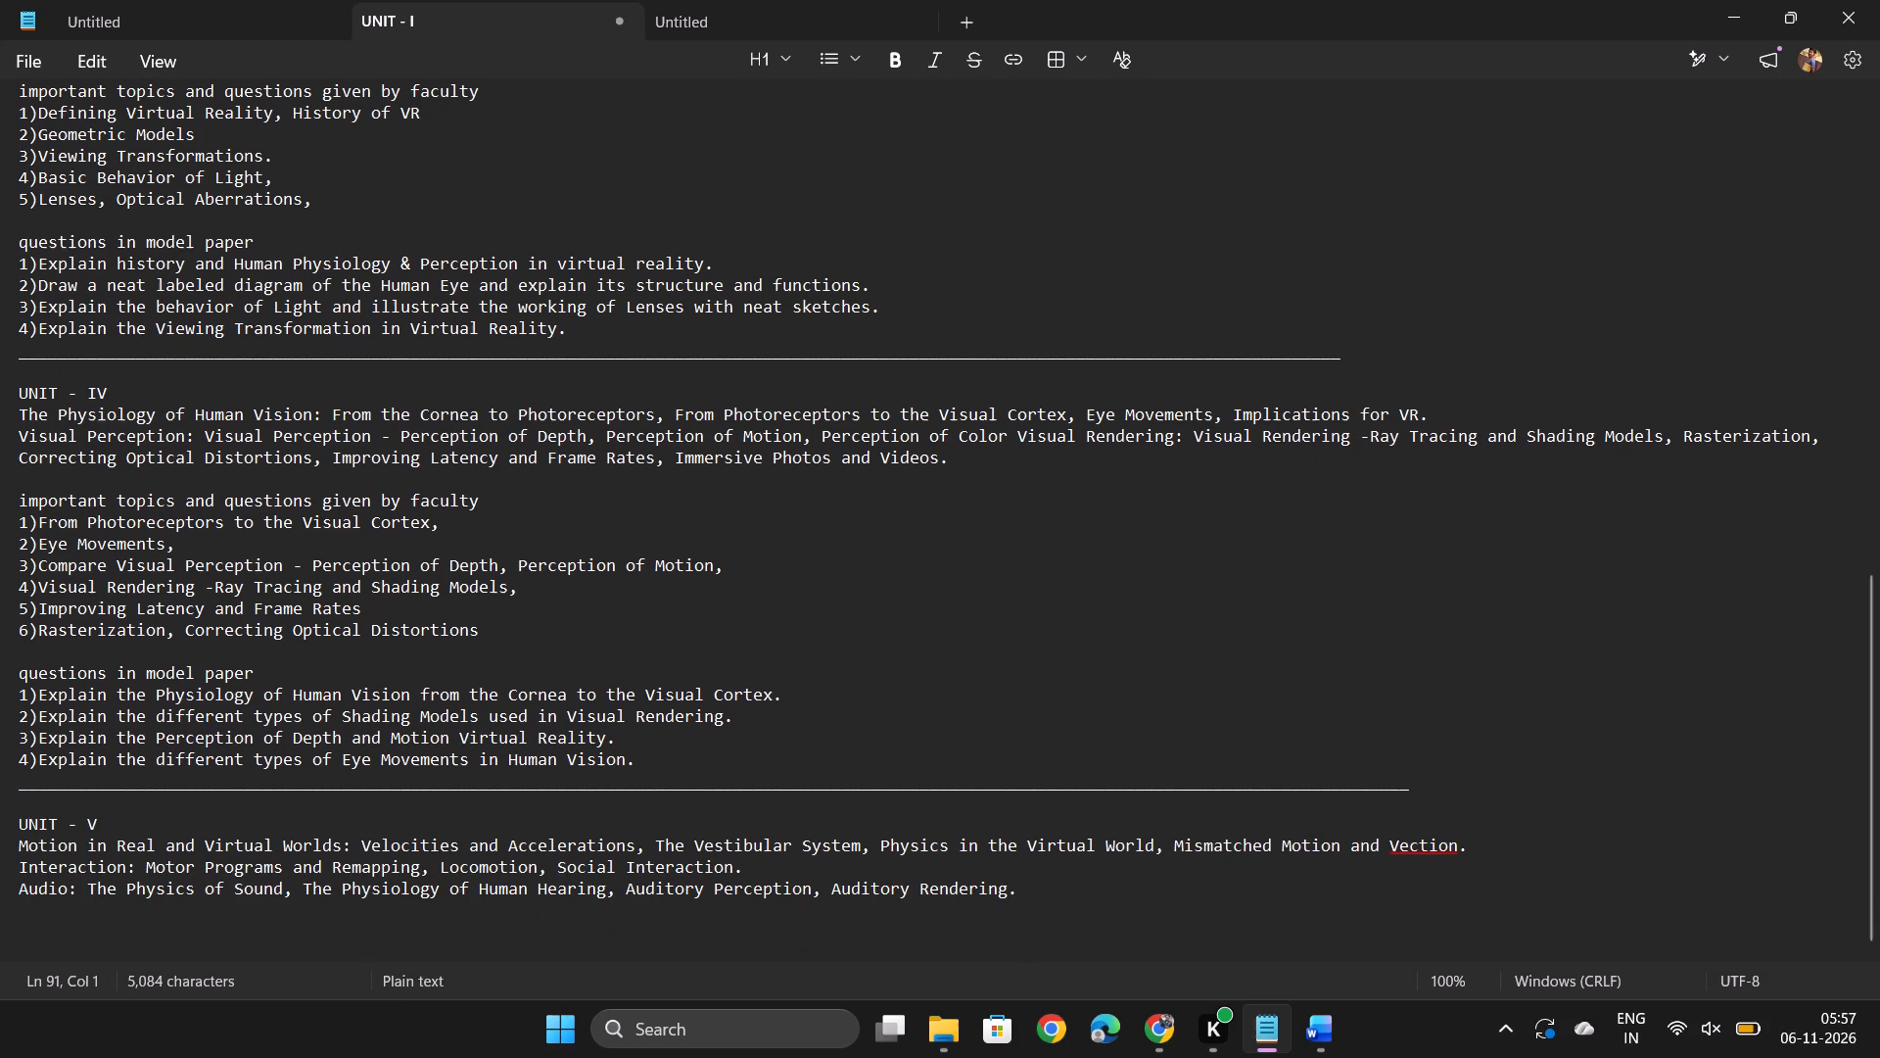
{"action": "left_click_drag", "start_coordinate": [20, 499], "coordinate": [466, 498]}
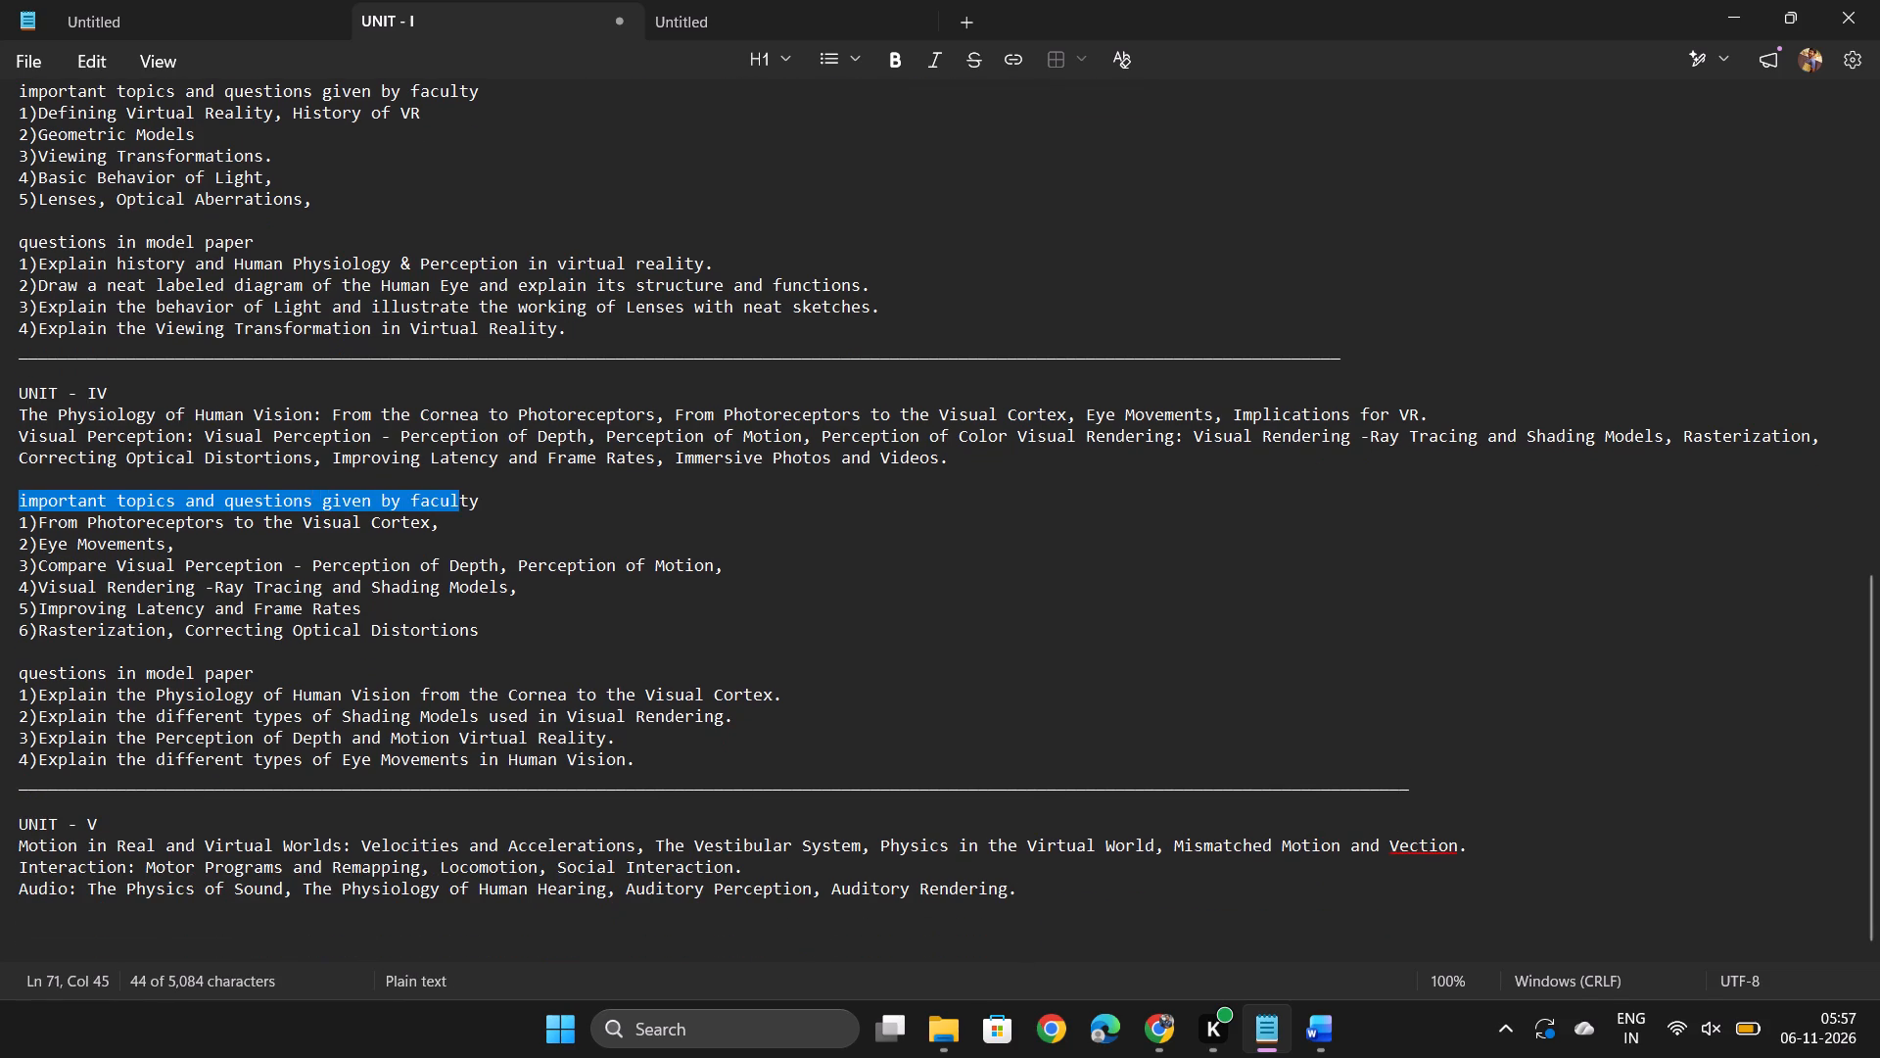
{"action": "left_click_drag", "start_coordinate": [466, 498], "coordinate": [480, 498]}
{"action": "key", "text": "ctrl+c"}
{"action": "left_click", "coordinate": [245, 949]}
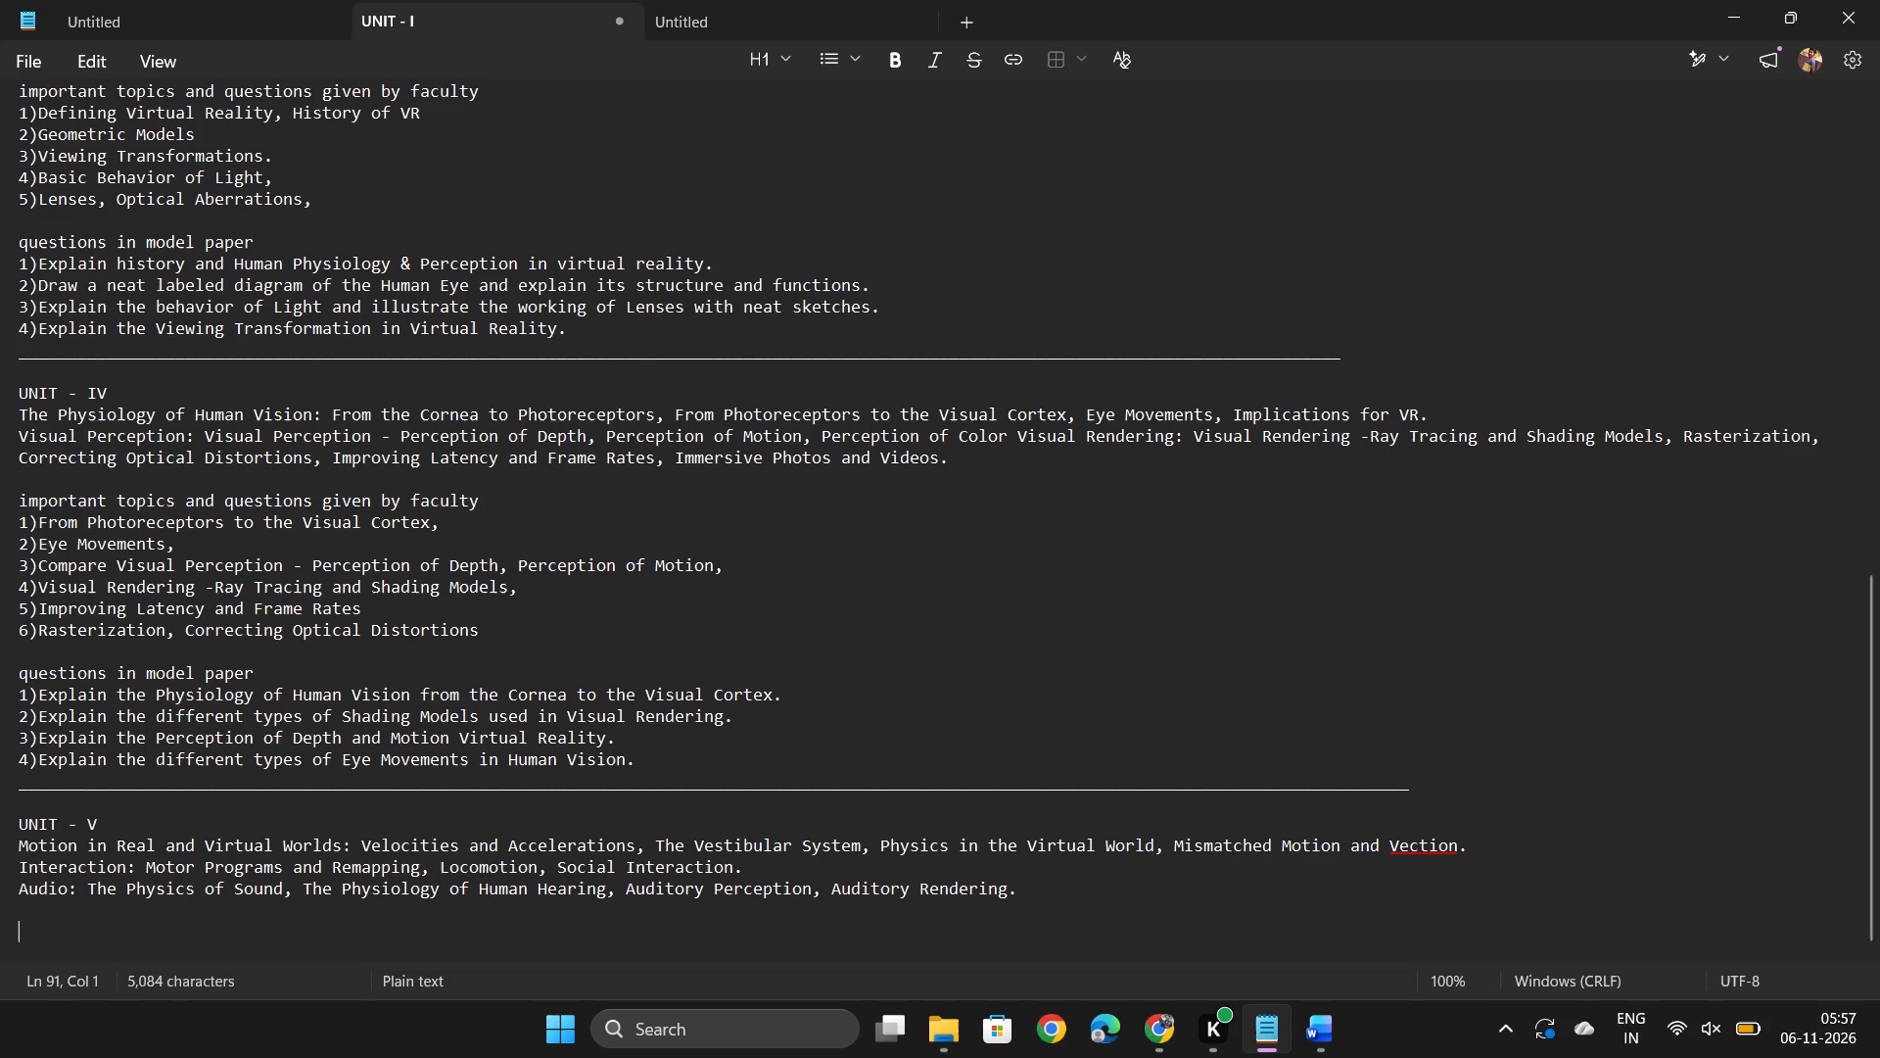
{"action": "key", "text": "ctrl+v"}
Copy UNIT - V's five numbered topics from the Word document ARVR_IMP_QP_ for_SEM_EXAM to the line below UNIT - V's faculty heading in Notepad.
{"action": "key", "text": "Return"}
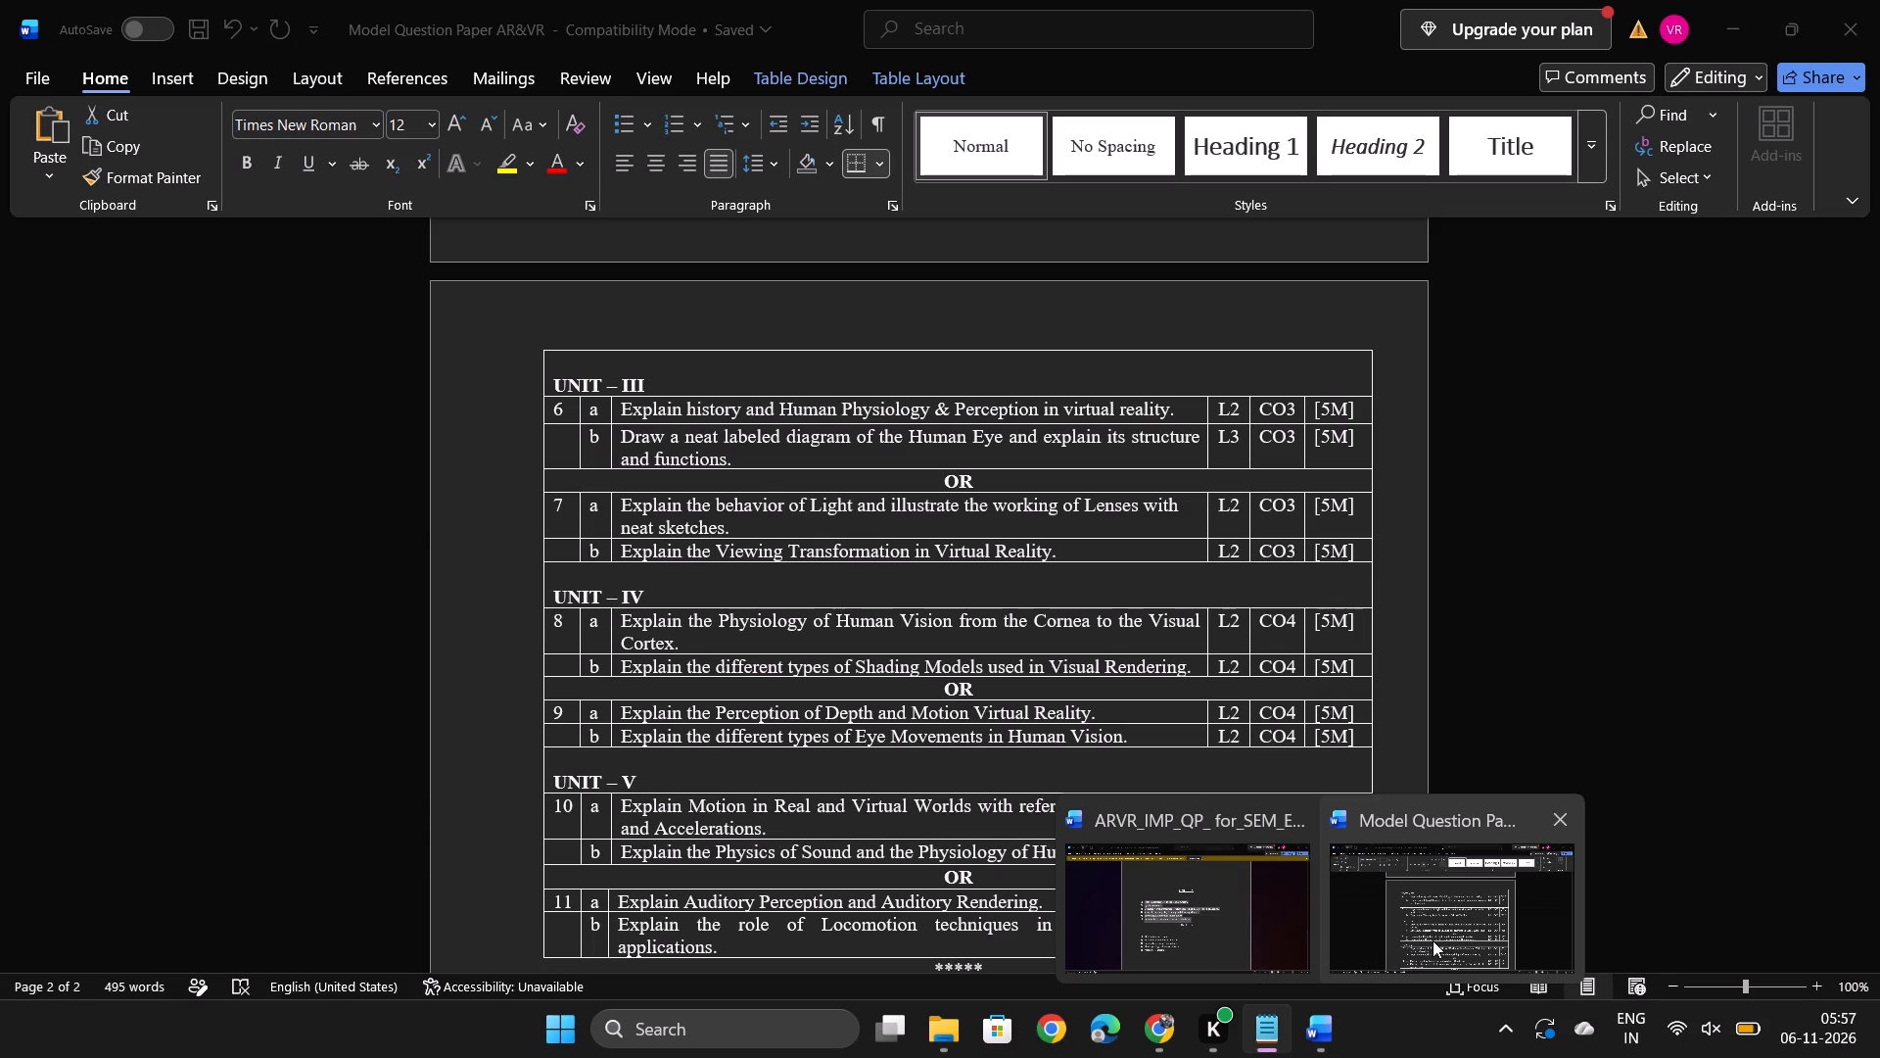
{"action": "left_click", "coordinate": [1269, 936]}
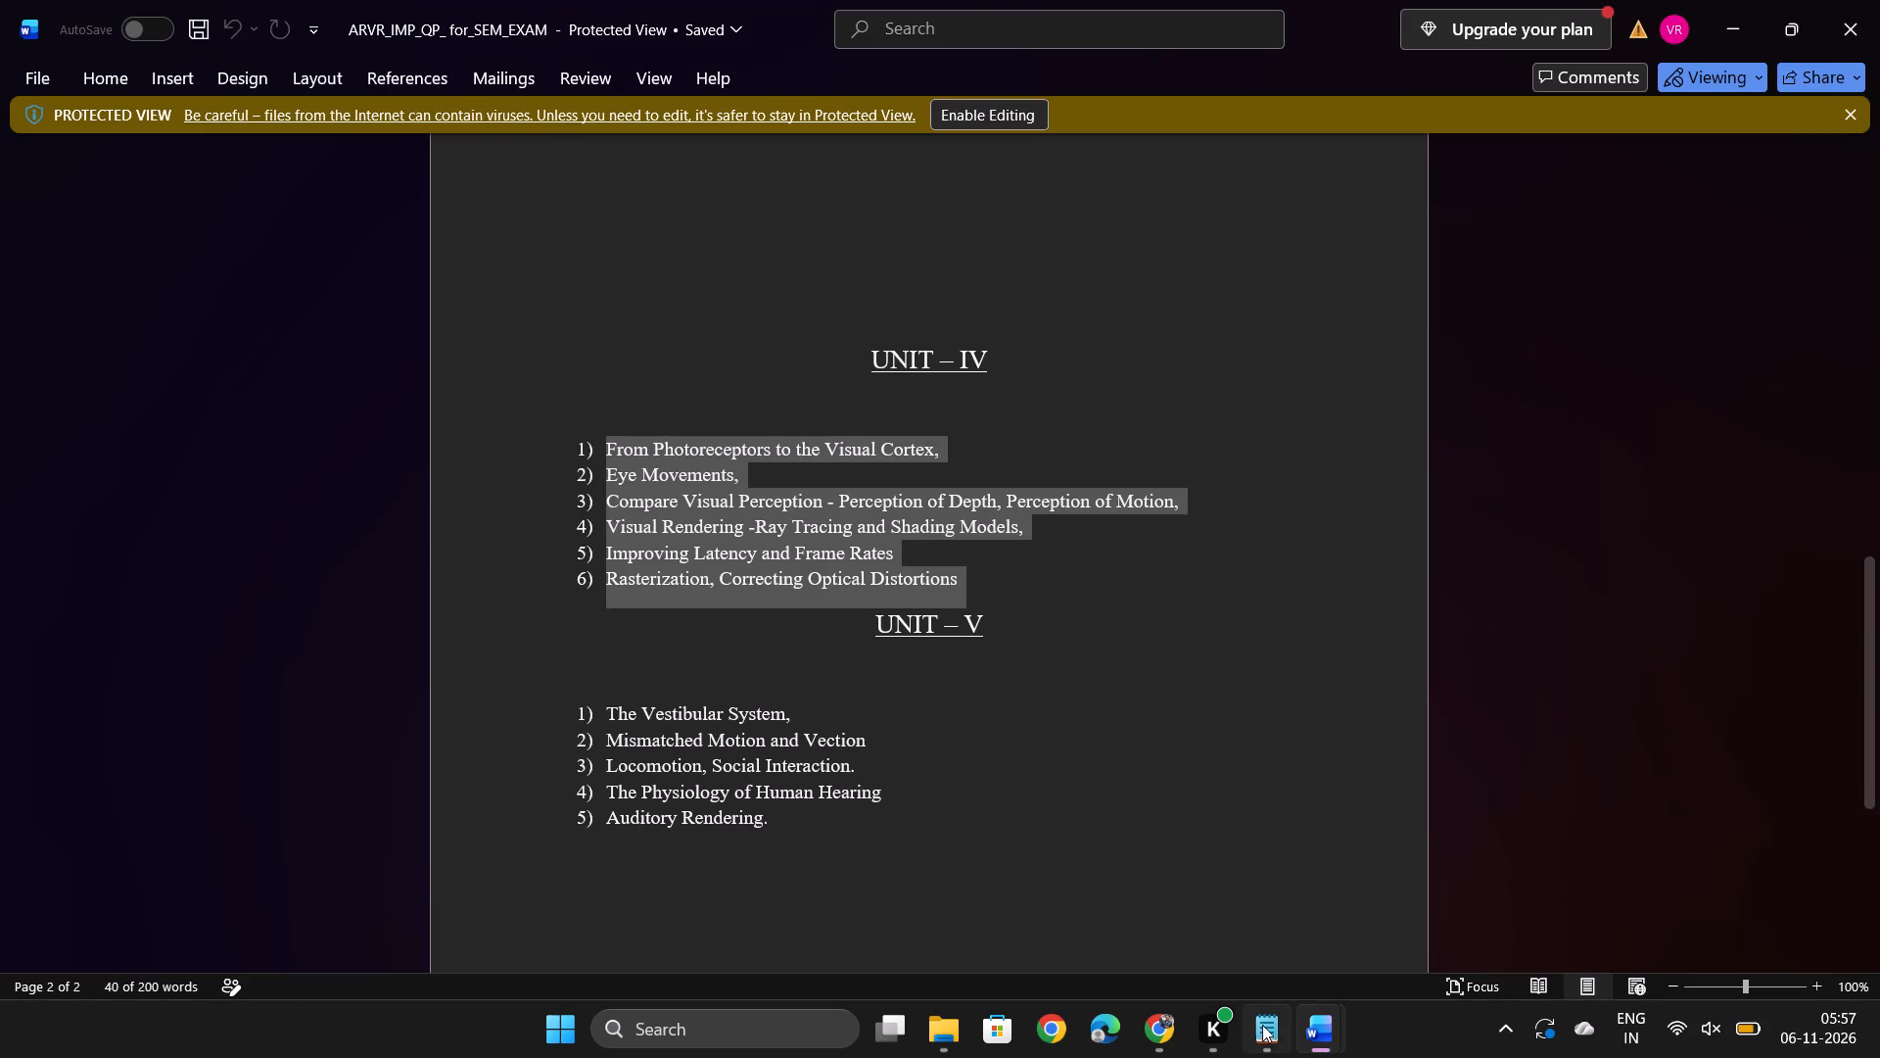
{"action": "left_click_drag", "start_coordinate": [771, 827], "coordinate": [604, 716]}
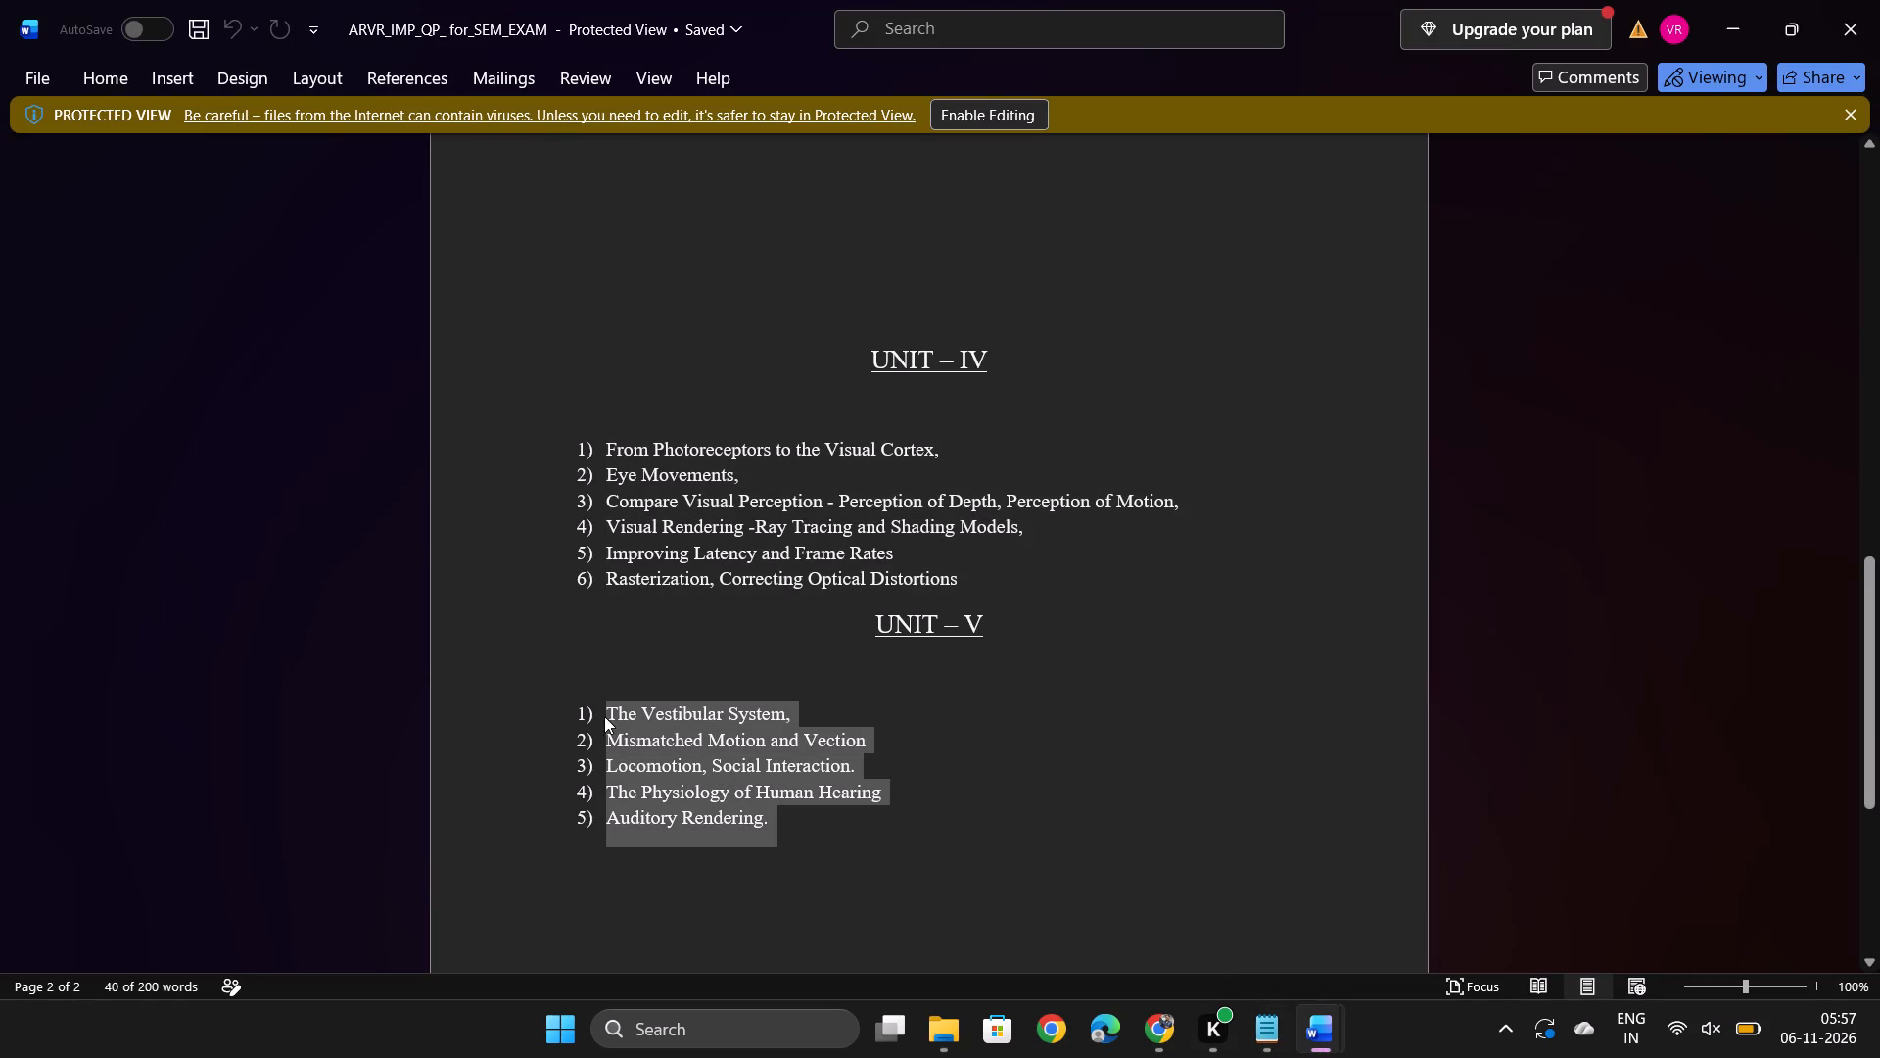
{"action": "key", "text": "ctrl+c"}
{"action": "left_click", "coordinate": [1747, 21]}
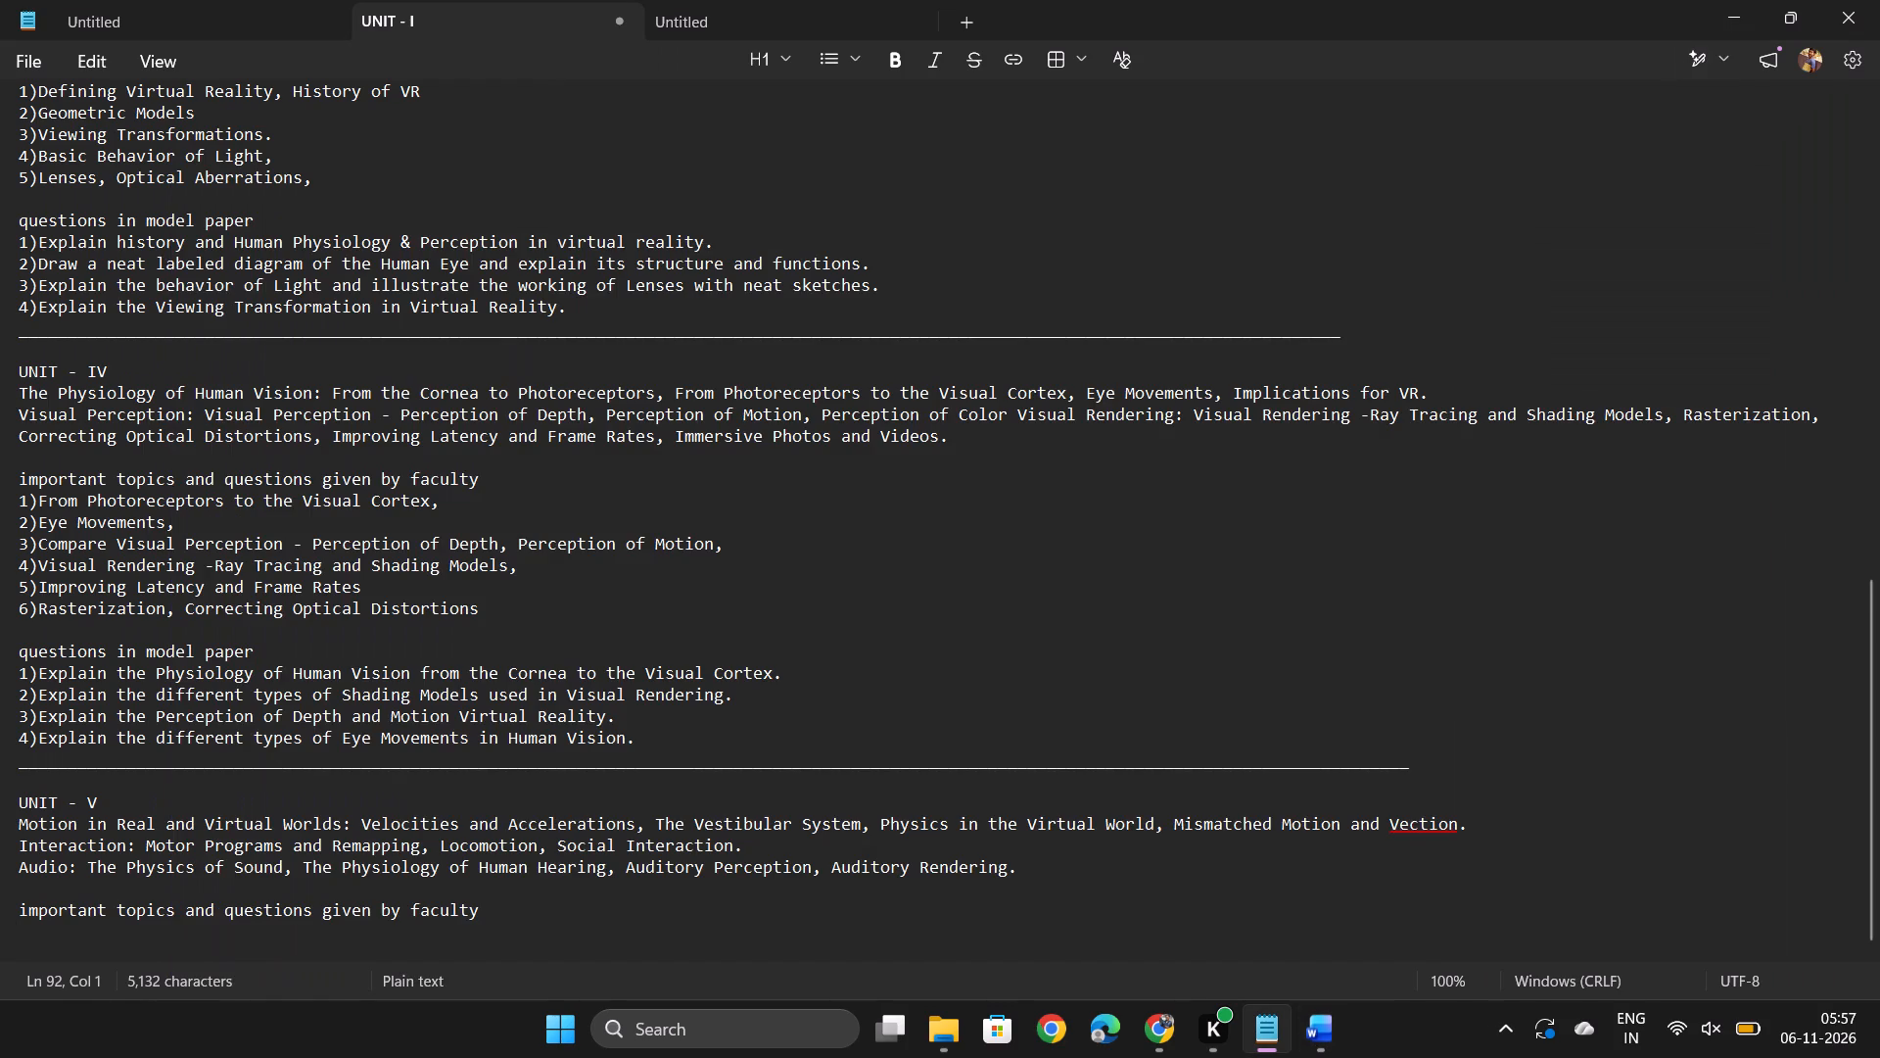
{"action": "key", "text": "ctrl+v"}
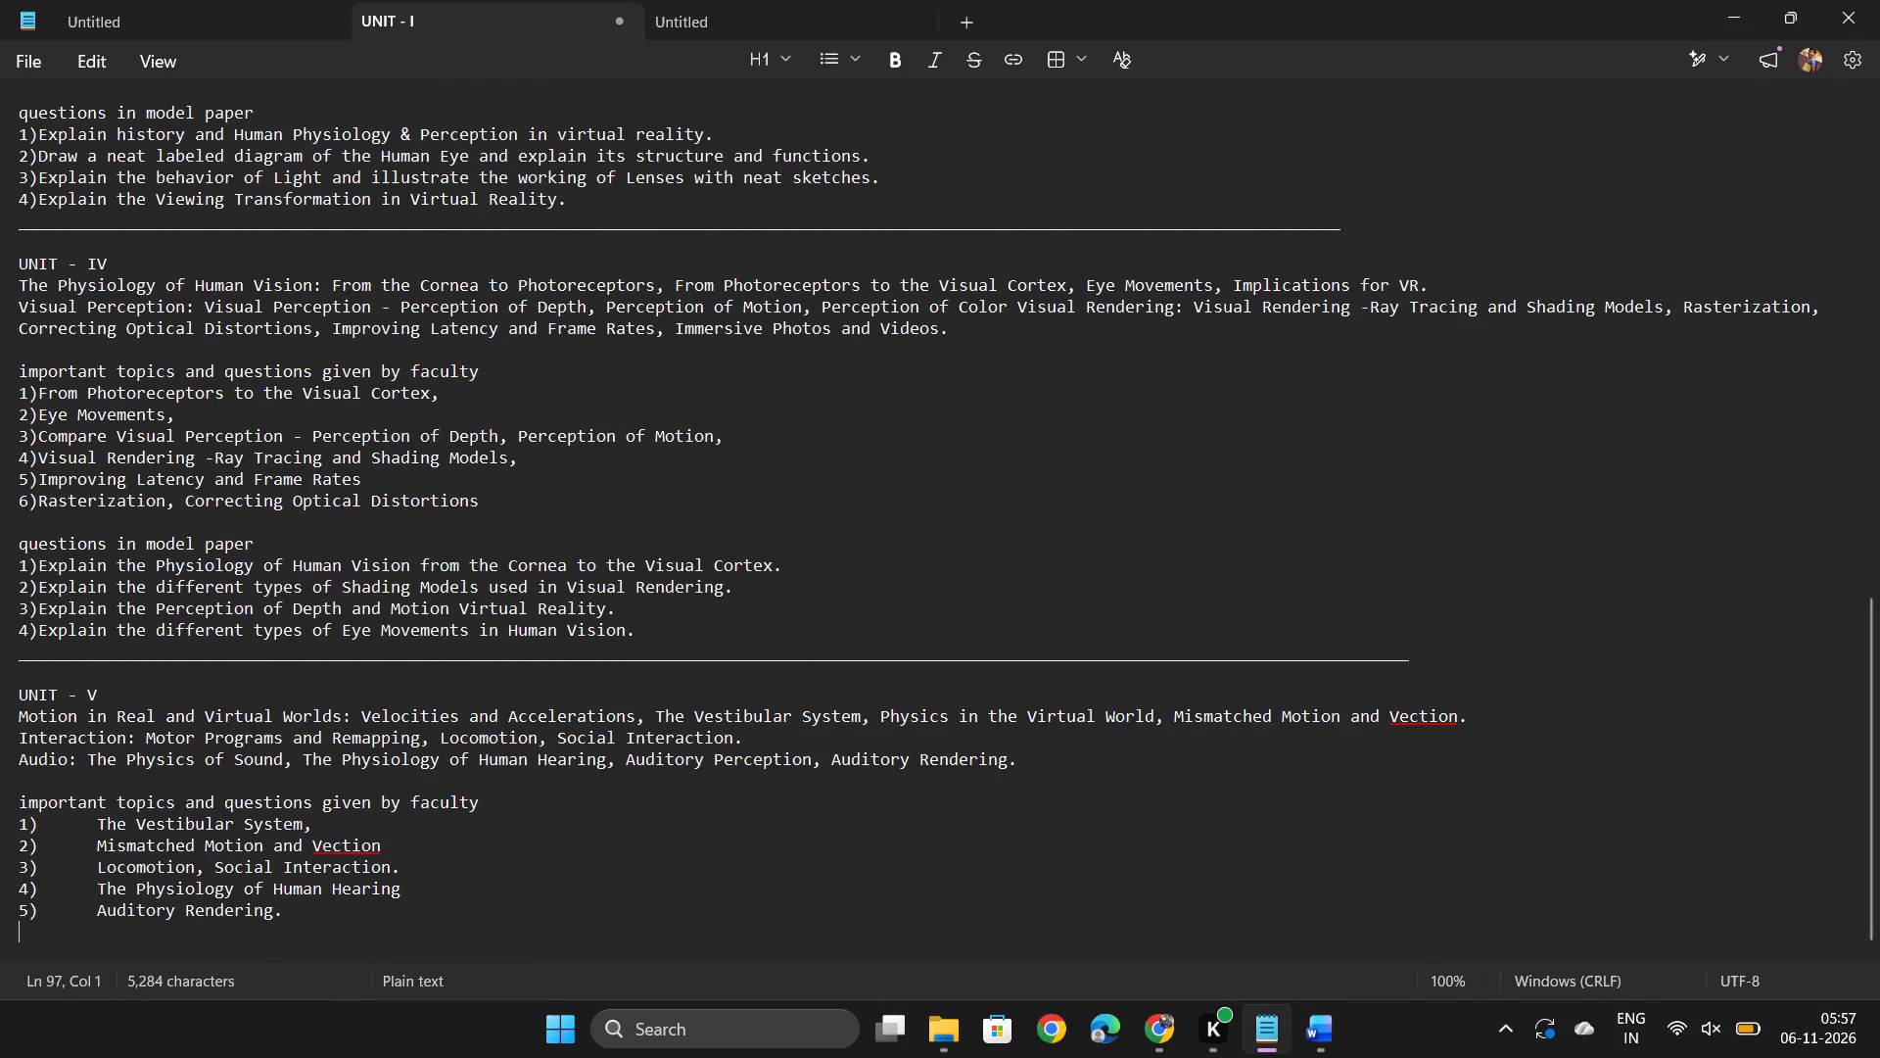
Remove the gap between the number and the text in each of UNIT - V's five faculty topics.
{"action": "left_click", "coordinate": [93, 912]}
{"action": "key", "text": "BackSpace"}
{"action": "left_click", "coordinate": [97, 886]}
{"action": "key", "text": "BackSpace"}
{"action": "left_click", "coordinate": [96, 870]}
{"action": "key", "text": "BackSpace"}
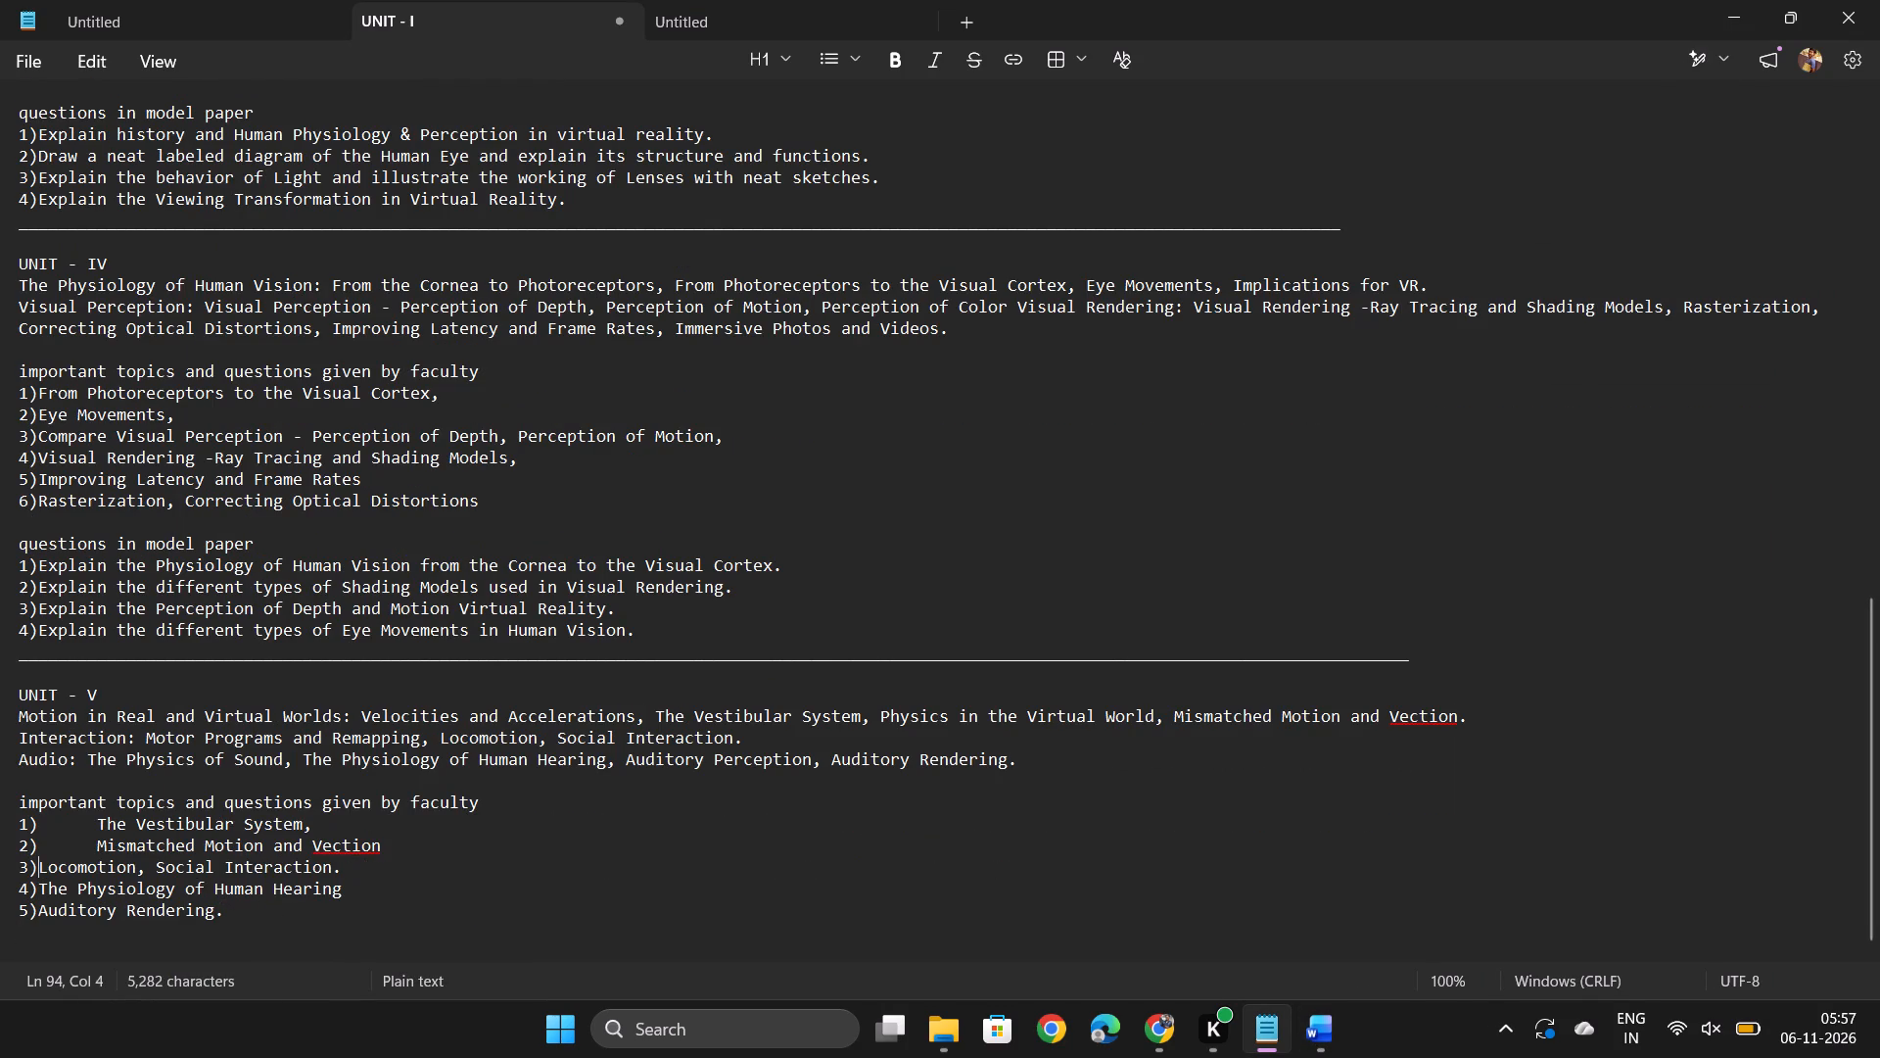
{"action": "left_click", "coordinate": [94, 849]}
{"action": "key", "text": "BackSpace"}
{"action": "left_click", "coordinate": [94, 825]}
{"action": "key", "text": "BackSpace"}
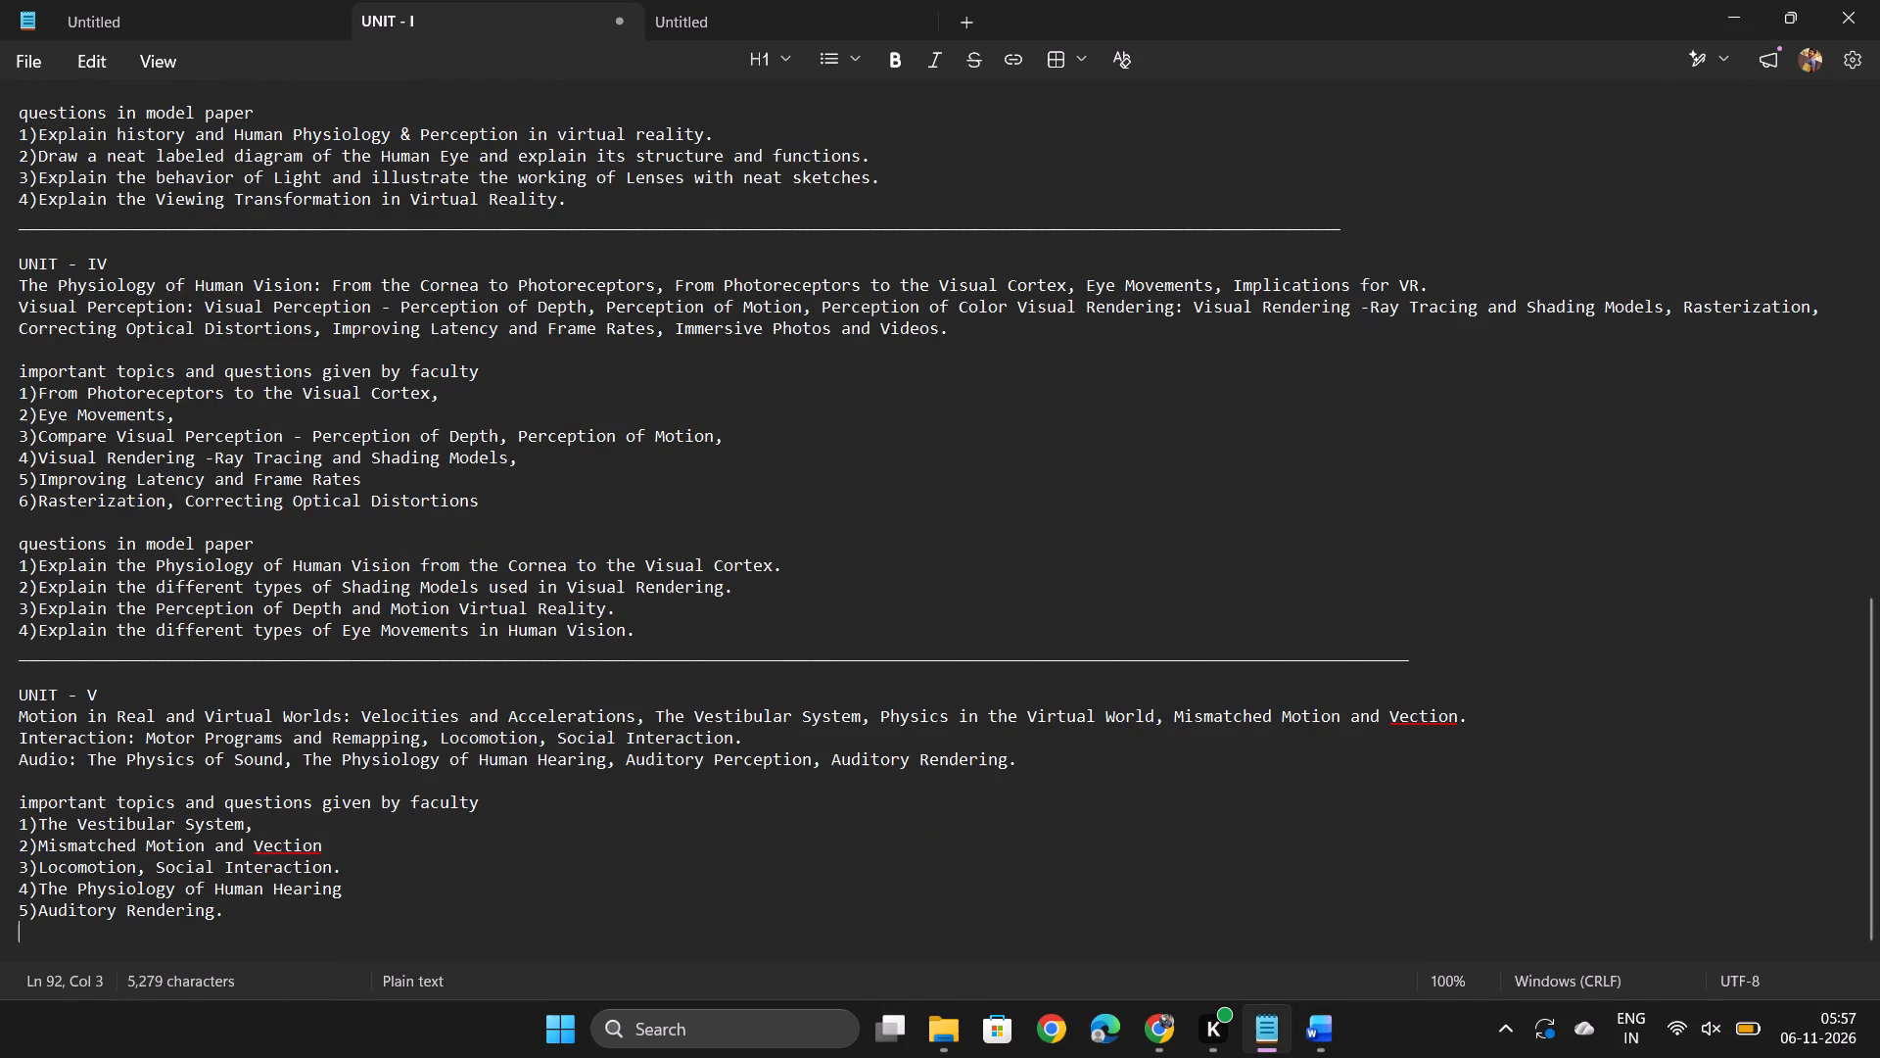
Copy UNIT - V's question text from Word's Model Question Paper AR&VR, close that document, and paste it below UNIT - V's topics after a blank line.
{"action": "left_click", "coordinate": [182, 942]}
{"action": "key", "text": "Return"}
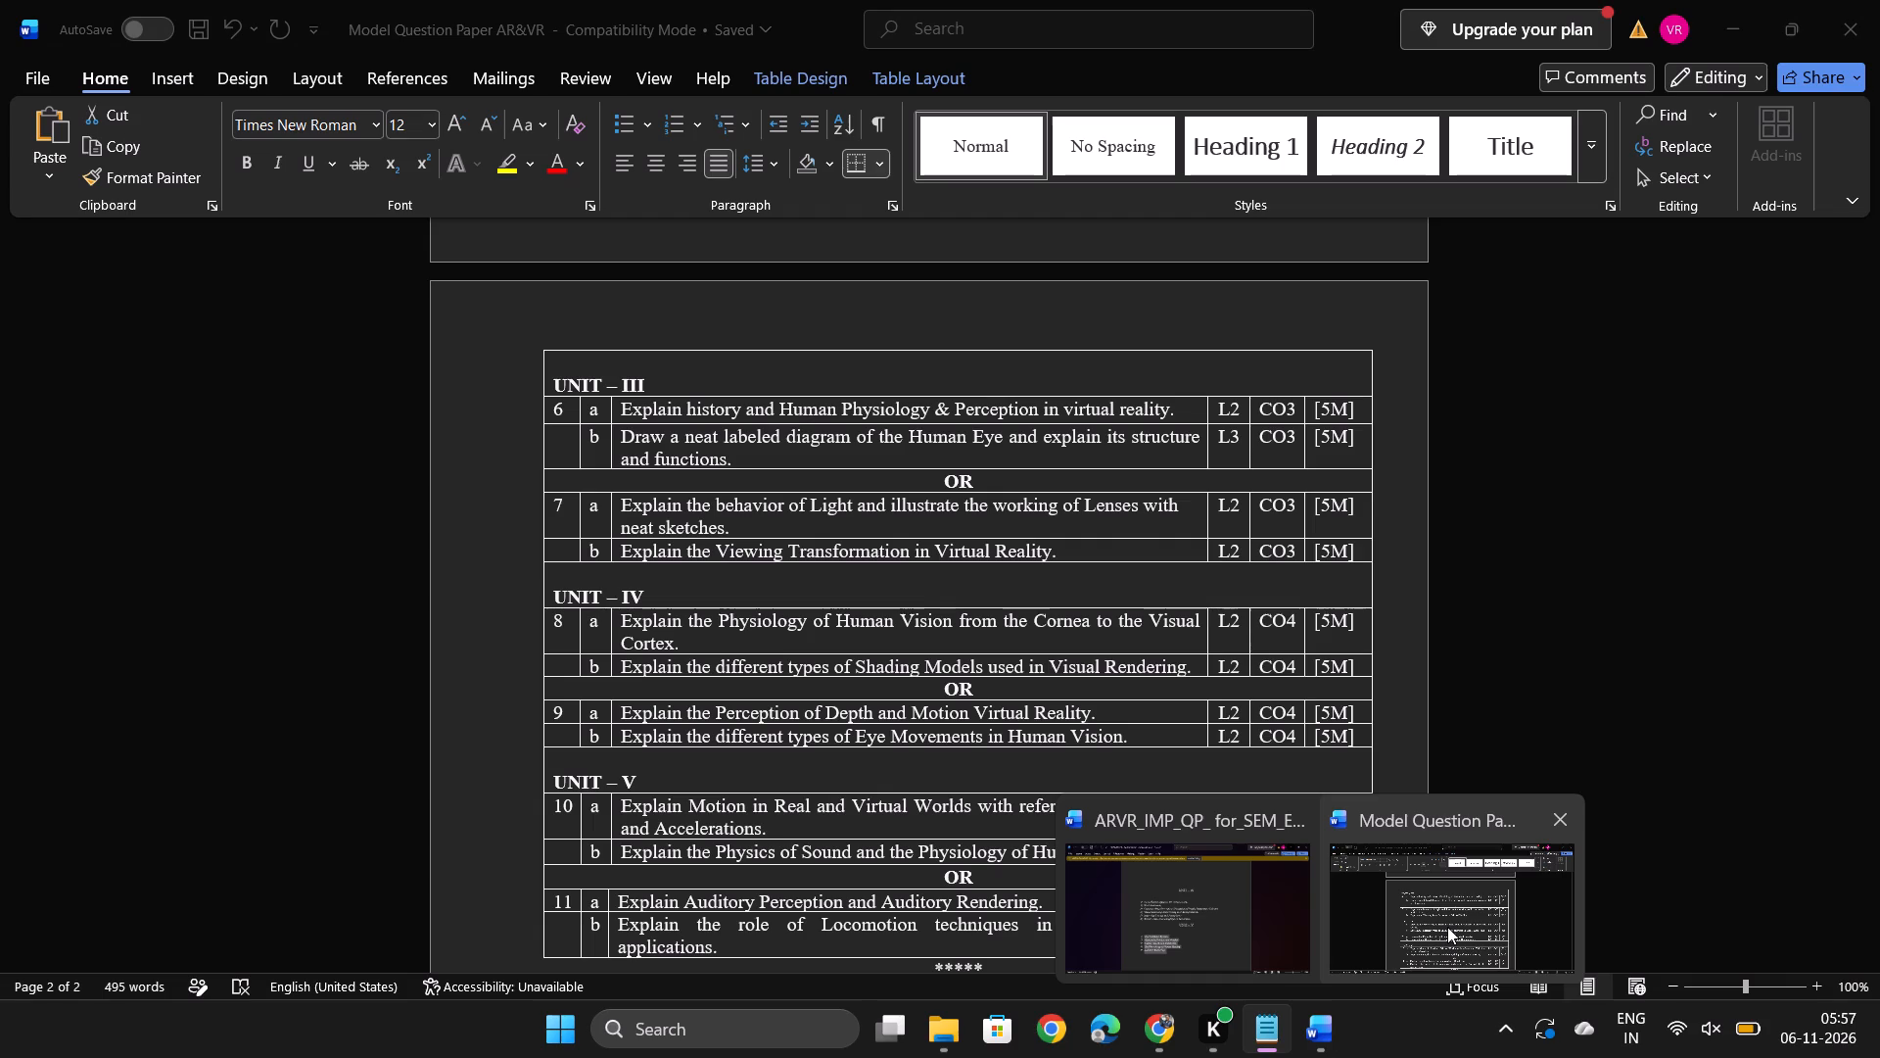
{"action": "left_click", "coordinate": [1447, 926]}
{"action": "scroll", "coordinate": [618, 804], "scroll_direction": "down", "scroll_amount": 2}
{"action": "left_click", "coordinate": [629, 763]}
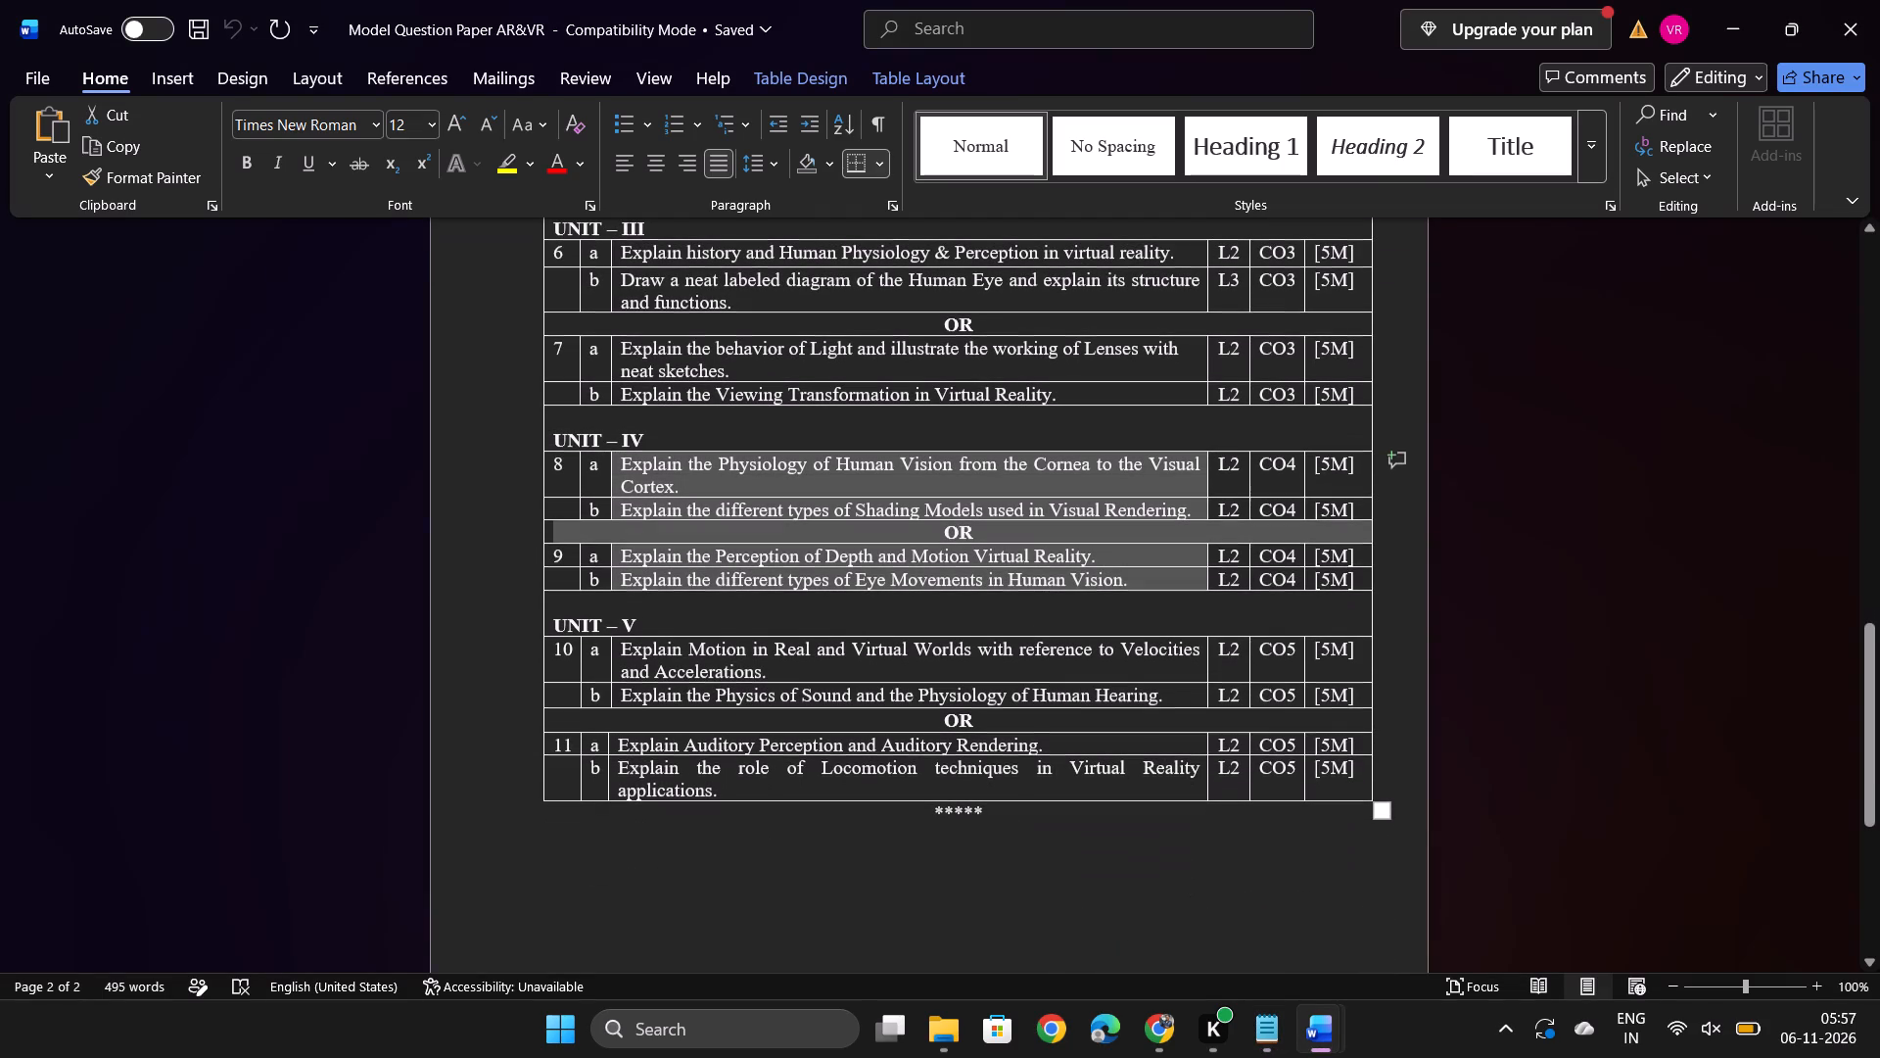
{"action": "left_click_drag", "start_coordinate": [620, 649], "coordinate": [730, 789]}
{"action": "key", "text": "ctrl+c"}
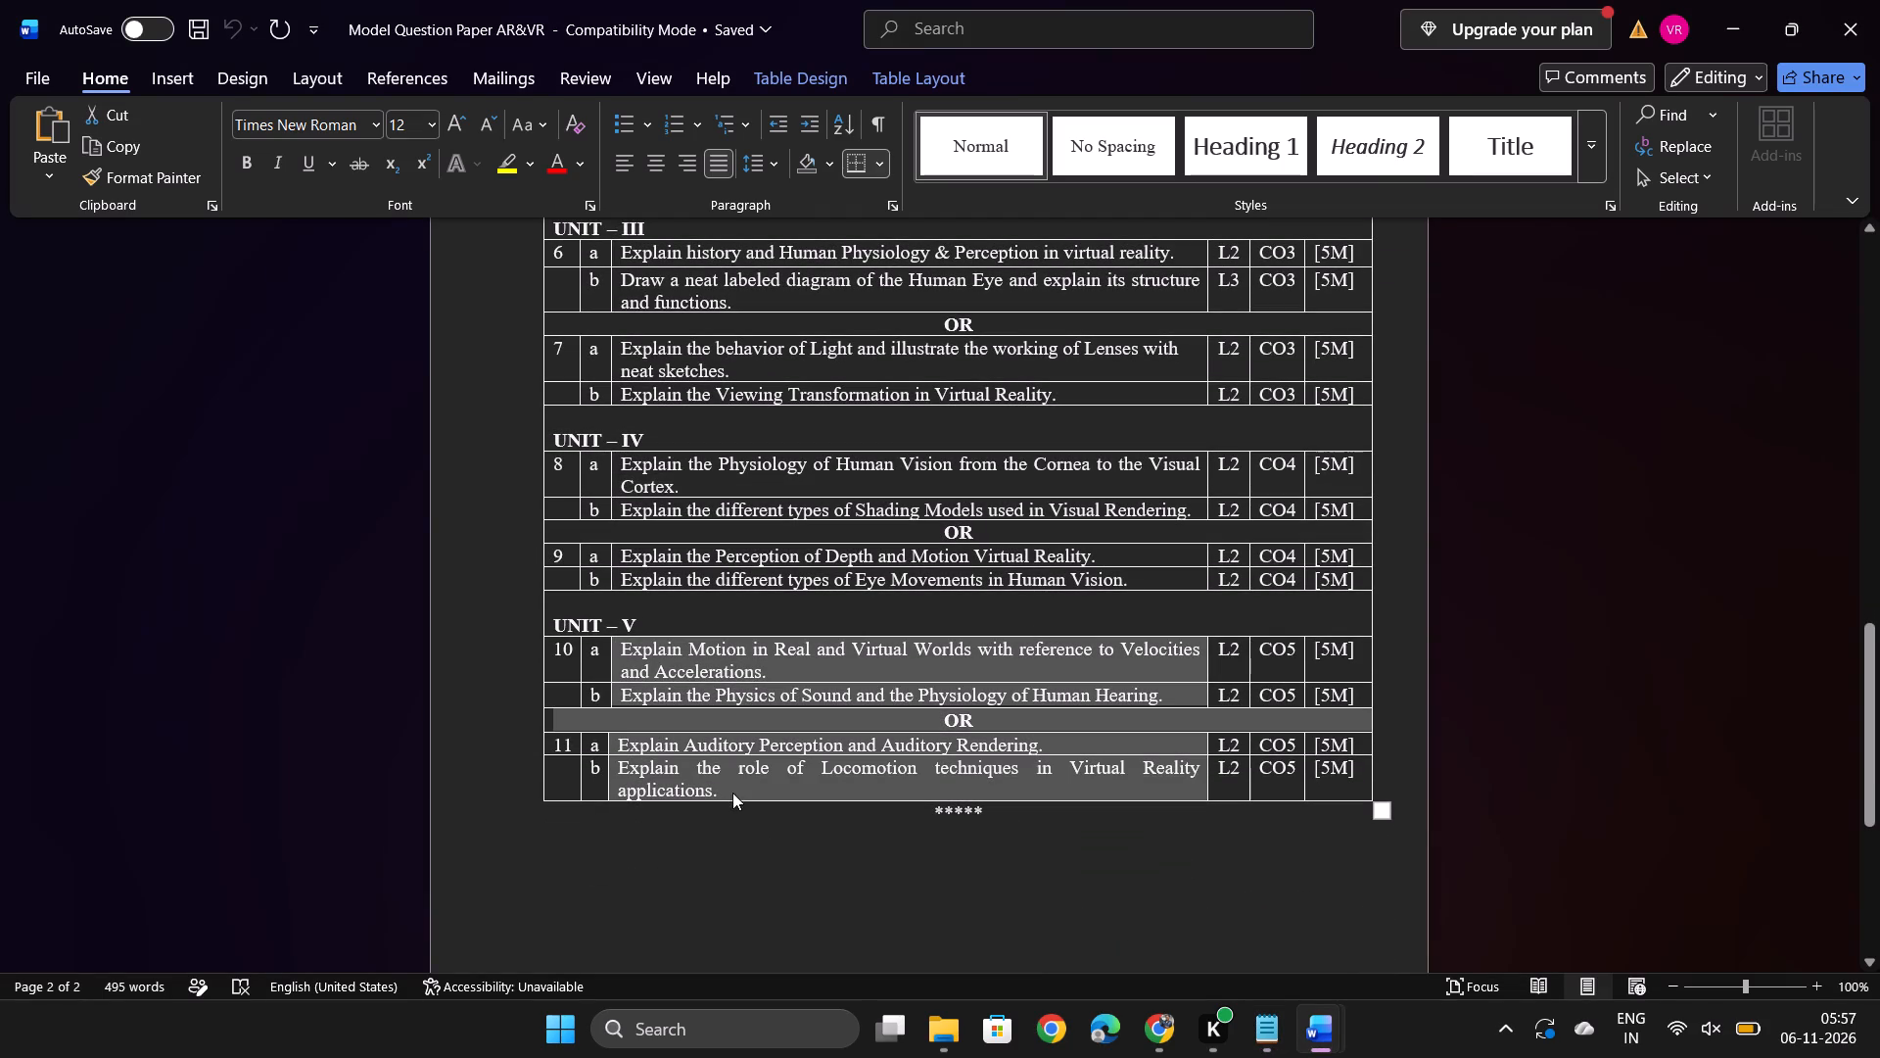
{"action": "key", "text": "ctrl+c"}
{"action": "key", "text": "ctrl+c"}
{"action": "key", "text": "ctrl+c"}
{"action": "left_click", "coordinate": [1855, 13]}
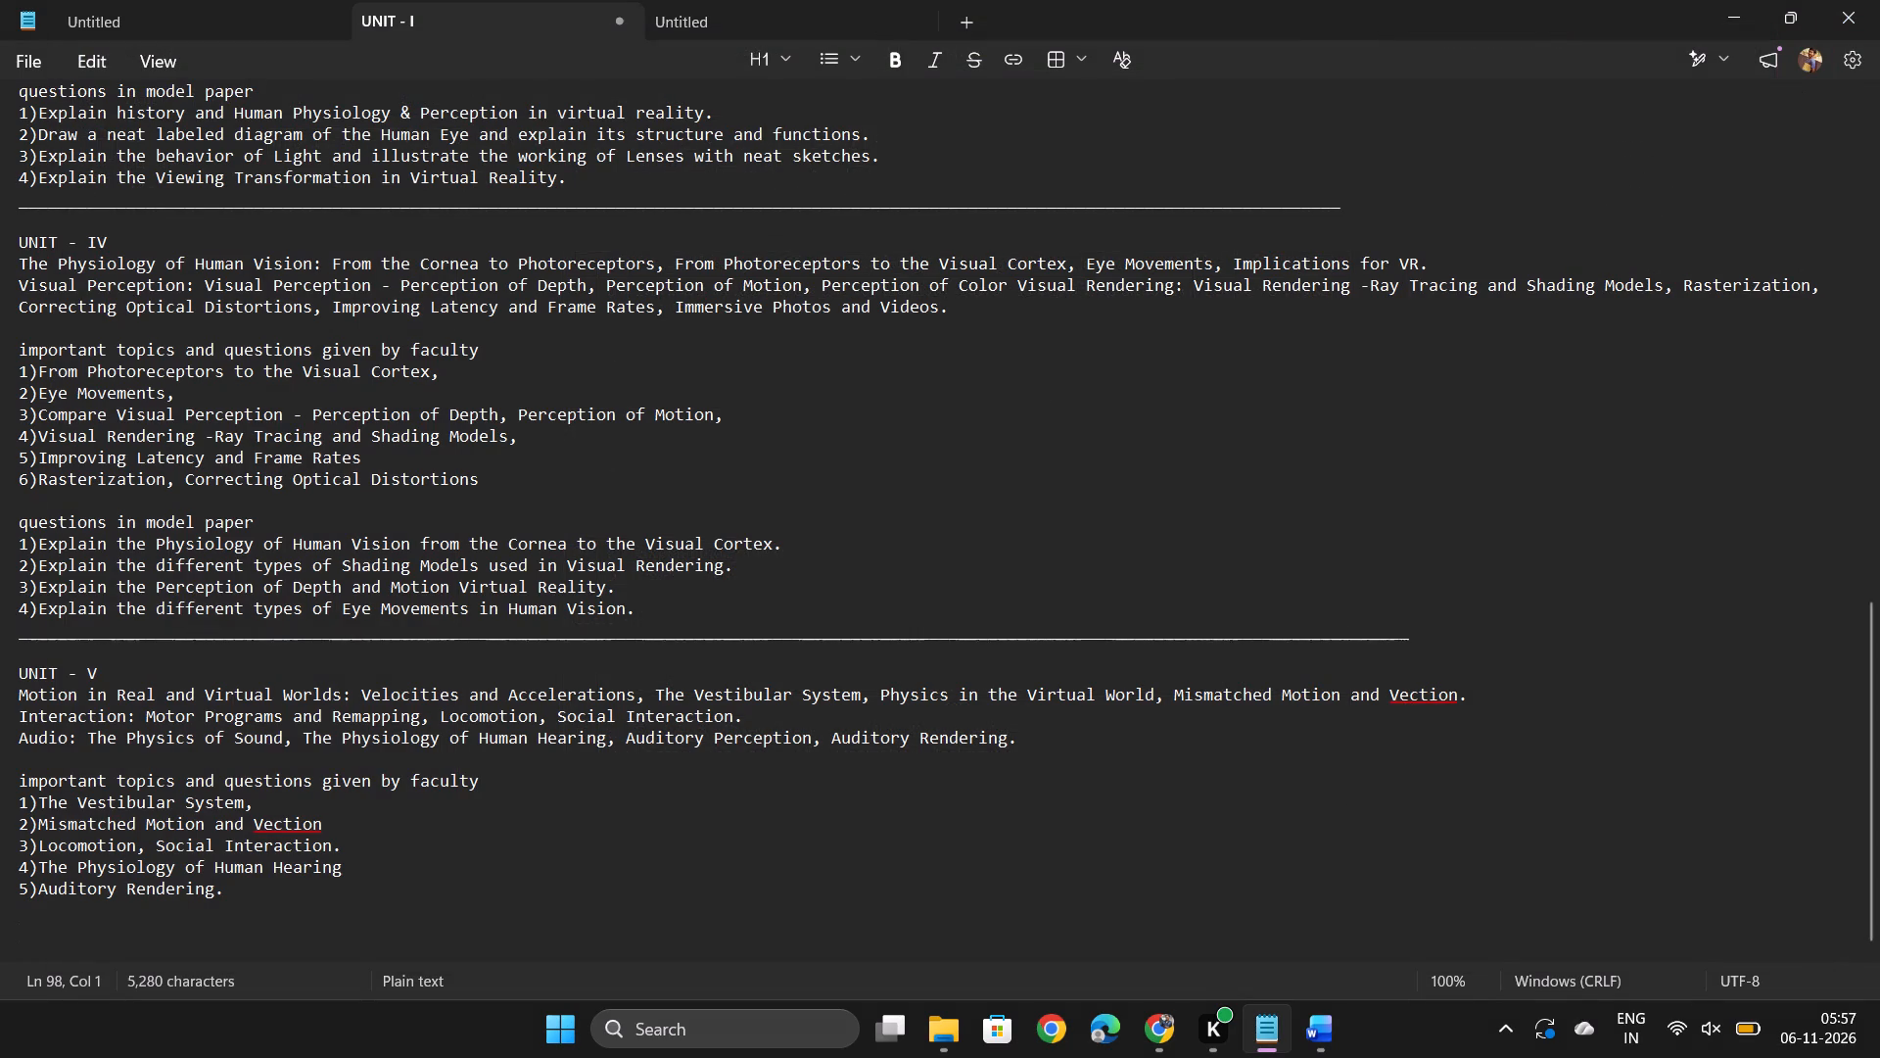
{"action": "key", "text": "ctrl+v"}
Delete the "OR" line between UNIT - V's pasted model paper questions.
{"action": "left_click", "coordinate": [52, 865]}
{"action": "key", "text": "BackSpace"}
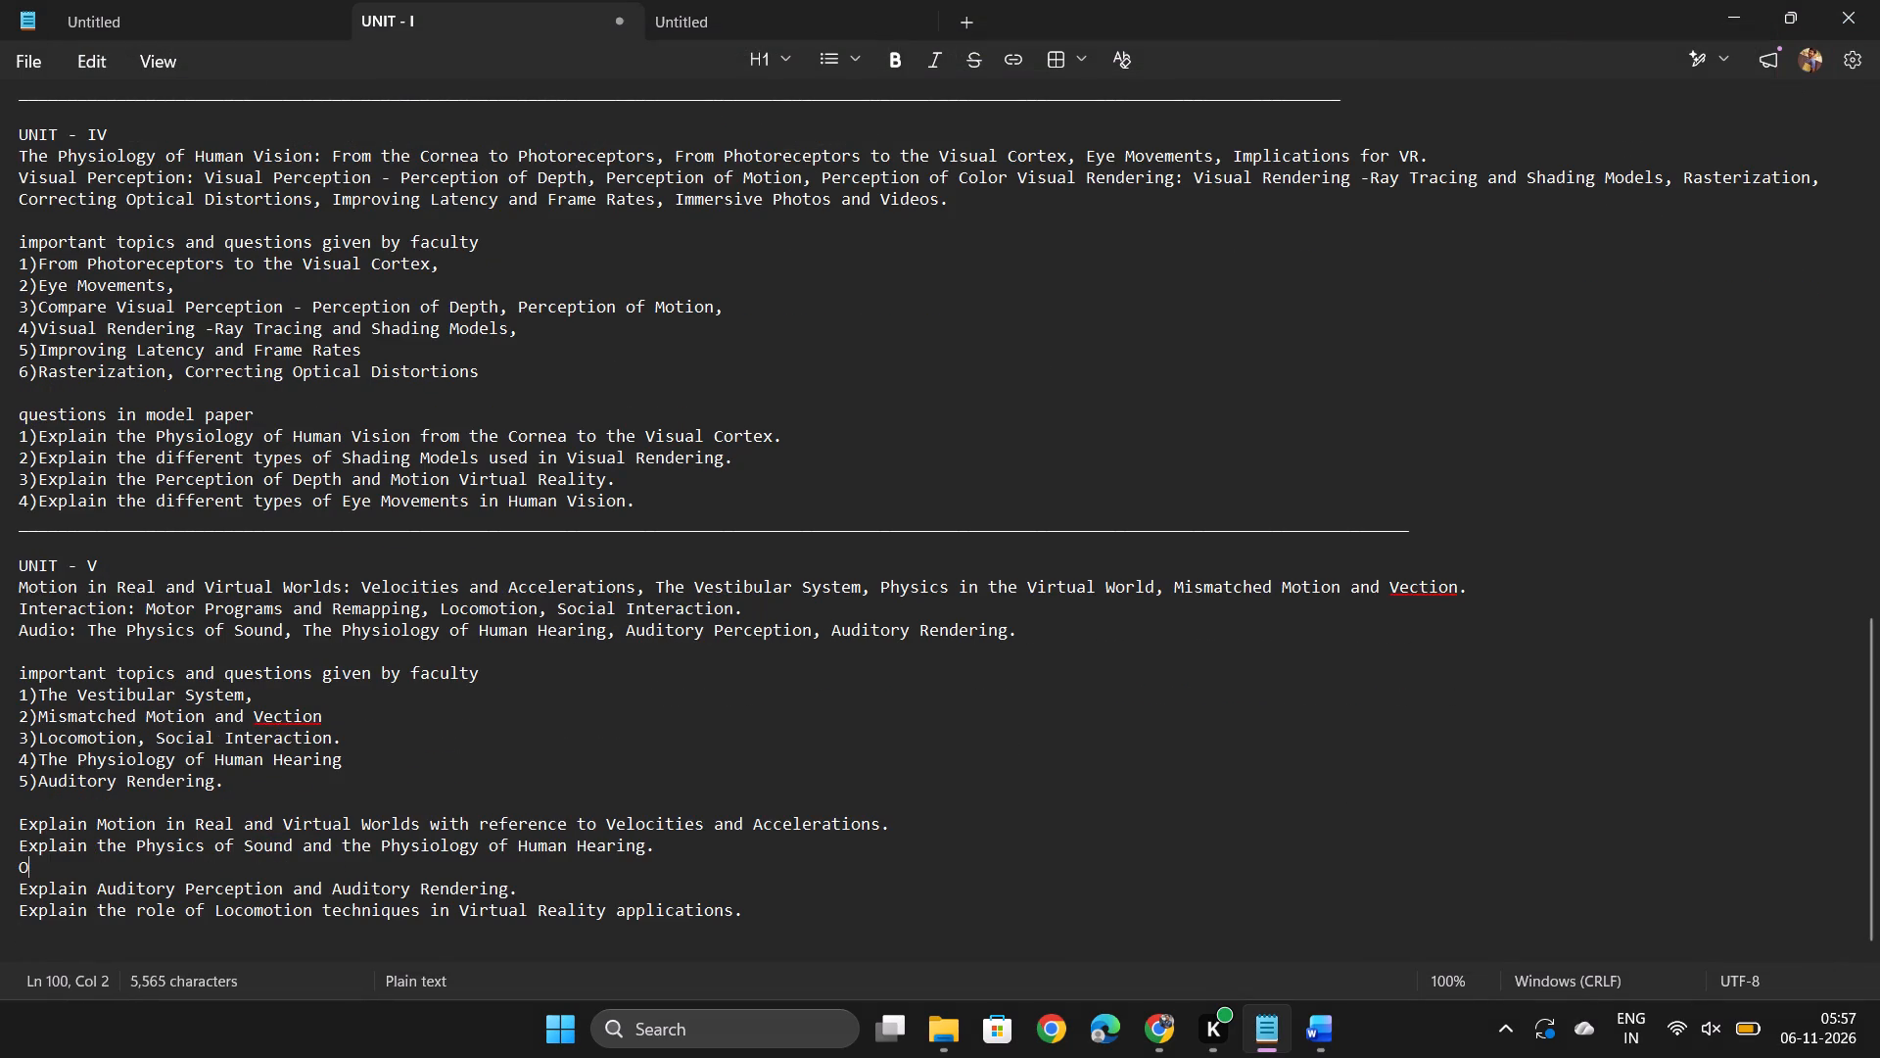
{"action": "key", "text": "BackSpace"}
{"action": "key", "text": "BackSpace"}
Number UNIT - V's four model paper questions 1) to 4).
{"action": "left_click", "coordinate": [20, 822]}
{"action": "key", "text": "1"}
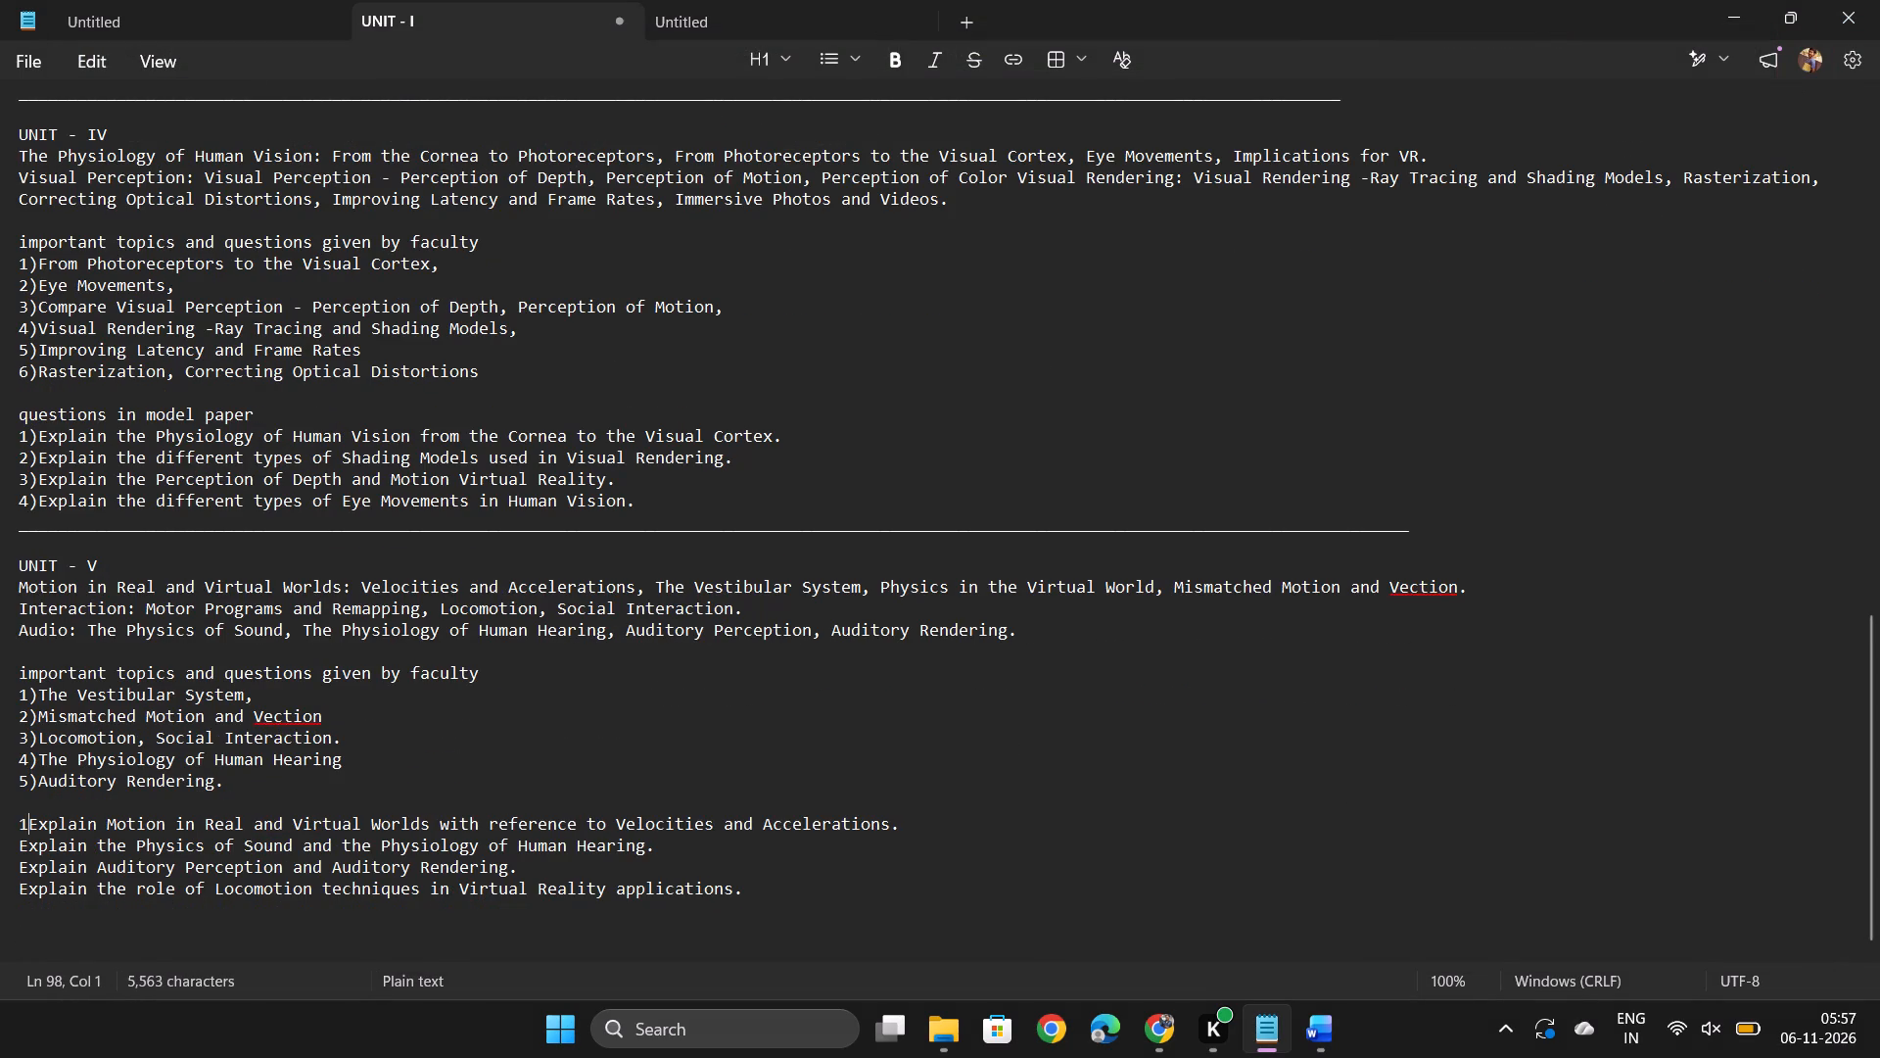
{"action": "key", "text": "shift+parenright"}
{"action": "left_click", "coordinate": [20, 846]}
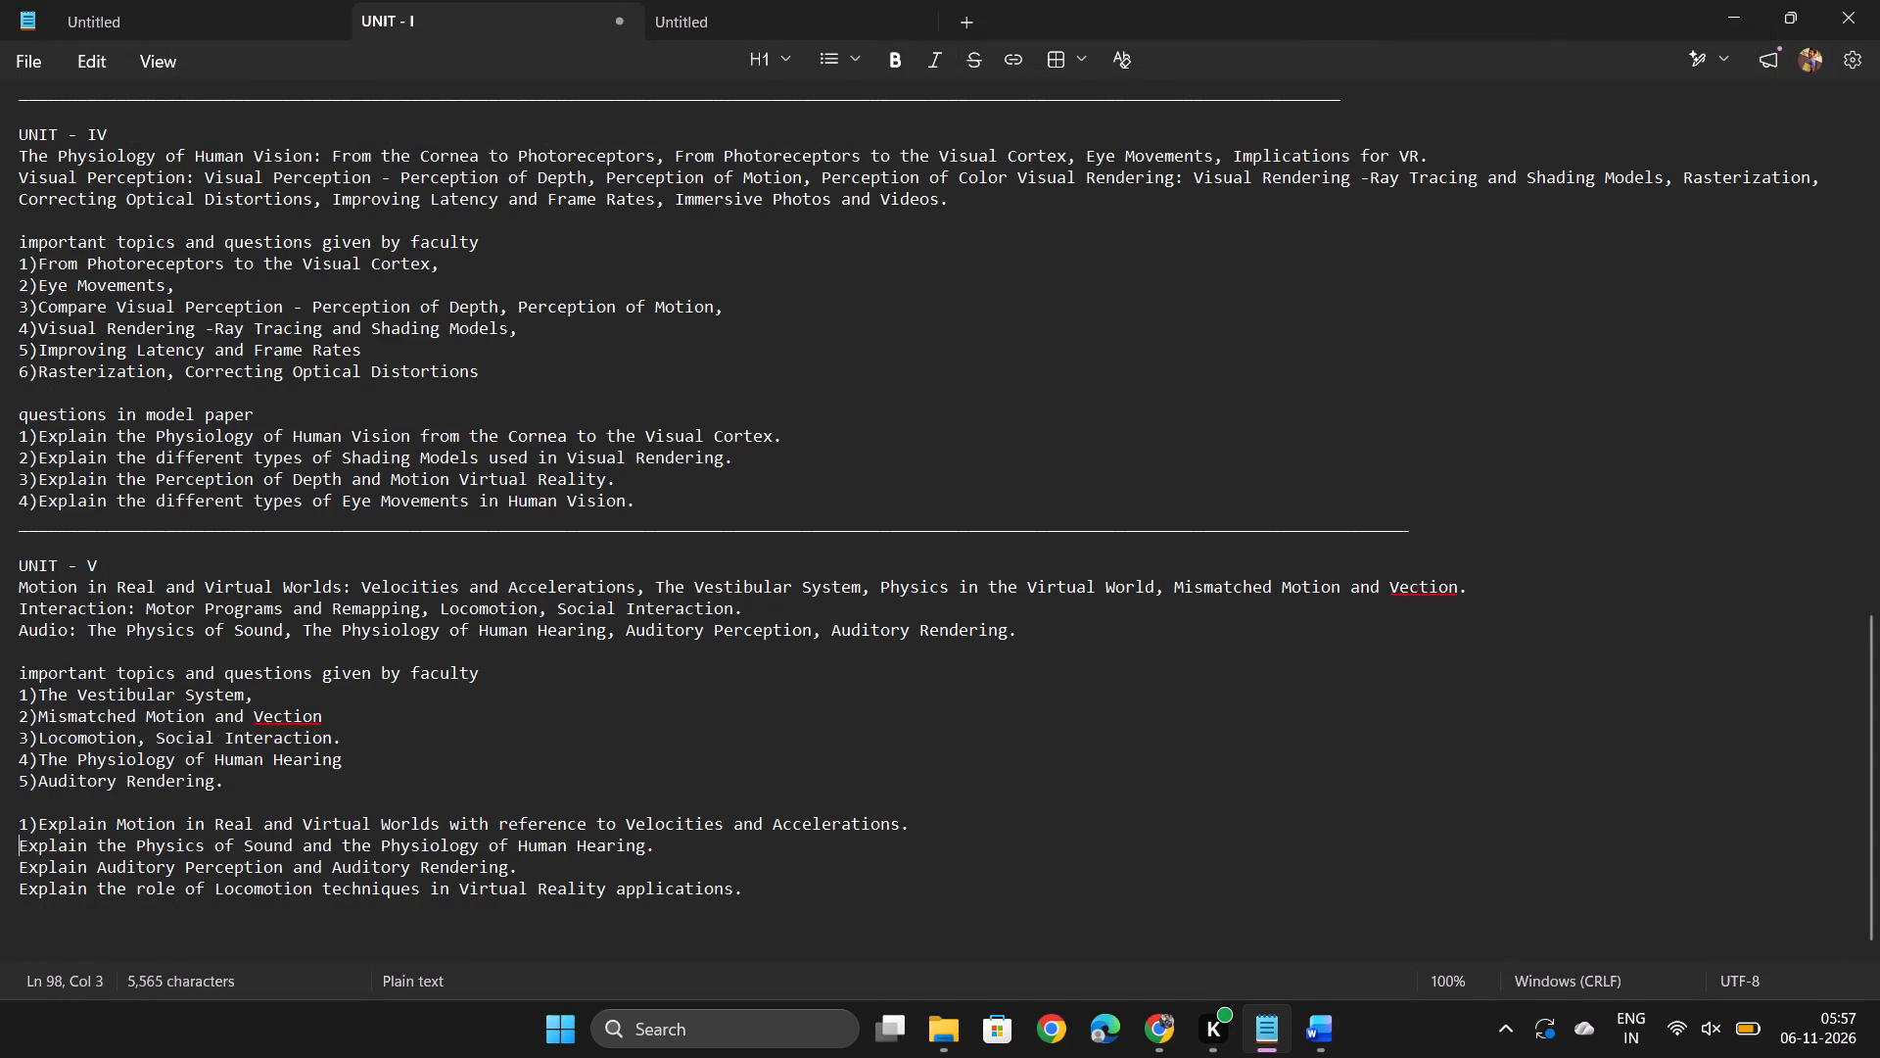
{"action": "key", "text": "2"}
{"action": "key", "text": "shift+parenright"}
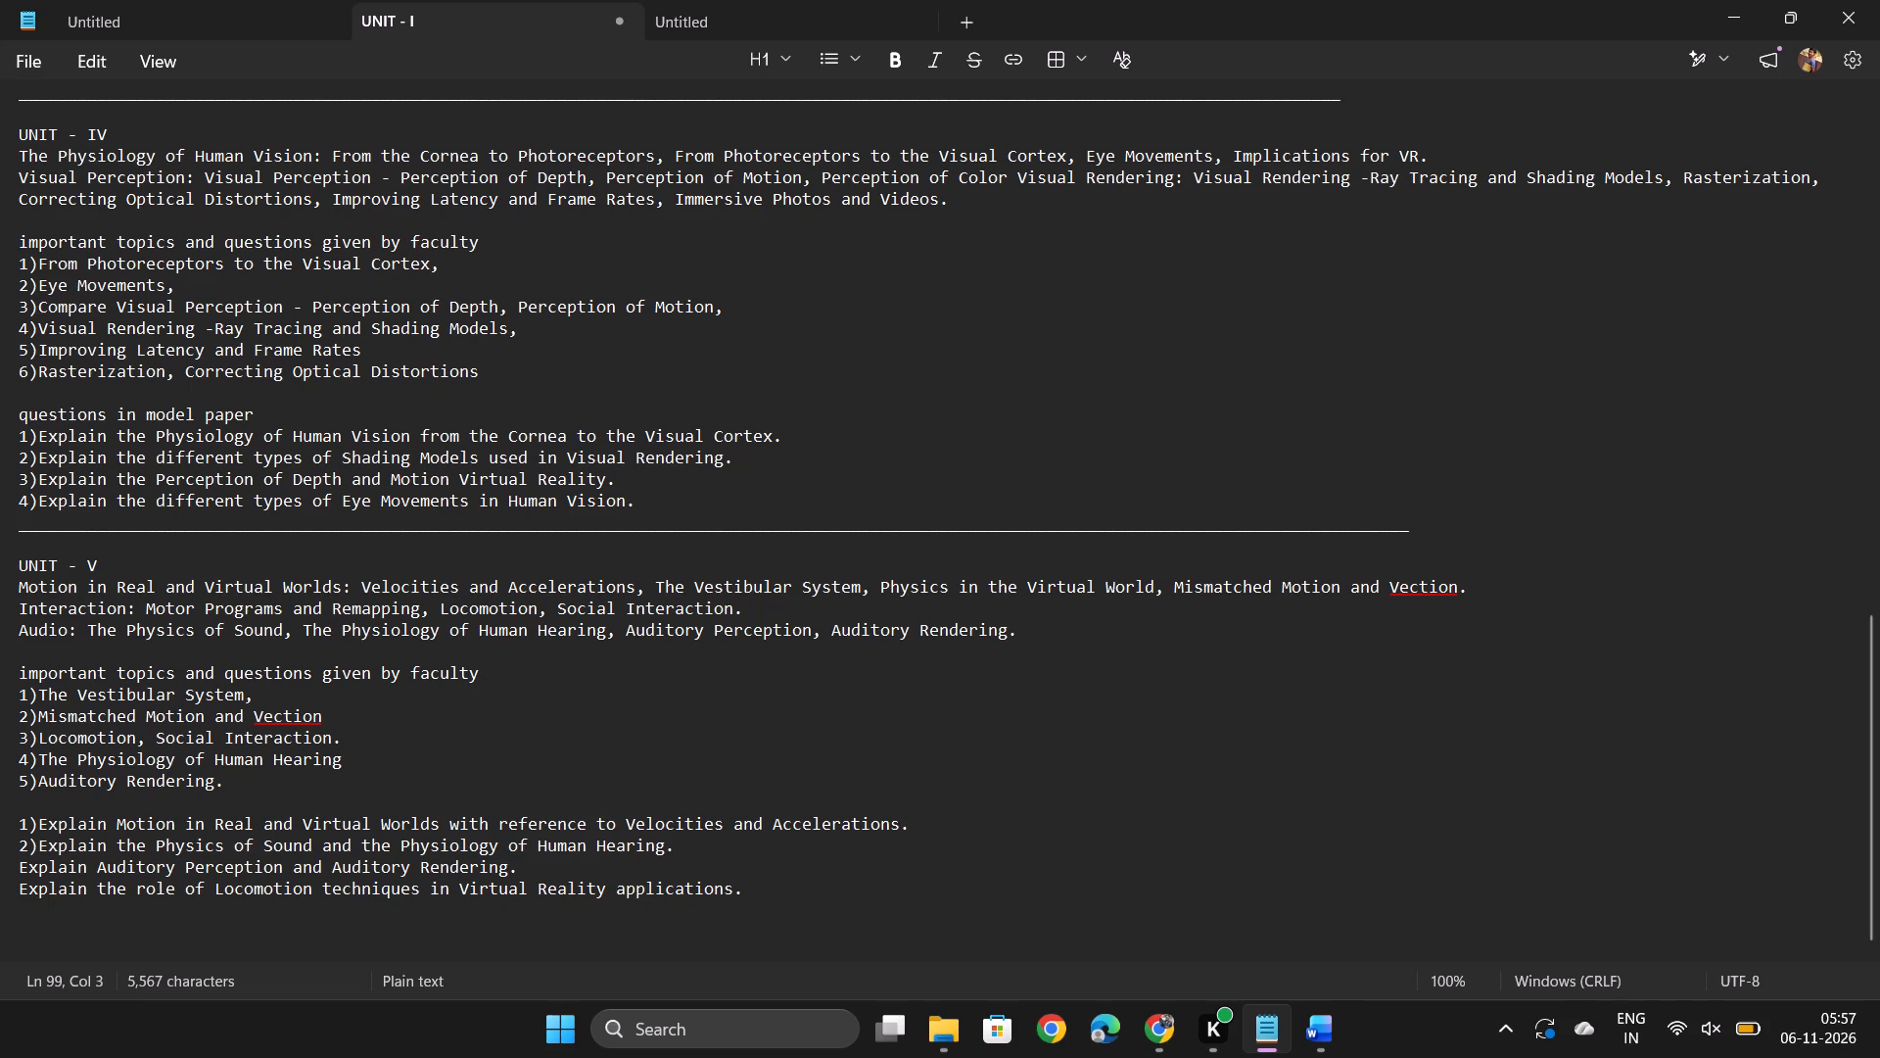
{"action": "left_click", "coordinate": [22, 862]}
{"action": "key", "text": "3"}
{"action": "key", "text": "shift+parenright"}
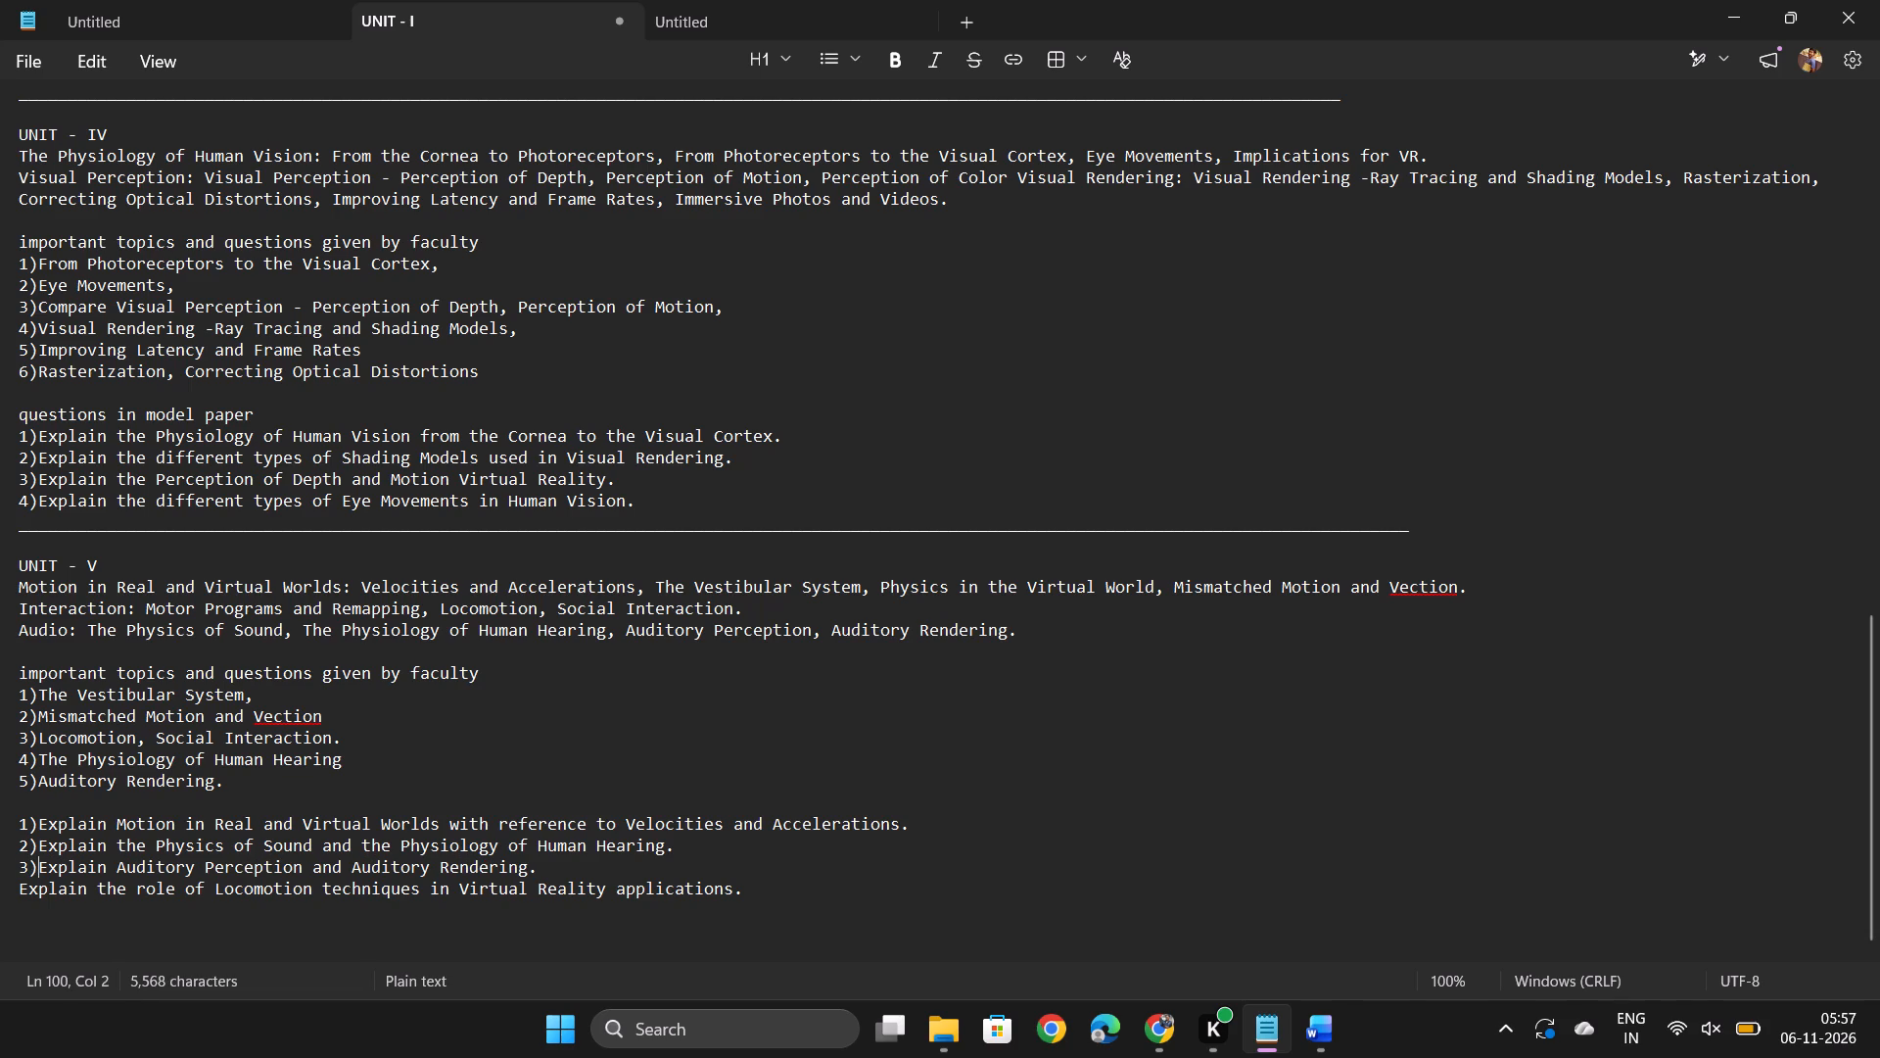
{"action": "left_click", "coordinate": [22, 884]}
{"action": "key", "text": "4"}
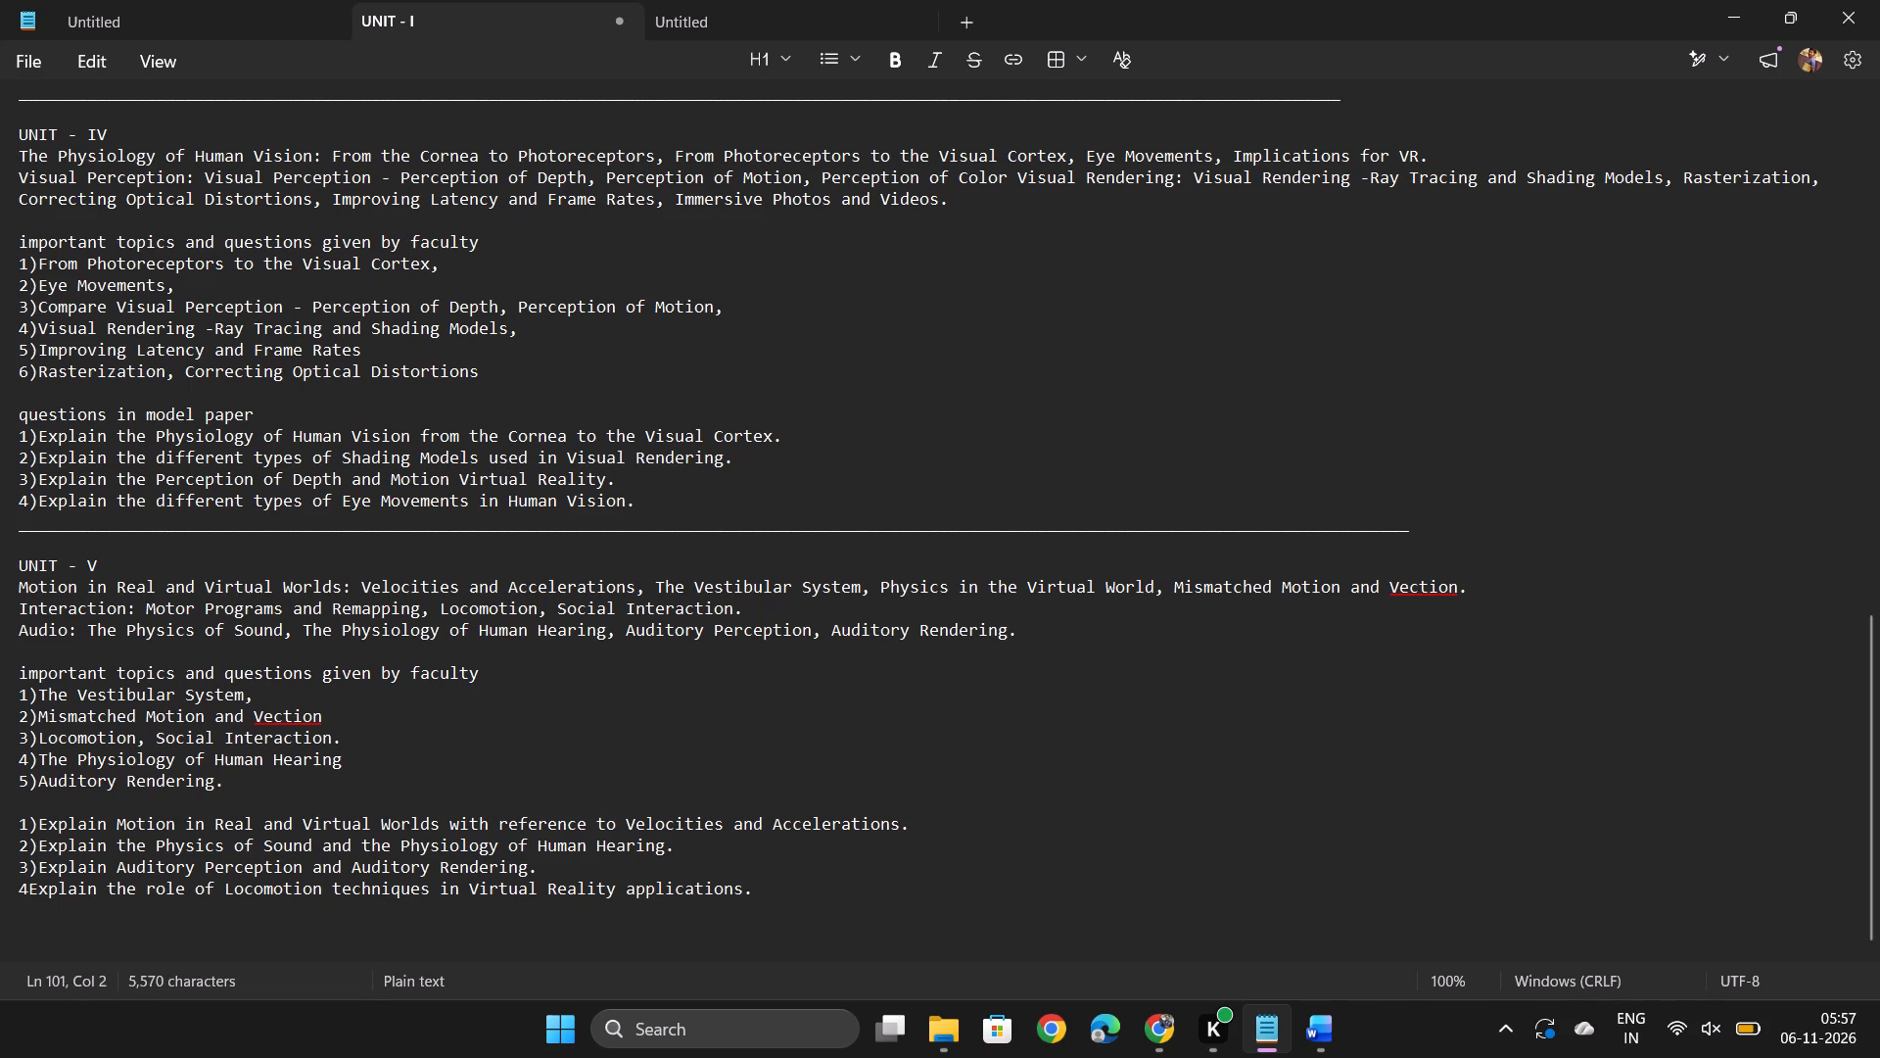
{"action": "key", "text": "shift+parenright"}
Copy the heading "questions in model paper" from UNIT - IV onto a new line directly above UNIT - V's numbered questions.
{"action": "left_click", "coordinate": [44, 803]}
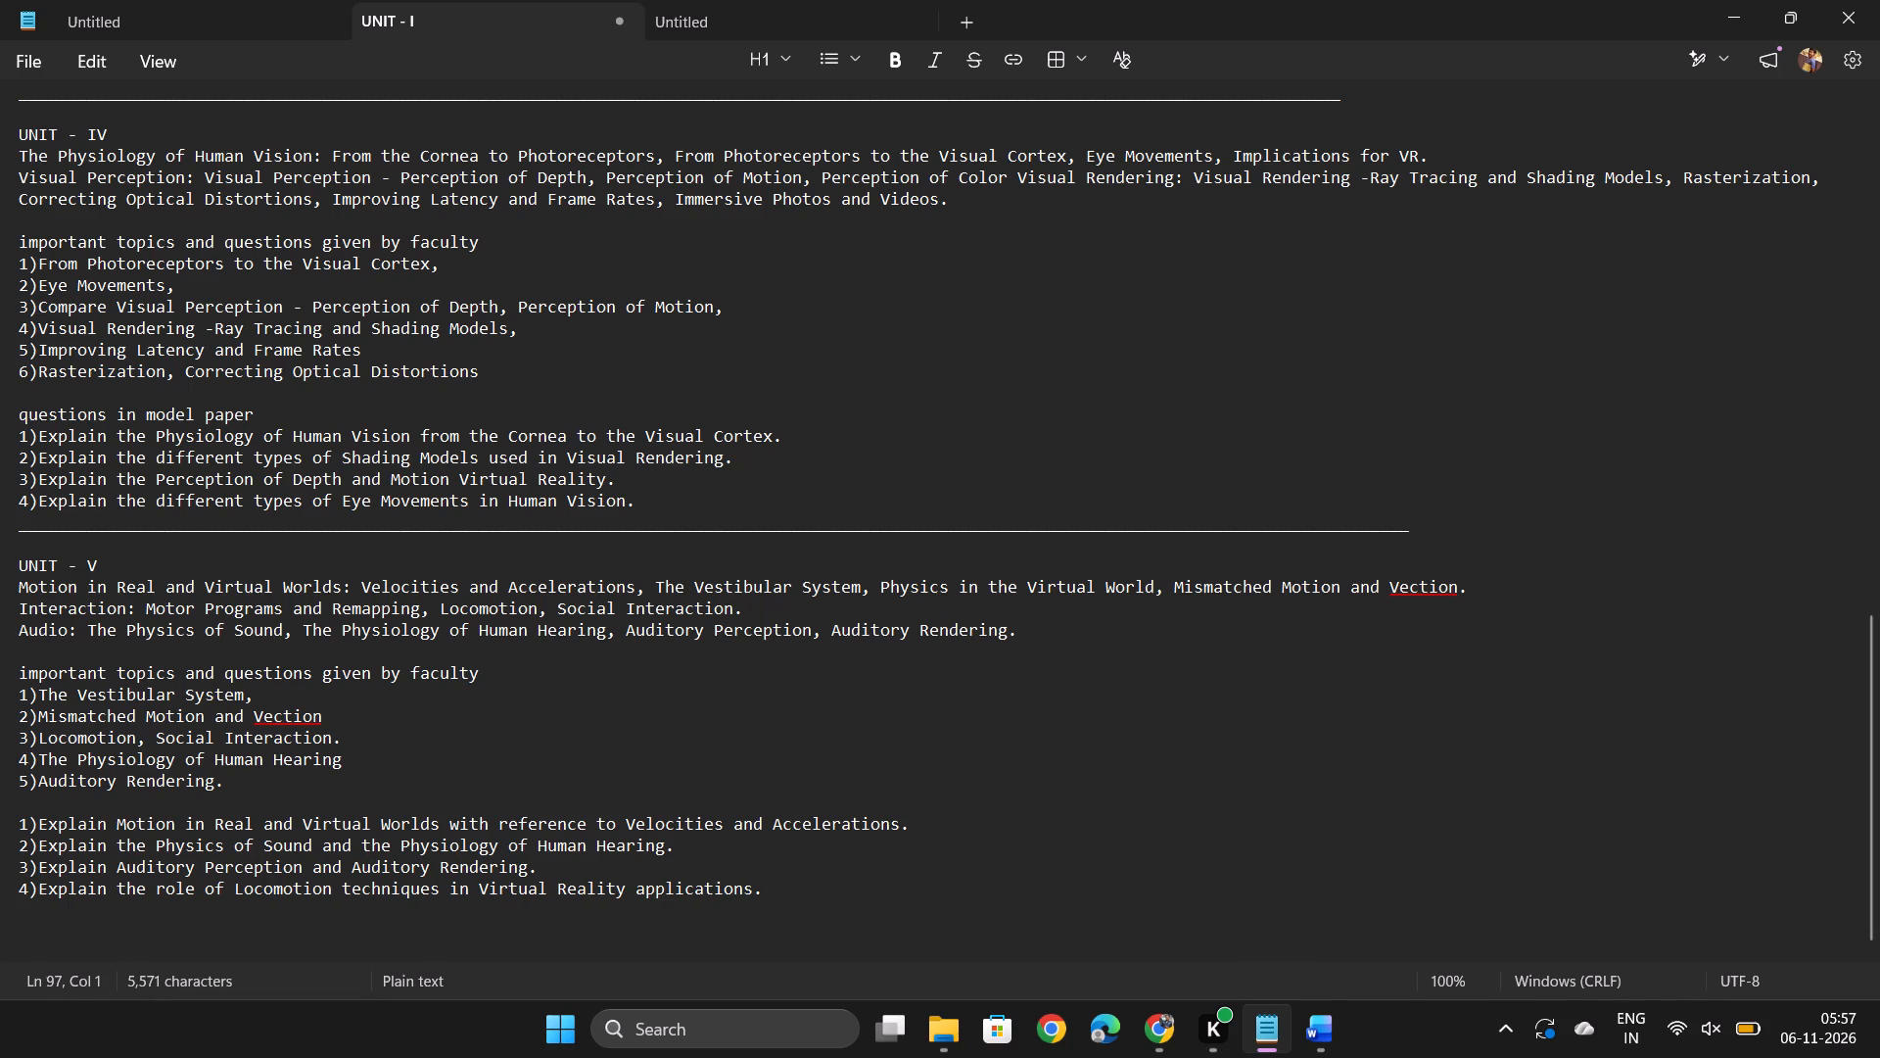
{"action": "key", "text": "Return"}
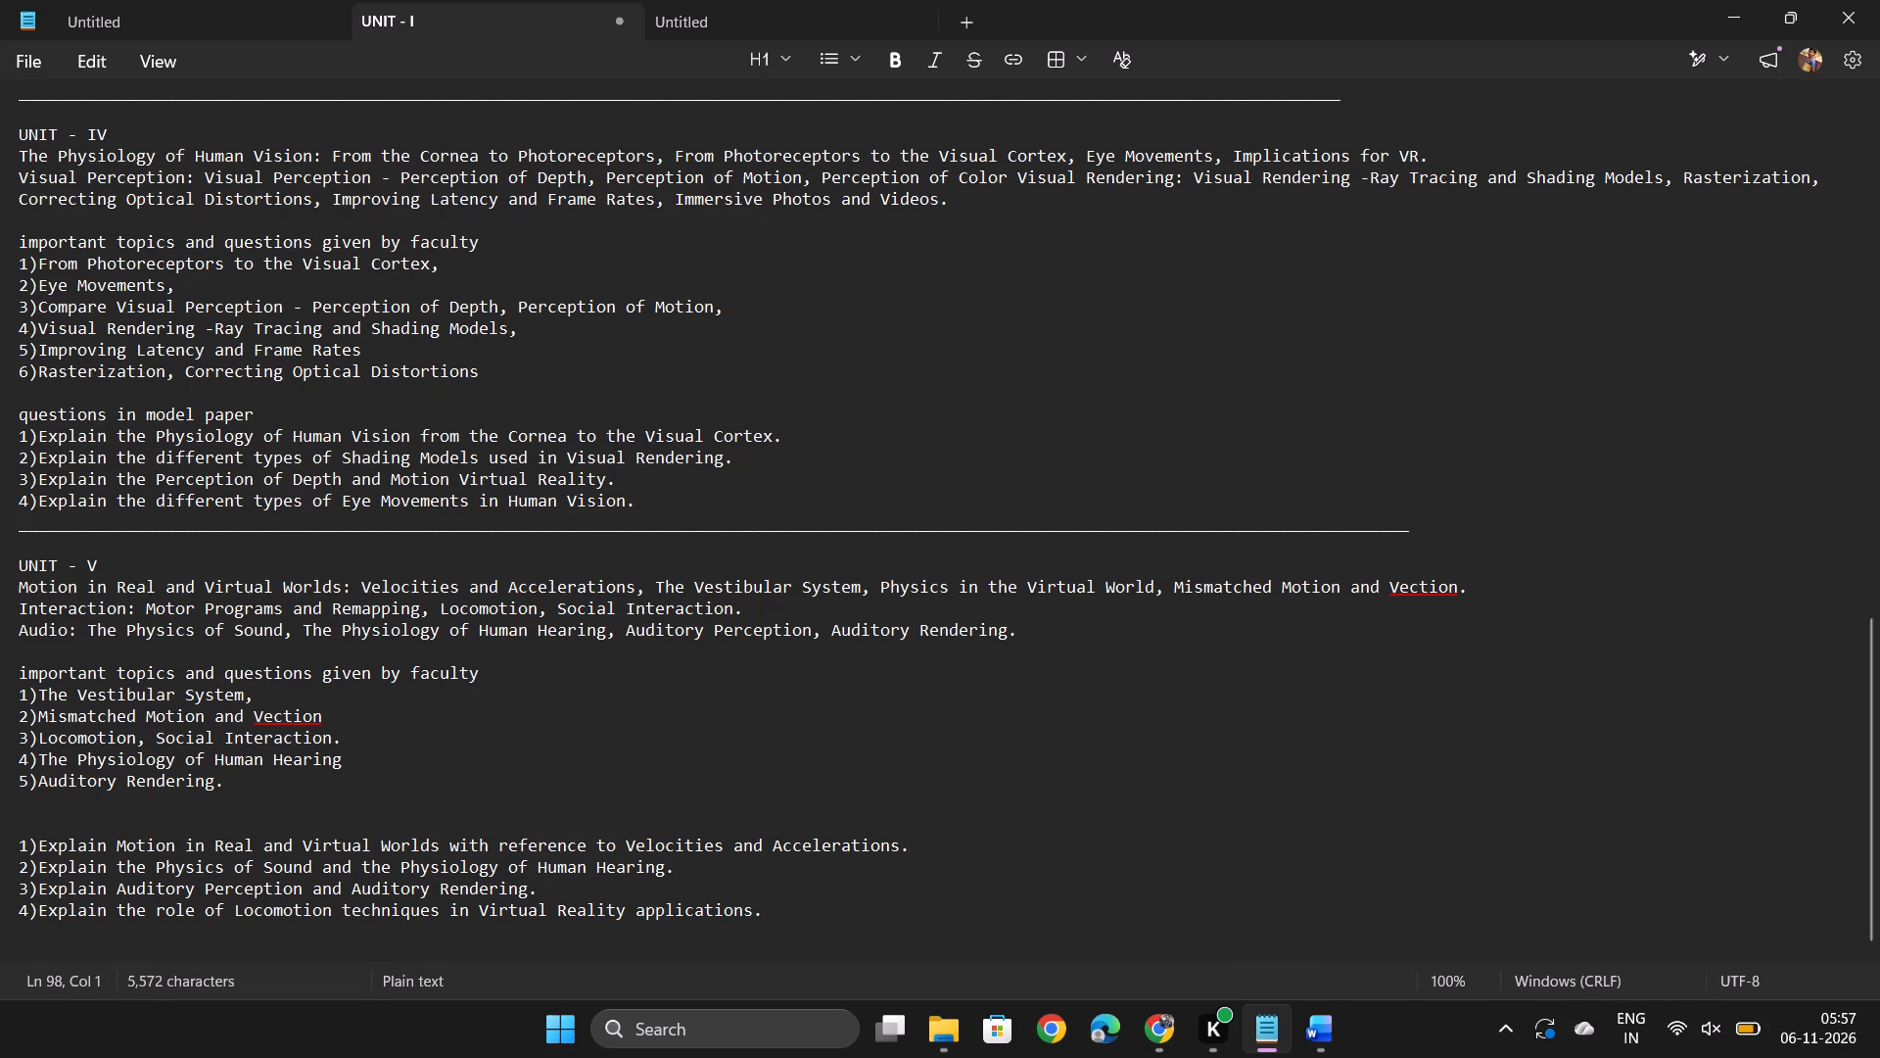
{"action": "left_click_drag", "start_coordinate": [21, 413], "coordinate": [254, 405]}
{"action": "key", "text": "ctrl+c"}
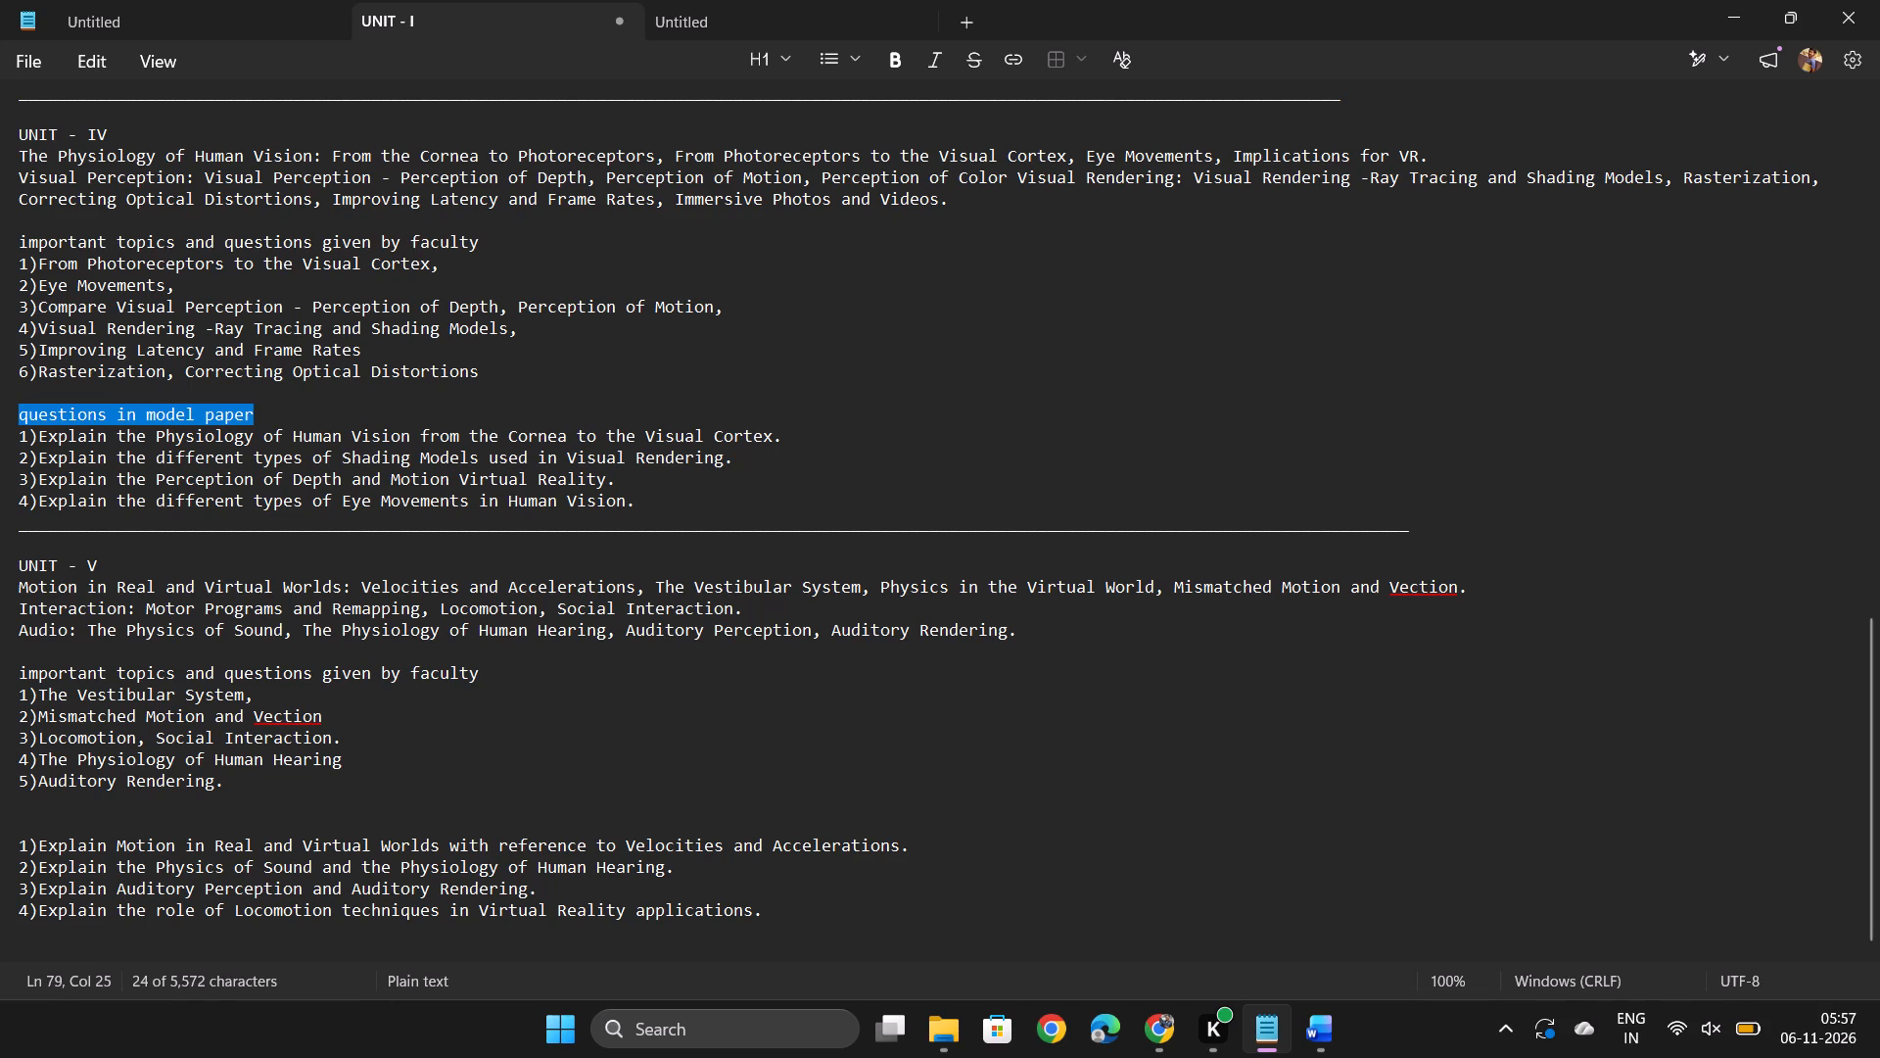
{"action": "left_click", "coordinate": [163, 818]}
{"action": "key", "text": "ctrl+v"}
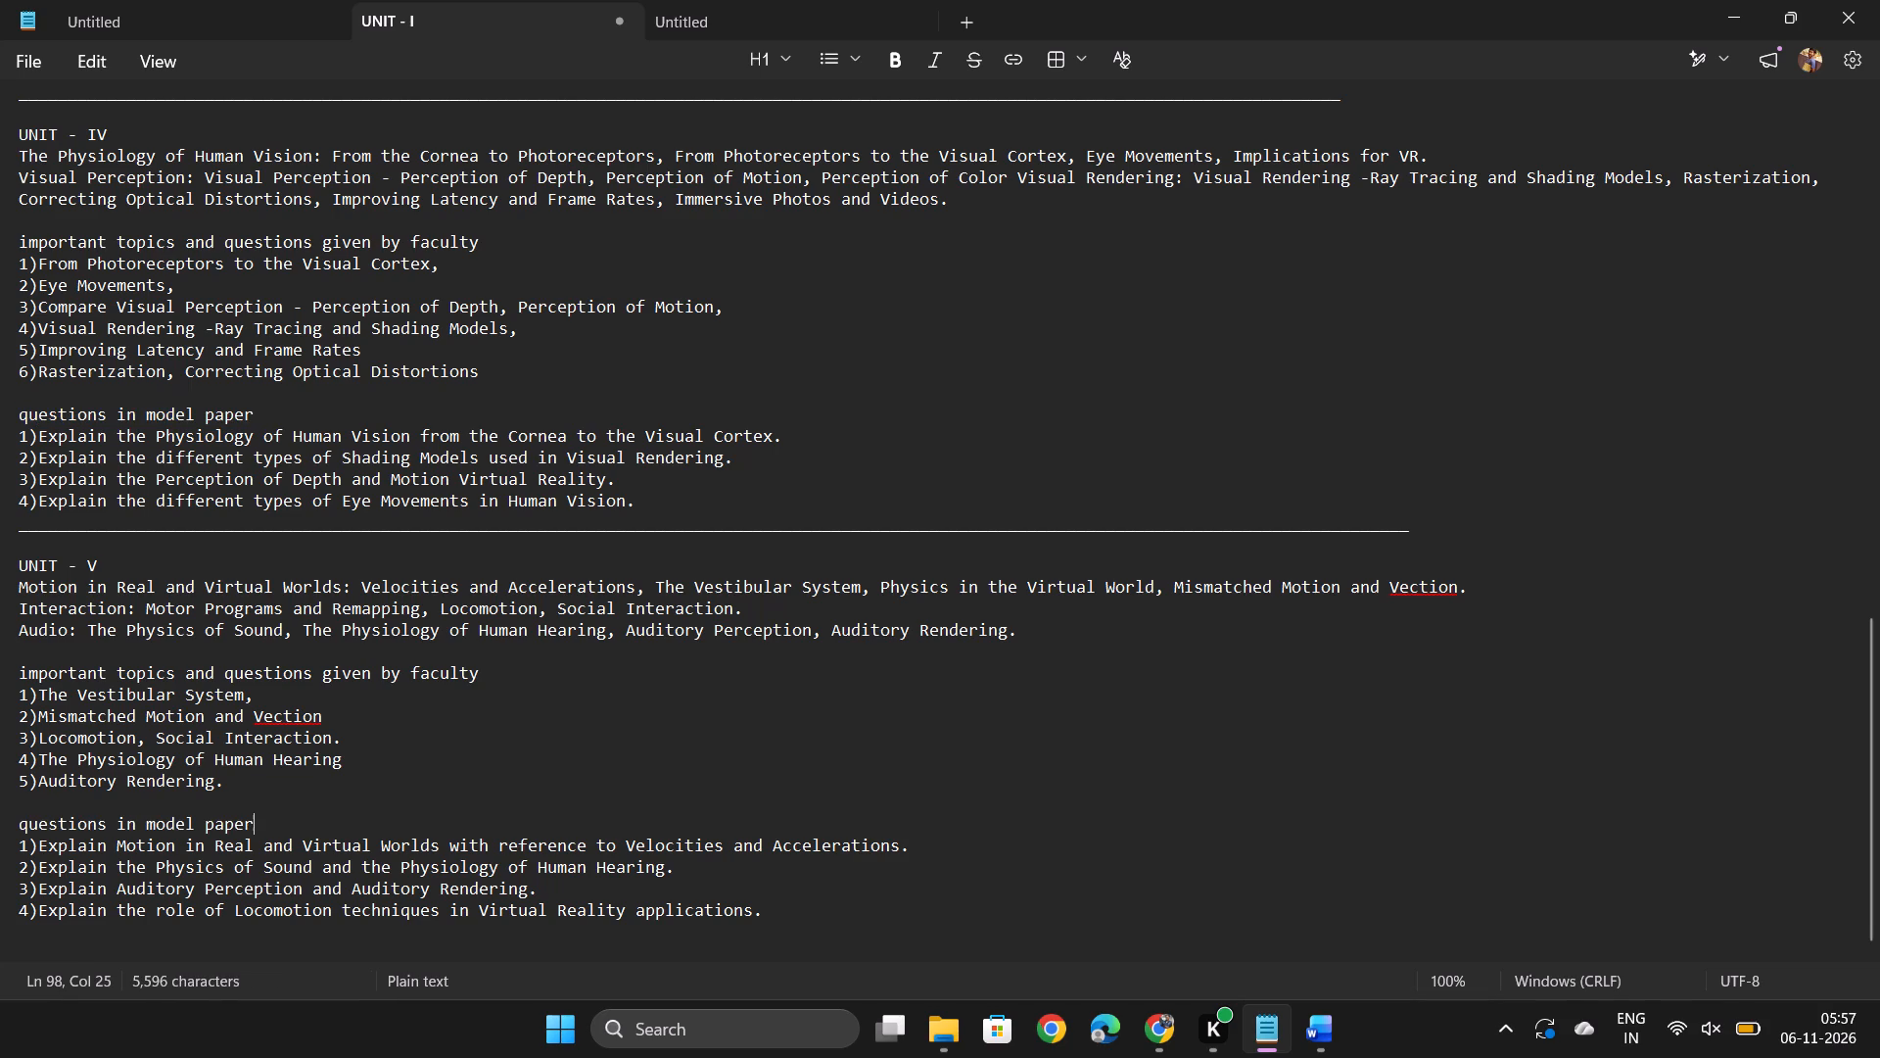
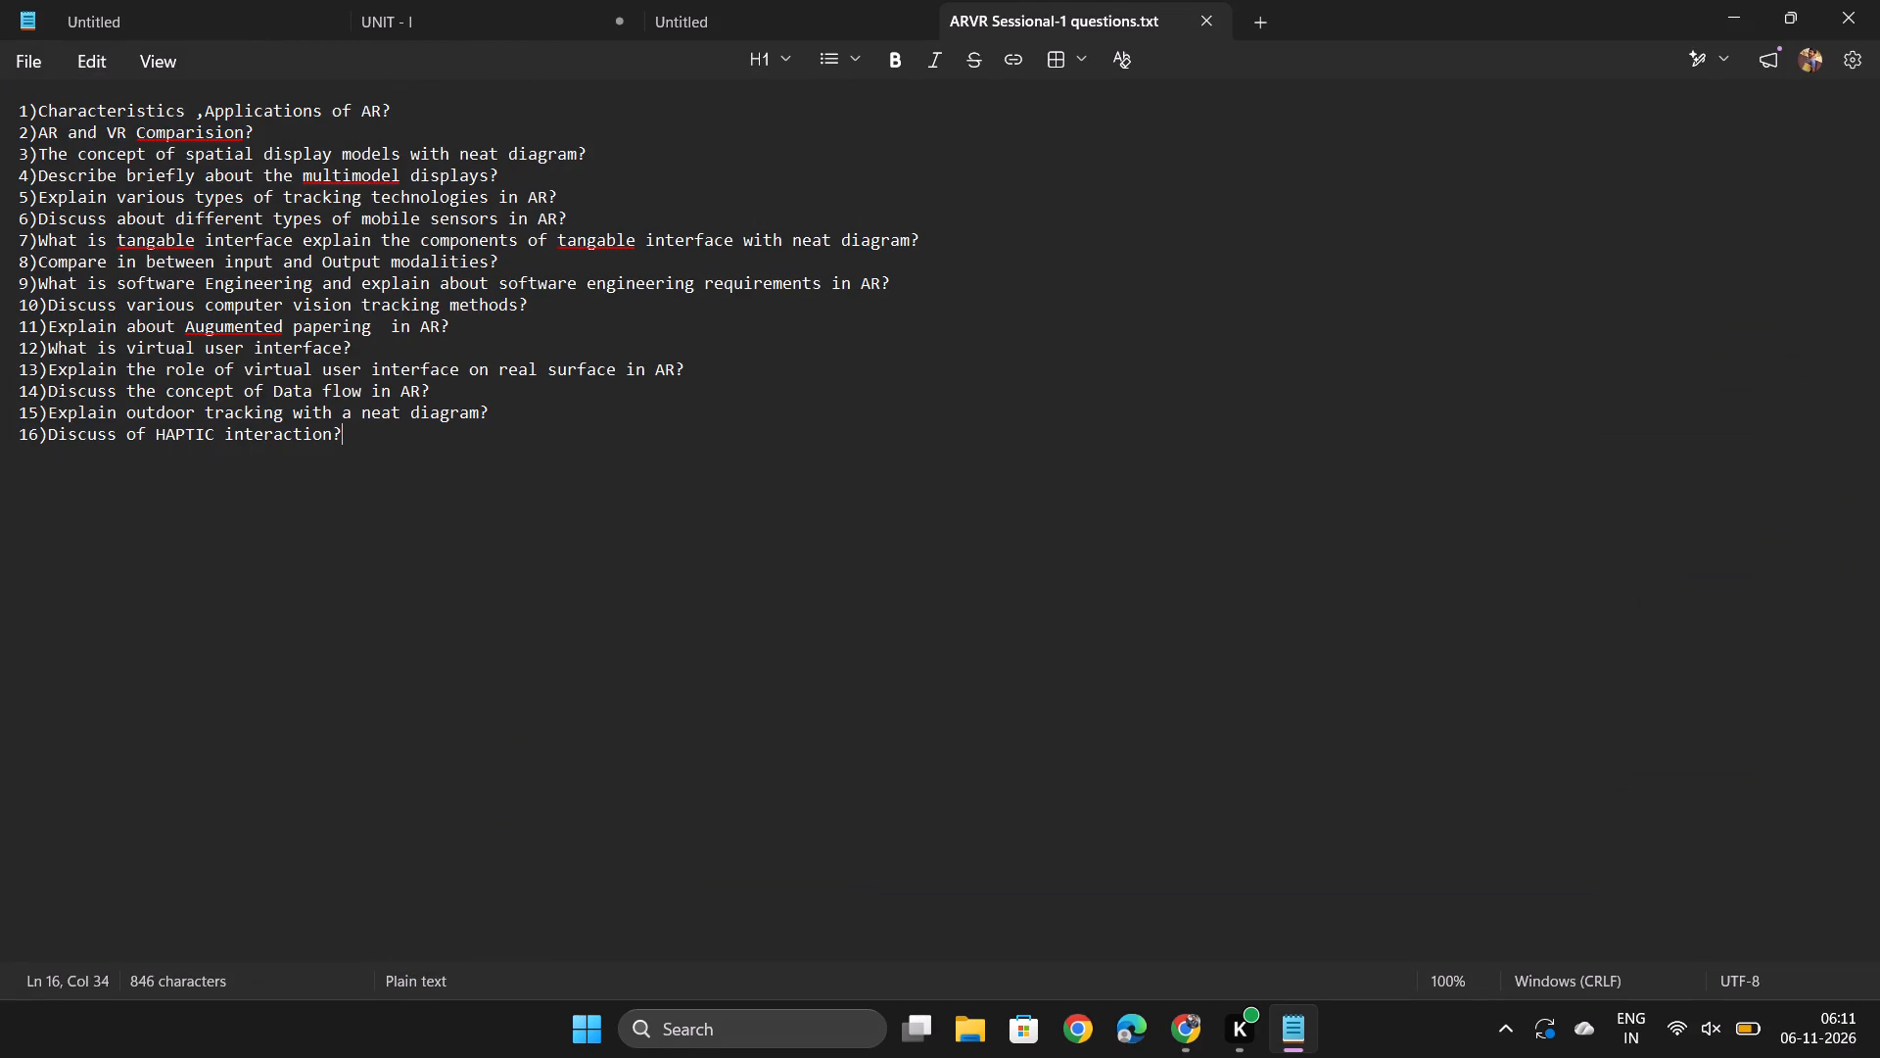
{"action": "left_click_drag", "start_coordinate": [578, 219], "coordinate": [0, 118]}
{"action": "key", "text": "ctrl+c"}
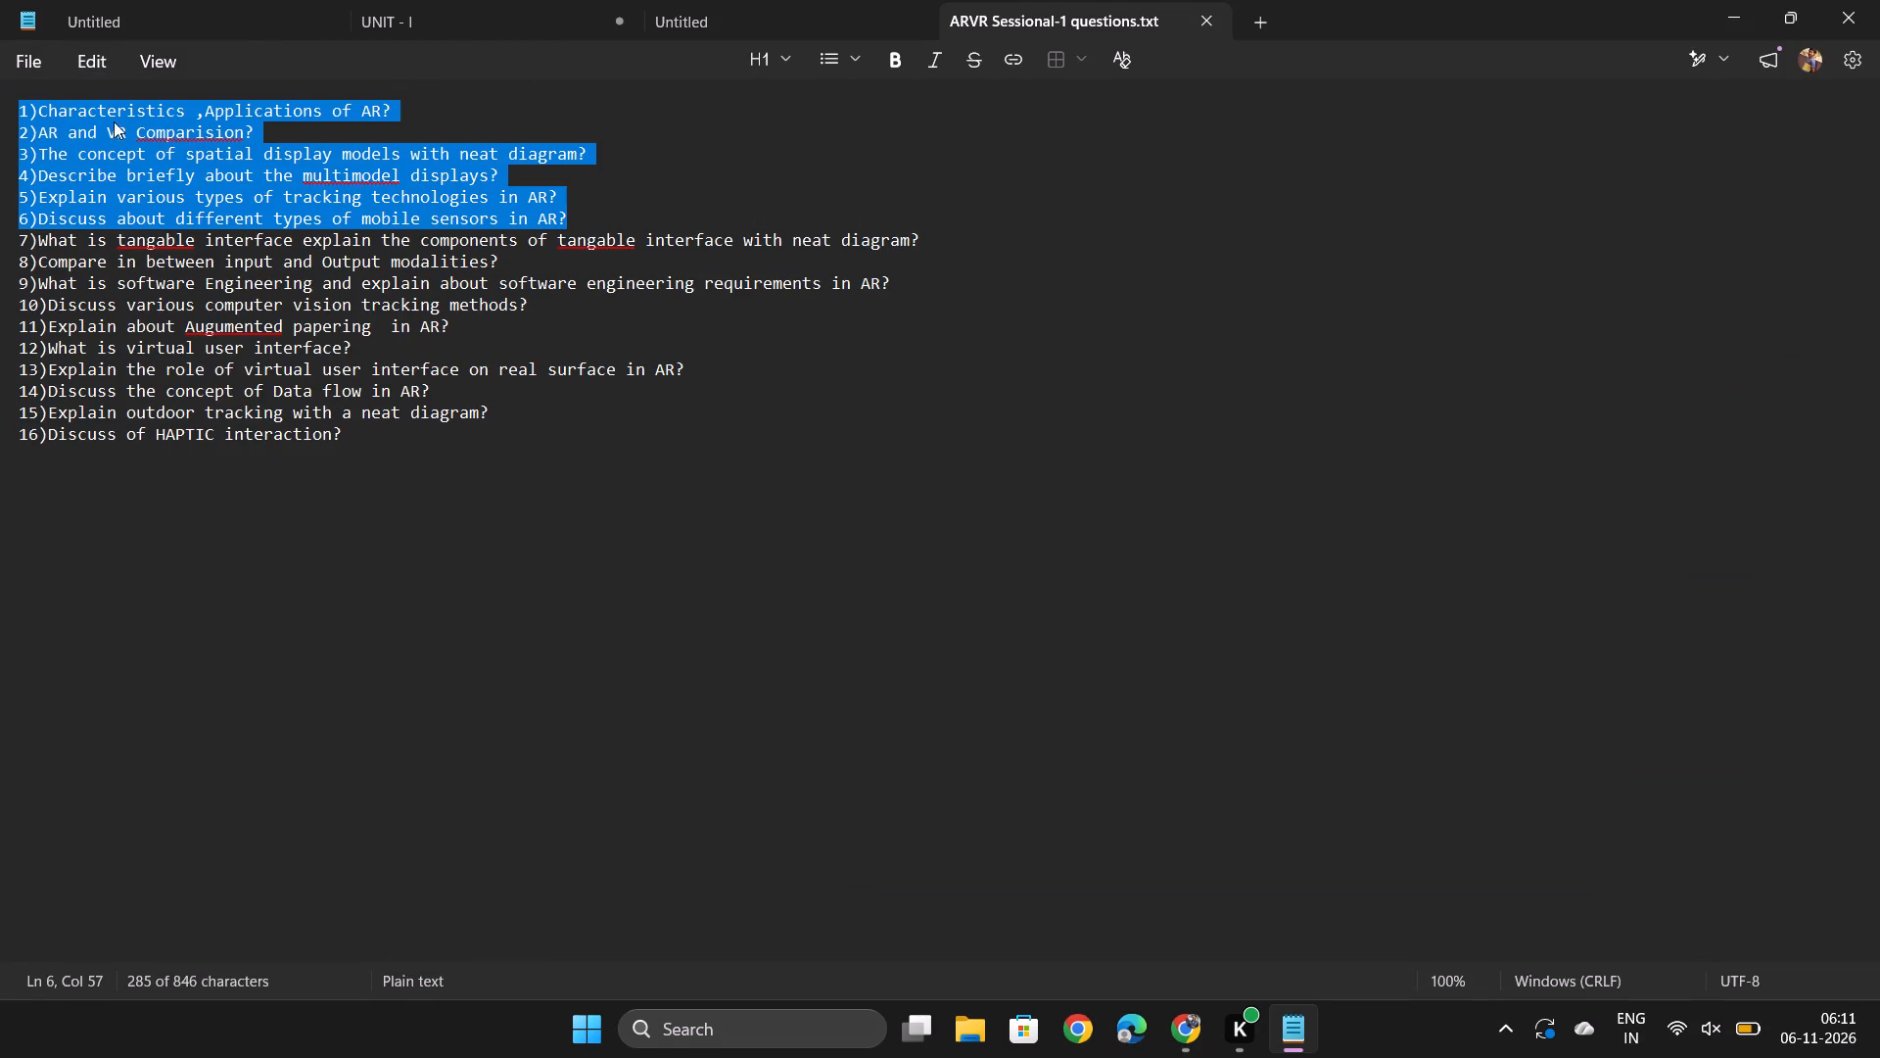
Close the empty Untitled note beside the UNIT - I notes.
{"action": "left_click", "coordinate": [712, 0]}
{"action": "left_click", "coordinate": [679, 11]}
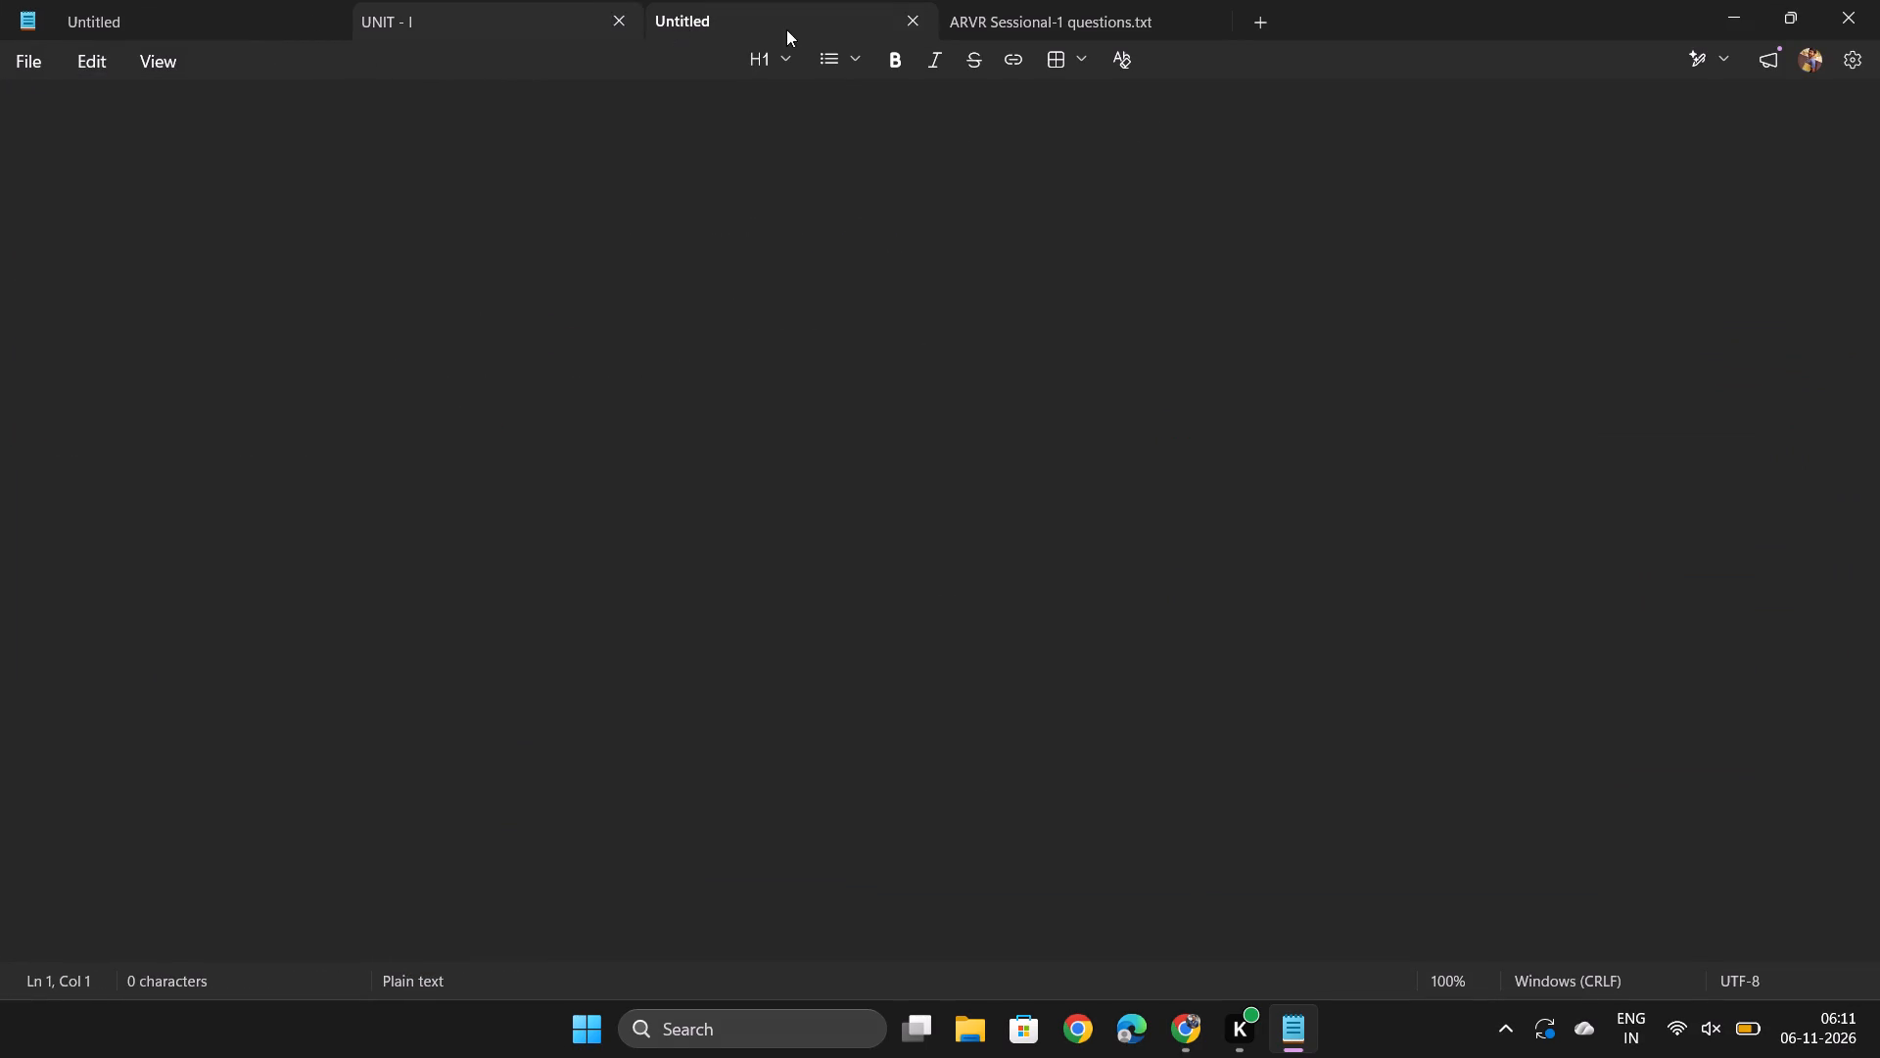
{"action": "left_click", "coordinate": [917, 21]}
Paste the copied questions below UNIT - I's model paper questions in the notes, leaving two blank lines above them.
{"action": "left_click", "coordinate": [519, 18]}
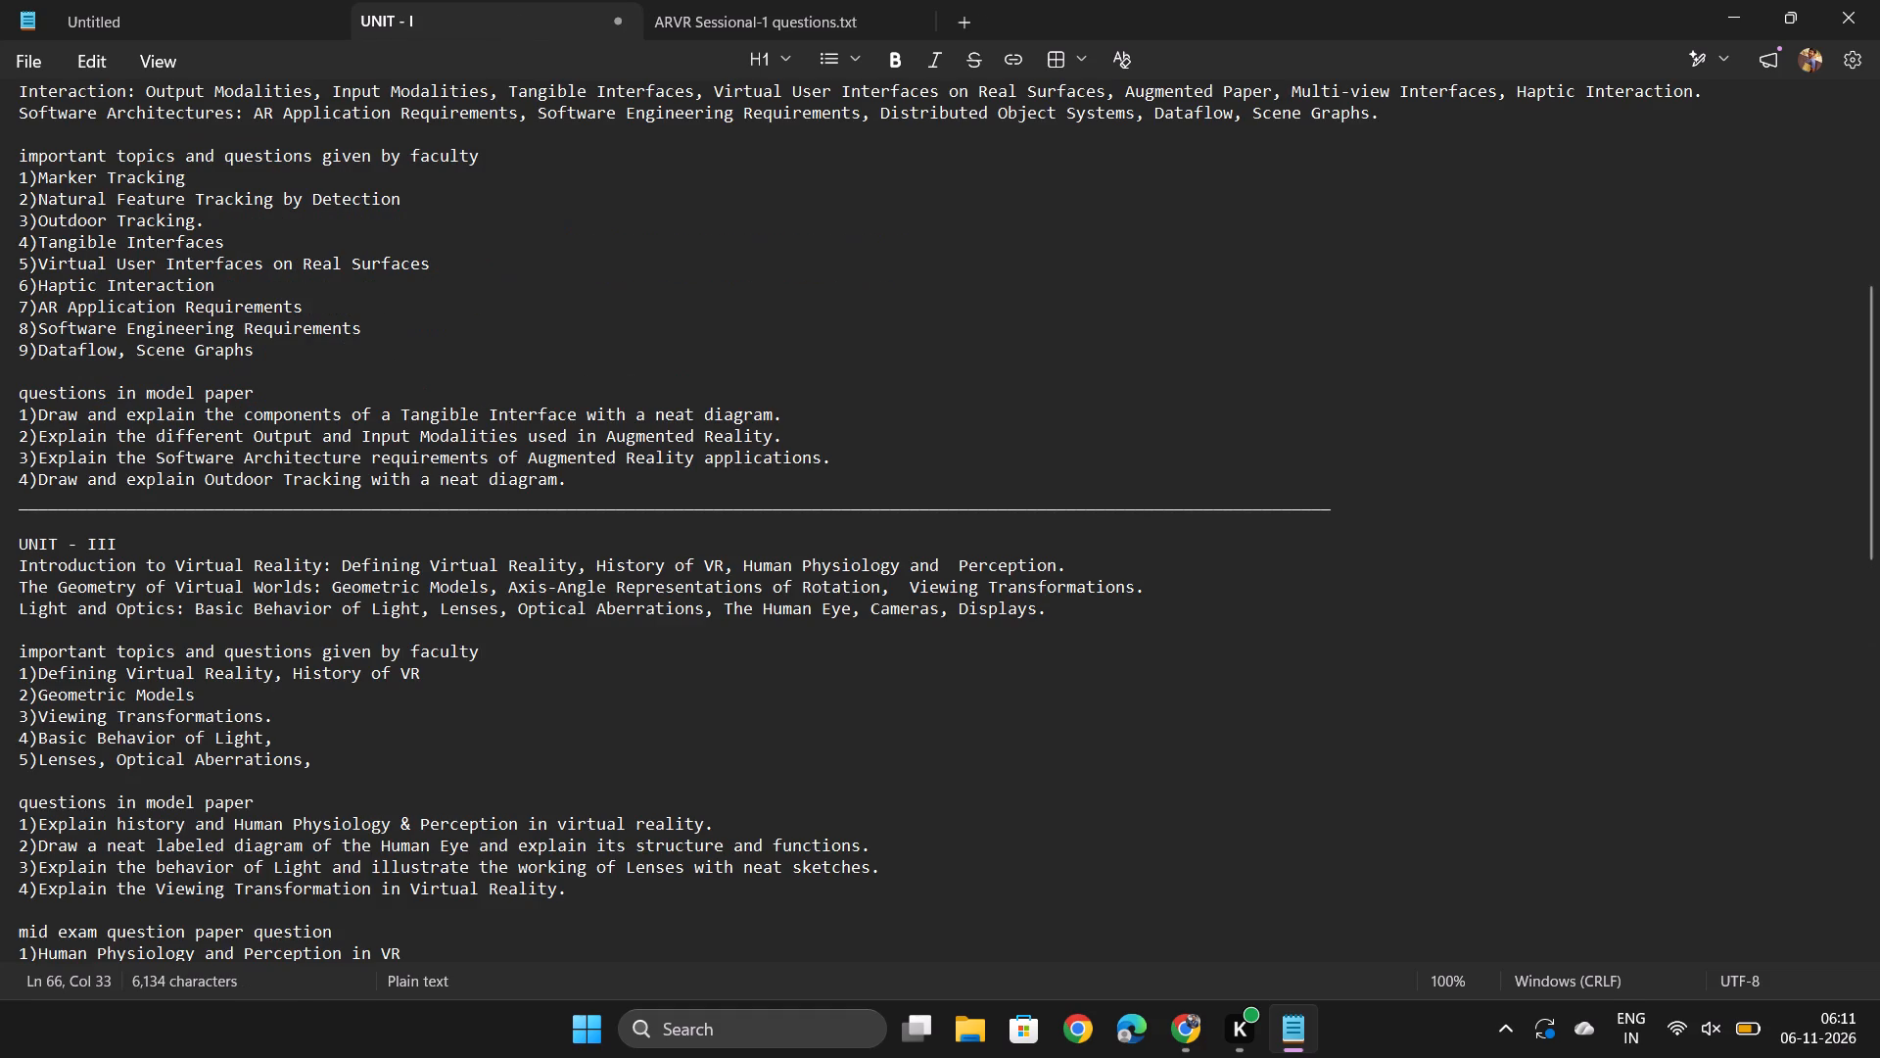
{"action": "scroll", "coordinate": [46, 422], "scroll_direction": "up", "scroll_amount": 16}
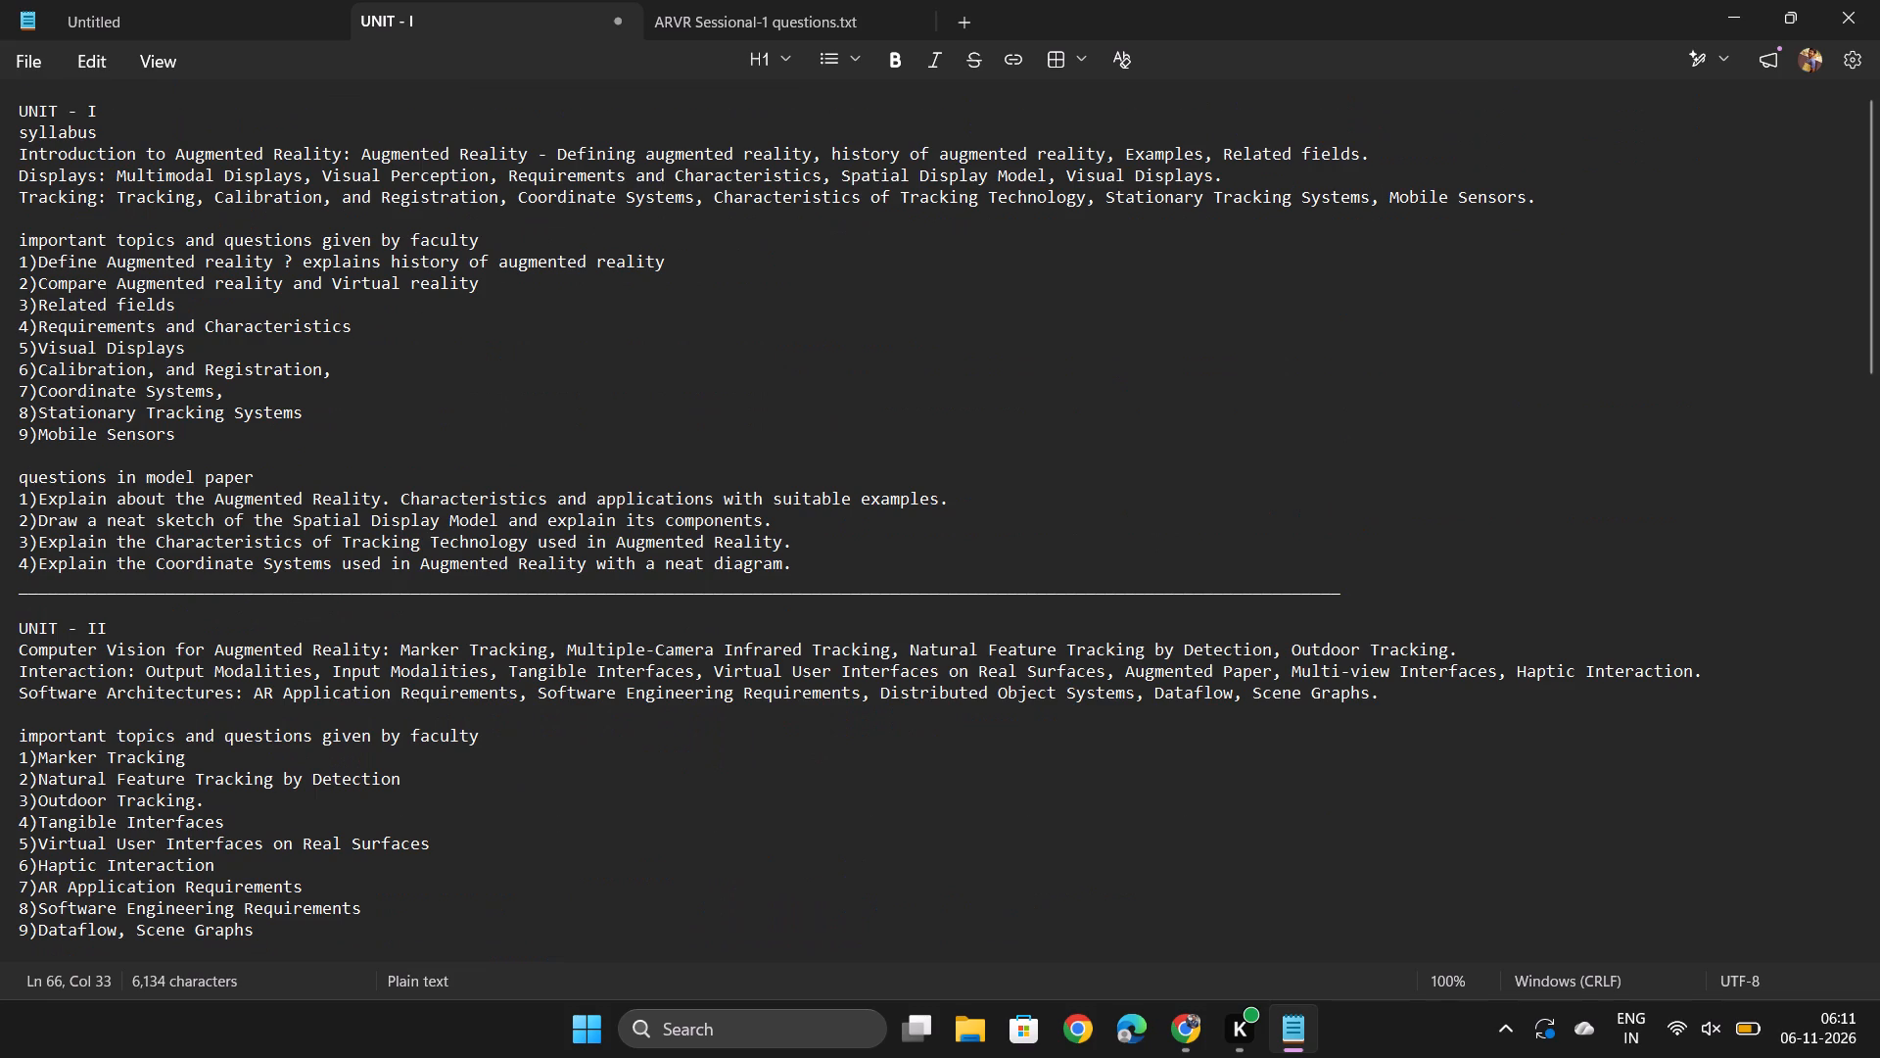
{"action": "left_click", "coordinate": [846, 569]}
{"action": "key", "text": "Return"}
{"action": "key", "text": "Return"}
{"action": "key", "text": "Return"}
{"action": "key", "text": "ctrl+v"}
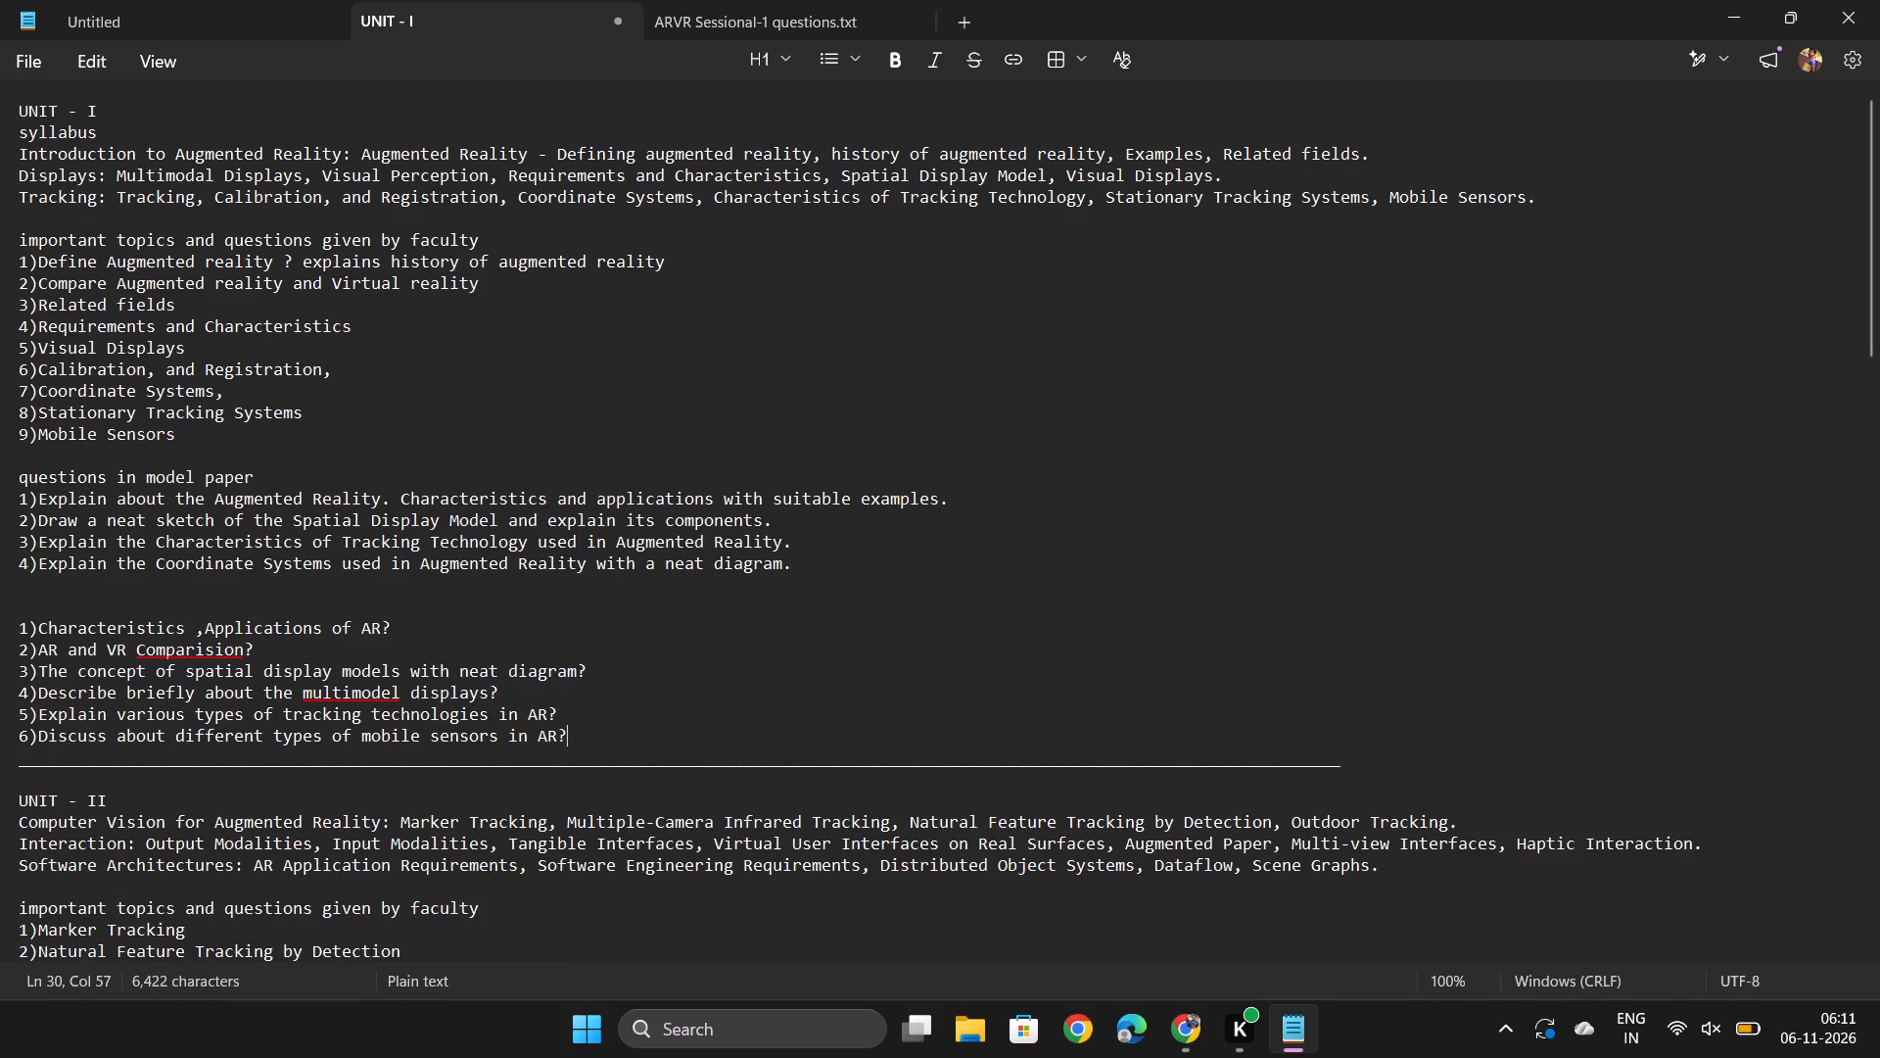
Copy UNIT - III's heading "mid exam question paper question" and paste it directly above UNIT - I's six pasted questions.
{"action": "scroll", "coordinate": [284, 621], "scroll_direction": "down", "scroll_amount": 9}
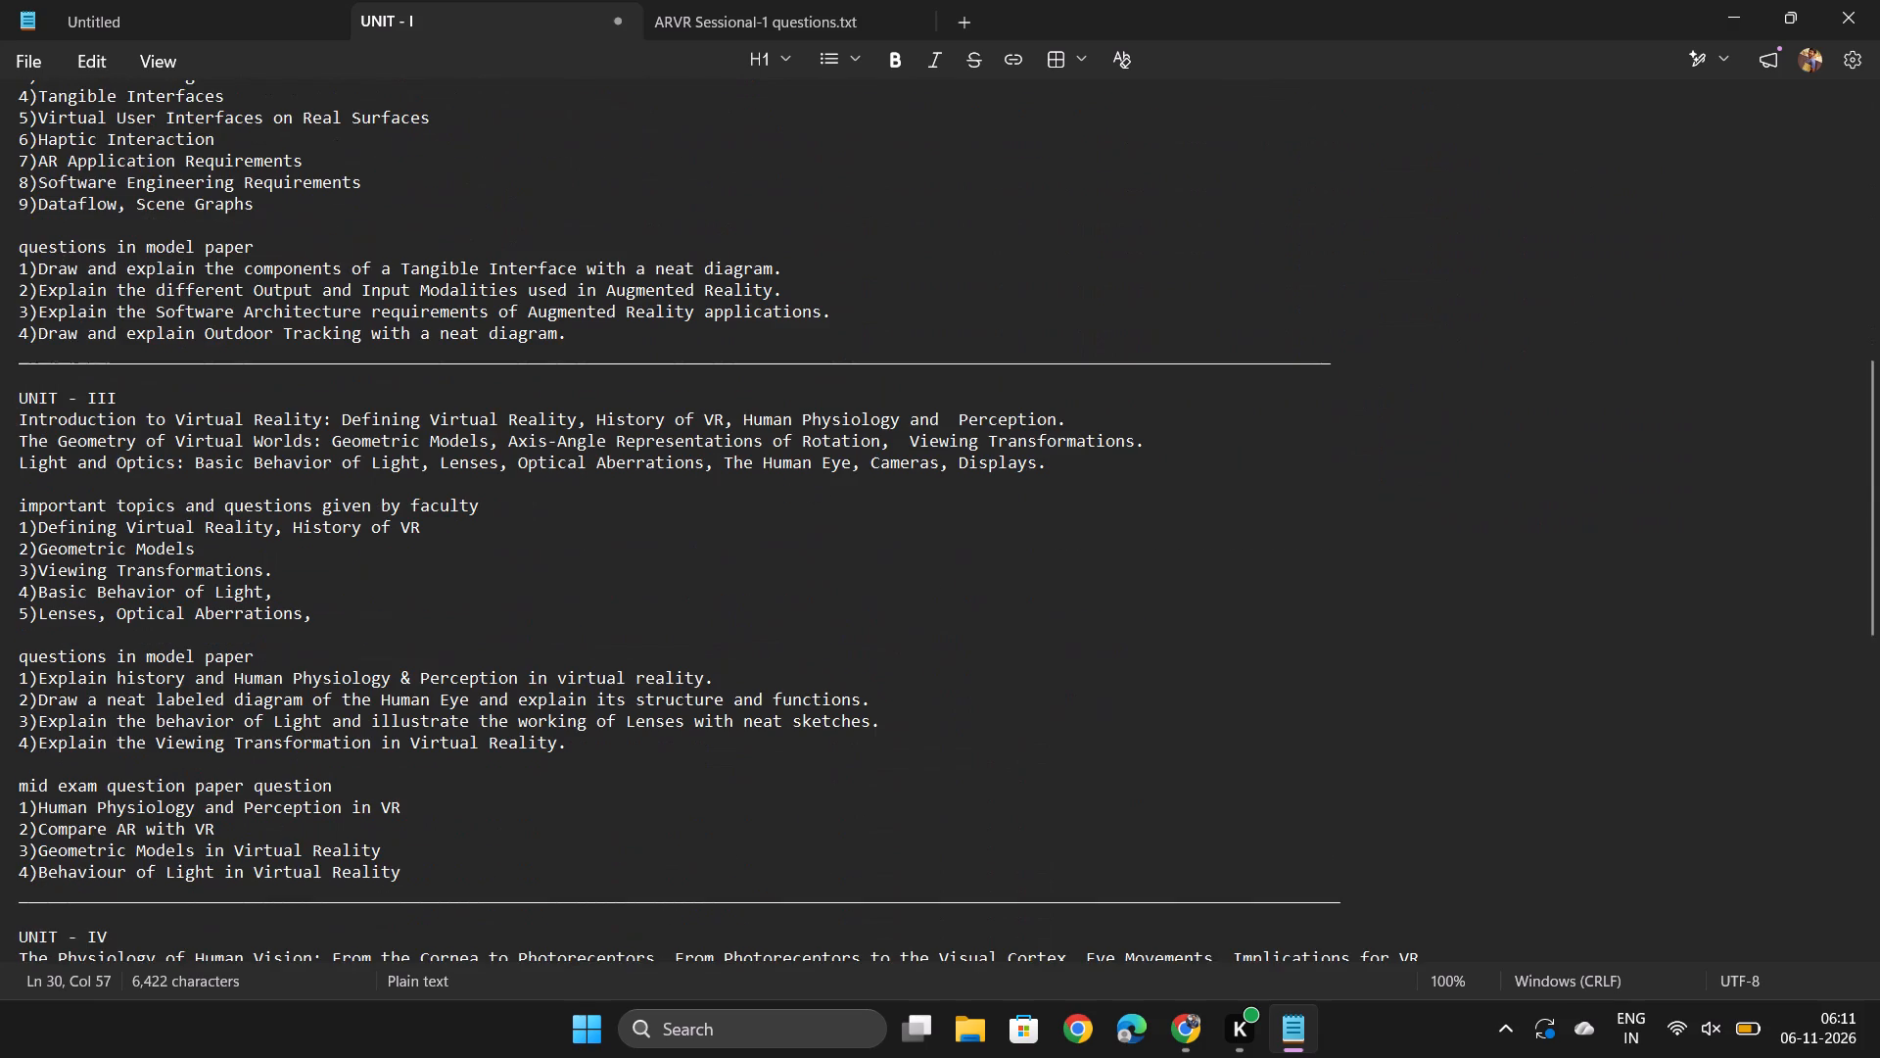
{"action": "left_click_drag", "start_coordinate": [339, 783], "coordinate": [28, 782]}
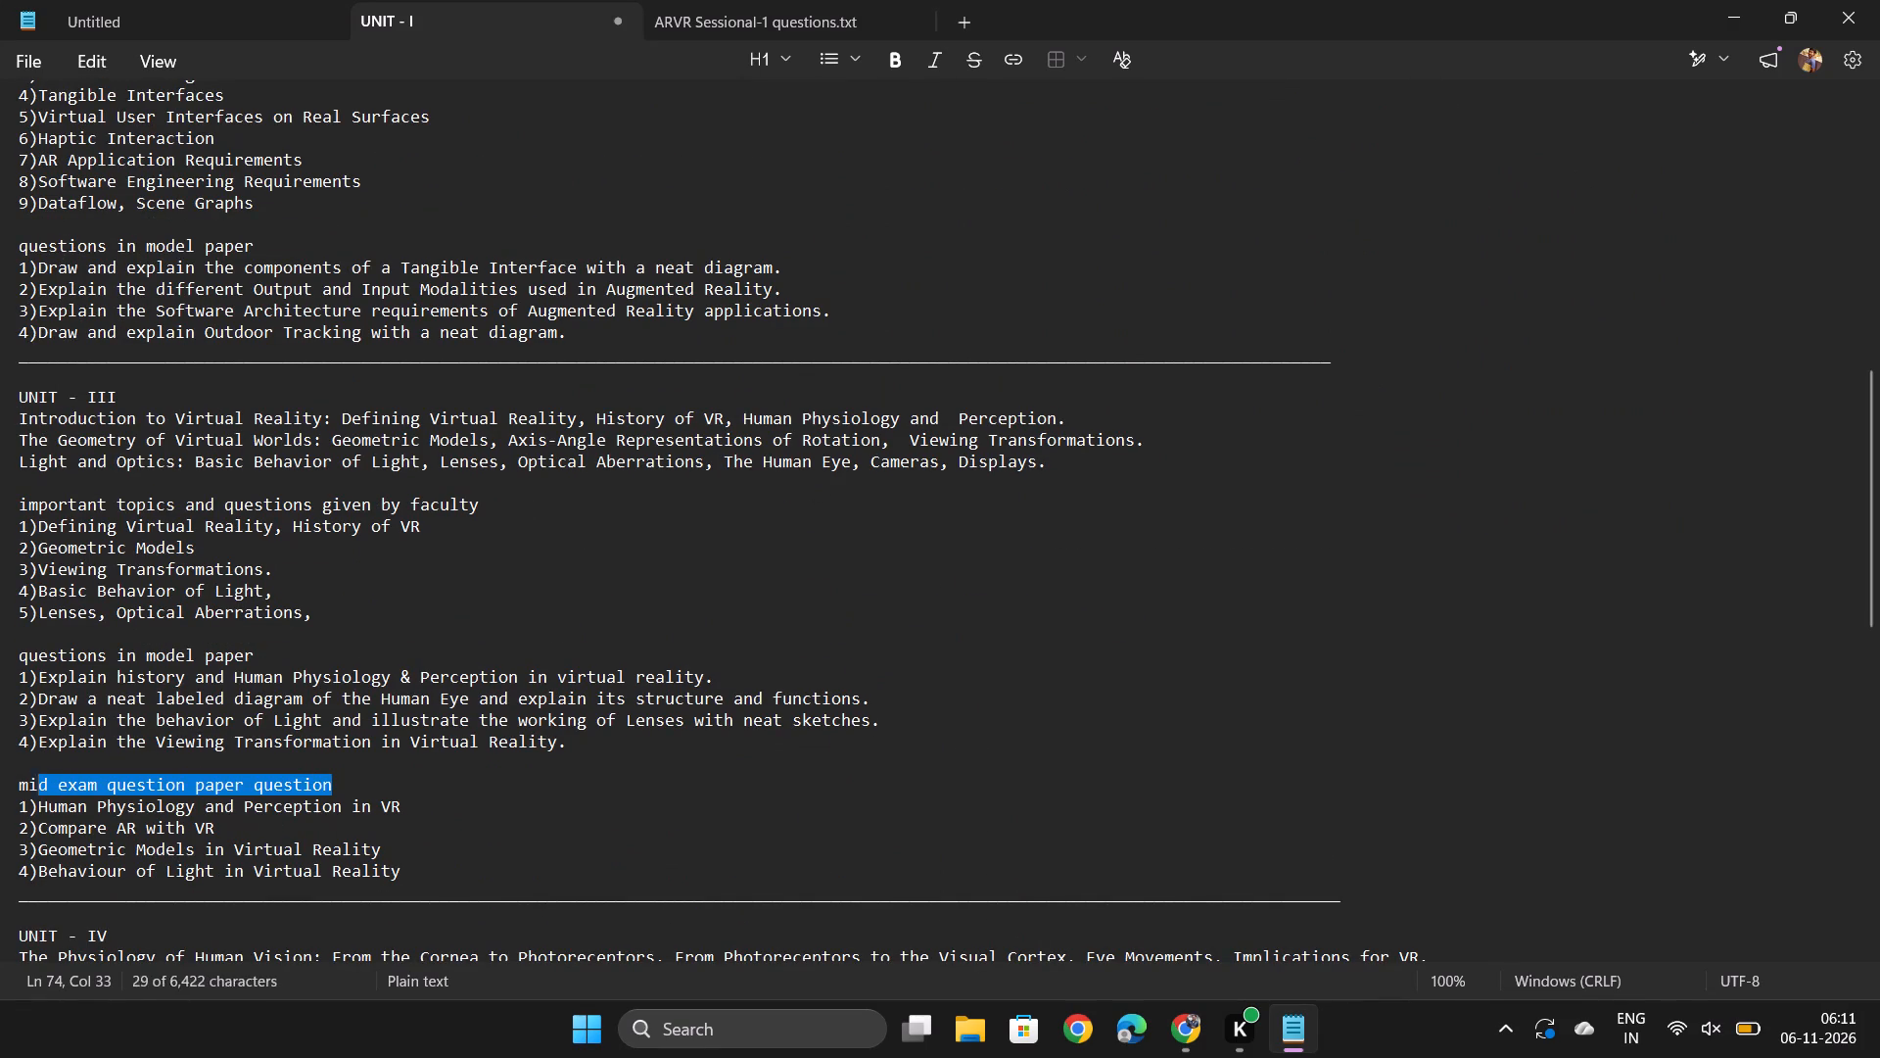
{"action": "left_click_drag", "start_coordinate": [28, 782], "coordinate": [14, 783]}
{"action": "key", "text": "ctrl+c"}
{"action": "scroll", "coordinate": [278, 669], "scroll_direction": "up", "scroll_amount": 10}
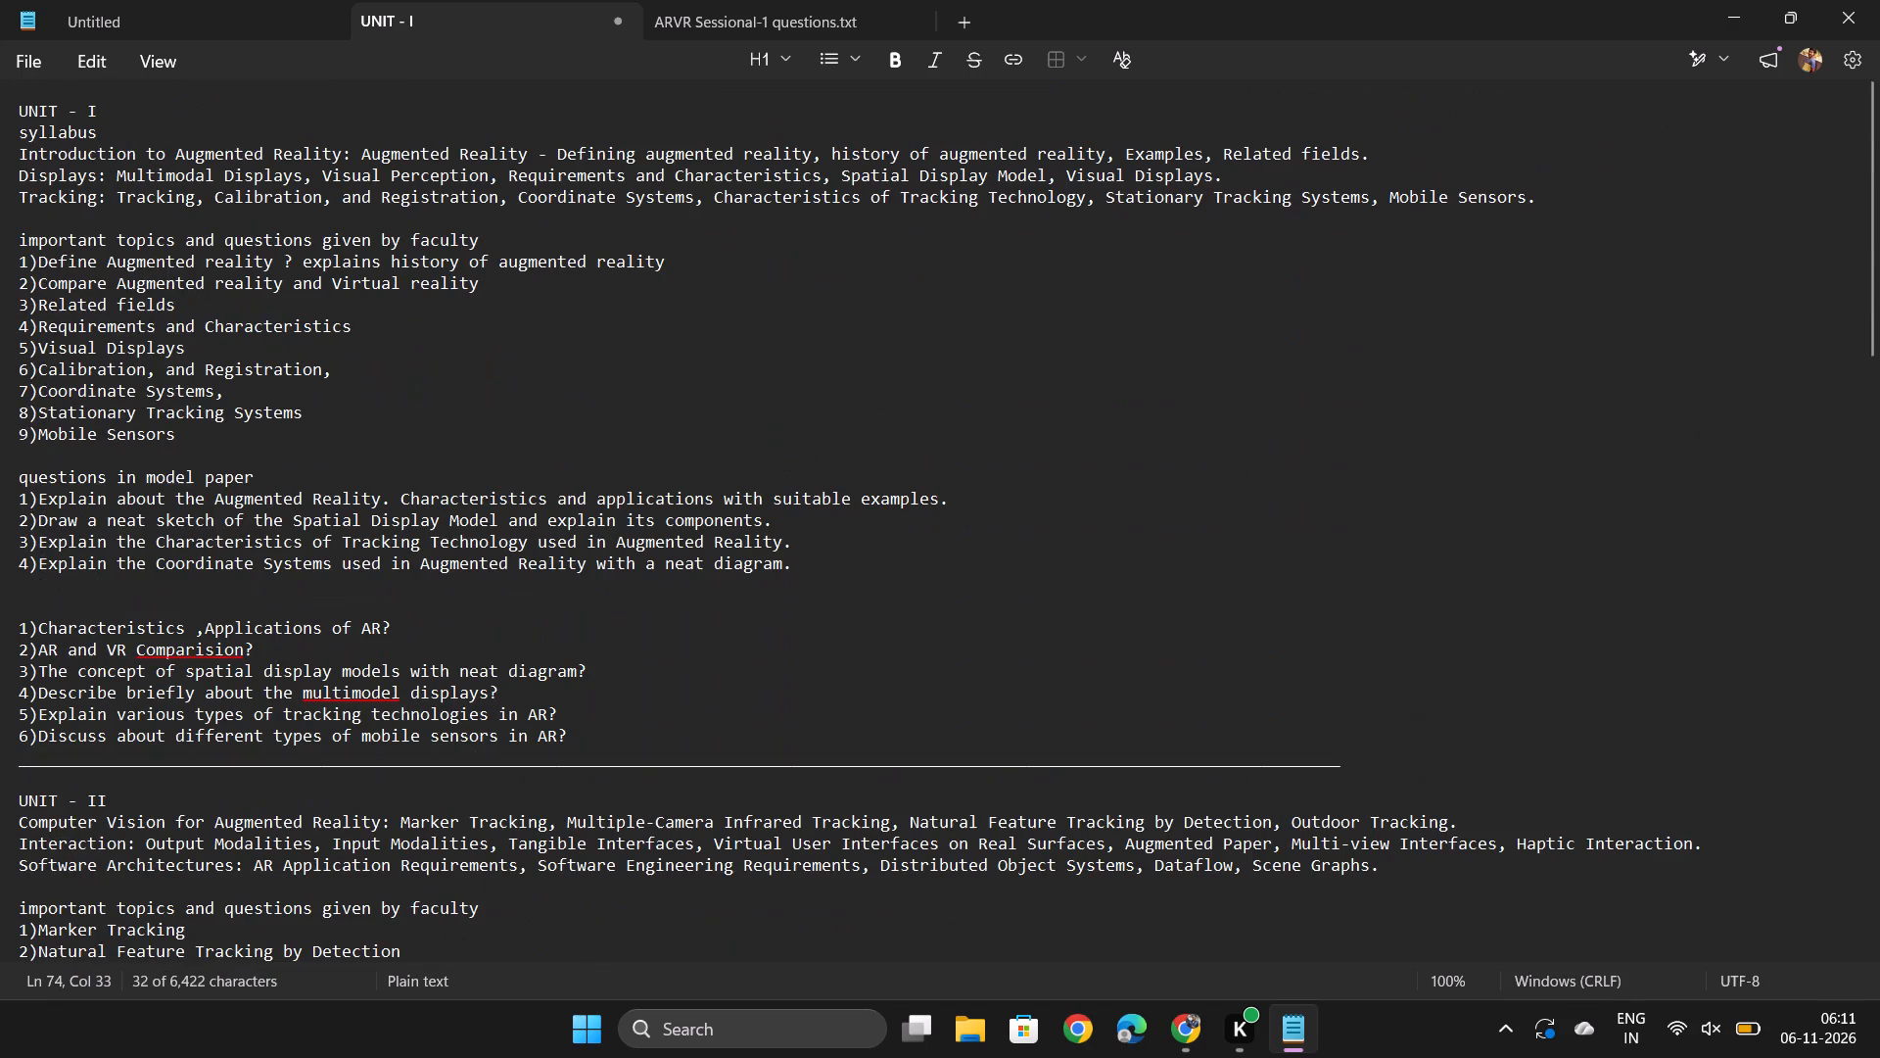
{"action": "left_click", "coordinate": [161, 613]}
{"action": "key", "text": "ctrl+v"}
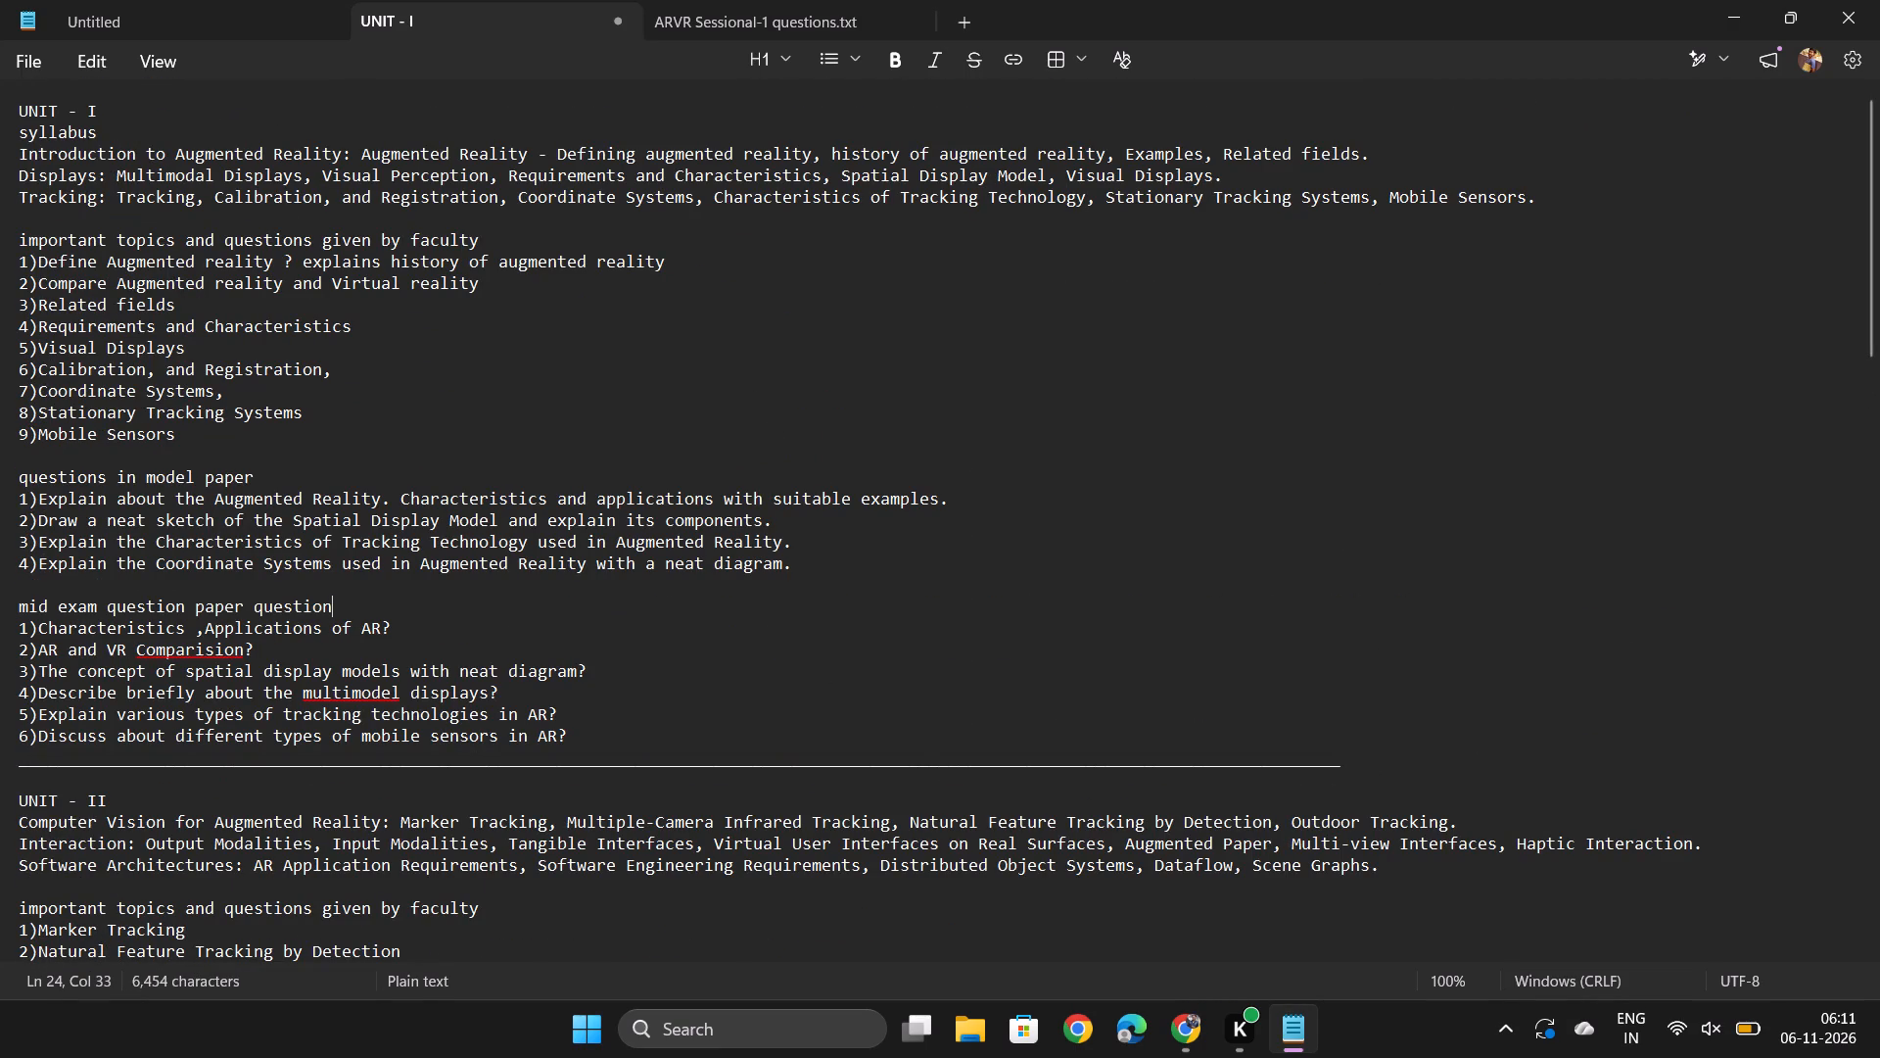
Correct the misspelled words in UNIT - I's second and fourth mid exam questions to "Comparison" and "multimodal".
{"action": "left_click", "coordinate": [196, 651]}
{"action": "left_click", "coordinate": [198, 683]}
{"action": "left_click", "coordinate": [356, 704]}
{"action": "left_click", "coordinate": [357, 695]}
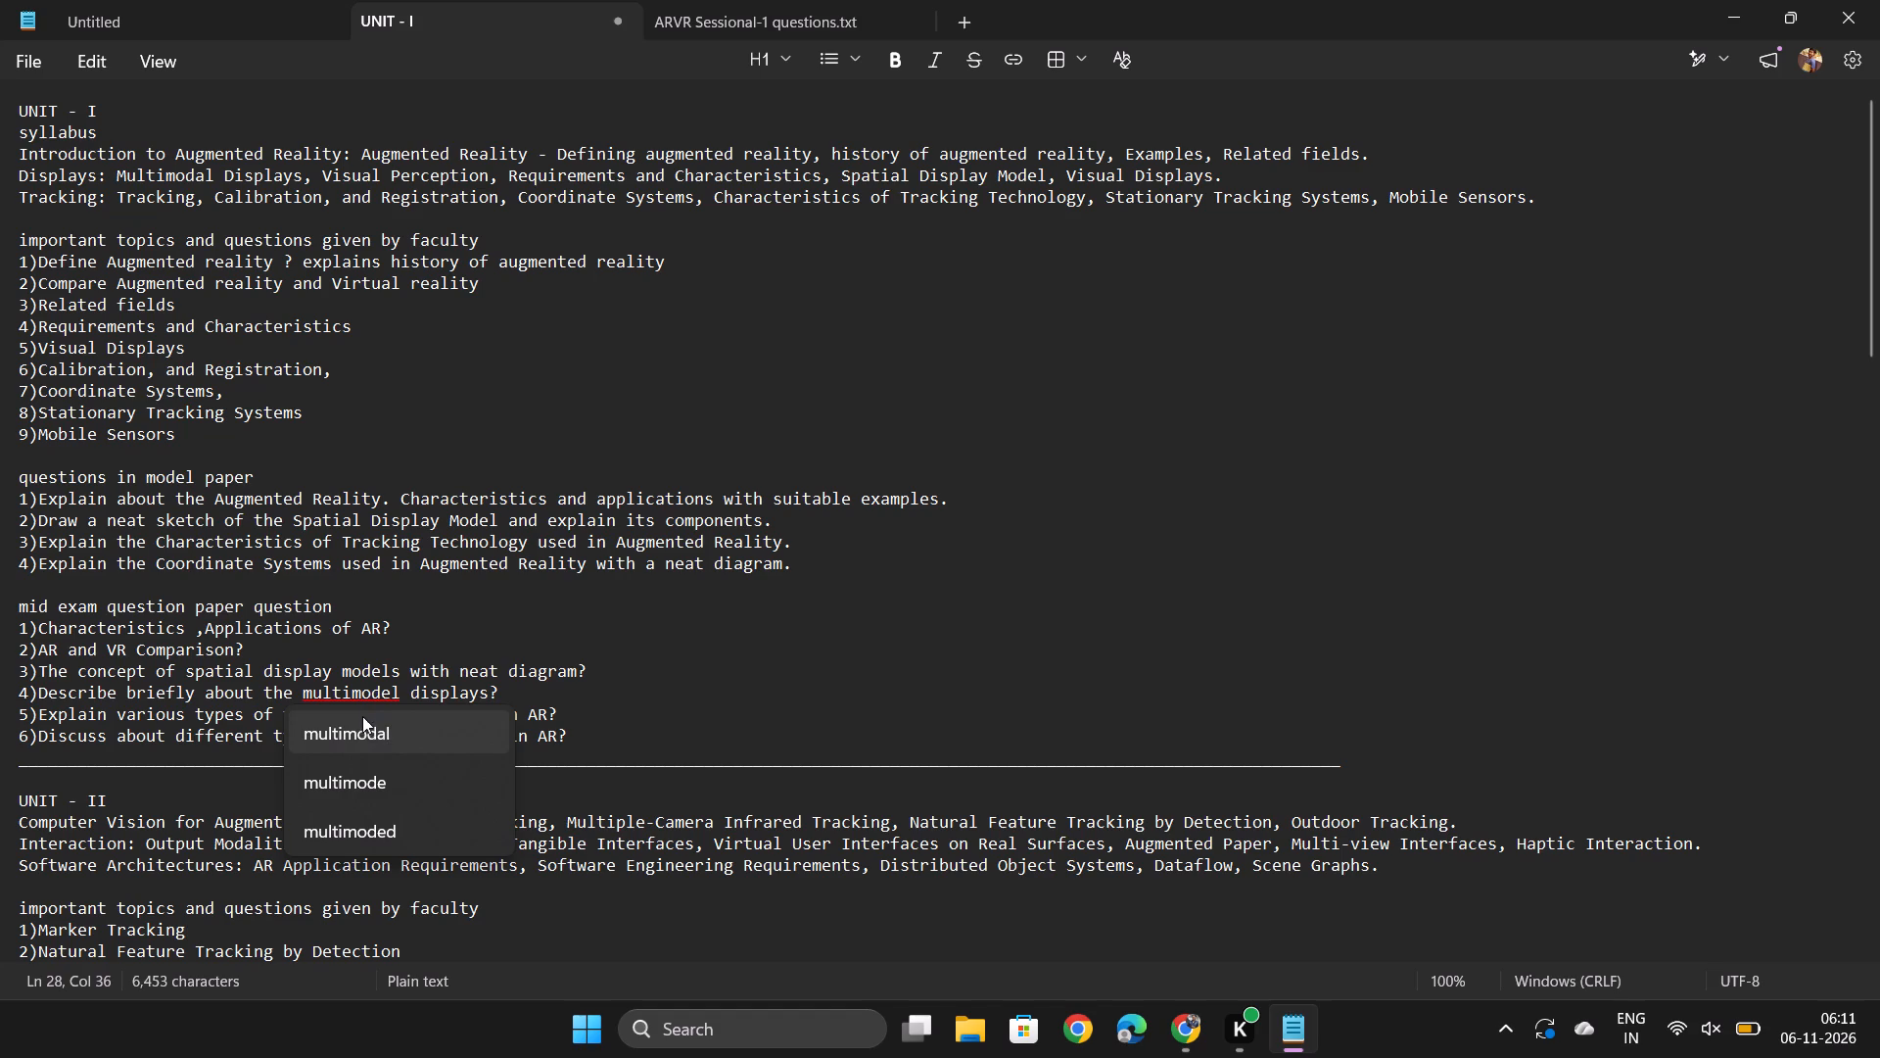
{"action": "left_click", "coordinate": [370, 732]}
Add the heading "mid exam question paper question" below UNIT - II's model paper questions, with an empty line beneath it.
{"action": "scroll", "coordinate": [406, 708], "scroll_direction": "down", "scroll_amount": 4}
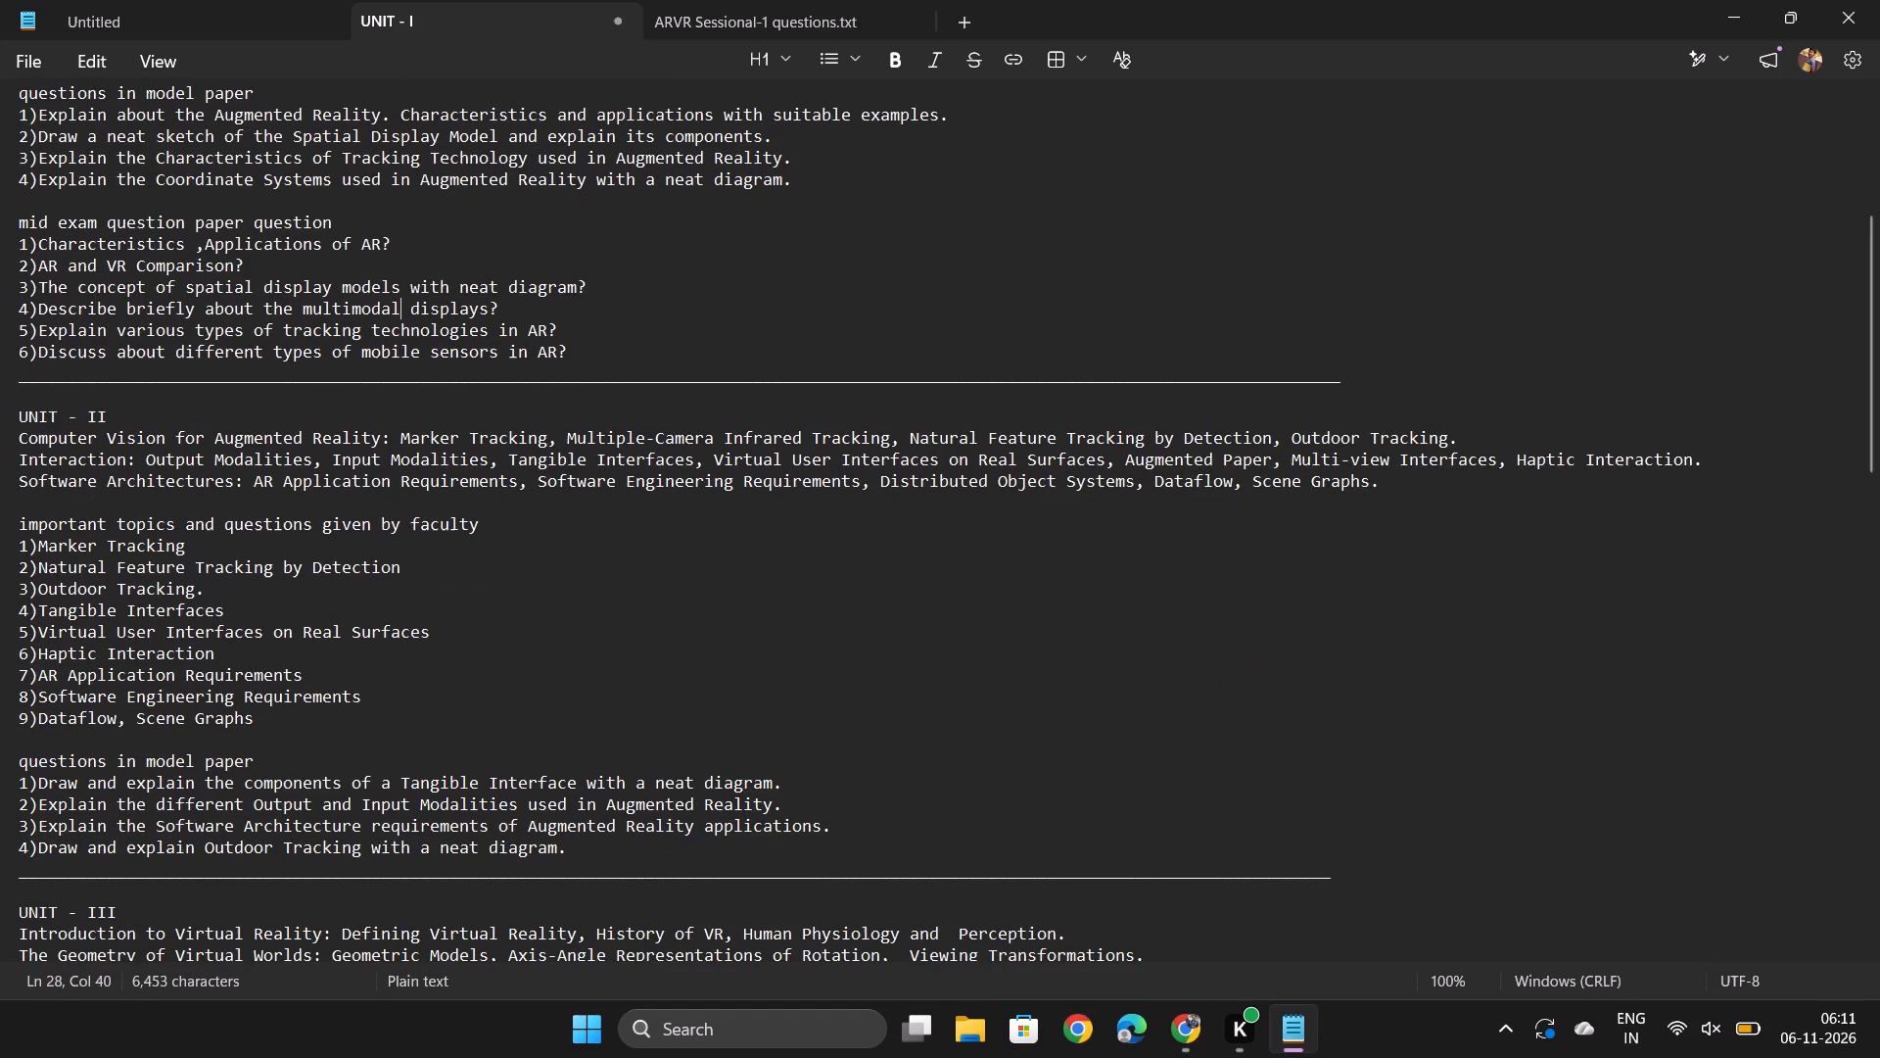
{"action": "left_click", "coordinate": [609, 845]}
{"action": "key", "text": "Return"}
{"action": "key", "text": "Return"}
{"action": "key", "text": "ctrl+v"}
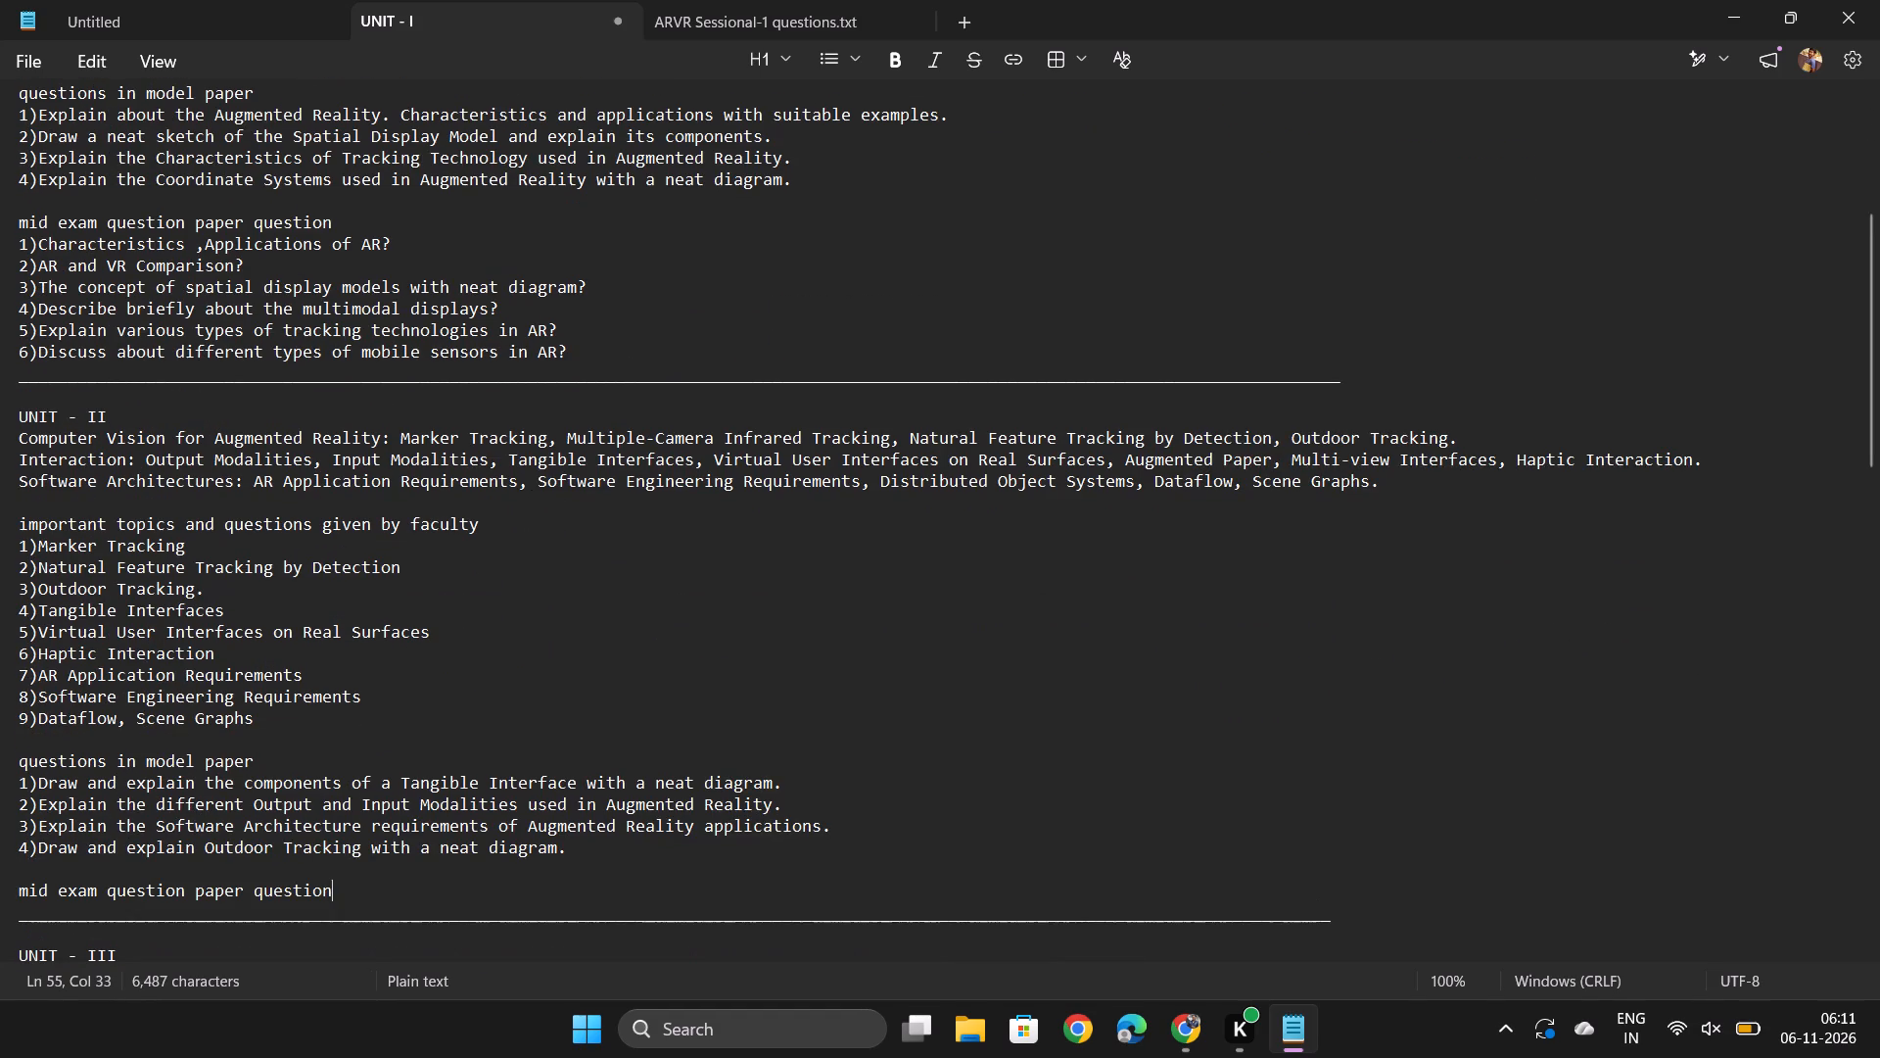
{"action": "scroll", "coordinate": [498, 710], "scroll_direction": "down", "scroll_amount": 2}
{"action": "key", "text": "Return"}
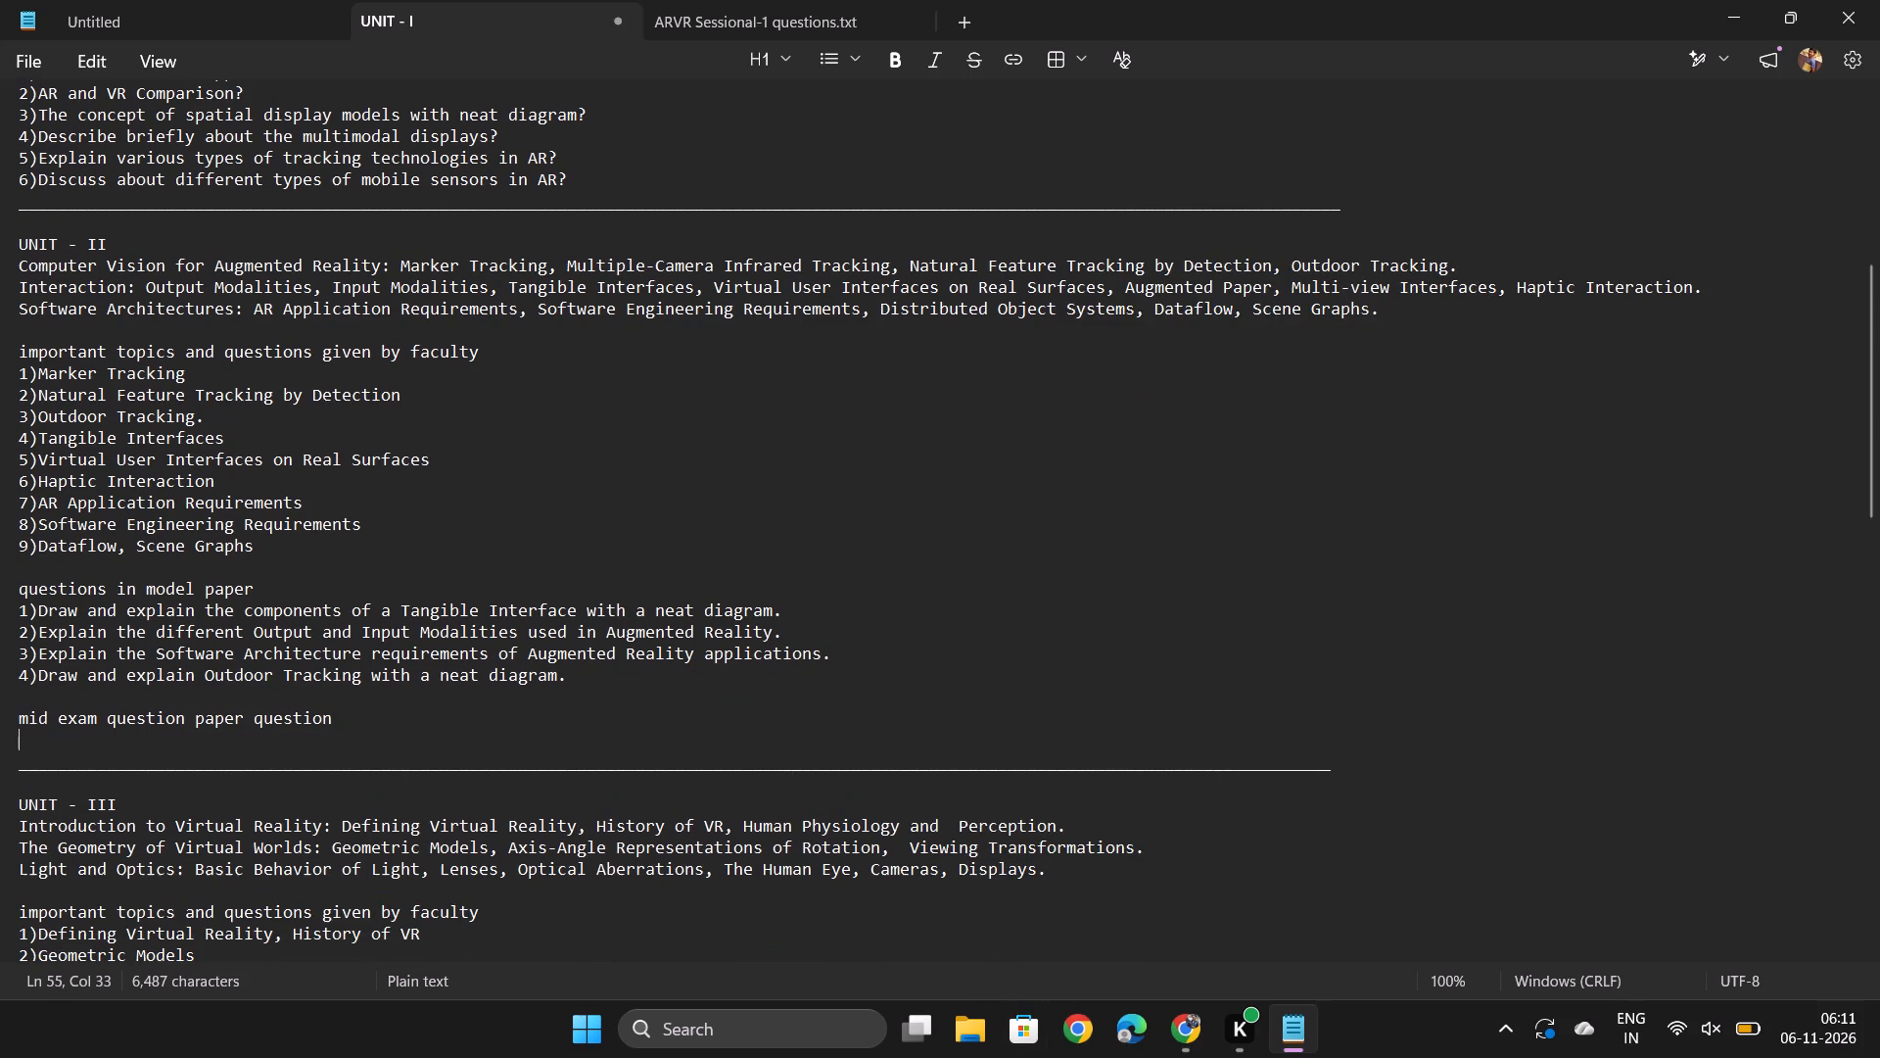
Copy questions 7) to 16) from the ARVR Sessional-1 questions file and paste them under UNIT - II's mid exam heading.
{"action": "left_click", "coordinate": [1194, 1026]}
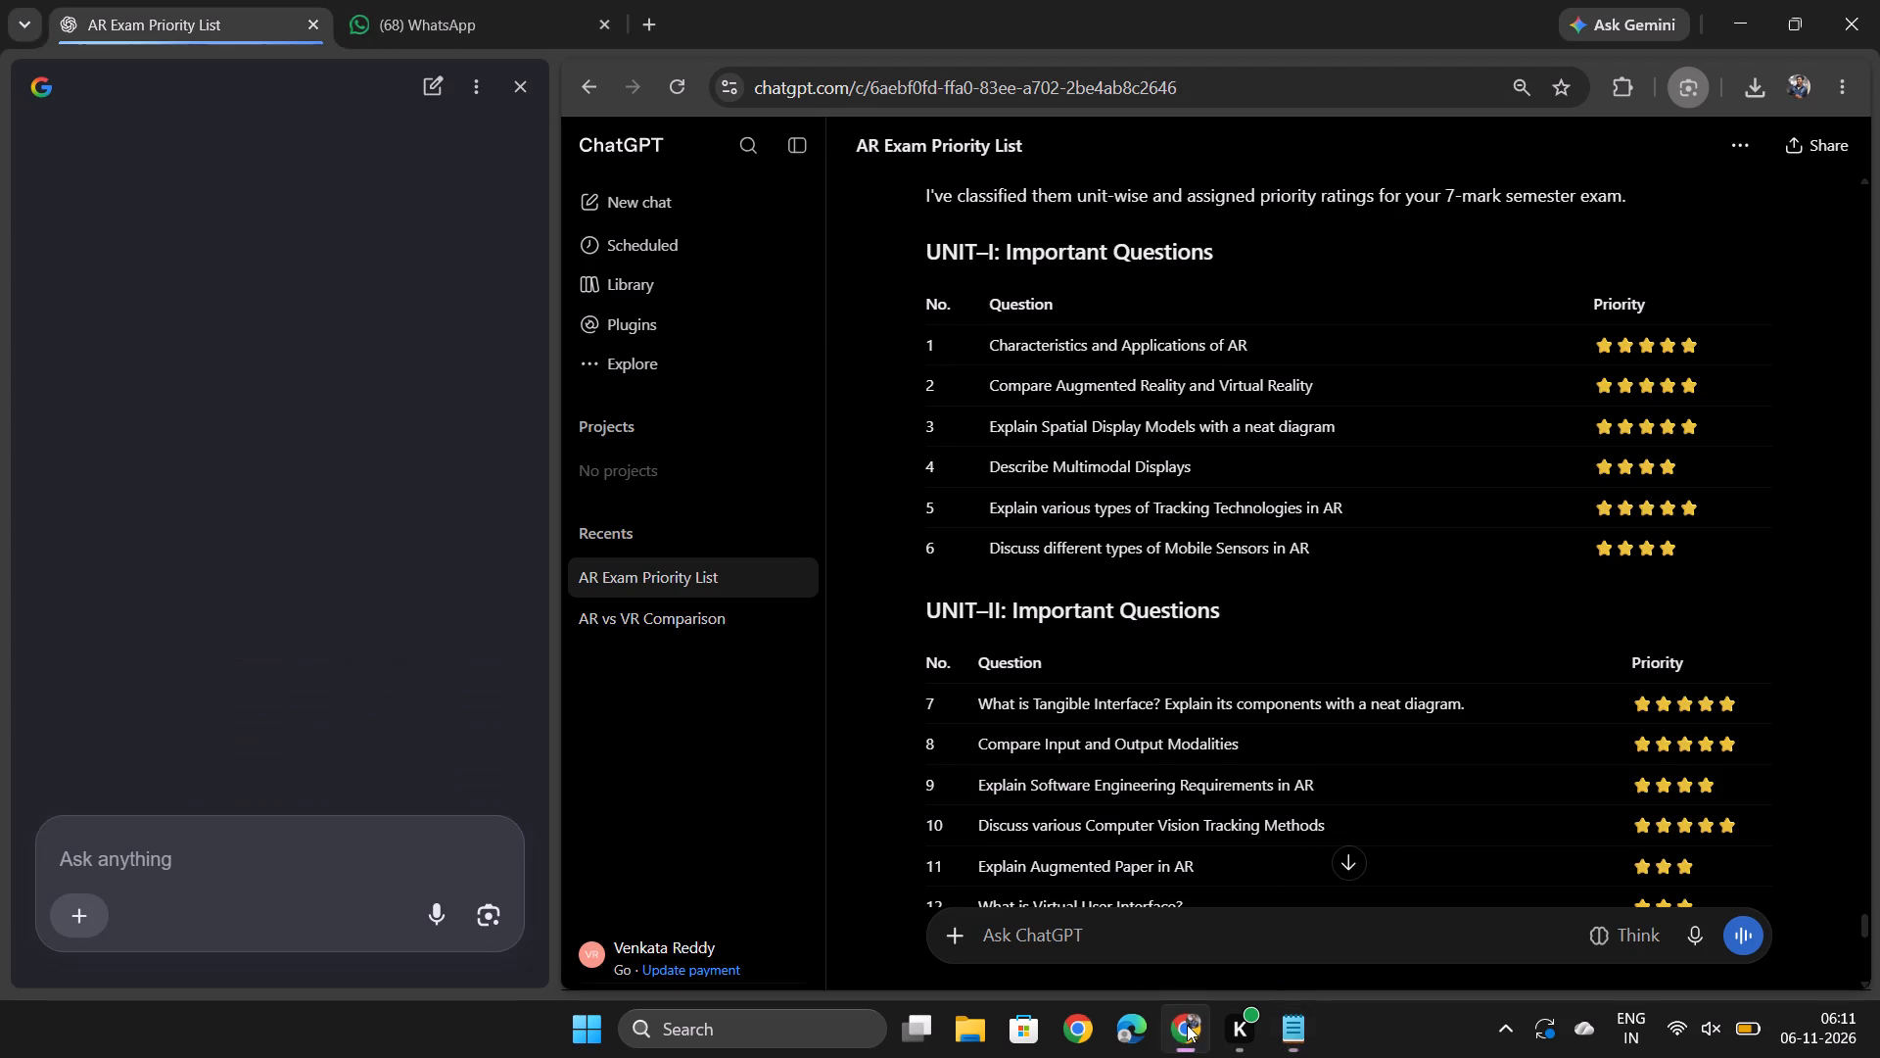
{"action": "left_click", "coordinate": [1187, 1025]}
{"action": "left_click", "coordinate": [884, 0]}
{"action": "left_click", "coordinate": [782, 8]}
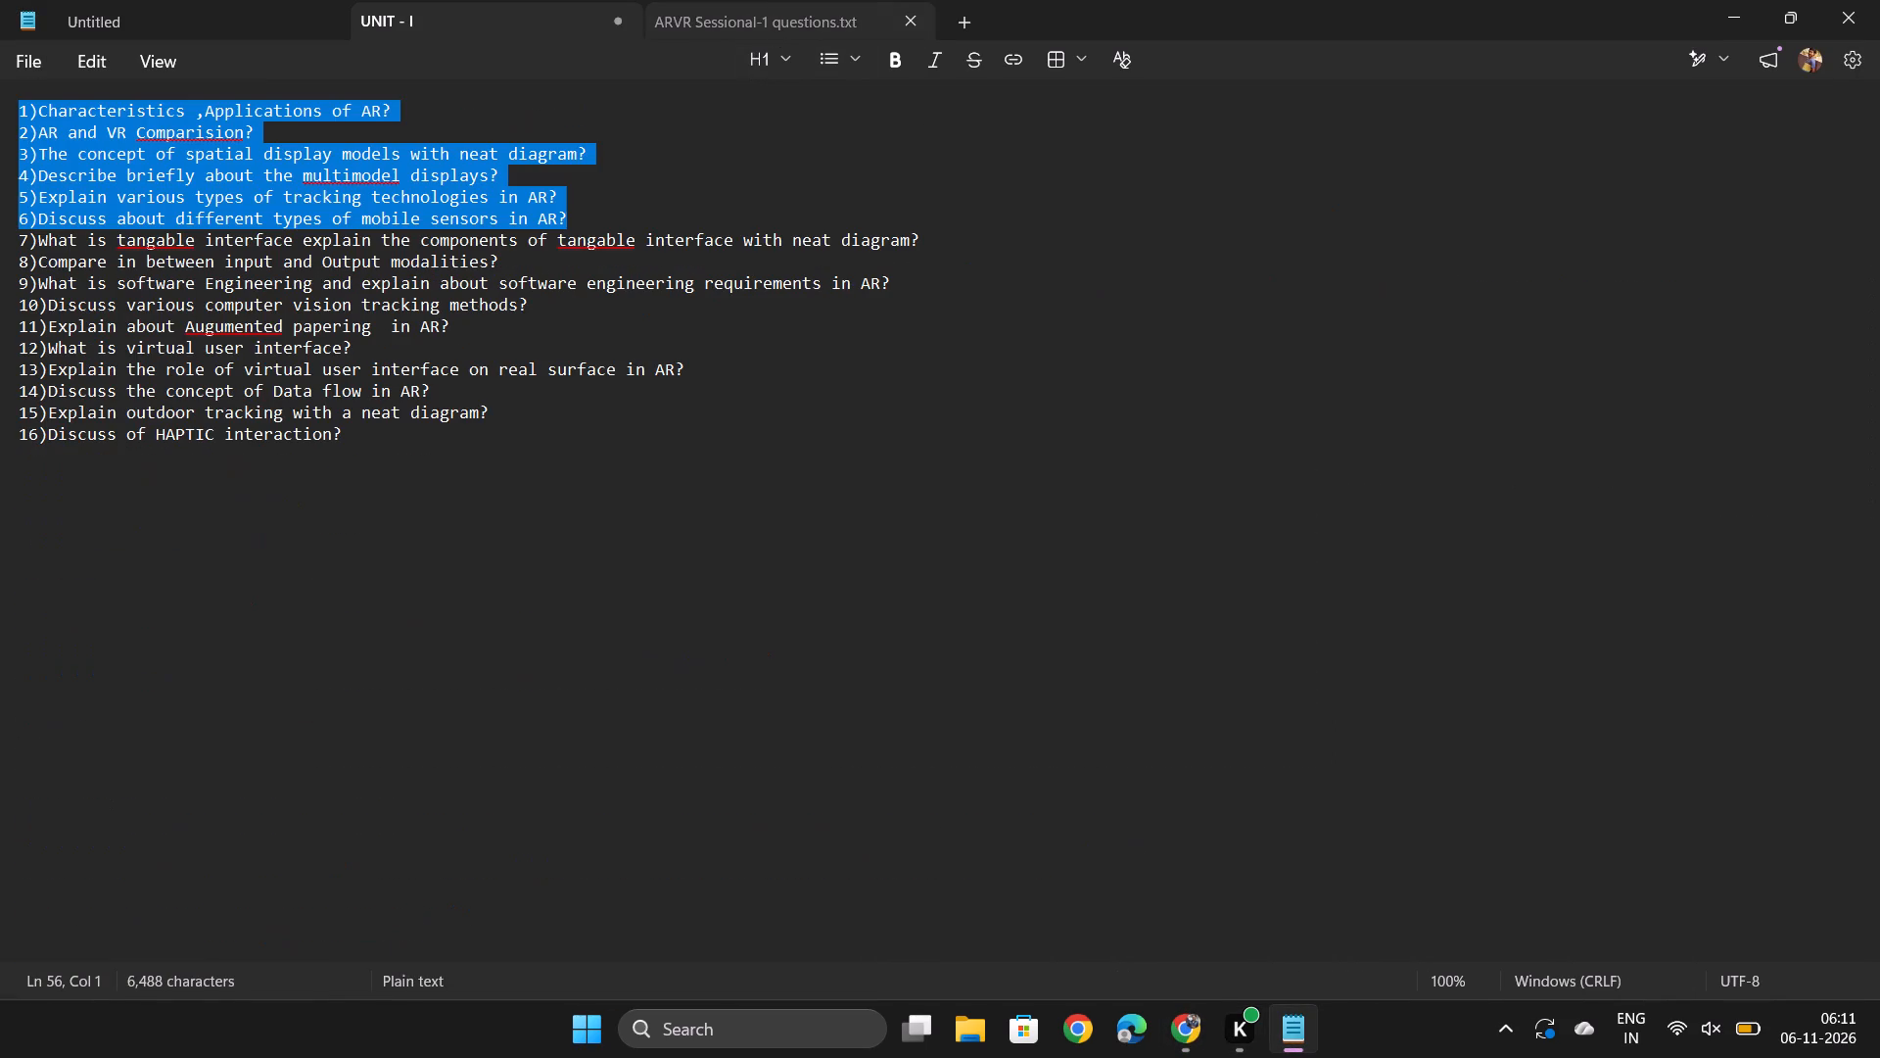
{"action": "left_click_drag", "start_coordinate": [21, 242], "coordinate": [279, 356]}
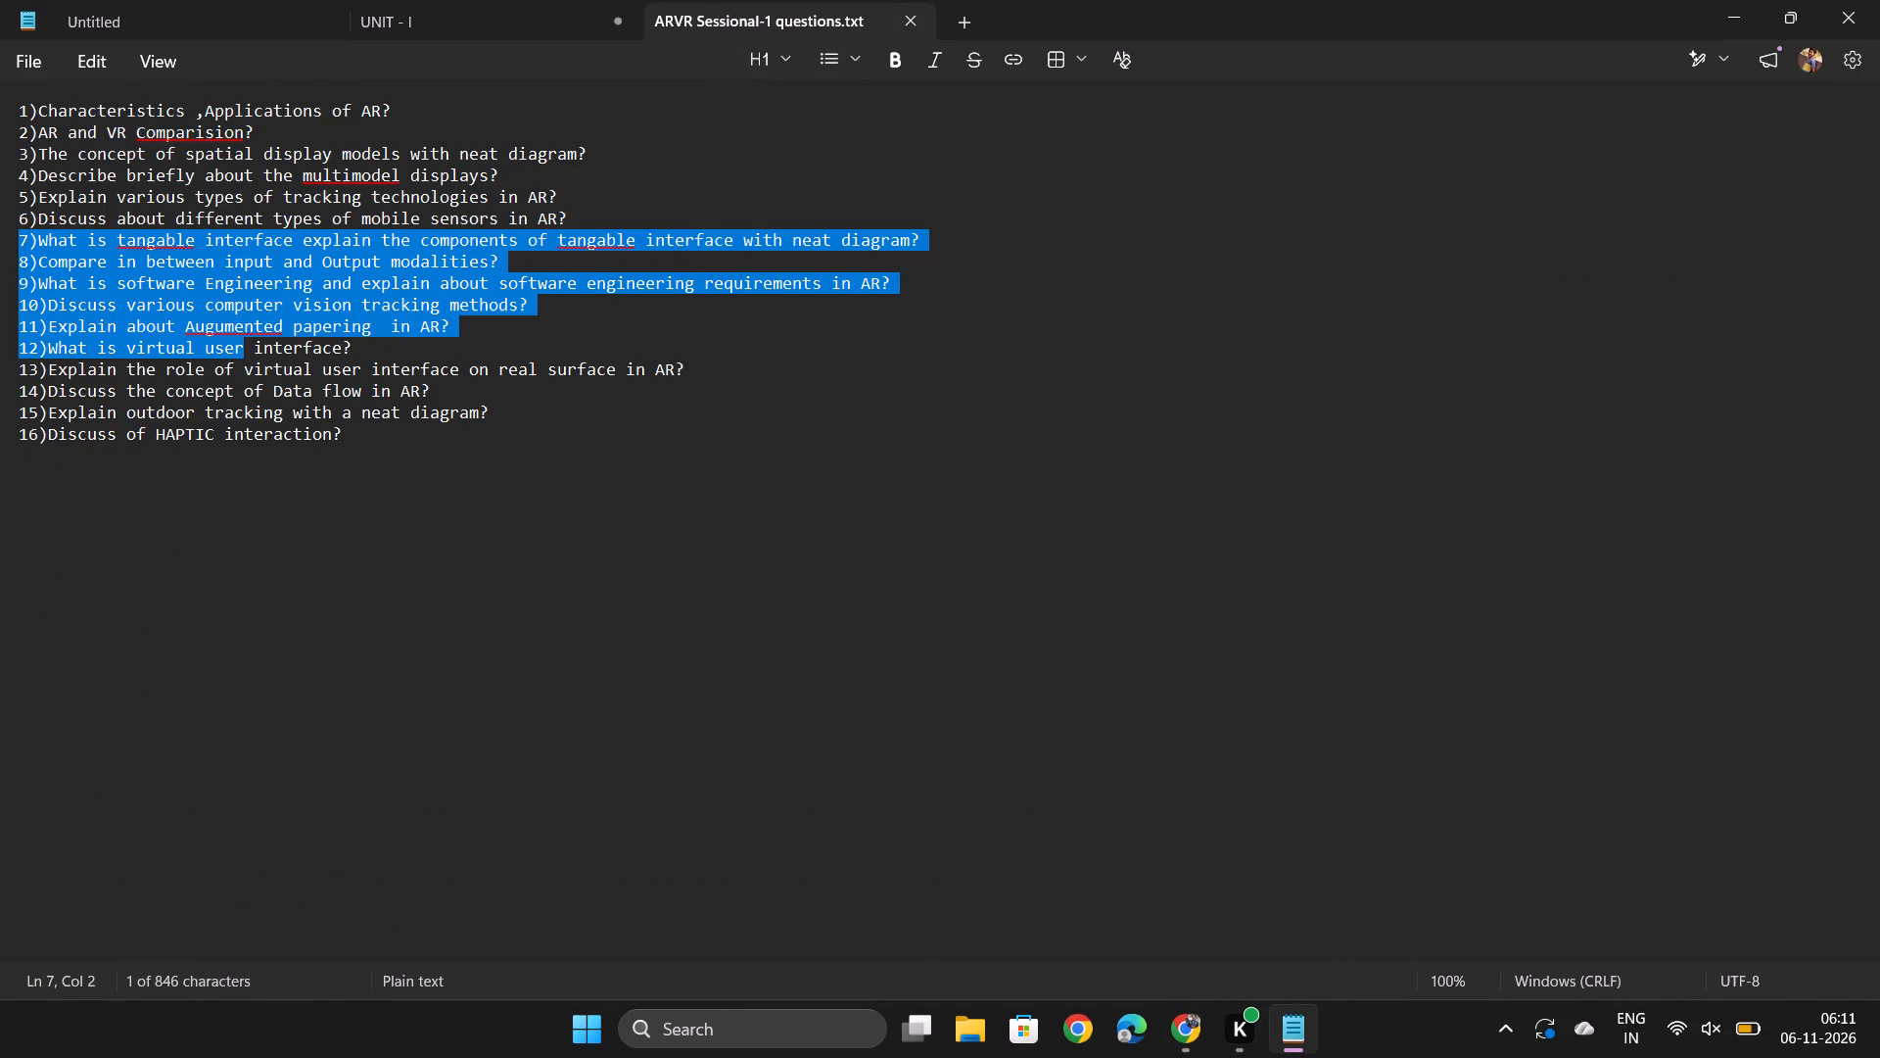
{"action": "left_click_drag", "start_coordinate": [279, 356], "coordinate": [375, 430]}
{"action": "key", "text": "ctrl+c"}
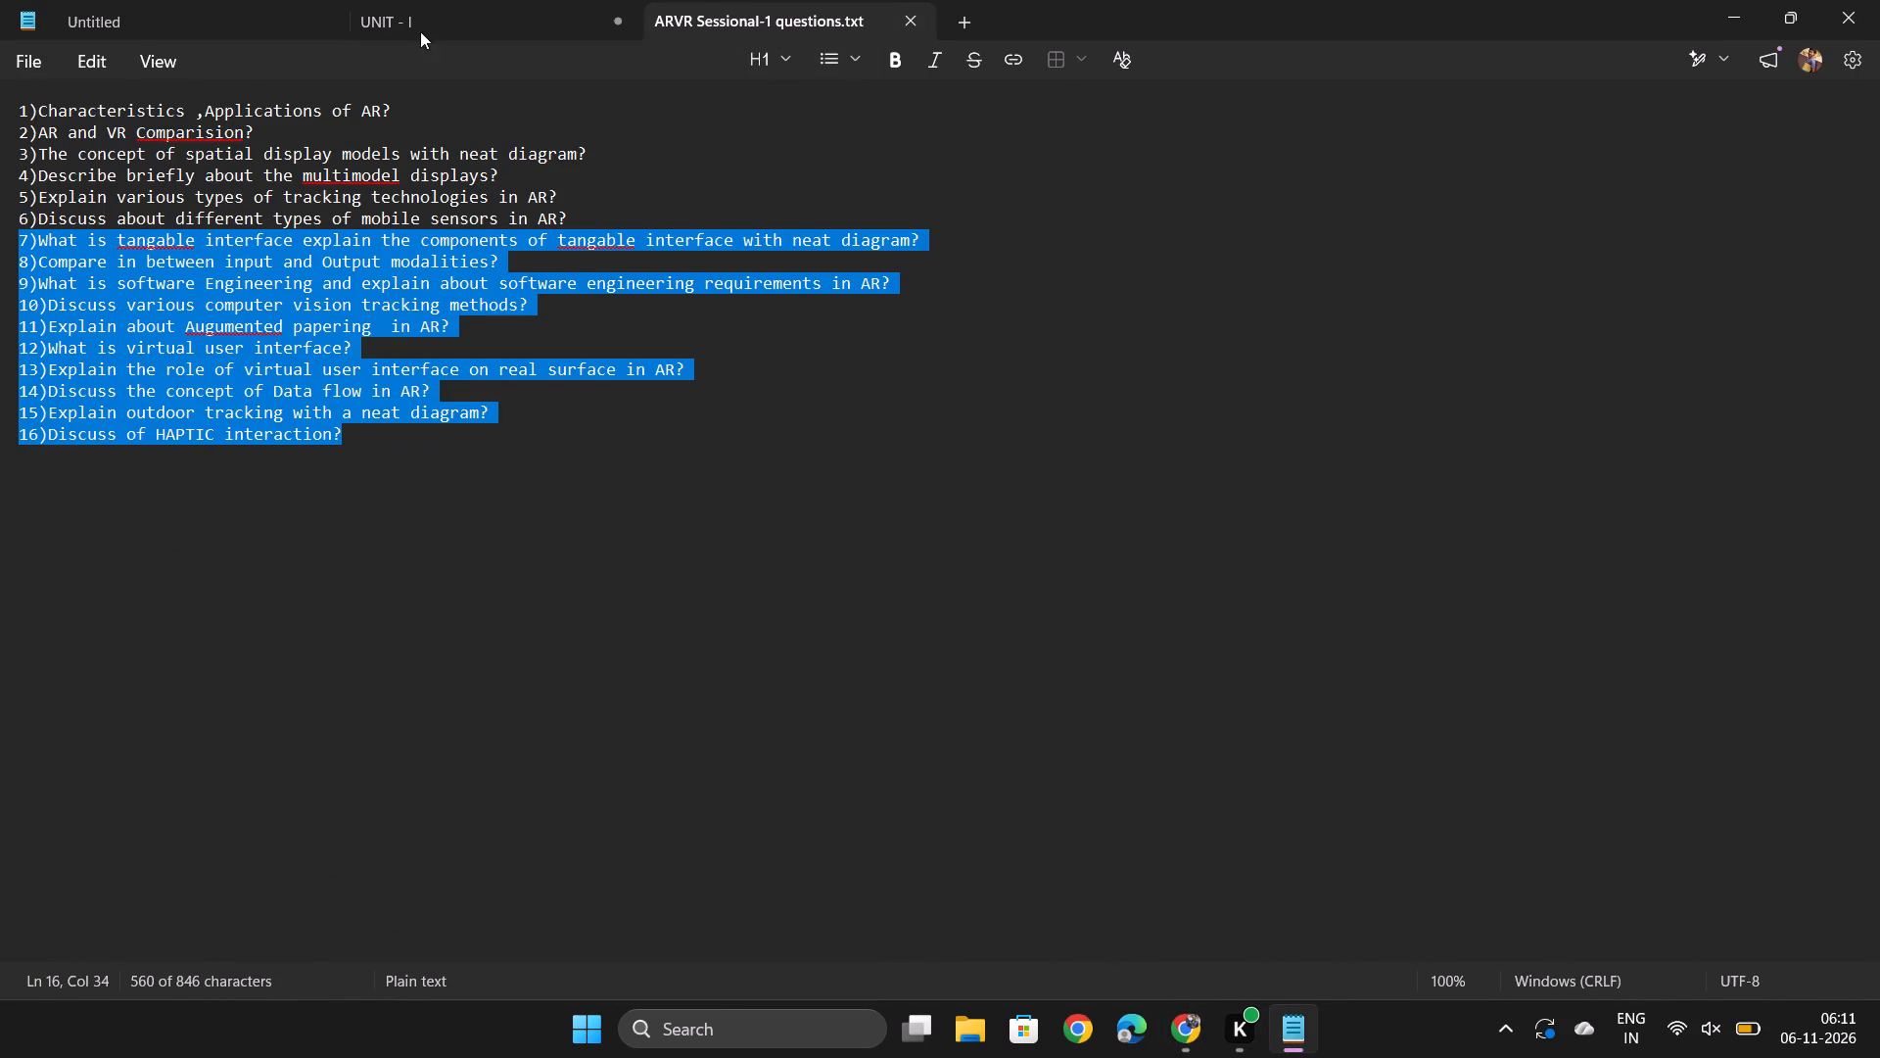
{"action": "left_click", "coordinate": [418, 0]}
{"action": "left_click", "coordinate": [417, 10]}
{"action": "key", "text": "ctrl+v"}
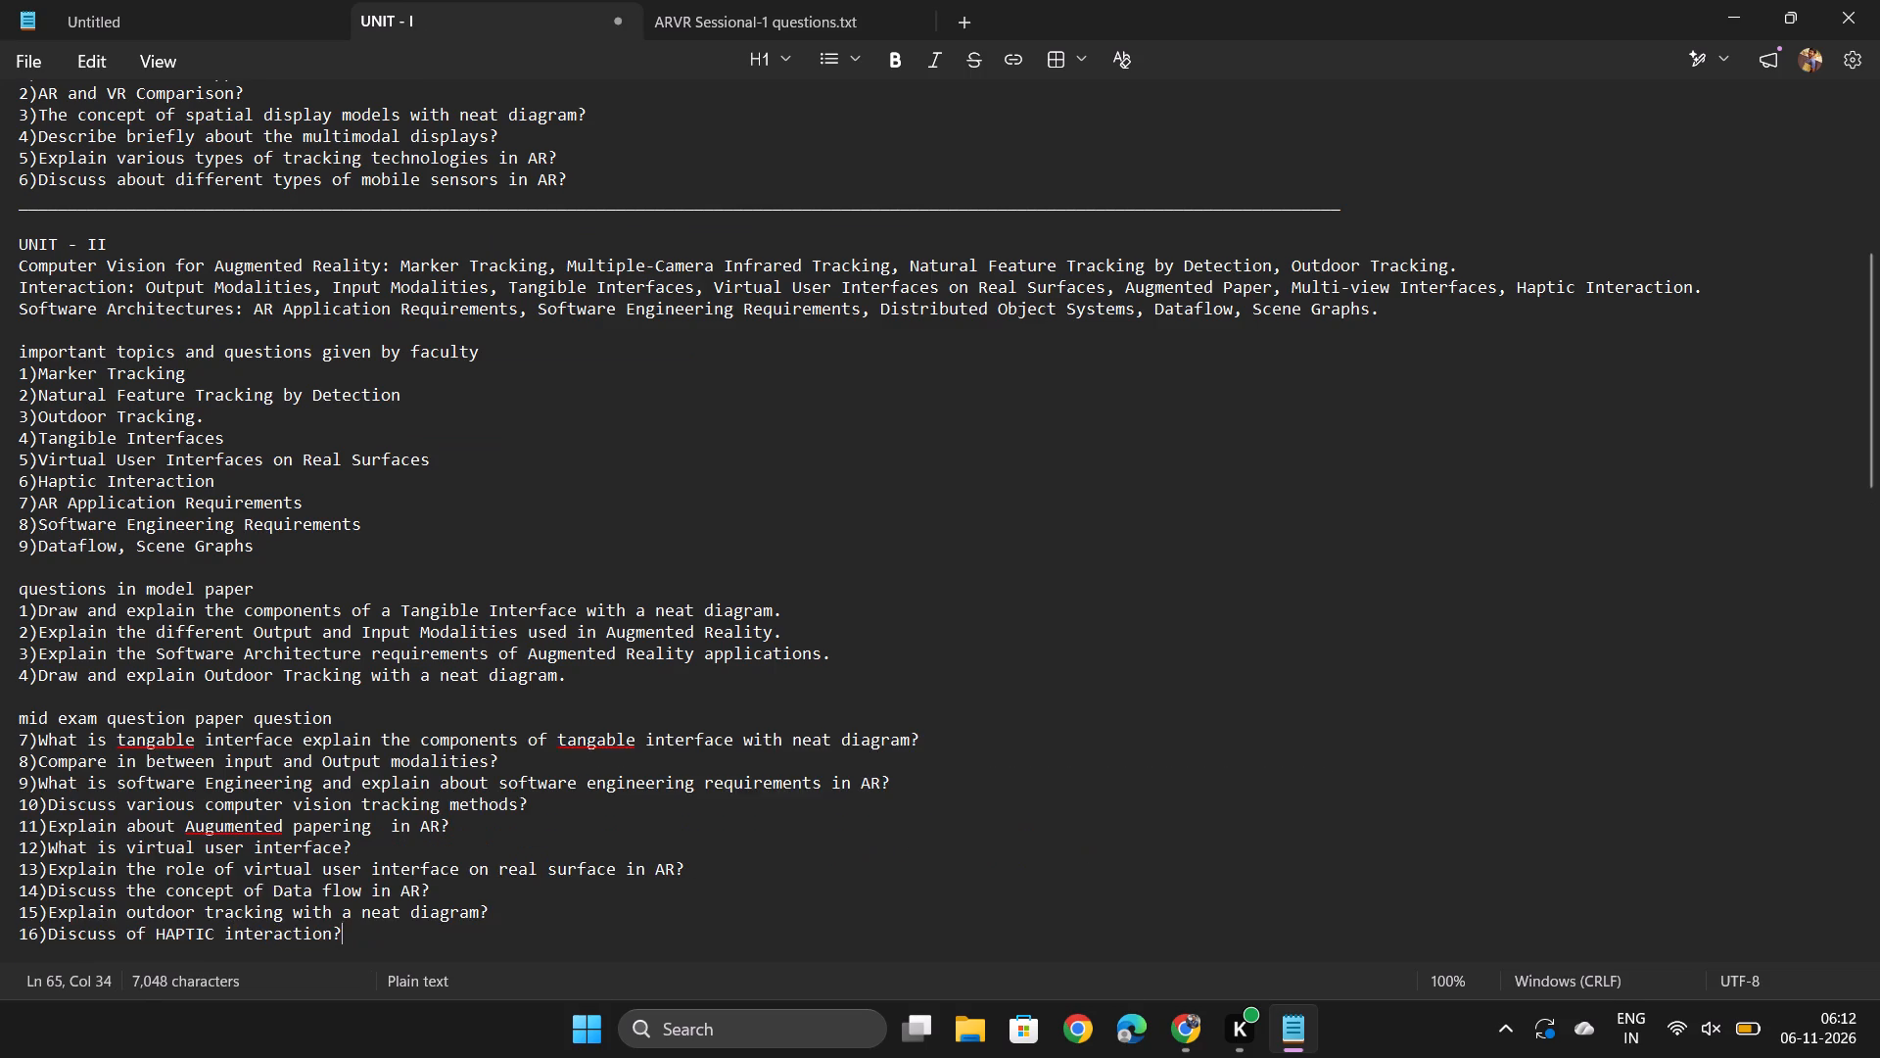
Renumber the first four mid exam questions under UNIT - II from 1) to 4).
{"action": "scroll", "coordinate": [91, 721], "scroll_direction": "down", "scroll_amount": 2}
{"action": "left_click", "coordinate": [30, 566]}
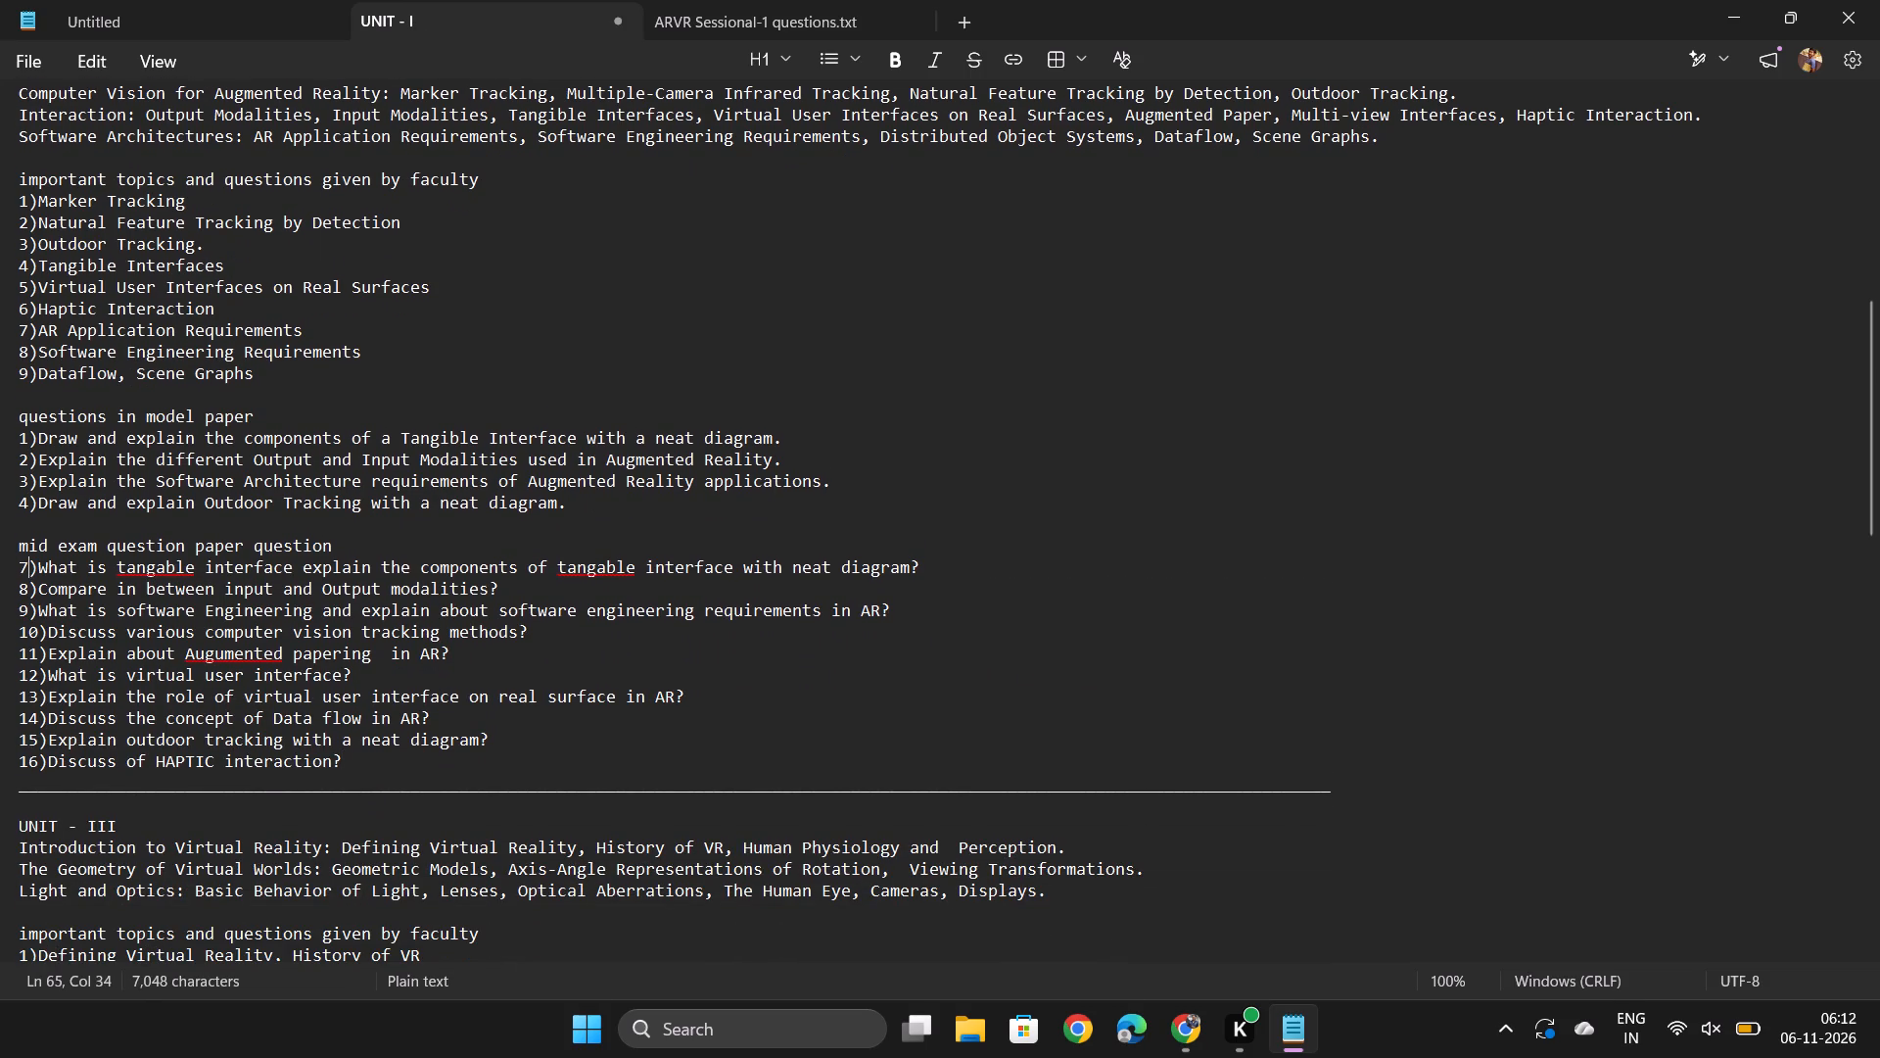
{"action": "key", "text": "BackSpace"}
{"action": "key", "text": "1"}
{"action": "key", "text": "Down"}
{"action": "key", "text": "BackSpace"}
{"action": "key", "text": "2"}
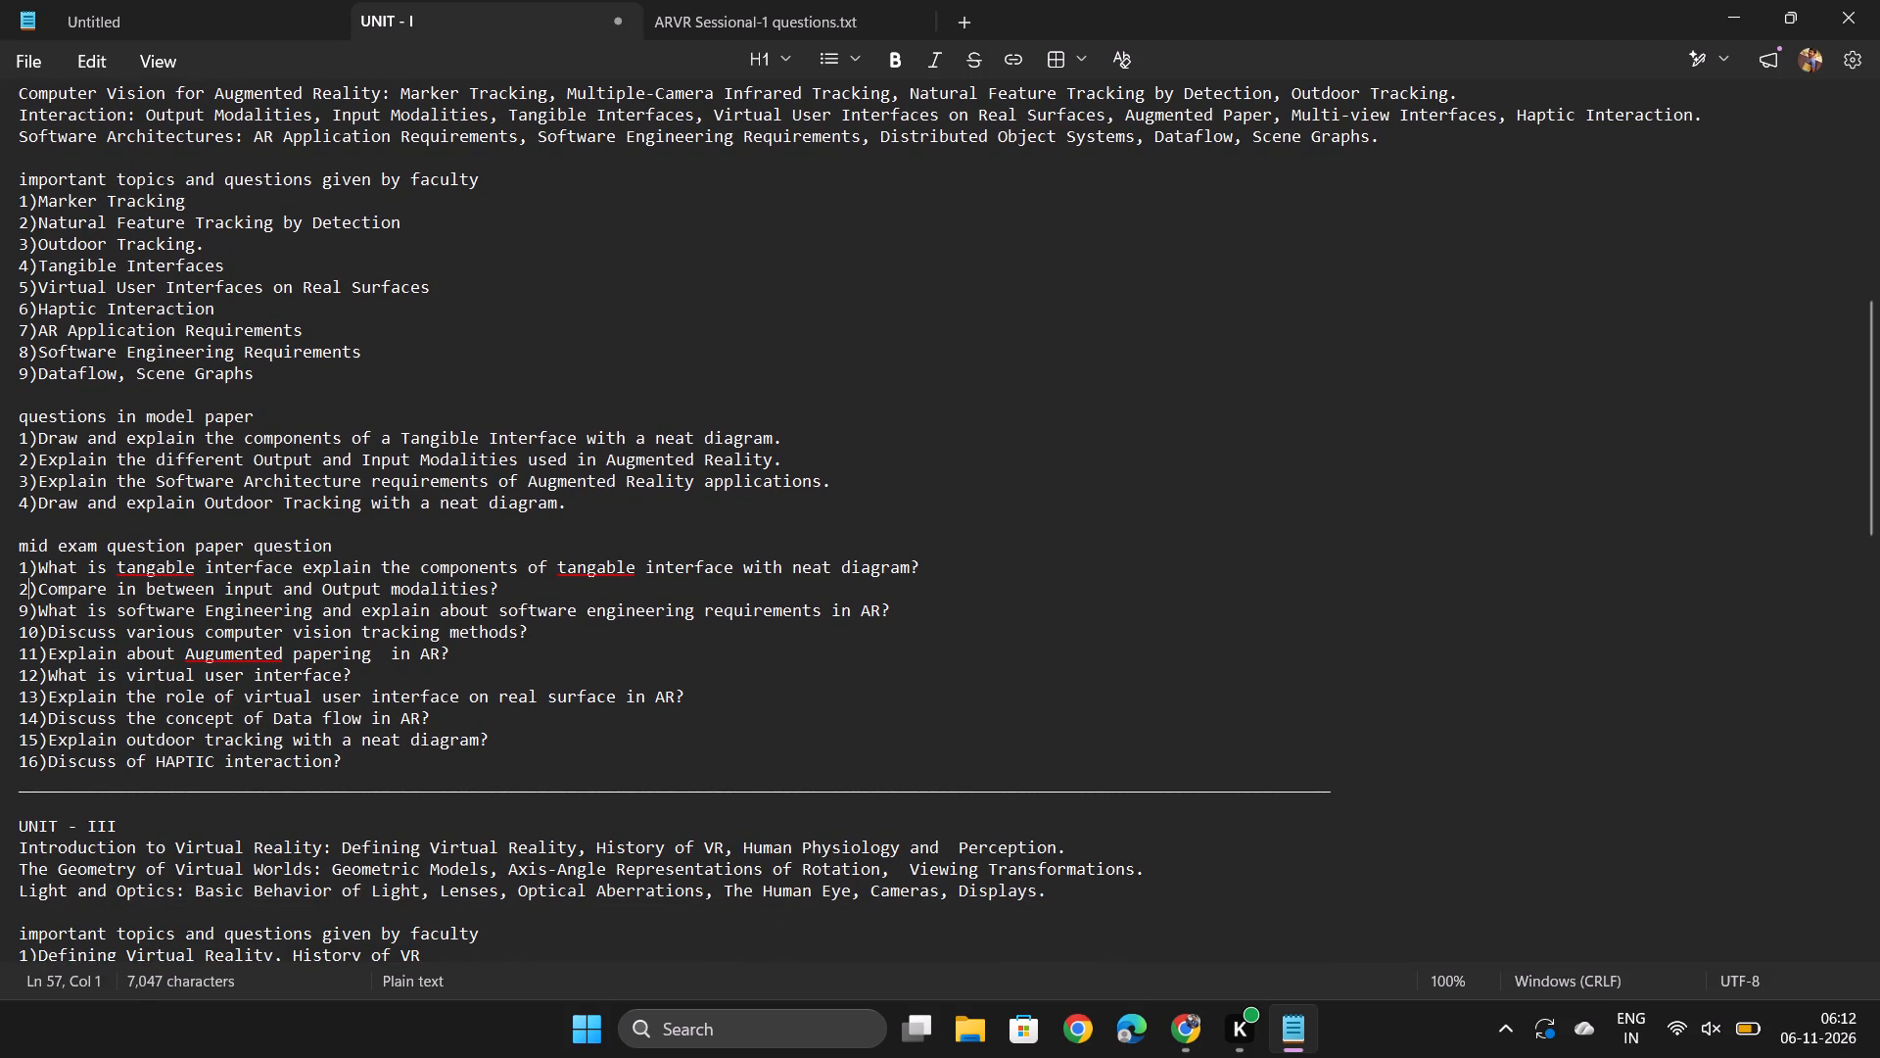
{"action": "key", "text": "Down"}
{"action": "key", "text": "BackSpace"}
{"action": "key", "text": "3"}
{"action": "key", "text": "Down"}
{"action": "key", "text": "BackSpace"}
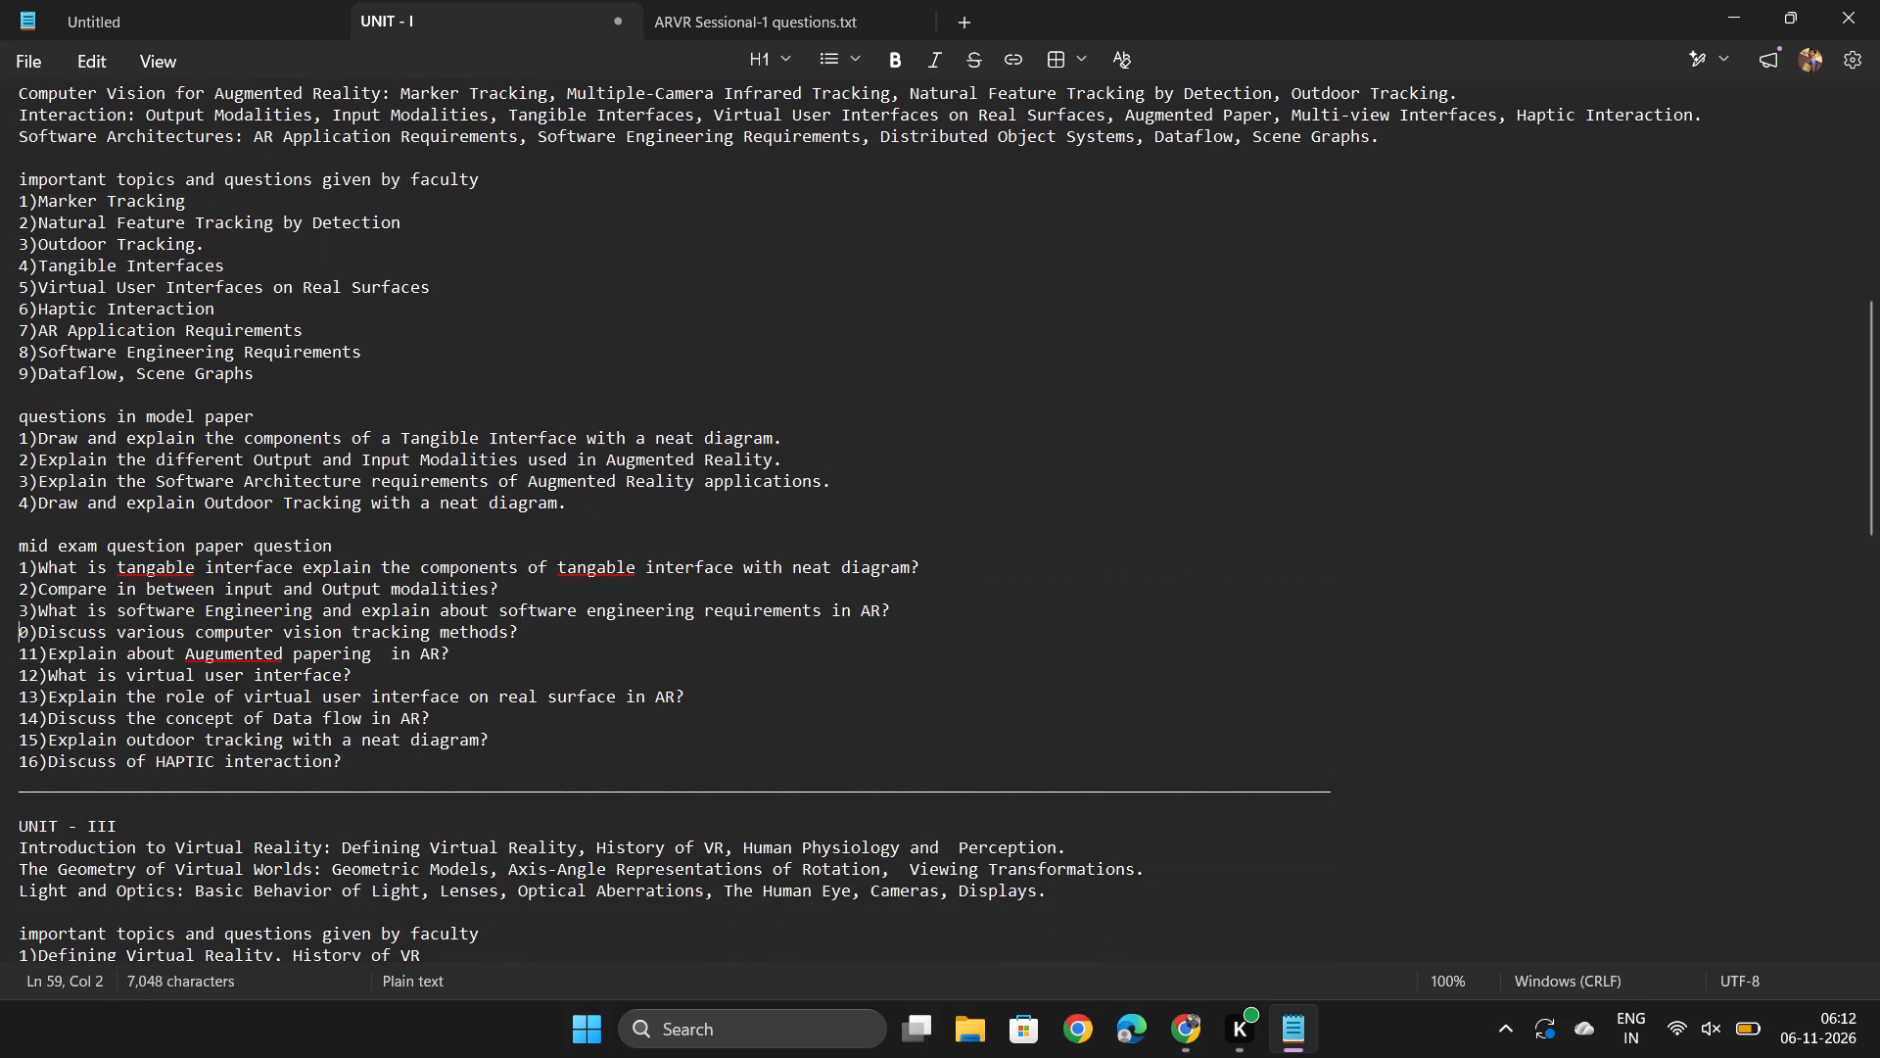
{"action": "key", "text": "Right"}
{"action": "key", "text": "BackSpace"}
{"action": "key", "text": "4"}
Renumber the next three mid exam questions under UNIT - II as 5), 6) and 7).
{"action": "key", "text": "Down"}
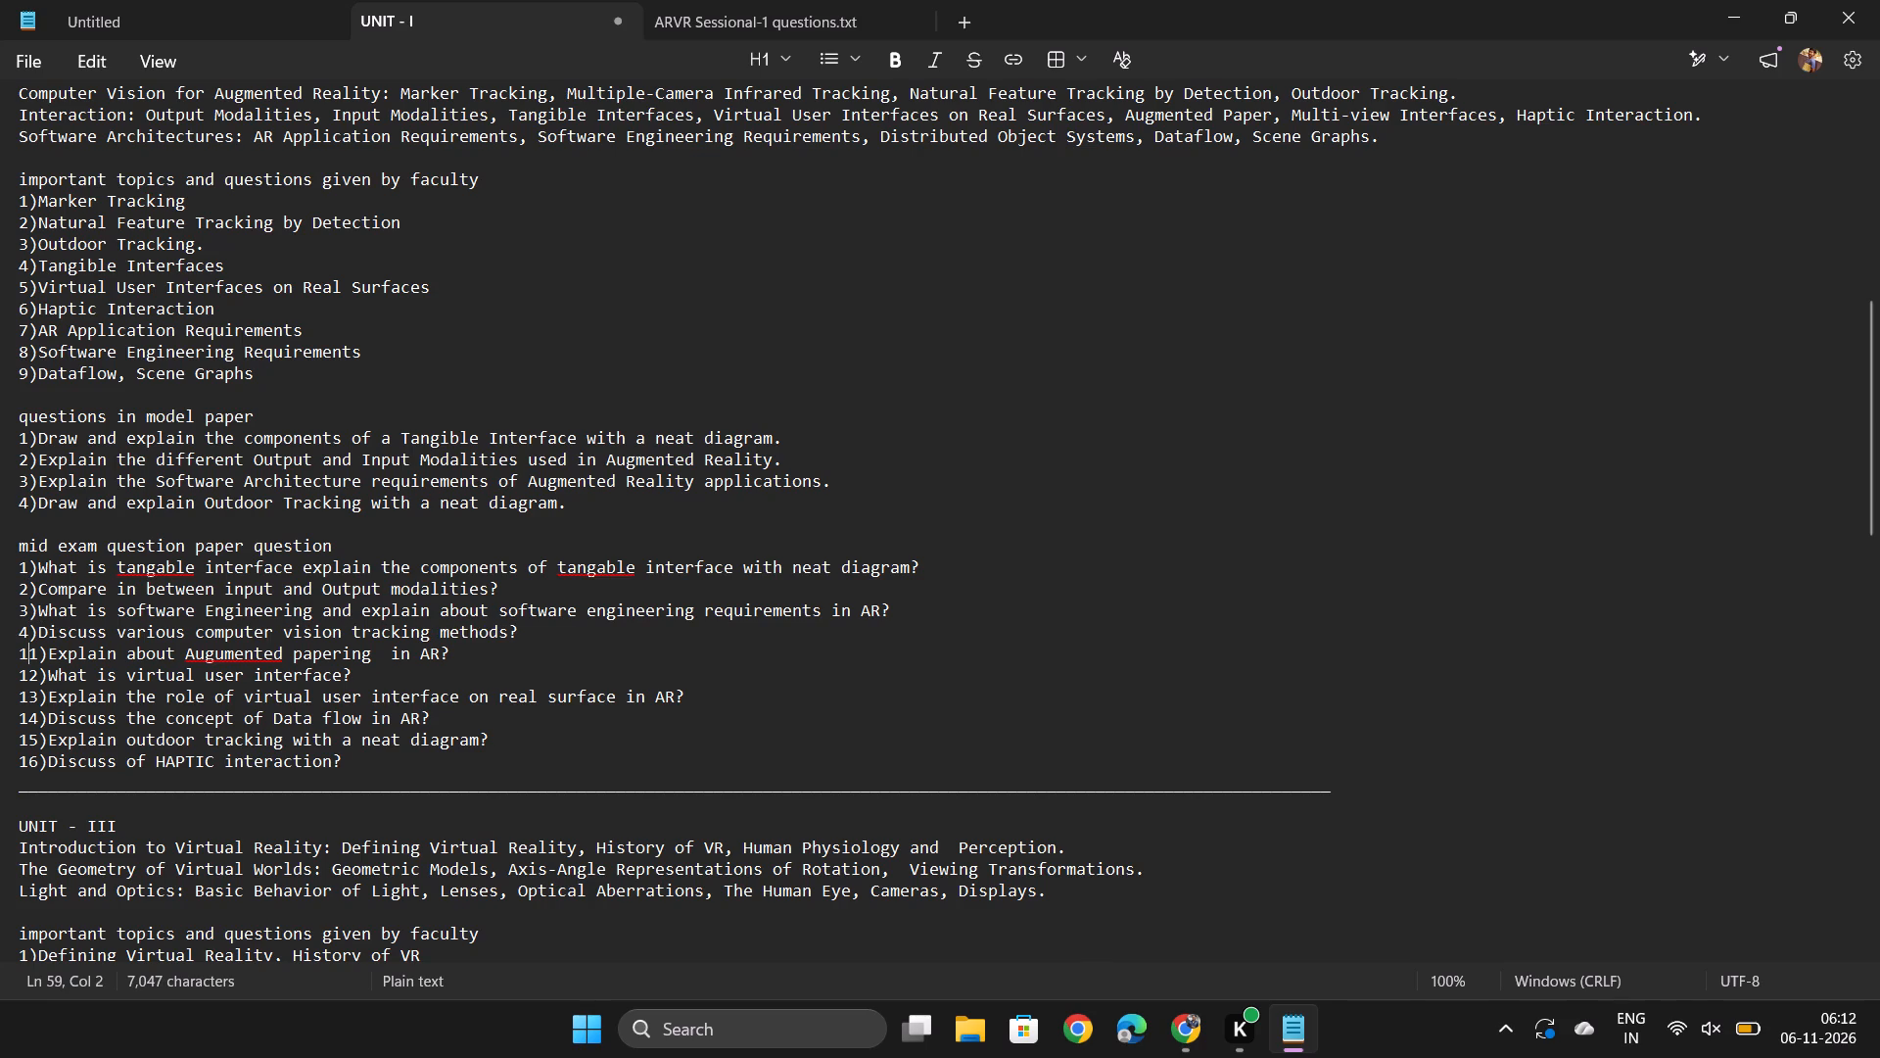
{"action": "key", "text": "Right"}
{"action": "key", "text": "BackSpace"}
{"action": "key", "text": "BackSpace"}
{"action": "key", "text": "5"}
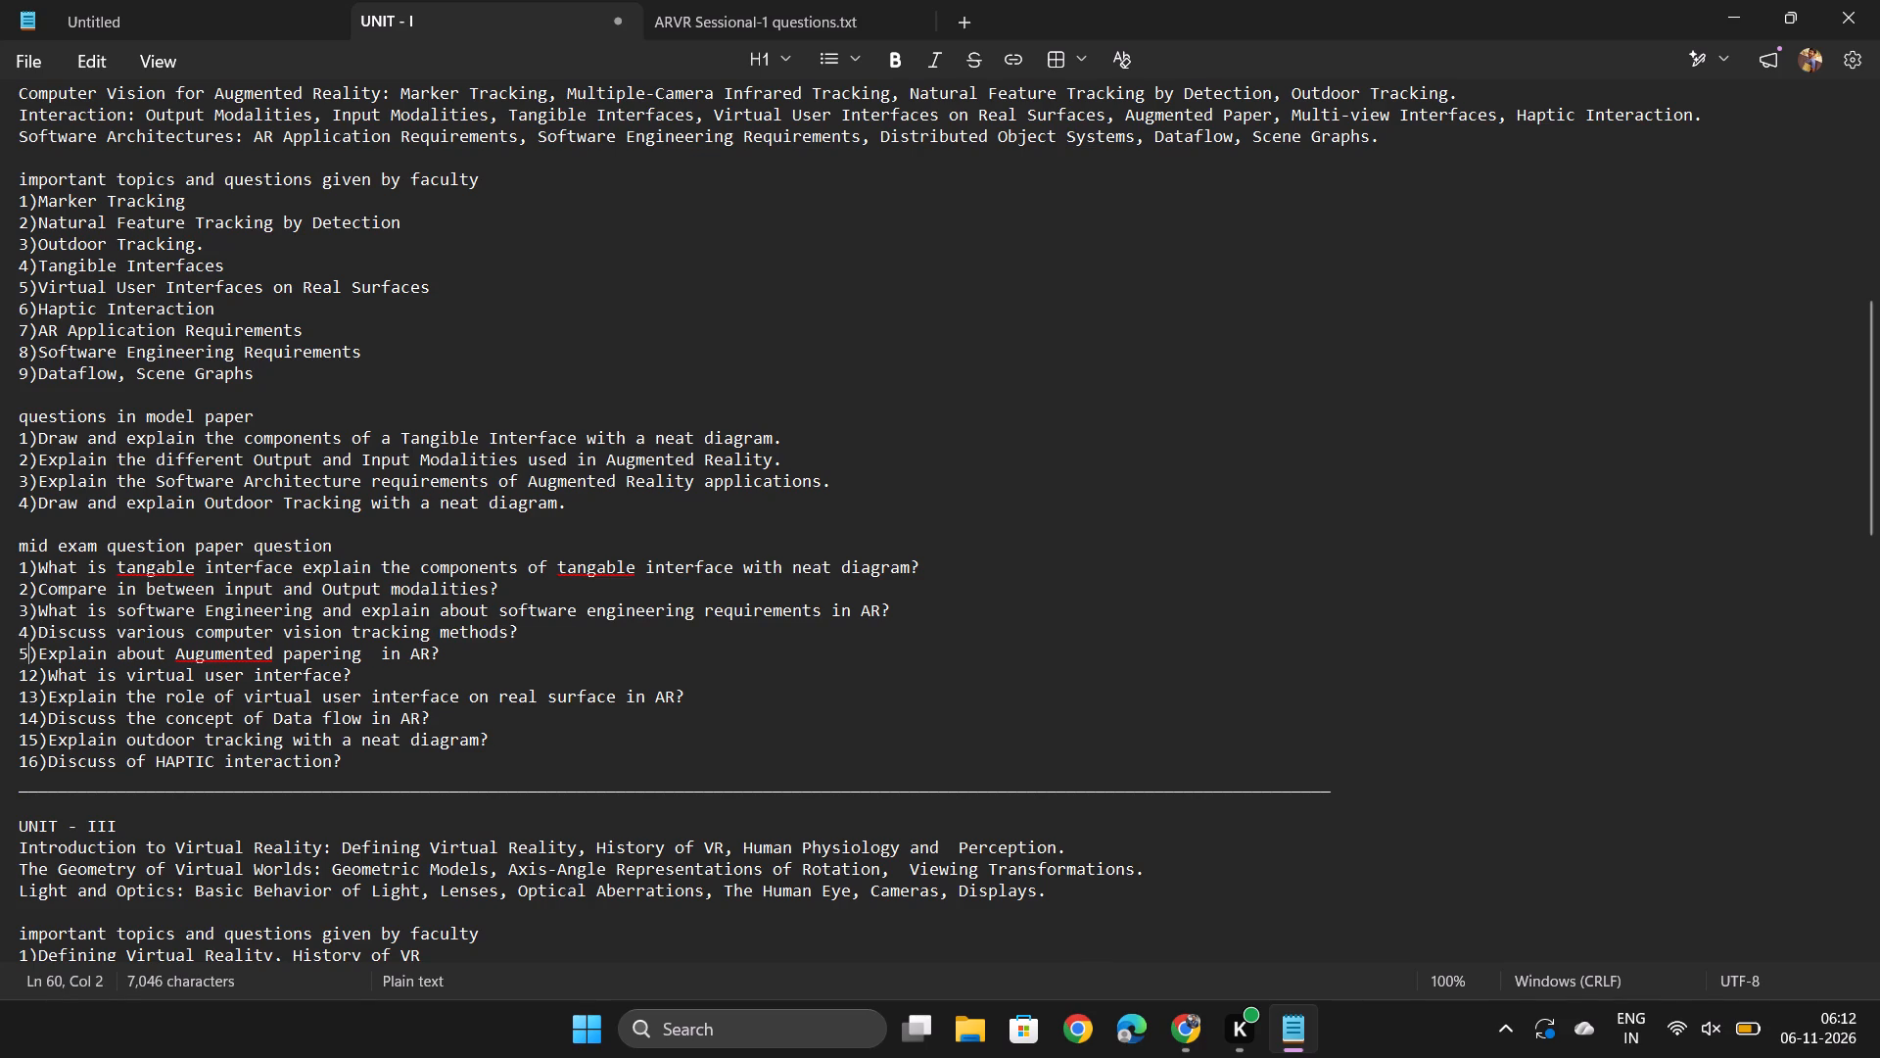
{"action": "key", "text": "Down"}
{"action": "key", "text": "Right"}
{"action": "key", "text": "BackSpace"}
{"action": "key", "text": "BackSpace"}
{"action": "key", "text": "6"}
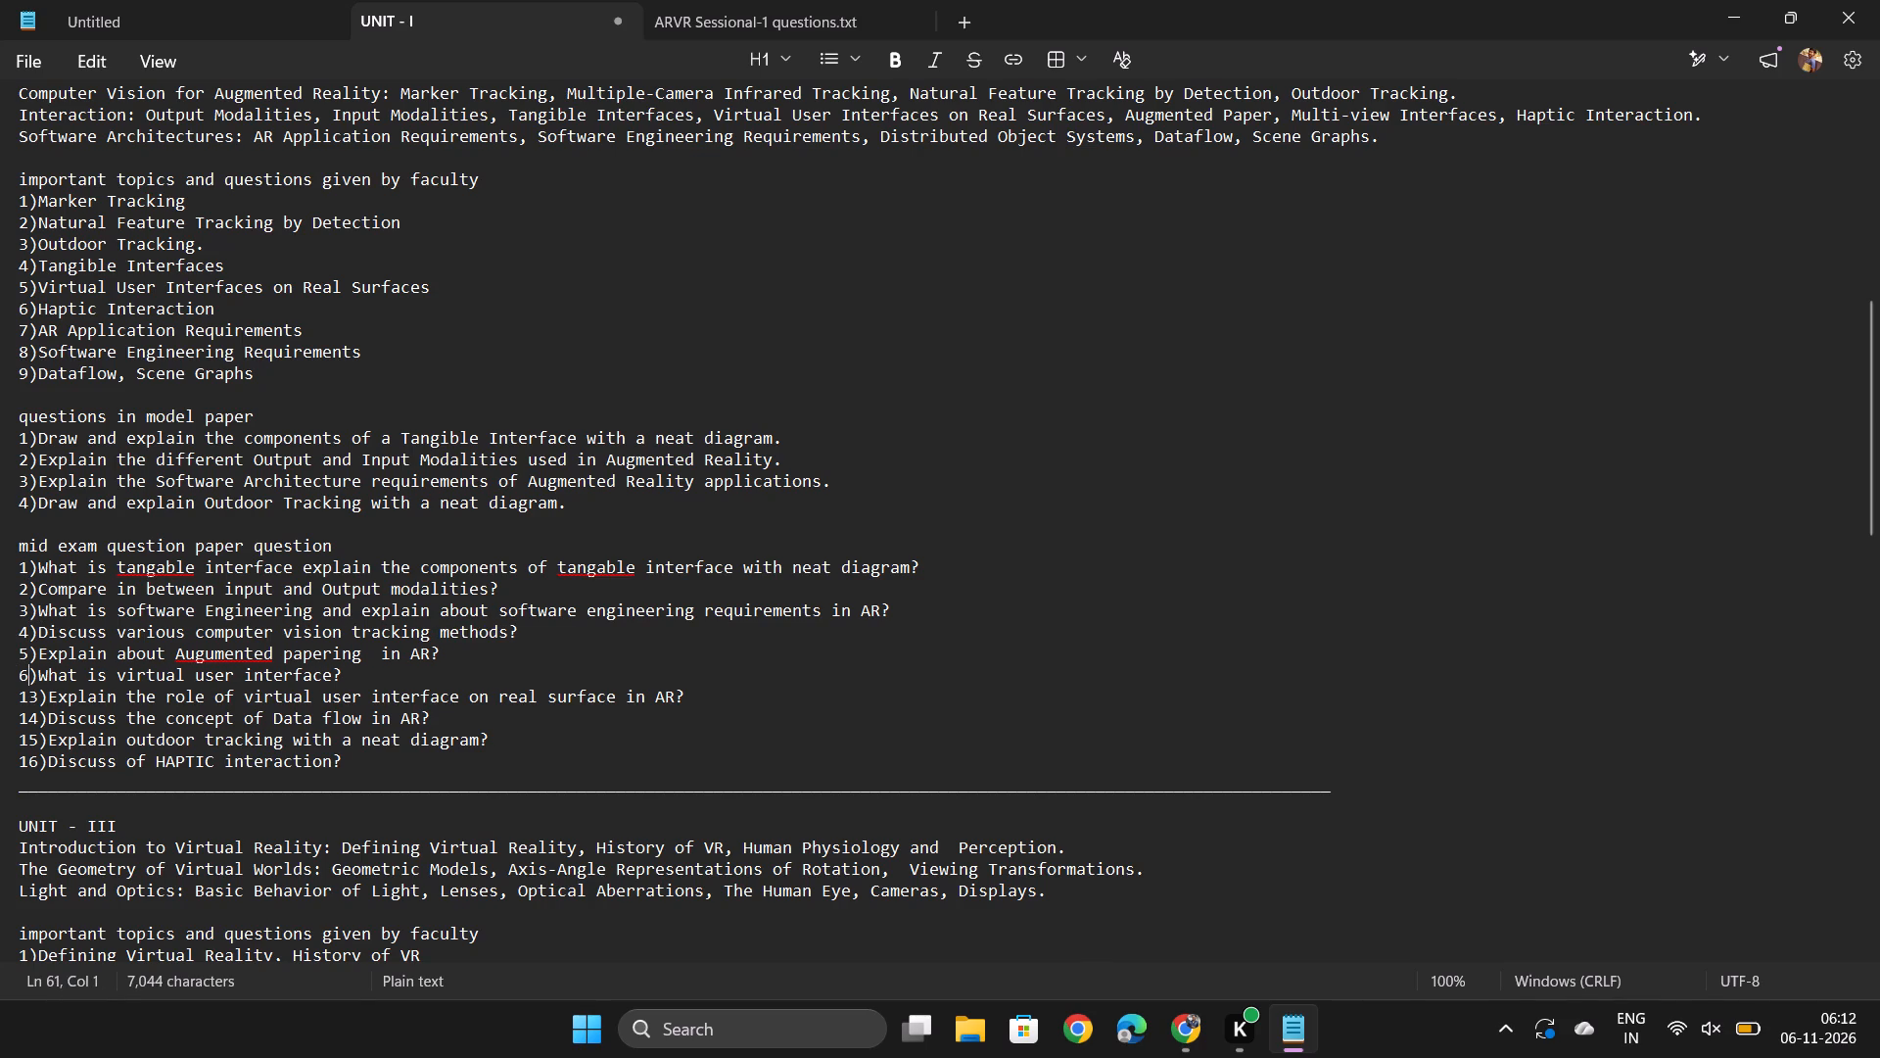
{"action": "key", "text": "Down"}
{"action": "key", "text": "Right"}
{"action": "key", "text": "BackSpace"}
{"action": "key", "text": "BackSpace"}
{"action": "key", "text": "7"}
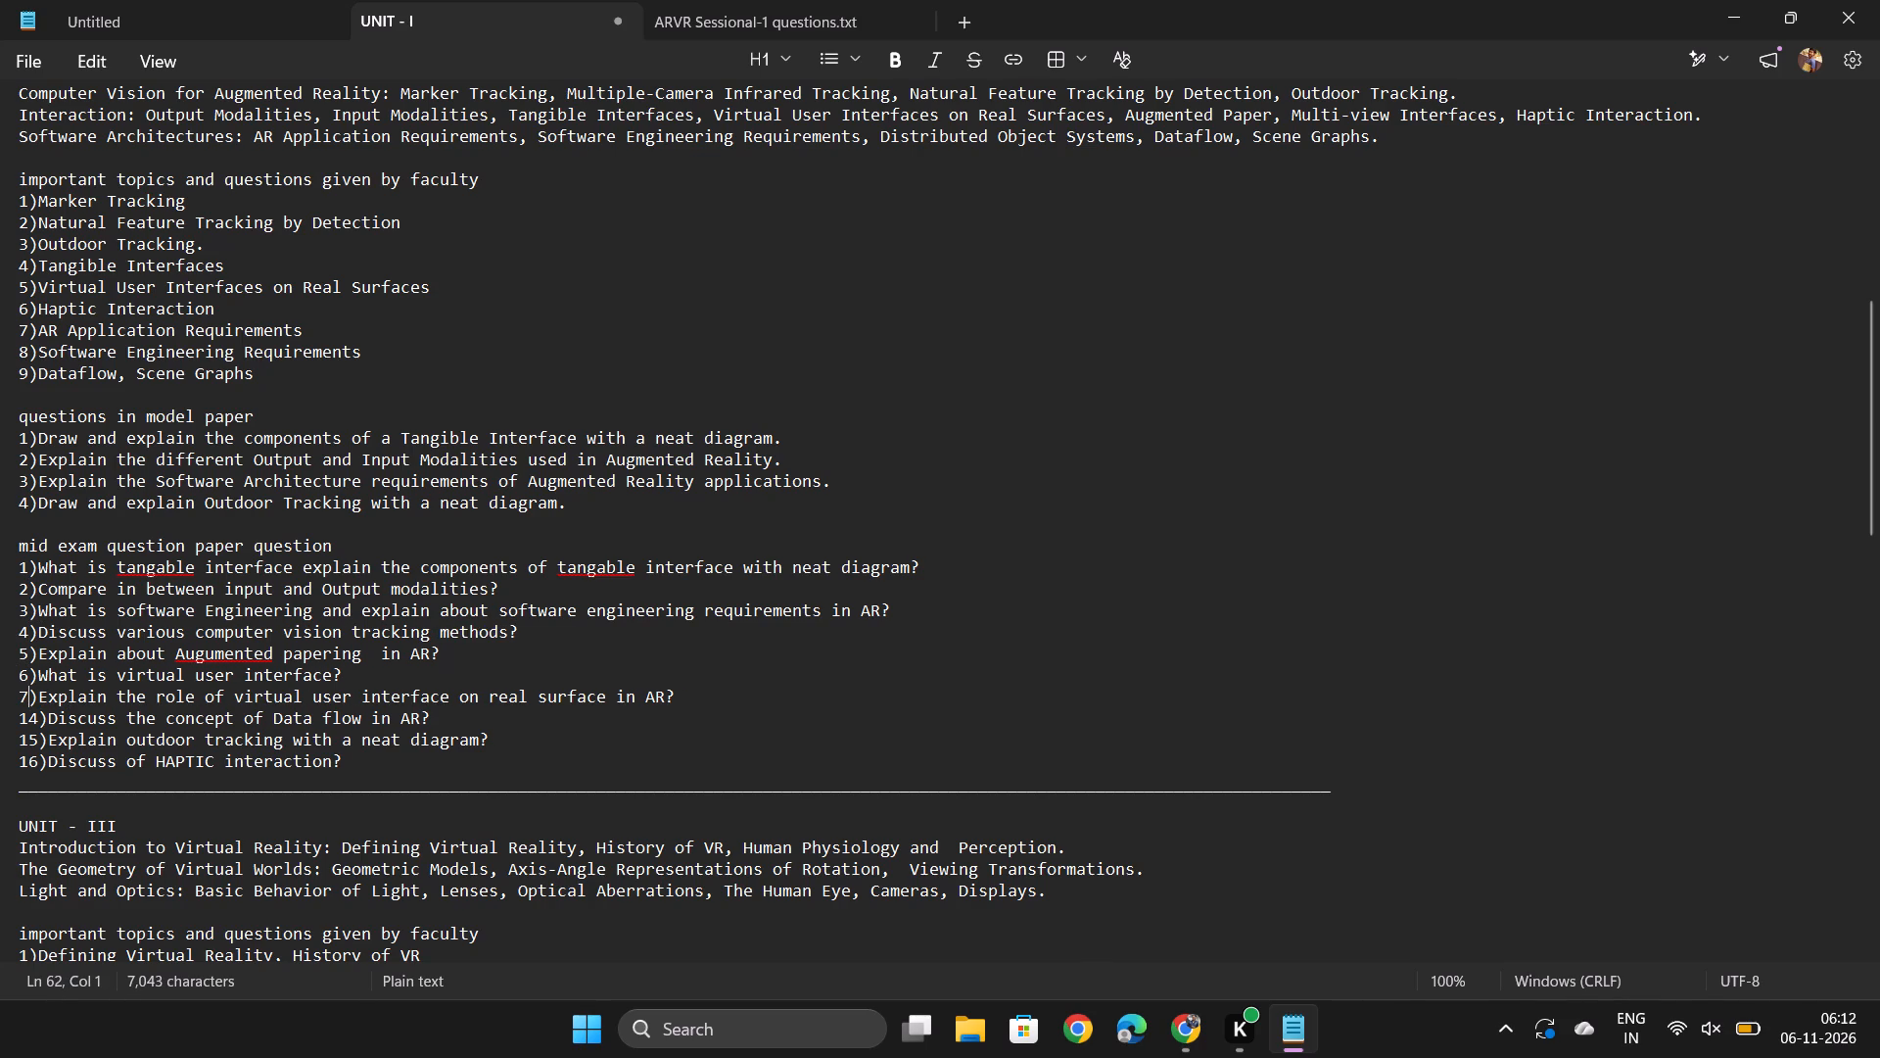
Renumber the last three mid exam questions under UNIT - II as 8), 9) and 10).
{"action": "key", "text": "Down"}
{"action": "key", "text": "Right"}
{"action": "key", "text": "BackSpace"}
{"action": "key", "text": "BackSpace"}
{"action": "key", "text": "8"}
{"action": "key", "text": "Down"}
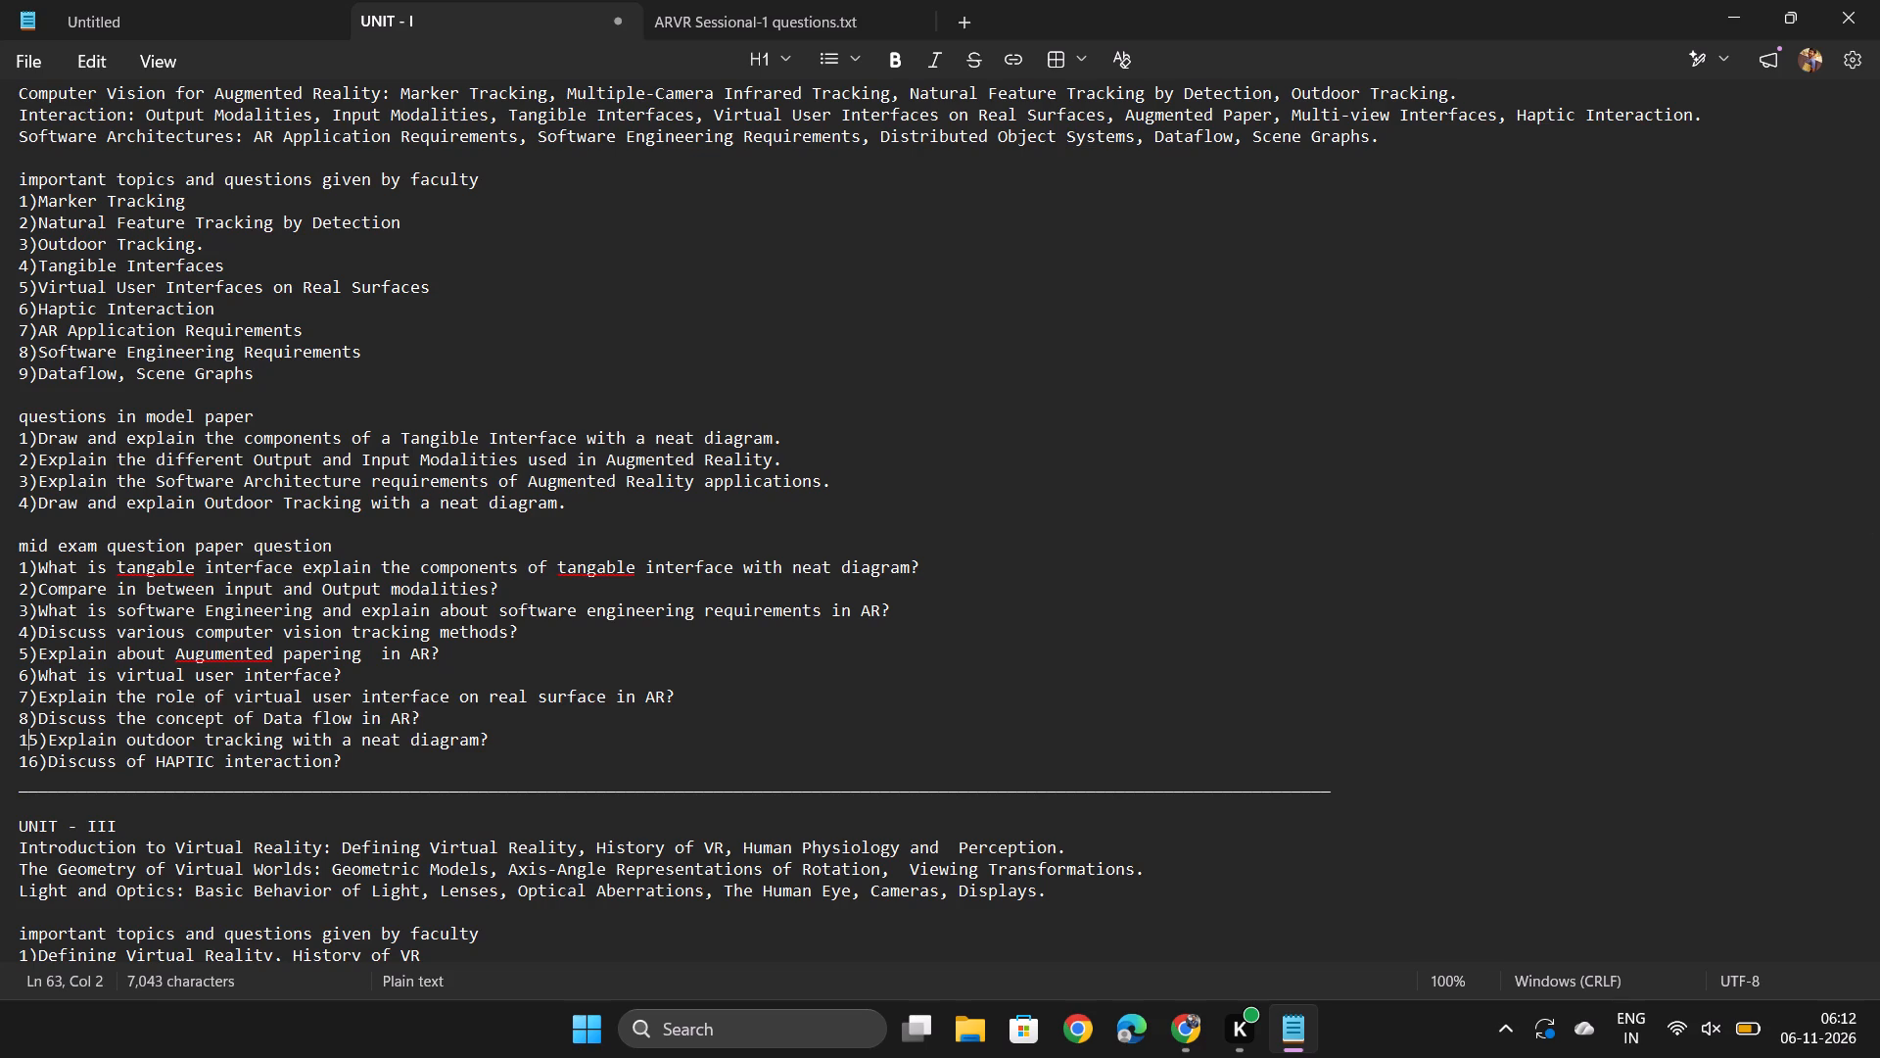
{"action": "key", "text": "Right"}
{"action": "key", "text": "BackSpace"}
{"action": "key", "text": "BackSpace"}
{"action": "key", "text": "9"}
{"action": "key", "text": "Down"}
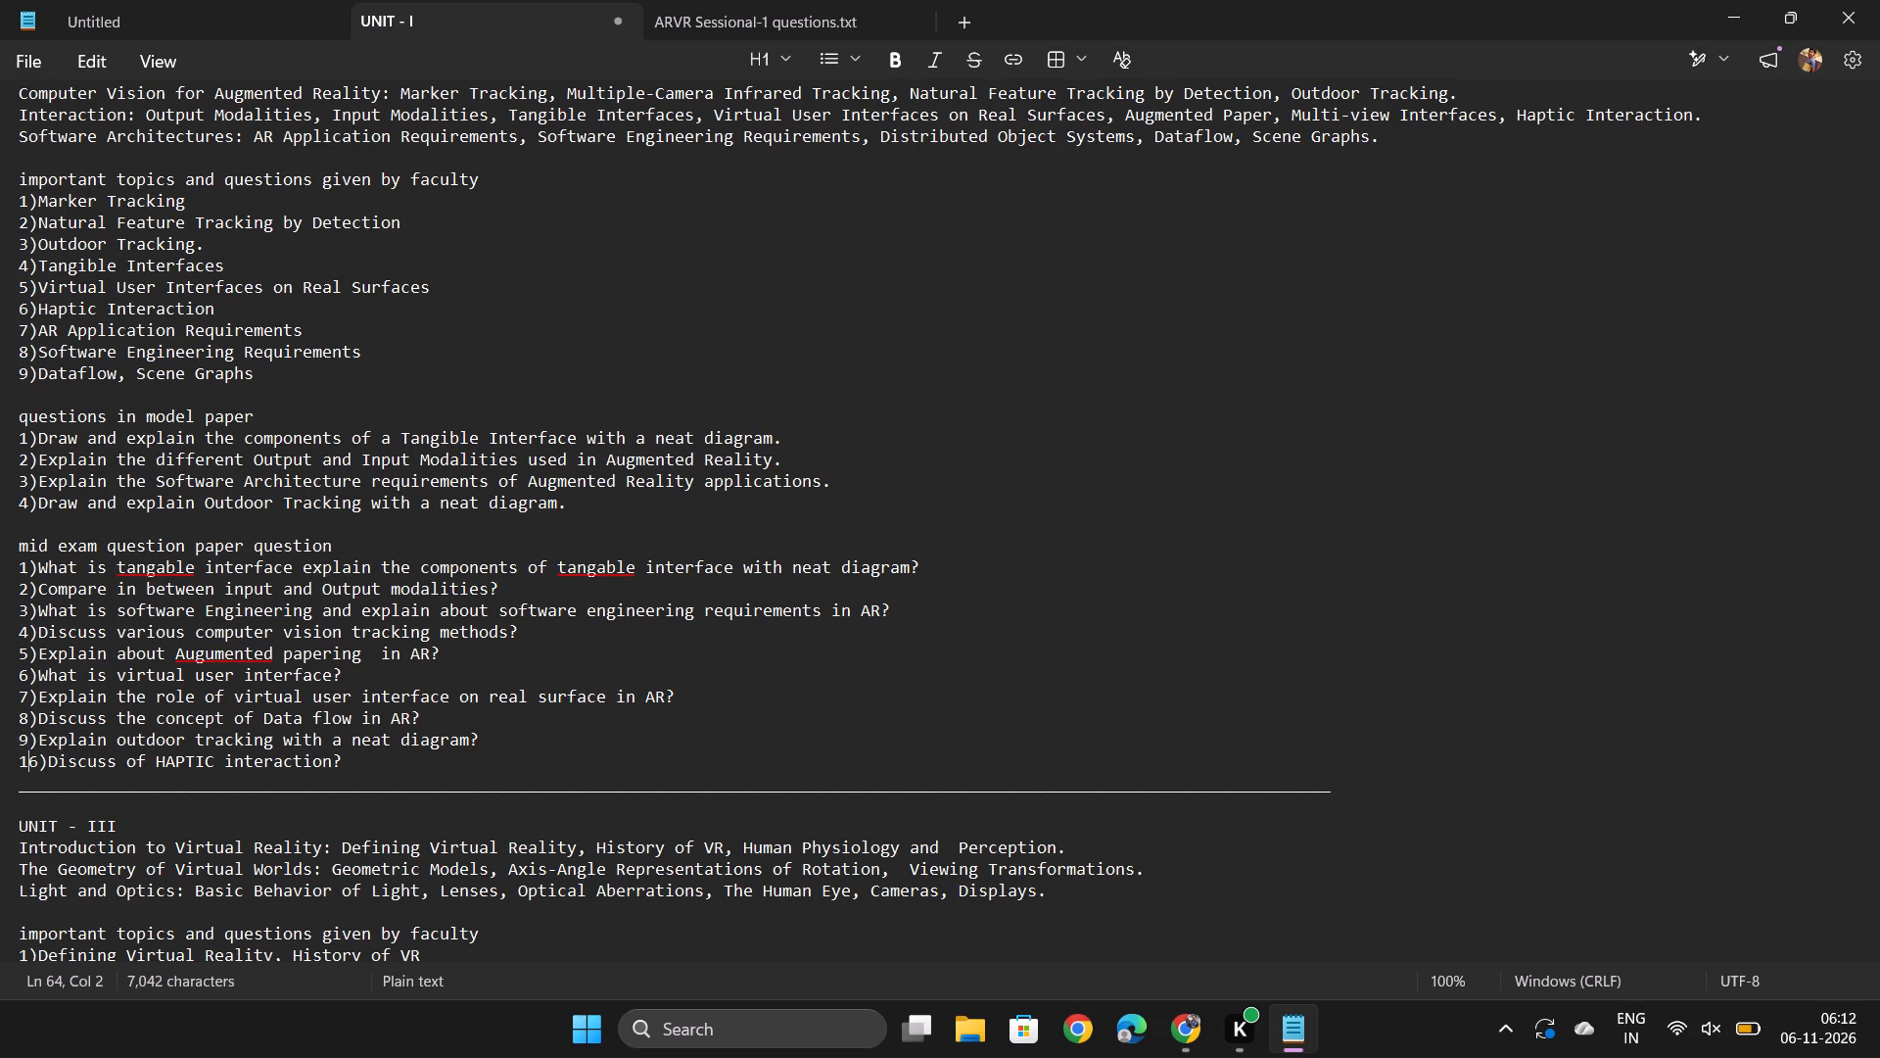
{"action": "key", "text": "Right"}
{"action": "key", "text": "BackSpace"}
{"action": "key", "text": "BackSpace"}
{"action": "type", "text": "10"}
{"action": "scroll", "coordinate": [157, 607], "scroll_direction": "up", "scroll_amount": 16}
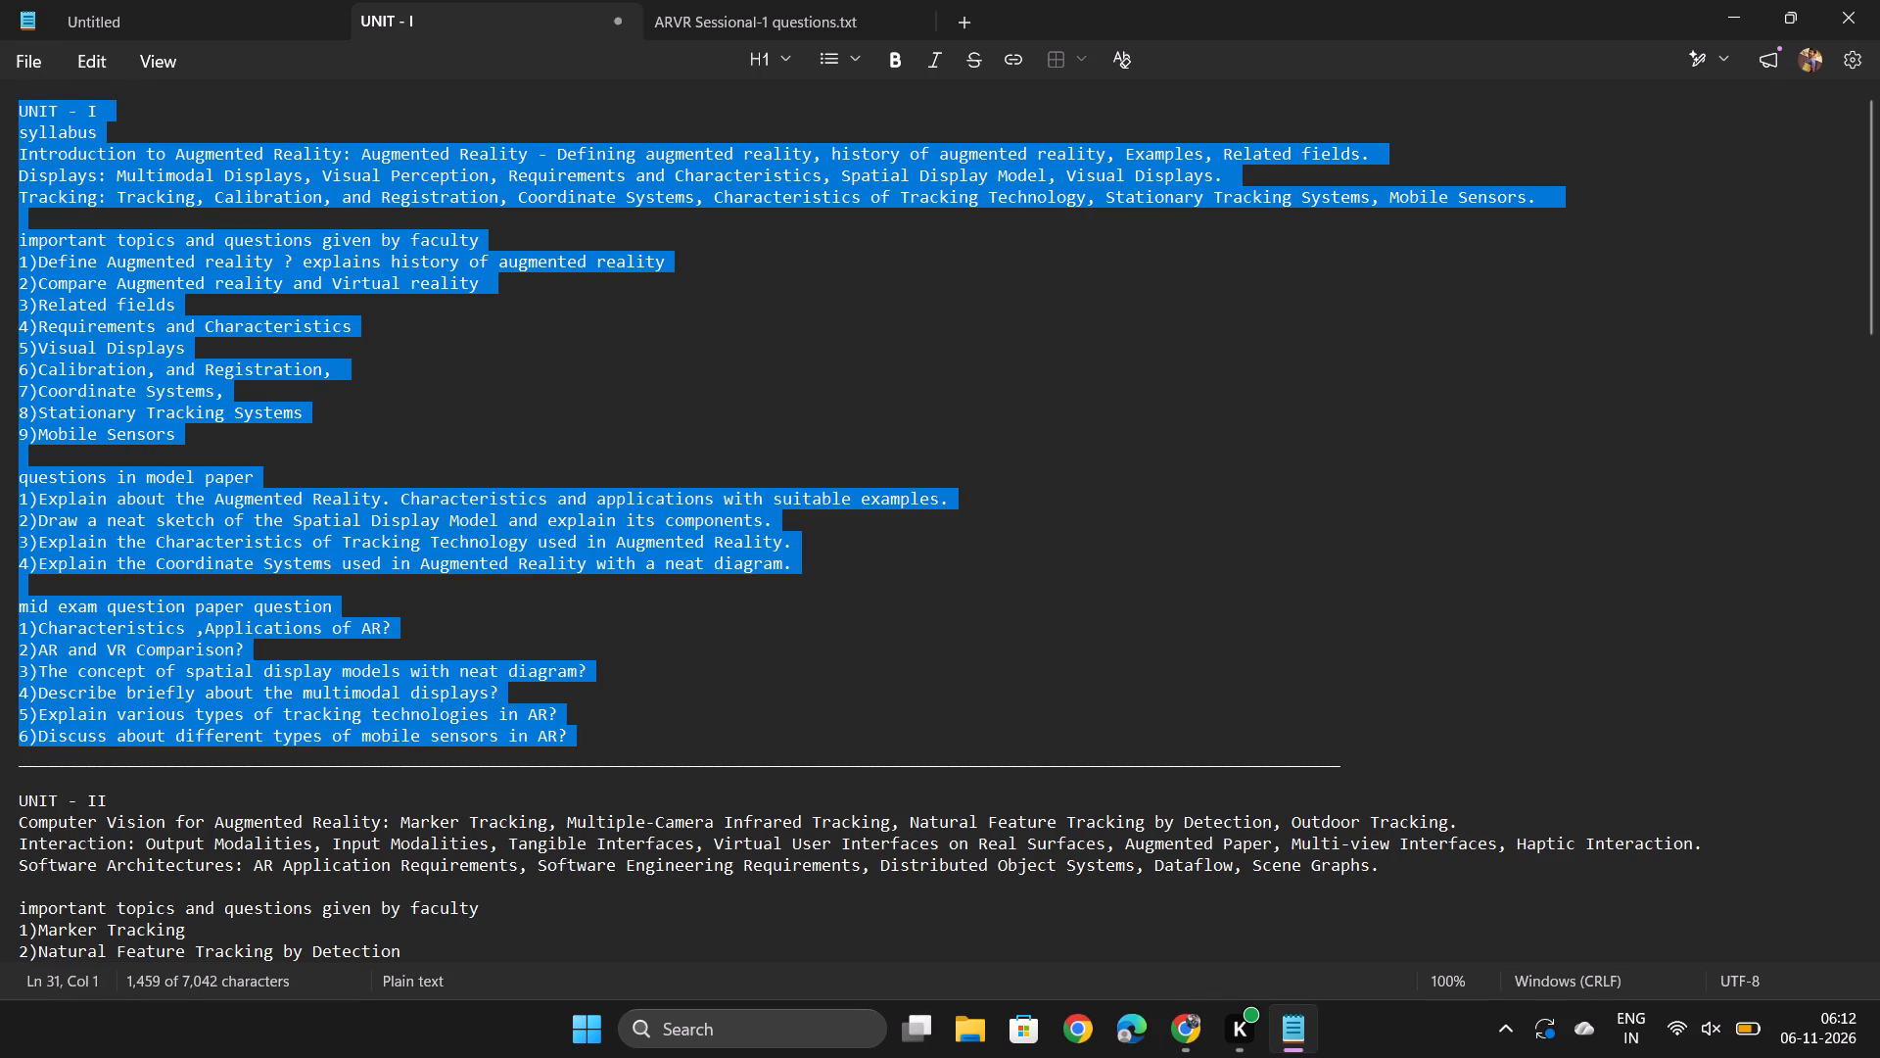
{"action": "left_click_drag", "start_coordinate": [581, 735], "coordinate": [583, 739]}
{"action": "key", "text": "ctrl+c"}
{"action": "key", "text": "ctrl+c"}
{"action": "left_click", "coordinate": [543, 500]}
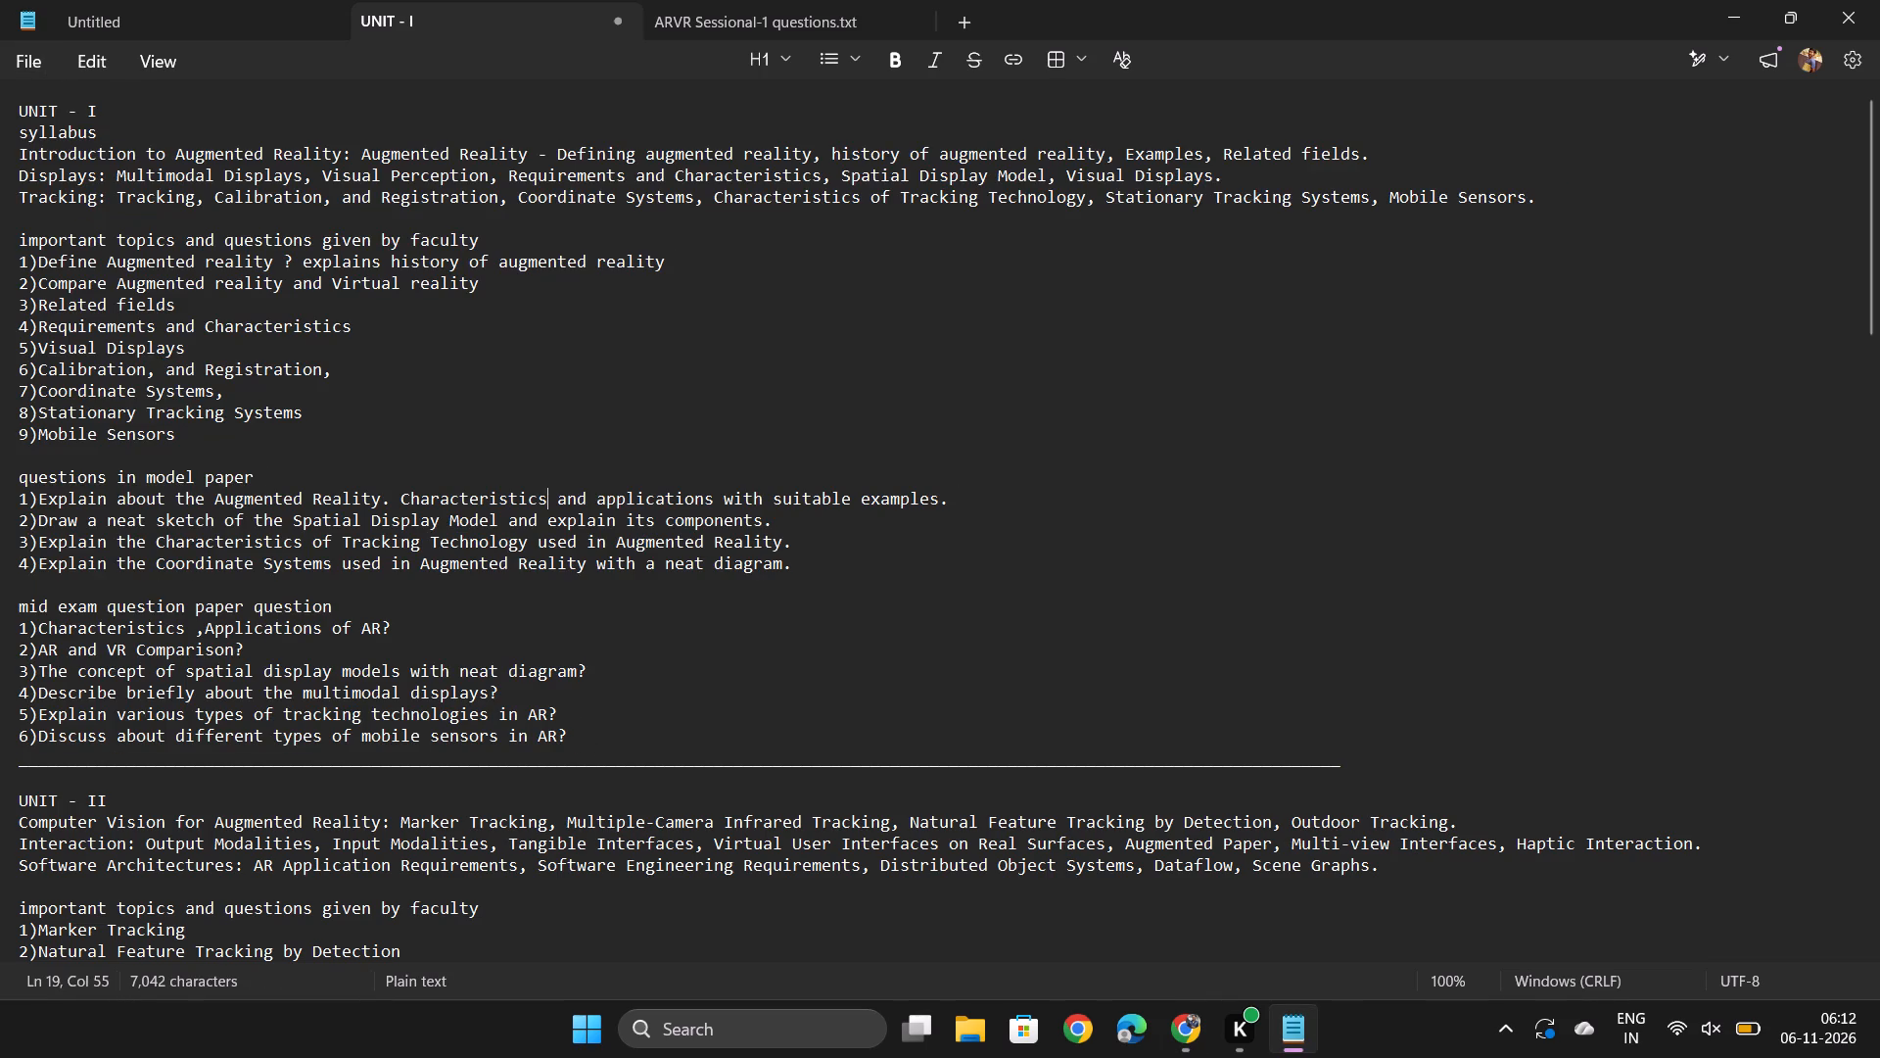
Insert a line above the UNIT - I title reading "This is the unit 1 full syllabus".
{"action": "left_click", "coordinate": [22, 116]}
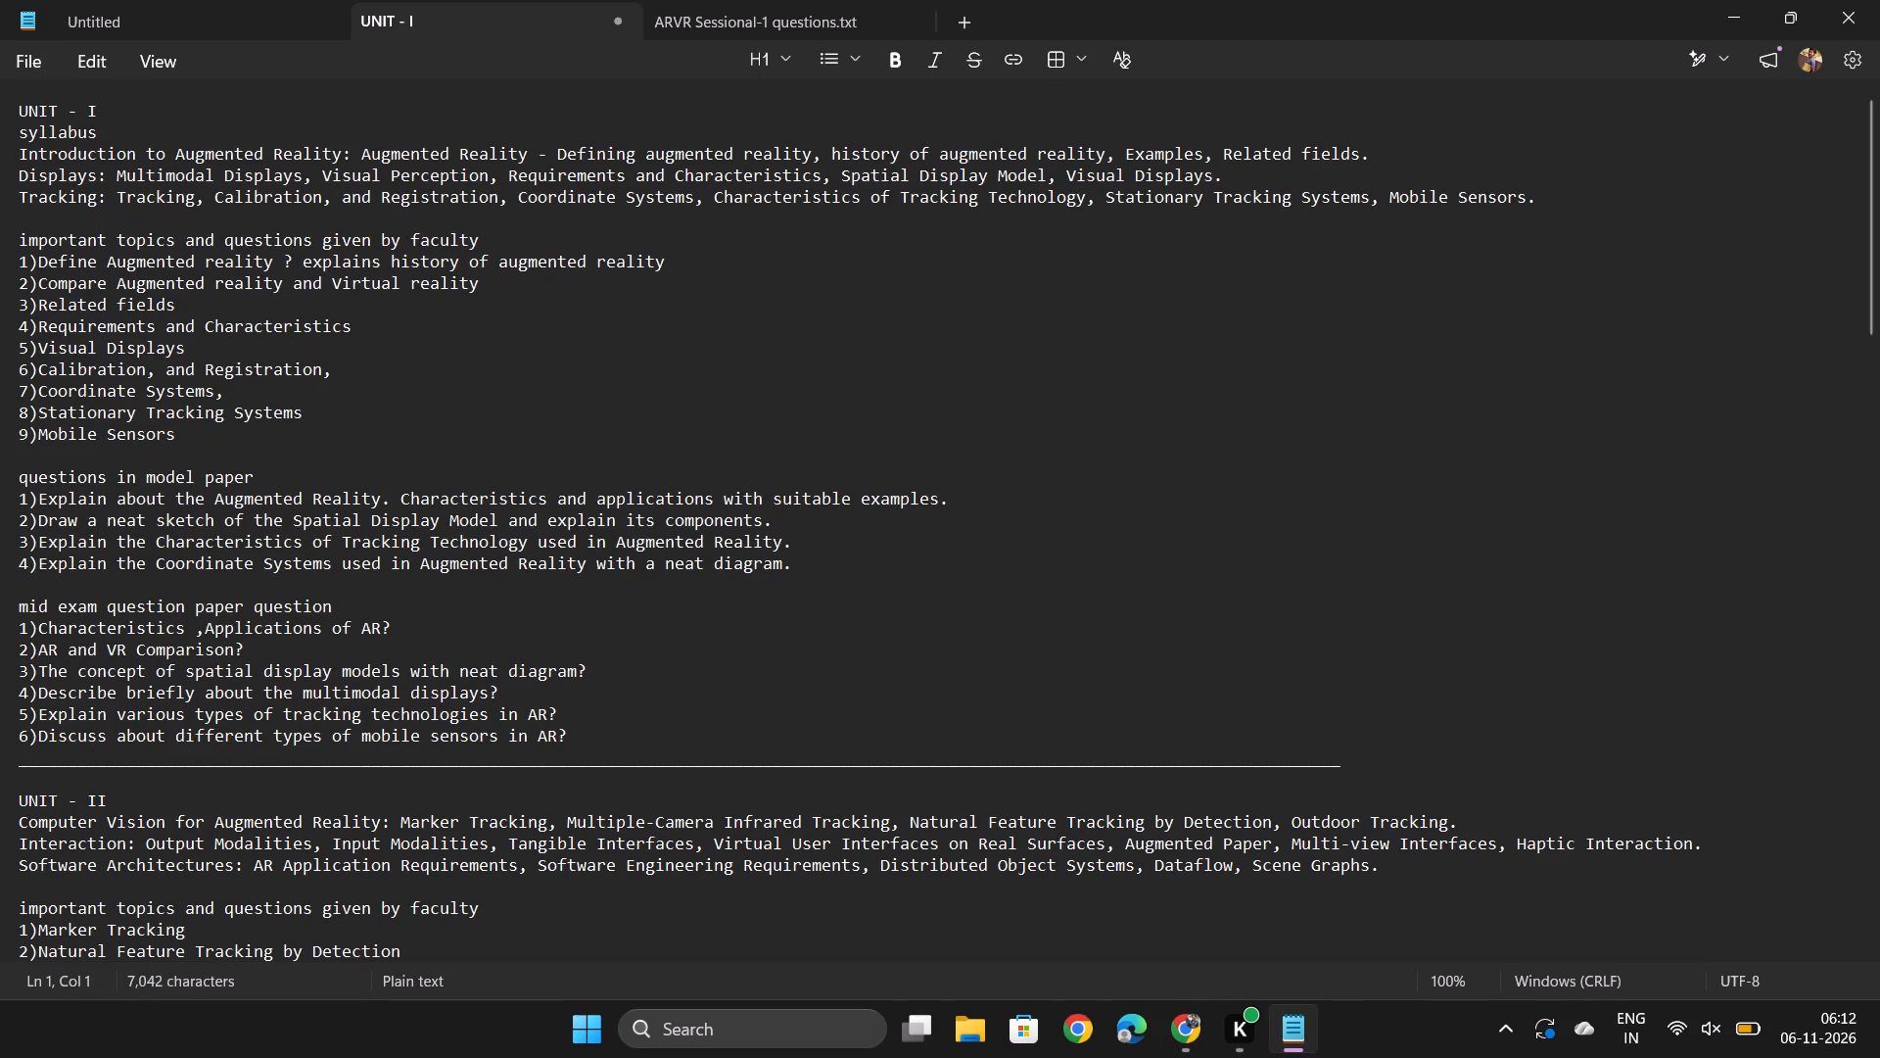
{"action": "key", "text": "Return"}
{"action": "key", "text": "Up"}
{"action": "type", "text": "This is"}
{"action": "key", "text": "space"}
{"action": "type", "text": "th"}
{"action": "type", "text": "e uni"}
{"action": "type", "text": "t"}
{"action": "key", "text": "space"}
{"action": "type", "text": "1"}
{"action": "key", "text": "space"}
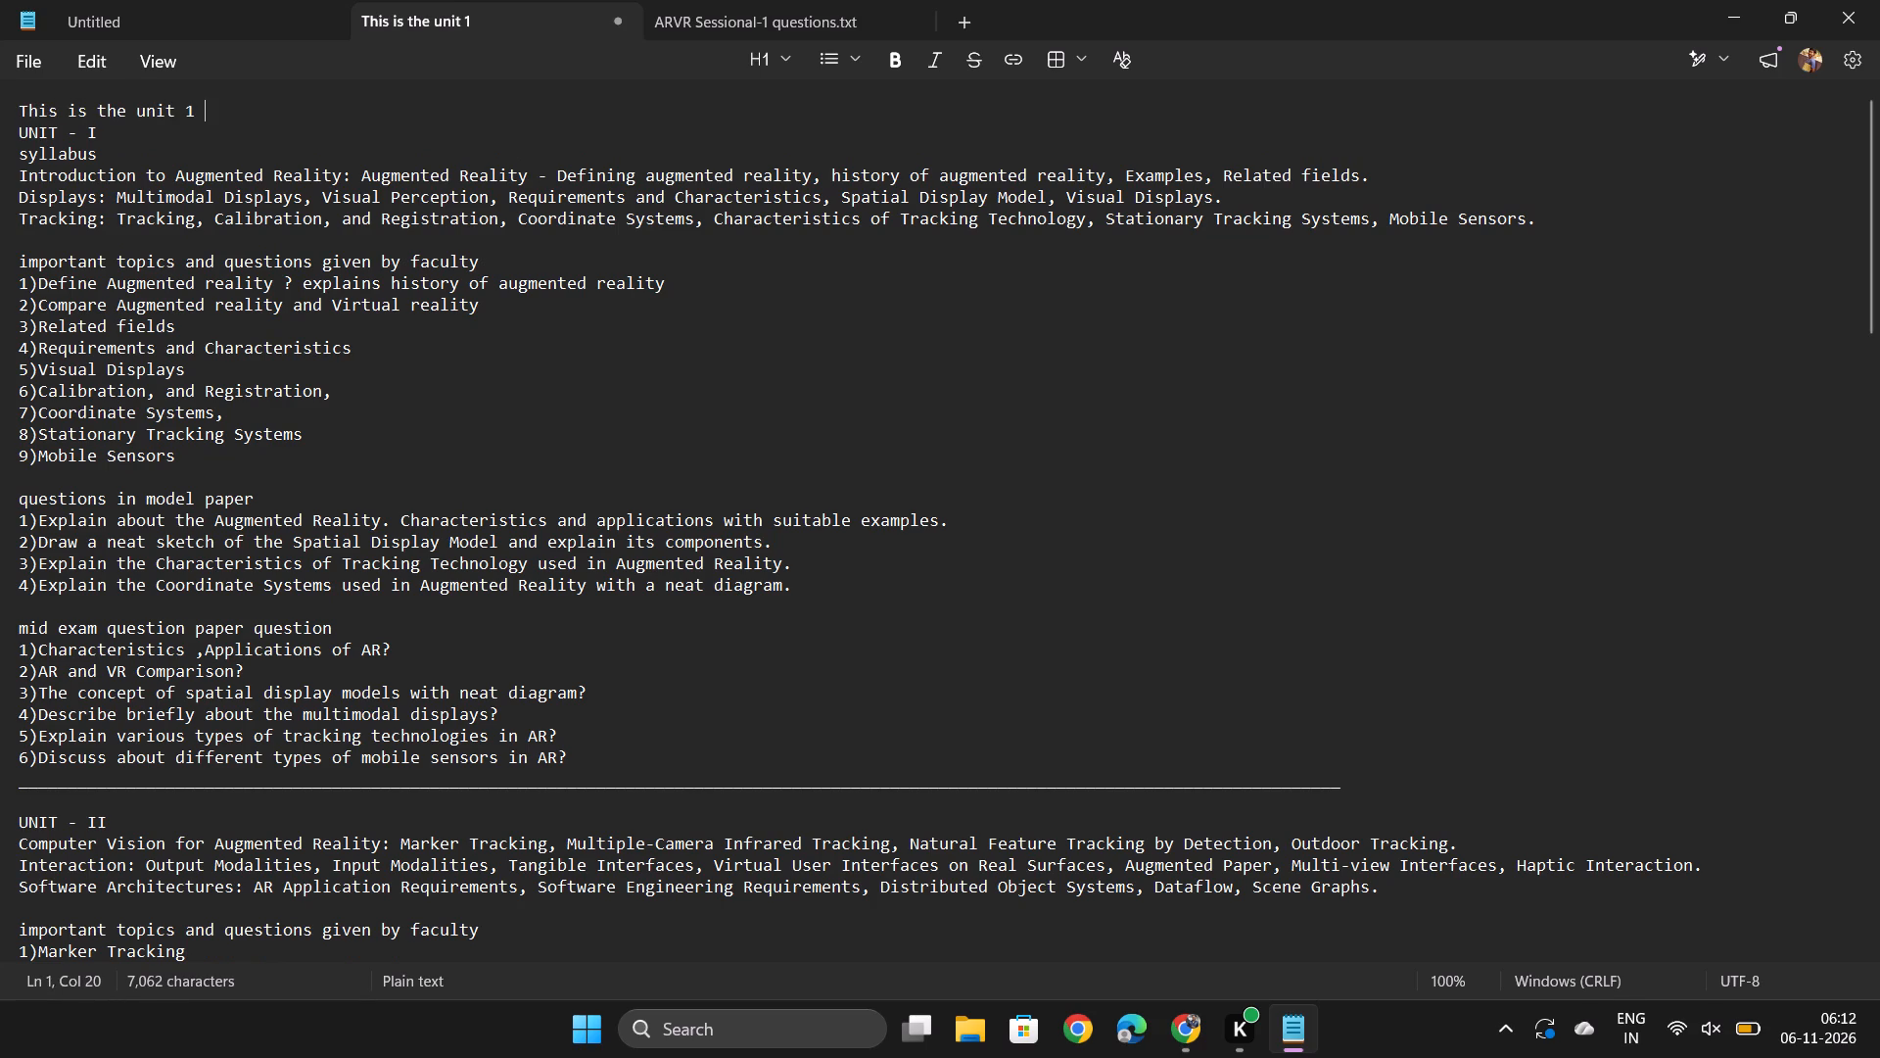
{"action": "type", "text": "full"}
{"action": "key", "text": "space"}
{"action": "type", "text": "syllabus"}
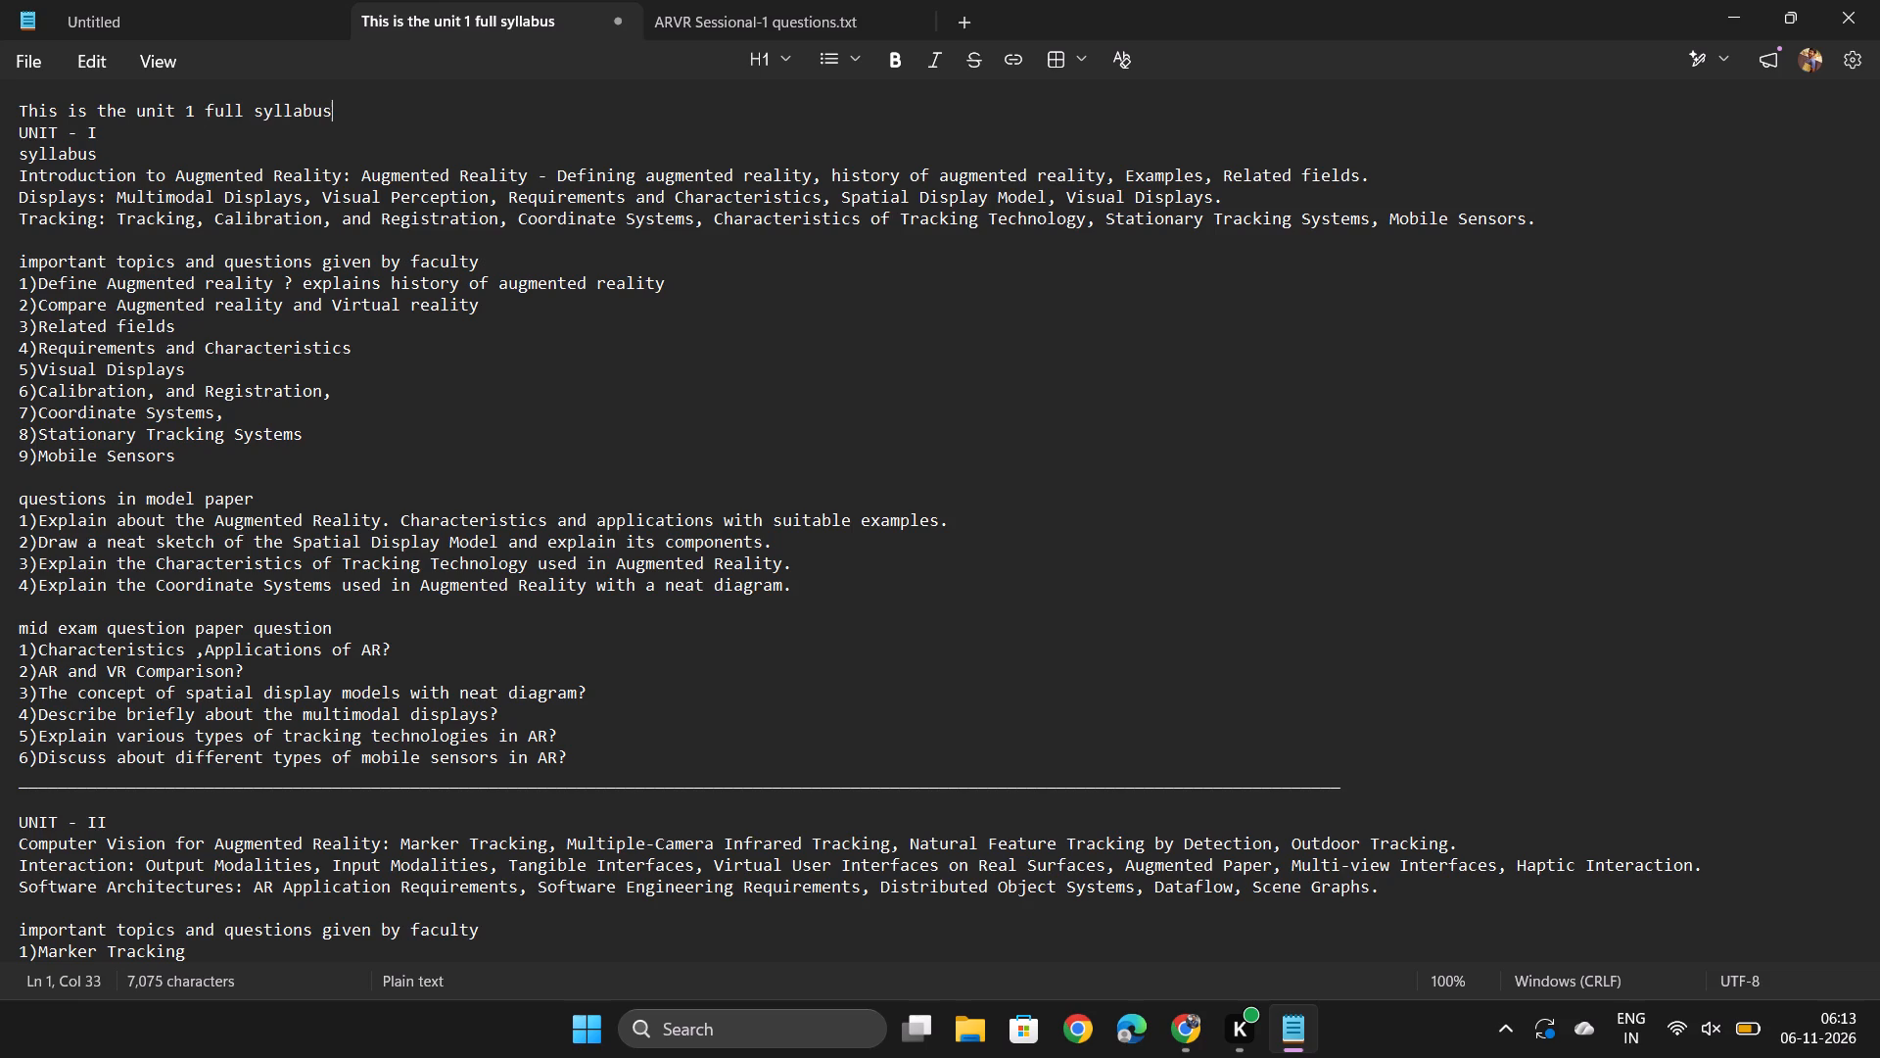
Continue the line with ", important questions for semester end exam given by faculty, model paper questions, mid exam questions", spelled correctly.
{"action": "type", "text": ", important questions"}
{"action": "key", "text": "space"}
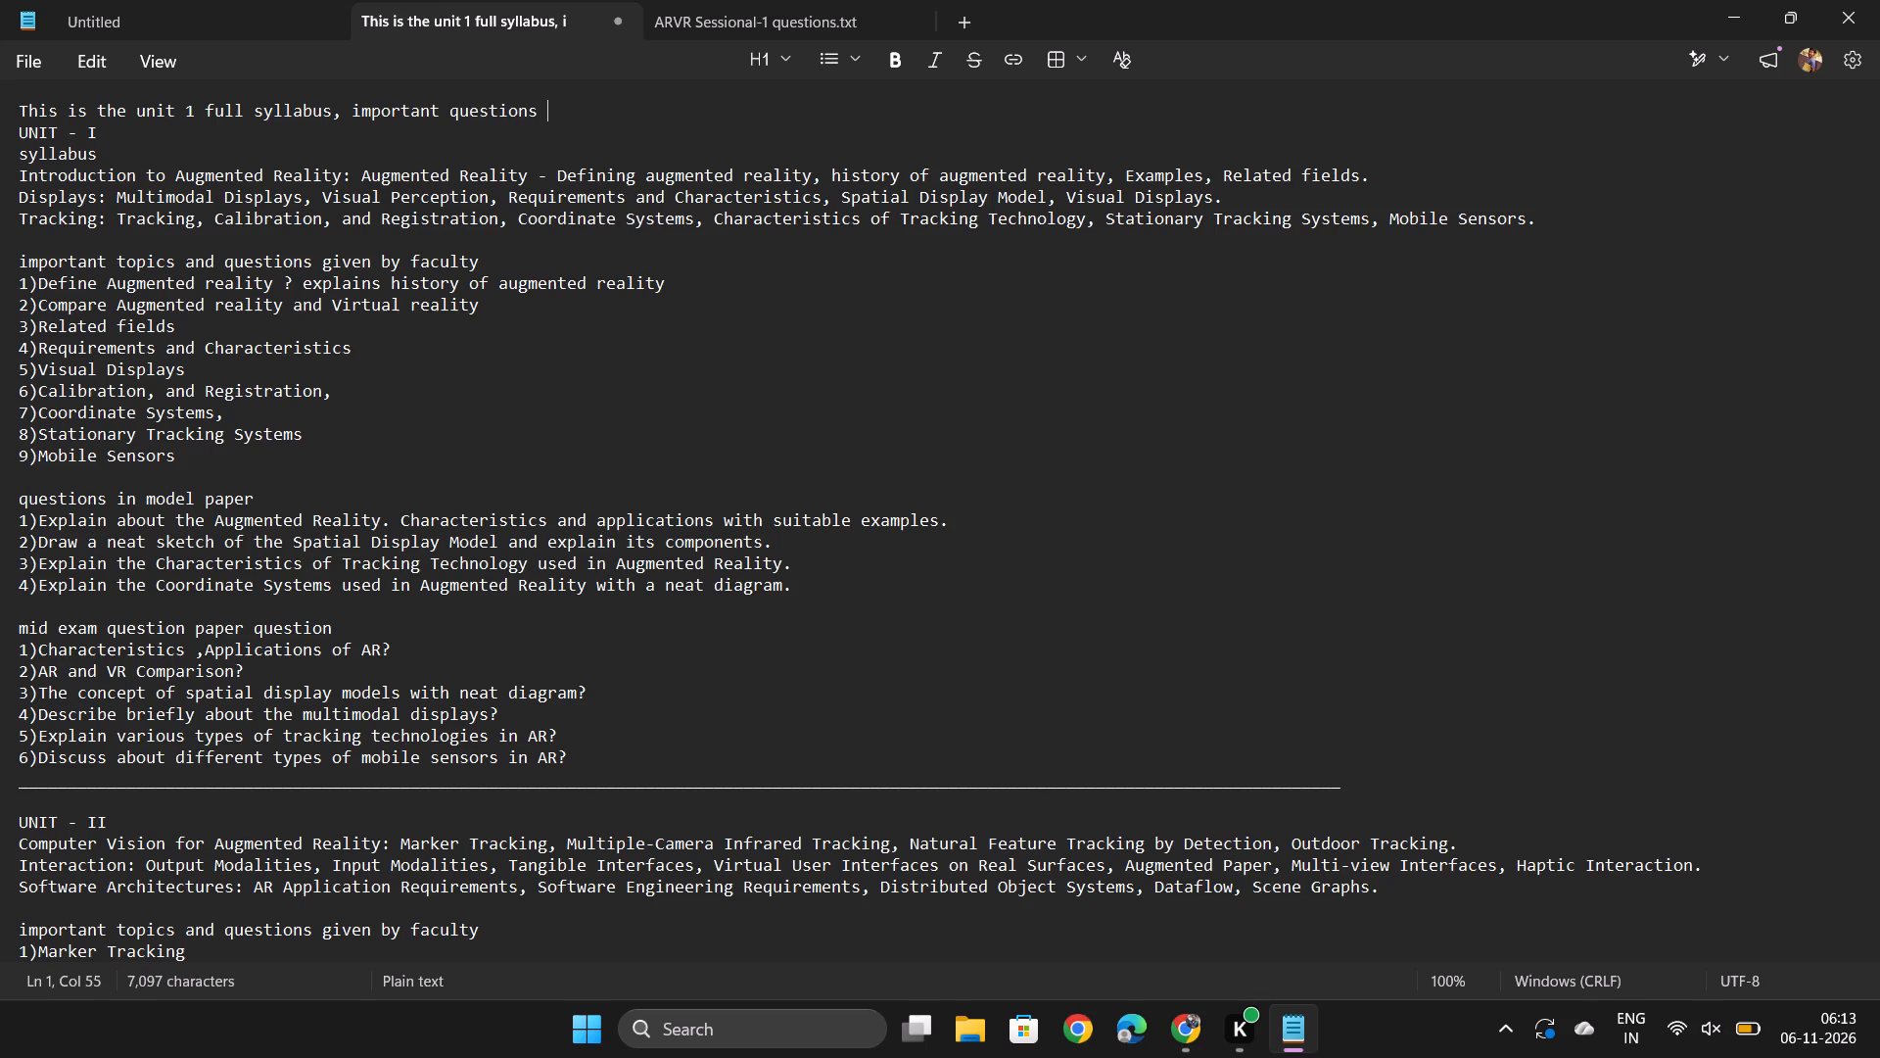
{"action": "type", "text": "for semester end exam"}
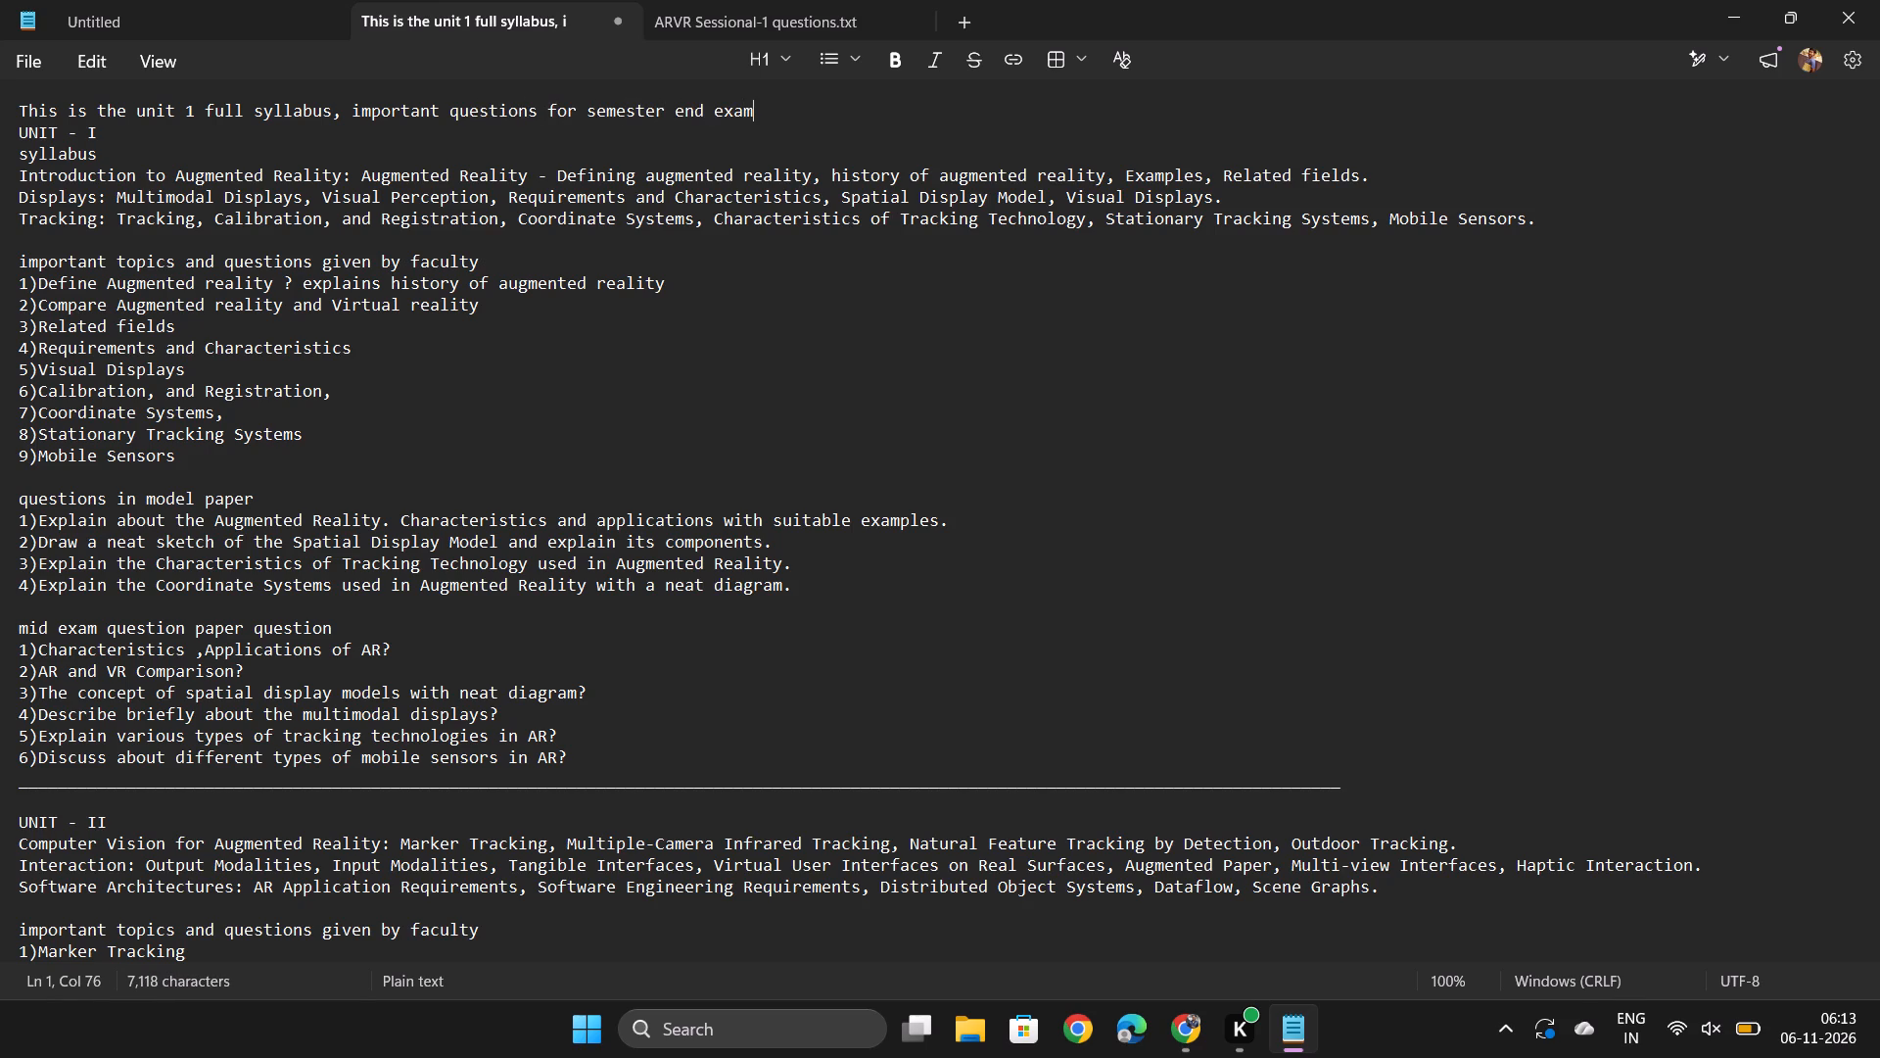
{"action": "key", "text": "space"}
{"action": "type", "text": "given by faculty"}
{"action": "type", "text": ","}
{"action": "key", "text": "space"}
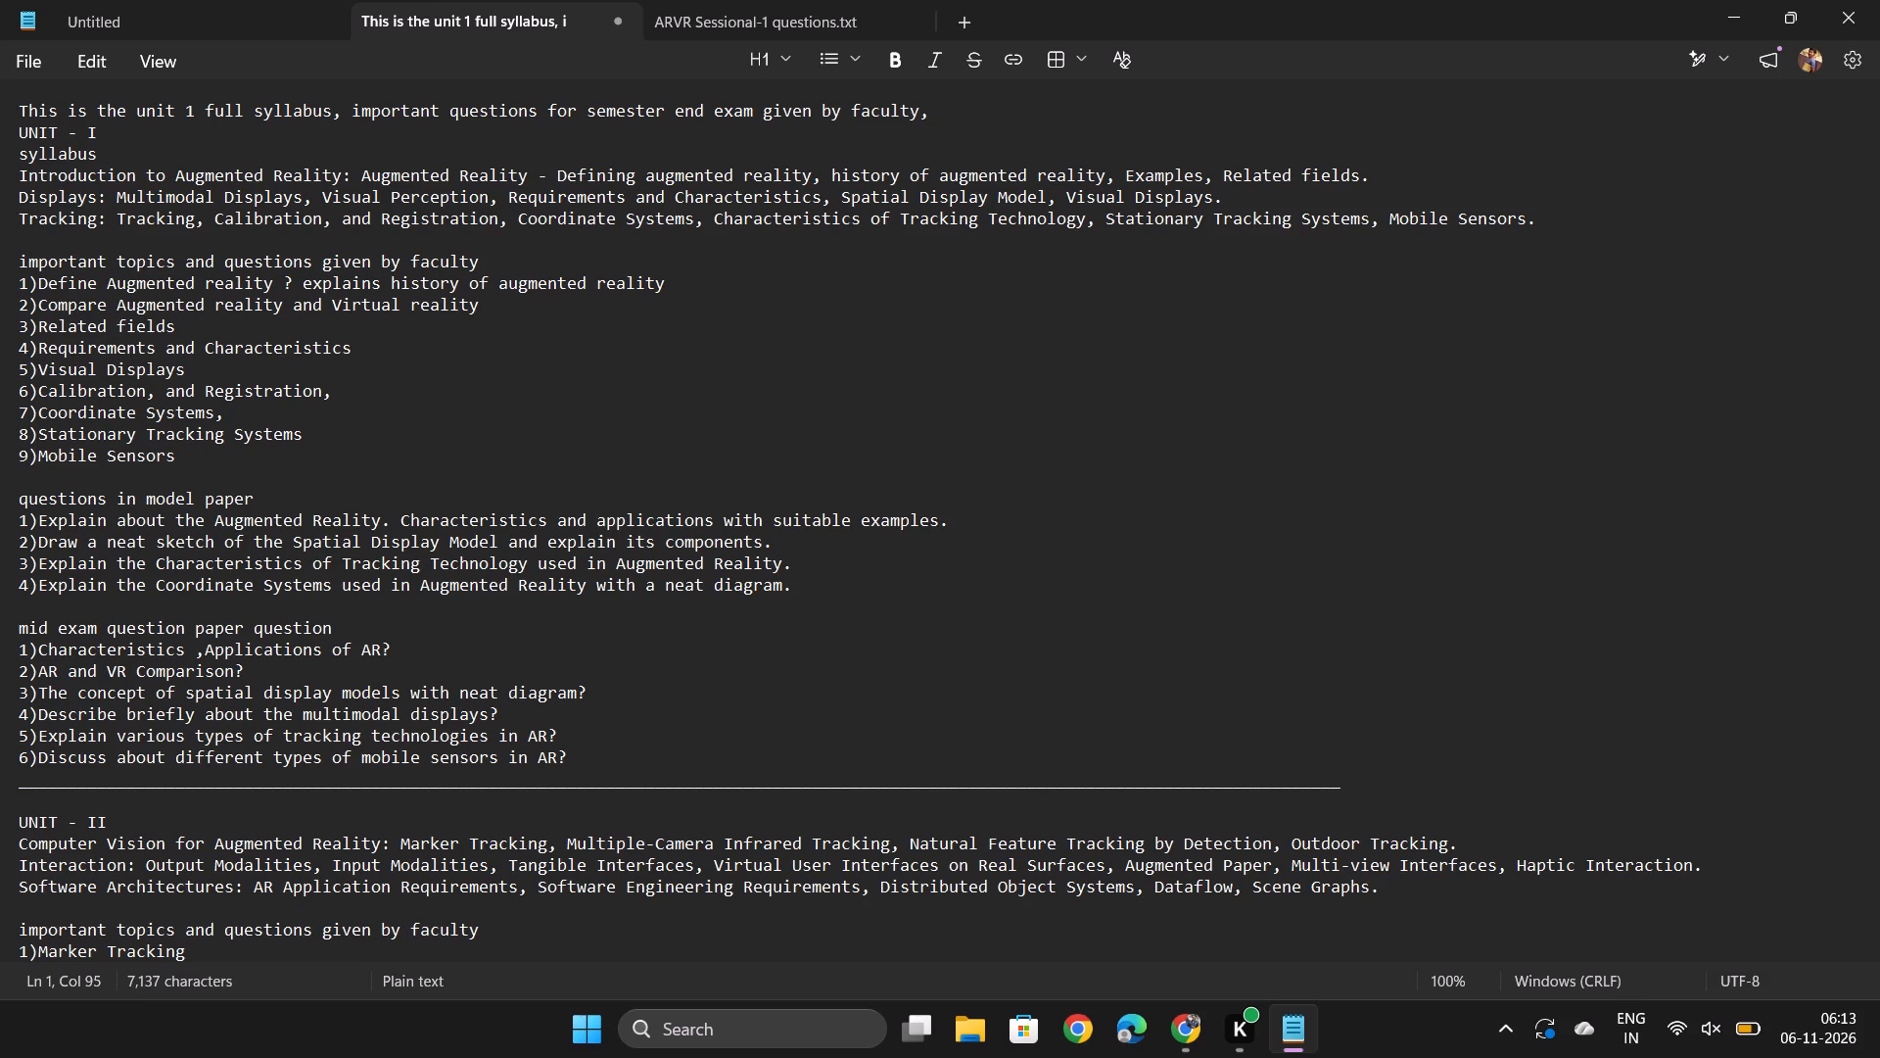
{"action": "type", "text": "model paper wuestions,"}
{"action": "key", "text": "space"}
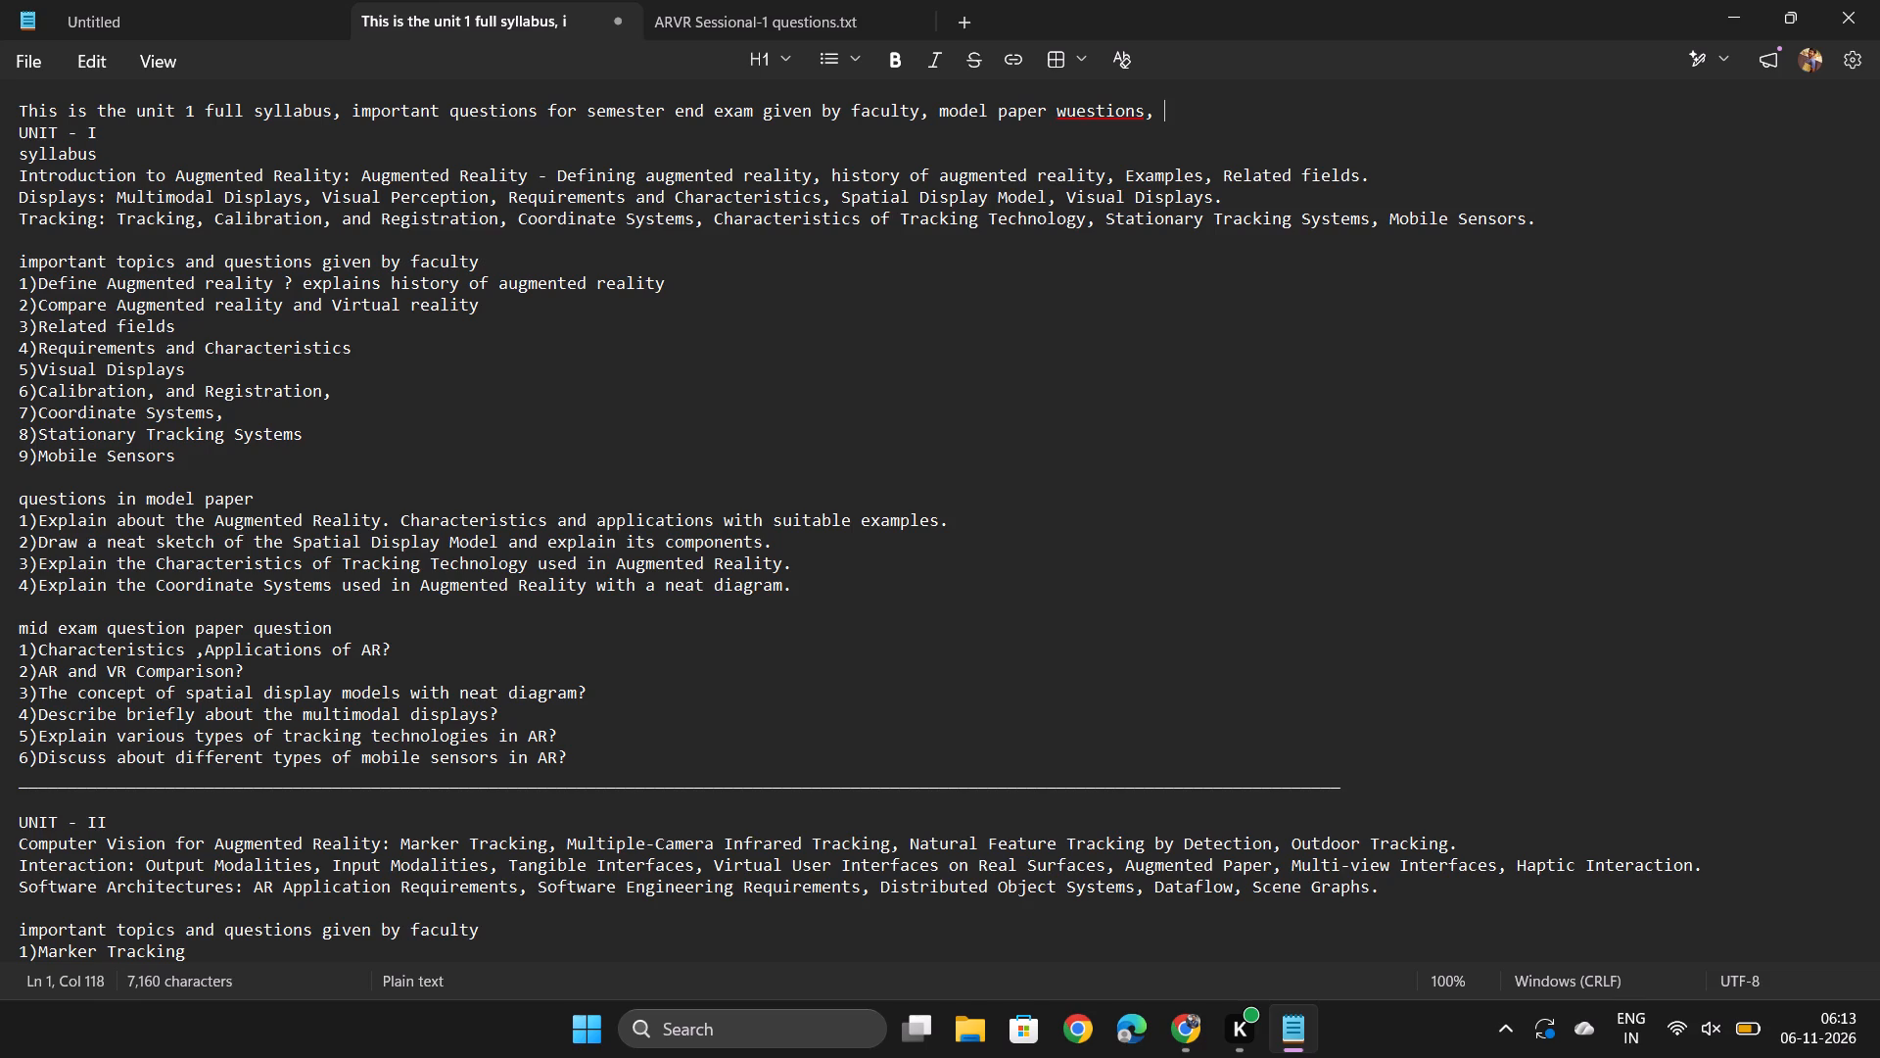
{"action": "type", "text": "mid exam w"}
{"action": "key", "text": "BackSpace"}
{"action": "type", "text": "ques"}
{"action": "type", "text": "tions"}
{"action": "left_click", "coordinate": [1111, 112]}
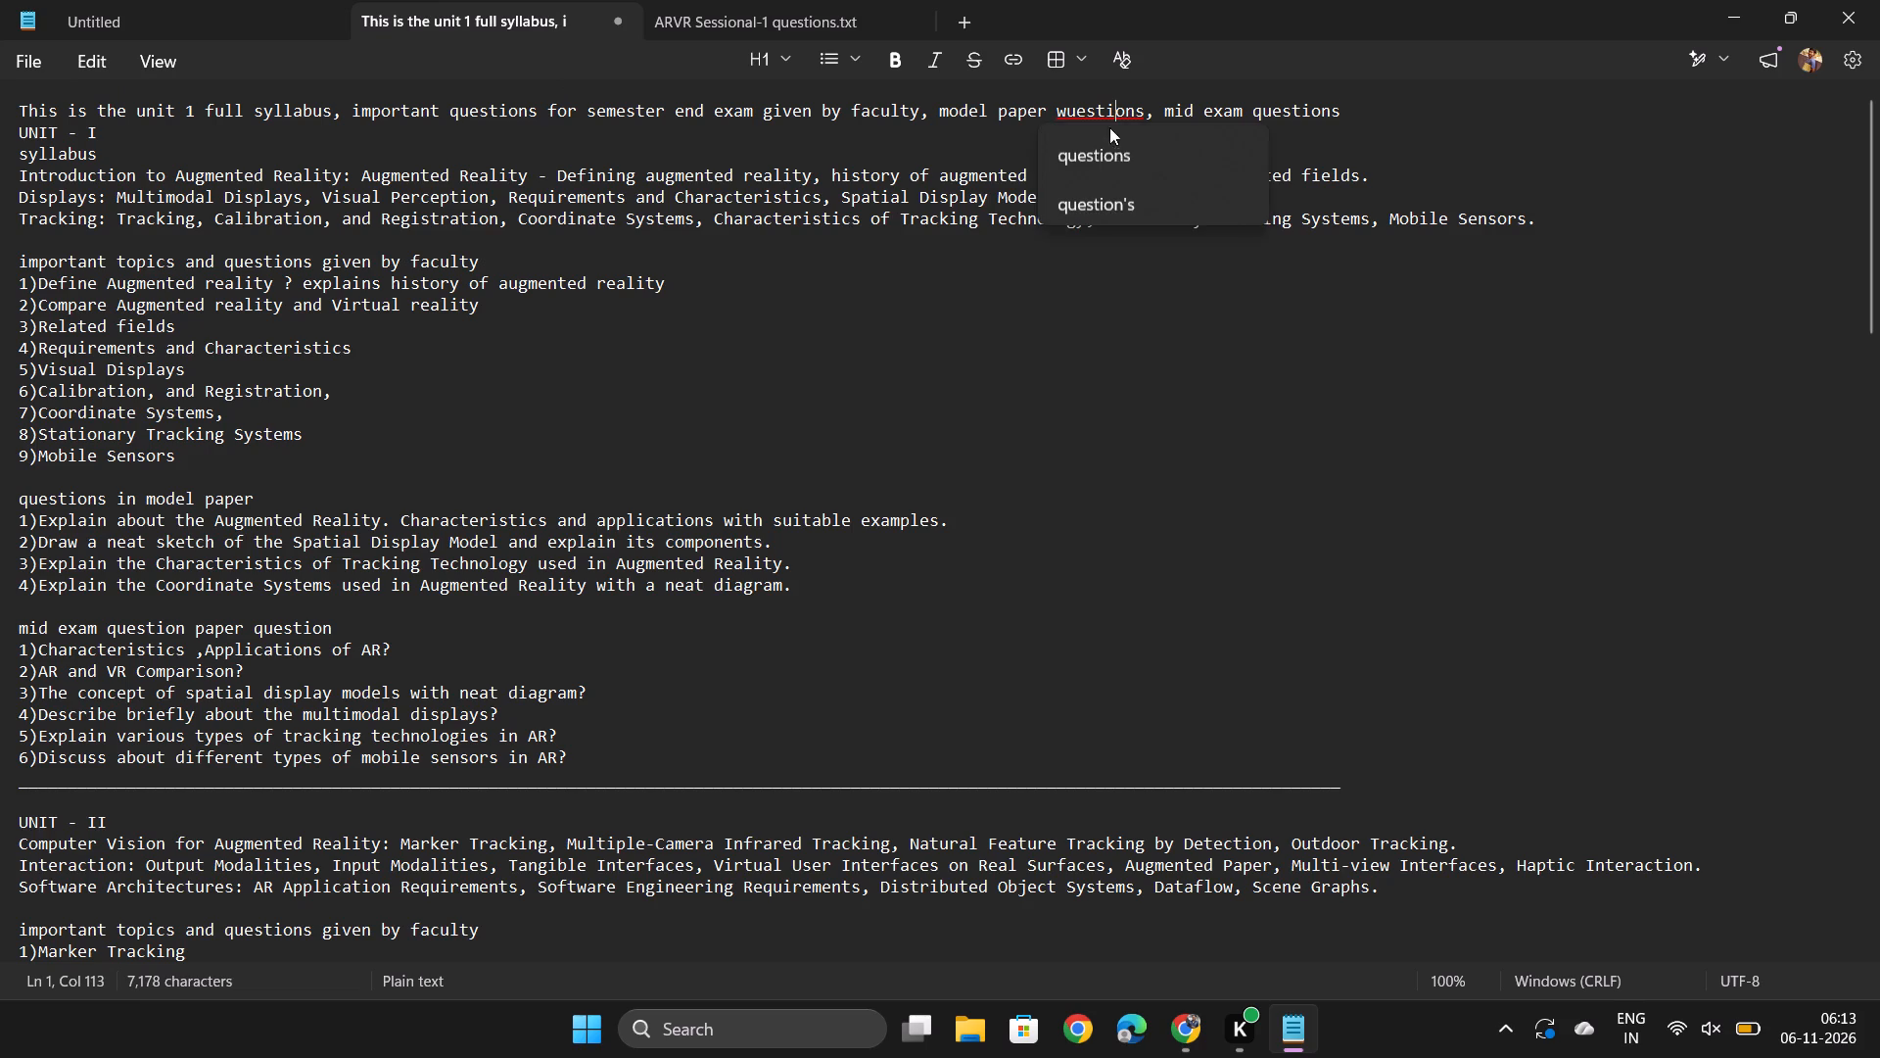
{"action": "left_click", "coordinate": [1118, 159]}
{"action": "left_click", "coordinate": [1391, 109]}
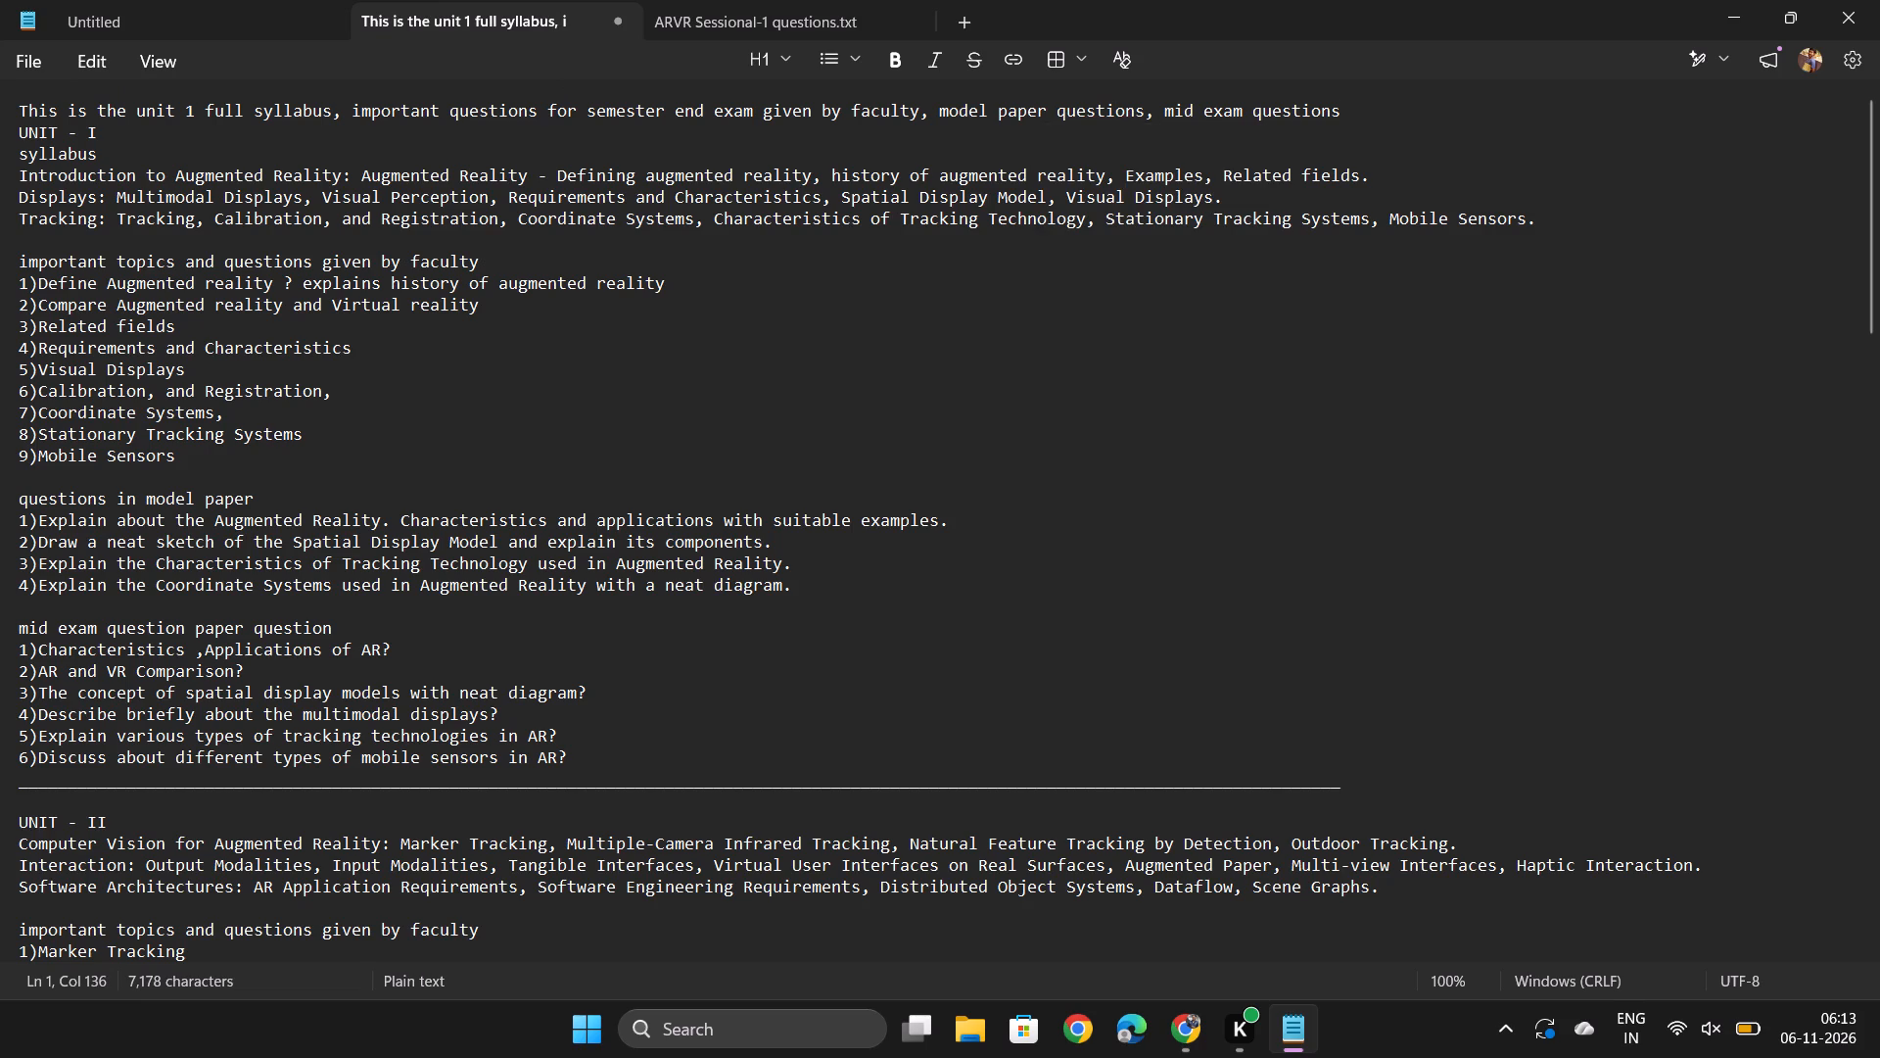
Finish the line with "is the any repeated question remove and give me all questions single time".
{"action": "key", "text": "space"}
{"action": "type", "text": "is the any repeated"}
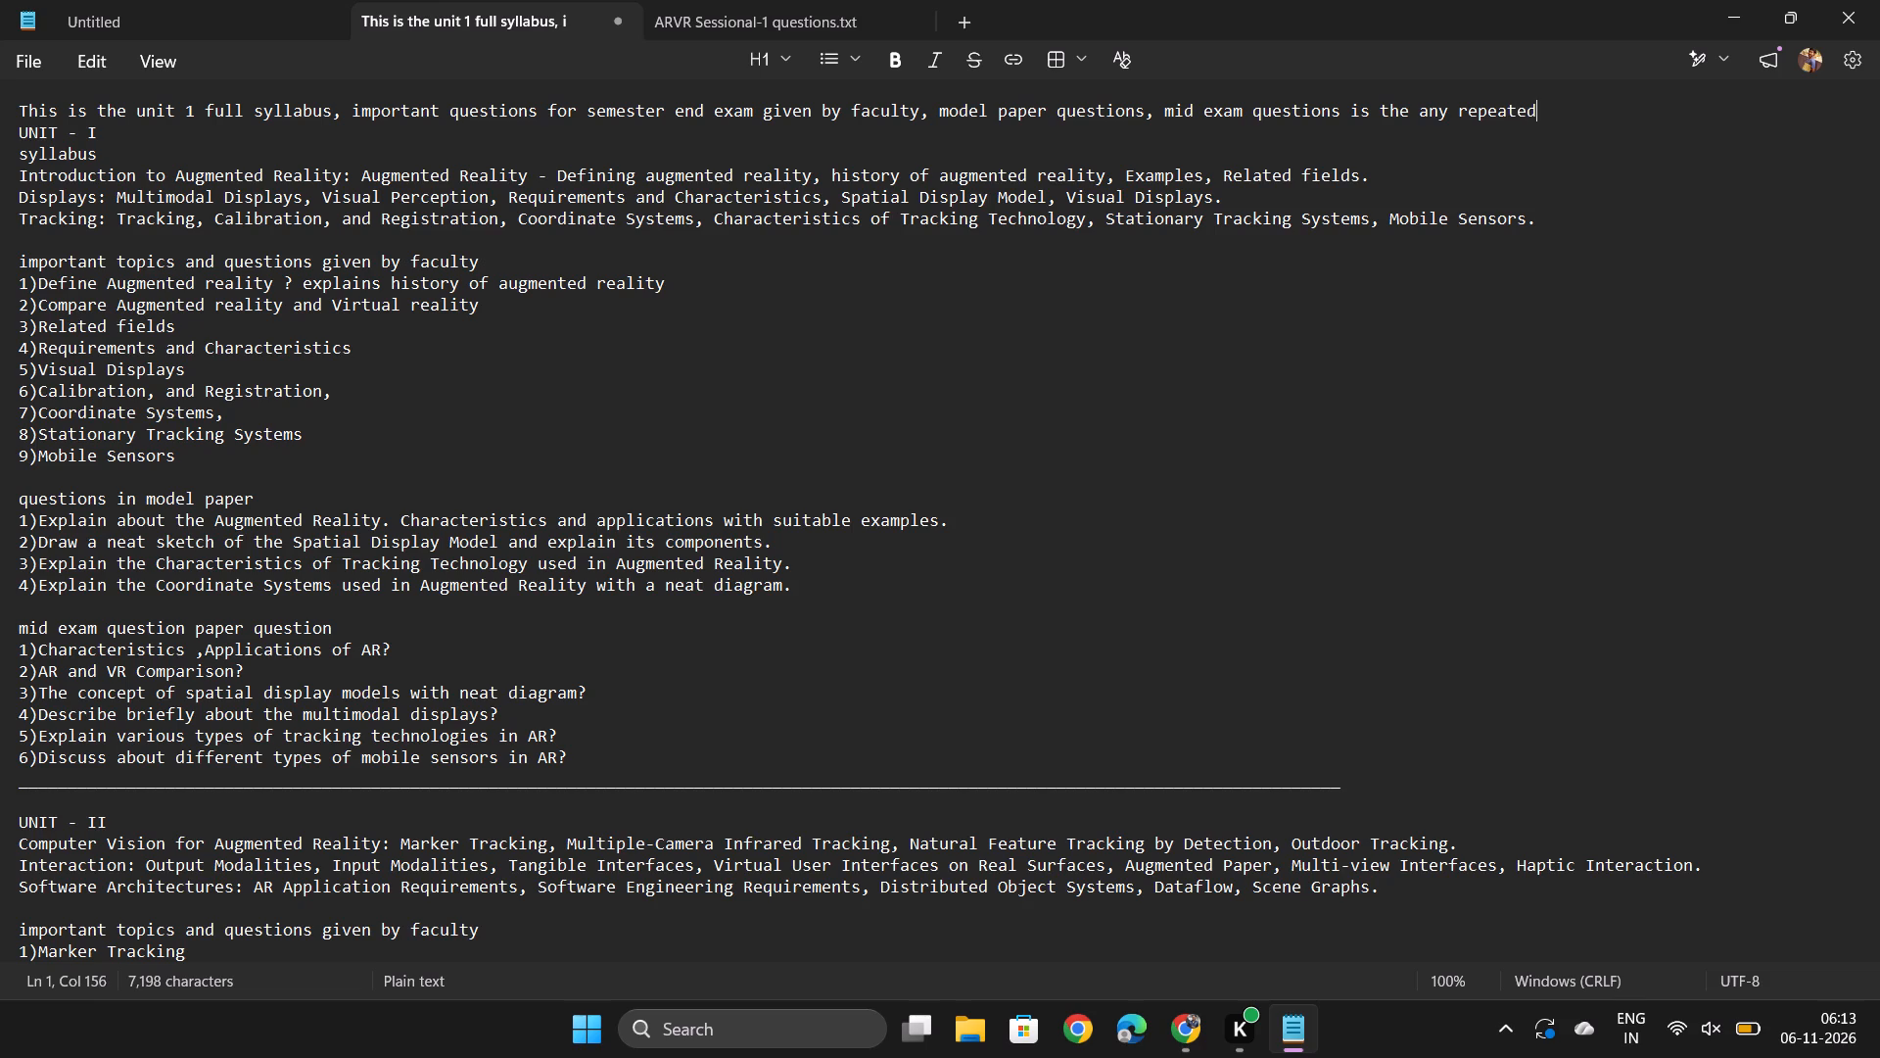
{"action": "key", "text": "space"}
{"action": "type", "text": "question r"}
{"action": "type", "text": "emove and give m"}
{"action": "key", "text": "space"}
{"action": "key", "text": "BackSpace"}
{"action": "type", "text": "e all"}
{"action": "key", "text": "space"}
{"action": "type", "text": "questions"}
{"action": "key", "text": "space"}
{"action": "type", "text": "single time"}
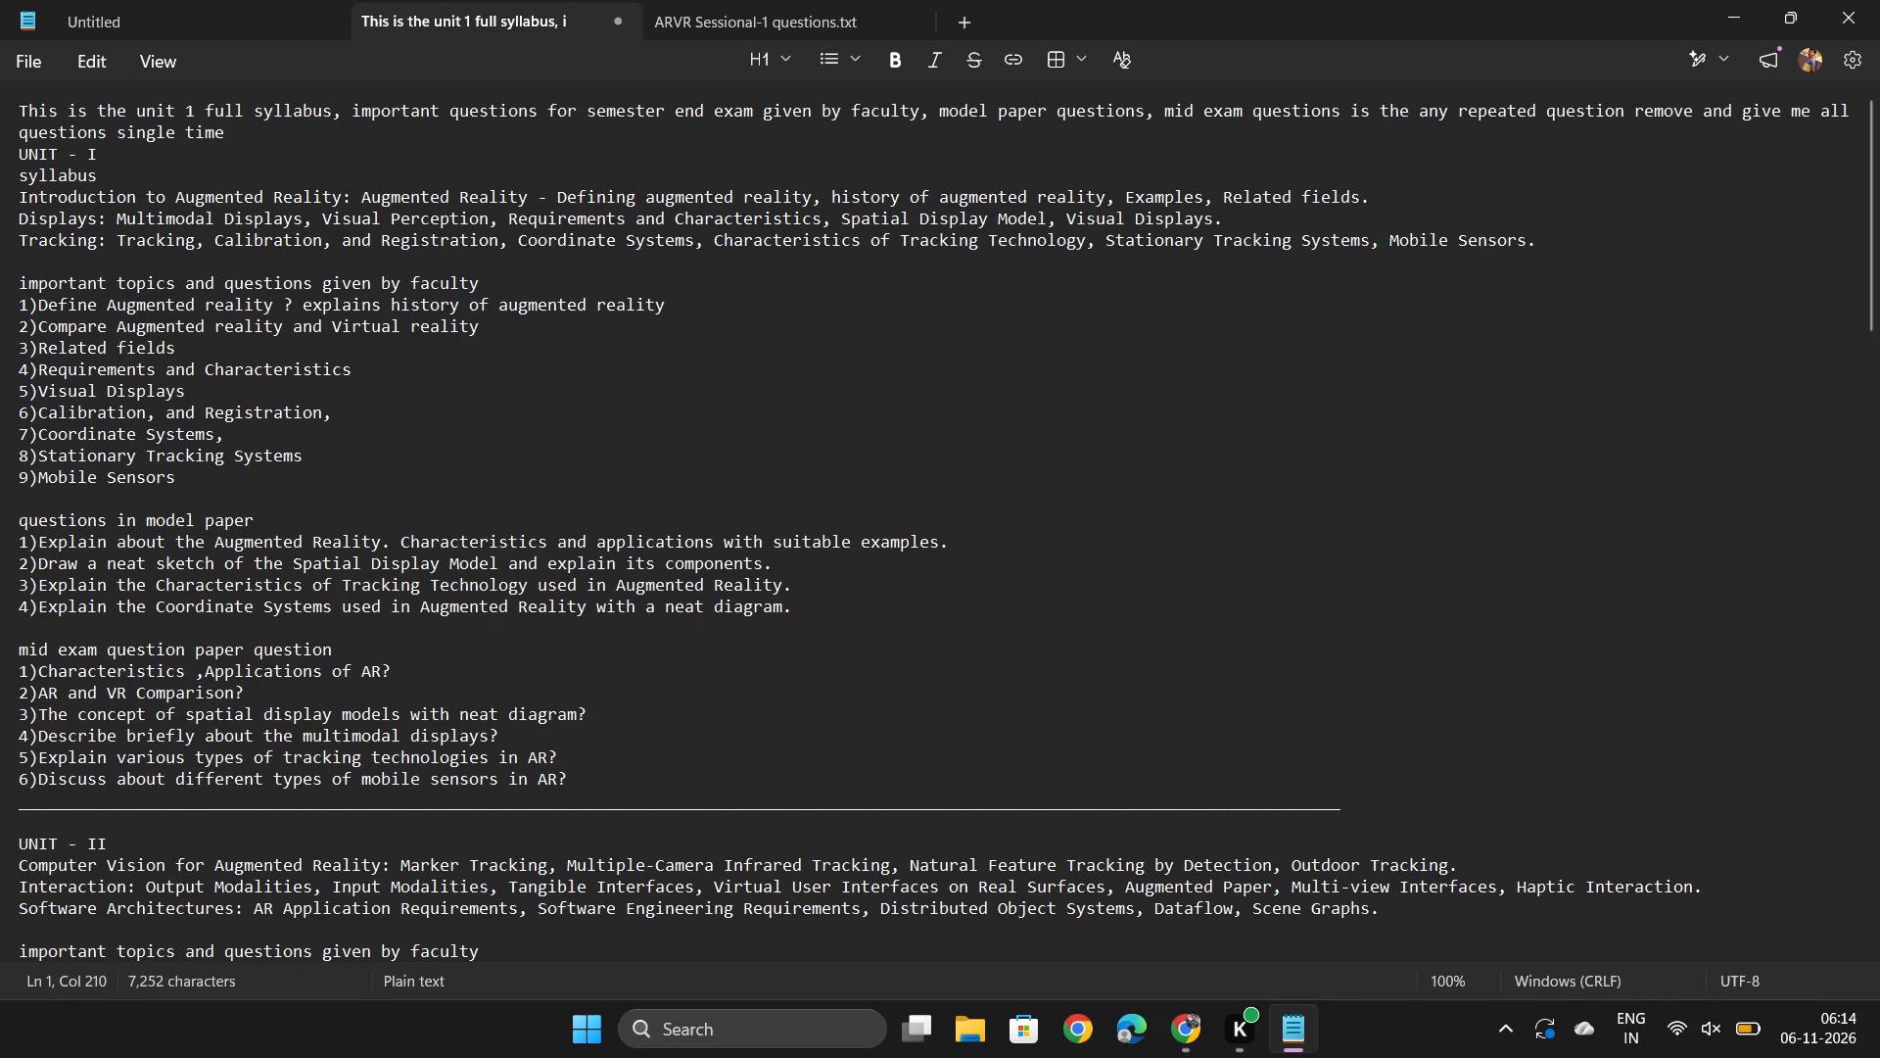
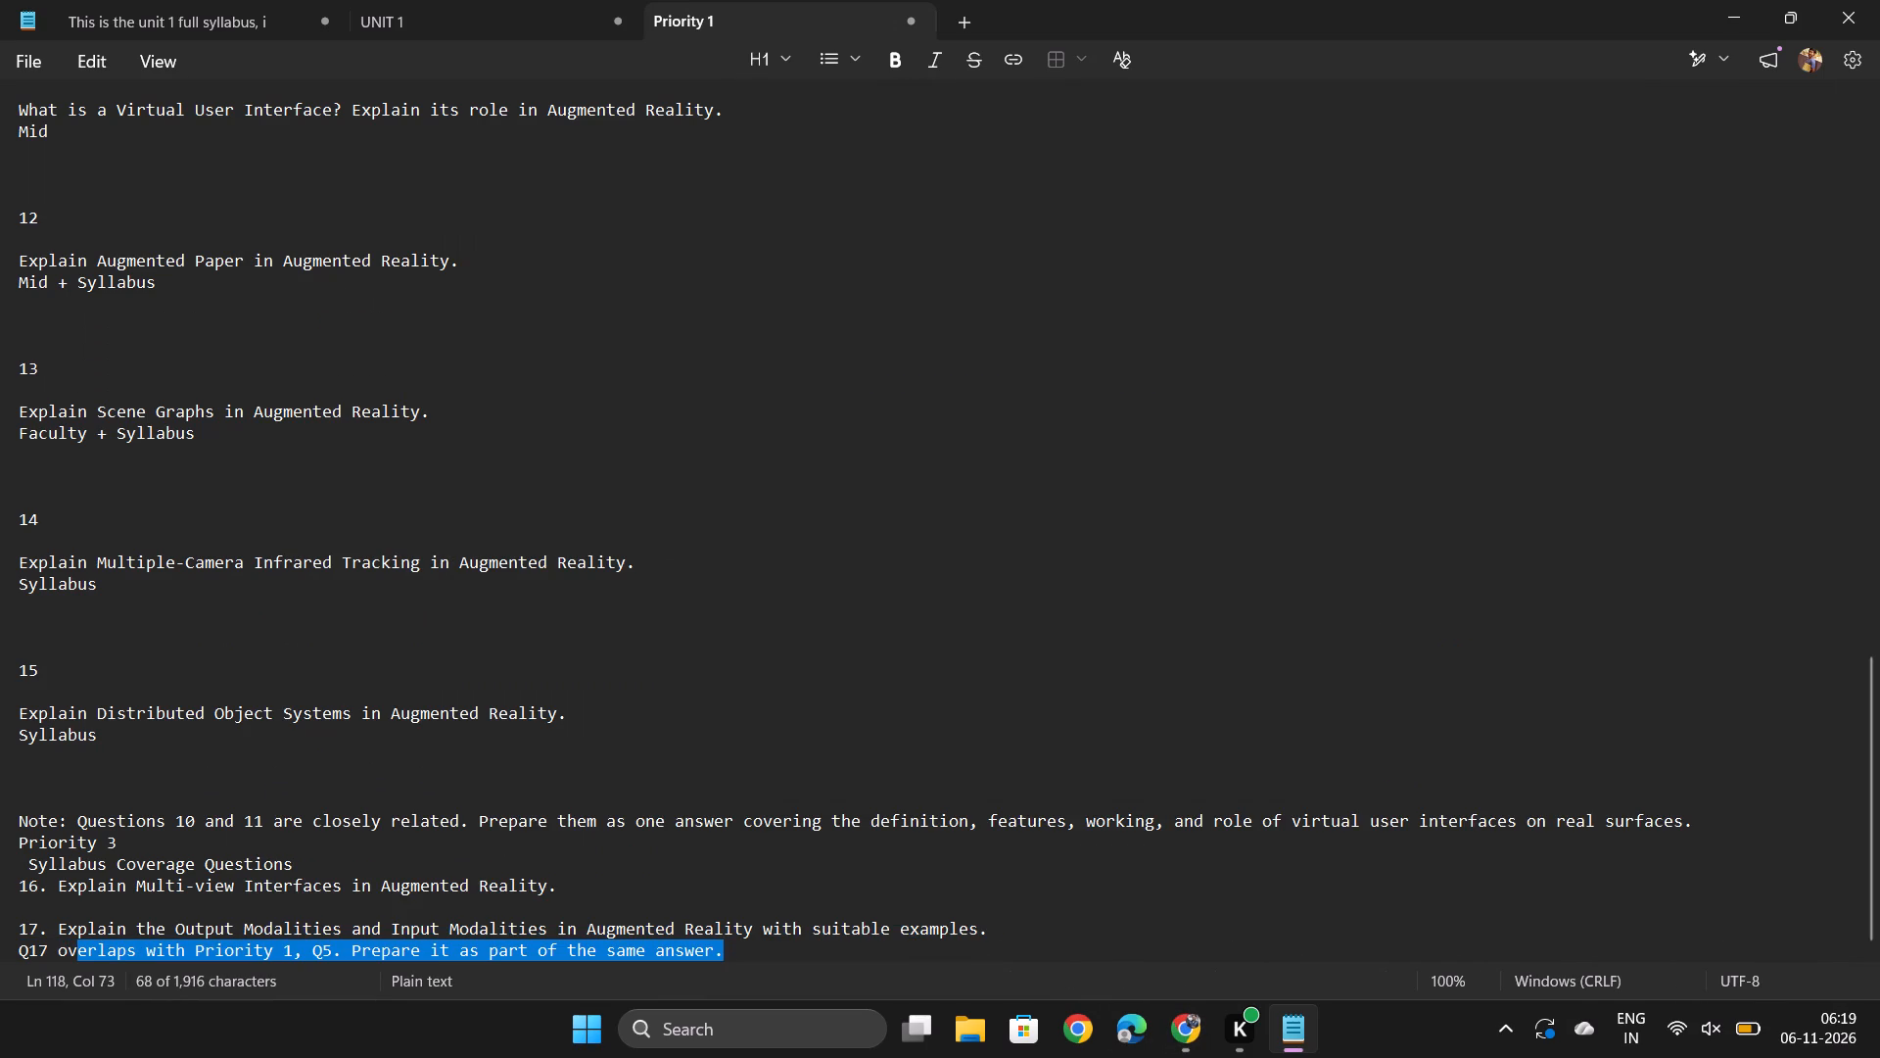
{"action": "left_click_drag", "start_coordinate": [78, 942], "coordinate": [13, 950]}
{"action": "key", "text": "BackSpace"}
{"action": "scroll", "coordinate": [153, 765], "scroll_direction": "up", "scroll_amount": 12}
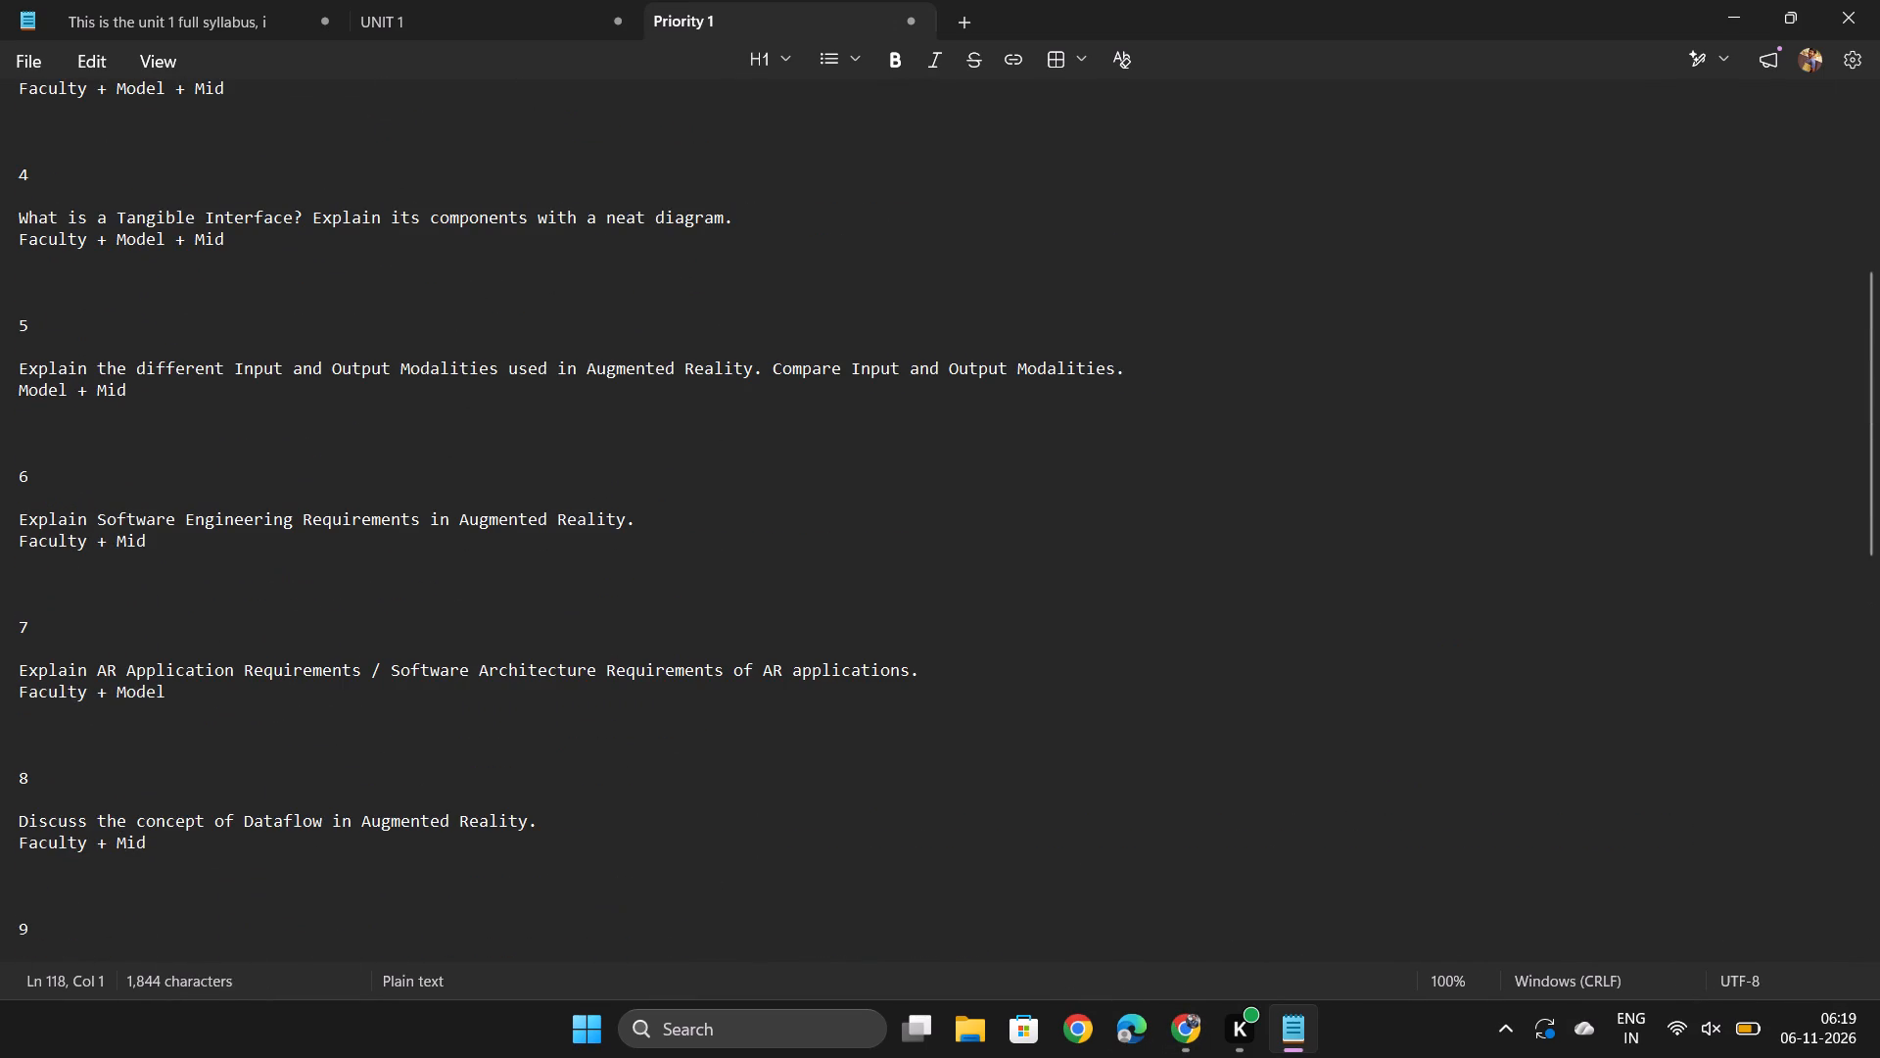
{"action": "scroll", "coordinate": [135, 717], "scroll_direction": "down", "scroll_amount": 1}
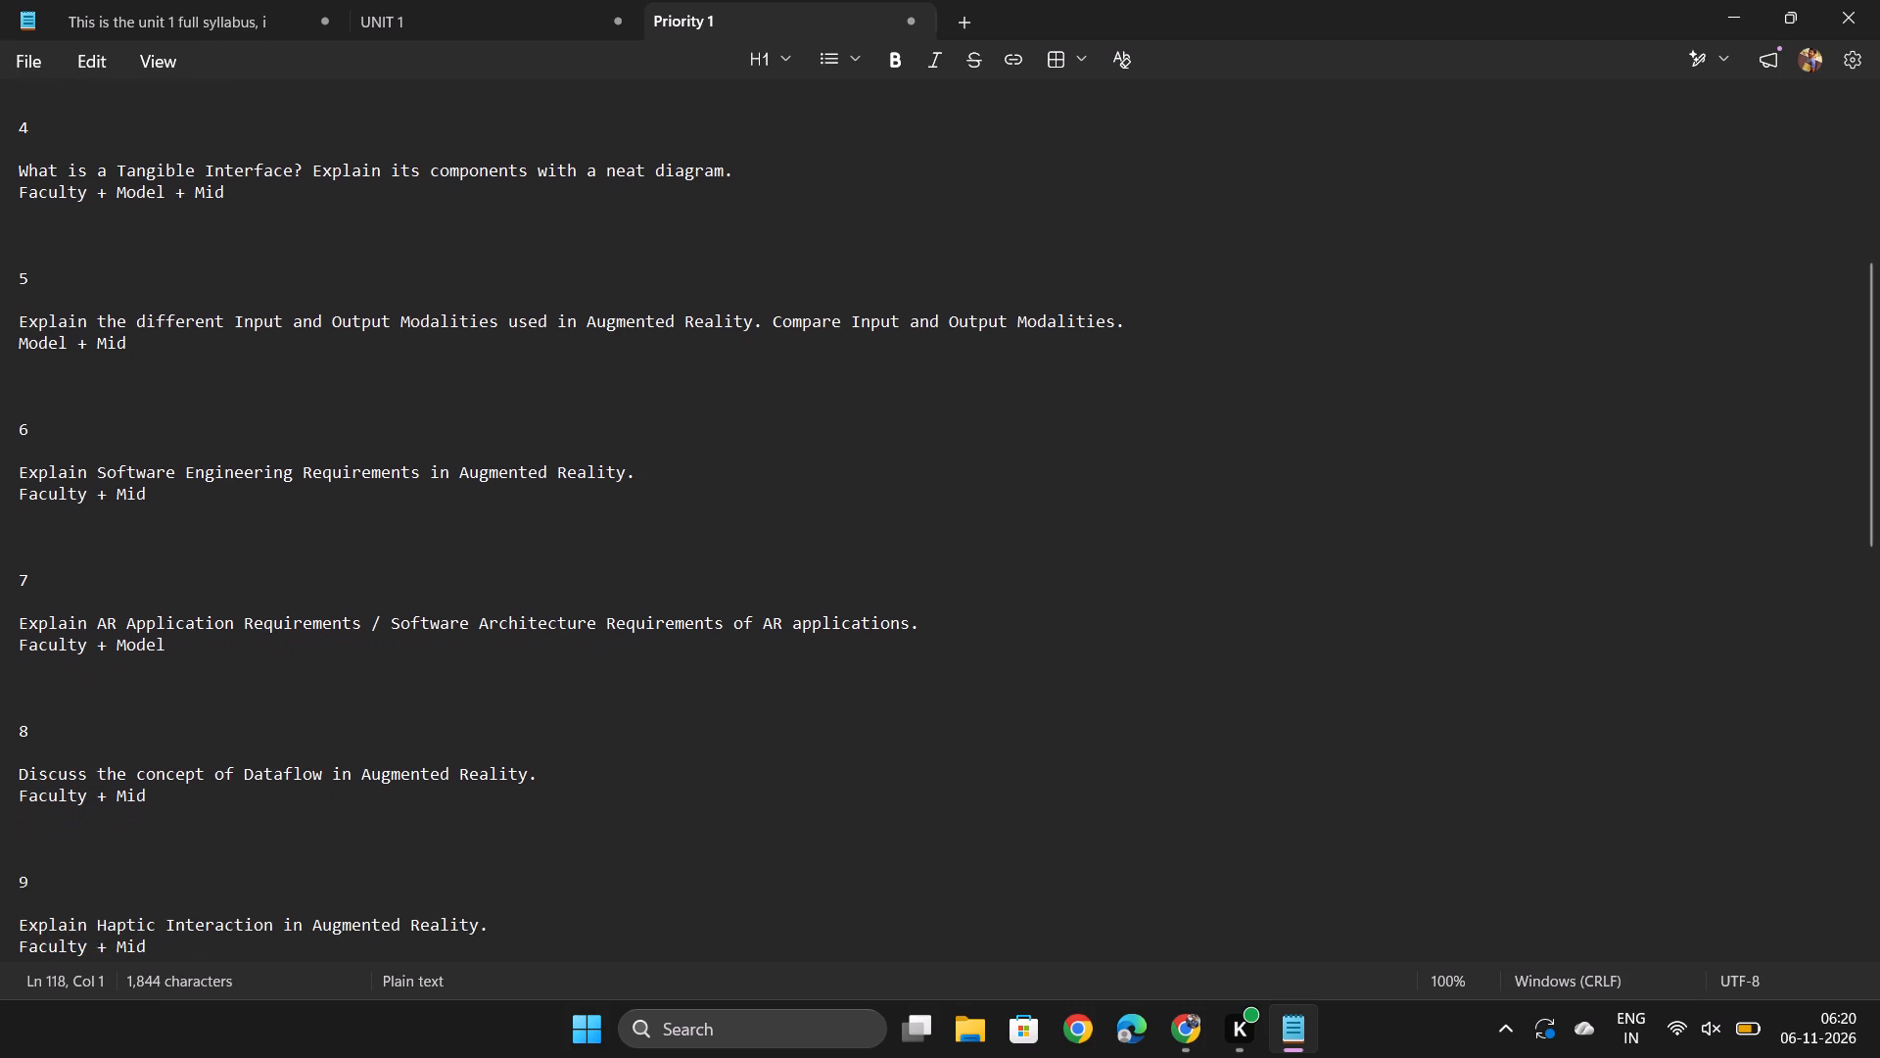
{"action": "scroll", "coordinate": [135, 717], "scroll_direction": "down", "scroll_amount": 20}
{"action": "scroll", "coordinate": [135, 717], "scroll_direction": "down", "scroll_amount": 1}
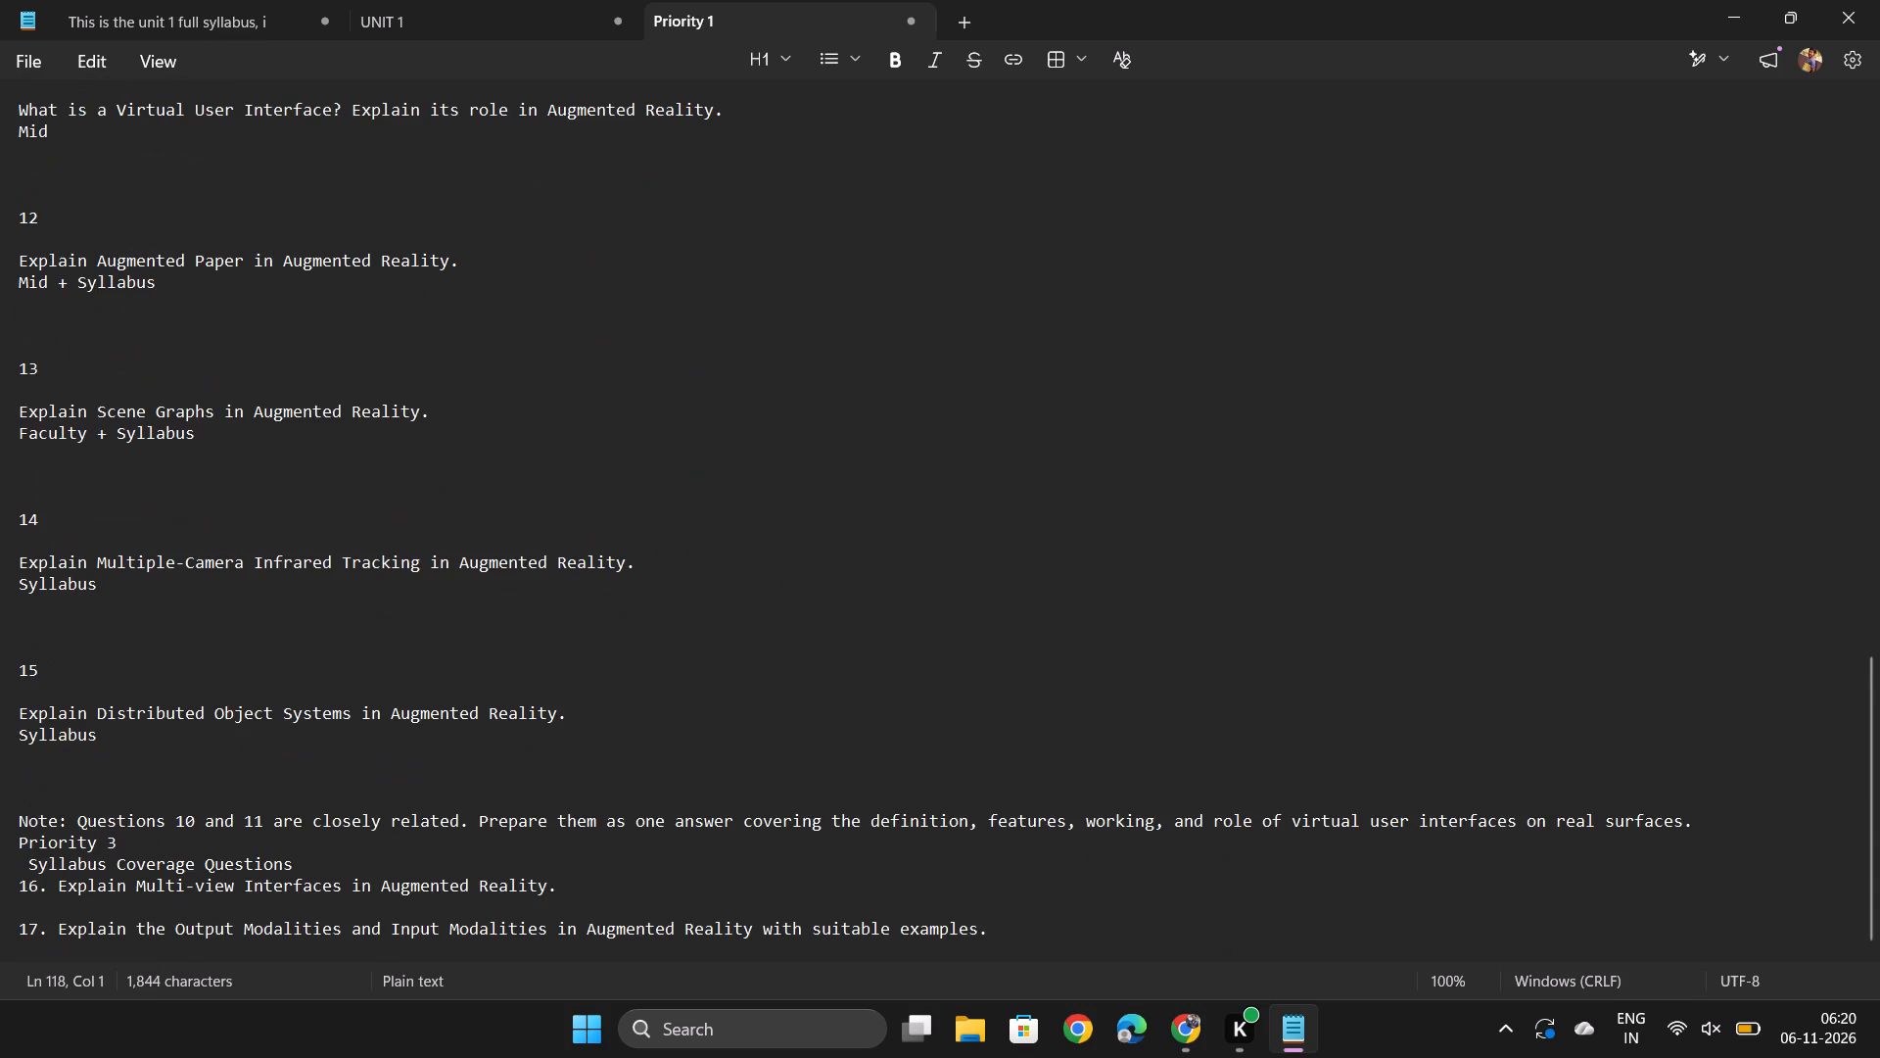
{"action": "left_click_drag", "start_coordinate": [90, 955], "coordinate": [9, 931]}
{"action": "key", "text": "BackSpace"}
{"action": "key", "text": "BackSpace"}
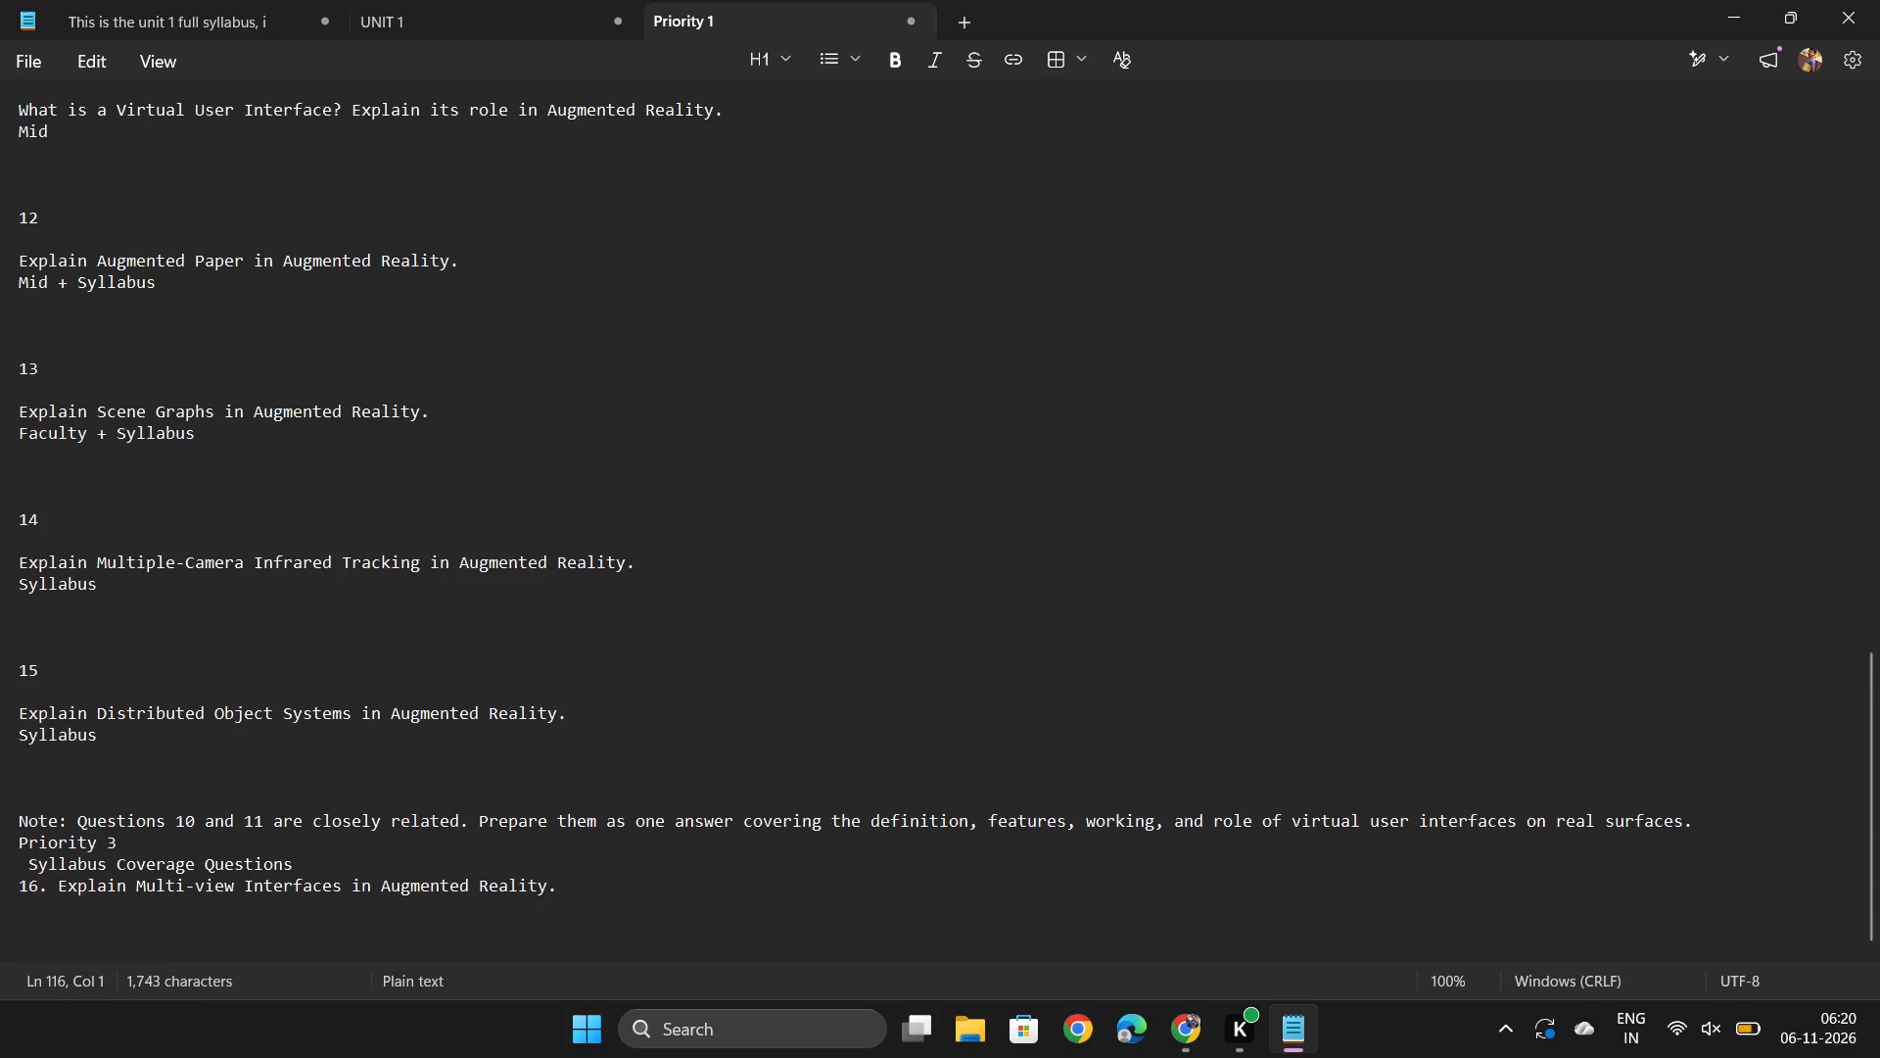
Remove the "Syllabus Coverage Questions" line beneath the Priority 3 heading.
{"action": "left_click_drag", "start_coordinate": [300, 861], "coordinate": [12, 872]}
{"action": "key", "text": "BackSpace"}
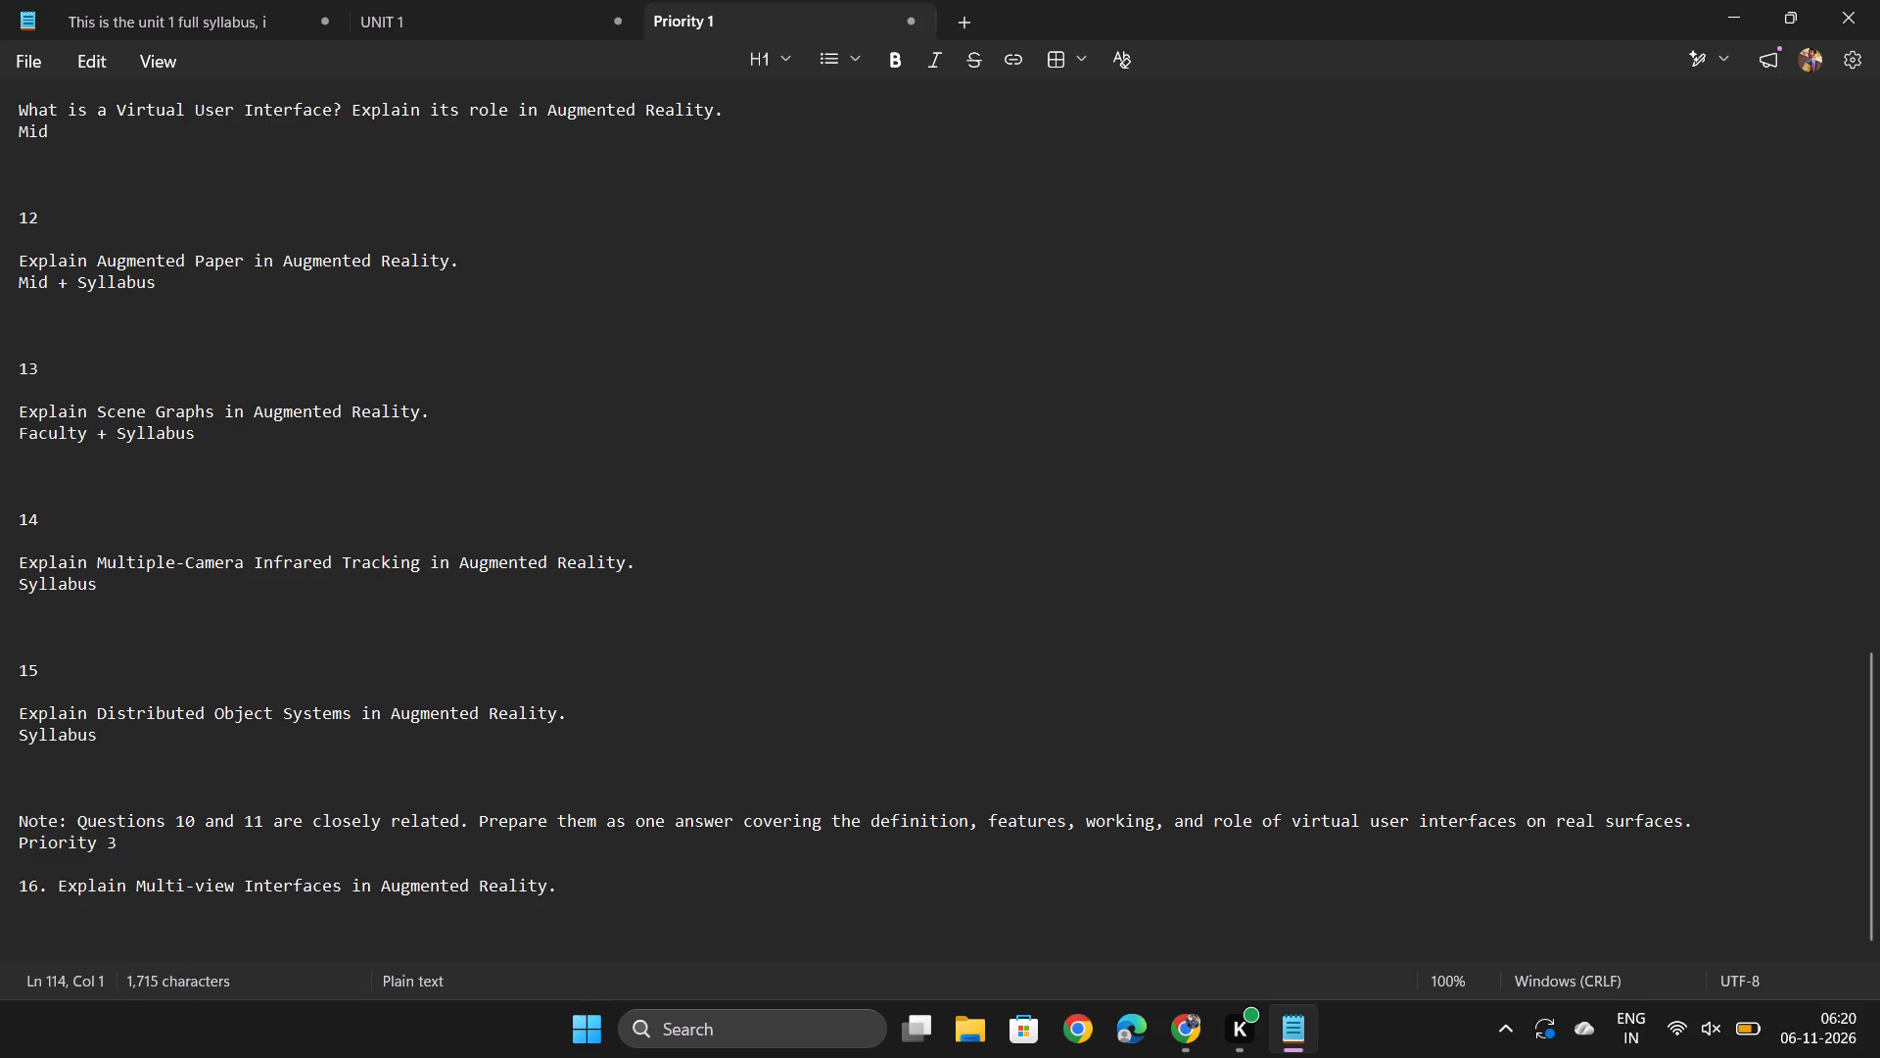
{"action": "key", "text": "BackSpace"}
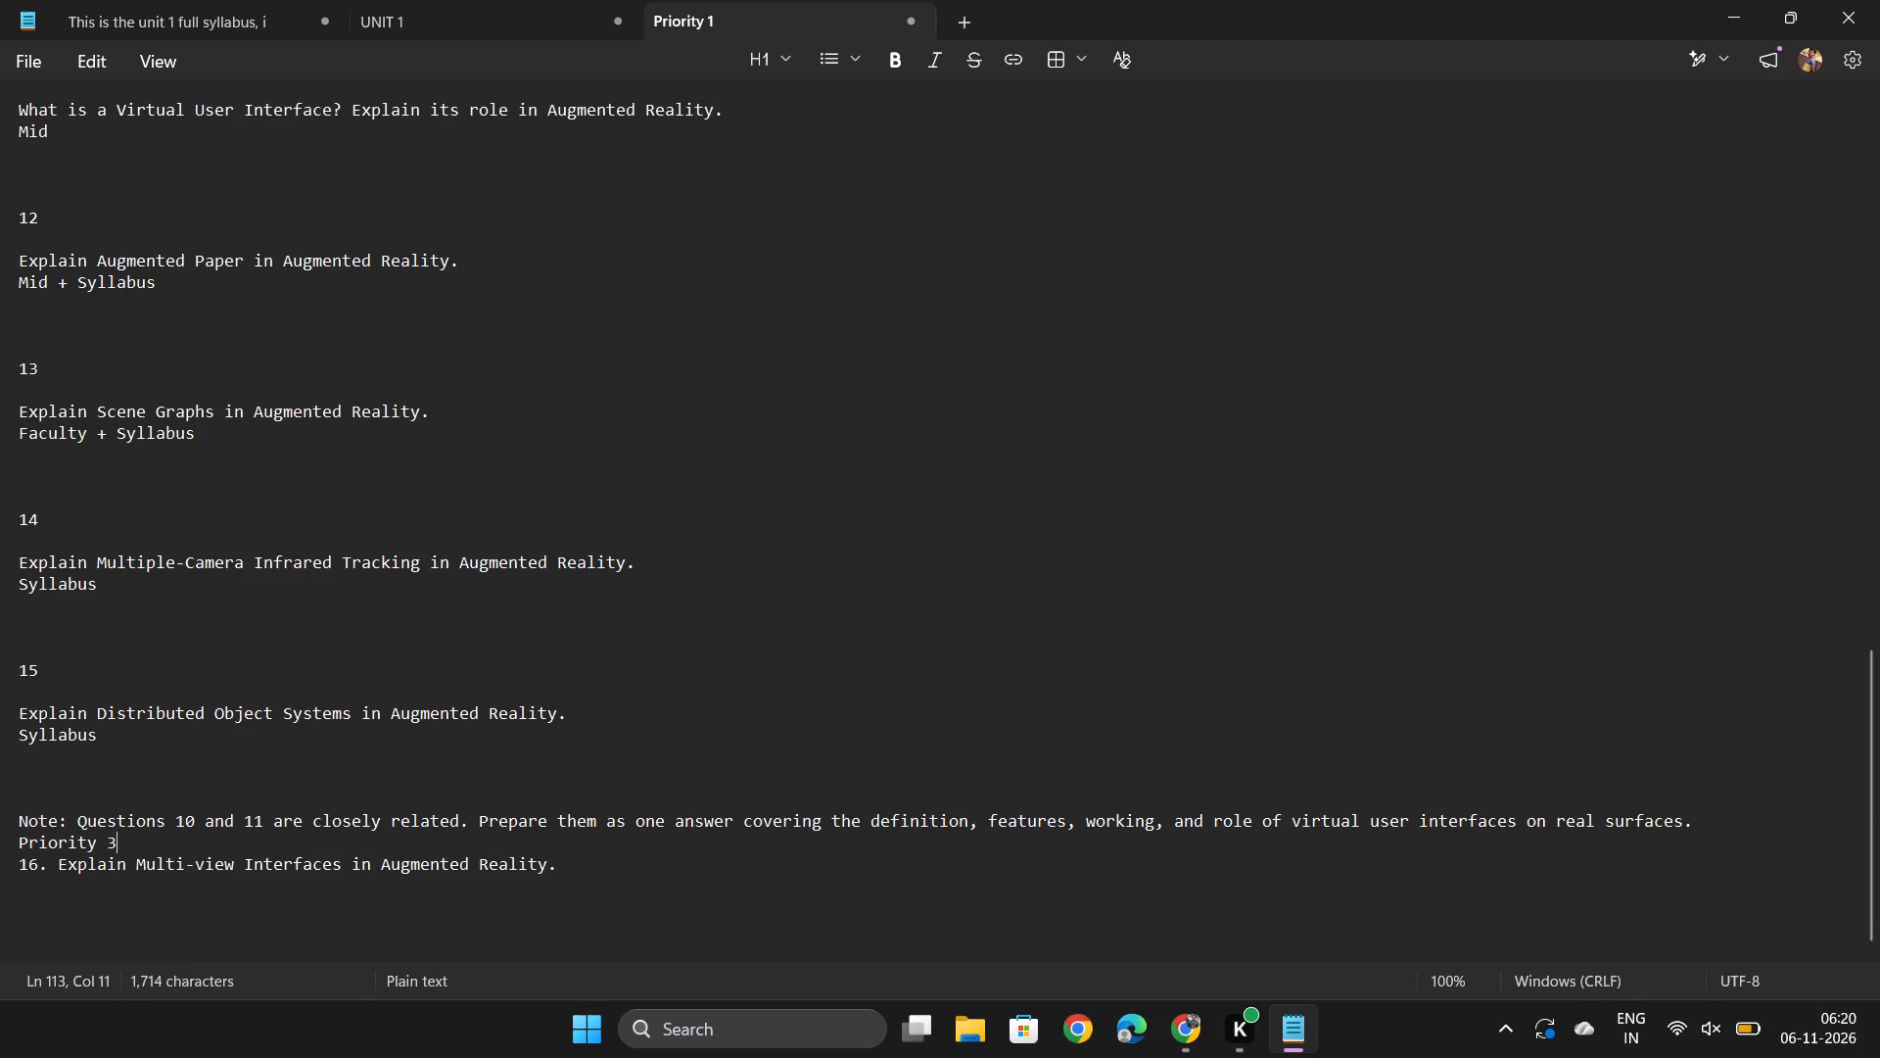
Delete question 11, "What is a Virtual User Interface?", with its number, its source label and the surplus blank lines.
{"action": "scroll", "coordinate": [248, 822], "scroll_direction": "up", "scroll_amount": 1}
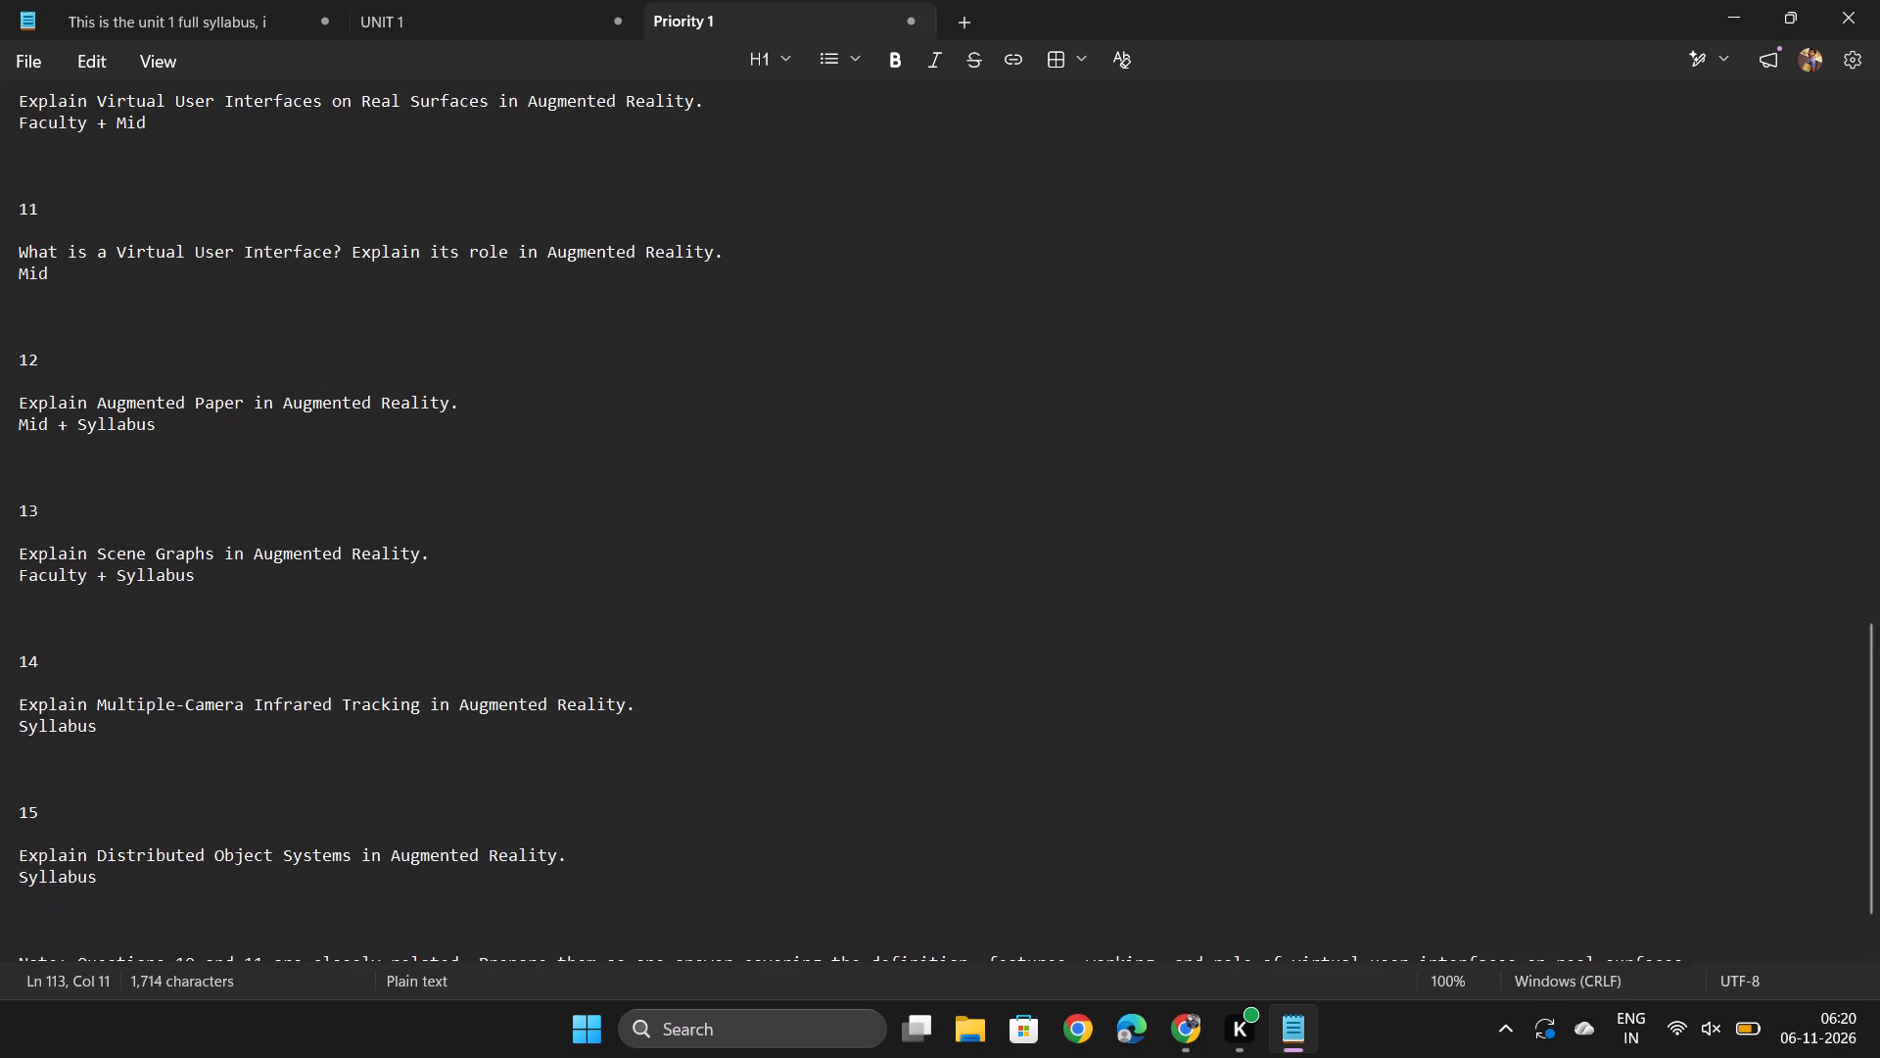
{"action": "scroll", "coordinate": [247, 822], "scroll_direction": "up", "scroll_amount": 1}
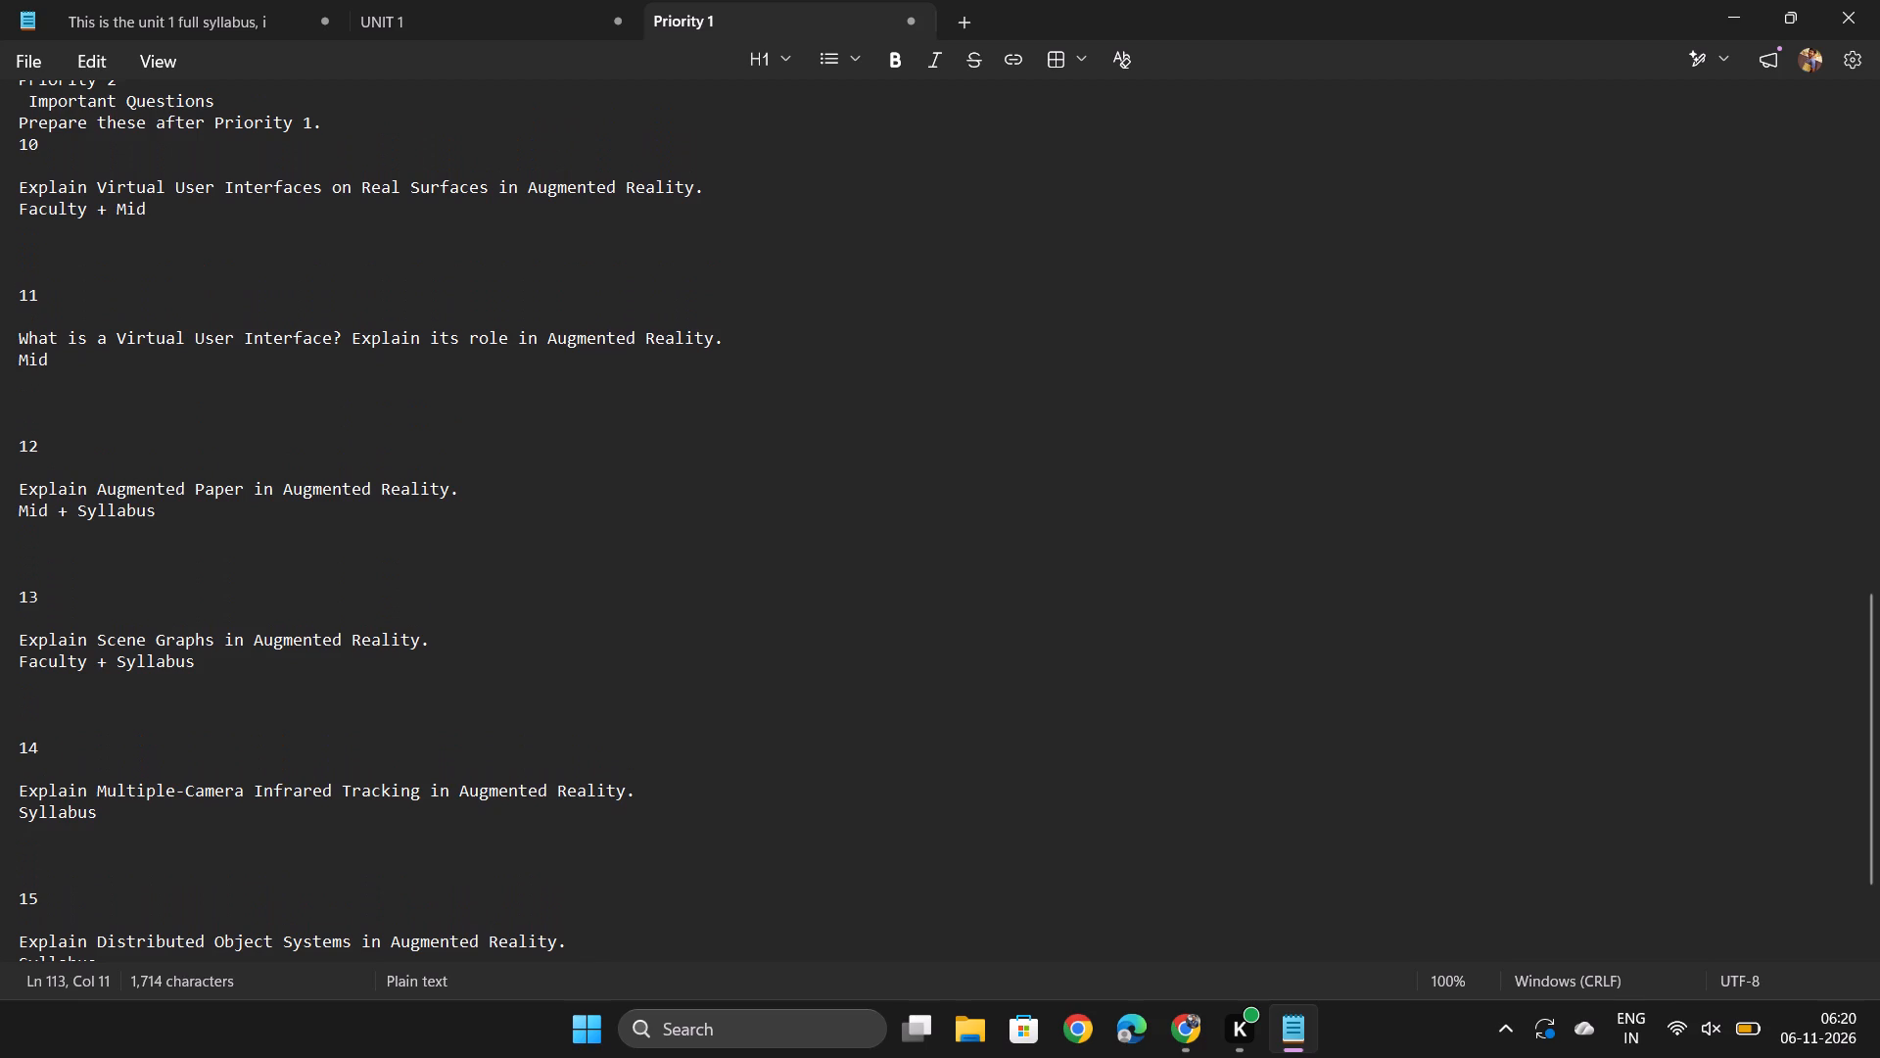
{"action": "left_click_drag", "start_coordinate": [55, 363], "coordinate": [55, 361]}
{"action": "left_click_drag", "start_coordinate": [55, 361], "coordinate": [0, 303]}
{"action": "key", "text": "BackSpace"}
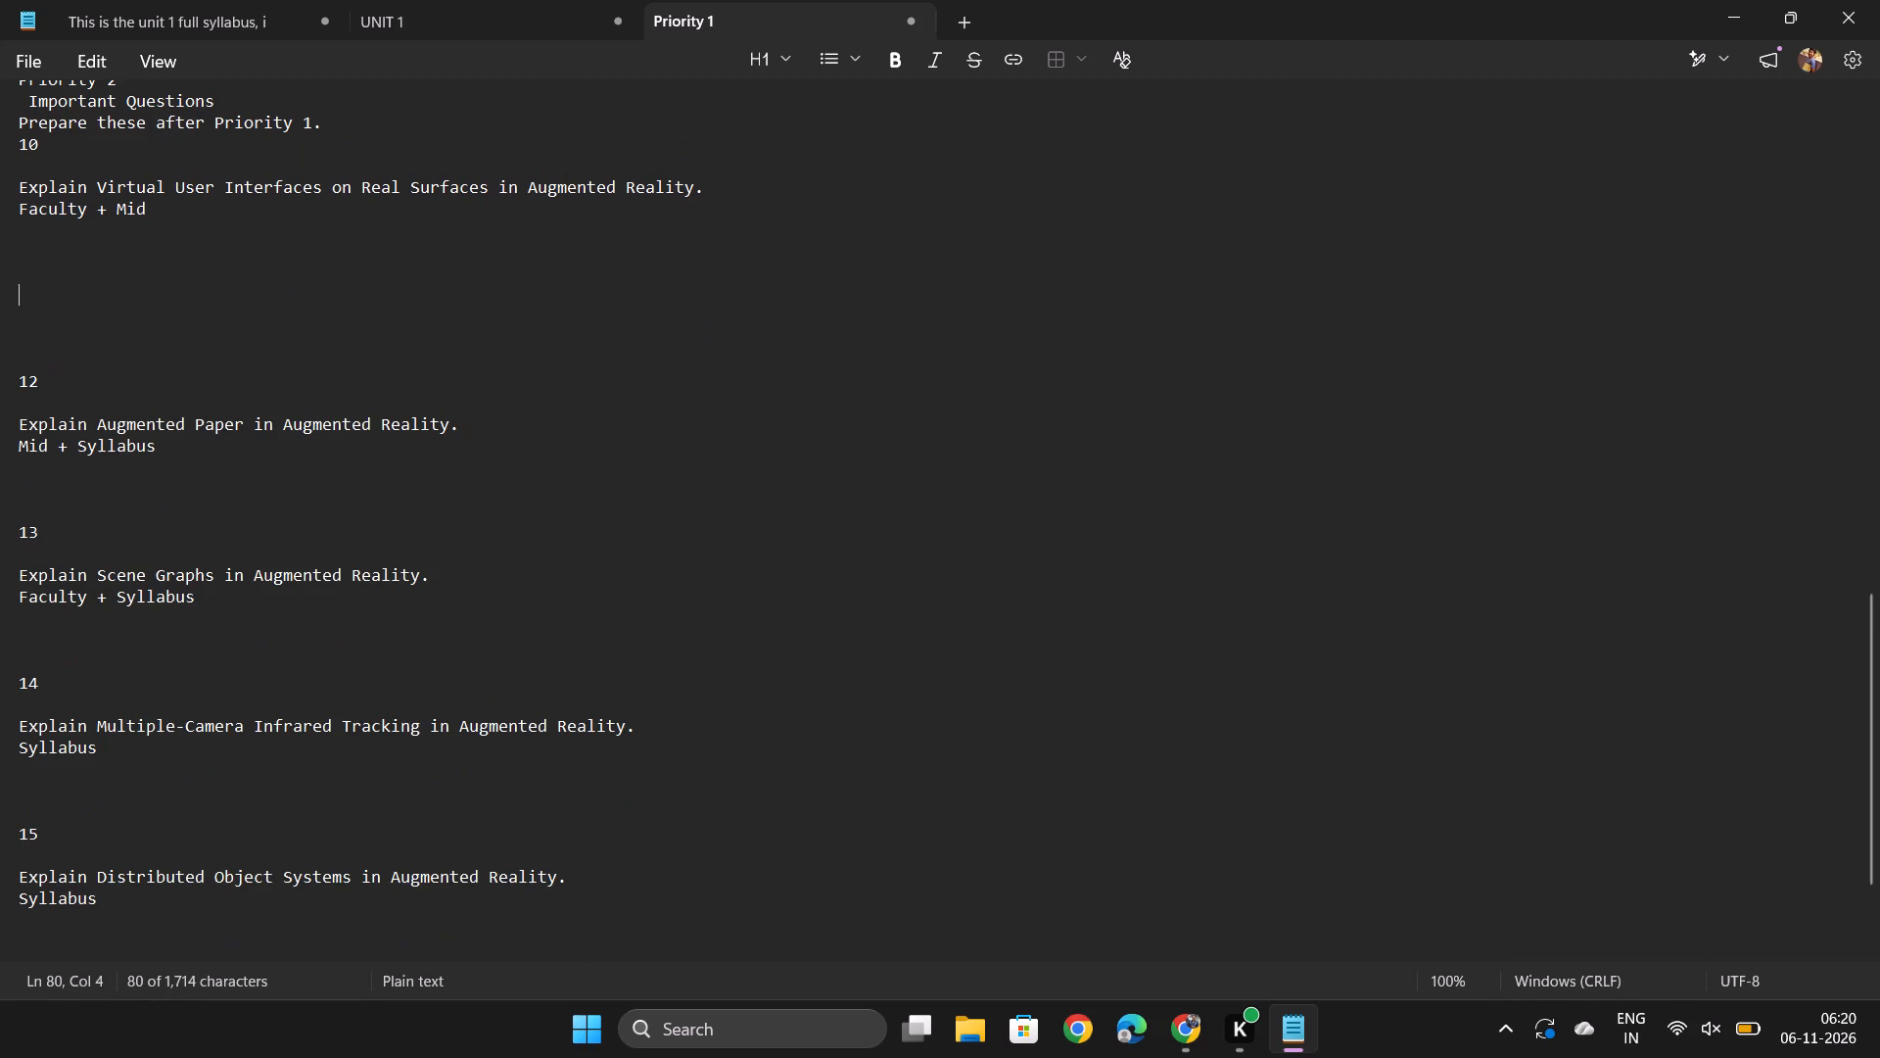
{"action": "key", "text": "BackSpace"}
{"action": "key", "text": "BackSpace"}
{"action": "key", "text": "BackSpace"}
Renumber the questions from Augmented Paper through Multi-view Interfaces as 11, 12, 13, 14 and 15.
{"action": "left_click", "coordinate": [35, 316]}
{"action": "key", "text": "BackSpace"}
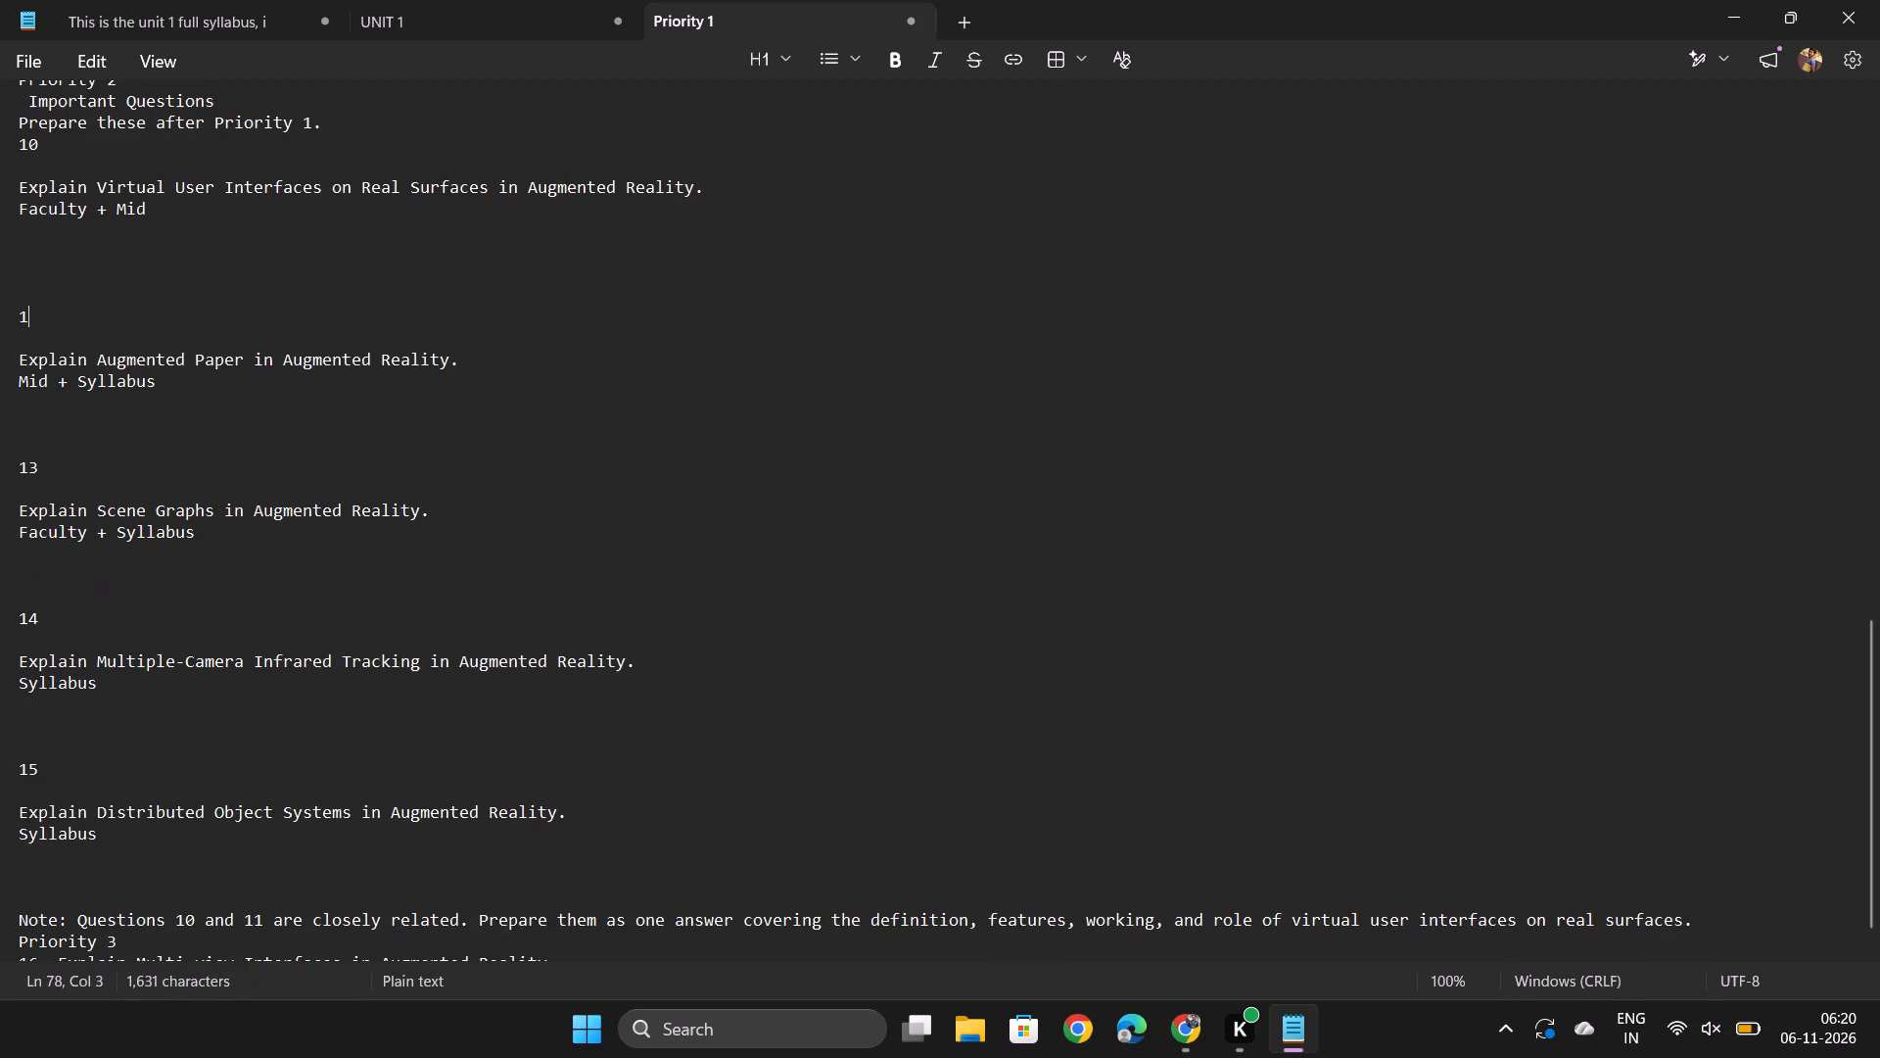
{"action": "key", "text": "1"}
{"action": "left_click", "coordinate": [37, 469]}
{"action": "key", "text": "BackSpace"}
{"action": "key", "text": "2"}
{"action": "left_click", "coordinate": [38, 620]}
{"action": "key", "text": "BackSpace"}
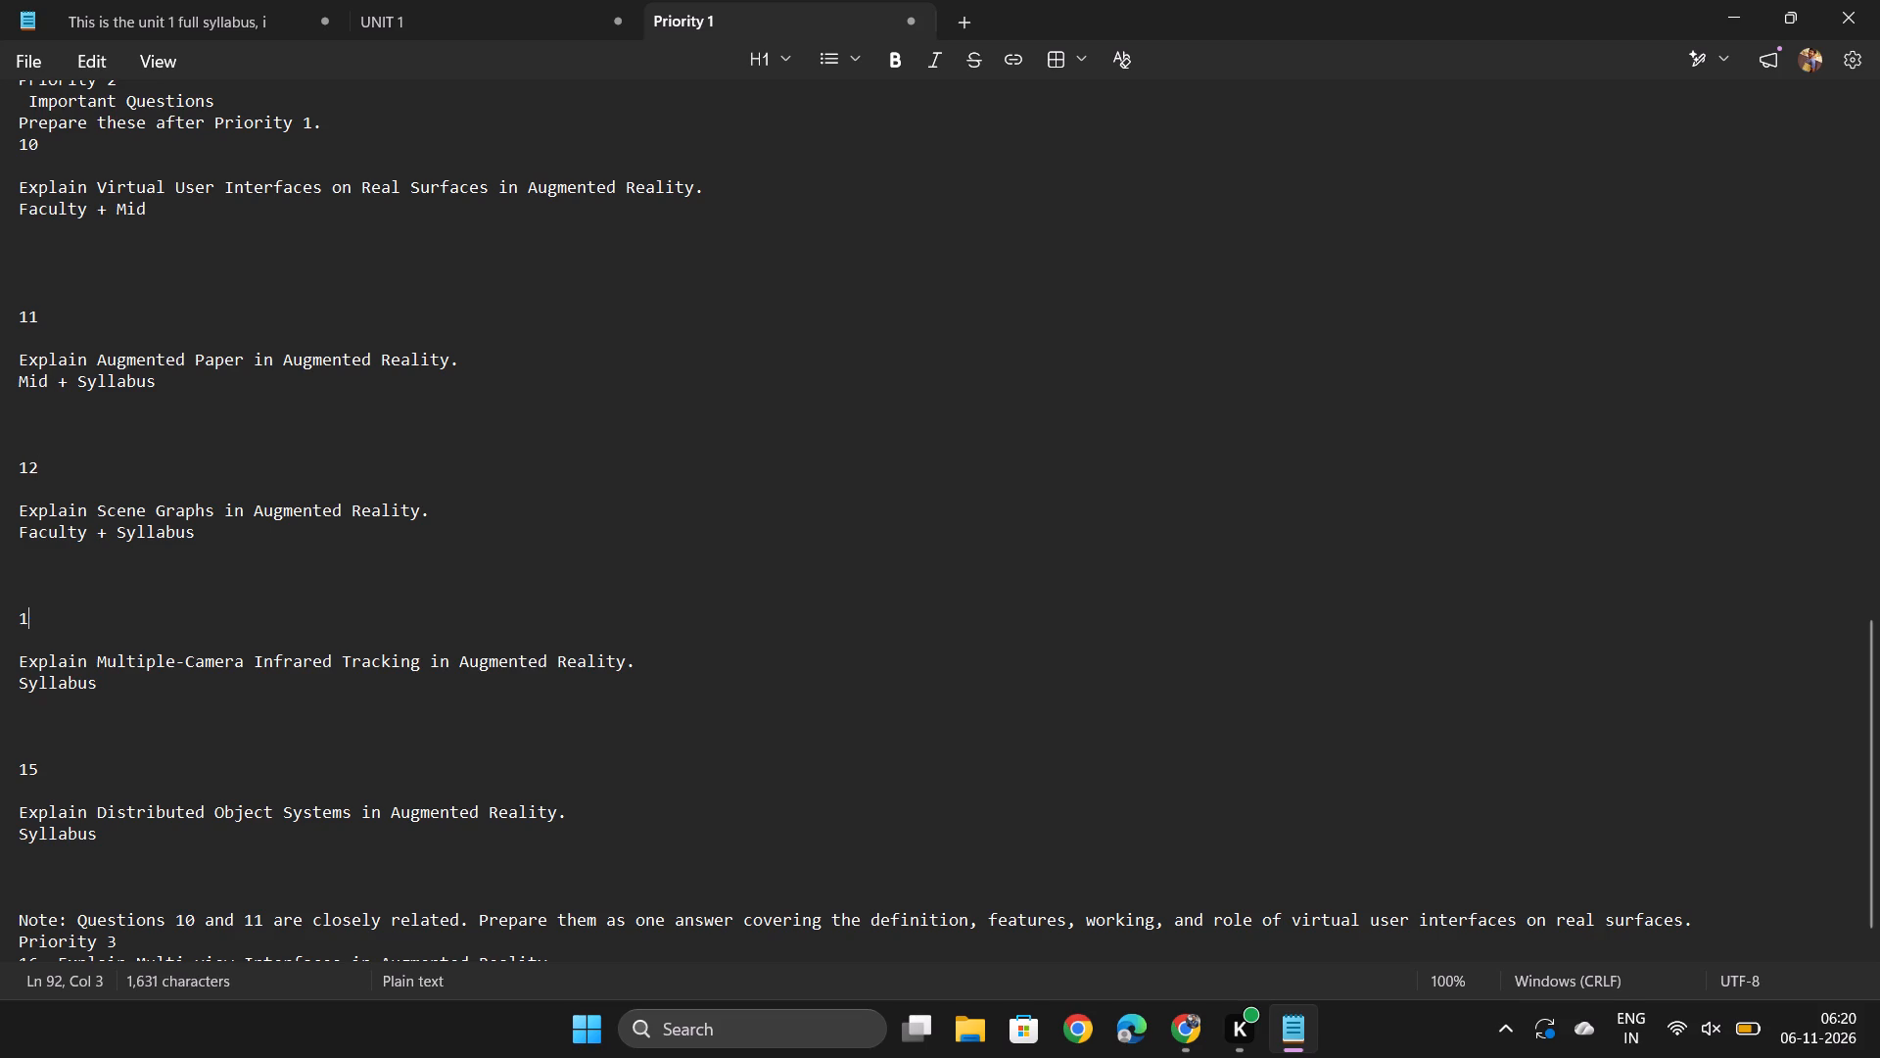
{"action": "key", "text": "3"}
{"action": "left_click", "coordinate": [44, 768]}
{"action": "key", "text": "BackSpace"}
{"action": "key", "text": "4"}
{"action": "scroll", "coordinate": [71, 725], "scroll_direction": "down", "scroll_amount": 3}
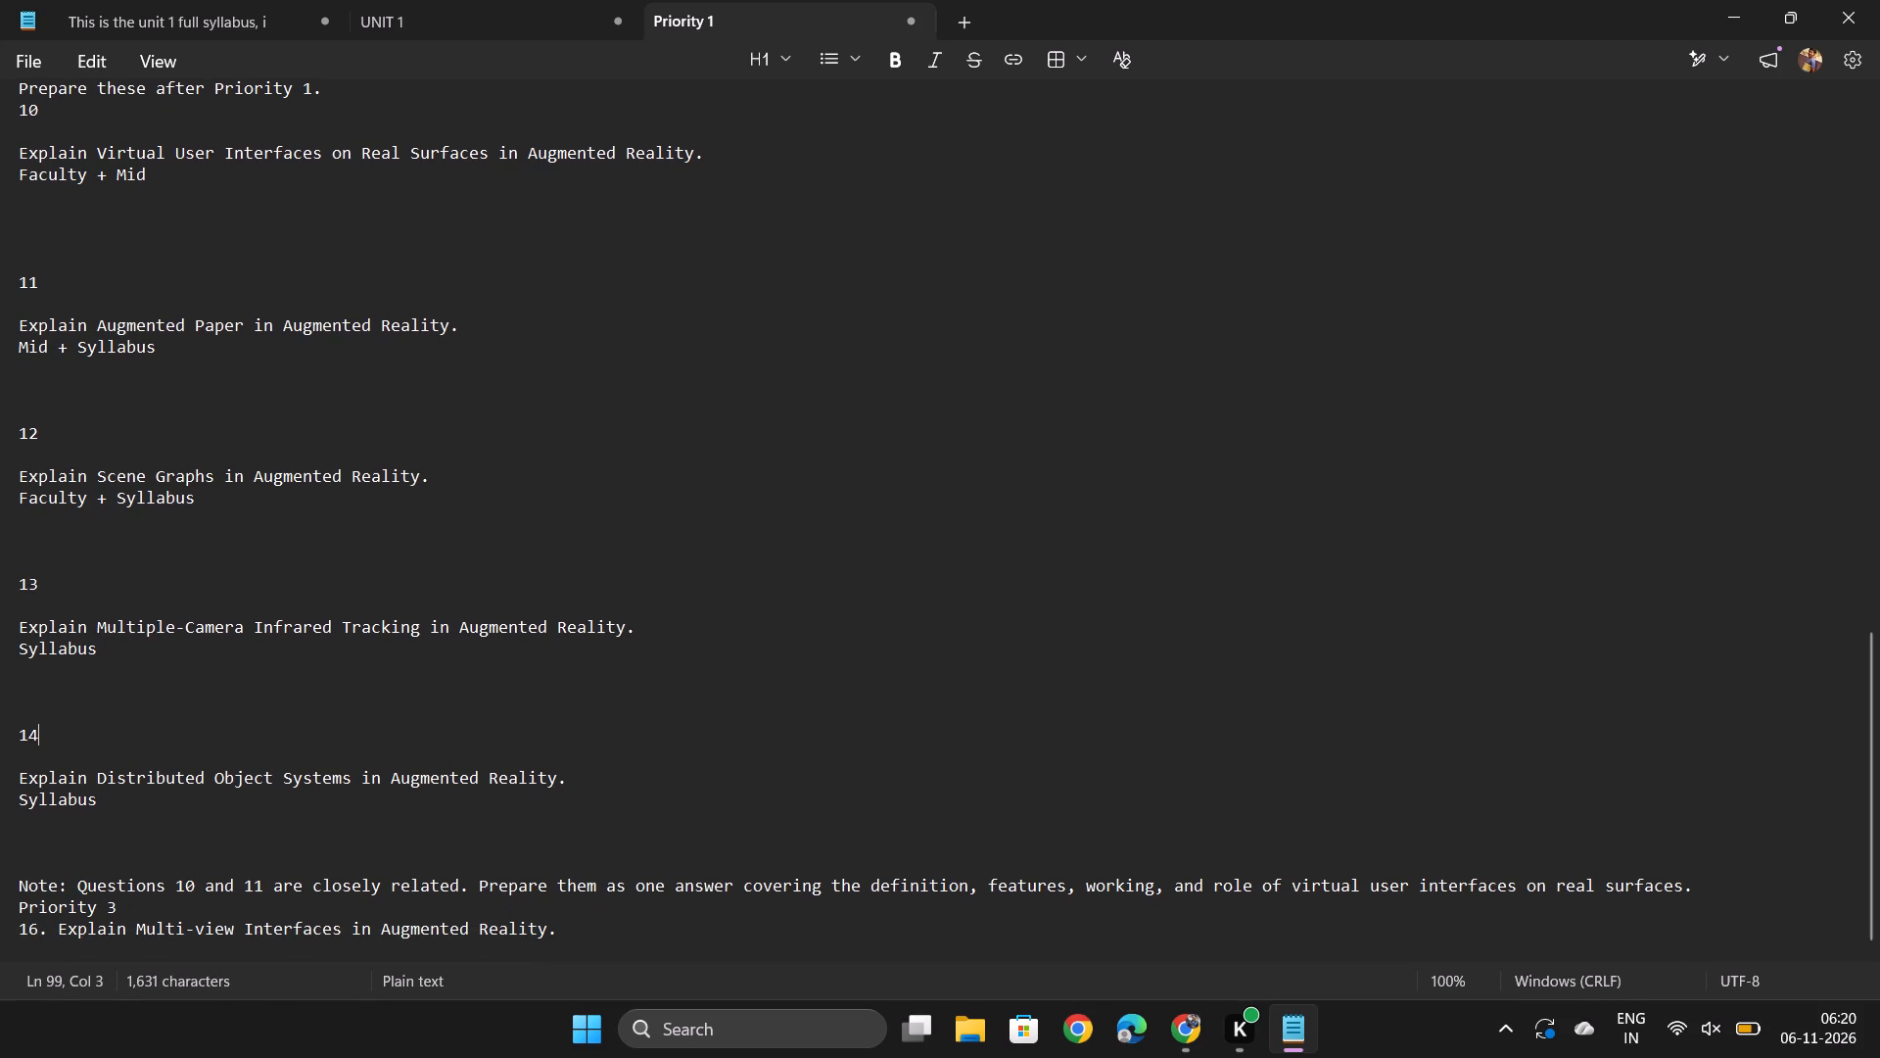
{"action": "left_click", "coordinate": [37, 925]}
{"action": "key", "text": "BackSpace"}
{"action": "key", "text": "5"}
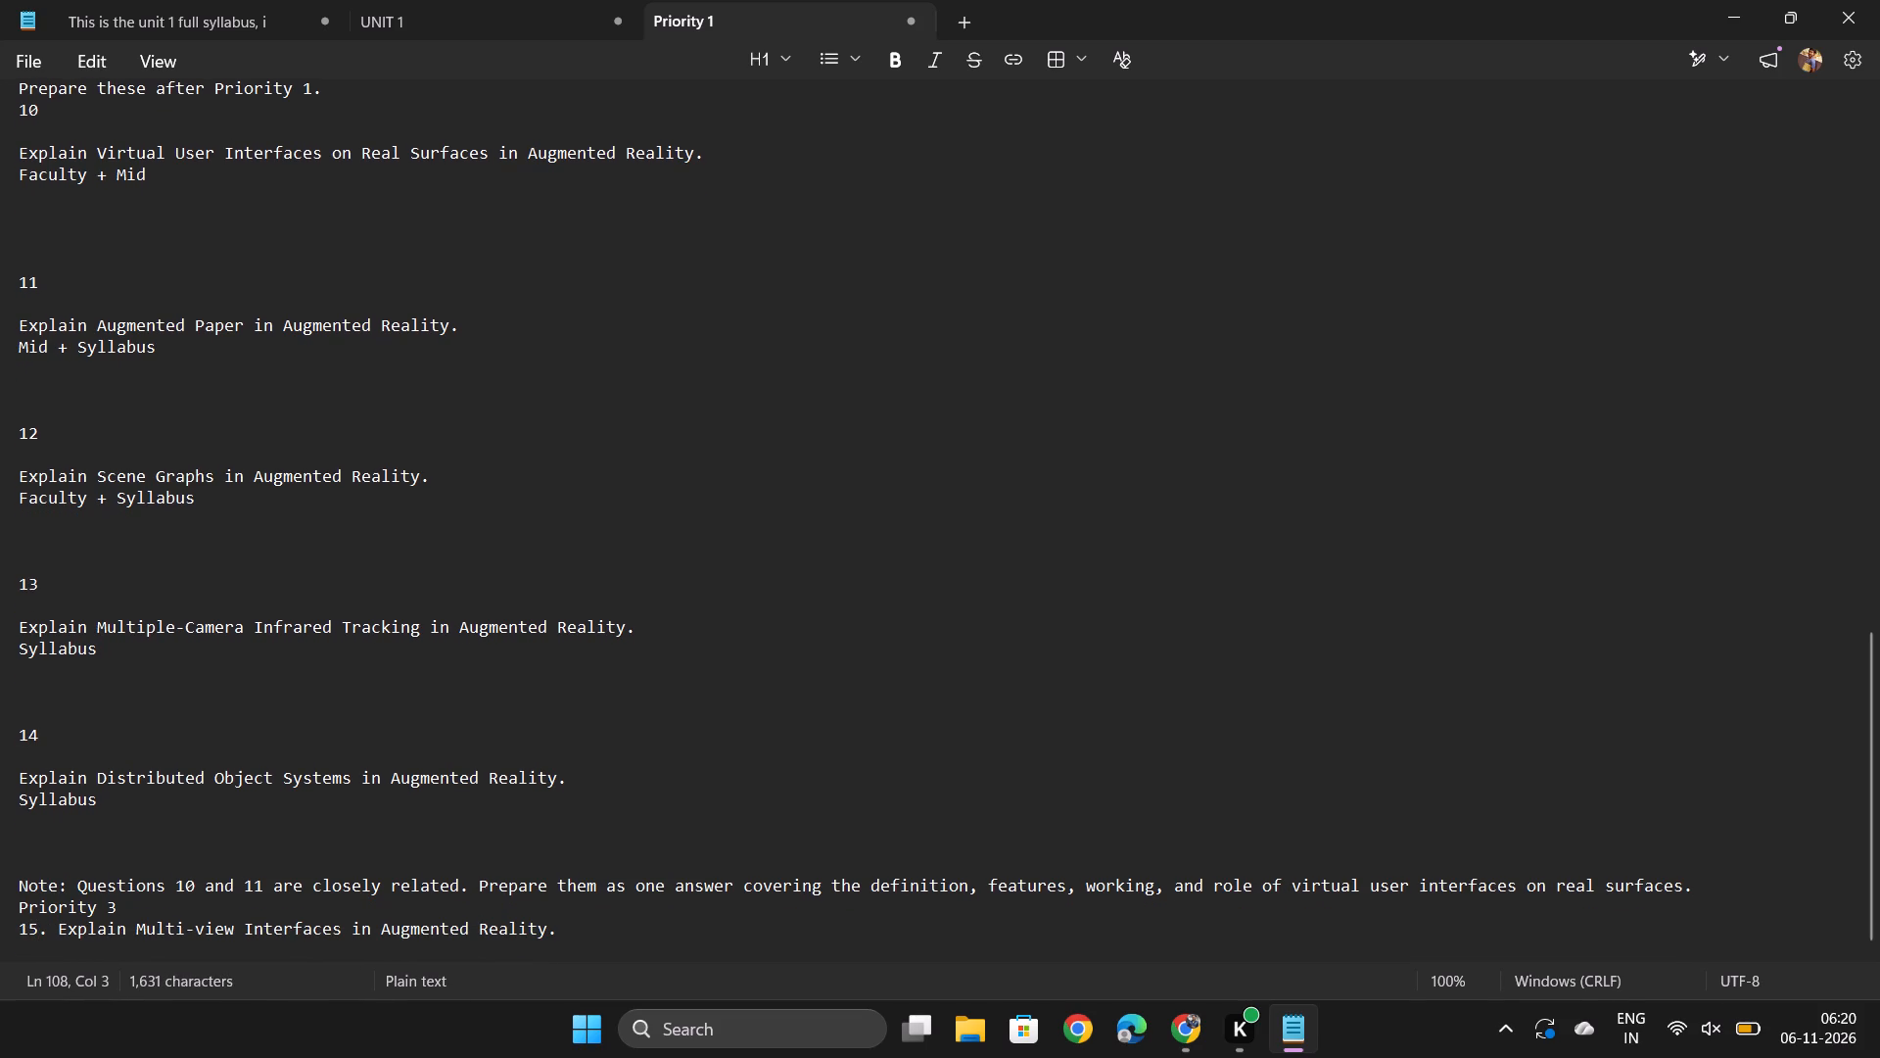
Delete the note about questions 10 and 11, along with the blank lines and Syllabus label above it.
{"action": "left_click_drag", "start_coordinate": [22, 910], "coordinate": [22, 854]}
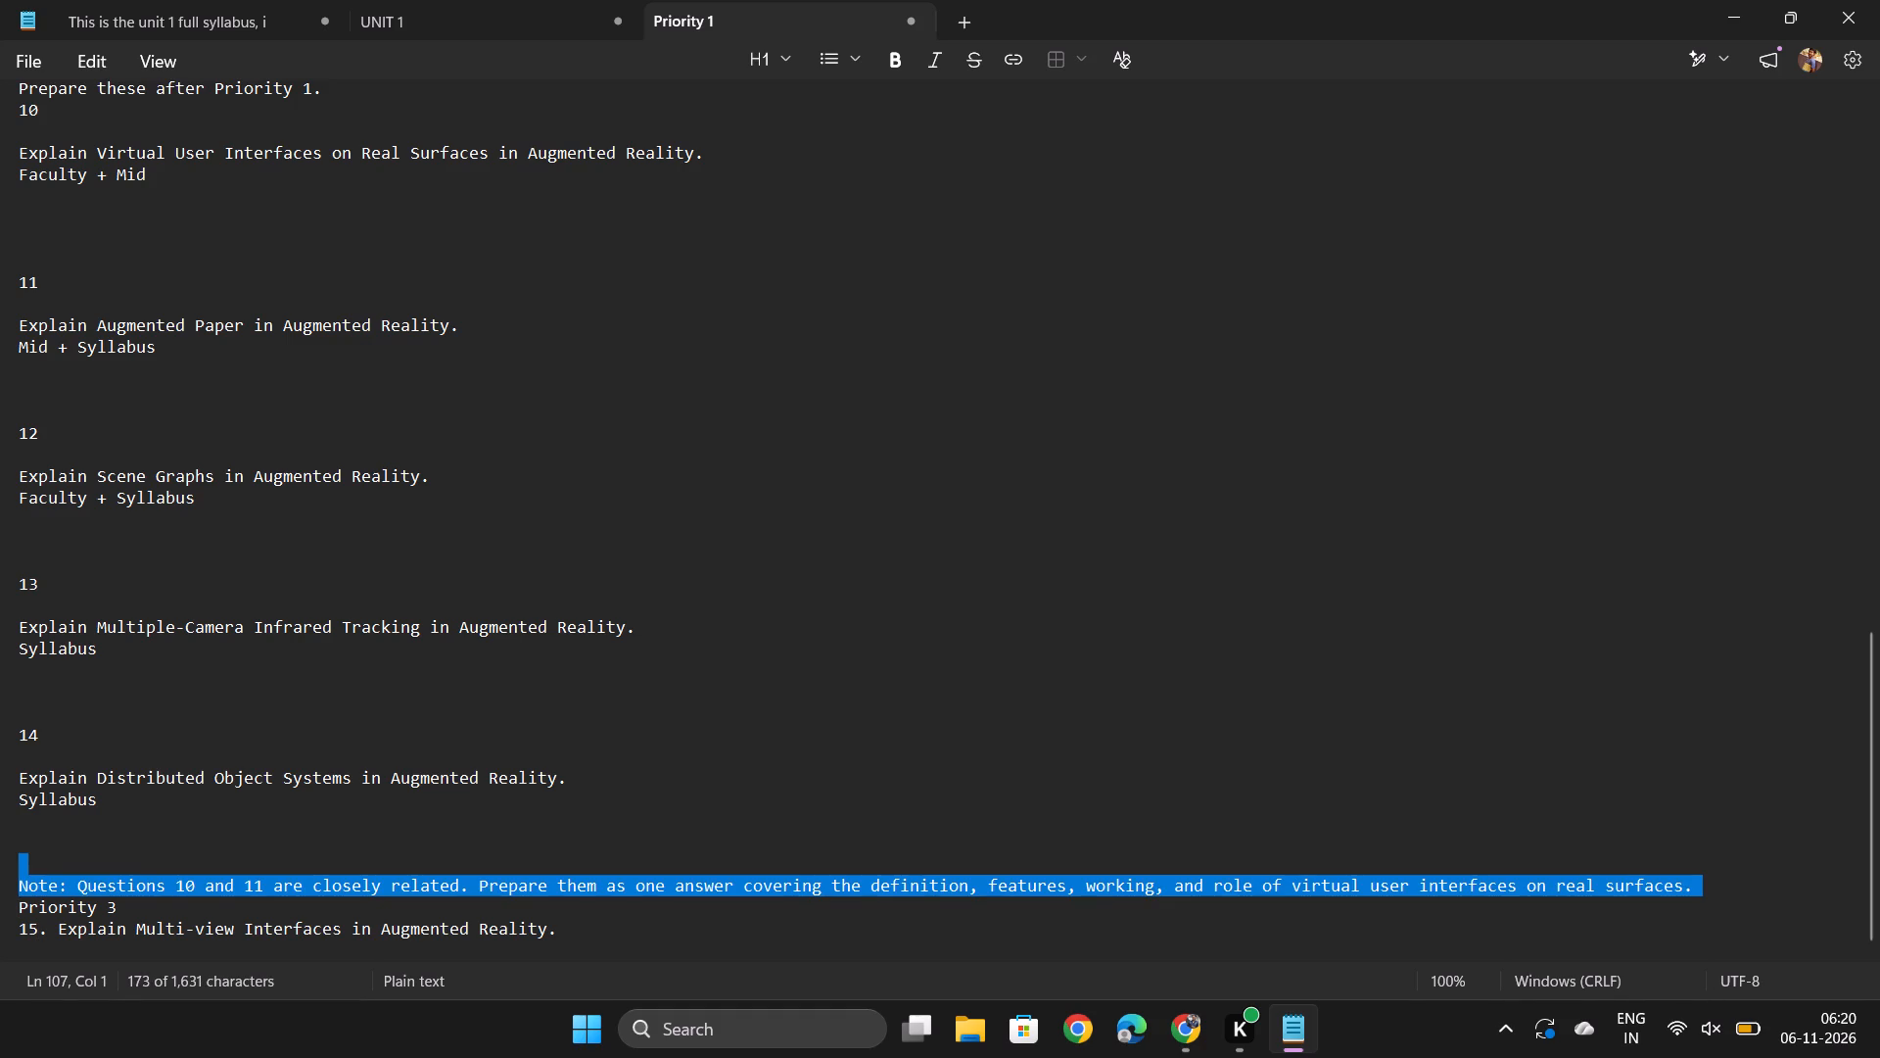
{"action": "left_click_drag", "start_coordinate": [22, 854], "coordinate": [20, 805]}
{"action": "key", "text": "BackSpace"}
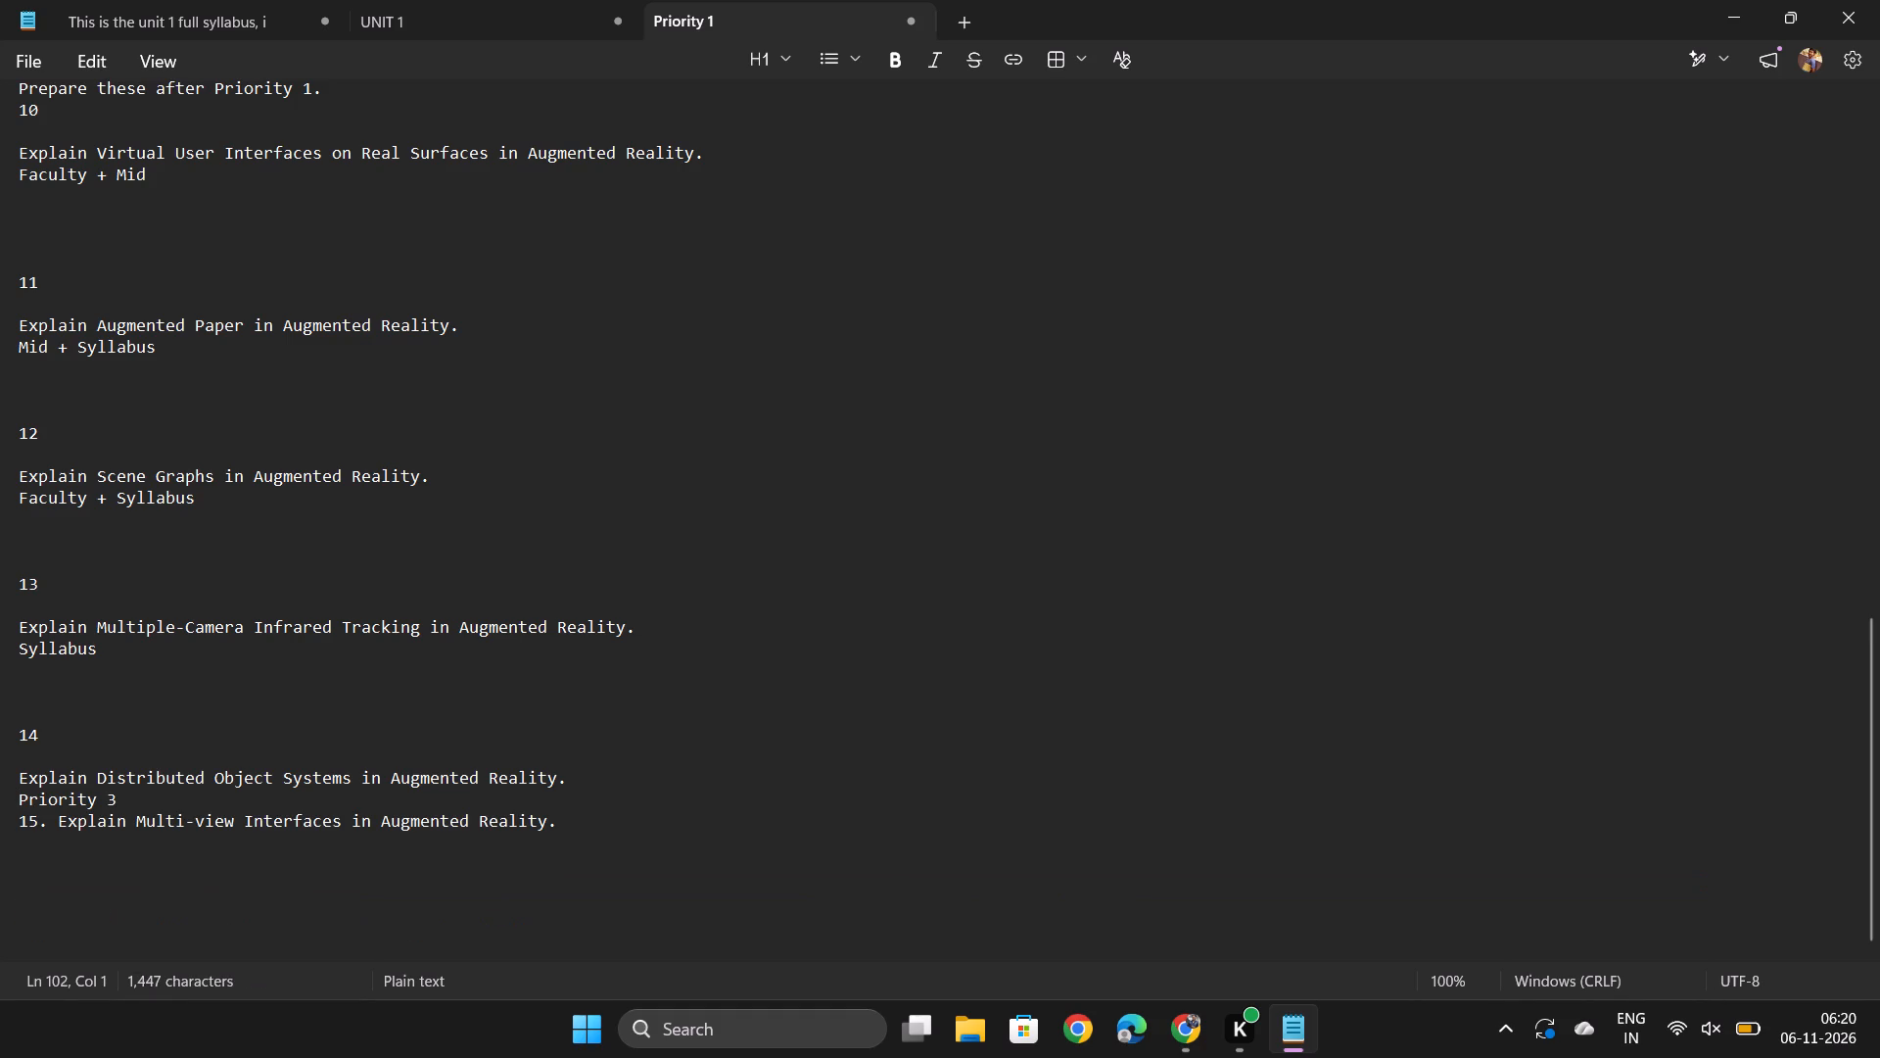
Join the Distributed Object Systems question to its number on one line, formatted as "14)".
{"action": "left_click", "coordinate": [19, 781]}
{"action": "key", "text": "BackSpace"}
{"action": "key", "text": "BackSpace"}
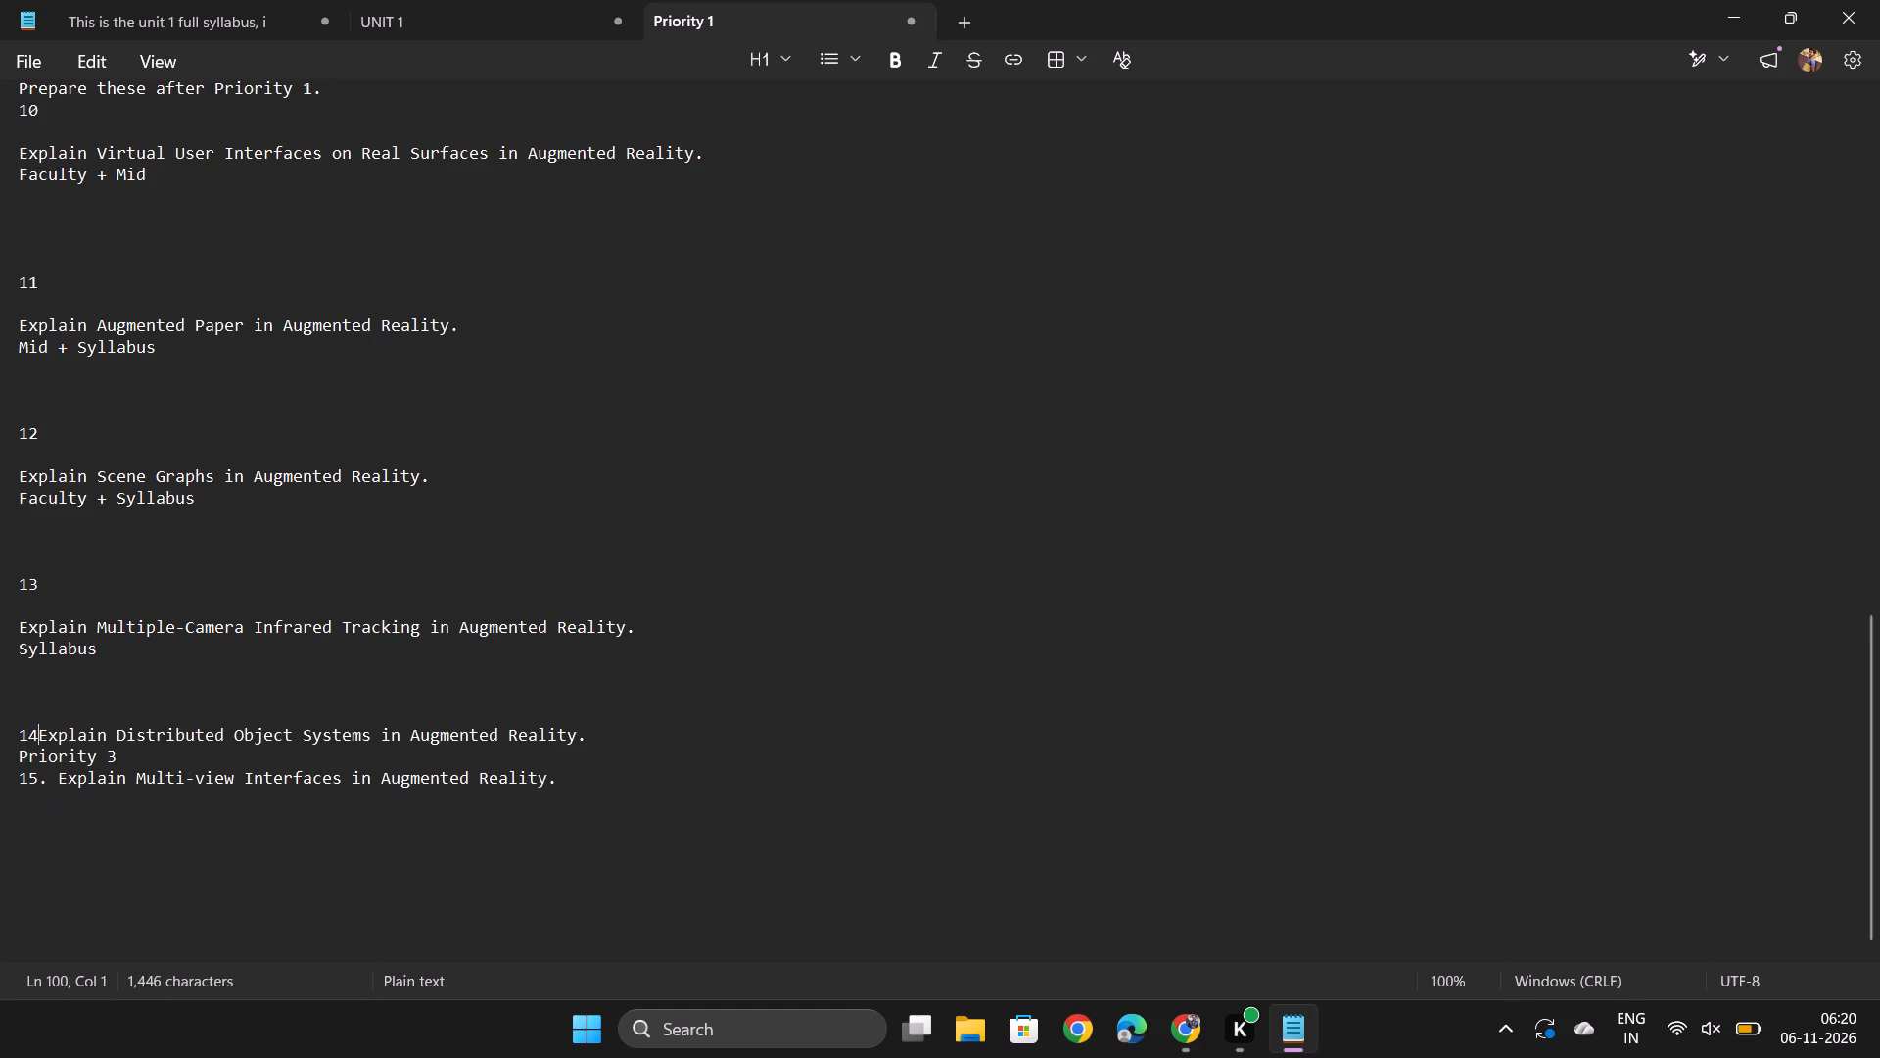
{"action": "key", "text": "shift+parenright"}
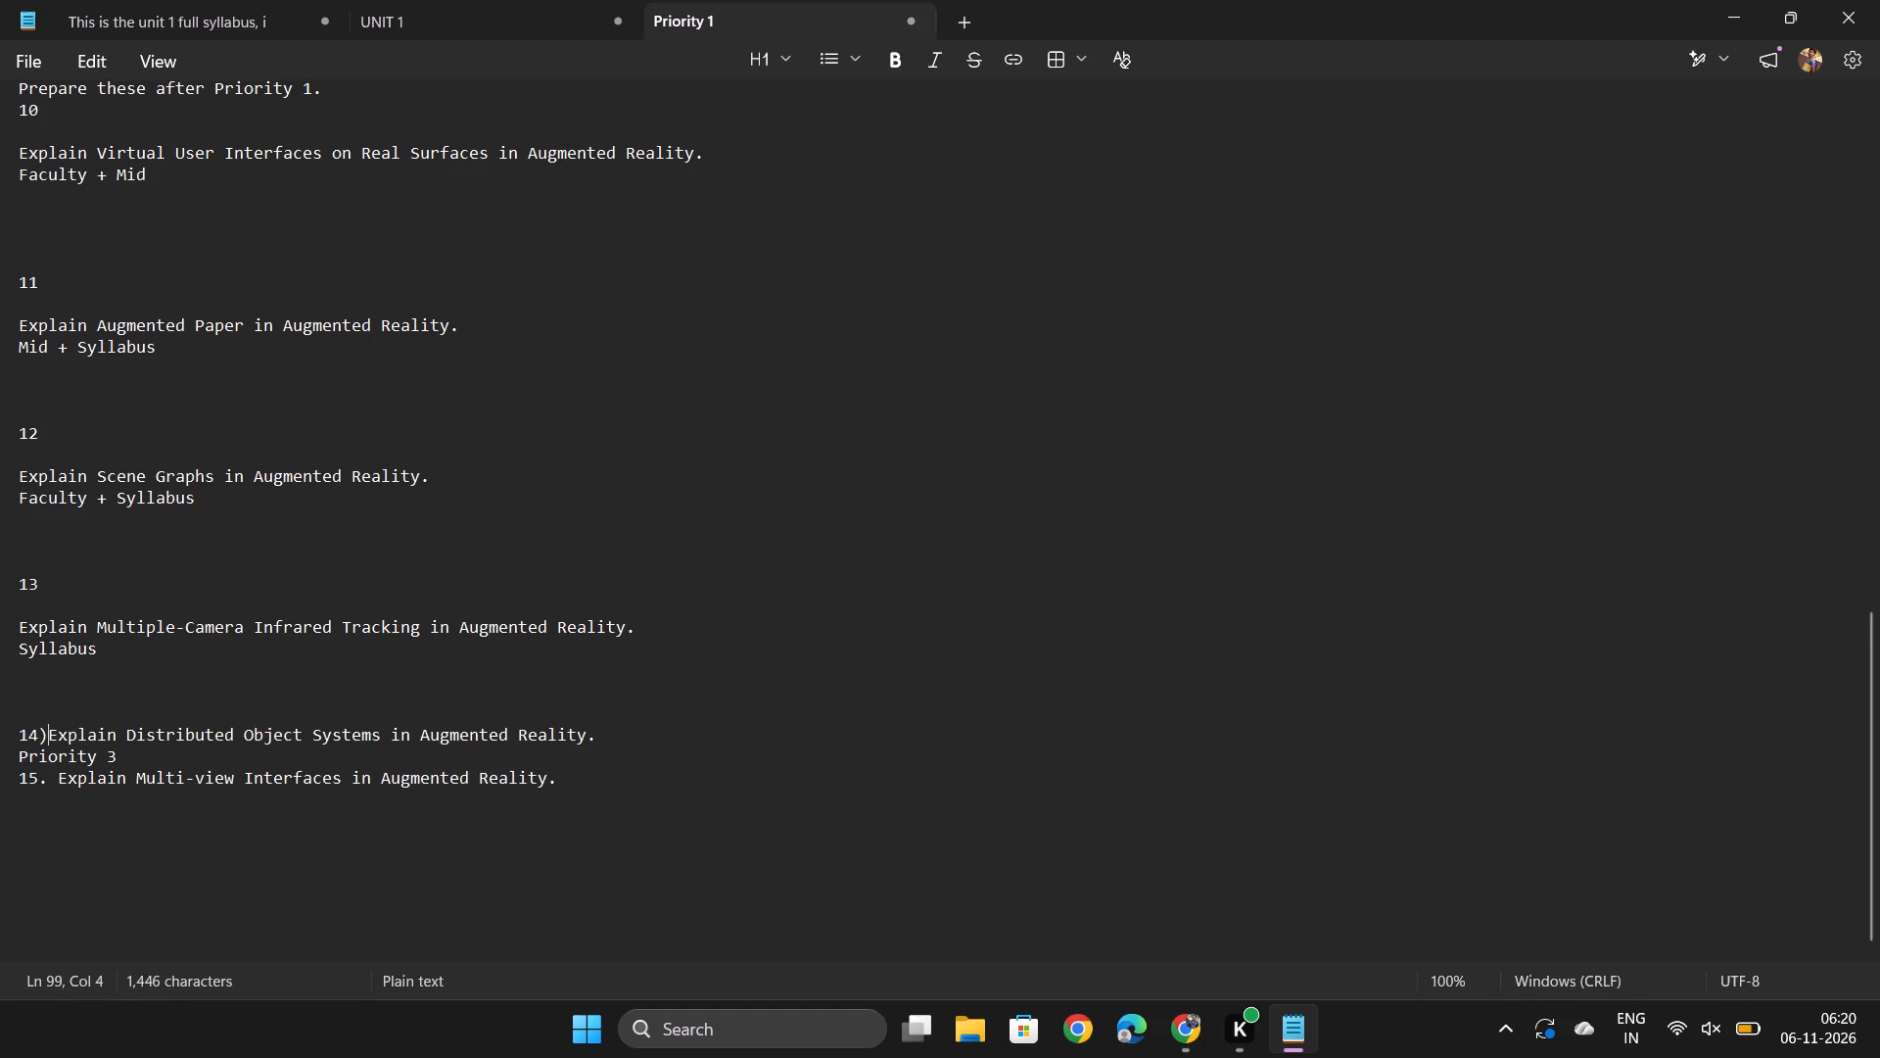
Remove the Syllabus label and blank lines around the Multiple-Camera Infrared Tracking question and join it to its number as "13)".
{"action": "left_click_drag", "start_coordinate": [48, 737], "coordinate": [38, 737]}
{"action": "key", "text": "ctrl+c"}
{"action": "left_click", "coordinate": [25, 710]}
{"action": "left_click_drag", "start_coordinate": [21, 735], "coordinate": [17, 653]}
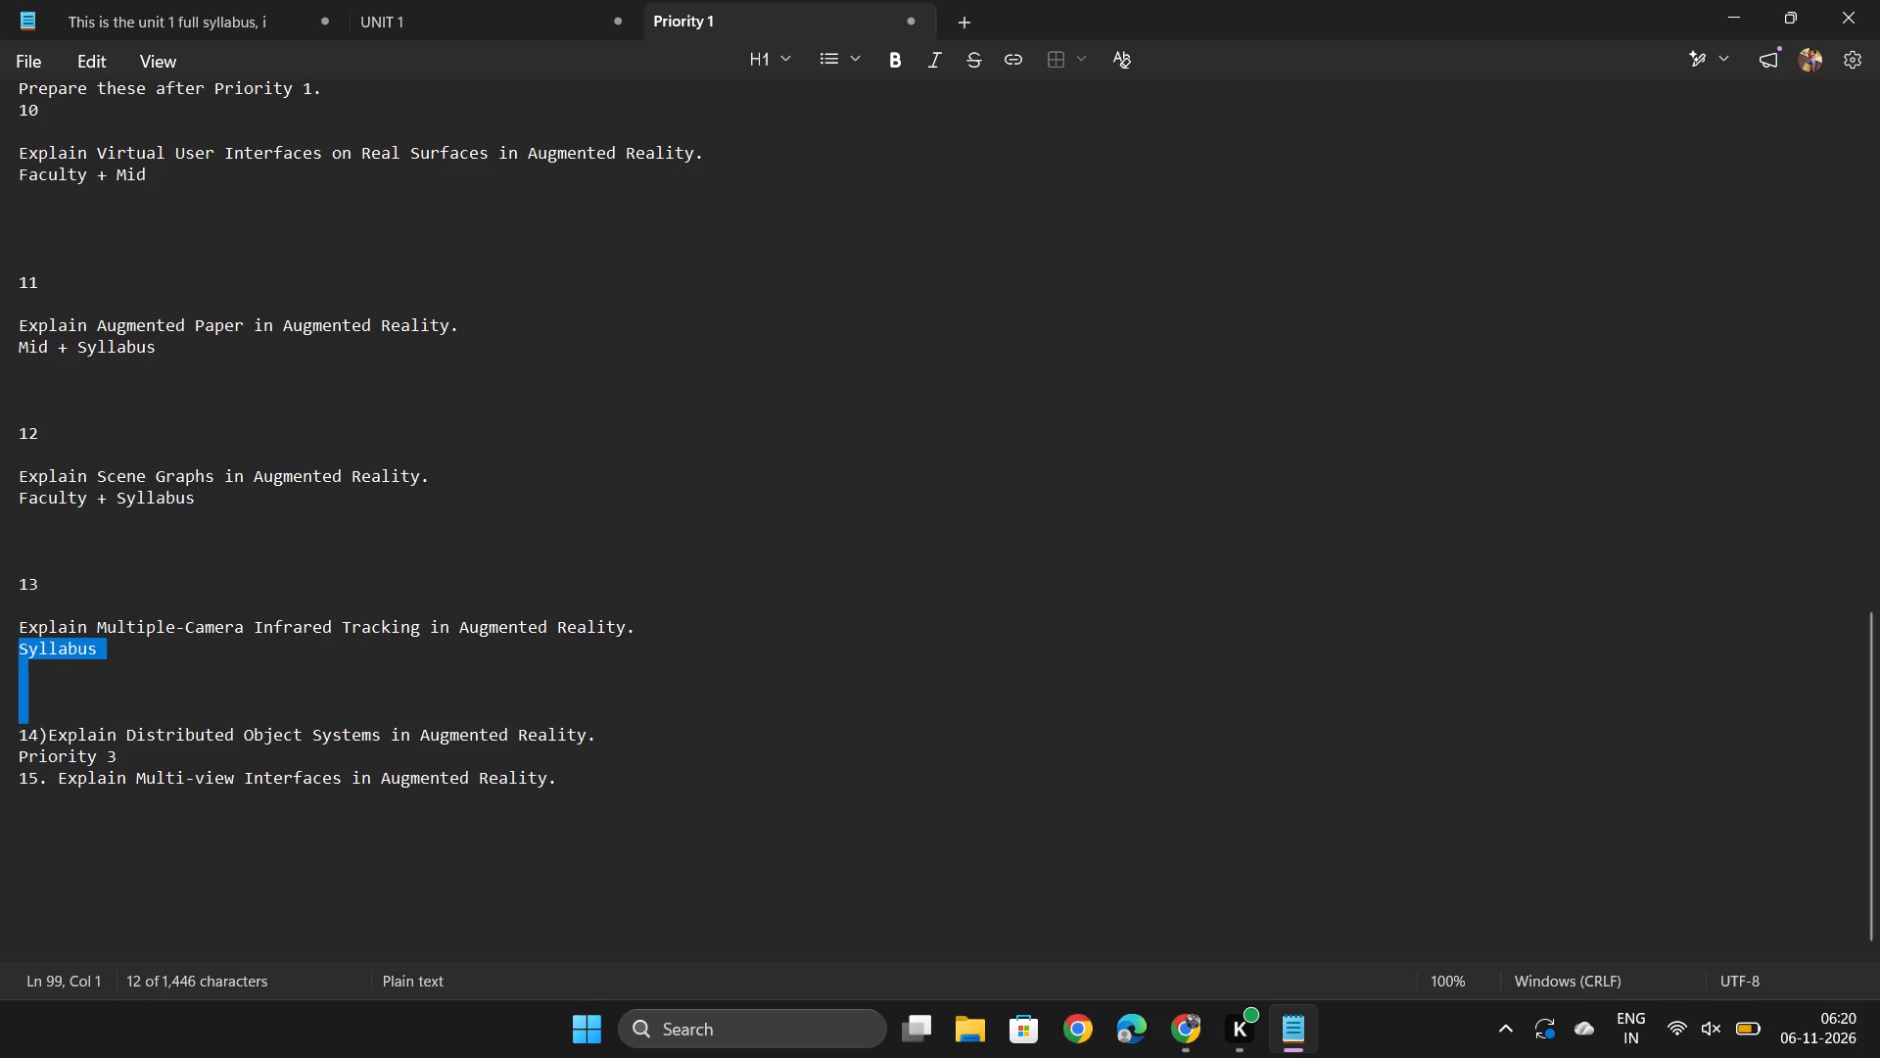
{"action": "key", "text": "BackSpace"}
{"action": "key", "text": "Up"}
{"action": "key", "text": "BackSpace"}
{"action": "key", "text": "BackSpace"}
{"action": "key", "text": "ctrl+v"}
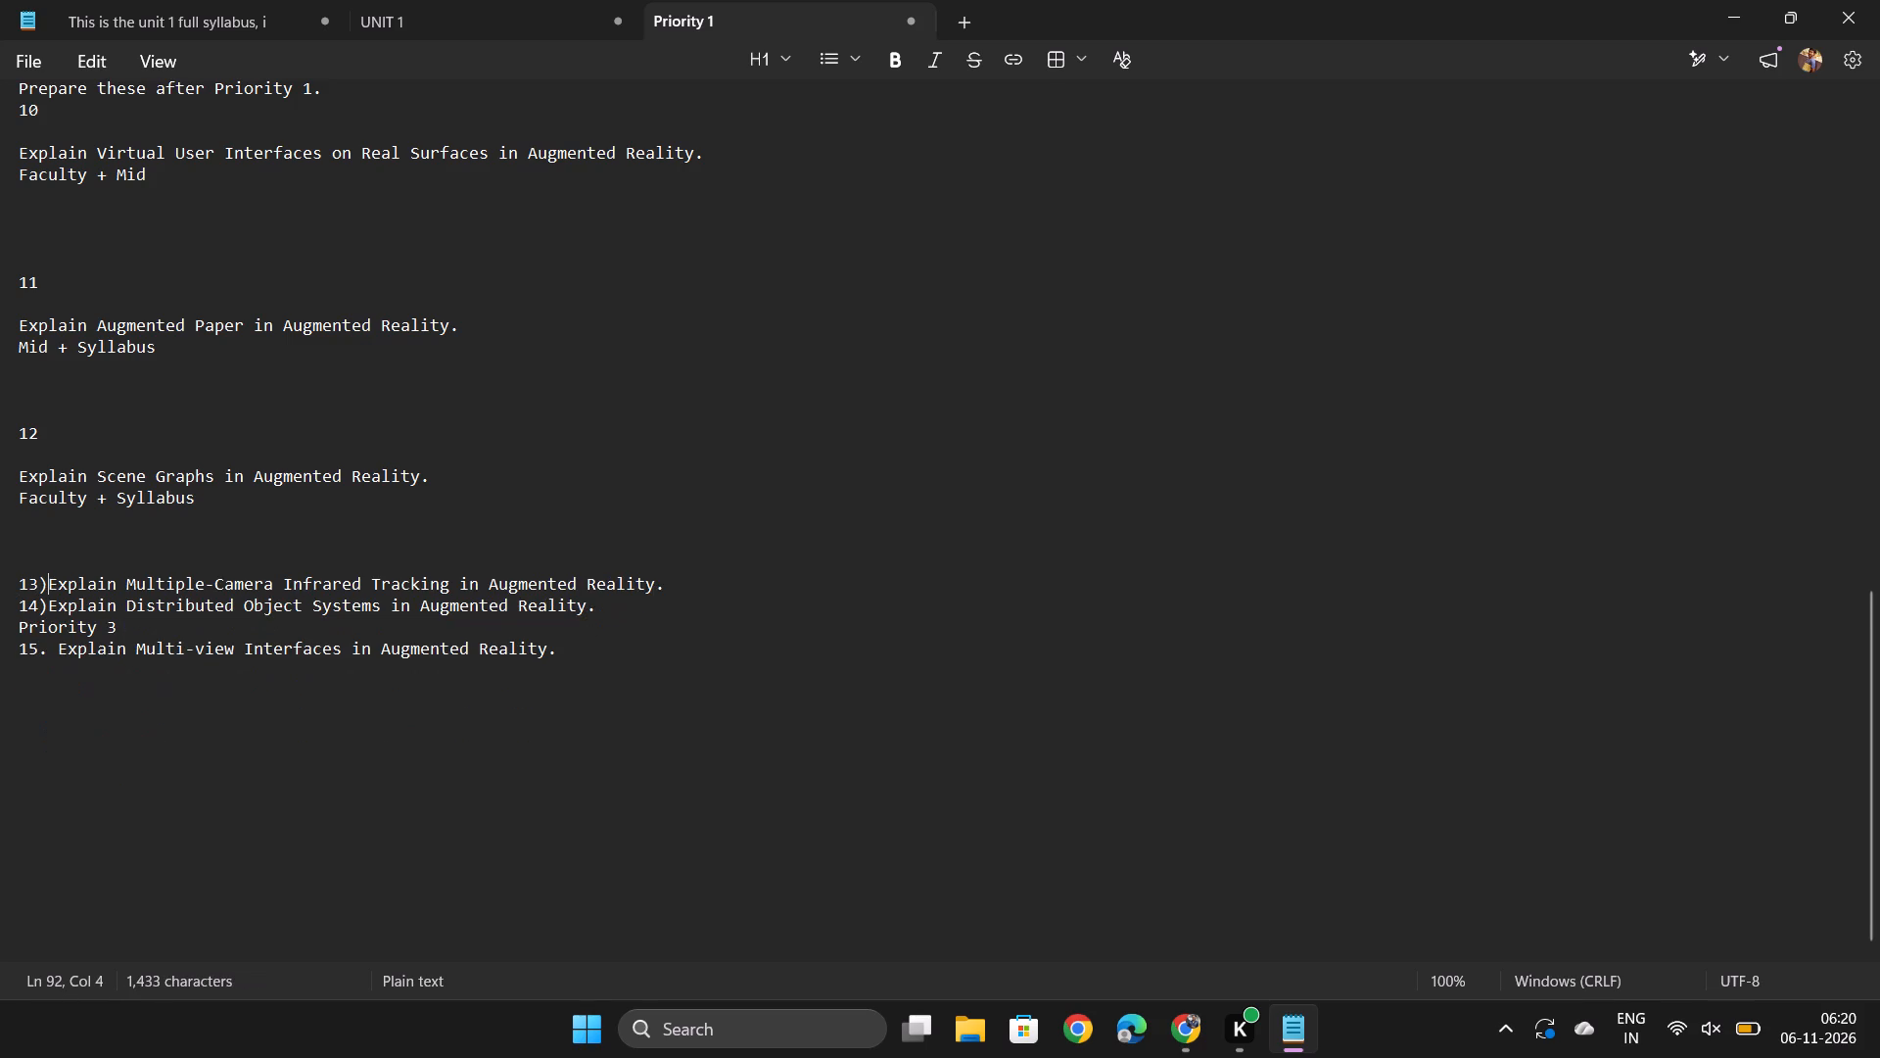
Remove the Faculty + Syllabus label and blank lines around the Scene Graphs question and join it to its number as "12)".
{"action": "key", "text": "Up"}
{"action": "left_click_drag", "start_coordinate": [30, 564], "coordinate": [12, 499]}
{"action": "key", "text": "BackSpace"}
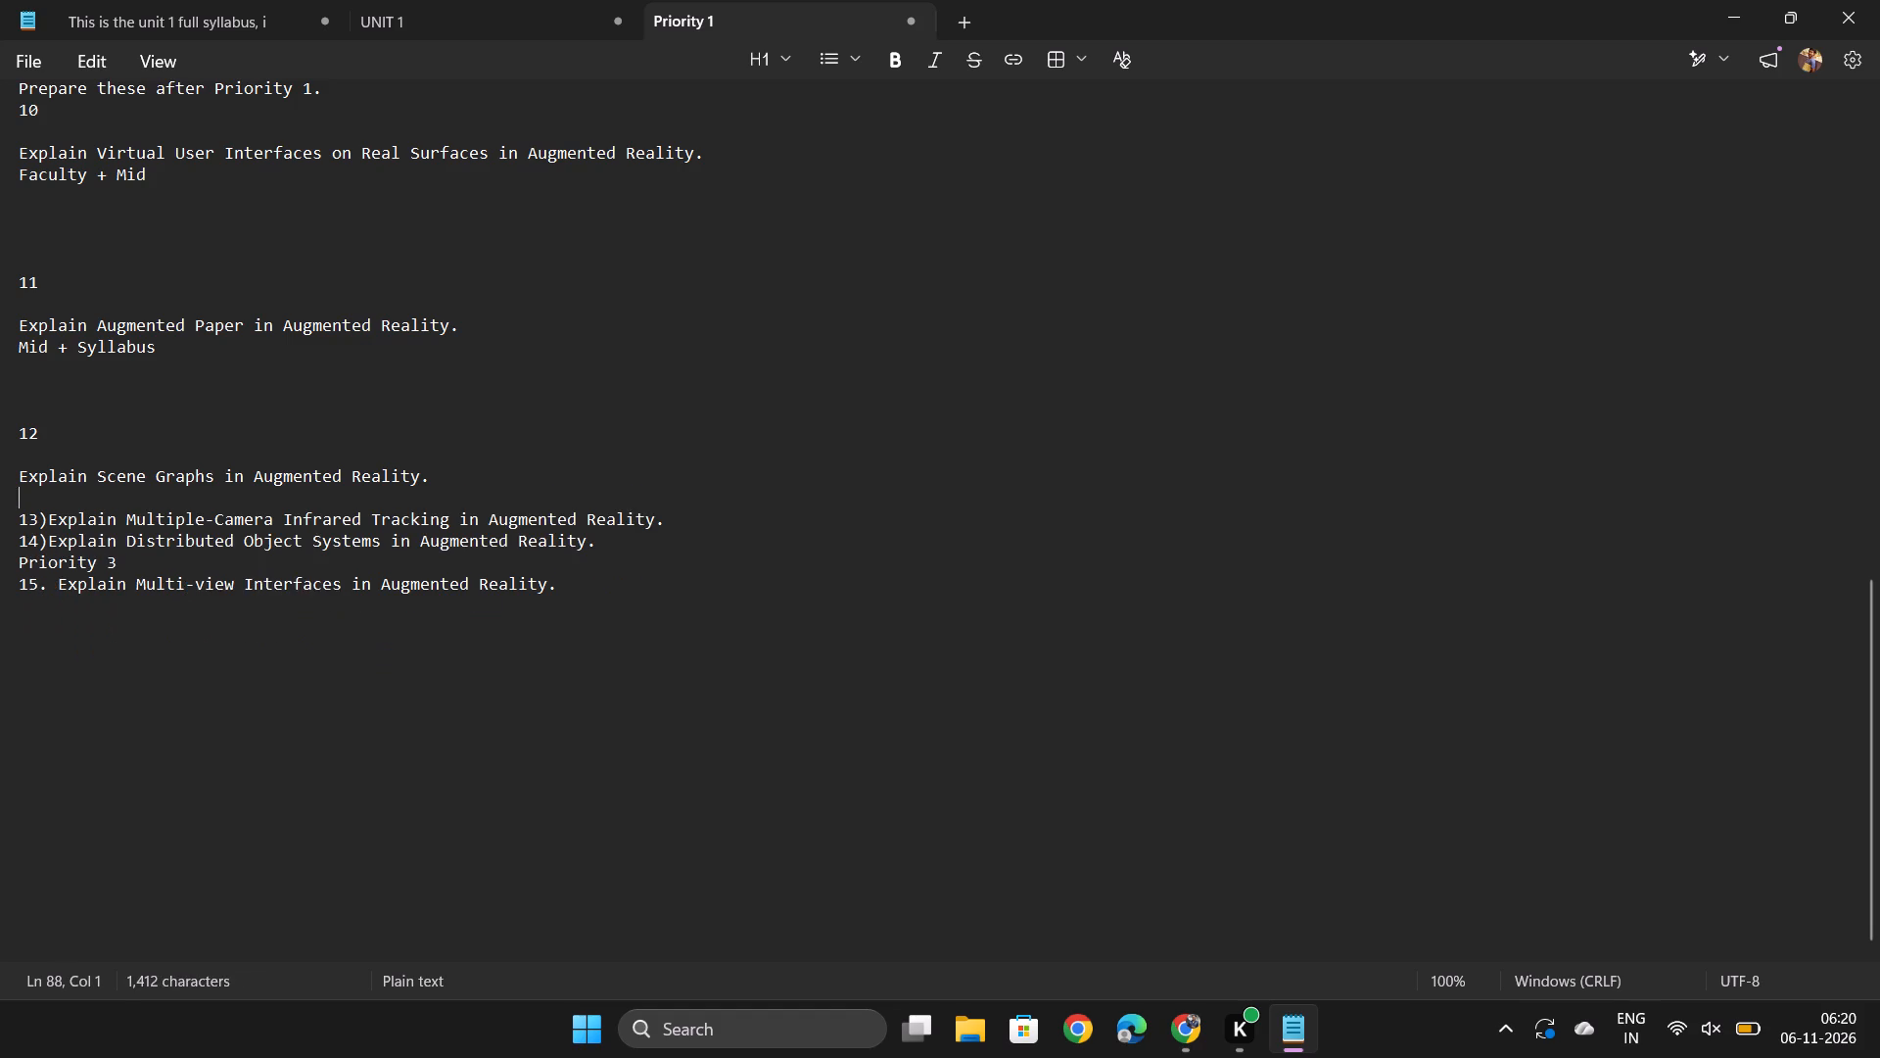
{"action": "key", "text": "BackSpace"}
{"action": "key", "text": "Up"}
{"action": "key", "text": "BackSpace"}
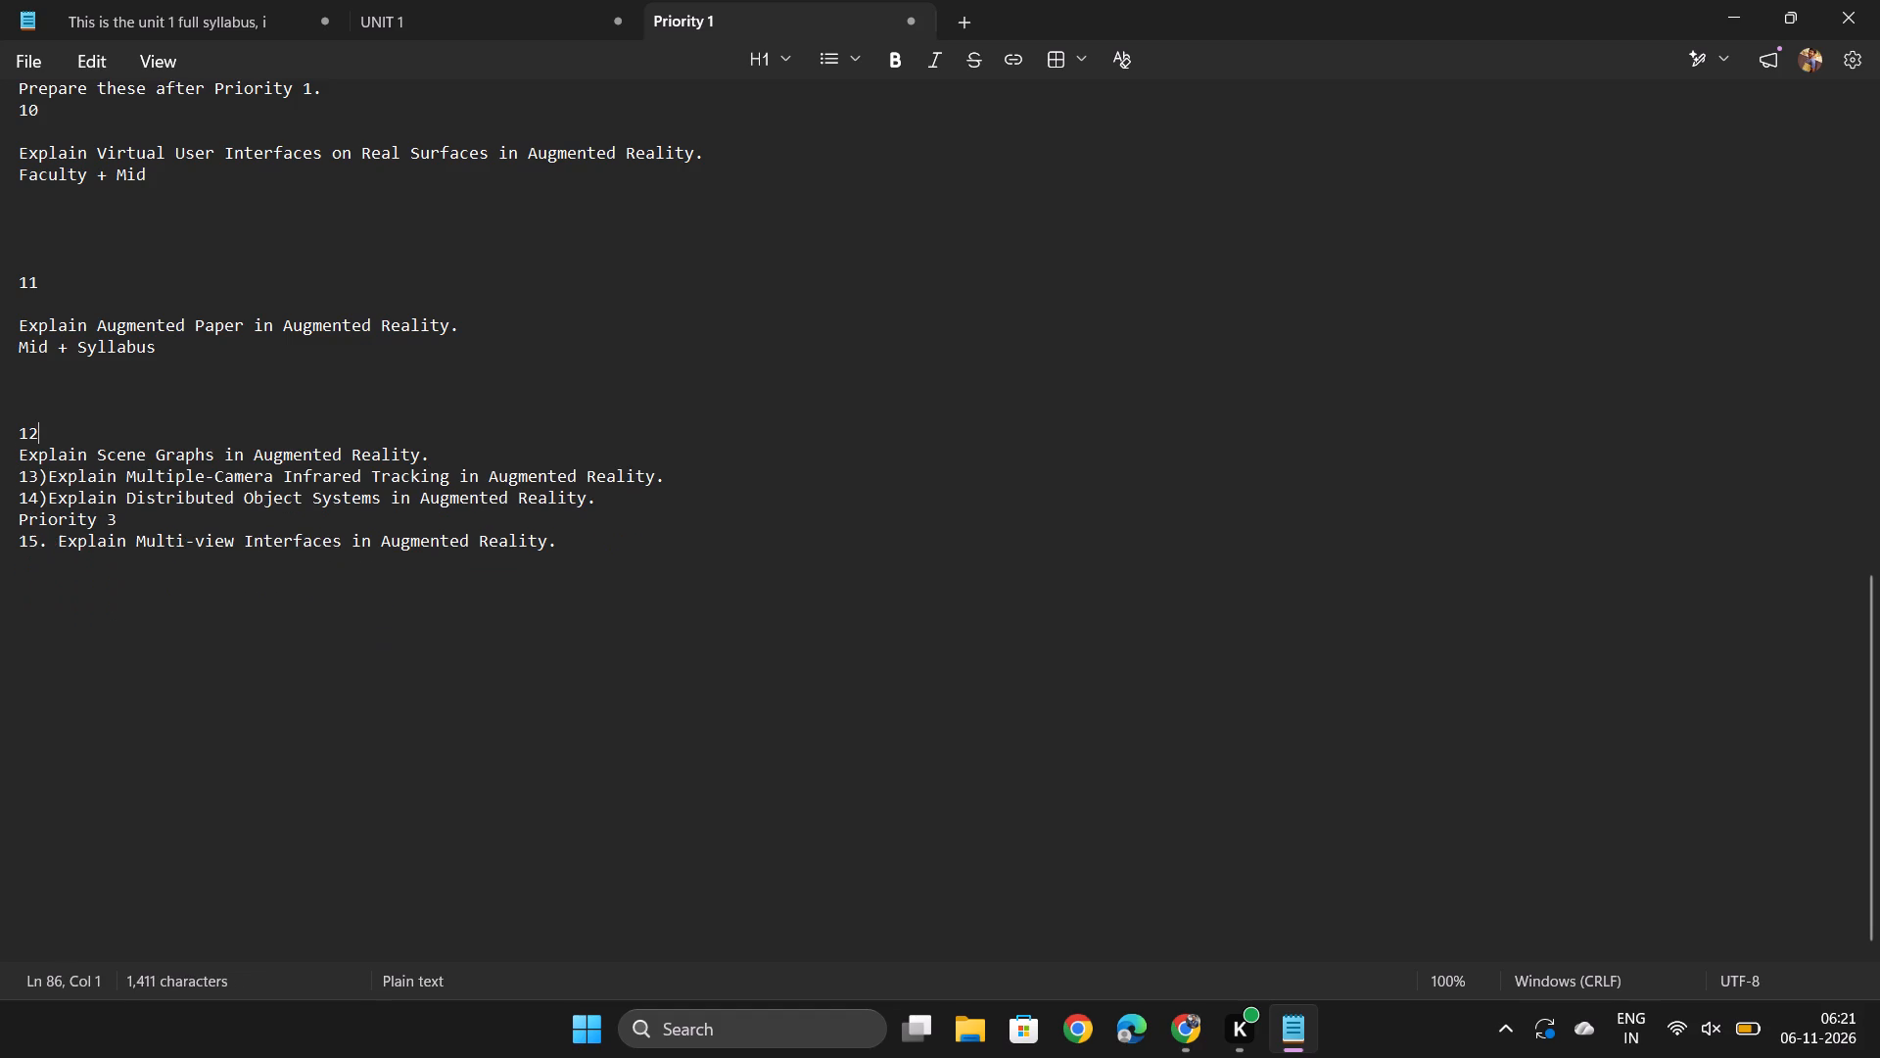
{"action": "key", "text": "ctrl+v"}
{"action": "key", "text": "Right"}
{"action": "key", "text": "BackSpace"}
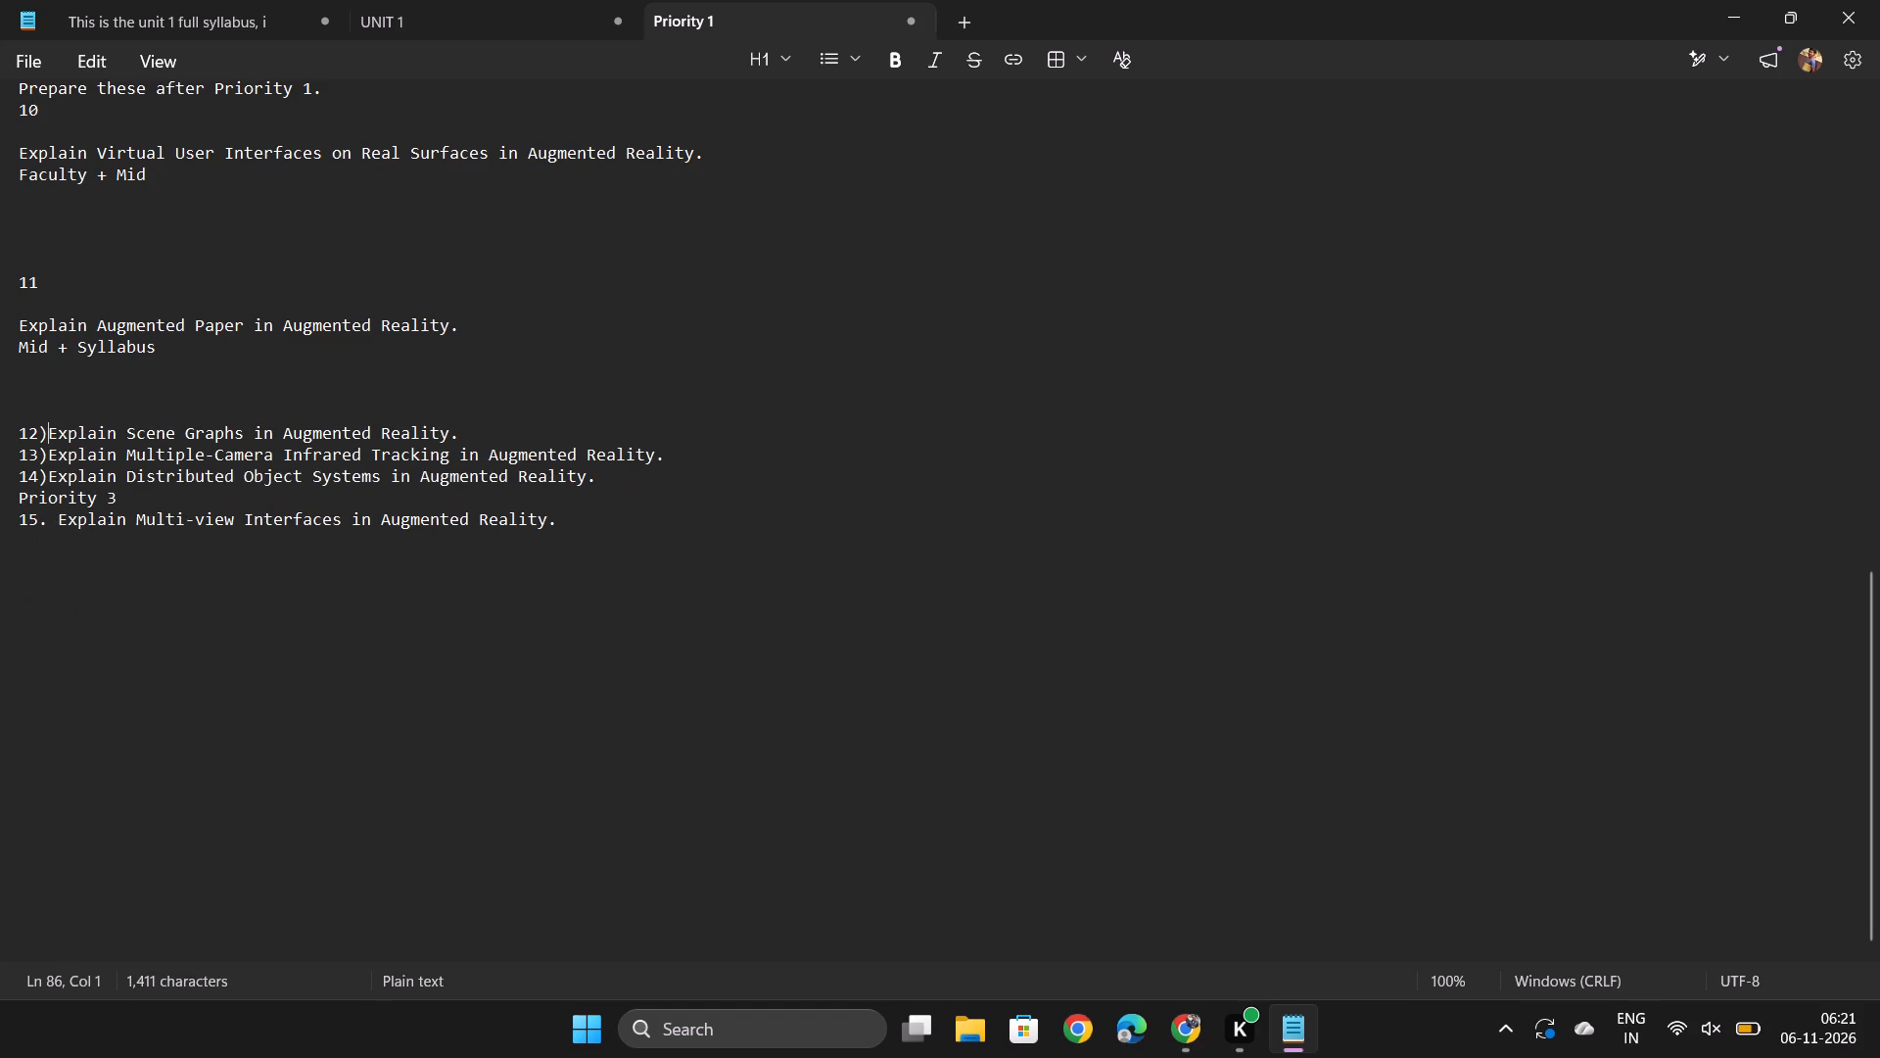
Delete the Mid + Syllabus label and the blank lines between the Augmented Paper question and question 12.
{"action": "key", "text": "Up"}
{"action": "key", "text": "BackSpace"}
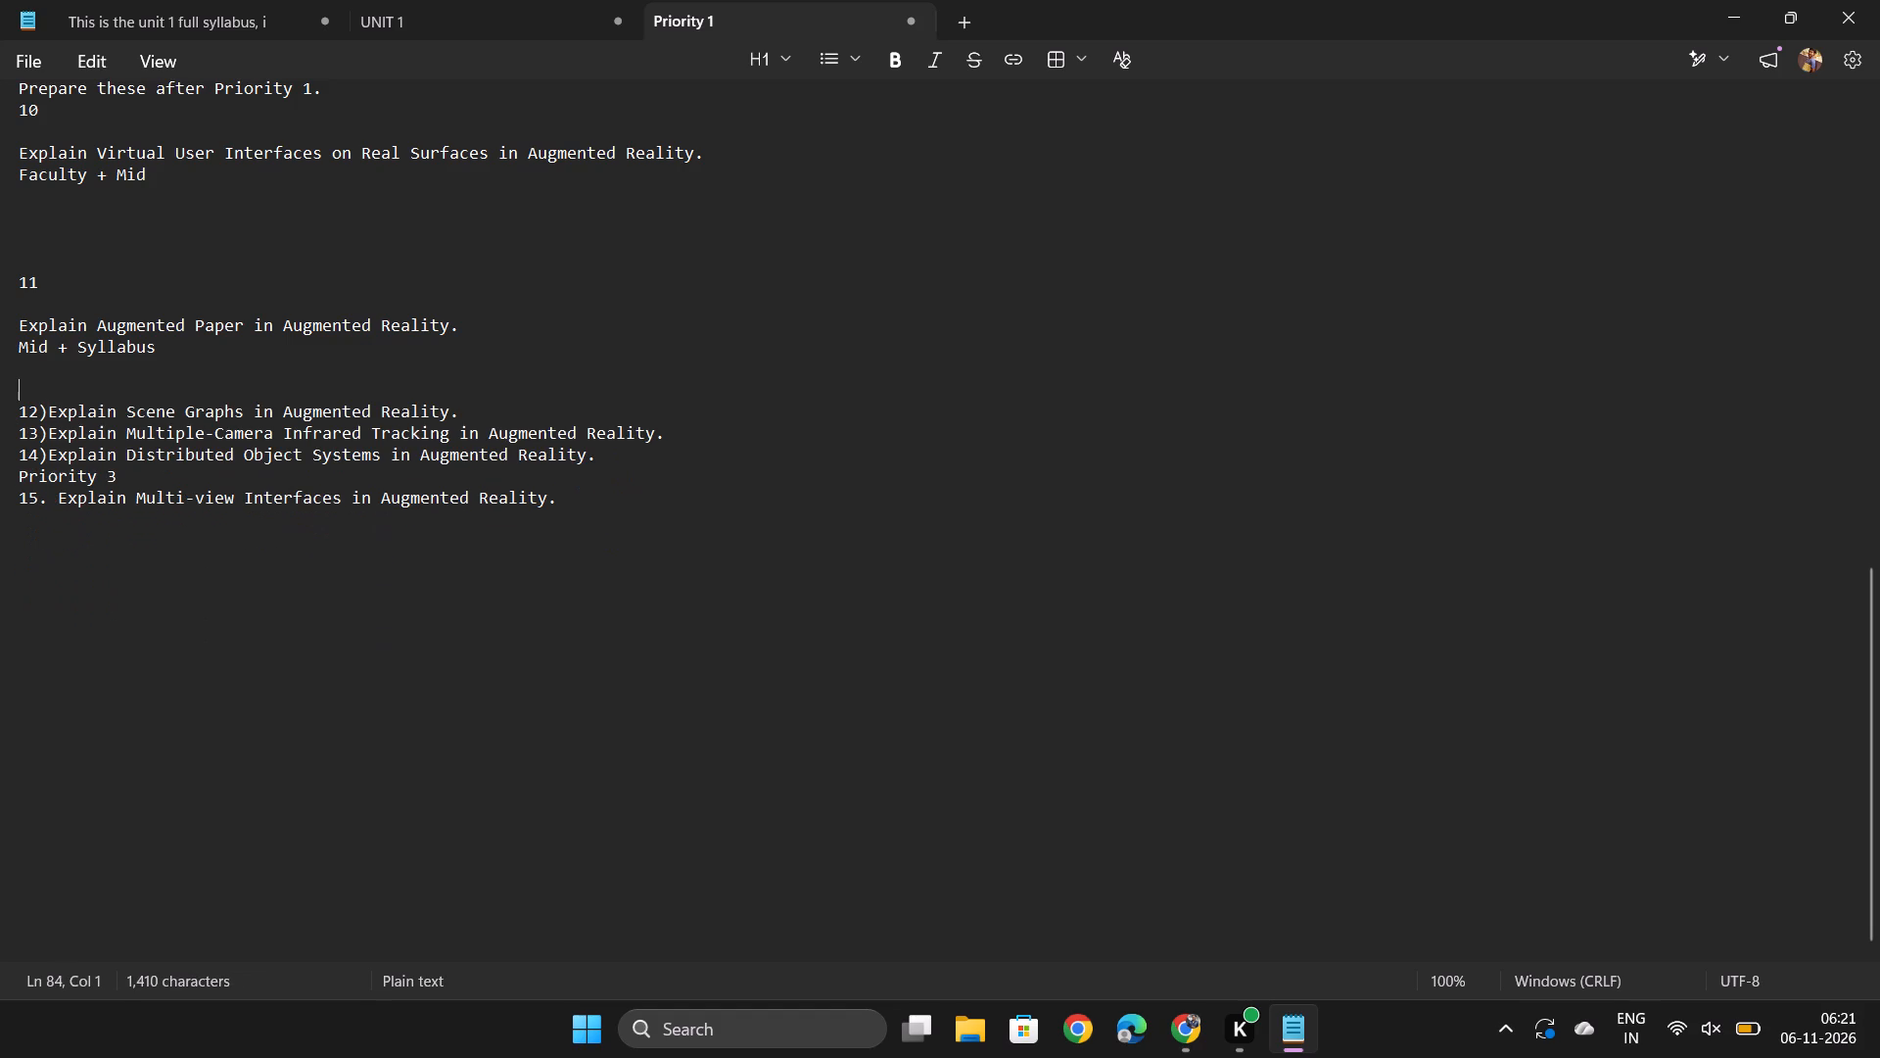
{"action": "key", "text": "BackSpace"}
{"action": "key", "text": "BackSpace"}
{"action": "key", "text": "BackSpace"}
{"action": "key", "text": "BackSpace"}
{"action": "key", "text": "BackSpace"}
{"action": "key", "text": "BackSpace"}
{"action": "key", "text": "BackSpace"}
{"action": "key", "text": "BackSpace"}
{"action": "key", "text": "BackSpace"}
{"action": "key", "text": "BackSpace"}
{"action": "key", "text": "BackSpace"}
{"action": "key", "text": "BackSpace"}
{"action": "key", "text": "BackSpace"}
{"action": "key", "text": "BackSpace"}
{"action": "key", "text": "BackSpace"}
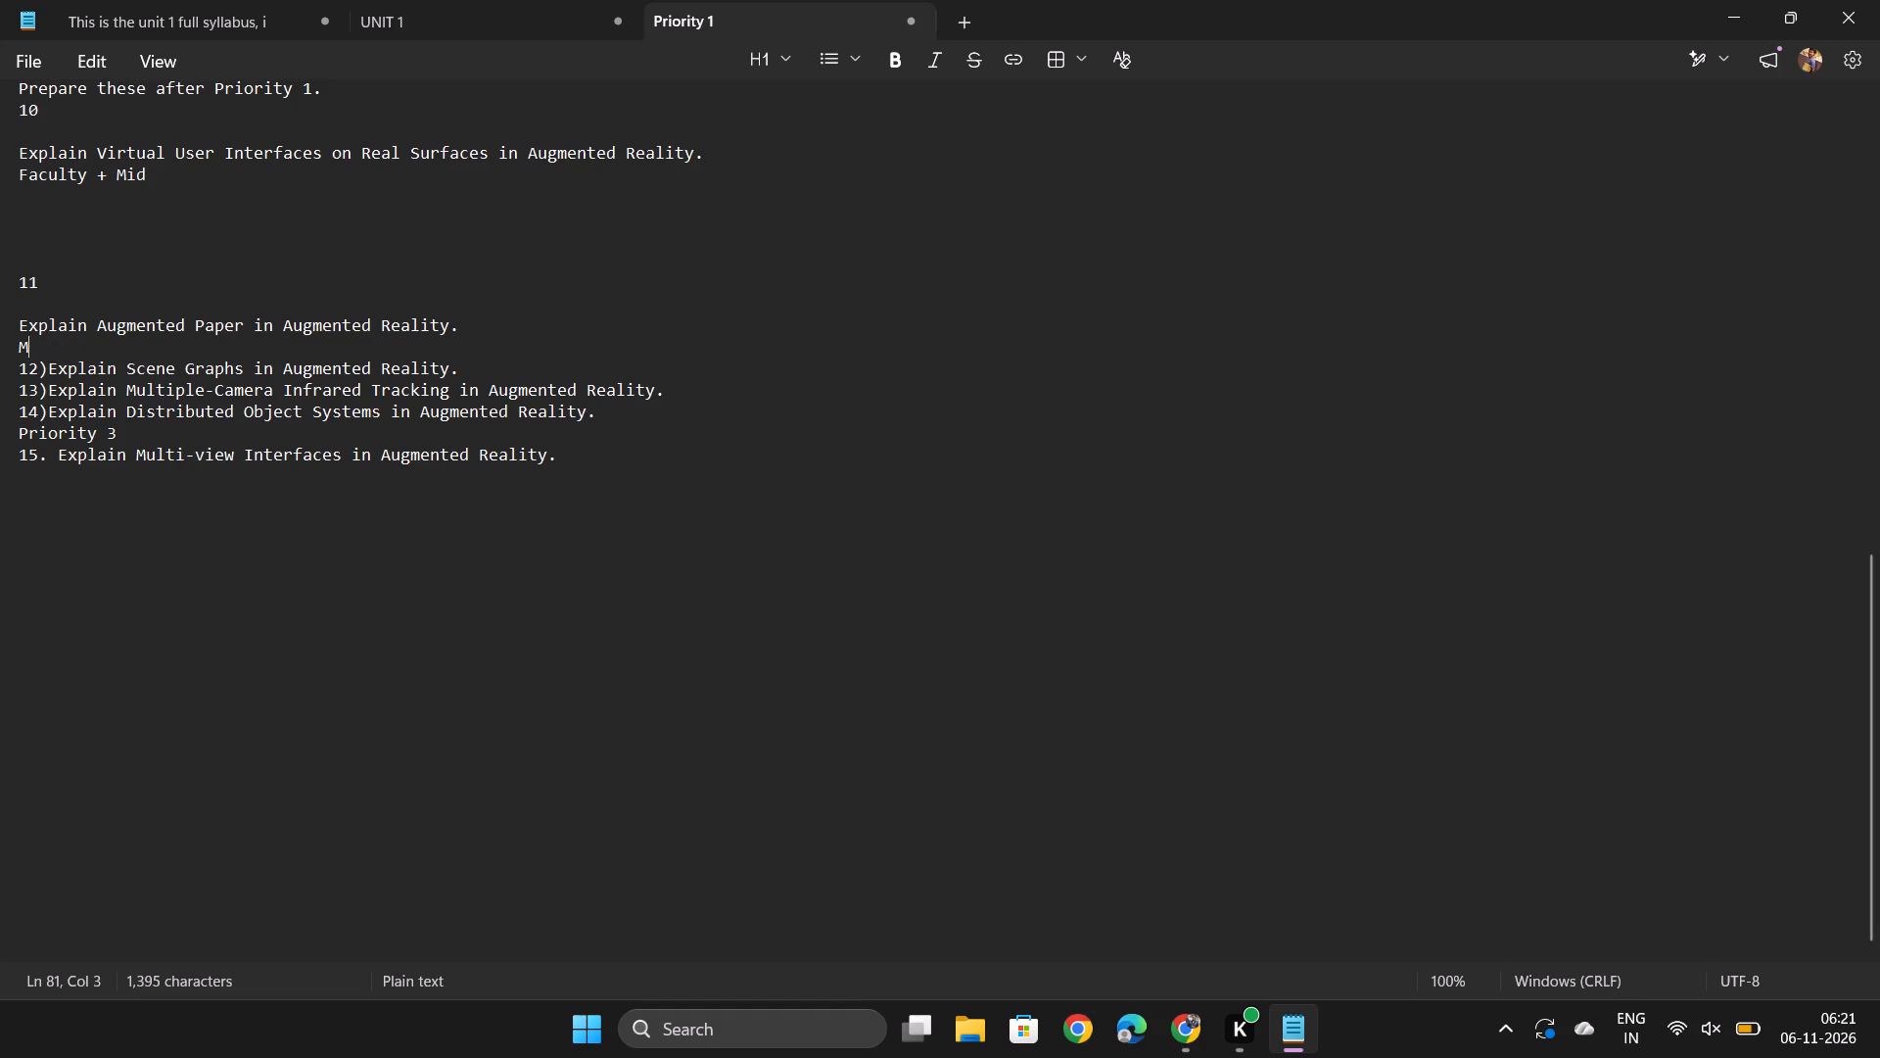
{"action": "key", "text": "BackSpace"}
{"action": "key", "text": "BackSpace"}
Join the Augmented Paper question to its number on one line, formatted as "11)".
{"action": "key", "text": "Up"}
{"action": "key", "text": "BackSpace"}
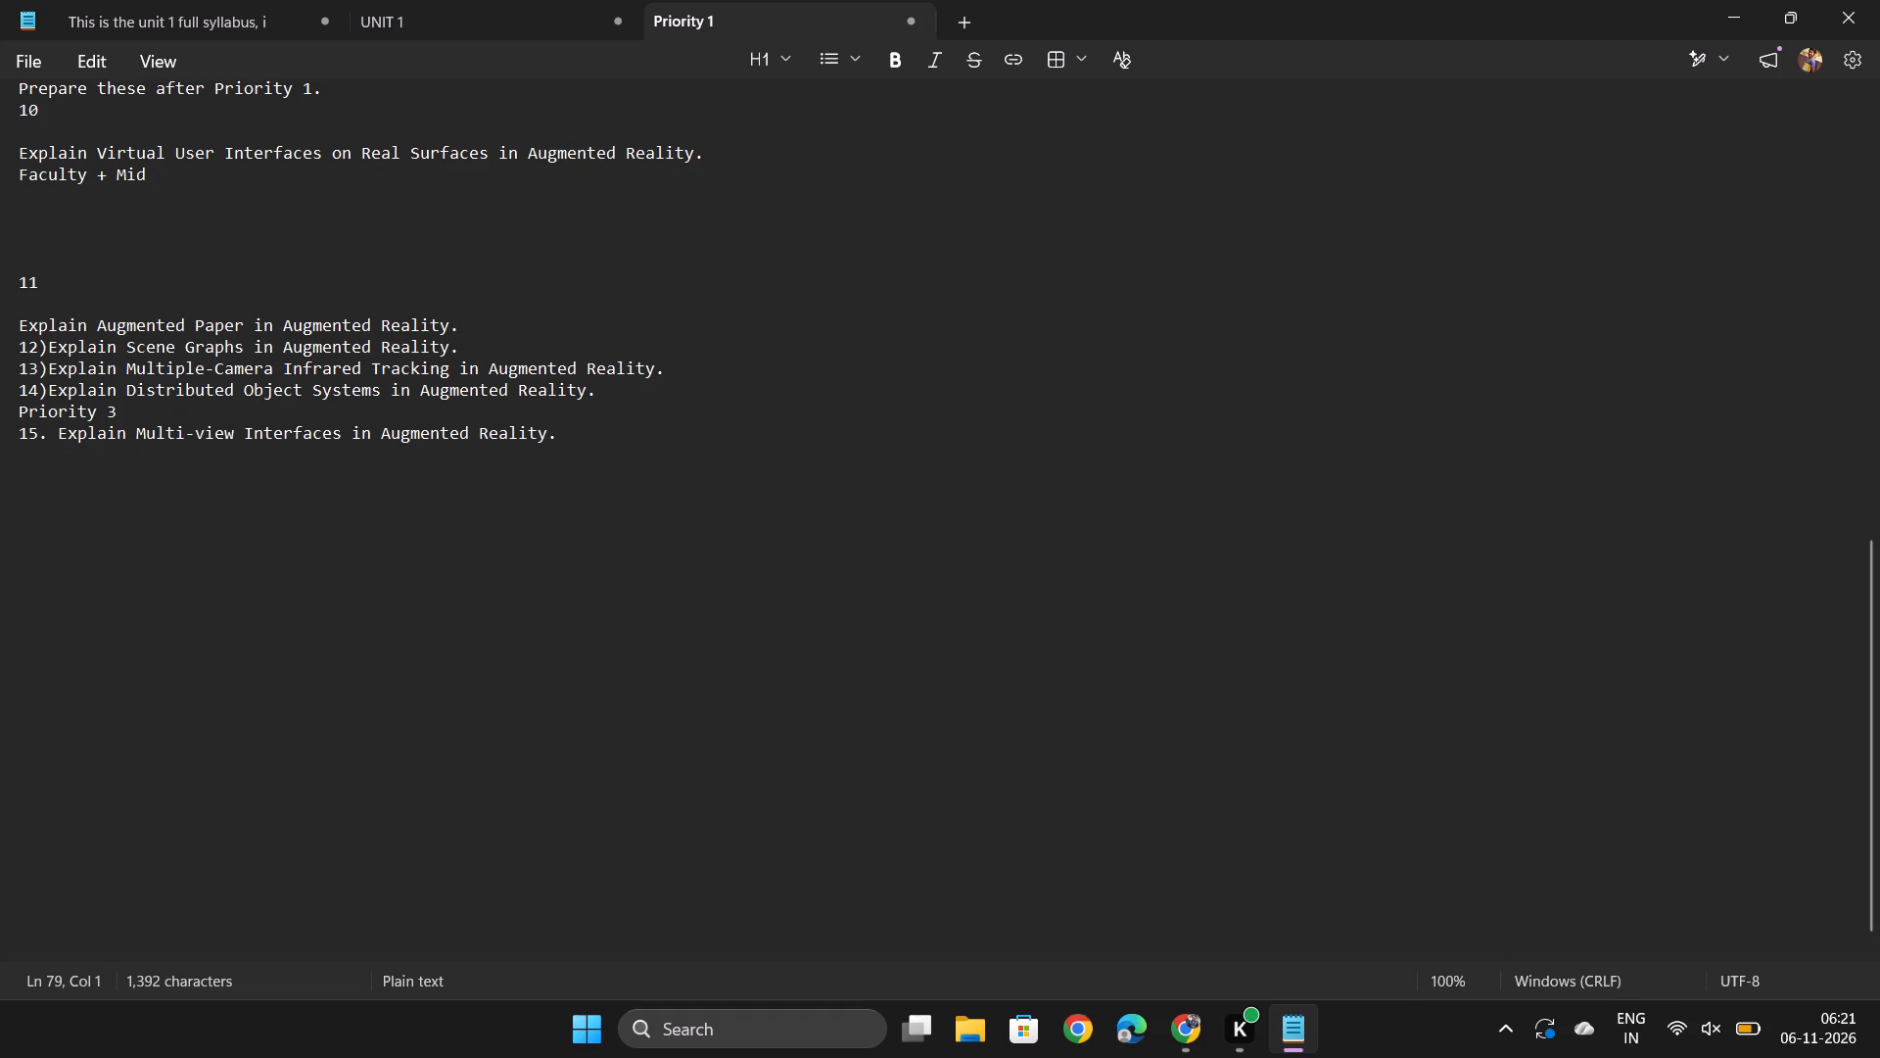
{"action": "key", "text": "Right"}
{"action": "key", "text": "BackSpace"}
{"action": "key", "text": "ctrl+v"}
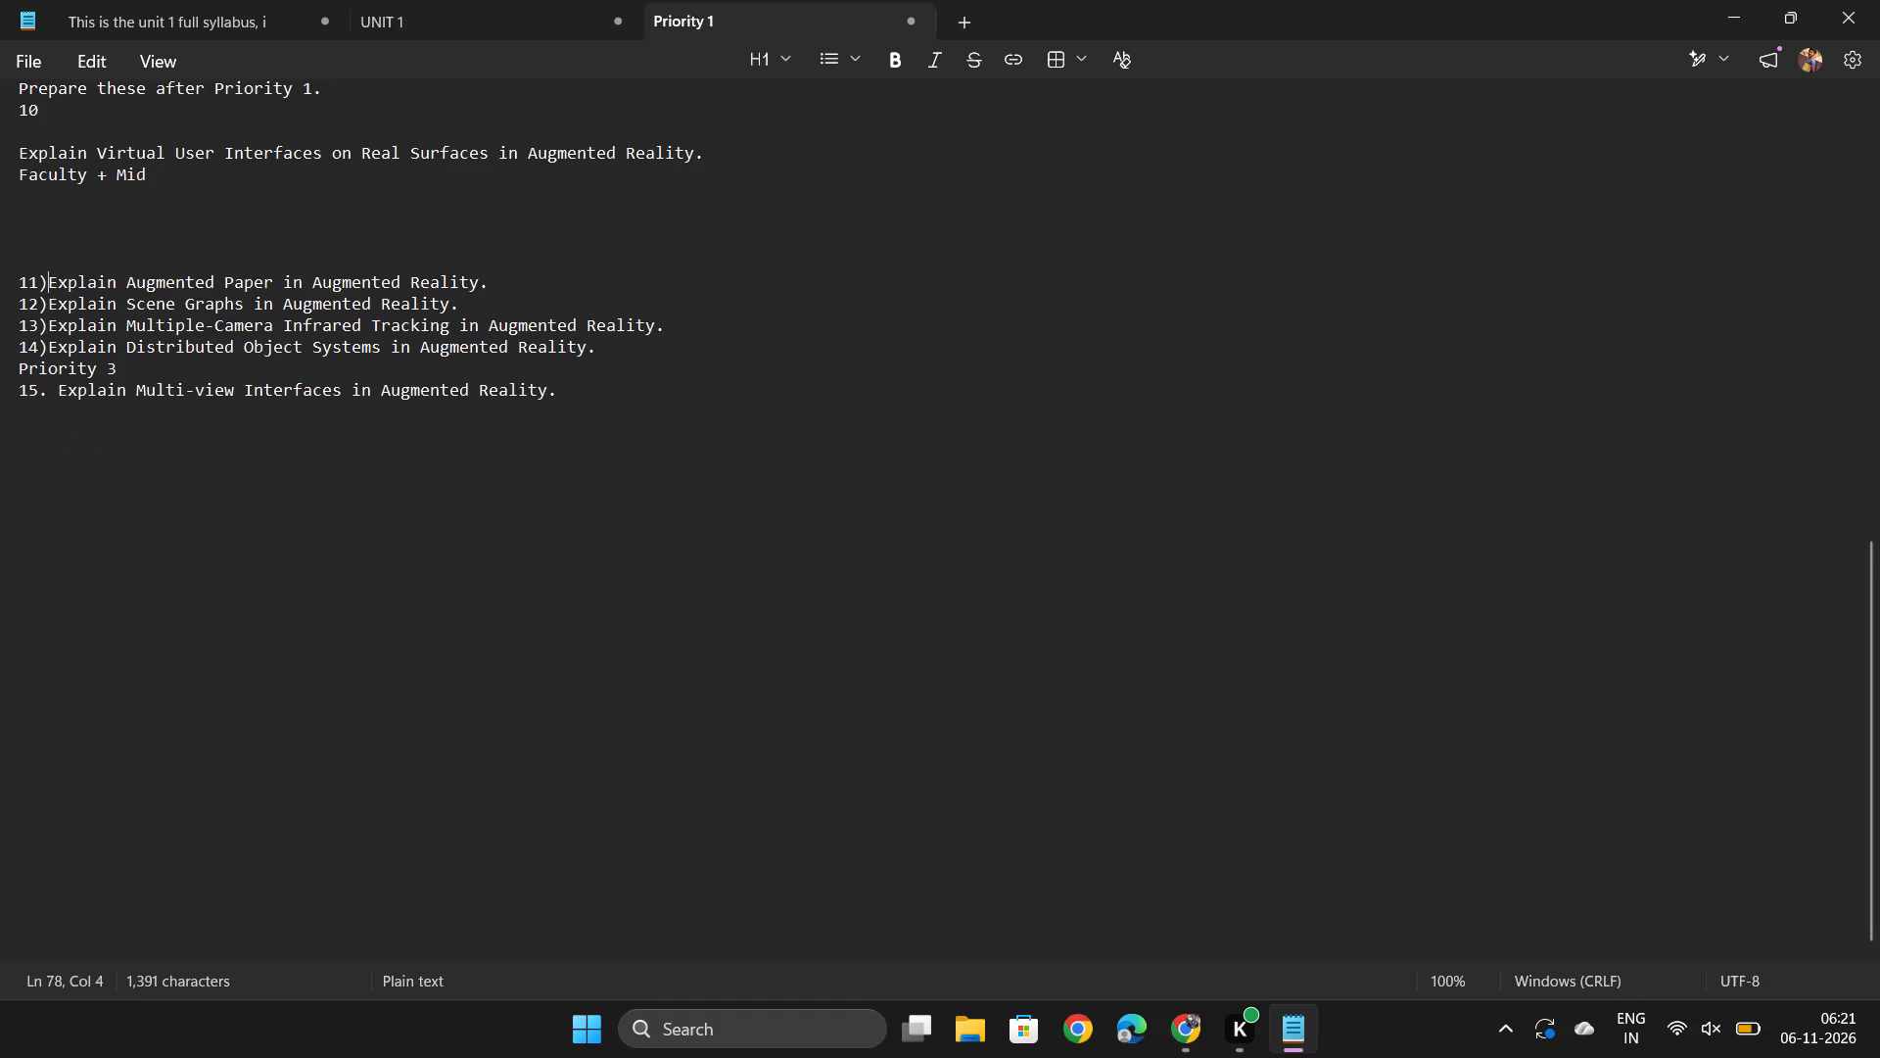
Delete the Faculty + Mid label and the blank lines between the Virtual User Interfaces question and question 11.
{"action": "key", "text": "Up"}
{"action": "key", "text": "Down"}
{"action": "key", "text": "Left"}
{"action": "key", "text": "Left"}
{"action": "key", "text": "Left"}
{"action": "key", "text": "BackSpace"}
{"action": "key", "text": "BackSpace"}
{"action": "key", "text": "BackSpace"}
{"action": "key", "text": "BackSpace"}
{"action": "key", "text": "BackSpace"}
{"action": "key", "text": "BackSpace"}
{"action": "key", "text": "BackSpace"}
{"action": "key", "text": "BackSpace"}
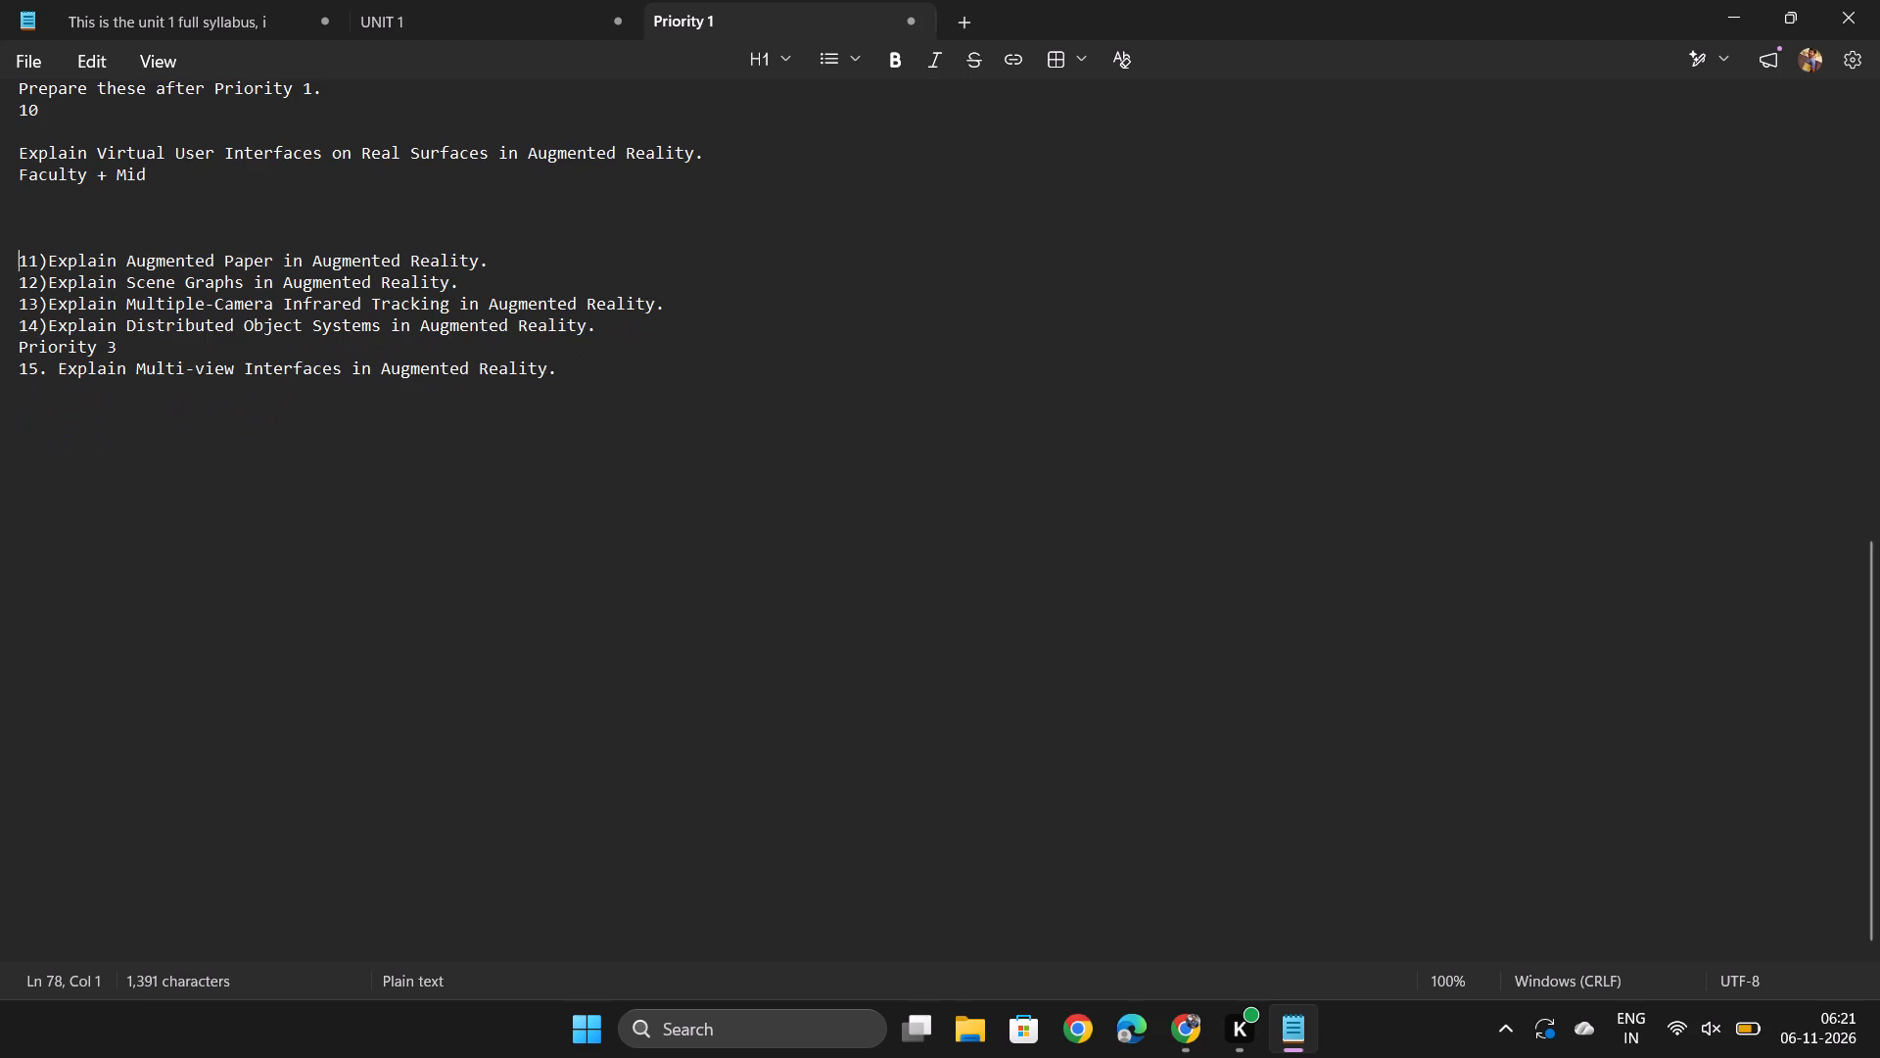
{"action": "key", "text": "BackSpace"}
{"action": "key", "text": "BackSpace"}
{"action": "key", "text": "BackSpace"}
{"action": "key", "text": "BackSpace"}
{"action": "key", "text": "BackSpace"}
{"action": "key", "text": "BackSpace"}
{"action": "key", "text": "BackSpace"}
{"action": "key", "text": "BackSpace"}
{"action": "key", "text": "BackSpace"}
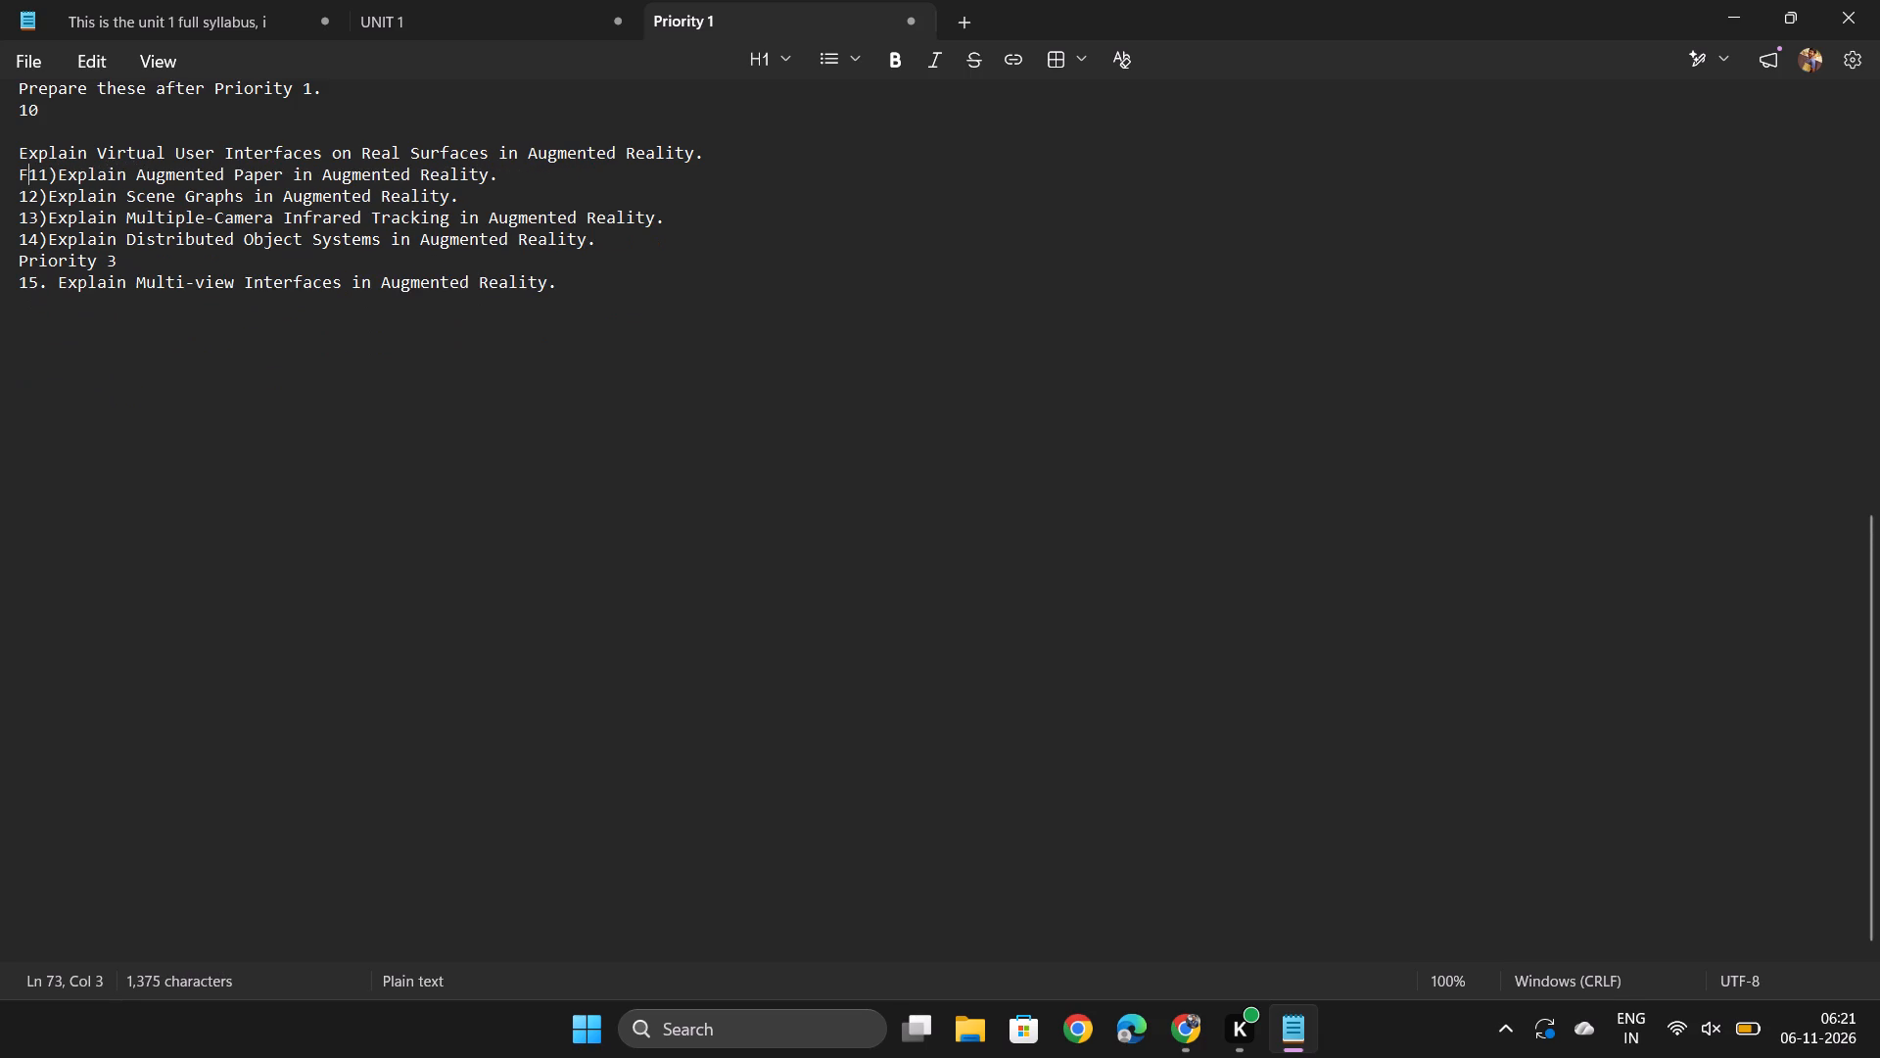
{"action": "key", "text": "BackSpace"}
Join the Virtual User Interfaces on Real Surfaces question to its number on one line, formatted as "10)".
{"action": "key", "text": "Up"}
{"action": "key", "text": "BackSpace"}
{"action": "key", "text": "BackSpace"}
{"action": "key", "text": "ctrl+v"}
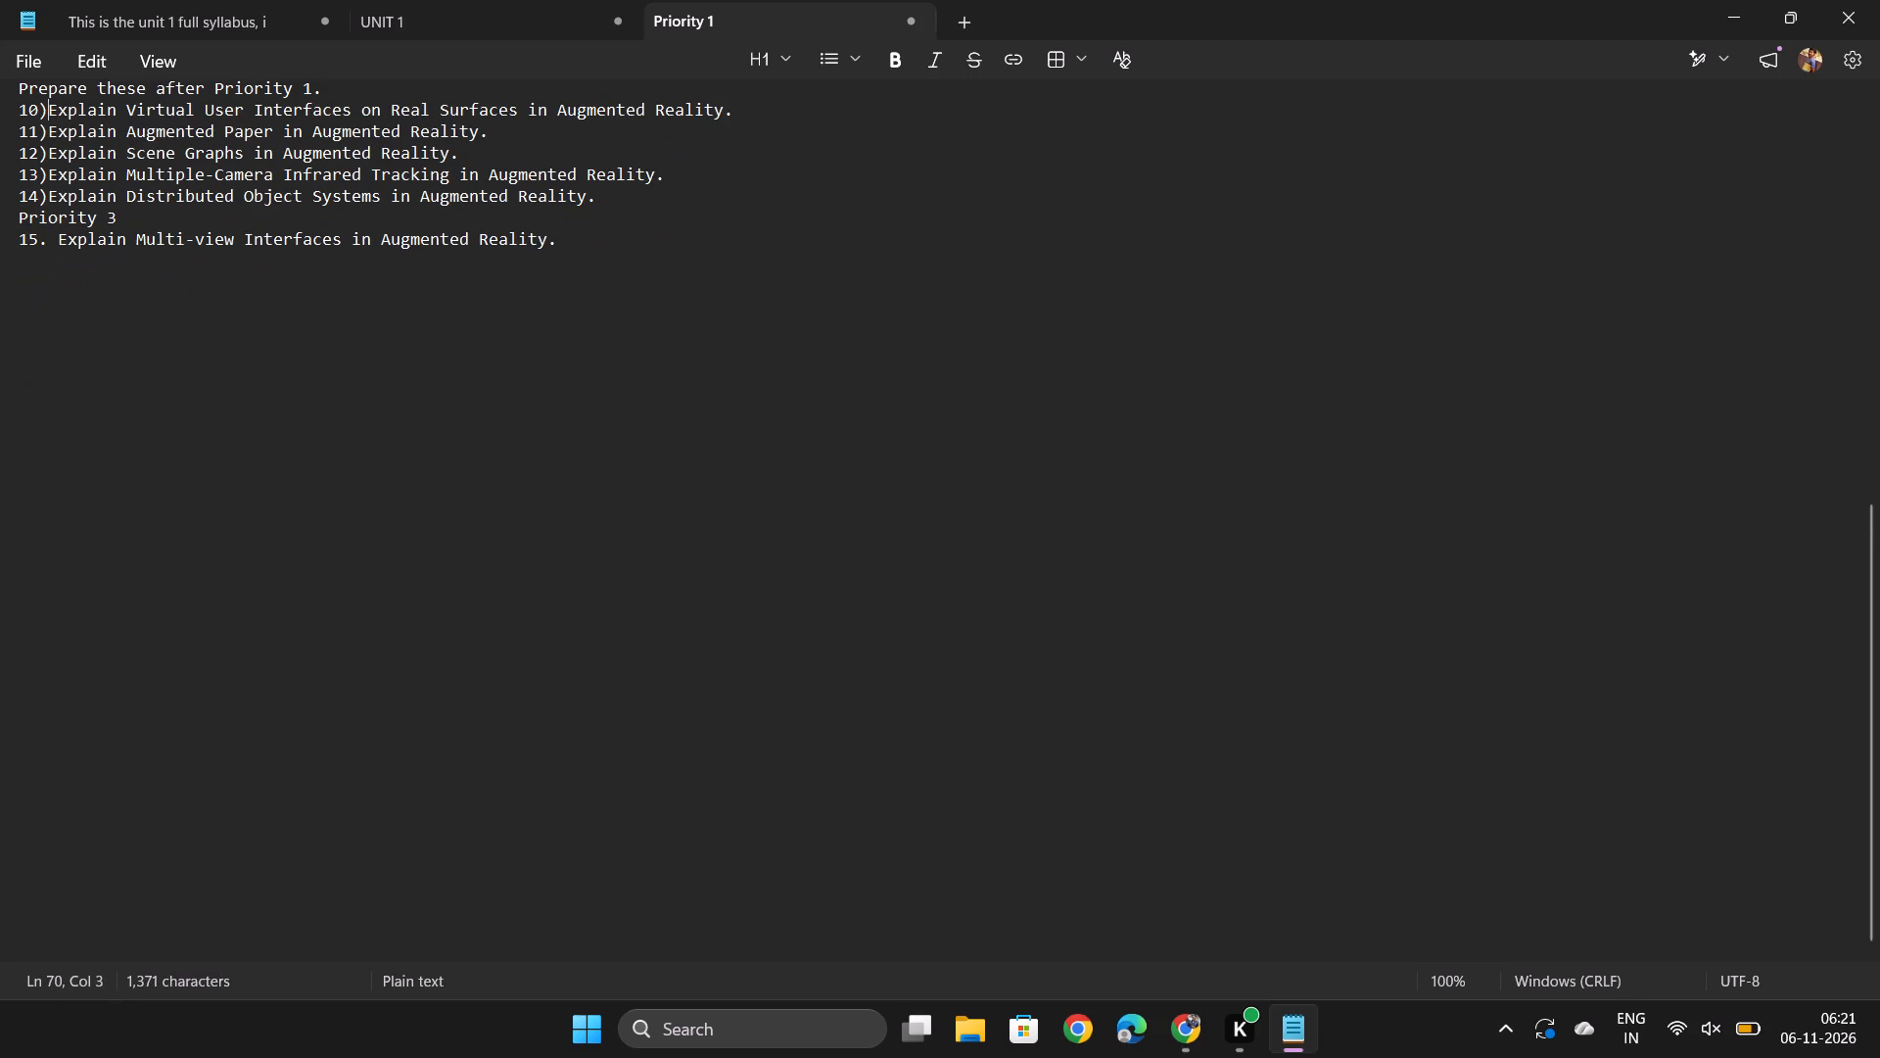
Delete the "Important Questions" and "Prepare these after Priority 1." lines under the Priority 2 heading.
{"action": "scroll", "coordinate": [212, 615], "scroll_direction": "up", "scroll_amount": 5}
{"action": "scroll", "coordinate": [187, 661], "scroll_direction": "down", "scroll_amount": 6}
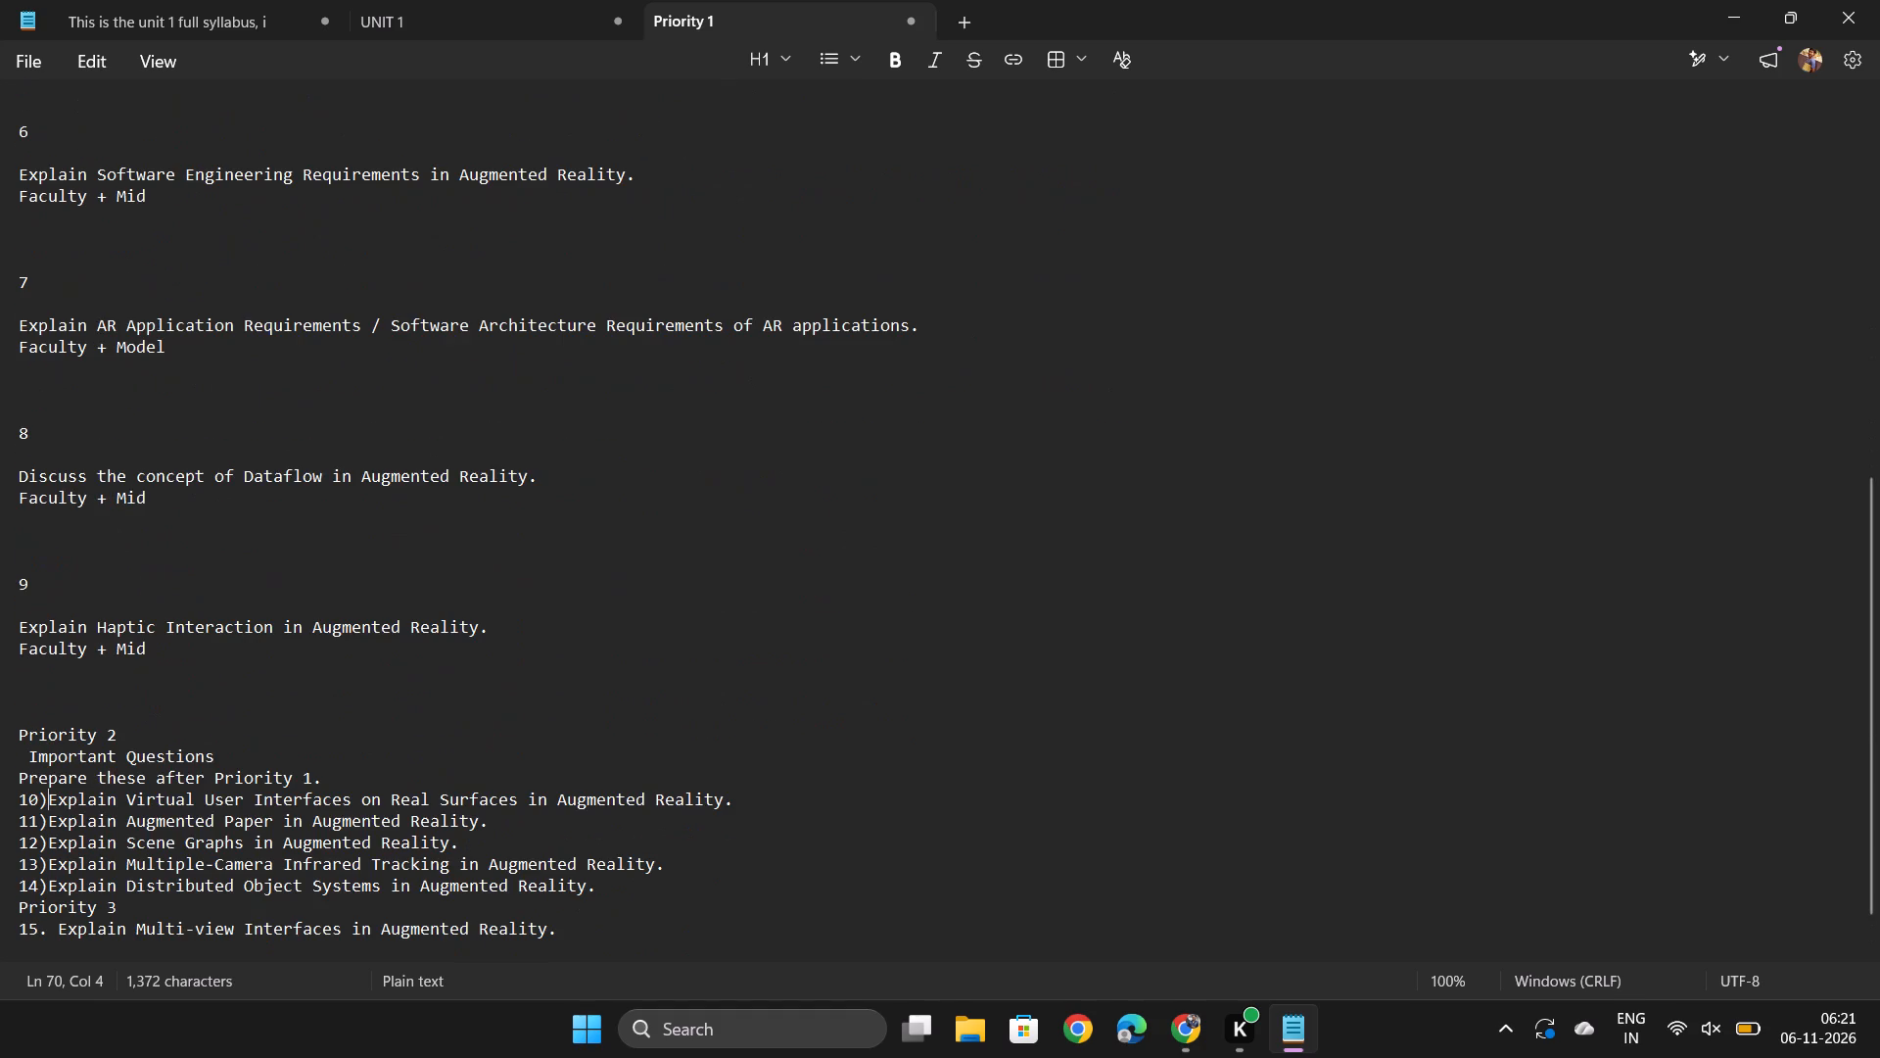
{"action": "scroll", "coordinate": [184, 712], "scroll_direction": "down", "scroll_amount": 3}
{"action": "left_click_drag", "start_coordinate": [337, 777], "coordinate": [0, 788]}
{"action": "key", "text": "BackSpace"}
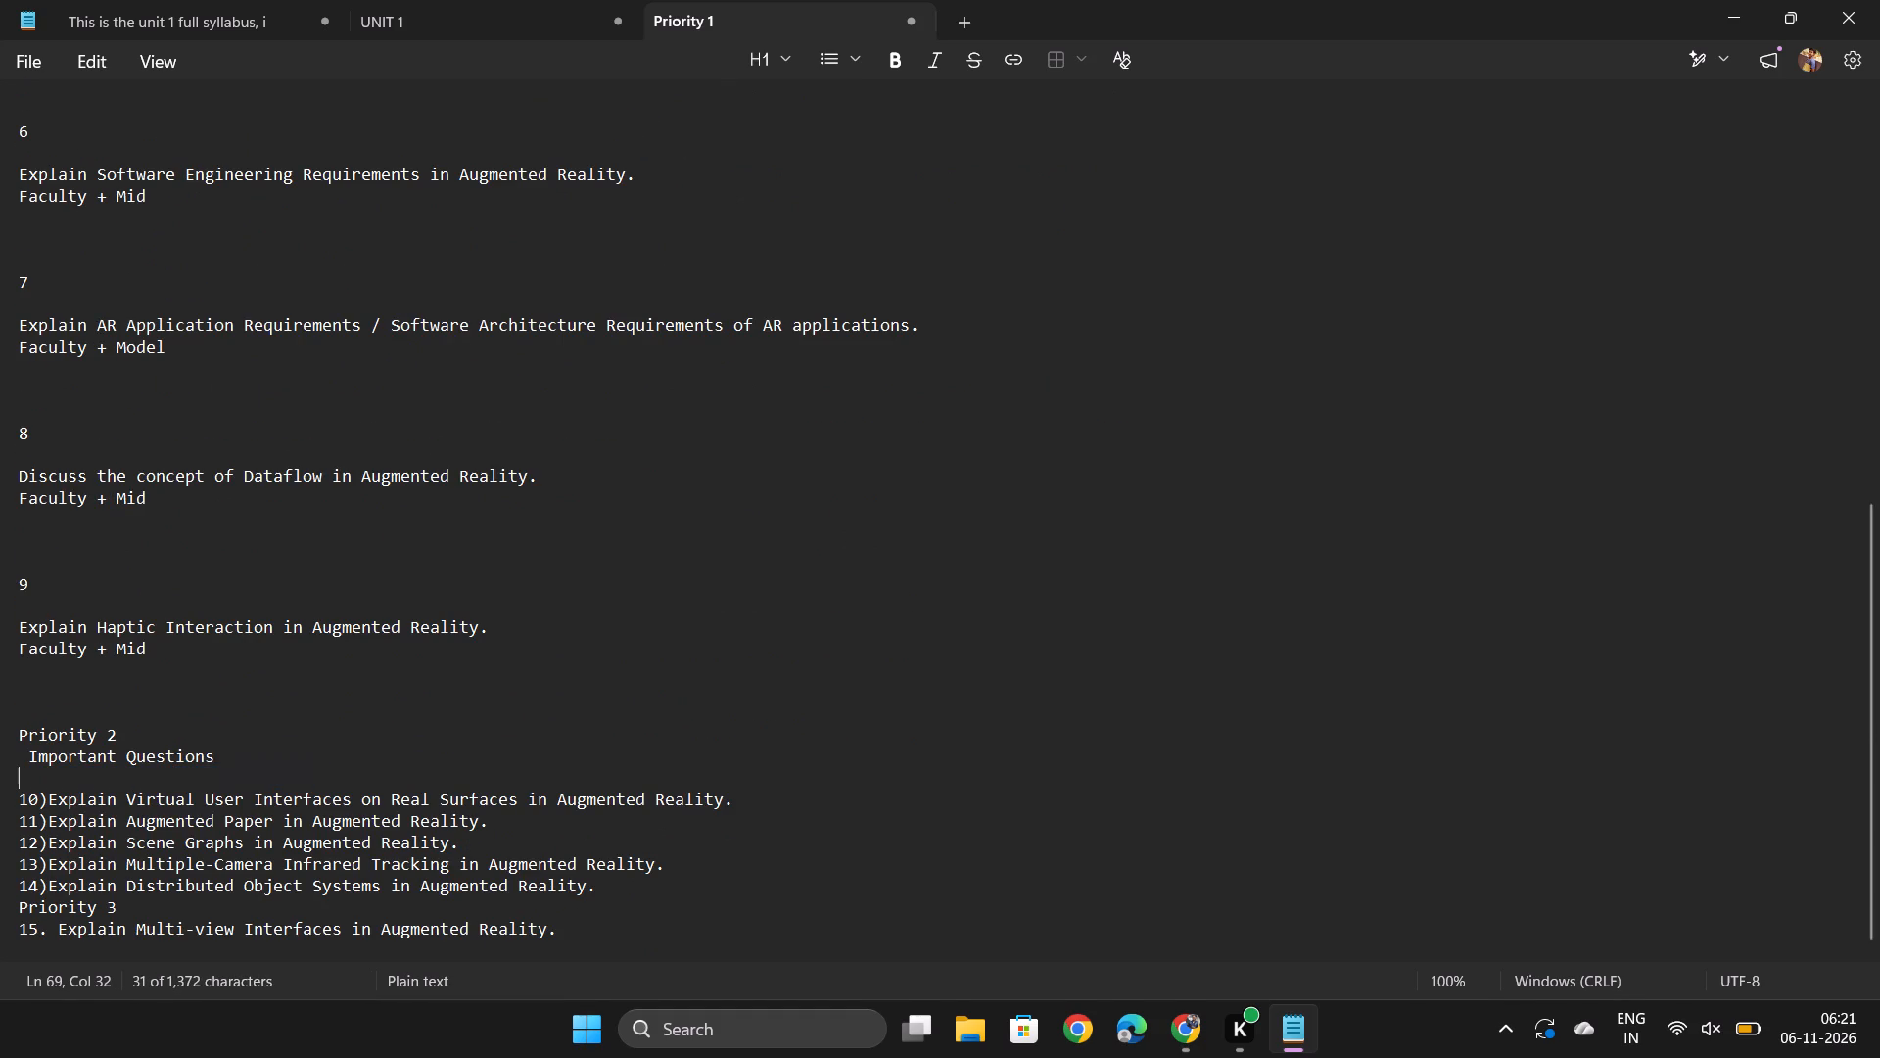
{"action": "key", "text": "BackSpace"}
{"action": "left_click_drag", "start_coordinate": [217, 756], "coordinate": [3, 758]}
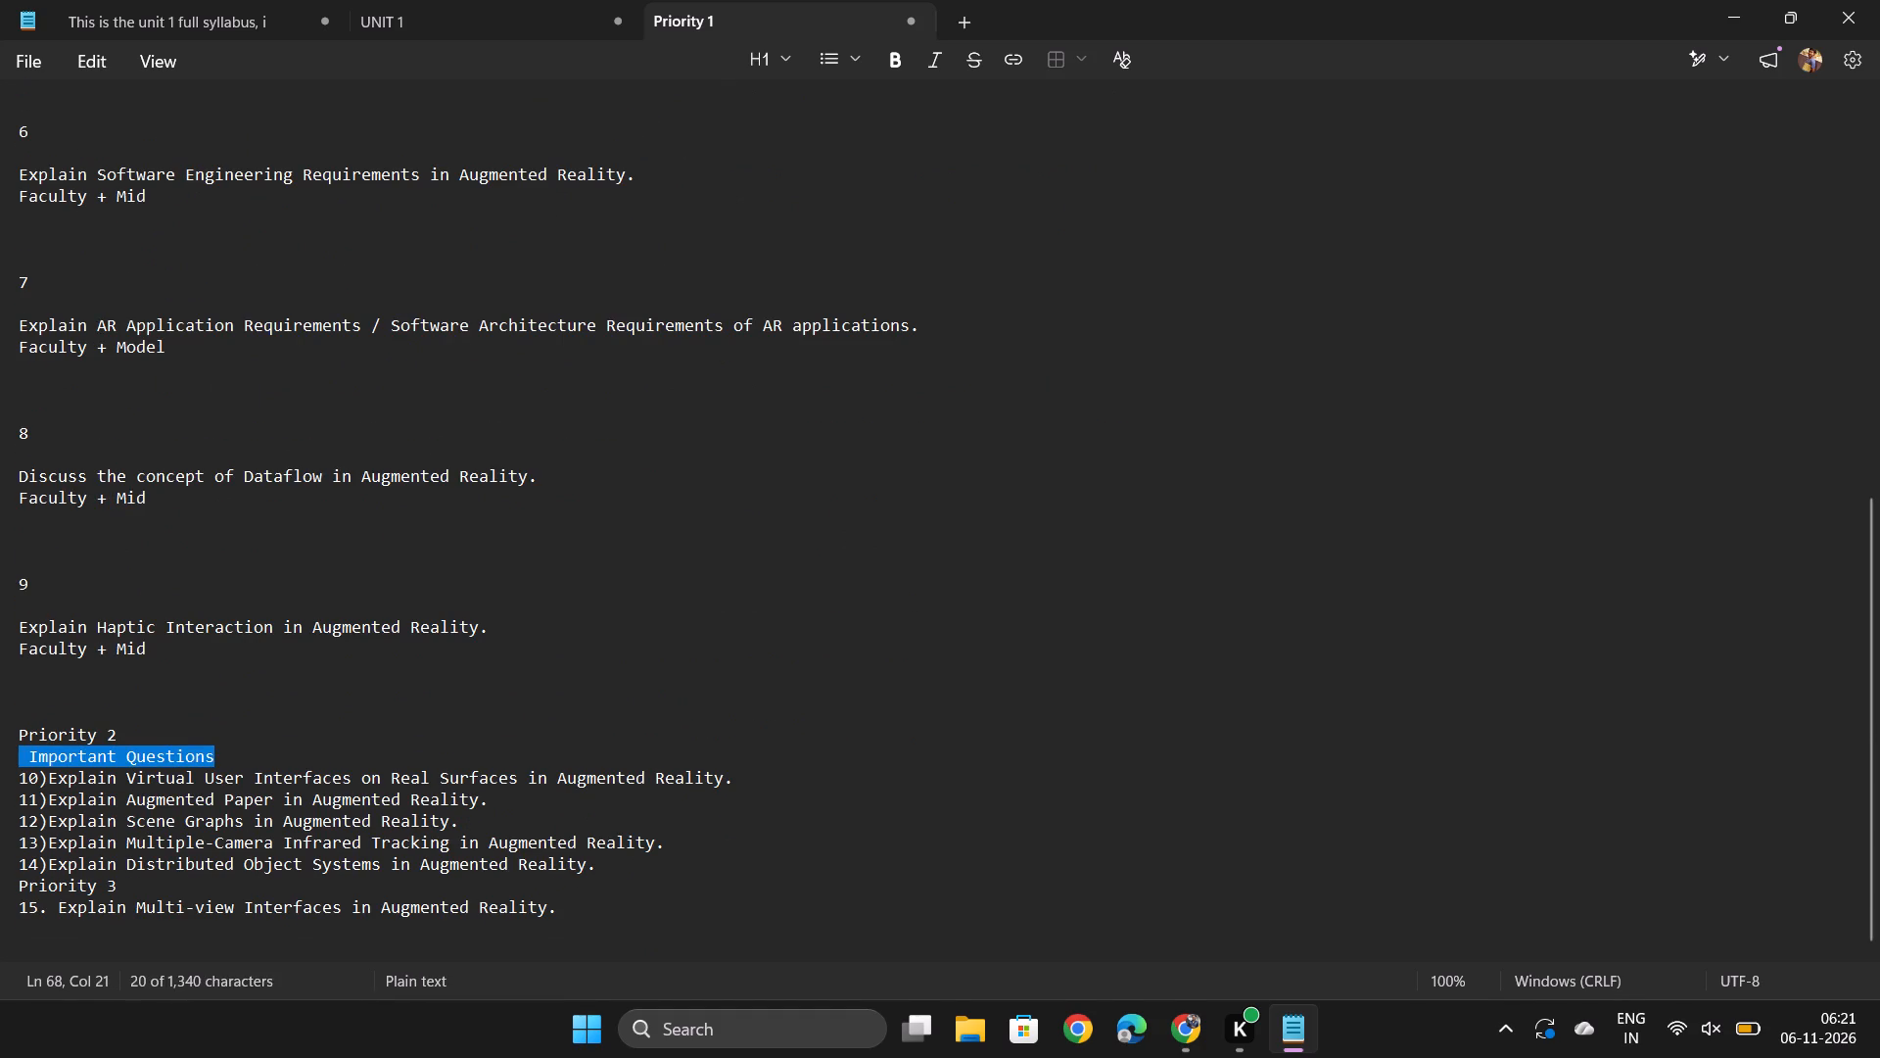
{"action": "left_click_drag", "start_coordinate": [3, 758], "coordinate": [1, 758]}
{"action": "key", "text": "BackSpace"}
{"action": "key", "text": "BackSpace"}
Remove the Faculty + Mid label and blank lines around the Haptic Interaction question and join it to its number as "9)".
{"action": "scroll", "coordinate": [42, 844], "scroll_direction": "down", "scroll_amount": 1}
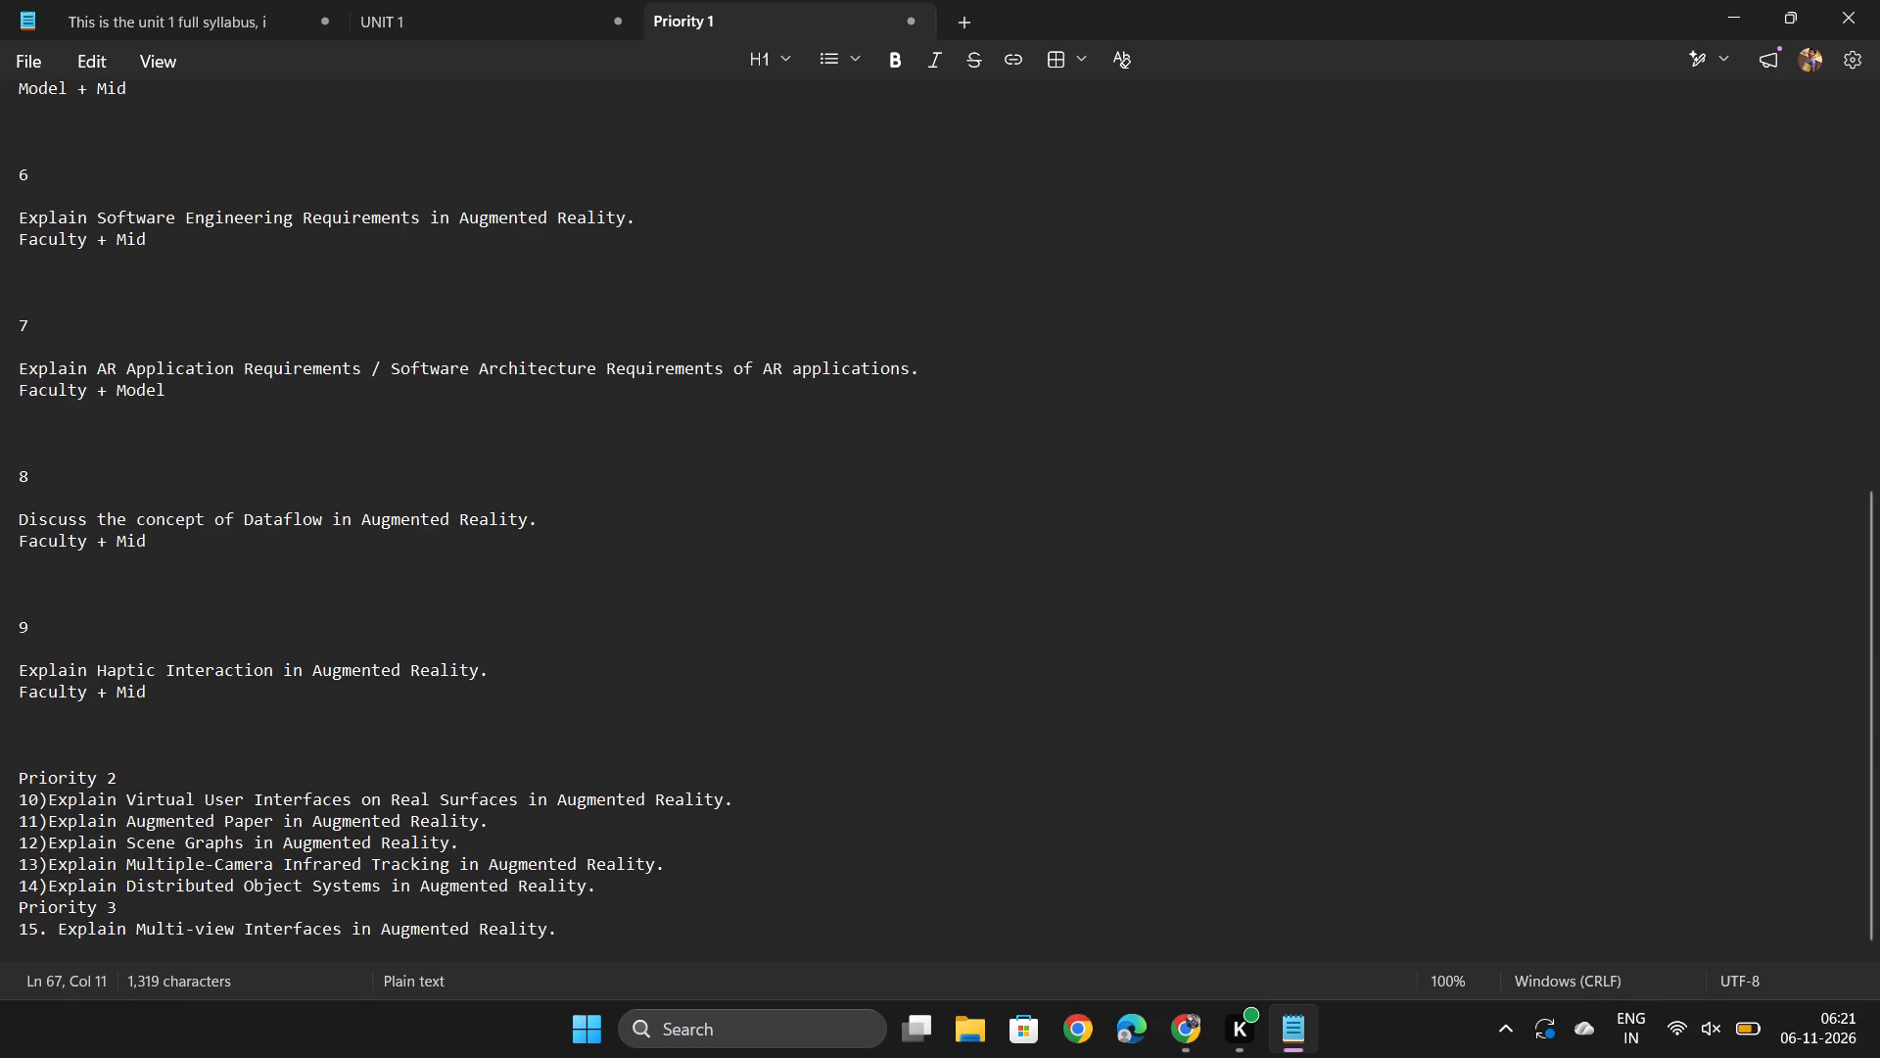
{"action": "left_click_drag", "start_coordinate": [20, 776], "coordinate": [17, 695]}
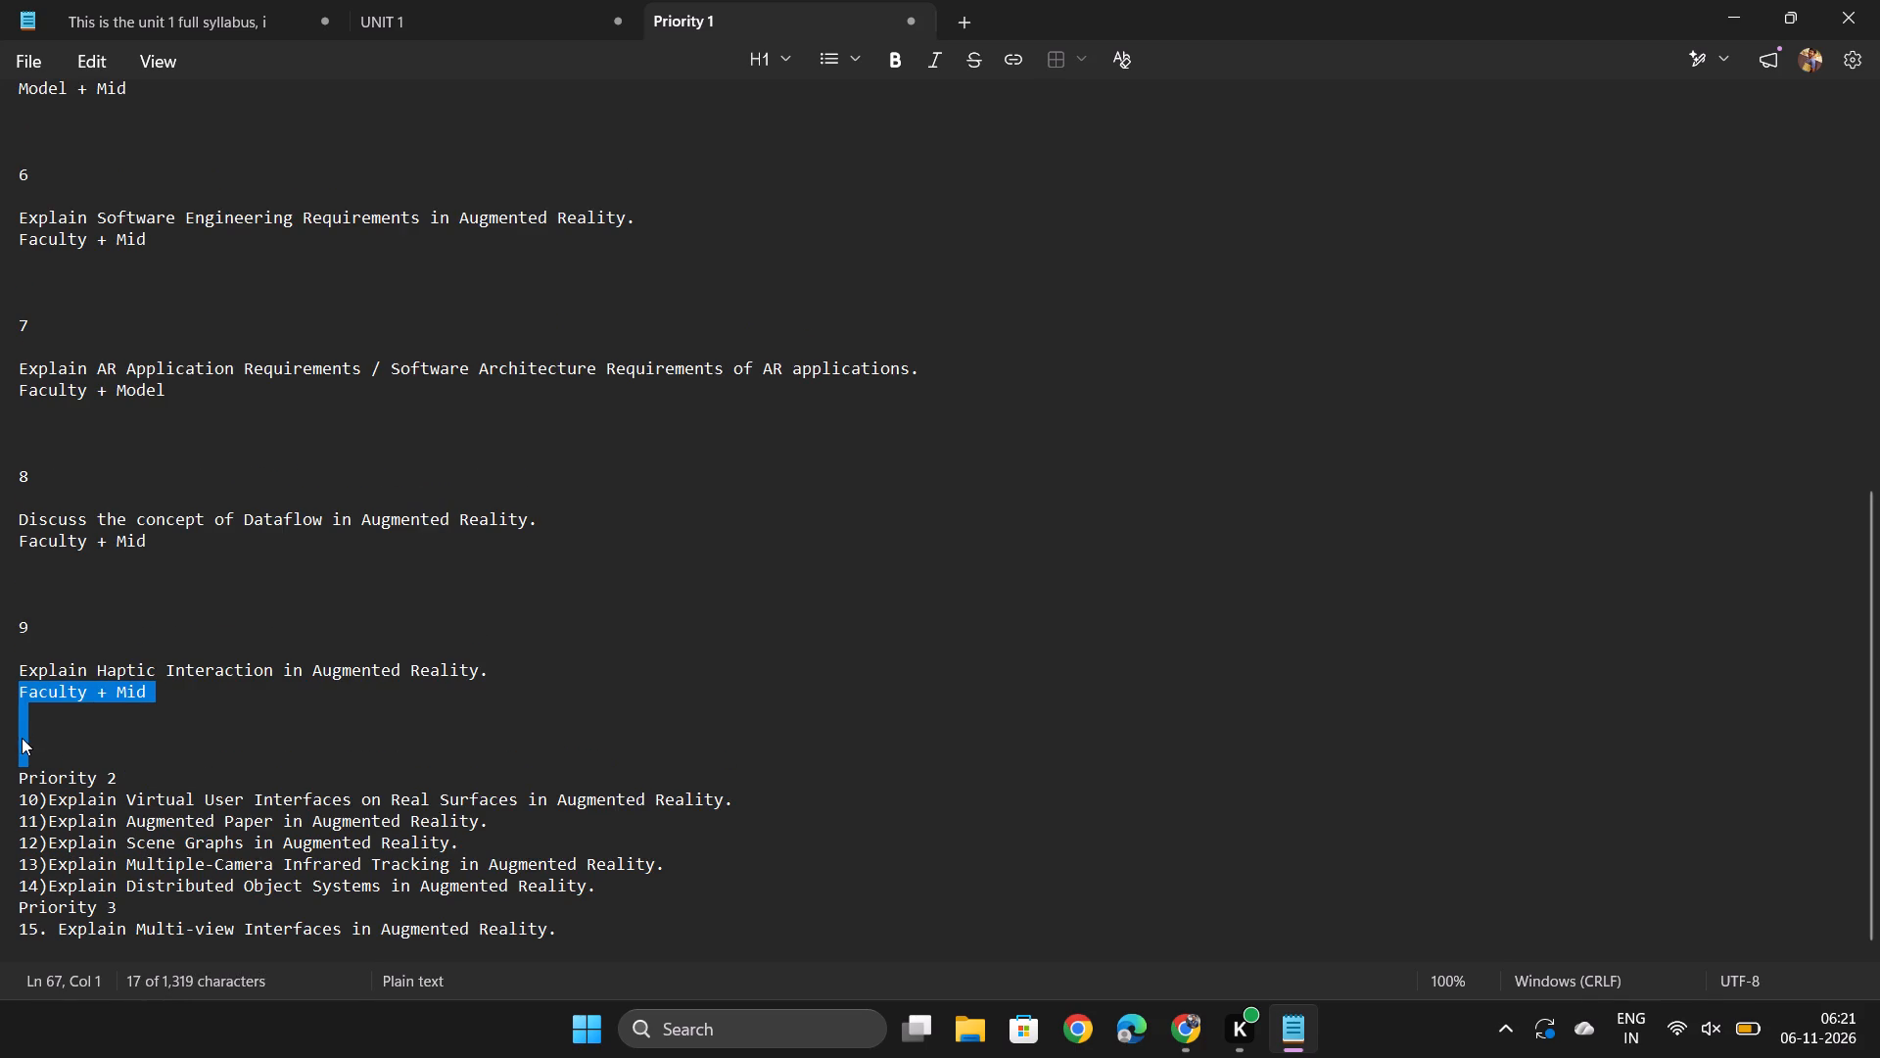
{"action": "key", "text": "BackSpace"}
{"action": "left_click", "coordinate": [23, 672]}
{"action": "key", "text": "BackSpace"}
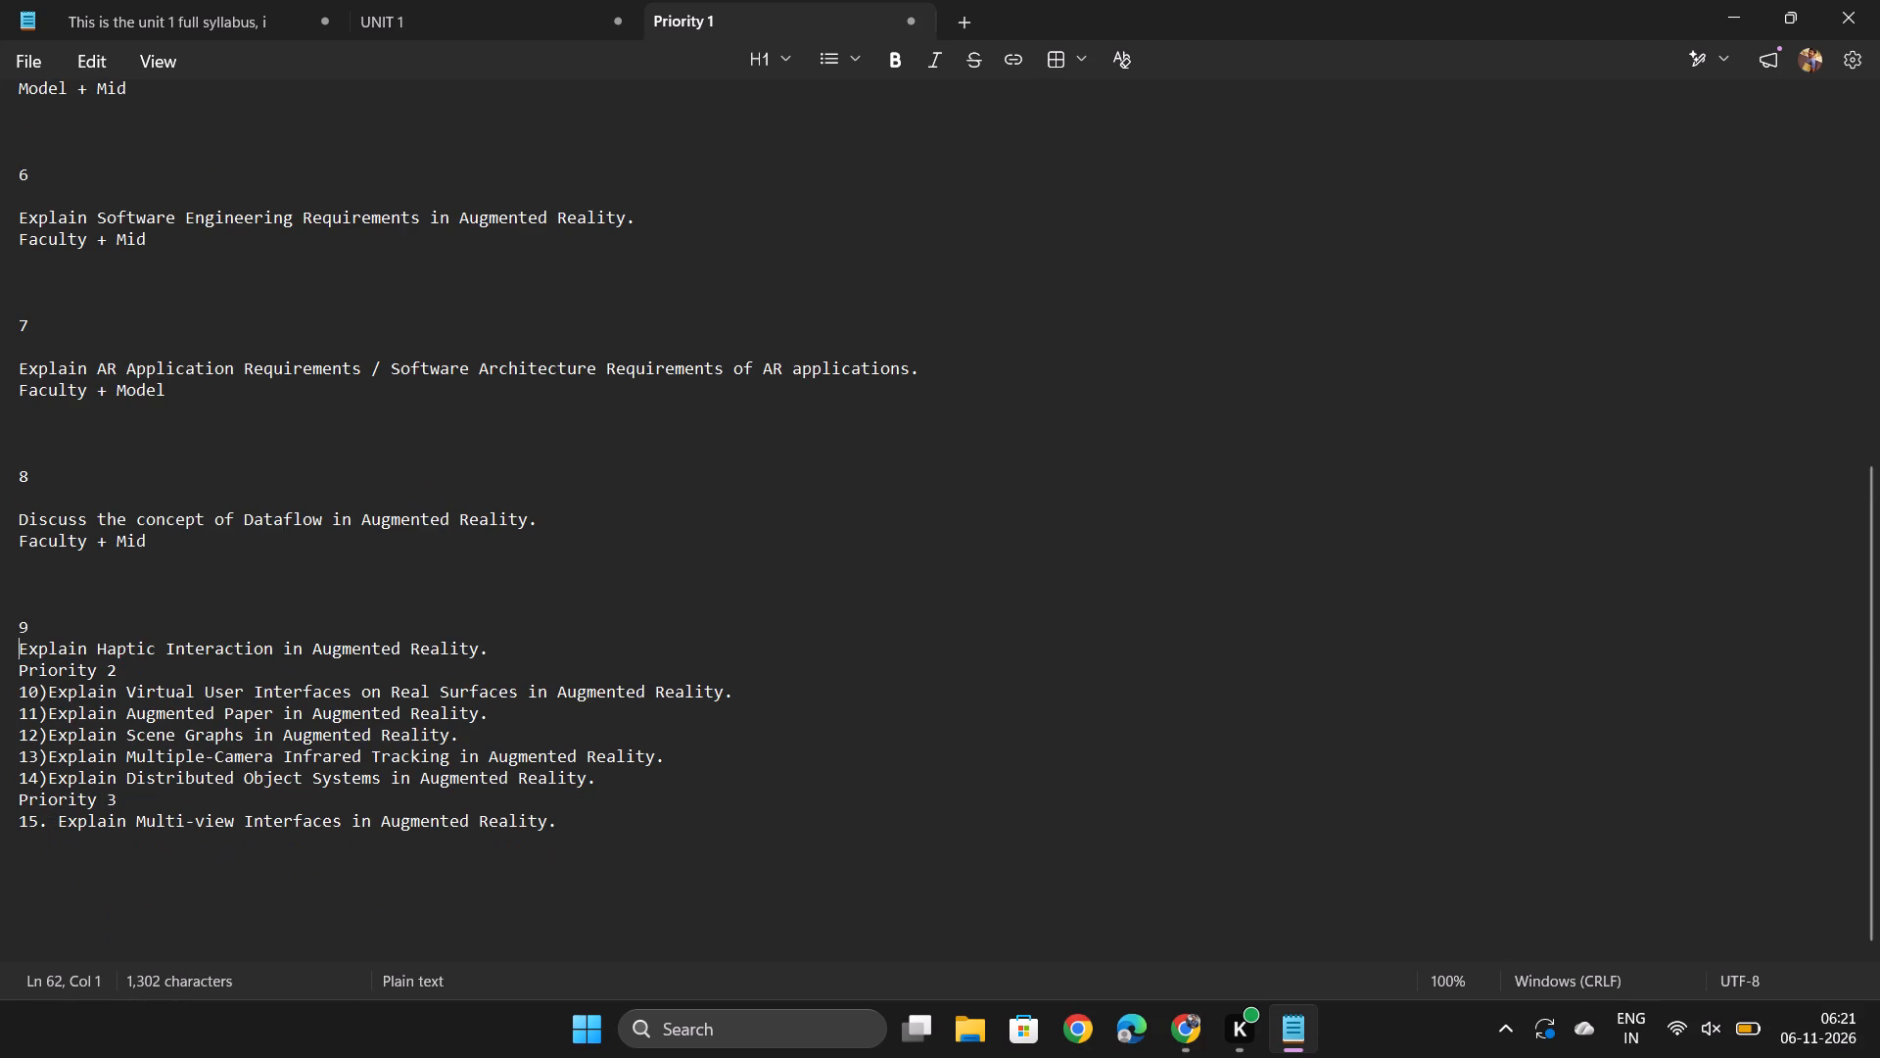
{"action": "key", "text": "BackSpace"}
{"action": "key", "text": "shift+parenright"}
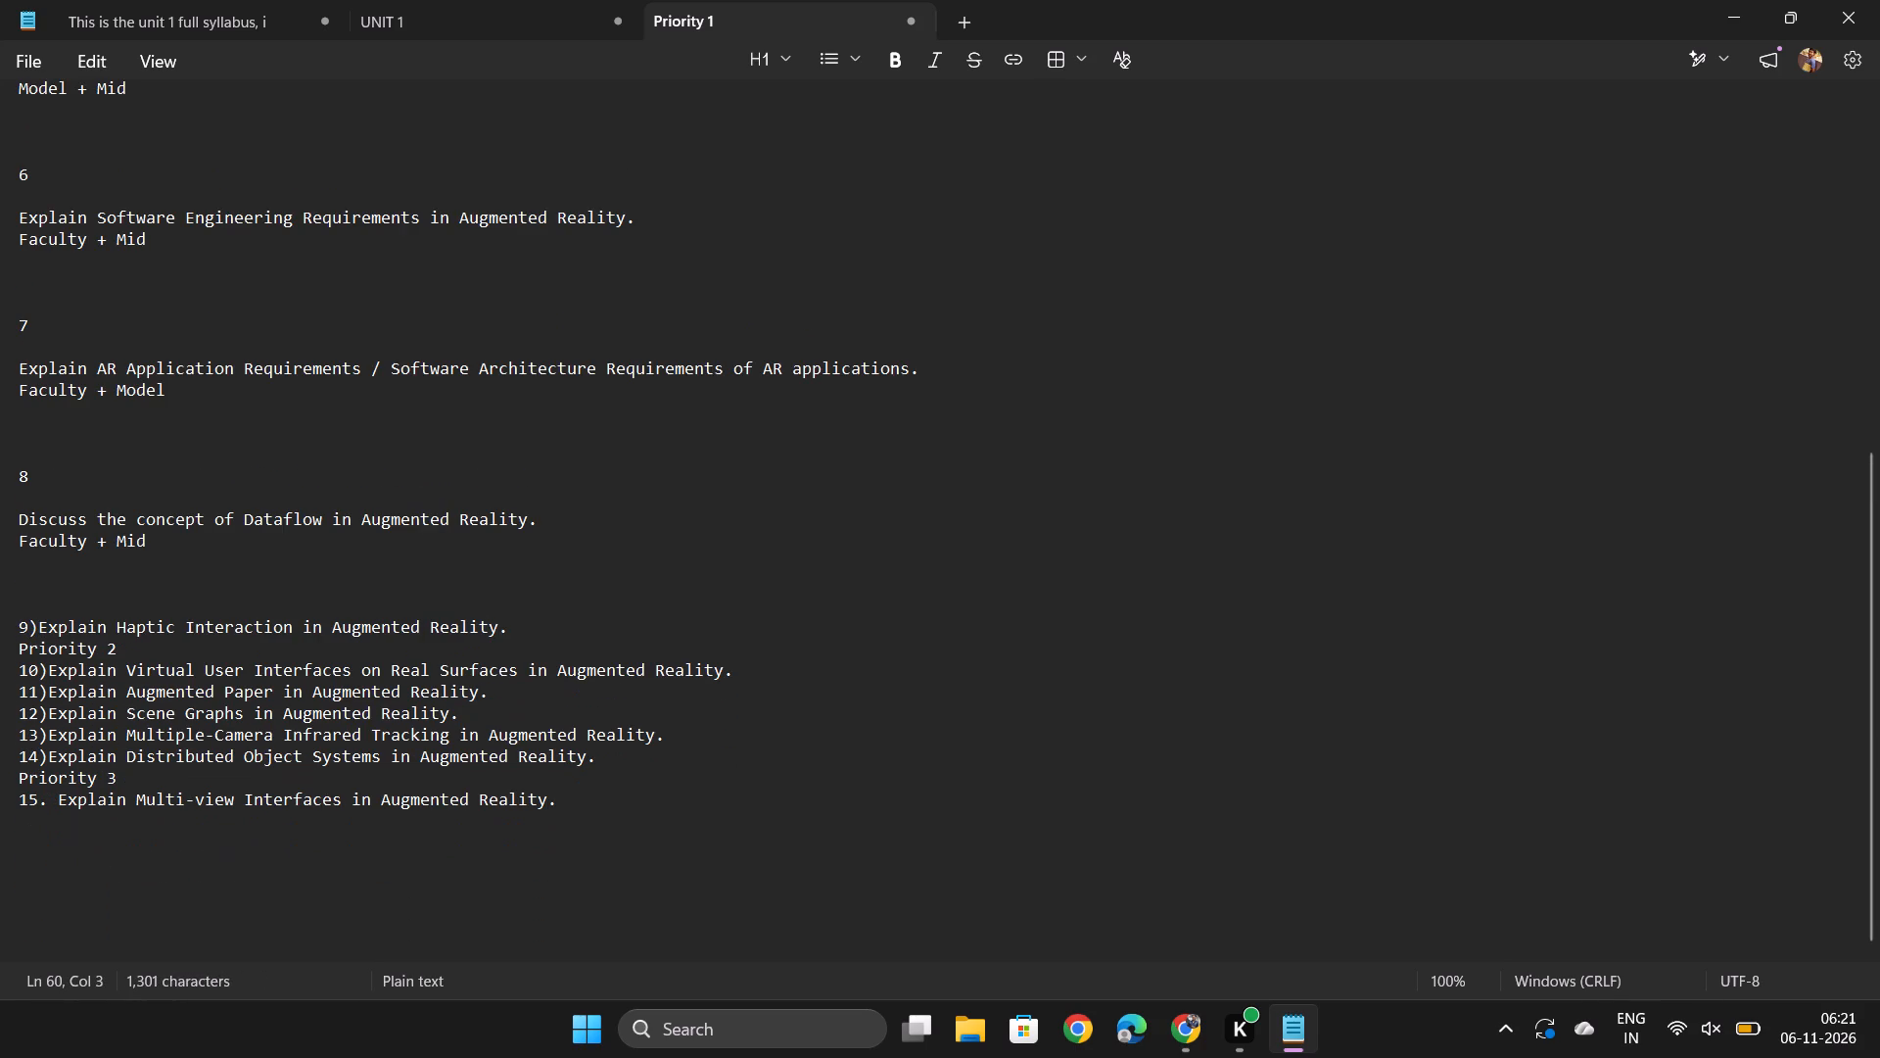
Remove the Faculty + Mid label and blank lines around the Dataflow question and join it to its number as "8)".
{"action": "left_click_drag", "start_coordinate": [21, 624], "coordinate": [15, 546]}
{"action": "key", "text": "BackSpace"}
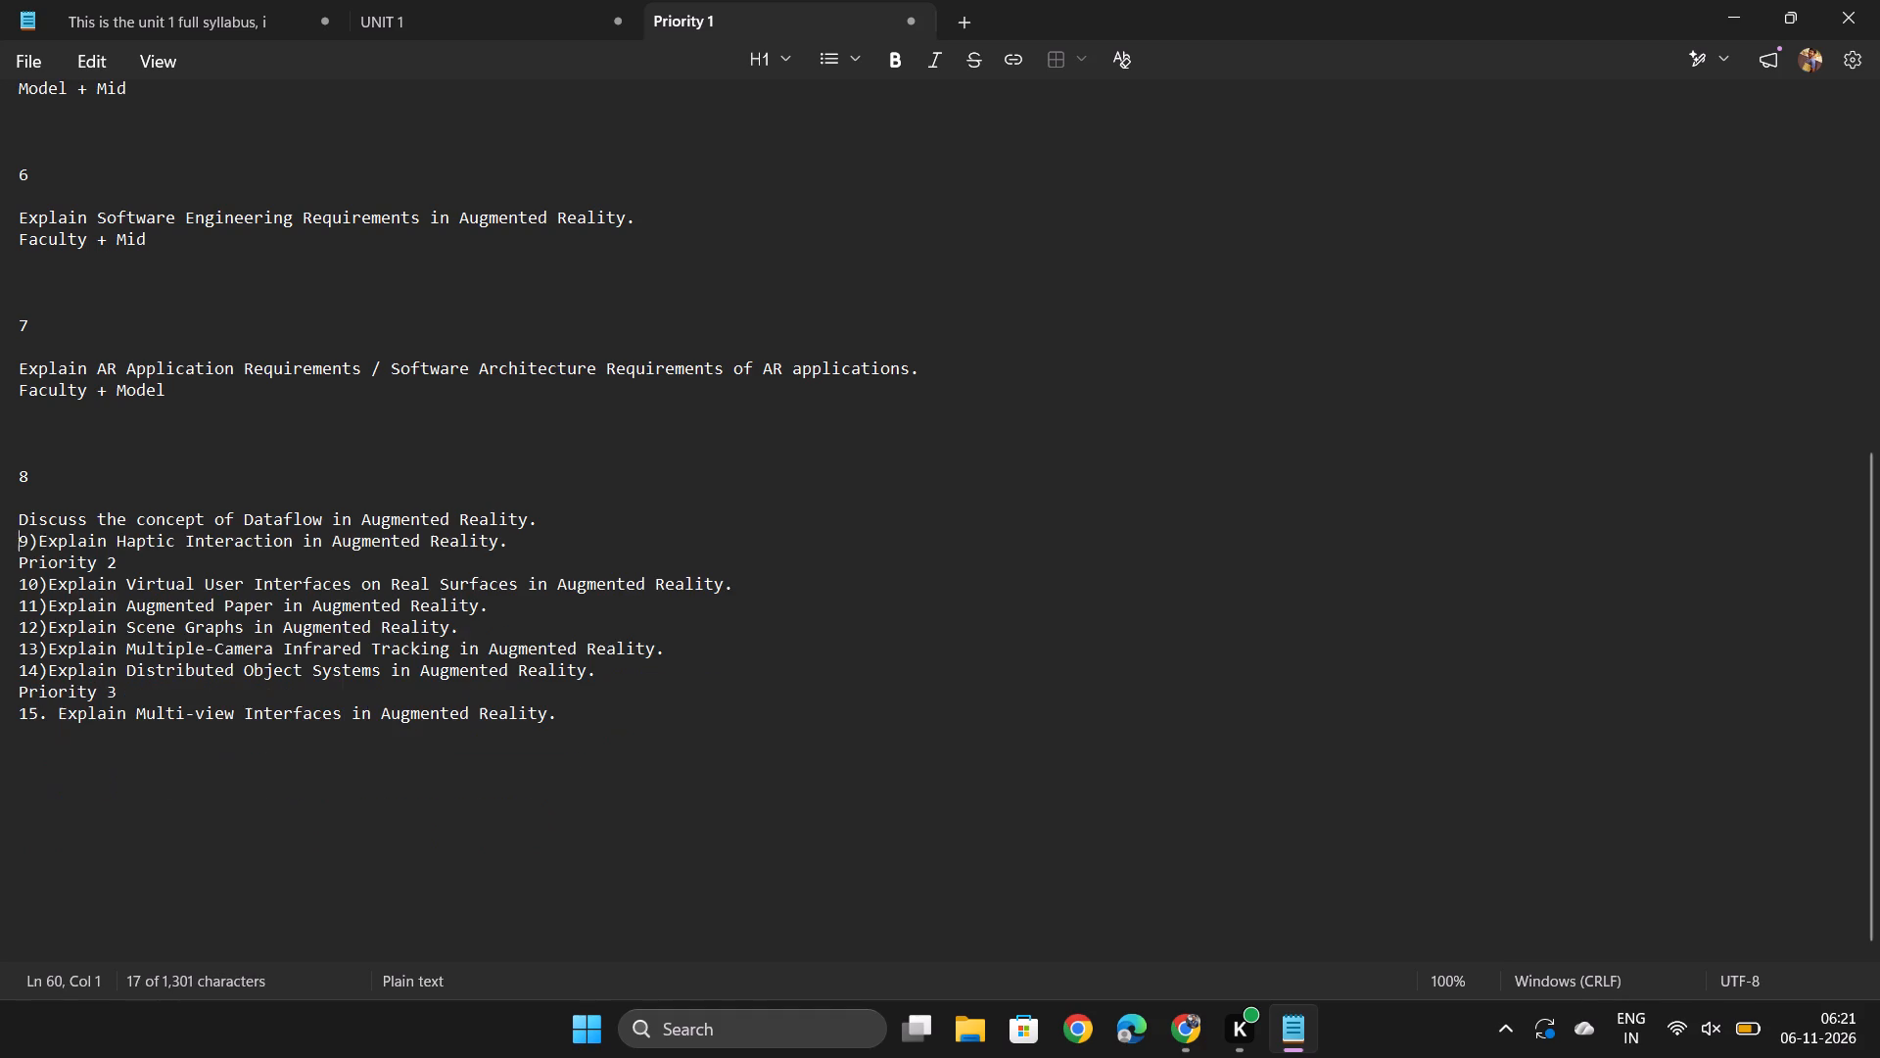
{"action": "left_click", "coordinate": [22, 520]}
{"action": "key", "text": "BackSpace"}
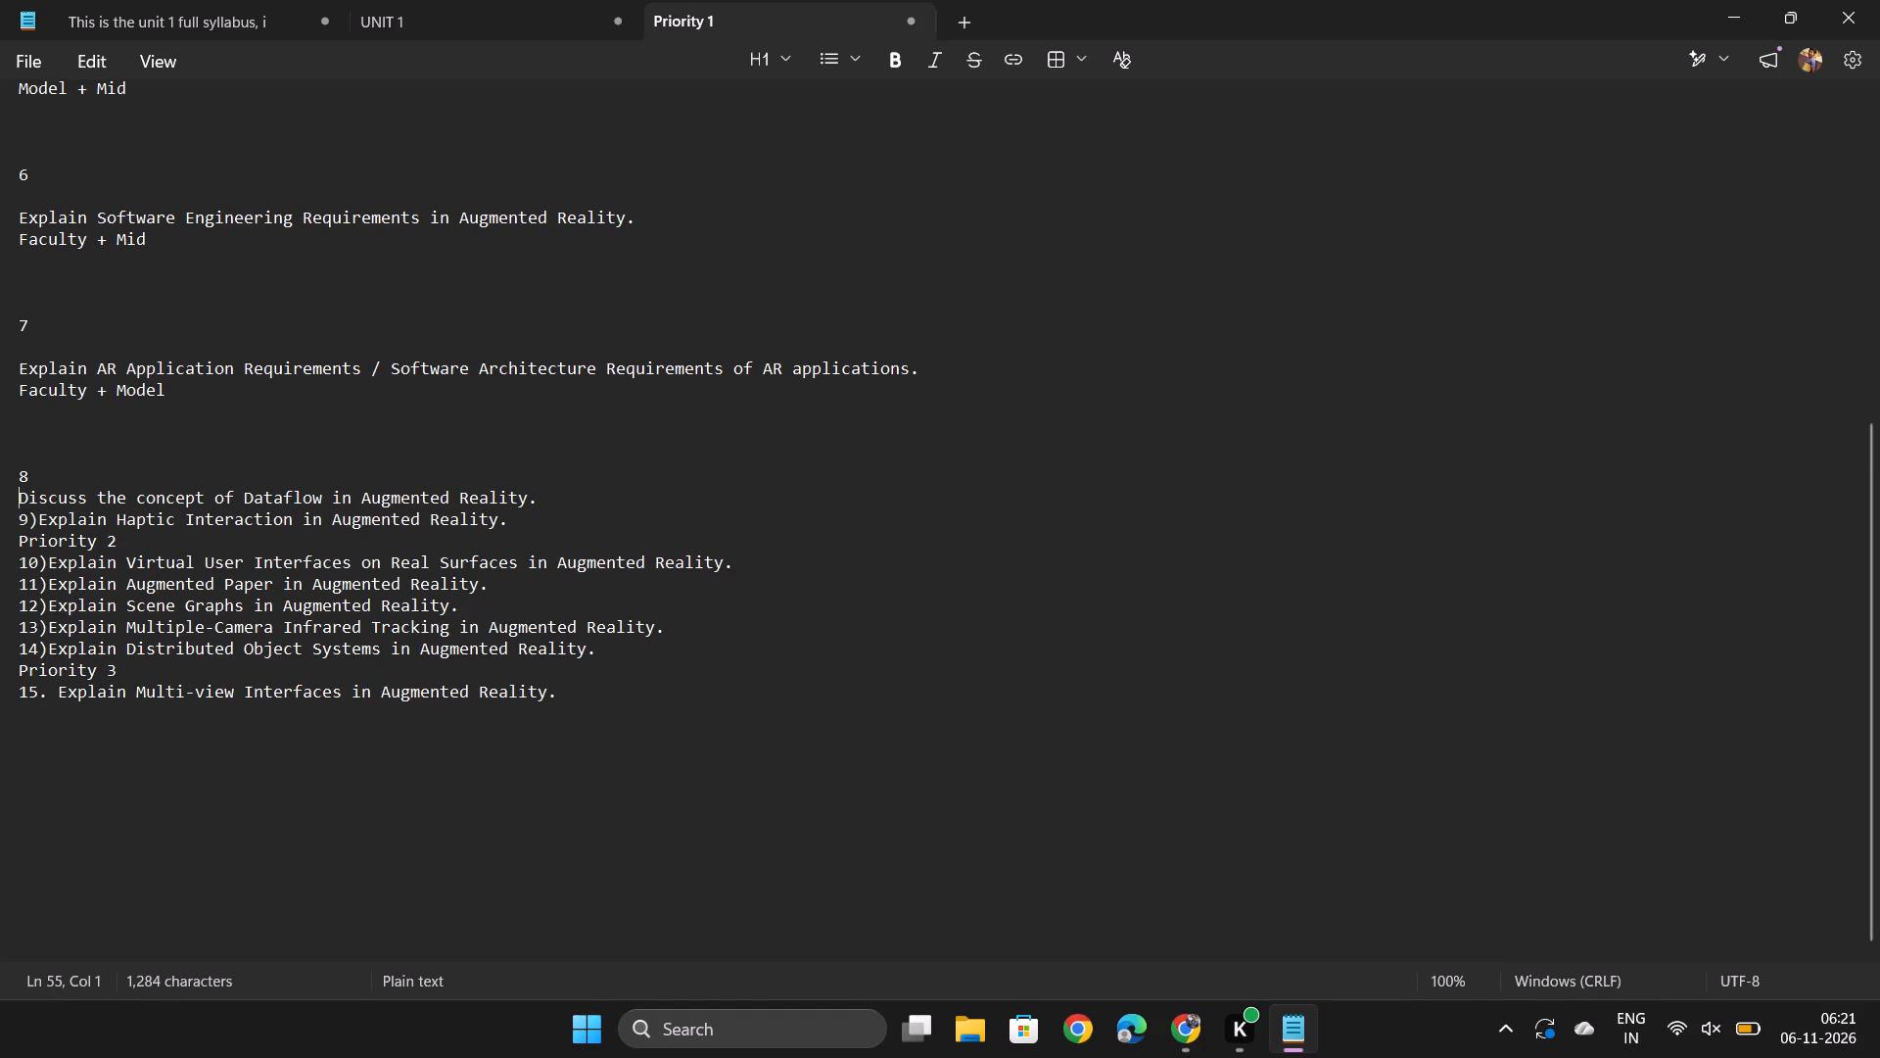
{"action": "key", "text": "BackSpace"}
{"action": "key", "text": "ctrl+v"}
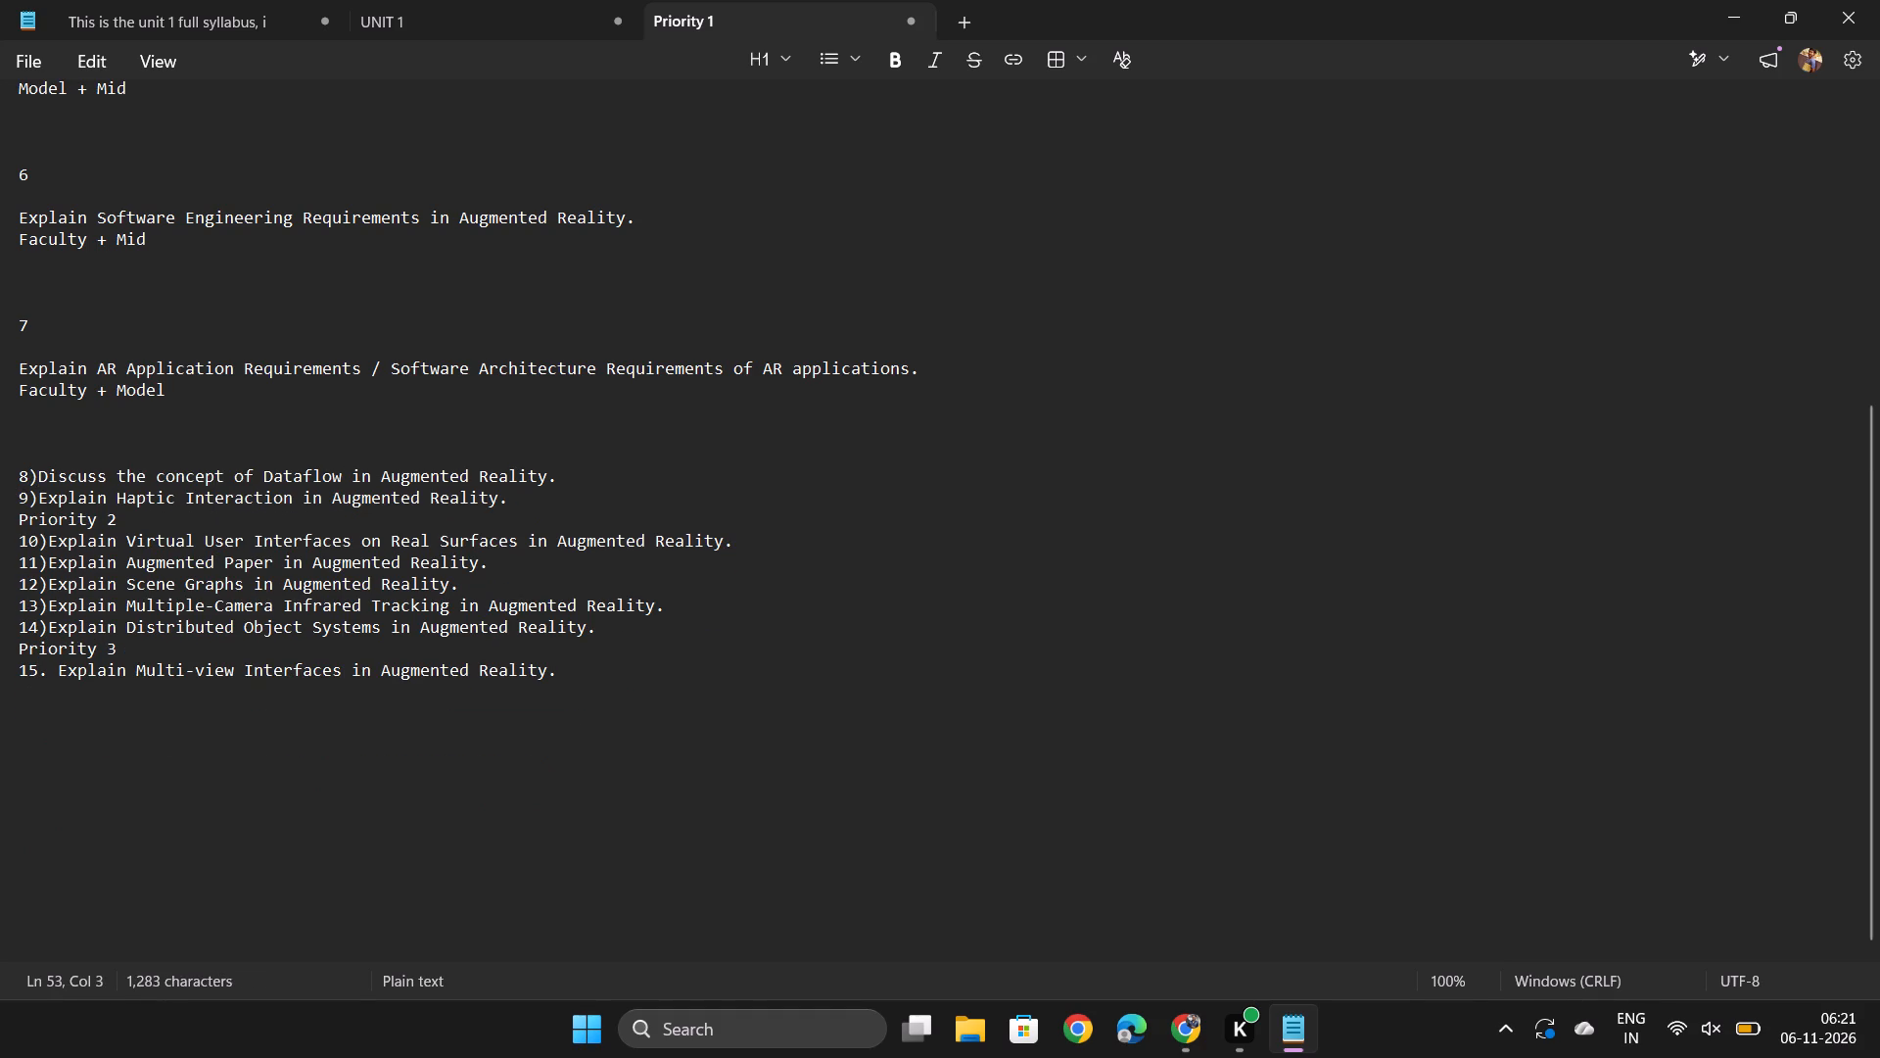
Remove the Faculty + Model label and blank lines around the AR Application Requirements question and join it to its number as "7)".
{"action": "left_click", "coordinate": [18, 468]}
{"action": "left_click", "coordinate": [22, 474]}
{"action": "left_click_drag", "start_coordinate": [21, 476], "coordinate": [18, 450]}
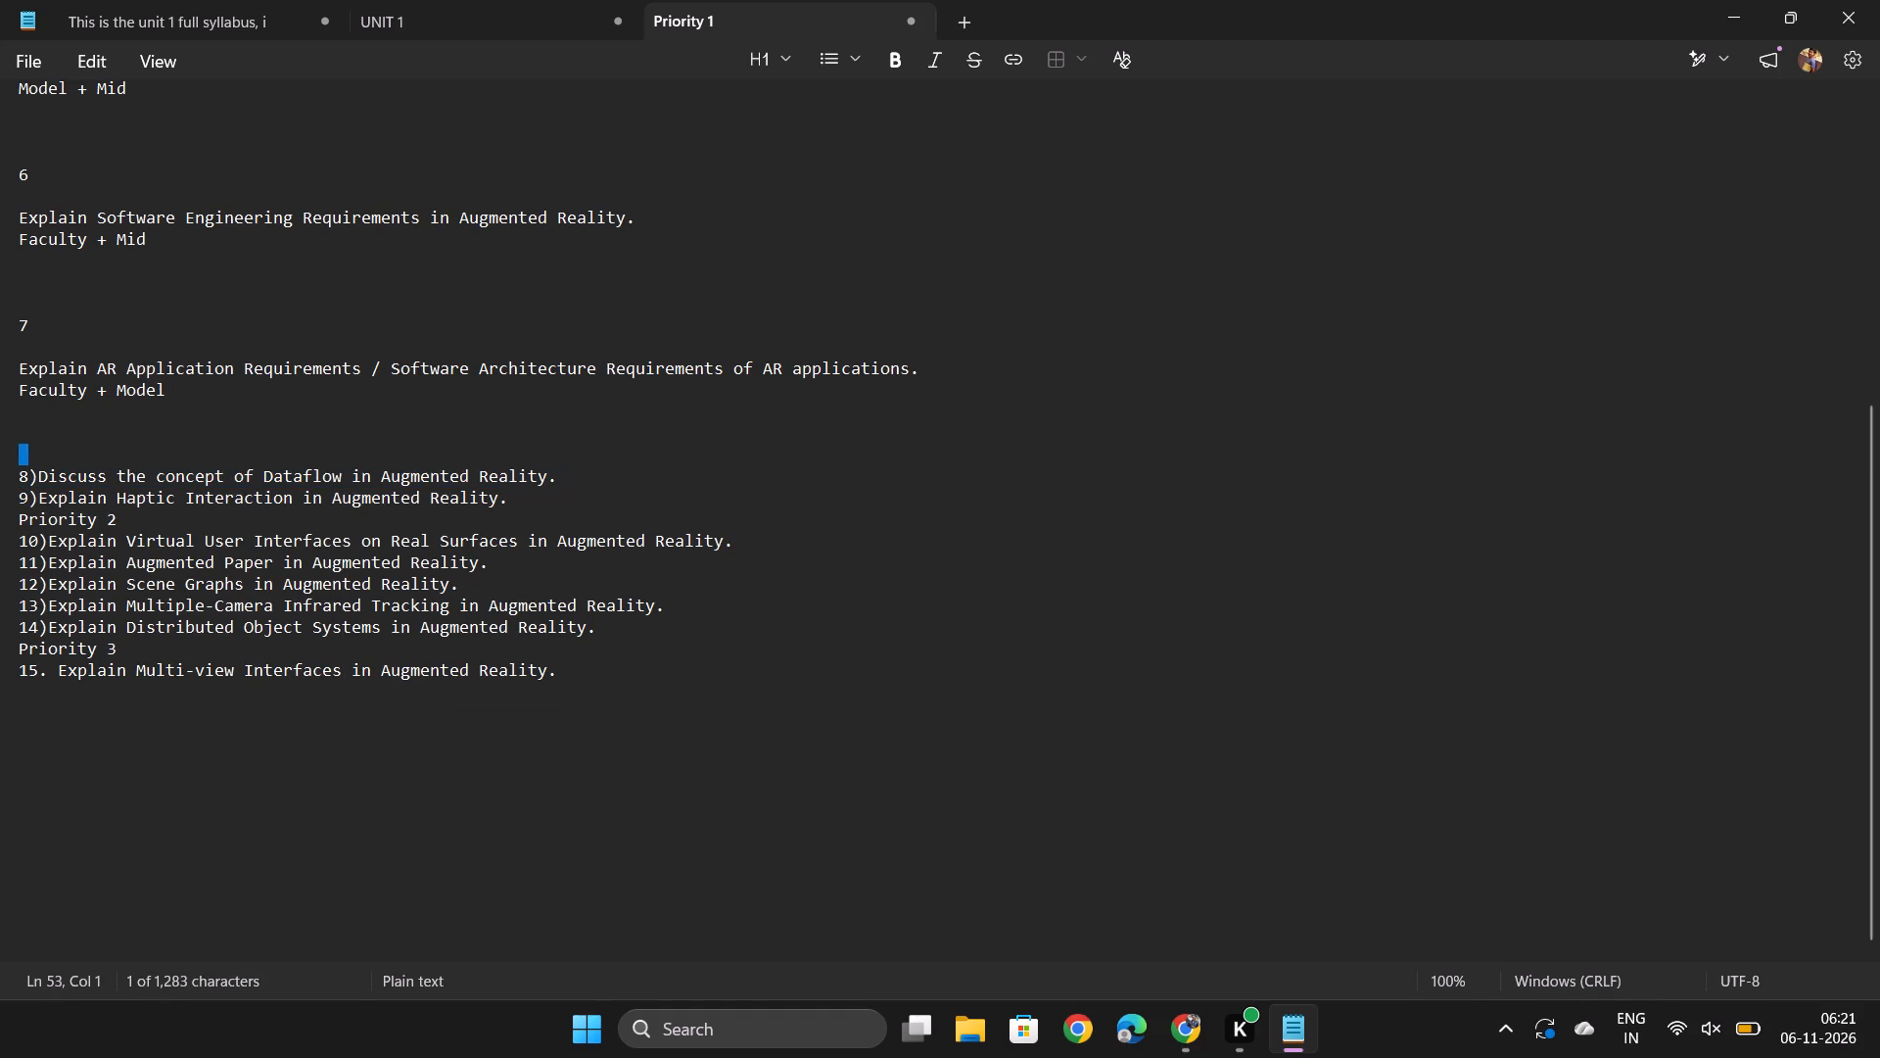
{"action": "left_click_drag", "start_coordinate": [18, 450], "coordinate": [17, 395]}
{"action": "key", "text": "BackSpace"}
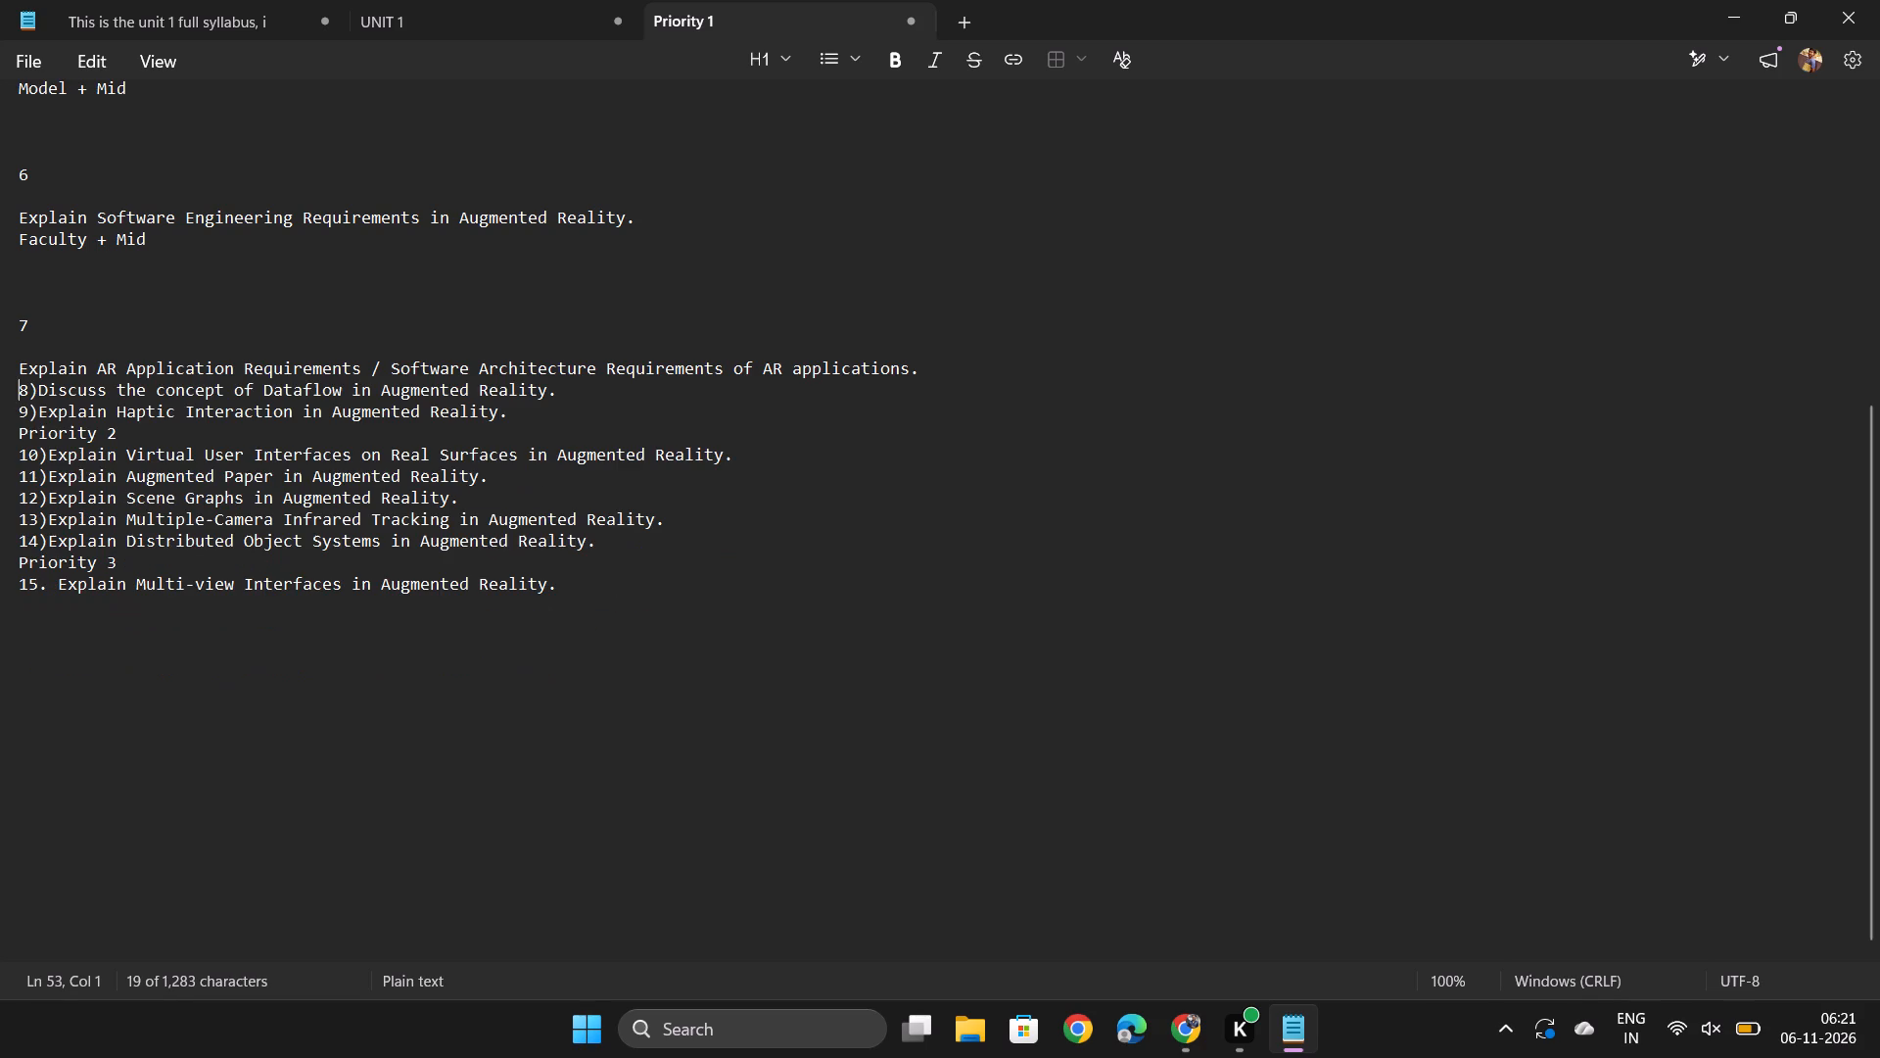
{"action": "key", "text": "Up"}
{"action": "key", "text": "BackSpace"}
{"action": "key", "text": "BackSpace"}
{"action": "key", "text": "ctrl+v"}
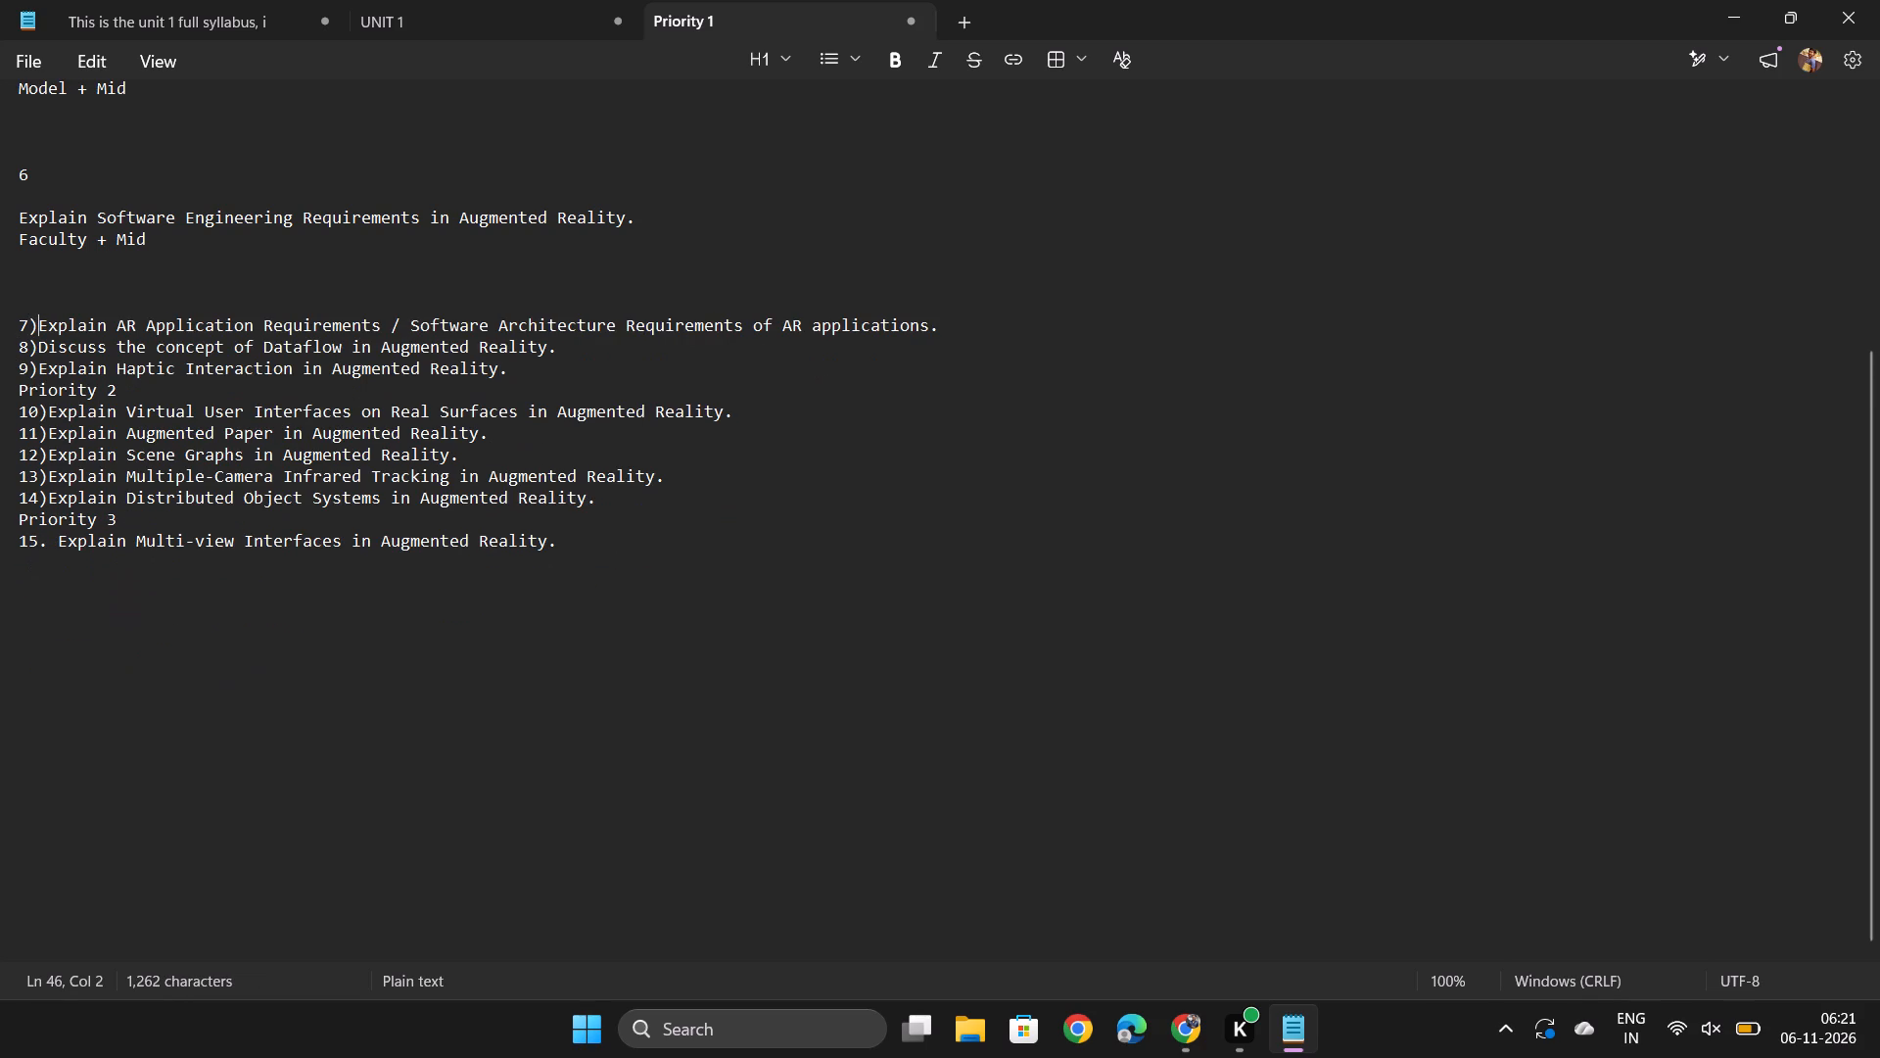
Delete the Faculty + Mid label and the blank lines between the Software Engineering Requirements question and question 7.
{"action": "key", "text": "Up"}
{"action": "key", "text": "BackSpace"}
{"action": "key", "text": "BackSpace"}
{"action": "key", "text": "BackSpace"}
{"action": "key", "text": "BackSpace"}
{"action": "key", "text": "BackSpace"}
{"action": "key", "text": "BackSpace"}
{"action": "key", "text": "BackSpace"}
{"action": "key", "text": "BackSpace"}
{"action": "key", "text": "BackSpace"}
{"action": "key", "text": "BackSpace"}
{"action": "key", "text": "BackSpace"}
{"action": "key", "text": "BackSpace"}
{"action": "key", "text": "BackSpace"}
{"action": "key", "text": "BackSpace"}
{"action": "key", "text": "BackSpace"}
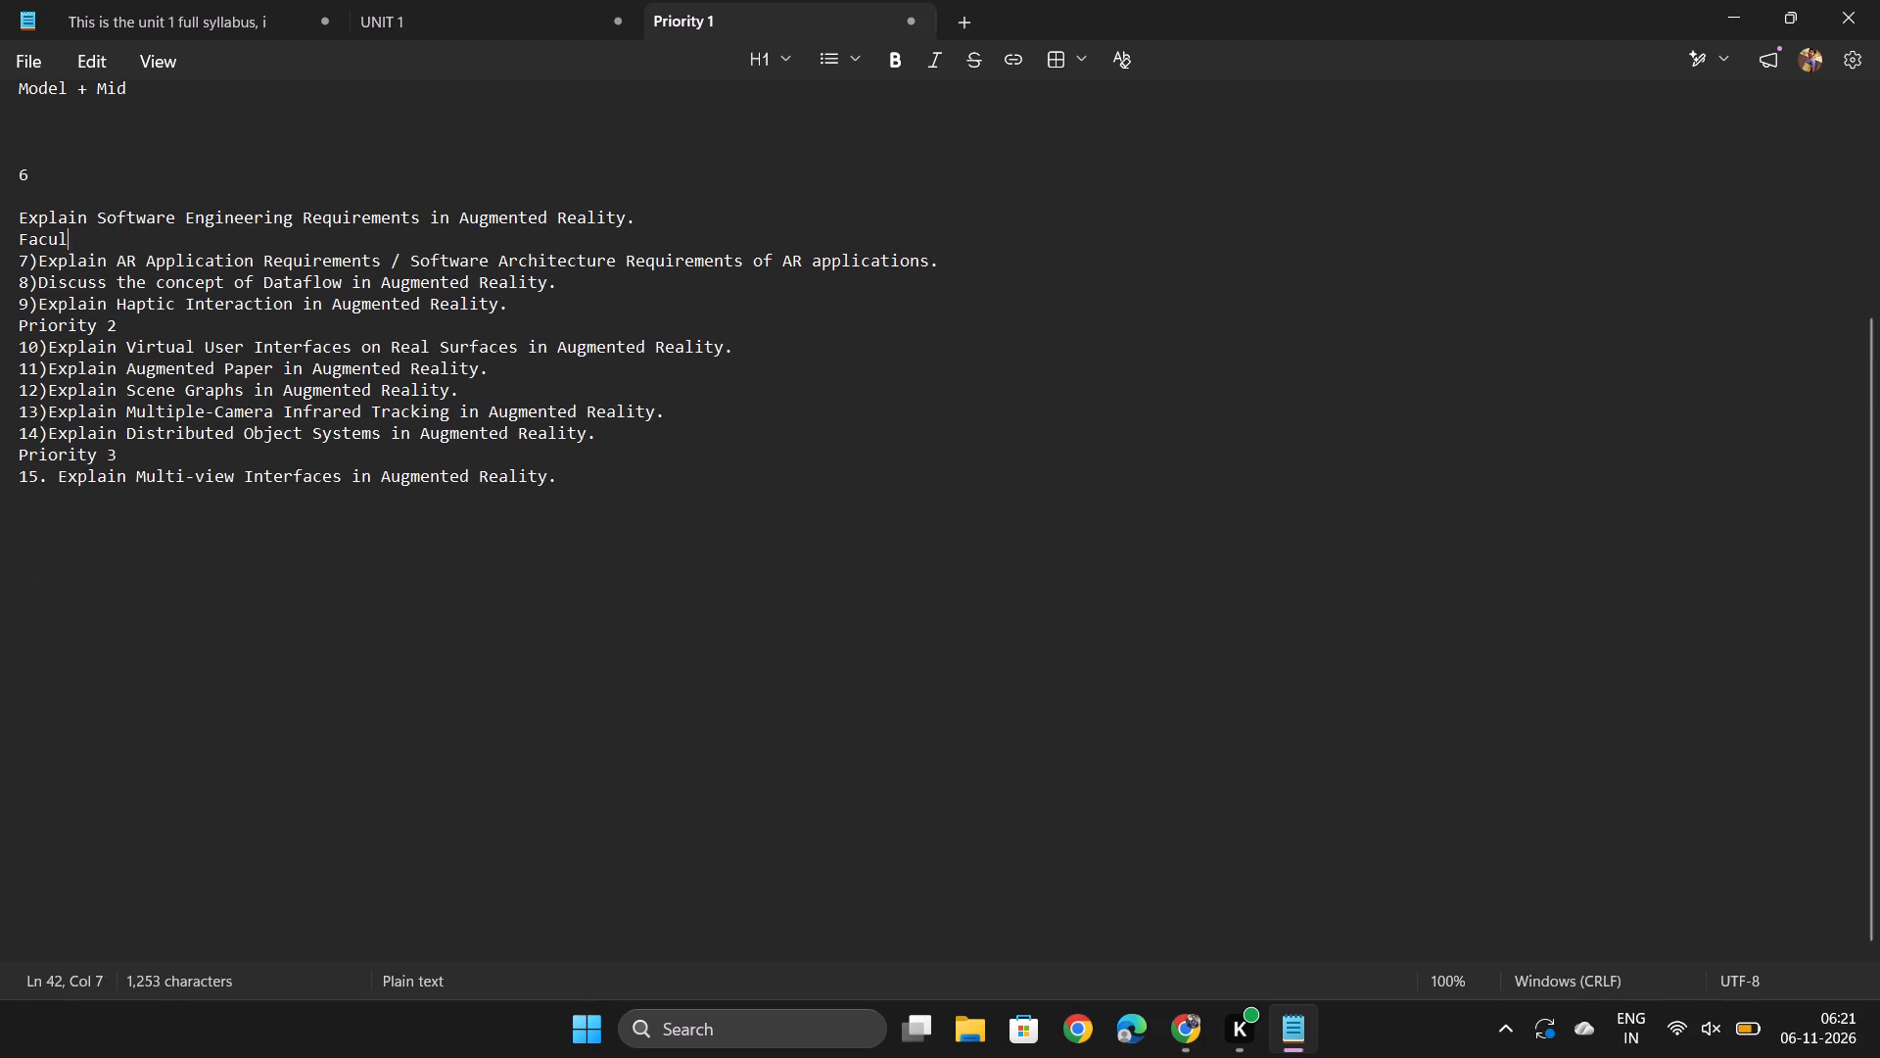
{"action": "key", "text": "BackSpace"}
{"action": "key", "text": "BackSpace"}
Join the Software Engineering Requirements question to its number on one line, formatted as "6)".
{"action": "key", "text": "Up"}
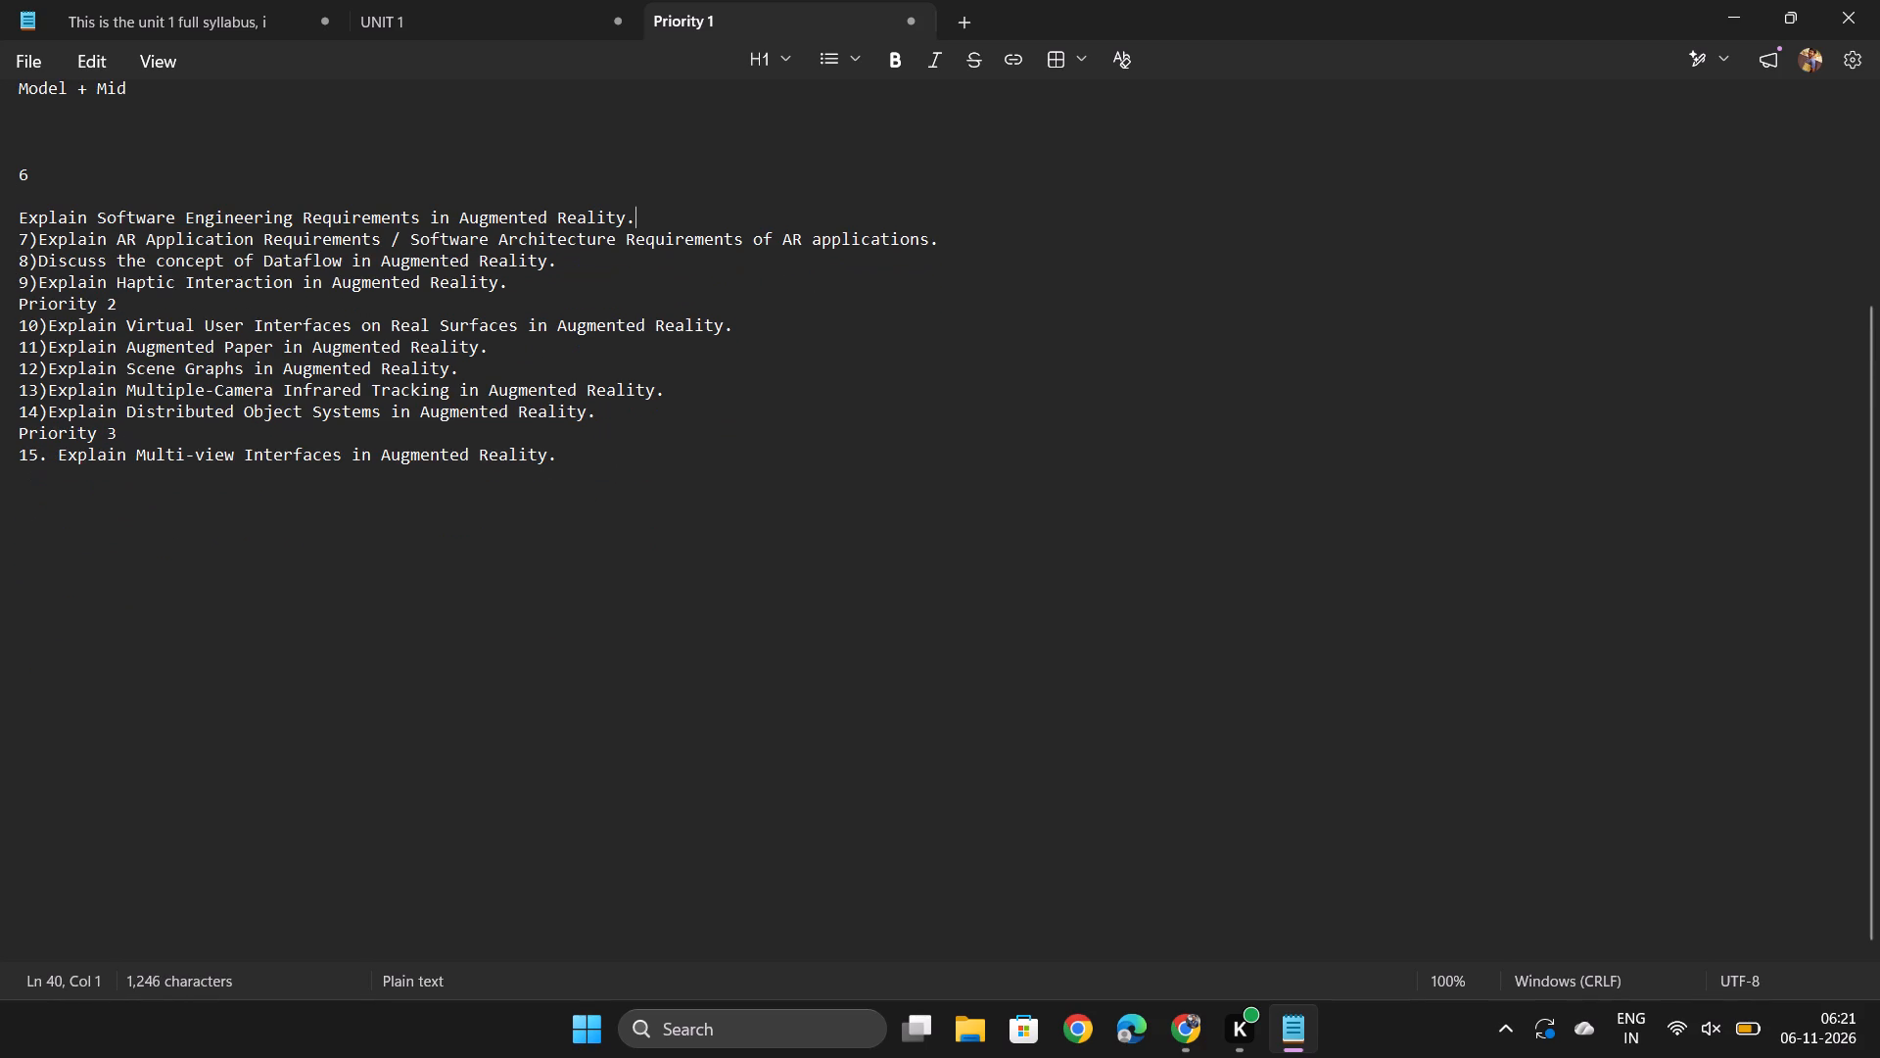
{"action": "key", "text": "Down"}
{"action": "key", "text": "Up"}
{"action": "key", "text": "Right"}
{"action": "key", "text": "BackSpace"}
{"action": "key", "text": "BackSpace"}
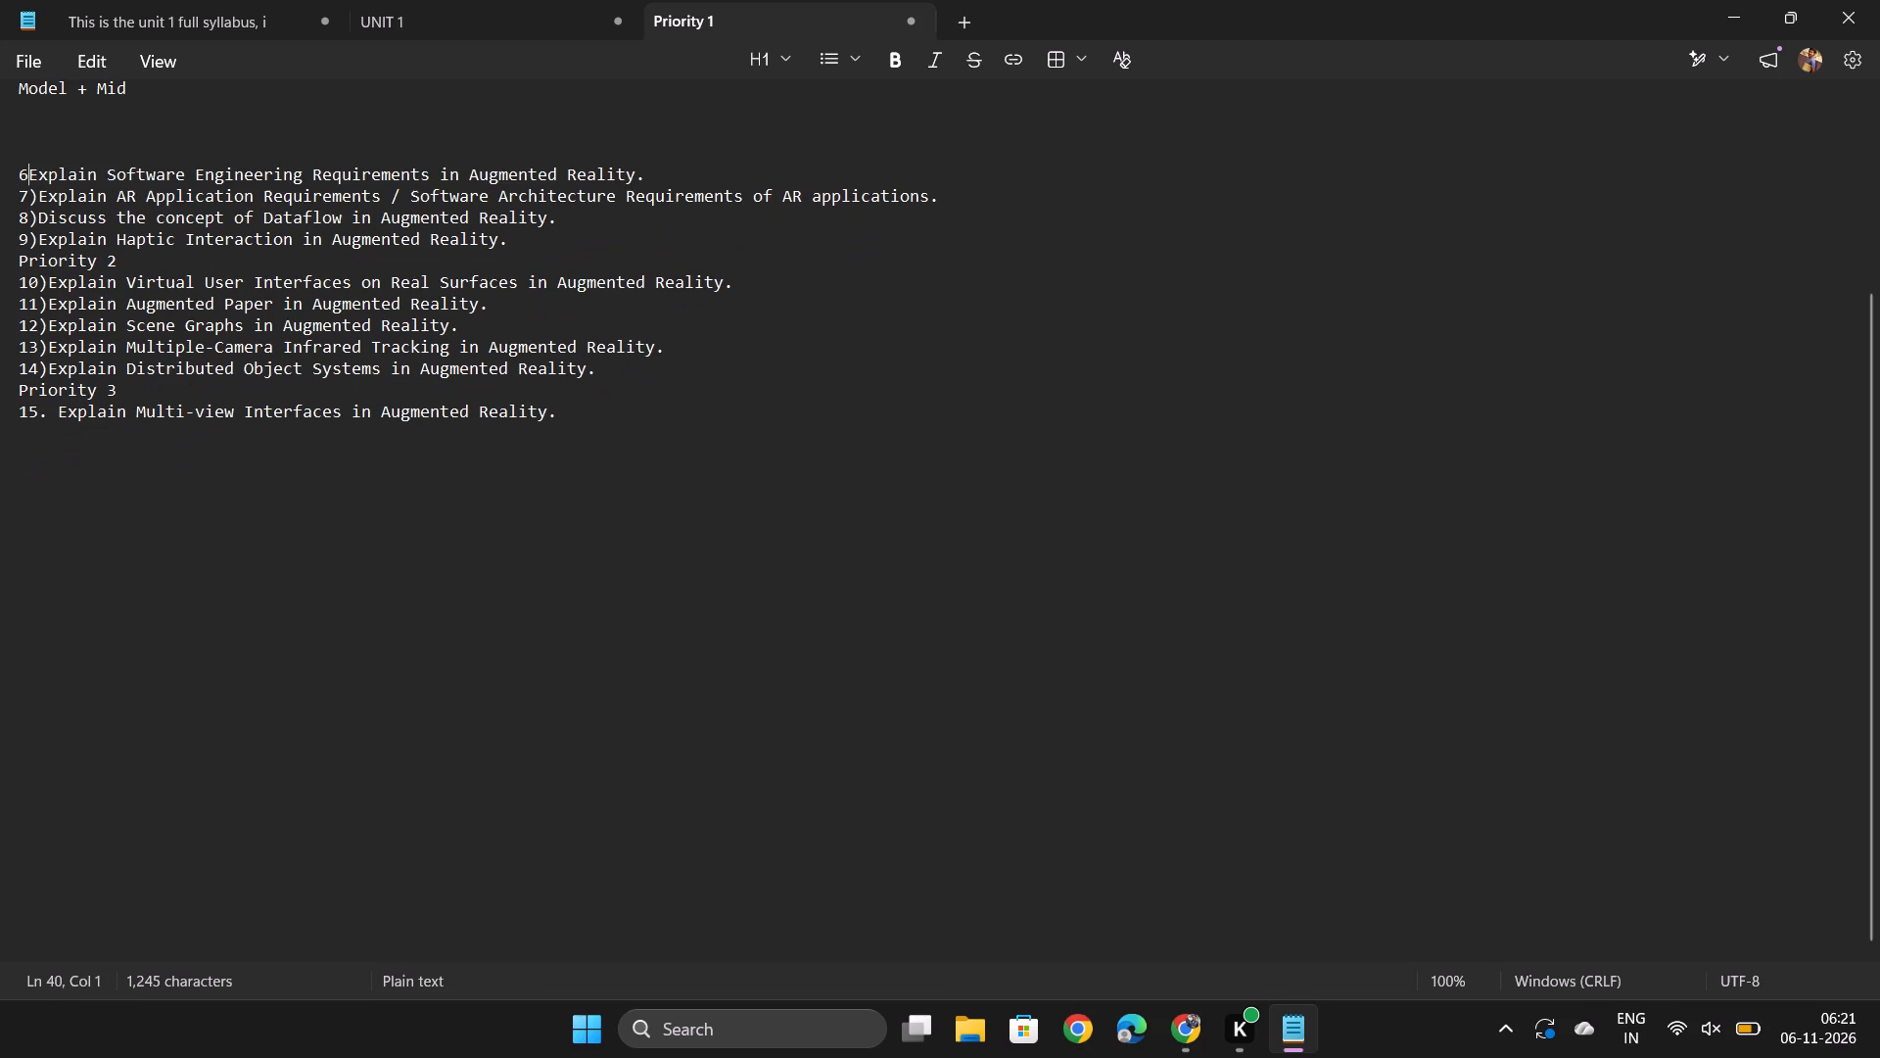
{"action": "key", "text": "ctrl+v"}
Delete the Model + Mid label and the blank lines between the Input and Output Modalities question and question 6.
{"action": "key", "text": "Up"}
{"action": "key", "text": "BackSpace"}
{"action": "key", "text": "BackSpace"}
{"action": "key", "text": "BackSpace"}
{"action": "key", "text": "BackSpace"}
{"action": "key", "text": "BackSpace"}
{"action": "key", "text": "BackSpace"}
{"action": "key", "text": "BackSpace"}
{"action": "key", "text": "BackSpace"}
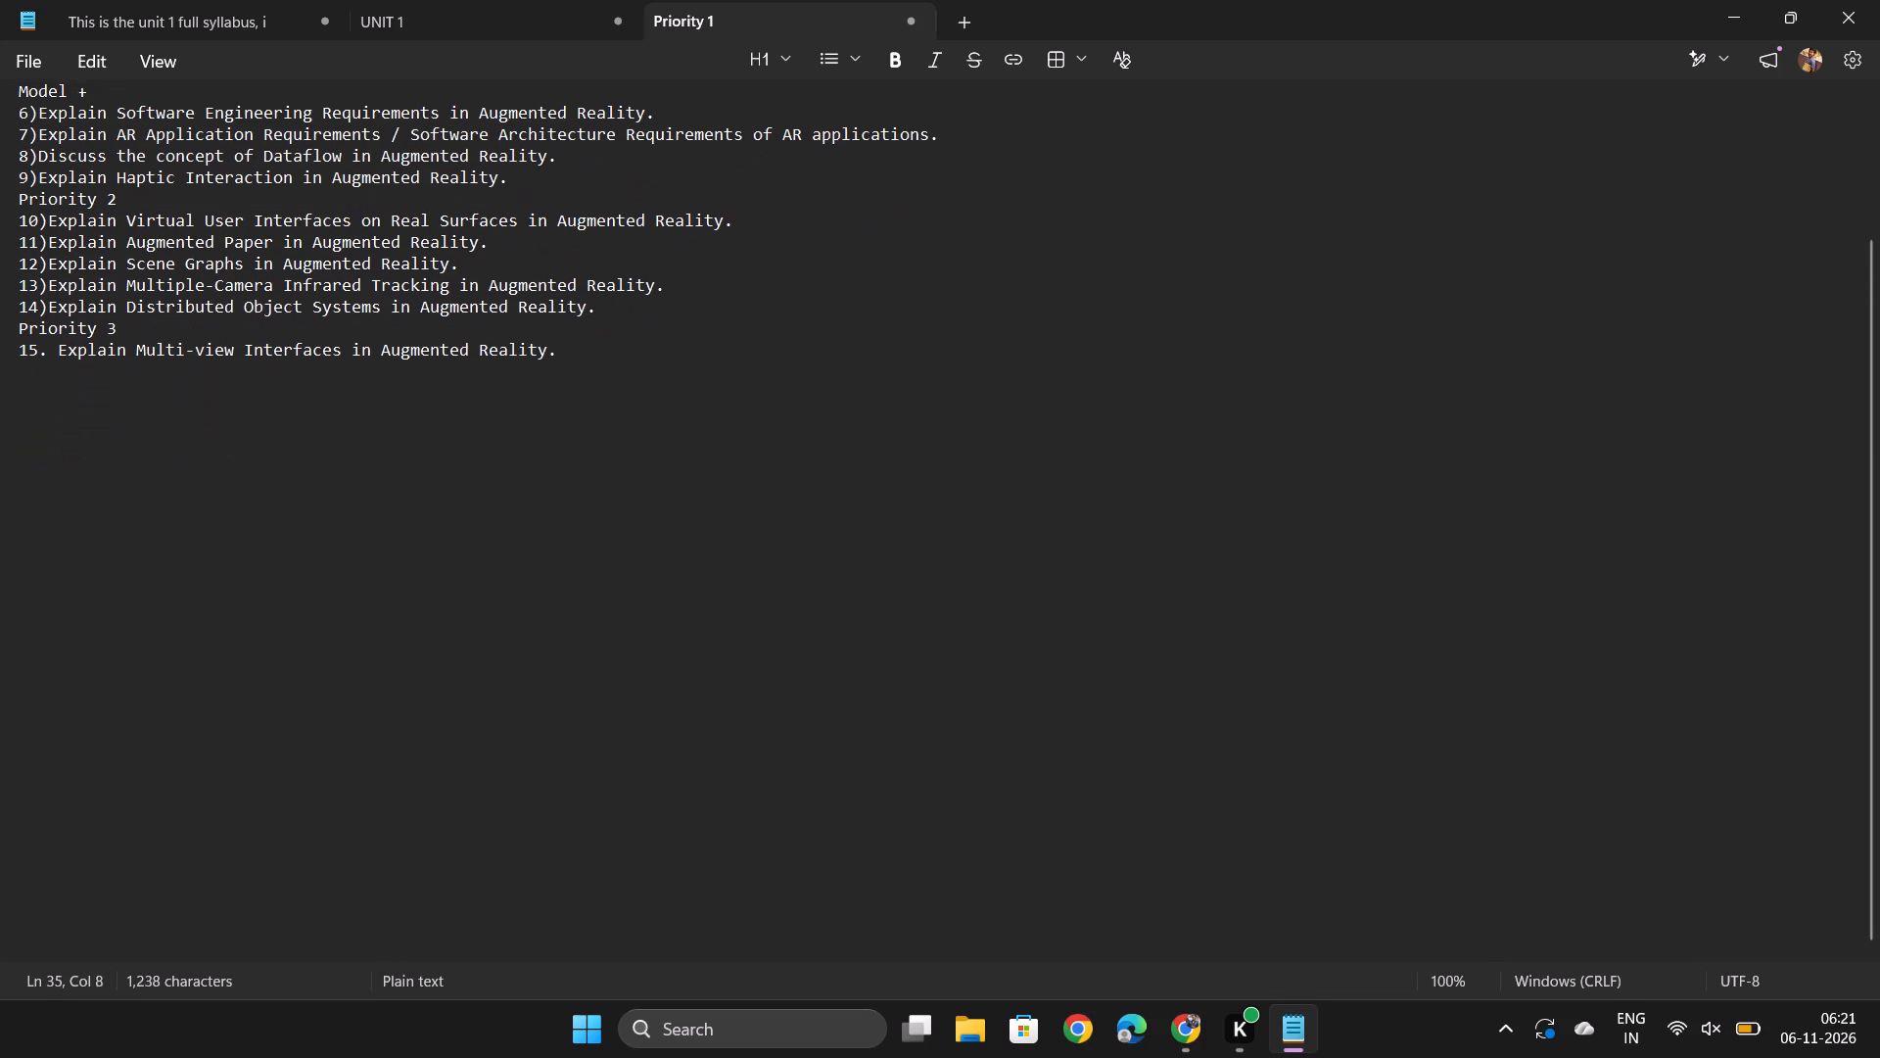
{"action": "key", "text": "BackSpace"}
{"action": "key", "text": "BackSpace"}
{"action": "key", "text": "BackSpace"}
{"action": "key", "text": "BackSpace"}
{"action": "key", "text": "BackSpace"}
{"action": "key", "text": "BackSpace"}
{"action": "scroll", "coordinate": [46, 600], "scroll_direction": "up", "scroll_amount": 7}
{"action": "key", "text": "BackSpace"}
Join the Input and Output Modalities question to its number on one line, formatted as "5)".
{"action": "key", "text": "Up"}
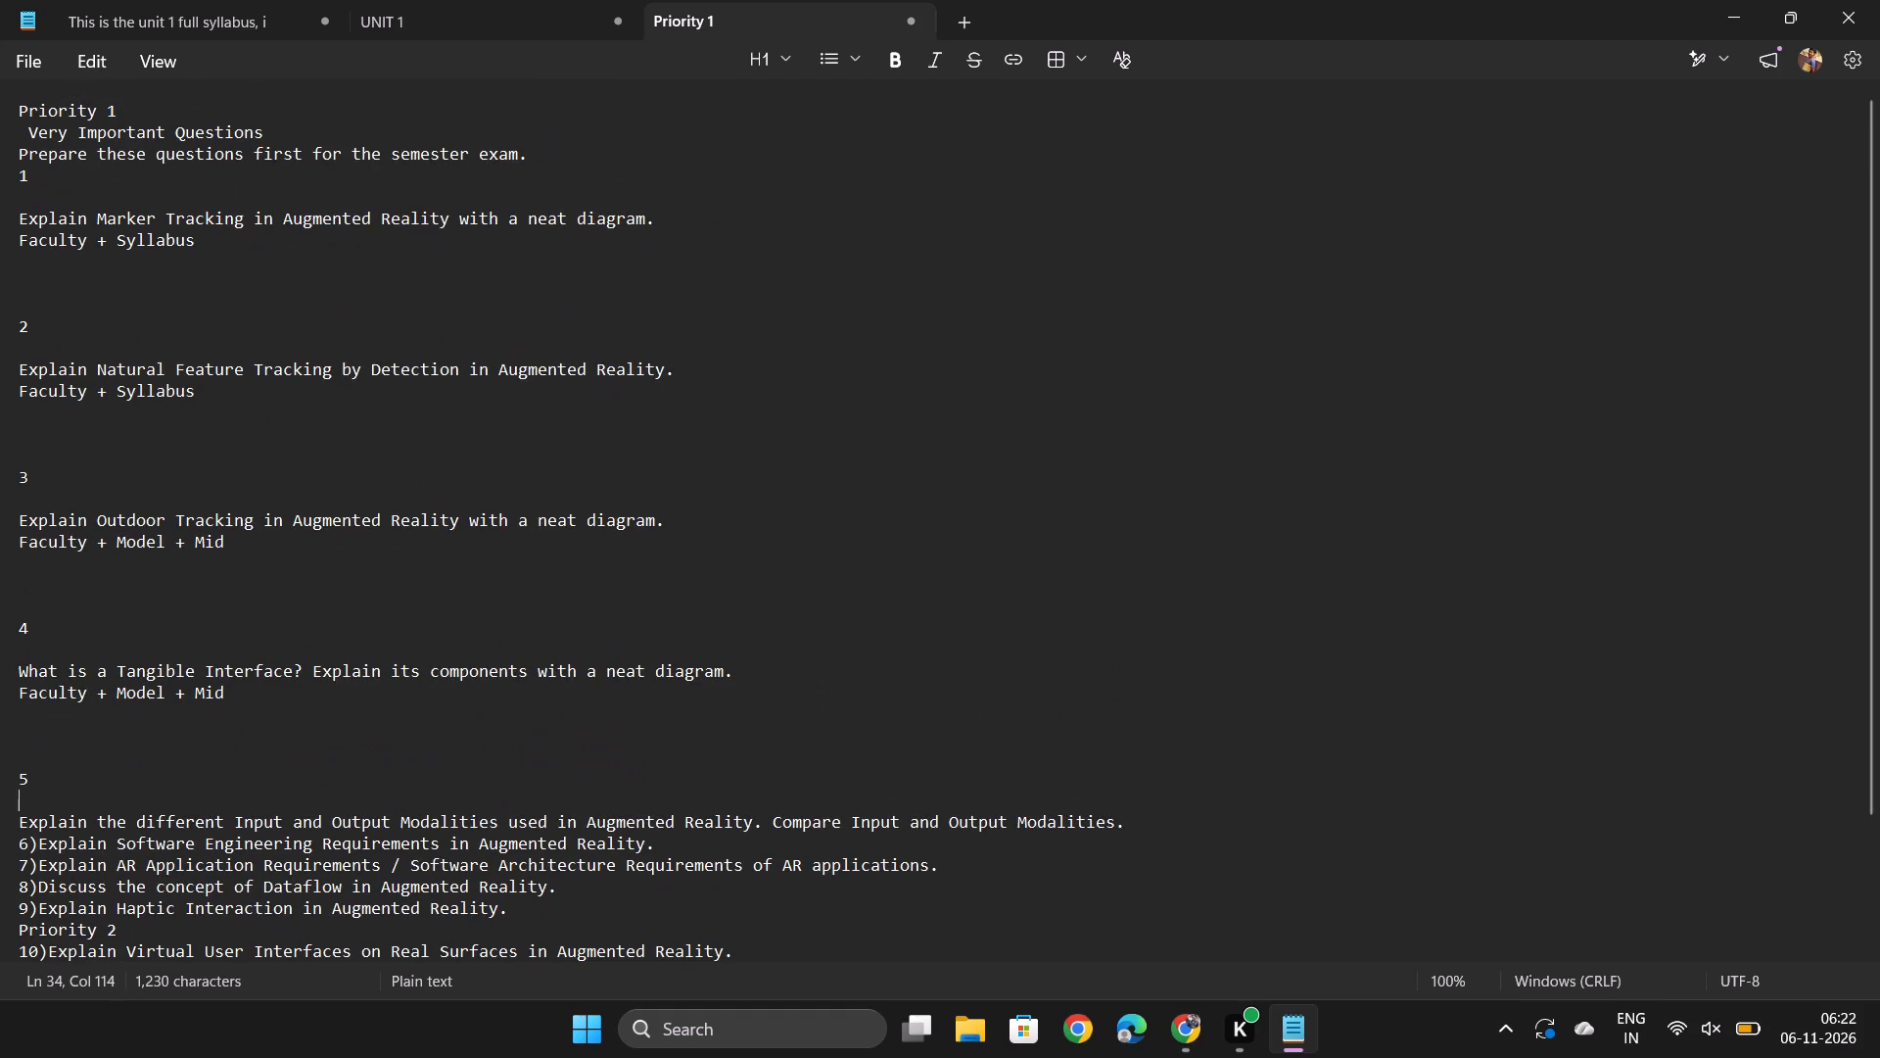
{"action": "key", "text": "Down"}
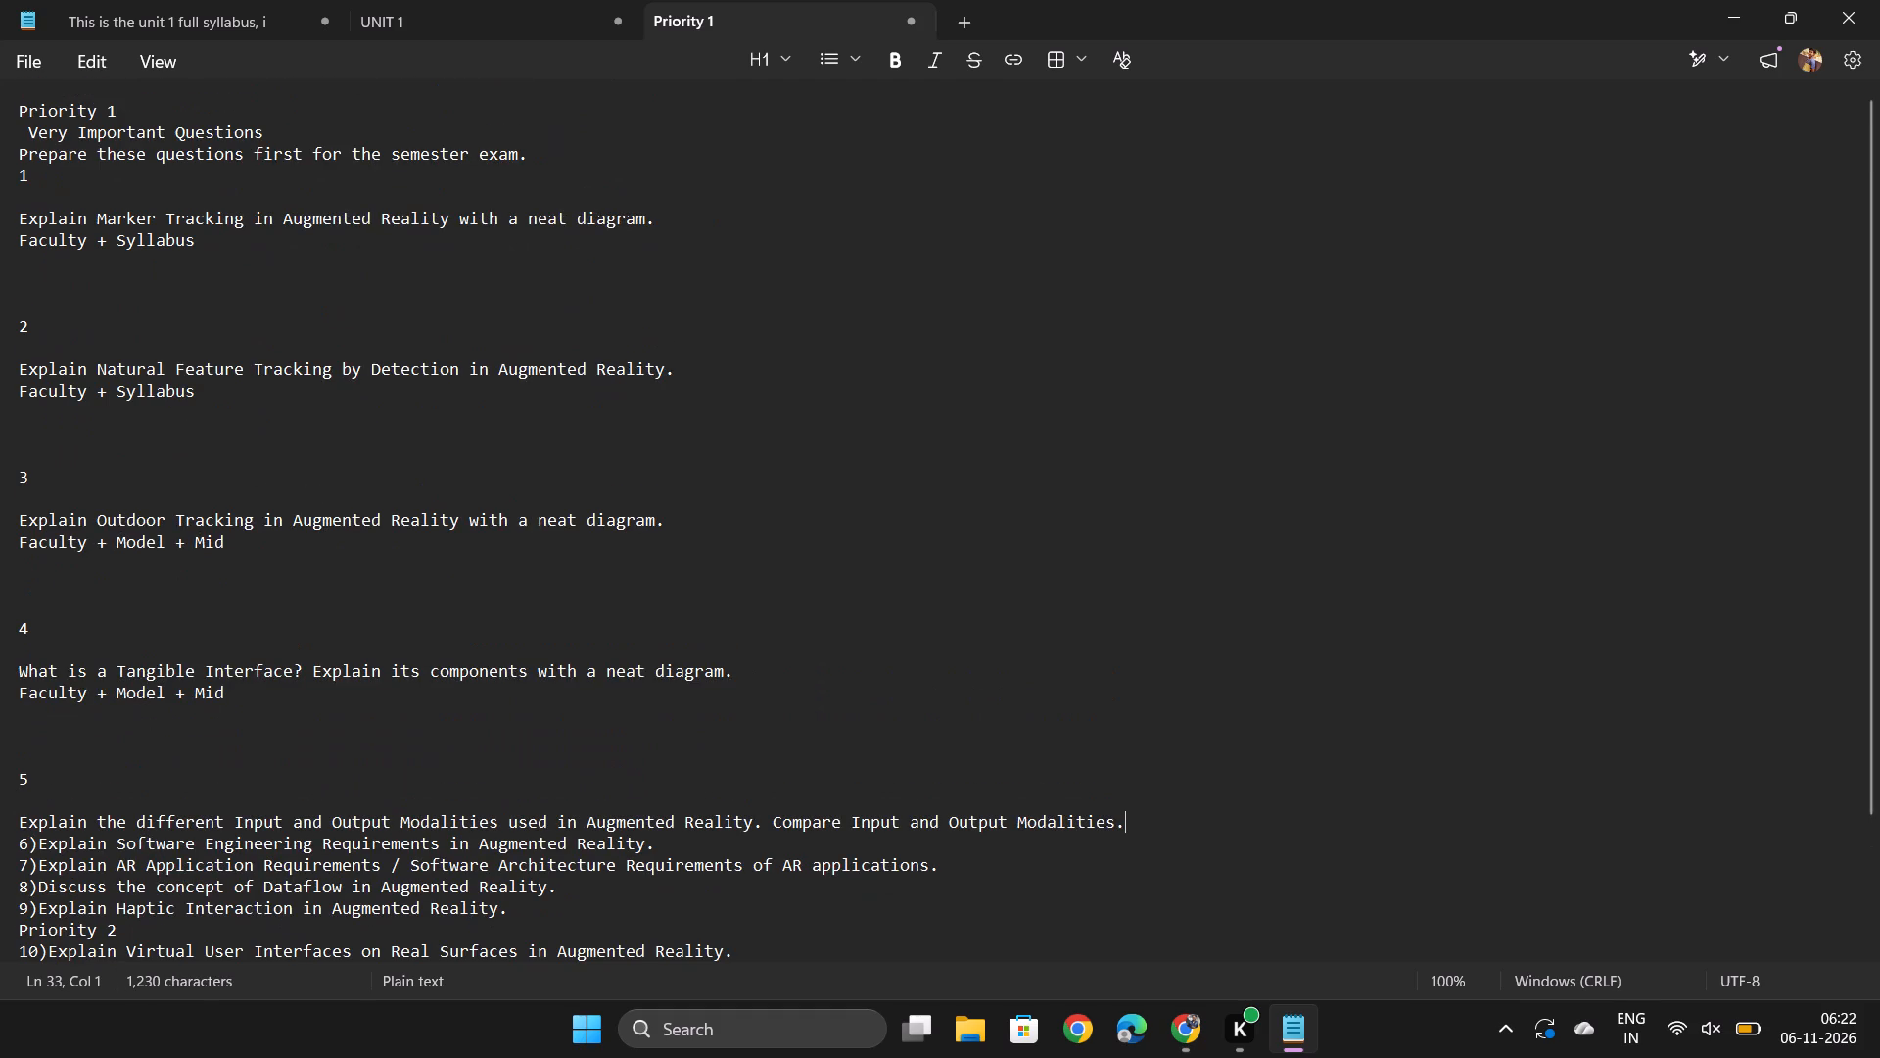
{"action": "key", "text": "Up"}
{"action": "key", "text": "Right"}
{"action": "key", "text": "BackSpace"}
{"action": "key", "text": "BackSpace"}
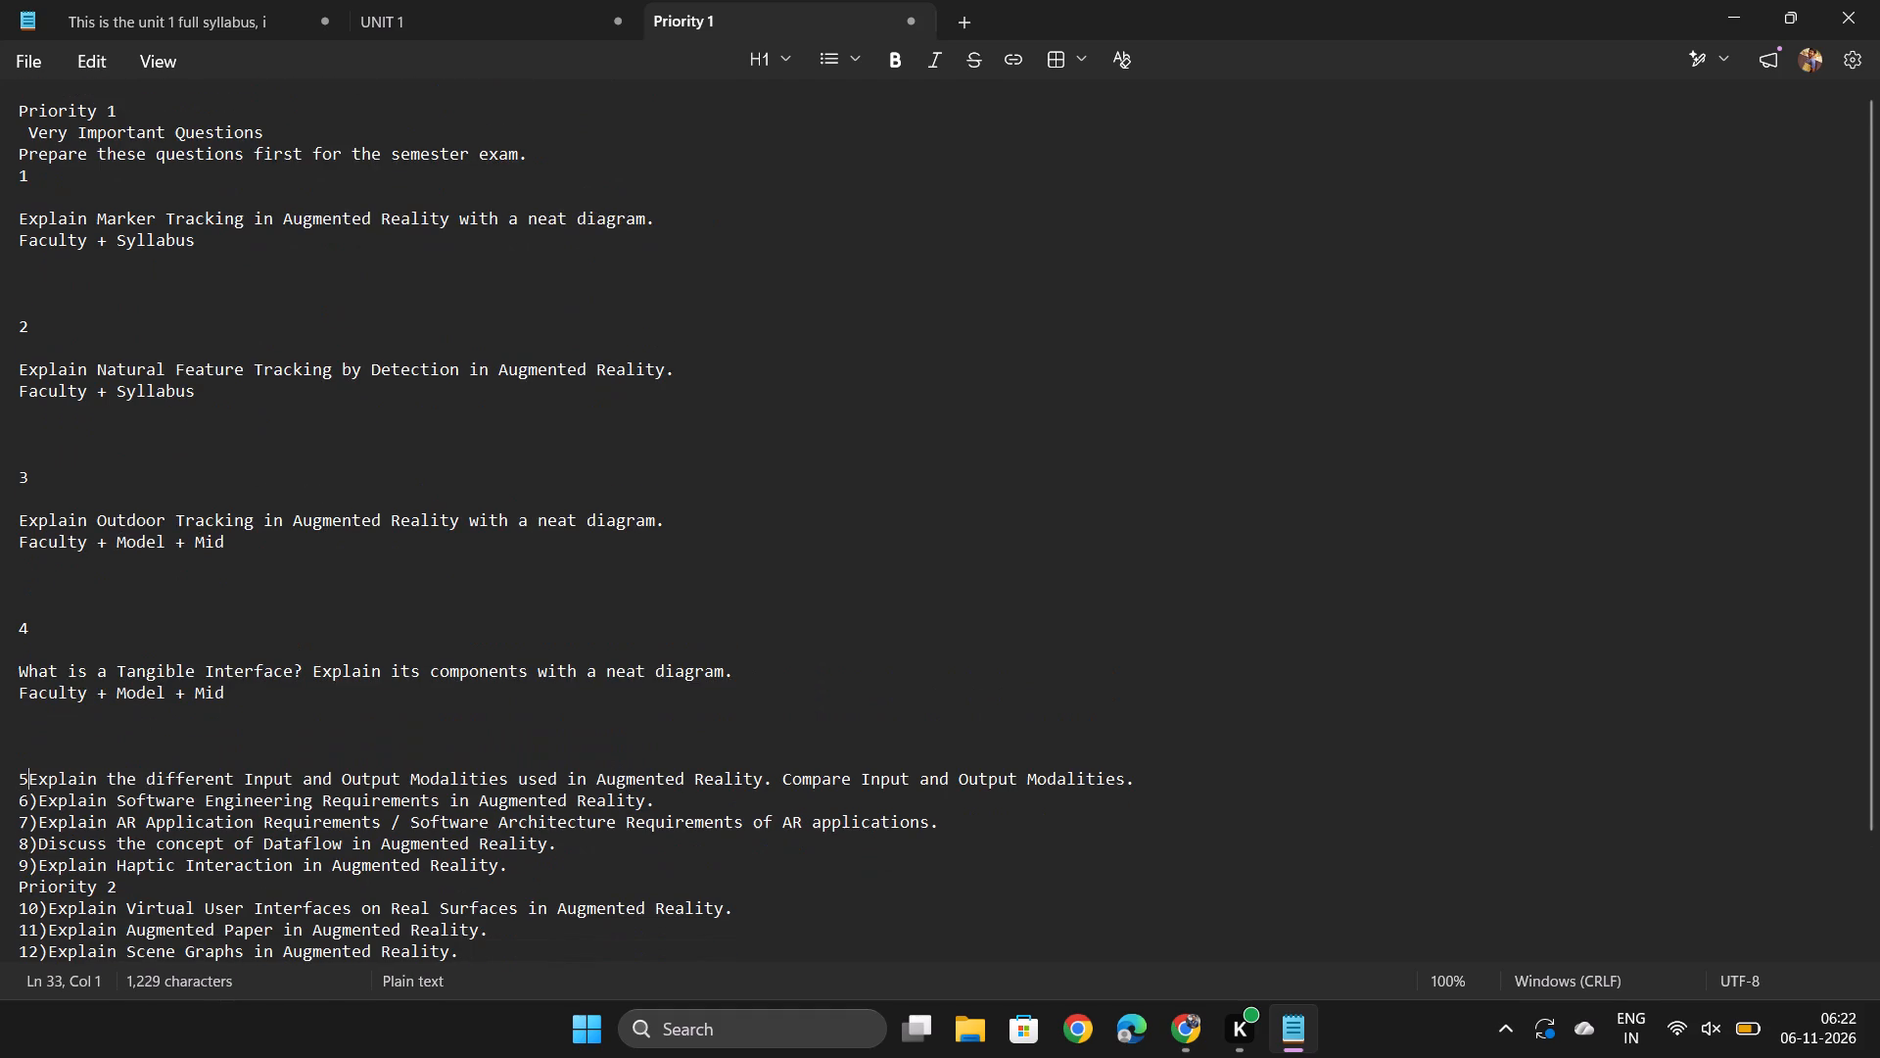
{"action": "key", "text": "ctrl+v"}
Delete the Faculty + Model + Mid label and the blank lines between the Tangible Interface question and question 5.
{"action": "key", "text": "Up"}
{"action": "key", "text": "BackSpace"}
{"action": "key", "text": "BackSpace"}
{"action": "key", "text": "BackSpace"}
{"action": "key", "text": "BackSpace"}
{"action": "key", "text": "BackSpace"}
{"action": "key", "text": "BackSpace"}
{"action": "key", "text": "BackSpace"}
{"action": "key", "text": "BackSpace"}
{"action": "key", "text": "BackSpace"}
{"action": "key", "text": "BackSpace"}
{"action": "key", "text": "BackSpace"}
{"action": "key", "text": "BackSpace"}
{"action": "key", "text": "BackSpace"}
{"action": "key", "text": "BackSpace"}
{"action": "key", "text": "BackSpace"}
{"action": "key", "text": "BackSpace"}
{"action": "key", "text": "BackSpace"}
{"action": "key", "text": "BackSpace"}
{"action": "key", "text": "BackSpace"}
{"action": "key", "text": "BackSpace"}
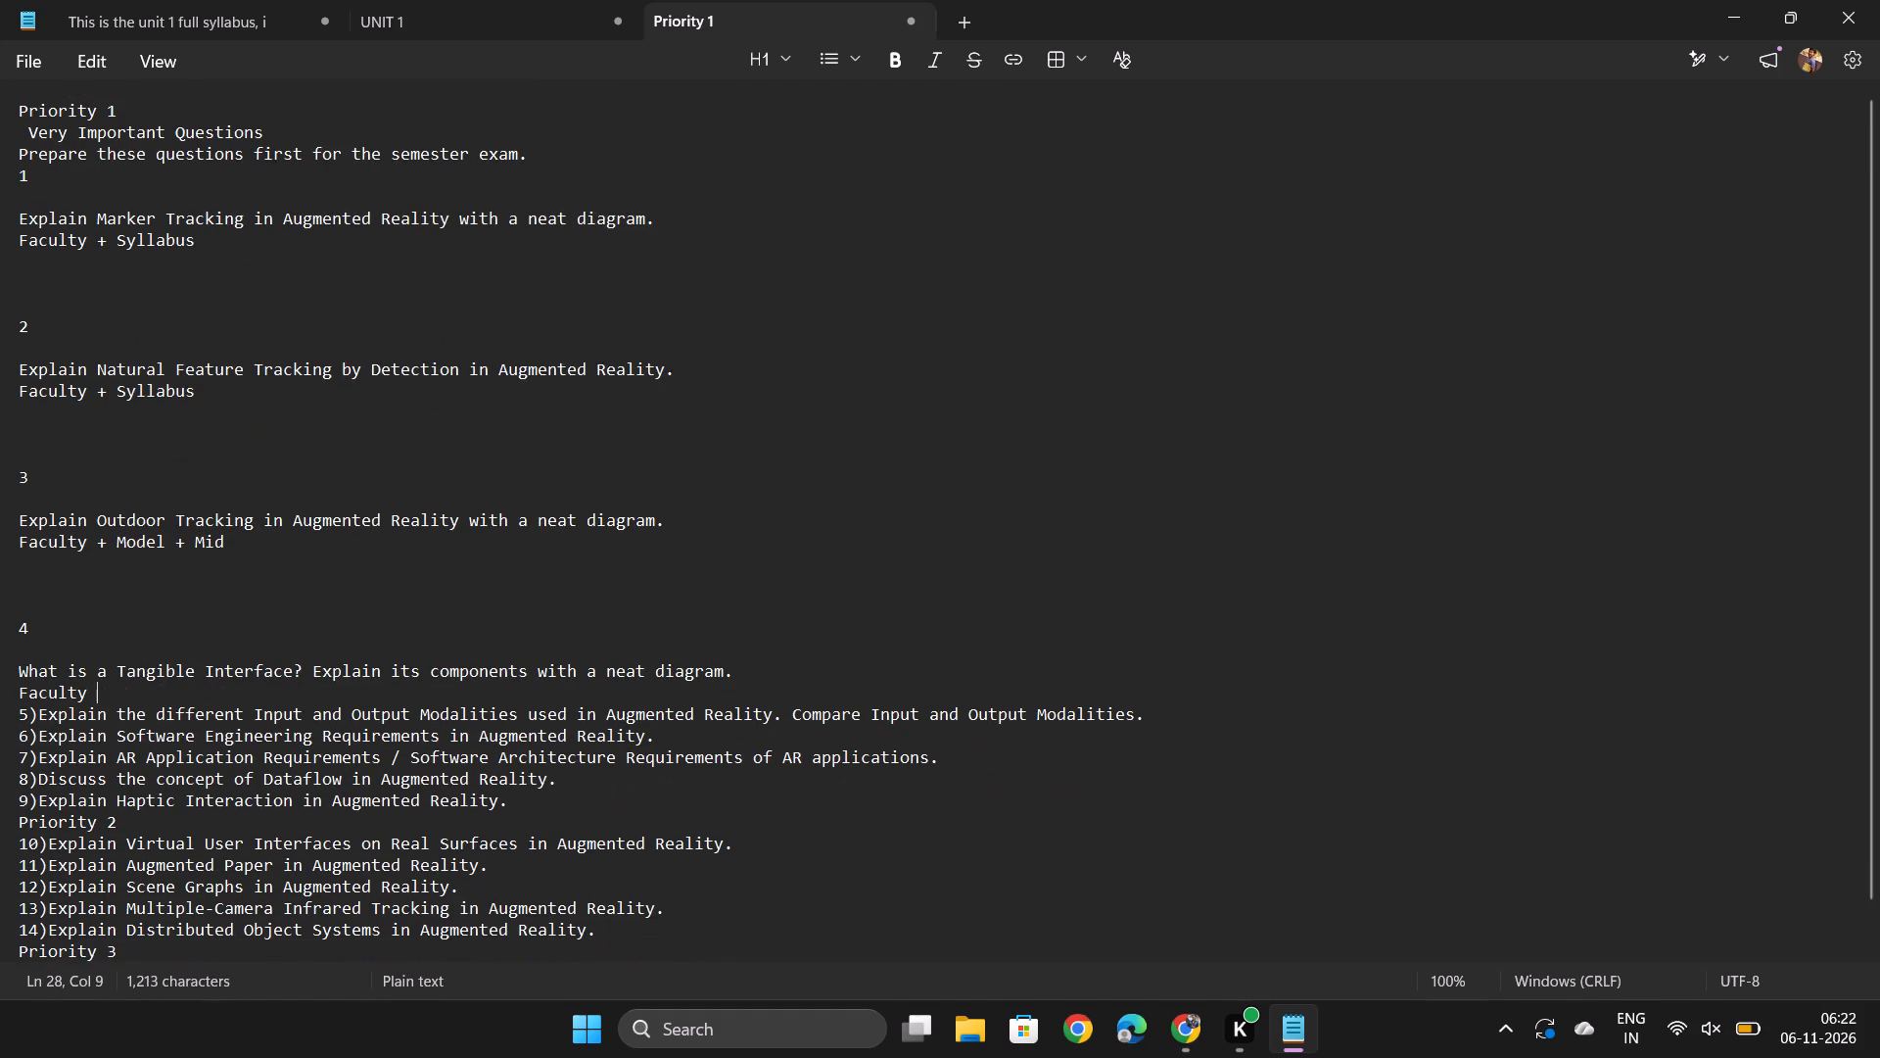
{"action": "key", "text": "BackSpace"}
{"action": "key", "text": "BackSpace"}
{"action": "key", "text": "BackSpace"}
{"action": "key", "text": "BackSpace"}
{"action": "key", "text": "BackSpace"}
Join the Tangible Interface question to its number on one line, formatted as "4)".
{"action": "key", "text": "Up"}
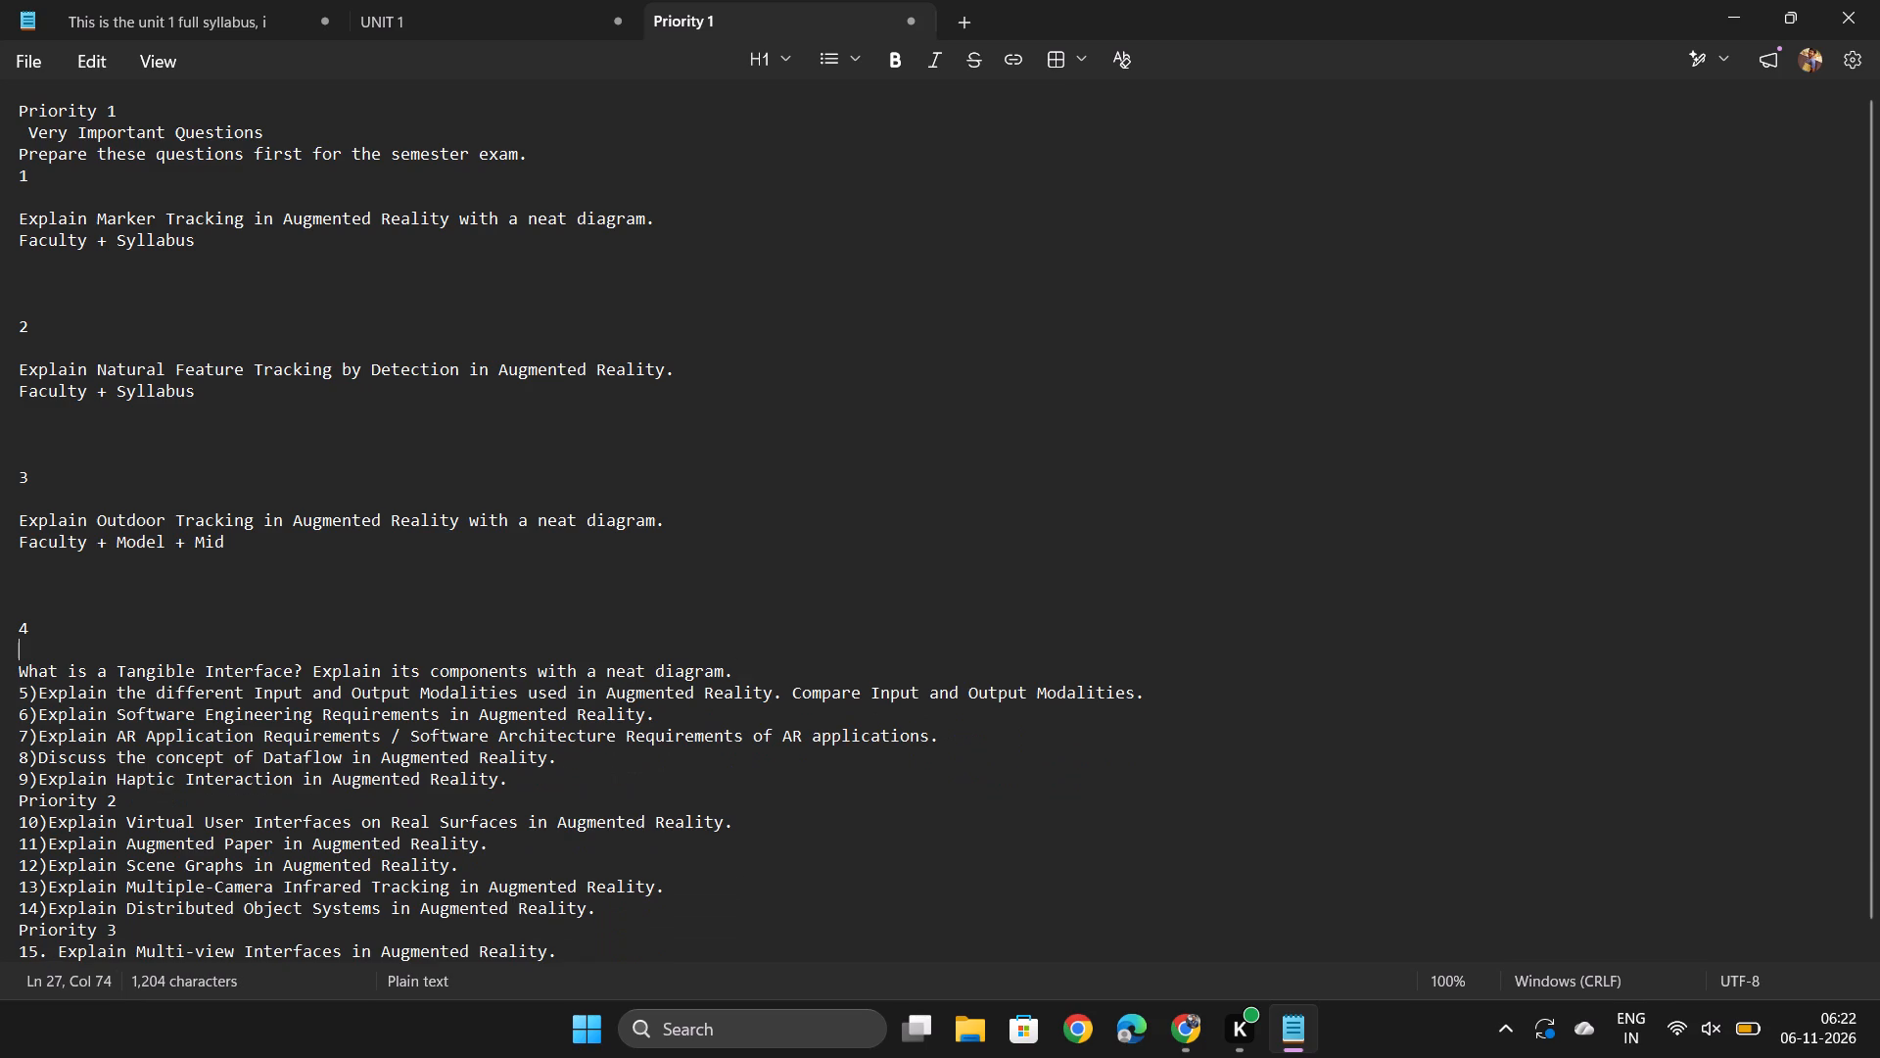
{"action": "key", "text": "Right"}
{"action": "key", "text": "BackSpace"}
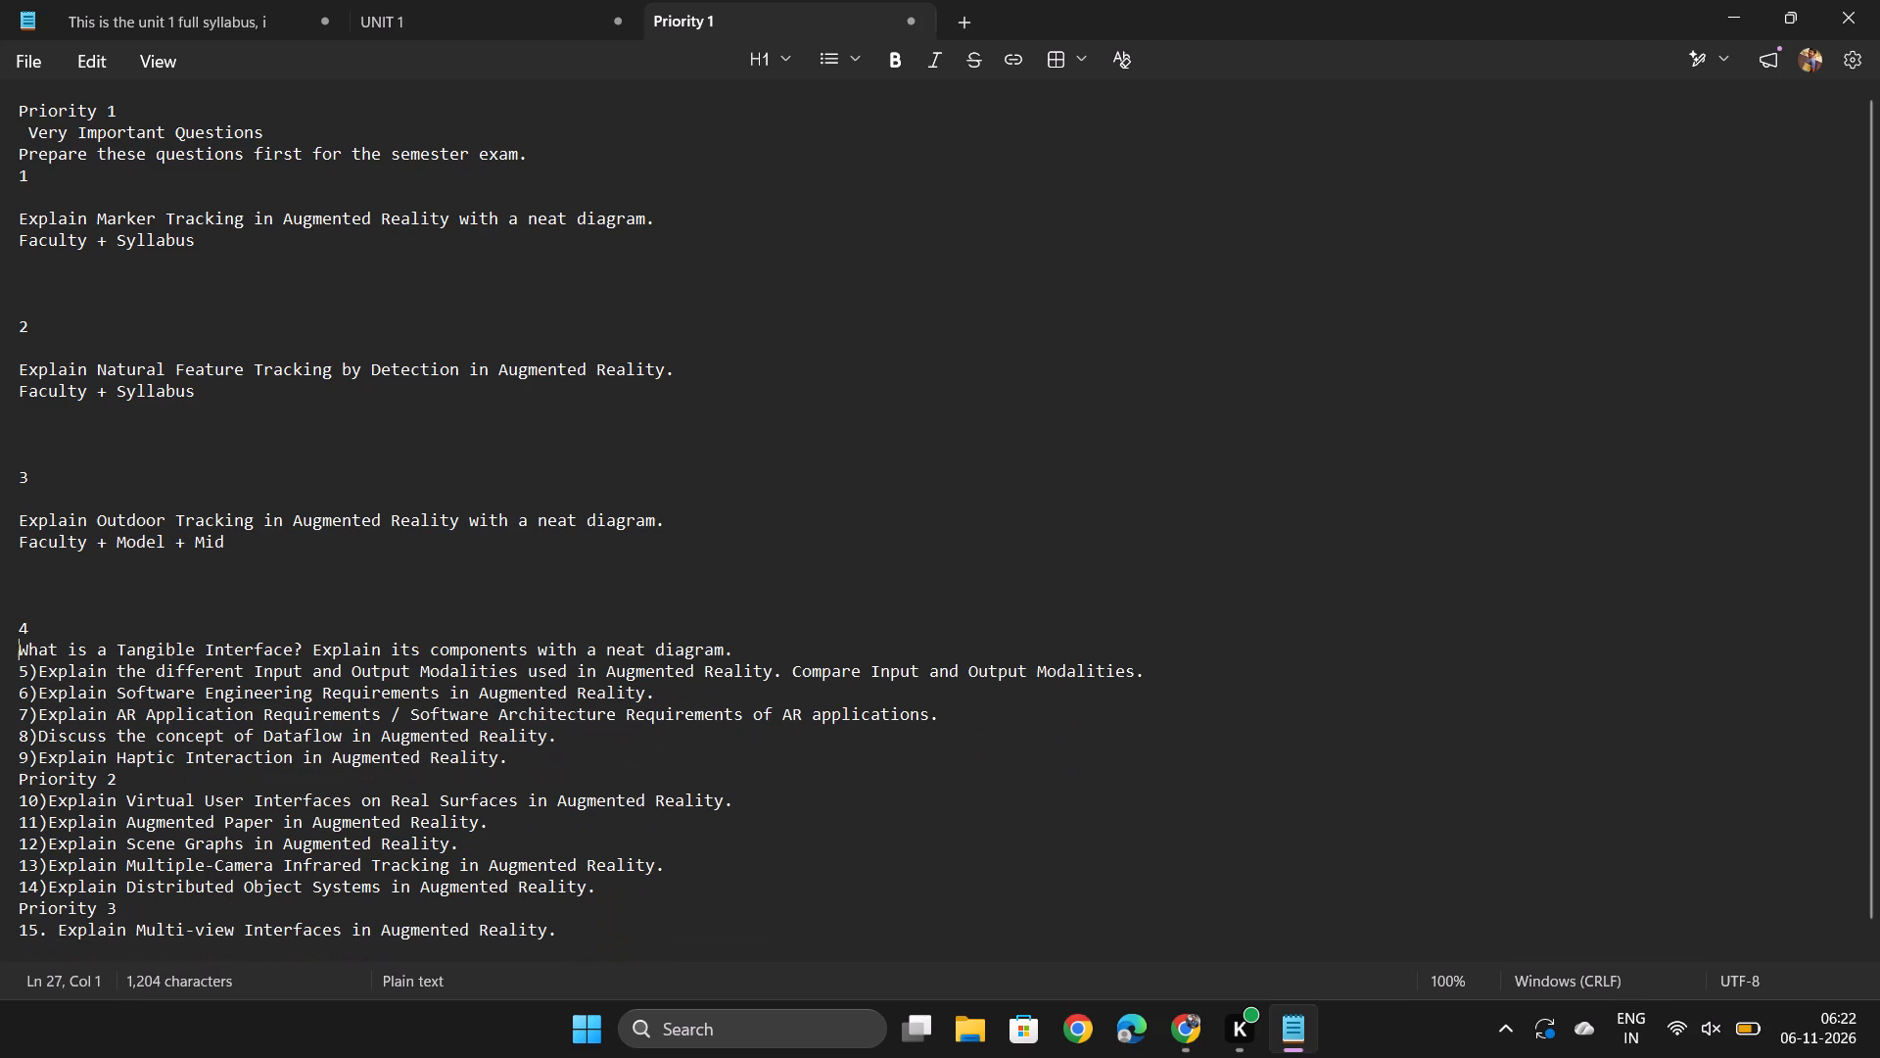
{"action": "key", "text": "BackSpace"}
{"action": "key", "text": "ctrl+v"}
Delete the Faculty + Model + Mid label and the blank lines between the Outdoor Tracking question and question 4.
{"action": "key", "text": "Up"}
{"action": "key", "text": "BackSpace"}
{"action": "key", "text": "BackSpace"}
{"action": "key", "text": "BackSpace"}
{"action": "key", "text": "BackSpace"}
{"action": "key", "text": "BackSpace"}
{"action": "key", "text": "BackSpace"}
{"action": "key", "text": "BackSpace"}
{"action": "key", "text": "BackSpace"}
{"action": "key", "text": "BackSpace"}
{"action": "key", "text": "BackSpace"}
{"action": "key", "text": "BackSpace"}
{"action": "key", "text": "BackSpace"}
{"action": "key", "text": "BackSpace"}
{"action": "key", "text": "BackSpace"}
{"action": "key", "text": "BackSpace"}
{"action": "key", "text": "BackSpace"}
{"action": "key", "text": "BackSpace"}
{"action": "key", "text": "BackSpace"}
{"action": "key", "text": "BackSpace"}
{"action": "key", "text": "BackSpace"}
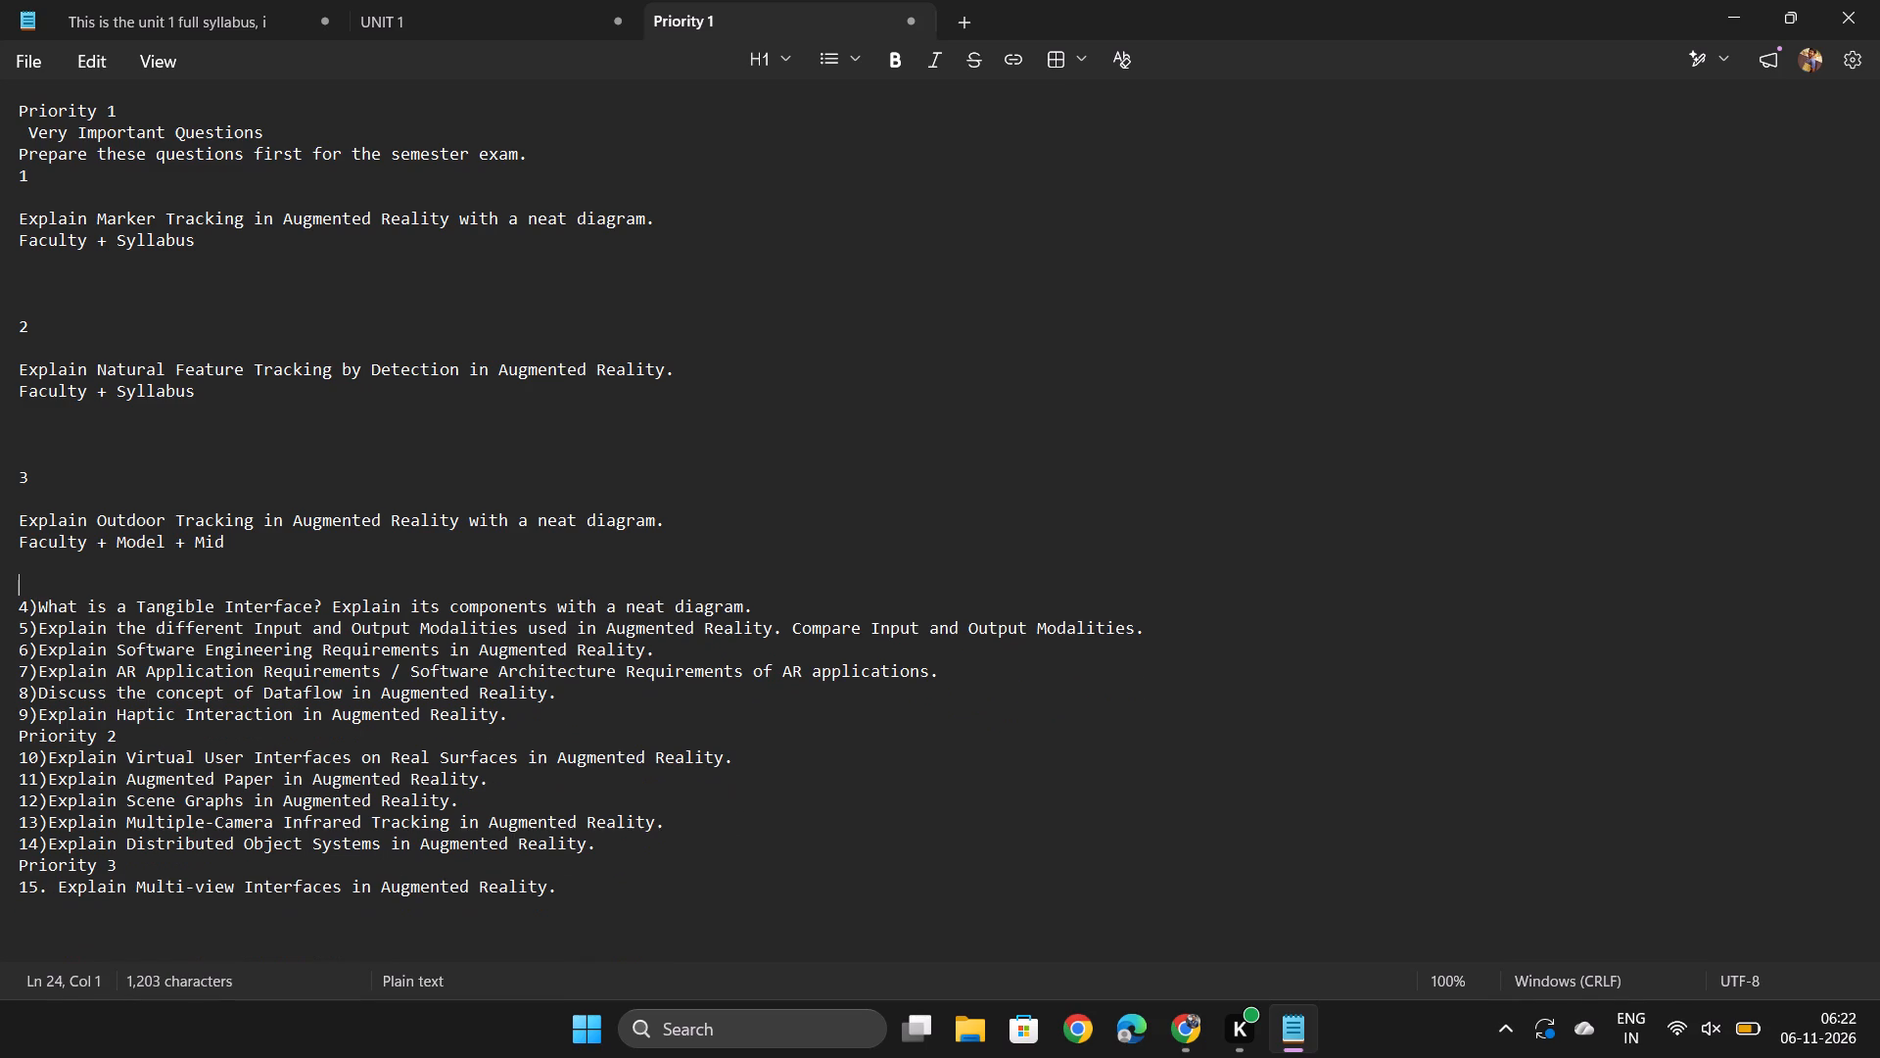
{"action": "key", "text": "BackSpace"}
{"action": "key", "text": "BackSpace"}
{"action": "key", "text": "BackSpace"}
{"action": "key", "text": "BackSpace"}
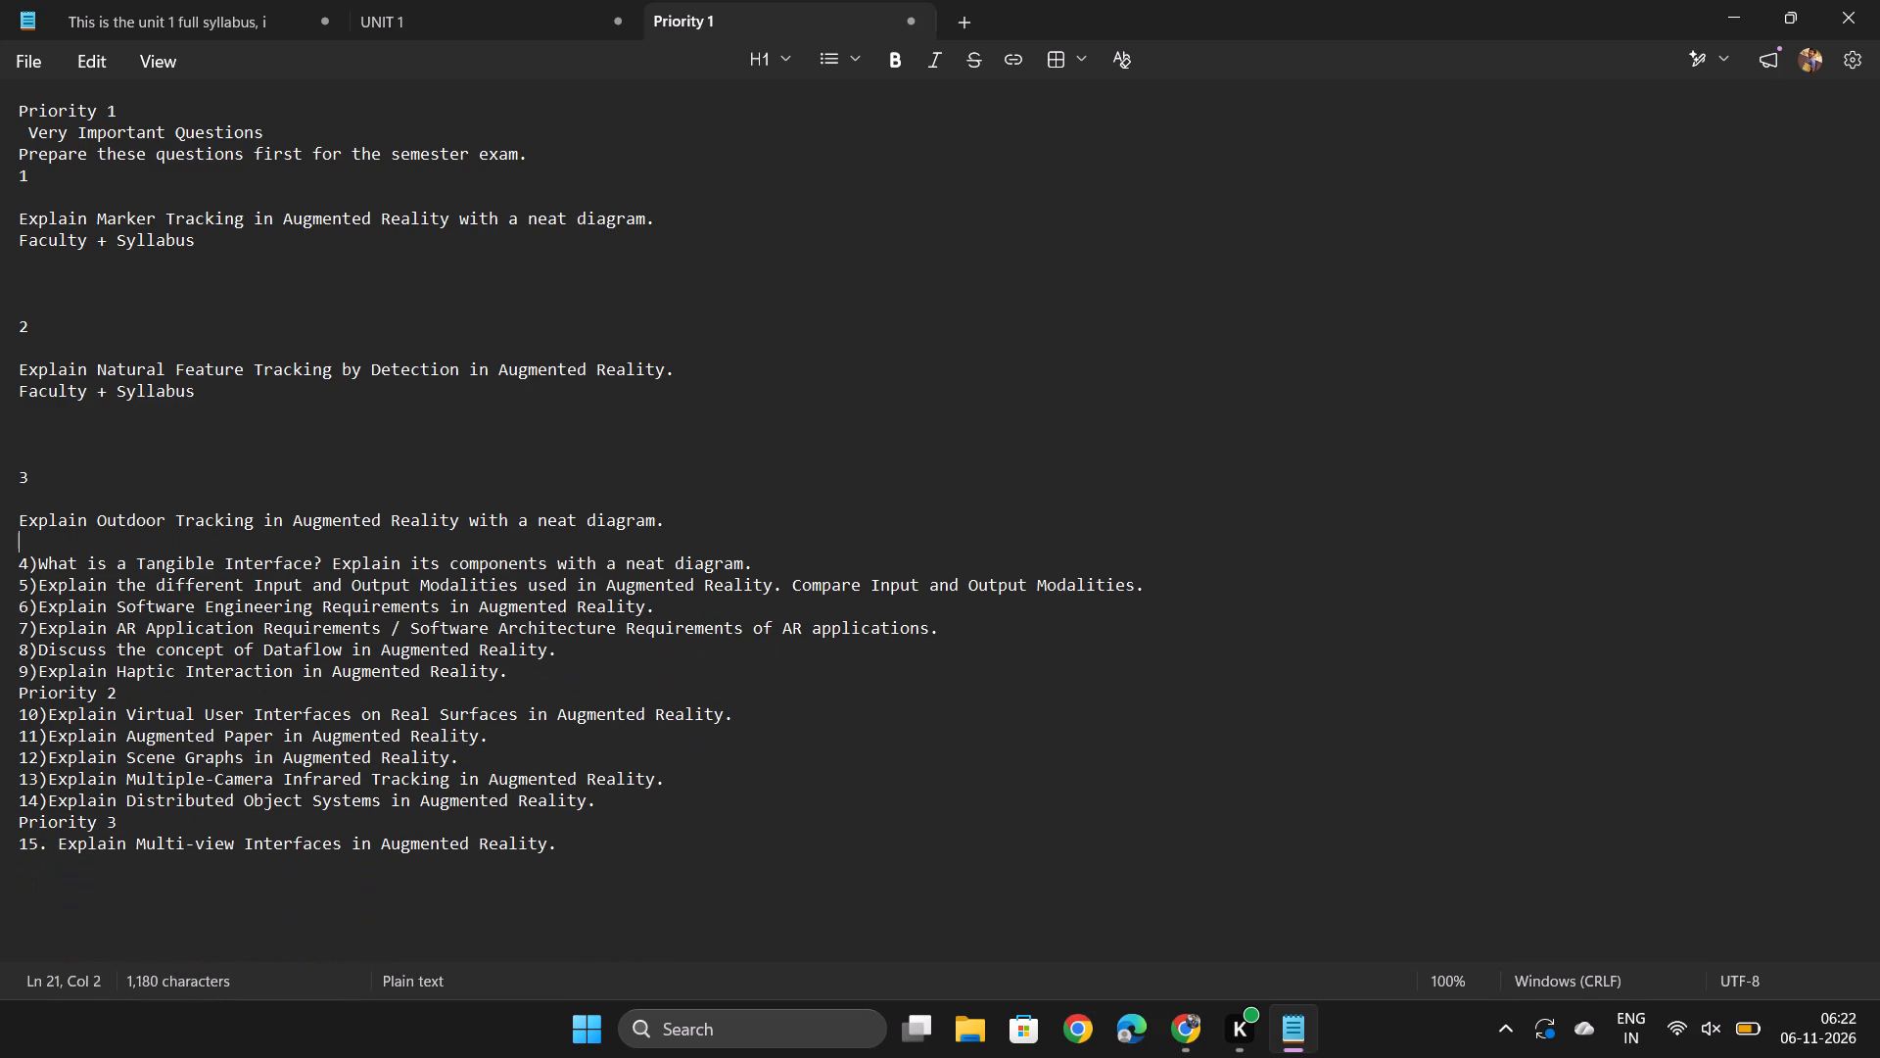
{"action": "key", "text": "BackSpace"}
Join the Outdoor Tracking question to its number on one line, formatted as "3)".
{"action": "key", "text": "Up"}
{"action": "key", "text": "Right"}
{"action": "key", "text": "BackSpace"}
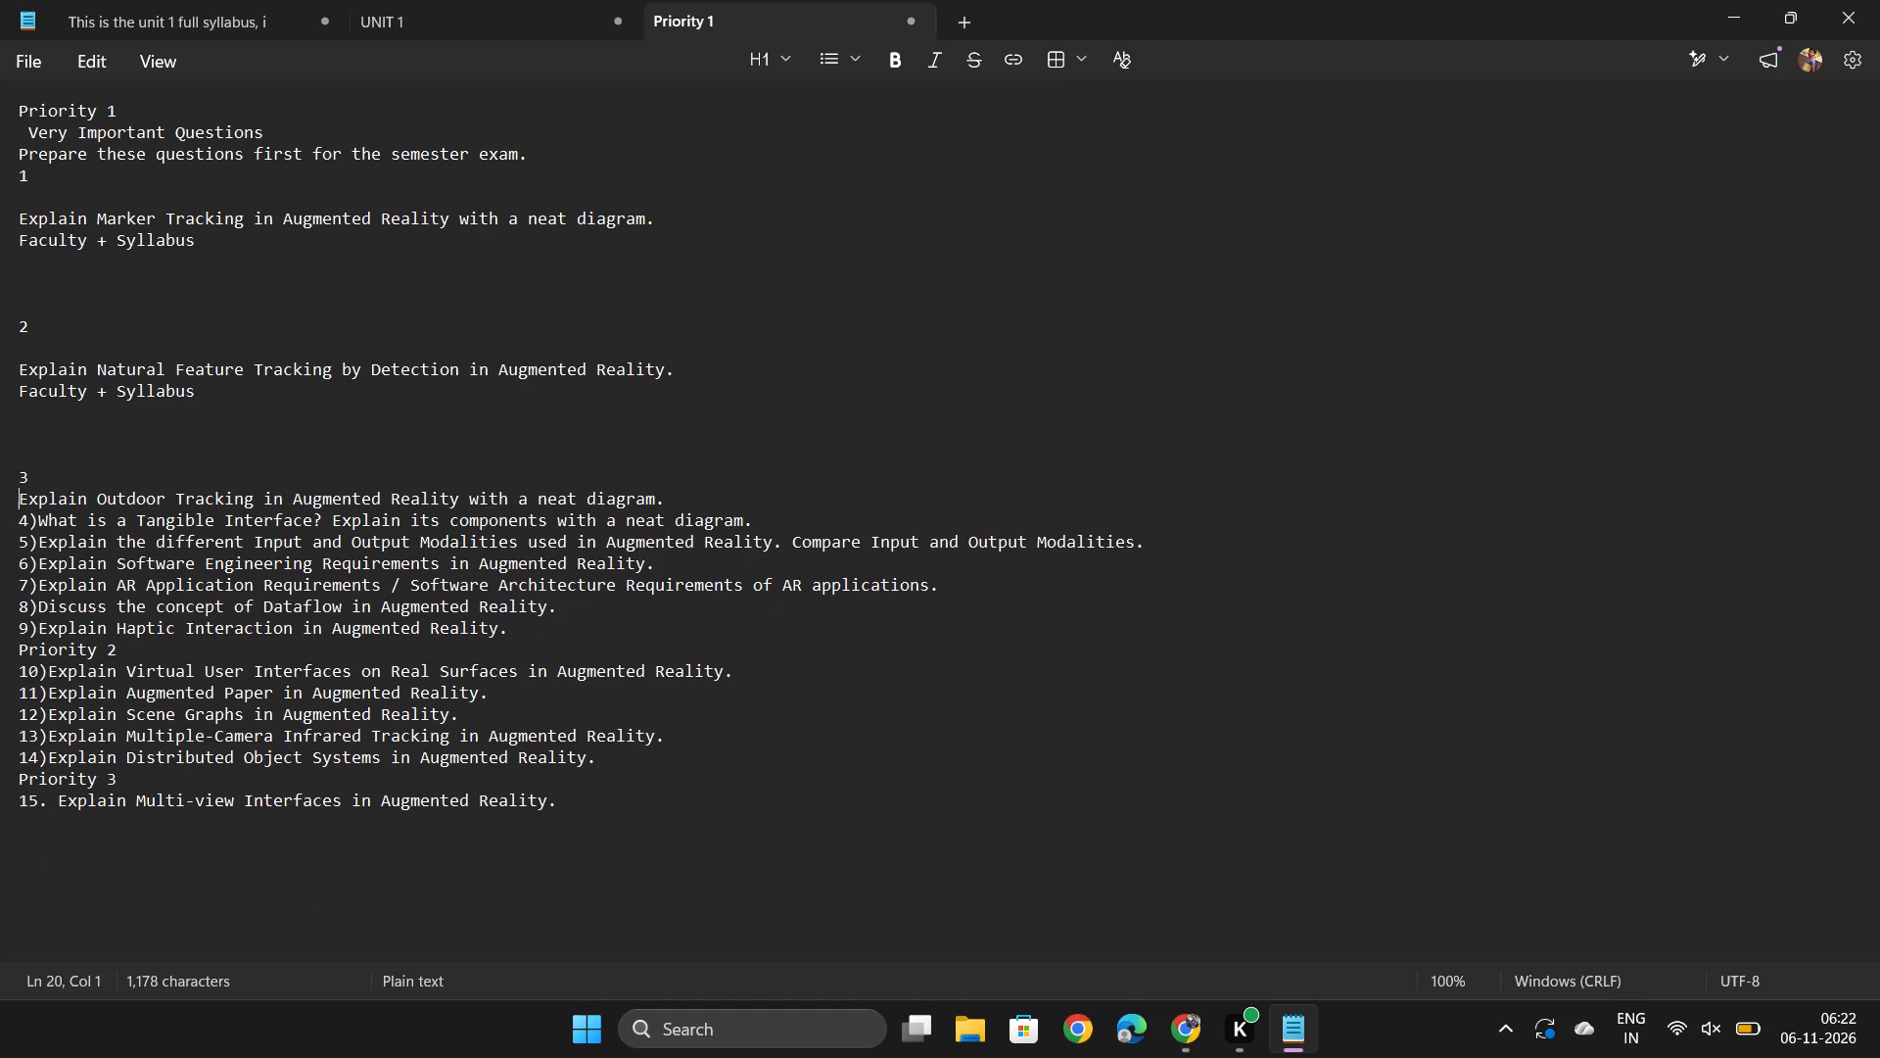
{"action": "key", "text": "BackSpace"}
{"action": "key", "text": "ctrl+v"}
Delete the Faculty + Syllabus label and the blank lines between the Natural Feature Tracking question and question 3.
{"action": "key", "text": "Up"}
{"action": "key", "text": "BackSpace"}
{"action": "key", "text": "BackSpace"}
{"action": "key", "text": "BackSpace"}
{"action": "key", "text": "BackSpace"}
{"action": "key", "text": "BackSpace"}
{"action": "key", "text": "BackSpace"}
{"action": "key", "text": "BackSpace"}
{"action": "key", "text": "BackSpace"}
{"action": "key", "text": "BackSpace"}
{"action": "key", "text": "BackSpace"}
{"action": "key", "text": "BackSpace"}
{"action": "key", "text": "BackSpace"}
{"action": "key", "text": "BackSpace"}
{"action": "key", "text": "BackSpace"}
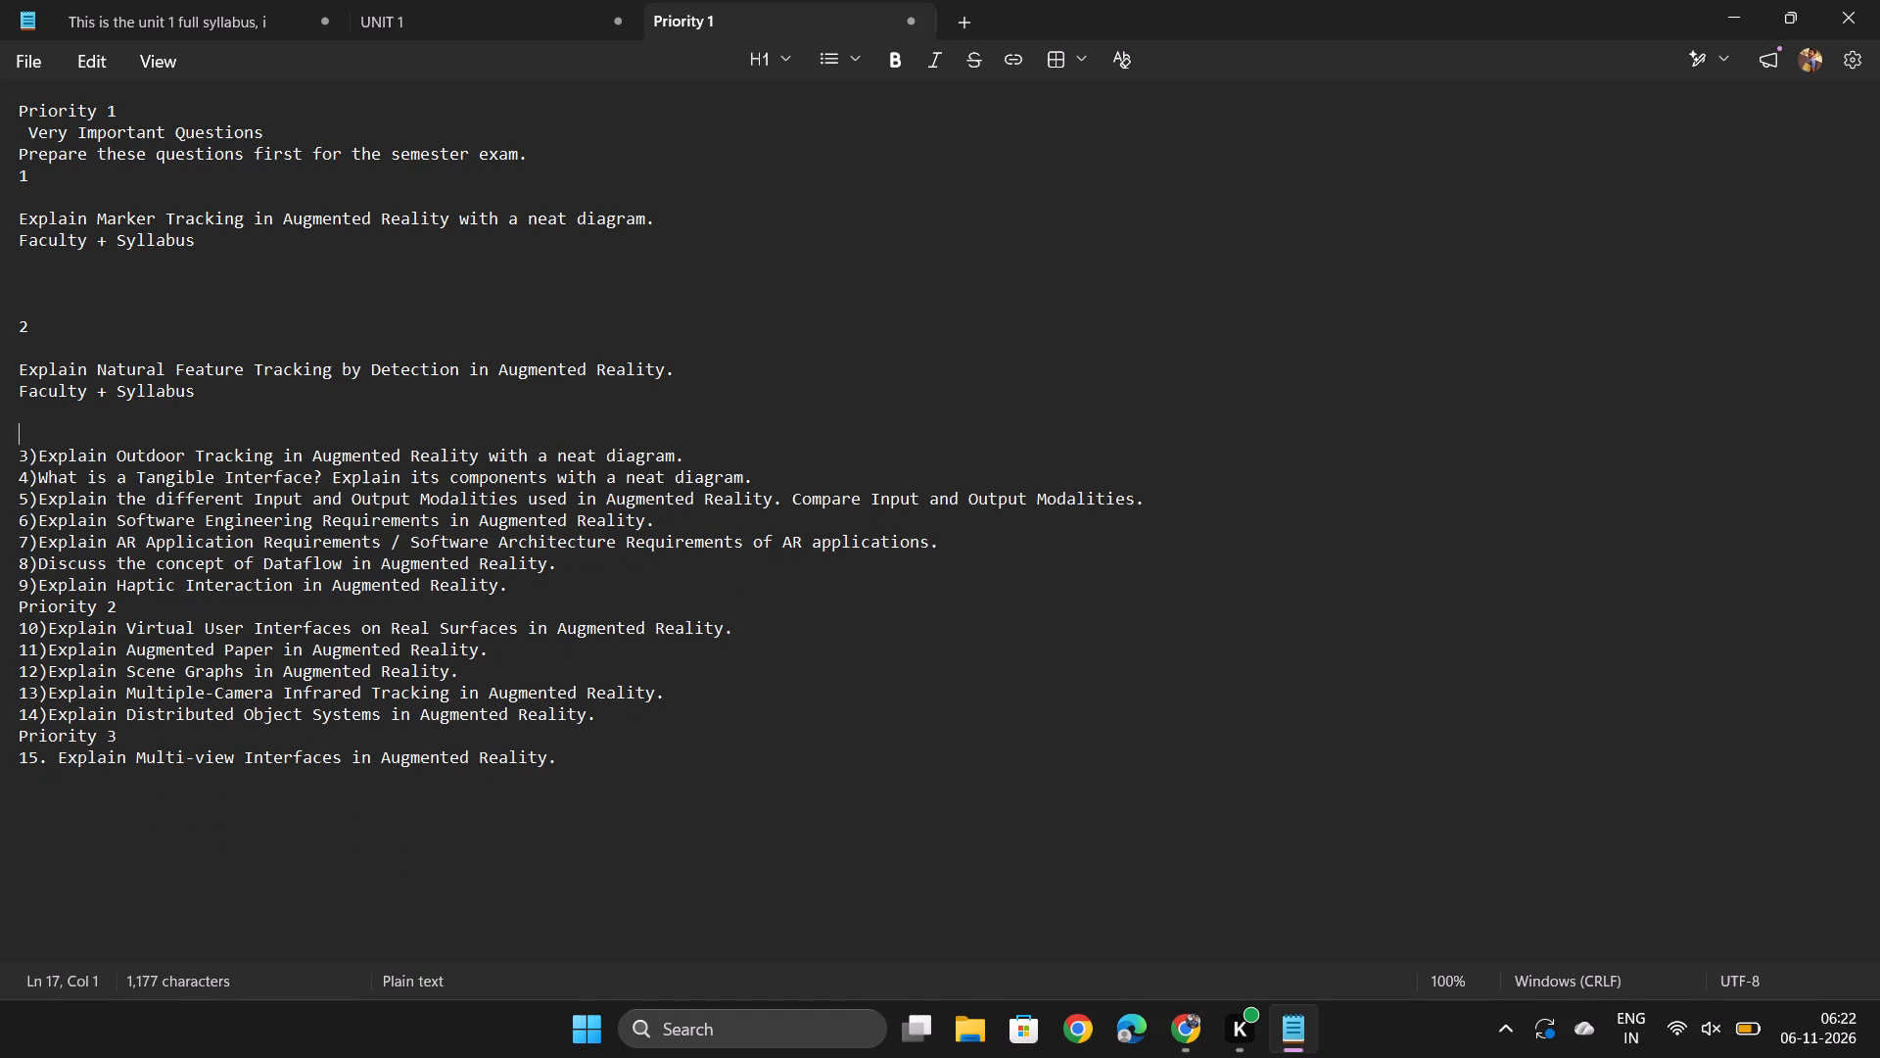
{"action": "key", "text": "BackSpace"}
{"action": "key", "text": "BackSpace"}
{"action": "key", "text": "BackSpace"}
{"action": "key", "text": "BackSpace"}
{"action": "key", "text": "BackSpace"}
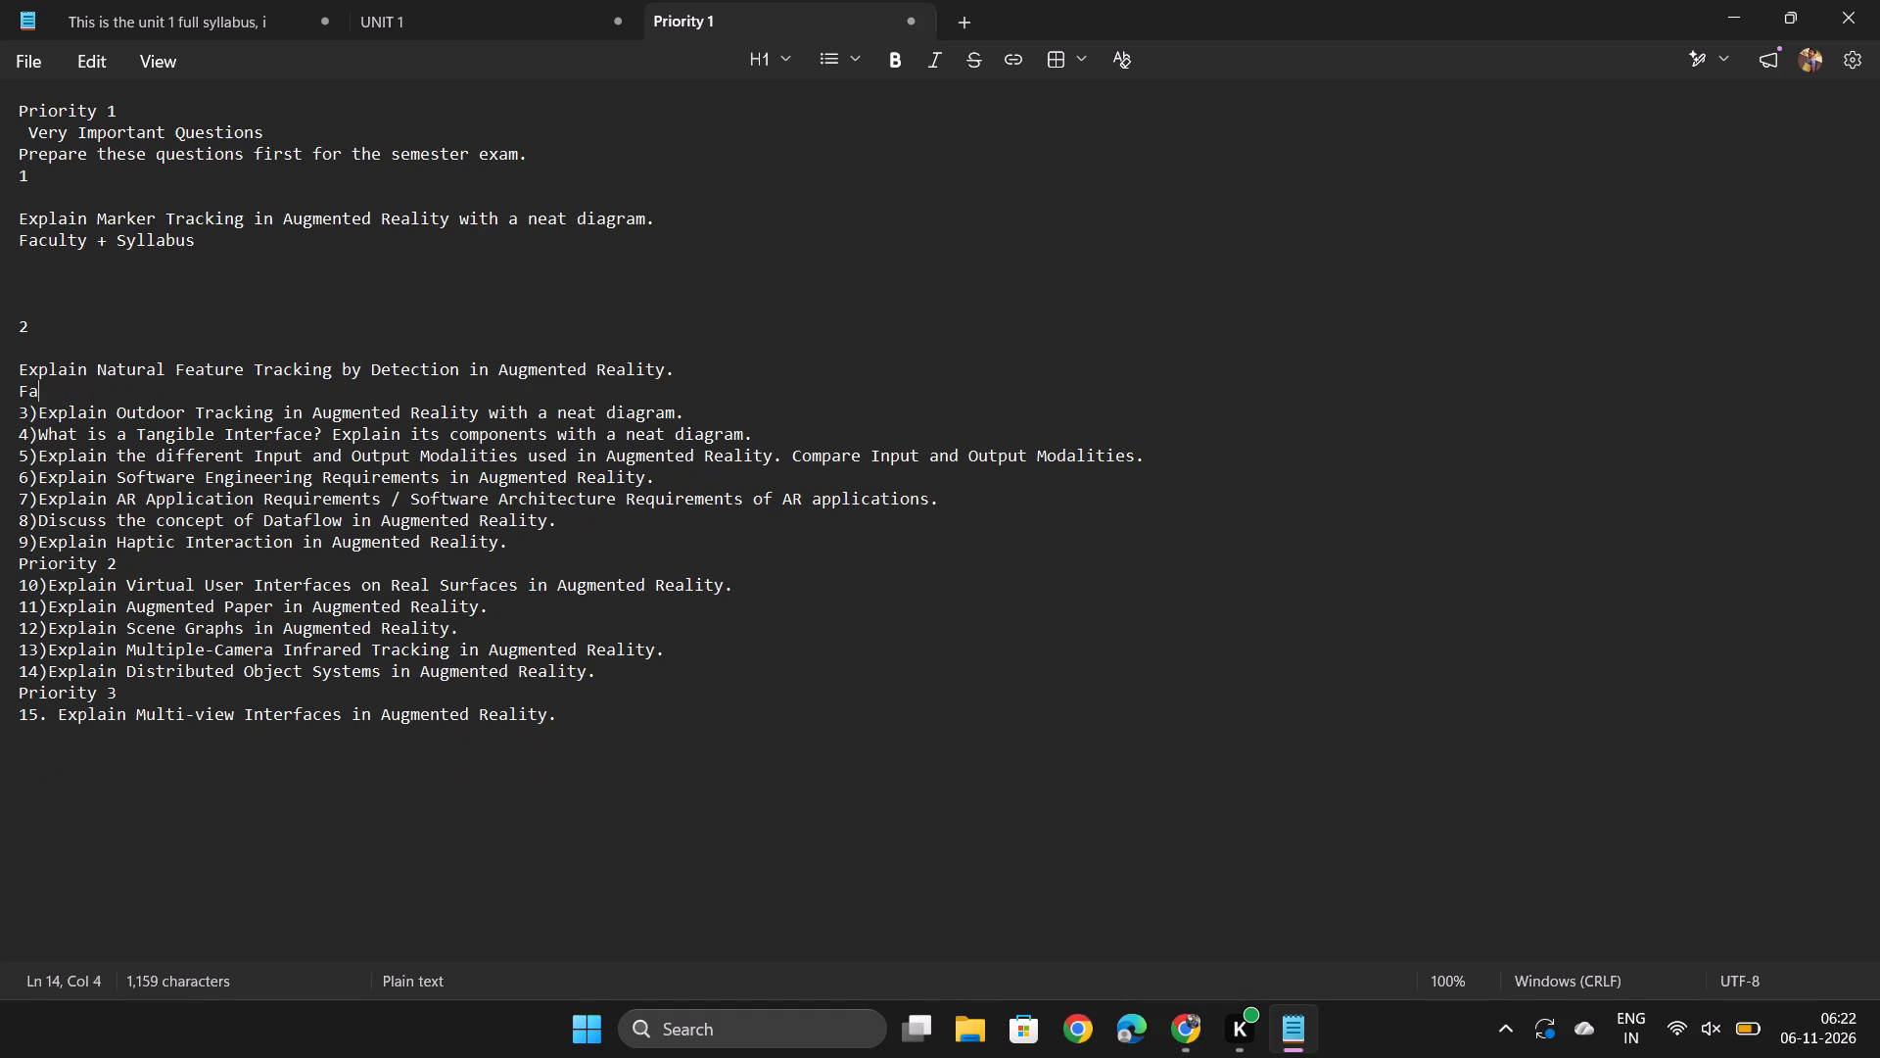
{"action": "key", "text": "BackSpace"}
{"action": "key", "text": "BackSpace"}
{"action": "key", "text": "BackSpace"}
Join the Natural Feature Tracking question to its number on one line, formatted as "2)".
{"action": "key", "text": "Up"}
{"action": "key", "text": "Right"}
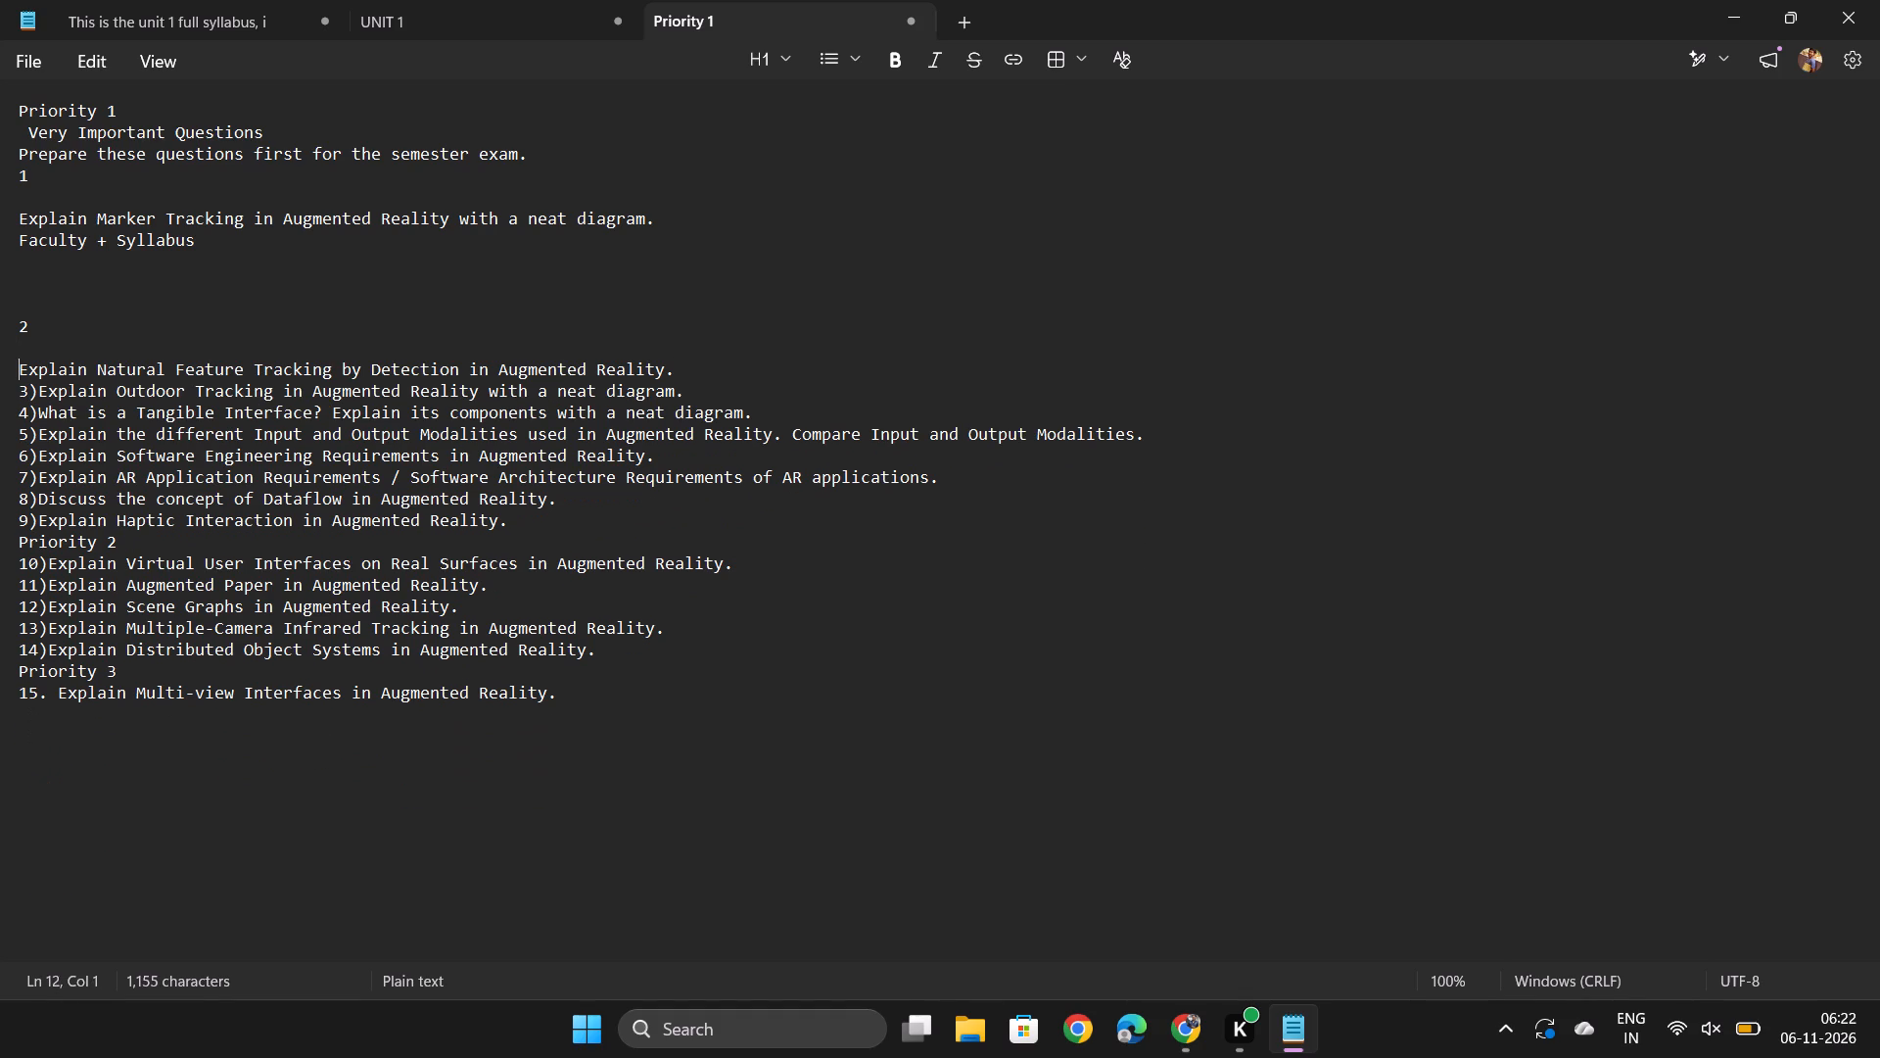
{"action": "key", "text": "BackSpace"}
{"action": "key", "text": "BackSpace"}
{"action": "key", "text": "ctrl+v"}
Delete the Faculty + Syllabus label and the blank lines between the Marker Tracking question and question 2.
{"action": "key", "text": "Up"}
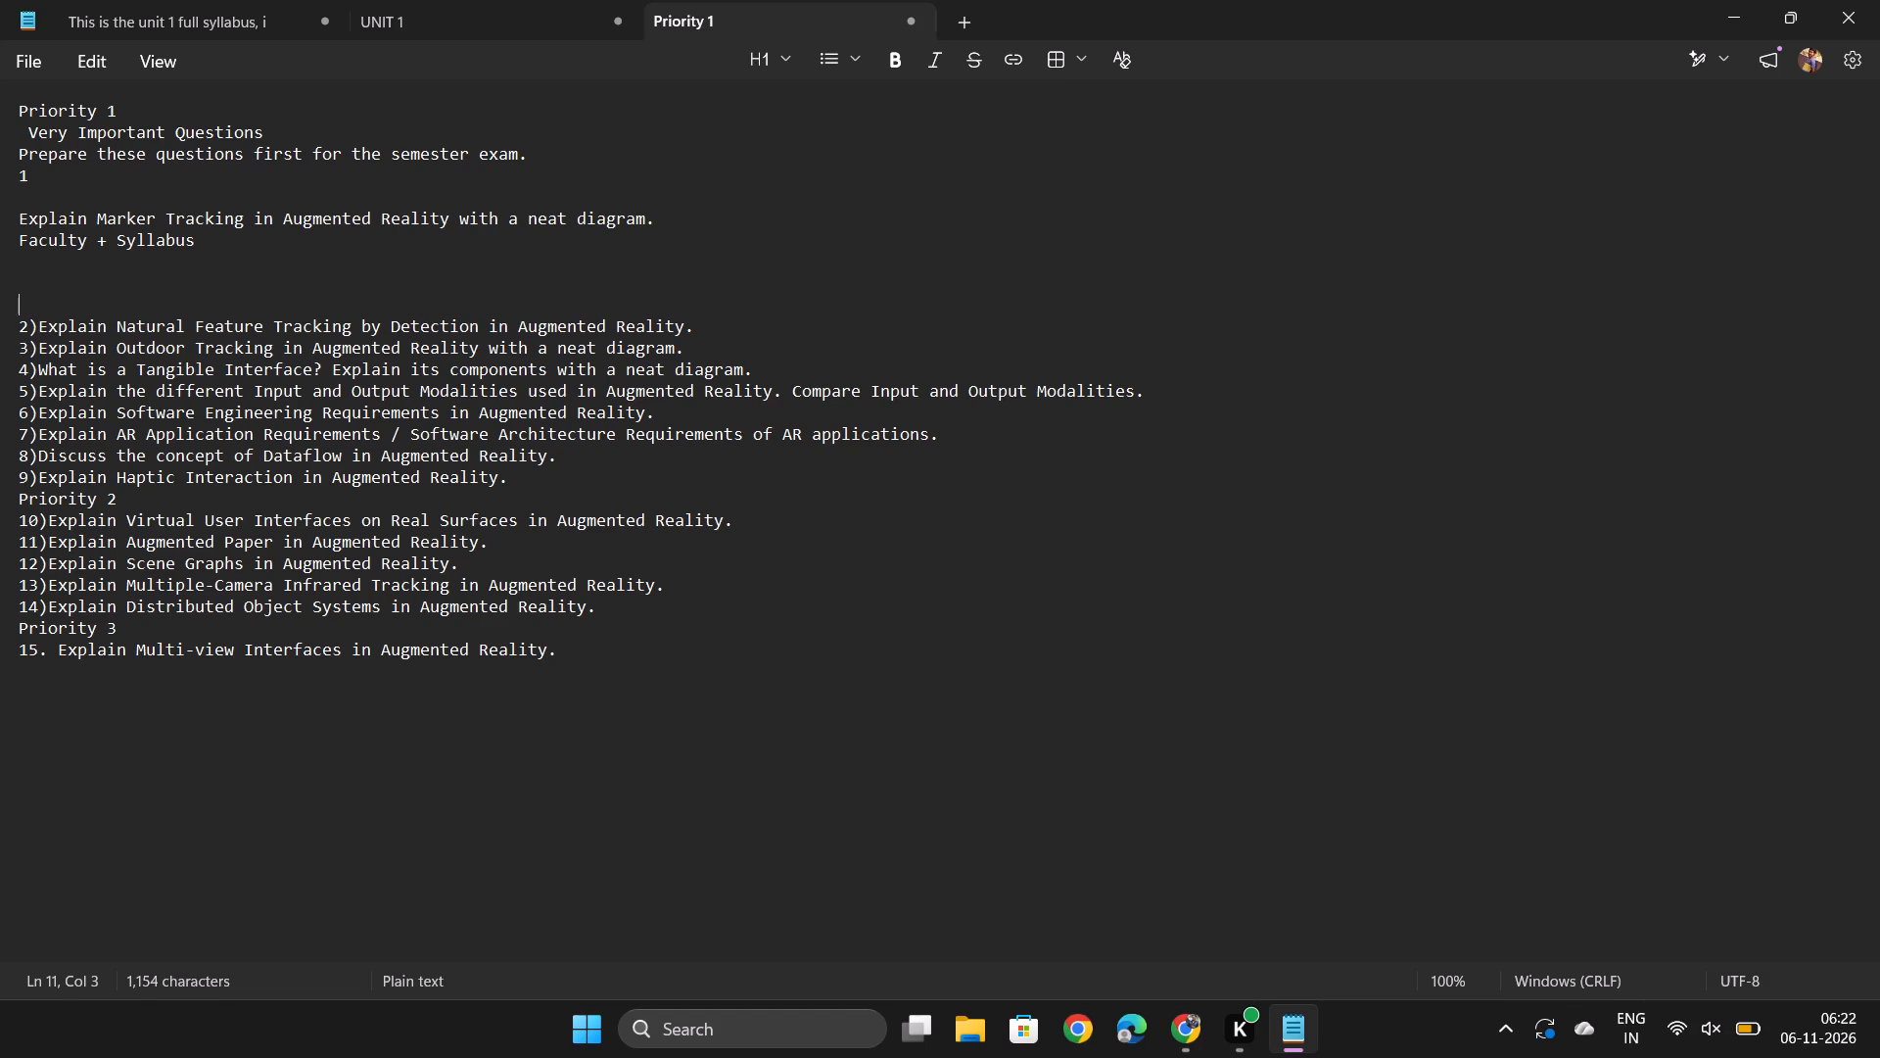
{"action": "key", "text": "BackSpace"}
{"action": "key", "text": "BackSpace"}
{"action": "key", "text": "BackSpace"}
{"action": "key", "text": "BackSpace"}
{"action": "key", "text": "BackSpace"}
{"action": "key", "text": "BackSpace"}
{"action": "key", "text": "BackSpace"}
{"action": "key", "text": "BackSpace"}
{"action": "key", "text": "BackSpace"}
{"action": "key", "text": "BackSpace"}
{"action": "key", "text": "BackSpace"}
{"action": "key", "text": "BackSpace"}
{"action": "key", "text": "BackSpace"}
{"action": "key", "text": "BackSpace"}
{"action": "key", "text": "BackSpace"}
{"action": "key", "text": "BackSpace"}
{"action": "key", "text": "BackSpace"}
{"action": "key", "text": "BackSpace"}
{"action": "key", "text": "BackSpace"}
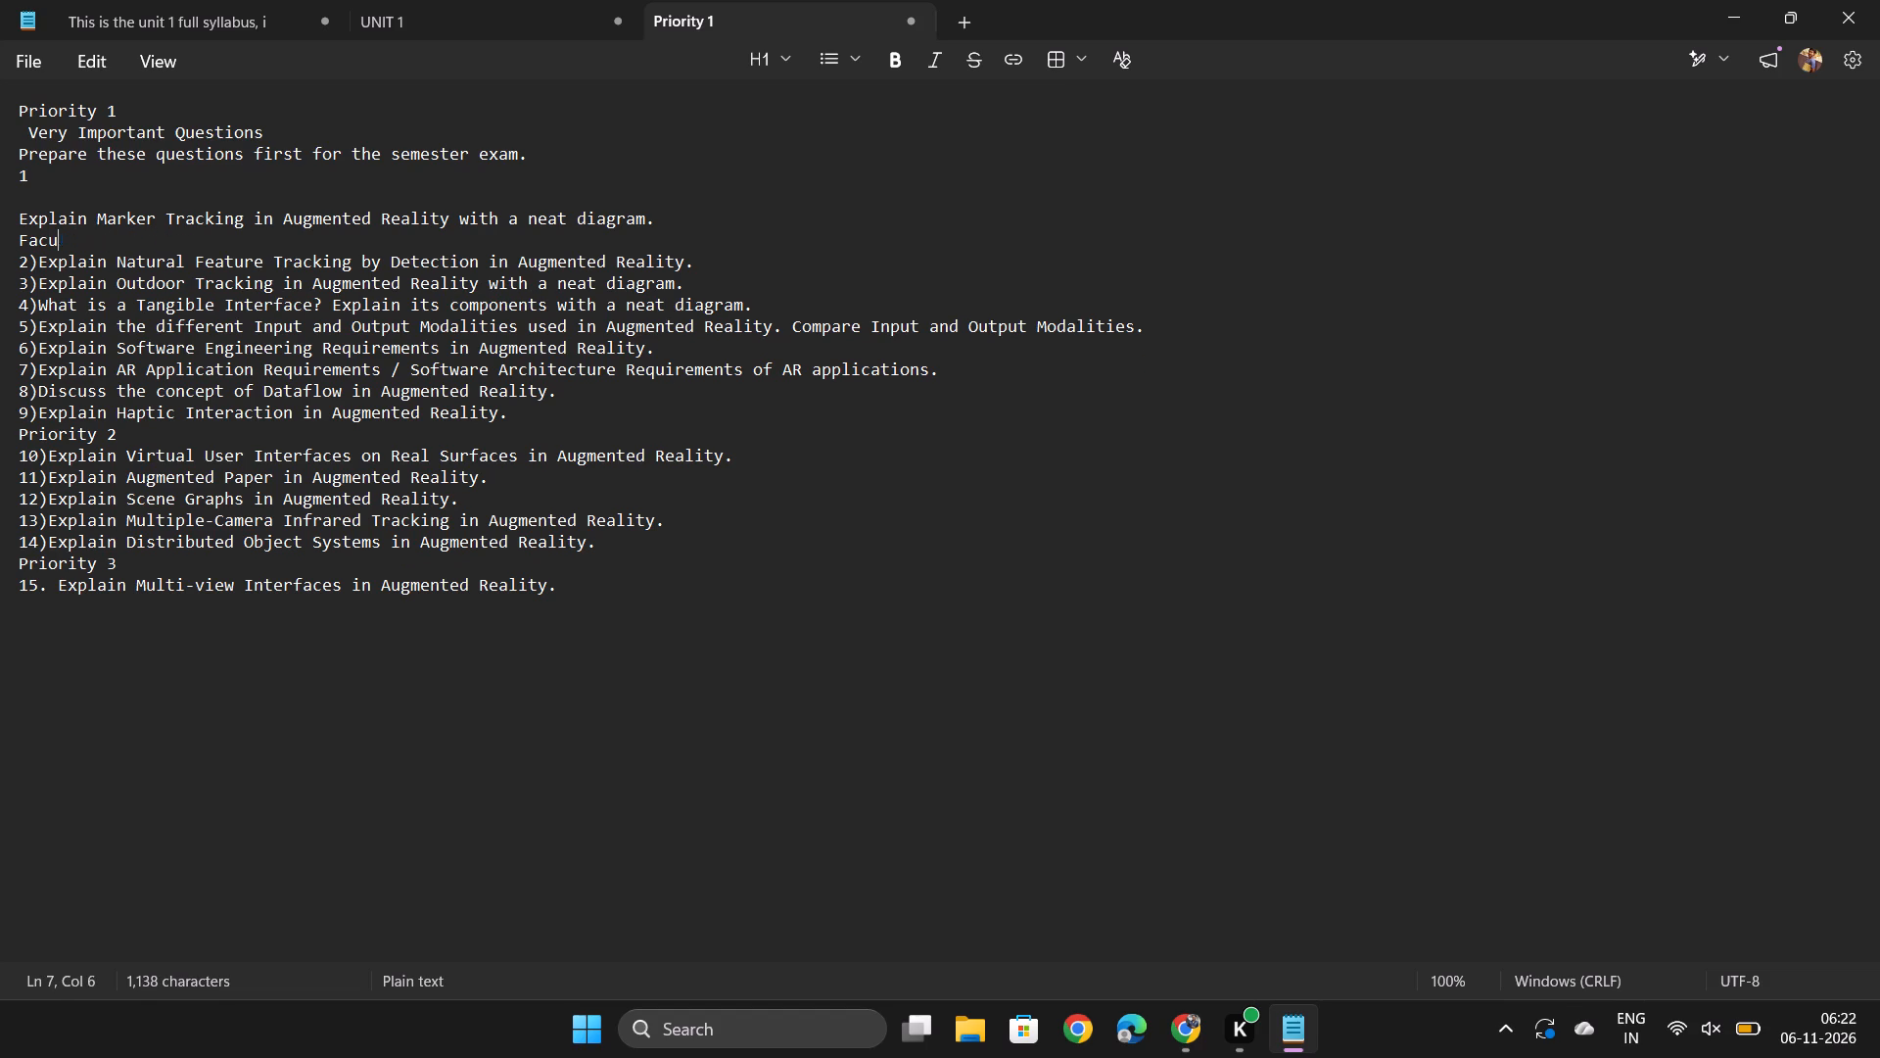
{"action": "key", "text": "BackSpace"}
{"action": "key", "text": "BackSpace"}
{"action": "key", "text": "BackSpace"}
Join the Marker Tracking question to its number on one line, formatted as "1)".
{"action": "key", "text": "Up"}
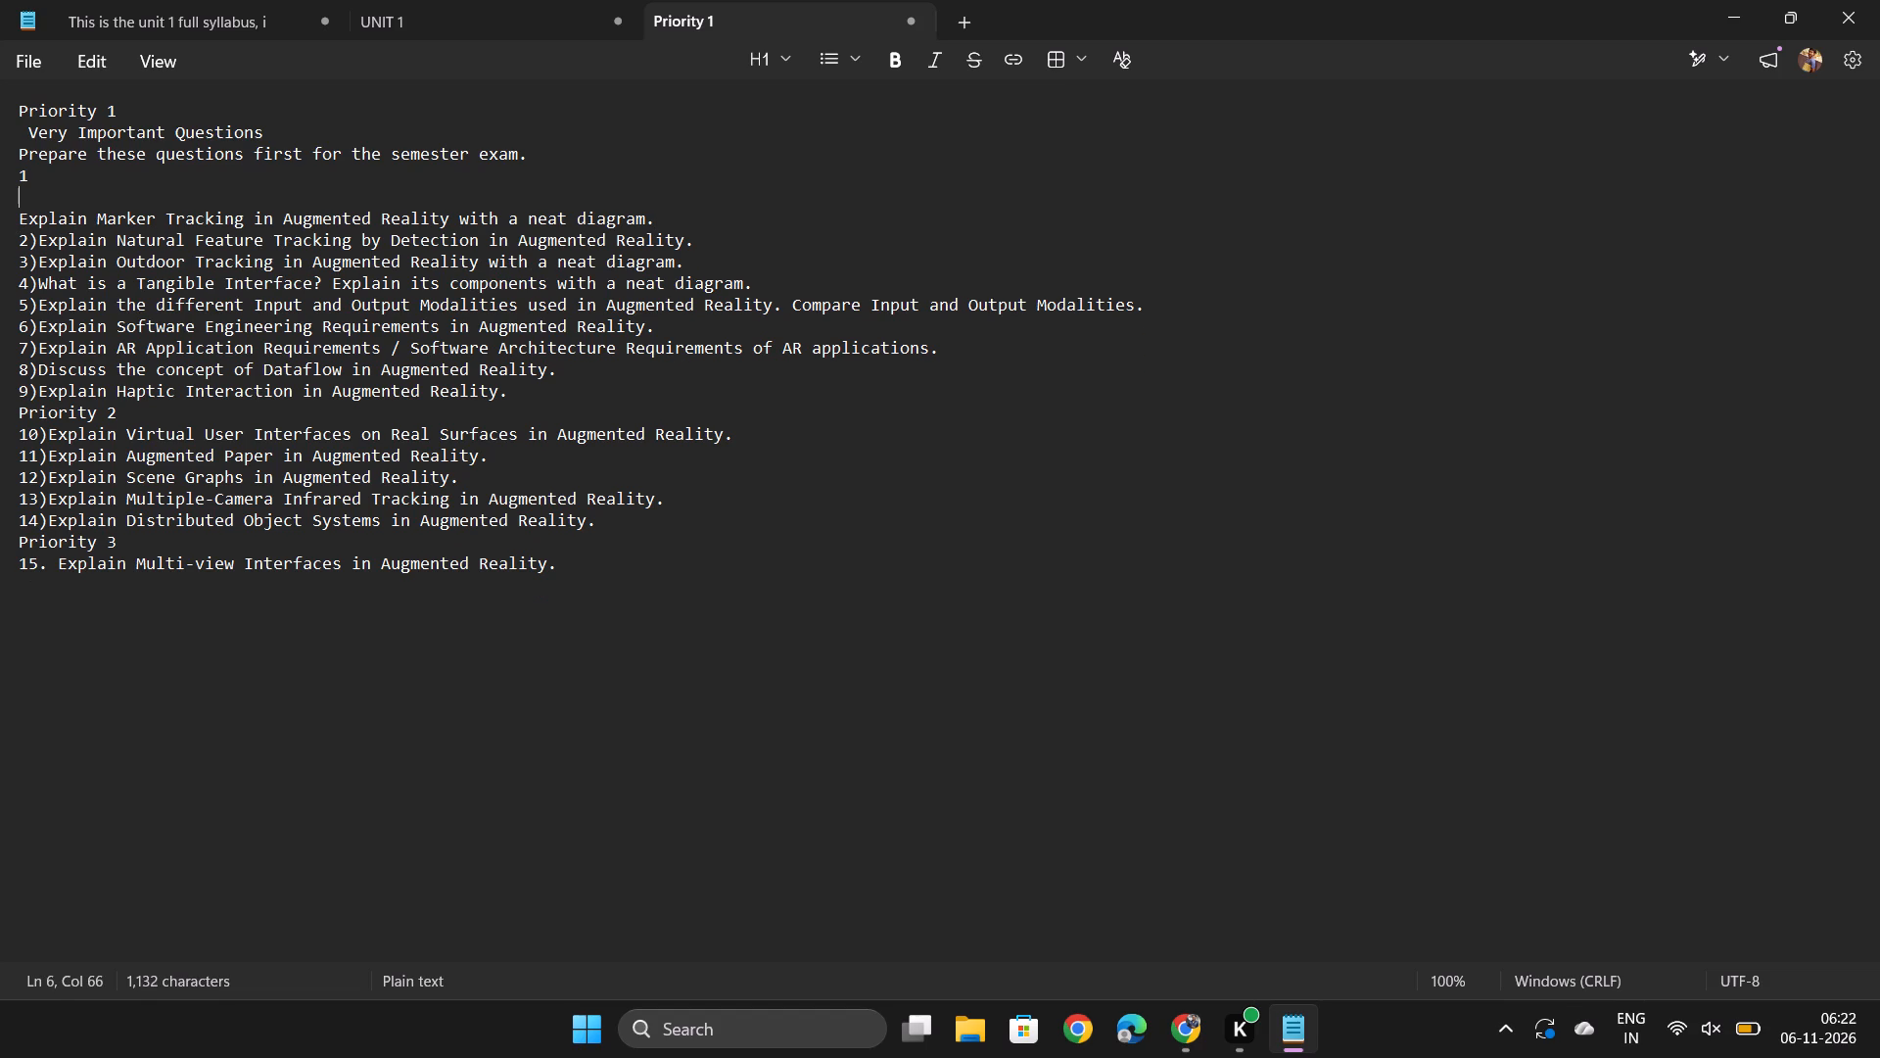
{"action": "key", "text": "Right"}
{"action": "key", "text": "BackSpace"}
{"action": "key", "text": "BackSpace"}
{"action": "key", "text": "ctrl+v"}
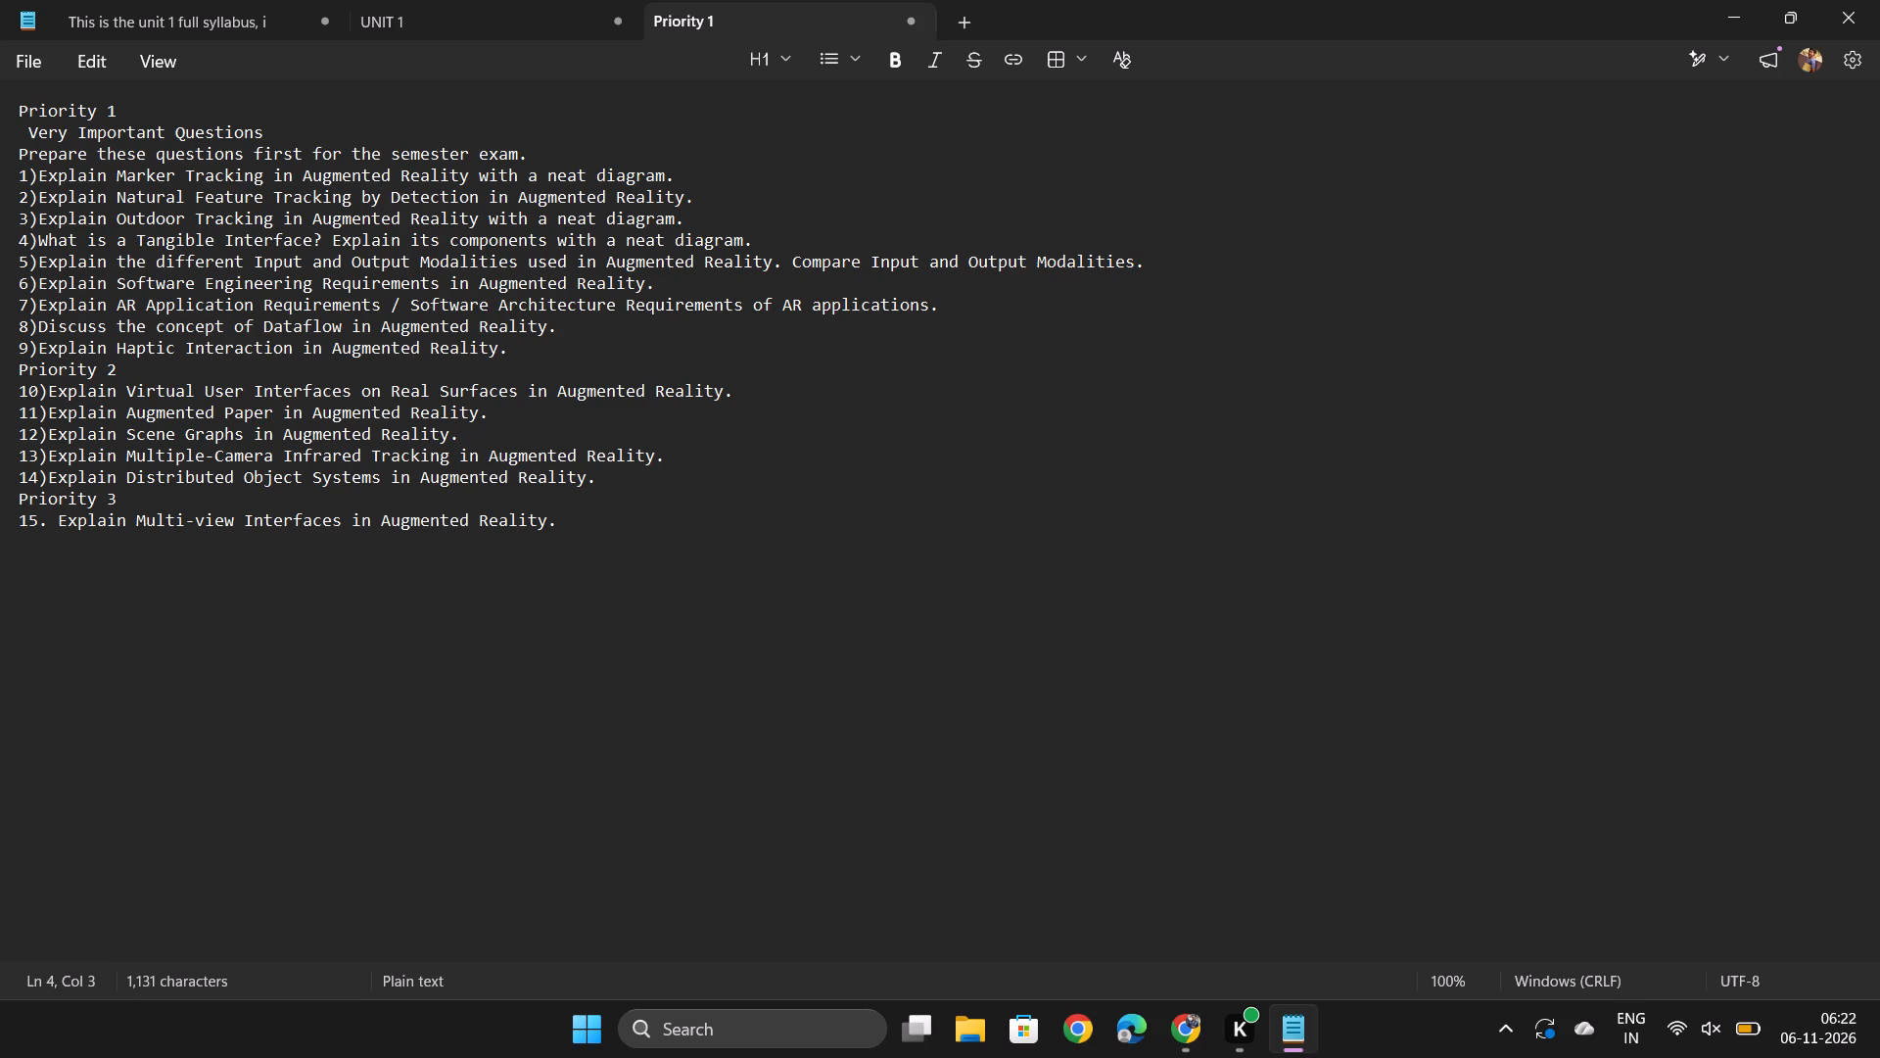
Delete the "Very Important Questions" and "Prepare these questions first for the semester exam." lines below the Priority 1 heading.
{"action": "left_click_drag", "start_coordinate": [565, 152], "coordinate": [0, 136]}
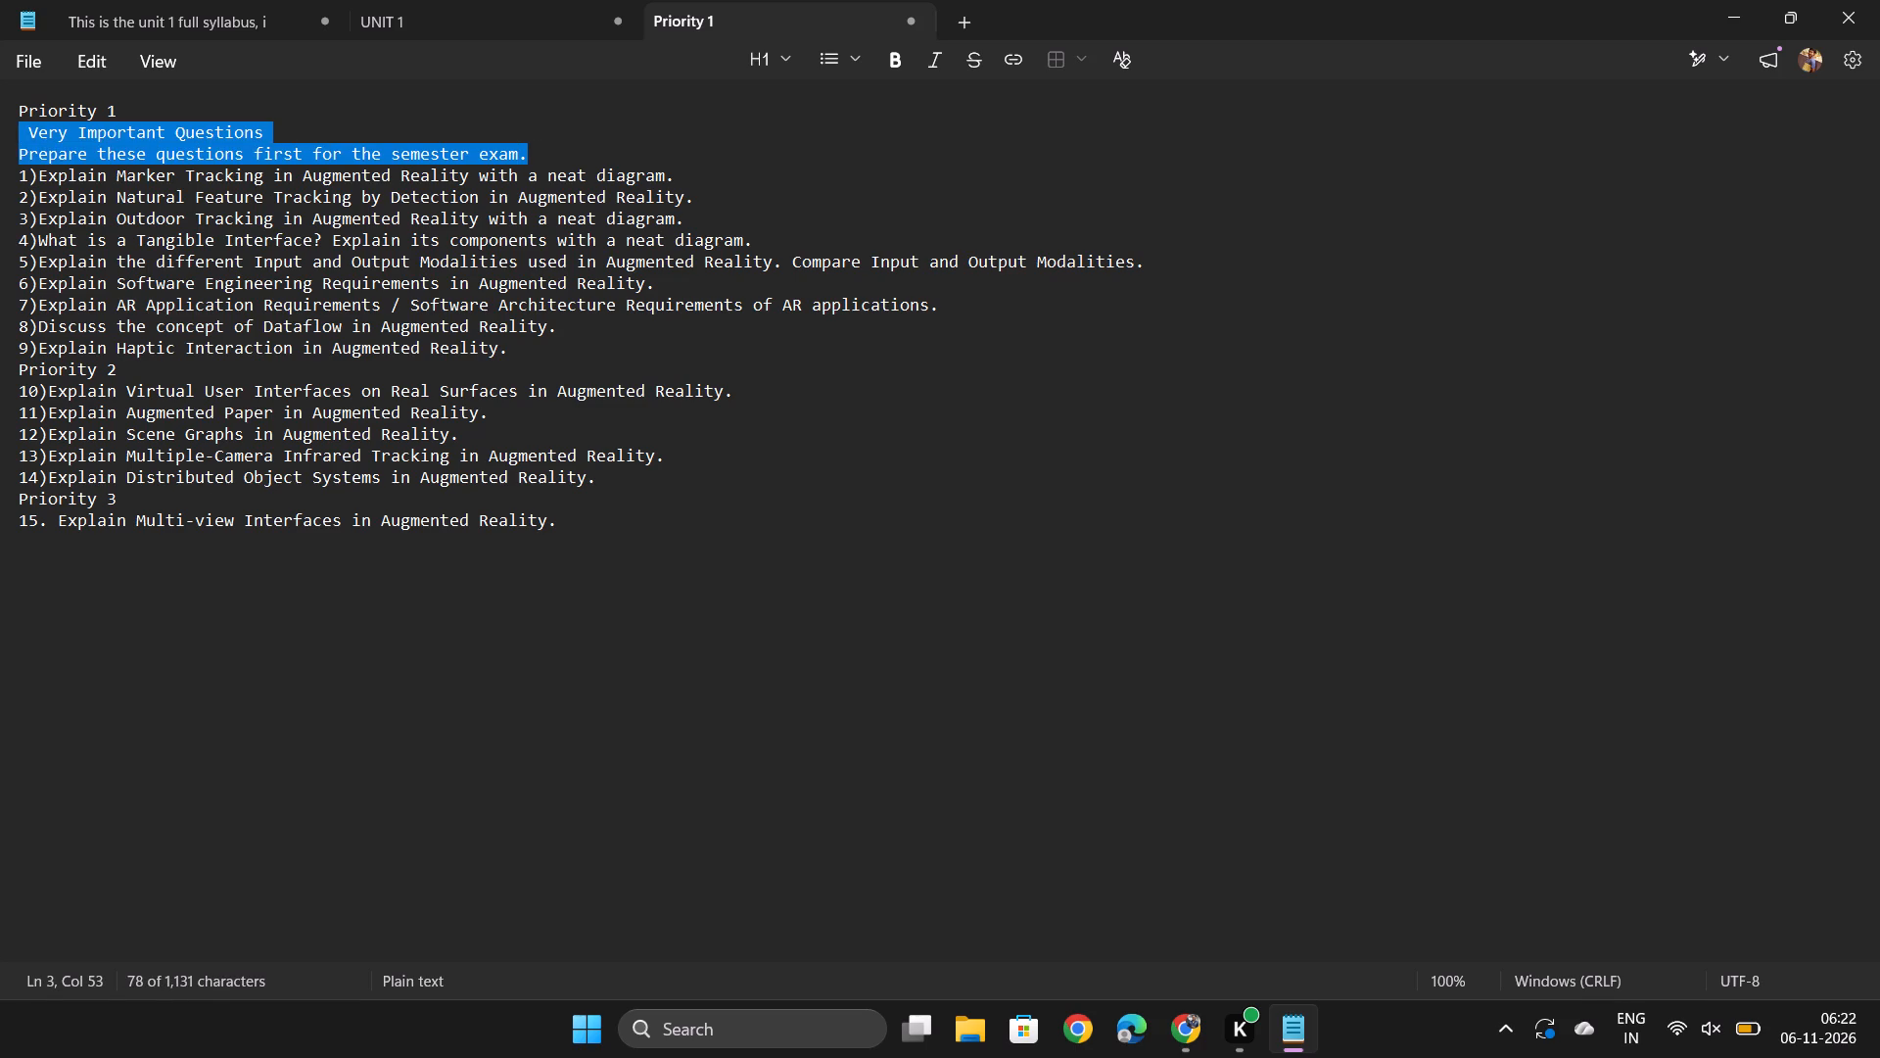
{"action": "key", "text": "BackSpace"}
{"action": "key", "text": "BackSpace"}
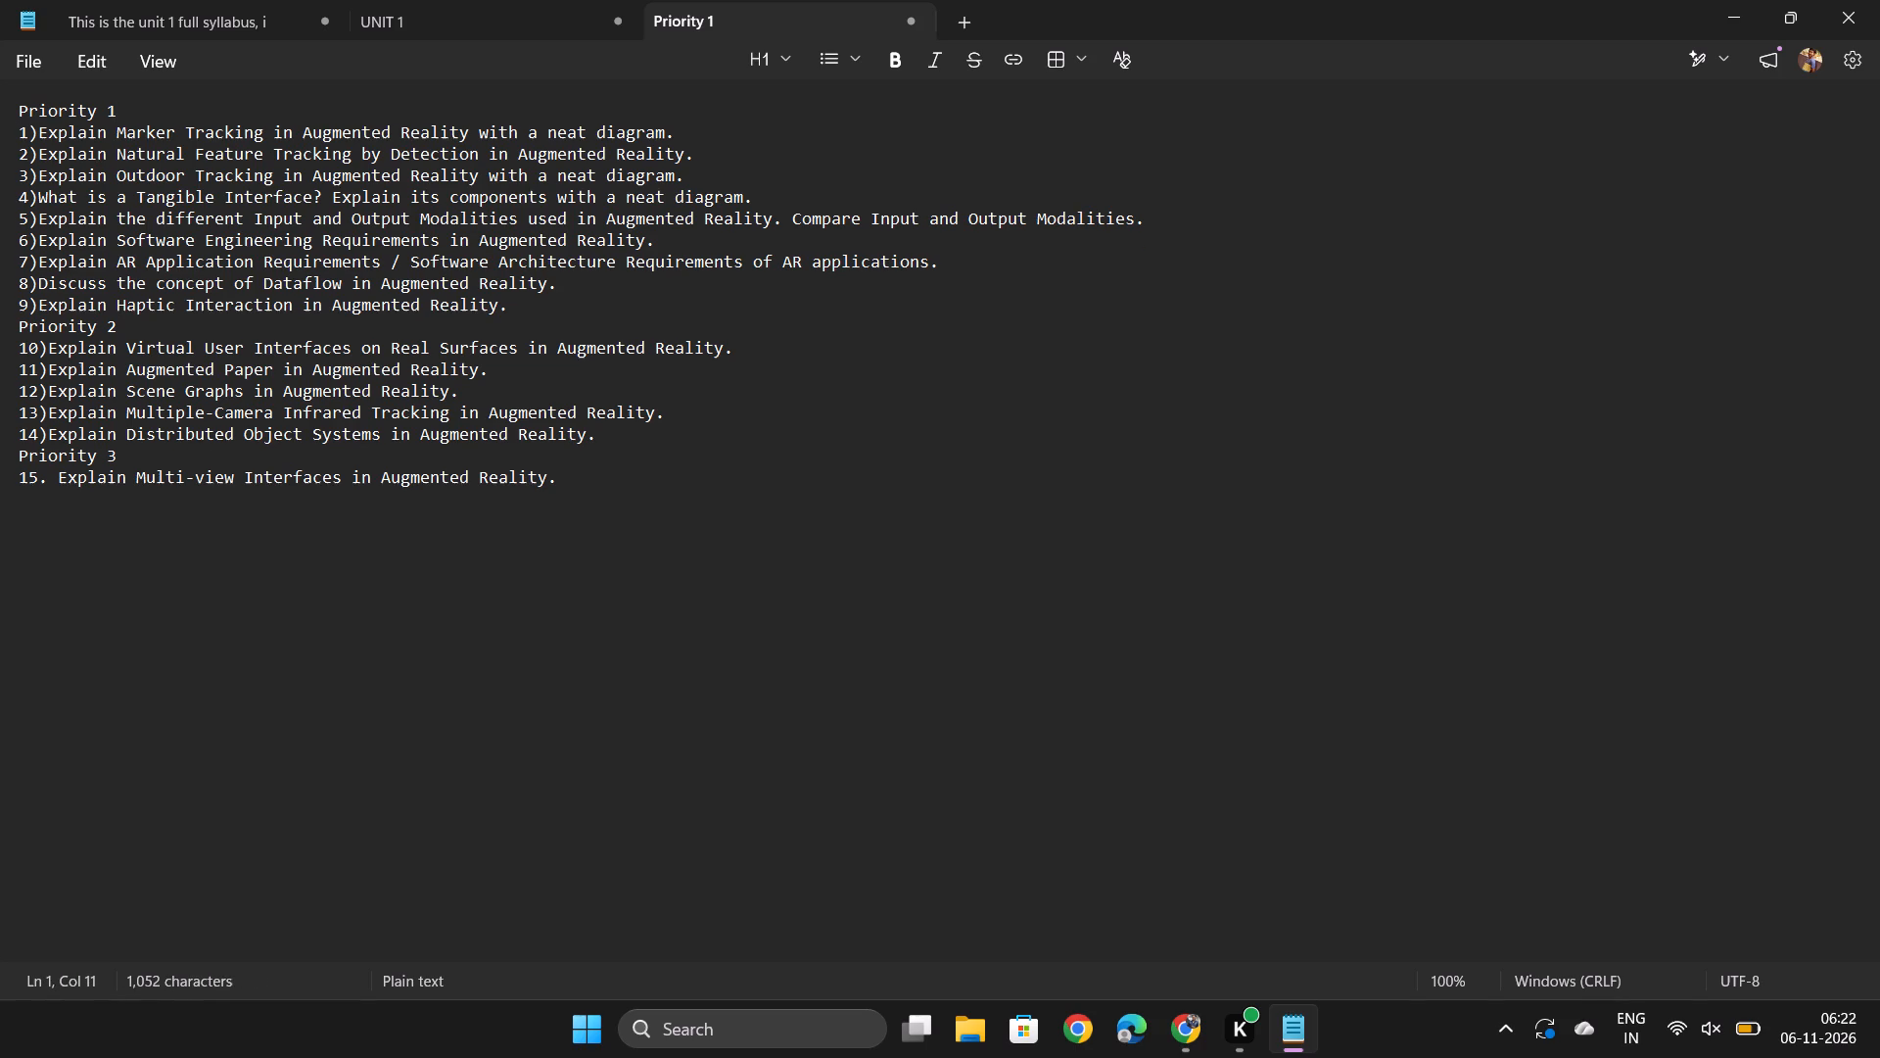
Indent the Priority 1, Priority 2 and Priority 3 headings by two tab stops each.
{"action": "left_click", "coordinate": [21, 112]}
{"action": "key", "text": "Tab"}
{"action": "key", "text": "Tab"}
{"action": "left_click", "coordinate": [23, 324]}
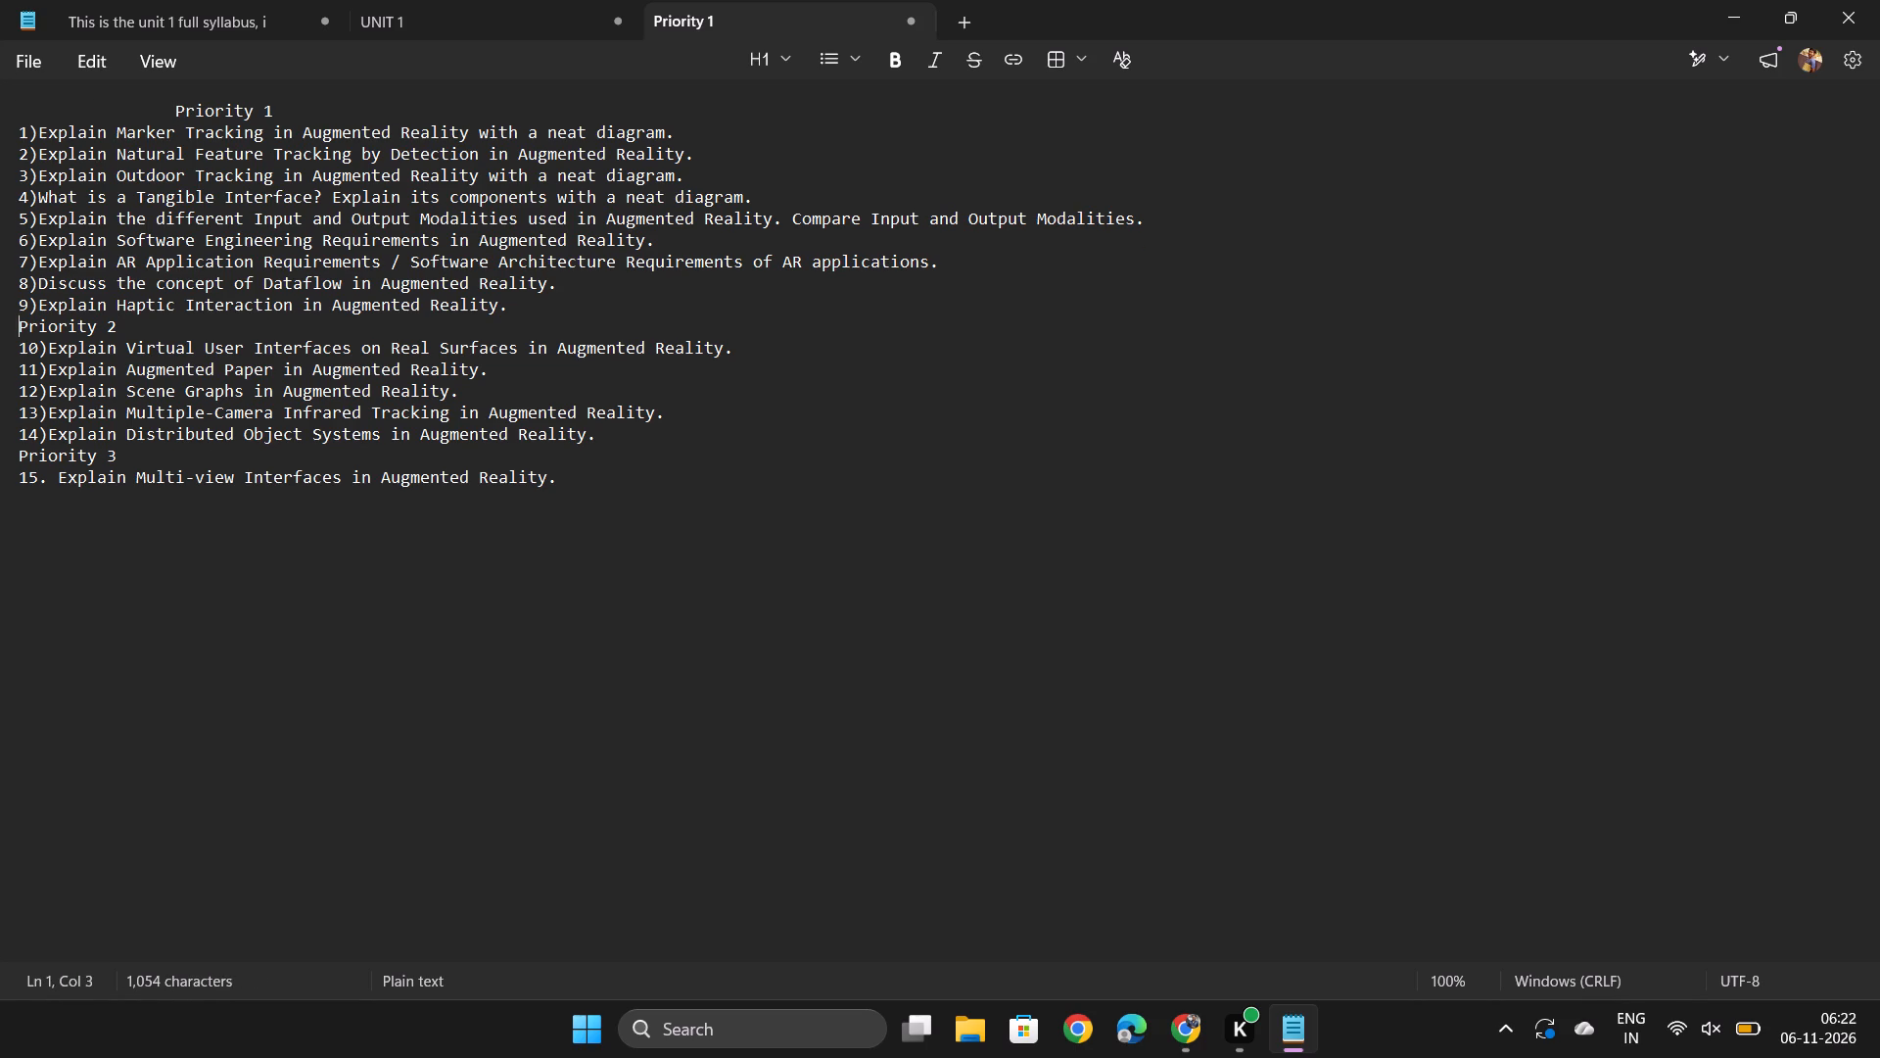
{"action": "key", "text": "Tab"}
{"action": "key", "text": "Tab"}
{"action": "left_click", "coordinate": [20, 453]}
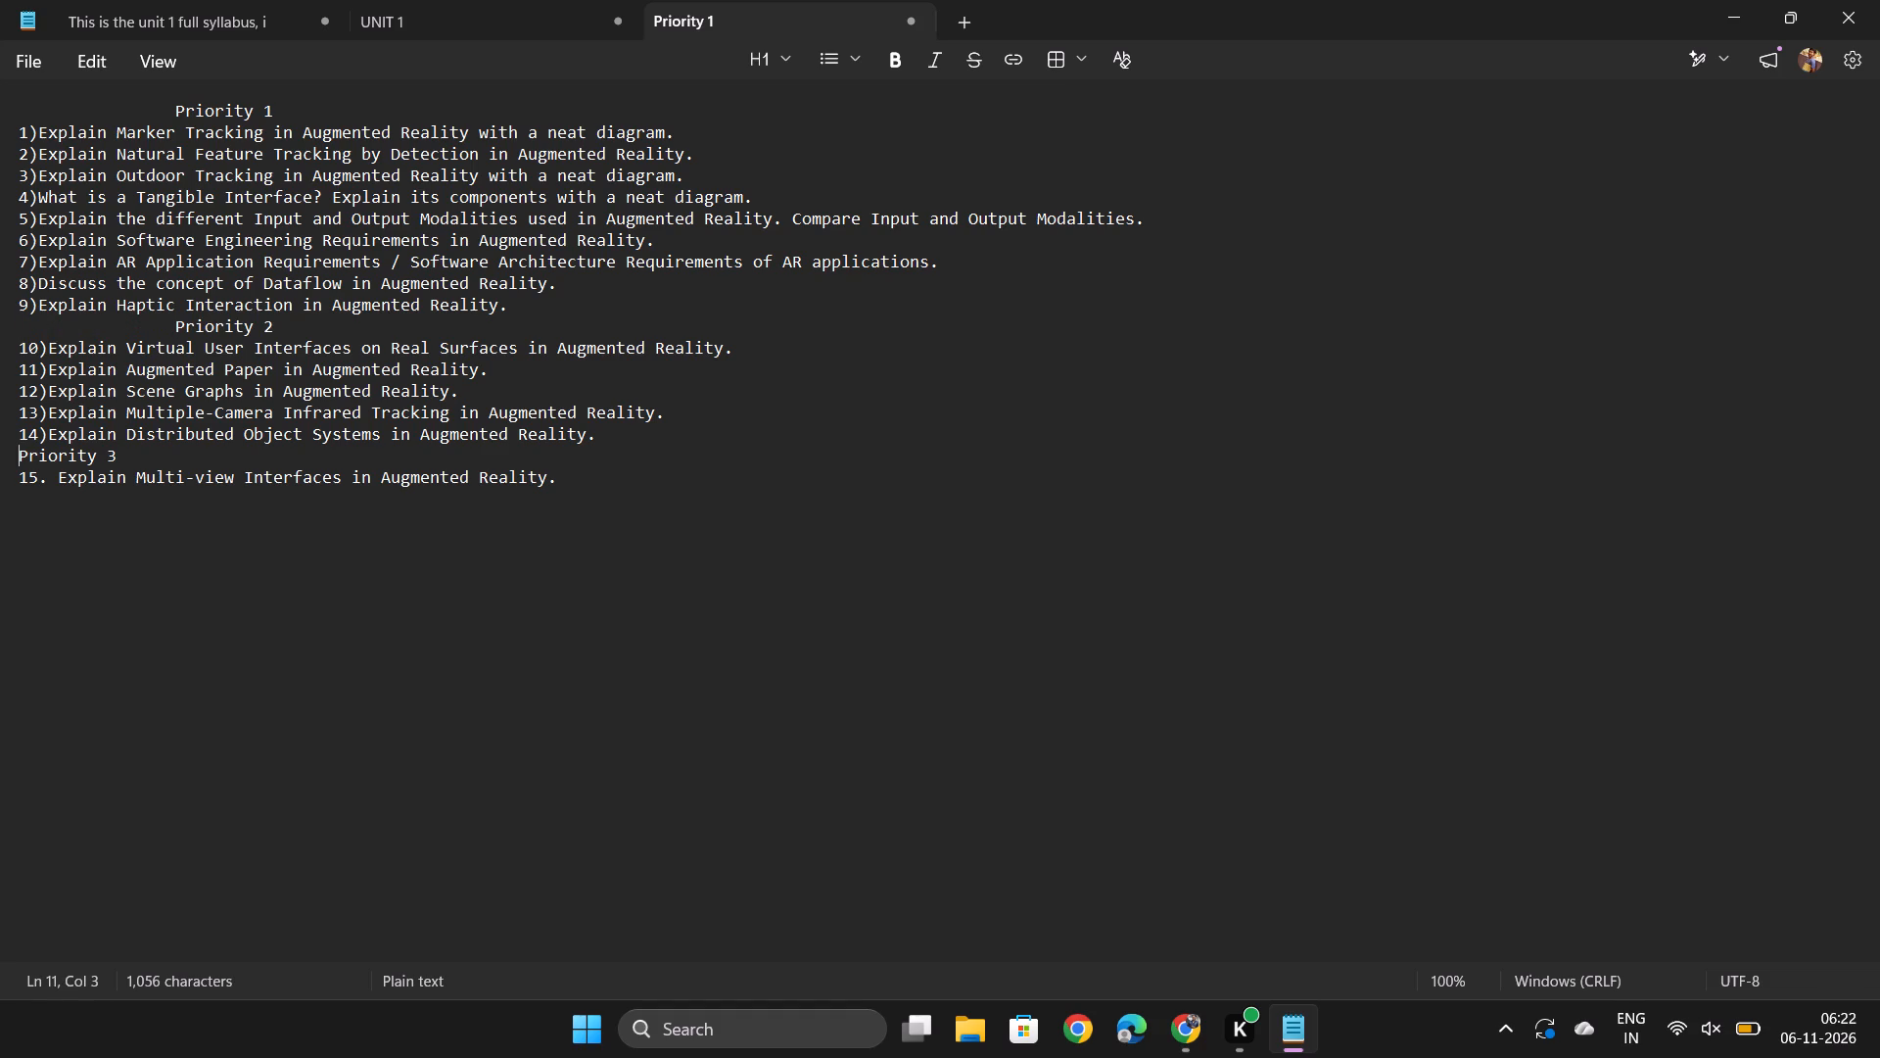
{"action": "key", "text": "Tab"}
{"action": "key", "text": "Tab"}
Add the title "UNIT 2" on its own line above the Priority 1 heading.
{"action": "left_click", "coordinate": [28, 108]}
{"action": "type", "text": "UNIT @"}
{"action": "key", "text": "BackSpace"}
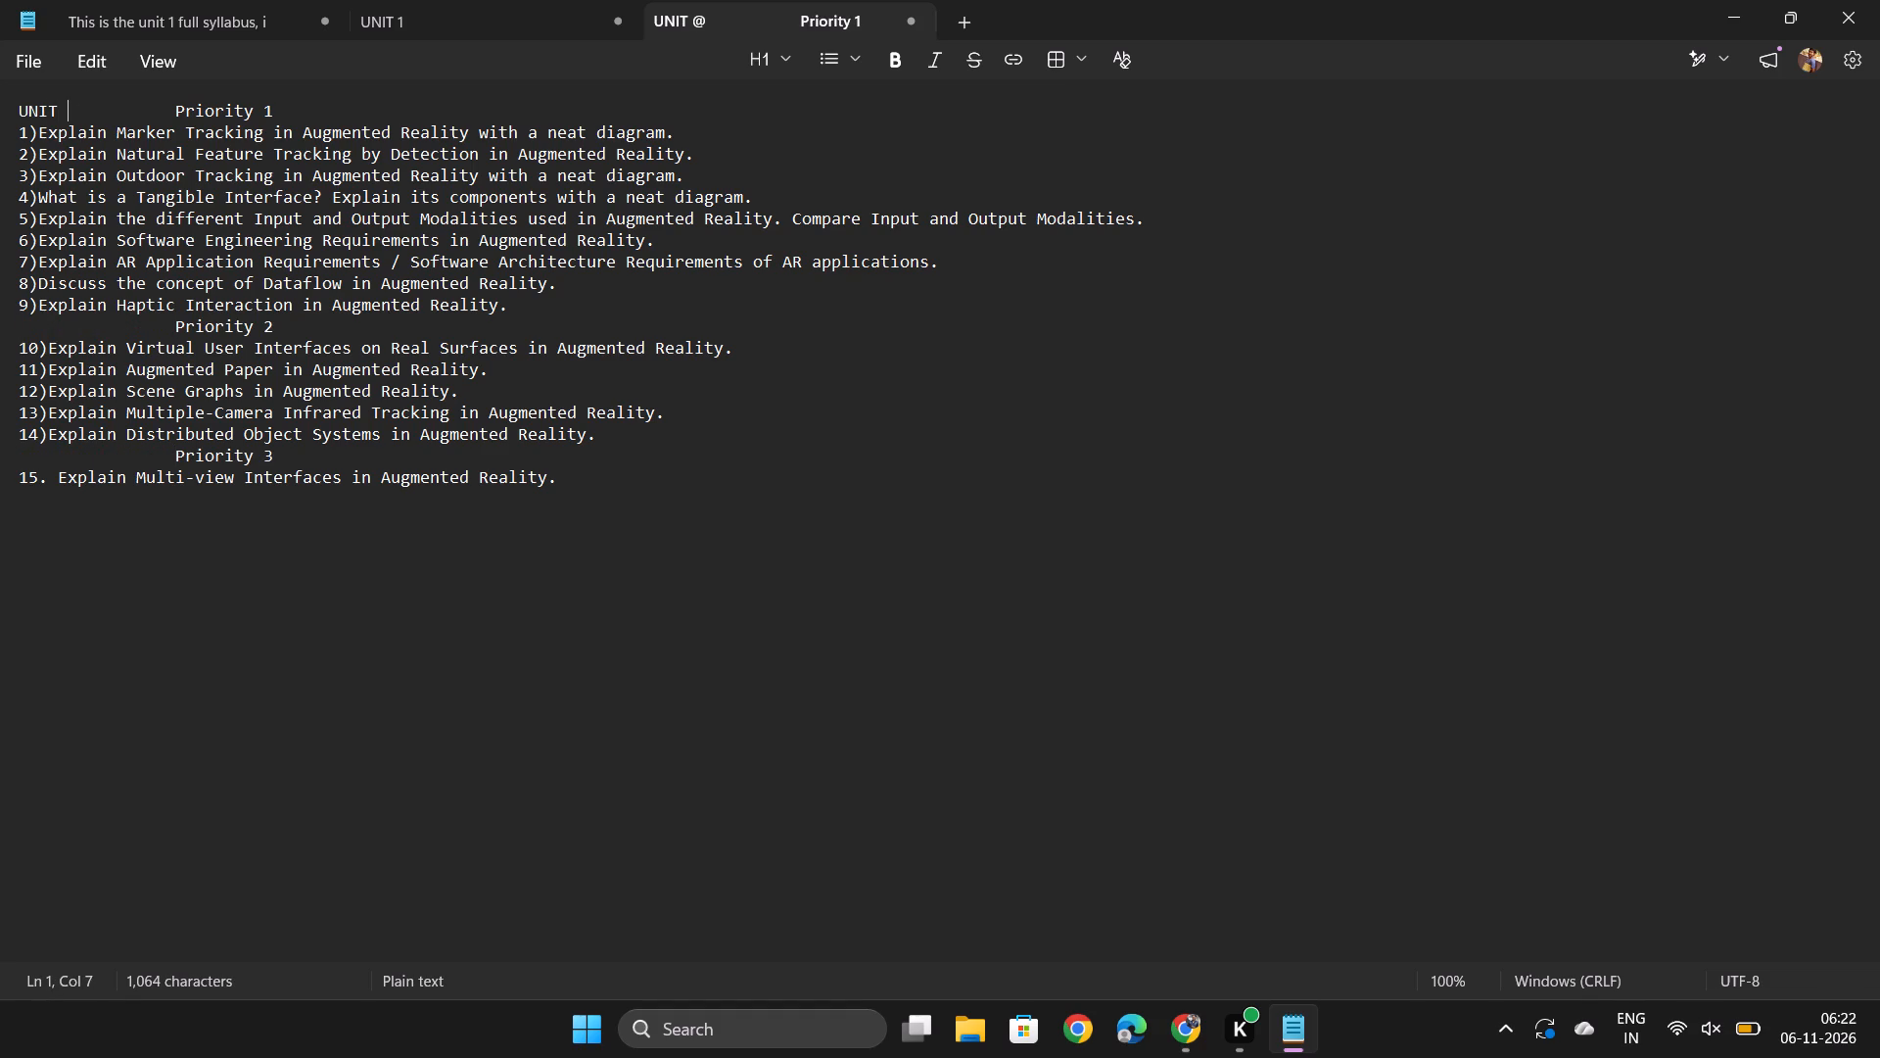
{"action": "key", "text": "2"}
{"action": "key", "text": "Return"}
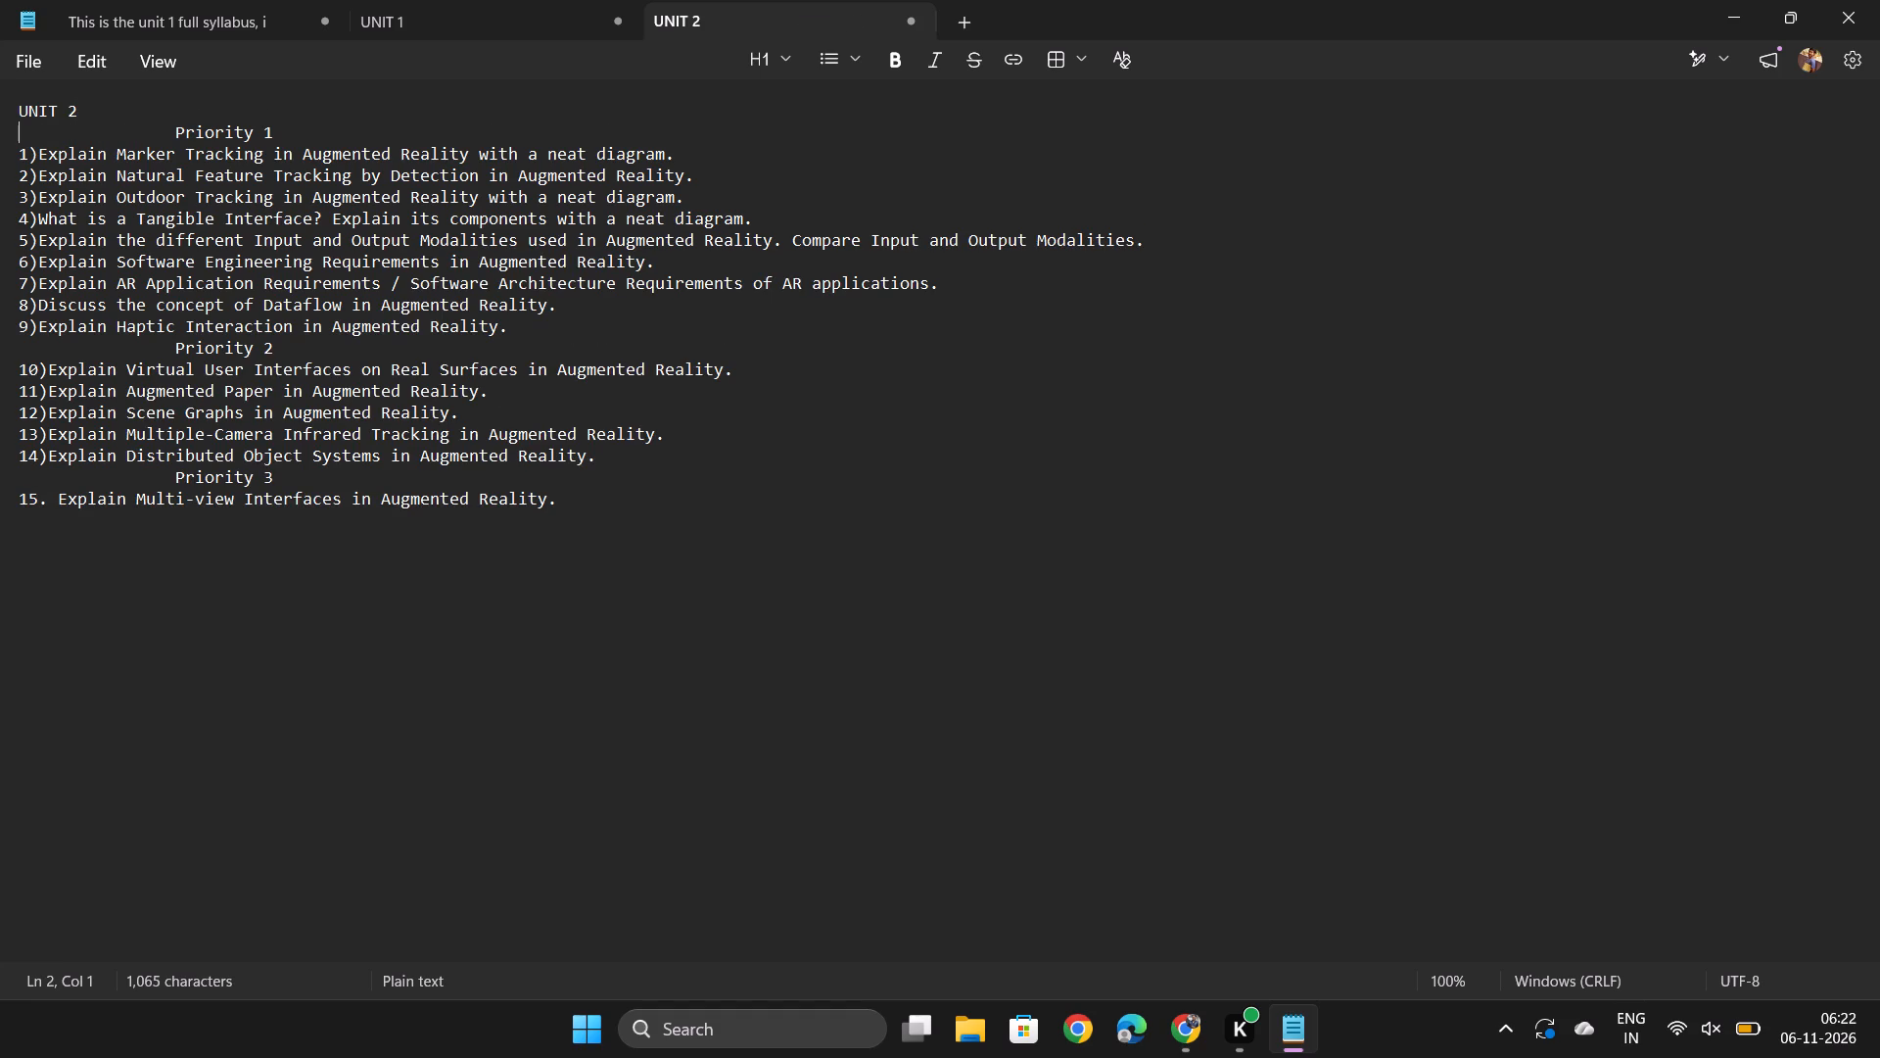
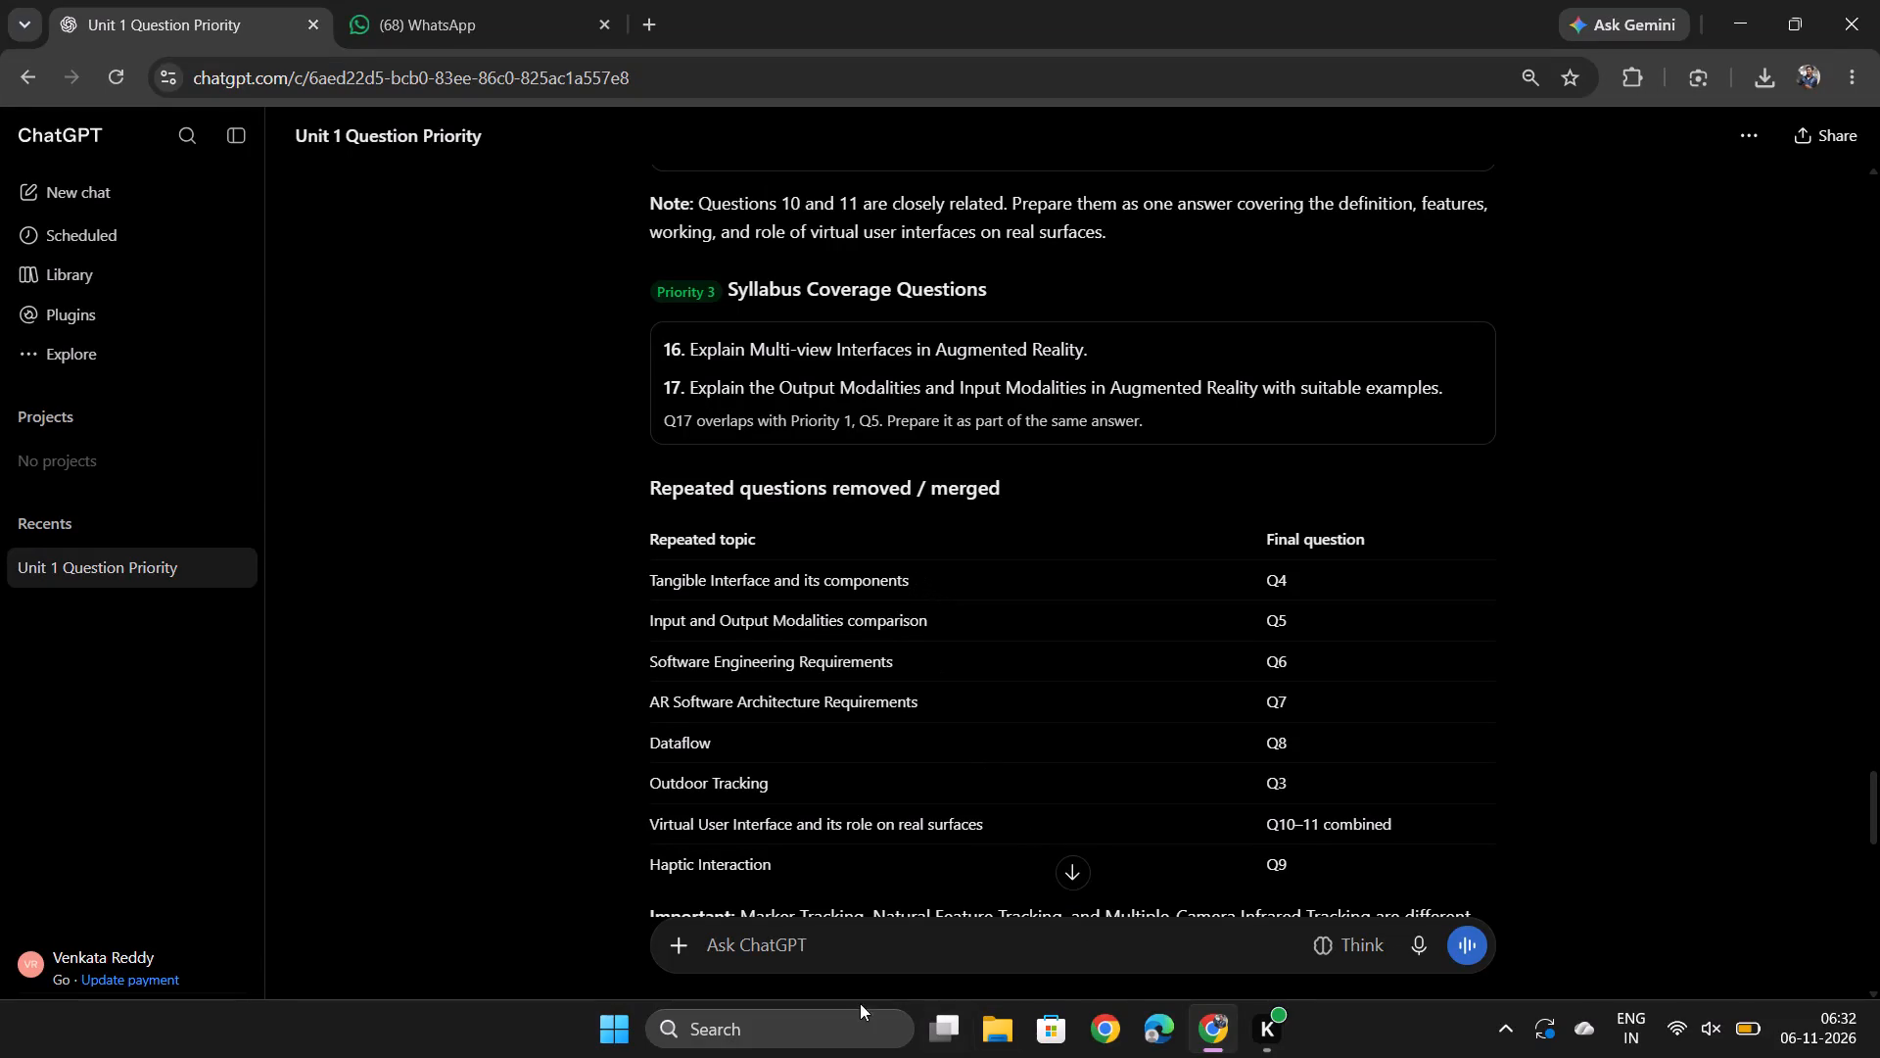
{"action": "left_click", "coordinate": [765, 1021]}
{"action": "type", "text": "no"}
{"action": "key", "text": "t"}
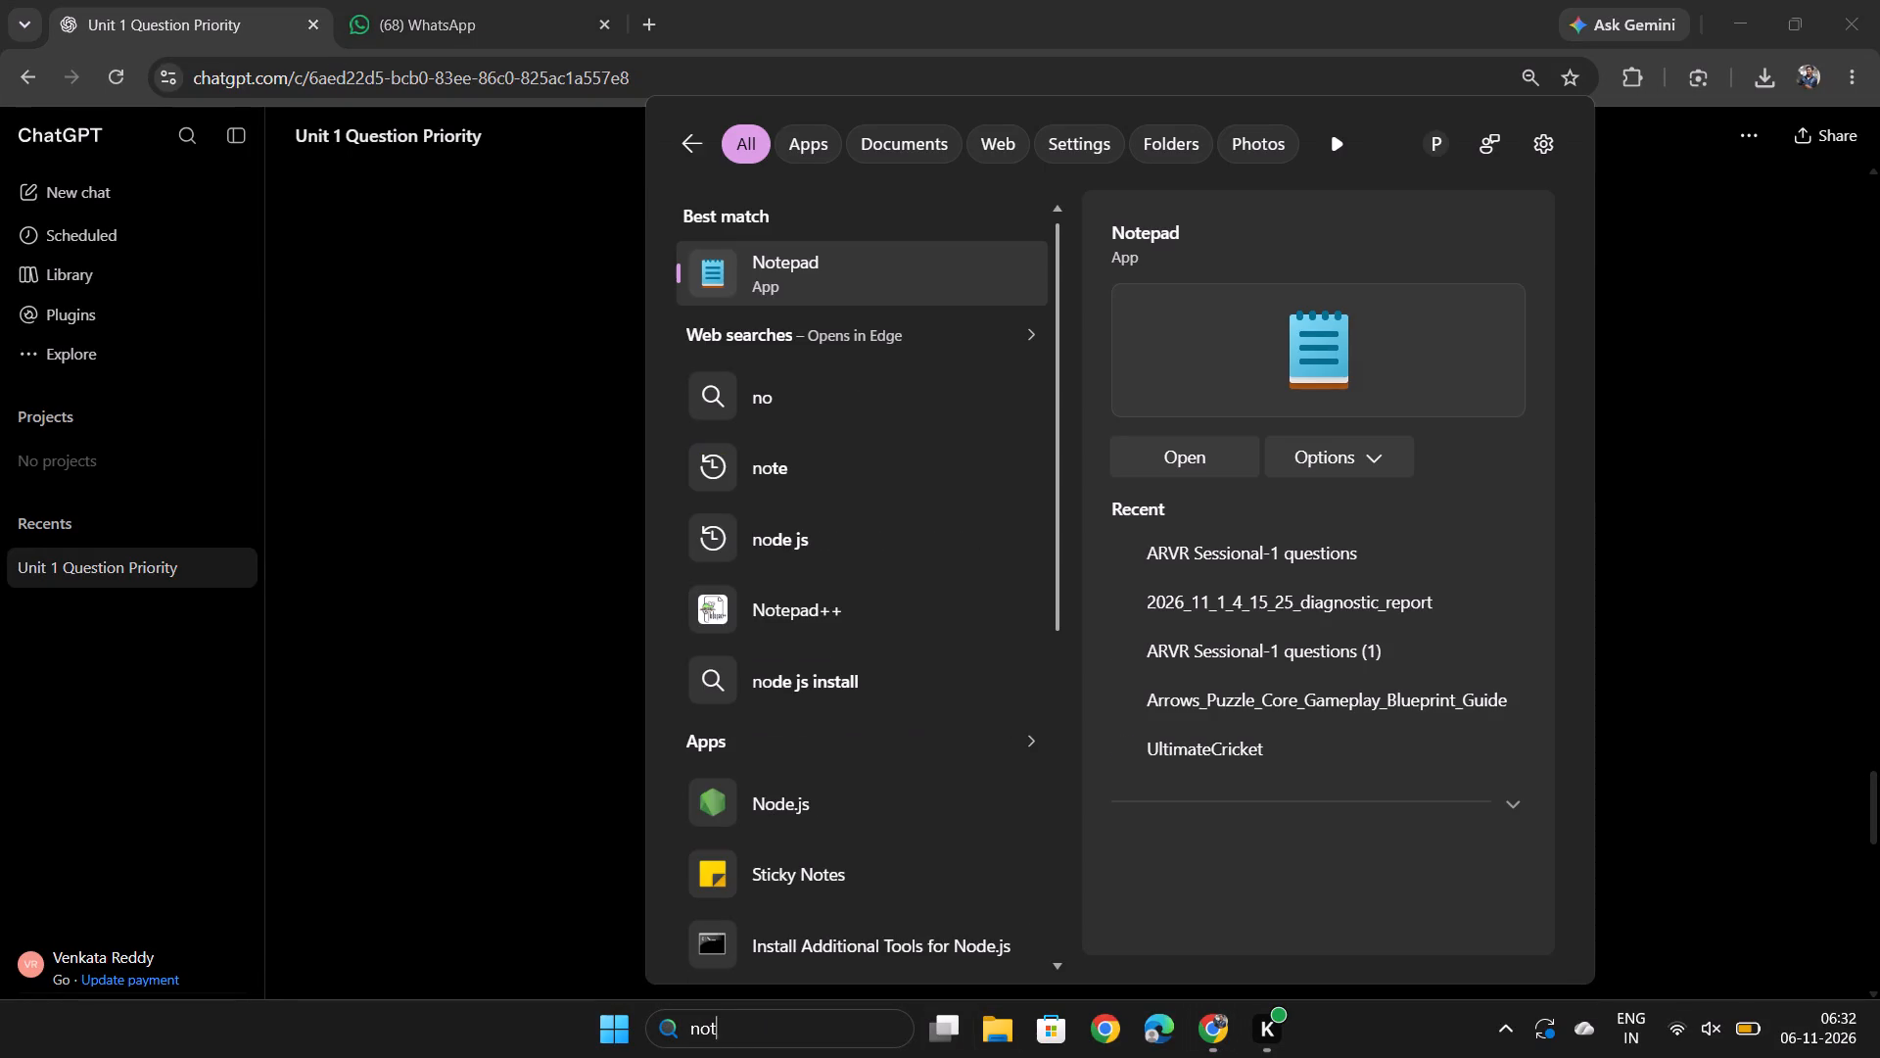
{"action": "key", "text": "e"}
{"action": "left_click", "coordinate": [886, 257]}
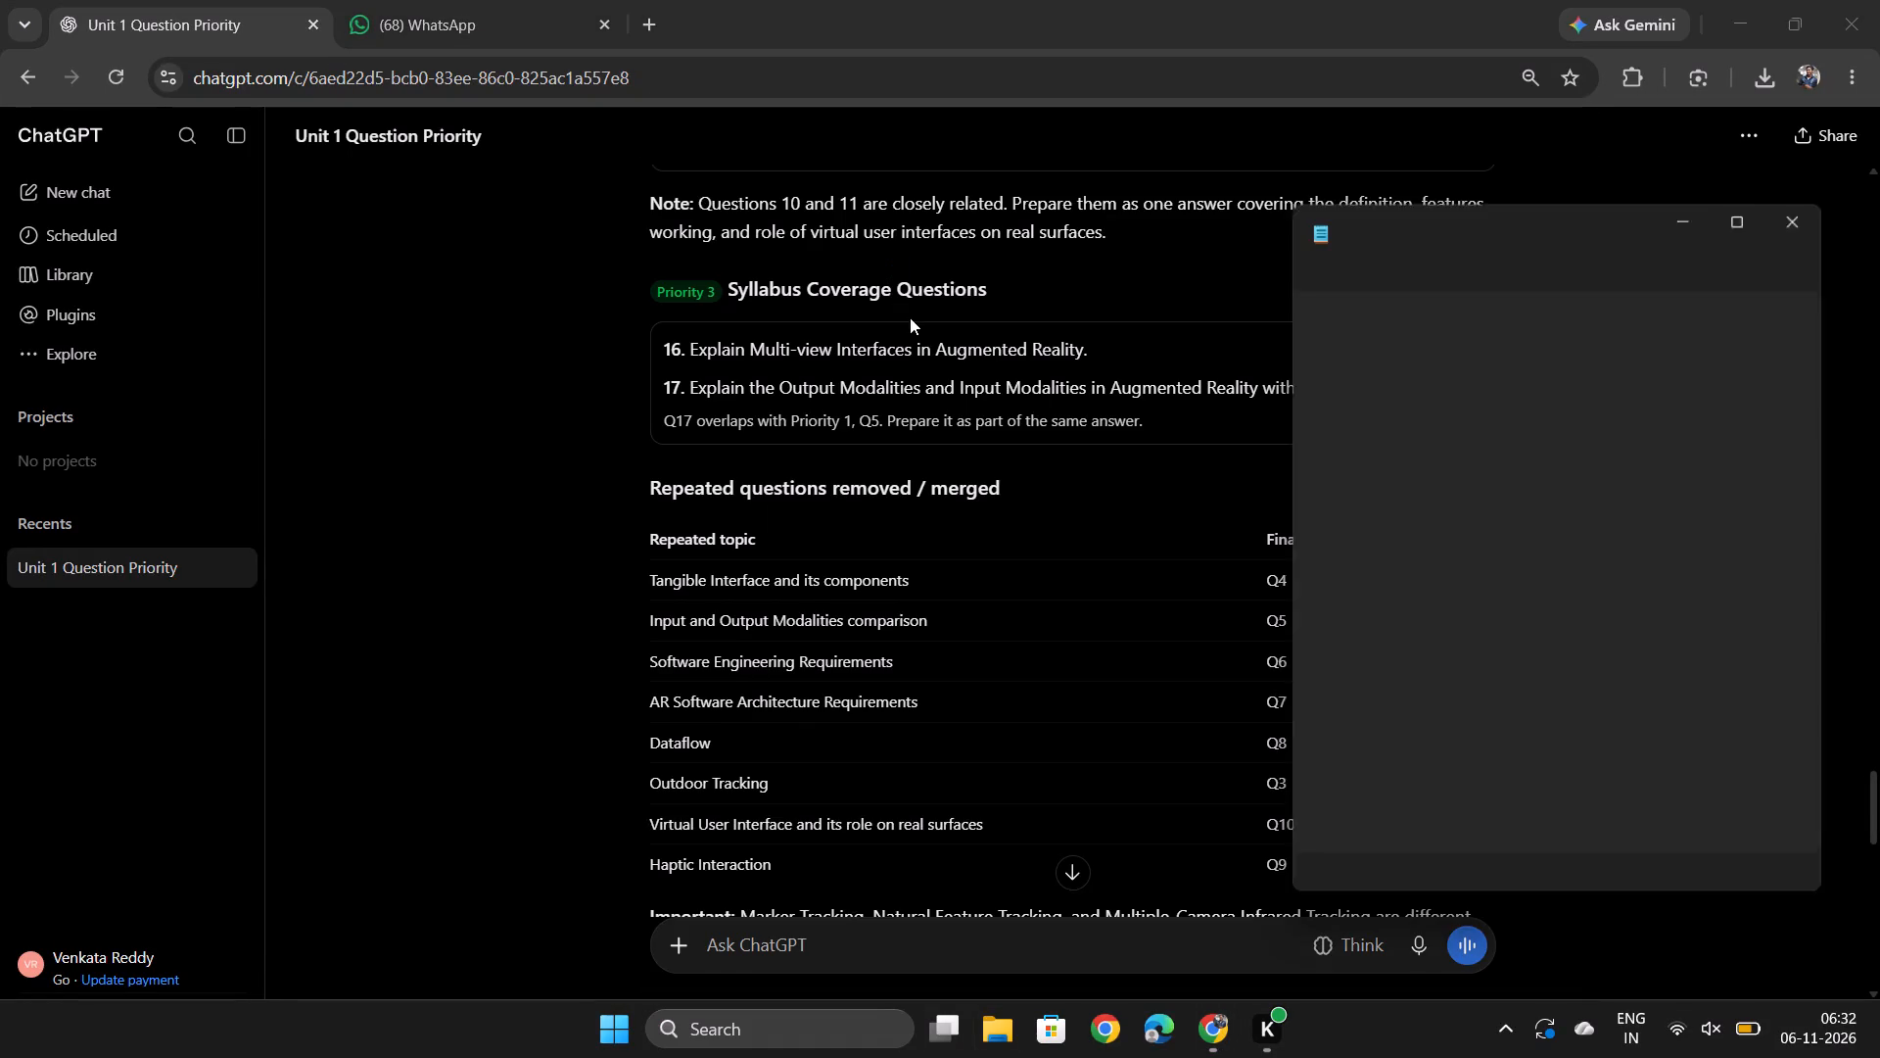
{"action": "left_click", "coordinate": [1732, 214]}
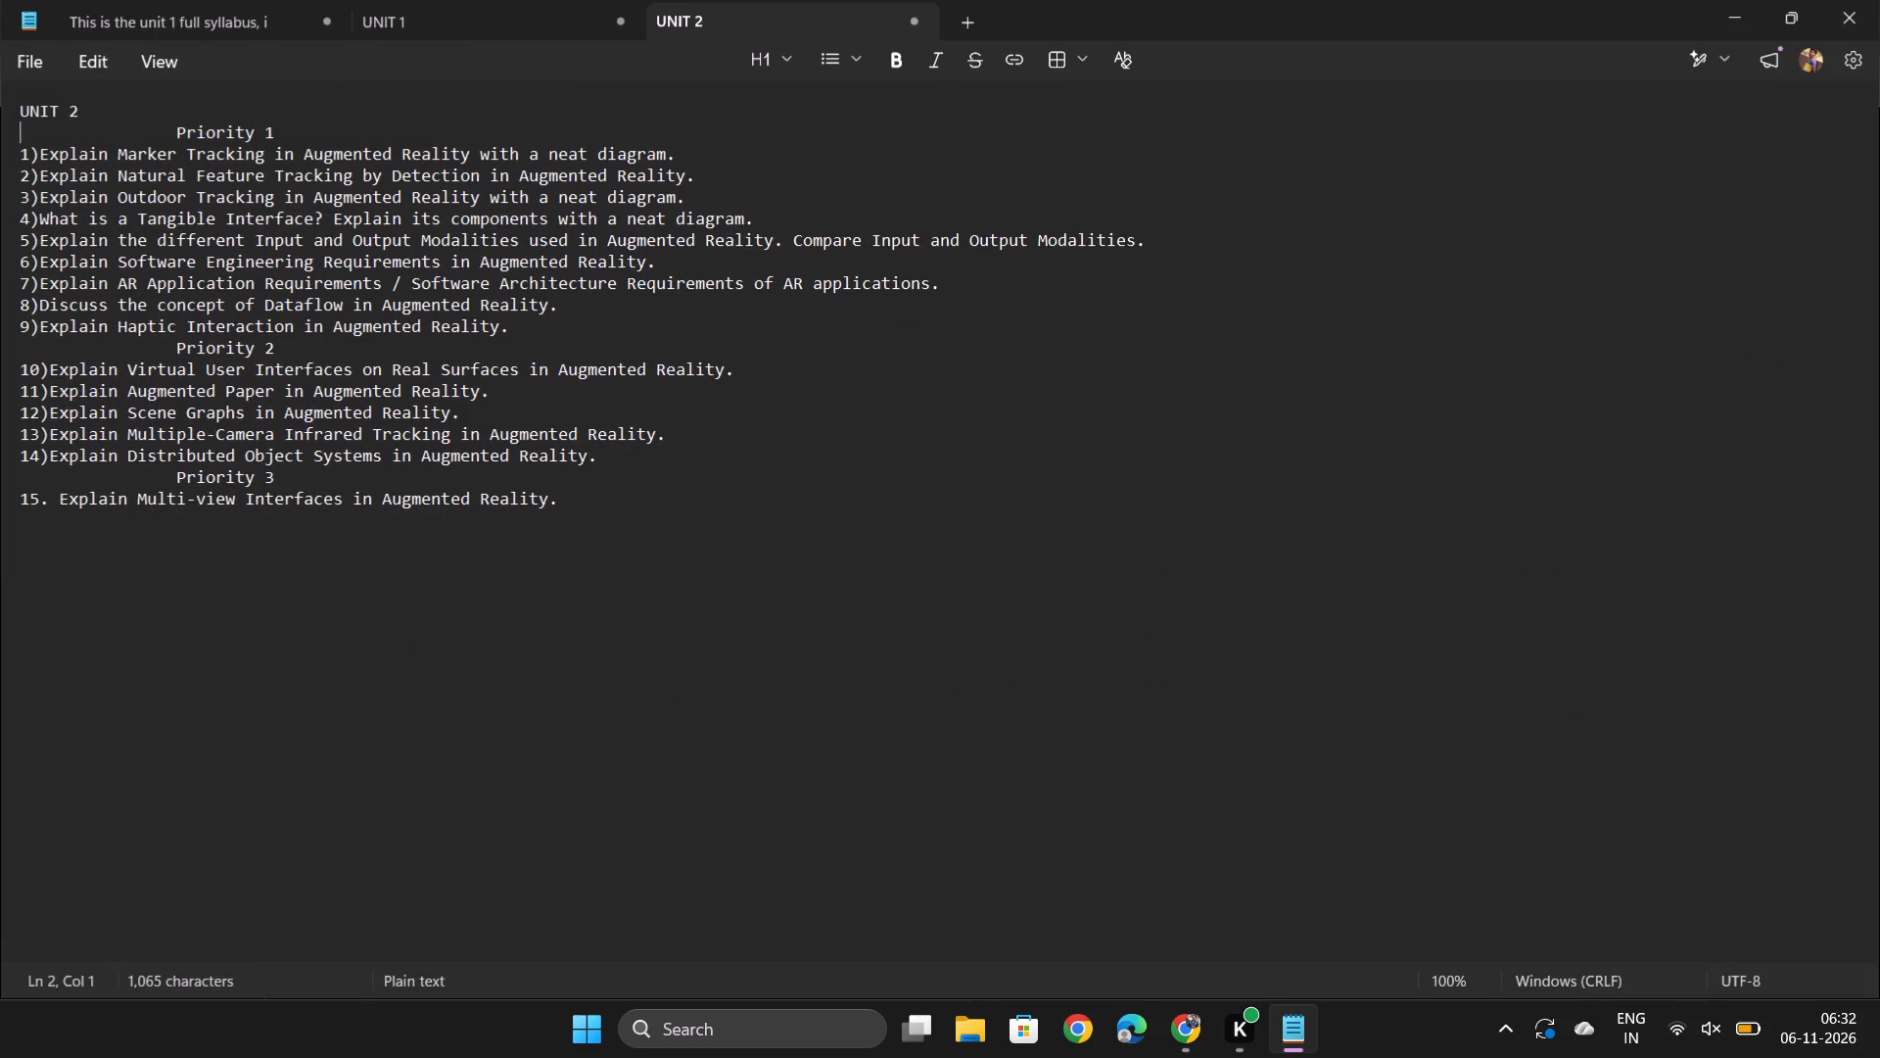
{"action": "left_click", "coordinate": [389, 415]}
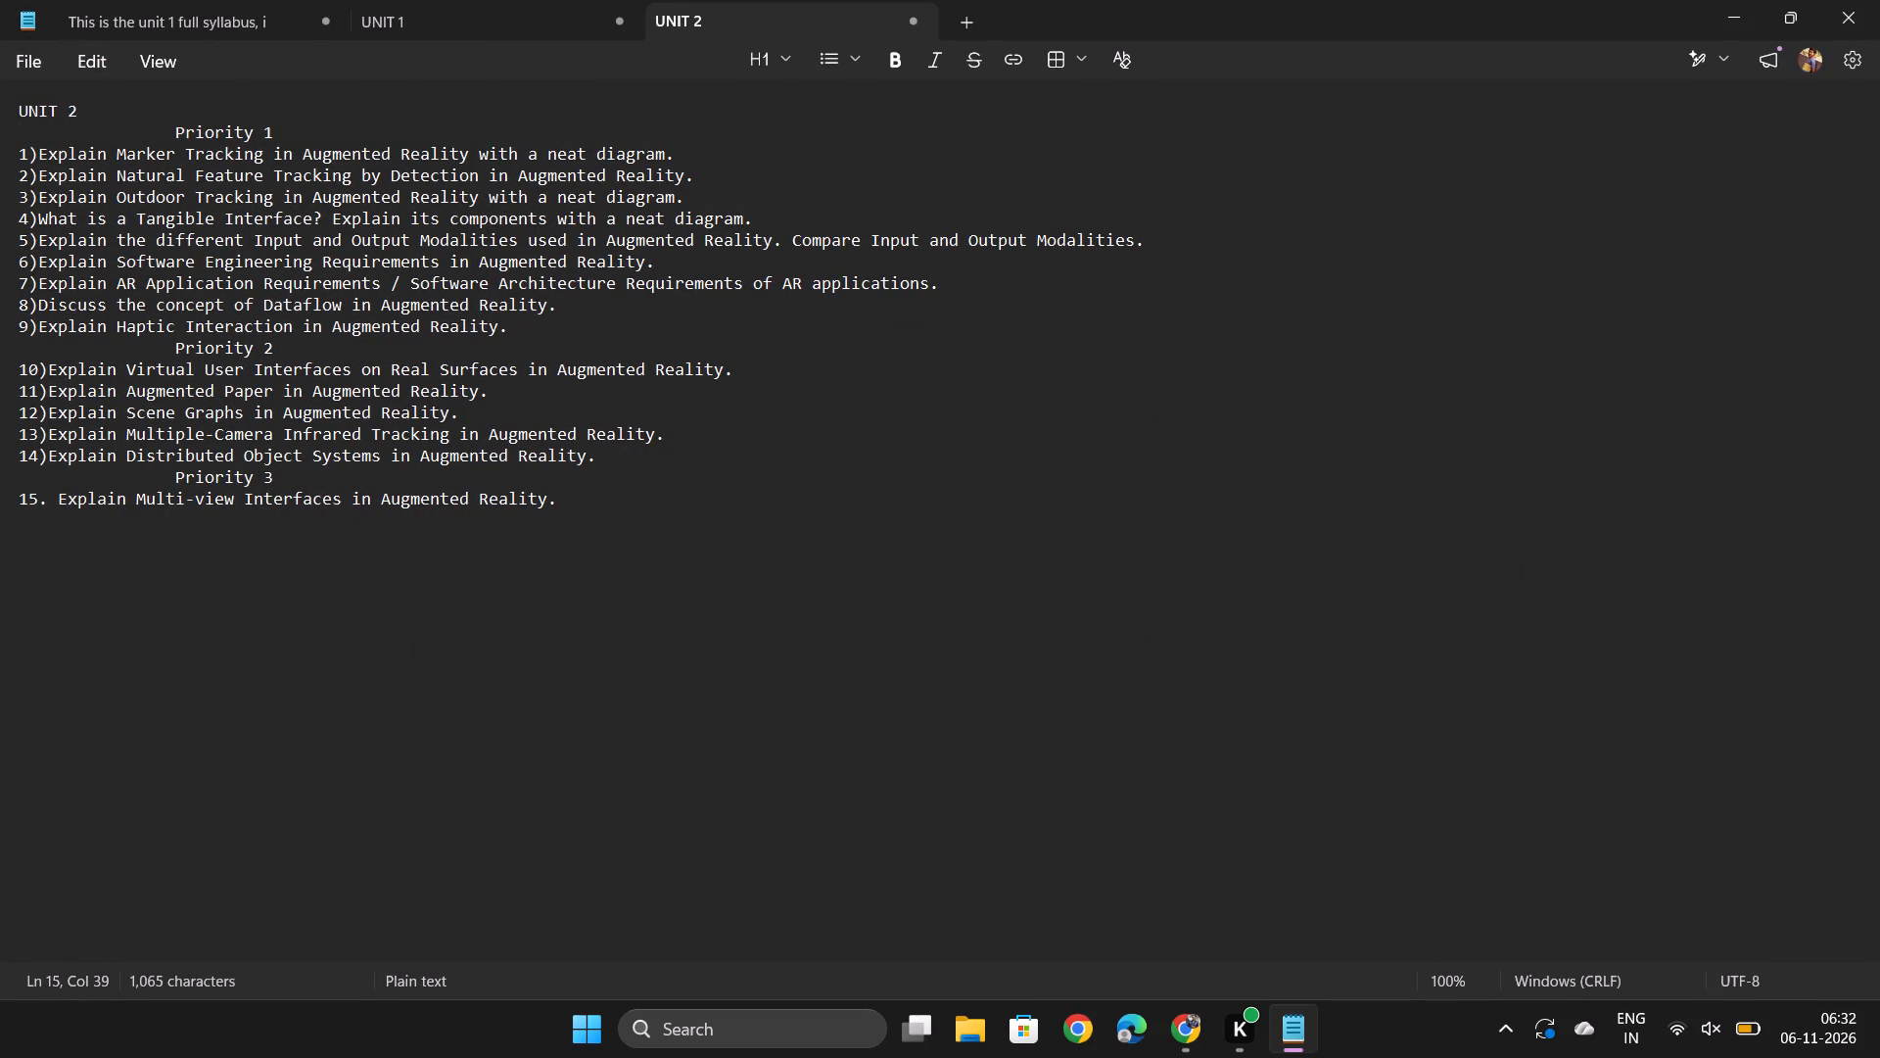
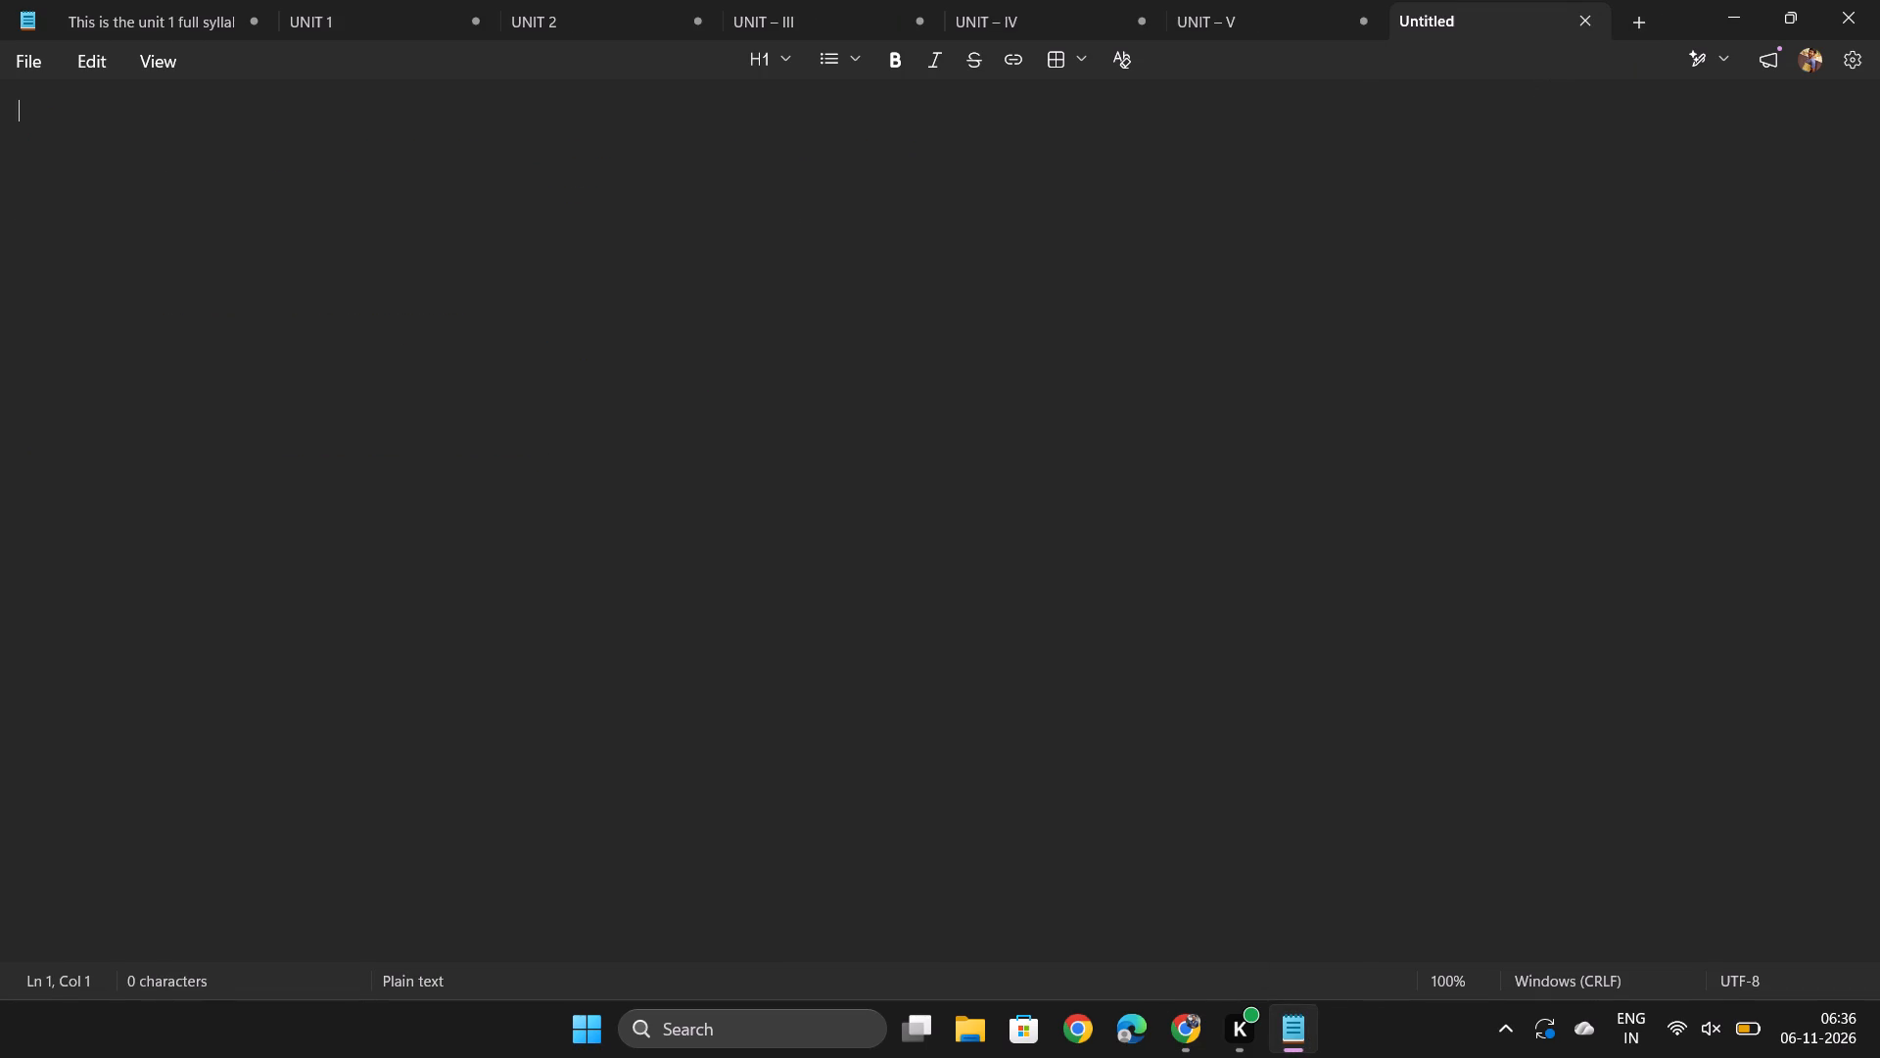
{"action": "left_click", "coordinate": [509, 314]}
{"action": "key", "text": "a"}
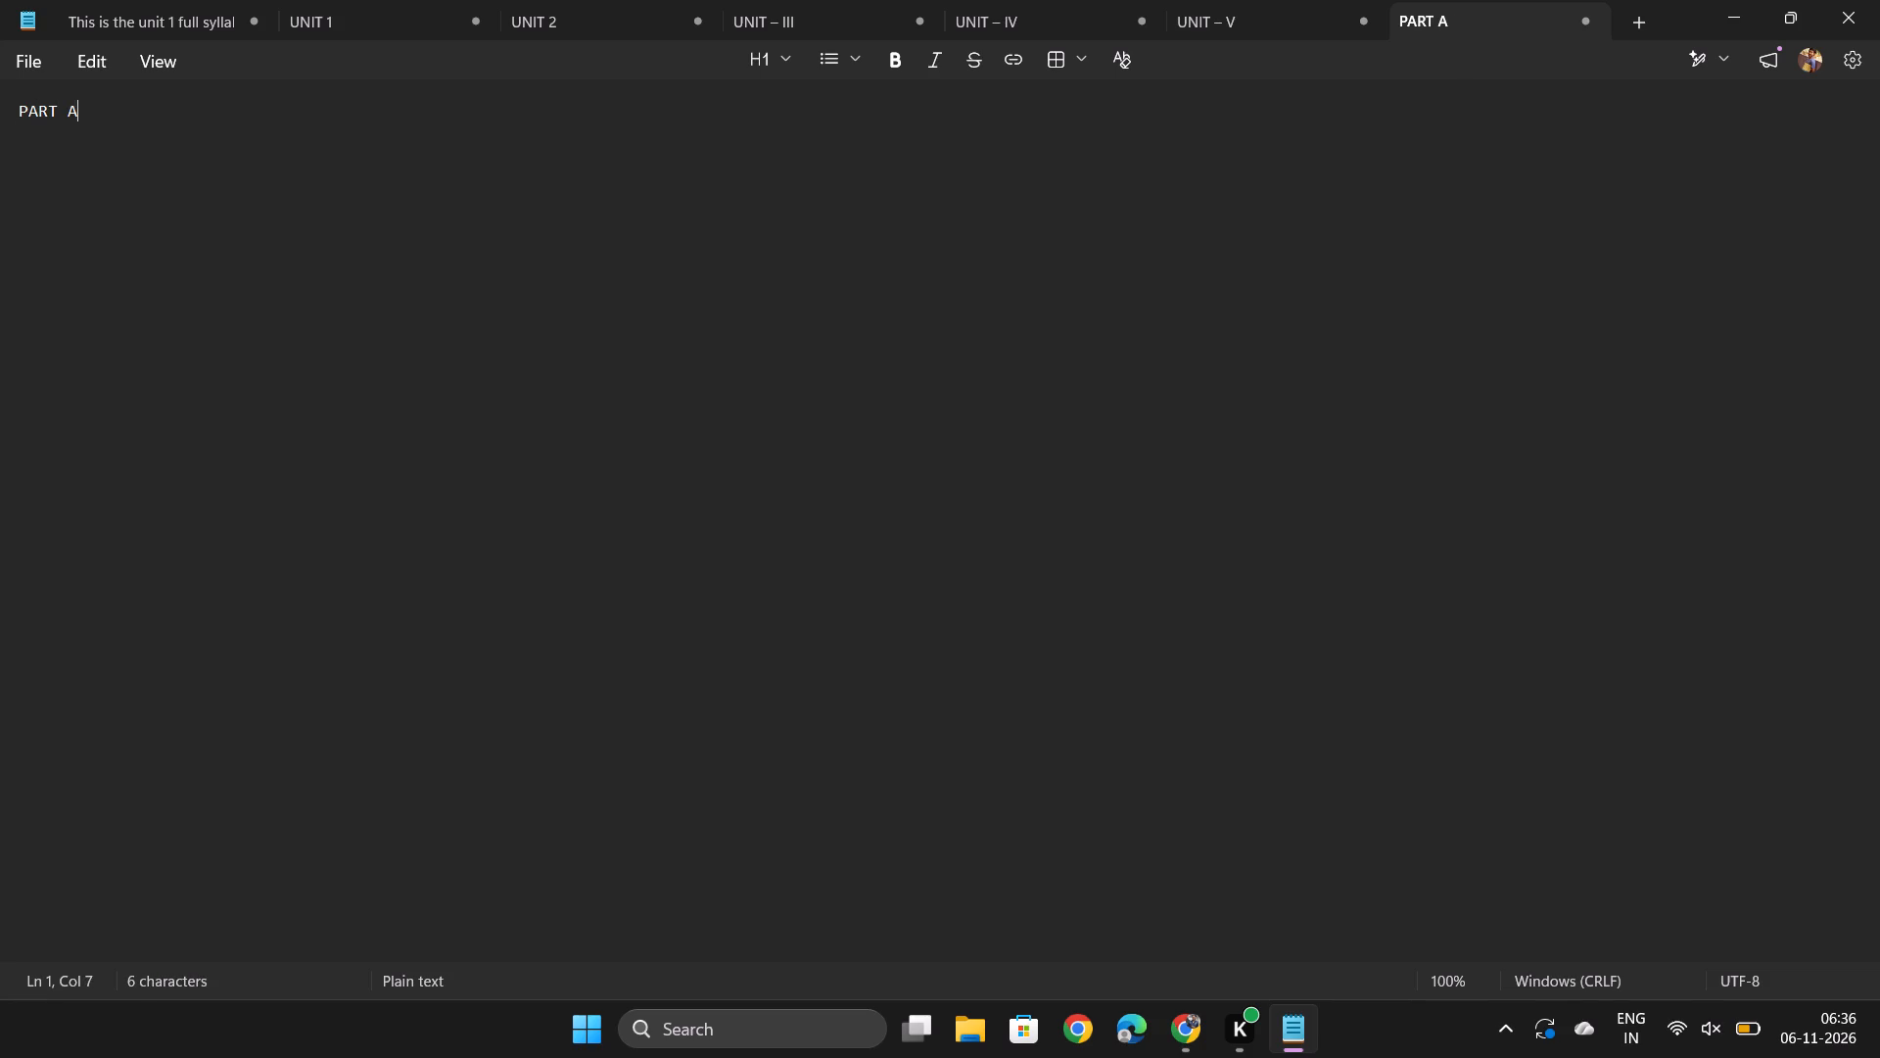
{"action": "key", "text": "Return"}
{"action": "type", "text": "10"}
{"action": "type", "text": "*2"}
{"action": "type", "text": "=20"}
{"action": "key", "text": "space"}
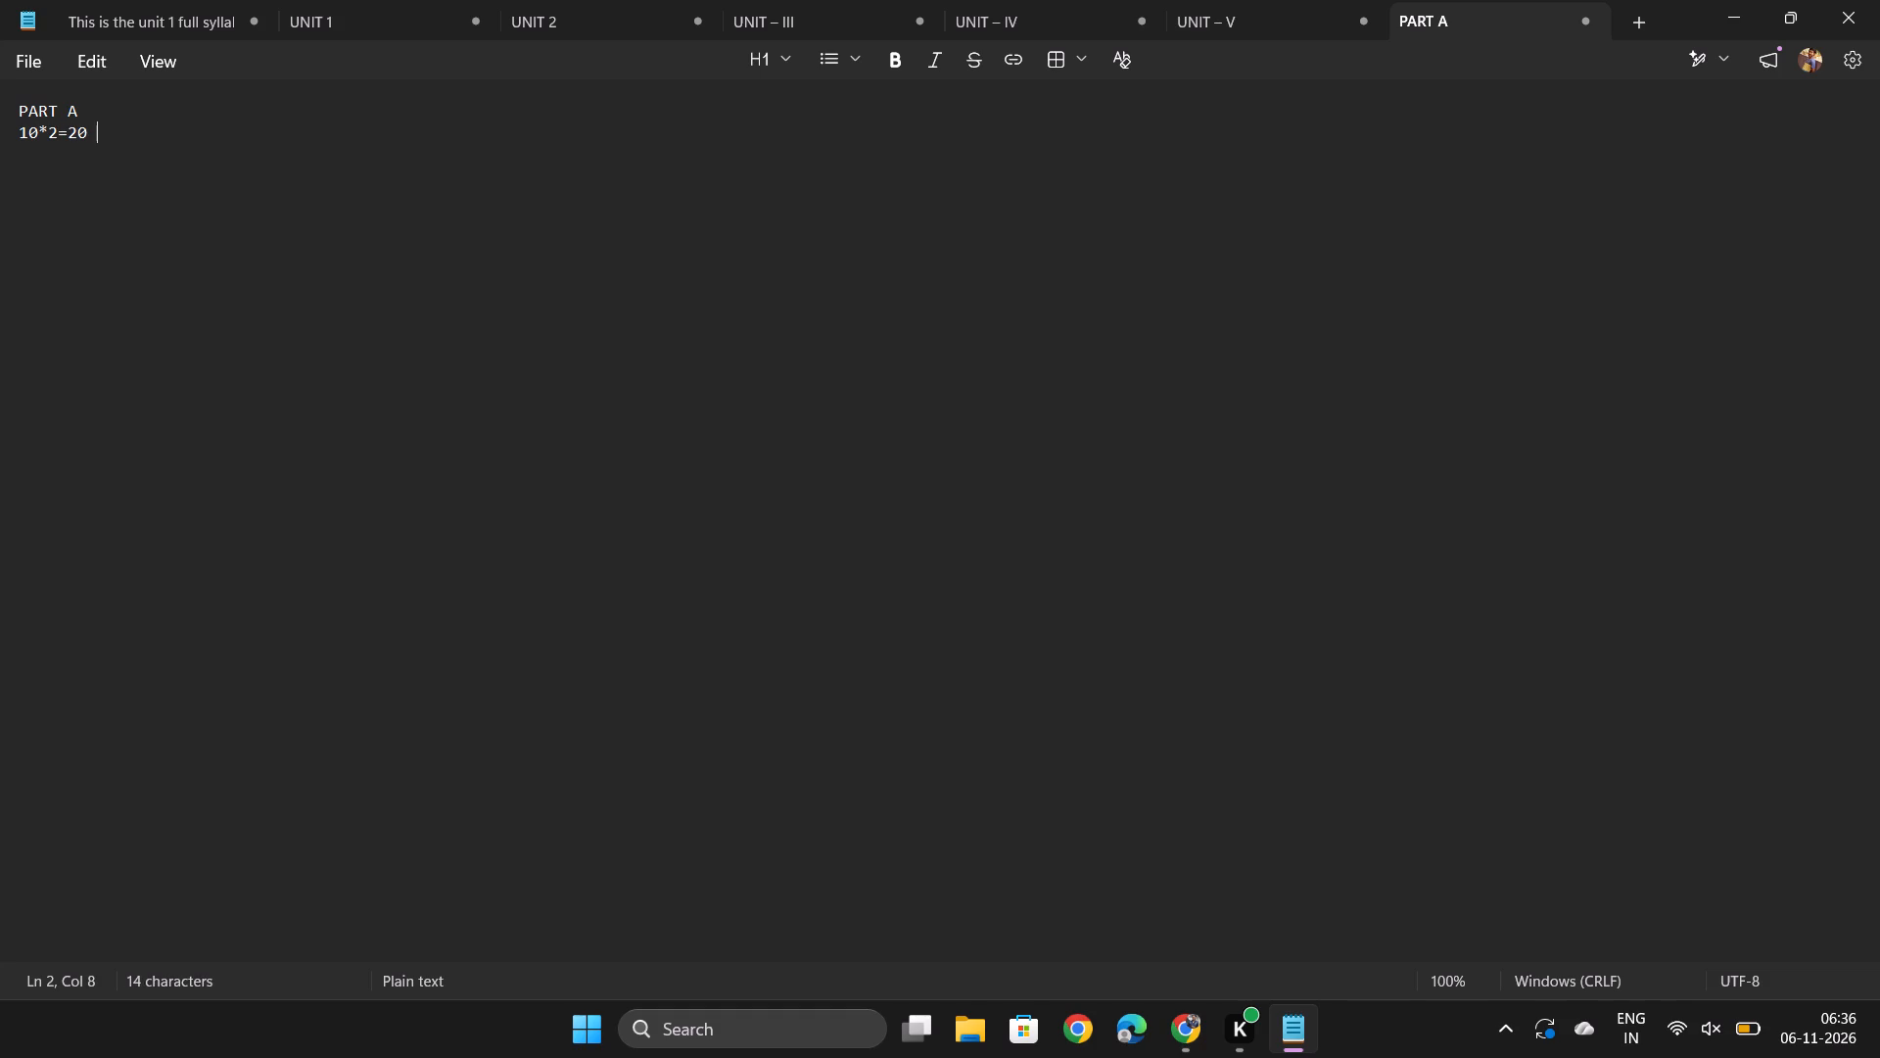
{"action": "type", "text": "MARKS"}
{"action": "key", "text": "Return"}
Add the Part A question numbering line "1A,B,C,D,E,F,G,H,I,J" below the marks line.
{"action": "key", "text": "1"}
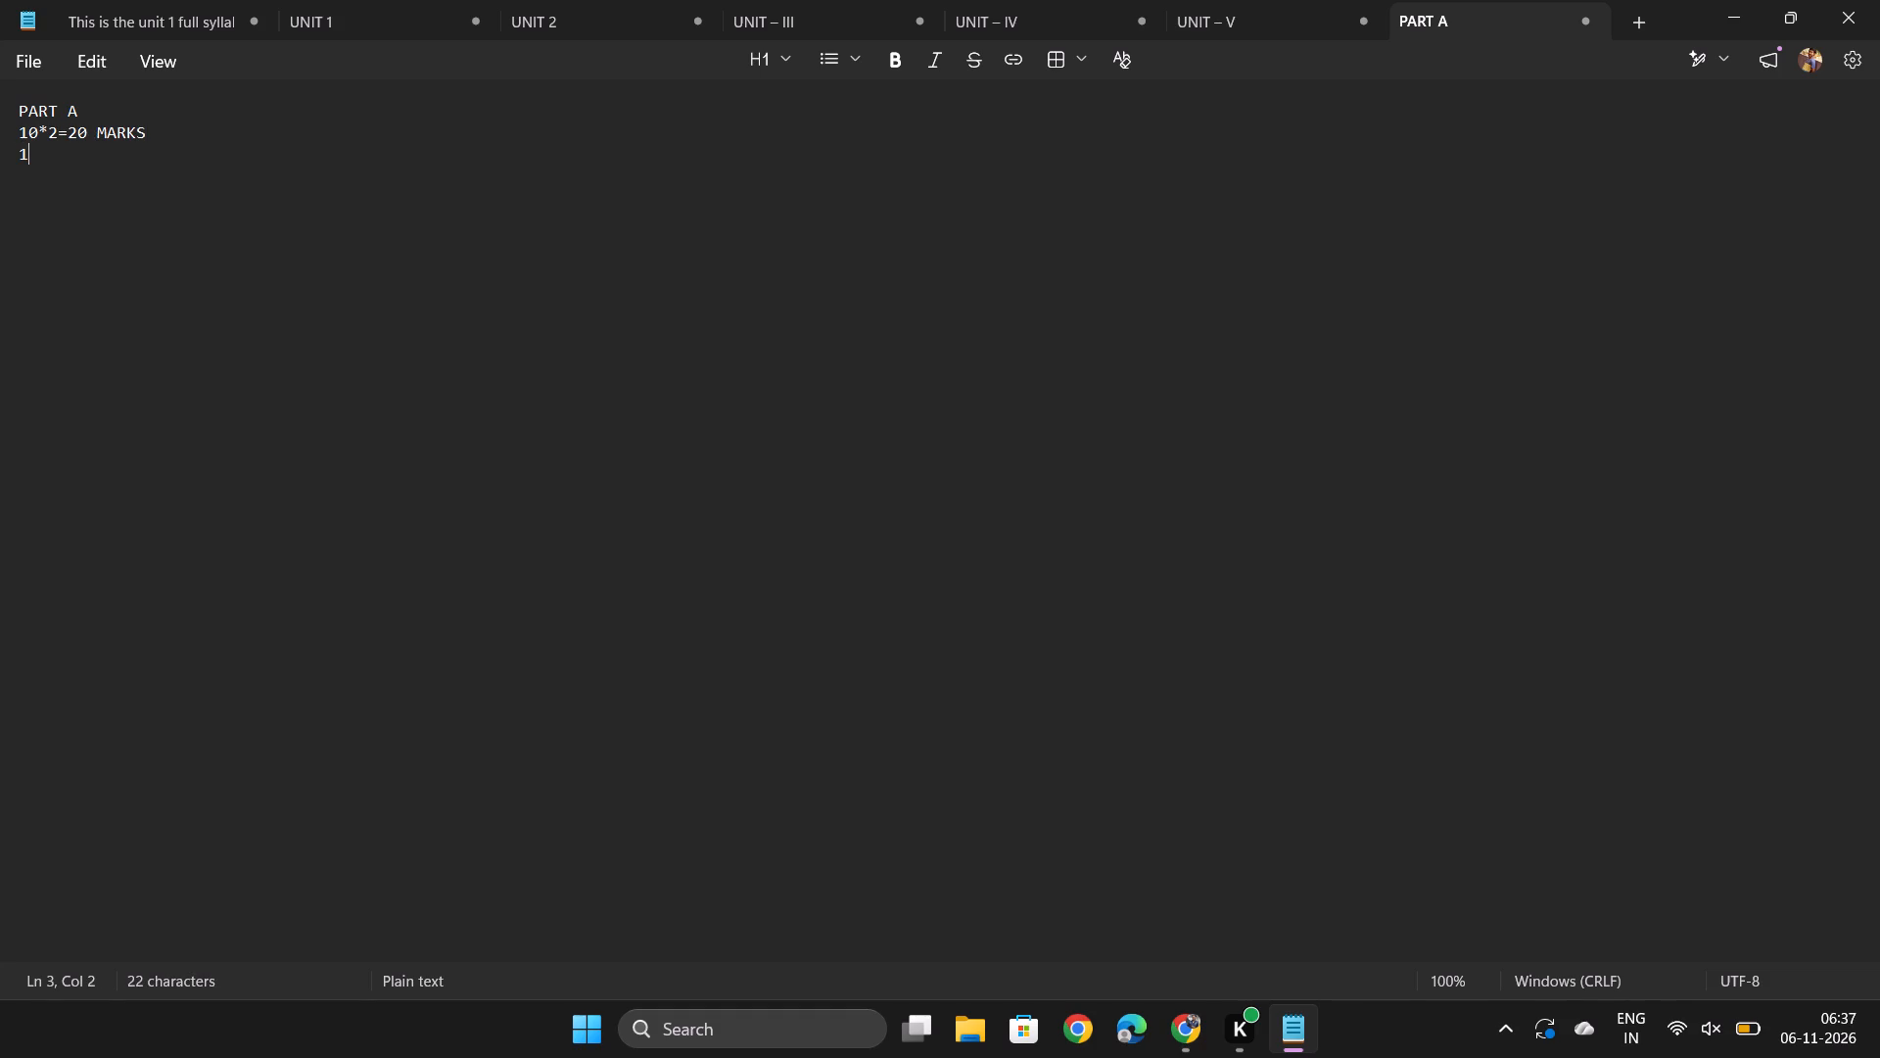
{"action": "key", "text": "a"}
{"action": "type", "text": "1B1"}
{"action": "type", "text": "C1D1"}
{"action": "key", "text": "BackSpace"}
{"action": "key", "text": "BackSpace"}
{"action": "key", "text": "BackSpace"}
{"action": "key", "text": "BackSpace"}
{"action": "key", "text": "BackSpace"}
{"action": "key", "text": "BackSpace"}
{"action": "key", "text": "BackSpace"}
{"action": "type", "text": ",B,C,C"}
{"action": "key", "text": "BackSpace"}
{"action": "type", "text": "D,E,F,G,T"}
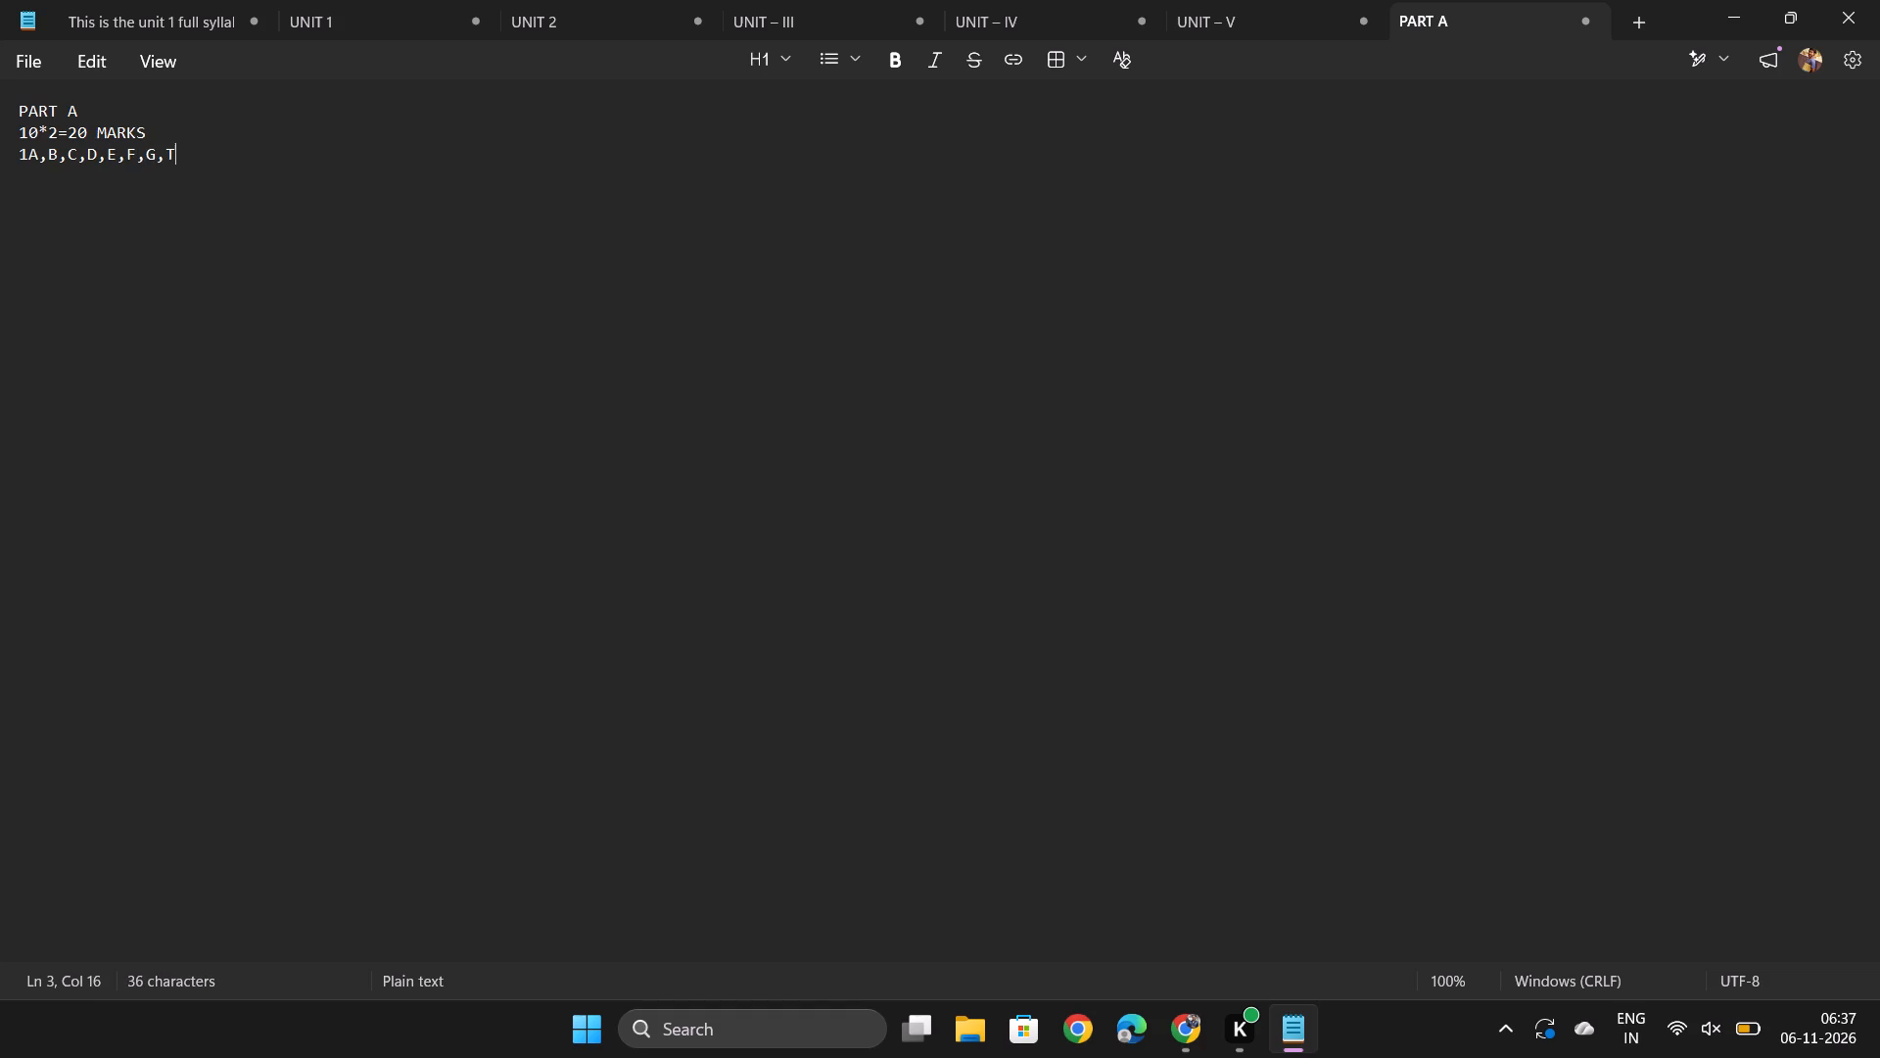
{"action": "key", "text": "BackSpace"}
{"action": "type", "text": "H,I,J"}
{"action": "left_click_drag", "start_coordinate": [222, 148], "coordinate": [94, 156]}
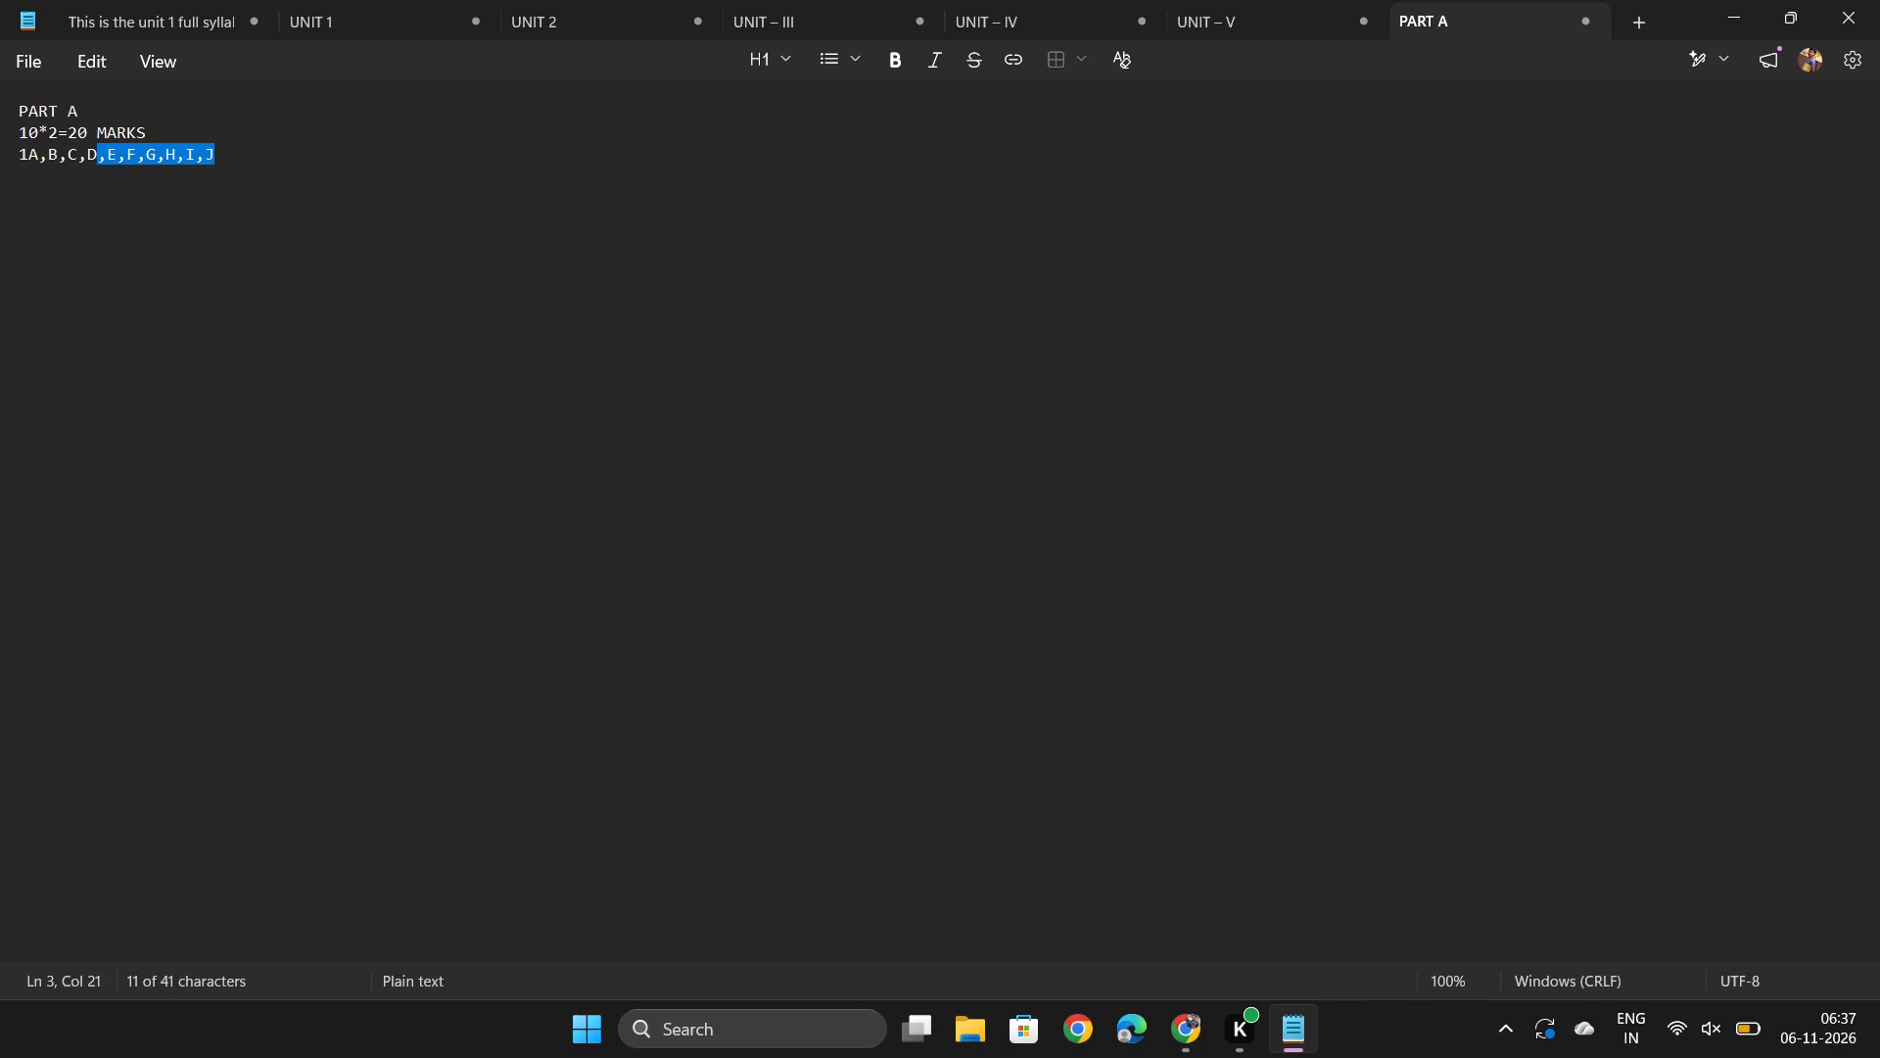
{"action": "left_click_drag", "start_coordinate": [94, 156], "coordinate": [49, 150]}
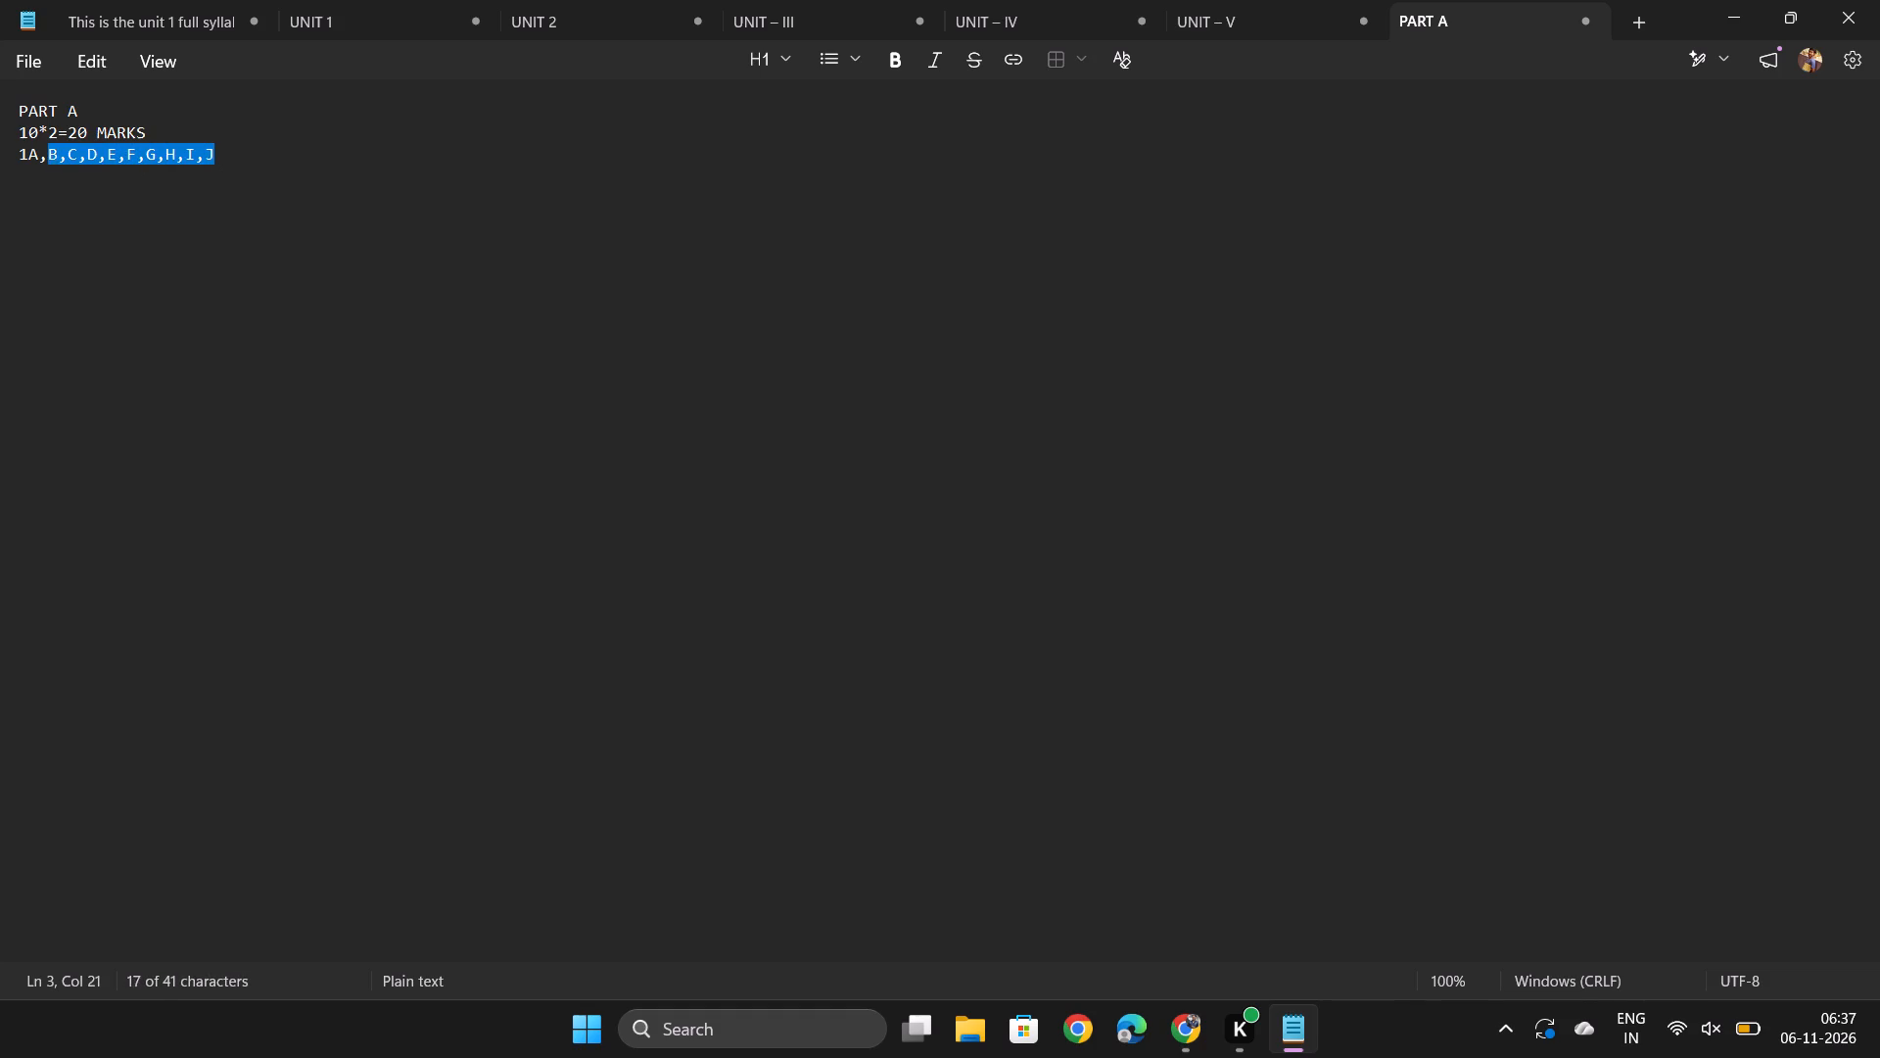
{"action": "left_click", "coordinate": [269, 157]}
Add the heading "PART B" after a blank line below the Part A numbering.
{"action": "key", "text": "Return"}
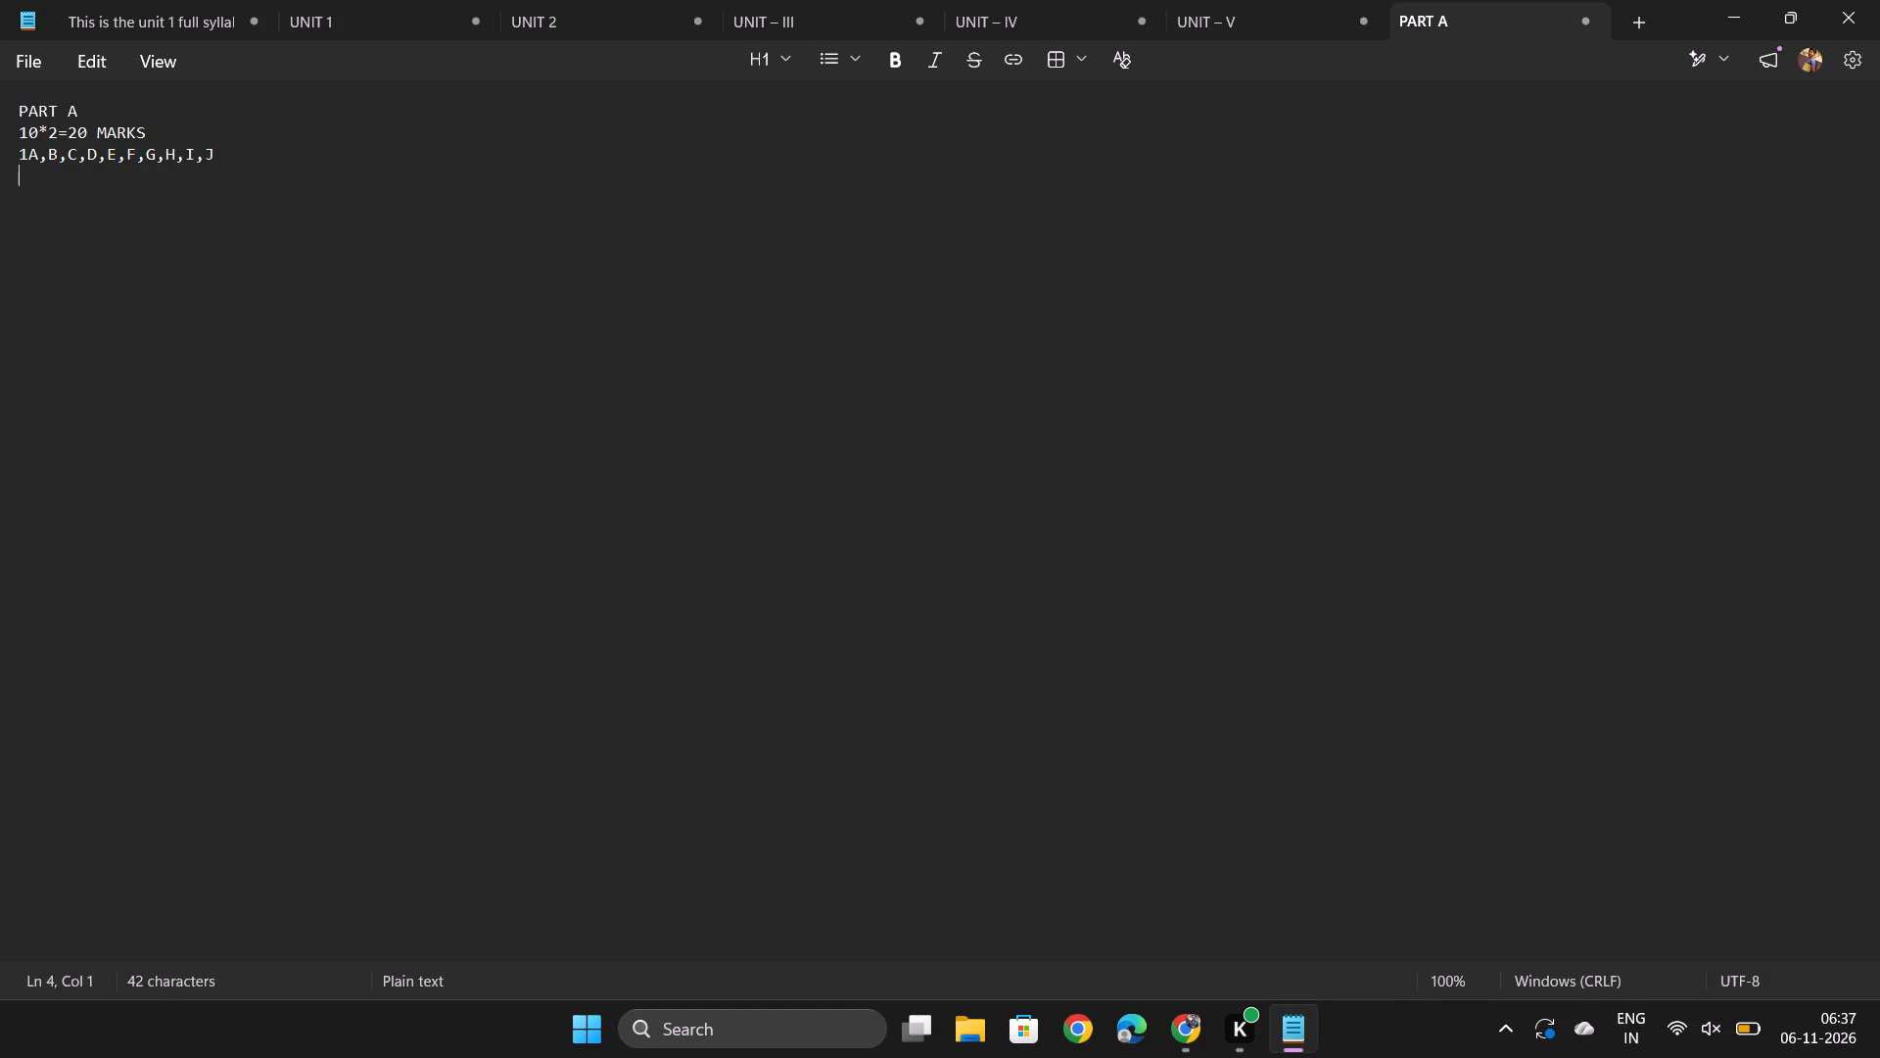
{"action": "key", "text": "Return"}
{"action": "type", "text": "PART"}
{"action": "key", "text": "space"}
{"action": "type", "text": "B"}
{"action": "key", "text": "Return"}
Add the line "UNIT 1 2*5=10 MARKS" under the PART B heading, with a space before MARKS.
{"action": "type", "text": "UNIT"}
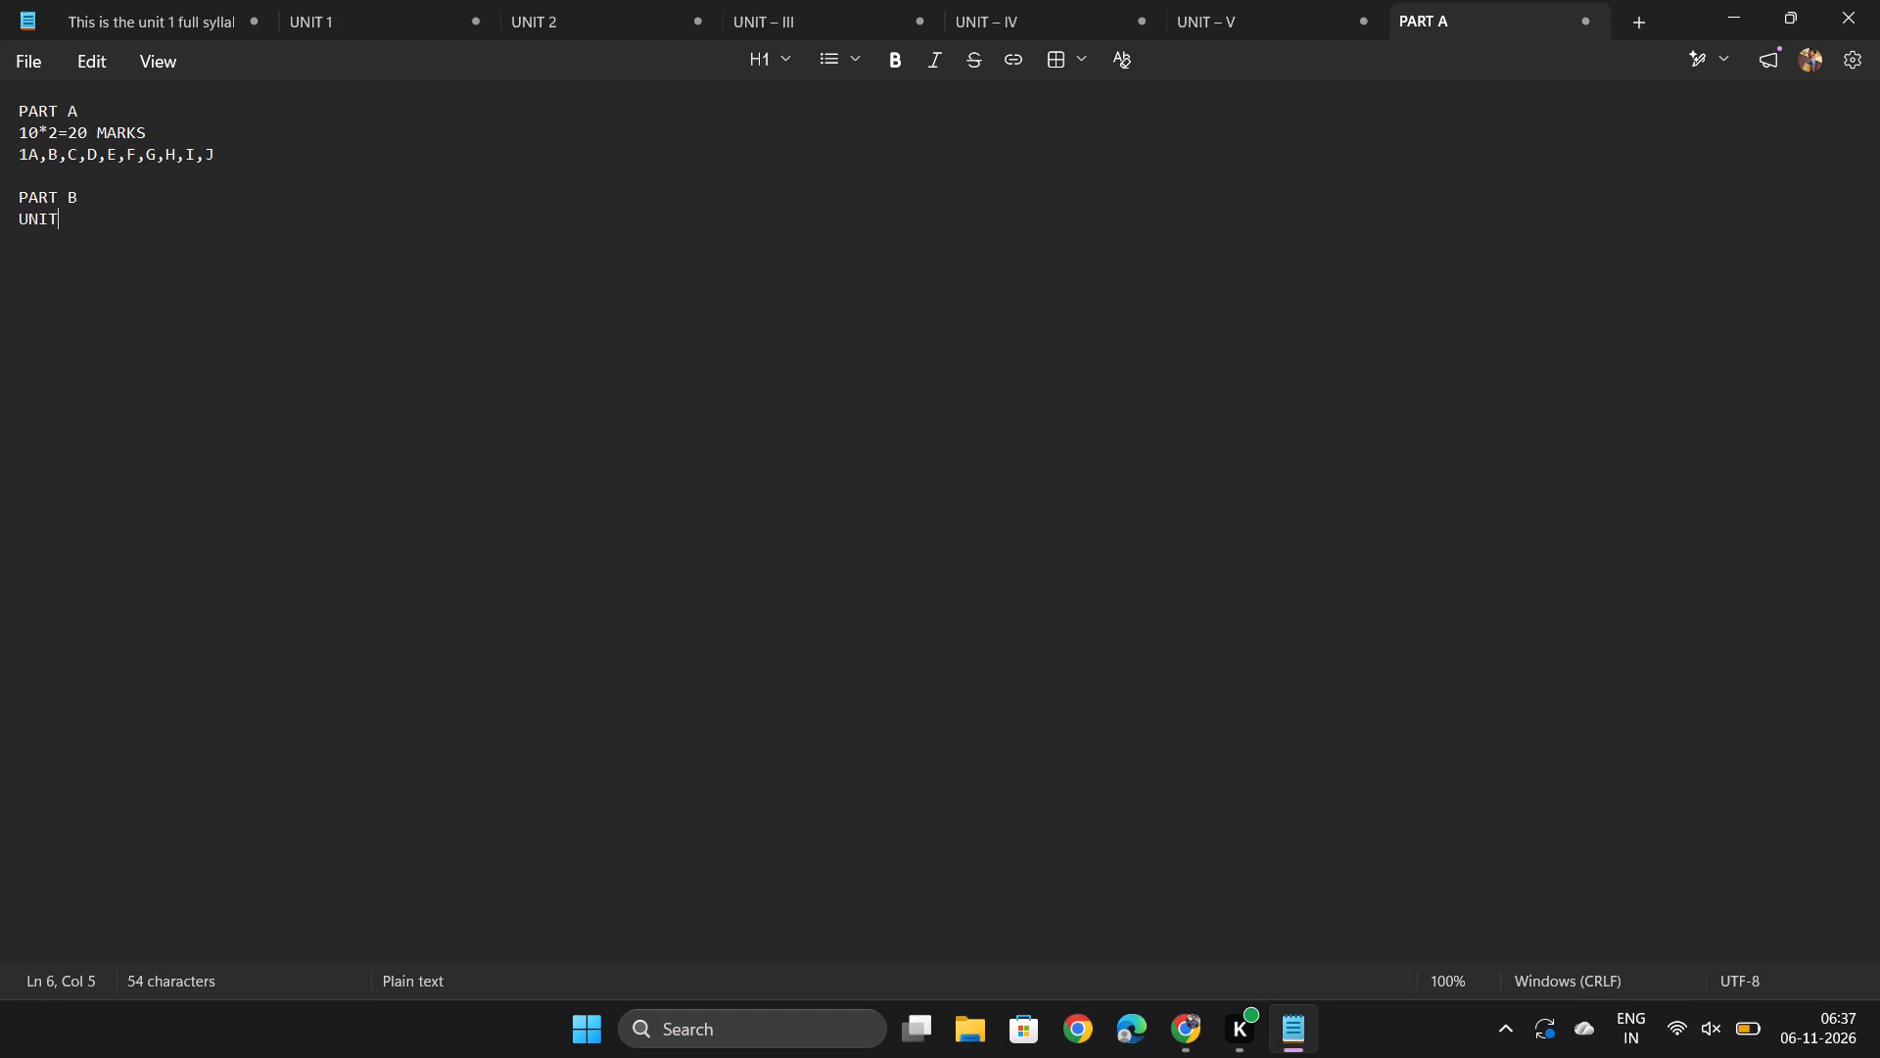
{"action": "key", "text": "space"}
{"action": "type", "text": "2"}
{"action": "key", "text": "BackSpace"}
{"action": "type", "text": "1"}
{"action": "key", "text": "space"}
{"action": "key", "text": "space"}
{"action": "key", "text": "space"}
{"action": "key", "text": "space"}
{"action": "type", "text": "2*5"}
{"action": "key", "text": "equal"}
{"action": "type", "text": "10"}
{"action": "type", "text": "MARKS"}
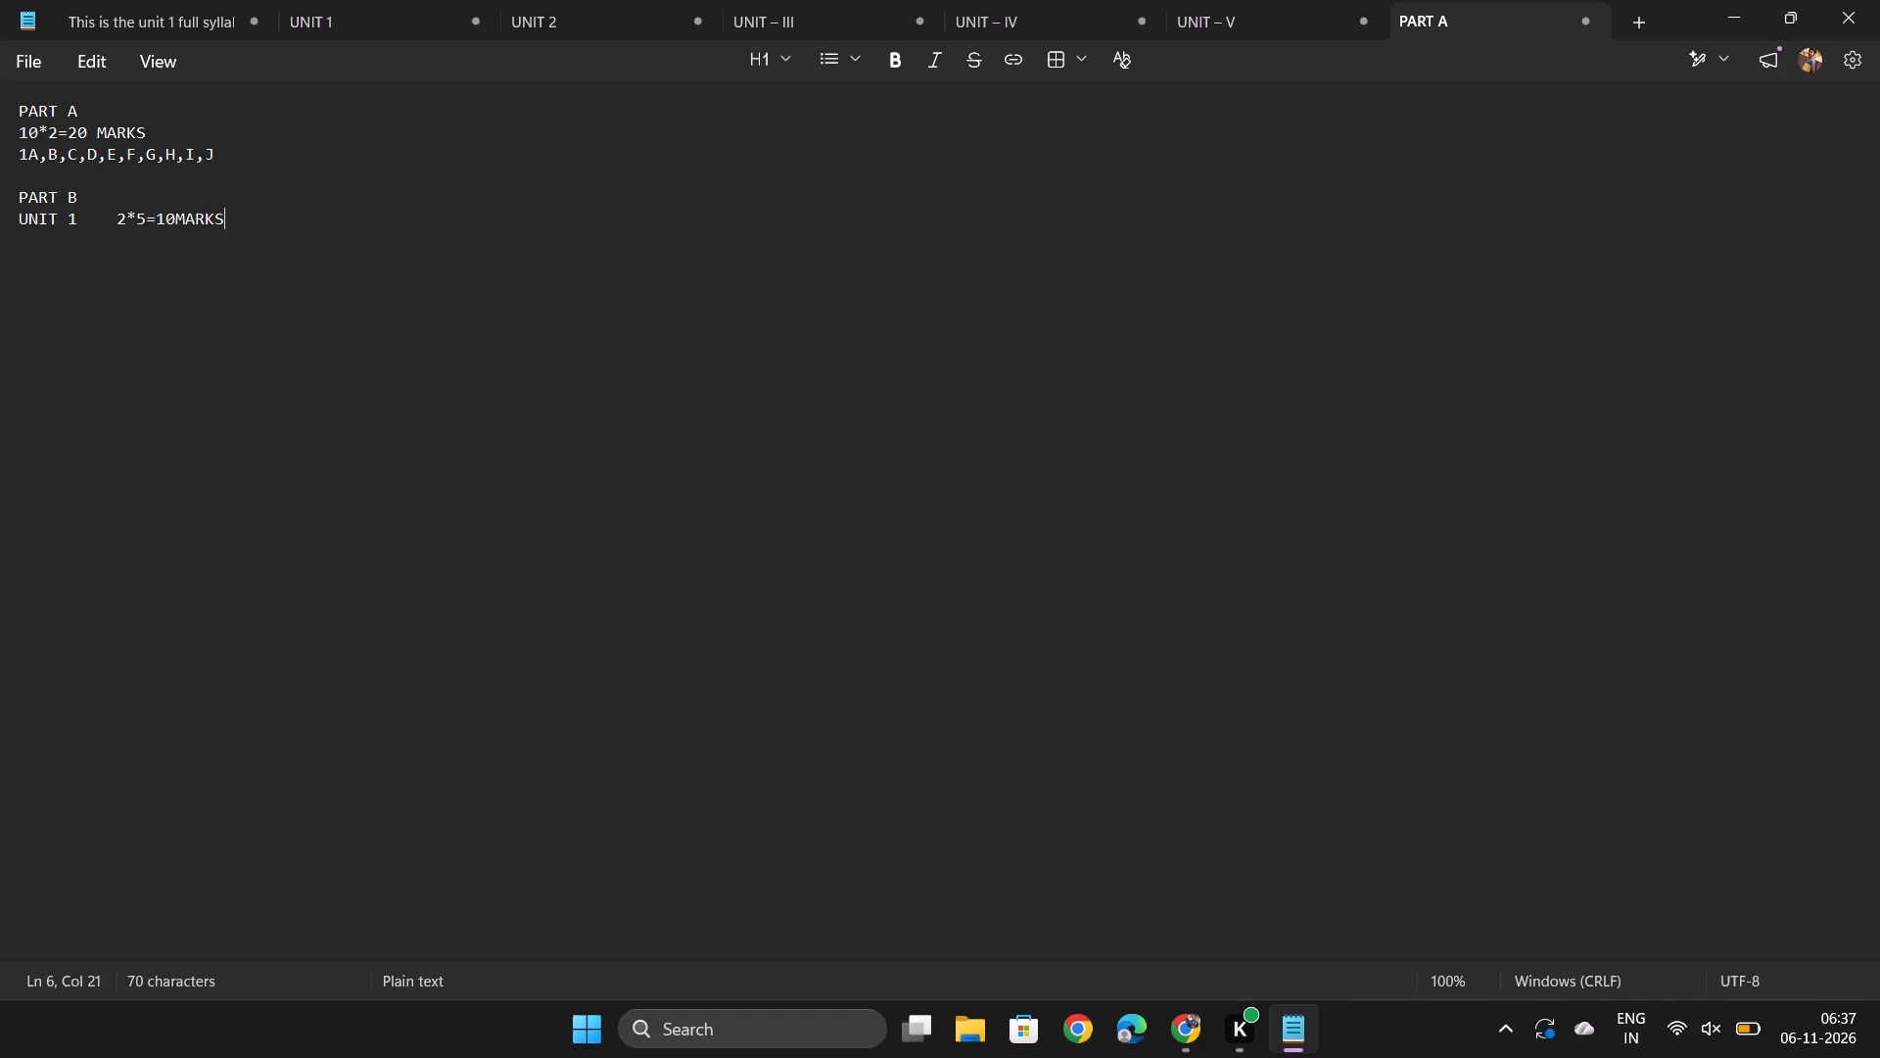
{"action": "key", "text": "Return"}
{"action": "left_click", "coordinate": [173, 216]}
{"action": "key", "text": "space"}
Add the question choice line "2A,2B OR 3A,3B" below the Unit 1 marks line.
{"action": "left_click", "coordinate": [55, 265]}
{"action": "type", "text": "2A"}
{"action": "type", "text": ",2B OR 3A"}
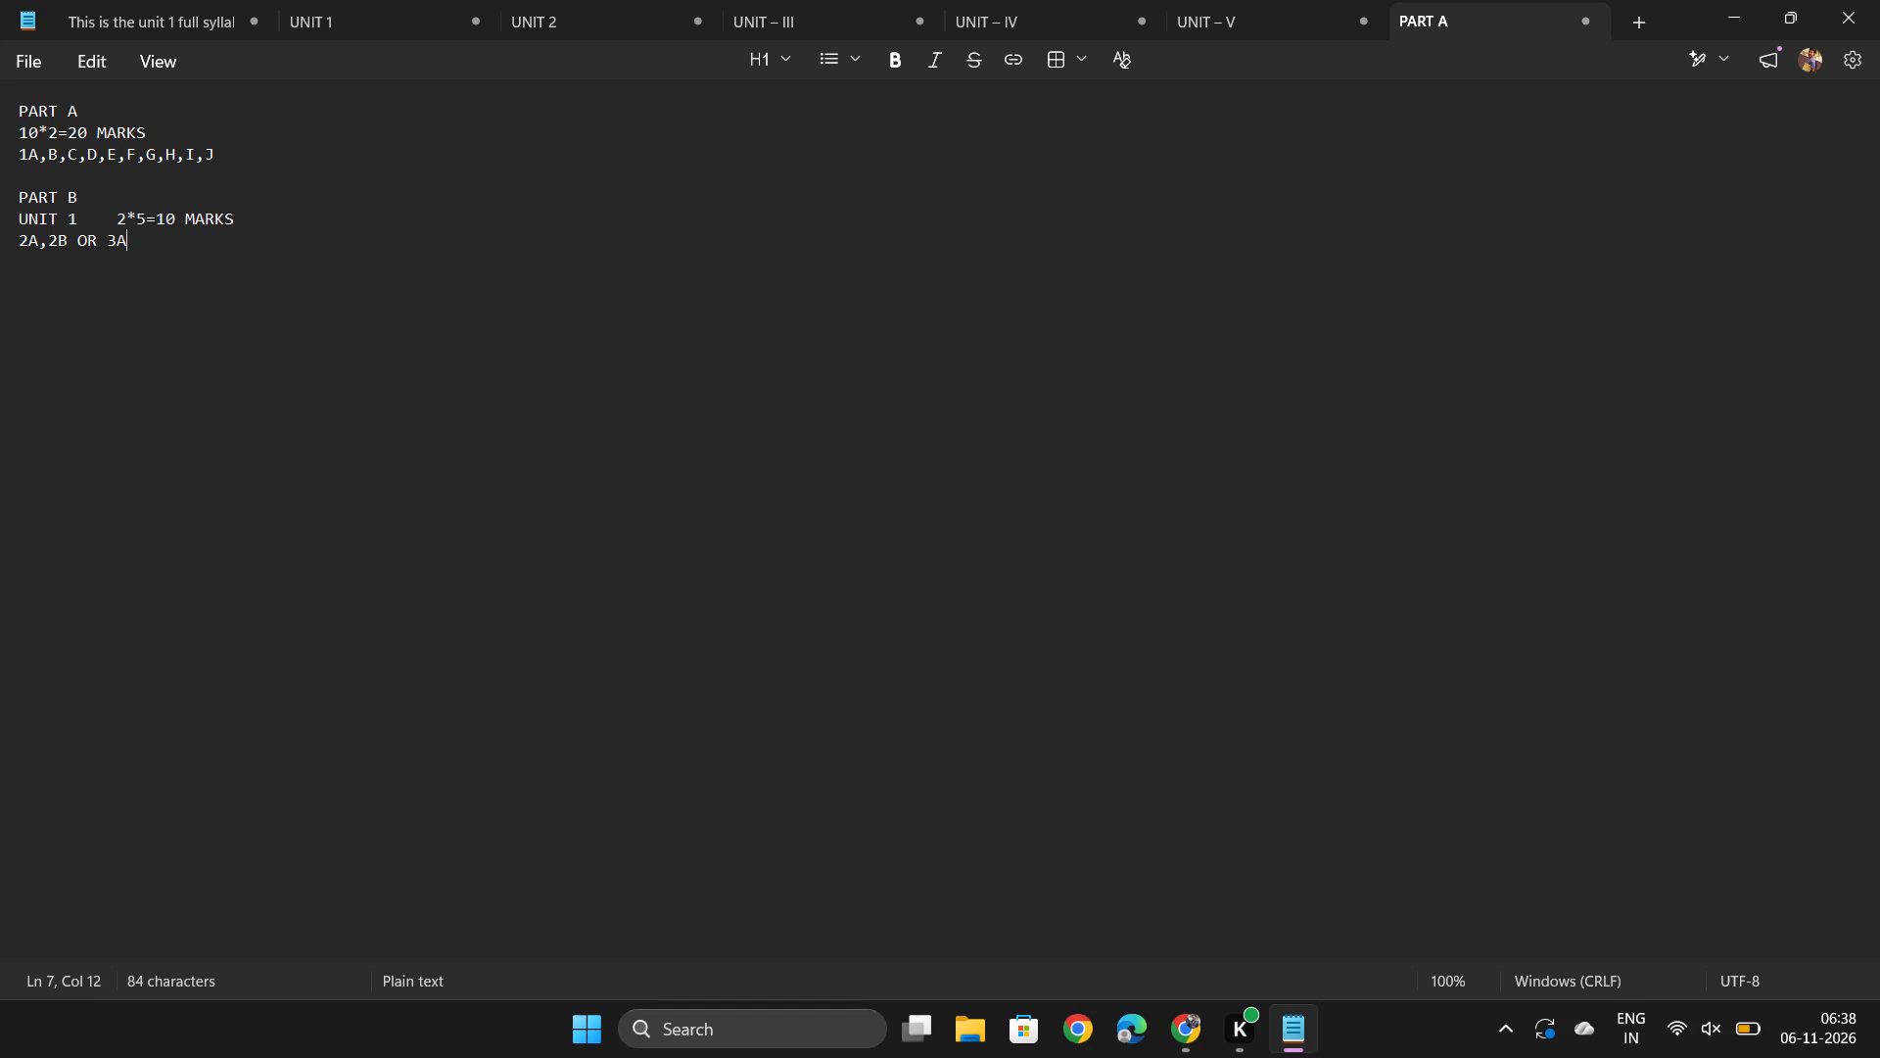
{"action": "type", "text": ",3B"}
Copy the two-line Unit 1 block and paste it four times below, each copy starting on a new line.
{"action": "left_click_drag", "start_coordinate": [173, 245], "coordinate": [12, 223]}
{"action": "key", "text": "ctrl+c"}
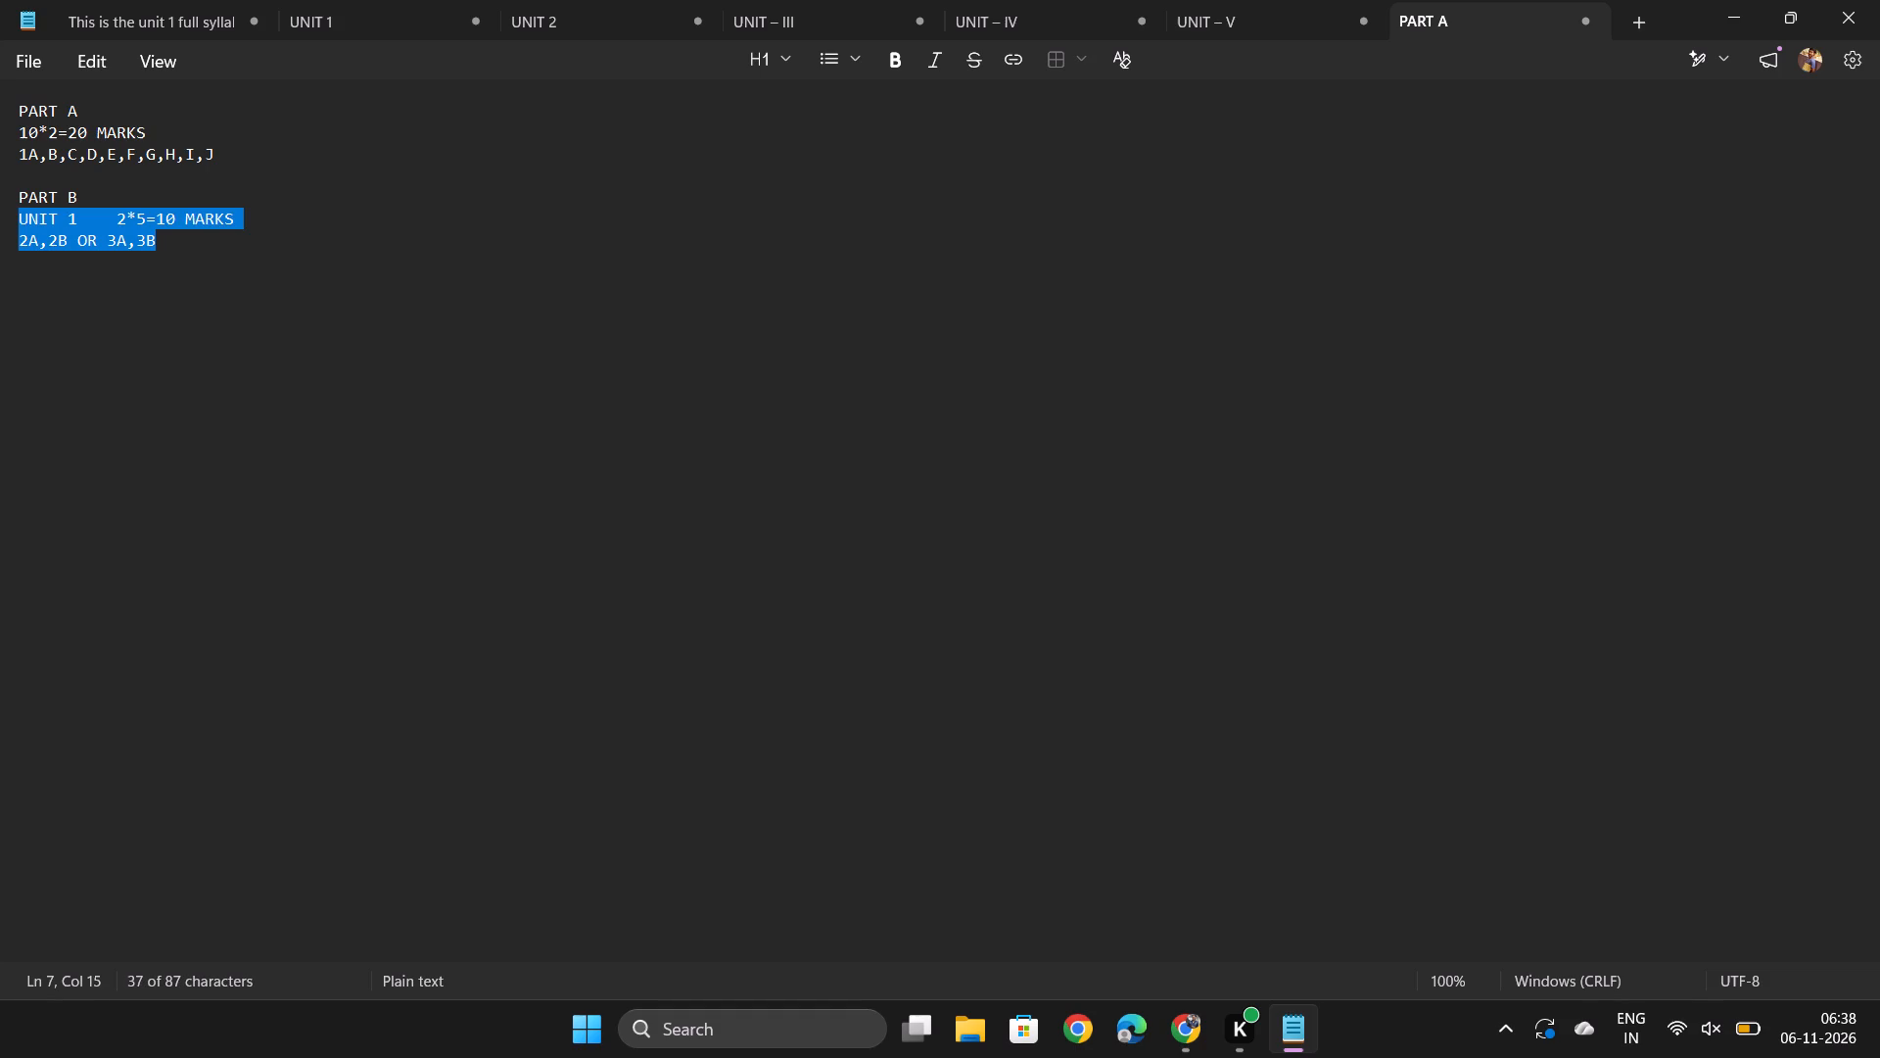
{"action": "left_click", "coordinate": [185, 249]}
{"action": "key", "text": "Return"}
{"action": "key", "text": "ctrl+v"}
{"action": "key", "text": "Return"}
{"action": "key", "text": "ctrl+v"}
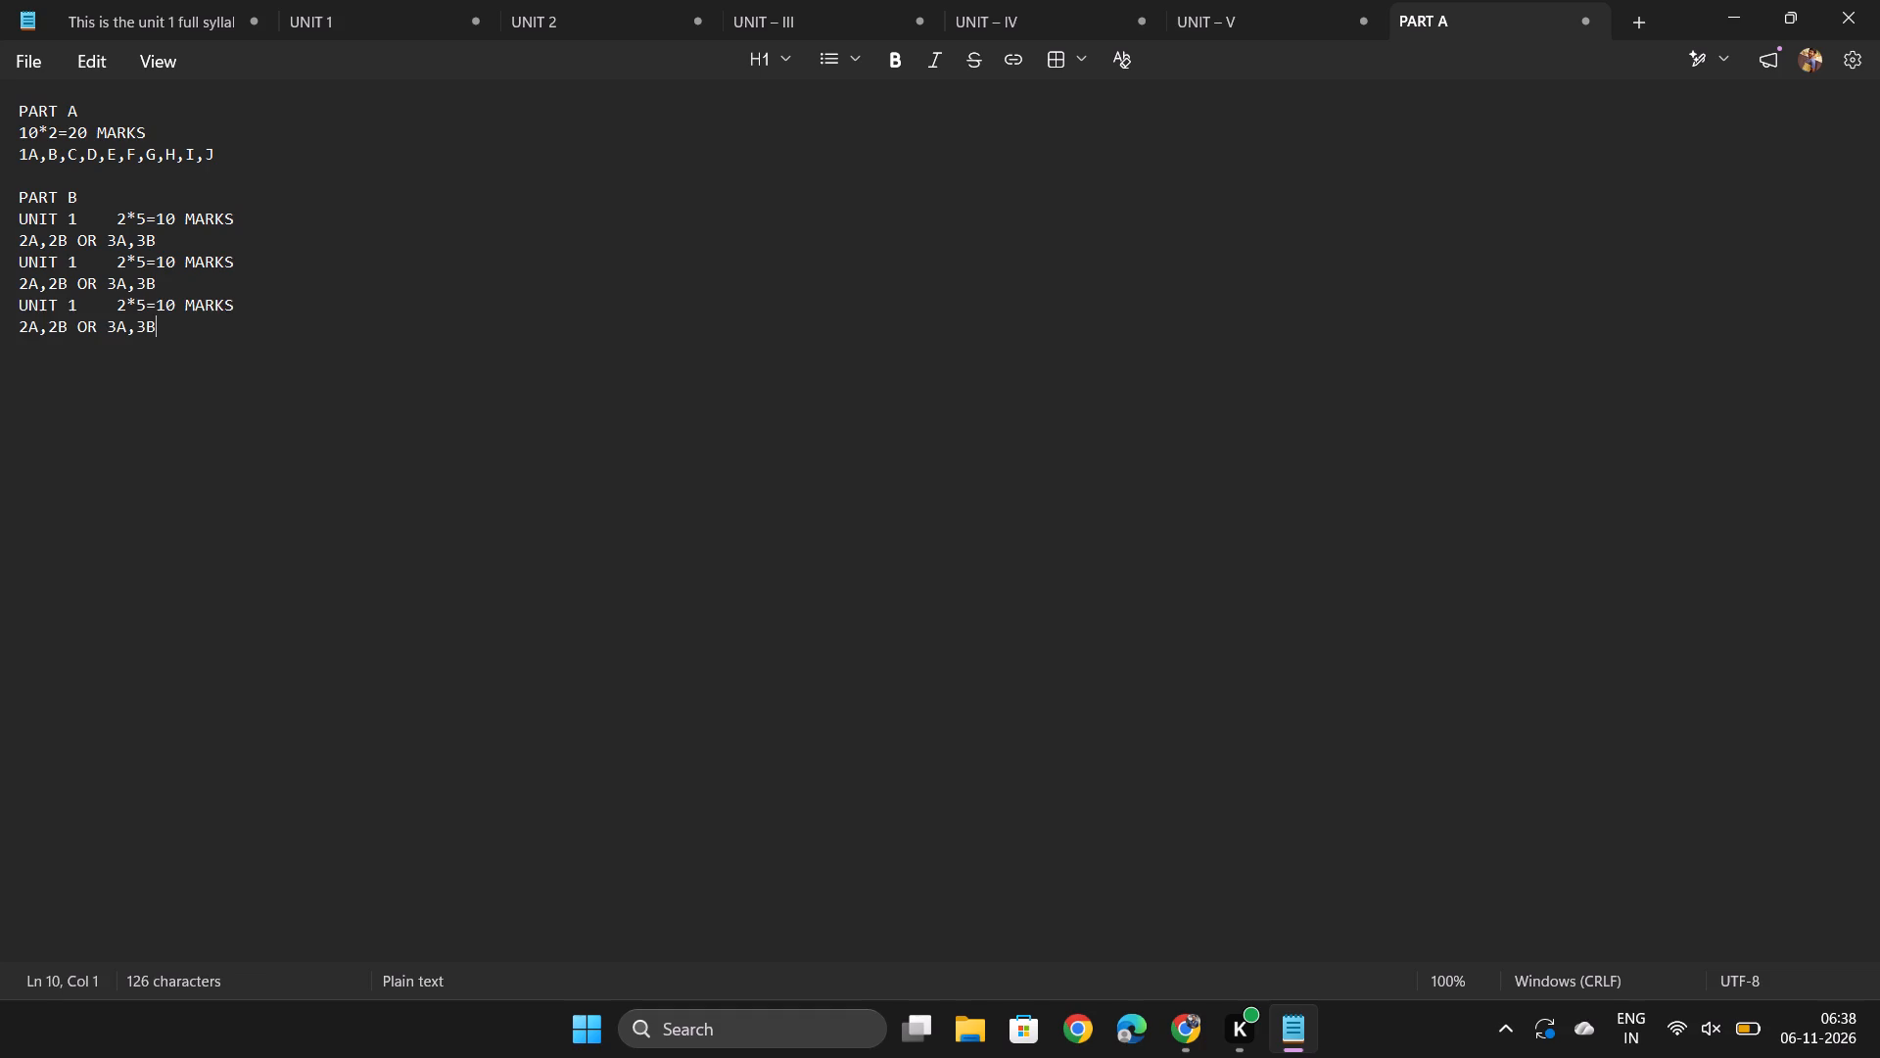
{"action": "key", "text": "Return"}
{"action": "key", "text": "ctrl+v"}
{"action": "key", "text": "Return"}
{"action": "key", "text": "ctrl+v"}
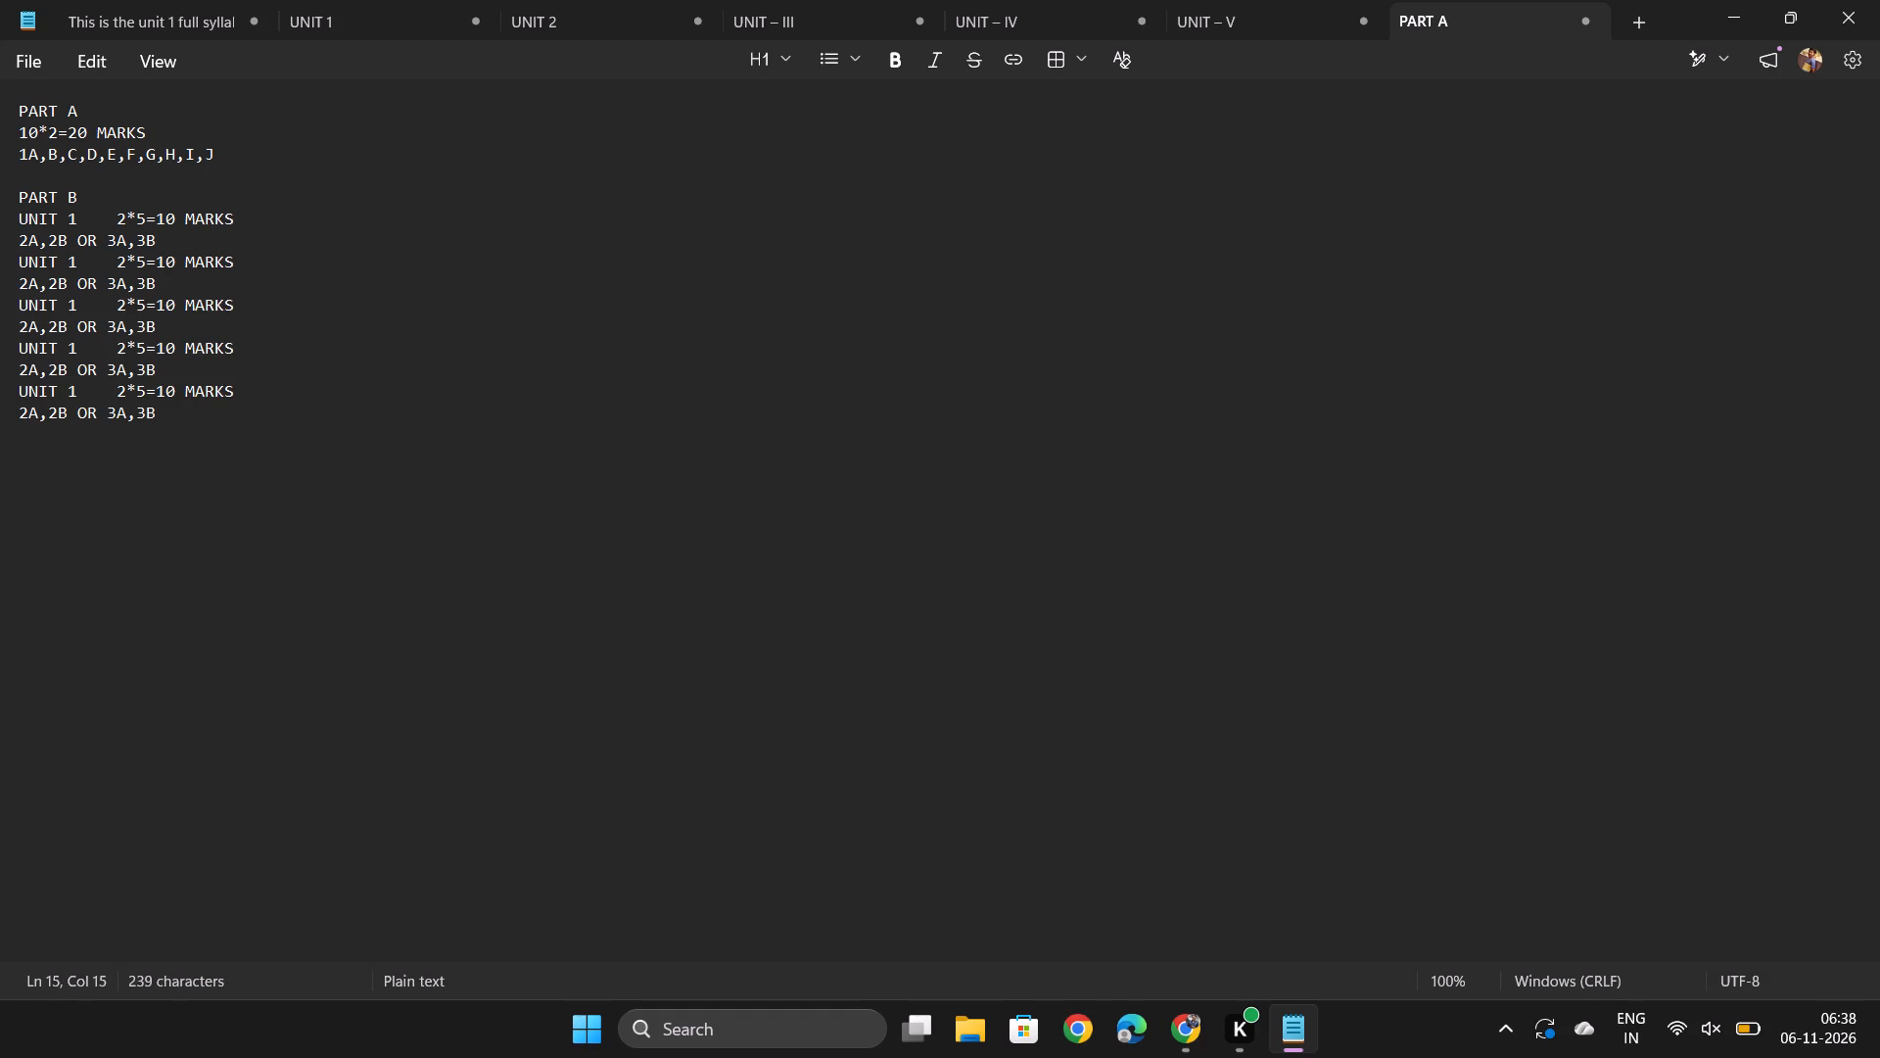
Renumber the unit headings of the four pasted blocks as UNIT 2, UNIT 3, UNIT 4 and UNIT 5.
{"action": "left_click", "coordinate": [80, 263]}
{"action": "key", "text": "BackSpace"}
{"action": "key", "text": "2"}
{"action": "key", "text": "Down"}
{"action": "key", "text": "Down"}
{"action": "key", "text": "BackSpace"}
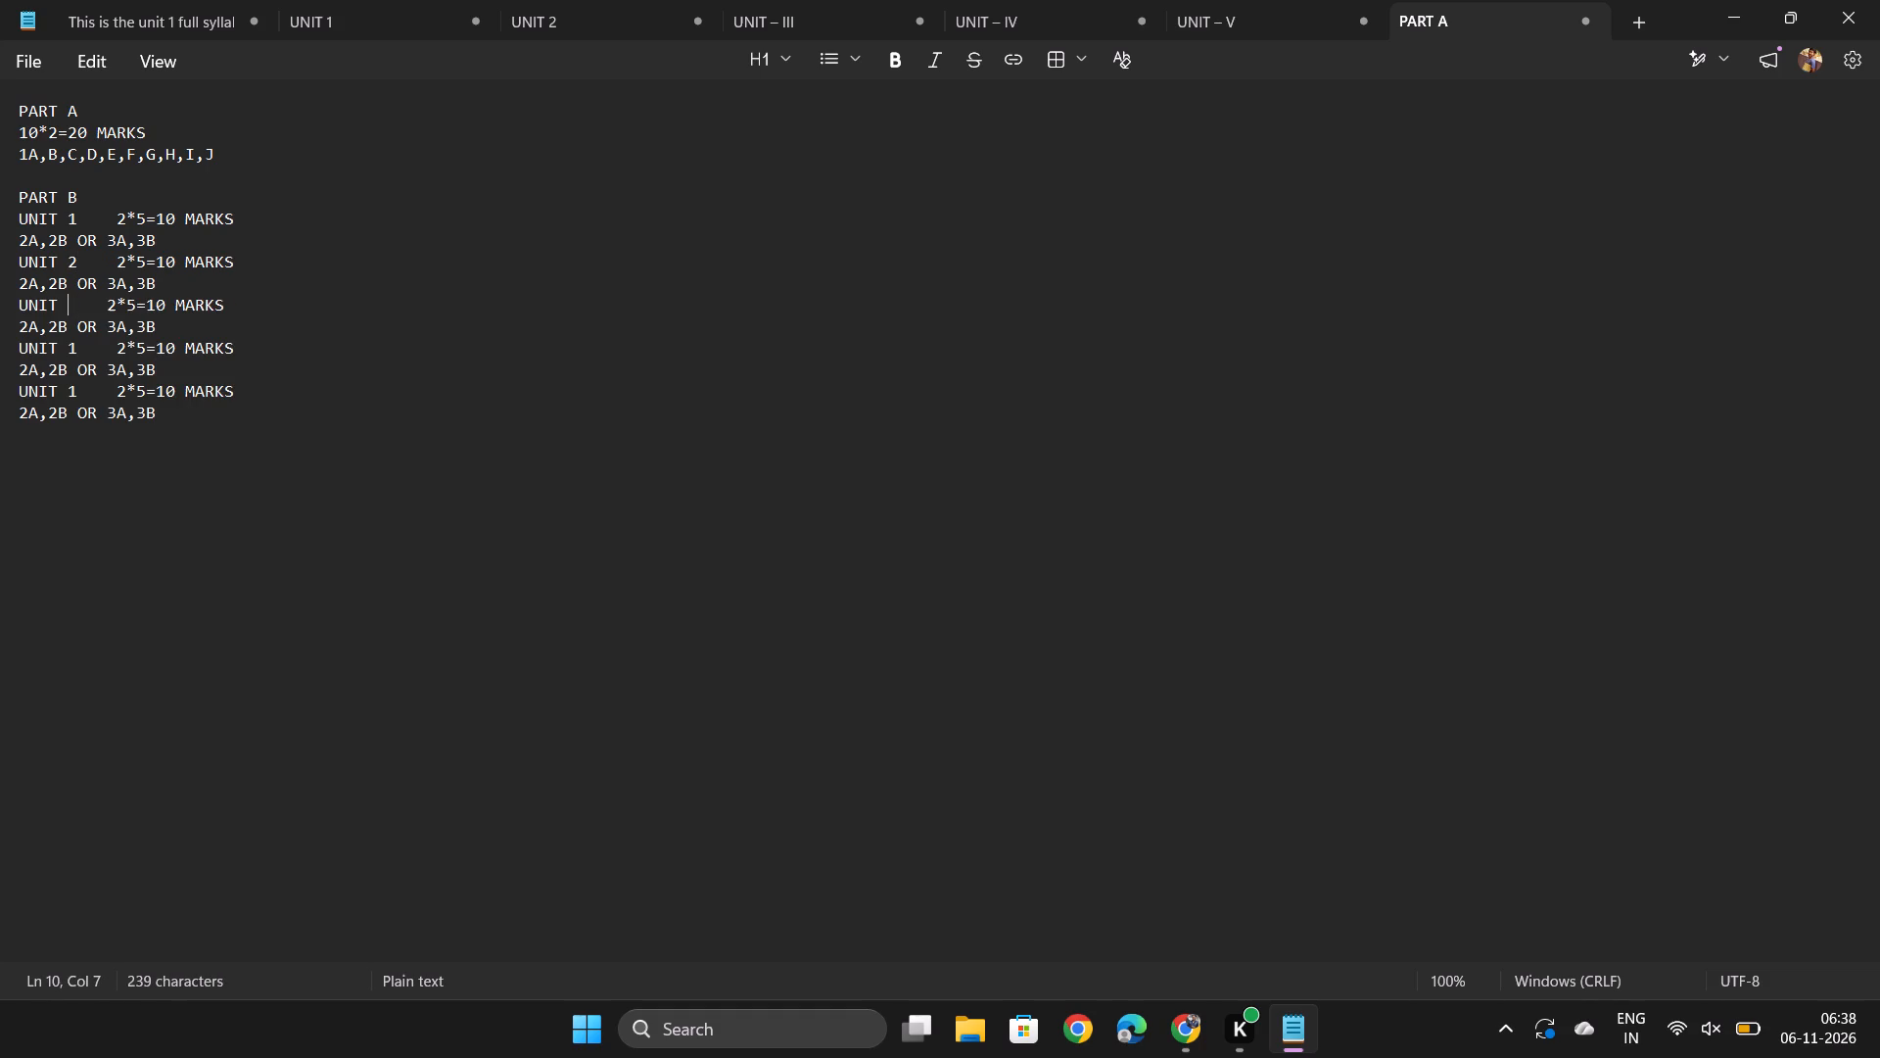
{"action": "key", "text": "3"}
{"action": "key", "text": "Down"}
{"action": "key", "text": "Down"}
{"action": "key", "text": "BackSpace"}
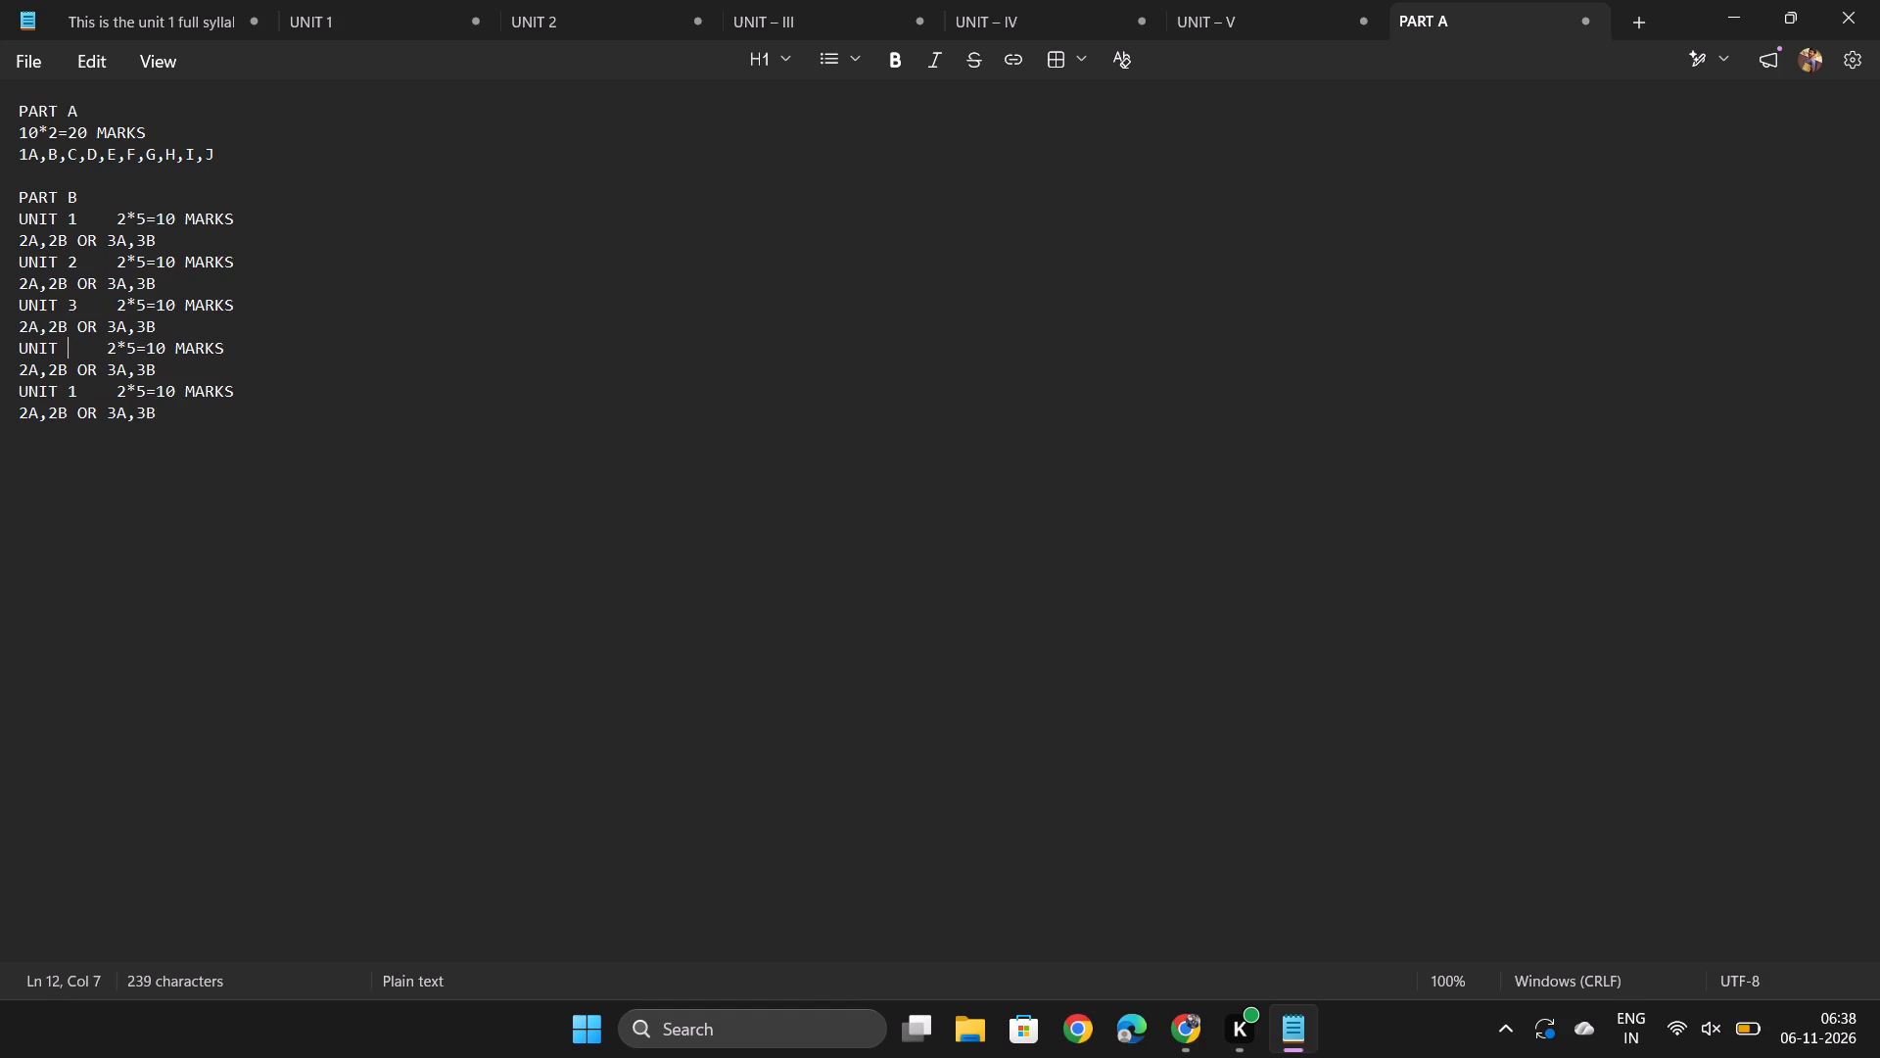
{"action": "key", "text": "4"}
{"action": "key", "text": "Down"}
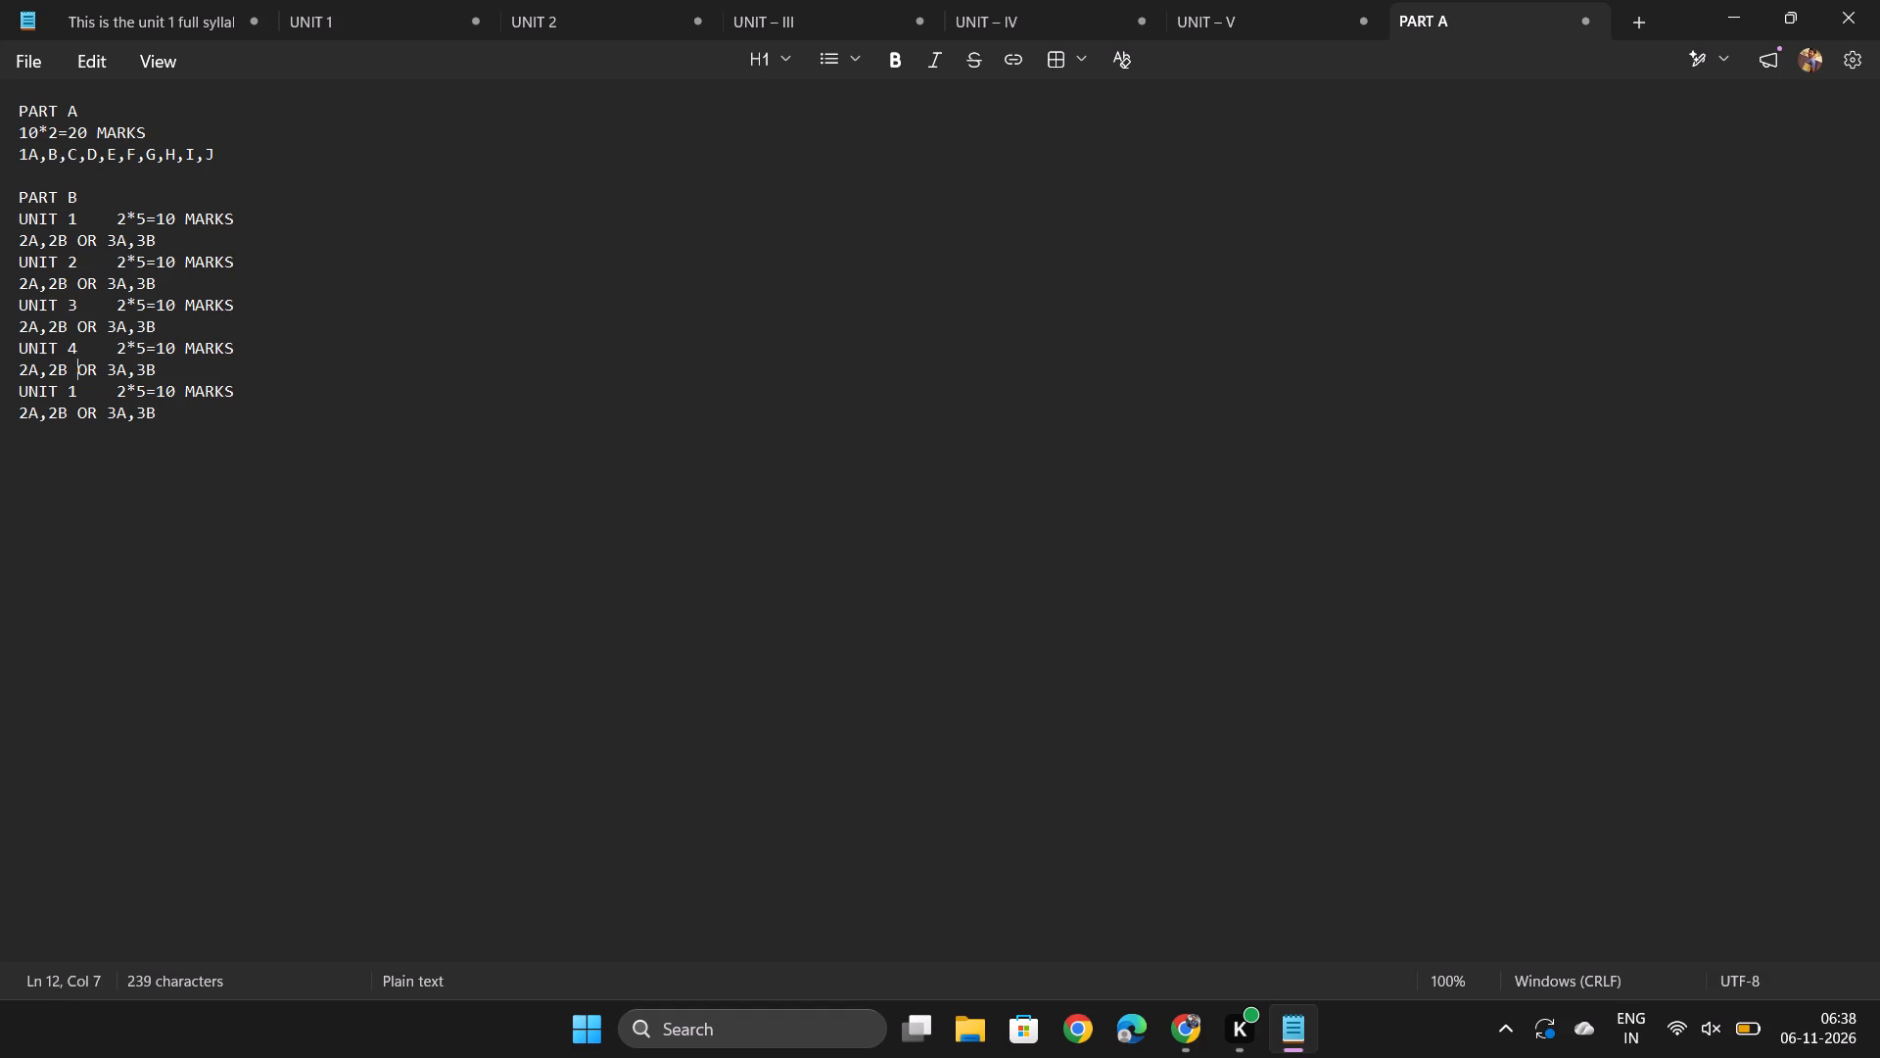
{"action": "key", "text": "Down"}
{"action": "key", "text": "BackSpace"}
{"action": "key", "text": "5"}
Change the question choice line under Unit 2 to "4A,4B OR 5A,5B".
{"action": "left_click", "coordinate": [30, 279]}
{"action": "key", "text": "BackSpace"}
{"action": "key", "text": "4"}
{"action": "key", "text": "Right"}
{"action": "key", "text": "Right"}
{"action": "key", "text": "Right"}
{"action": "key", "text": "BackSpace"}
{"action": "key", "text": "4"}
{"action": "key", "text": "Right"}
{"action": "key", "text": "Right"}
{"action": "key", "text": "Right"}
{"action": "key", "text": "Right"}
{"action": "key", "text": "Right"}
{"action": "key", "text": "Right"}
{"action": "key", "text": "BackSpace"}
{"action": "key", "text": "5"}
{"action": "key", "text": "Right"}
{"action": "key", "text": "Right"}
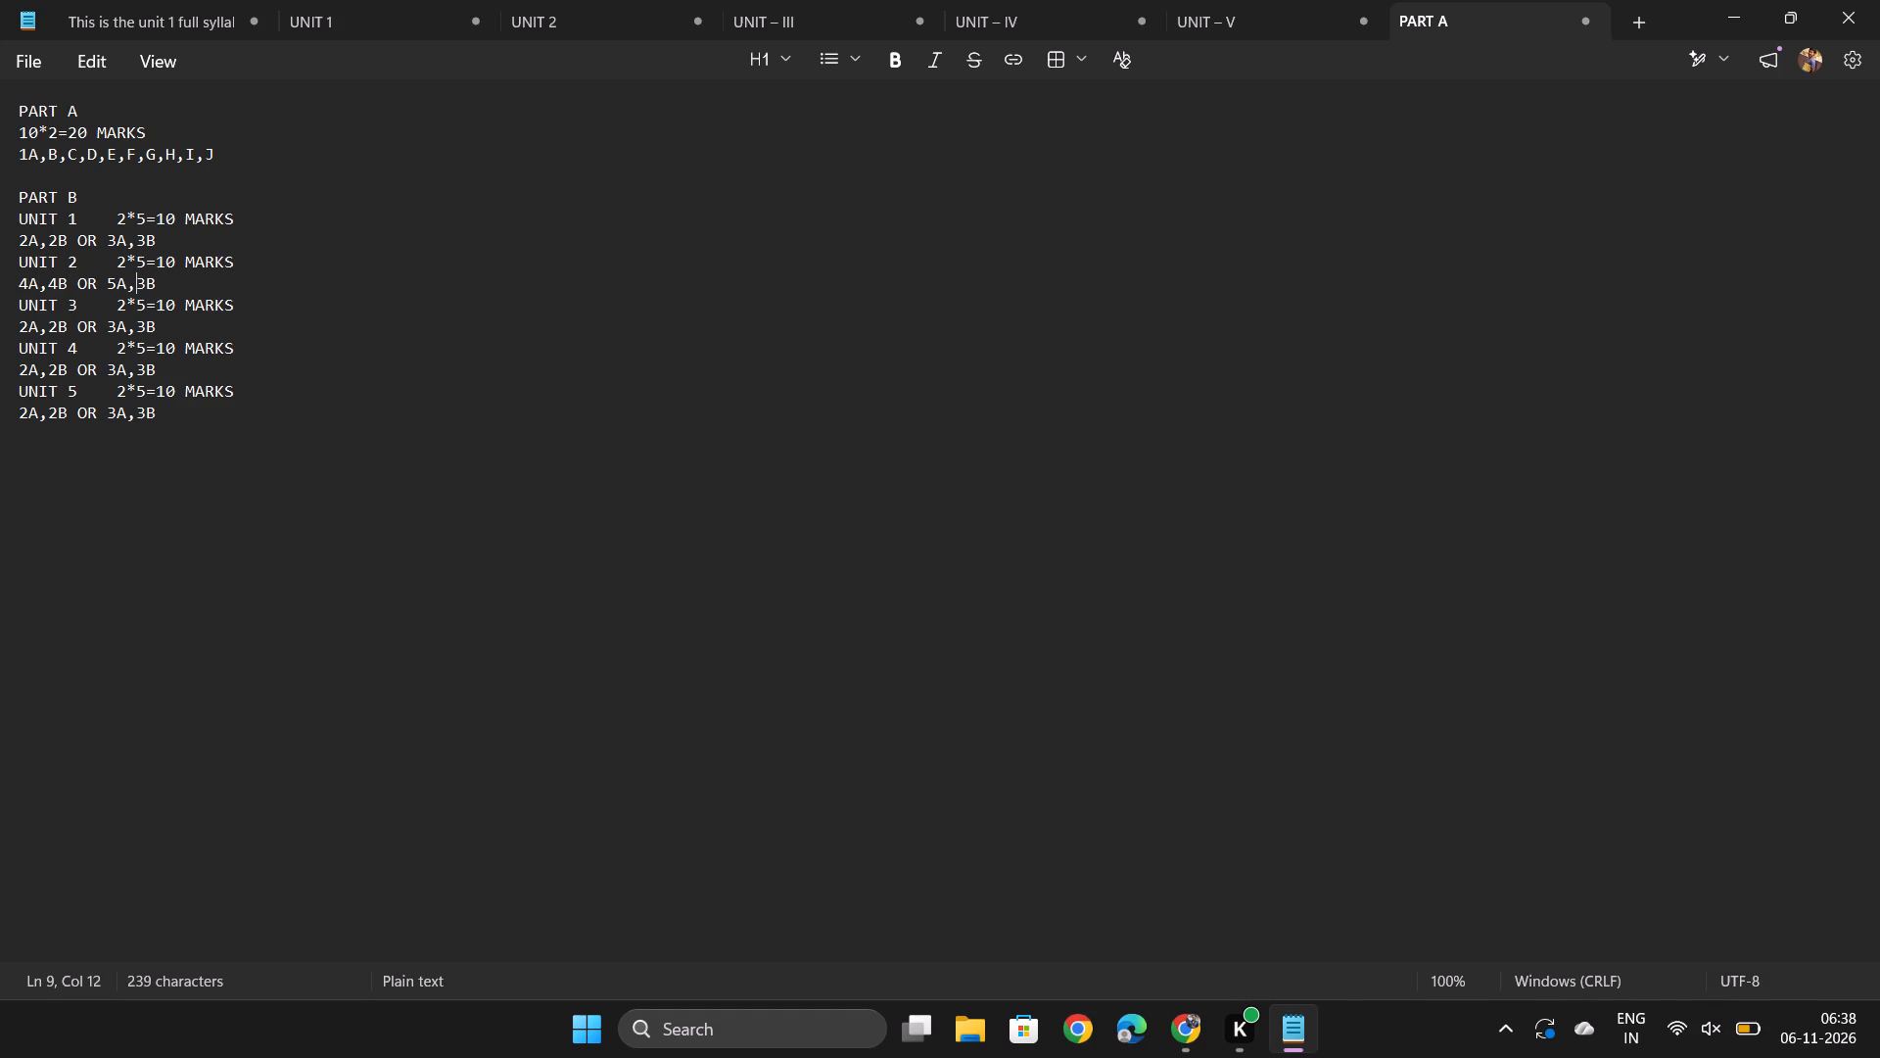
{"action": "key", "text": "Right"}
{"action": "key", "text": "BackSpace"}
{"action": "key", "text": "5"}
Change the question choice line under Unit 3 to "6A,6B OR 7A,7B".
{"action": "key", "text": "Down"}
{"action": "key", "text": "Down"}
{"action": "key", "text": "Down"}
{"action": "key", "text": "Up"}
{"action": "key", "text": "Left"}
{"action": "key", "text": "Left"}
{"action": "key", "text": "Left"}
{"action": "key", "text": "Left"}
{"action": "key", "text": "Left"}
{"action": "key", "text": "Left"}
{"action": "key", "text": "Left"}
{"action": "key", "text": "Left"}
{"action": "key", "text": "Left"}
{"action": "key", "text": "Left"}
{"action": "key", "text": "Left"}
{"action": "key", "text": "Left"}
{"action": "key", "text": "BackSpace"}
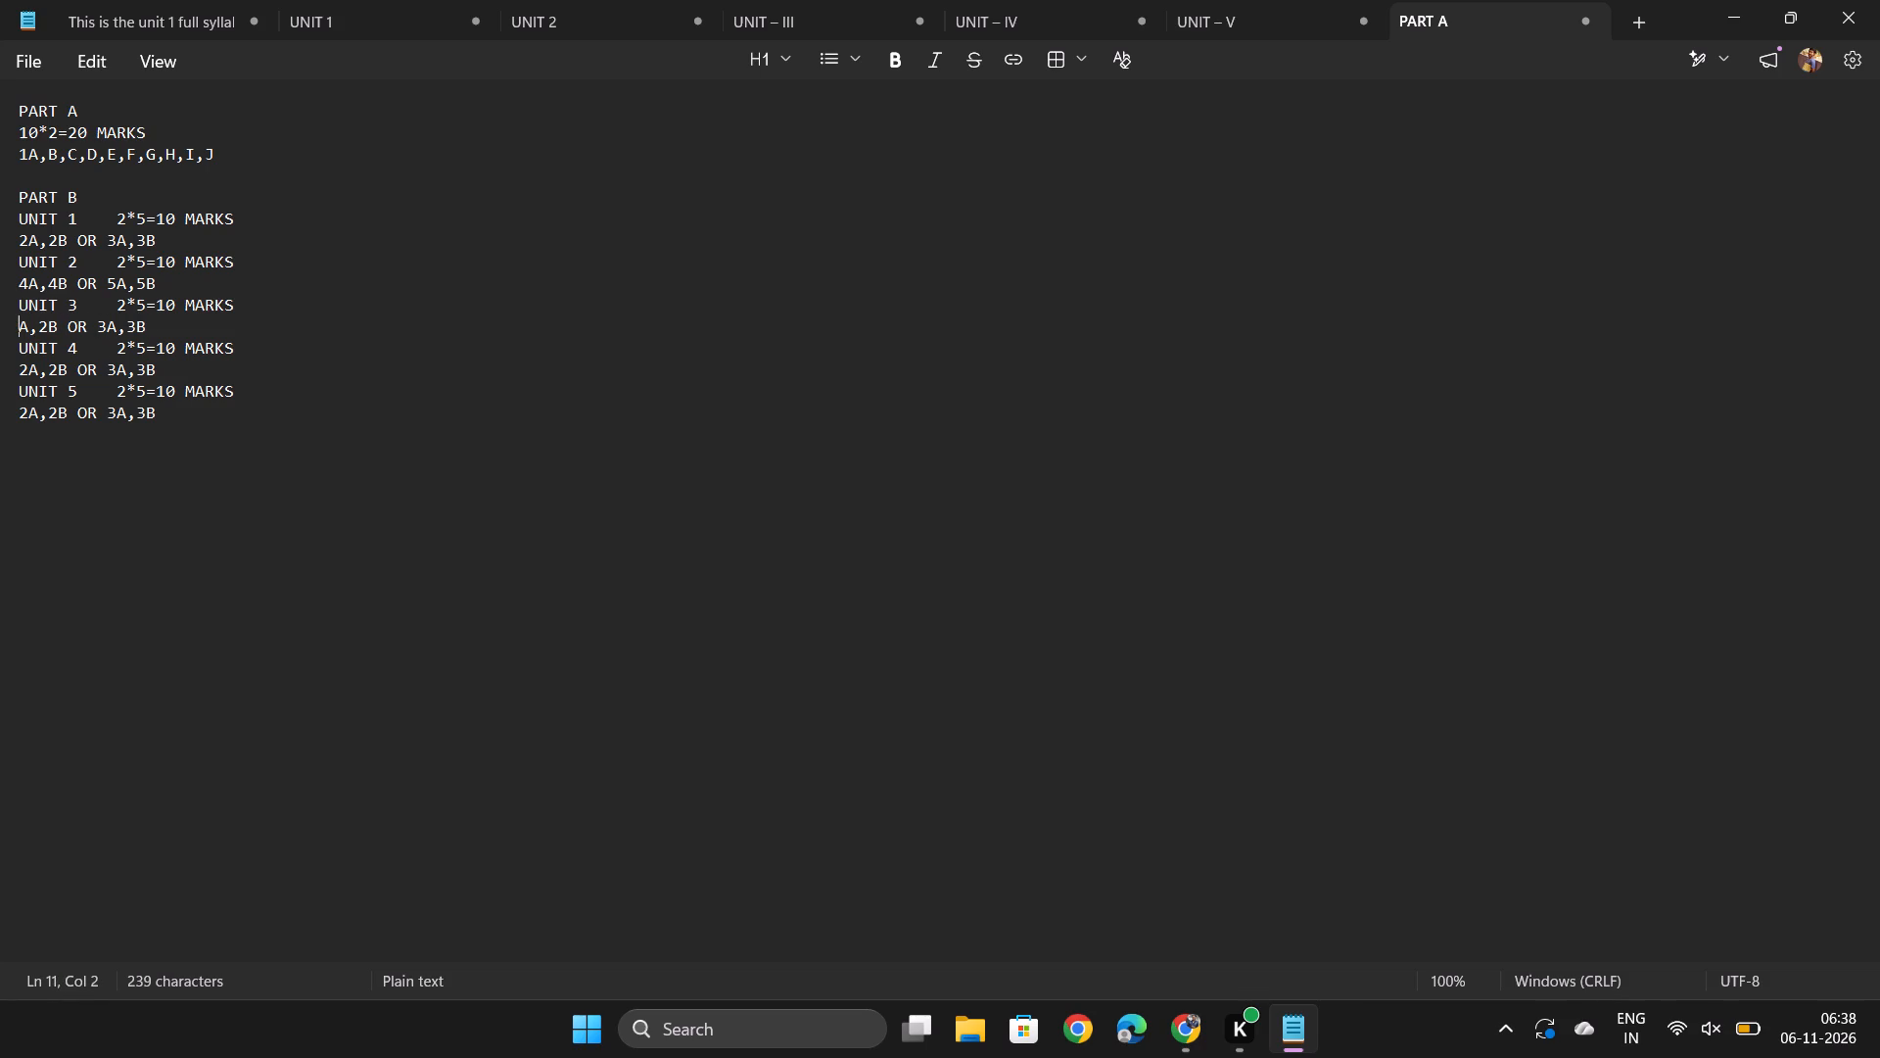
{"action": "key", "text": "6"}
{"action": "key", "text": "Right"}
{"action": "key", "text": "Right"}
{"action": "key", "text": "Right"}
{"action": "key", "text": "BackSpace"}
{"action": "key", "text": "6"}
{"action": "key", "text": "Right"}
{"action": "key", "text": "Right"}
{"action": "key", "text": "Right"}
{"action": "key", "text": "Right"}
{"action": "key", "text": "Right"}
{"action": "key", "text": "Right"}
{"action": "key", "text": "BackSpace"}
{"action": "key", "text": "7"}
{"action": "key", "text": "Right"}
{"action": "key", "text": "Right"}
{"action": "key", "text": "Right"}
{"action": "key", "text": "BackSpace"}
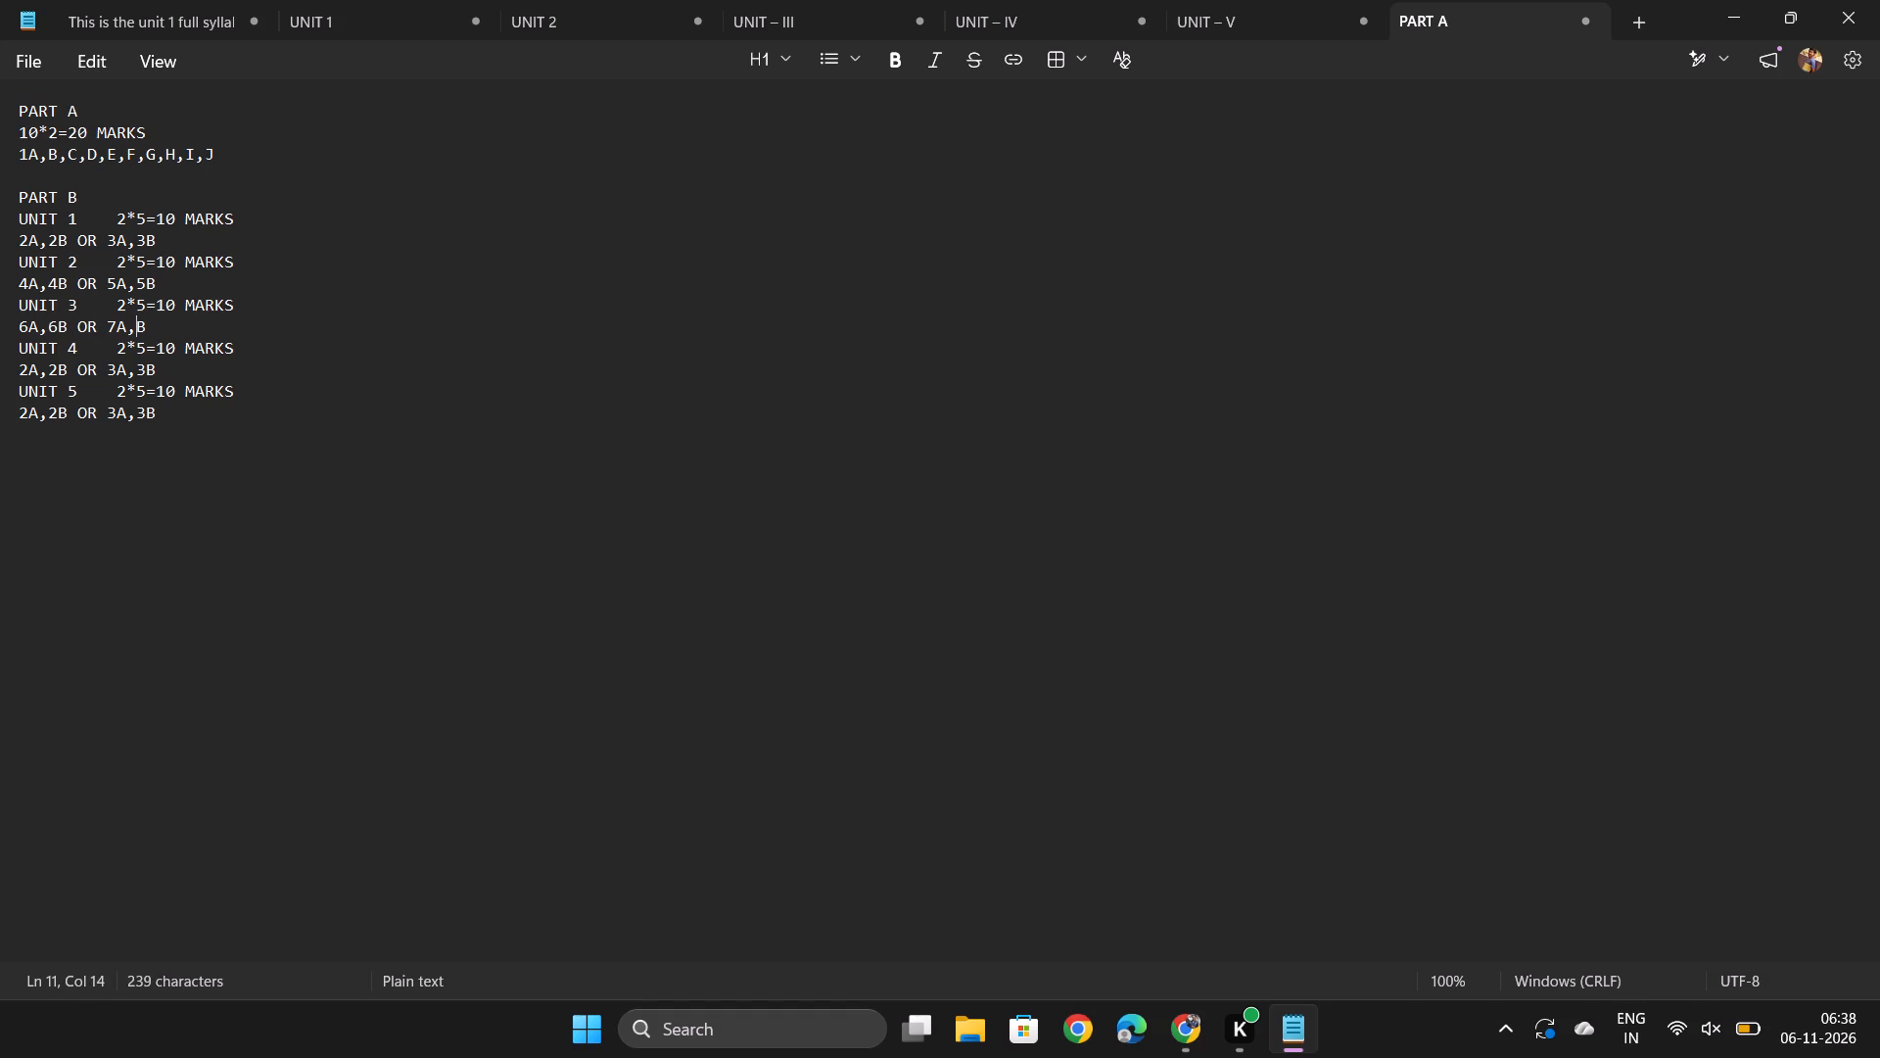
{"action": "key", "text": "7"}
Change the question choice line under Unit 4 to "8A,8B OR 9A,9B".
{"action": "key", "text": "Down"}
{"action": "key", "text": "Down"}
{"action": "key", "text": "Left"}
{"action": "key", "text": "Left"}
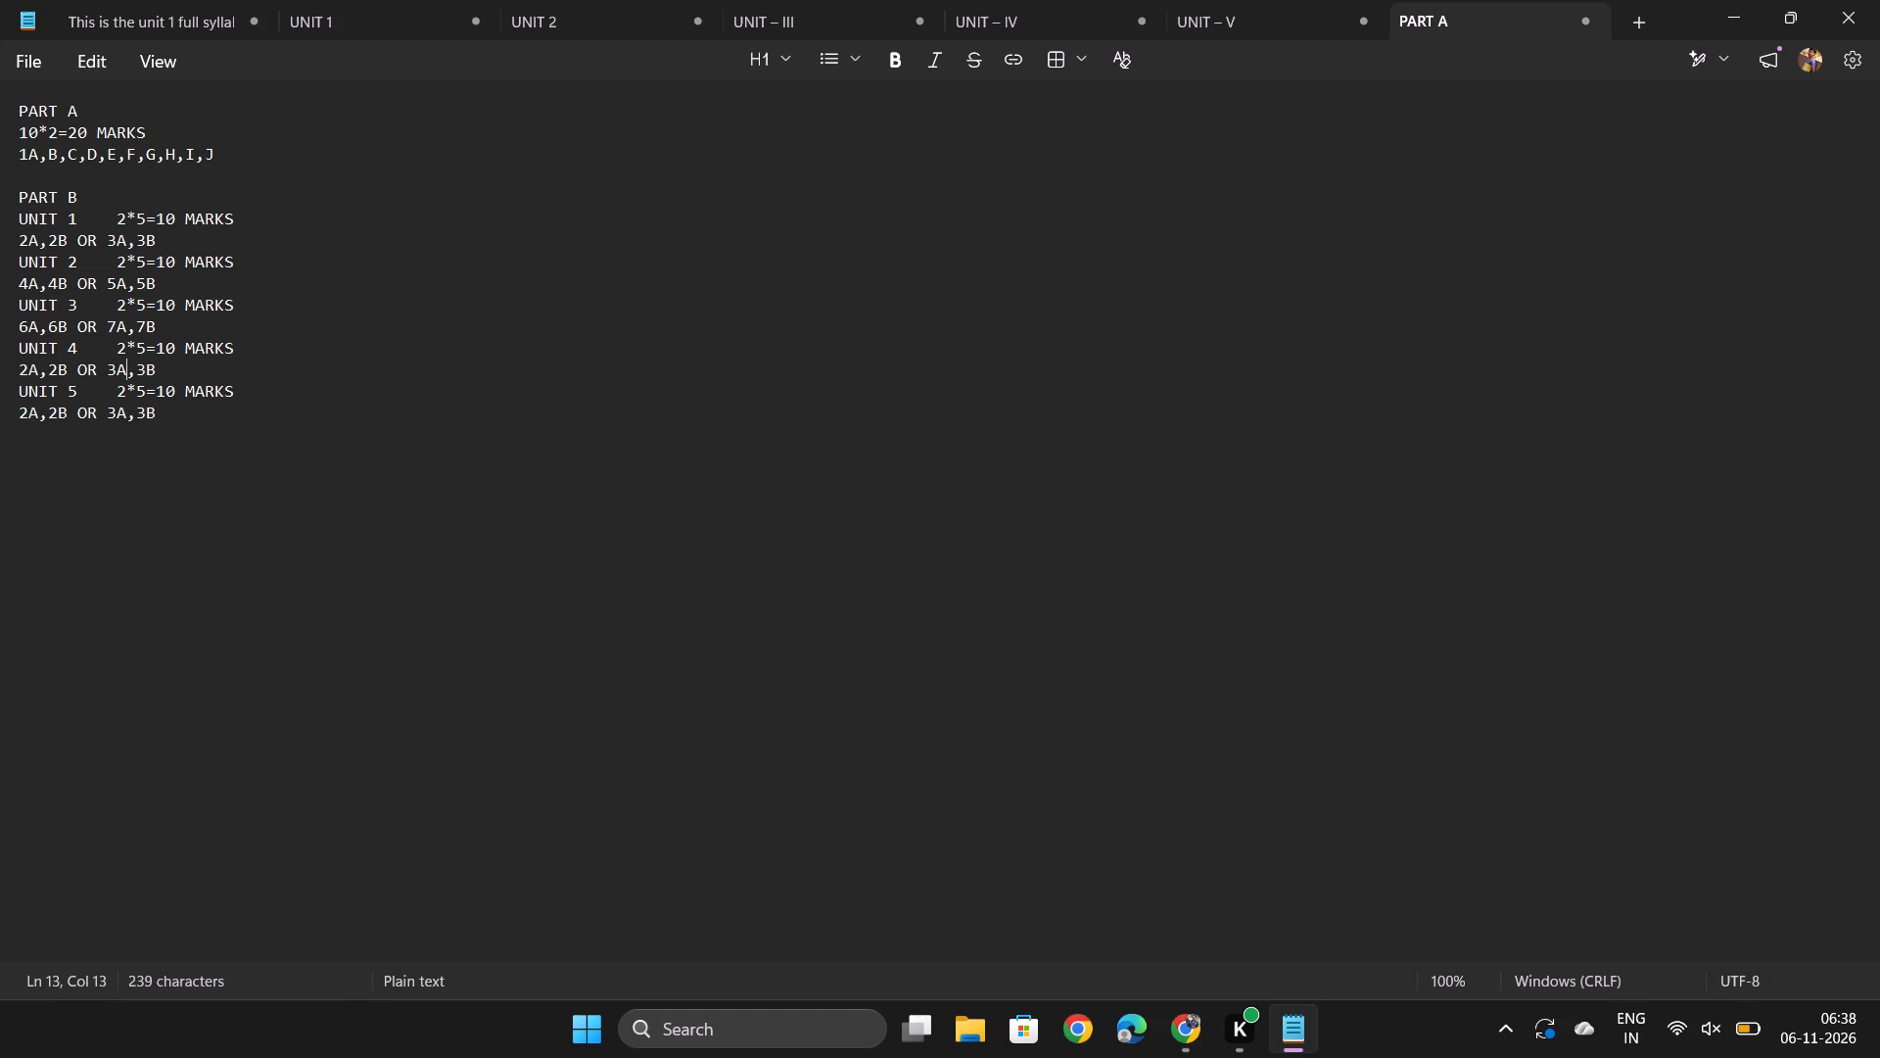
{"action": "key", "text": "Left"}
{"action": "key", "text": "Left"}
{"action": "key", "text": "Left"}
{"action": "key", "text": "Left"}
{"action": "key", "text": "Left"}
{"action": "key", "text": "Left"}
{"action": "key", "text": "Left"}
{"action": "key", "text": "Left"}
{"action": "key", "text": "Left"}
{"action": "key", "text": "Left"}
{"action": "key", "text": "BackSpace"}
{"action": "key", "text": "8"}
{"action": "key", "text": "Right"}
{"action": "key", "text": "Right"}
{"action": "key", "text": "Right"}
{"action": "key", "text": "BackSpace"}
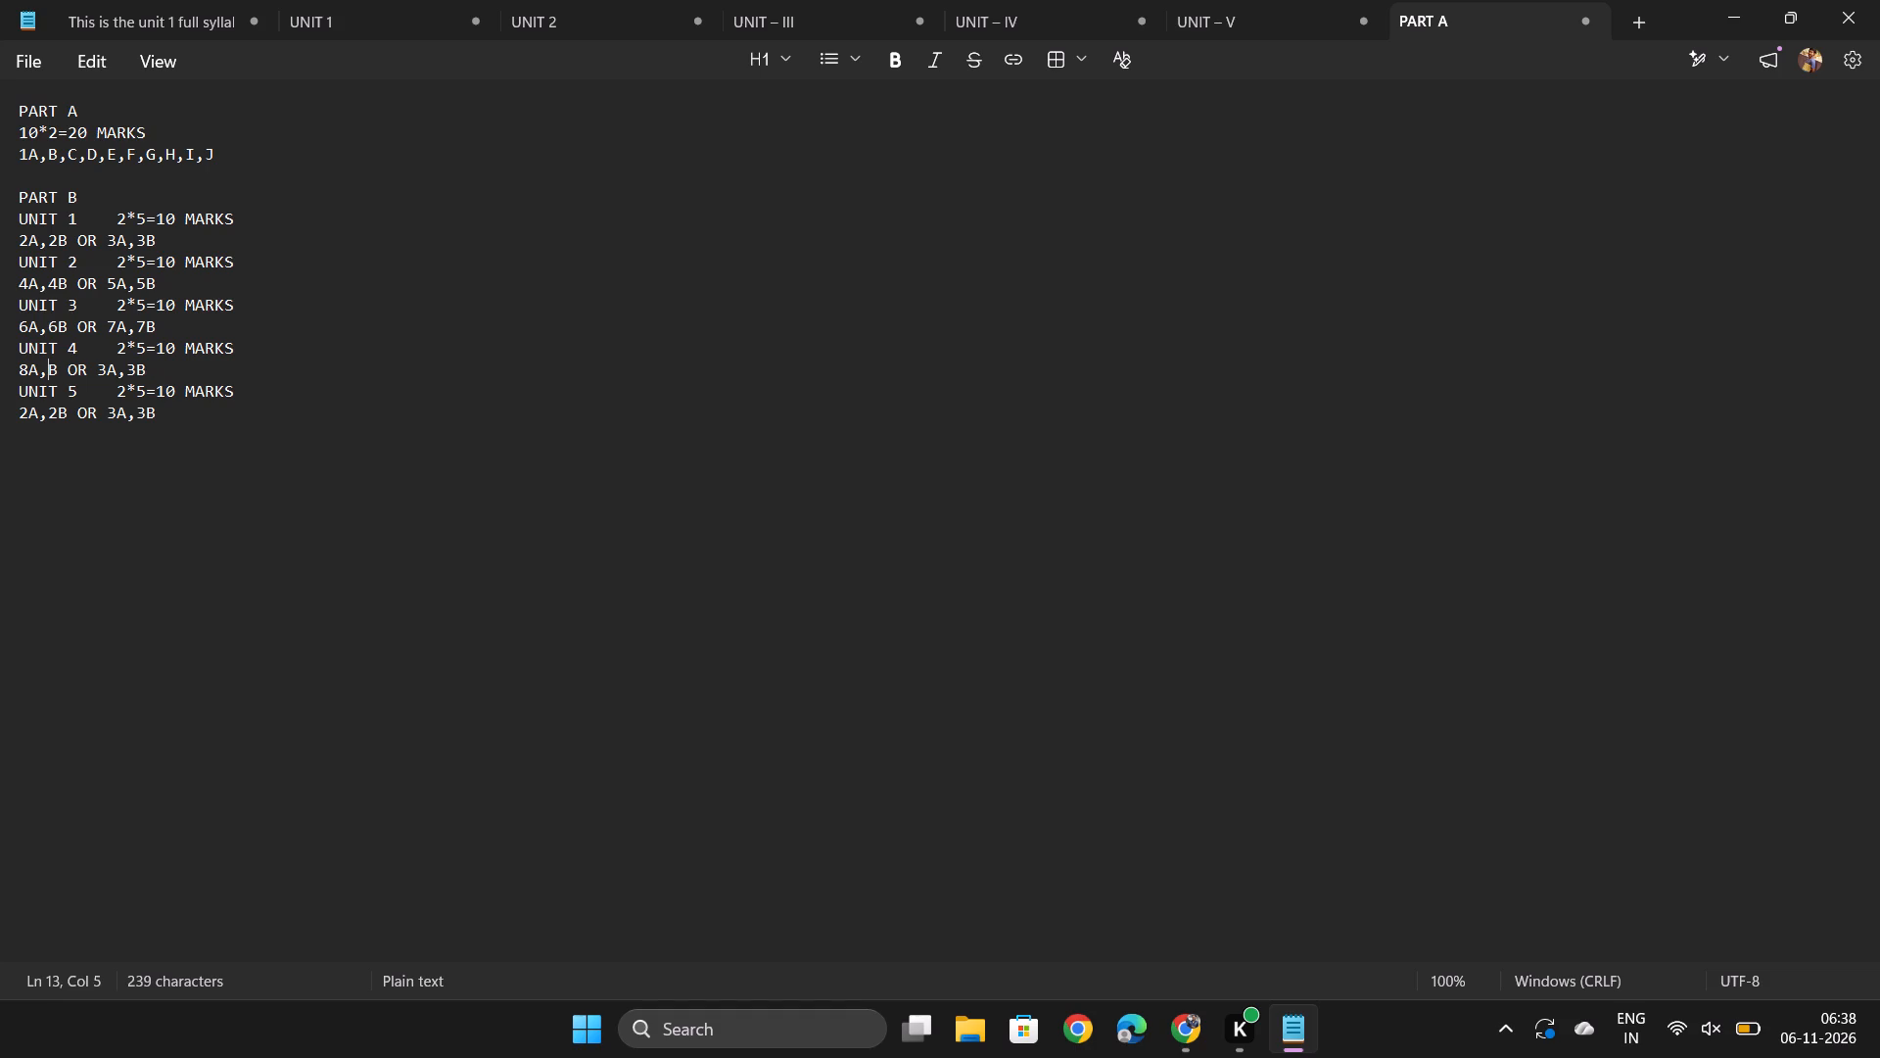
{"action": "key", "text": "8"}
{"action": "key", "text": "Right"}
{"action": "key", "text": "Right"}
{"action": "key", "text": "Right"}
{"action": "key", "text": "Right"}
{"action": "key", "text": "Right"}
{"action": "key", "text": "Right"}
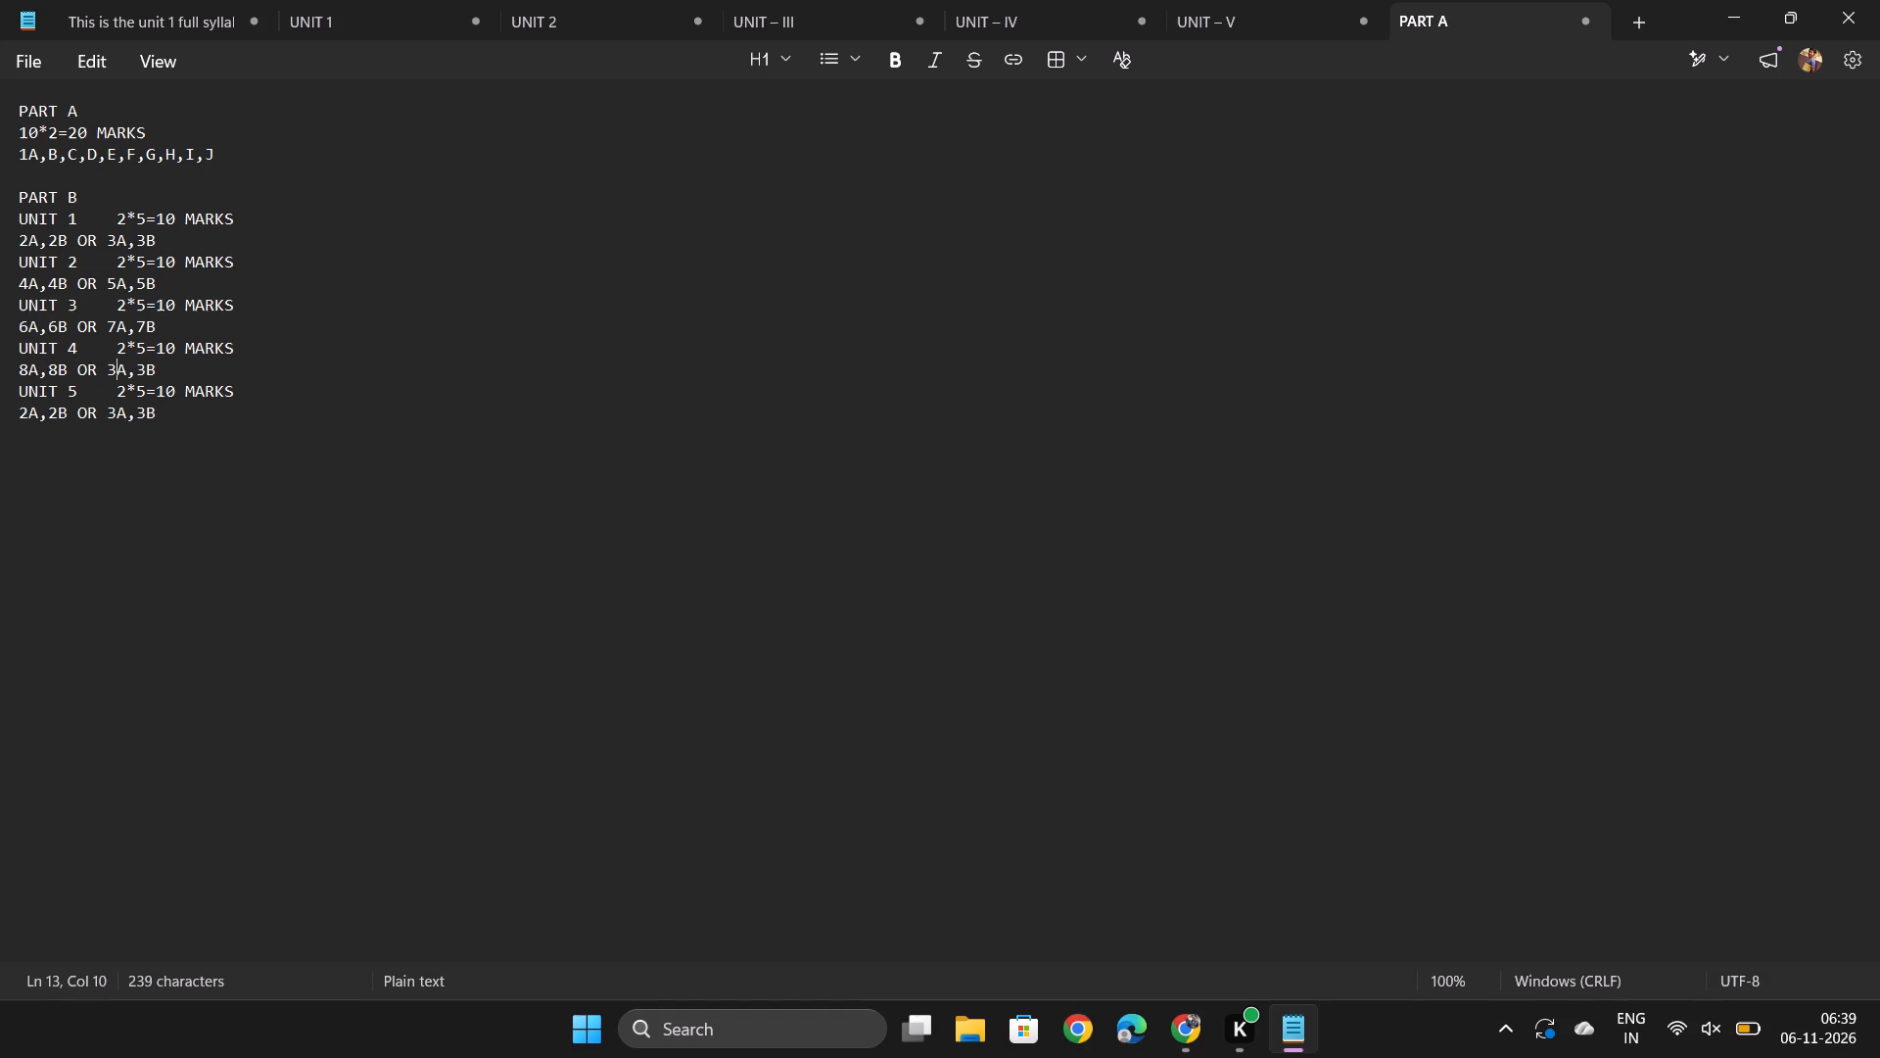
{"action": "key", "text": "BackSpace"}
{"action": "key", "text": "9"}
{"action": "key", "text": "Right"}
{"action": "key", "text": "Right"}
{"action": "key", "text": "Right"}
{"action": "key", "text": "BackSpace"}
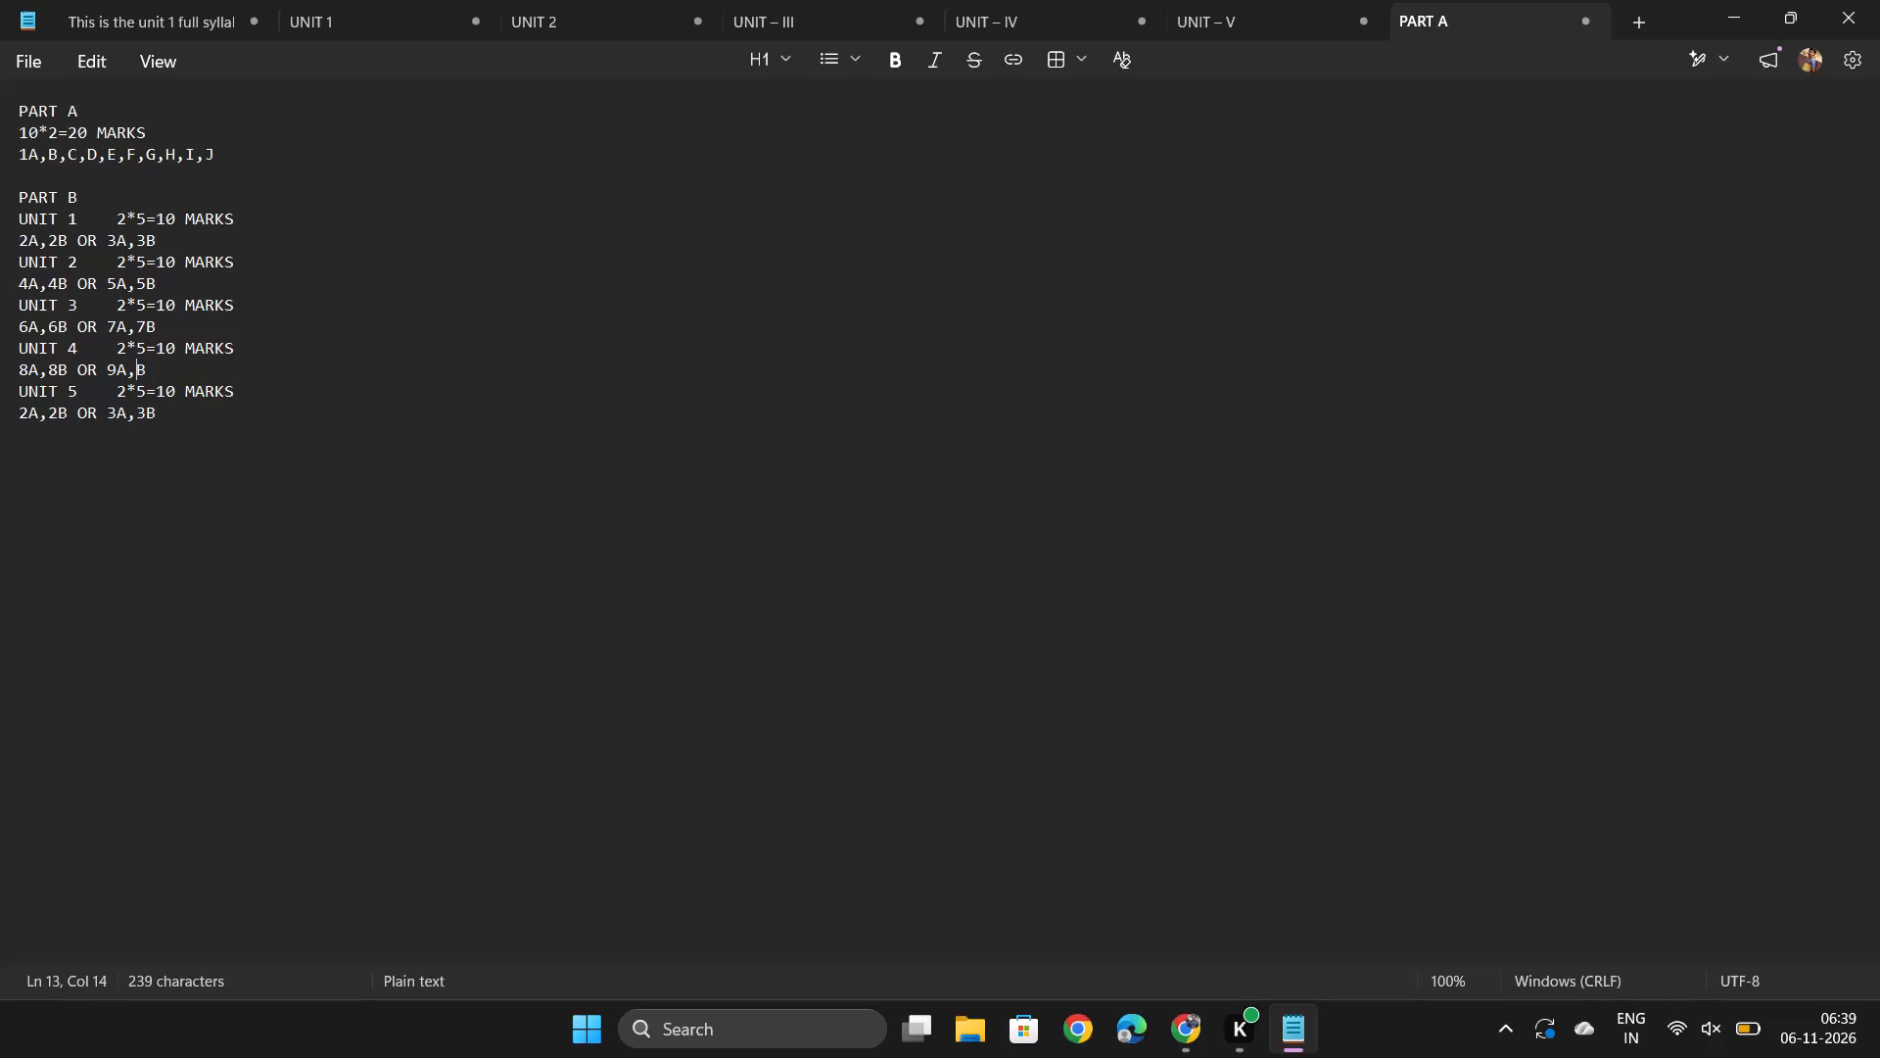
{"action": "key", "text": "9"}
Change the question choice line under Unit 5 to "10A,10B OR 10A,10B".
{"action": "key", "text": "Down"}
{"action": "key", "text": "Down"}
{"action": "key", "text": "Left"}
{"action": "key", "text": "Left"}
{"action": "key", "text": "Left"}
{"action": "key", "text": "Left"}
{"action": "key", "text": "Left"}
{"action": "key", "text": "Left"}
{"action": "key", "text": "Left"}
{"action": "key", "text": "Left"}
{"action": "key", "text": "Left"}
{"action": "key", "text": "Left"}
{"action": "key", "text": "Left"}
{"action": "key", "text": "Left"}
{"action": "key", "text": "BackSpace"}
{"action": "type", "text": "10"}
{"action": "key", "text": "Right"}
{"action": "key", "text": "Right"}
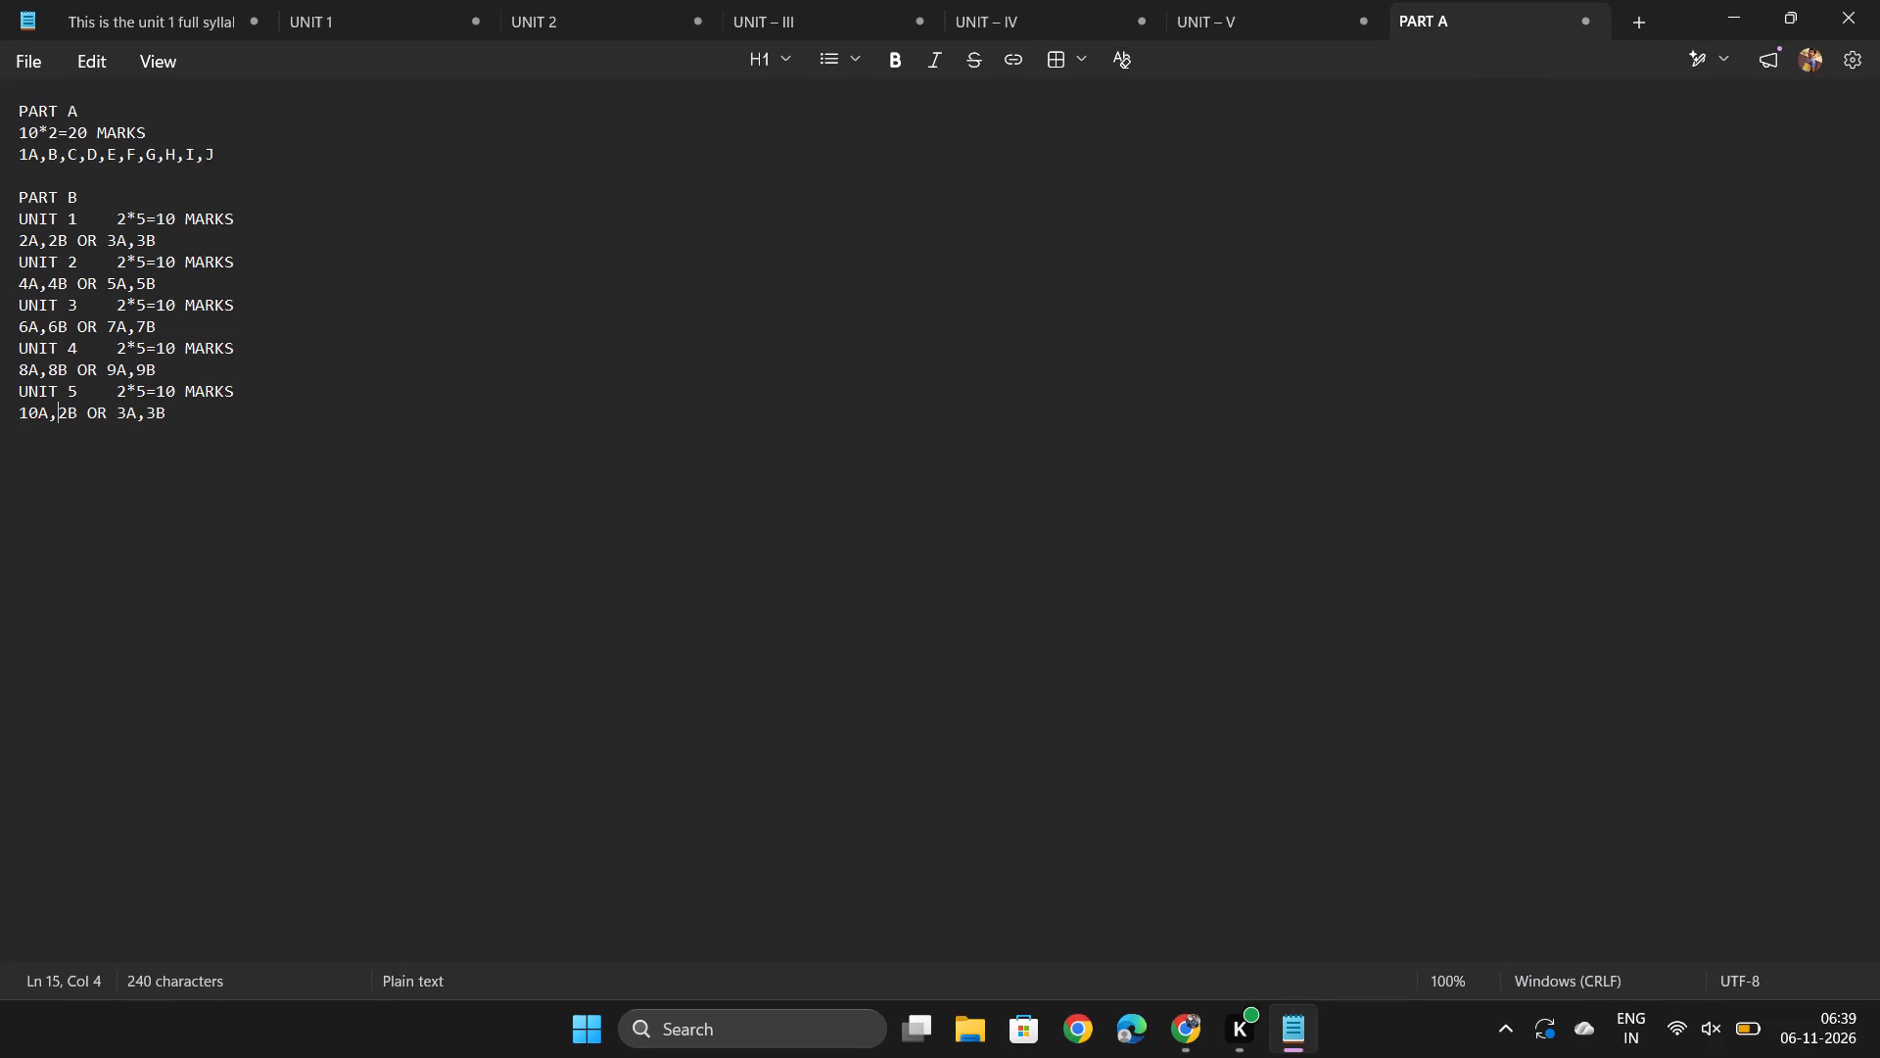
{"action": "key", "text": "Right"}
{"action": "key", "text": "BackSpace"}
{"action": "type", "text": "10"}
{"action": "key", "text": "Right"}
{"action": "key", "text": "Right"}
{"action": "key", "text": "Right"}
{"action": "key", "text": "Right"}
{"action": "key", "text": "Right"}
{"action": "key", "text": "Right"}
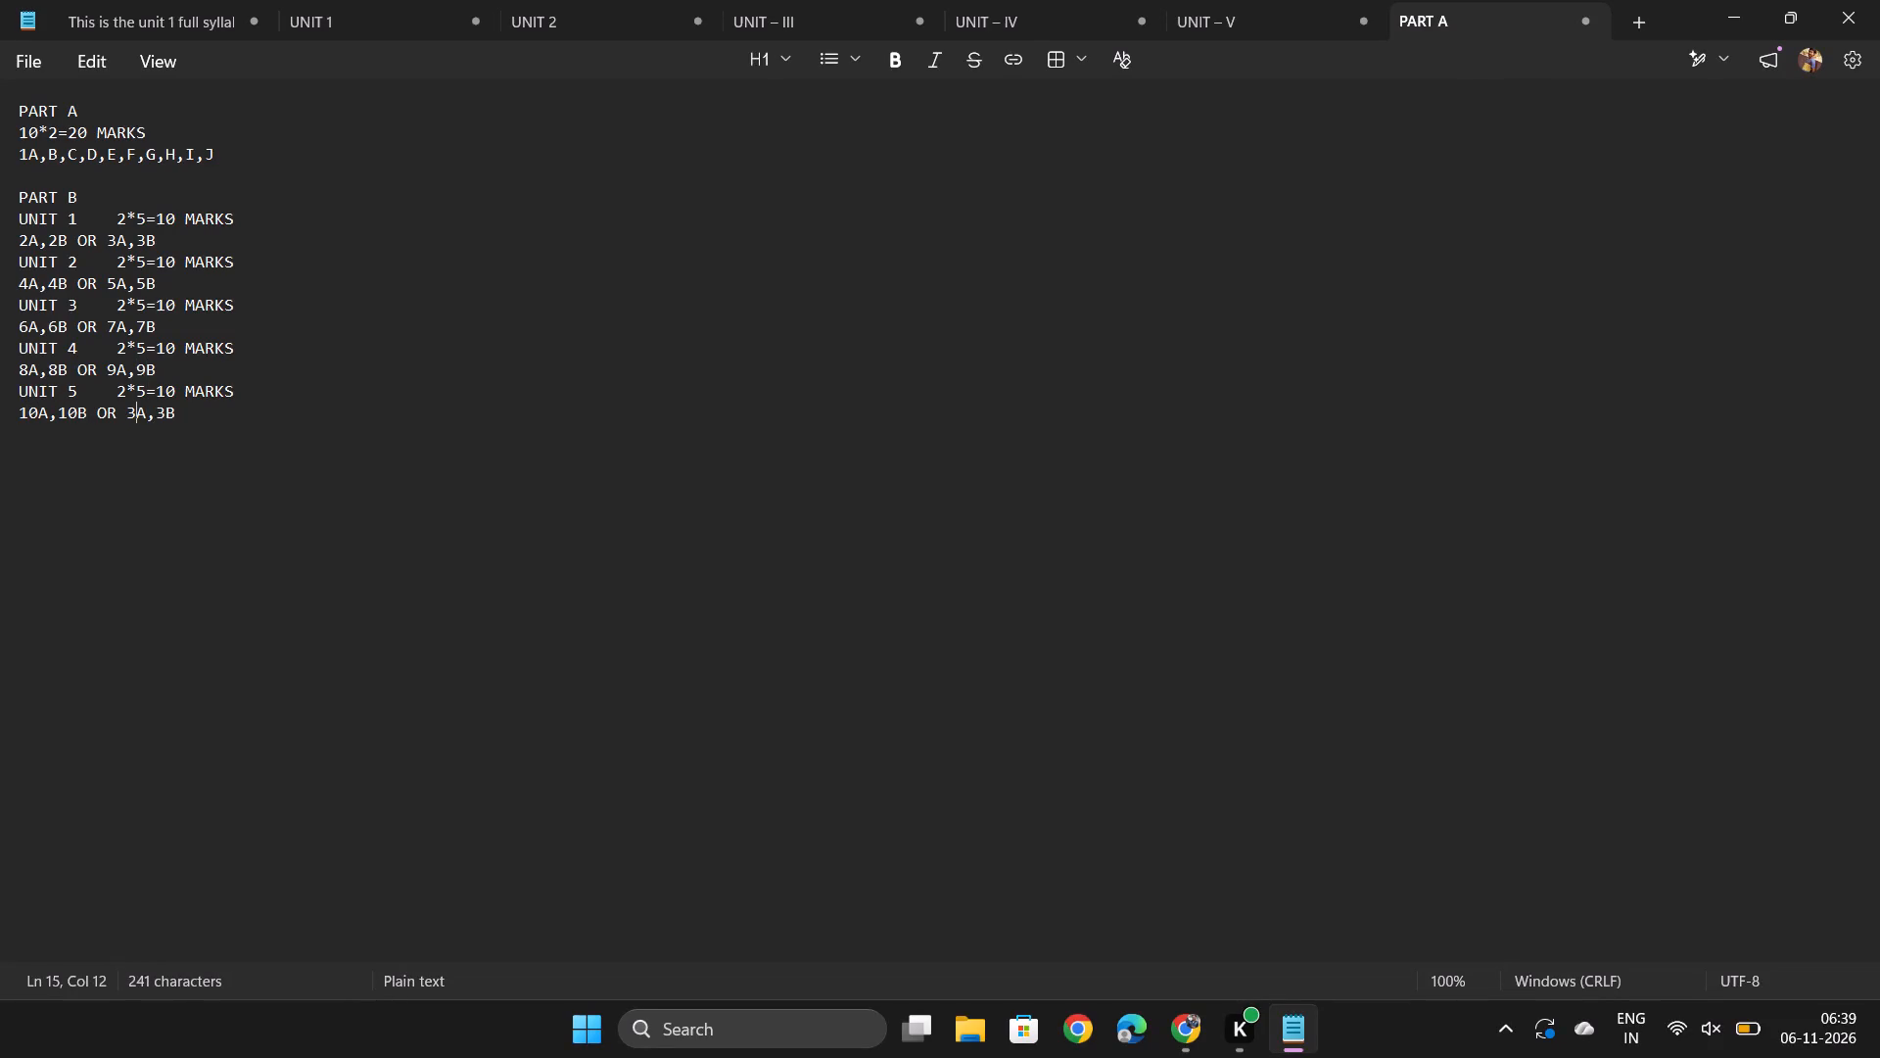
{"action": "key", "text": "BackSpace"}
{"action": "type", "text": "10"}
{"action": "key", "text": "Right"}
{"action": "key", "text": "Right"}
{"action": "key", "text": "Right"}
{"action": "key", "text": "BackSpace"}
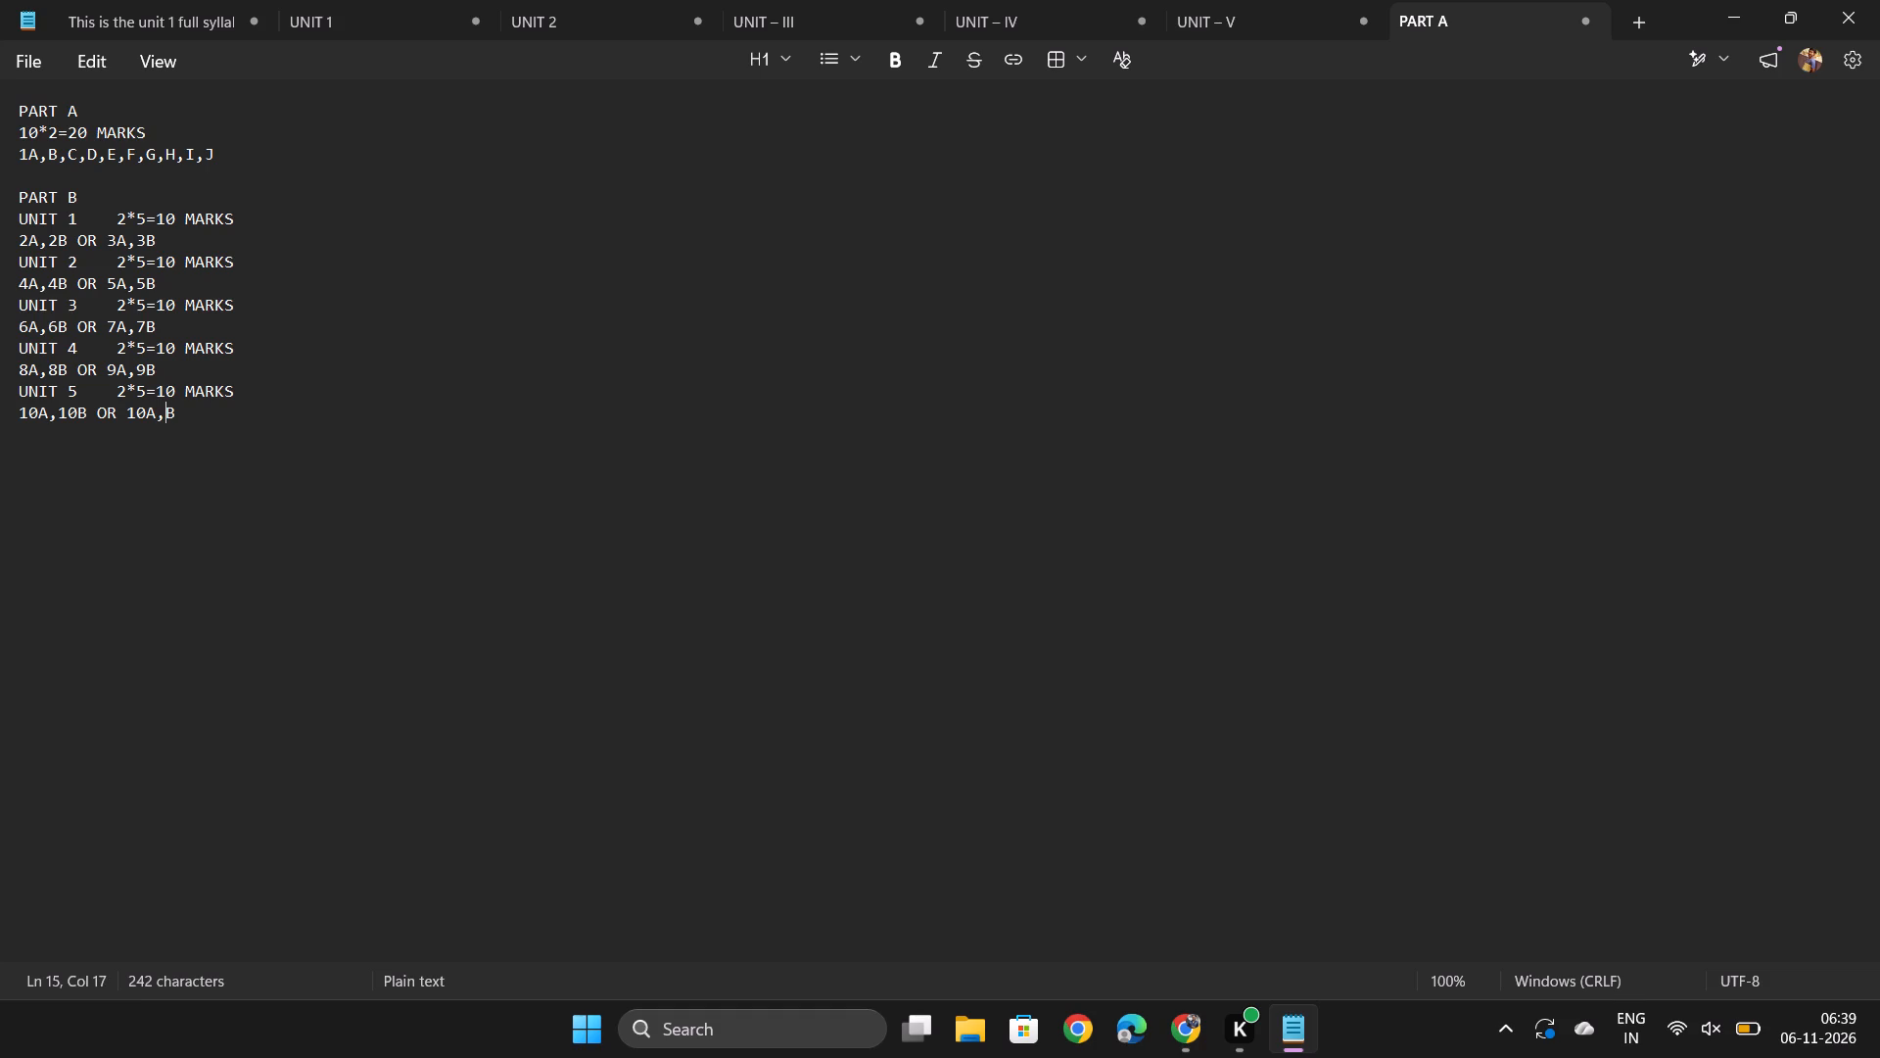
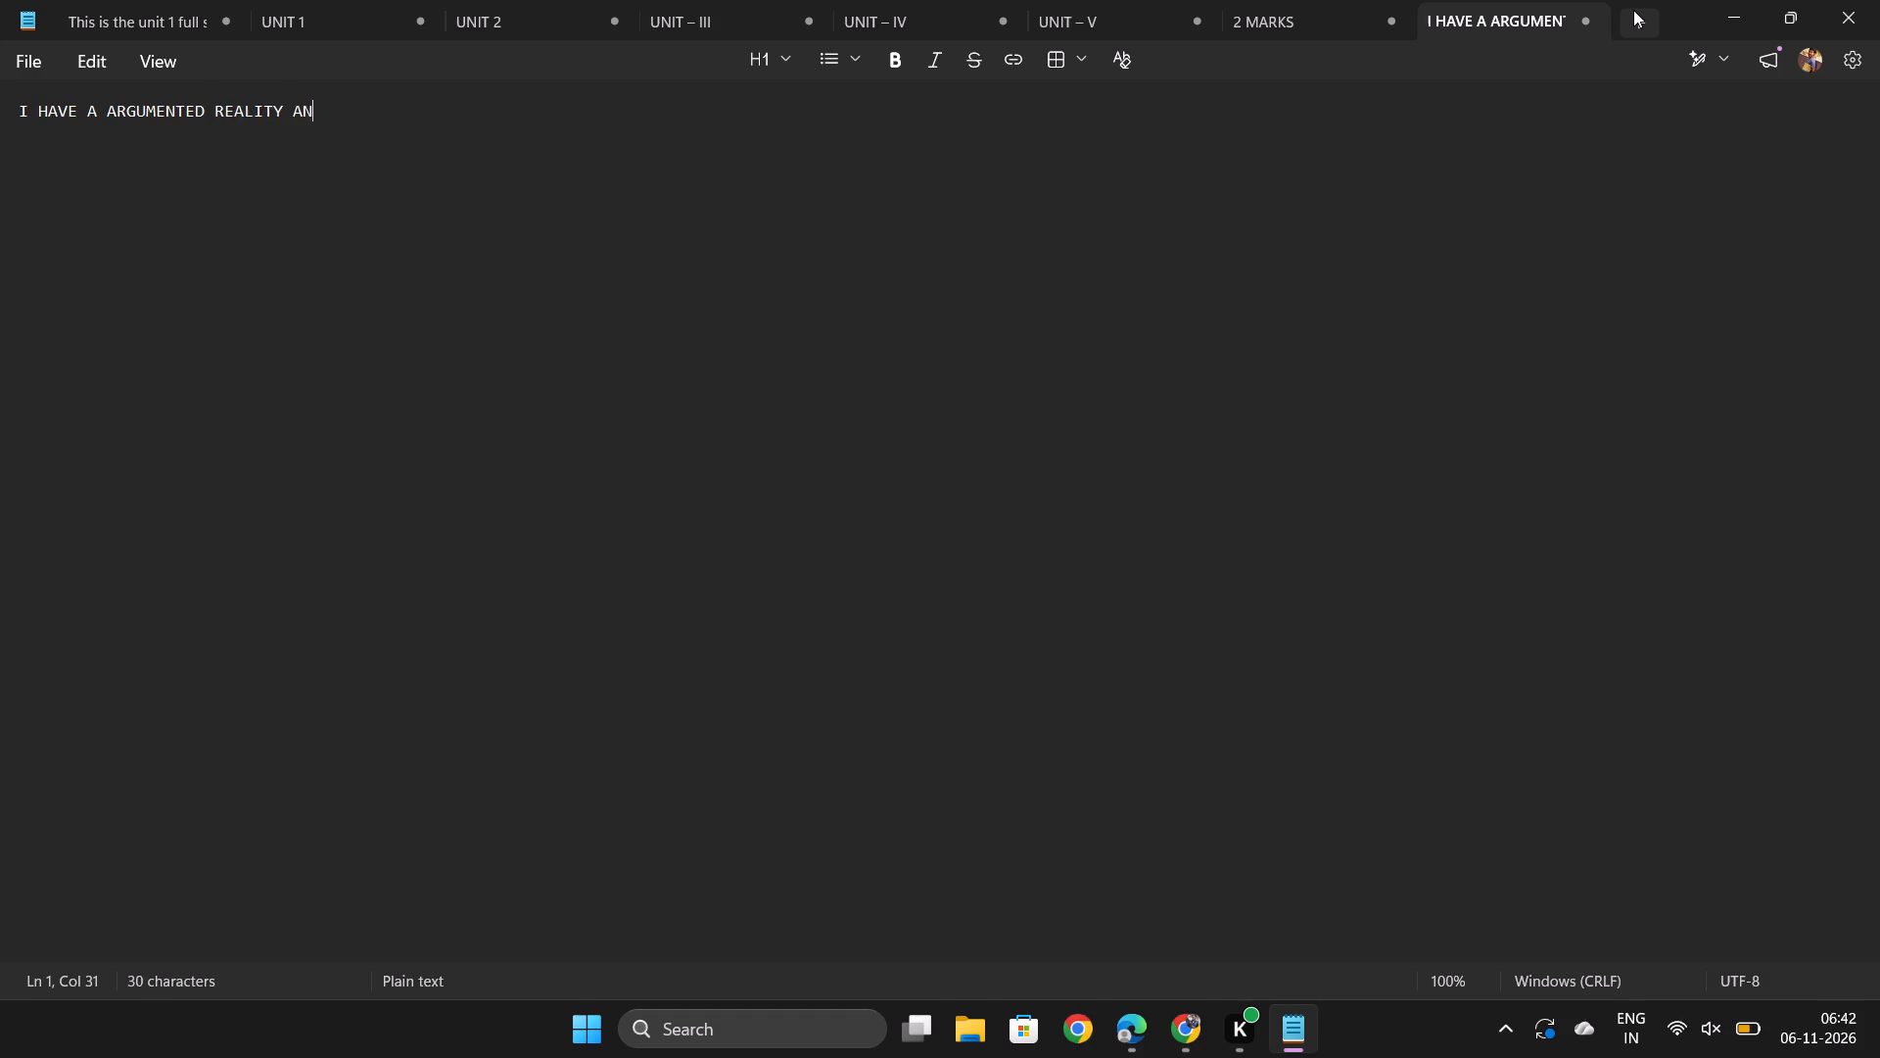
{"action": "key", "text": "space"}
{"action": "type", "text": "VIRTUAL REALITY SEME"}
{"action": "type", "text": "STER EXAM"}
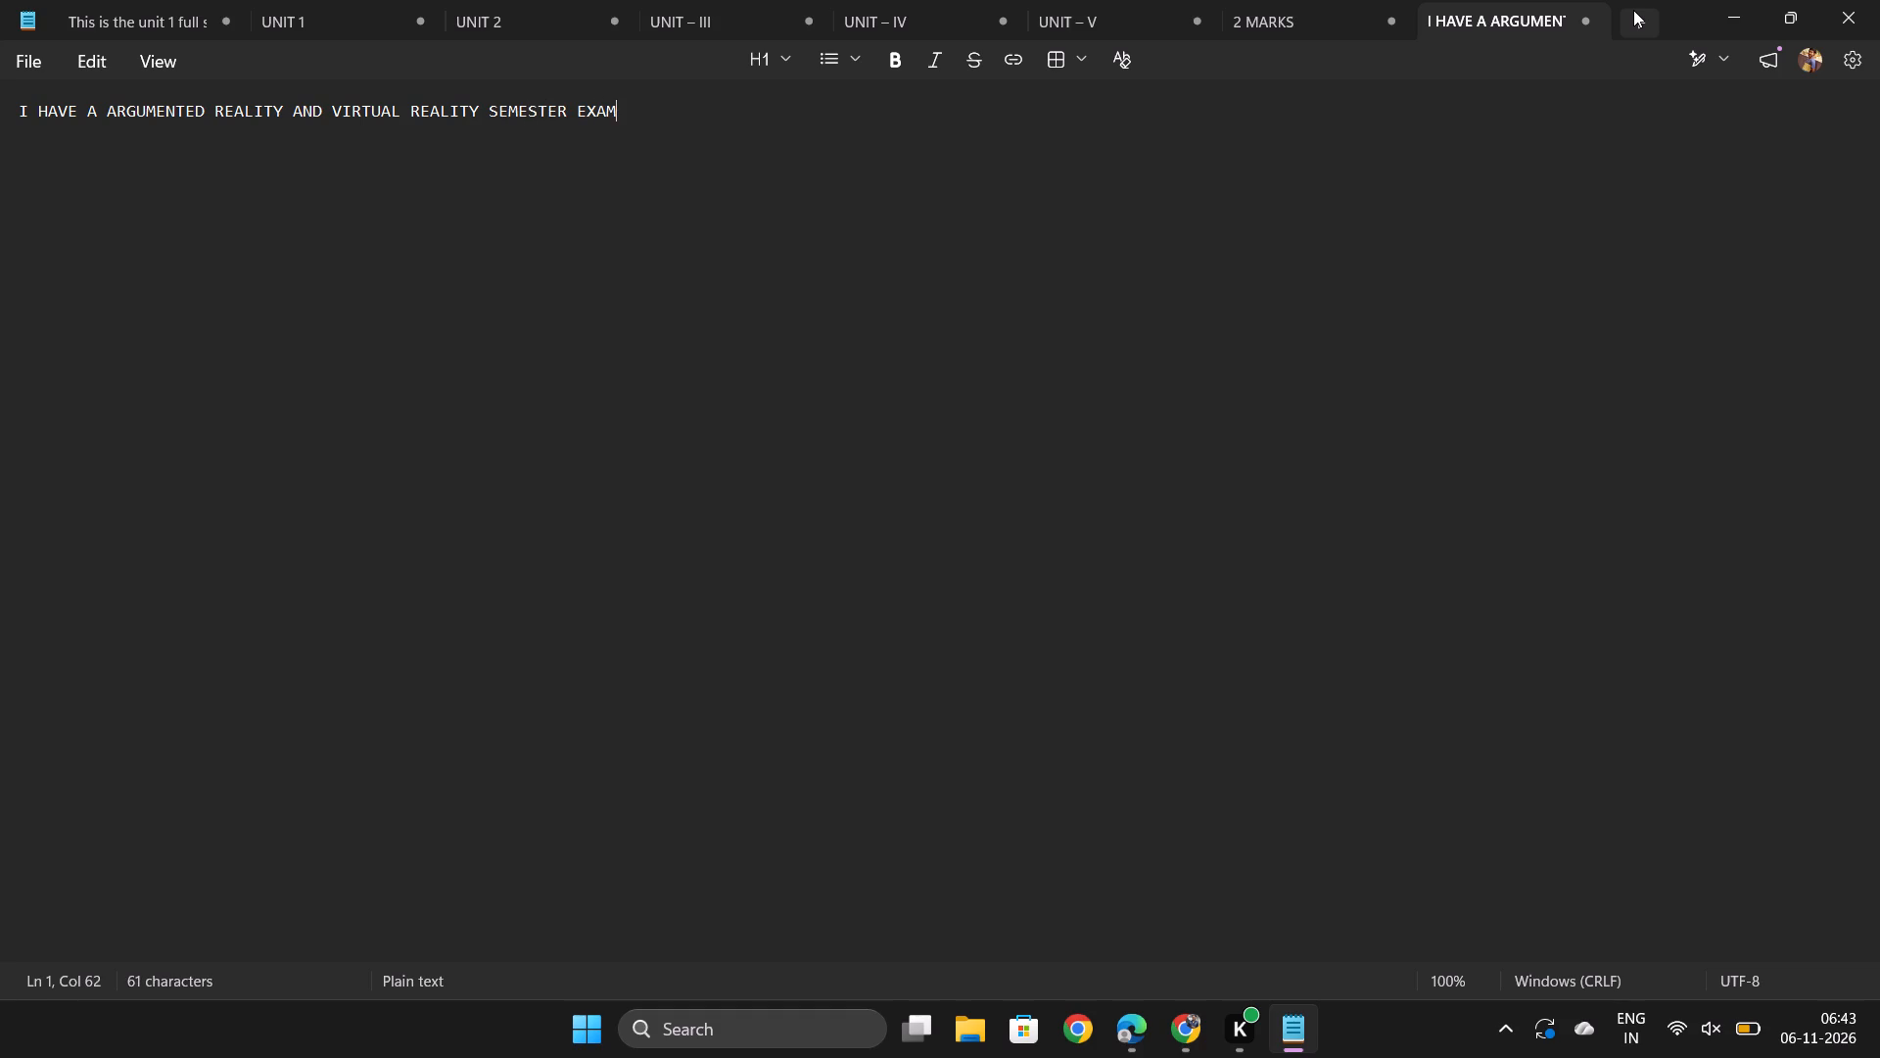
{"action": "key", "text": "space"}
{"action": "key", "text": "Return"}
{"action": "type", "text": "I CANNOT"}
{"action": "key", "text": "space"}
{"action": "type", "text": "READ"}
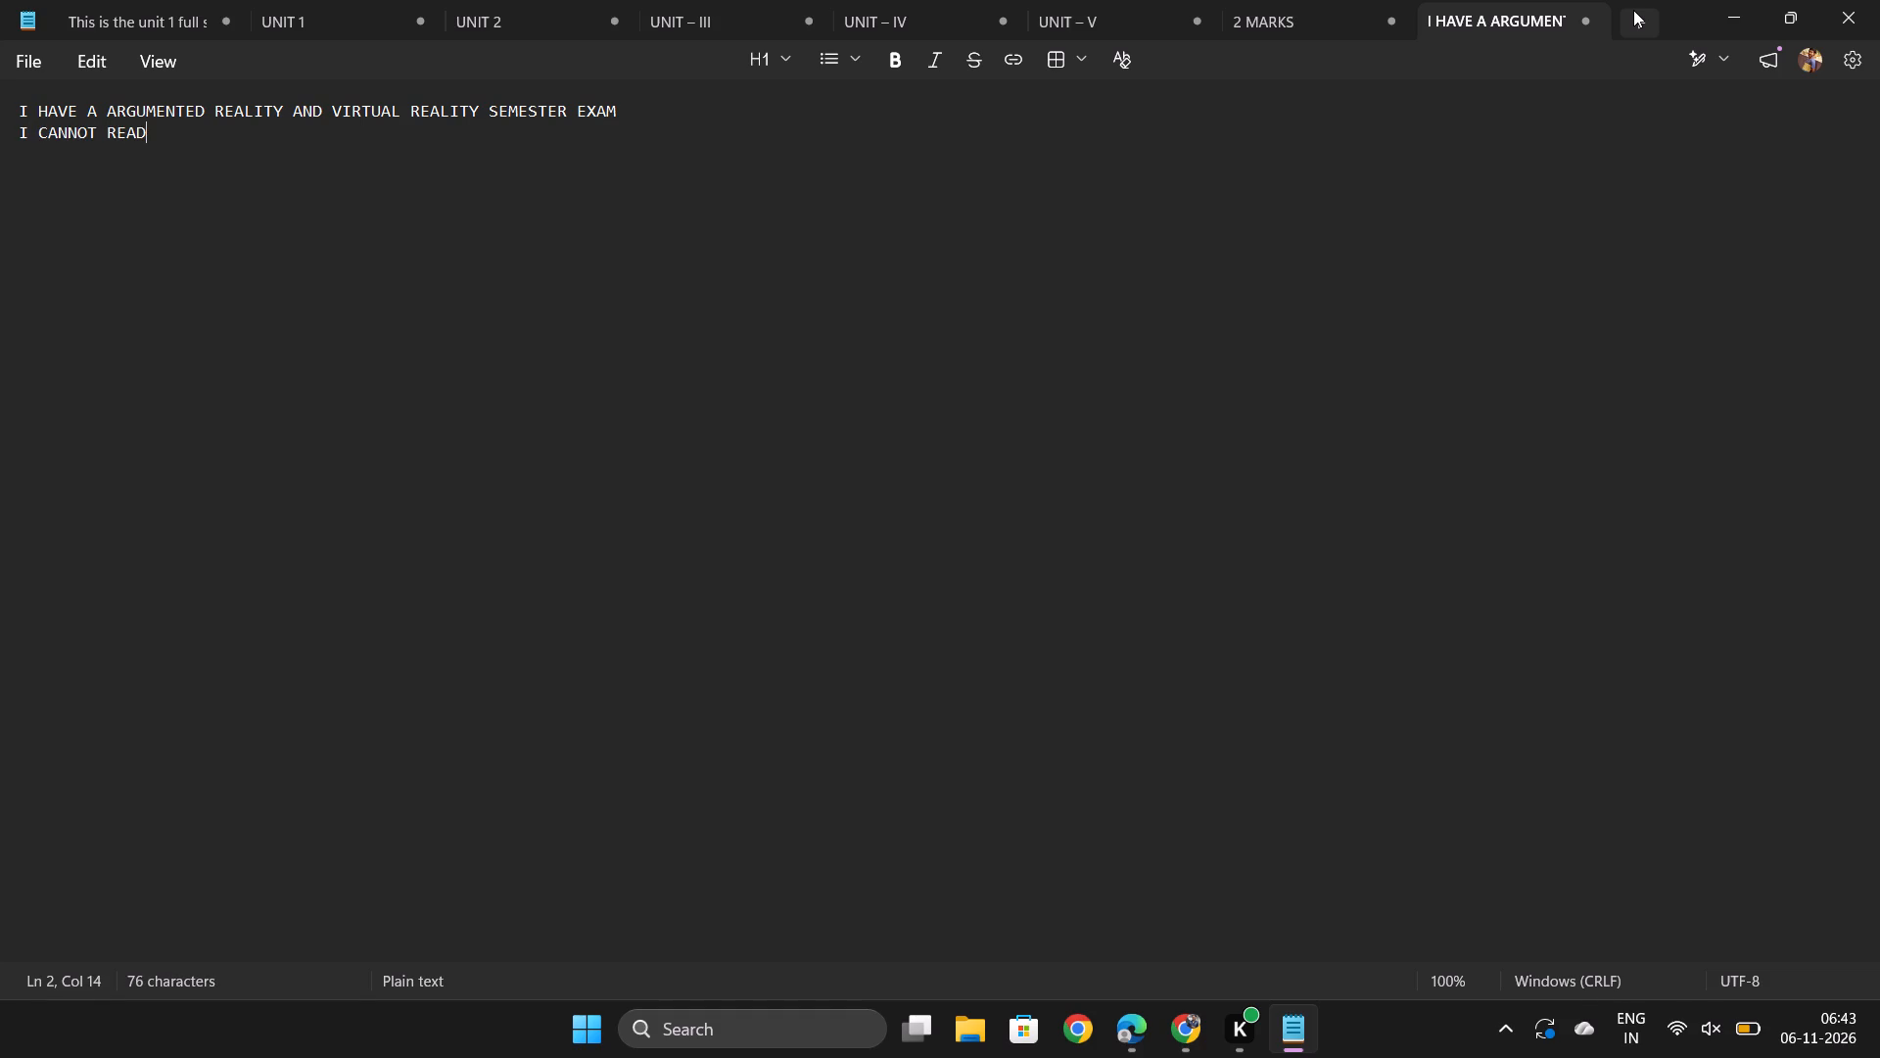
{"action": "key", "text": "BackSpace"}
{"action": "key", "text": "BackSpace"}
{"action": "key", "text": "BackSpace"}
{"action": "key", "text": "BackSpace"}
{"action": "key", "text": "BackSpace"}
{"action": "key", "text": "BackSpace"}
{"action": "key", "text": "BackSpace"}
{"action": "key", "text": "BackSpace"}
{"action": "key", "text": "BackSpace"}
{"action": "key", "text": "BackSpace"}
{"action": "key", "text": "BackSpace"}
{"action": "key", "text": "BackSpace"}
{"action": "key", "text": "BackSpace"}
Add a second line saying reading is not storing in the brain, requesting answers very easy to read, understand and write in exam for more marks.
{"action": "type", "text": "IF I READ MEANS"}
{"action": "key", "text": "space"}
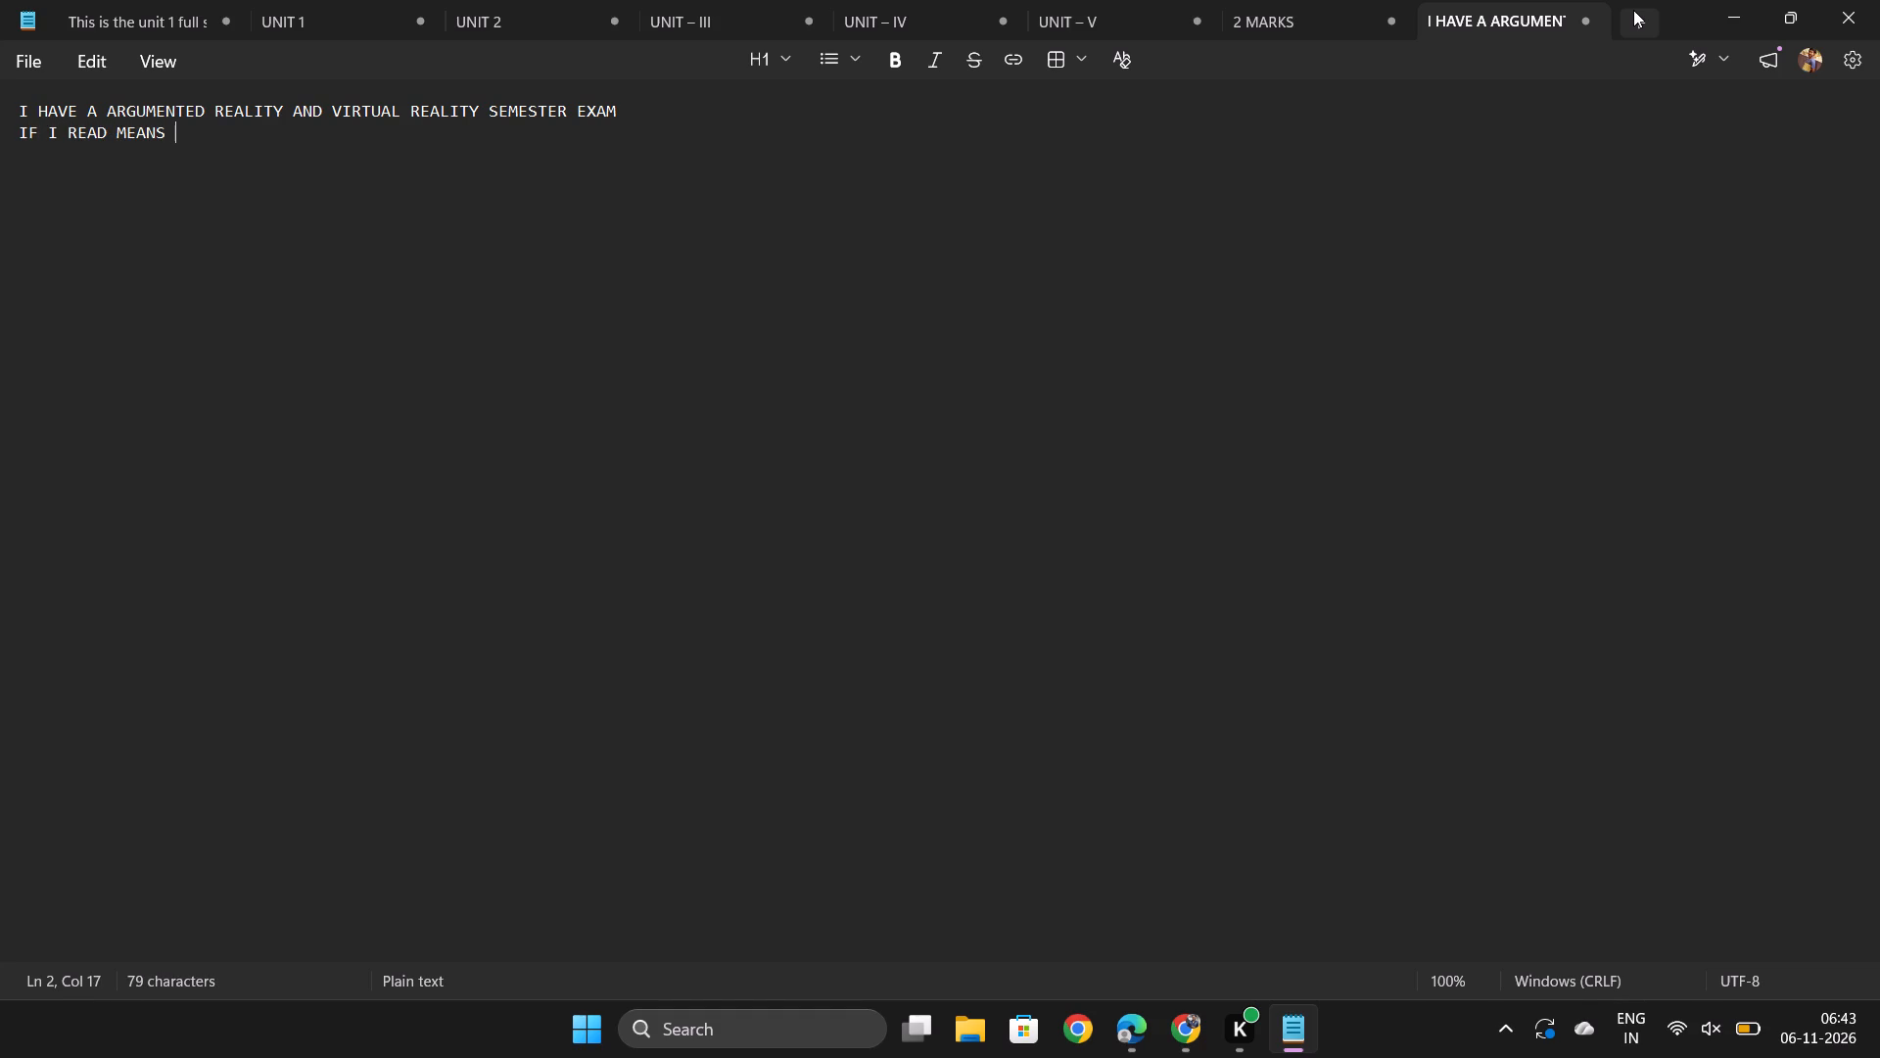
{"action": "type", "text": "IN MY BRAIN NOT STORING SO CAN YOU"}
{"action": "key", "text": "space"}
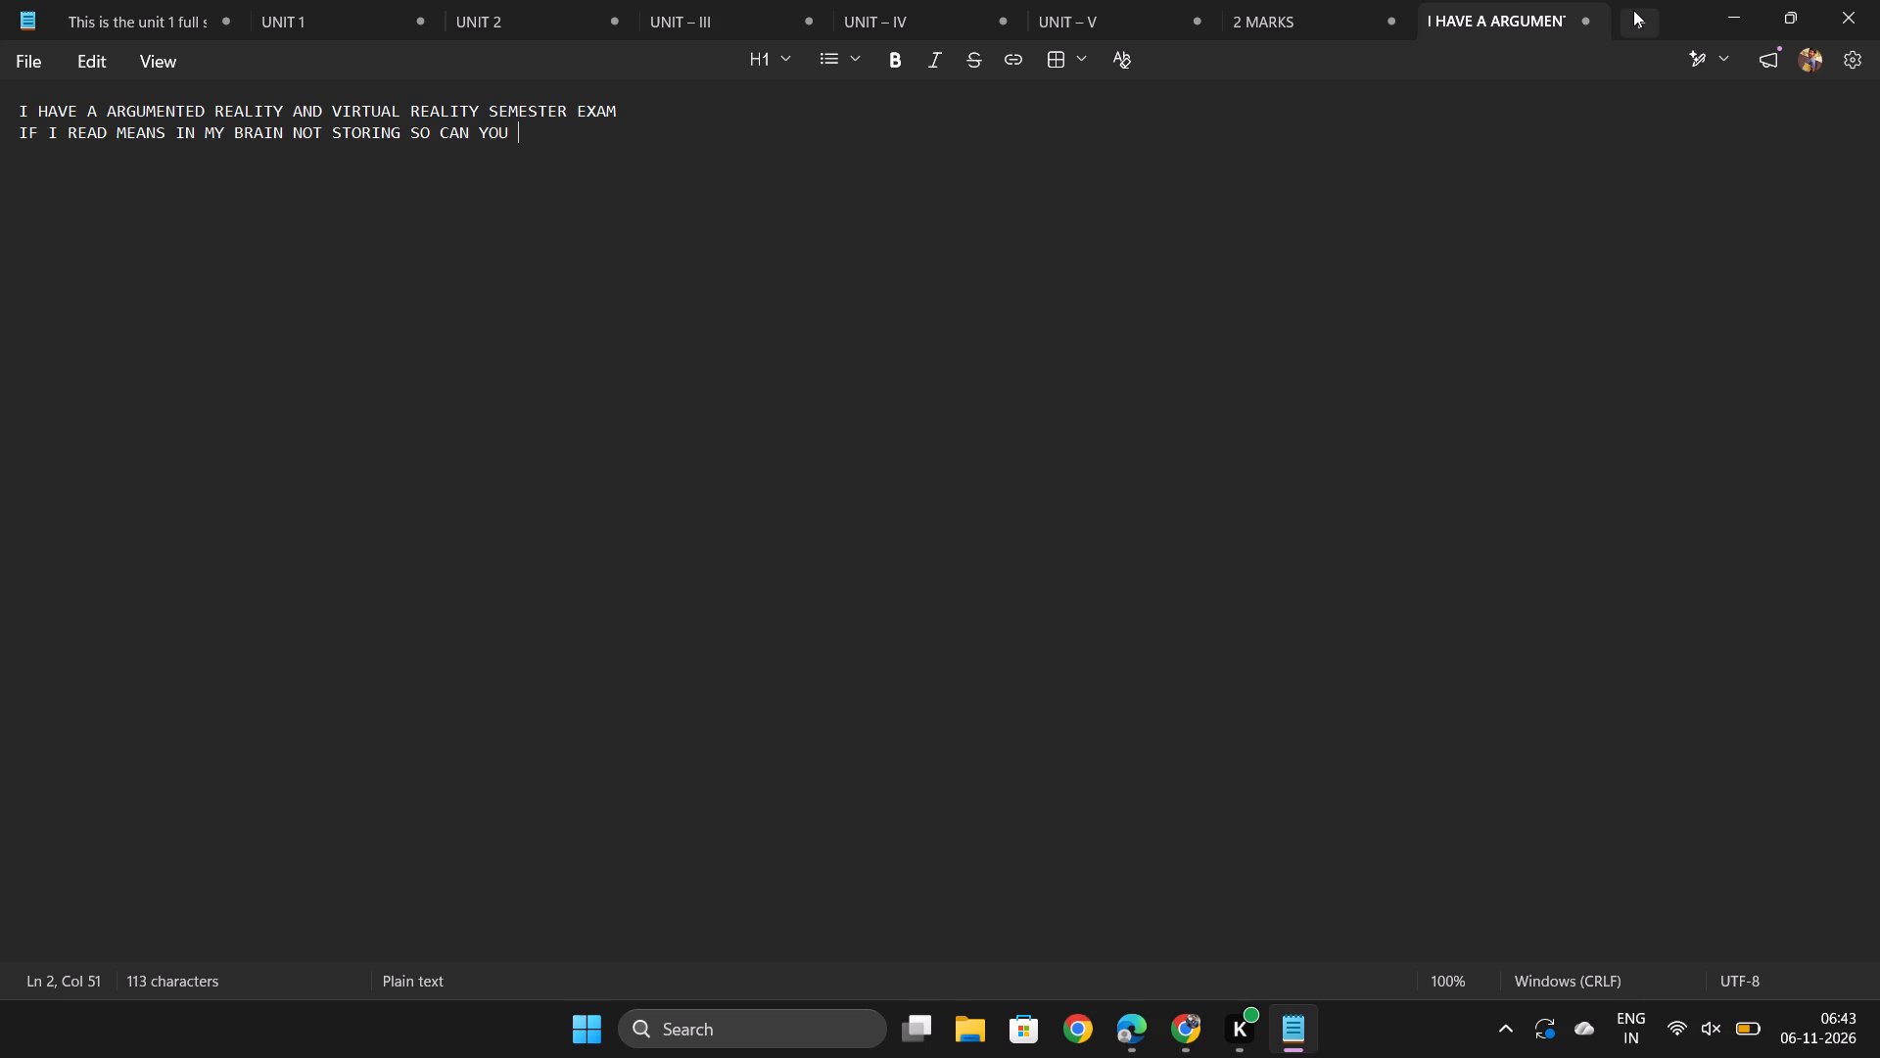
{"action": "type", "text": "GIVE ME ANSWERS VERY EASY TO READ,"}
{"action": "key", "text": "space"}
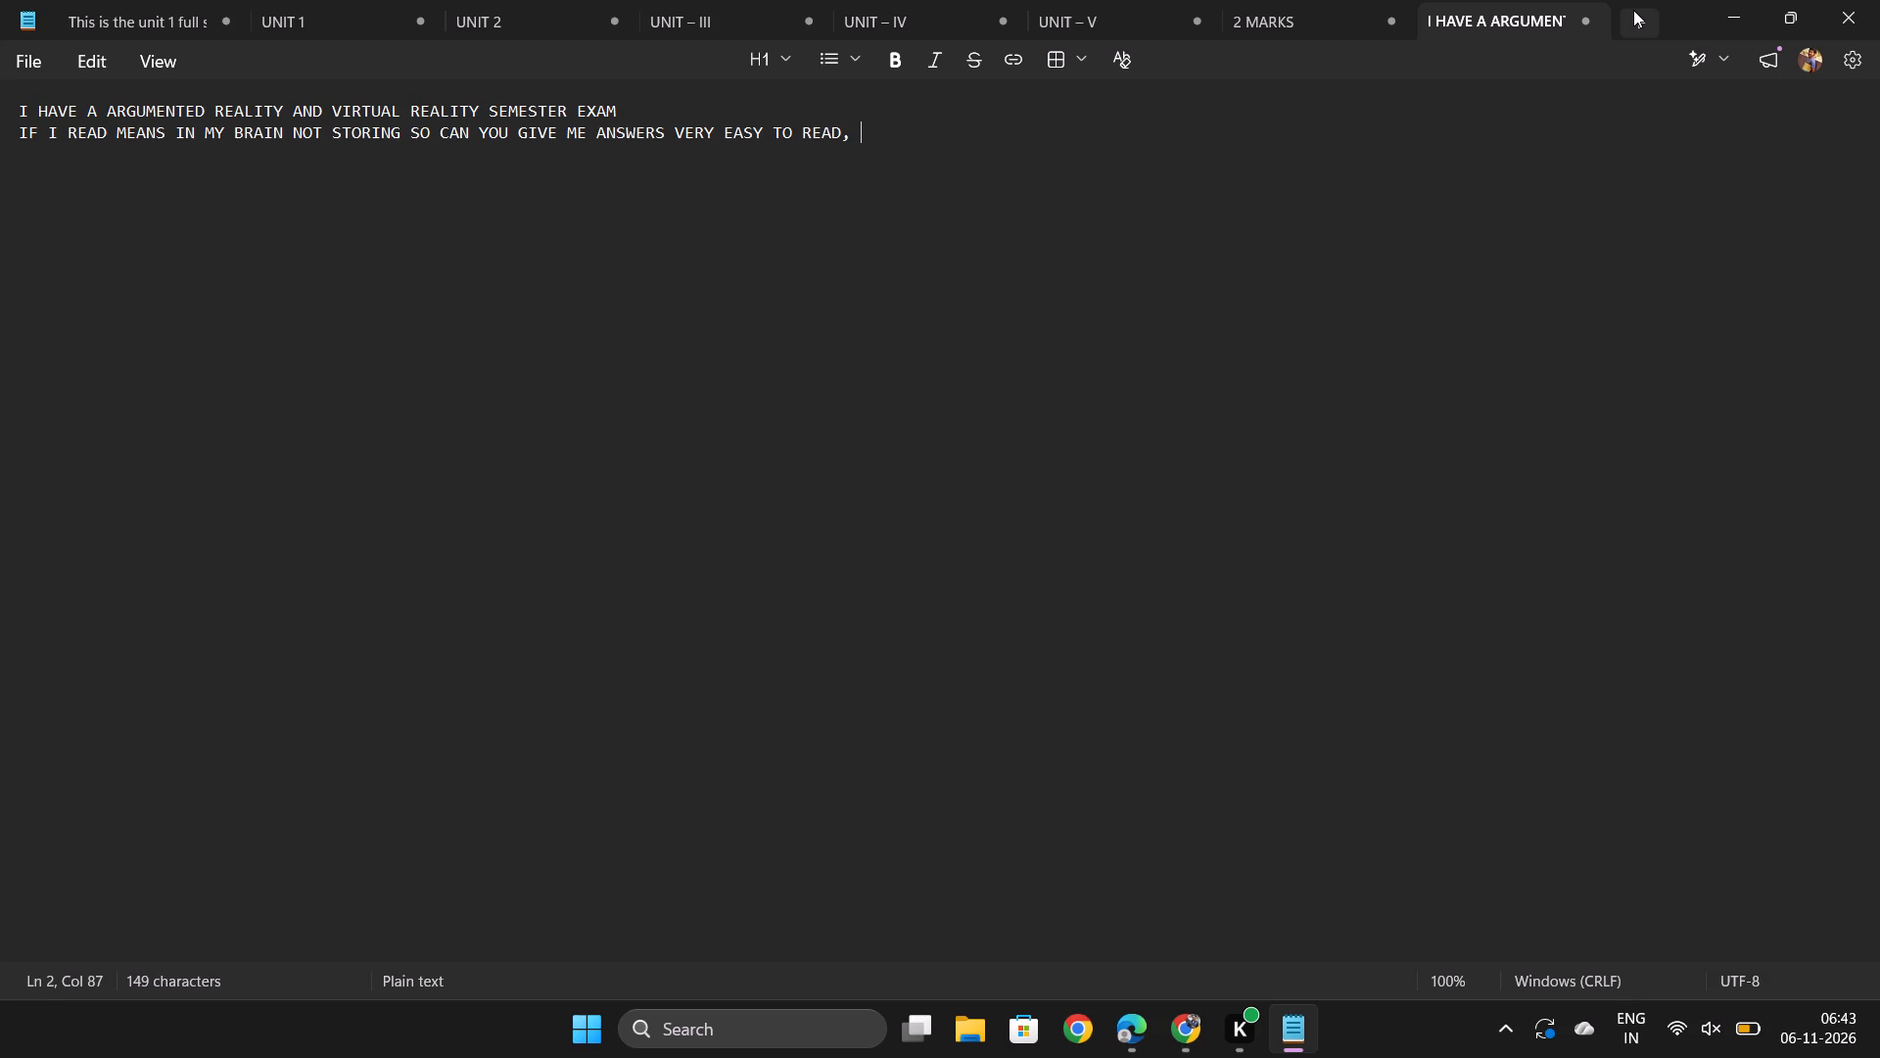
{"action": "type", "text": "UNDERSTAND AND"}
{"action": "key", "text": "space"}
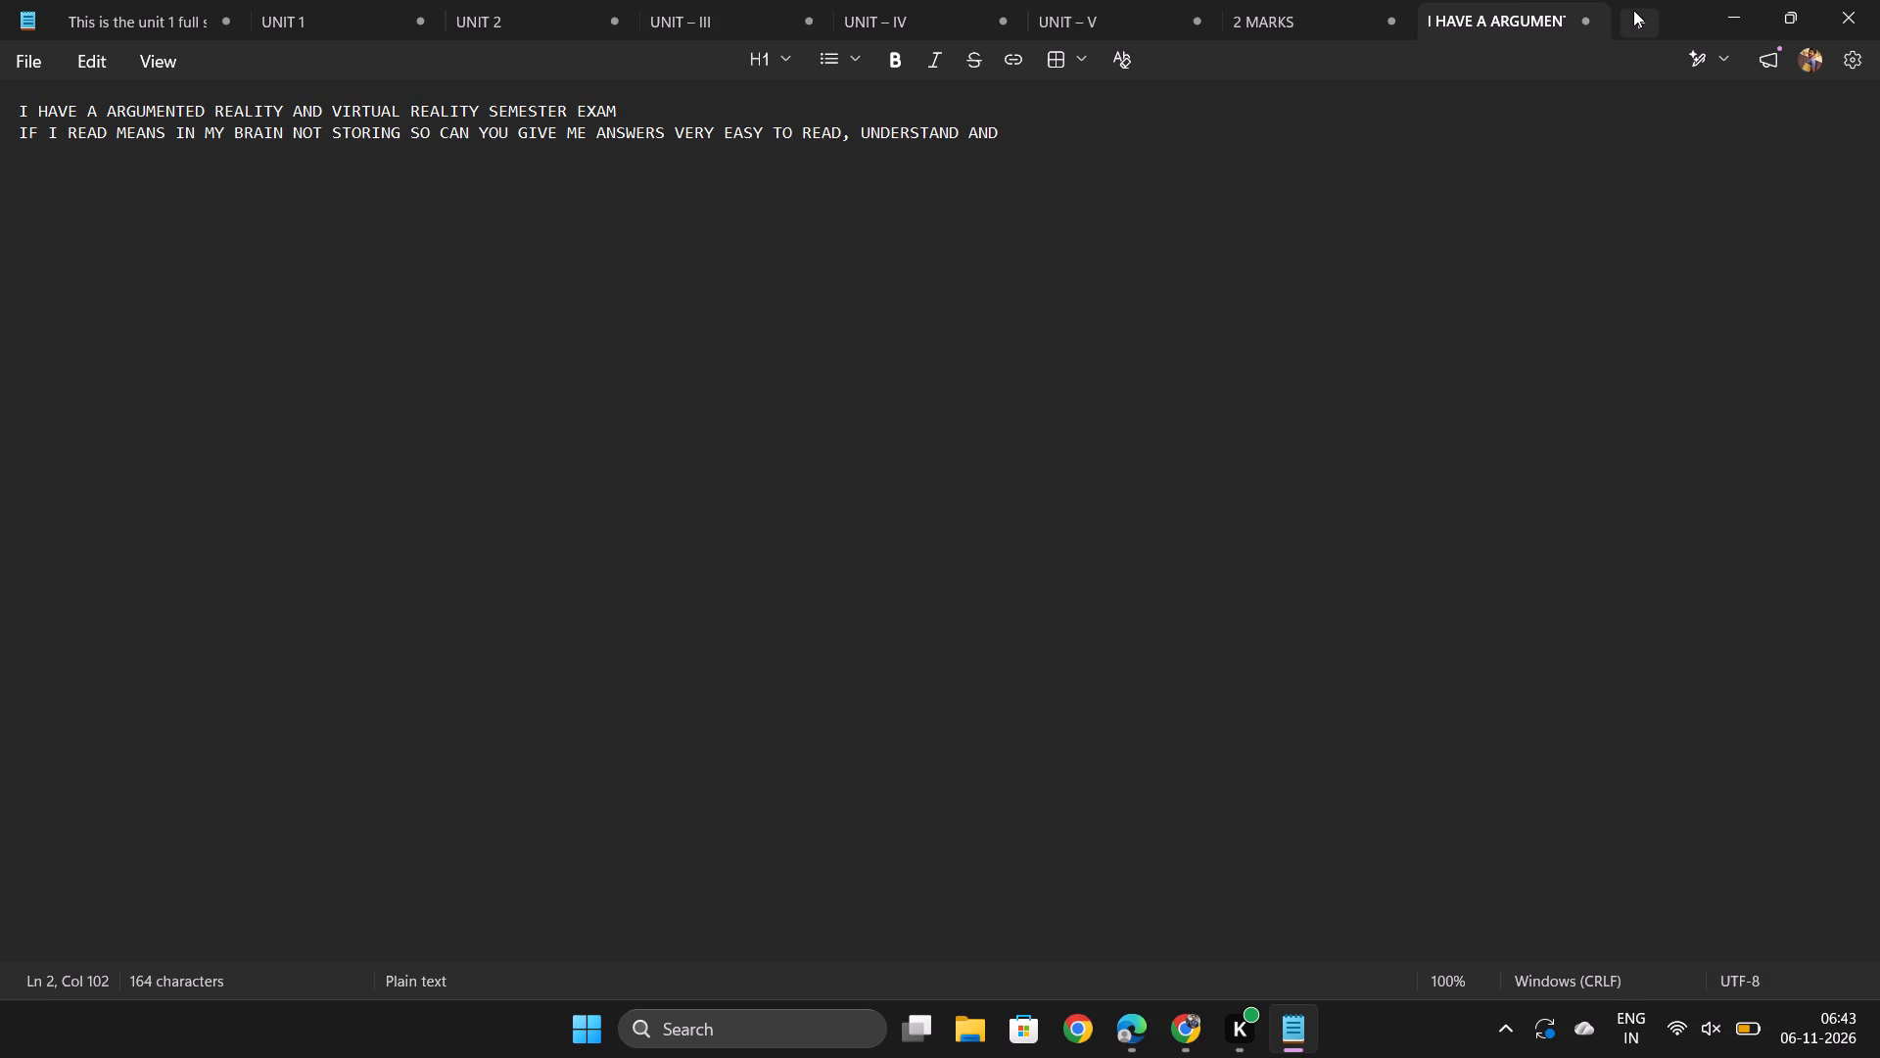
{"action": "type", "text": "WRITE IN EXAM AND GET SC"}
{"action": "key", "text": "BackSpace"}
{"action": "key", "text": "BackSpace"}
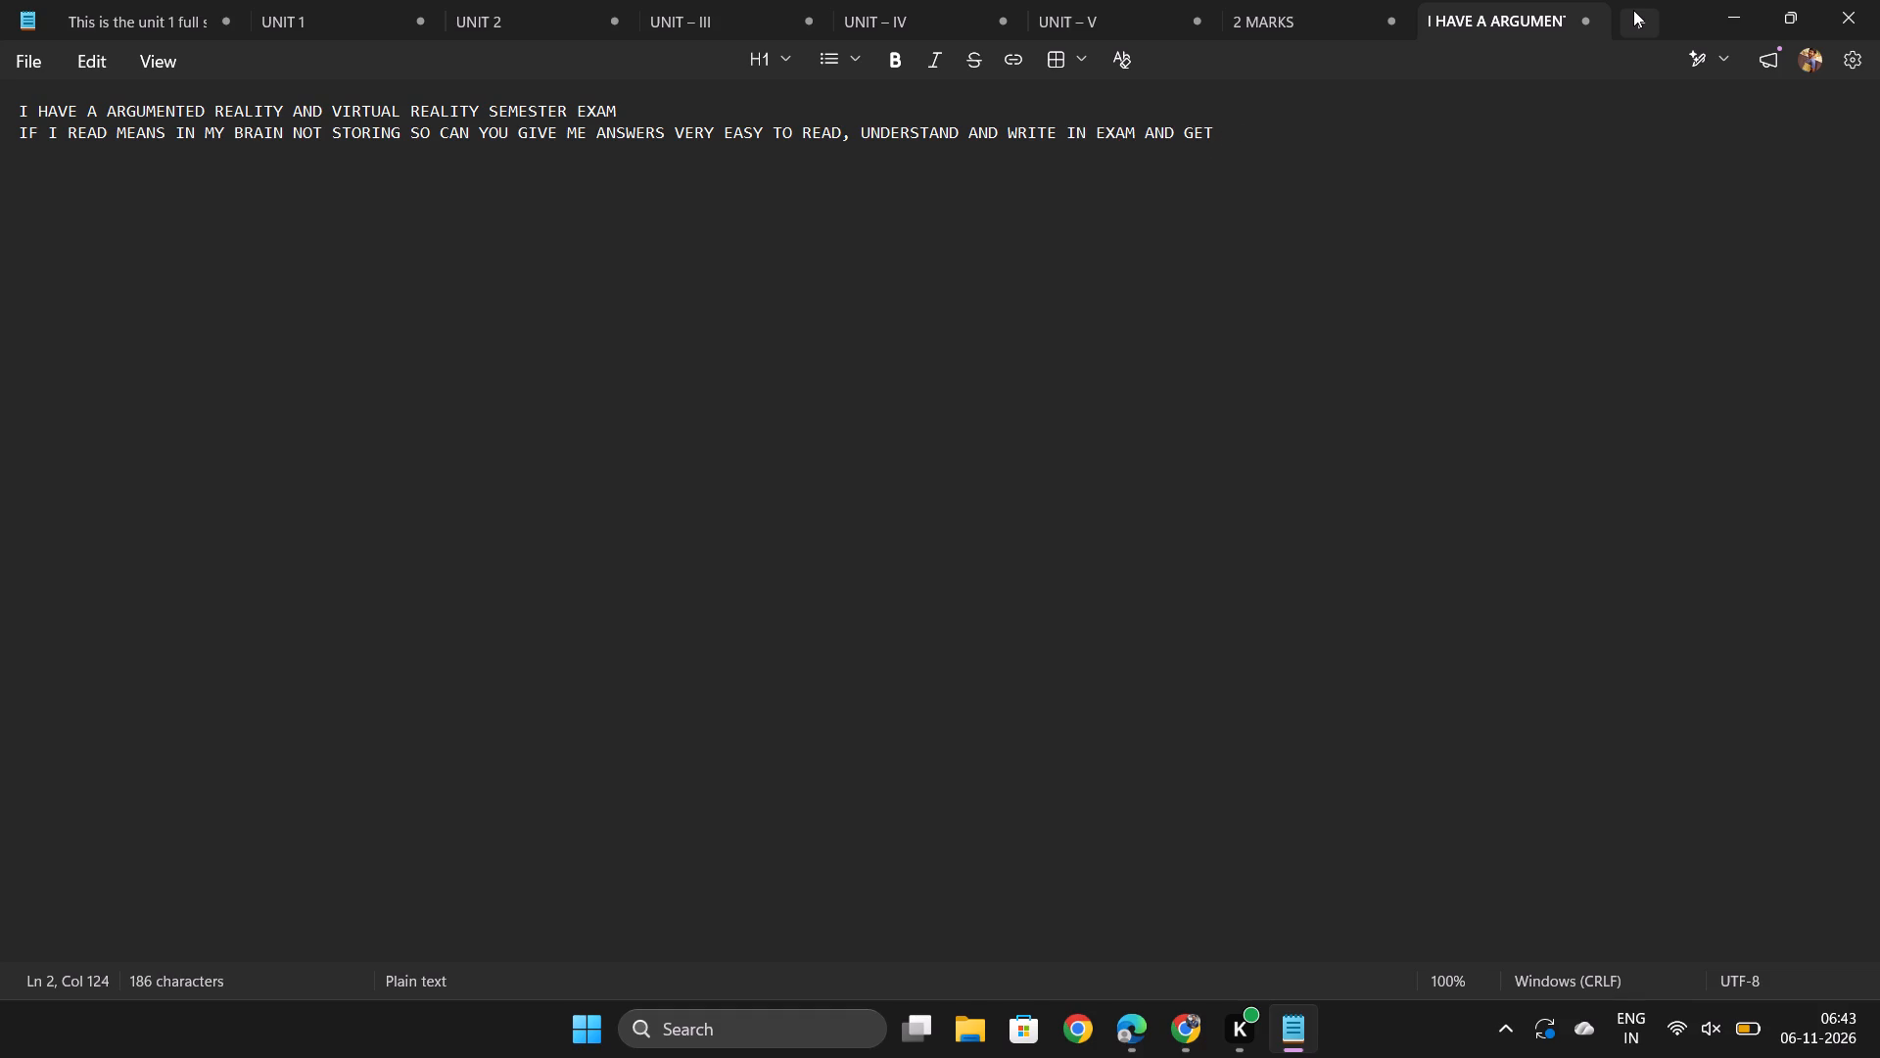
{"action": "type", "text": "MORE MARKS"}
{"action": "key", "text": "Return"}
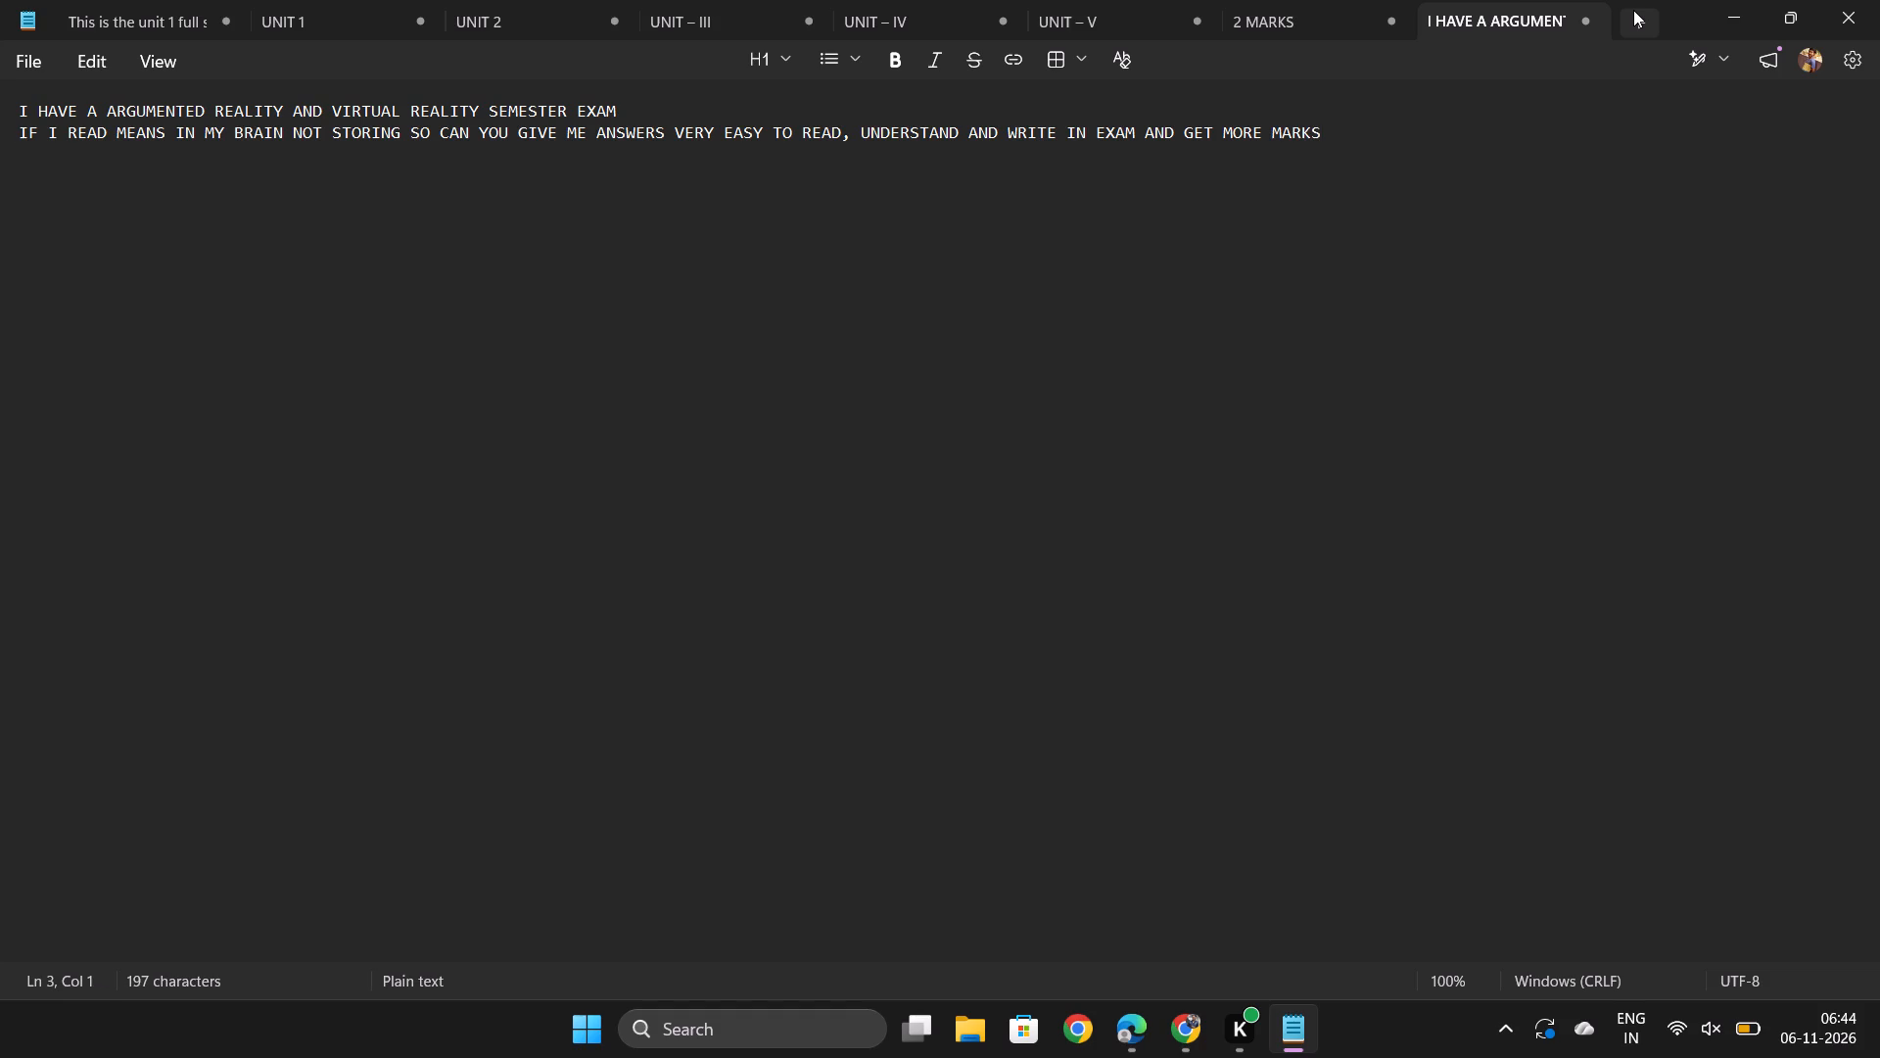
Add "EACH QUESTION IS 5 MARKS" below a blank line.
{"action": "key", "text": "Return"}
{"action": "type", "text": "EACH QUESTION IS 2 MARKS"}
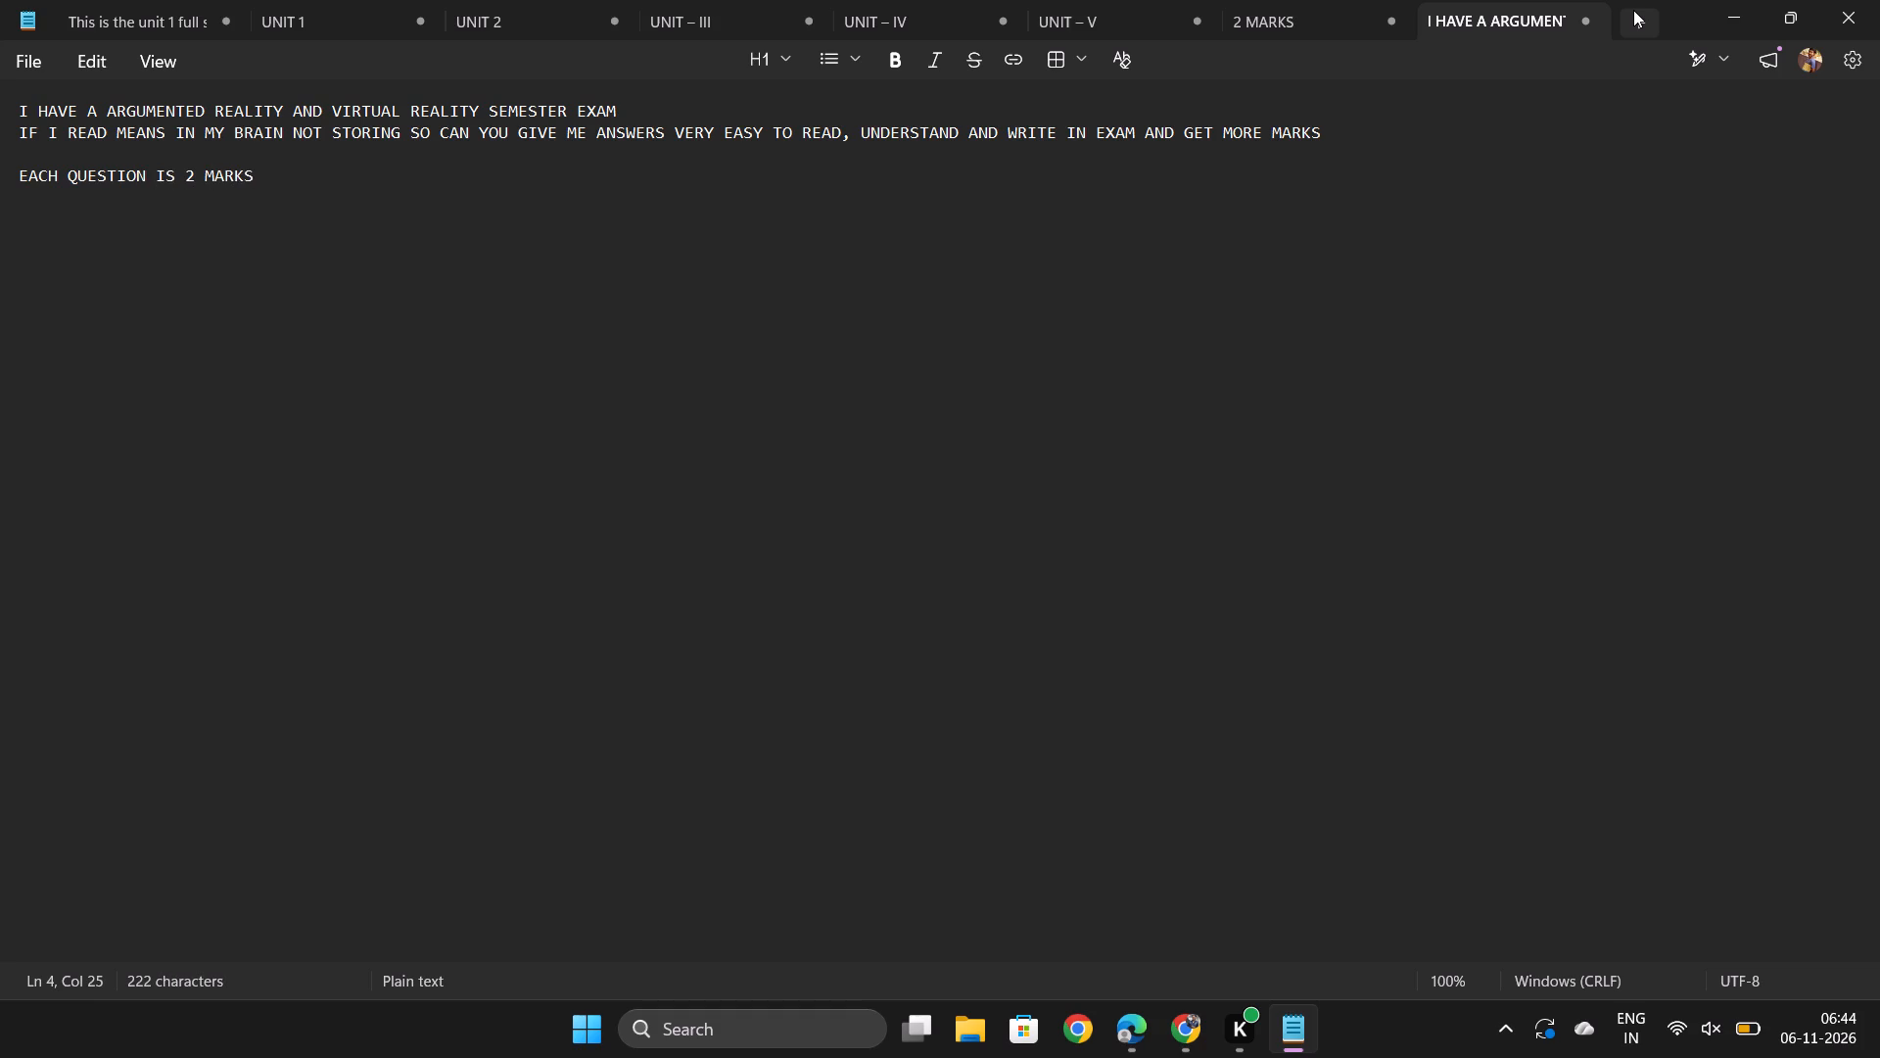
{"action": "key", "text": "Left"}
{"action": "key", "text": "Left"}
{"action": "key", "text": "Left"}
{"action": "key", "text": "Left"}
{"action": "key", "text": "Left"}
{"action": "key", "text": "Left"}
{"action": "key", "text": "BackSpace"}
{"action": "key", "text": "5"}
{"action": "key", "text": "Right"}
{"action": "key", "text": "Right"}
{"action": "key", "text": "Right"}
{"action": "key", "text": "Right"}
{"action": "key", "text": "Right"}
{"action": "key", "text": "Right"}
{"action": "key", "text": "Right"}
{"action": "key", "text": "Right"}
{"action": "key", "text": "Right"}
{"action": "key", "text": "Right"}
{"action": "key", "text": "Right"}
{"action": "key", "text": "Right"}
{"action": "key", "text": "Right"}
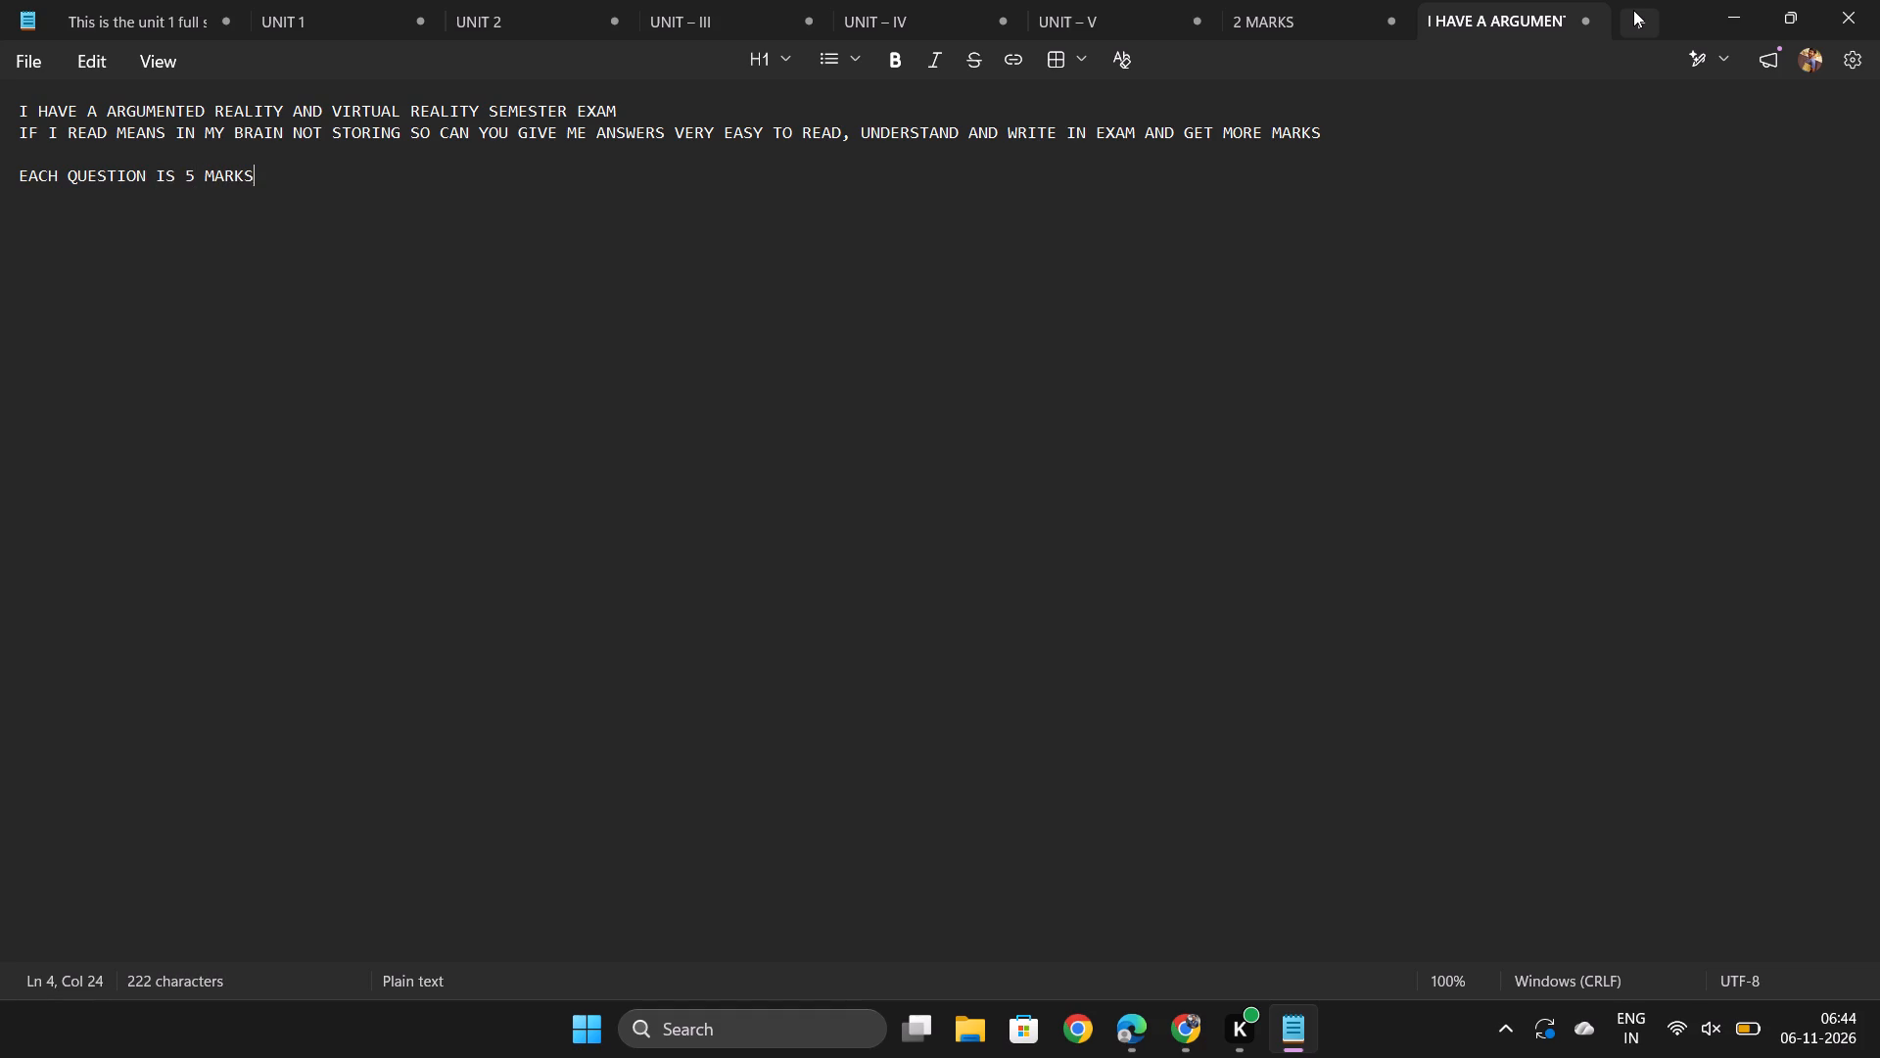
{"action": "key", "text": "space"}
{"action": "type", "text": "GIVE ME ANSWERS OK I WILL GIVE YO"}
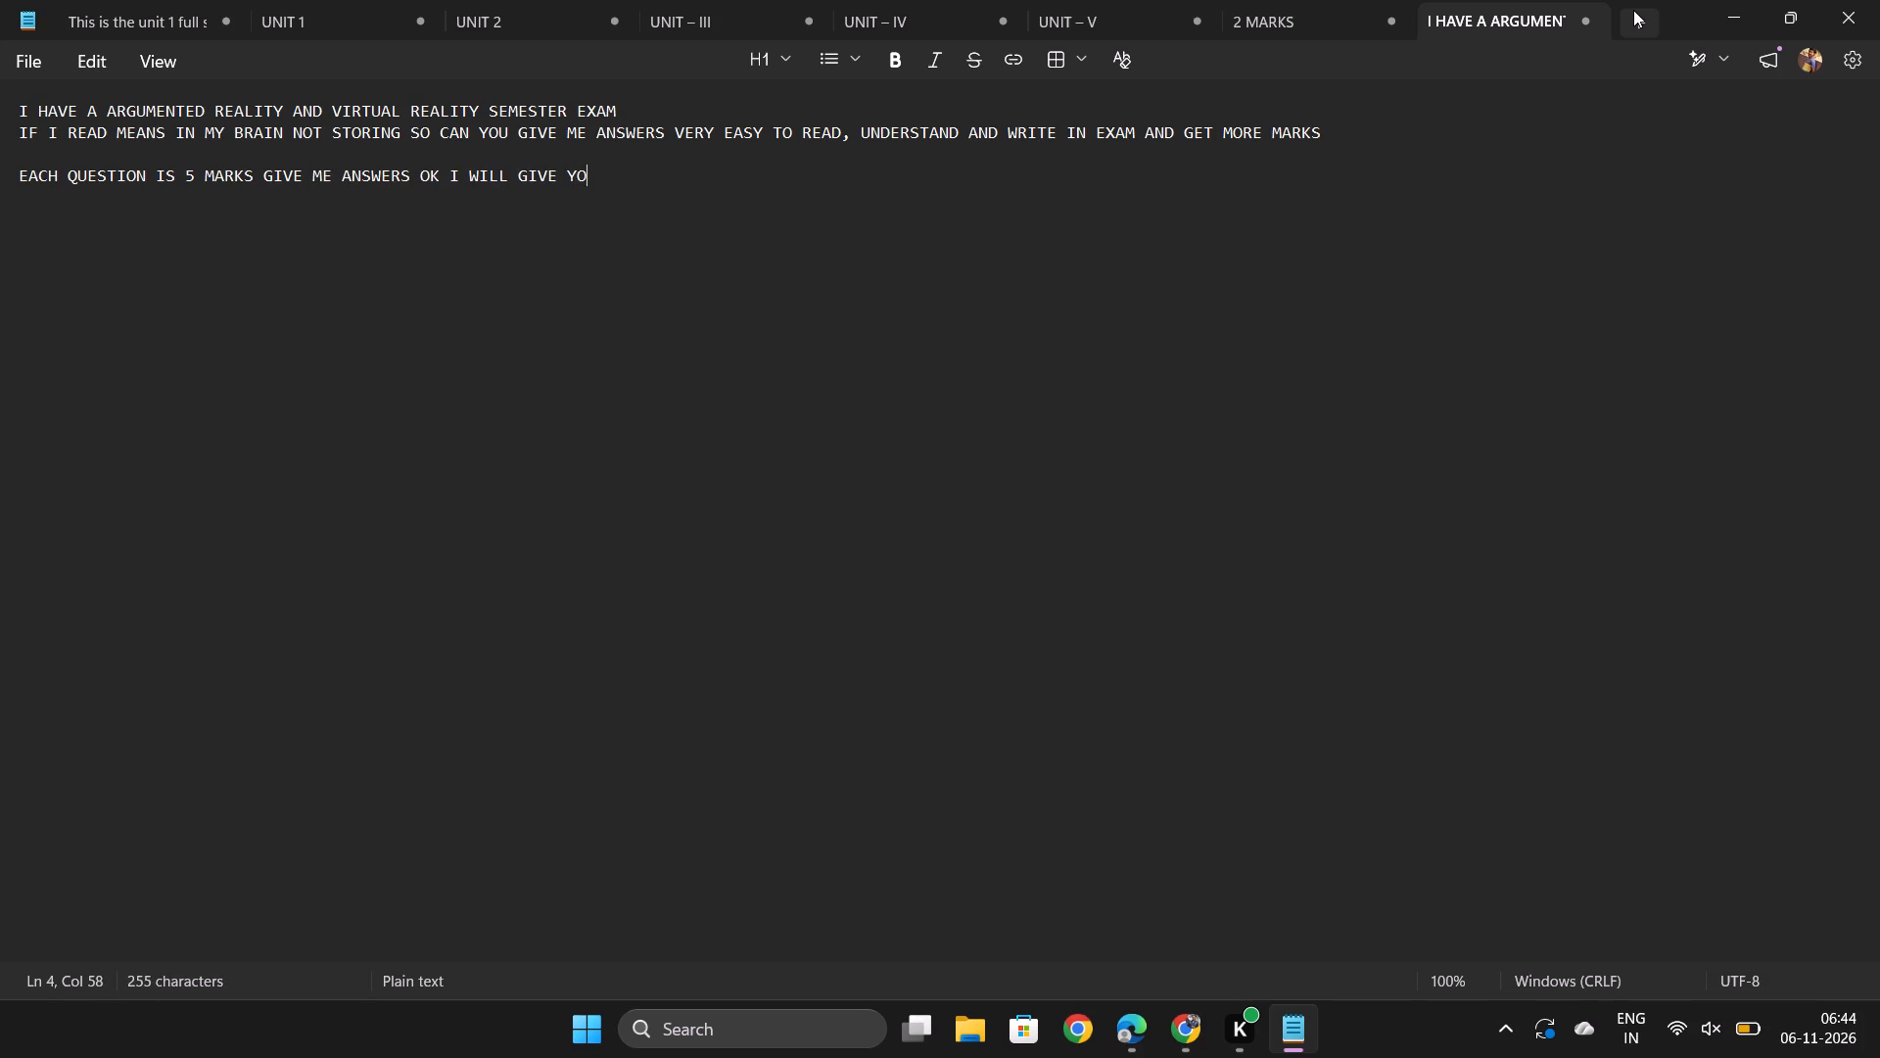
{"action": "type", "text": "U QUESTIONS OK"}
{"action": "key", "text": "space"}
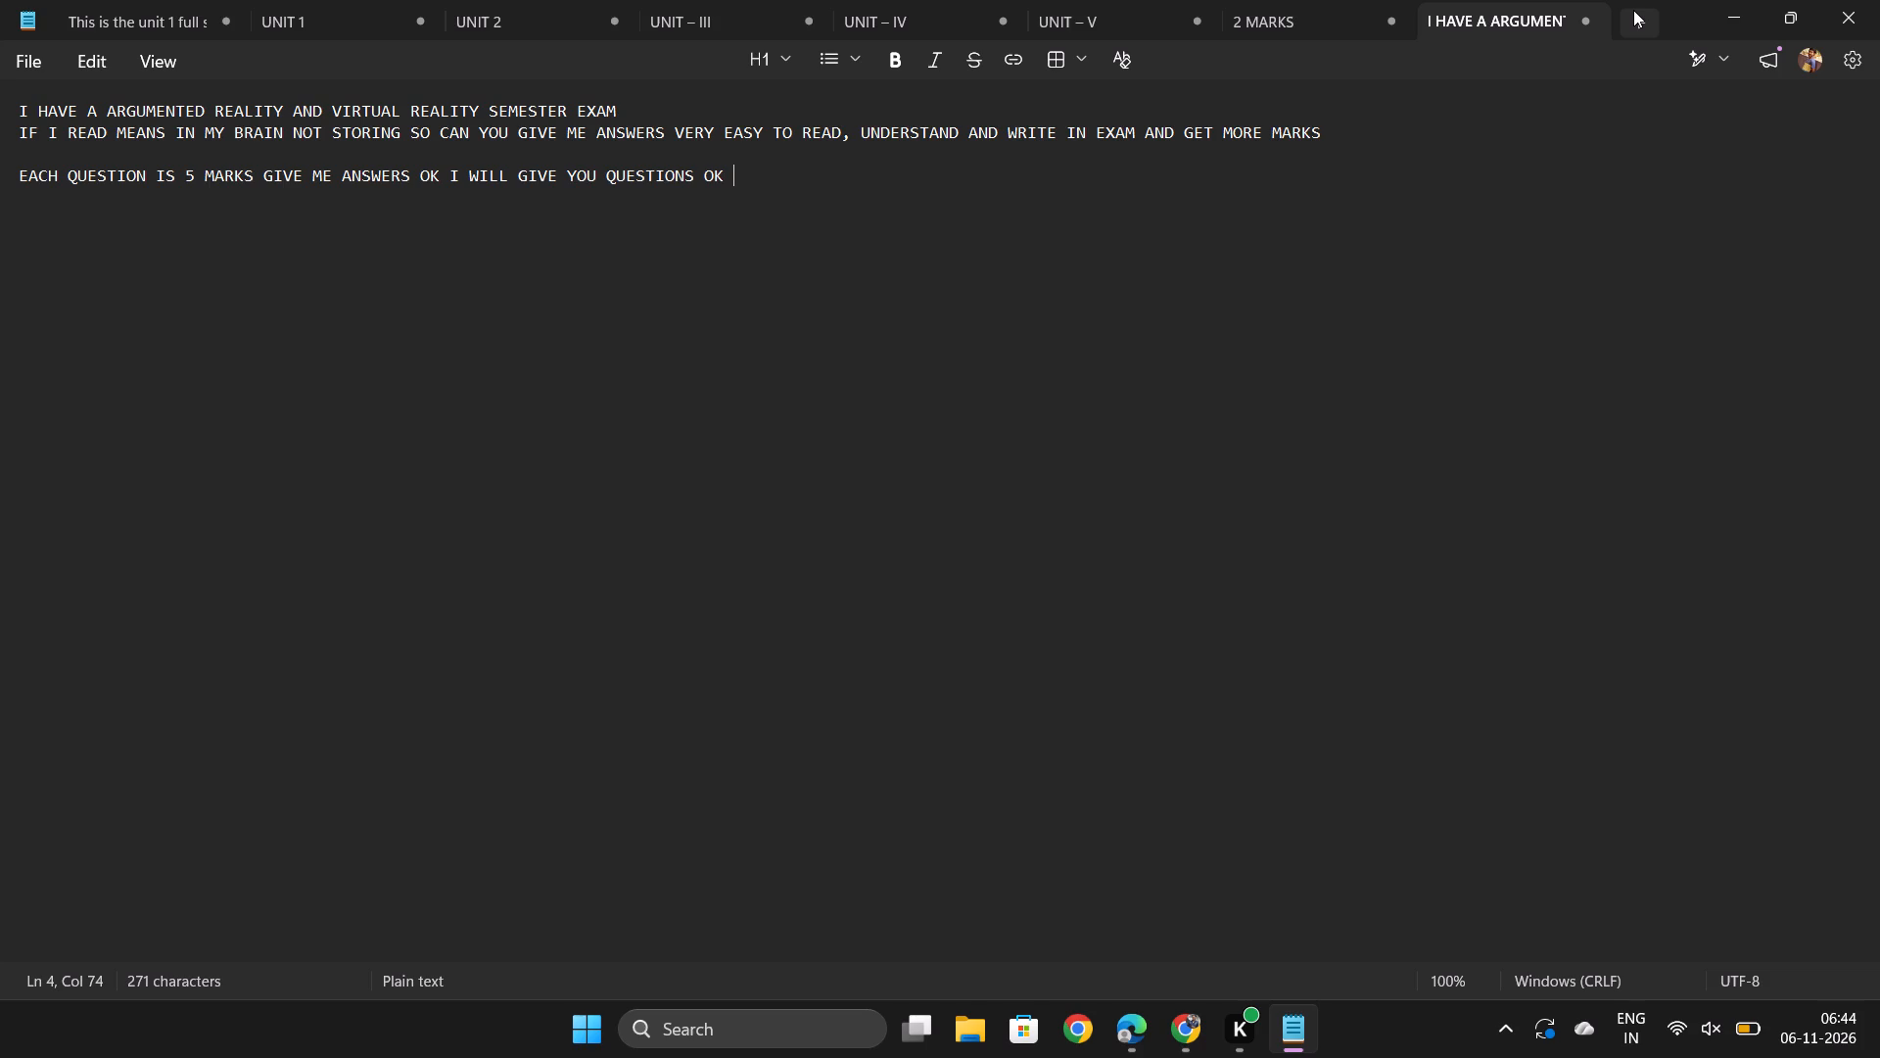
{"action": "type", "text": "IF FOR ANY QUESTION THERE IS DIAGRAM"}
{"action": "key", "text": "space"}
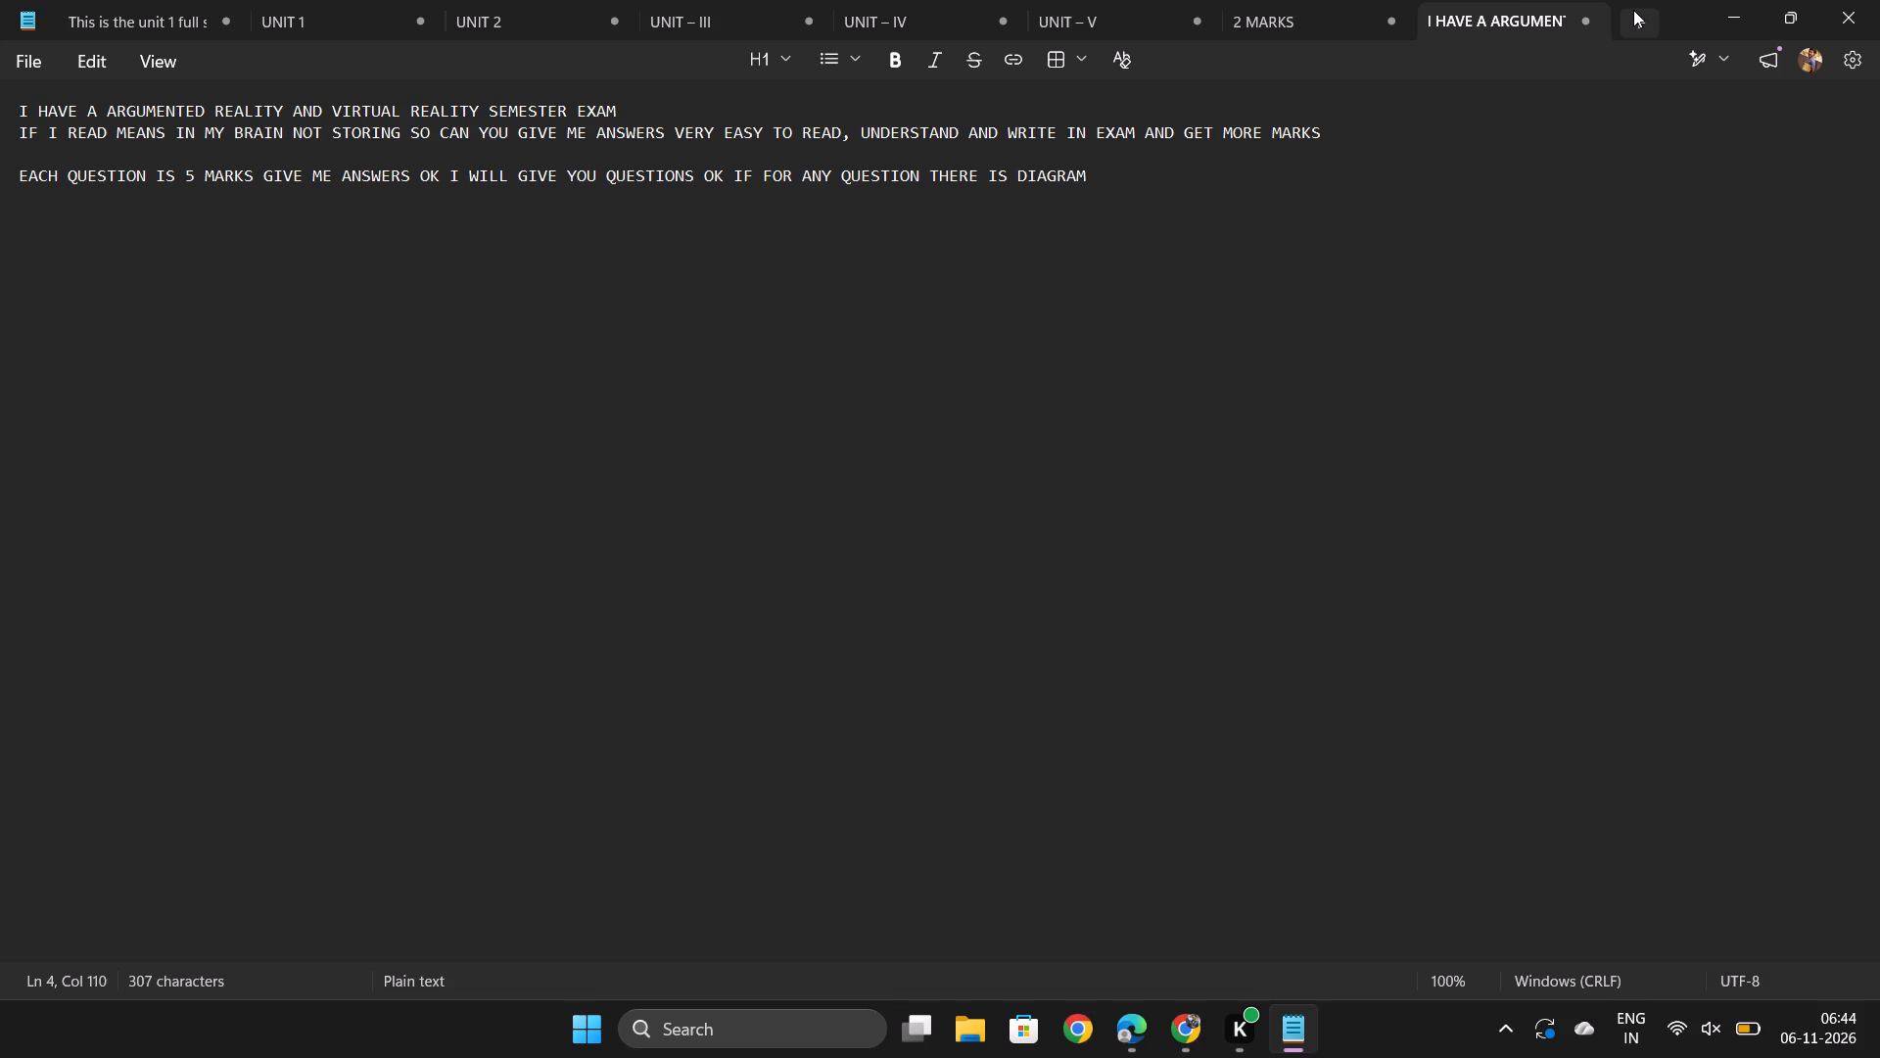
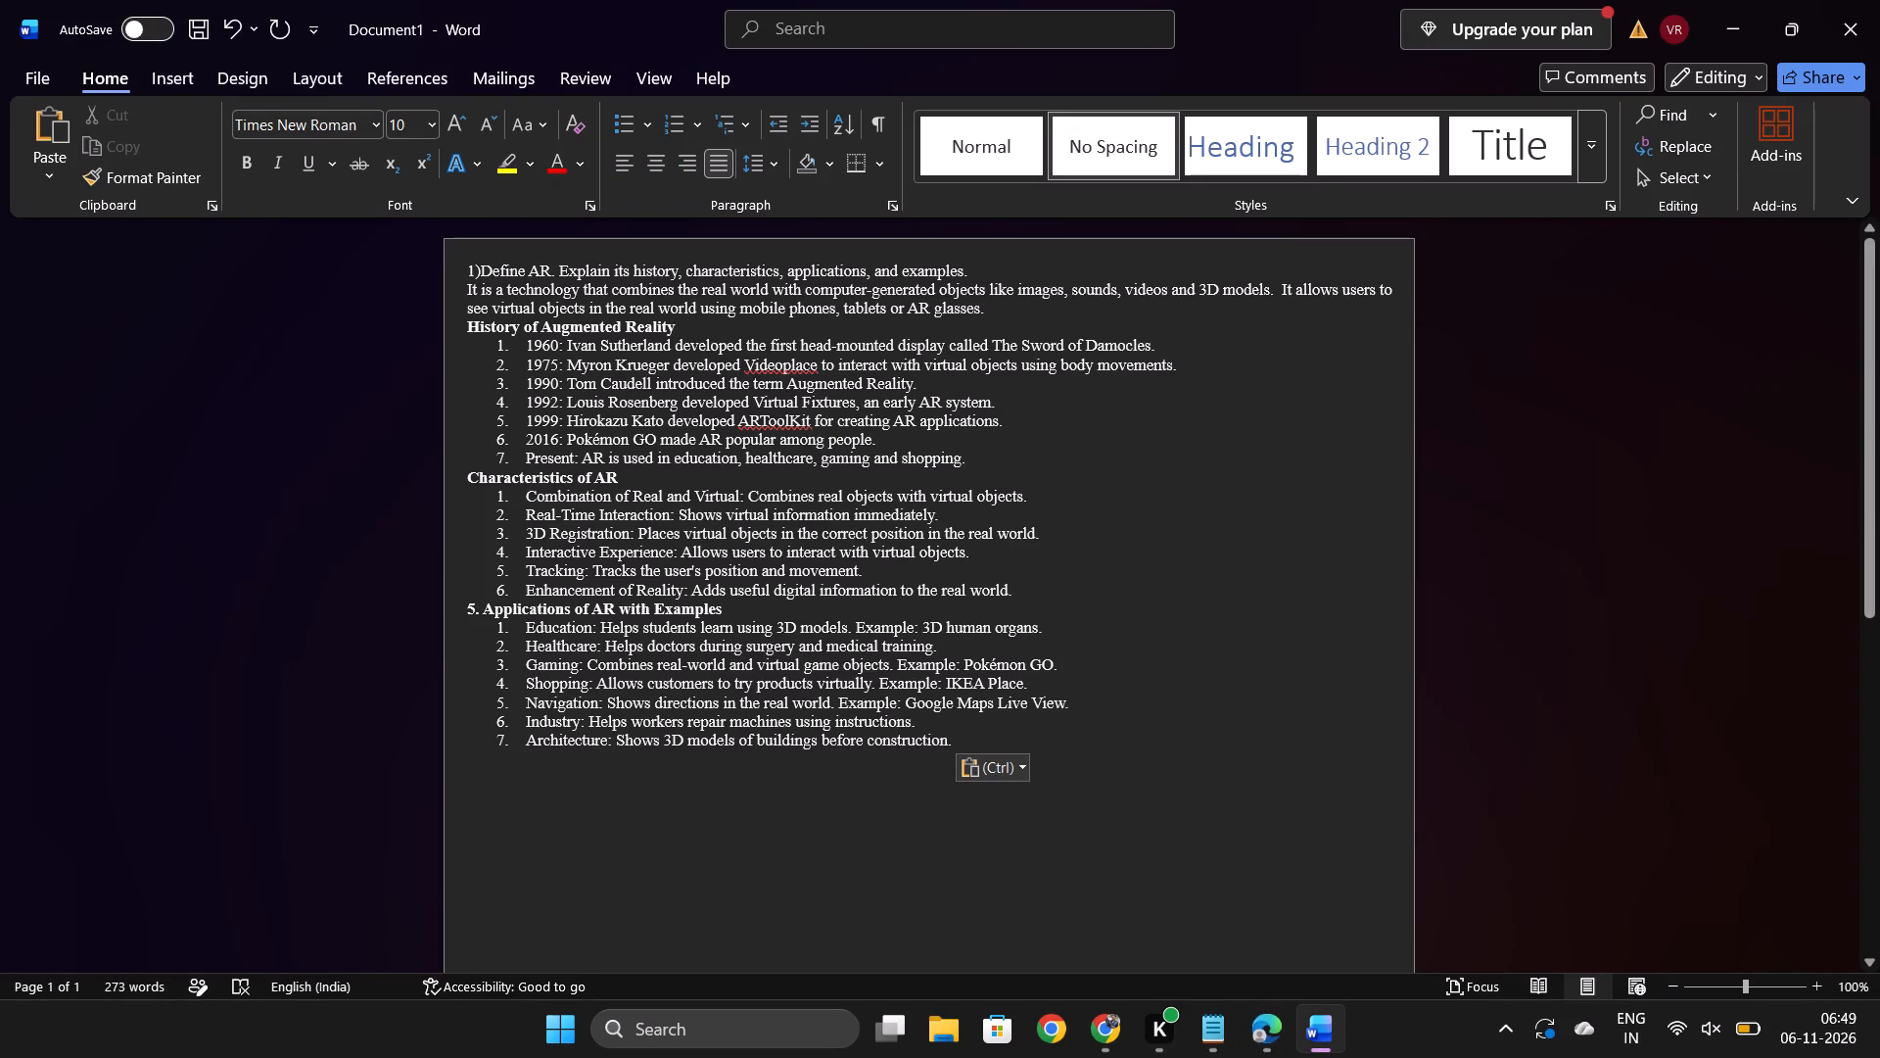
Remove the bold formatting from the section headings throughout the question 1 answer.
{"action": "left_click_drag", "start_coordinate": [538, 763], "coordinate": [451, 278]}
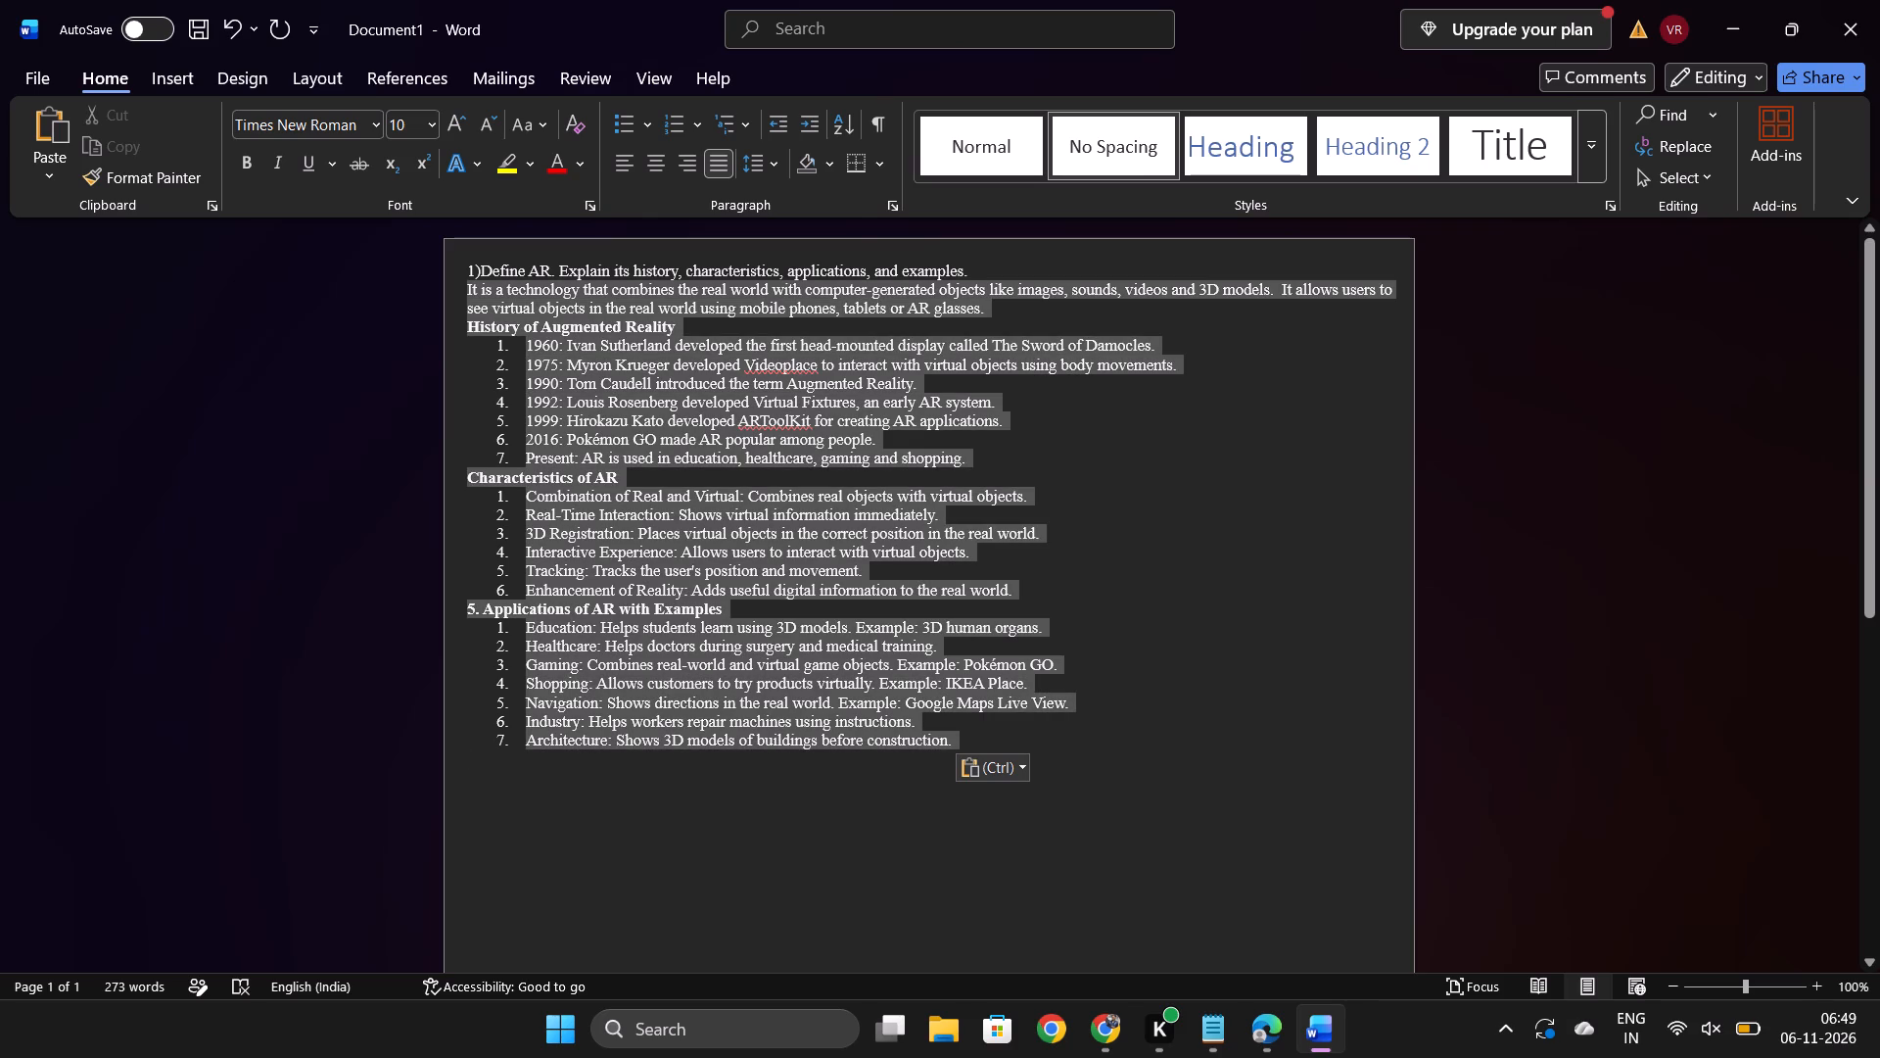
{"action": "left_click_drag", "start_coordinate": [451, 278], "coordinate": [451, 268]}
{"action": "left_click", "coordinate": [472, 223]}
{"action": "left_click", "coordinate": [472, 223]}
{"action": "left_click", "coordinate": [579, 412]}
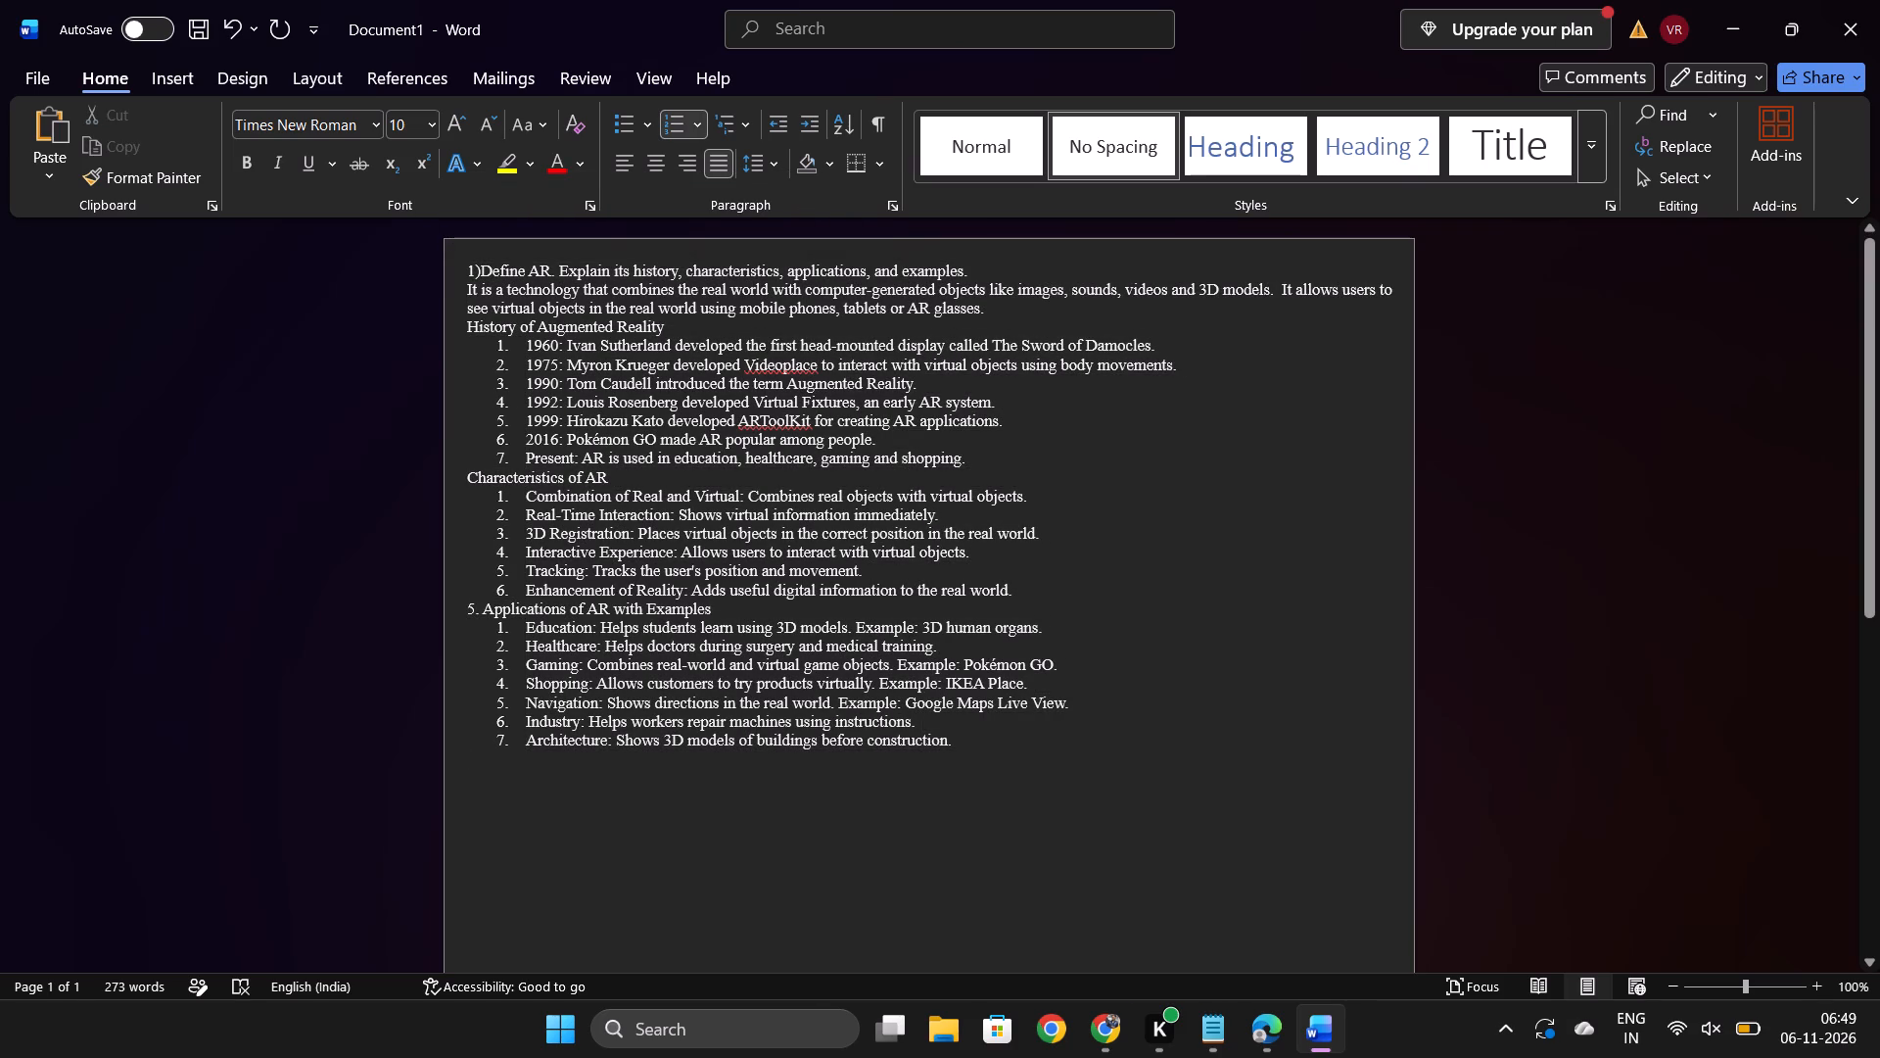
Underline the lead term before the colon in every numbered point of the history, characteristics and applications lists.
{"action": "left_click_drag", "start_coordinate": [606, 742], "coordinate": [522, 741]}
{"action": "left_click_drag", "start_coordinate": [579, 719], "coordinate": [537, 719], "text": "ctrl"}
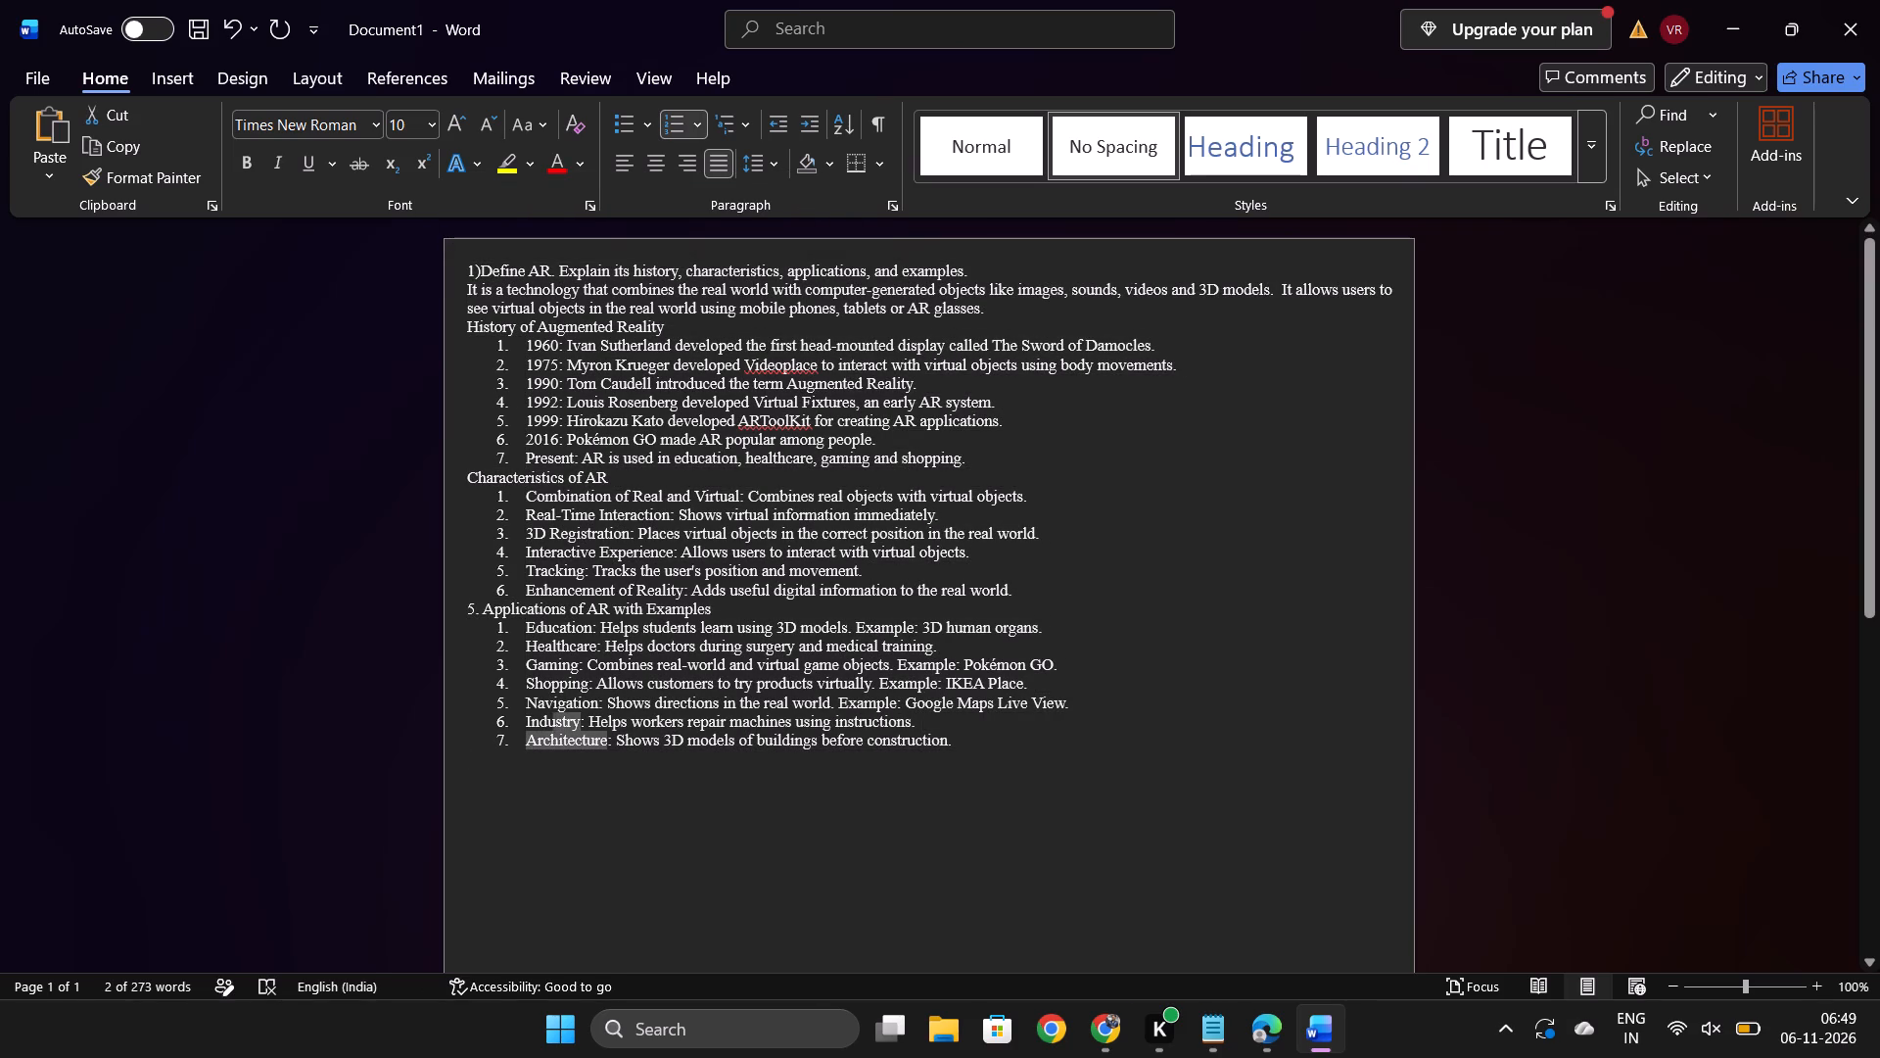
{"action": "left_click_drag", "start_coordinate": [537, 719], "coordinate": [511, 720], "text": "ctrl"}
{"action": "left_click_drag", "start_coordinate": [597, 699], "coordinate": [514, 703], "text": "ctrl"}
{"action": "left_click_drag", "start_coordinate": [588, 685], "coordinate": [498, 685], "text": "ctrl"}
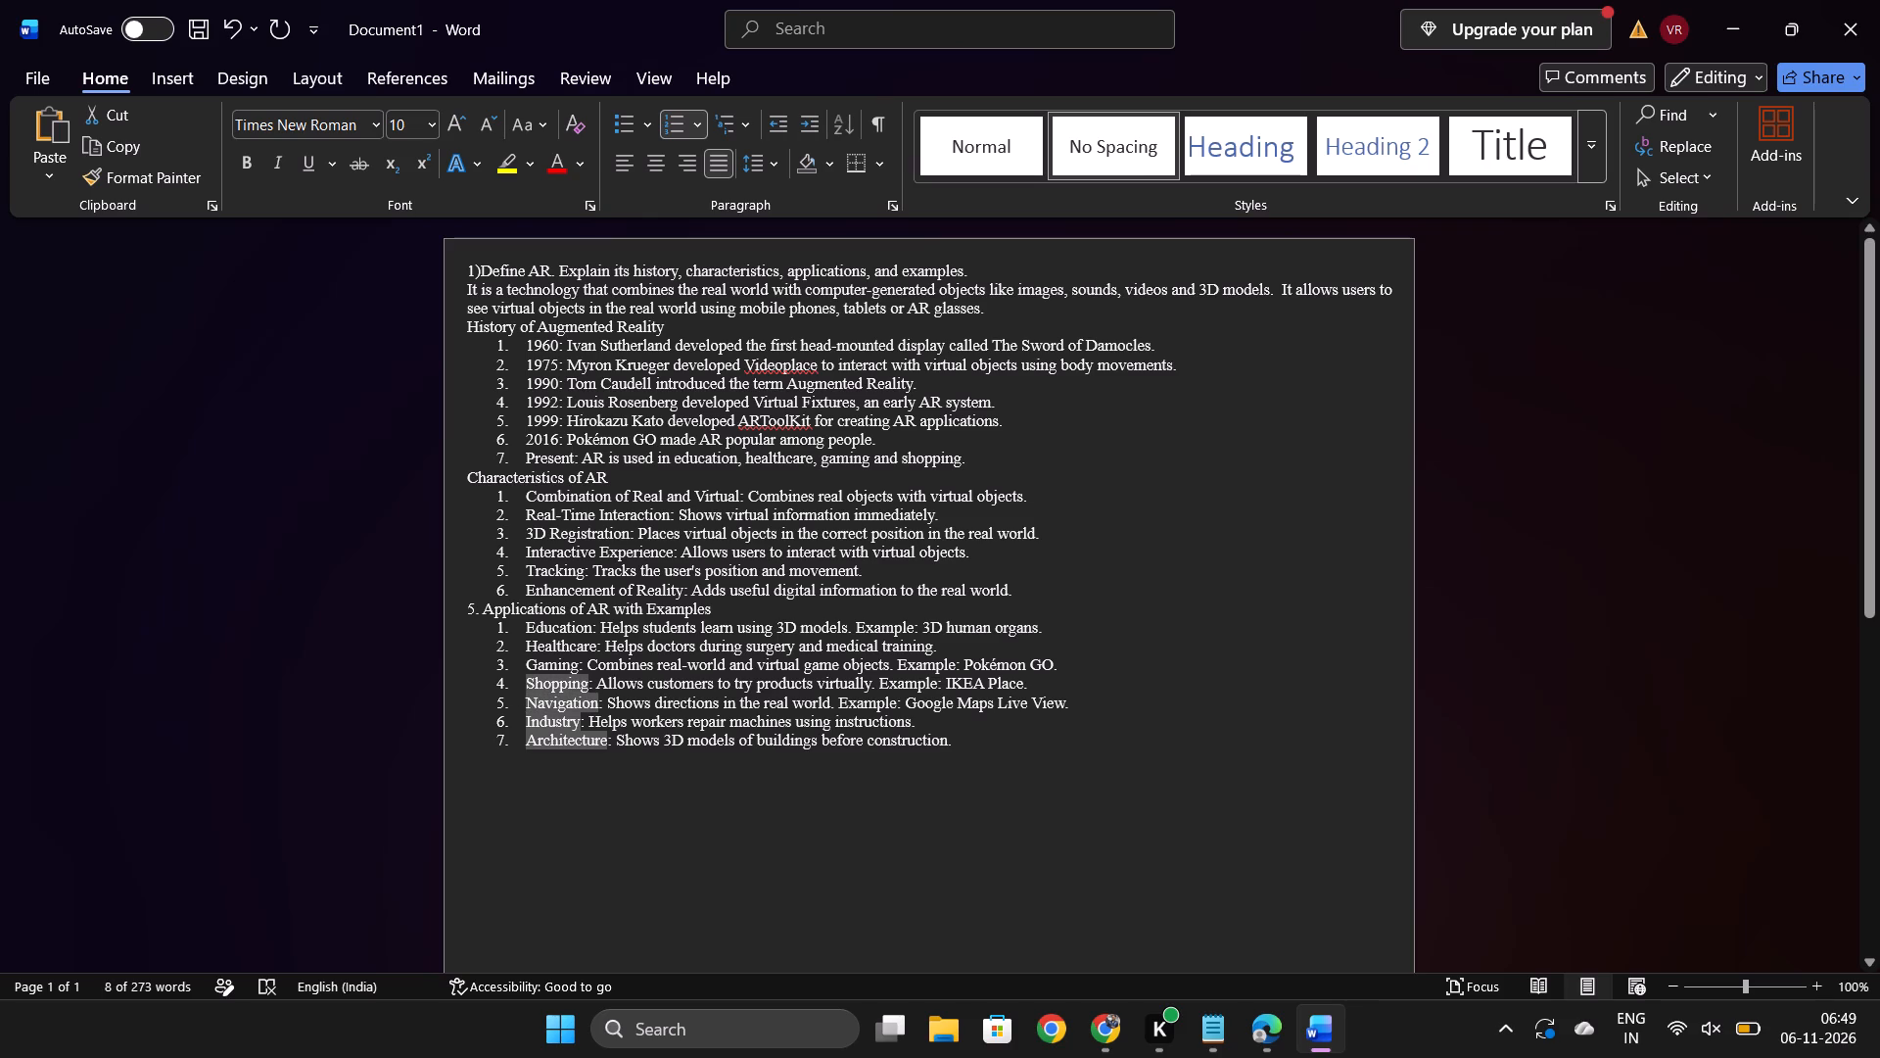
{"action": "left_click_drag", "start_coordinate": [579, 665], "coordinate": [513, 665], "text": "ctrl"}
{"action": "left_click_drag", "start_coordinate": [597, 646], "coordinate": [513, 646], "text": "ctrl"}
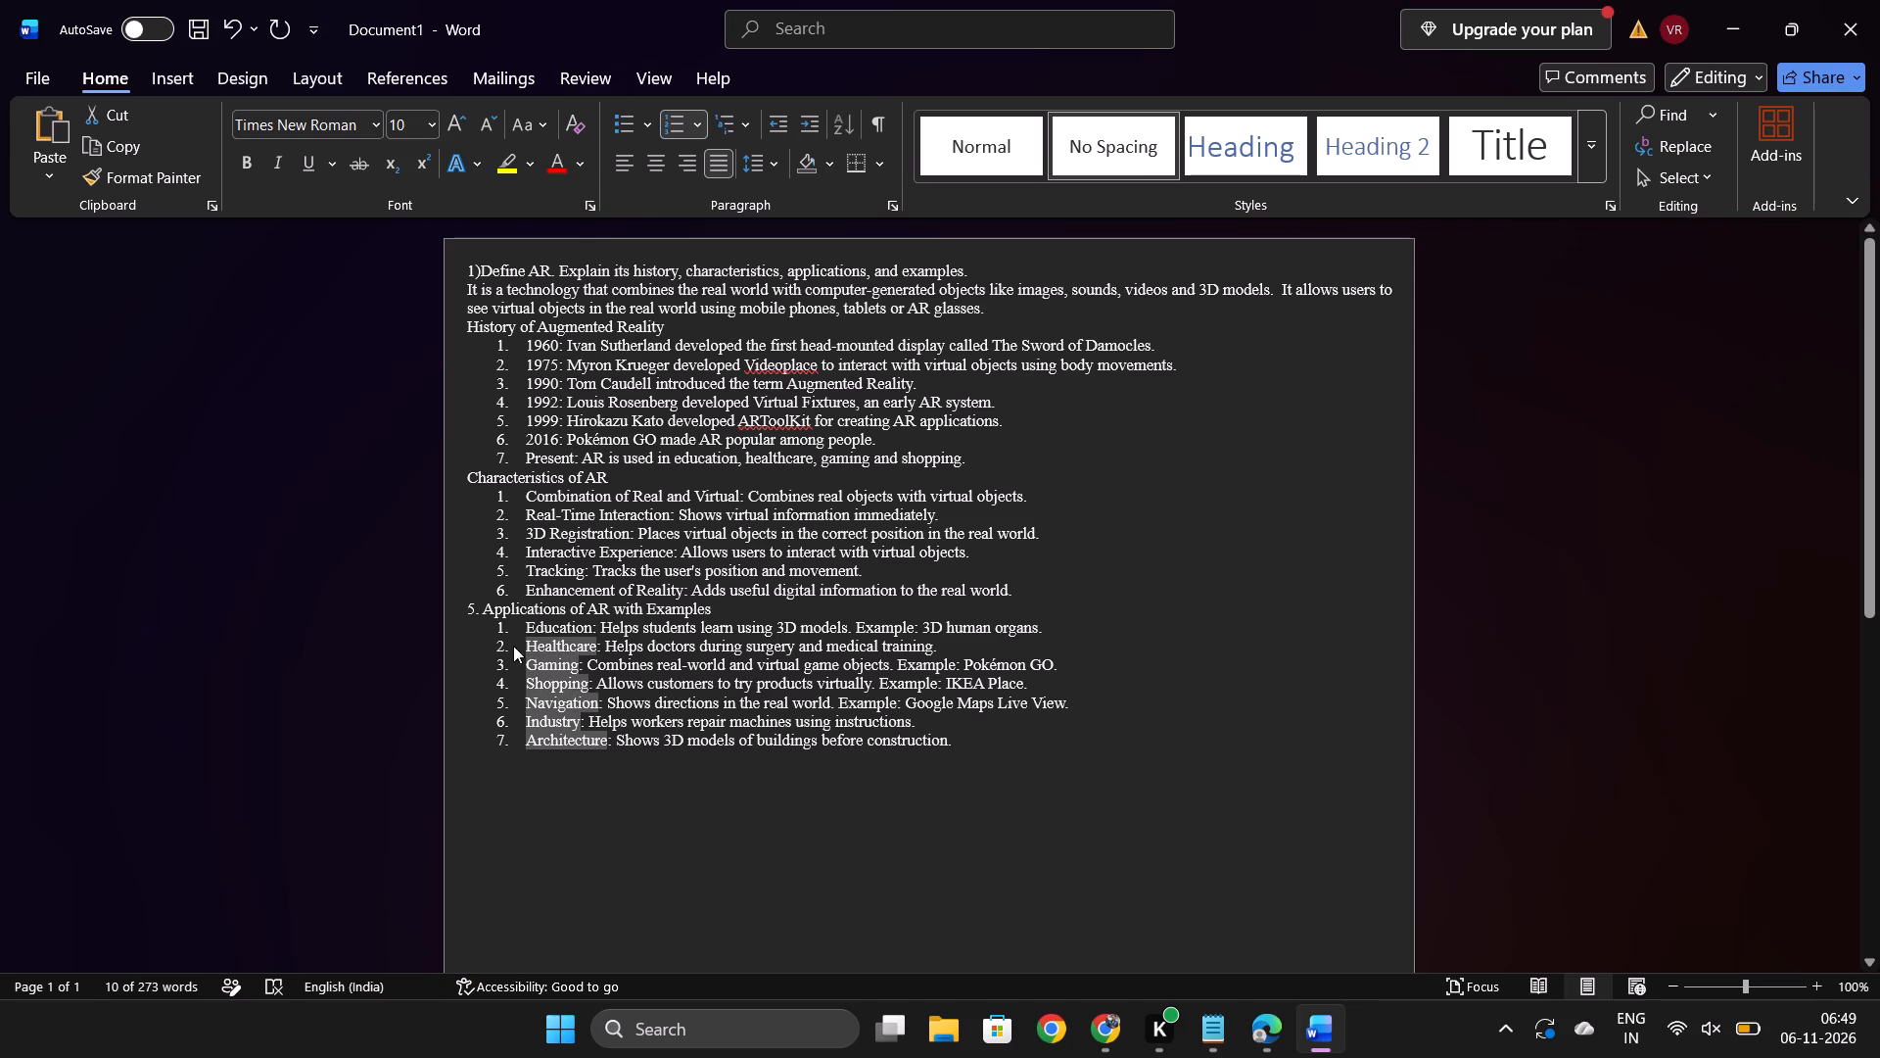
{"action": "left_click_drag", "start_coordinate": [590, 631], "coordinate": [515, 630], "text": "ctrl"}
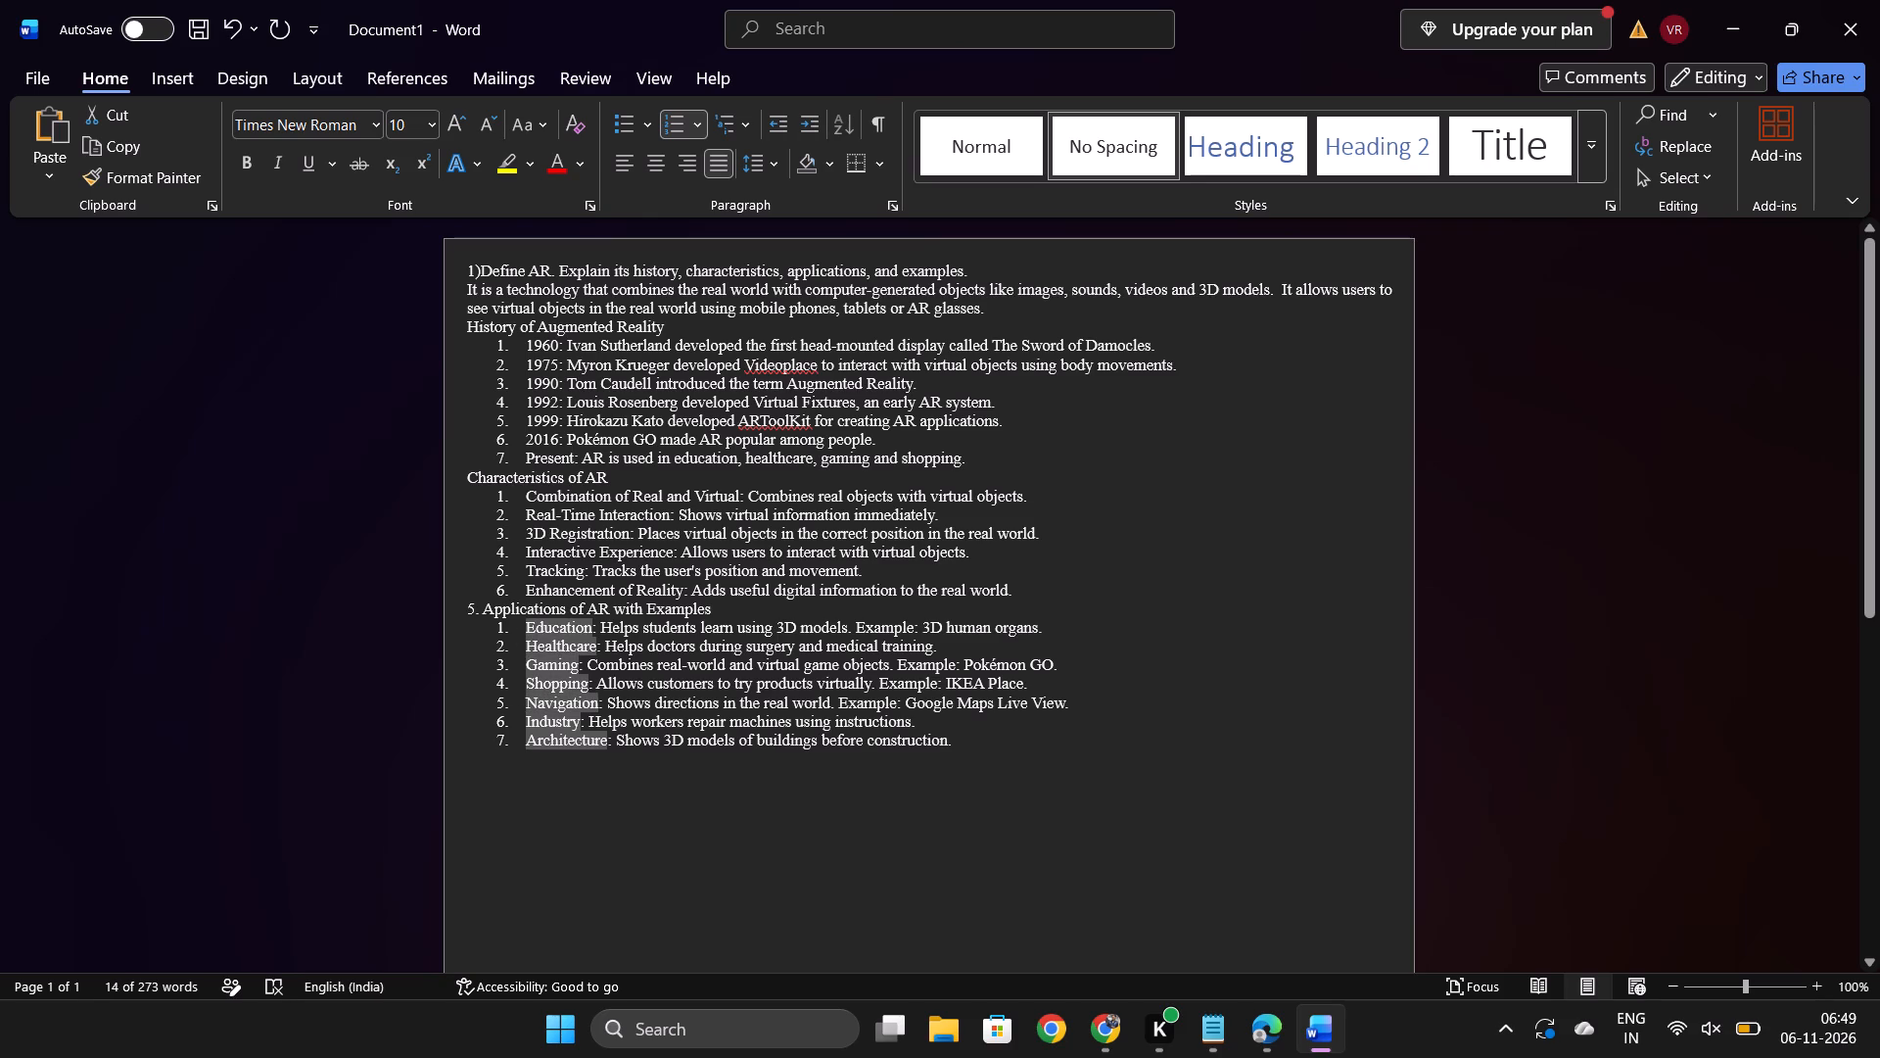
{"action": "left_click_drag", "start_coordinate": [672, 595], "coordinate": [546, 595], "text": "ctrl"}
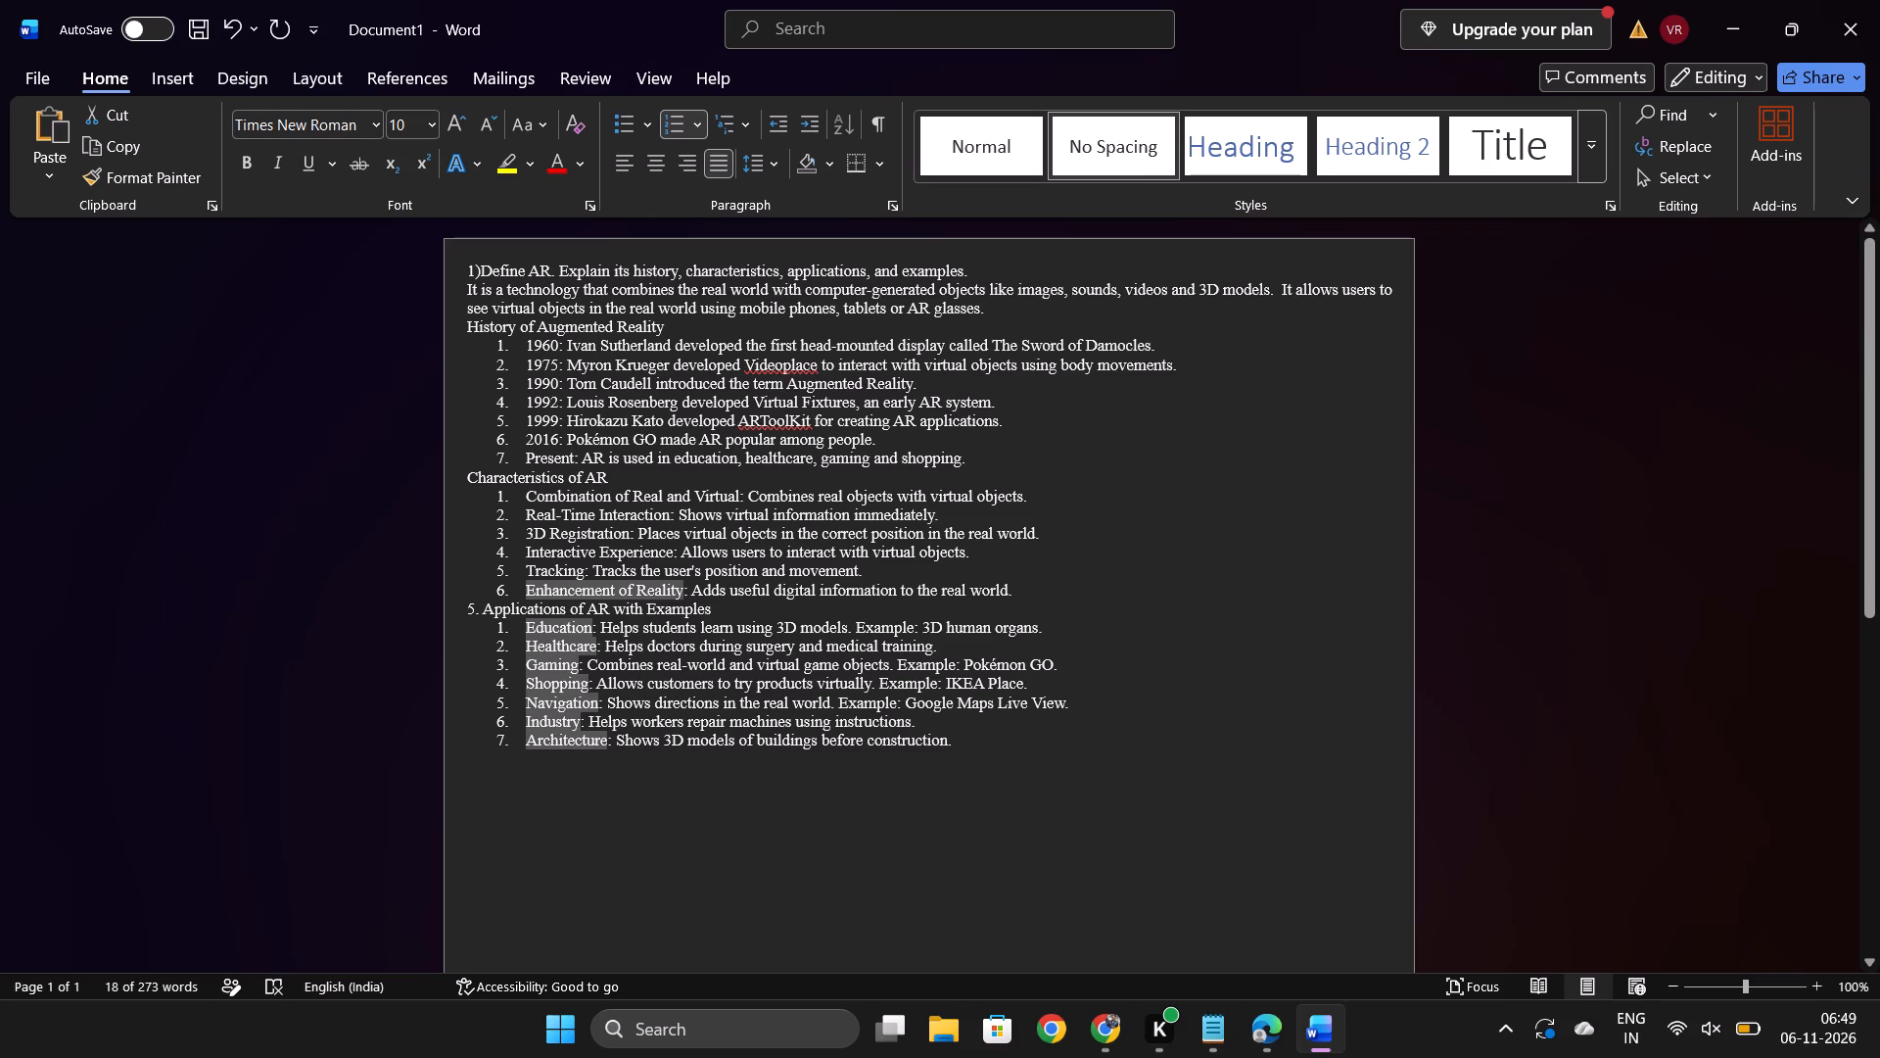
{"action": "left_click_drag", "start_coordinate": [583, 574], "coordinate": [523, 574], "text": "ctrl"}
{"action": "left_click_drag", "start_coordinate": [645, 550], "coordinate": [542, 551], "text": "ctrl"}
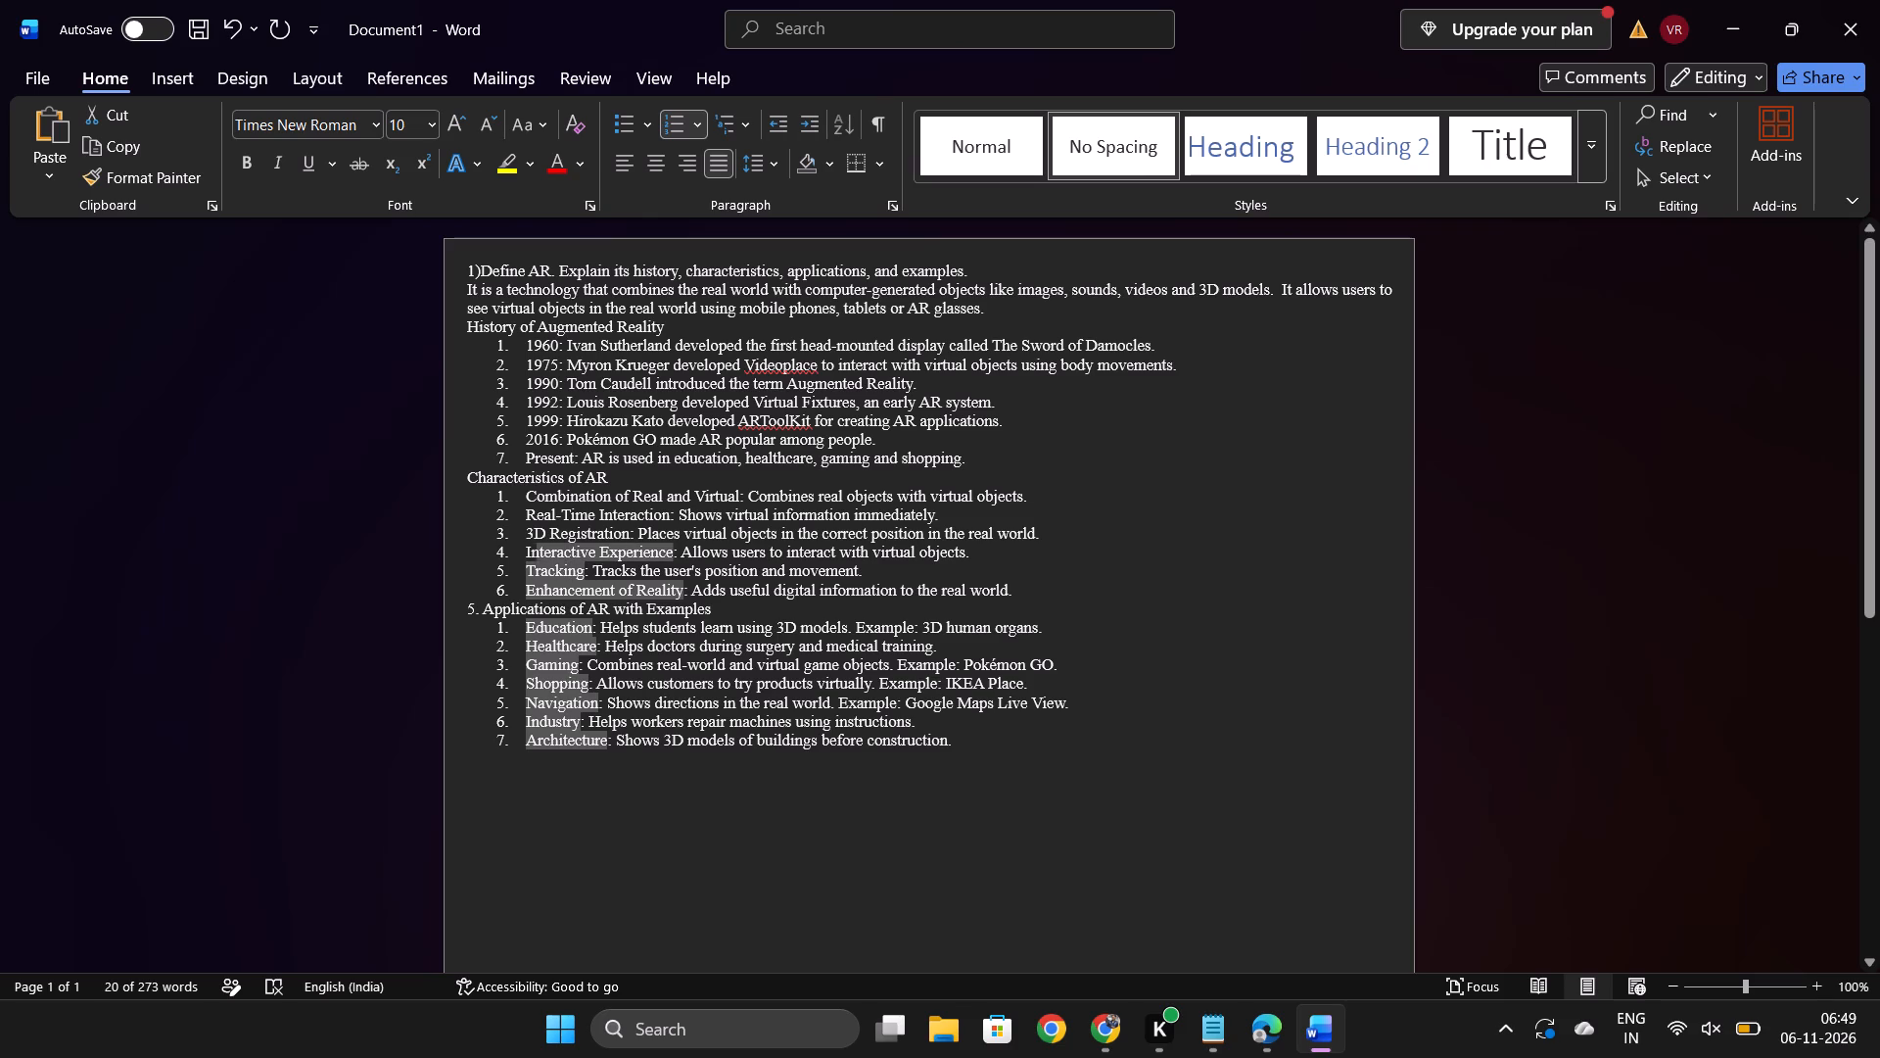
{"action": "left_click_drag", "start_coordinate": [542, 551], "coordinate": [518, 551], "text": "ctrl"}
{"action": "left_click_drag", "start_coordinate": [603, 534], "coordinate": [520, 533], "text": "ctrl"}
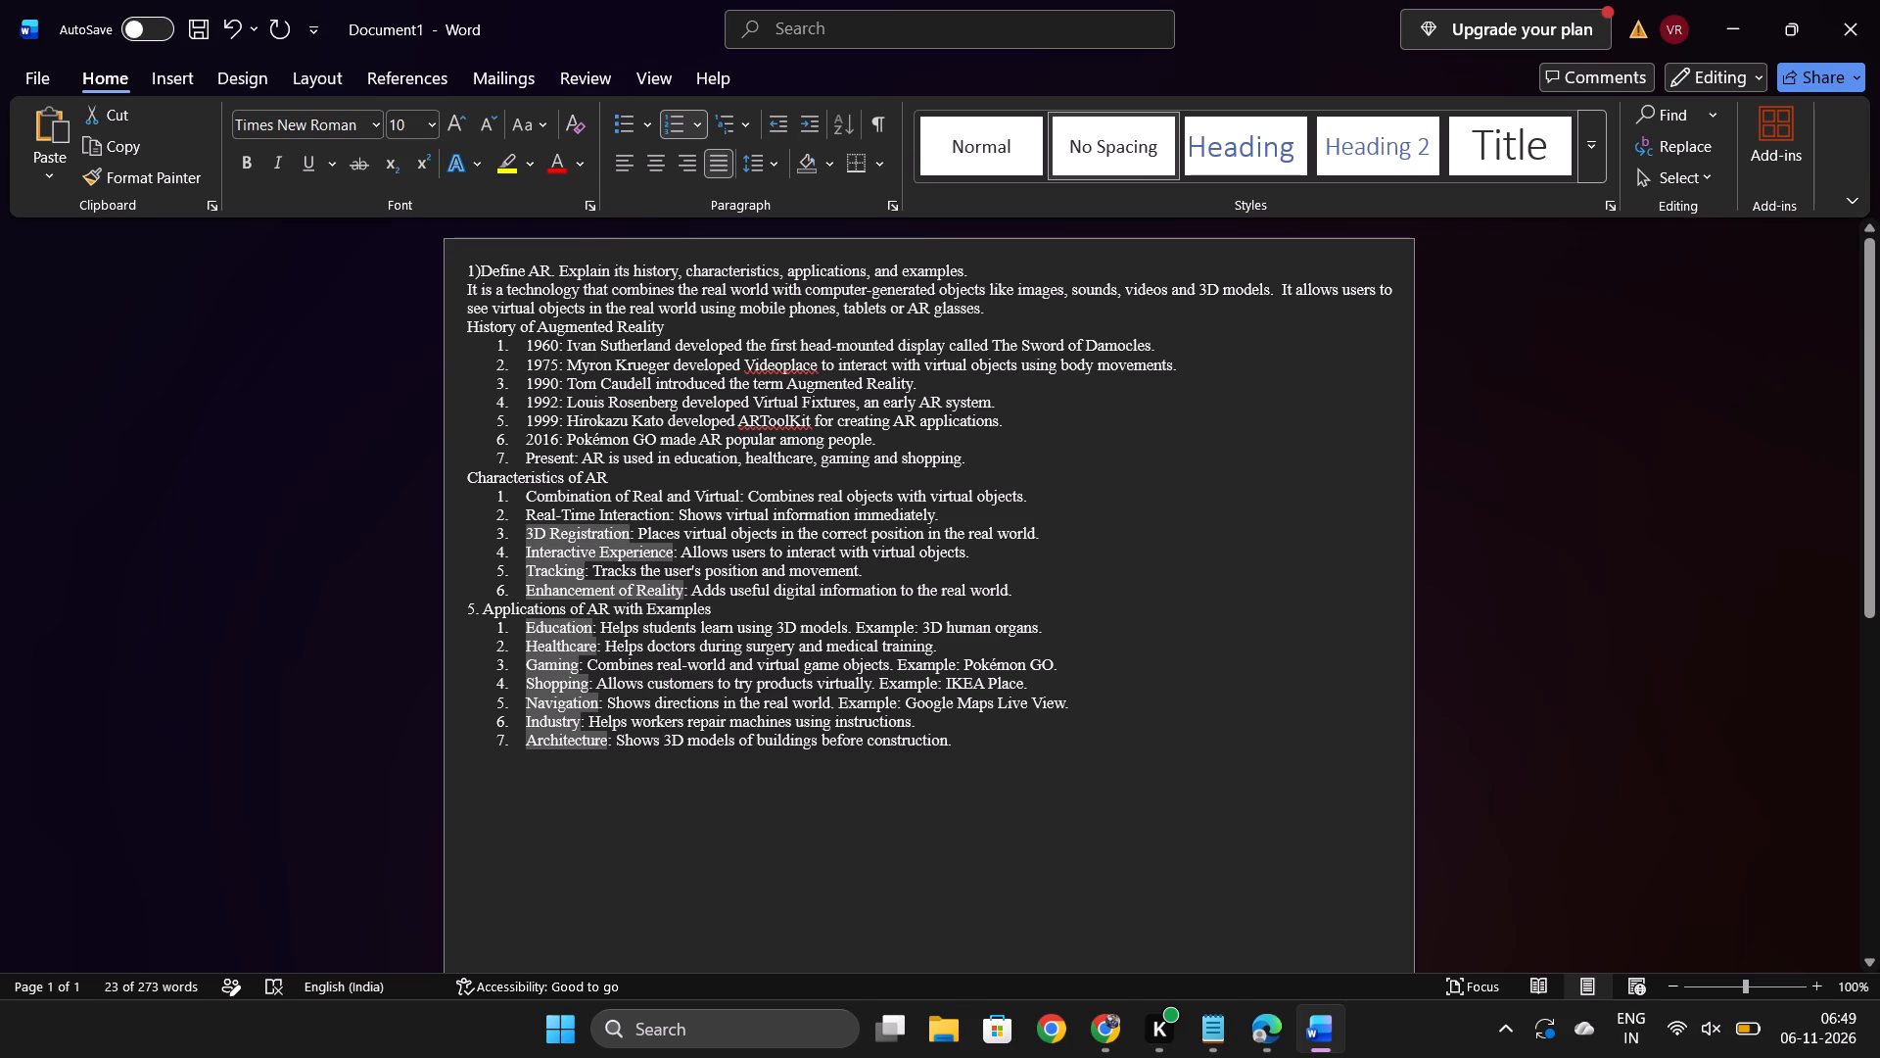
{"action": "left_click_drag", "start_coordinate": [620, 513], "coordinate": [520, 515], "text": "ctrl"}
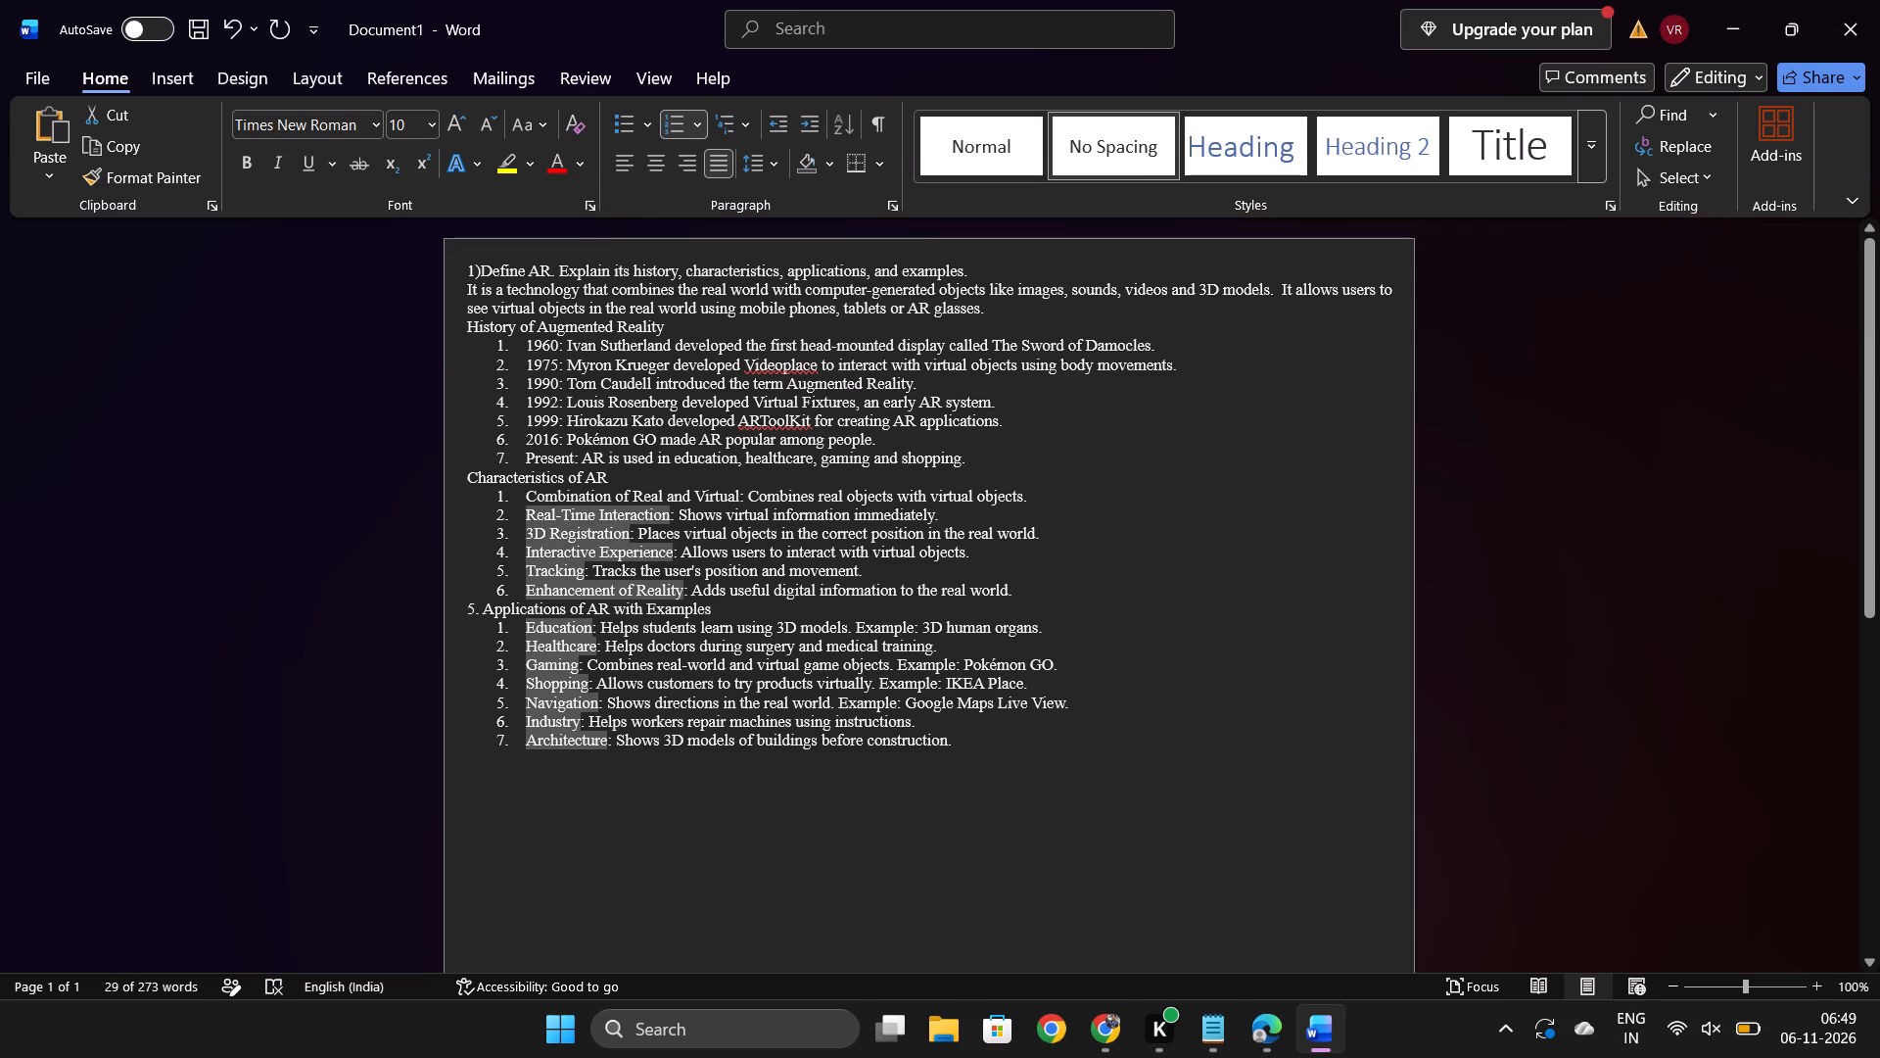
{"action": "left_click_drag", "start_coordinate": [719, 495], "coordinate": [531, 505], "text": "ctrl"}
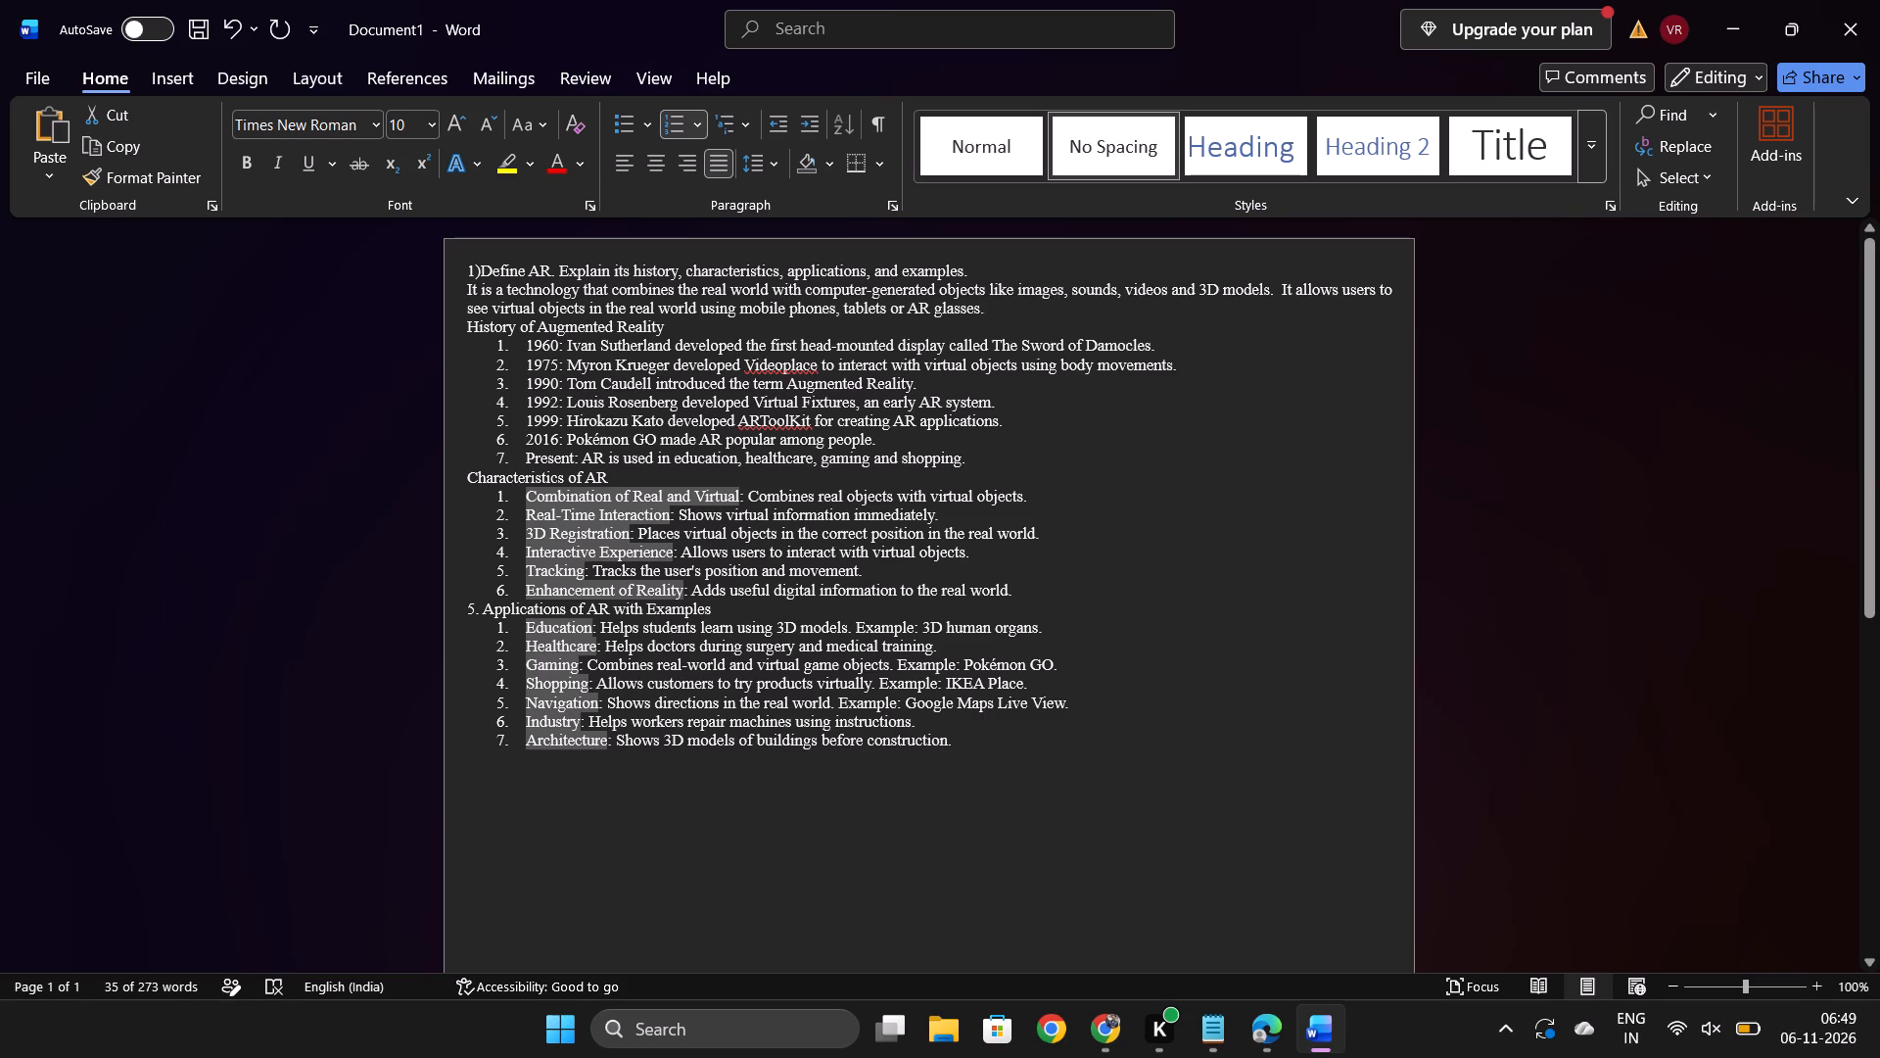
{"action": "left_click_drag", "start_coordinate": [574, 457], "coordinate": [514, 457], "text": "ctrl"}
{"action": "left_click_drag", "start_coordinate": [559, 440], "coordinate": [516, 440], "text": "ctrl"}
{"action": "left_click_drag", "start_coordinate": [557, 420], "coordinate": [521, 420], "text": "ctrl"}
{"action": "left_click_drag", "start_coordinate": [558, 405], "coordinate": [515, 405], "text": "ctrl"}
{"action": "left_click_drag", "start_coordinate": [557, 385], "coordinate": [518, 385], "text": "ctrl"}
{"action": "left_click_drag", "start_coordinate": [556, 363], "coordinate": [513, 364], "text": "ctrl"}
{"action": "left_click_drag", "start_coordinate": [556, 344], "coordinate": [520, 352], "text": "ctrl"}
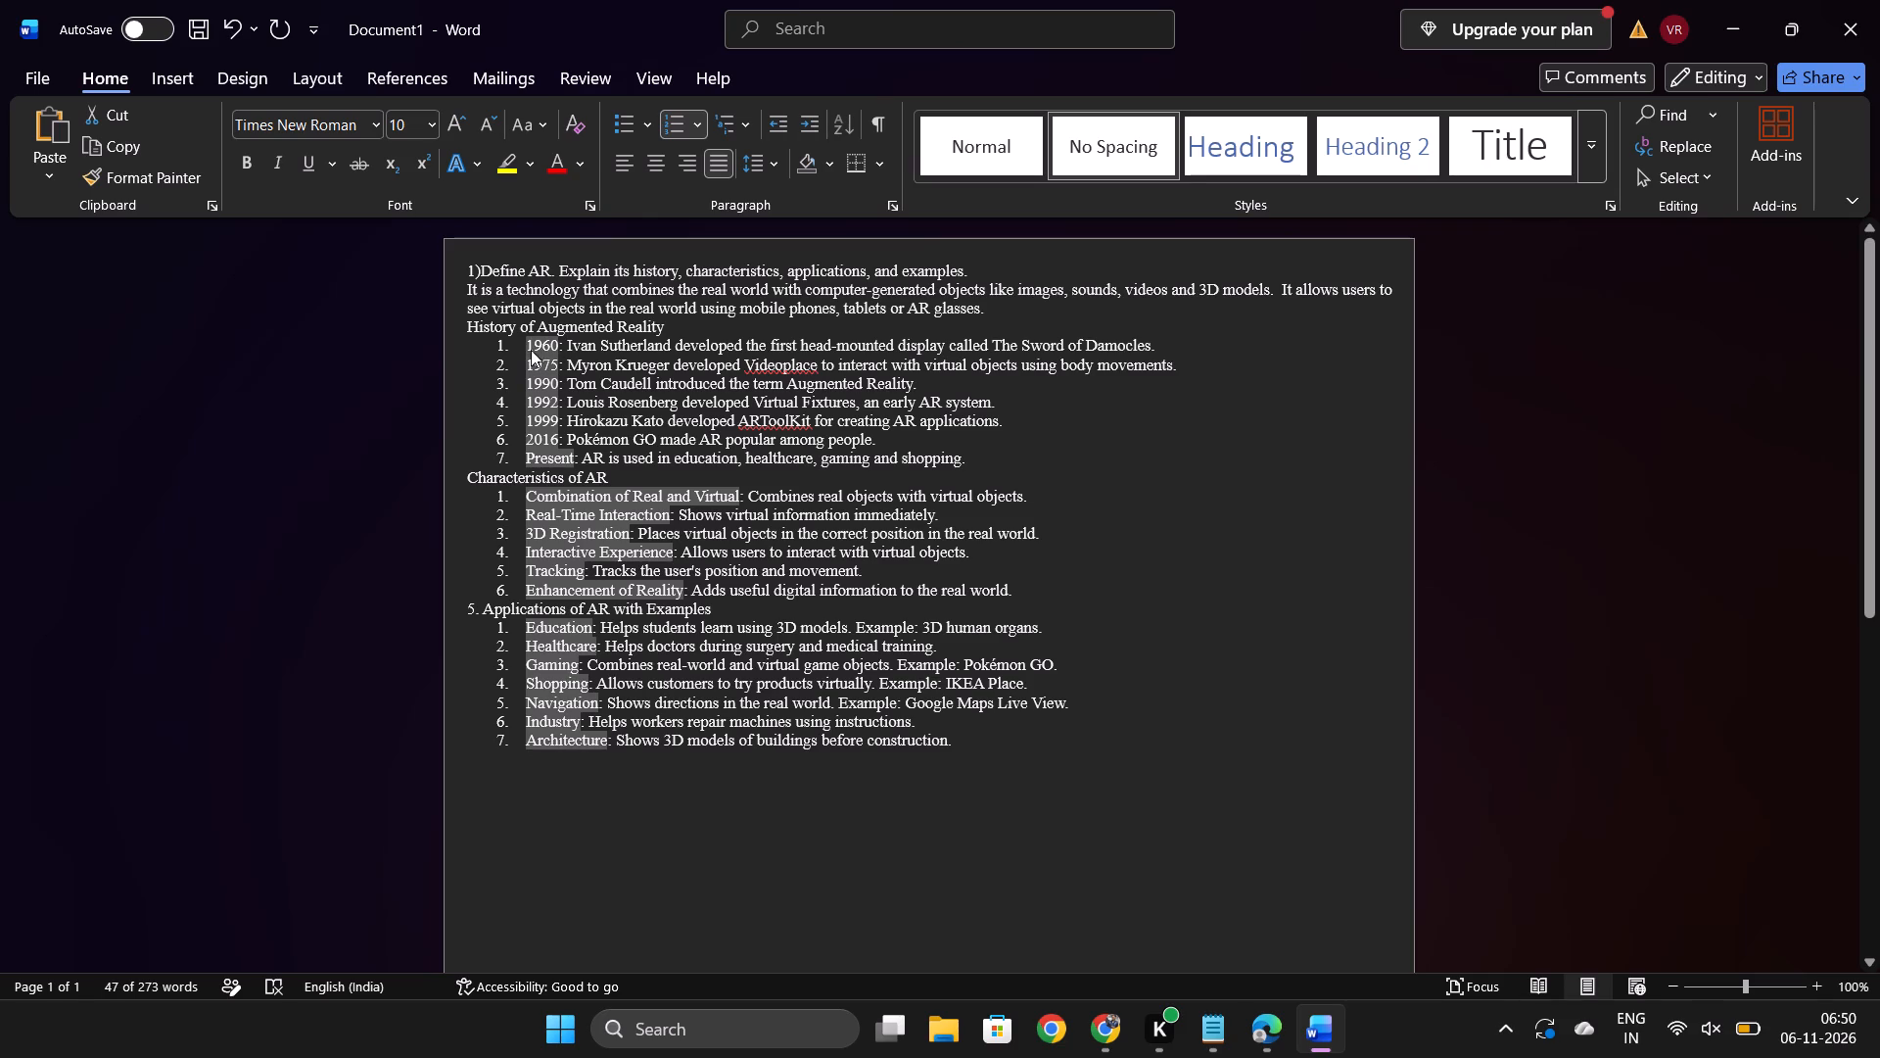
{"action": "left_click", "coordinate": [628, 315]}
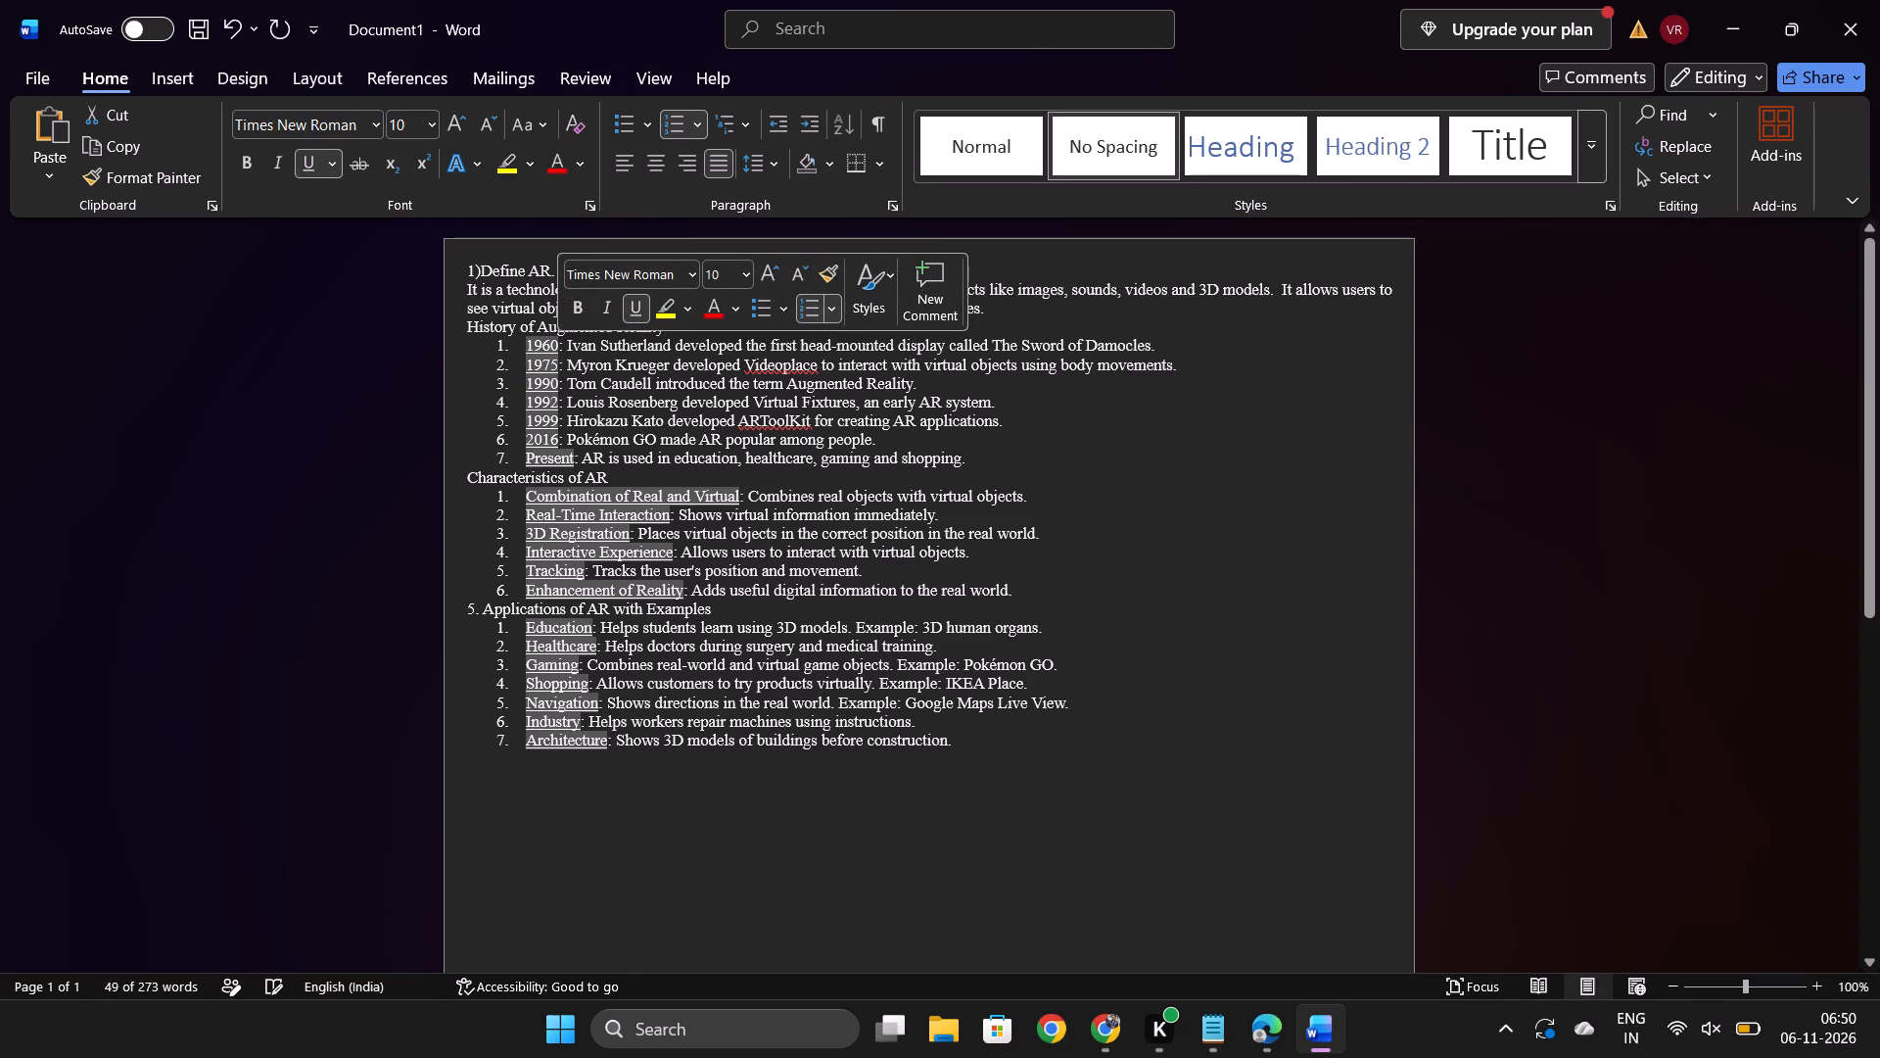
{"action": "left_click", "coordinate": [571, 403]}
Add a colon at the end of the history, characteristics and applications headings.
{"action": "left_click", "coordinate": [673, 325]}
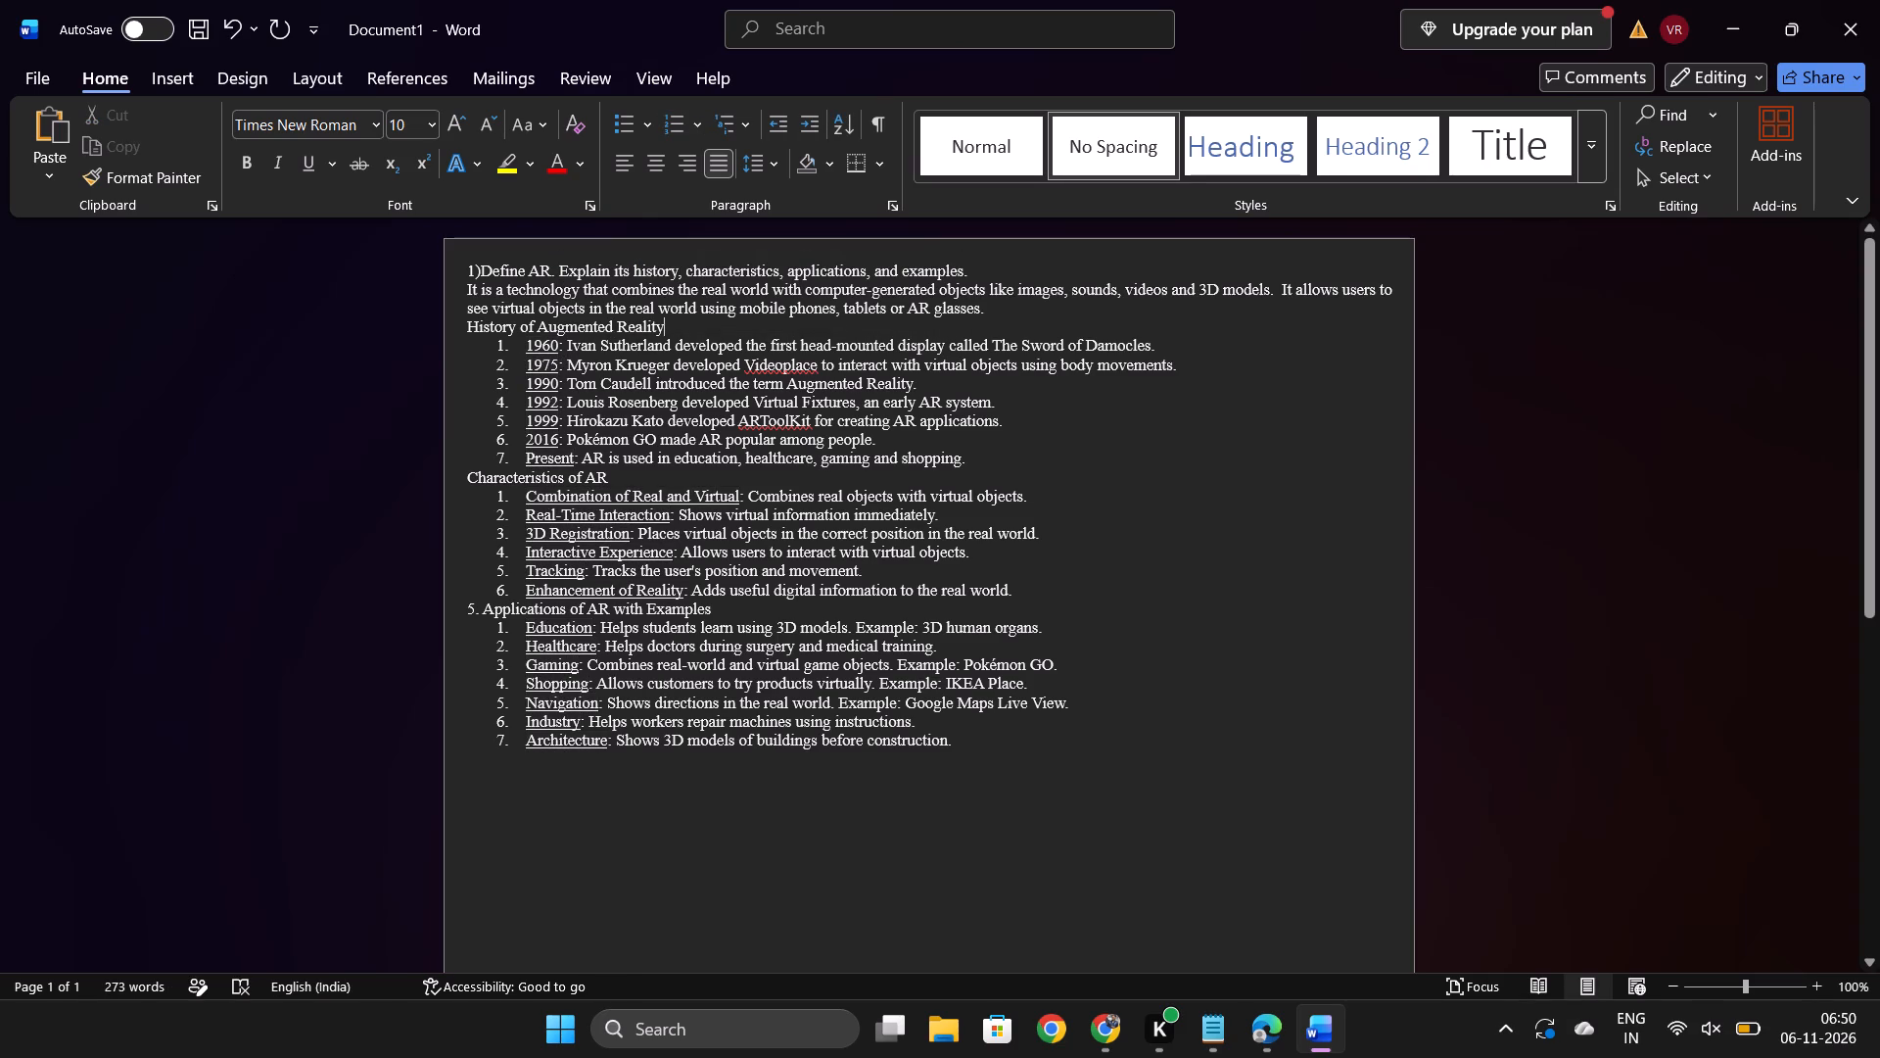
{"action": "key", "text": "shift+colon"}
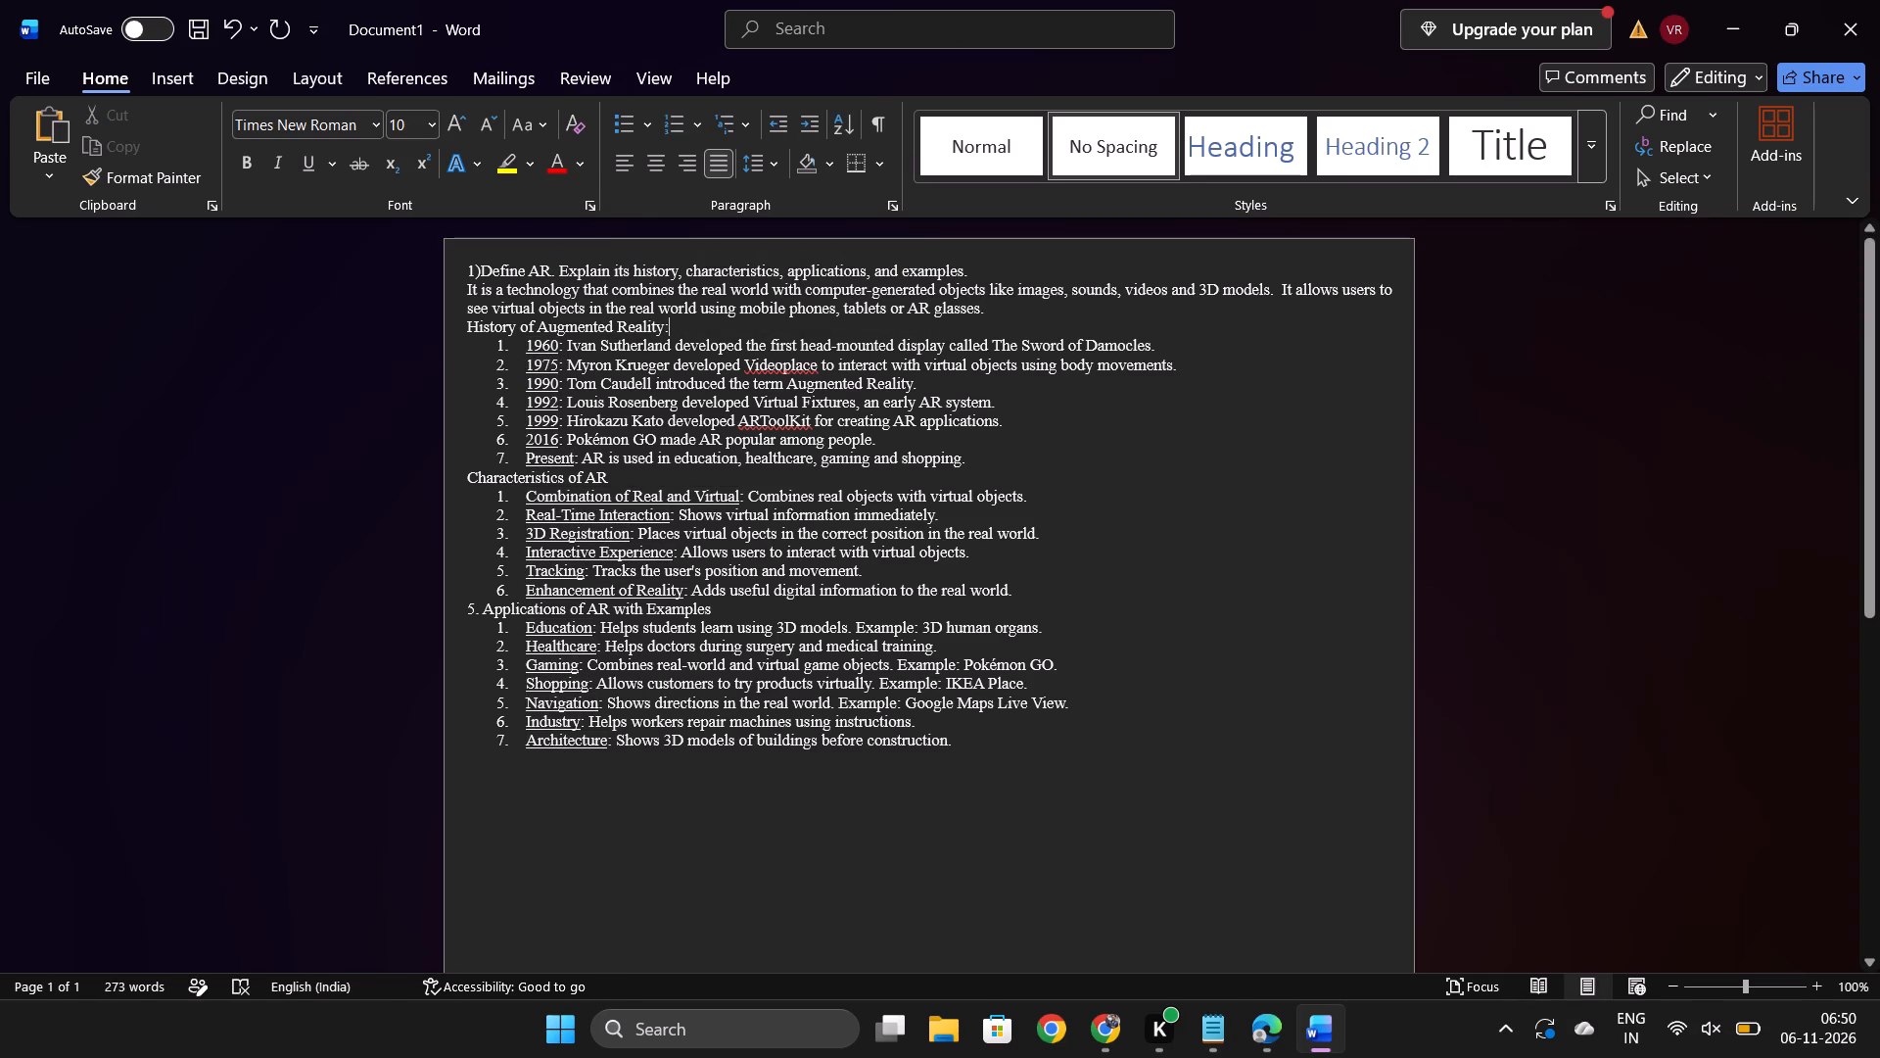
{"action": "left_click", "coordinate": [642, 478]}
{"action": "key", "text": "shift+colon"}
{"action": "left_click", "coordinate": [739, 610]}
{"action": "key", "text": "shift+colon"}
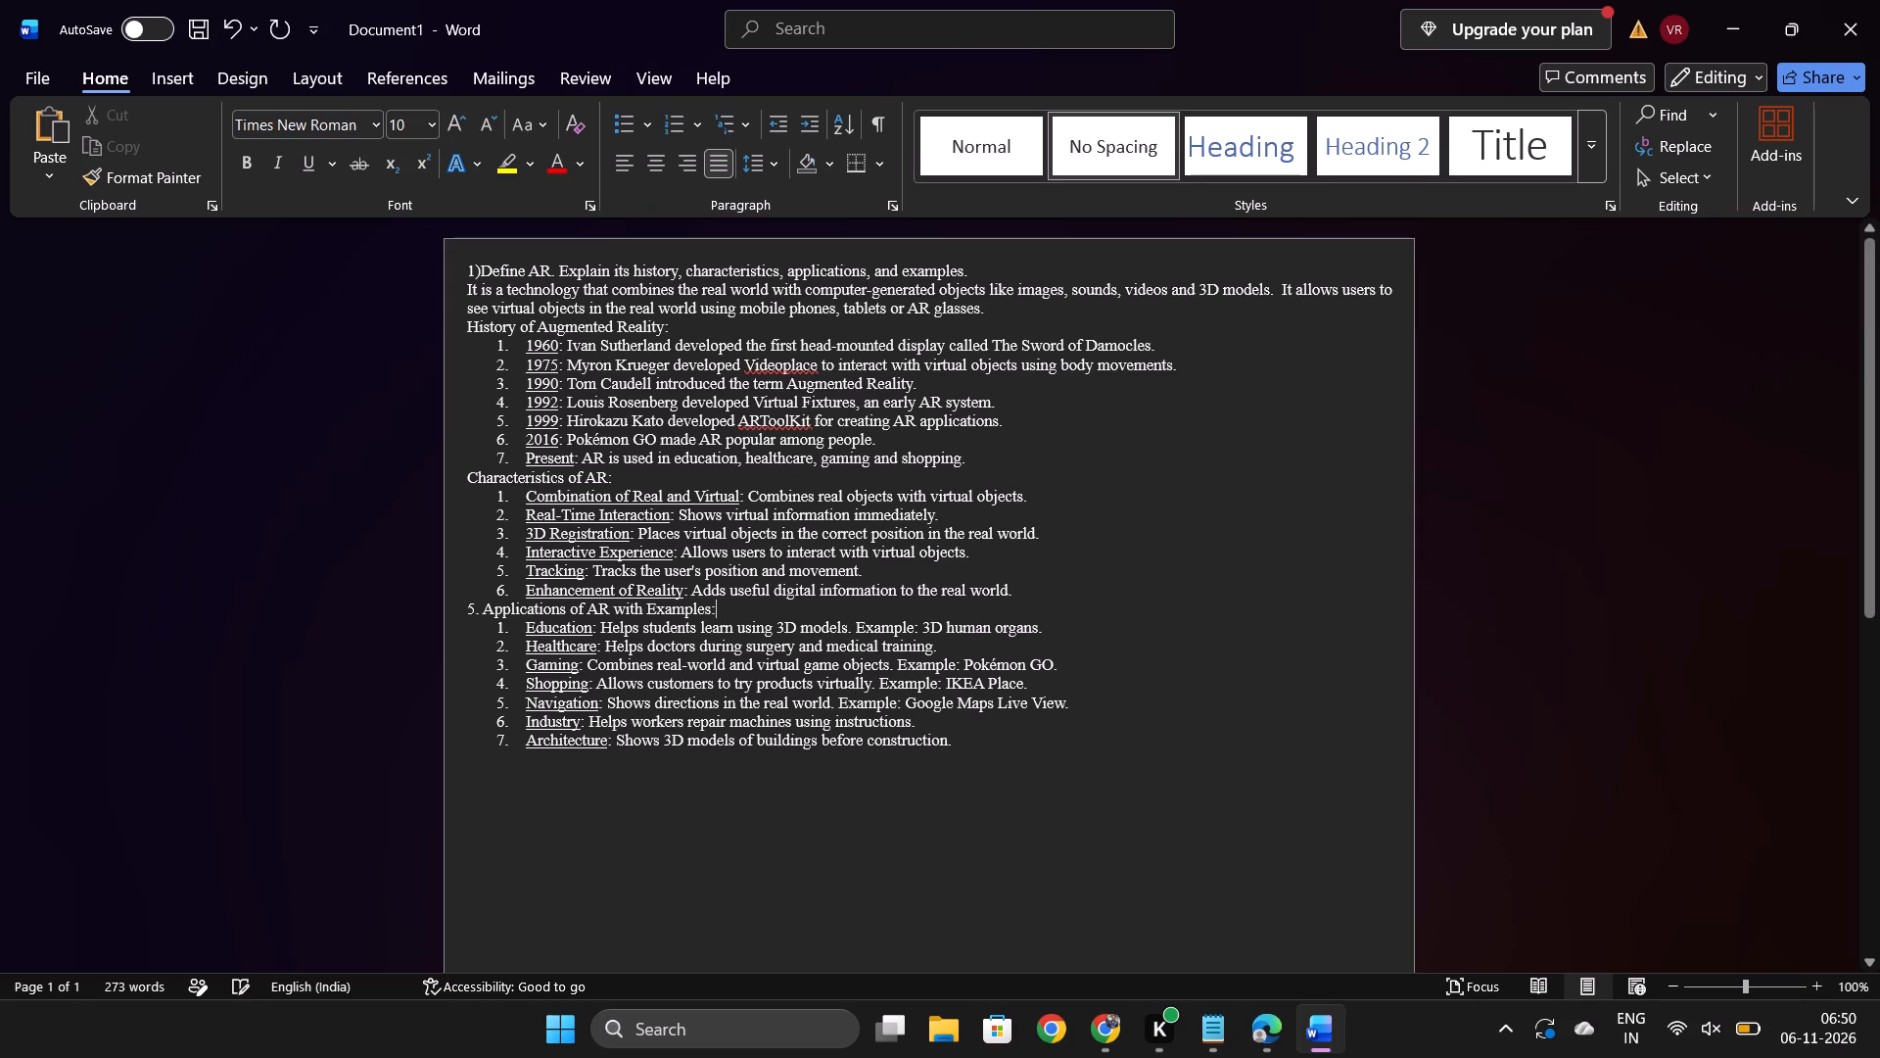
Shorten the history heading to "History of AR:".
{"action": "left_click", "coordinate": [664, 328]}
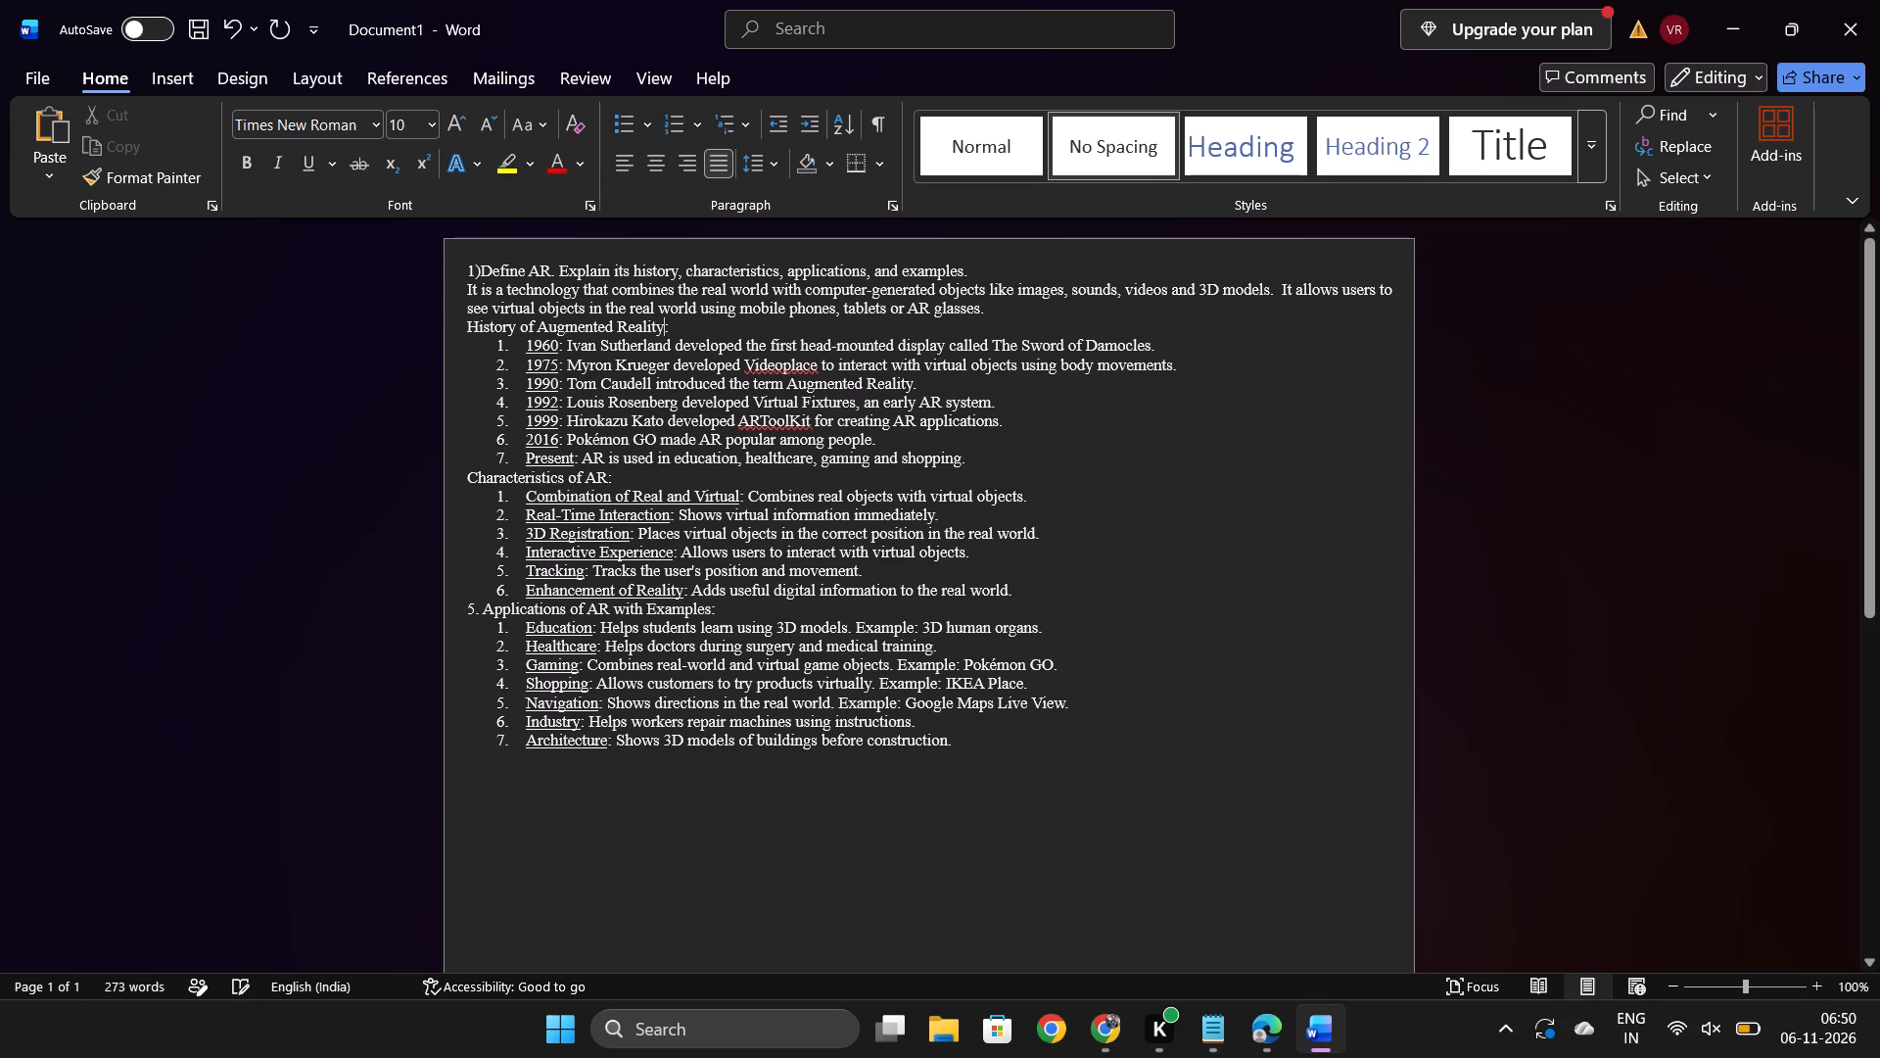
{"action": "key", "text": "BackSpace"}
{"action": "key", "text": "BackSpace"}
{"action": "key", "text": "BackSpace"}
{"action": "key", "text": "BackSpace"}
{"action": "key", "text": "BackSpace"}
{"action": "key", "text": "BackSpace"}
{"action": "key", "text": "Left"}
{"action": "key", "text": "BackSpace"}
{"action": "key", "text": "BackSpace"}
{"action": "key", "text": "BackSpace"}
{"action": "key", "text": "BackSpace"}
{"action": "key", "text": "BackSpace"}
{"action": "key", "text": "BackSpace"}
{"action": "key", "text": "BackSpace"}
{"action": "key", "text": "BackSpace"}
{"action": "key", "text": "BackSpace"}
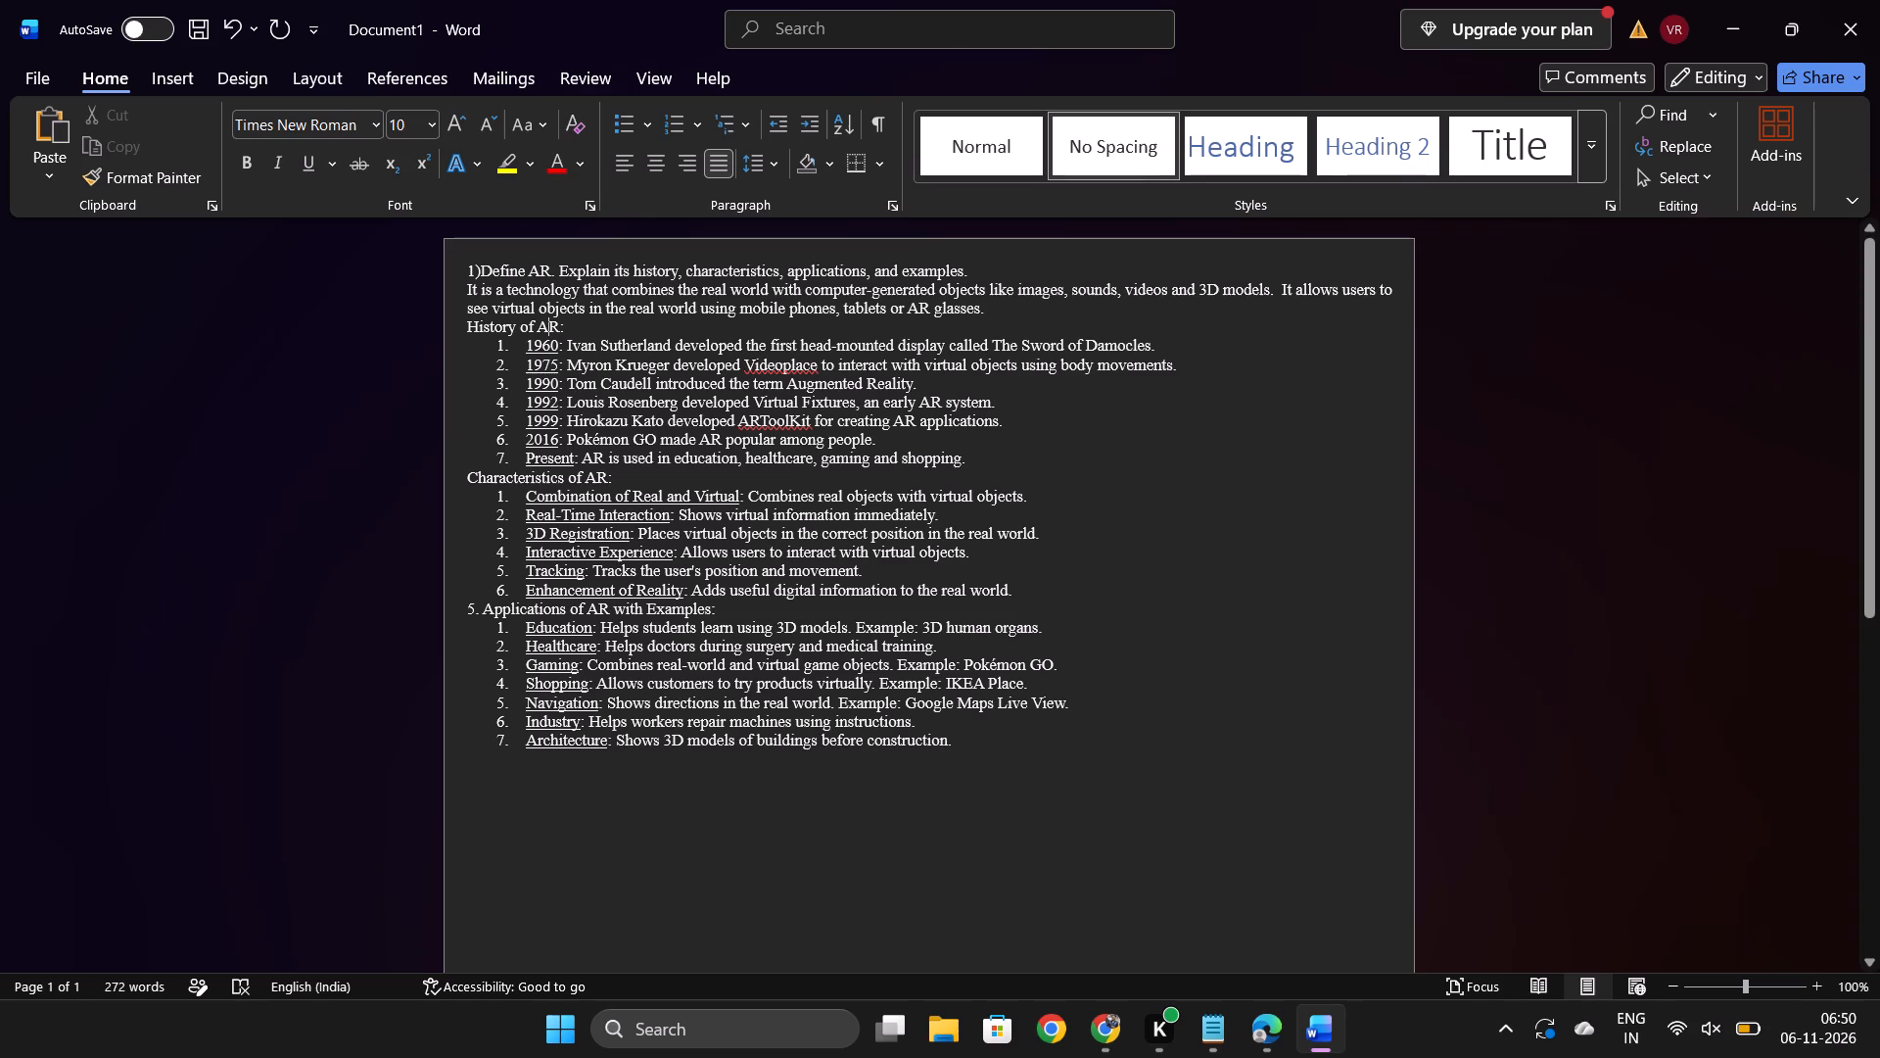
{"action": "left_click", "coordinate": [774, 365]}
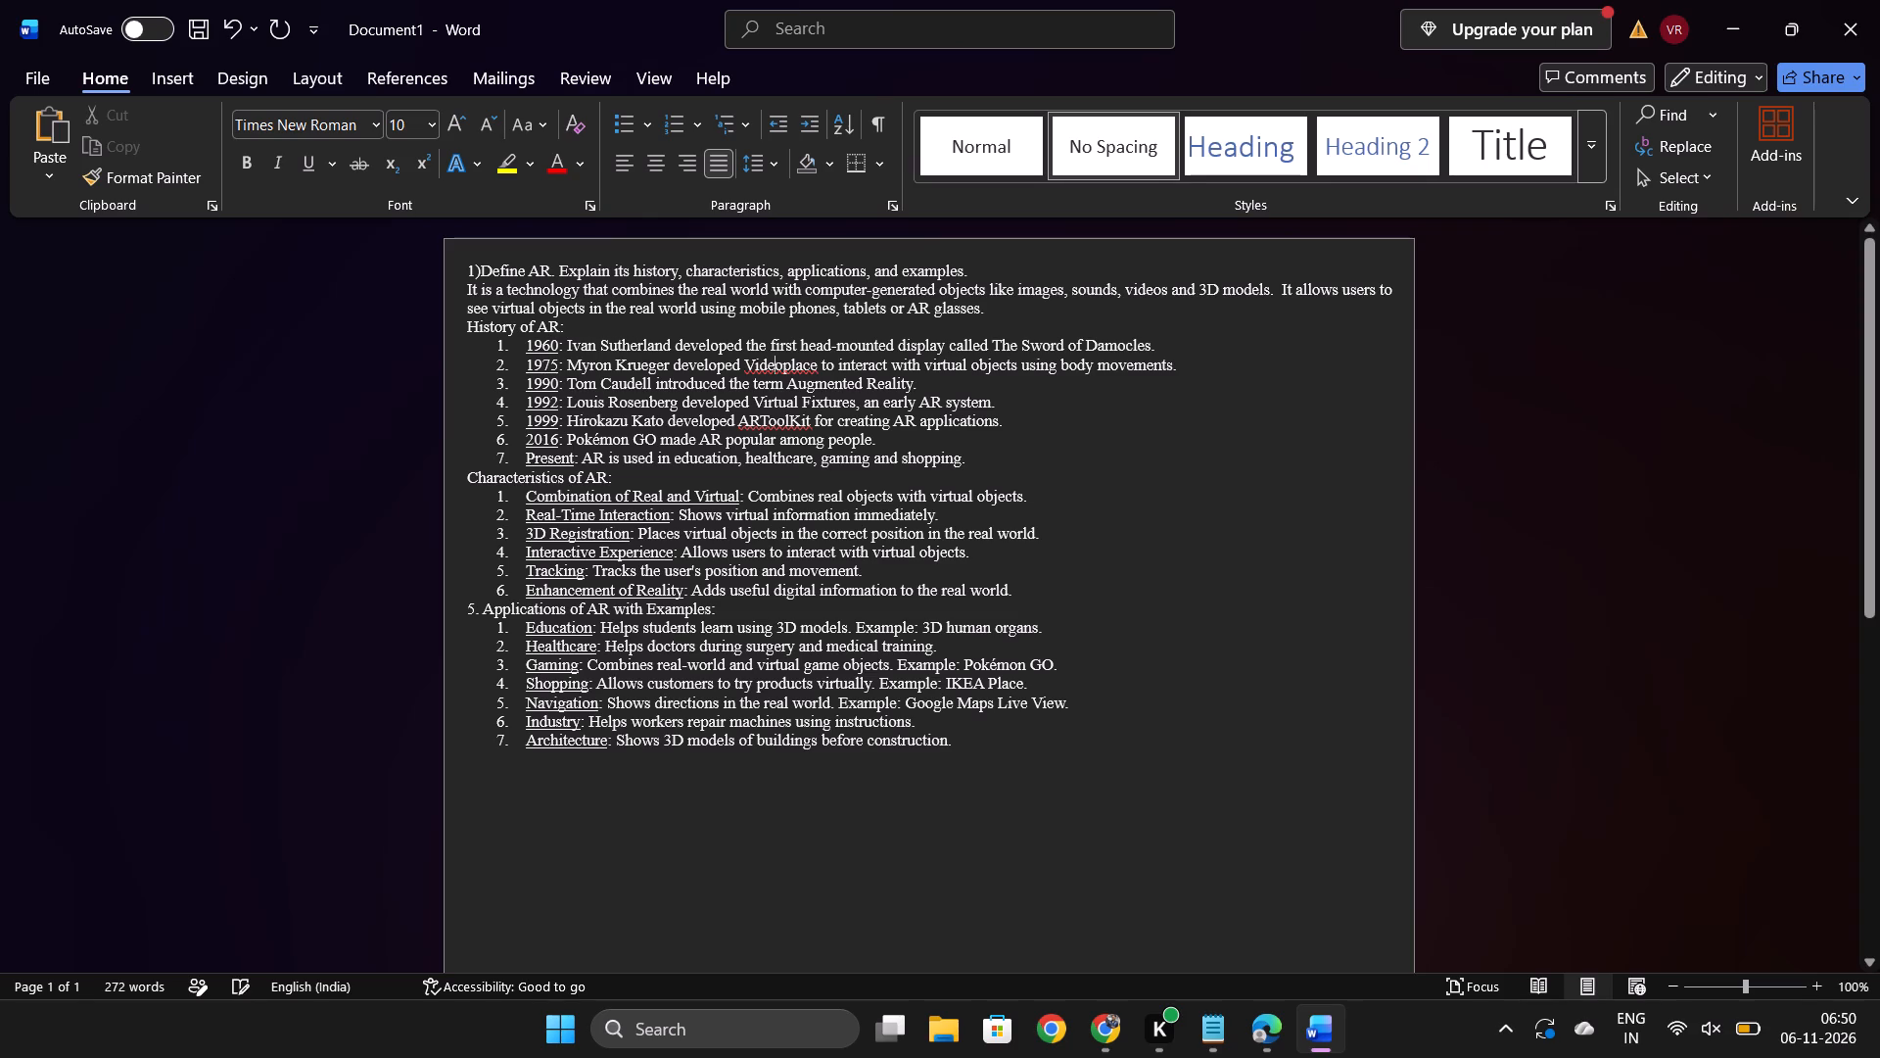
Remove the numbering and line breaks before the Architecture and Industry points so they run on, space-separated, after the Navigation point.
{"action": "left_click", "coordinate": [791, 367]}
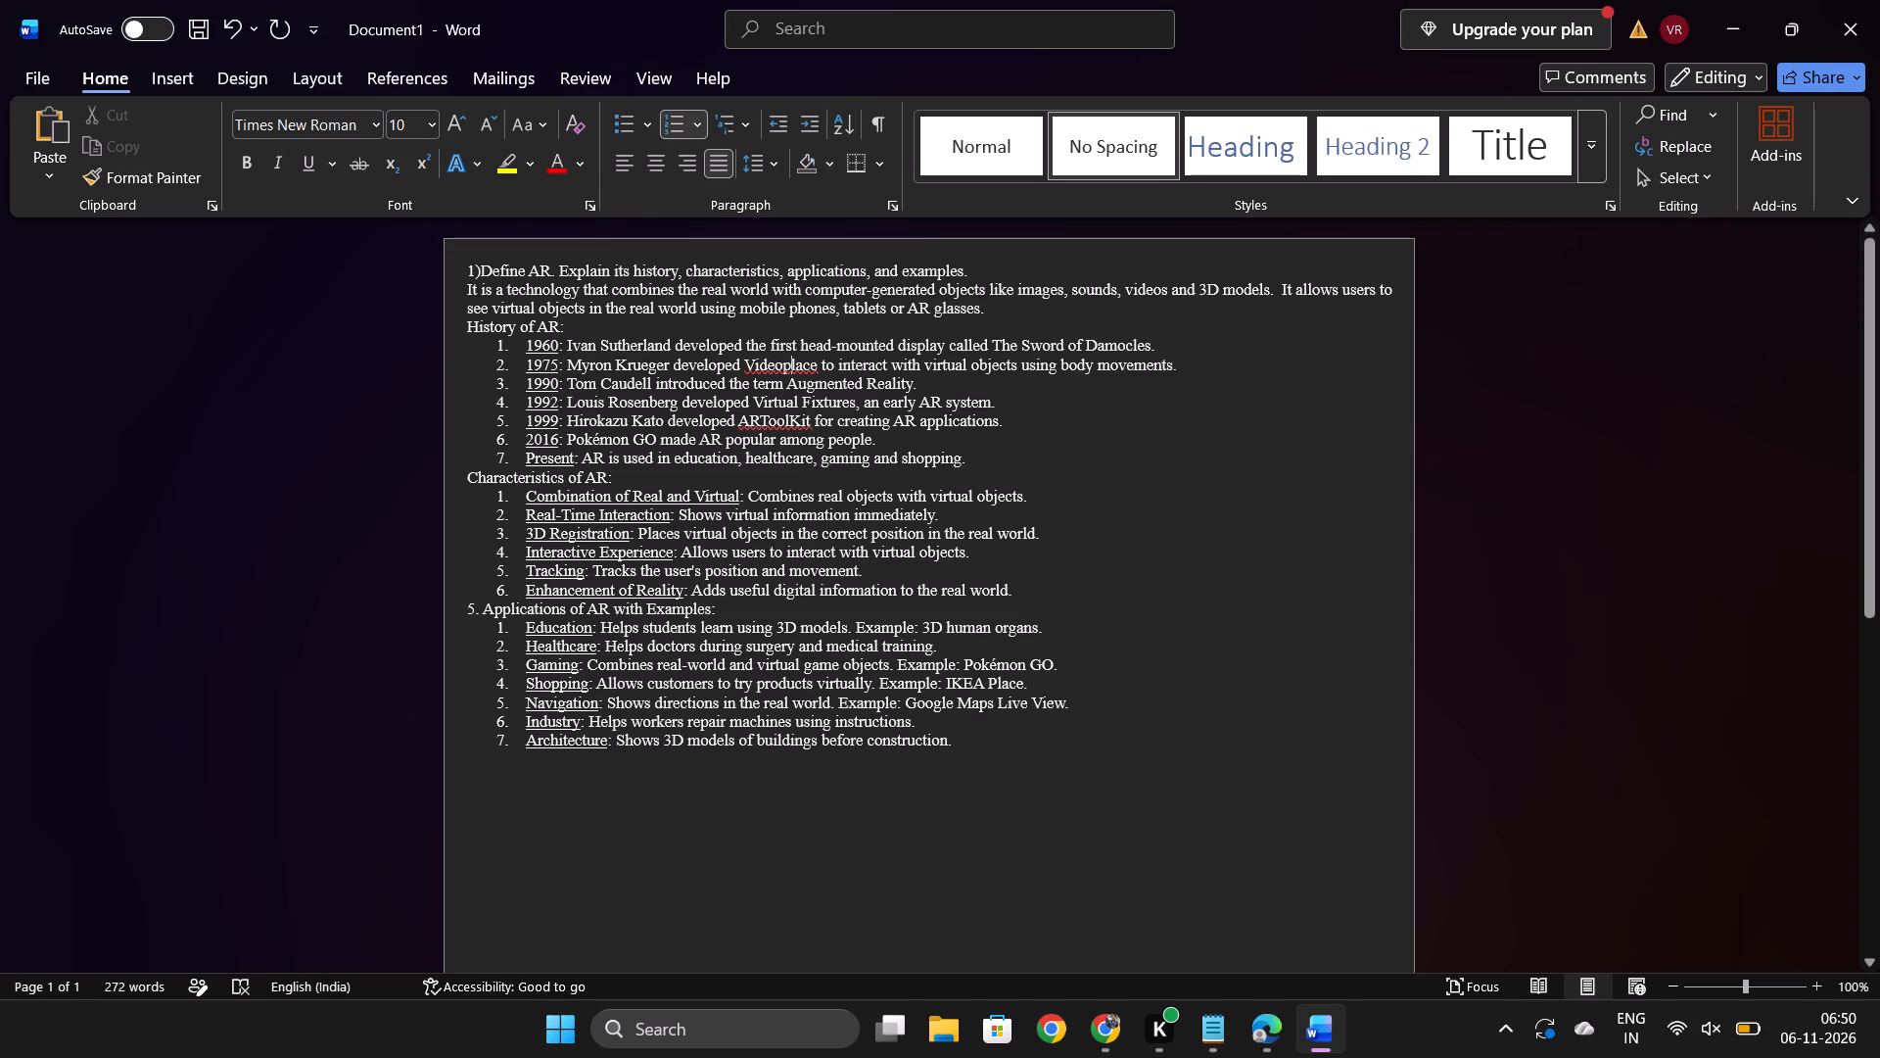
{"action": "left_click", "coordinate": [520, 743]}
{"action": "key", "text": "BackSpace"}
{"action": "key", "text": "BackSpace"}
{"action": "key", "text": "BackSpace"}
{"action": "key", "text": "BackSpace"}
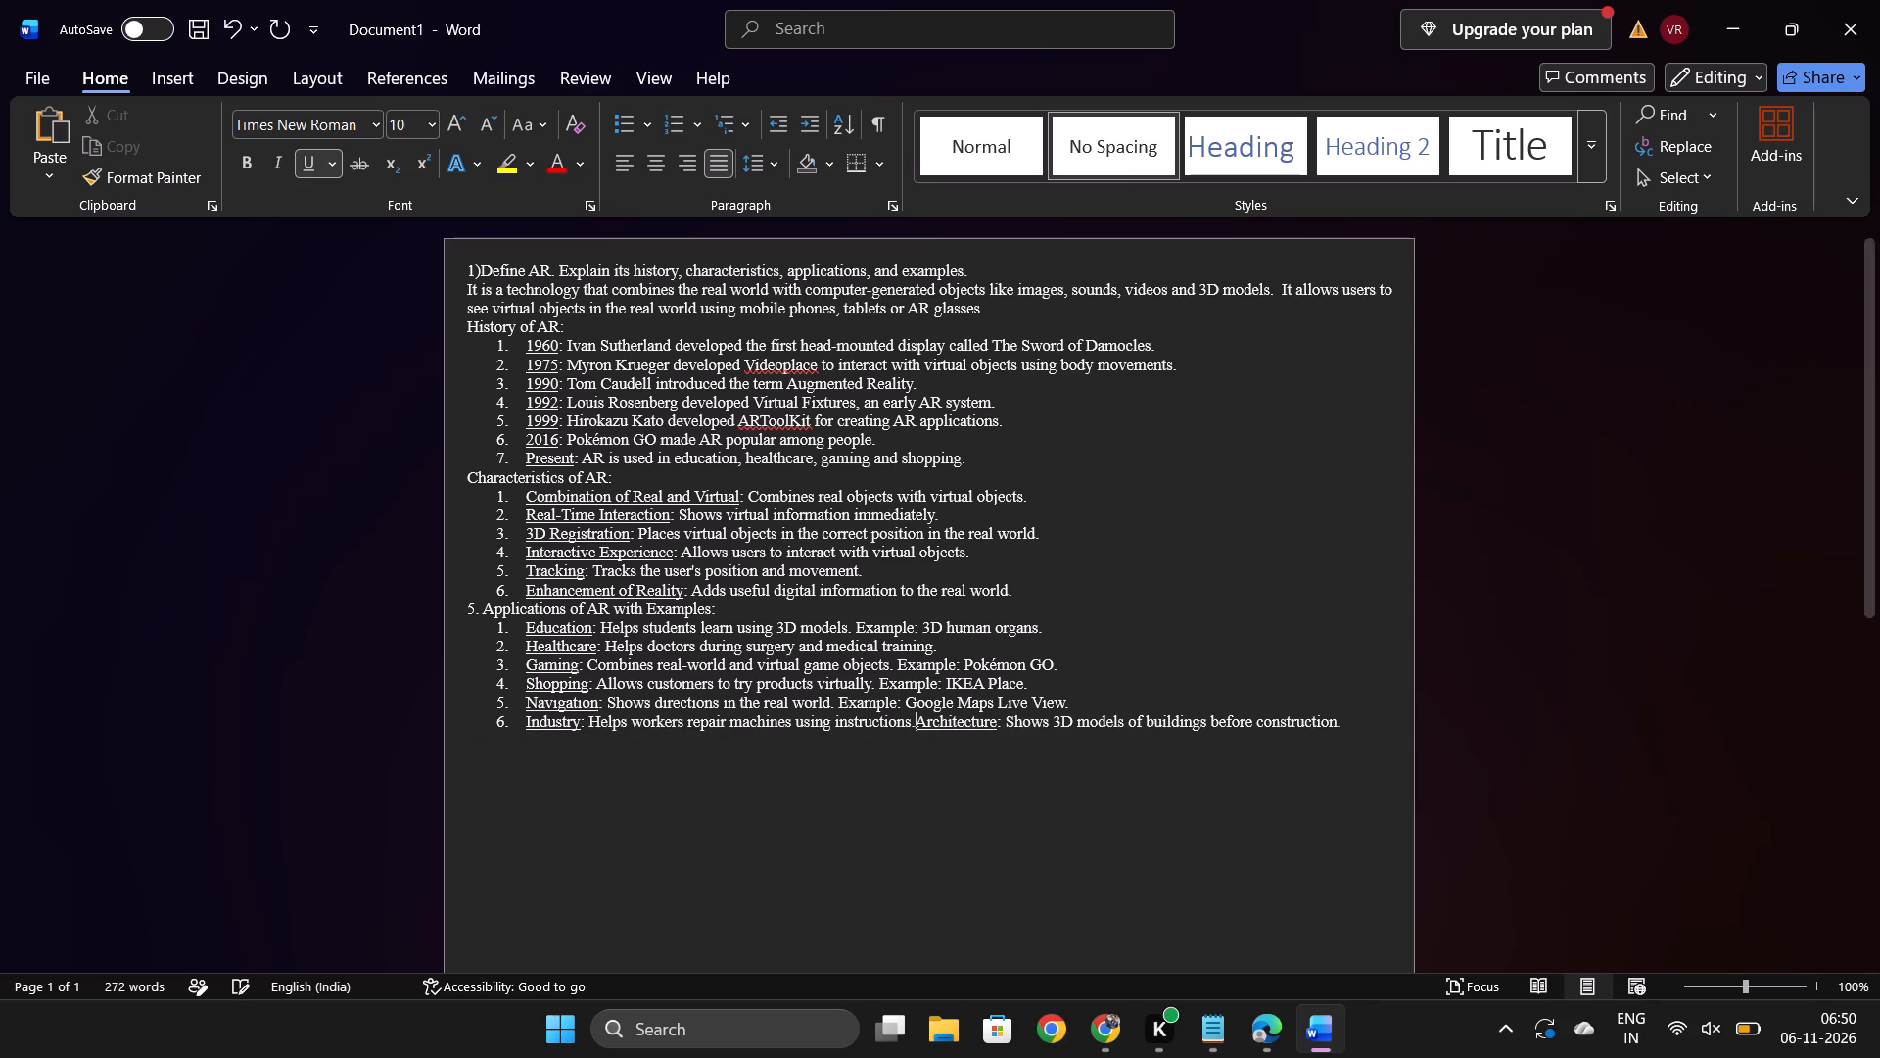
{"action": "key", "text": "space"}
{"action": "left_click", "coordinate": [518, 723]}
{"action": "key", "text": "BackSpace"}
{"action": "key", "text": "BackSpace"}
{"action": "key", "text": "BackSpace"}
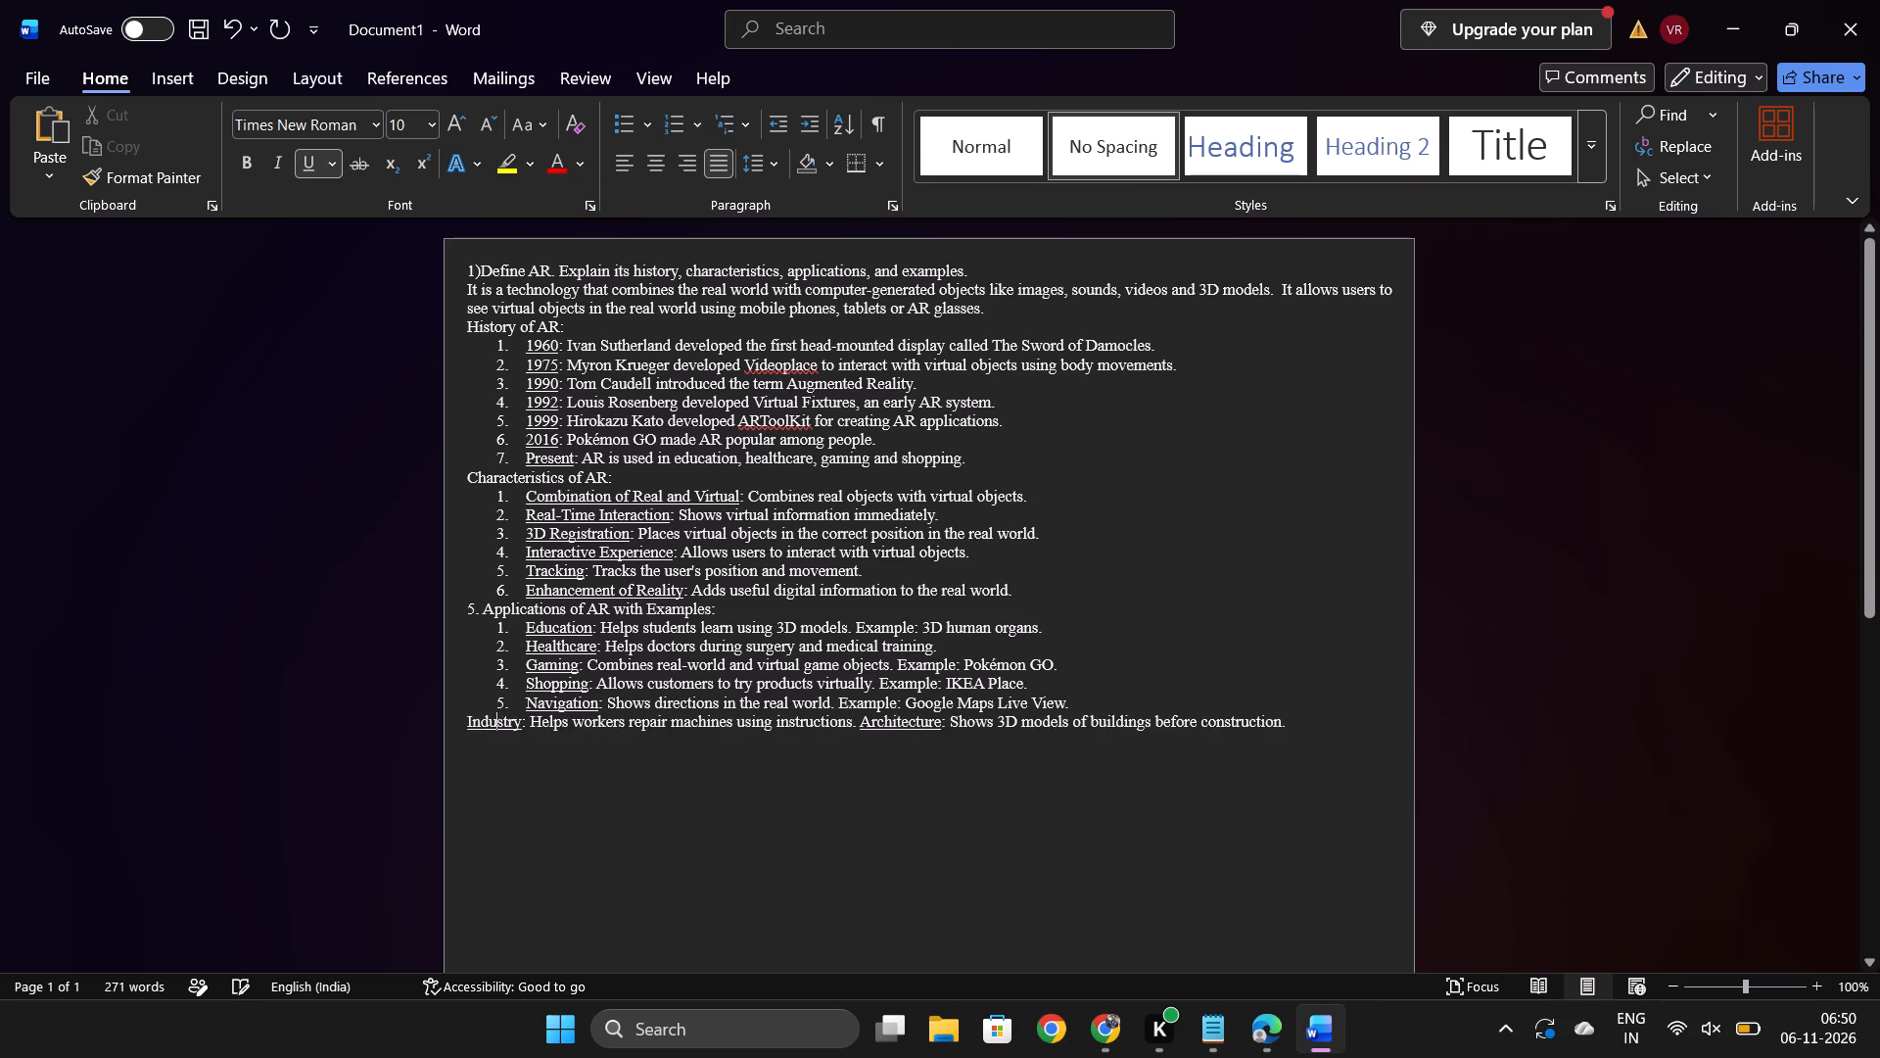
{"action": "key", "text": "BackSpace"}
{"action": "key", "text": "space"}
Run the Navigation and Shopping points on after the Gaming point, without their numbers and separated by single spaces.
{"action": "left_click", "coordinate": [504, 701]}
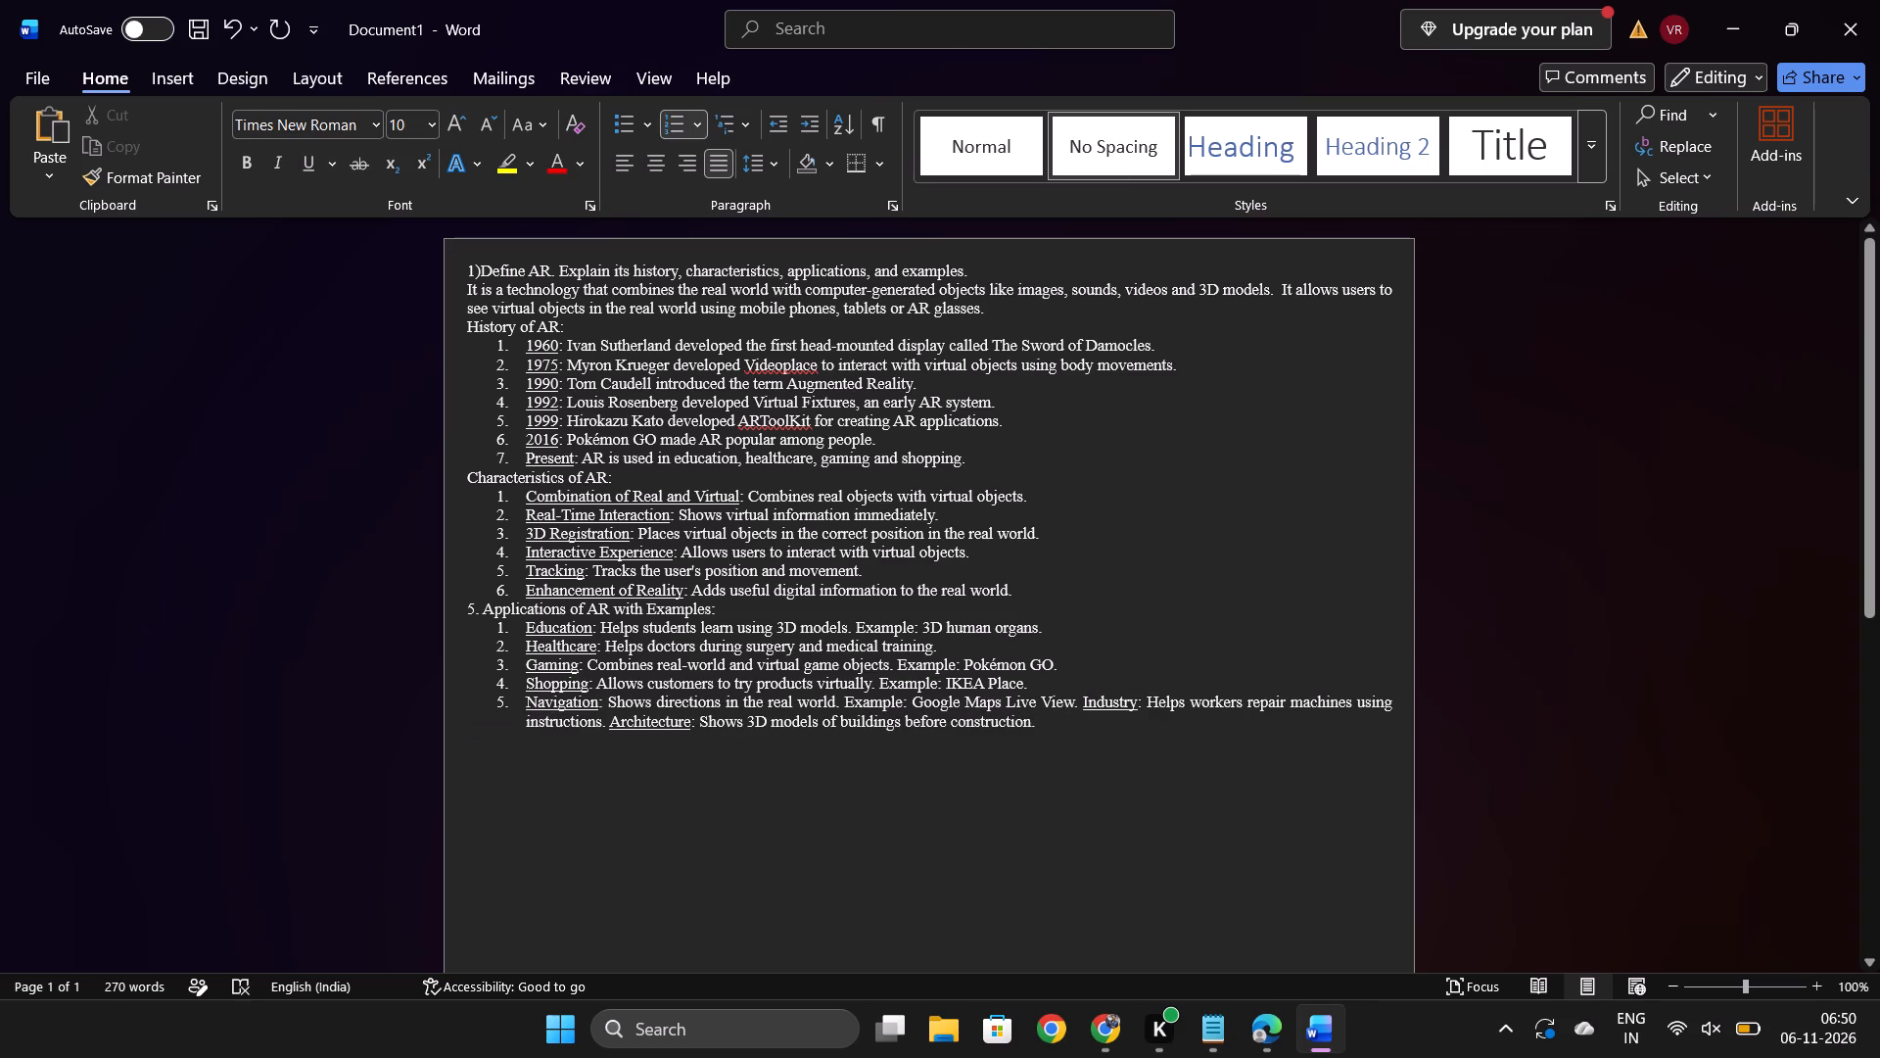
{"action": "key", "text": "BackSpace"}
{"action": "key", "text": "BackSpace"}
{"action": "key", "text": "BackSpace"}
{"action": "key", "text": "space"}
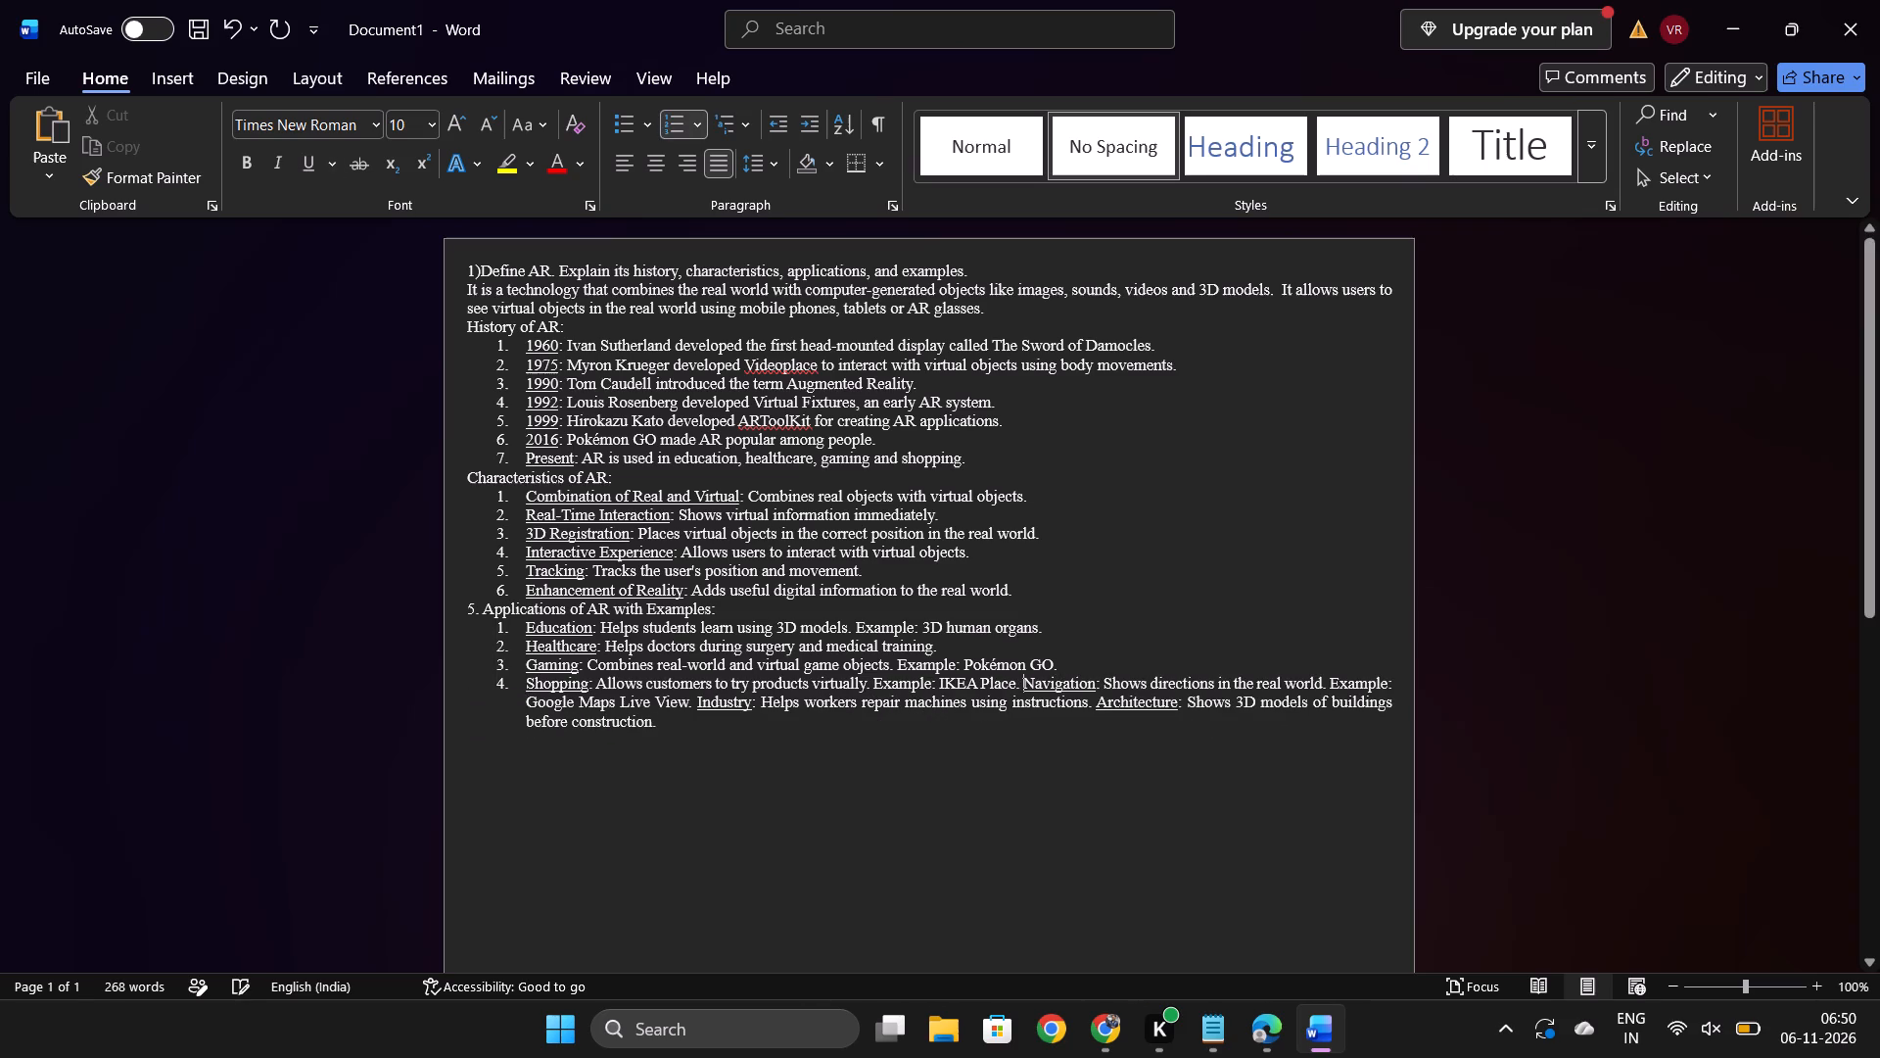
{"action": "left_click", "coordinate": [502, 683]}
{"action": "key", "text": "BackSpace"}
{"action": "key", "text": "BackSpace"}
{"action": "key", "text": "BackSpace"}
{"action": "key", "text": "space"}
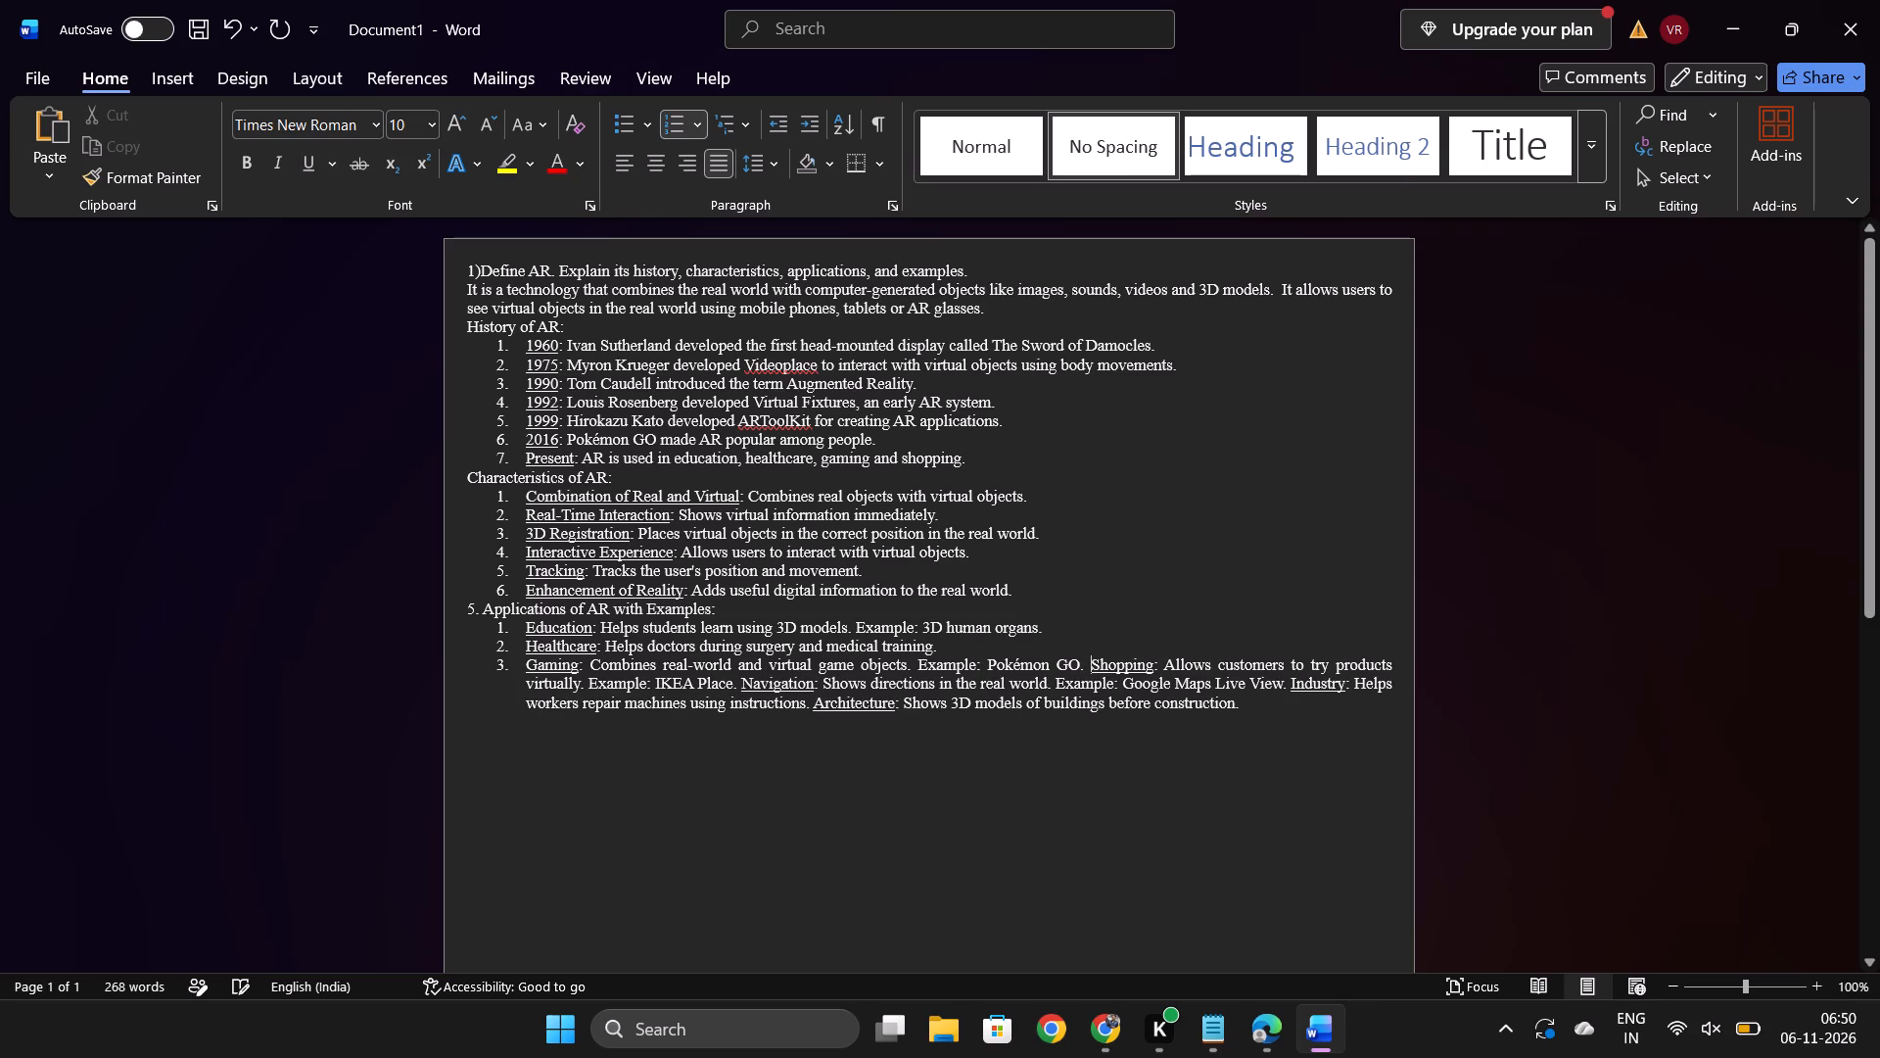
Join the Gaming, Healthcare and Education points upward so all applications form one unnumbered paragraph on the applications heading's line.
{"action": "left_click", "coordinate": [500, 666]}
{"action": "key", "text": "BackSpace"}
{"action": "key", "text": "BackSpace"}
{"action": "key", "text": "BackSpace"}
{"action": "key", "text": "space"}
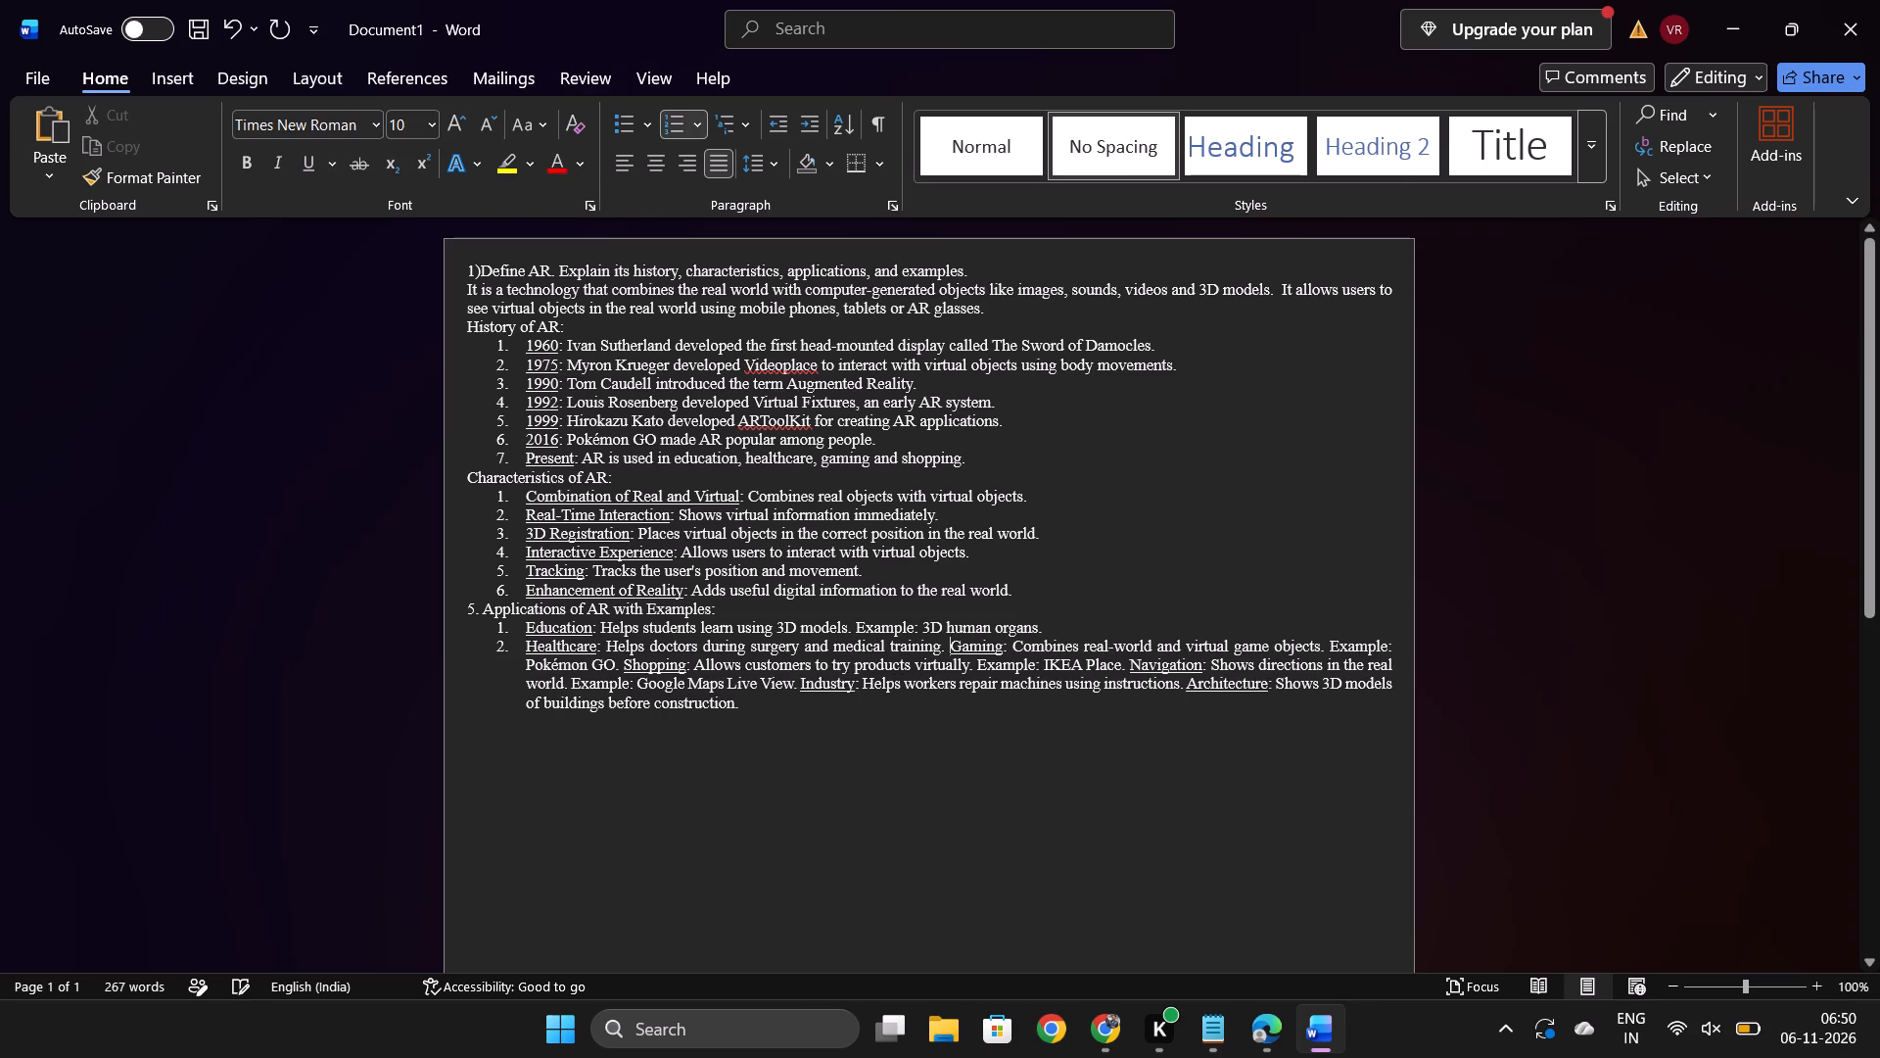
{"action": "left_click", "coordinate": [499, 649]}
{"action": "key", "text": "BackSpace"}
{"action": "key", "text": "BackSpace"}
{"action": "key", "text": "BackSpace"}
{"action": "key", "text": "space"}
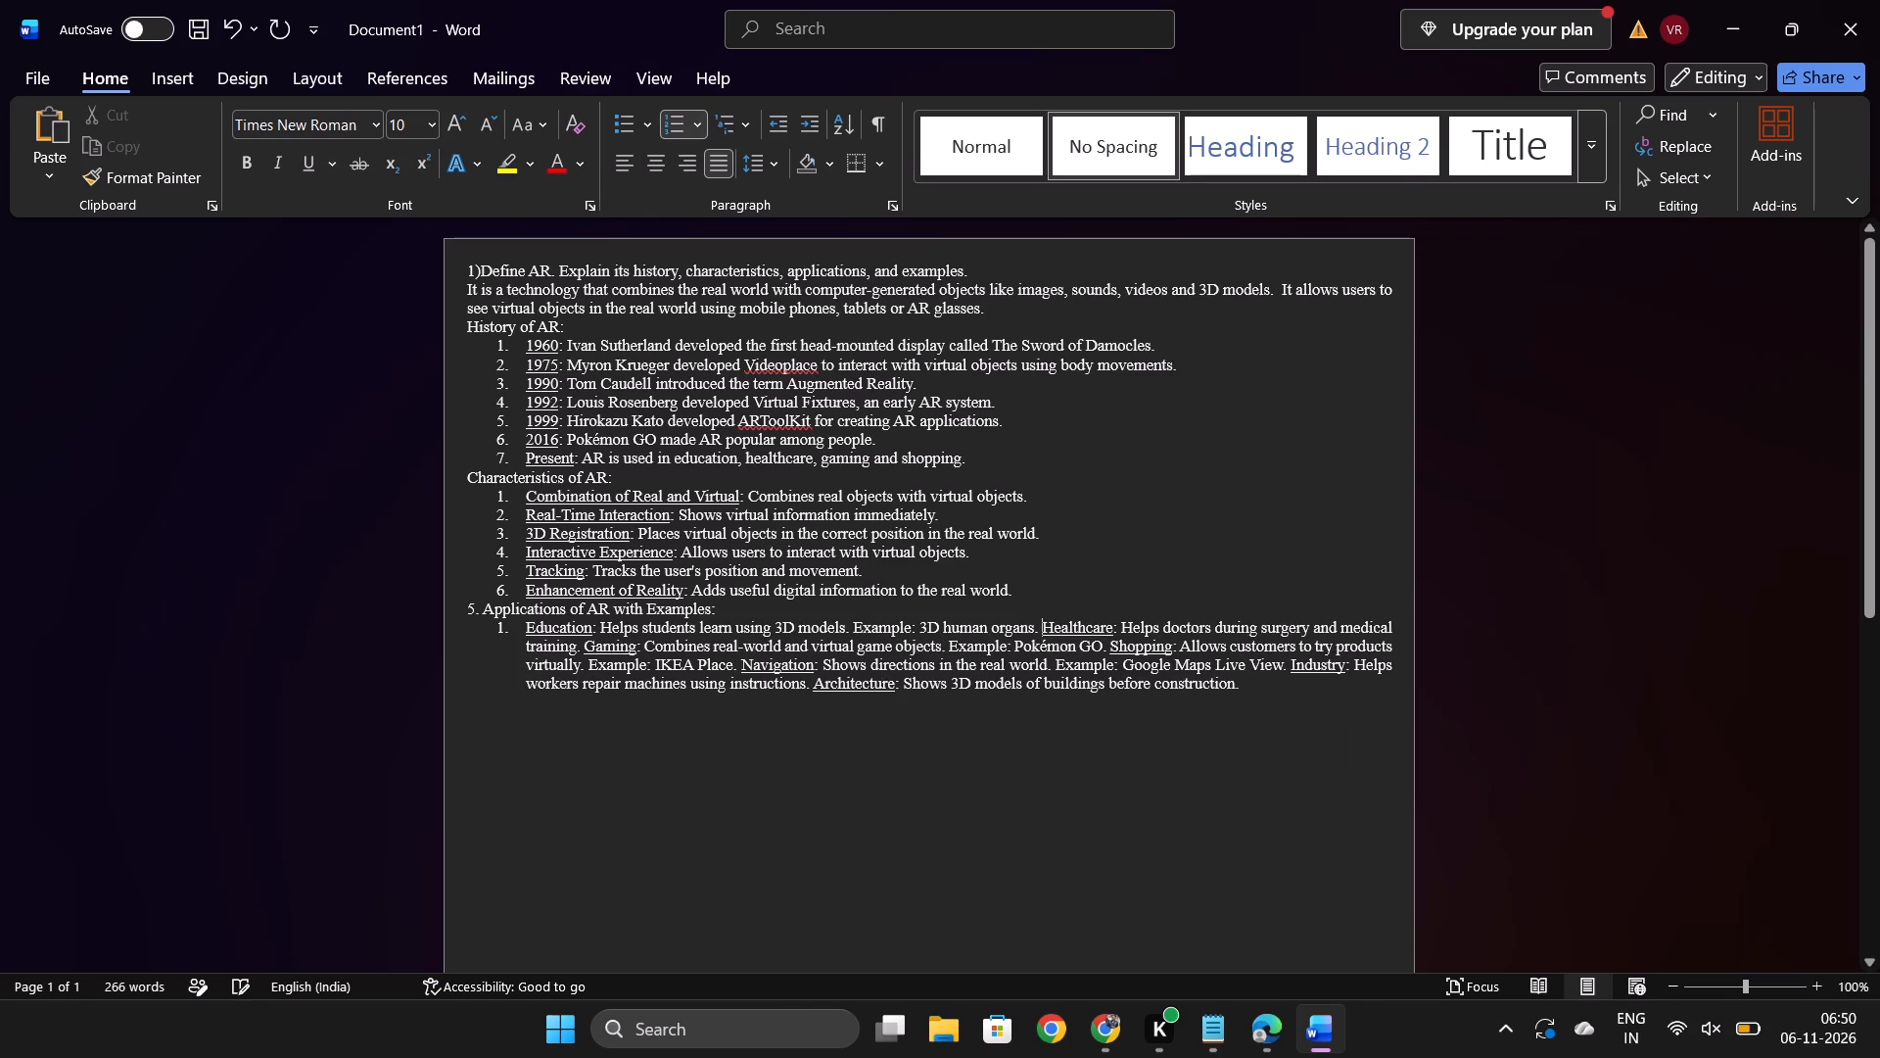
{"action": "left_click", "coordinate": [500, 629]}
{"action": "key", "text": "BackSpace"}
{"action": "key", "text": "BackSpace"}
{"action": "key", "text": "BackSpace"}
{"action": "key", "text": "space"}
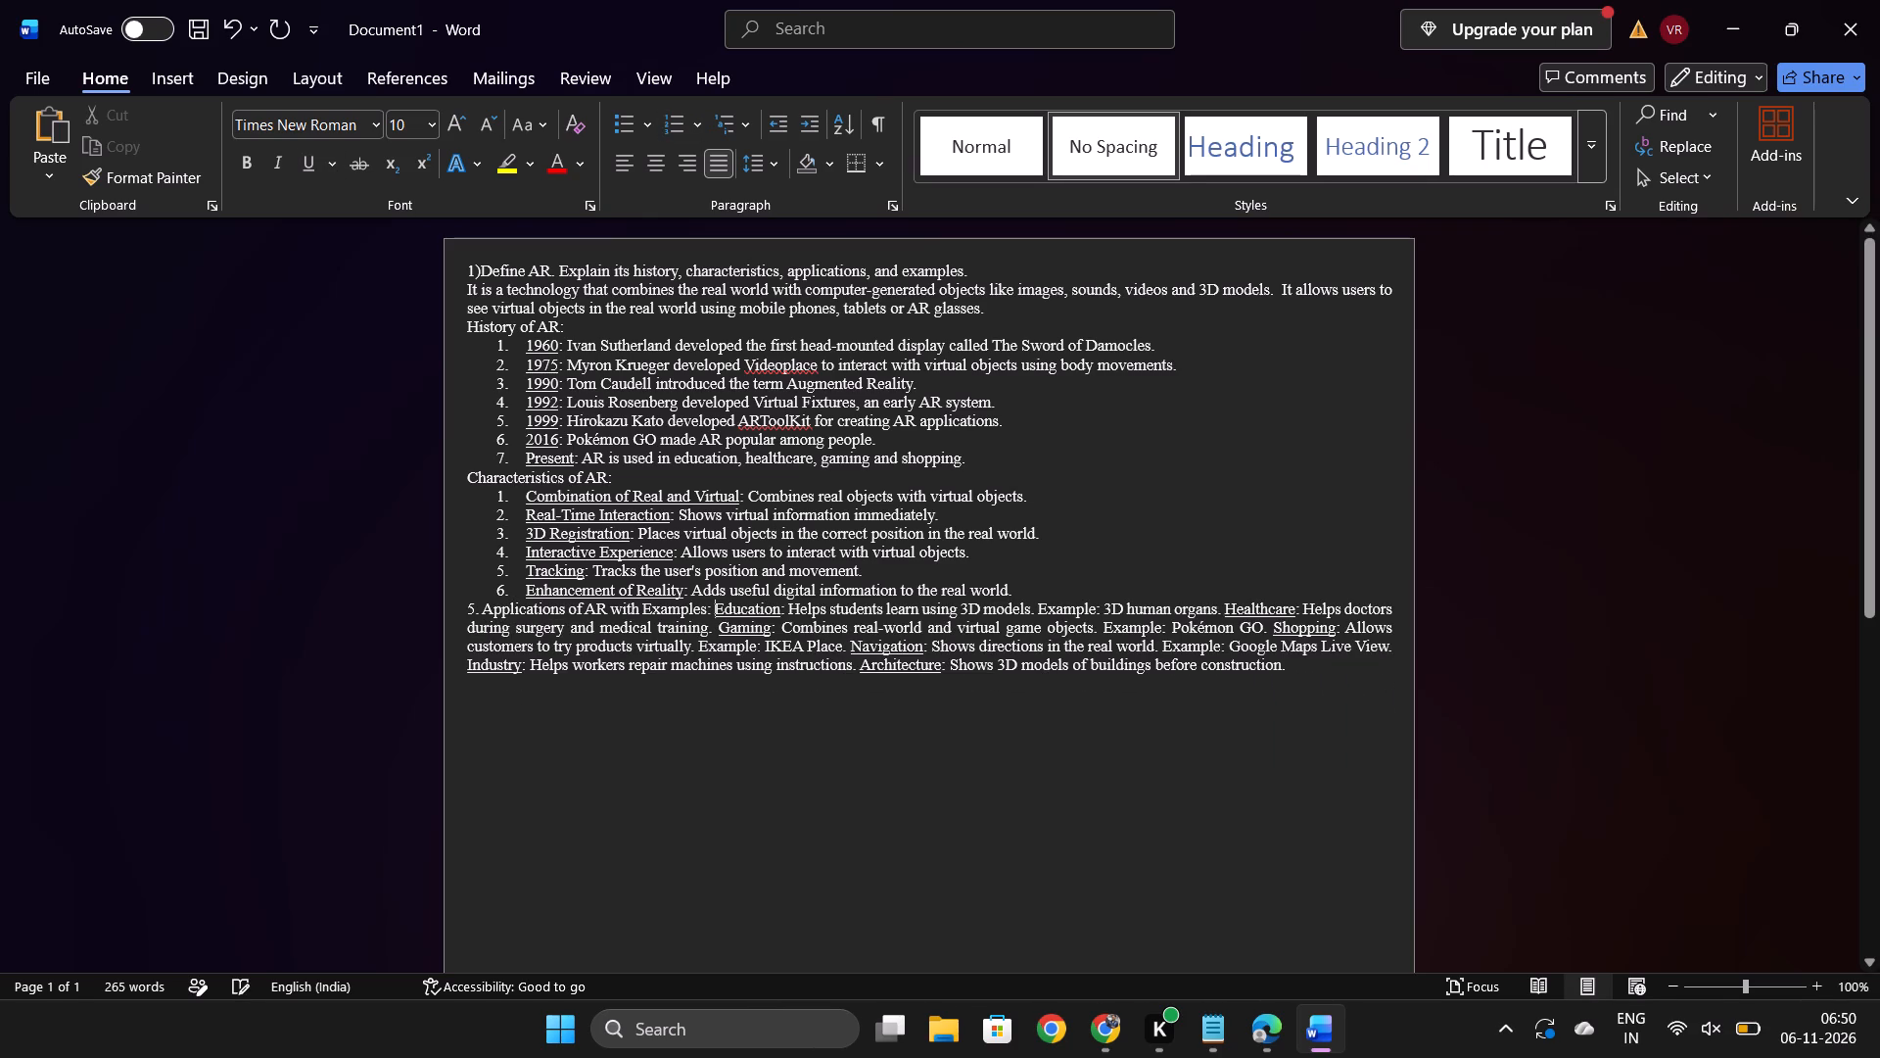
Delete the "5." number in front of the applications heading.
{"action": "left_click", "coordinate": [481, 608]}
{"action": "key", "text": "BackSpace"}
{"action": "key", "text": "BackSpace"}
{"action": "key", "text": "BackSpace"}
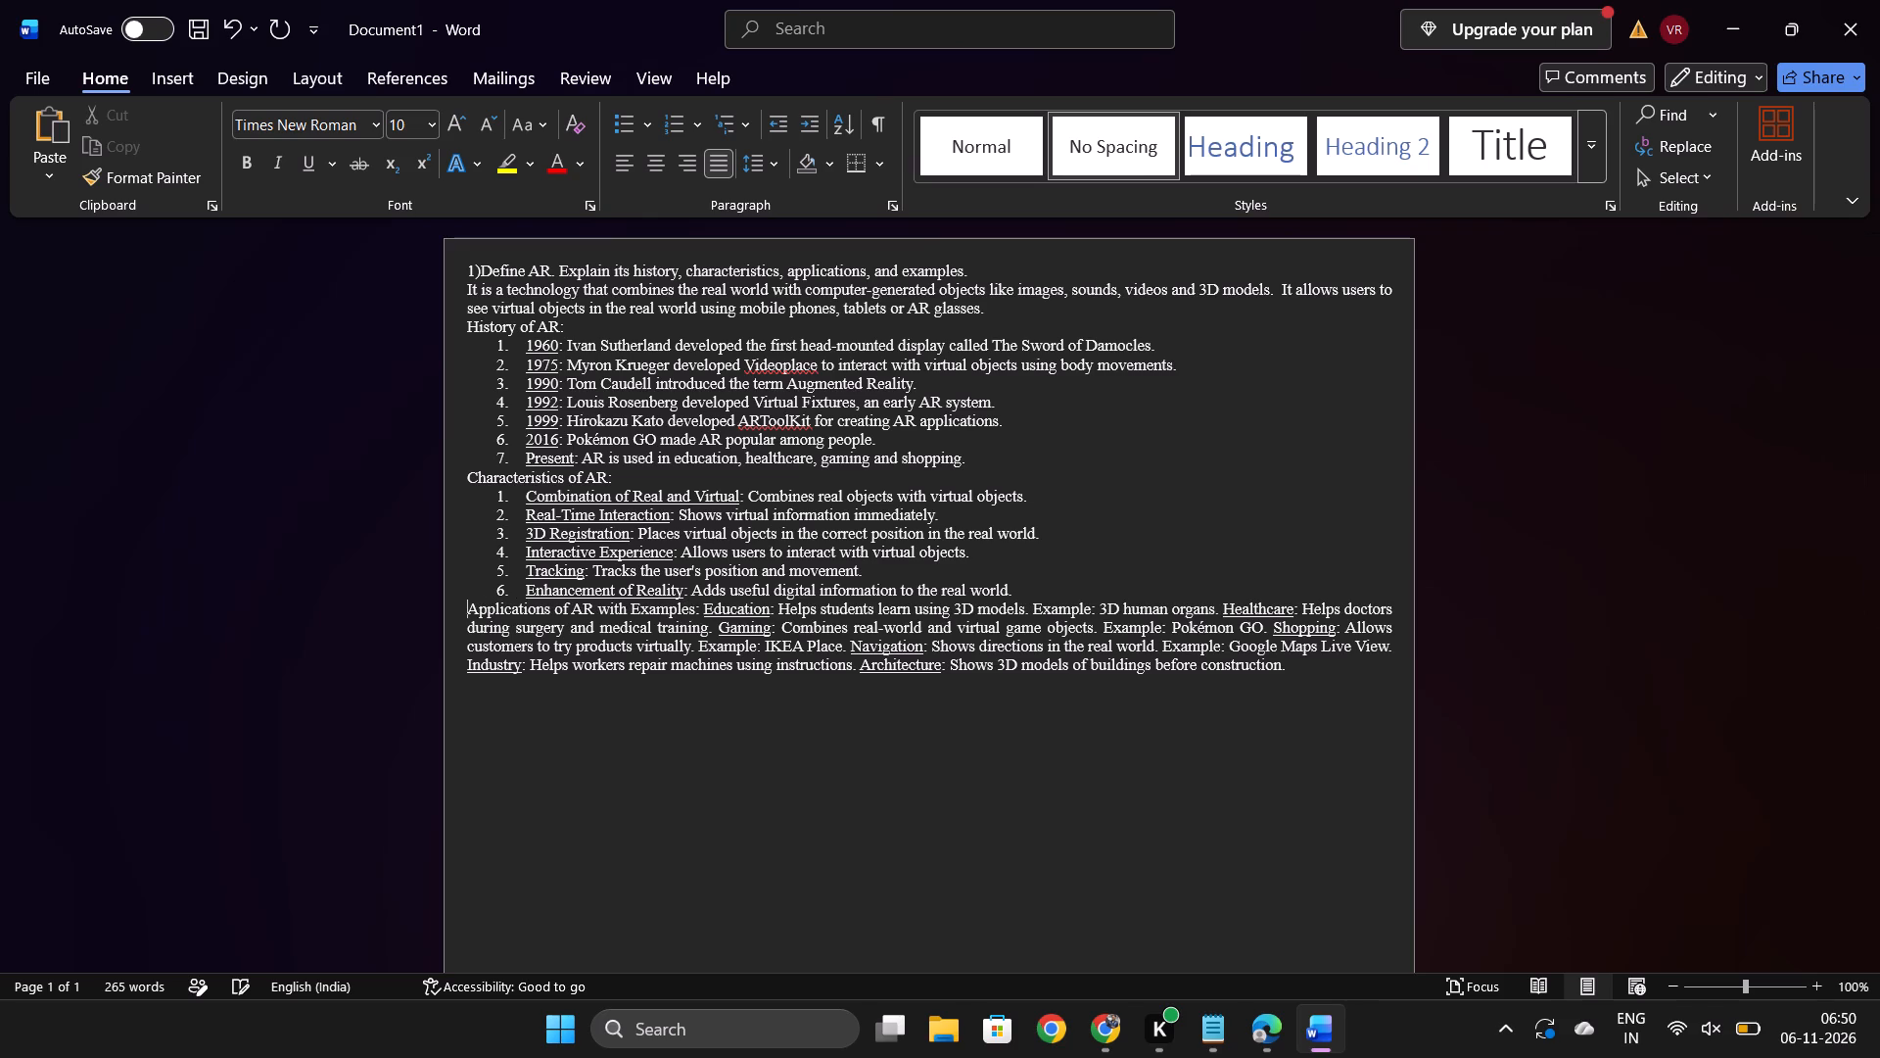
Run the Enhancement of Reality, Tracking and Interactive Experience points on after the 3D Registration point, unnumbered and separated by spaces.
{"action": "left_click", "coordinate": [501, 588]}
{"action": "key", "text": "BackSpace"}
{"action": "key", "text": "BackSpace"}
{"action": "key", "text": "BackSpace"}
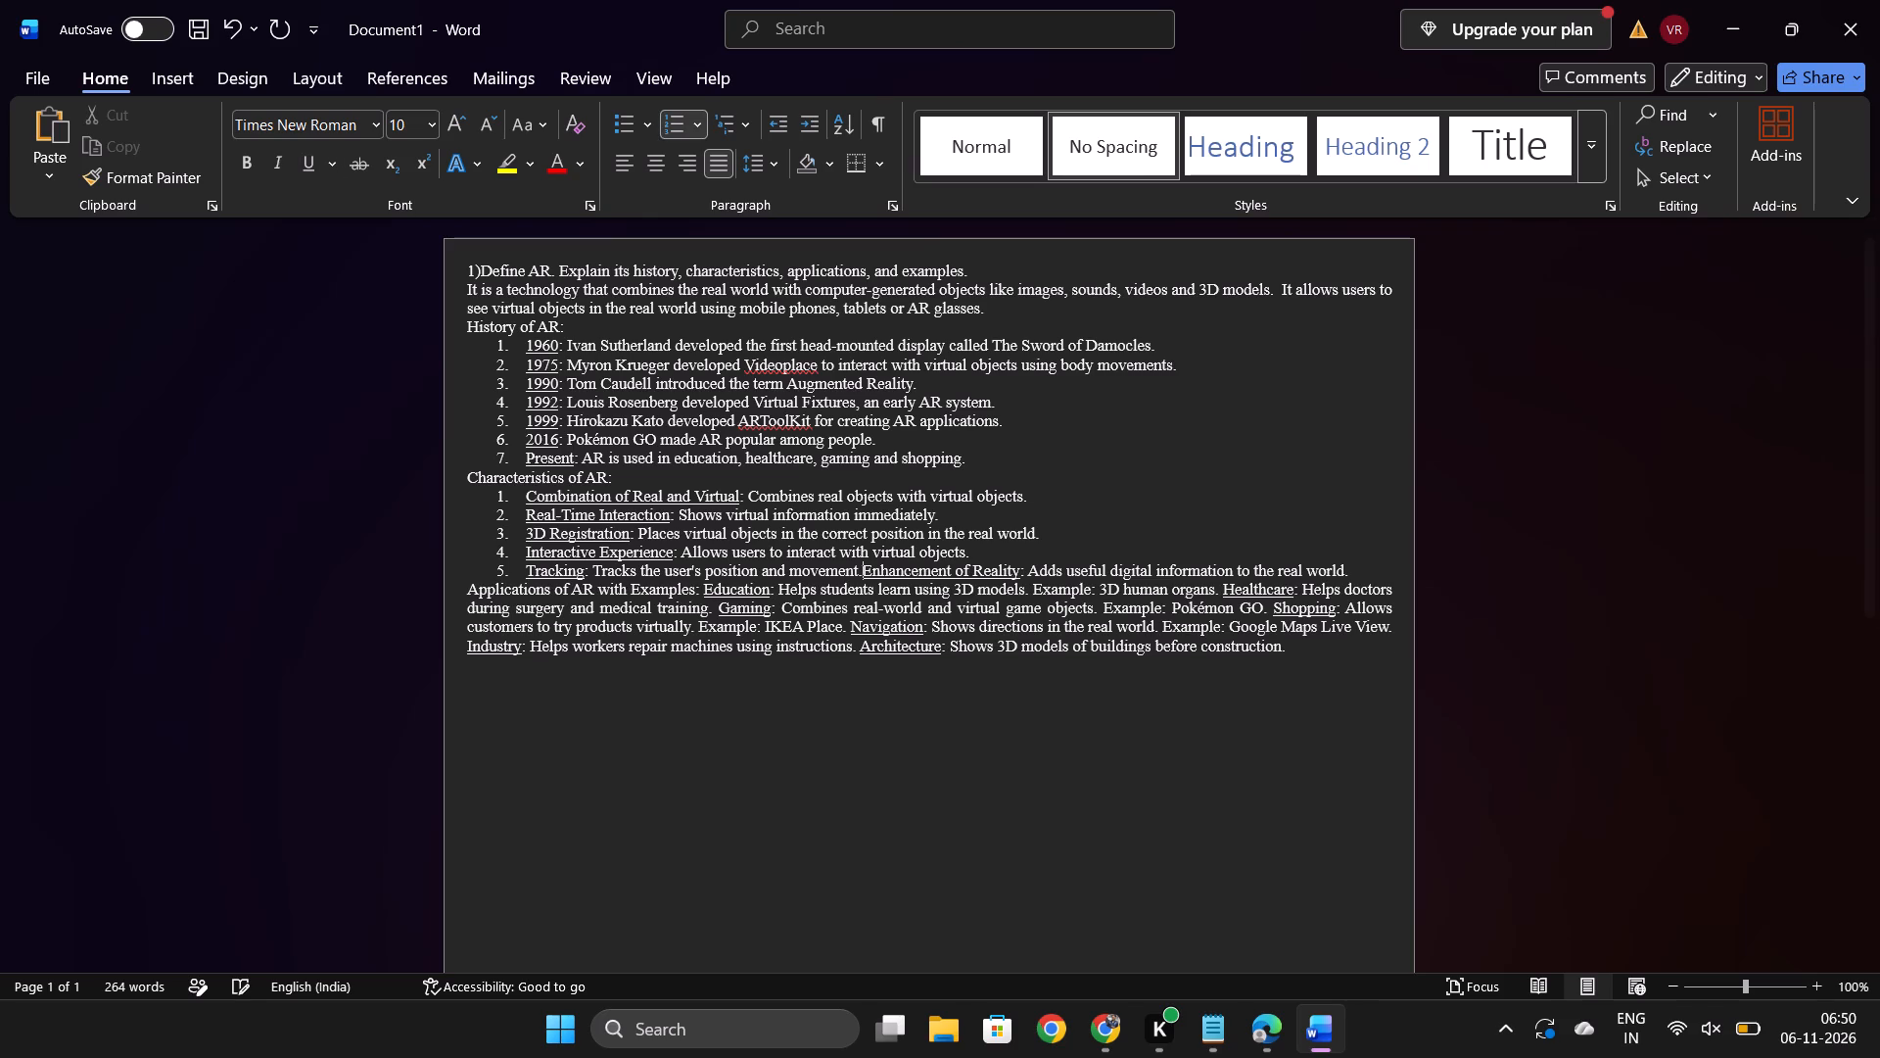
{"action": "key", "text": "space"}
{"action": "left_click", "coordinate": [500, 572]}
{"action": "key", "text": "BackSpace"}
{"action": "key", "text": "BackSpace"}
{"action": "key", "text": "BackSpace"}
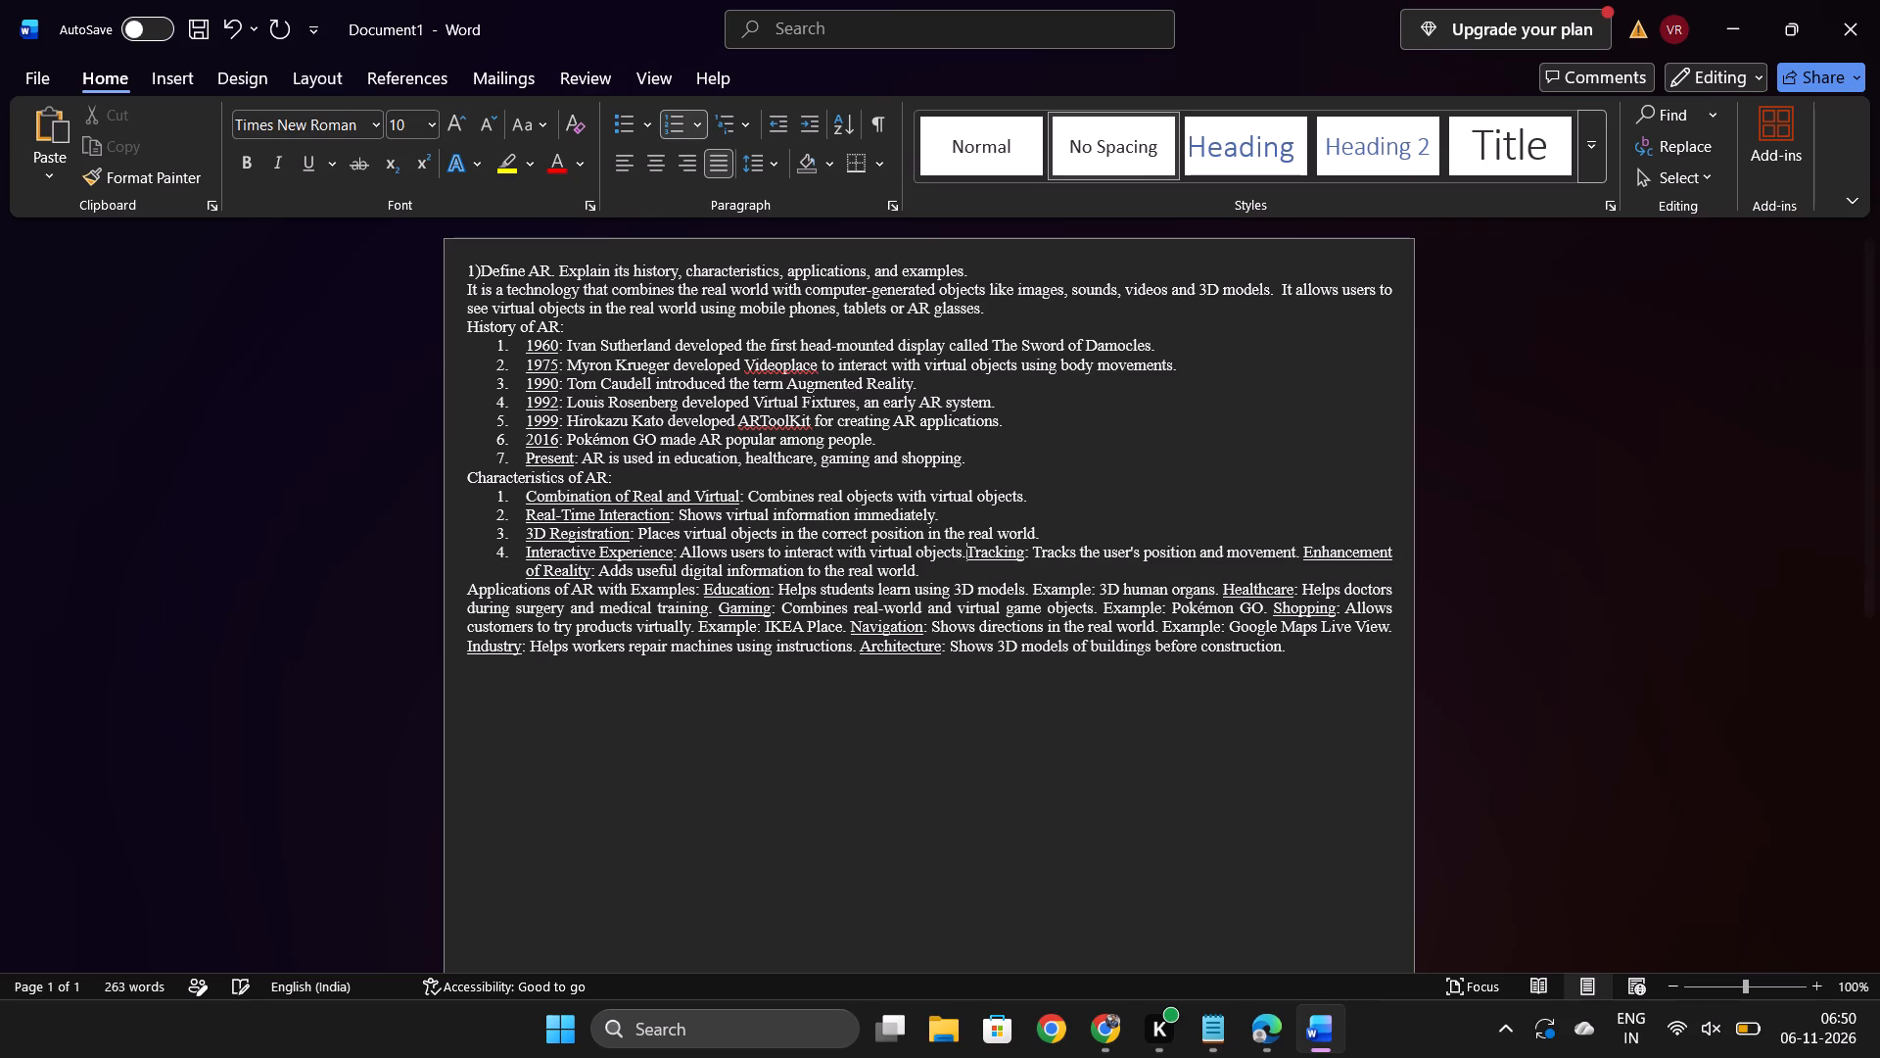
{"action": "key", "text": "space"}
{"action": "left_click", "coordinate": [499, 552]}
{"action": "key", "text": "BackSpace"}
{"action": "key", "text": "BackSpace"}
{"action": "key", "text": "BackSpace"}
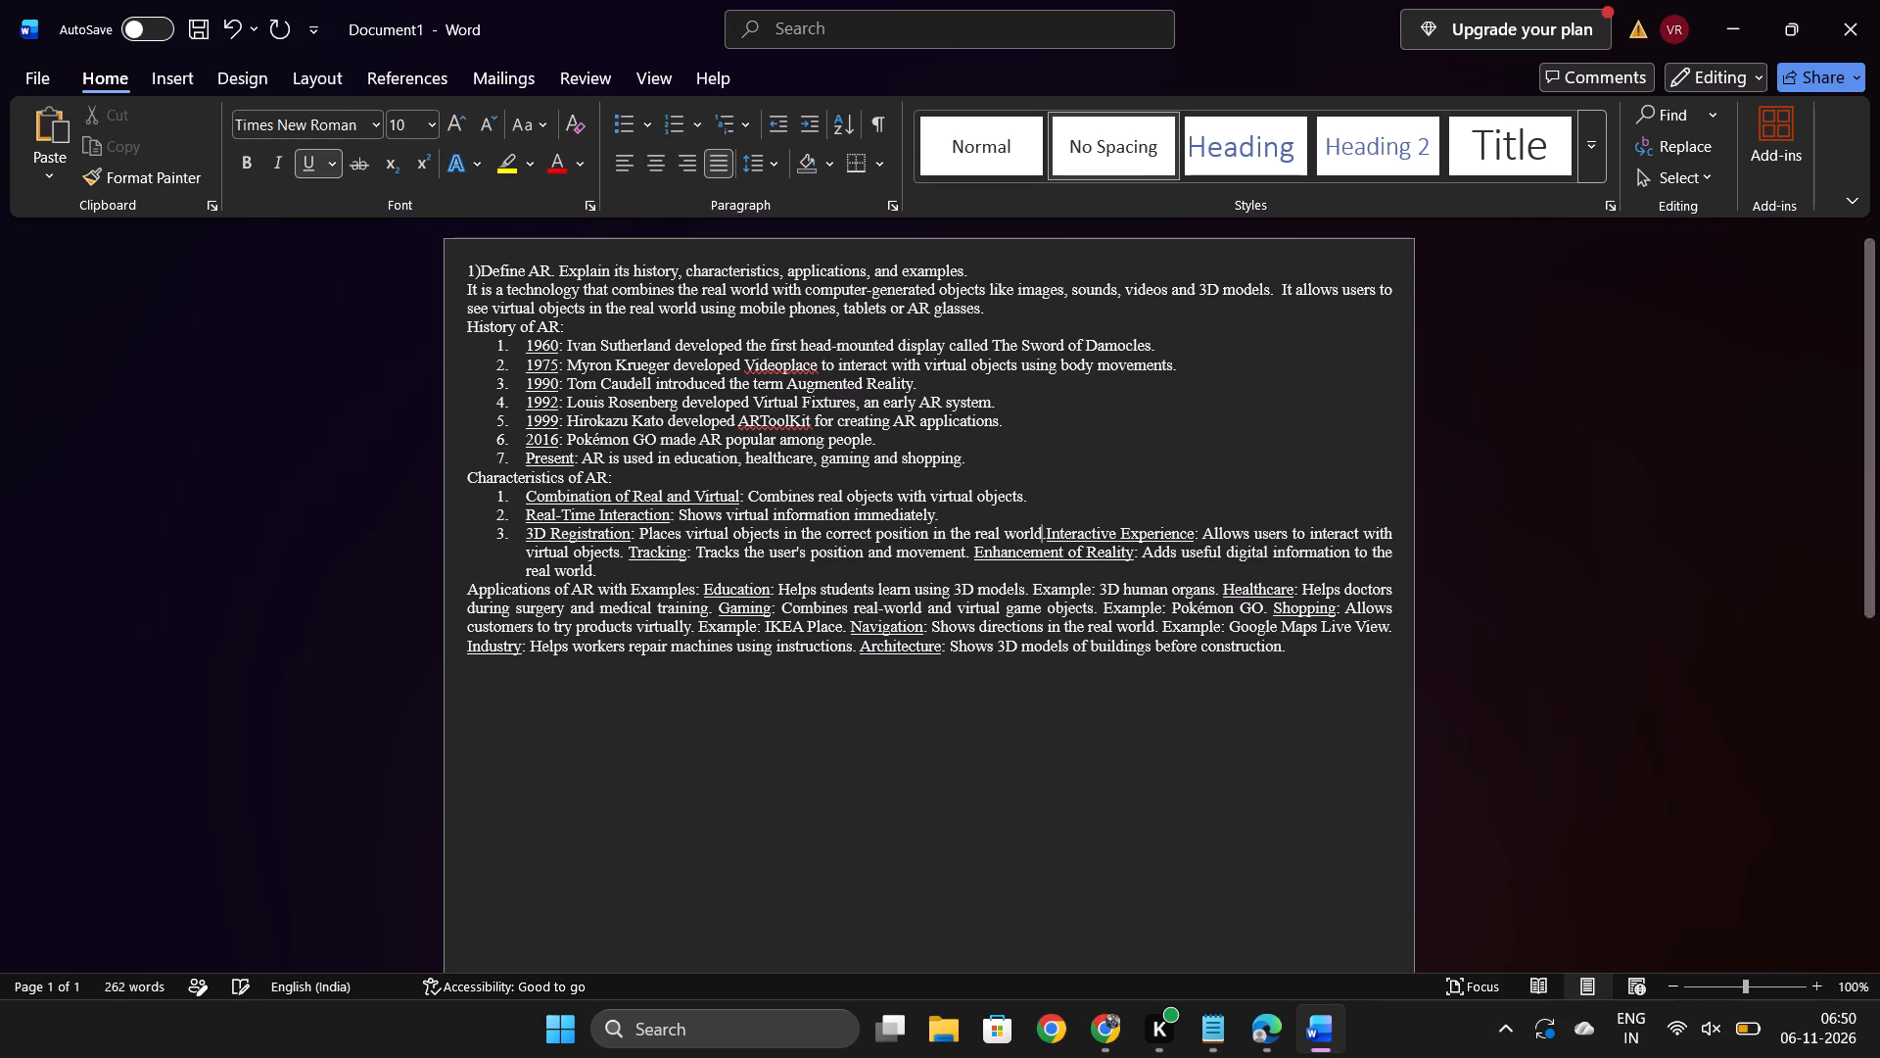
{"action": "key", "text": "space"}
Join the 3D Registration, Real-Time Interaction and Combination of Real and Virtual points upward into one unnumbered paragraph on the characteristics heading's line.
{"action": "left_click", "coordinate": [501, 530]}
{"action": "key", "text": "BackSpace"}
{"action": "key", "text": "BackSpace"}
{"action": "key", "text": "BackSpace"}
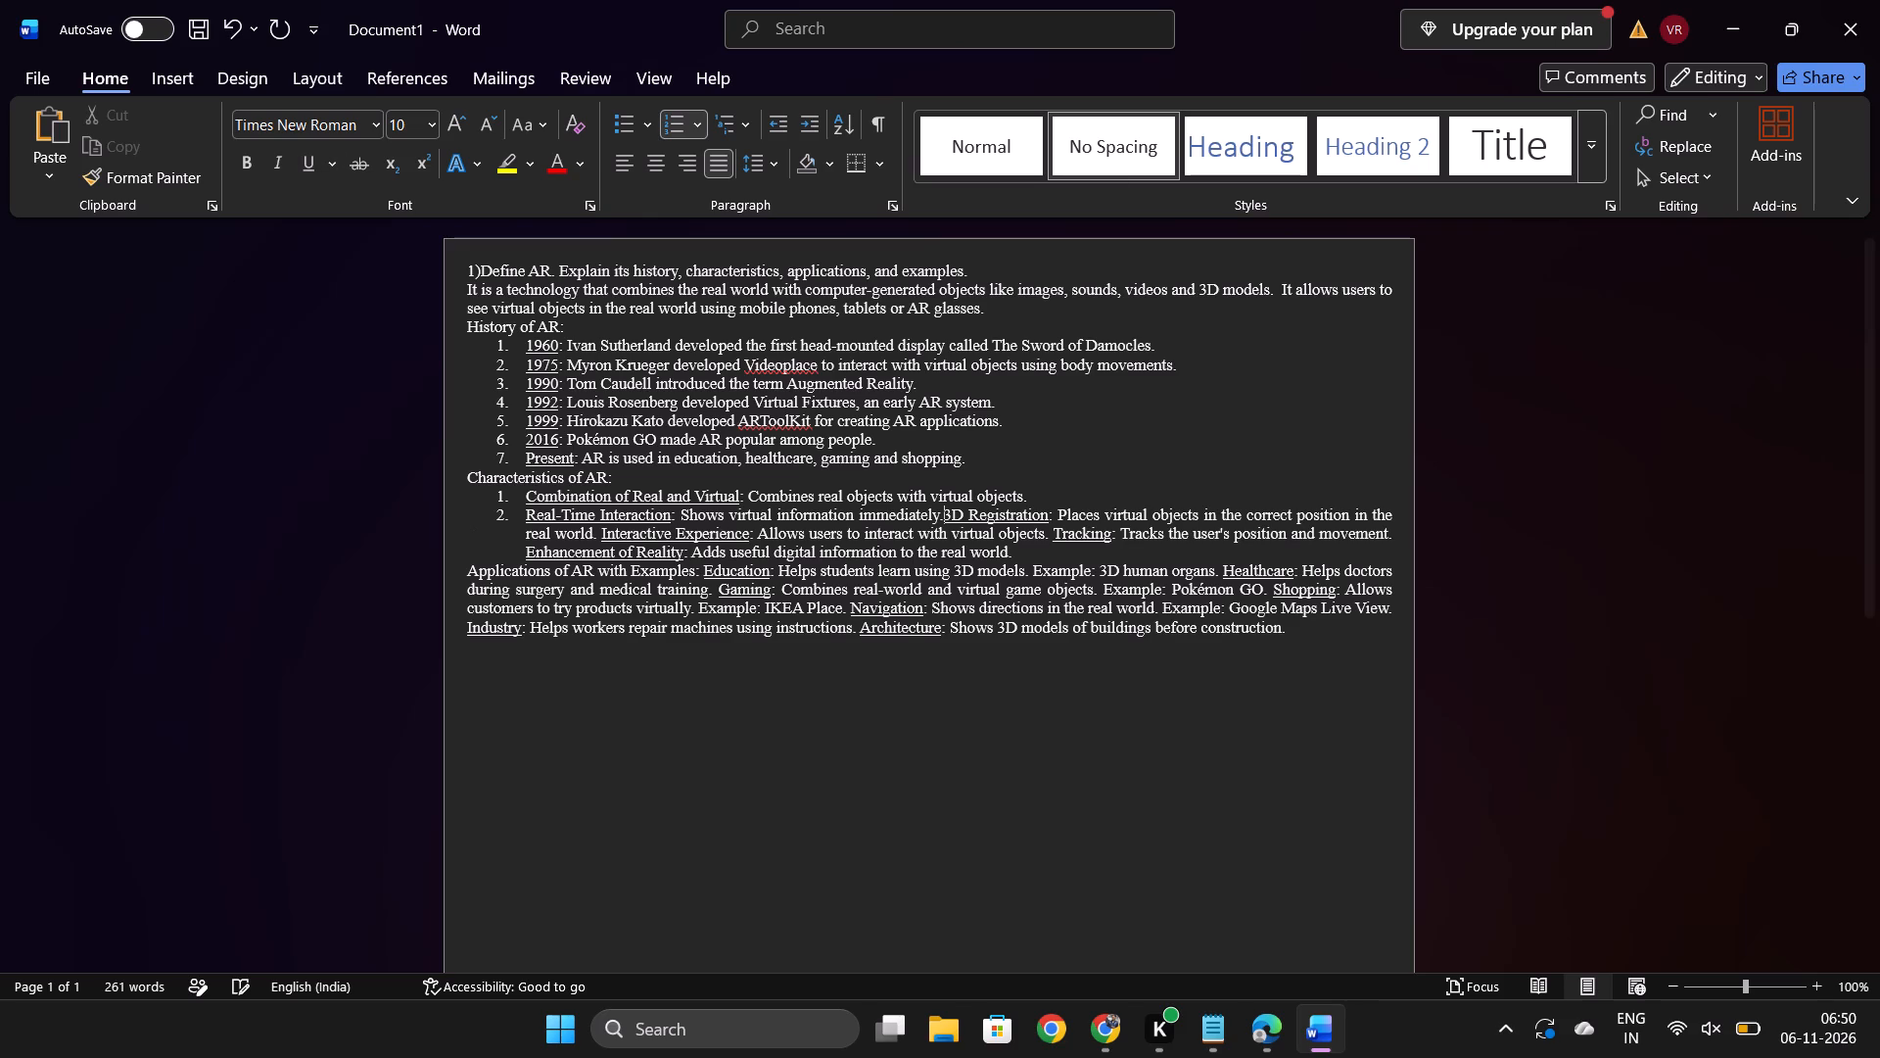
{"action": "key", "text": "space"}
{"action": "left_click", "coordinate": [499, 515]}
{"action": "key", "text": "BackSpace"}
{"action": "key", "text": "BackSpace"}
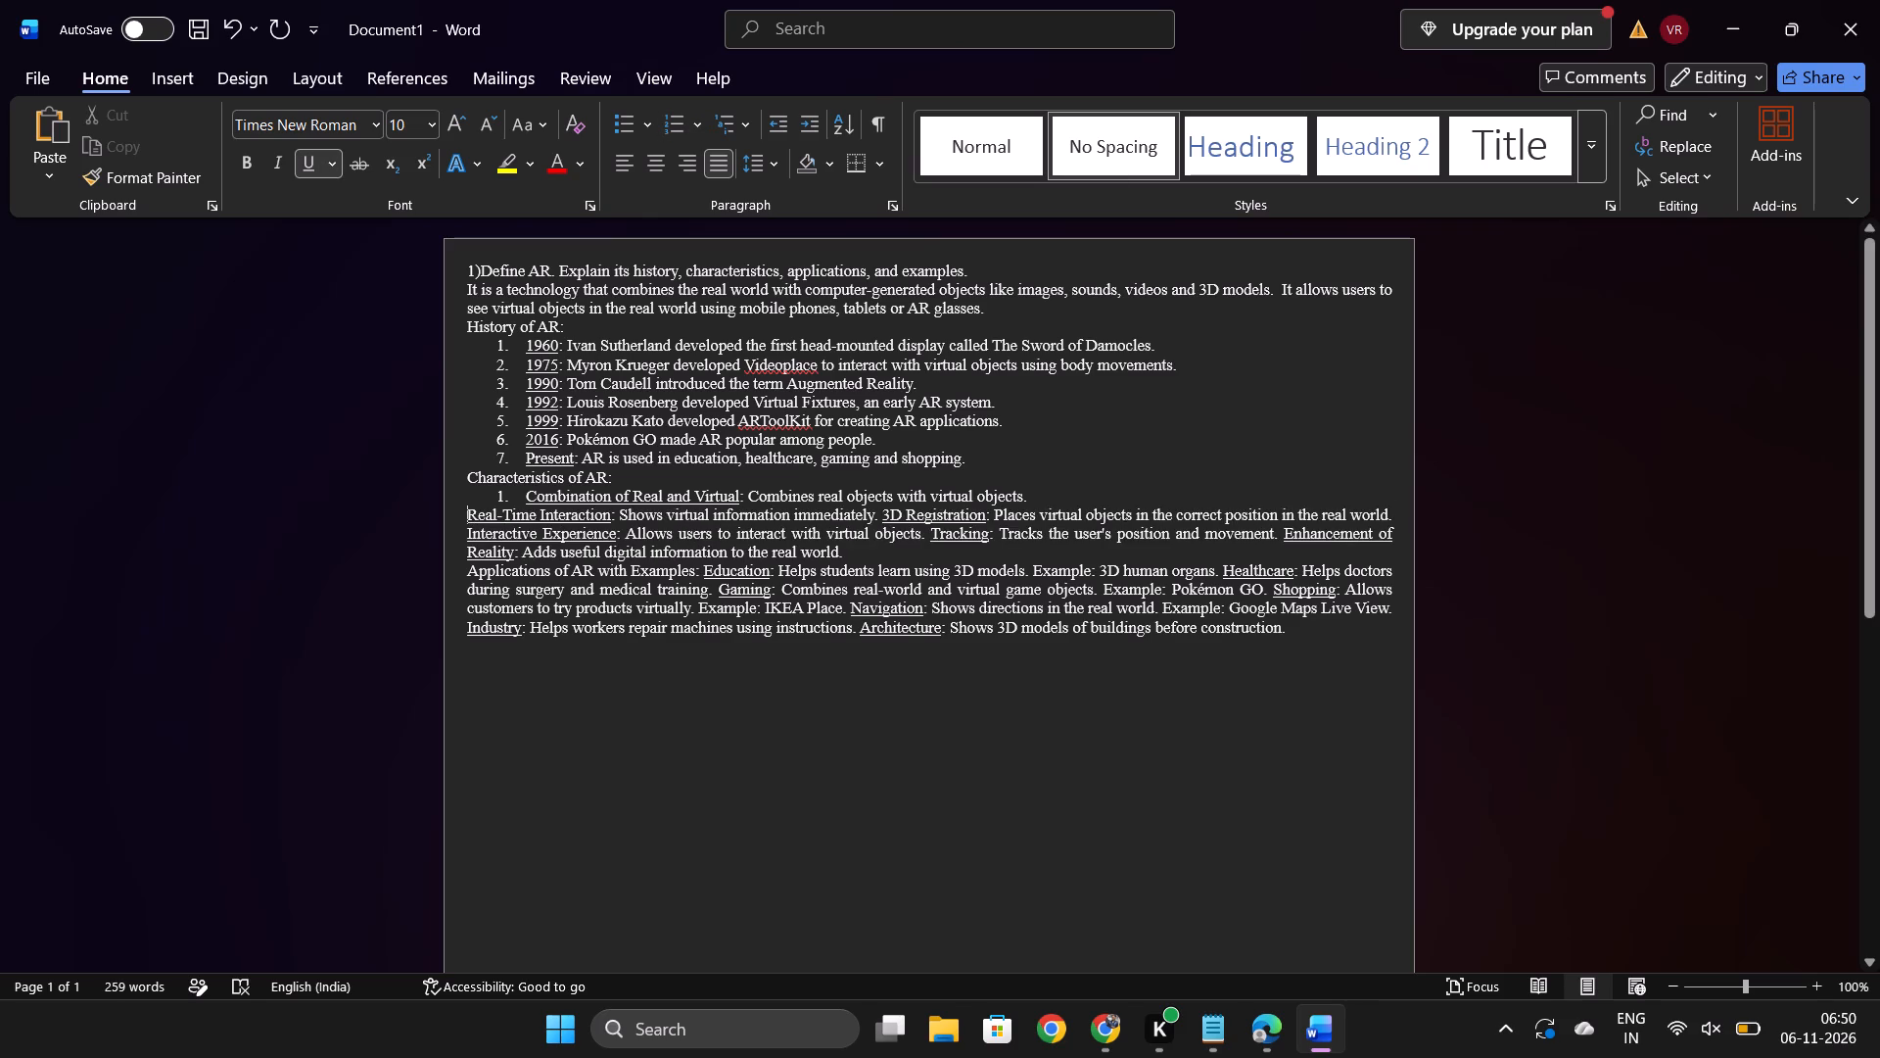
{"action": "key", "text": "BackSpace"}
{"action": "key", "text": "space"}
{"action": "left_click", "coordinate": [502, 500]}
{"action": "key", "text": "BackSpace"}
{"action": "key", "text": "BackSpace"}
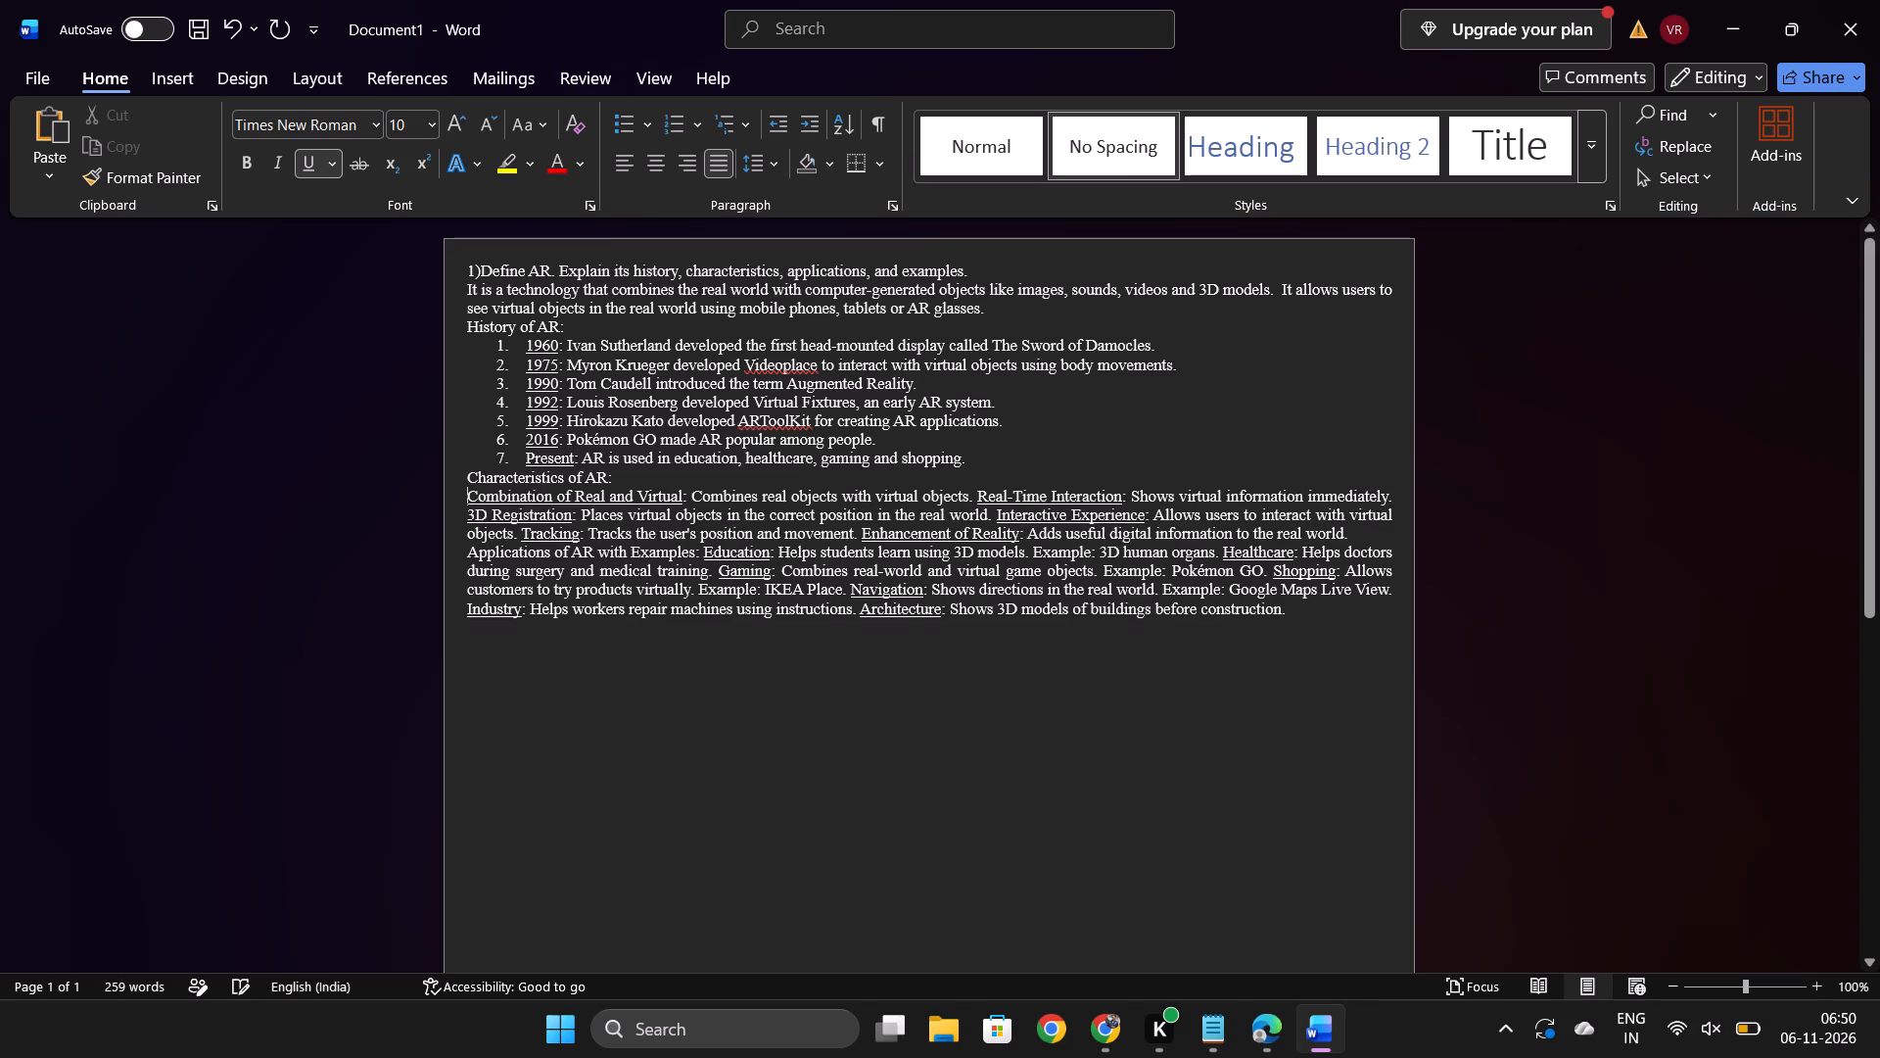
{"action": "key", "text": "BackSpace"}
{"action": "key", "text": "space"}
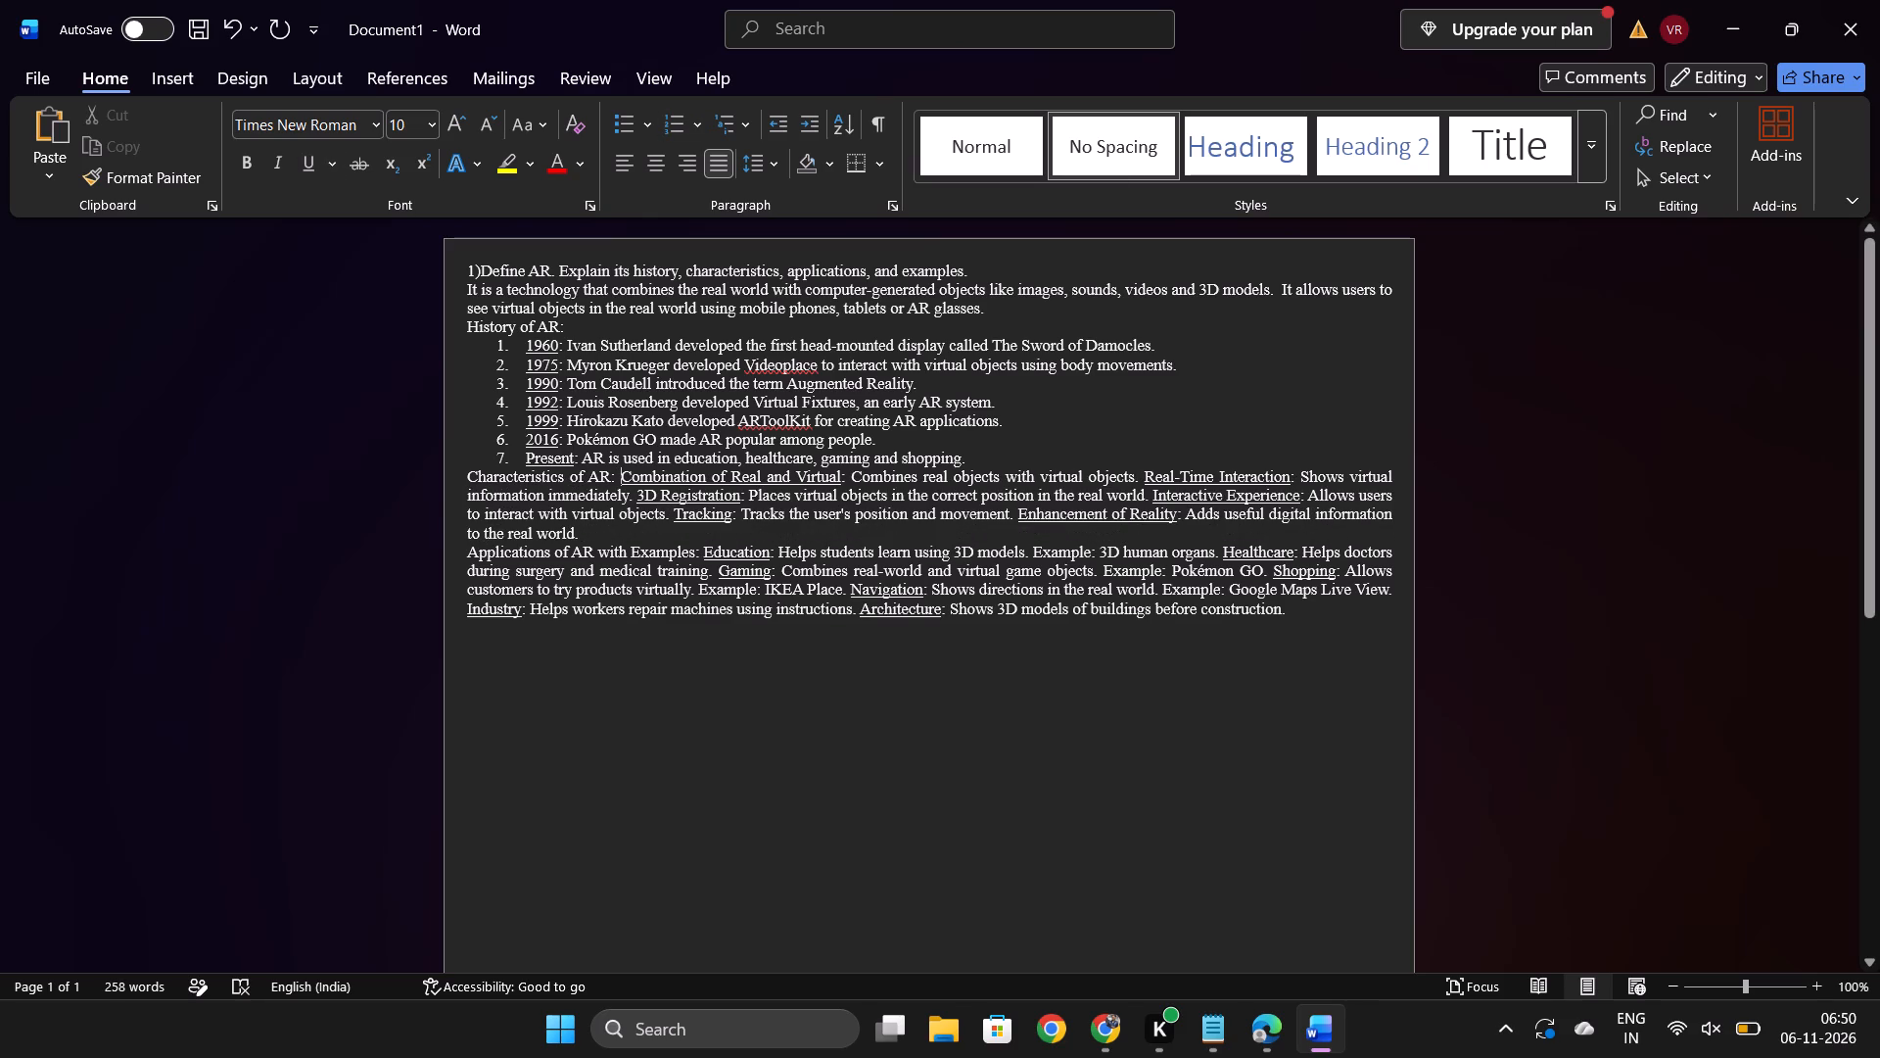
Run the Present and 2016 history points on after the 1999 point, without their numbers and separated by spaces.
{"action": "left_click", "coordinate": [500, 458]}
{"action": "key", "text": "BackSpace"}
{"action": "key", "text": "BackSpace"}
{"action": "key", "text": "BackSpace"}
{"action": "key", "text": "space"}
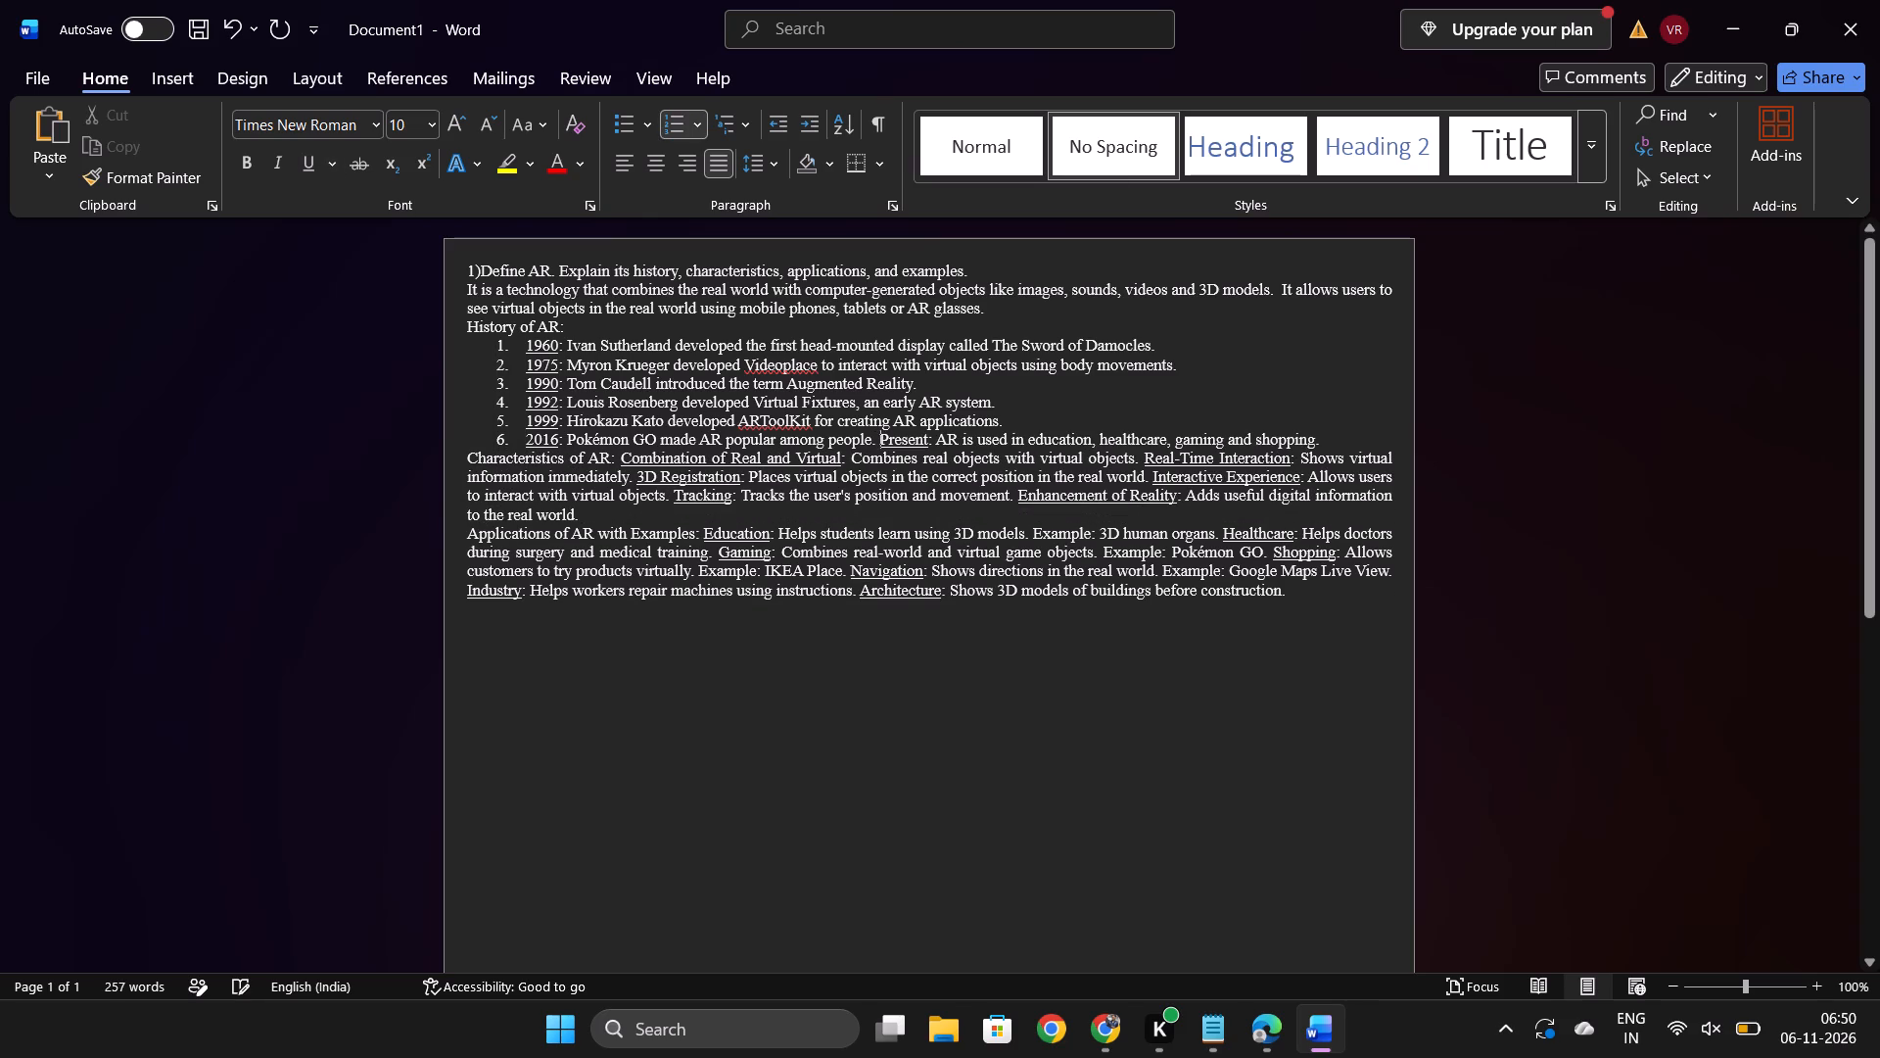
{"action": "left_click", "coordinate": [500, 440]}
{"action": "key", "text": "BackSpace"}
{"action": "key", "text": "BackSpace"}
{"action": "key", "text": "BackSpace"}
{"action": "key", "text": "space"}
Run the 1999, 1992 and 1990 history points on after the 1975 point, without their numbers and separated by spaces.
{"action": "left_click", "coordinate": [499, 419]}
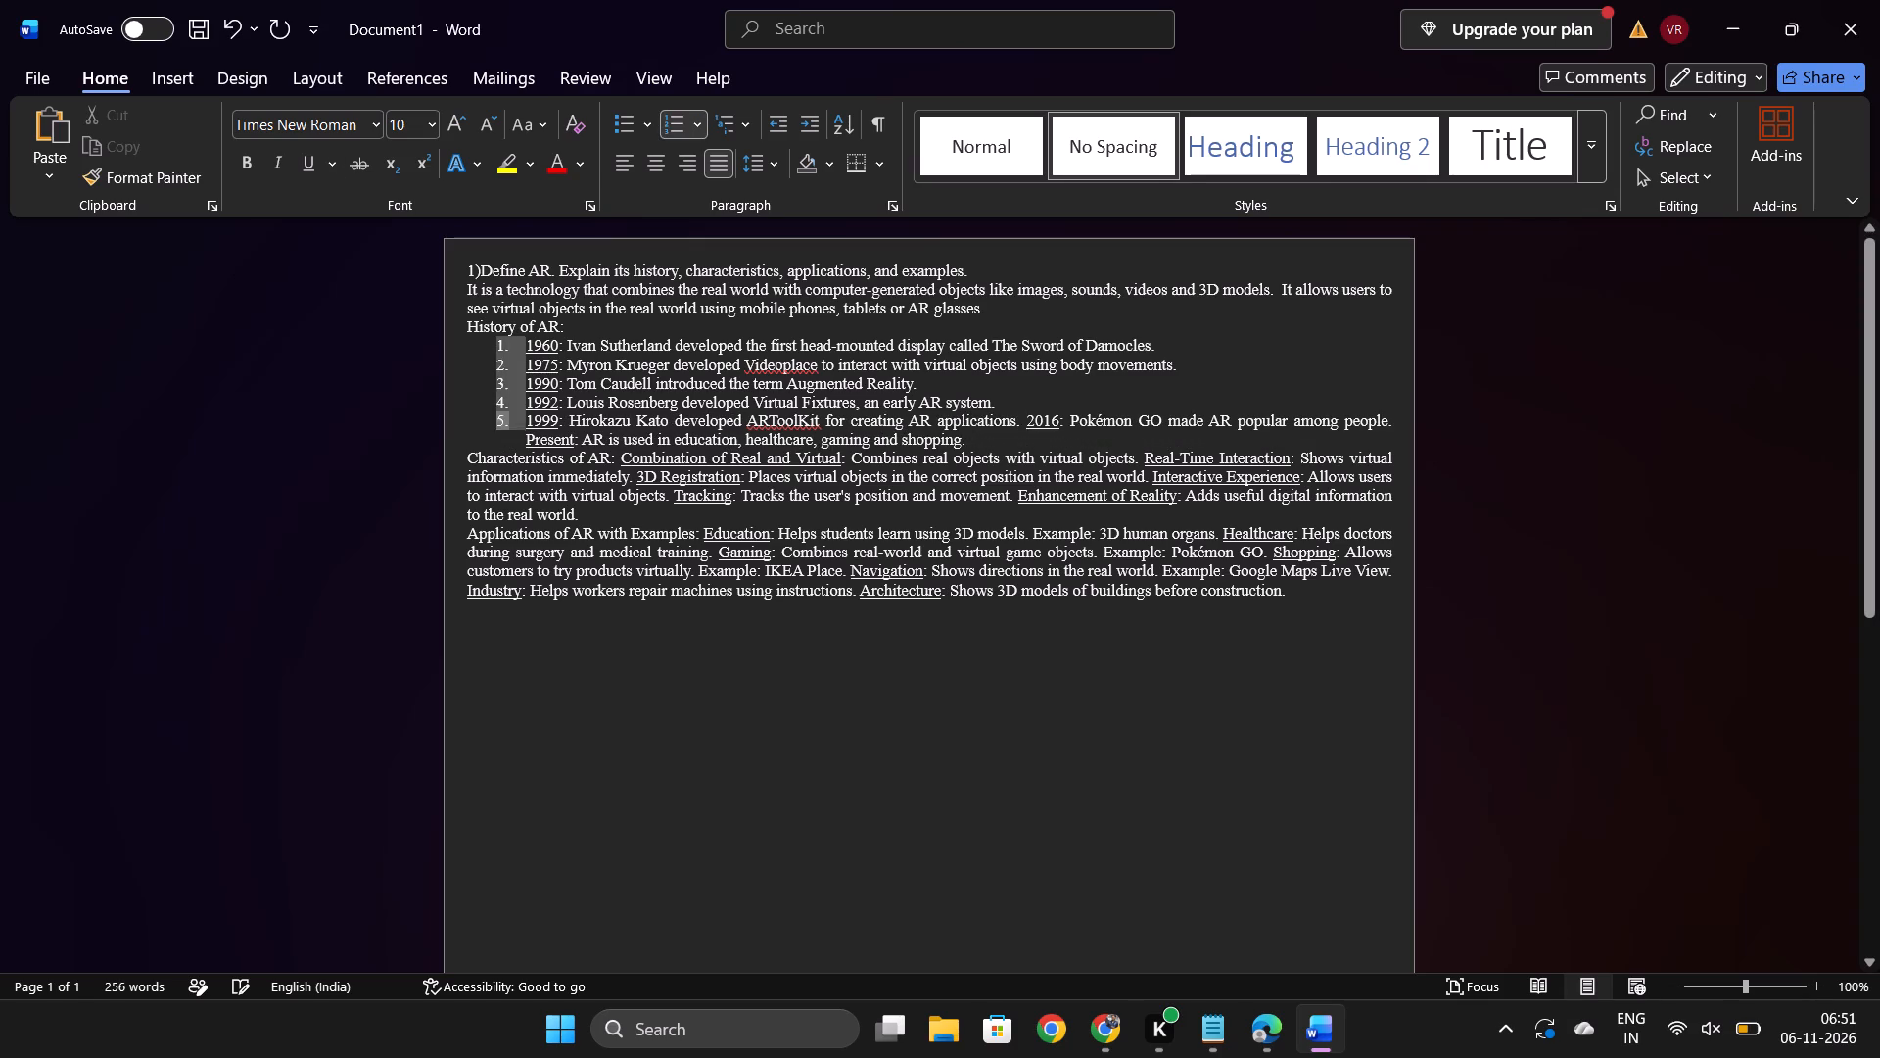
{"action": "key", "text": "BackSpace"}
{"action": "key", "text": "BackSpace"}
{"action": "key", "text": "BackSpace"}
{"action": "key", "text": "space"}
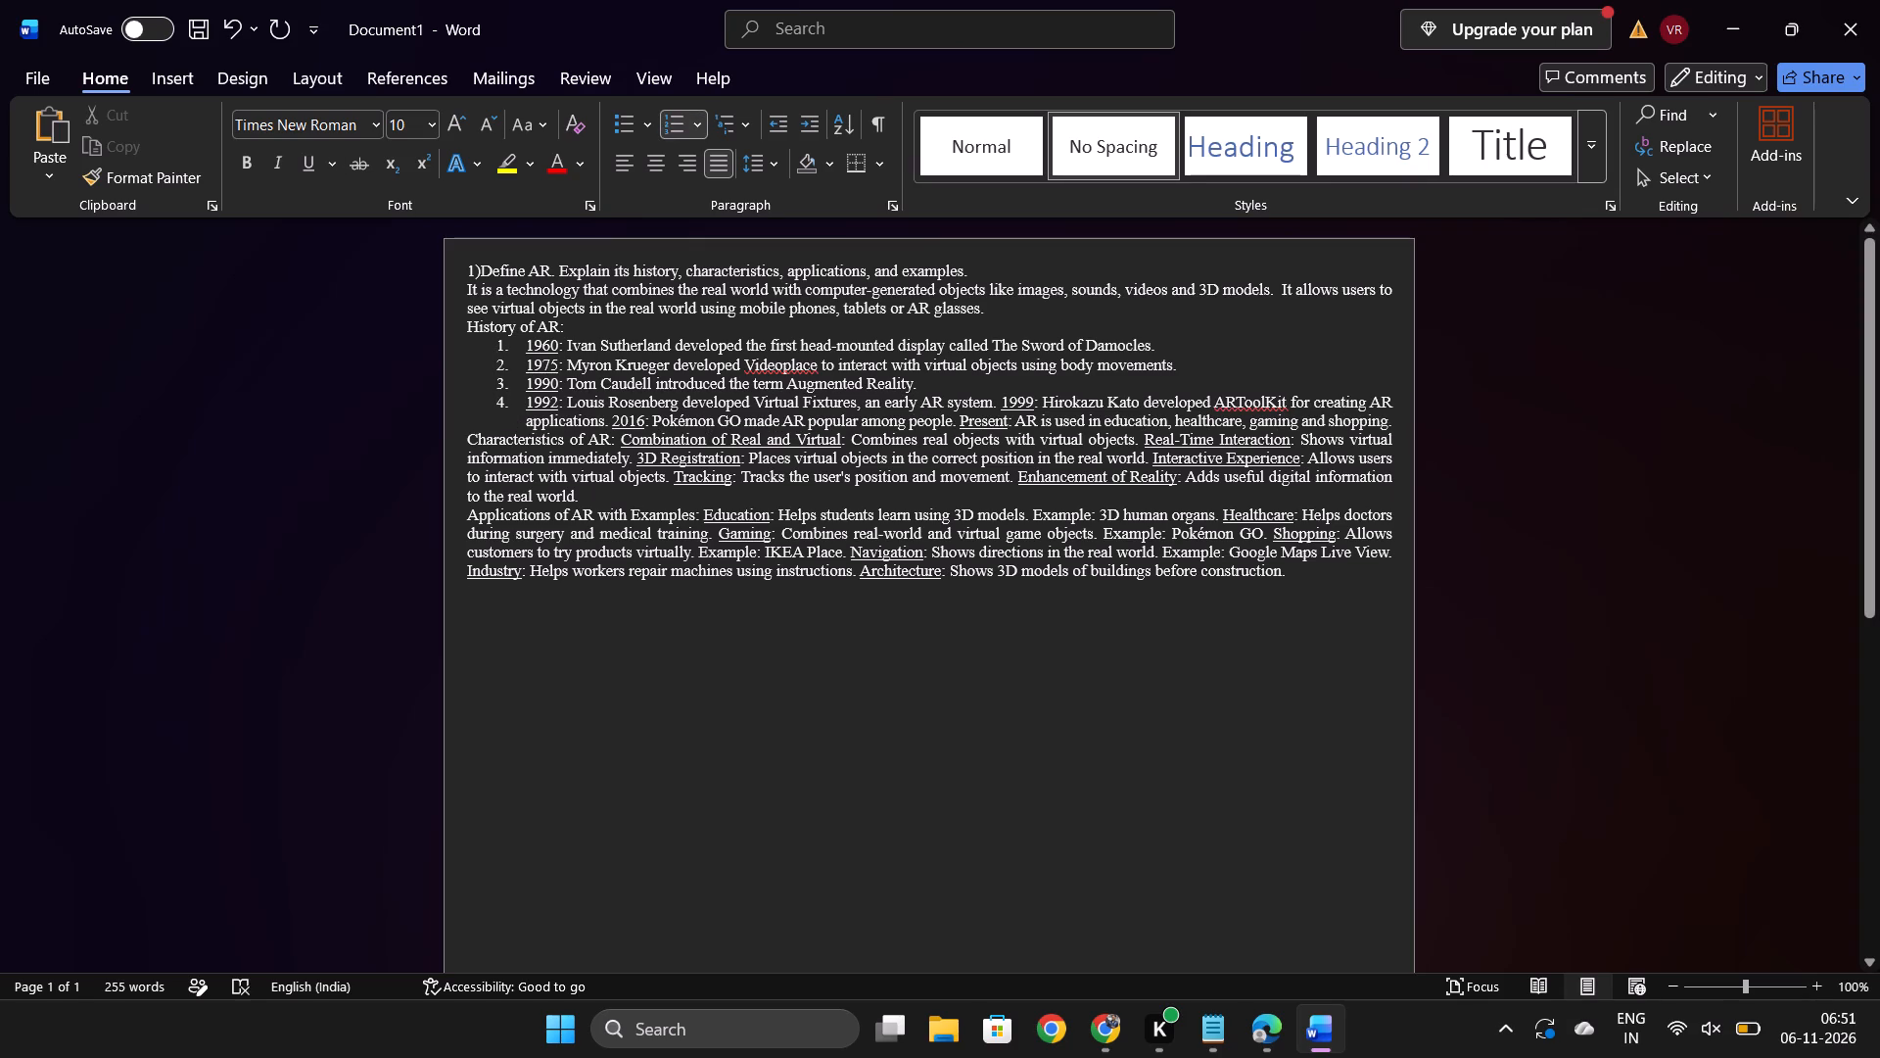
{"action": "left_click", "coordinate": [499, 404]}
{"action": "key", "text": "BackSpace"}
{"action": "key", "text": "BackSpace"}
{"action": "key", "text": "BackSpace"}
{"action": "key", "text": "space"}
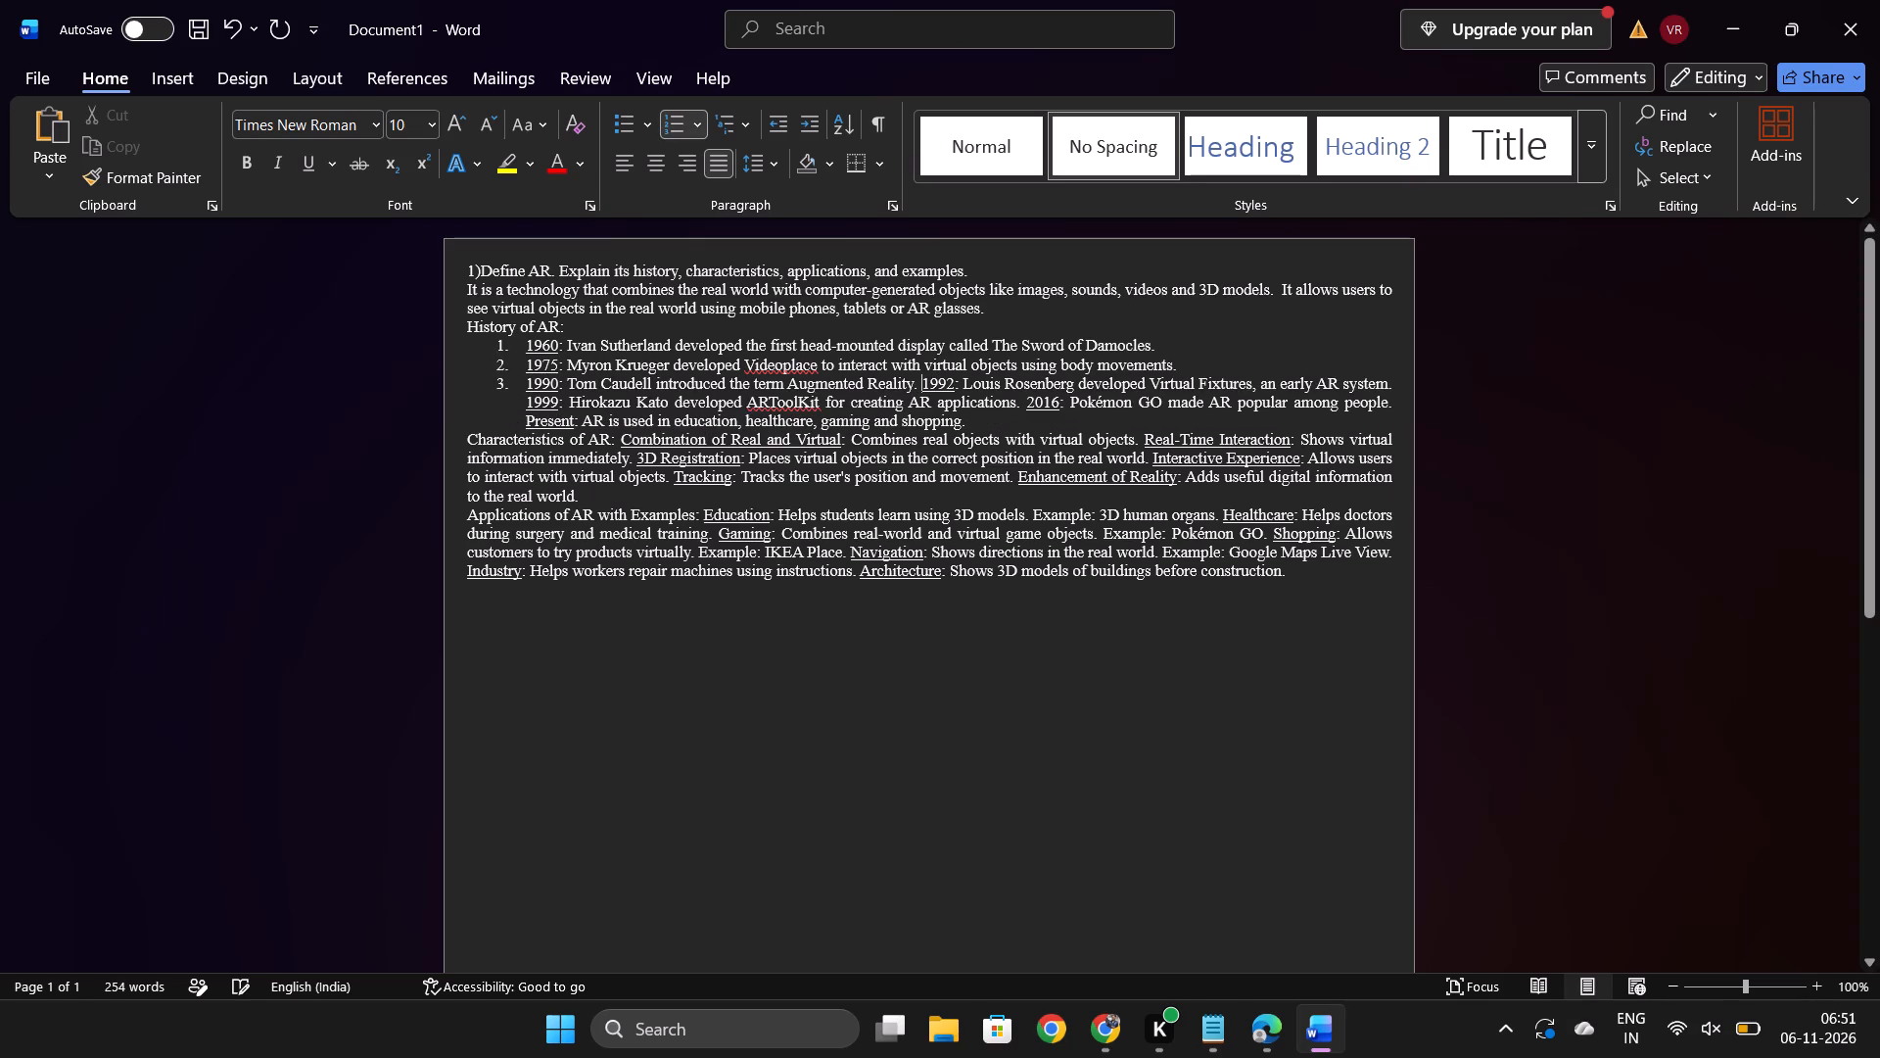
{"action": "left_click", "coordinate": [501, 383]}
{"action": "key", "text": "BackSpace"}
{"action": "key", "text": "BackSpace"}
{"action": "key", "text": "BackSpace"}
{"action": "key", "text": "space"}
Join the 1975 and 1960 points upward so the history becomes one unnumbered paragraph on the "History of AR:" heading's line.
{"action": "left_click", "coordinate": [500, 364]}
{"action": "key", "text": "BackSpace"}
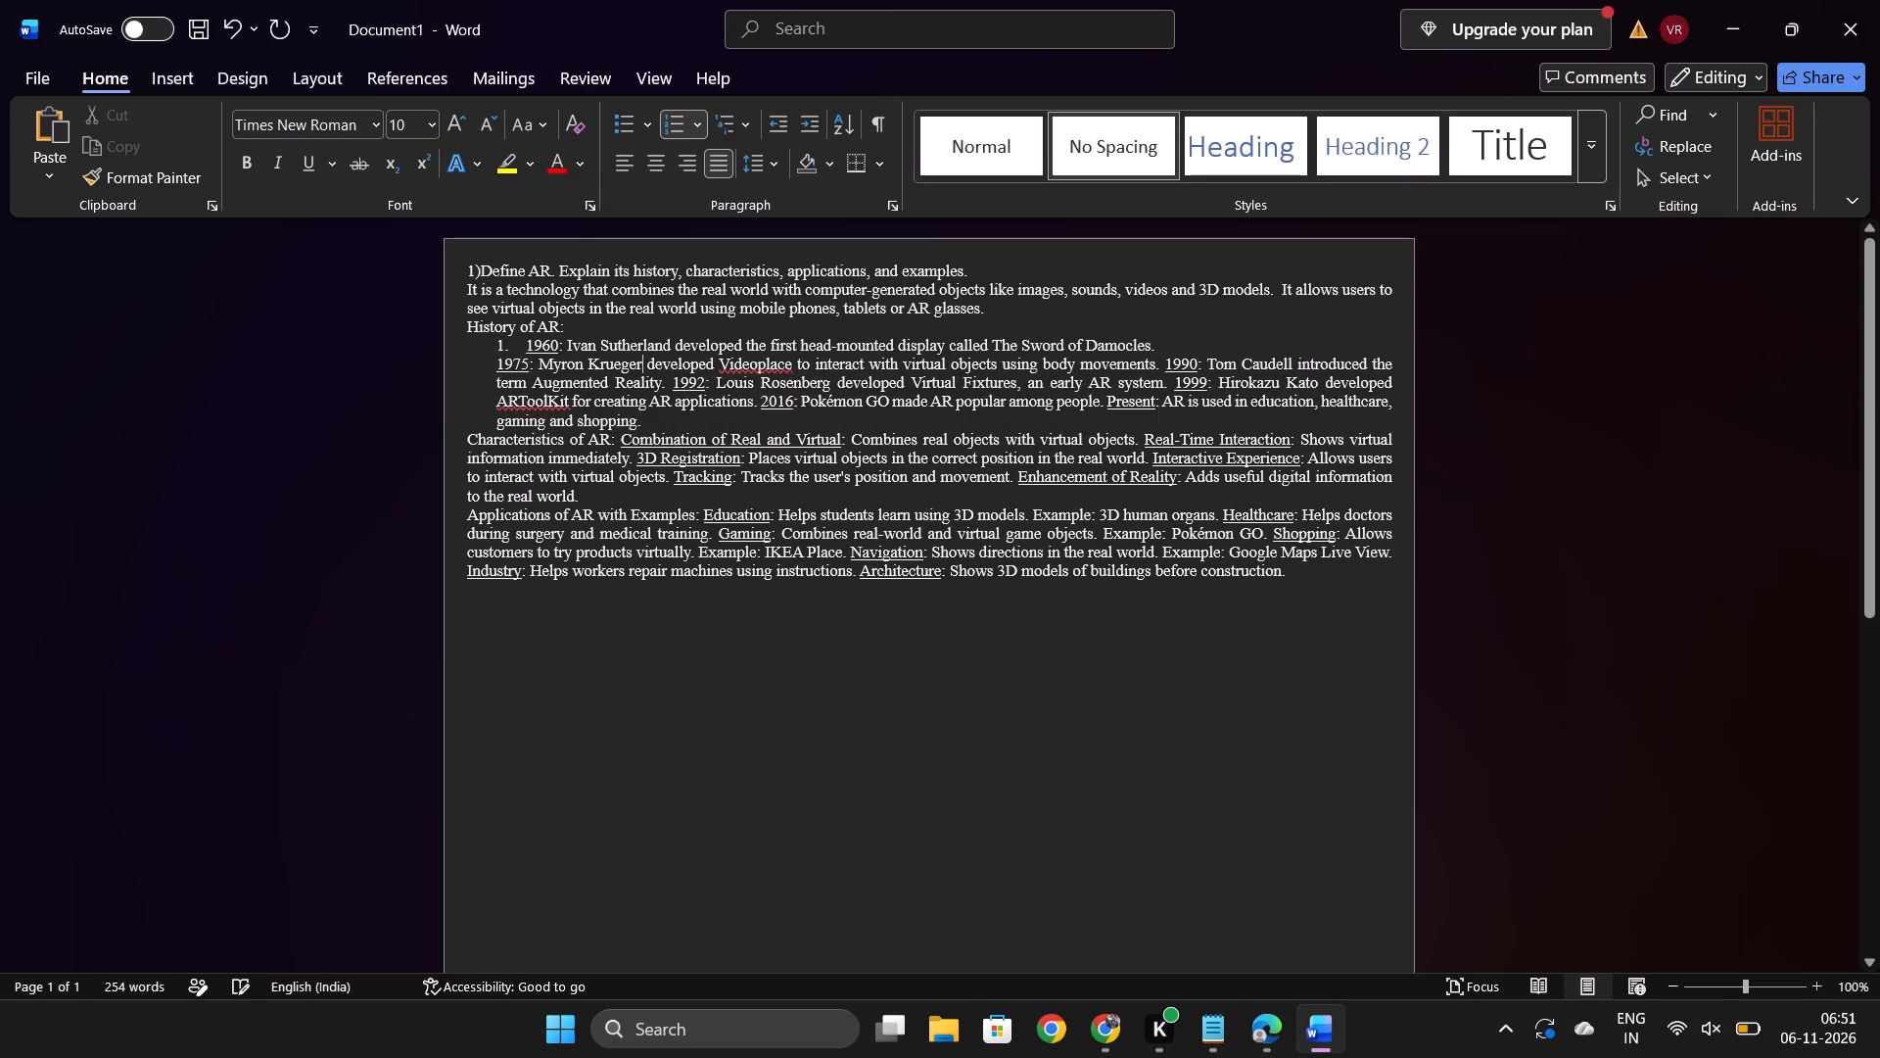
{"action": "key", "text": "BackSpace"}
{"action": "key", "text": "BackSpace"}
{"action": "key", "text": "space"}
{"action": "left_click", "coordinate": [501, 344]}
{"action": "key", "text": "BackSpace"}
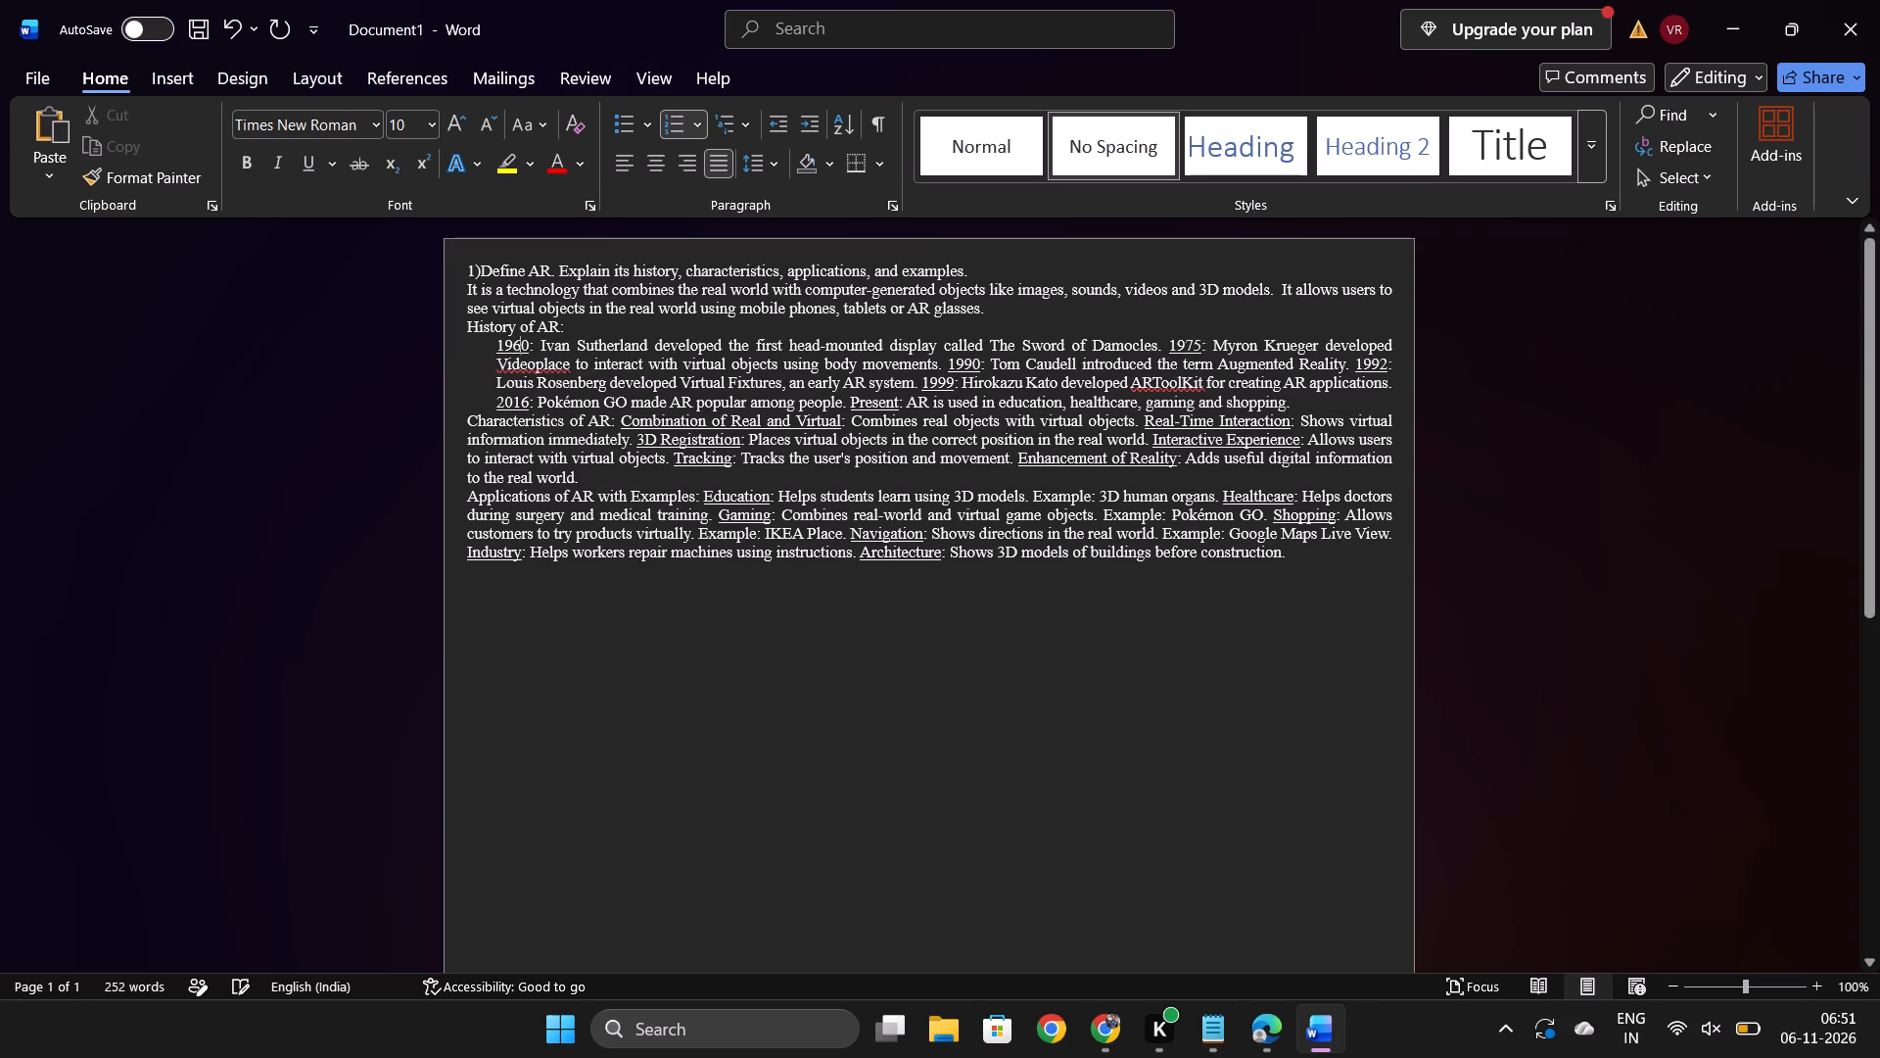
{"action": "key", "text": "BackSpace"}
{"action": "key", "text": "BackSpace"}
{"action": "key", "text": "space"}
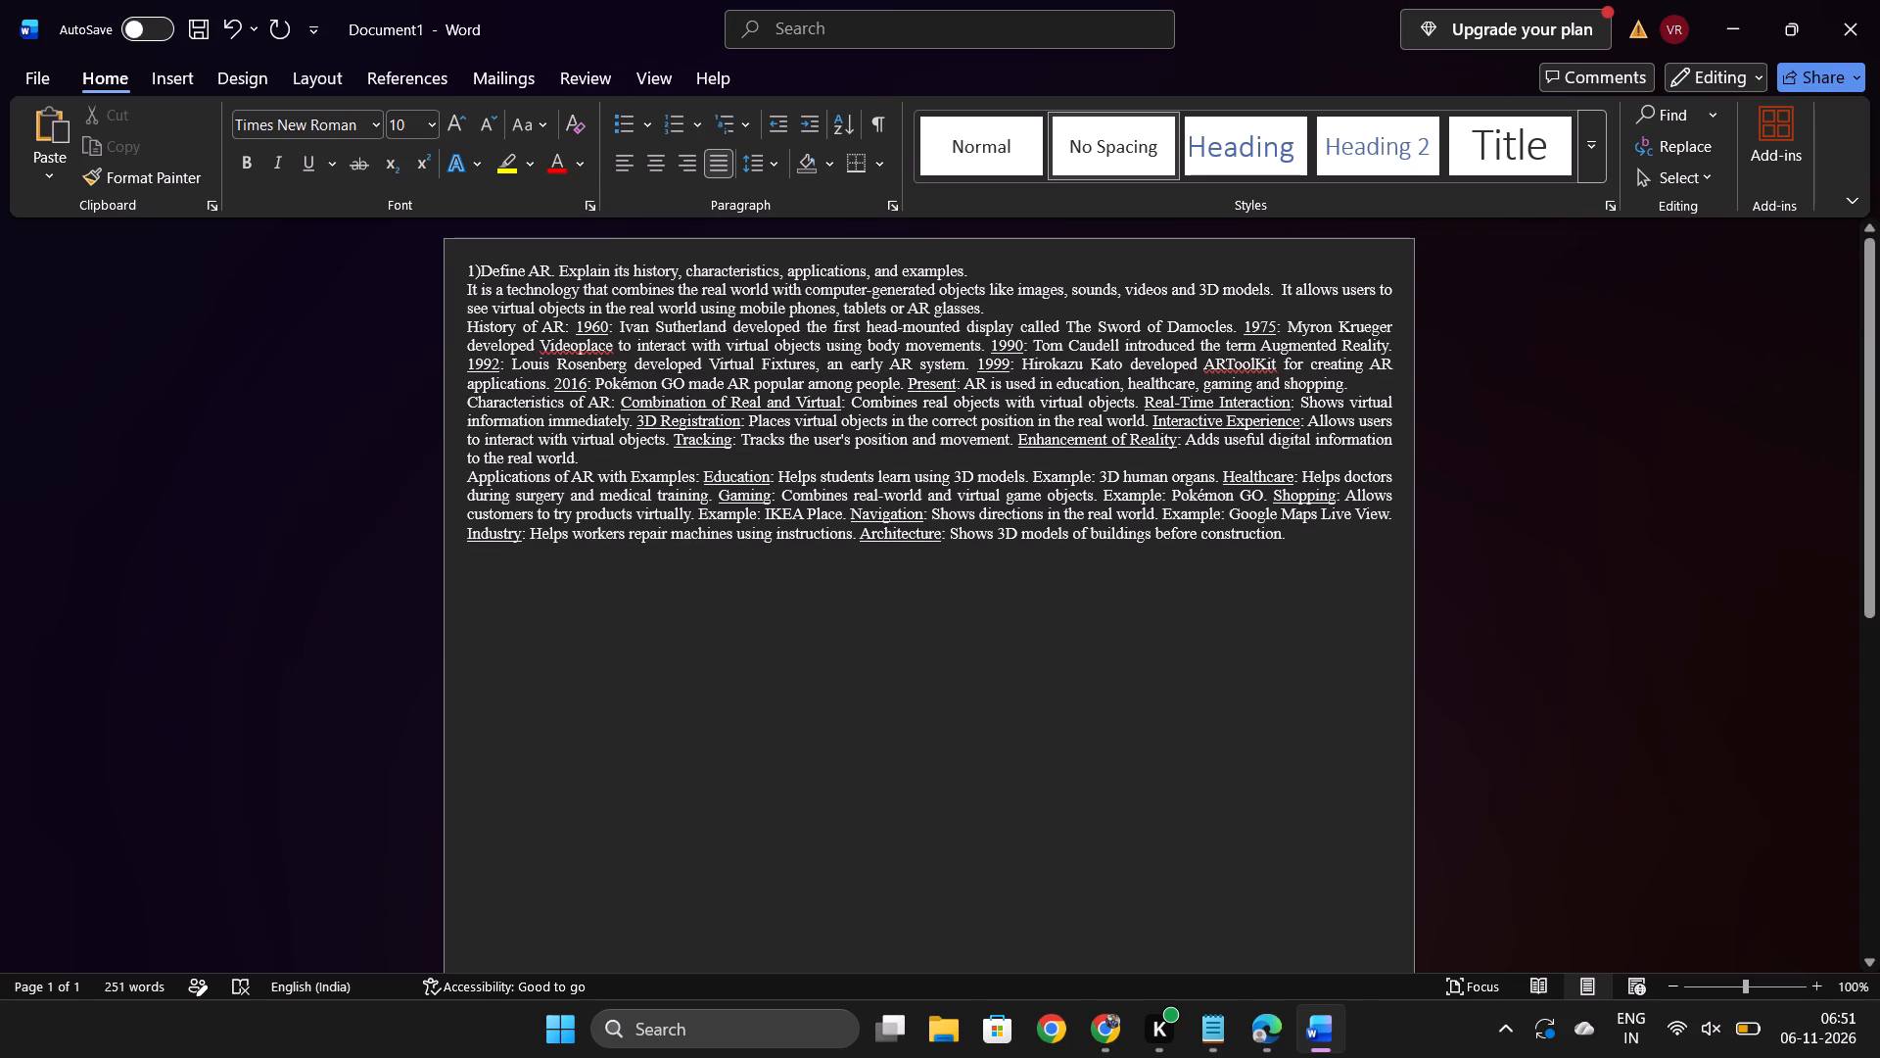
Underline and italicise the "History of AR" heading text.
{"action": "left_click_drag", "start_coordinate": [553, 331], "coordinate": [477, 335]}
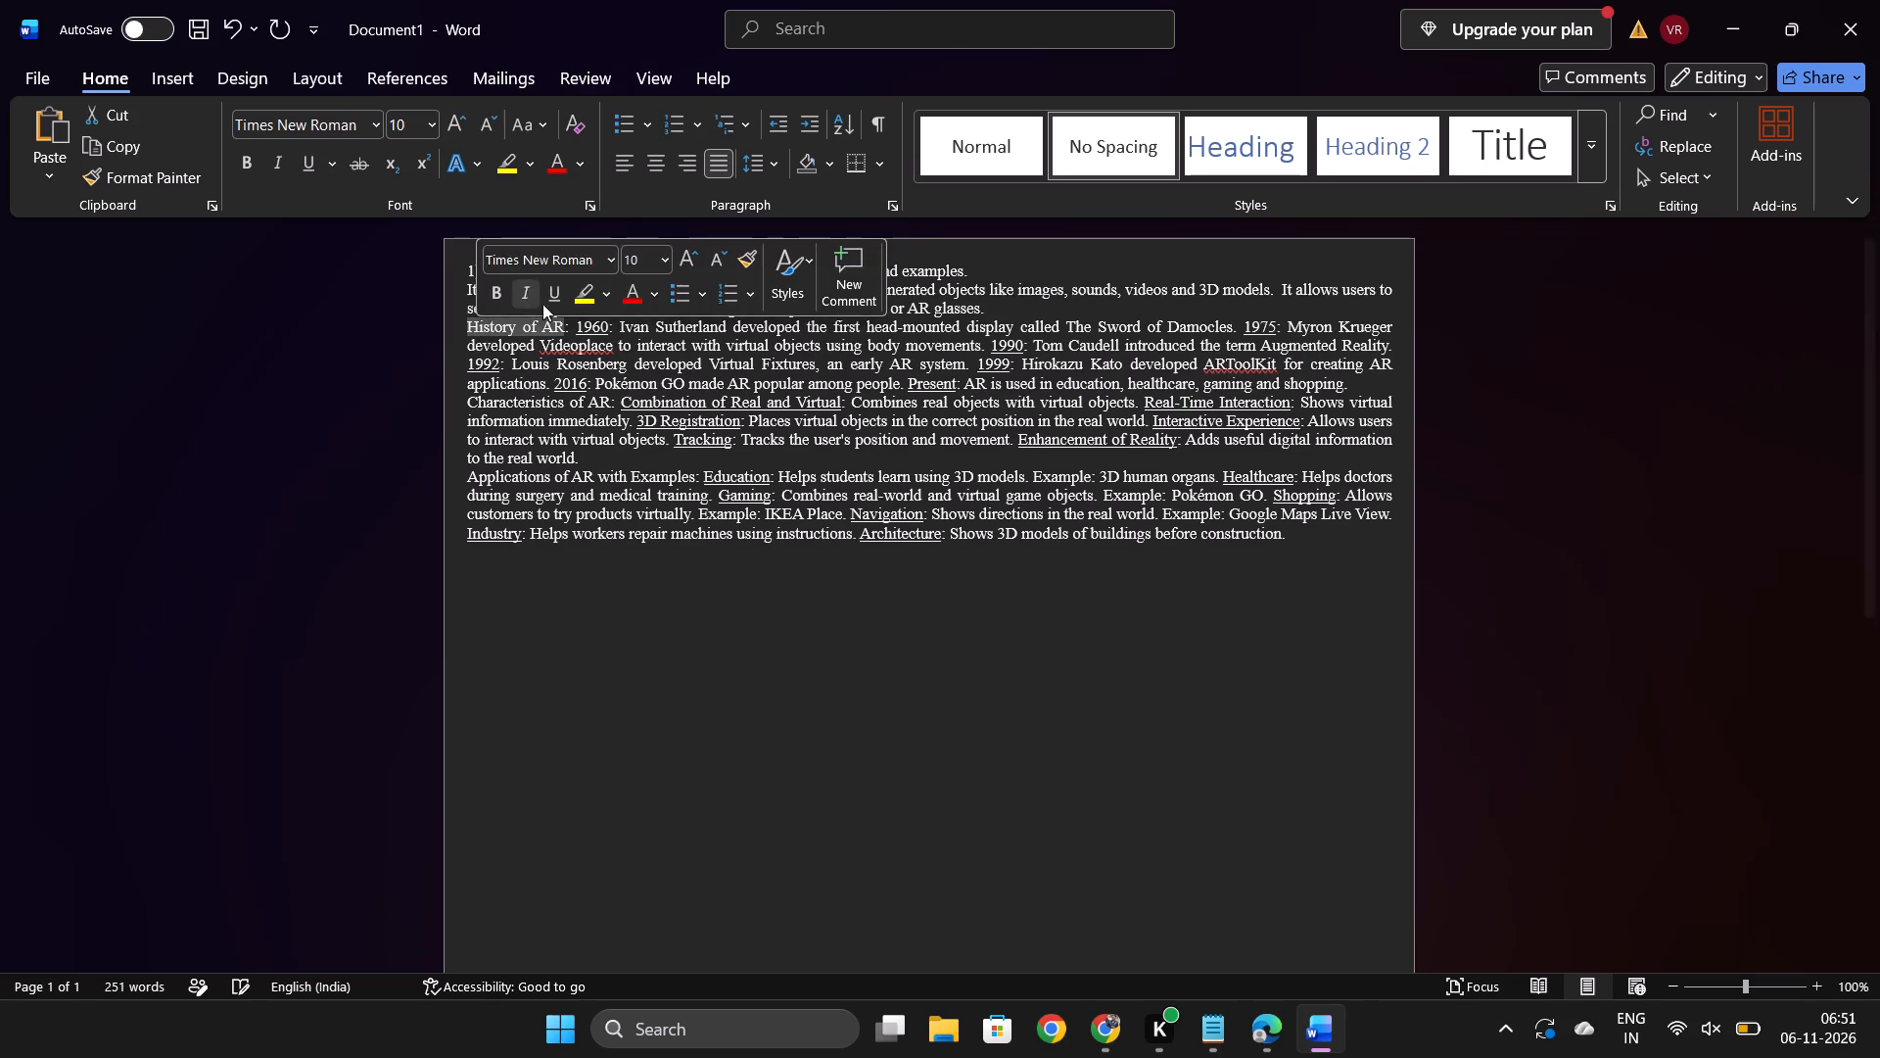
{"action": "left_click", "coordinate": [552, 299]}
{"action": "left_click", "coordinate": [520, 296]}
{"action": "left_click", "coordinate": [519, 341]}
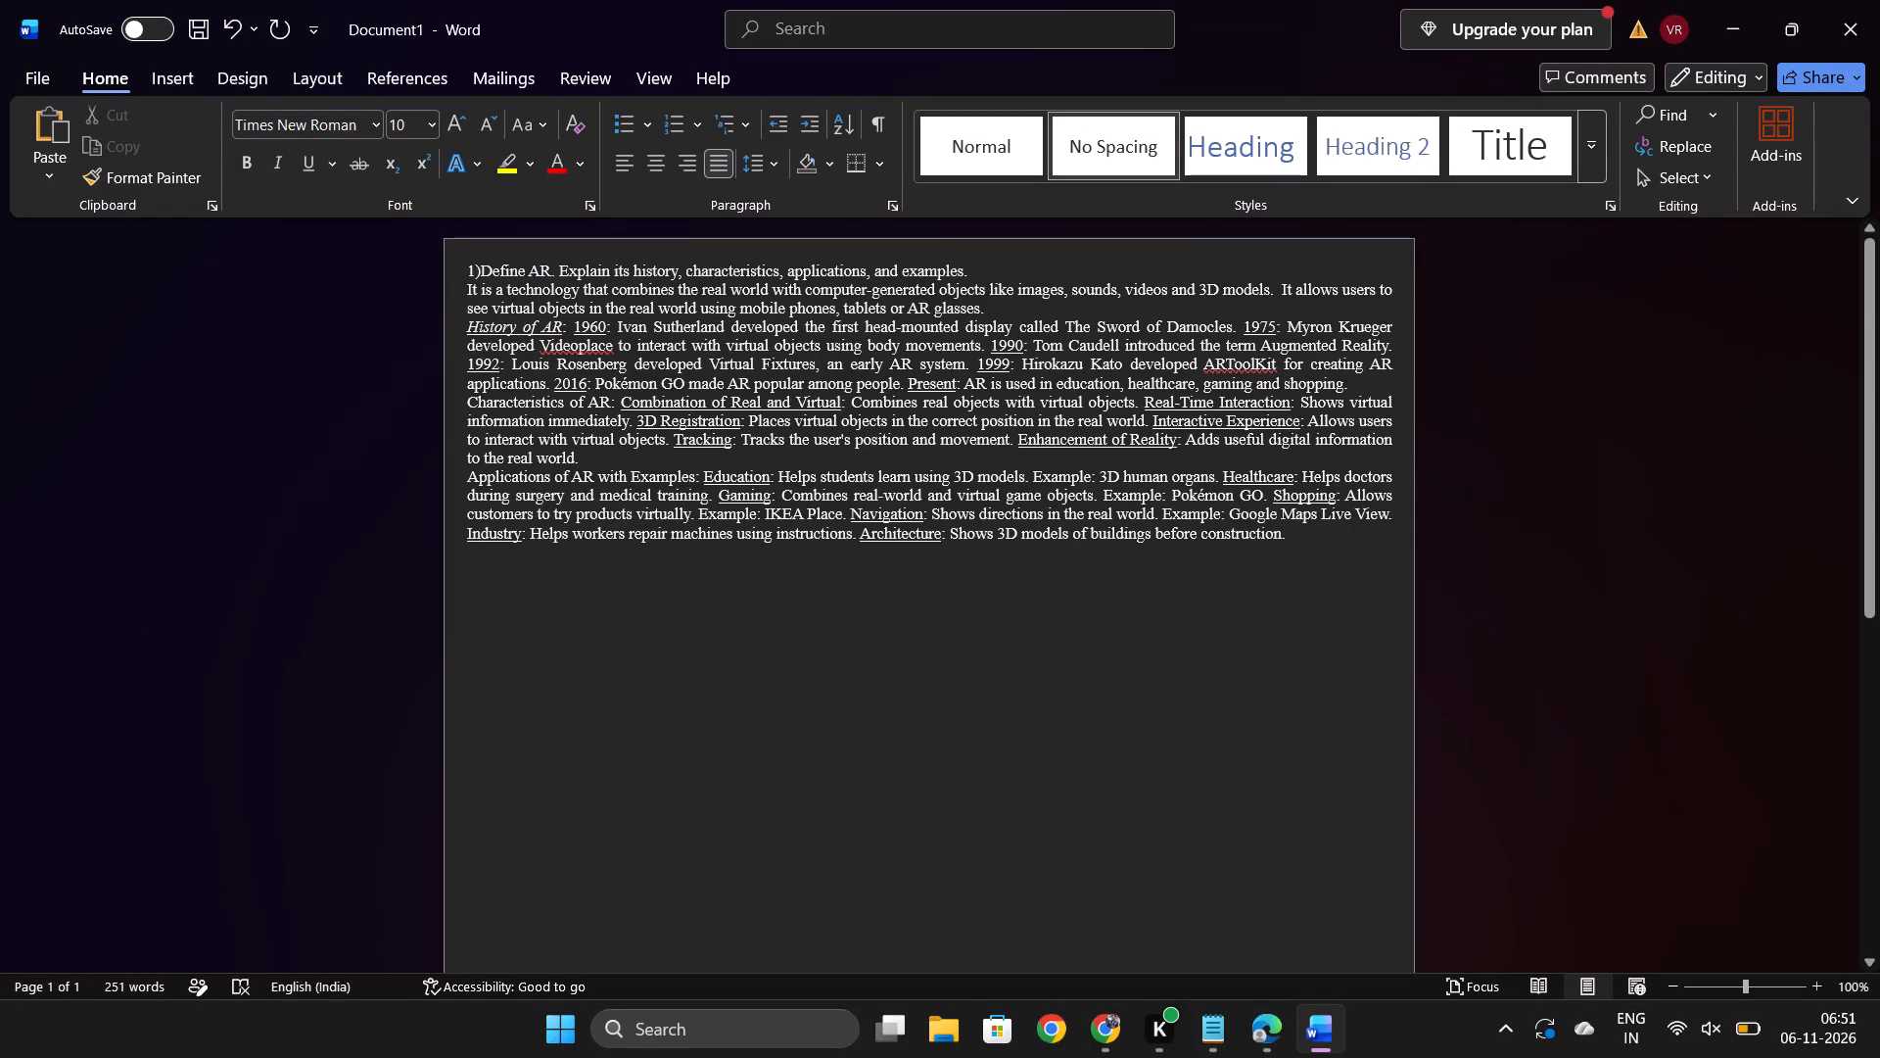
Shorten the applications heading to "Applications of AR:".
{"action": "left_click", "coordinate": [694, 477]}
{"action": "key", "text": "BackSpace"}
{"action": "key", "text": "BackSpace"}
{"action": "key", "text": "BackSpace"}
{"action": "key", "text": "BackSpace"}
{"action": "key", "text": "BackSpace"}
{"action": "key", "text": "BackSpace"}
{"action": "key", "text": "BackSpace"}
{"action": "key", "text": "BackSpace"}
{"action": "key", "text": "BackSpace"}
{"action": "key", "text": "BackSpace"}
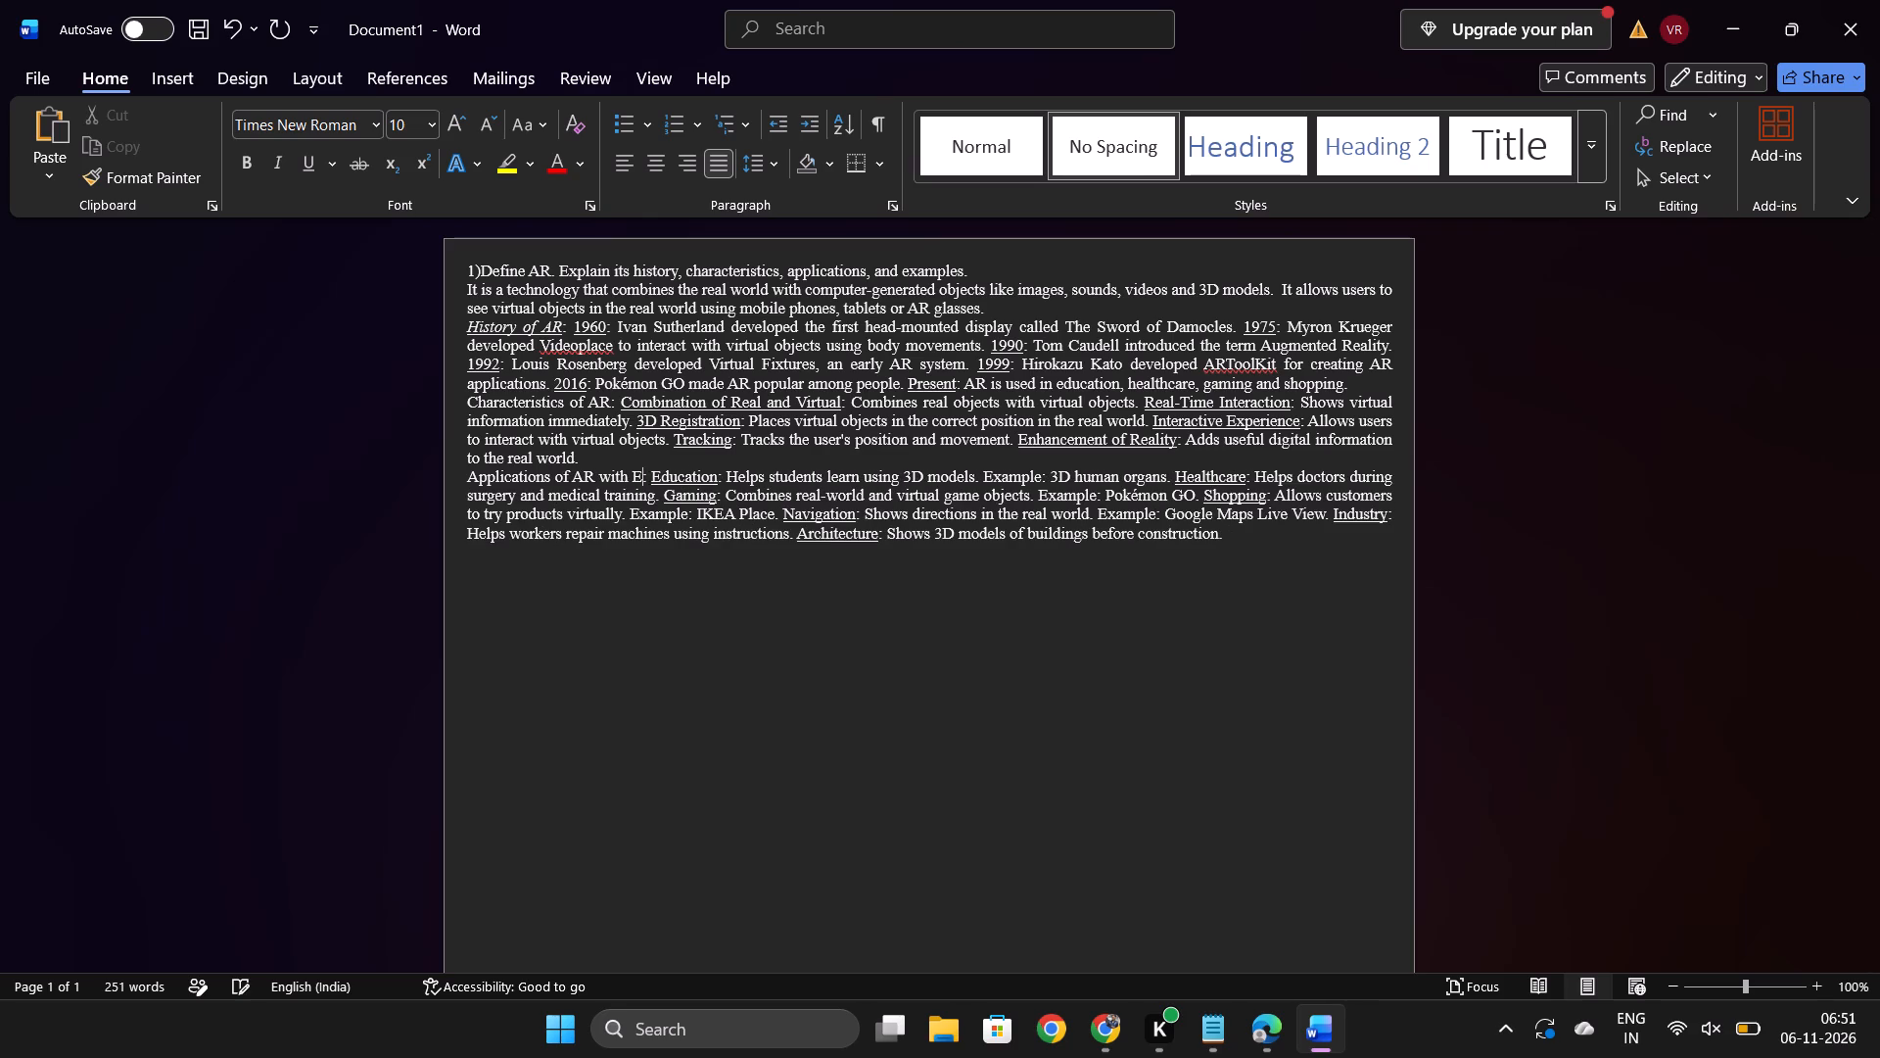
{"action": "key", "text": "BackSpace"}
{"action": "key", "text": "BackSpace"}
{"action": "key", "text": "BackSpace"}
{"action": "key", "text": "BackSpace"}
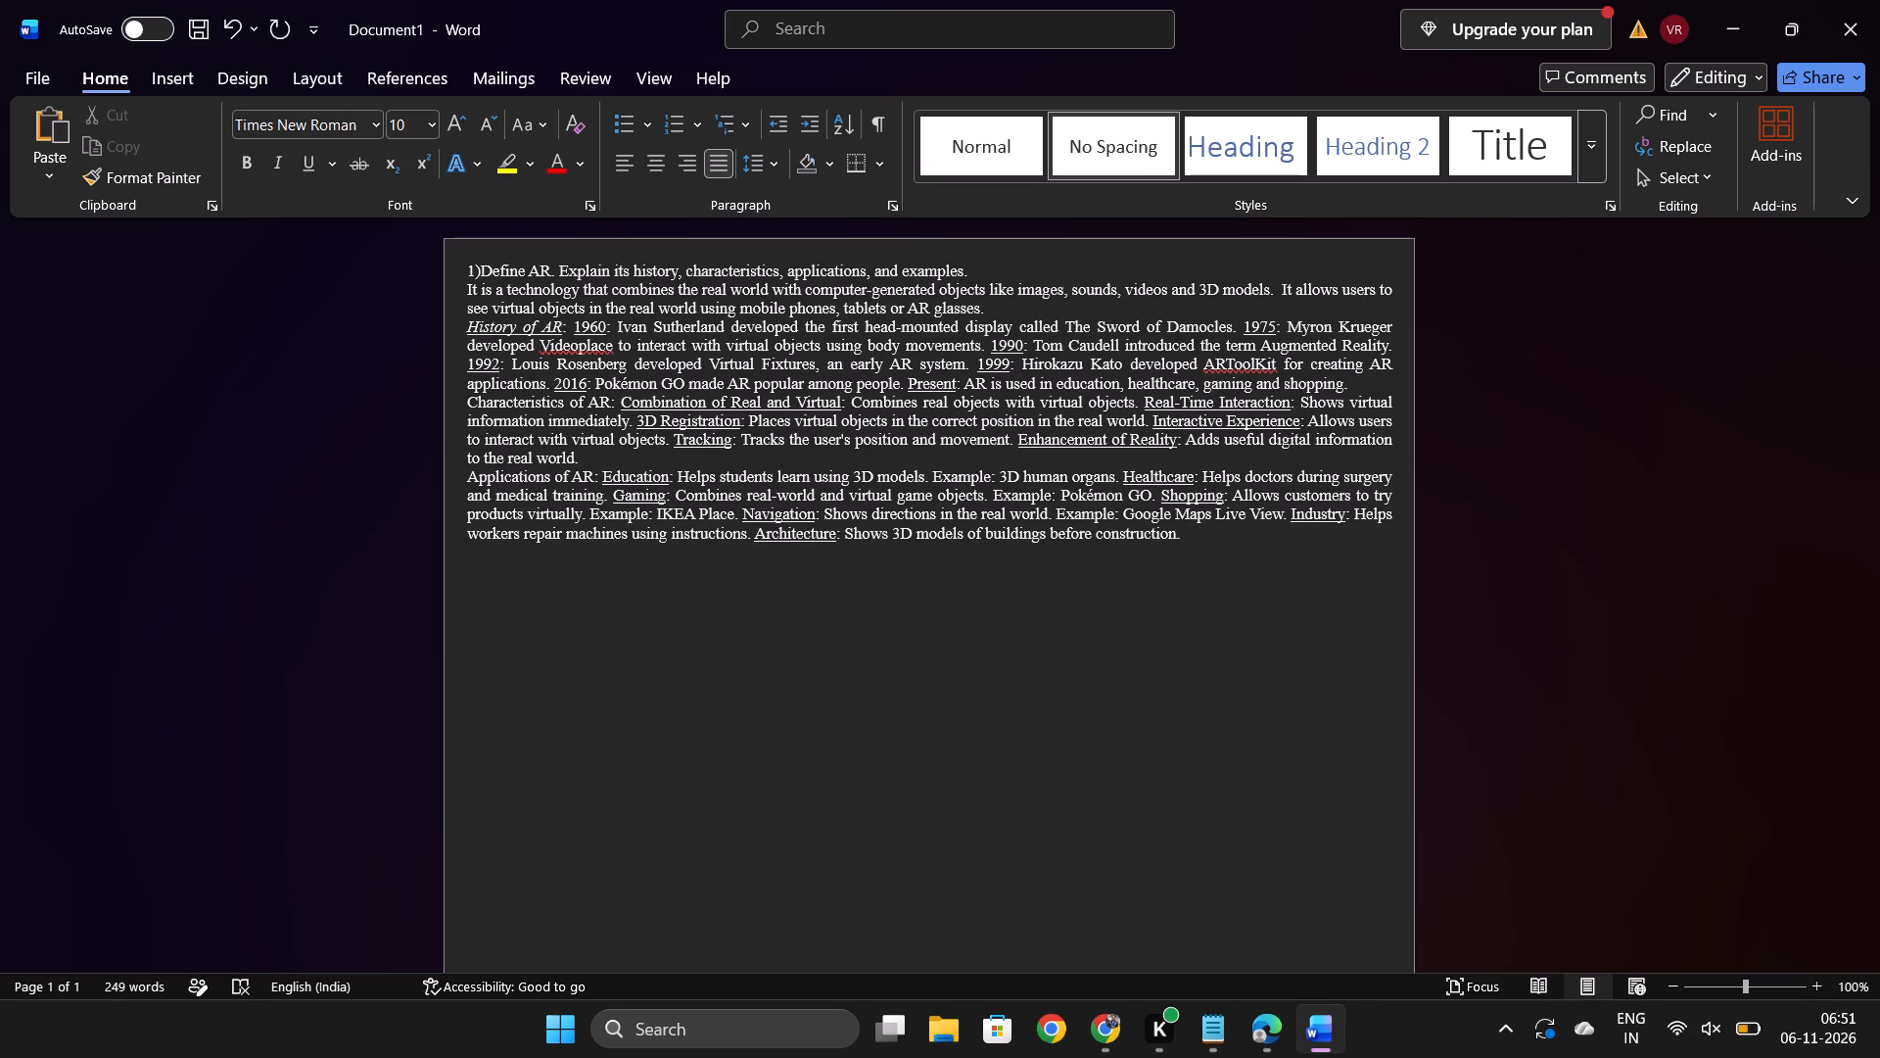
Italicise and underline the "Applications of AR" heading text.
{"action": "left_click_drag", "start_coordinate": [587, 477], "coordinate": [480, 480]}
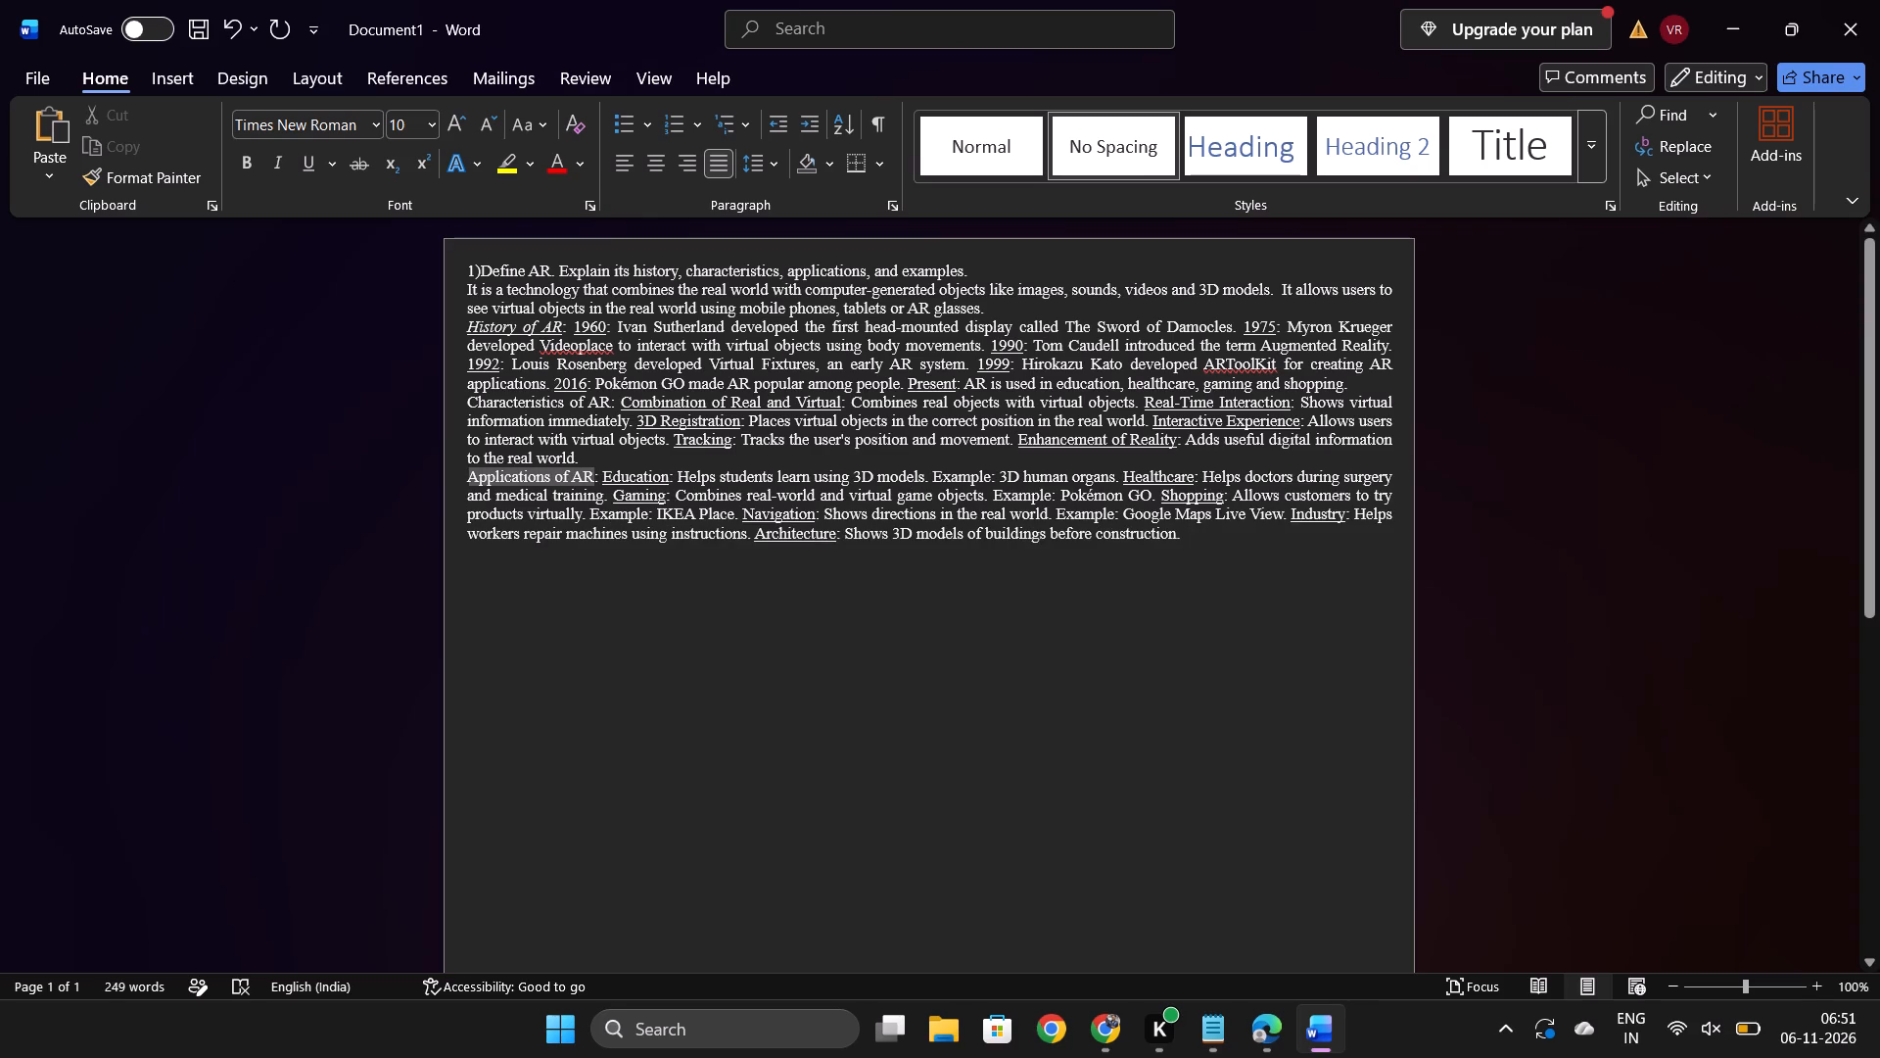
{"action": "left_click_drag", "start_coordinate": [480, 480], "coordinate": [464, 477]}
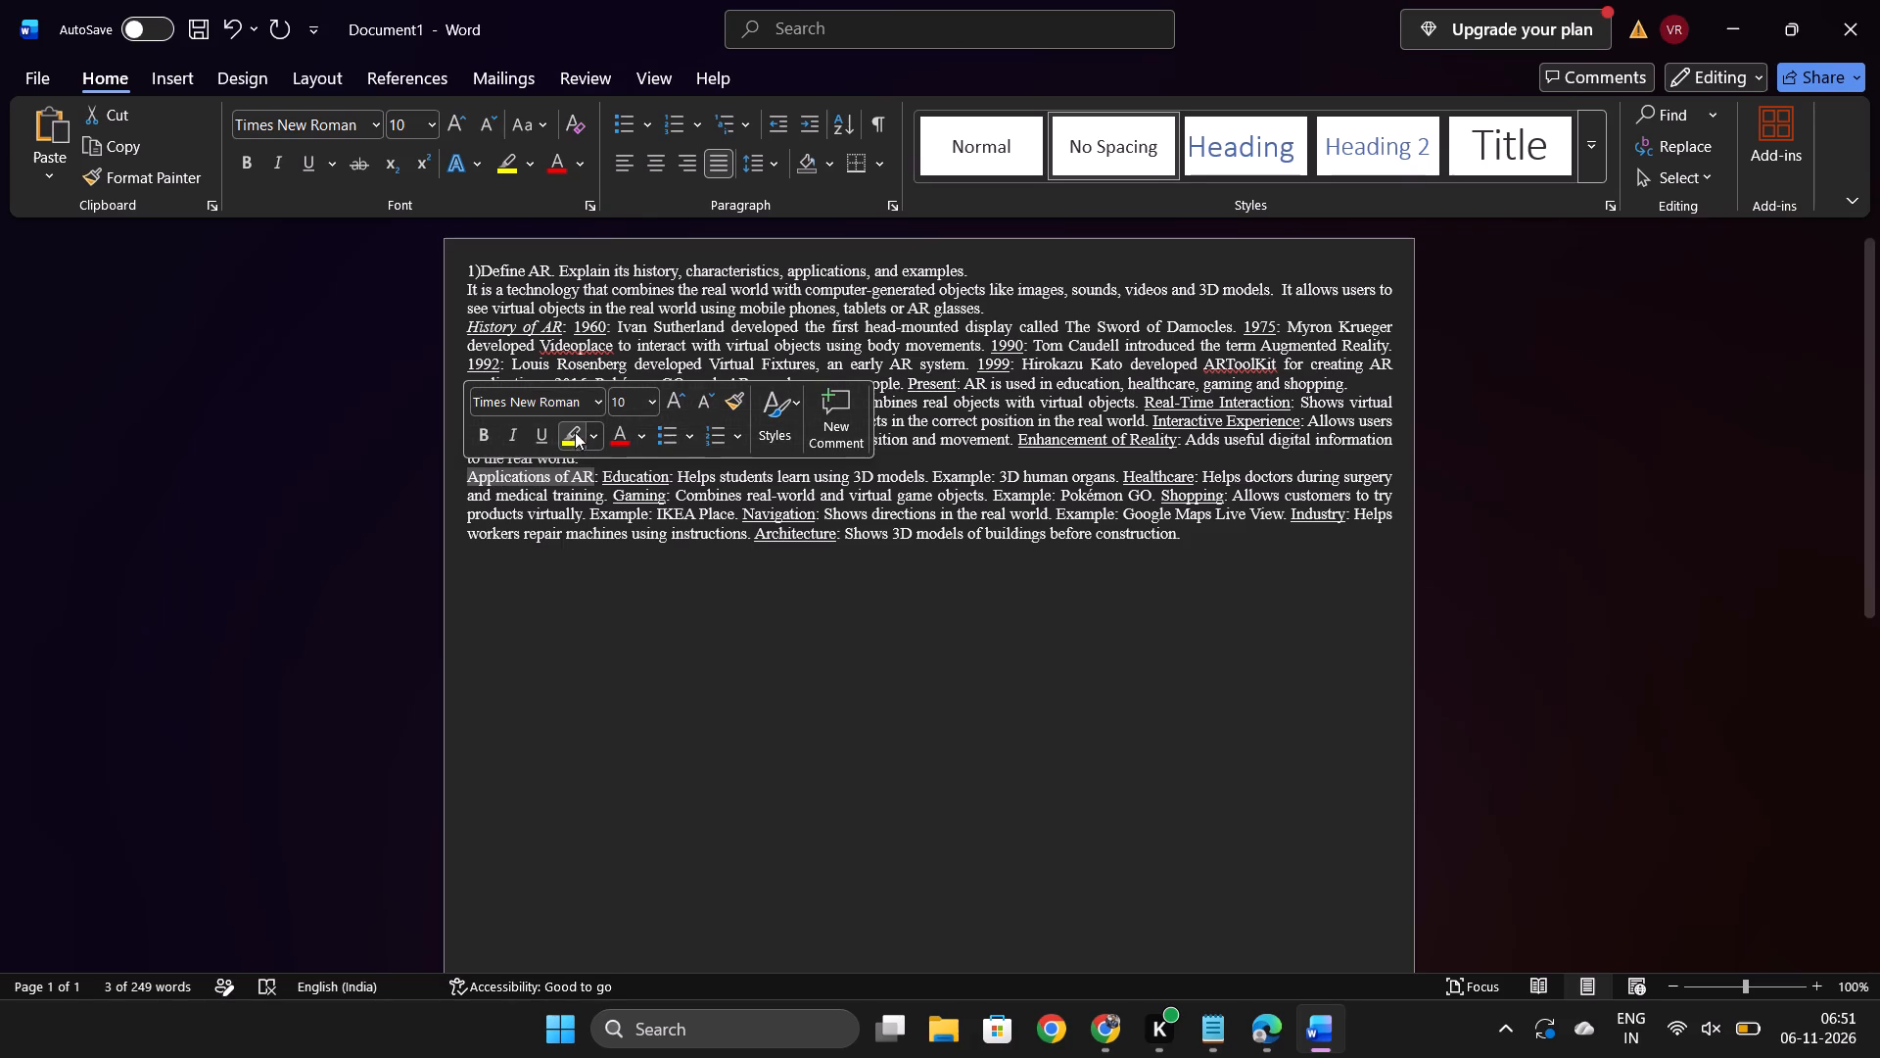
{"action": "left_click_drag", "start_coordinate": [535, 431], "coordinate": [524, 431]}
{"action": "left_click", "coordinate": [506, 428]}
{"action": "left_click", "coordinate": [520, 470]}
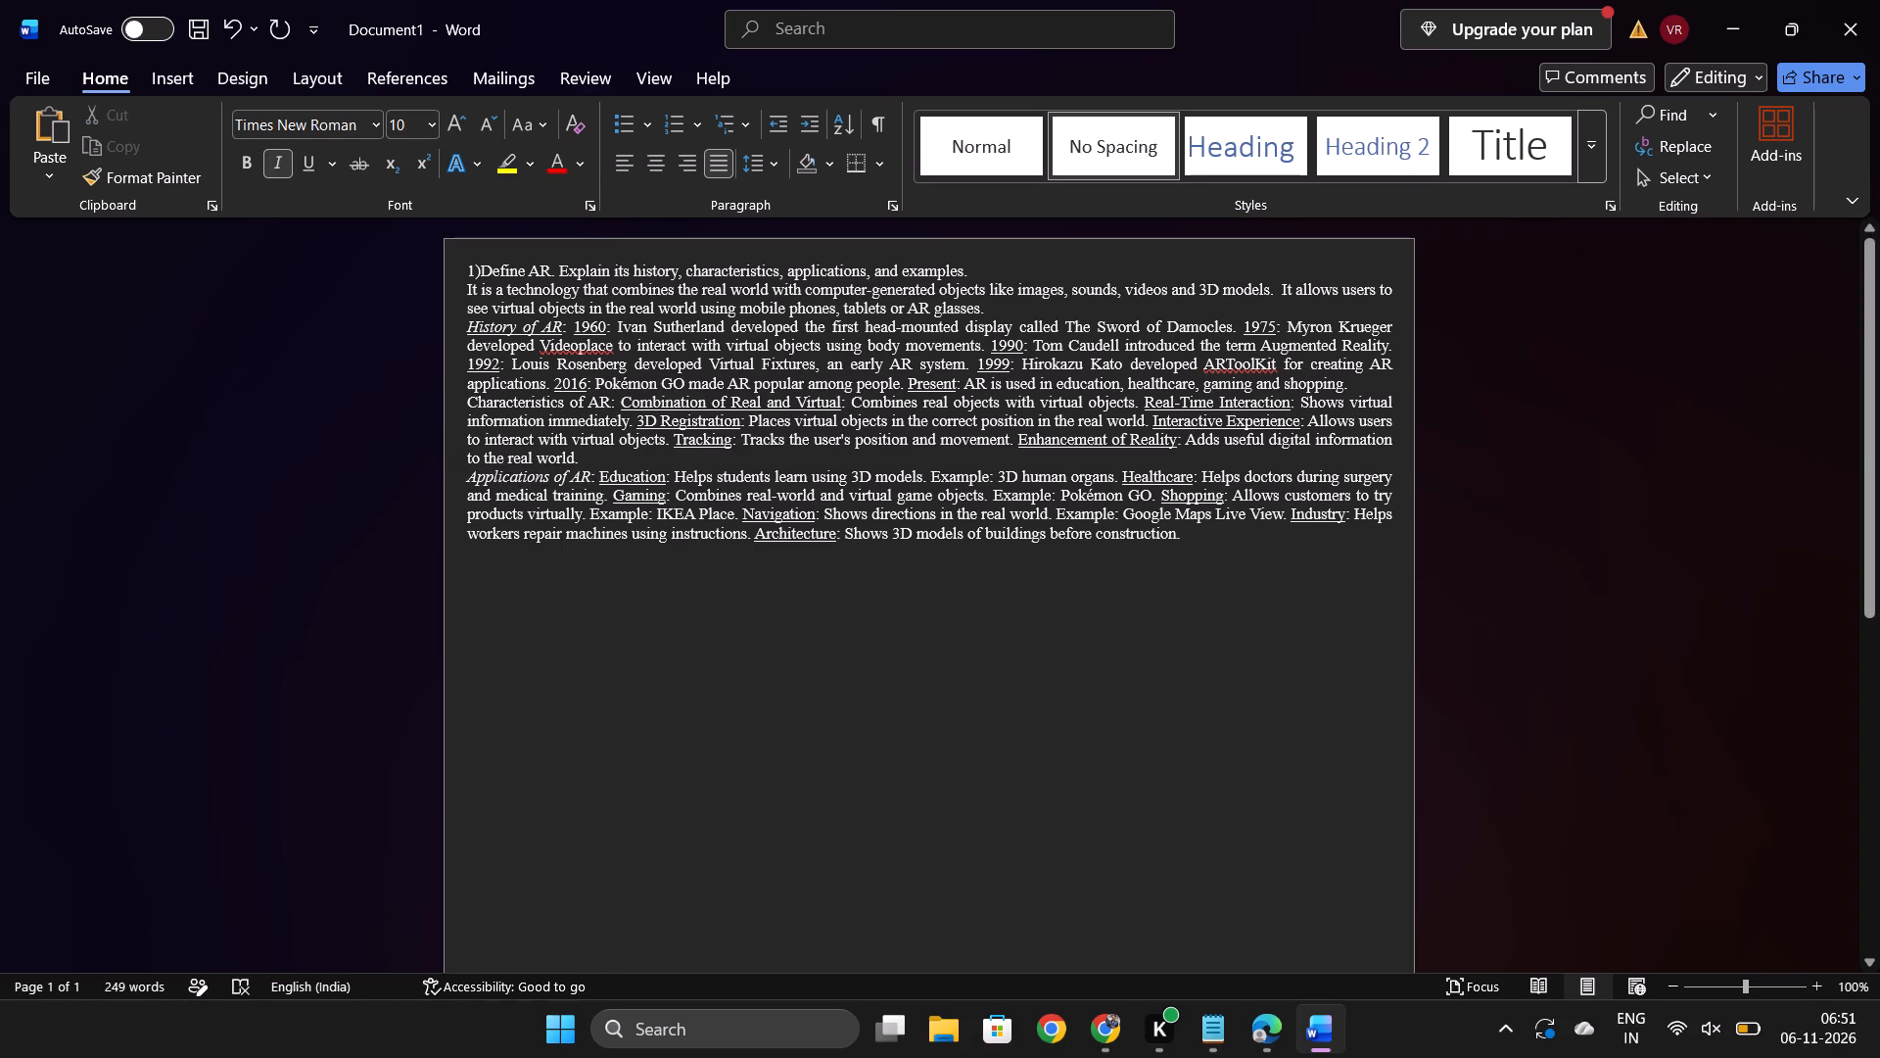
{"action": "left_click_drag", "start_coordinate": [586, 473], "coordinate": [473, 473]}
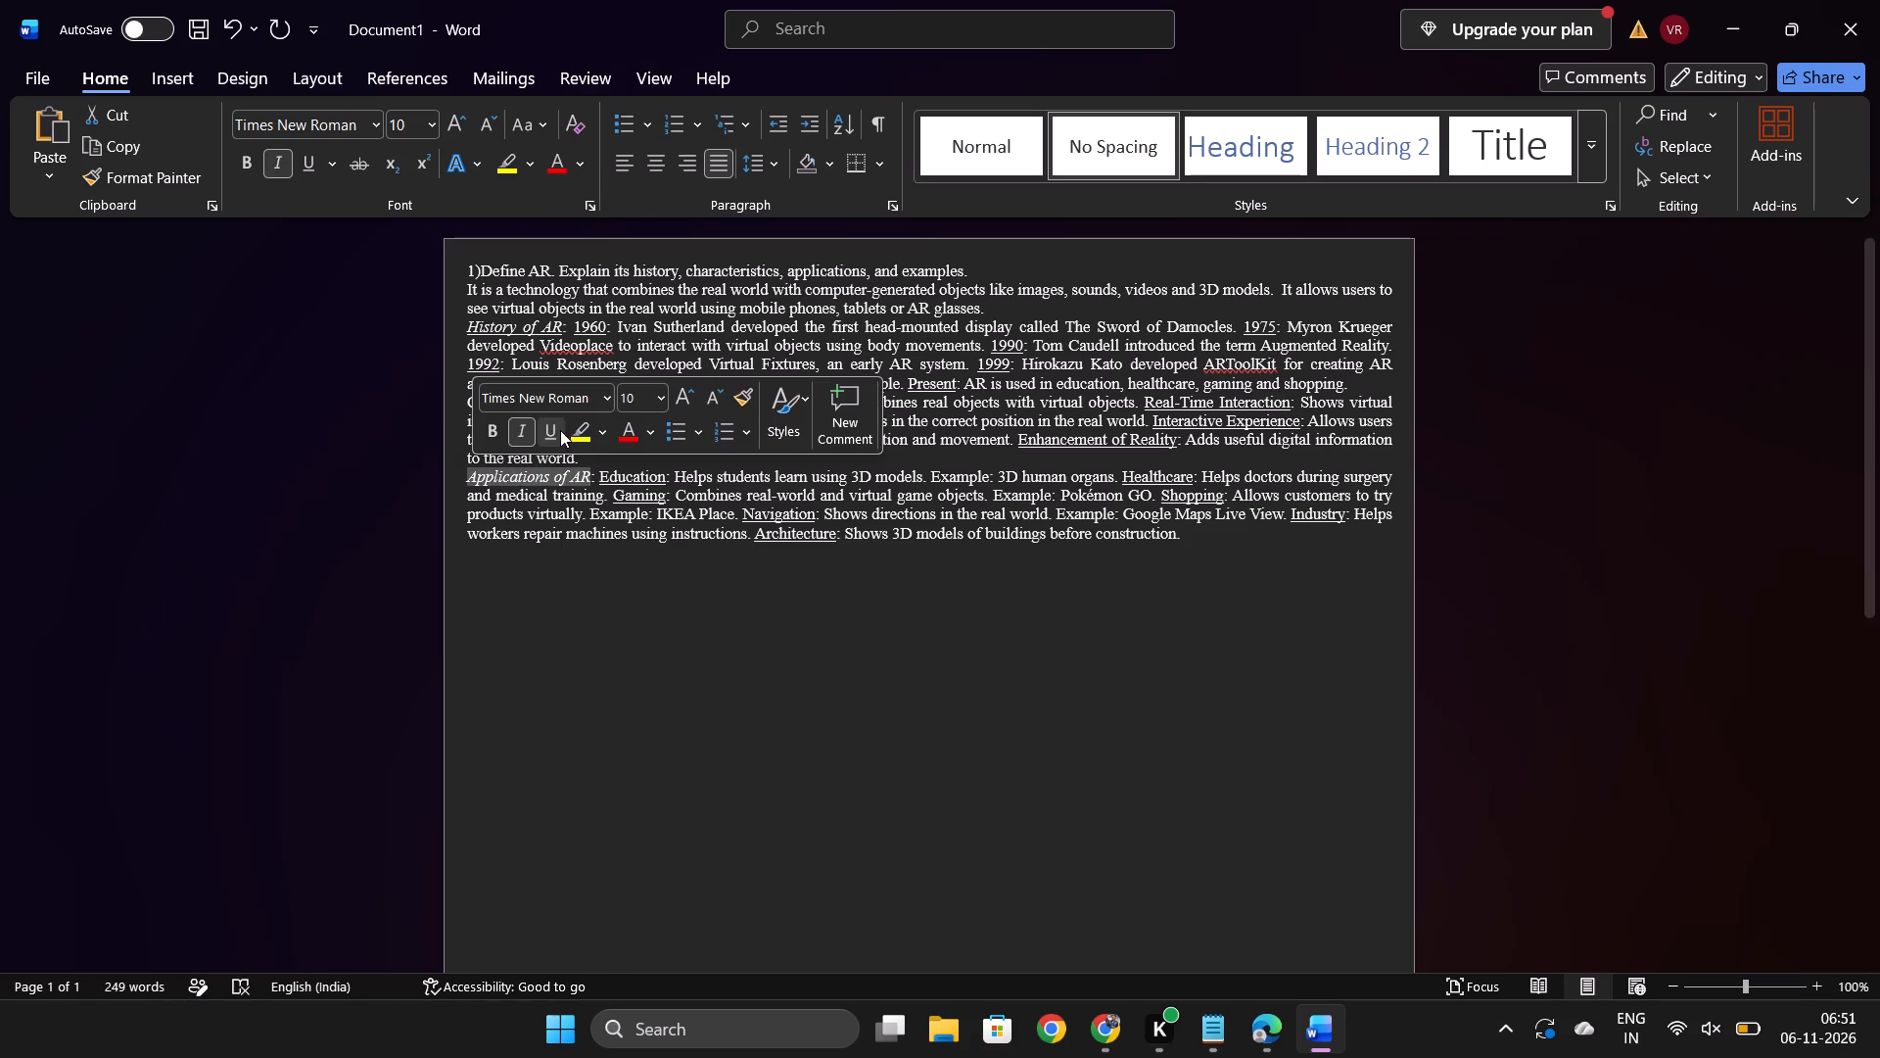
{"action": "left_click", "coordinate": [560, 430]}
{"action": "left_click", "coordinate": [558, 473]}
Underline and italicise the "Characteristics of AR" heading text.
{"action": "left_click_drag", "start_coordinate": [602, 402], "coordinate": [594, 403]}
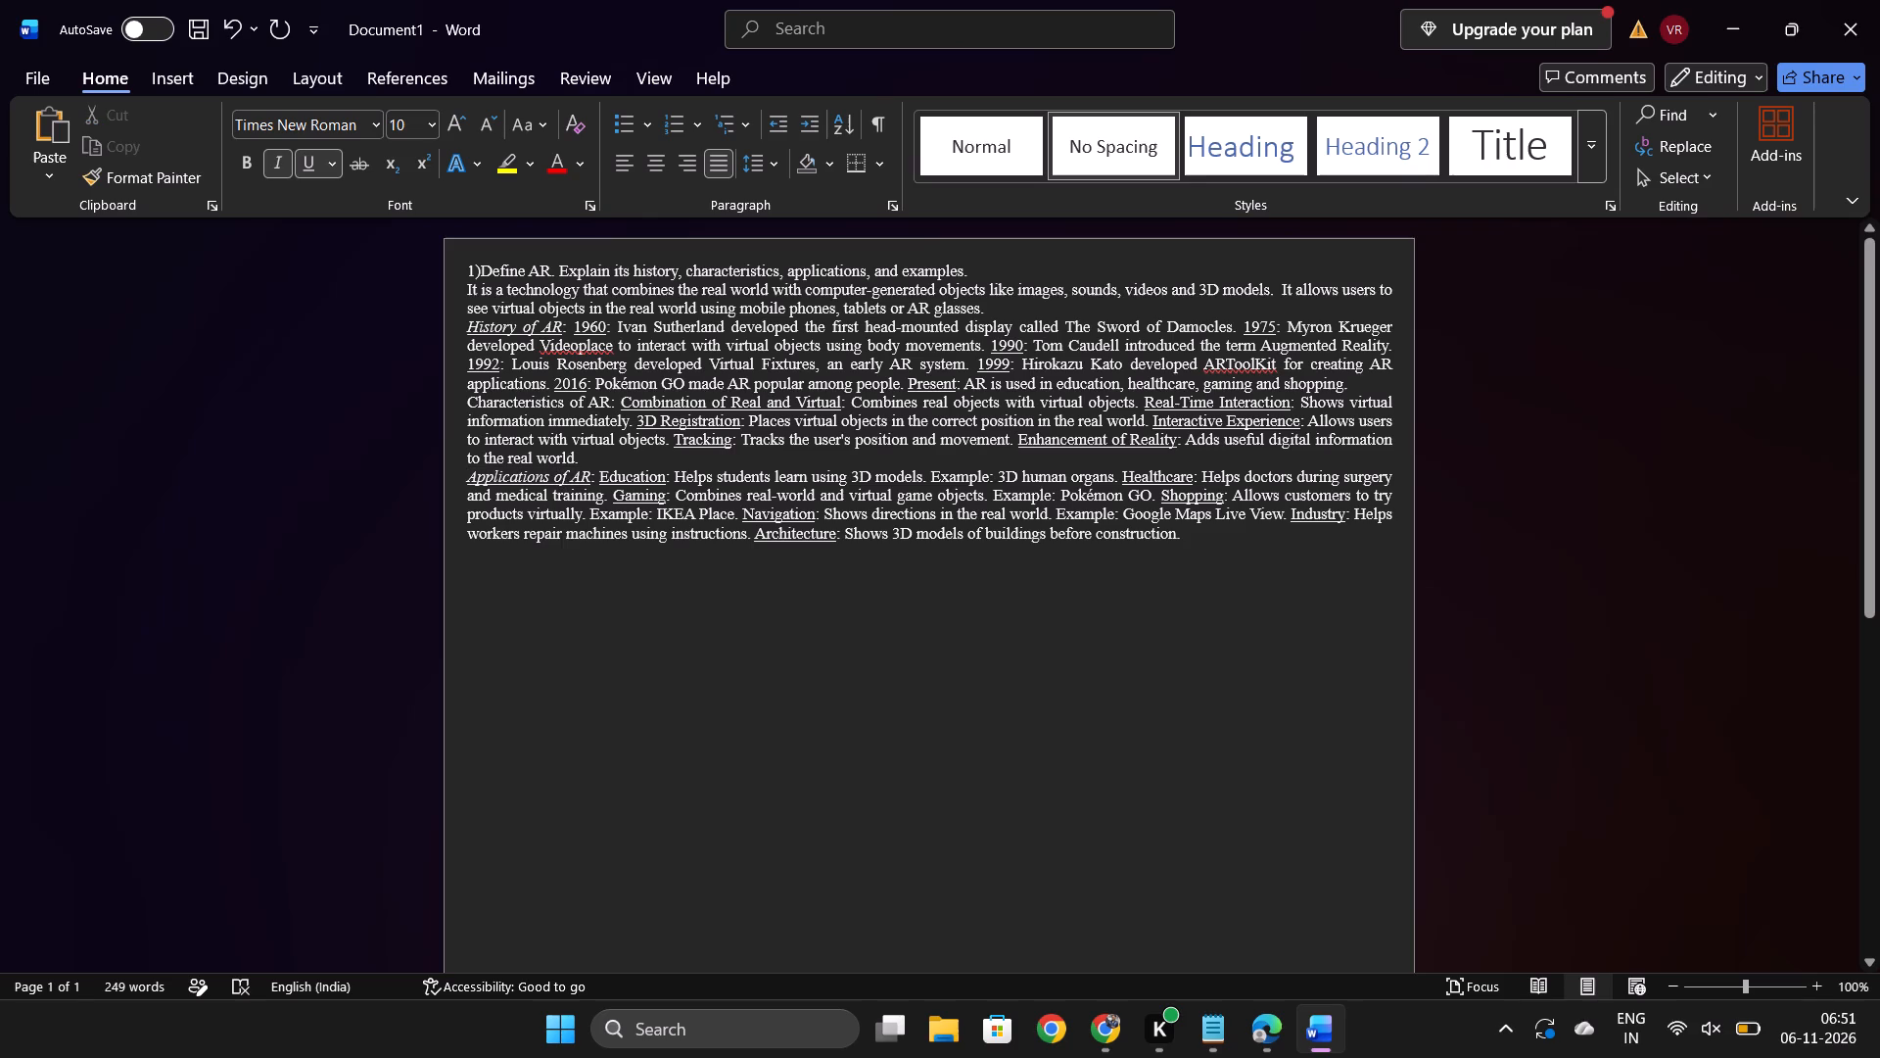
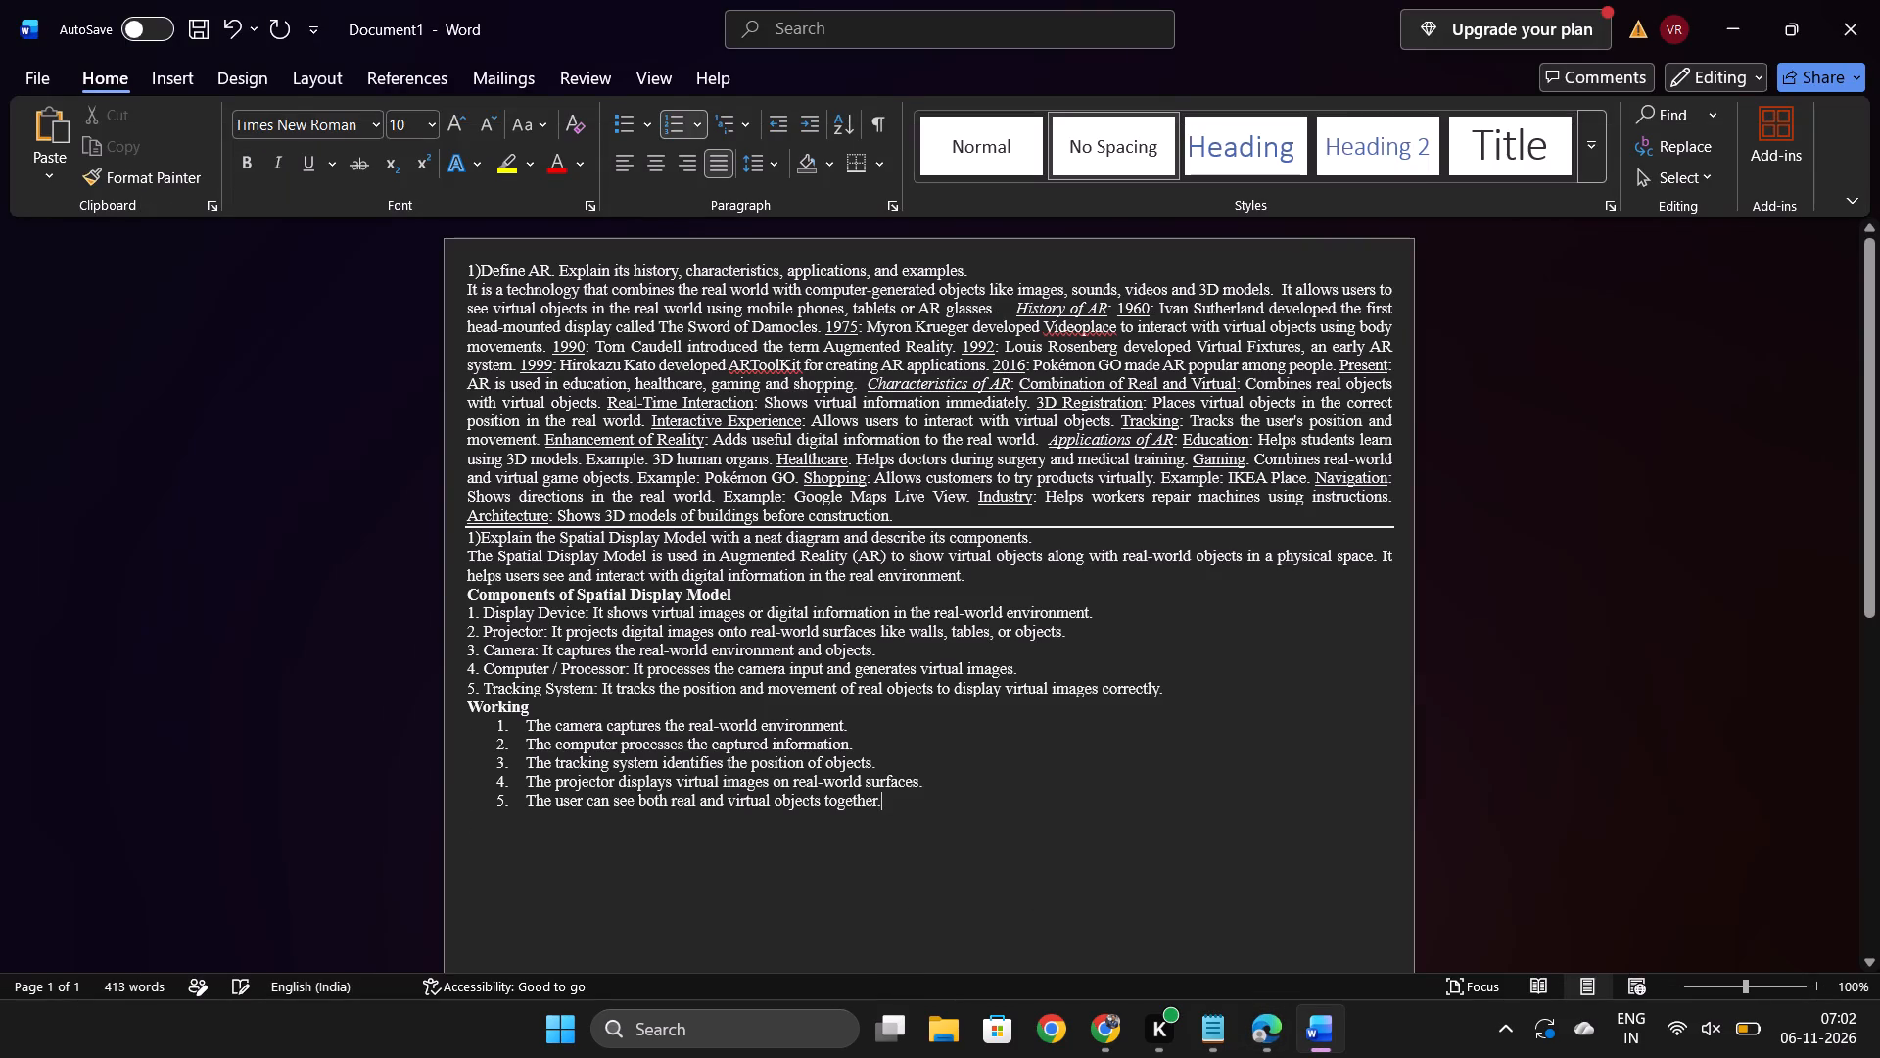
Merge the five numbered Working points into a single list item, with a space between the sentences.
{"action": "left_click", "coordinate": [505, 804]}
{"action": "key", "text": "BackSpace"}
{"action": "key", "text": "BackSpace"}
{"action": "key", "text": "BackSpace"}
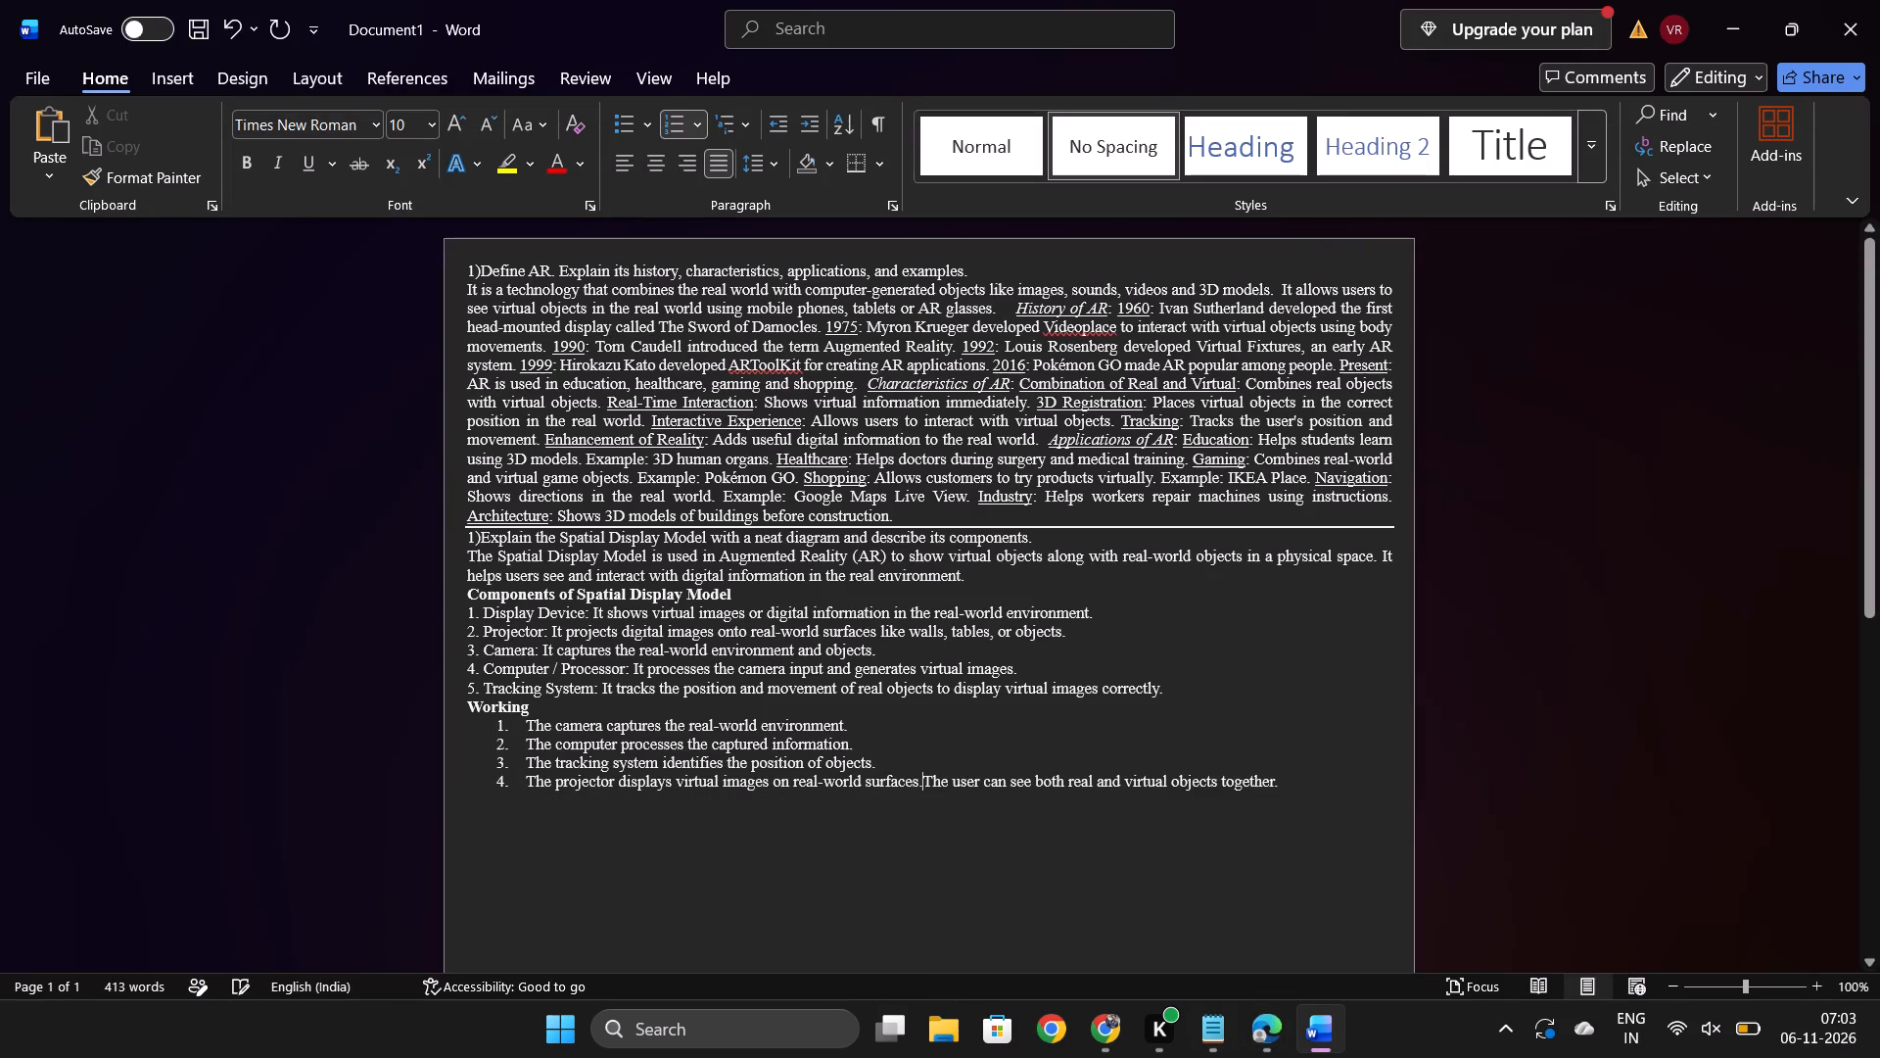
{"action": "key", "text": "space"}
{"action": "left_click", "coordinate": [503, 782]}
{"action": "key", "text": "BackSpace"}
{"action": "key", "text": "BackSpace"}
{"action": "key", "text": "BackSpace"}
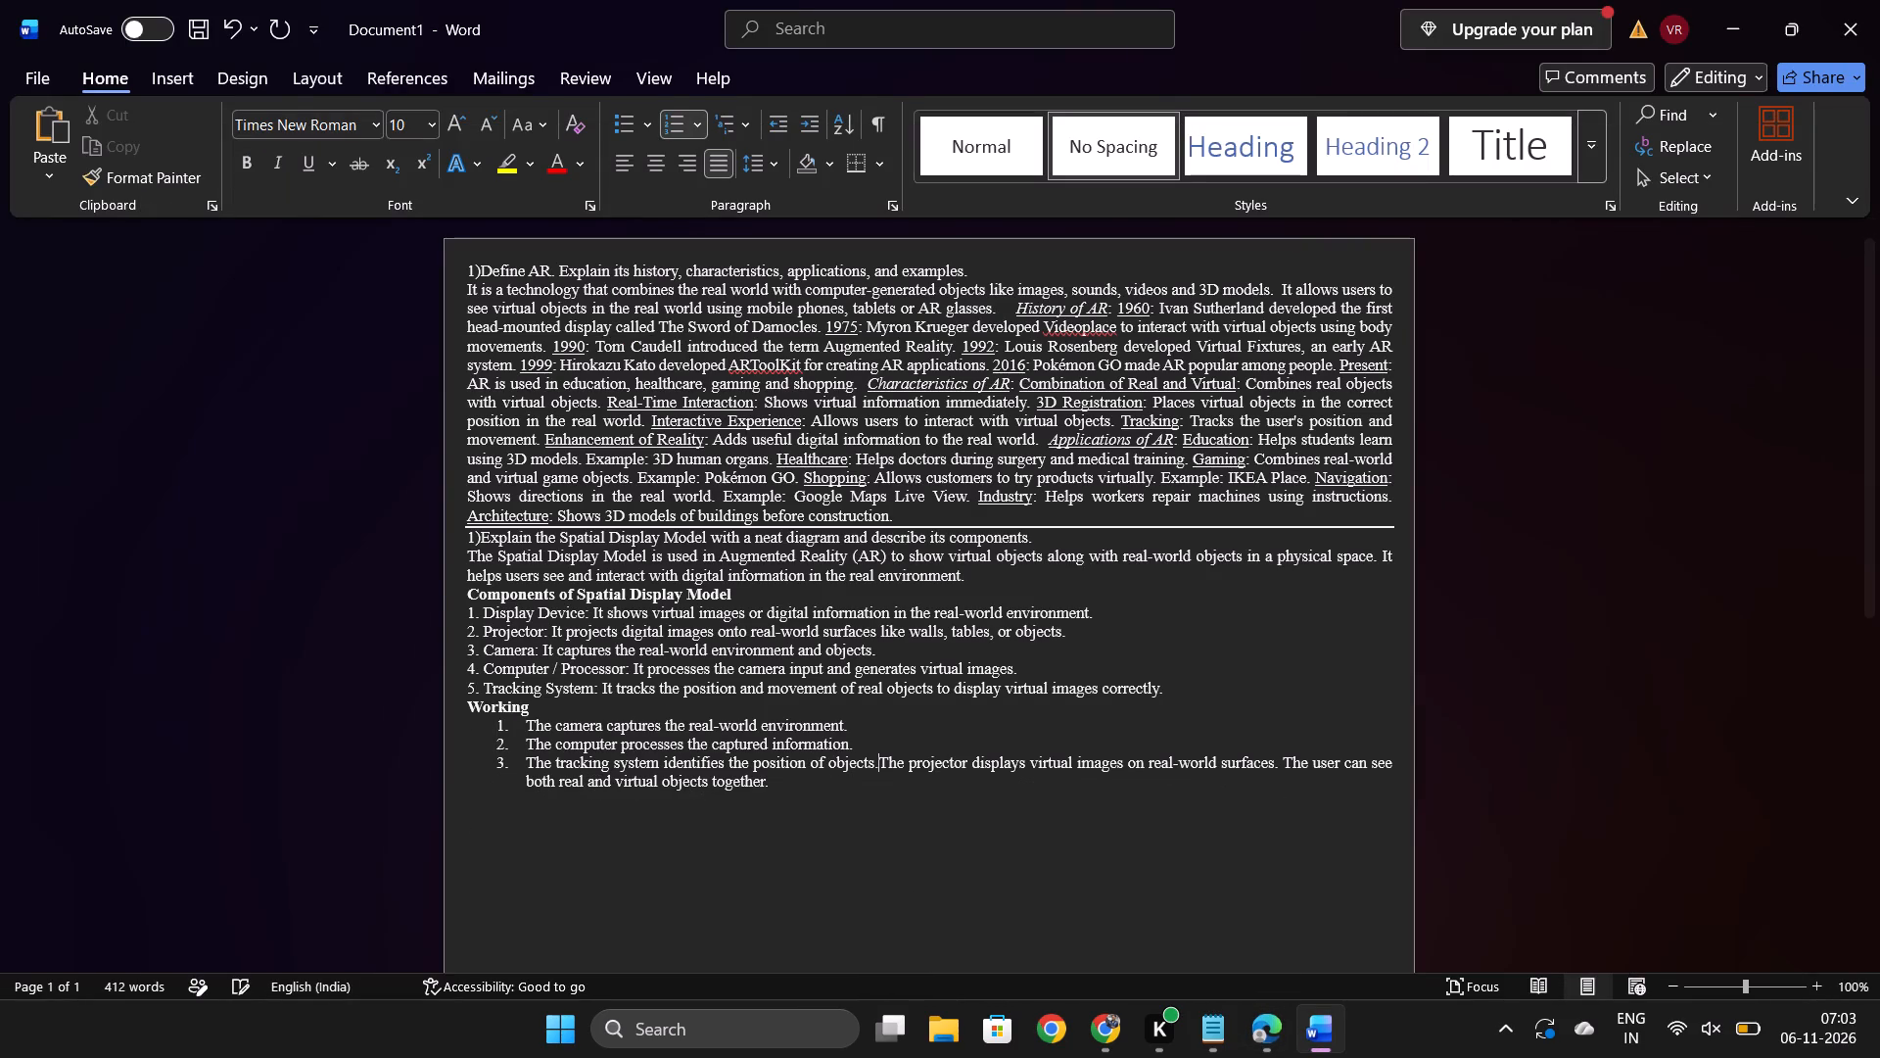
{"action": "key", "text": "space"}
{"action": "left_click", "coordinate": [503, 766]}
{"action": "key", "text": "BackSpace"}
{"action": "key", "text": "BackSpace"}
{"action": "key", "text": "BackSpace"}
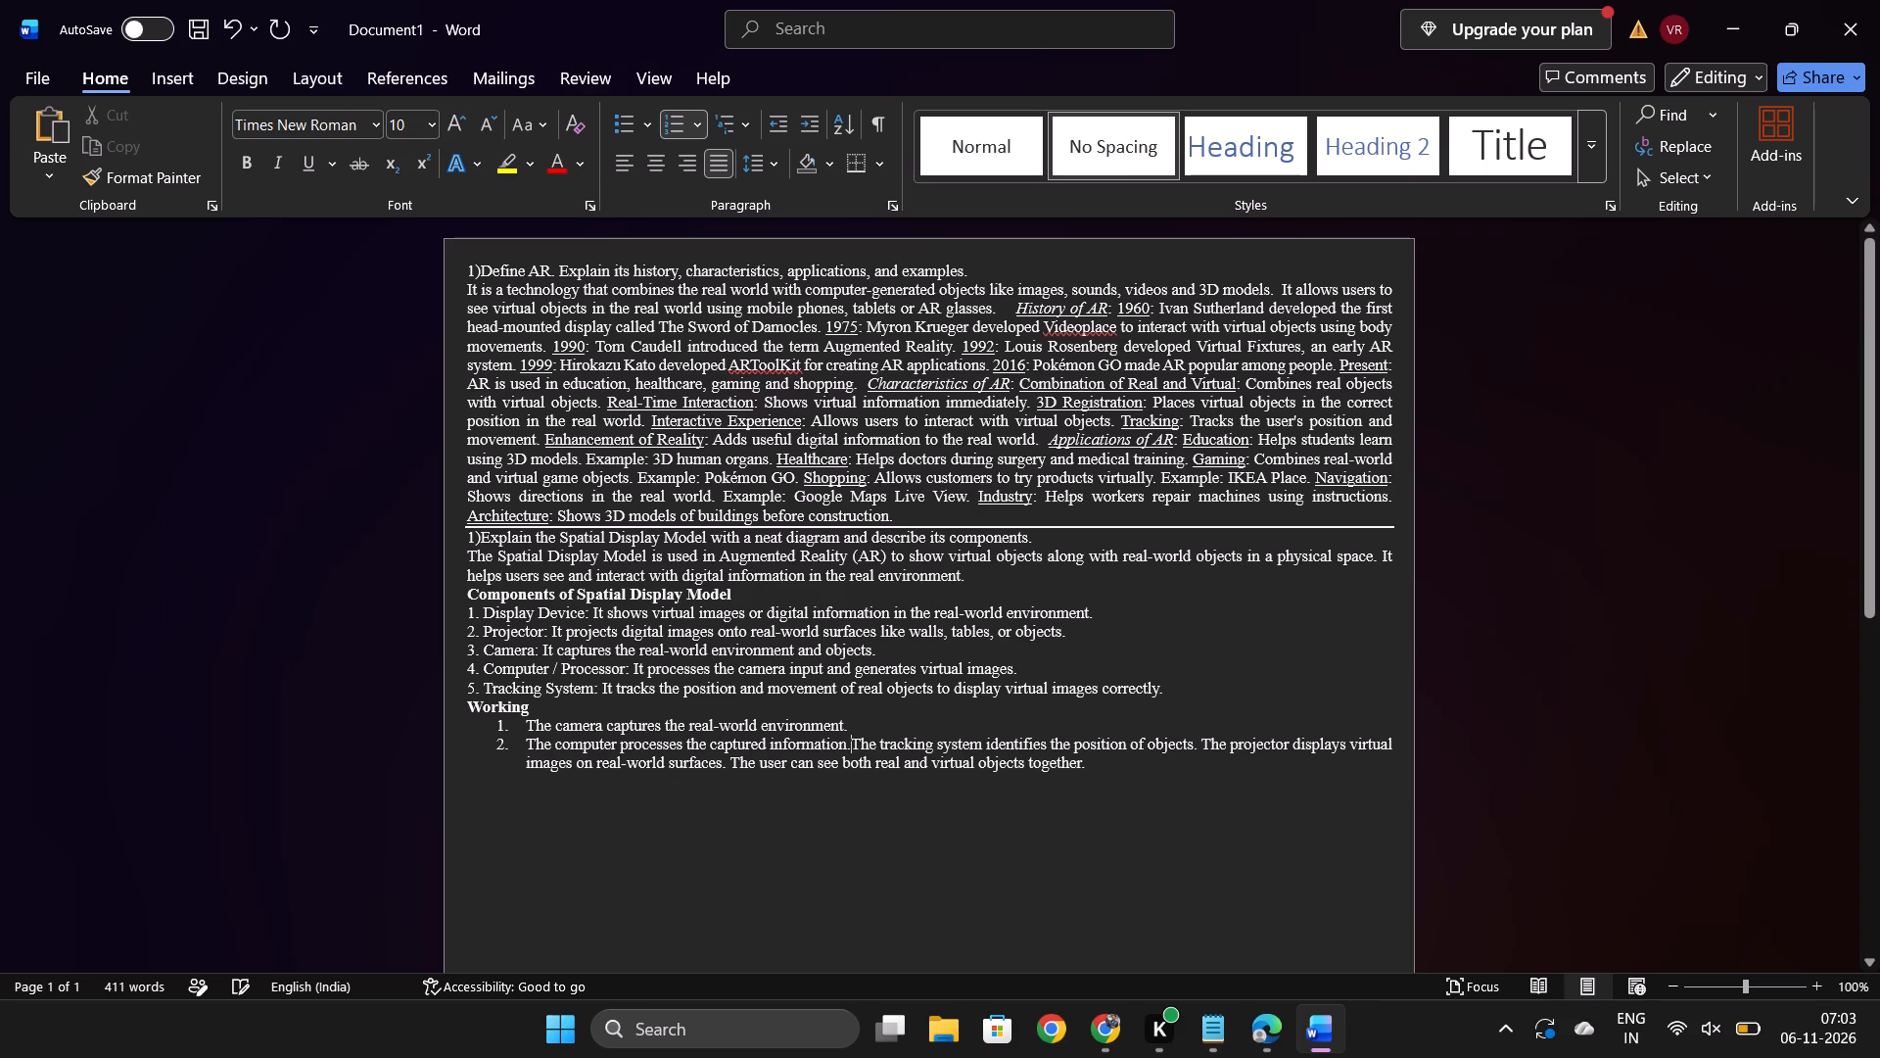
{"action": "key", "text": "space"}
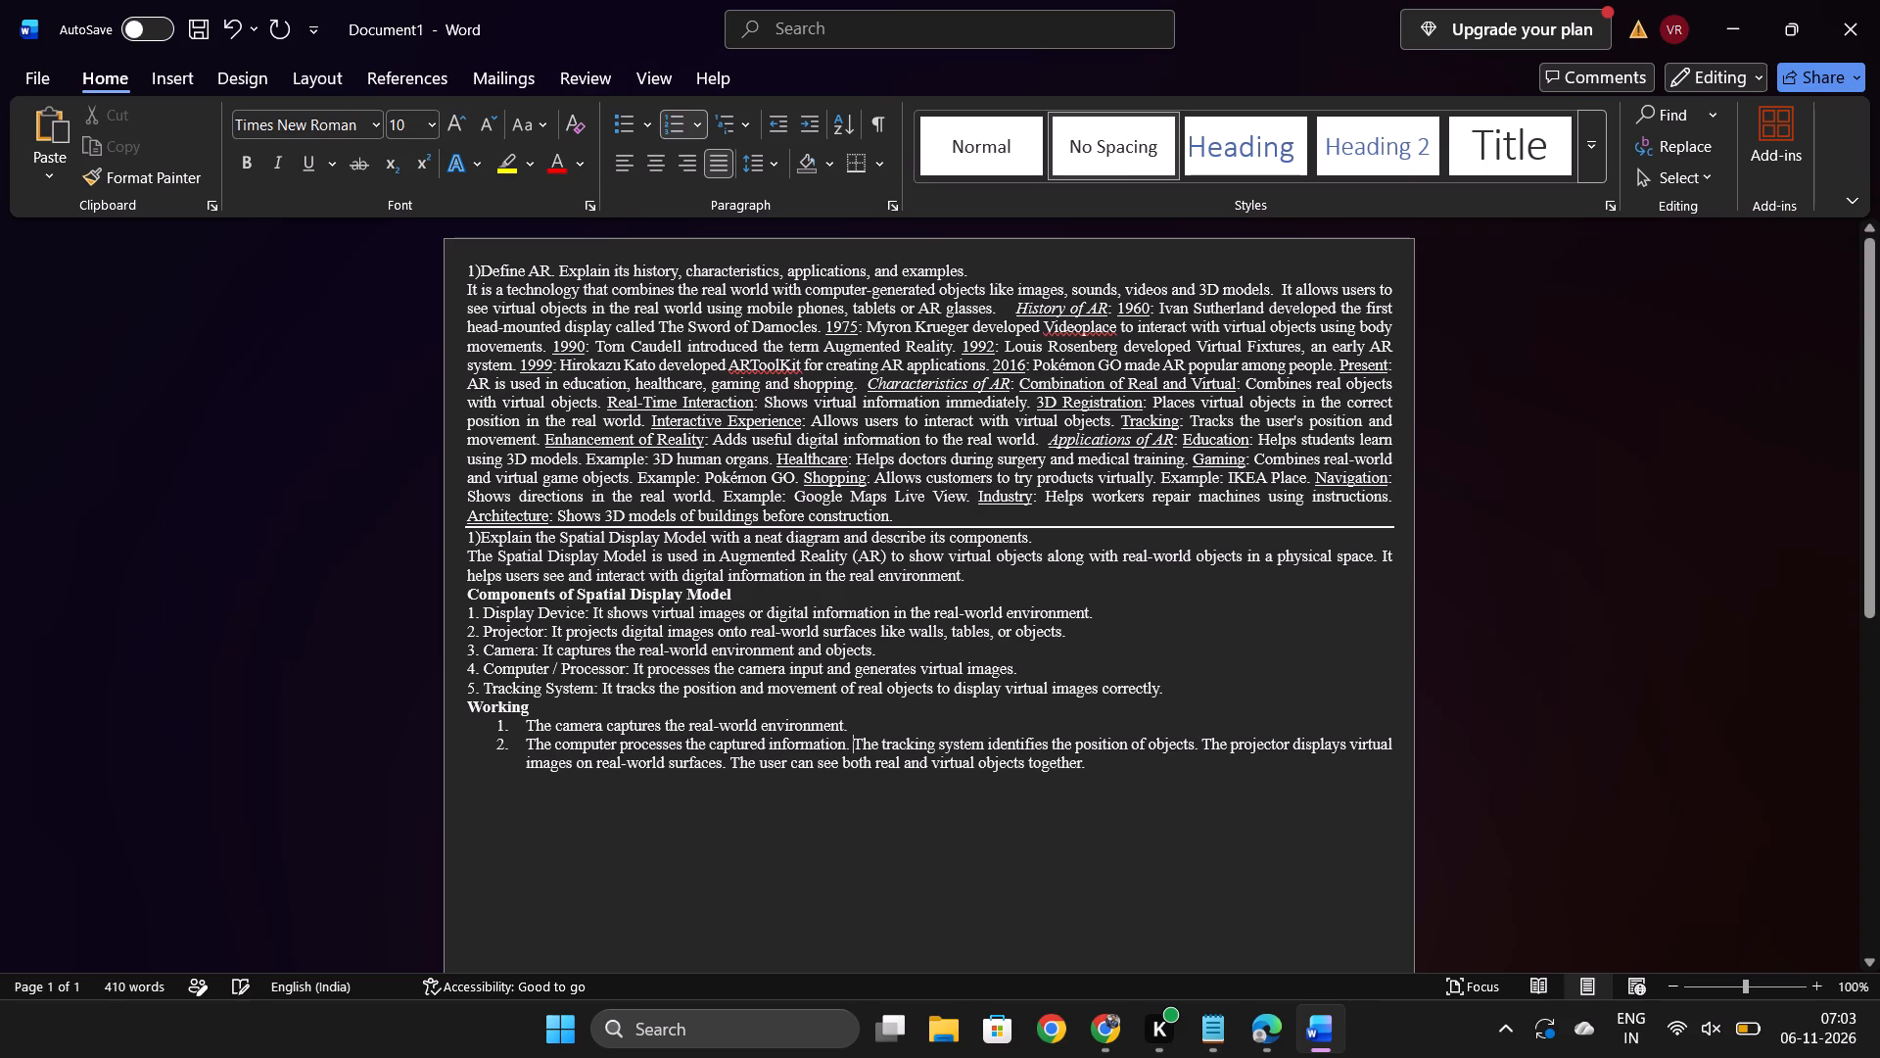
{"action": "left_click", "coordinate": [500, 742]}
{"action": "key", "text": "BackSpace"}
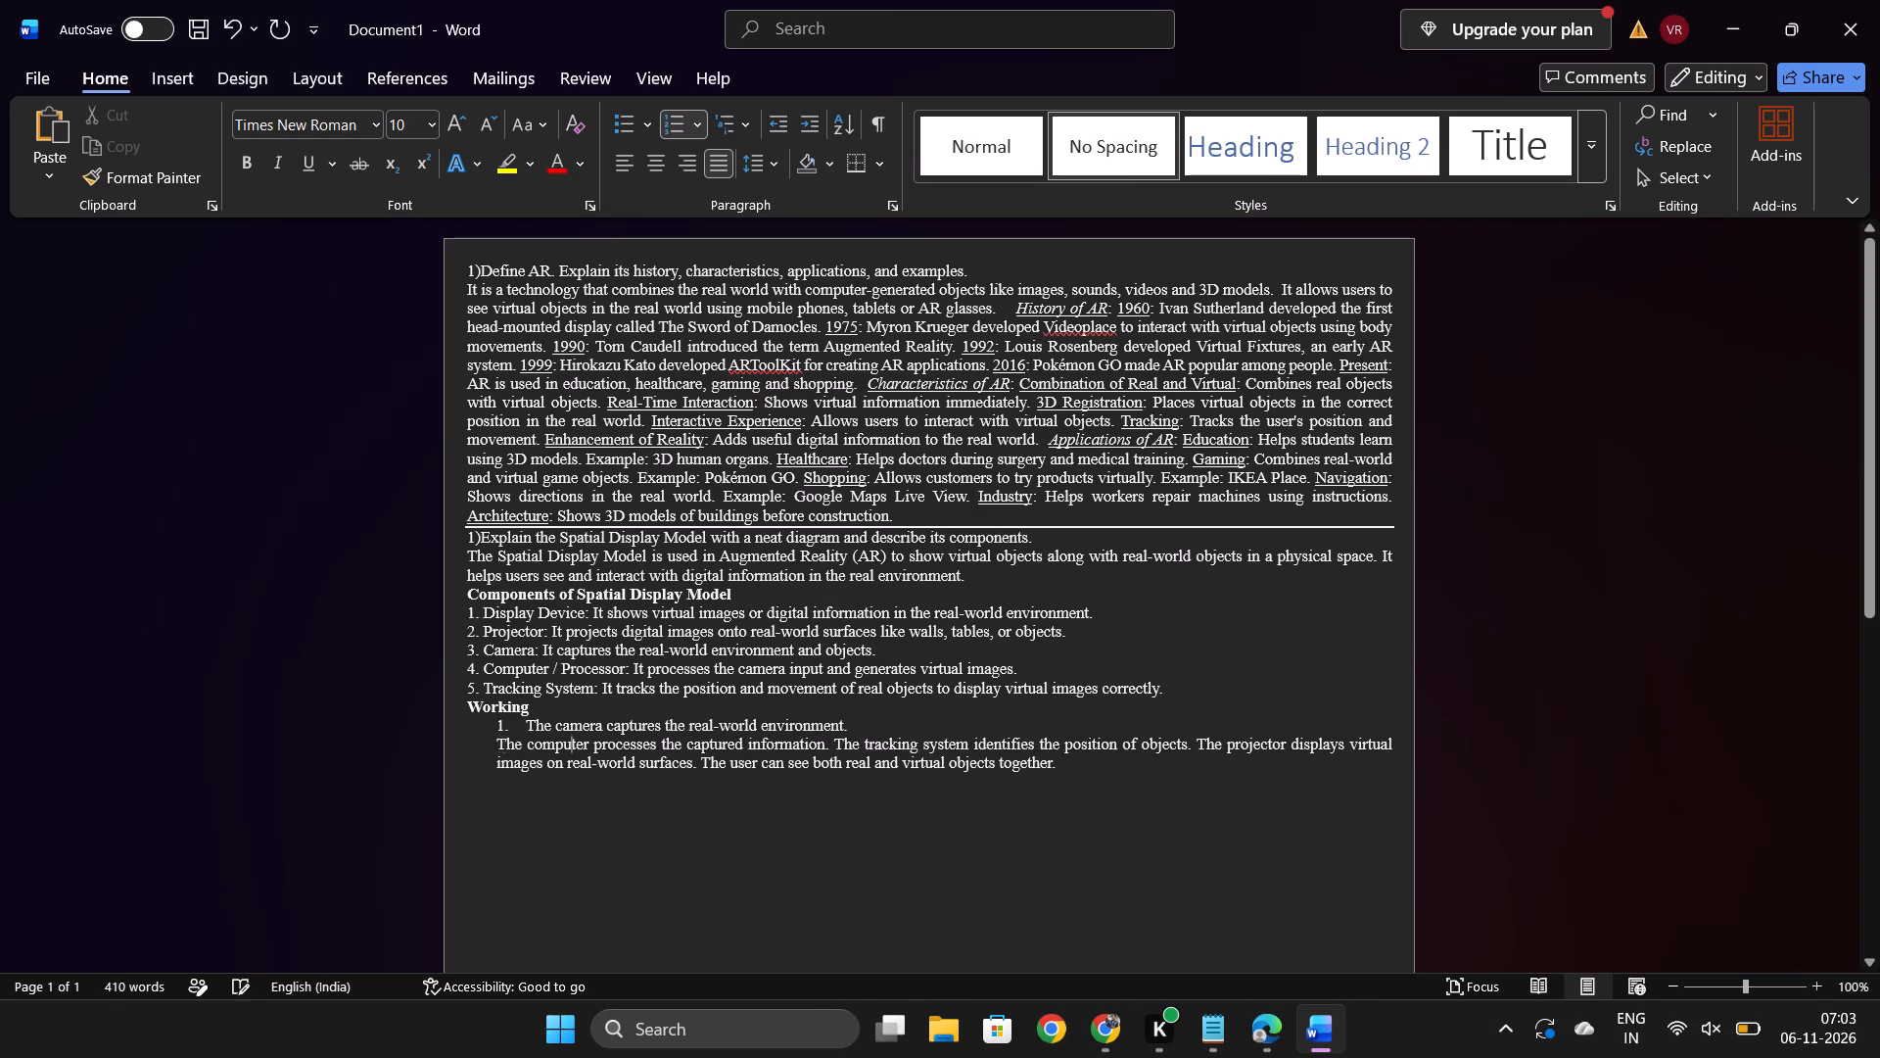
{"action": "key", "text": "BackSpace"}
{"action": "key", "text": "BackSpace"}
{"action": "key", "text": "space"}
Remove the remaining list number and run the merged text on after the Working heading, separated by a colon and space.
{"action": "left_click", "coordinate": [503, 729]}
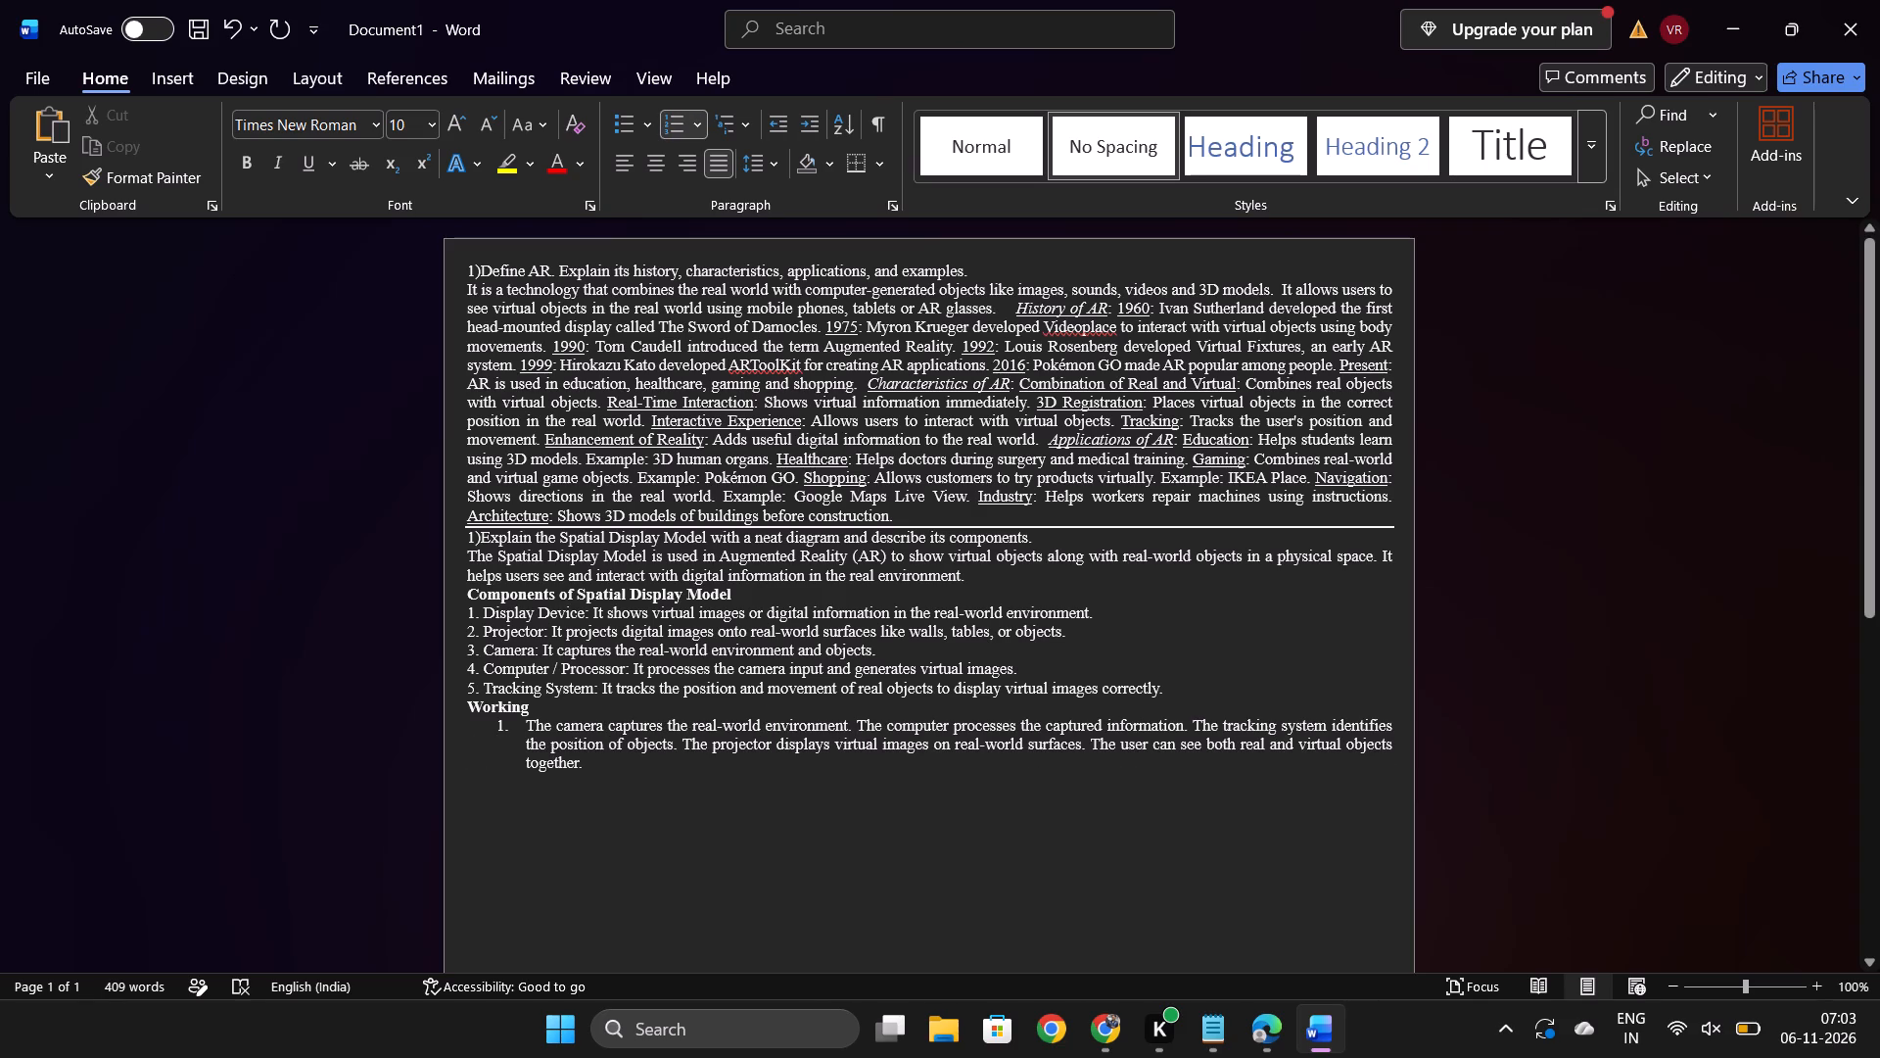
{"action": "key", "text": "BackSpace"}
{"action": "key", "text": "BackSpace"}
{"action": "key", "text": "BackSpace"}
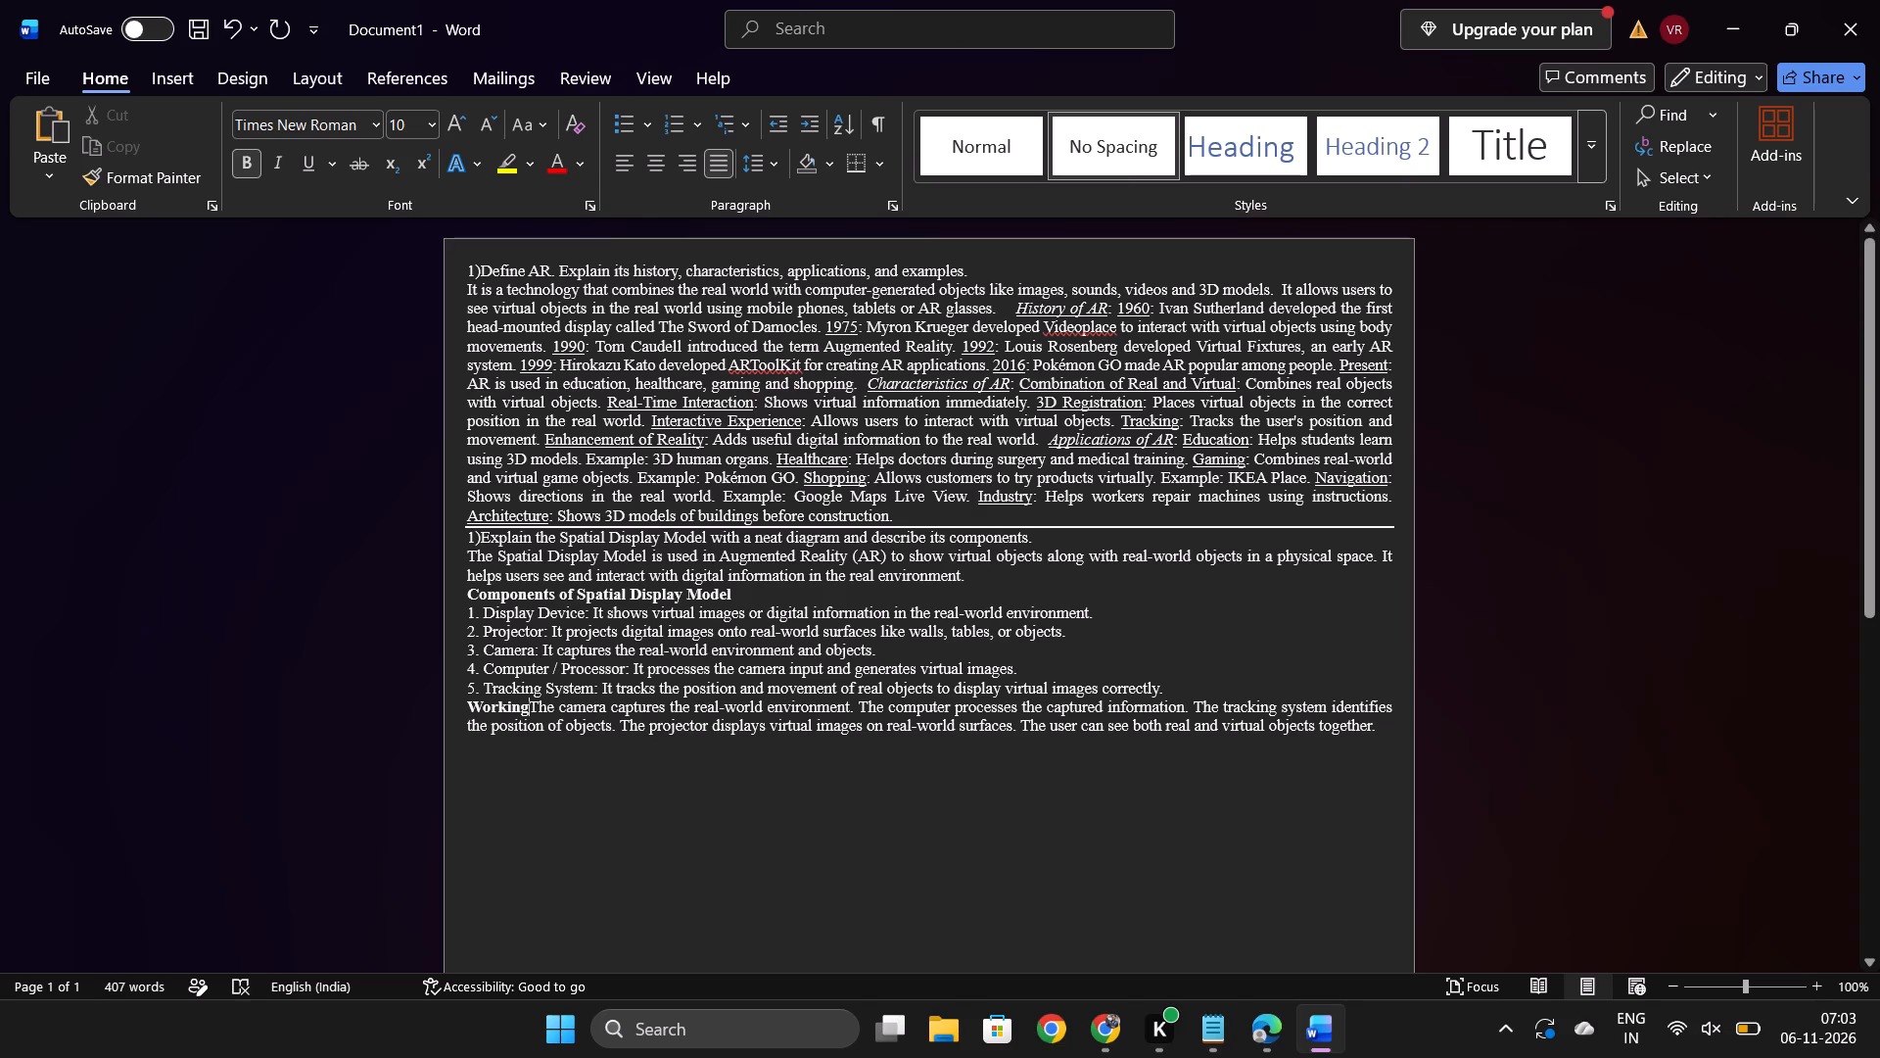
{"action": "key", "text": "shift+colon"}
{"action": "key", "text": "space"}
Format the word Working as italic and underlined, without bold.
{"action": "left_click_drag", "start_coordinate": [527, 710], "coordinate": [450, 708]}
{"action": "left_click", "coordinate": [479, 670]}
{"action": "left_click", "coordinate": [521, 670]}
{"action": "left_click", "coordinate": [502, 670]}
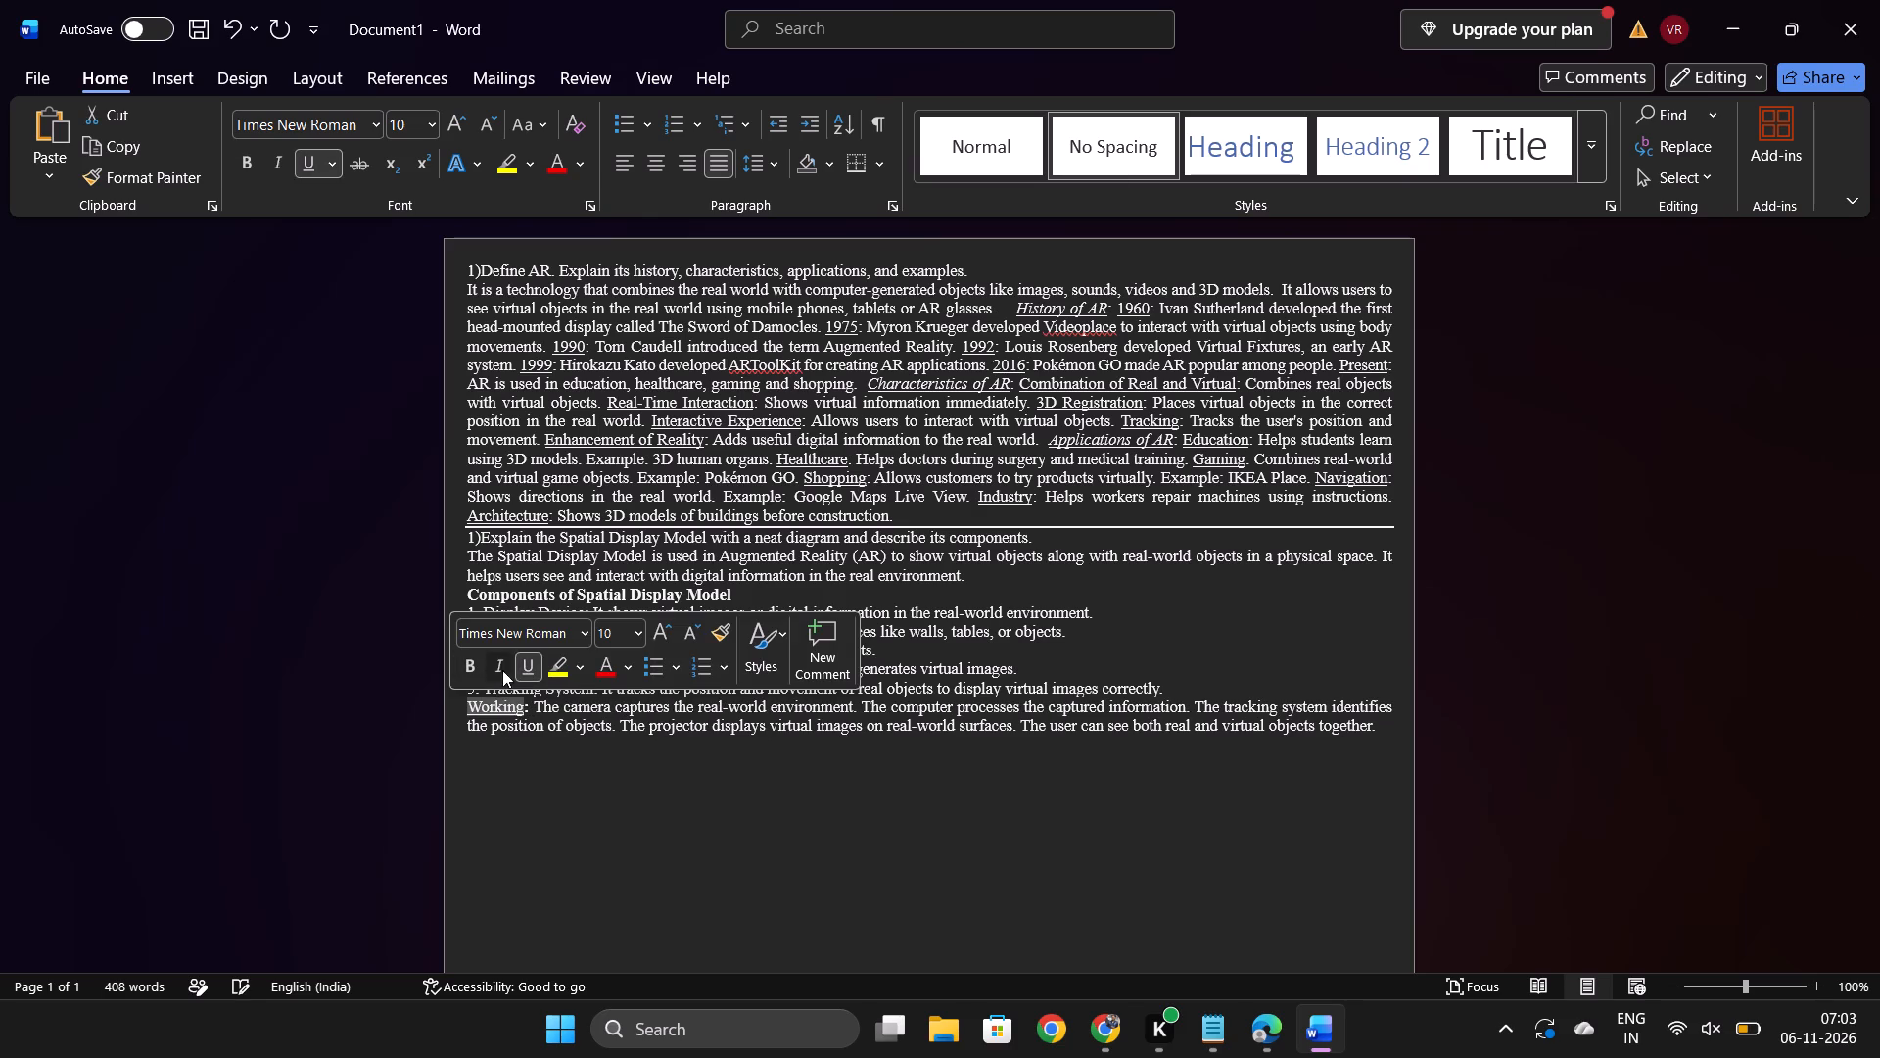
{"action": "left_click", "coordinate": [512, 741]}
Switch back to the Spatial Display Model answer in ChatGPT in Edge.
{"action": "left_click", "coordinate": [1266, 1031]}
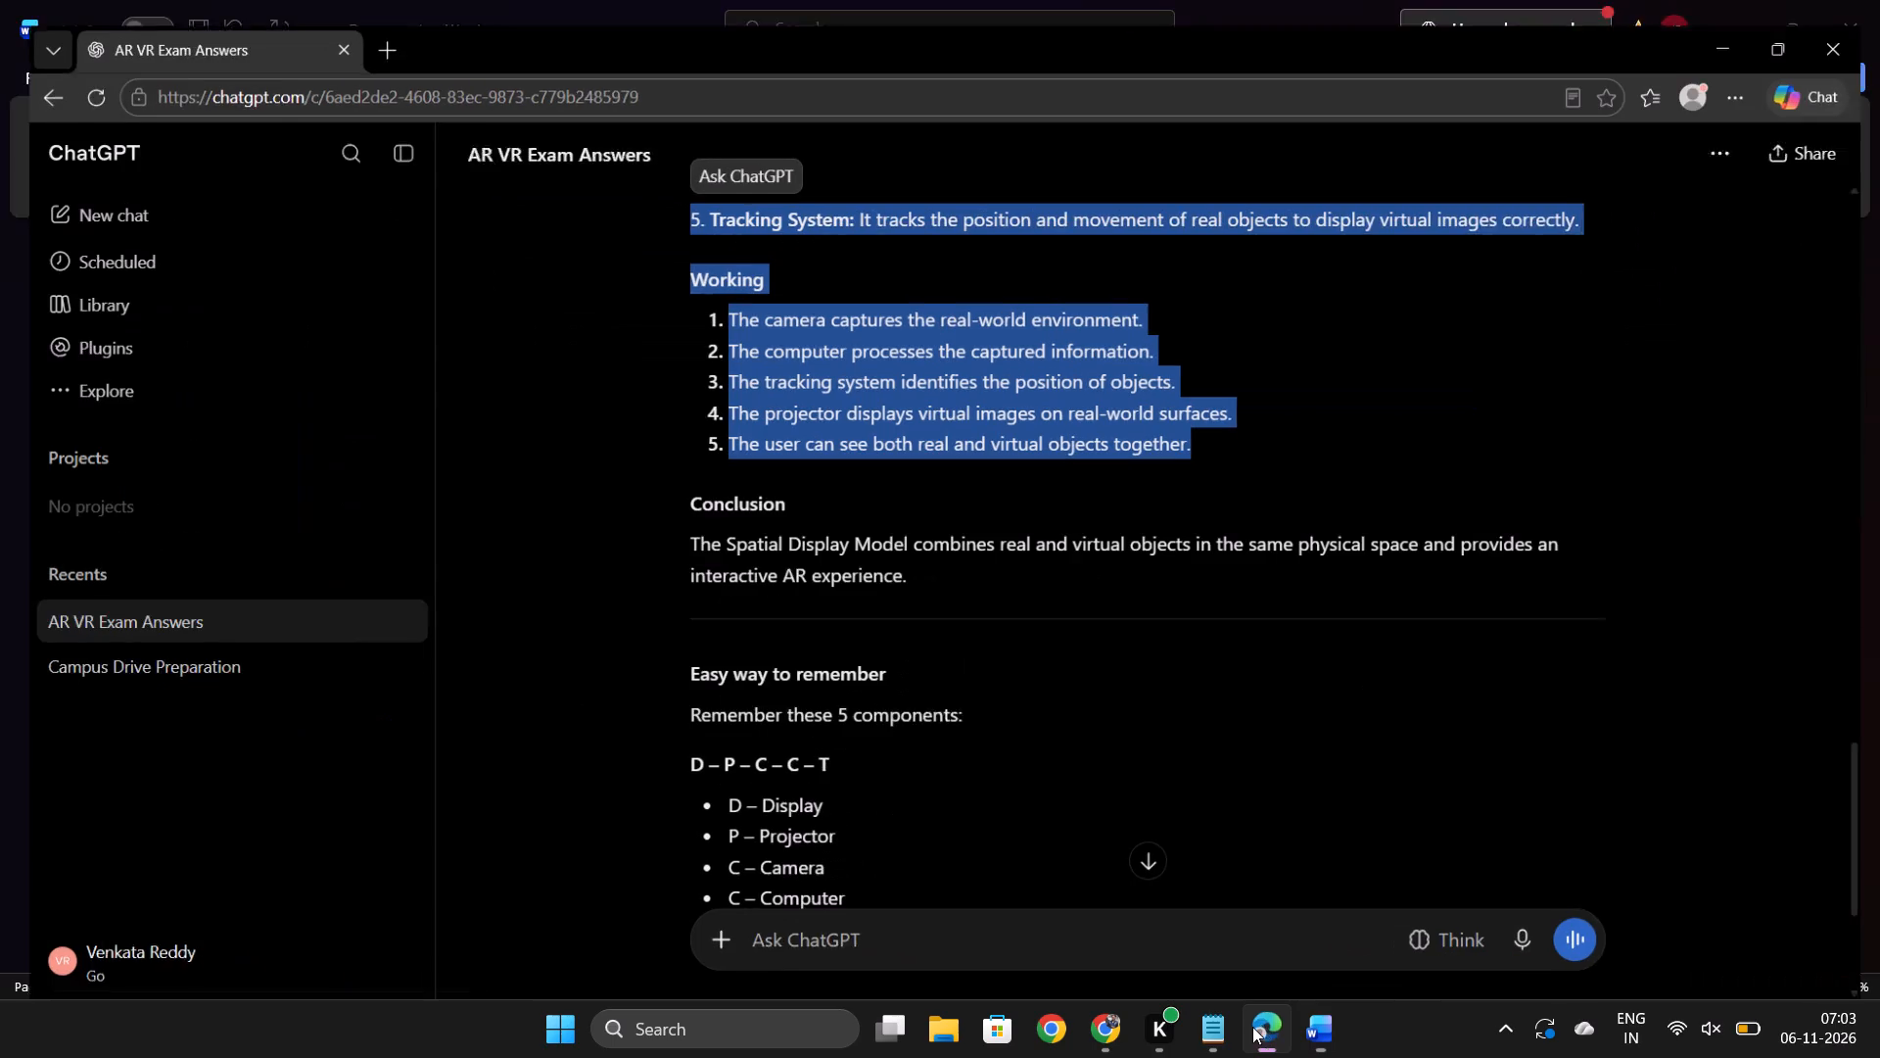
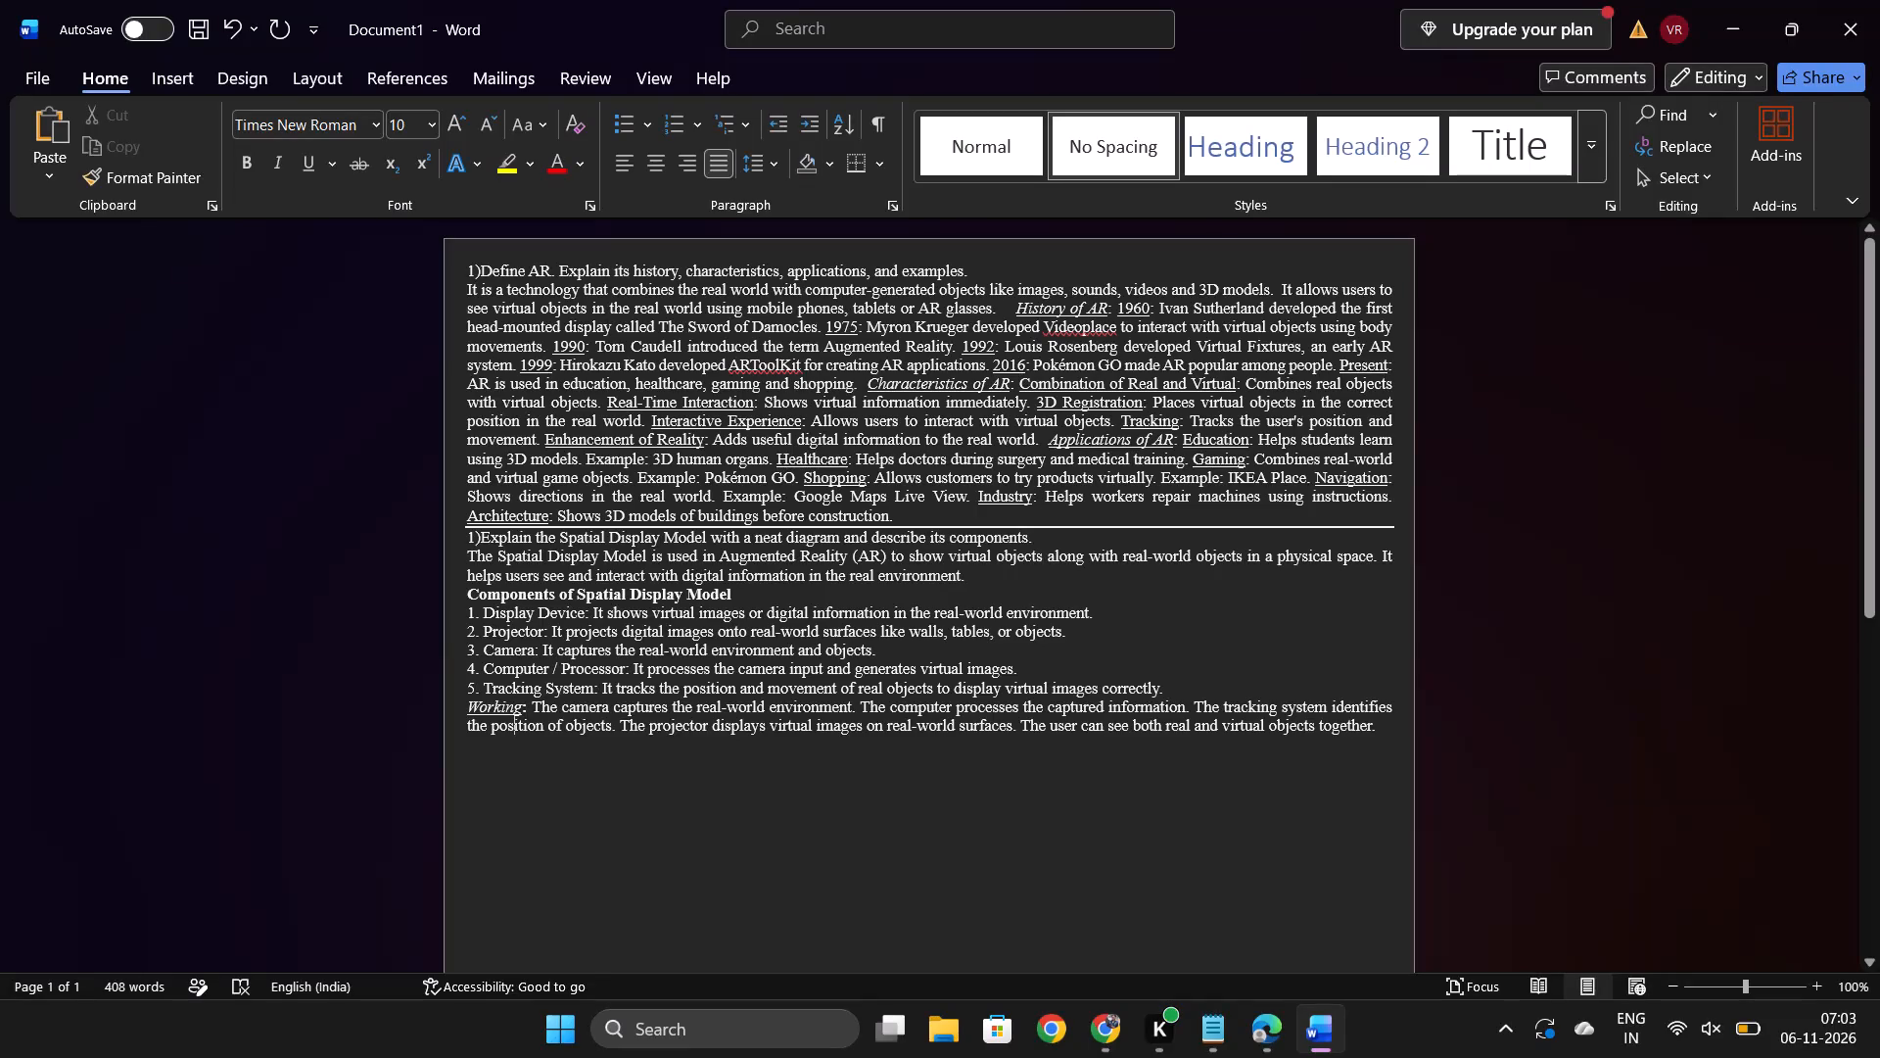
Underline the five component names, from Display Device to Tracking System, in the Spatial Display Model list.
{"action": "left_click_drag", "start_coordinate": [575, 682], "coordinate": [512, 685]}
{"action": "left_click_drag", "start_coordinate": [604, 670], "coordinate": [508, 664], "text": "ctrl"}
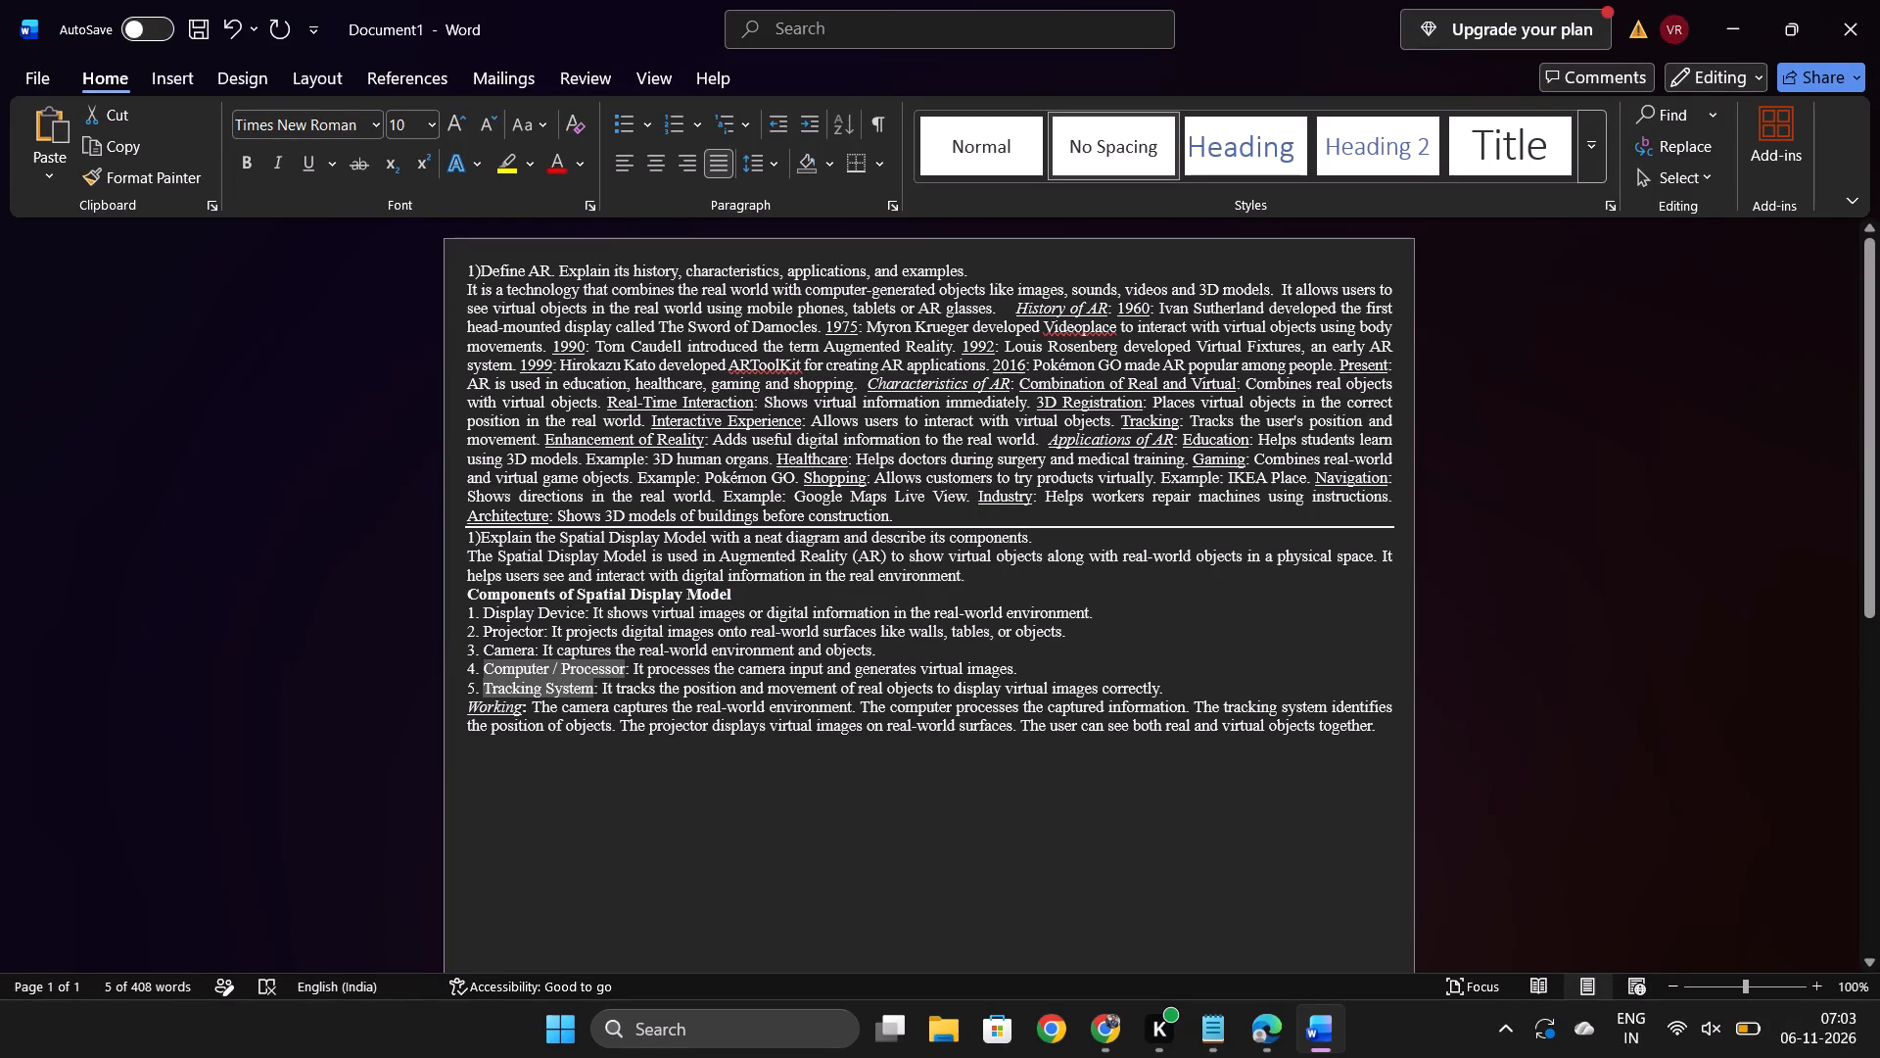
{"action": "left_click_drag", "start_coordinate": [531, 649], "coordinate": [480, 652], "text": "ctrl"}
{"action": "left_click_drag", "start_coordinate": [542, 633], "coordinate": [481, 629], "text": "ctrl"}
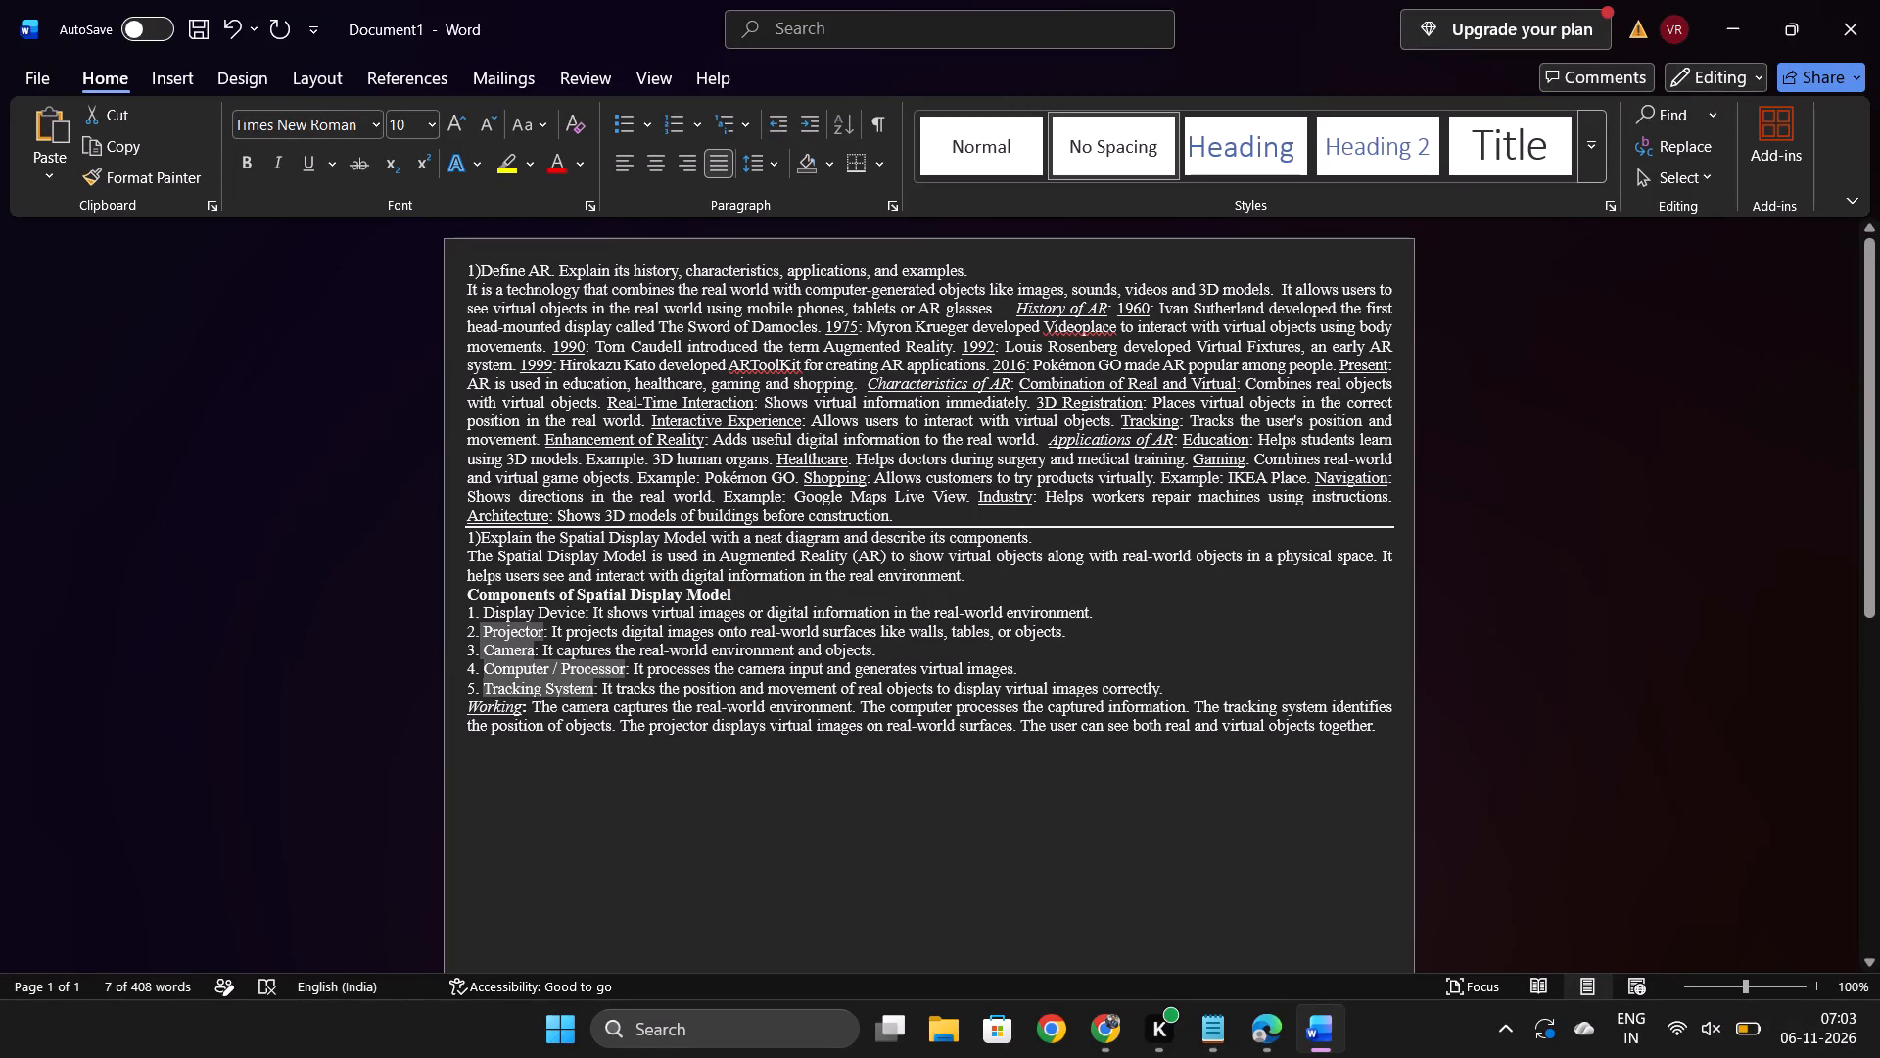
{"action": "left_click_drag", "start_coordinate": [580, 617], "coordinate": [507, 618], "text": "ctrl"}
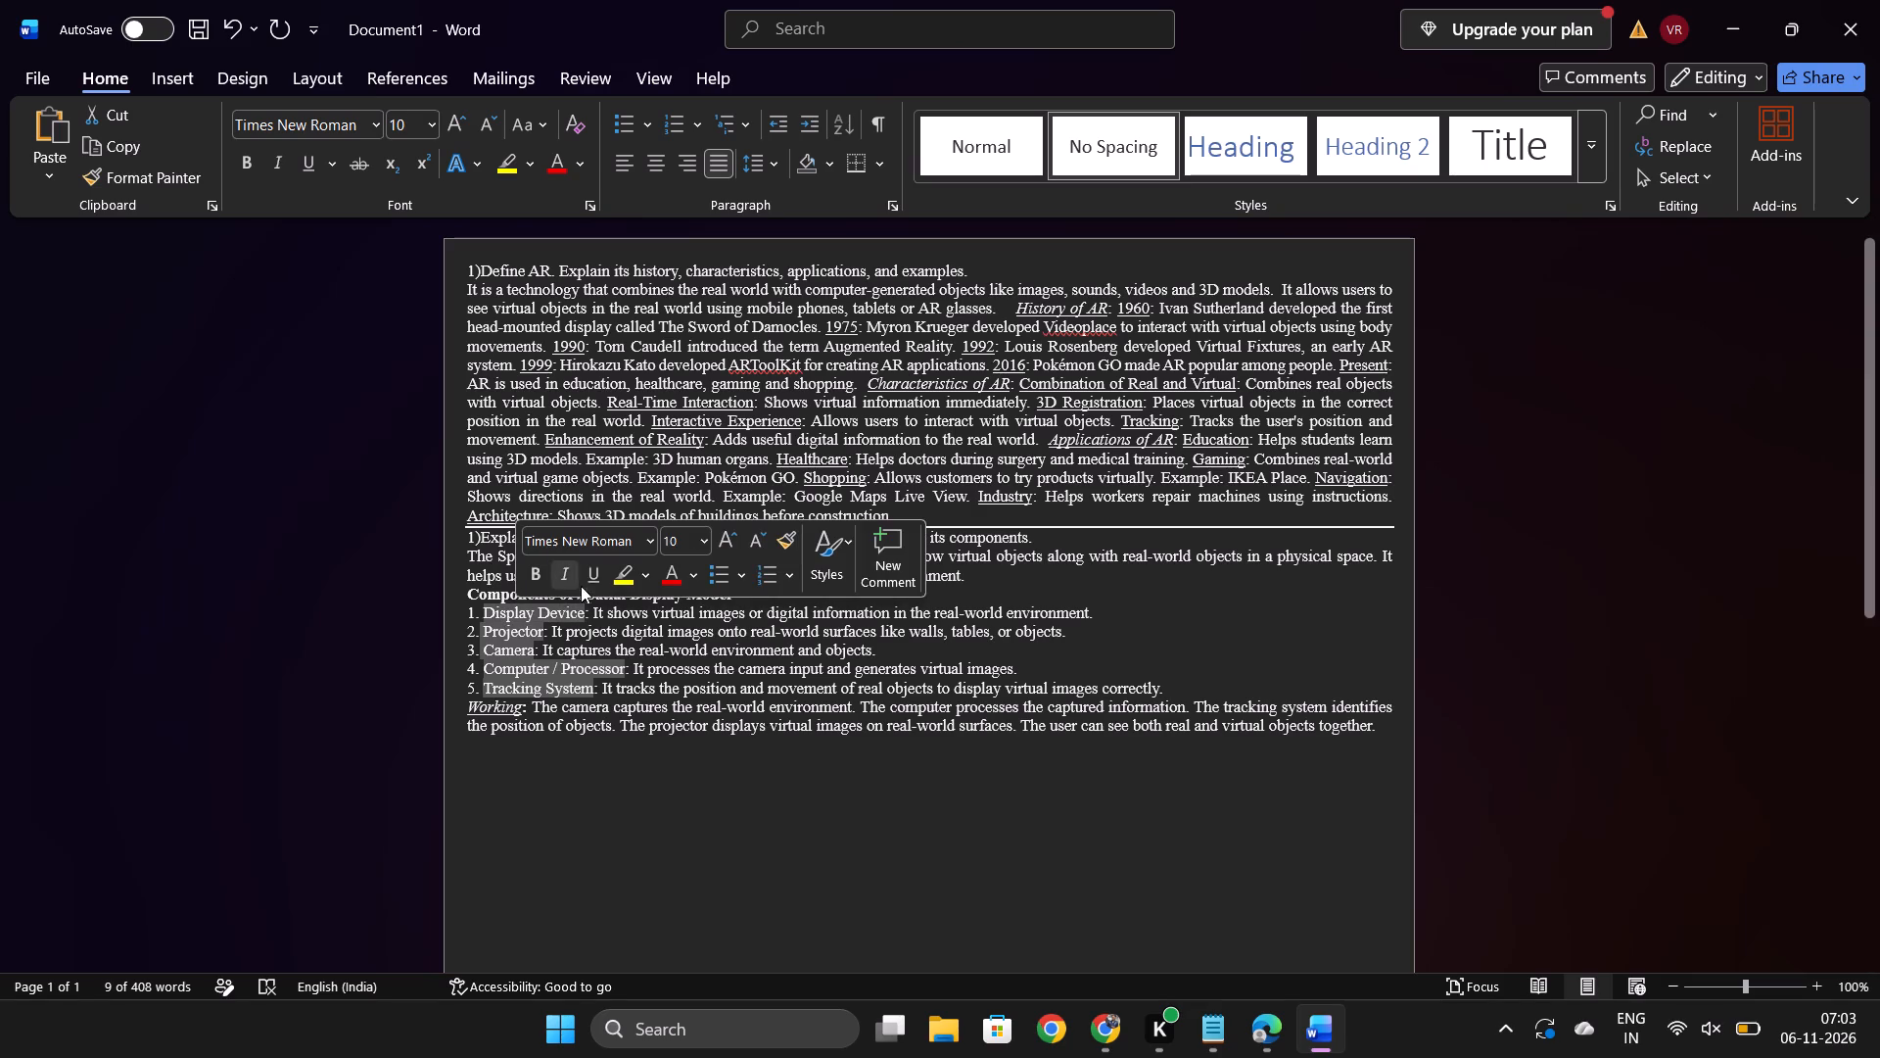
{"action": "left_click", "coordinate": [589, 580]}
Merge the five numbered component lines into one continuous paragraph, keeping their numbers and separating the items with a space.
{"action": "left_click", "coordinate": [473, 694]}
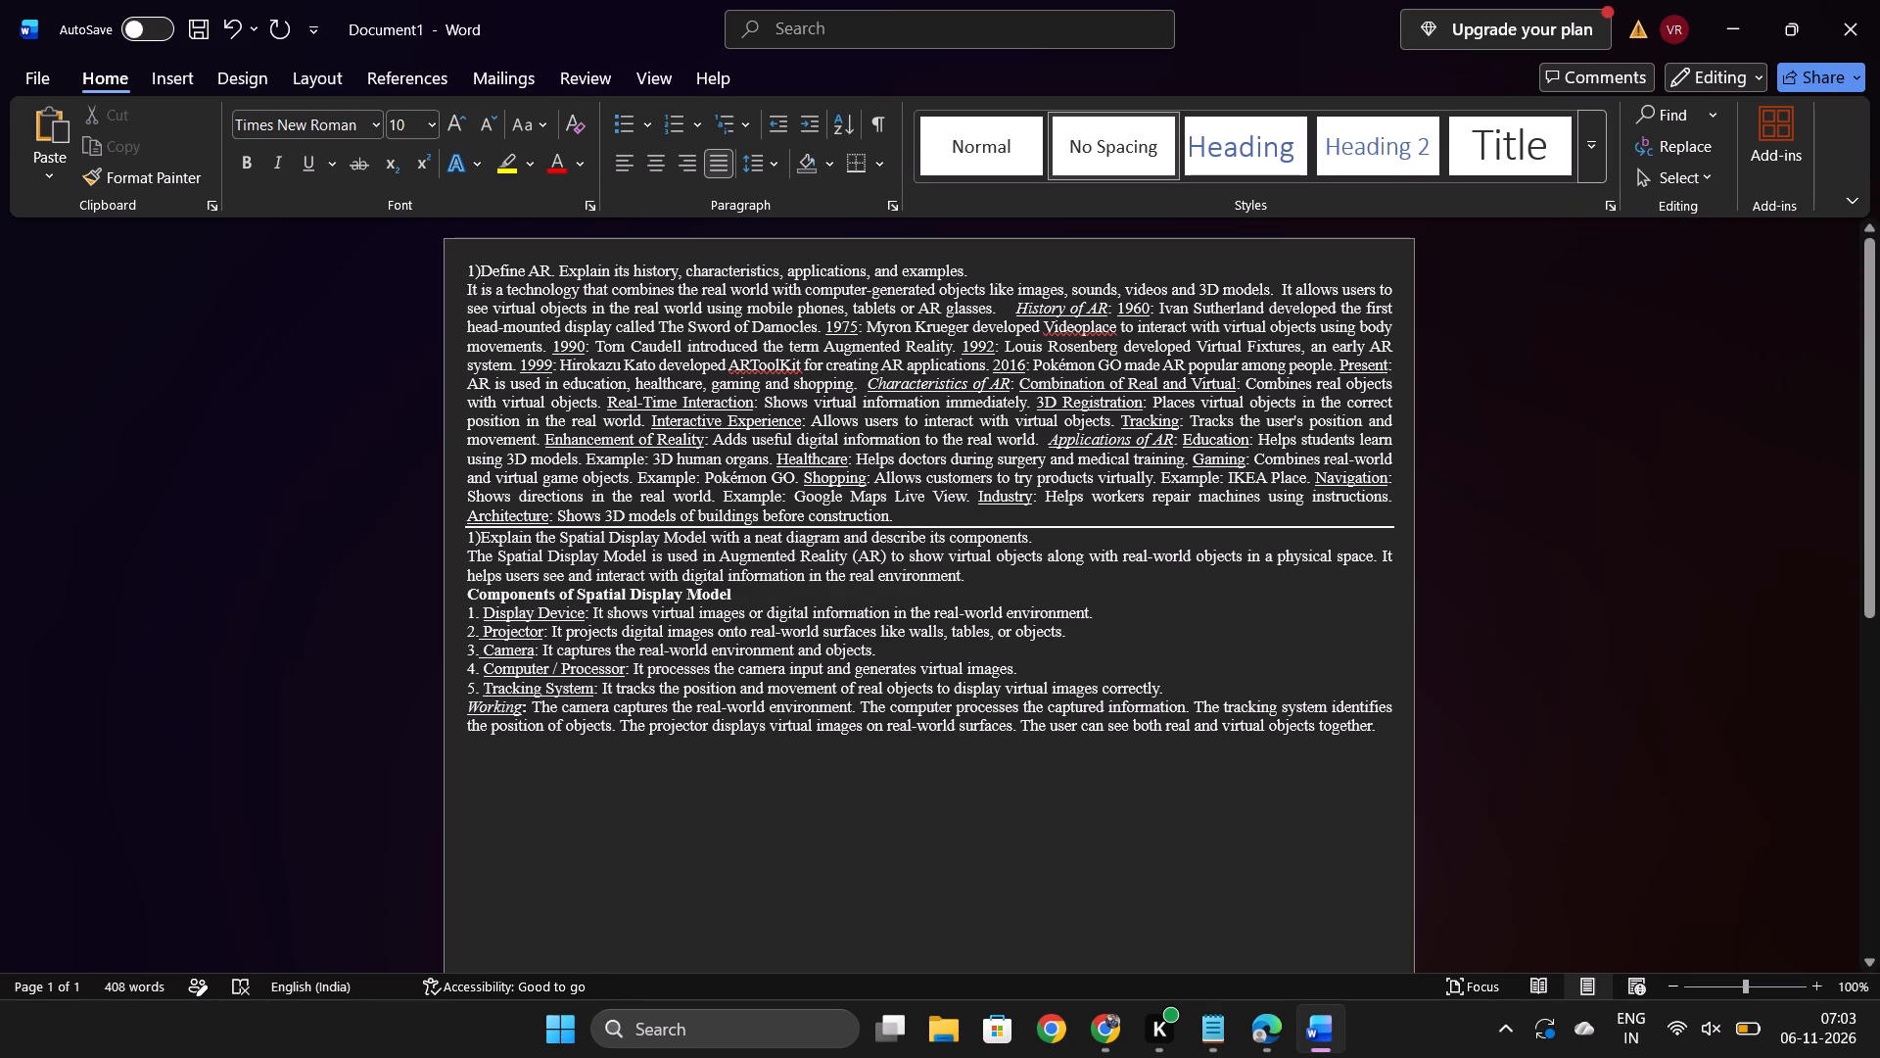
{"action": "left_click", "coordinate": [481, 694]}
{"action": "left_click", "coordinate": [486, 691]}
{"action": "left_click", "coordinate": [468, 686]}
{"action": "key", "text": "BackSpace"}
{"action": "key", "text": "space"}
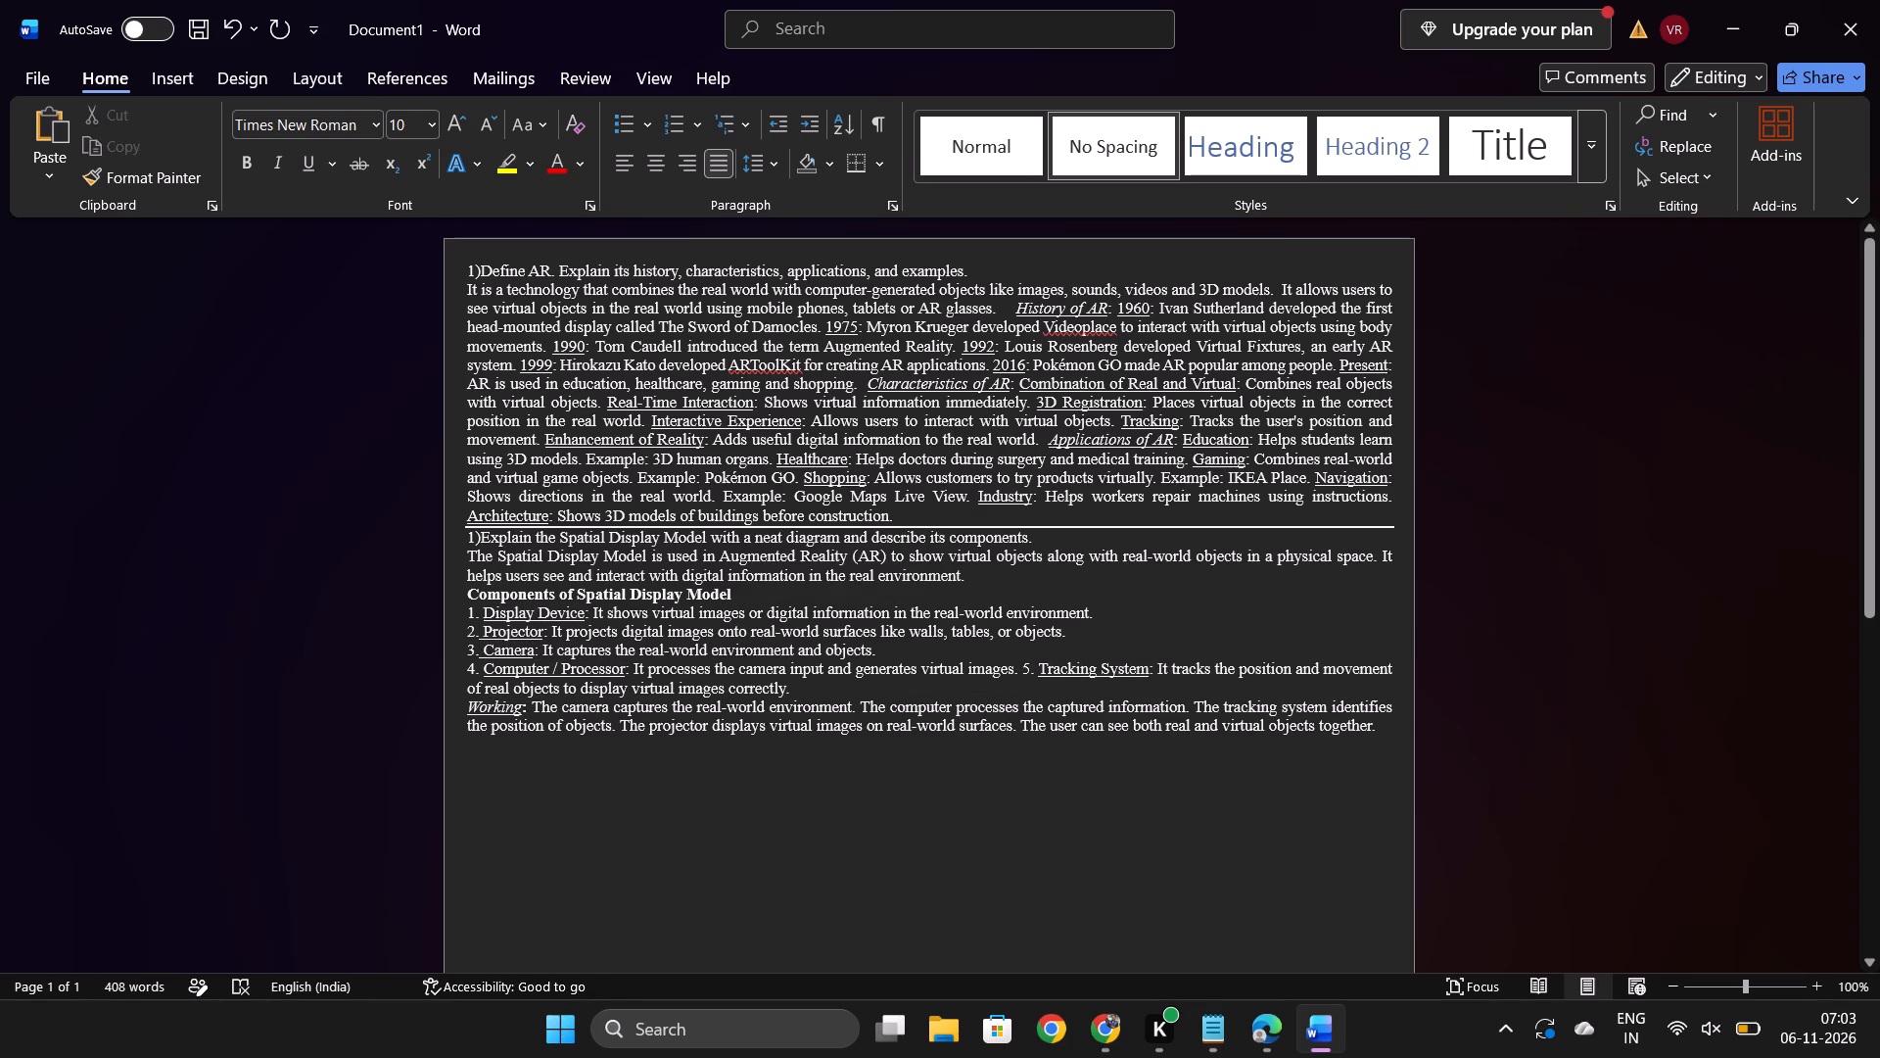
{"action": "key", "text": "space"}
{"action": "key", "text": "BackSpace"}
{"action": "left_click", "coordinate": [468, 670]}
{"action": "key", "text": "BackSpace"}
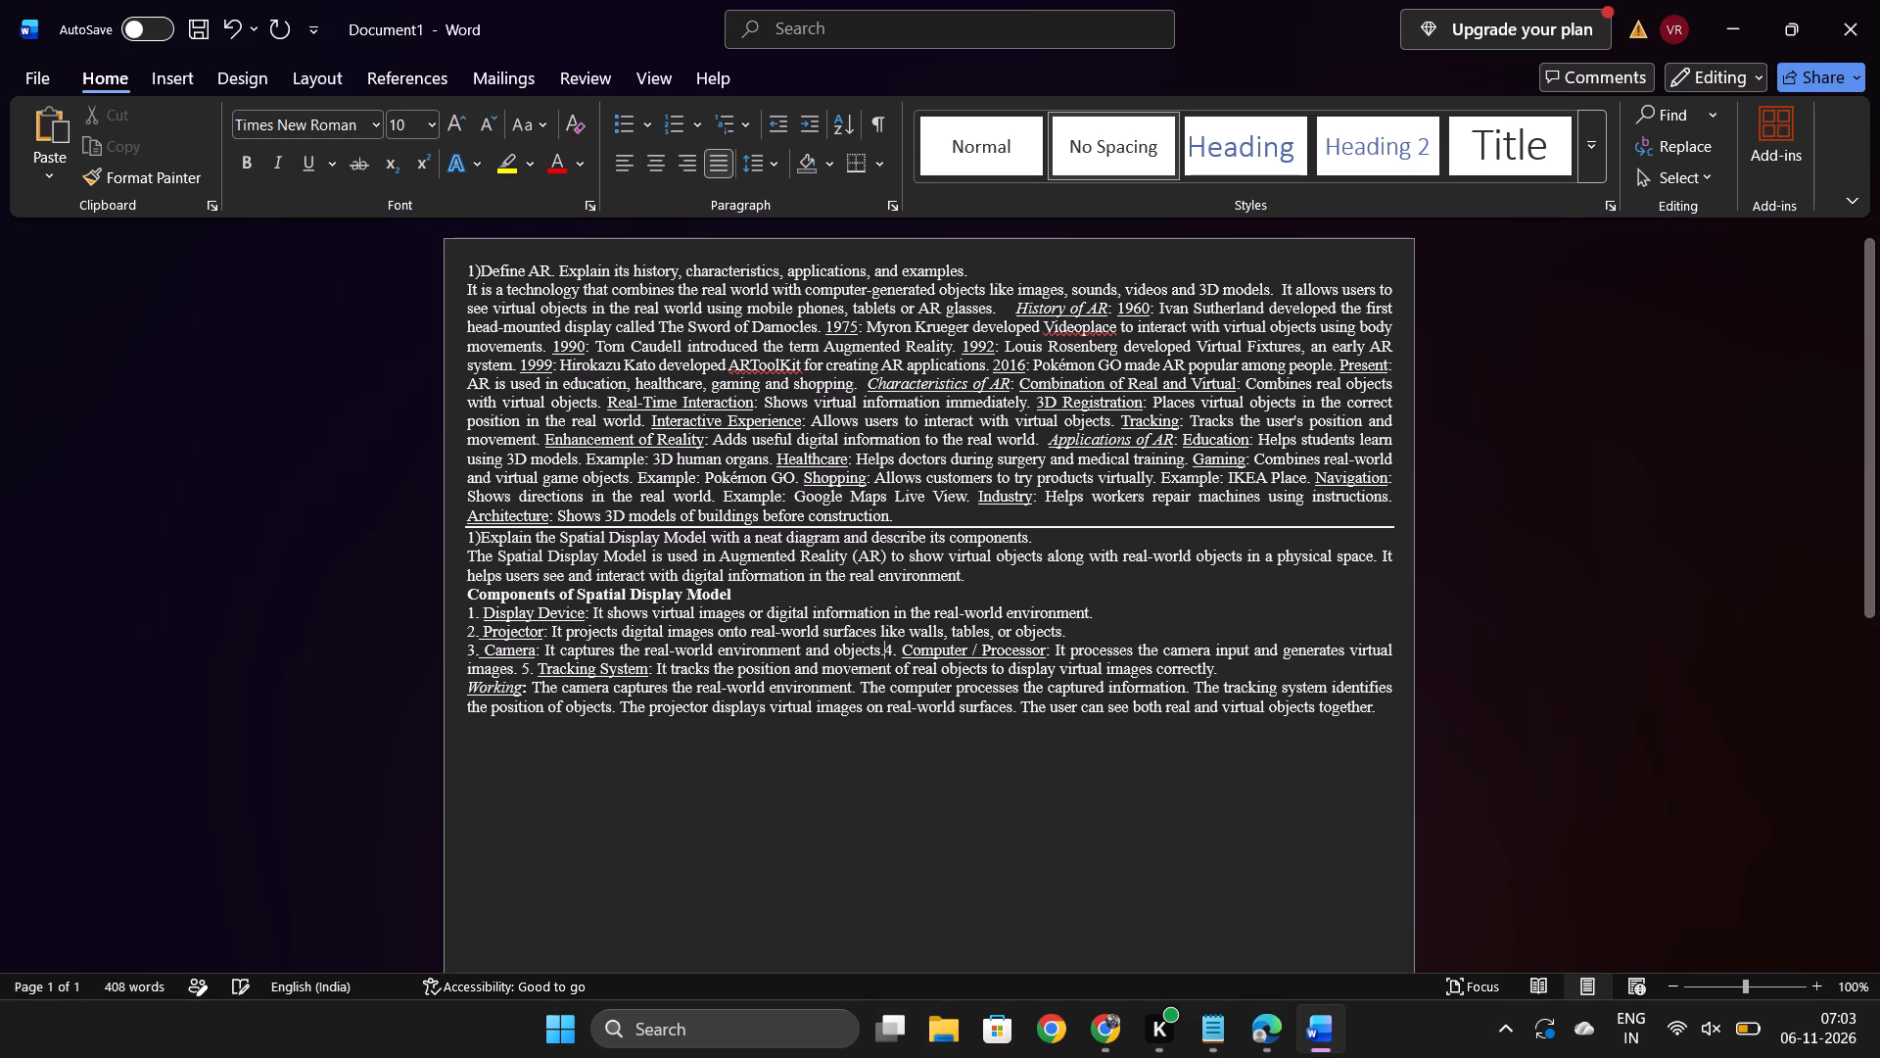
{"action": "type", "text": "n"}
{"action": "key", "text": "space"}
{"action": "key", "text": "BackSpace"}
{"action": "key", "text": "BackSpace"}
{"action": "key", "text": "space"}
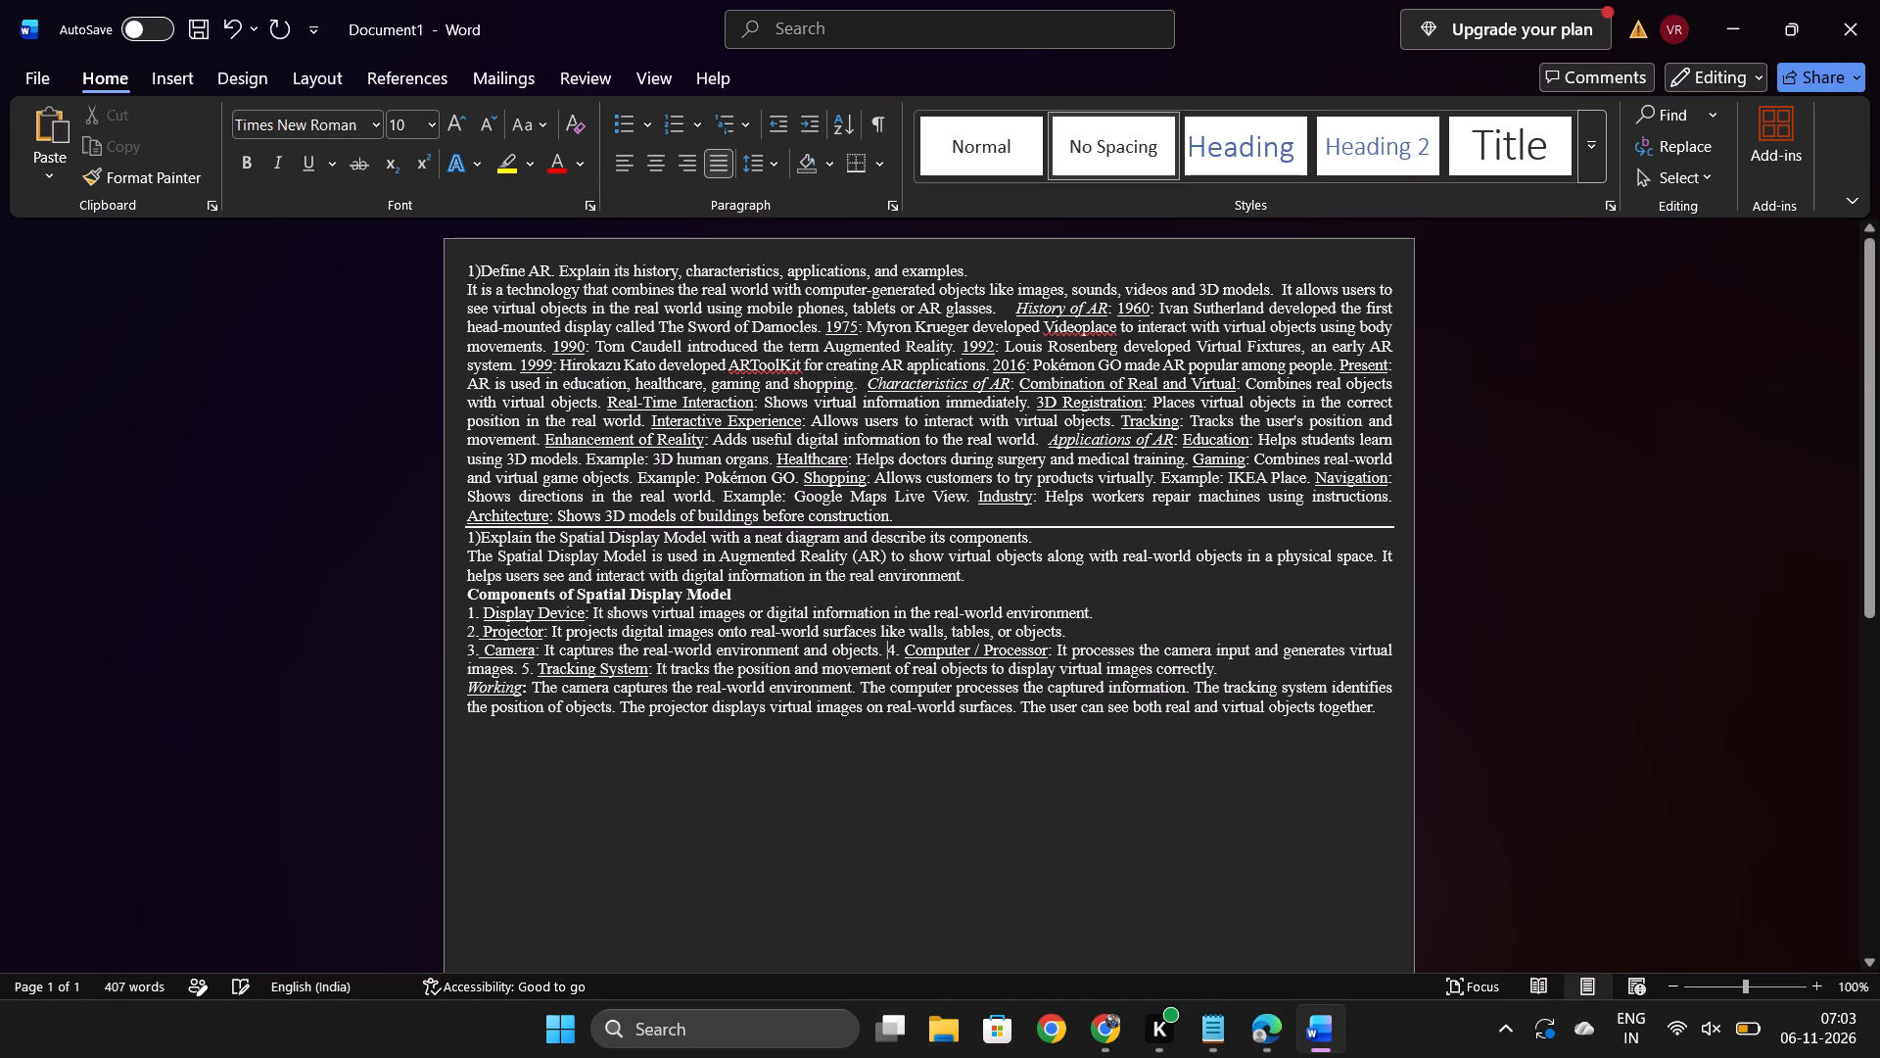
{"action": "left_click", "coordinate": [469, 649]}
{"action": "key", "text": "BackSpace"}
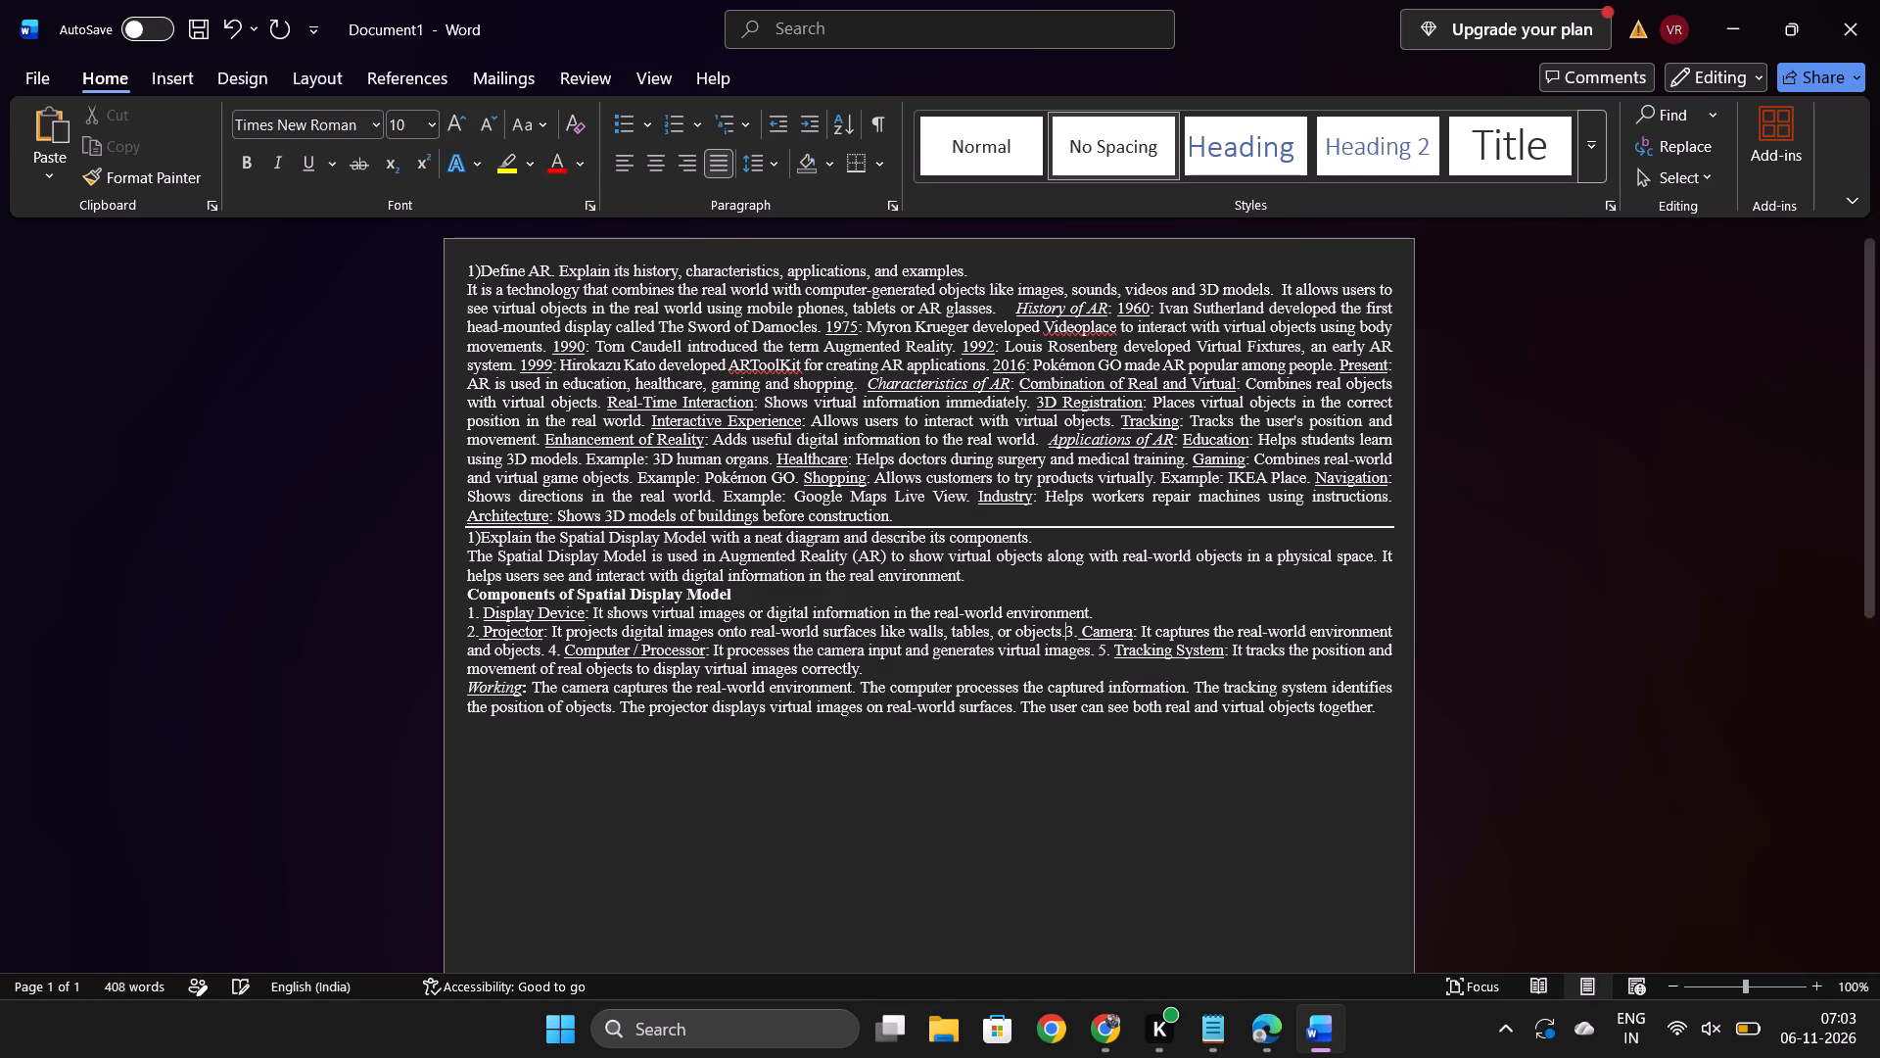
{"action": "key", "text": "space"}
{"action": "left_click", "coordinate": [469, 631]}
{"action": "key", "text": "BackSpace"}
{"action": "key", "text": "space"}
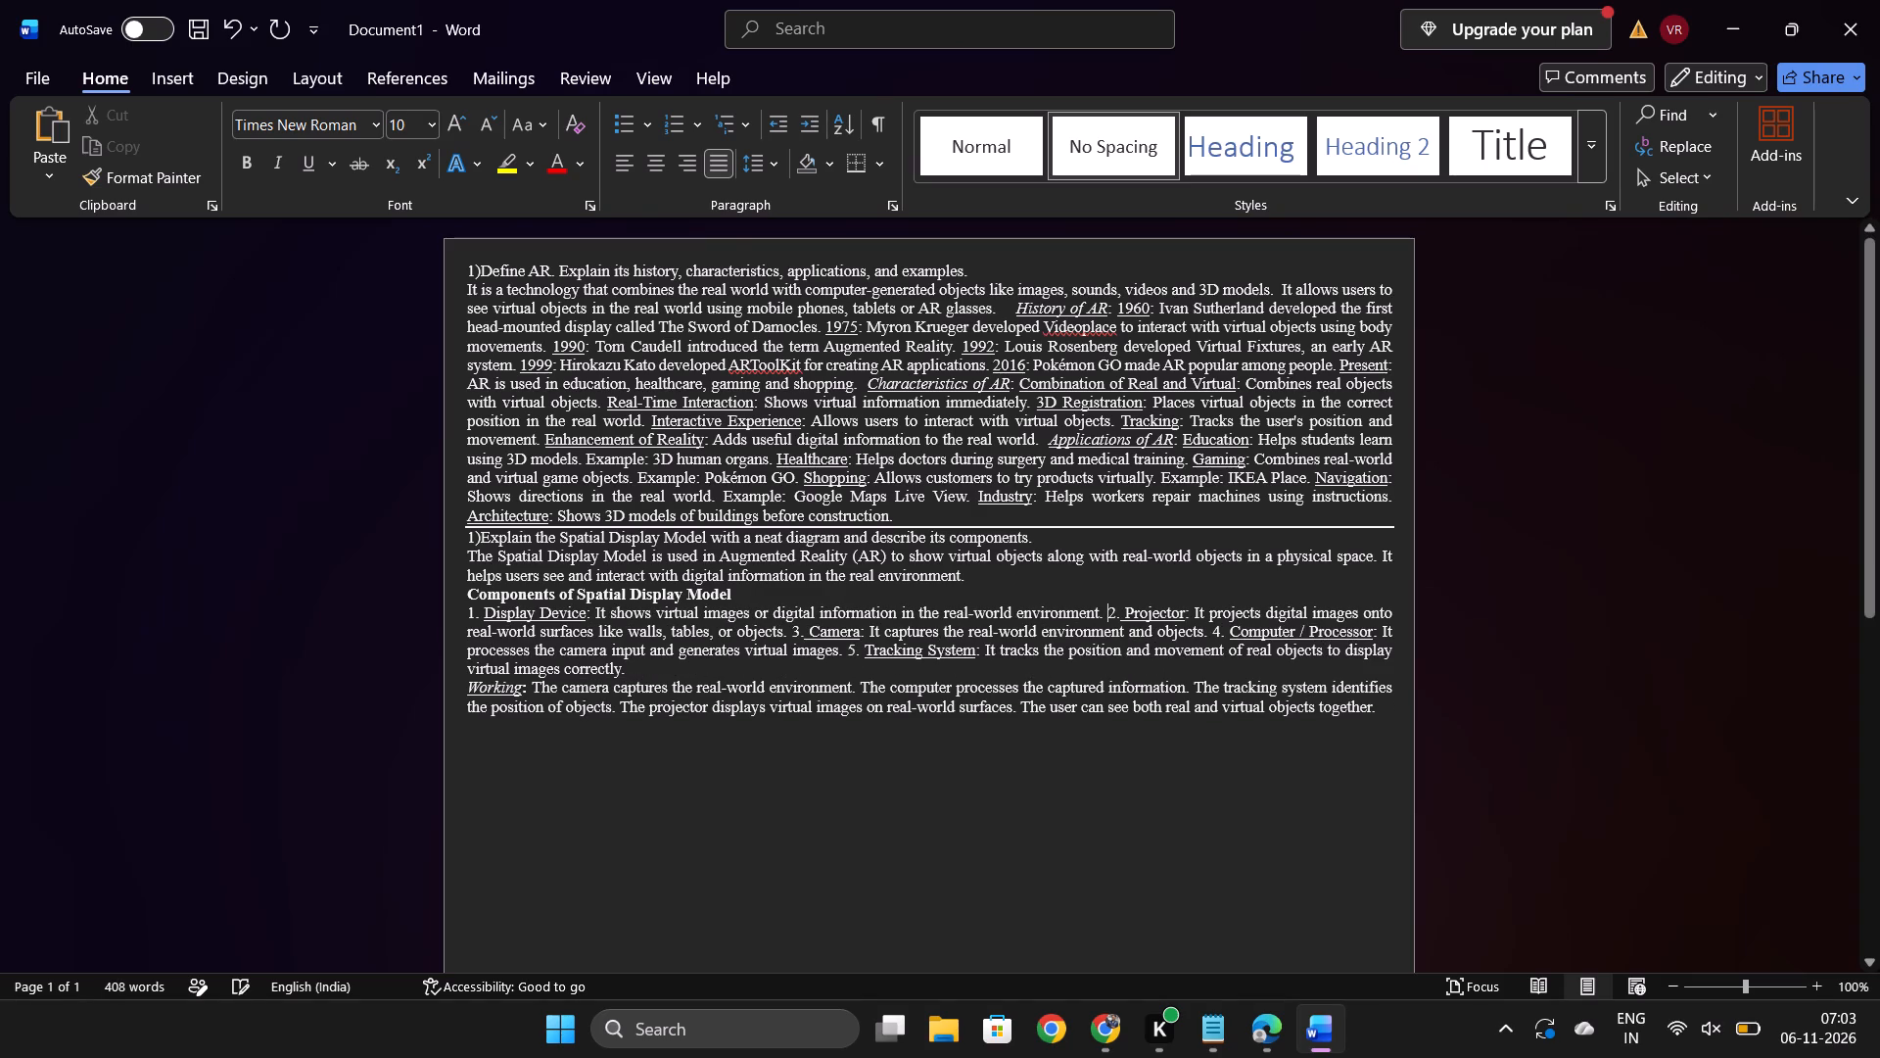
Run the merged component list on after the Components of Spatial Display Model heading, separated by a colon and space.
{"action": "left_click", "coordinate": [468, 612]}
{"action": "key", "text": "BackSpace"}
{"action": "key", "text": "space"}
{"action": "key", "text": "BackSpace"}
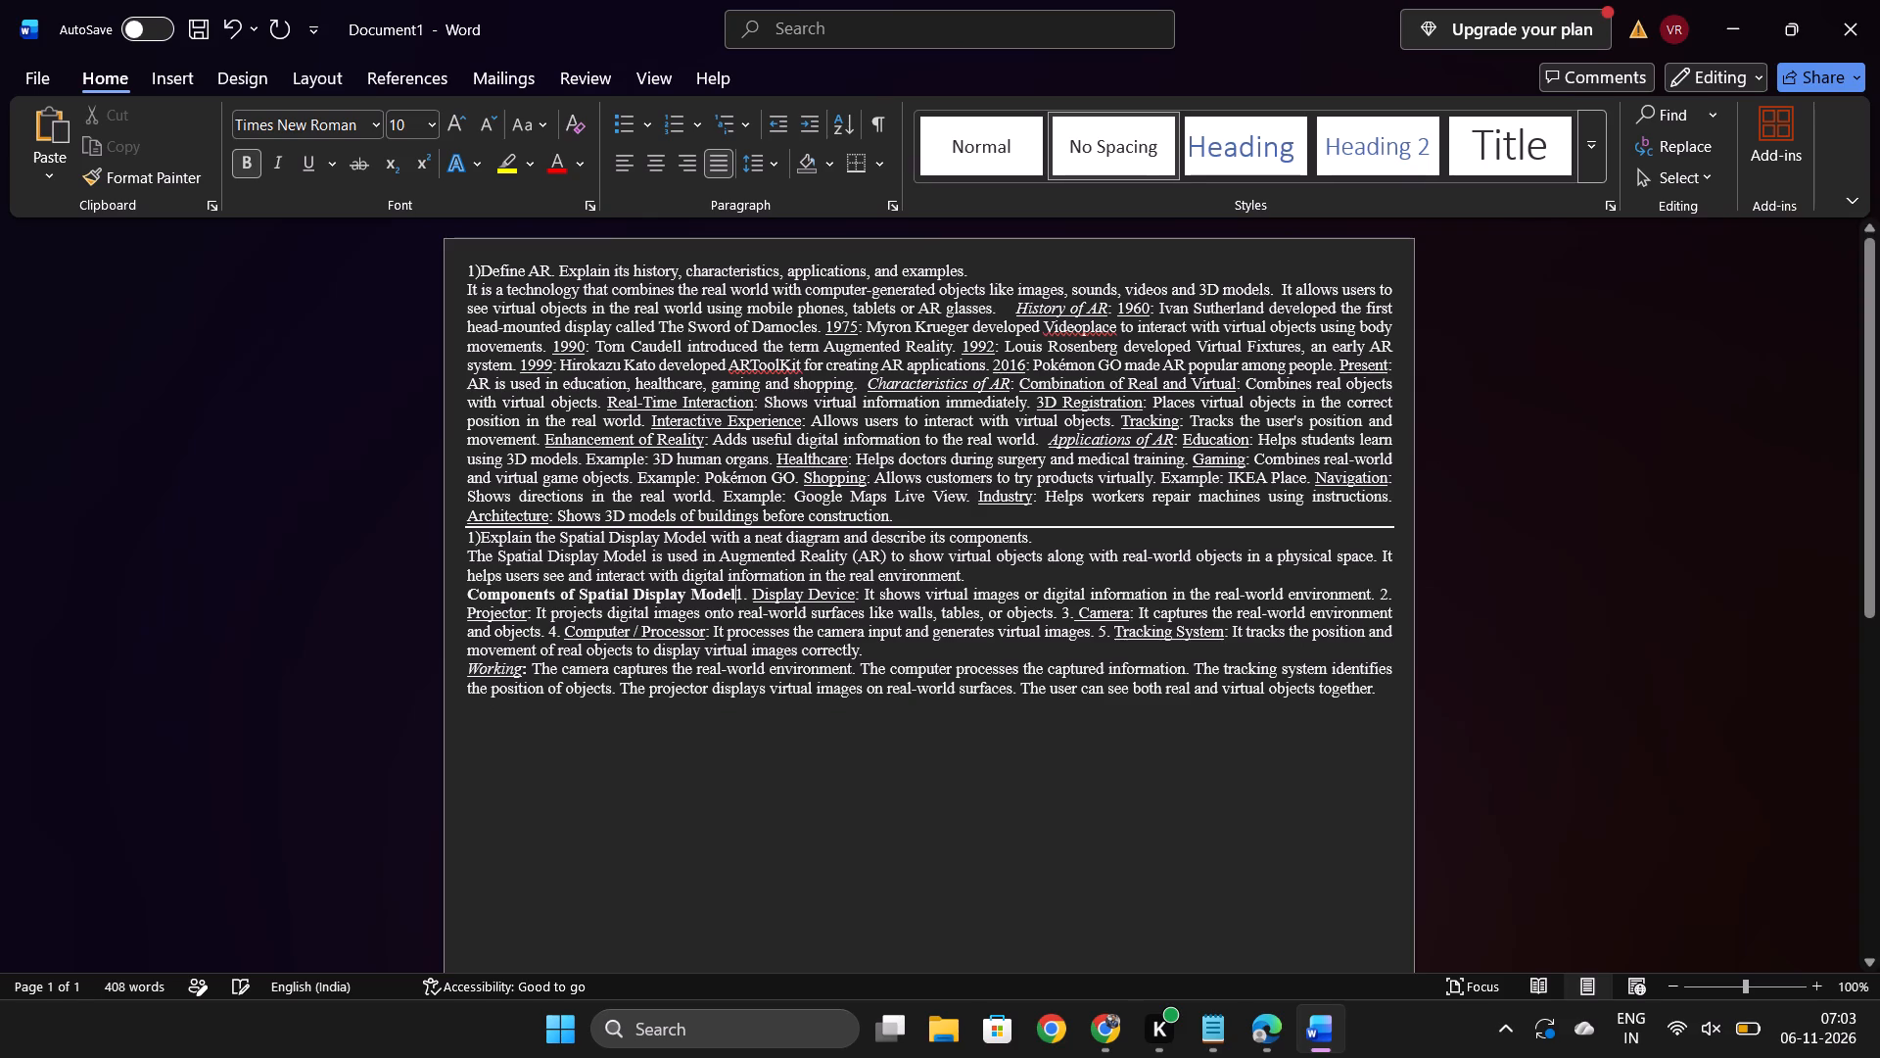
{"action": "key", "text": "shift+colon"}
{"action": "key", "text": "space"}
Format the Components of Spatial Display Model heading as italic and underlined, without bold.
{"action": "left_click_drag", "start_coordinate": [728, 592], "coordinate": [722, 592]}
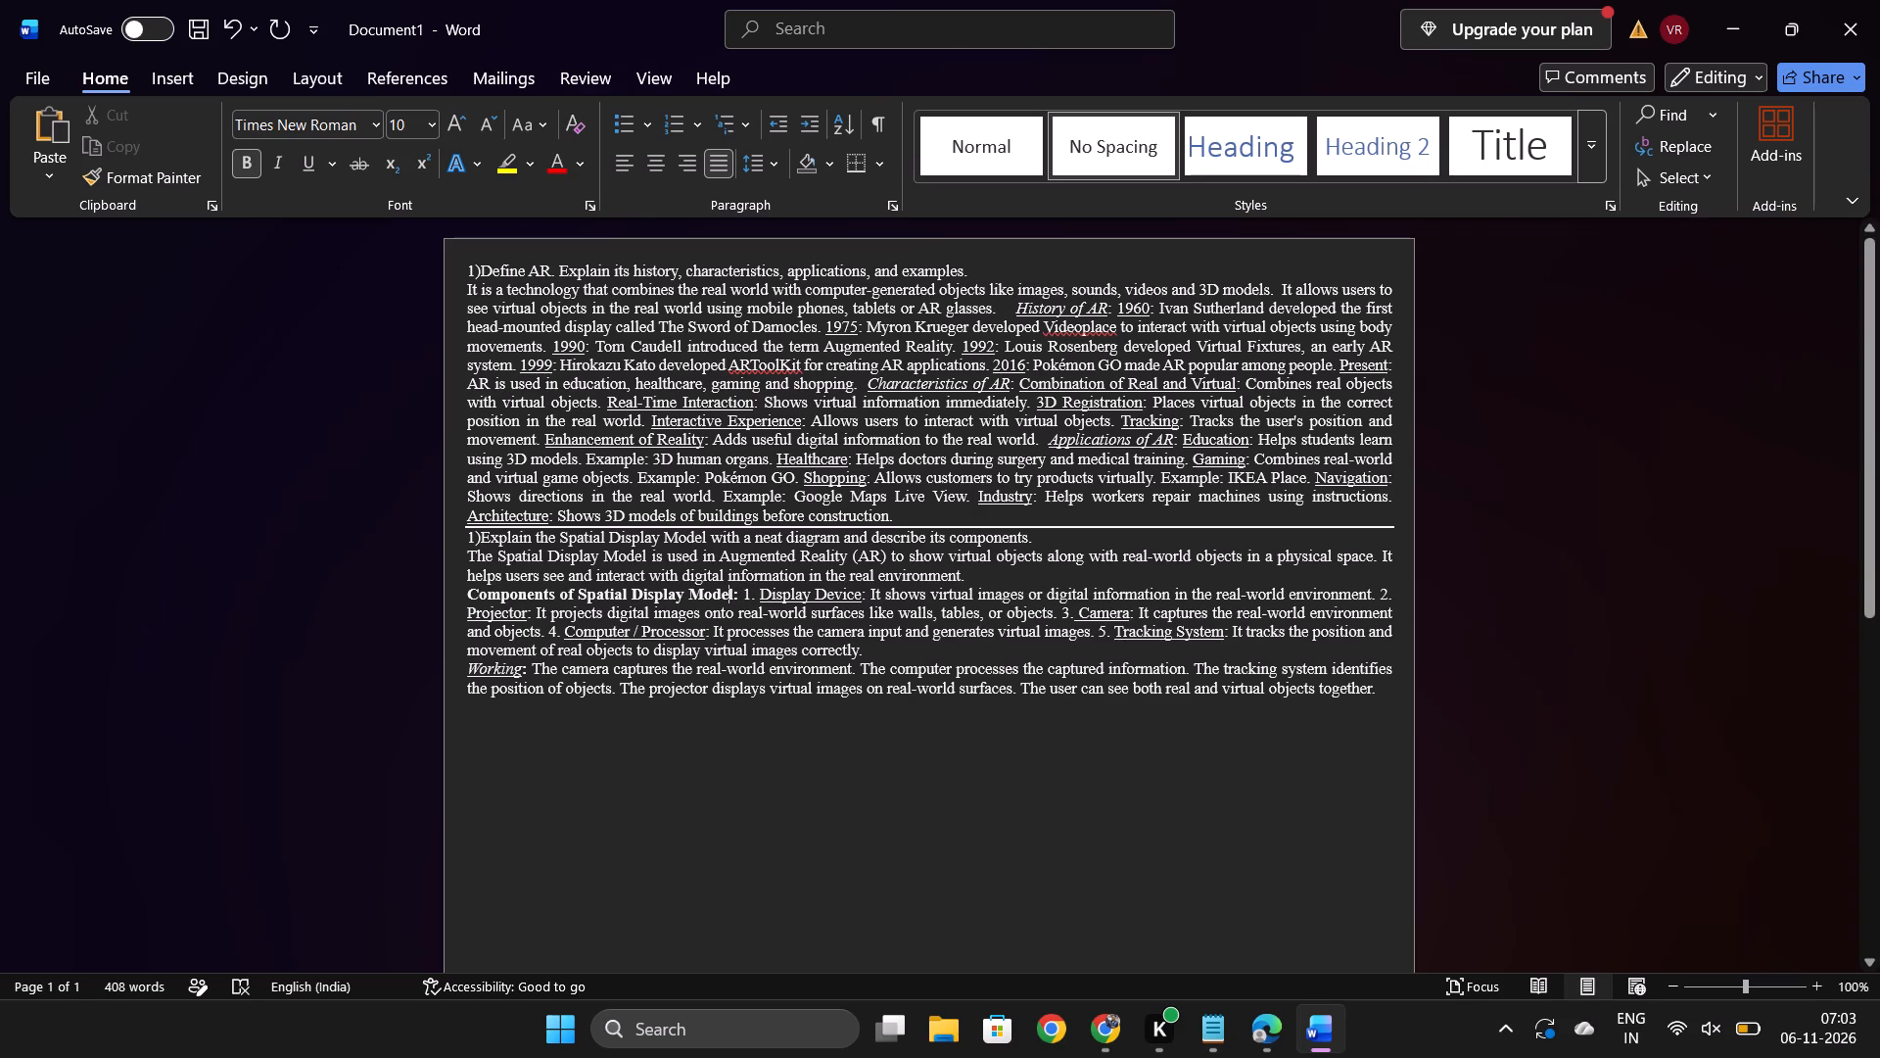
{"action": "left_click_drag", "start_coordinate": [722, 592], "coordinate": [499, 590]}
{"action": "left_click", "coordinate": [577, 555]}
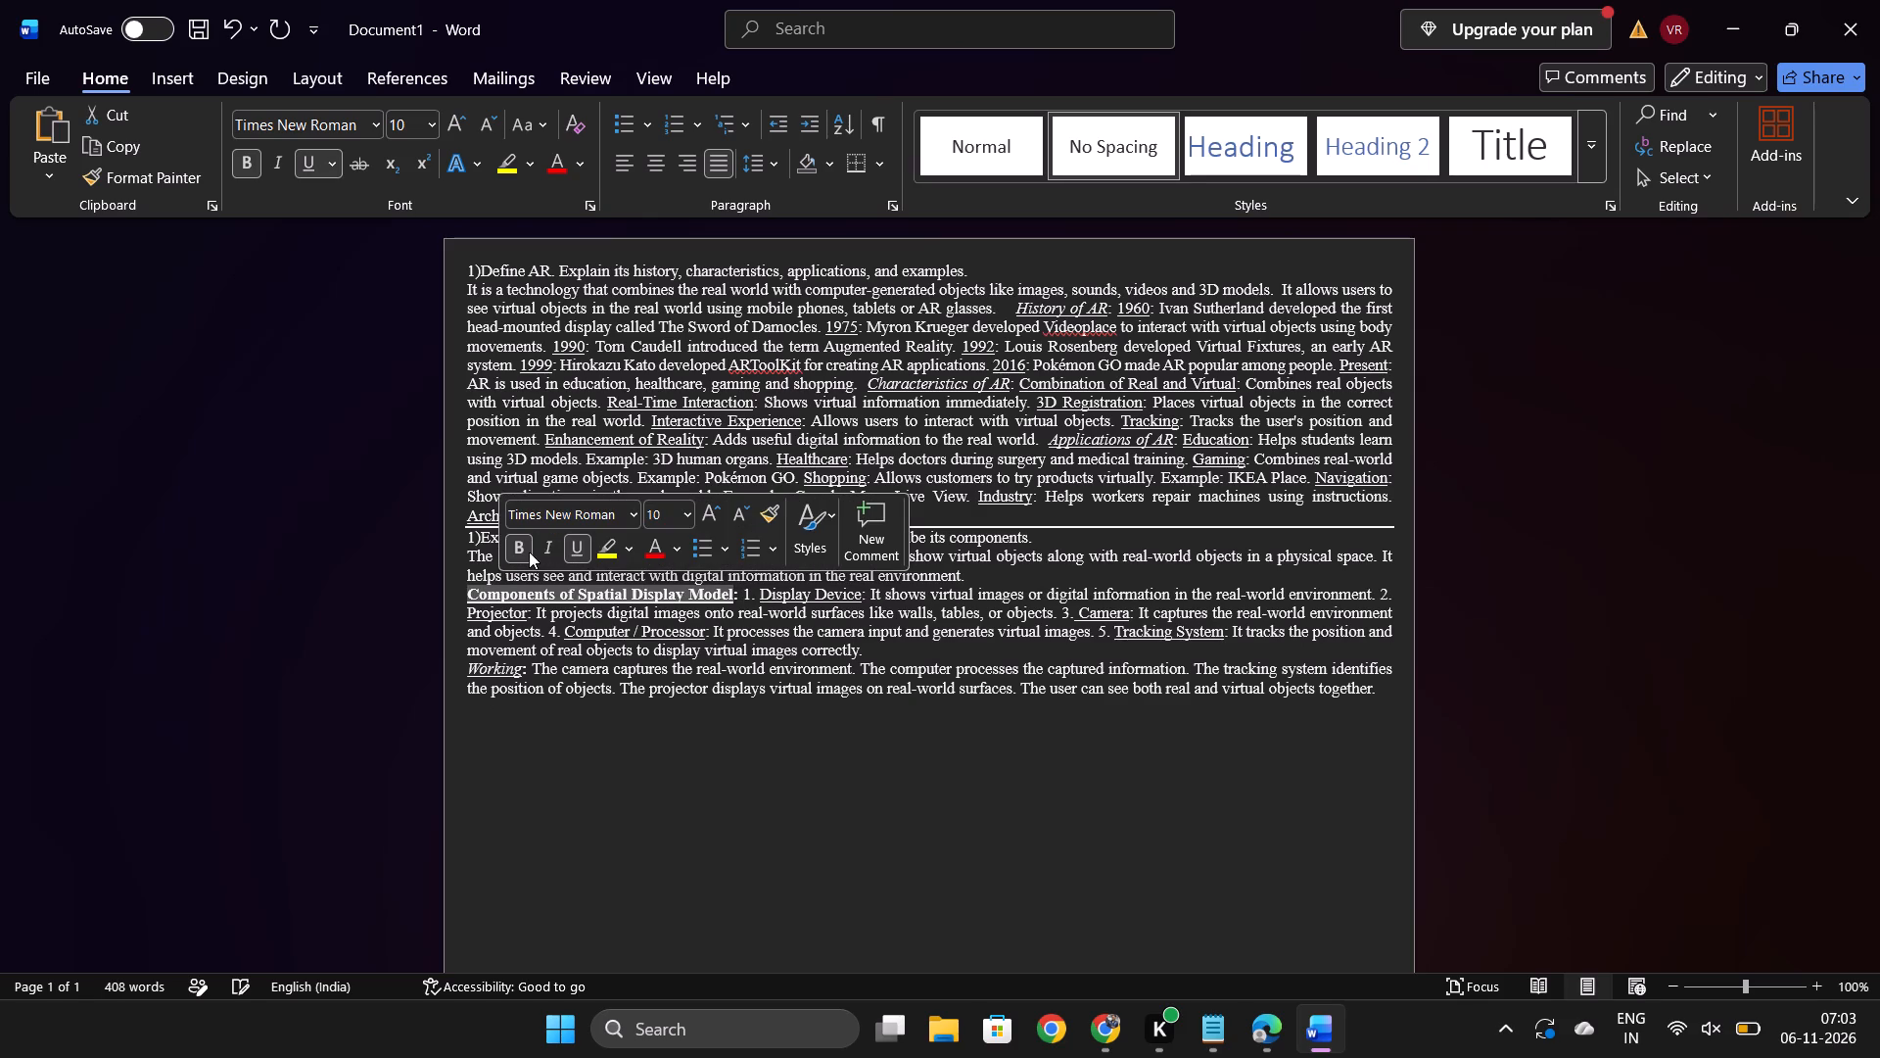
{"action": "left_click", "coordinate": [522, 551]}
{"action": "left_click", "coordinate": [545, 551]}
{"action": "left_click", "coordinate": [572, 614]}
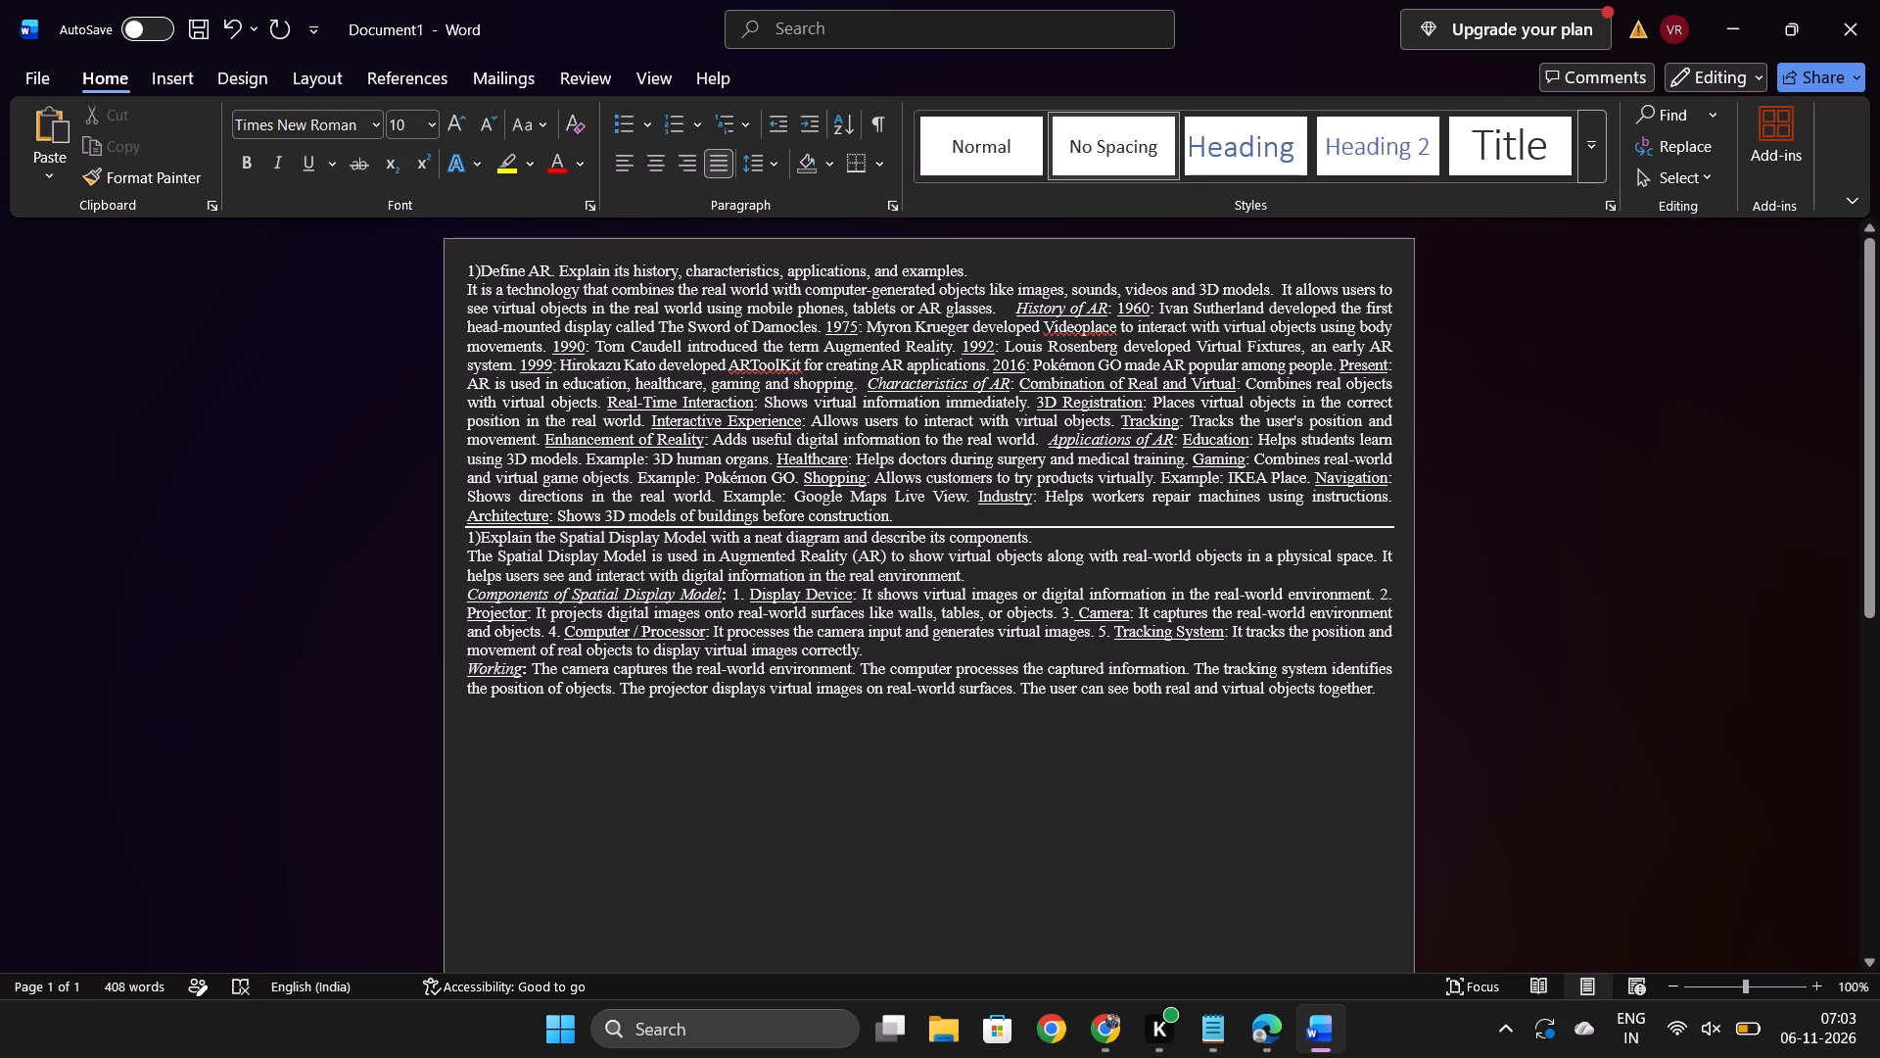
Join the Components and Working sections onto the introduction paragraph, separated by spaces, to form one continuous block.
{"action": "left_click", "coordinate": [465, 597]}
{"action": "key", "text": "BackSpace"}
{"action": "key", "text": "space"}
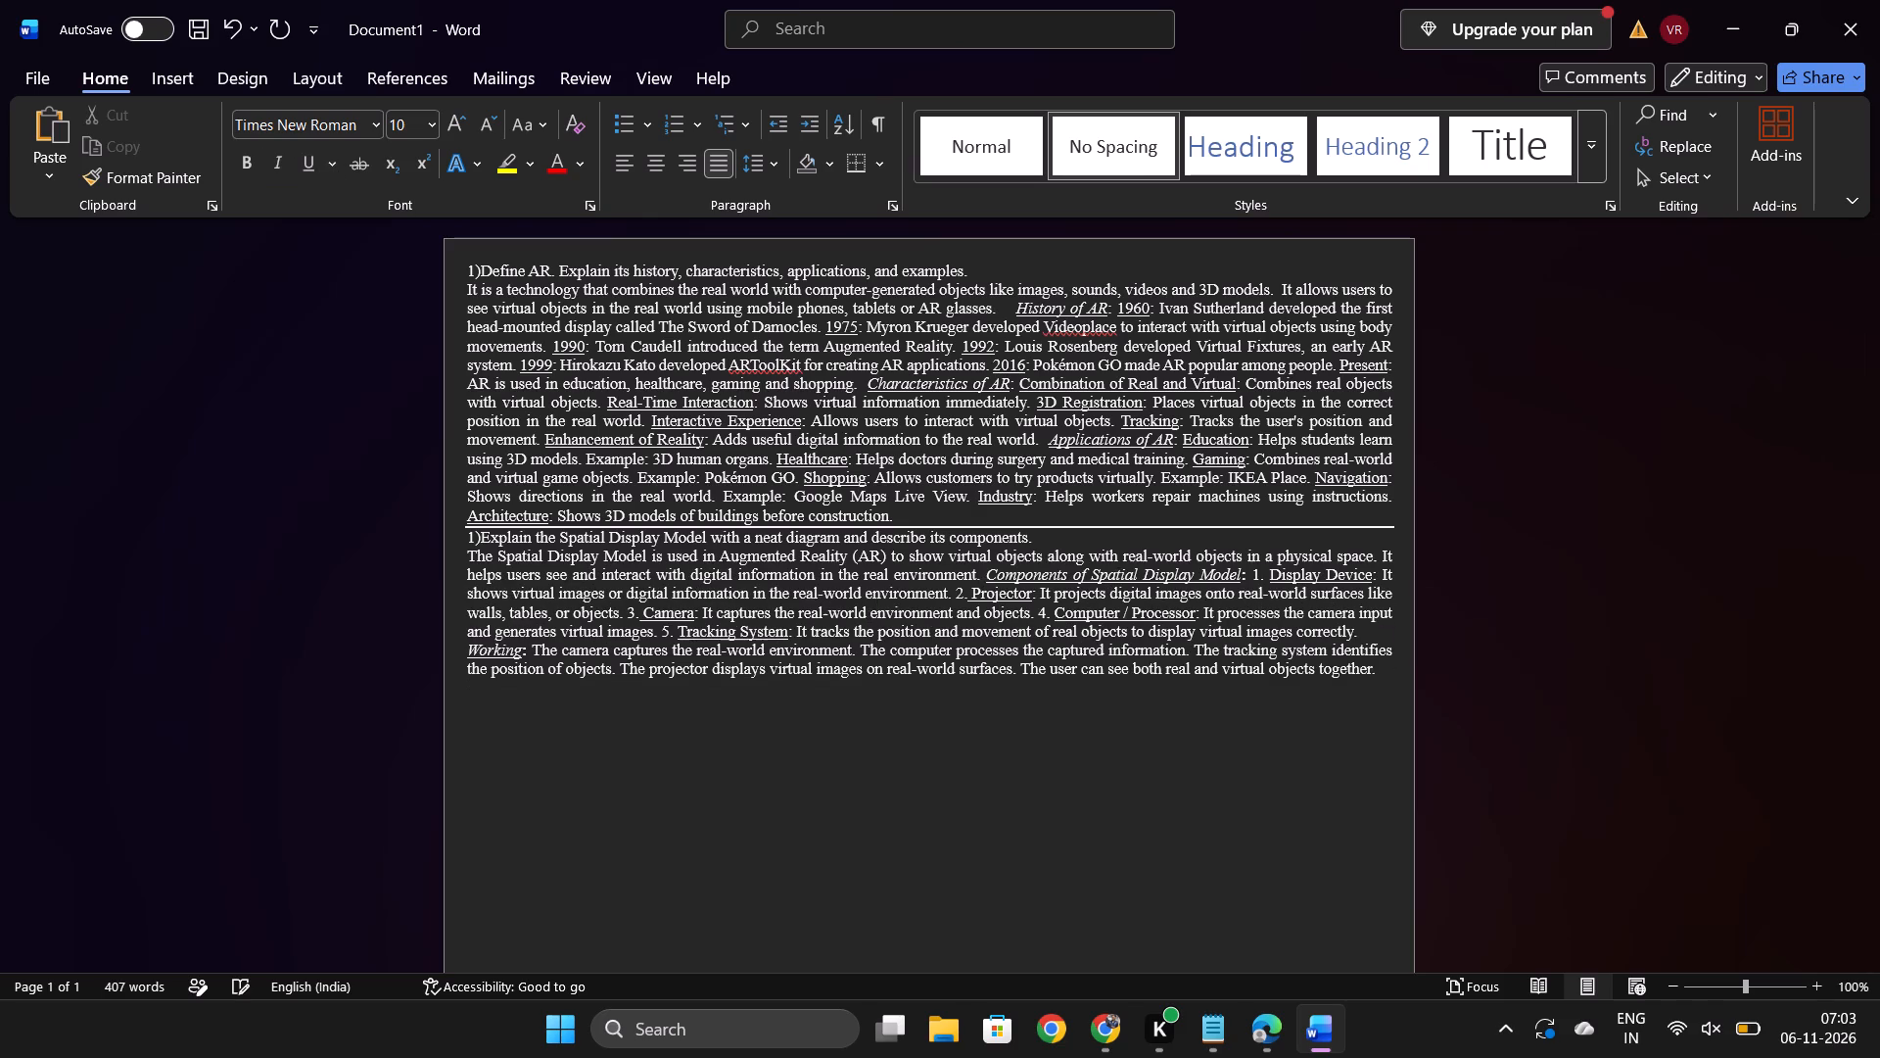
{"action": "left_click", "coordinate": [466, 648]}
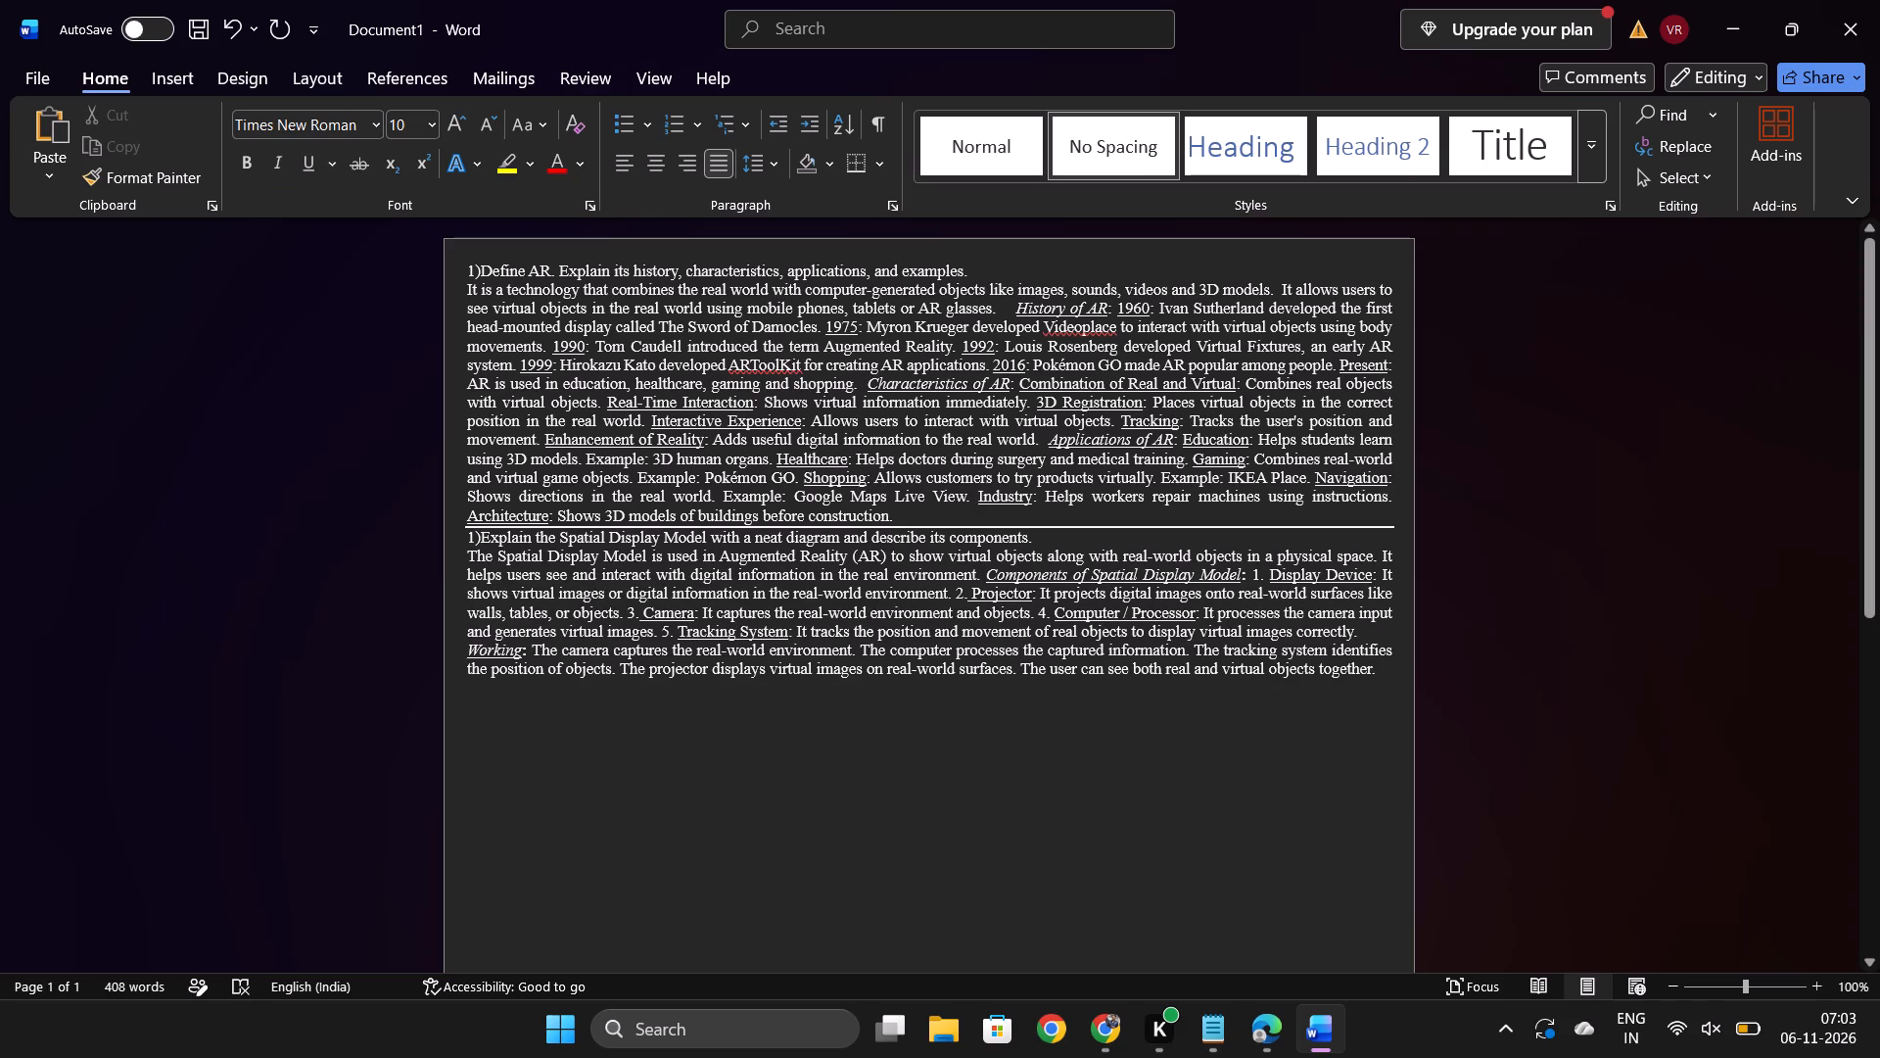
{"action": "key", "text": "equal"}
{"action": "key", "text": "BackSpace"}
{"action": "key", "text": "BackSpace"}
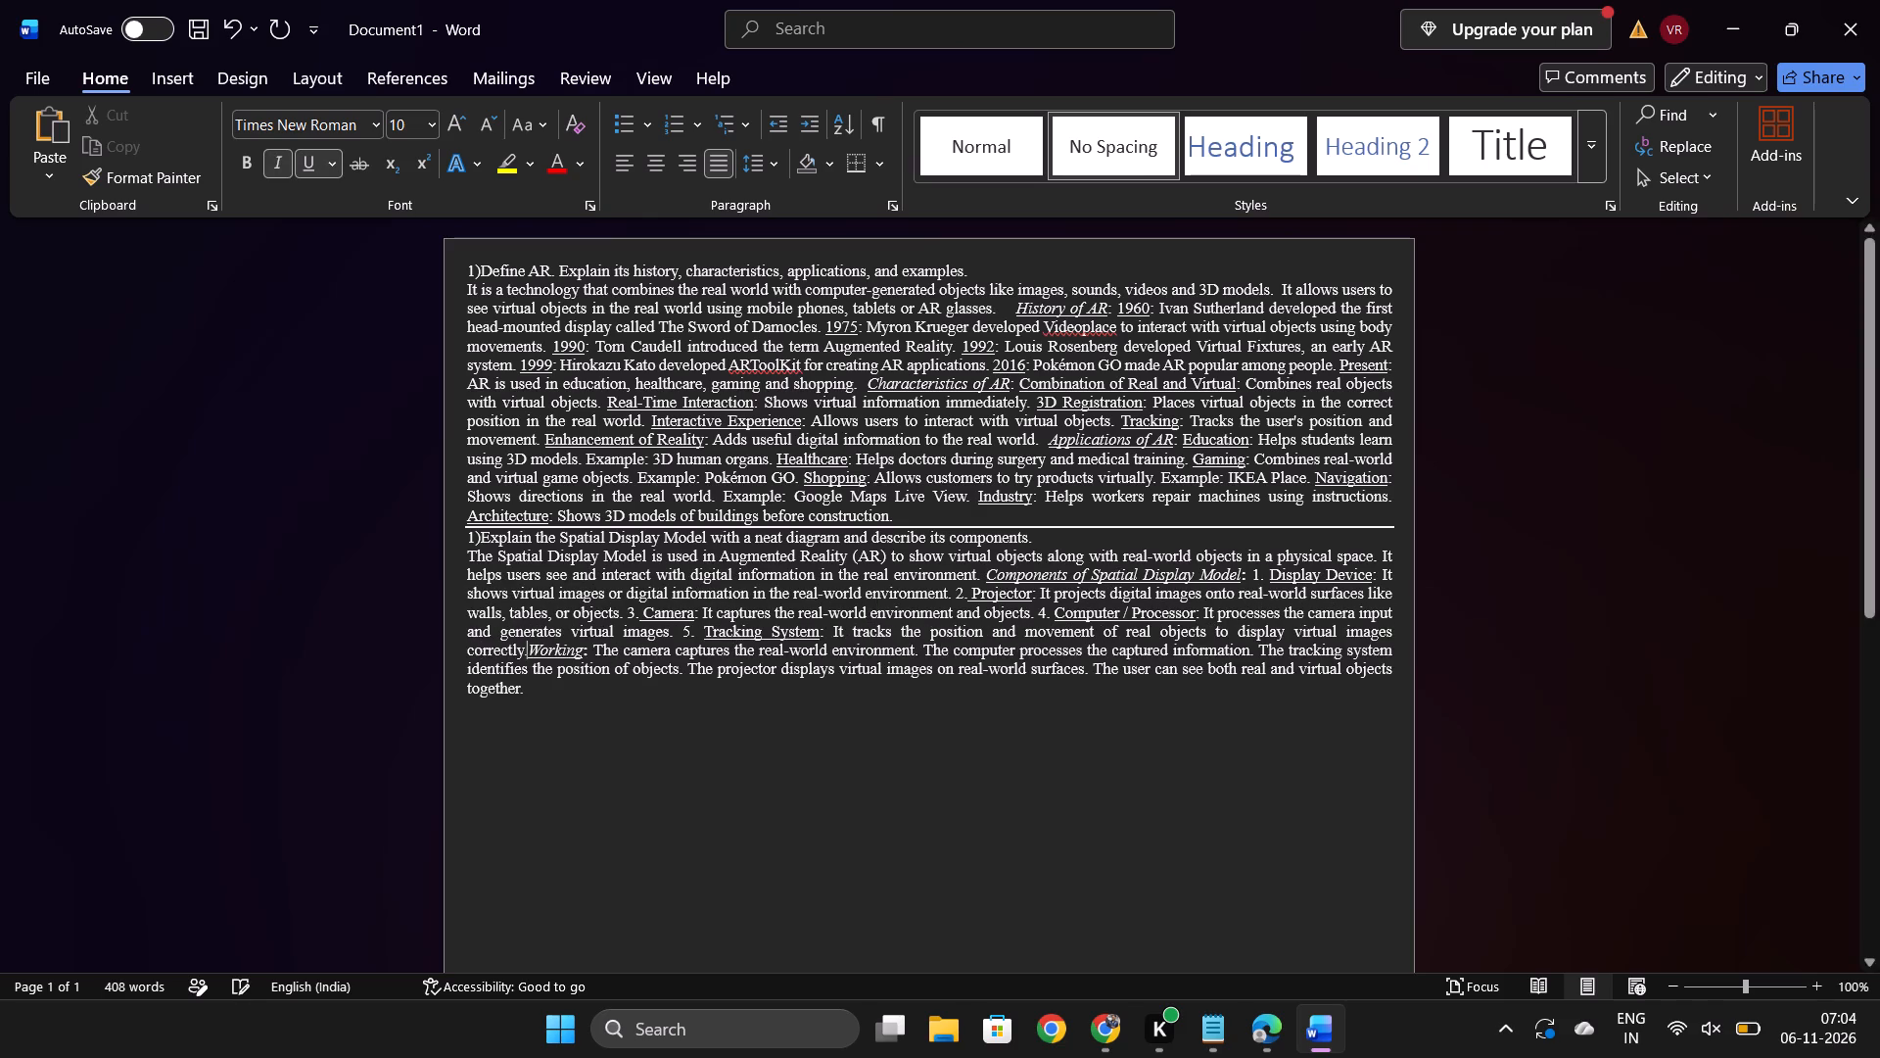
{"action": "key", "text": "space"}
Insert a full-width horizontal divider line below the finished Spatial Display Model answer.
{"action": "left_click", "coordinate": [1215, 715]}
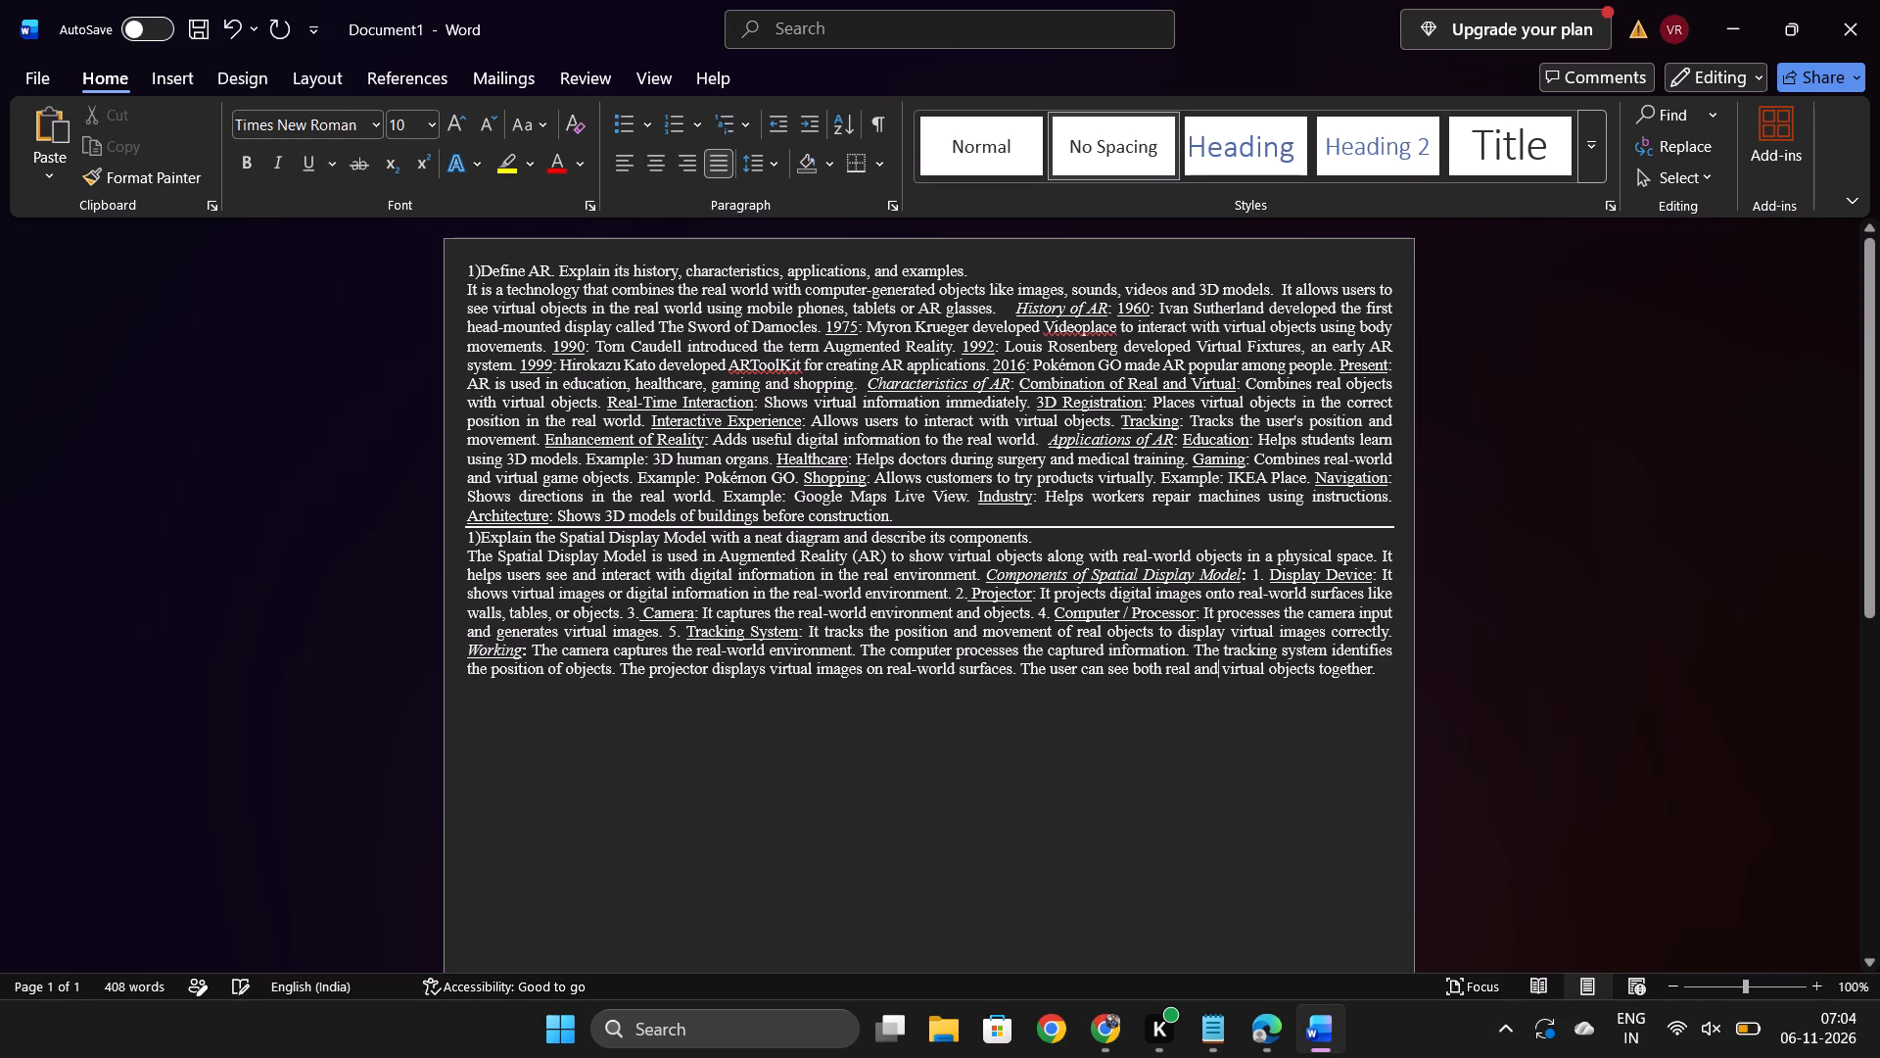
{"action": "left_click", "coordinate": [1397, 688]}
{"action": "key", "text": "Return"}
{"action": "key", "text": "shift+underscore"}
{"action": "key", "text": "shift+underscore"}
{"action": "key", "text": "shift+underscore"}
{"action": "key", "text": "shift+underscore"}
{"action": "key", "text": "shift+underscore"}
{"action": "key", "text": "shift+underscore"}
{"action": "key", "text": "shift+underscore"}
{"action": "key", "text": "shift+underscore"}
{"action": "key", "text": "shift+underscore"}
{"action": "key", "text": "Return"}
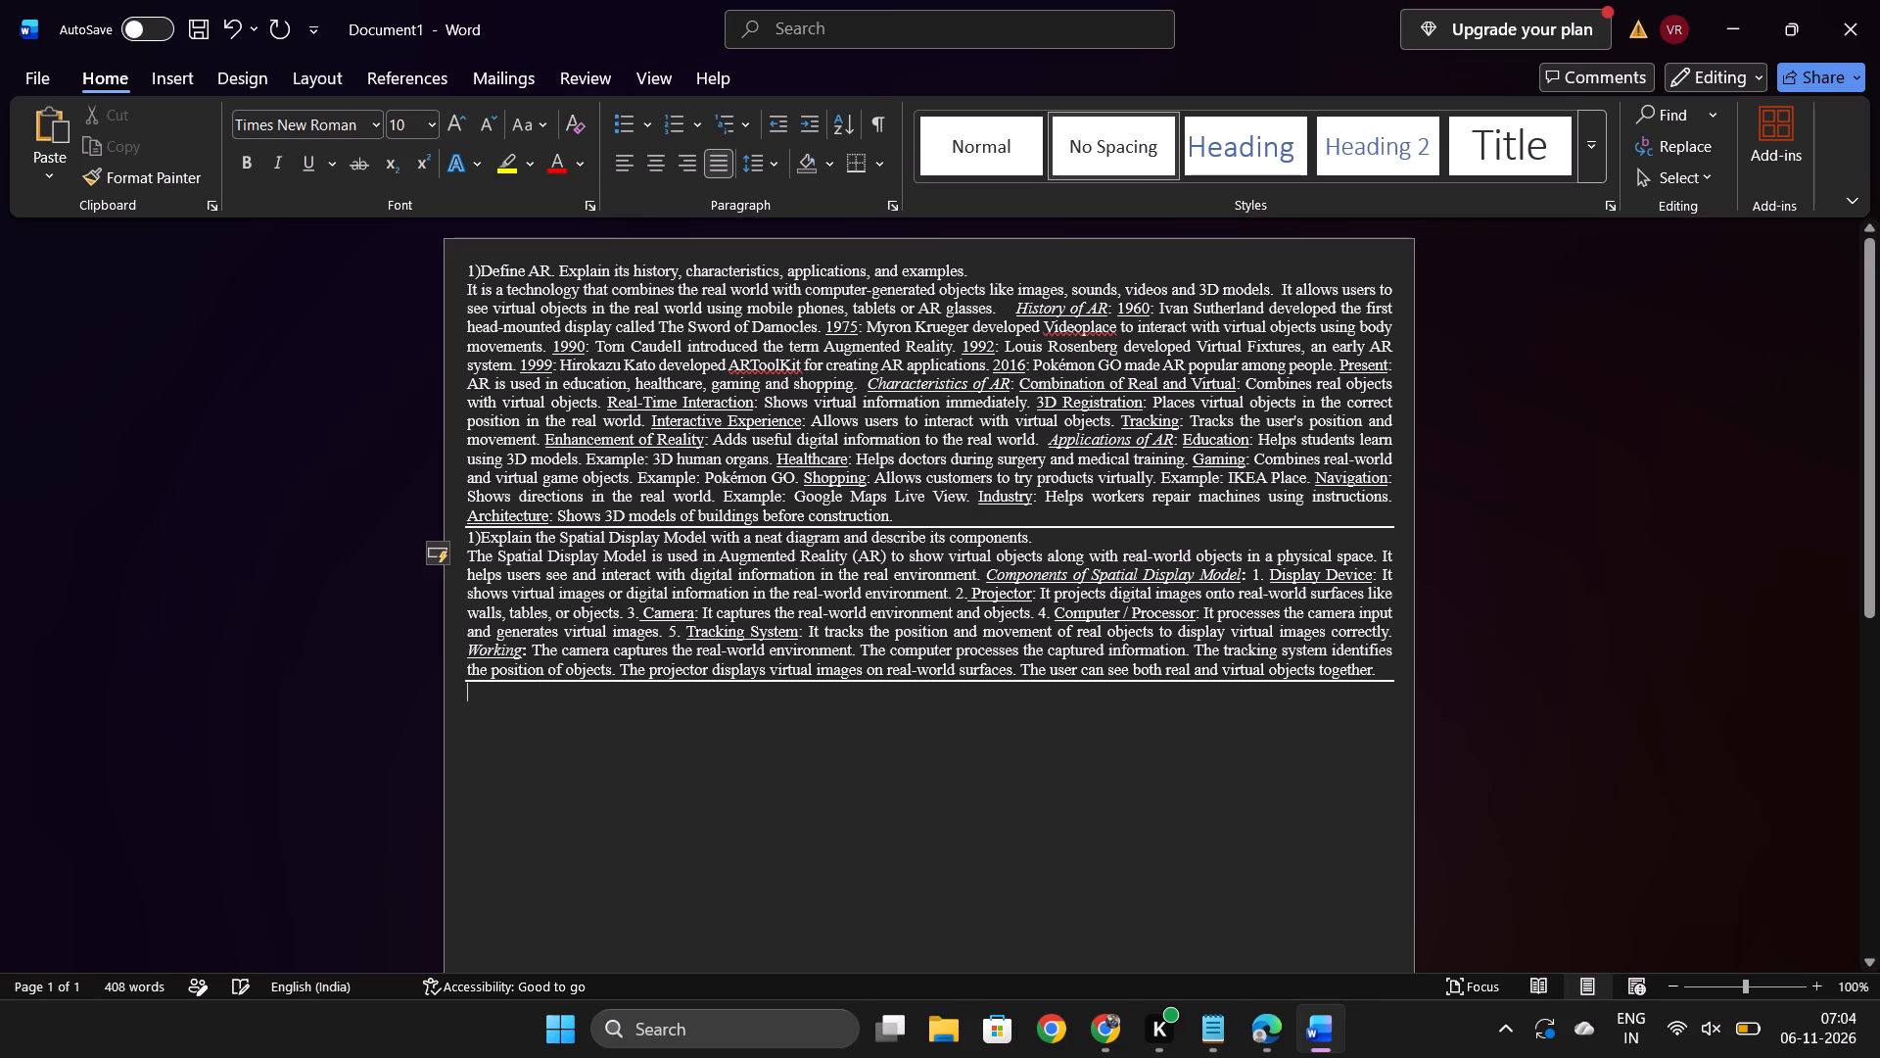
{"action": "left_click", "coordinate": [1253, 1034]}
{"action": "left_click", "coordinate": [1217, 1025]}
{"action": "left_click", "coordinate": [79, 238]}
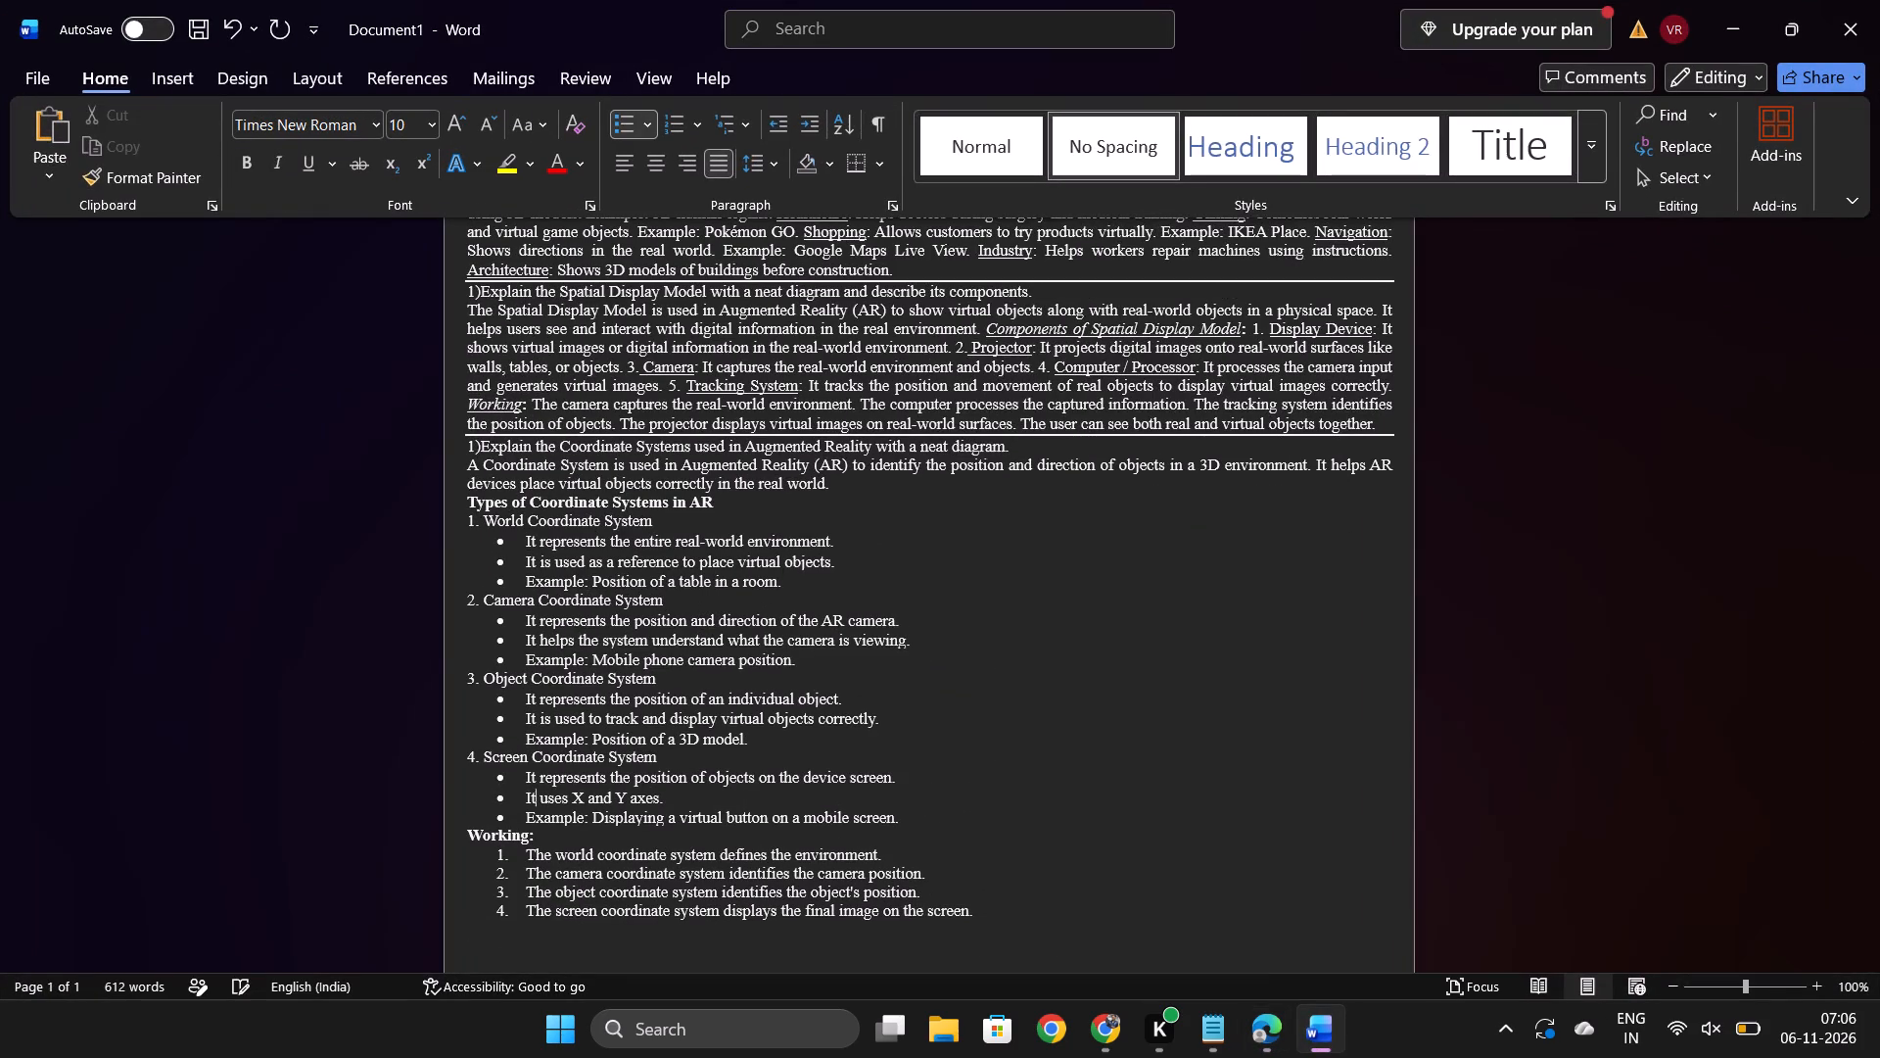
{"action": "key", "text": "Up"}
{"action": "key", "text": "Up"}
{"action": "key", "text": "Right"}
{"action": "key", "text": "Right"}
{"action": "key", "text": "Right"}
{"action": "key", "text": "Right"}
{"action": "key", "text": "Right"}
{"action": "key", "text": "Right"}
{"action": "key", "text": "Right"}
{"action": "key", "text": "Right"}
{"action": "key", "text": "Right"}
{"action": "key", "text": "Right"}
{"action": "key", "text": "Right"}
{"action": "key", "text": "Right"}
{"action": "key", "text": "Right"}
{"action": "key", "text": "Right"}
{"action": "key", "text": "Right"}
{"action": "key", "text": "Right"}
{"action": "key", "text": "Right"}
{"action": "key", "text": "Right"}
{"action": "key", "text": "Left"}
{"action": "key", "text": "shift+colon"}
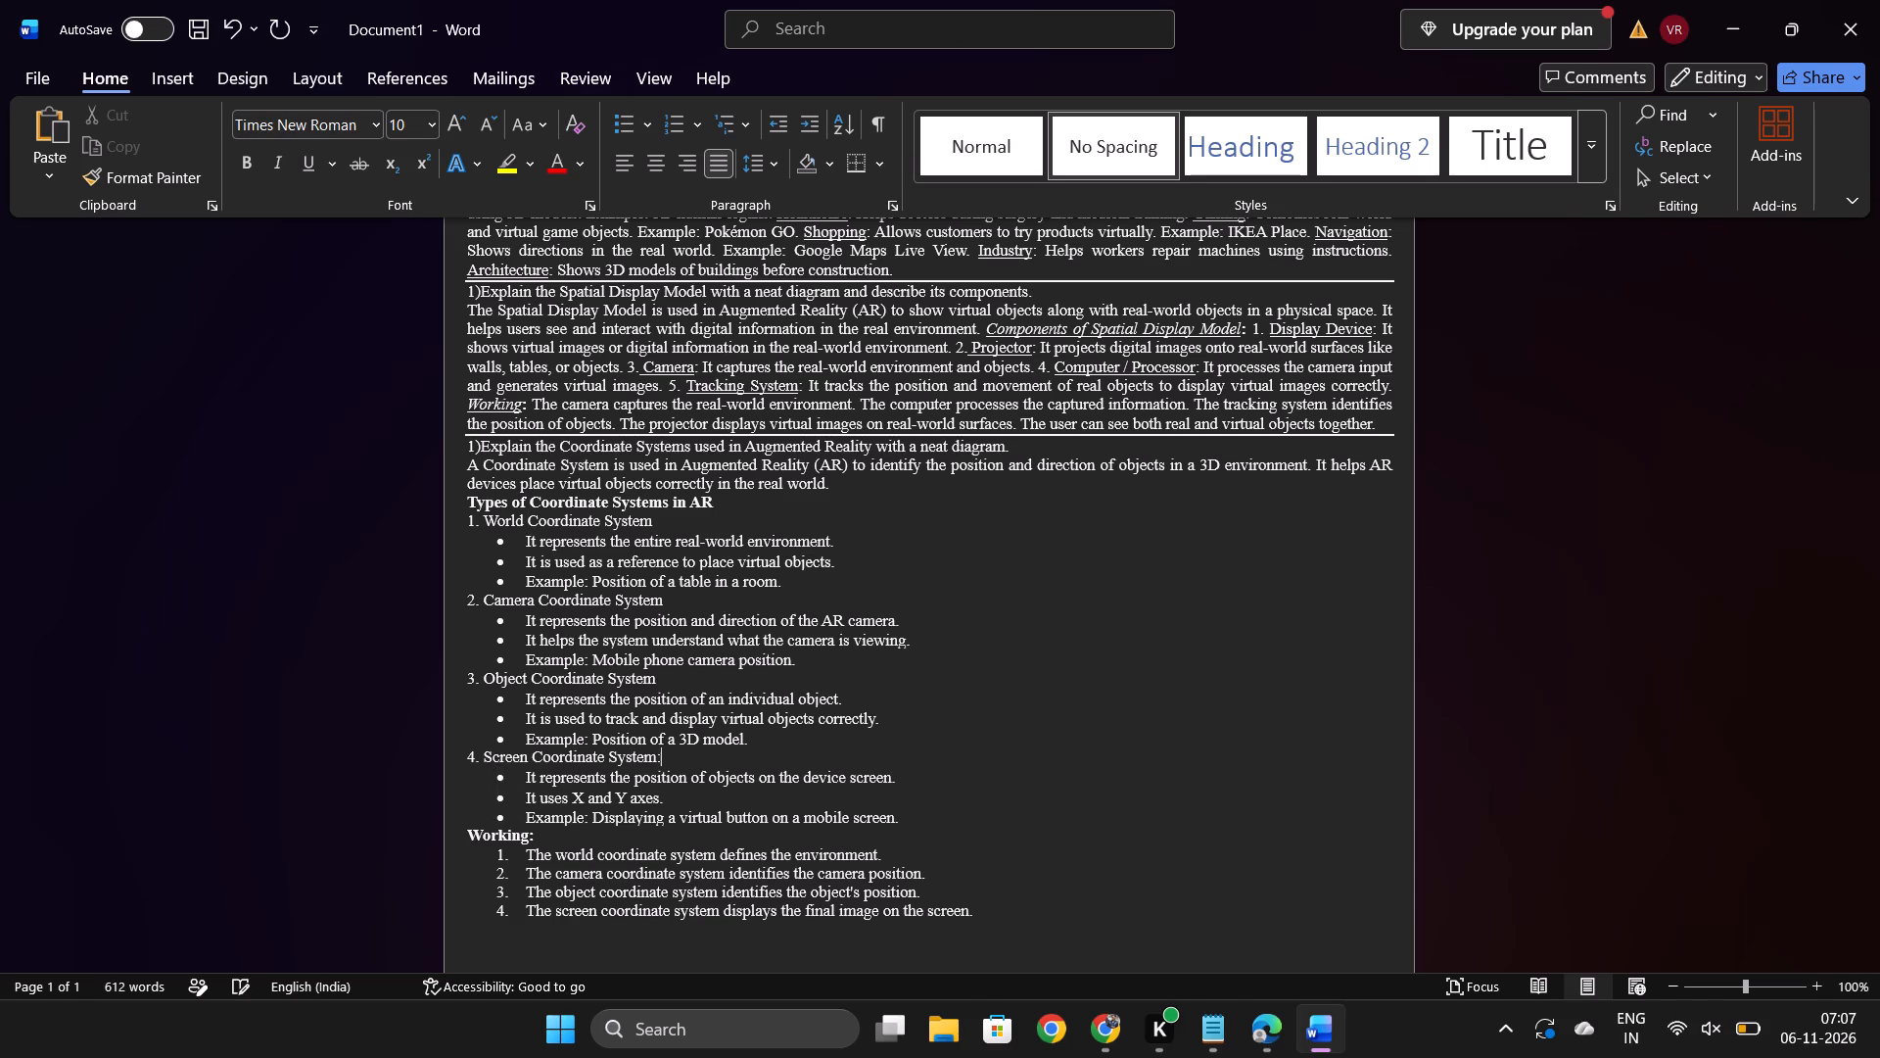
Add a colon after each of the Object, Camera and World Coordinate System headings.
{"action": "key", "text": "Up"}
{"action": "key", "text": "Up"}
{"action": "key", "text": "Up"}
{"action": "key", "text": "Up"}
{"action": "key", "text": "shift+colon"}
{"action": "key", "text": "Up"}
{"action": "key", "text": "Up"}
{"action": "key", "text": "Up"}
{"action": "key", "text": "Up"}
{"action": "key", "text": "shift+colon"}
{"action": "key", "text": "Up"}
{"action": "key", "text": "Up"}
{"action": "key", "text": "Up"}
{"action": "key", "text": "Up"}
{"action": "key", "text": "shift+colon"}
Remove the numbering from the four Working points and join them into one paragraph on the same line as the Working heading.
{"action": "left_click", "coordinate": [504, 914]}
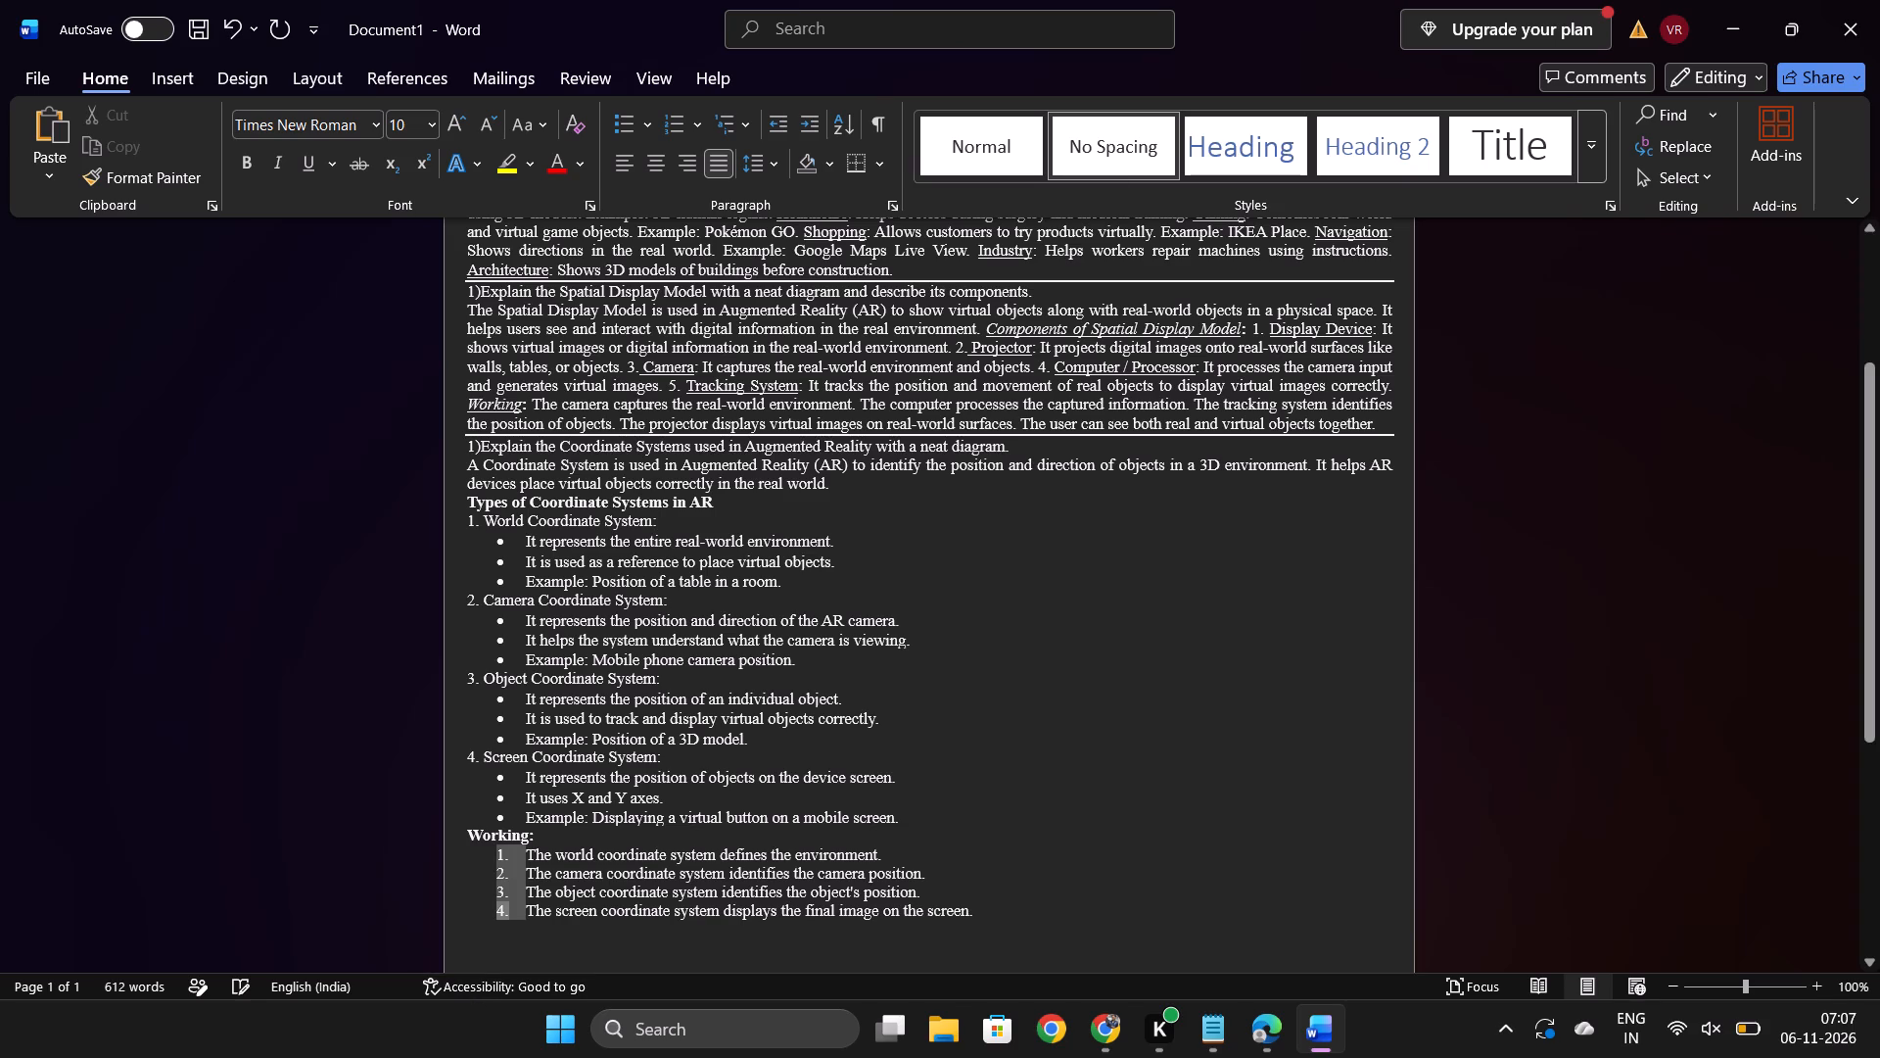
{"action": "key", "text": "BackSpace"}
{"action": "key", "text": "BackSpace"}
{"action": "key", "text": "BackSpace"}
{"action": "key", "text": "space"}
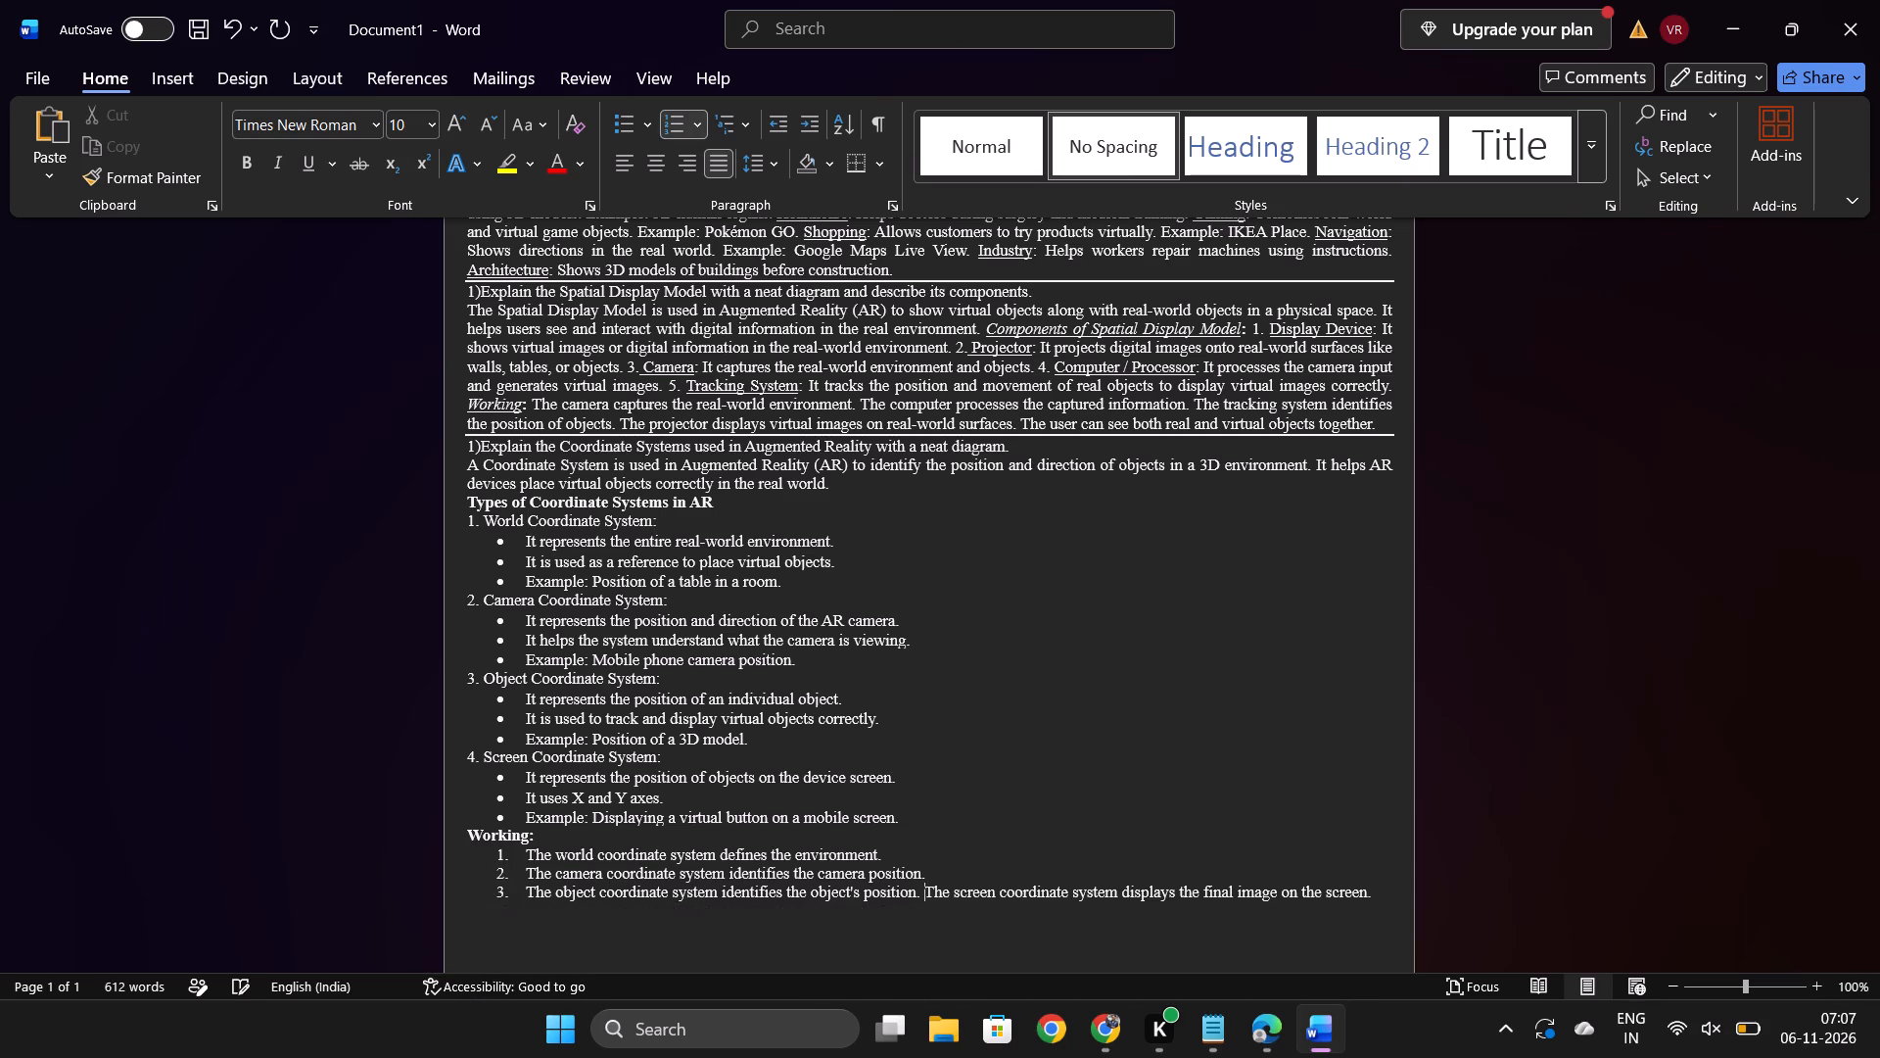
{"action": "key", "text": "Up"}
{"action": "key", "text": "Right"}
{"action": "key", "text": "BackSpace"}
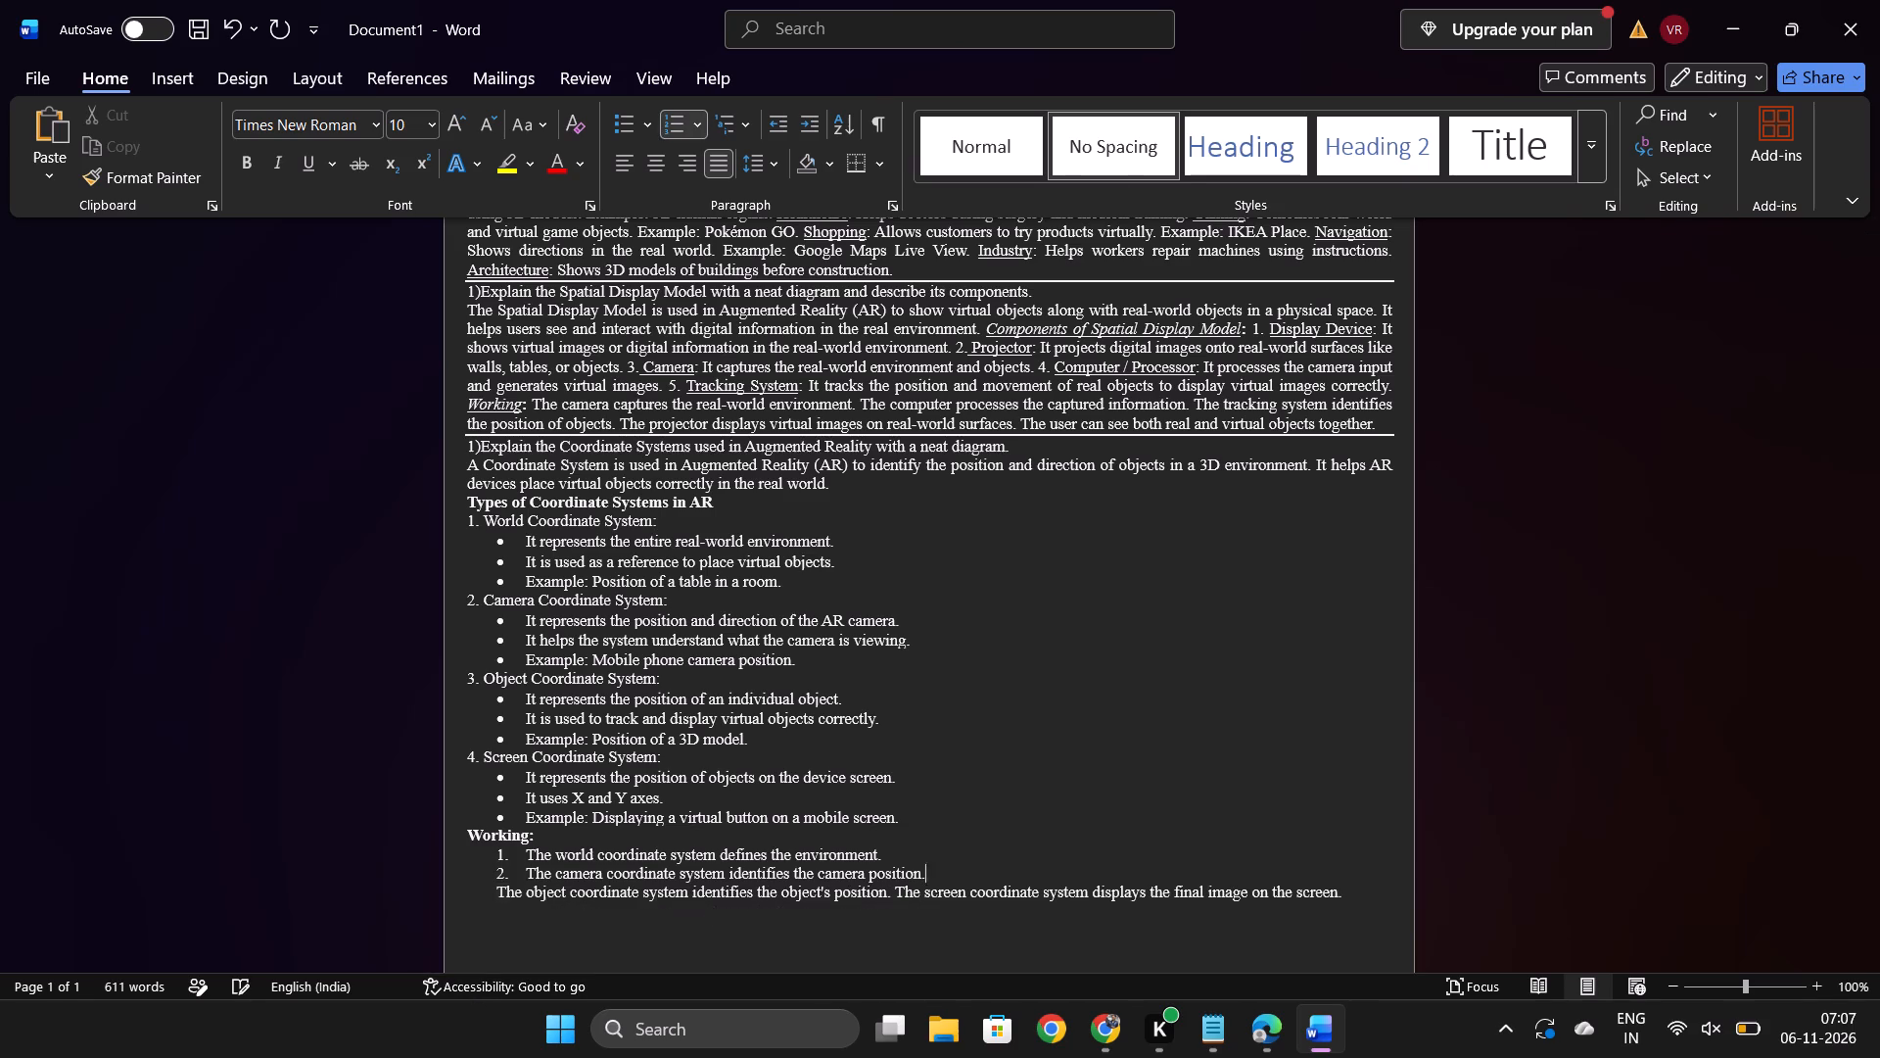
{"action": "key", "text": "BackSpace"}
{"action": "key", "text": "BackSpace"}
{"action": "key", "text": "space"}
{"action": "key", "text": "Up"}
{"action": "key", "text": "Right"}
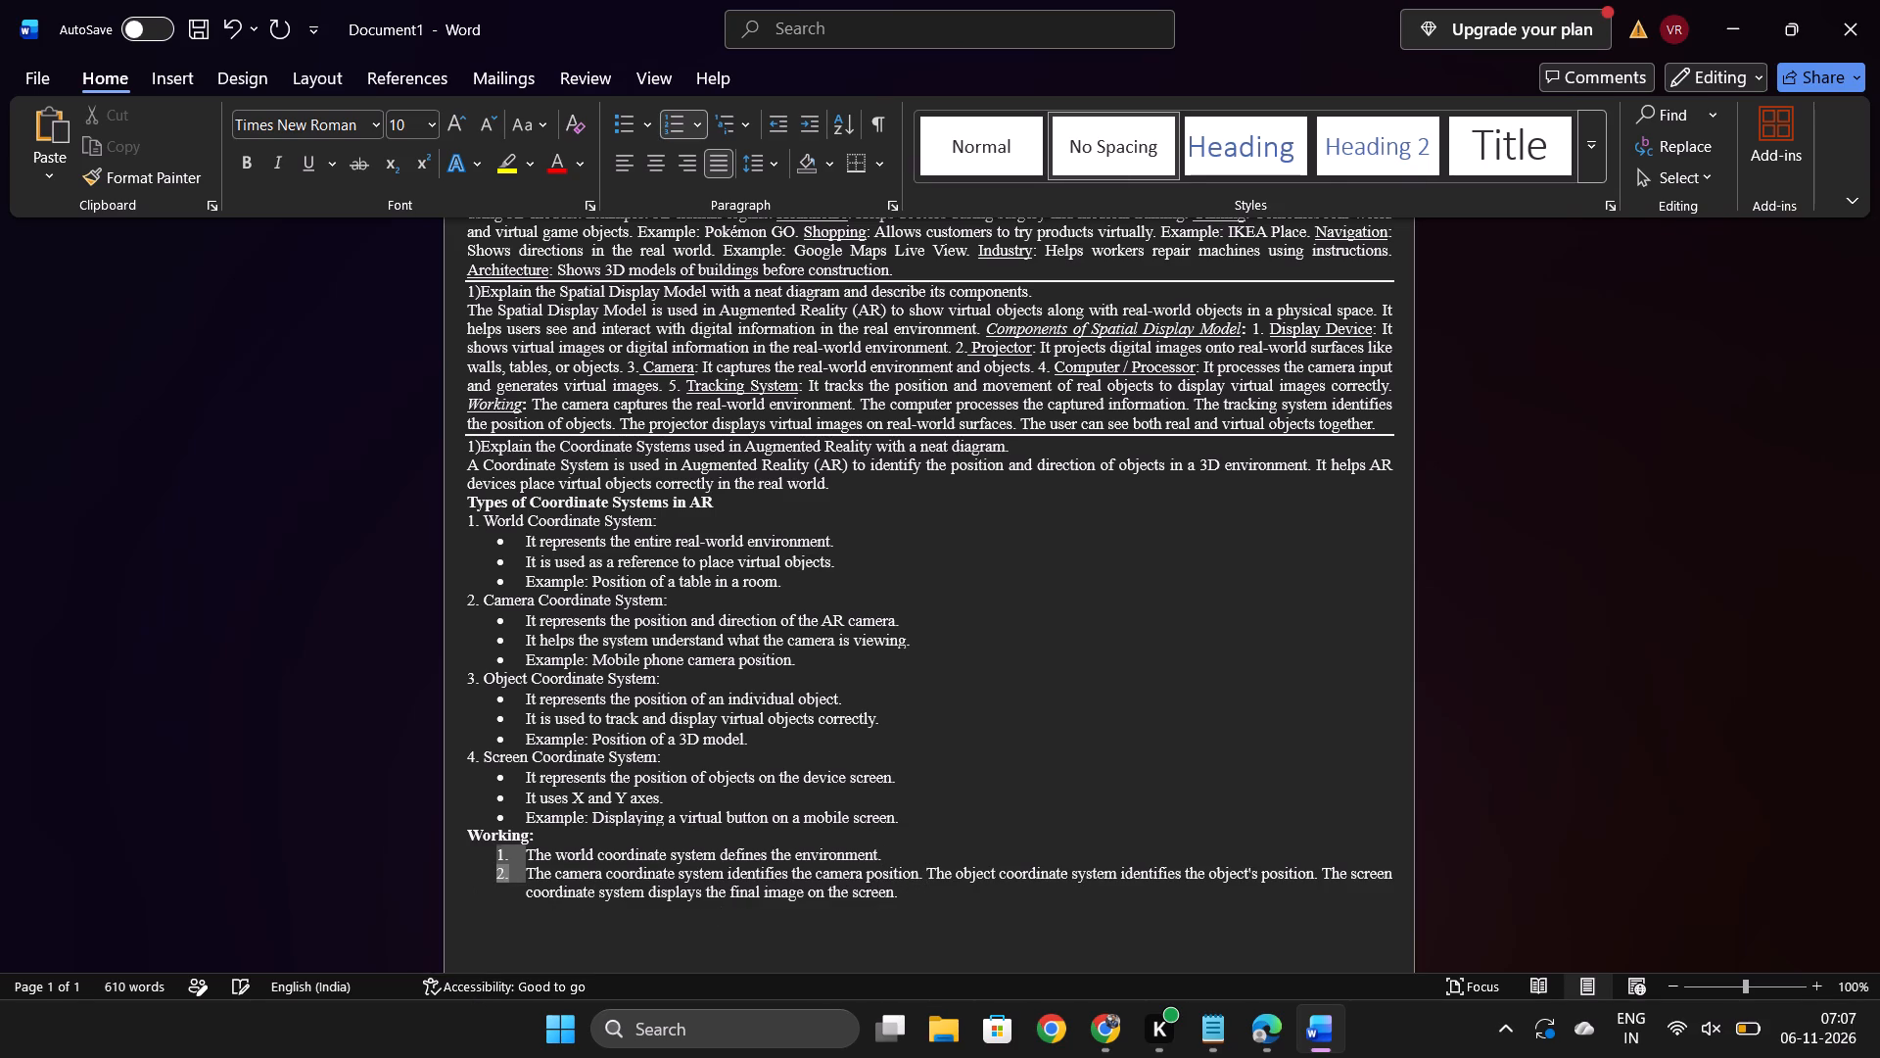
{"action": "key", "text": "BackSpace"}
{"action": "key", "text": "BackSpace"}
{"action": "key", "text": "BackSpace"}
{"action": "key", "text": "space"}
{"action": "key", "text": "Up"}
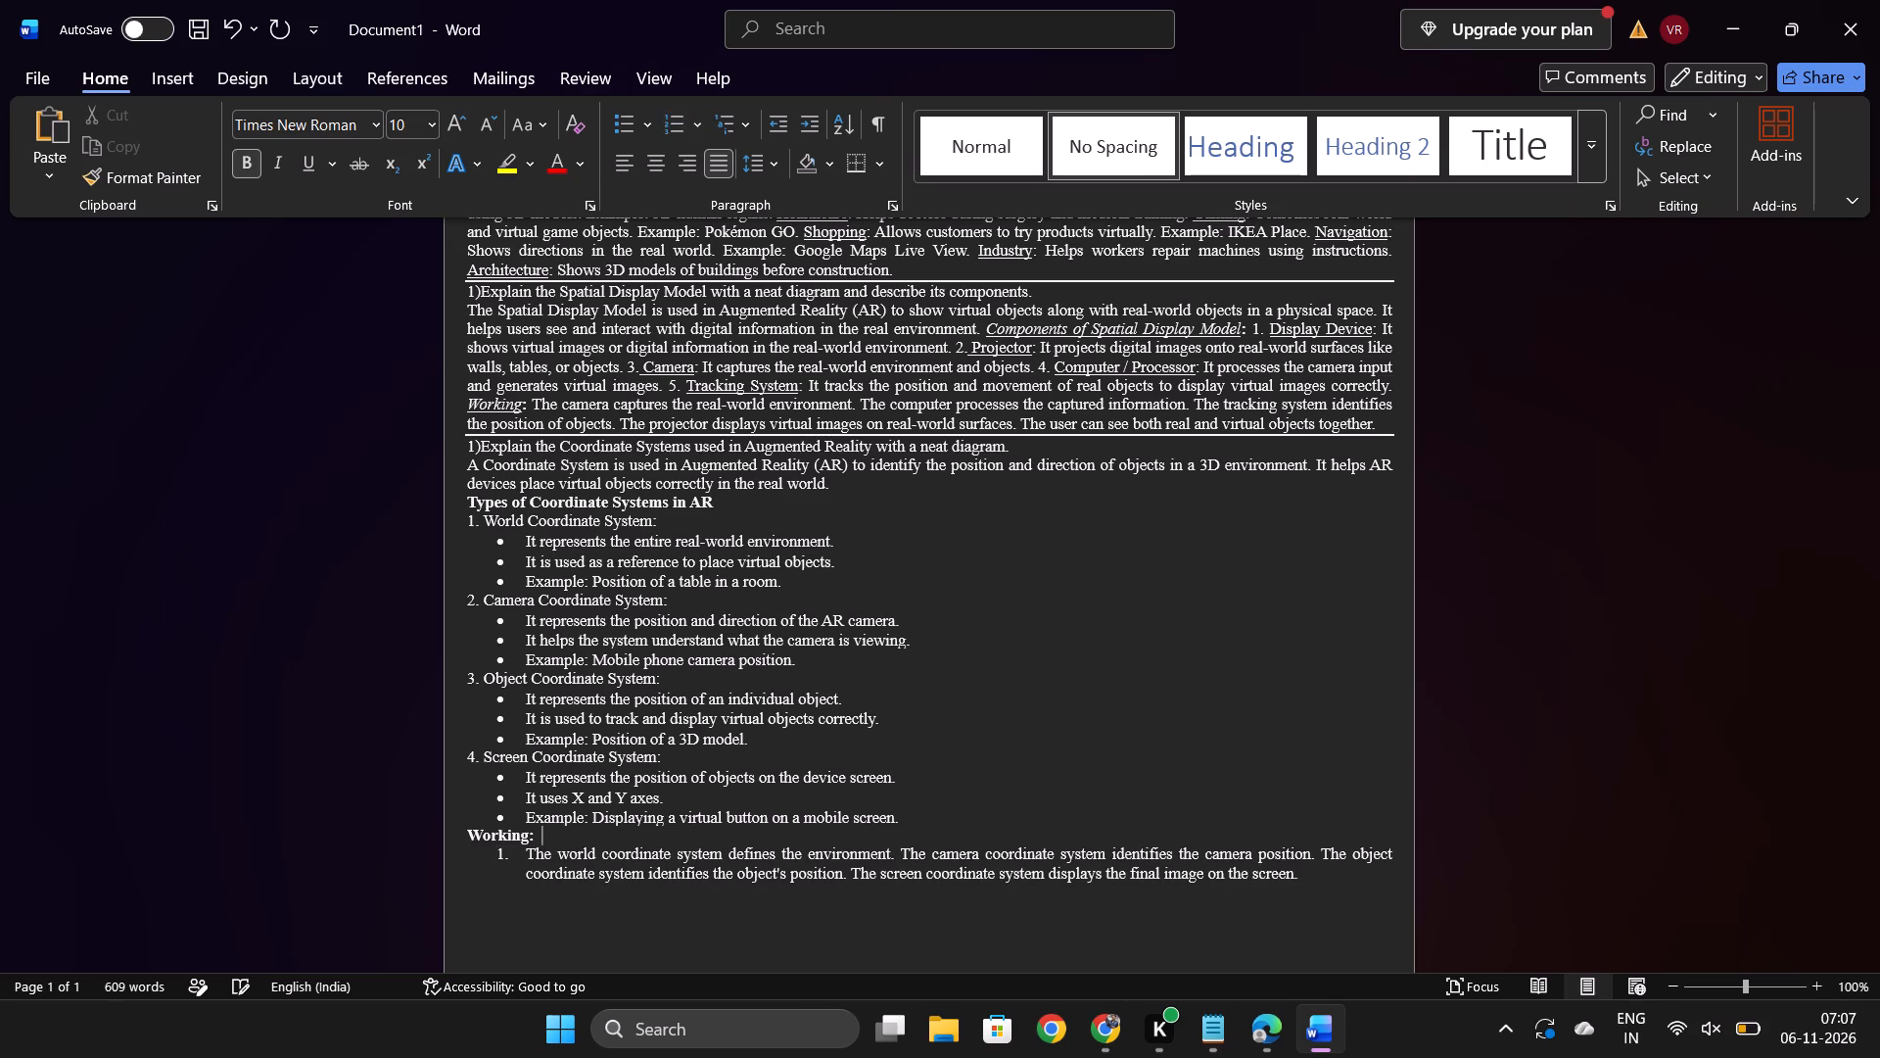
{"action": "key", "text": "Right"}
{"action": "key", "text": "BackSpace"}
{"action": "key", "text": "BackSpace"}
{"action": "key", "text": "BackSpace"}
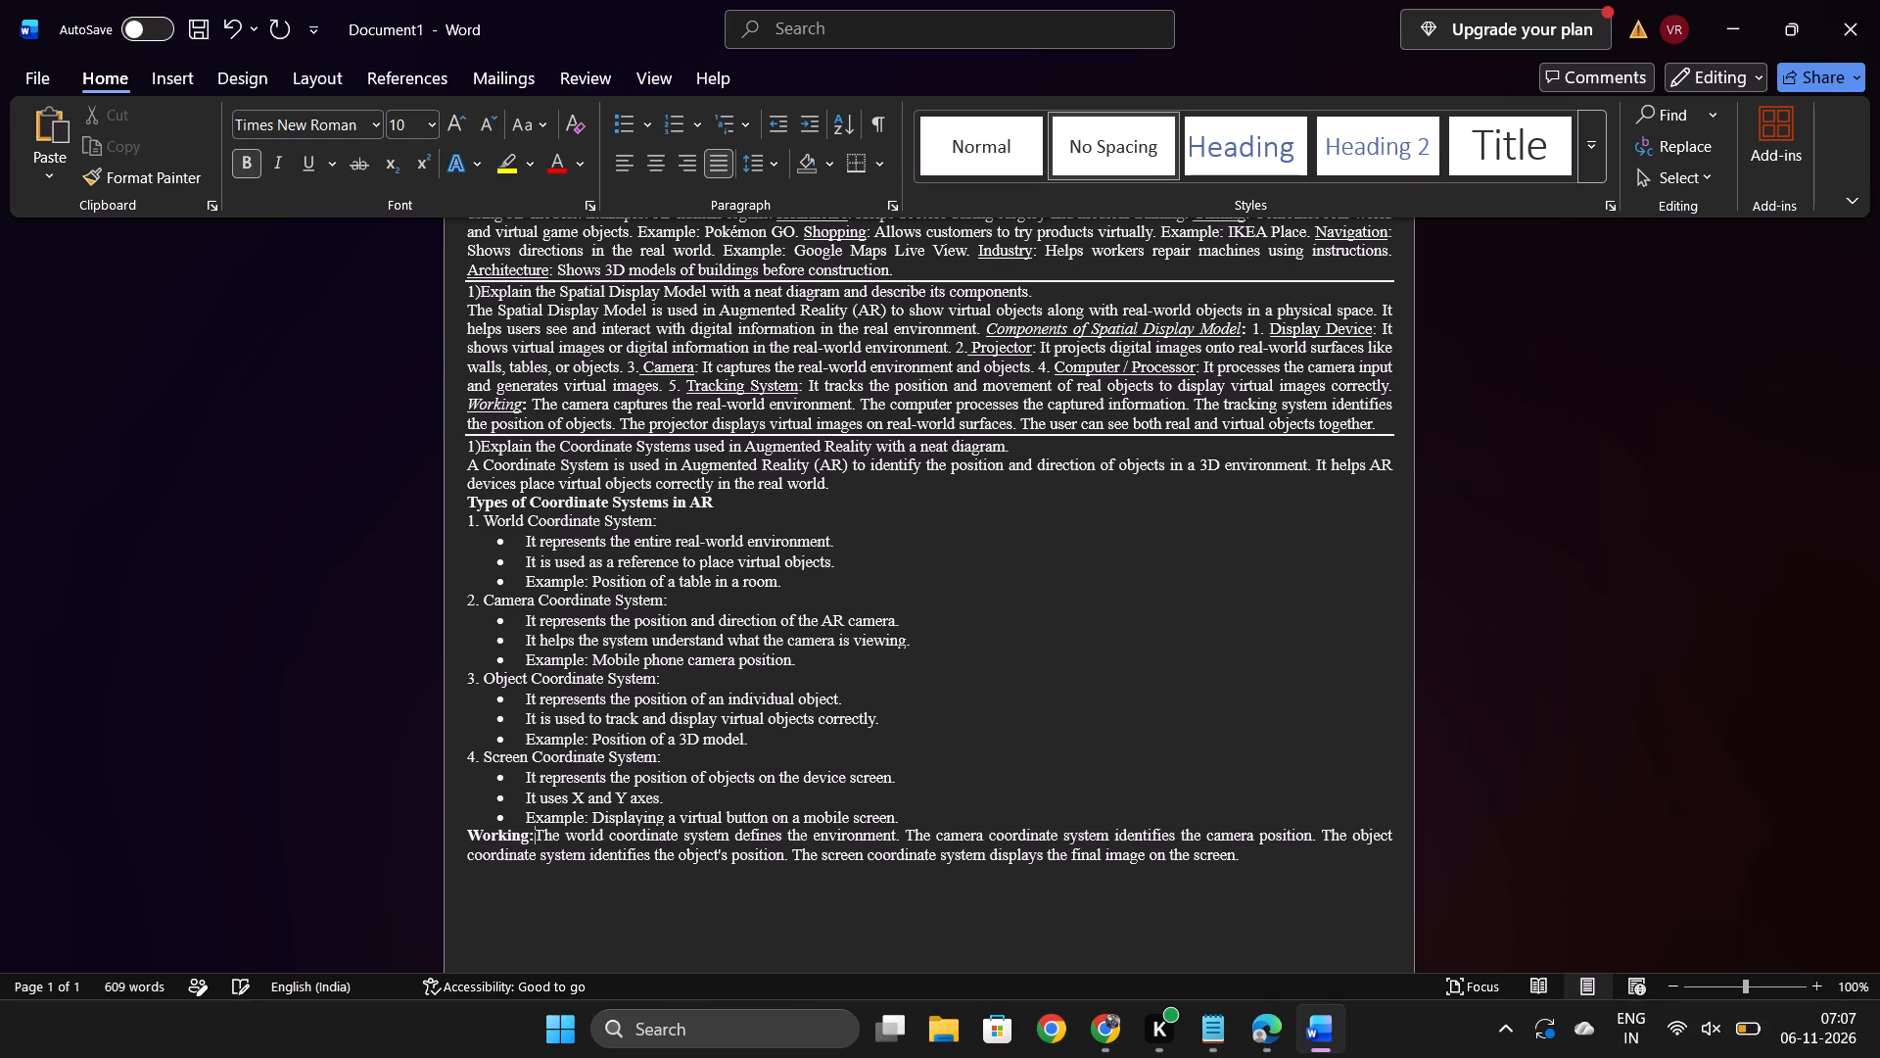
{"action": "key", "text": "space"}
Merge the three bullets under "4. Screen Coordinate System:" into running text directly after that heading.
{"action": "key", "text": "Down"}
{"action": "key", "text": "Up"}
{"action": "key", "text": "Up"}
{"action": "key", "text": "Left"}
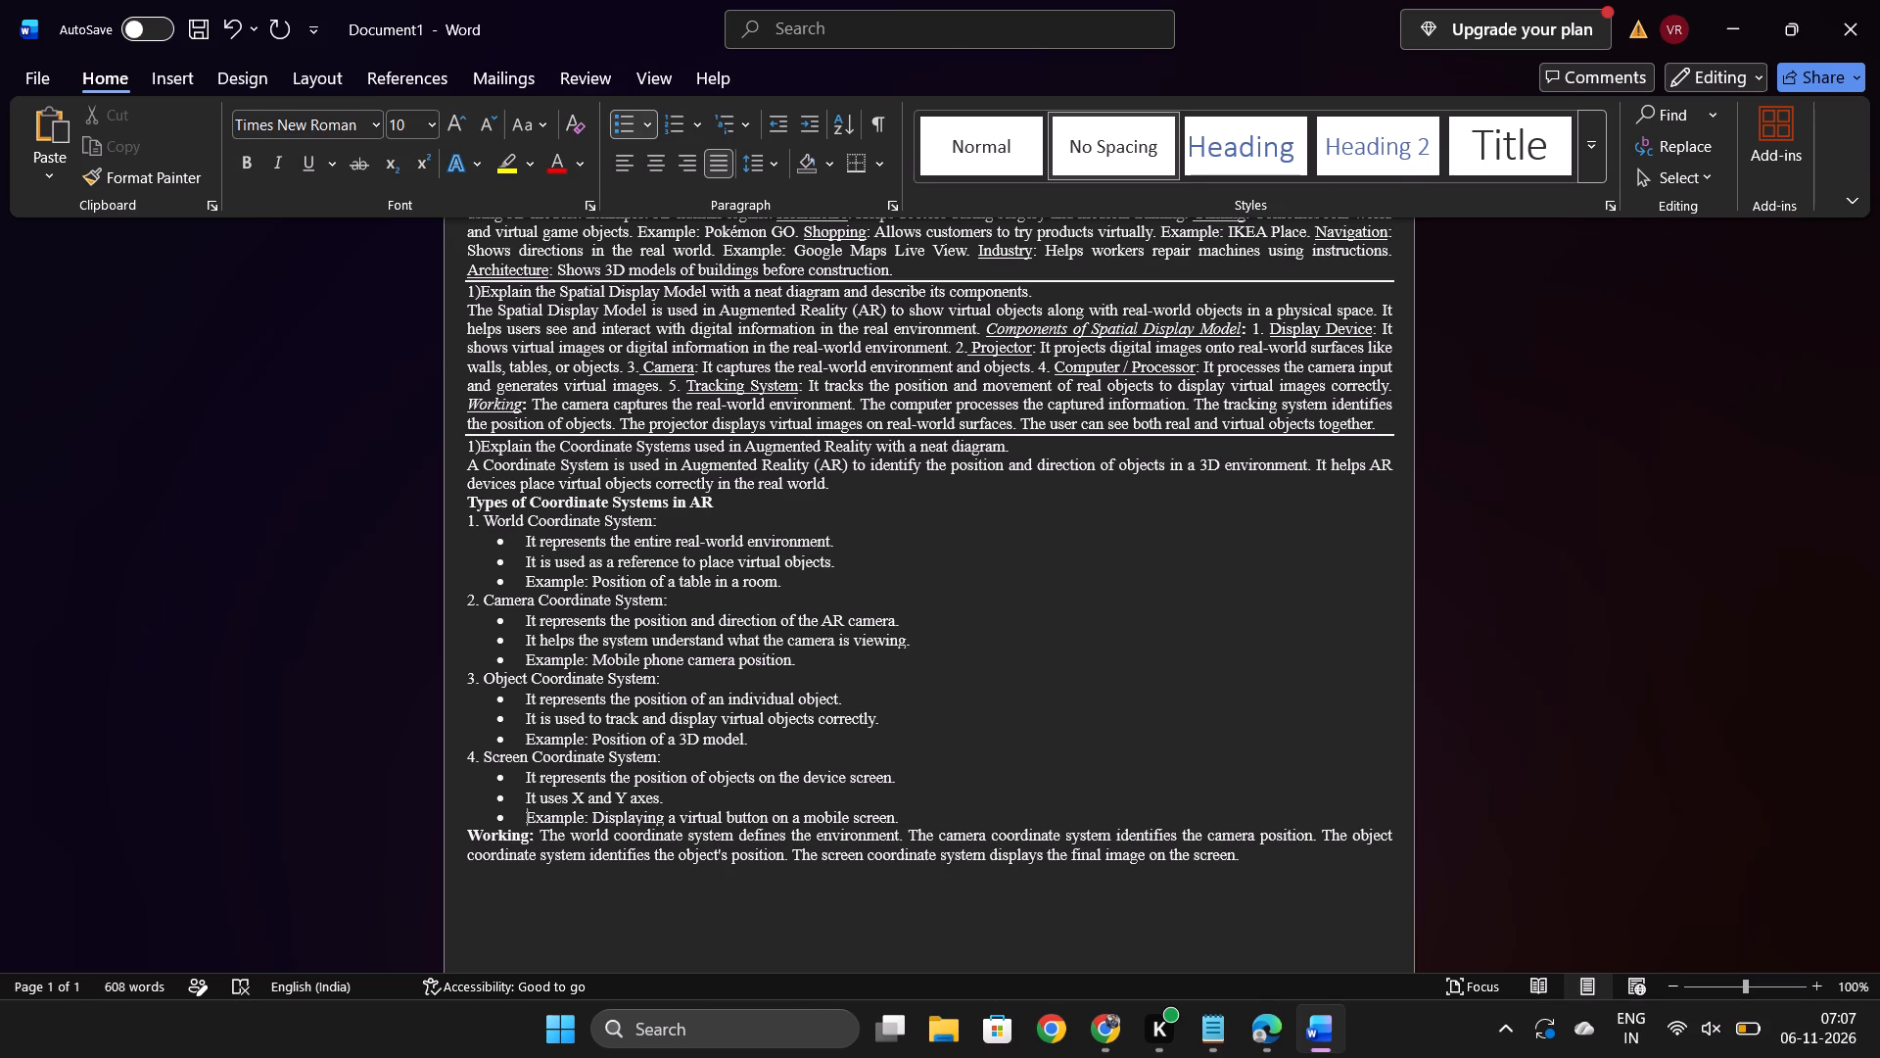
{"action": "key", "text": "Left"}
{"action": "key", "text": "BackSpace"}
{"action": "key", "text": "BackSpace"}
{"action": "key", "text": "BackSpace"}
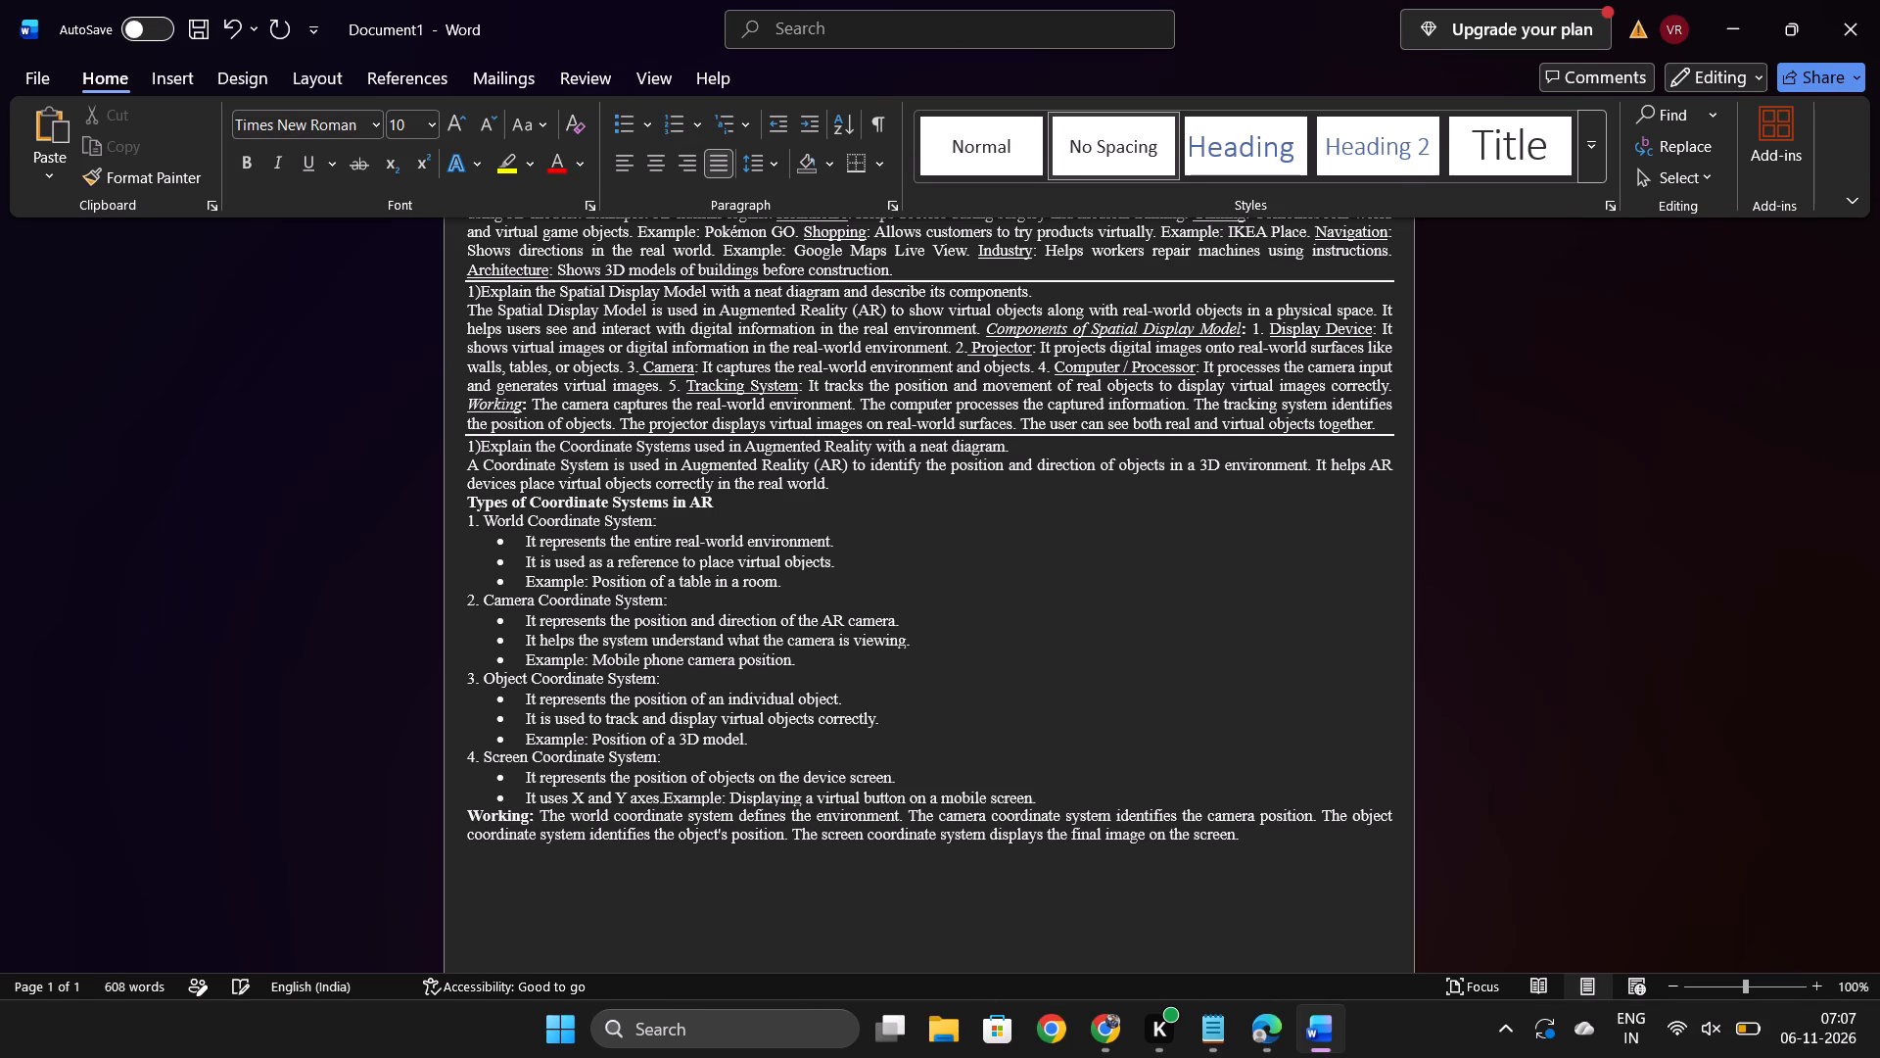
{"action": "key", "text": "space"}
{"action": "key", "text": "space"}
{"action": "key", "text": "Up"}
{"action": "key", "text": "Up"}
{"action": "key", "text": "Right"}
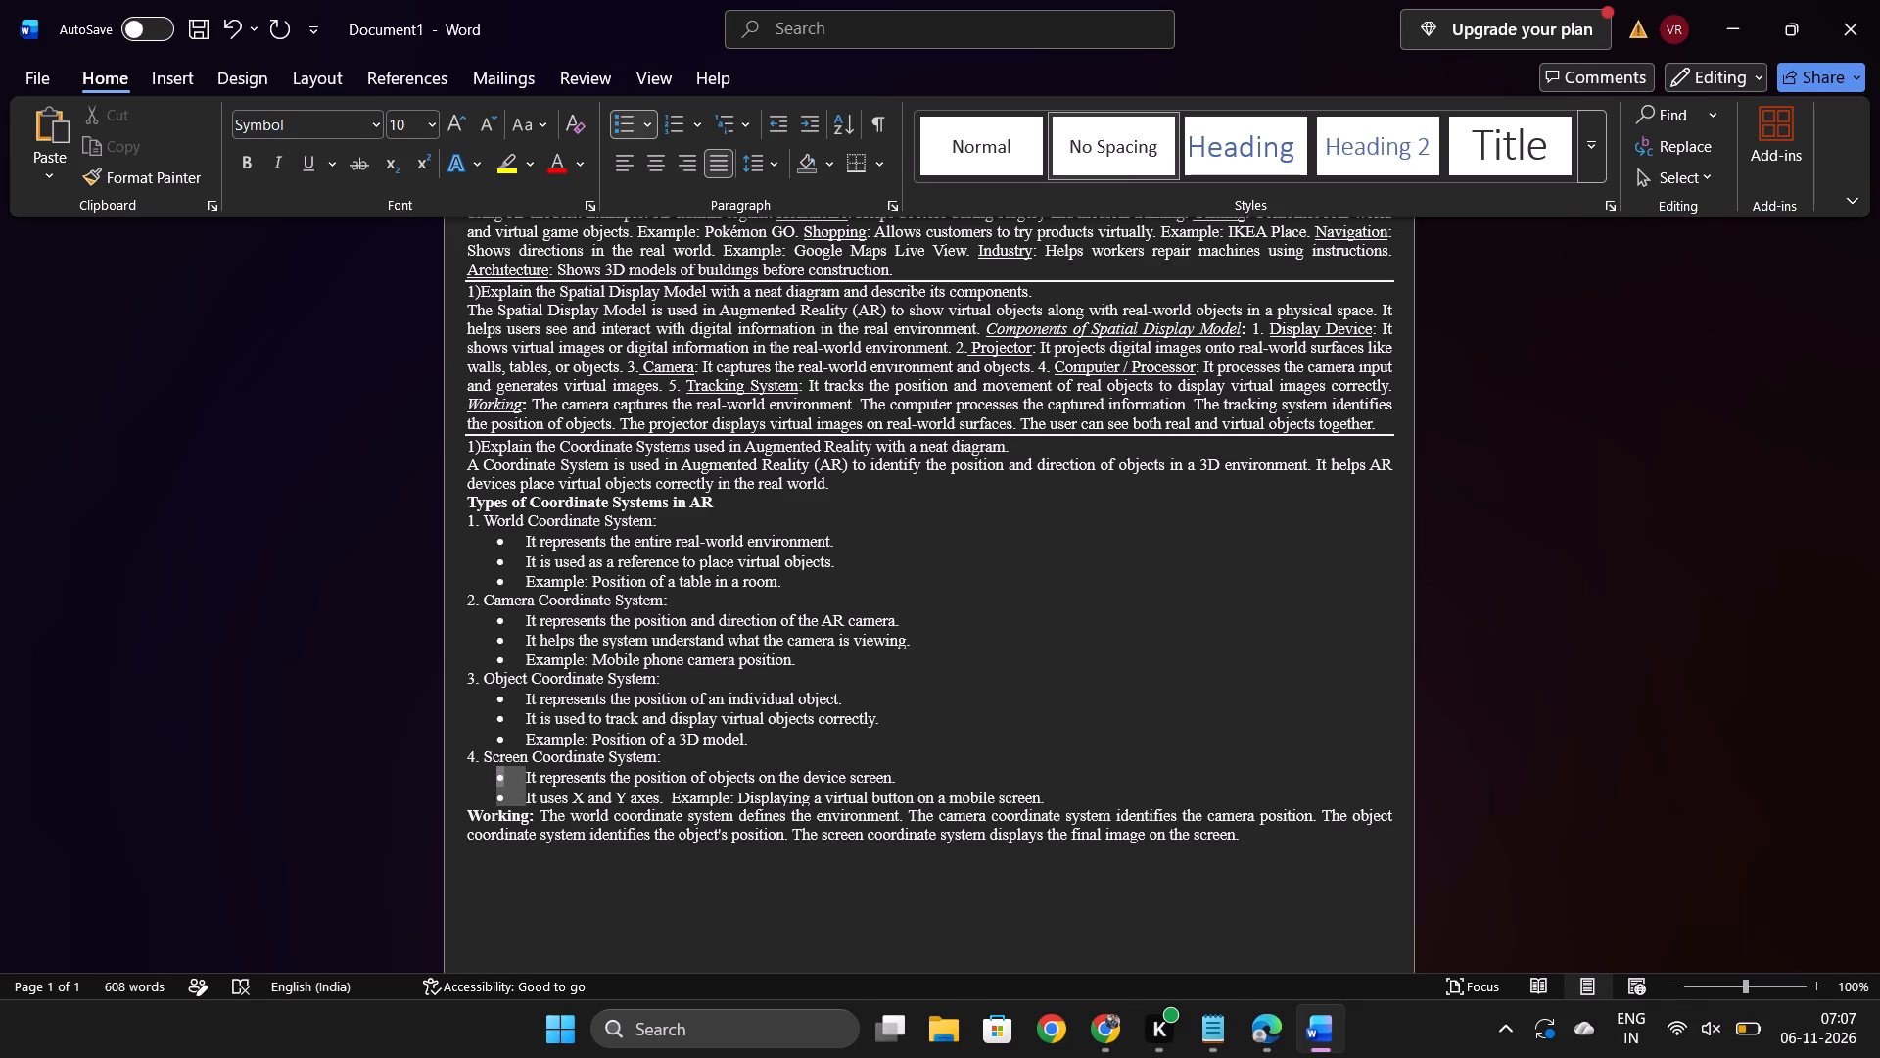
{"action": "key", "text": "BackSpace"}
{"action": "key", "text": "BackSpace"}
{"action": "key", "text": "BackSpace"}
{"action": "key", "text": "space"}
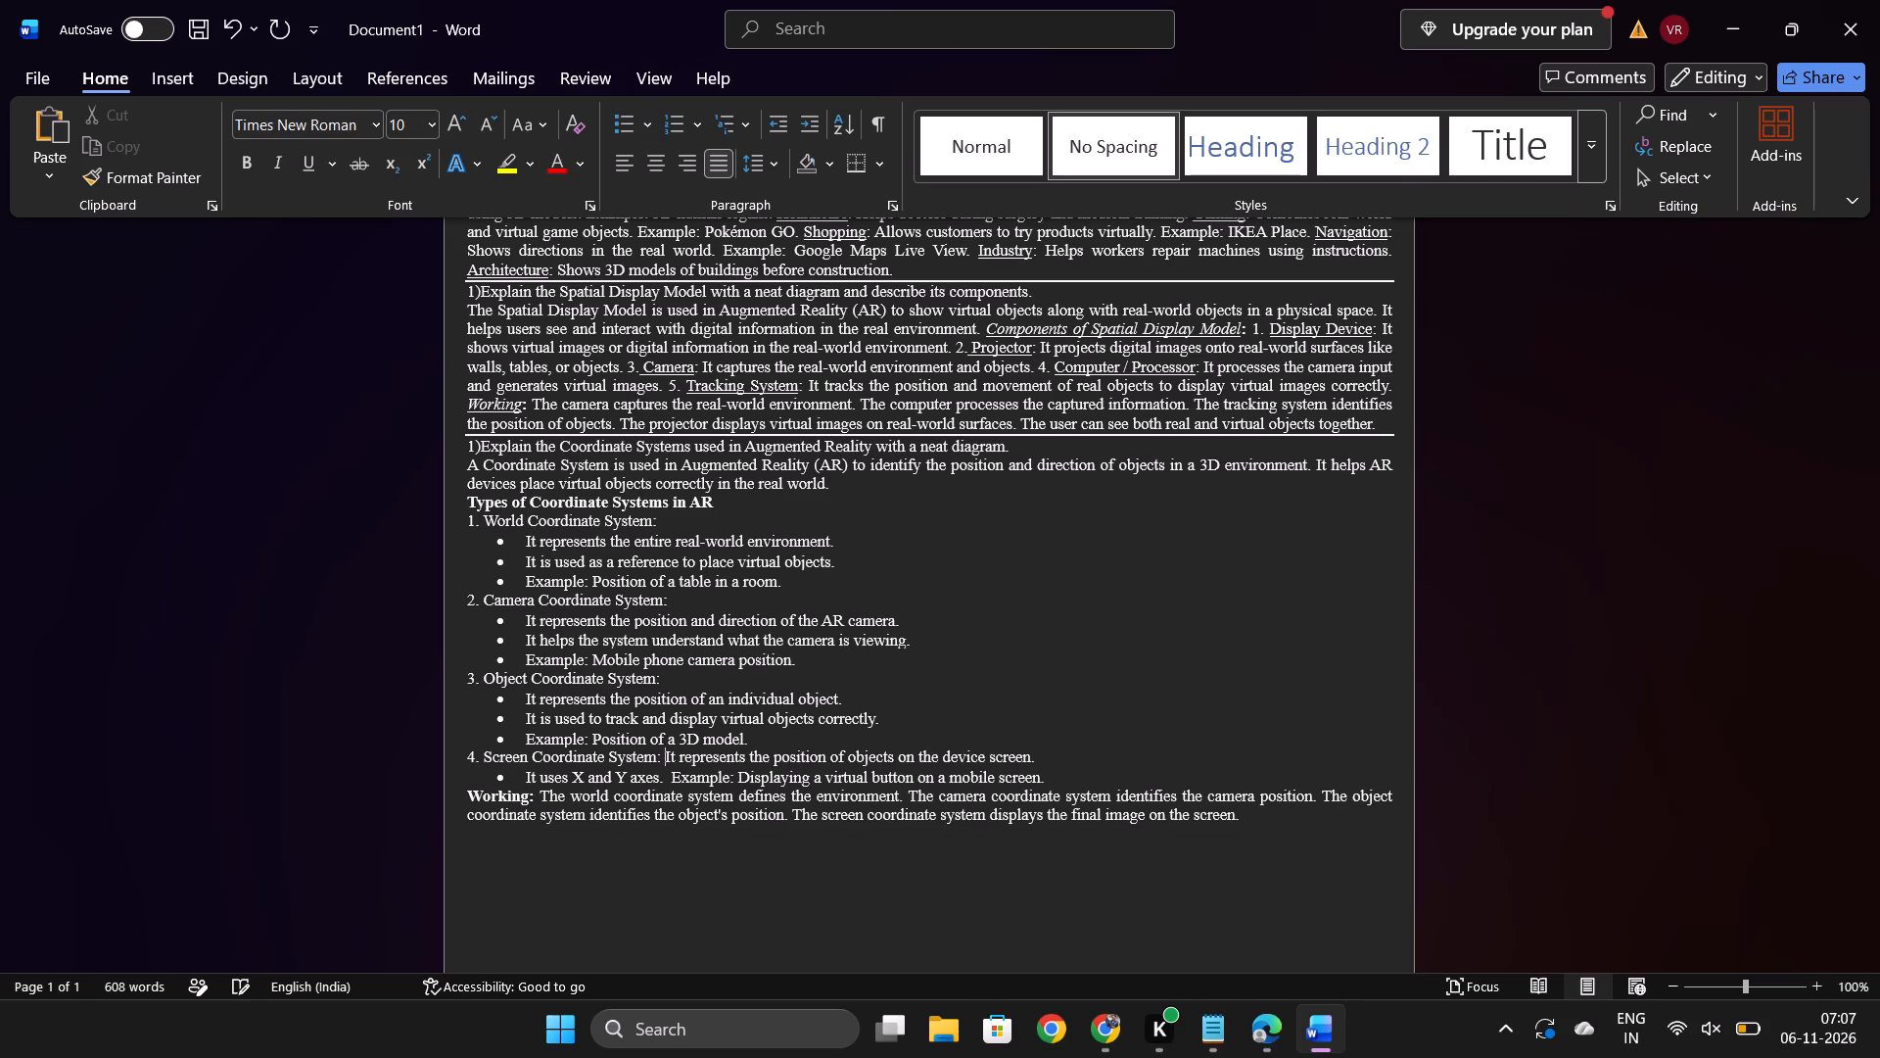
{"action": "key", "text": "Down"}
{"action": "key", "text": "Left"}
{"action": "key", "text": "Left"}
{"action": "key", "text": "Left"}
{"action": "key", "text": "Left"}
{"action": "key", "text": "Left"}
{"action": "key", "text": "Left"}
{"action": "key", "text": "Left"}
{"action": "key", "text": "Left"}
{"action": "key", "text": "Left"}
{"action": "key", "text": "Left"}
{"action": "key", "text": "Left"}
{"action": "key", "text": "Left"}
{"action": "key", "text": "Left"}
{"action": "key", "text": "Left"}
{"action": "key", "text": "Left"}
{"action": "key", "text": "Left"}
{"action": "key", "text": "Left"}
{"action": "key", "text": "Left"}
{"action": "key", "text": "Left"}
{"action": "key", "text": "Left"}
{"action": "key", "text": "Left"}
{"action": "key", "text": "Left"}
{"action": "key", "text": "BackSpace"}
{"action": "key", "text": "BackSpace"}
{"action": "key", "text": "BackSpace"}
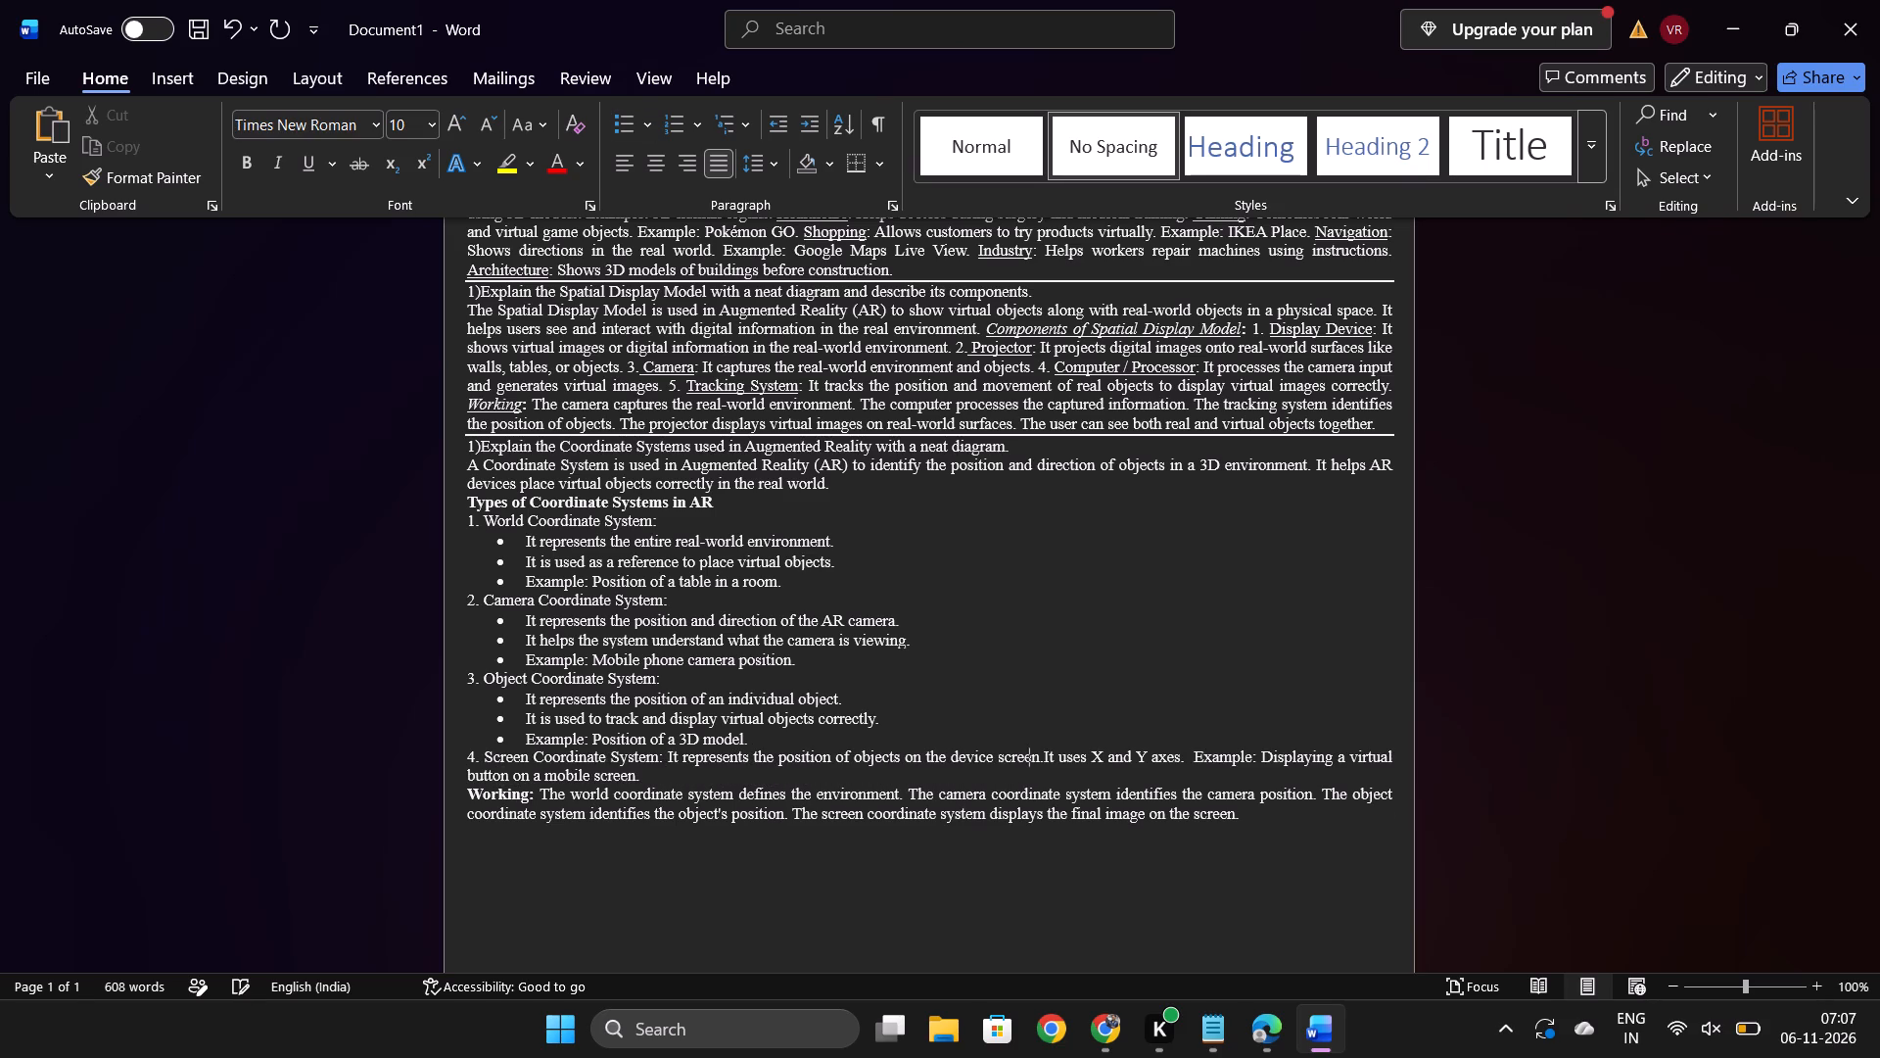
{"action": "key", "text": "space"}
Merge the three bullets under "3. Object Coordinate System:" into running text directly after that heading.
{"action": "key", "text": "Up"}
{"action": "key", "text": "Up"}
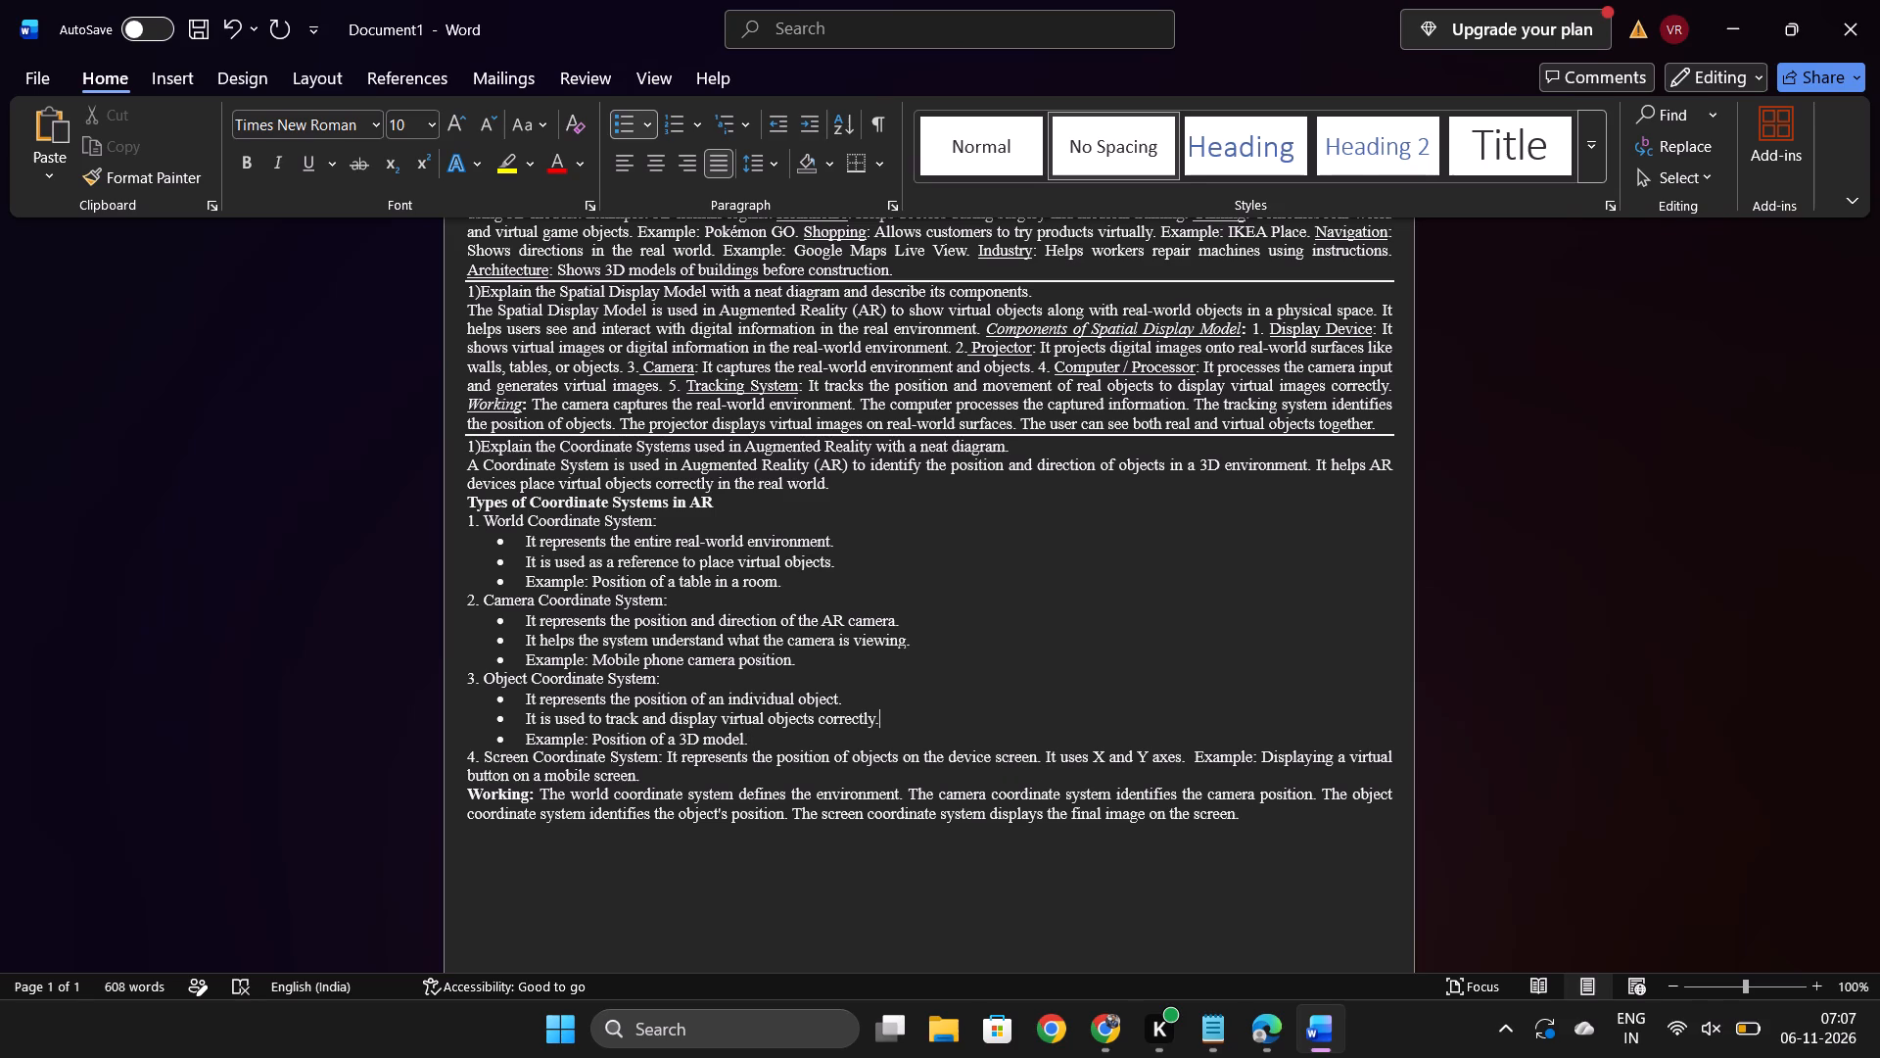
{"action": "key", "text": "Right"}
{"action": "key", "text": "BackSpace"}
{"action": "key", "text": "BackSpace"}
{"action": "key", "text": "BackSpace"}
{"action": "key", "text": "space"}
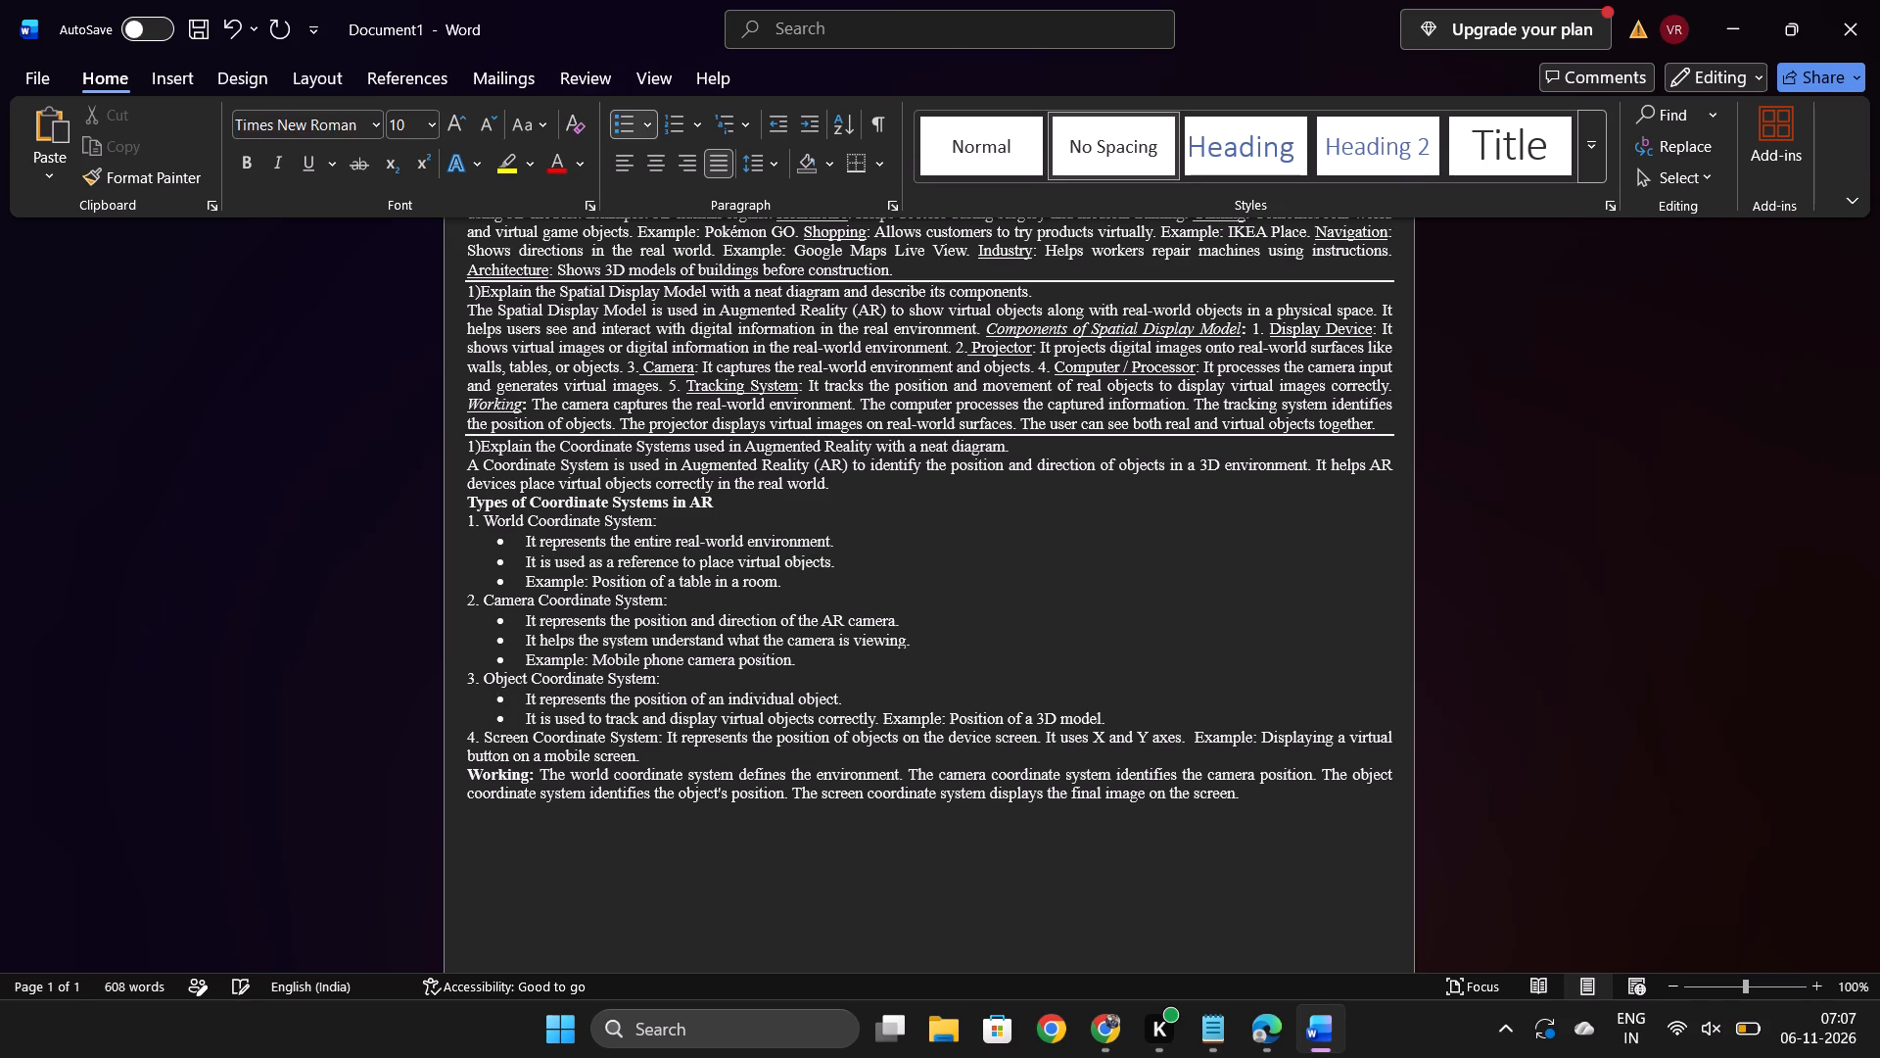
{"action": "key", "text": "Up"}
{"action": "key", "text": "Right"}
{"action": "key", "text": "BackSpace"}
{"action": "key", "text": "BackSpace"}
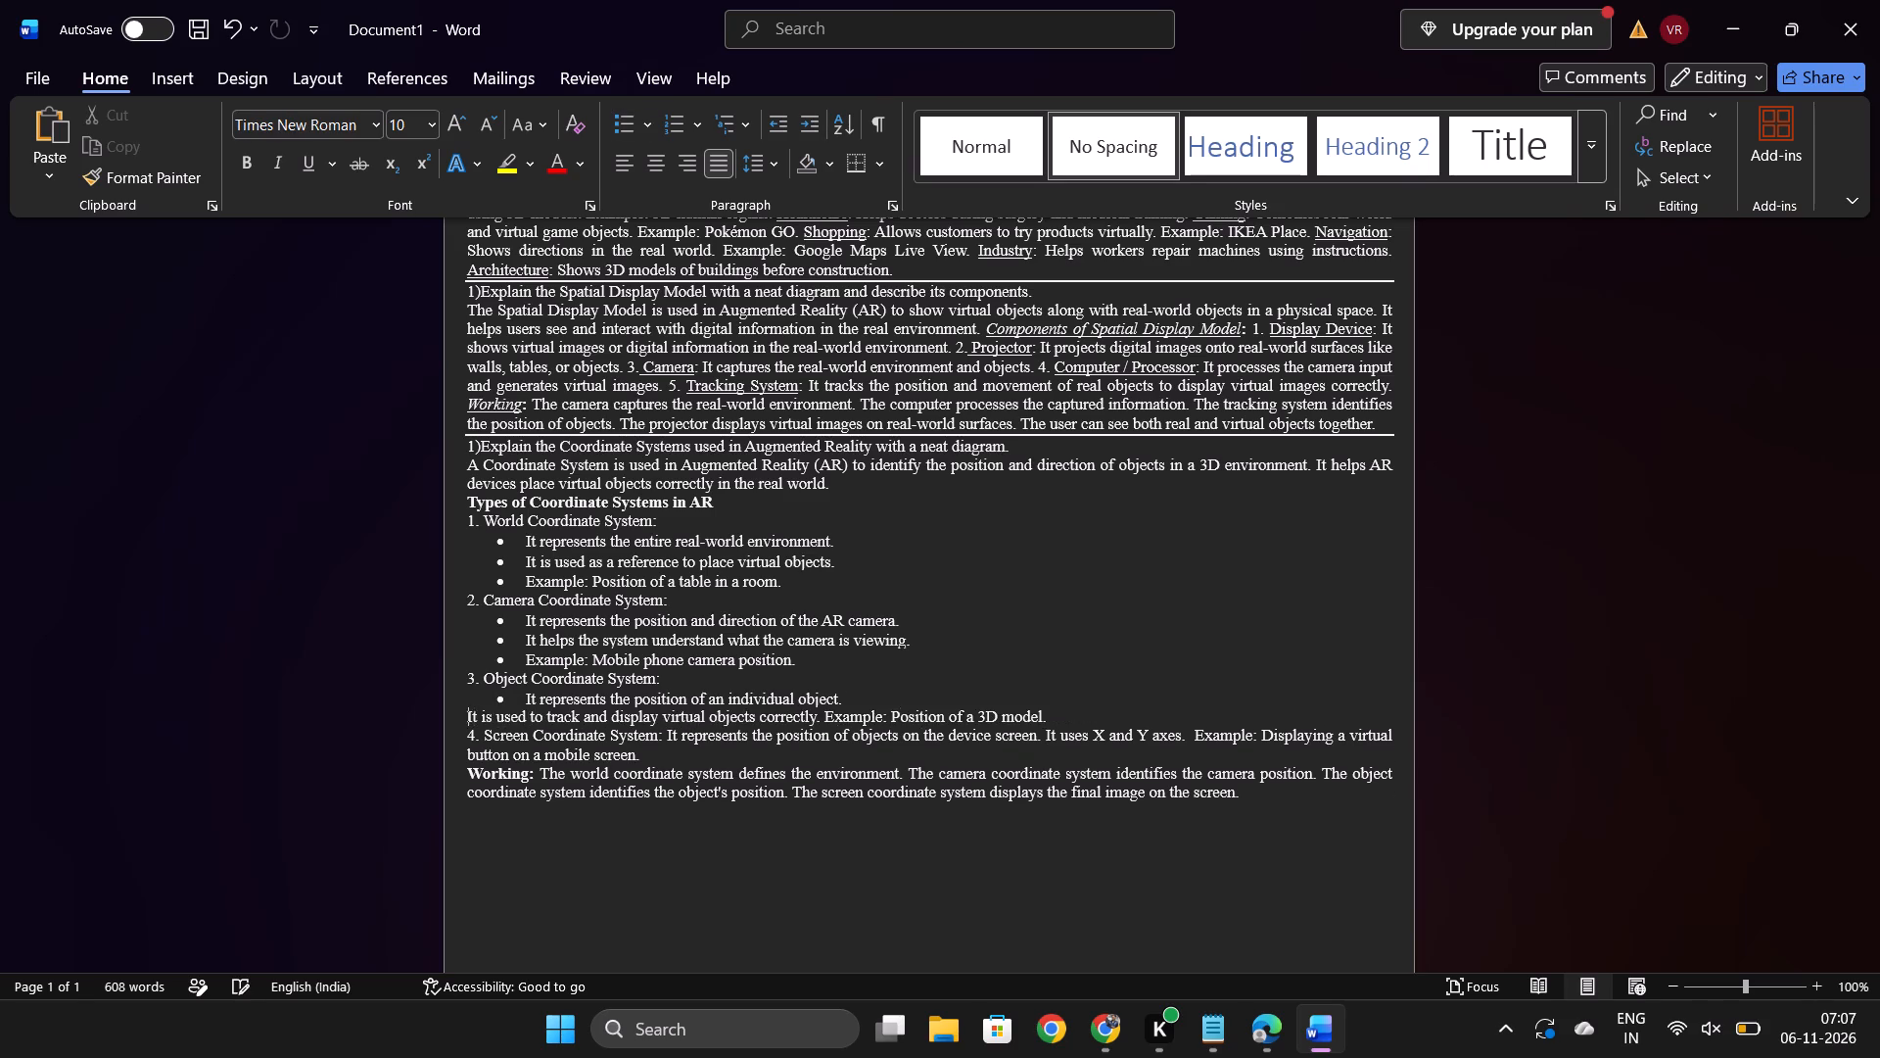
{"action": "key", "text": "BackSpace"}
{"action": "key", "text": "space"}
{"action": "key", "text": "Up"}
{"action": "key", "text": "Right"}
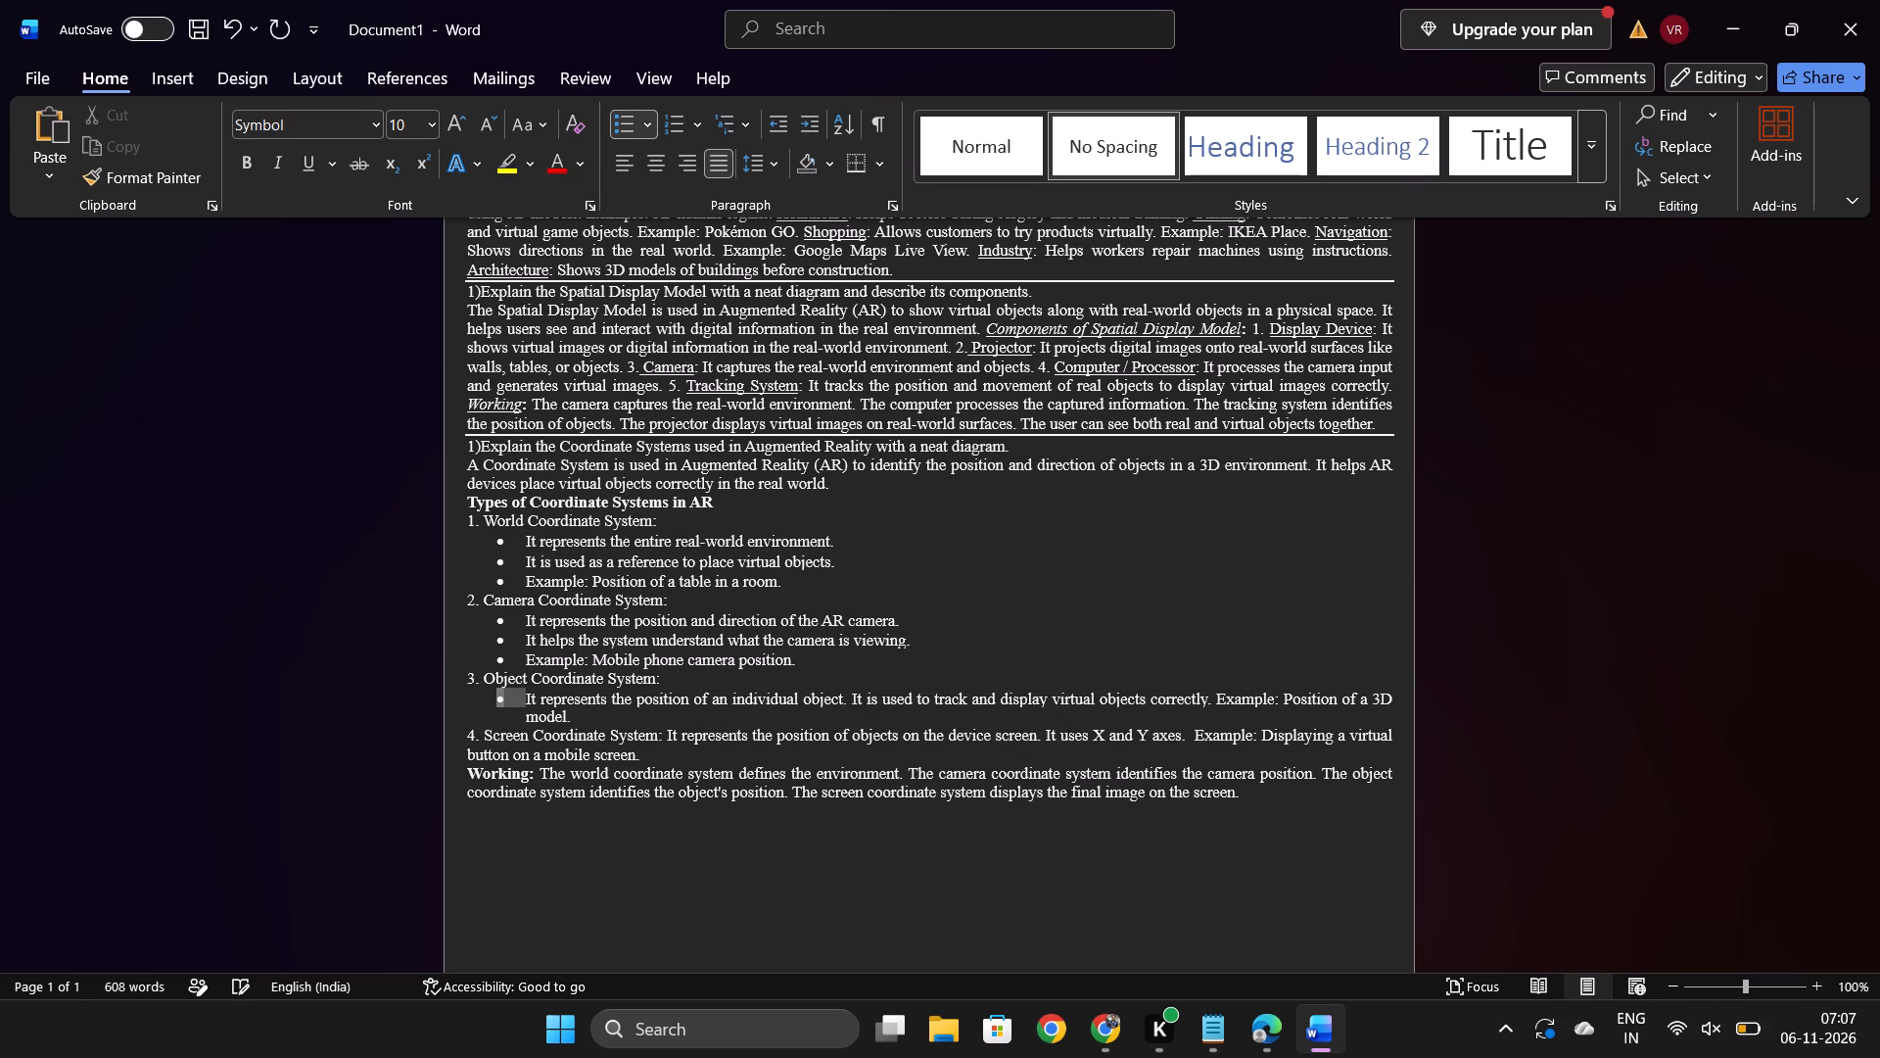
{"action": "key", "text": "BackSpace"}
{"action": "key", "text": "BackSpace"}
{"action": "key", "text": "BackSpace"}
{"action": "key", "text": "space"}
Merge the three bullets under "2. Camera Coordinate System:" into running text directly after that heading.
{"action": "key", "text": "Up"}
{"action": "key", "text": "Up"}
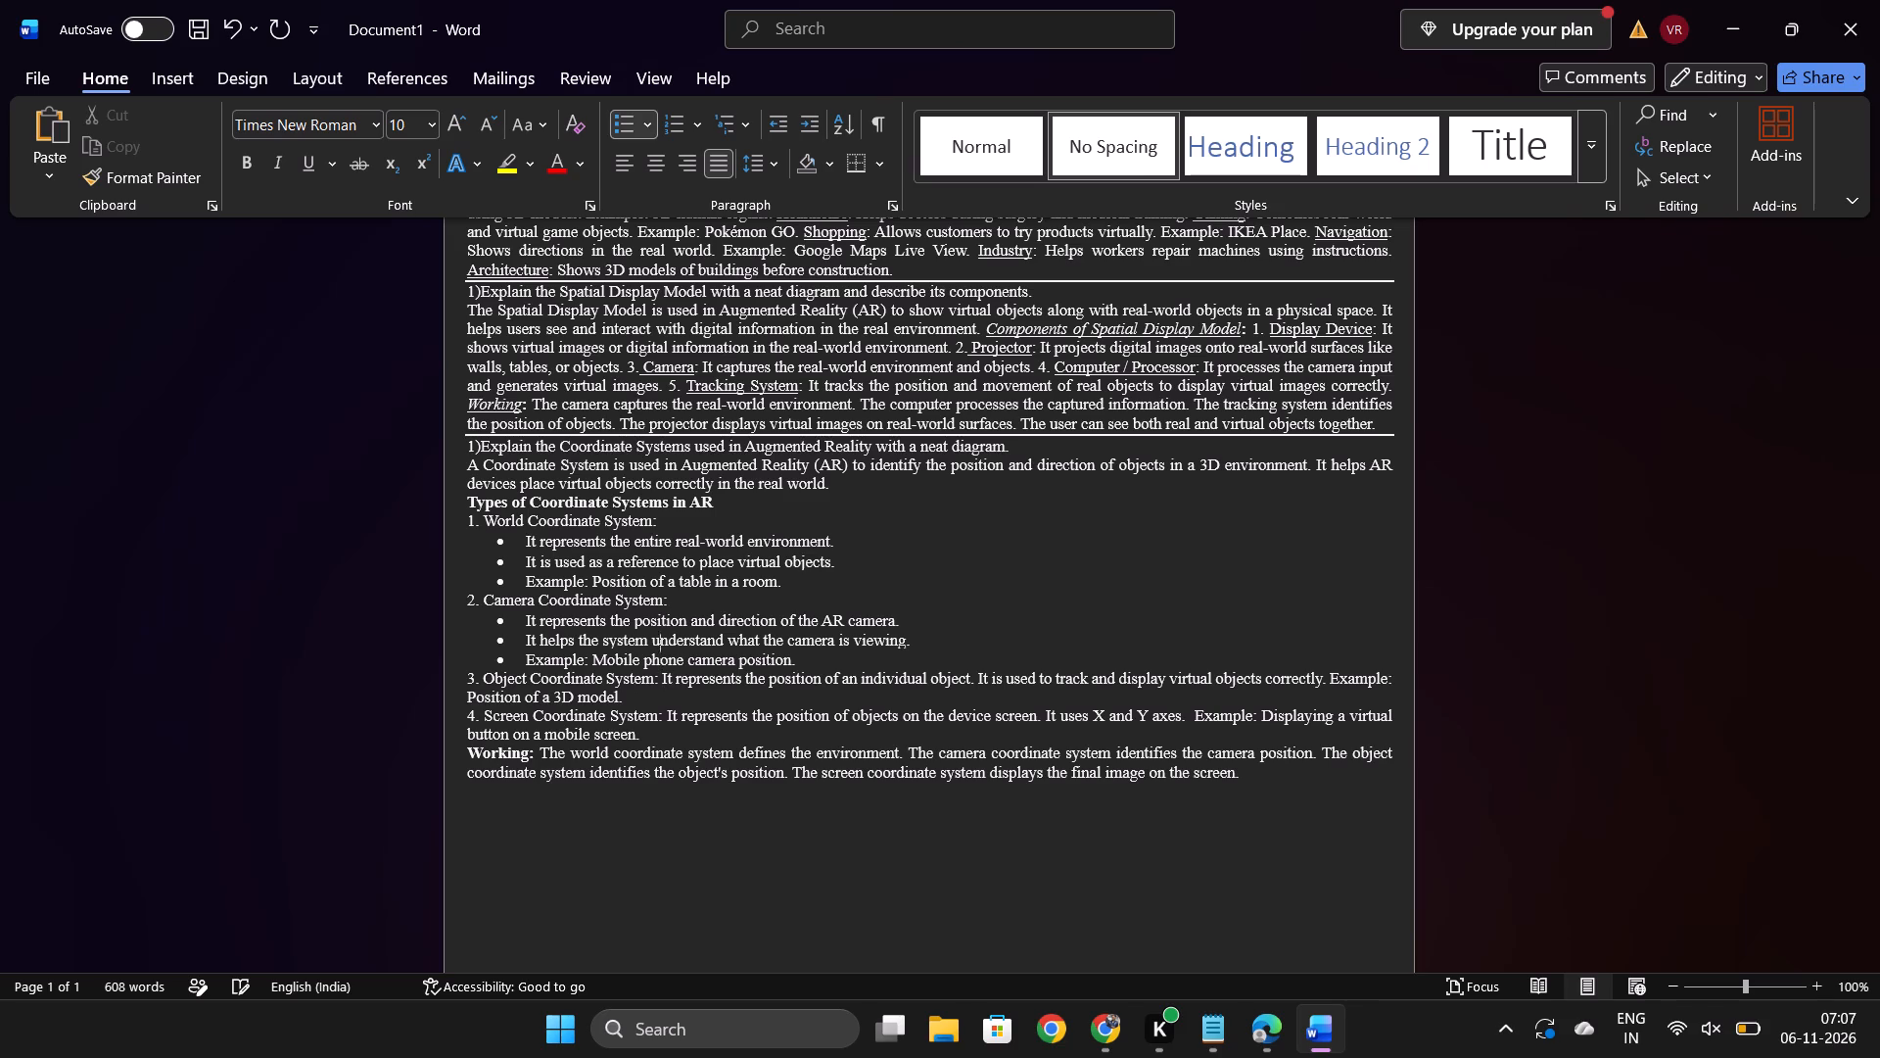
{"action": "key", "text": "Up"}
{"action": "key", "text": "Up"}
{"action": "key", "text": "Right"}
{"action": "key", "text": "Right"}
{"action": "key", "text": "BackSpace"}
{"action": "key", "text": "BackSpace"}
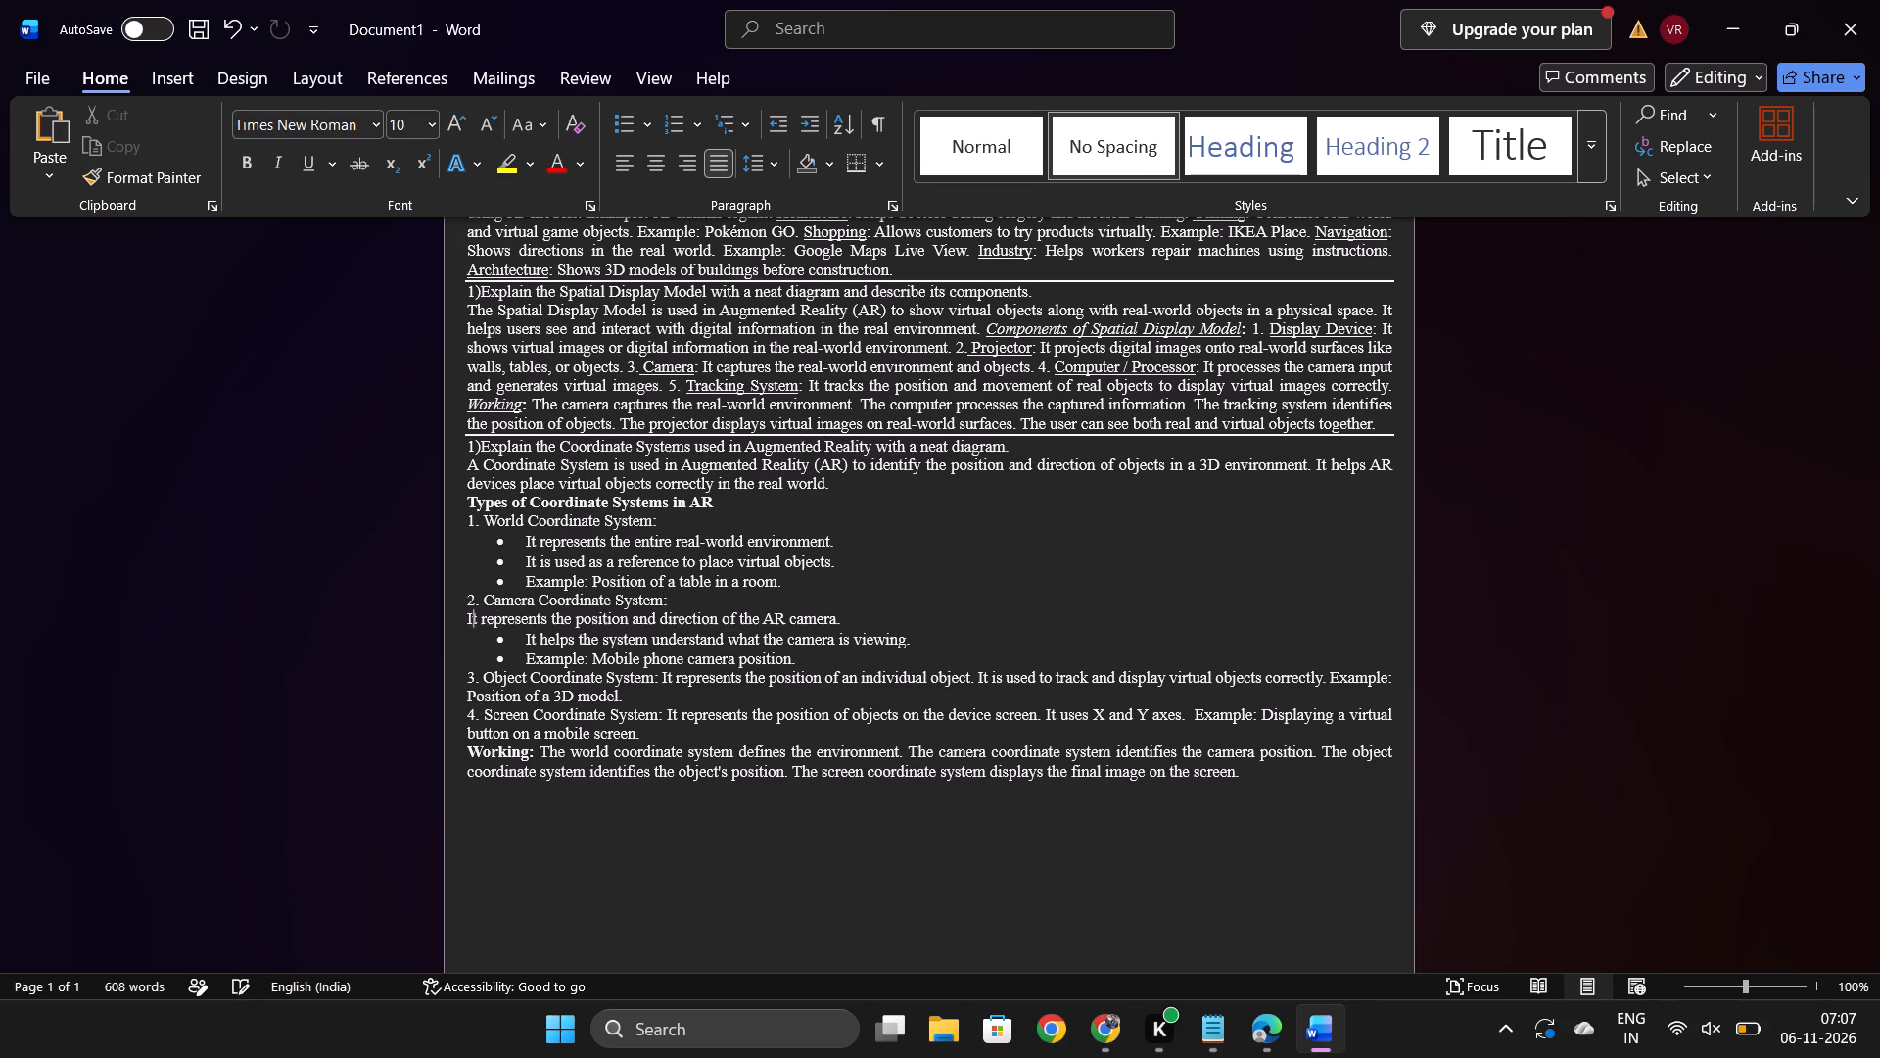
{"action": "key", "text": "BackSpace"}
{"action": "key", "text": "space"}
{"action": "key", "text": "space"}
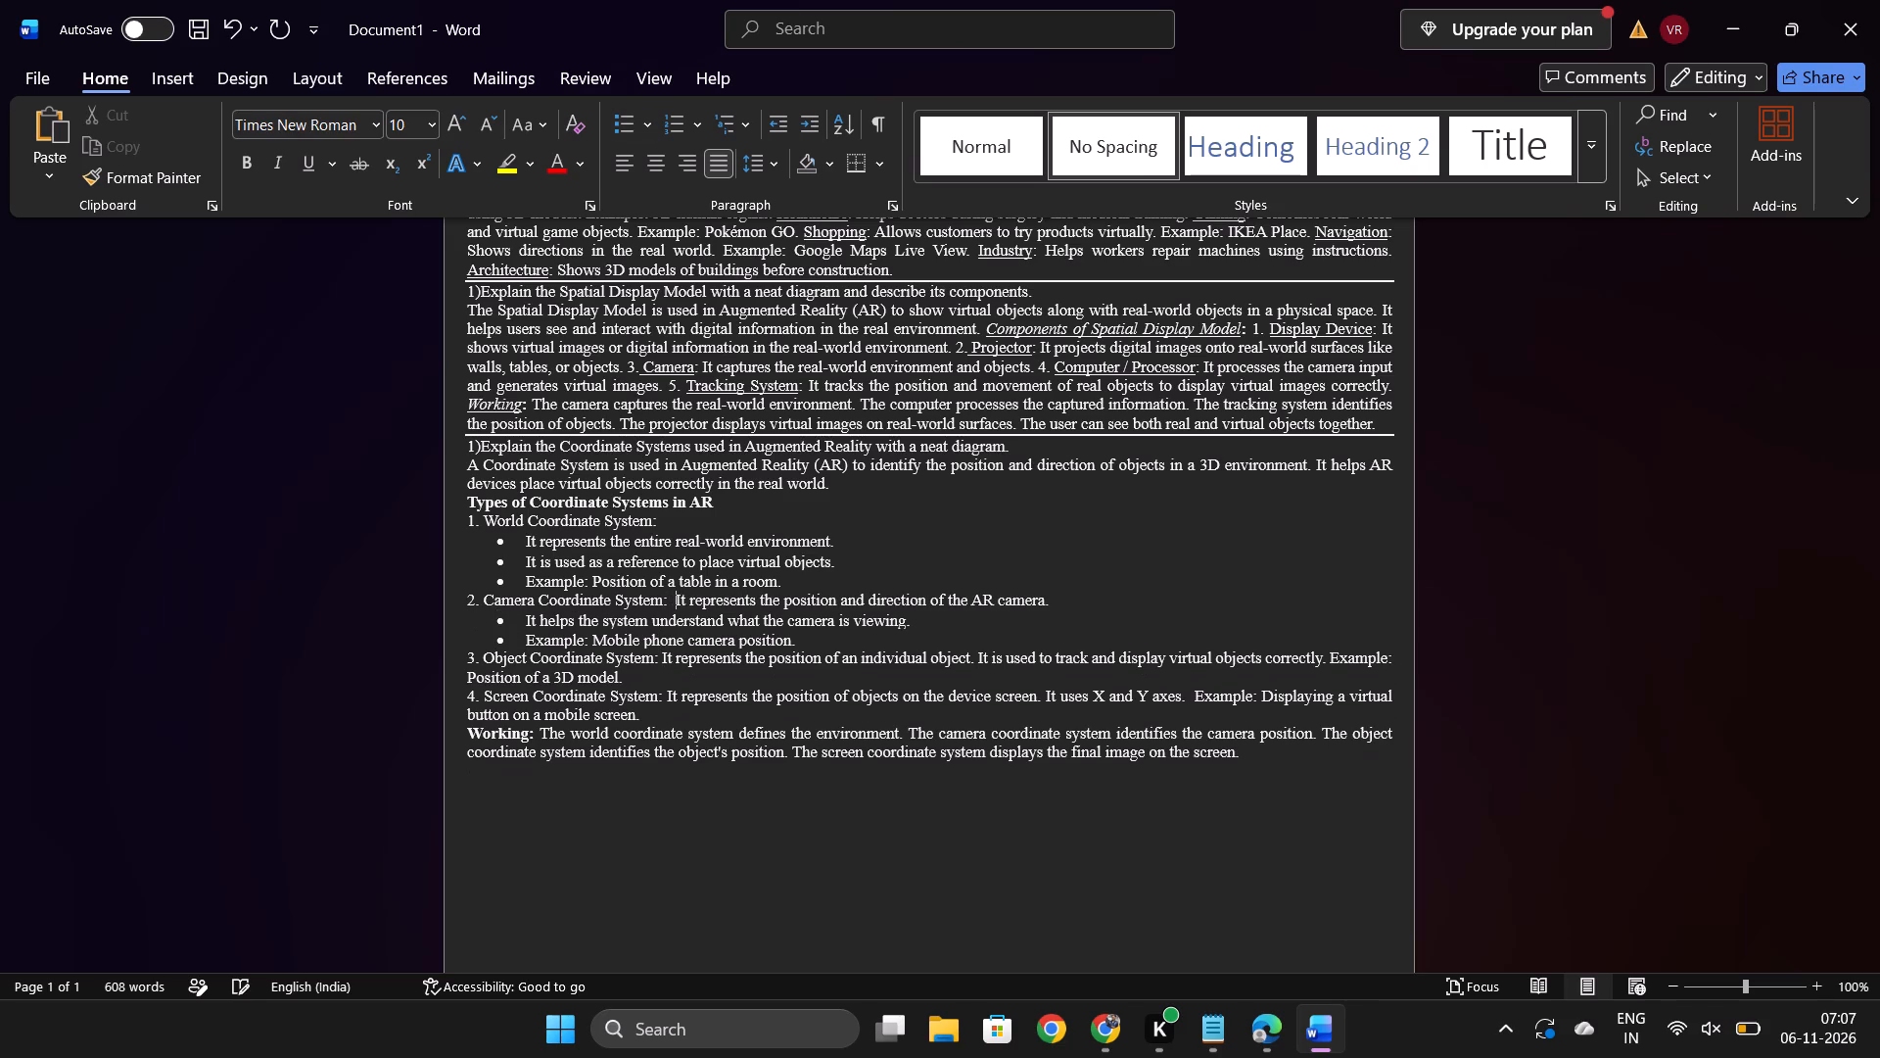
{"action": "left_click", "coordinate": [502, 639]}
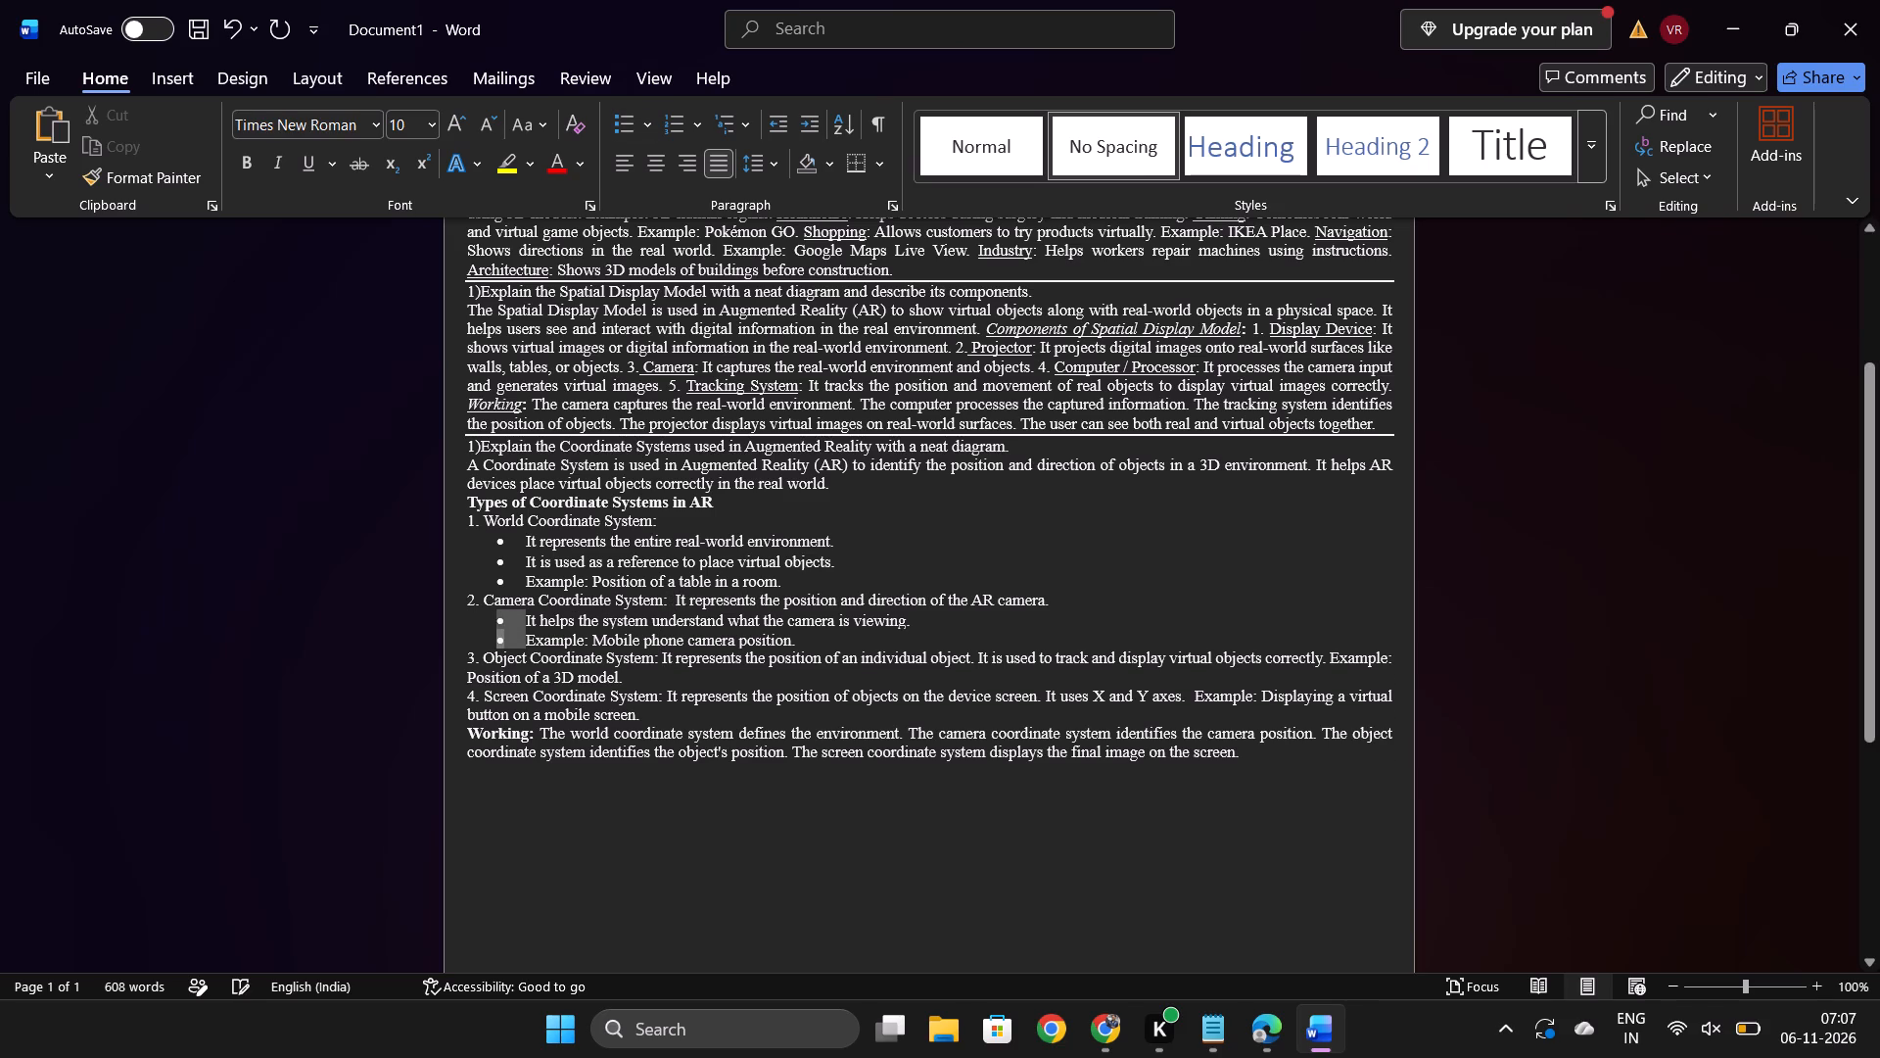
{"action": "key", "text": "BackSpace"}
{"action": "key", "text": "BackSpace"}
{"action": "key", "text": "BackSpace"}
{"action": "key", "text": "space"}
{"action": "left_click", "coordinate": [501, 616]}
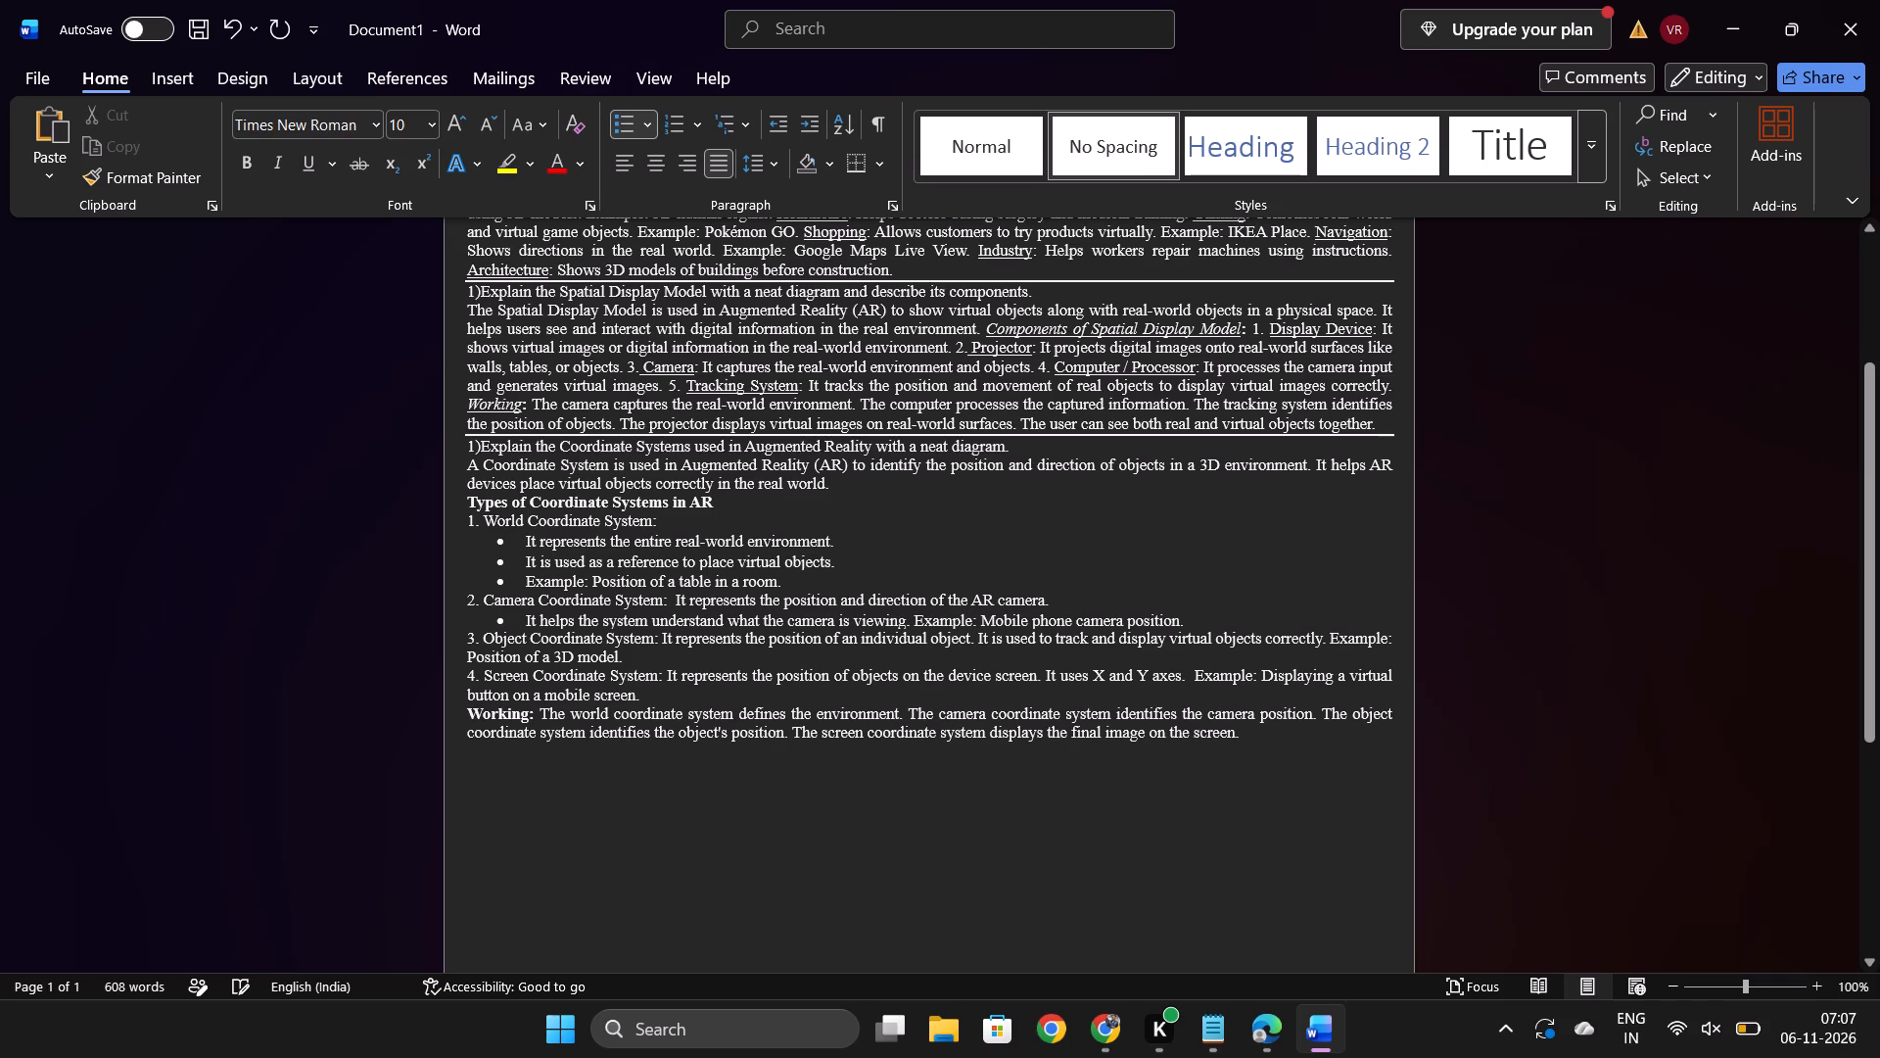
{"action": "key", "text": "BackSpace"}
{"action": "key", "text": "BackSpace"}
{"action": "key", "text": "BackSpace"}
{"action": "key", "text": "space"}
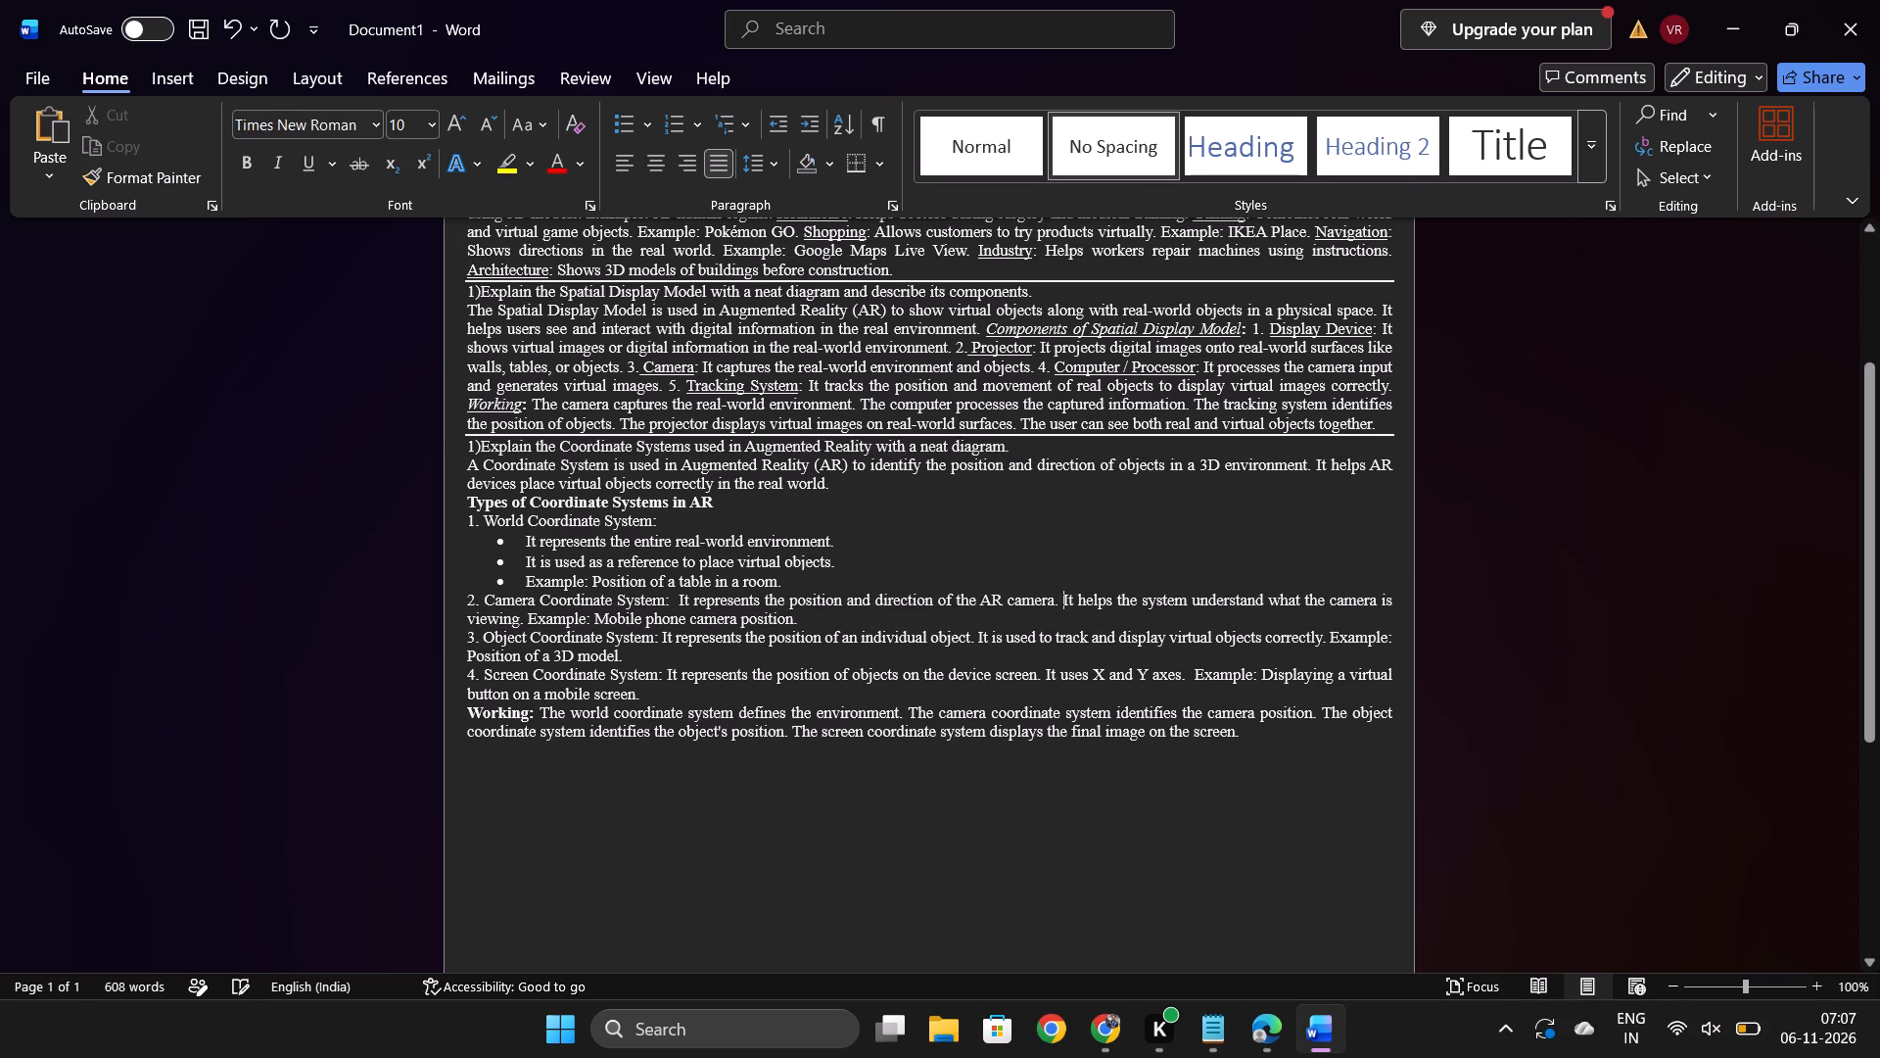
Merge the three bullets under "1. World Coordinate System:" into running text directly after that heading.
{"action": "left_click", "coordinate": [501, 581]}
{"action": "key", "text": "BackSpace"}
{"action": "key", "text": "BackSpace"}
{"action": "key", "text": "BackSpace"}
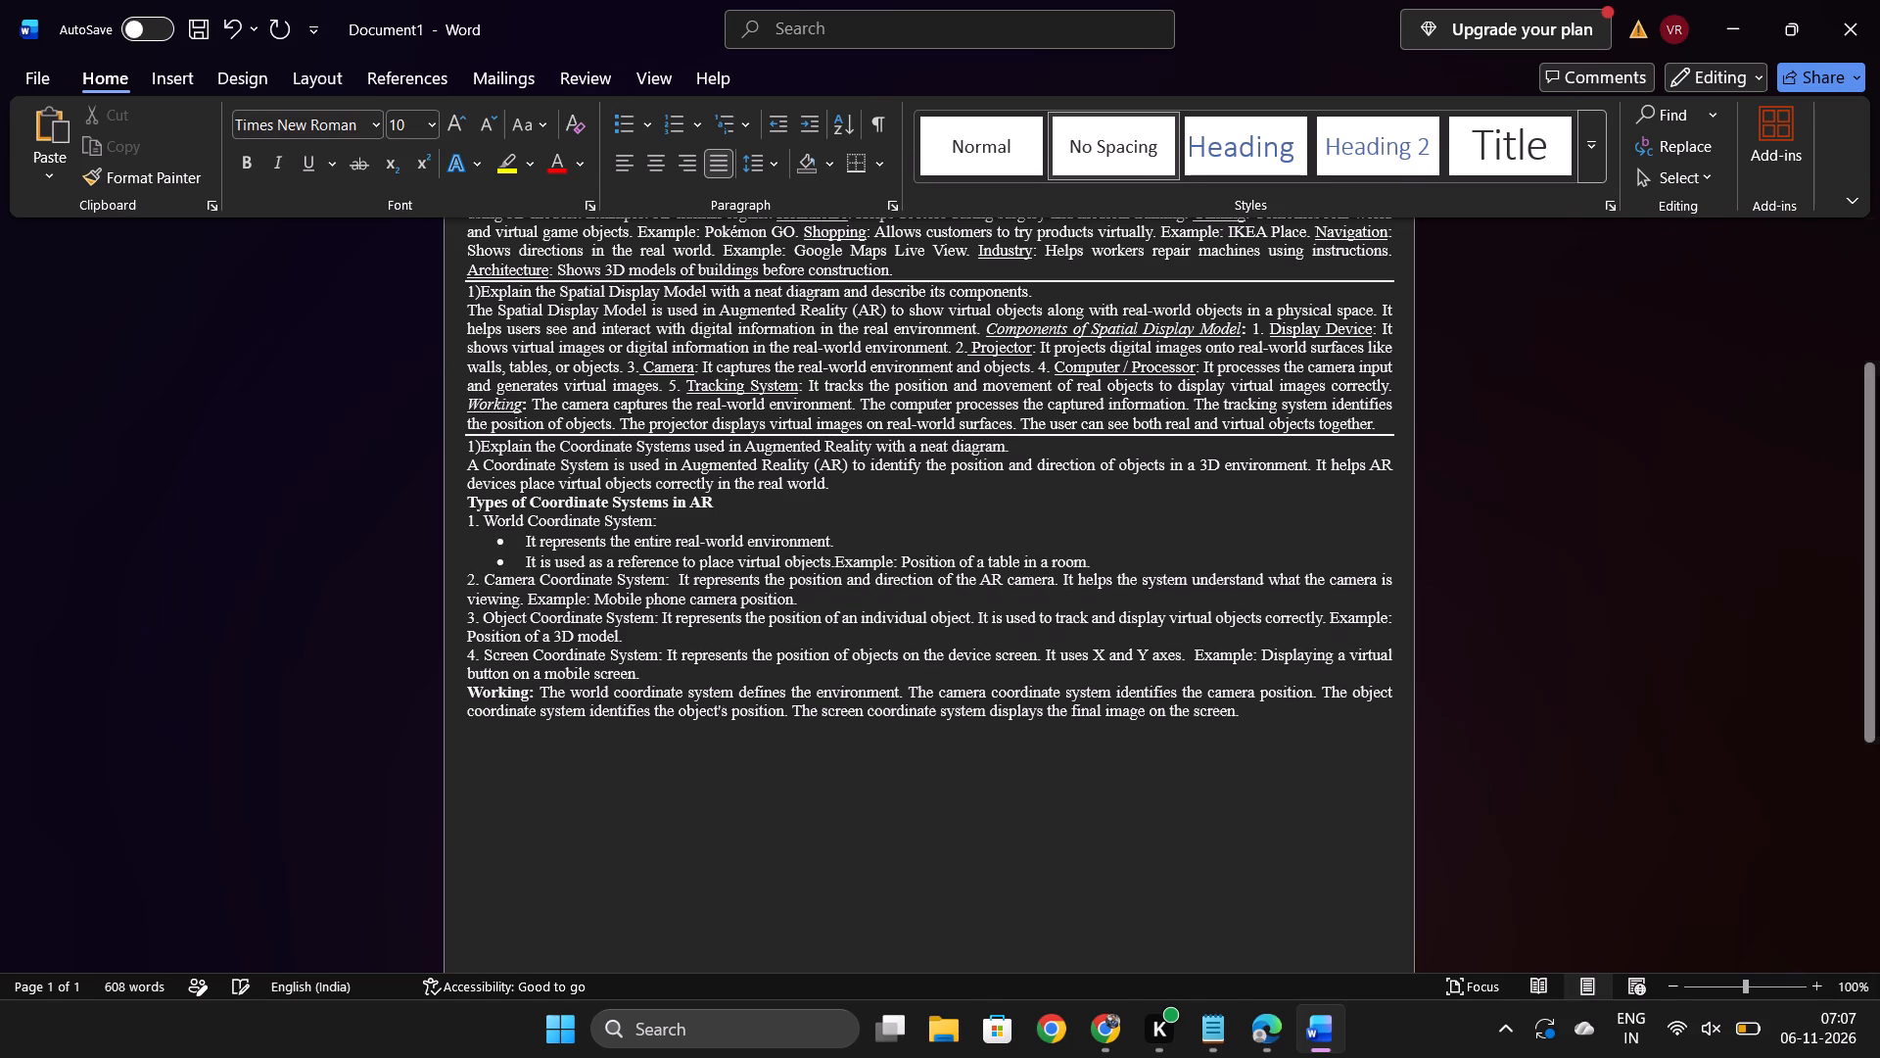
{"action": "key", "text": "space"}
{"action": "left_click", "coordinate": [499, 559]}
{"action": "key", "text": "BackSpace"}
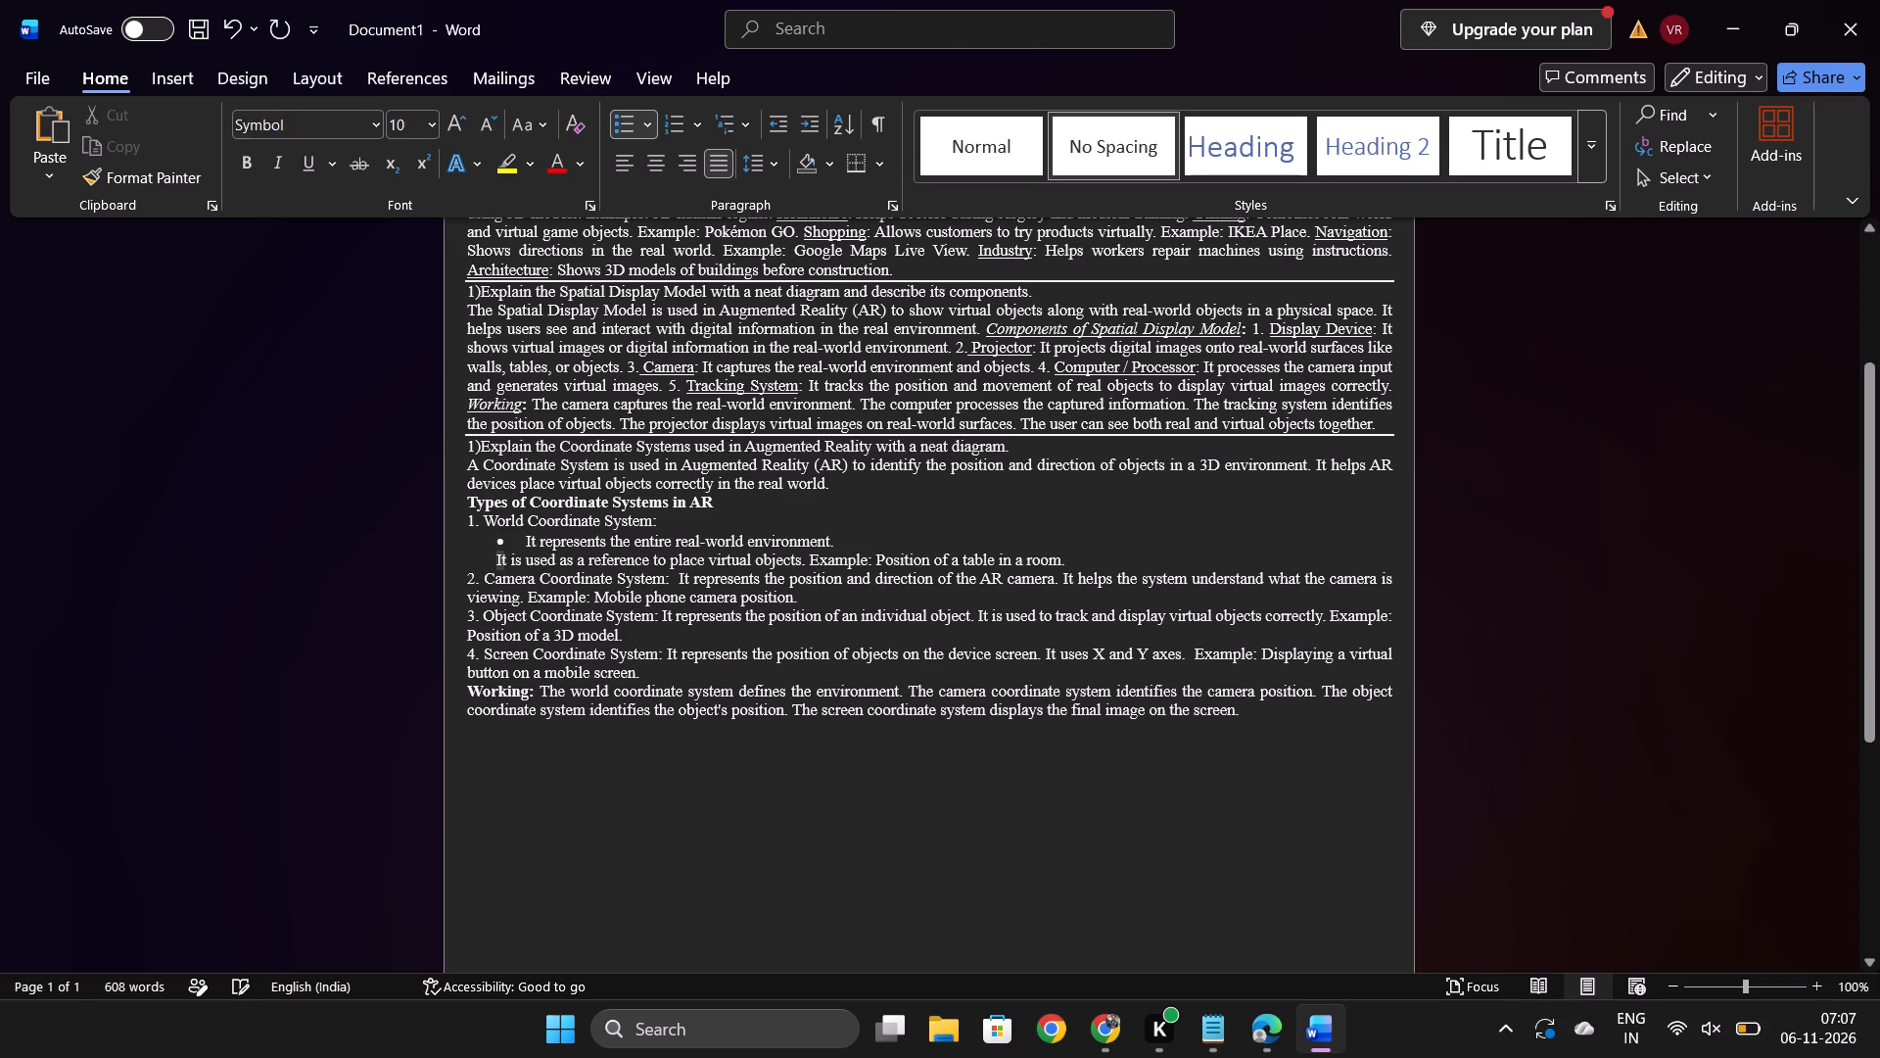
{"action": "key", "text": "BackSpace"}
{"action": "key", "text": "BackSpace"}
{"action": "key", "text": "space"}
{"action": "left_click", "coordinate": [501, 543]}
{"action": "key", "text": "BackSpace"}
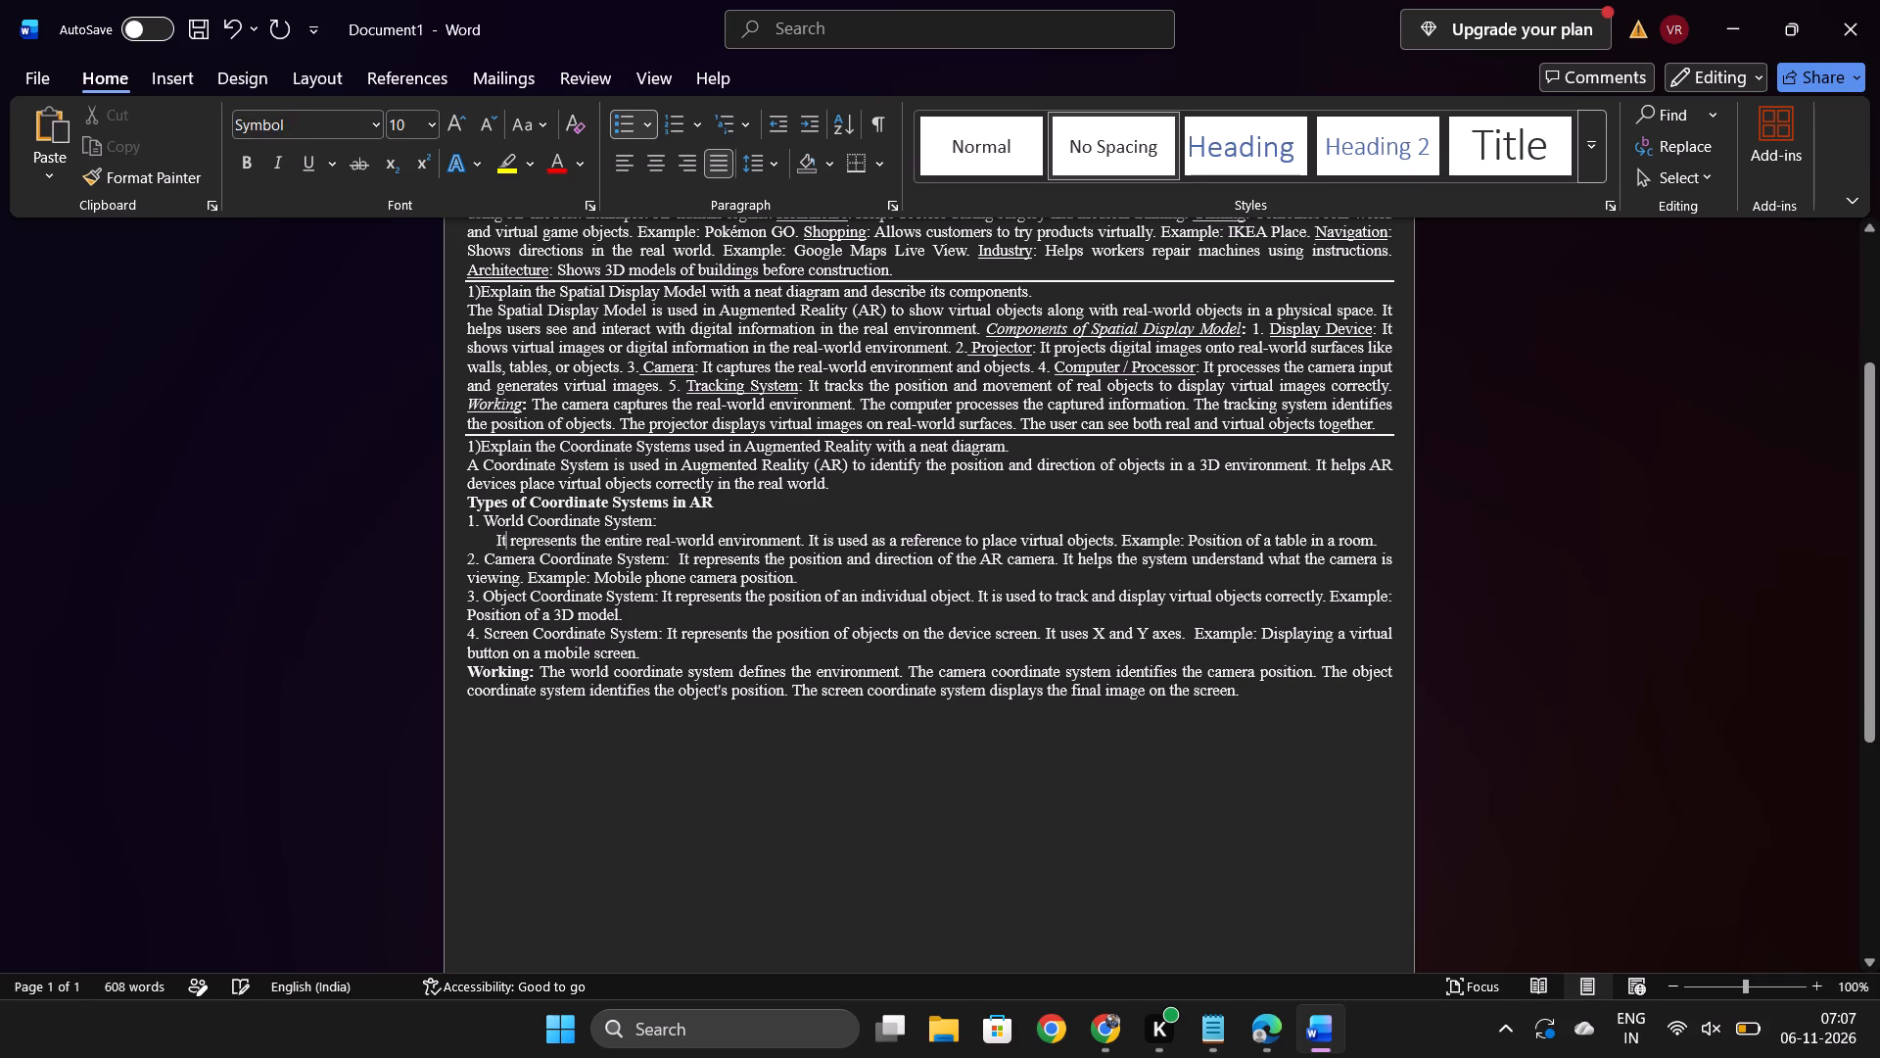
{"action": "key", "text": "BackSpace"}
{"action": "key", "text": "BackSpace"}
{"action": "key", "text": "space"}
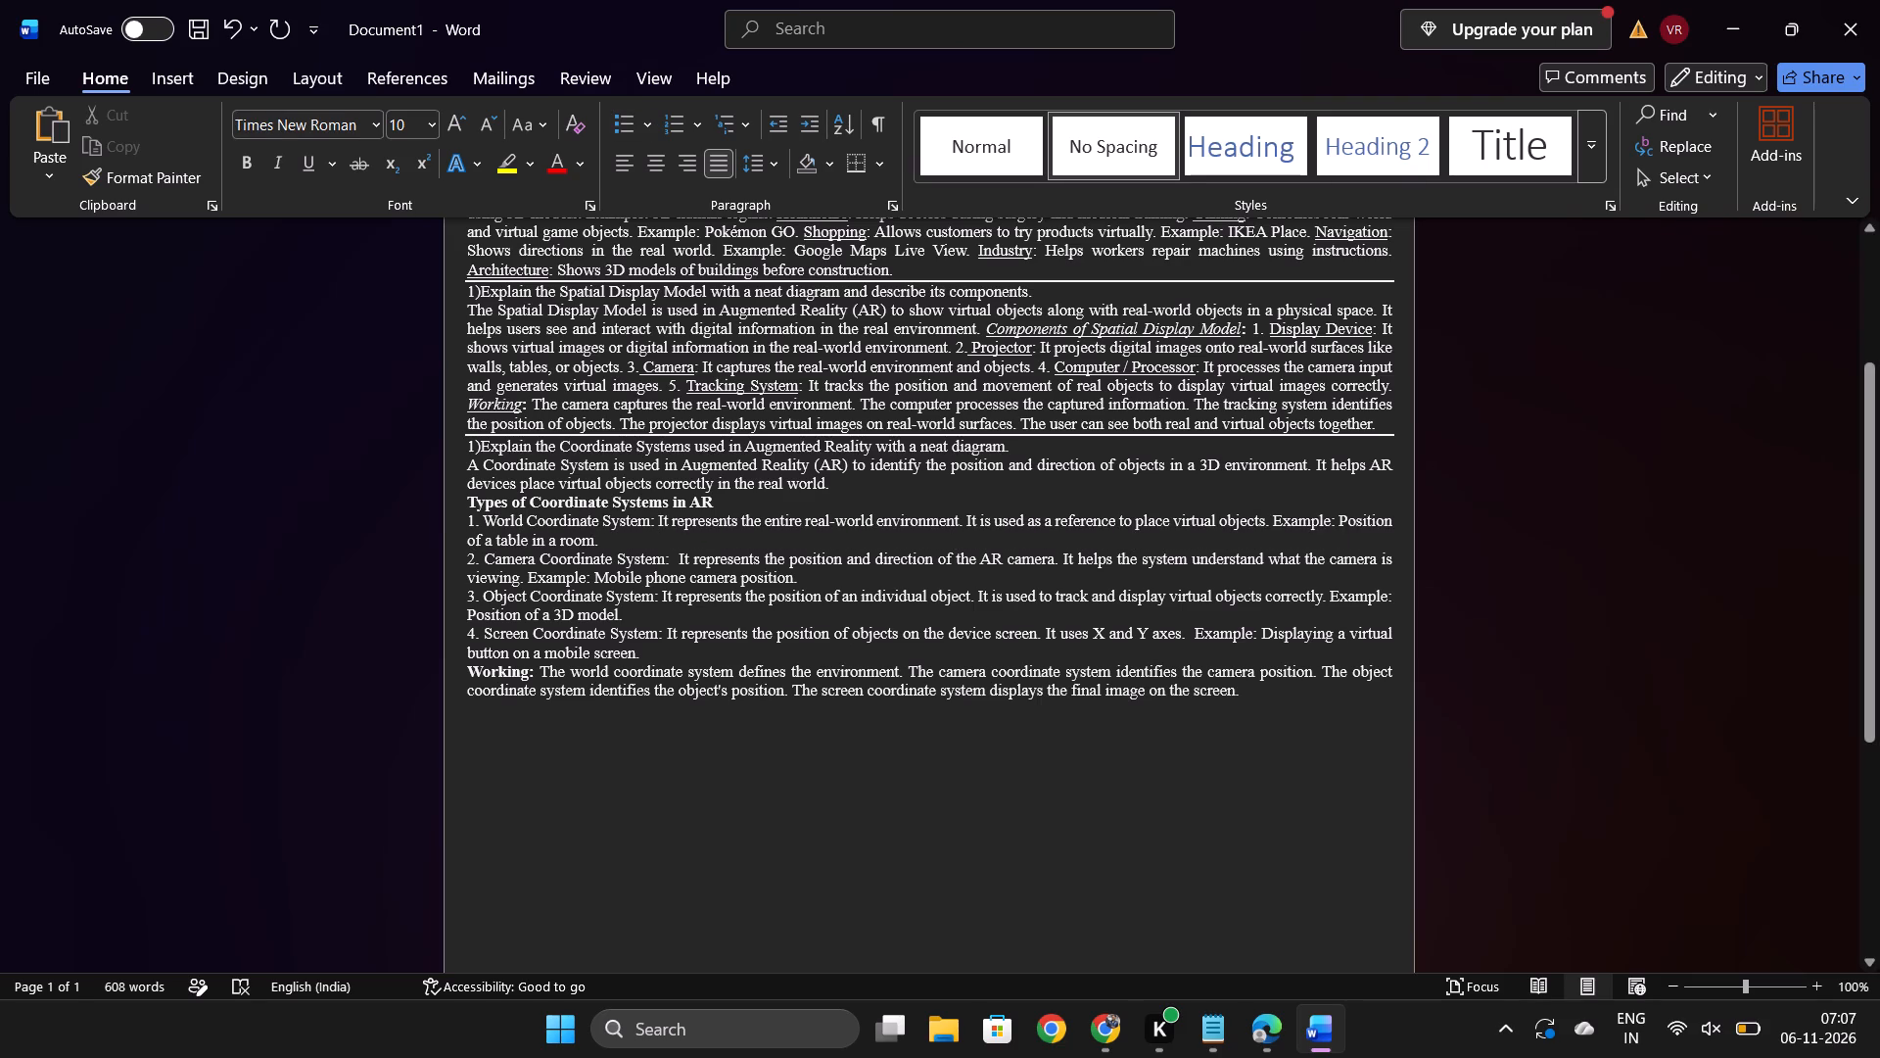
Add a colon after "Types of Coordinate Systems in AR" and change the heading text from bold to underlined italic.
{"action": "left_click", "coordinate": [753, 503]}
{"action": "key", "text": "shift+colon"}
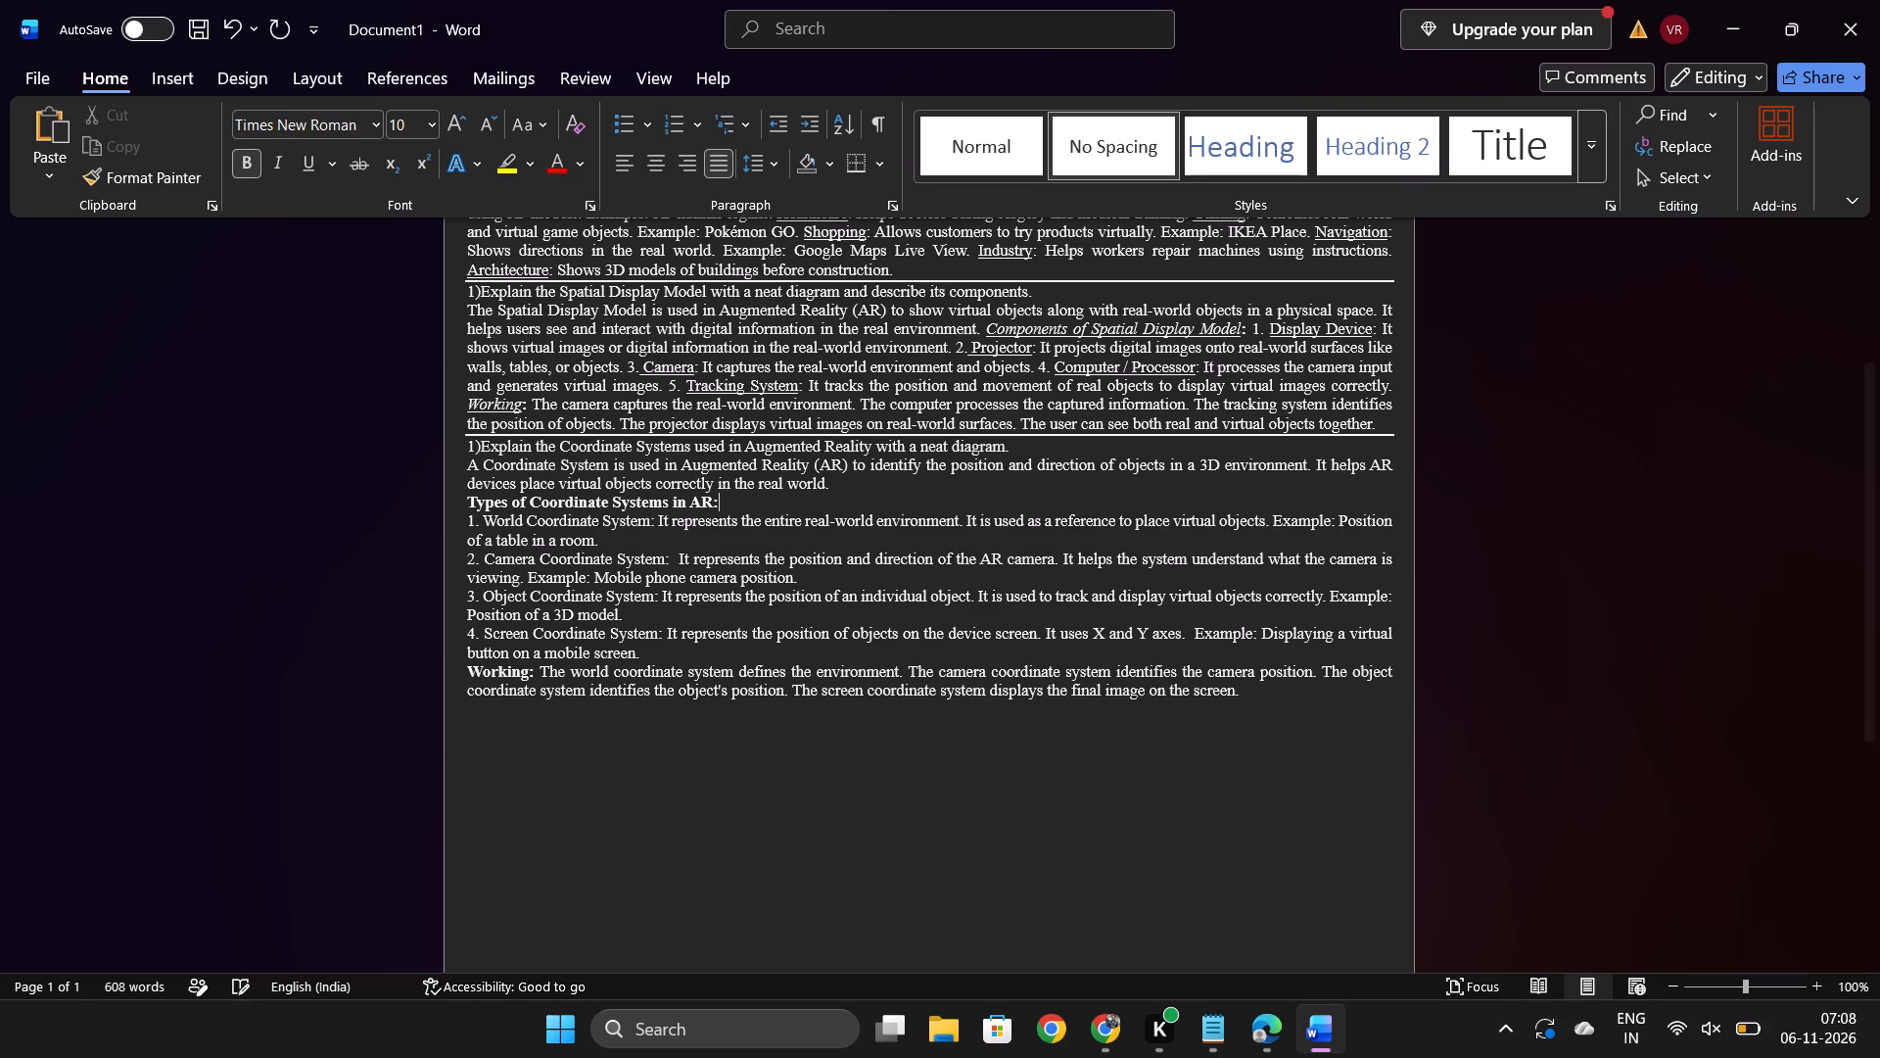
{"action": "left_click_drag", "start_coordinate": [712, 503], "coordinate": [570, 505]}
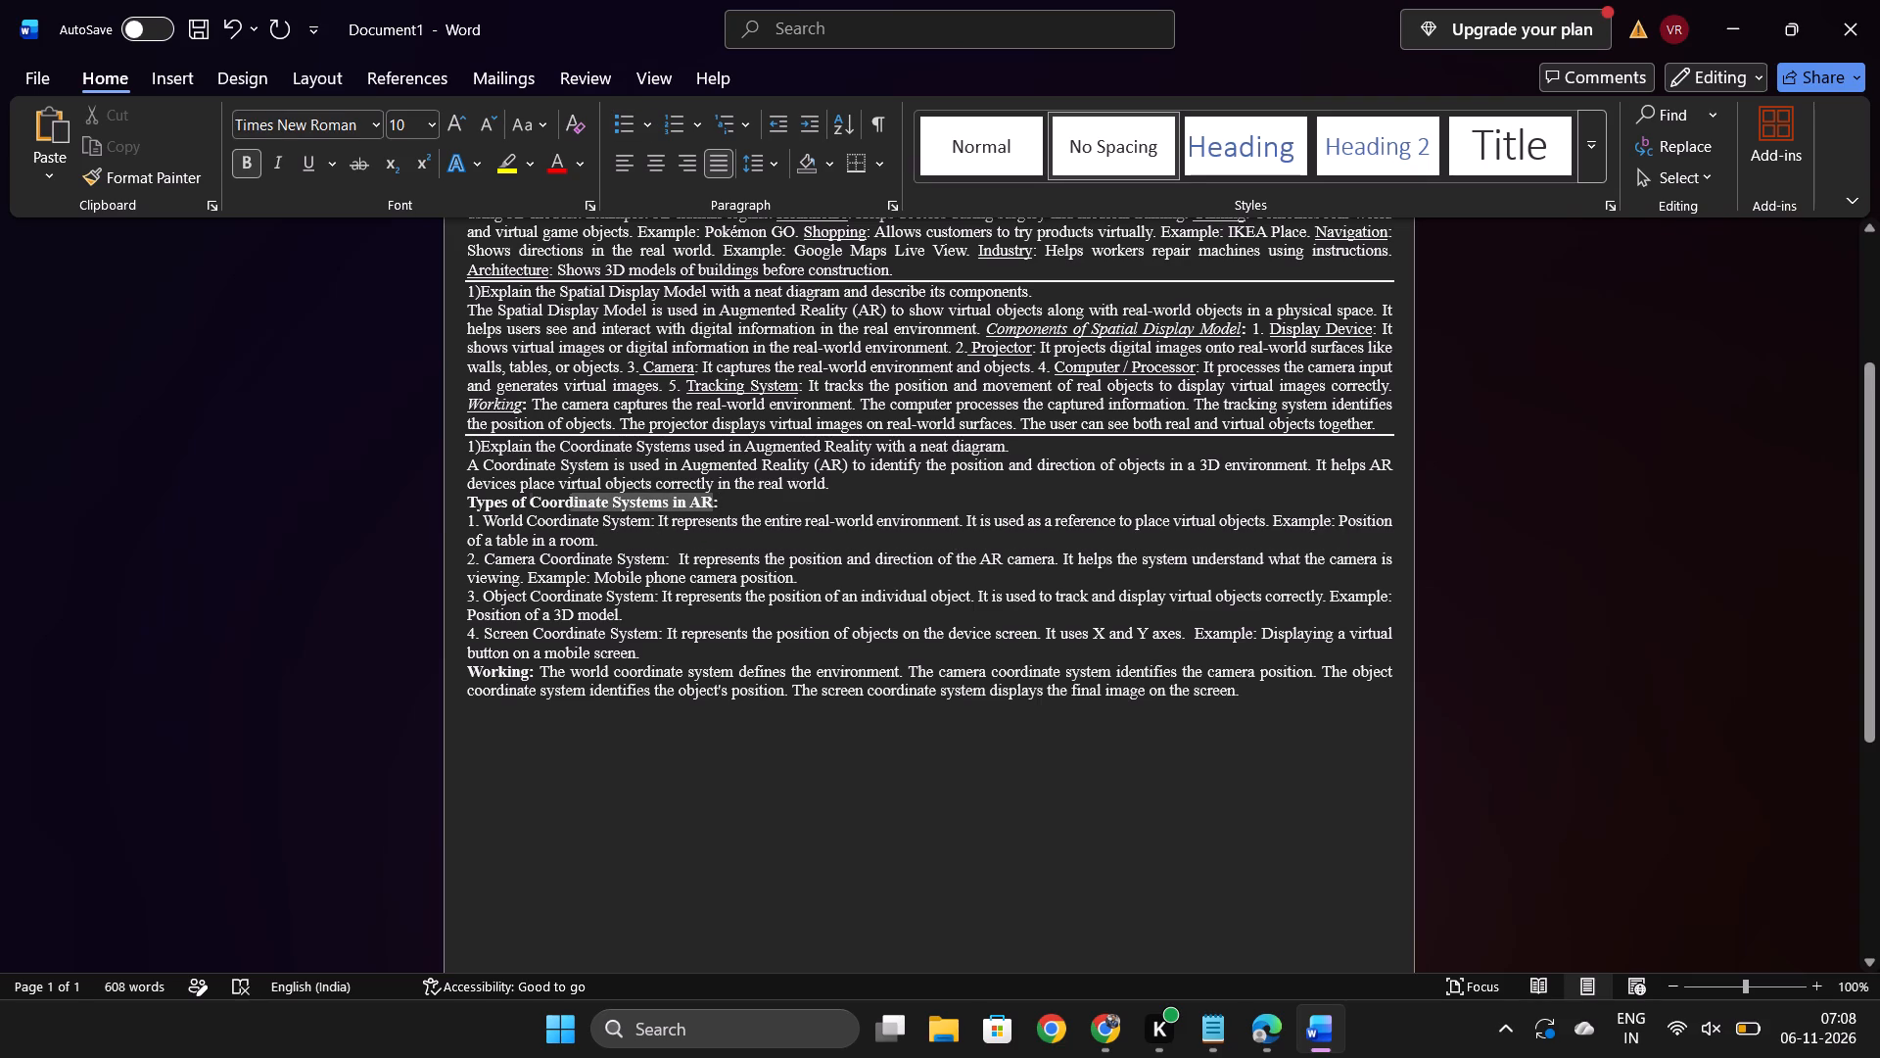
{"action": "left_click_drag", "start_coordinate": [570, 505], "coordinate": [457, 505]}
{"action": "left_click", "coordinate": [478, 469]}
{"action": "left_click", "coordinate": [528, 463]}
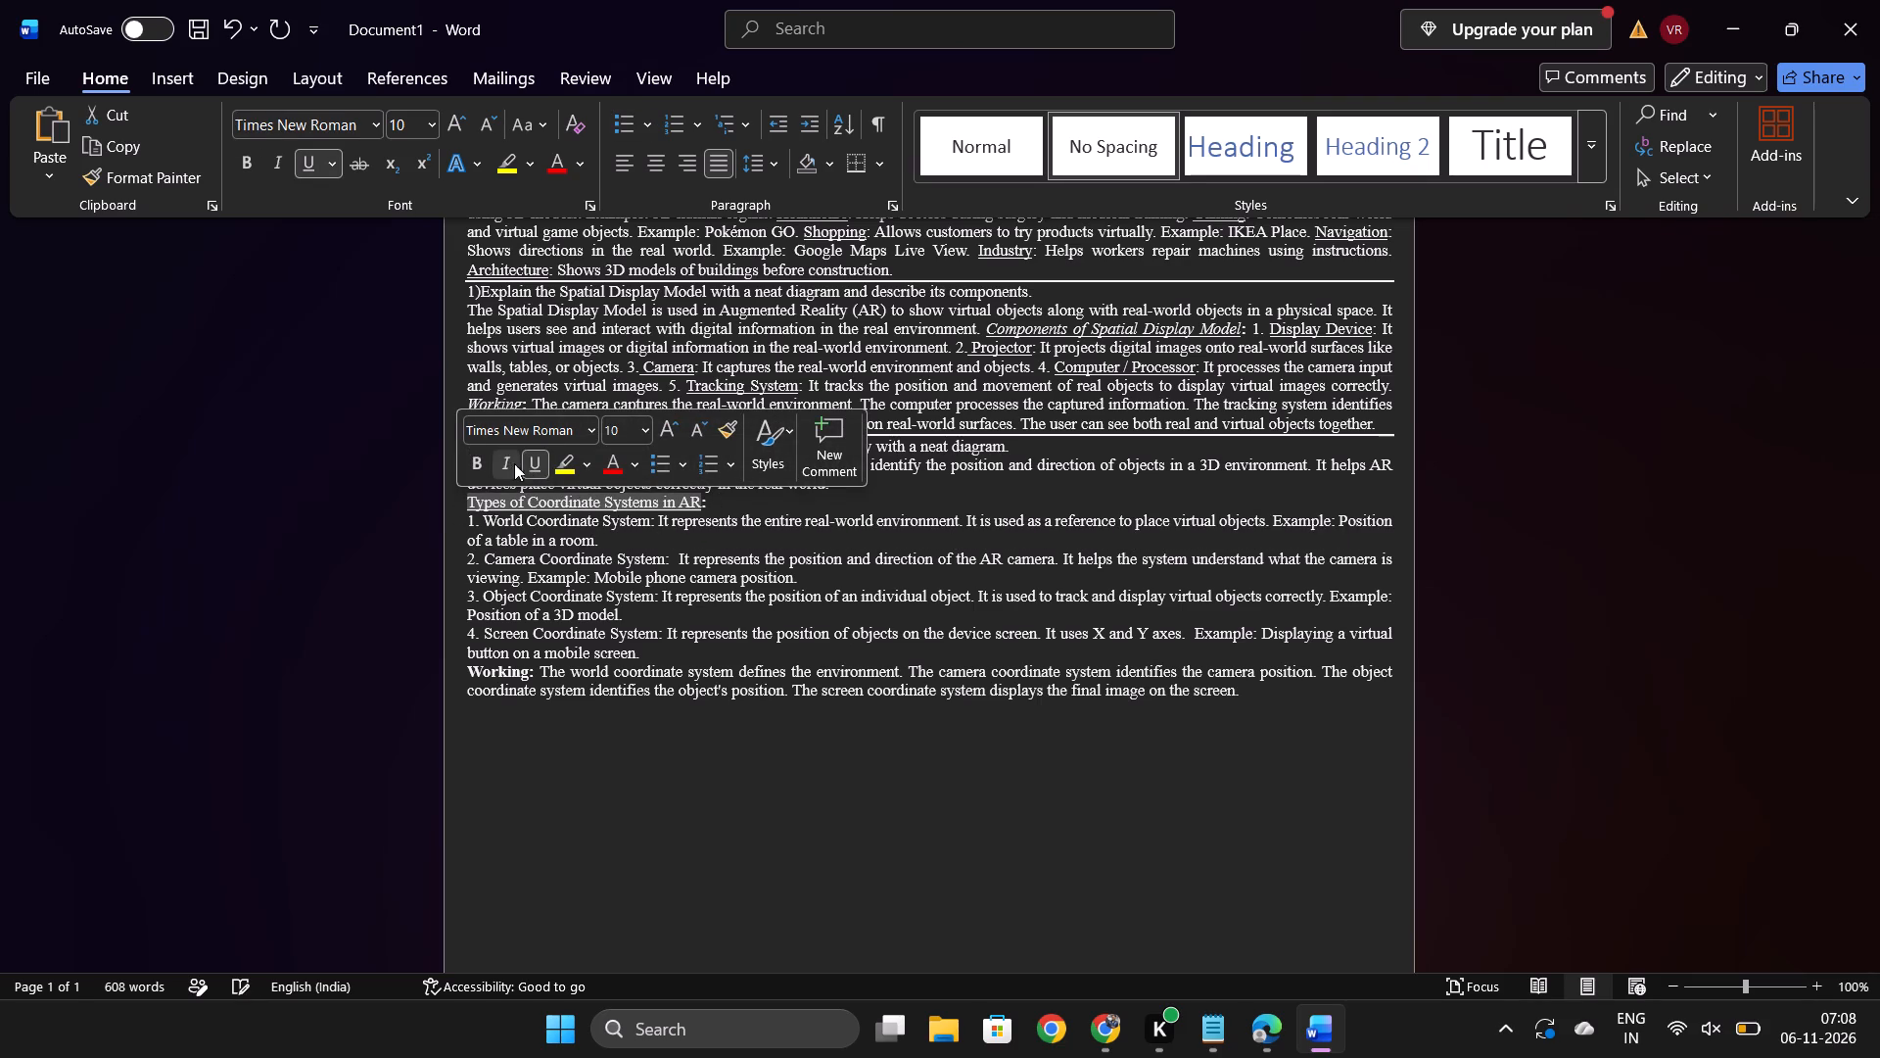
{"action": "left_click", "coordinate": [507, 463]}
{"action": "left_click", "coordinate": [483, 549]}
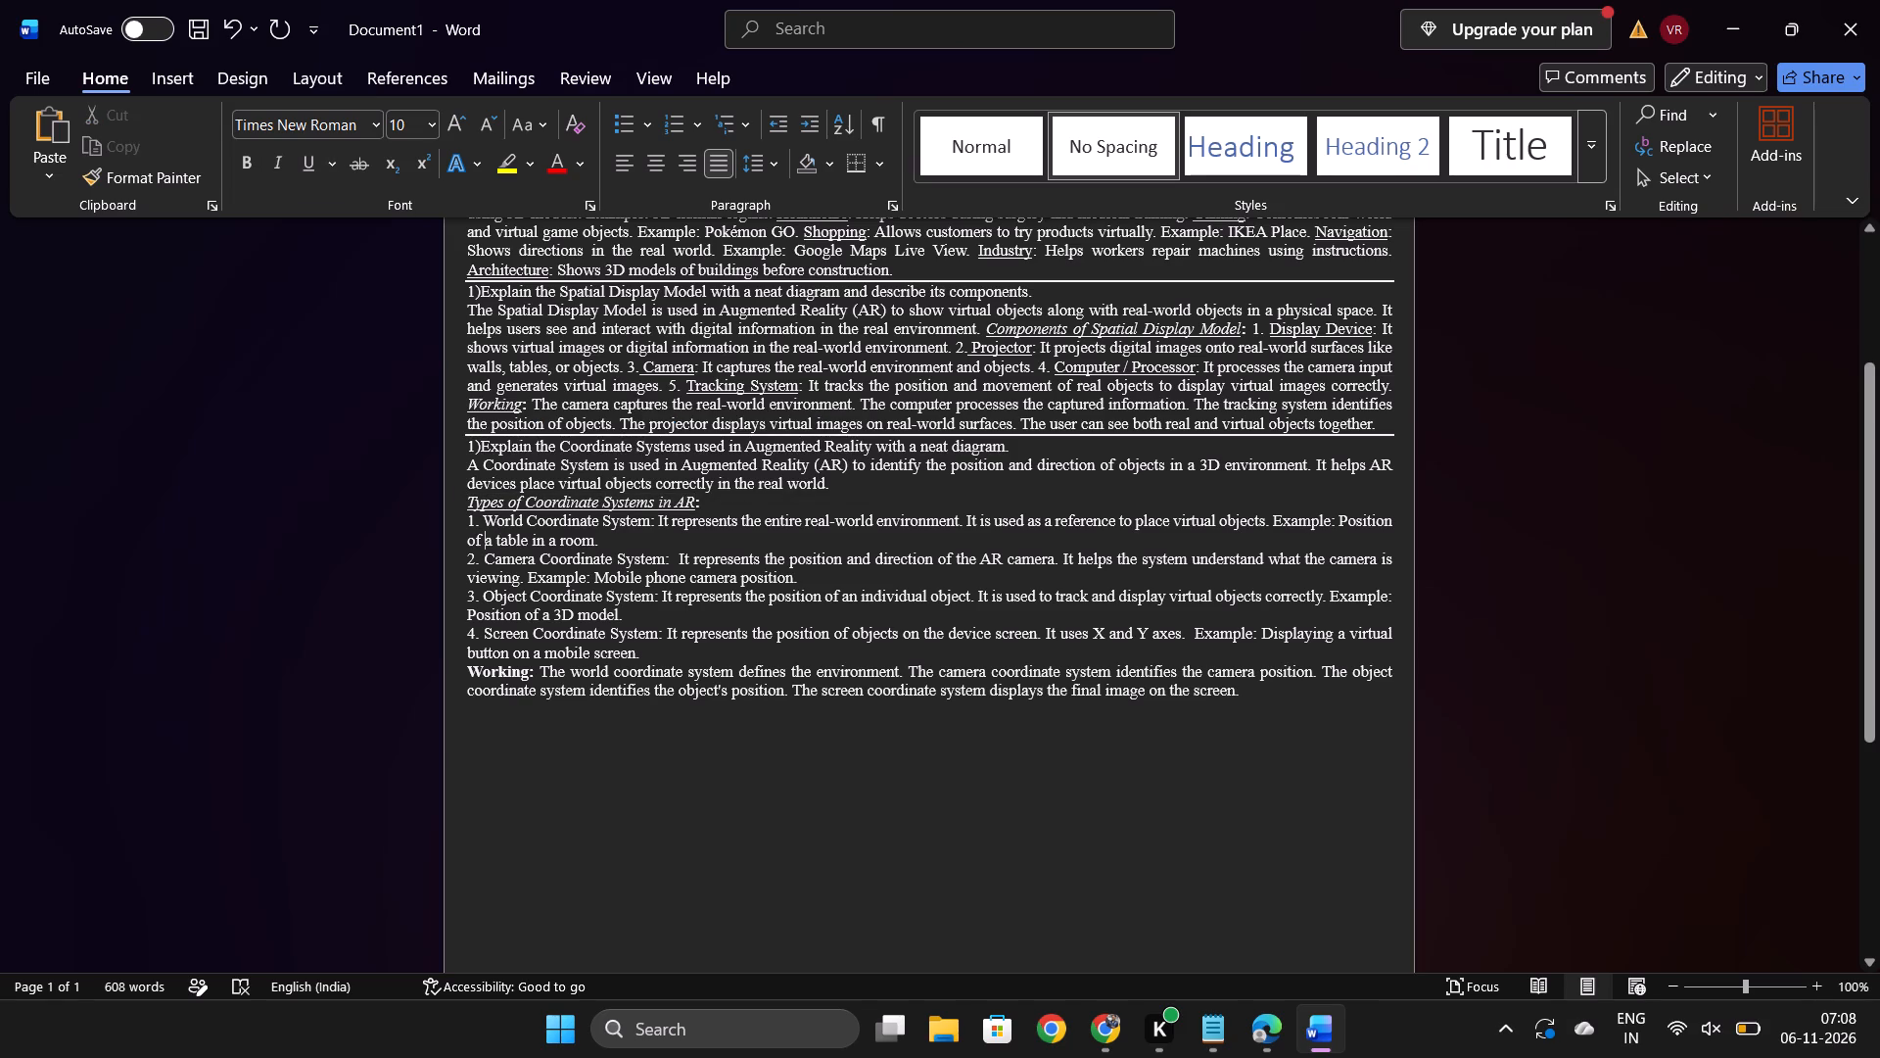
Delete the space after the numbers 1 to 4 in front of the coordinate system names.
{"action": "left_click", "coordinate": [485, 520]}
{"action": "key", "text": "BackSpace"}
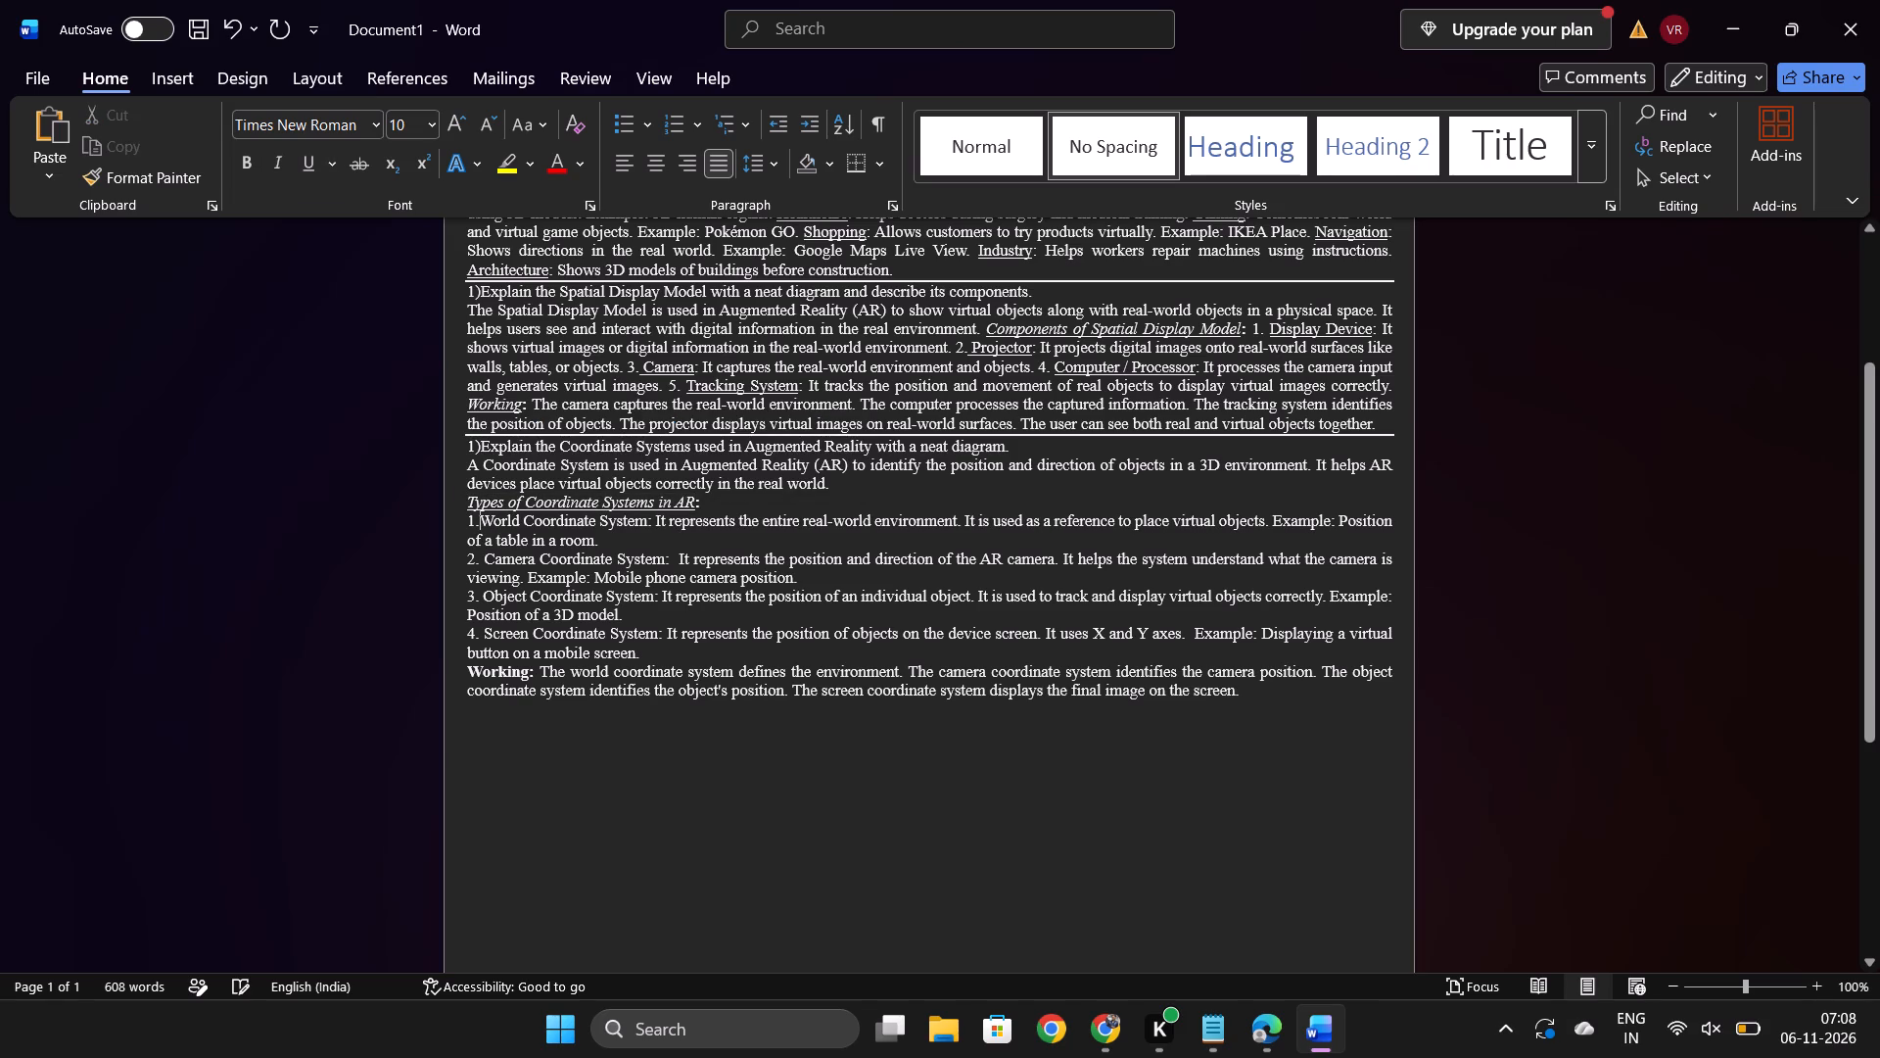
{"action": "left_click", "coordinate": [487, 562]}
{"action": "key", "text": "BackSpace"}
{"action": "left_click", "coordinate": [485, 598]}
{"action": "key", "text": "BackSpace"}
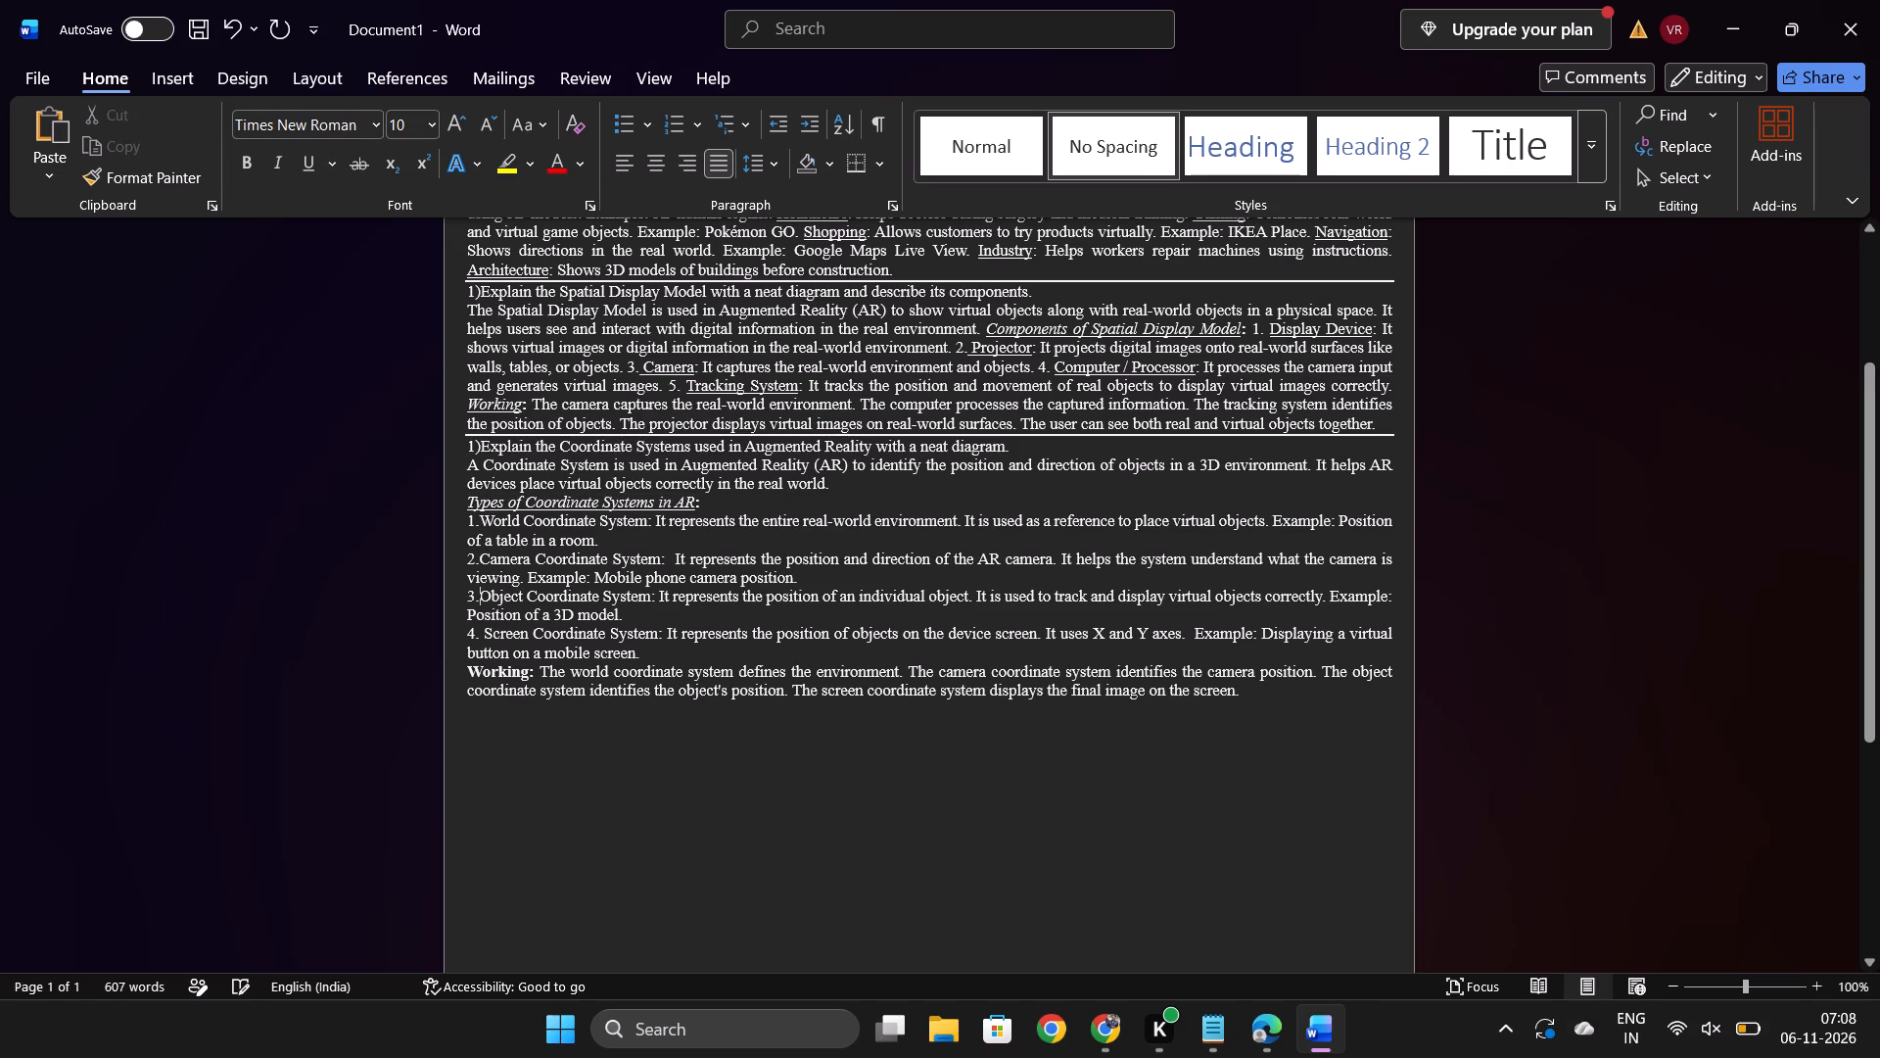
{"action": "left_click", "coordinate": [484, 639]}
{"action": "key", "text": "BackSpace"}
Underline the four numbered coordinate system names, from World to Screen Coordinate System, together with their numbers.
{"action": "left_click_drag", "start_coordinate": [634, 519], "coordinate": [456, 525]}
{"action": "left_click_drag", "start_coordinate": [646, 562], "coordinate": [457, 562], "text": "ctrl"}
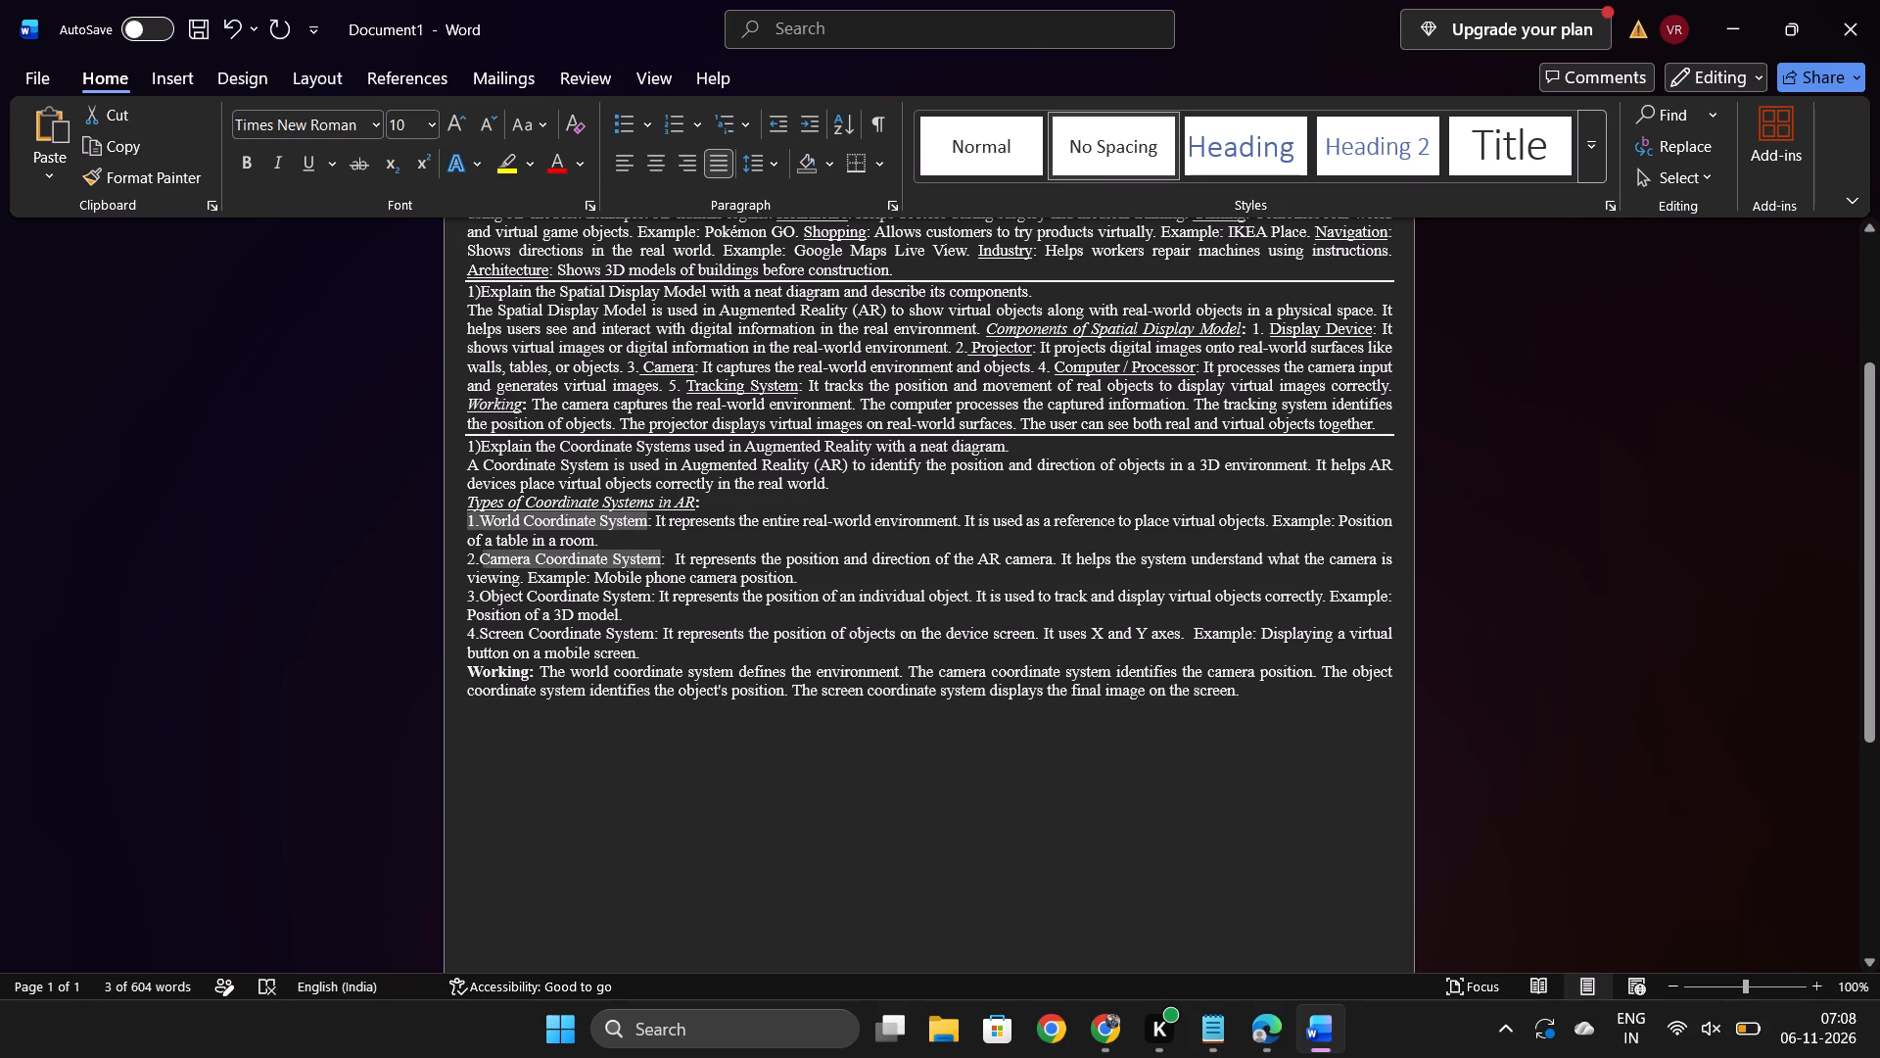
{"action": "left_click_drag", "start_coordinate": [457, 562], "coordinate": [455, 562], "text": "ctrl"}
{"action": "left_click_drag", "start_coordinate": [642, 598], "coordinate": [435, 599], "text": "ctrl"}
{"action": "left_click_drag", "start_coordinate": [636, 634], "coordinate": [490, 633], "text": "ctrl"}
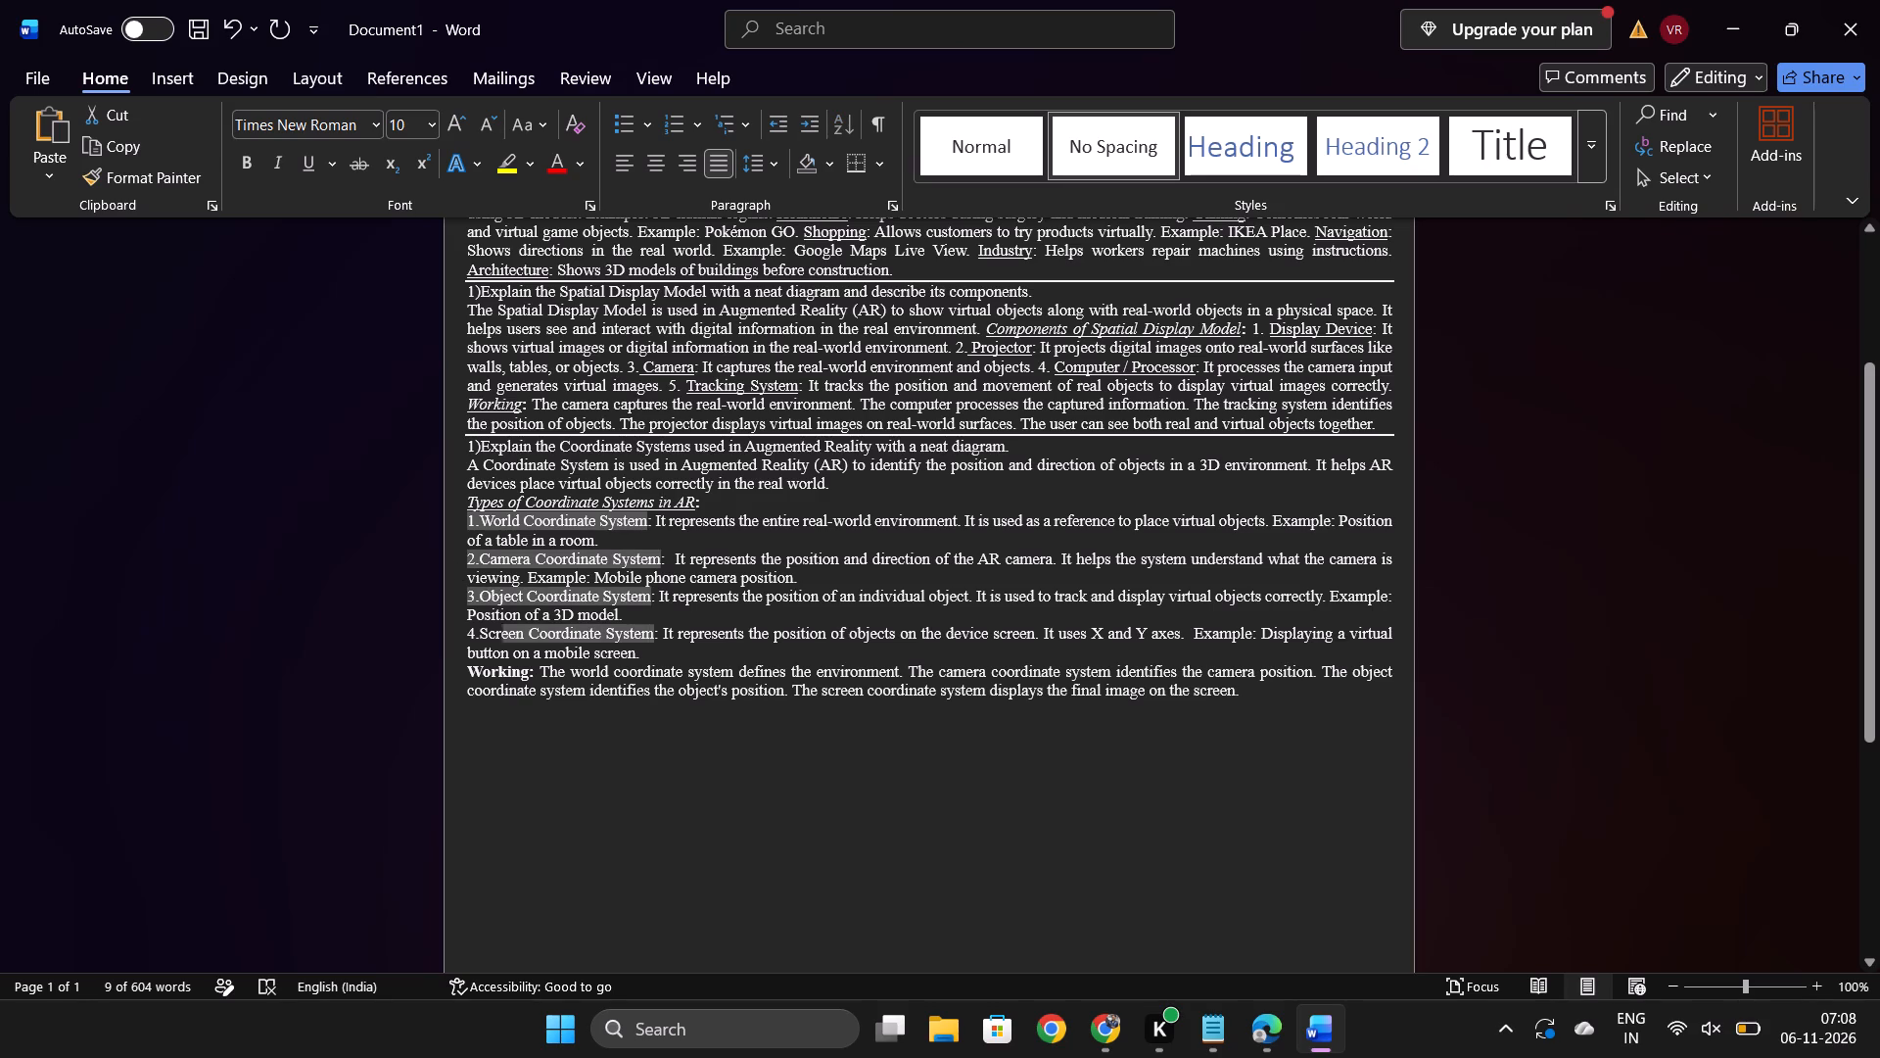
{"action": "left_click_drag", "start_coordinate": [490, 633], "coordinate": [437, 633], "text": "ctrl"}
{"action": "left_click", "coordinate": [595, 577]}
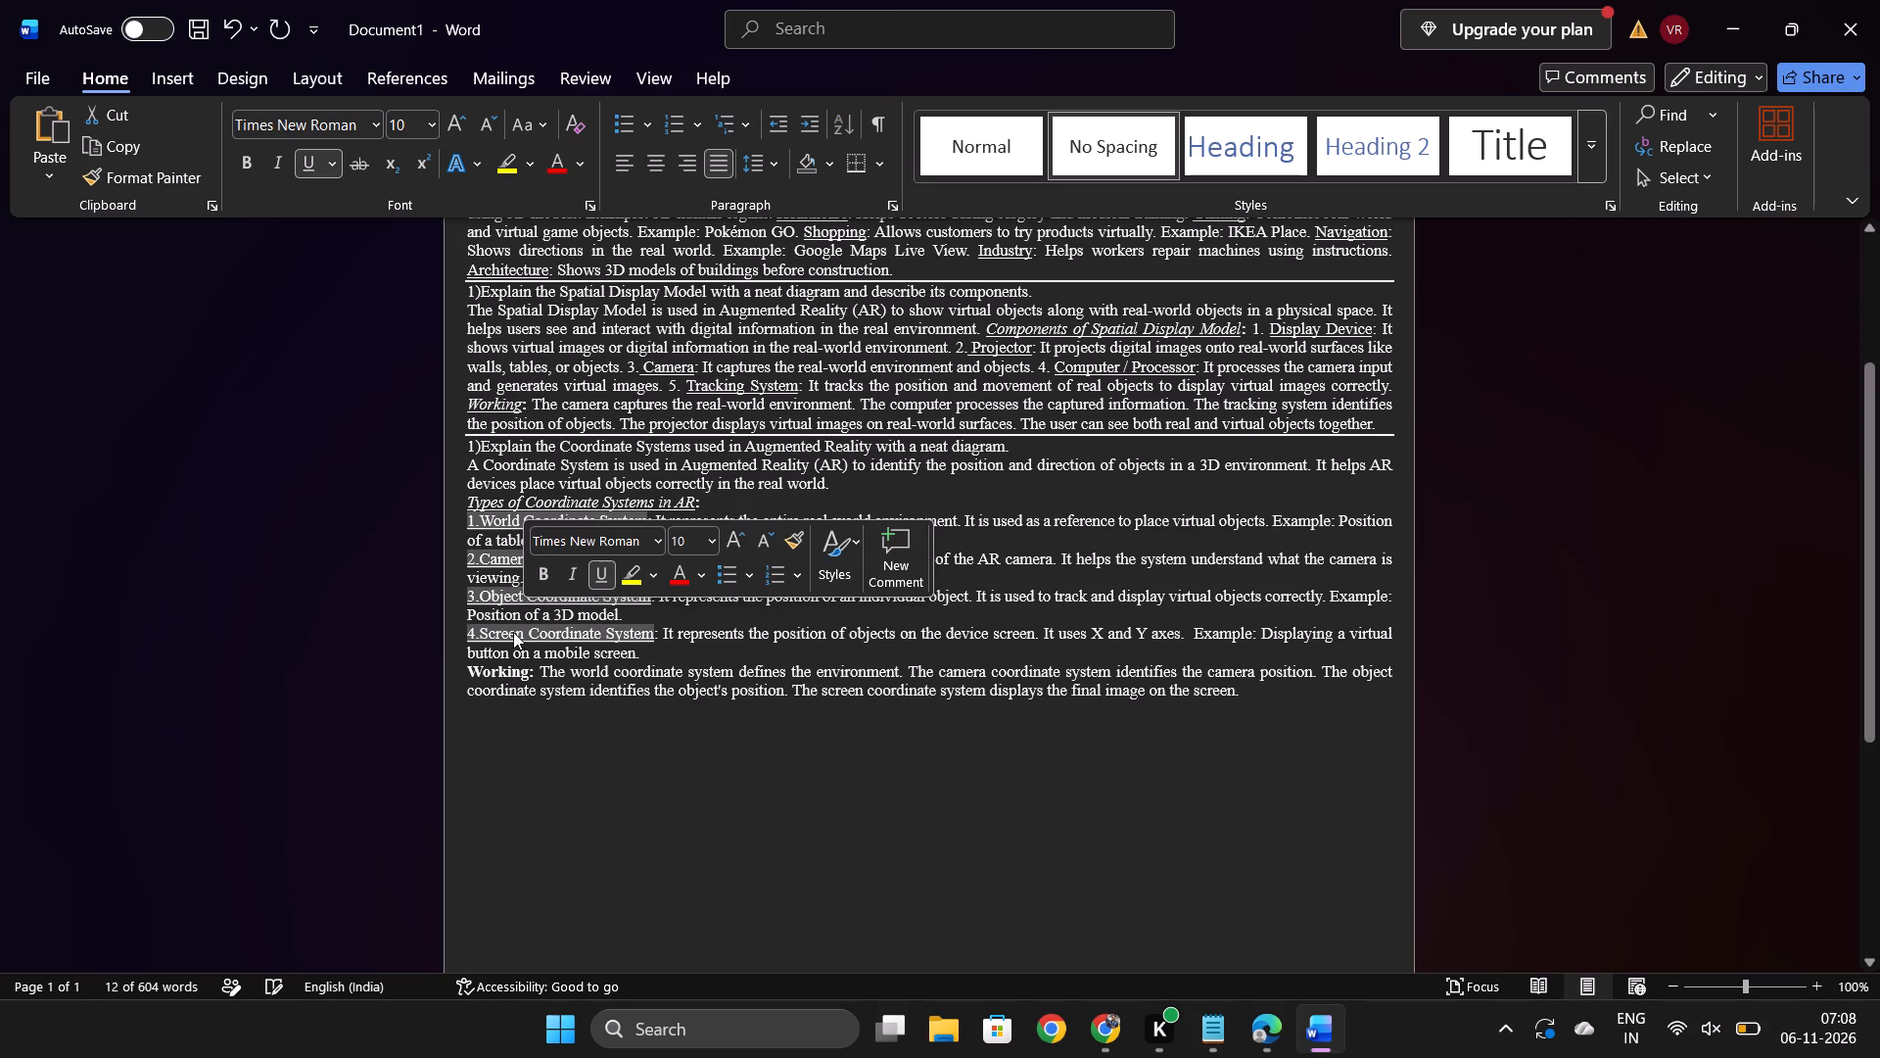
Change the word "Working" in the coordinate systems answer from bold to underlined italic.
{"action": "left_click", "coordinate": [525, 671]}
{"action": "left_click_drag", "start_coordinate": [527, 672], "coordinate": [433, 674]}
{"action": "left_click", "coordinate": [521, 629]}
{"action": "left_click", "coordinate": [476, 628]}
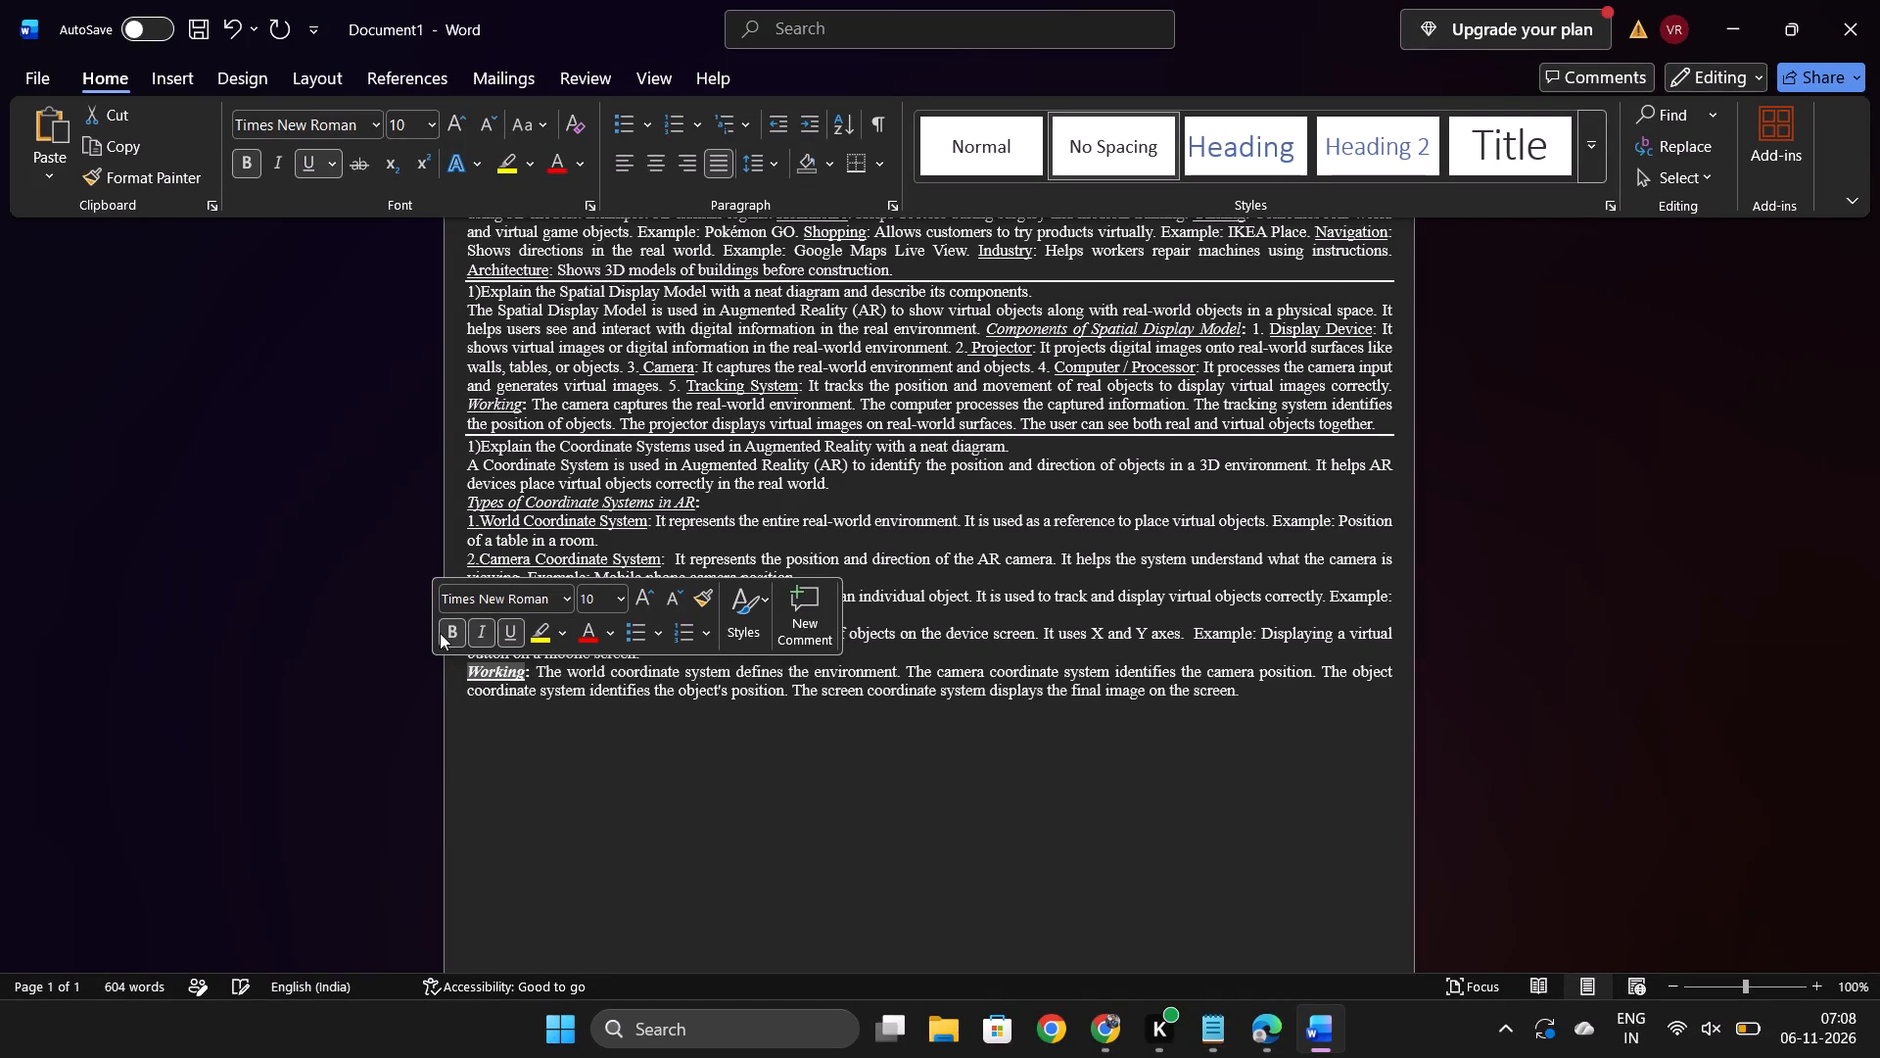
{"action": "left_click", "coordinate": [440, 633]}
{"action": "left_click", "coordinate": [466, 670]}
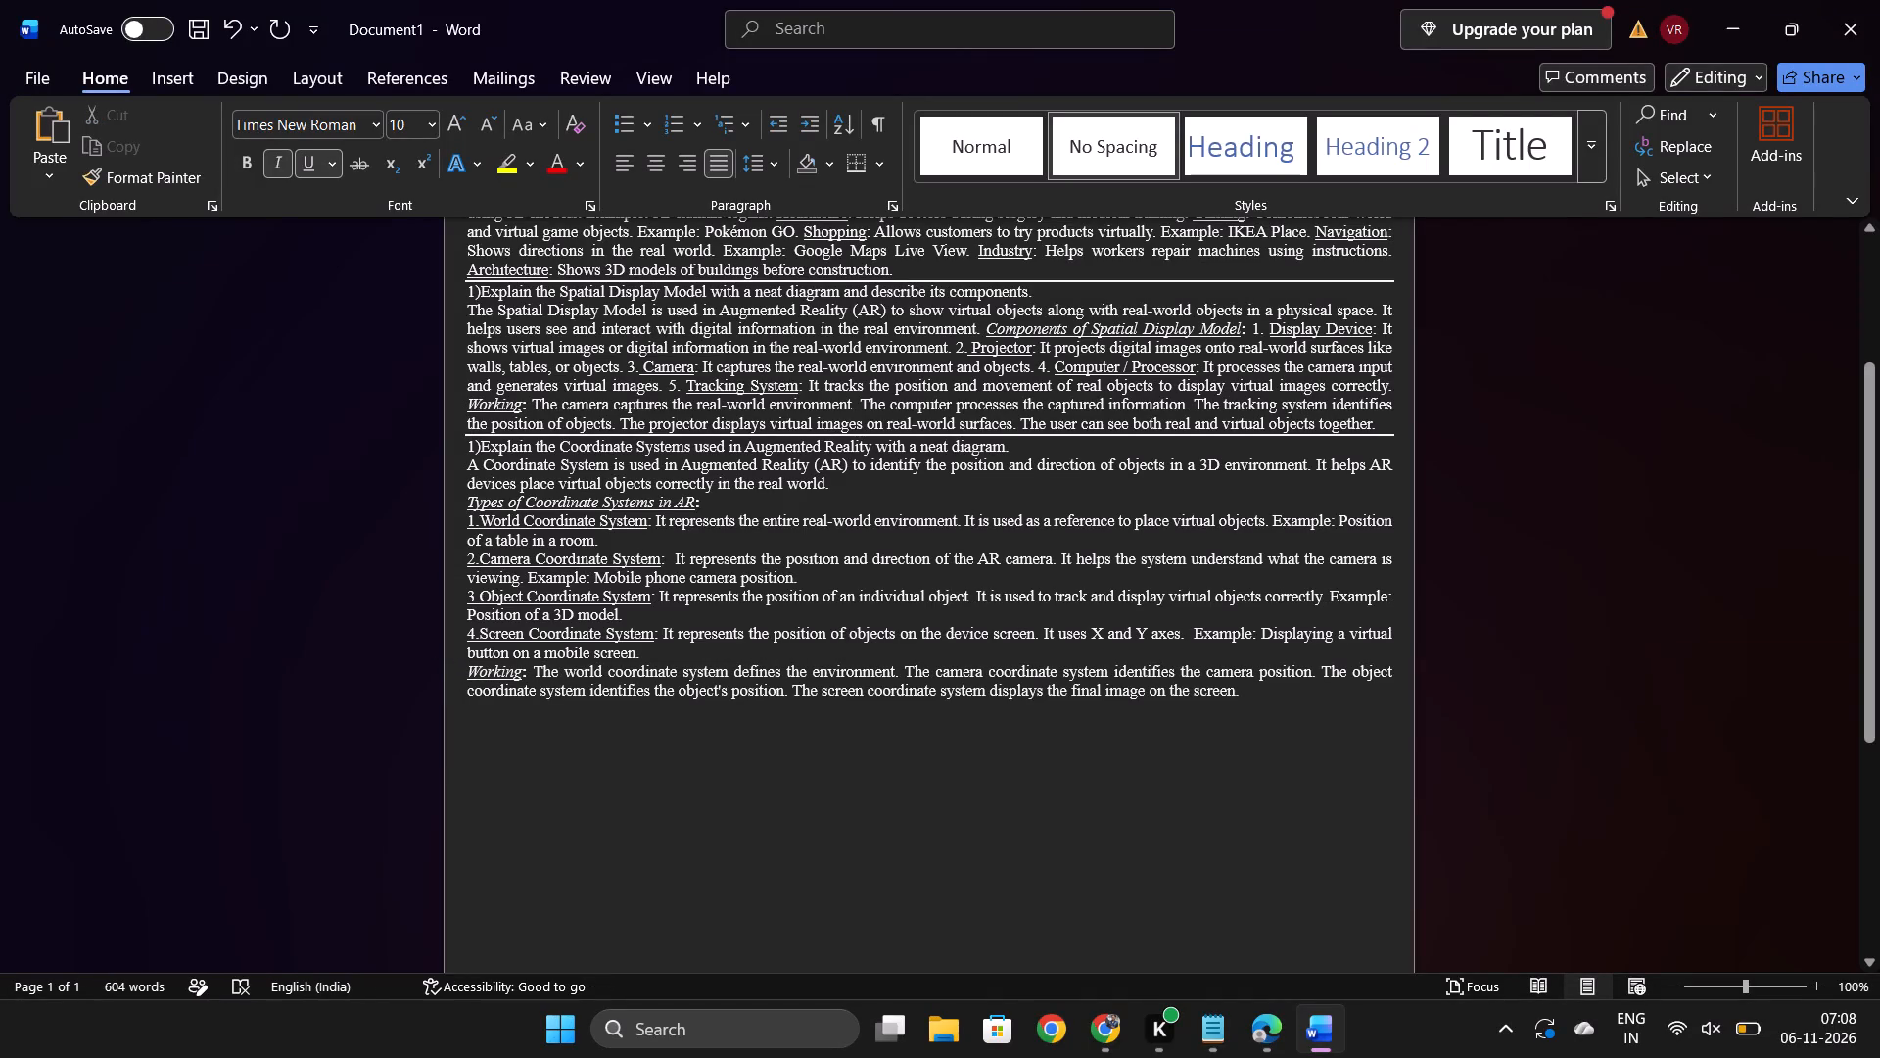
Join the four numbered coordinate system items into running text after "Types of Coordinate Systems in AR:", with two spaces before each item.
{"action": "left_click", "coordinate": [468, 636]}
{"action": "key", "text": "BackSpace"}
{"action": "key", "text": "space"}
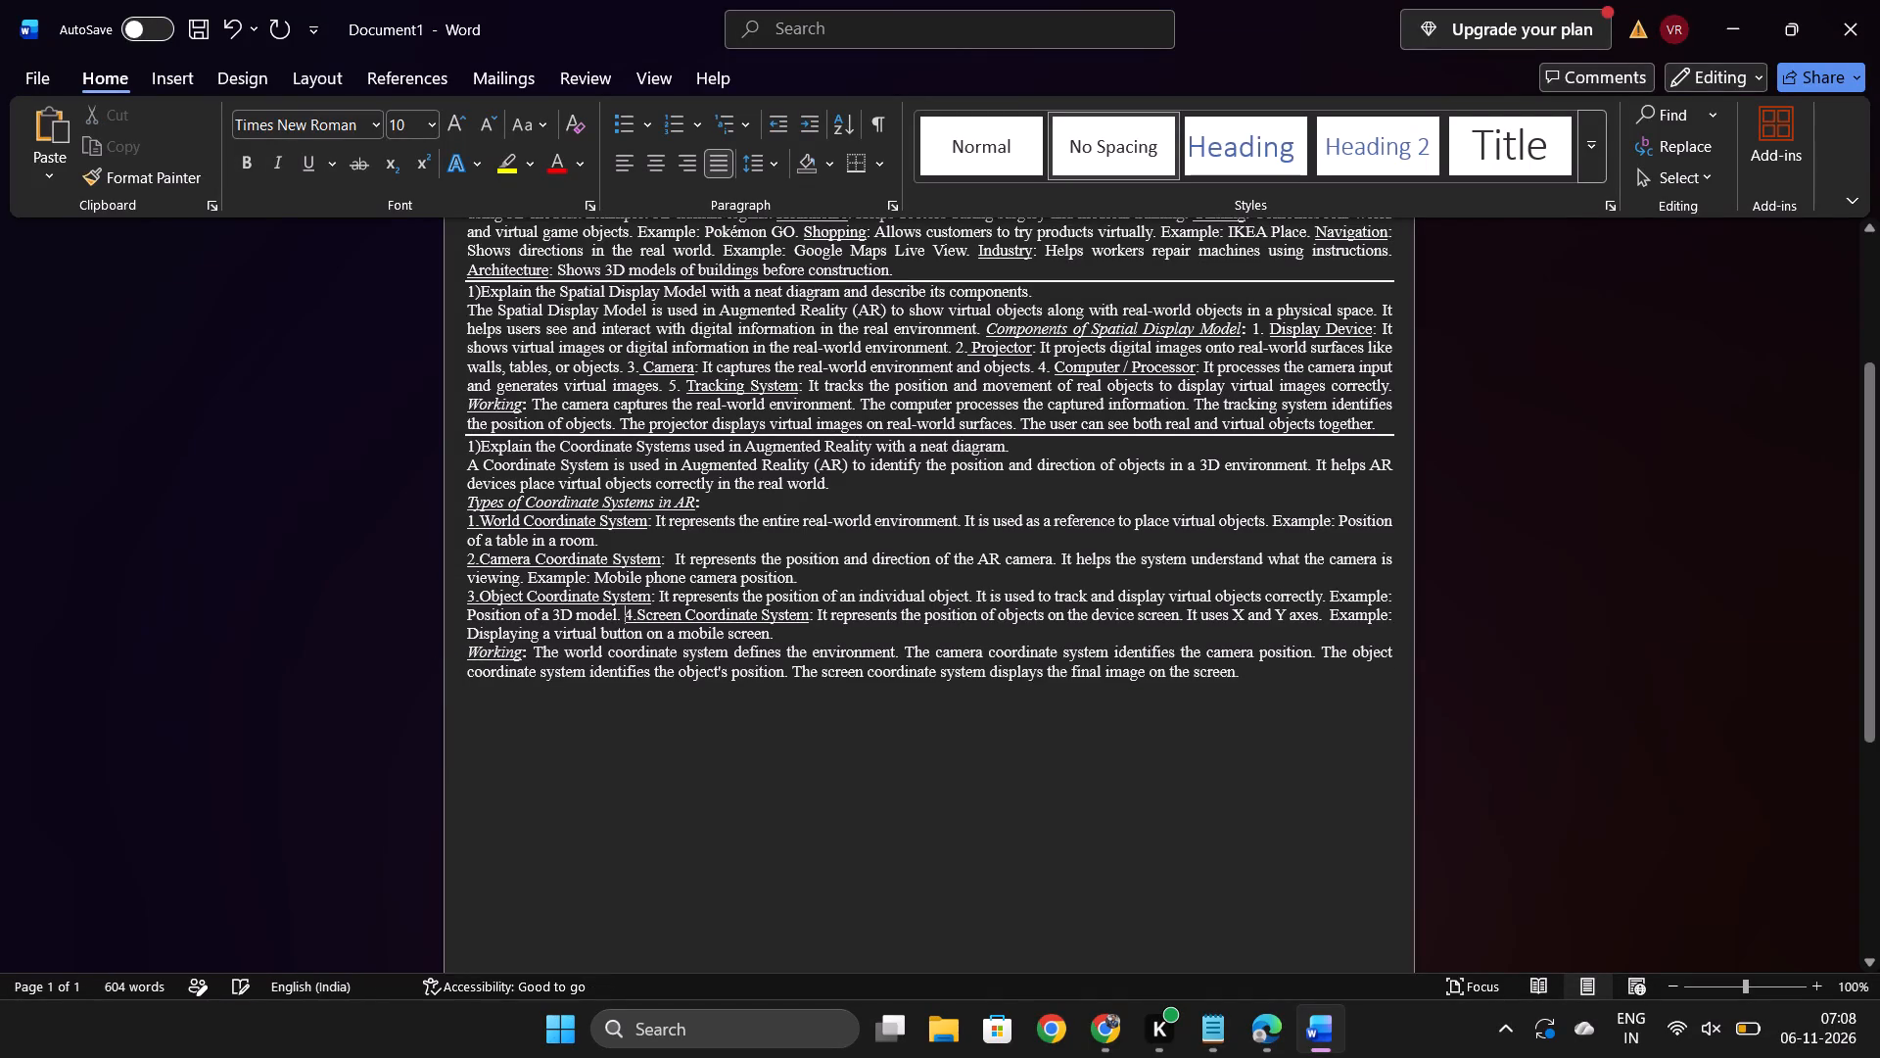
{"action": "key", "text": "space"}
{"action": "left_click", "coordinate": [464, 598]}
{"action": "key", "text": "BackSpace"}
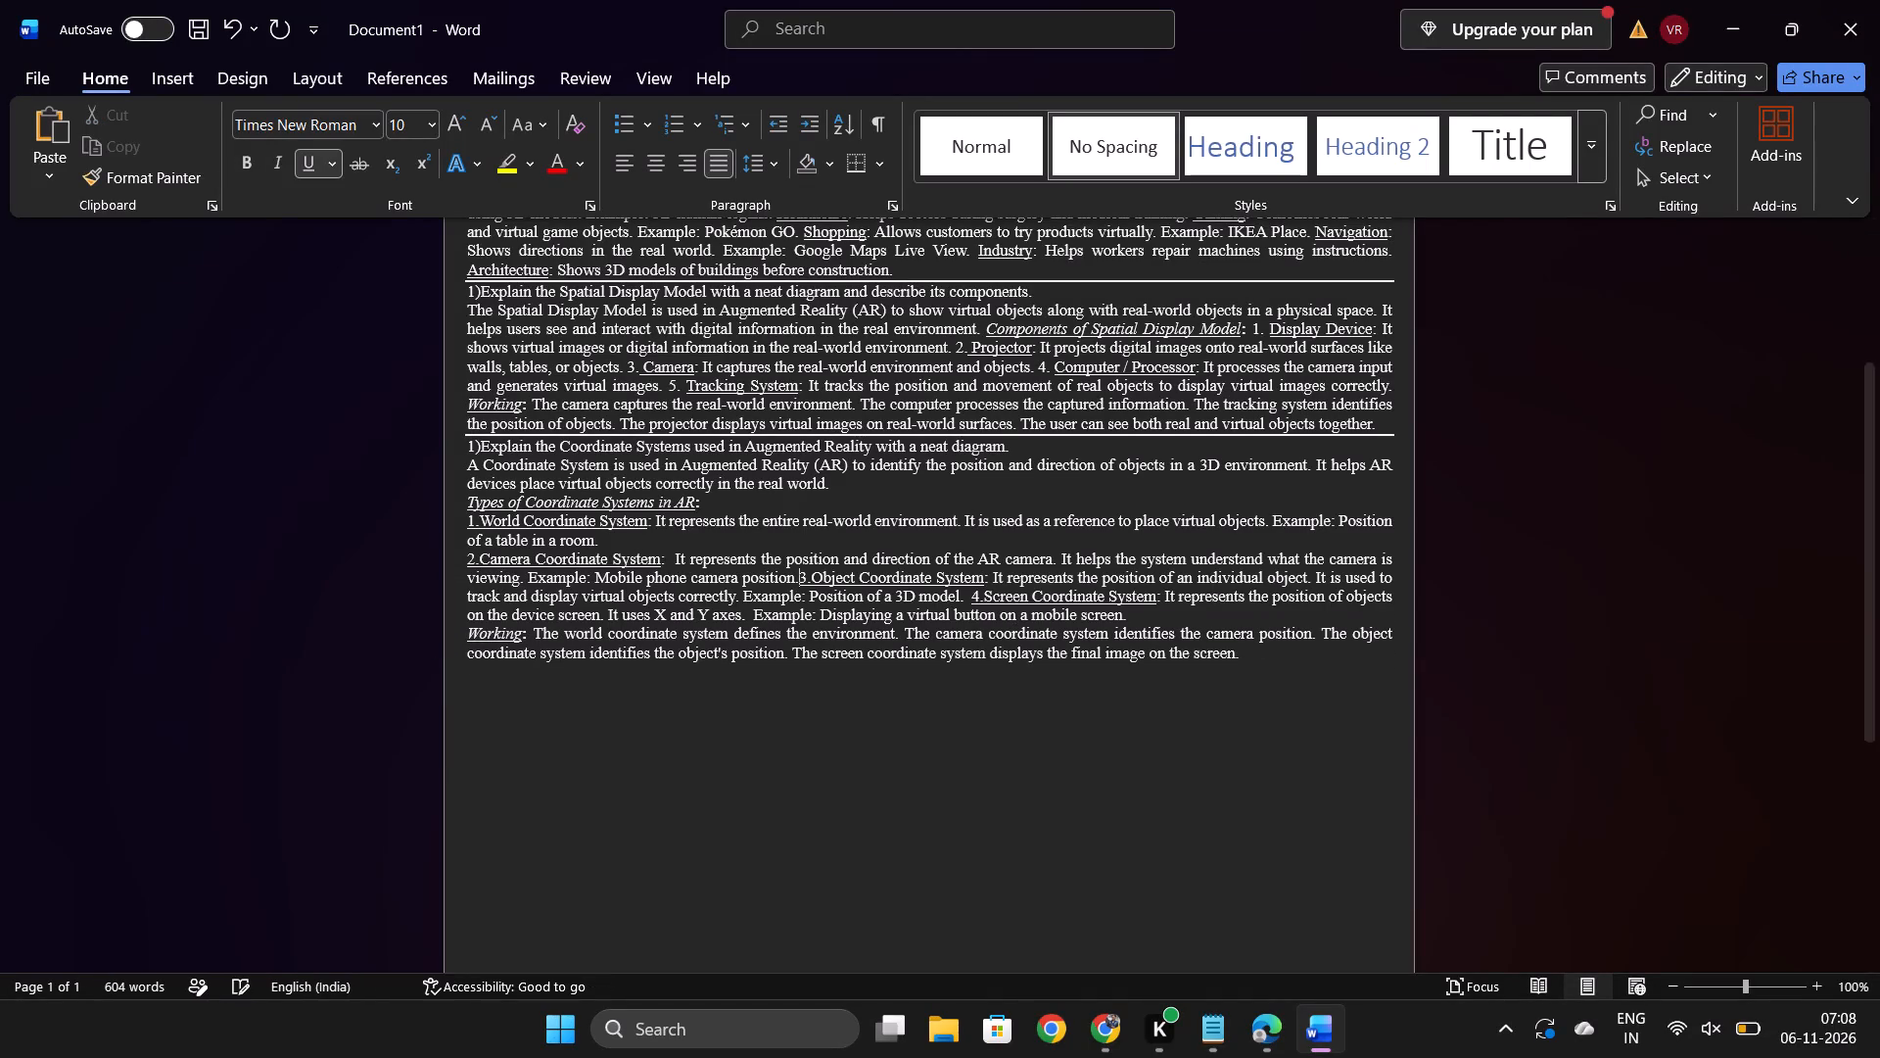
{"action": "key", "text": "space"}
{"action": "key", "text": "space"}
{"action": "left_click", "coordinate": [466, 562]}
{"action": "key", "text": "BackSpace"}
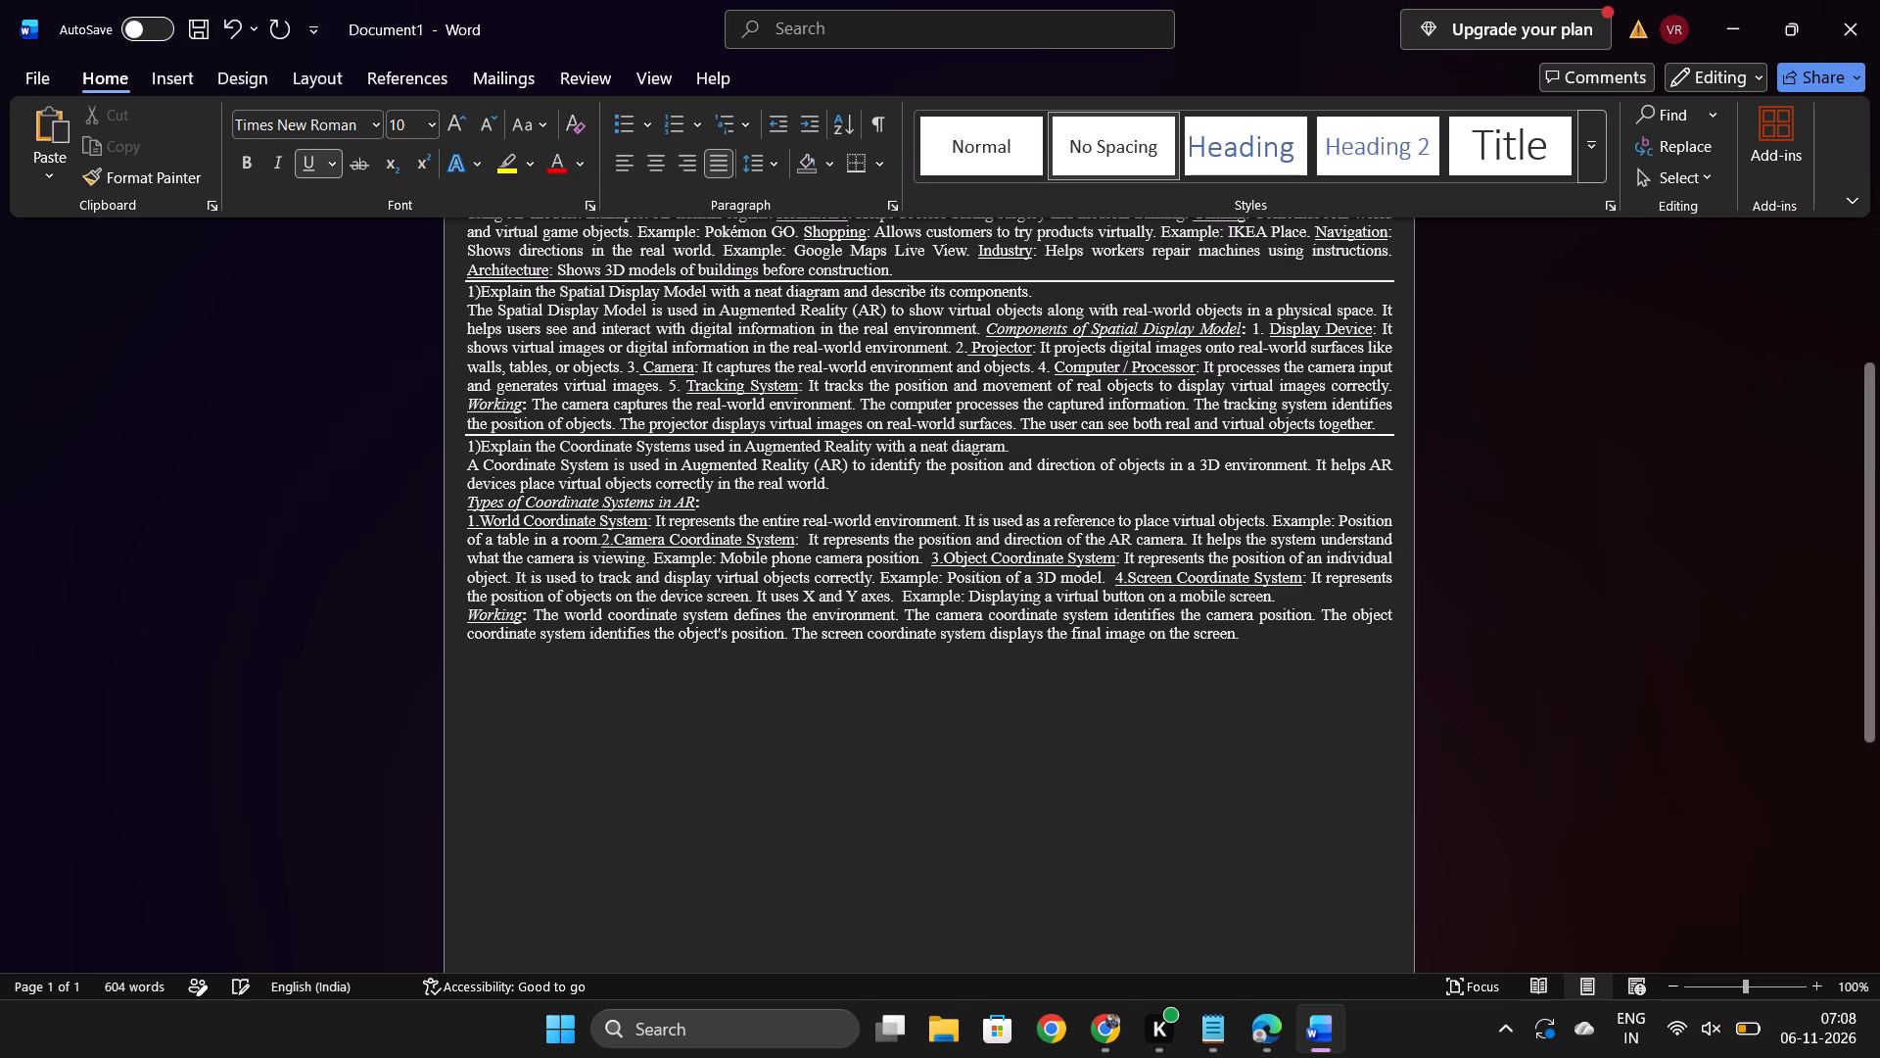
{"action": "key", "text": "space"}
{"action": "key", "text": "space"}
{"action": "left_click", "coordinate": [463, 521]}
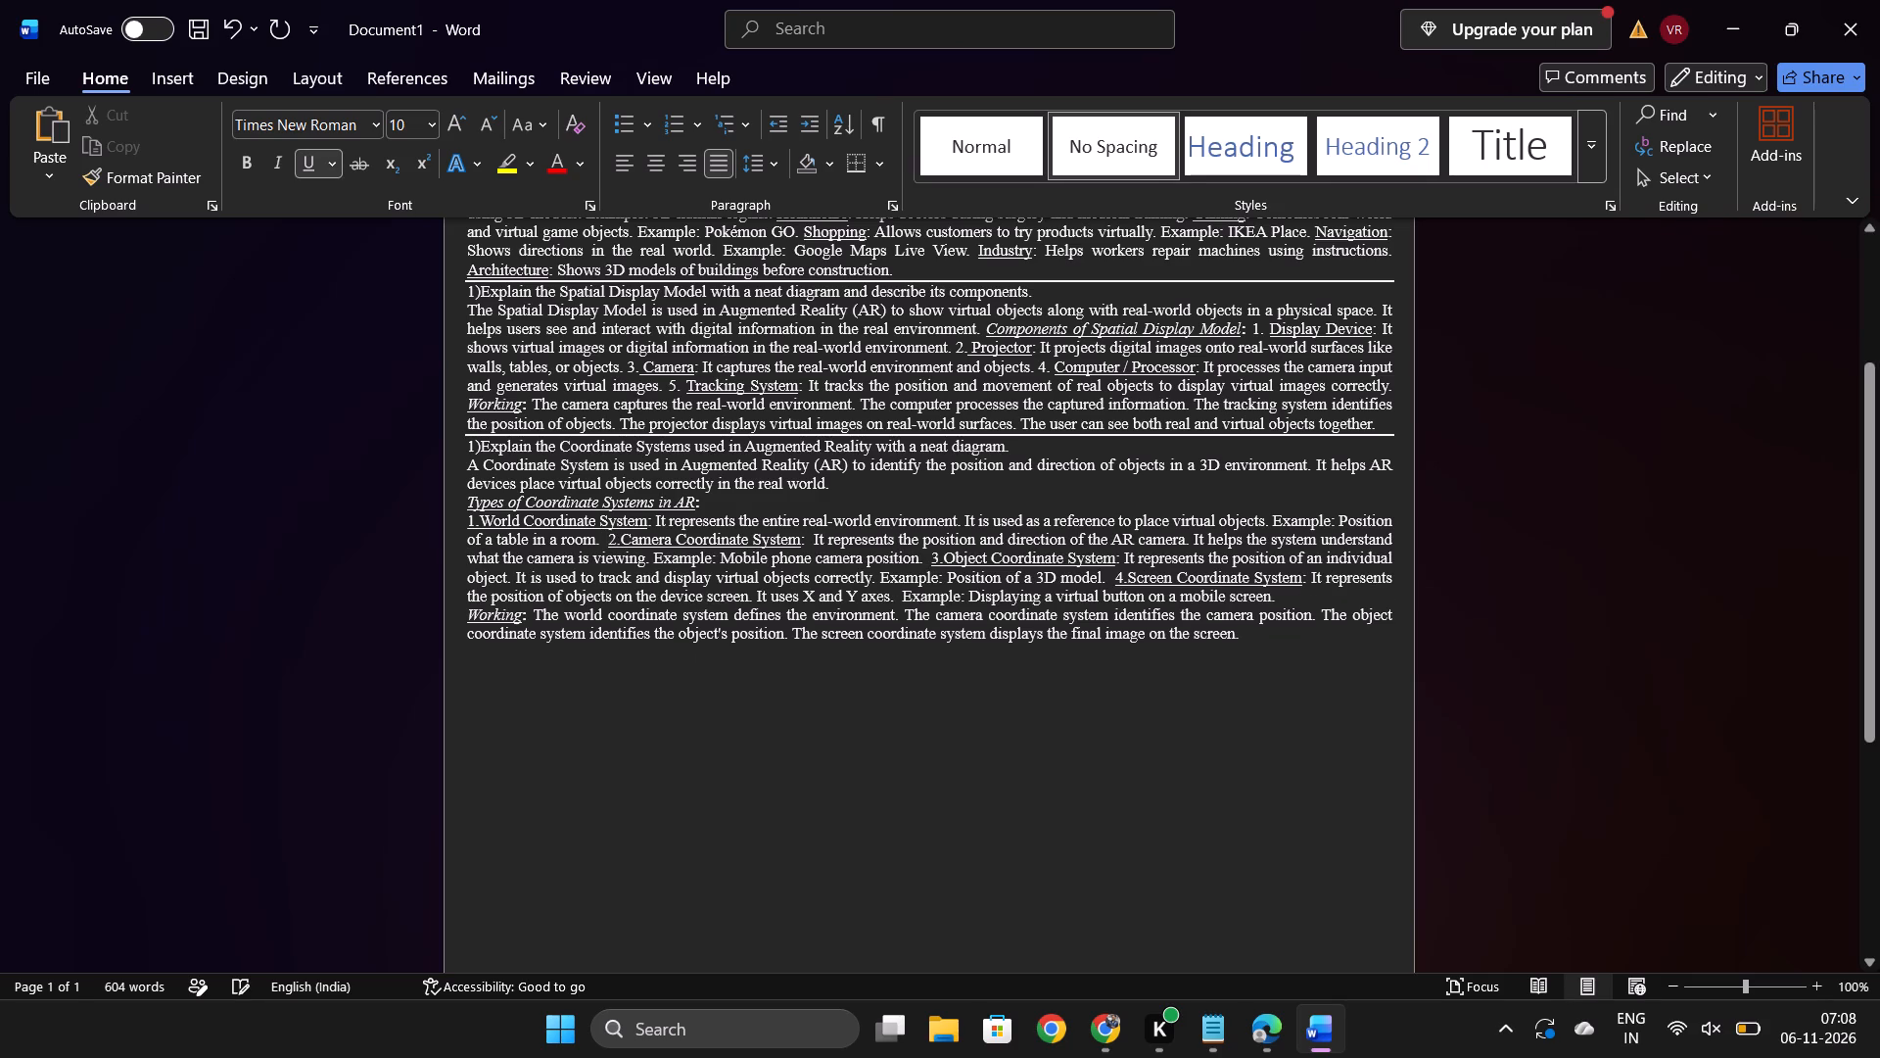
{"action": "key", "text": "BackSpace"}
{"action": "key", "text": "space"}
{"action": "key", "text": "space"}
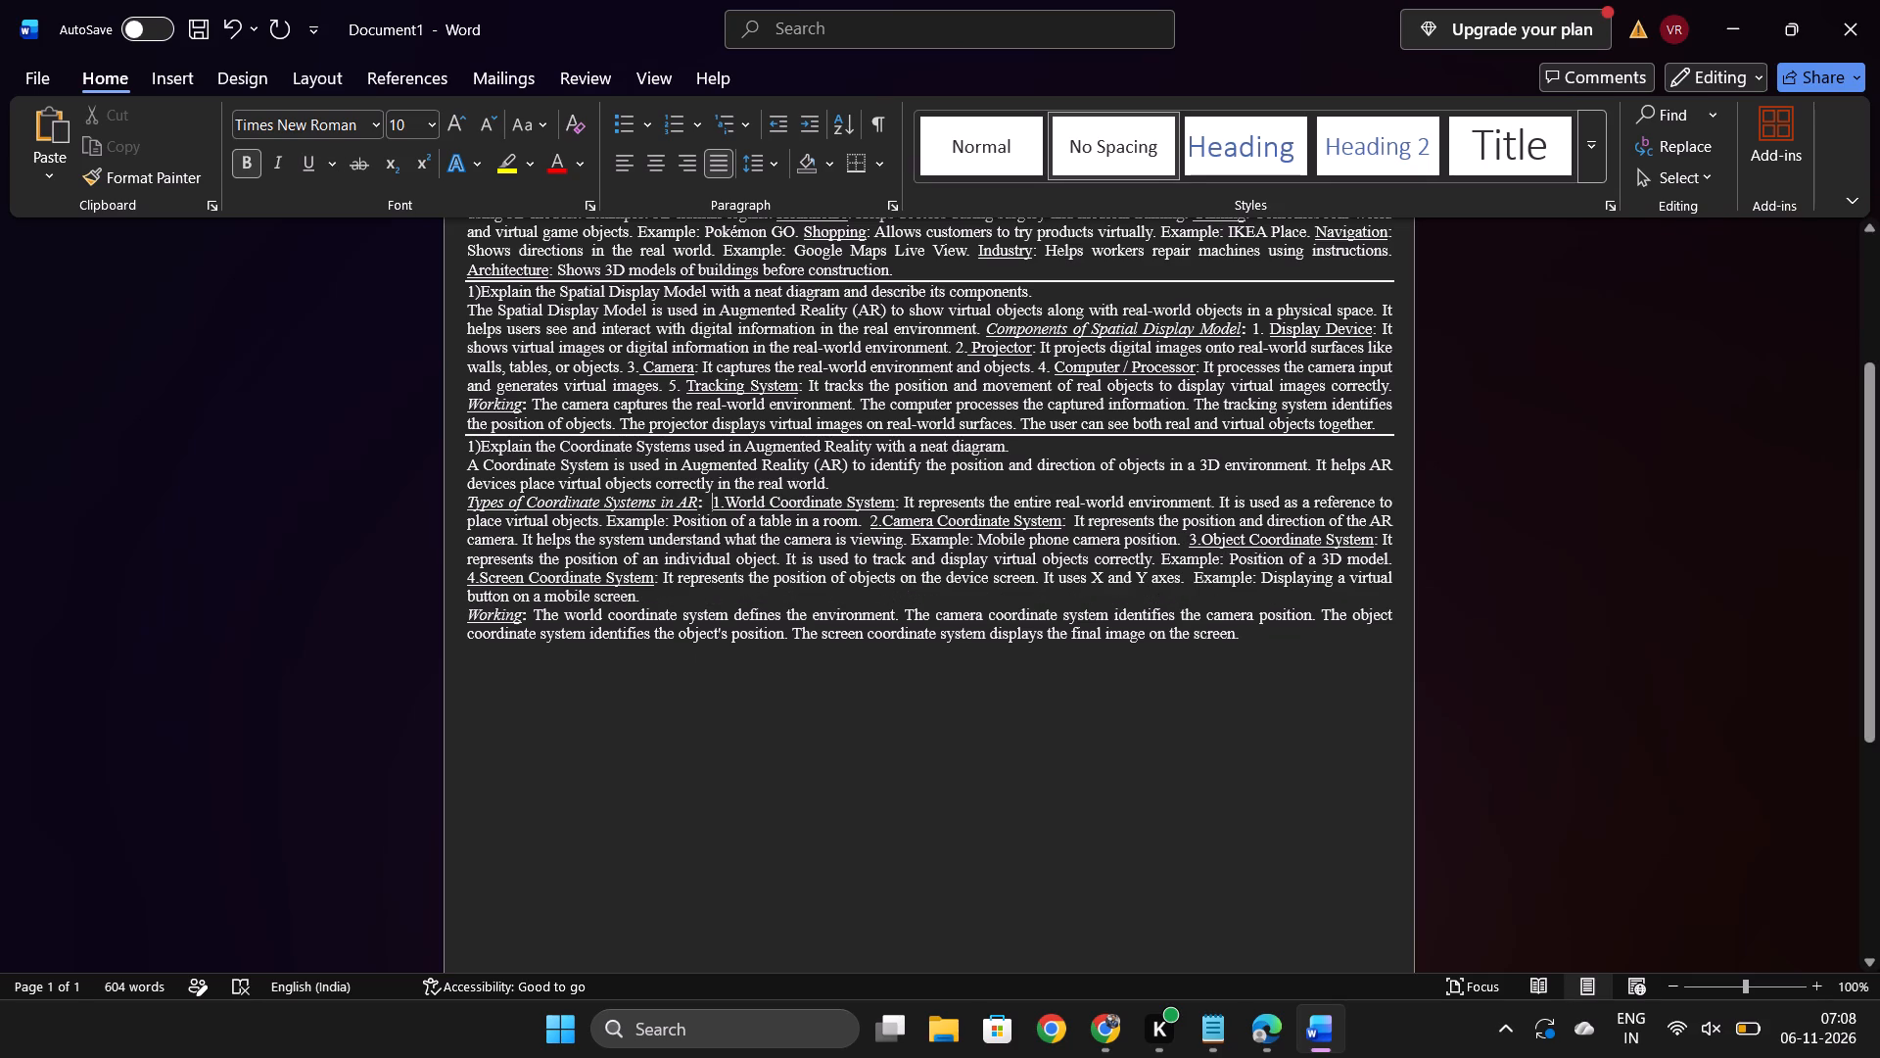
Join the "Working:" and "Types of Coordinate Systems in AR:" paragraphs to the text preceding each, separated by two spaces.
{"action": "left_click", "coordinate": [470, 614]}
{"action": "key", "text": "BackSpace"}
{"action": "key", "text": "space"}
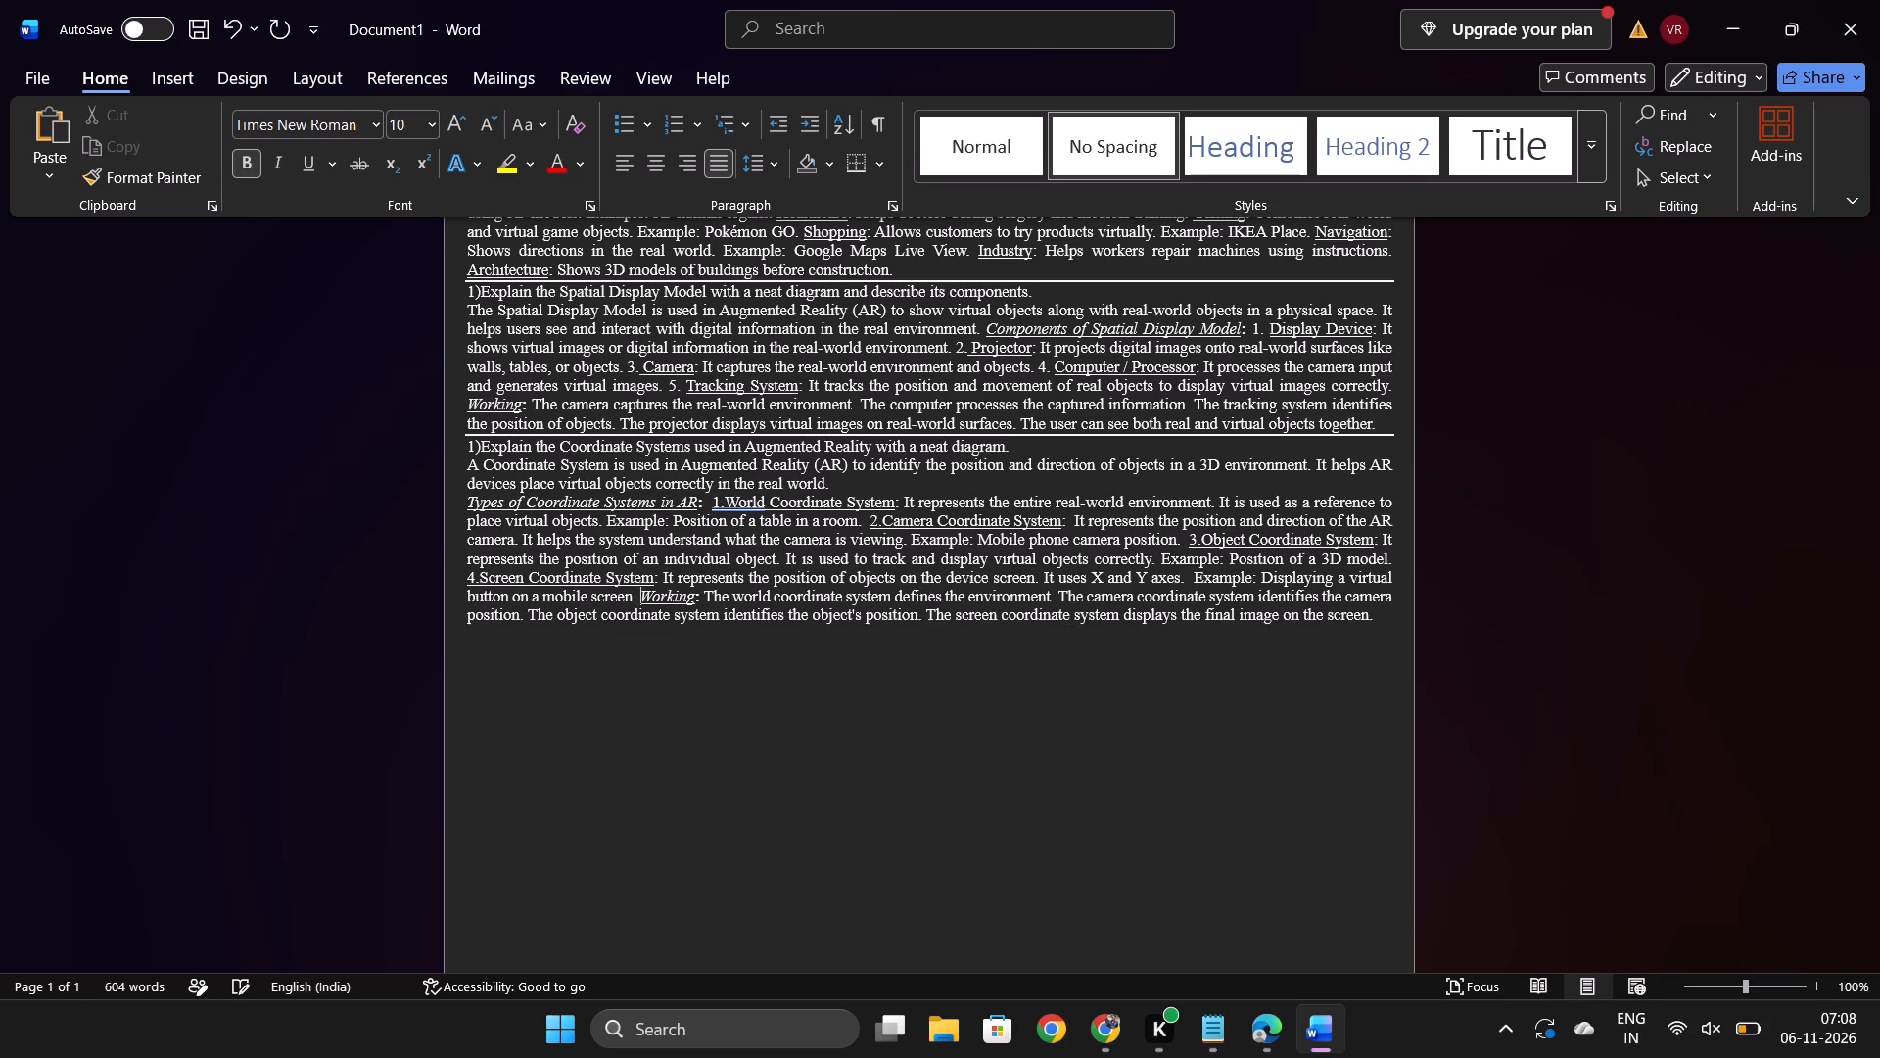
{"action": "key", "text": "space"}
{"action": "left_click", "coordinate": [464, 505]}
{"action": "key", "text": "BackSpace"}
{"action": "key", "text": "space"}
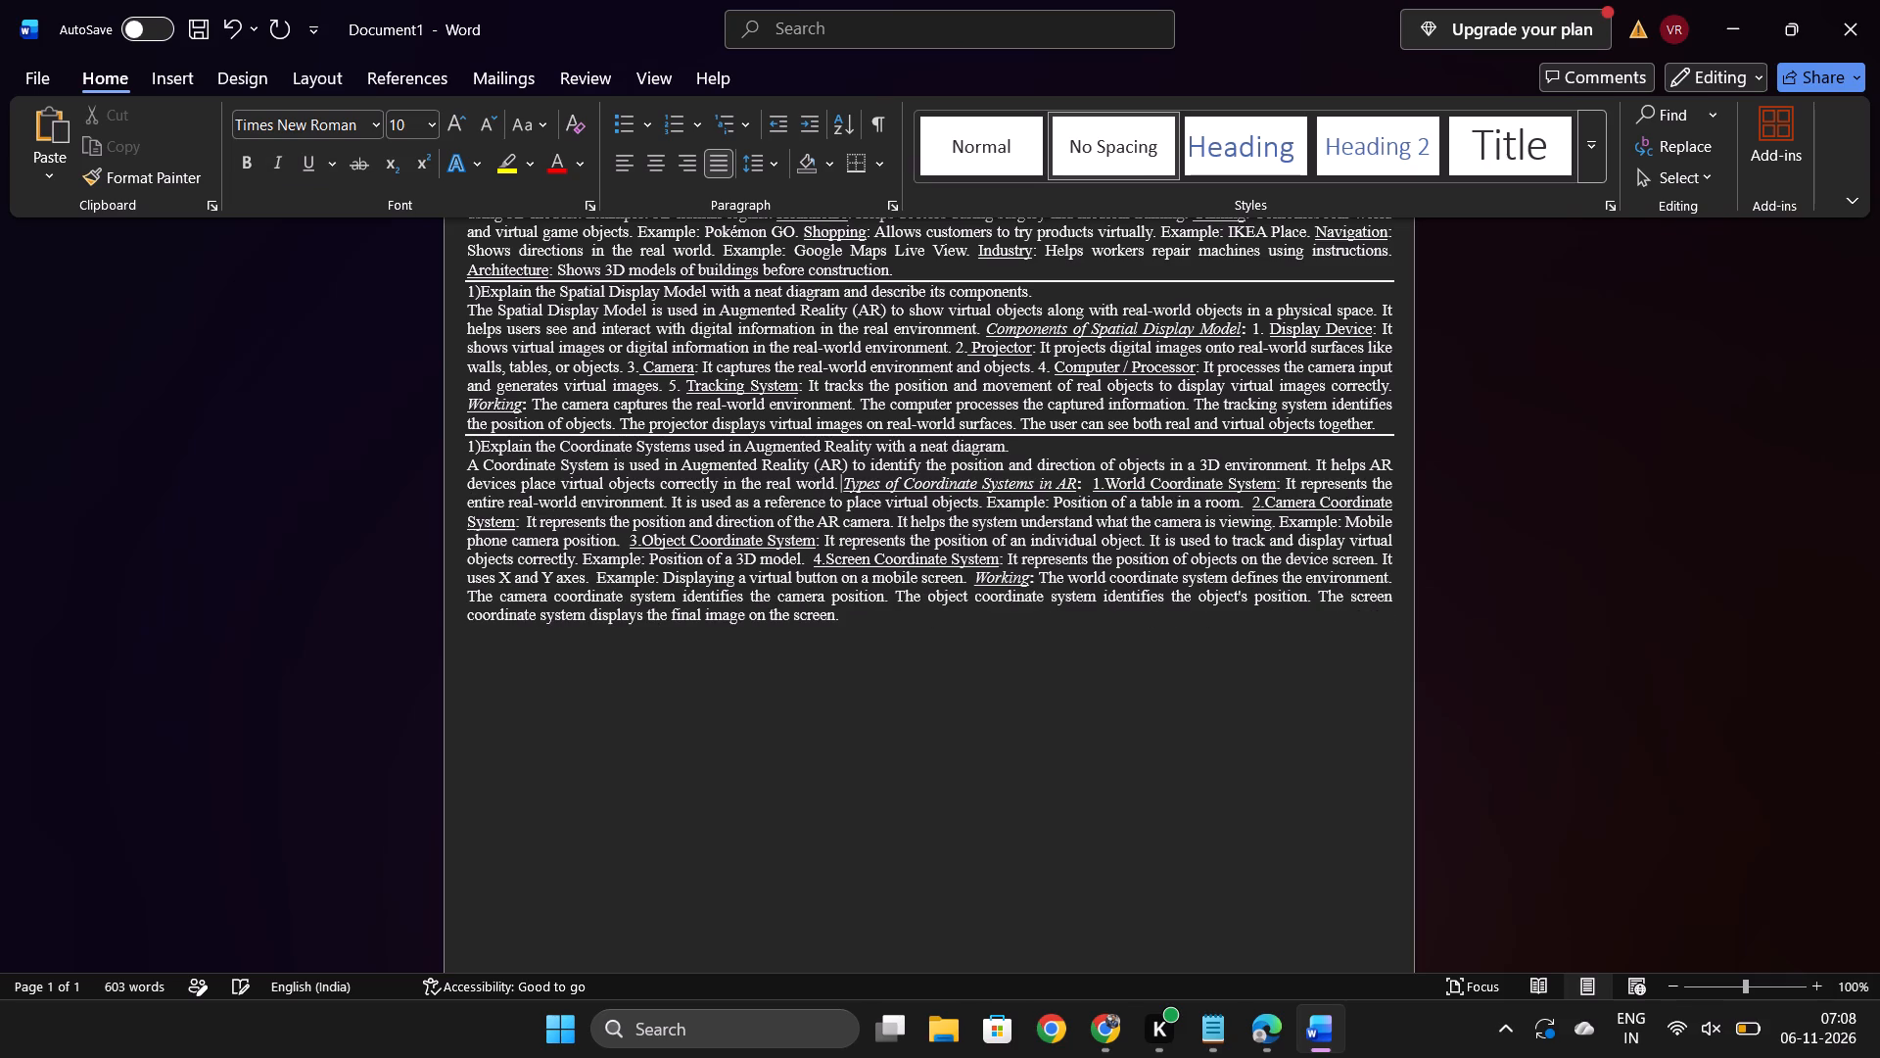
{"action": "key", "text": "space"}
Add a full-width horizontal divider line on a new line below the coordinate systems answer.
{"action": "left_click", "coordinate": [833, 642]}
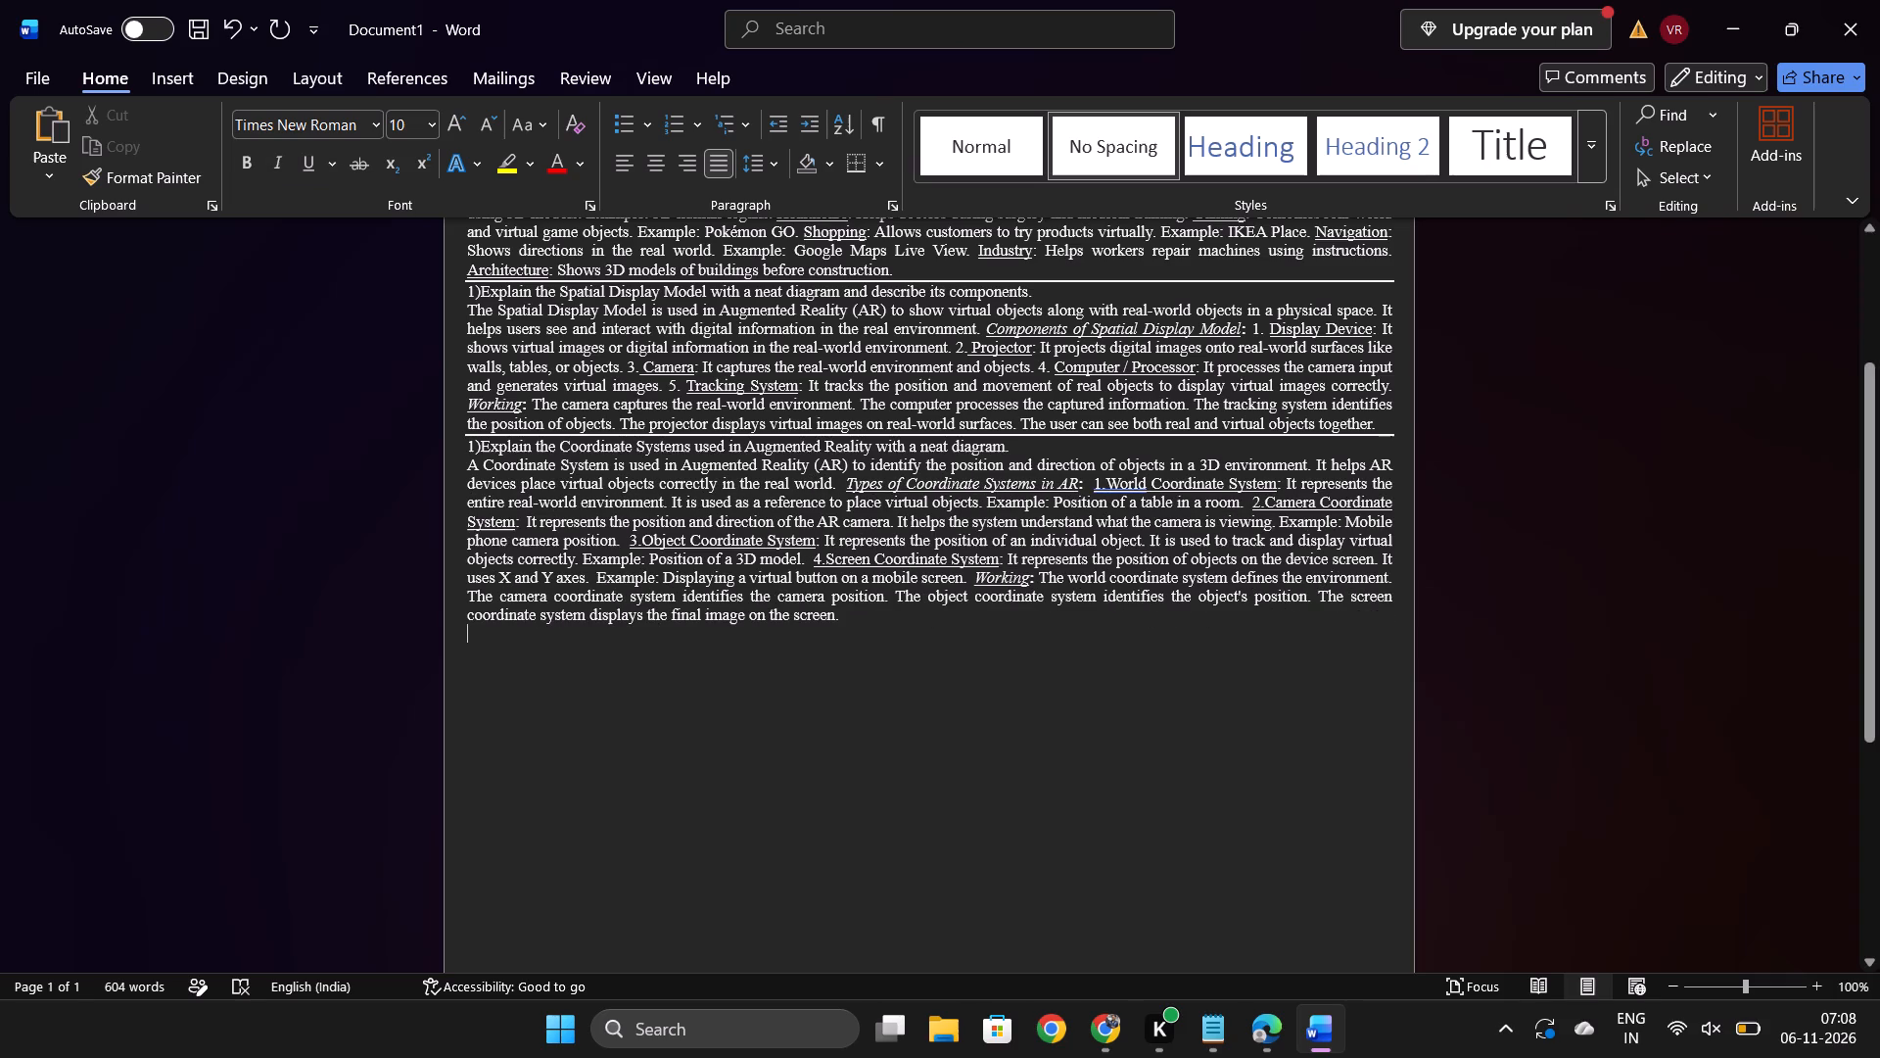
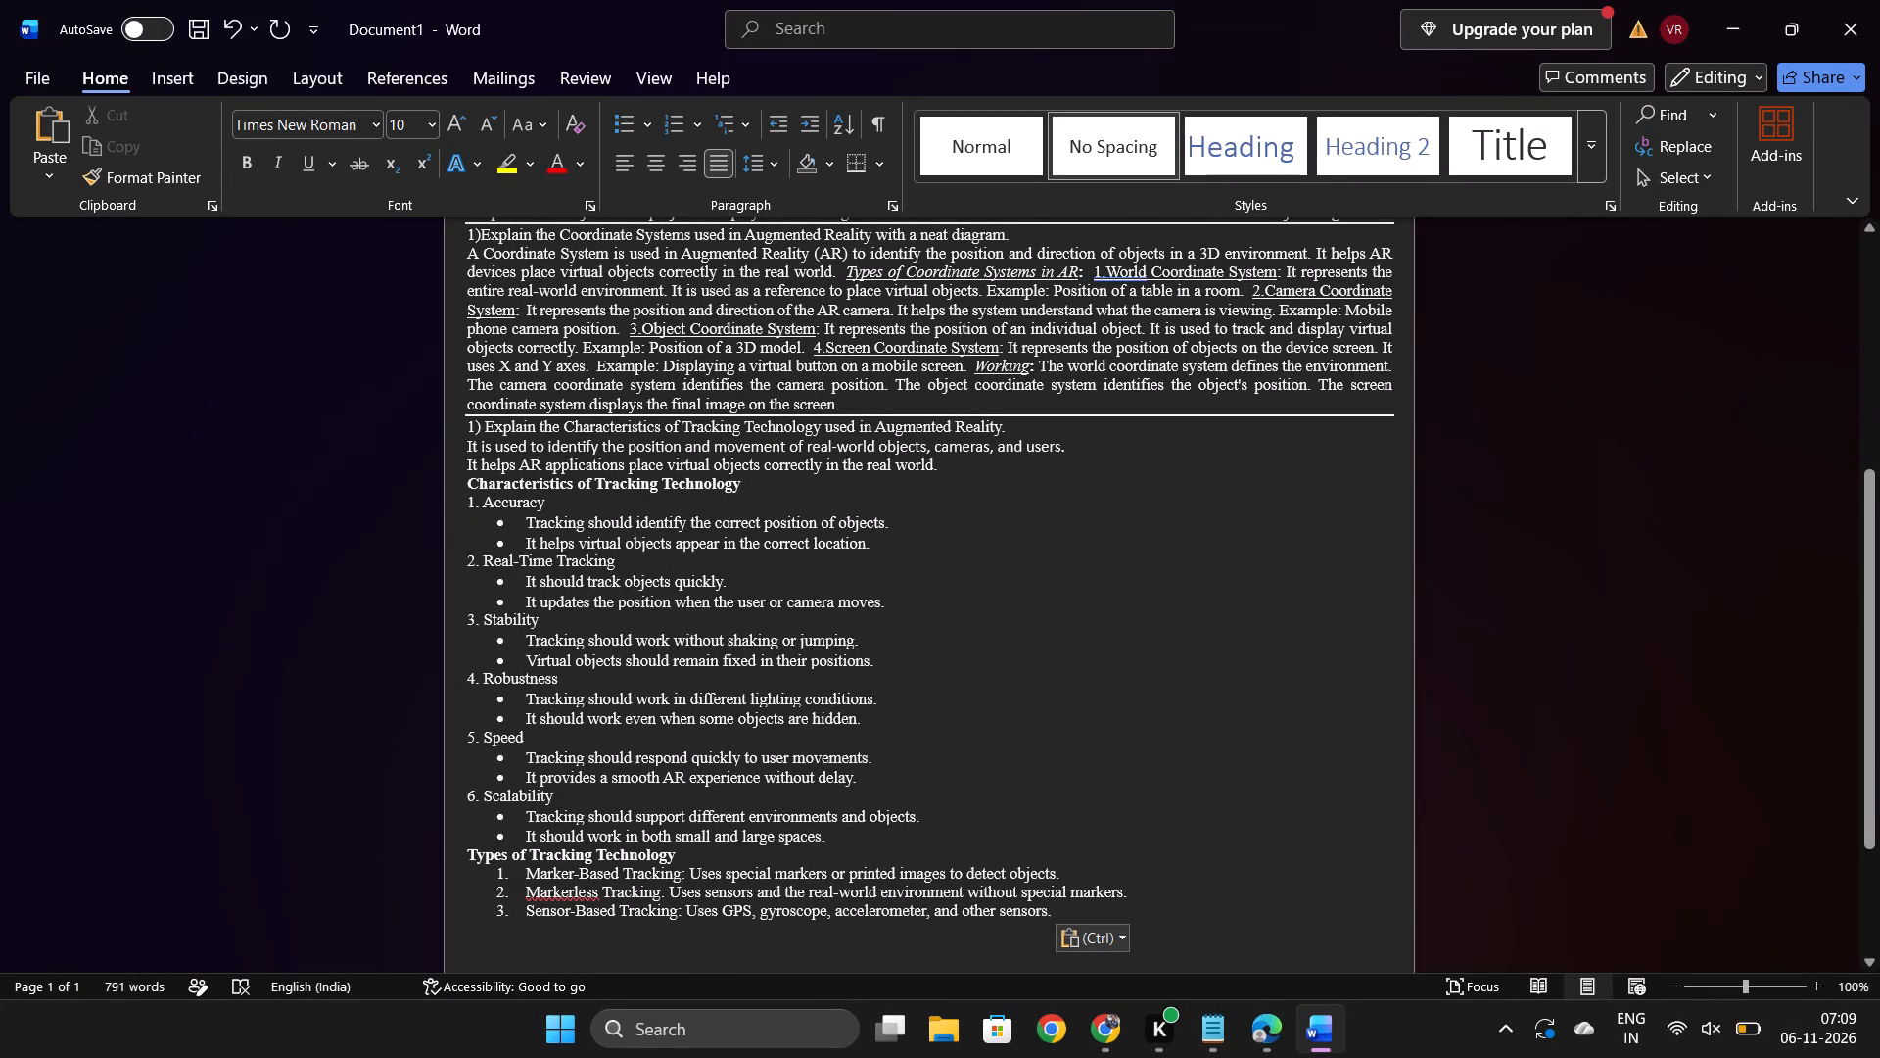
{"action": "key", "text": "BackSpace"}
Set the whole pasted tracking answer to Times New Roman and remove its bold formatting.
{"action": "left_click_drag", "start_coordinate": [1079, 923], "coordinate": [465, 540]}
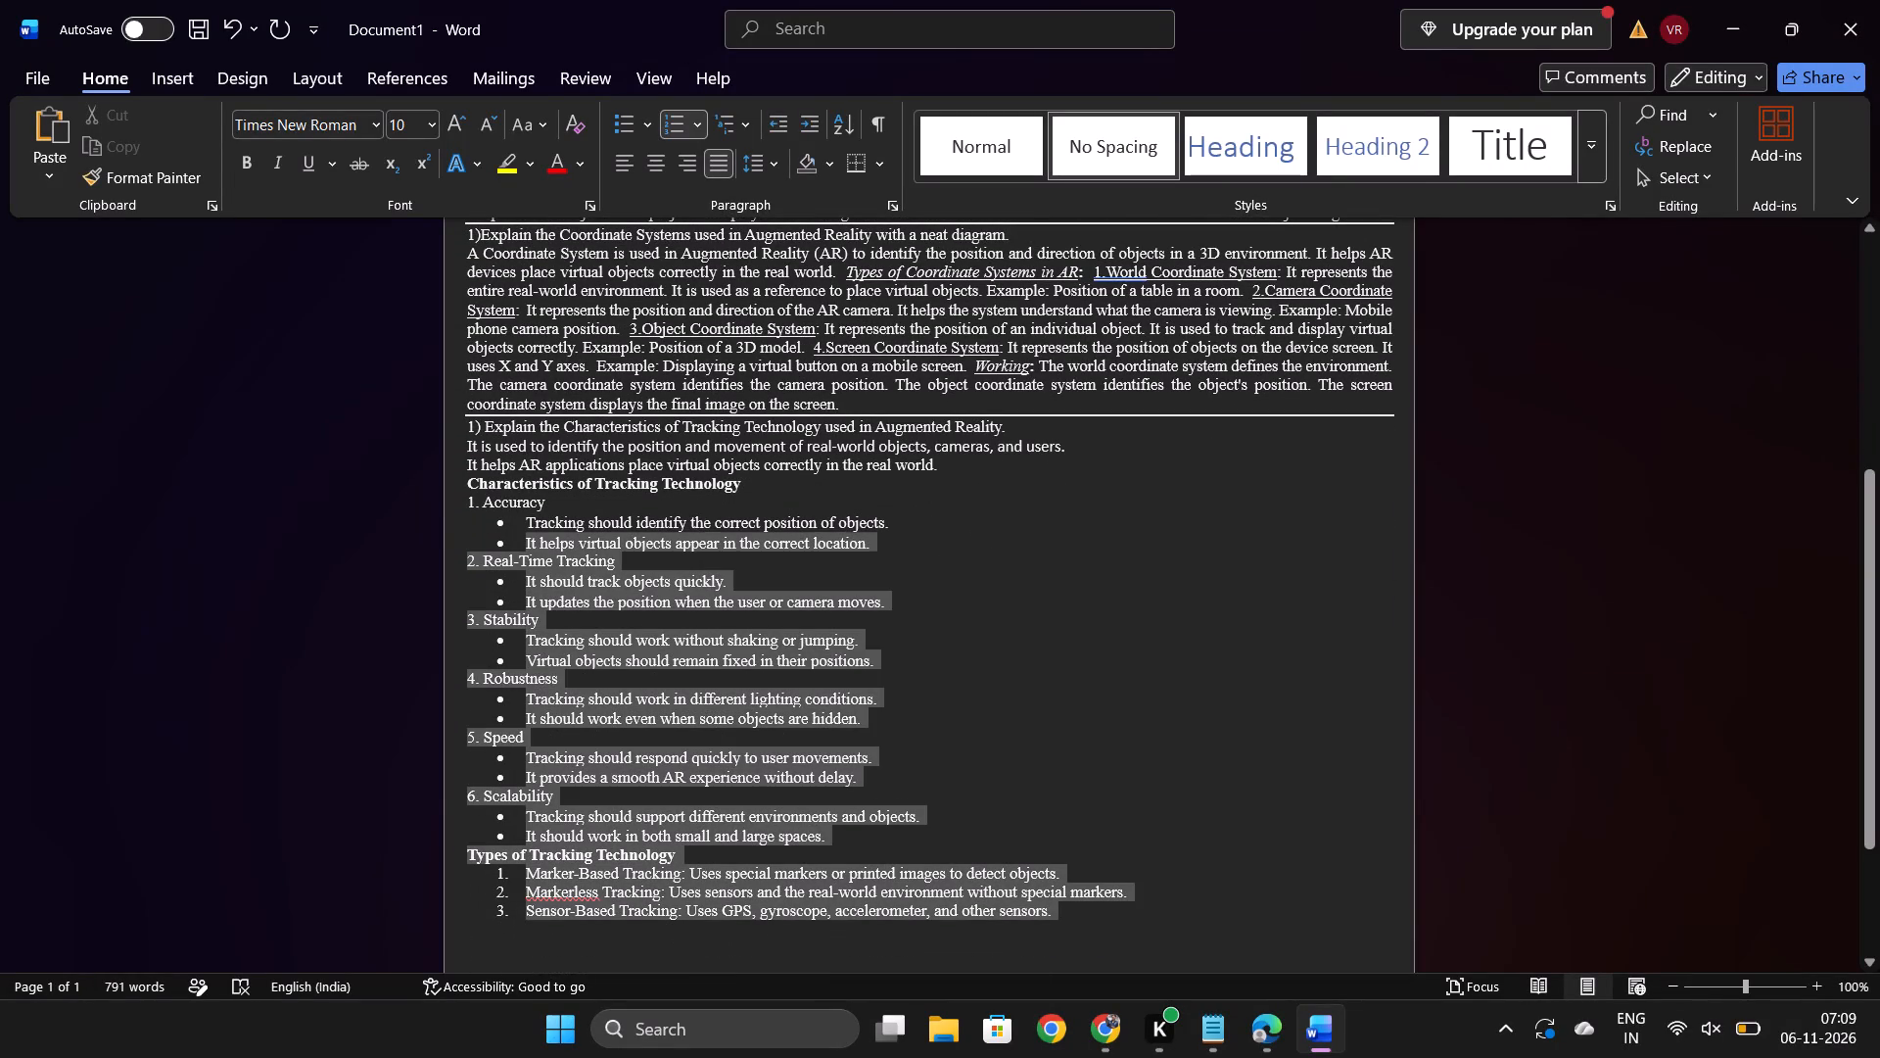
{"action": "left_click_drag", "start_coordinate": [465, 540], "coordinate": [449, 450]}
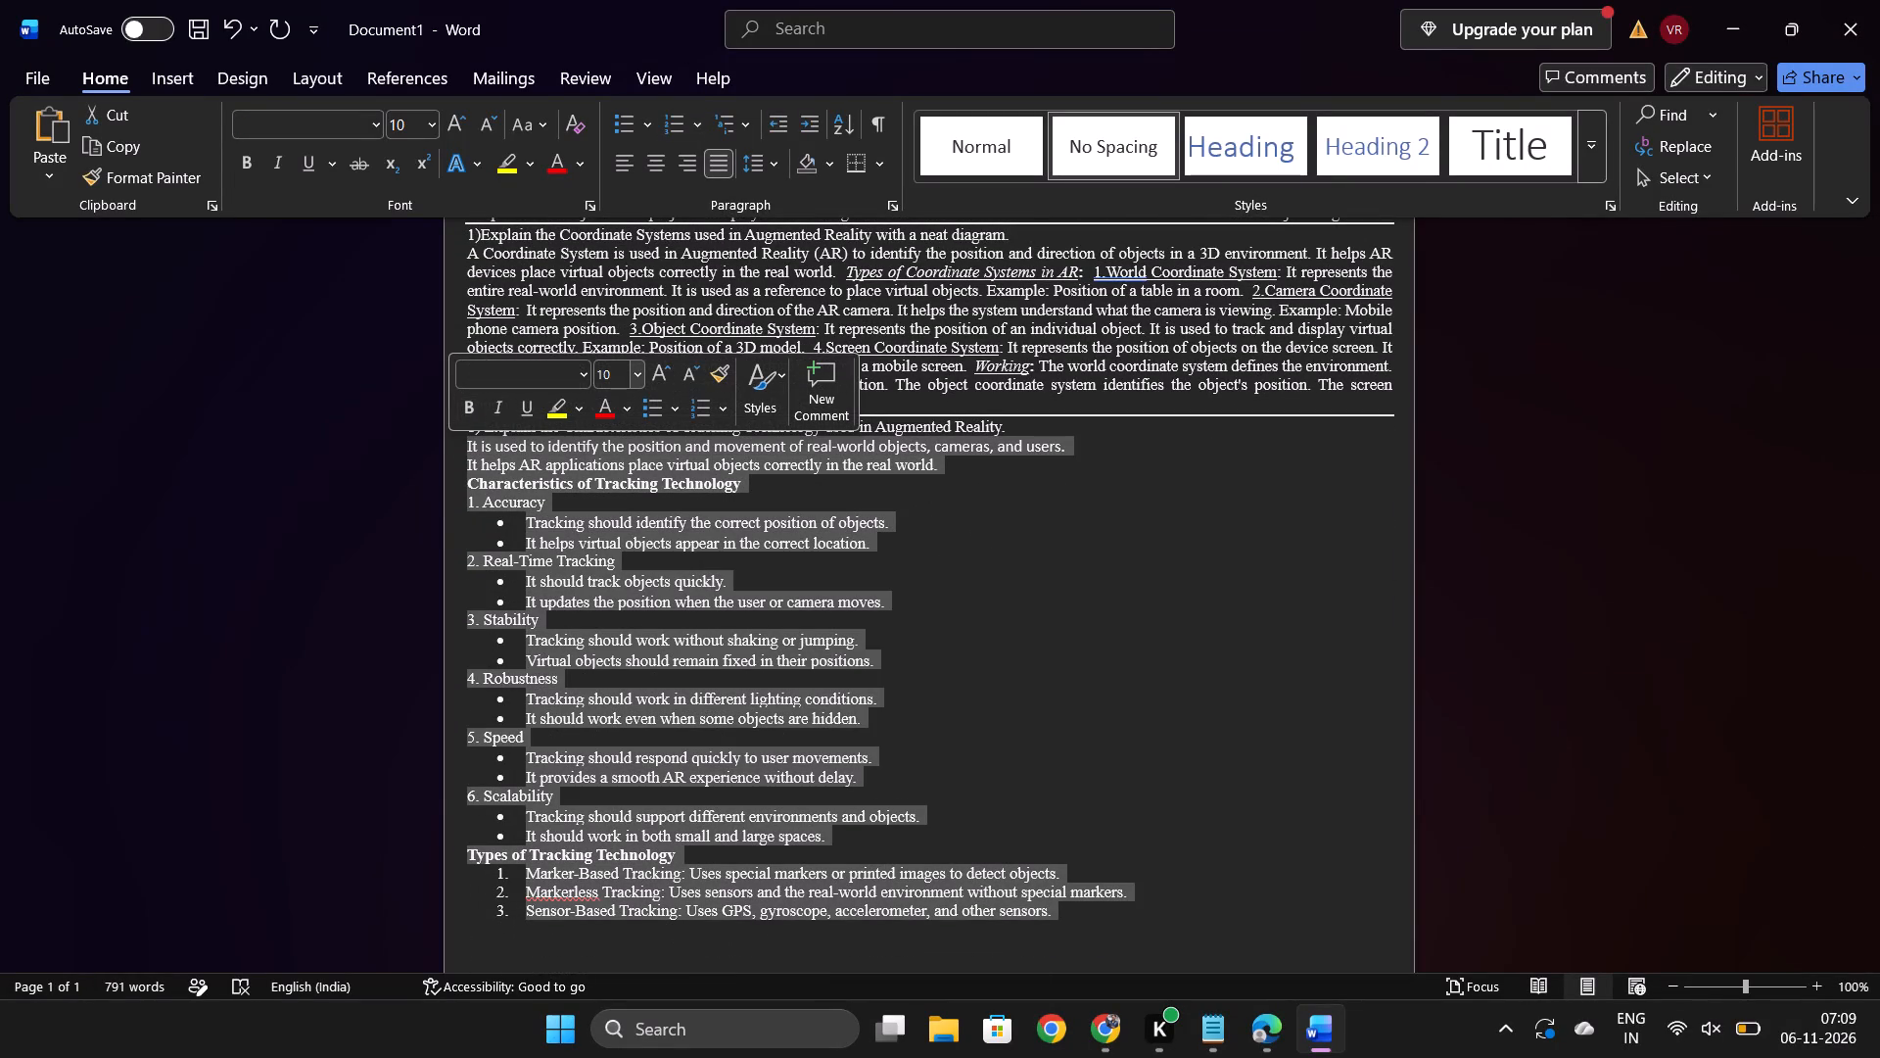
{"action": "left_click", "coordinate": [583, 368]}
{"action": "left_click", "coordinate": [552, 545]}
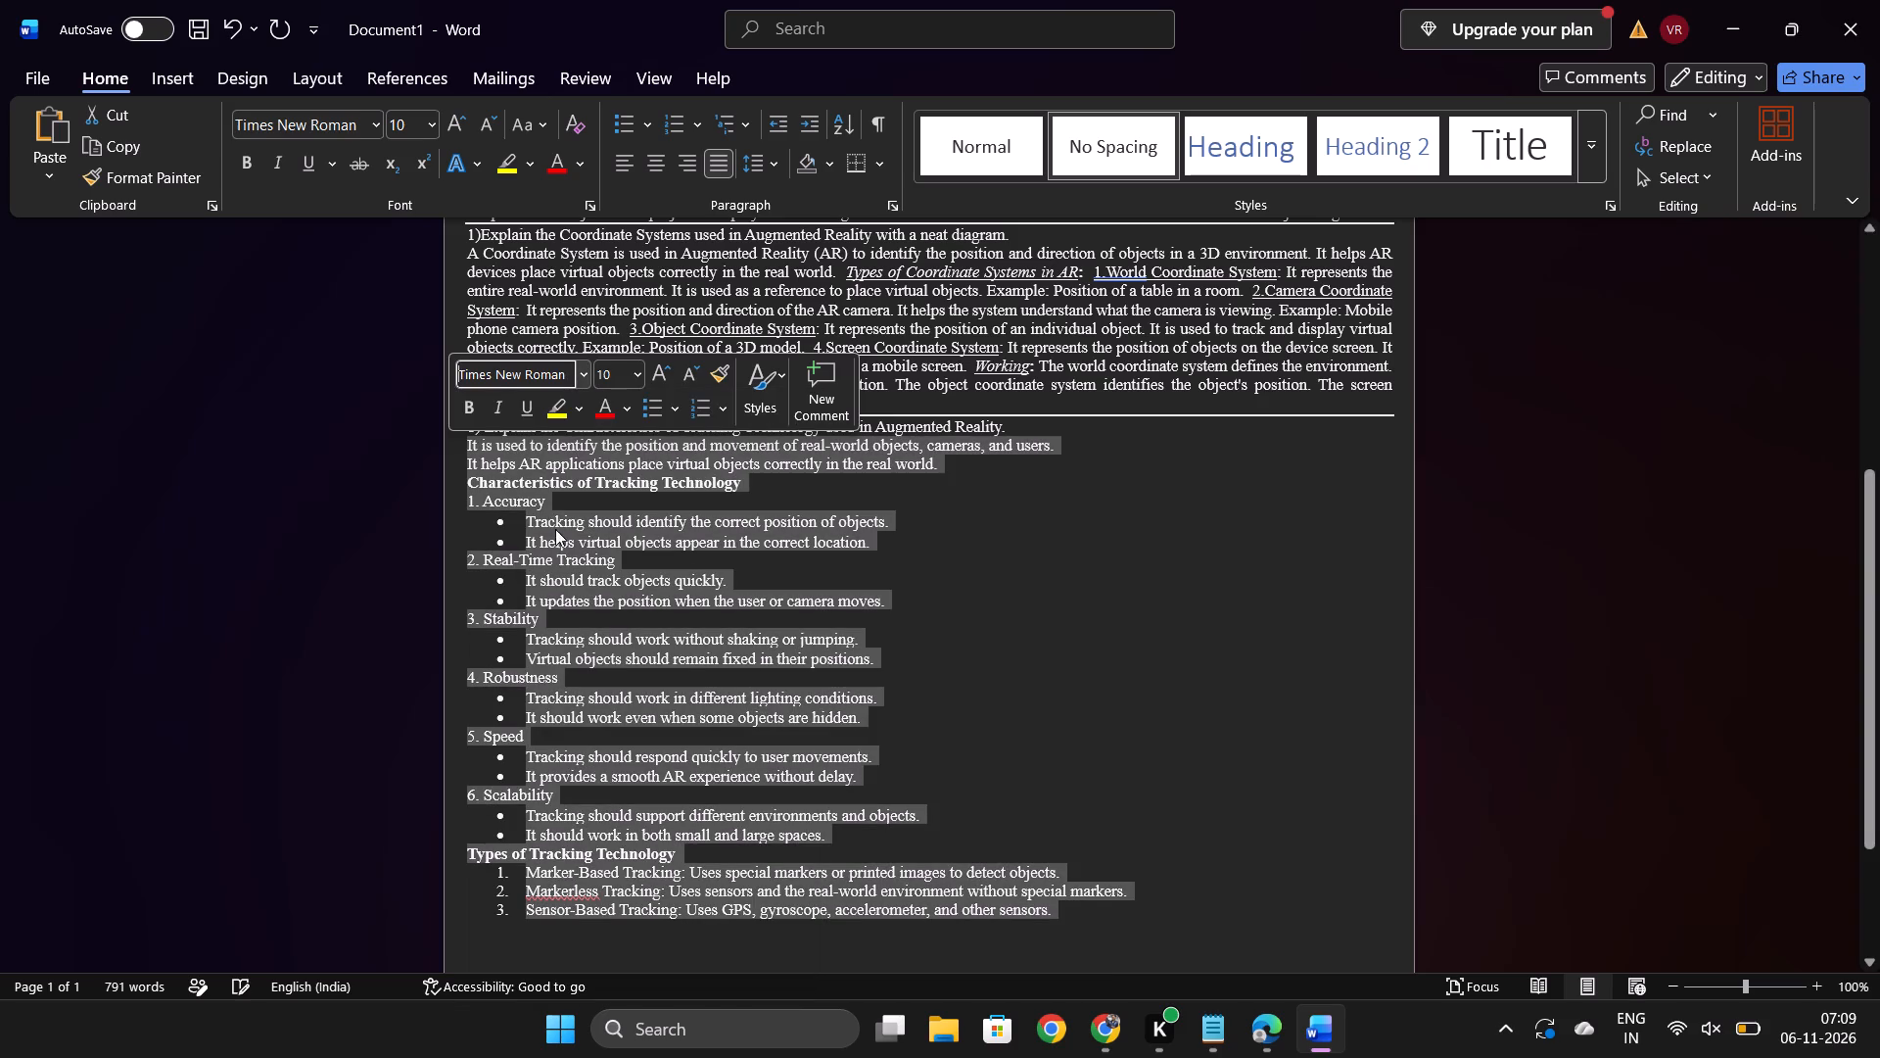
{"action": "left_click", "coordinate": [469, 402]}
{"action": "left_click", "coordinate": [468, 402]}
{"action": "left_click", "coordinate": [532, 644]}
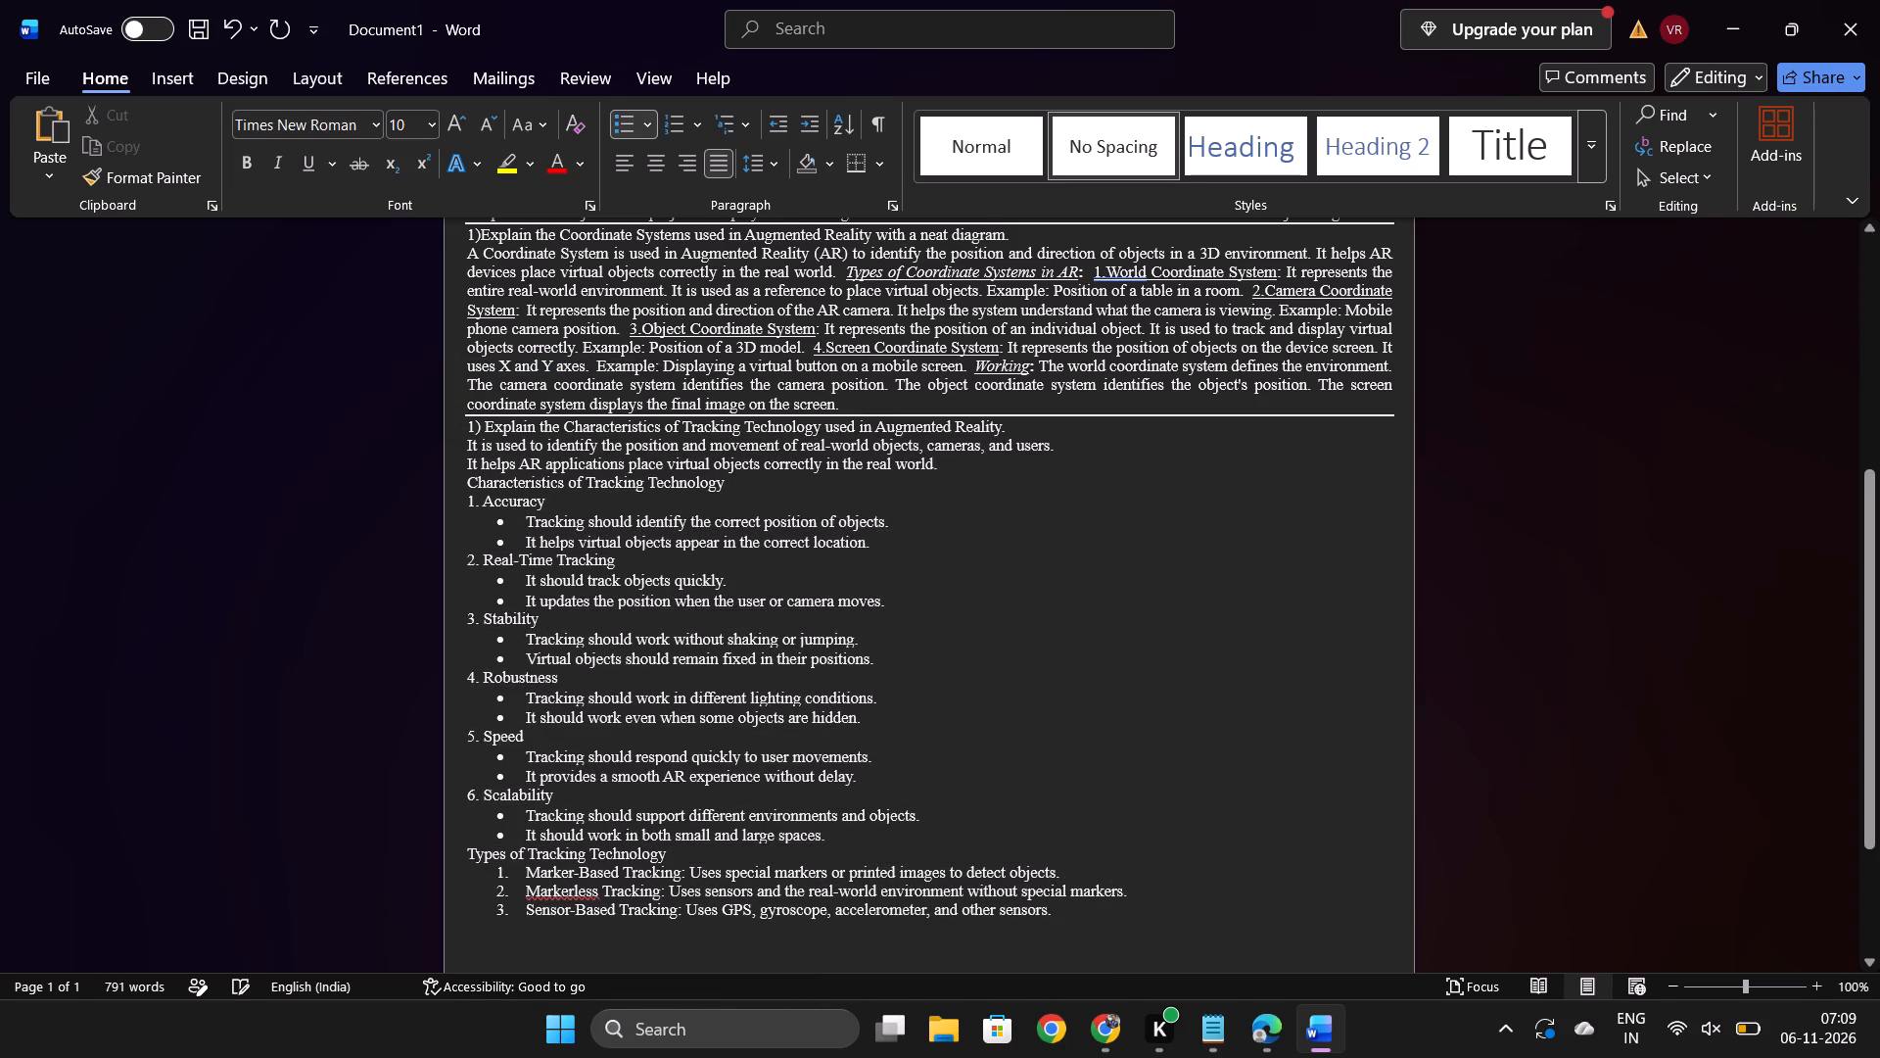
Underline the names Marker-Based Tracking, Markerless Tracking and Sensor-Based Tracking in the numbered types list.
{"action": "left_click_drag", "start_coordinate": [659, 908], "coordinate": [545, 907]}
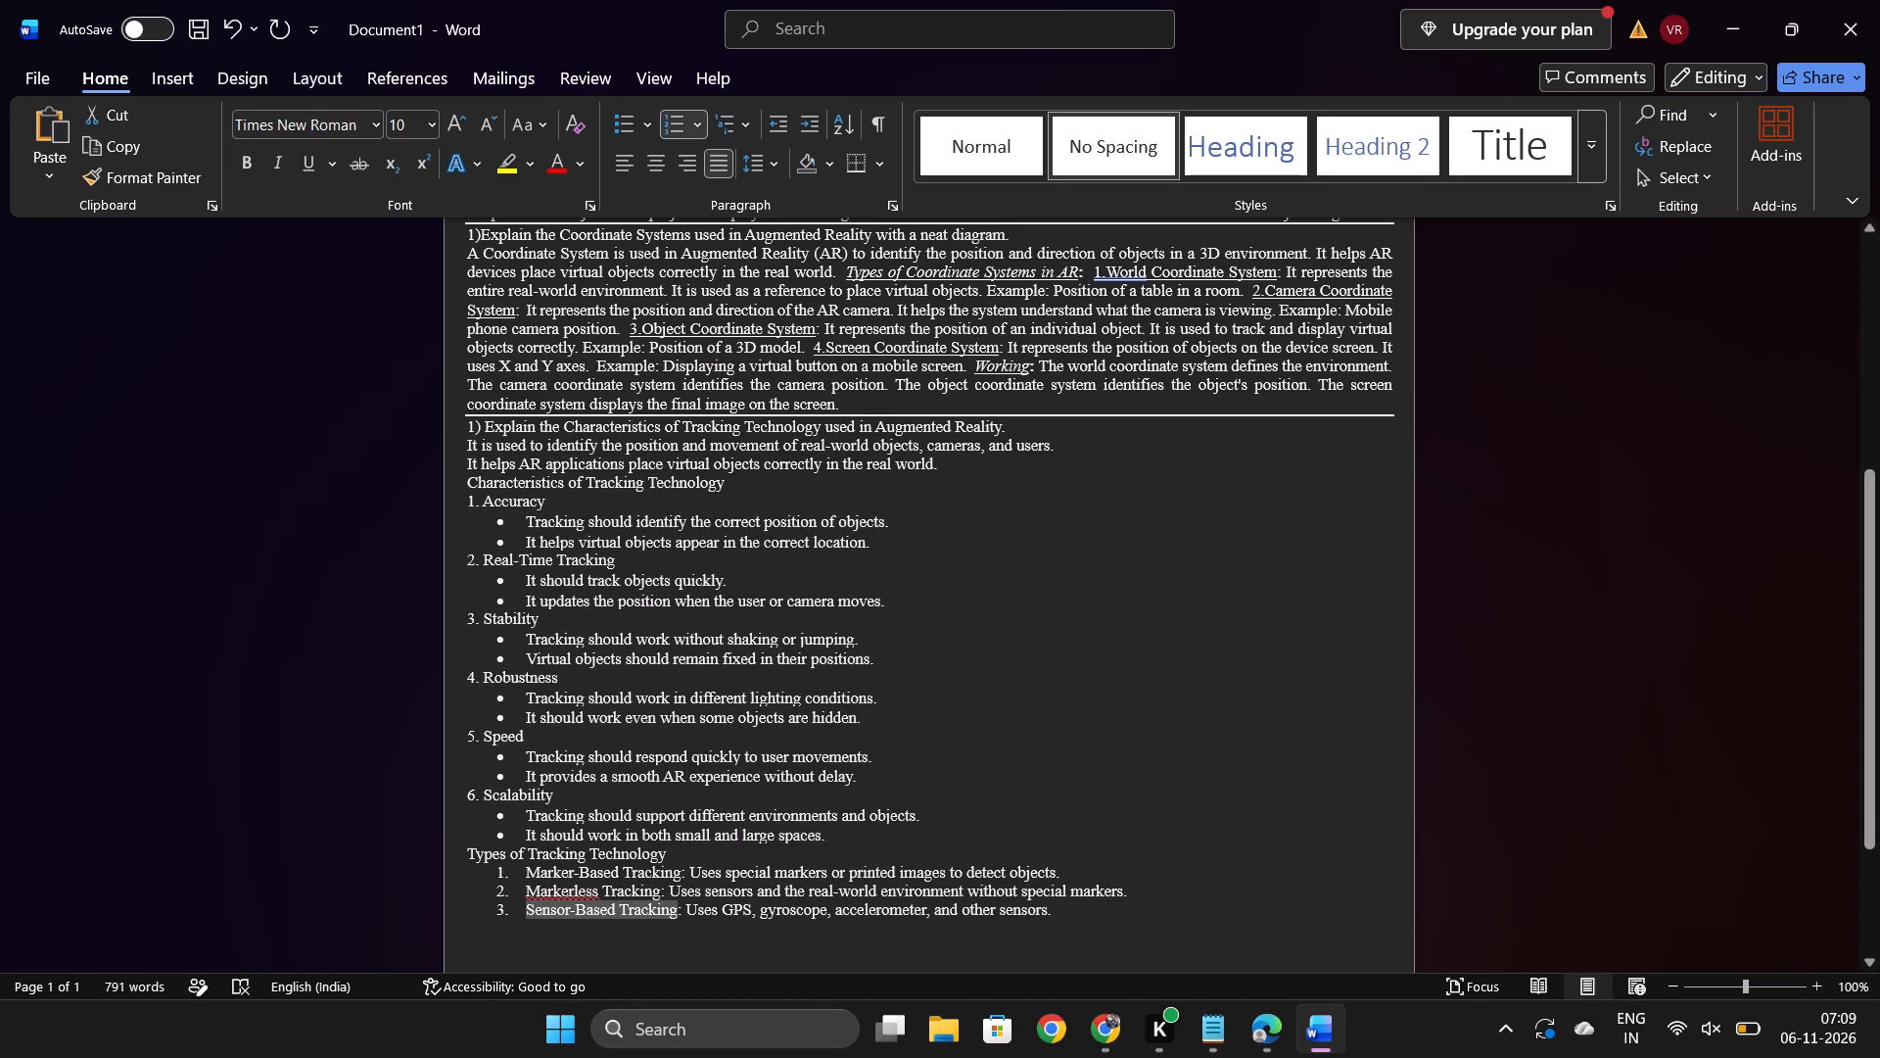
{"action": "left_click_drag", "start_coordinate": [634, 888], "coordinate": [561, 888], "text": "ctrl"}
{"action": "left_click_drag", "start_coordinate": [647, 873], "coordinate": [541, 873], "text": "ctrl"}
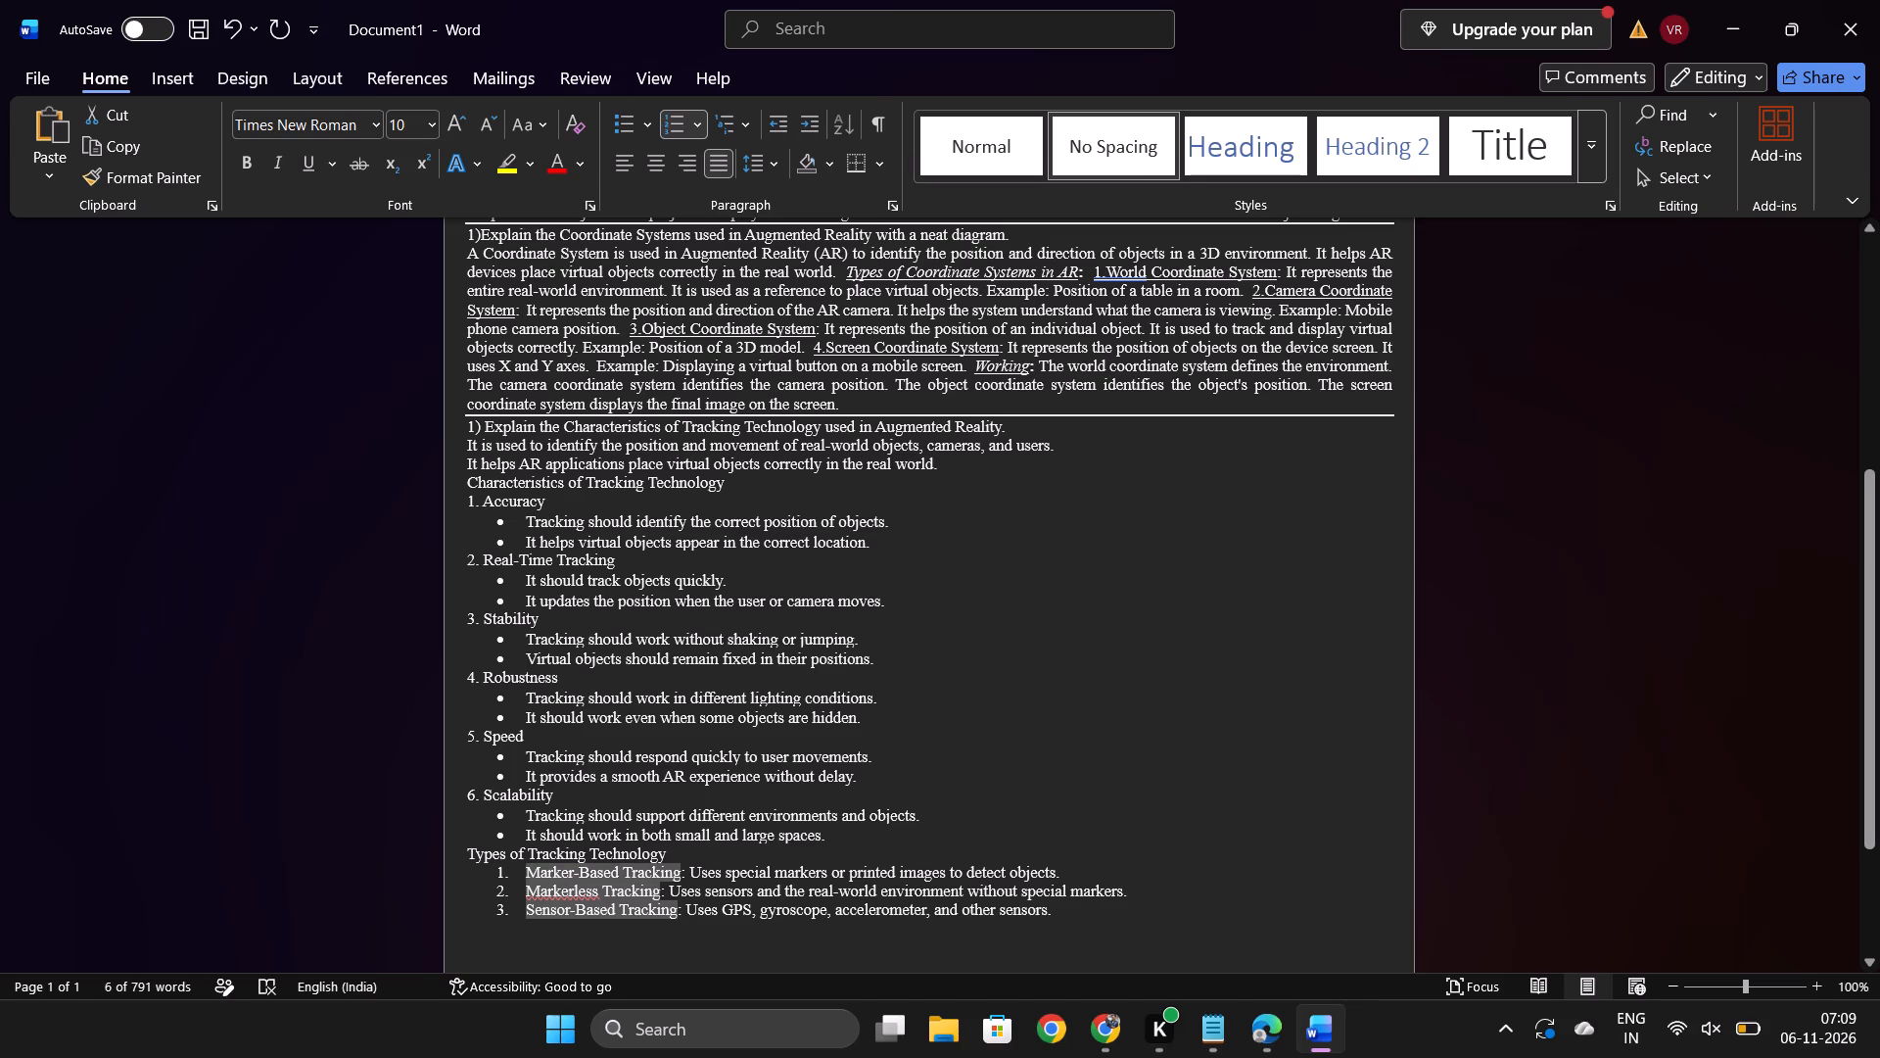
{"action": "left_click_drag", "start_coordinate": [541, 873], "coordinate": [539, 873], "text": "ctrl"}
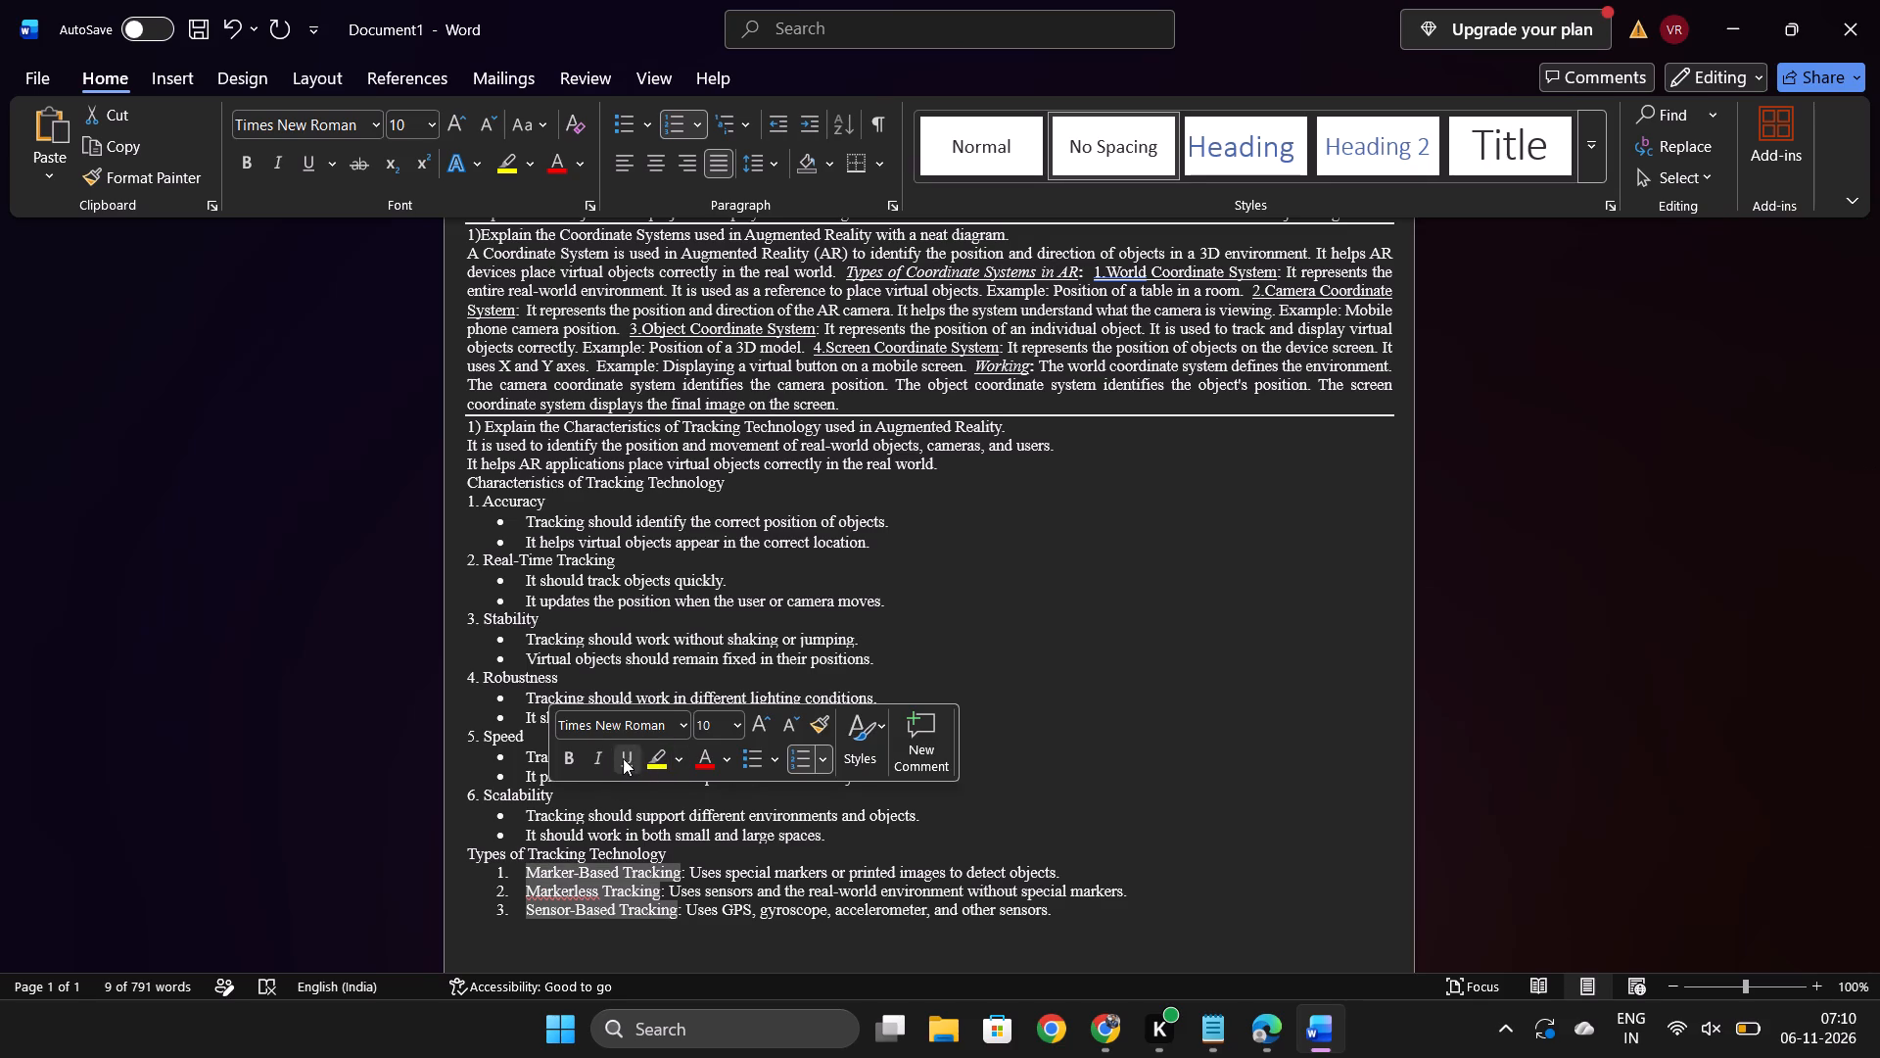
{"action": "left_click", "coordinate": [623, 758]}
{"action": "left_click", "coordinate": [578, 866]}
Add a colon after the headings Types of Tracking Technology, 6. Scalability and 5. Speed.
{"action": "left_click", "coordinate": [686, 851]}
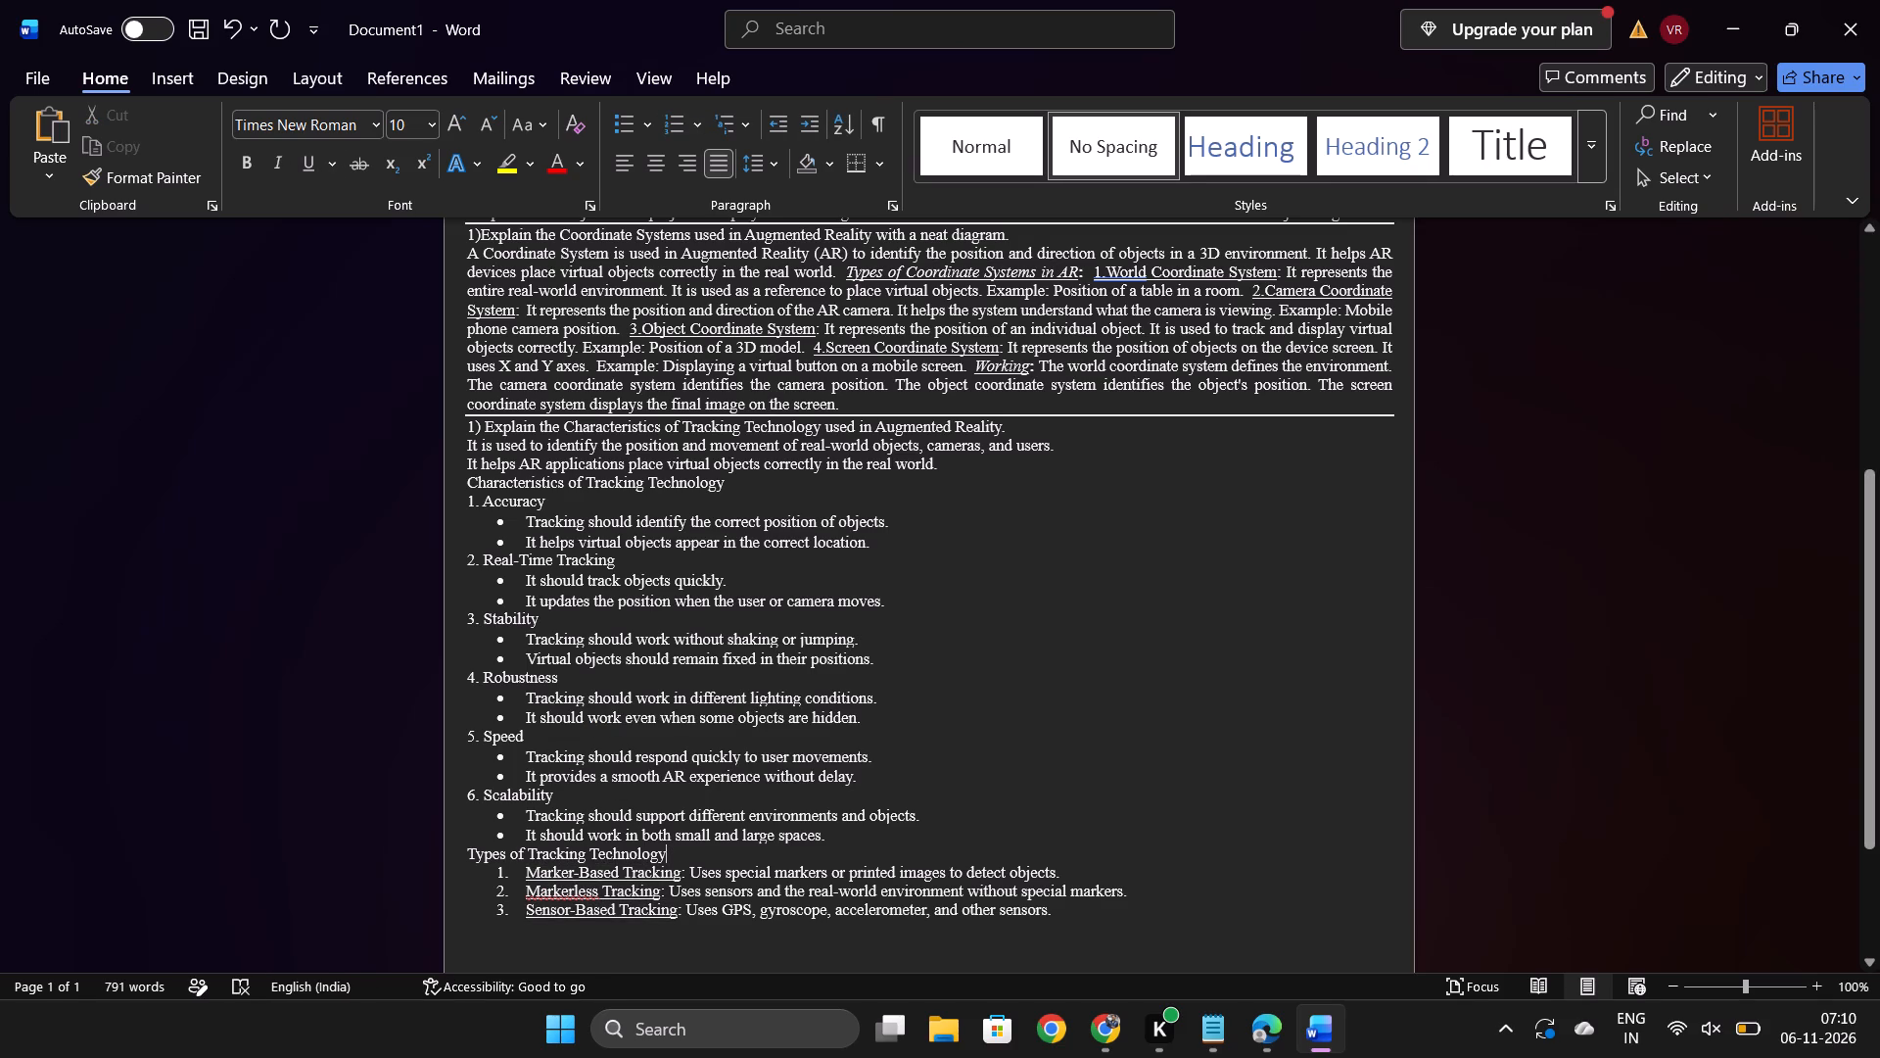
{"action": "key", "text": "shift+colon"}
{"action": "key", "text": "Up"}
{"action": "key", "text": "Up"}
{"action": "key", "text": "Up"}
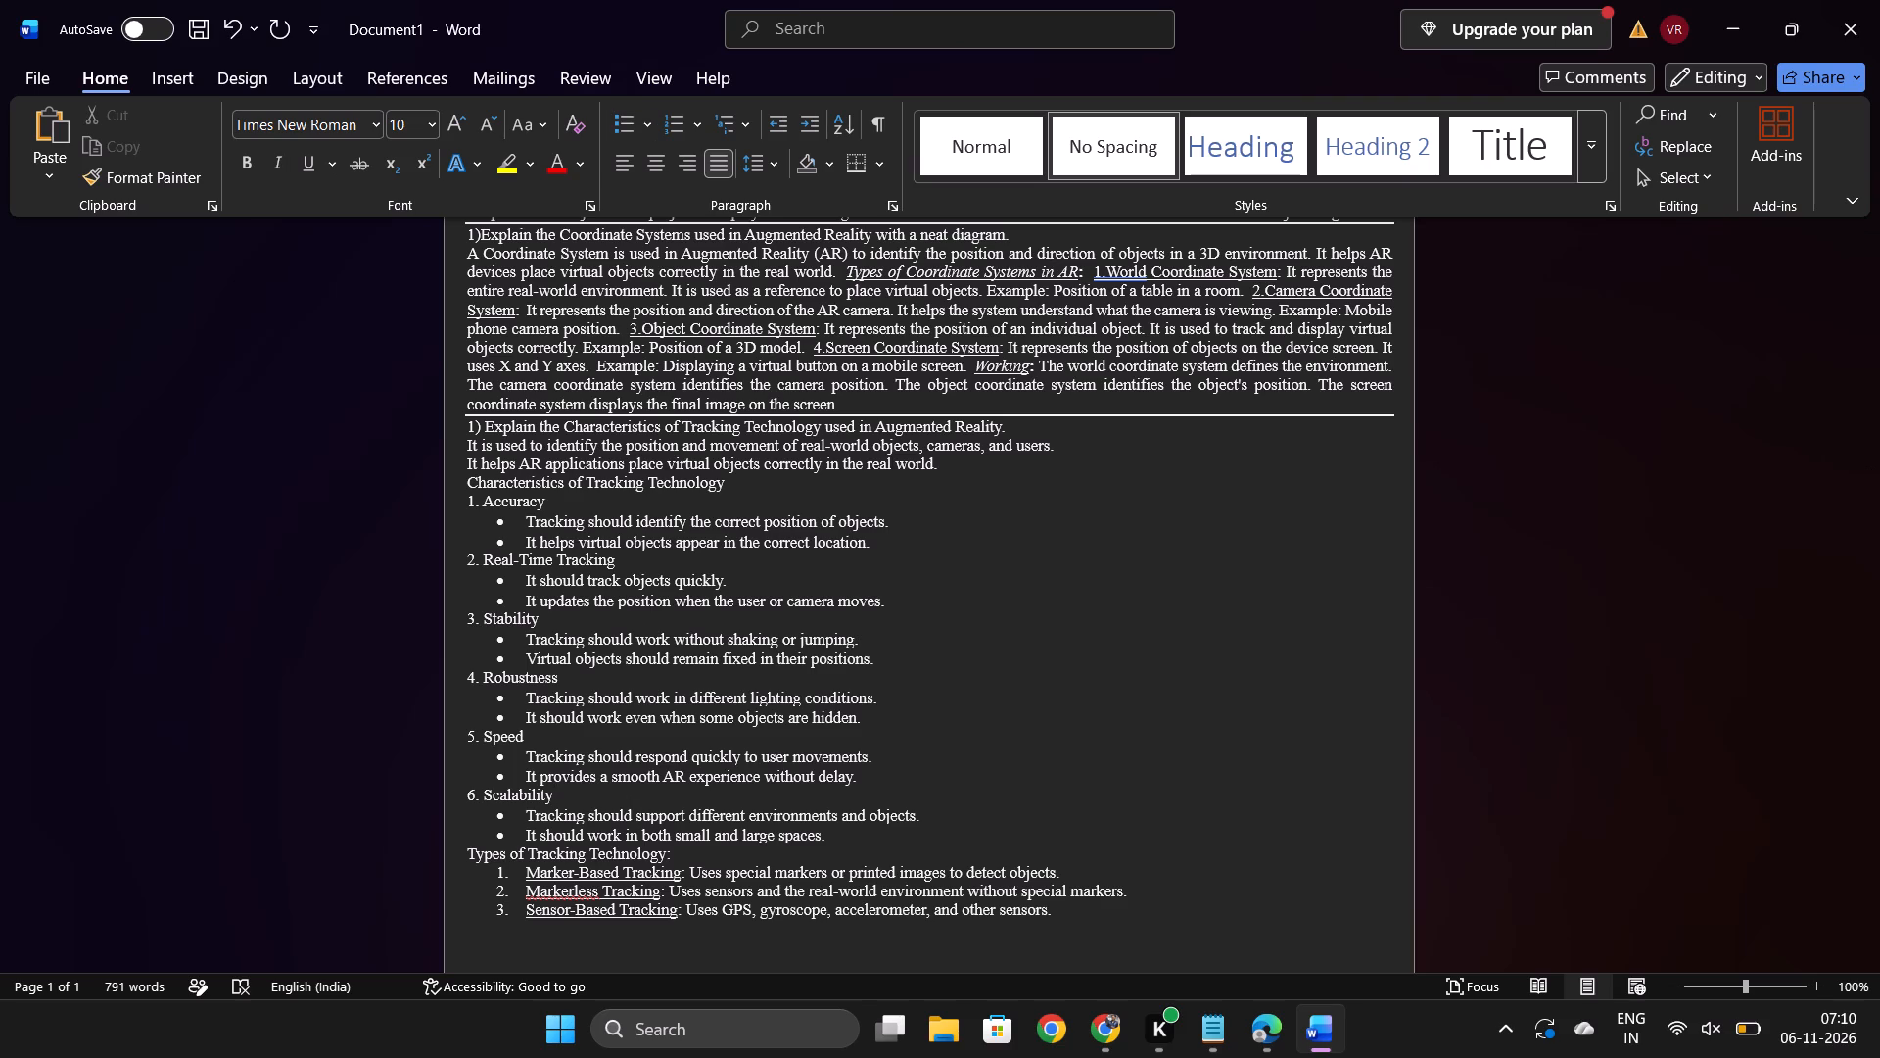
{"action": "key", "text": "shift+colon"}
{"action": "key", "text": "Up"}
{"action": "key", "text": "Up"}
{"action": "key", "text": "Up"}
{"action": "key", "text": "shift+colon"}
Add a colon after the headings 4. Robustness and 3. Stability.
{"action": "key", "text": "Up"}
{"action": "key", "text": "Up"}
{"action": "key", "text": "Up"}
{"action": "key", "text": "Right"}
{"action": "key", "text": "Right"}
{"action": "key", "text": "Right"}
{"action": "key", "text": "Right"}
{"action": "key", "text": "shift+colon"}
{"action": "key", "text": "Up"}
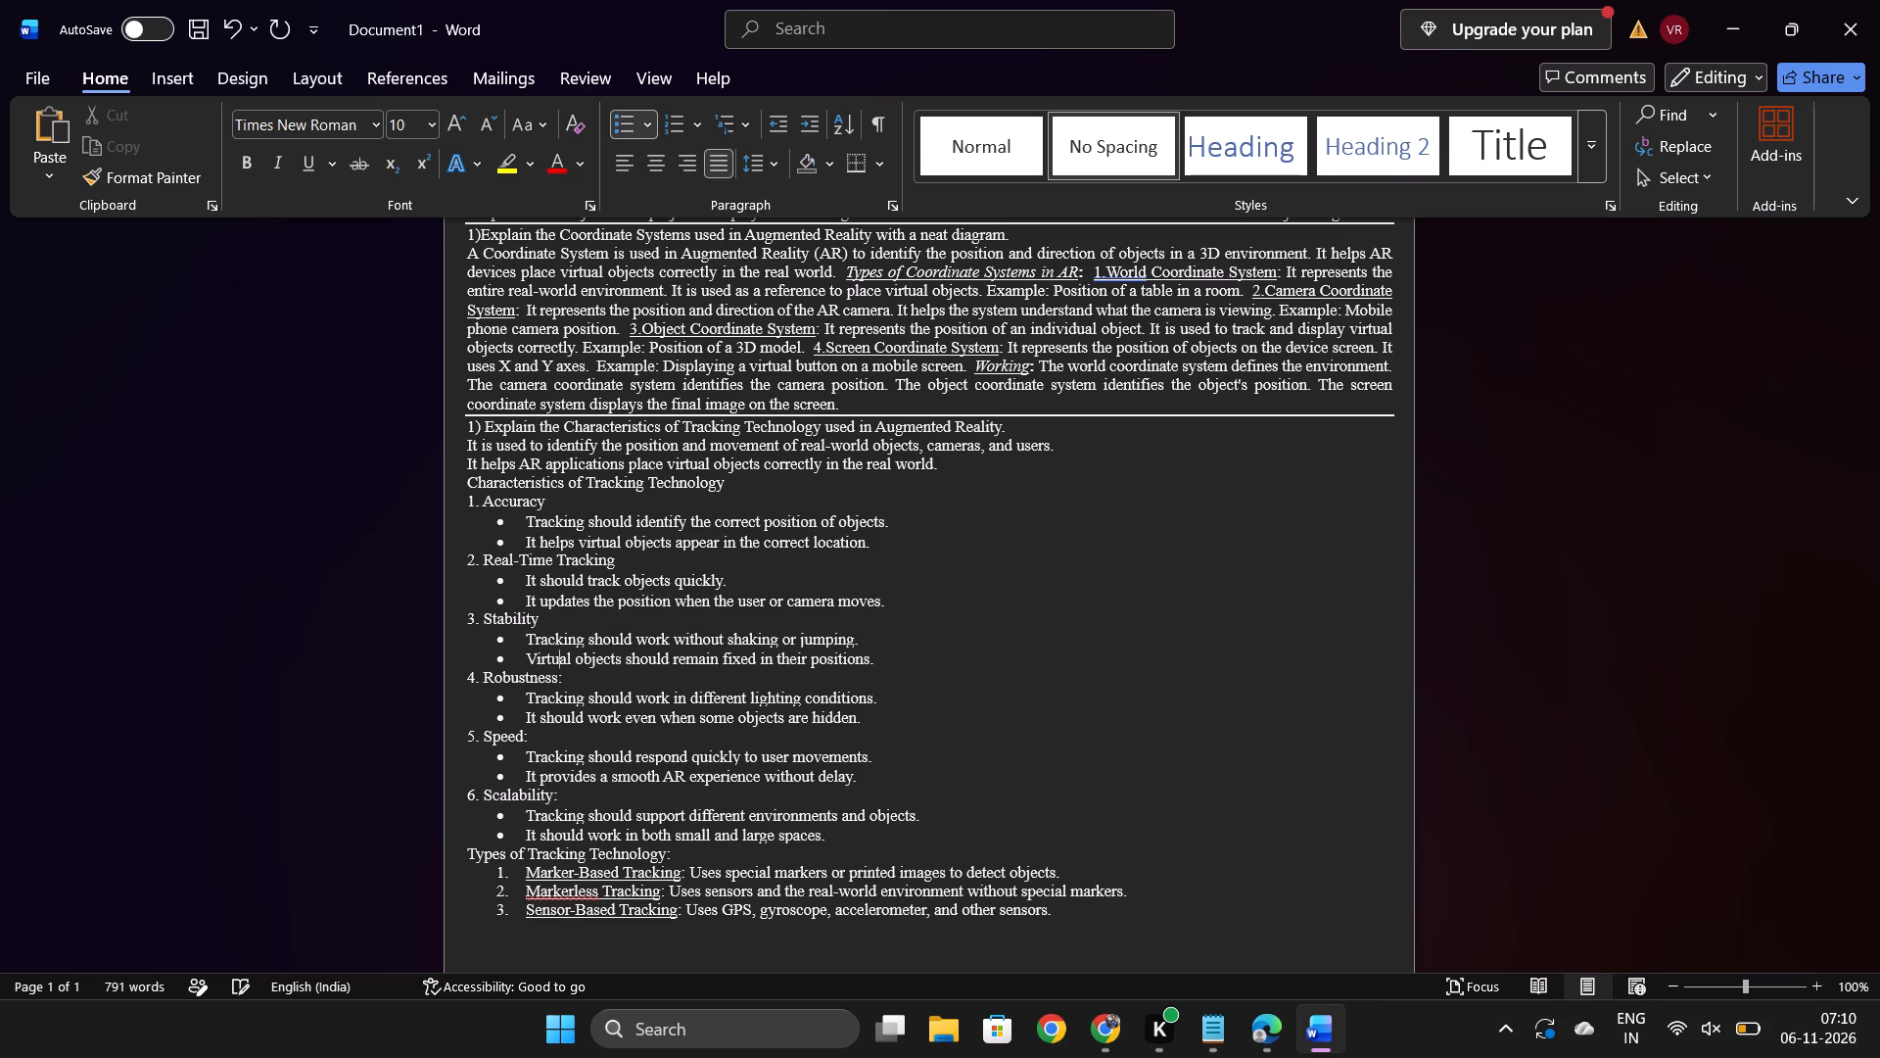
{"action": "key", "text": "Up"}
{"action": "key", "text": "Up"}
{"action": "key", "text": "shift+colon"}
Add a colon after the headings 2. Real-Time Tracking and 1. Accuracy.
{"action": "key", "text": "Up"}
{"action": "key", "text": "Up"}
{"action": "key", "text": "Up"}
{"action": "key", "text": "Up"}
{"action": "key", "text": "Down"}
{"action": "key", "text": "Left"}
{"action": "key", "text": "Down"}
{"action": "key", "text": "Left"}
{"action": "key", "text": "Left"}
{"action": "key", "text": "Left"}
{"action": "key", "text": "shift+colon"}
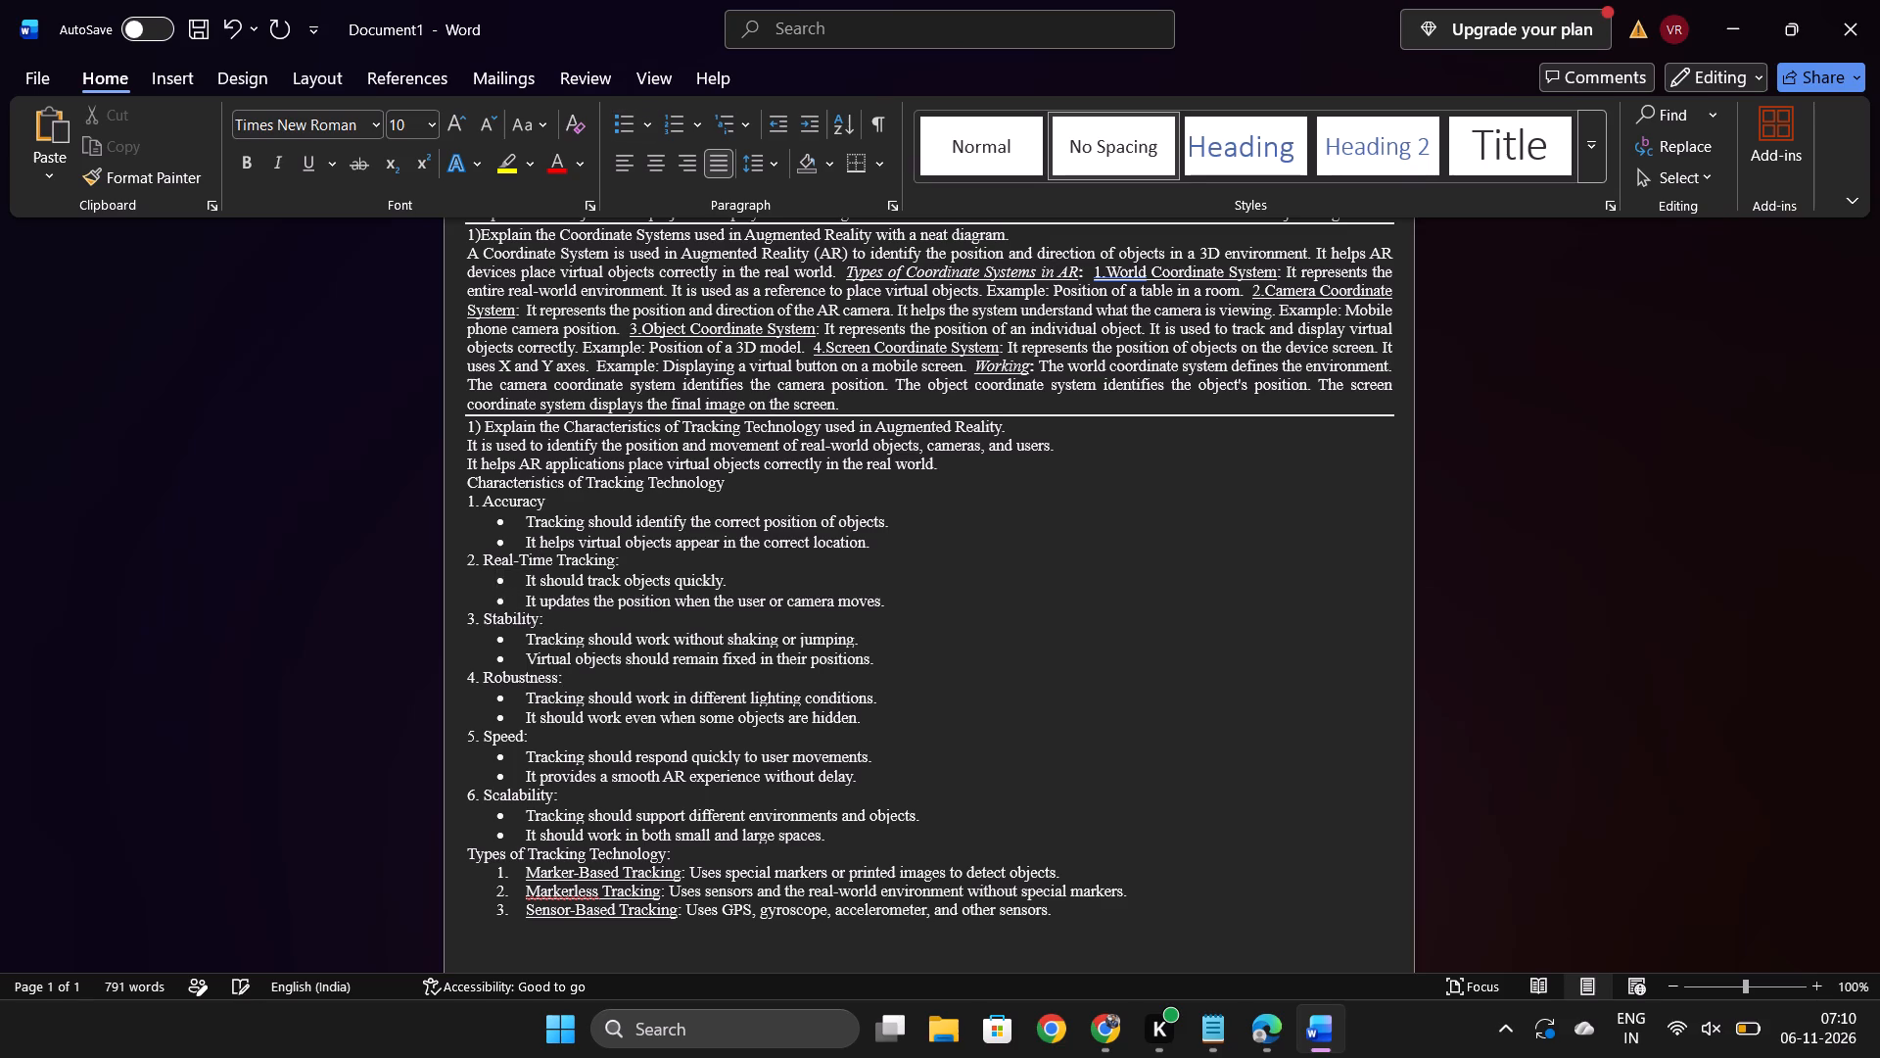
{"action": "key", "text": "Up"}
{"action": "key", "text": "Up"}
{"action": "key", "text": "Up"}
{"action": "key", "text": "shift+colon"}
Add a colon after the Characteristics of Tracking Technology heading in the answer.
{"action": "key", "text": "Left"}
{"action": "key", "text": "Left"}
{"action": "key", "text": "Left"}
{"action": "key", "text": "Left"}
{"action": "key", "text": "Left"}
{"action": "key", "text": "Left"}
{"action": "key", "text": "Left"}
{"action": "key", "text": "Left"}
{"action": "key", "text": "Left"}
{"action": "key", "text": "Left"}
{"action": "key", "text": "Left"}
{"action": "key", "text": "Left"}
{"action": "key", "text": "Left"}
{"action": "key", "text": "shift+colon"}
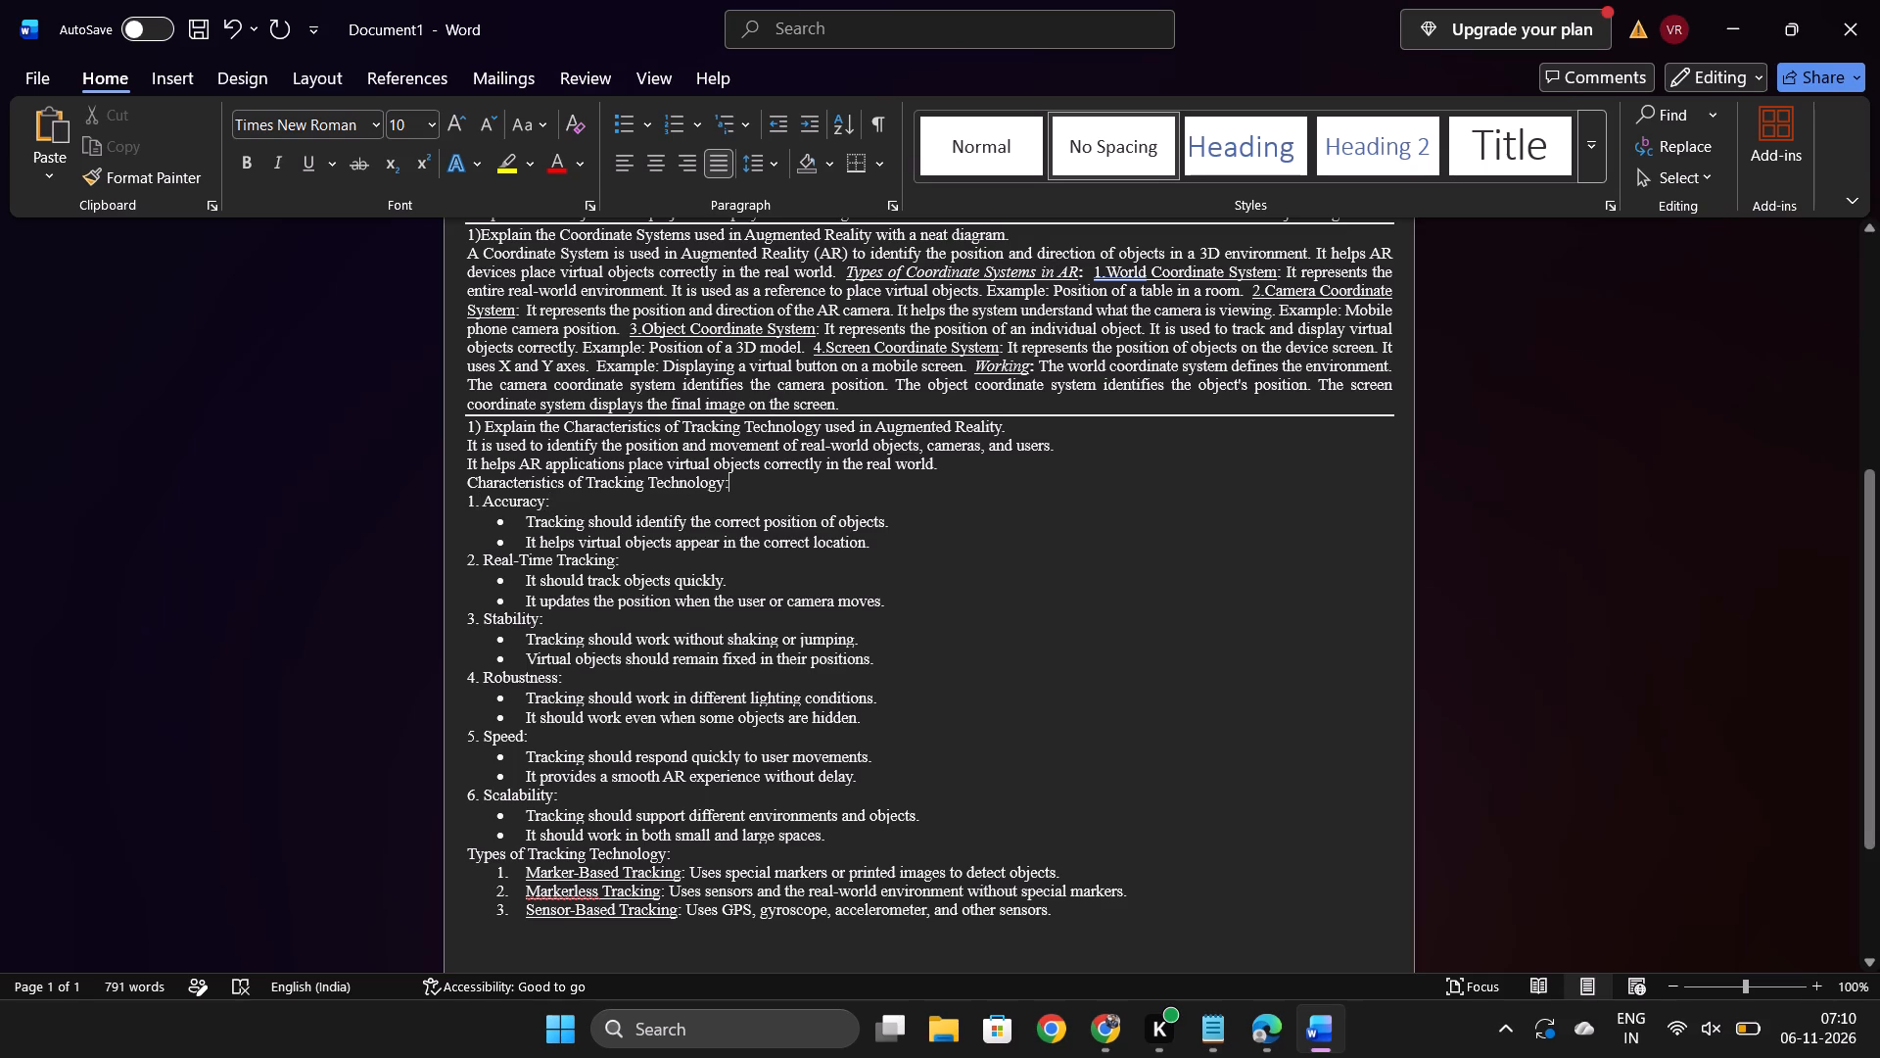
Join the "It helps AR applications" sentence to the end of the introductory line, separated by spaces.
{"action": "left_click", "coordinate": [465, 465]}
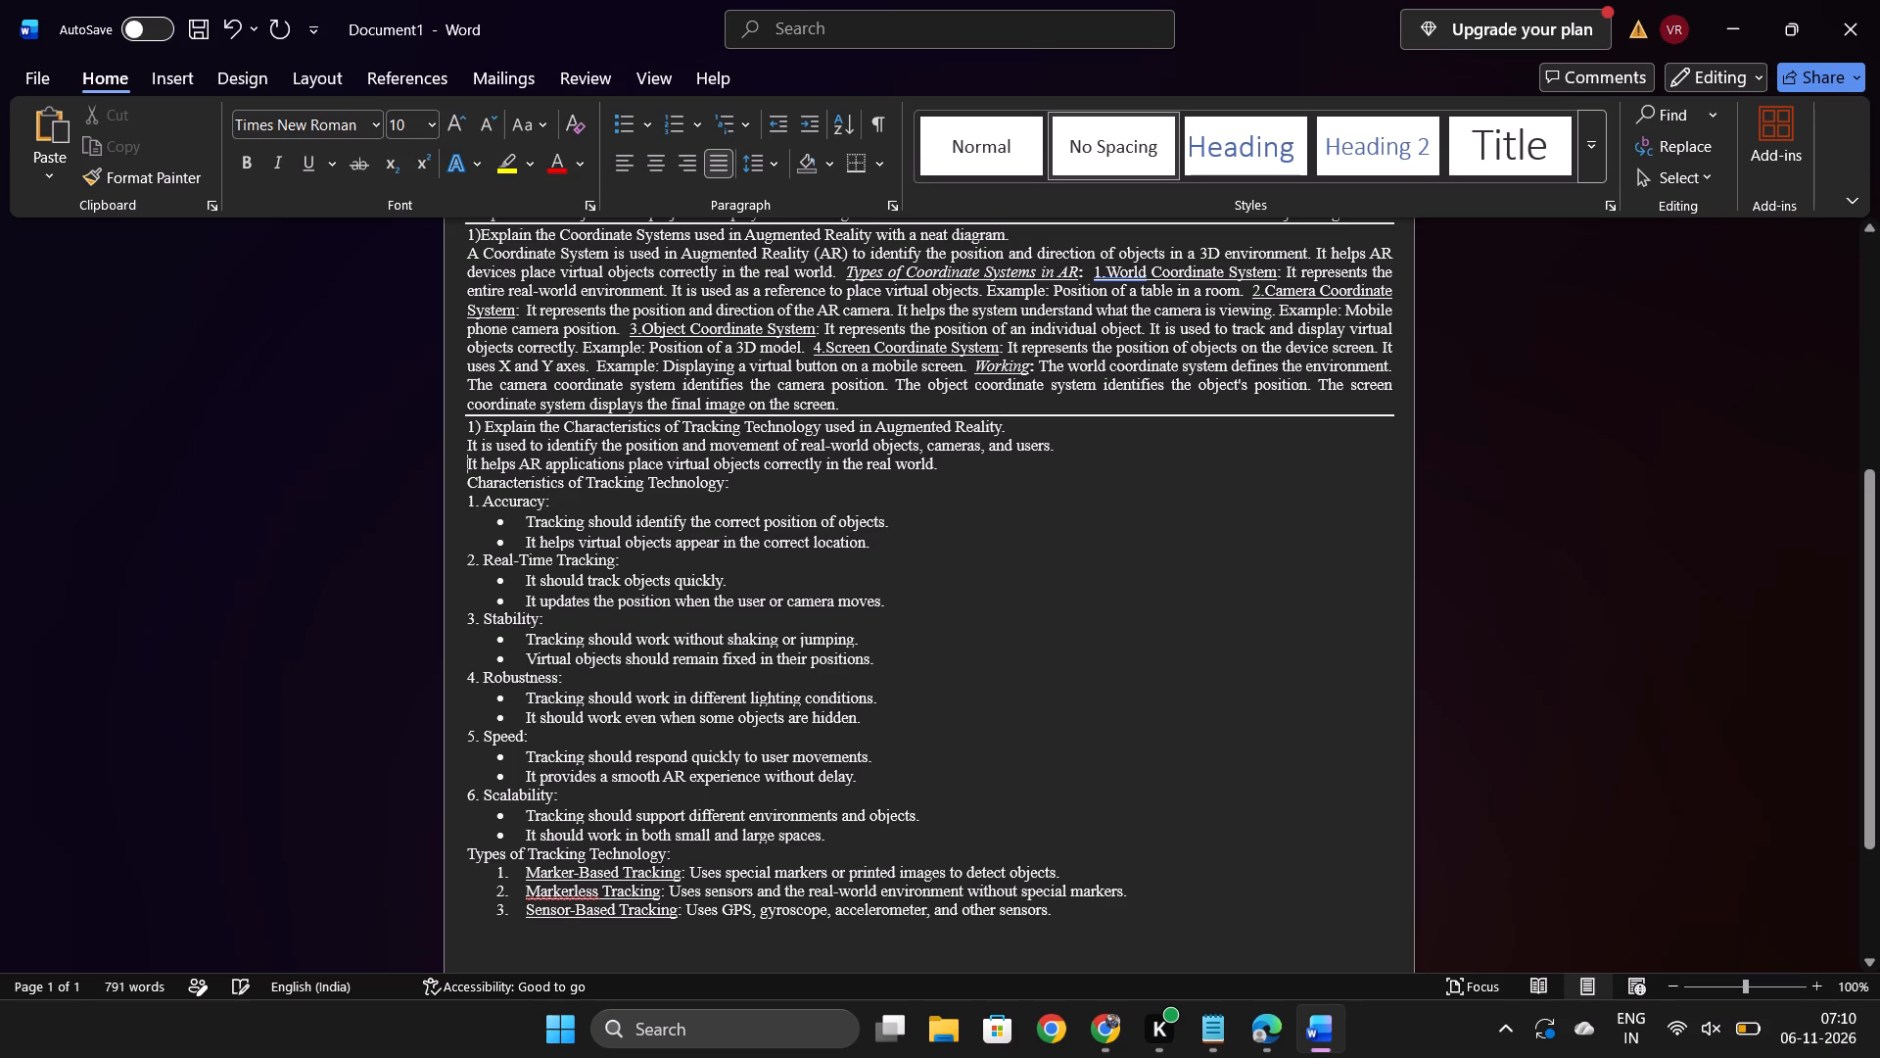
{"action": "key", "text": "BackSpace"}
{"action": "key", "text": "space"}
{"action": "key", "text": "space"}
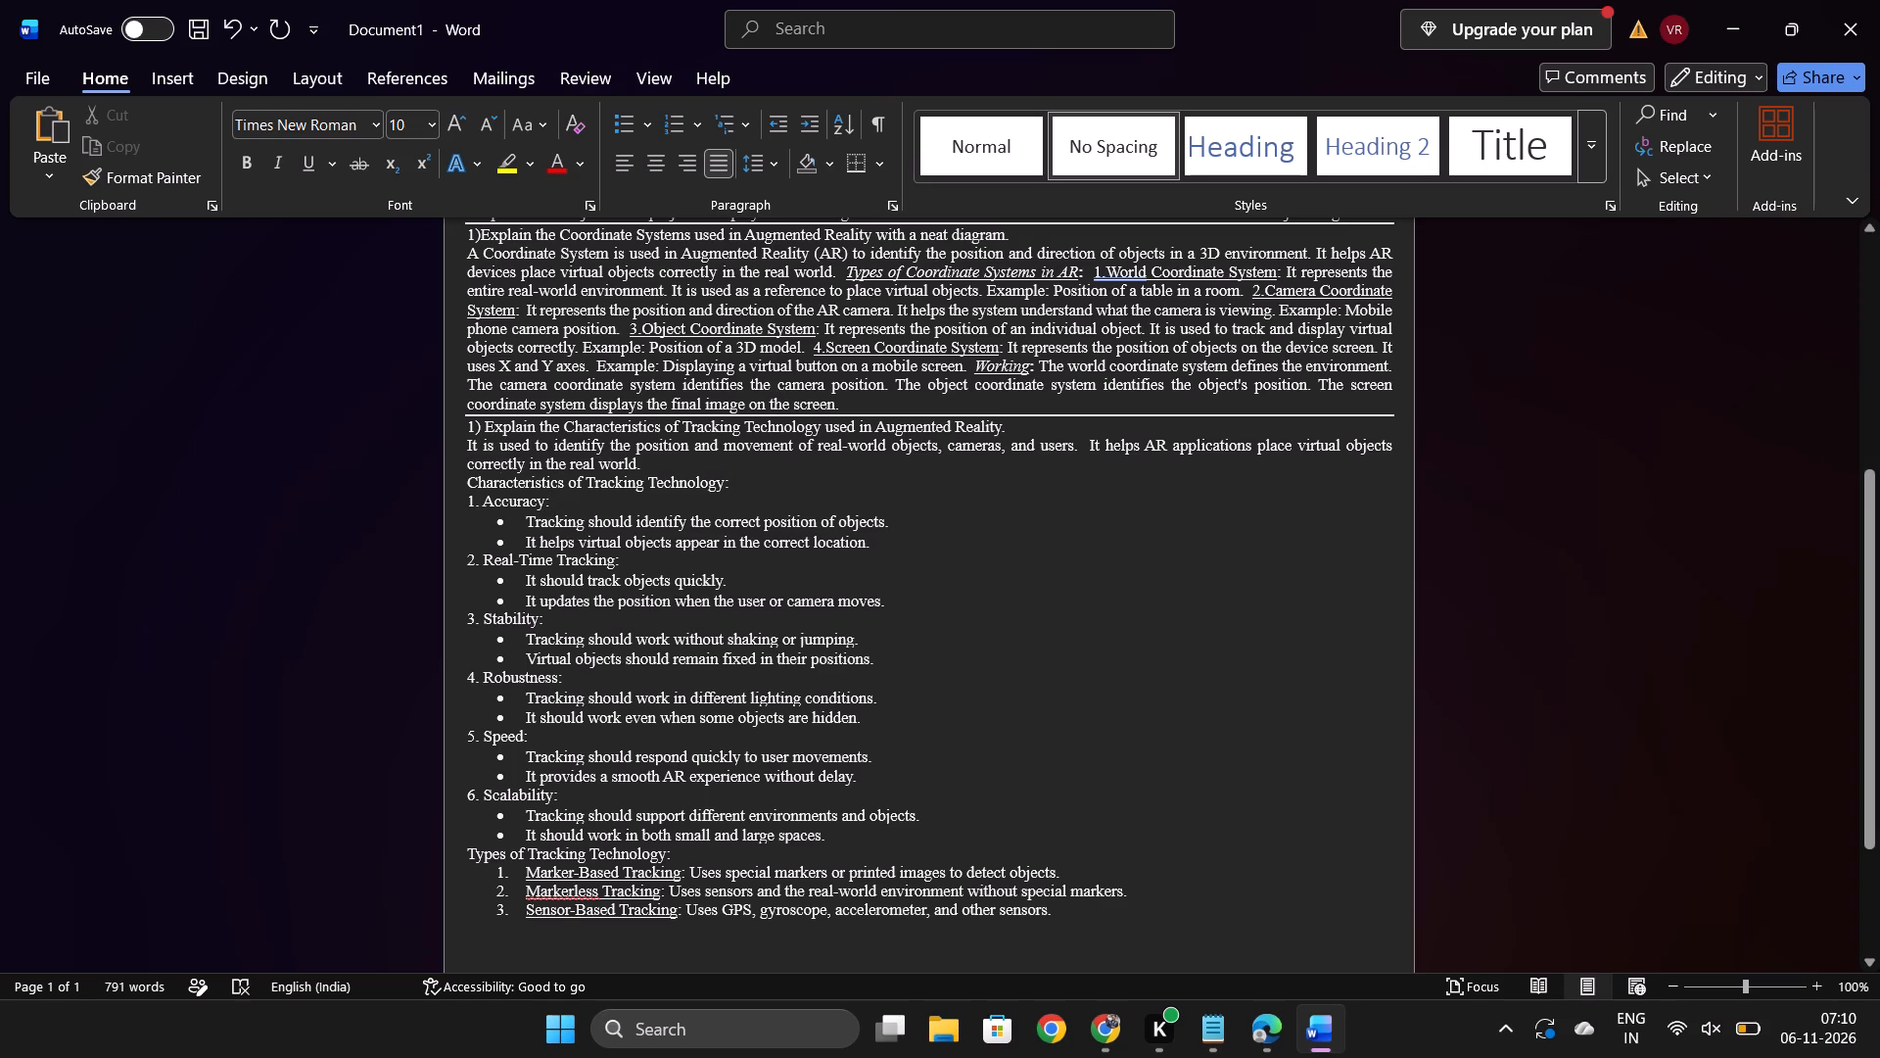
Underline the Characteristics and Types of Tracking Technology headings and all six characteristic names with their numbers, leaving out the colons.
{"action": "left_click_drag", "start_coordinate": [706, 484], "coordinate": [511, 481]}
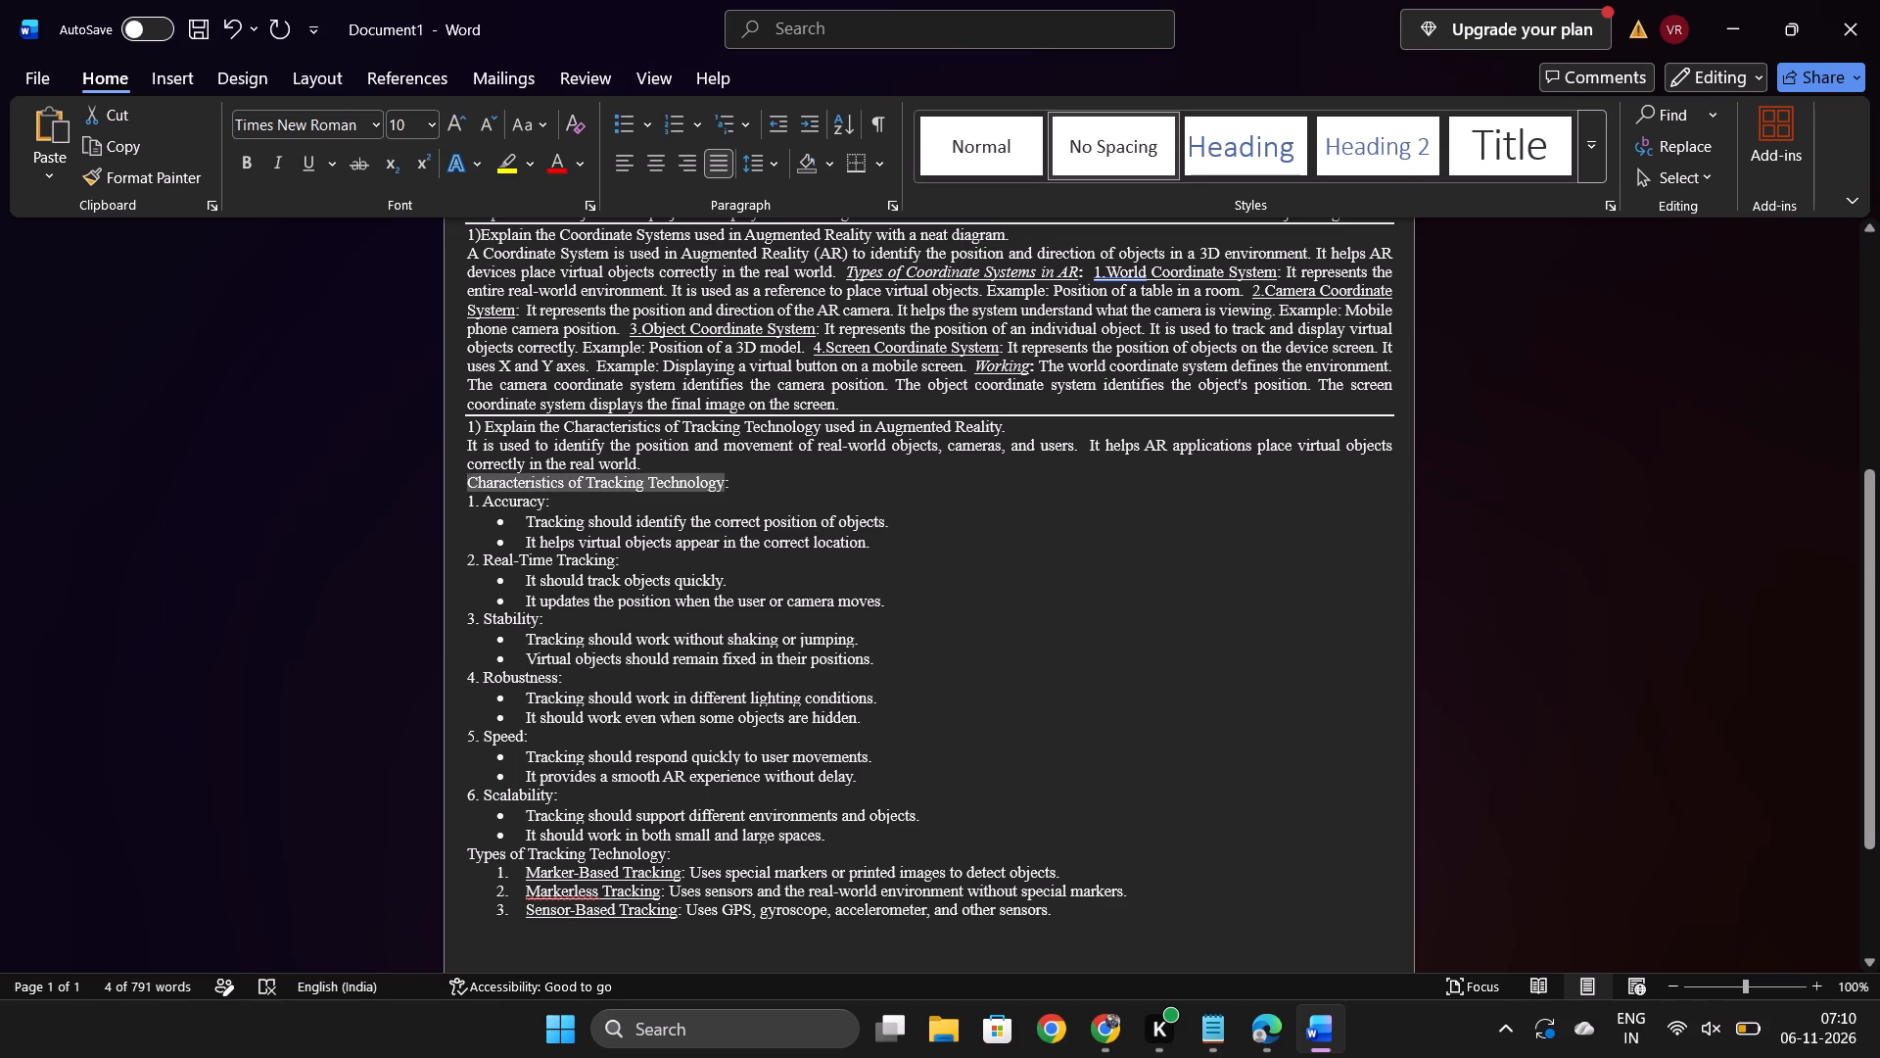
{"action": "left_click_drag", "start_coordinate": [541, 501], "coordinate": [456, 500], "text": "ctrl"}
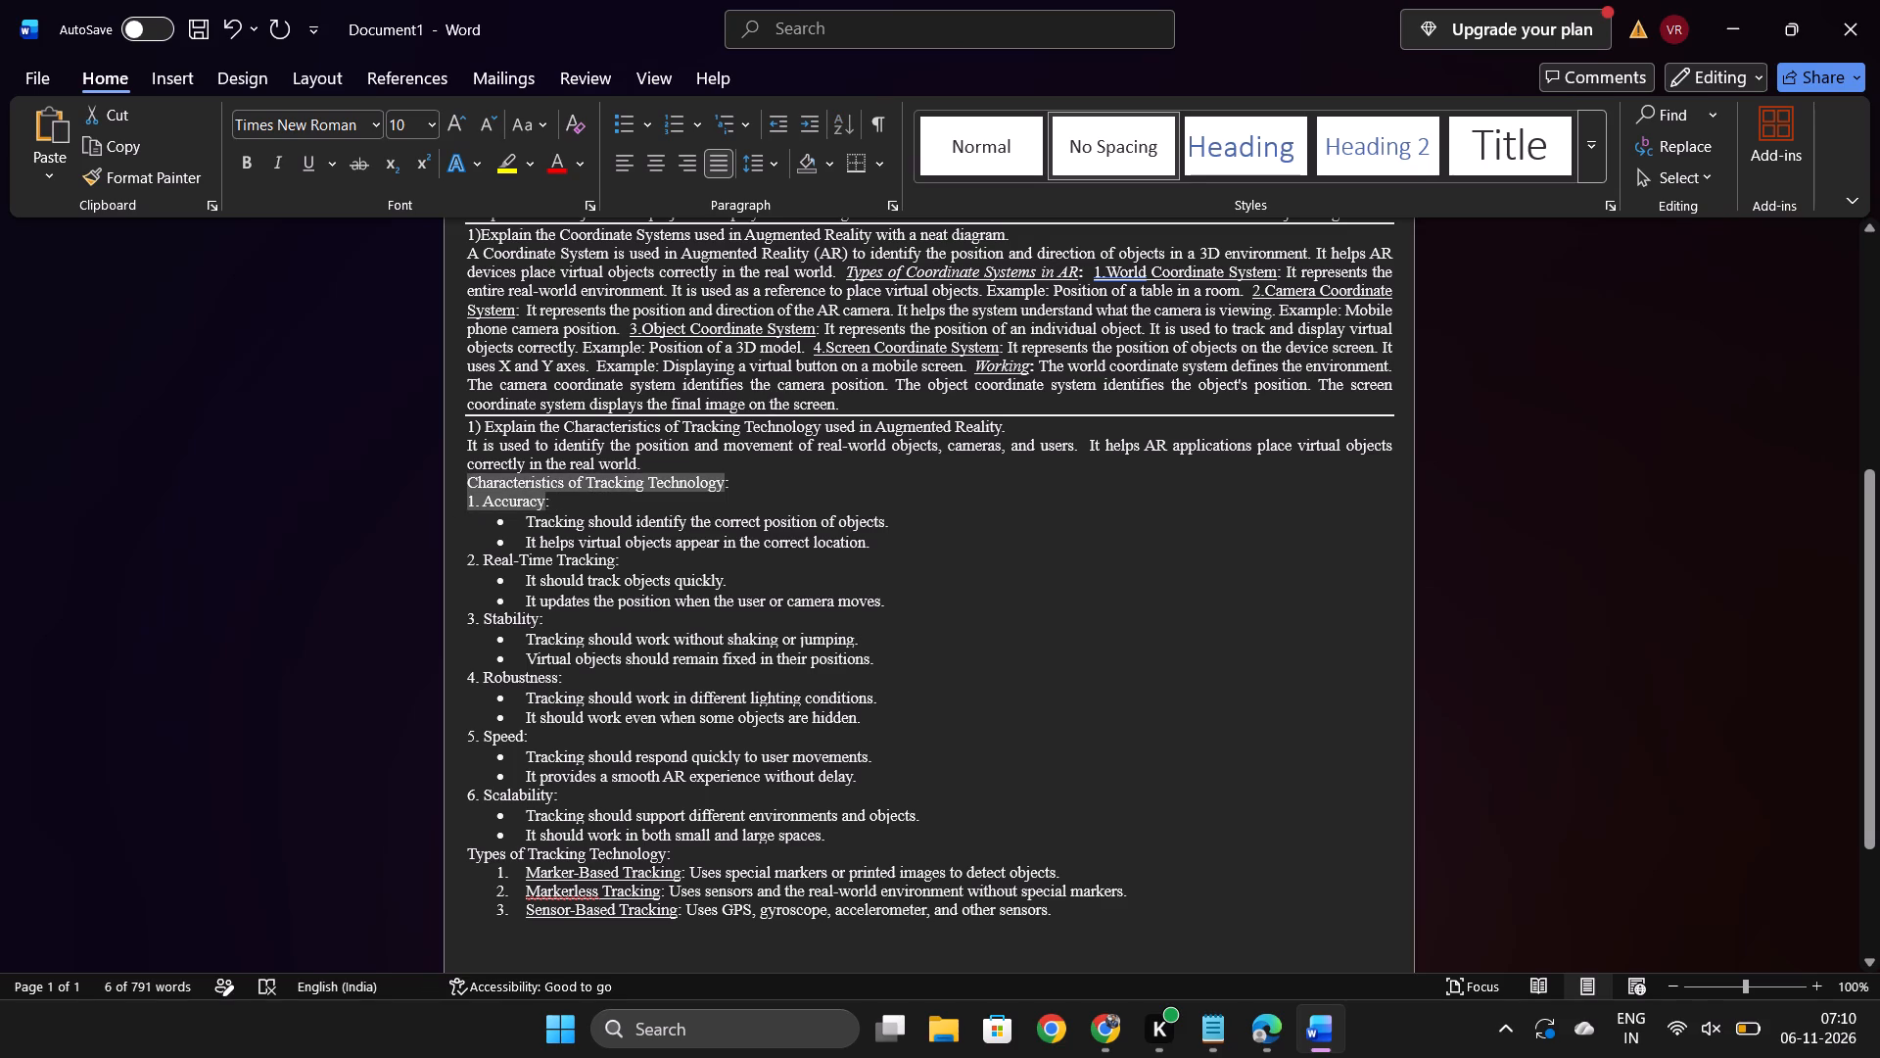
{"action": "left_click_drag", "start_coordinate": [579, 561], "coordinate": [448, 556], "text": "ctrl"}
{"action": "left_click_drag", "start_coordinate": [536, 619], "coordinate": [498, 617], "text": "ctrl"}
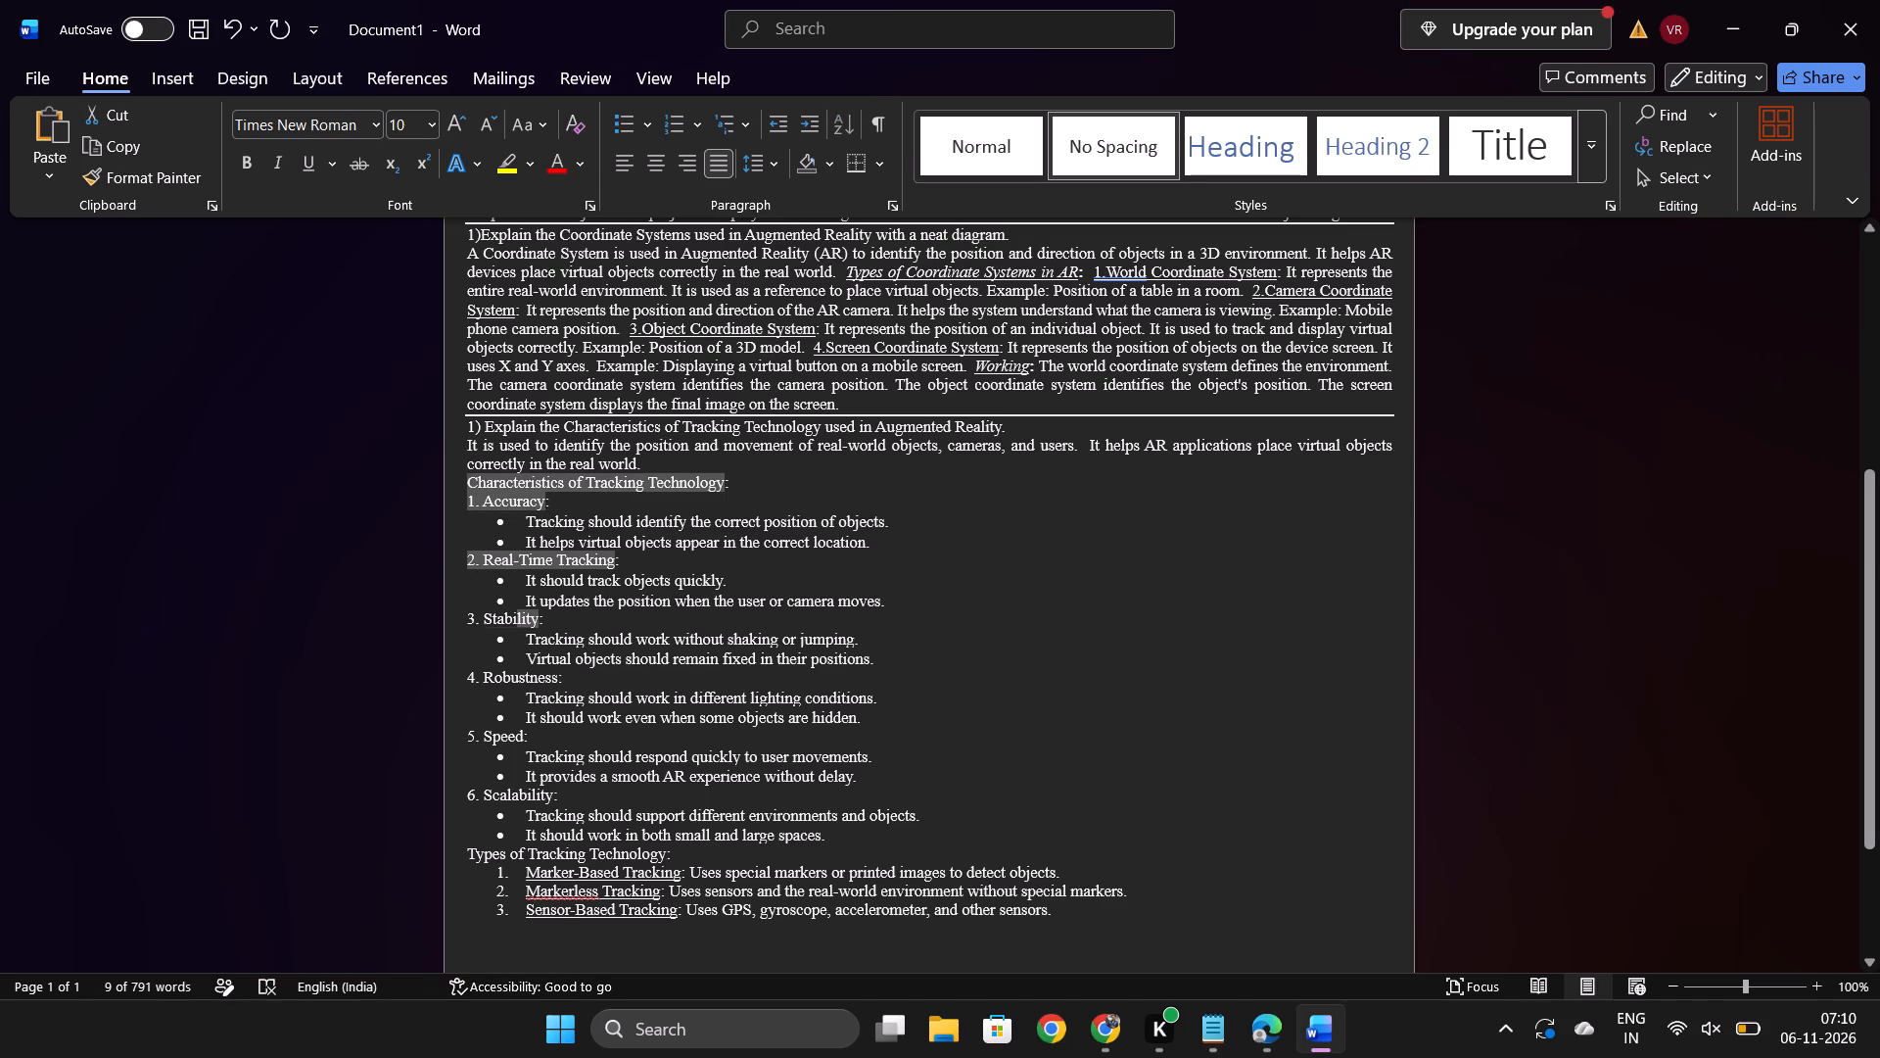
{"action": "left_click_drag", "start_coordinate": [498, 617], "coordinate": [440, 616], "text": "ctrl"}
{"action": "left_click_drag", "start_coordinate": [555, 675], "coordinate": [434, 672], "text": "ctrl"}
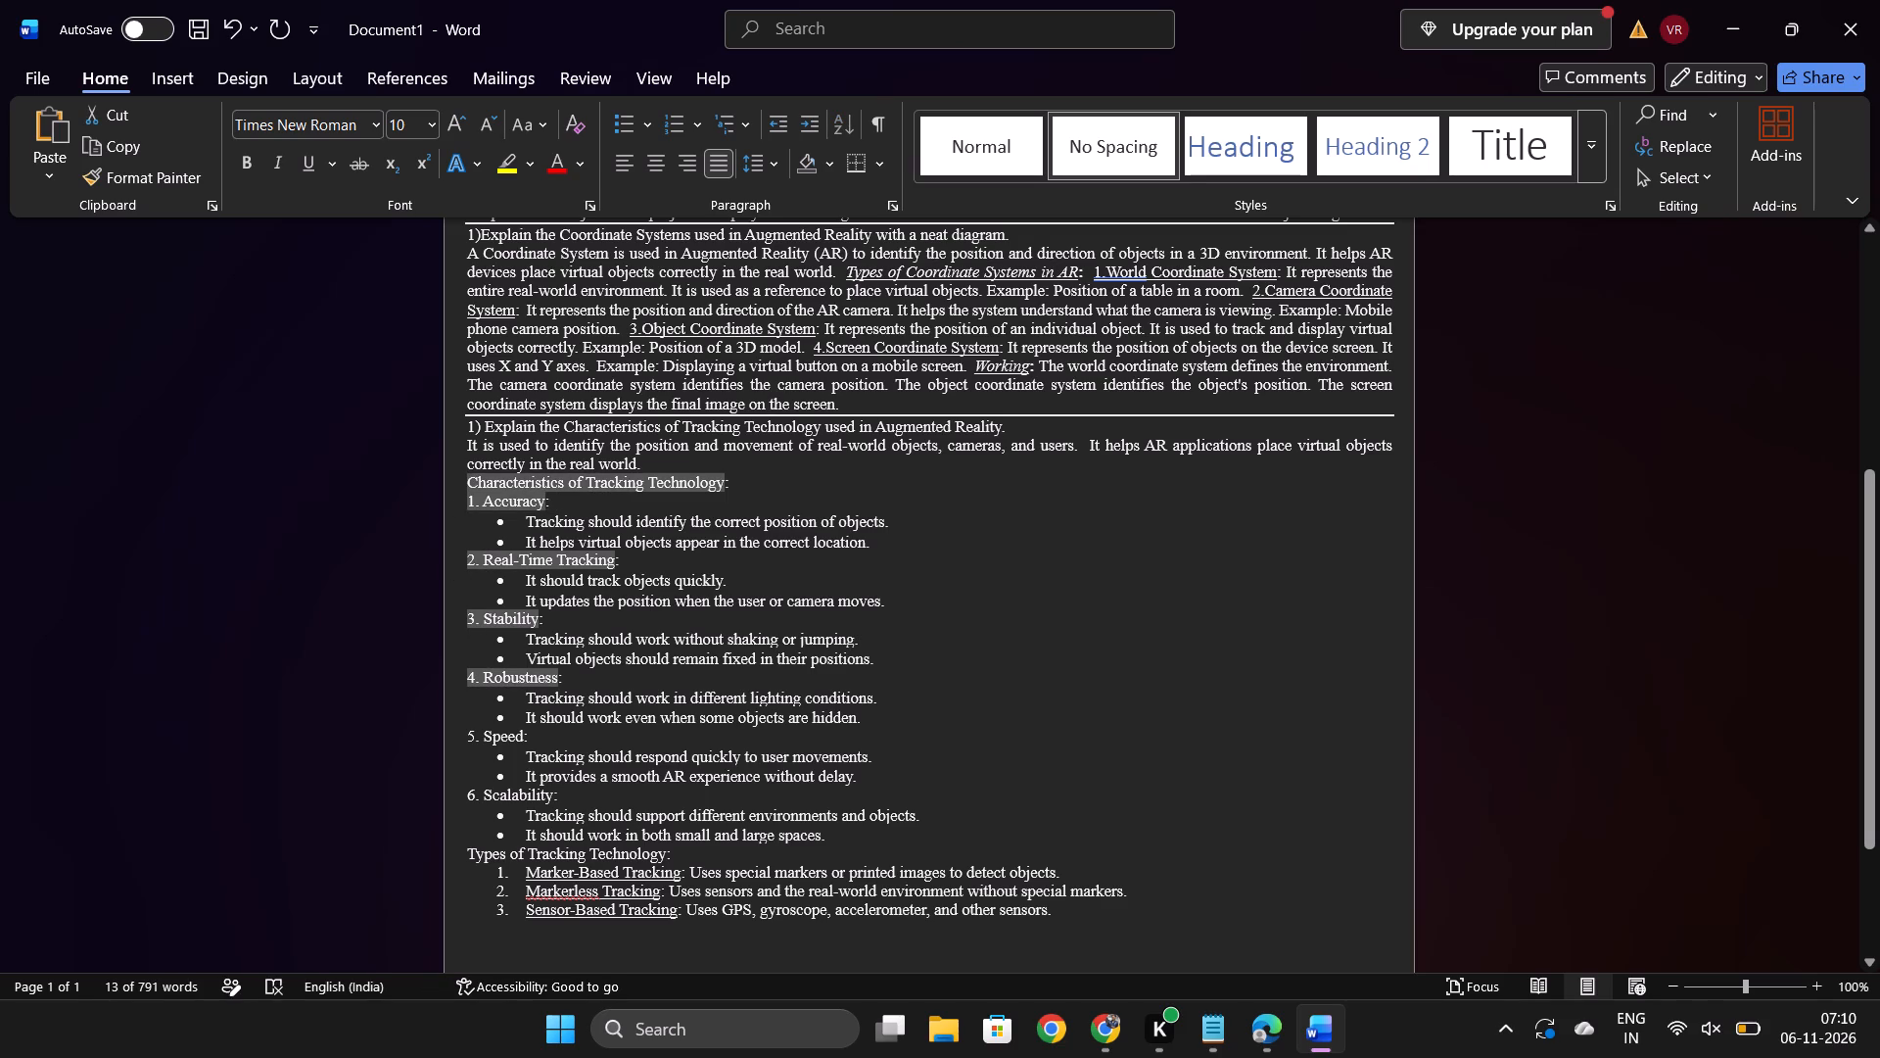
{"action": "left_click_drag", "start_coordinate": [519, 738], "coordinate": [429, 731], "text": "ctrl"}
{"action": "left_click_drag", "start_coordinate": [547, 796], "coordinate": [420, 795], "text": "ctrl"}
{"action": "left_click_drag", "start_coordinate": [665, 852], "coordinate": [454, 850], "text": "ctrl"}
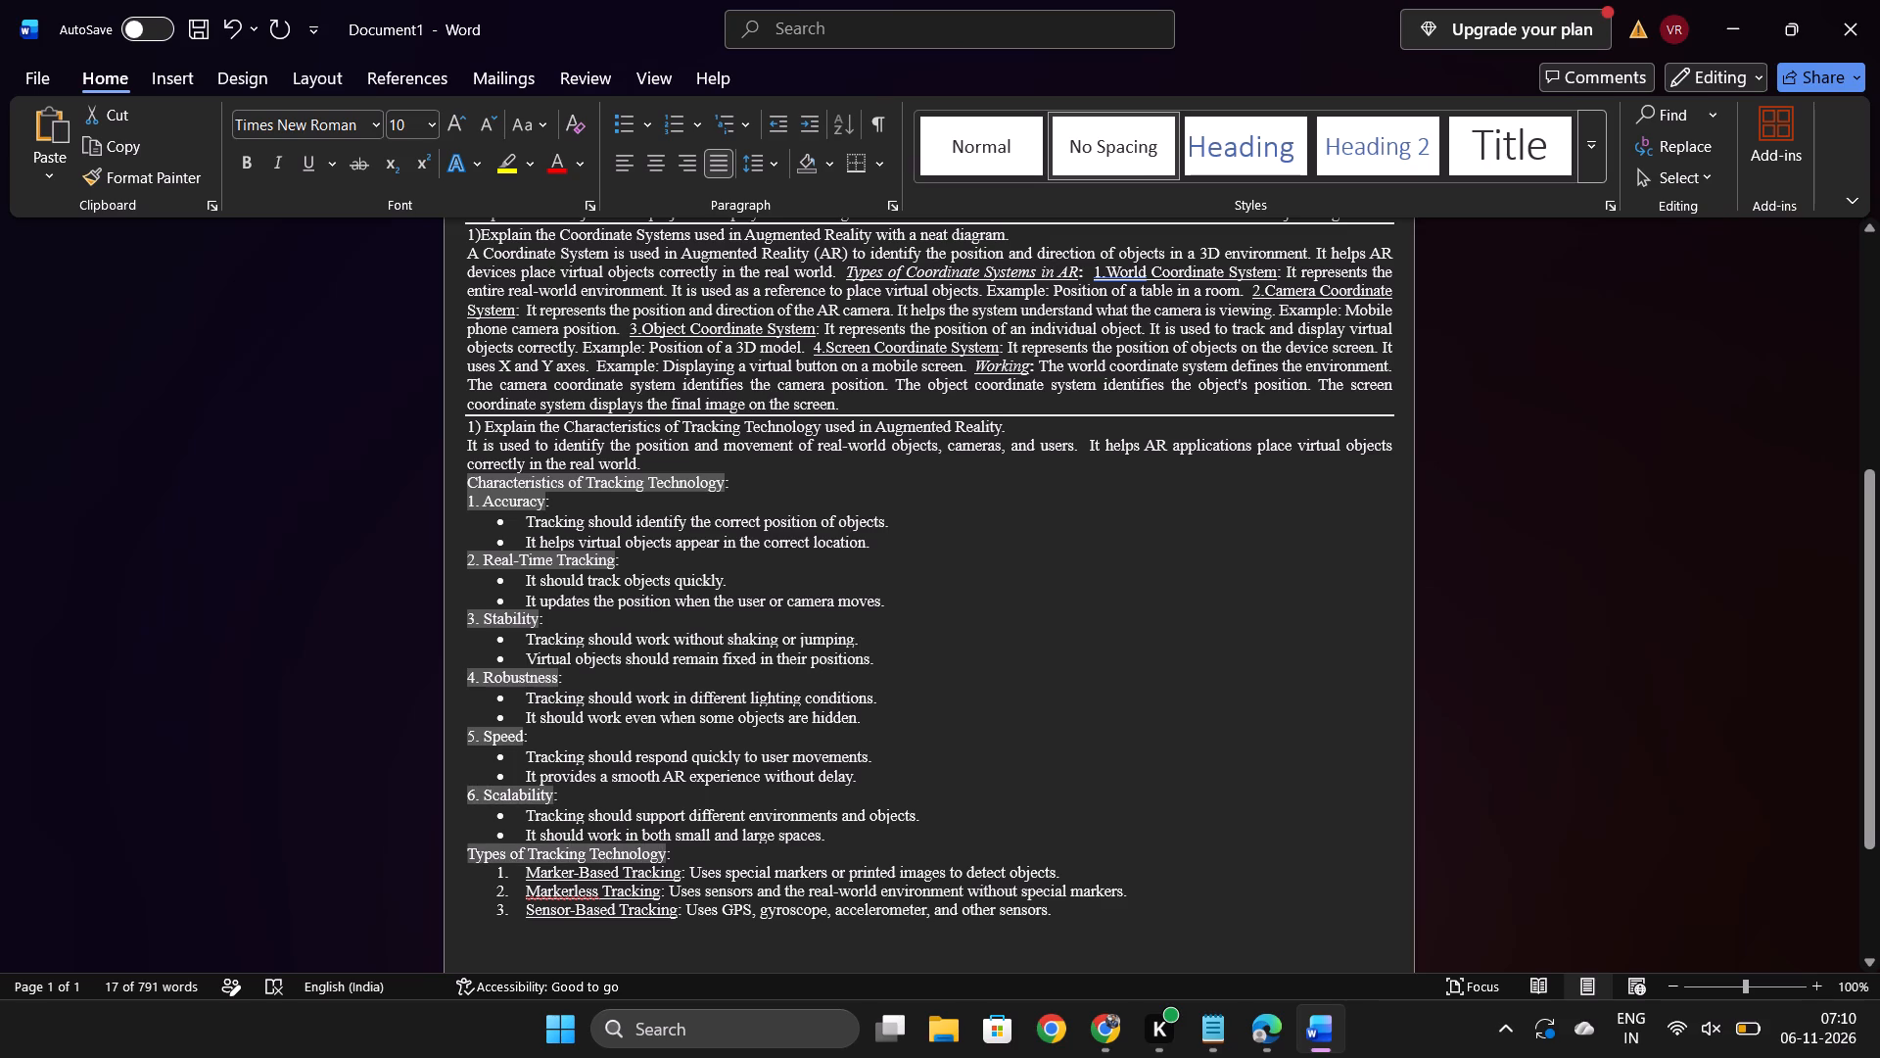
{"action": "left_click_drag", "start_coordinate": [454, 850], "coordinate": [445, 850], "text": "ctrl"}
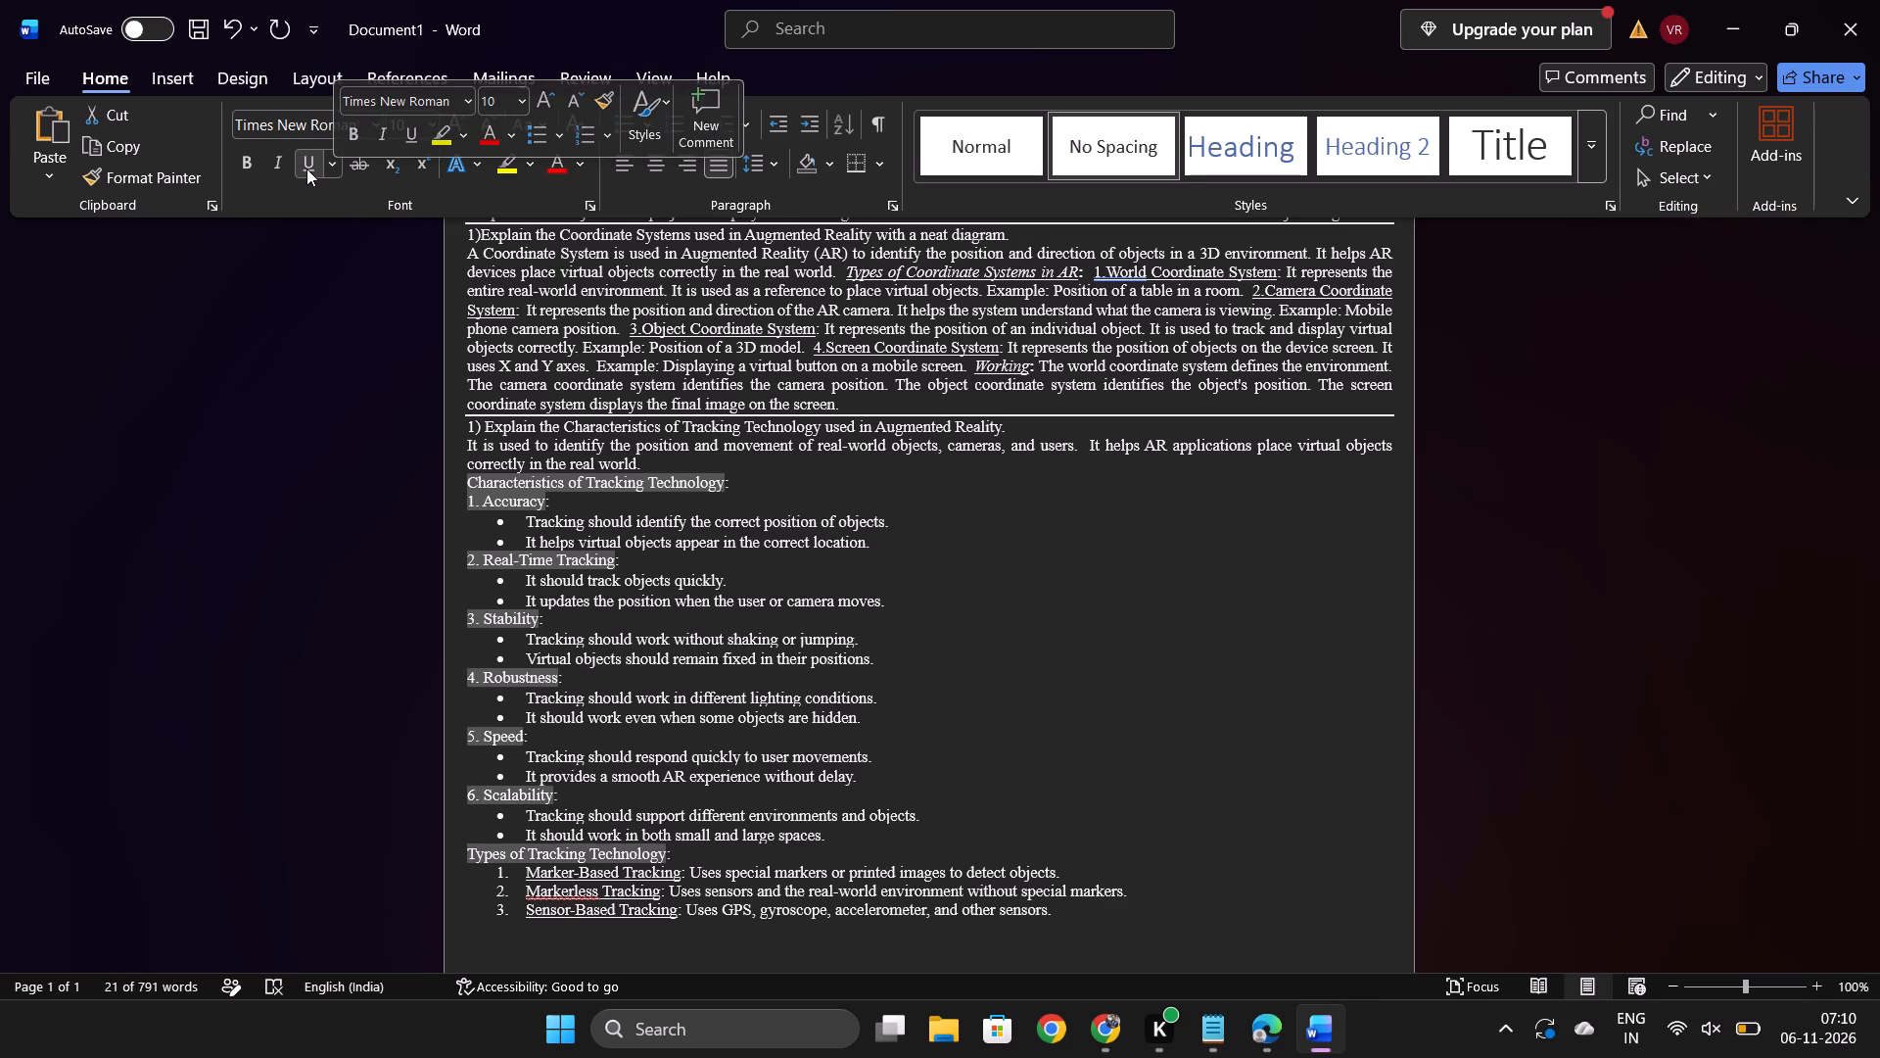
{"action": "left_click", "coordinate": [306, 168]}
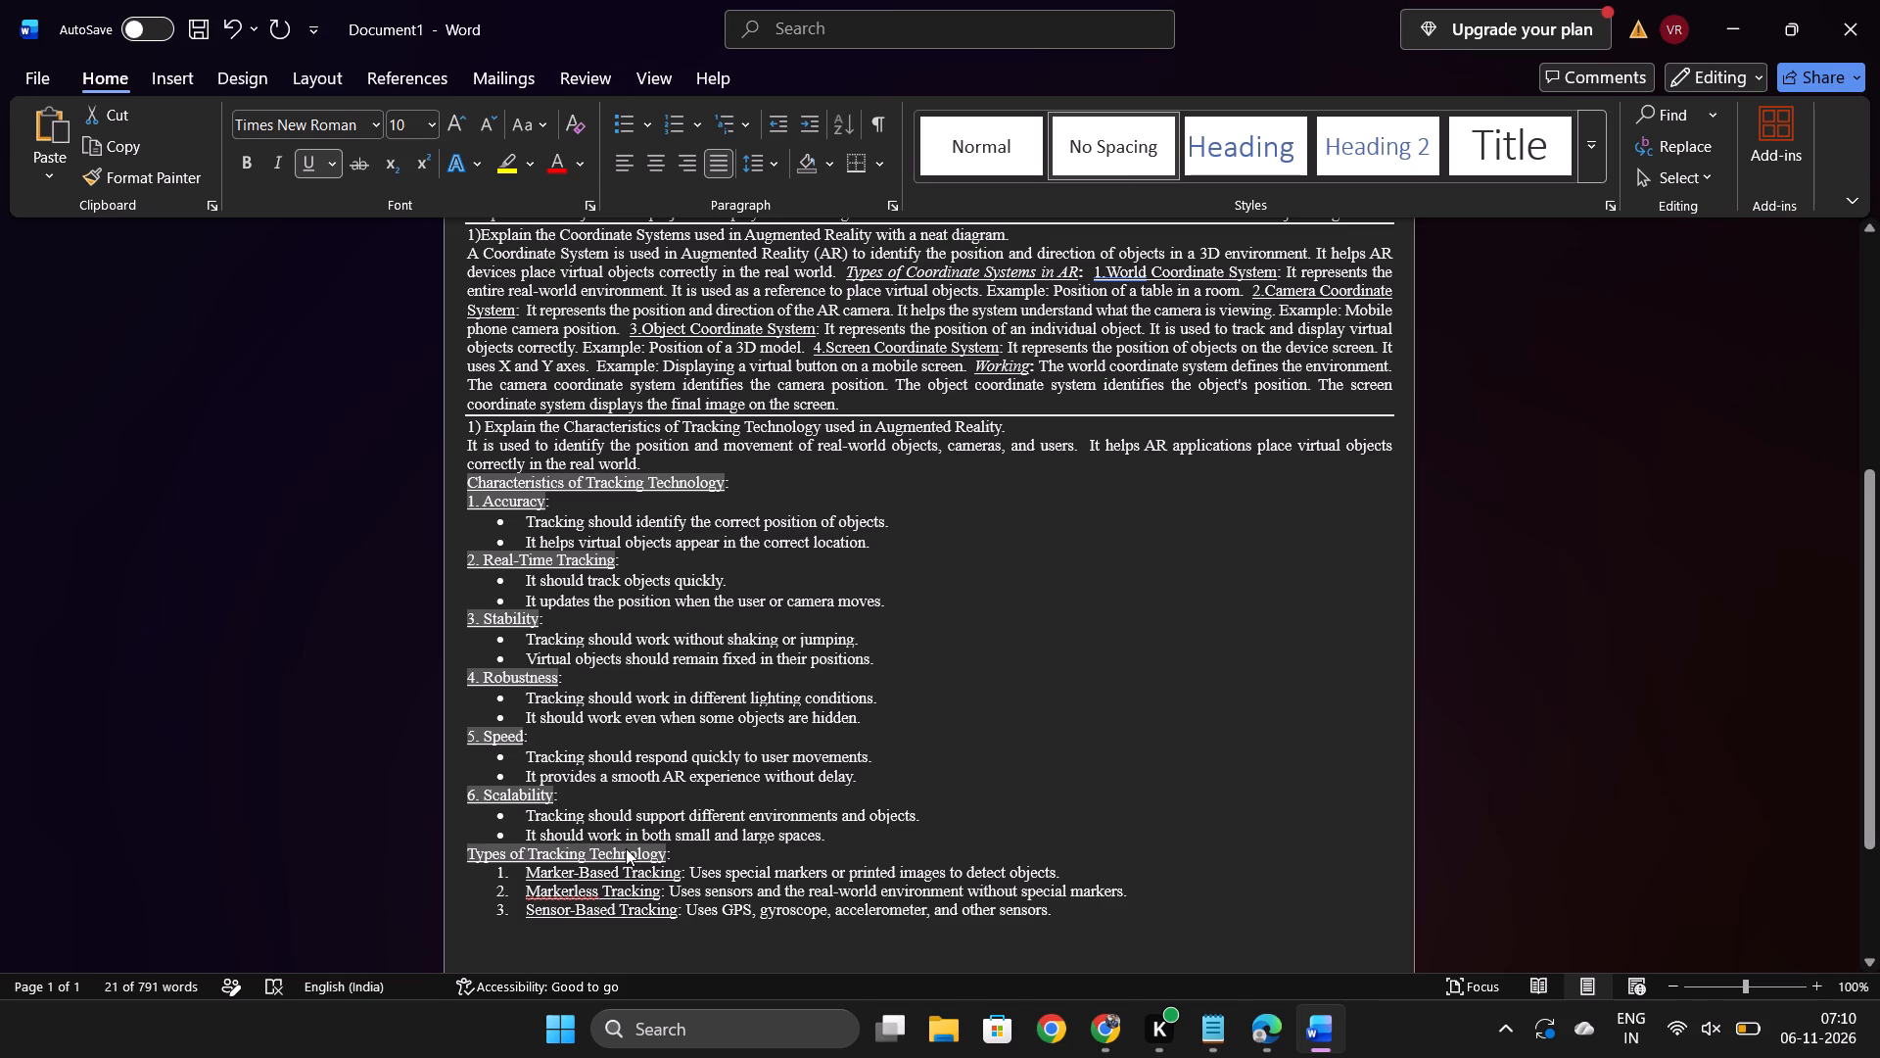
Italicize the Characteristics of Tracking Technology and Types of Tracking Technology headings.
{"action": "left_click", "coordinate": [626, 848]}
{"action": "left_click_drag", "start_coordinate": [661, 856], "coordinate": [460, 855]}
{"action": "left_click_drag", "start_coordinate": [706, 483], "coordinate": [497, 479], "text": "ctrl"}
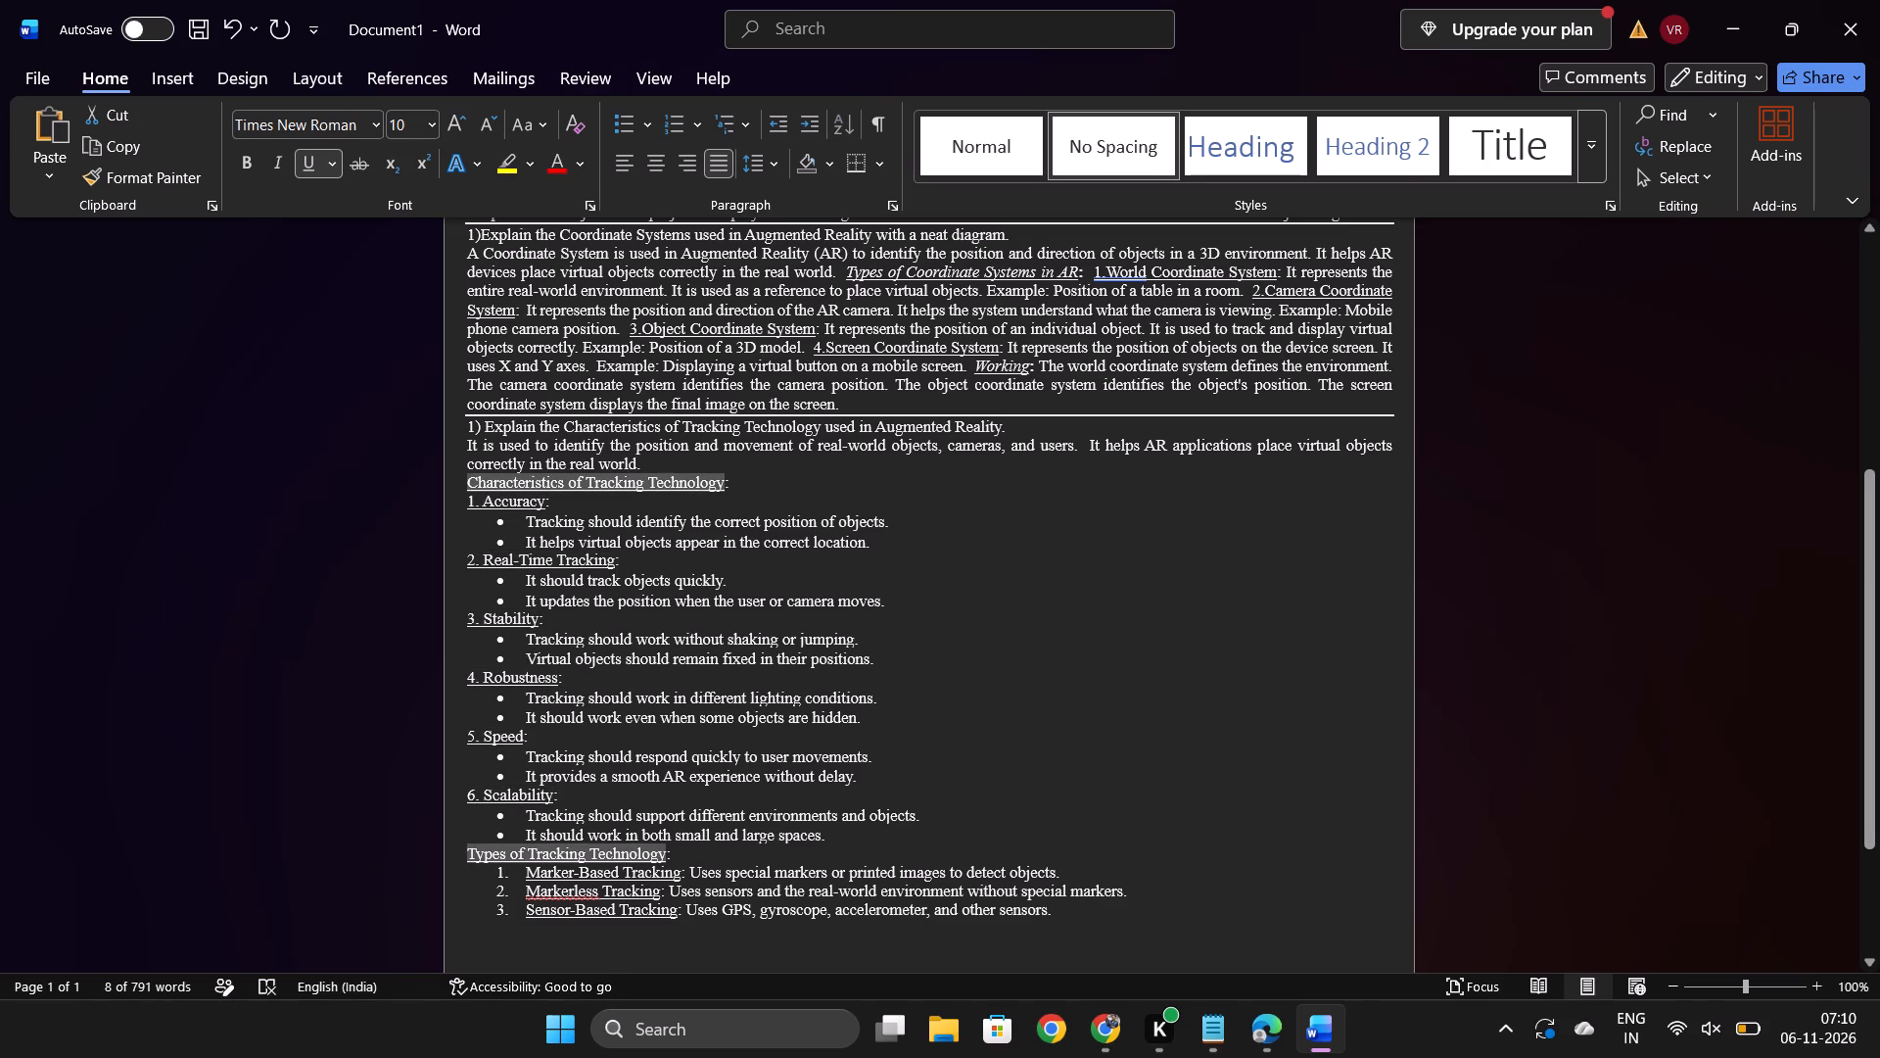
{"action": "left_click", "coordinate": [272, 168], "text": "ctrl"}
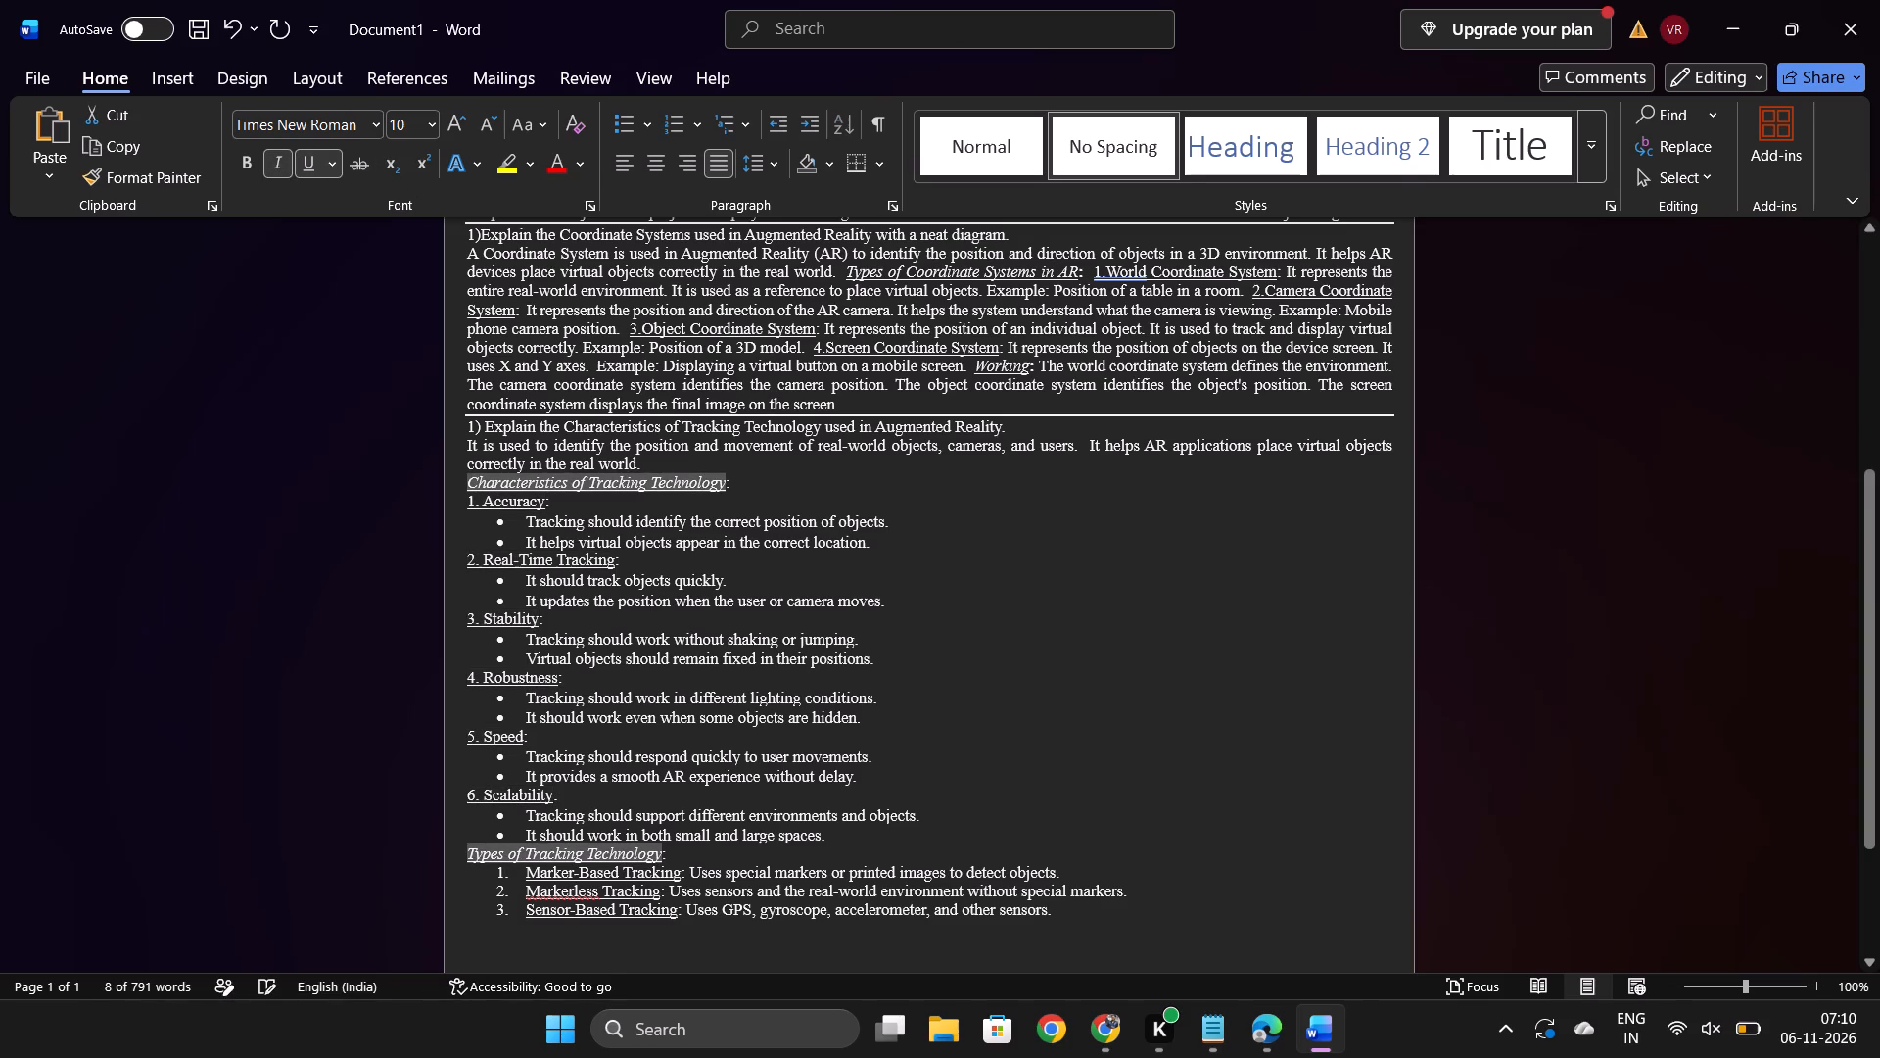
Shorten the Characteristics of Tracking Technology heading to "Characteristics", keeping its colon.
{"action": "left_click", "coordinate": [725, 489]}
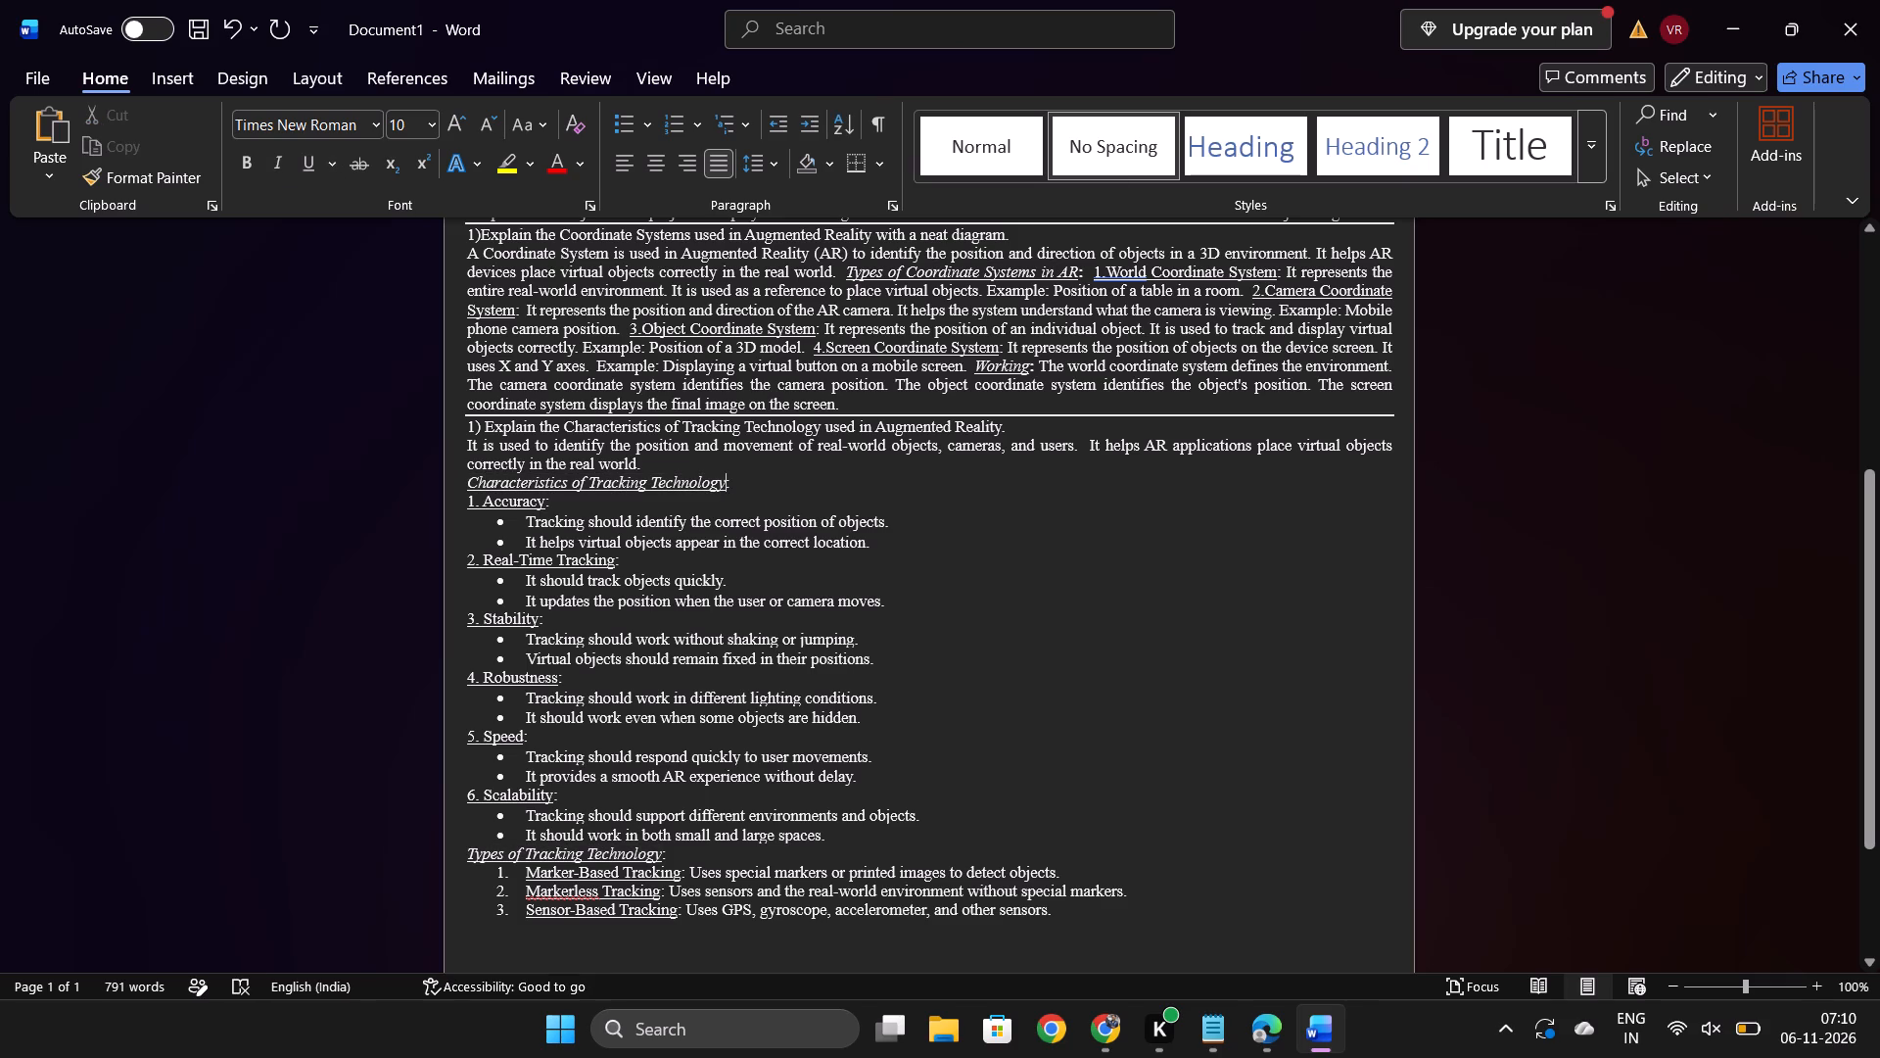
{"action": "key", "text": "BackSpace"}
{"action": "key", "text": "BackSpace"}
{"action": "key", "text": "BackSpace"}
{"action": "key", "text": "BackSpace"}
{"action": "key", "text": "BackSpace"}
{"action": "key", "text": "BackSpace"}
{"action": "key", "text": "BackSpace"}
{"action": "key", "text": "BackSpace"}
{"action": "key", "text": "BackSpace"}
{"action": "key", "text": "BackSpace"}
{"action": "key", "text": "BackSpace"}
{"action": "key", "text": "BackSpace"}
{"action": "key", "text": "BackSpace"}
{"action": "key", "text": "BackSpace"}
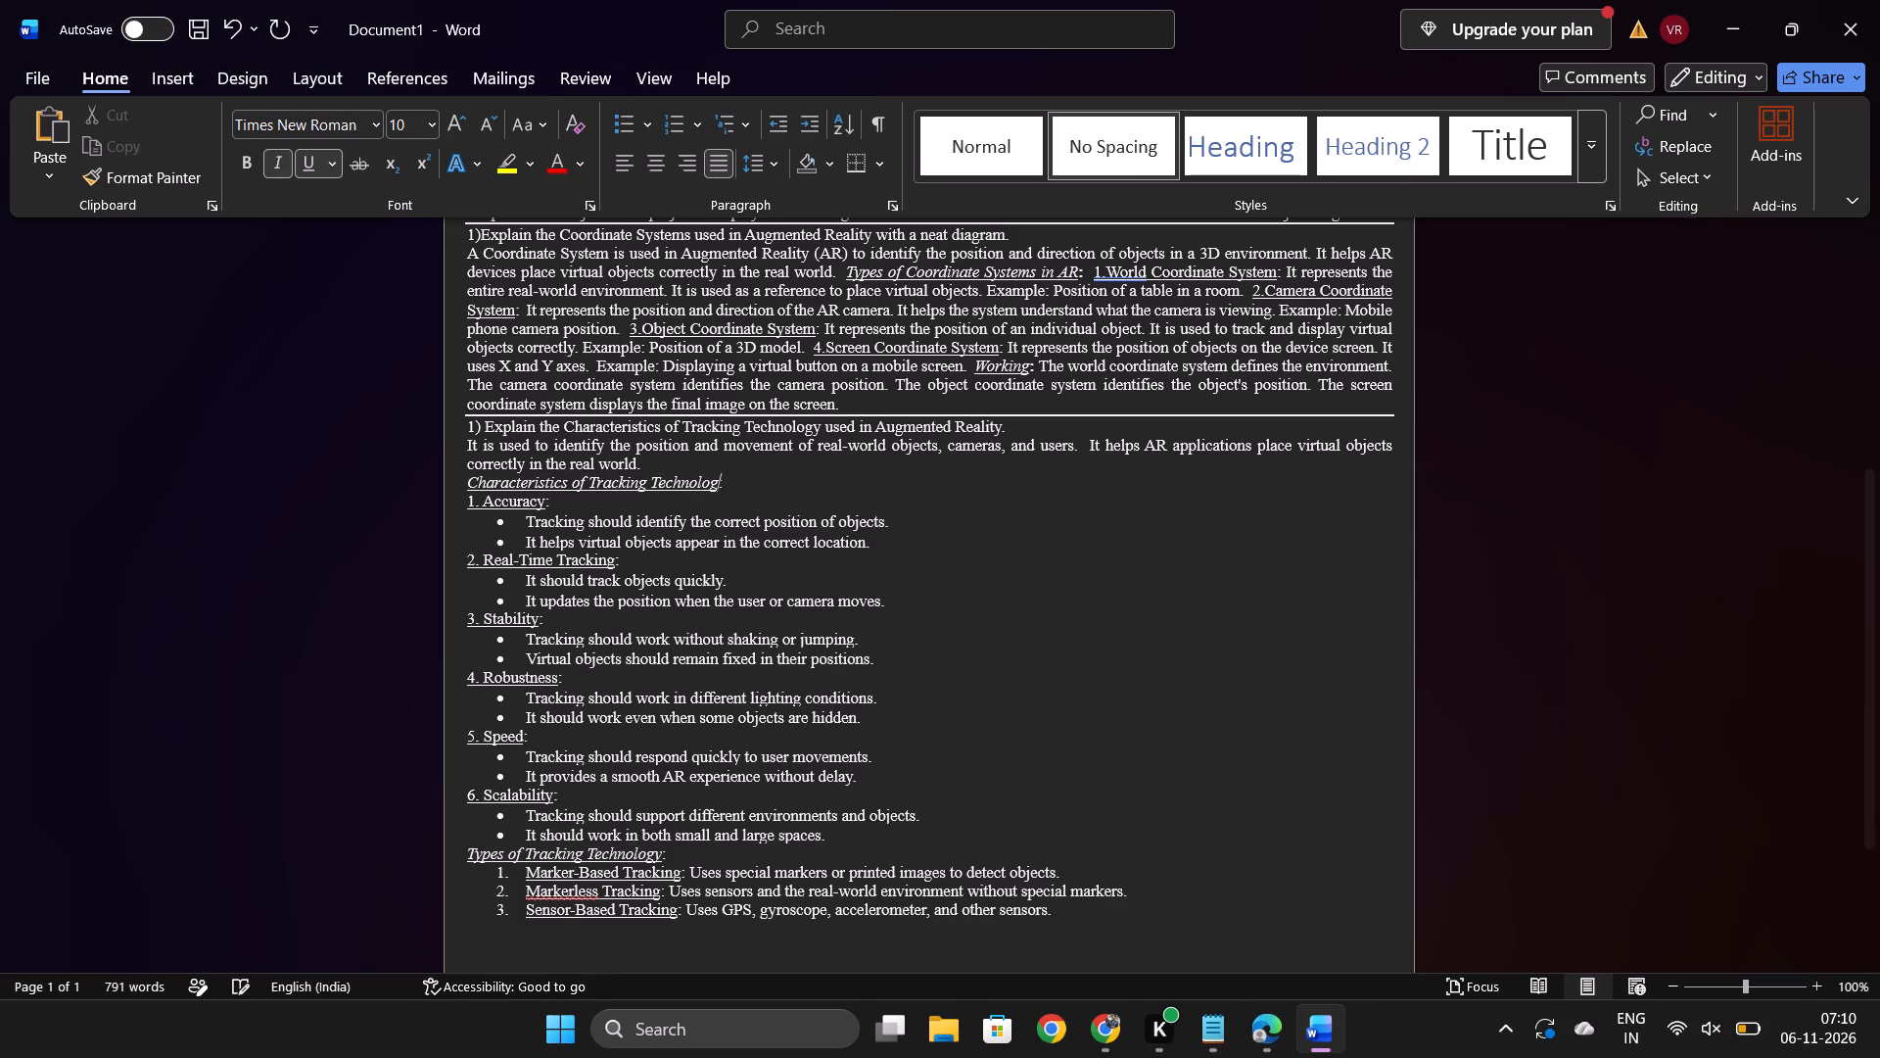
{"action": "key", "text": "BackSpace"}
{"action": "key", "text": "BackSpace"}
{"action": "key", "text": "BackSpace"}
{"action": "key", "text": "BackSpace"}
{"action": "key", "text": "BackSpace"}
{"action": "key", "text": "BackSpace"}
{"action": "key", "text": "BackSpace"}
{"action": "key", "text": "BackSpace"}
{"action": "key", "text": "BackSpace"}
Shorten the Types of Tracking Technology heading to "Types", keeping its colon.
{"action": "key", "text": "Down"}
{"action": "key", "text": "Down"}
{"action": "key", "text": "Down"}
{"action": "key", "text": "Down"}
{"action": "key", "text": "Down"}
{"action": "key", "text": "Down"}
{"action": "key", "text": "Down"}
{"action": "key", "text": "Down"}
{"action": "key", "text": "Down"}
{"action": "key", "text": "Down"}
{"action": "key", "text": "Down"}
{"action": "key", "text": "Down"}
{"action": "key", "text": "Down"}
{"action": "key", "text": "Down"}
{"action": "key", "text": "Down"}
{"action": "key", "text": "Down"}
{"action": "key", "text": "Down"}
{"action": "key", "text": "Down"}
{"action": "key", "text": "Down"}
{"action": "key", "text": "Down"}
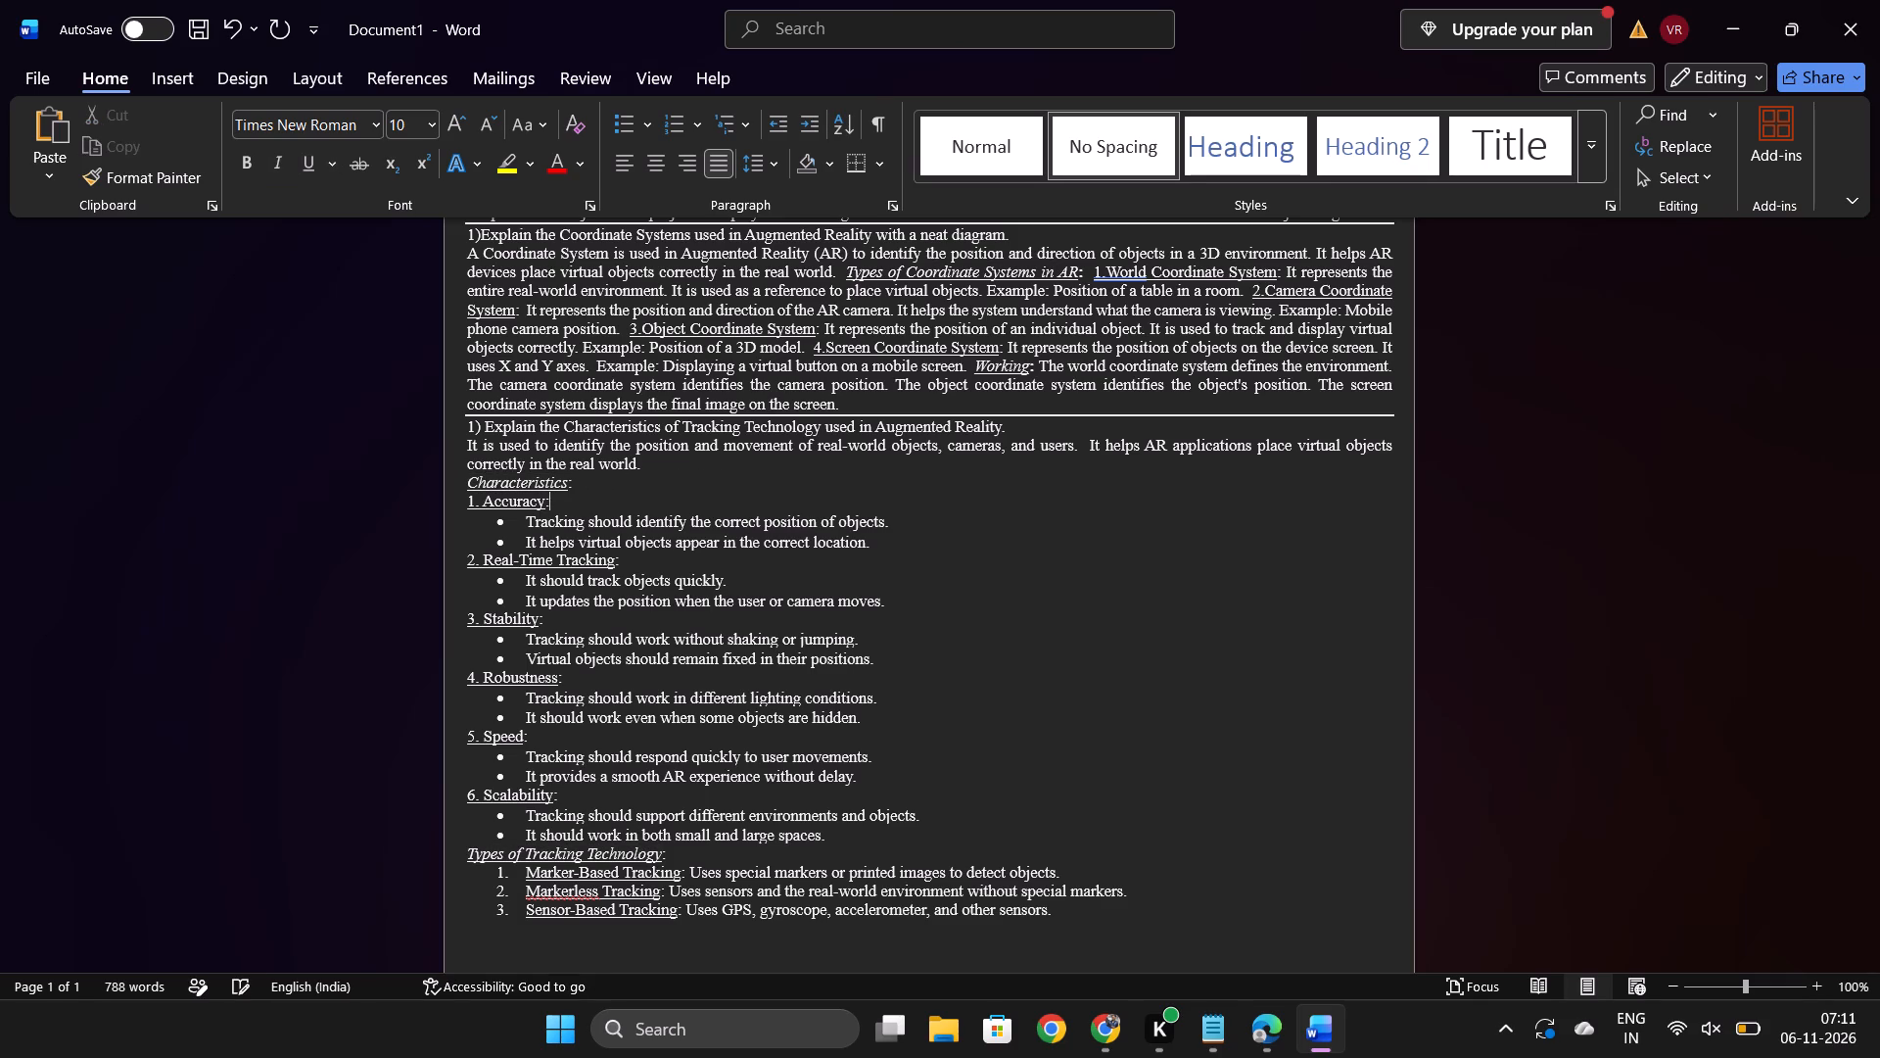
{"action": "key", "text": "Down"}
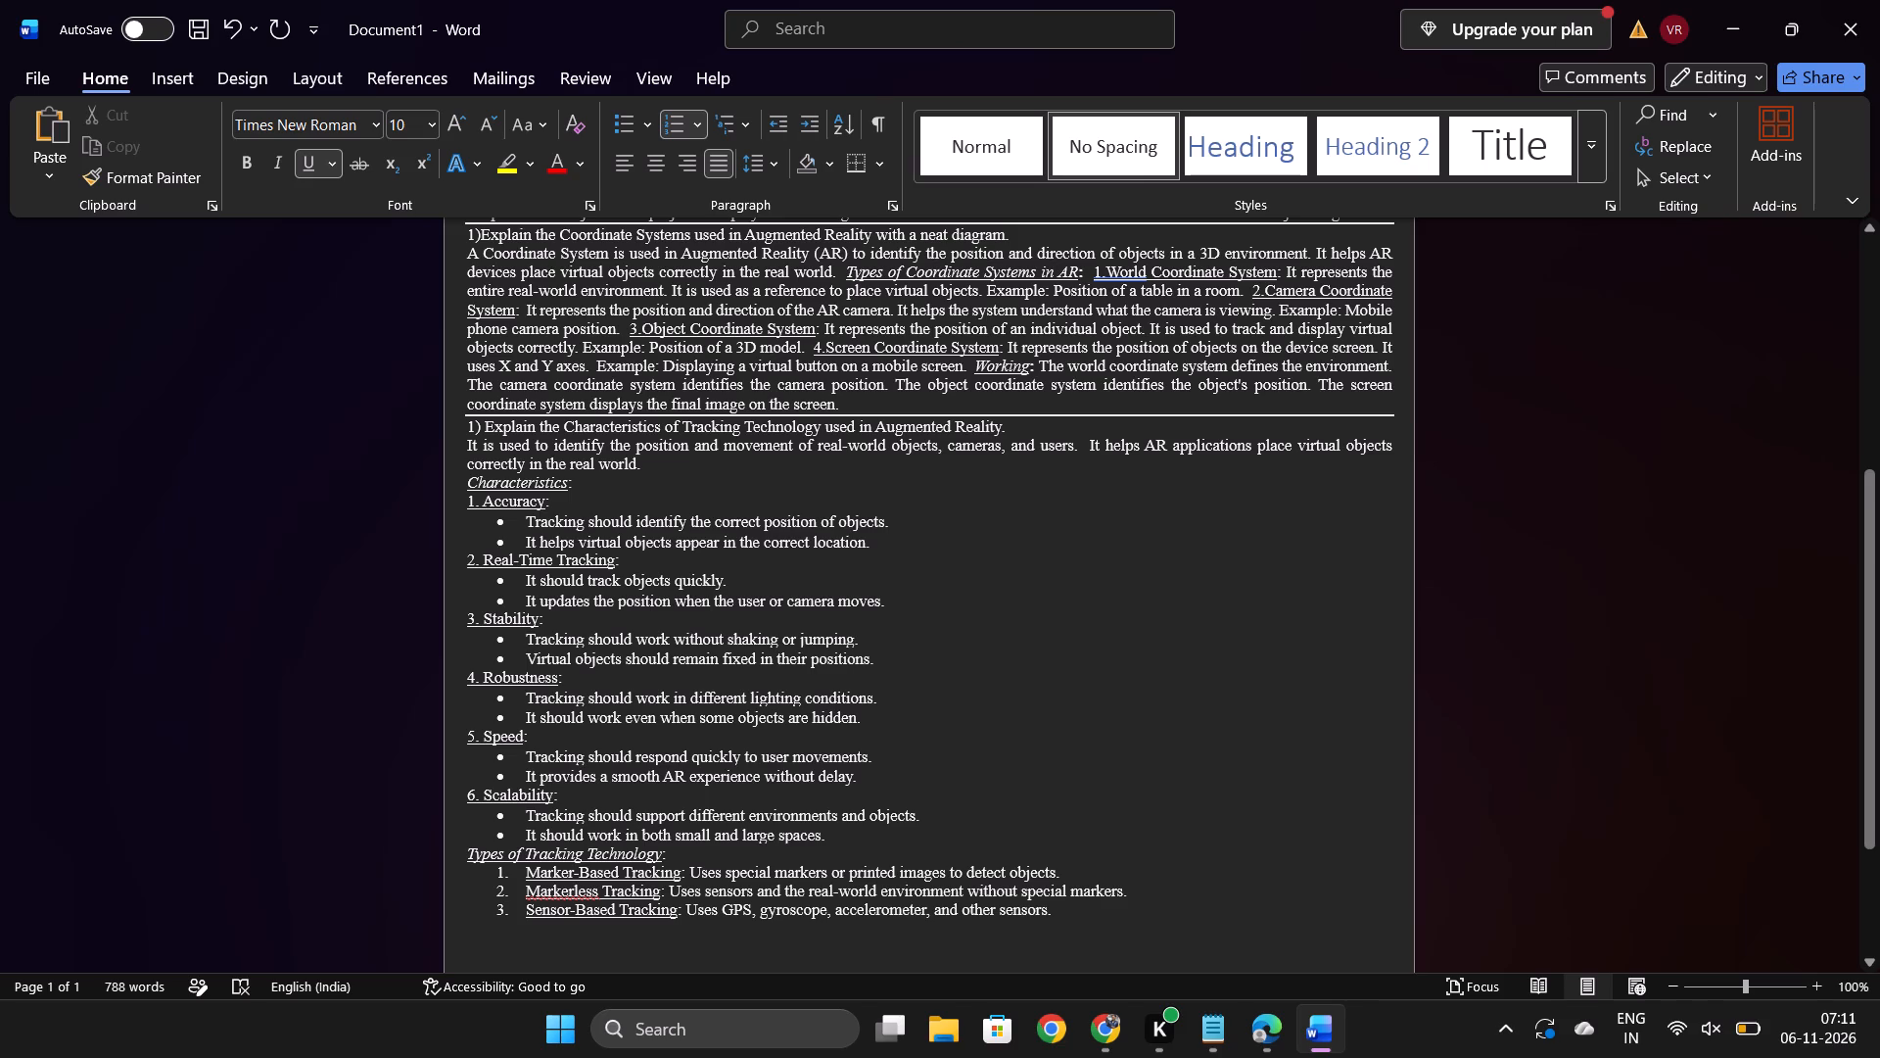
{"action": "left_click_drag", "start_coordinate": [662, 856], "coordinate": [516, 856]}
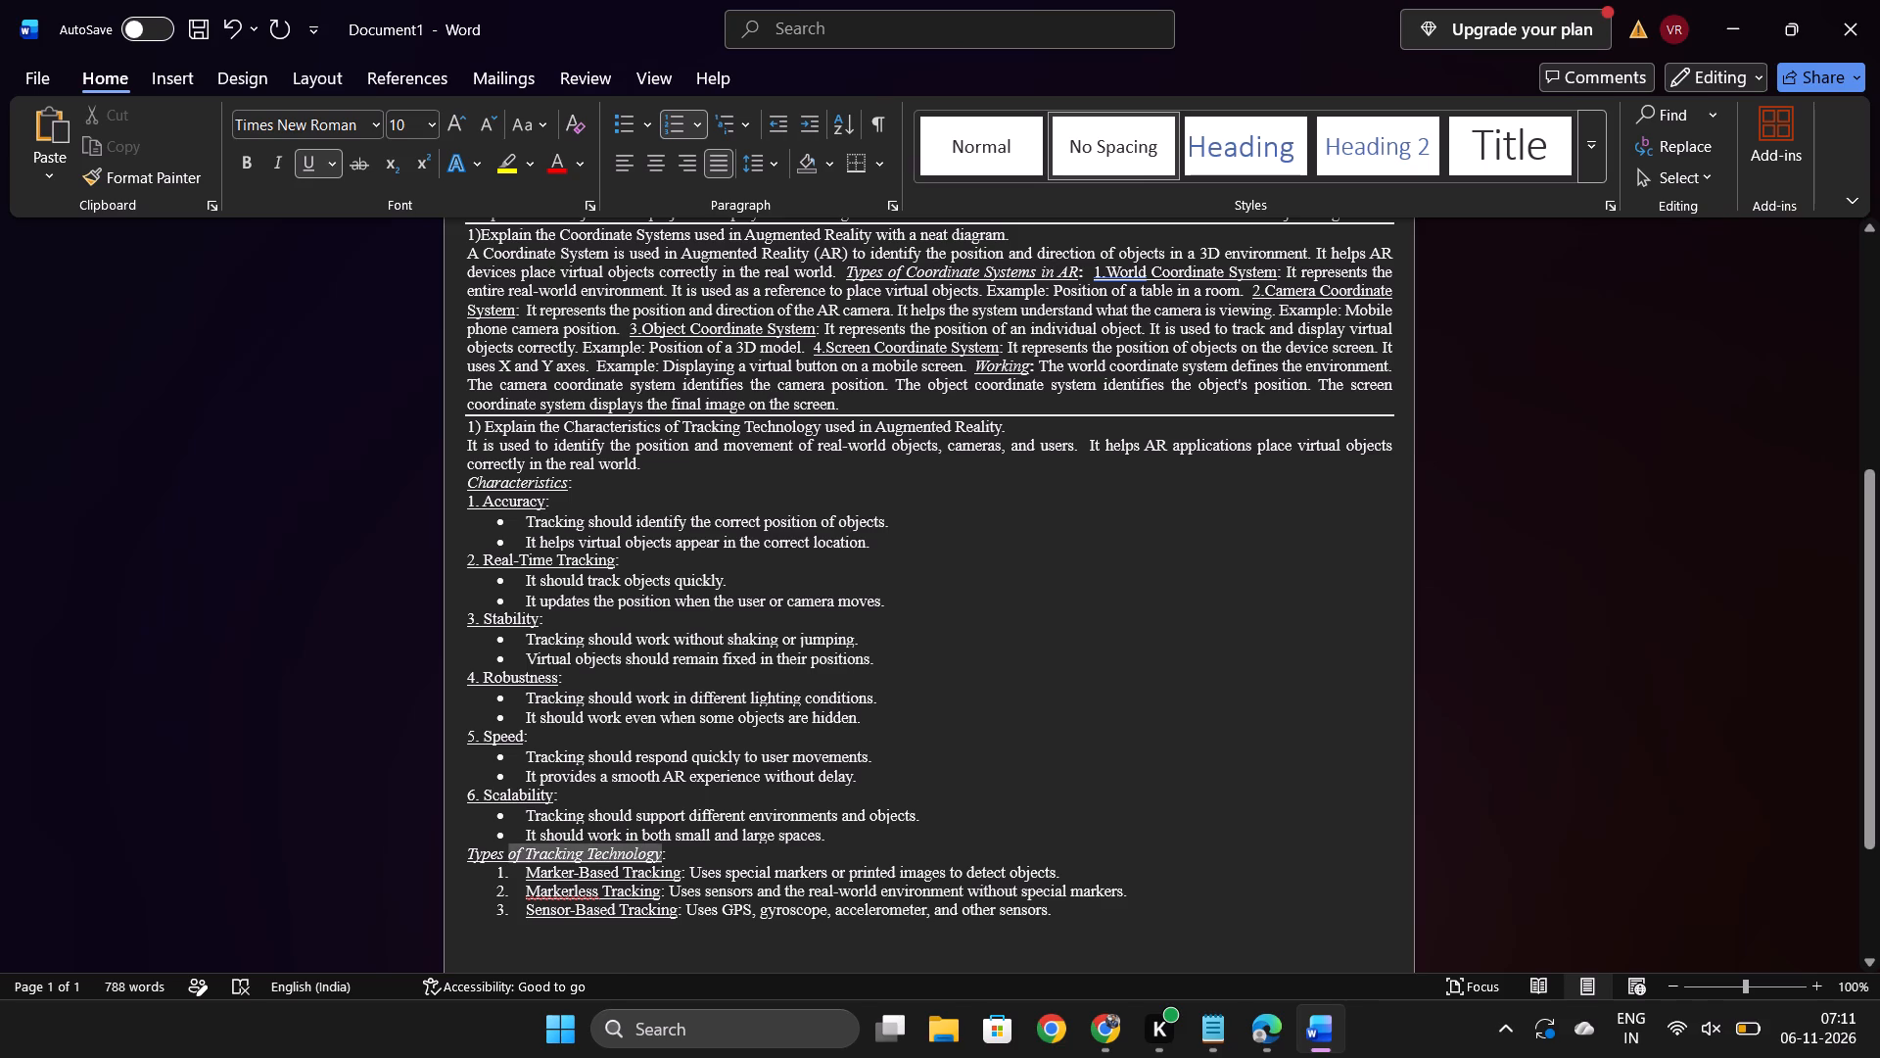
{"action": "left_click_drag", "start_coordinate": [516, 856], "coordinate": [515, 856]}
{"action": "key", "text": "BackSpace"}
{"action": "key", "text": "BackSpace"}
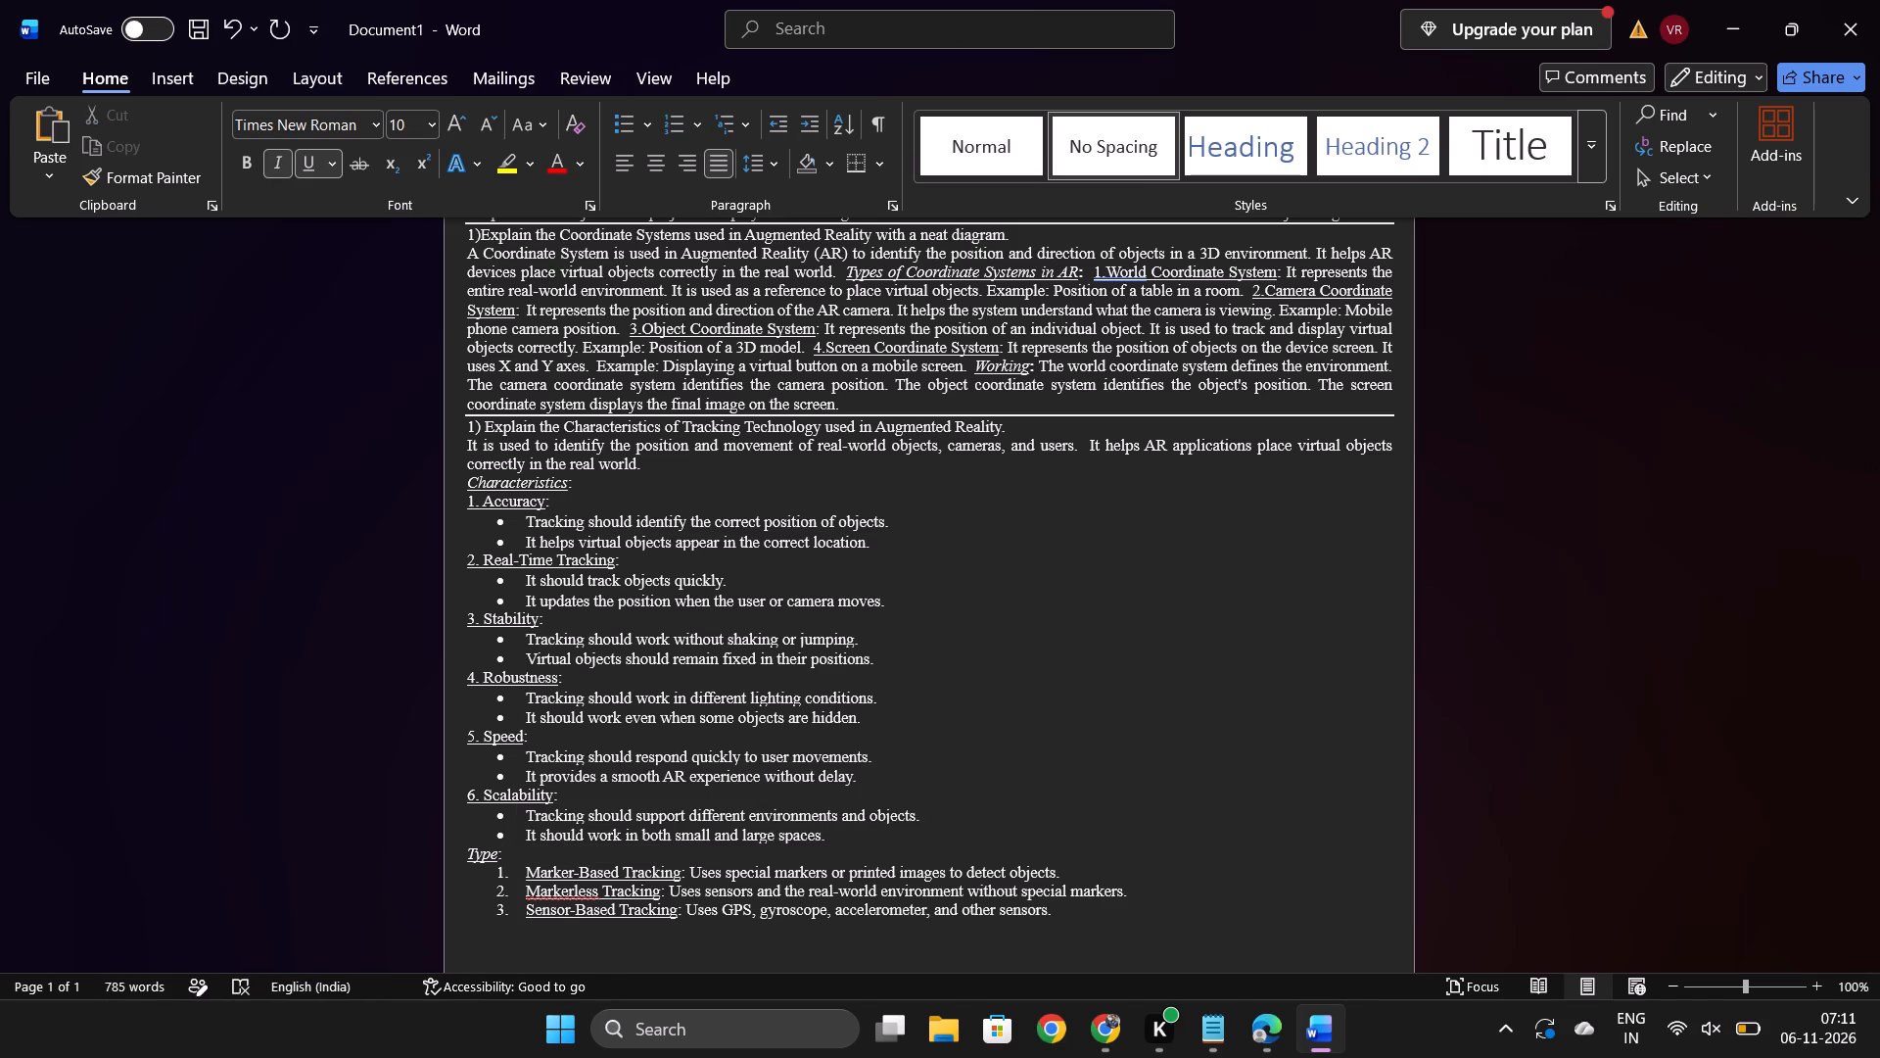
{"action": "key", "text": "s"}
Join the Markerless and Sensor-Based Tracking items onto the Marker-Based Tracking item, dropping their numbers and separating them with spaces.
{"action": "key", "text": "Down"}
{"action": "key", "text": "Down"}
{"action": "key", "text": "Down"}
{"action": "key", "text": "Left"}
{"action": "key", "text": "BackSpace"}
{"action": "key", "text": "BackSpace"}
{"action": "key", "text": "BackSpace"}
{"action": "key", "text": "space"}
{"action": "key", "text": "Up"}
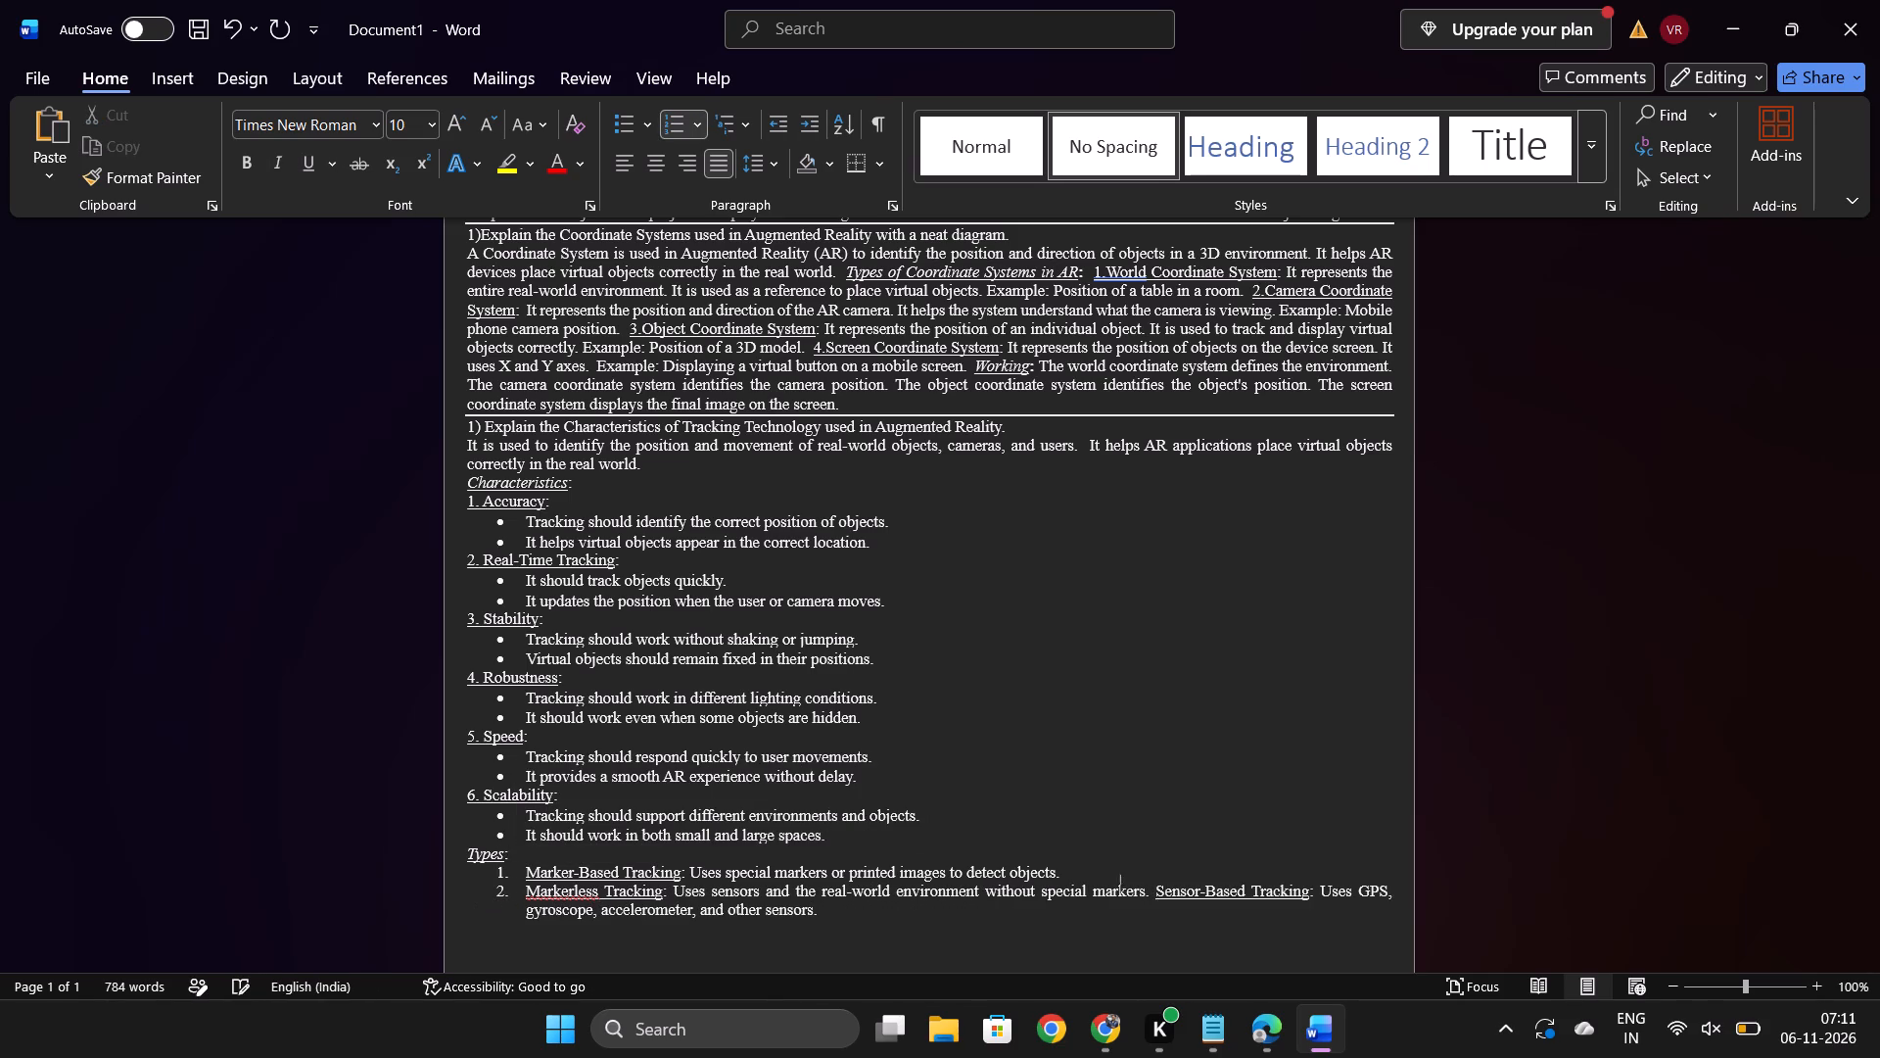
{"action": "key", "text": "Right"}
{"action": "key", "text": "BackSpace"}
{"action": "key", "text": "BackSpace"}
{"action": "key", "text": "BackSpace"}
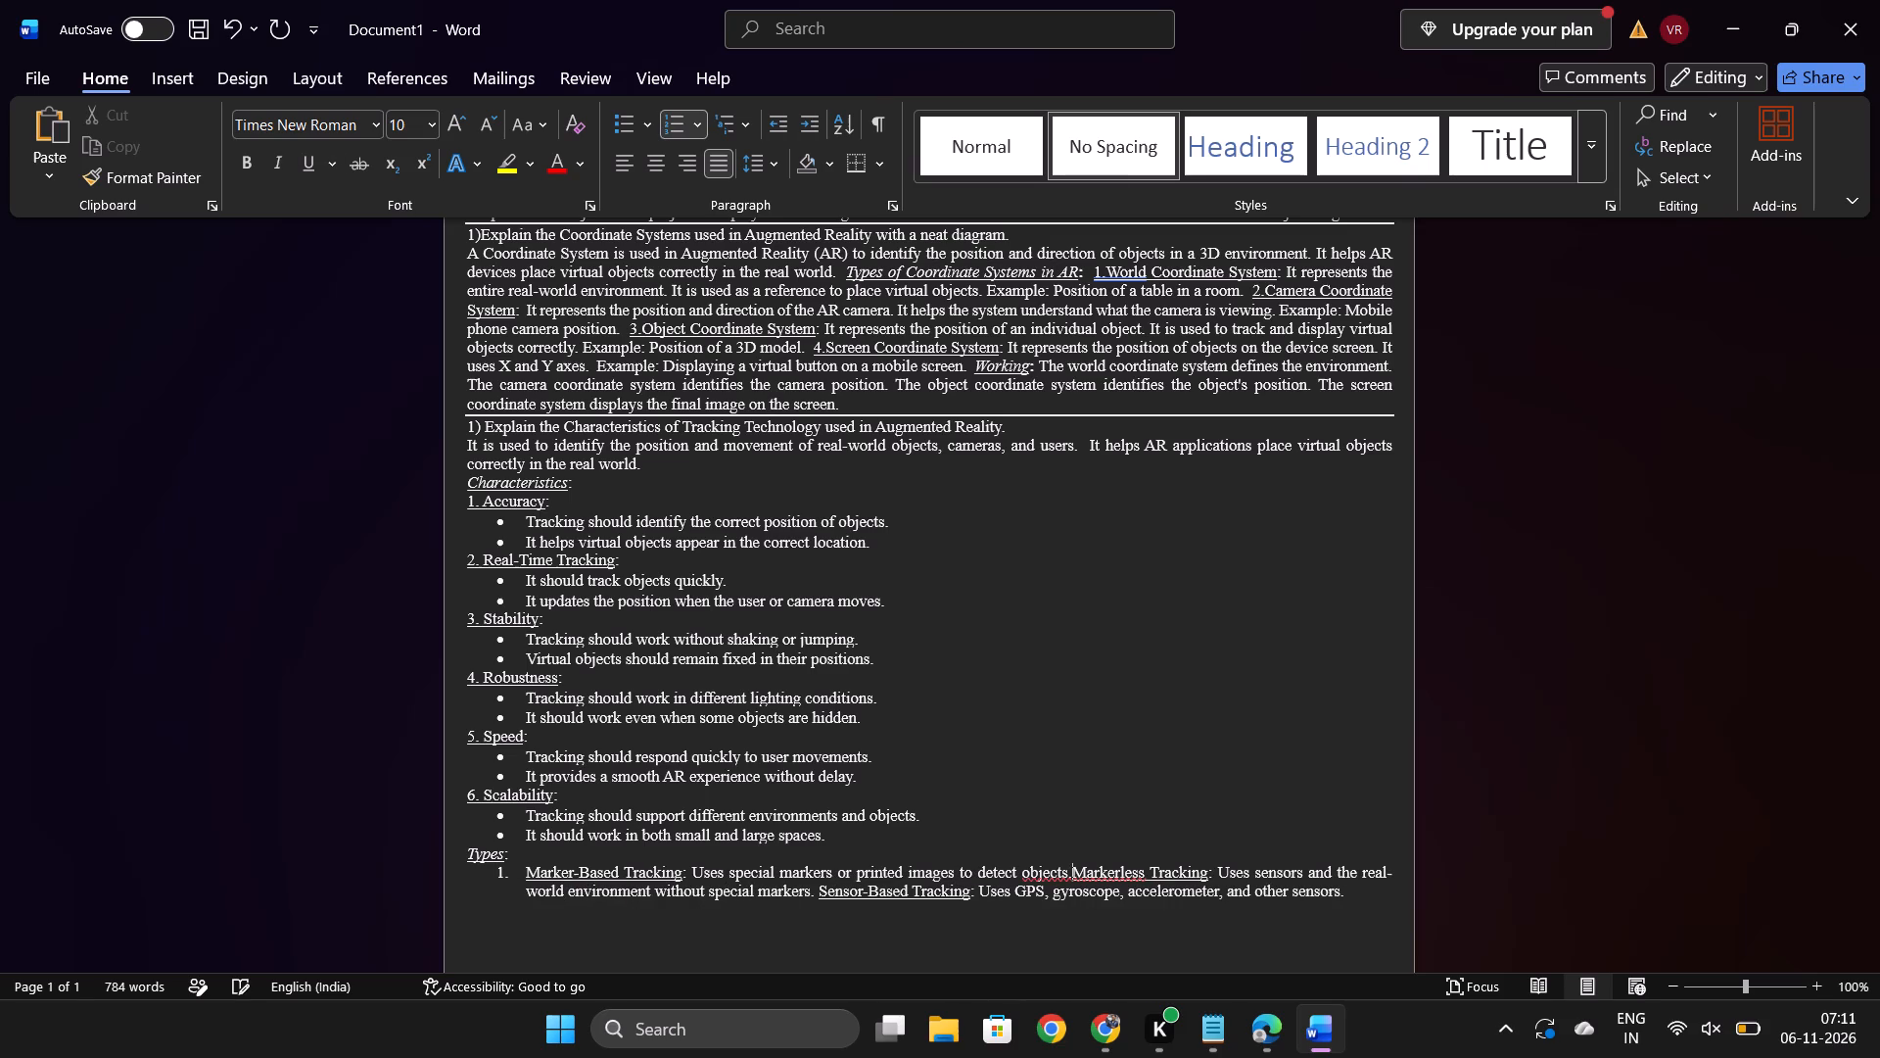
{"action": "key", "text": "space"}
Remove the list number before Marker-Based Tracking and run the text on after the Types heading, separated by a space.
{"action": "key", "text": "Up"}
{"action": "key", "text": "Right"}
{"action": "key", "text": "BackSpace"}
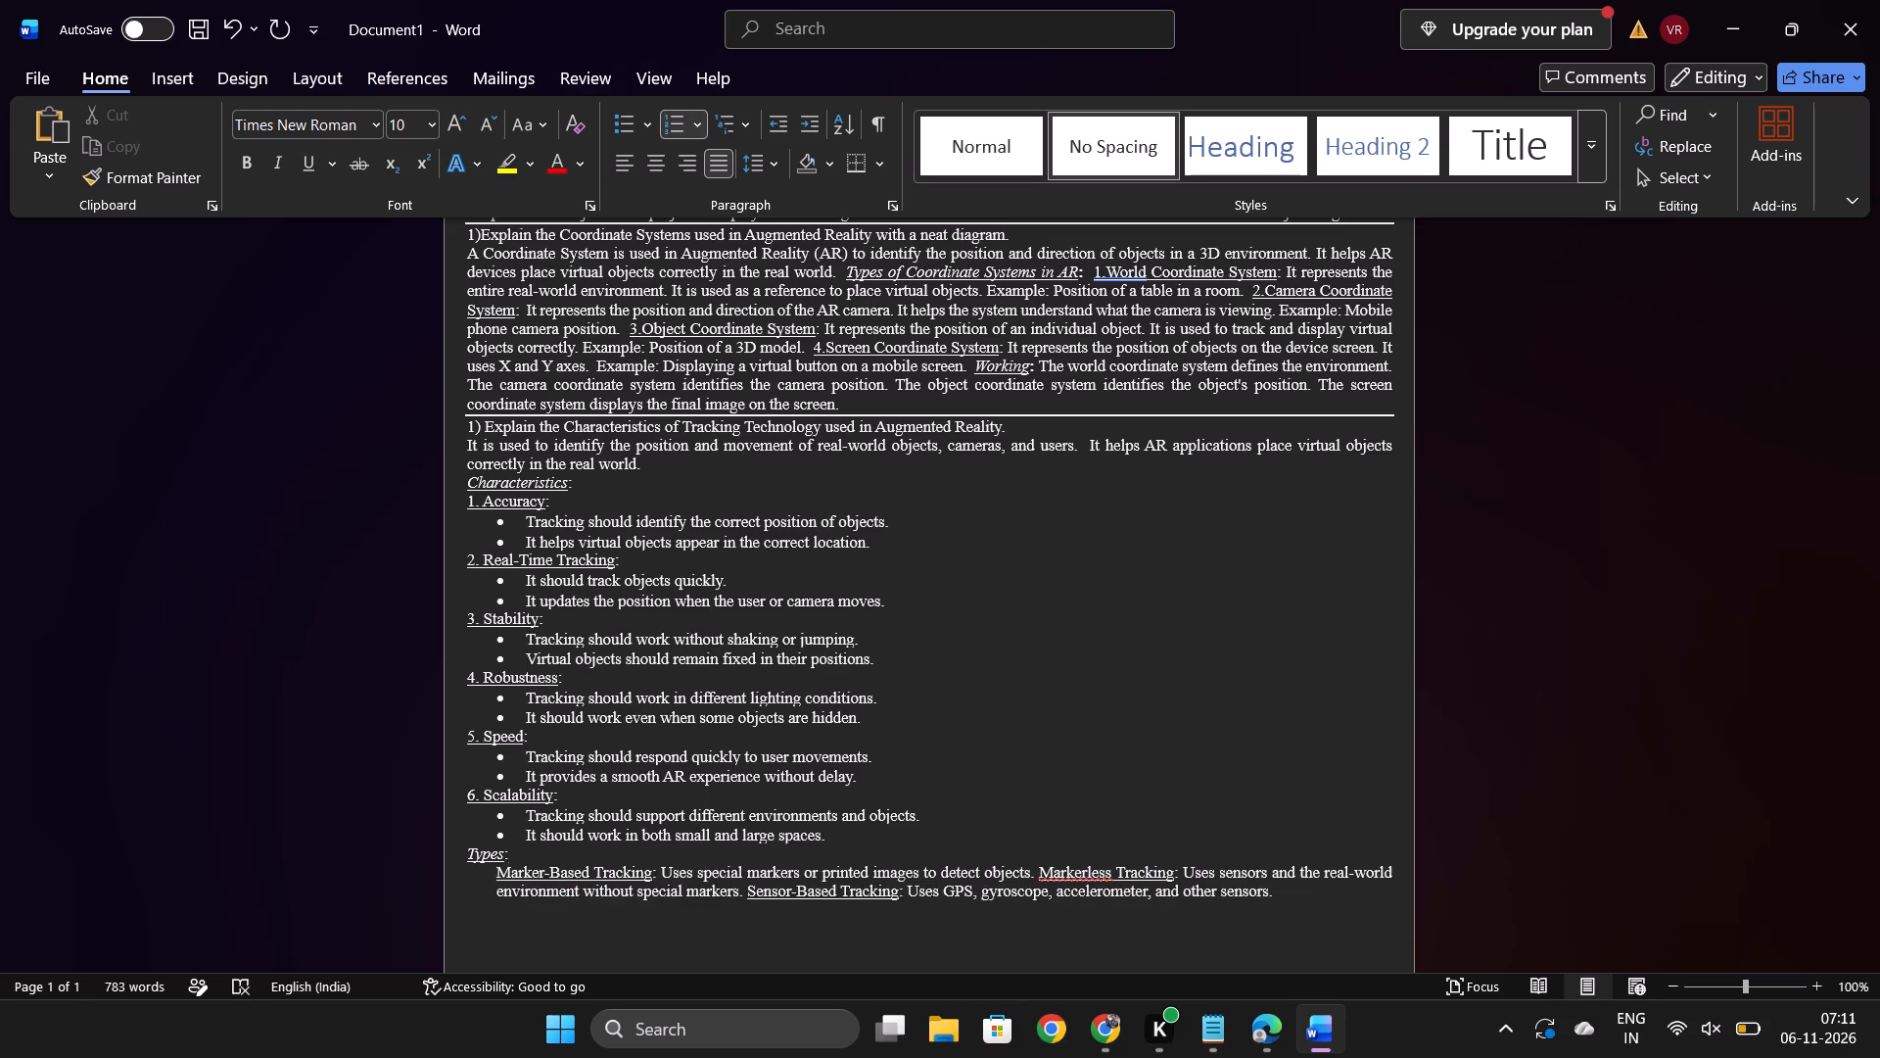
{"action": "key", "text": "BackSpace"}
{"action": "key", "text": "BackSpace"}
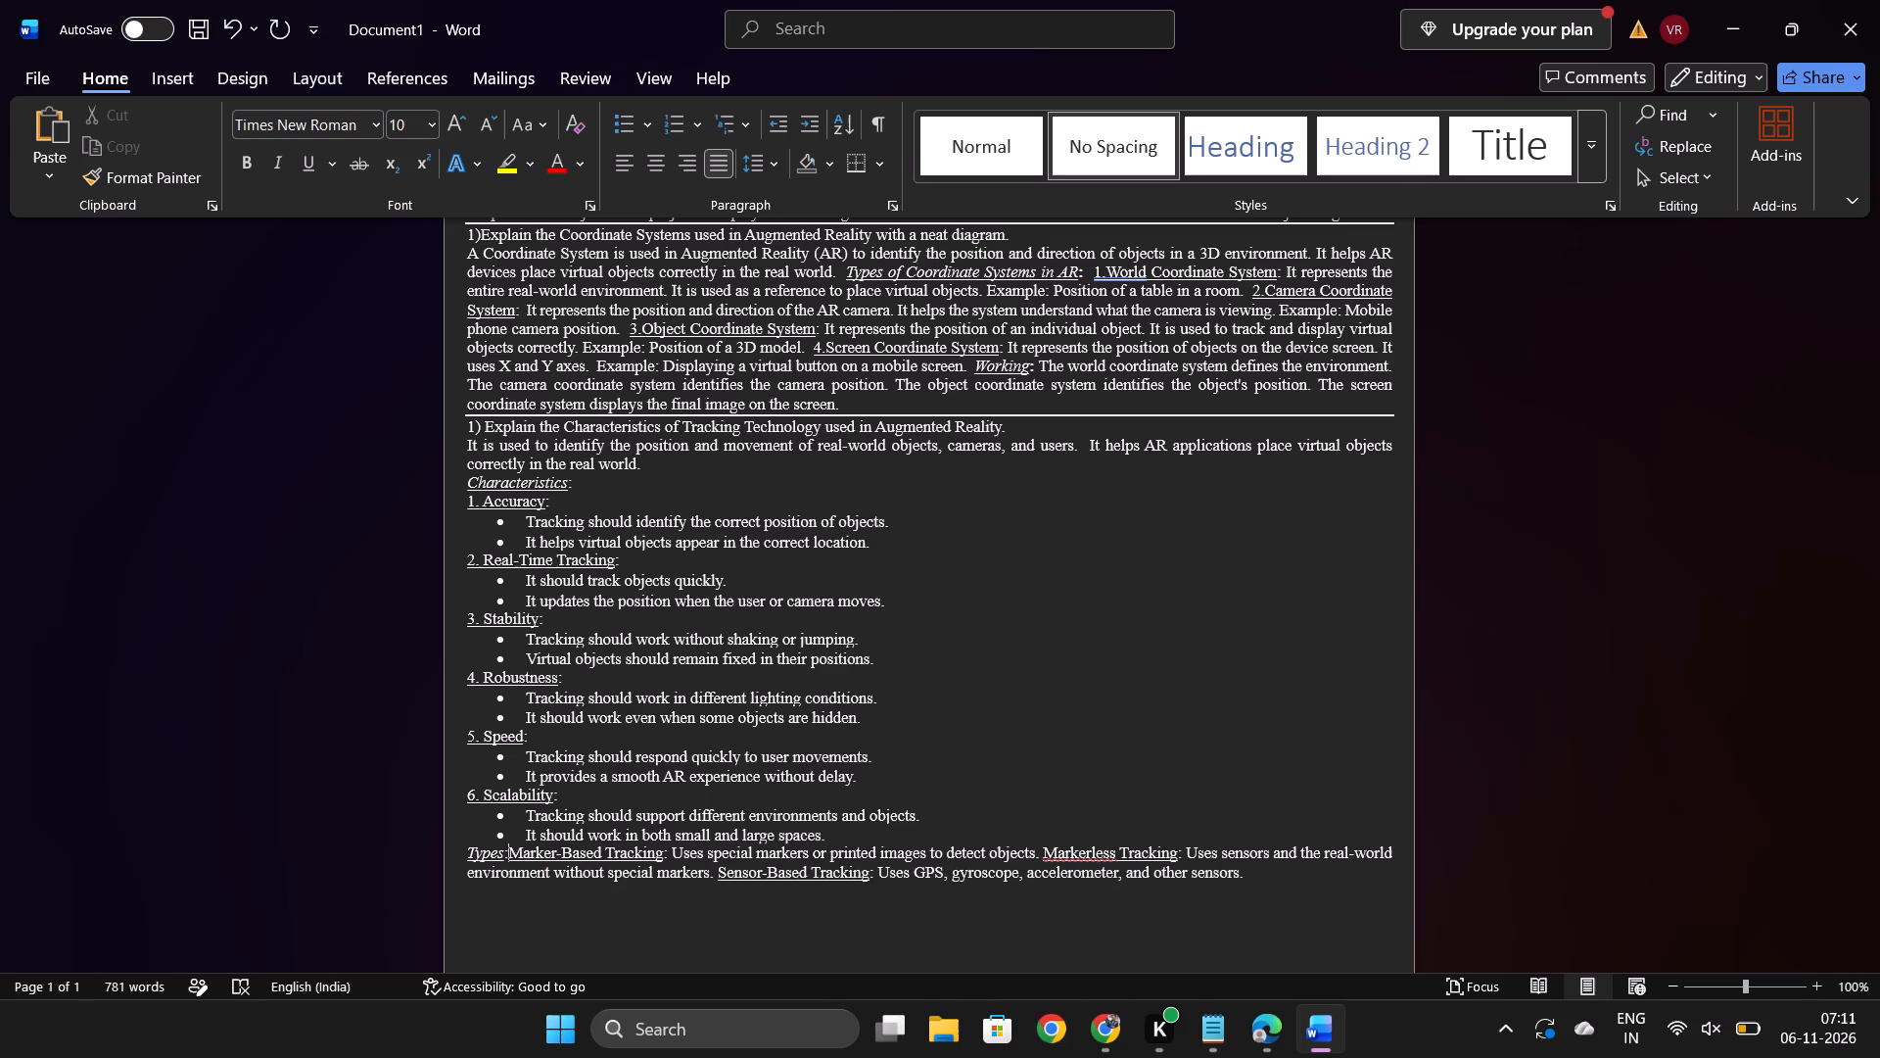
{"action": "key", "text": "space"}
Merge the two Scalability bullets into running text on the heading's line, with spaces after the colon and between the sentences.
{"action": "key", "text": "Up"}
{"action": "key", "text": "Left"}
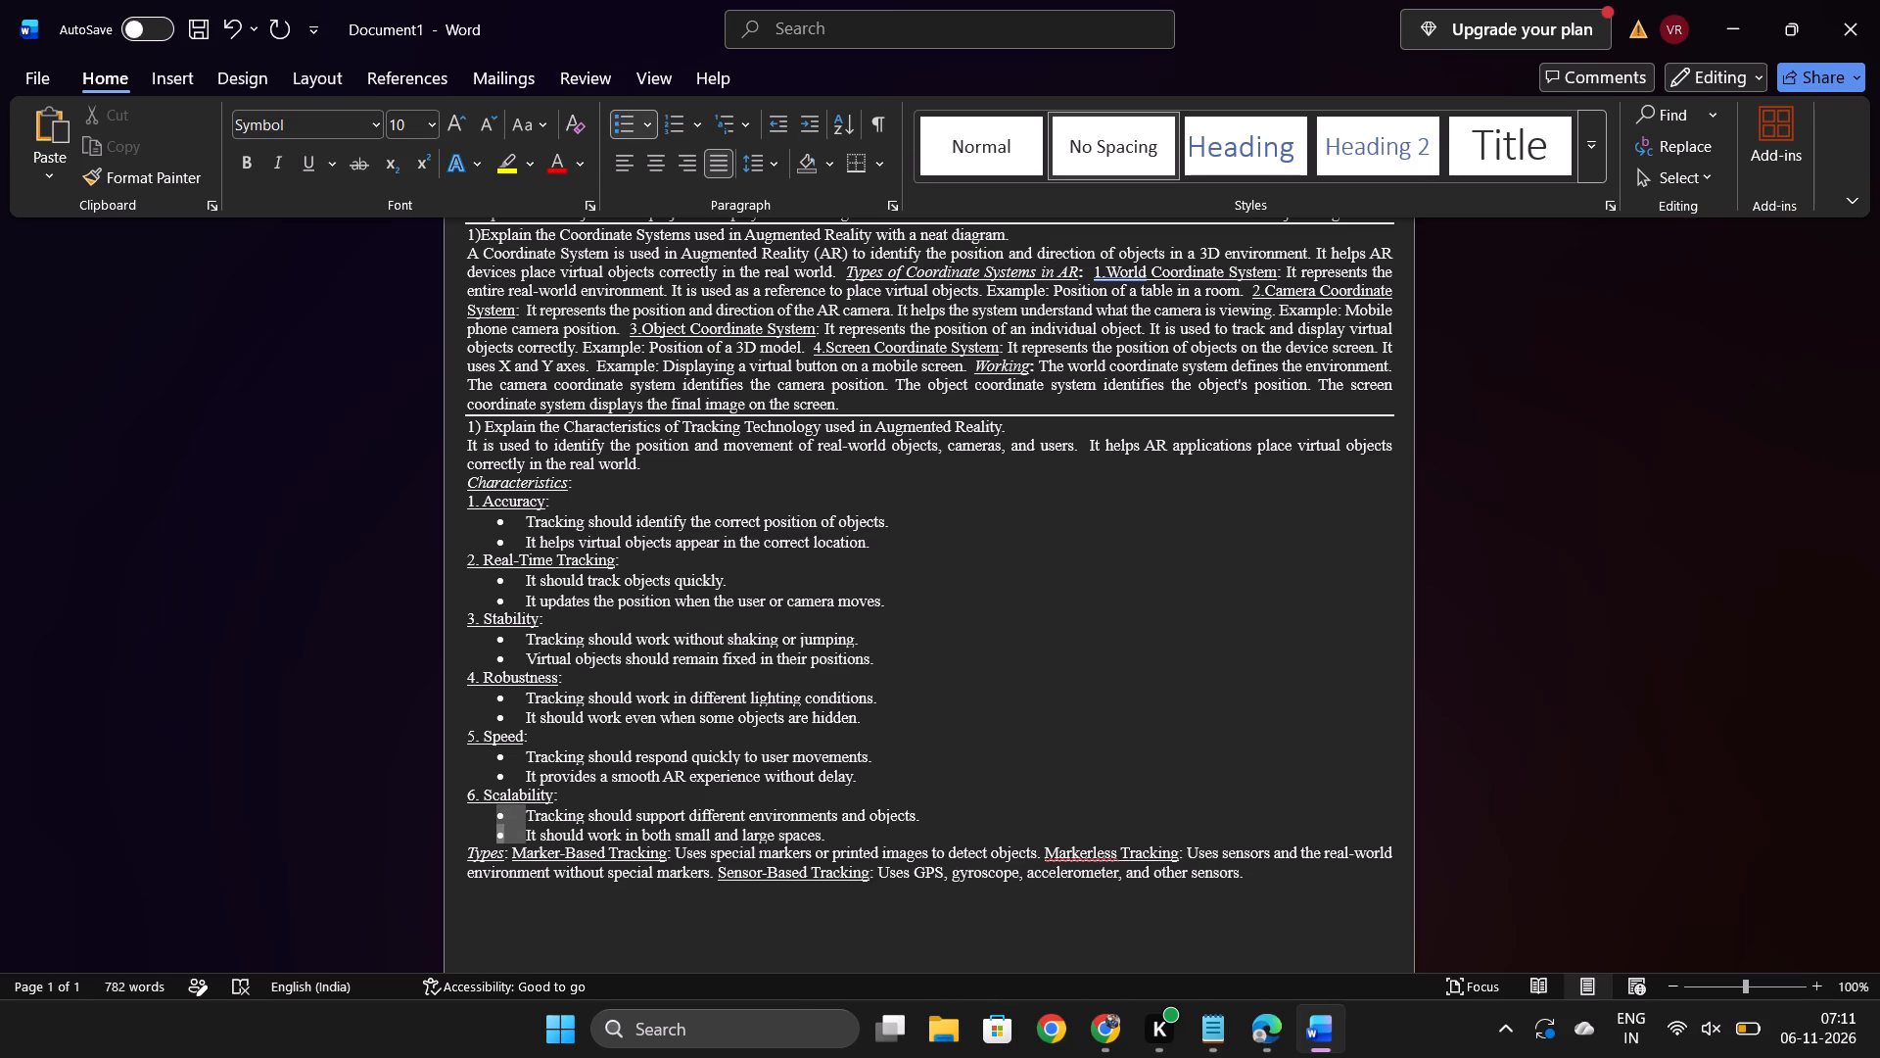
{"action": "key", "text": "BackSpace"}
{"action": "key", "text": "BackSpace"}
{"action": "key", "text": "BackSpace"}
{"action": "key", "text": "space"}
{"action": "key", "text": "space"}
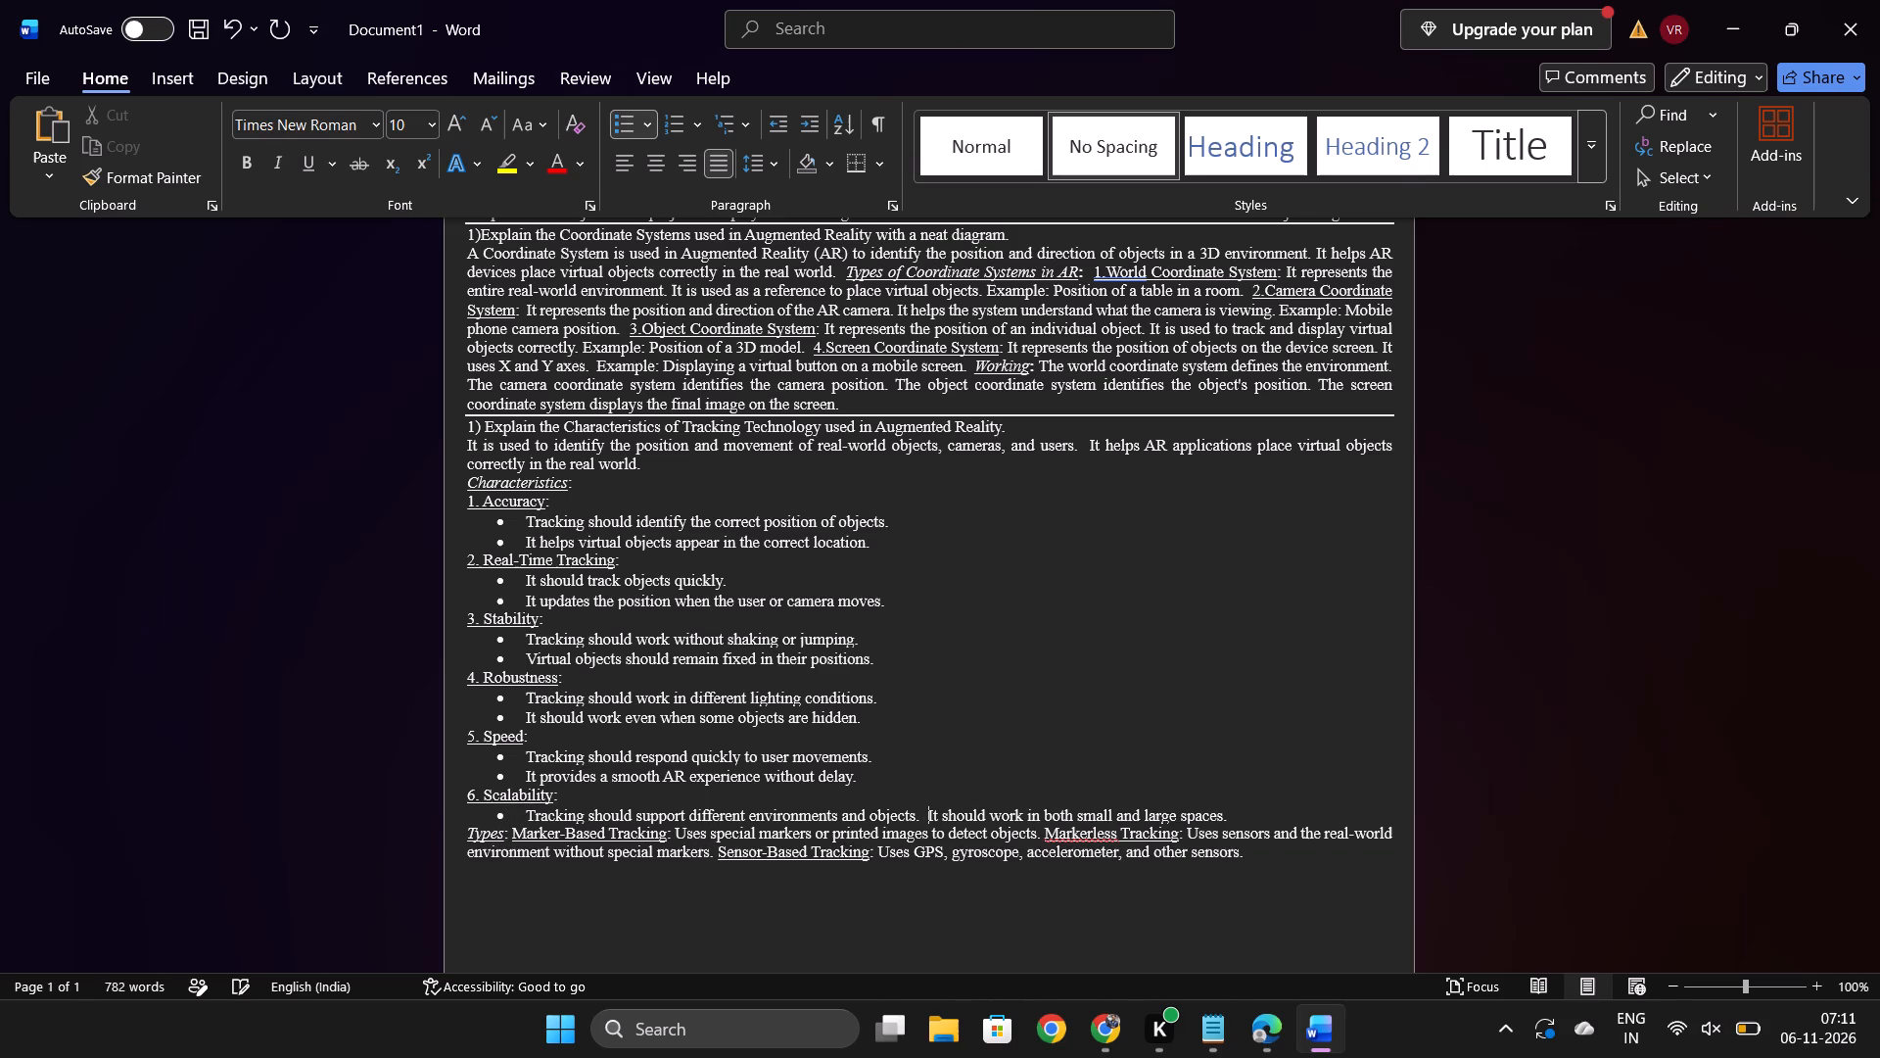
{"action": "key", "text": "Up"}
{"action": "key", "text": "Right"}
{"action": "key", "text": "BackSpace"}
{"action": "key", "text": "BackSpace"}
{"action": "key", "text": "BackSpace"}
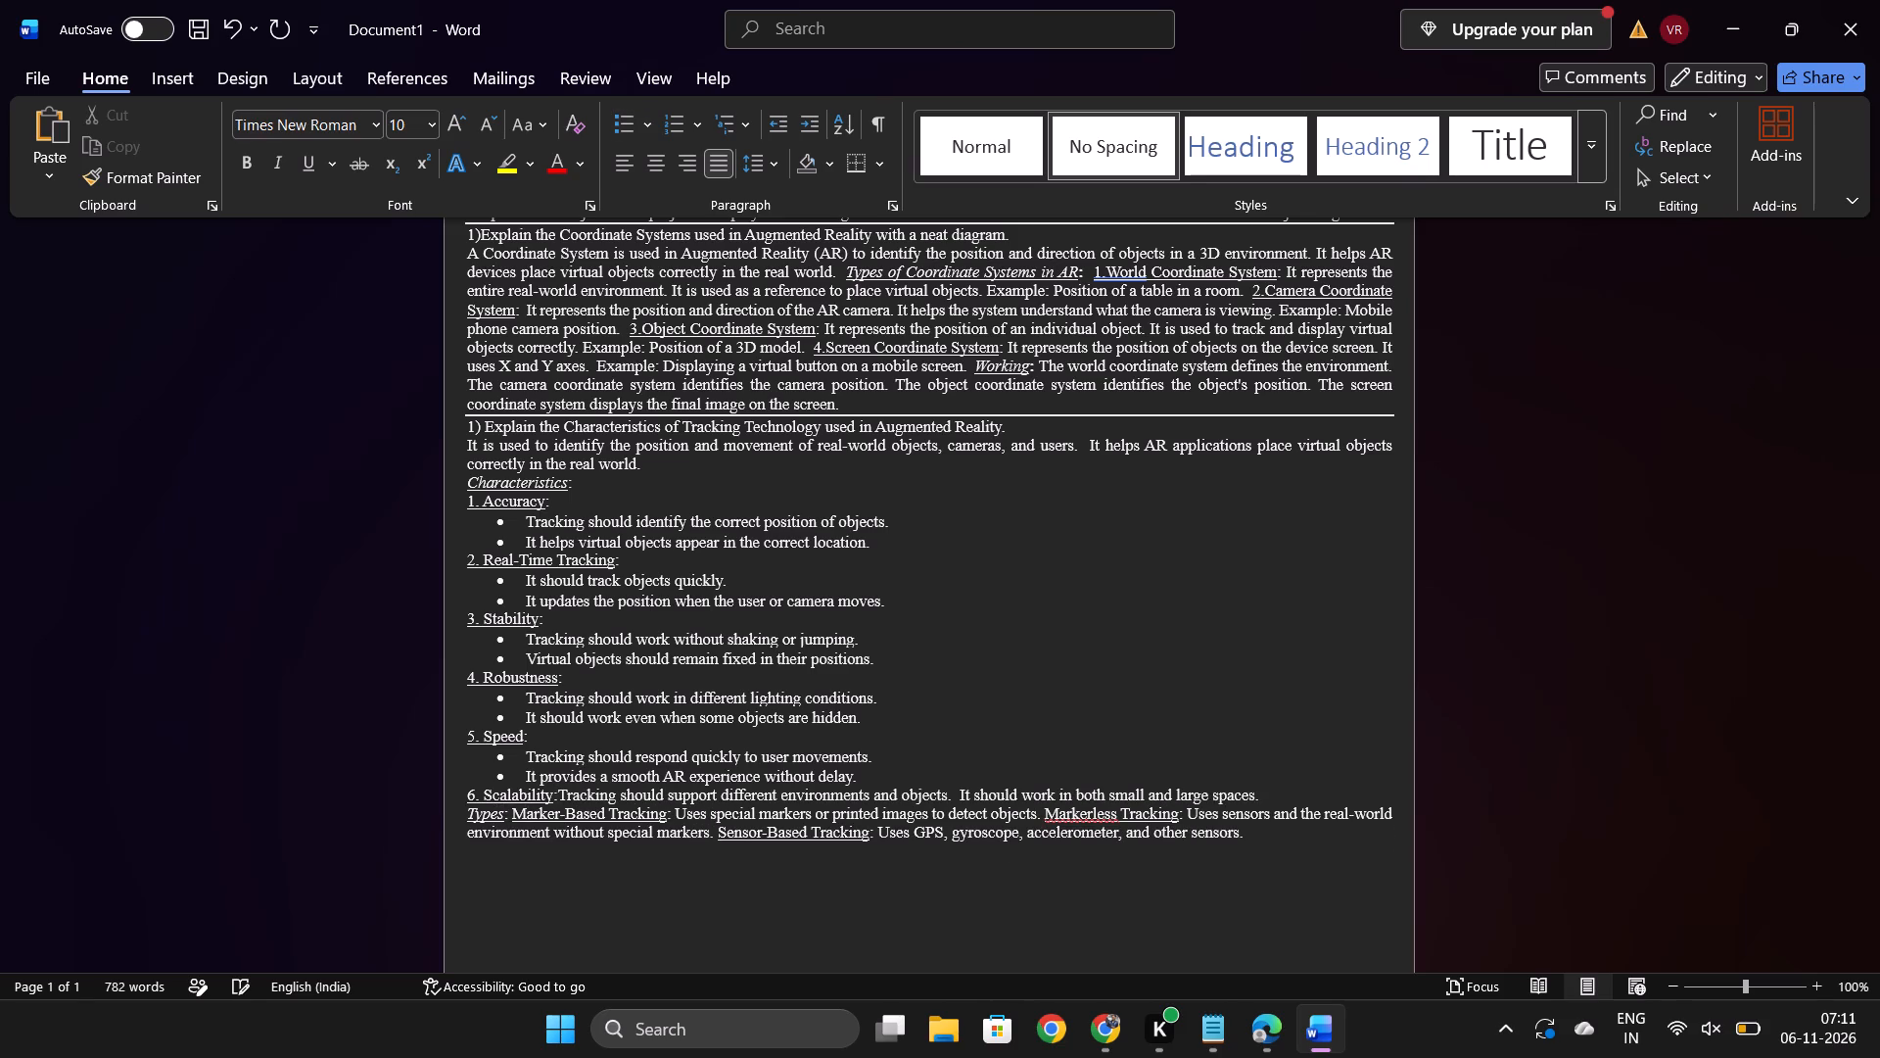
{"action": "key", "text": "space"}
Merge the two Speed bullets into running text on the heading's line, with spaces after the colon and between the sentences.
{"action": "key", "text": "Up"}
{"action": "key", "text": "Up"}
{"action": "key", "text": "Up"}
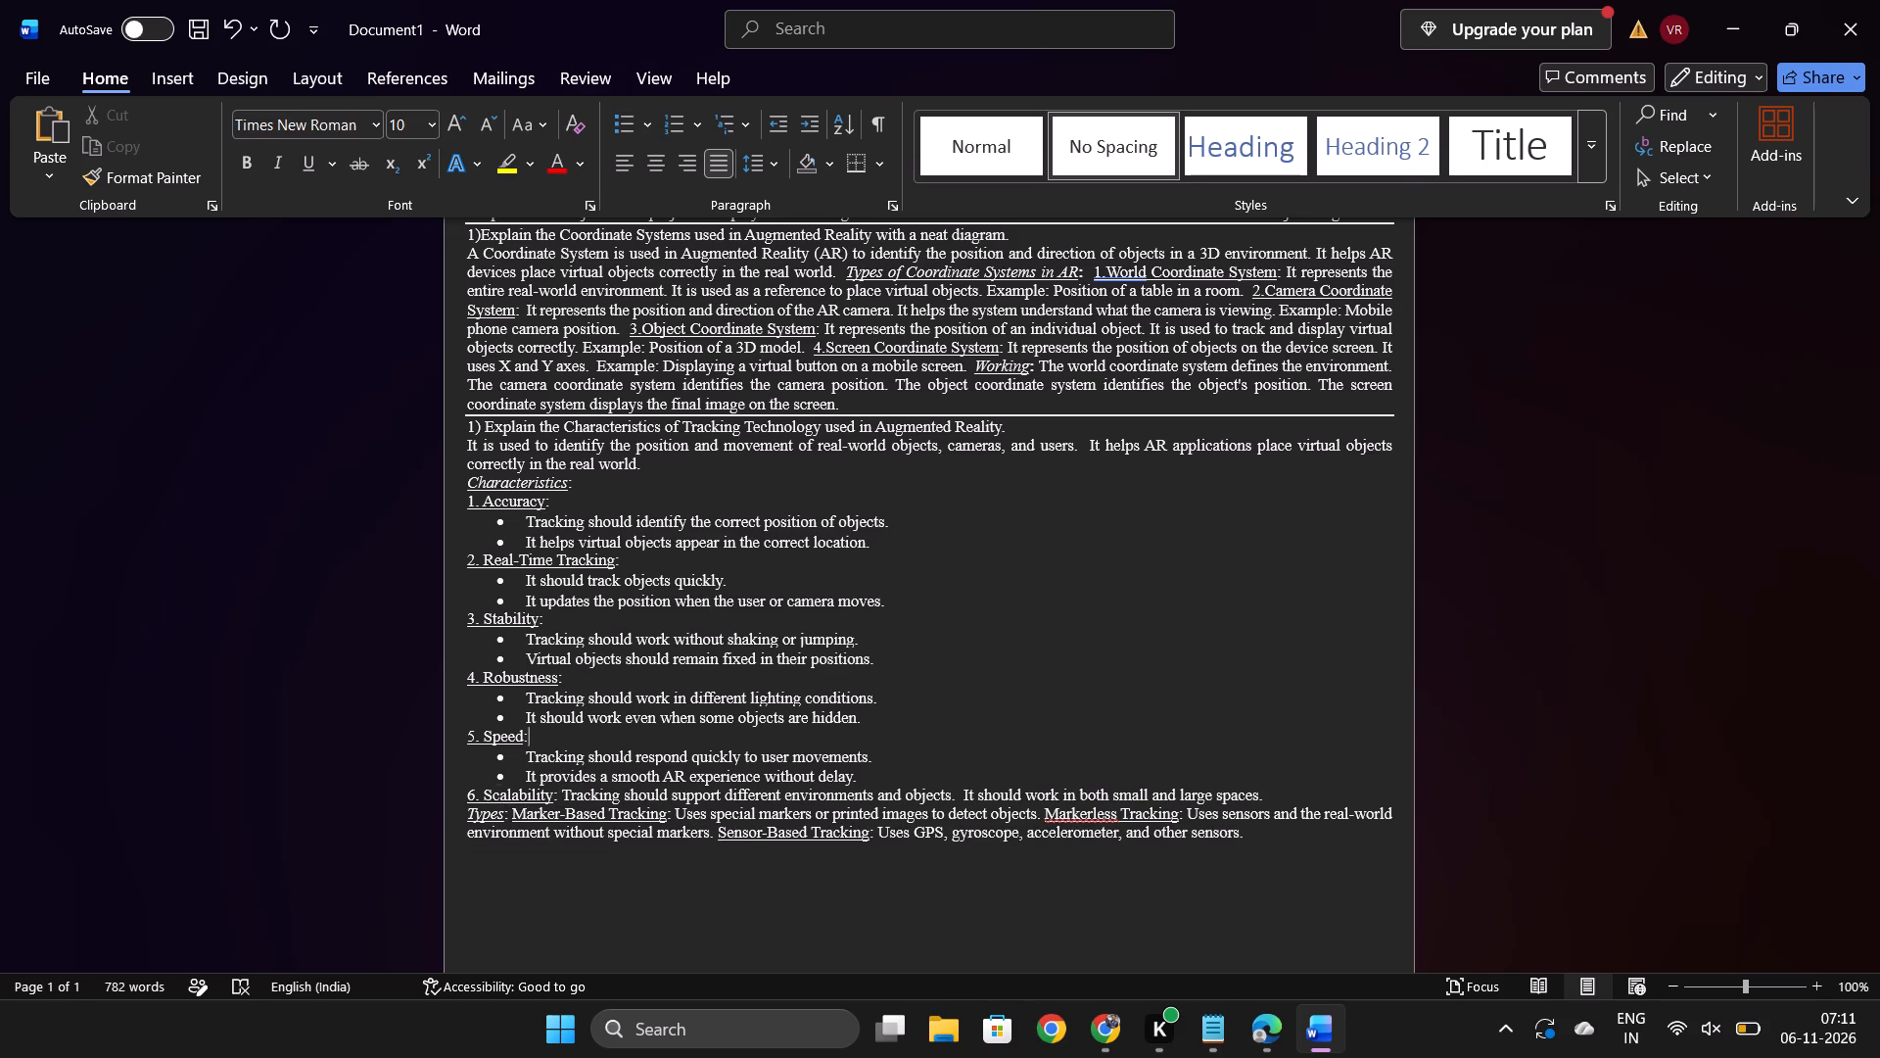
{"action": "key", "text": "Right"}
{"action": "key", "text": "Down"}
{"action": "key", "text": "Left"}
{"action": "key", "text": "BackSpace"}
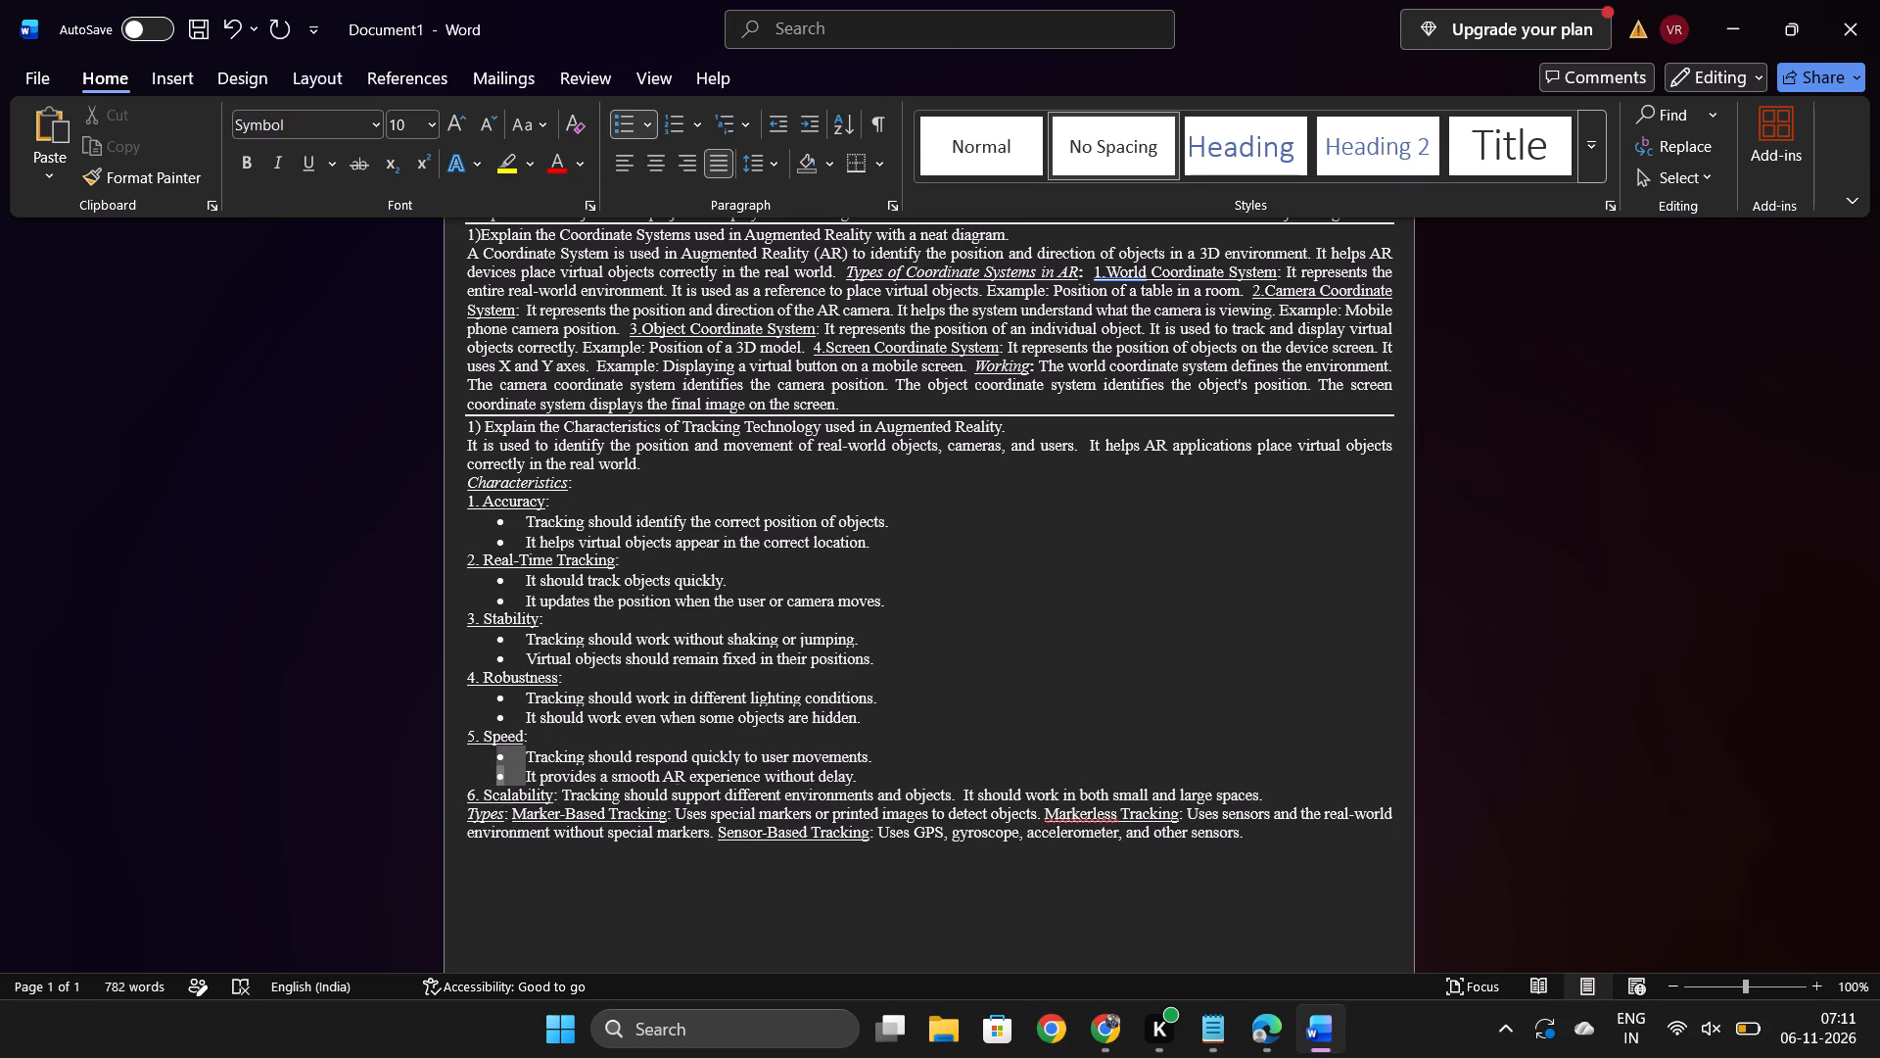
{"action": "key", "text": "BackSpace"}
{"action": "key", "text": "BackSpace"}
{"action": "key", "text": "space"}
{"action": "key", "text": "Up"}
{"action": "key", "text": "Right"}
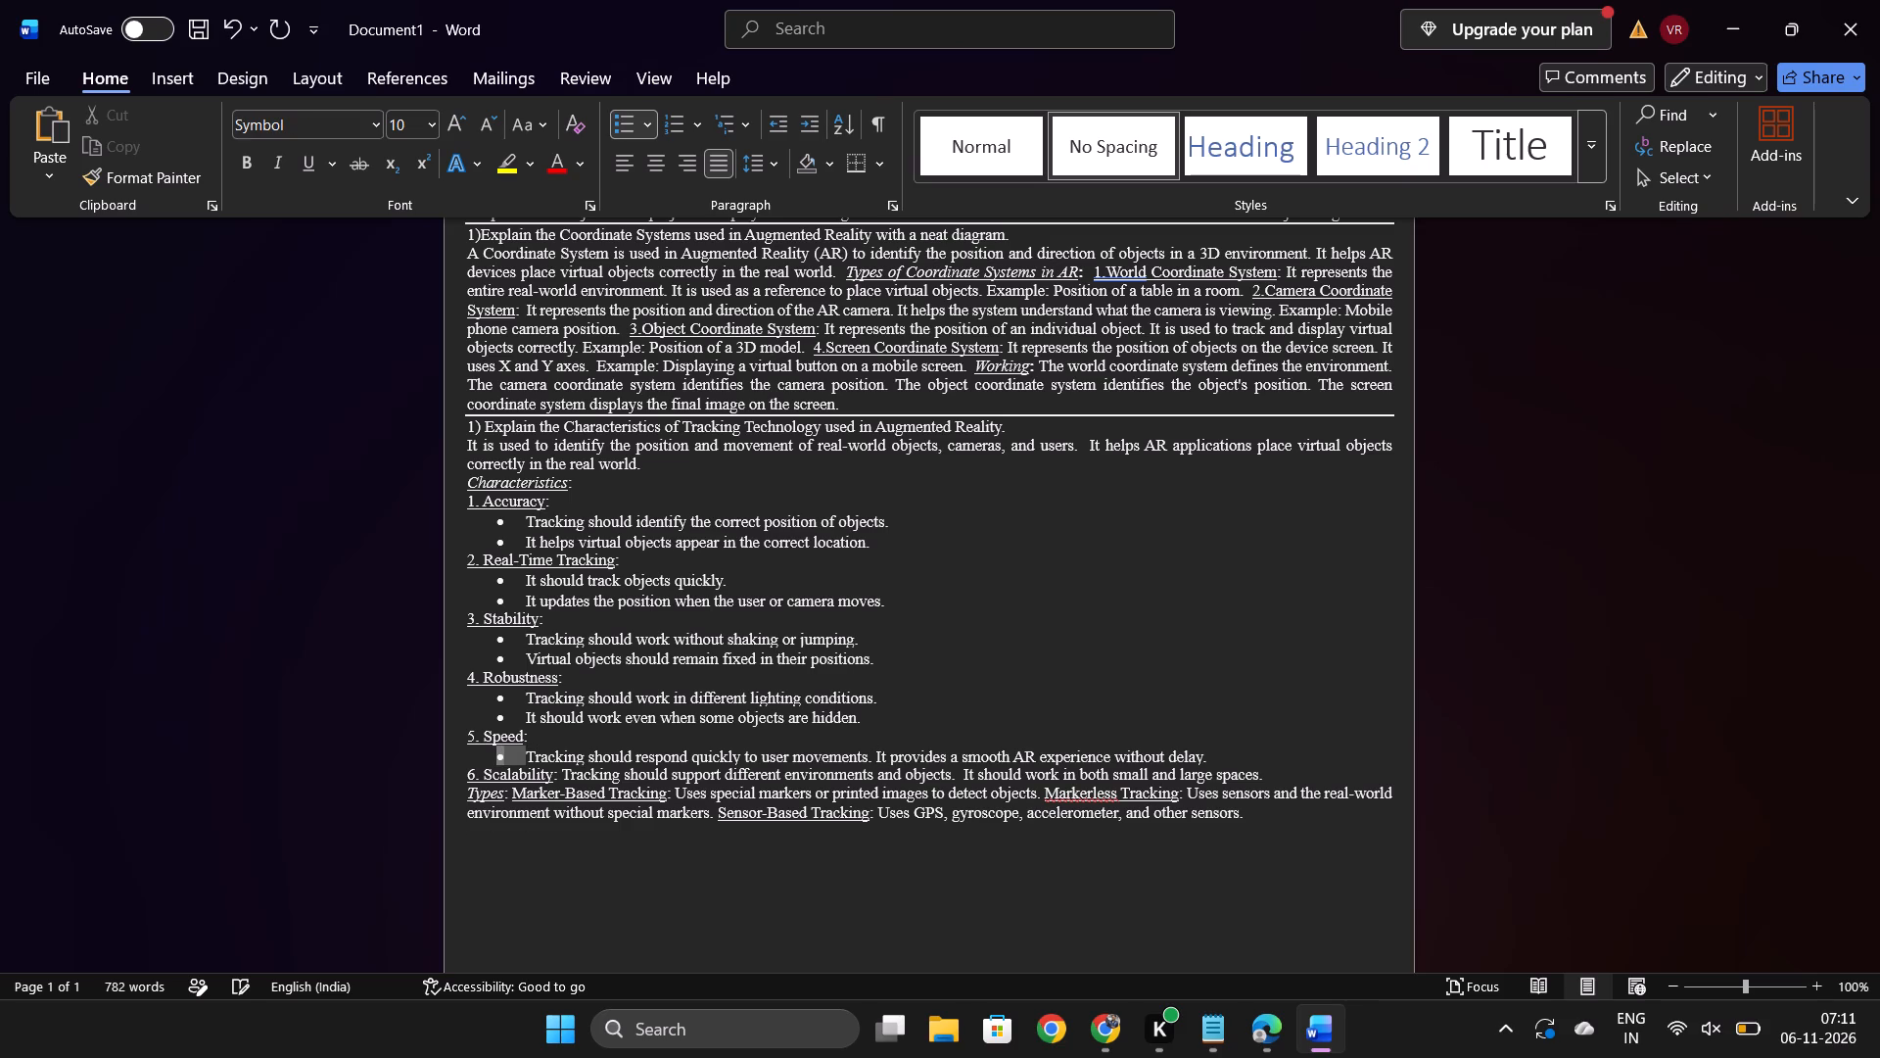
{"action": "key", "text": "BackSpace"}
{"action": "key", "text": "BackSpace"}
{"action": "key", "text": "BackSpace"}
{"action": "key", "text": "space"}
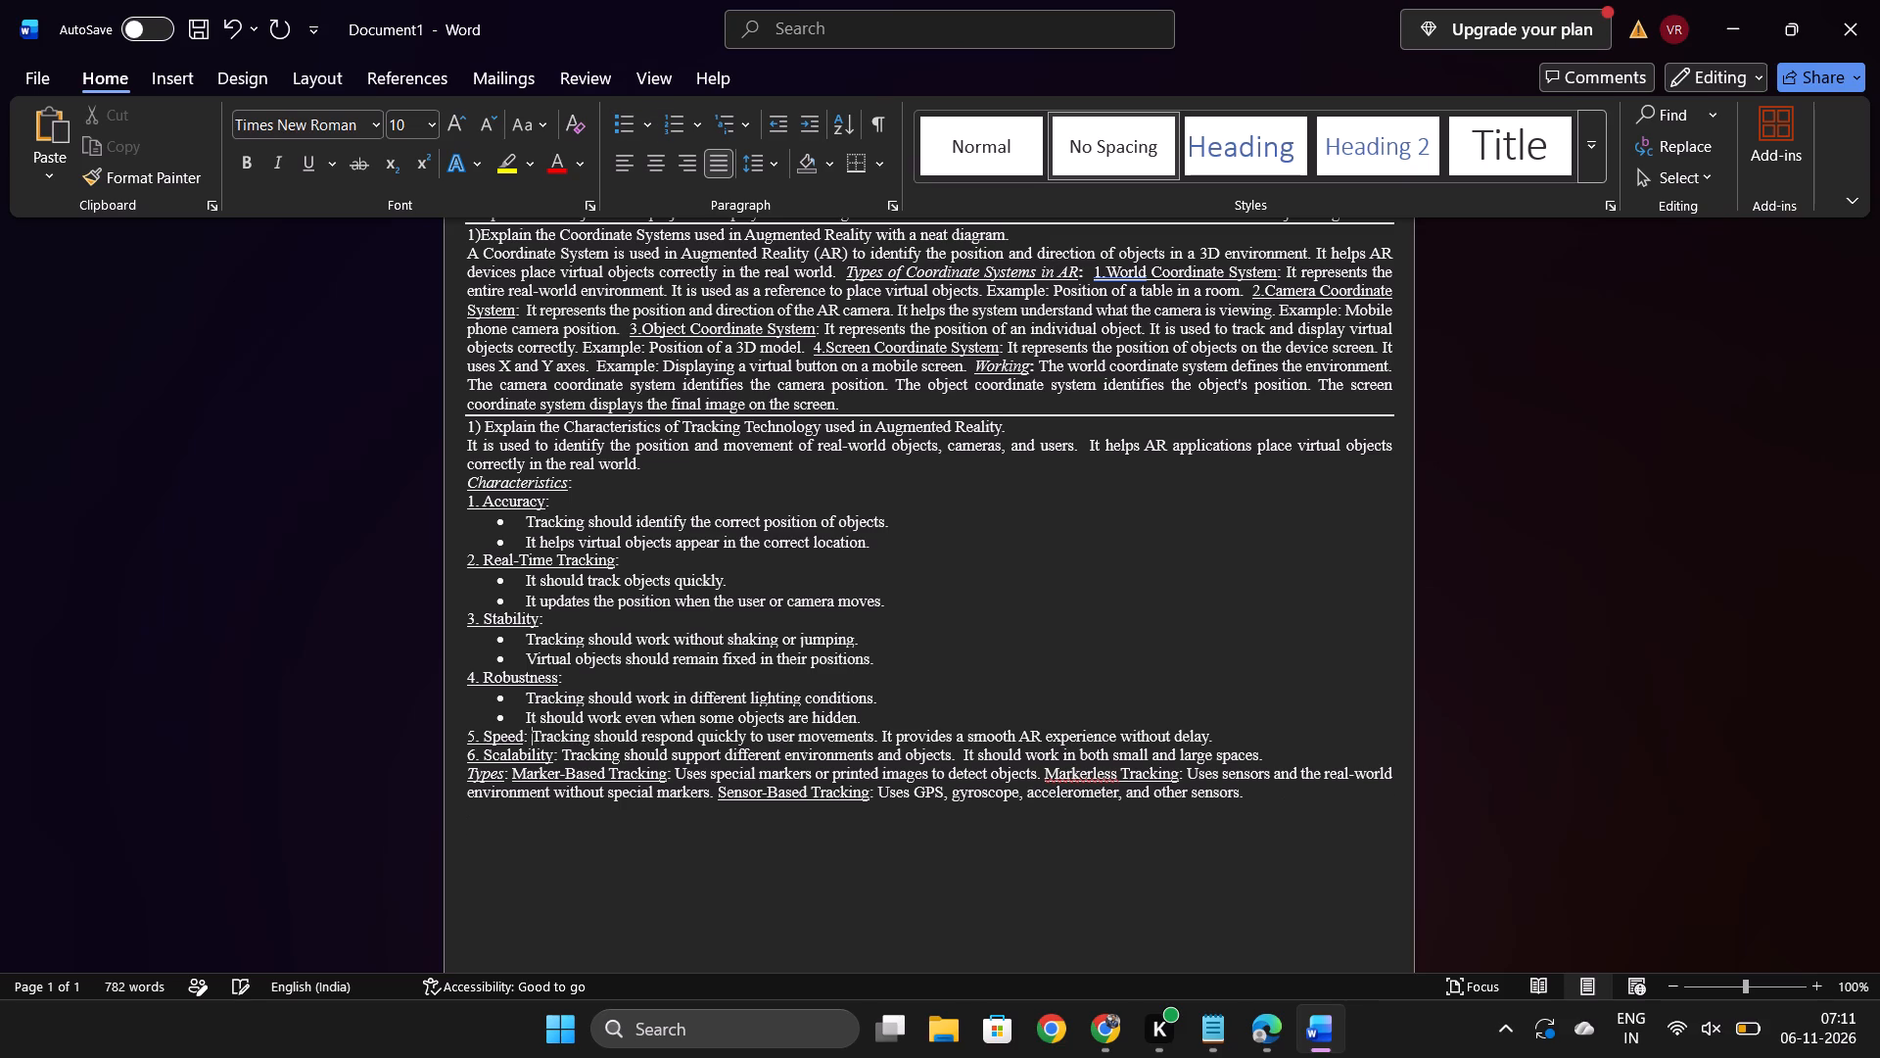
{"action": "key", "text": "space"}
Merge the two Robustness bullets into running text on the heading's line, with a space after the colon and between the sentences.
{"action": "key", "text": "Up"}
{"action": "key", "text": "Left"}
{"action": "key", "text": "Left"}
{"action": "key", "text": "Left"}
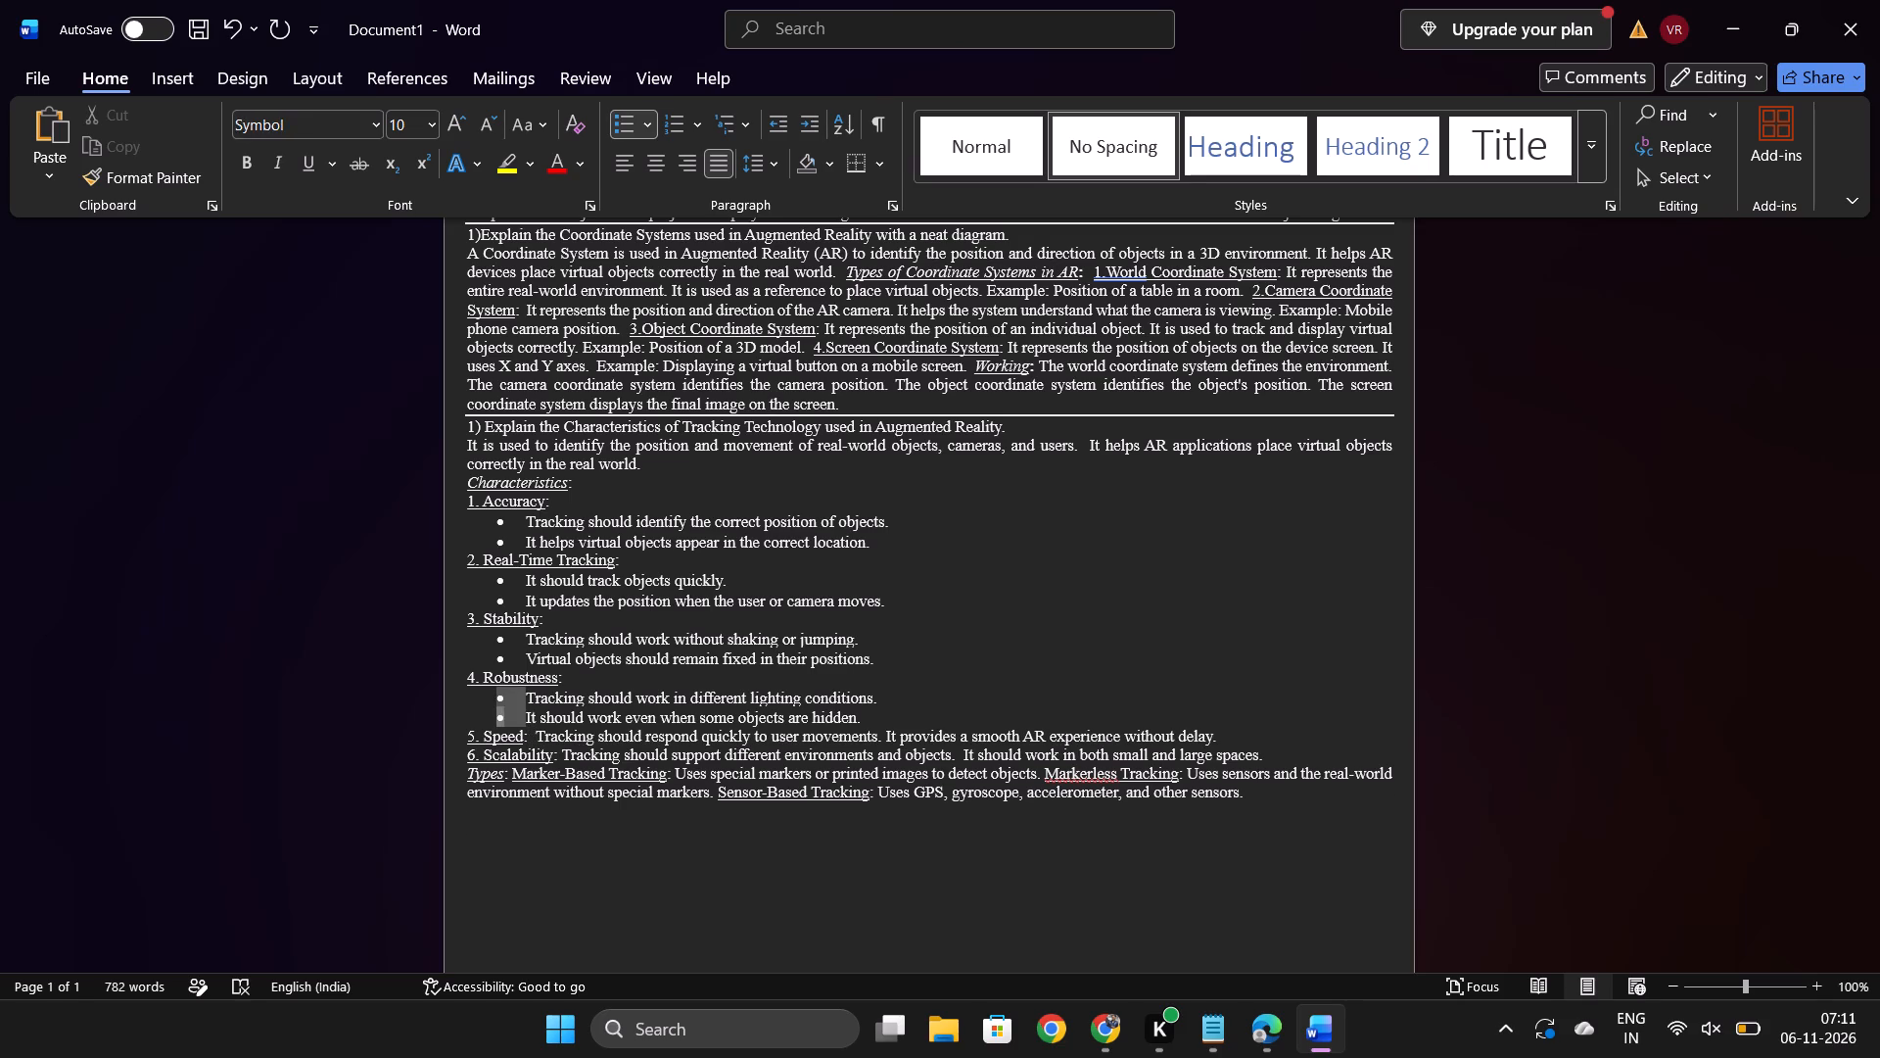
{"action": "key", "text": "Left"}
{"action": "key", "text": "Right"}
{"action": "key", "text": "BackSpace"}
{"action": "key", "text": "BackSpace"}
{"action": "key", "text": "BackSpace"}
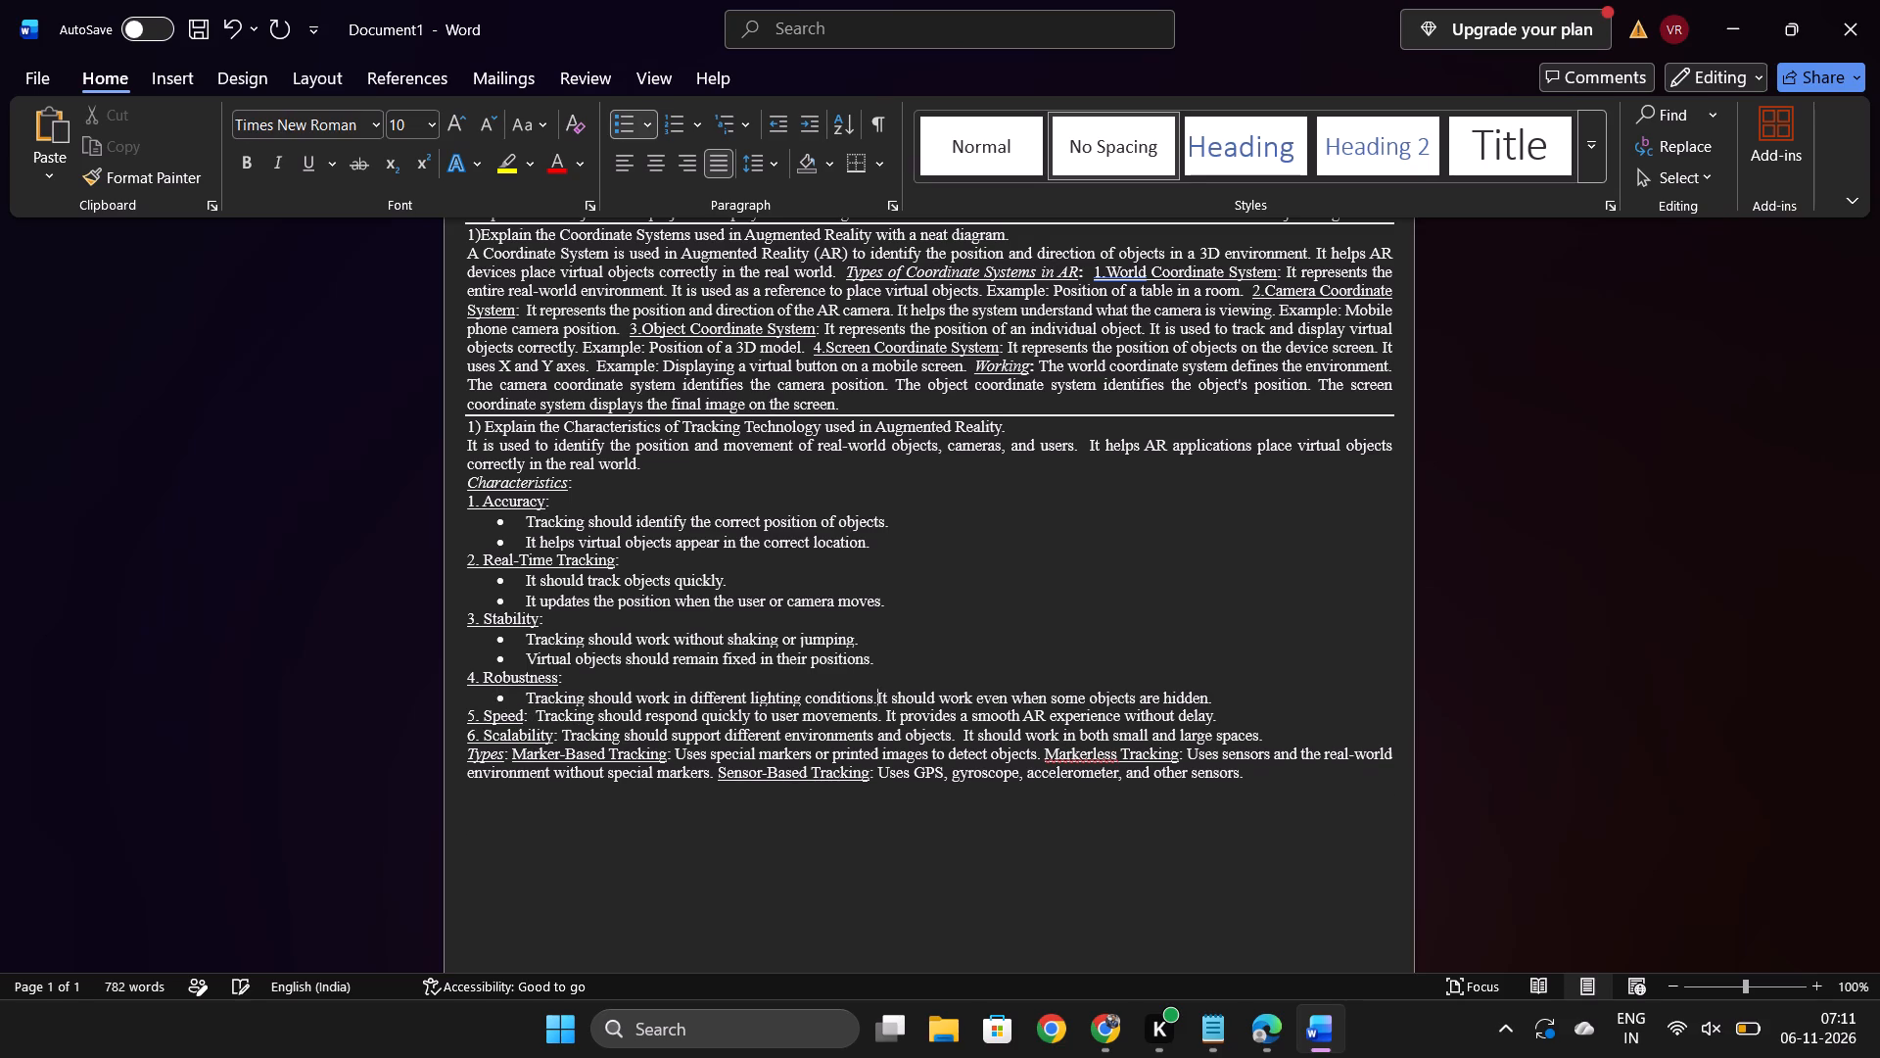
{"action": "key", "text": "space"}
{"action": "key", "text": "Up"}
{"action": "key", "text": "Right"}
{"action": "key", "text": "BackSpace"}
{"action": "key", "text": "BackSpace"}
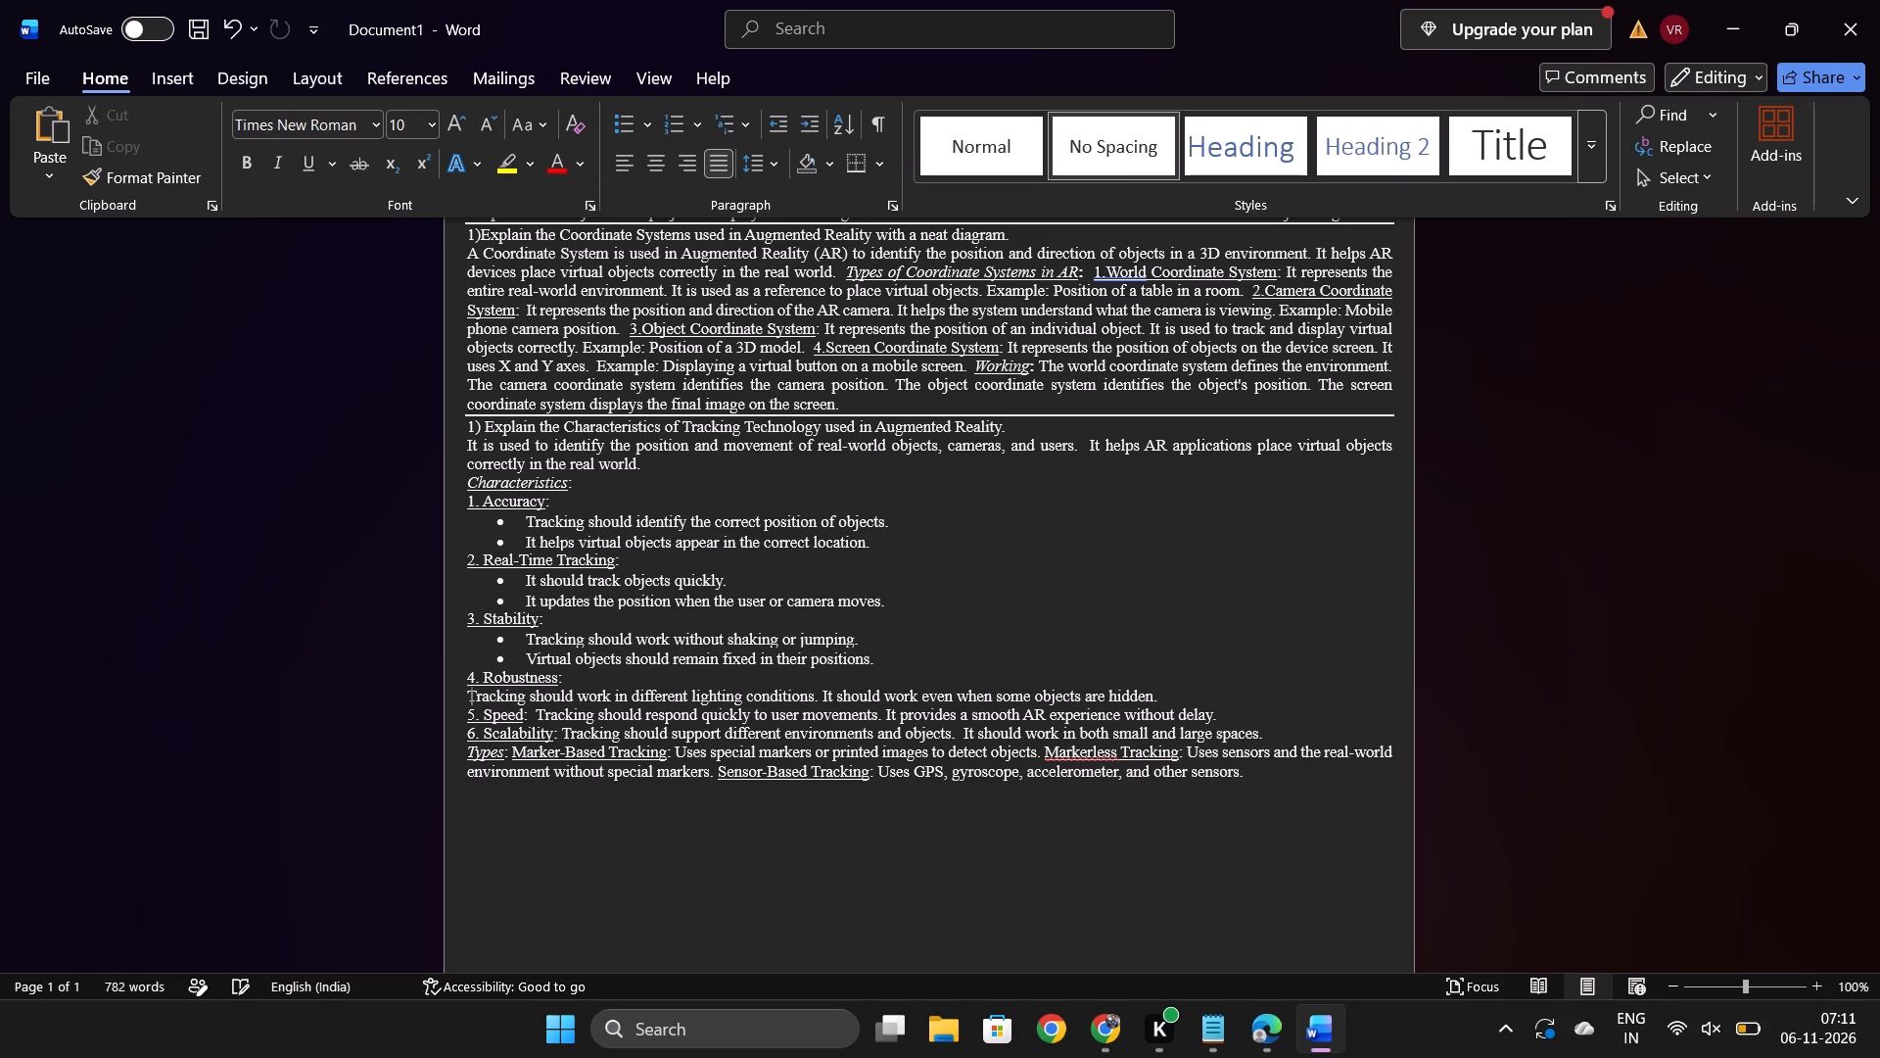
{"action": "key", "text": "BackSpace"}
{"action": "key", "text": "space"}
Merge the two Stability bullets into running text on the heading's line, with a space after the colon and between the sentences.
{"action": "key", "text": "Up"}
{"action": "key", "text": "Left"}
{"action": "key", "text": "Left"}
{"action": "key", "text": "Left"}
{"action": "key", "text": "Left"}
{"action": "key", "text": "Left"}
{"action": "key", "text": "Left"}
{"action": "key", "text": "Left"}
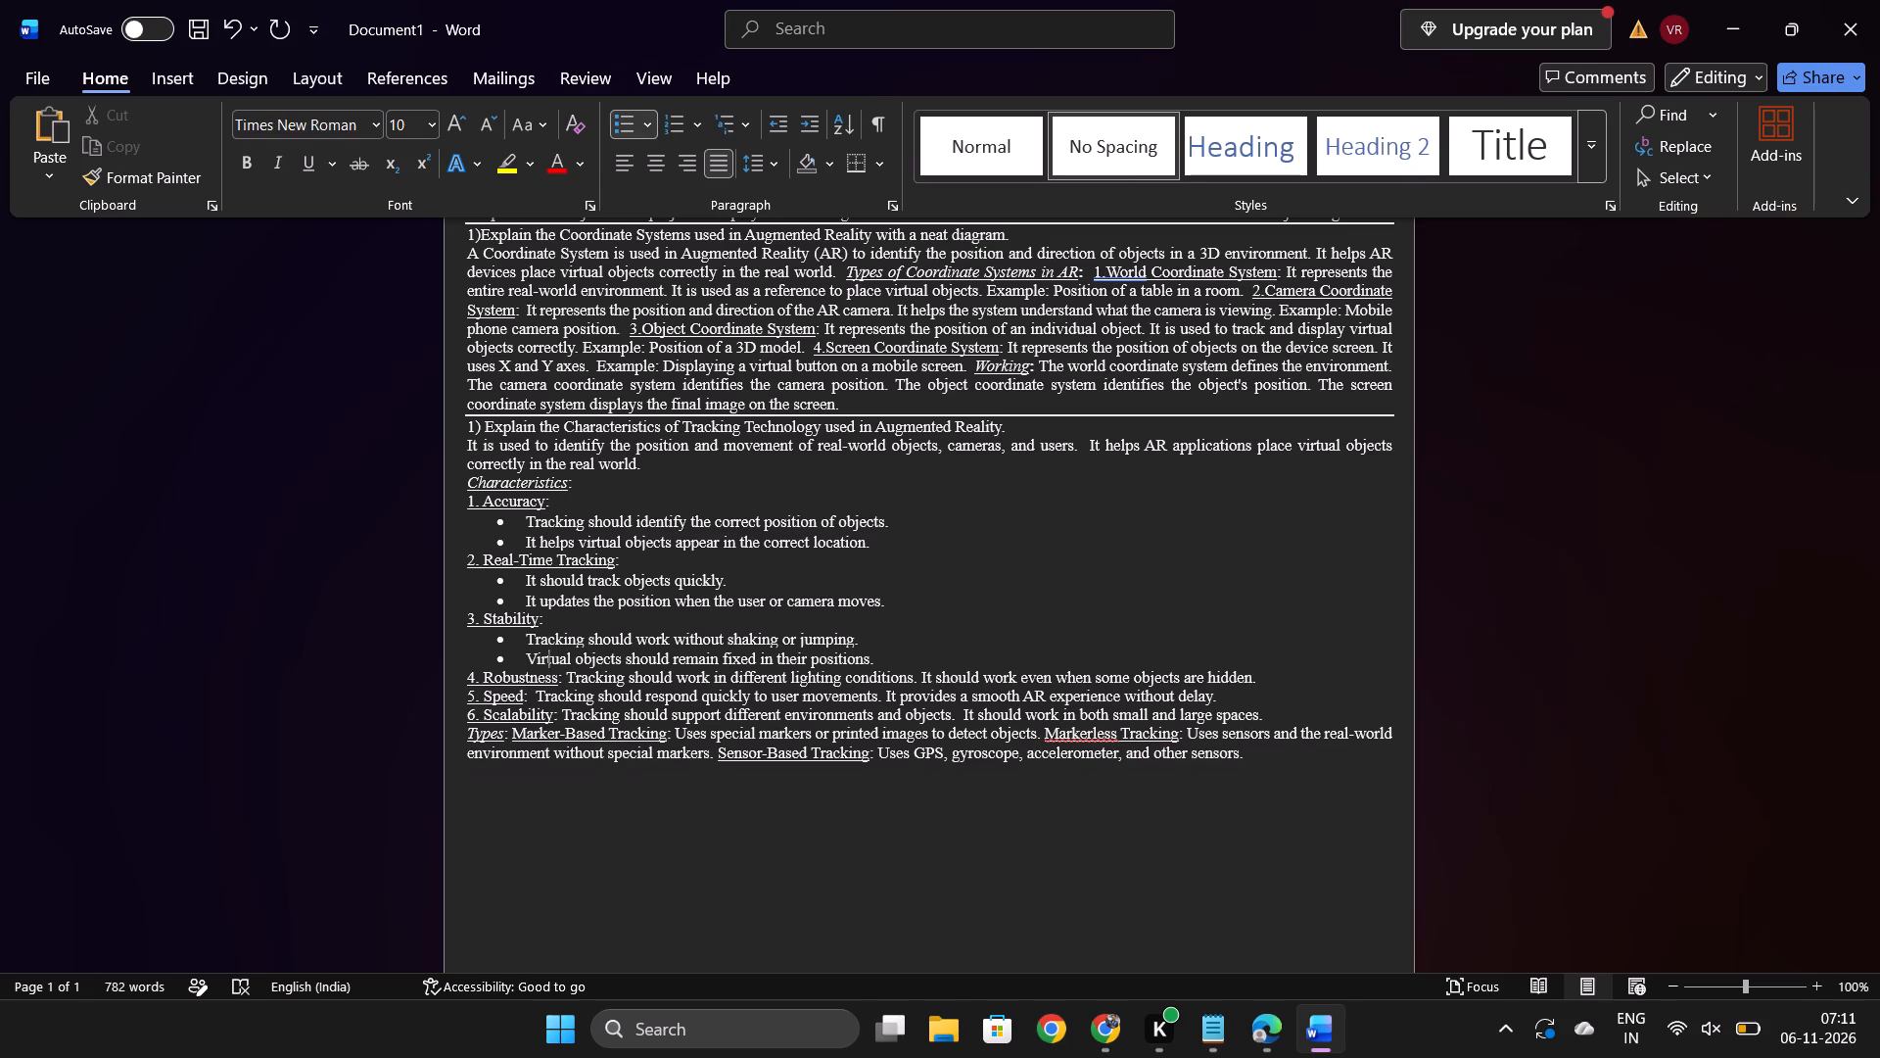
{"action": "key", "text": "Left"}
{"action": "key", "text": "Right"}
{"action": "key", "text": "BackSpace"}
{"action": "key", "text": "BackSpace"}
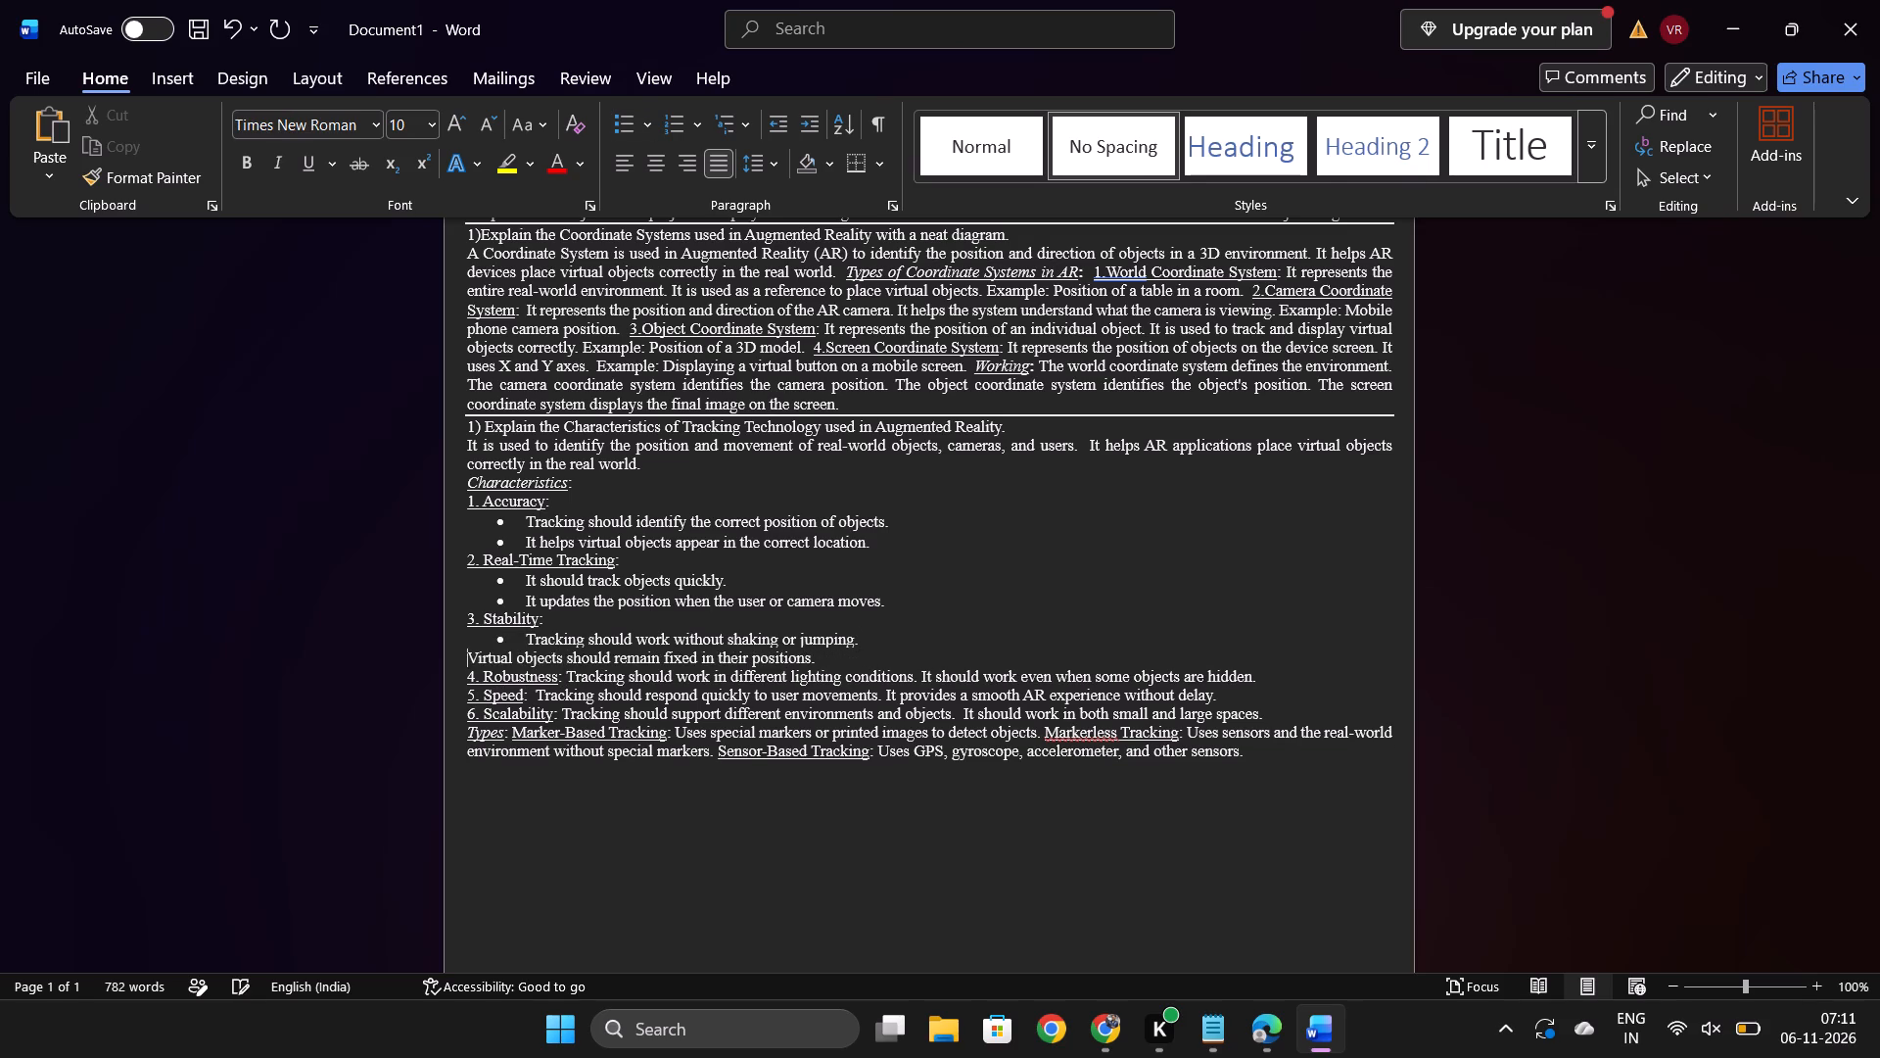
{"action": "key", "text": "BackSpace"}
{"action": "key", "text": "space"}
{"action": "key", "text": "Up"}
{"action": "key", "text": "Right"}
{"action": "key", "text": "BackSpace"}
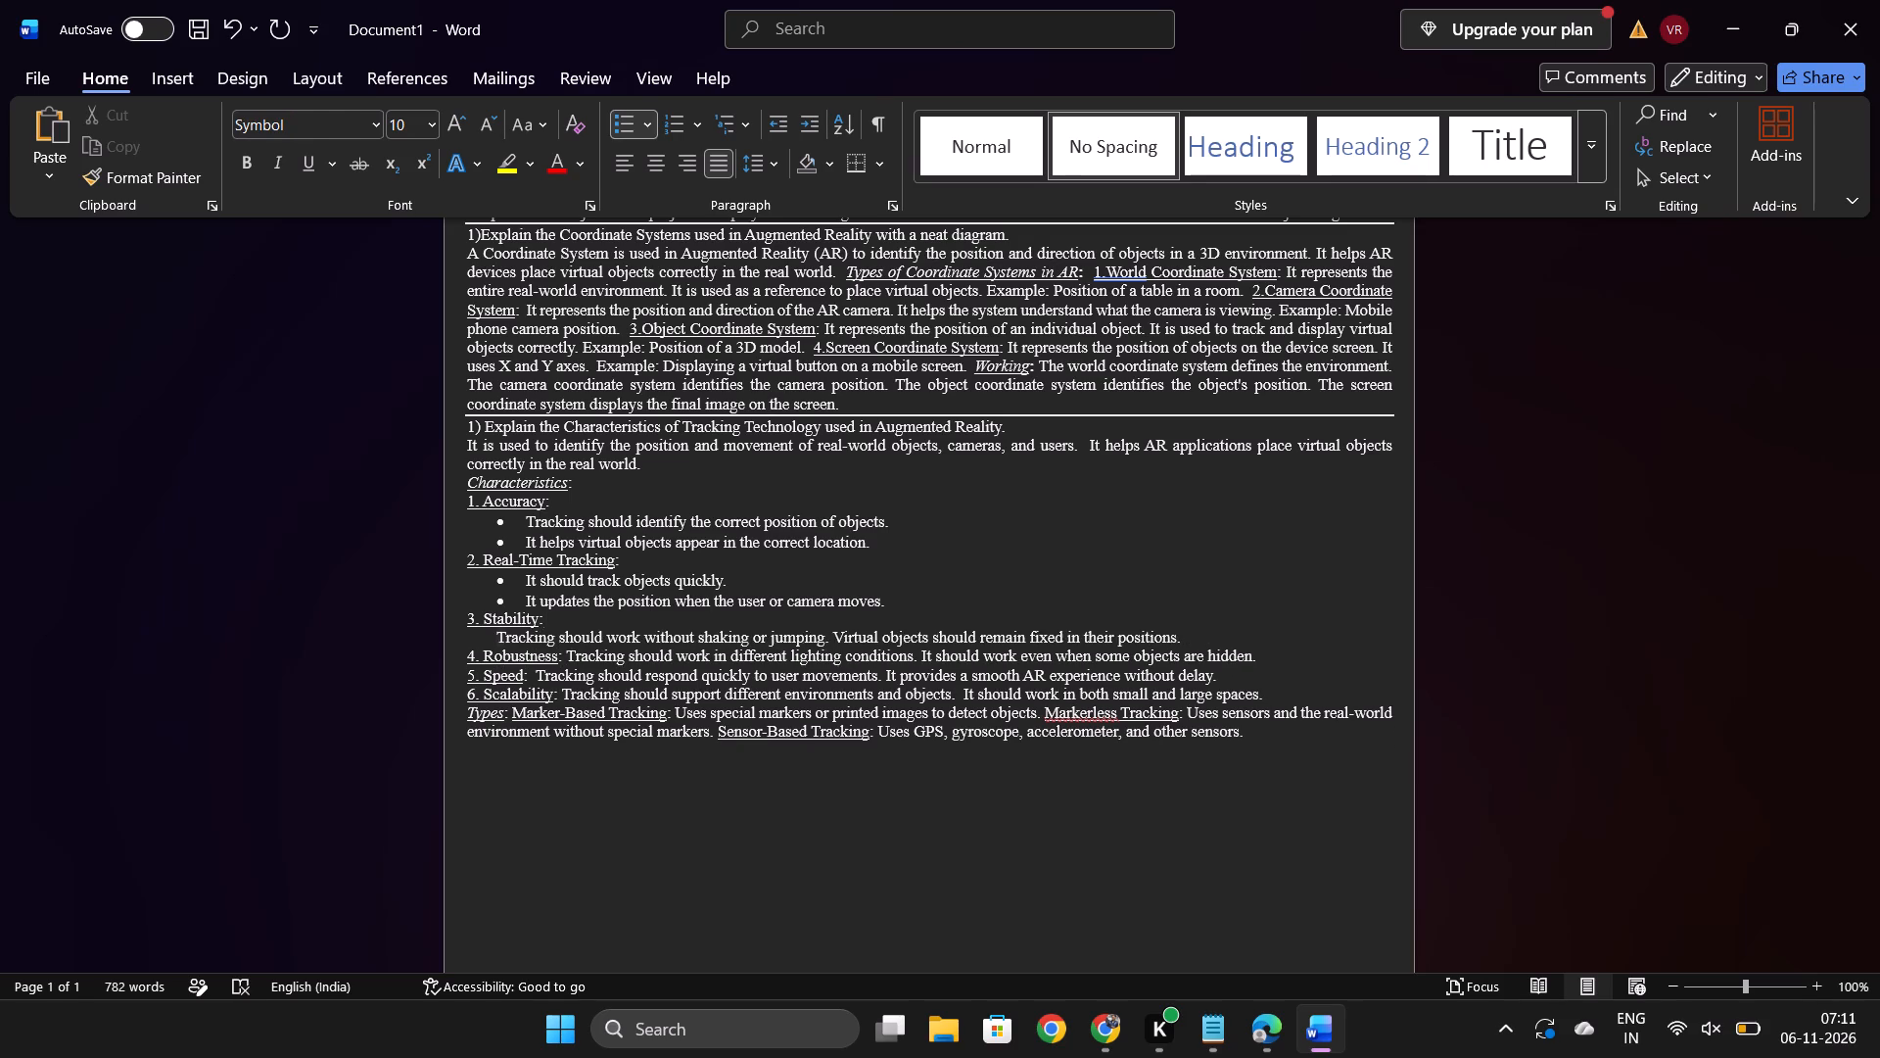
{"action": "key", "text": "BackSpace"}
{"action": "key", "text": "BackSpace"}
{"action": "key", "text": "space"}
Merge the two Real-Time Tracking bullets into running text on the heading's line, with spaces after the colon and between the sentences.
{"action": "key", "text": "Up"}
{"action": "key", "text": "Left"}
{"action": "key", "text": "Left"}
{"action": "key", "text": "Left"}
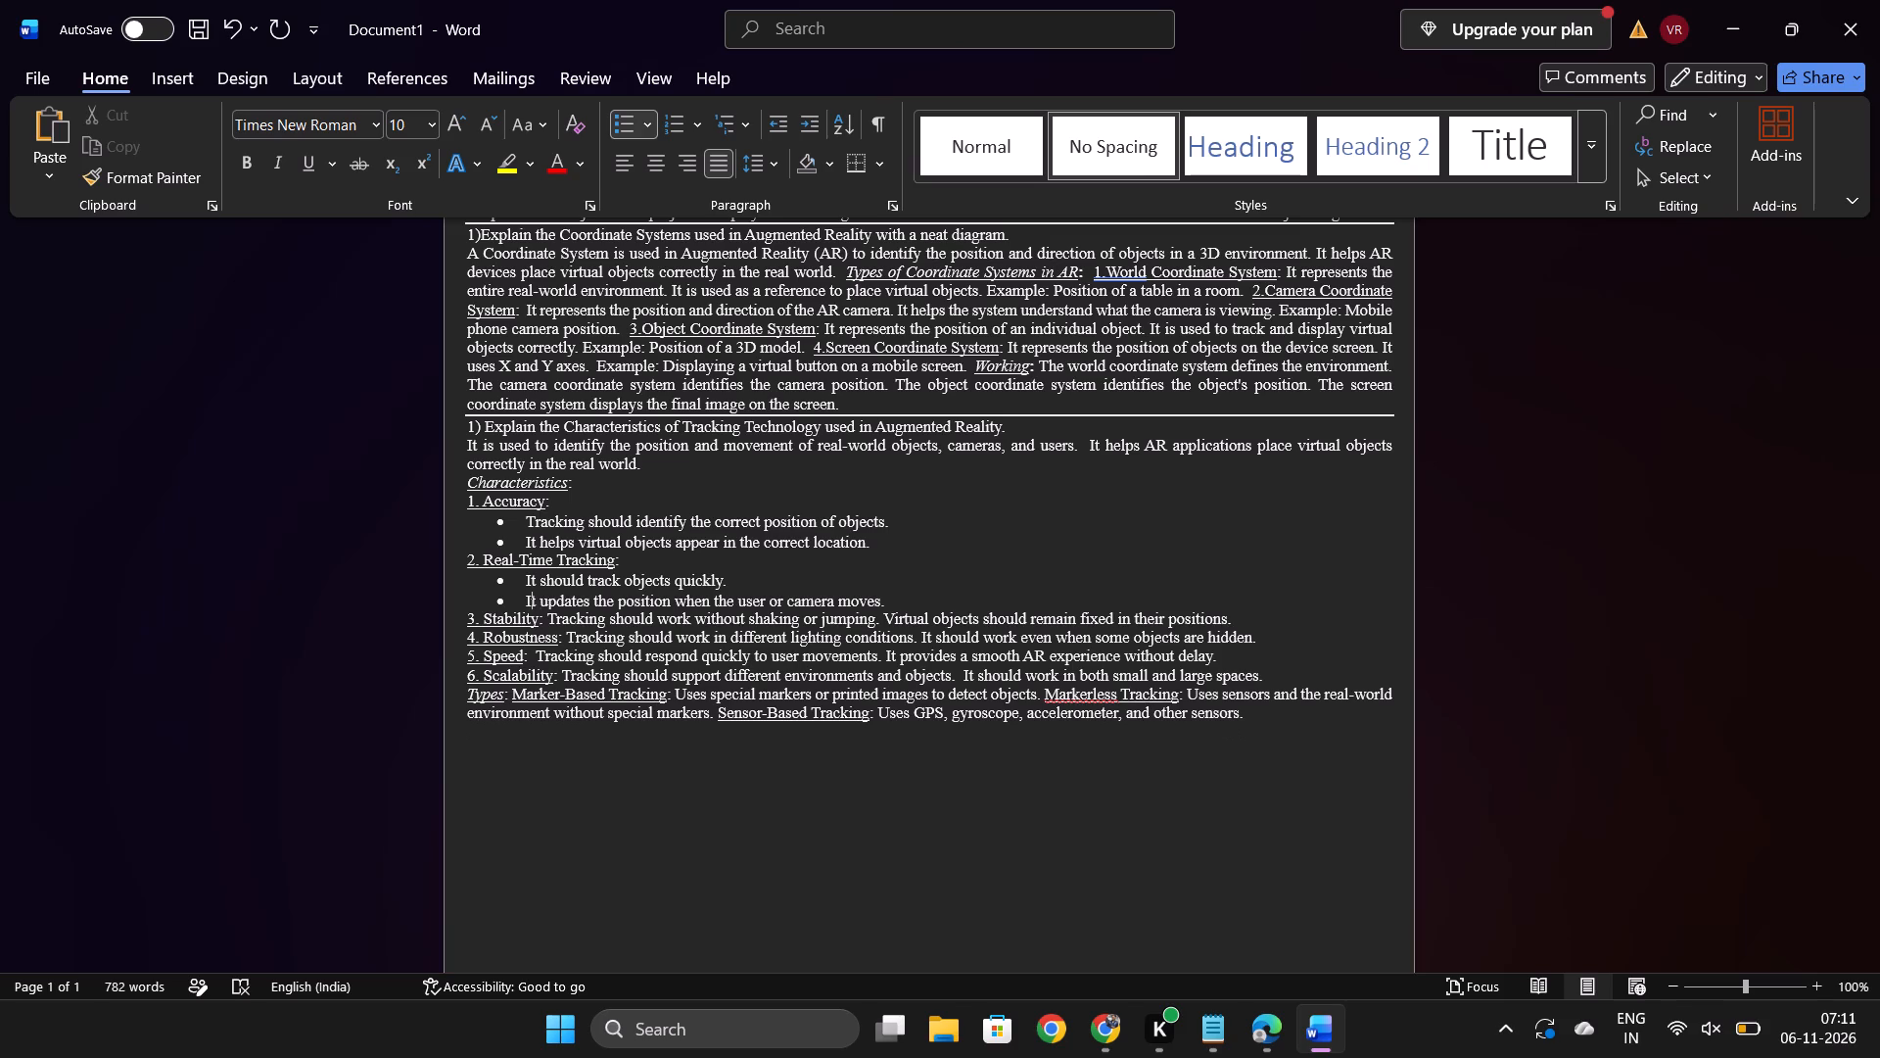
{"action": "key", "text": "Left"}
{"action": "key", "text": "Left"}
{"action": "key", "text": "BackSpace"}
{"action": "key", "text": "BackSpace"}
{"action": "key", "text": "BackSpace"}
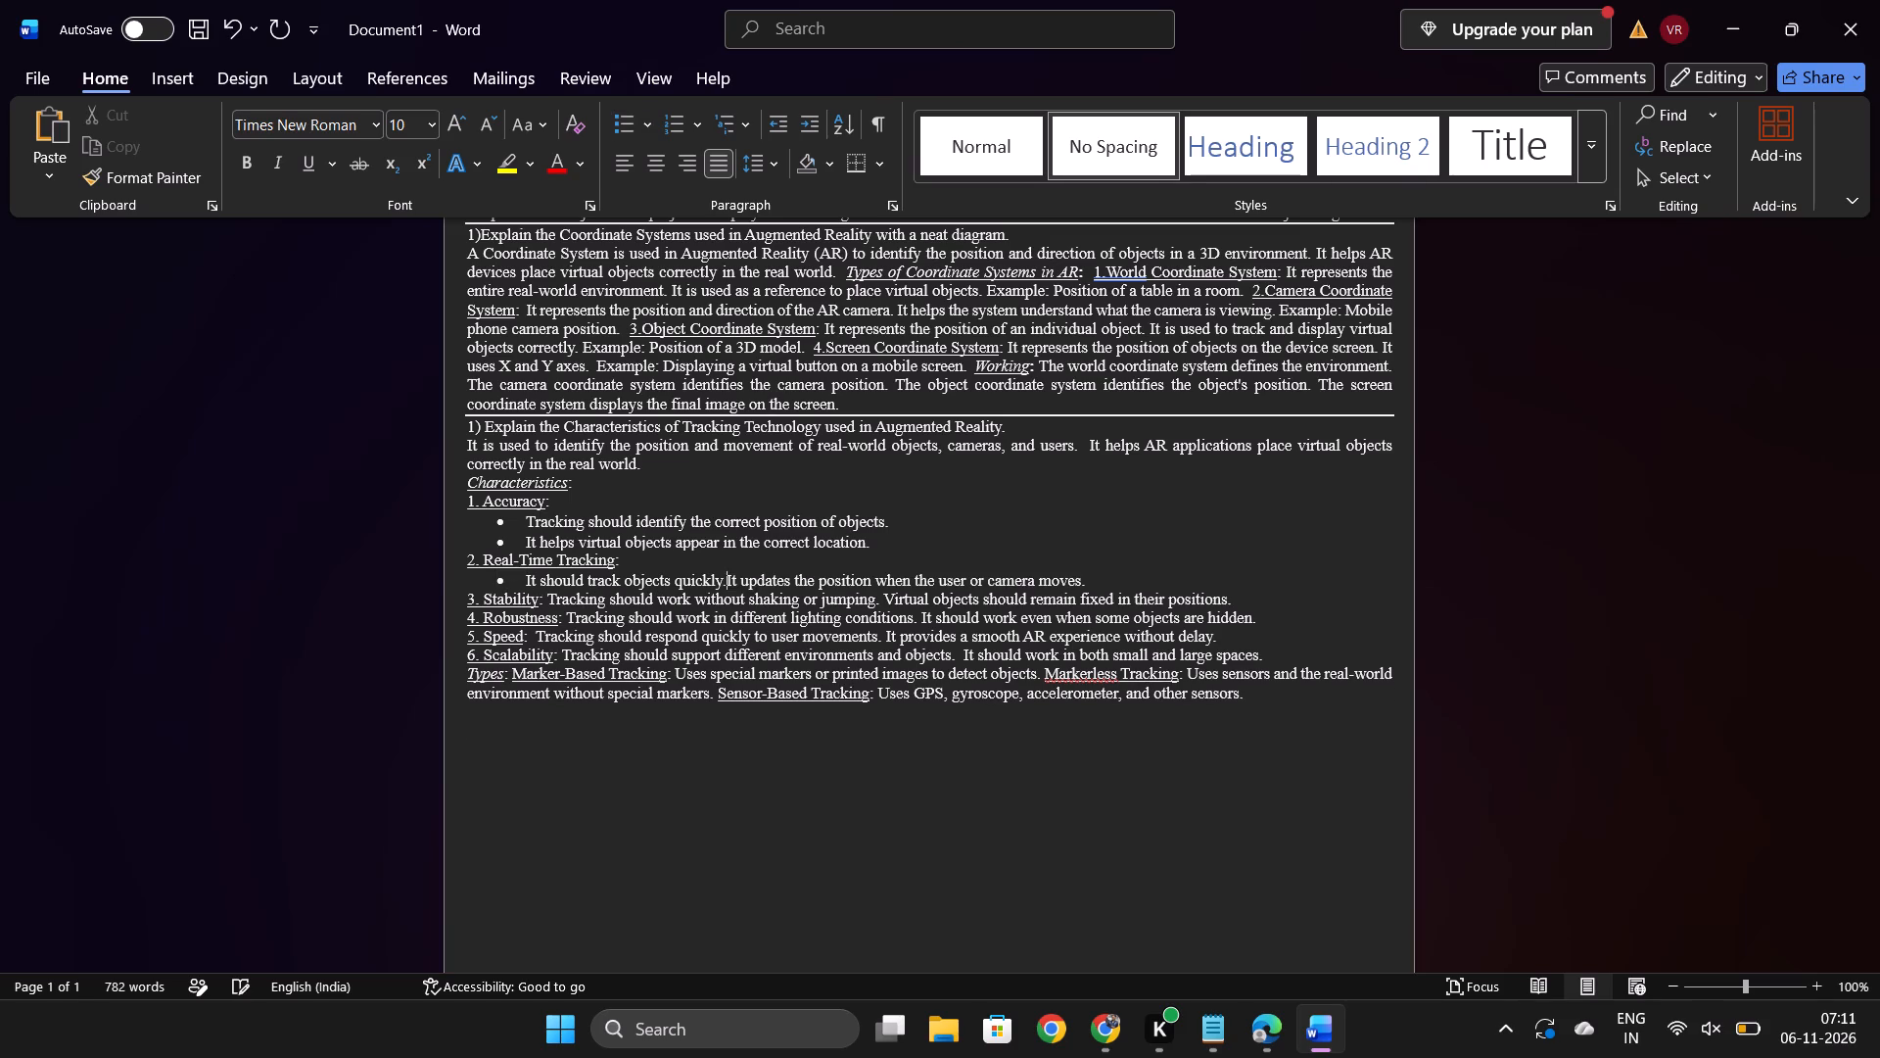
{"action": "key", "text": "space"}
{"action": "key", "text": "space"}
{"action": "key", "text": "Up"}
{"action": "key", "text": "Right"}
{"action": "key", "text": "BackSpace"}
{"action": "key", "text": "BackSpace"}
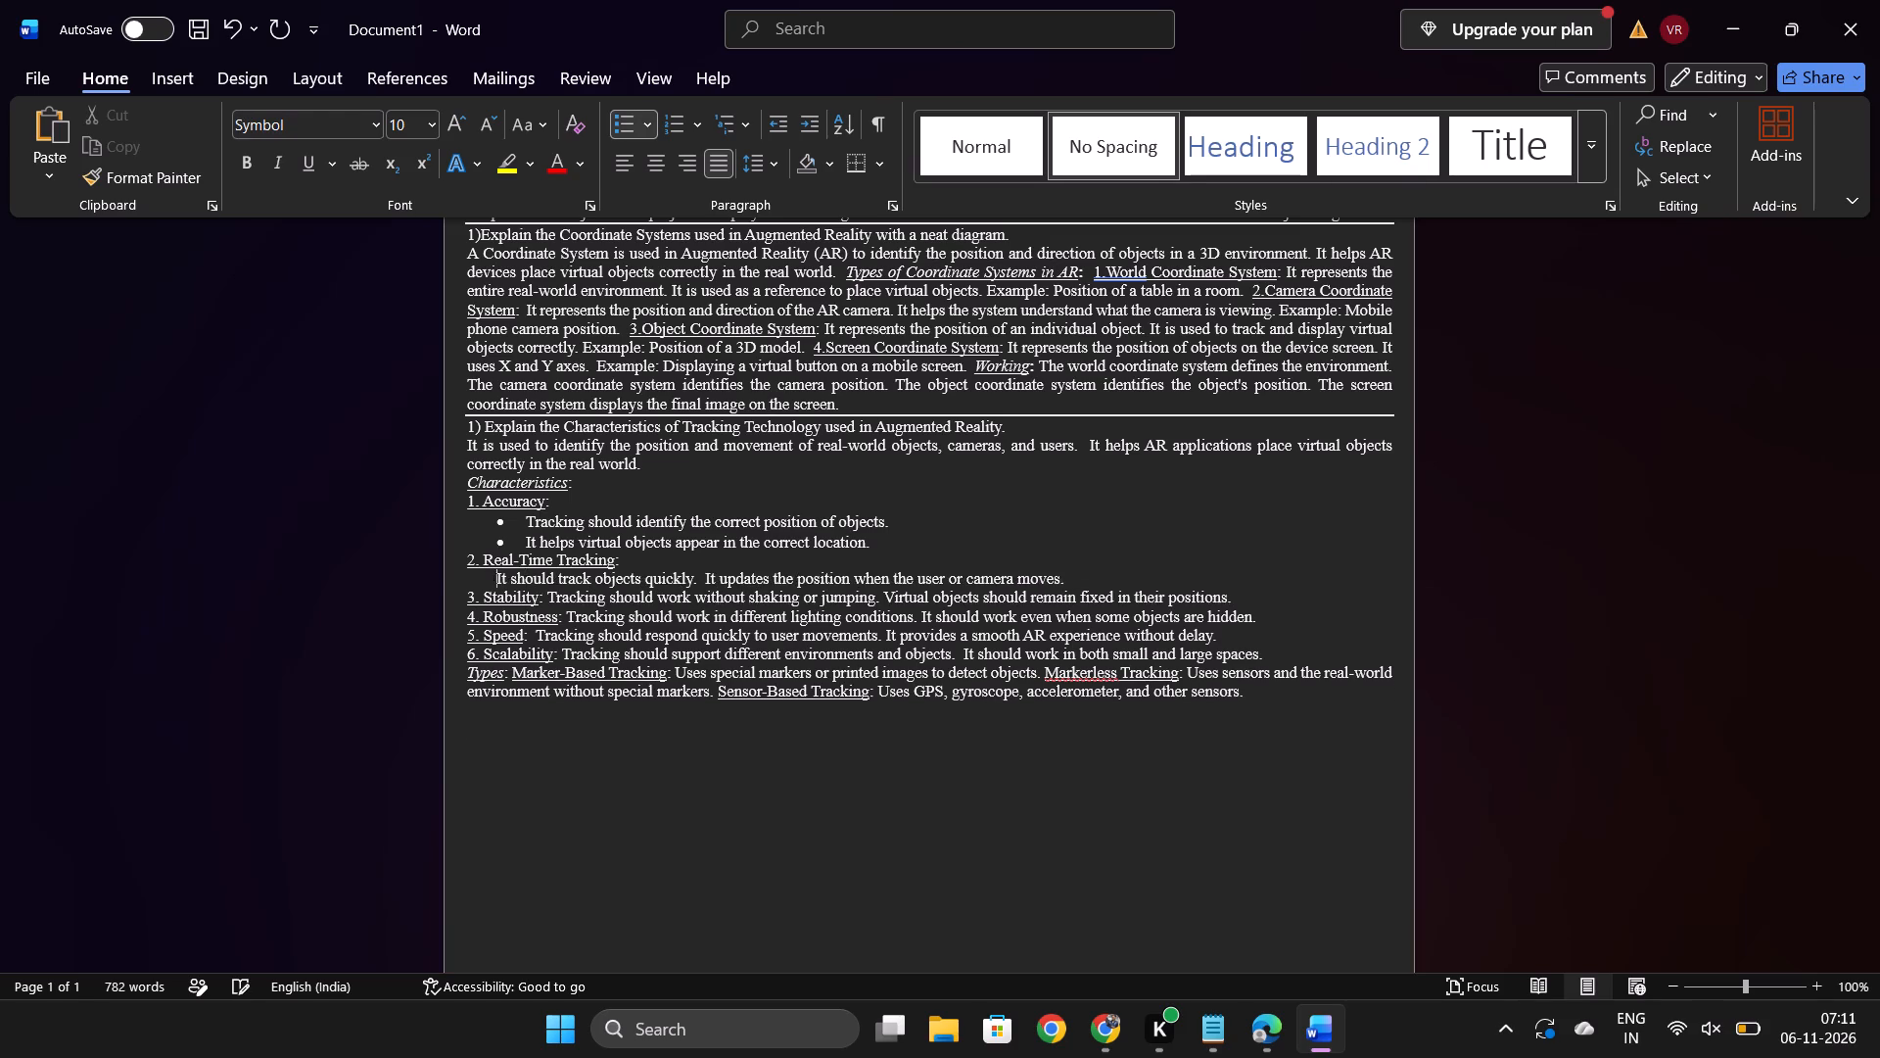
{"action": "key", "text": "BackSpace"}
{"action": "key", "text": "space"}
Merge the two Accuracy bullets into running text on the heading's line, with one space after the colon and two between the sentences.
{"action": "key", "text": "Up"}
{"action": "key", "text": "Up"}
{"action": "key", "text": "Up"}
{"action": "key", "text": "Right"}
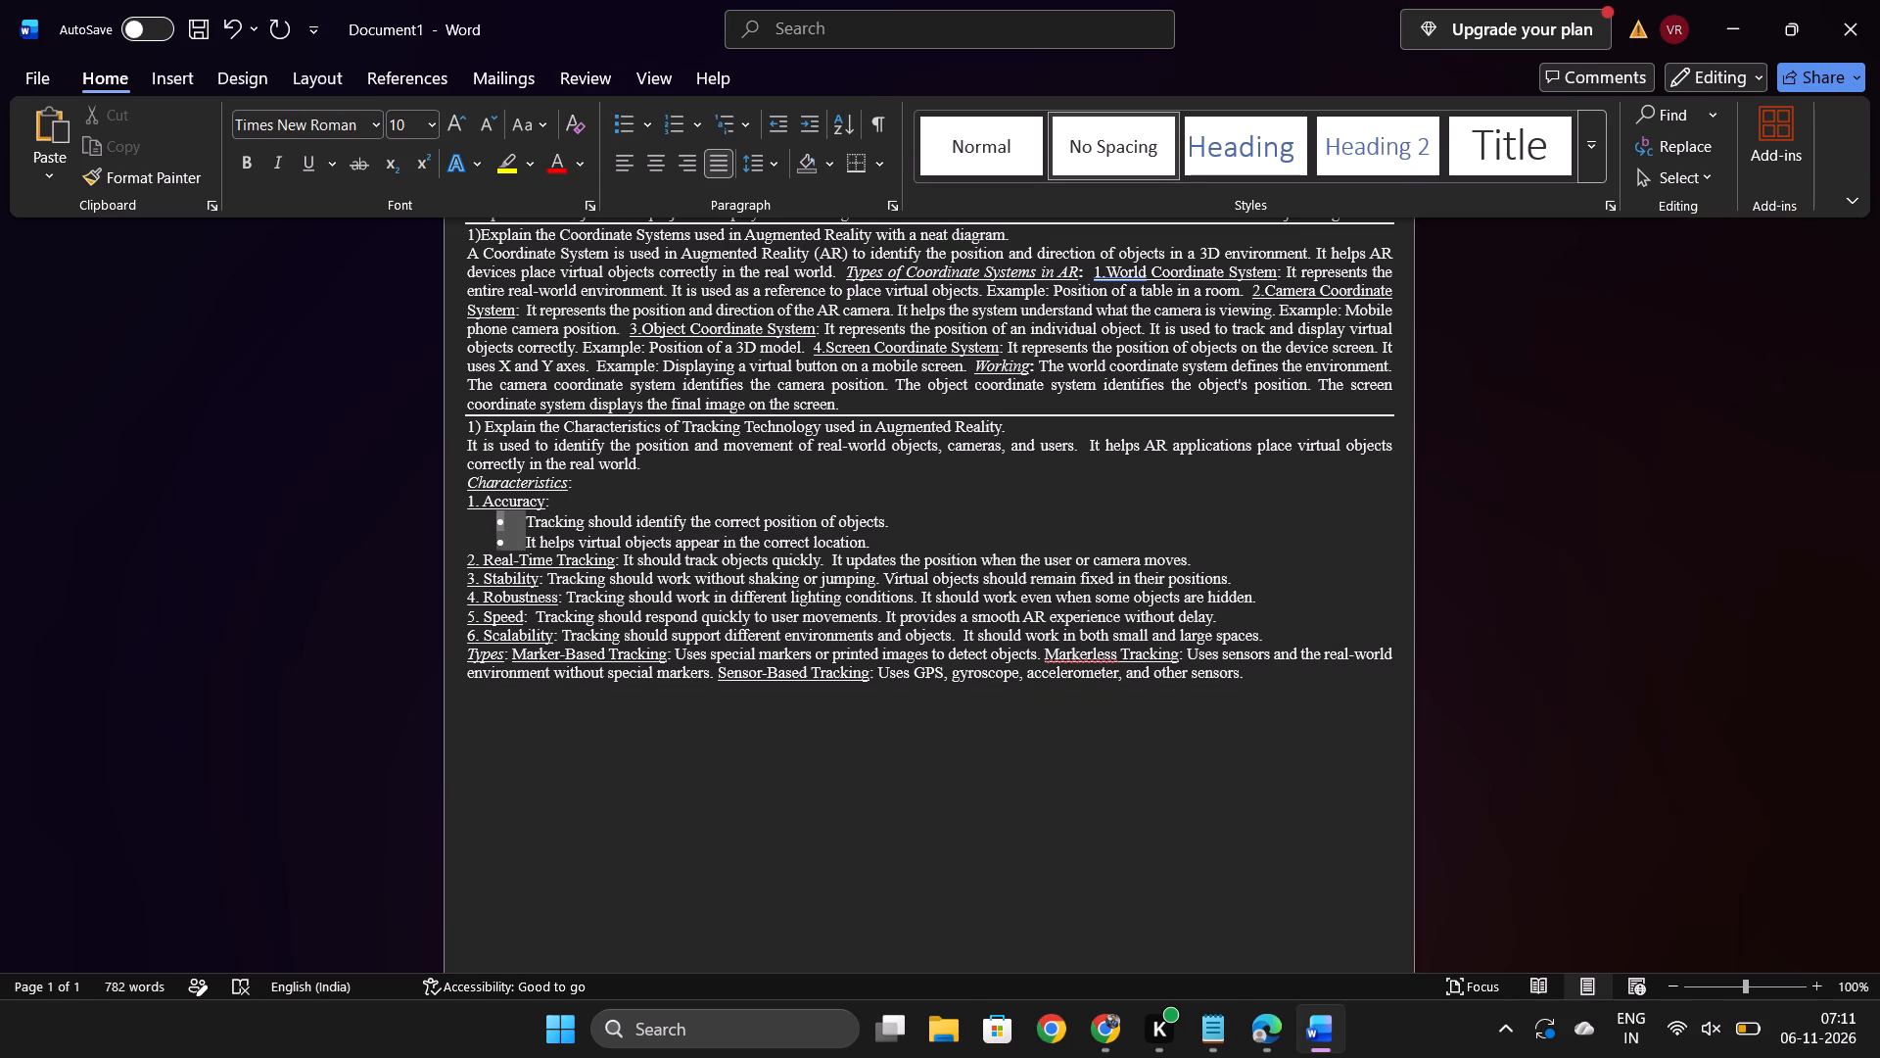
{"action": "key", "text": "BackSpace"}
{"action": "key", "text": "BackSpace"}
{"action": "key", "text": "BackSpace"}
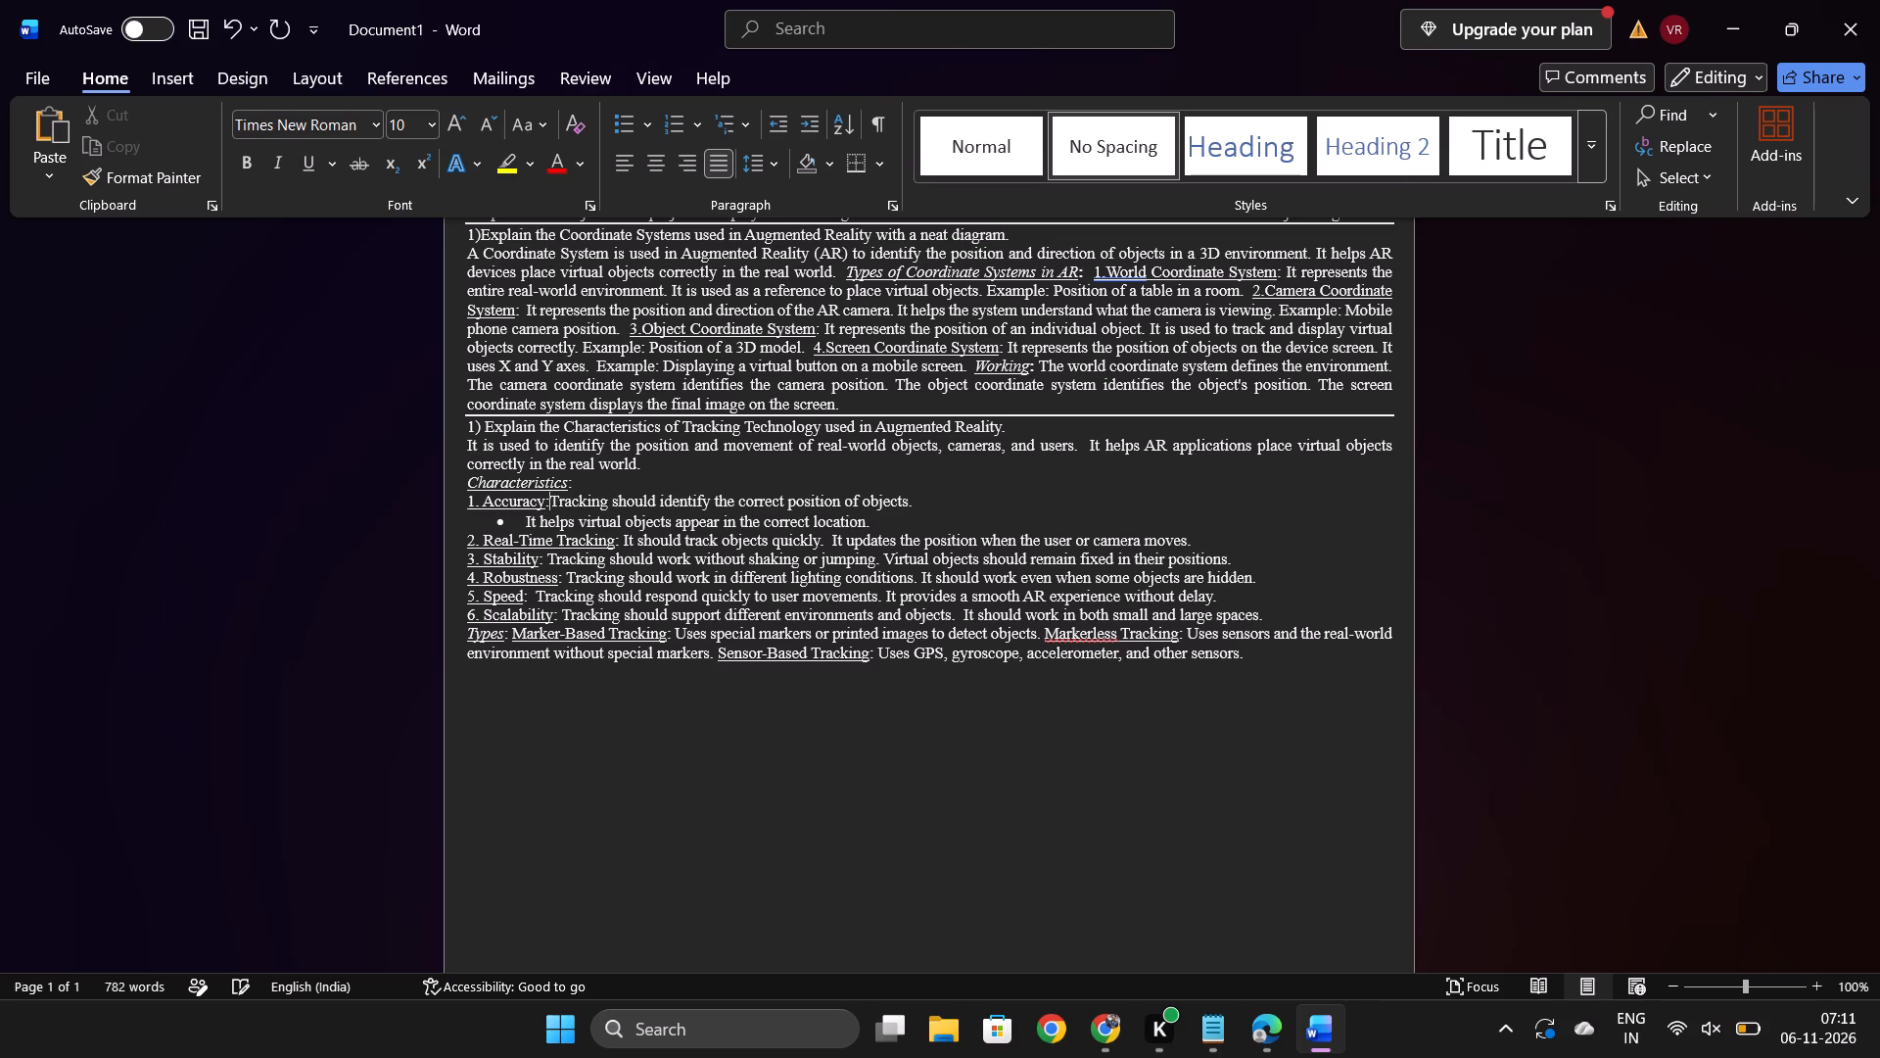
{"action": "key", "text": "space"}
{"action": "key", "text": "Down"}
{"action": "key", "text": "Left"}
{"action": "key", "text": "Left"}
{"action": "key", "text": "Left"}
{"action": "key", "text": "Left"}
{"action": "key", "text": "Left"}
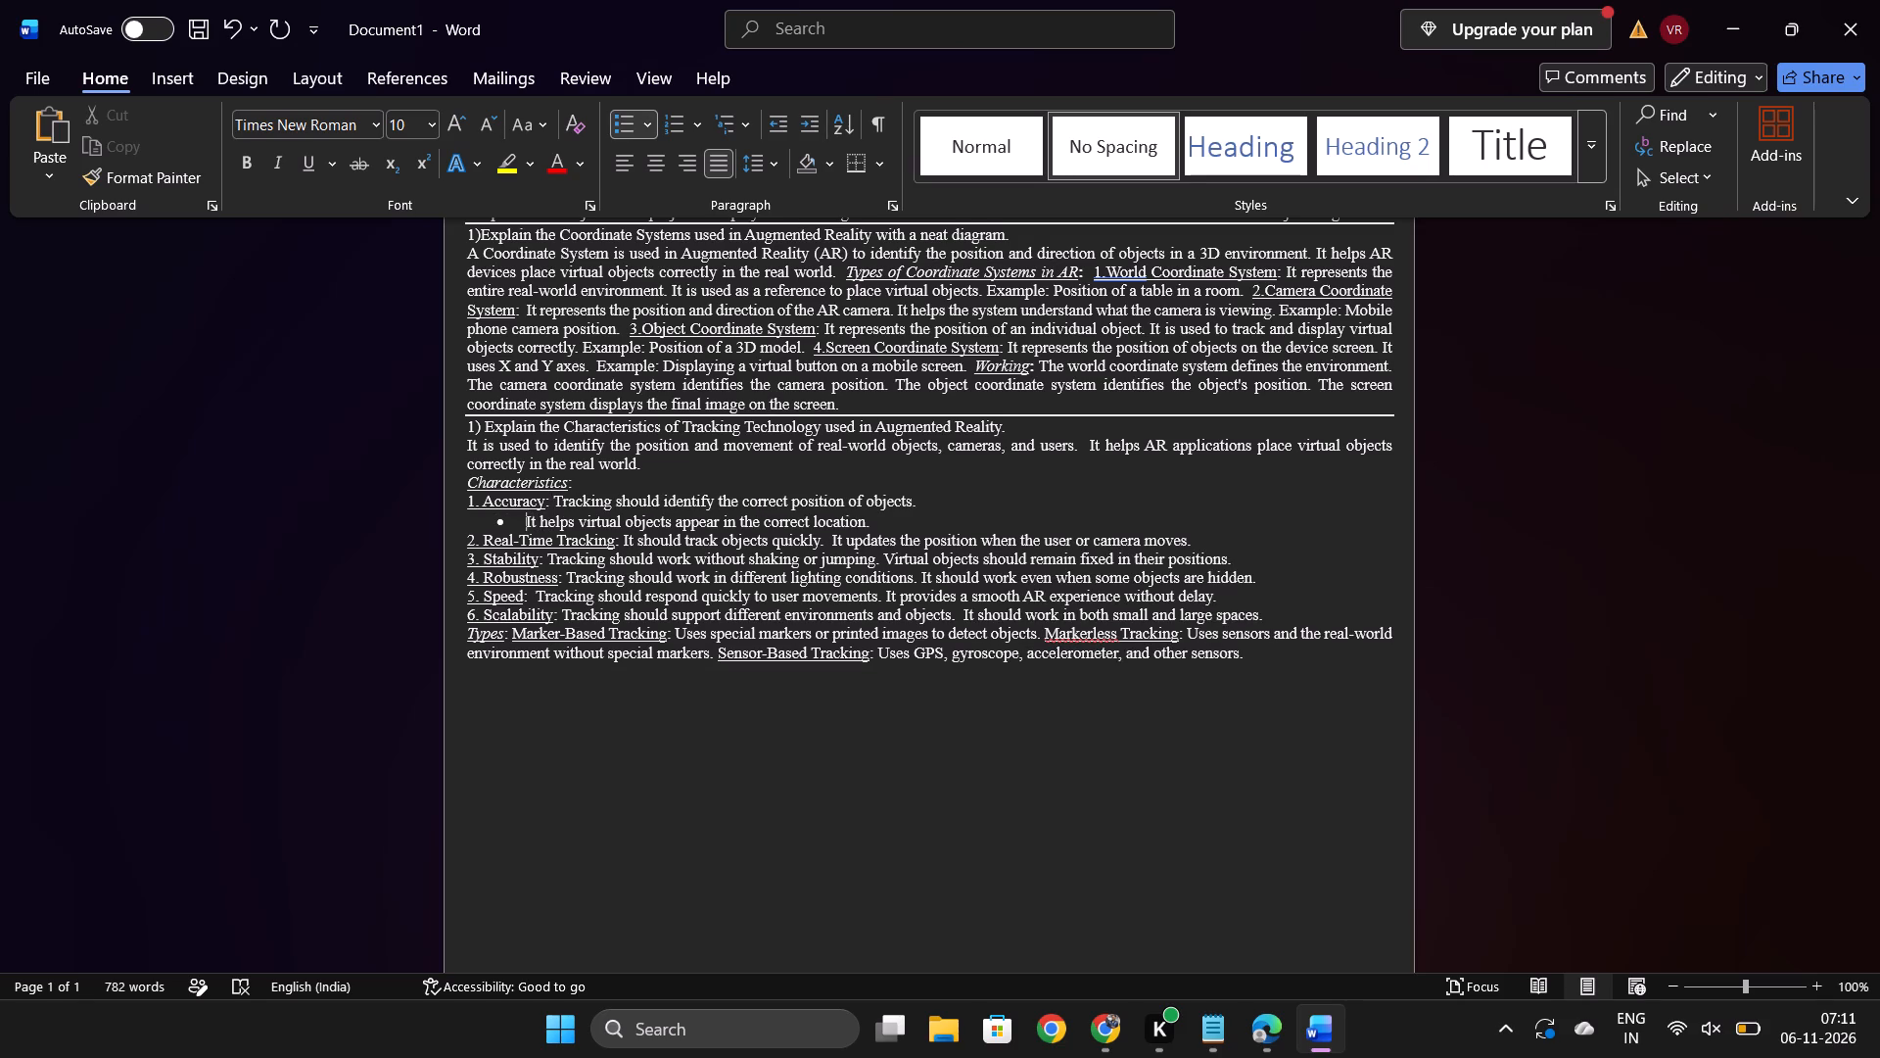
{"action": "key", "text": "Left"}
{"action": "key", "text": "BackSpace"}
{"action": "key", "text": "BackSpace"}
{"action": "key", "text": "BackSpace"}
{"action": "key", "text": "space"}
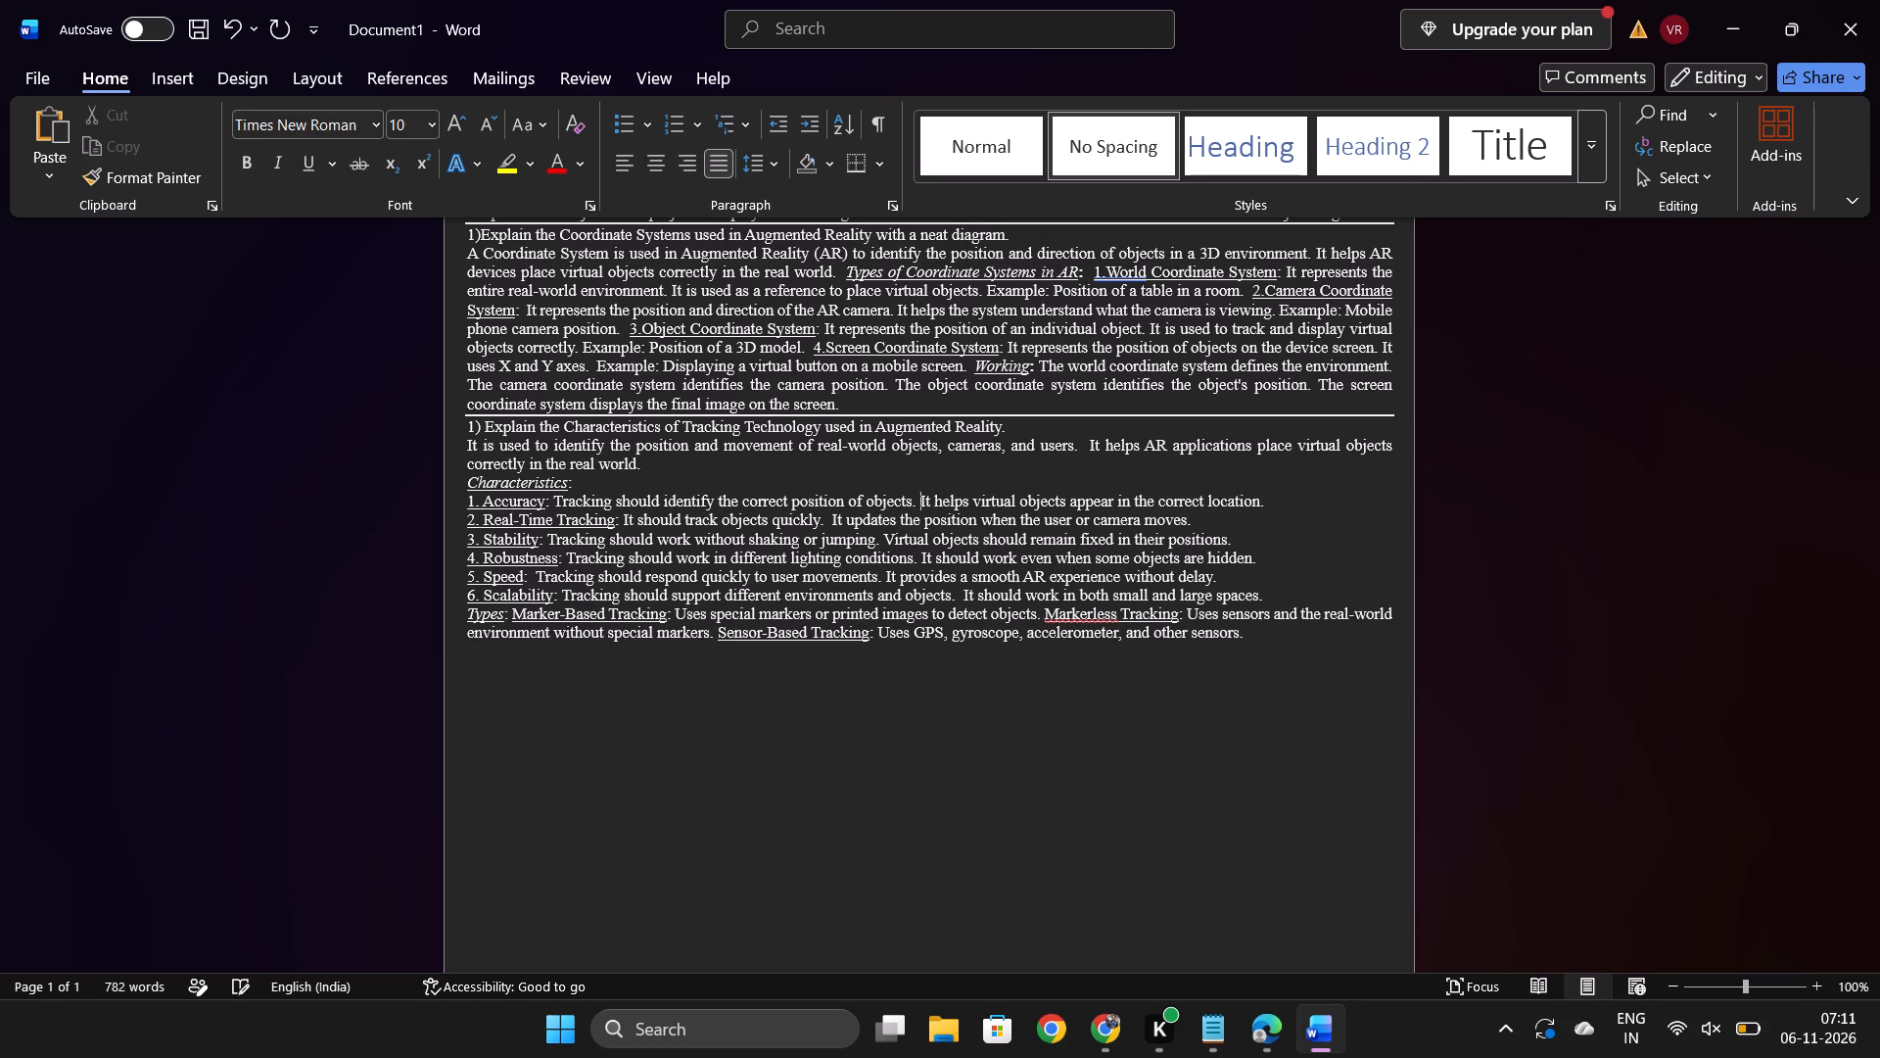
{"action": "key", "text": "space"}
Join the Accuracy item onto the Characteristics heading's line, separated by two spaces.
{"action": "key", "text": "Up"}
{"action": "key", "text": "Right"}
{"action": "key", "text": "BackSpace"}
{"action": "key", "text": "space"}
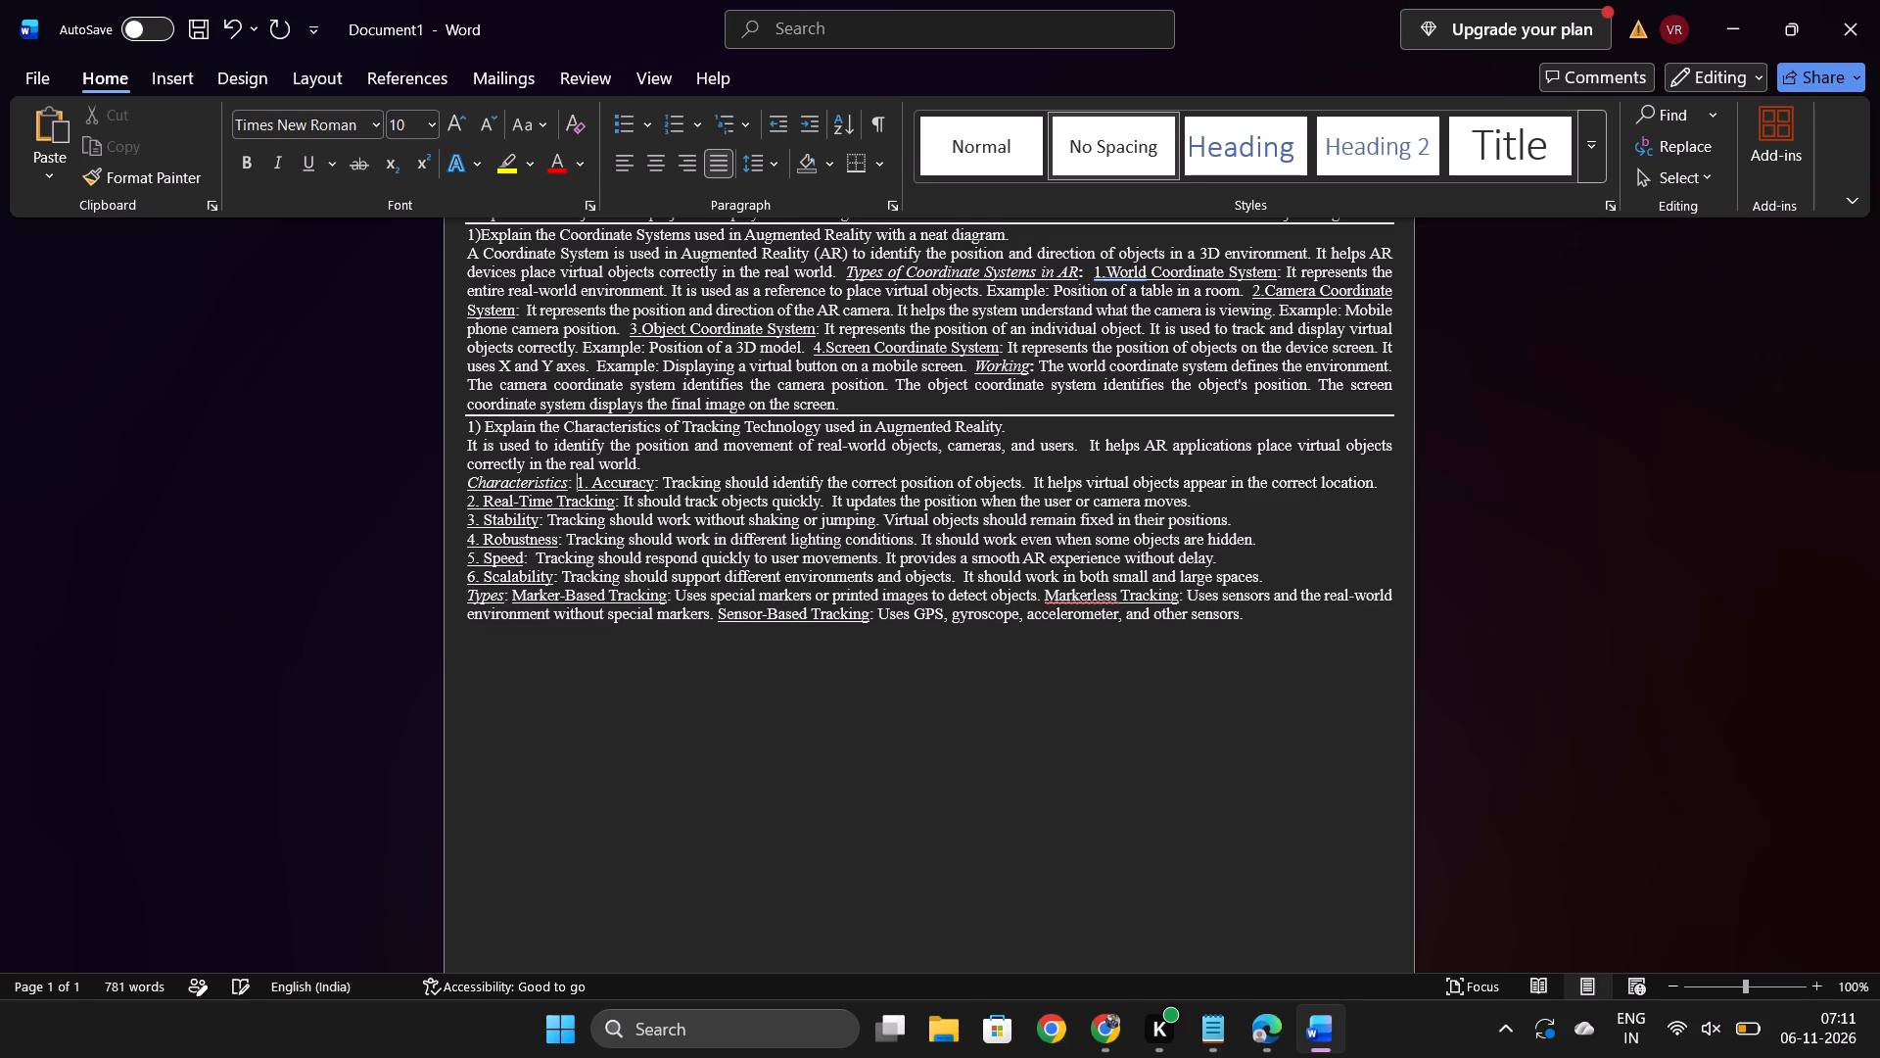
{"action": "key", "text": "space"}
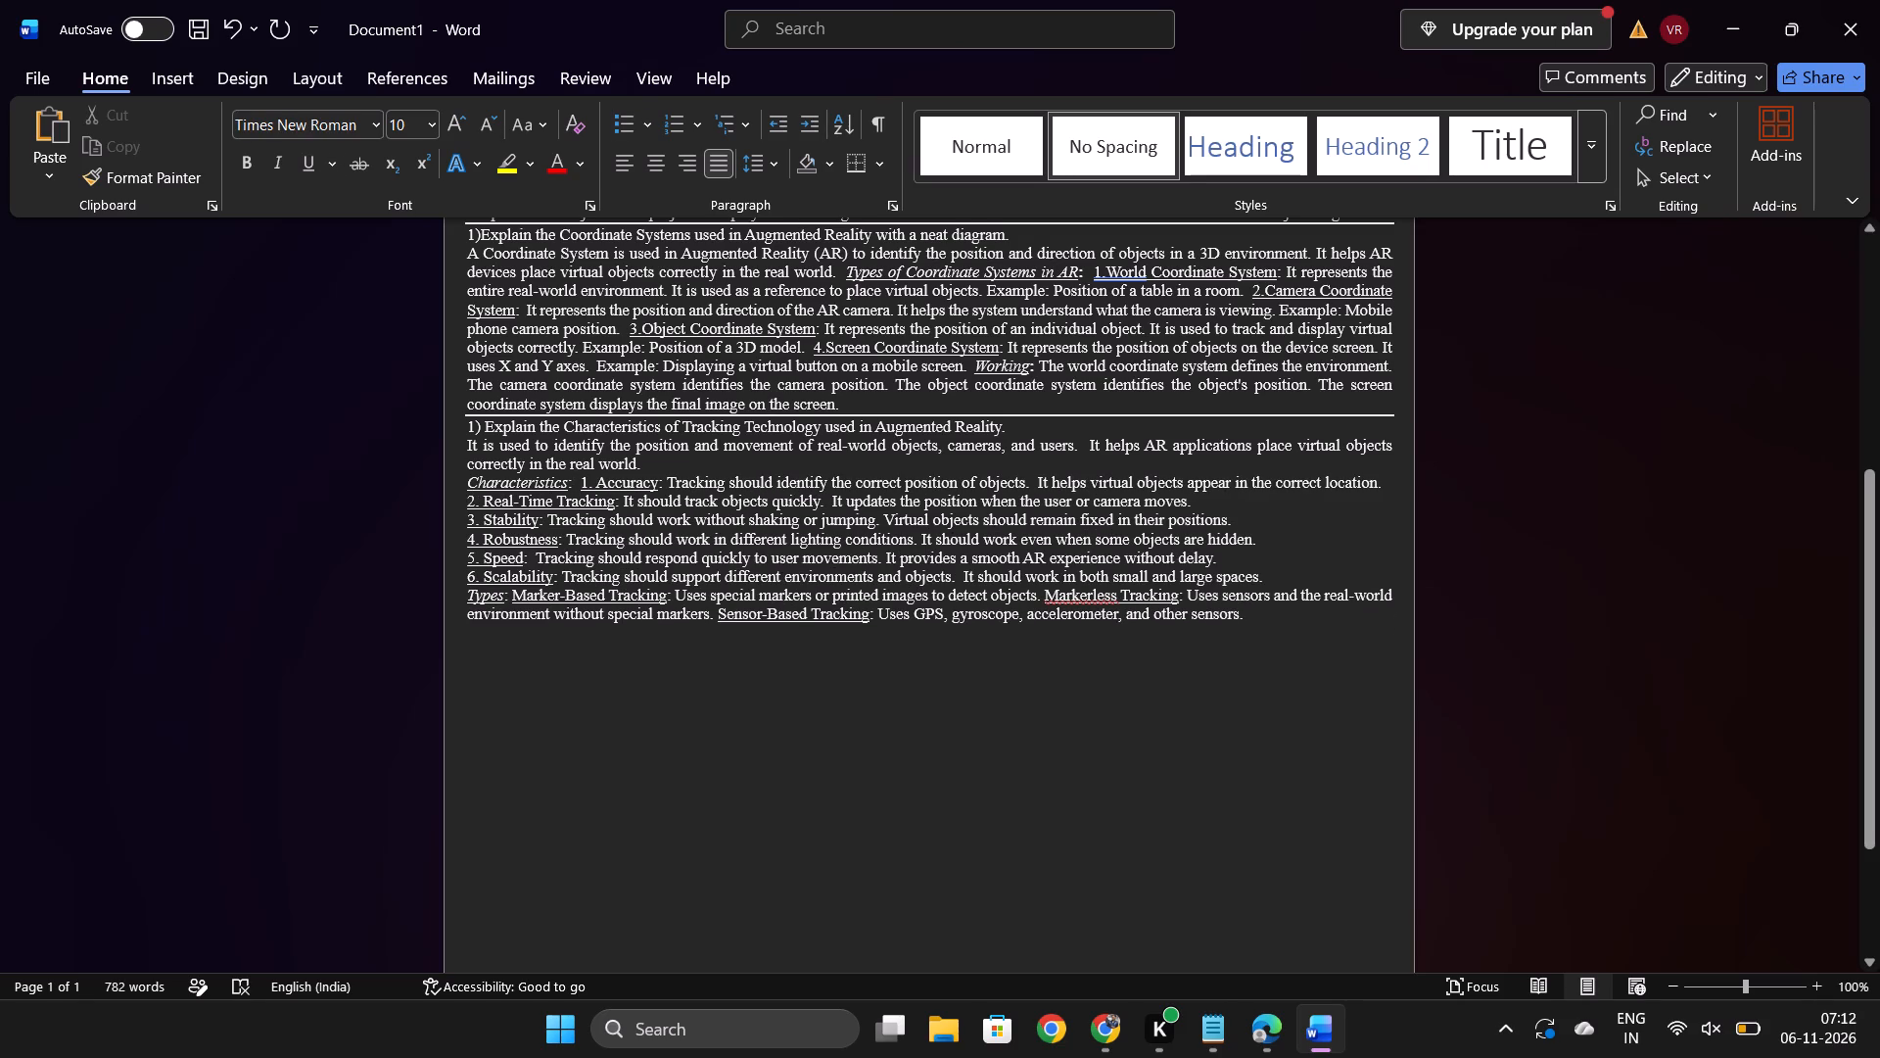
Join characteristics 2 to 6 onto the end of the preceding items as one continuous paragraph, separated by single spaces.
{"action": "left_click", "coordinate": [464, 576]}
{"action": "key", "text": "BackSpace"}
{"action": "key", "text": "space"}
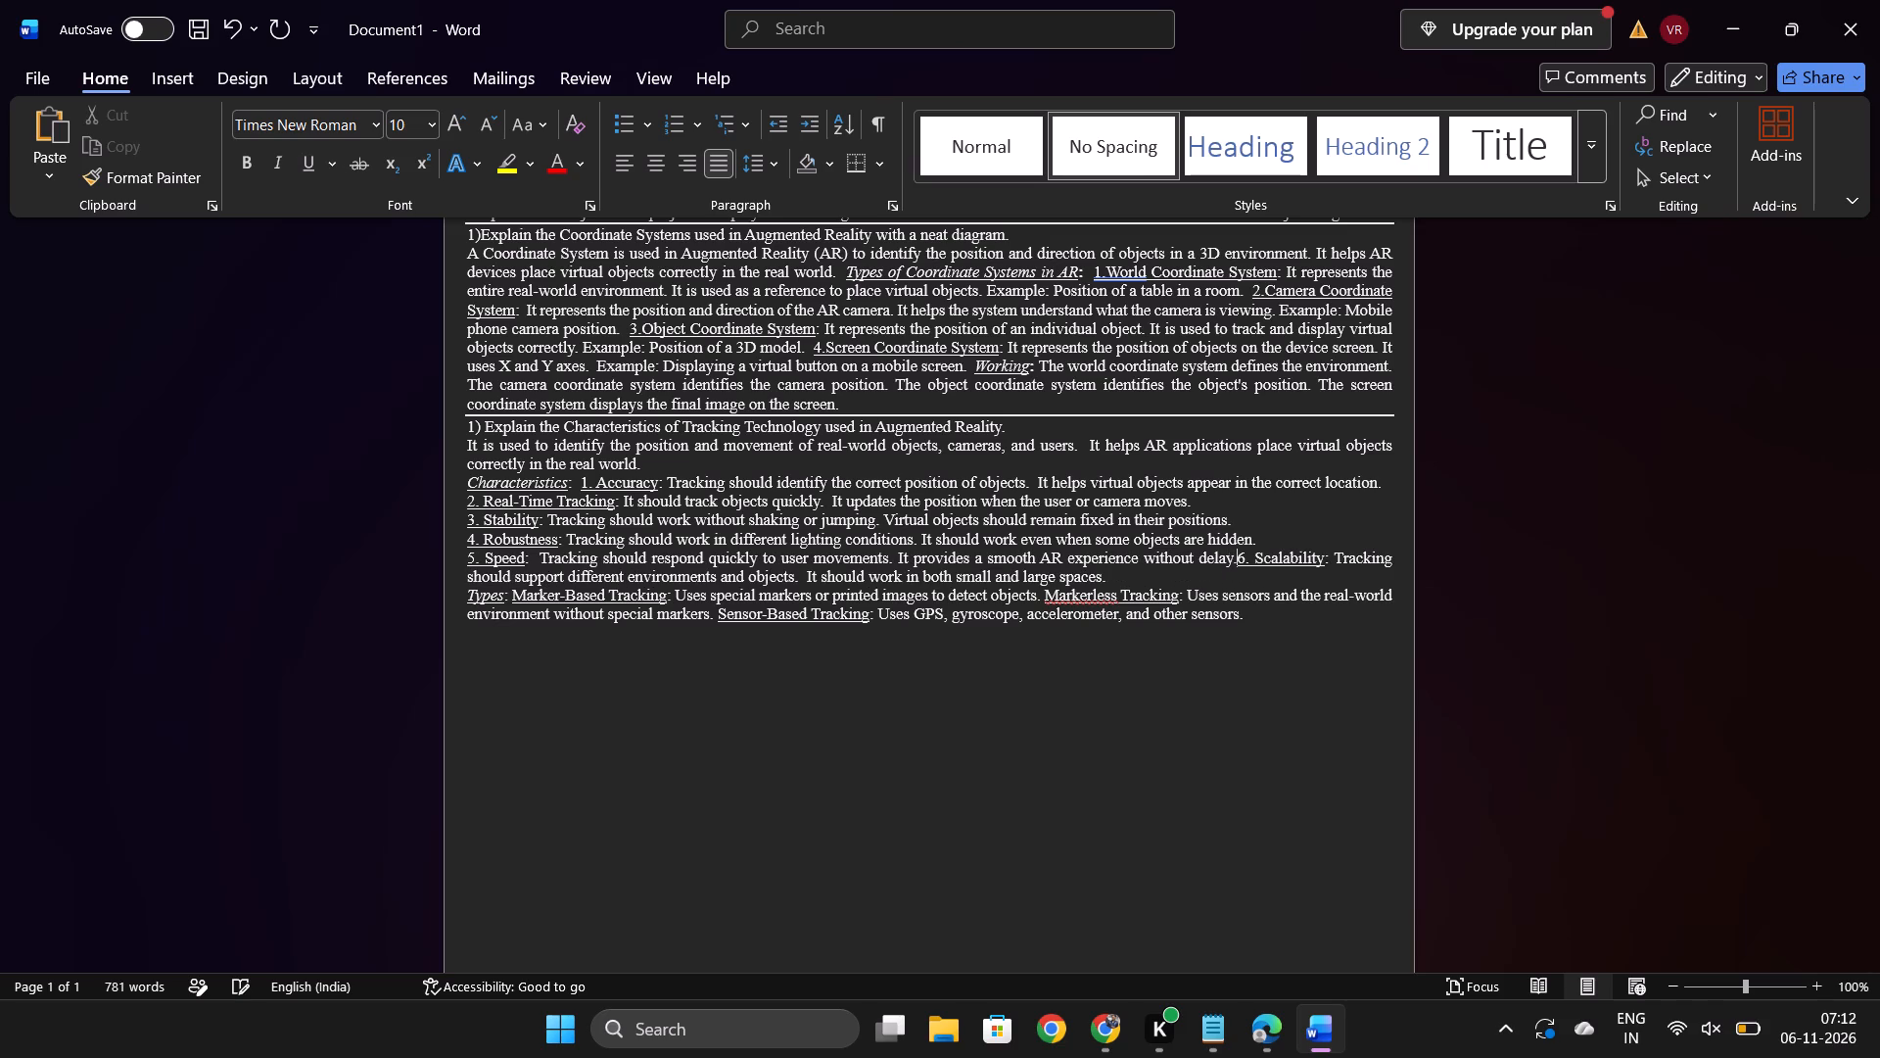
{"action": "left_click", "coordinate": [468, 560]}
{"action": "key", "text": "BackSpace"}
{"action": "key", "text": "space"}
{"action": "left_click", "coordinate": [463, 543]}
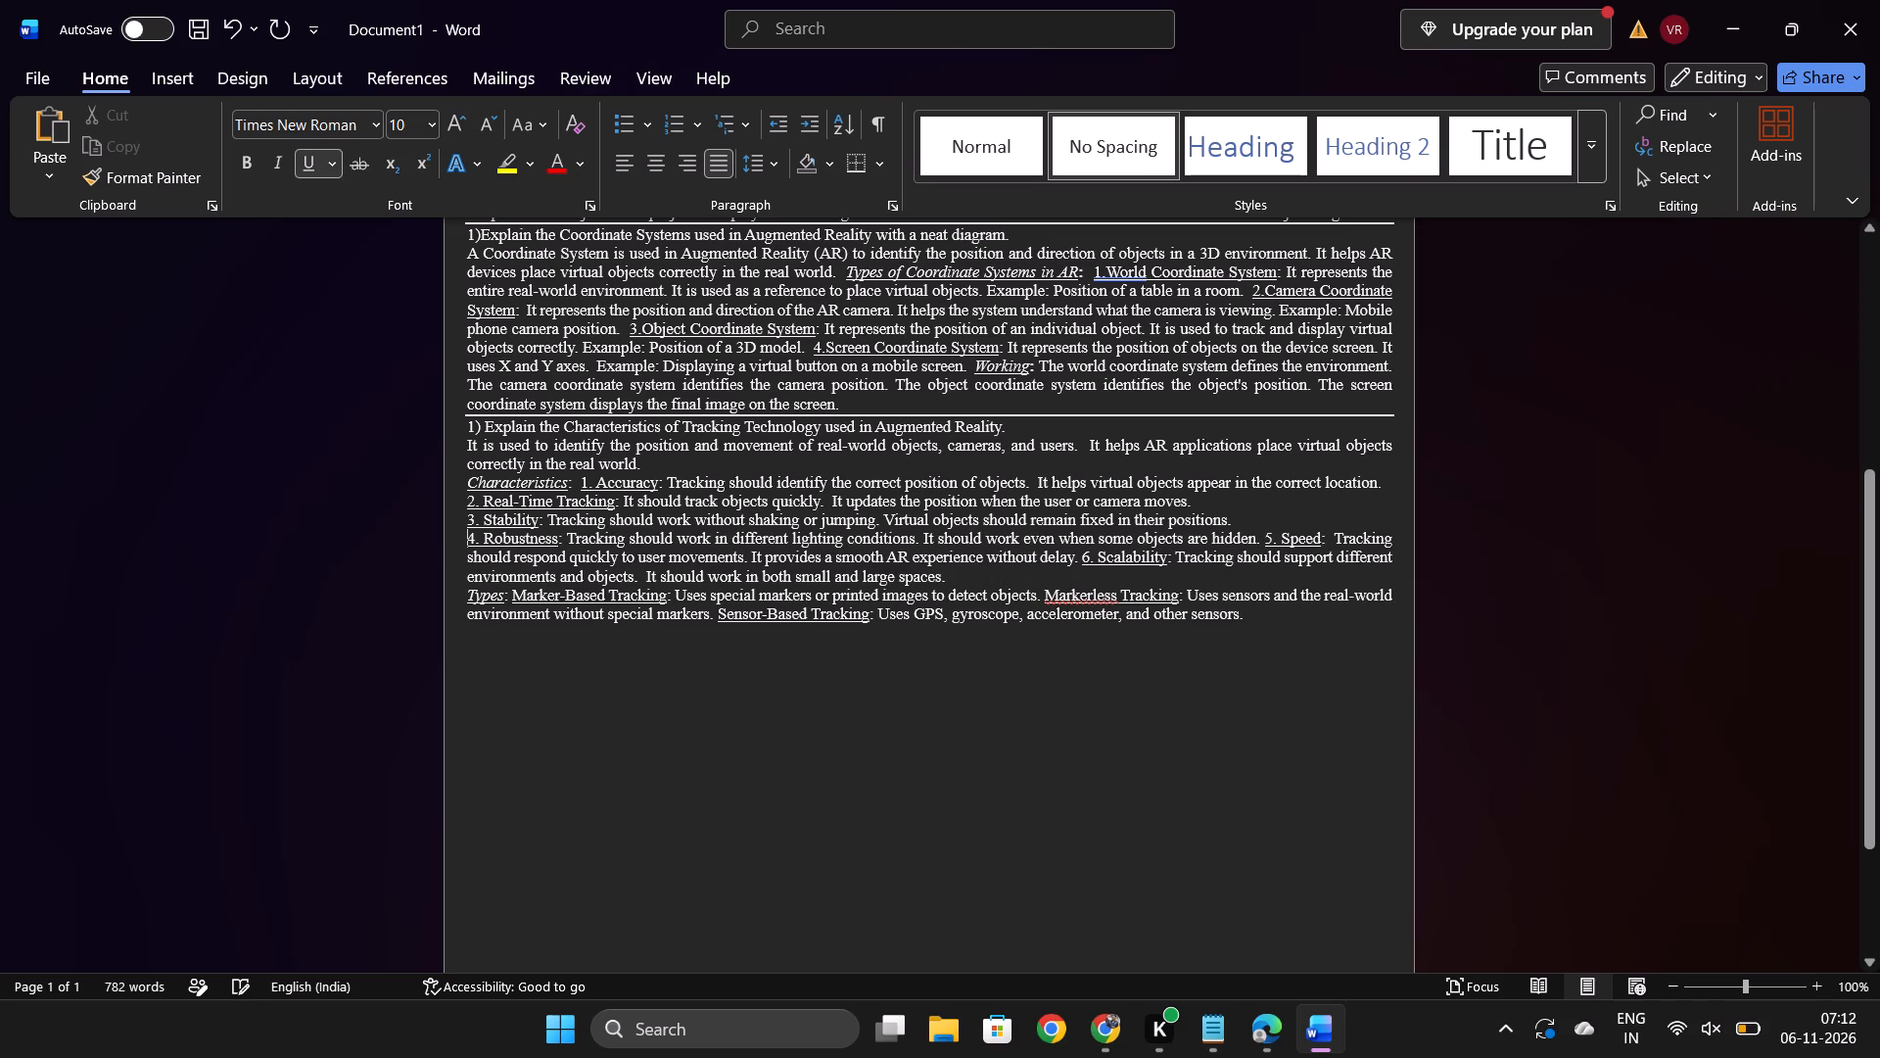
{"action": "key", "text": "BackSpace"}
{"action": "key", "text": "space"}
{"action": "left_click", "coordinate": [467, 522]}
{"action": "key", "text": "BackSpace"}
{"action": "key", "text": "space"}
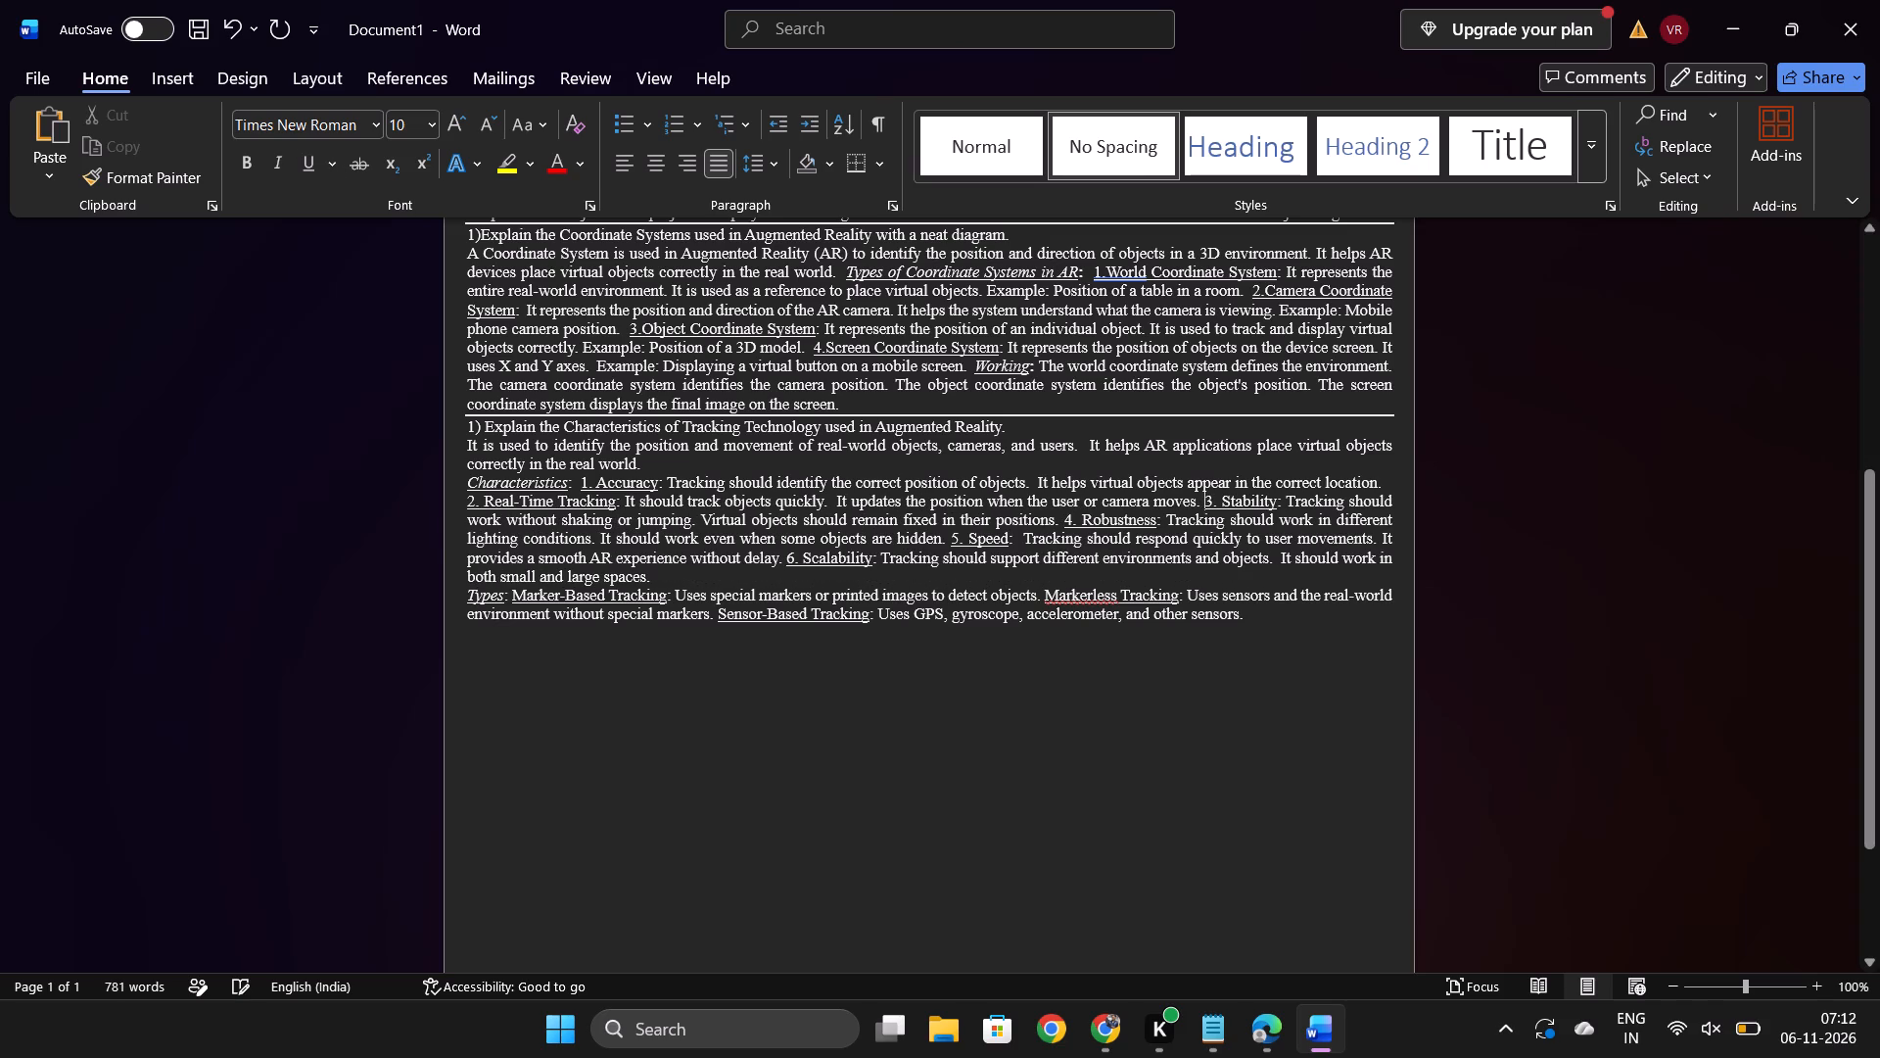
{"action": "left_click", "coordinate": [466, 500]}
{"action": "key", "text": "BackSpace"}
{"action": "key", "text": "space"}
Join the Characteristics paragraph onto the end of the introduction, separated by a gap of eight spaces.
{"action": "left_click", "coordinate": [467, 482]}
{"action": "key", "text": "BackSpace"}
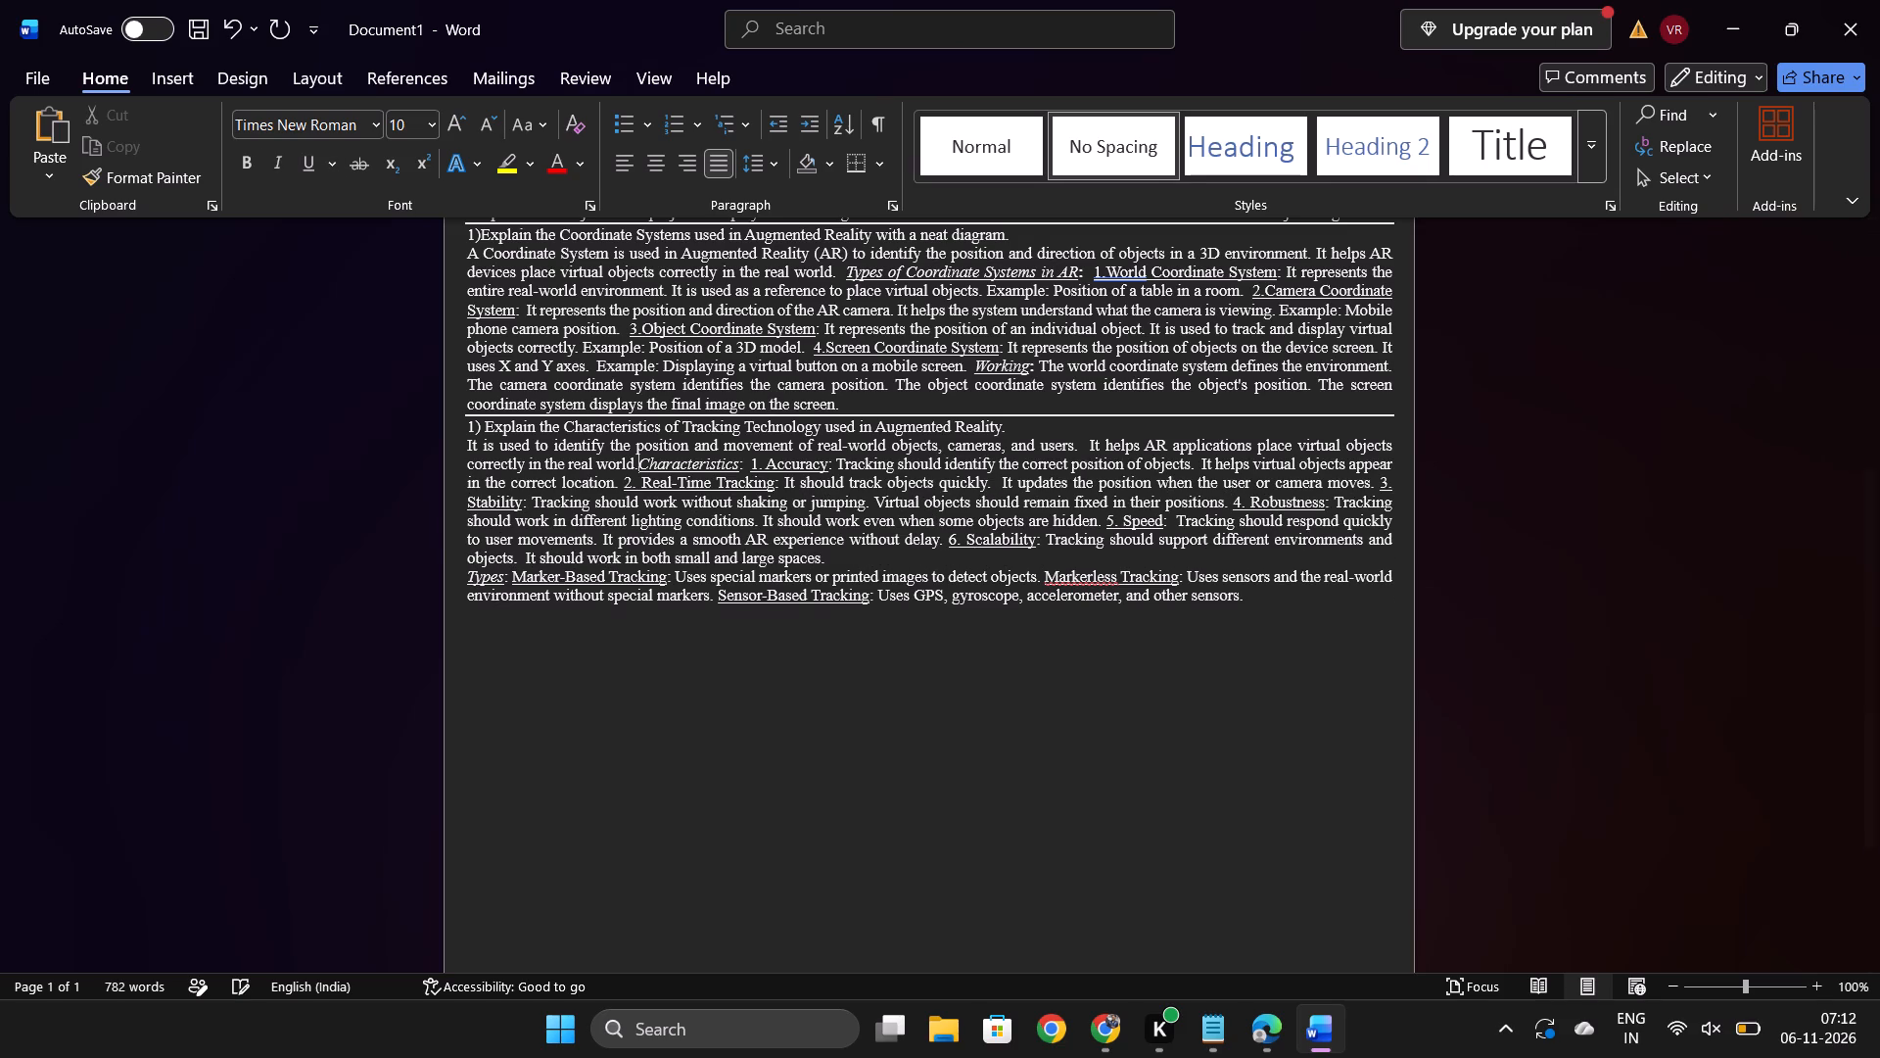
{"action": "key", "text": "space"}
{"action": "key", "text": "space"}
{"action": "key", "text": "space"}
{"action": "key", "text": "space"}
{"action": "key", "text": "space"}
{"action": "key", "text": "space"}
{"action": "key", "text": "space"}
{"action": "key", "text": "space"}
Join the Types paragraph onto the end of the Scalability text, separated by three spaces.
{"action": "left_click", "coordinate": [468, 581]}
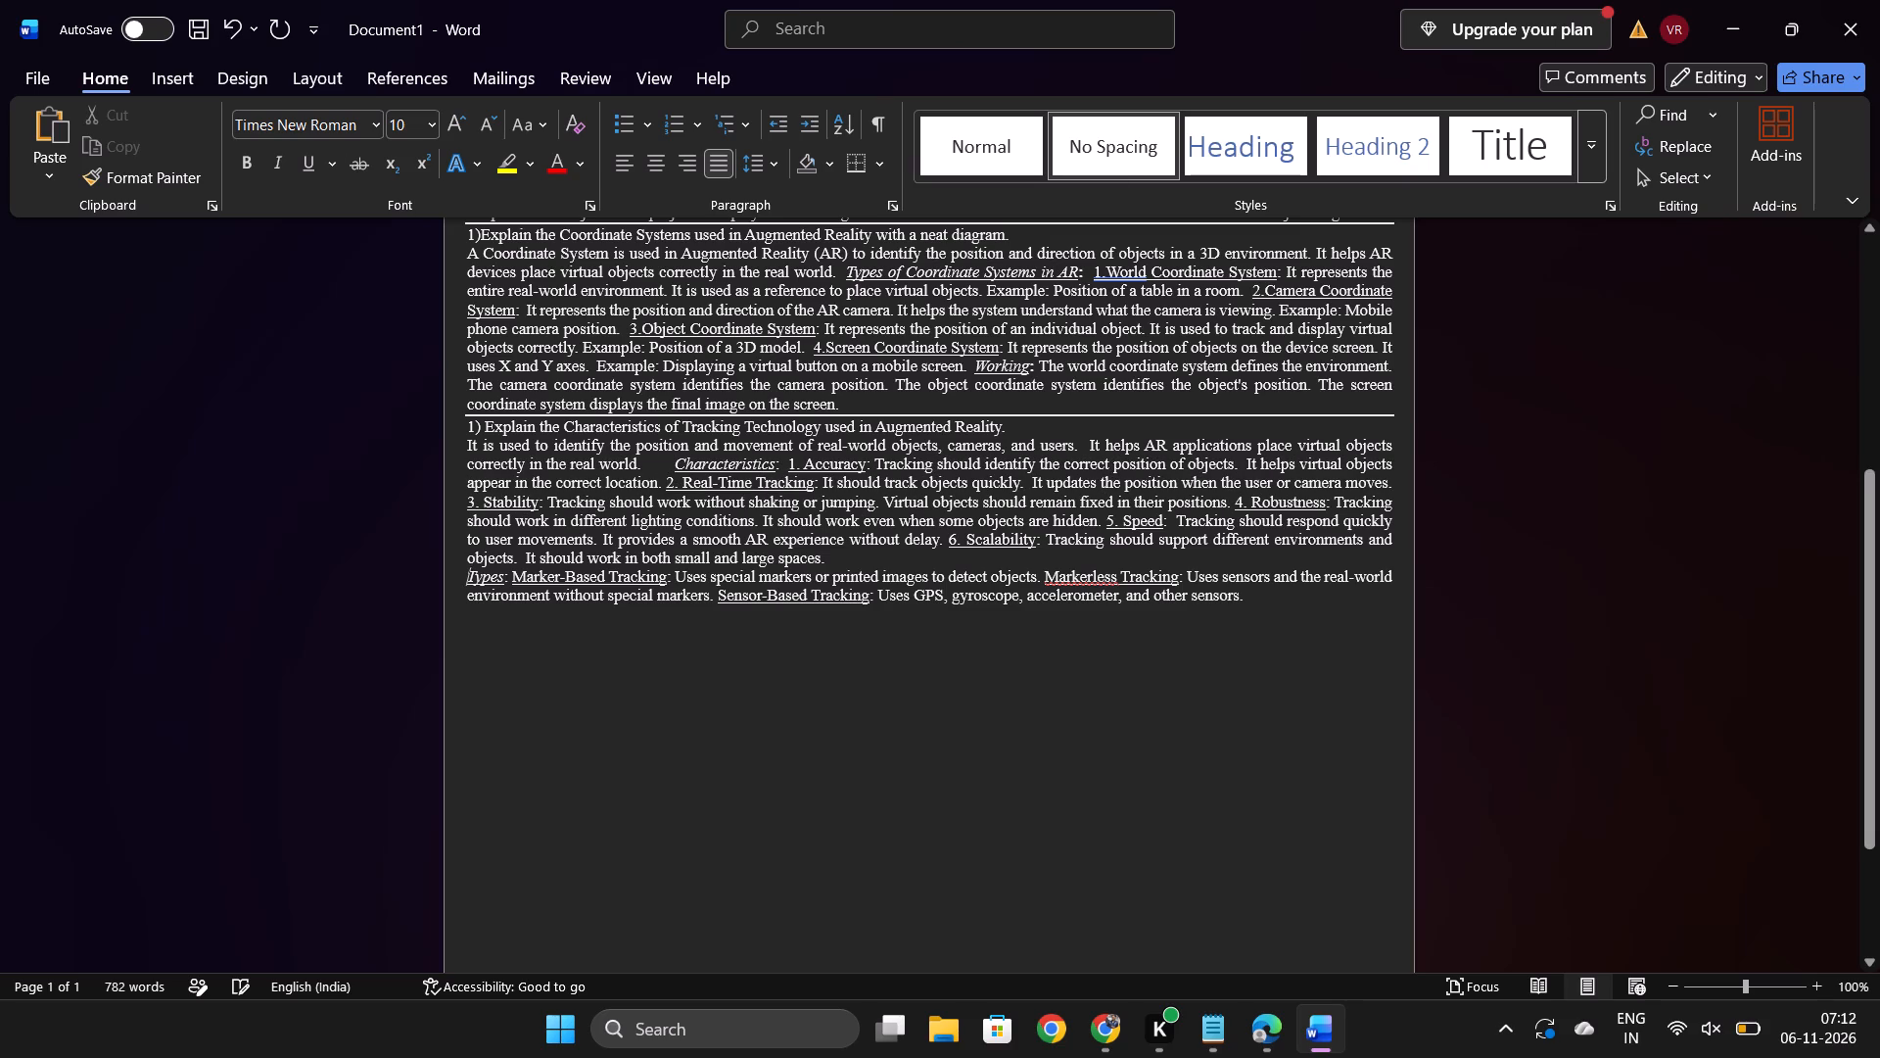
{"action": "key", "text": "BackSpace"}
{"action": "key", "text": "space"}
{"action": "key", "text": "space"}
{"action": "key", "text": "space"}
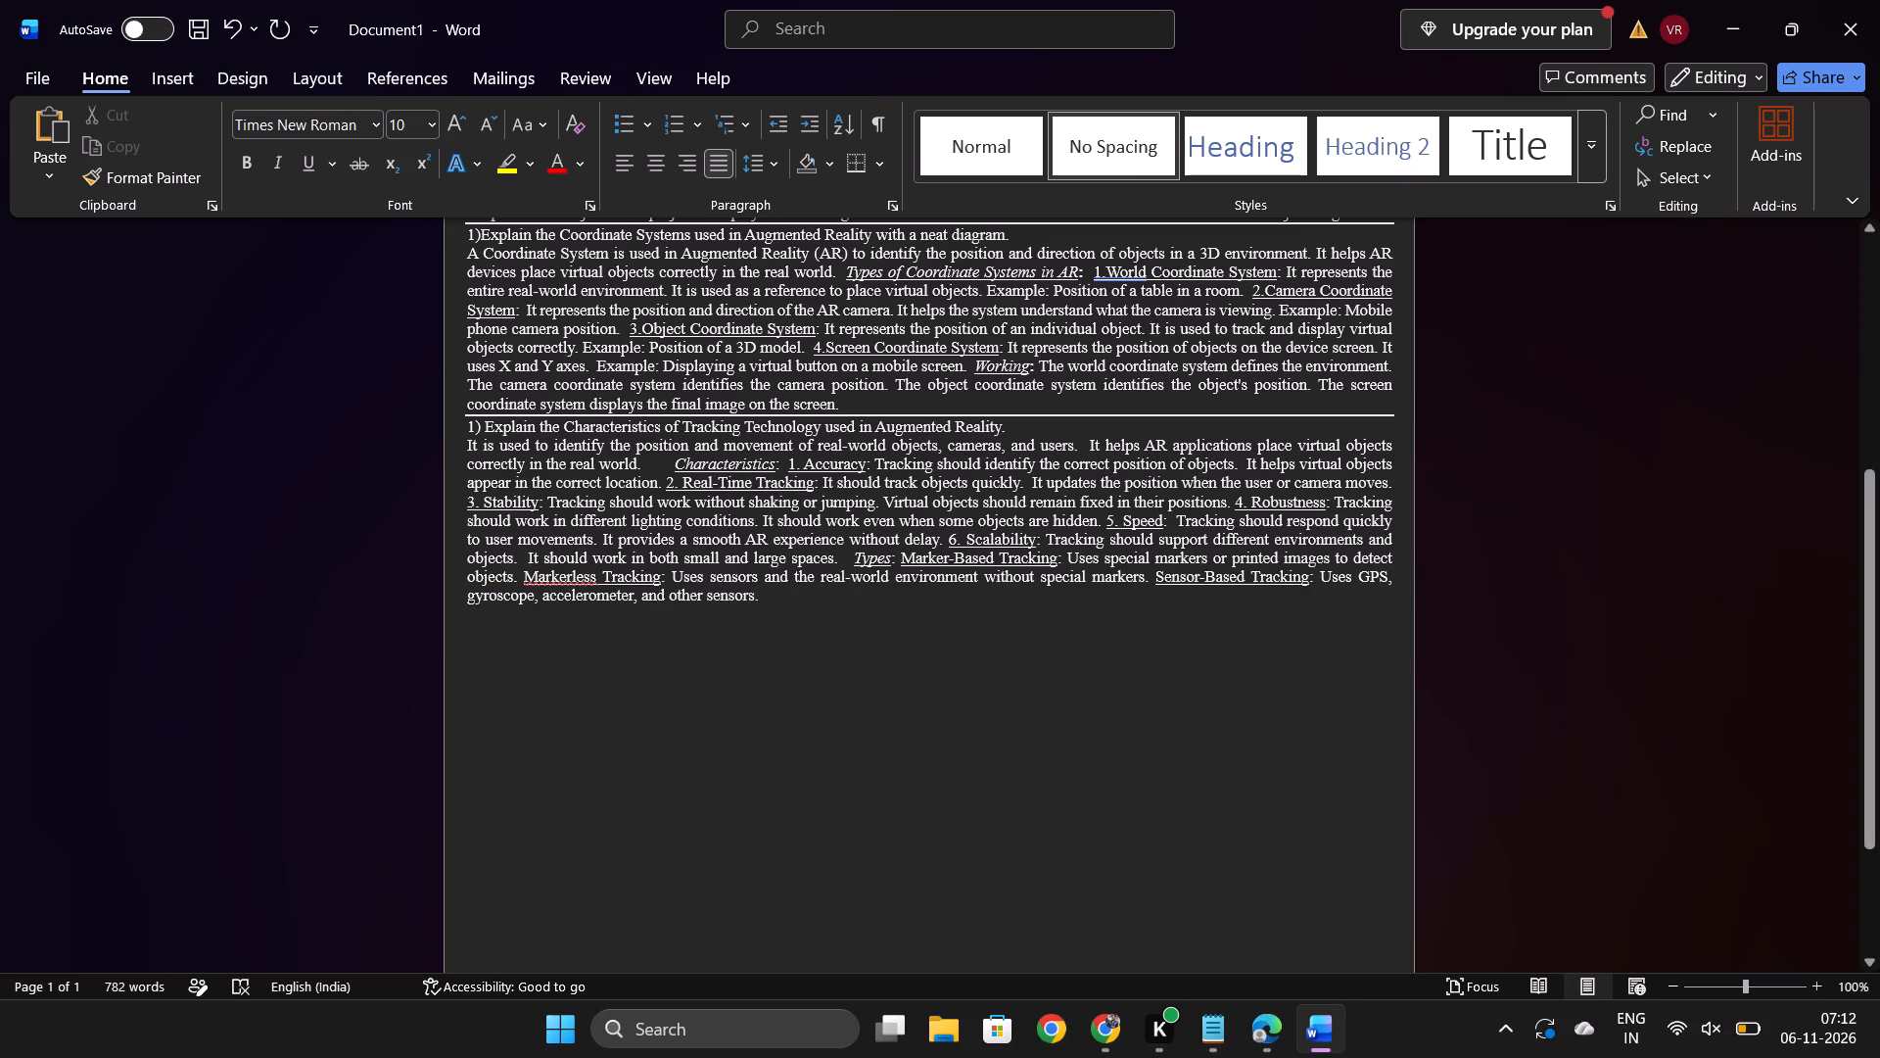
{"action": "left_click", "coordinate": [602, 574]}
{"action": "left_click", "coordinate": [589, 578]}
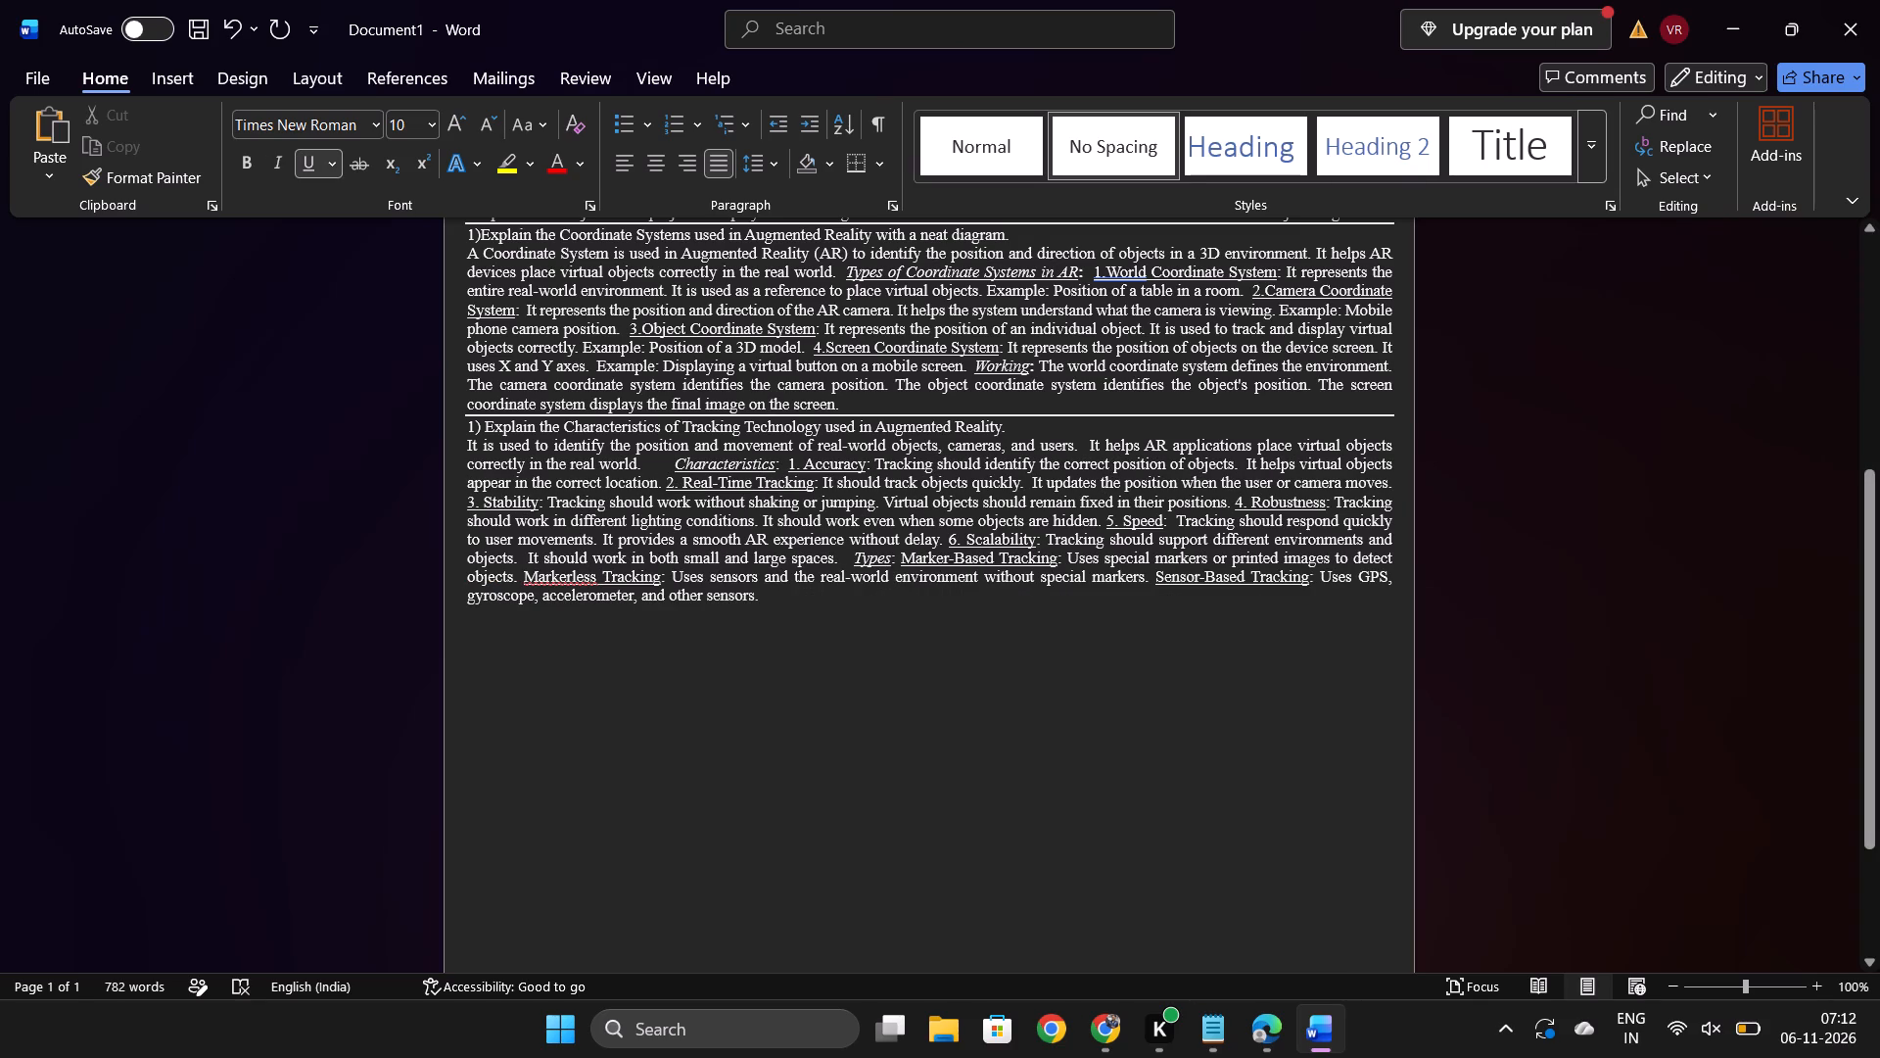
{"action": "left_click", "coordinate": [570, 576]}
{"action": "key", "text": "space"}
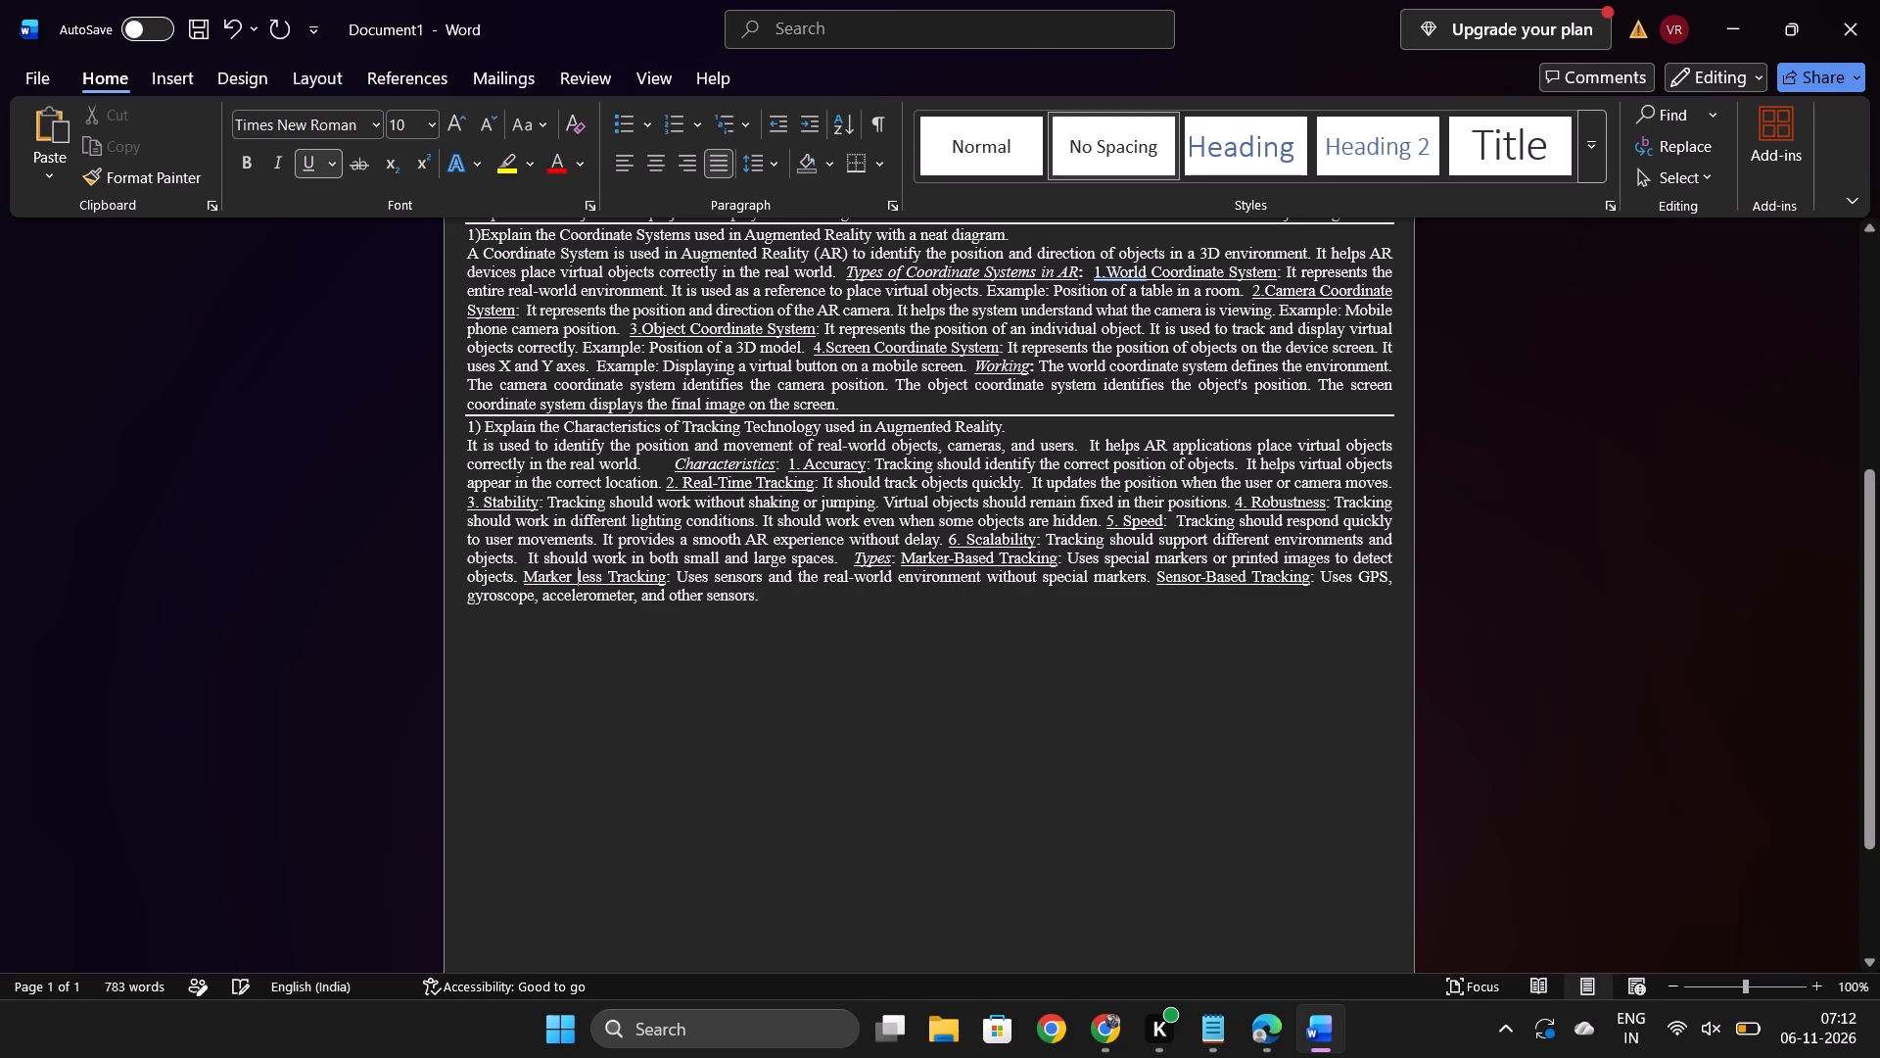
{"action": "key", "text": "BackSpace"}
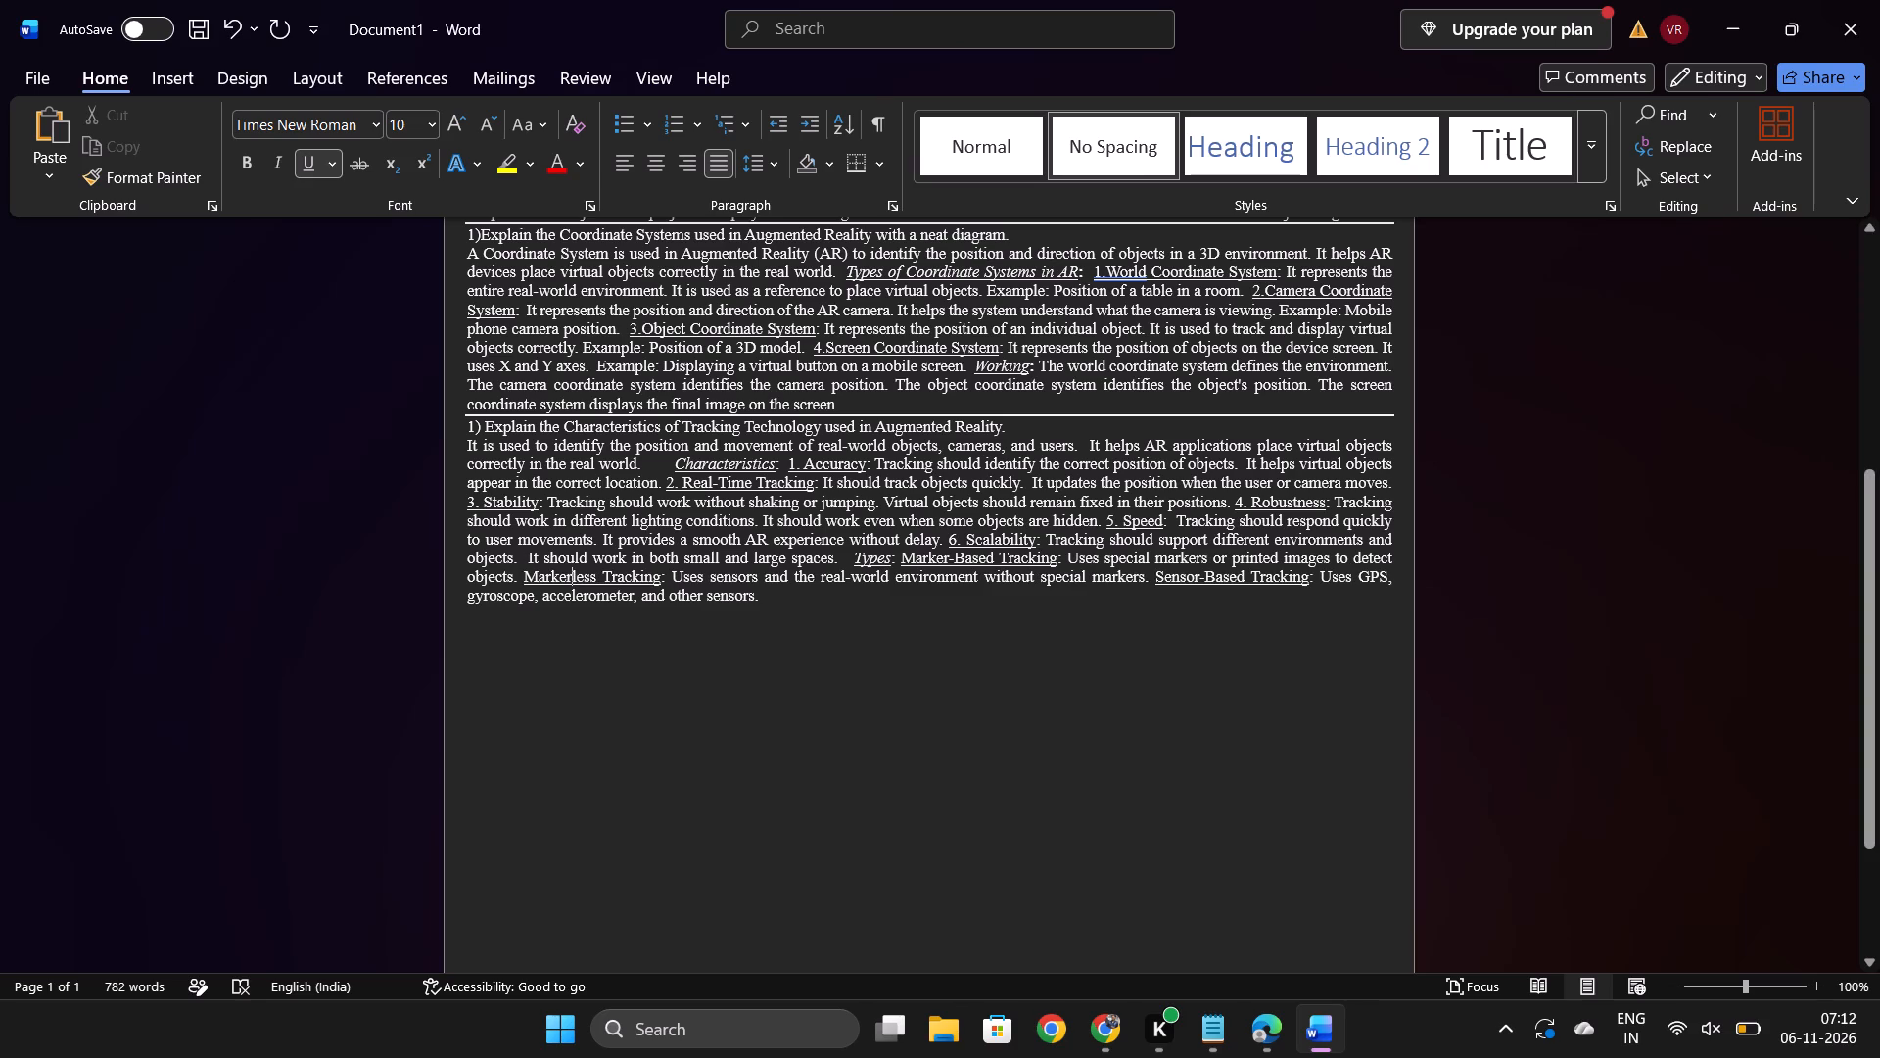
Add a full-width horizontal divider line below the finished tracking characteristics answer.
{"action": "left_click", "coordinate": [787, 604]}
{"action": "key", "text": "Down"}
{"action": "key", "text": "Down"}
{"action": "key", "text": "Return"}
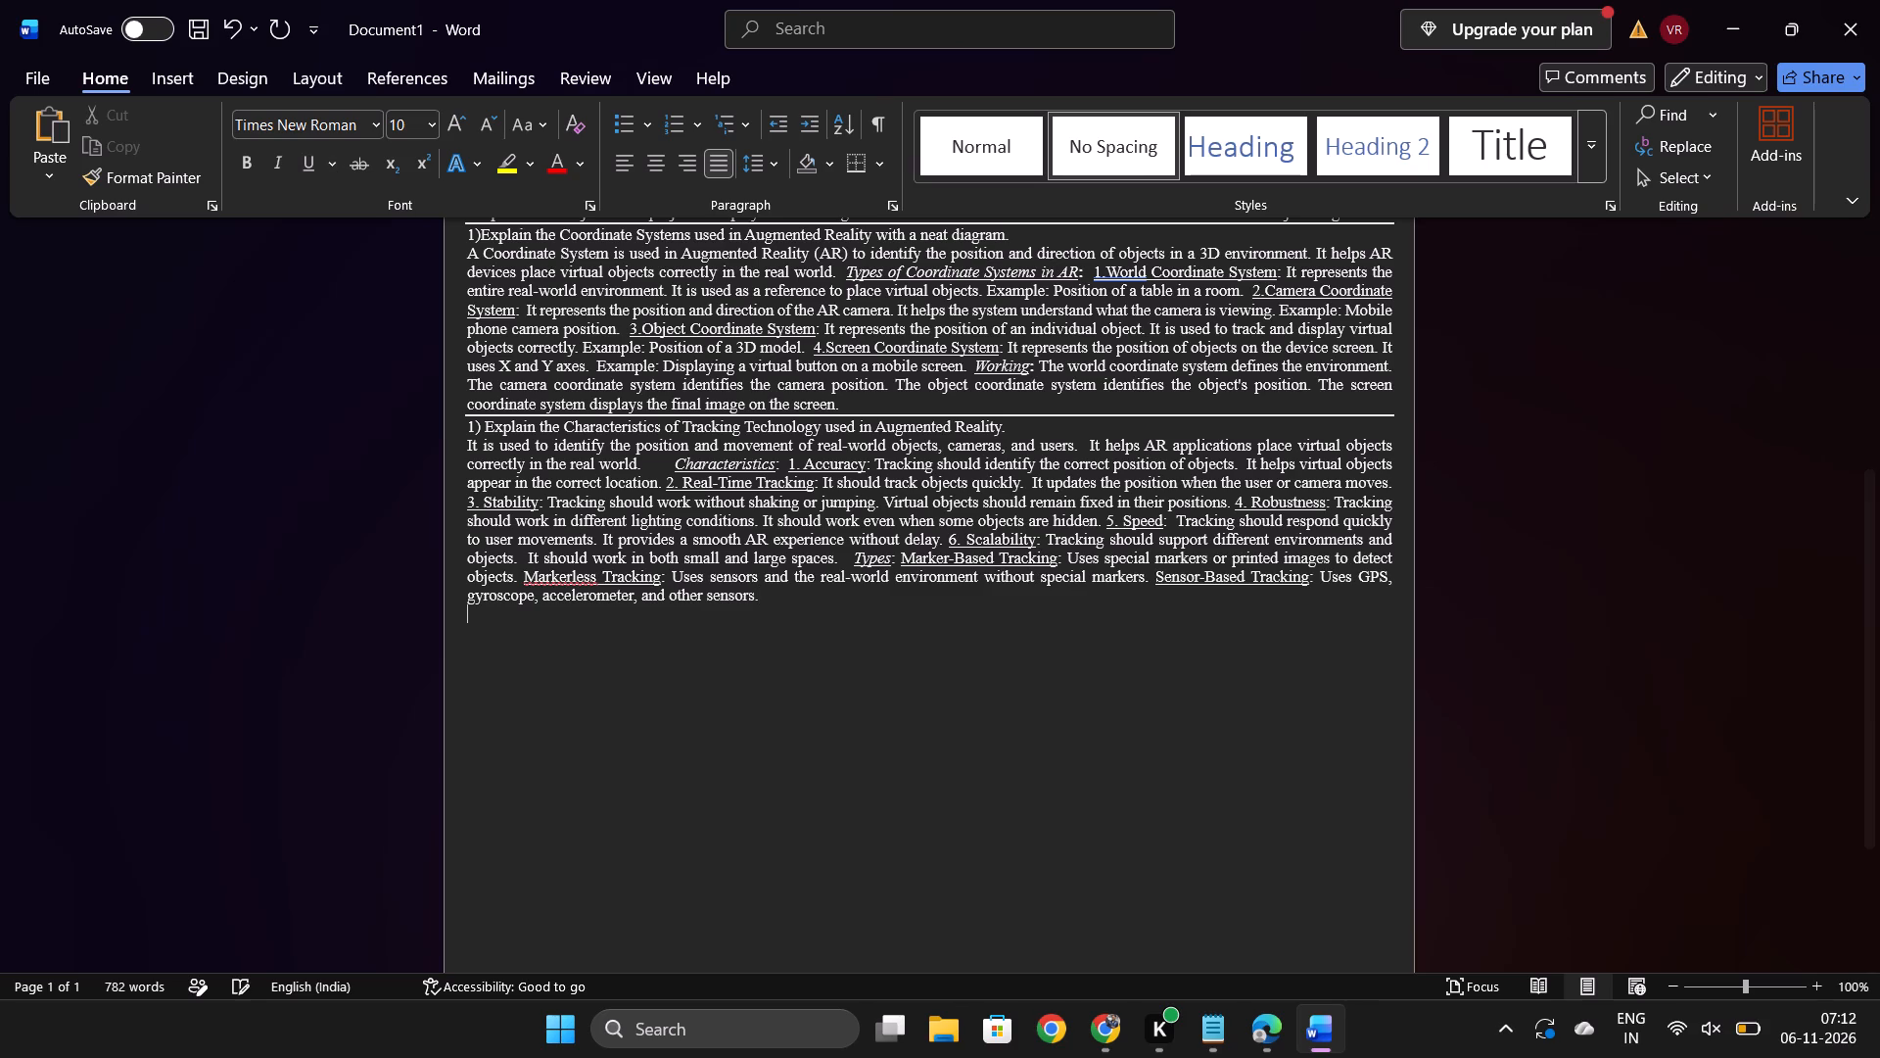
{"action": "key", "text": "shift+underscore"}
{"action": "key", "text": "shift+underscore"}
{"action": "key", "text": "shift+underscore"}
{"action": "key", "text": "shift+underscore"}
{"action": "key", "text": "shift+underscore"}
{"action": "key", "text": "shift+underscore"}
{"action": "key", "text": "shift+underscore"}
{"action": "key", "text": "shift+underscore"}
{"action": "key", "text": "shift+underscore"}
{"action": "key", "text": "BackSpace"}
{"action": "key", "text": "BackSpace"}
{"action": "key", "text": "Return"}
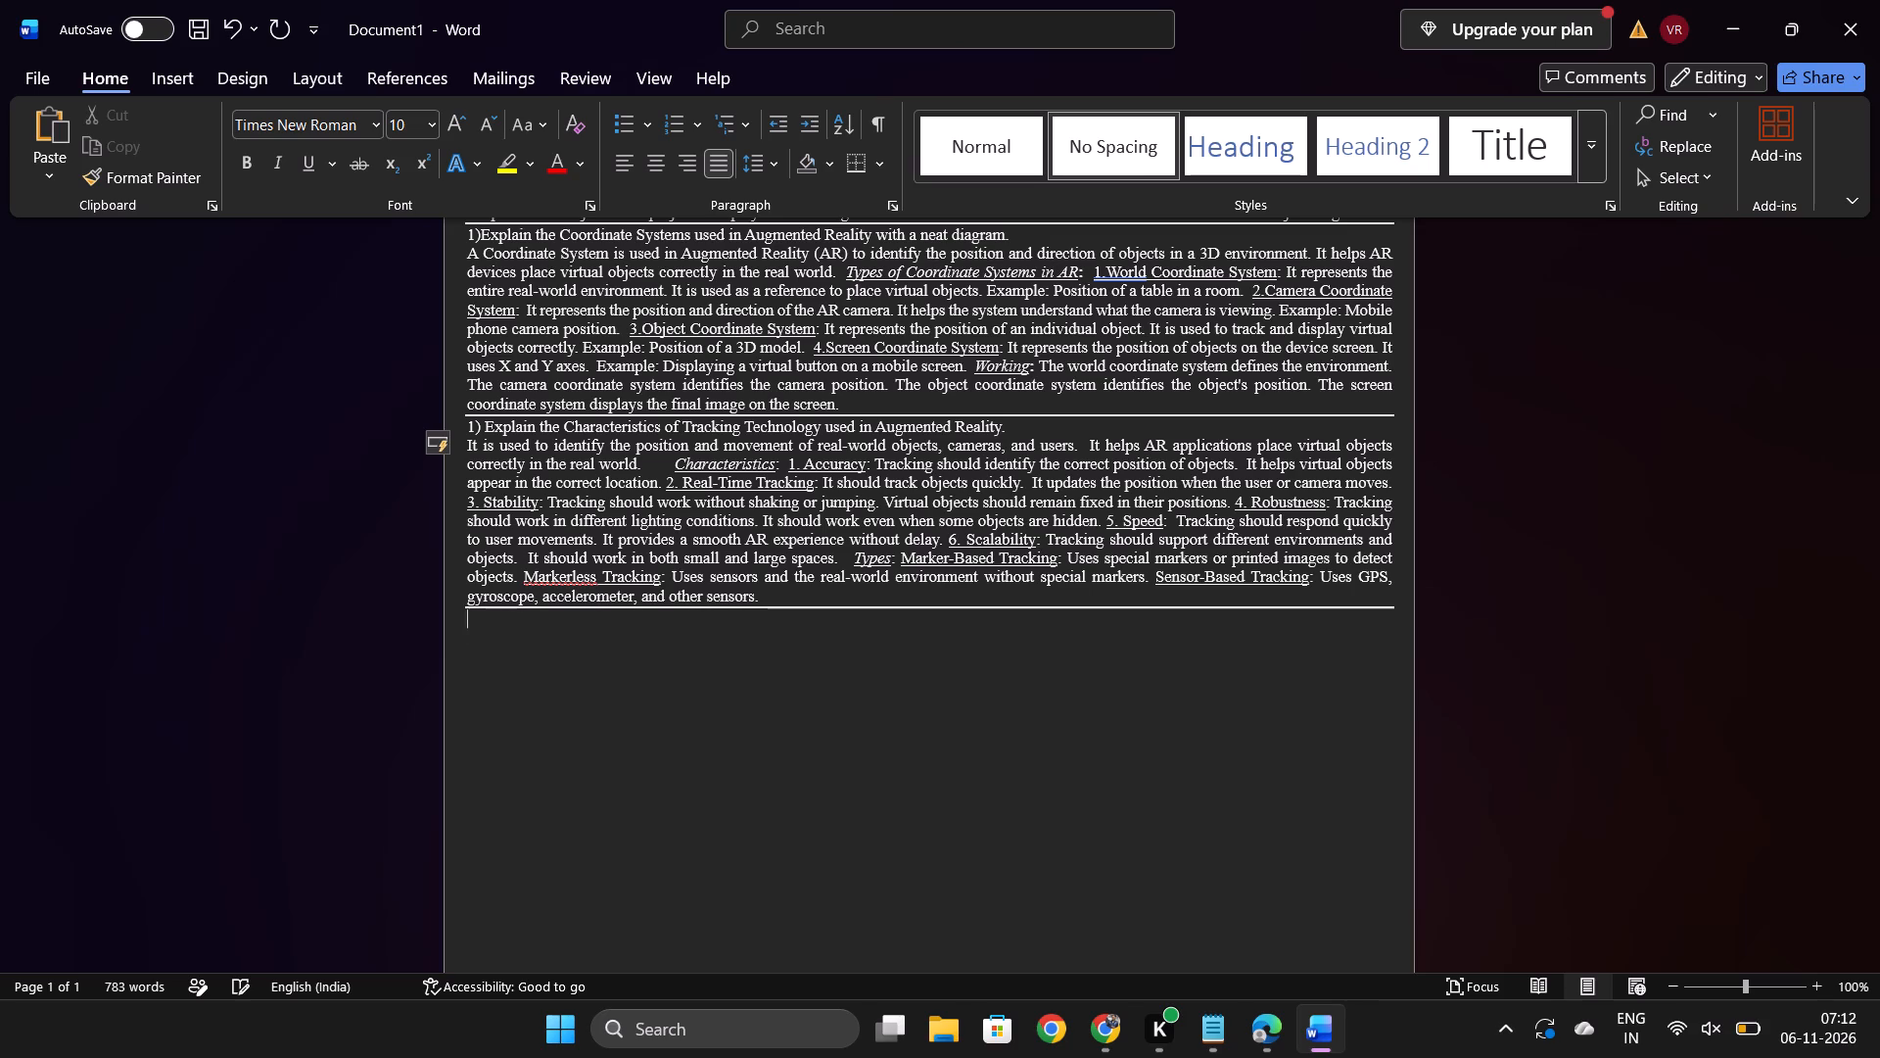
{"action": "left_click", "coordinate": [1210, 1035]}
{"action": "left_click", "coordinate": [42, 272]}
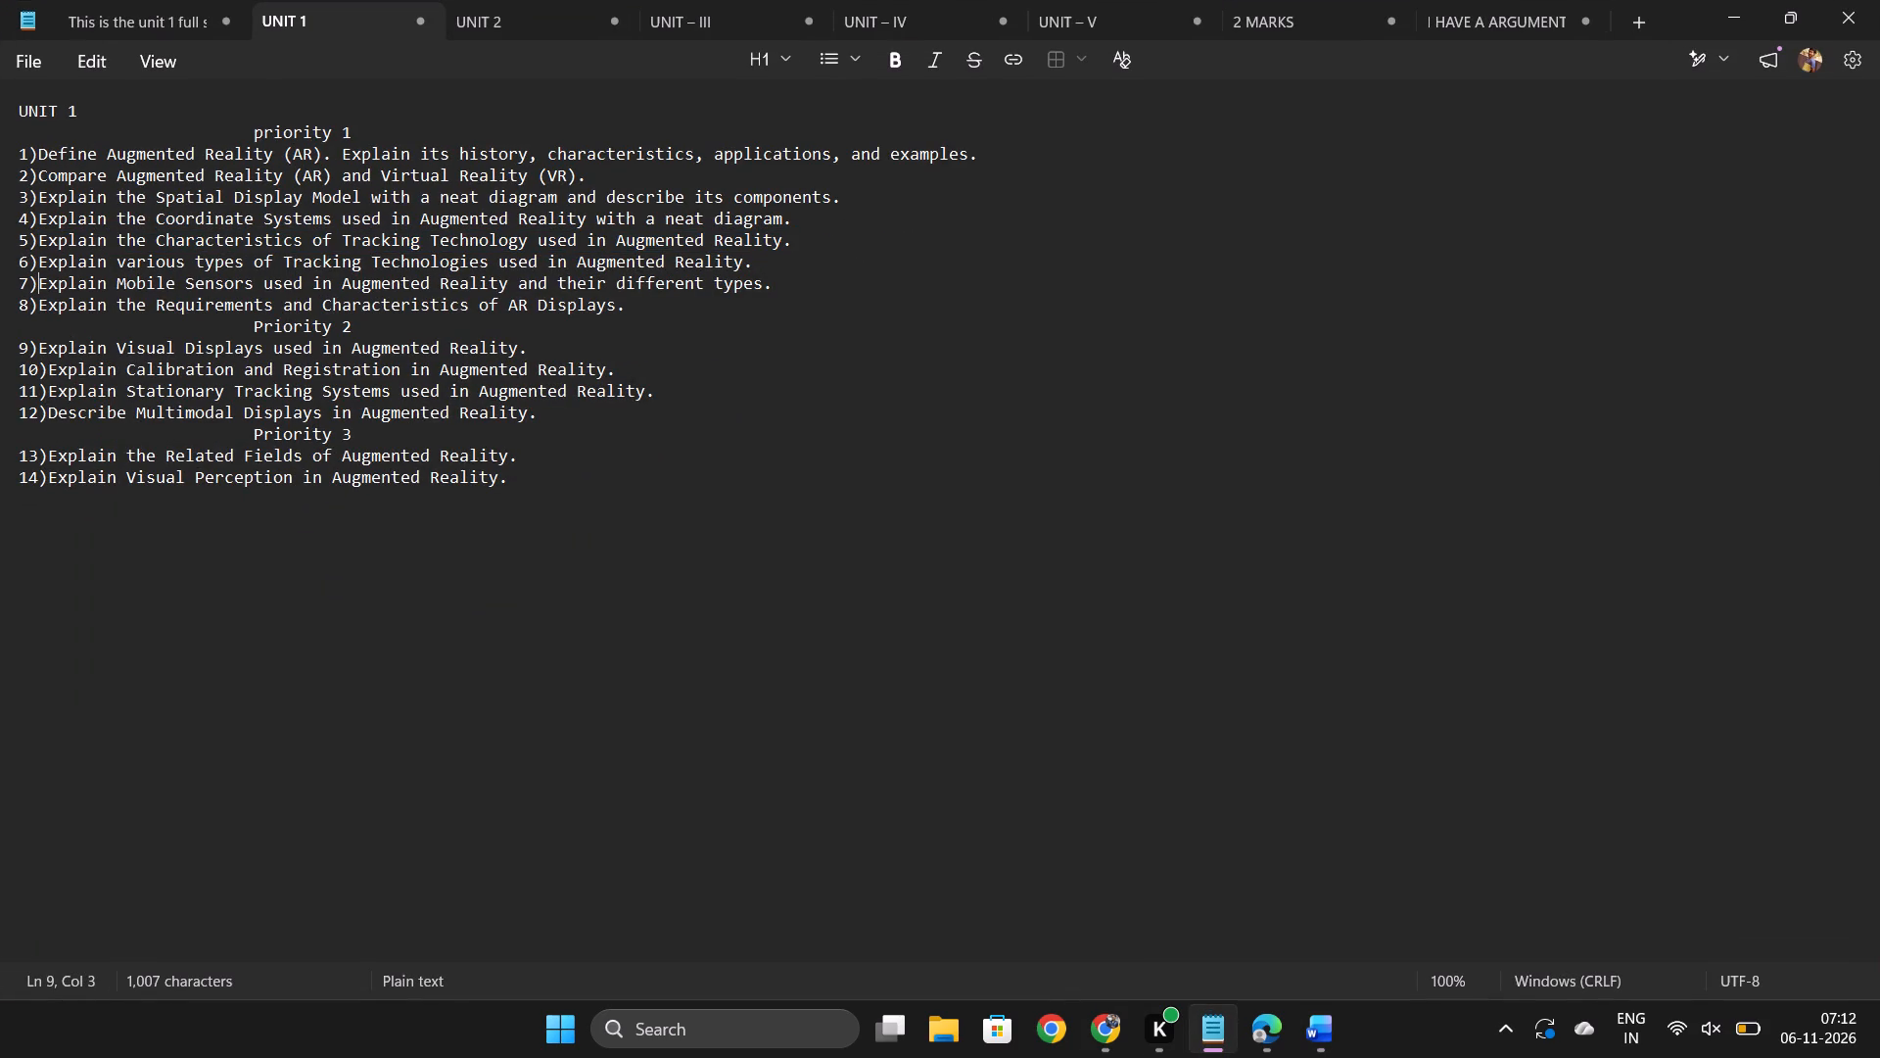
{"action": "left_click_drag", "start_coordinate": [39, 264], "coordinate": [752, 247]}
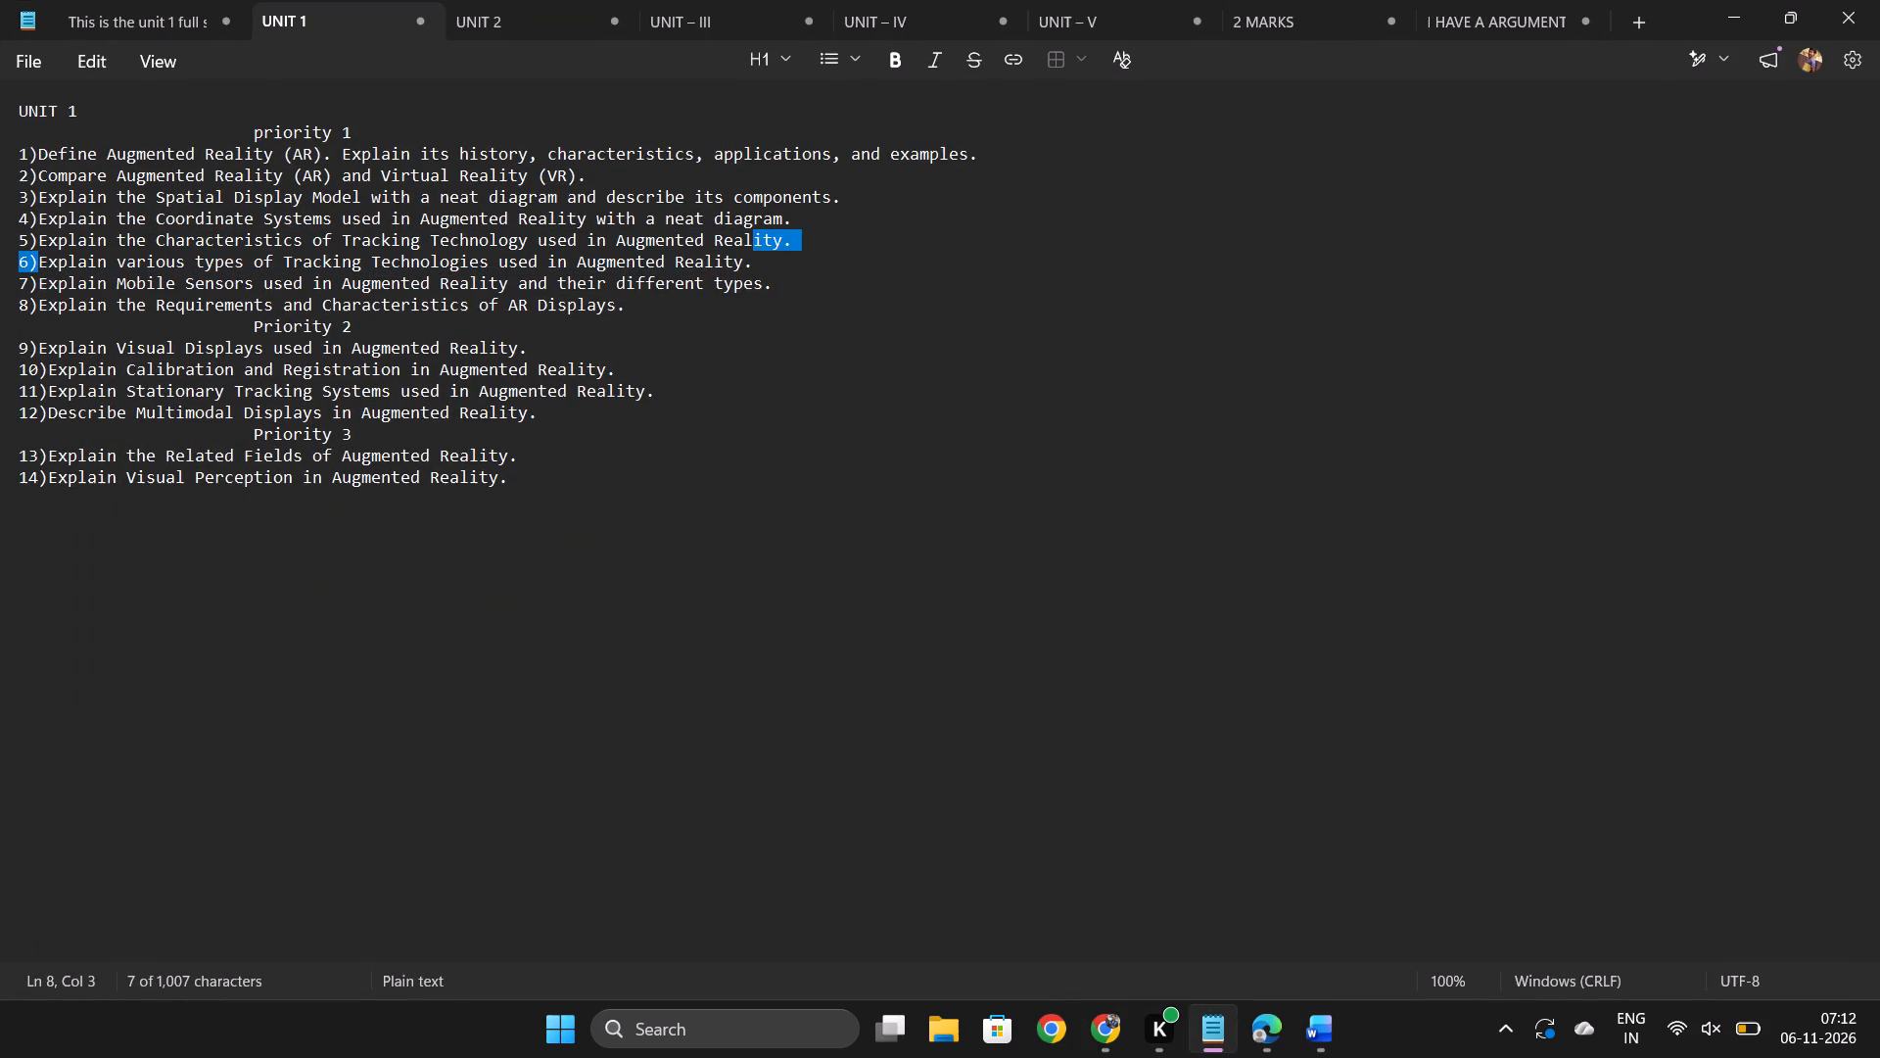
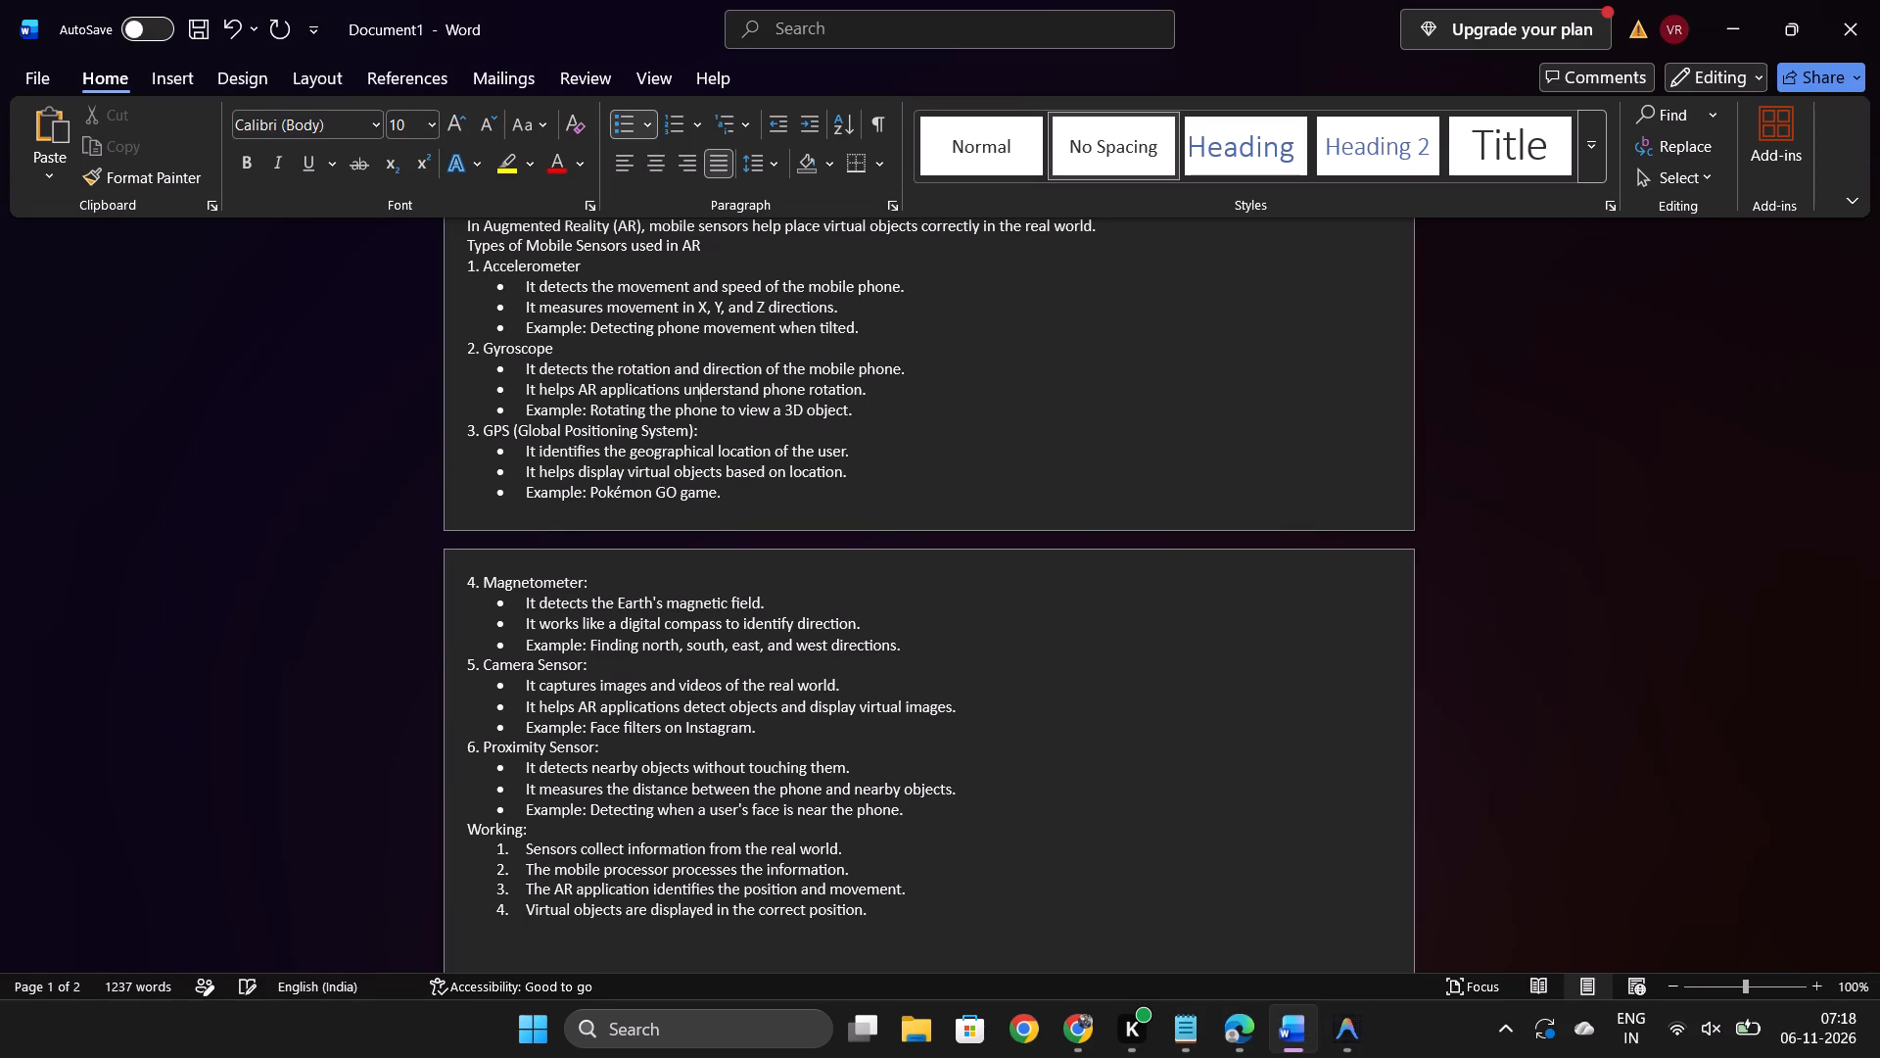
{"action": "key", "text": "Up"}
{"action": "key", "text": "Up"}
{"action": "key", "text": "shift+colon"}
{"action": "key", "text": "Up"}
{"action": "key", "text": "Up"}
{"action": "key", "text": "Up"}
{"action": "key", "text": "Up"}
{"action": "key", "text": "Right"}
{"action": "key", "text": "Right"}
{"action": "key", "text": "Right"}
{"action": "key", "text": "shift+colon"}
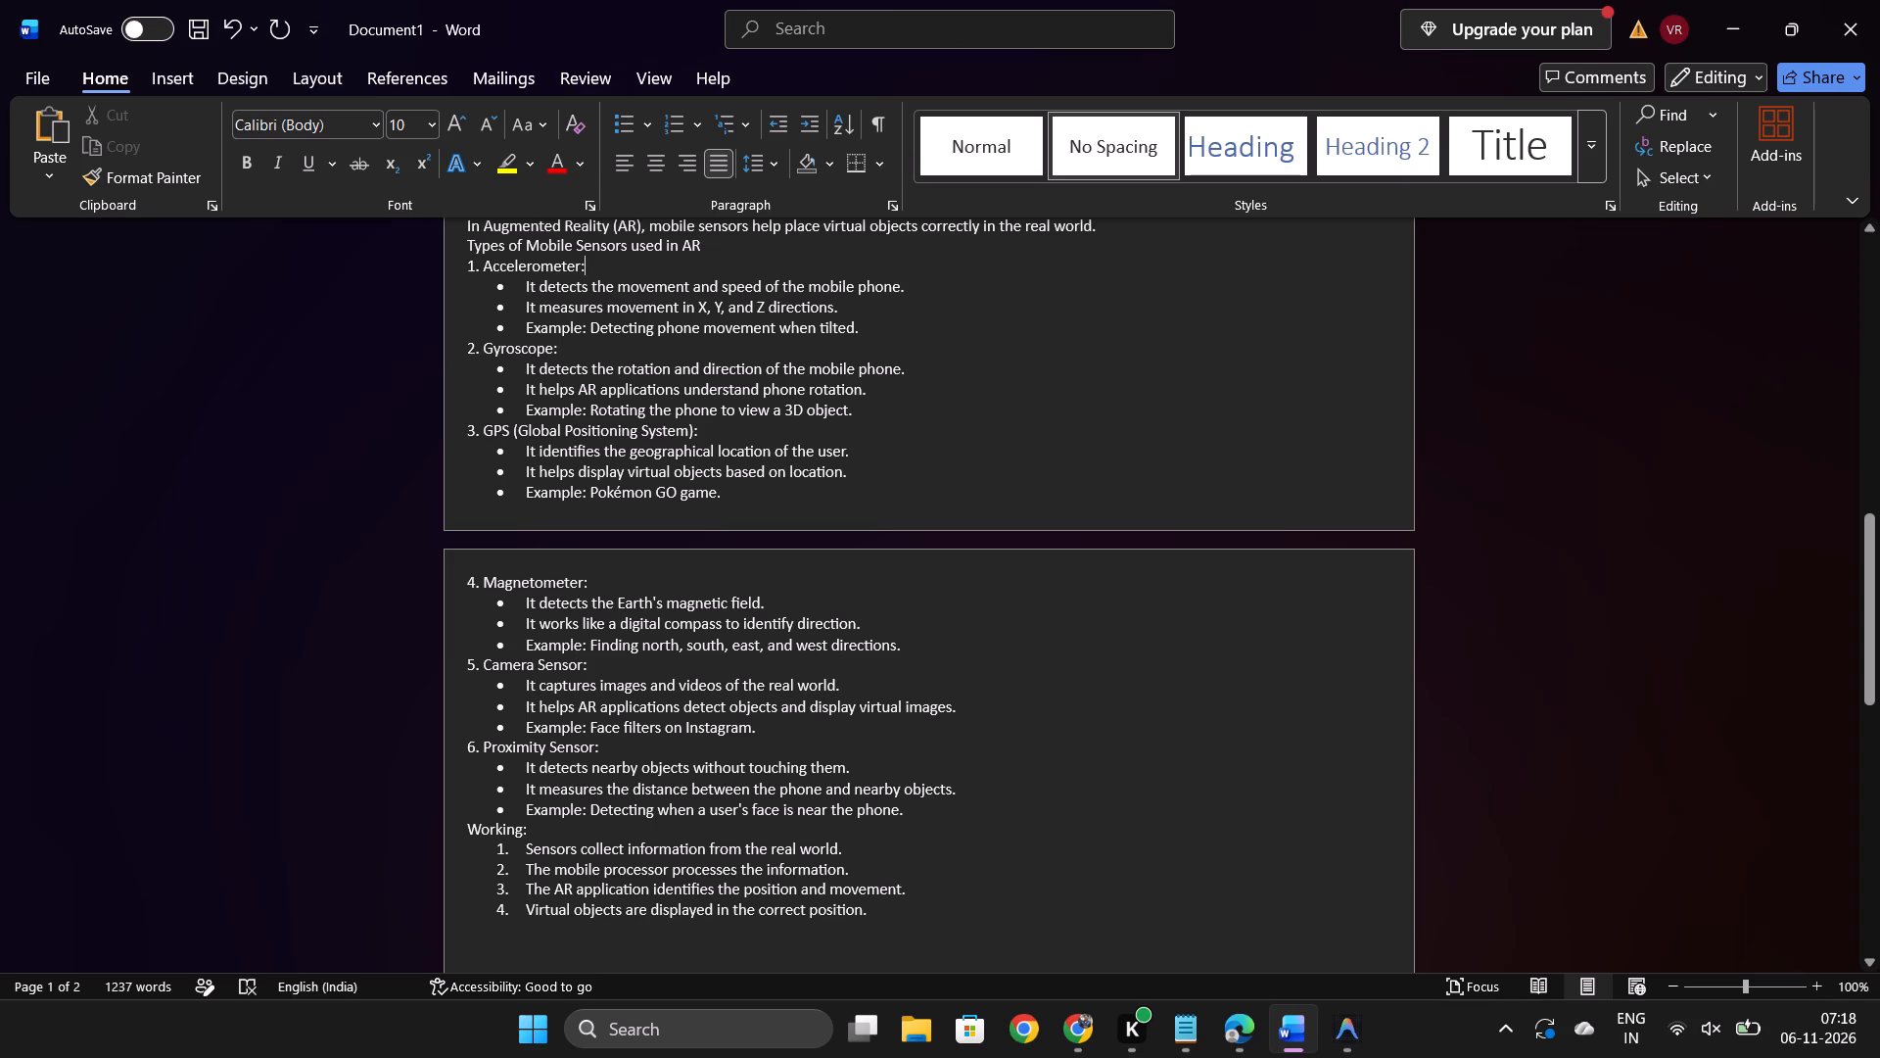
Join the fourth and third Working points onto the second numbered point, separating the sentences with two spaces.
{"action": "left_click", "coordinate": [512, 907]}
{"action": "key", "text": "BackSpace"}
{"action": "key", "text": "BackSpace"}
{"action": "key", "text": "BackSpace"}
{"action": "key", "text": "BackSpace"}
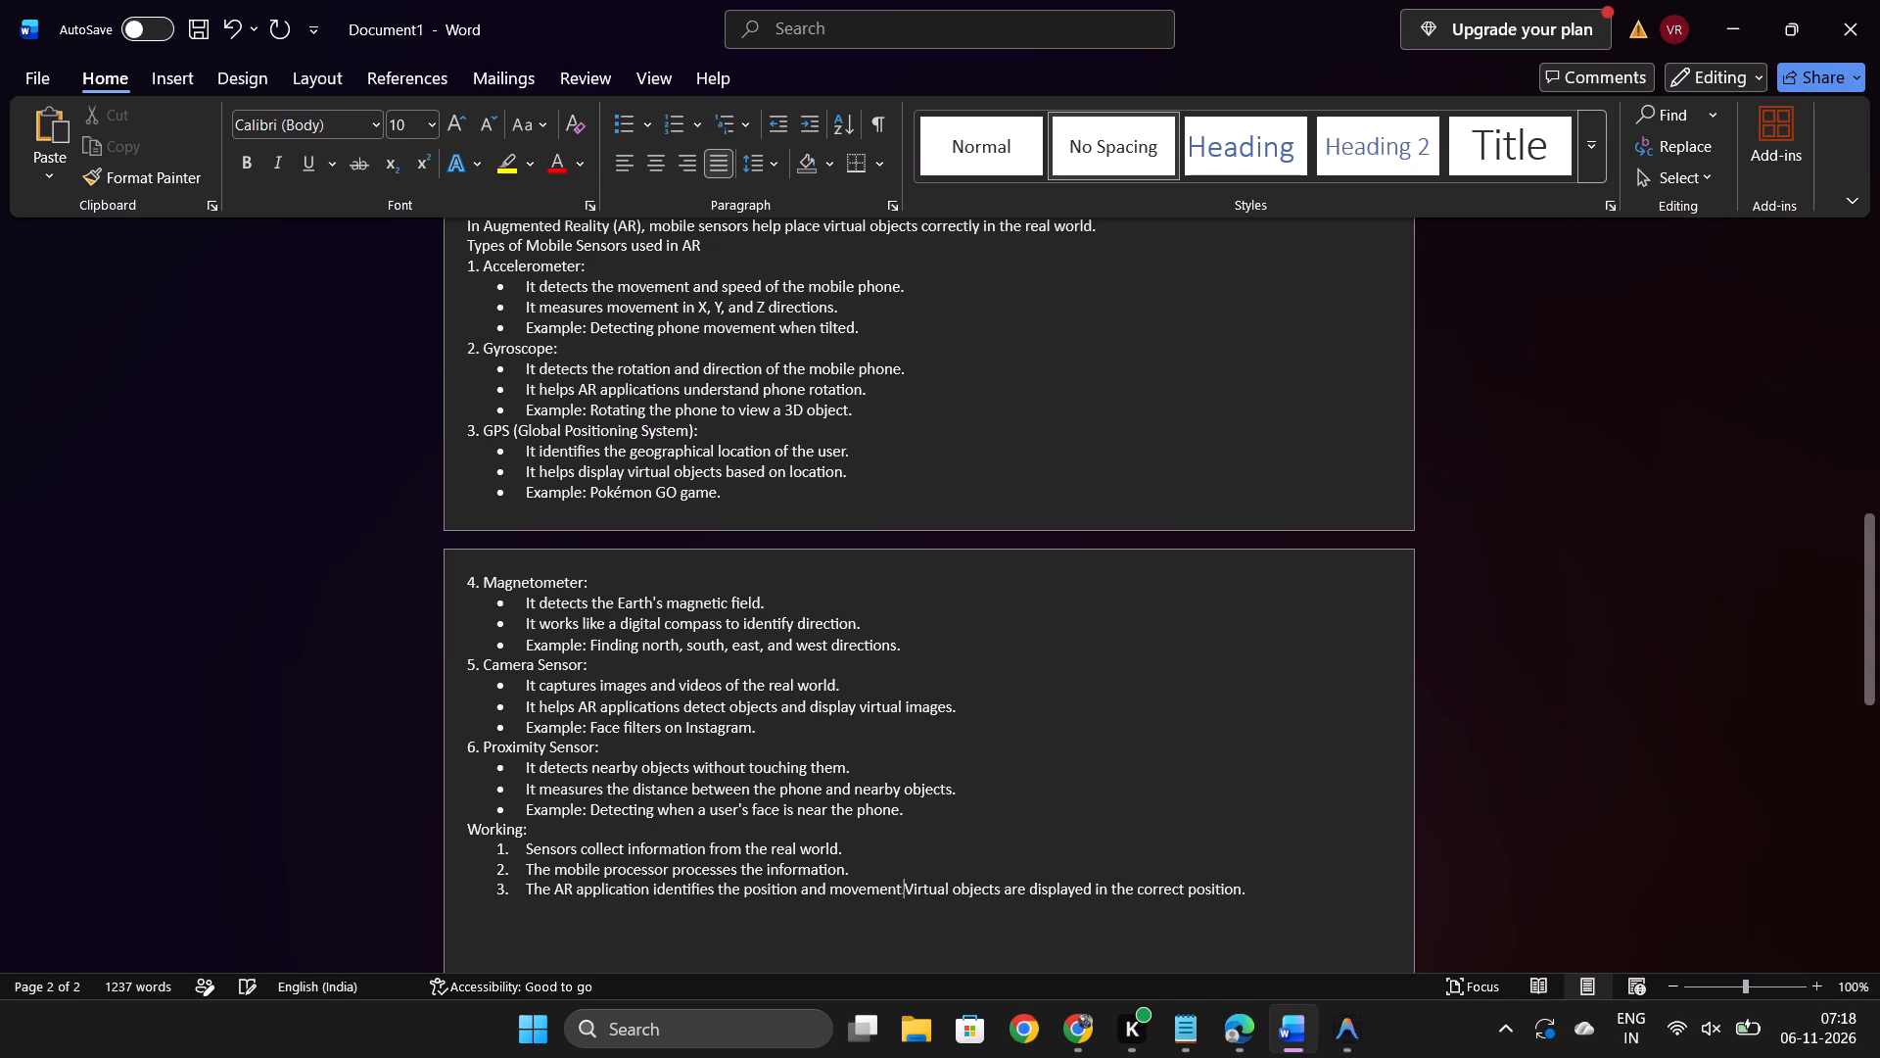
{"action": "key", "text": "space"}
{"action": "key", "text": "space"}
{"action": "key", "text": "Up"}
{"action": "key", "text": "Right"}
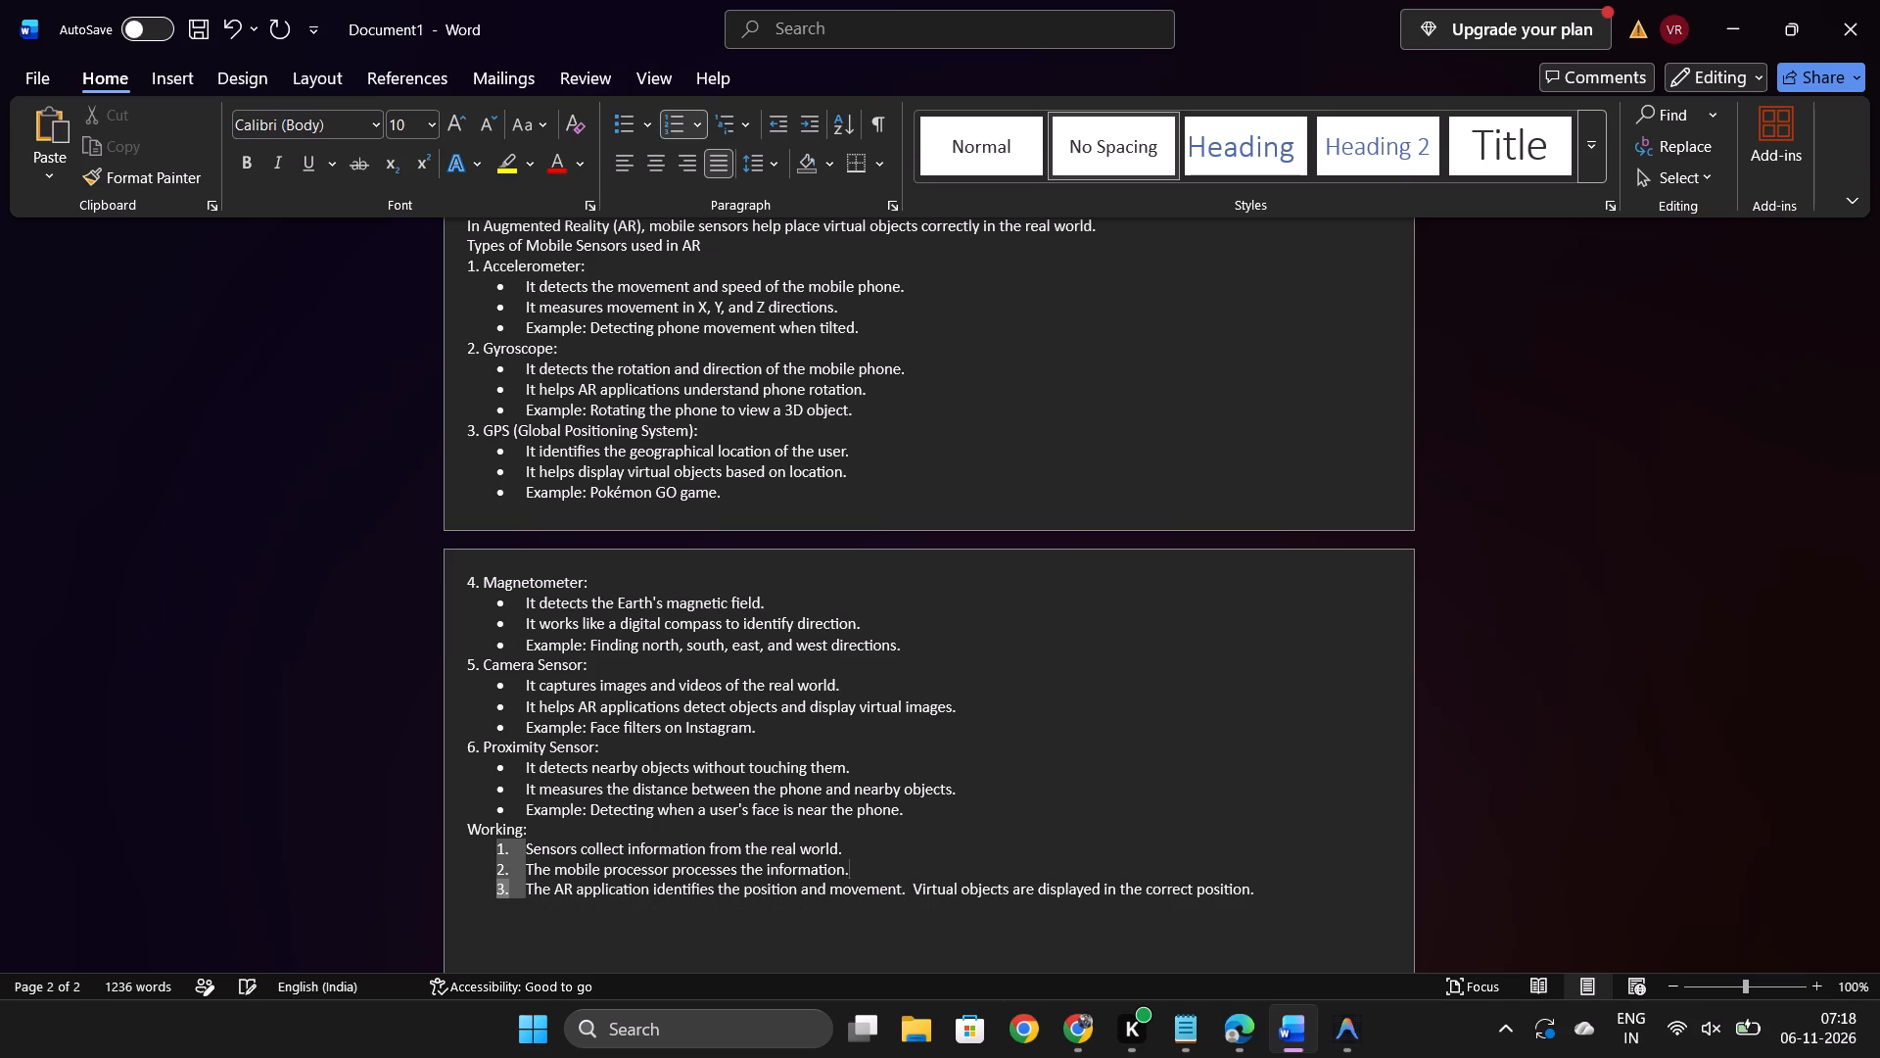
{"action": "key", "text": "BackSpace"}
{"action": "key", "text": "BackSpace"}
{"action": "key", "text": "BackSpace"}
{"action": "key", "text": "space"}
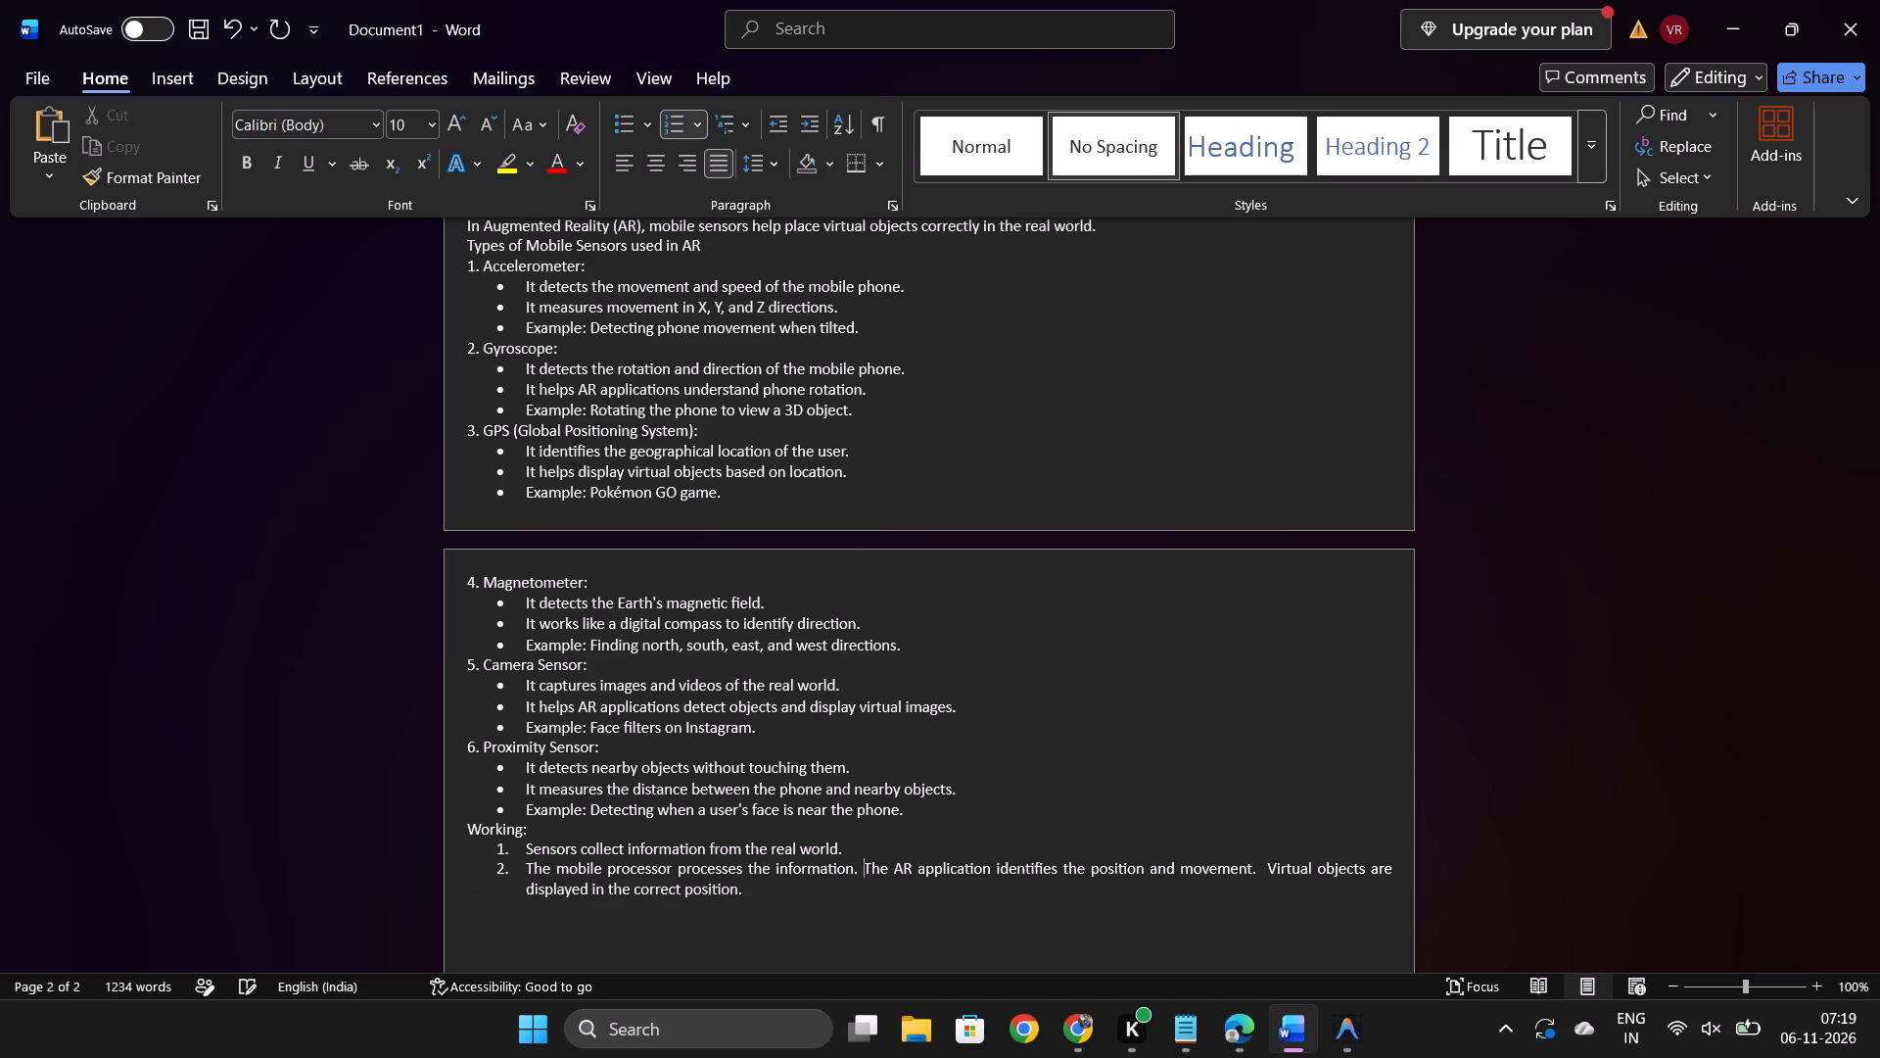
{"action": "key", "text": "space"}
Merge the two remaining numbered Working points into one unnumbered paragraph that runs on directly after the "Working:" heading.
{"action": "key", "text": "Up"}
{"action": "key", "text": "Right"}
{"action": "key", "text": "BackSpace"}
{"action": "key", "text": "BackSpace"}
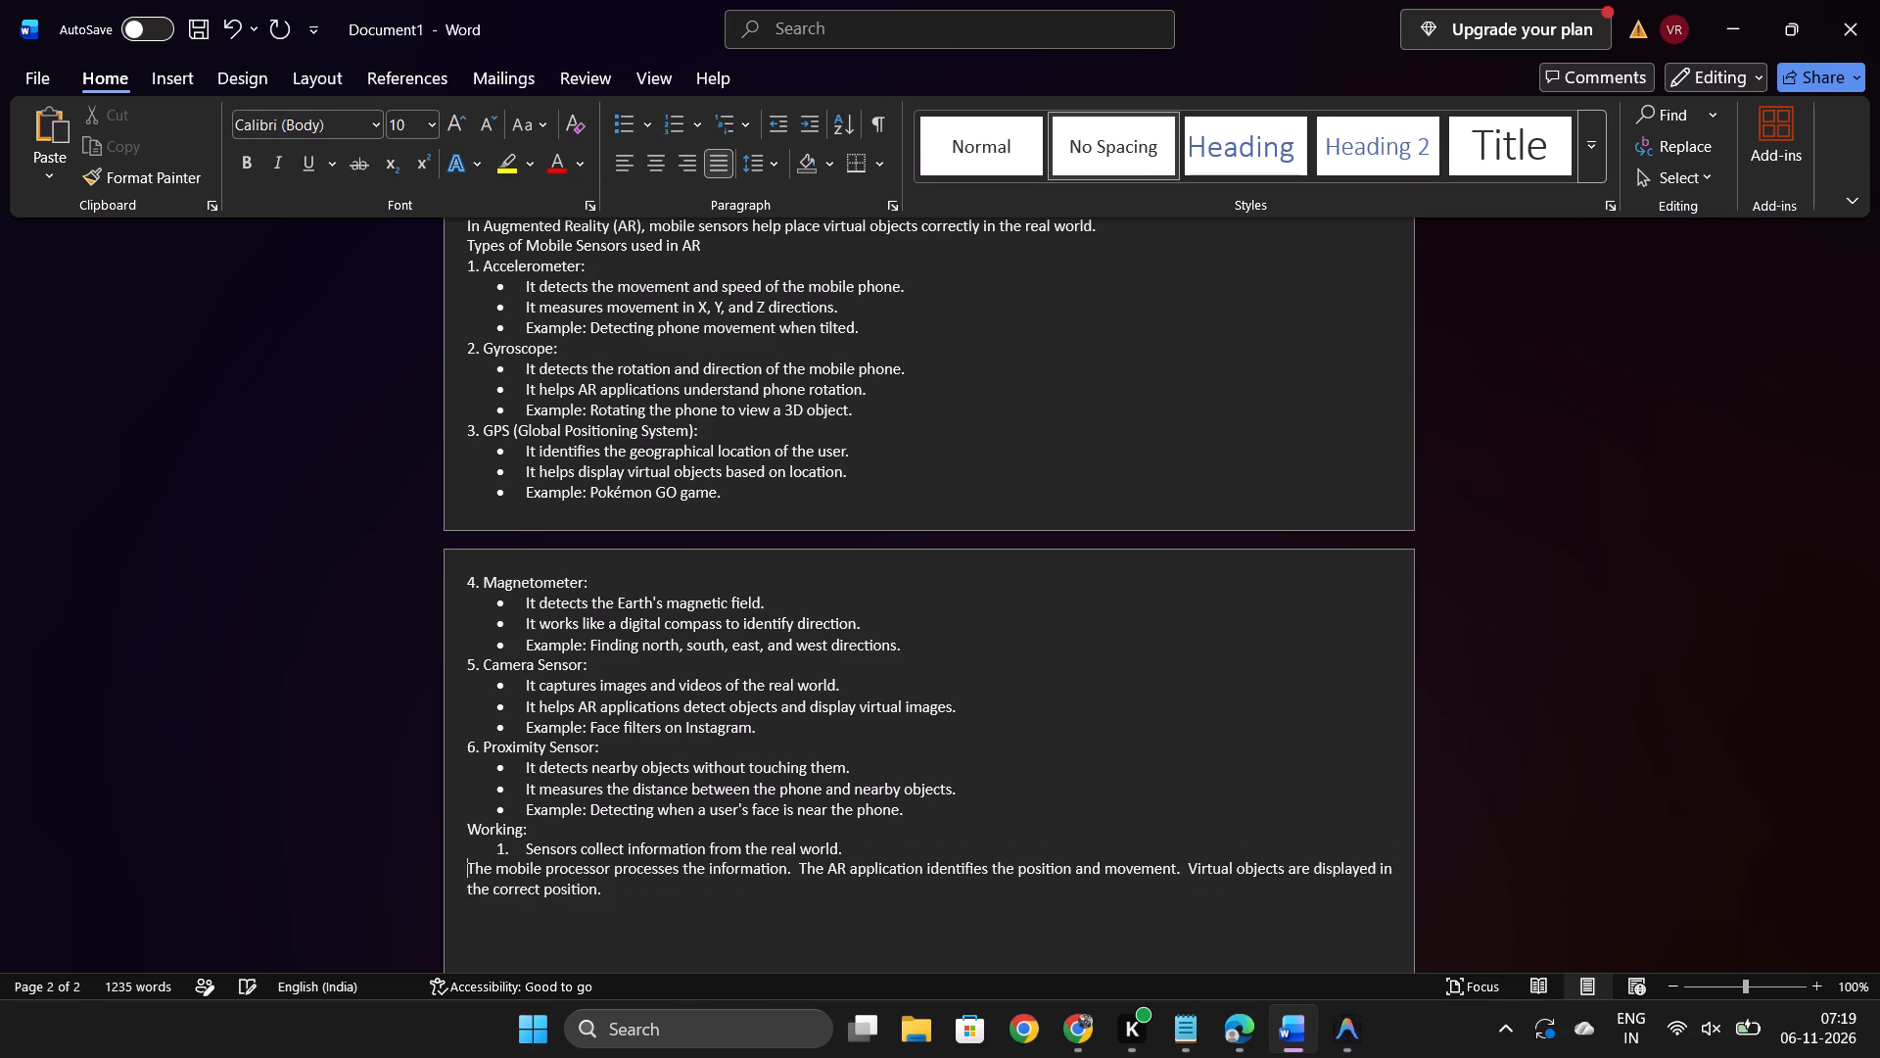
{"action": "key", "text": "BackSpace"}
{"action": "key", "text": "space"}
{"action": "key", "text": "space"}
{"action": "key", "text": "Up"}
{"action": "key", "text": "Right"}
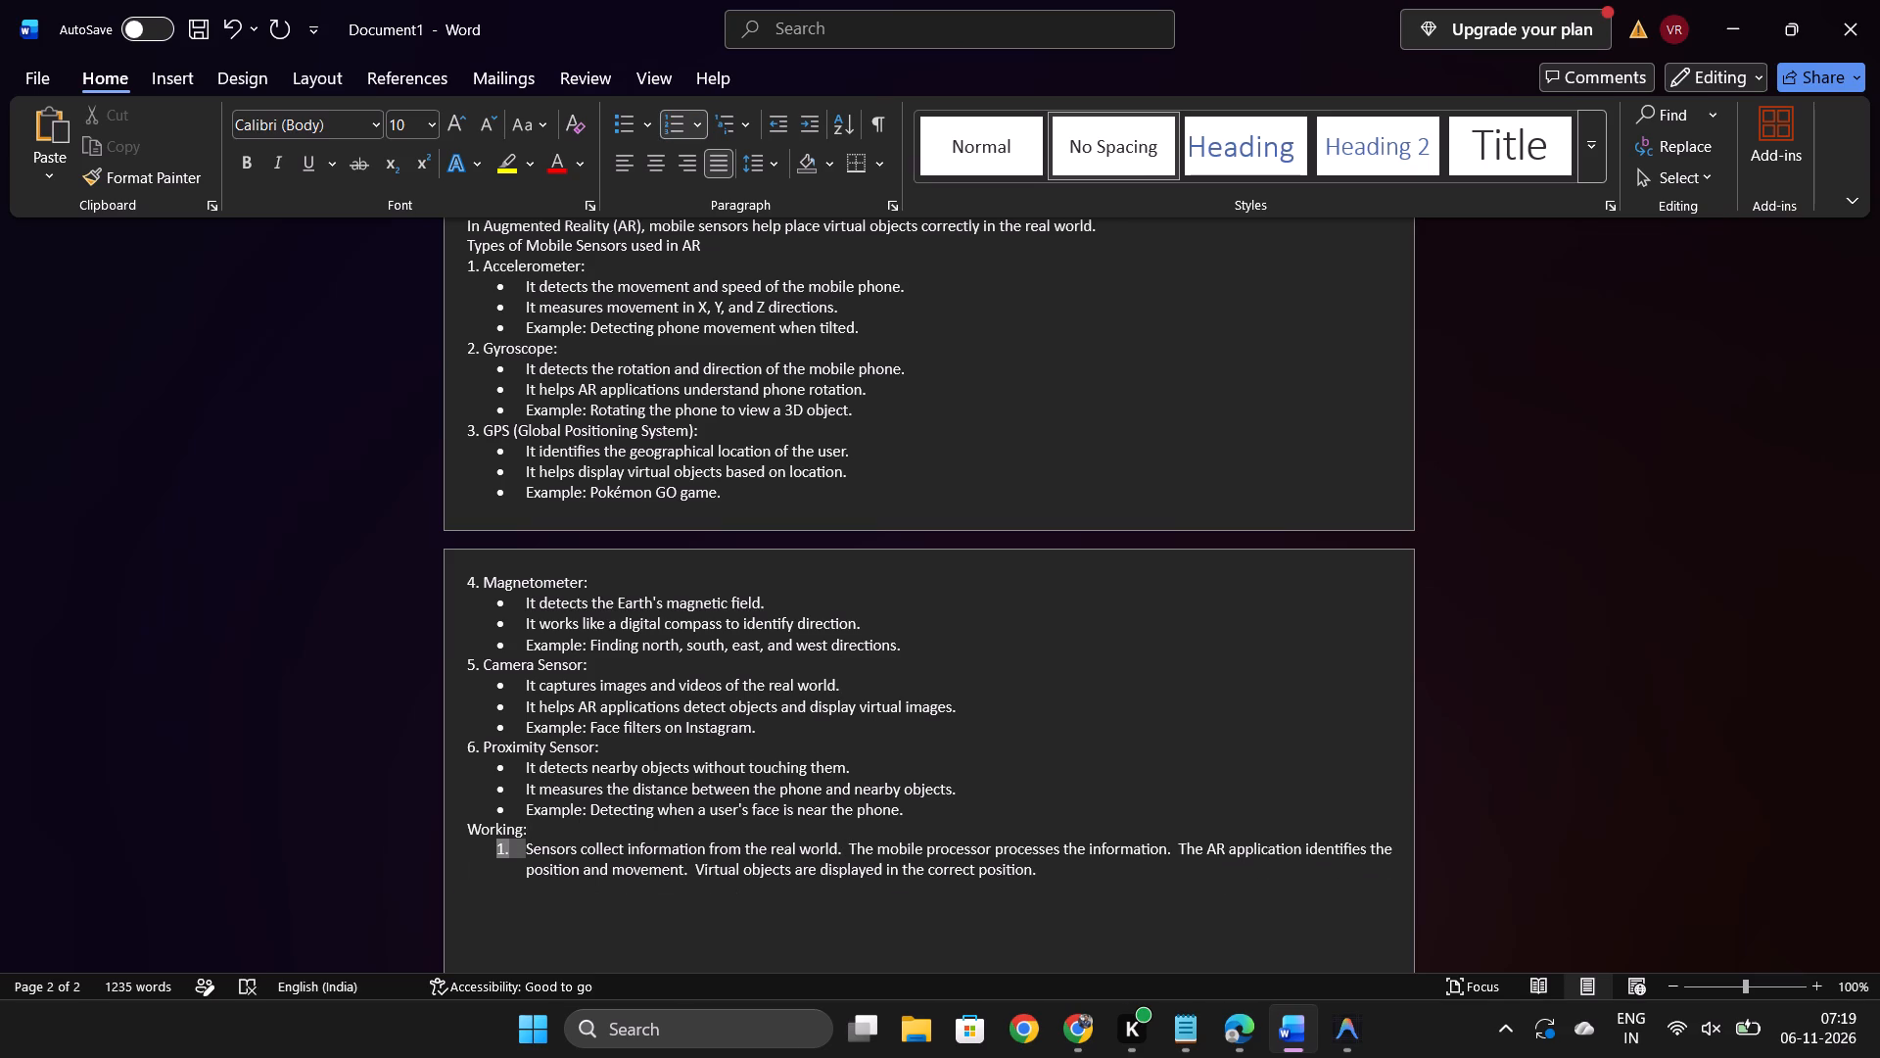
{"action": "key", "text": "BackSpace"}
{"action": "key", "text": "BackSpace"}
{"action": "key", "text": "BackSpace"}
{"action": "key", "text": "space"}
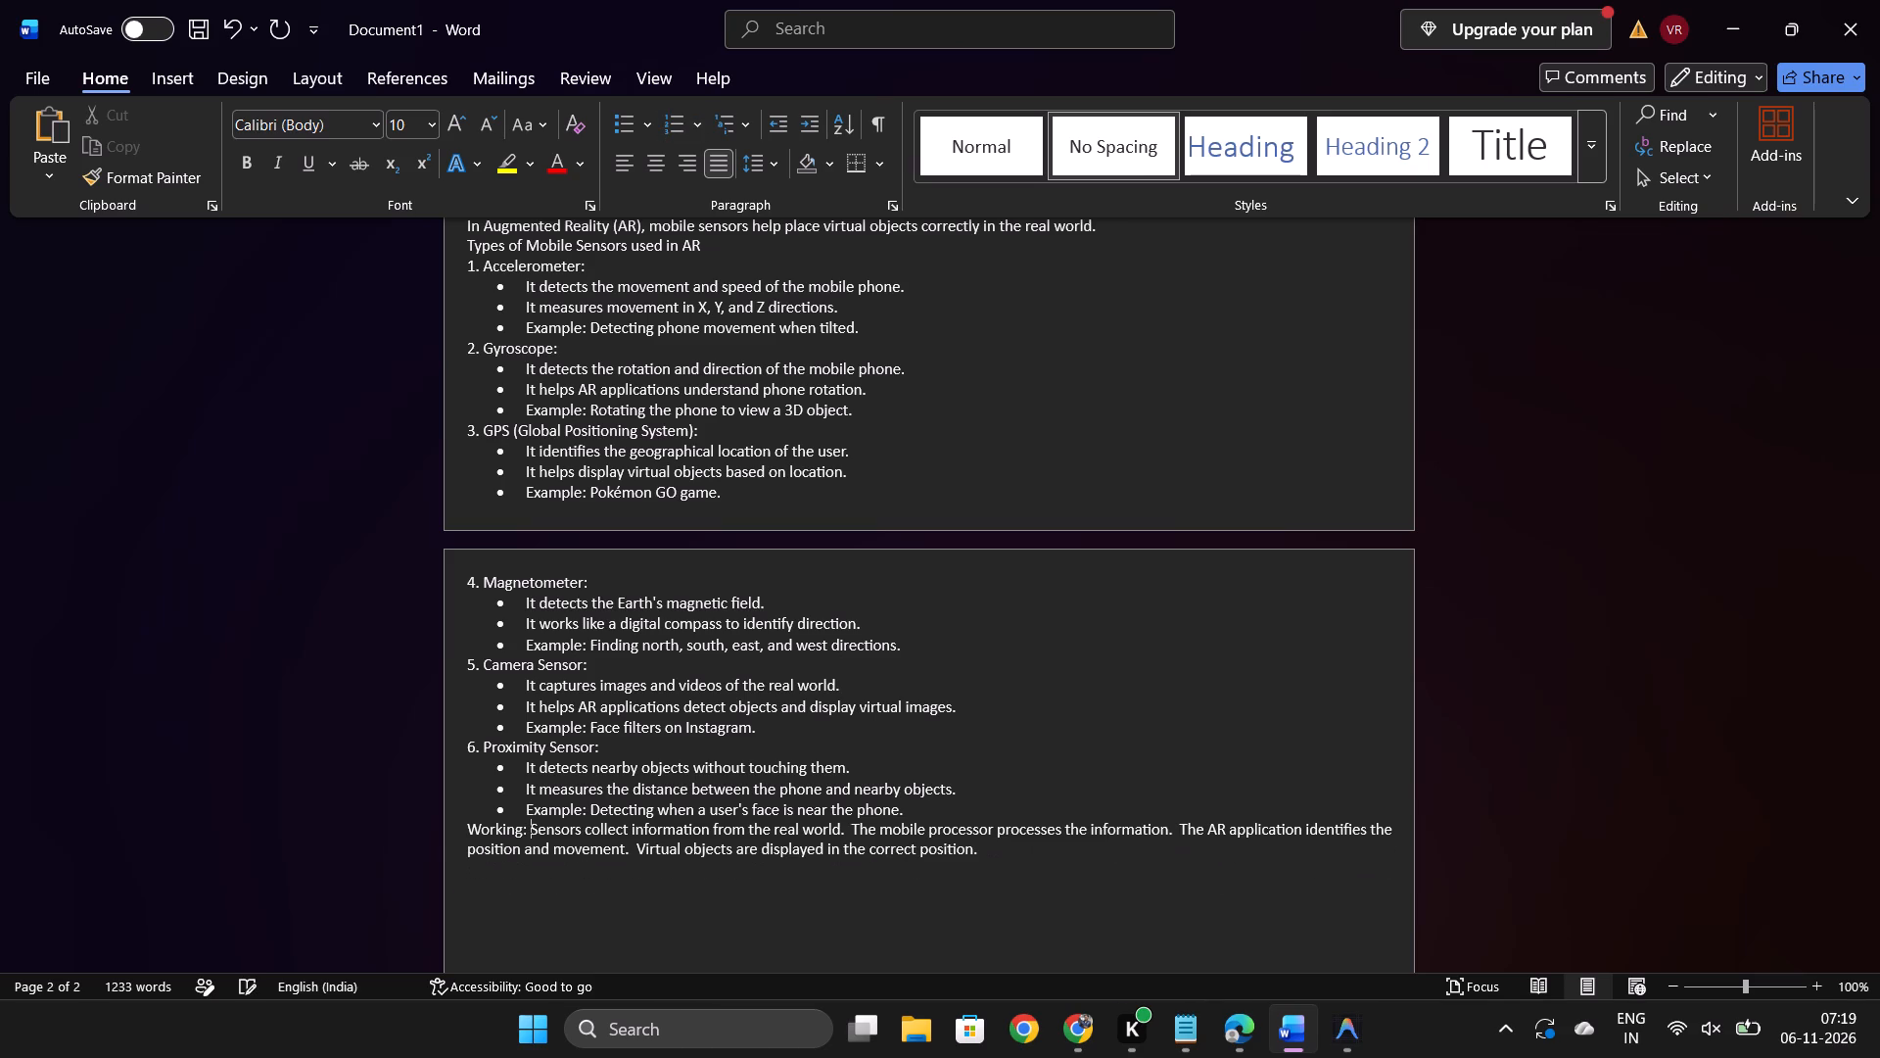
Merge the Proximity Sensor bullet points into running text, starting from the last bullet.
{"action": "key", "text": "Up"}
{"action": "key", "text": "Left"}
{"action": "key", "text": "Left"}
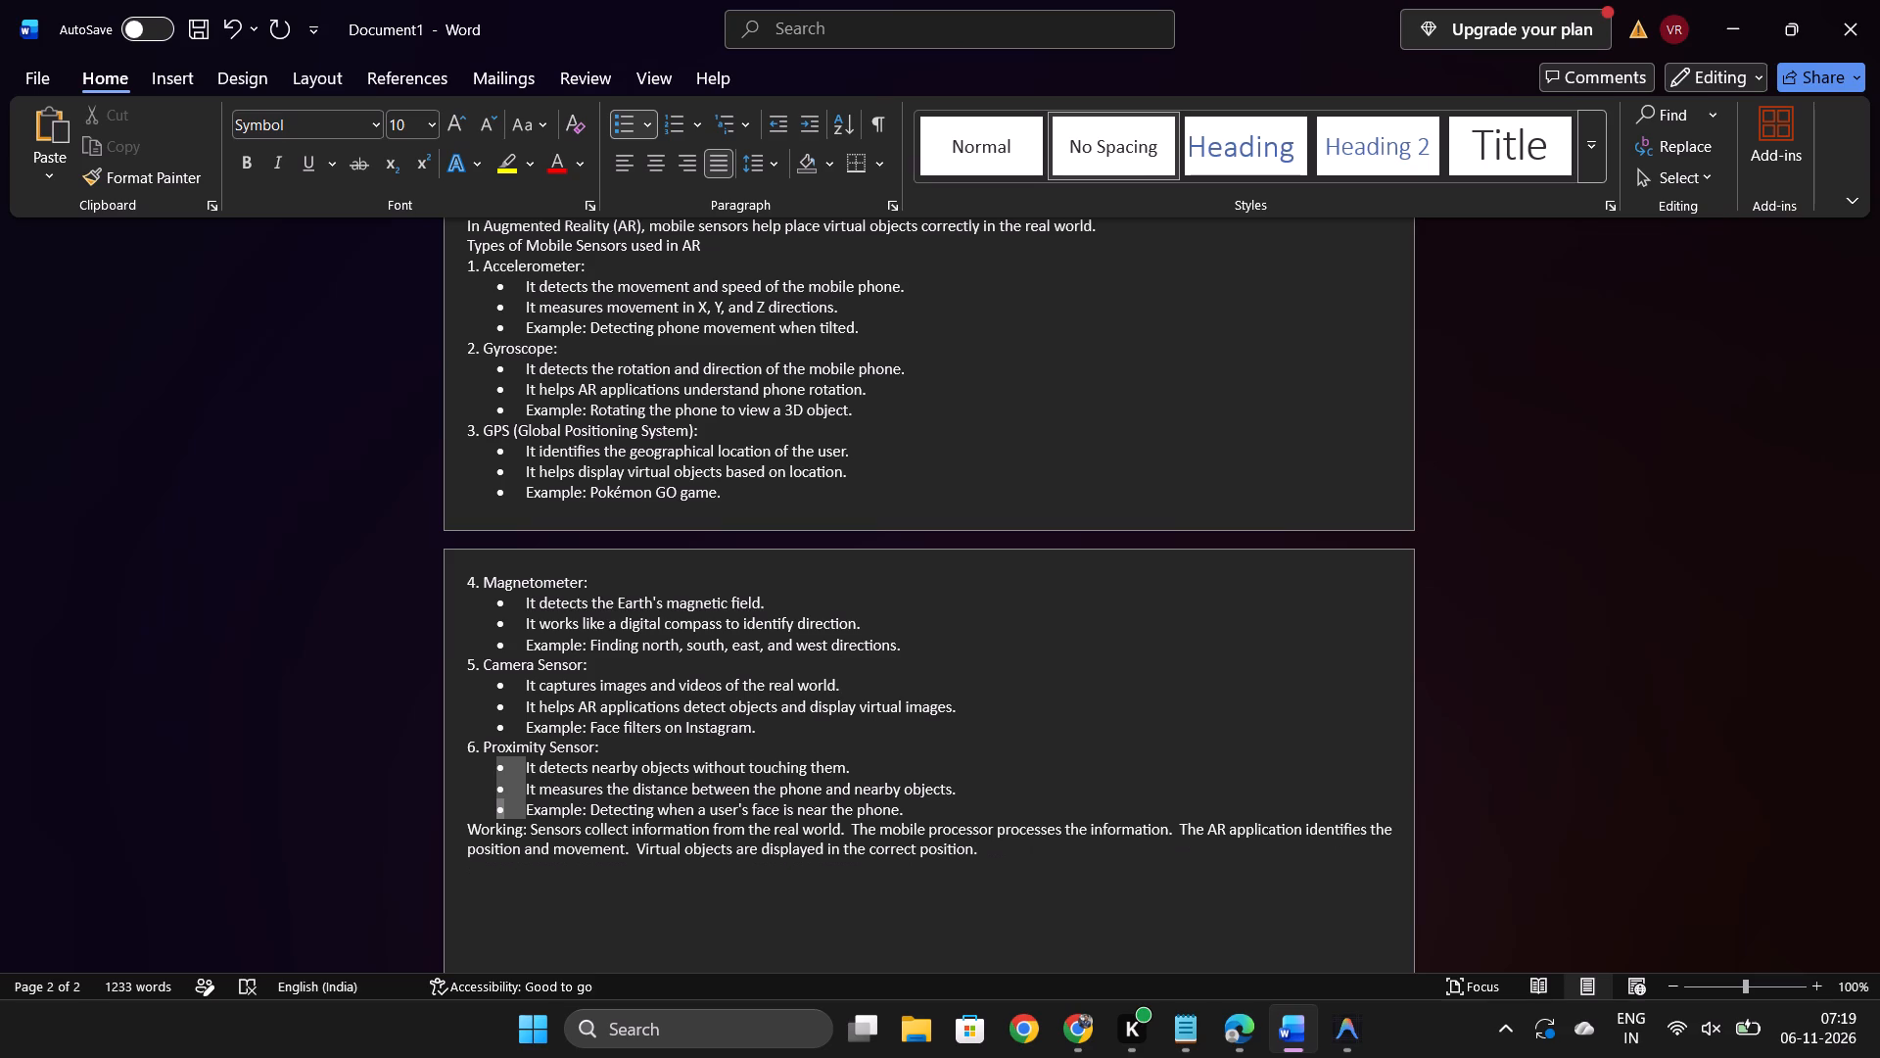
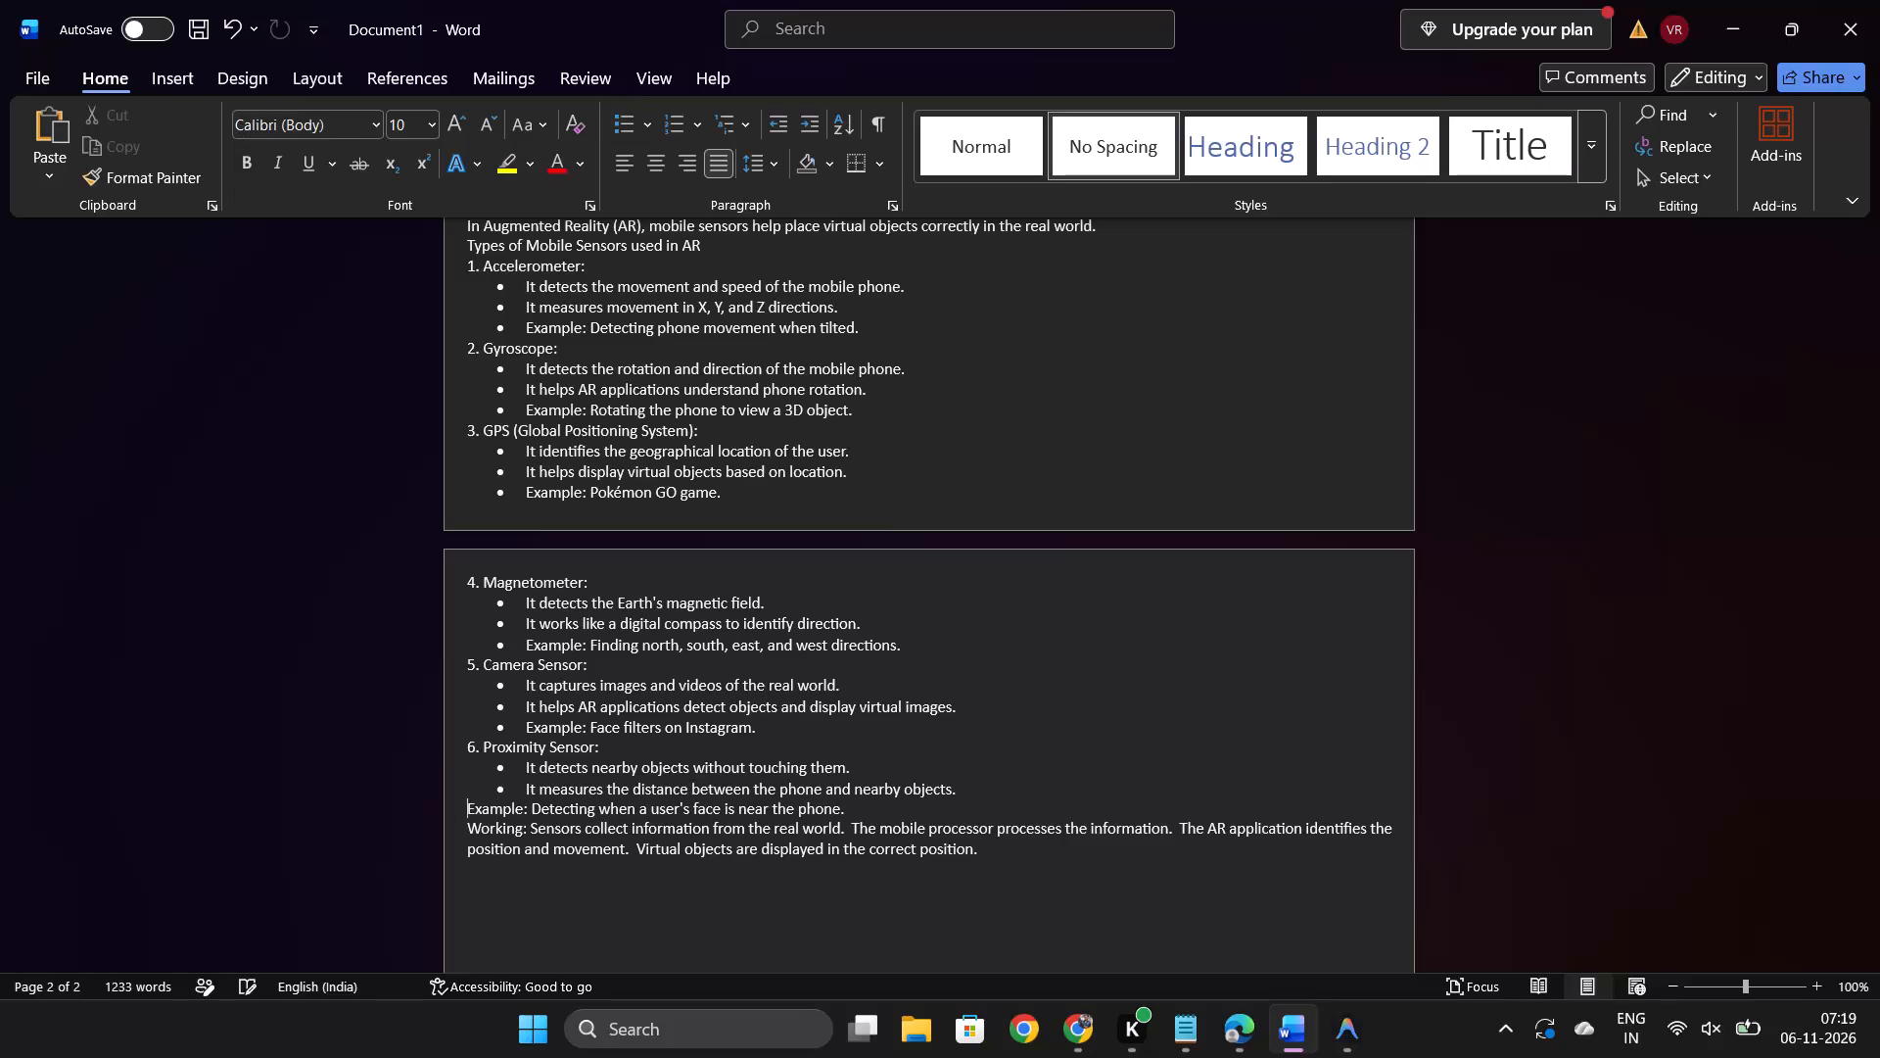
Join the three Proximity Sensor points into one unbulleted paragraph that runs on directly after the "6. Proximity Sensor:" heading.
{"action": "key", "text": "BackSpace"}
{"action": "key", "text": "space"}
{"action": "key", "text": "space"}
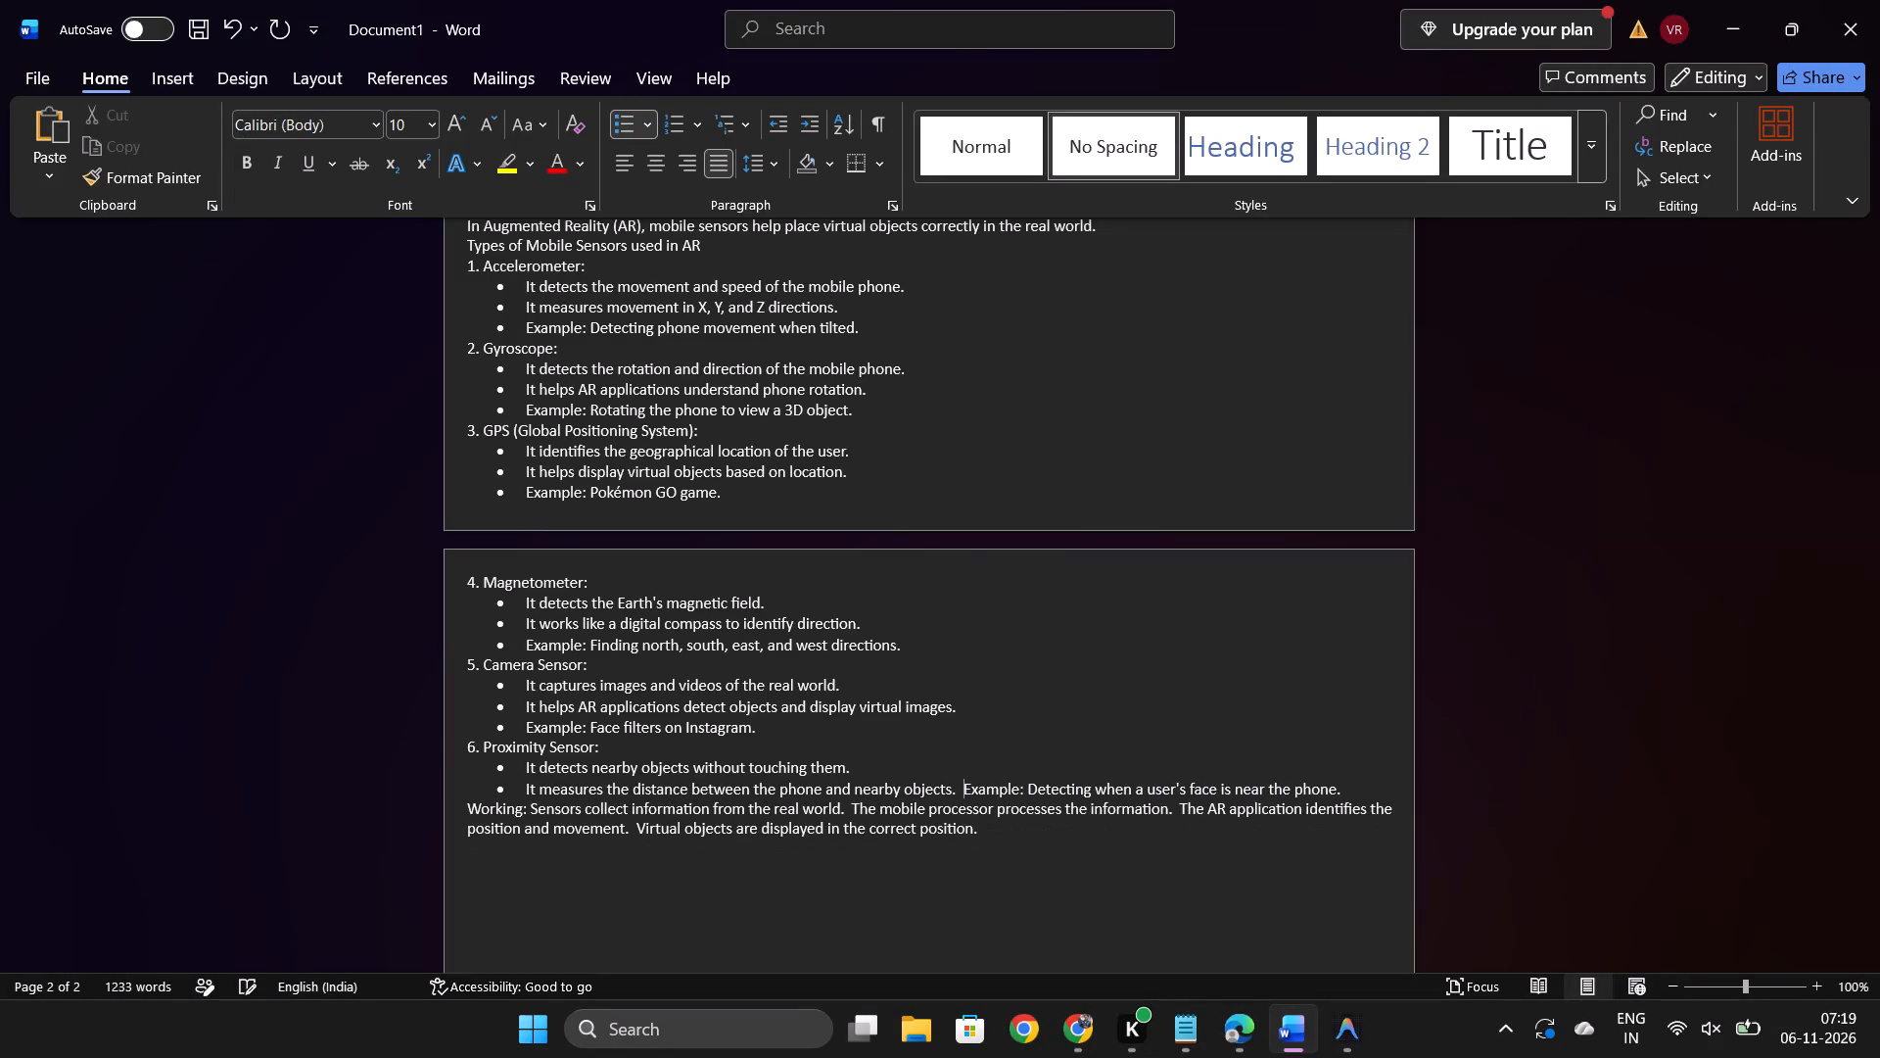
{"action": "key", "text": "Up"}
{"action": "key", "text": "Right"}
{"action": "key", "text": "BackSpace"}
{"action": "key", "text": "BackSpace"}
{"action": "key", "text": "BackSpace"}
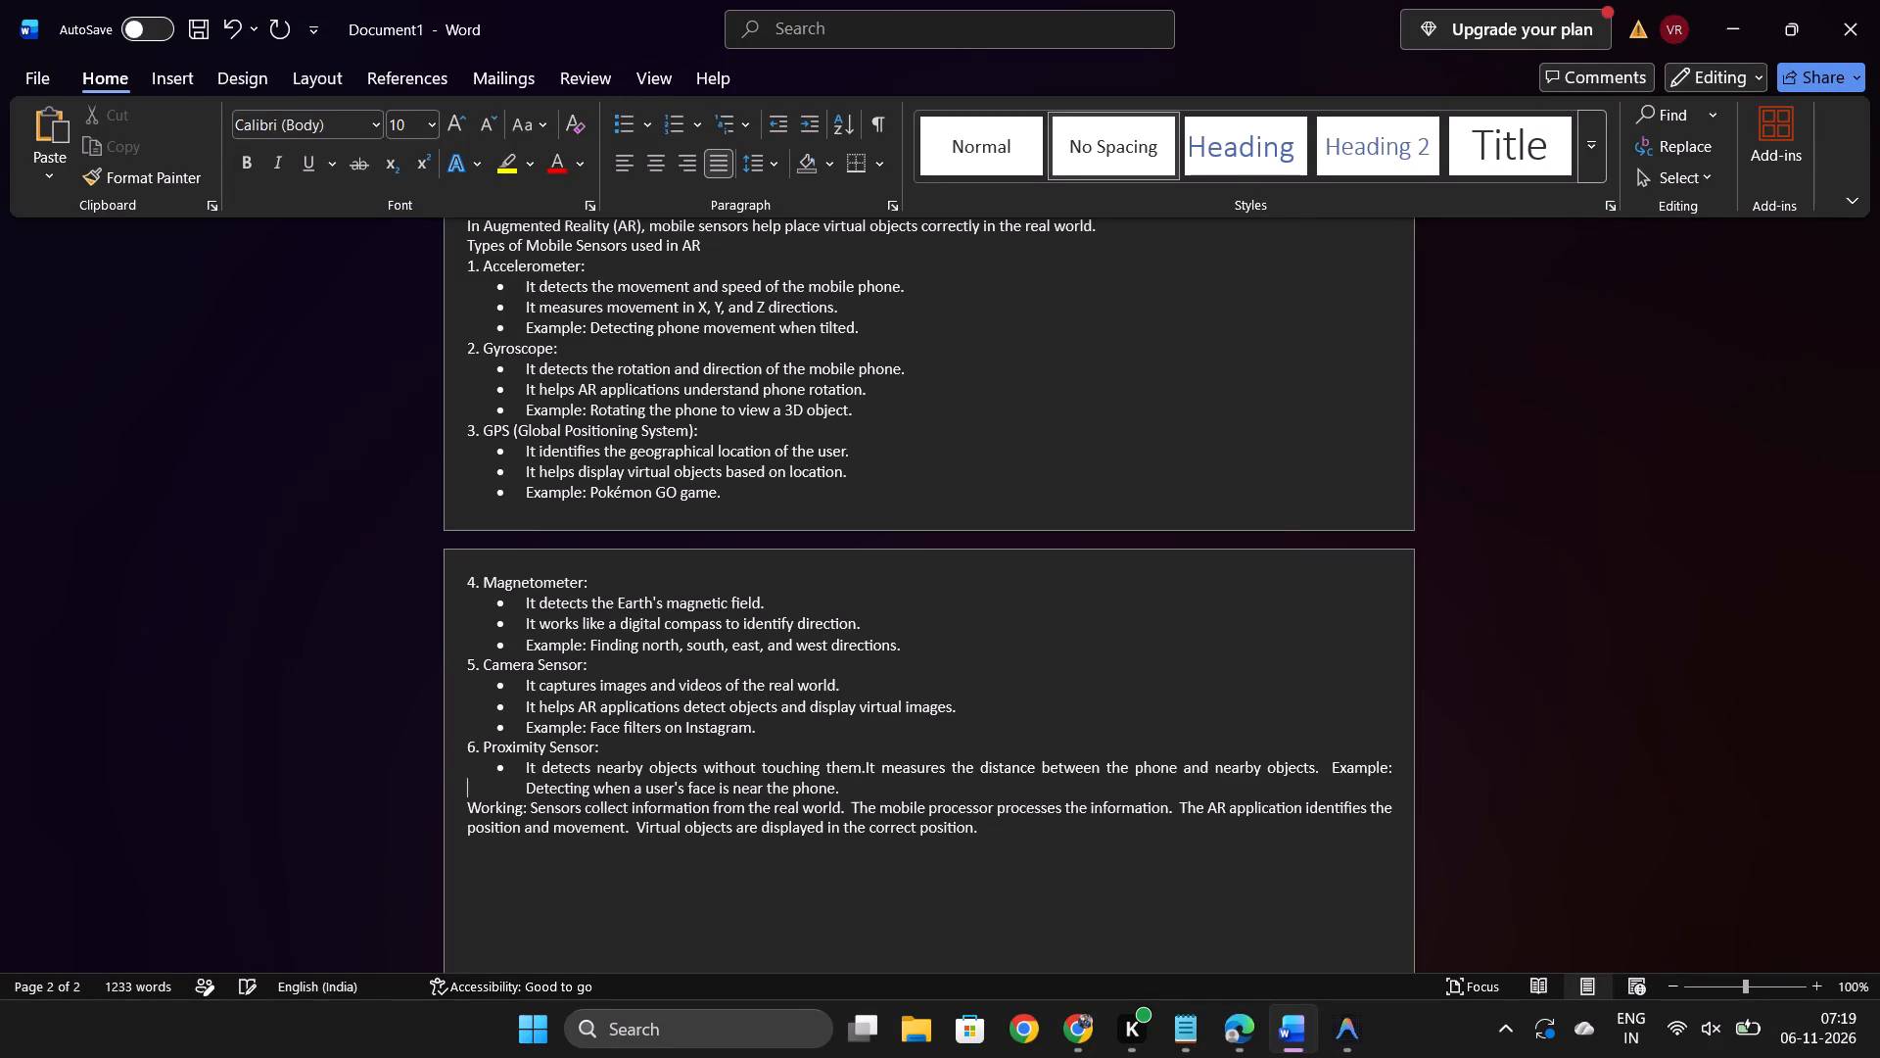
{"action": "key", "text": "space"}
{"action": "key", "text": "Up"}
{"action": "key", "text": "Right"}
{"action": "key", "text": "BackSpace"}
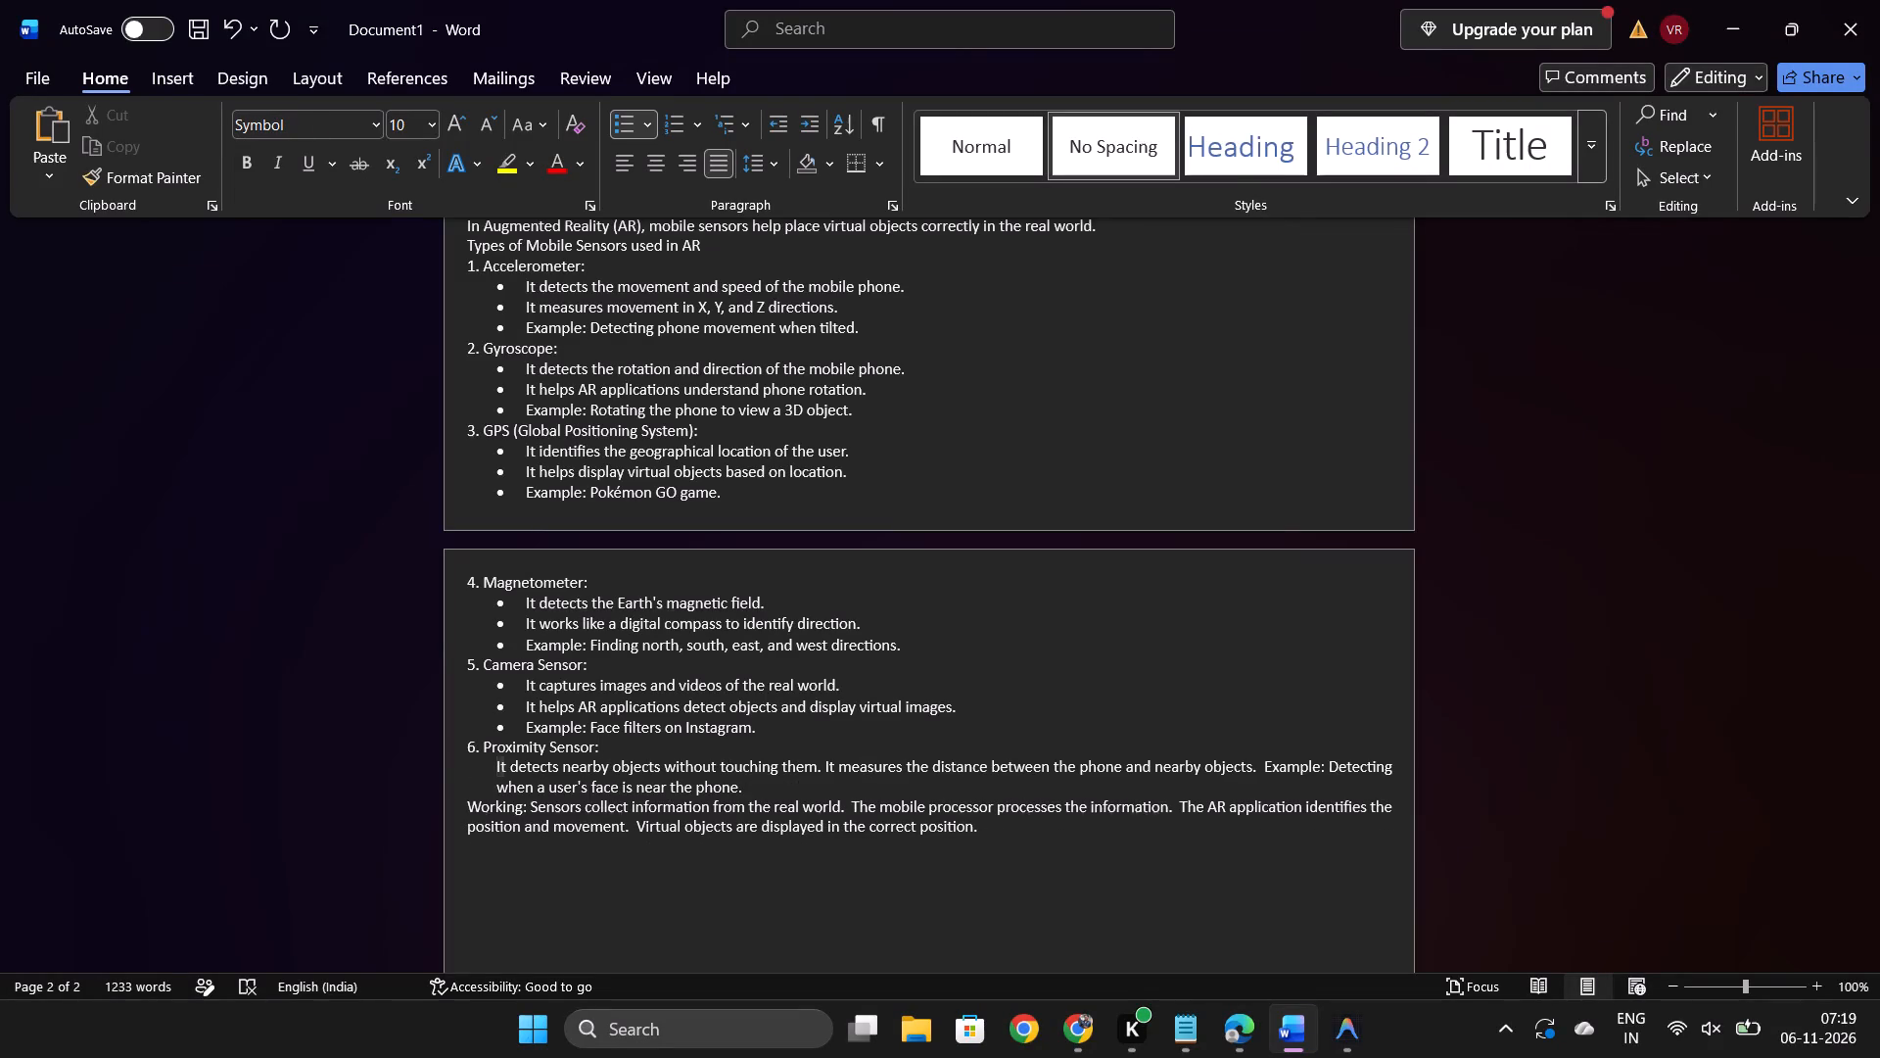
{"action": "key", "text": "BackSpace"}
{"action": "key", "text": "BackSpace"}
{"action": "key", "text": "space"}
Merge the three Camera Sensor bullets, separated by single spaces, into one unbulleted paragraph running on after the "5. Camera Sensor:" heading.
{"action": "key", "text": "Up"}
{"action": "key", "text": "Left"}
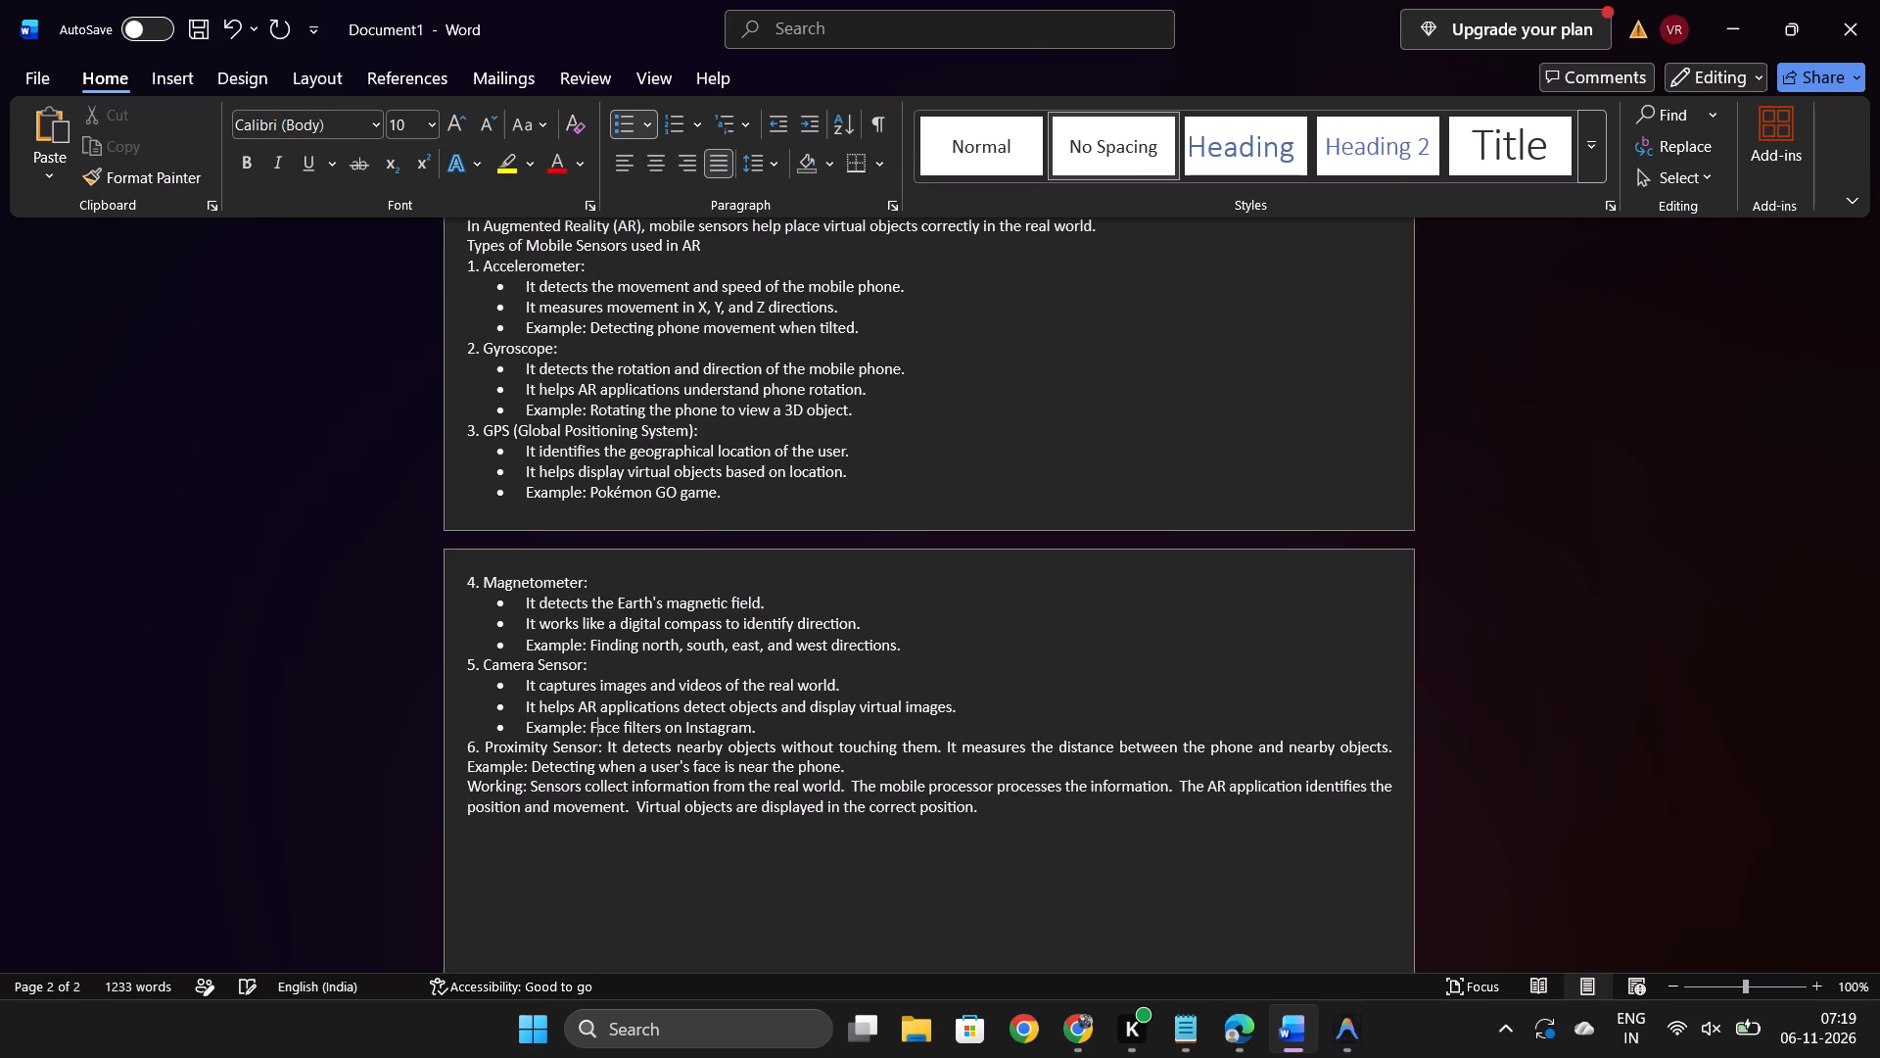
{"action": "key", "text": "Left"}
{"action": "key", "text": "Left"}
{"action": "key", "text": "Left"}
{"action": "key", "text": "Left"}
{"action": "key", "text": "Left"}
{"action": "key", "text": "Left"}
{"action": "key", "text": "Left"}
{"action": "key", "text": "Left"}
{"action": "key", "text": "Left"}
{"action": "key", "text": "Left"}
{"action": "key", "text": "Left"}
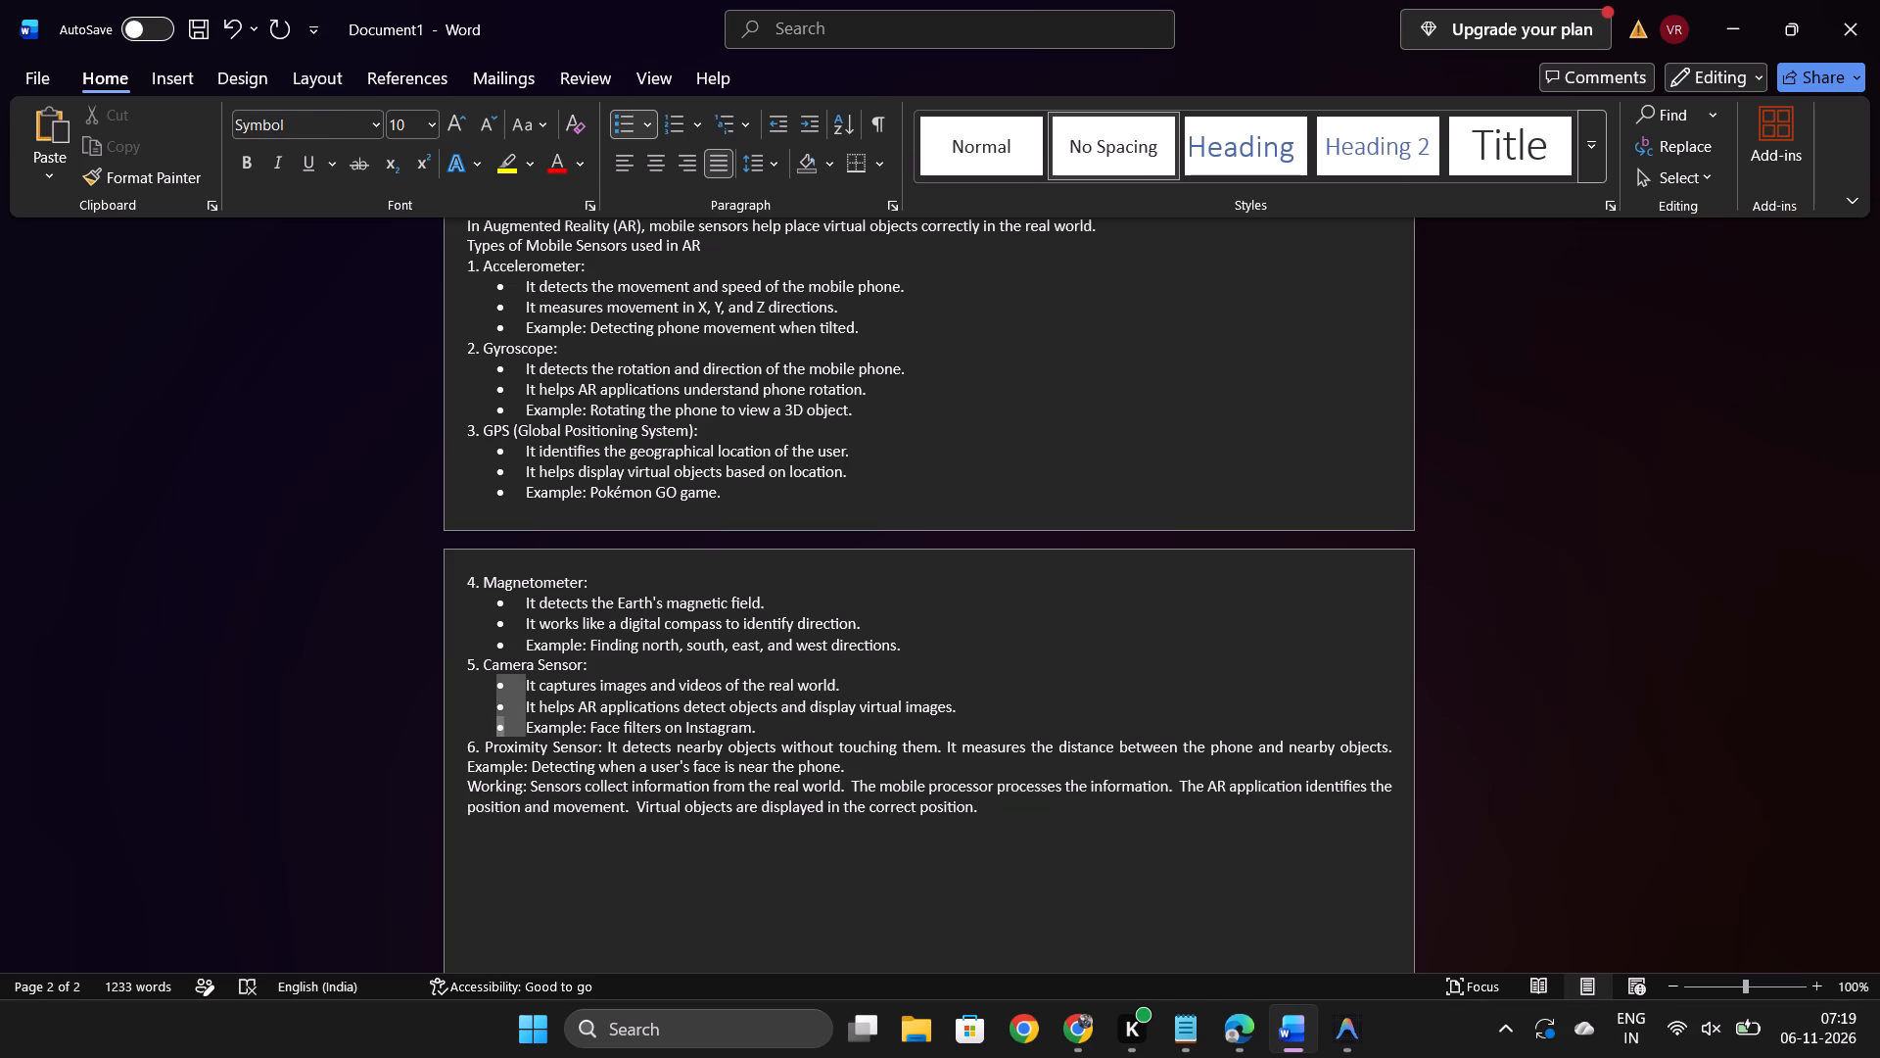
{"action": "key", "text": "BackSpace"}
{"action": "key", "text": "BackSpace"}
{"action": "key", "text": "BackSpace"}
{"action": "key", "text": "space"}
{"action": "key", "text": "Up"}
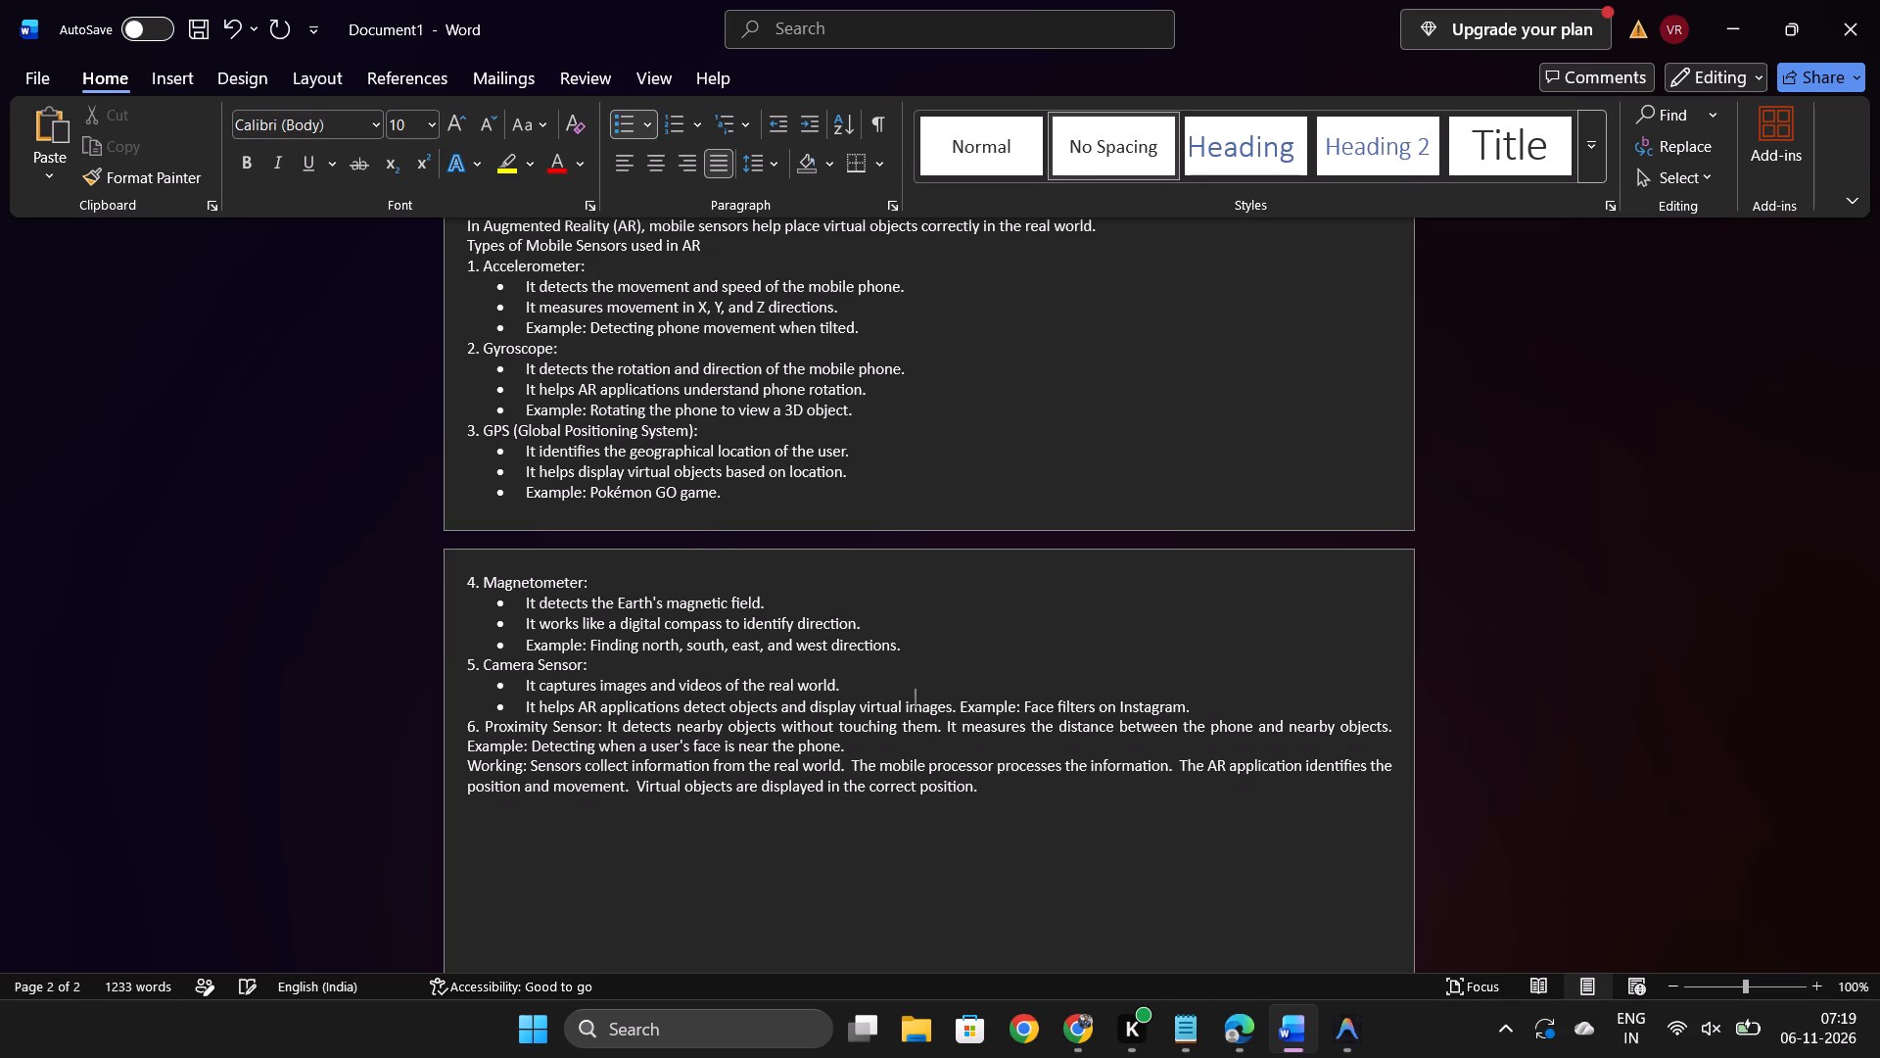
{"action": "key", "text": "Right"}
{"action": "key", "text": "BackSpace"}
{"action": "key", "text": "BackSpace"}
{"action": "key", "text": "BackSpace"}
{"action": "key", "text": "space"}
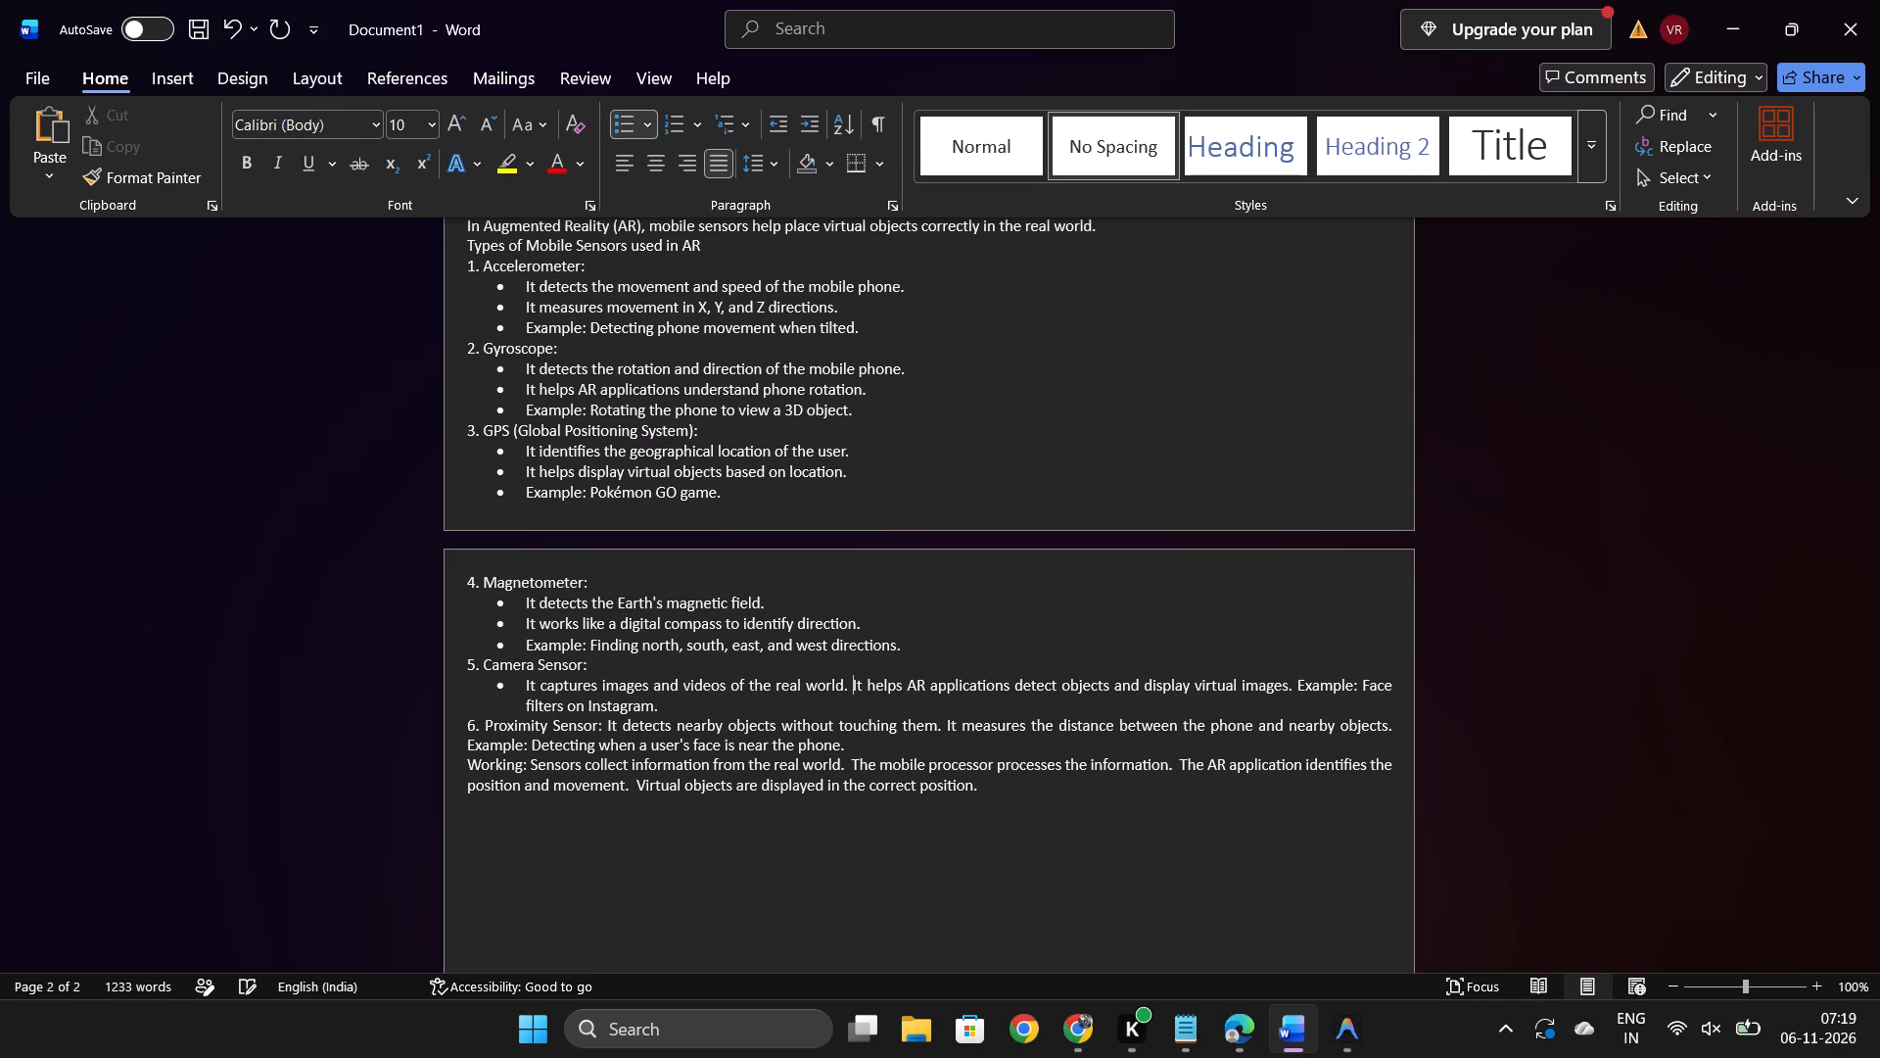
{"action": "key", "text": "Up"}
{"action": "key", "text": "Right"}
{"action": "key", "text": "BackSpace"}
{"action": "key", "text": "BackSpace"}
{"action": "key", "text": "BackSpace"}
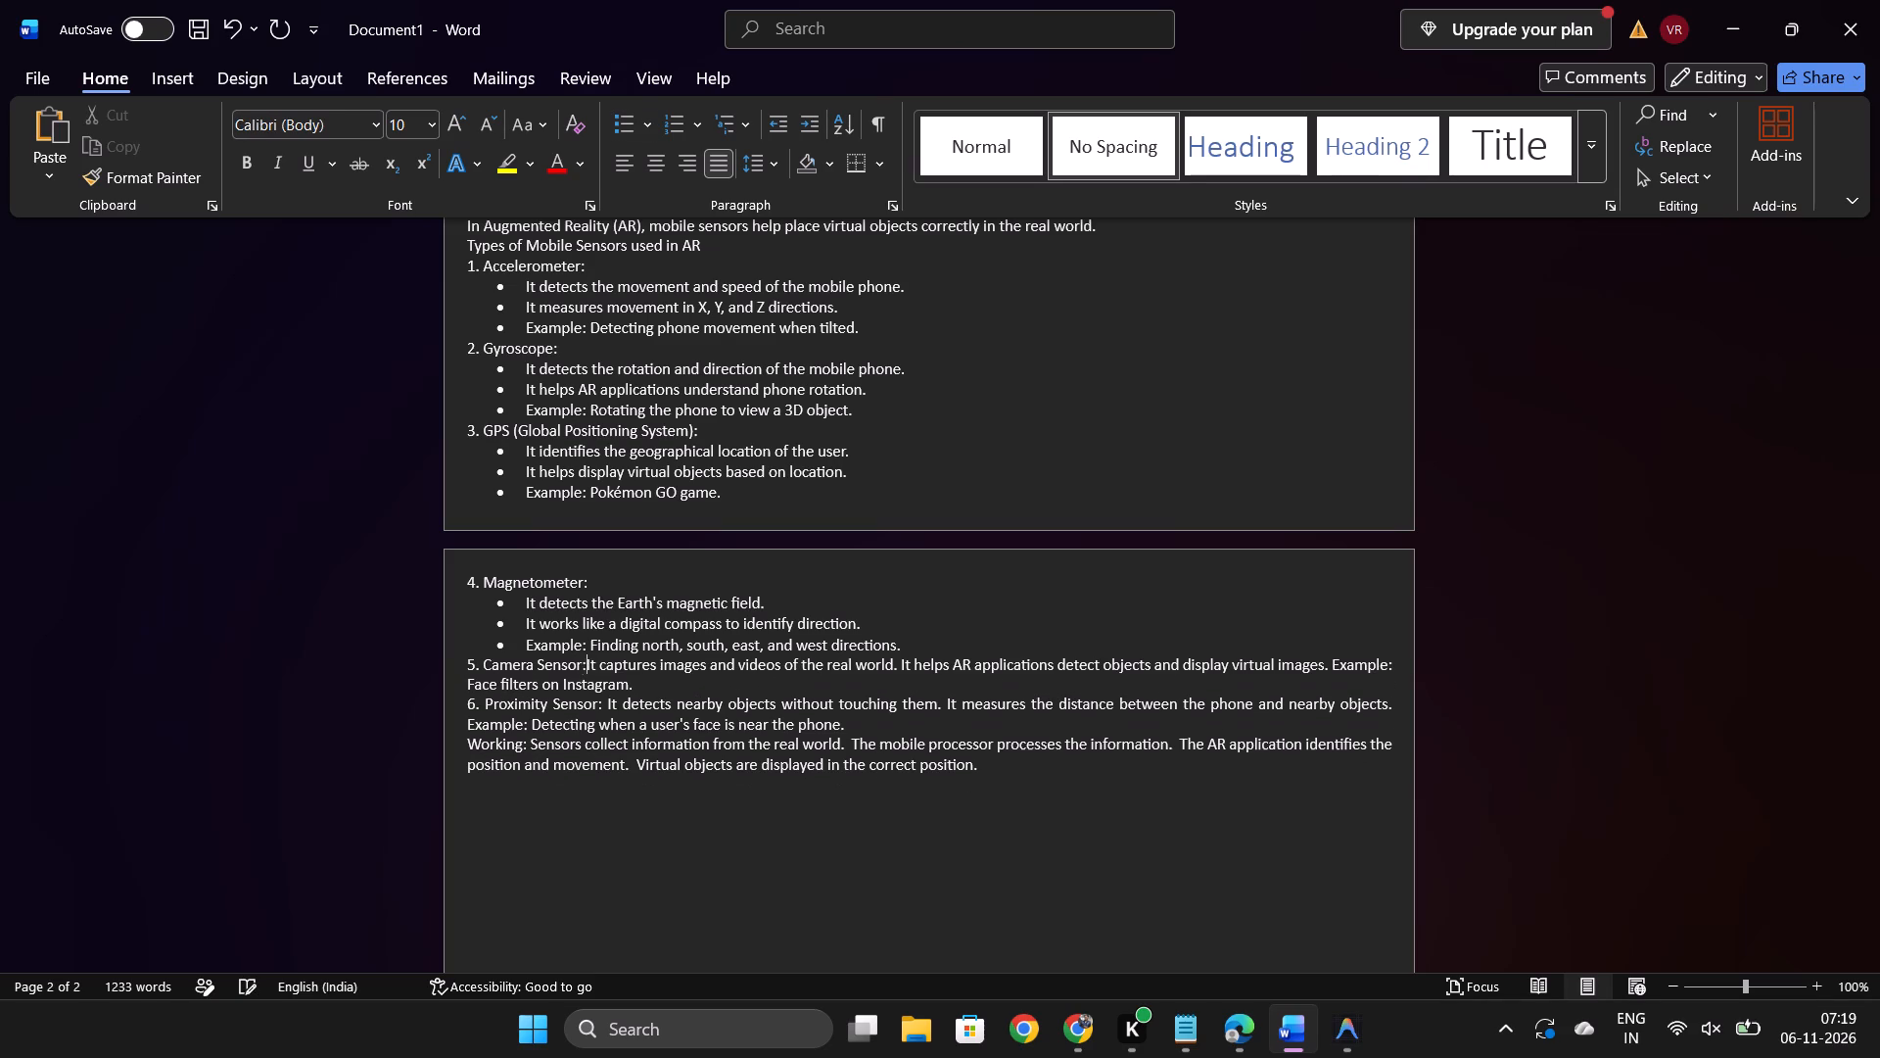
{"action": "key", "text": "space"}
Run the first Magnetometer bullet on after the "4. Magnetometer:" heading, separated by two spaces.
{"action": "key", "text": "Up"}
{"action": "key", "text": "Up"}
{"action": "key", "text": "Up"}
{"action": "key", "text": "Up"}
{"action": "key", "text": "Right"}
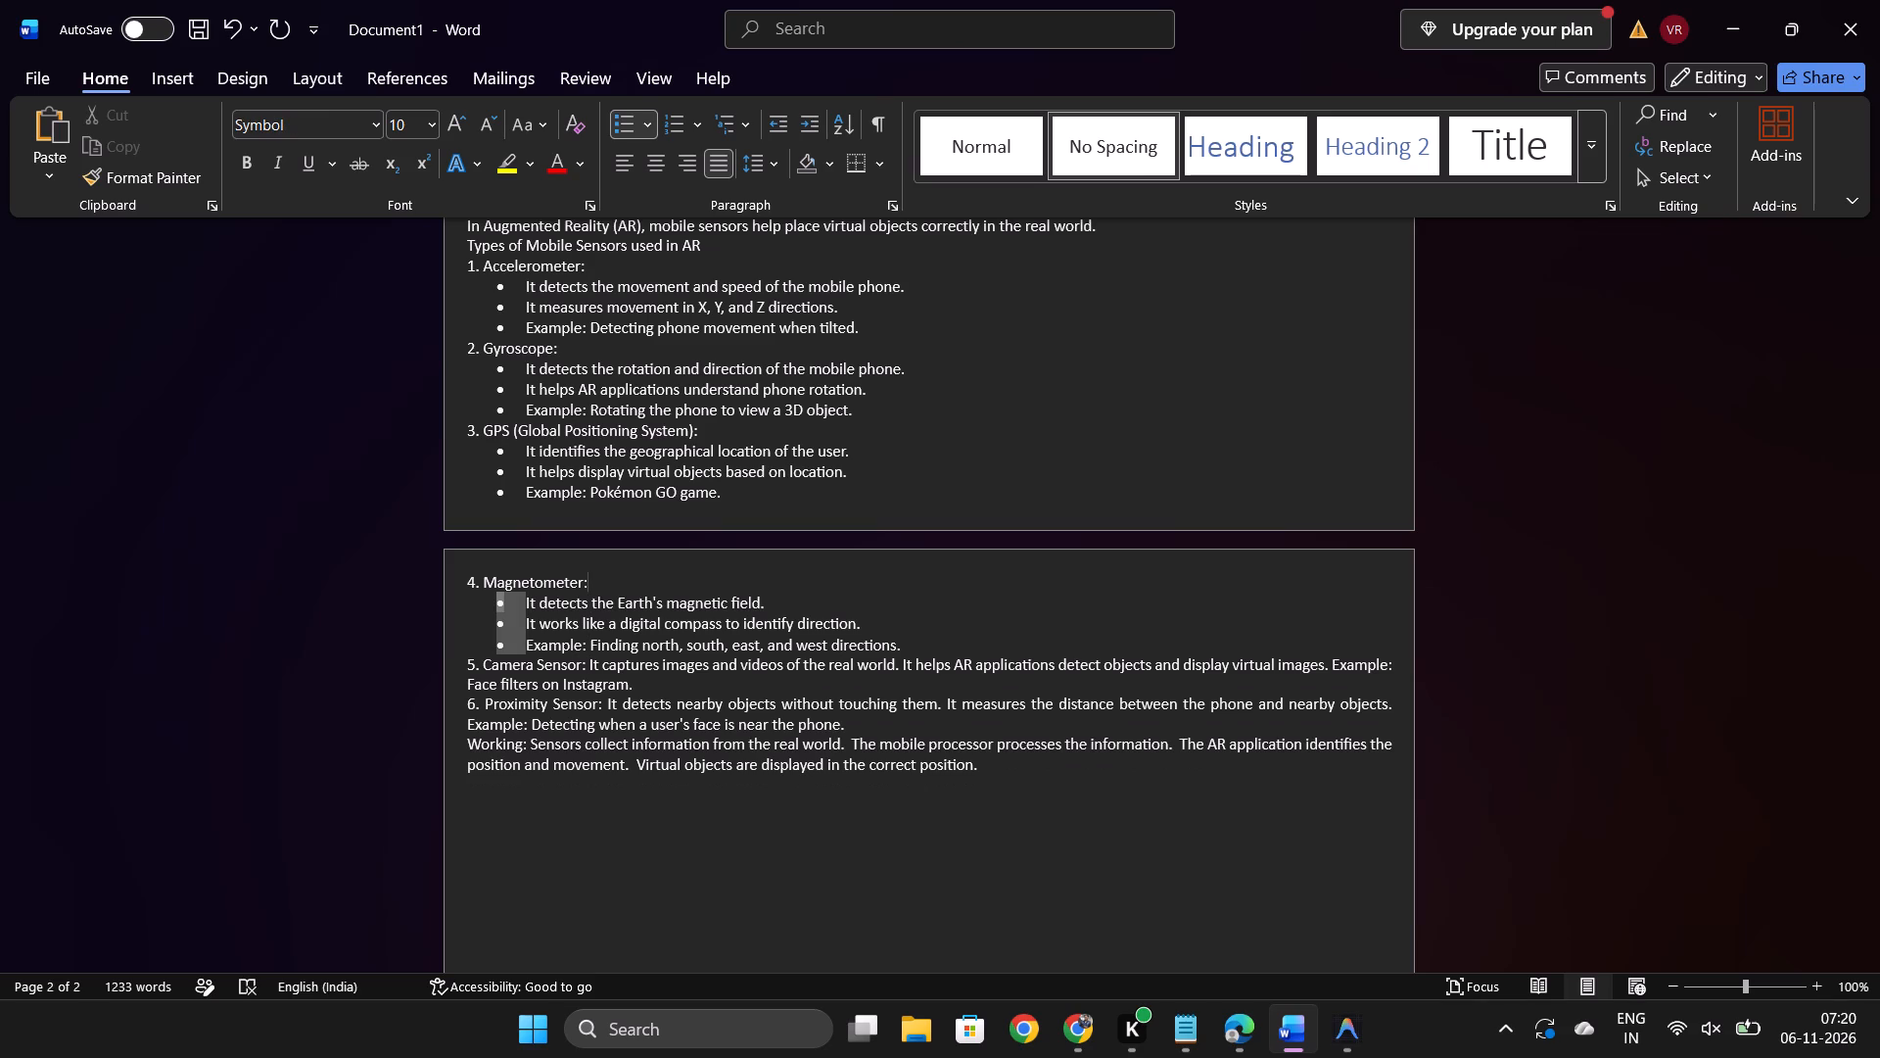
{"action": "key", "text": "BackSpace"}
{"action": "key", "text": "BackSpace"}
{"action": "key", "text": "BackSpace"}
{"action": "key", "text": "space"}
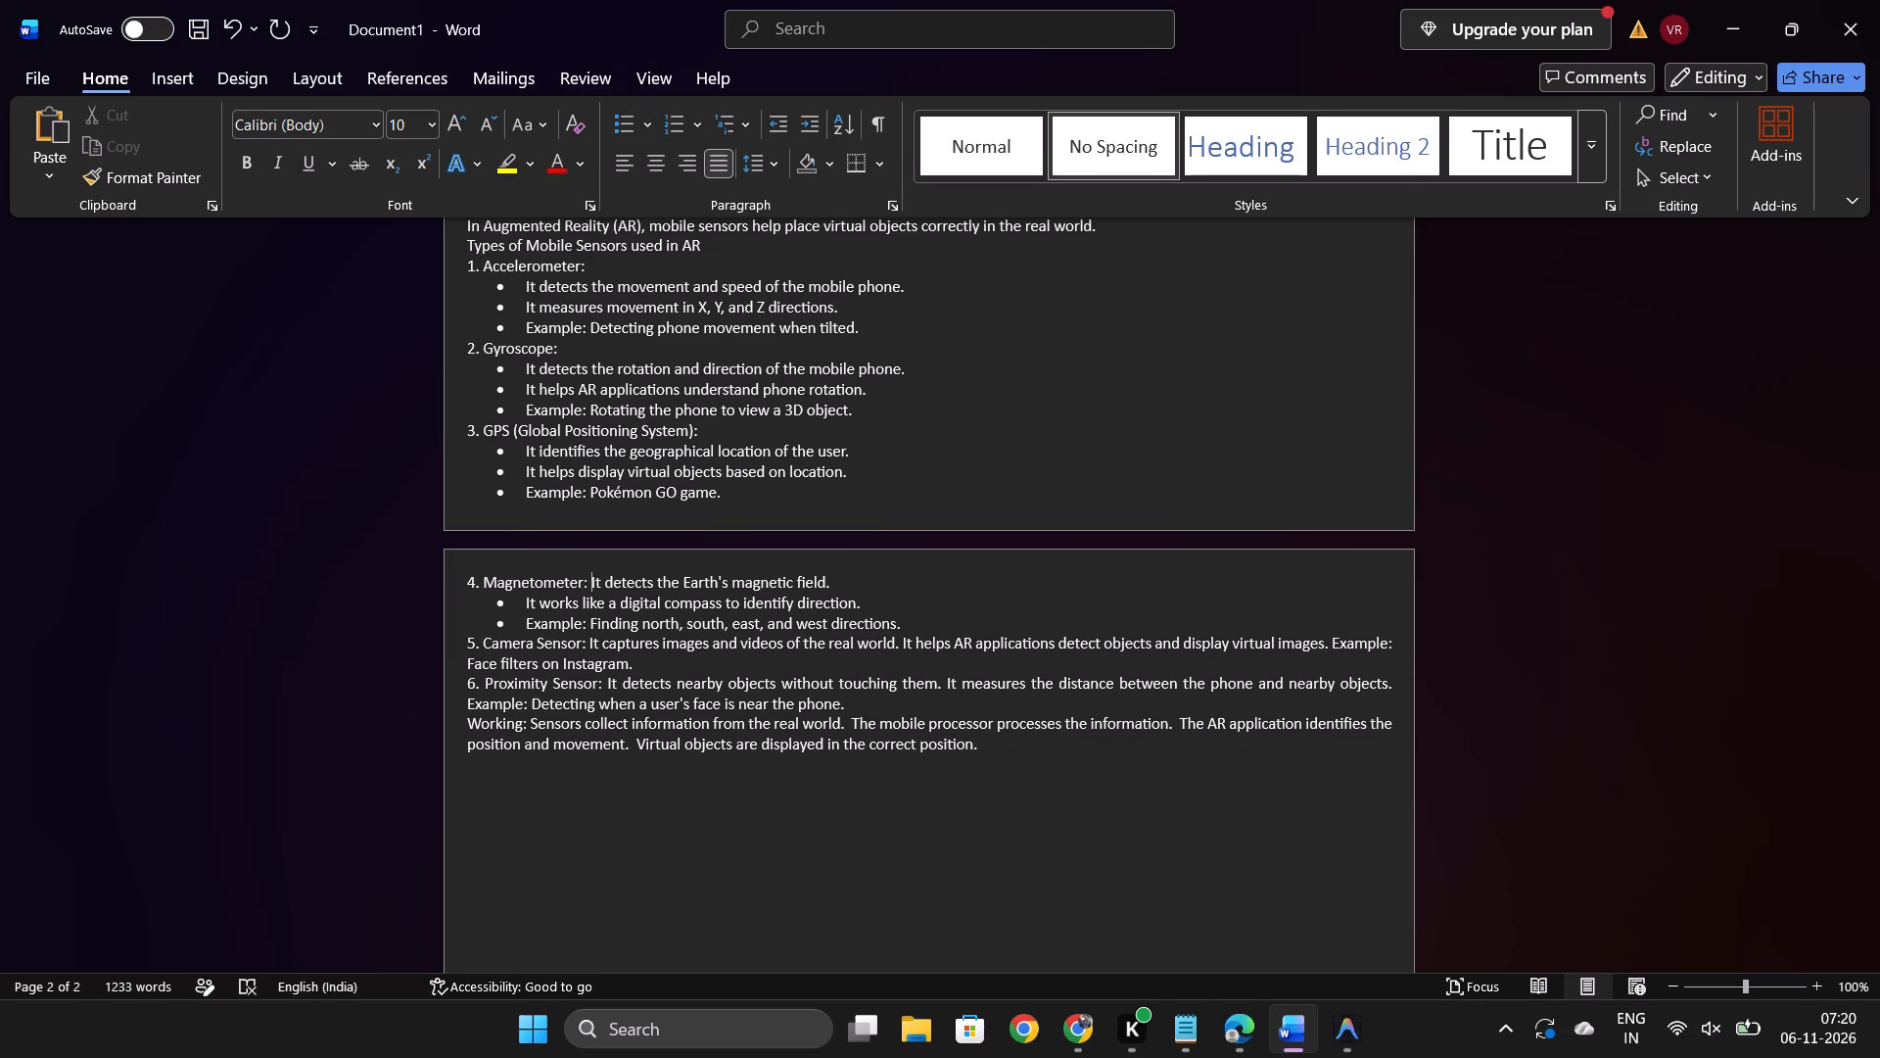
{"action": "key", "text": "space"}
Join the digital compass bullet onto the Magnetometer line, separating the sentences with two spaces.
{"action": "key", "text": "Down"}
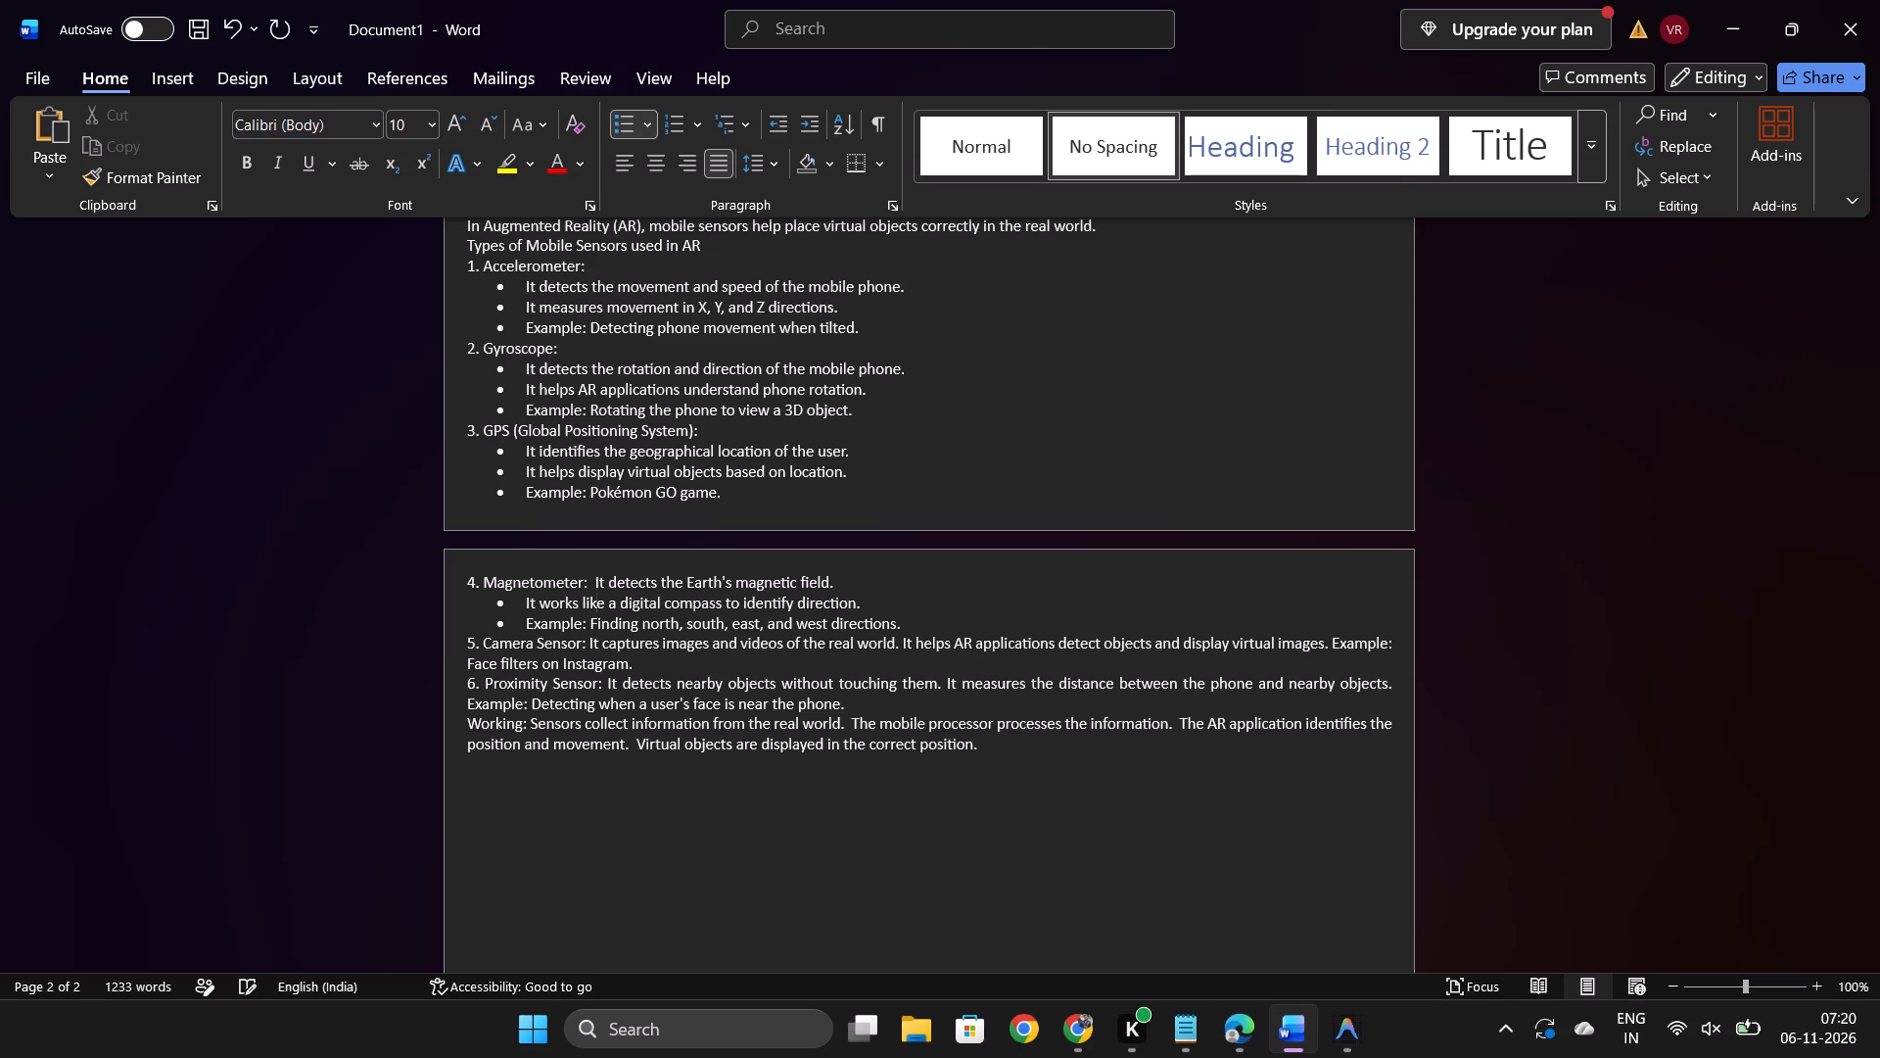
{"action": "key", "text": "Left"}
{"action": "key", "text": "Left"}
{"action": "key", "text": "Left"}
{"action": "key", "text": "Left"}
{"action": "key", "text": "Left"}
{"action": "key", "text": "Left"}
{"action": "key", "text": "Left"}
{"action": "key", "text": "Left"}
{"action": "key", "text": "Left"}
{"action": "key", "text": "Left"}
{"action": "key", "text": "Left"}
{"action": "key", "text": "Left"}
{"action": "key", "text": "Left"}
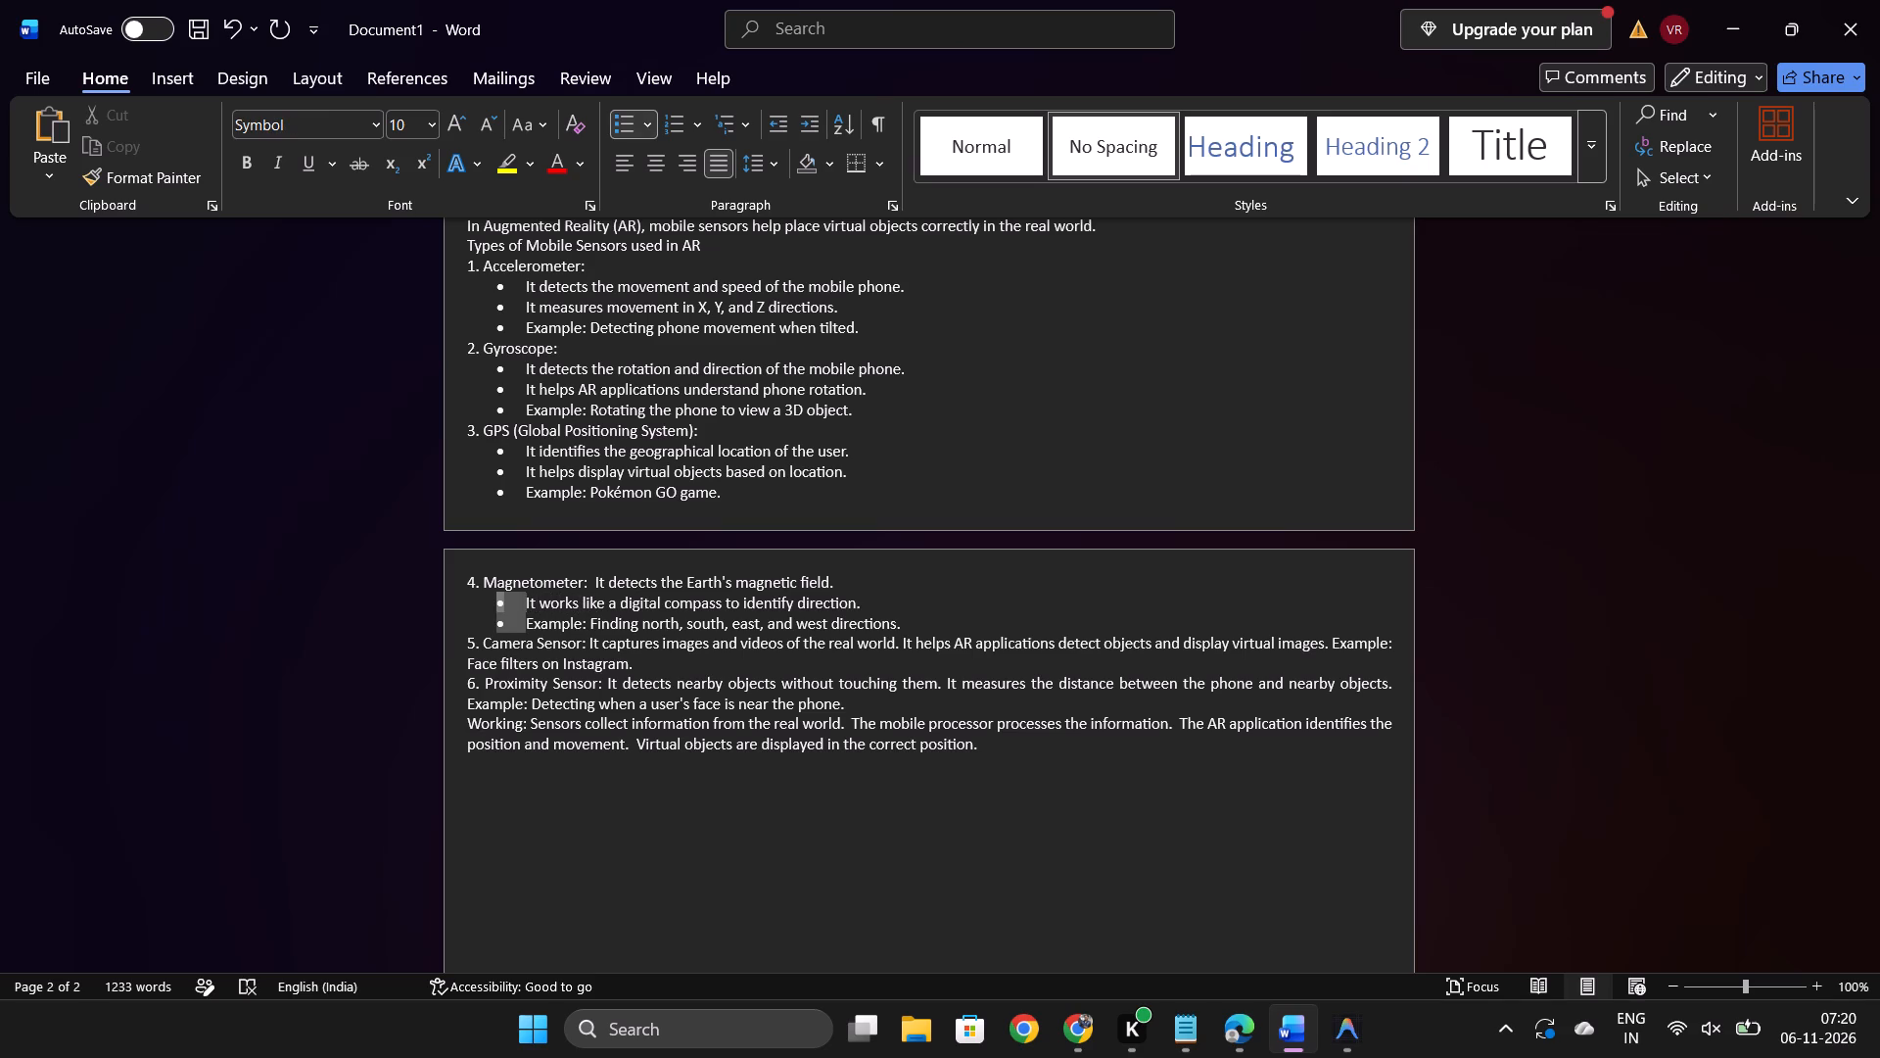
{"action": "key", "text": "BackSpace"}
{"action": "key", "text": "BackSpace"}
{"action": "key", "text": "BackSpace"}
{"action": "key", "text": "space"}
{"action": "key", "text": "space"}
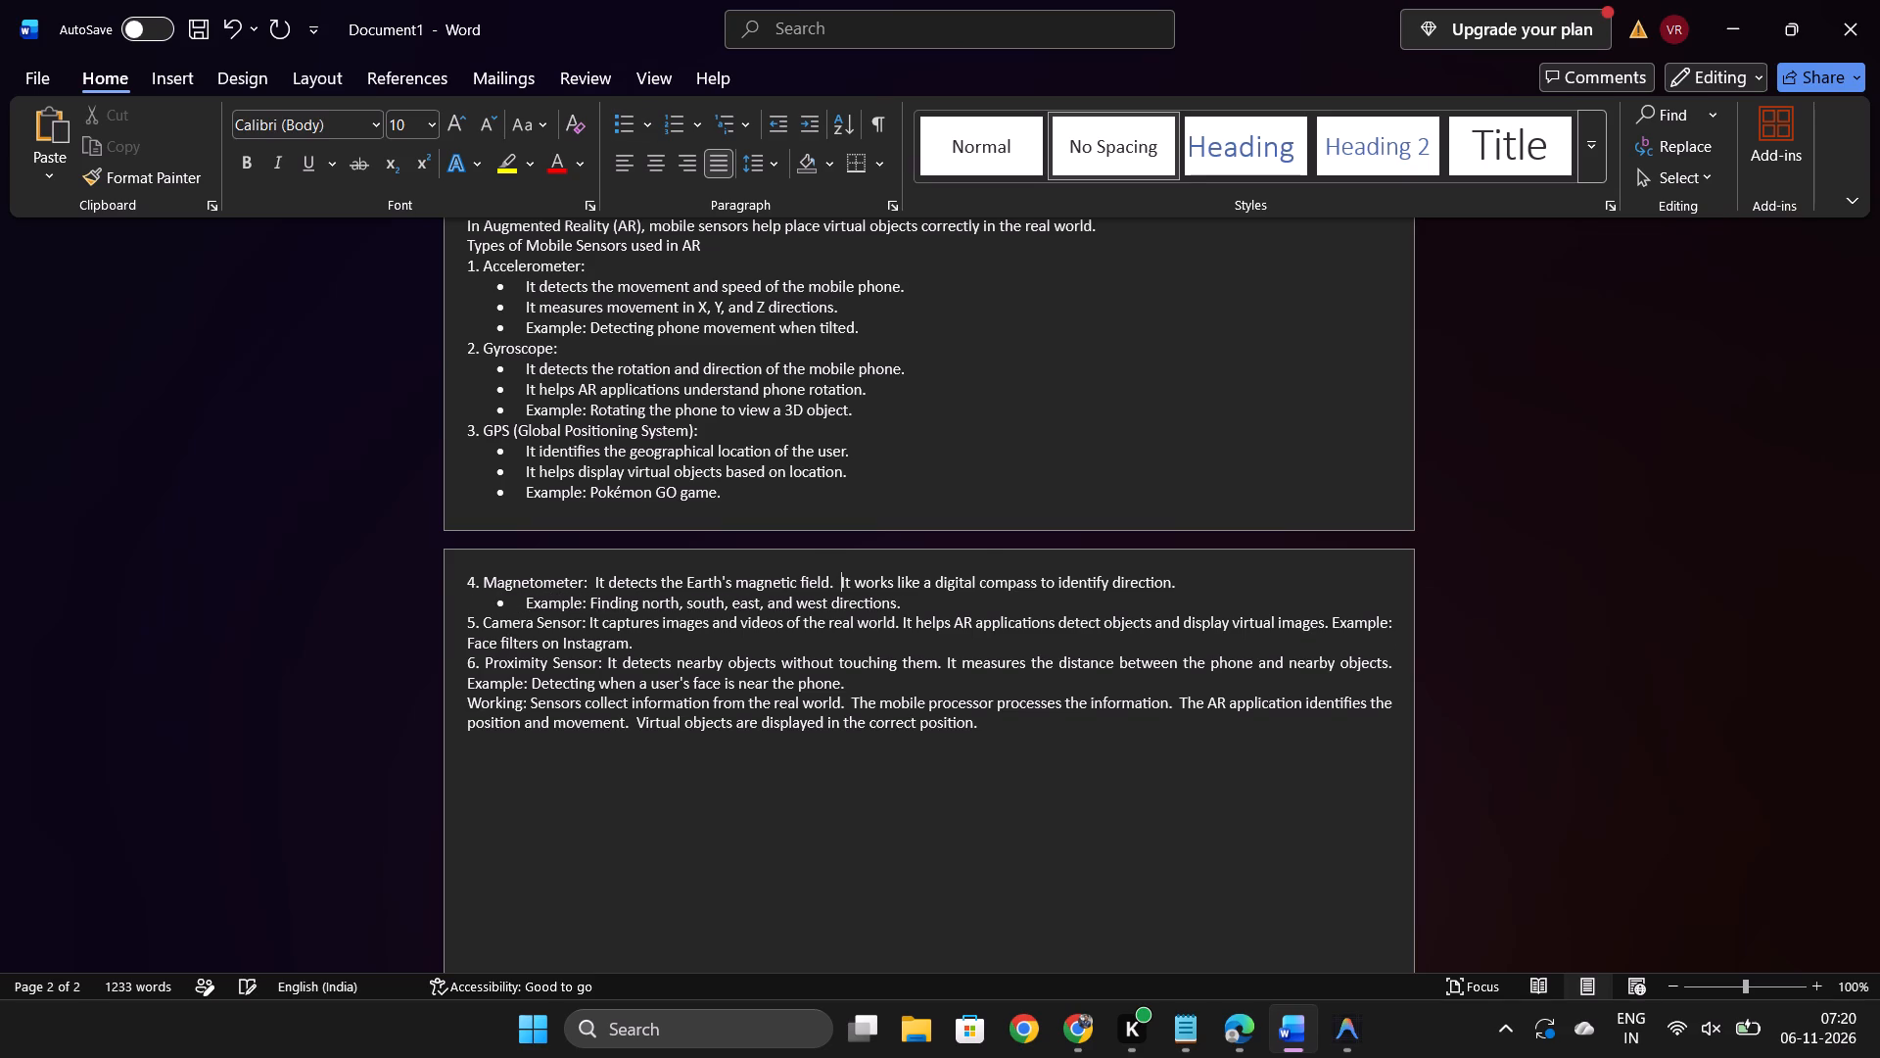
Join the Magnetometer example bullet onto the end of the Magnetometer line, separated by one space.
{"action": "key", "text": "Down"}
{"action": "key", "text": "Left"}
{"action": "key", "text": "Left"}
{"action": "key", "text": "Left"}
{"action": "key", "text": "Left"}
{"action": "key", "text": "Left"}
{"action": "key", "text": "Left"}
{"action": "key", "text": "Left"}
{"action": "key", "text": "Left"}
{"action": "key", "text": "Left"}
{"action": "key", "text": "Left"}
{"action": "key", "text": "Left"}
{"action": "key", "text": "Left"}
{"action": "key", "text": "Left"}
{"action": "key", "text": "Left"}
{"action": "key", "text": "Left"}
{"action": "key", "text": "Left"}
{"action": "key", "text": "Left"}
{"action": "key", "text": "Left"}
{"action": "key", "text": "Left"}
{"action": "key", "text": "Left"}
{"action": "key", "text": "Left"}
{"action": "key", "text": "Left"}
{"action": "key", "text": "Left"}
{"action": "key", "text": "Left"}
{"action": "key", "text": "Left"}
{"action": "key", "text": "Left"}
{"action": "key", "text": "Left"}
{"action": "key", "text": "Left"}
{"action": "key", "text": "Left"}
{"action": "key", "text": "Left"}
{"action": "key", "text": "Left"}
{"action": "key", "text": "Left"}
{"action": "key", "text": "Left"}
{"action": "key", "text": "Left"}
{"action": "key", "text": "Left"}
{"action": "key", "text": "Left"}
{"action": "key", "text": "Left"}
{"action": "key", "text": "Left"}
{"action": "key", "text": "Left"}
{"action": "key", "text": "Left"}
{"action": "key", "text": "Left"}
{"action": "key", "text": "Left"}
{"action": "key", "text": "Left"}
{"action": "key", "text": "Left"}
{"action": "key", "text": "Left"}
{"action": "key", "text": "Left"}
{"action": "key", "text": "Left"}
{"action": "key", "text": "Left"}
{"action": "key", "text": "Left"}
{"action": "key", "text": "Left"}
{"action": "key", "text": "Left"}
{"action": "key", "text": "Left"}
{"action": "key", "text": "Left"}
{"action": "key", "text": "Right"}
{"action": "key", "text": "Right"}
{"action": "key", "text": "BackSpace"}
{"action": "key", "text": "BackSpace"}
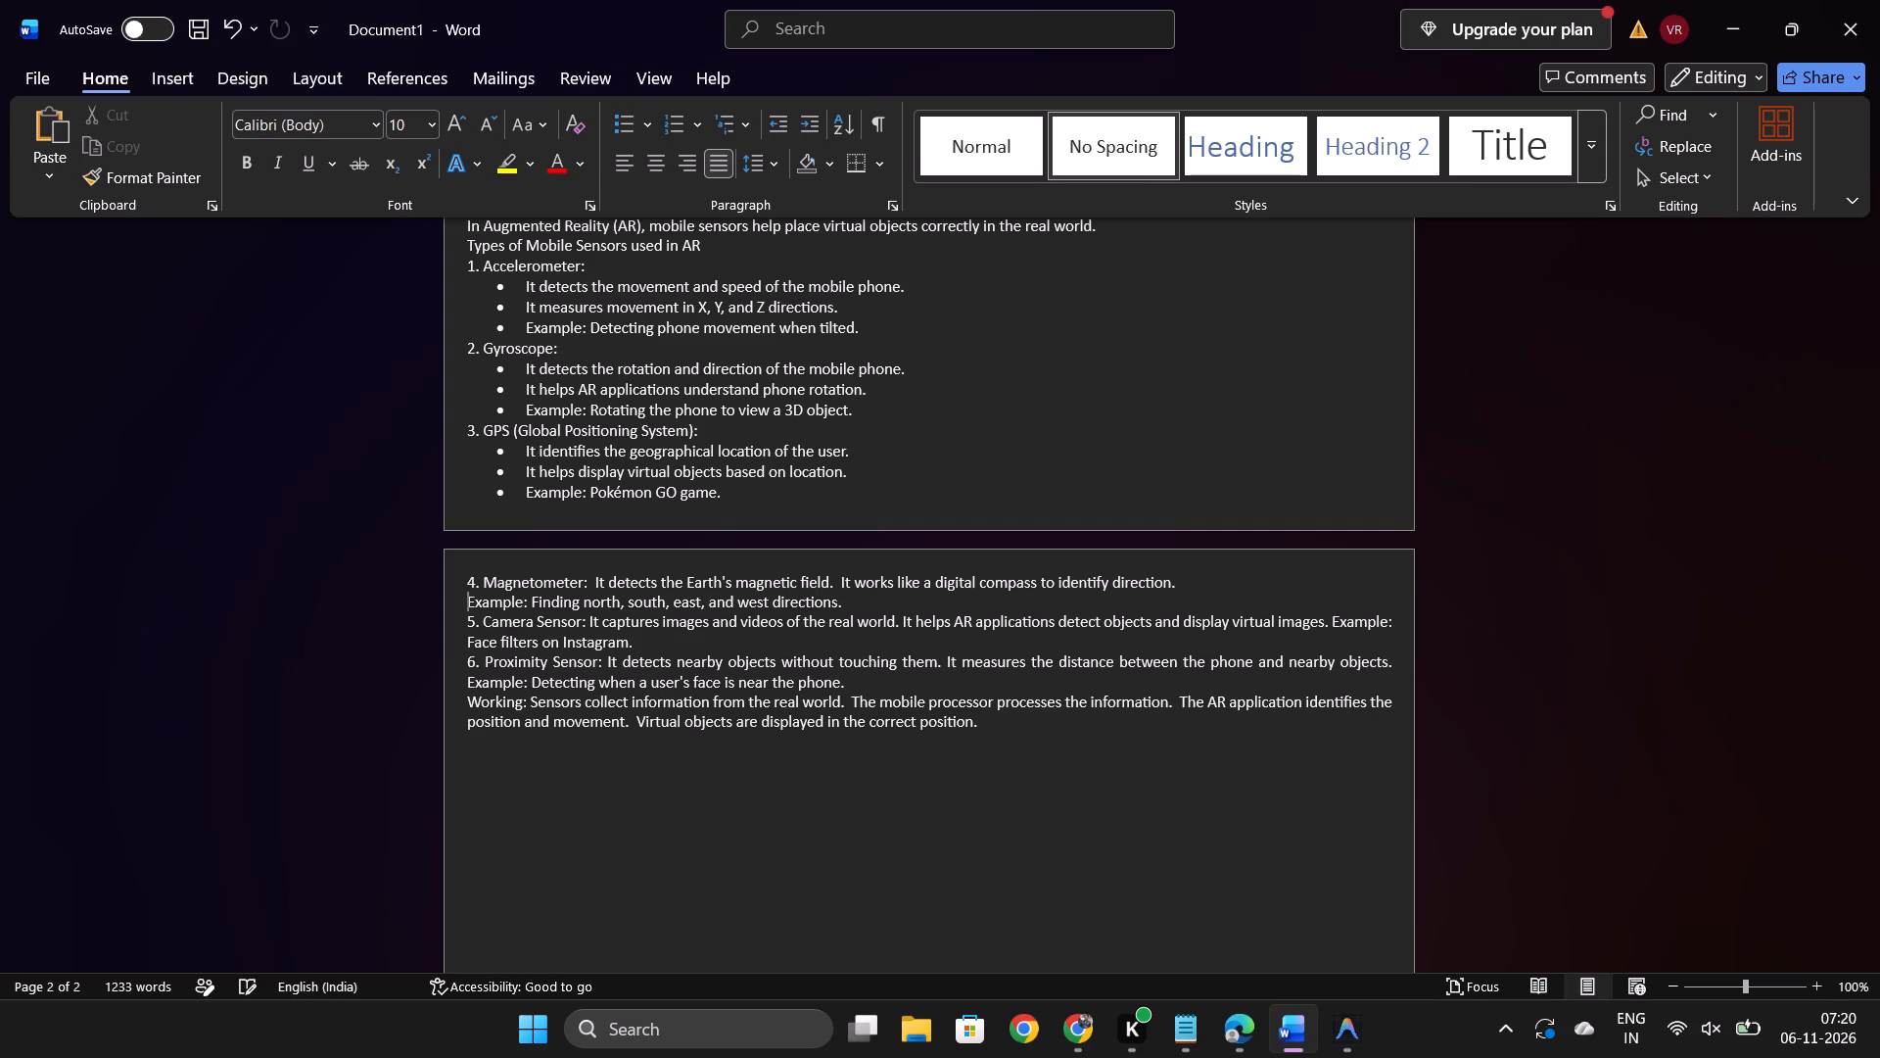
{"action": "key", "text": "BackSpace"}
{"action": "key", "text": "space"}
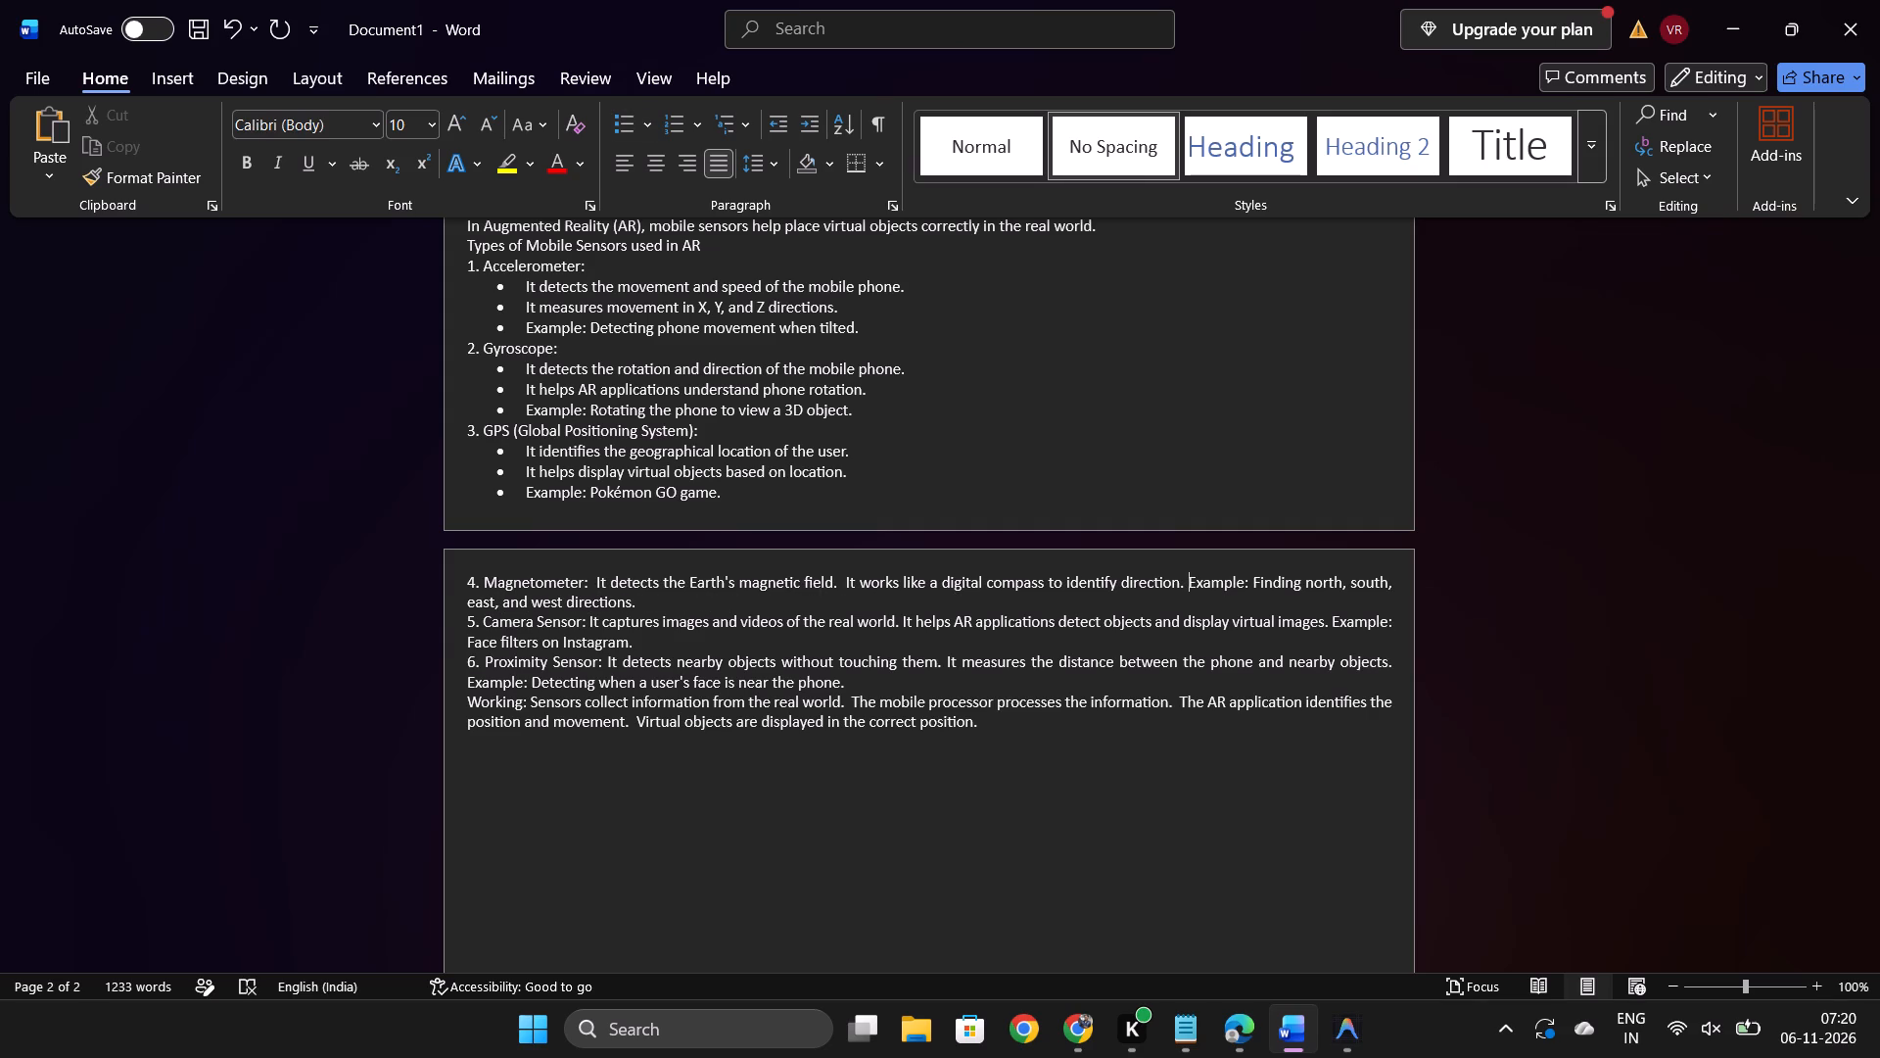
Join the Pokémon GO example bullet onto the second GPS bullet, separated by two spaces.
{"action": "key", "text": "Up"}
{"action": "key", "text": "Up"}
{"action": "key", "text": "Right"}
{"action": "key", "text": "BackSpace"}
{"action": "key", "text": "BackSpace"}
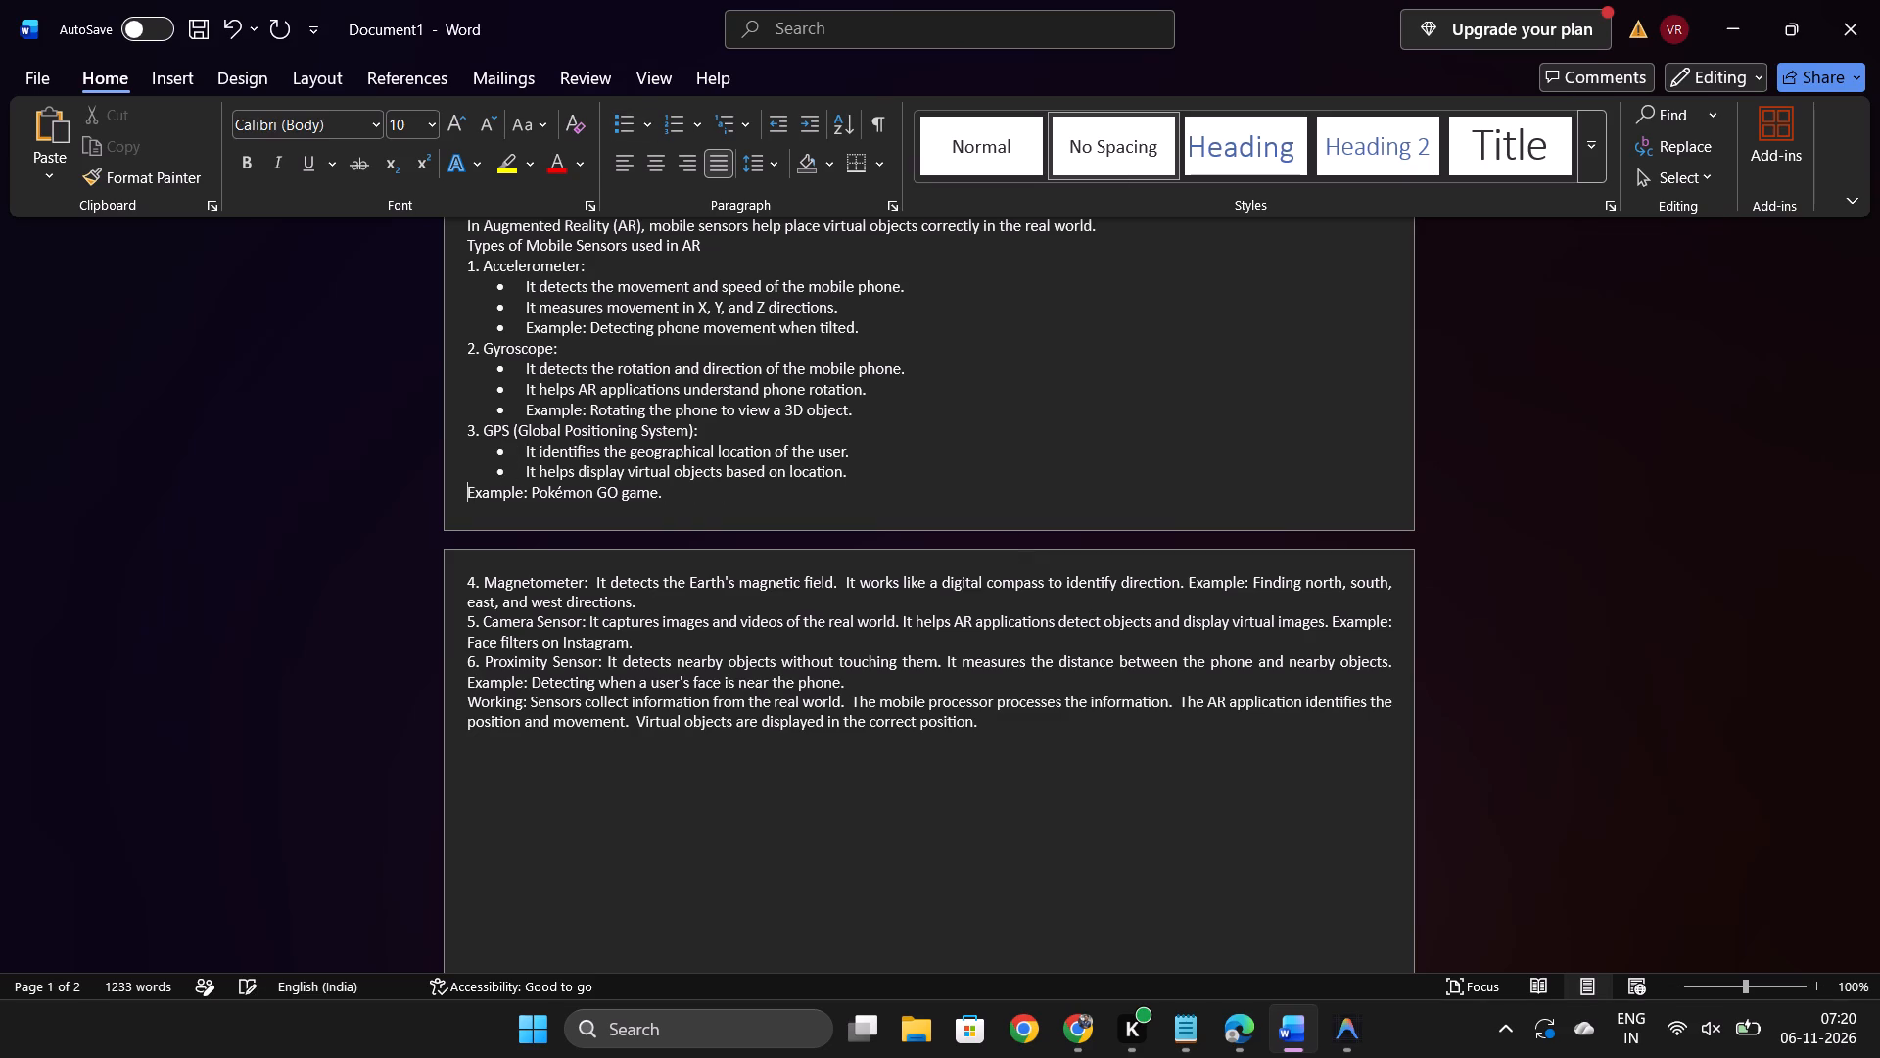
{"action": "key", "text": "BackSpace"}
{"action": "key", "text": "space"}
{"action": "key", "text": "space"}
Run the first GPS bullet on after the "3. GPS (Global Positioning System):" heading, separated by one space.
{"action": "key", "text": "Up"}
{"action": "key", "text": "Up"}
{"action": "key", "text": "Right"}
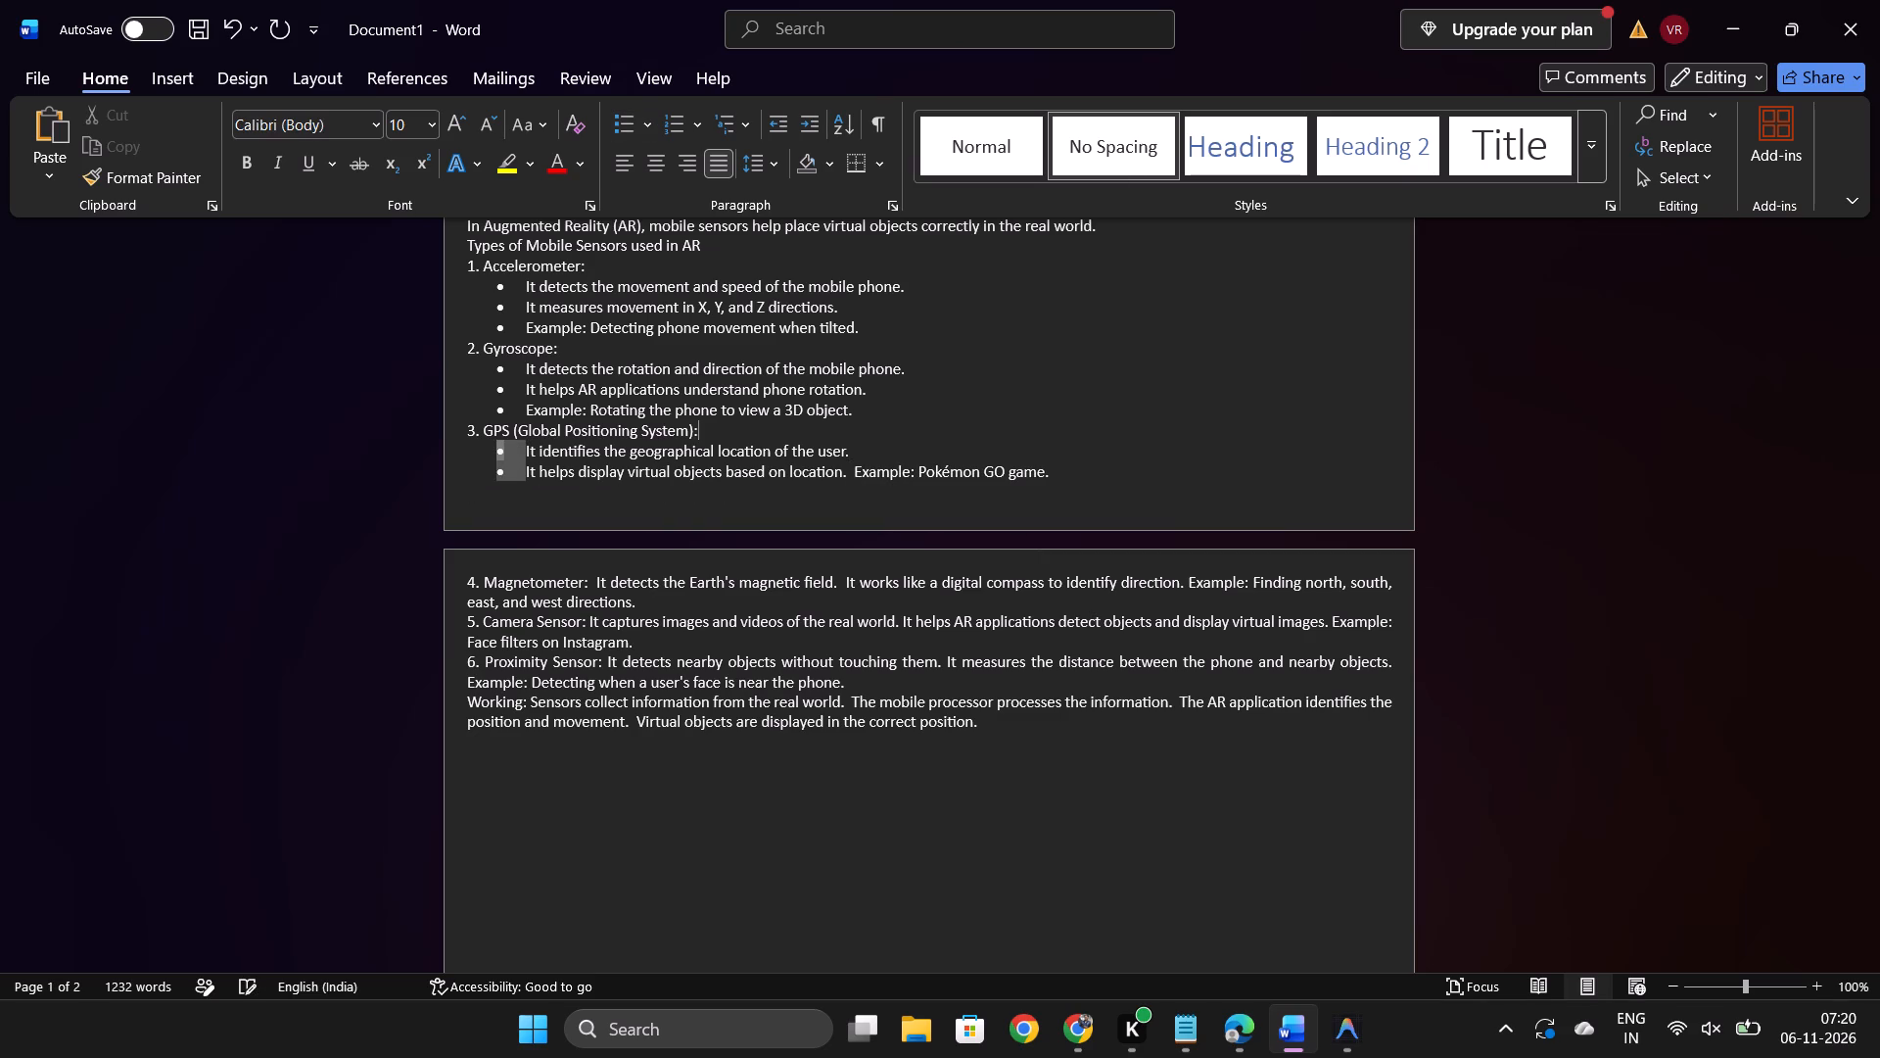
{"action": "key", "text": "BackSpace"}
{"action": "key", "text": "BackSpace"}
{"action": "key", "text": "BackSpace"}
{"action": "key", "text": "space"}
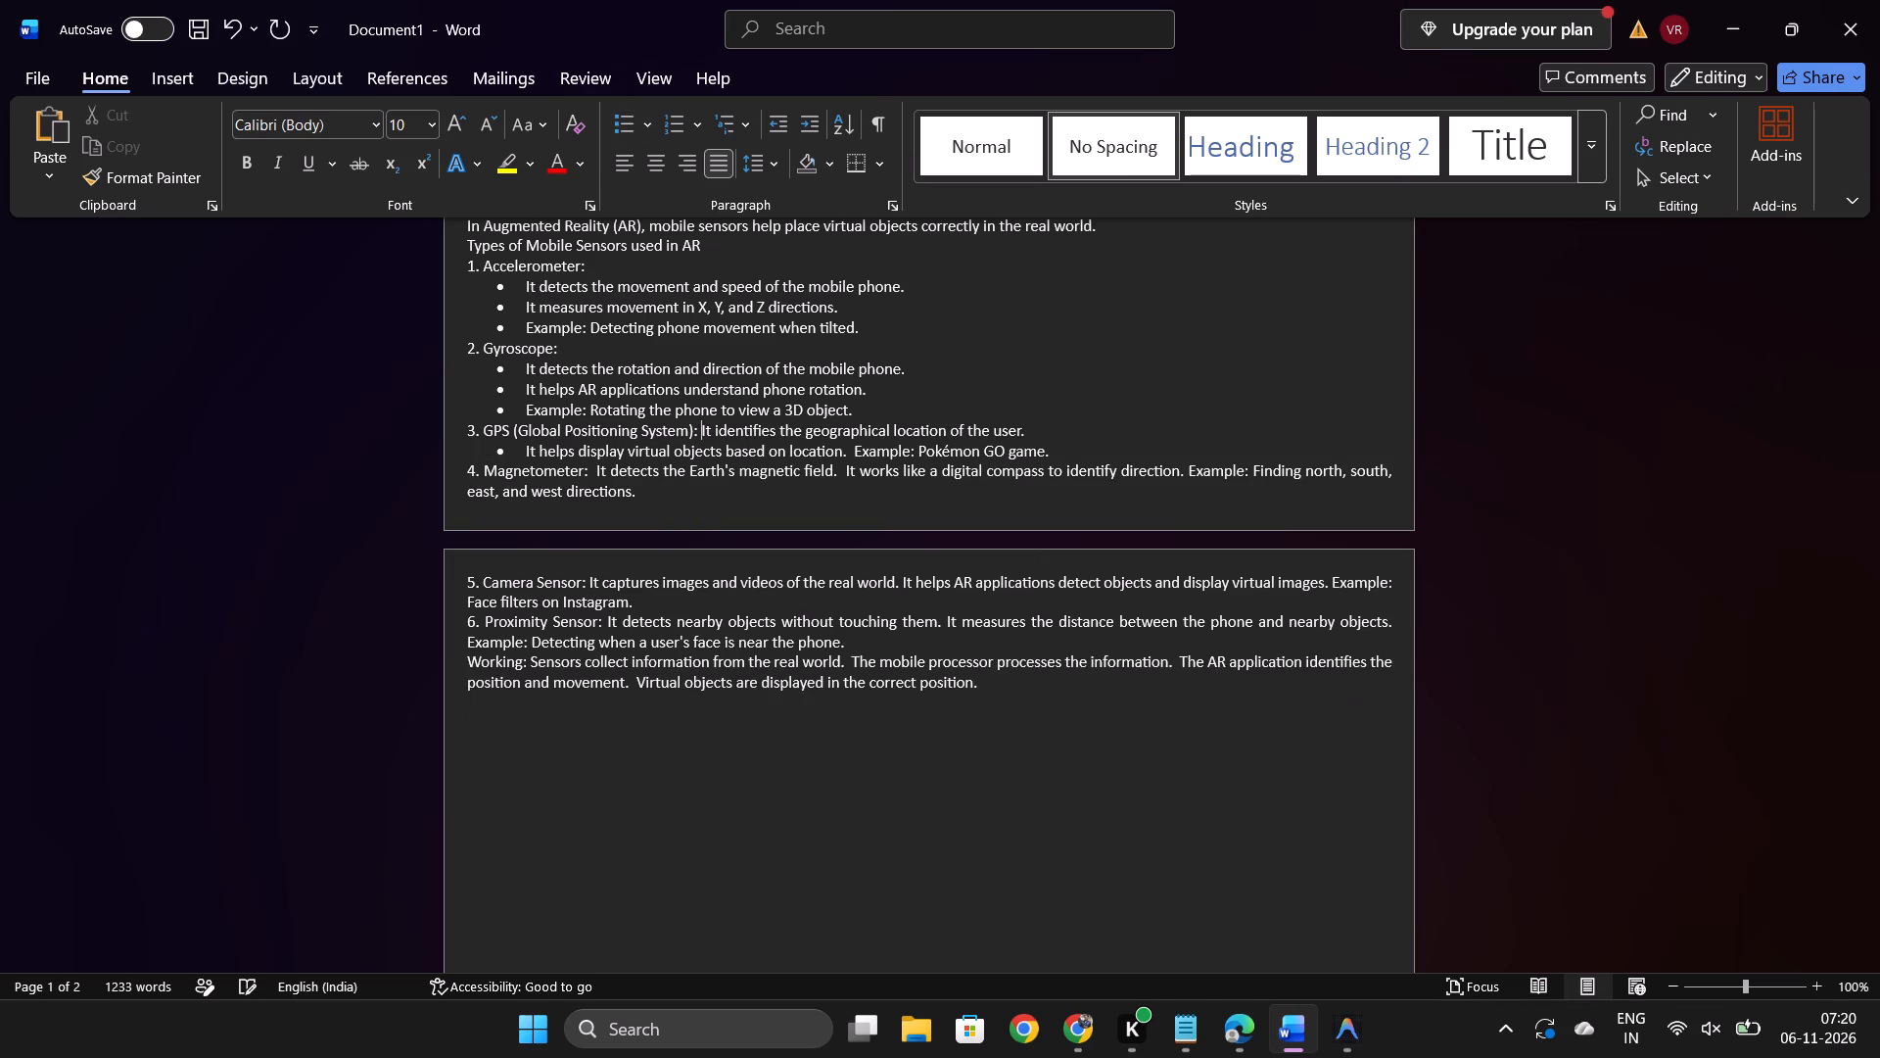
Join the remaining GPS bullet onto the end of the GPS line, separated by one space.
{"action": "key", "text": "Down"}
{"action": "key", "text": "Left"}
{"action": "key", "text": "Left"}
{"action": "key", "text": "Left"}
{"action": "key", "text": "Left"}
{"action": "key", "text": "Left"}
{"action": "key", "text": "Left"}
{"action": "key", "text": "Left"}
{"action": "key", "text": "Left"}
{"action": "key", "text": "Left"}
{"action": "key", "text": "Left"}
{"action": "key", "text": "Left"}
{"action": "key", "text": "Left"}
{"action": "key", "text": "Left"}
{"action": "key", "text": "Left"}
{"action": "key", "text": "Left"}
{"action": "key", "text": "Left"}
{"action": "key", "text": "Left"}
{"action": "key", "text": "Left"}
{"action": "key", "text": "Left"}
{"action": "key", "text": "Left"}
{"action": "key", "text": "Left"}
{"action": "key", "text": "Left"}
{"action": "key", "text": "Left"}
{"action": "key", "text": "Left"}
{"action": "key", "text": "Left"}
{"action": "key", "text": "Left"}
{"action": "key", "text": "Left"}
{"action": "key", "text": "Left"}
{"action": "key", "text": "Left"}
{"action": "key", "text": "Left"}
{"action": "key", "text": "Left"}
{"action": "key", "text": "Left"}
{"action": "key", "text": "Left"}
{"action": "key", "text": "Right"}
{"action": "key", "text": "Right"}
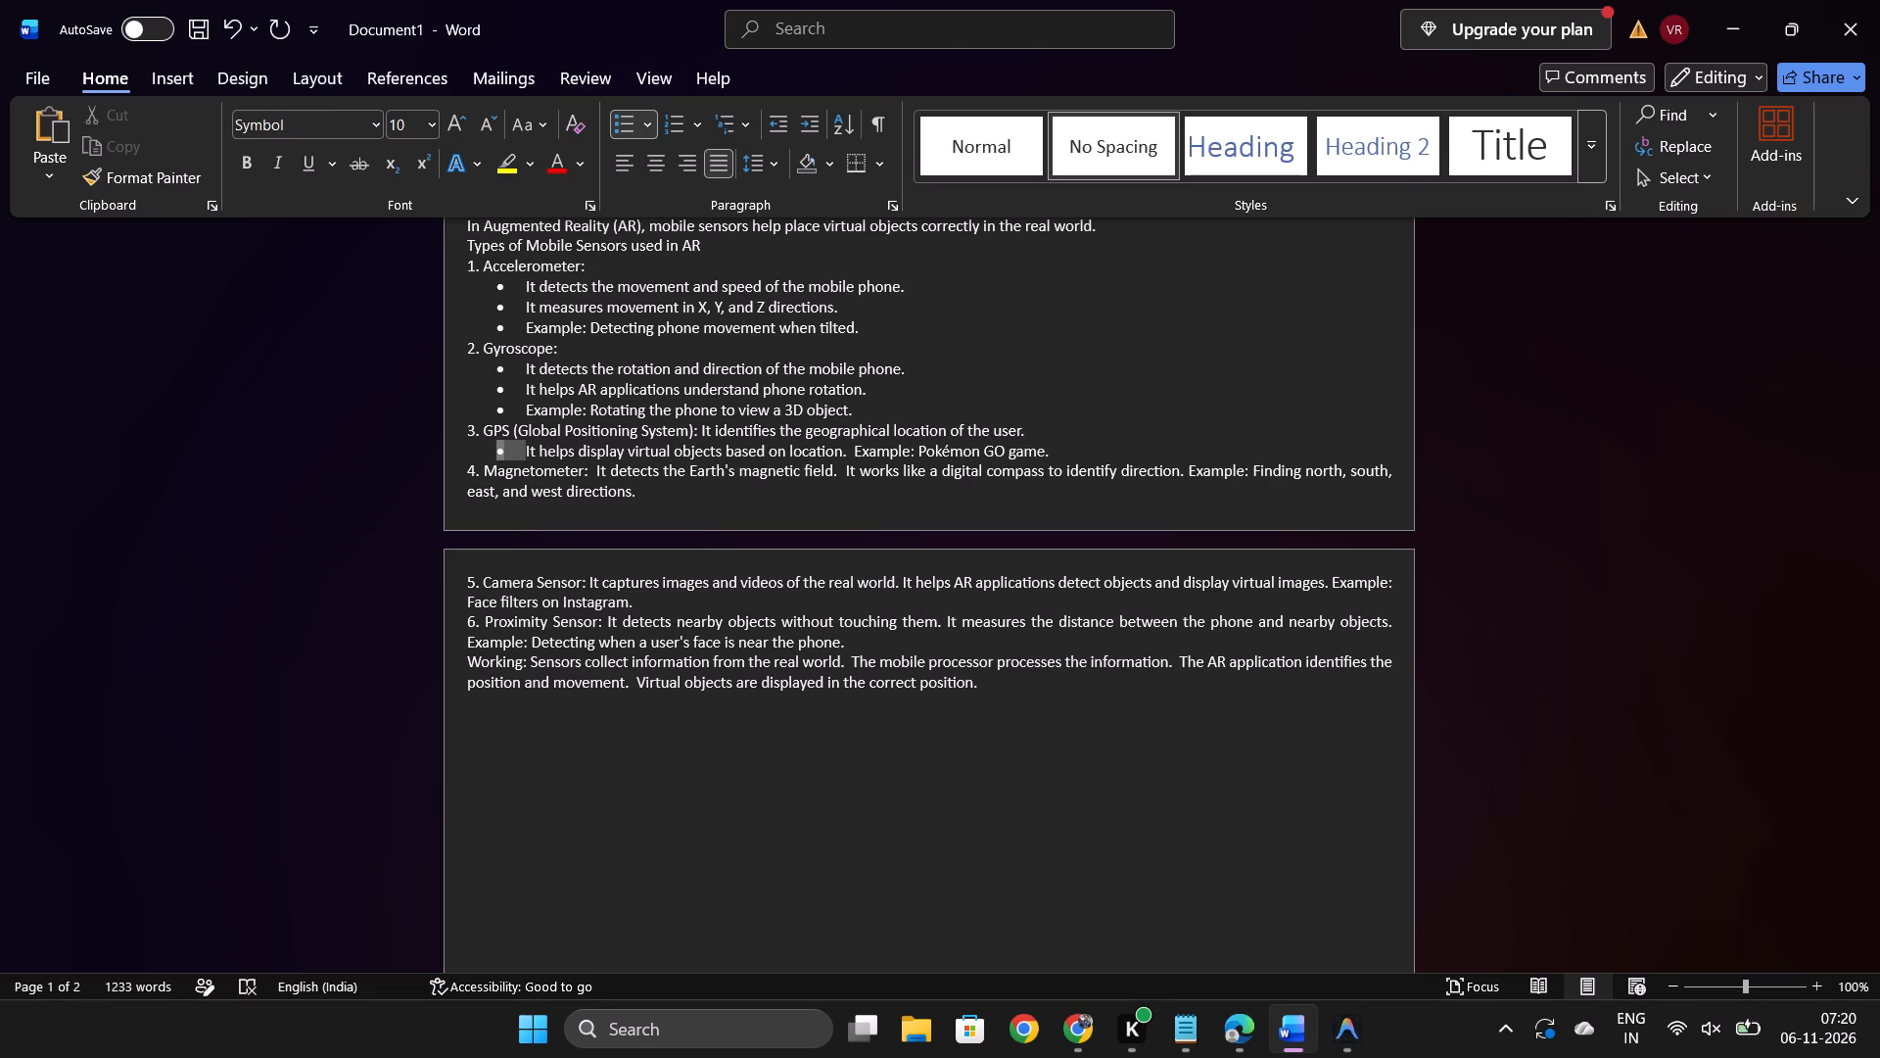
{"action": "key", "text": "BackSpace"}
{"action": "key", "text": "BackSpace"}
{"action": "key", "text": "BackSpace"}
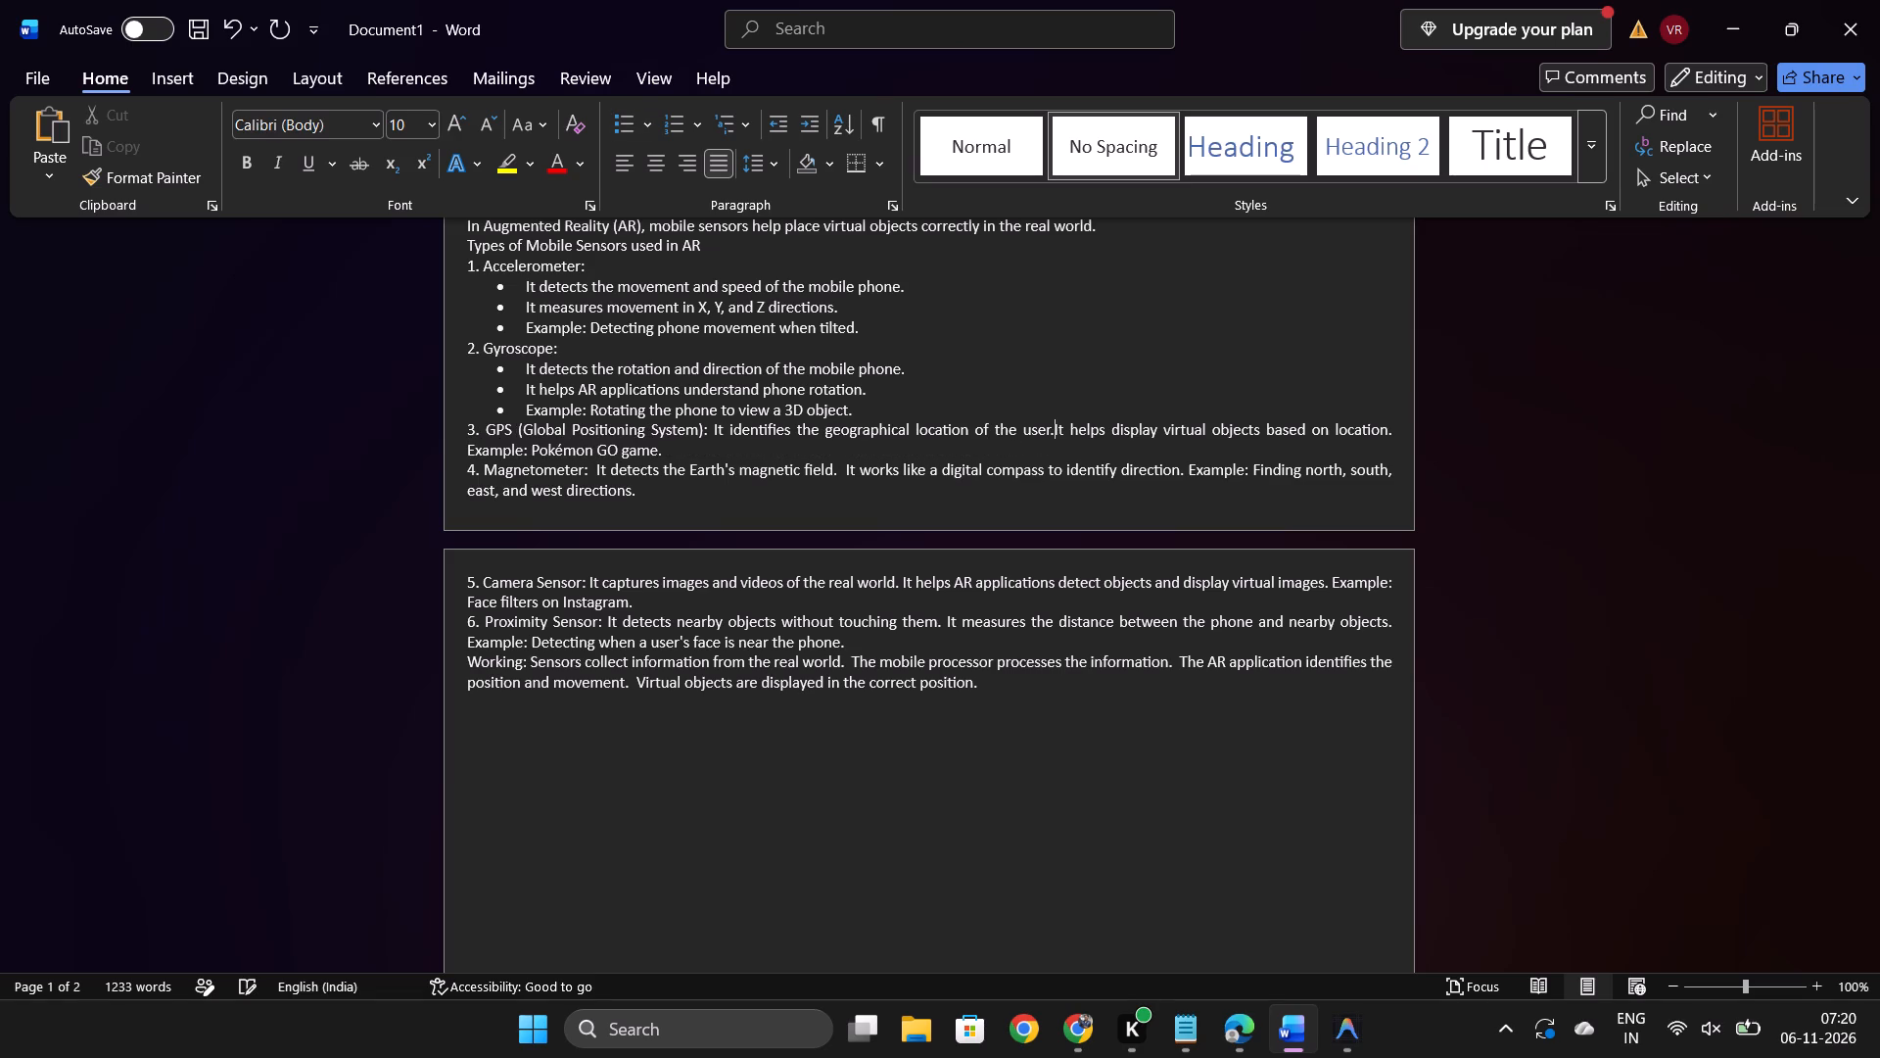
{"action": "key", "text": "space"}
Join the Gyroscope example bullet onto the end of the phone rotation bullet, separated by two spaces.
{"action": "key", "text": "Up"}
{"action": "key", "text": "Up"}
{"action": "key", "text": "Right"}
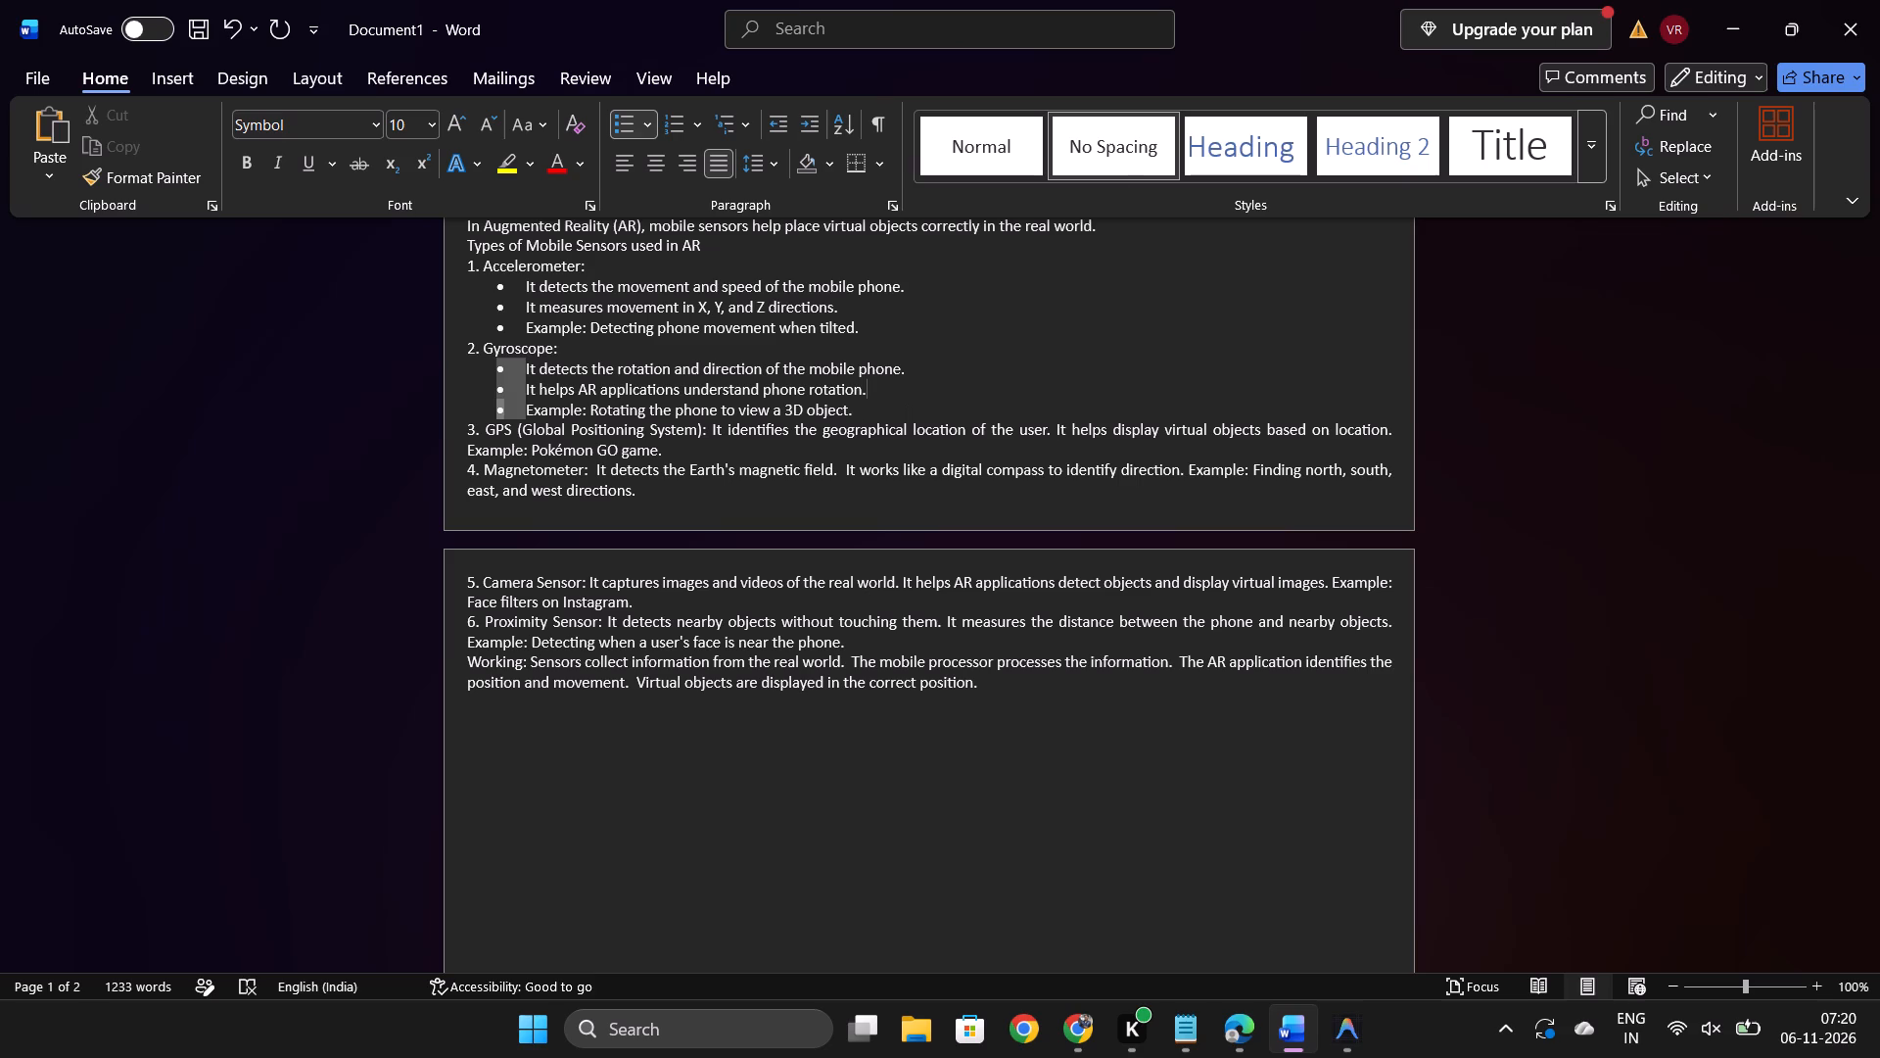
{"action": "key", "text": "BackSpace"}
{"action": "key", "text": "BackSpace"}
{"action": "key", "text": "BackSpace"}
{"action": "key", "text": "space"}
{"action": "key", "text": "space"}
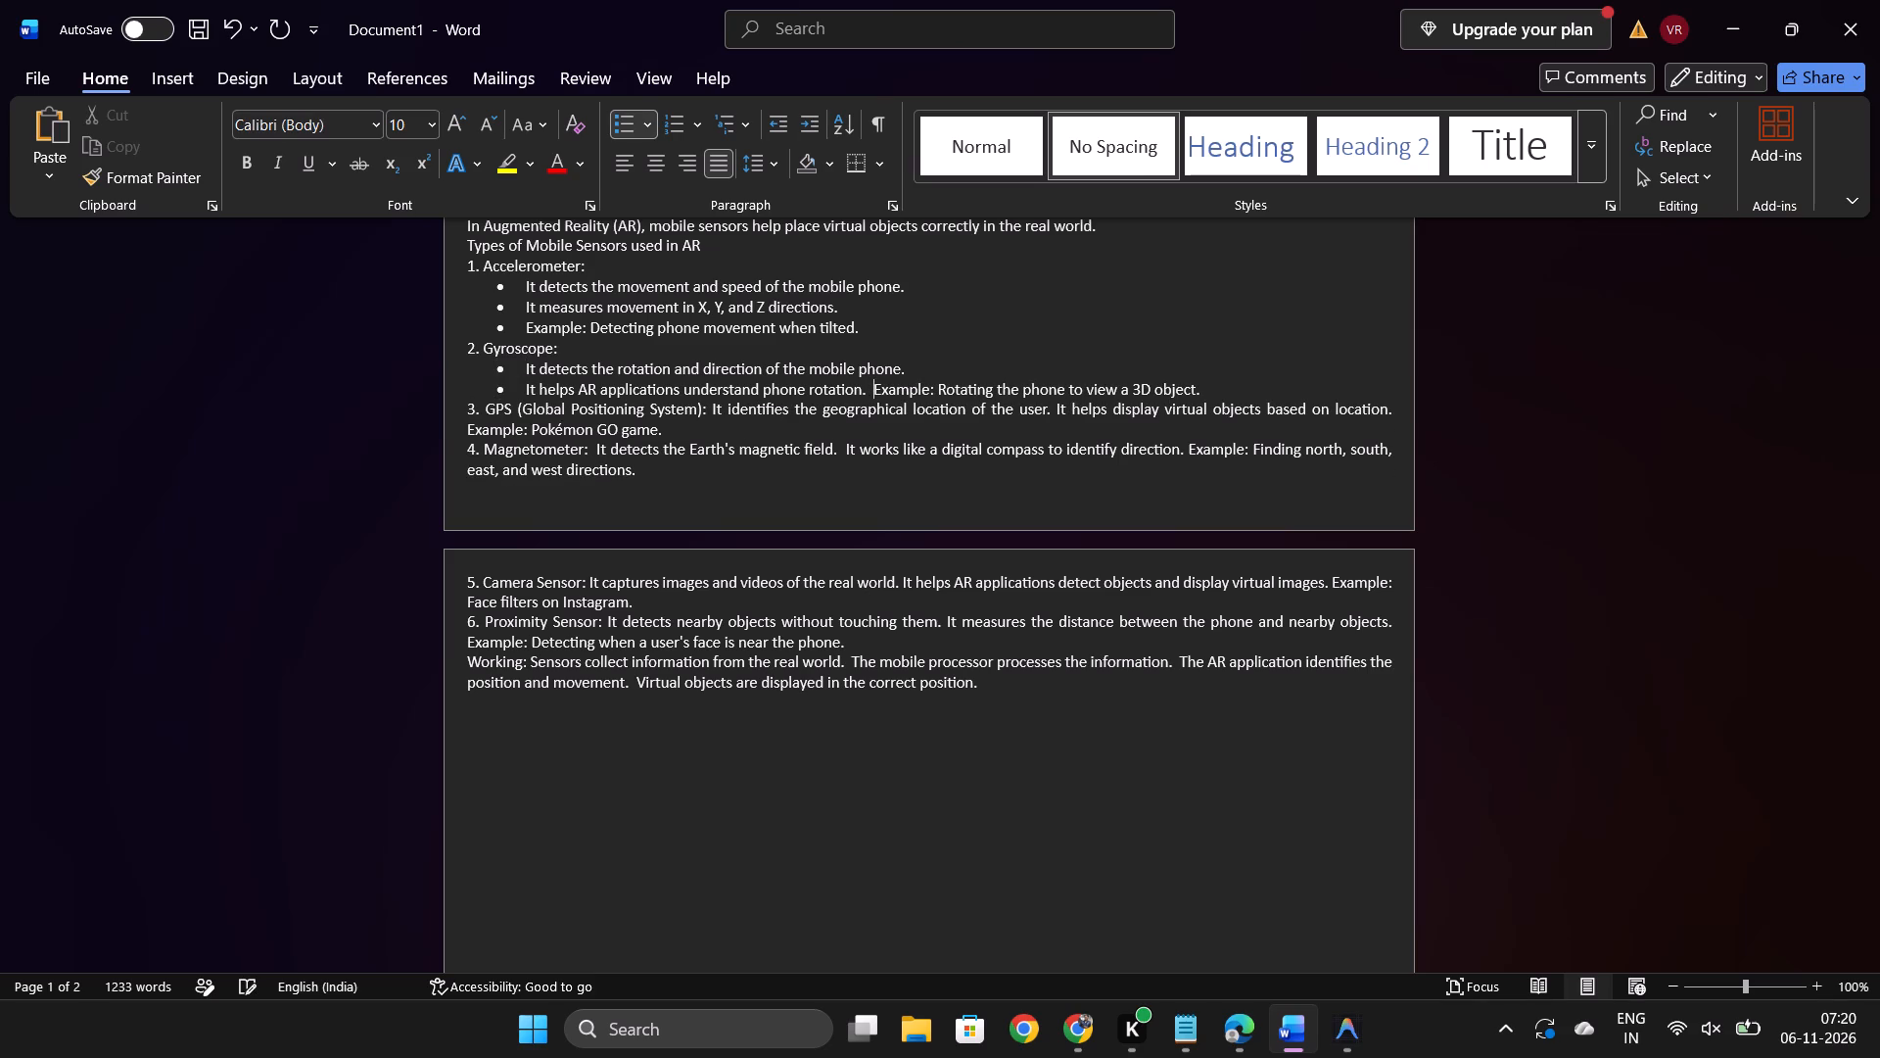
Join the phone rotation bullet onto the first Gyroscope bullet, replacing the full stop after "mobile phone" with two spaces.
{"action": "key", "text": "Up"}
{"action": "key", "text": "Up"}
{"action": "key", "text": "Right"}
{"action": "key", "text": "Down"}
{"action": "key", "text": "Left"}
{"action": "key", "text": "BackSpace"}
{"action": "key", "text": "BackSpace"}
{"action": "key", "text": "BackSpace"}
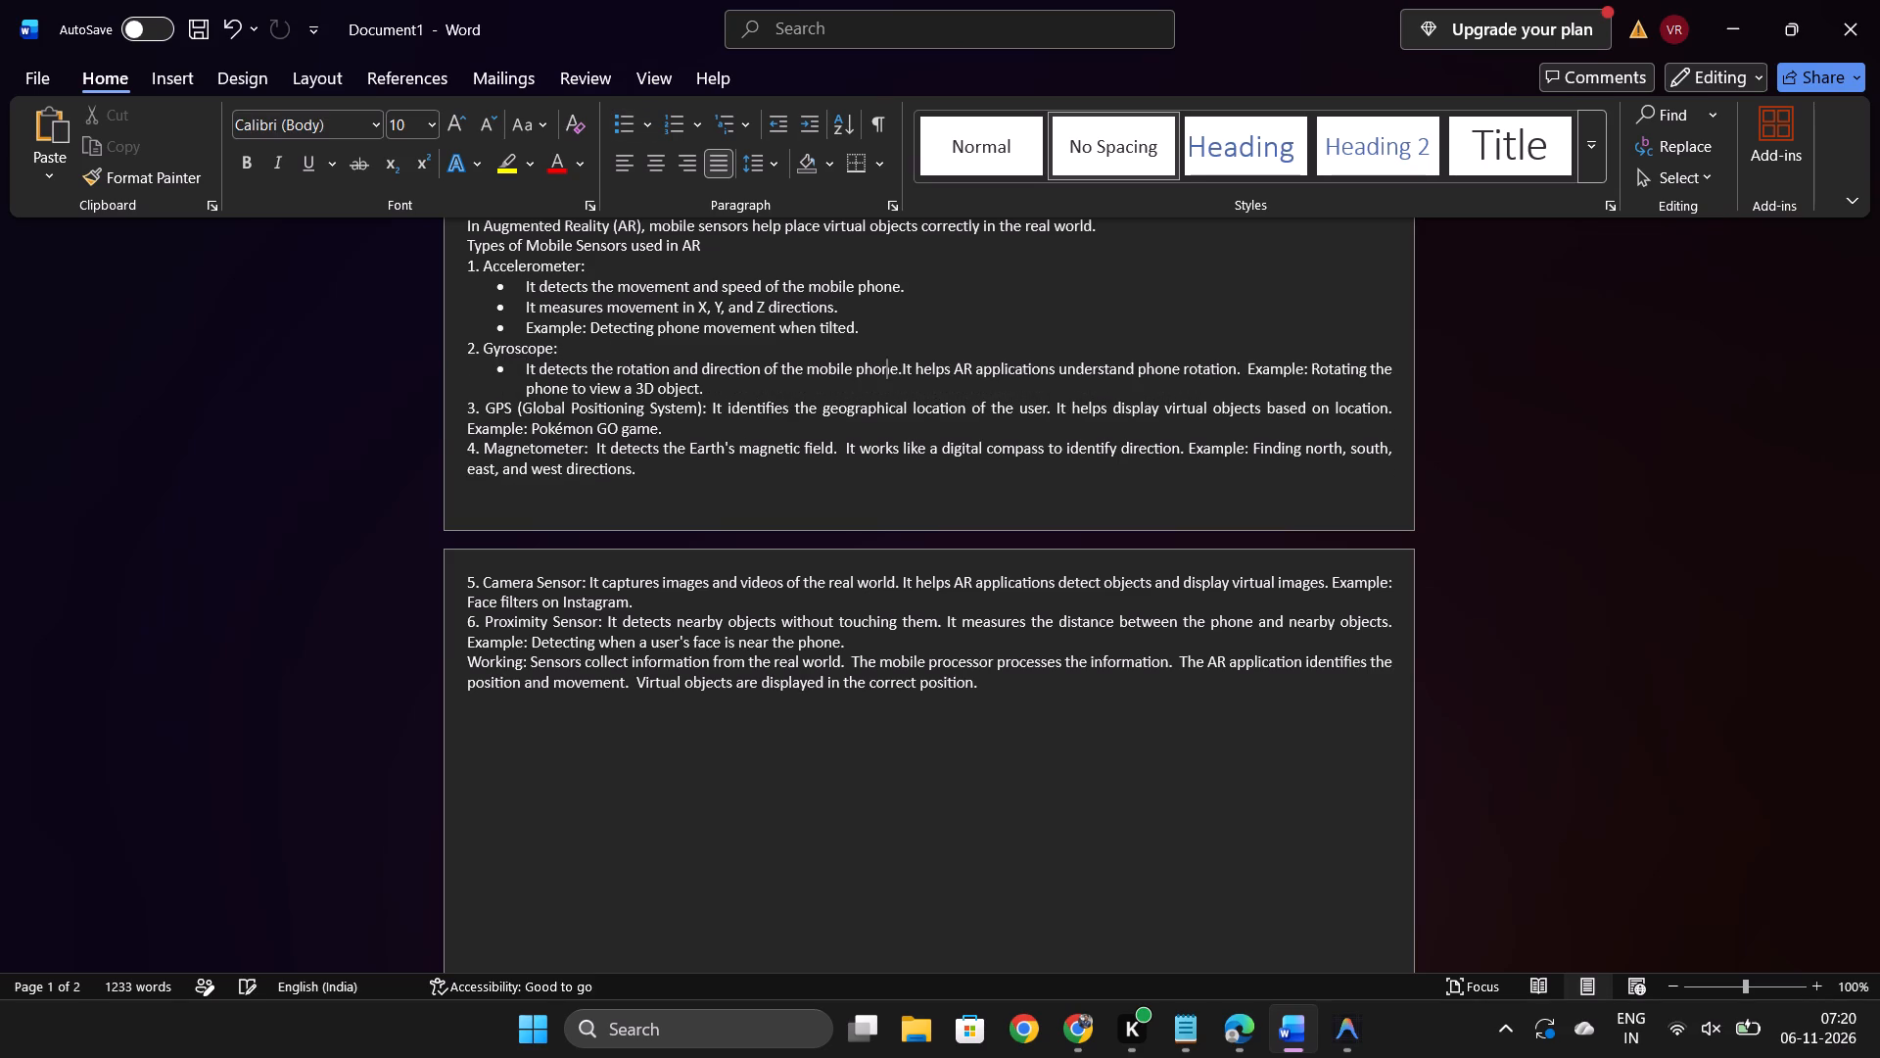
{"action": "key", "text": "BackSpace"}
{"action": "key", "text": "space"}
{"action": "key", "text": "space"}
Run the merged Gyroscope bullet on after the "2. Gyroscope:" heading, separated by one space.
{"action": "key", "text": "Up"}
{"action": "key", "text": "Right"}
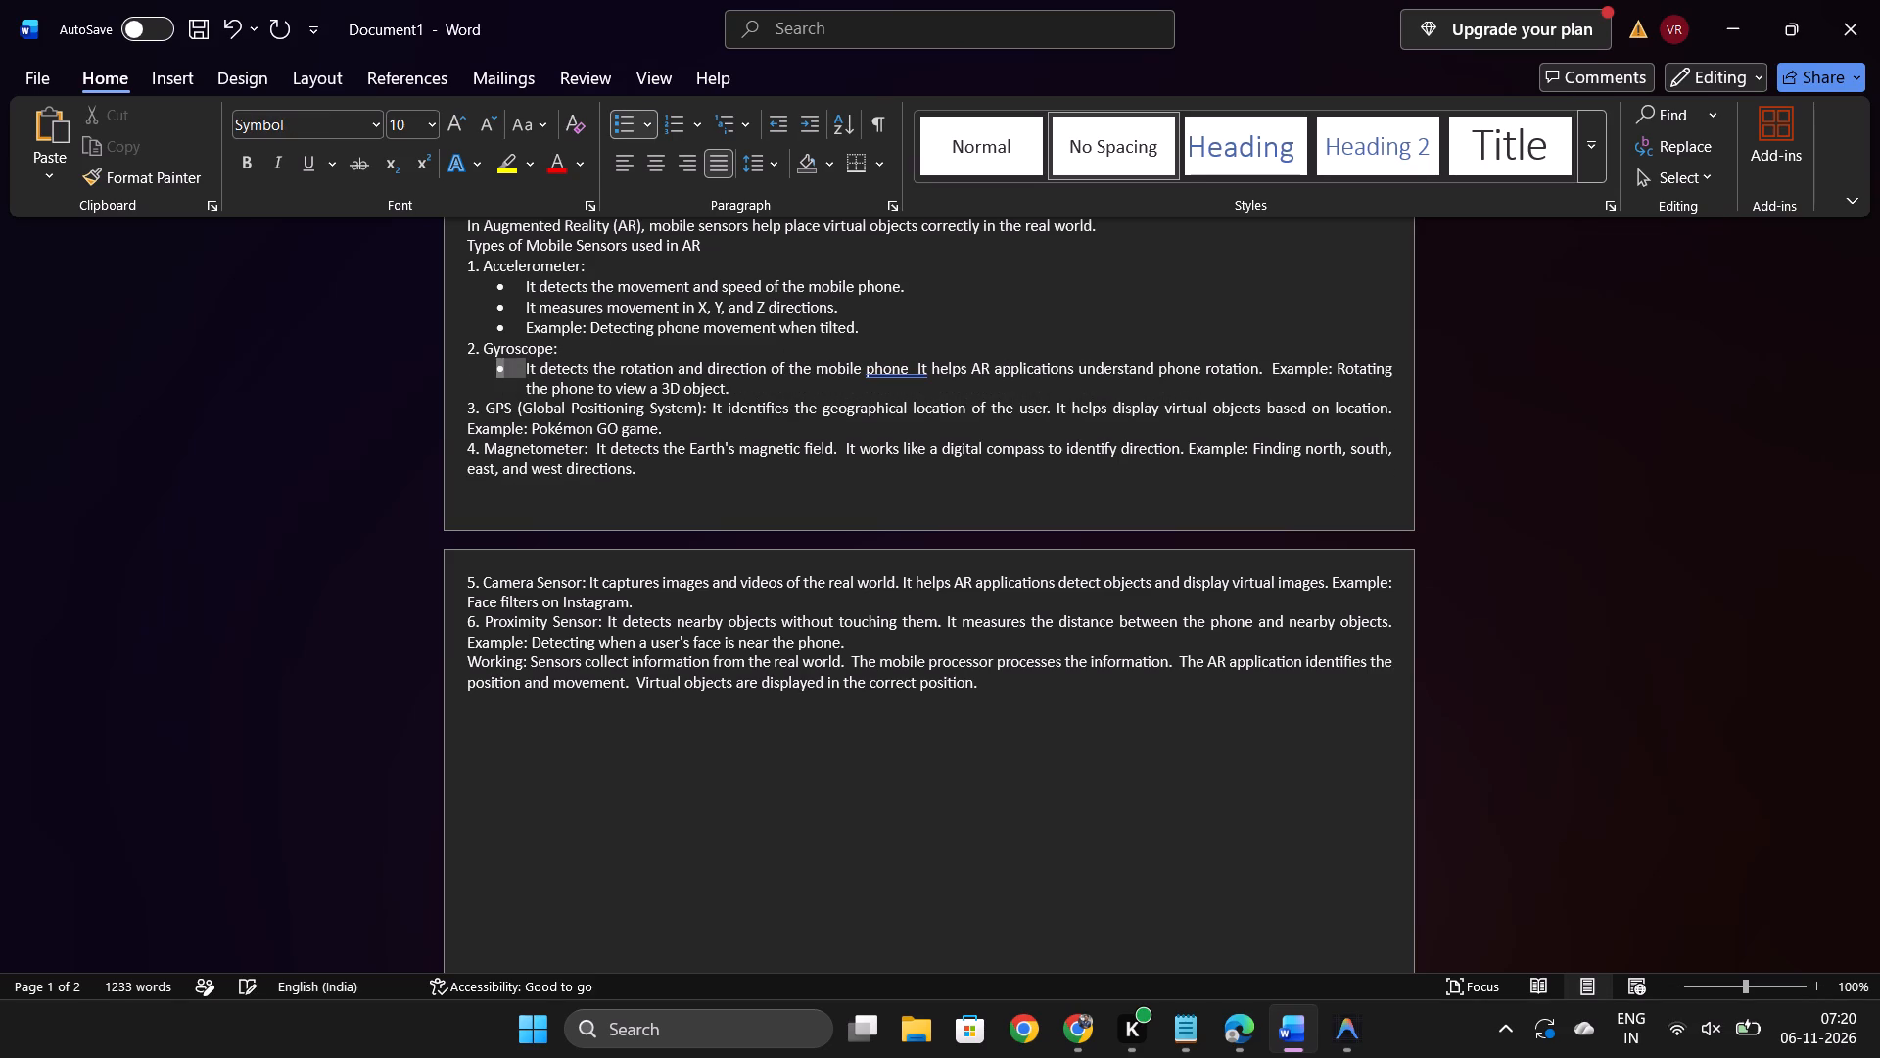
{"action": "key", "text": "BackSpace"}
{"action": "key", "text": "BackSpace"}
{"action": "key", "text": "BackSpace"}
{"action": "key", "text": "space"}
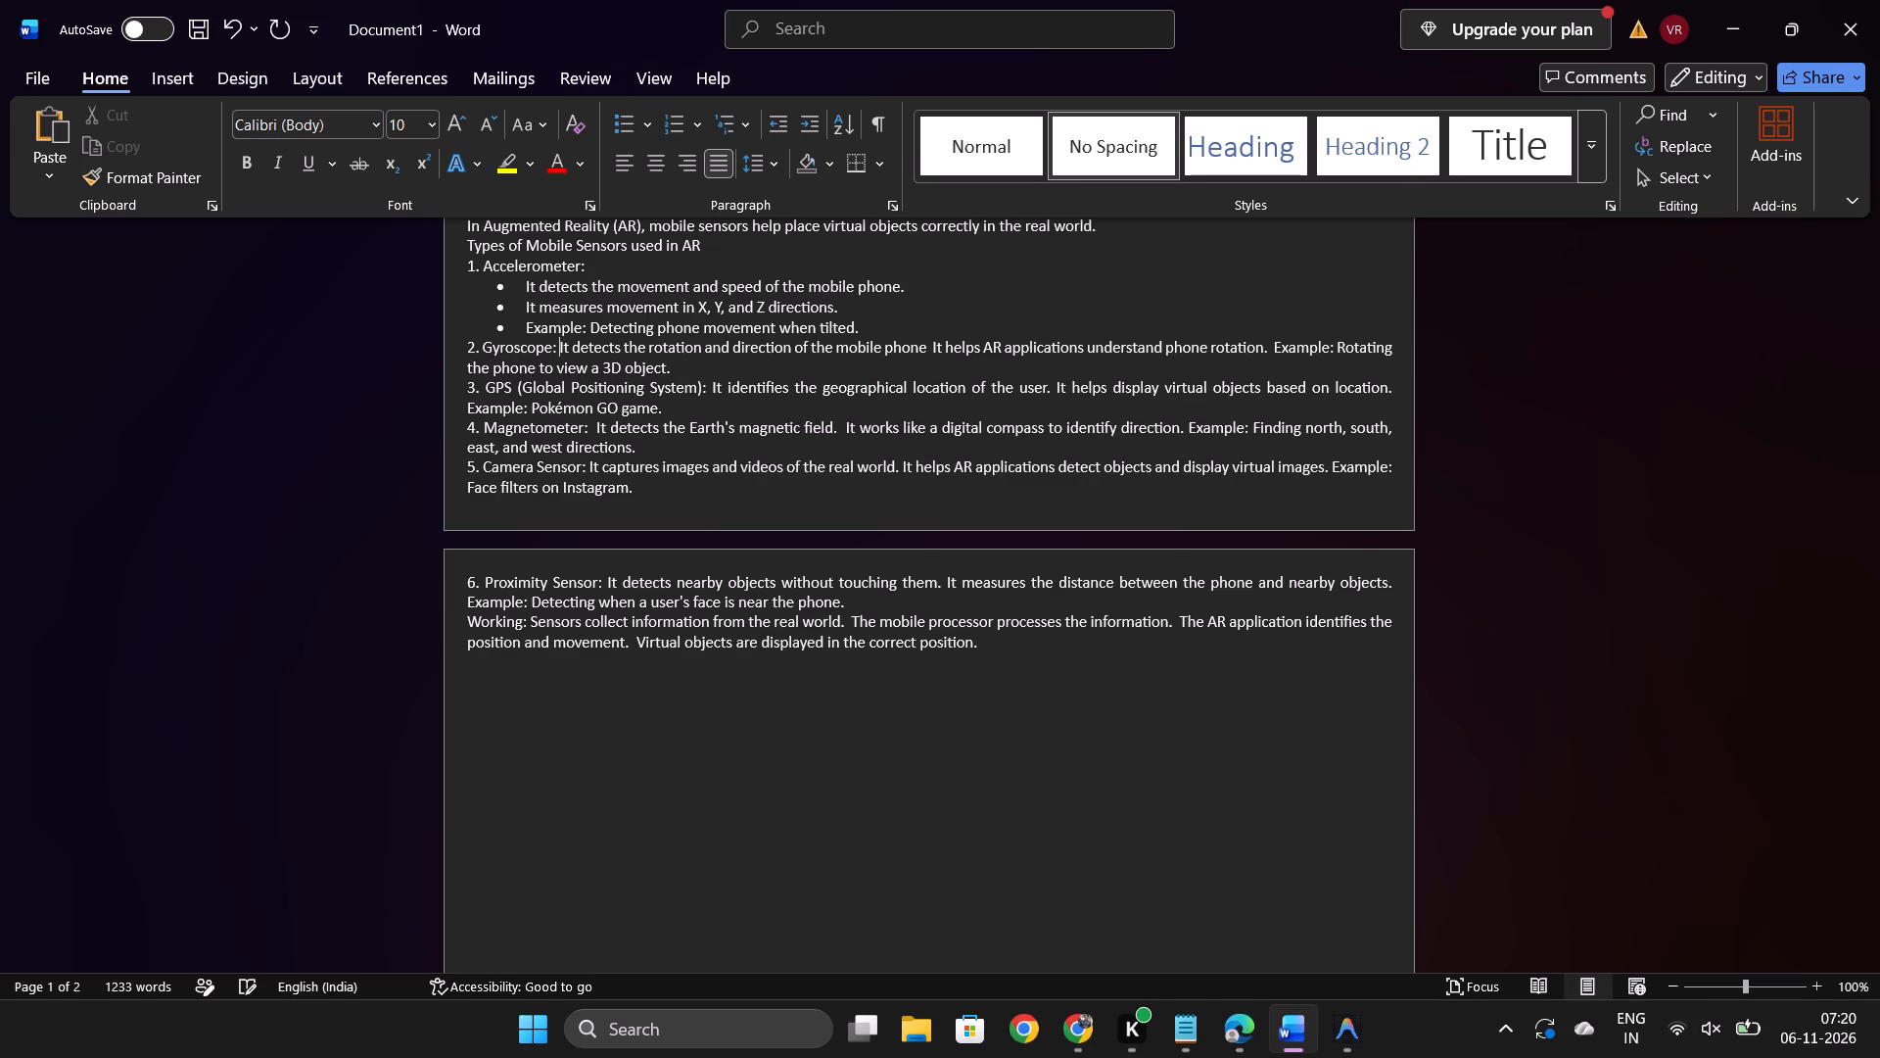
Run the first Accelerometer bullet on after the "1. Accelerometer:" heading, separated by one space.
{"action": "key", "text": "Up"}
{"action": "key", "text": "Up"}
{"action": "key", "text": "Up"}
{"action": "key", "text": "Up"}
{"action": "key", "text": "Right"}
{"action": "key", "text": "Right"}
{"action": "key", "text": "Right"}
{"action": "key", "text": "Right"}
{"action": "key", "text": "Right"}
{"action": "key", "text": "BackSpace"}
{"action": "key", "text": "BackSpace"}
{"action": "key", "text": "BackSpace"}
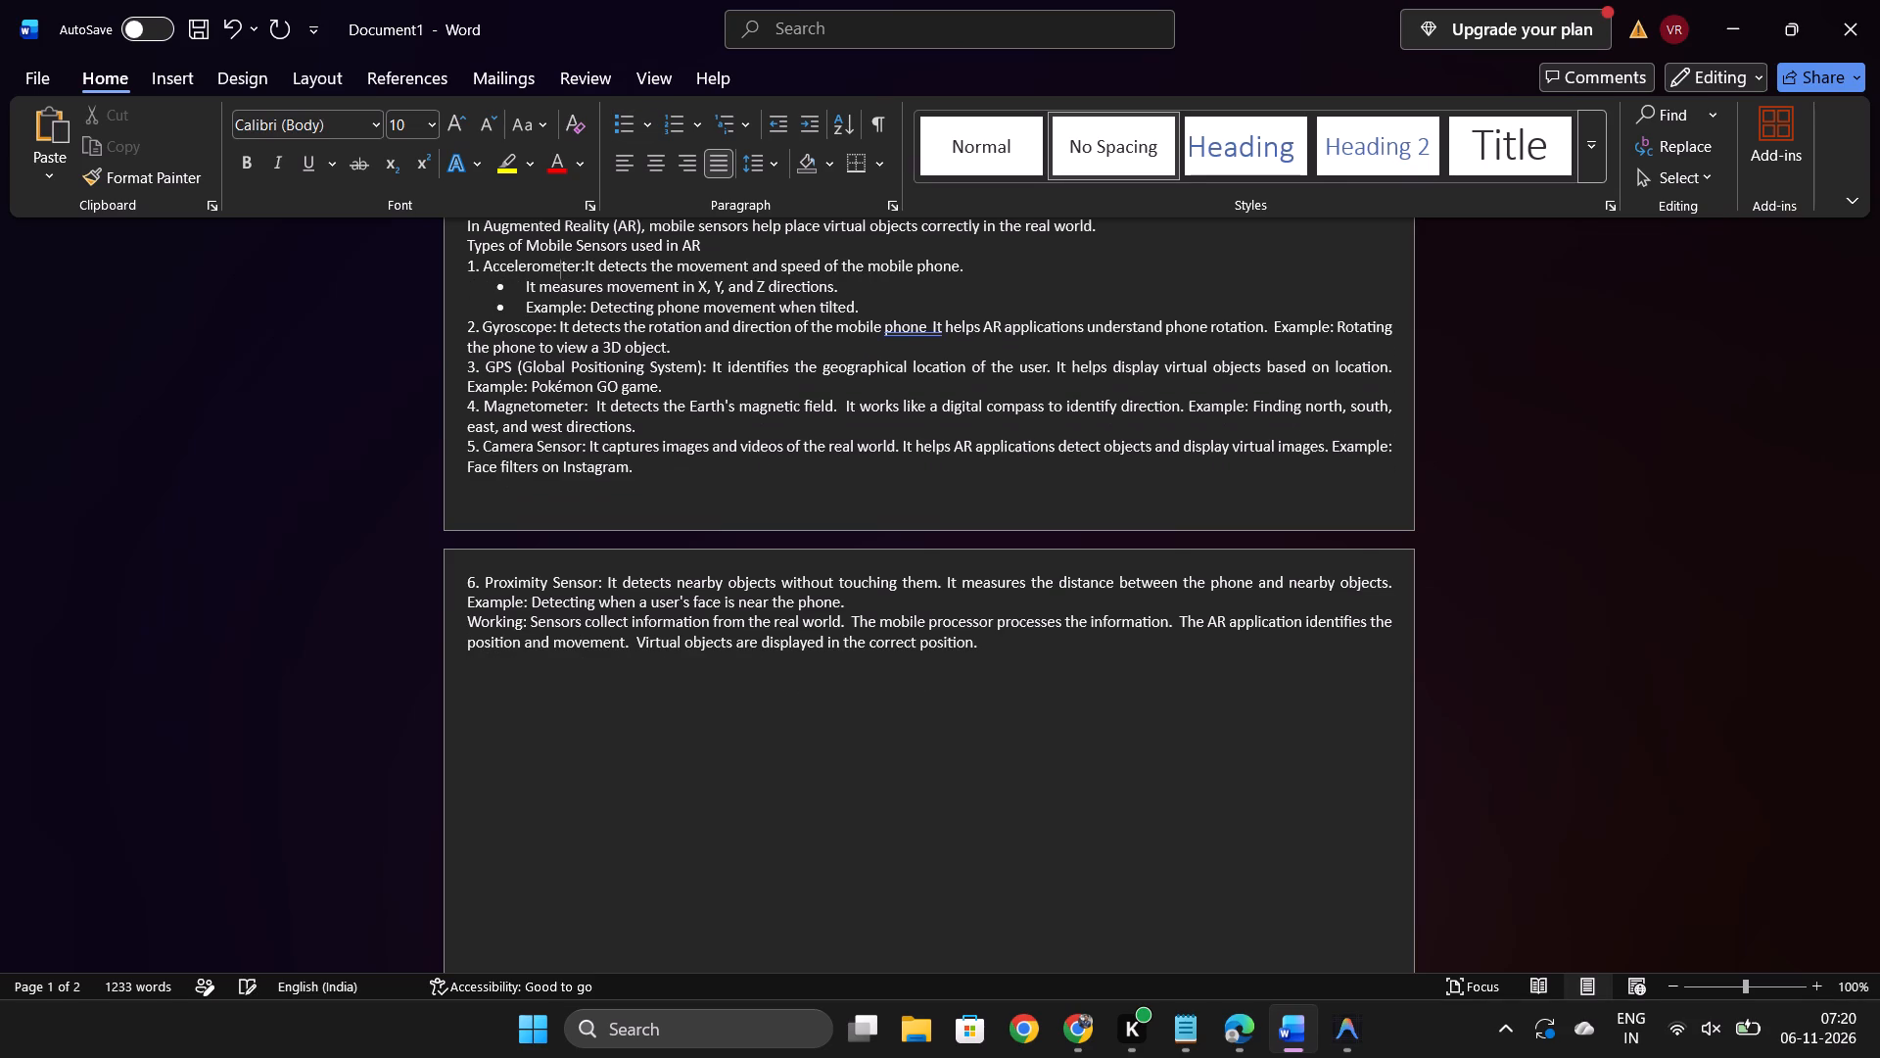
{"action": "key", "text": "space"}
Join the X, Y, and Z directions bullet onto the end of the Accelerometer line, separated by one space.
{"action": "key", "text": "Down"}
{"action": "key", "text": "Left"}
{"action": "key", "text": "Left"}
{"action": "key", "text": "Left"}
{"action": "key", "text": "Left"}
{"action": "key", "text": "Left"}
{"action": "key", "text": "Left"}
{"action": "key", "text": "Left"}
{"action": "key", "text": "Left"}
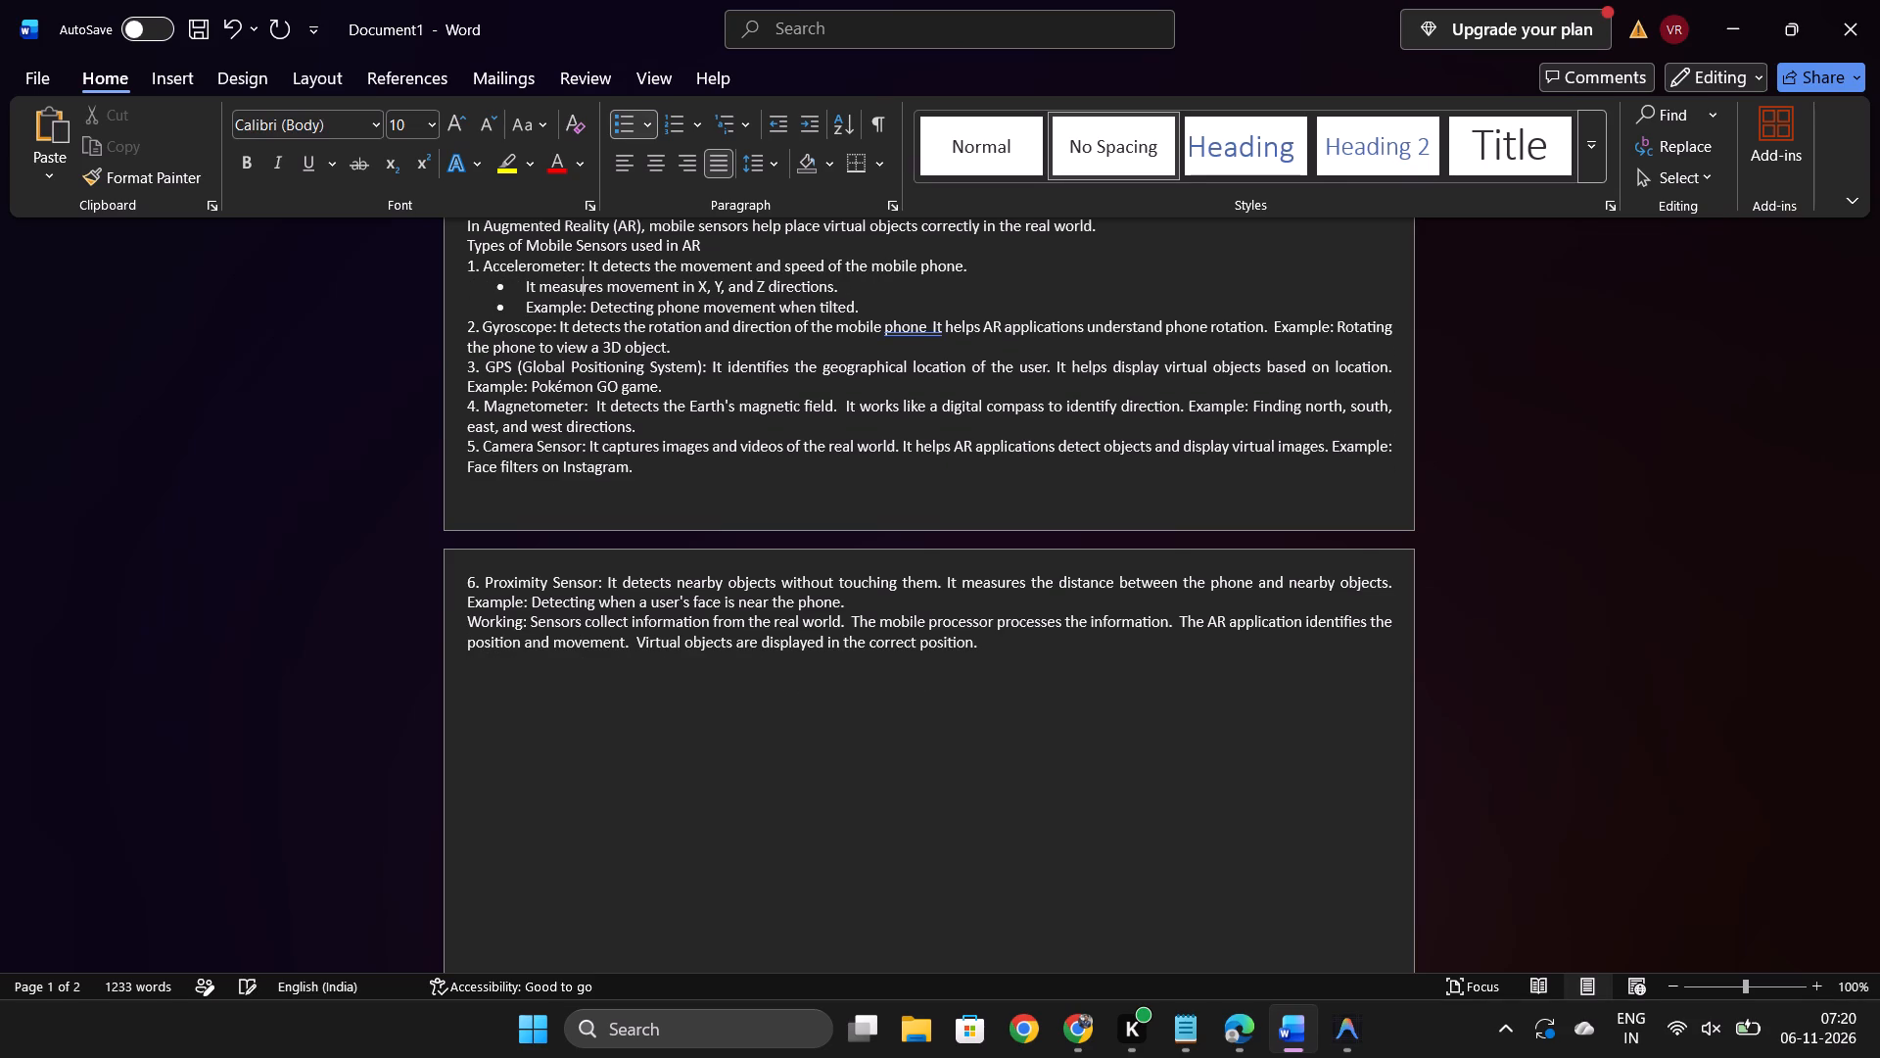
{"action": "key", "text": "Left"}
{"action": "key", "text": "Left"}
{"action": "key", "text": "BackSpace"}
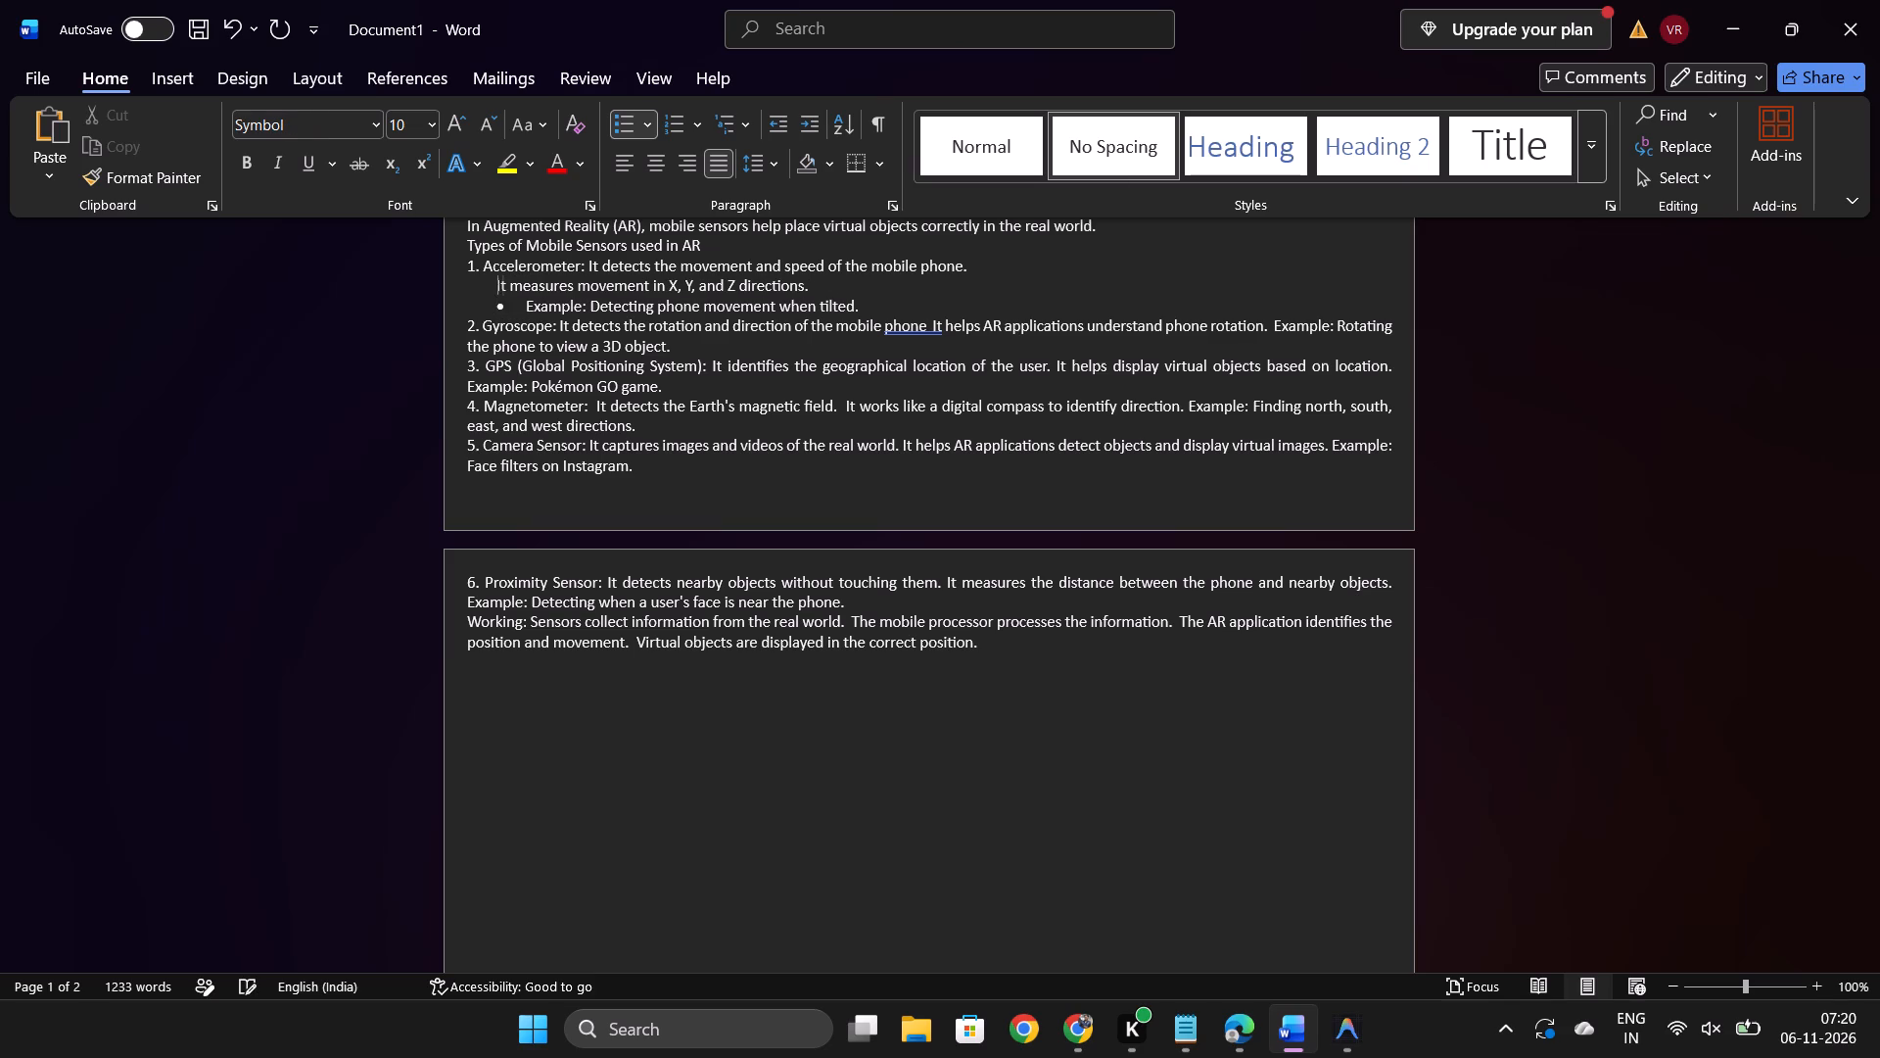
{"action": "key", "text": "BackSpace"}
{"action": "key", "text": "BackSpace"}
{"action": "key", "text": "space"}
Join the Accelerometer example bullet onto the end of the Accelerometer line, separated by one space.
{"action": "key", "text": "Down"}
{"action": "key", "text": "Right"}
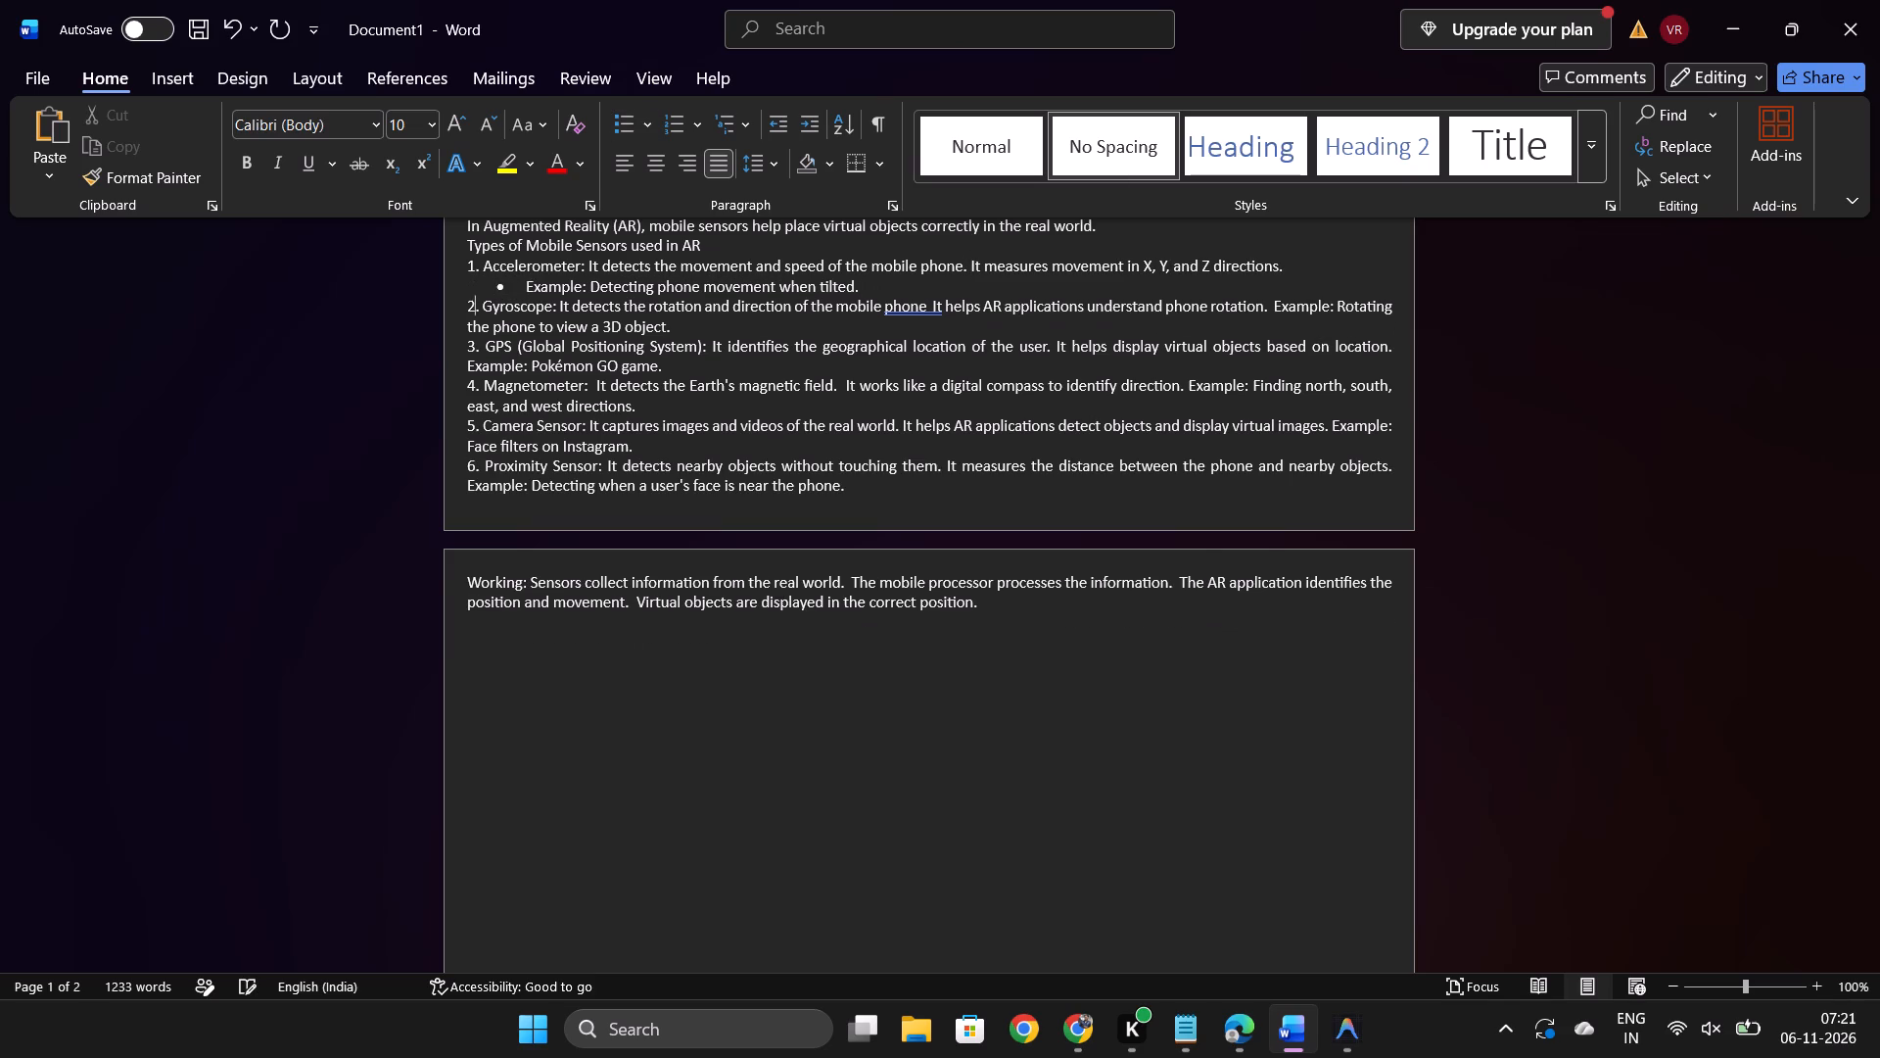
{"action": "key", "text": "Up"}
{"action": "key", "text": "Left"}
{"action": "key", "text": "BackSpace"}
{"action": "key", "text": "BackSpace"}
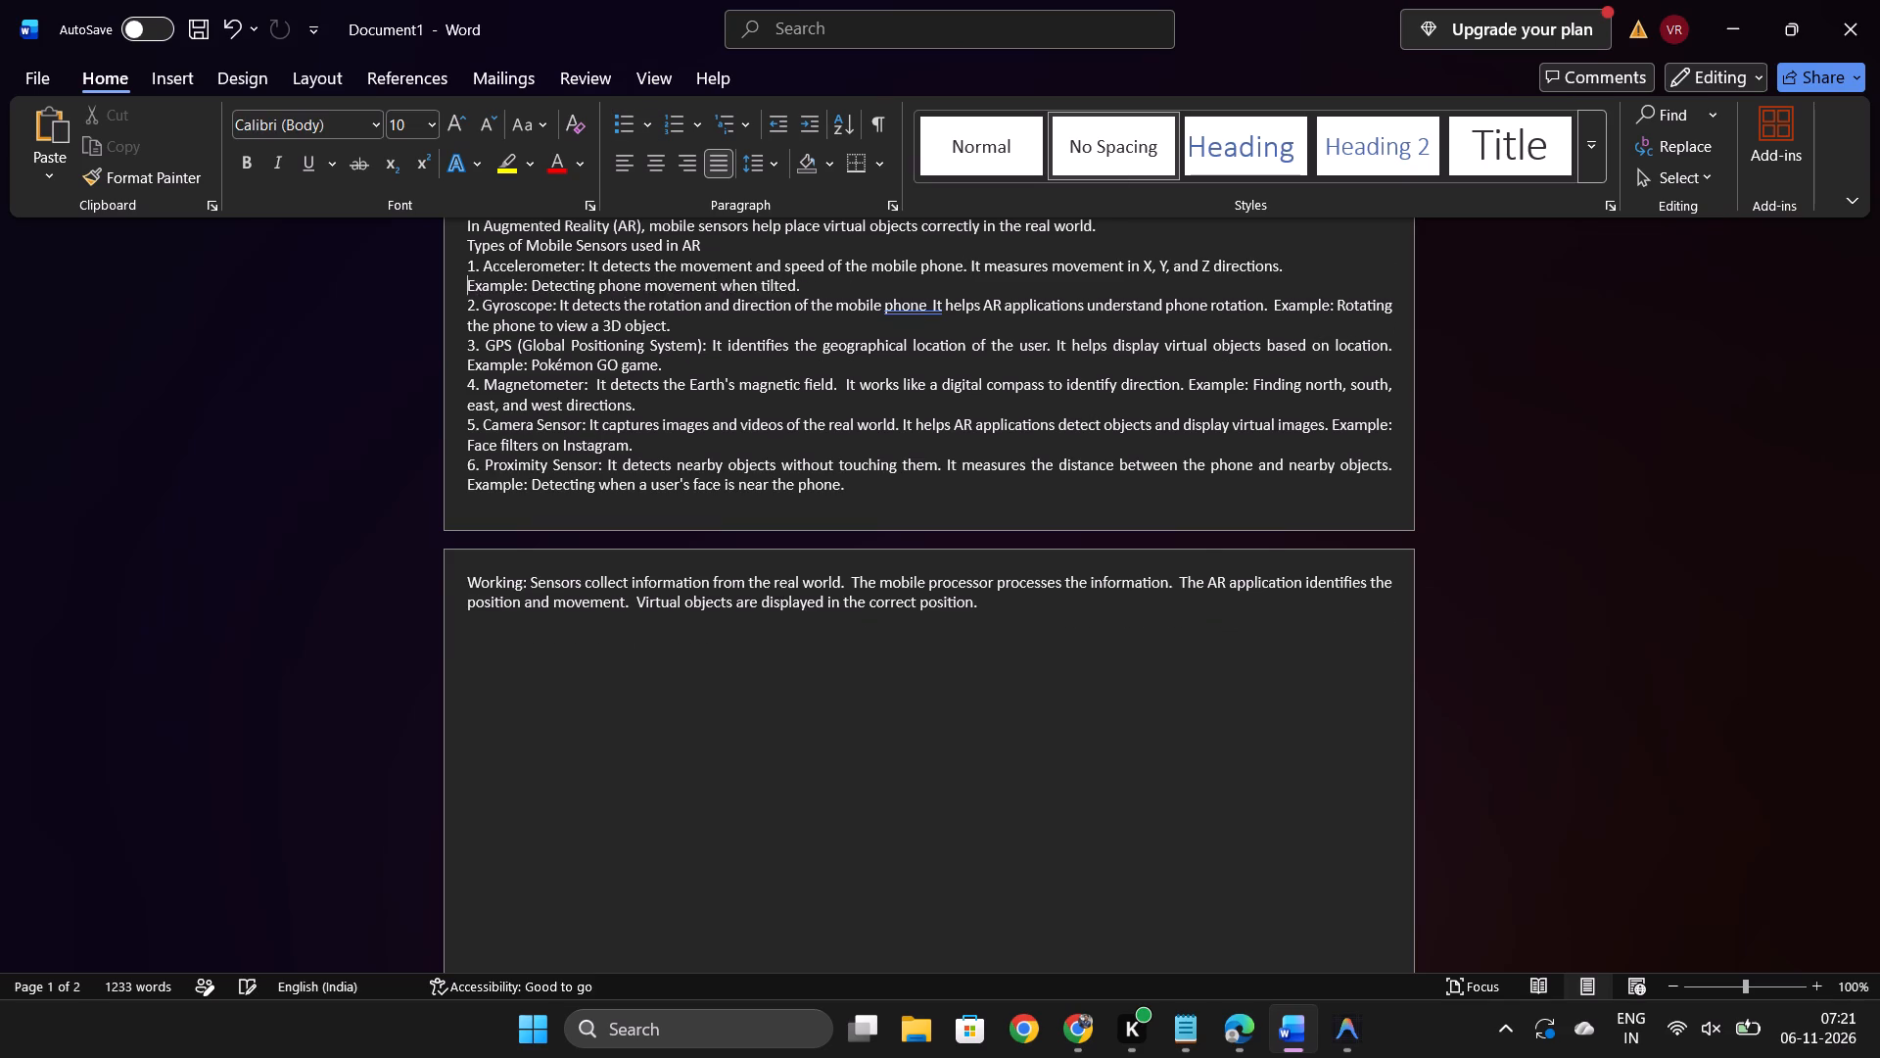
{"action": "key", "text": "BackSpace"}
{"action": "key", "text": "space"}
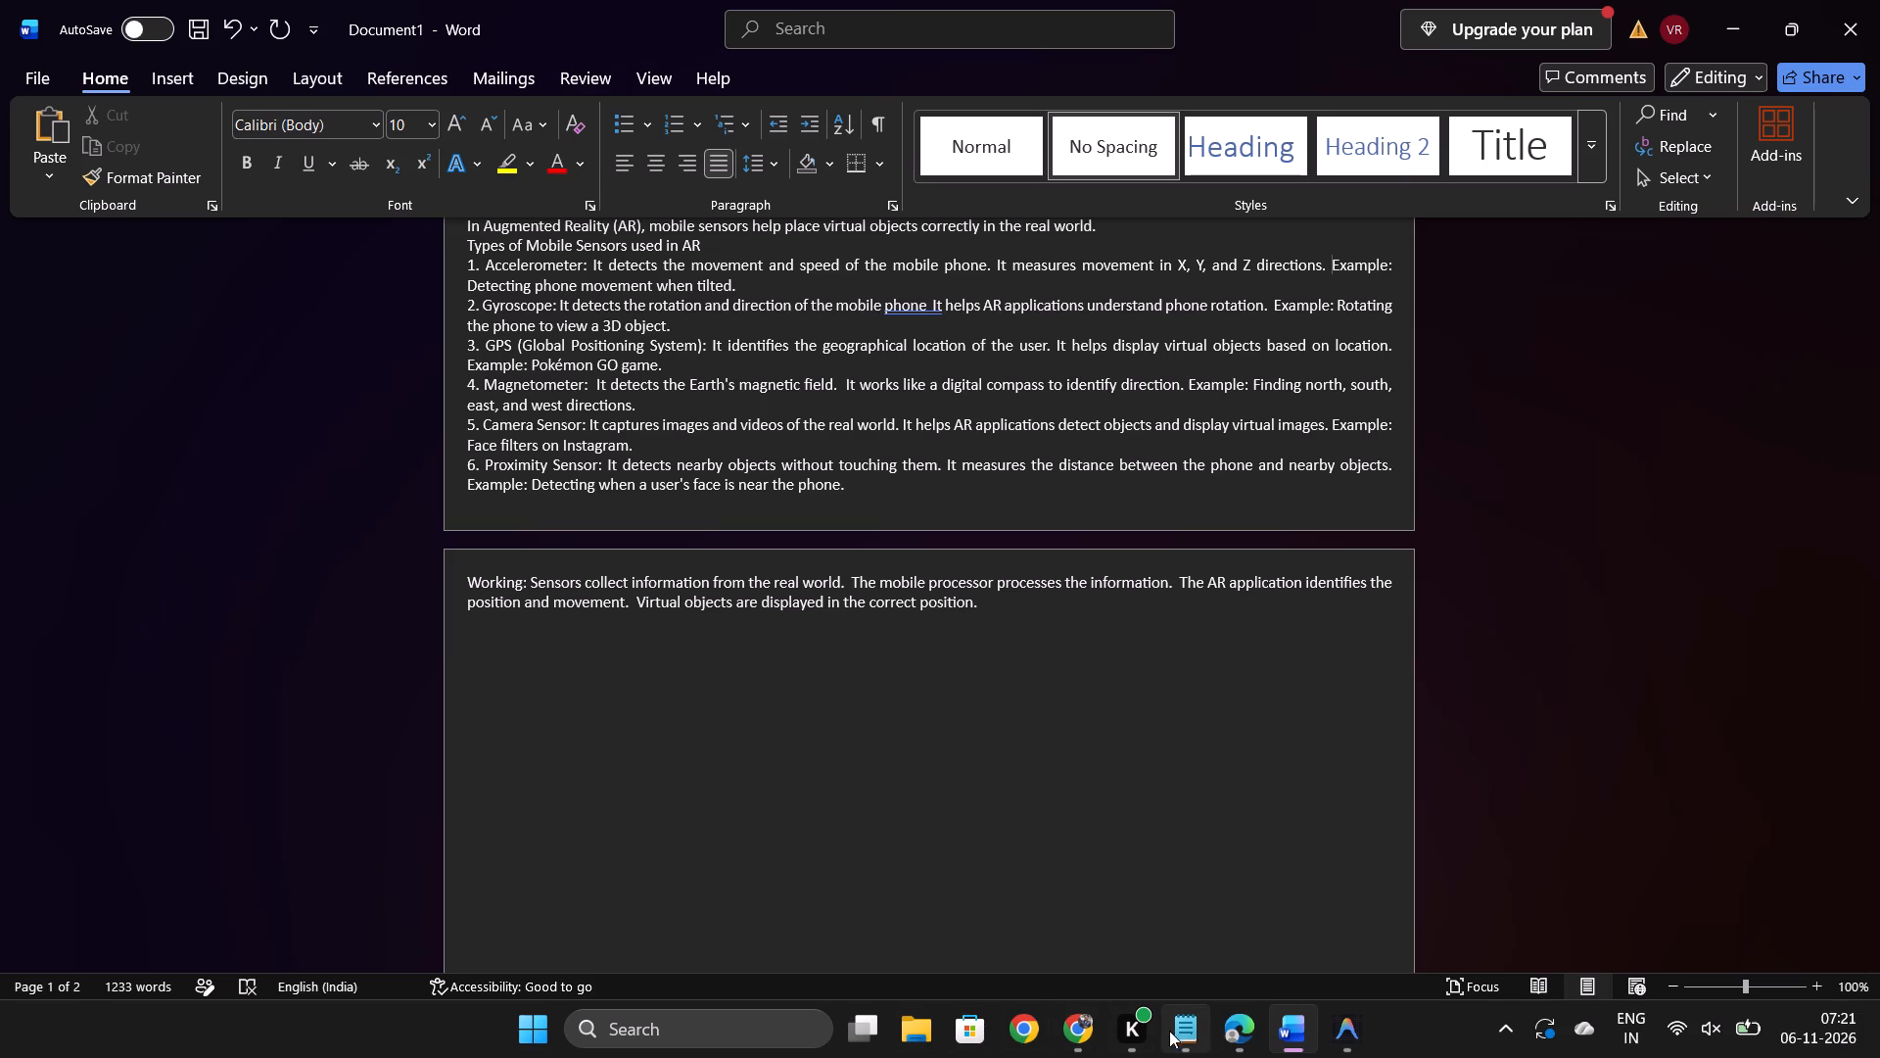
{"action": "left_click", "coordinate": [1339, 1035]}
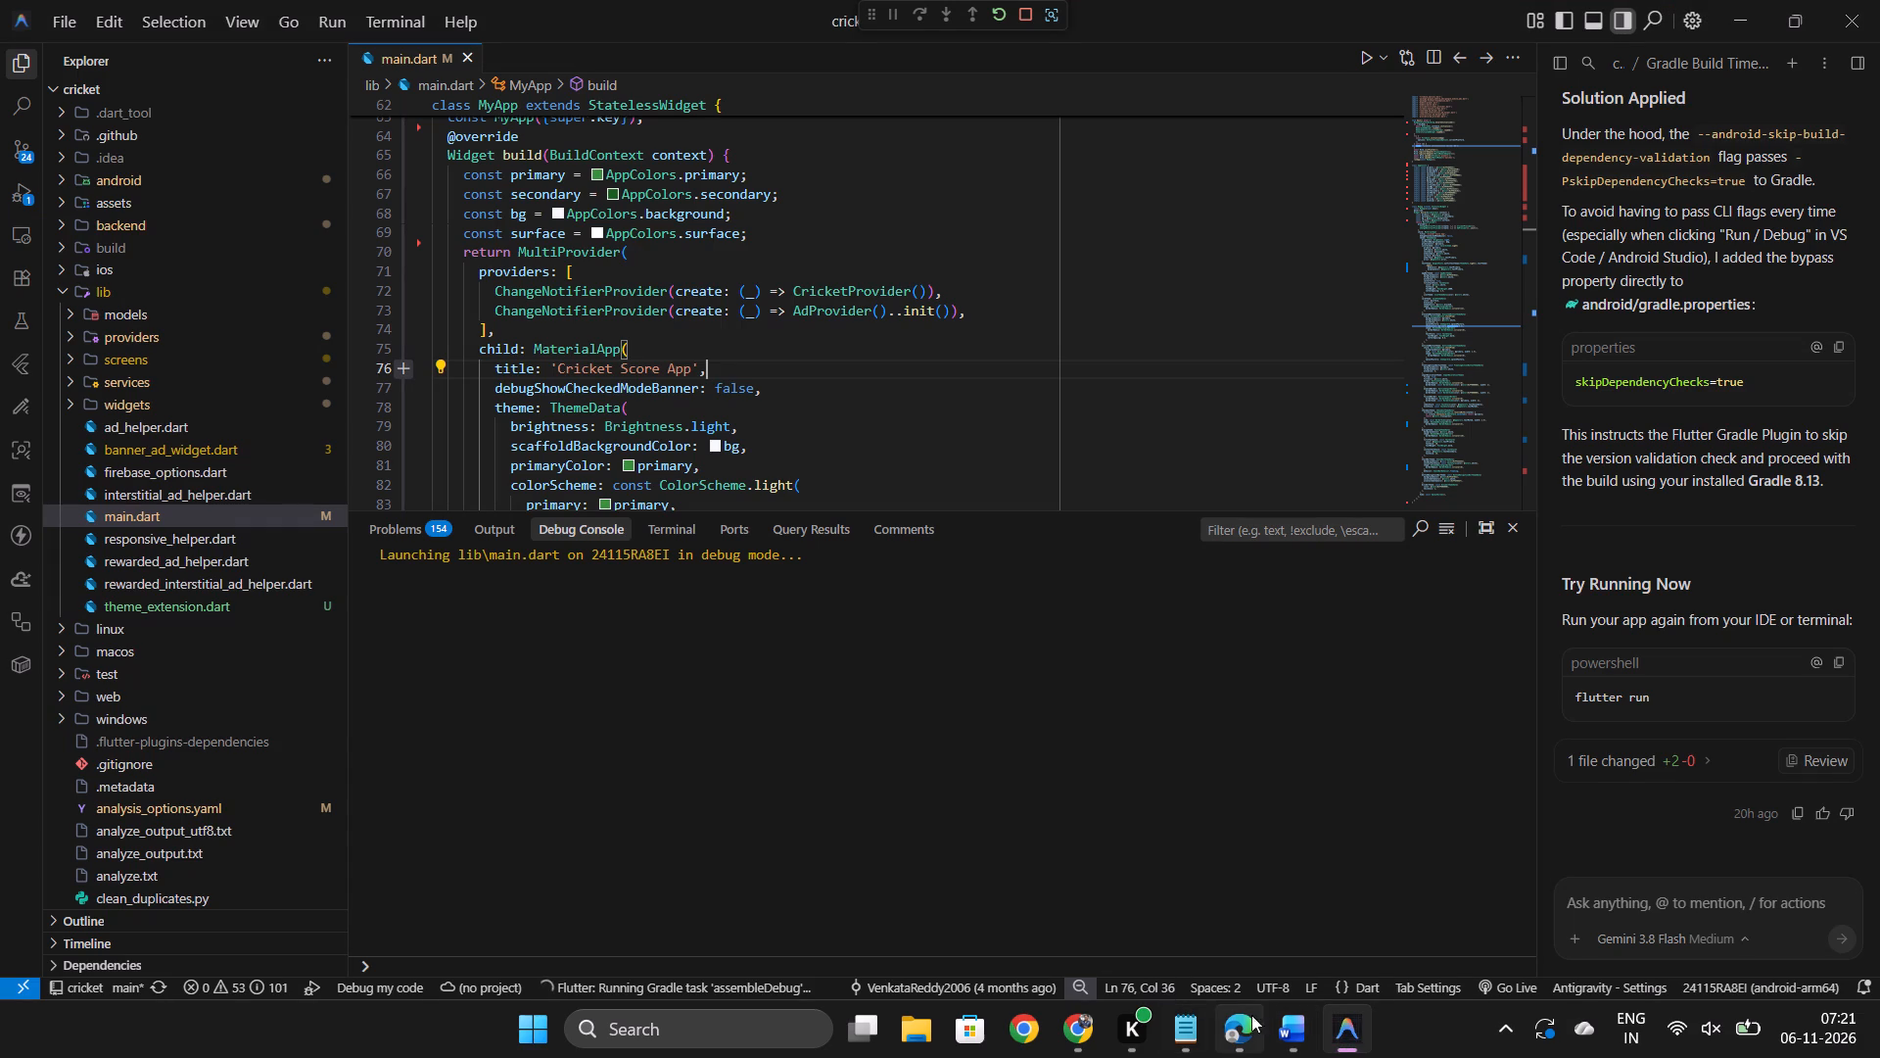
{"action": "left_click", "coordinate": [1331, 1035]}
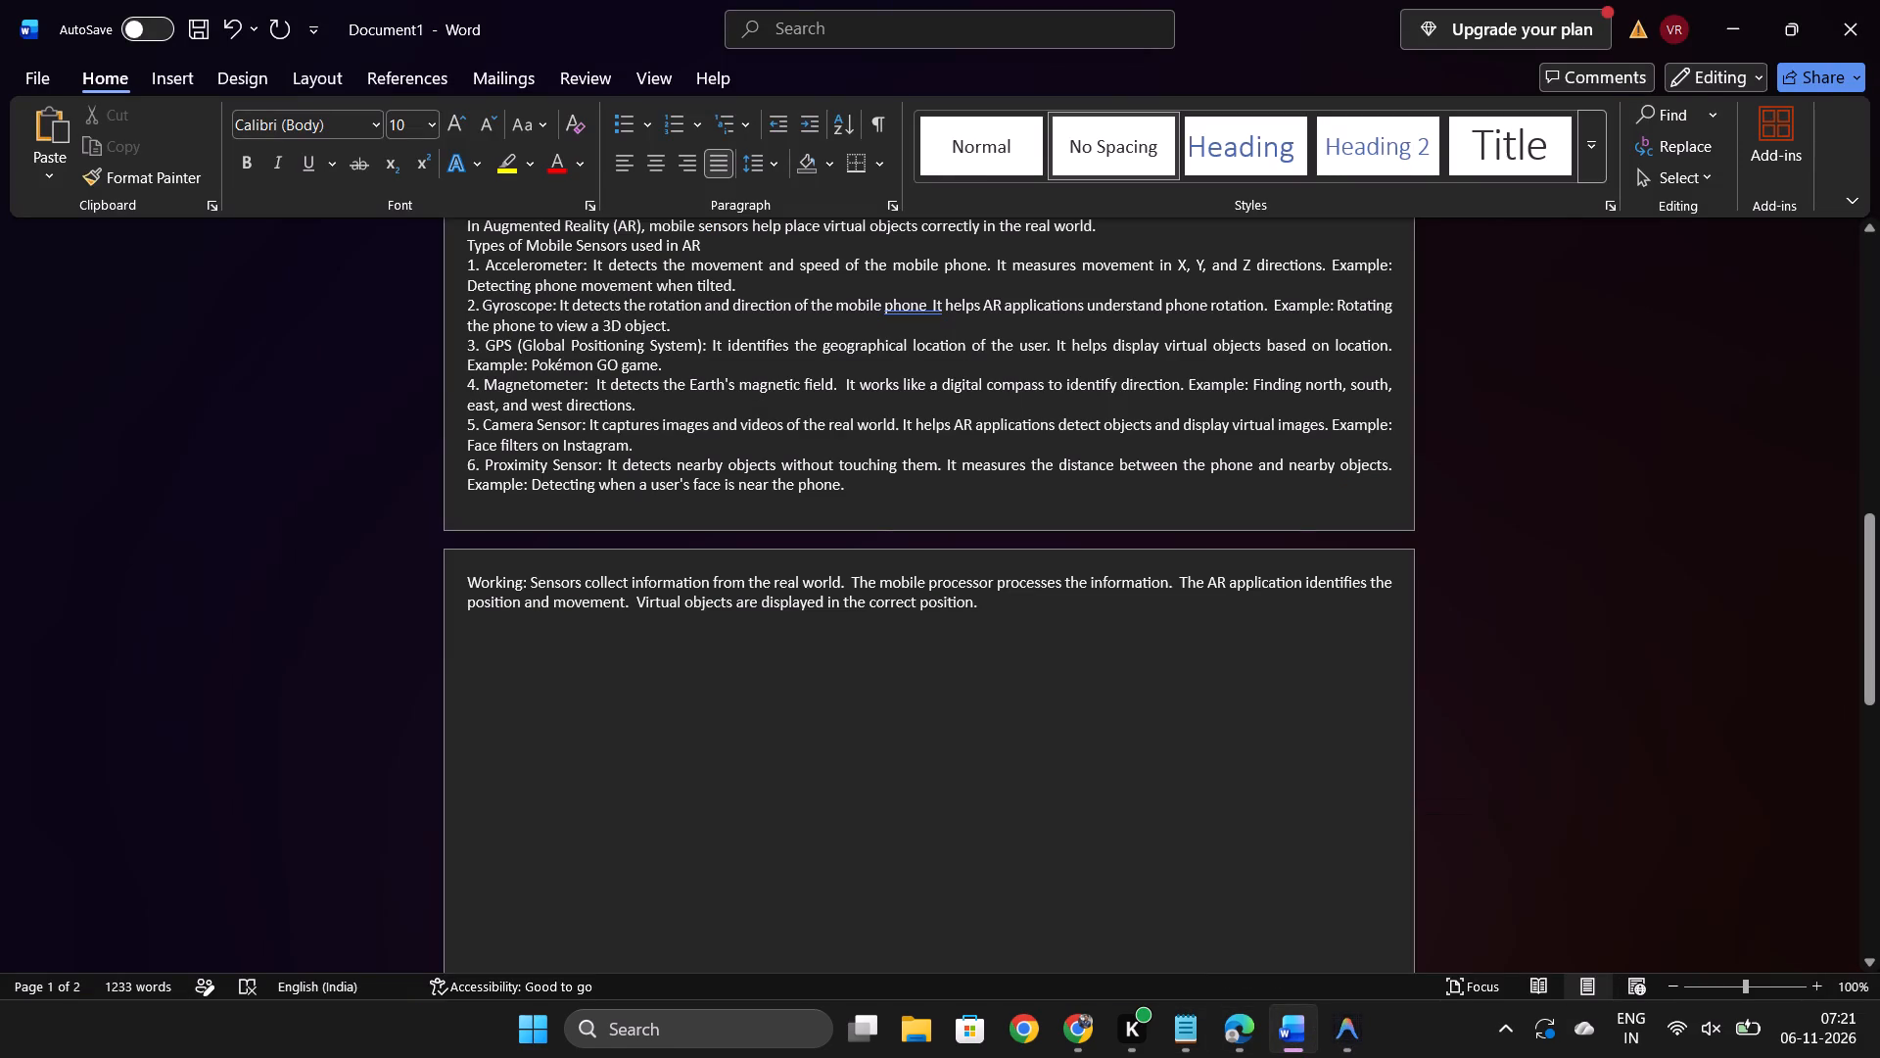
Underline the word "Working" at the start of the final paragraph.
{"action": "left_click_drag", "start_coordinate": [520, 584], "coordinate": [467, 581]}
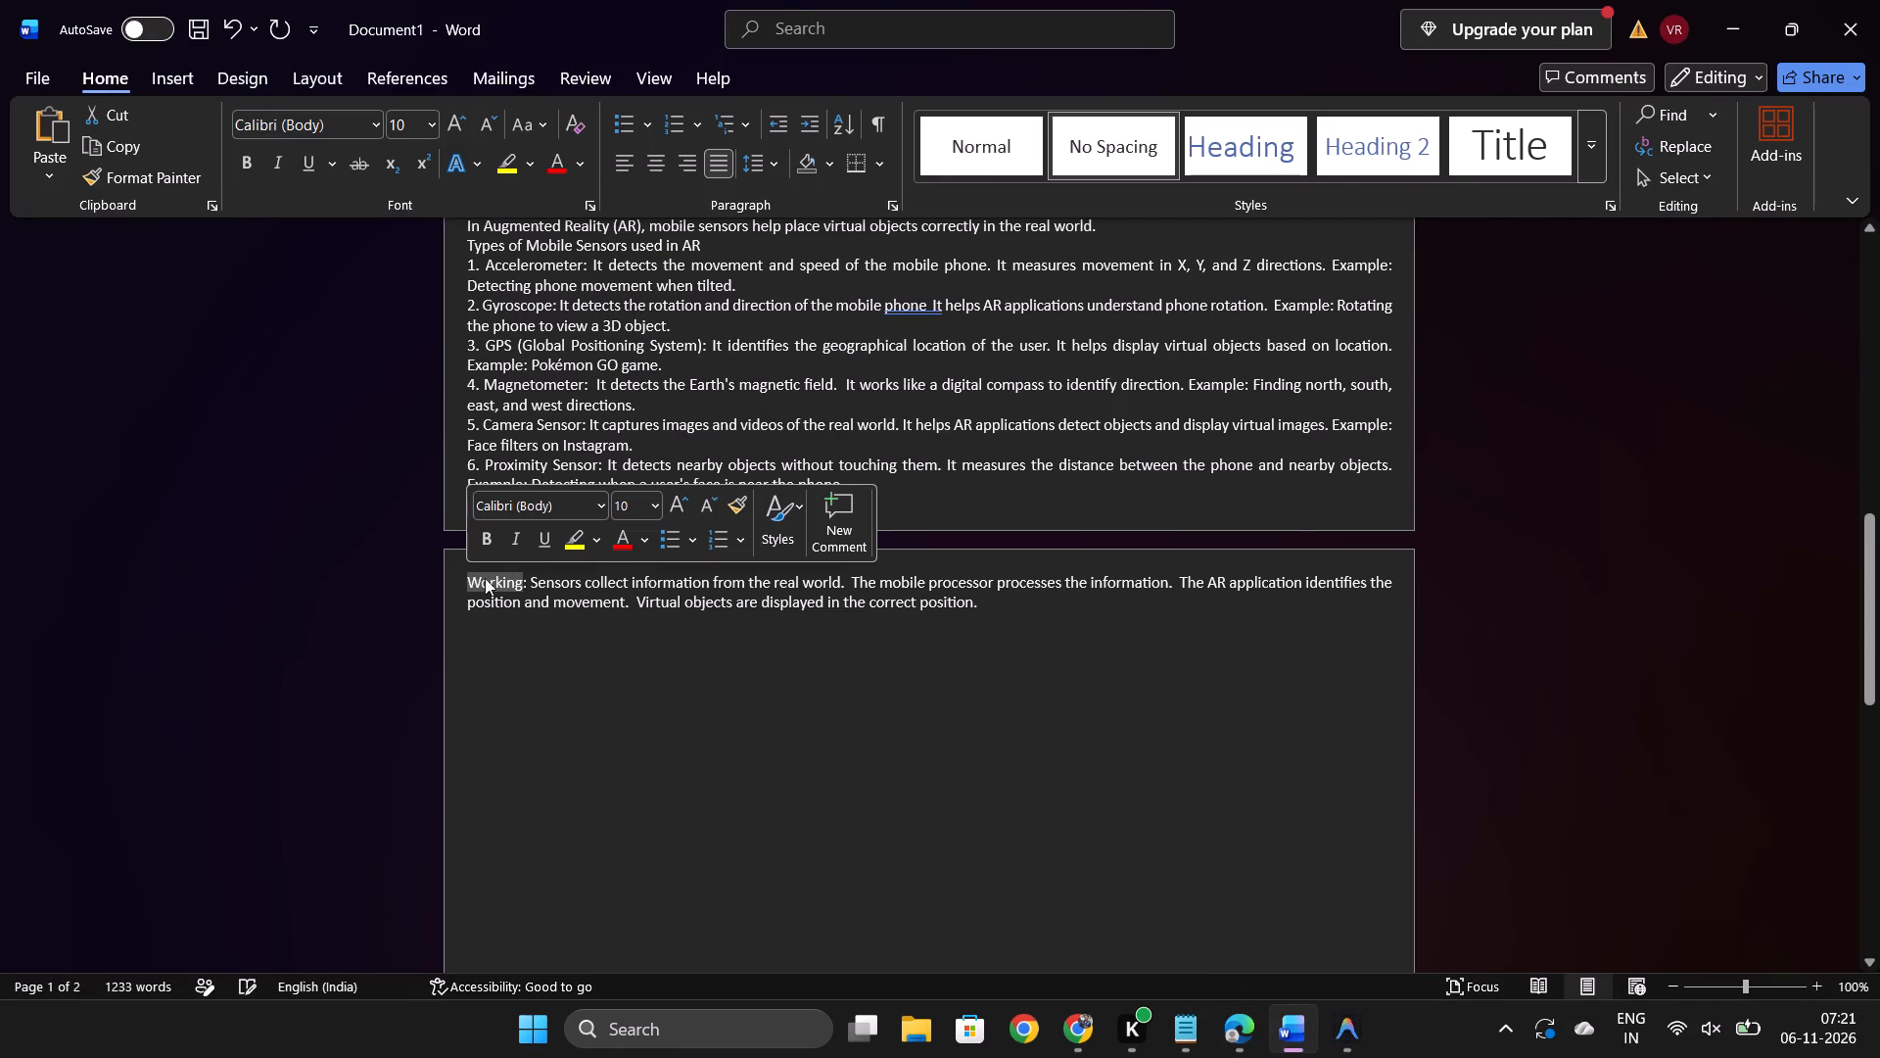
{"action": "left_click", "coordinate": [549, 543]}
{"action": "left_click", "coordinate": [562, 619]}
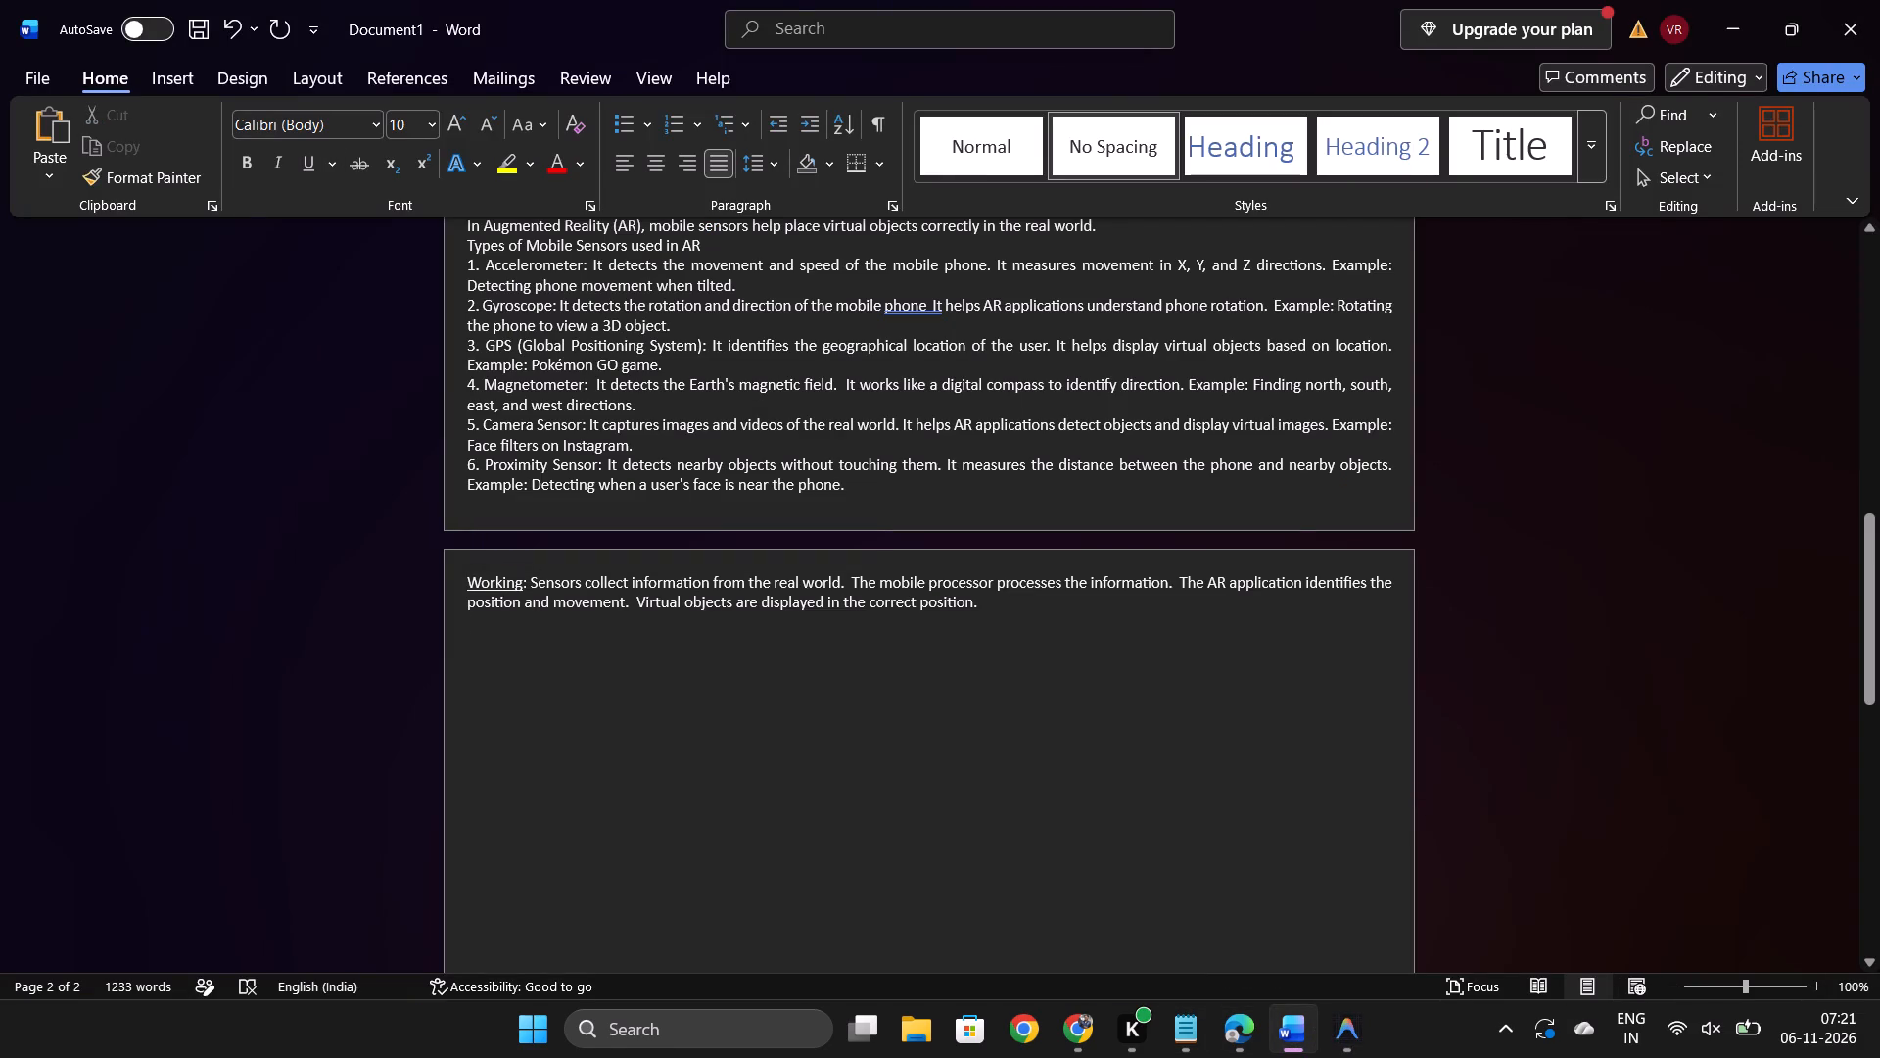
Underline the headings "6. Proximity Sensor" and "5. Camera Sensor", leaving their colons plain.
{"action": "left_click_drag", "start_coordinate": [588, 465], "coordinate": [440, 471]}
{"action": "left_click", "coordinate": [515, 428]}
{"action": "left_click", "coordinate": [532, 480]}
{"action": "left_click_drag", "start_coordinate": [577, 419], "coordinate": [496, 422]}
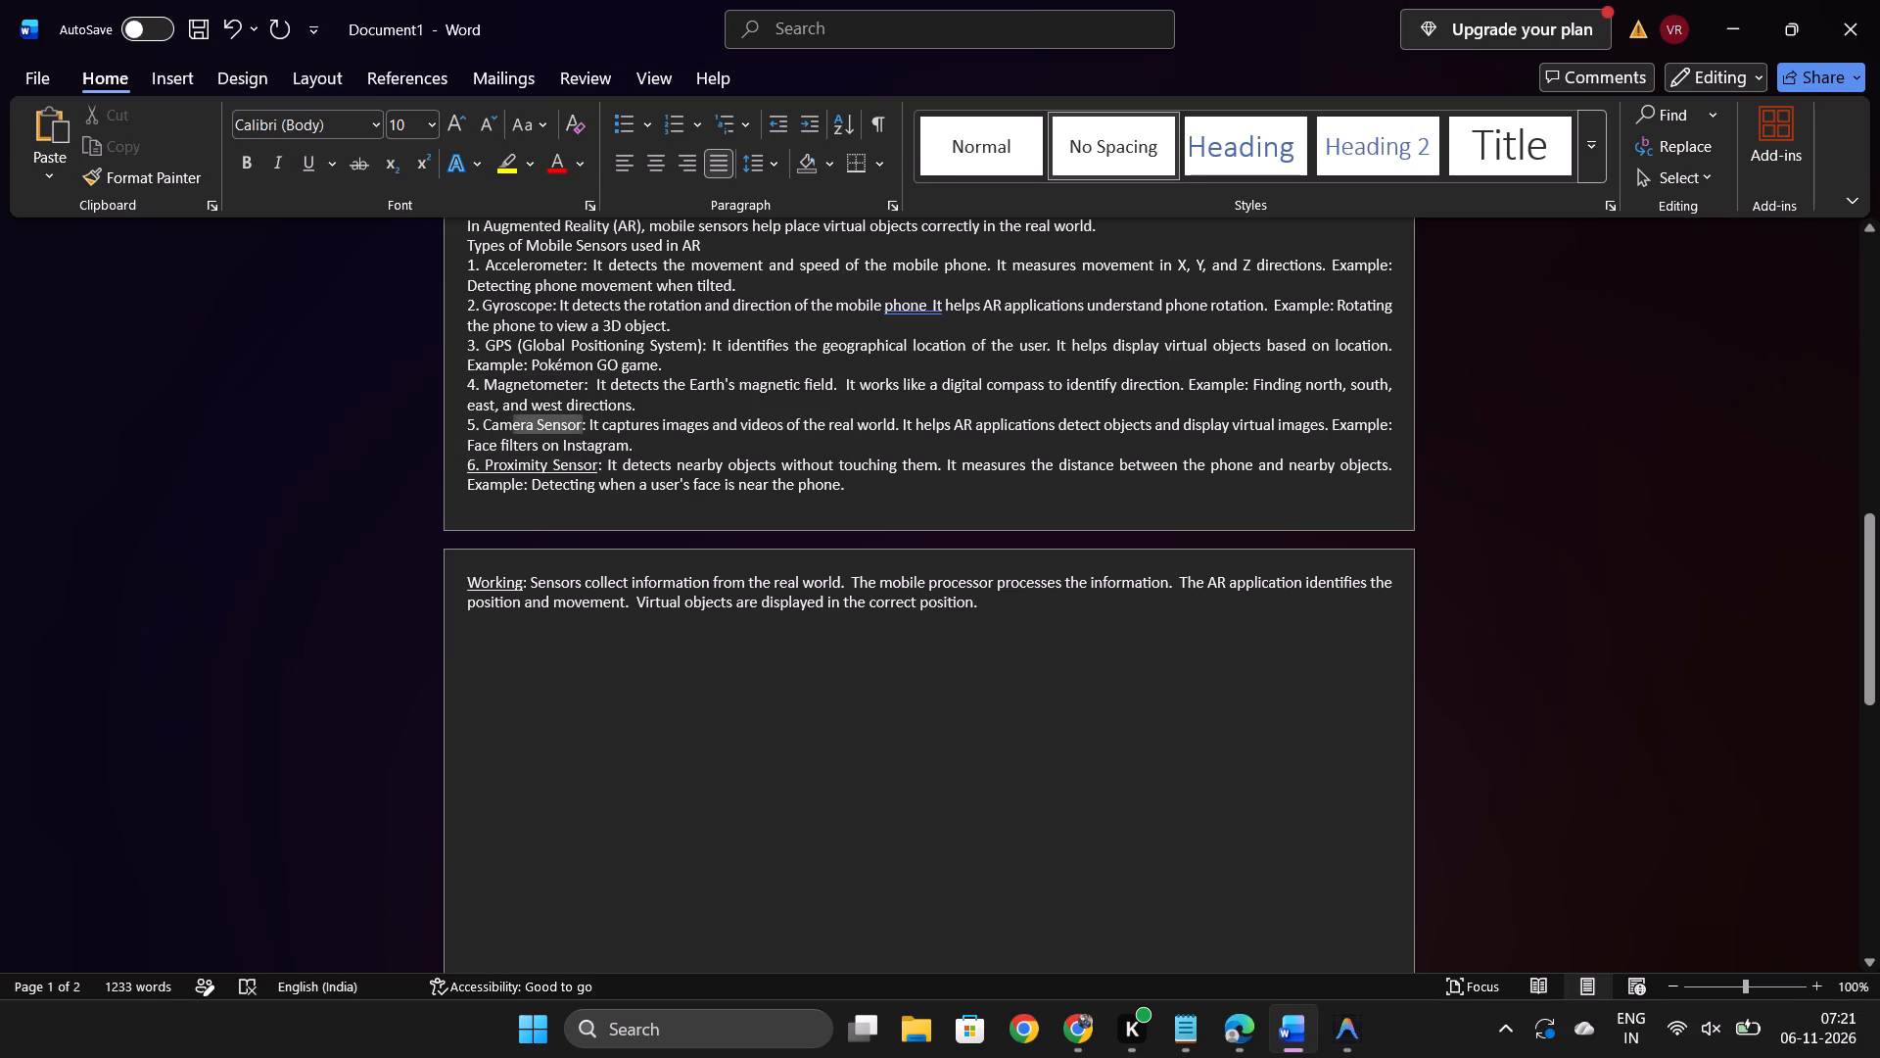
{"action": "left_click_drag", "start_coordinate": [496, 422], "coordinate": [456, 422]}
{"action": "left_click", "coordinate": [528, 377]}
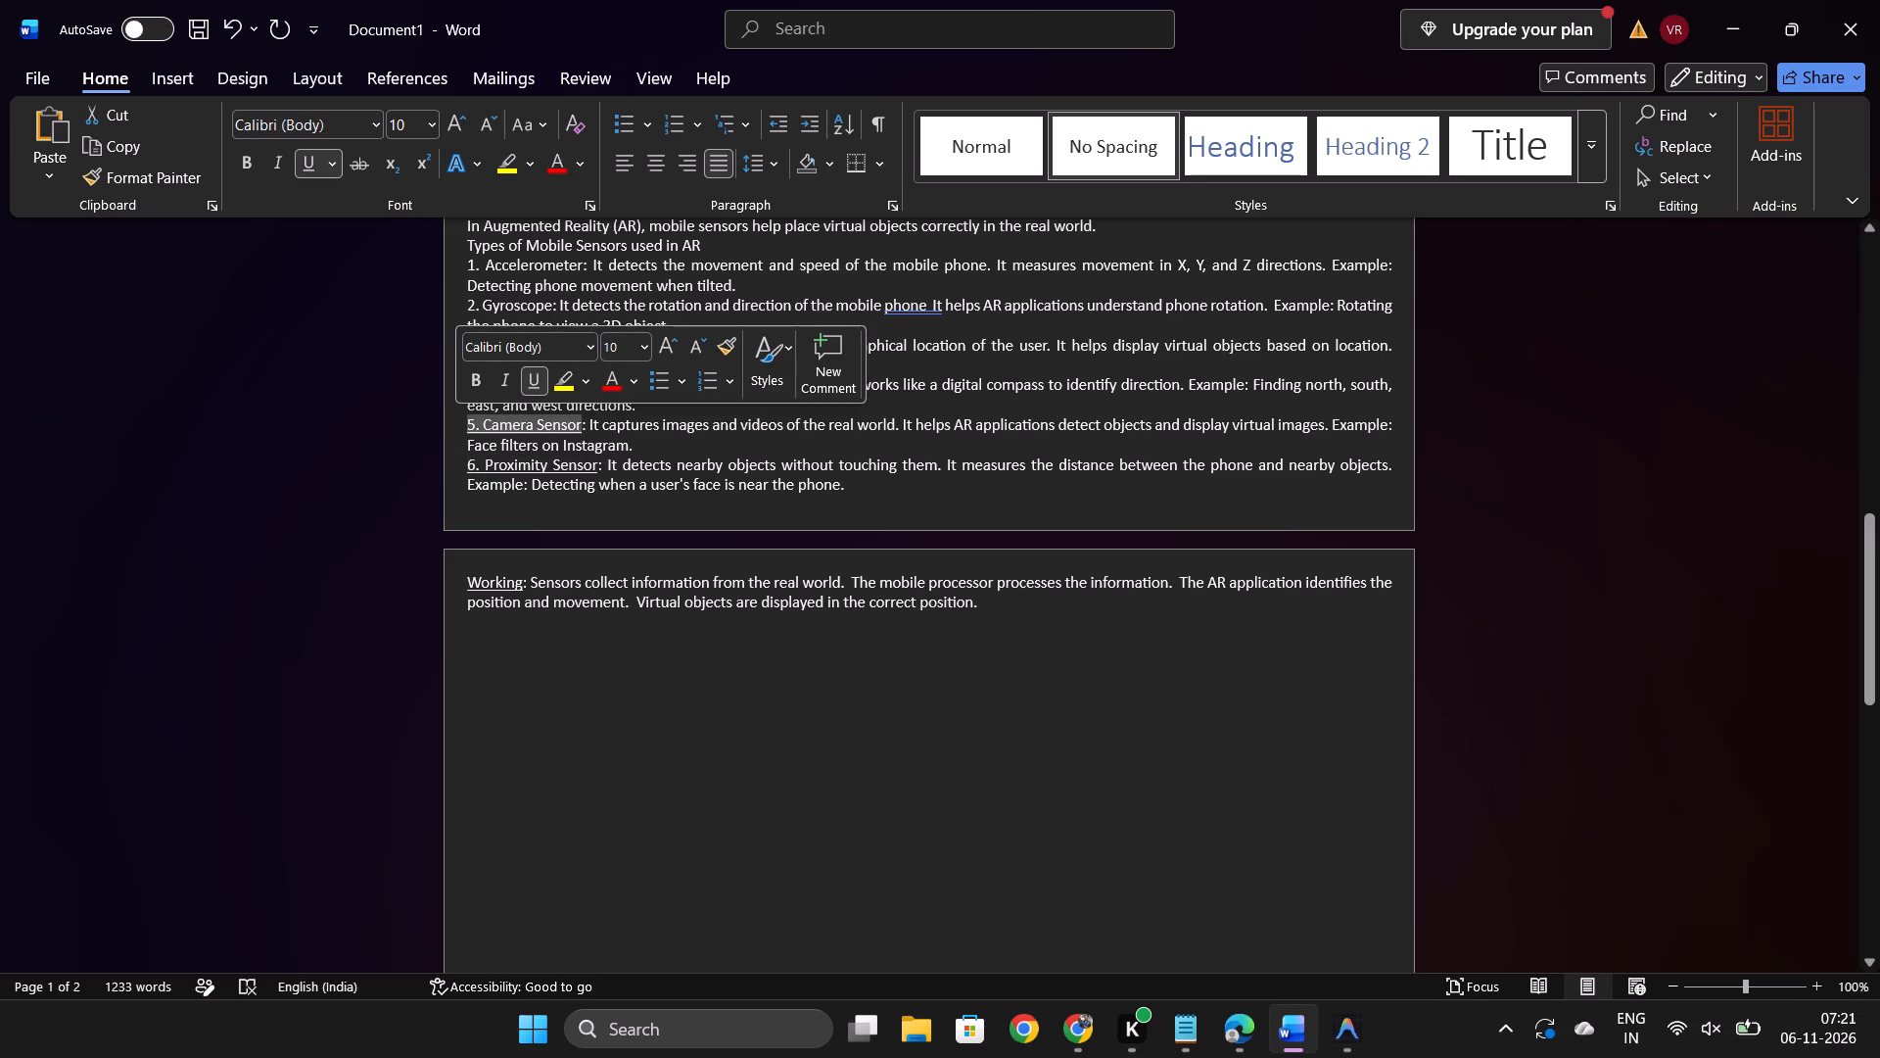
Underline the numbered headings of sensors 1 to 4: Accelerometer, Gyroscope, GPS (Global Positioning System) and Magnetometer.
{"action": "left_click_drag", "start_coordinate": [580, 265], "coordinate": [466, 267]}
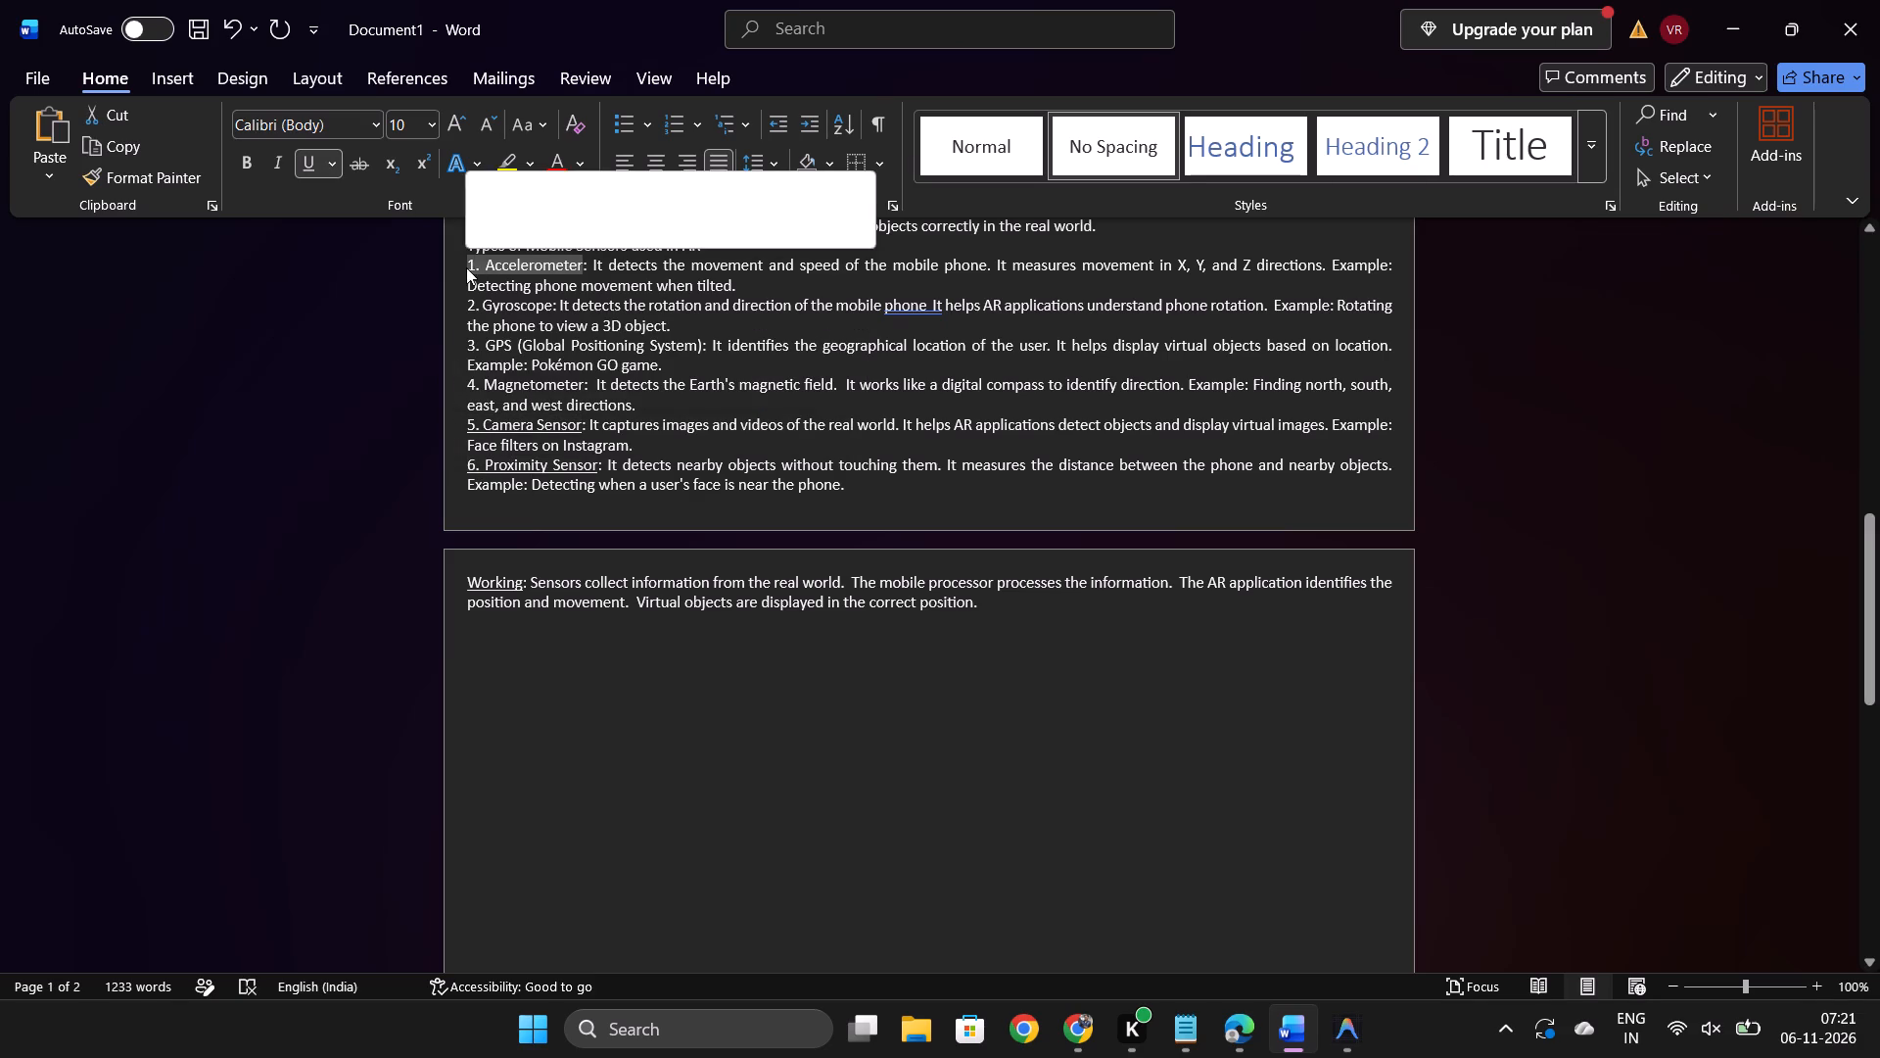
{"action": "left_click", "coordinate": [542, 232]}
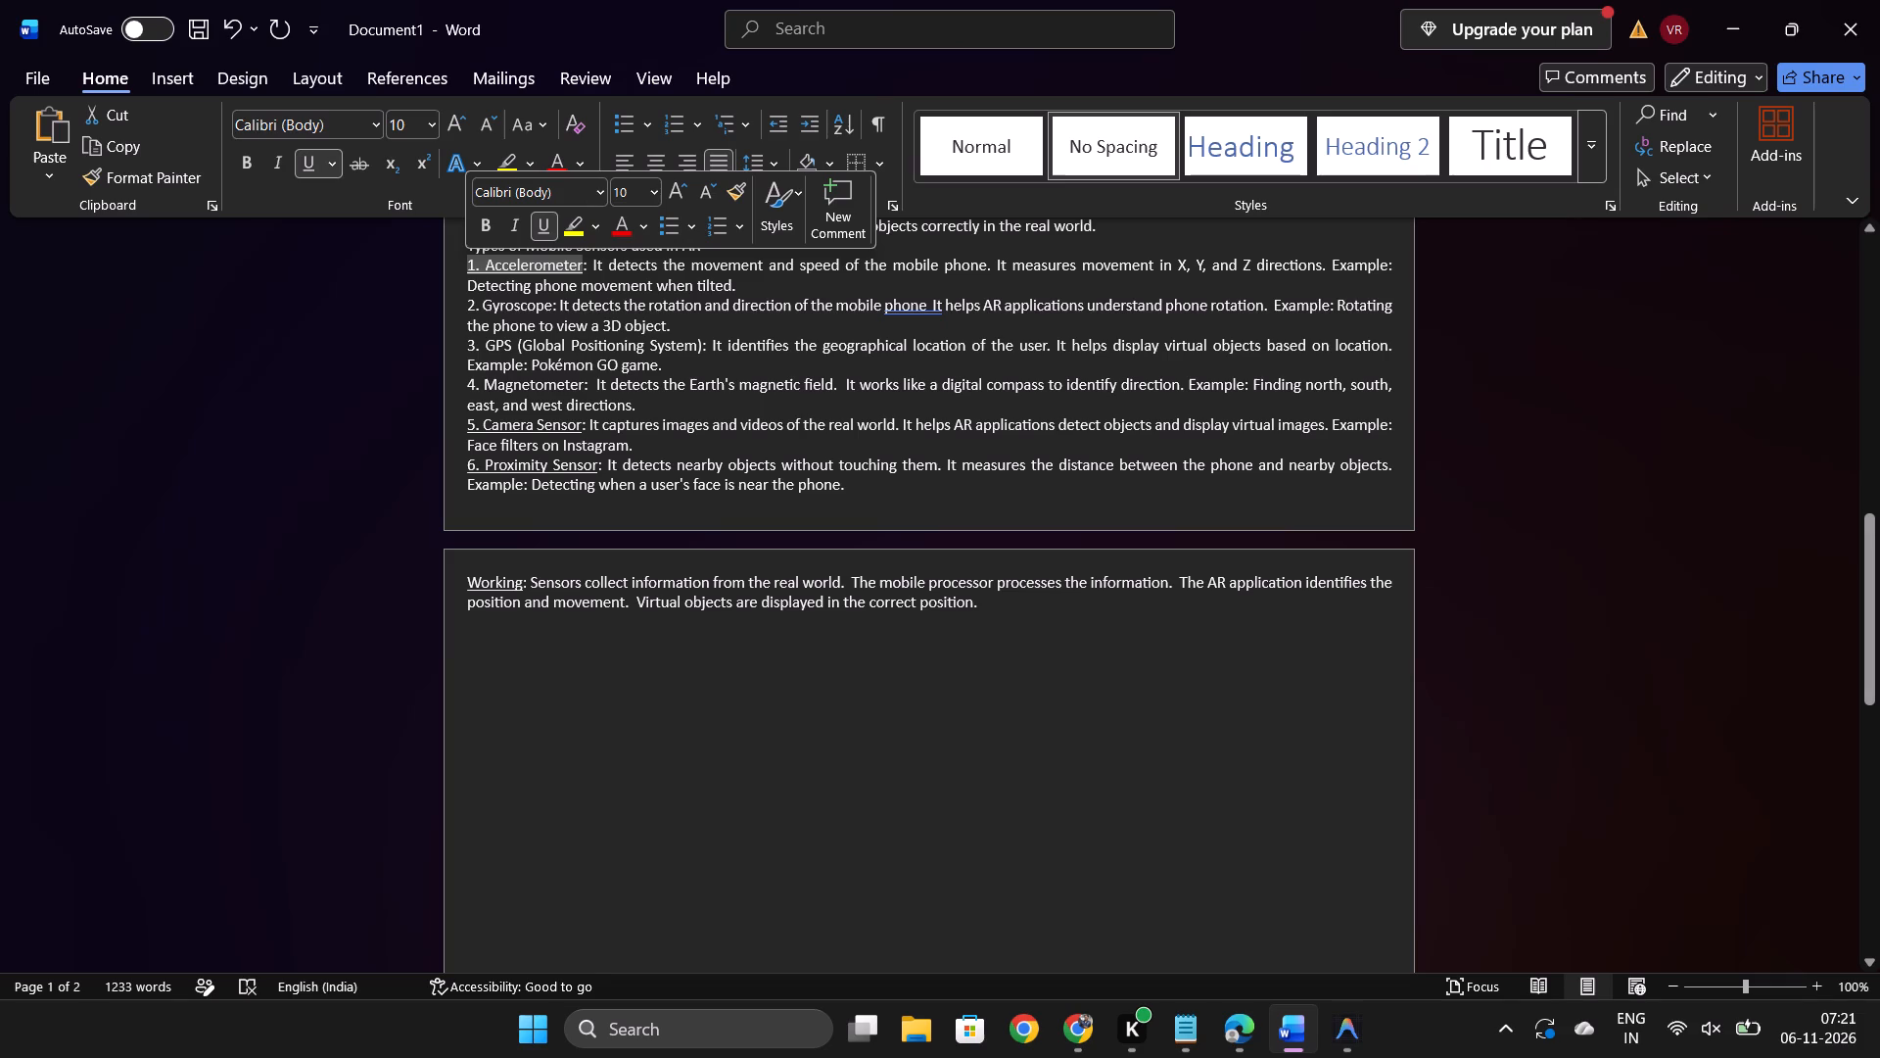
{"action": "left_click_drag", "start_coordinate": [550, 306], "coordinate": [458, 300]}
{"action": "left_click", "coordinate": [532, 257]}
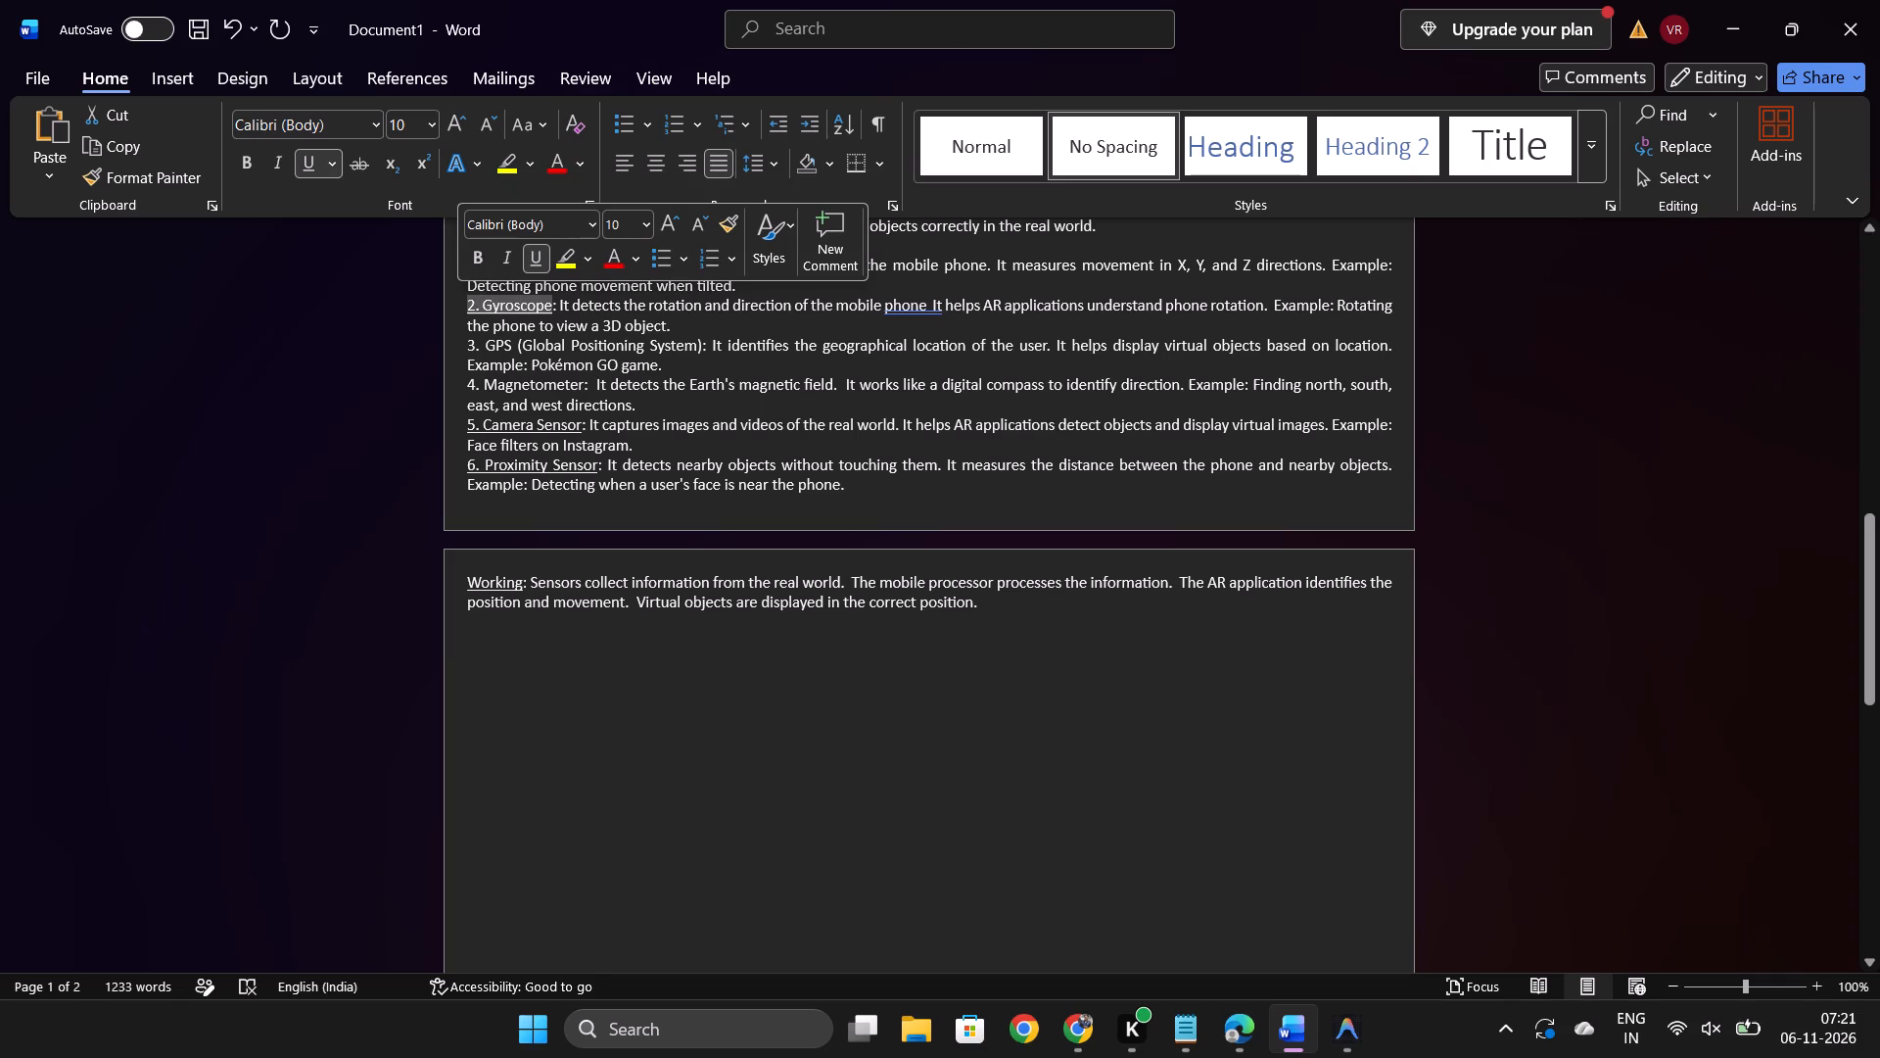
{"action": "left_click_drag", "start_coordinate": [700, 346], "coordinate": [444, 335]}
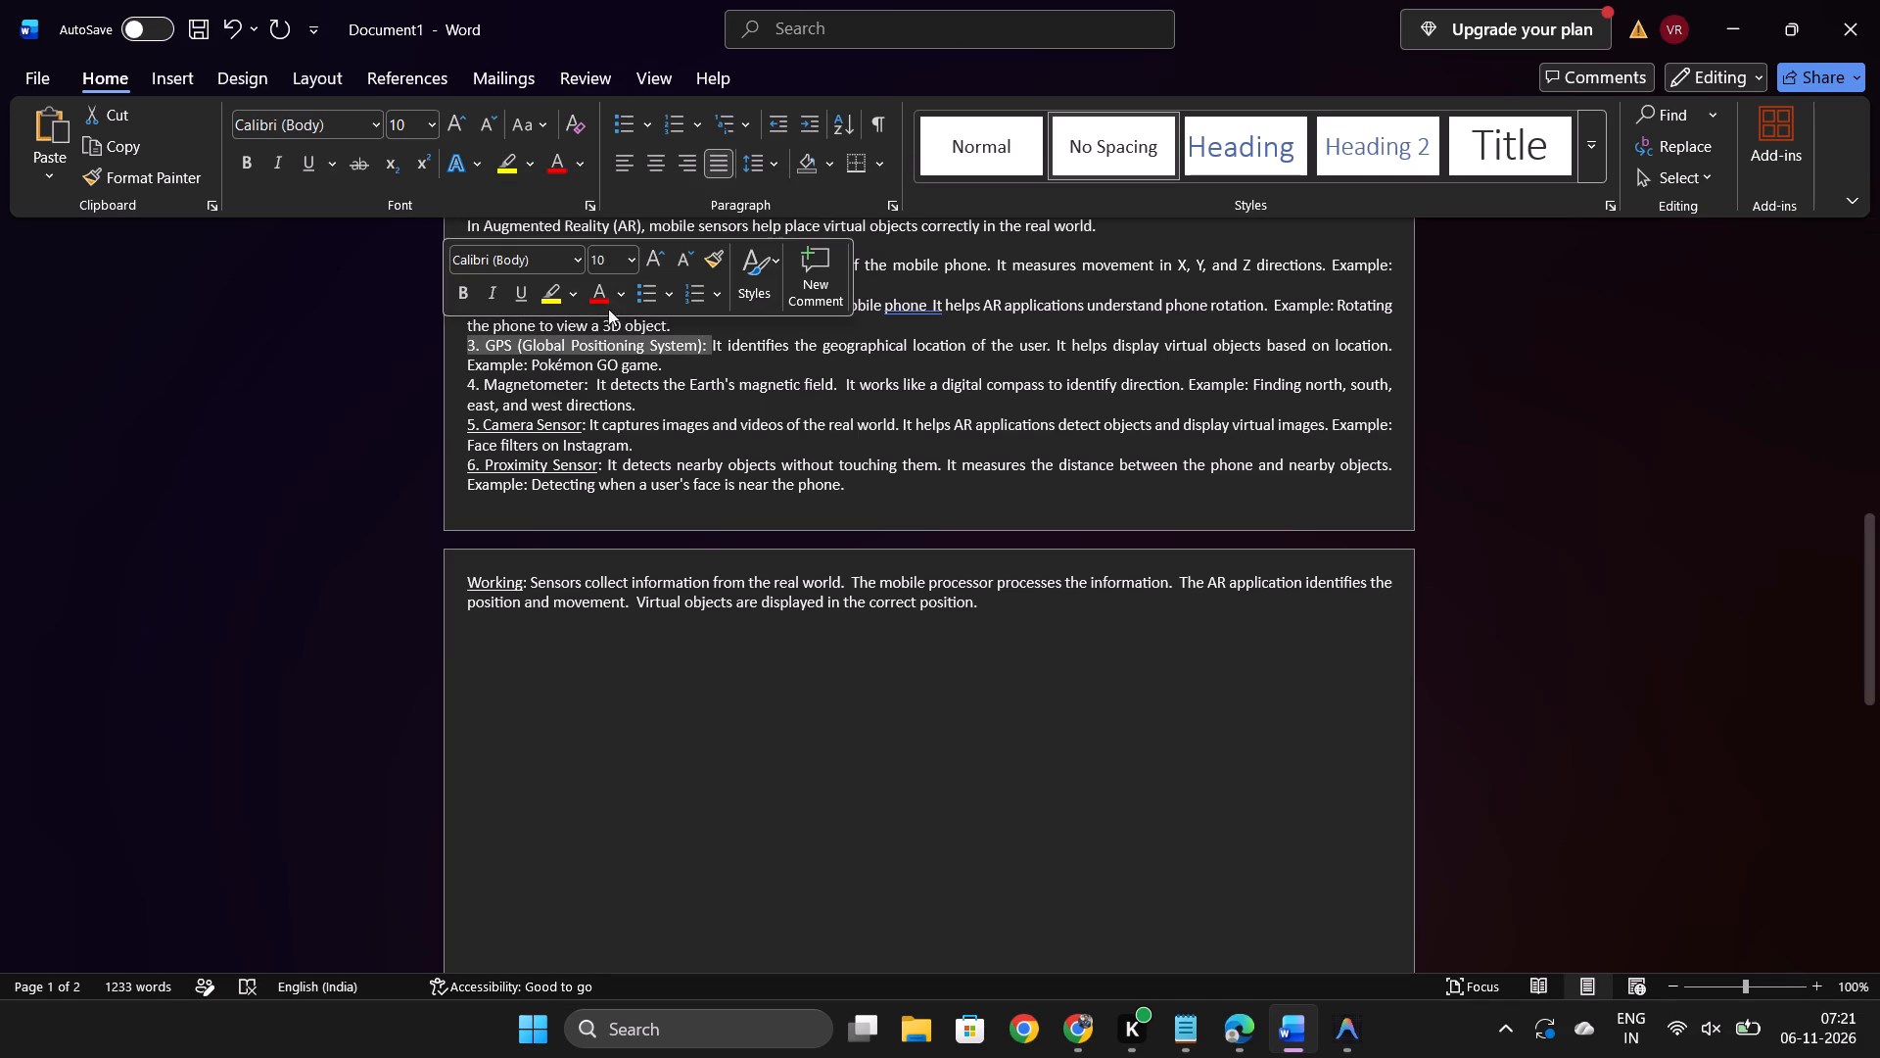
{"action": "left_click", "coordinate": [527, 296]}
{"action": "left_click_drag", "start_coordinate": [581, 385], "coordinate": [443, 384]}
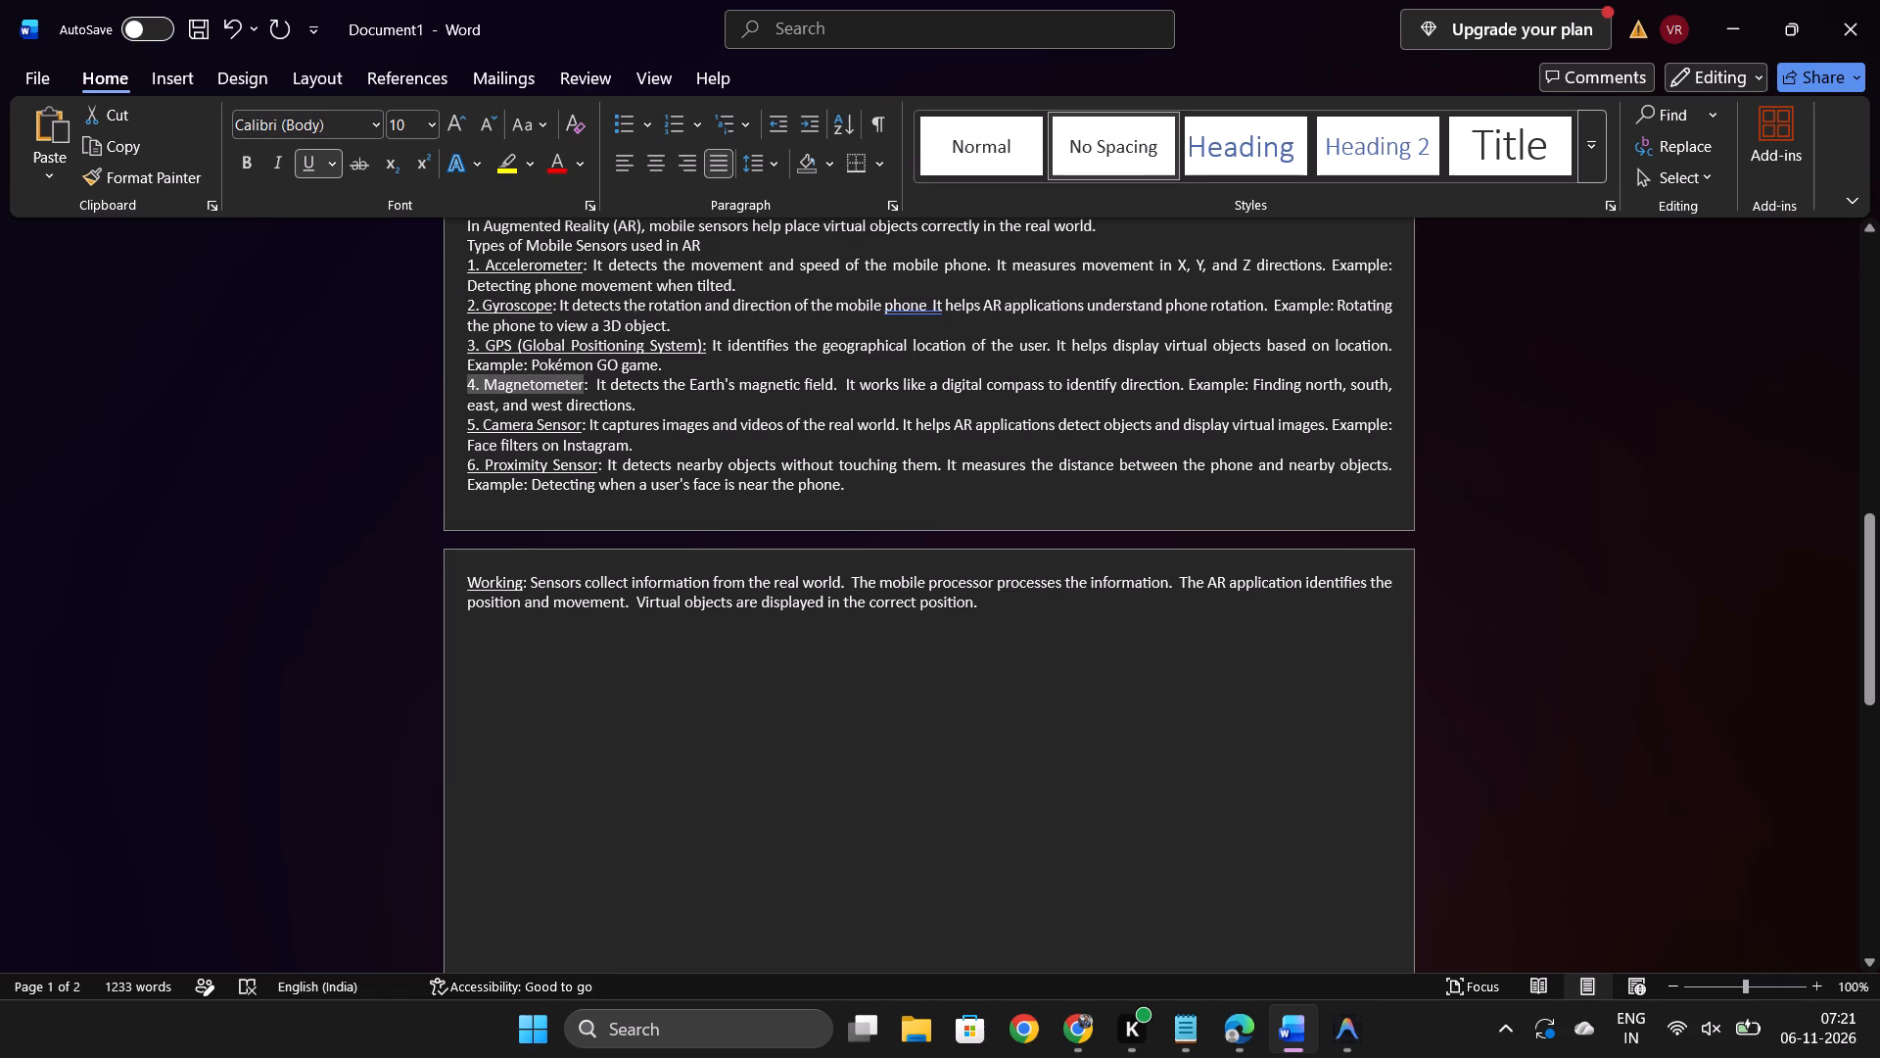
{"action": "left_click_drag", "start_coordinate": [443, 384], "coordinate": [436, 384]}
{"action": "left_click", "coordinate": [518, 345]}
{"action": "left_click", "coordinate": [594, 467]}
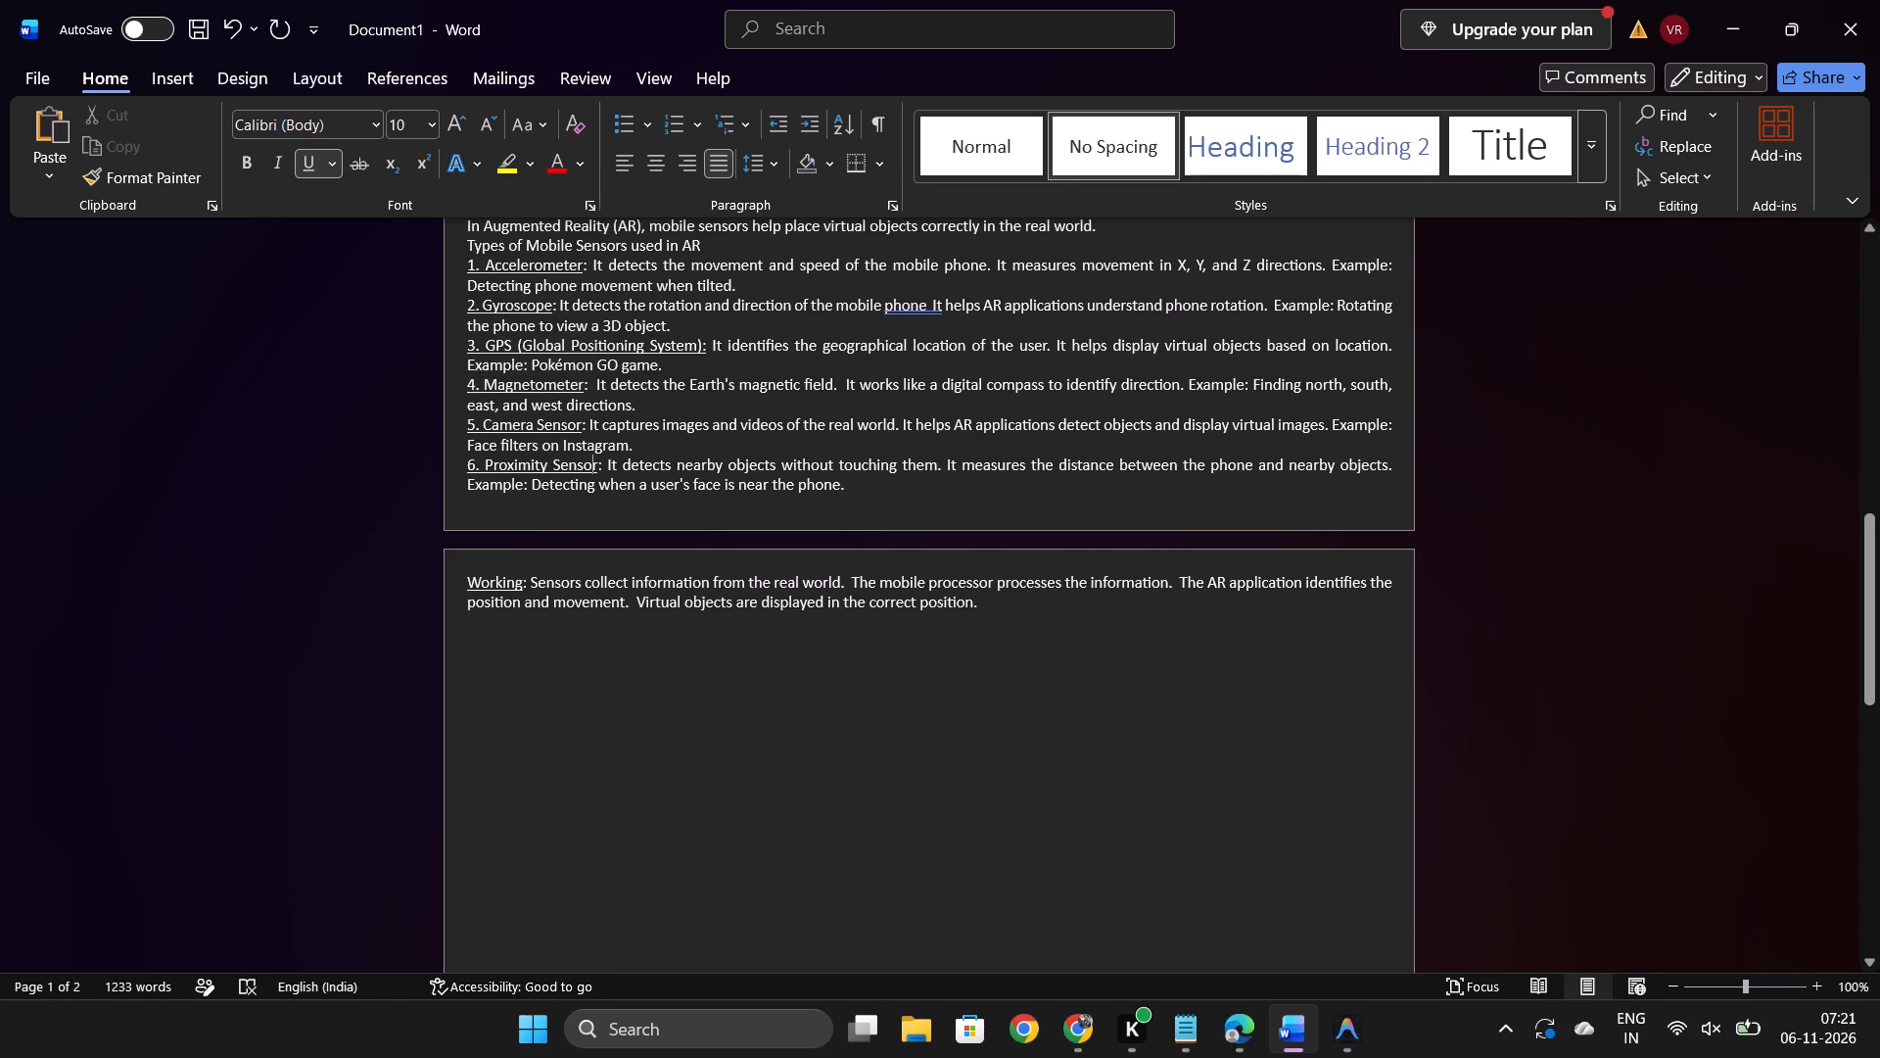
Shorten the line "Types of Mobile Sensors used in AR" to "Types:".
{"action": "scroll", "coordinate": [571, 499], "scroll_direction": "up", "scroll_amount": 2}
{"action": "left_click", "coordinate": [714, 397]}
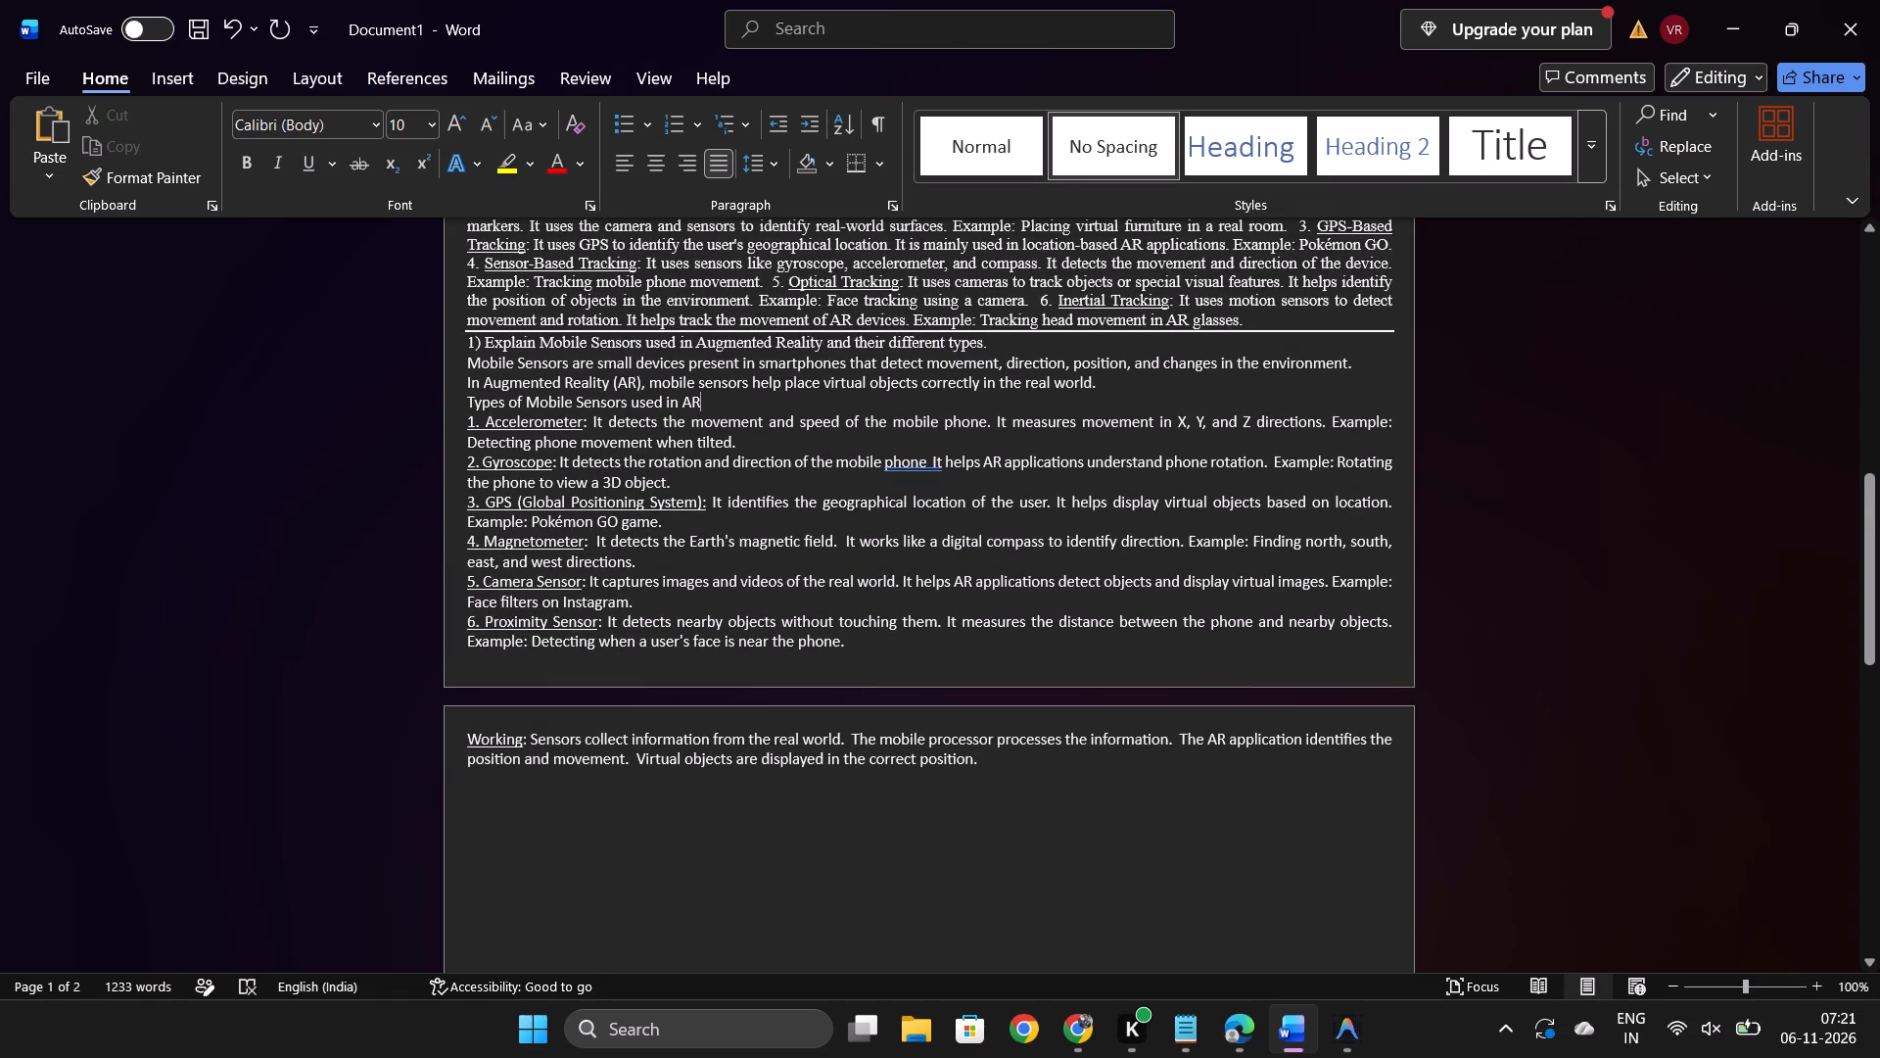
{"action": "key", "text": "BackSpace"}
{"action": "key", "text": "BackSpace"}
{"action": "key", "text": "BackSpace"}
{"action": "key", "text": "BackSpace"}
{"action": "key", "text": "BackSpace"}
{"action": "key", "text": "BackSpace"}
{"action": "key", "text": "BackSpace"}
{"action": "key", "text": "BackSpace"}
{"action": "key", "text": "BackSpace"}
{"action": "key", "text": "BackSpace"}
{"action": "key", "text": "BackSpace"}
{"action": "key", "text": "BackSpace"}
{"action": "key", "text": "BackSpace"}
{"action": "key", "text": "BackSpace"}
{"action": "key", "text": "BackSpace"}
{"action": "key", "text": "BackSpace"}
{"action": "key", "text": "BackSpace"}
{"action": "key", "text": "BackSpace"}
{"action": "key", "text": "BackSpace"}
{"action": "key", "text": "BackSpace"}
{"action": "key", "text": "BackSpace"}
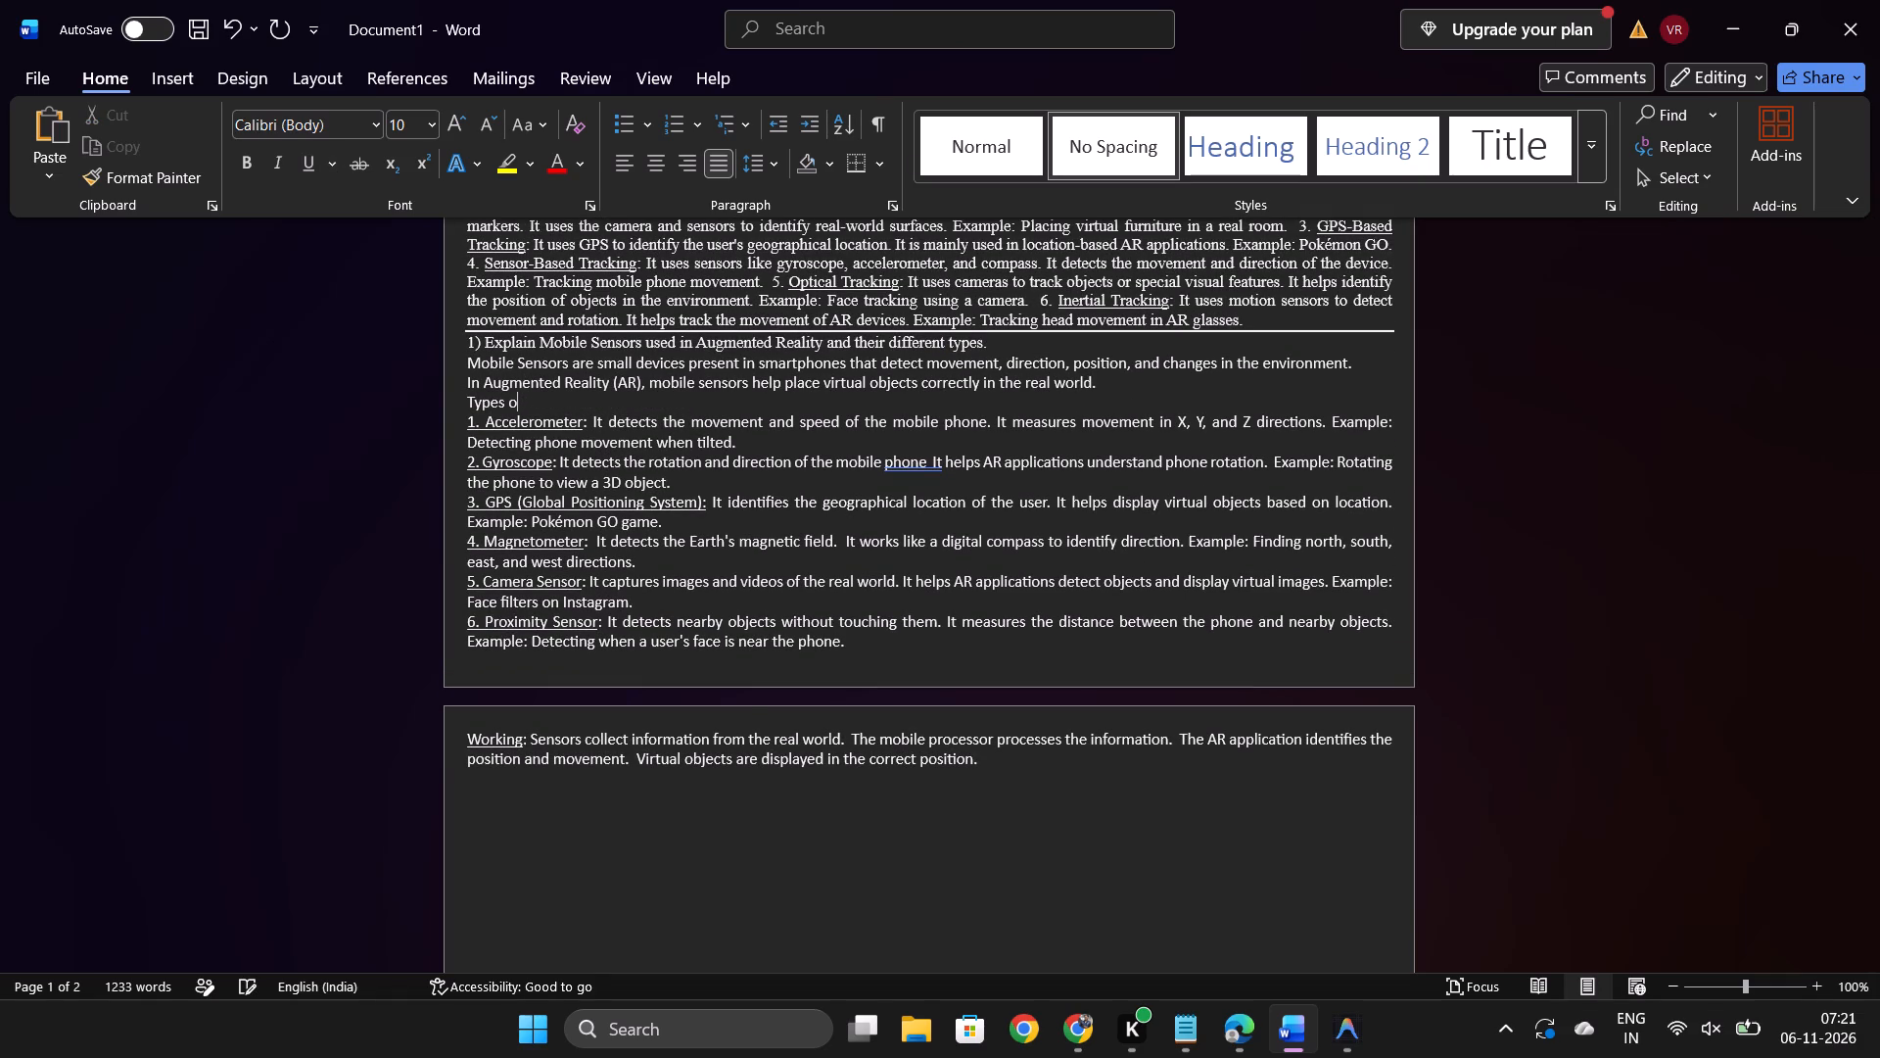
{"action": "key", "text": "BackSpace"}
{"action": "key", "text": "BackSpace"}
{"action": "key", "text": "shift+colon"}
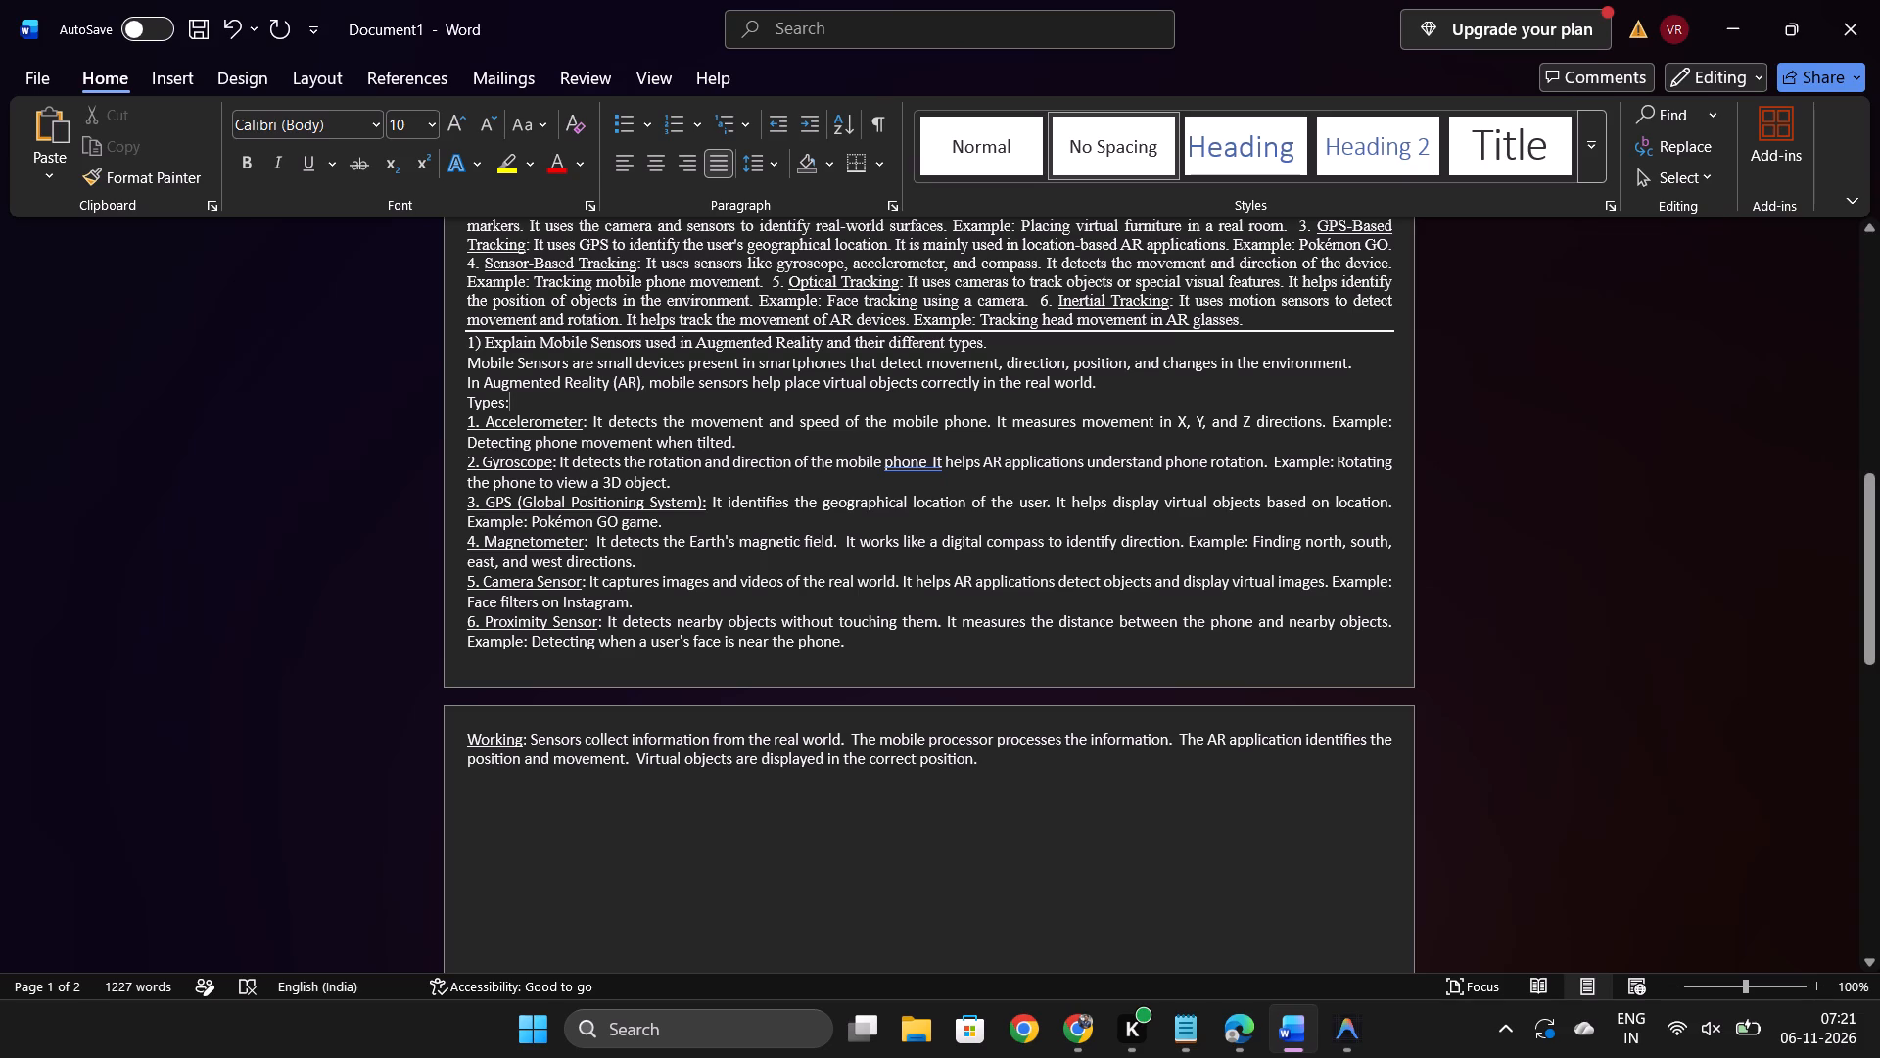
Underline and italicise the word "Types" above the sensor list.
{"action": "left_click_drag", "start_coordinate": [505, 405], "coordinate": [456, 404]}
{"action": "left_click", "coordinate": [526, 361]}
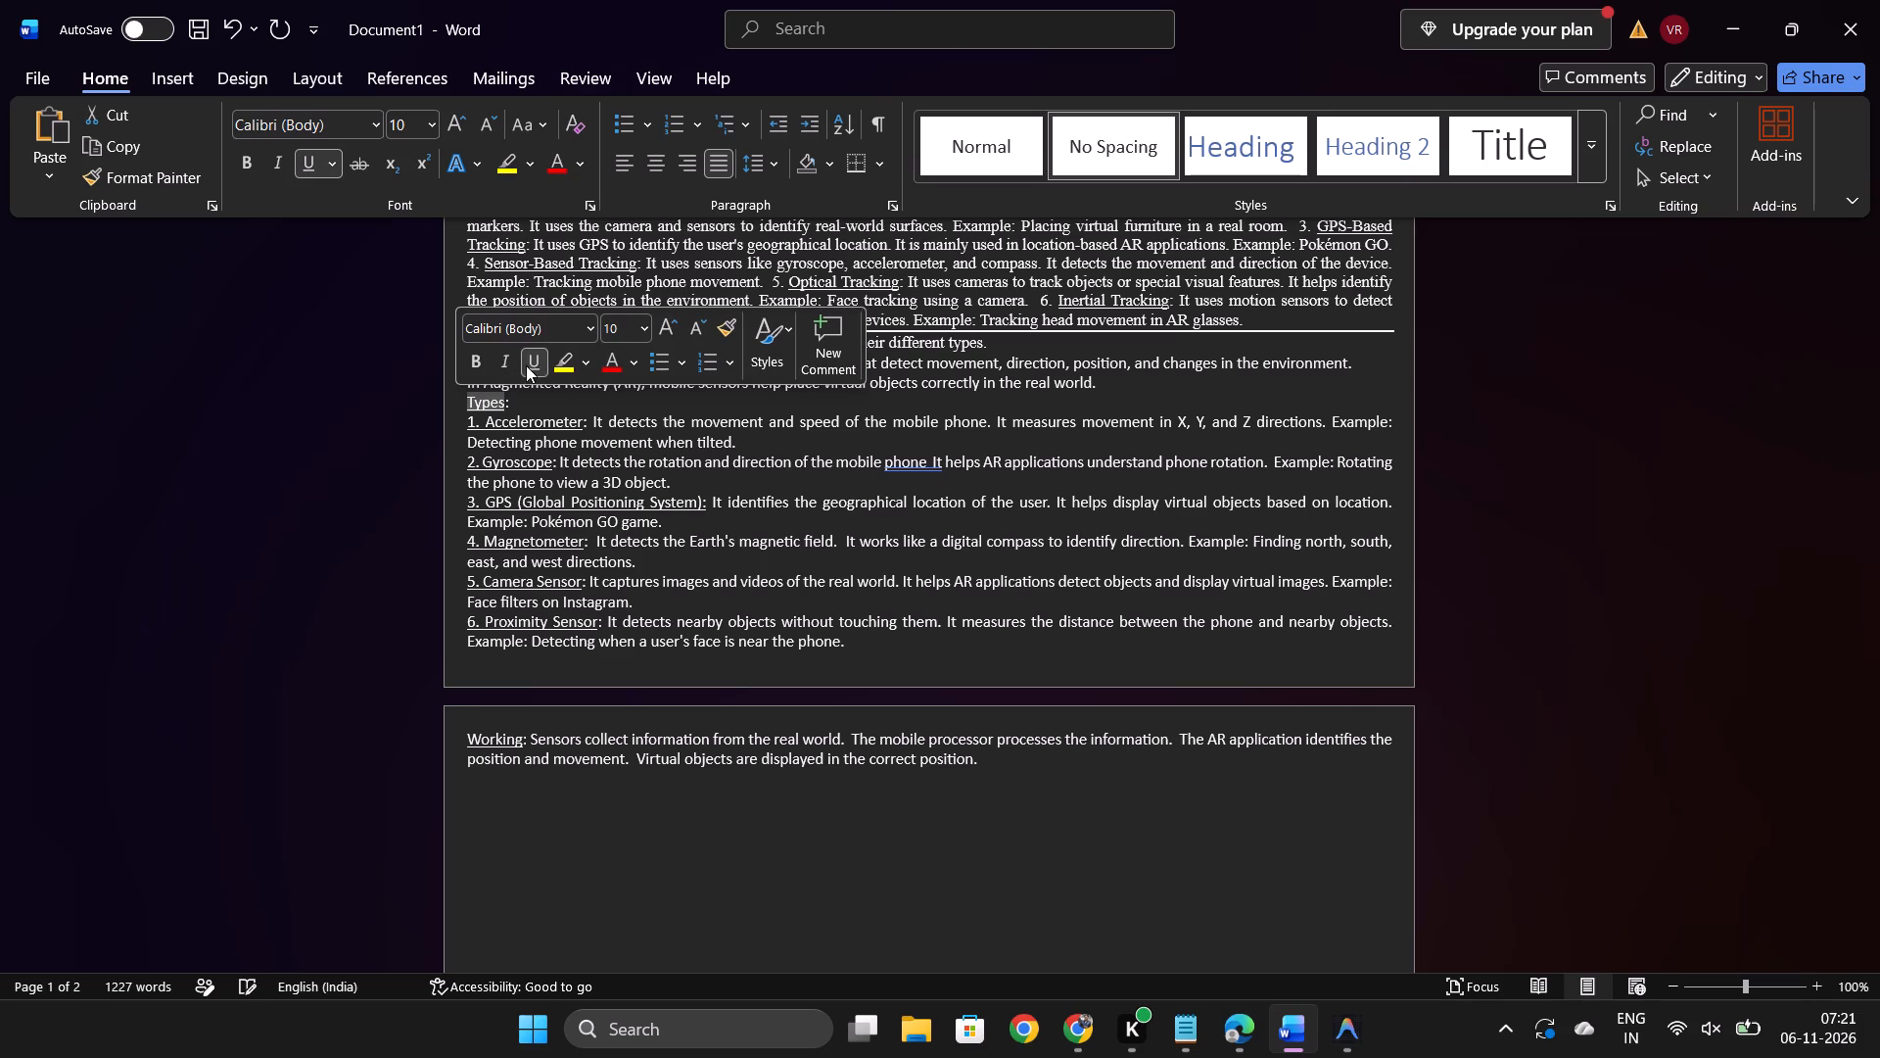
{"action": "left_click", "coordinate": [499, 361]}
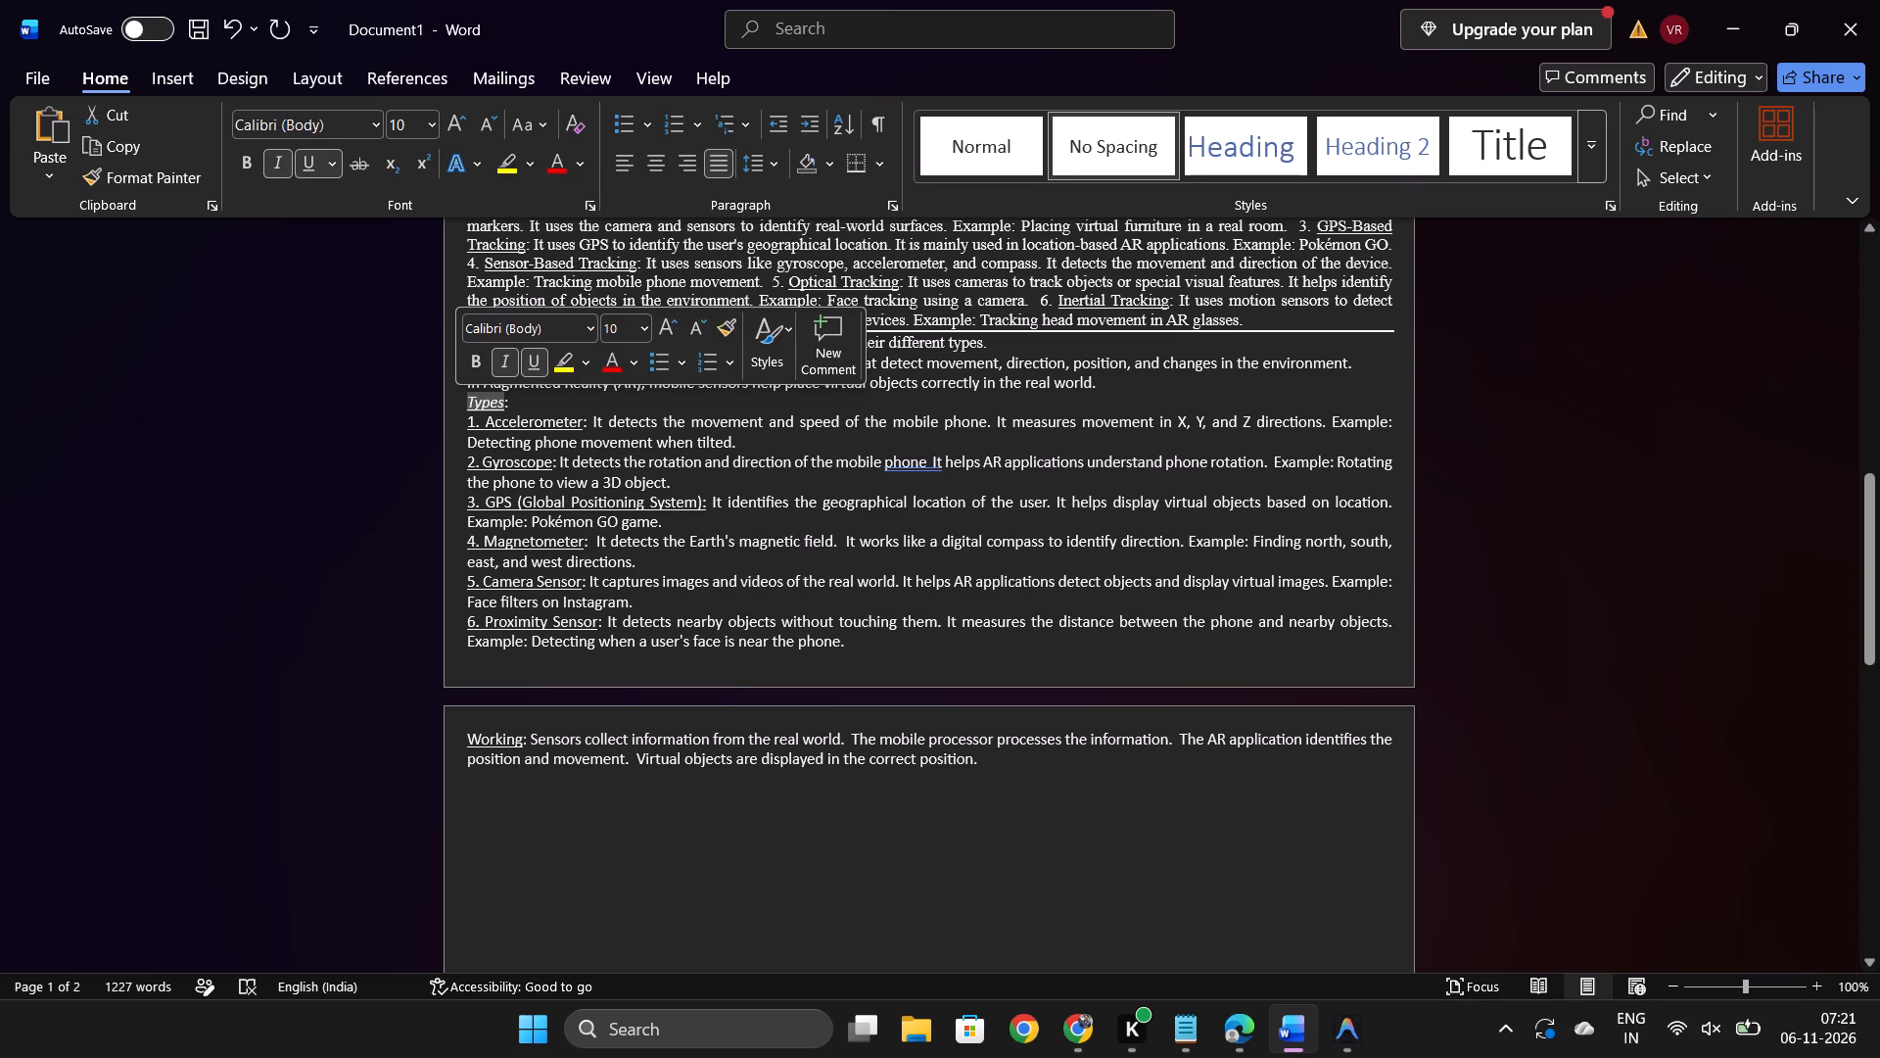
Italicise the underlined word "Working" that opens the last paragraph of the mobile sensors answer.
{"action": "left_click_drag", "start_coordinate": [523, 739], "coordinate": [462, 738]}
{"action": "left_click", "coordinate": [507, 694]}
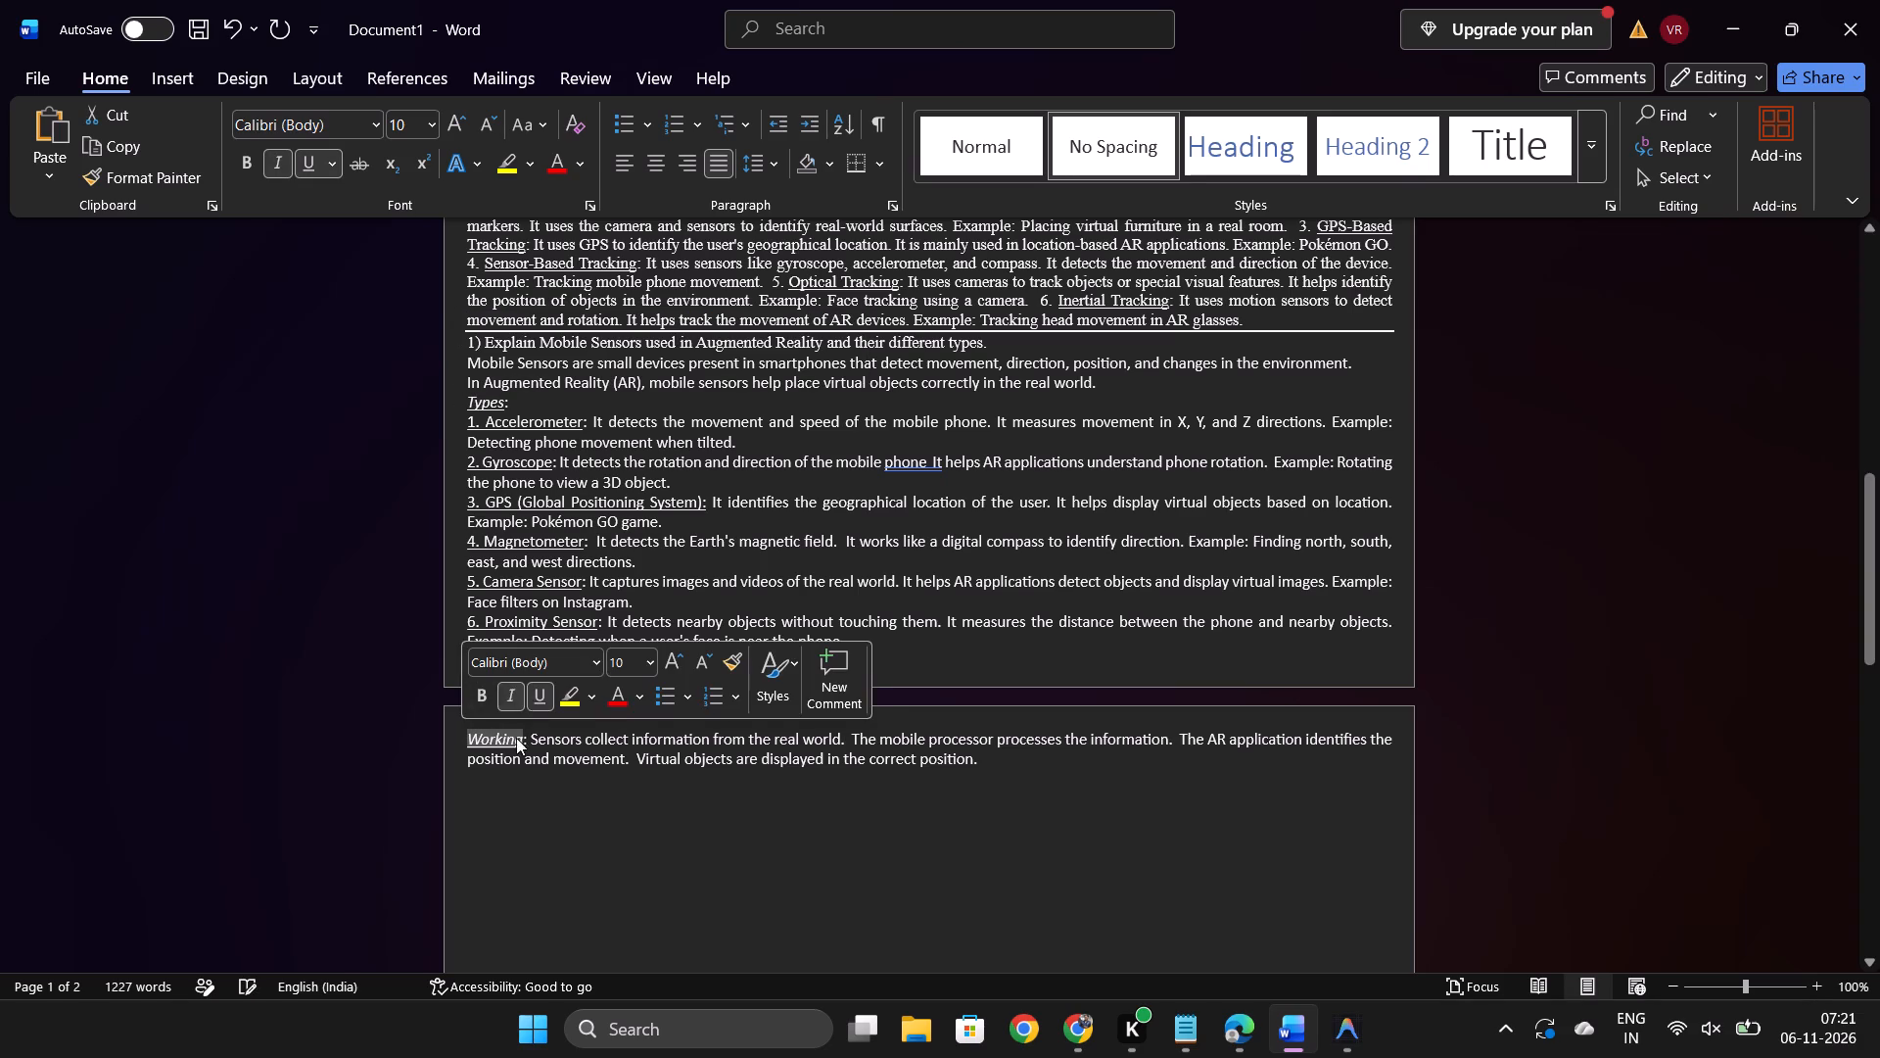
{"action": "left_click", "coordinate": [517, 741]}
Shorten "Augmented Reality (AR)" to "AR" in the second introductory sentence of the mobile sensors answer.
{"action": "left_click", "coordinate": [467, 386]}
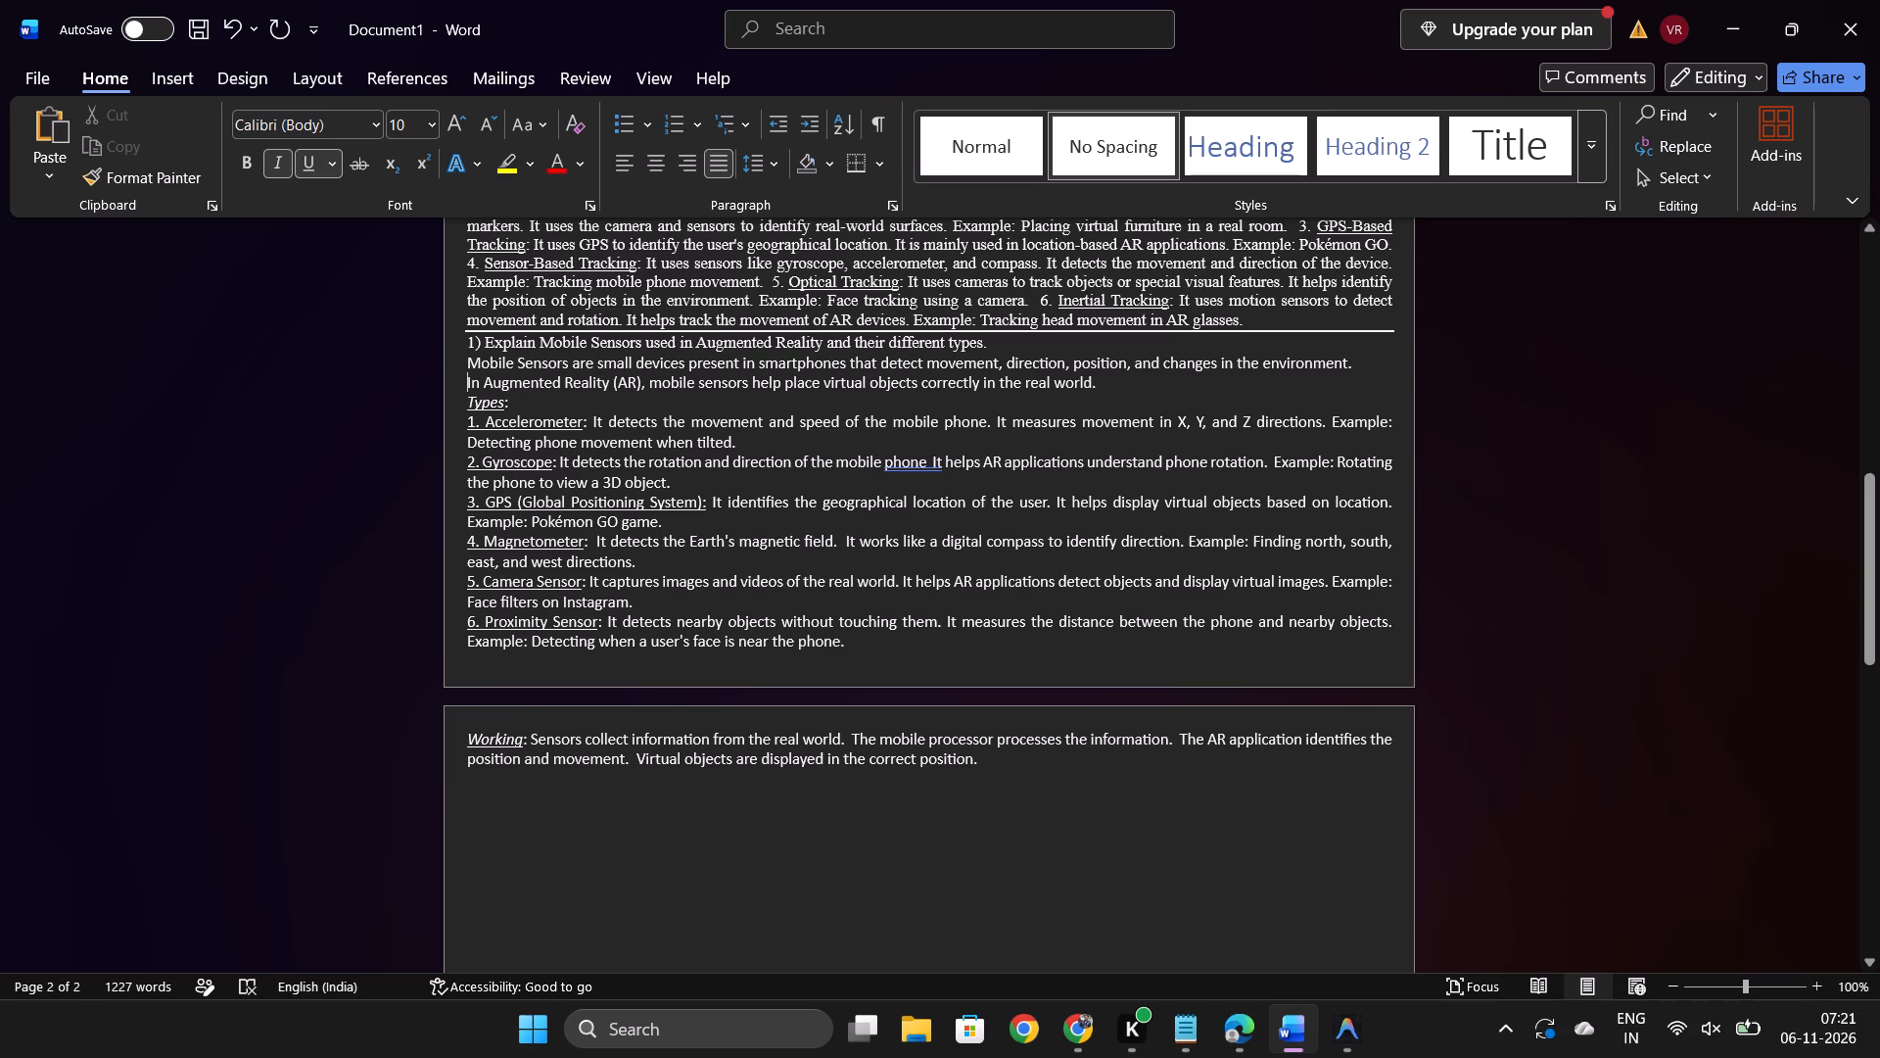
{"action": "left_click", "coordinate": [620, 377]}
{"action": "key", "text": "BackSpace"}
{"action": "key", "text": "BackSpace"}
{"action": "key", "text": "BackSpace"}
{"action": "key", "text": "BackSpace"}
{"action": "key", "text": "BackSpace"}
{"action": "key", "text": "BackSpace"}
{"action": "key", "text": "BackSpace"}
{"action": "key", "text": "BackSpace"}
{"action": "key", "text": "BackSpace"}
{"action": "key", "text": "BackSpace"}
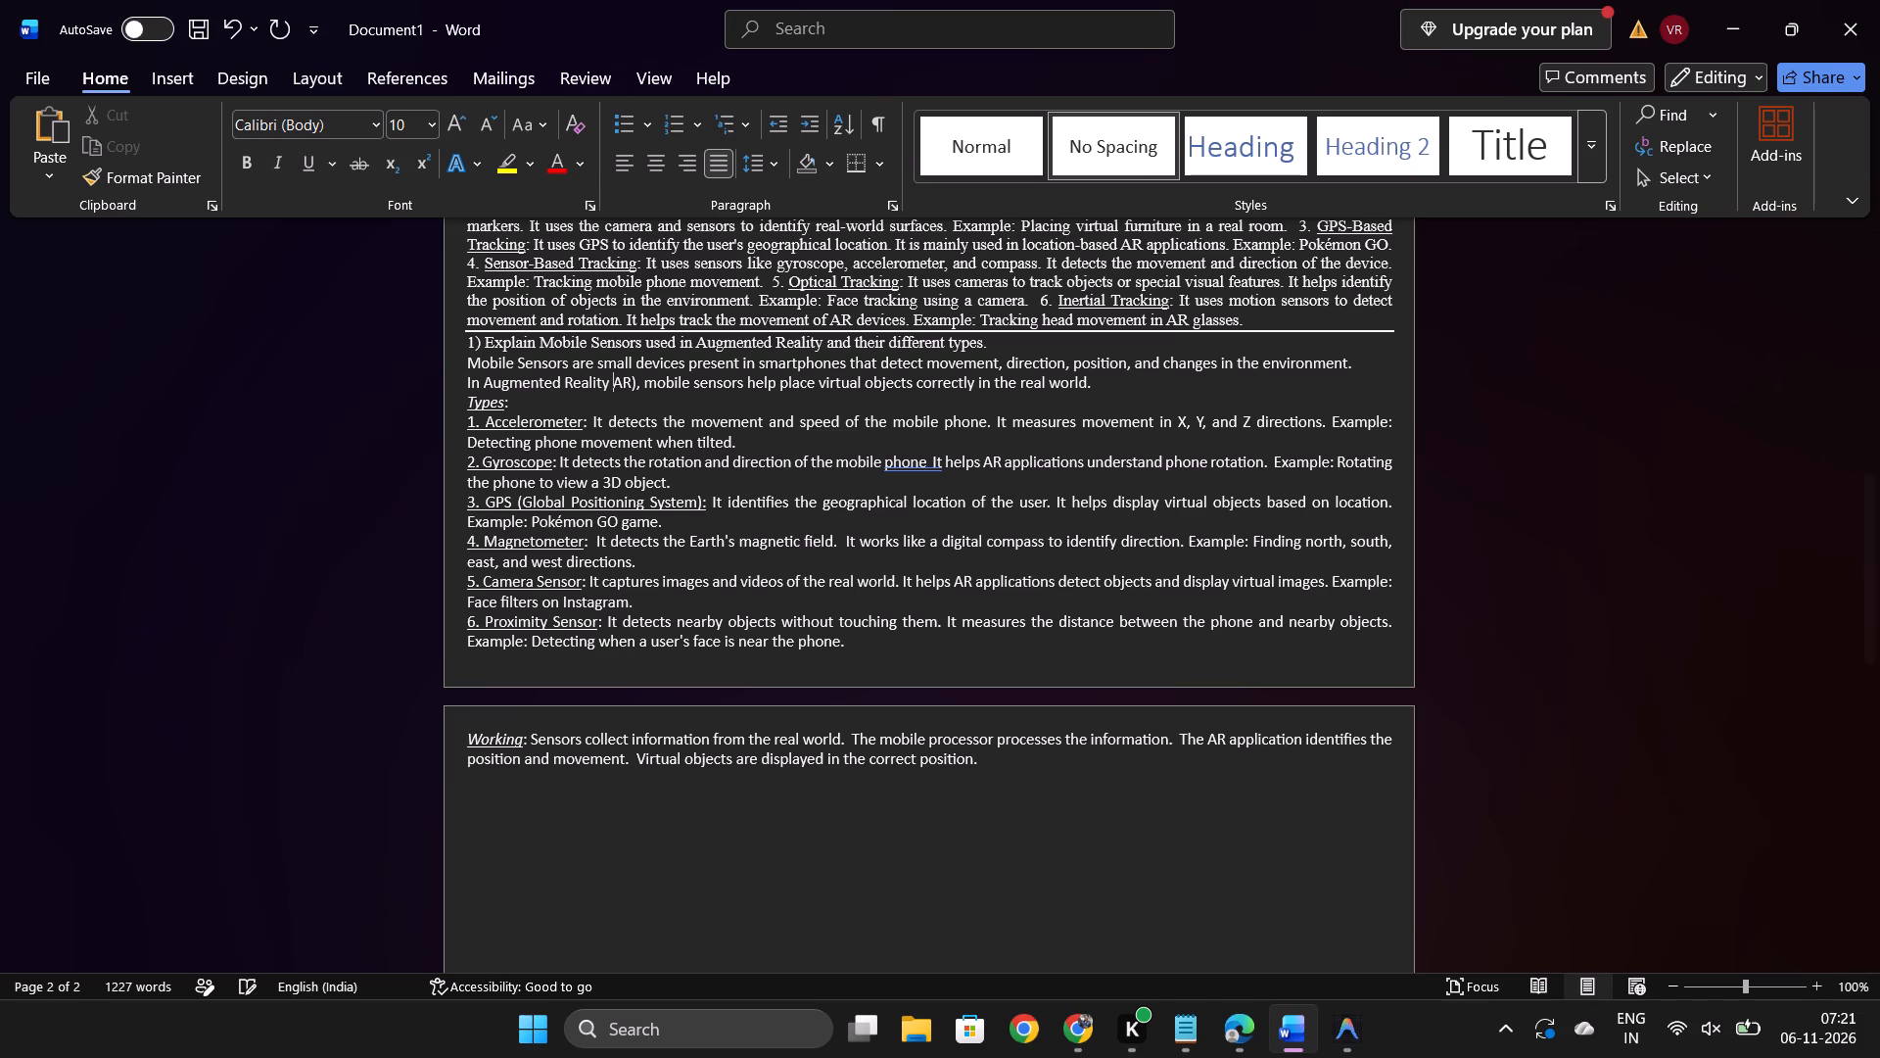
{"action": "key", "text": "BackSpace"}
{"action": "key", "text": "BackSpace"}
{"action": "key", "text": "BackSpace"}
{"action": "key", "text": "BackSpace"}
{"action": "key", "text": "BackSpace"}
{"action": "key", "text": "BackSpace"}
{"action": "key", "text": "BackSpace"}
{"action": "key", "text": "BackSpace"}
{"action": "key", "text": "BackSpace"}
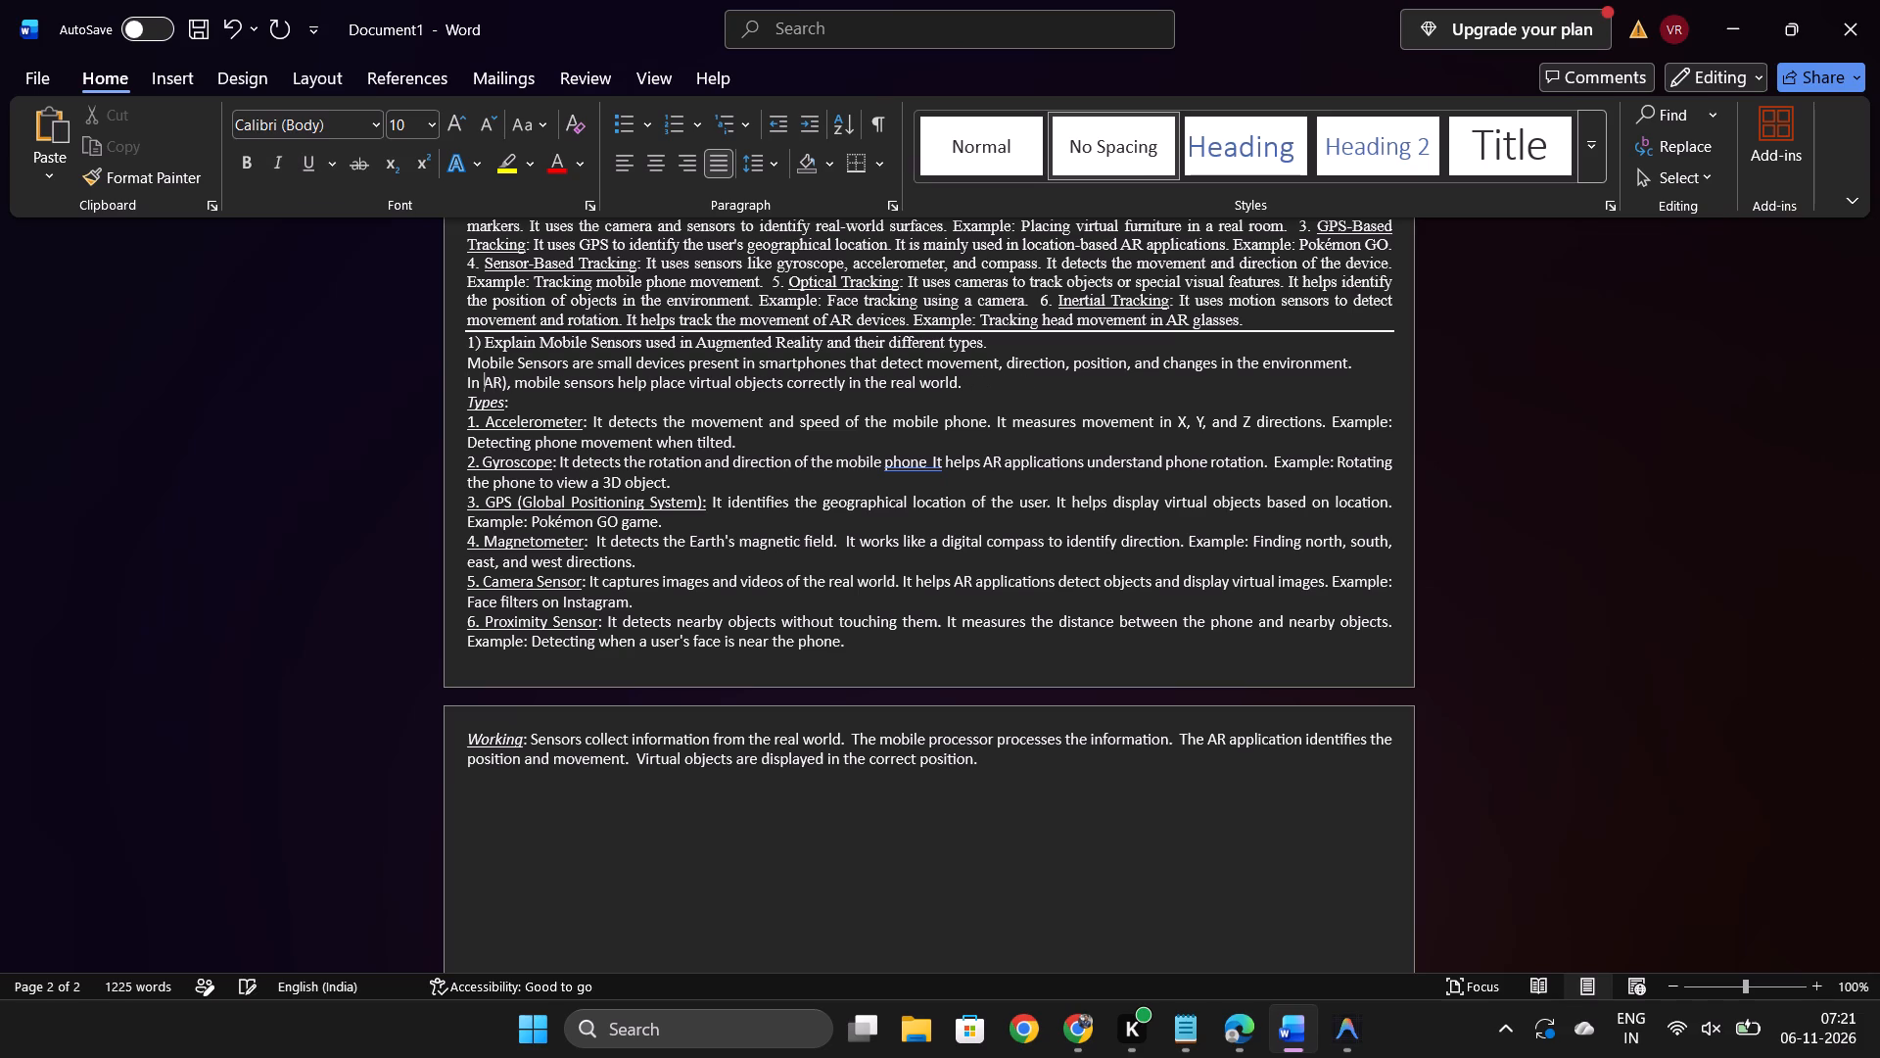
{"action": "key", "text": "Right"}
{"action": "key", "text": "Right"}
{"action": "key", "text": "Right"}
{"action": "key", "text": "BackSpace"}
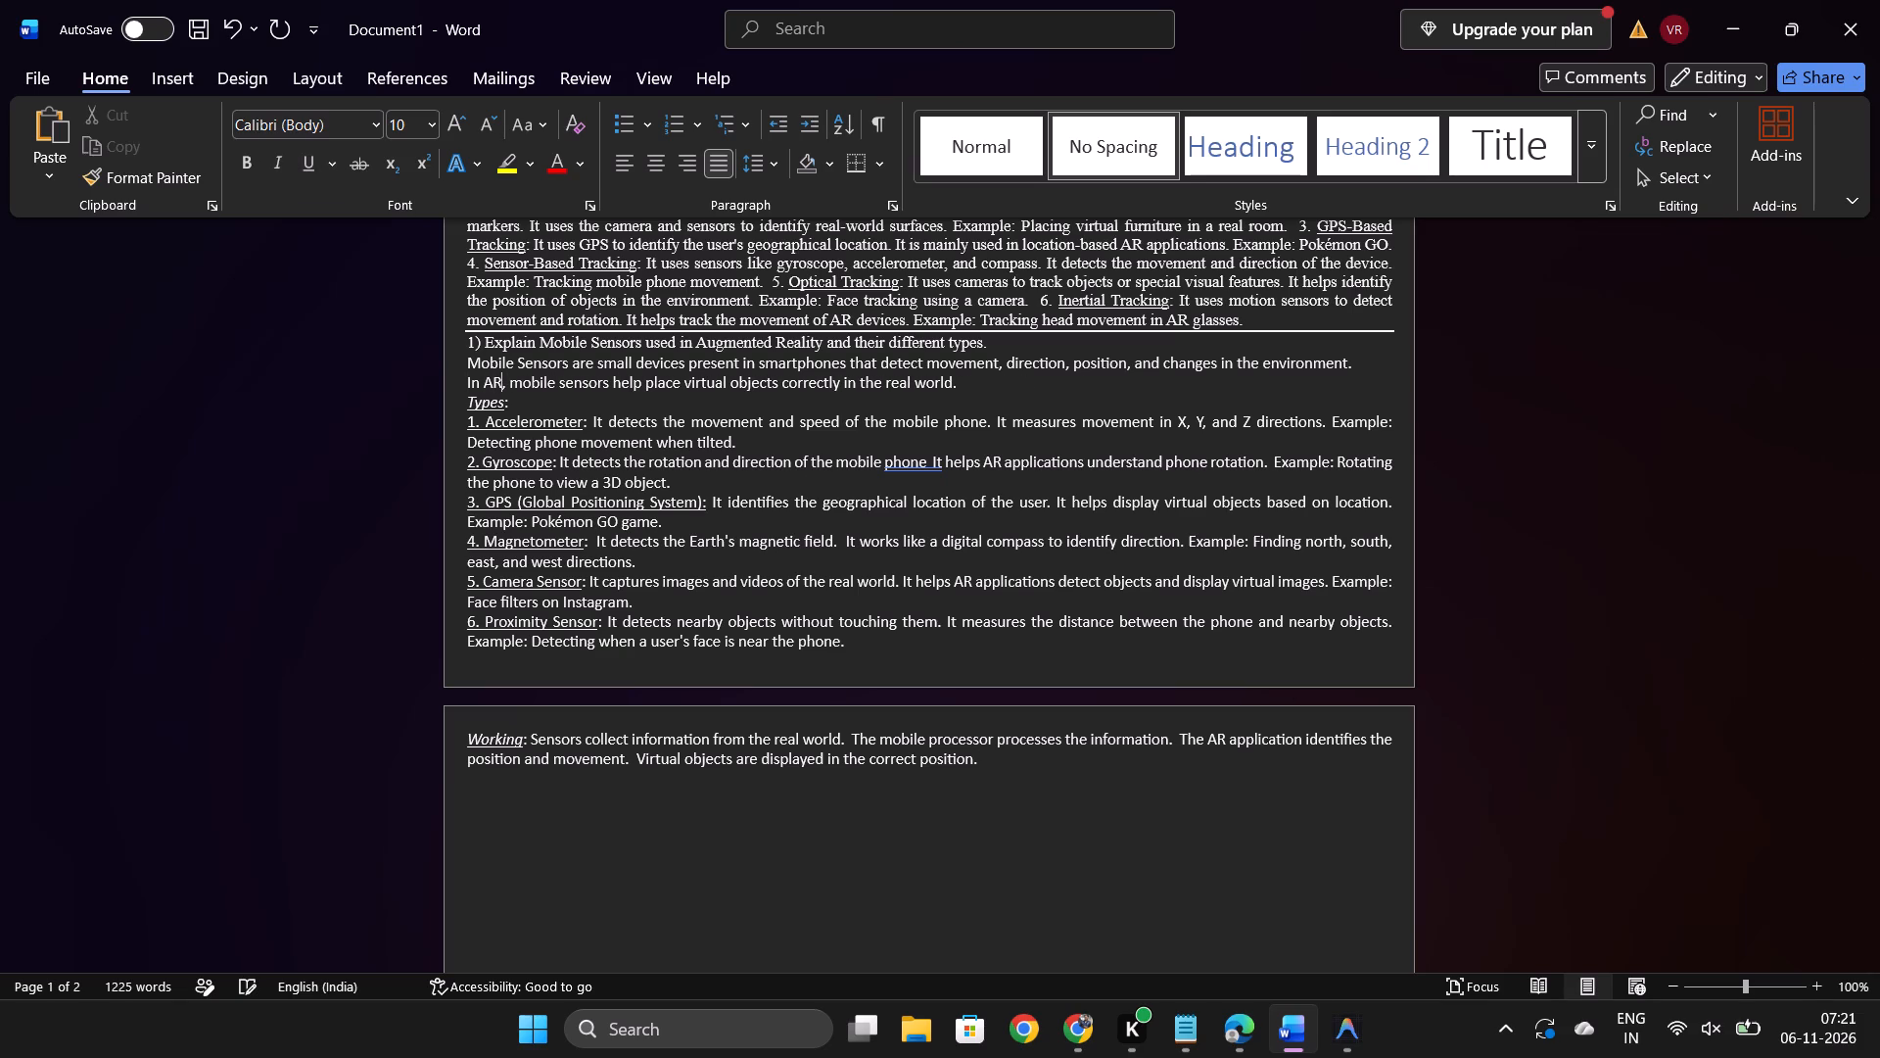
Join the line starting "In AR" to the end of the preceding introductory sentence, separated by a space.
{"action": "left_click", "coordinate": [464, 384]}
{"action": "key", "text": "BackSpace"}
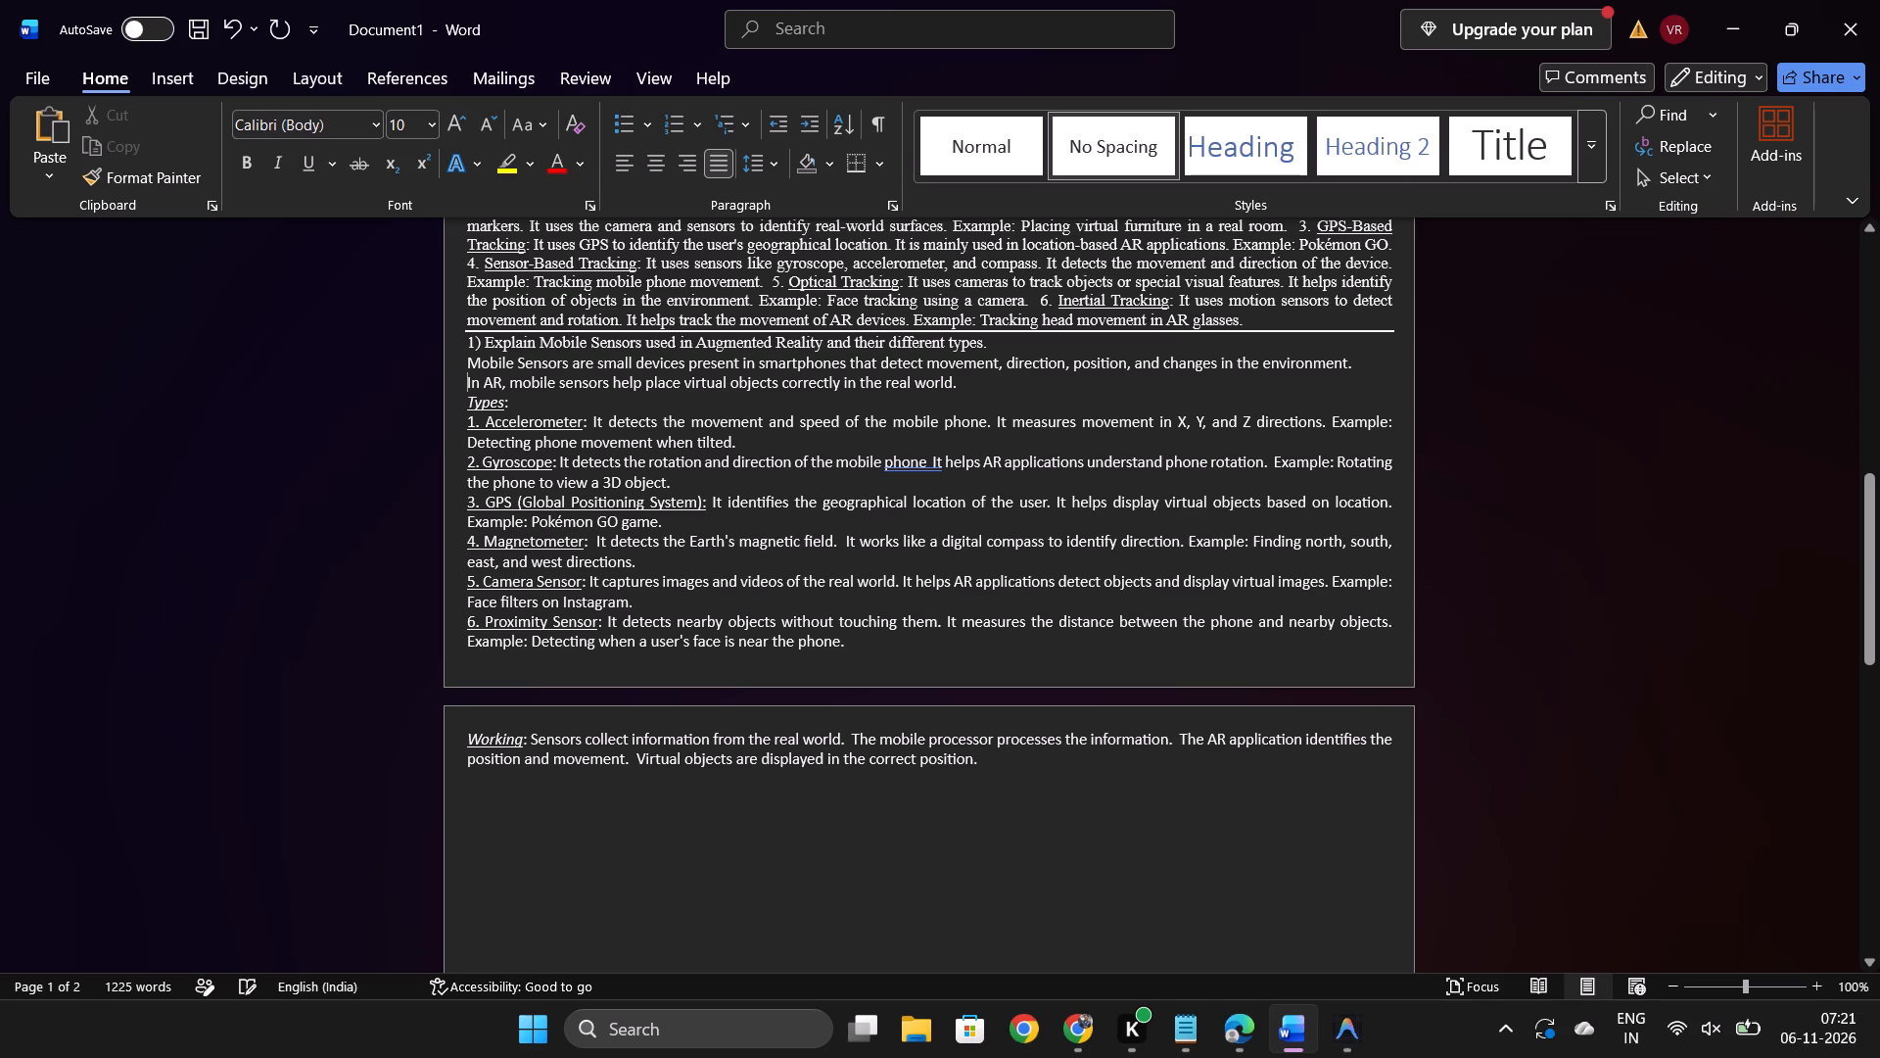
{"action": "key", "text": "space"}
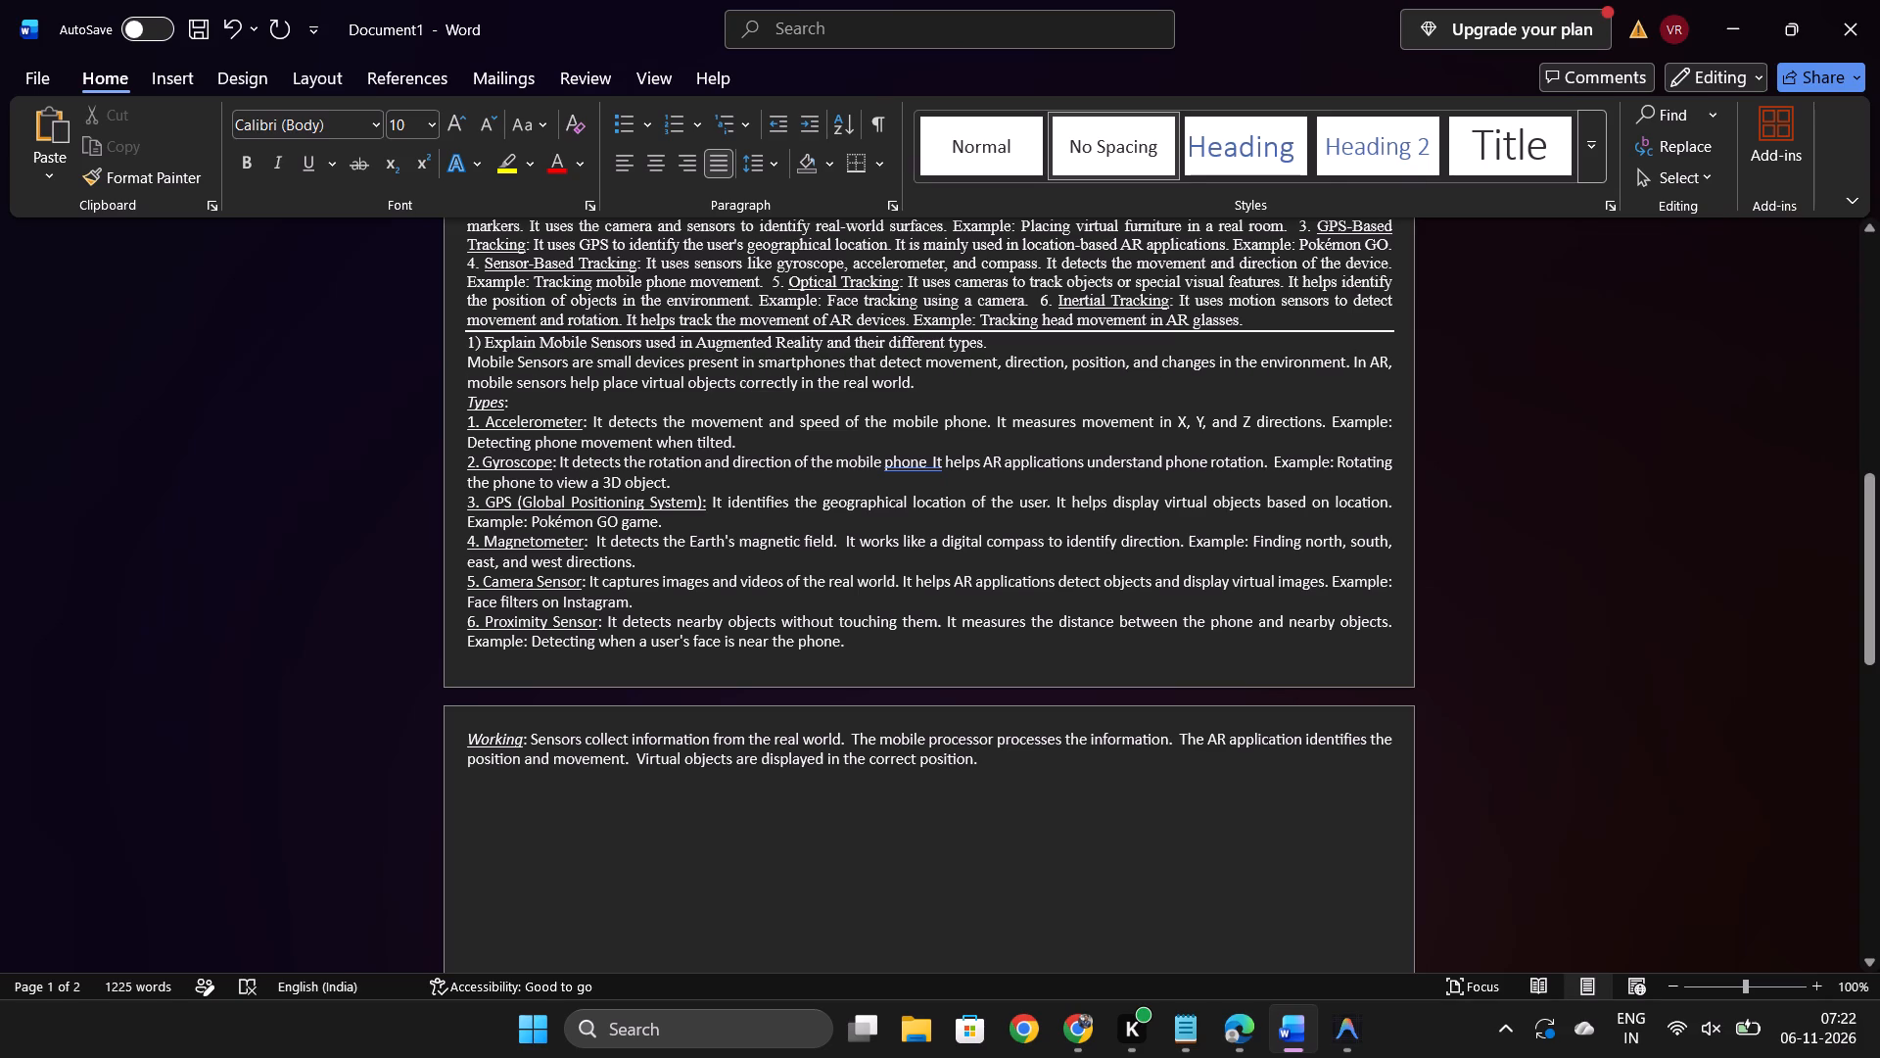
Join the Accelerometer entry to the "Types:" line and run the Gyroscope entry on directly after it.
{"action": "left_click", "coordinate": [465, 422]}
{"action": "key", "text": "BackSpace"}
{"action": "key", "text": "space"}
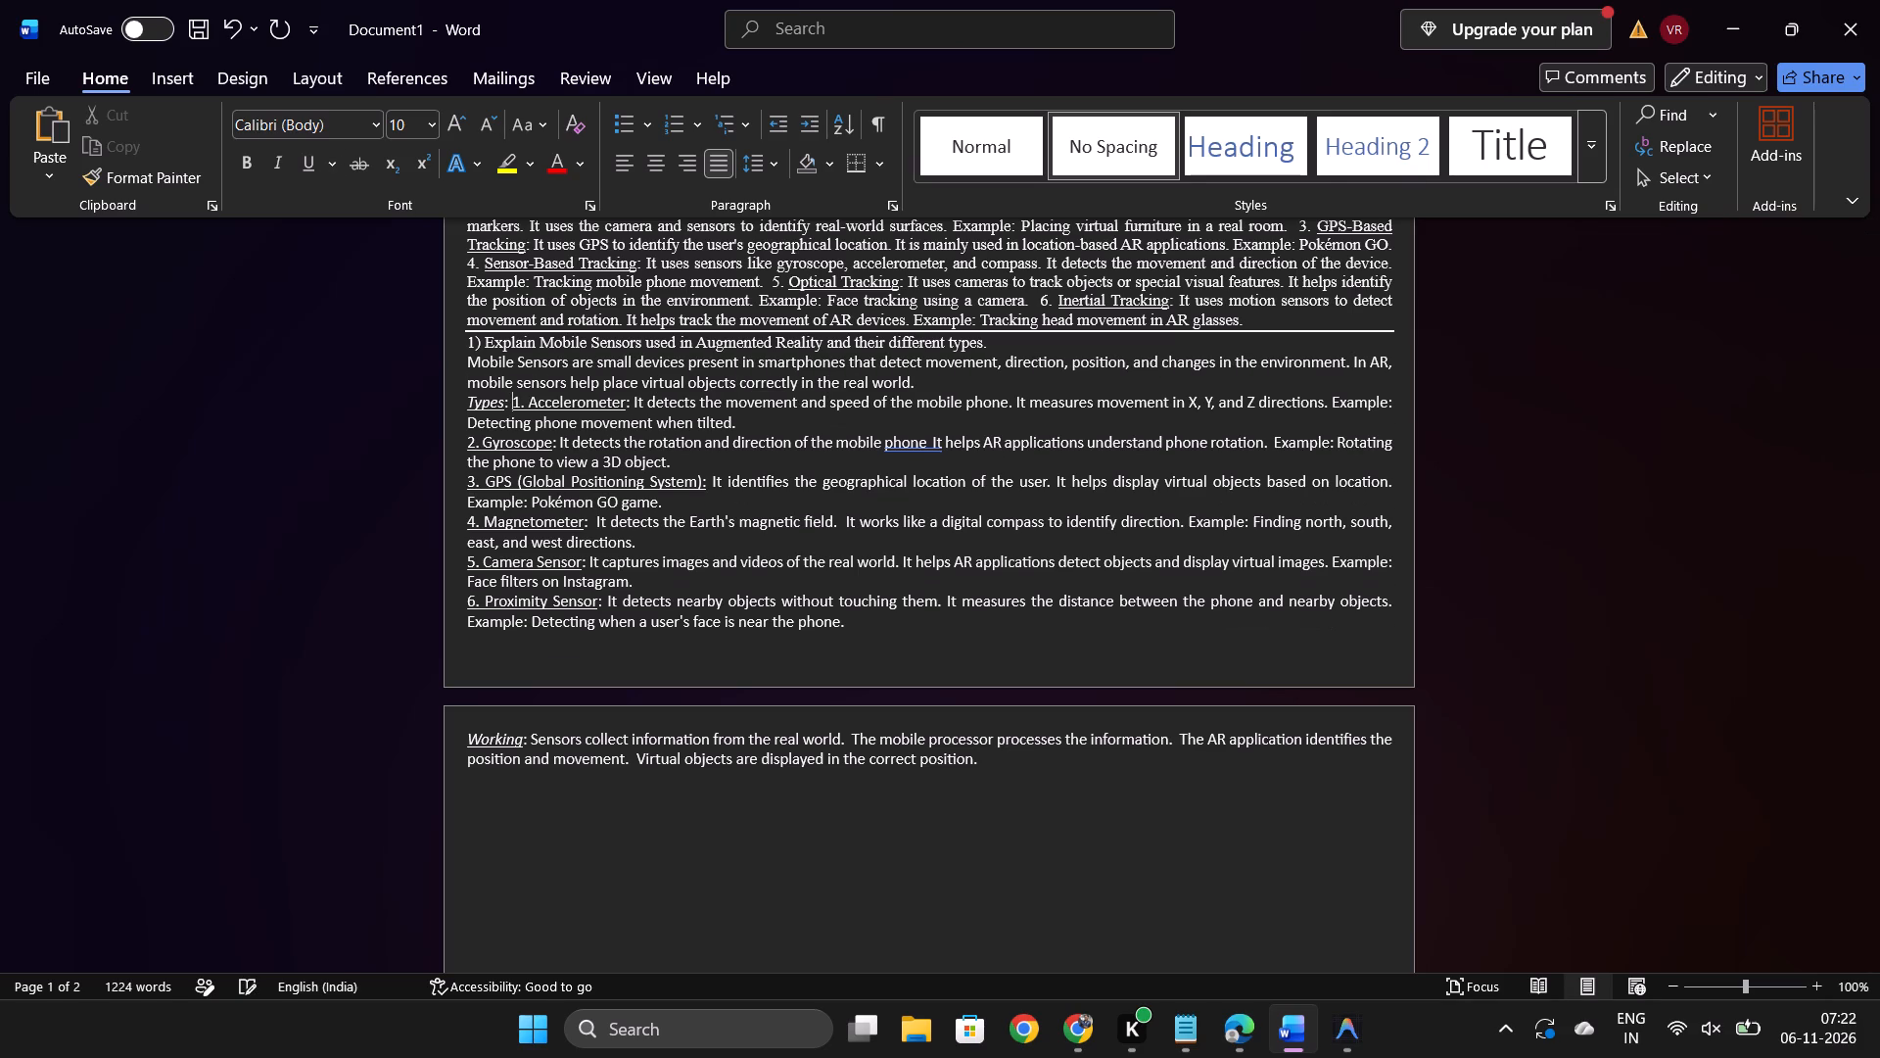
{"action": "key", "text": "Down"}
{"action": "key", "text": "Down"}
{"action": "key", "text": "Left"}
{"action": "key", "text": "Left"}
{"action": "key", "text": "Left"}
{"action": "key", "text": "Left"}
{"action": "key", "text": "Left"}
{"action": "key", "text": "Left"}
{"action": "key", "text": "Left"}
{"action": "key", "text": "BackSpace"}
{"action": "key", "text": "space"}
{"action": "key", "text": "space"}
Run the "4. Magnetometer" entry on after the GPS entry, separated by two spaces.
{"action": "key", "text": "Down"}
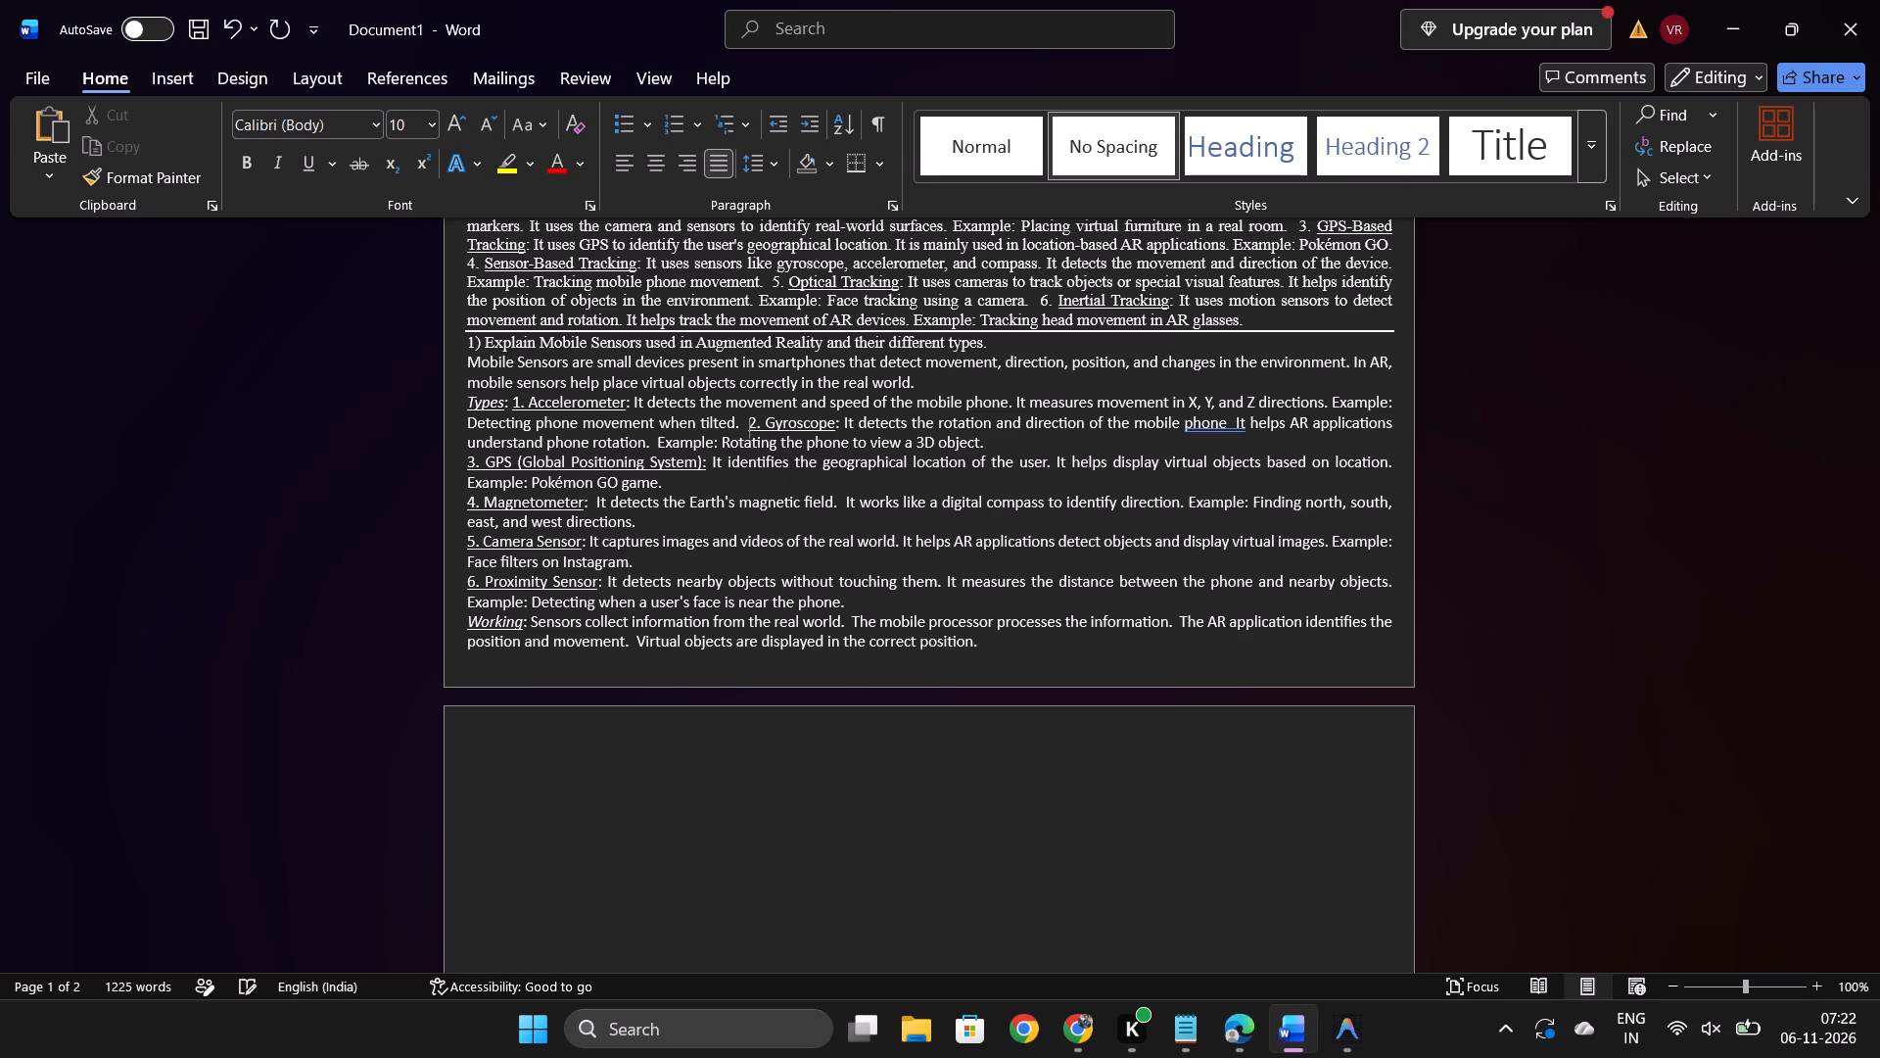
{"action": "key", "text": "Down"}
{"action": "key", "text": "Down"}
{"action": "key", "text": "Right"}
{"action": "key", "text": "BackSpace"}
{"action": "key", "text": "space"}
{"action": "key", "text": "space"}
Run the "6. Proximity Sensor" entry on after the Camera Sensor entry, separated by two spaces.
{"action": "key", "text": "Down"}
{"action": "key", "text": "Down"}
{"action": "key", "text": "Down"}
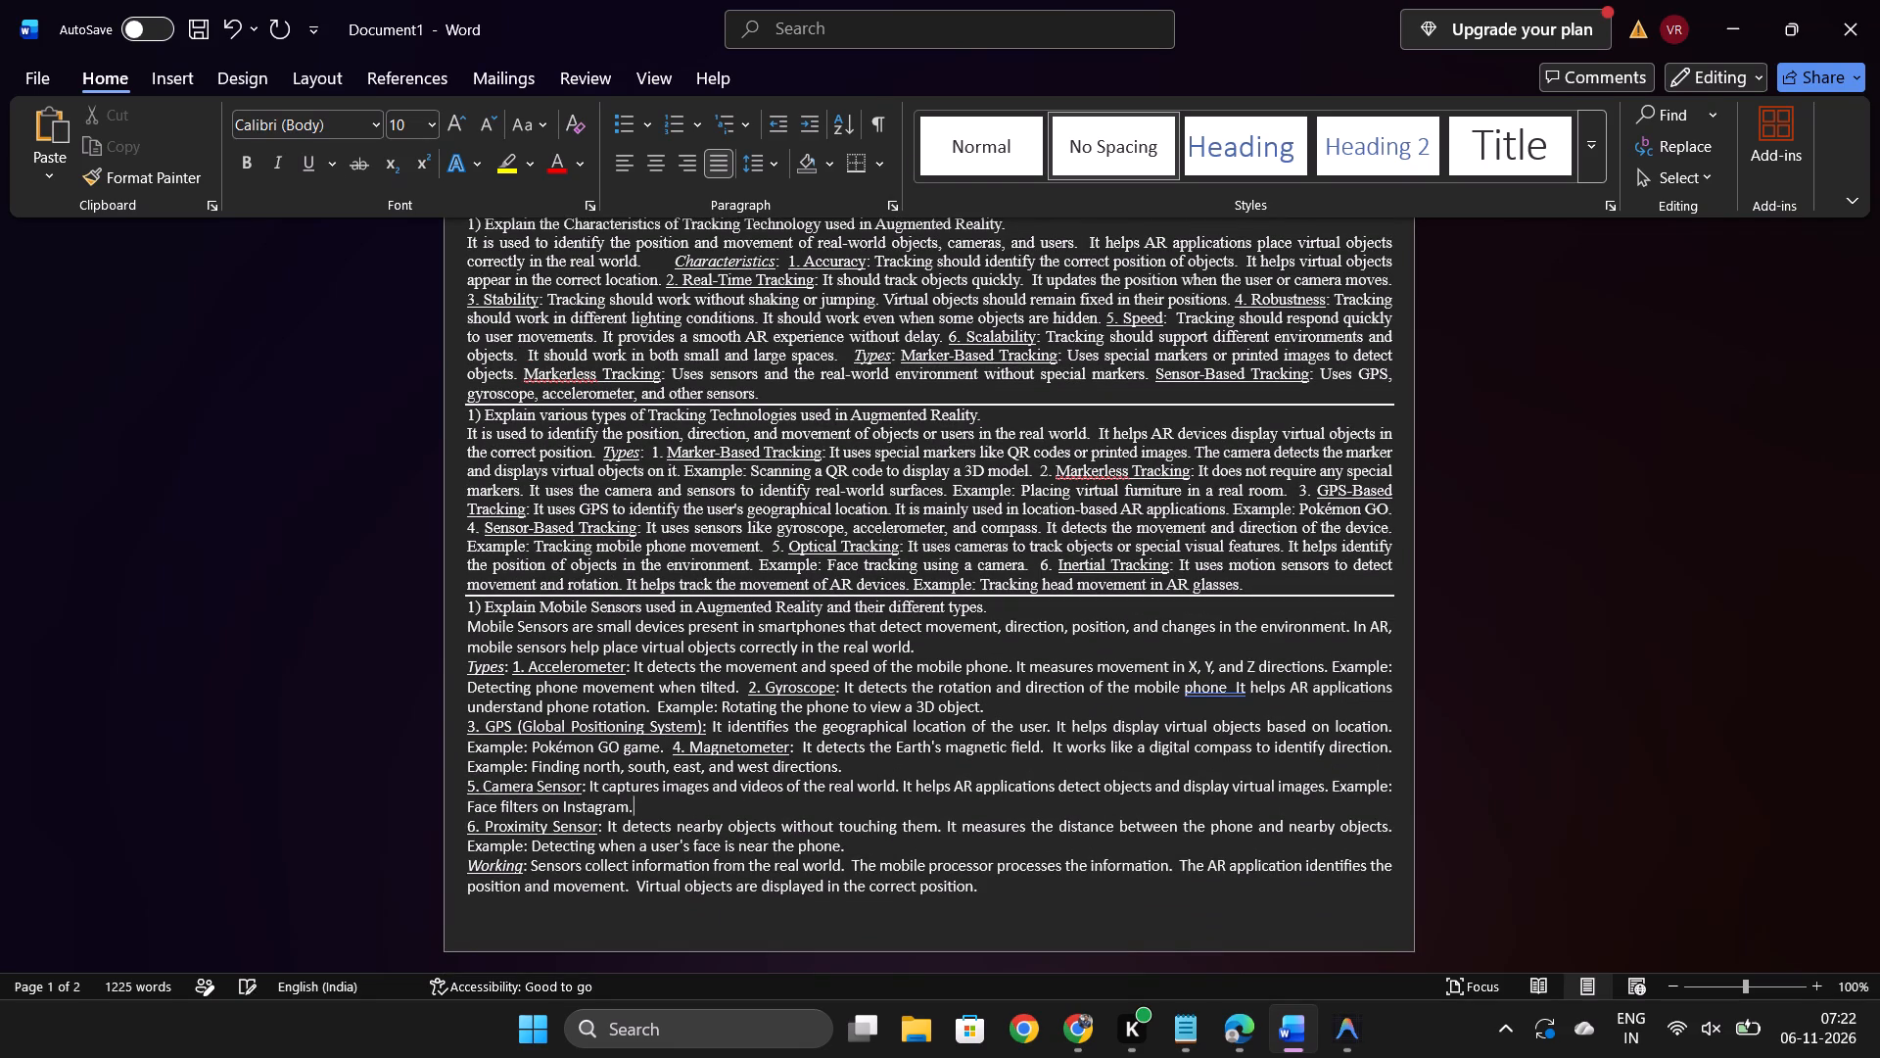
{"action": "key", "text": "Right"}
{"action": "key", "text": "BackSpace"}
{"action": "key", "text": "space"}
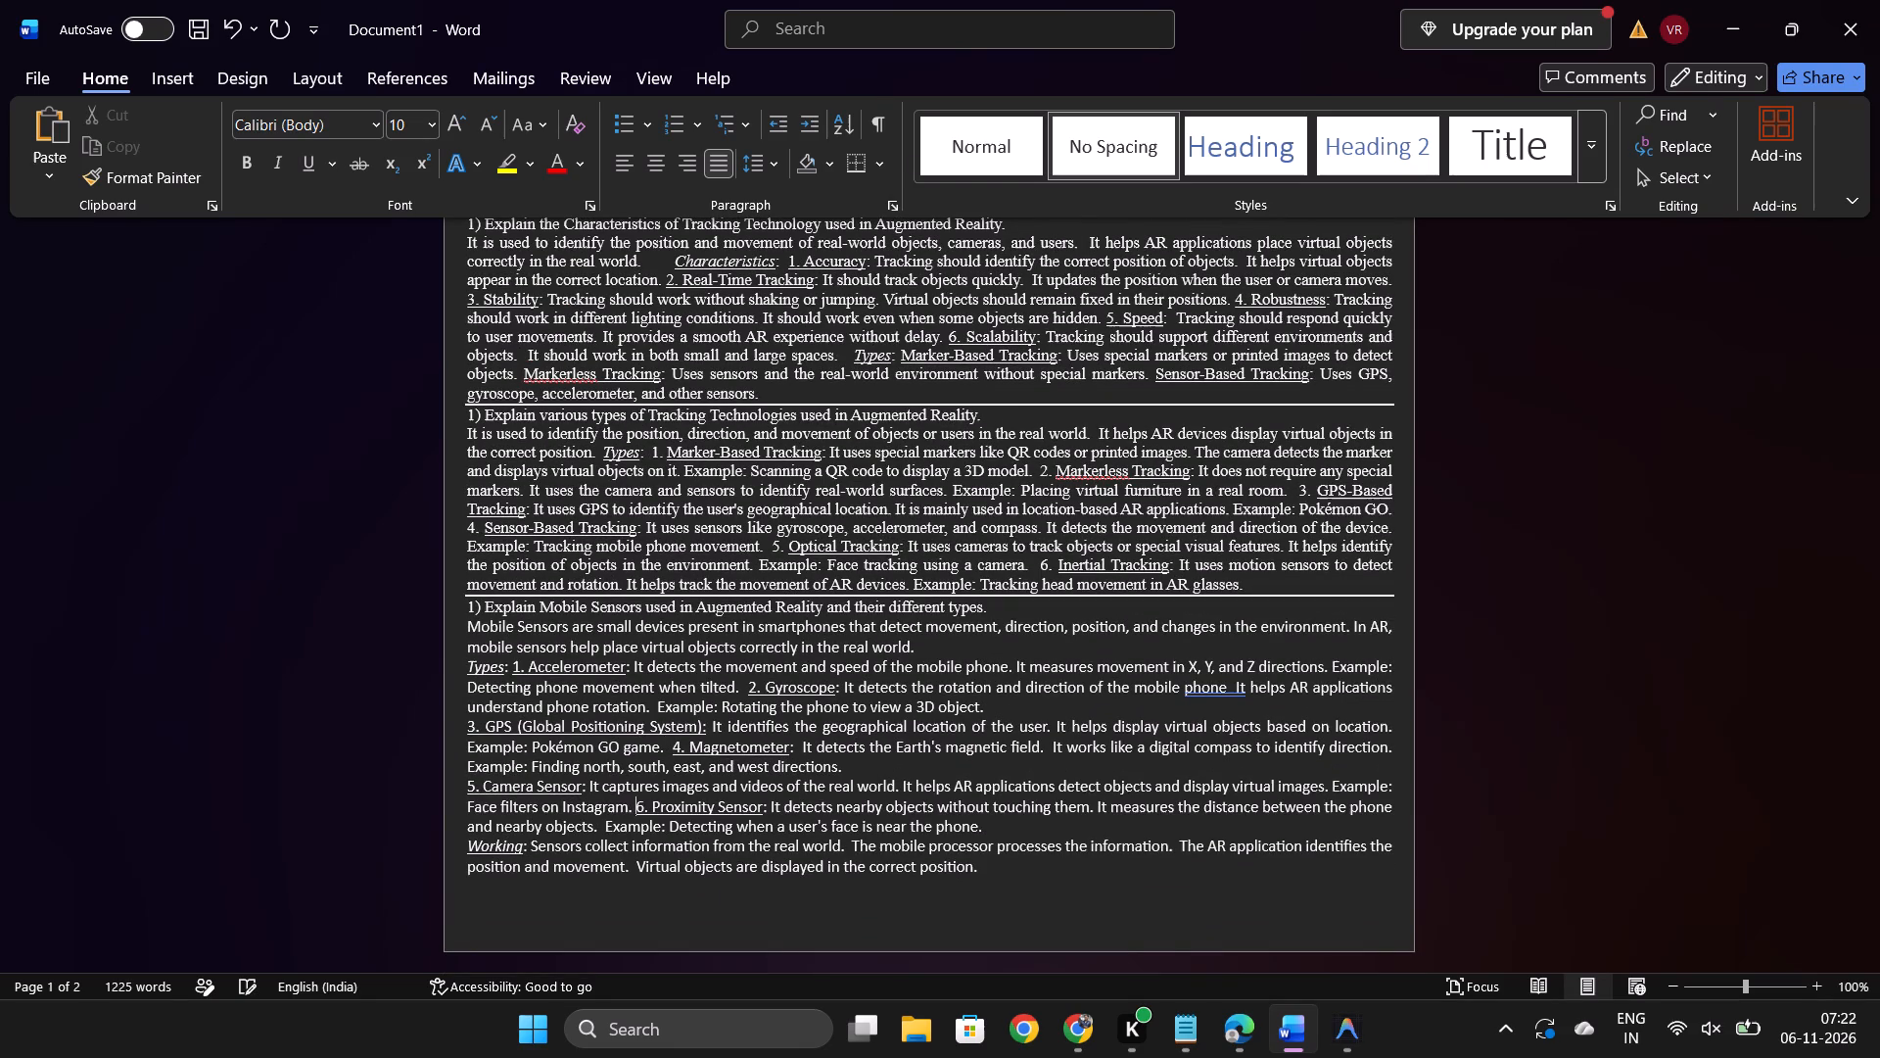
{"action": "key", "text": "space"}
Run the "5. Camera Sensor" entry on after the Magnetometer entry, separated by three spaces.
{"action": "key", "text": "Down"}
{"action": "key", "text": "Down"}
{"action": "key", "text": "Up"}
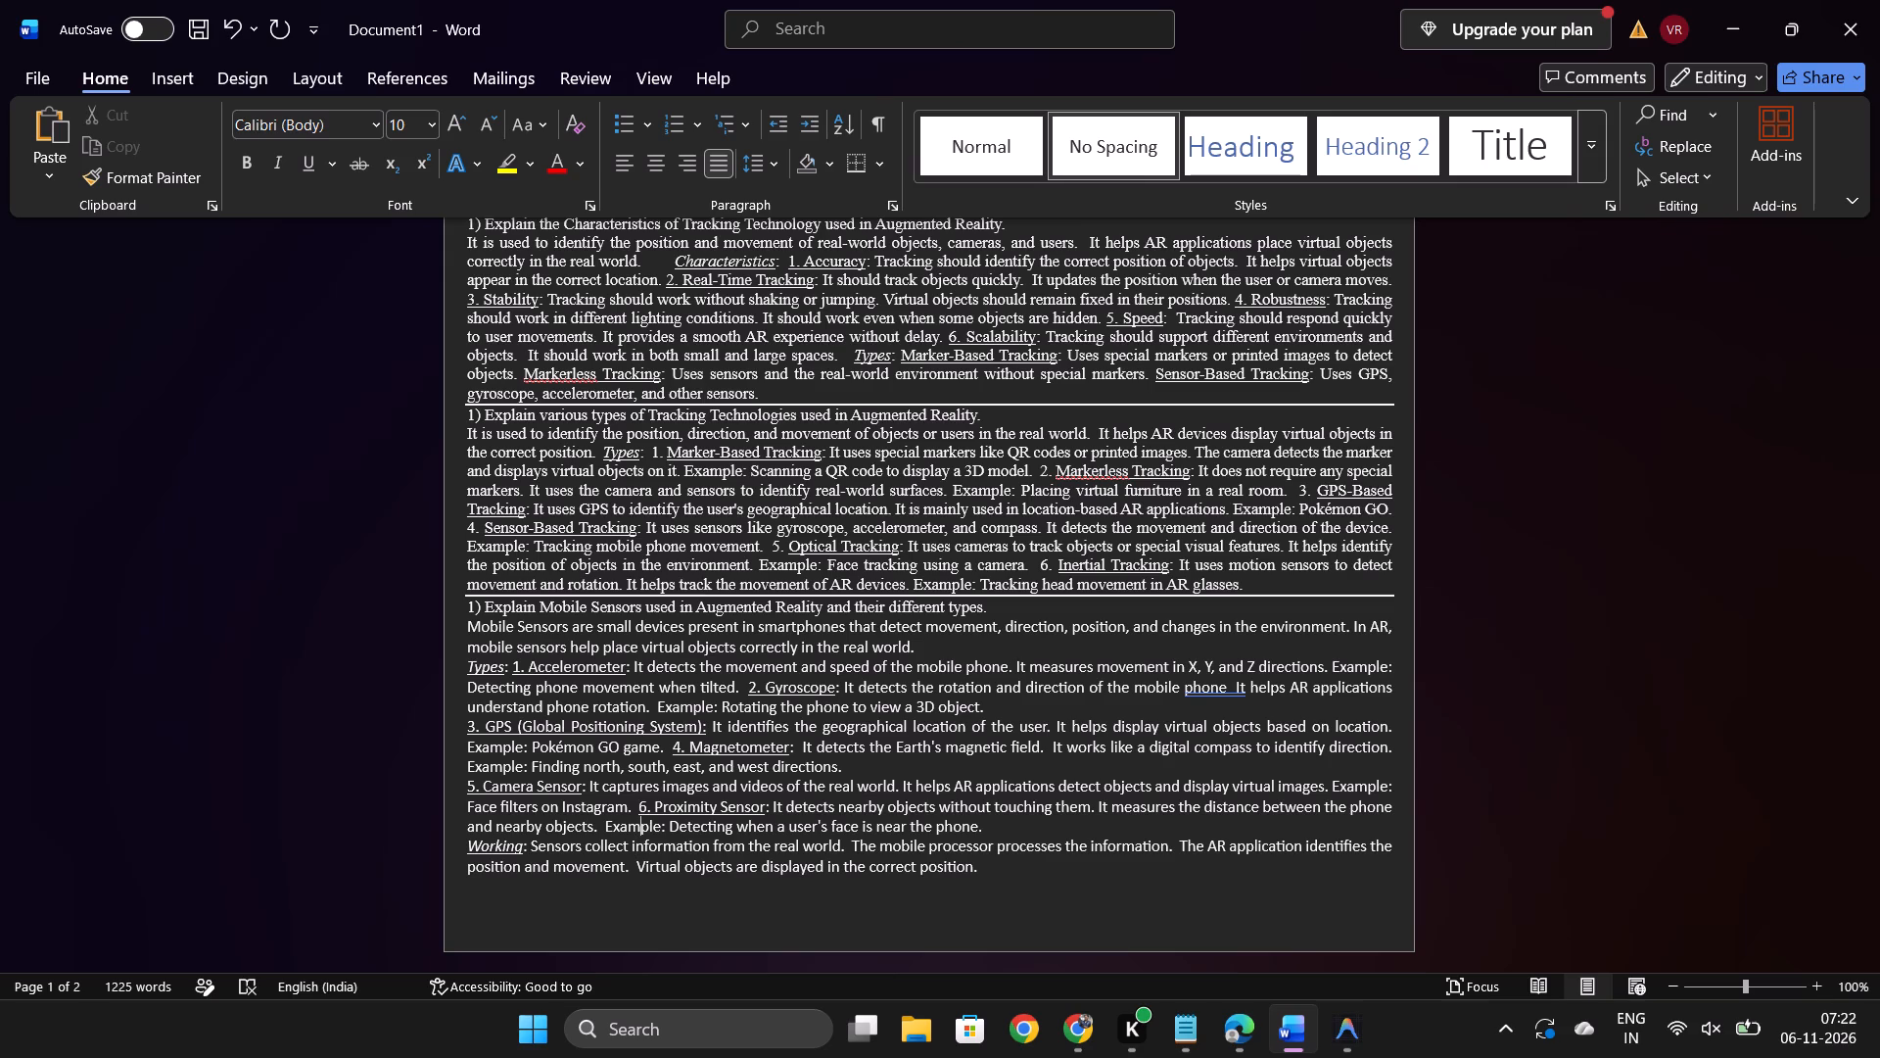
{"action": "key", "text": "Up"}
{"action": "key", "text": "Left"}
{"action": "key", "text": "Left"}
{"action": "key", "text": "Left"}
{"action": "key", "text": "Left"}
{"action": "key", "text": "Left"}
{"action": "key", "text": "Left"}
{"action": "key", "text": "Left"}
{"action": "key", "text": "Left"}
{"action": "key", "text": "Left"}
{"action": "key", "text": "Left"}
{"action": "key", "text": "Left"}
{"action": "key", "text": "Left"}
{"action": "key", "text": "Left"}
{"action": "key", "text": "Left"}
{"action": "key", "text": "Left"}
{"action": "key", "text": "Left"}
{"action": "key", "text": "Left"}
{"action": "key", "text": "Left"}
{"action": "key", "text": "Left"}
{"action": "key", "text": "Left"}
{"action": "key", "text": "Left"}
{"action": "key", "text": "Left"}
{"action": "key", "text": "Left"}
{"action": "key", "text": "Left"}
{"action": "key", "text": "Left"}
{"action": "key", "text": "Left"}
{"action": "key", "text": "Left"}
{"action": "key", "text": "Left"}
{"action": "key", "text": "Up"}
{"action": "key", "text": "BackSpace"}
{"action": "key", "text": "space"}
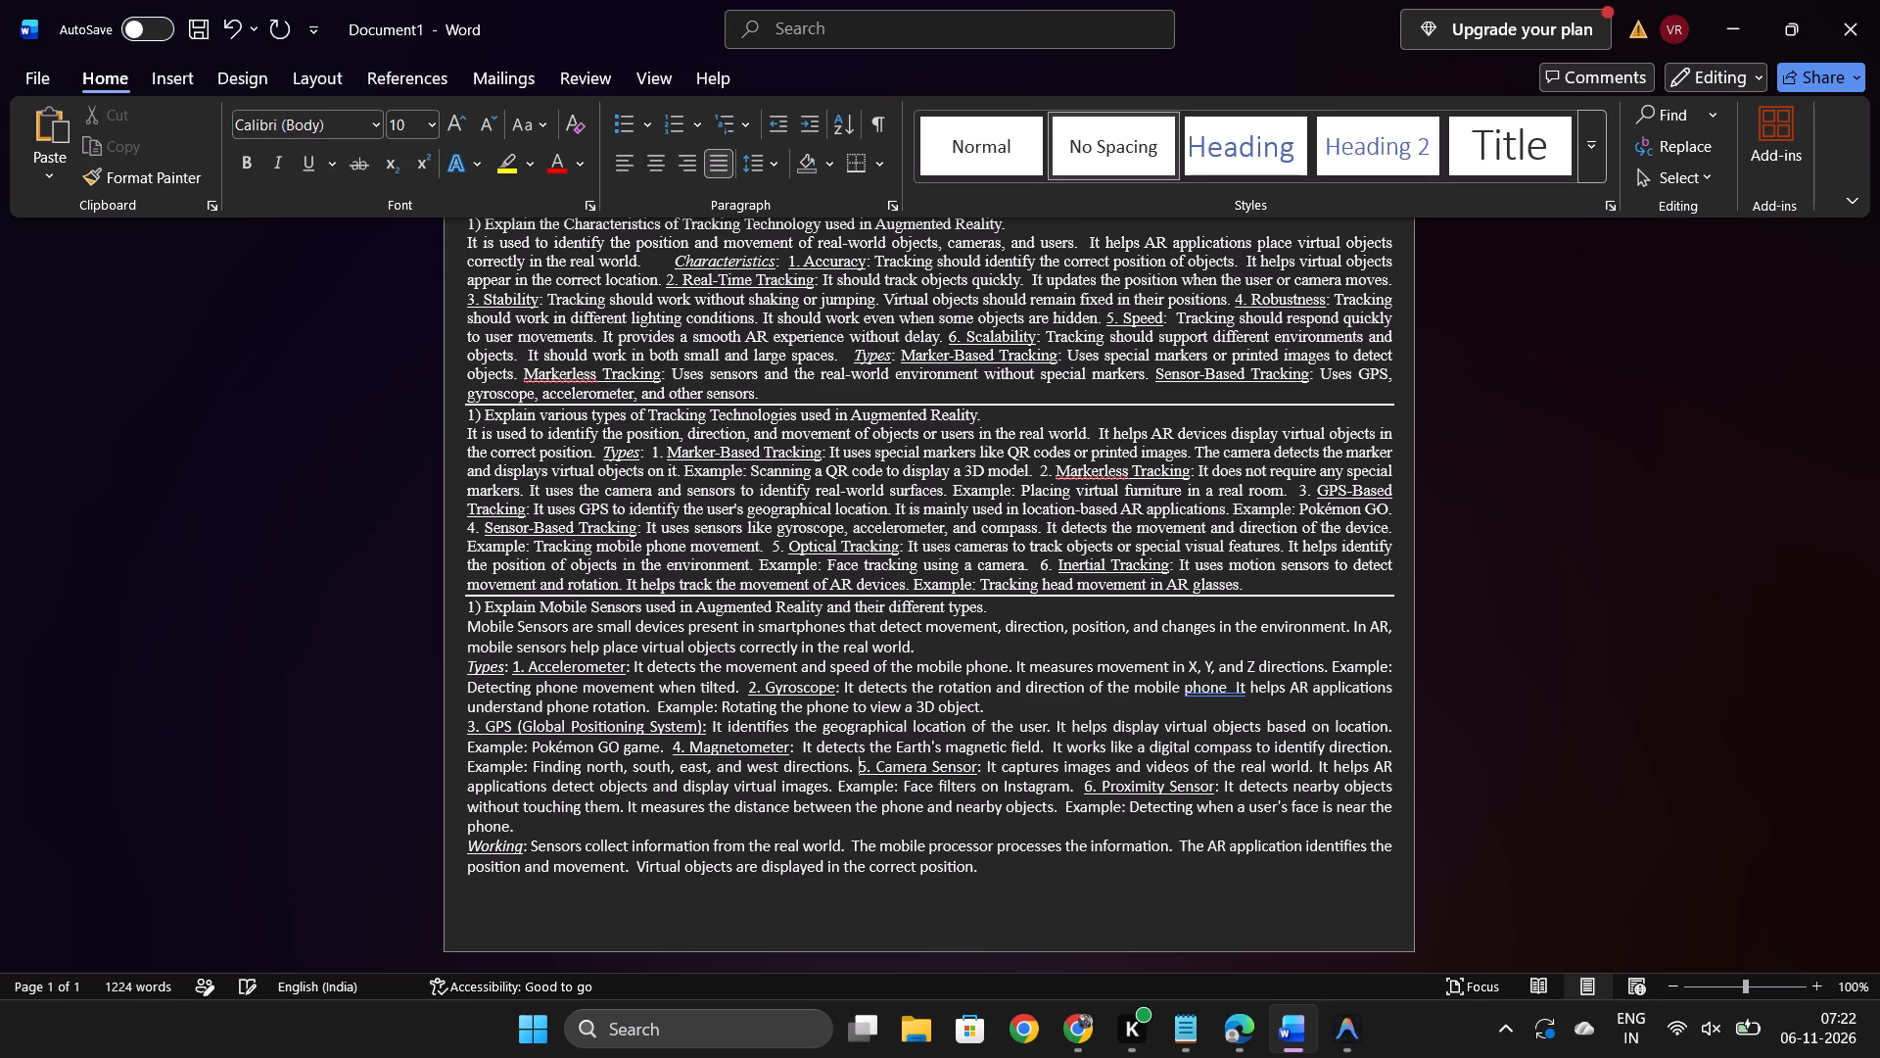
{"action": "key", "text": "space"}
{"action": "key", "text": "space"}
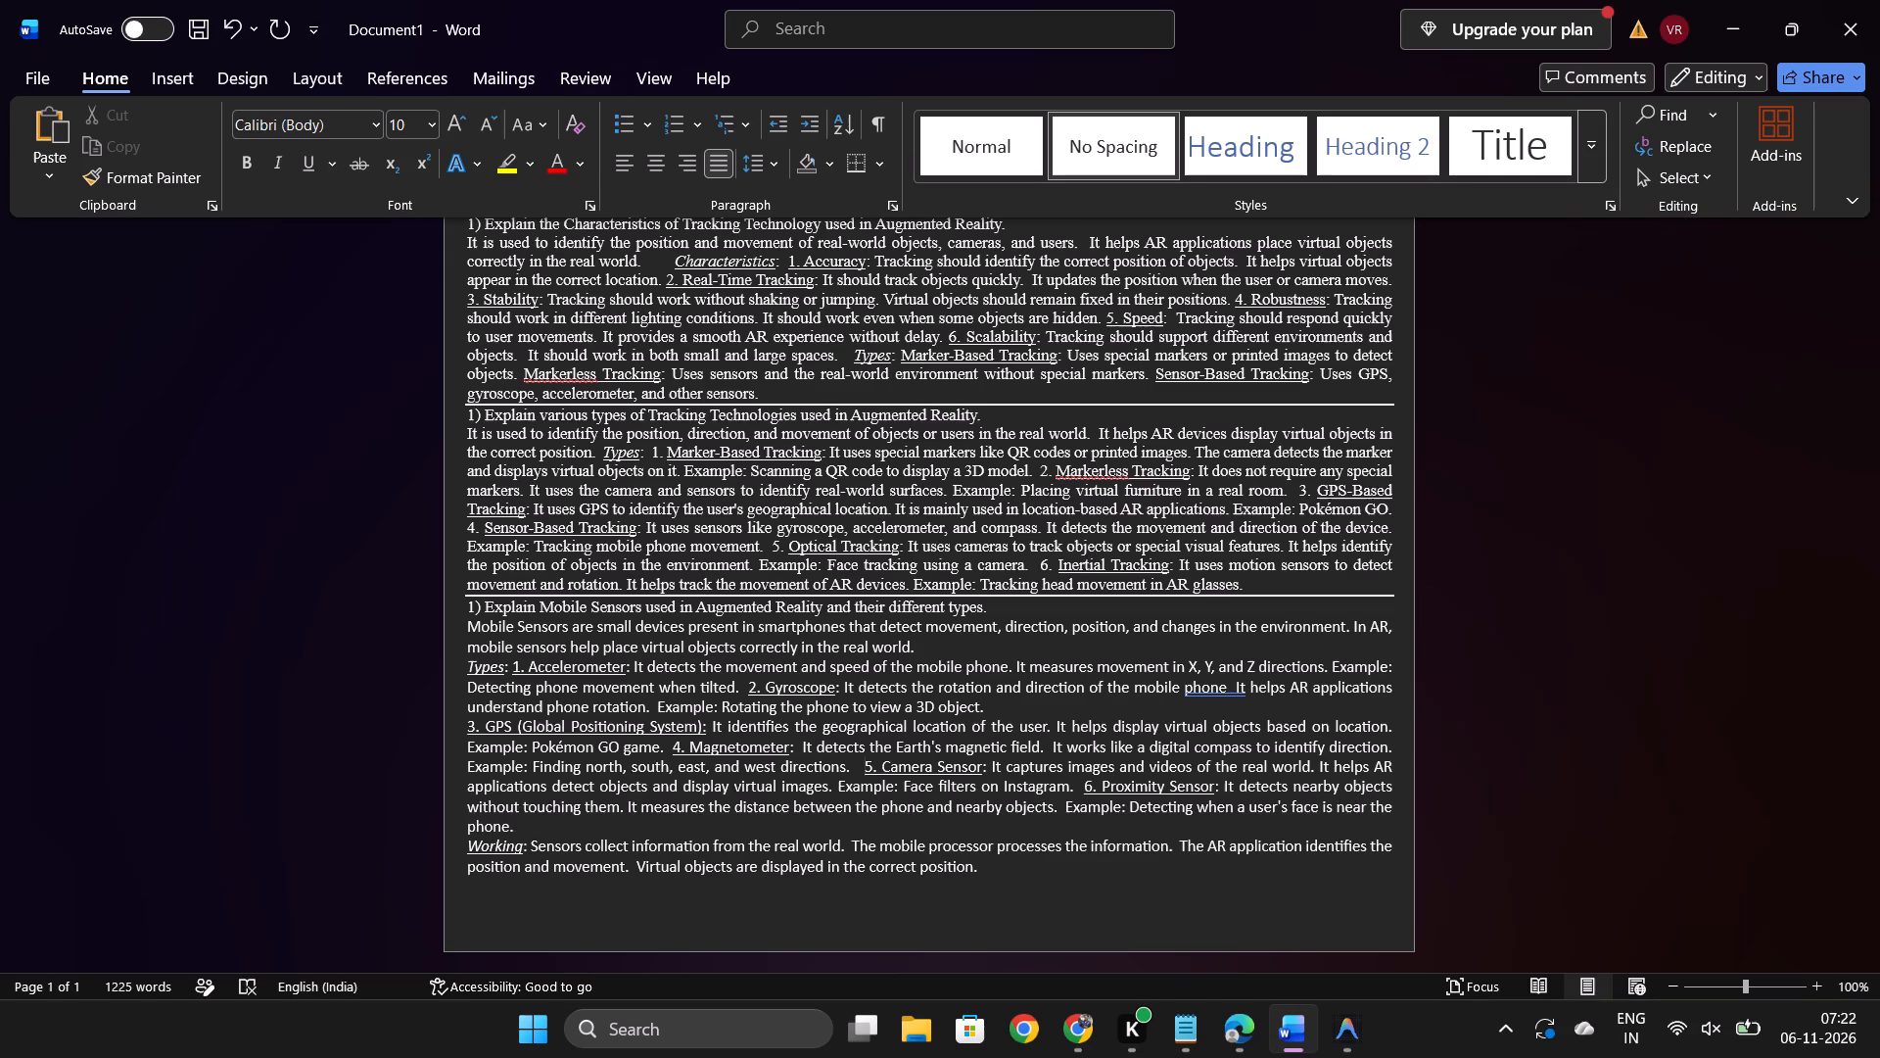
Run the "3. GPS (Global Positioning System)" entry on after the Gyroscope entry, separated by three spaces.
{"action": "key", "text": "Up"}
{"action": "key", "text": "Up"}
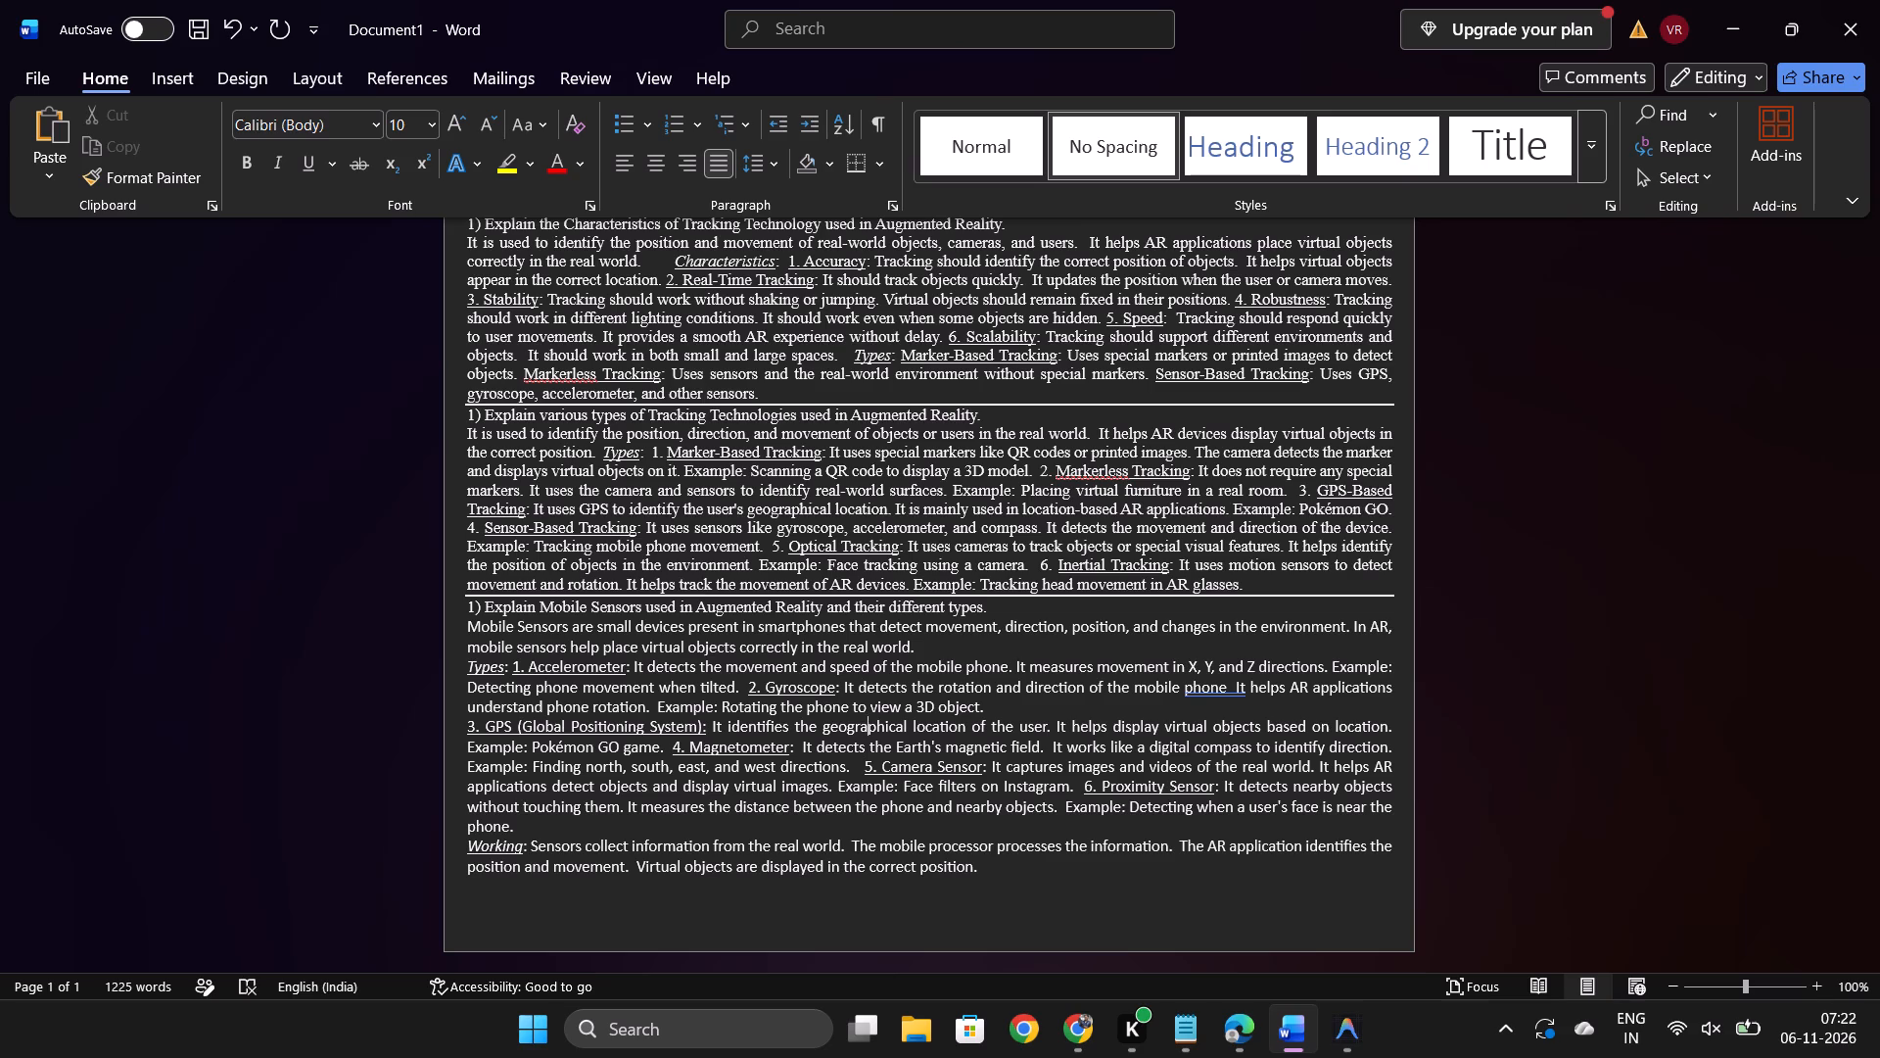
{"action": "key", "text": "Up"}
{"action": "key", "text": "Right"}
{"action": "key", "text": "Right"}
{"action": "key", "text": "Right"}
{"action": "key", "text": "Right"}
{"action": "key", "text": "Right"}
{"action": "key", "text": "Right"}
{"action": "key", "text": "Right"}
{"action": "key", "text": "Right"}
{"action": "key", "text": "Right"}
{"action": "key", "text": "Right"}
{"action": "key", "text": "Right"}
{"action": "key", "text": "Right"}
{"action": "key", "text": "Right"}
{"action": "key", "text": "Right"}
{"action": "key", "text": "Right"}
{"action": "key", "text": "Right"}
{"action": "key", "text": "Right"}
{"action": "key", "text": "Right"}
{"action": "key", "text": "Right"}
{"action": "key", "text": "BackSpace"}
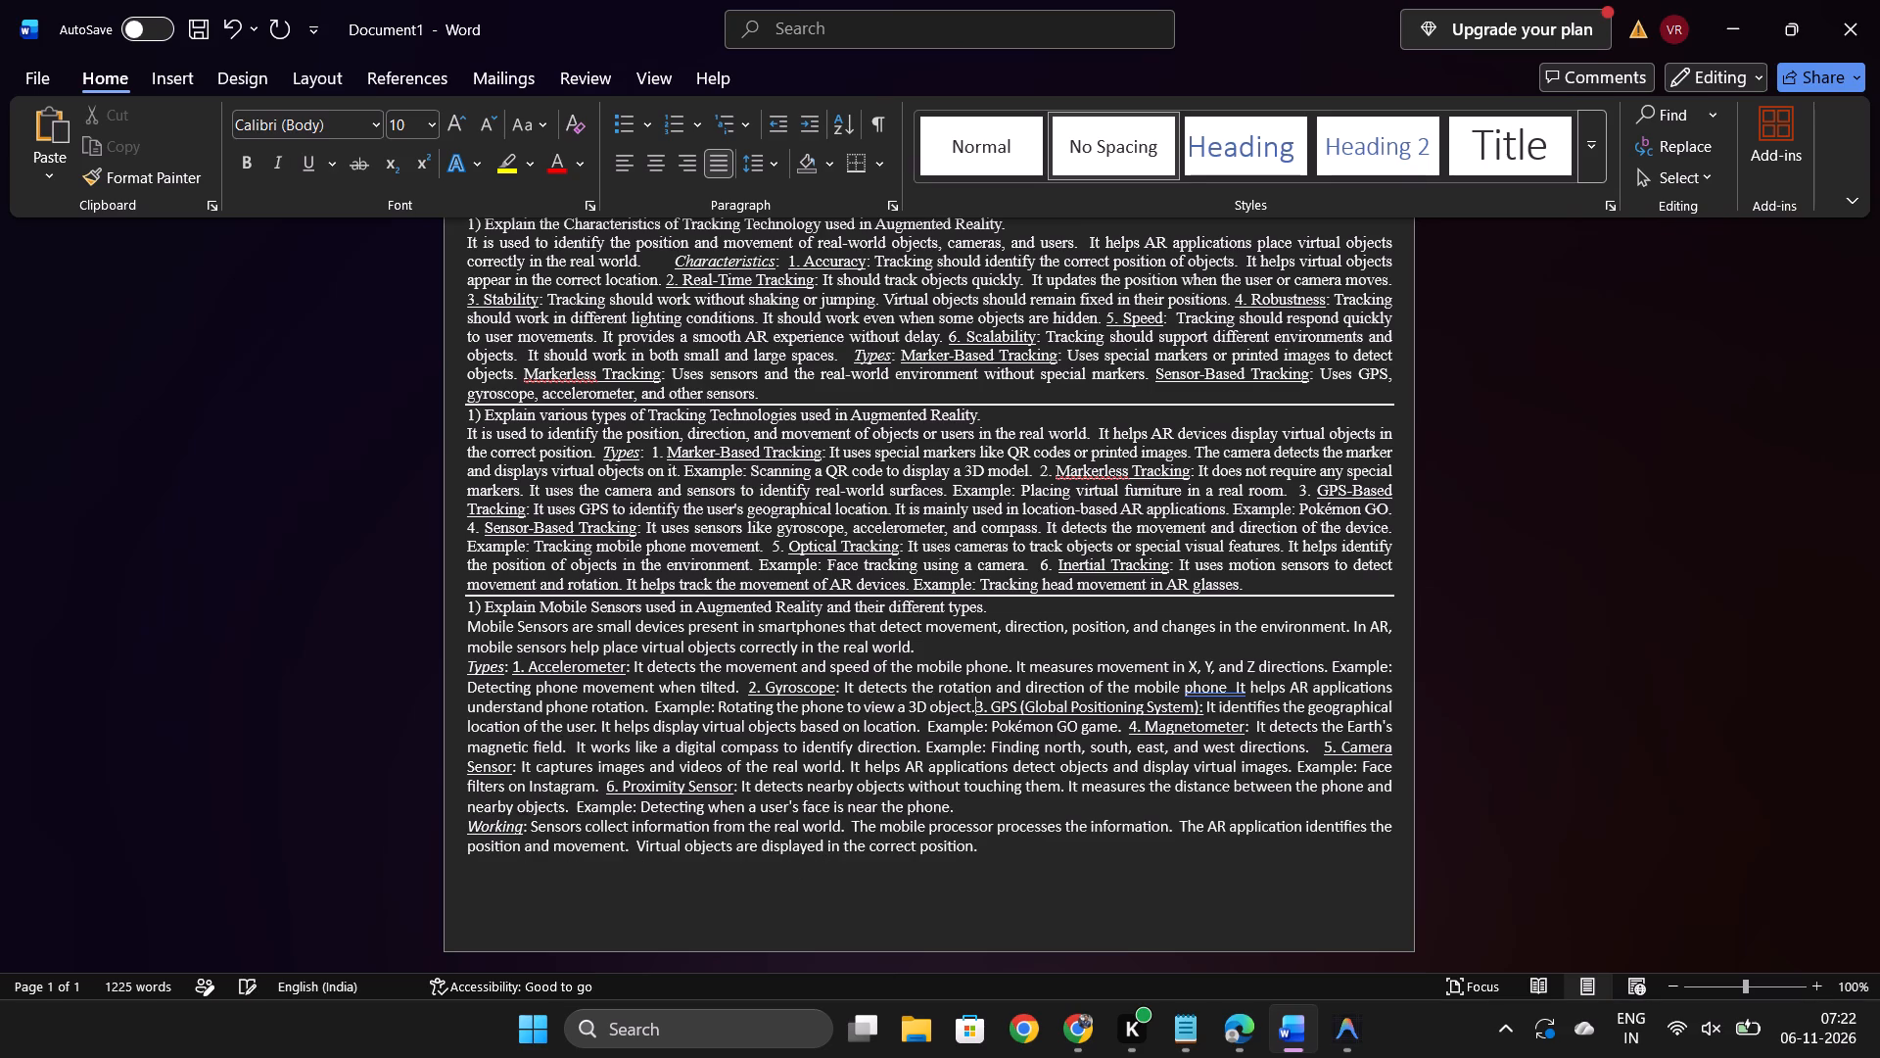
{"action": "key", "text": "space"}
{"action": "key", "text": "space"}
{"action": "key", "text": "space"}
Join the "Types:" paragraph to the end of the mobile sensors introduction, separated by three spaces.
{"action": "key", "text": "Up"}
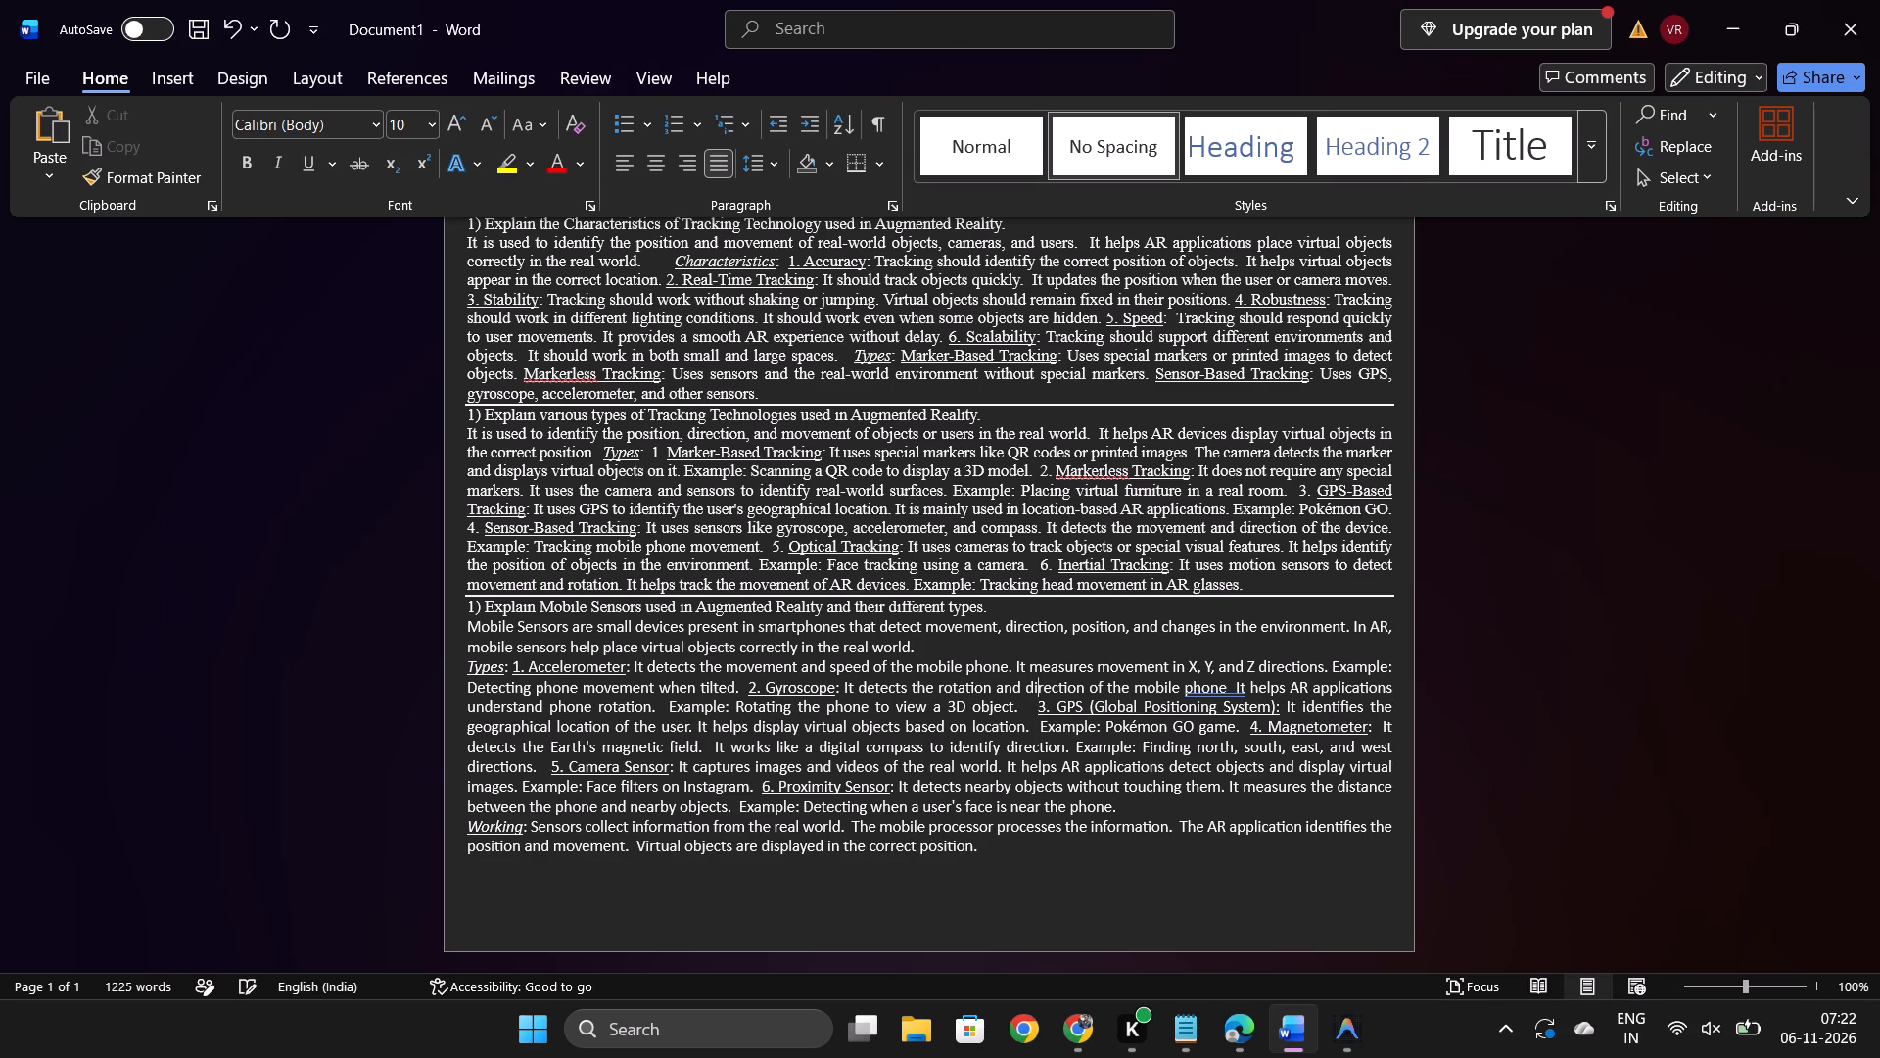
{"action": "key", "text": "Up"}
{"action": "key", "text": "Up"}
{"action": "key", "text": "Up"}
{"action": "key", "text": "Down"}
{"action": "key", "text": "Right"}
{"action": "key", "text": "BackSpace"}
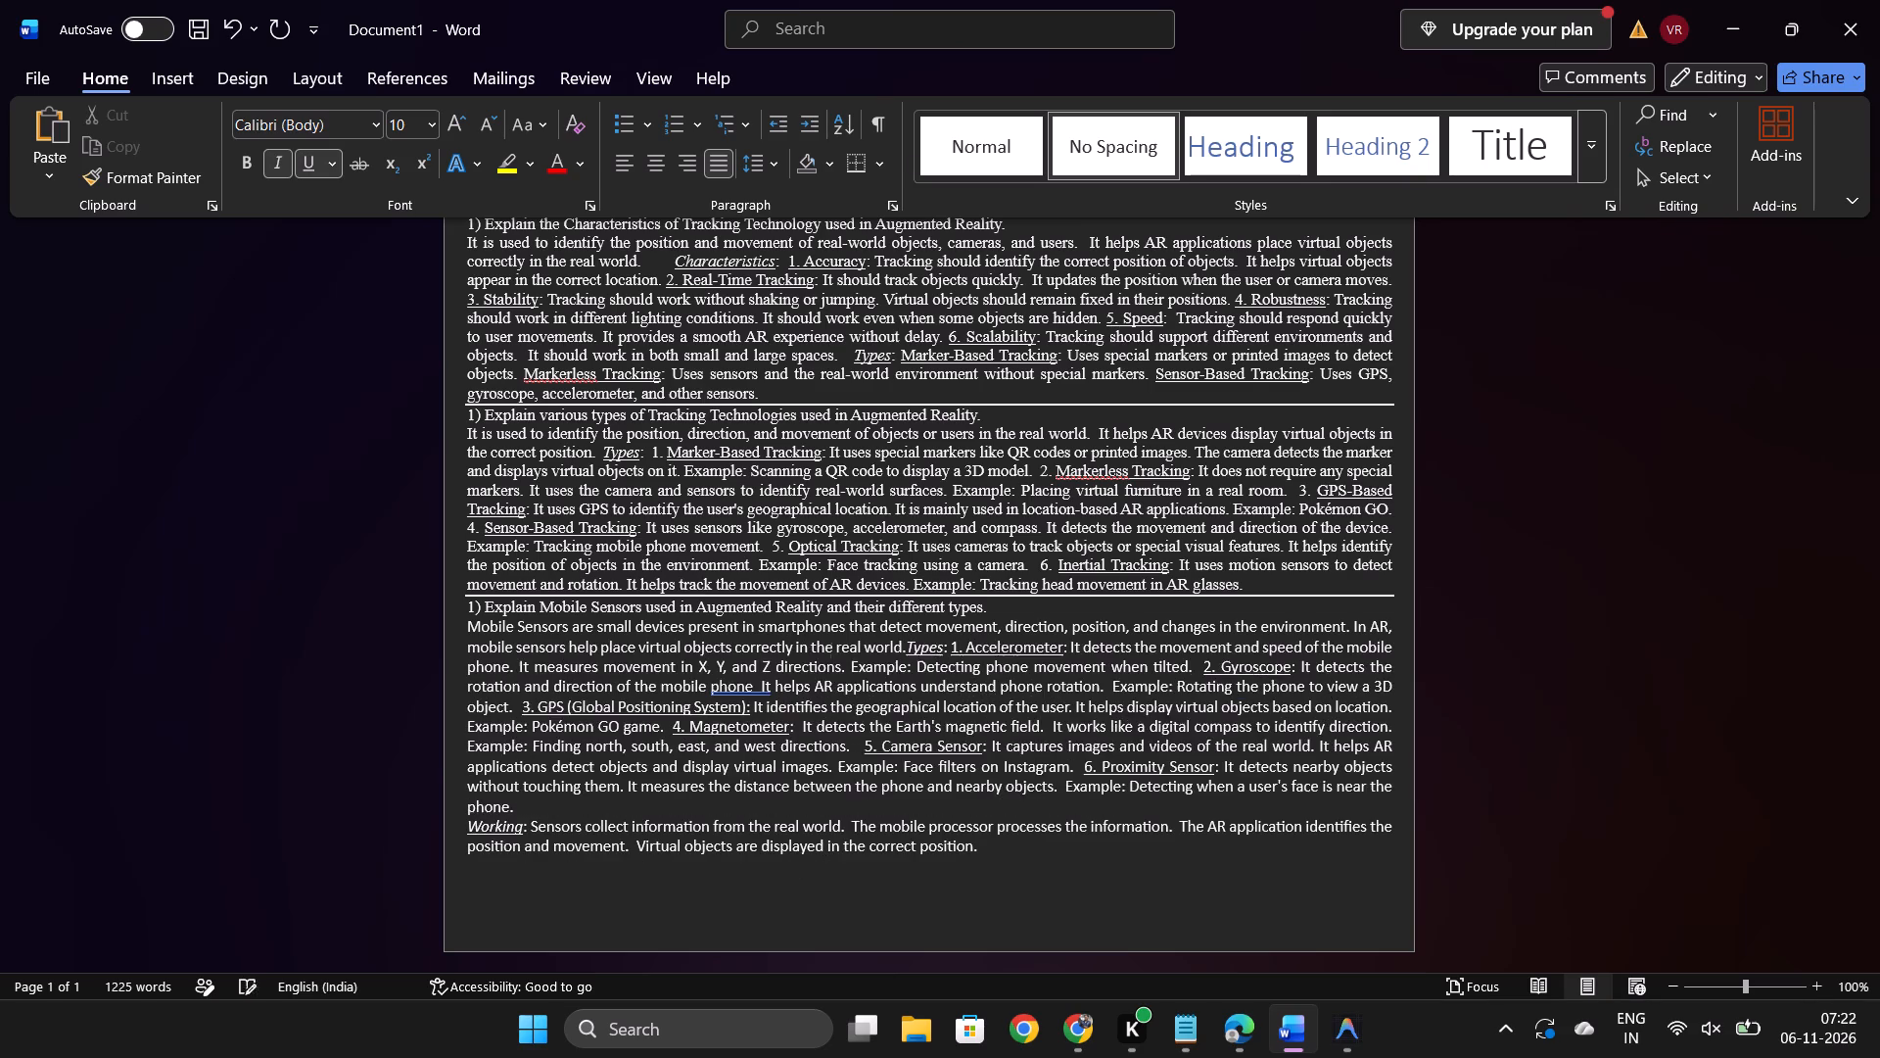
{"action": "key", "text": "space"}
{"action": "key", "text": "space"}
{"action": "key", "text": "space"}
Join the "Working:" paragraph to the end of the Proximity Sensor entry, separated by three spaces.
{"action": "key", "text": "Down"}
{"action": "key", "text": "Down"}
{"action": "key", "text": "Down"}
{"action": "key", "text": "Down"}
{"action": "key", "text": "Down"}
{"action": "key", "text": "Down"}
{"action": "key", "text": "Down"}
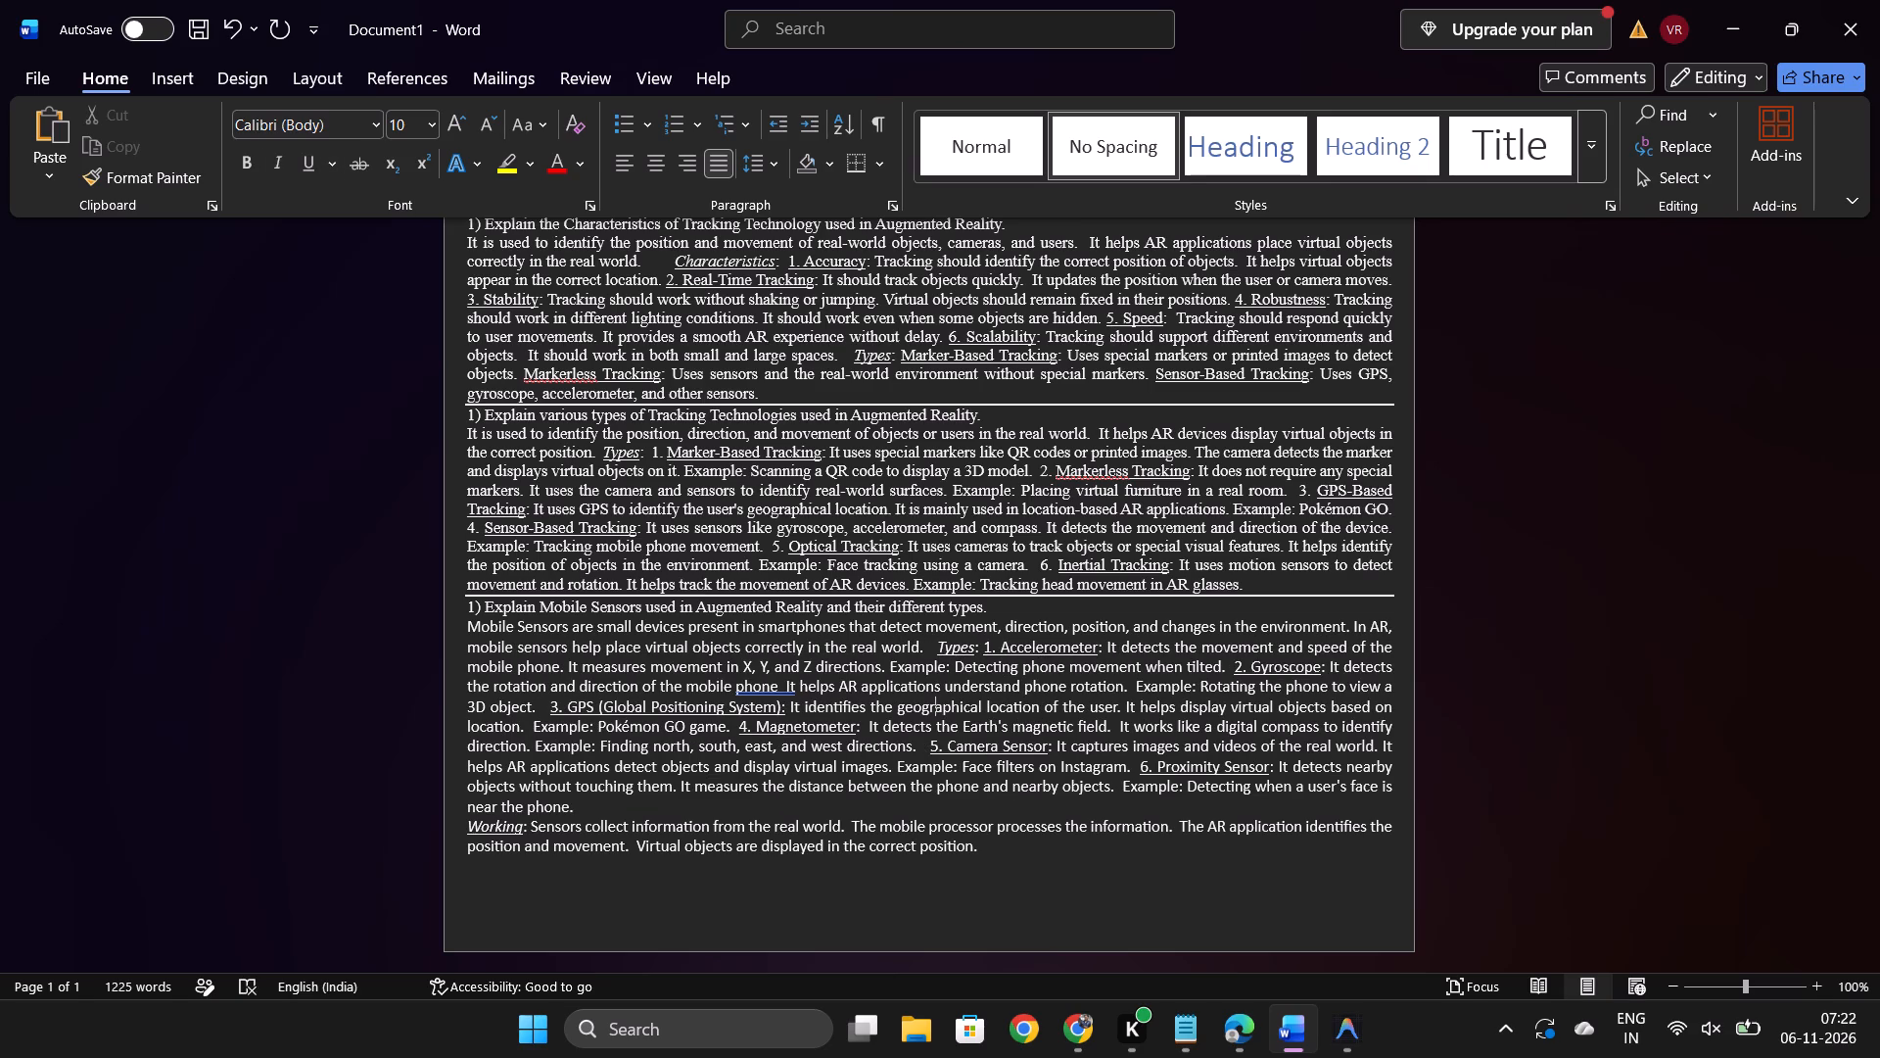
{"action": "key", "text": "Down"}
{"action": "key", "text": "Right"}
{"action": "key", "text": "BackSpace"}
{"action": "key", "text": "space"}
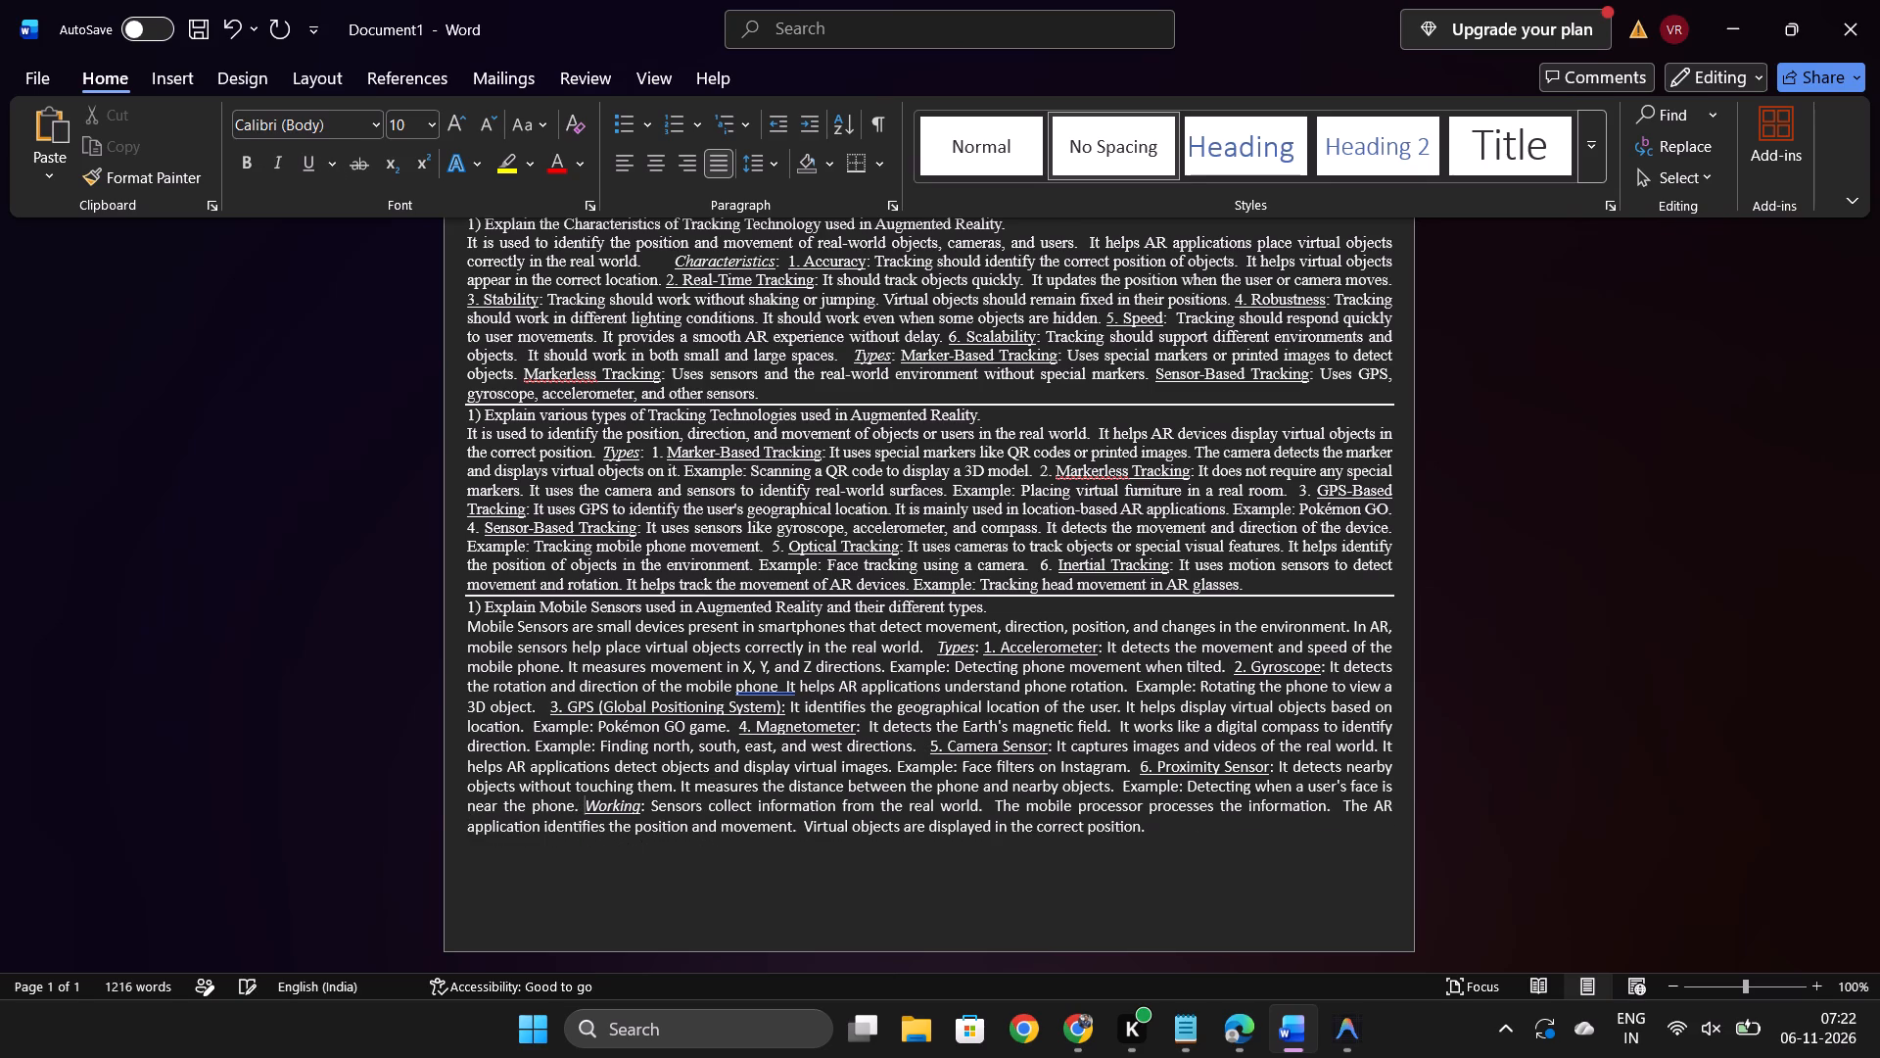
{"action": "key", "text": "space"}
{"action": "key", "text": "space"}
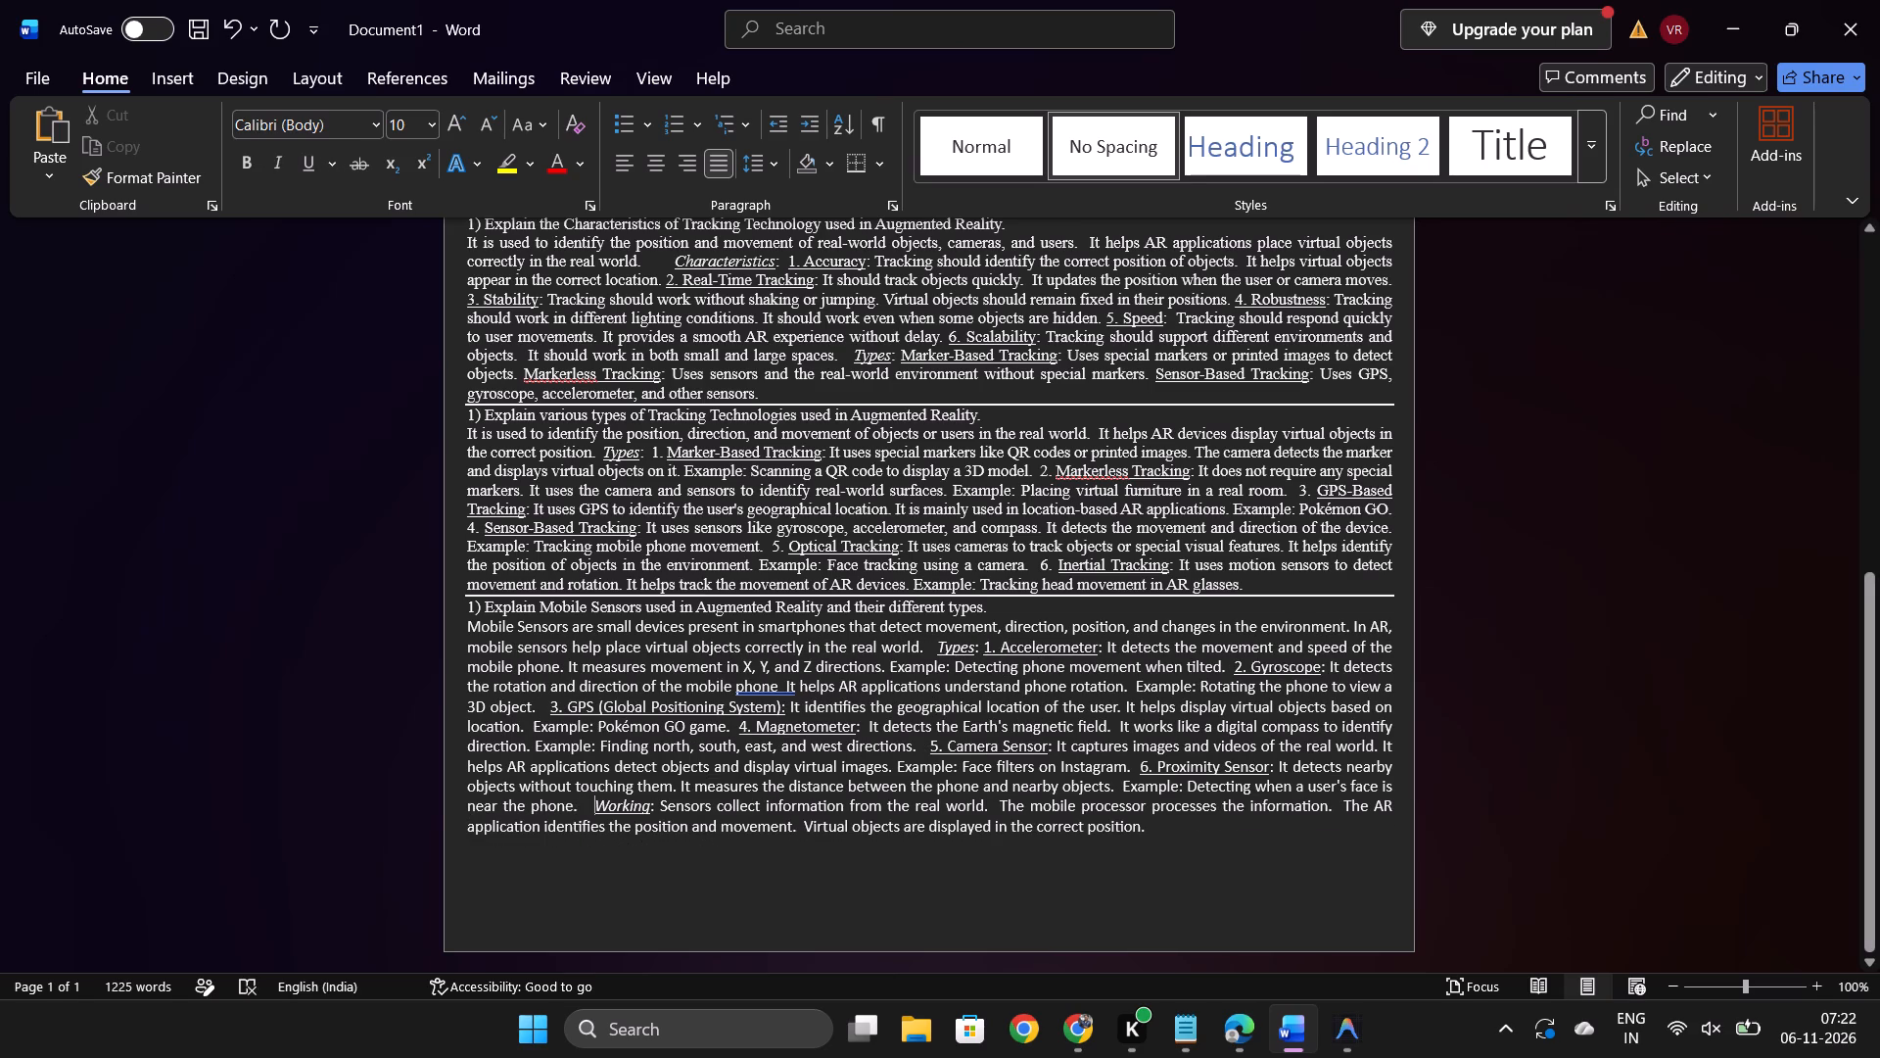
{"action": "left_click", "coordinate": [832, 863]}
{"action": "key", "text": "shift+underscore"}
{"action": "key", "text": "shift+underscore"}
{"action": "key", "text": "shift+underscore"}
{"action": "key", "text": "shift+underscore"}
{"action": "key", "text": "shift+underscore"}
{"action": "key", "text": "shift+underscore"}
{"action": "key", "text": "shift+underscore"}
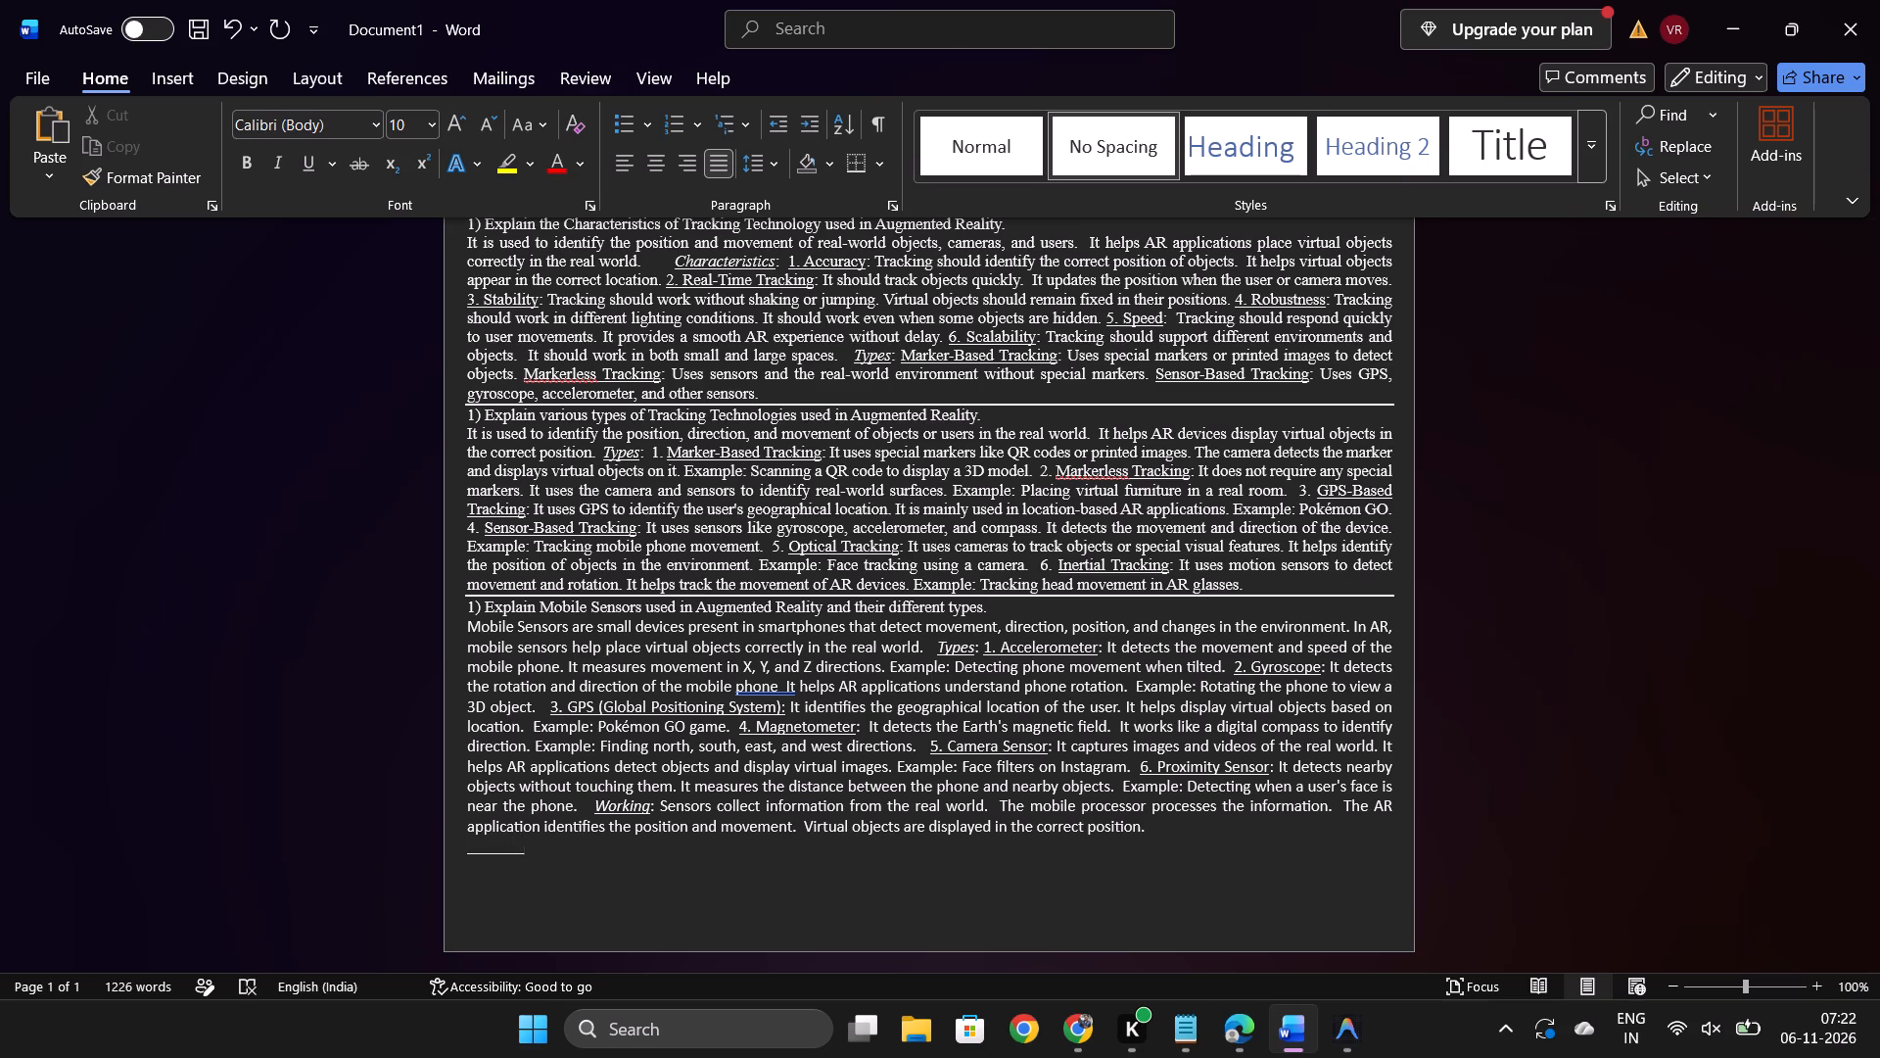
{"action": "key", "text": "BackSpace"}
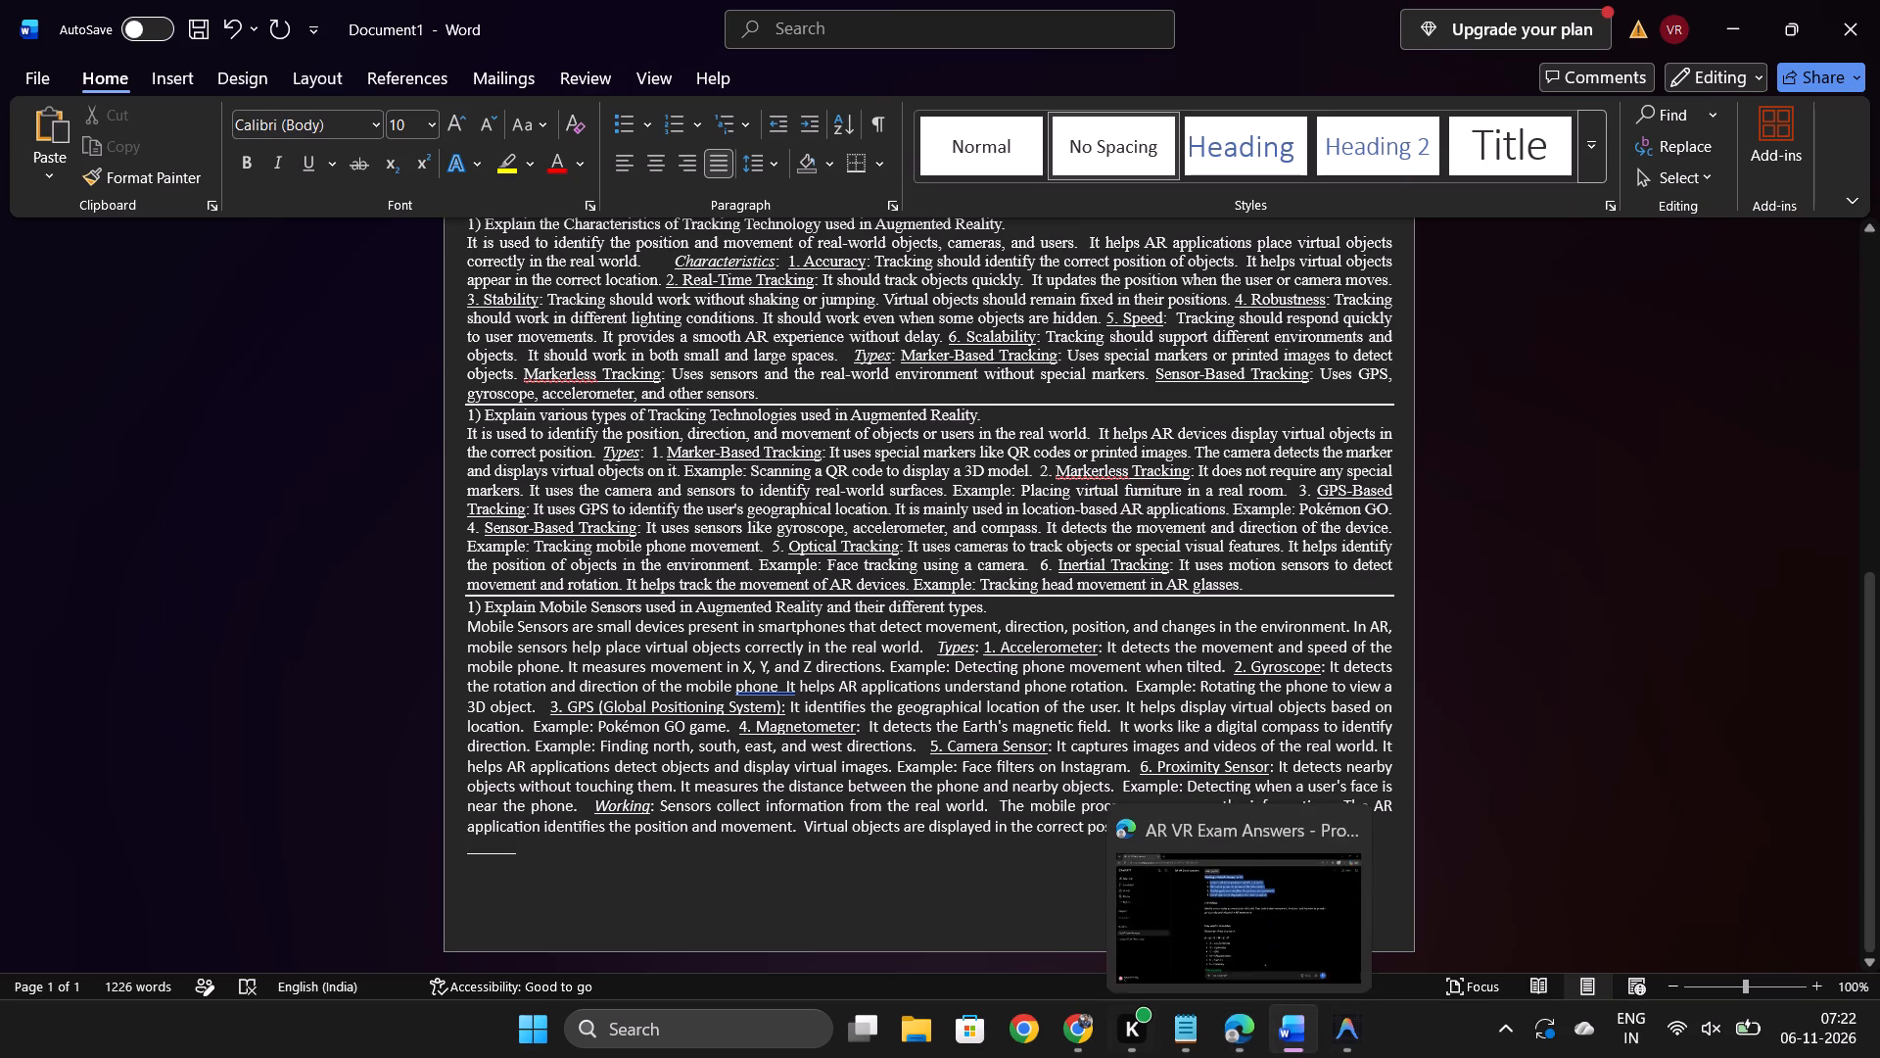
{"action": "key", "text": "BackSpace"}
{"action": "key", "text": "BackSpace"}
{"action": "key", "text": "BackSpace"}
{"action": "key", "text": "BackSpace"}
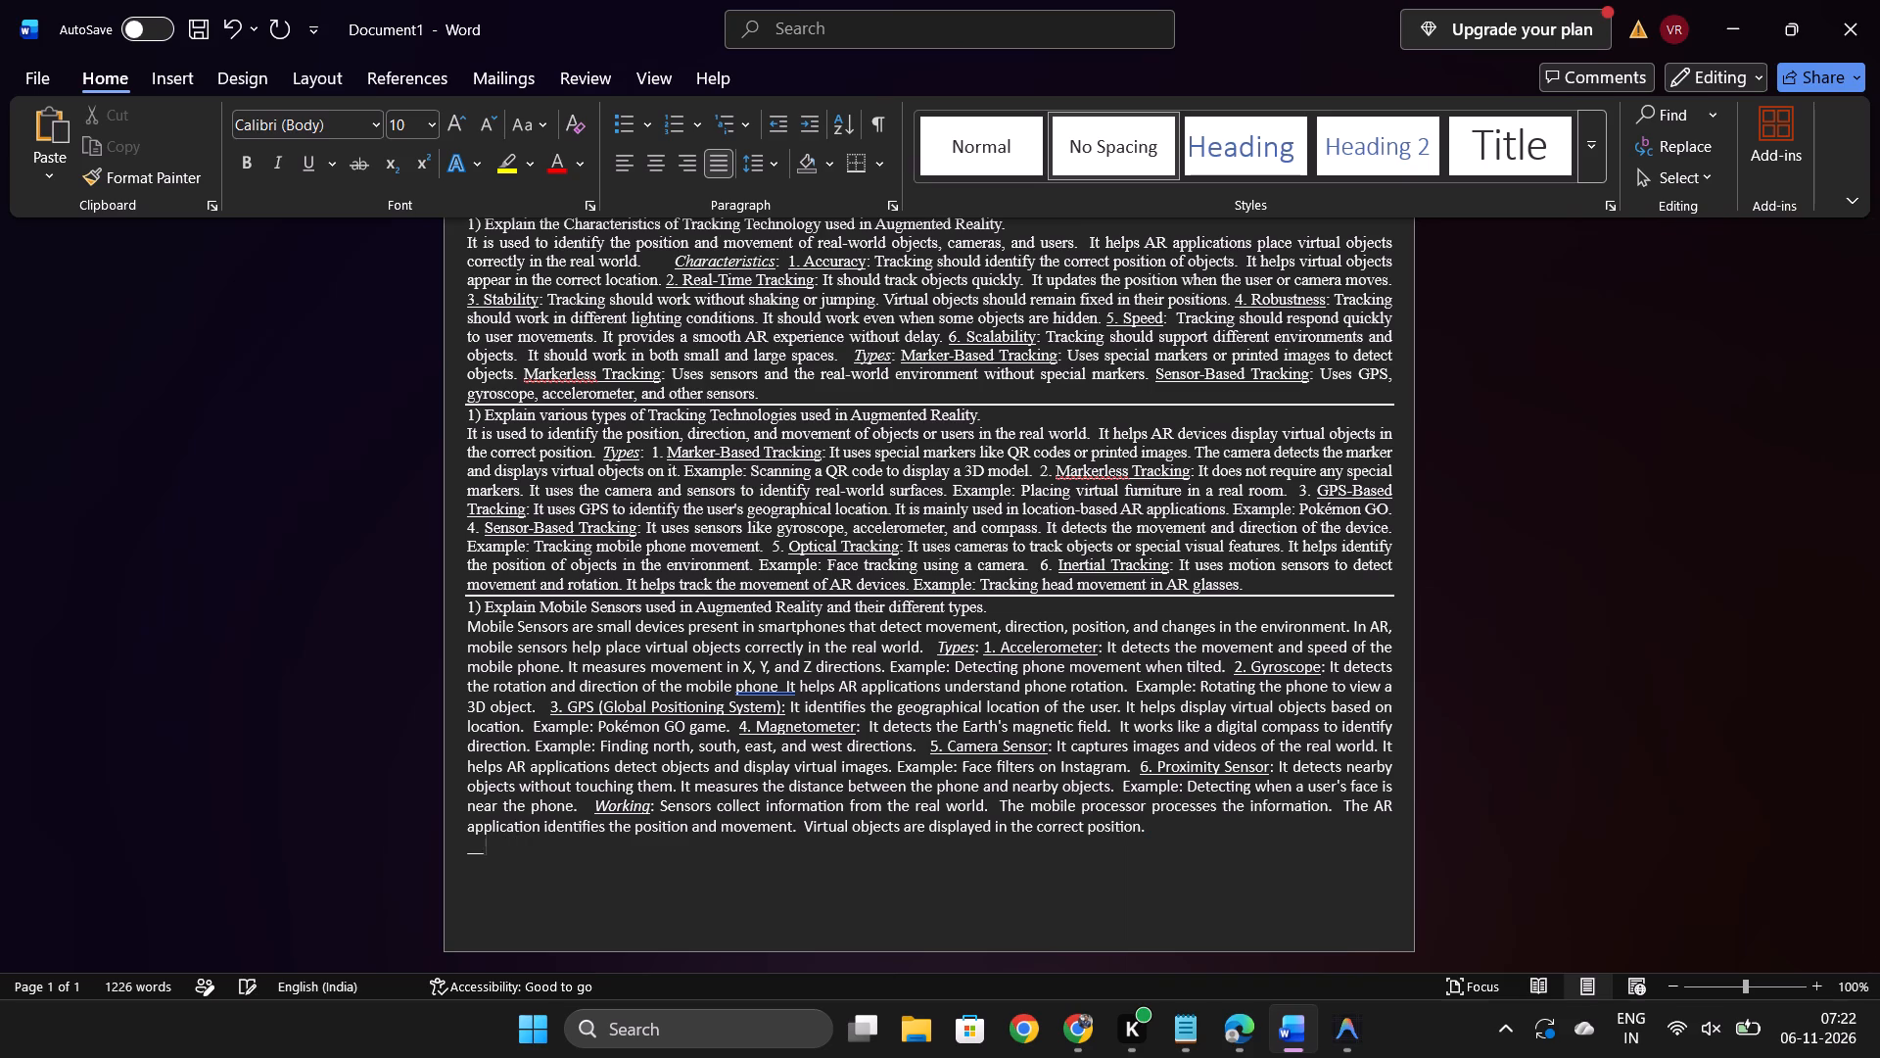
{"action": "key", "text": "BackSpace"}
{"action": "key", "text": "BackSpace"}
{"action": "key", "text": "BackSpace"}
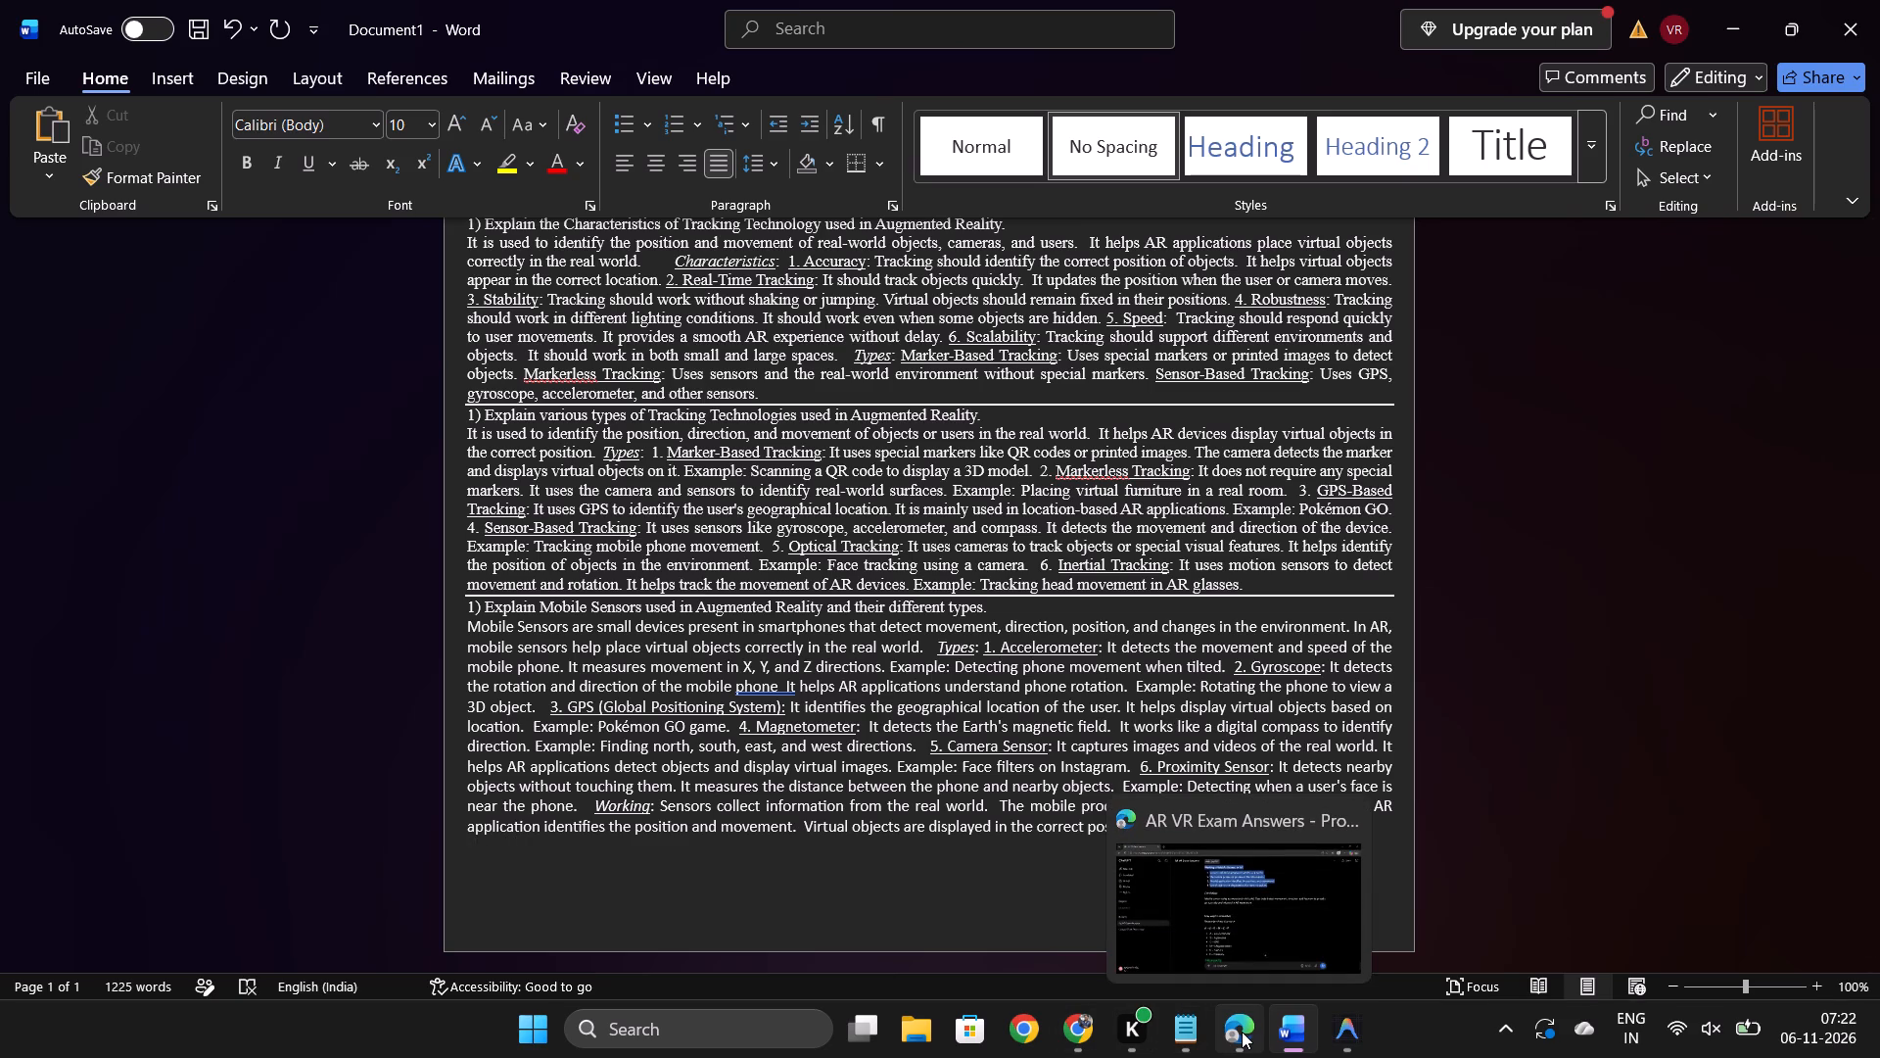
Copy question 8, "Explain the Requirements and Characteristics of AR Displays.", from the UNIT 1 list in Notepad and return to Word.
{"action": "left_click", "coordinate": [1242, 1032]}
{"action": "left_click", "coordinate": [1242, 1032]}
{"action": "left_click", "coordinate": [1191, 1034]}
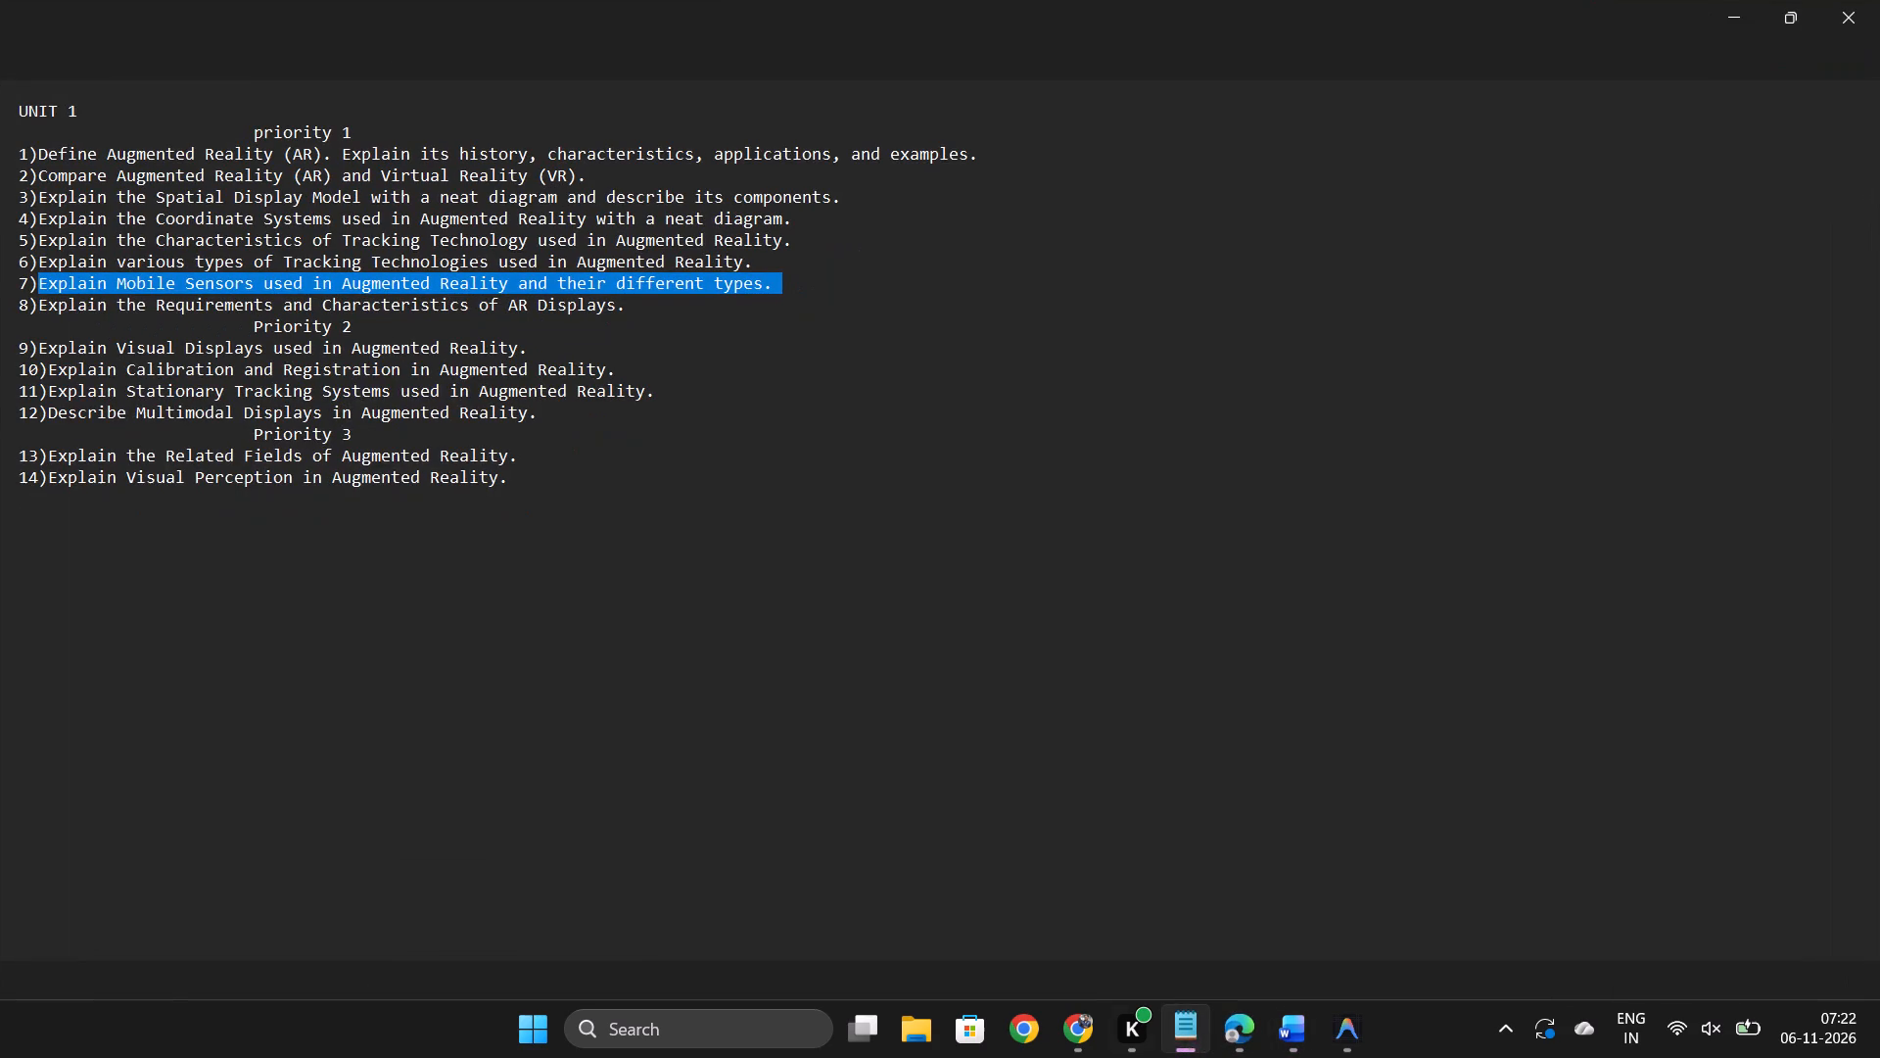
{"action": "left_click_drag", "start_coordinate": [38, 305], "coordinate": [624, 301]}
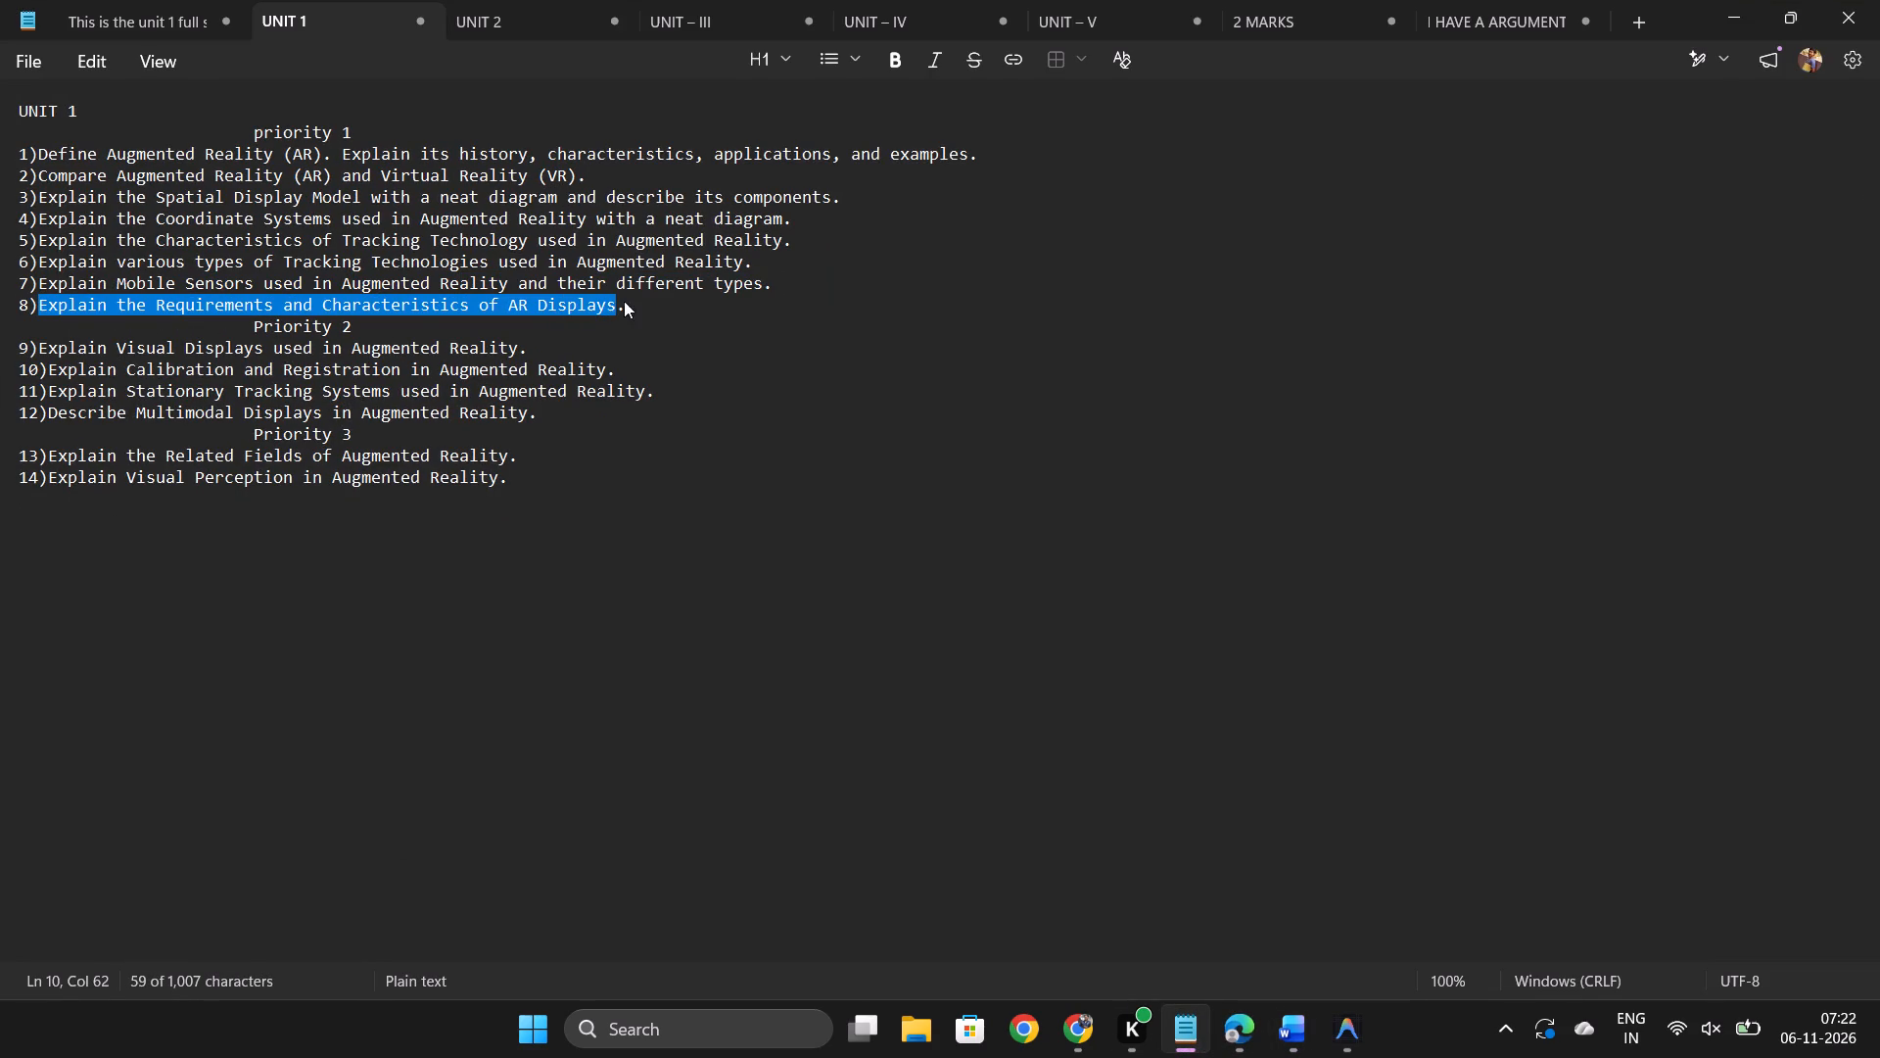
{"action": "key", "text": "ctrl+c"}
{"action": "key", "text": "ctrl+c"}
{"action": "key", "text": "ctrl+c"}
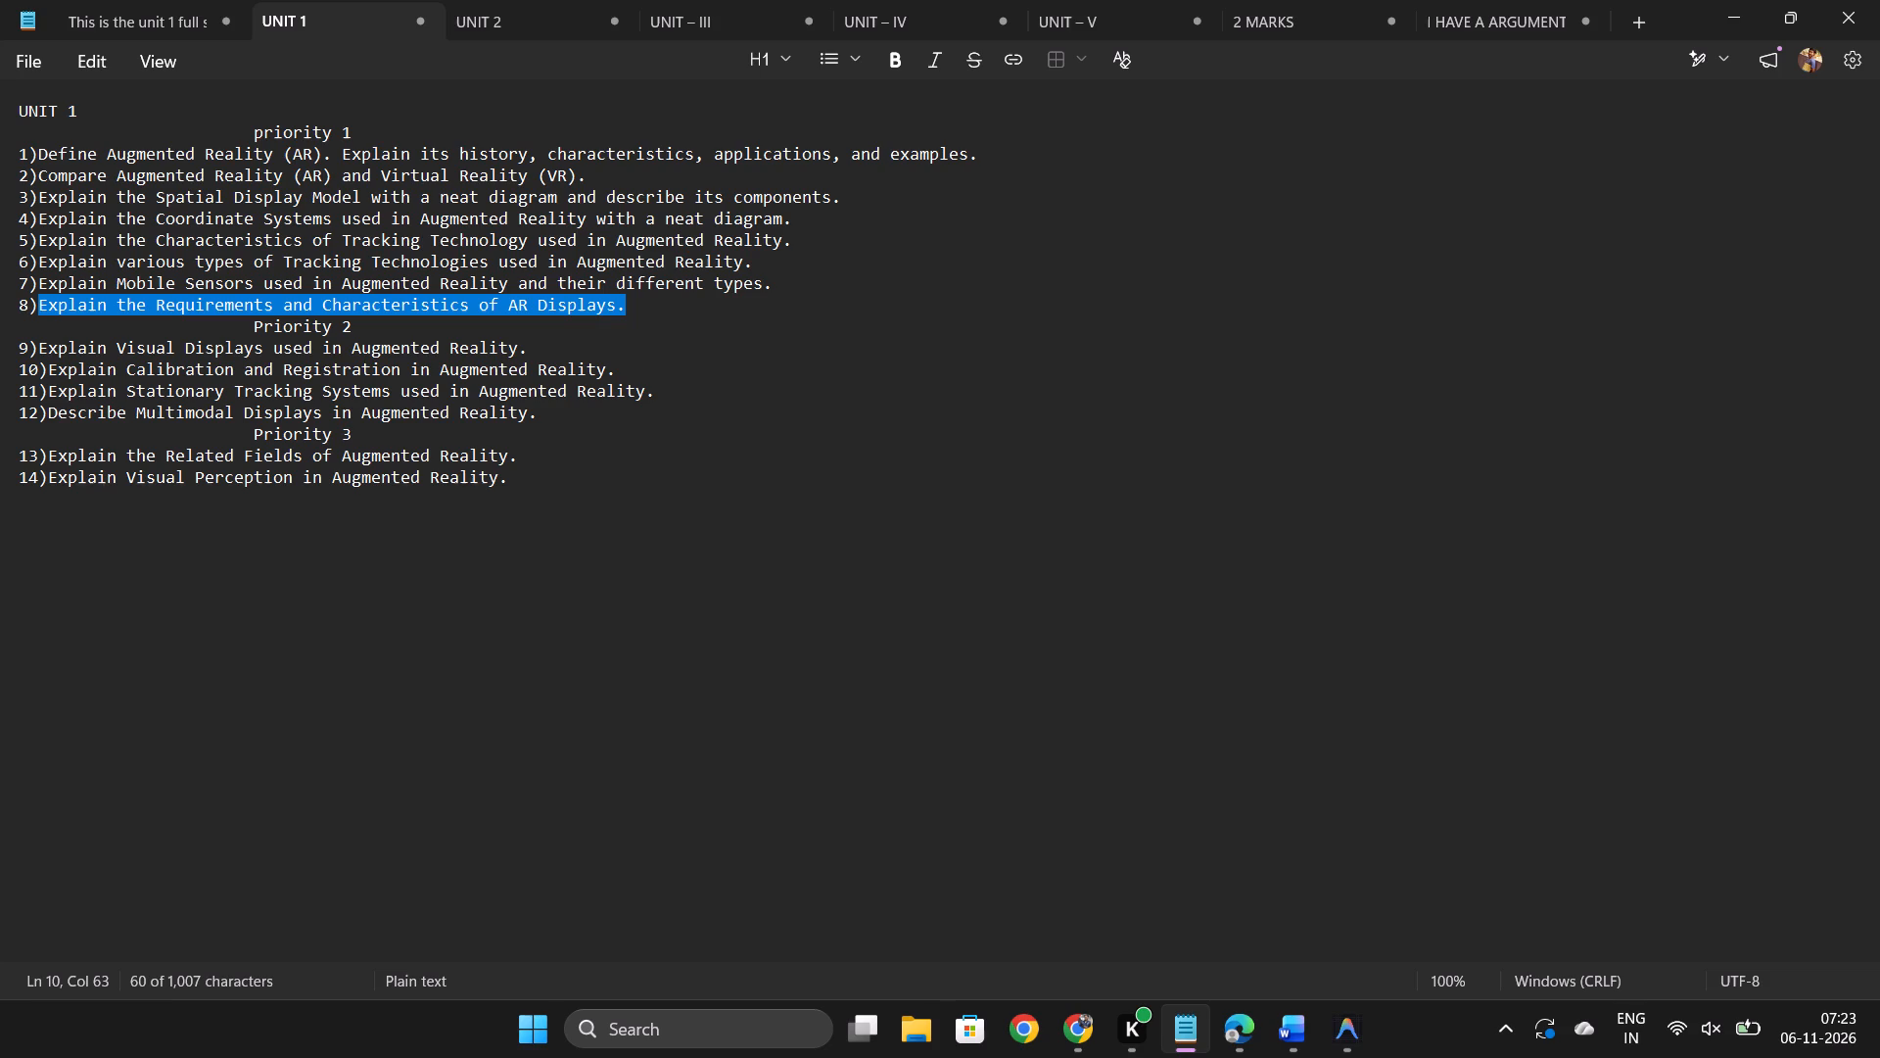
{"action": "left_click", "coordinate": [1187, 1024]}
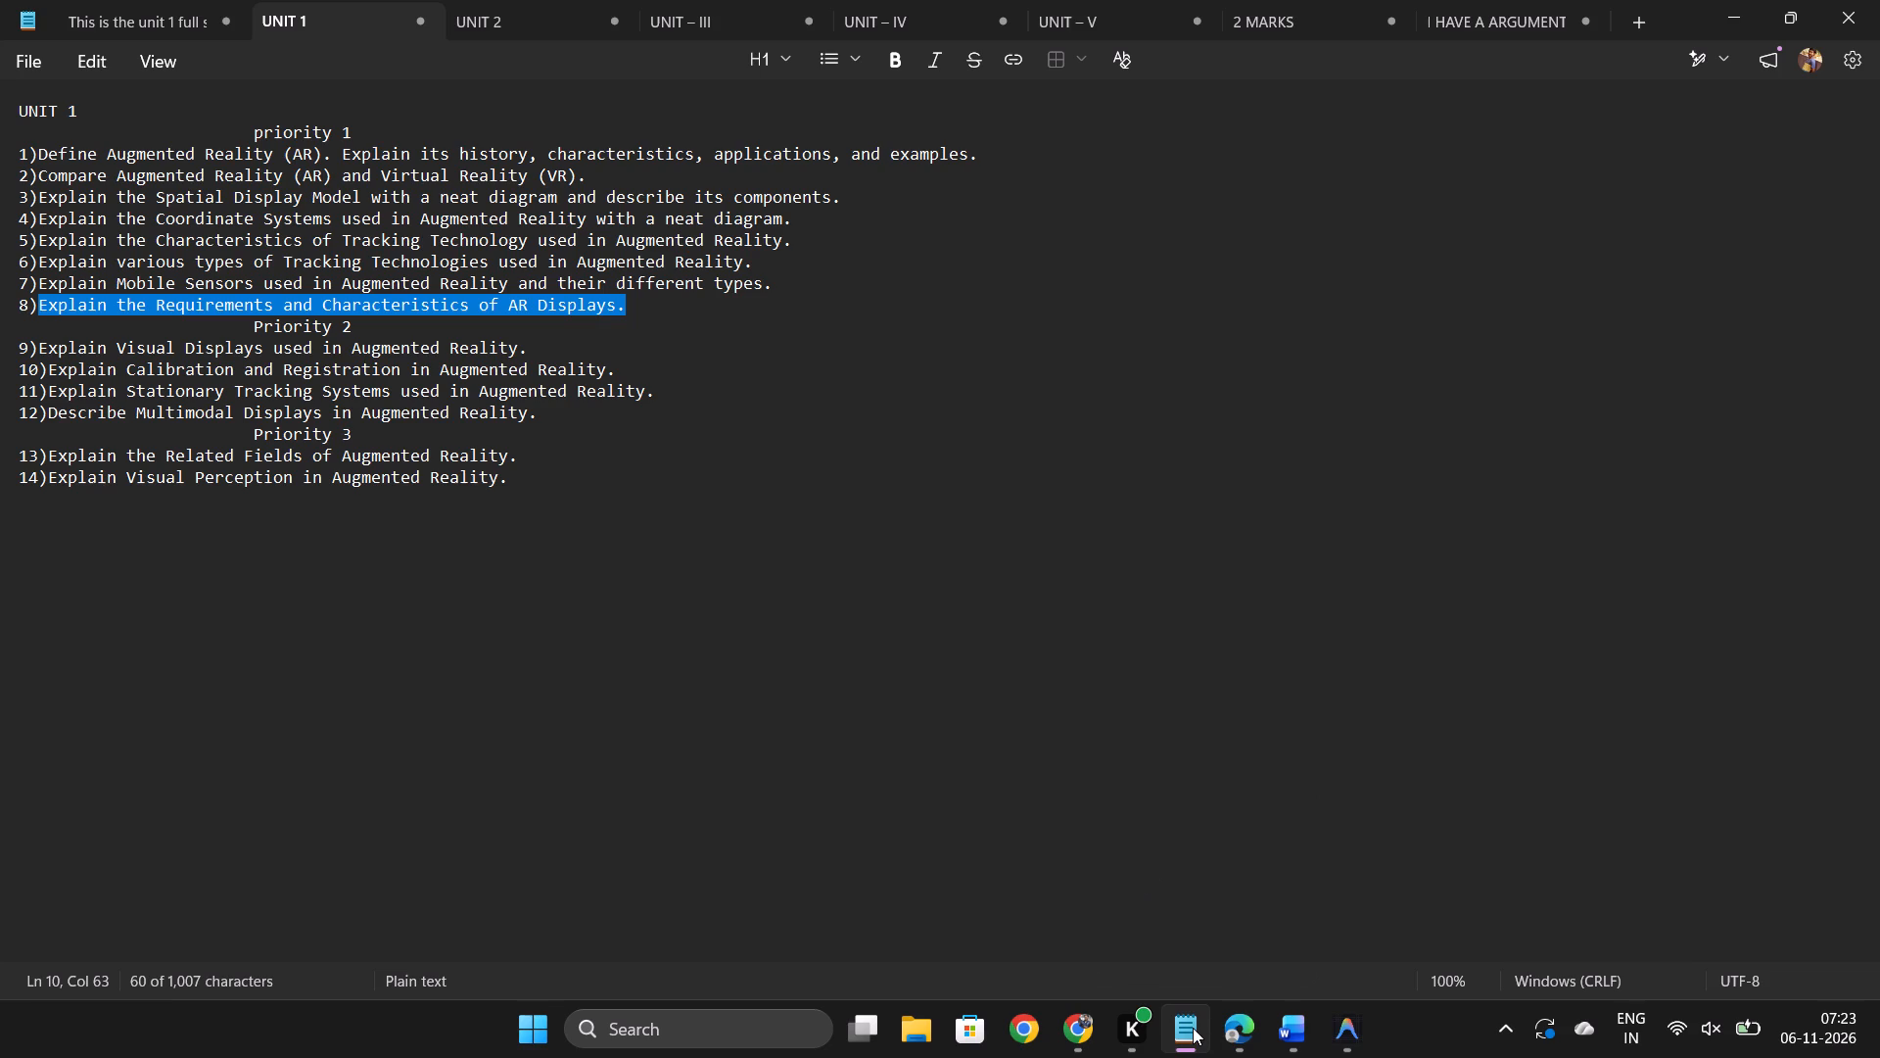
{"action": "left_click", "coordinate": [1183, 1031]}
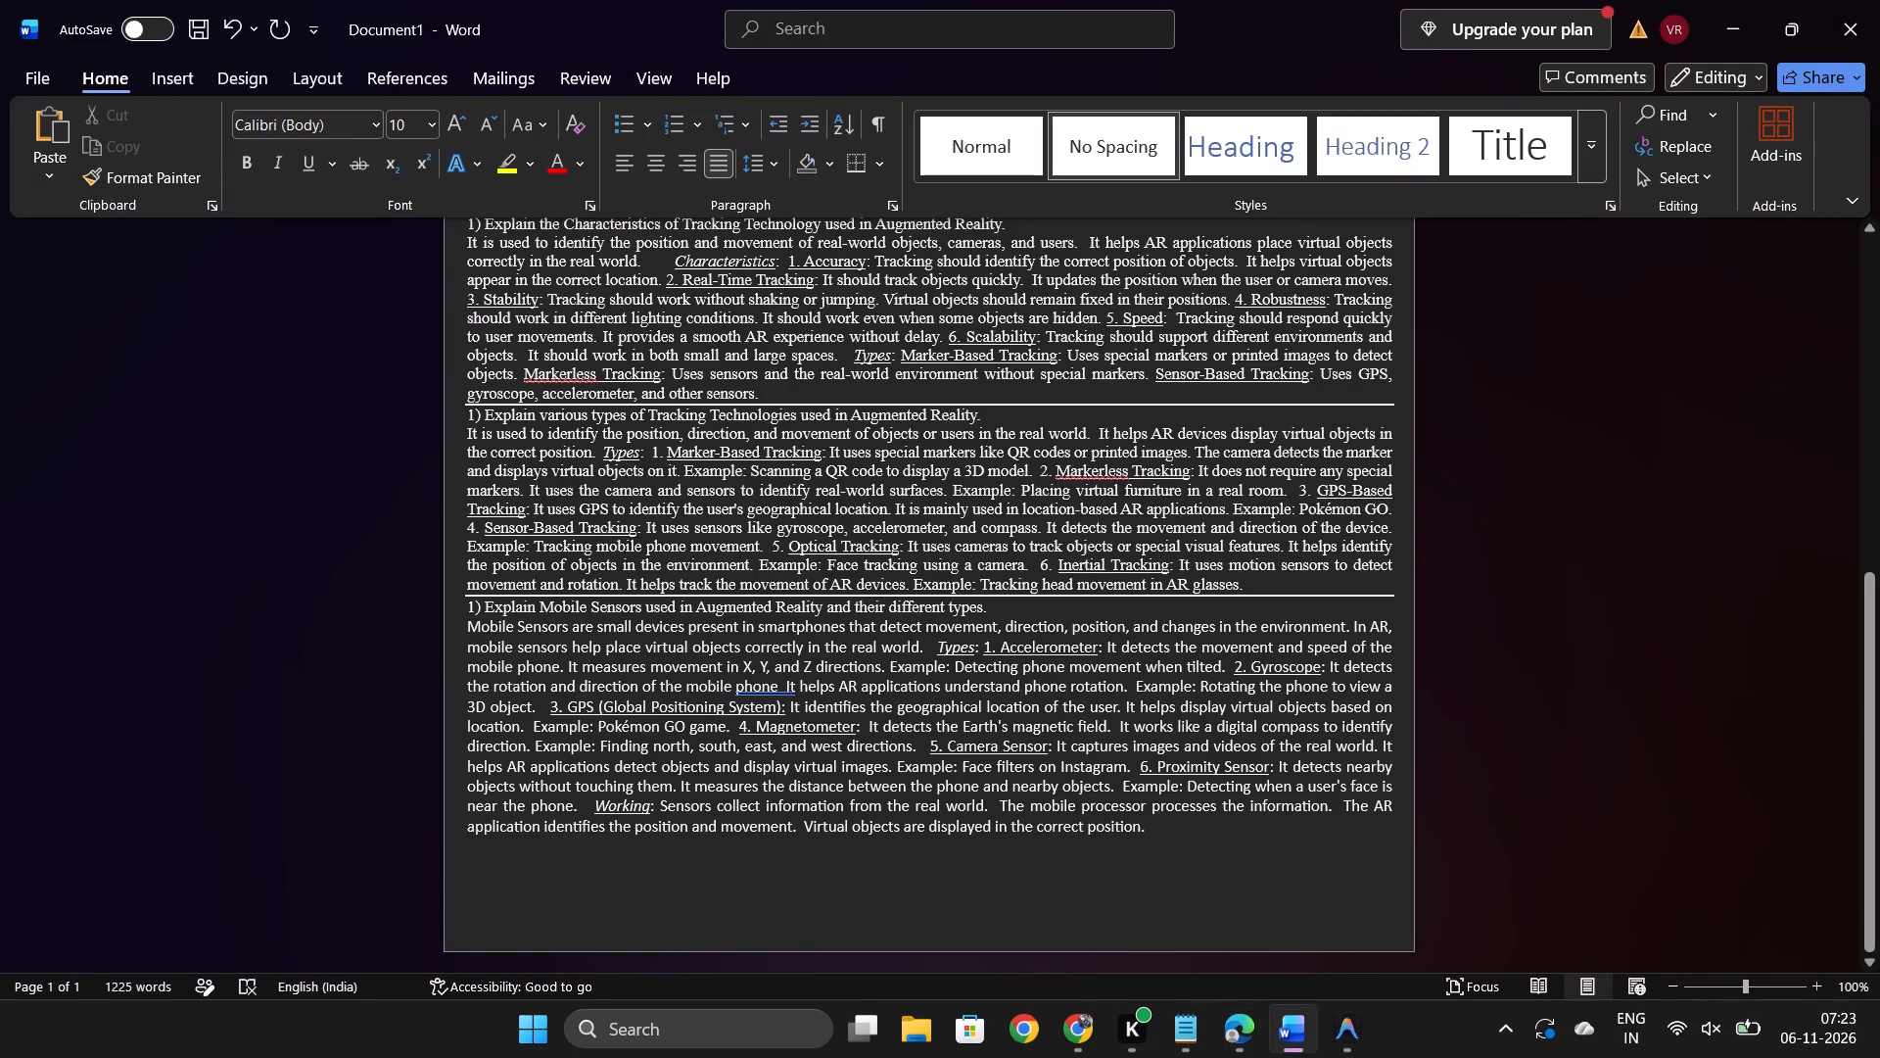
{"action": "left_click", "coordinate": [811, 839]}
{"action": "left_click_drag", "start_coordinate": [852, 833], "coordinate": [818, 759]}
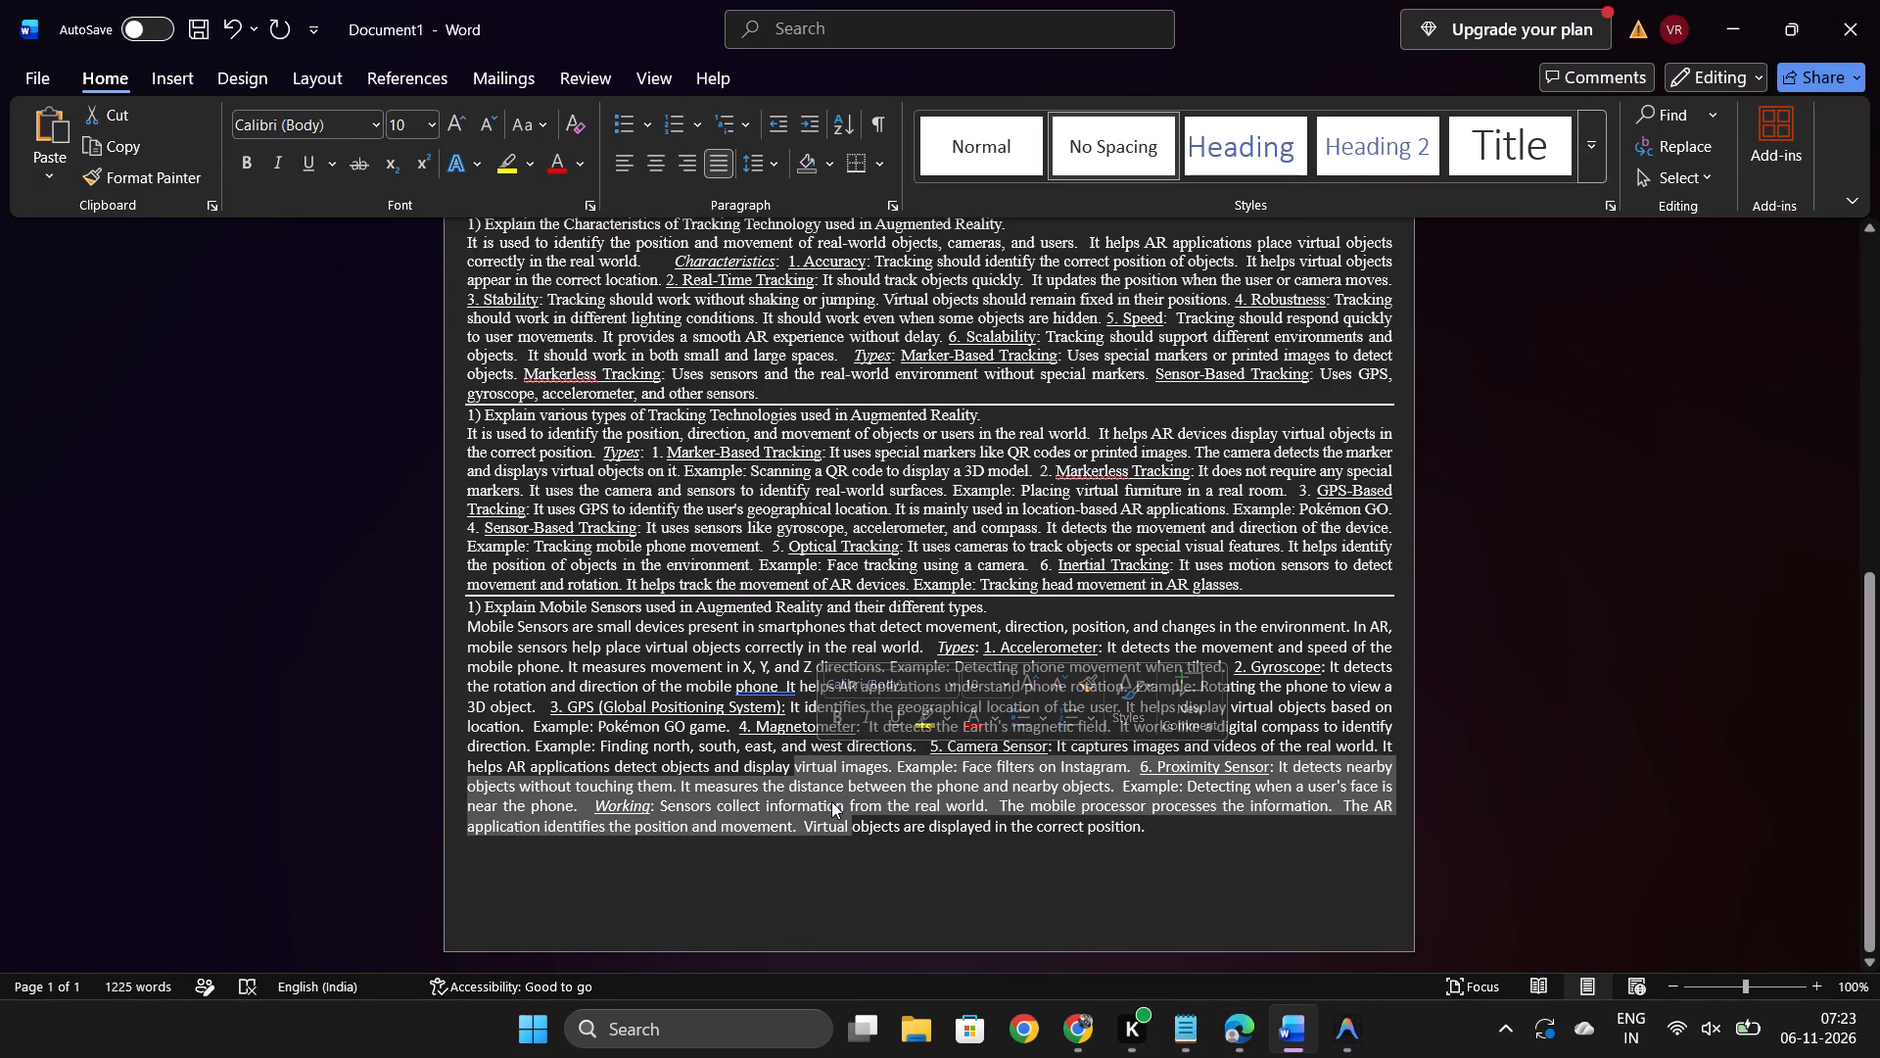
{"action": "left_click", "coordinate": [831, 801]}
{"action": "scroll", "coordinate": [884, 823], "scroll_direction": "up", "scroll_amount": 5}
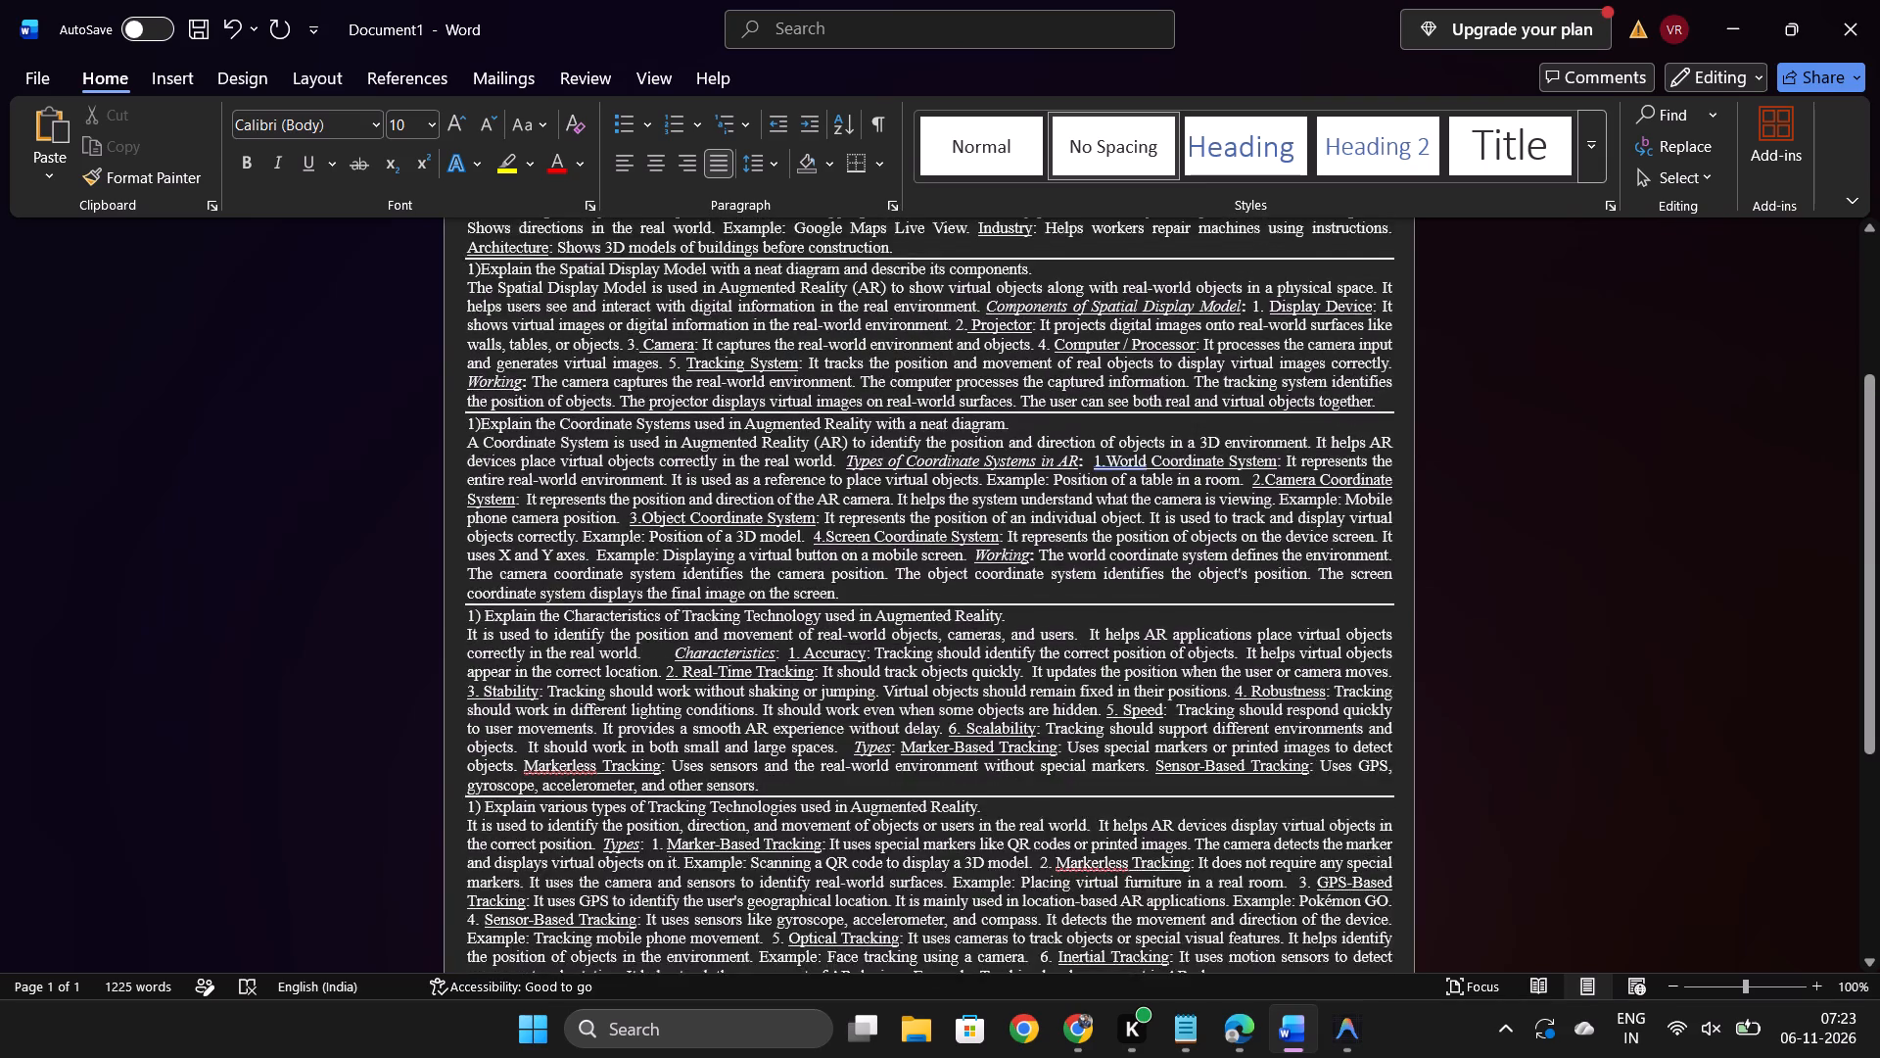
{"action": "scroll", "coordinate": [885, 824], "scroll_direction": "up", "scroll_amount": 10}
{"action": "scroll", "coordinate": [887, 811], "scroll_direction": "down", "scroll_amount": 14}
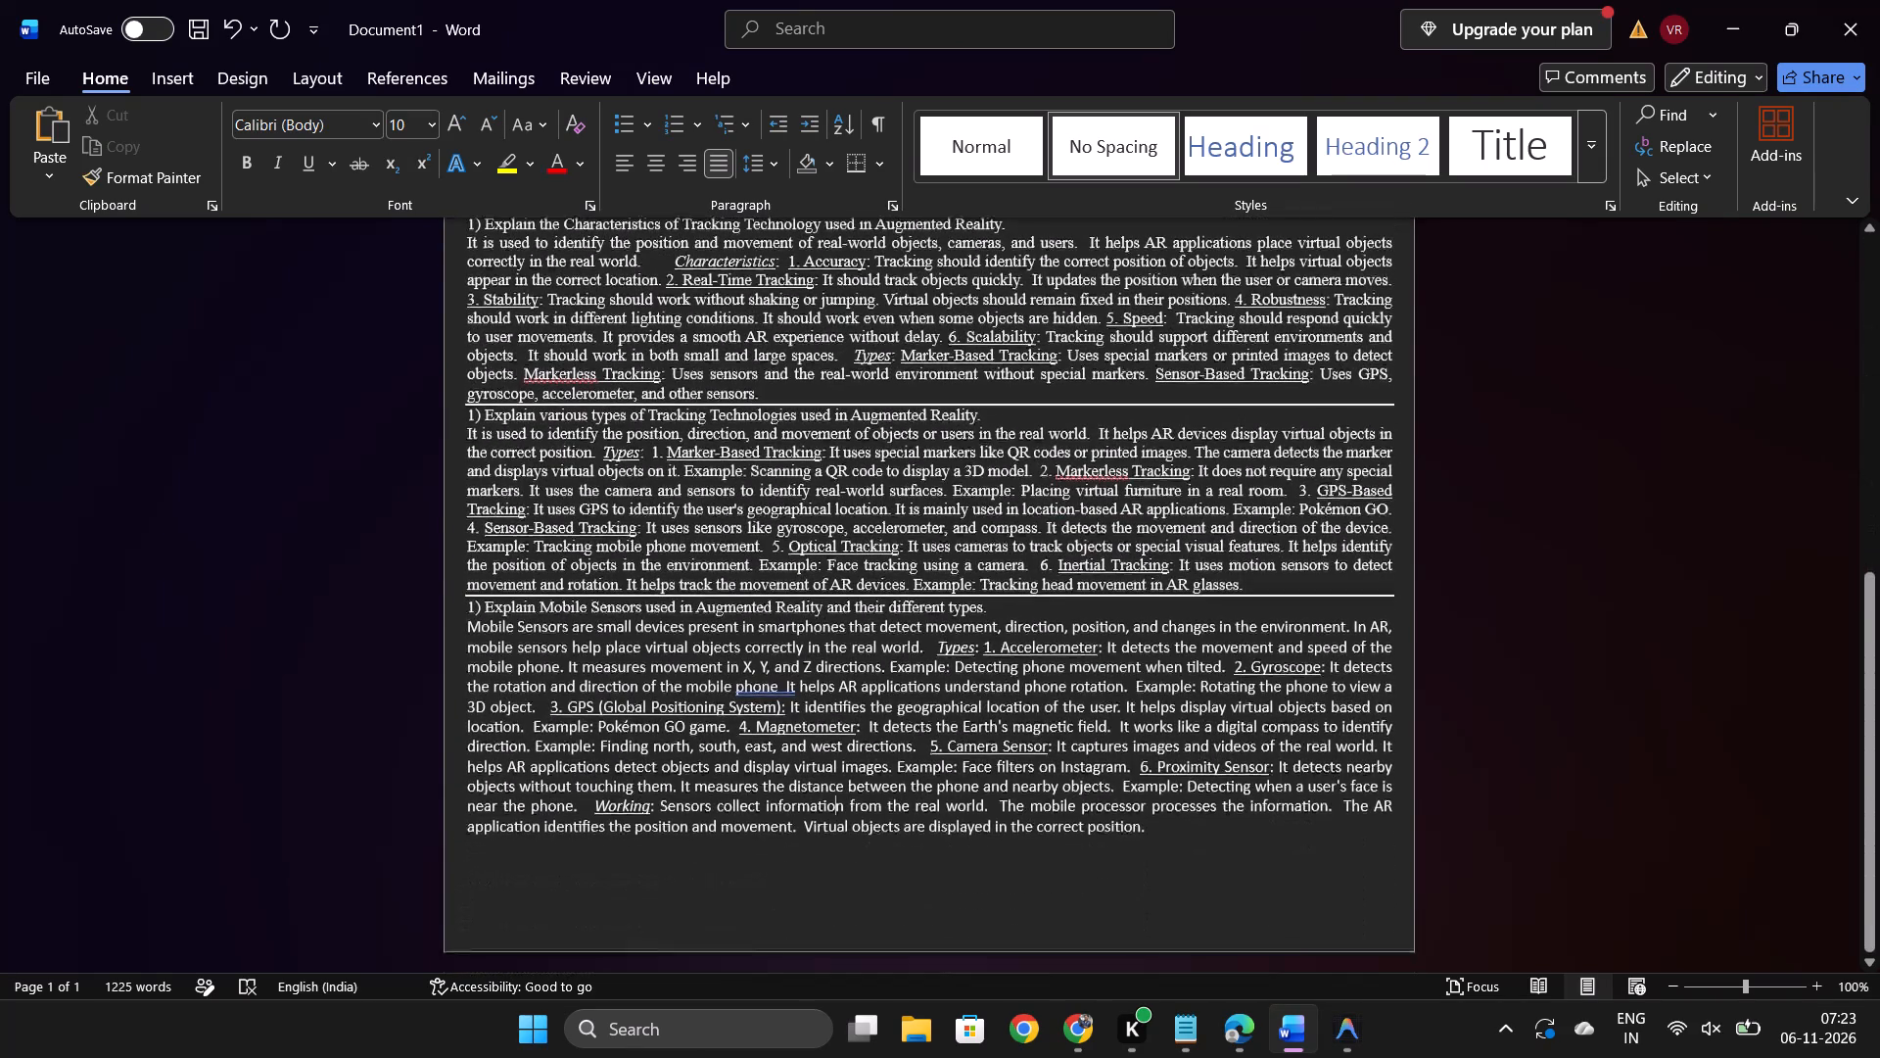
Add blank lines below the end of the mobile sensors answer.
{"action": "left_click", "coordinate": [1136, 845]}
{"action": "left_click", "coordinate": [1160, 847]}
{"action": "key", "text": "Return"}
{"action": "key", "text": "Return"}
{"action": "key", "text": "Return"}
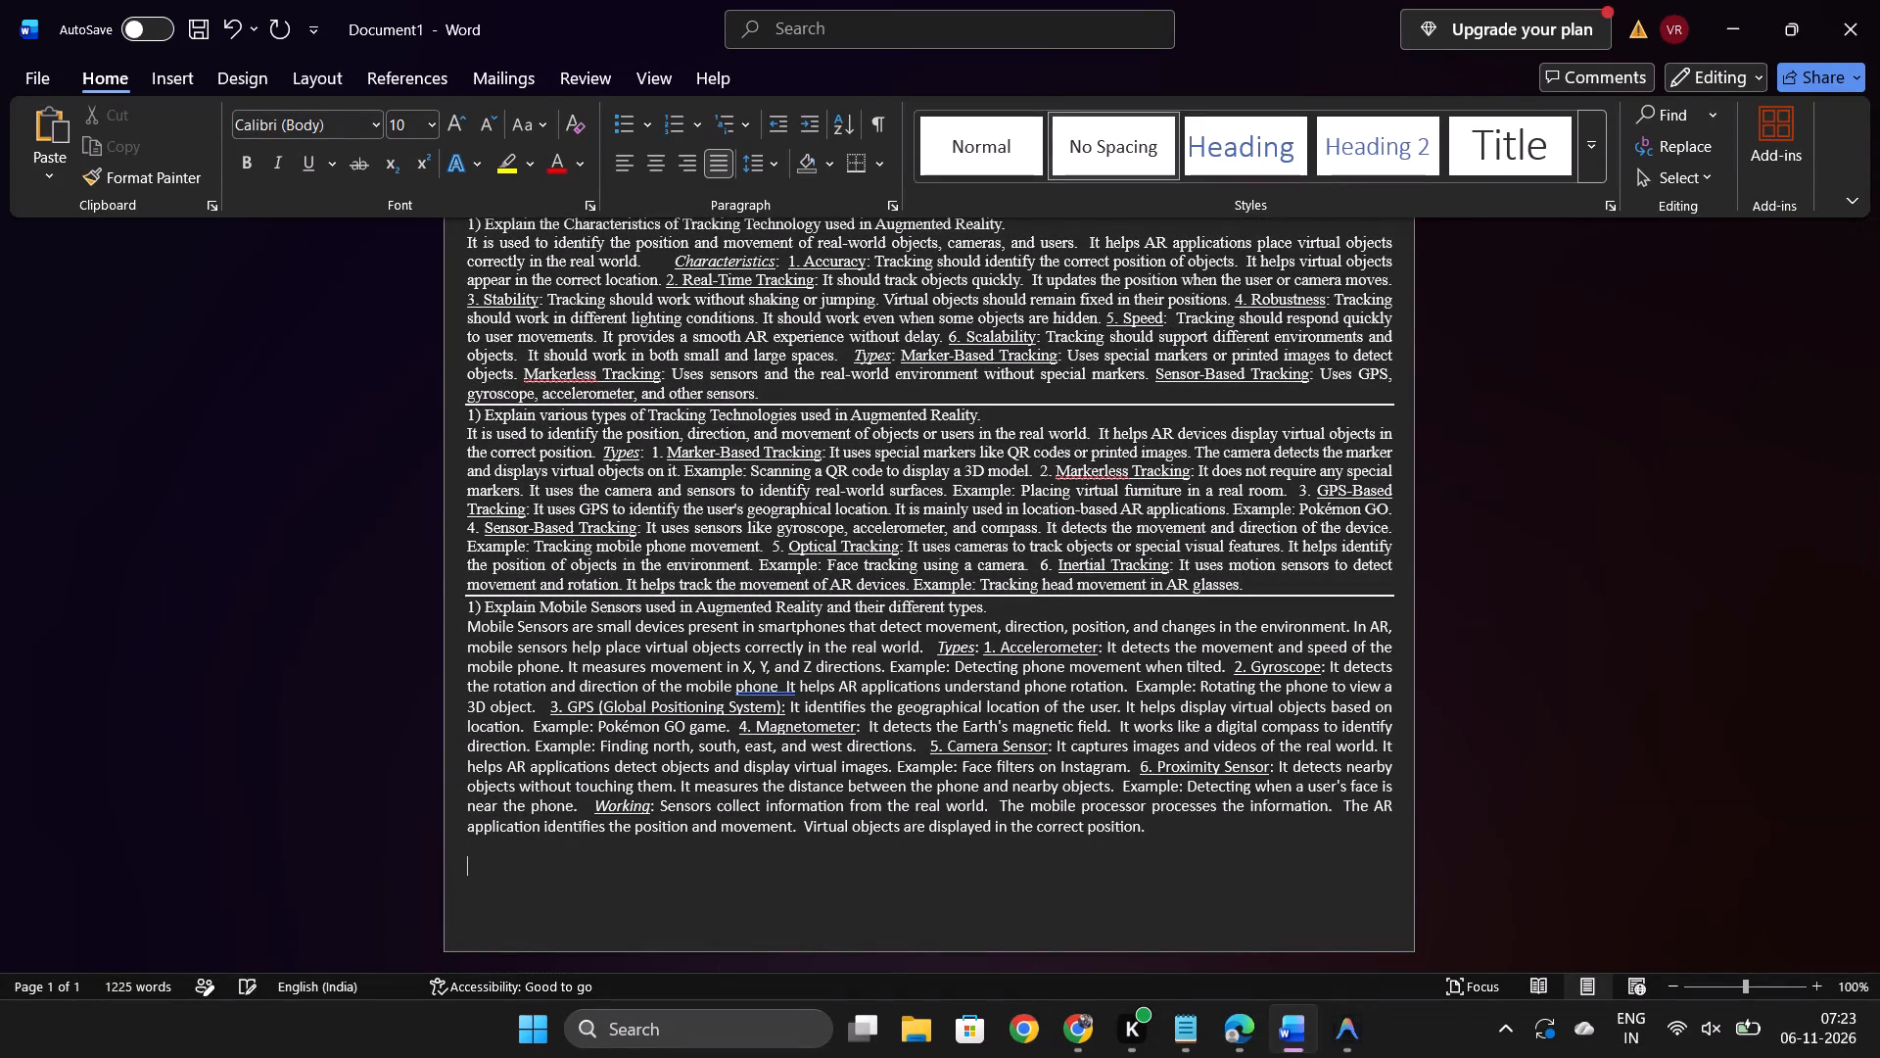
{"action": "key", "text": "Return"}
Set the font of the whole mobile sensors question and answer to Times New Roman.
{"action": "left_click_drag", "start_coordinate": [1175, 819], "coordinate": [444, 610]}
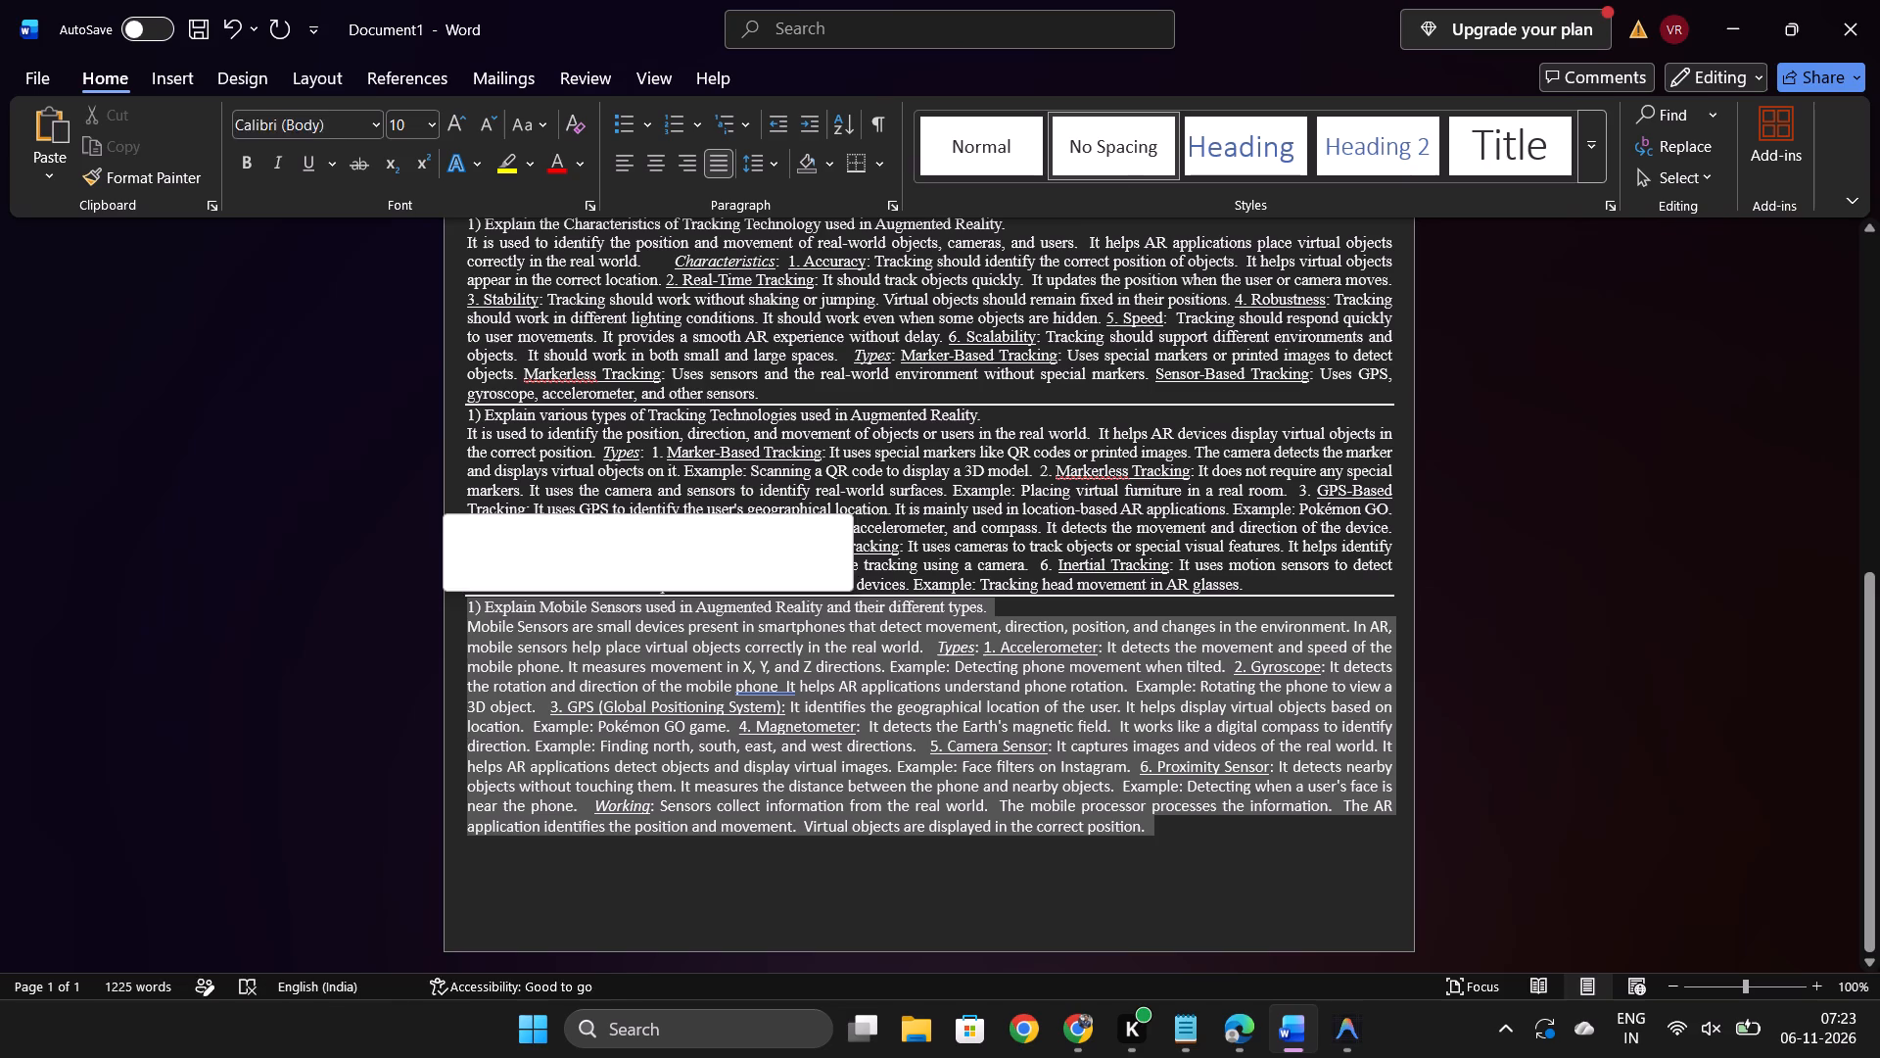
{"action": "left_click", "coordinate": [375, 124]}
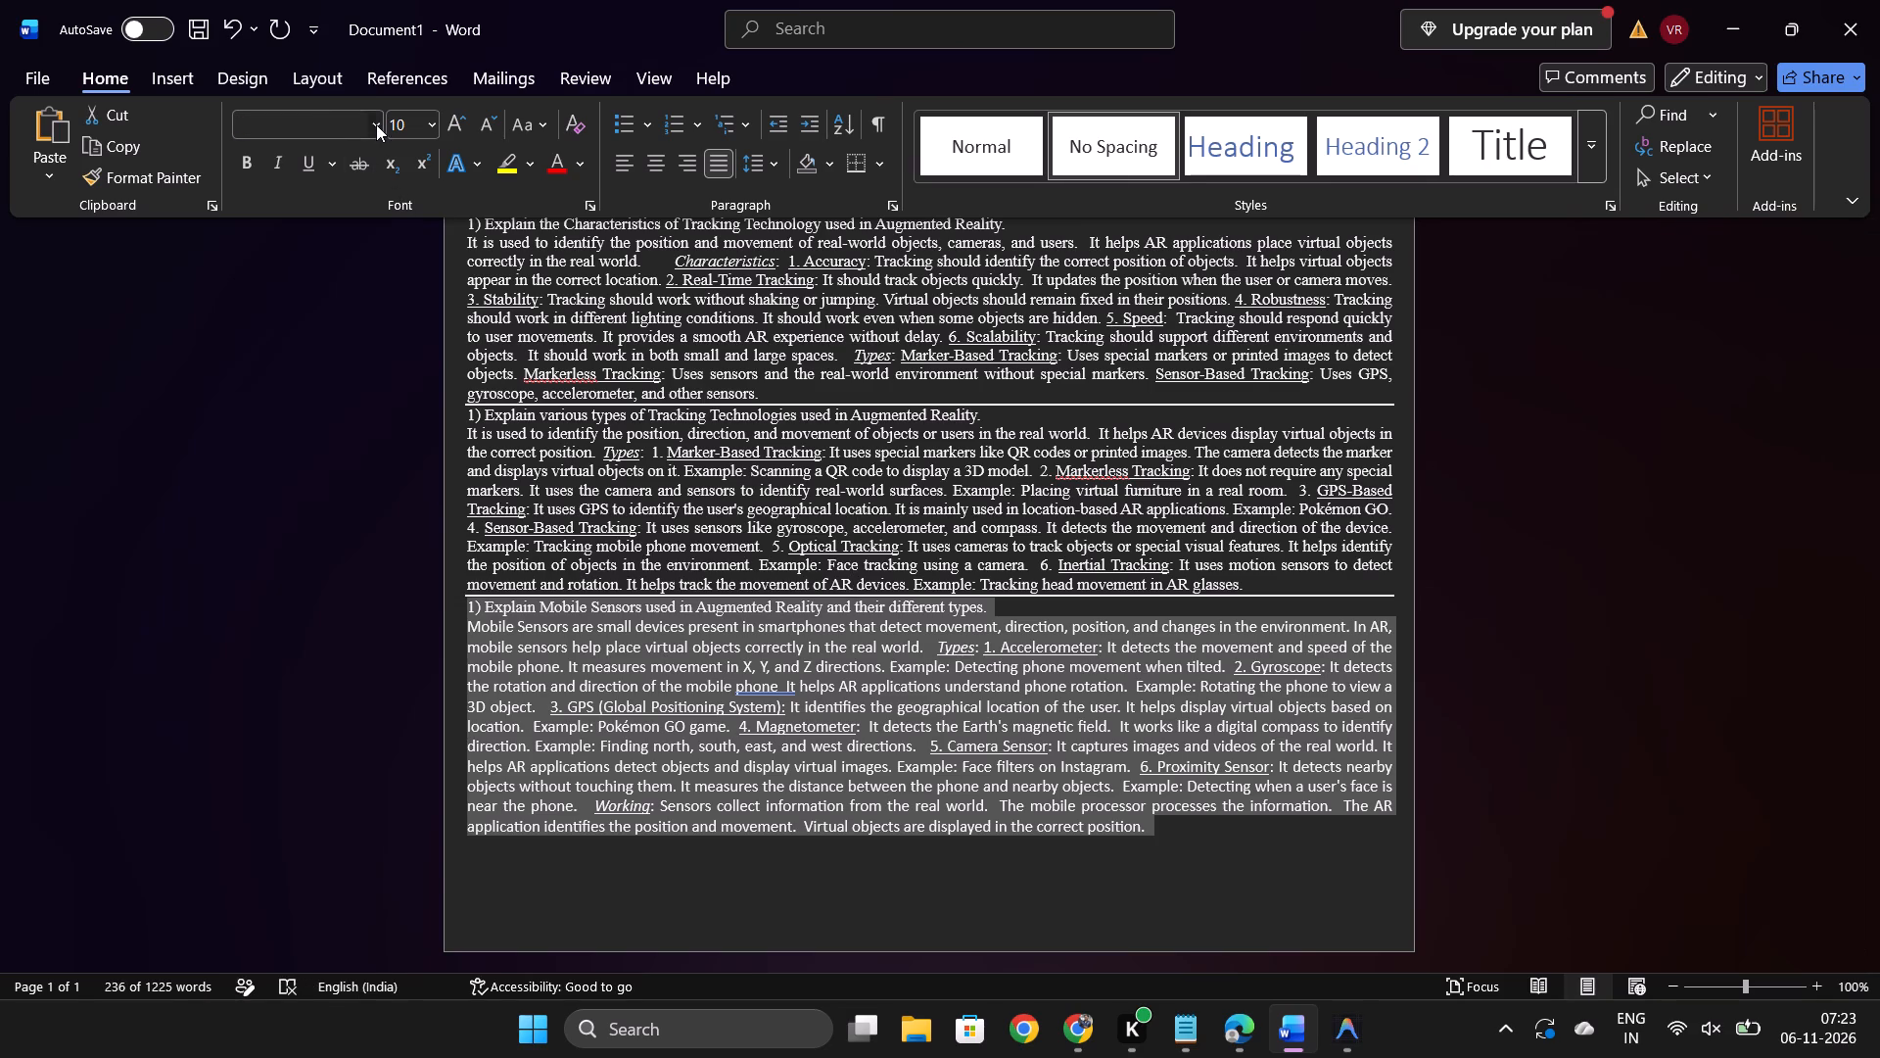
{"action": "left_click", "coordinate": [375, 301]}
Remove the surplus blank lines and insert a full-width horizontal divider line below the mobile sensors answer.
{"action": "left_click", "coordinate": [1091, 866]}
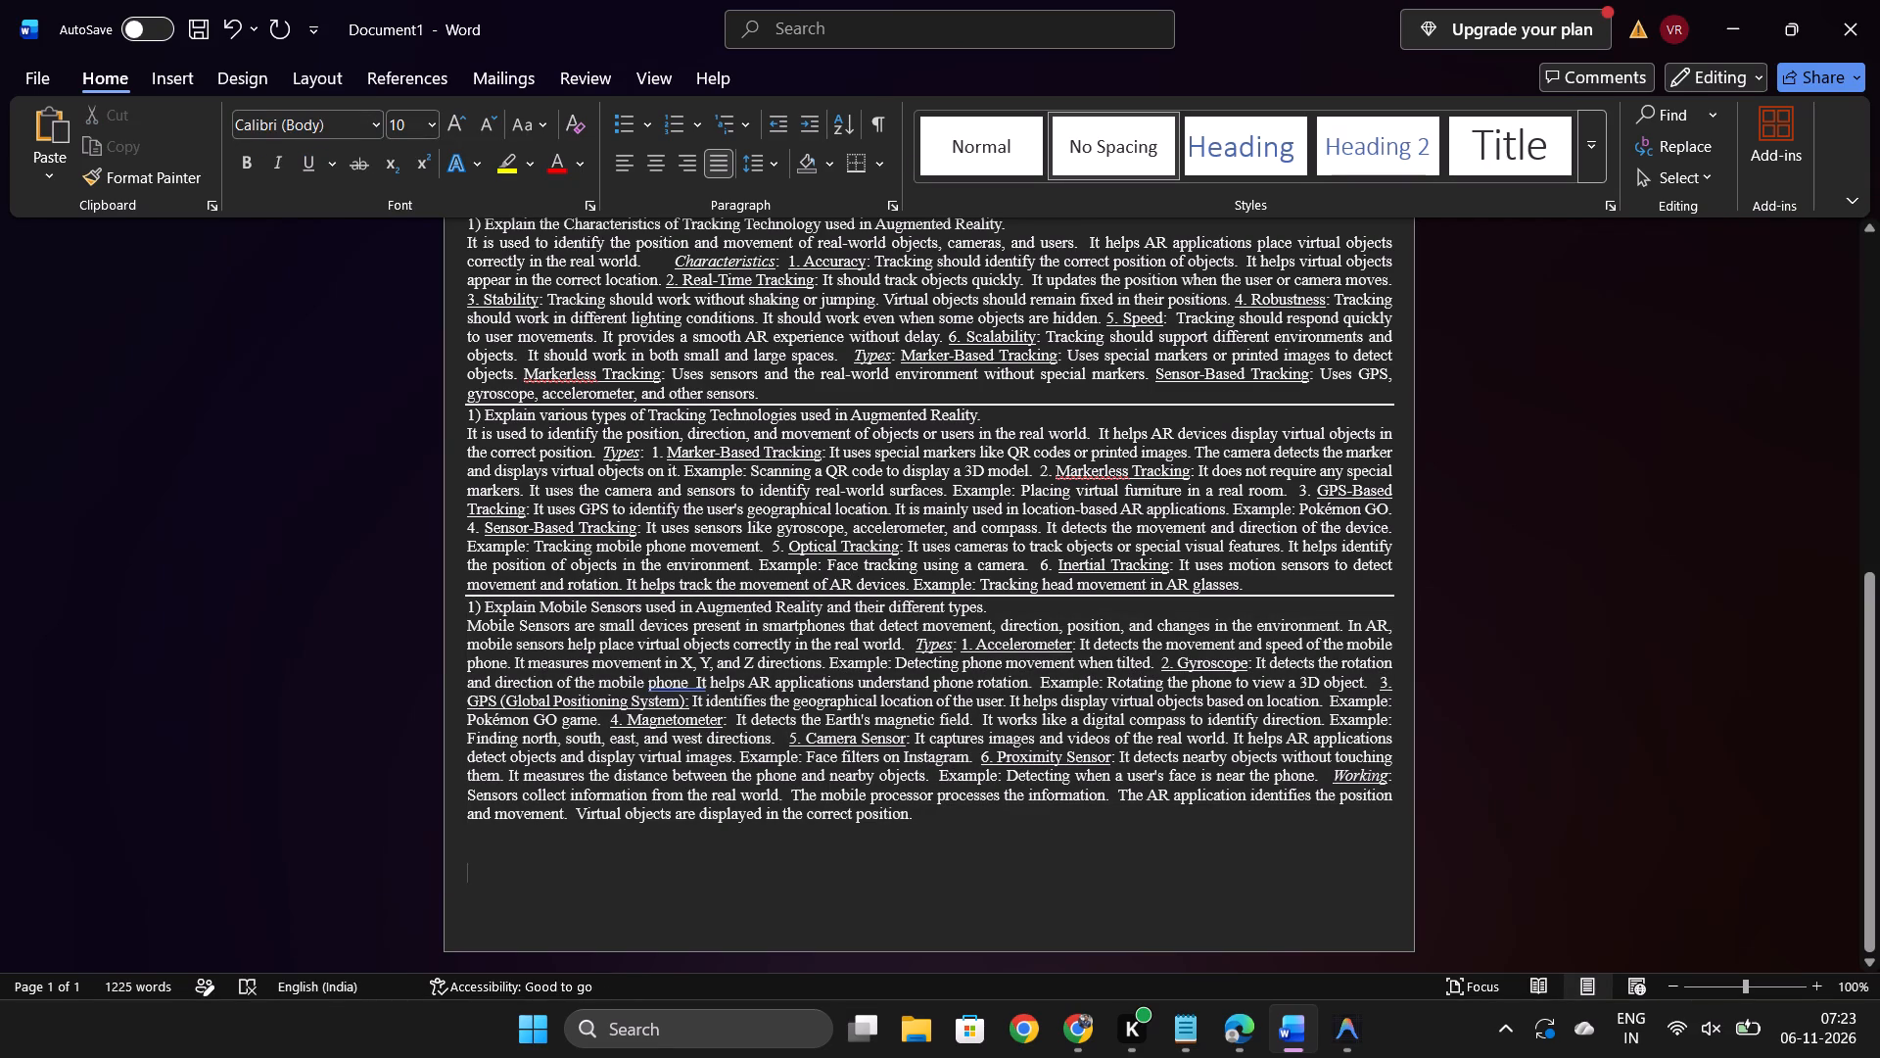
{"action": "key", "text": "BackSpace"}
{"action": "key", "text": "BackSpace"}
{"action": "key", "text": "shift+underscore"}
{"action": "key", "text": "shift+underscore"}
{"action": "key", "text": "shift+underscore"}
{"action": "key", "text": "shift+underscore"}
{"action": "key", "text": "shift+underscore"}
{"action": "key", "text": "shift+underscore"}
{"action": "key", "text": "shift+underscore"}
{"action": "key", "text": "shift+underscore"}
{"action": "key", "text": "shift+underscore"}
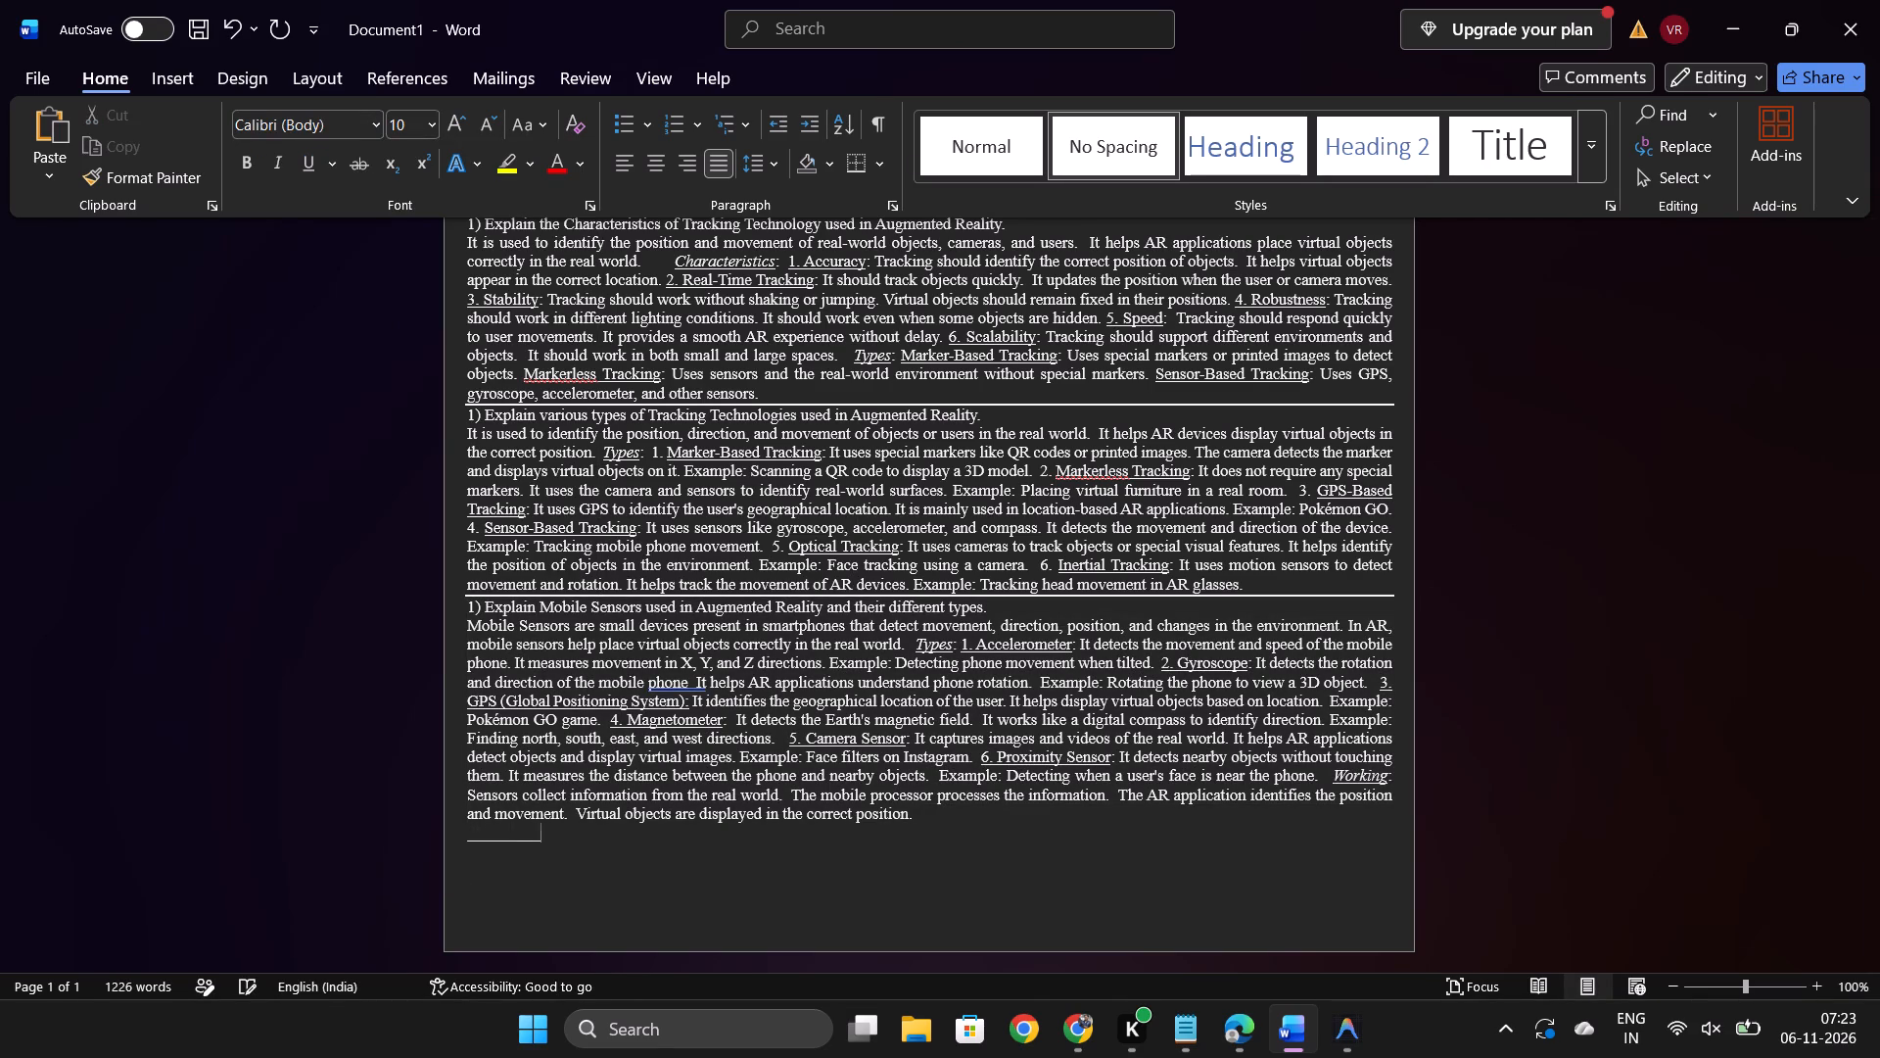
{"action": "key", "text": "Return"}
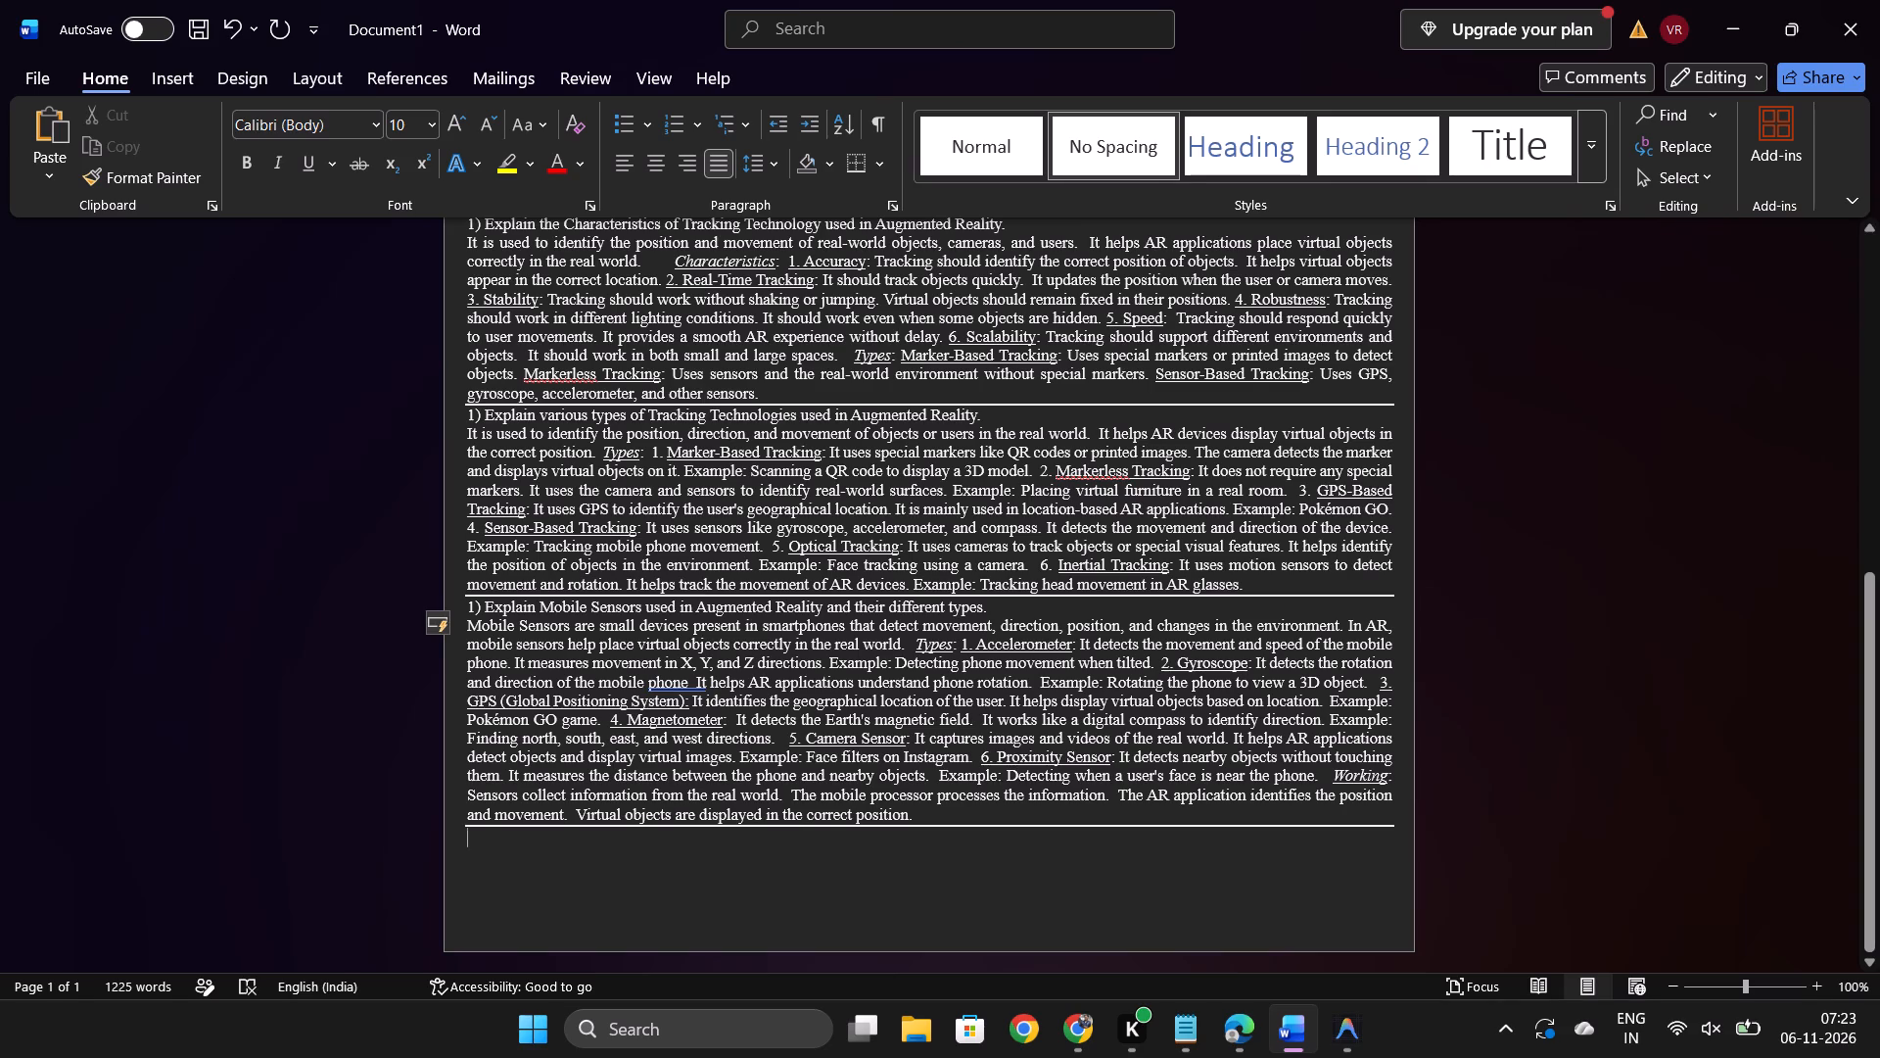
Add "1) Explain the Requirements and Characteristics of AR Displays." below the divider as plain text without automatic numbering, followed by a new line.
{"action": "type", "text": "1)"}
{"action": "key", "text": "ctrl+v"}
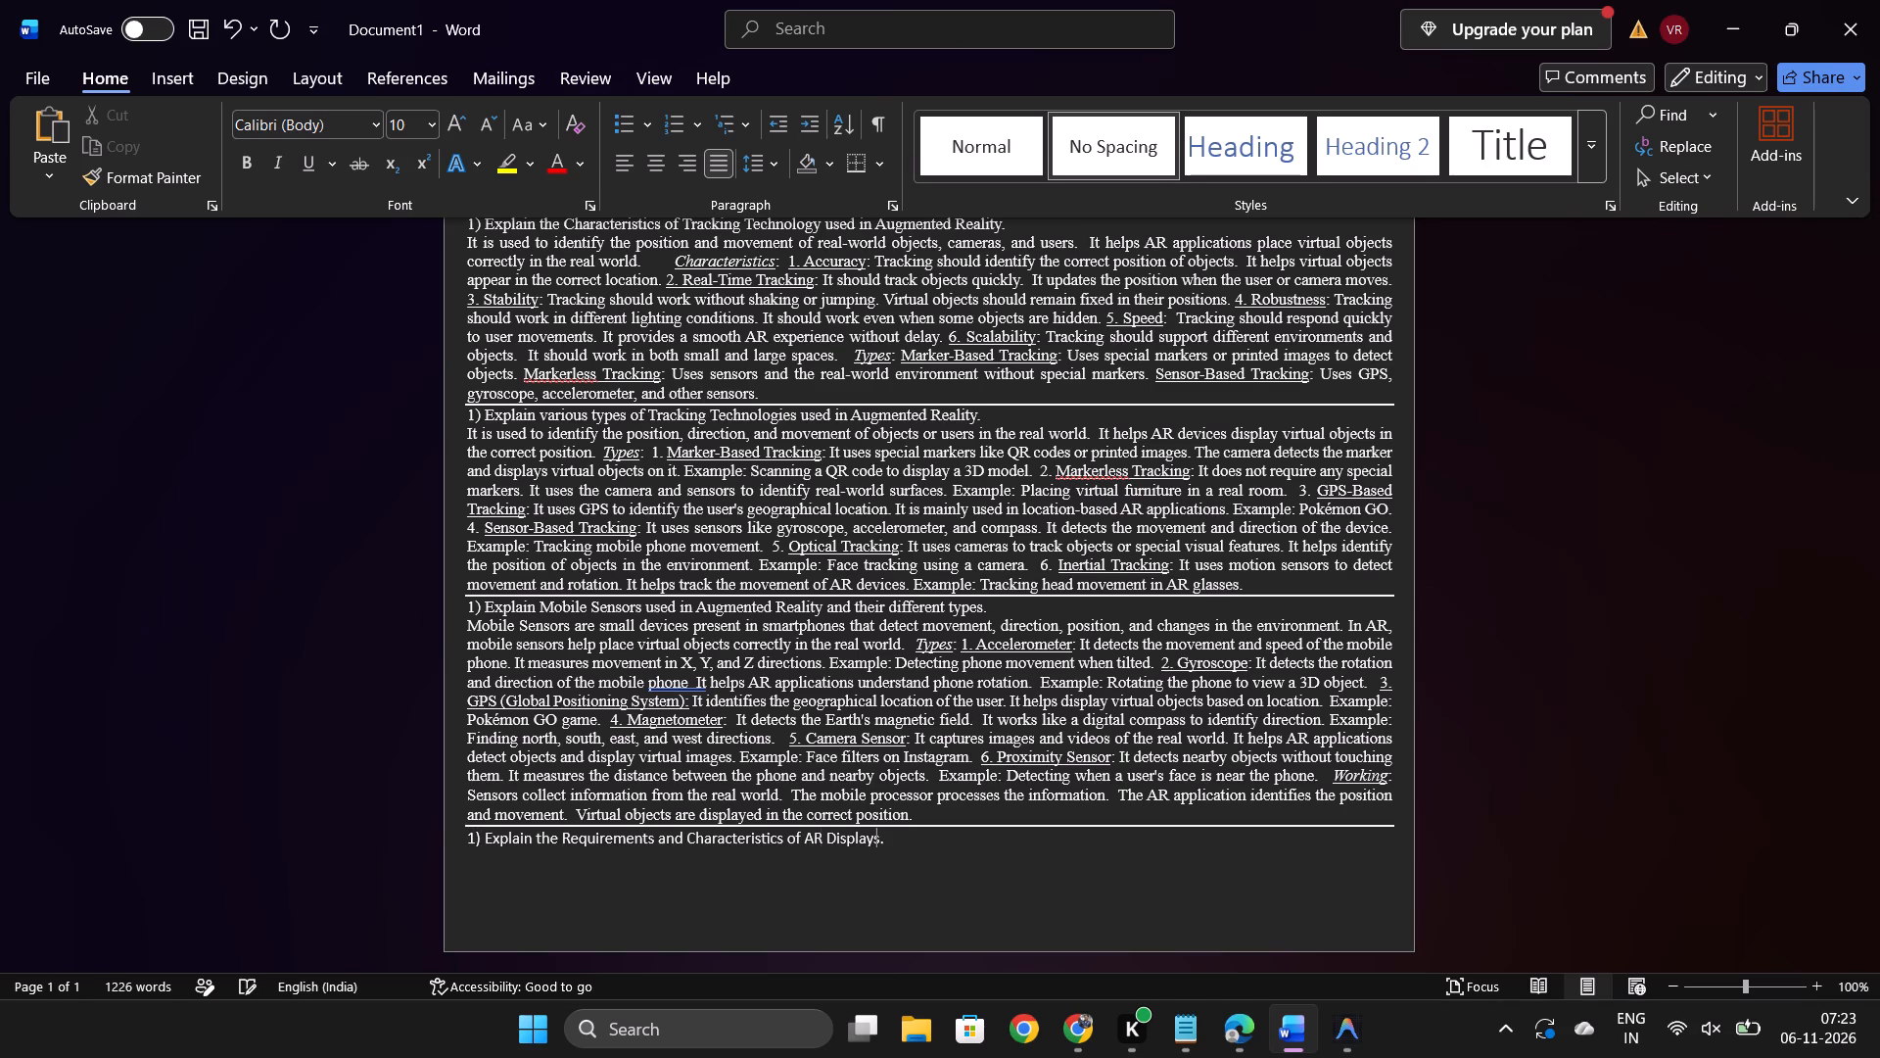
{"action": "key", "text": "Return"}
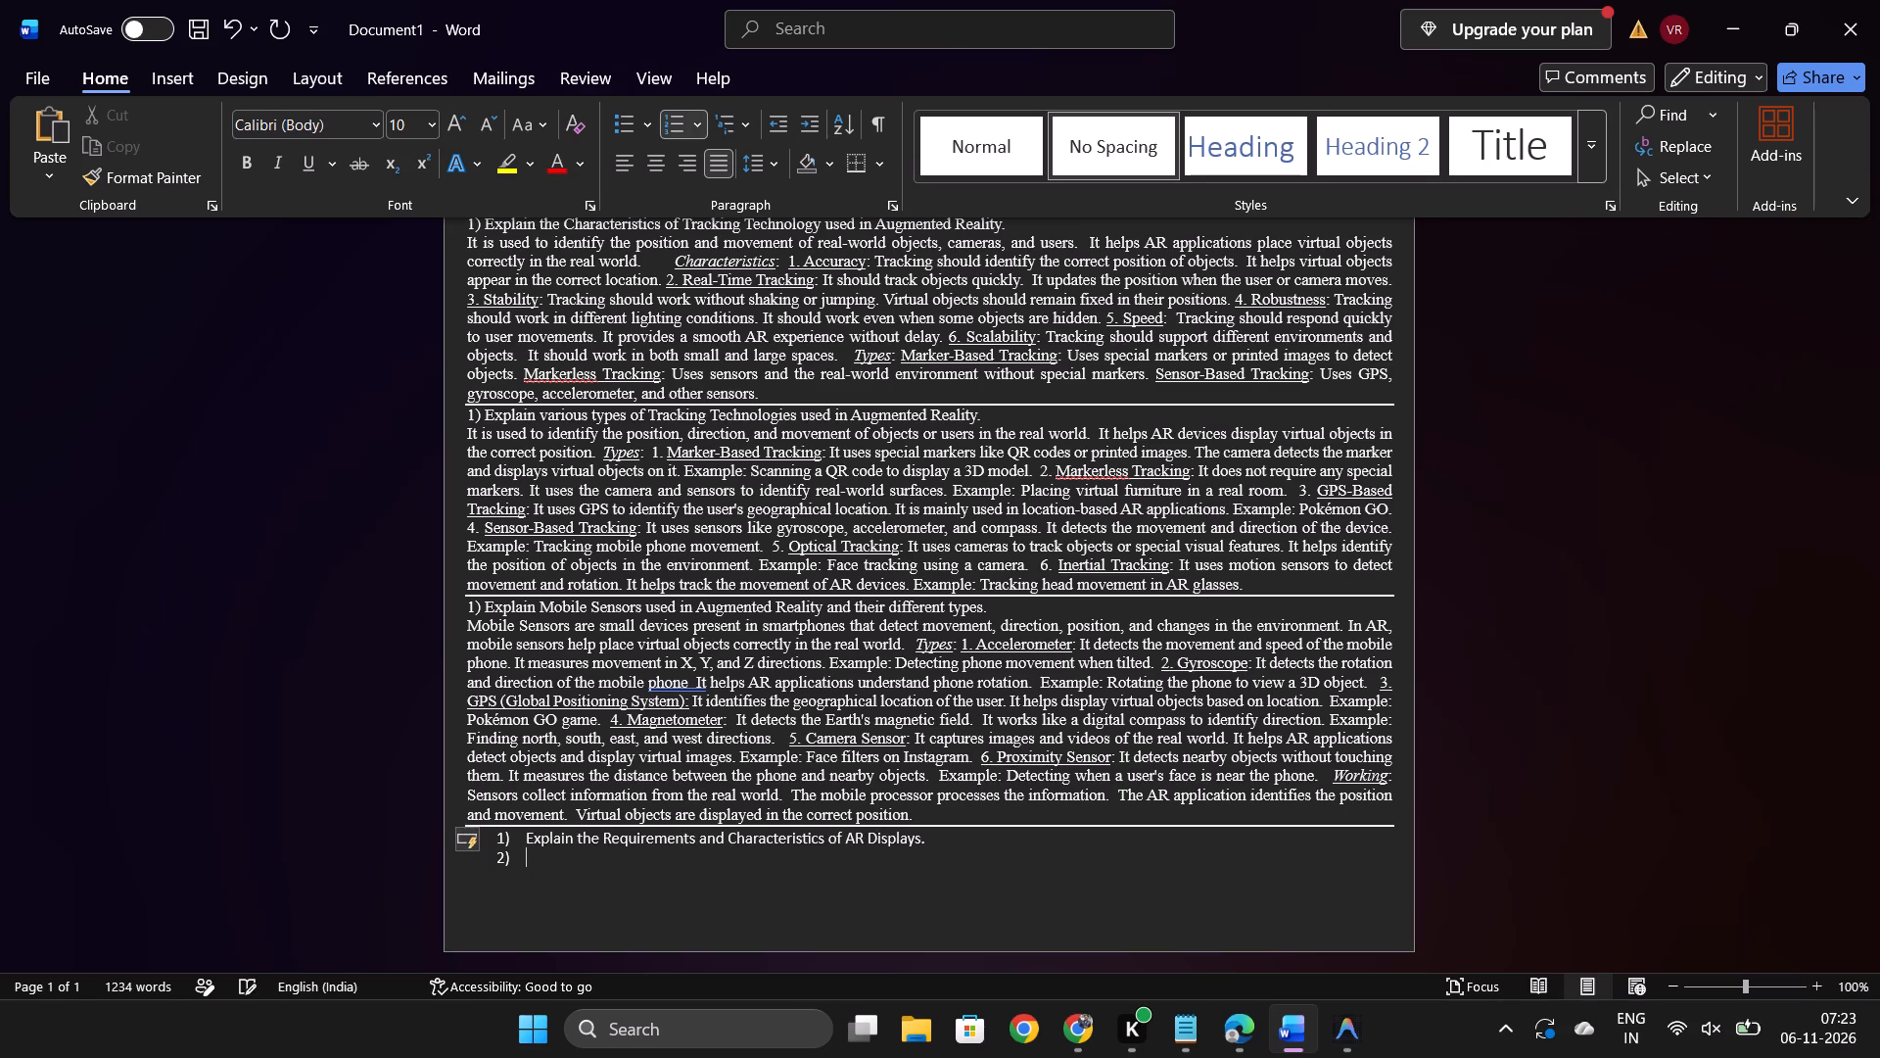
{"action": "left_click", "coordinate": [485, 836]}
{"action": "left_click", "coordinate": [517, 875]}
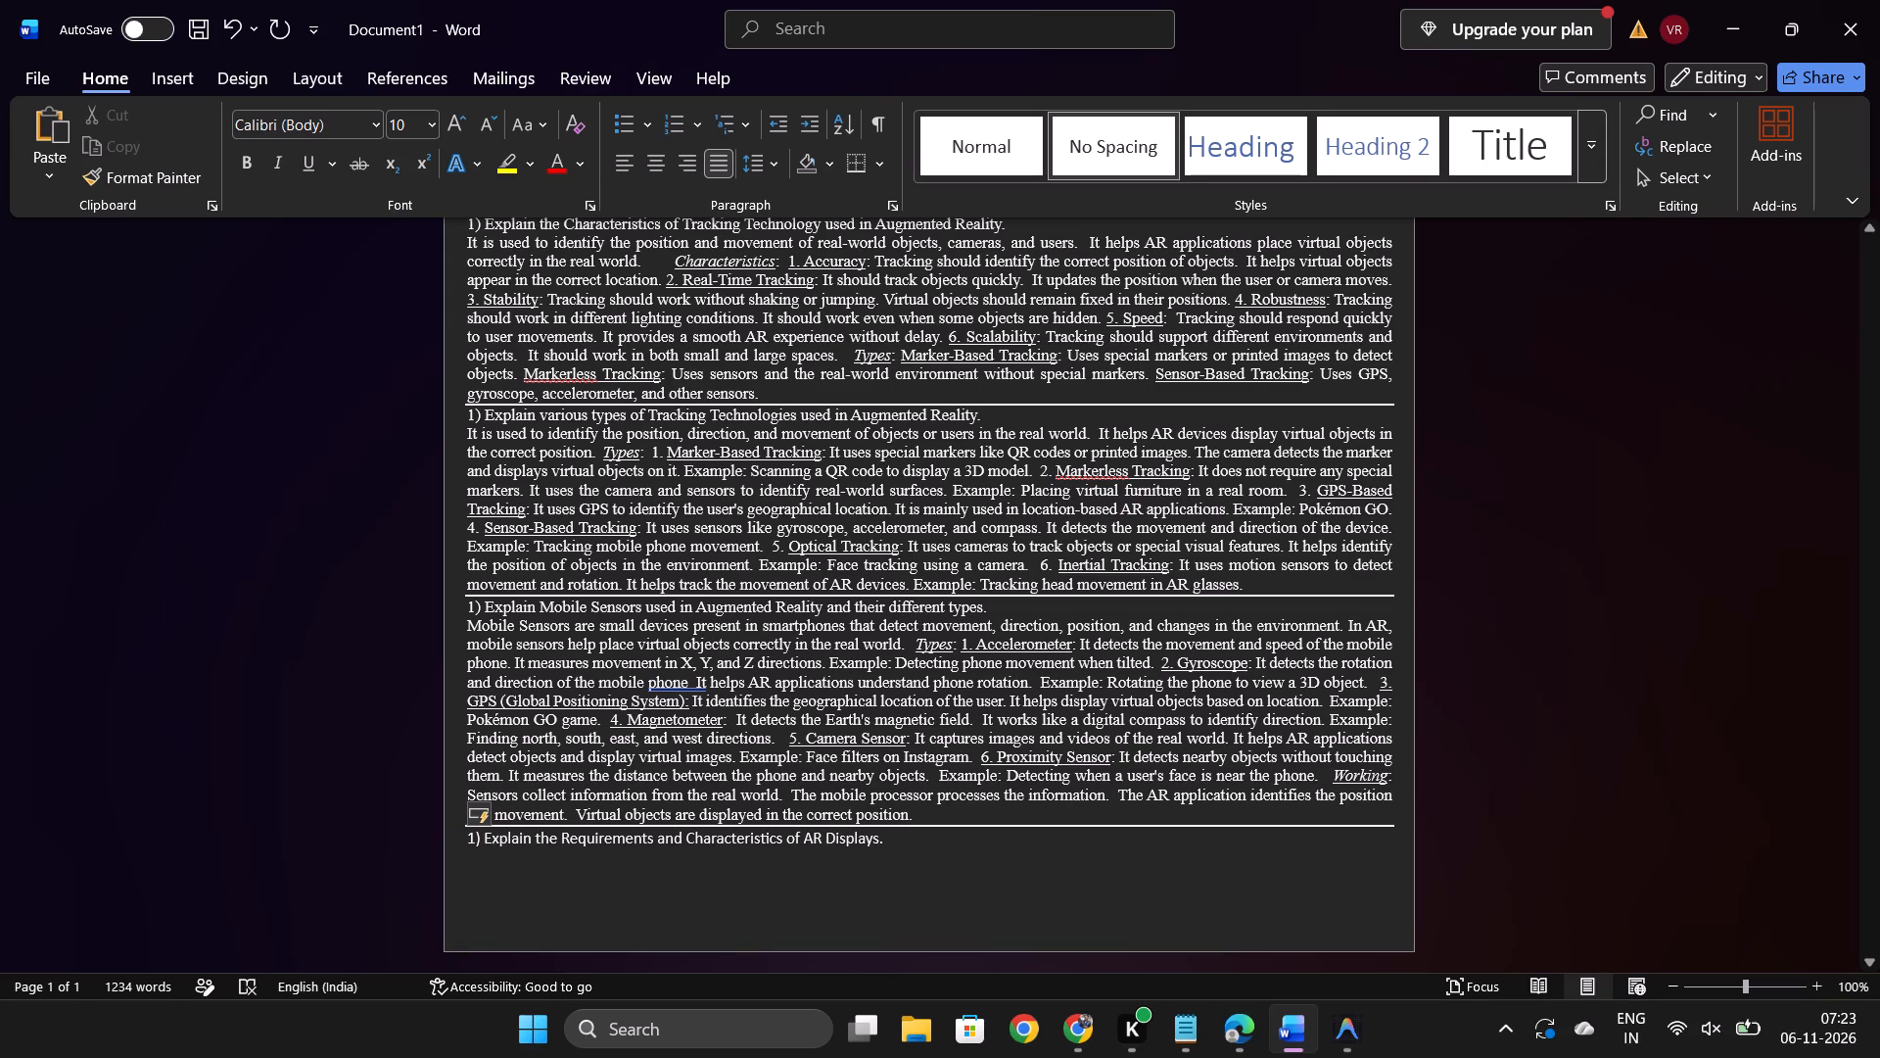
Set the AR Displays question line to Times New Roman and clear the extra blank line below it.
{"action": "left_click_drag", "start_coordinate": [547, 892], "coordinate": [463, 841]}
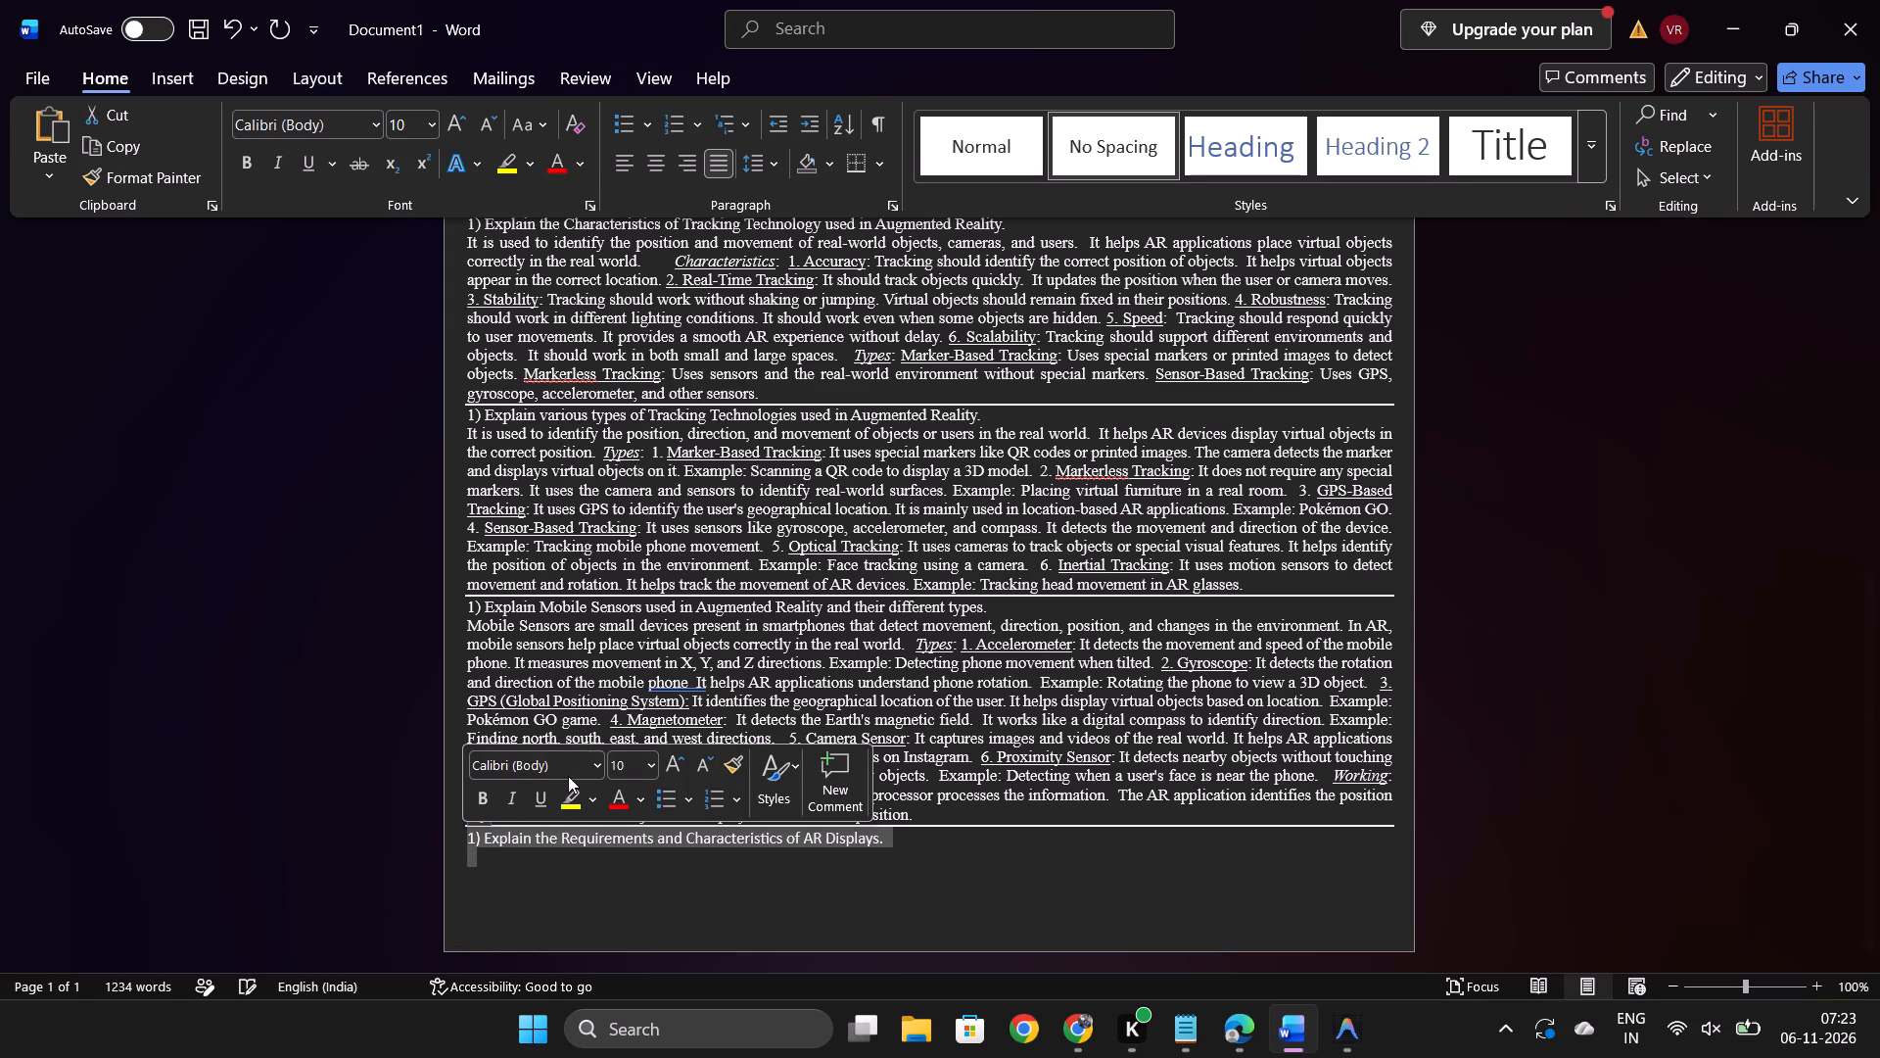
{"action": "left_click", "coordinate": [596, 763]}
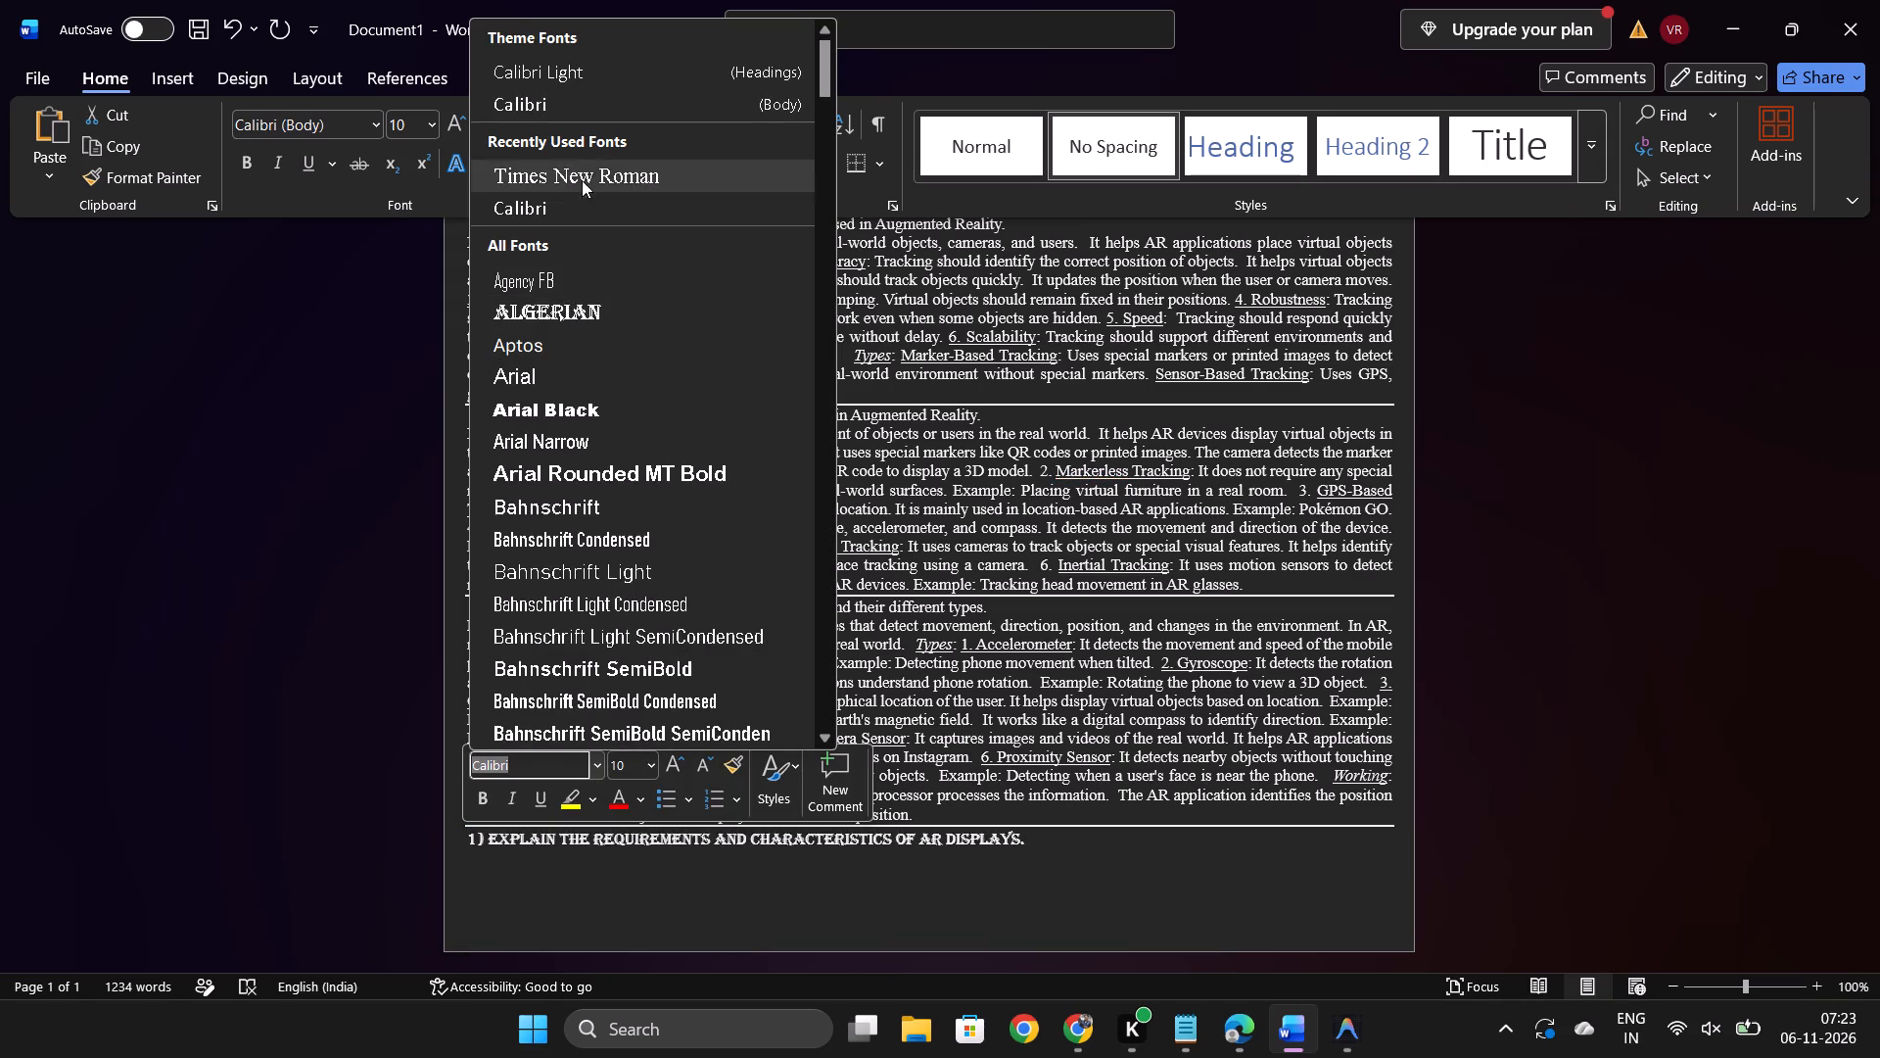
{"action": "left_click", "coordinate": [584, 173]}
{"action": "left_click", "coordinate": [534, 876]}
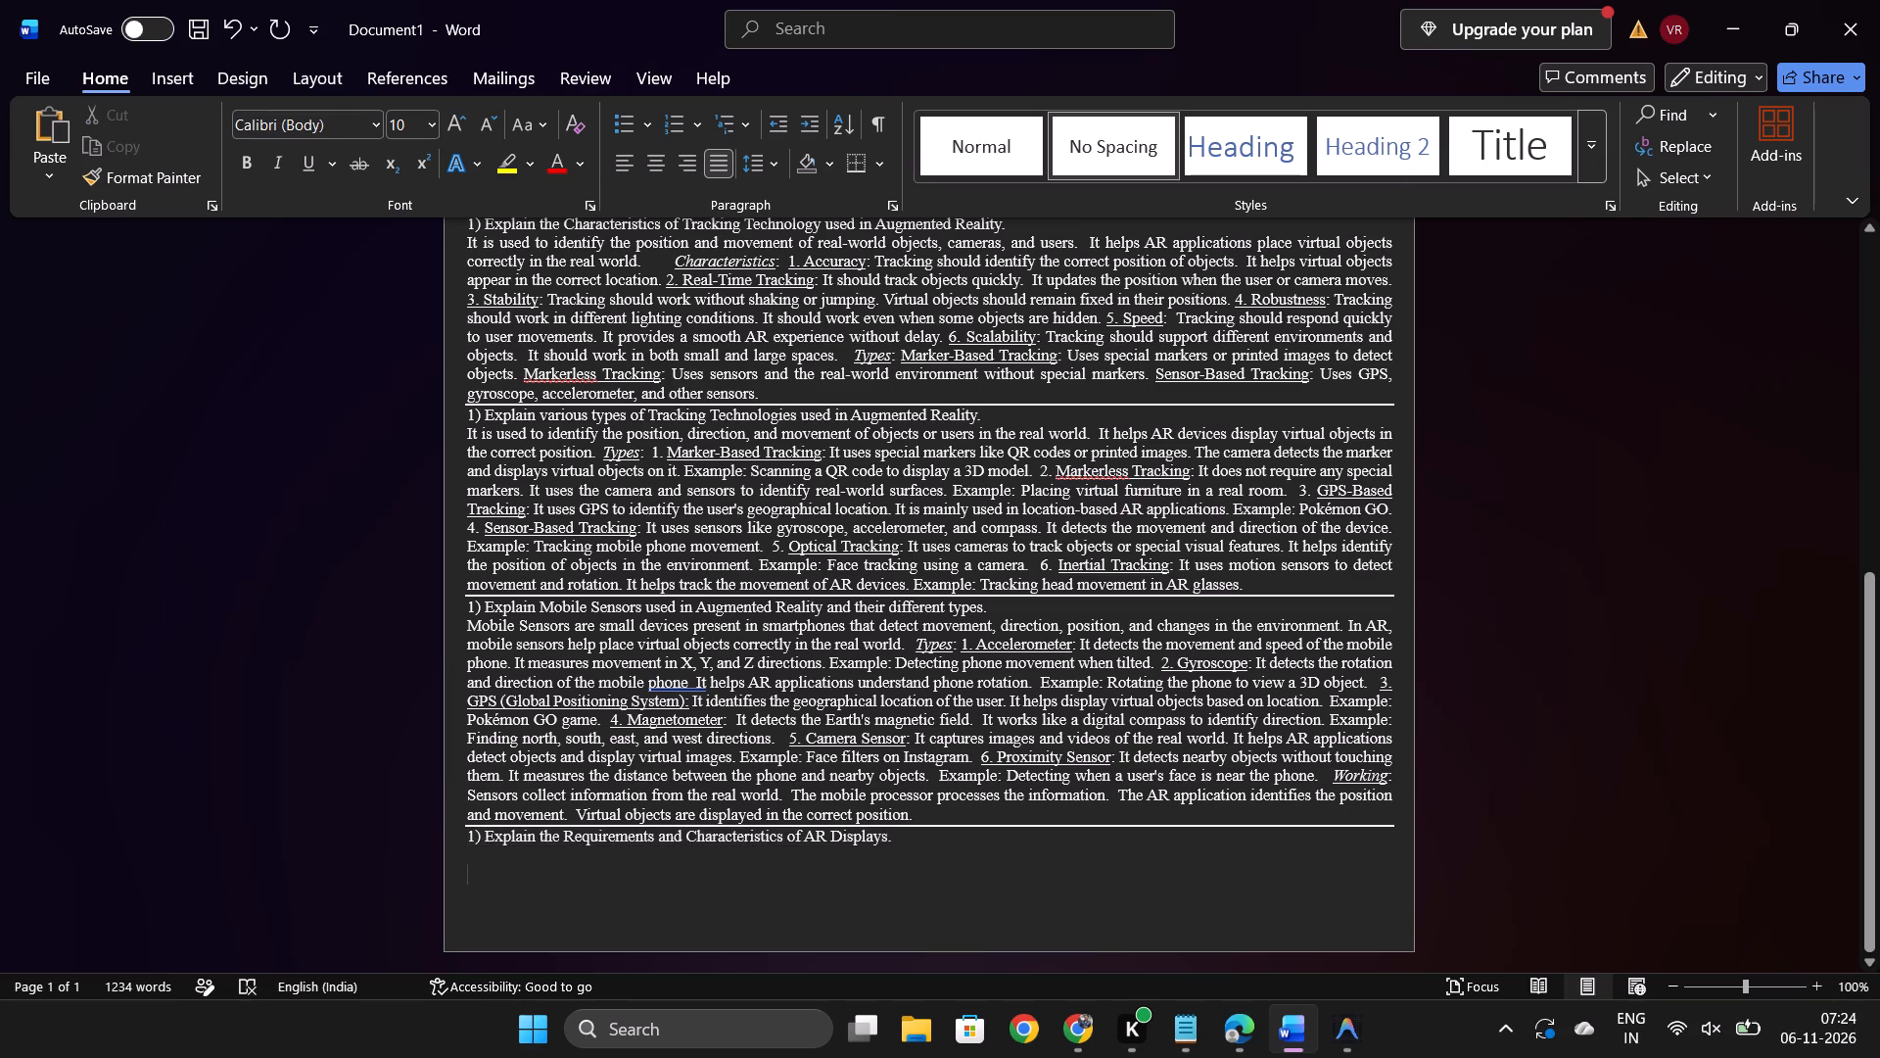
{"action": "key", "text": "Down"}
{"action": "key", "text": "BackSpace"}
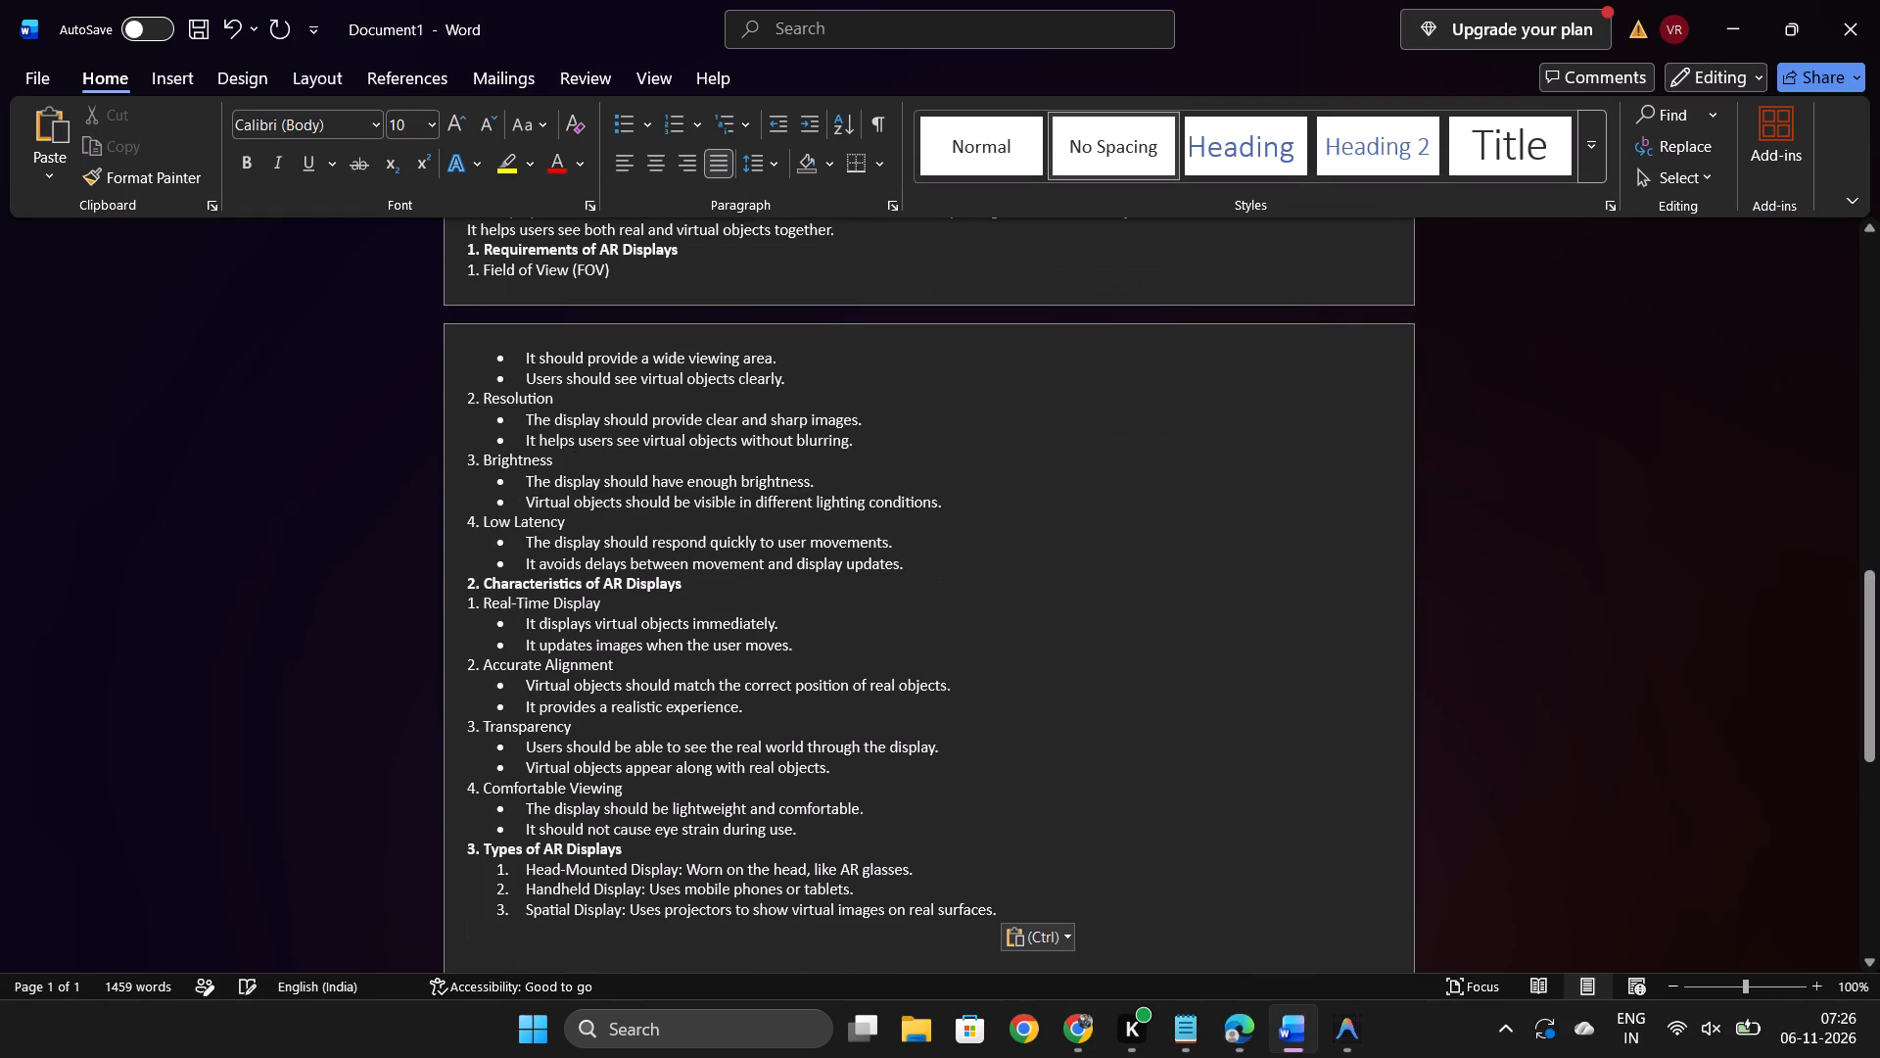
{"action": "left_click_drag", "start_coordinate": [573, 897], "coordinate": [454, 511]}
{"action": "scroll", "coordinate": [499, 658], "scroll_direction": "up", "scroll_amount": 4}
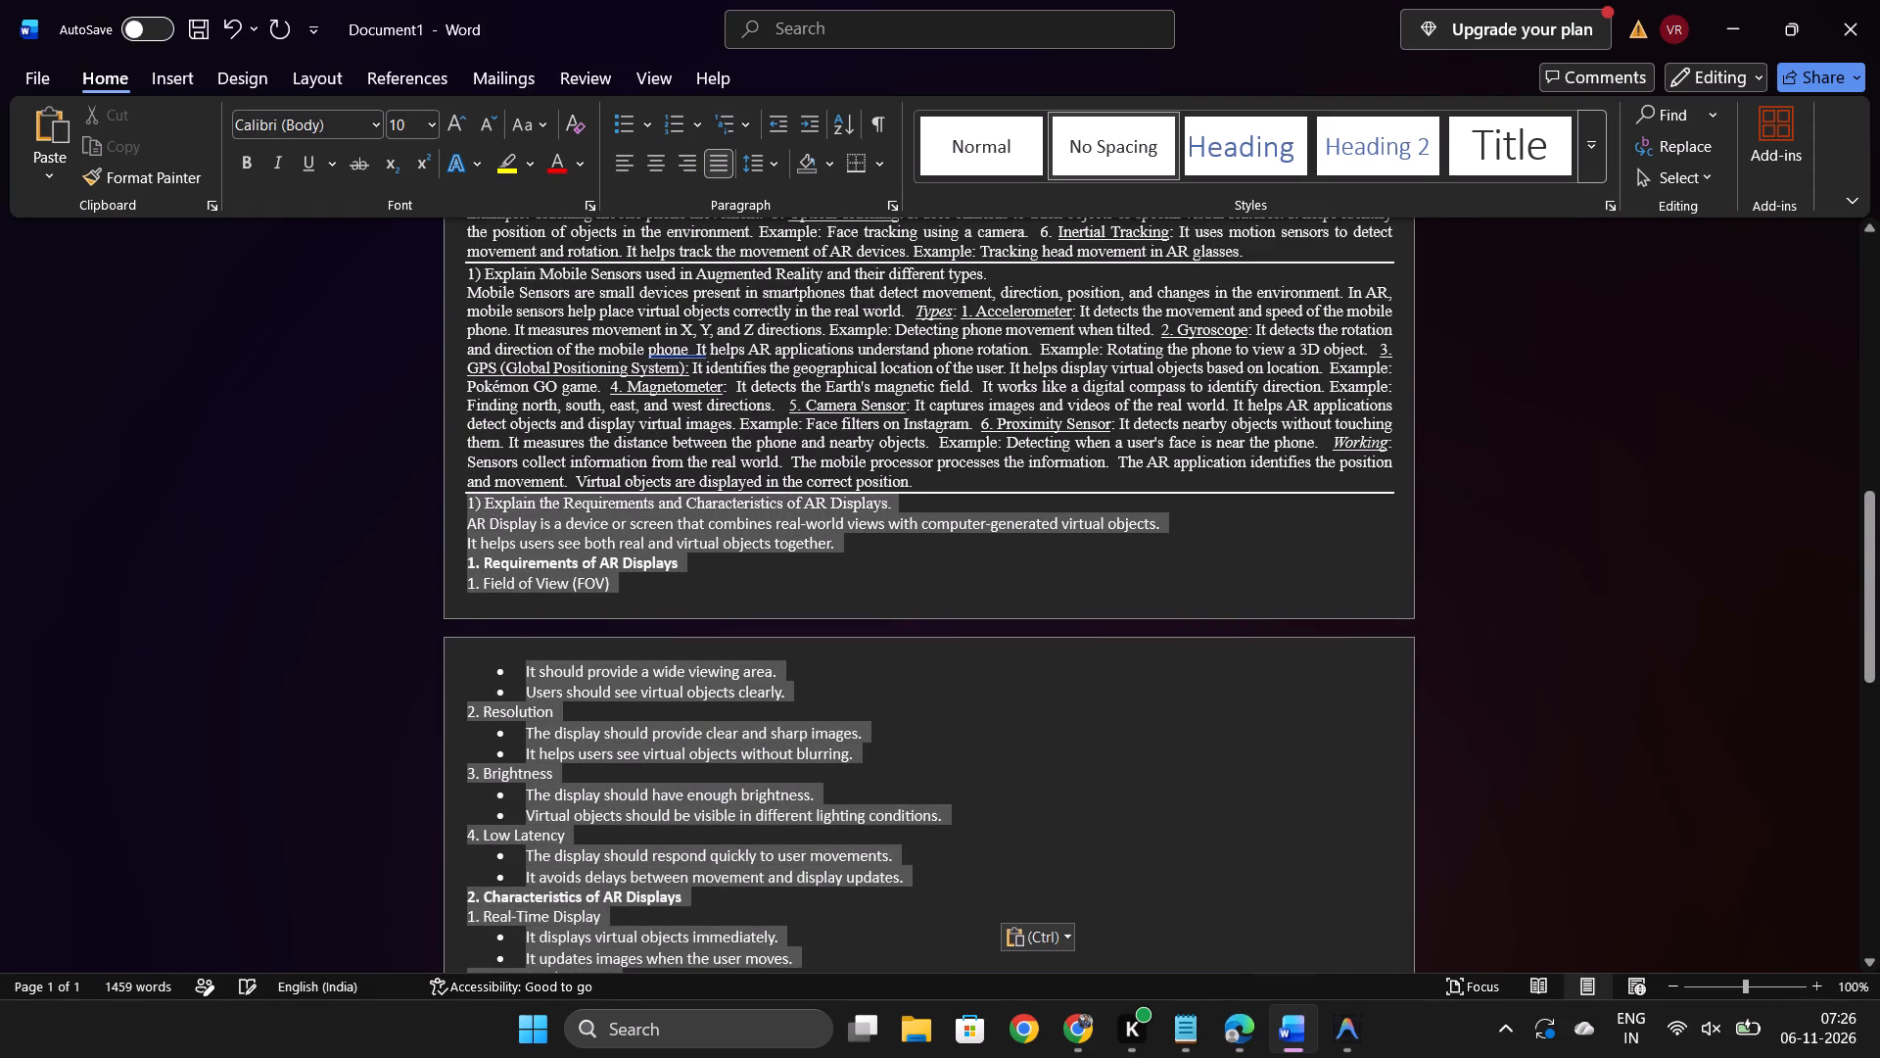
{"action": "left_click_drag", "start_coordinate": [454, 511], "coordinate": [454, 510]}
{"action": "left_click", "coordinate": [594, 430]}
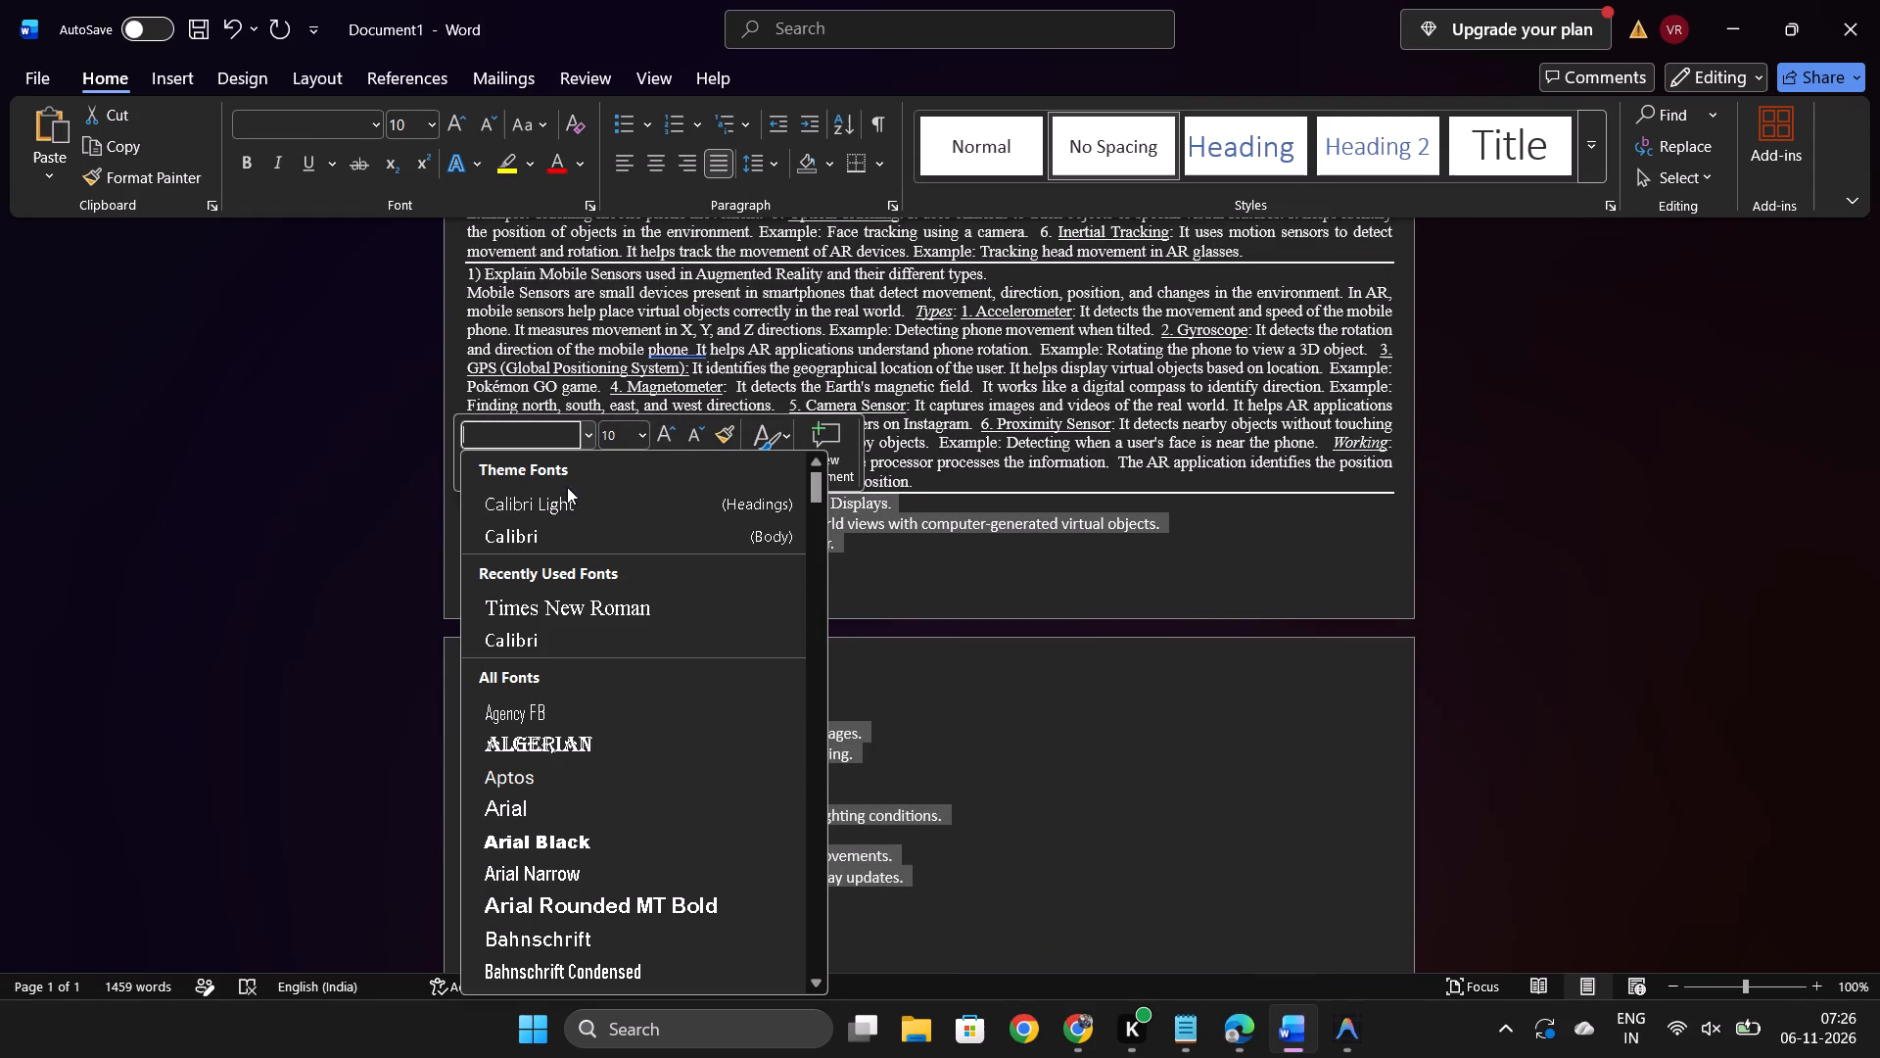
{"action": "left_click", "coordinate": [587, 607]}
{"action": "left_click", "coordinate": [639, 713]}
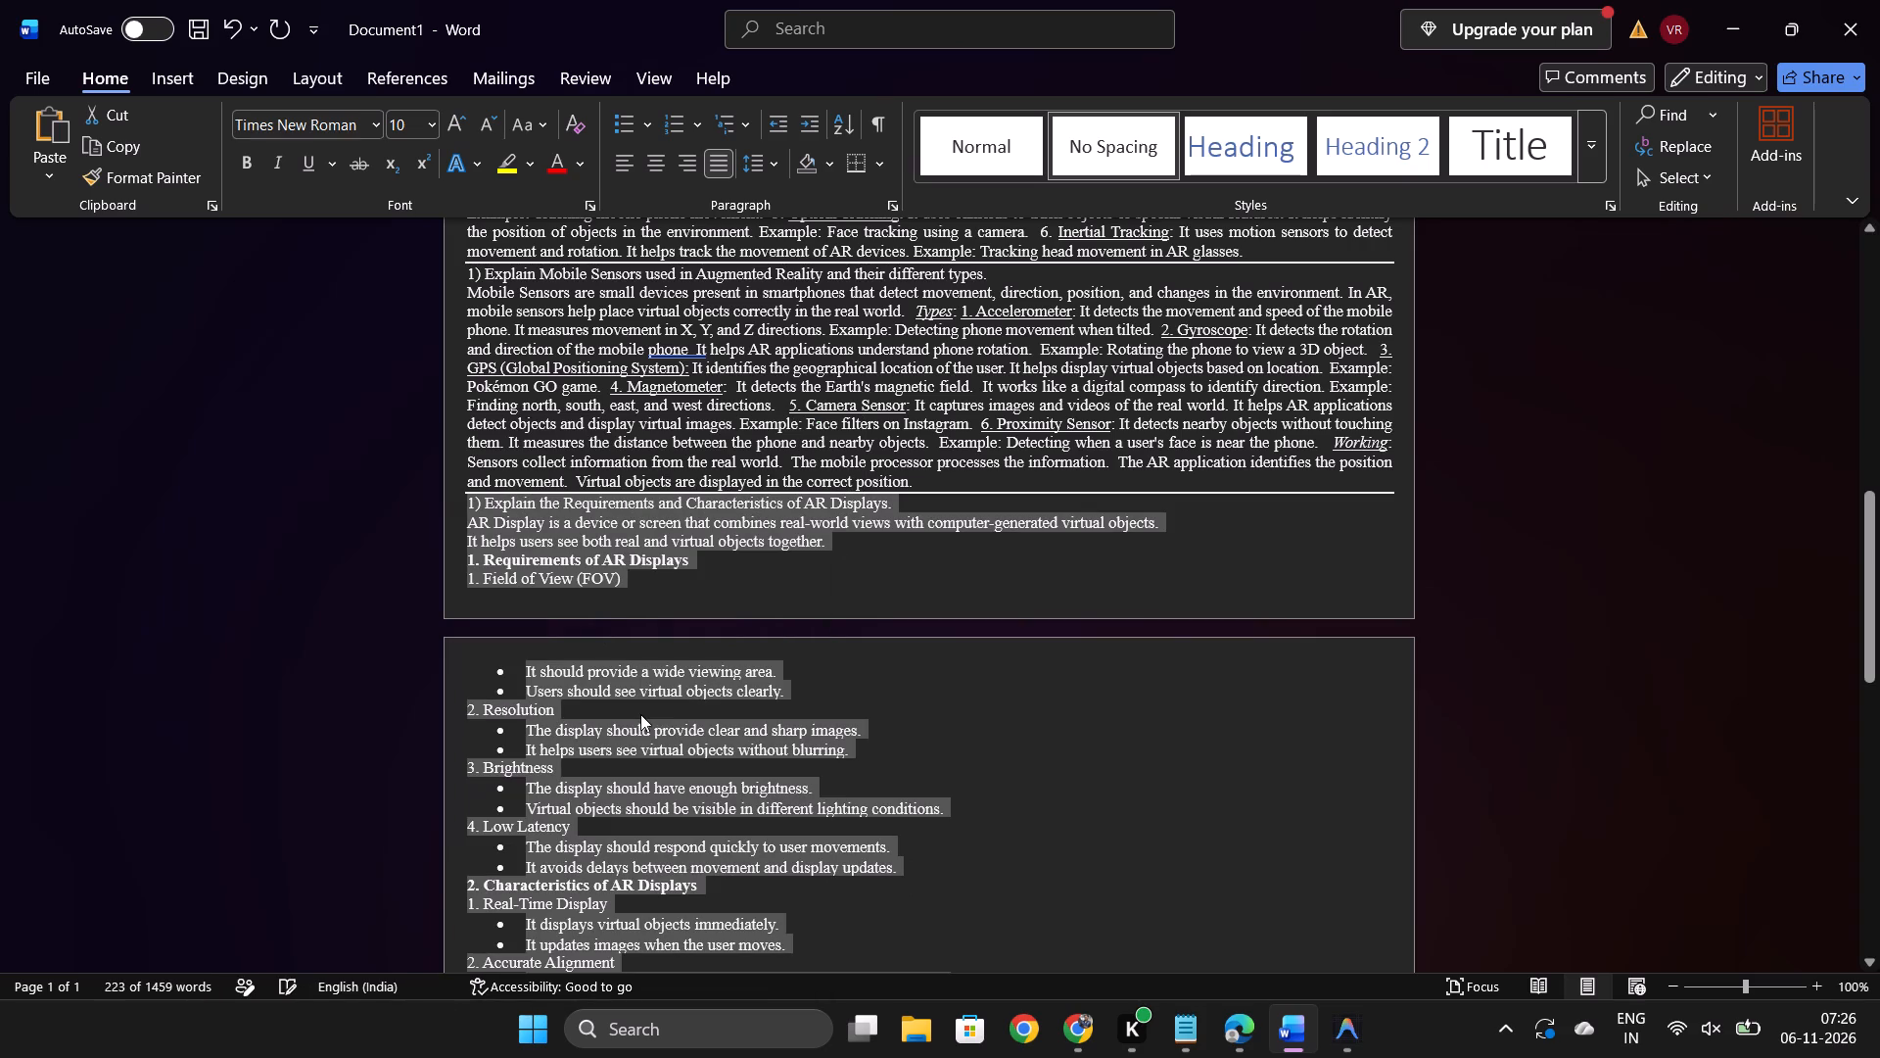
Shorten the "Types of AR Displays" heading to "Types:", keeping its number.
{"action": "scroll", "coordinate": [653, 722], "scroll_direction": "down", "scroll_amount": 2}
{"action": "scroll", "coordinate": [528, 904], "scroll_direction": "down", "scroll_amount": 3}
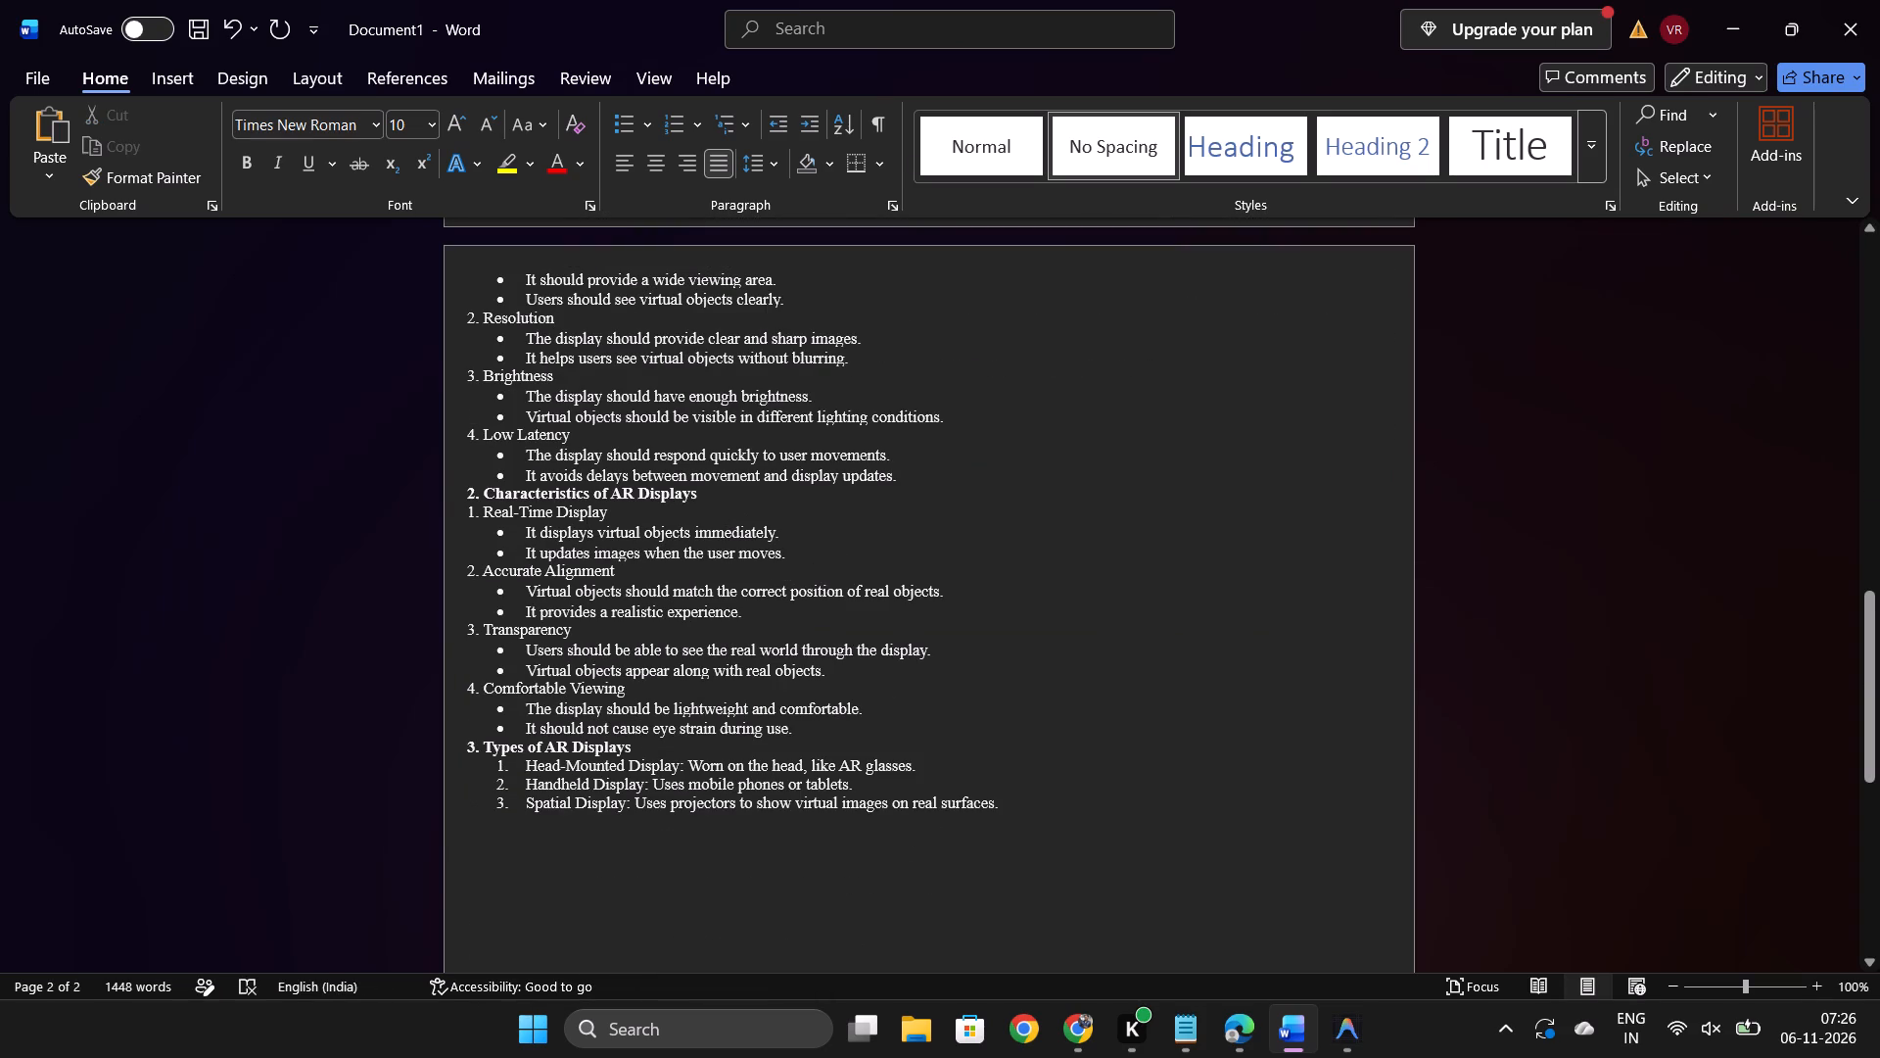
{"action": "left_click_drag", "start_coordinate": [640, 746], "coordinate": [535, 746]}
{"action": "left_click_drag", "start_coordinate": [535, 746], "coordinate": [534, 746]}
{"action": "key", "text": "BackSpace"}
{"action": "key", "text": "BackSpace"}
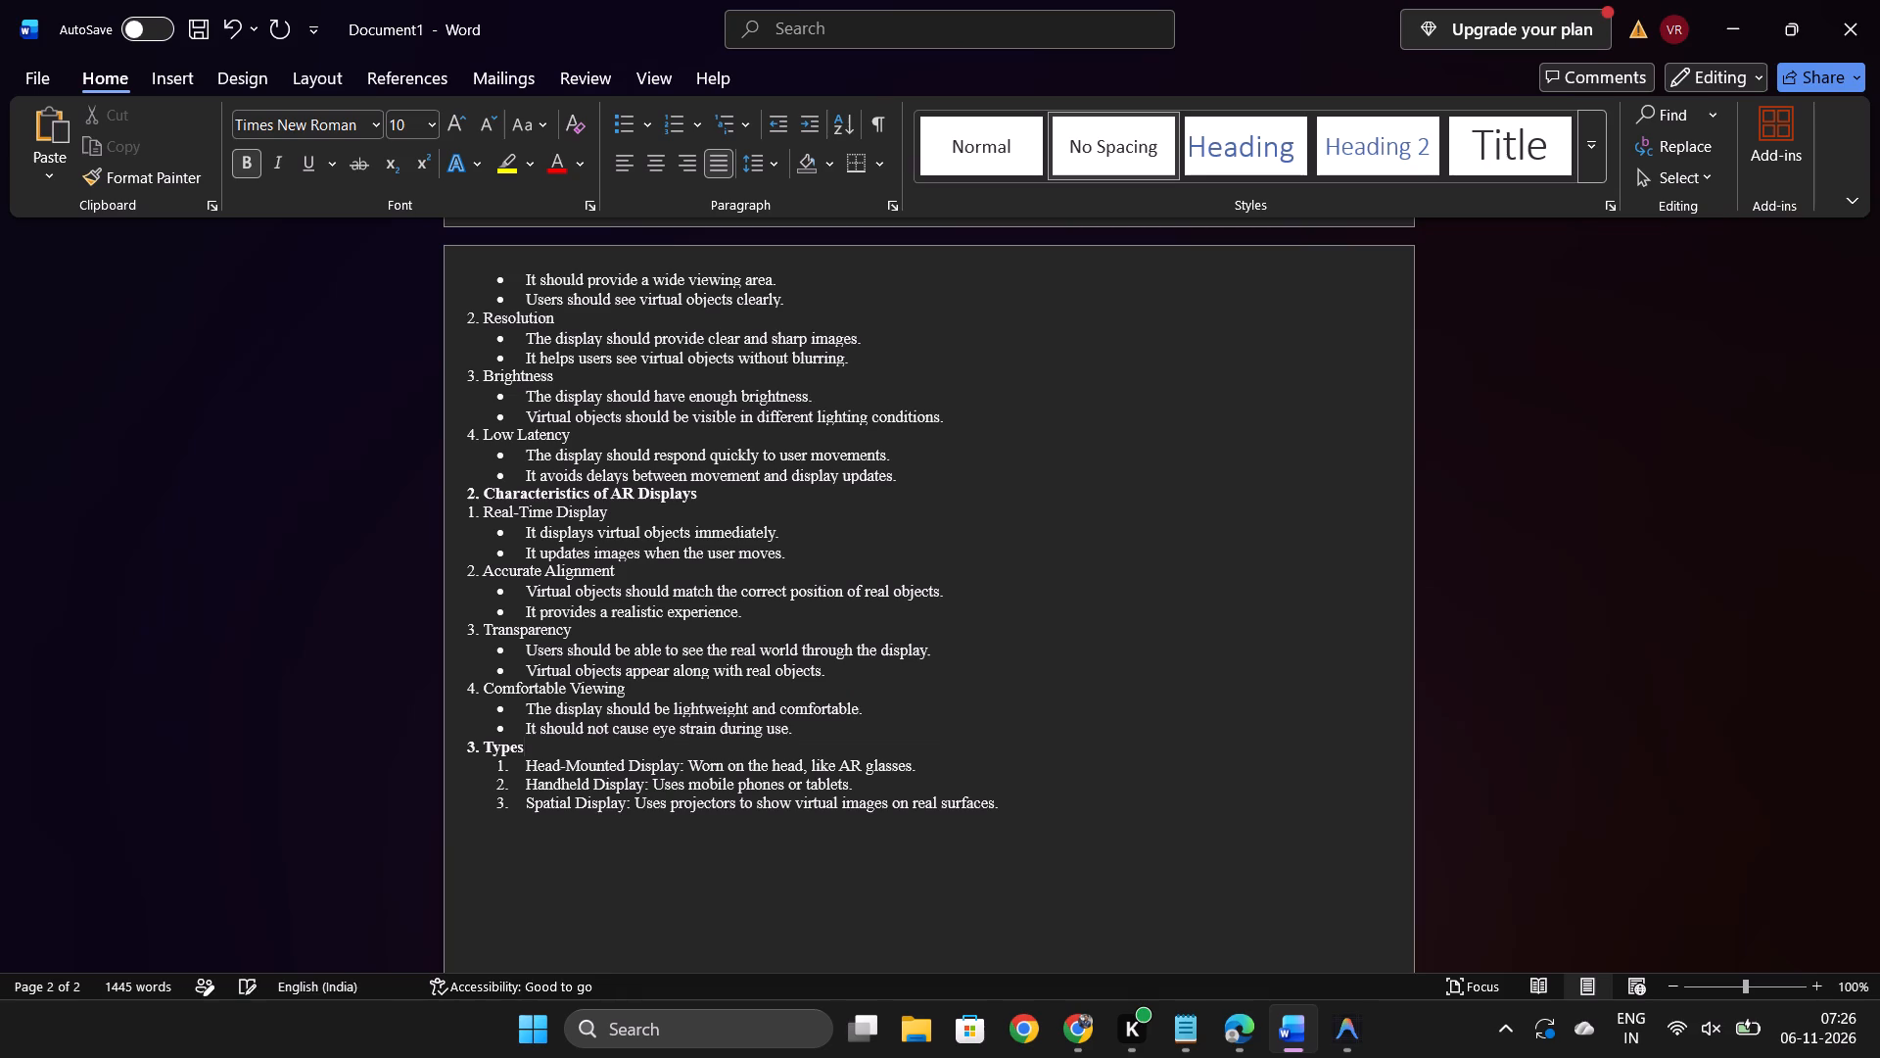
{"action": "key", "text": "shift+colon"}
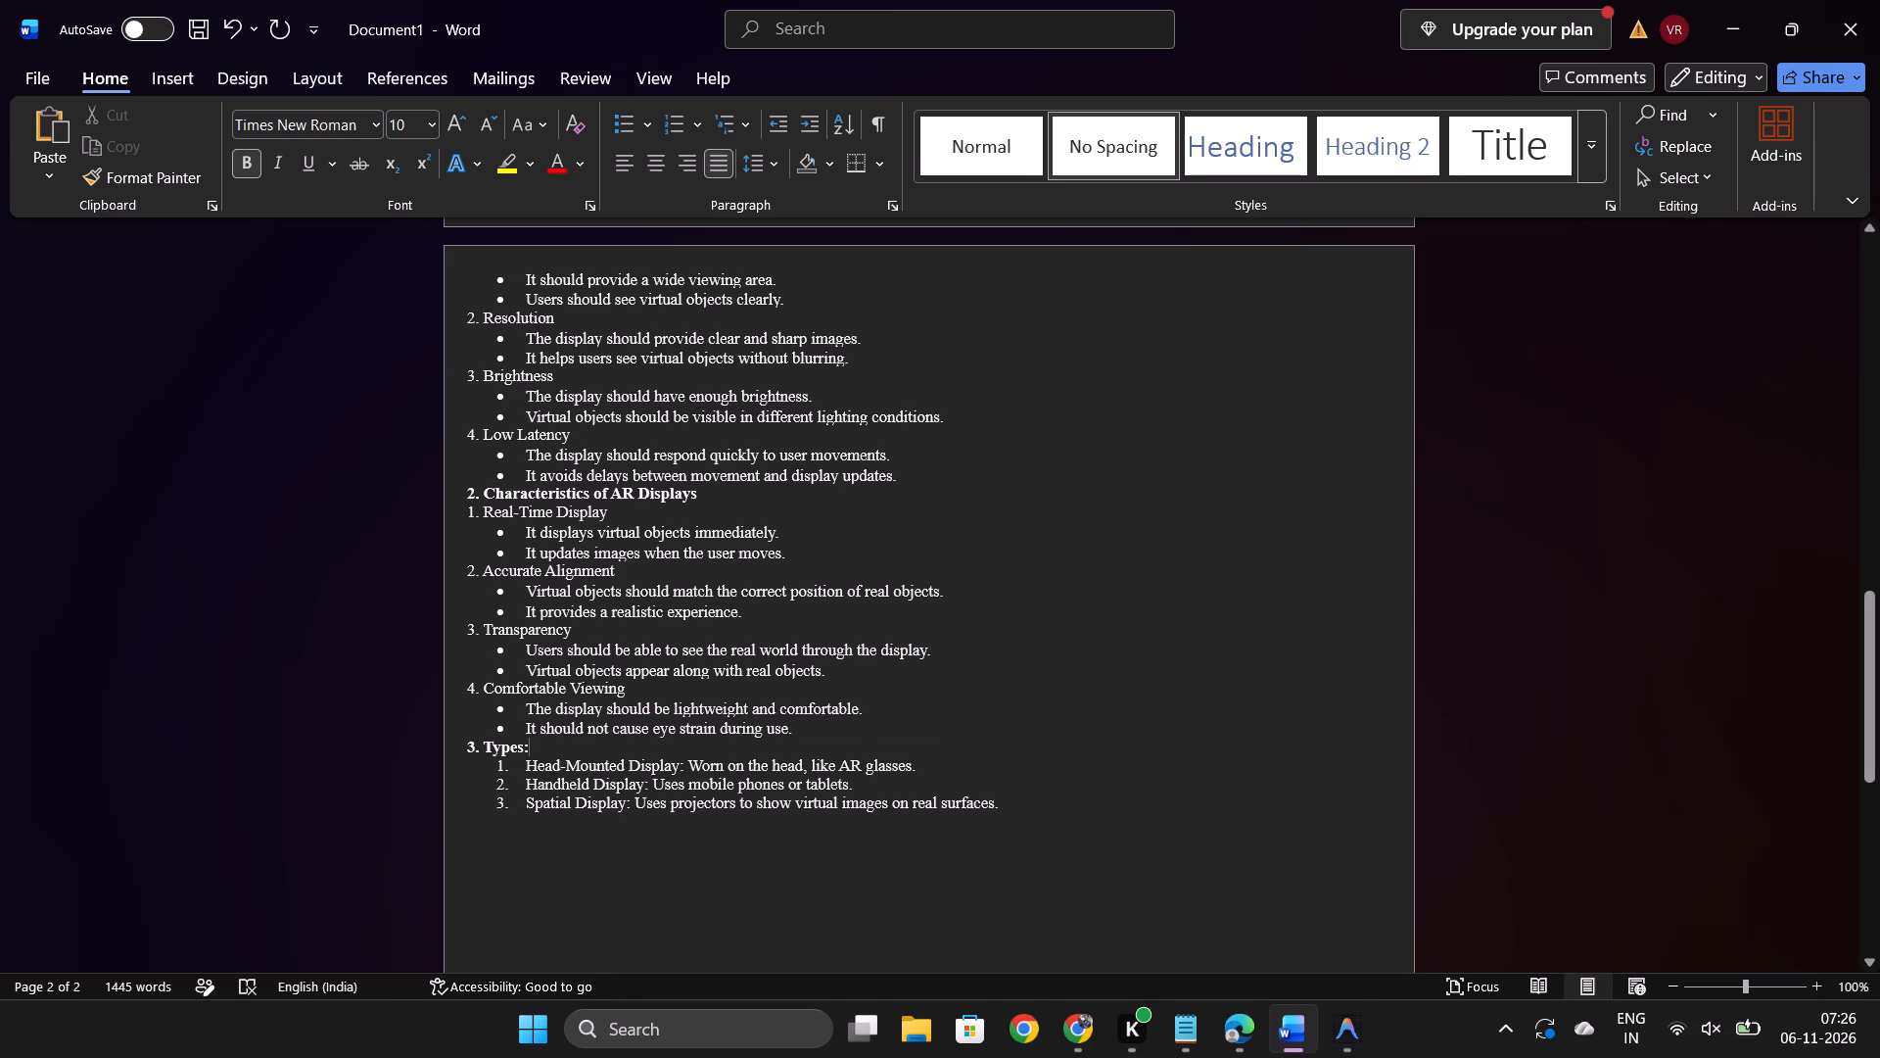
Remove the numbers from the Characteristics and Types headings, and shorten the former to "Characteristics:".
{"action": "left_click", "coordinate": [484, 495]}
{"action": "key", "text": "BackSpace"}
{"action": "key", "text": "BackSpace"}
{"action": "key", "text": "BackSpace"}
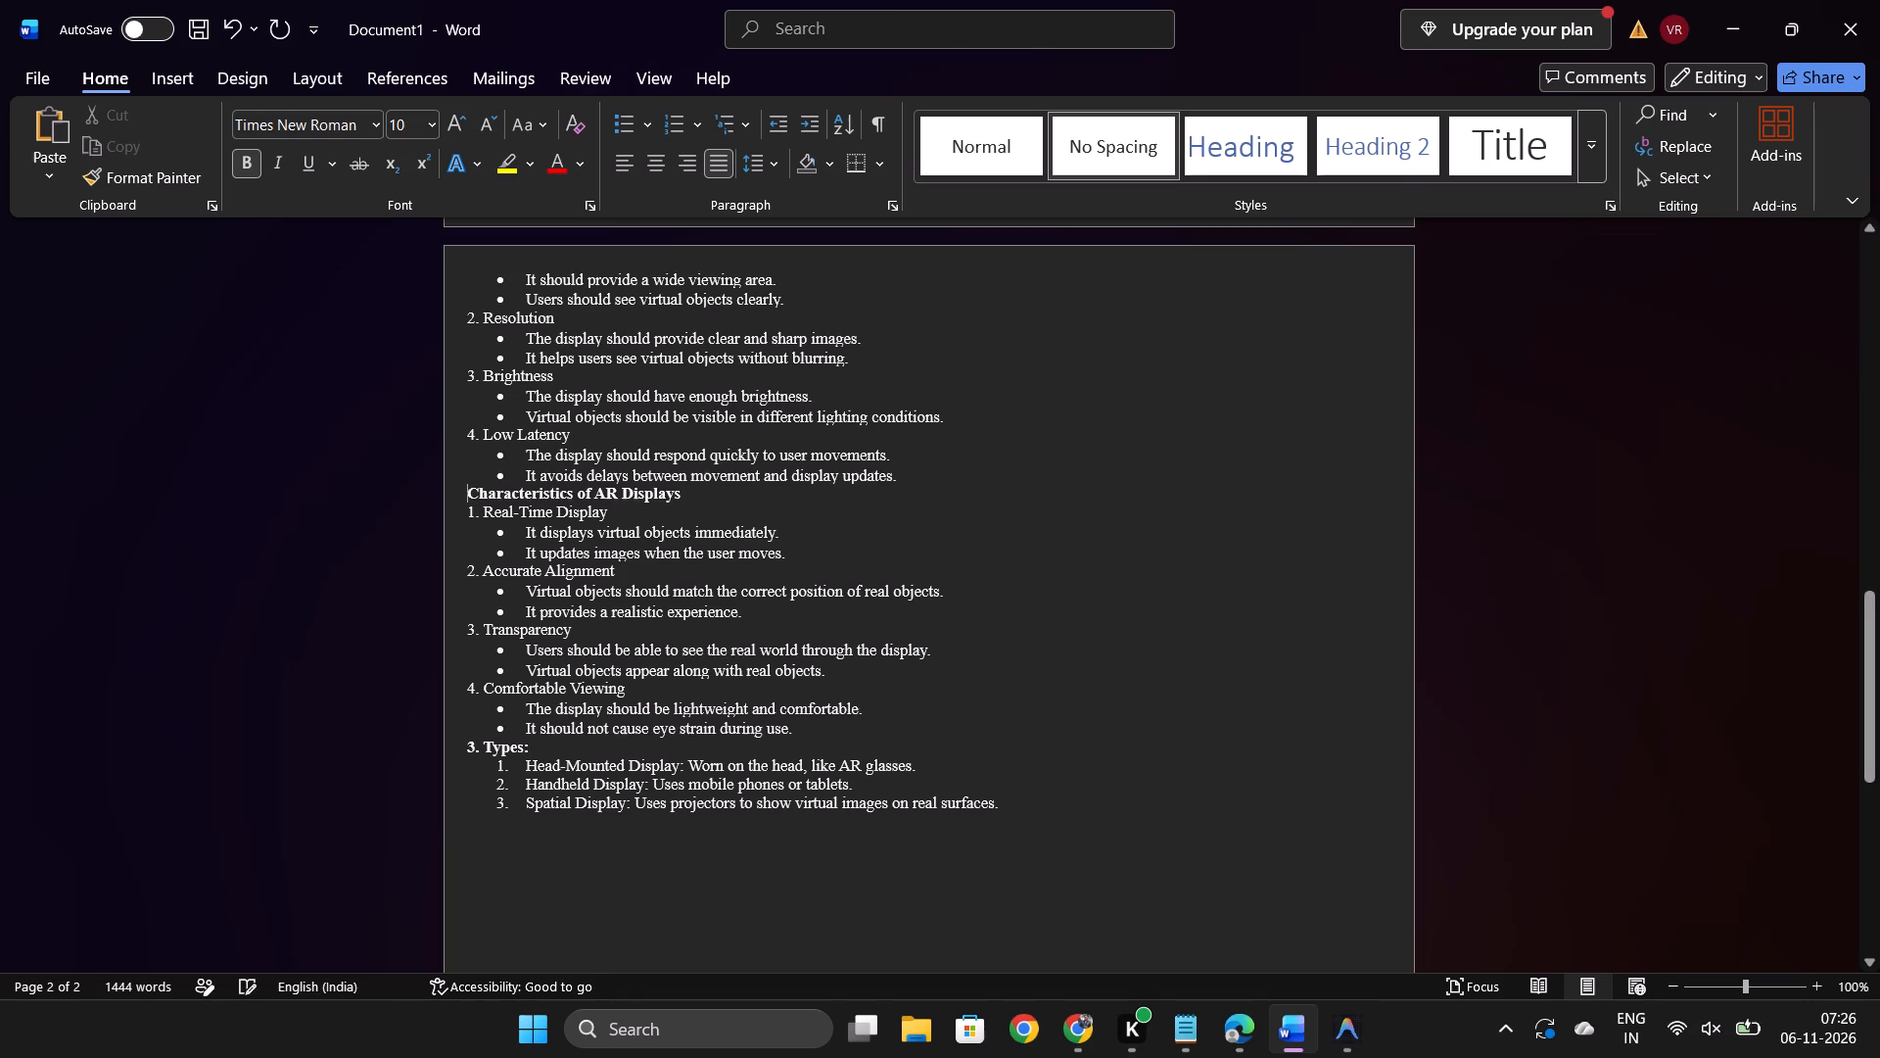
{"action": "left_click", "coordinate": [487, 745]}
{"action": "key", "text": "BackSpace"}
{"action": "key", "text": "BackSpace"}
{"action": "key", "text": "BackSpace"}
{"action": "left_click_drag", "start_coordinate": [685, 492], "coordinate": [584, 501]}
{"action": "key", "text": "BackSpace"}
{"action": "key", "text": "BackSpace"}
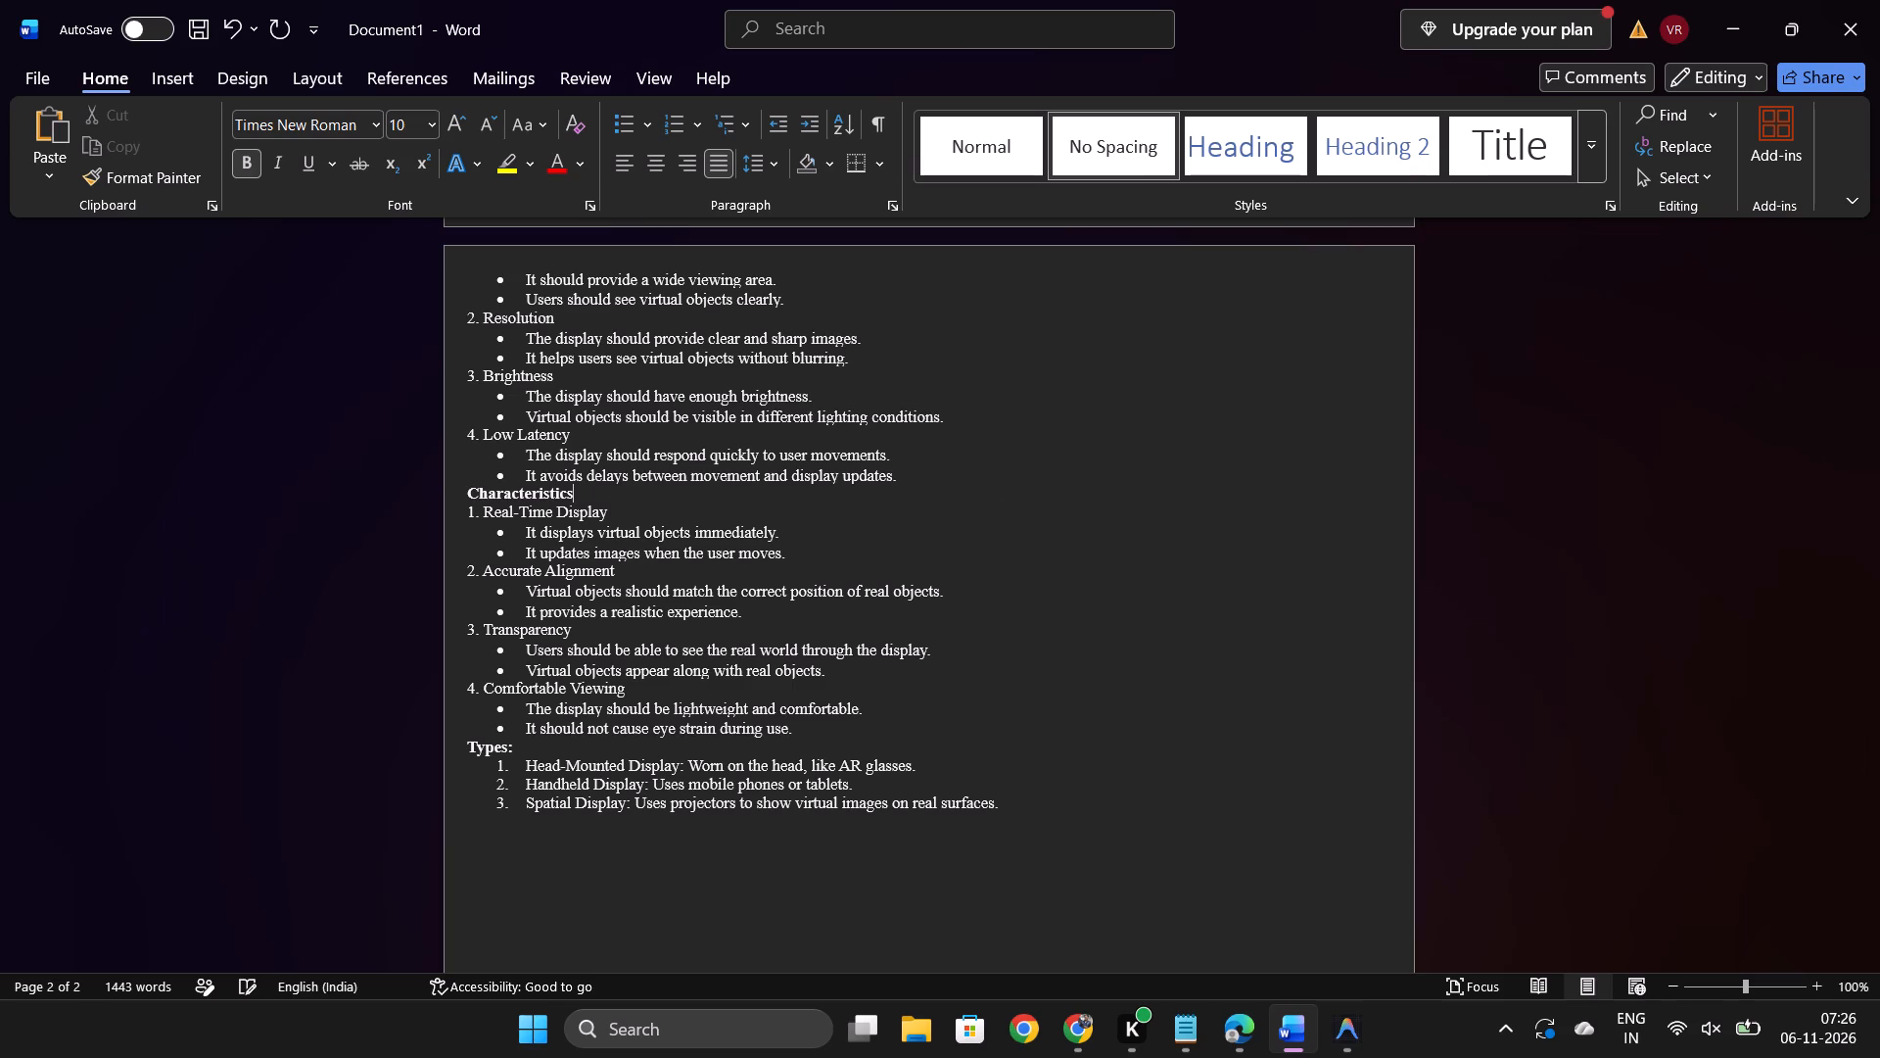
{"action": "key", "text": "shift+colon"}
Shorten the "1. Requirements of AR Displays" heading to "Requirements:" without its number.
{"action": "scroll", "coordinate": [586, 490], "scroll_direction": "up", "scroll_amount": 5}
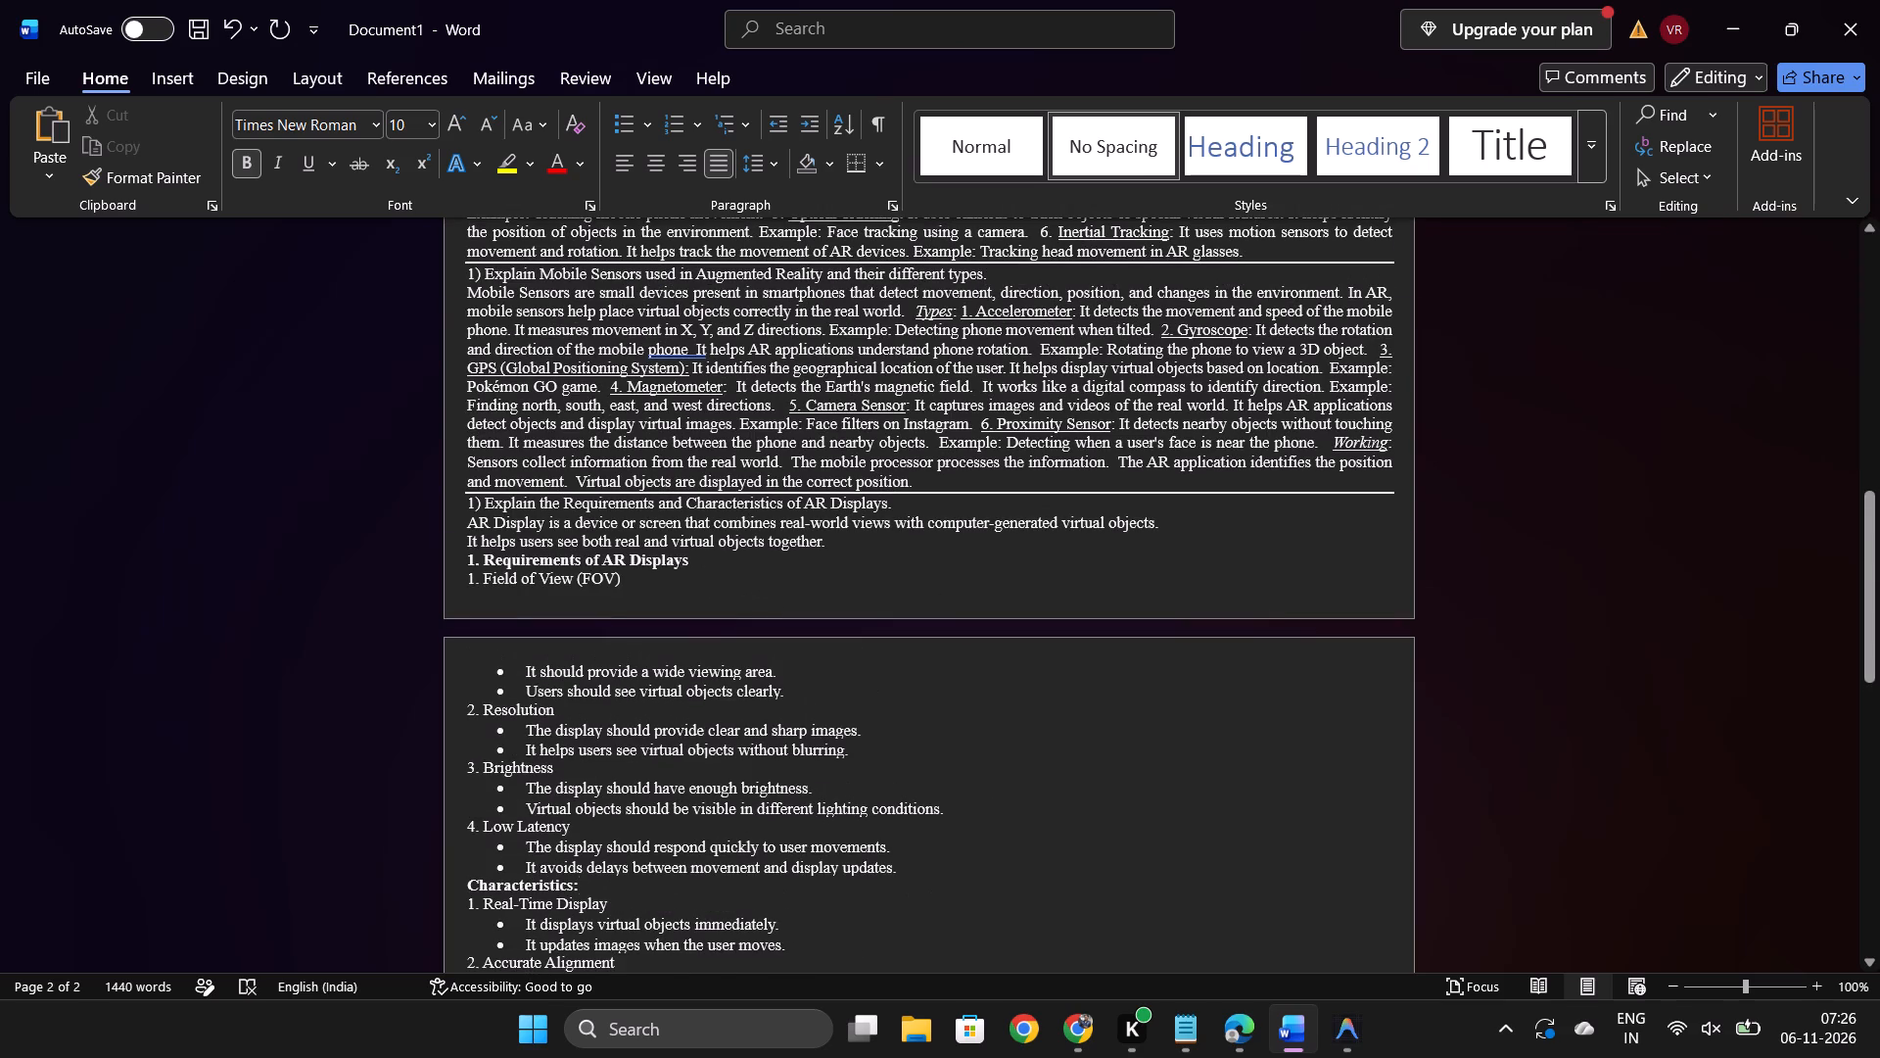
{"action": "left_click", "coordinate": [485, 557]}
{"action": "key", "text": "BackSpace"}
{"action": "key", "text": "BackSpace"}
{"action": "left_click_drag", "start_coordinate": [685, 563], "coordinate": [586, 560]}
{"action": "key", "text": "BackSpace"}
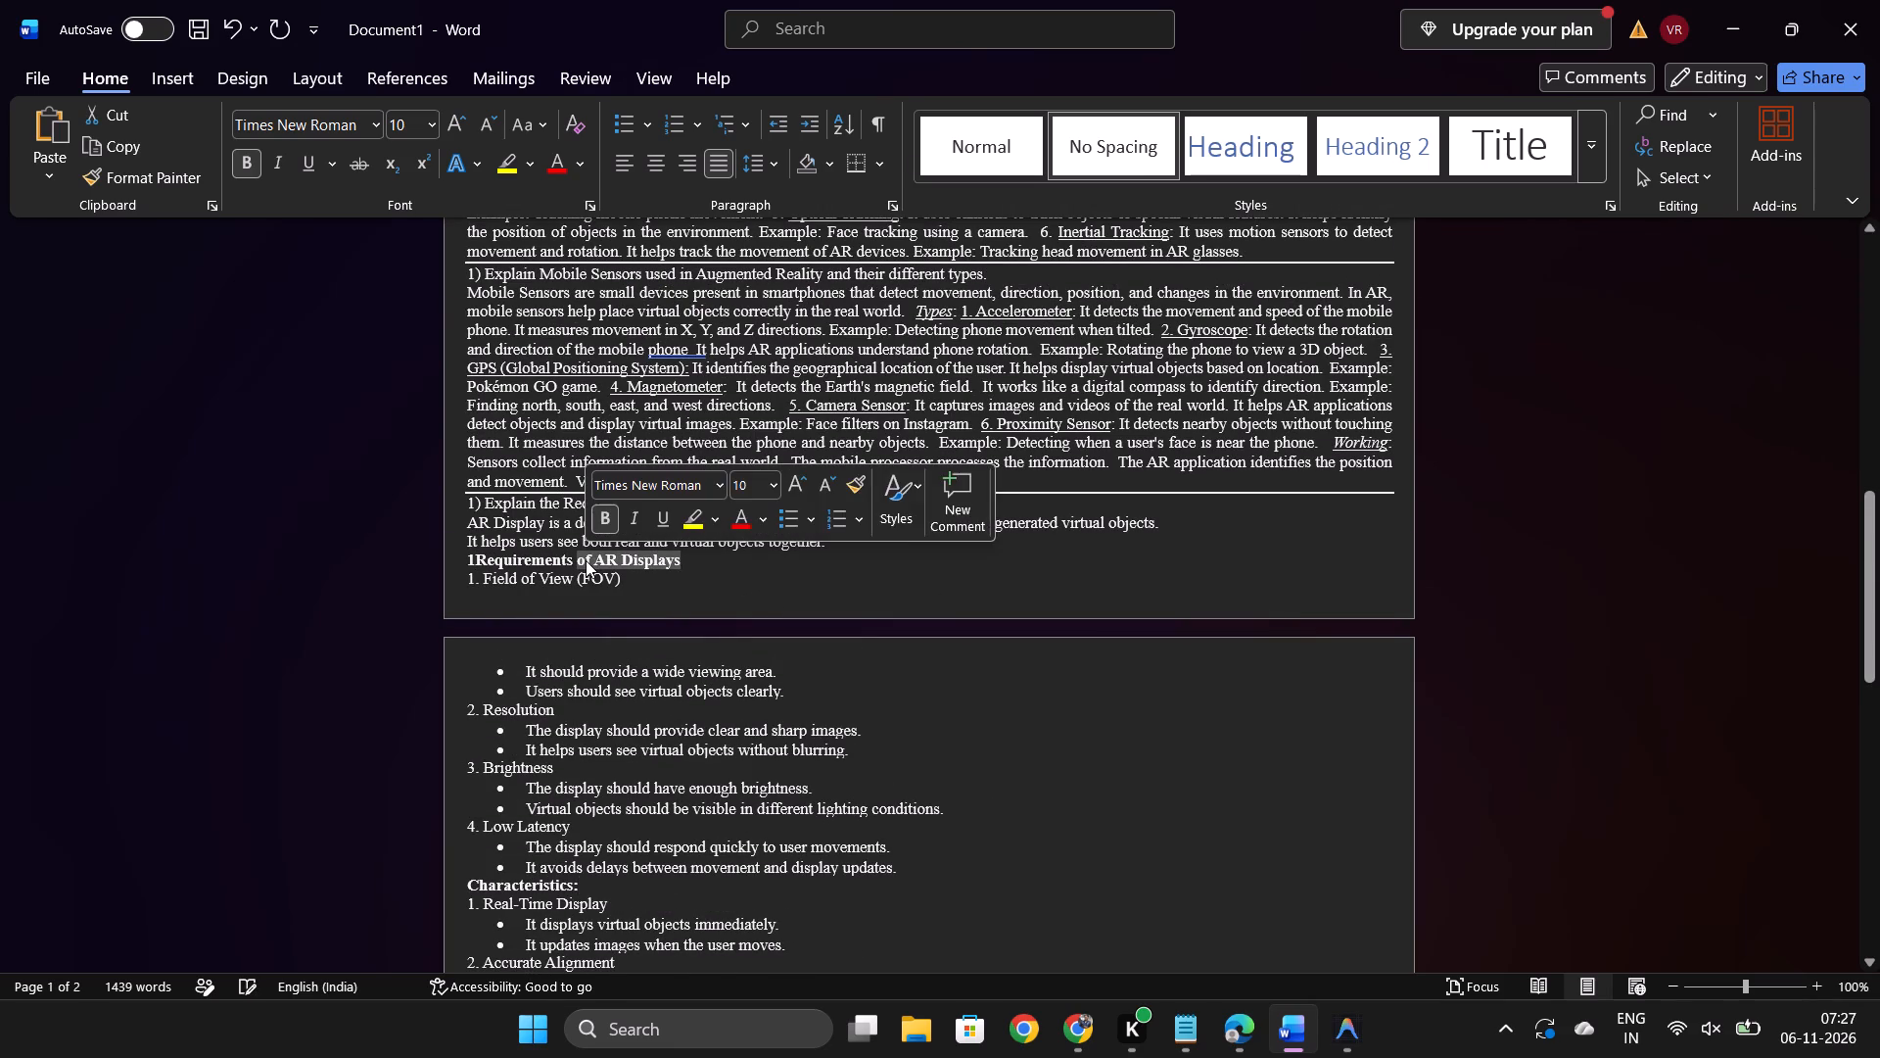
{"action": "key", "text": "BackSpace"}
{"action": "key", "text": "shift+colon"}
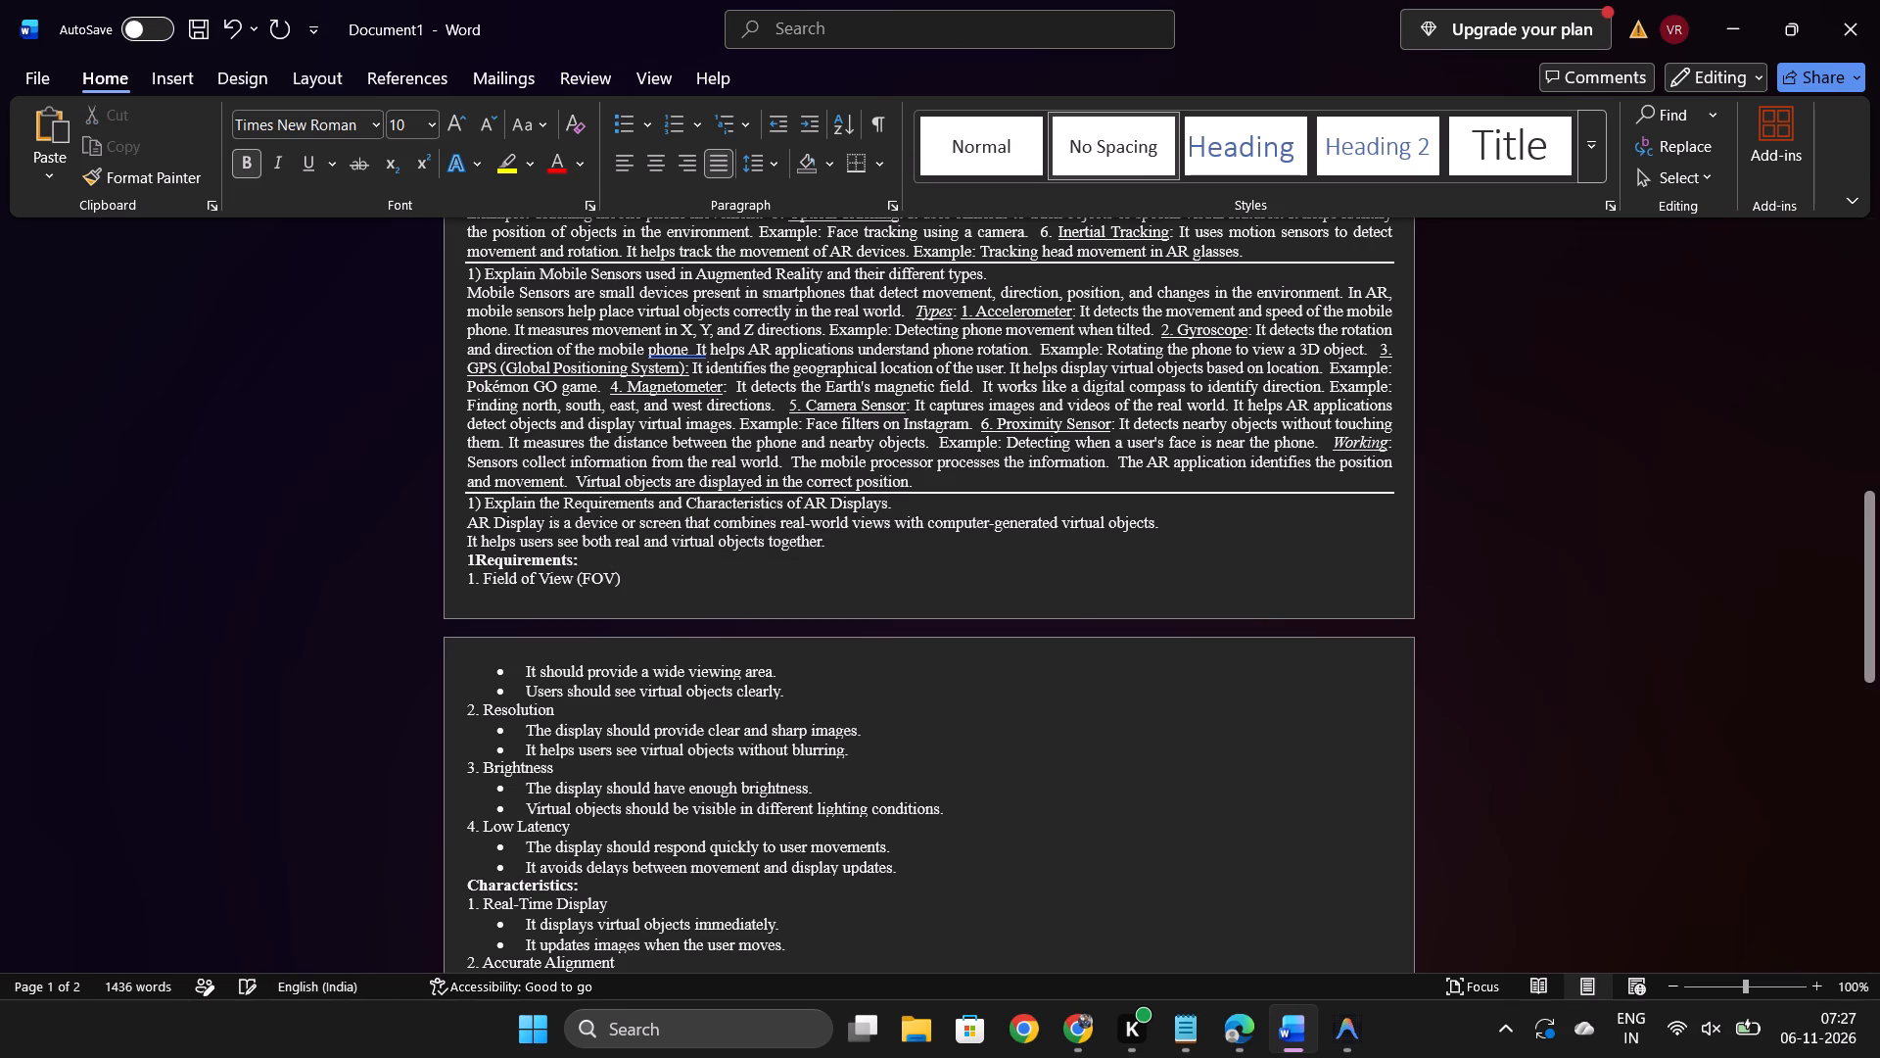
{"action": "left_click", "coordinate": [476, 561]}
{"action": "key", "text": "BackSpace"}
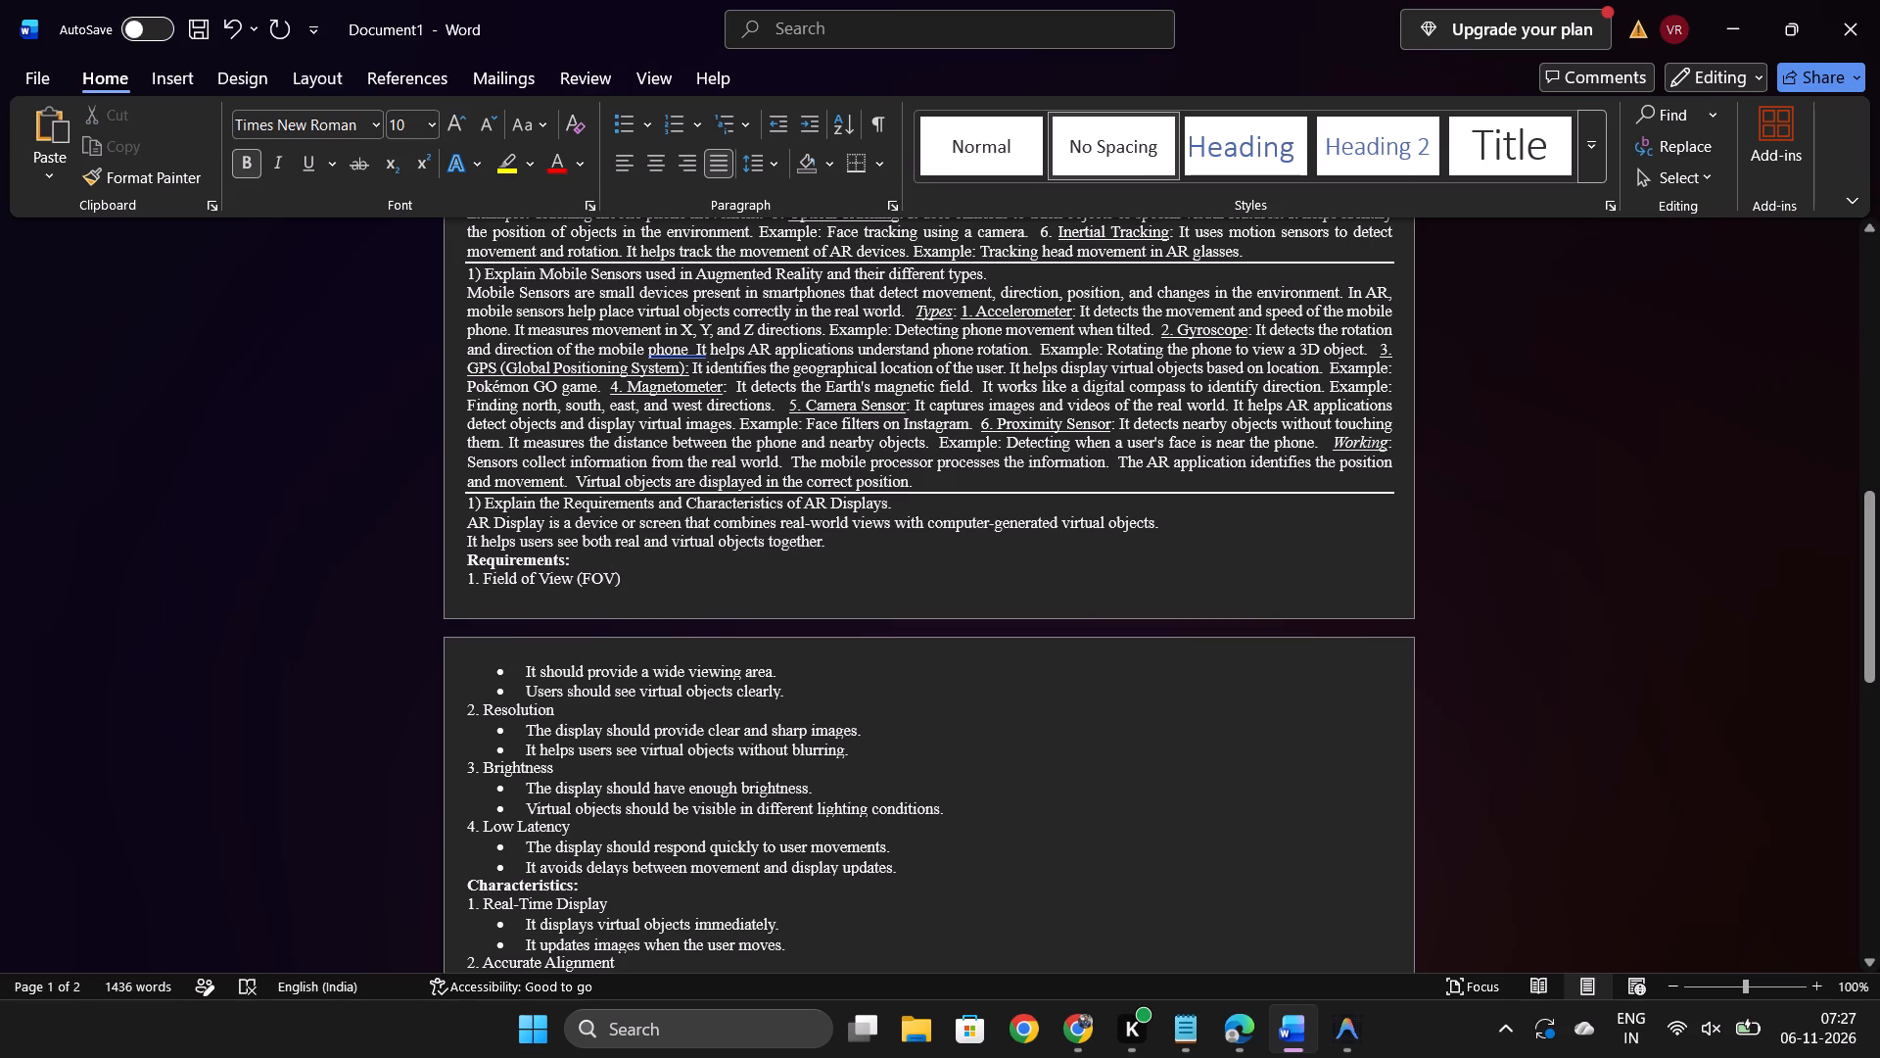
Add a colon after each requirement subheading: Field of View (FOV), Resolution, Brightness and Low Latency.
{"action": "left_click", "coordinate": [636, 580]}
{"action": "key", "text": "shift+colon"}
{"action": "left_click", "coordinate": [588, 708]}
{"action": "key", "text": "shift+colon"}
{"action": "left_click", "coordinate": [592, 768]}
{"action": "key", "text": "shift+colon"}
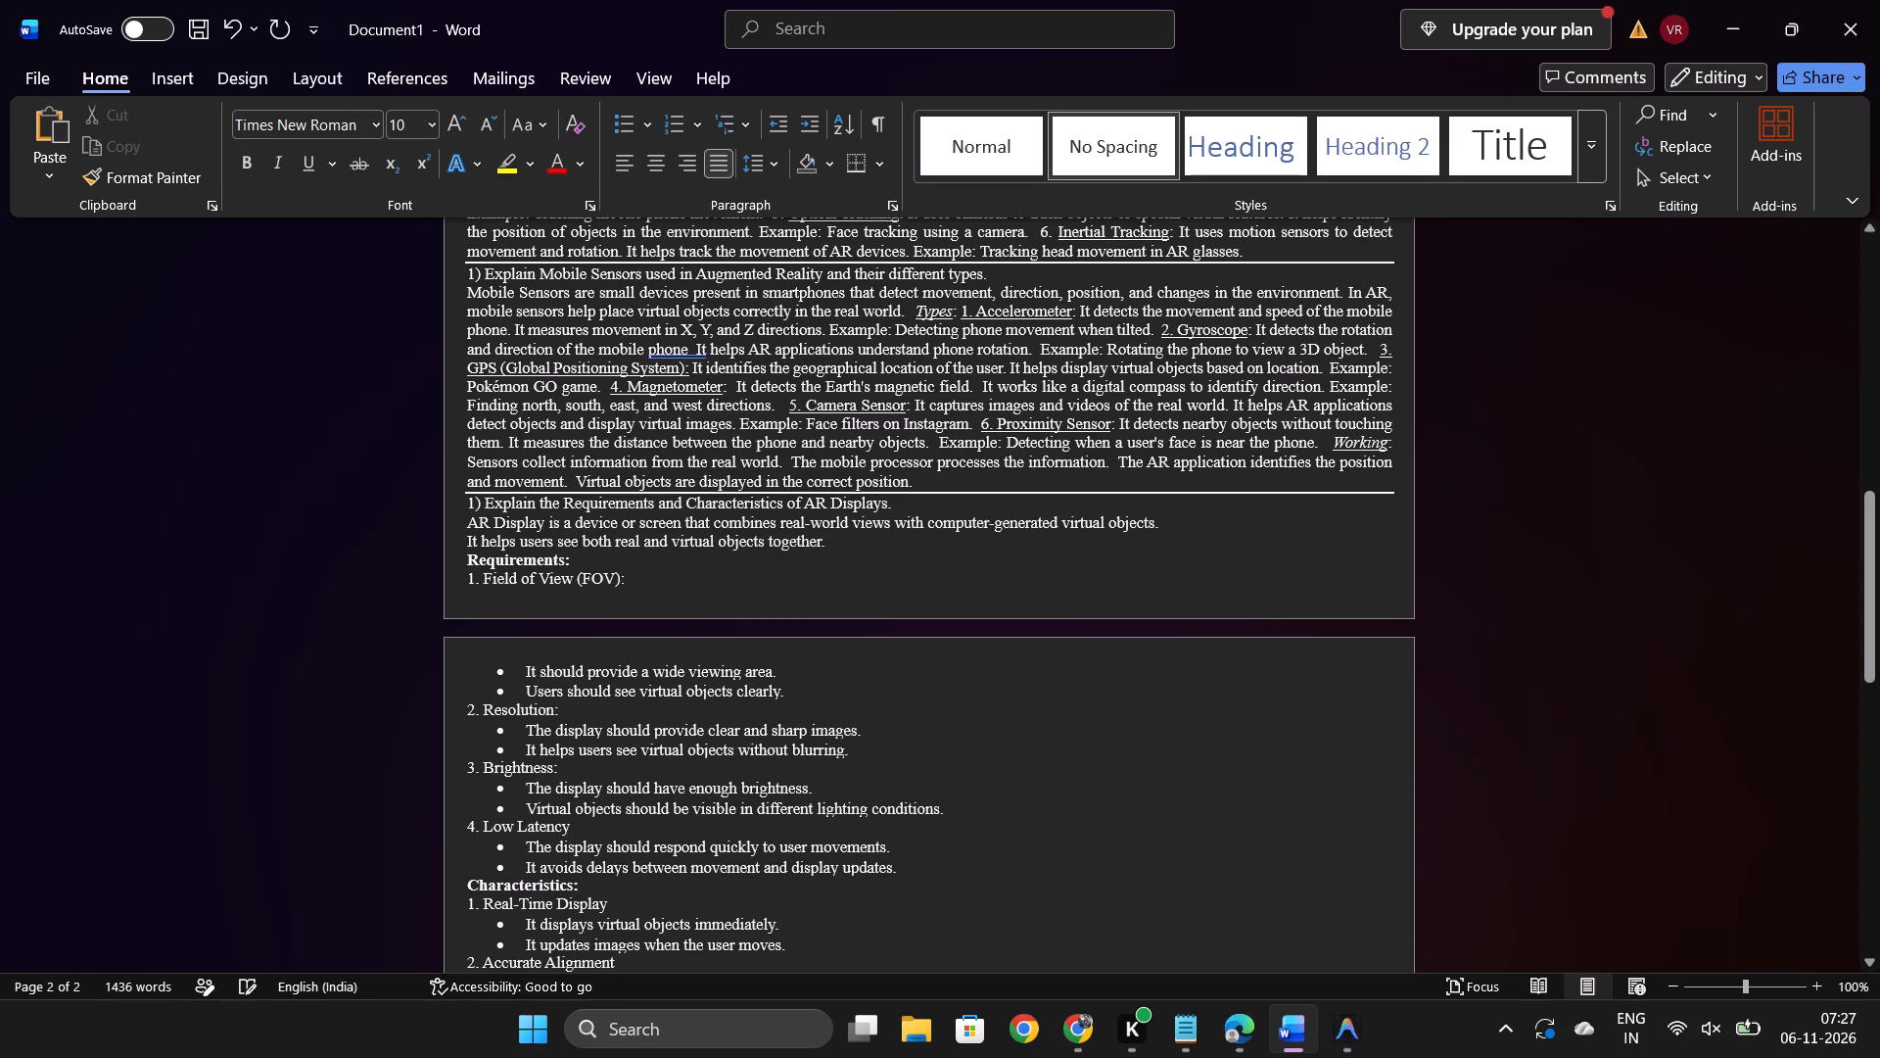
{"action": "double_click", "coordinate": [592, 826]}
{"action": "key", "text": "shift+colon"}
Add a colon after each characteristic subheading: Real-Time Display, Accurate Alignment, Transparency and Comfortable Viewing.
{"action": "scroll", "coordinate": [605, 813], "scroll_direction": "down", "scroll_amount": 2}
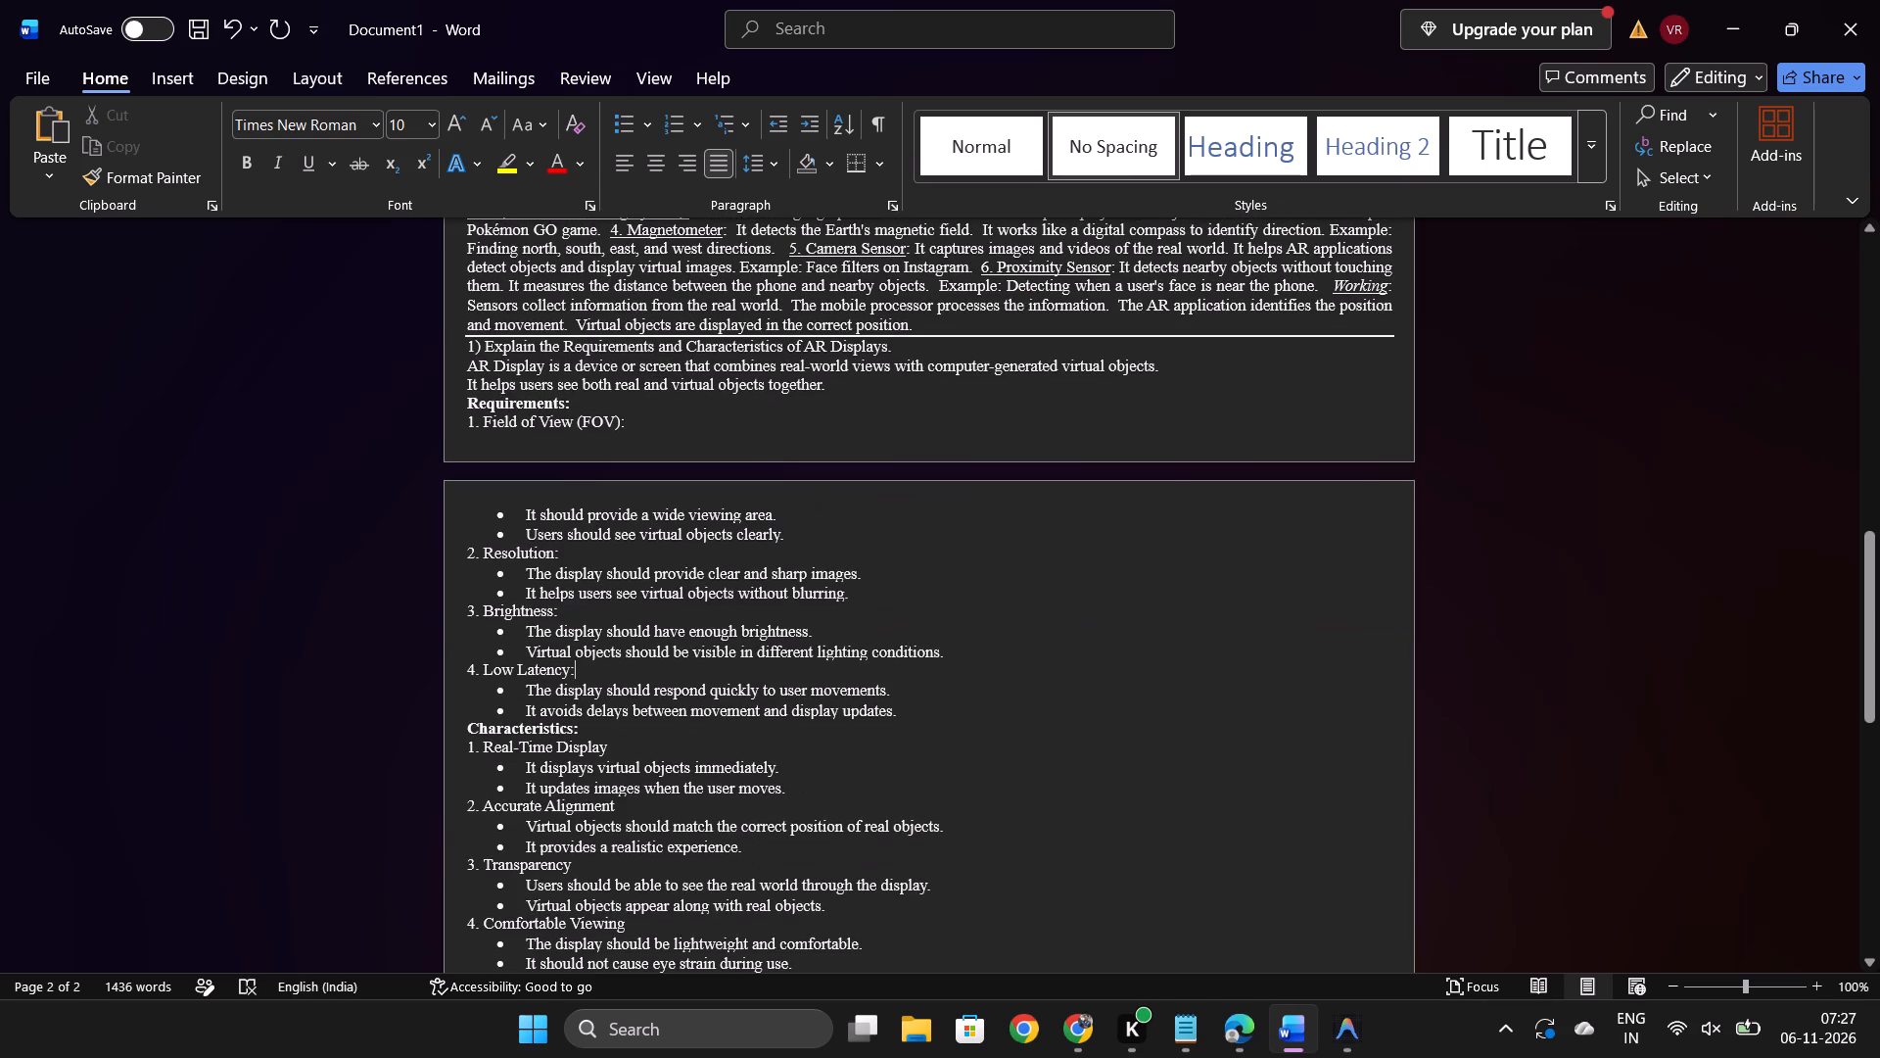
{"action": "left_click", "coordinate": [618, 746]}
{"action": "key", "text": "shift+colon"}
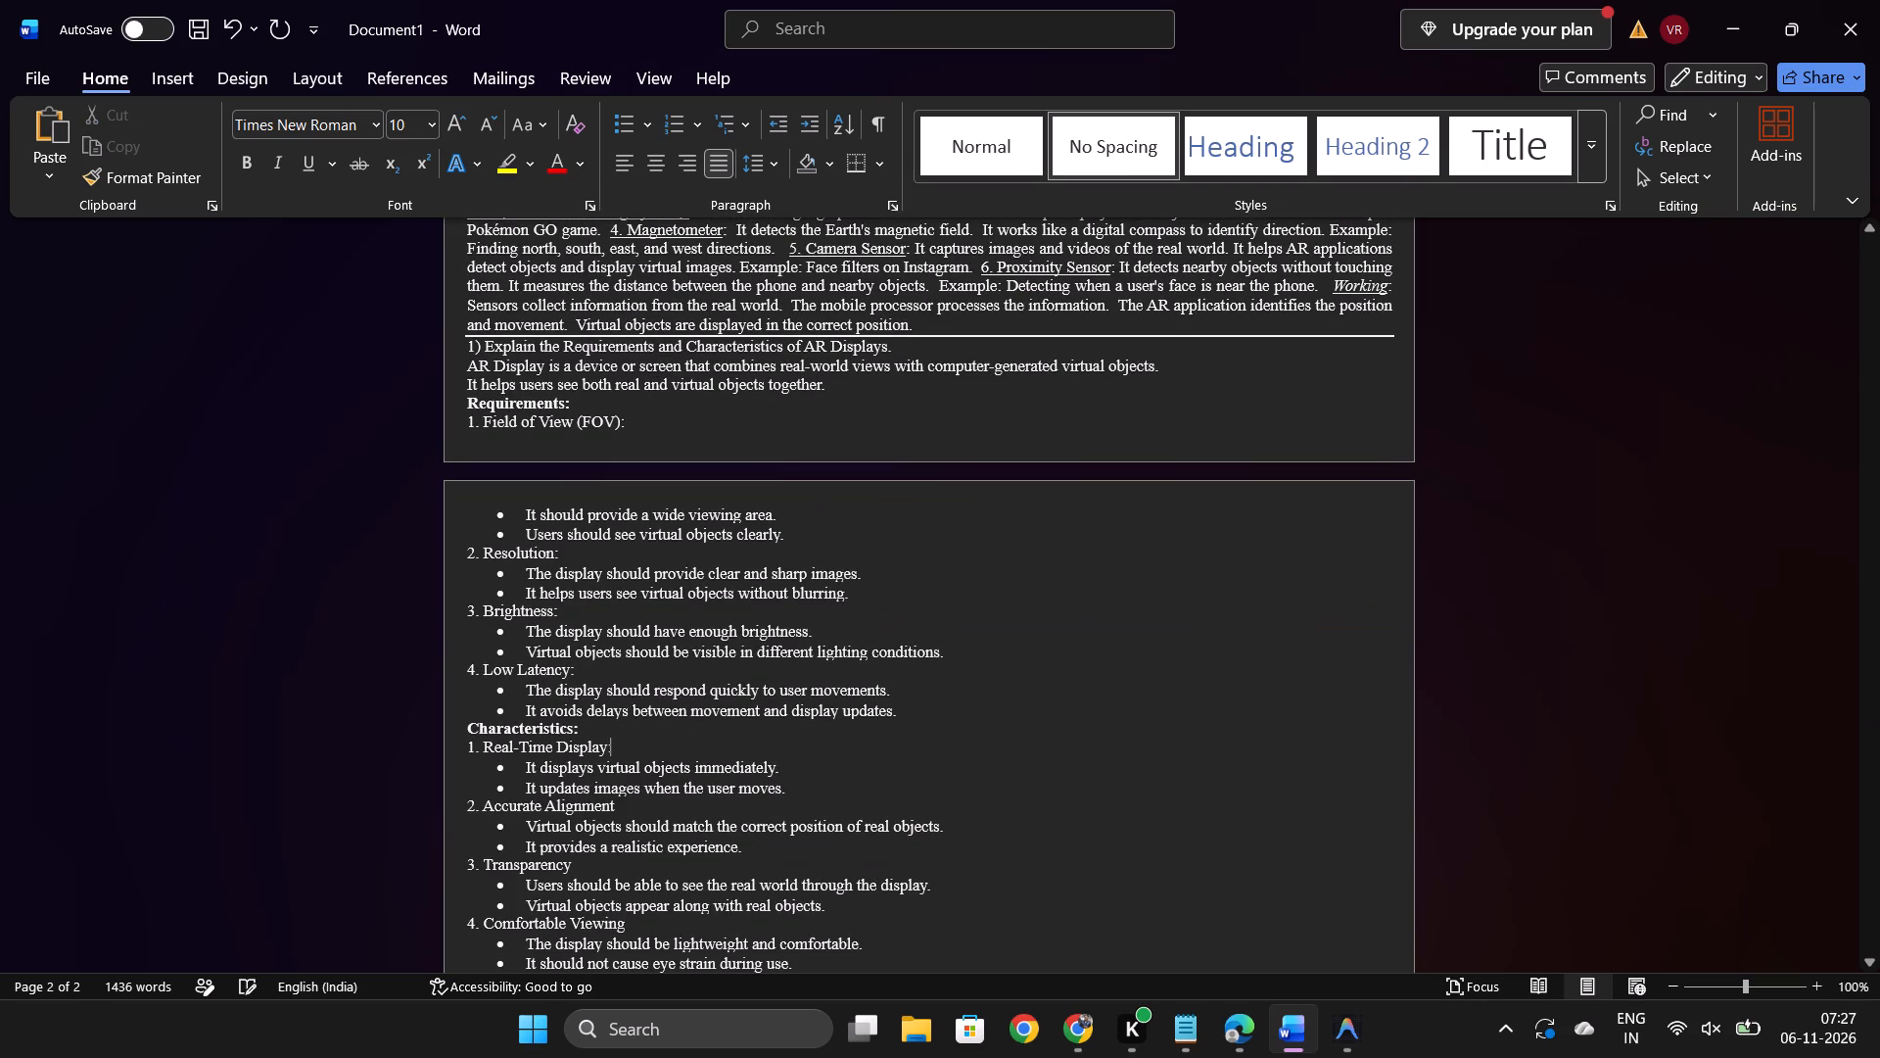
{"action": "left_click", "coordinate": [629, 809]}
{"action": "key", "text": "shift+colon"}
{"action": "key", "text": "ctrl+z"}
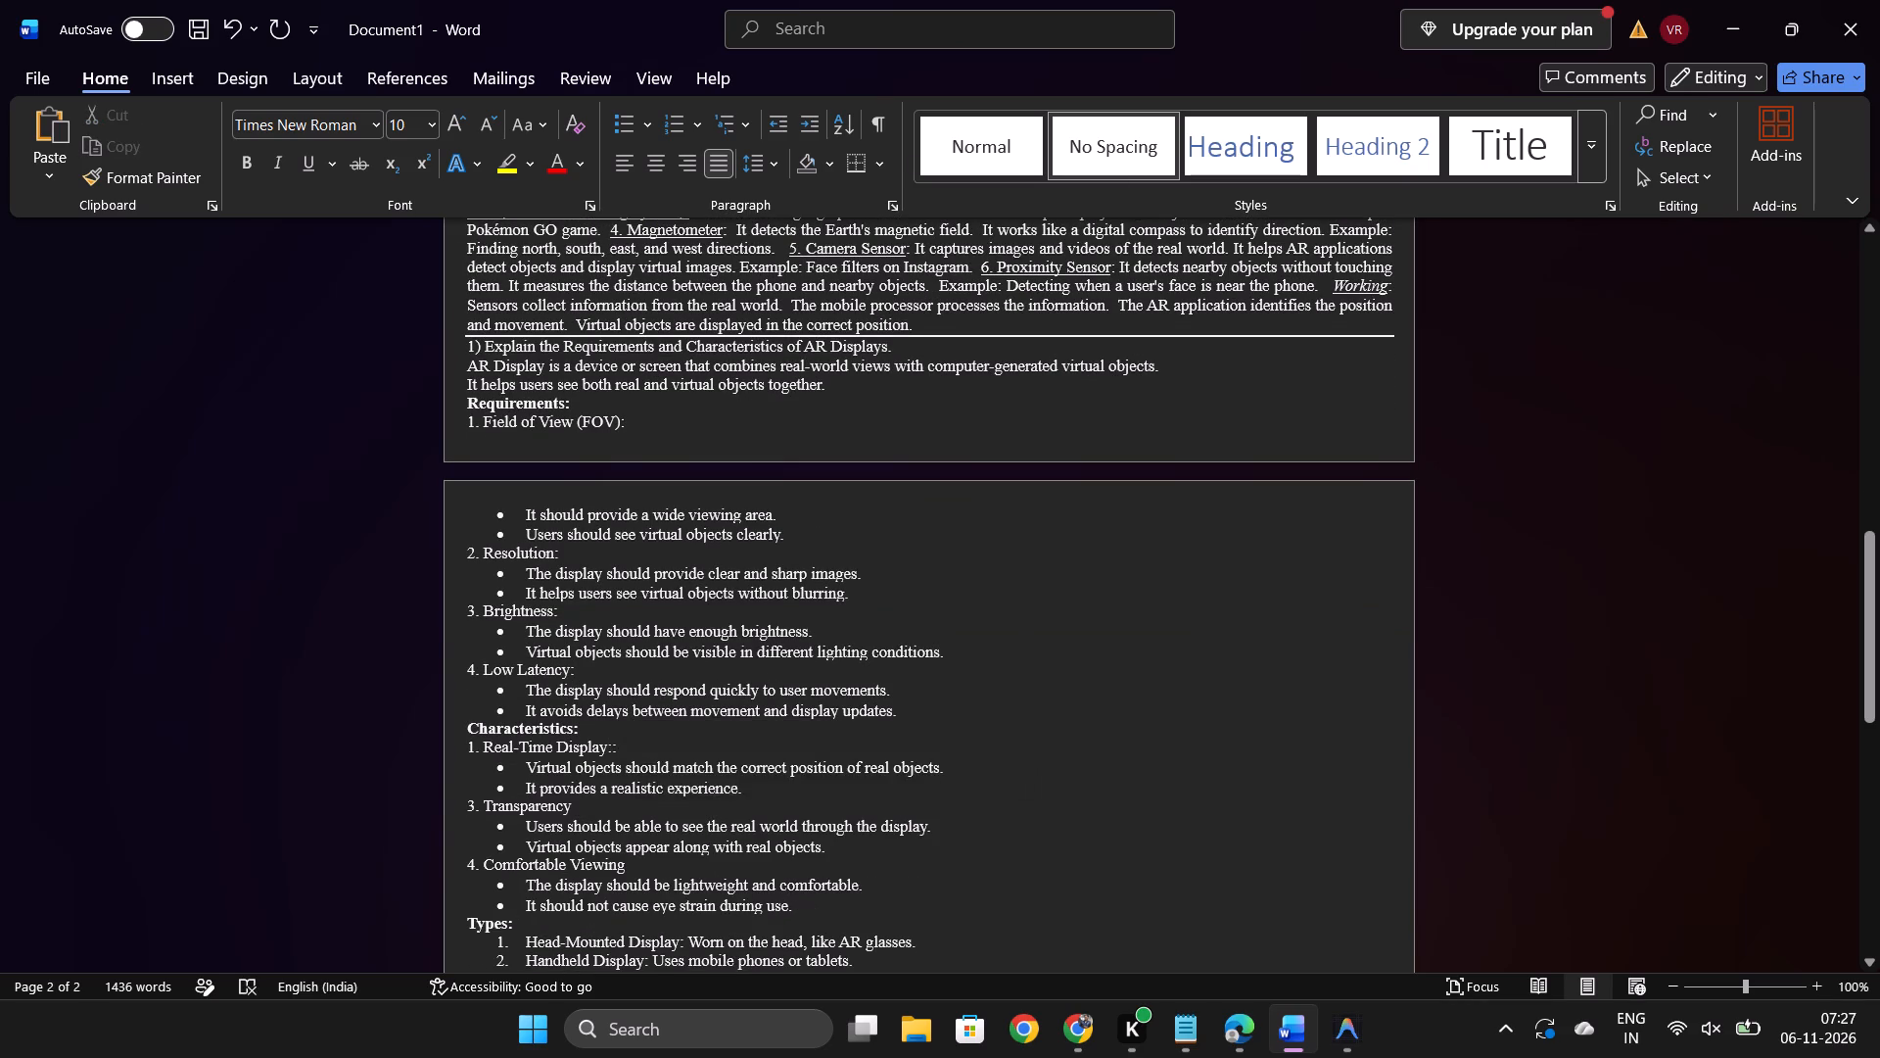
{"action": "left_click", "coordinate": [630, 803]}
{"action": "key", "text": "shift+colon"}
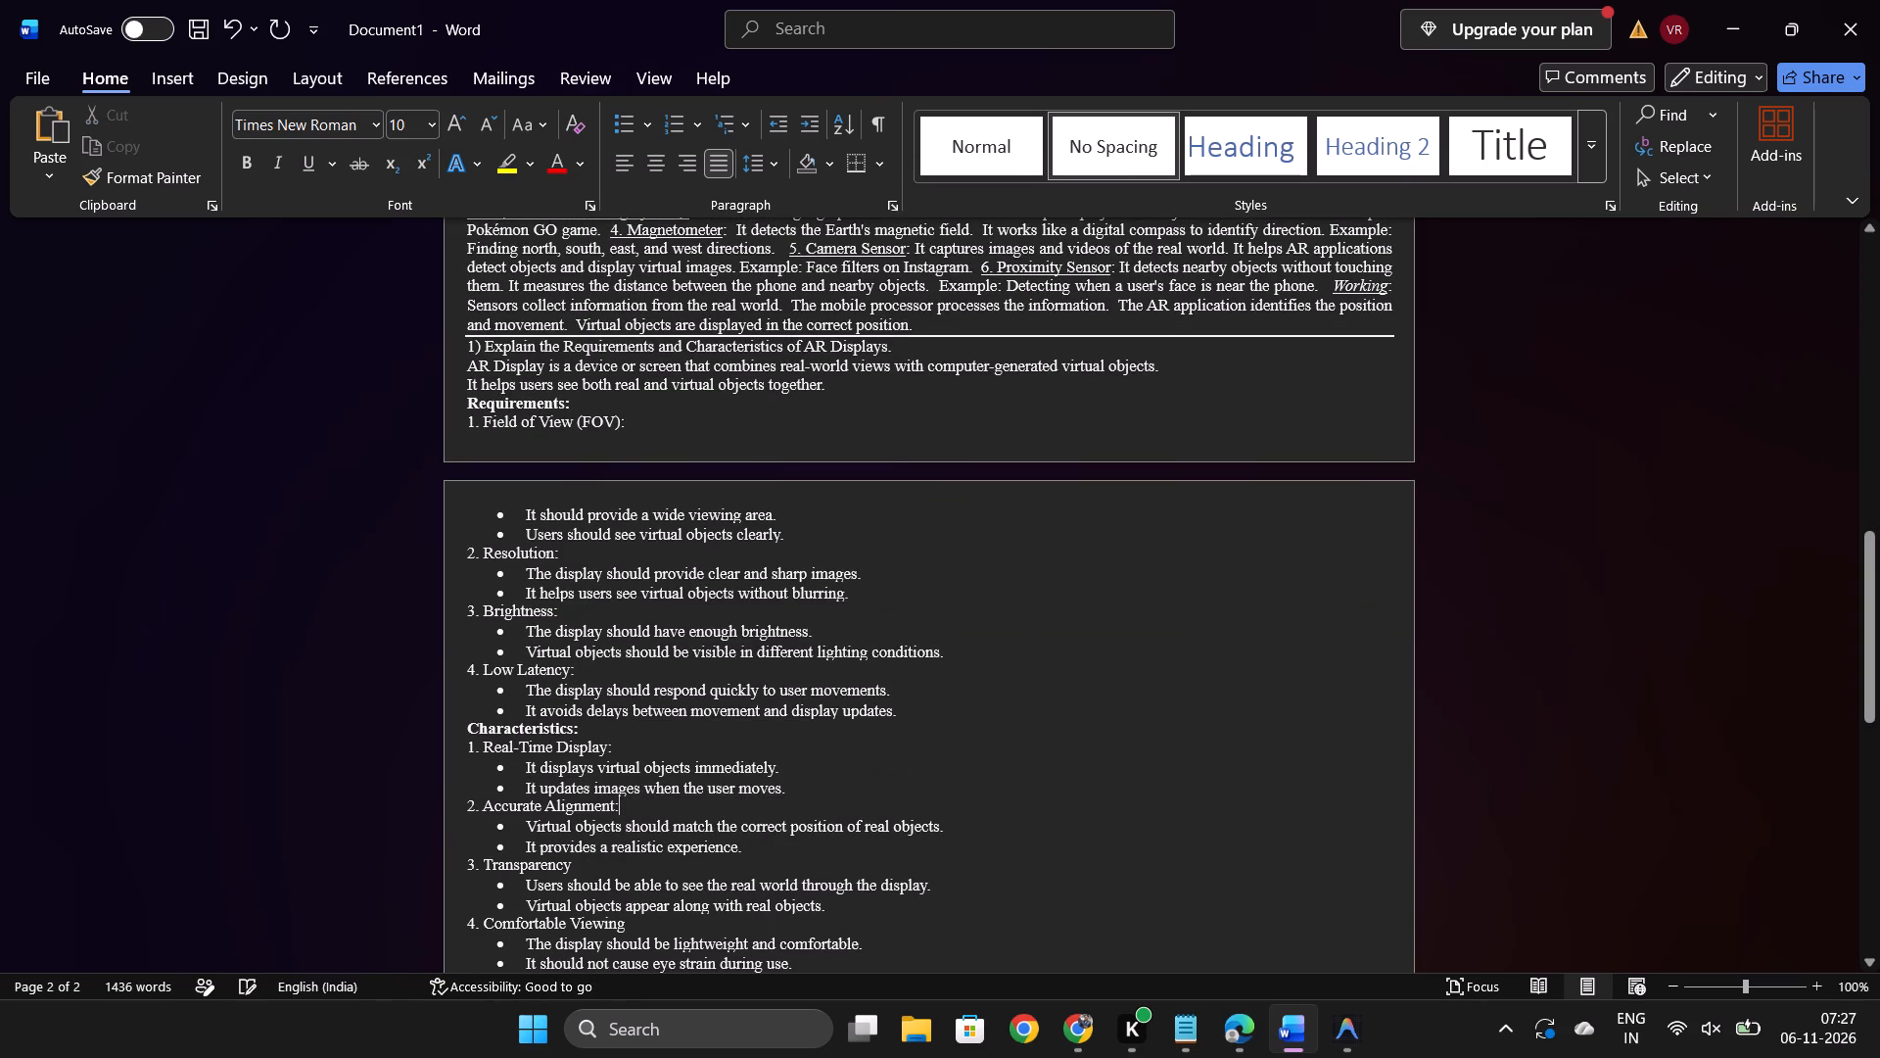
{"action": "left_click", "coordinate": [598, 862]}
{"action": "key", "text": "shift+colon"}
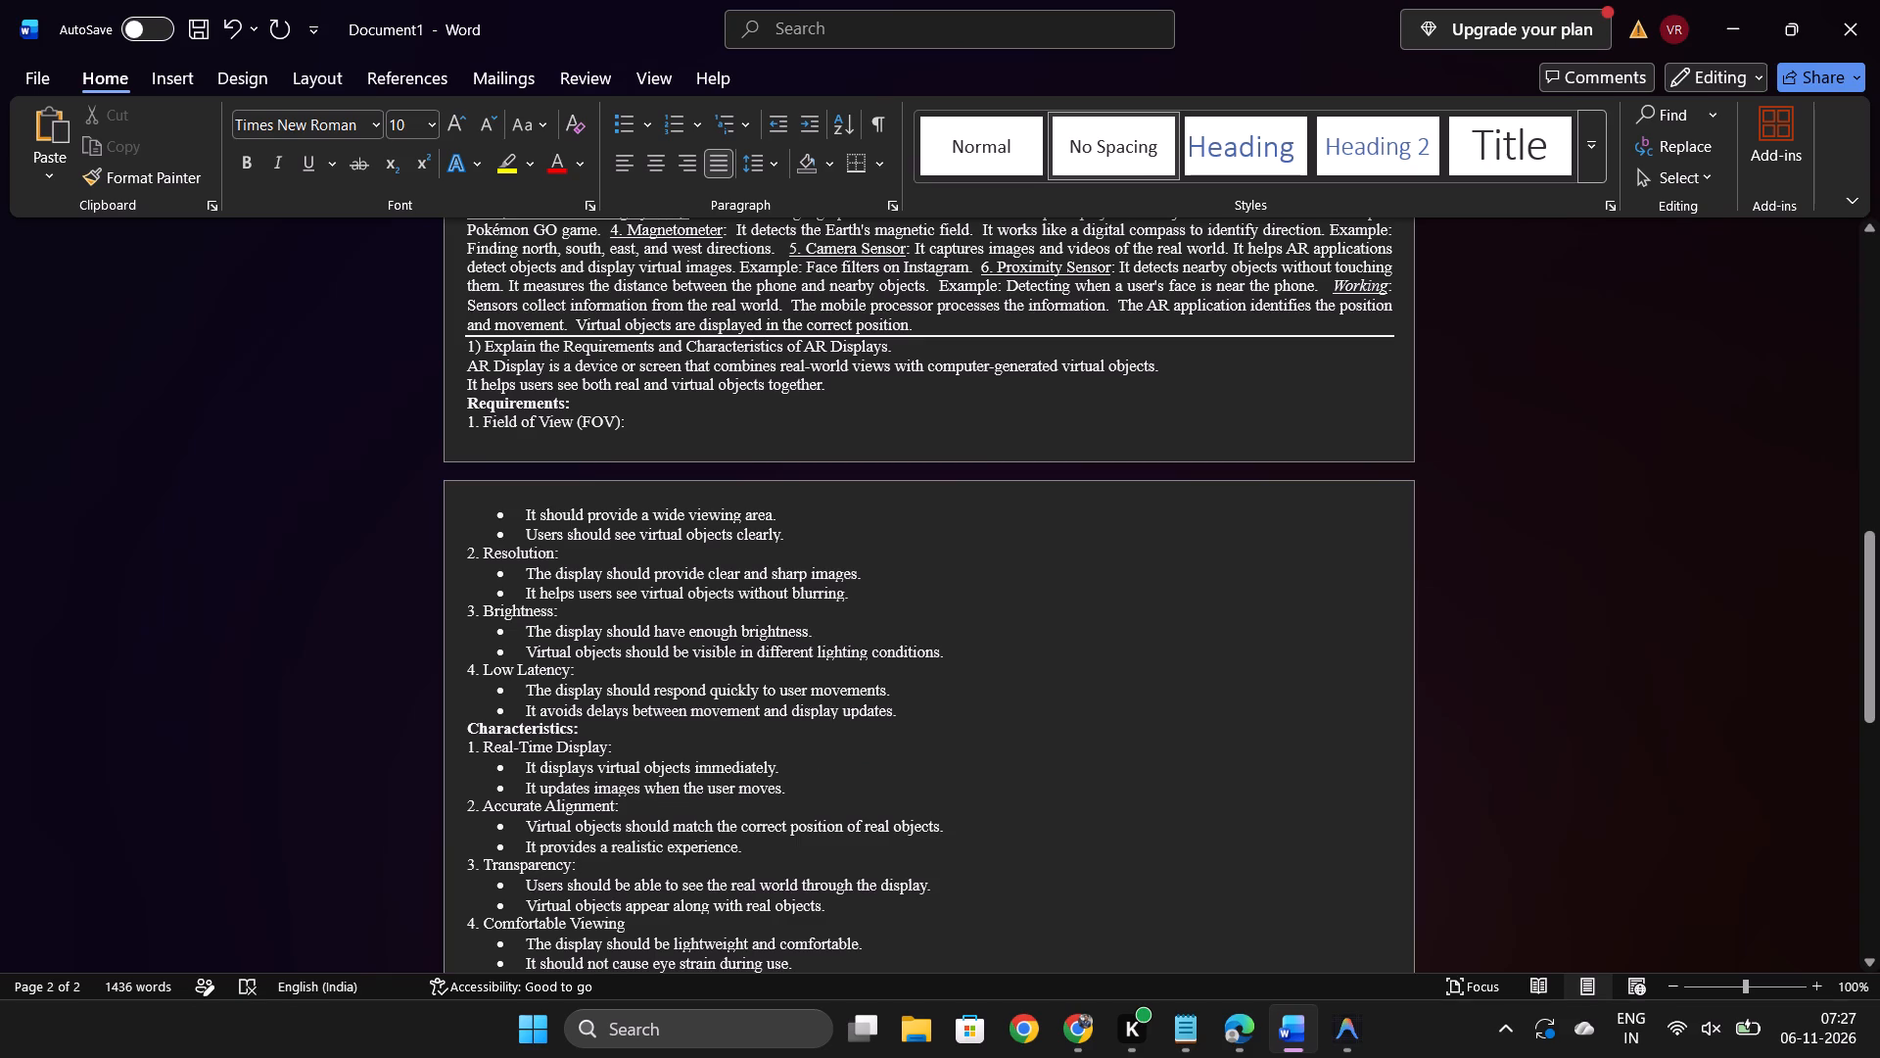
{"action": "left_click", "coordinate": [644, 930]}
{"action": "key", "text": "shift+colon"}
Underline all requirement and characteristic subheadings from Field of View (FOV) to Comfortable Viewing, plus the three display type names.
{"action": "scroll", "coordinate": [607, 841], "scroll_direction": "down", "scroll_amount": 2}
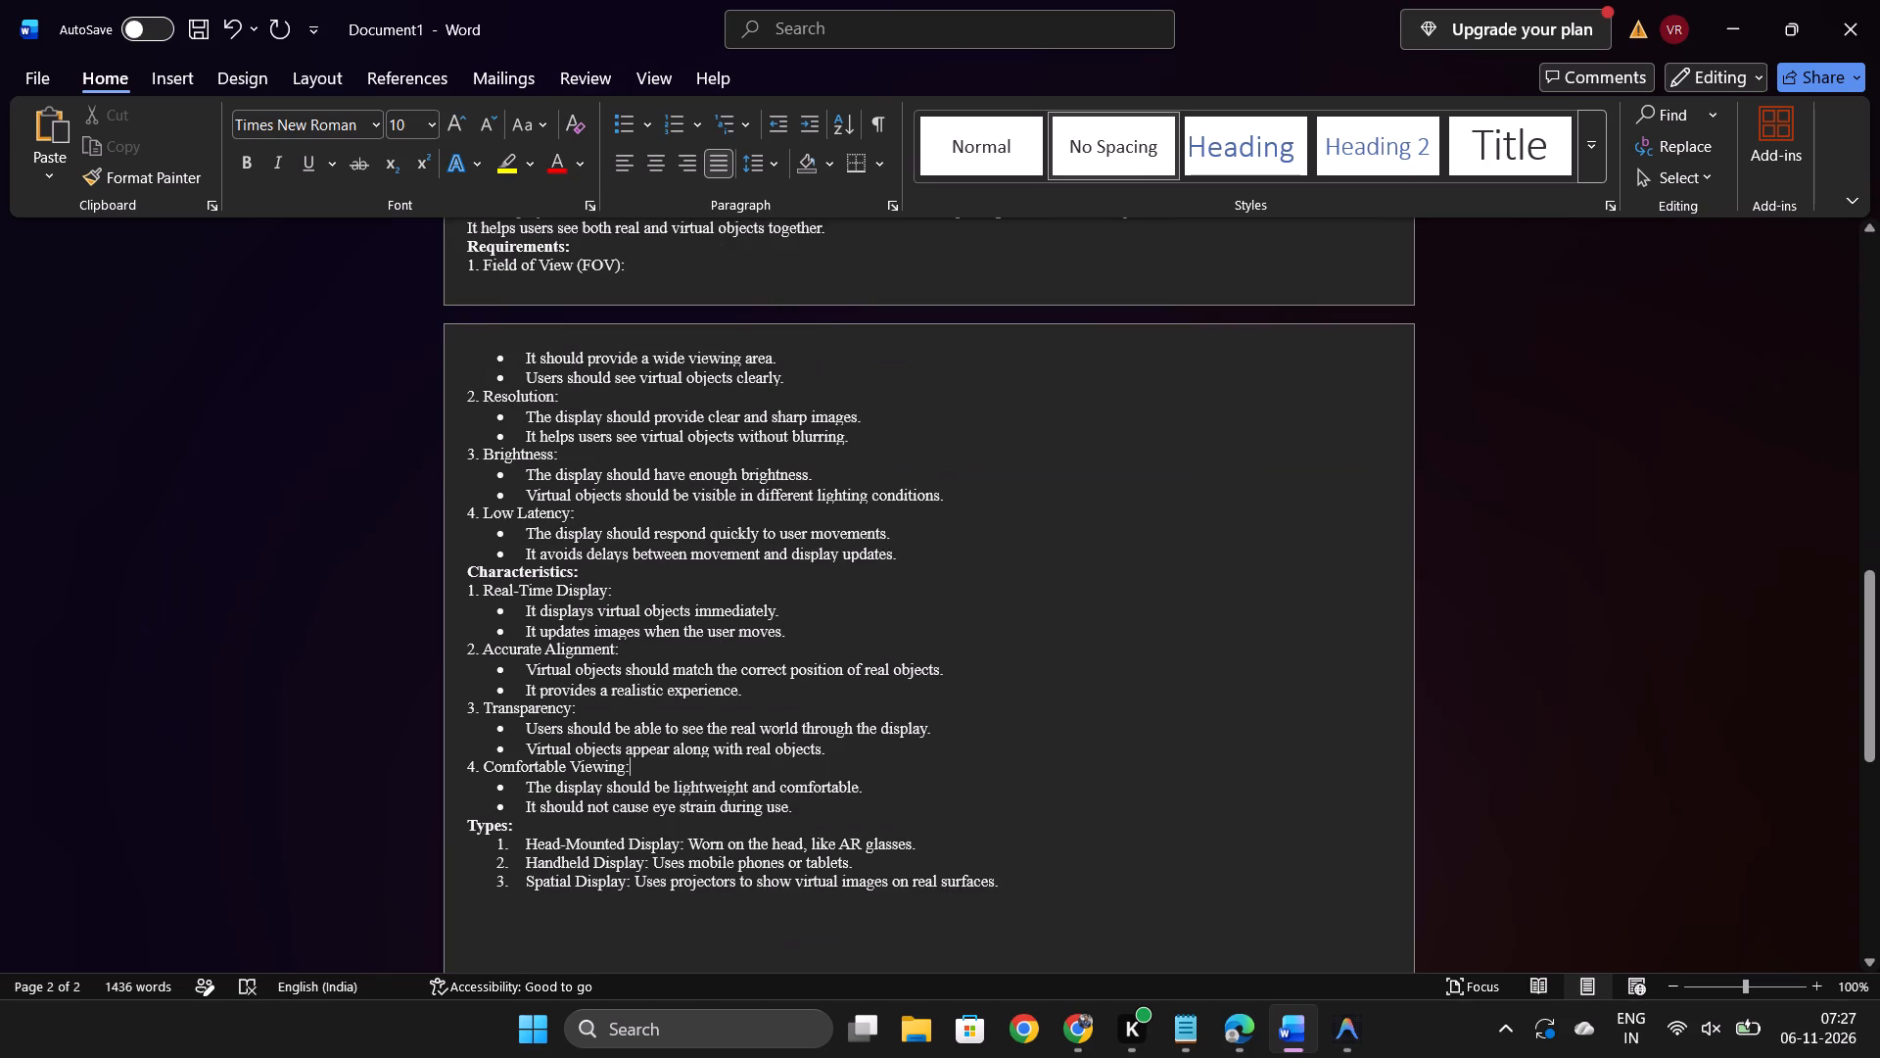
{"action": "left_click_drag", "start_coordinate": [617, 887], "coordinate": [545, 887]}
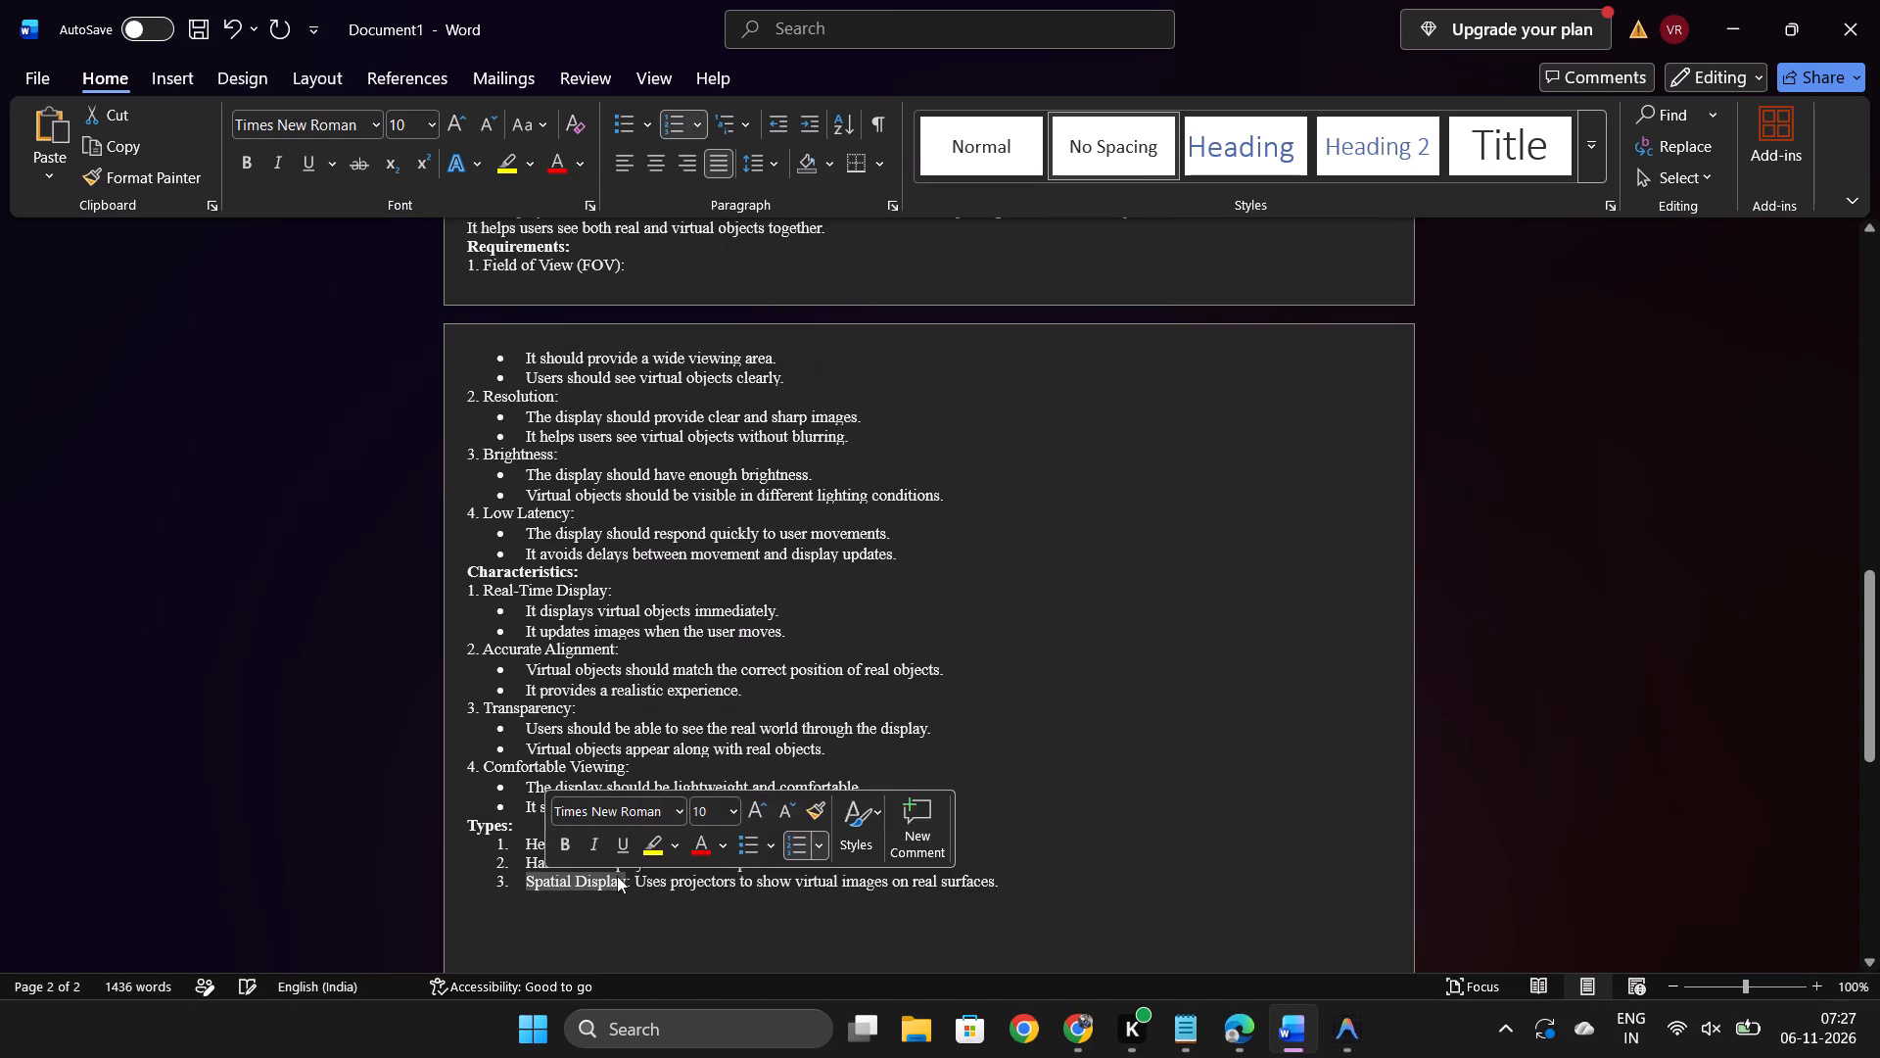
{"action": "left_click_drag", "start_coordinate": [624, 862], "coordinate": [548, 862], "text": "ctrl"}
{"action": "left_click_drag", "start_coordinate": [659, 842], "coordinate": [641, 851], "text": "ctrl"}
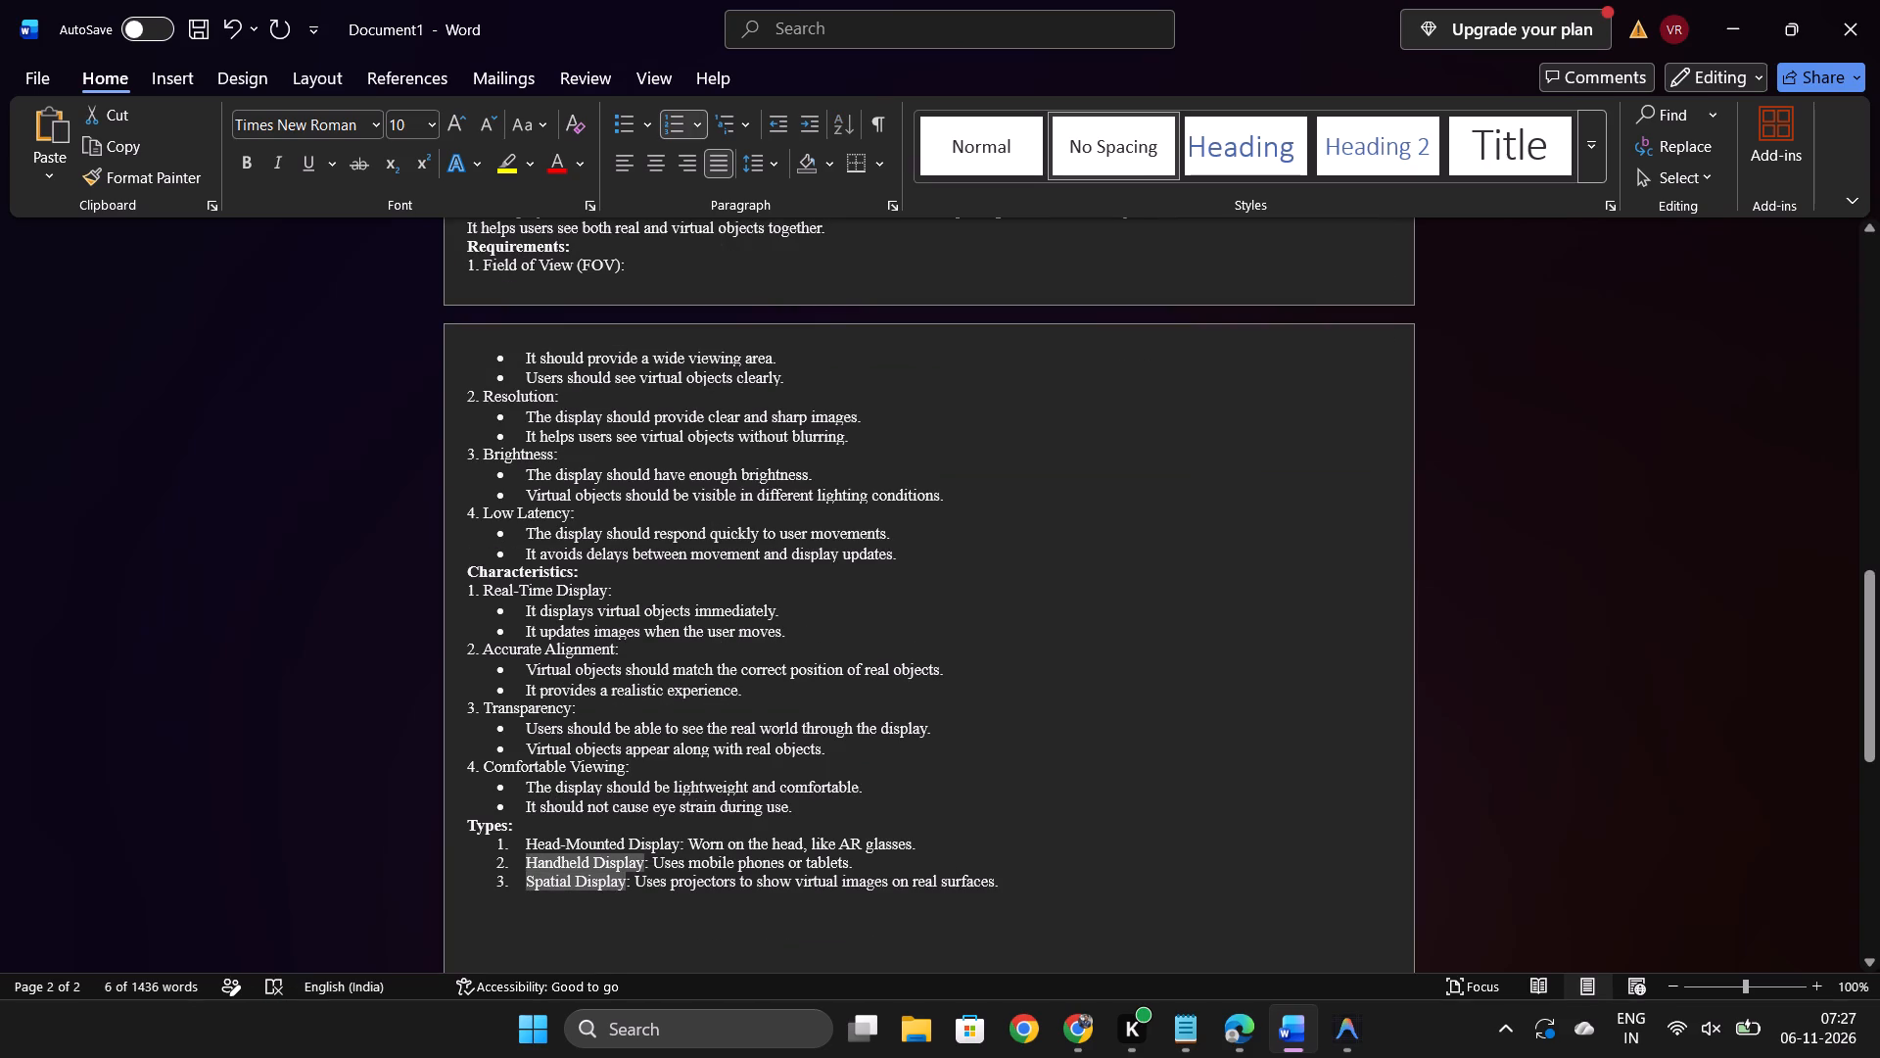
{"action": "left_click_drag", "start_coordinate": [641, 851], "coordinate": [528, 846], "text": "ctrl"}
{"action": "left_click_drag", "start_coordinate": [609, 767], "coordinate": [598, 766], "text": "ctrl"}
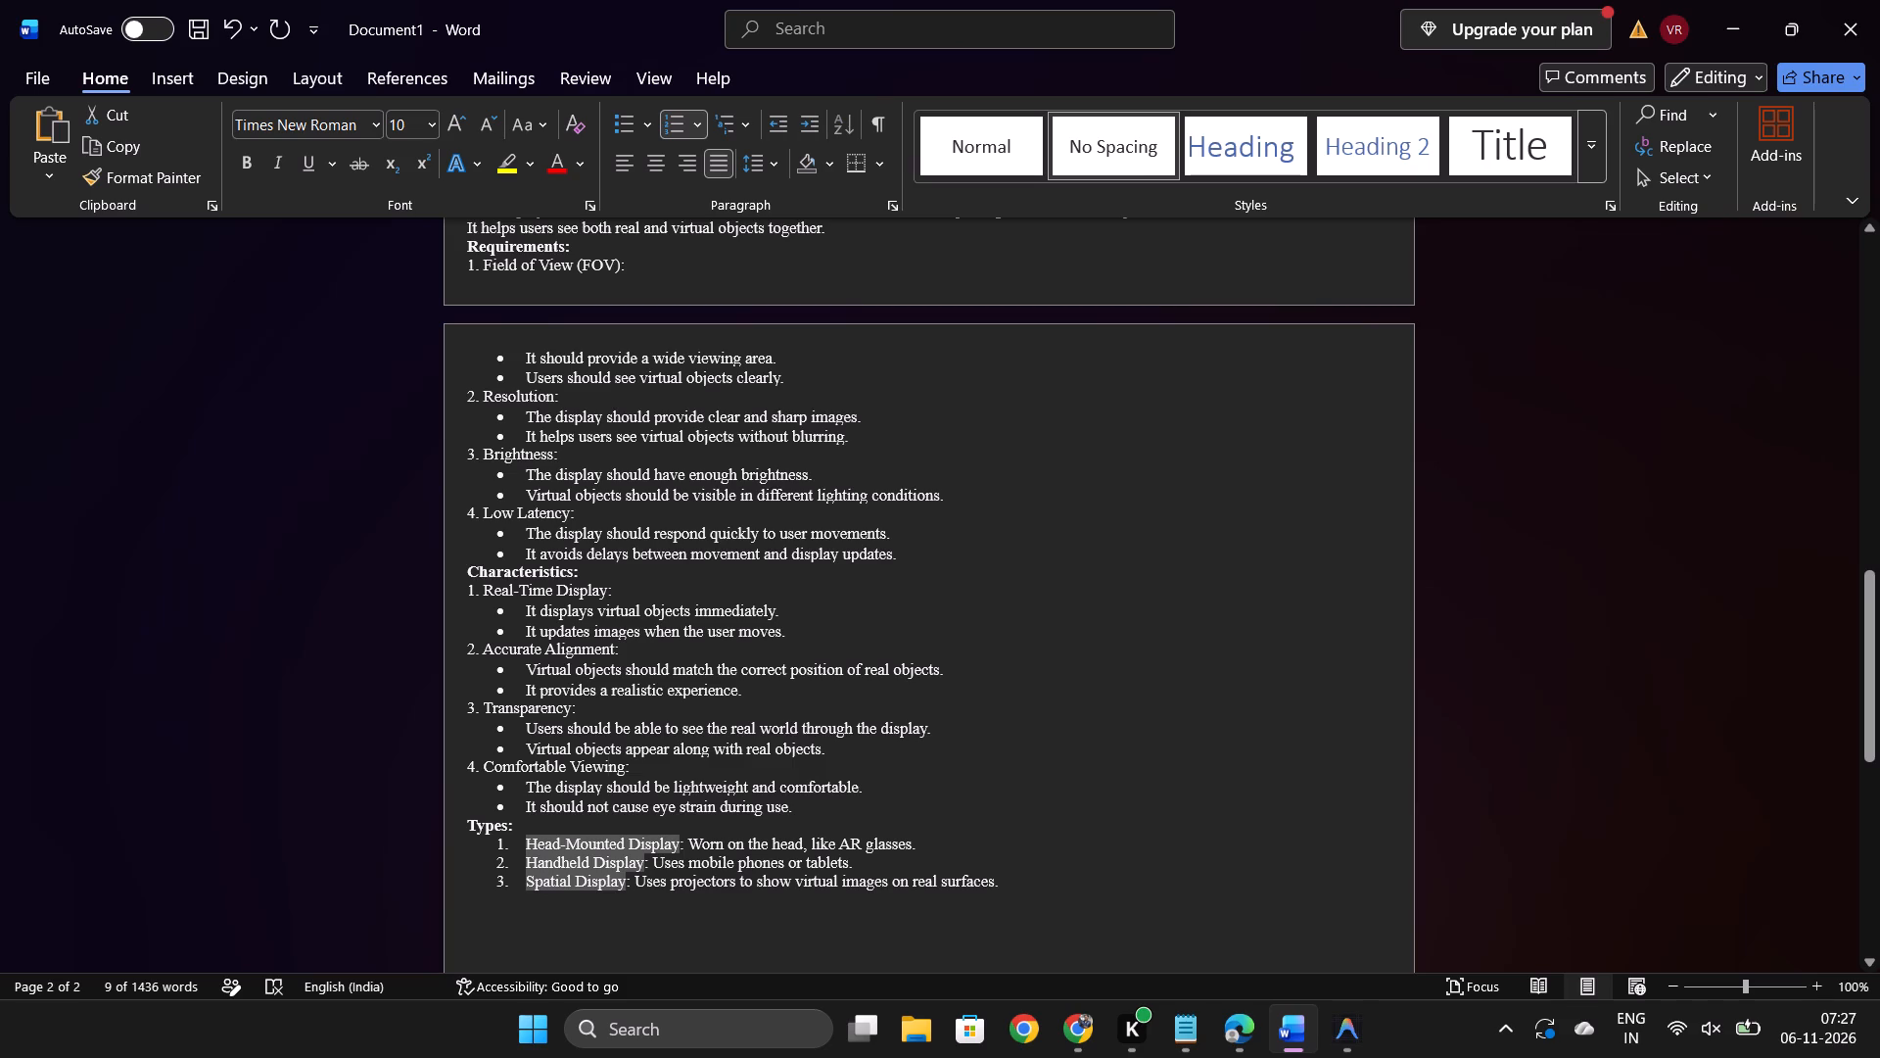
{"action": "left_click_drag", "start_coordinate": [598, 766], "coordinate": [515, 763], "text": "ctrl"}
{"action": "left_click_drag", "start_coordinate": [570, 710], "coordinate": [482, 706], "text": "ctrl"}
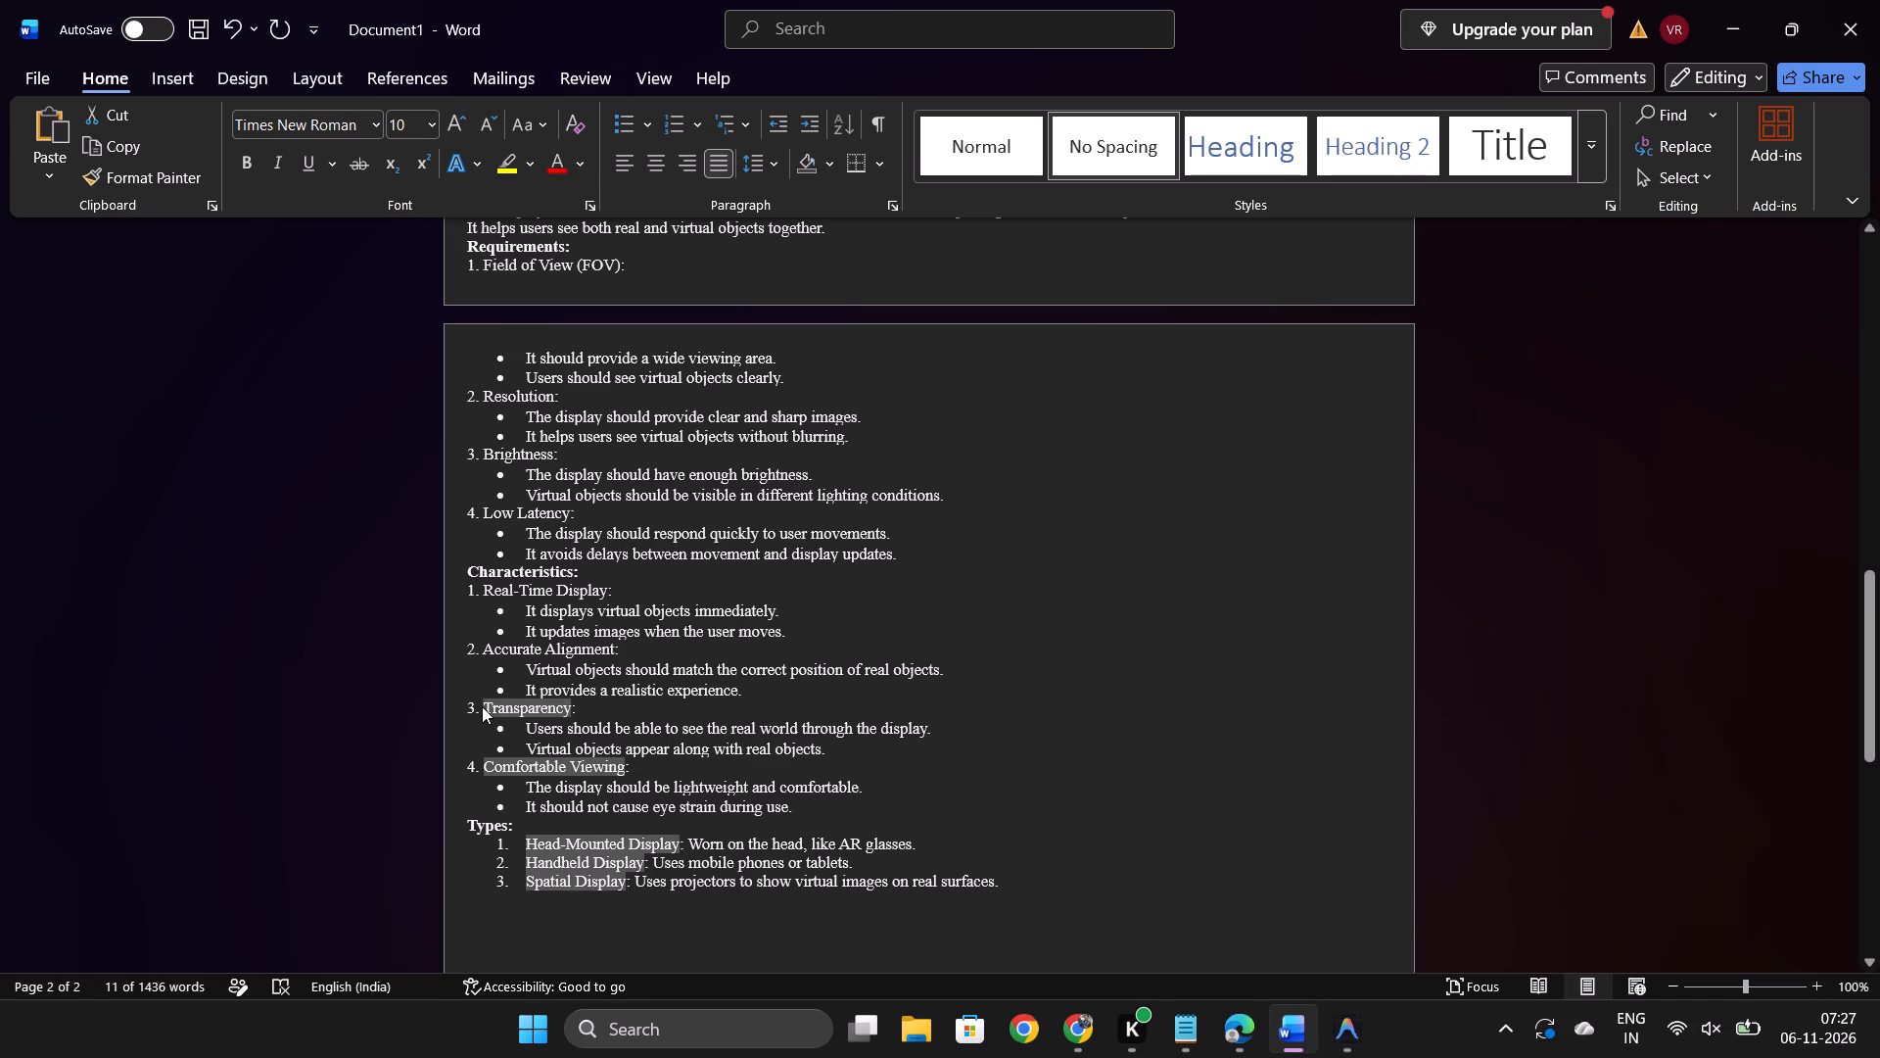
{"action": "left_click_drag", "start_coordinate": [482, 706], "coordinate": [481, 706], "text": "ctrl"}
{"action": "left_click_drag", "start_coordinate": [591, 648], "coordinate": [493, 647], "text": "ctrl"}
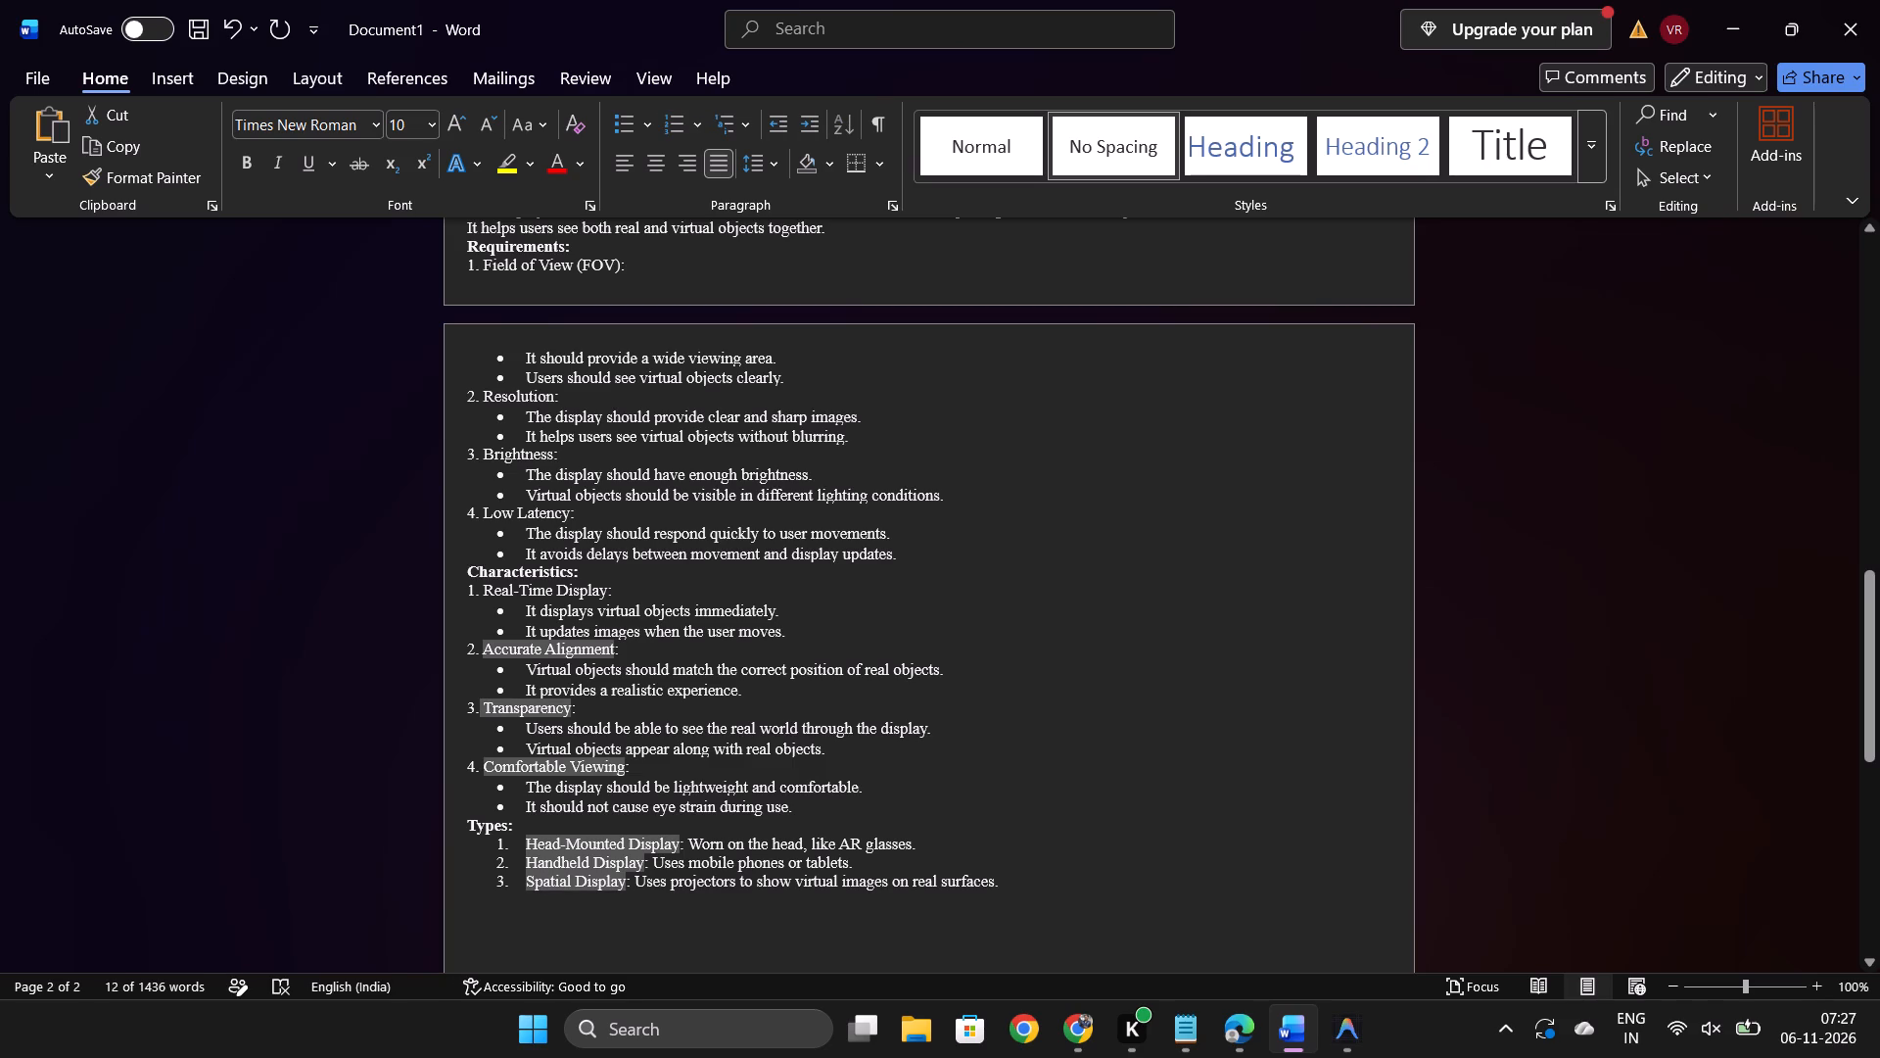
{"action": "left_click_drag", "start_coordinate": [580, 594], "coordinate": [469, 594], "text": "ctrl"}
{"action": "left_click_drag", "start_coordinate": [548, 514], "coordinate": [515, 567], "text": "ctrl"}
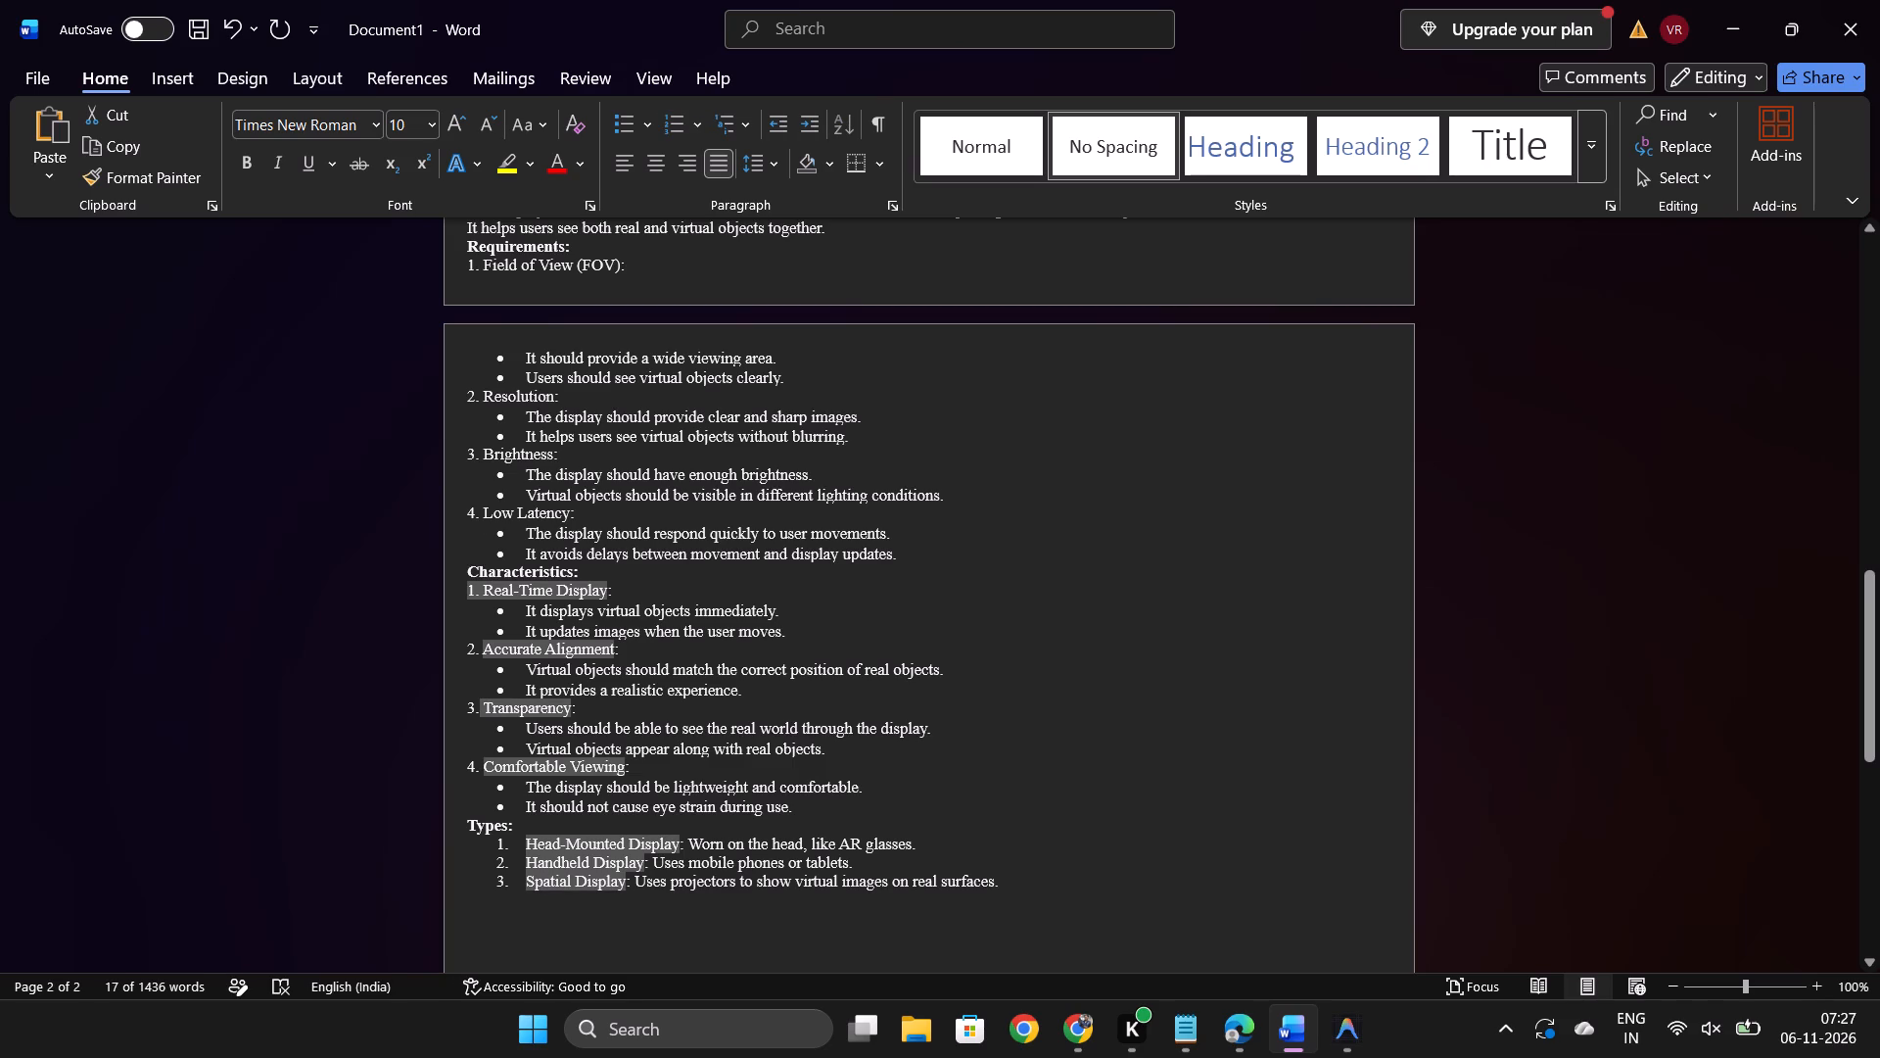
{"action": "left_click_drag", "start_coordinate": [515, 567], "coordinate": [480, 514], "text": "ctrl"}
{"action": "left_click_drag", "start_coordinate": [550, 451], "coordinate": [492, 456], "text": "ctrl"}
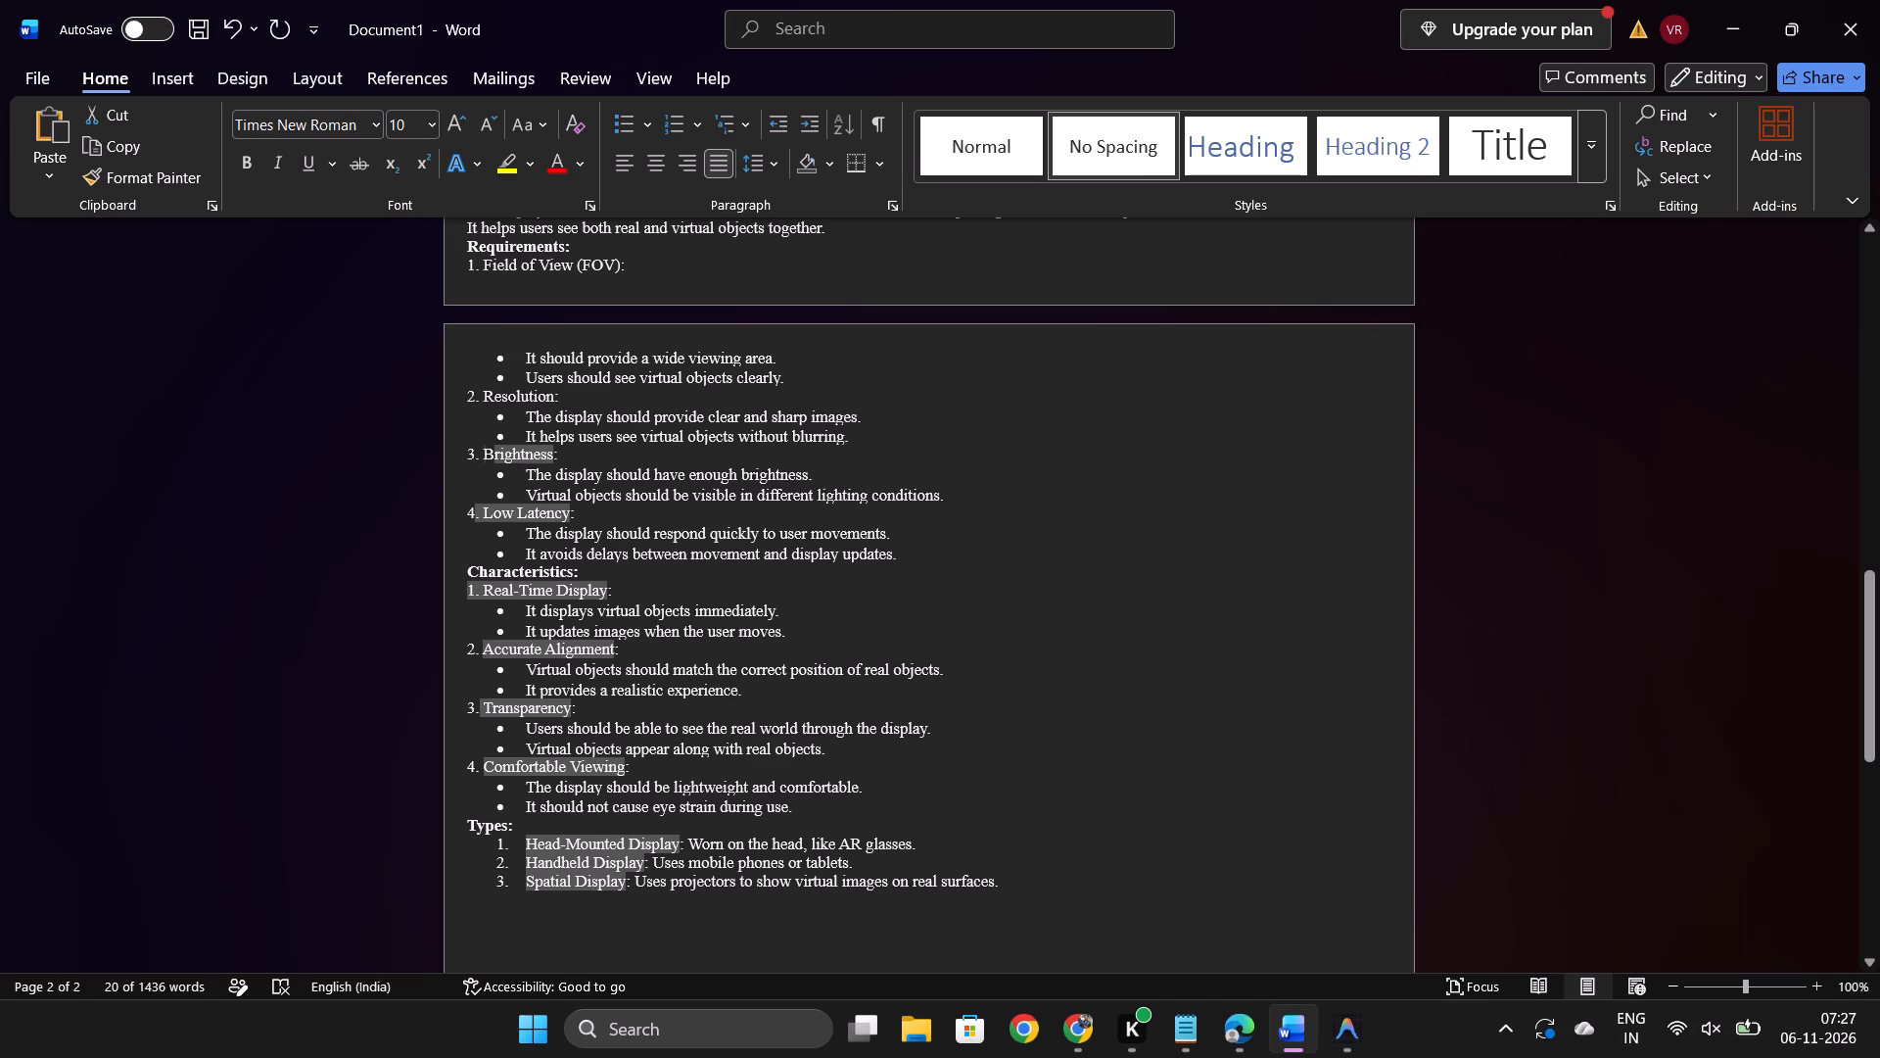
{"action": "left_click_drag", "start_coordinate": [492, 456], "coordinate": [484, 456], "text": "ctrl"}
{"action": "left_click_drag", "start_coordinate": [553, 393], "coordinate": [553, 394], "text": "ctrl"}
{"action": "left_click_drag", "start_coordinate": [553, 394], "coordinate": [409, 369], "text": "ctrl"}
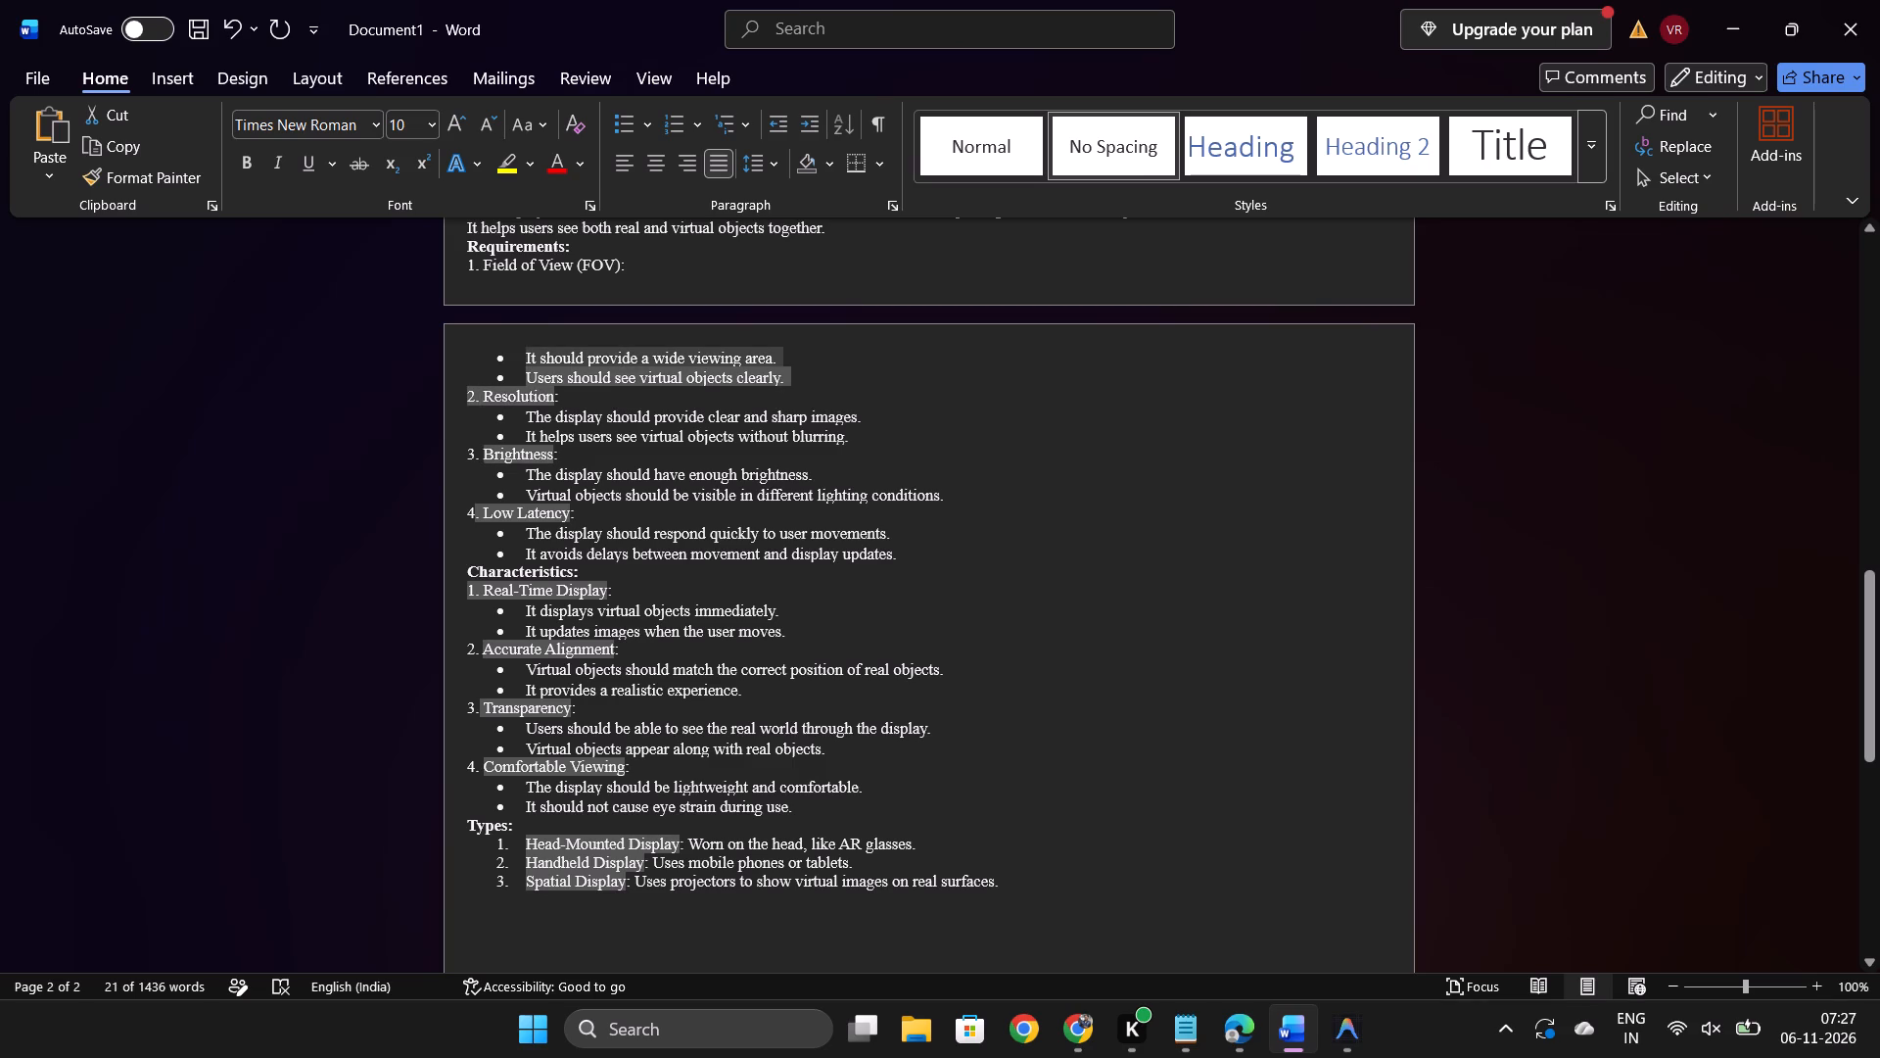
{"action": "left_click_drag", "start_coordinate": [409, 369], "coordinate": [486, 390], "text": "ctrl"}
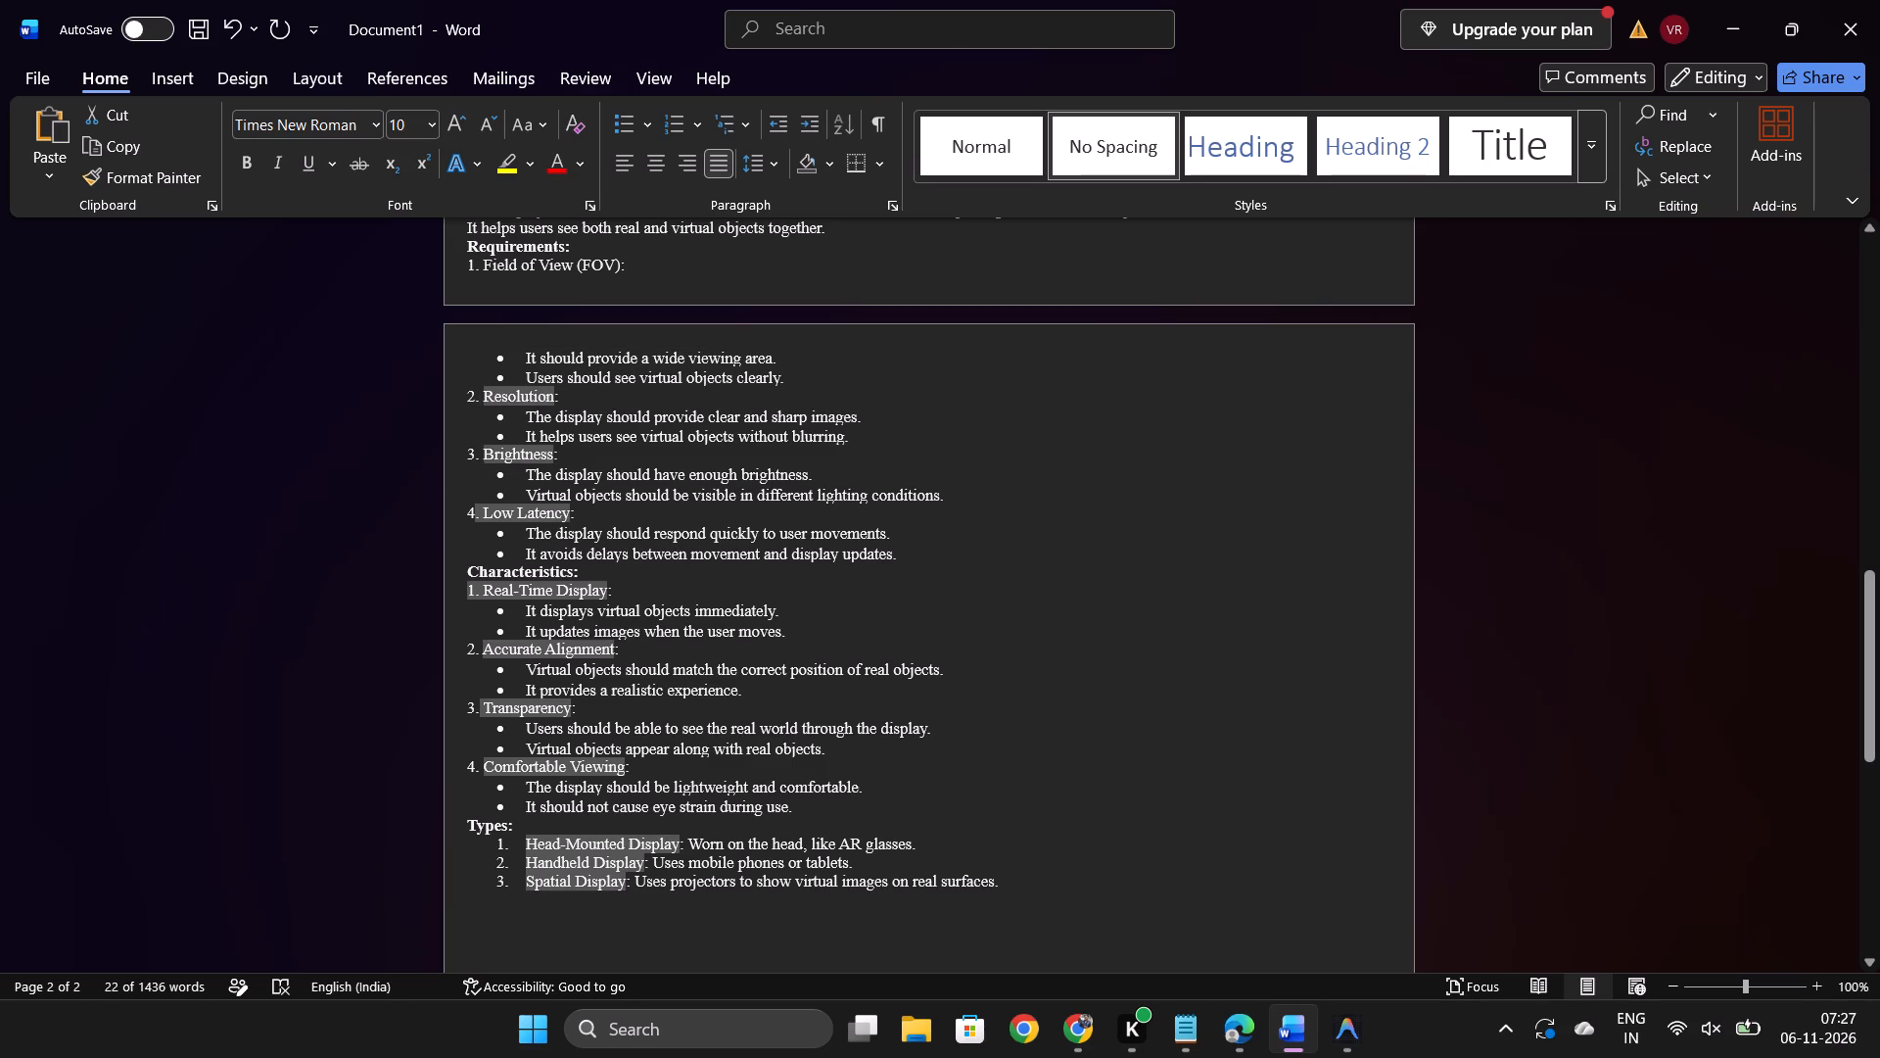
{"action": "left_click_drag", "start_coordinate": [617, 266], "coordinate": [487, 273], "text": "ctrl"}
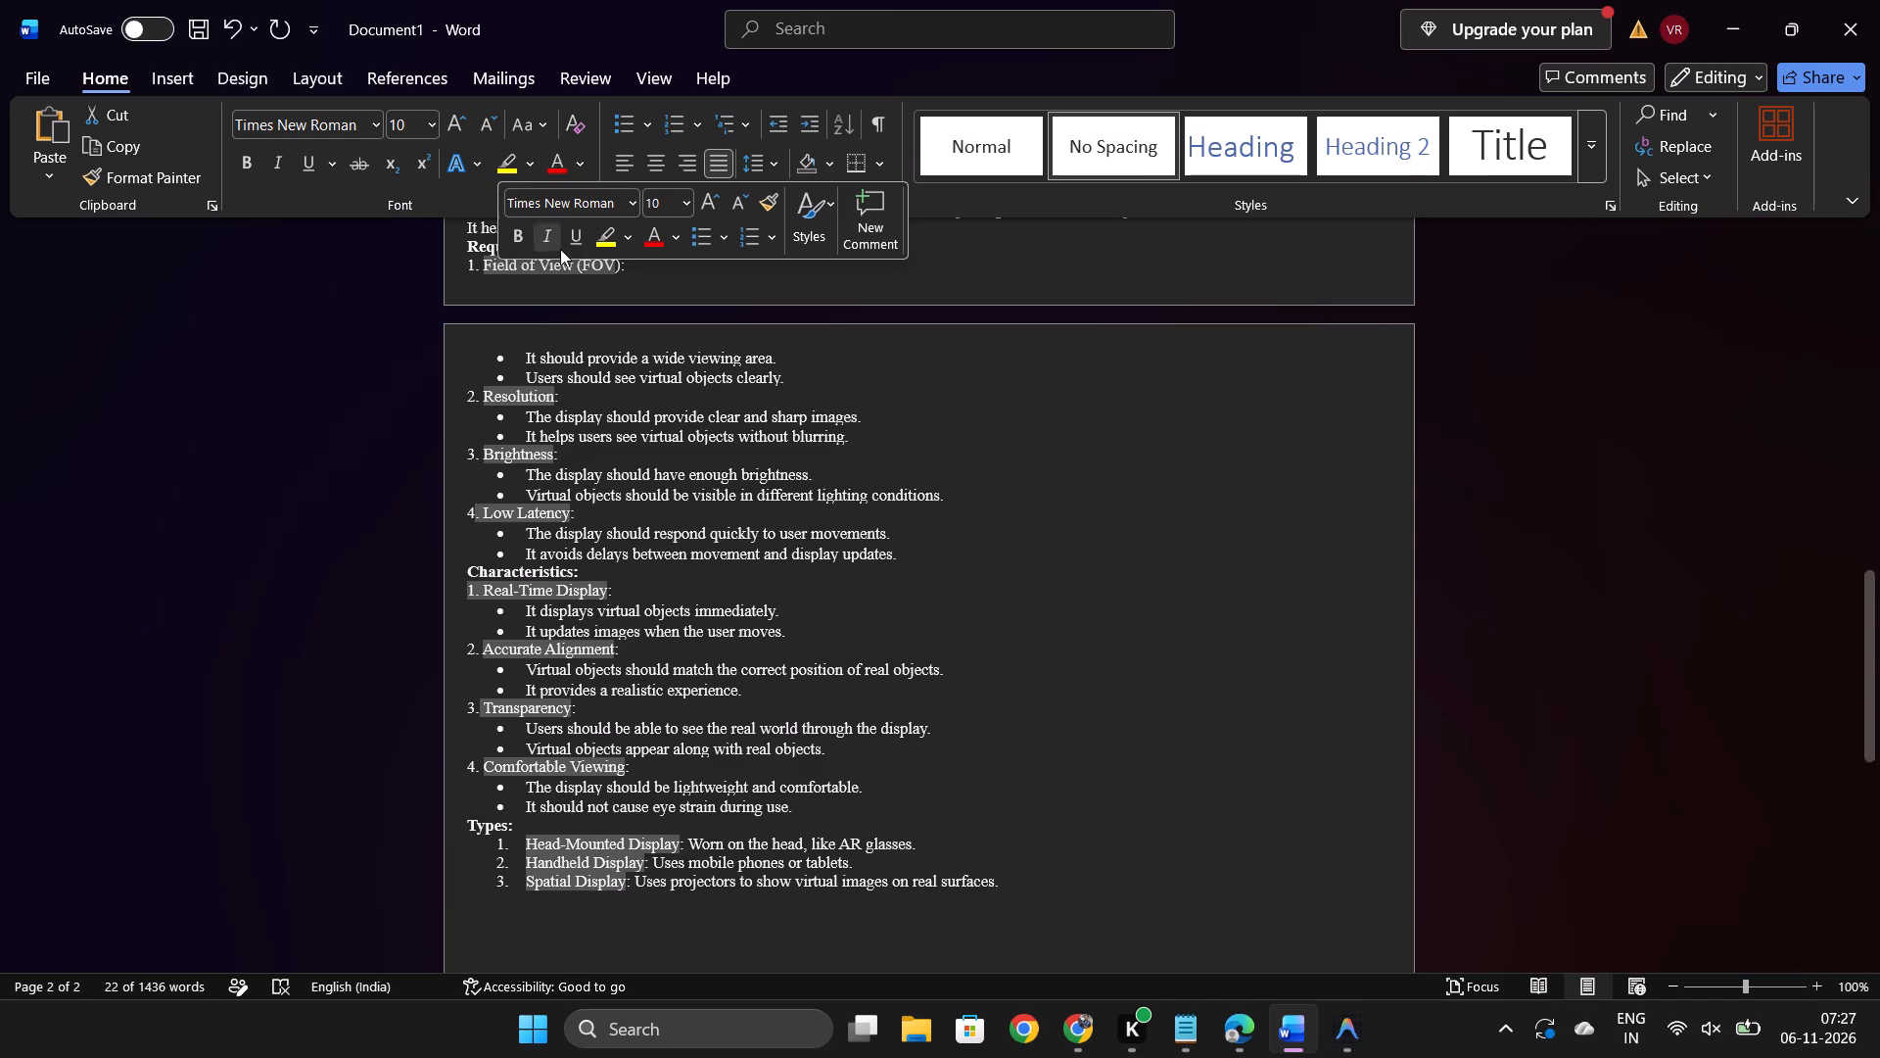
{"action": "left_click", "coordinate": [571, 235]}
Remove the numbering from the three display types and run them on in one paragraph after the "Types:" heading.
{"action": "left_click", "coordinate": [506, 881]}
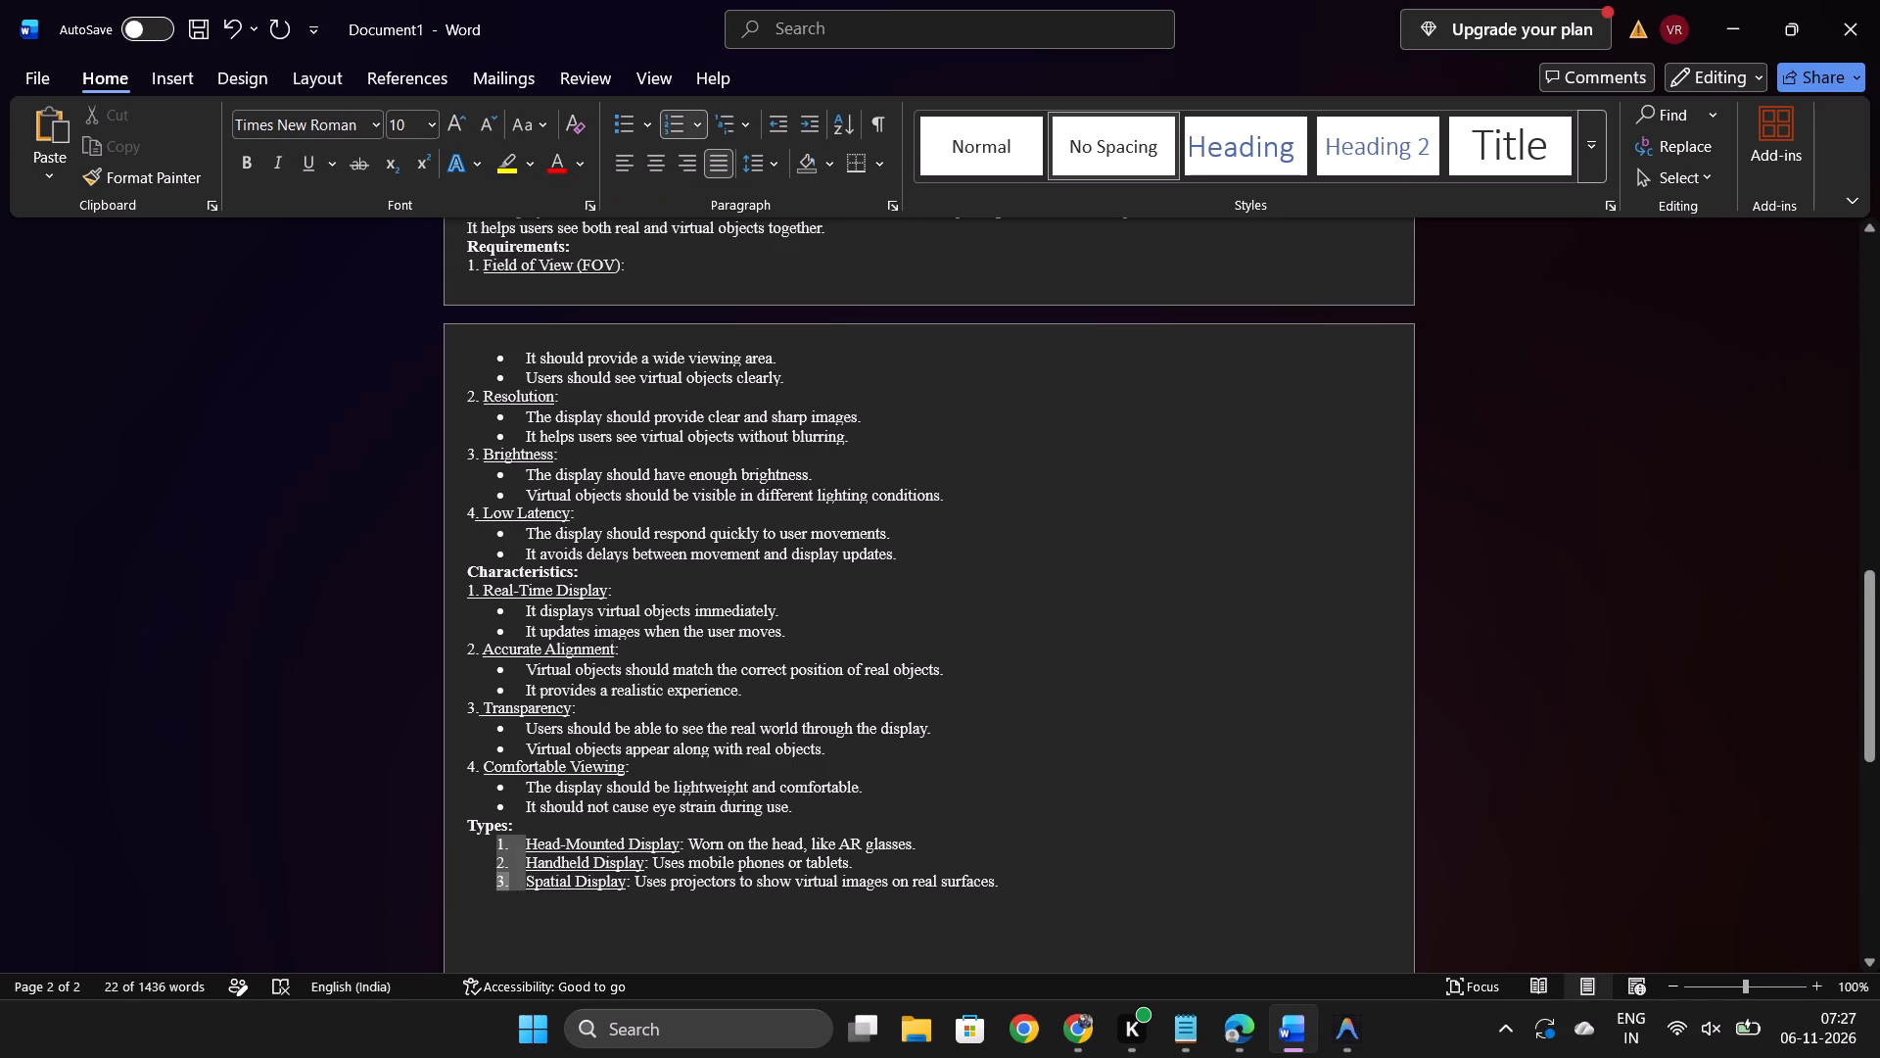
{"action": "left_click", "coordinate": [504, 882]}
{"action": "key", "text": "BackSpace"}
{"action": "key", "text": "BackSpace"}
{"action": "key", "text": "BackSpace"}
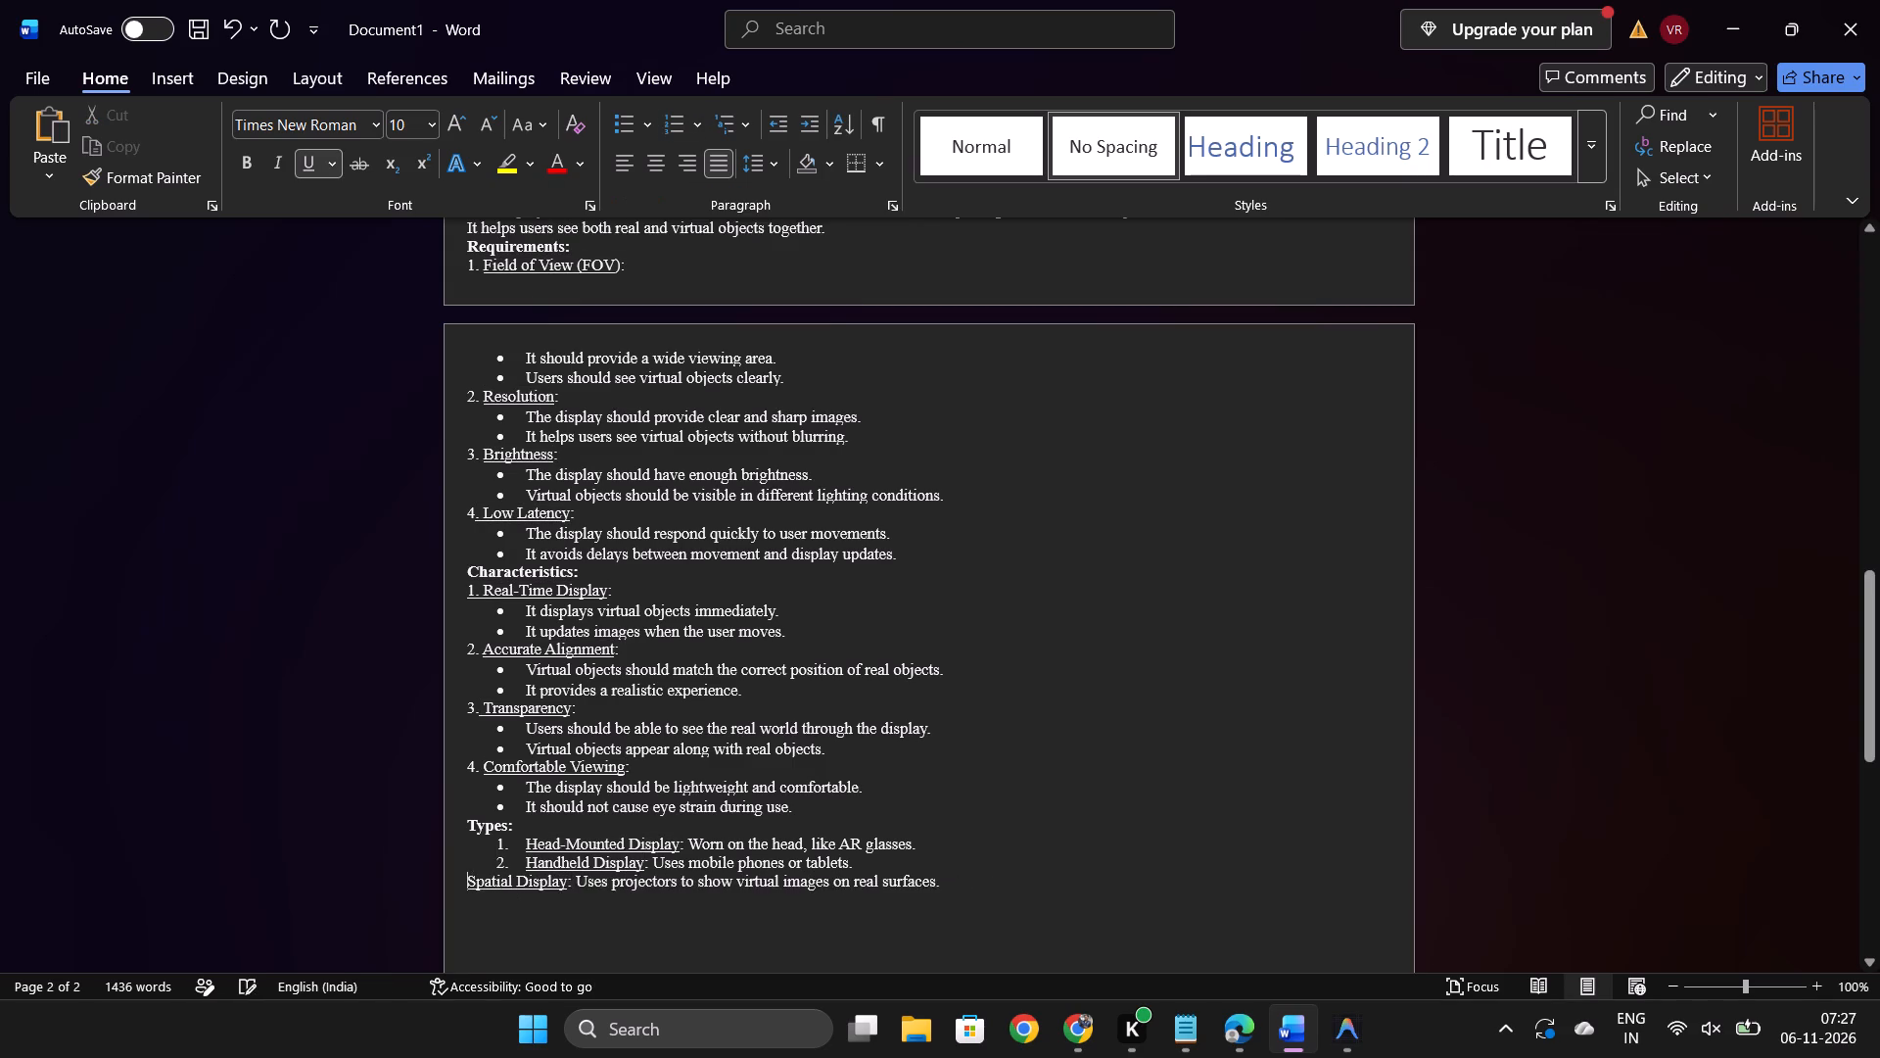
{"action": "key", "text": "space"}
{"action": "left_click", "coordinate": [505, 864]}
{"action": "key", "text": "BackSpace"}
{"action": "key", "text": "BackSpace"}
{"action": "key", "text": "BackSpace"}
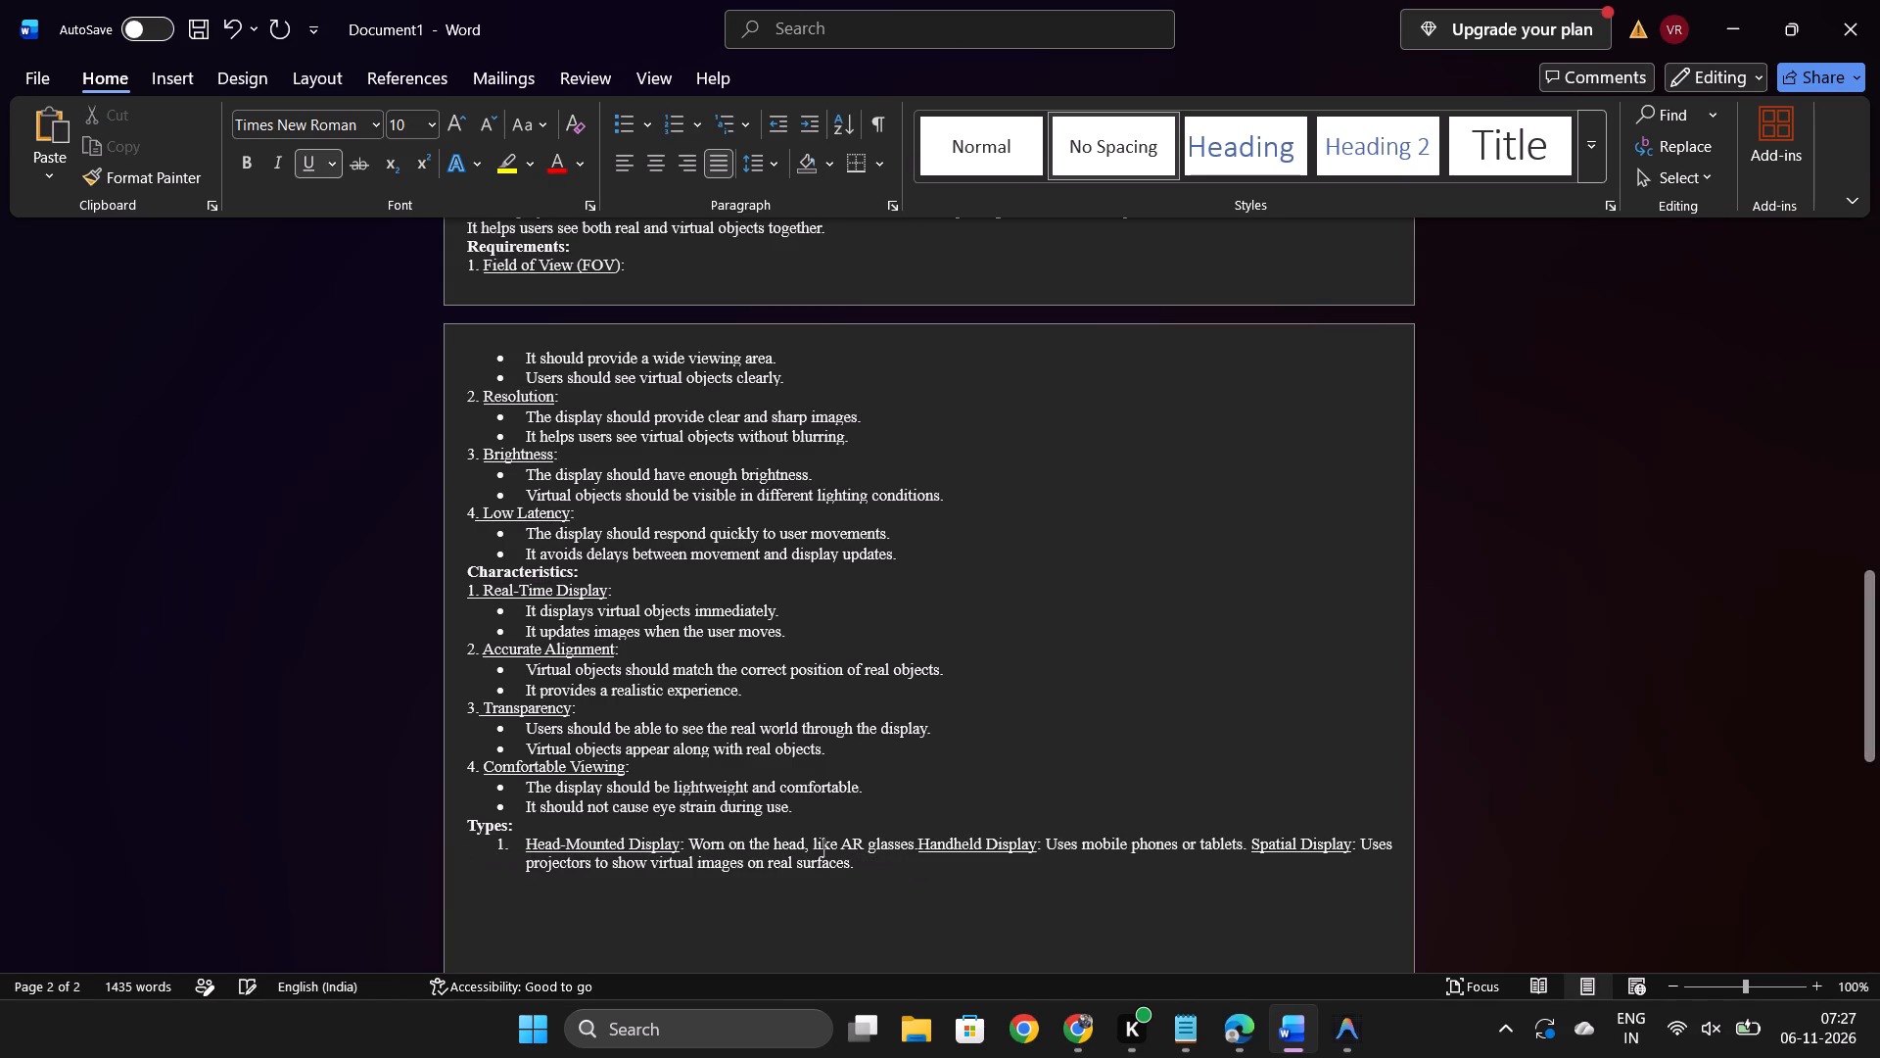
{"action": "key", "text": "space"}
{"action": "left_click", "coordinate": [501, 844]}
{"action": "key", "text": "BackSpace"}
{"action": "key", "text": "BackSpace"}
{"action": "key", "text": "BackSpace"}
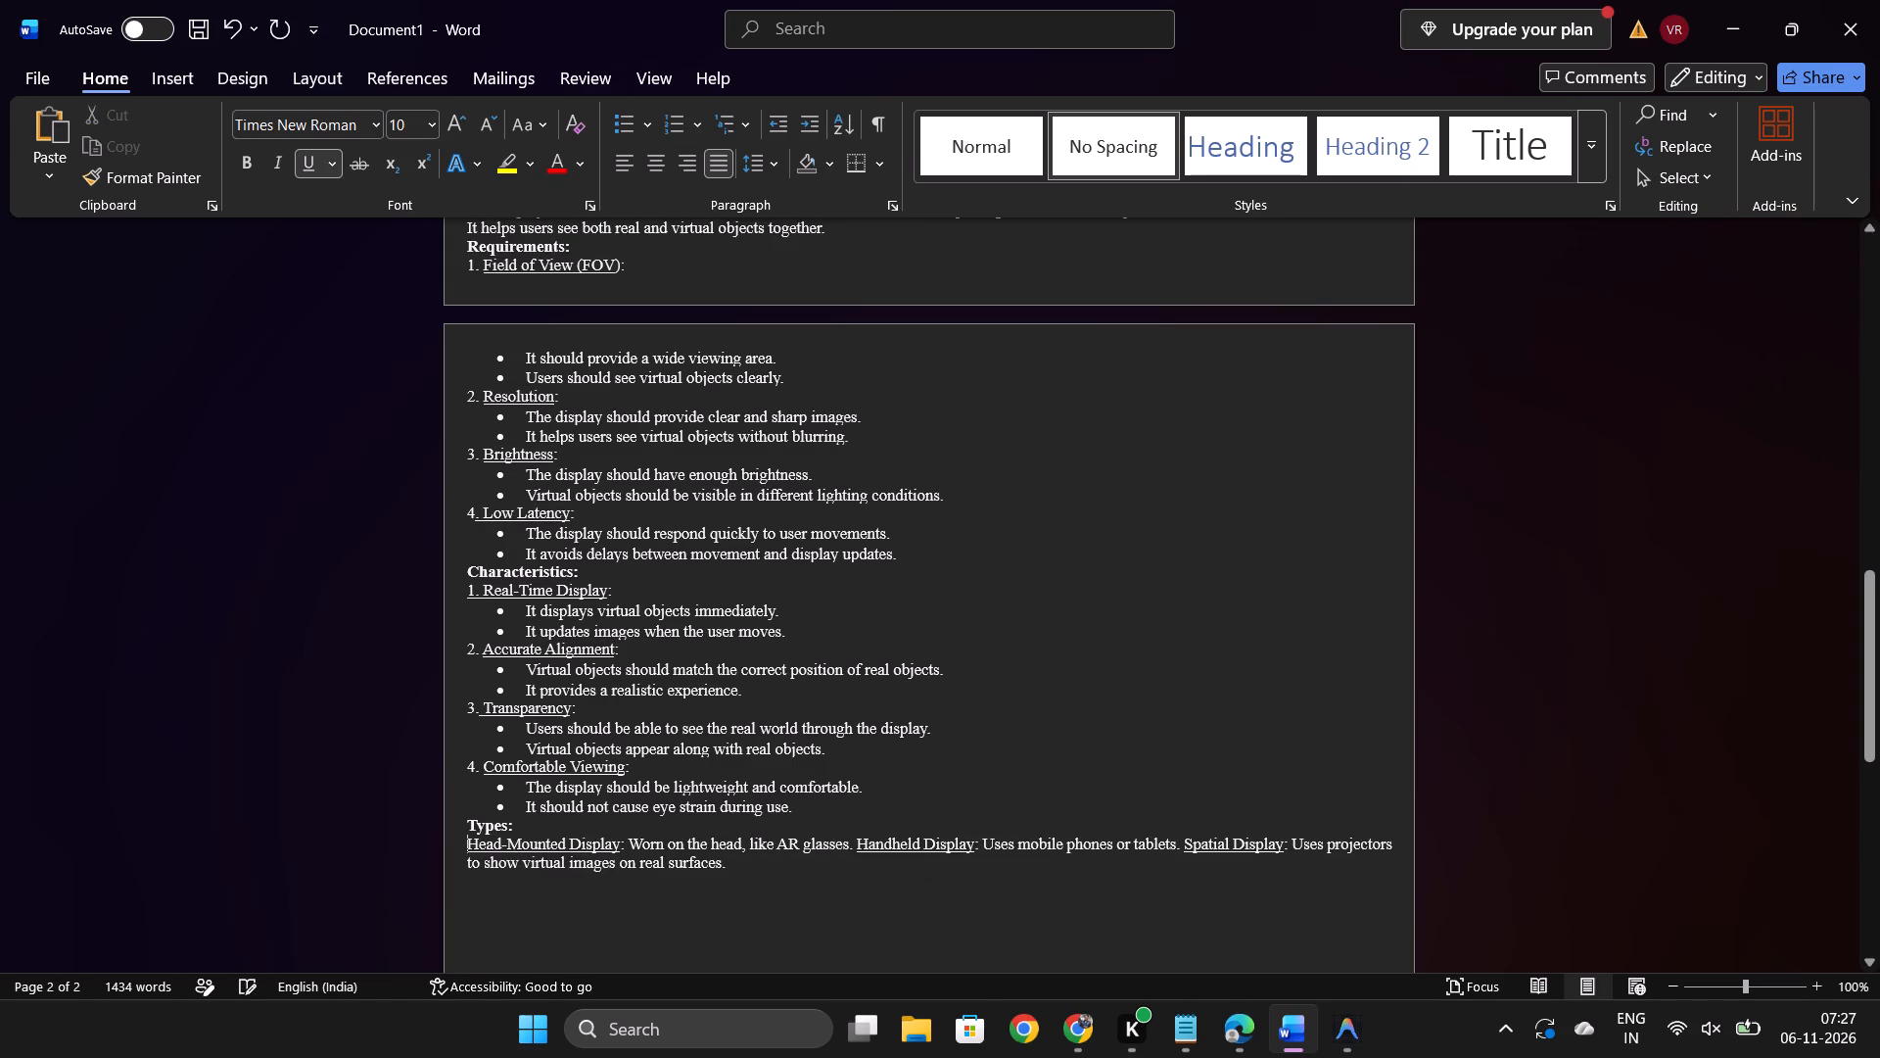
{"action": "key", "text": "space"}
Remove the two bullets under Comfortable Viewing and join their sentences onto the subheading's line.
{"action": "left_click", "coordinate": [501, 808]}
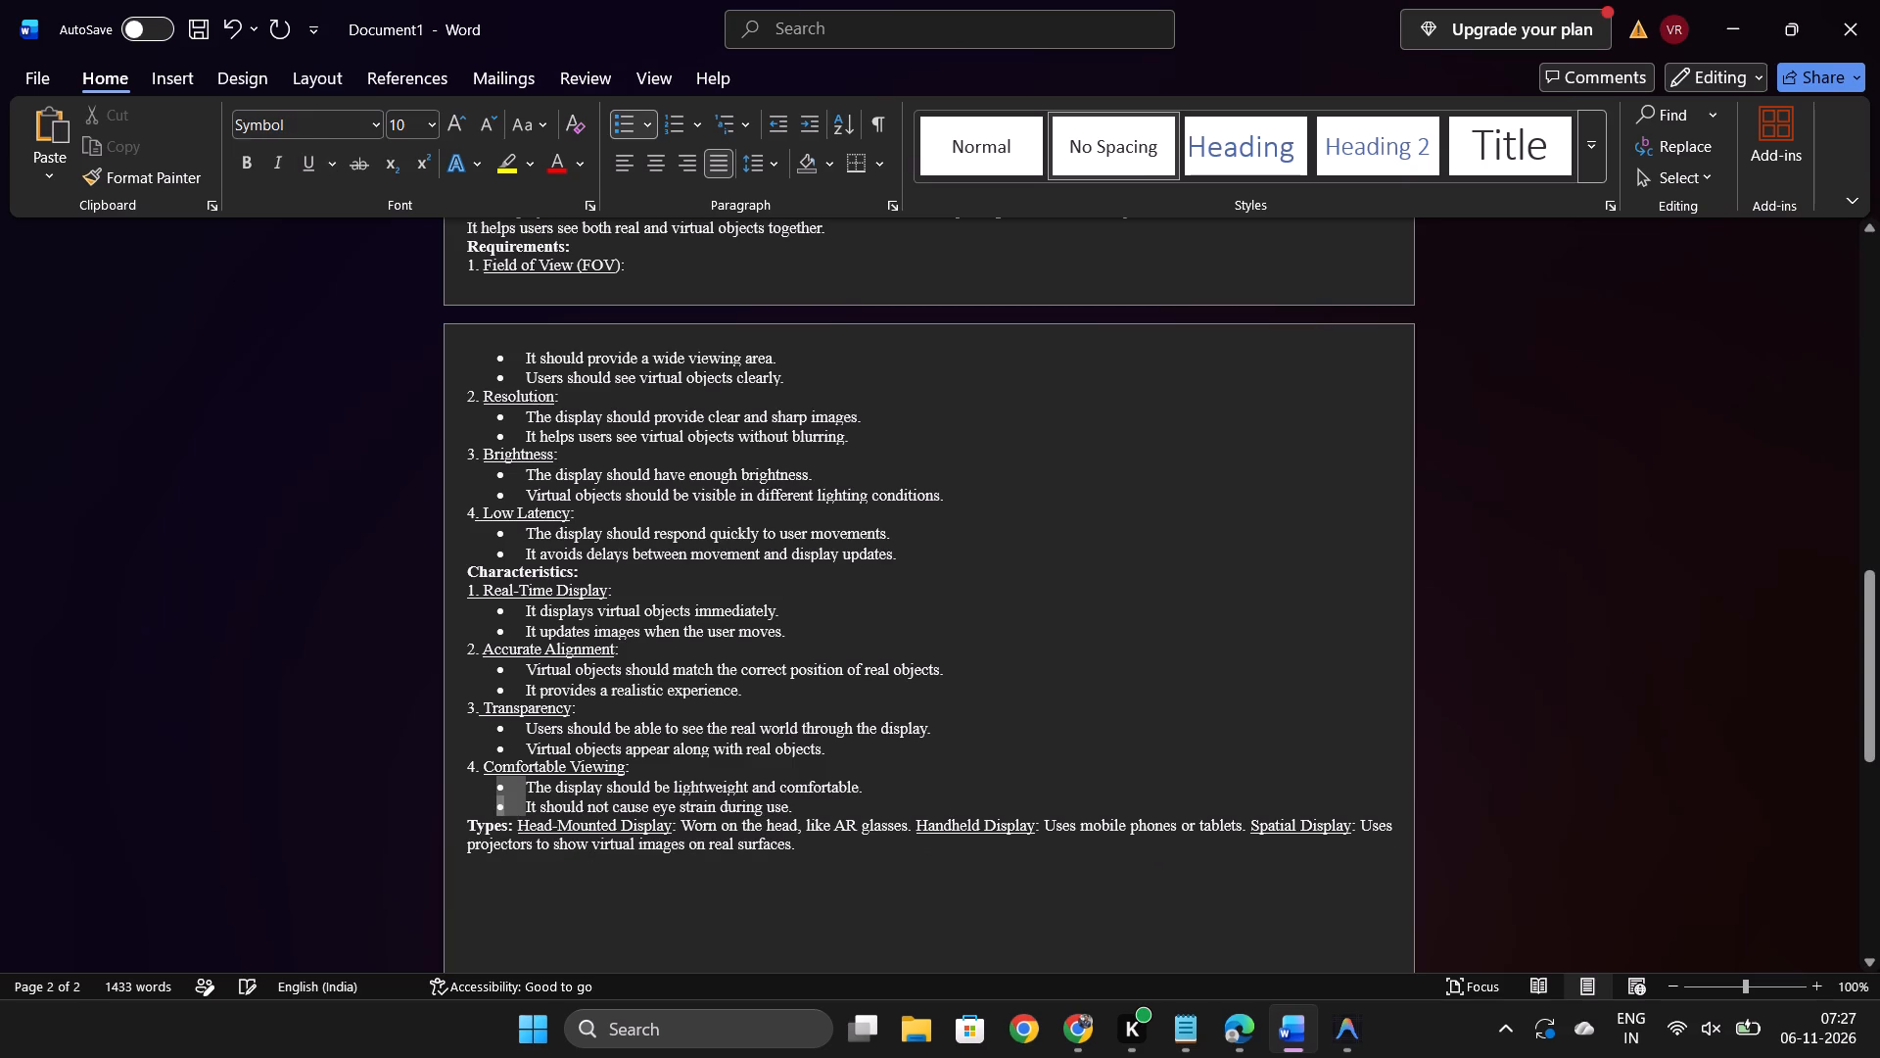
{"action": "key", "text": "BackSpace"}
{"action": "key", "text": "BackSpace"}
{"action": "key", "text": "BackSpace"}
{"action": "key", "text": "space"}
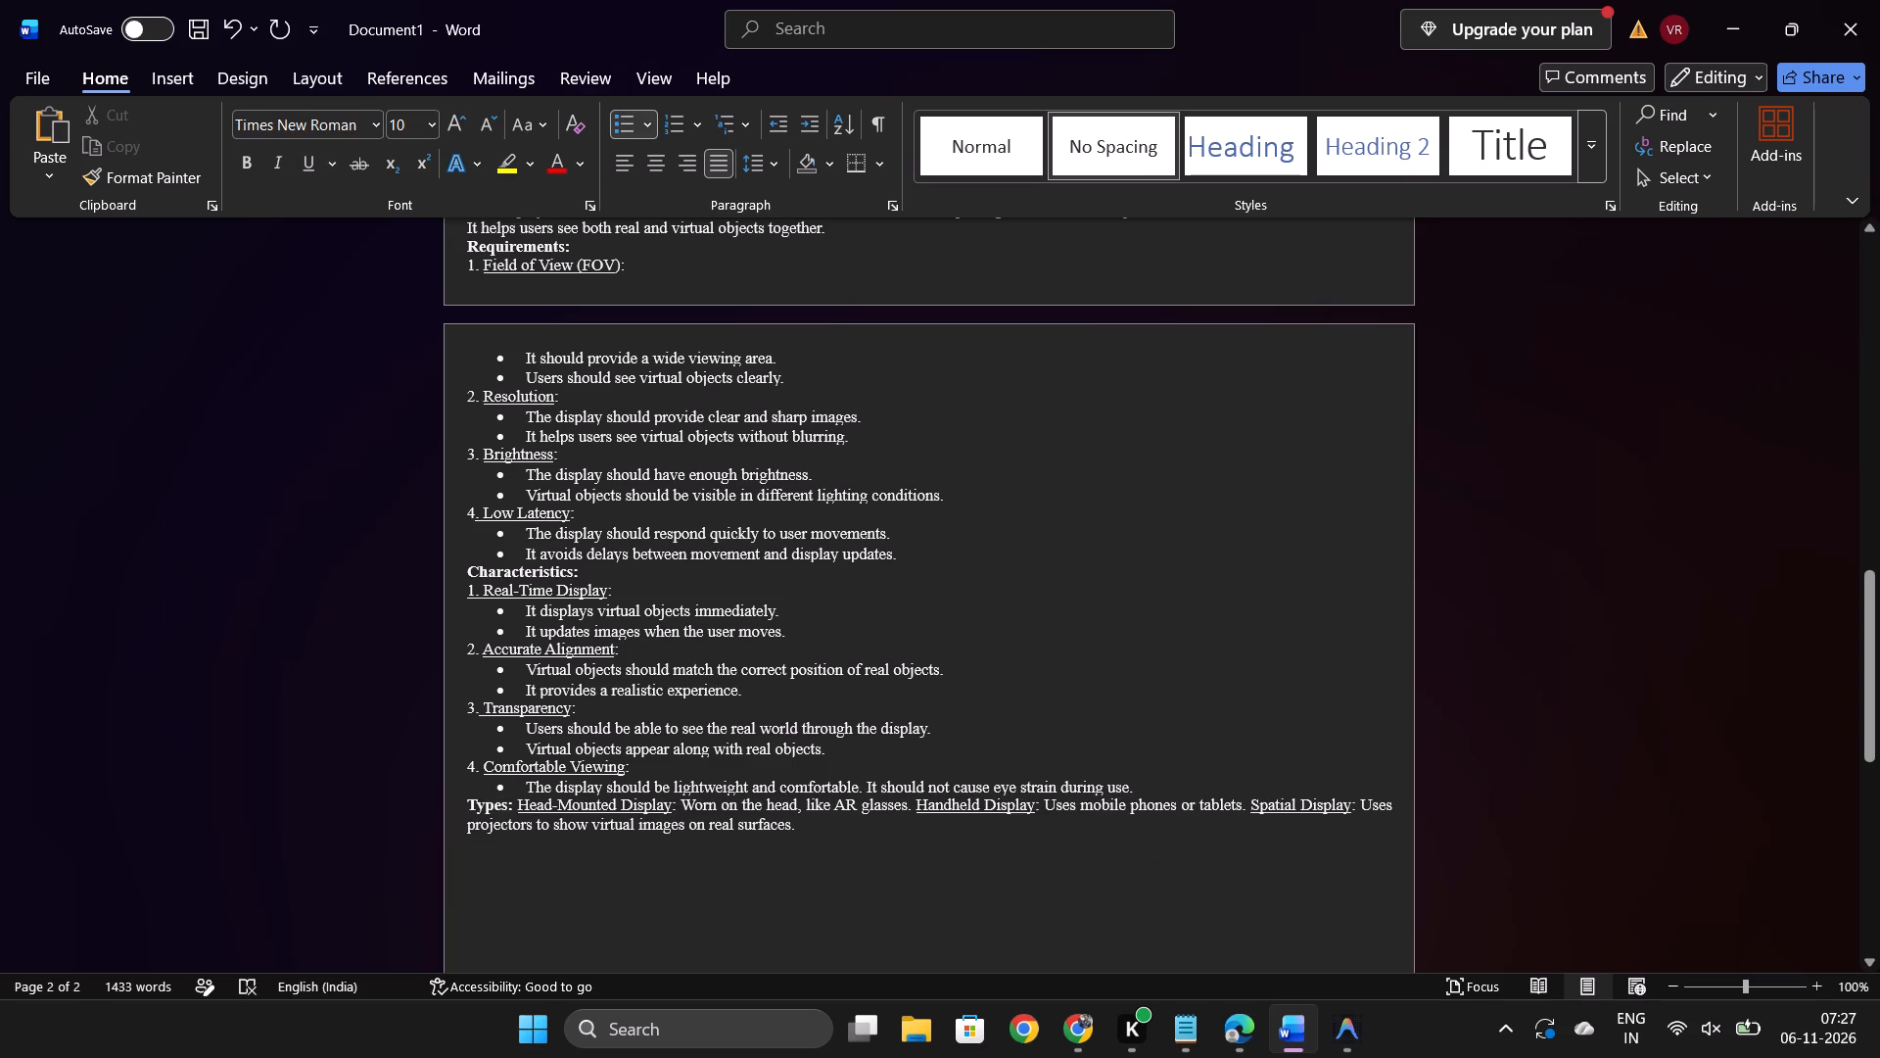
{"action": "left_click", "coordinate": [501, 787]}
{"action": "key", "text": "BackSpace"}
{"action": "key", "text": "BackSpace"}
{"action": "key", "text": "BackSpace"}
{"action": "key", "text": "space"}
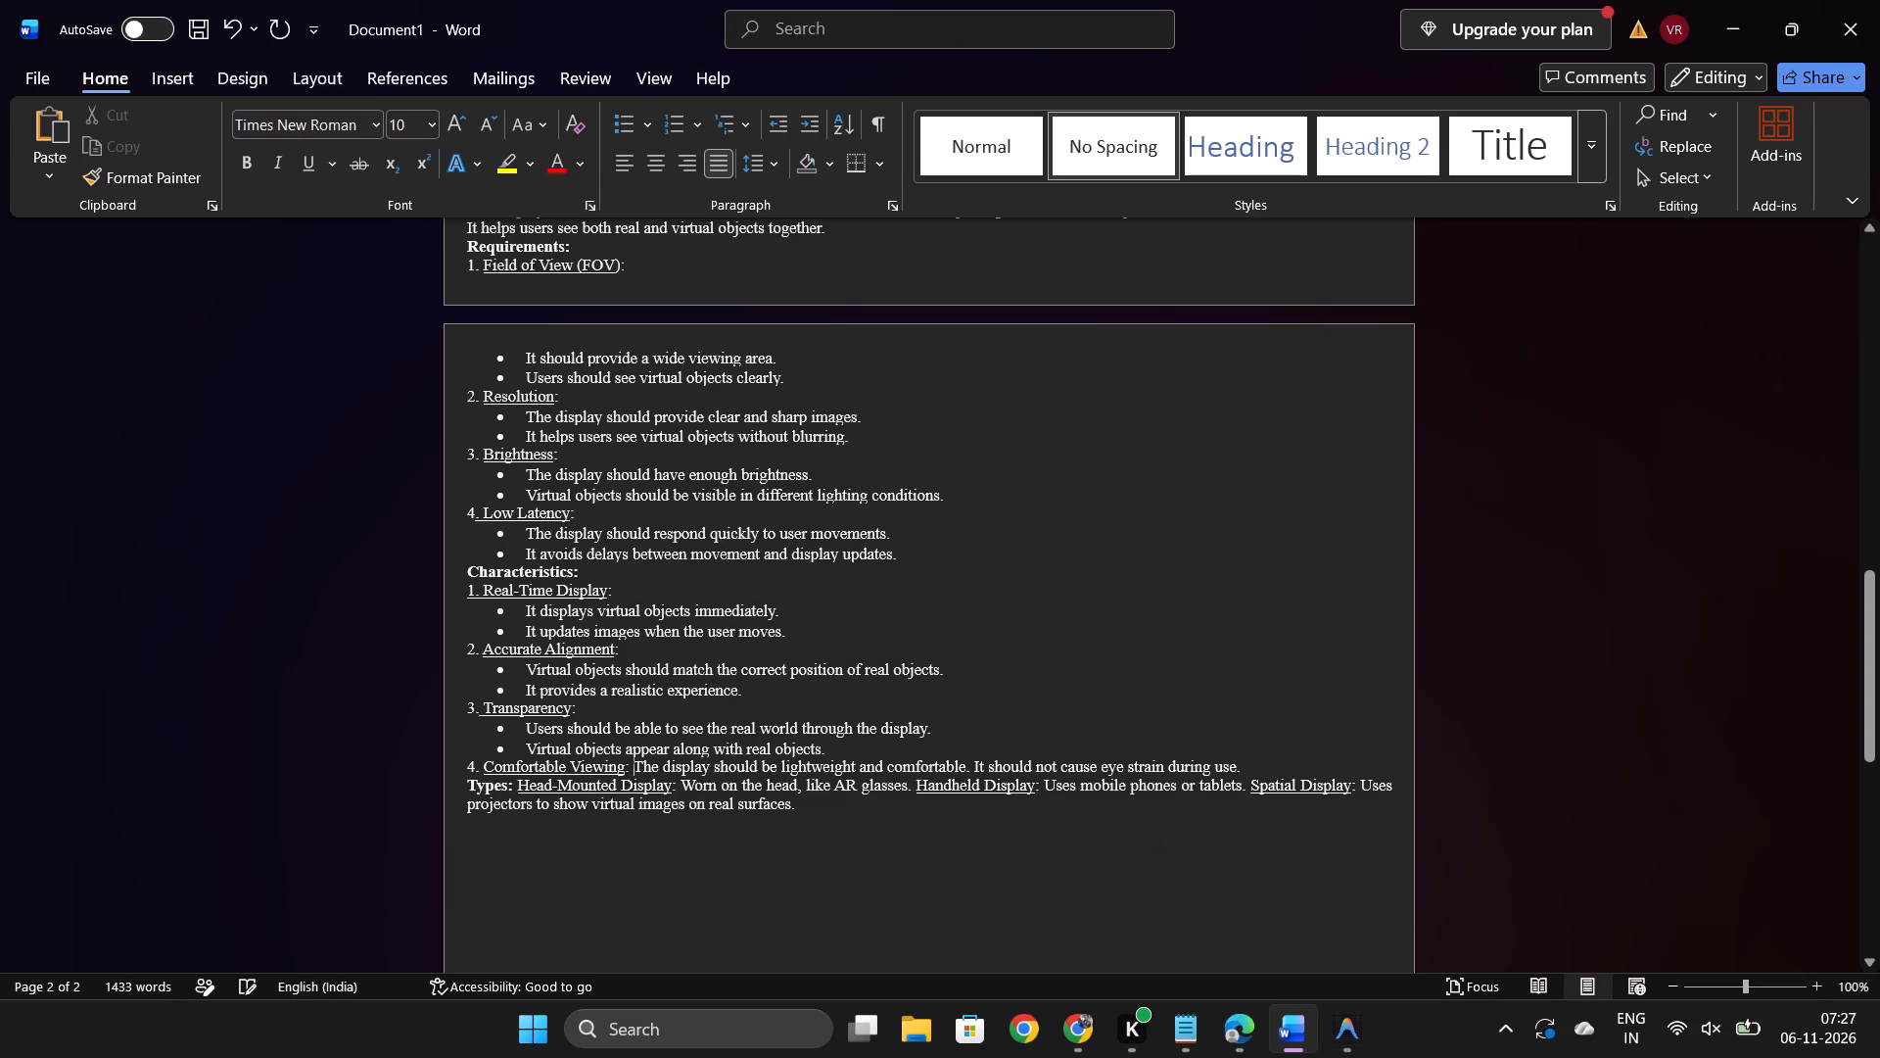
Remove the two bullets under Transparency and join their sentences onto the subheading's line.
{"action": "left_click", "coordinate": [497, 749]}
{"action": "key", "text": "BackSpace"}
{"action": "key", "text": "BackSpace"}
{"action": "key", "text": "BackSpace"}
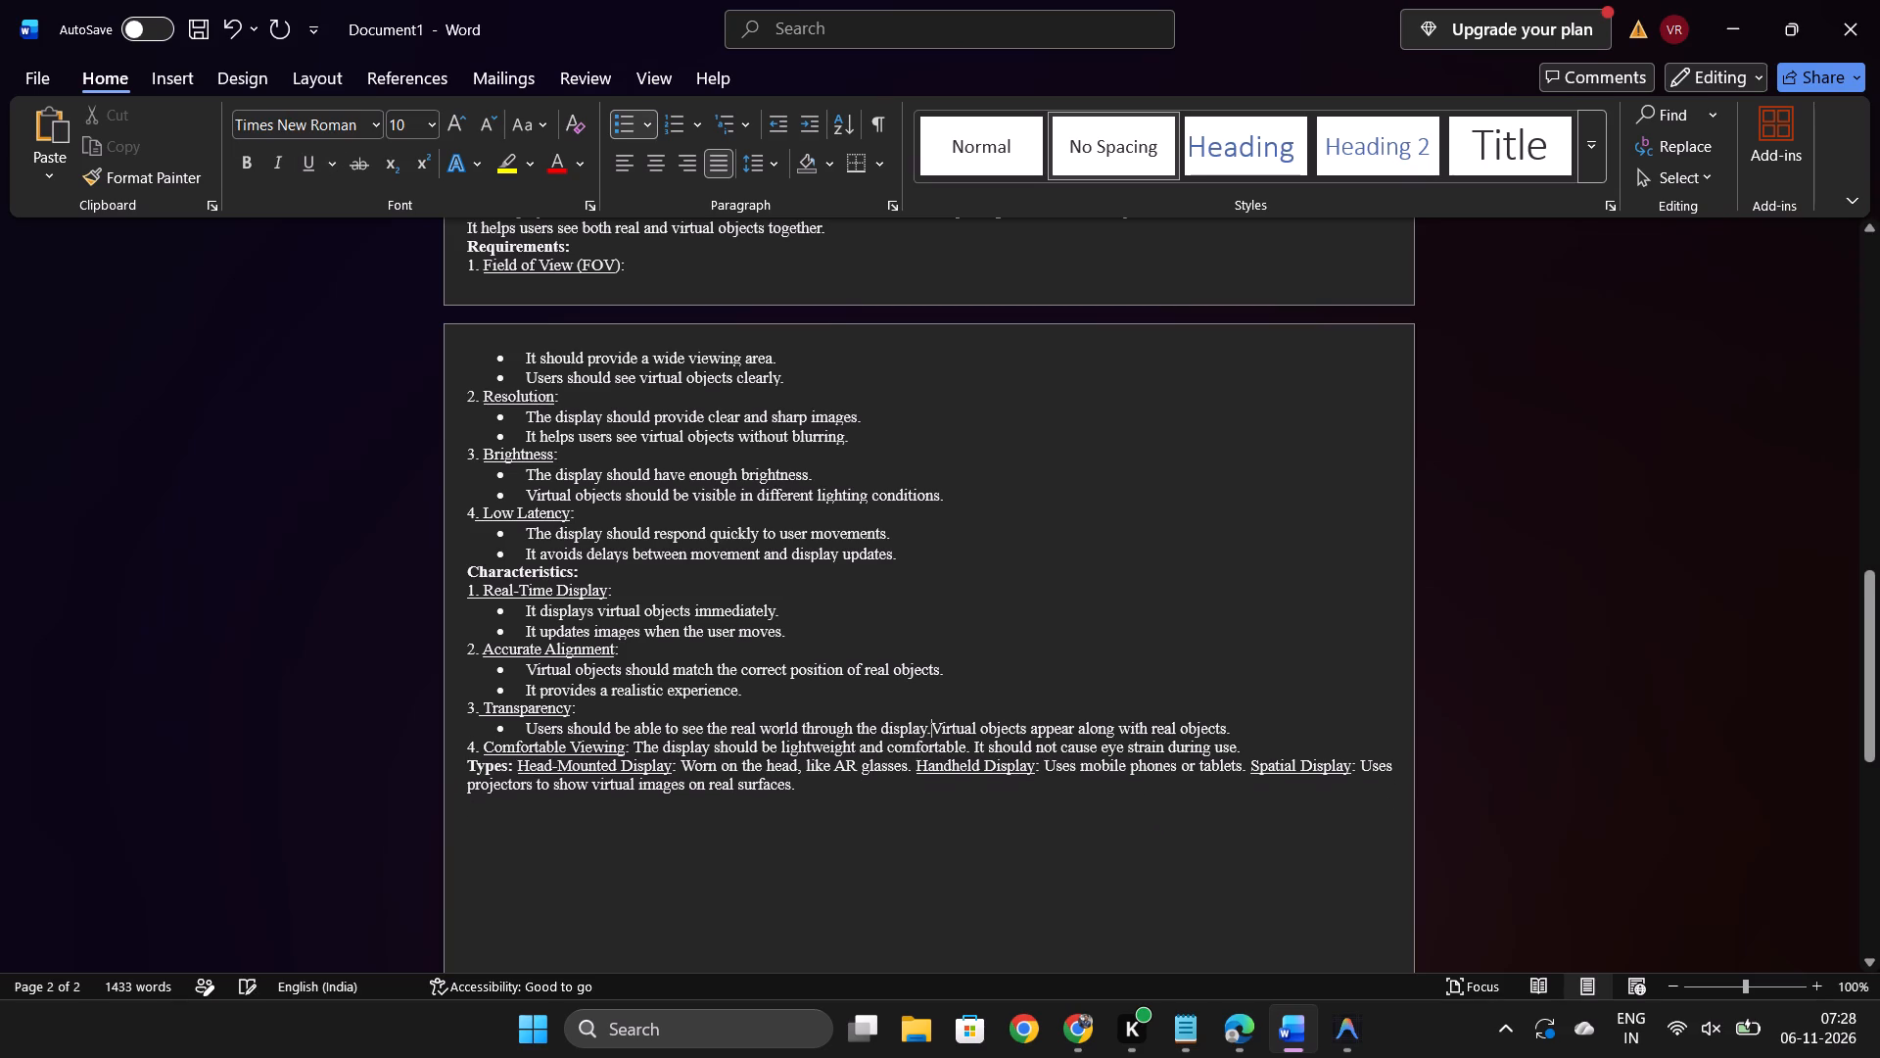
{"action": "key", "text": "BackSpace"}
{"action": "key", "text": "space"}
{"action": "left_click", "coordinate": [496, 727]}
{"action": "key", "text": "BackSpace"}
{"action": "key", "text": "BackSpace"}
{"action": "key", "text": "BackSpace"}
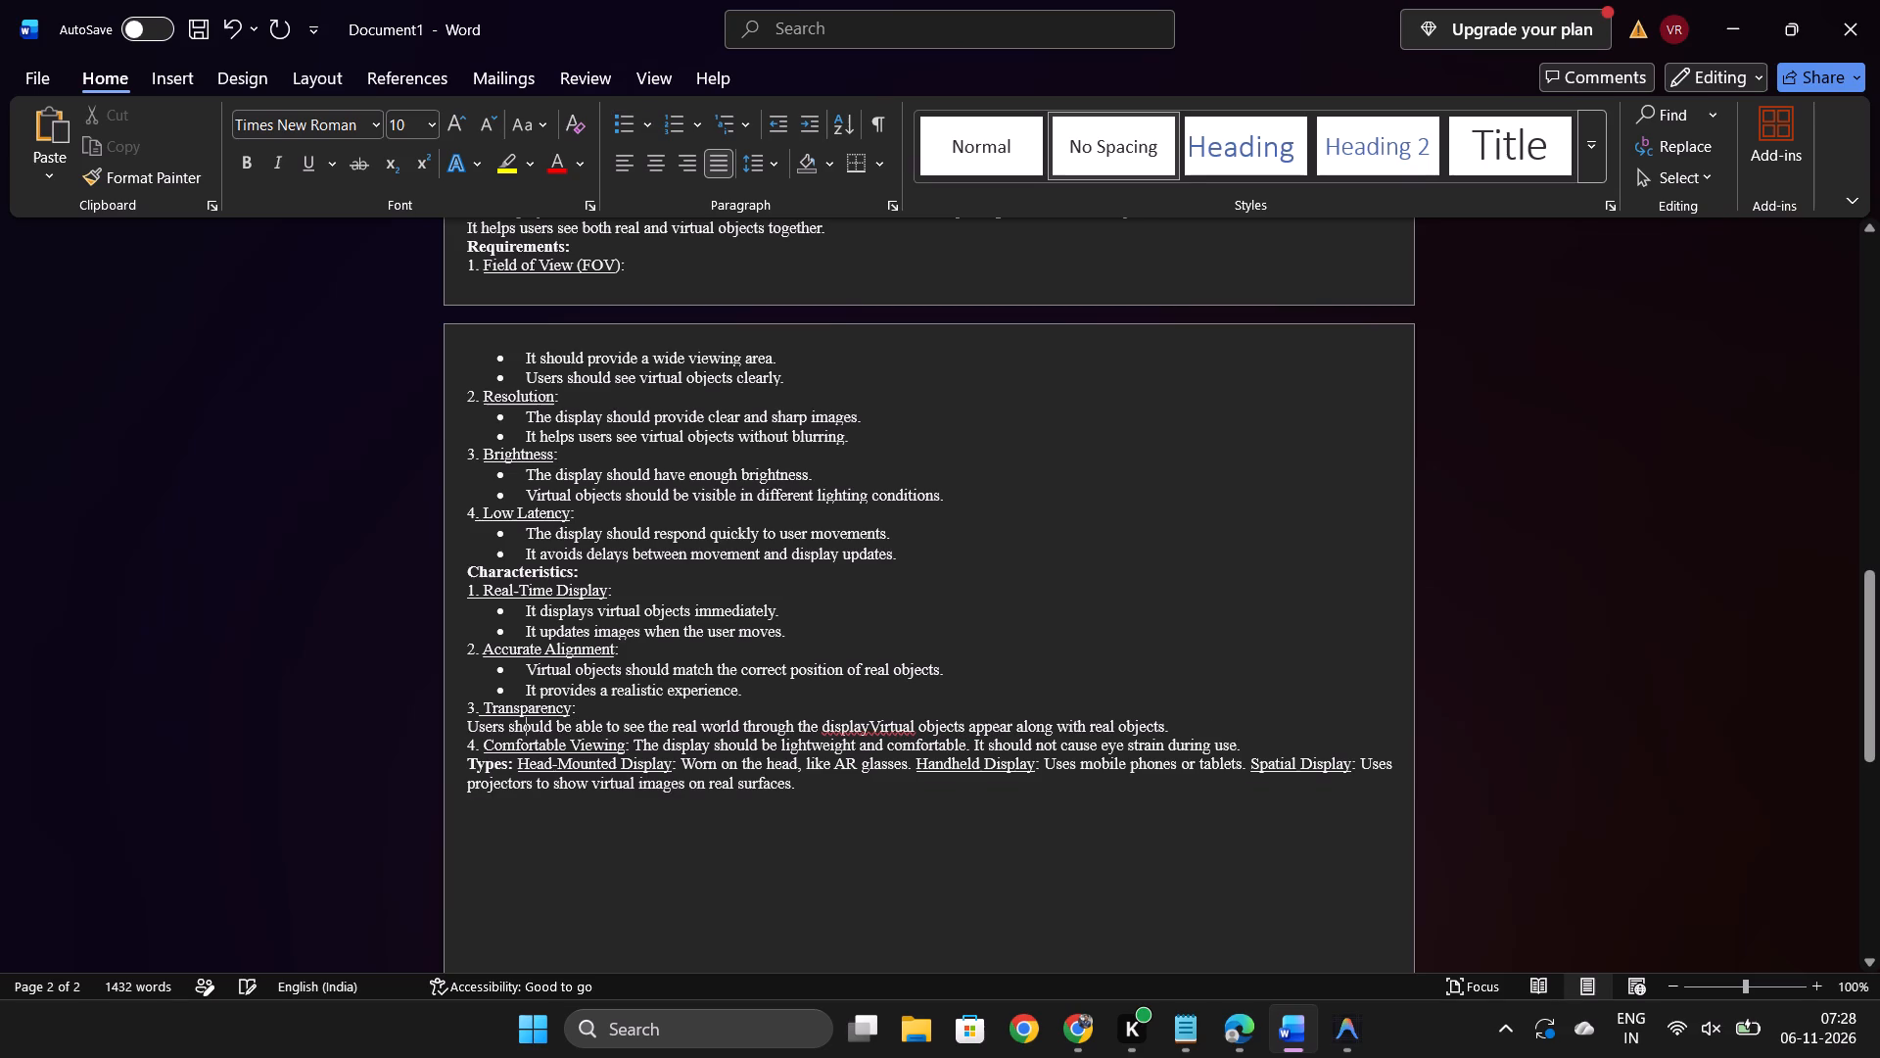
{"action": "key", "text": "BackSpace"}
{"action": "key", "text": "space"}
Remove the two bullets under Accurate Alignment and join their sentences onto the subheading's line after its colon.
{"action": "left_click", "coordinate": [501, 689]}
{"action": "key", "text": "BackSpace"}
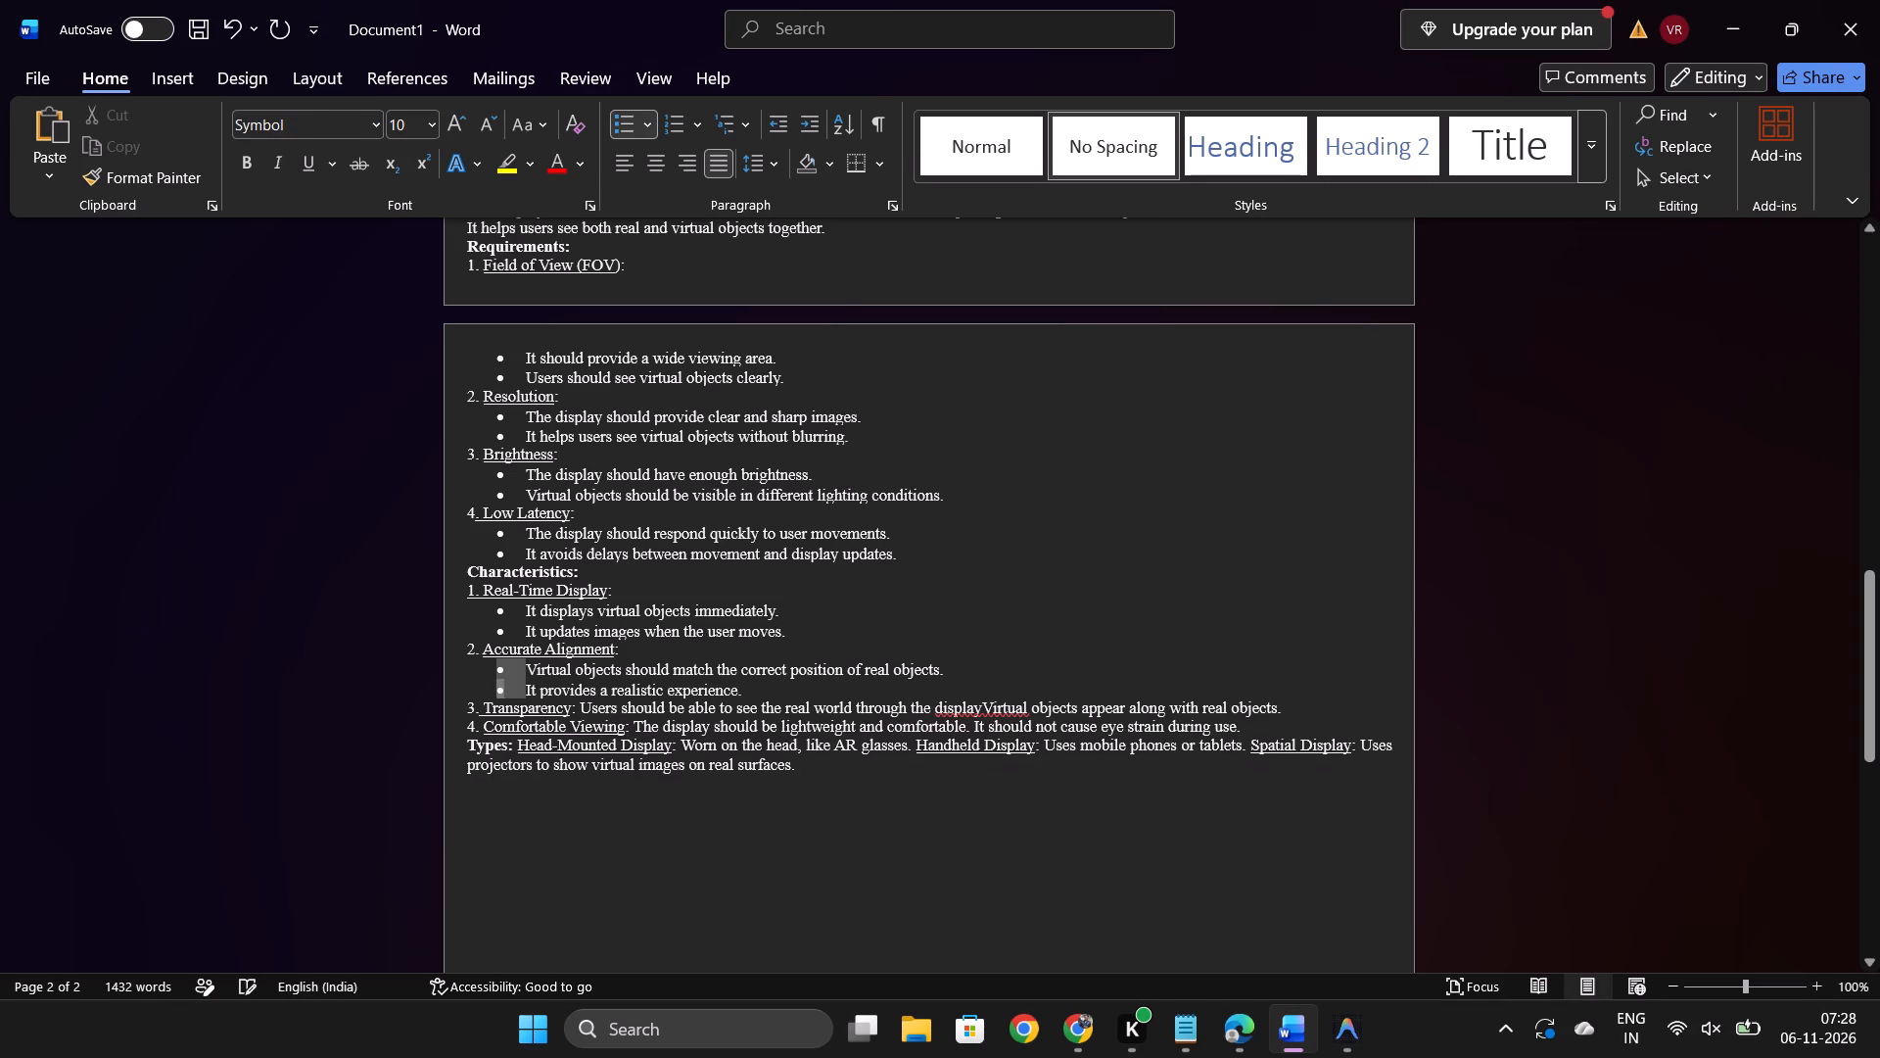
{"action": "key", "text": "BackSpace"}
{"action": "key", "text": "BackSpace"}
{"action": "key", "text": "space"}
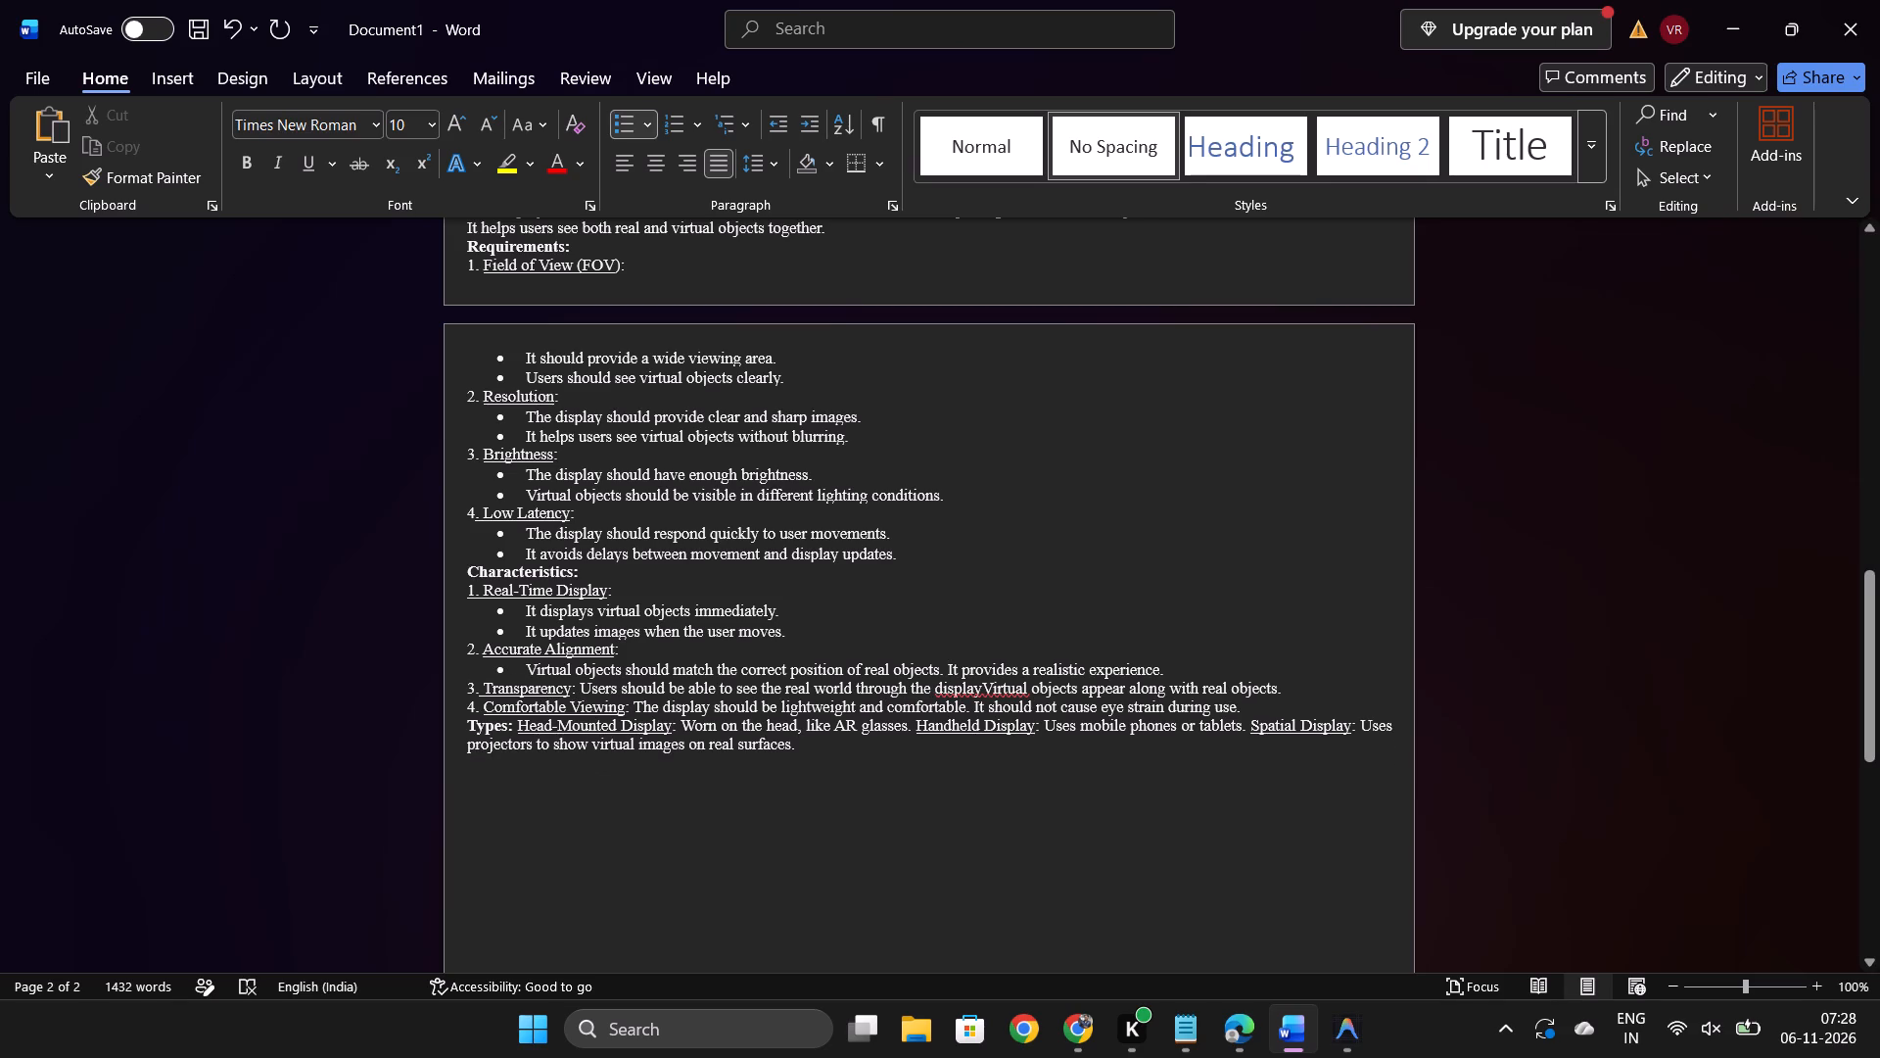
{"action": "left_click", "coordinate": [497, 669]}
{"action": "key", "text": "BackSpace"}
{"action": "key", "text": "BackSpace"}
{"action": "key", "text": "BackSpace"}
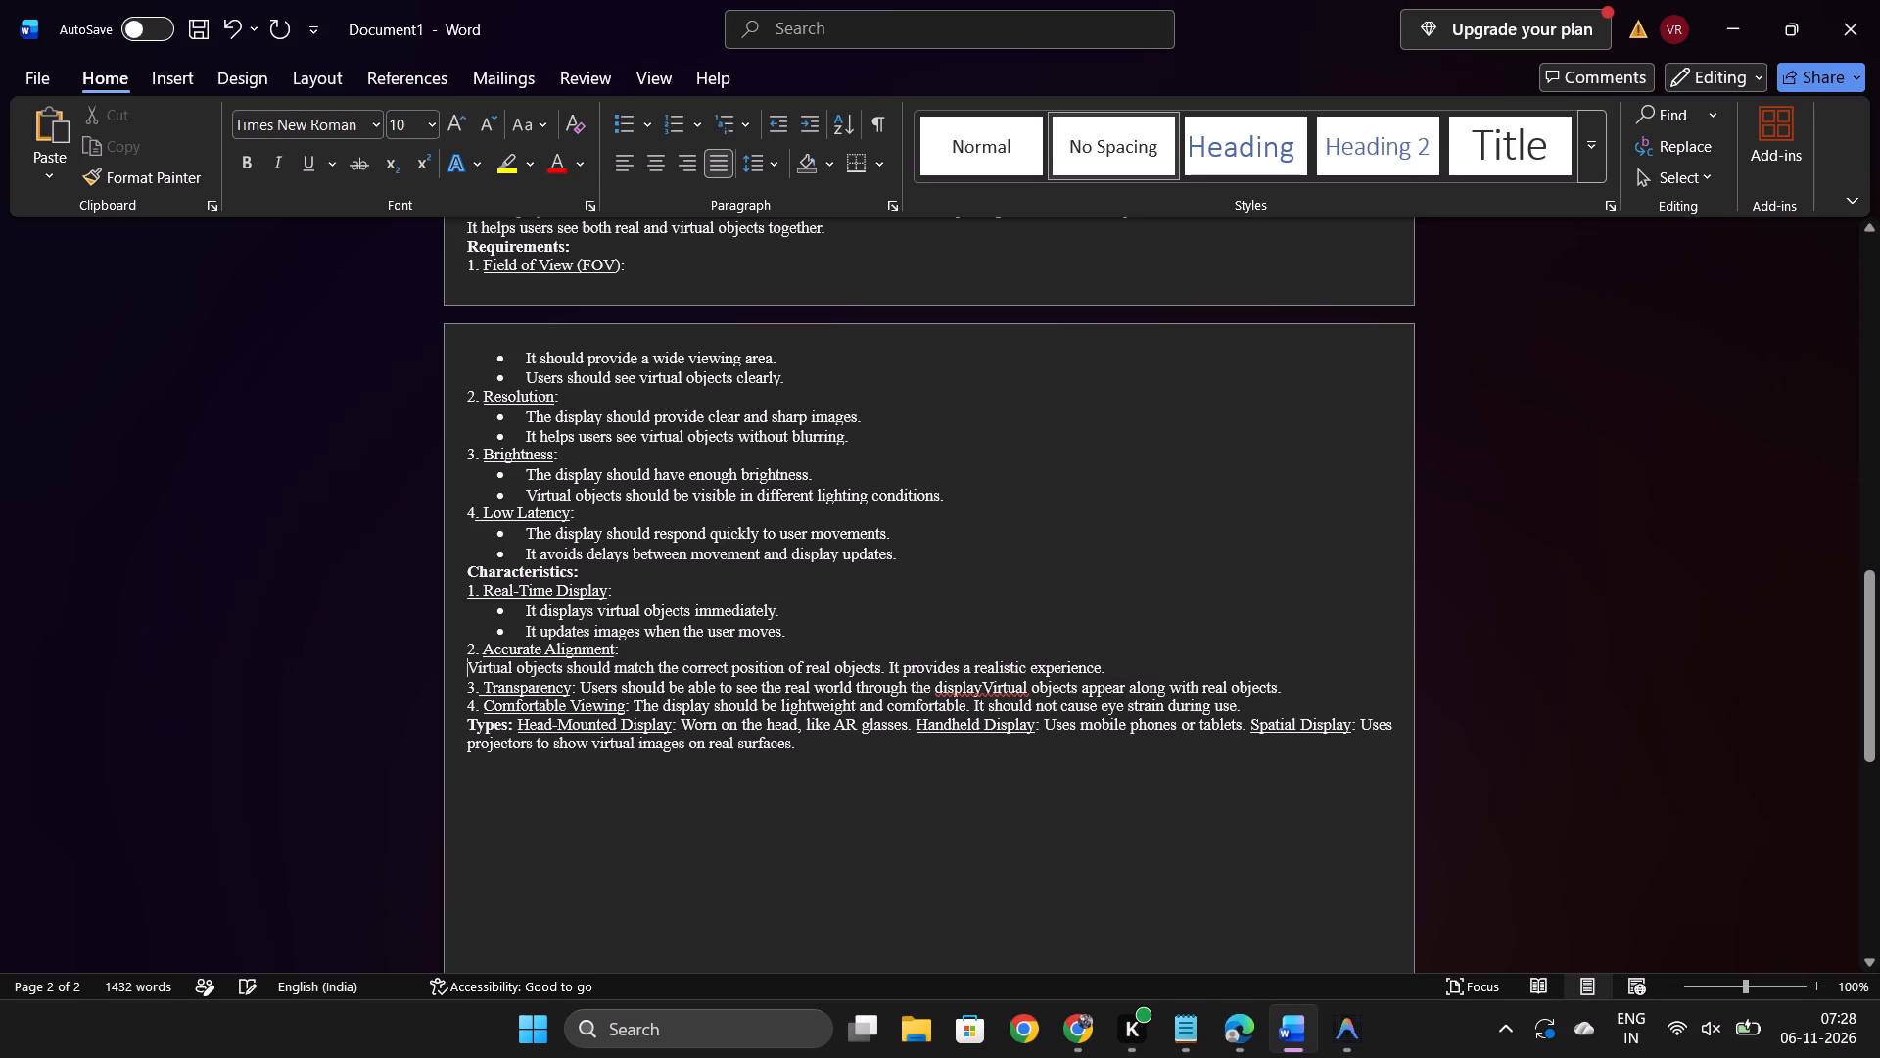
{"action": "key", "text": "BackSpace"}
{"action": "type", "text": ":"}
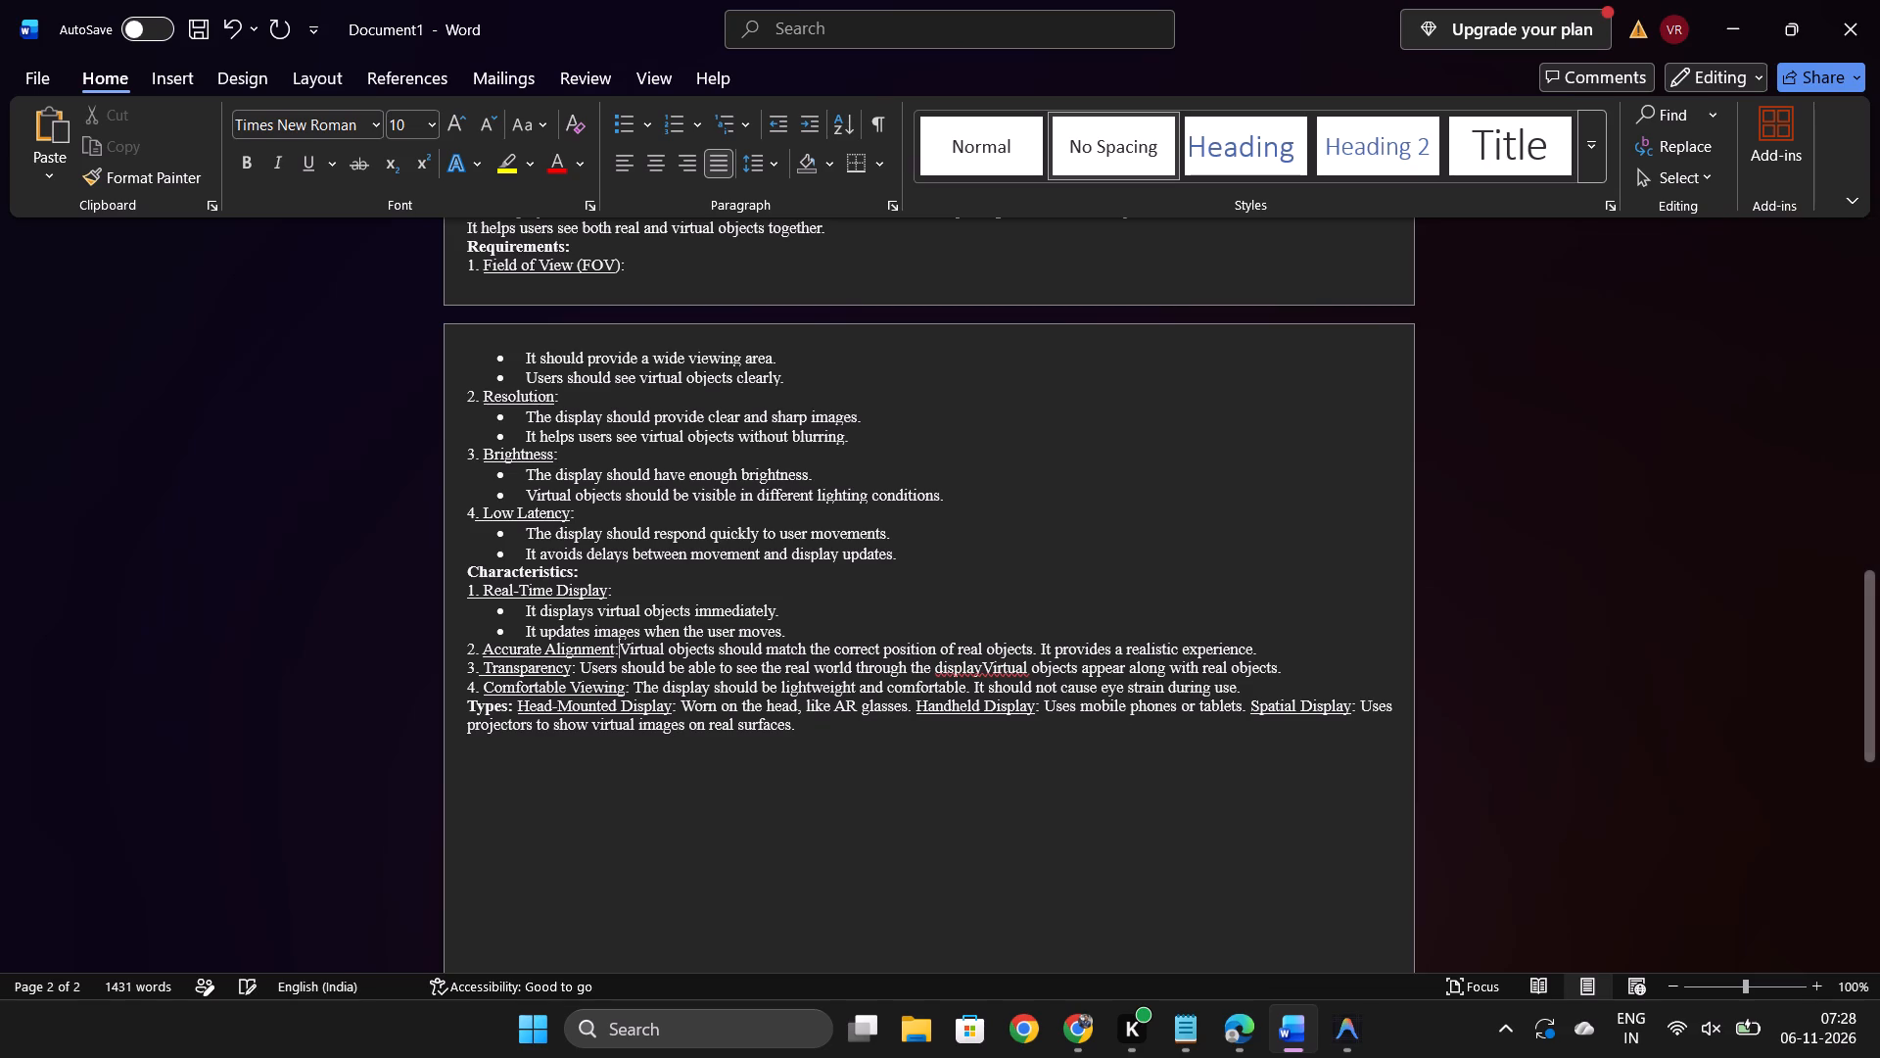
{"action": "key", "text": "space"}
Remove the two bullets under Real-Time Display and join their sentences onto the subheading's line.
{"action": "left_click", "coordinate": [502, 632]}
{"action": "key", "text": "BackSpace"}
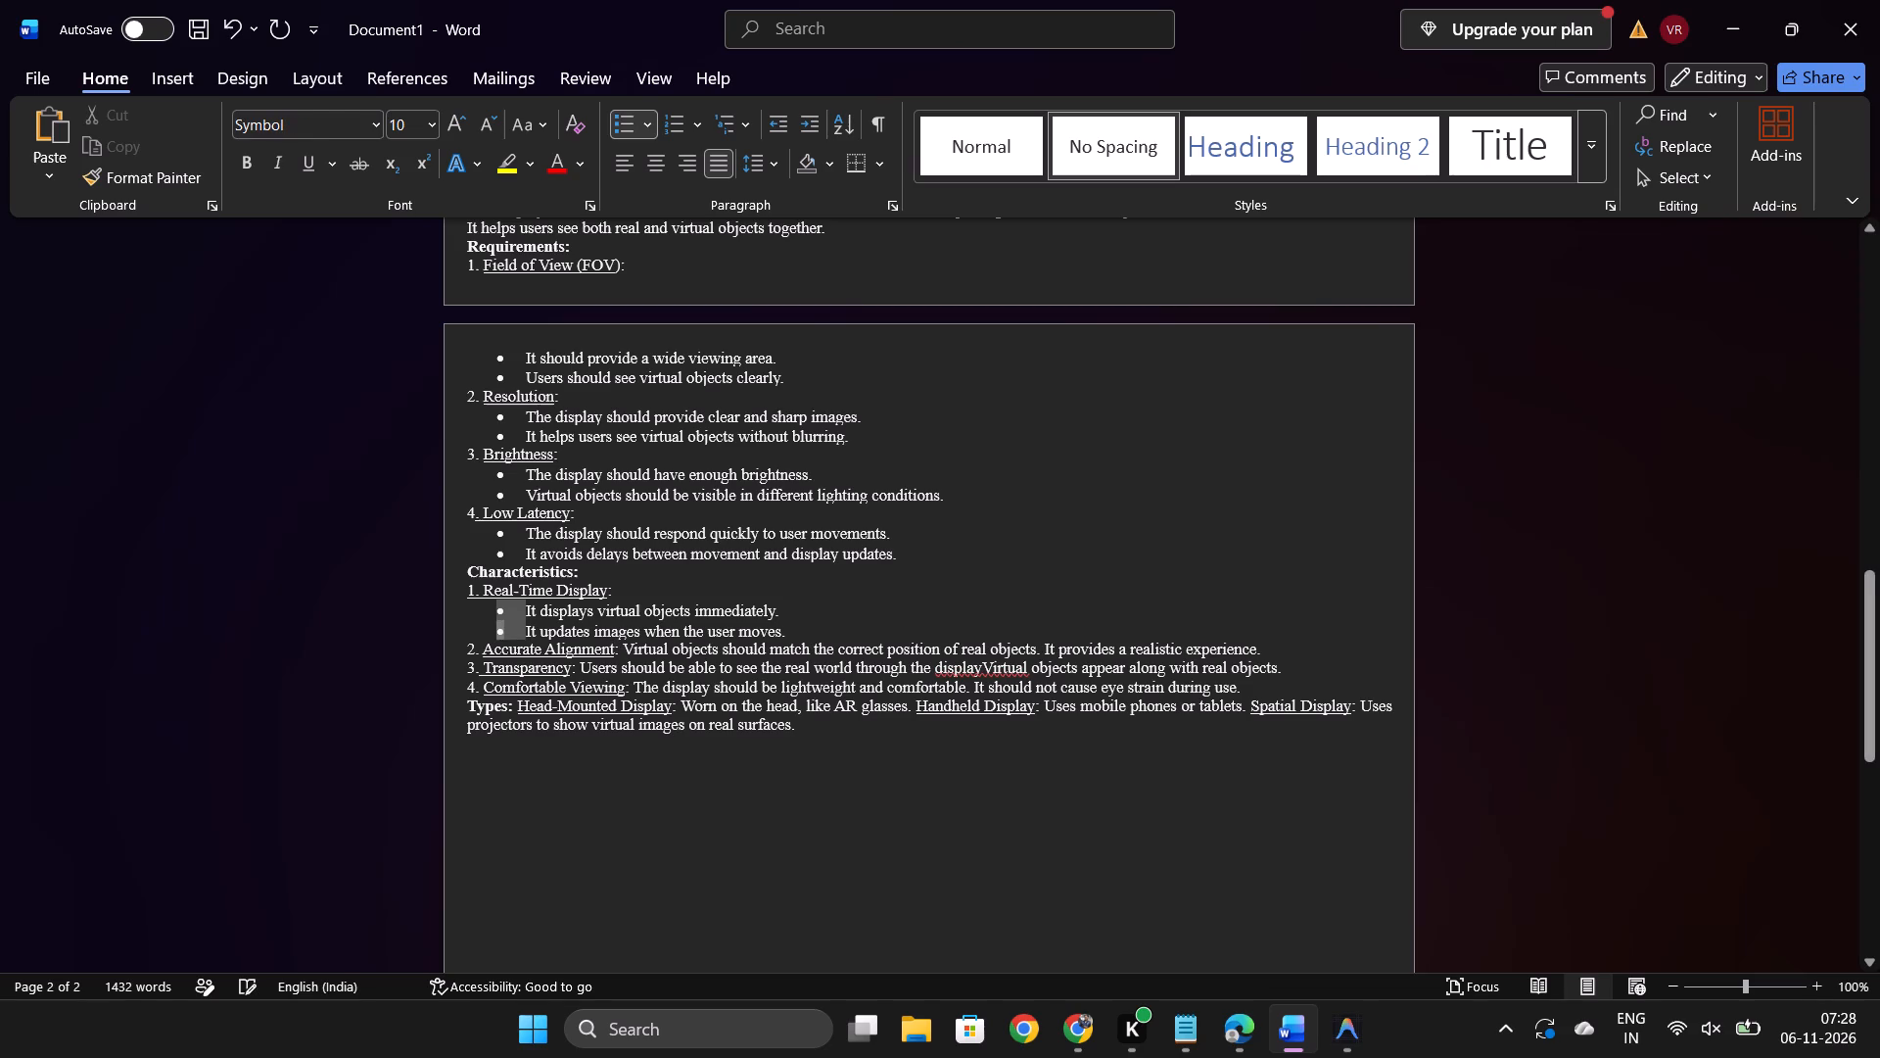
{"action": "key", "text": "BackSpace"}
{"action": "key", "text": "BackSpace"}
{"action": "key", "text": "space"}
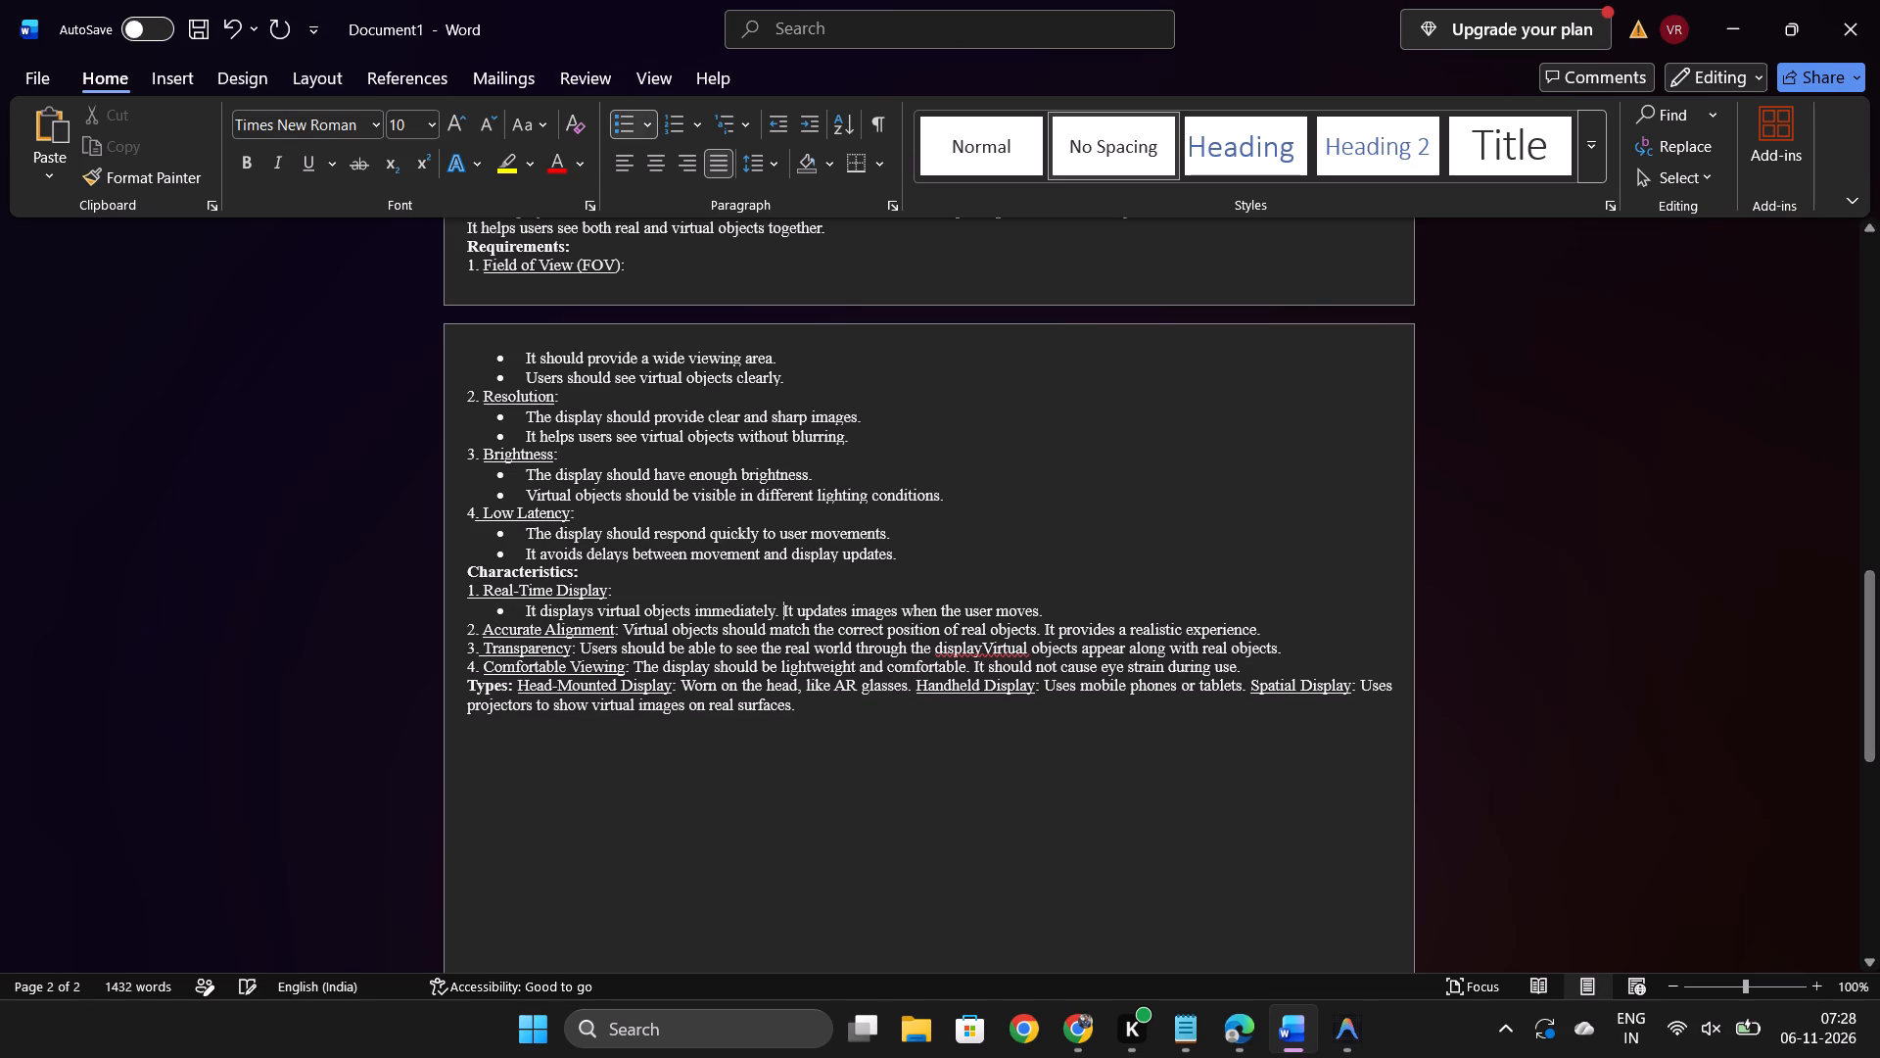
{"action": "left_click", "coordinate": [502, 607]}
{"action": "key", "text": "BackSpace"}
{"action": "key", "text": "BackSpace"}
{"action": "key", "text": "BackSpace"}
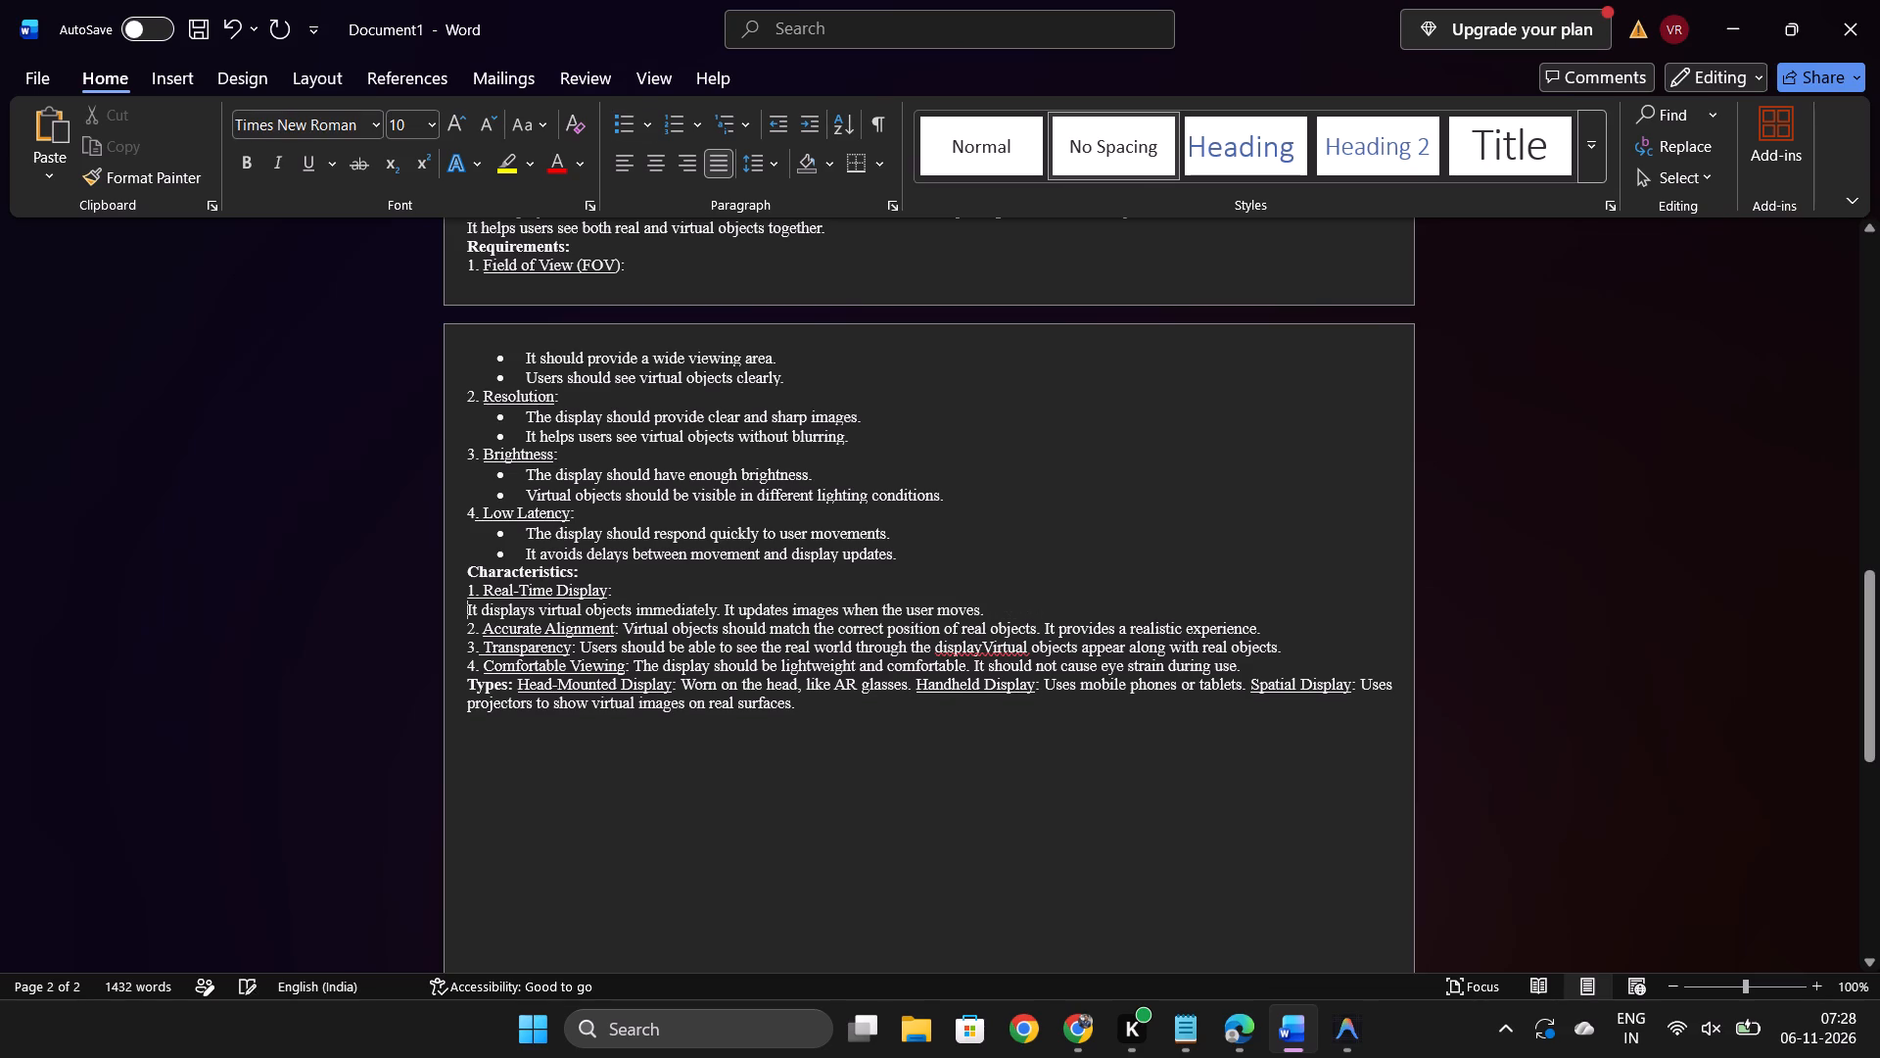
{"action": "key", "text": "space"}
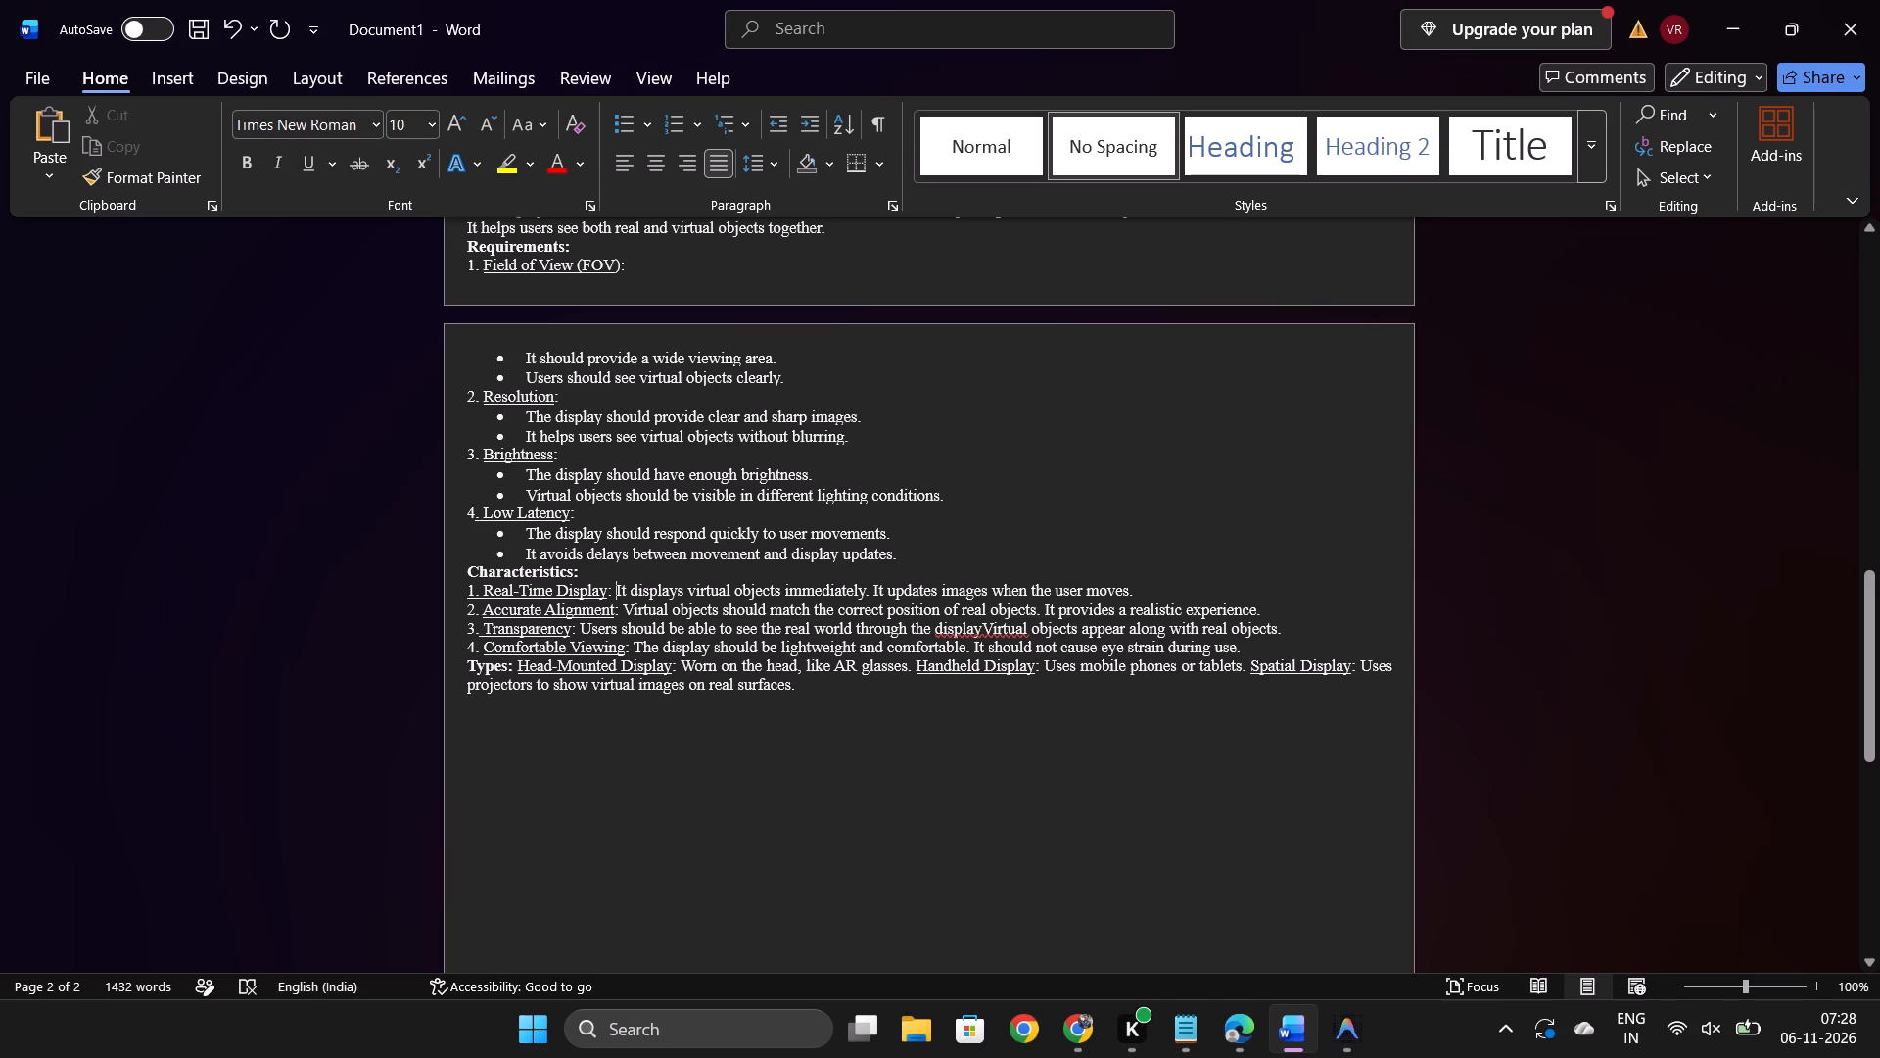
Remove the two bullets under Low Latency and join their sentences onto the subheading's line.
{"action": "left_click", "coordinate": [498, 553]}
{"action": "key", "text": "BackSpace"}
{"action": "key", "text": "BackSpace"}
{"action": "key", "text": "BackSpace"}
{"action": "key", "text": "space"}
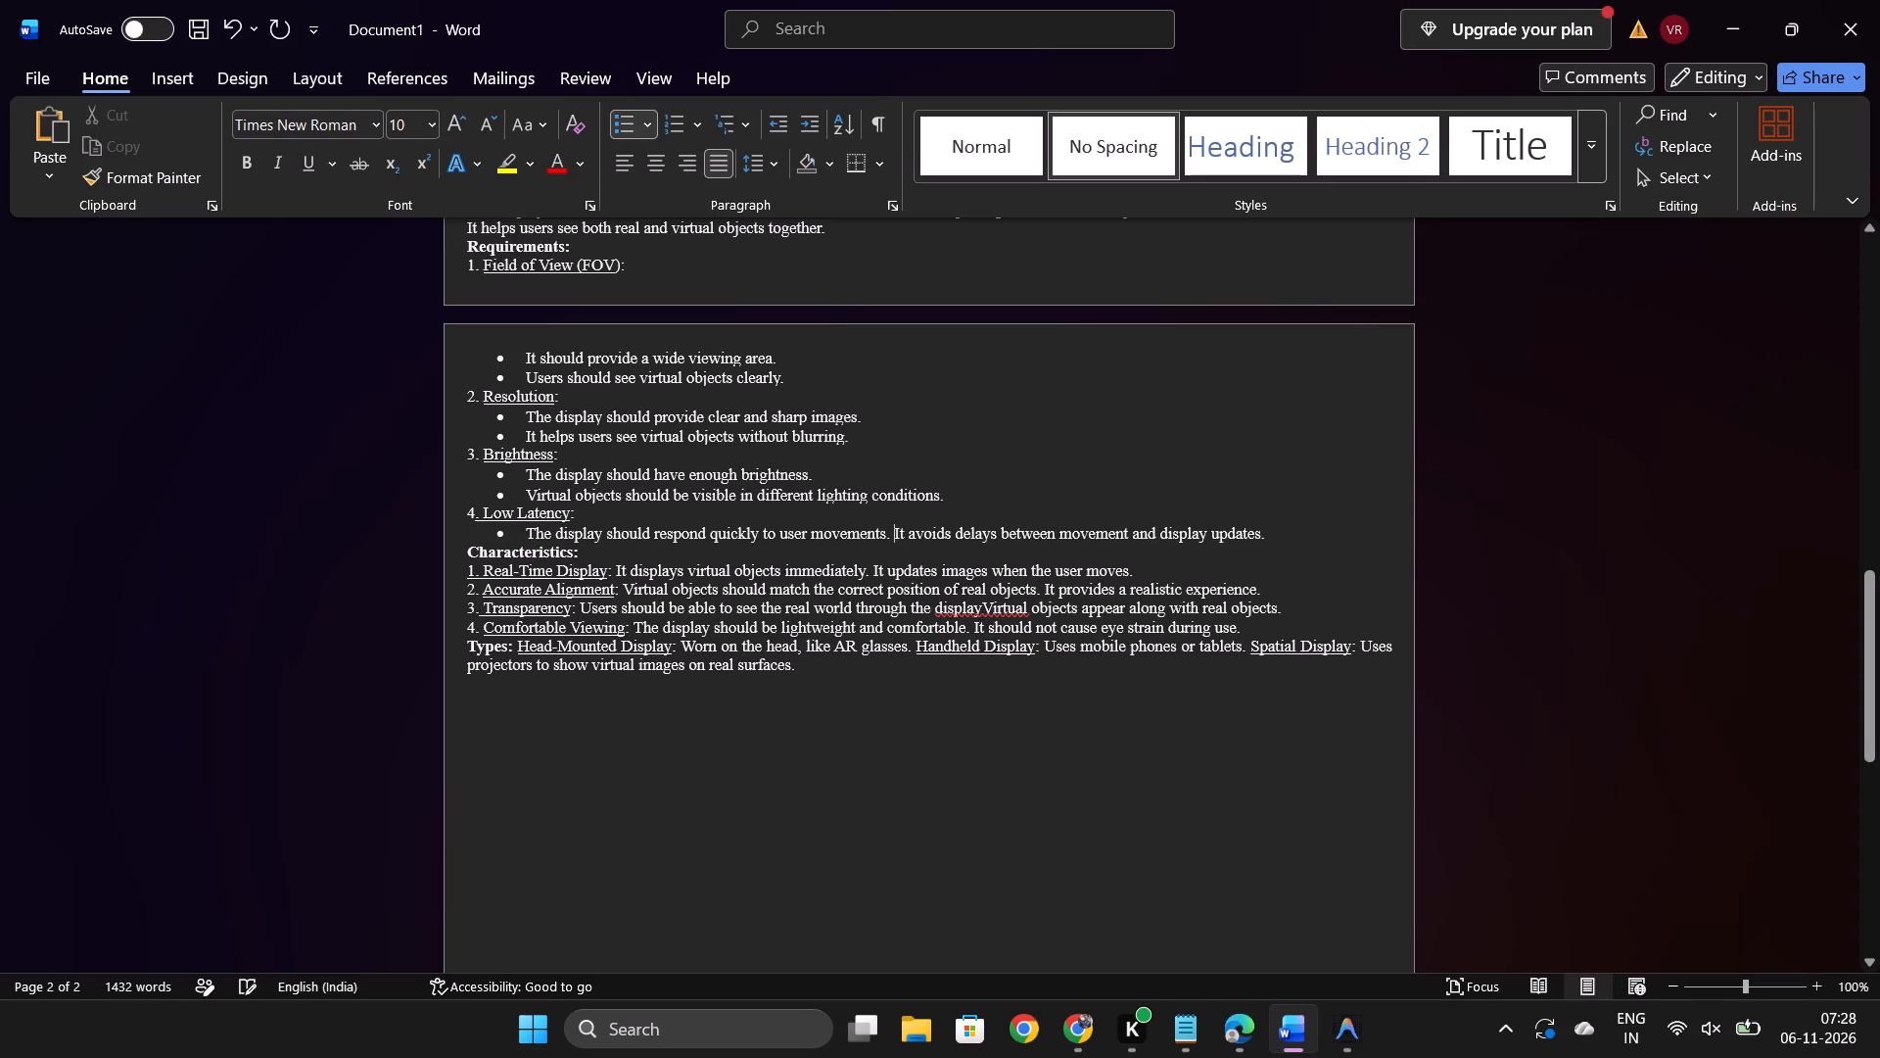
{"action": "left_click", "coordinate": [502, 534]}
{"action": "key", "text": "equal"}
{"action": "key", "text": "equal"}
{"action": "key", "text": "BackSpace"}
{"action": "key", "text": "BackSpace"}
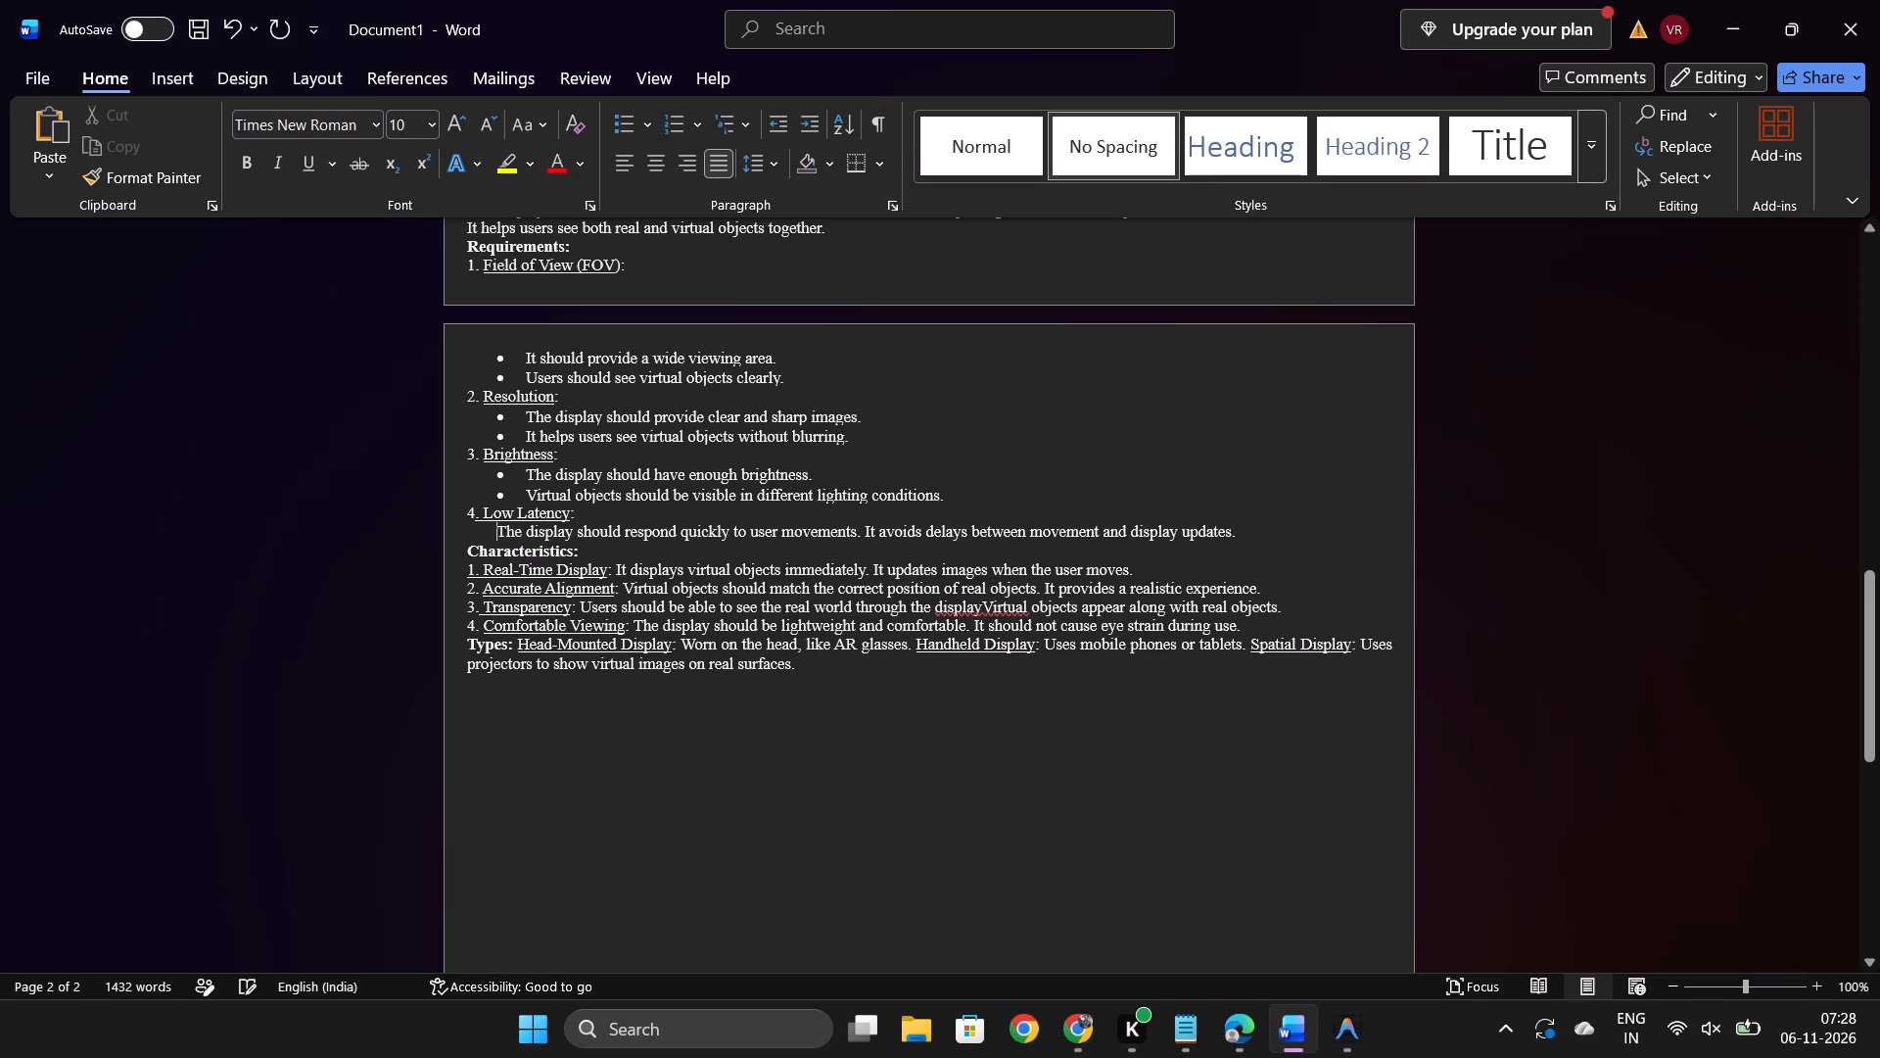
{"action": "key", "text": "BackSpace"}
{"action": "key", "text": "BackSpace"}
{"action": "key", "text": "space"}
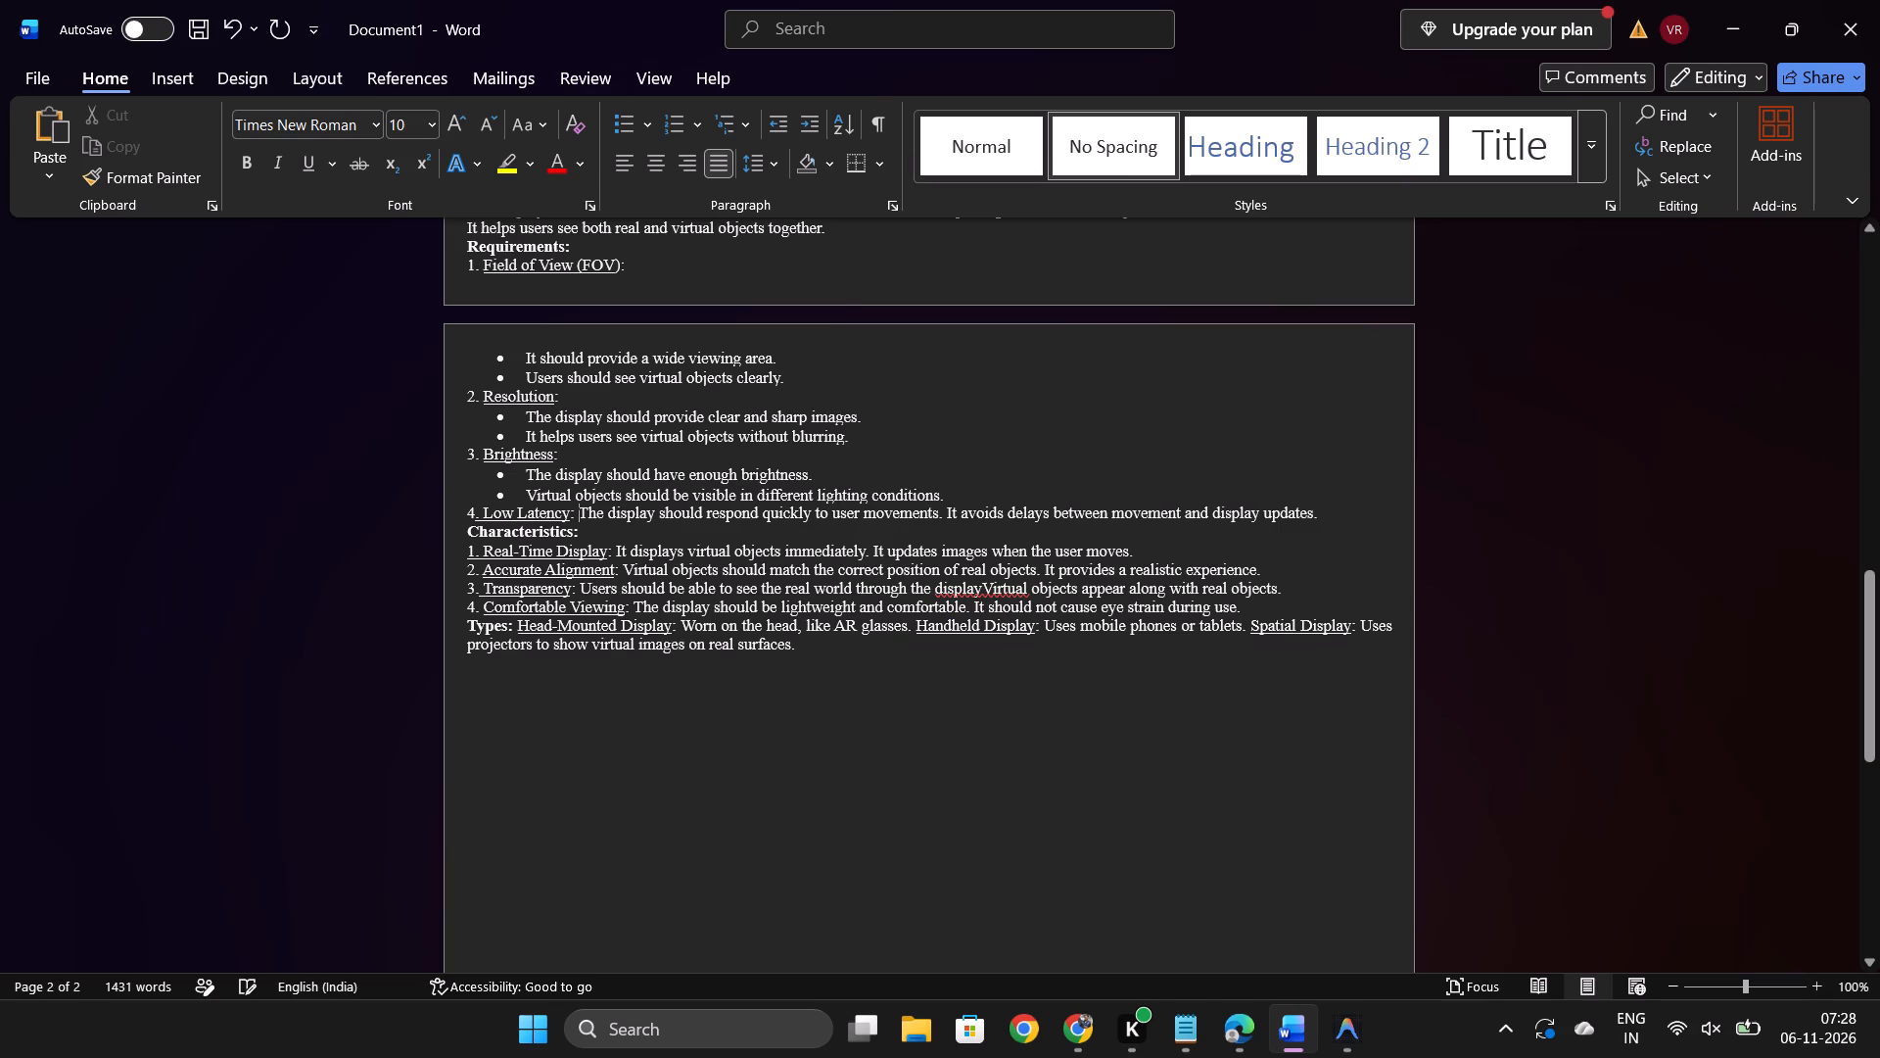
Remove the two bullets under Brightness and join their sentences onto the subheading's line after its colon.
{"action": "left_click", "coordinate": [499, 498]}
{"action": "key", "text": "BackSpace"}
{"action": "key", "text": "BackSpace"}
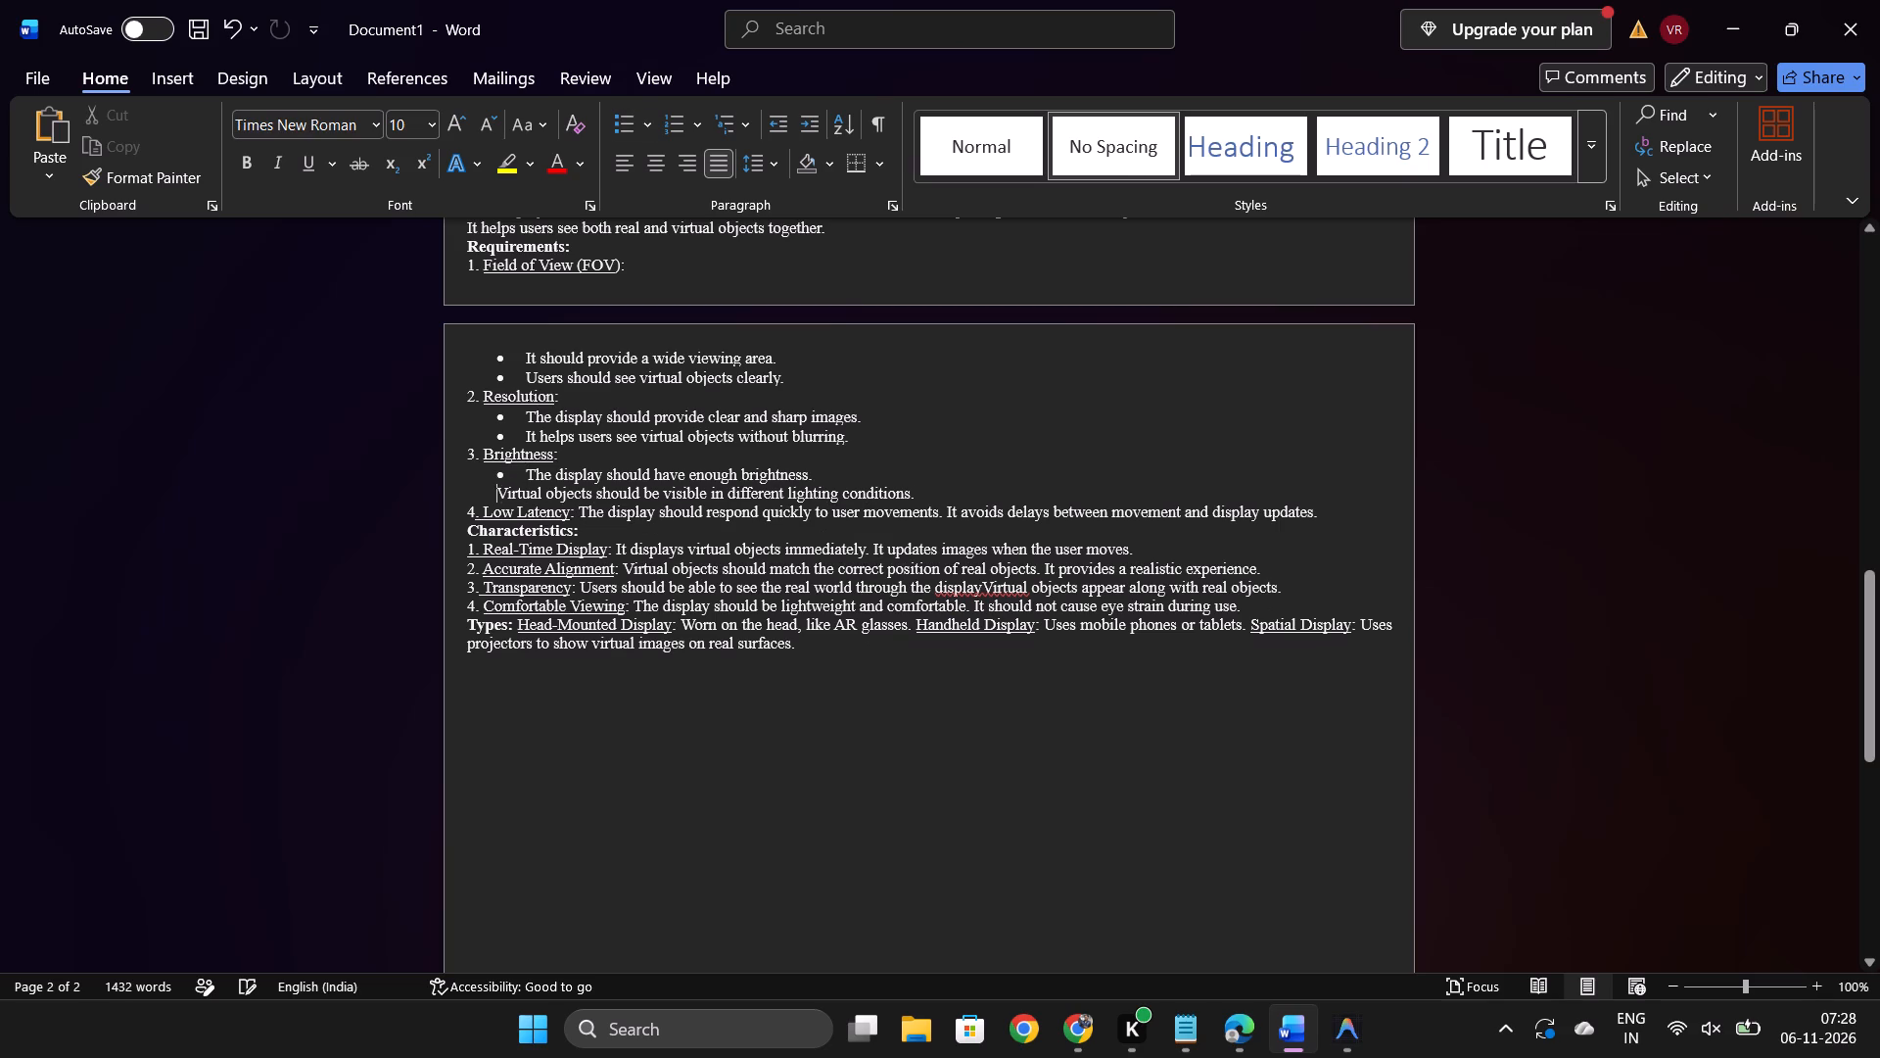
{"action": "key", "text": "BackSpace"}
{"action": "key", "text": "space"}
{"action": "key", "text": "space"}
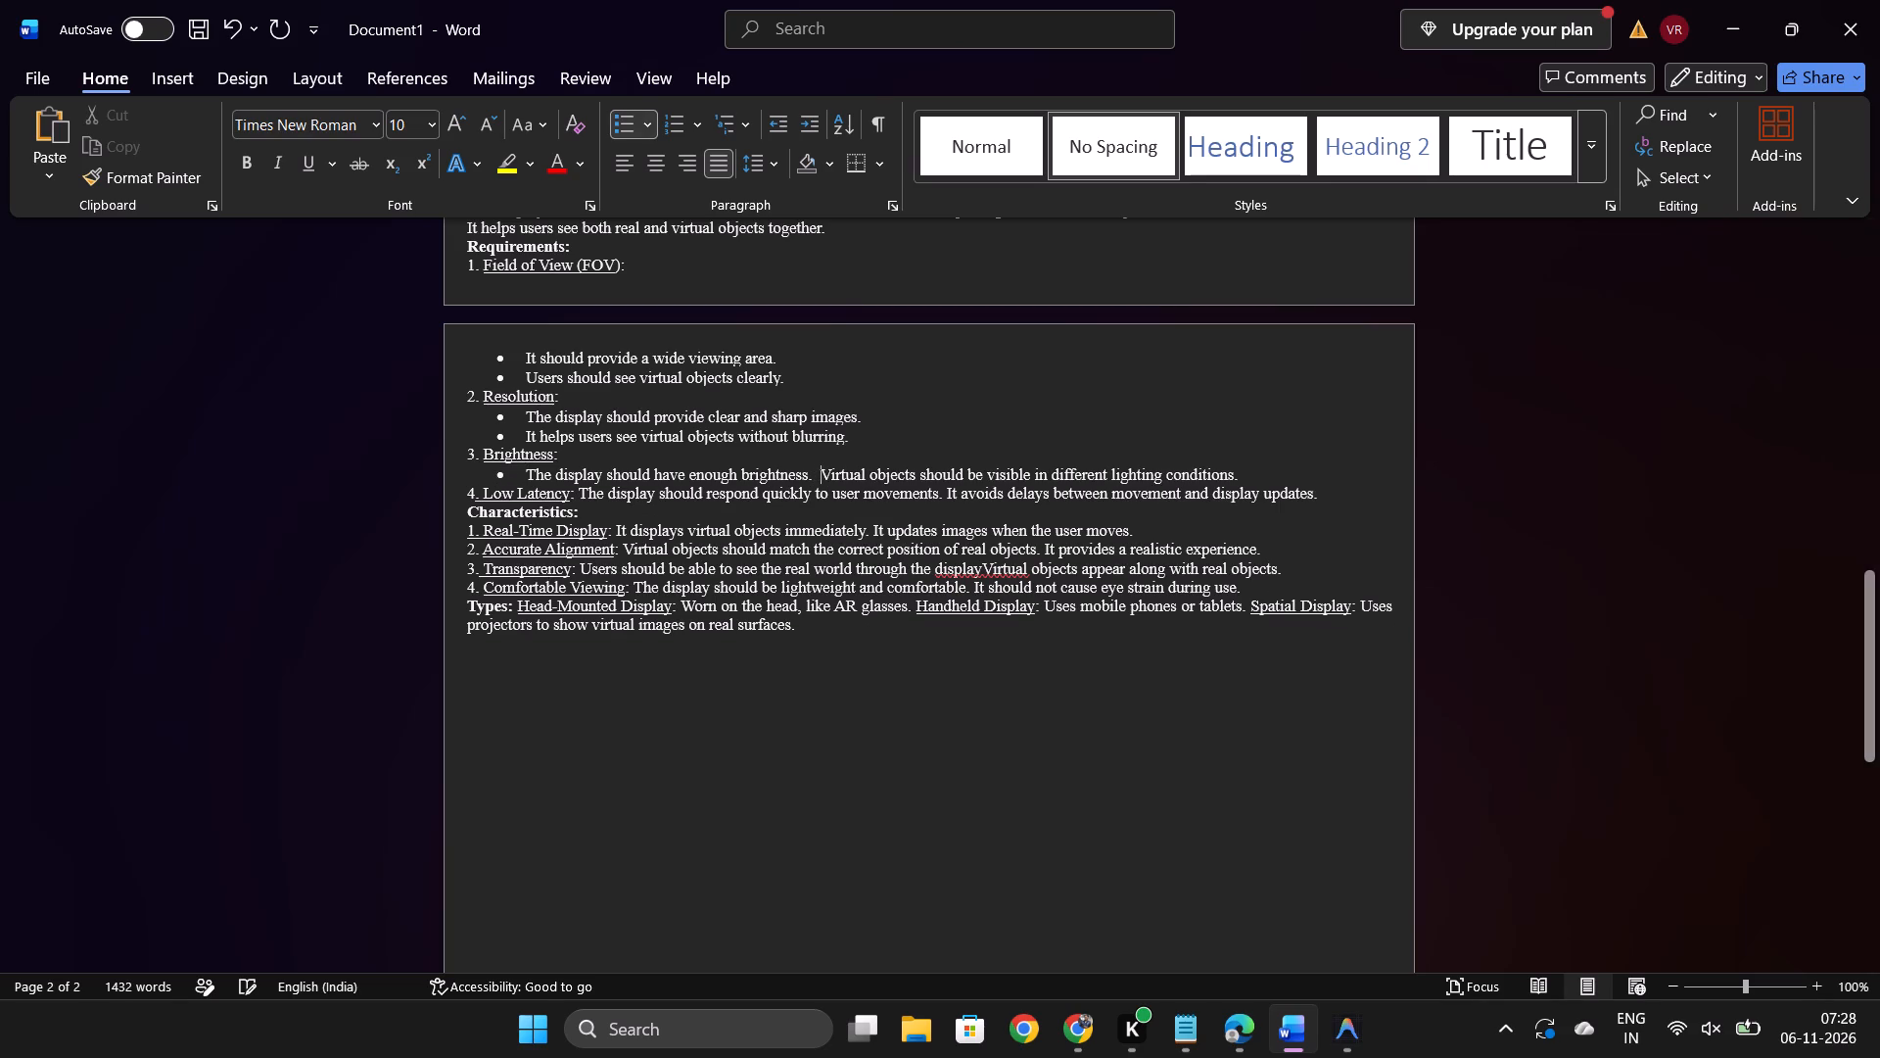
{"action": "left_click", "coordinate": [498, 474]}
{"action": "key", "text": "BackSpace"}
{"action": "key", "text": "BackSpace"}
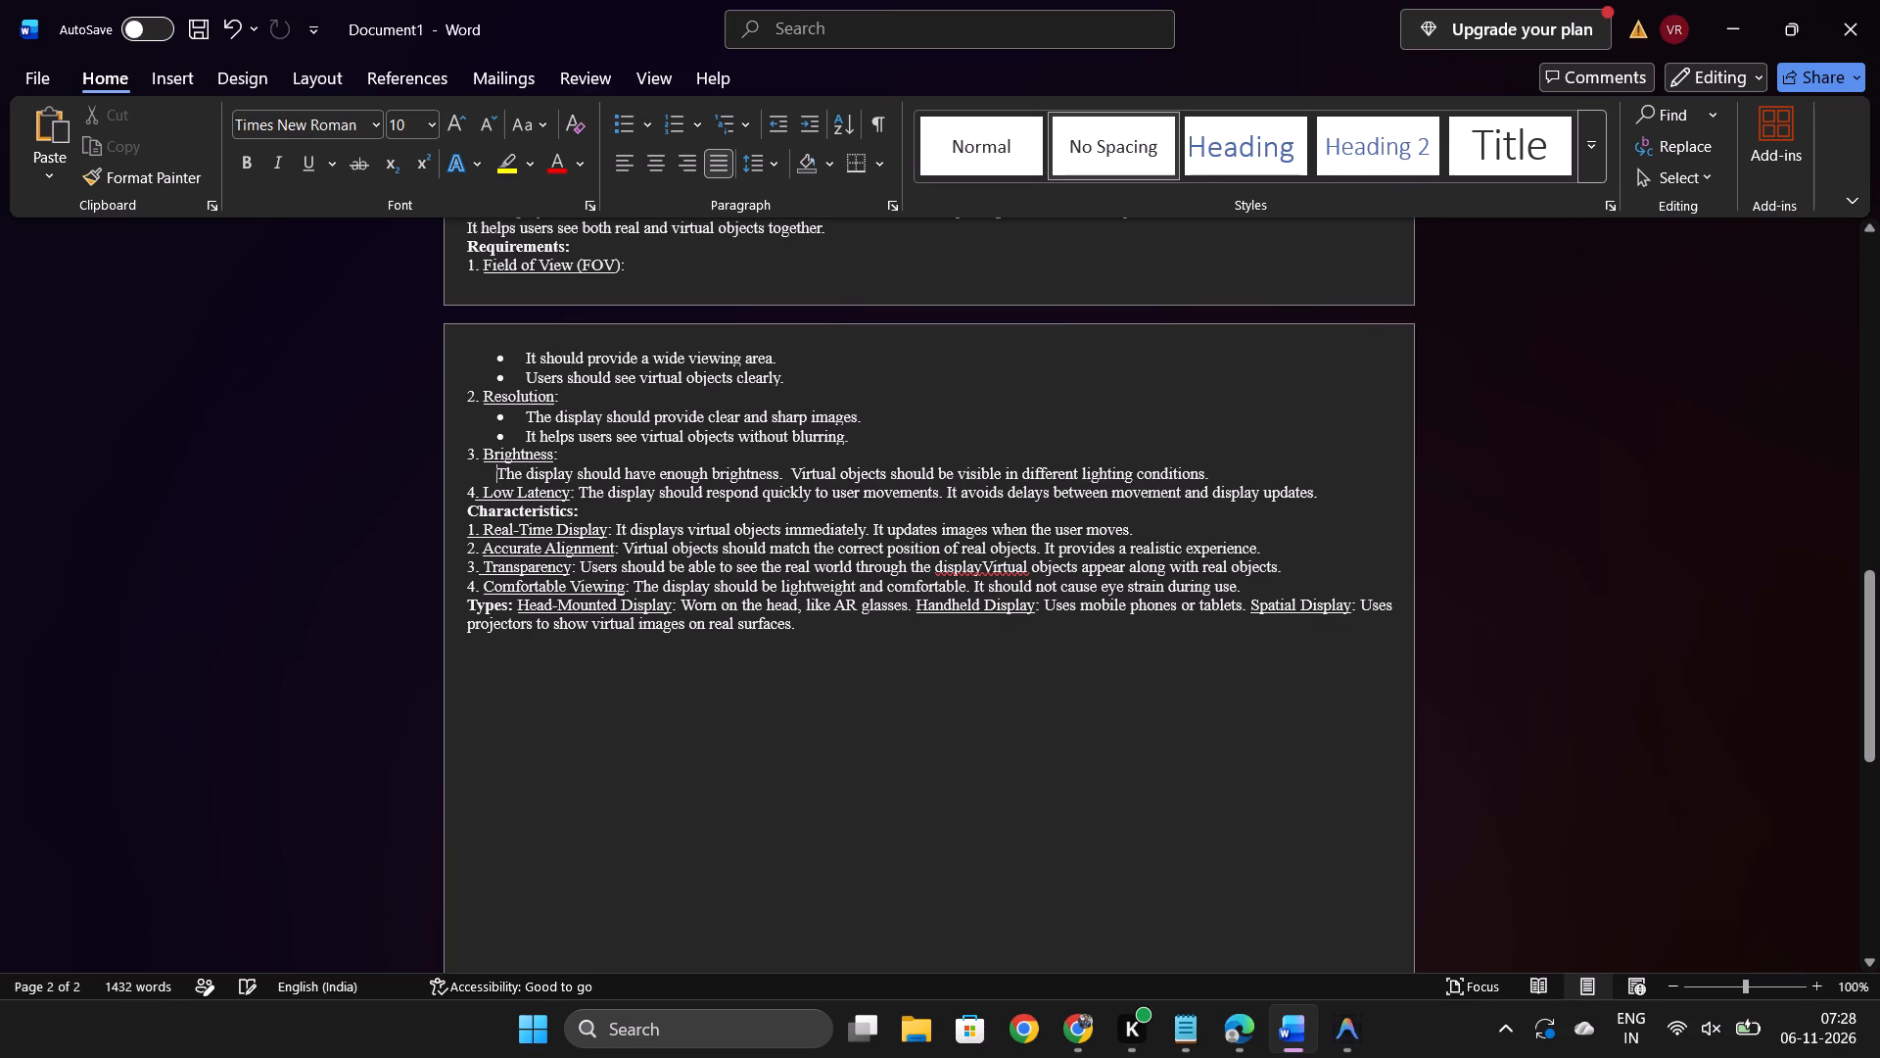
{"action": "key", "text": "BackSpace"}
{"action": "key", "text": "space"}
{"action": "key", "text": "space"}
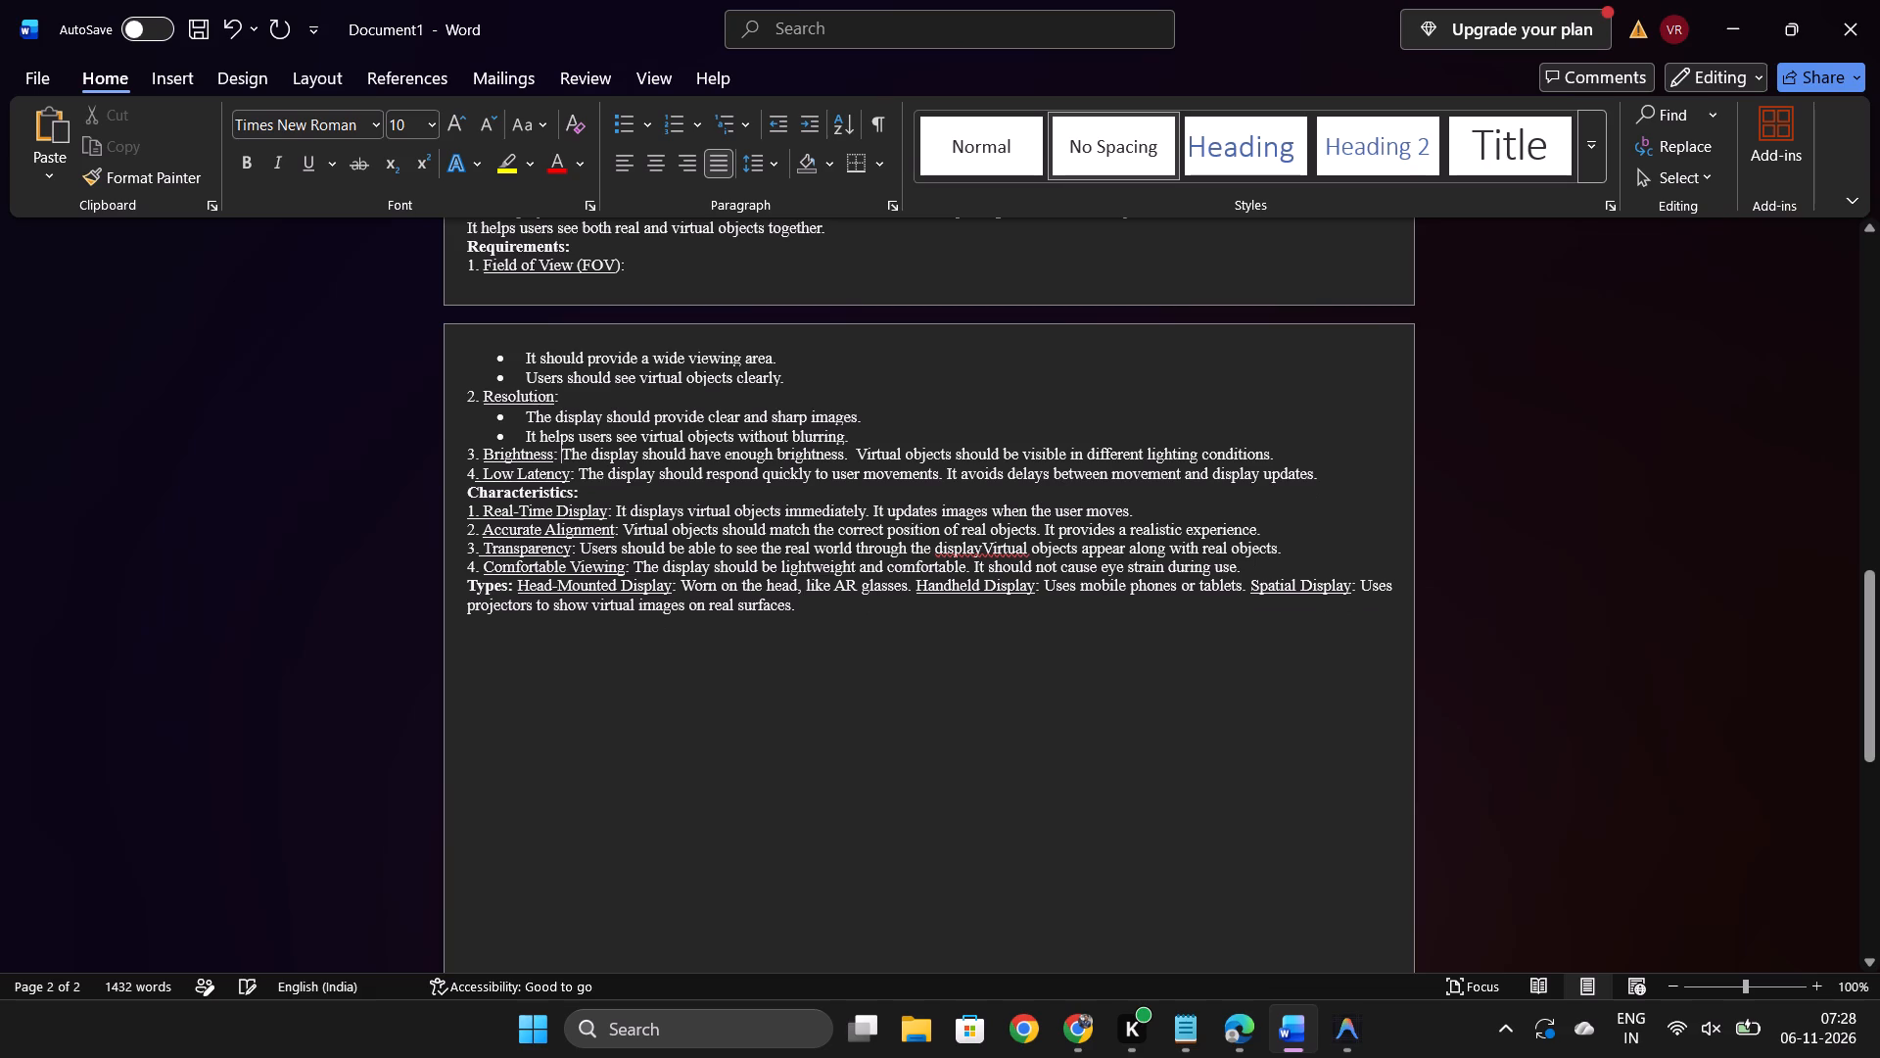
Remove the two bullets under Resolution and join their sentences onto the subheading's line after its colon.
{"action": "left_click", "coordinate": [501, 432]}
{"action": "key", "text": "BackSpace"}
{"action": "key", "text": "BackSpace"}
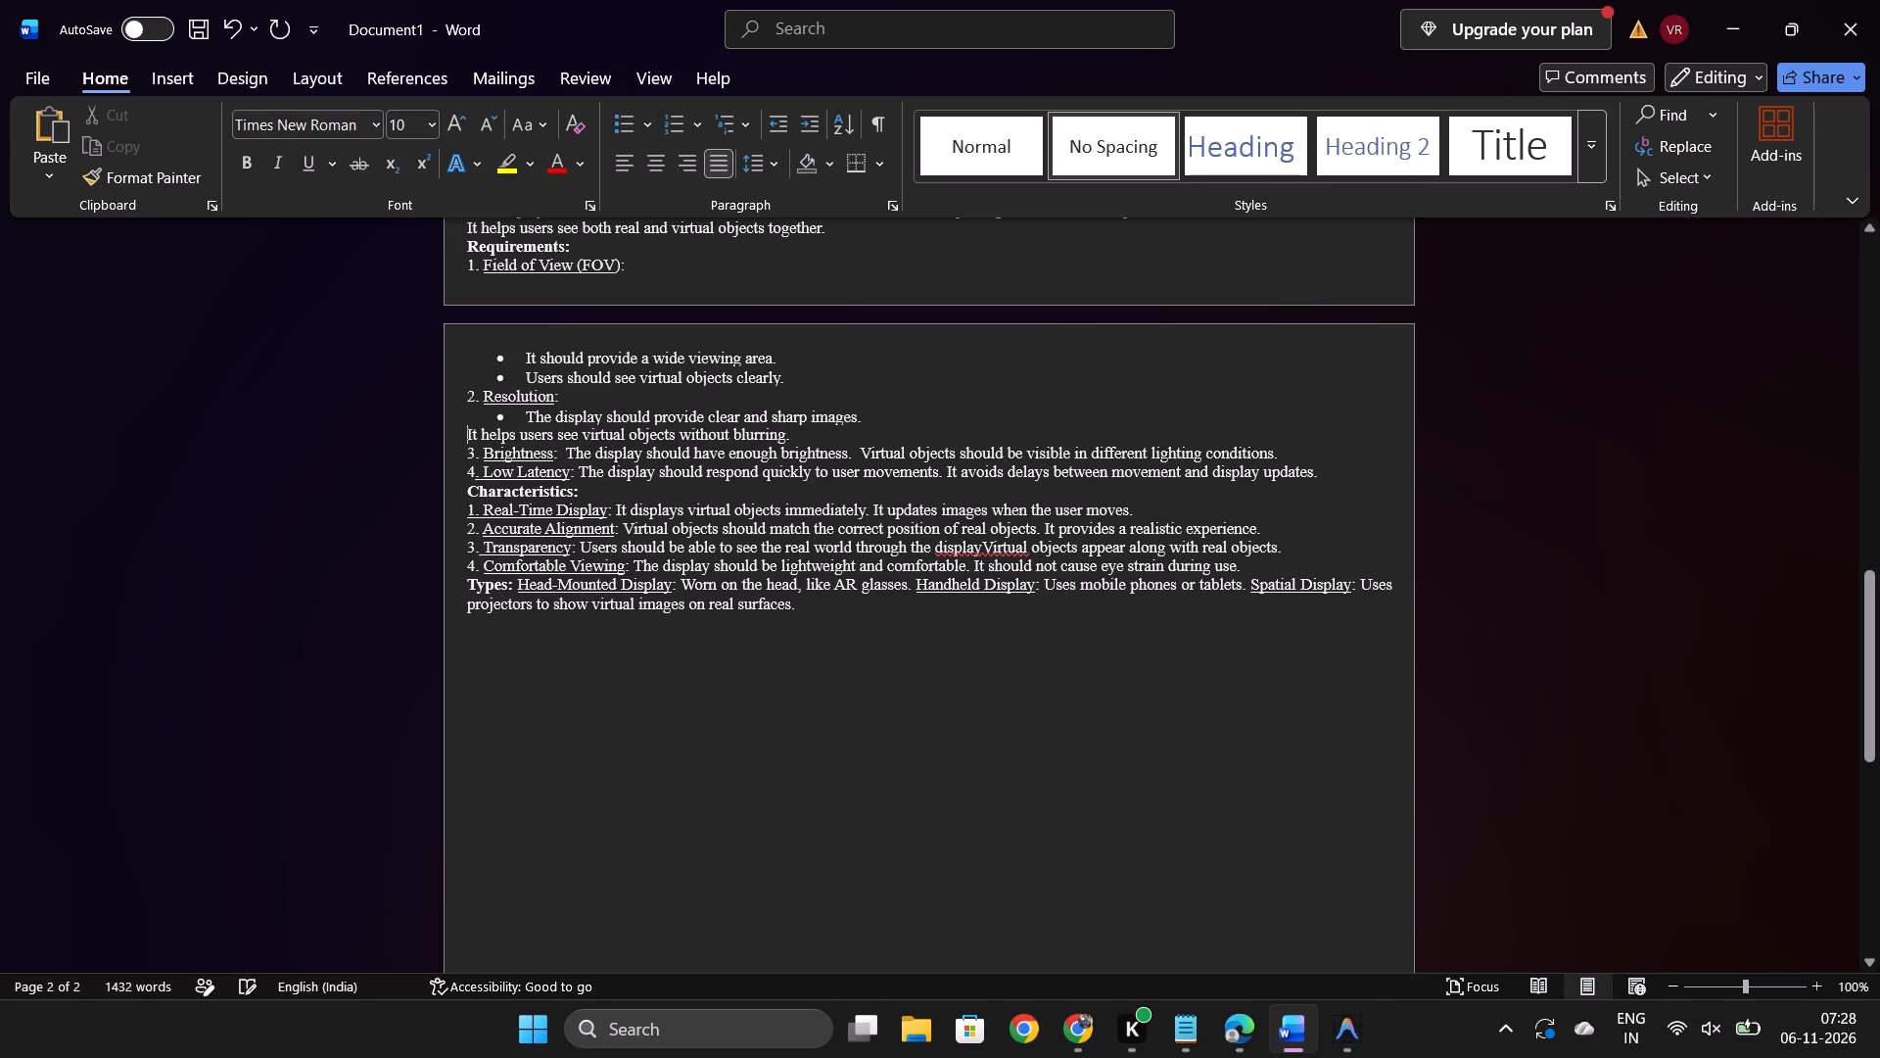
{"action": "key", "text": "BackSpace"}
{"action": "key", "text": "space"}
{"action": "left_click", "coordinate": [501, 416]}
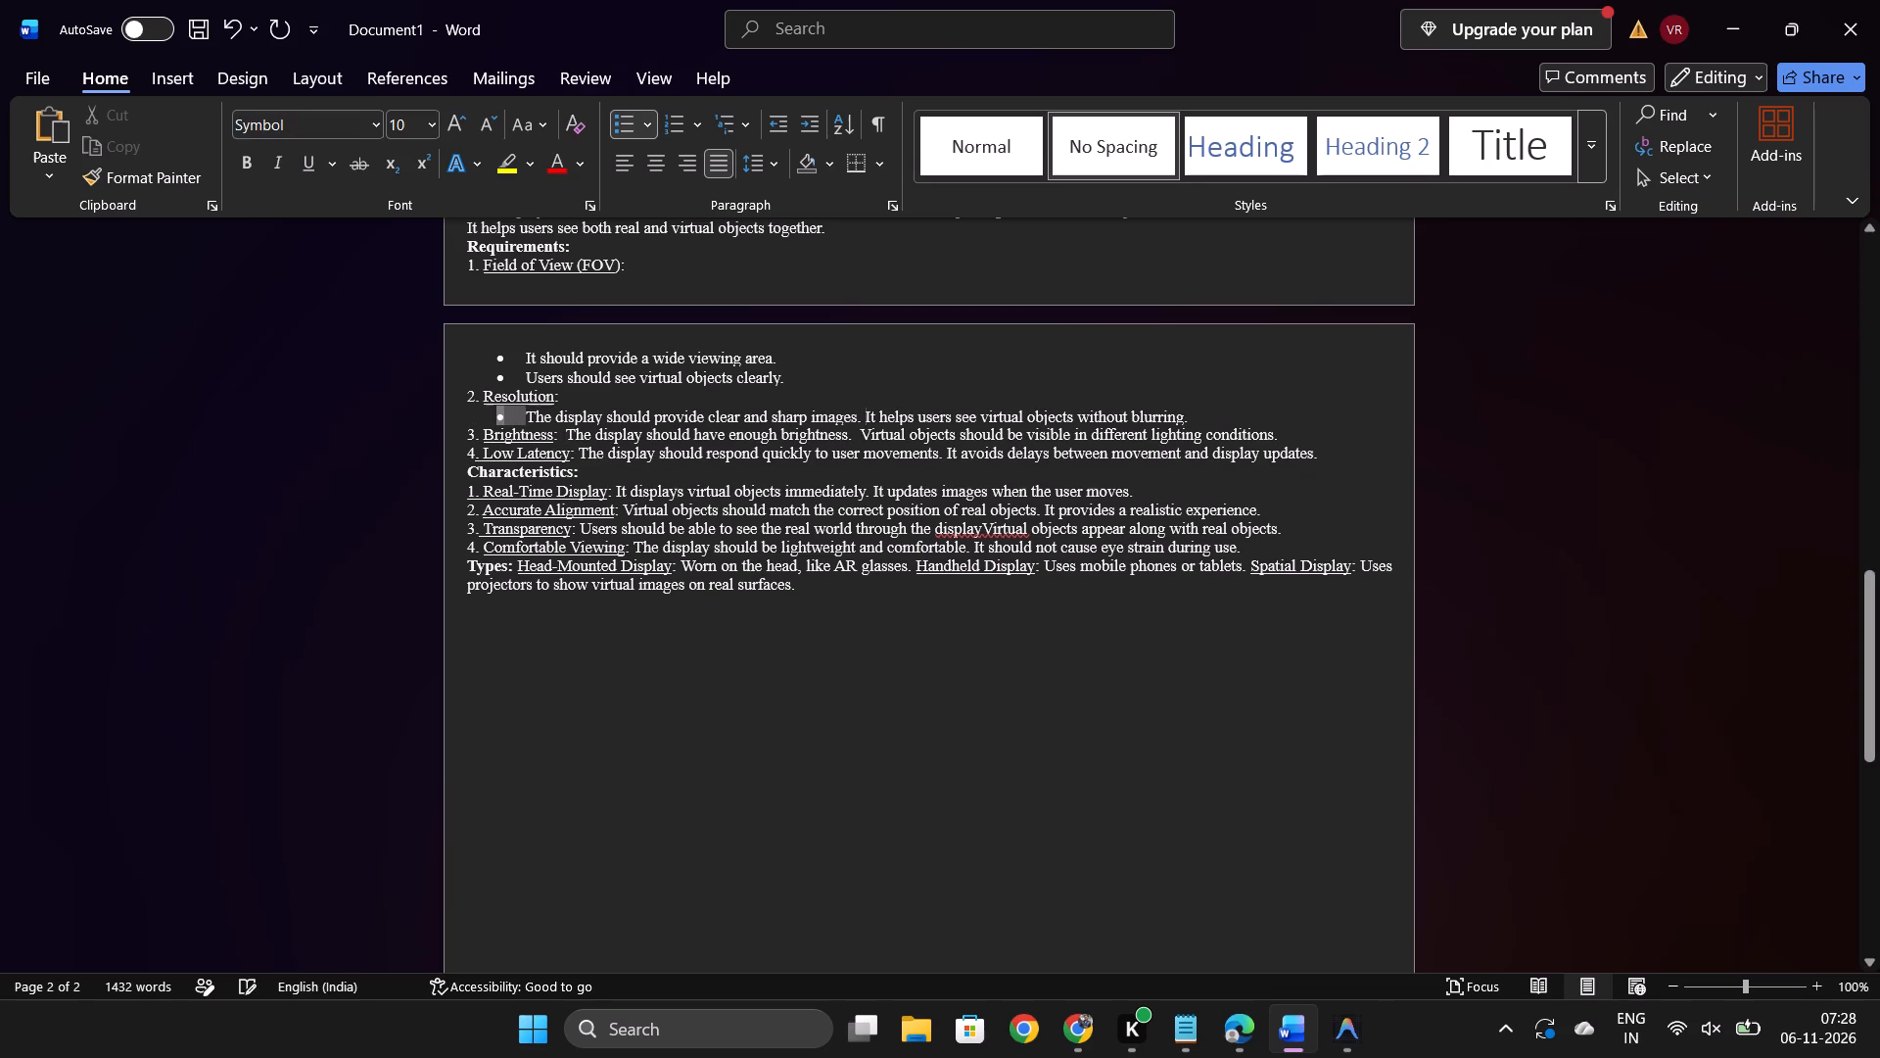
{"action": "key", "text": "BackSpace"}
{"action": "key", "text": "BackSpace"}
{"action": "key", "text": "BackSpace"}
{"action": "key", "text": "space"}
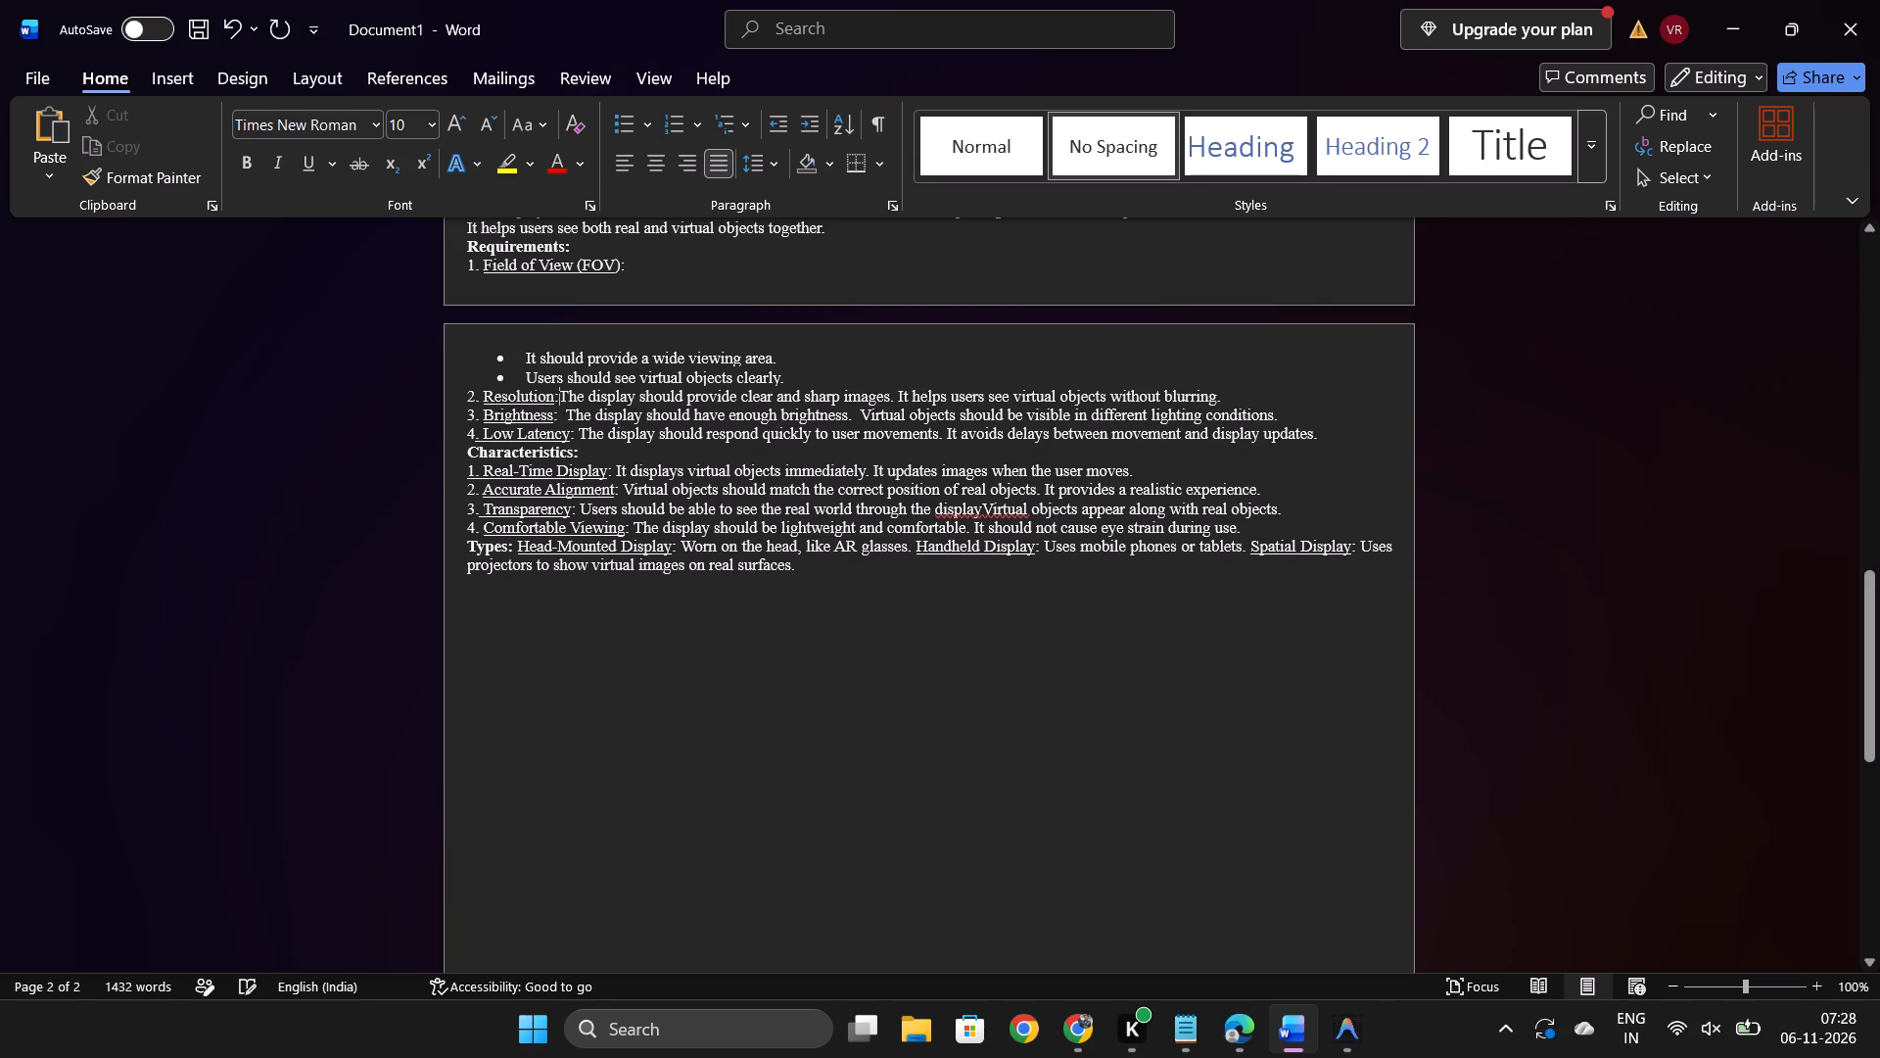
Remove the two bullets under Field of View (FOV) and join their sentences onto the subheading's line.
{"action": "scroll", "coordinate": [558, 544], "scroll_direction": "up", "scroll_amount": 2}
{"action": "left_click", "coordinate": [497, 535]}
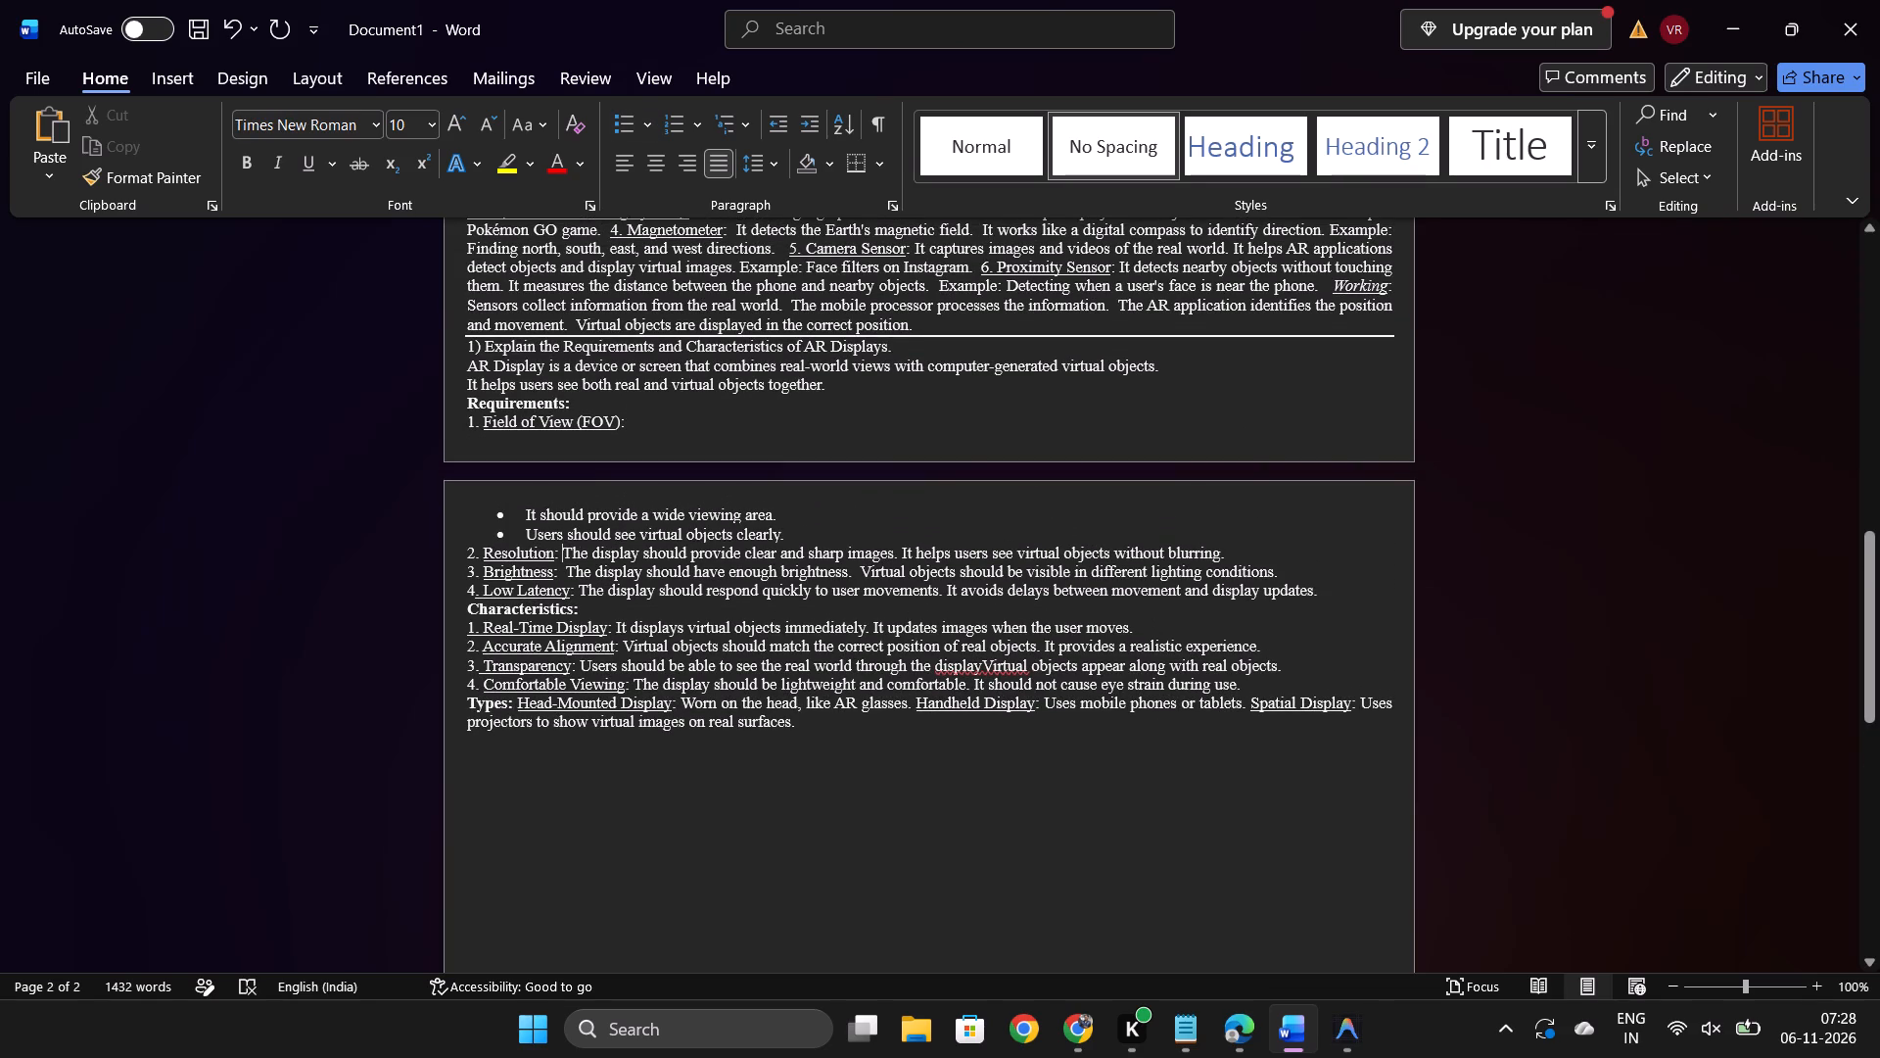
{"action": "key", "text": "BackSpace"}
{"action": "key", "text": "BackSpace"}
{"action": "key", "text": "BackSpace"}
{"action": "key", "text": "space"}
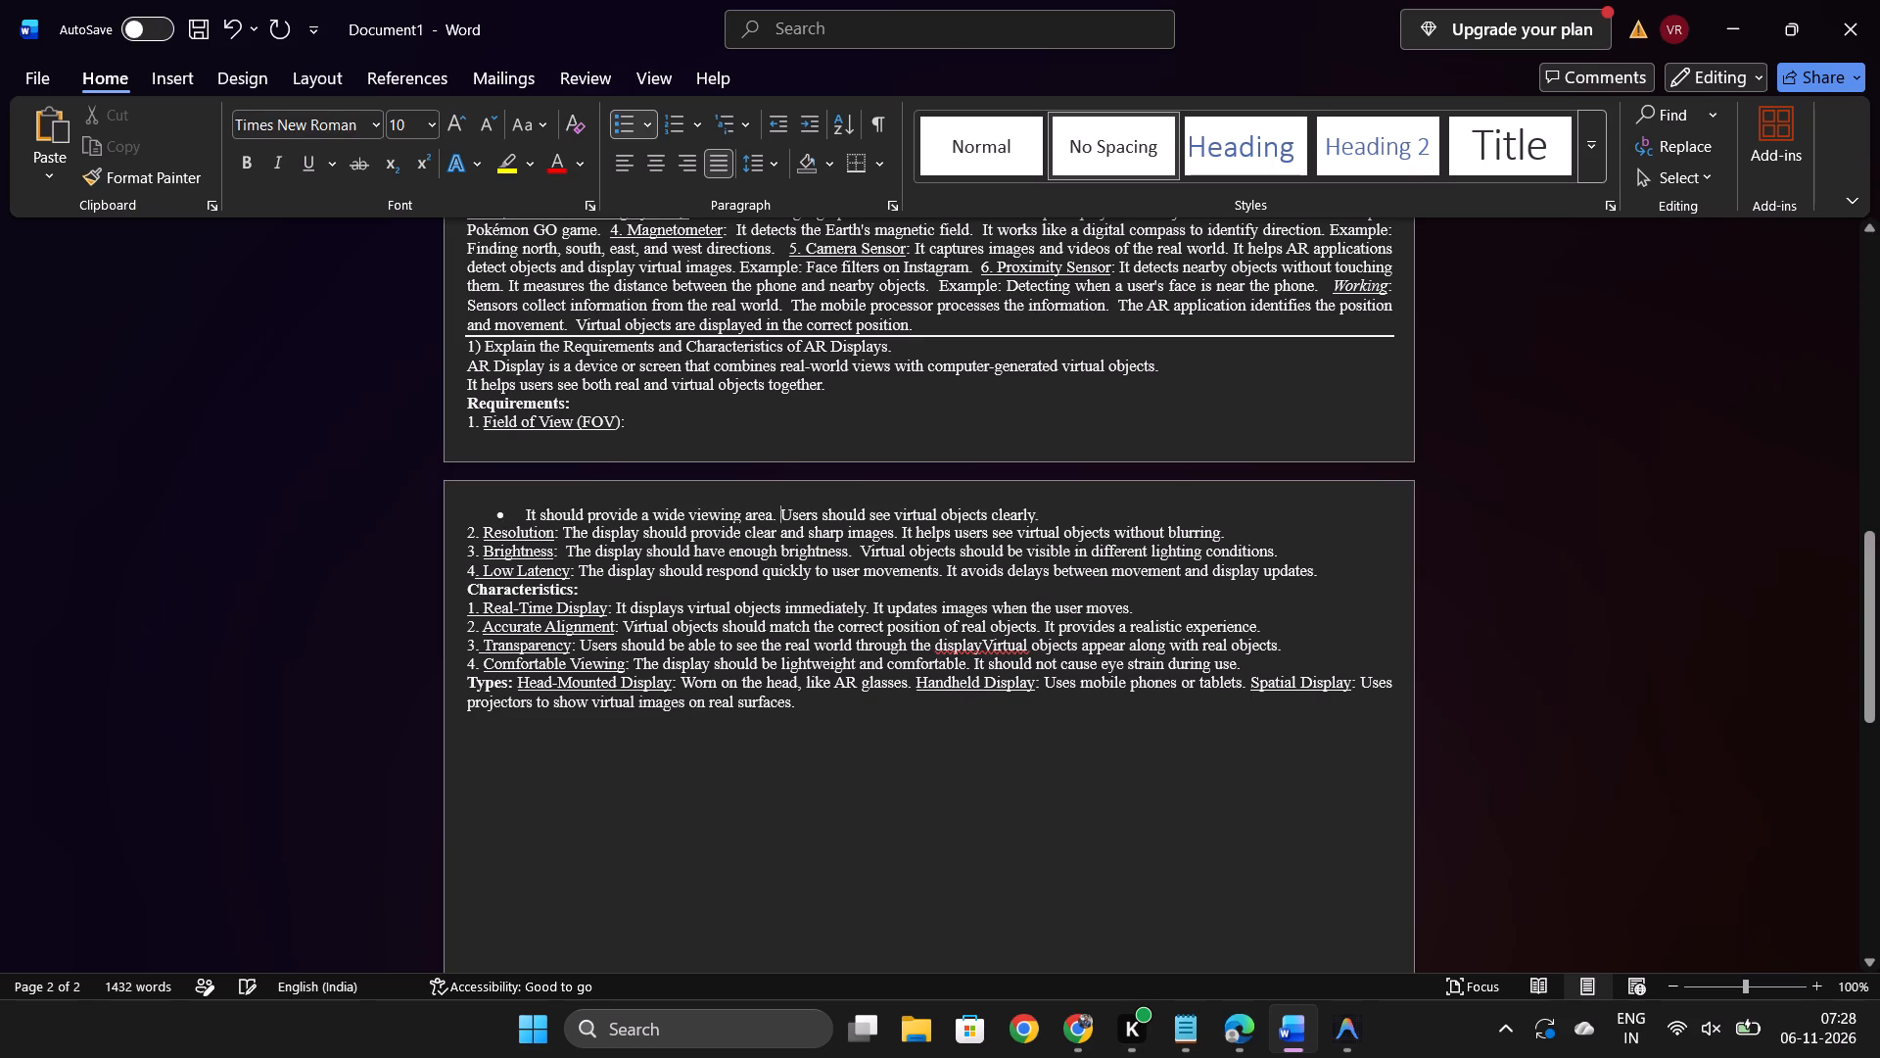
{"action": "left_click", "coordinate": [499, 512]}
{"action": "key", "text": "BackSpace"}
{"action": "key", "text": "BackSpace"}
{"action": "key", "text": "BackSpace"}
{"action": "key", "text": "space"}
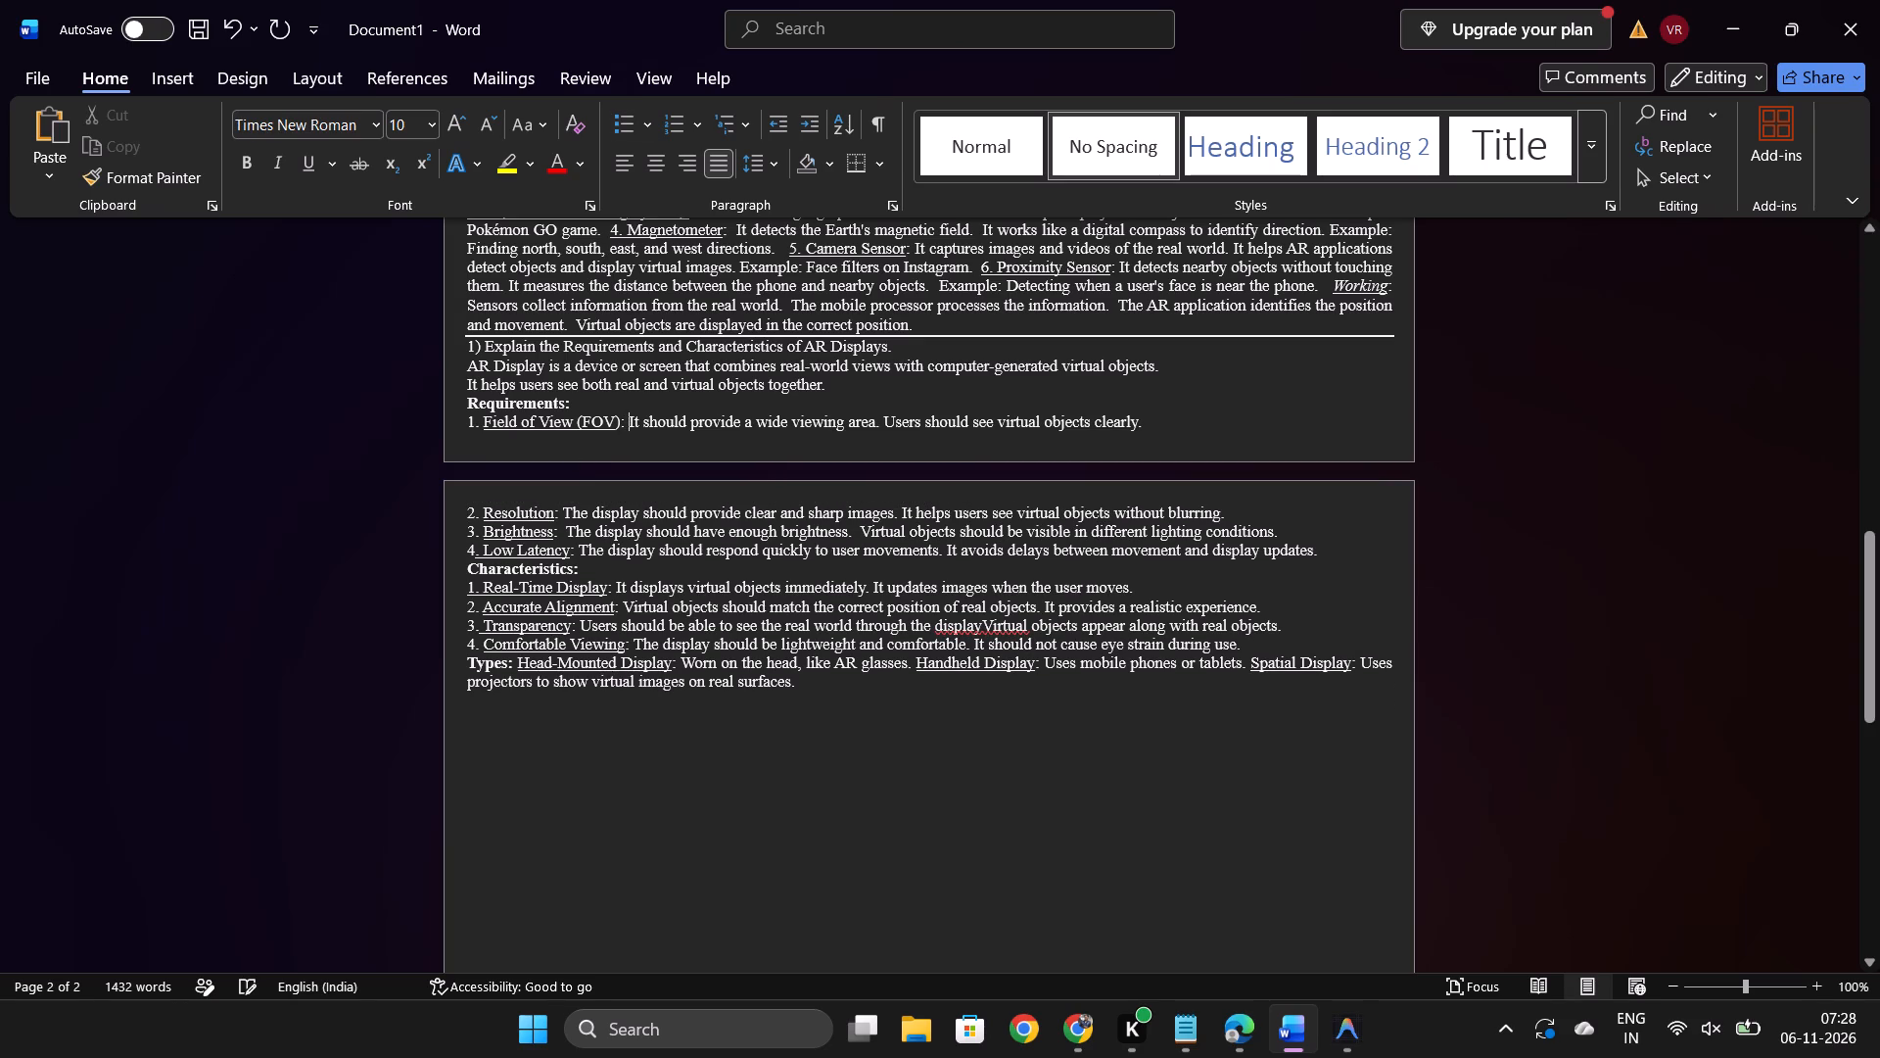
Remove bold from the Requirements heading in the AR Displays answer and make it underlined and italic.
{"action": "left_click_drag", "start_coordinate": [565, 404], "coordinate": [463, 405]}
{"action": "left_click_drag", "start_coordinate": [463, 405], "coordinate": [462, 405]}
{"action": "left_click", "coordinate": [488, 369]}
{"action": "left_click", "coordinate": [538, 364]}
{"action": "left_click", "coordinate": [512, 366]}
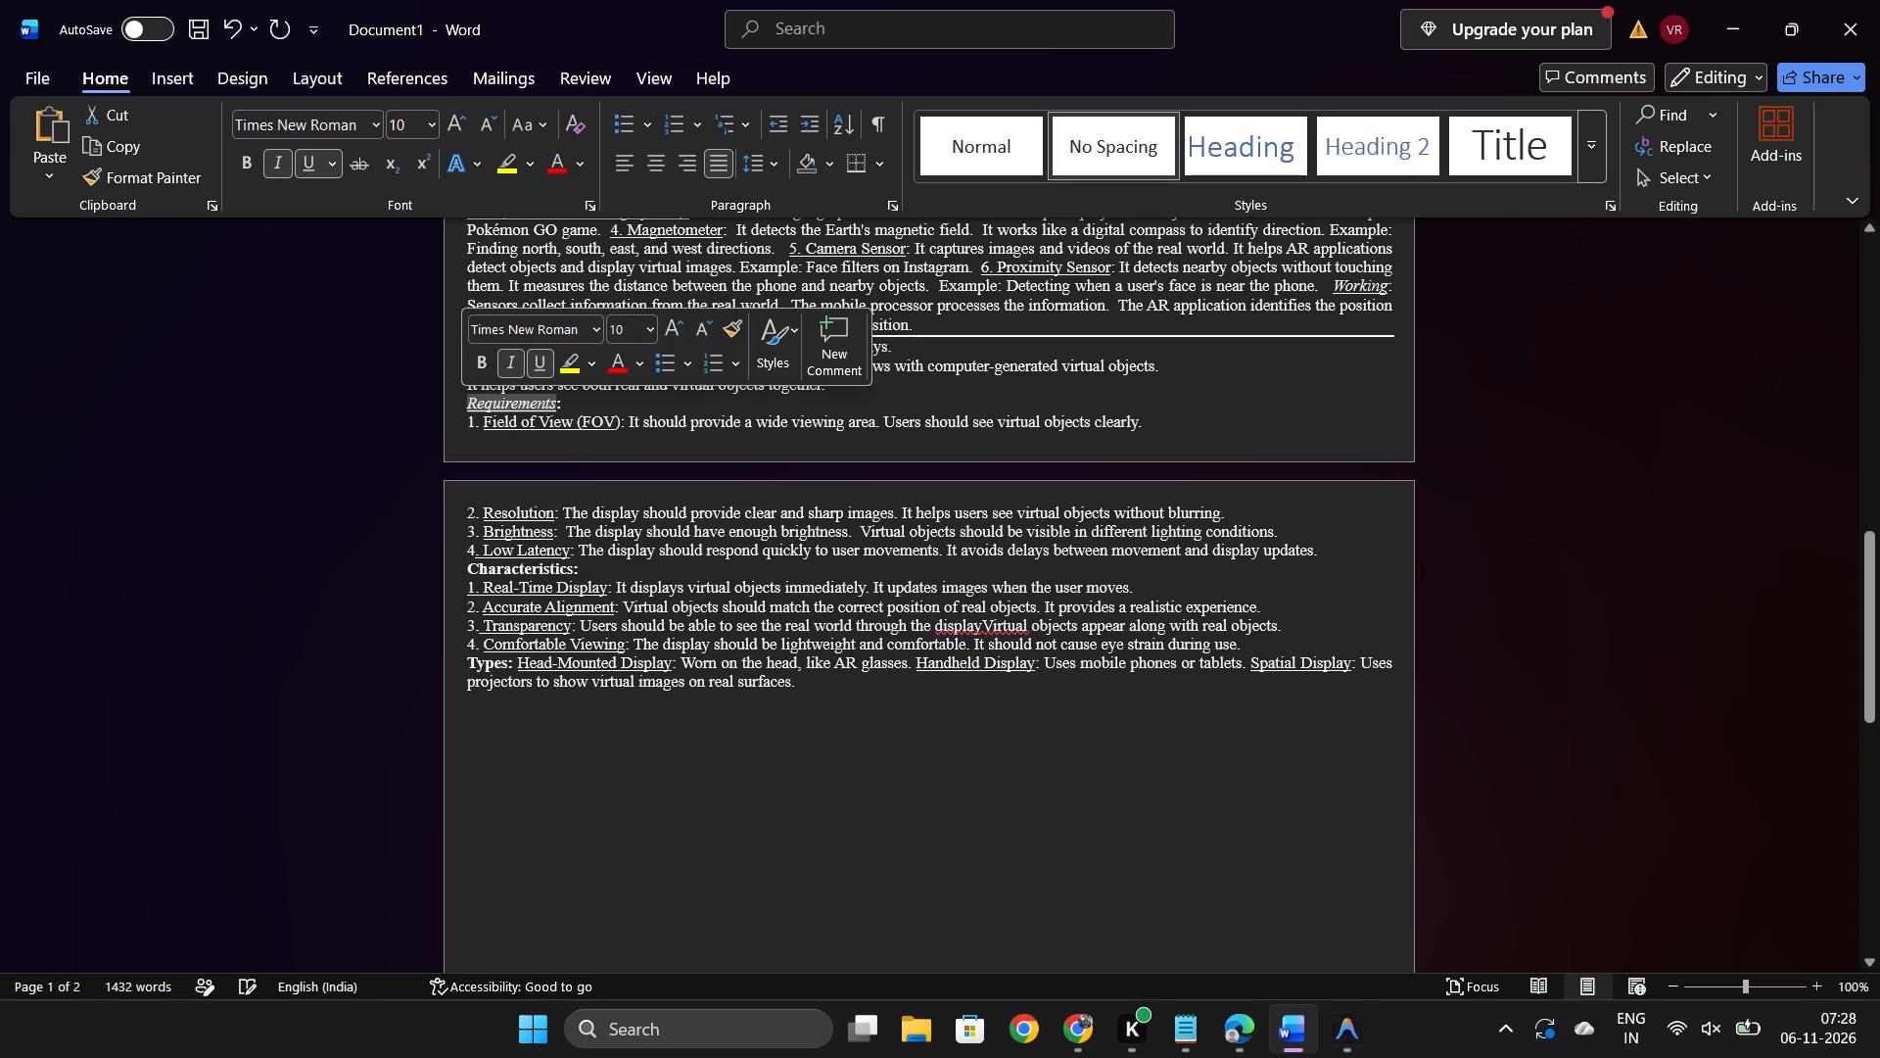
Remove bold from the Characteristics heading in the AR Displays answer and make it underlined and italic.
{"action": "left_click_drag", "start_coordinate": [572, 569], "coordinate": [468, 565]}
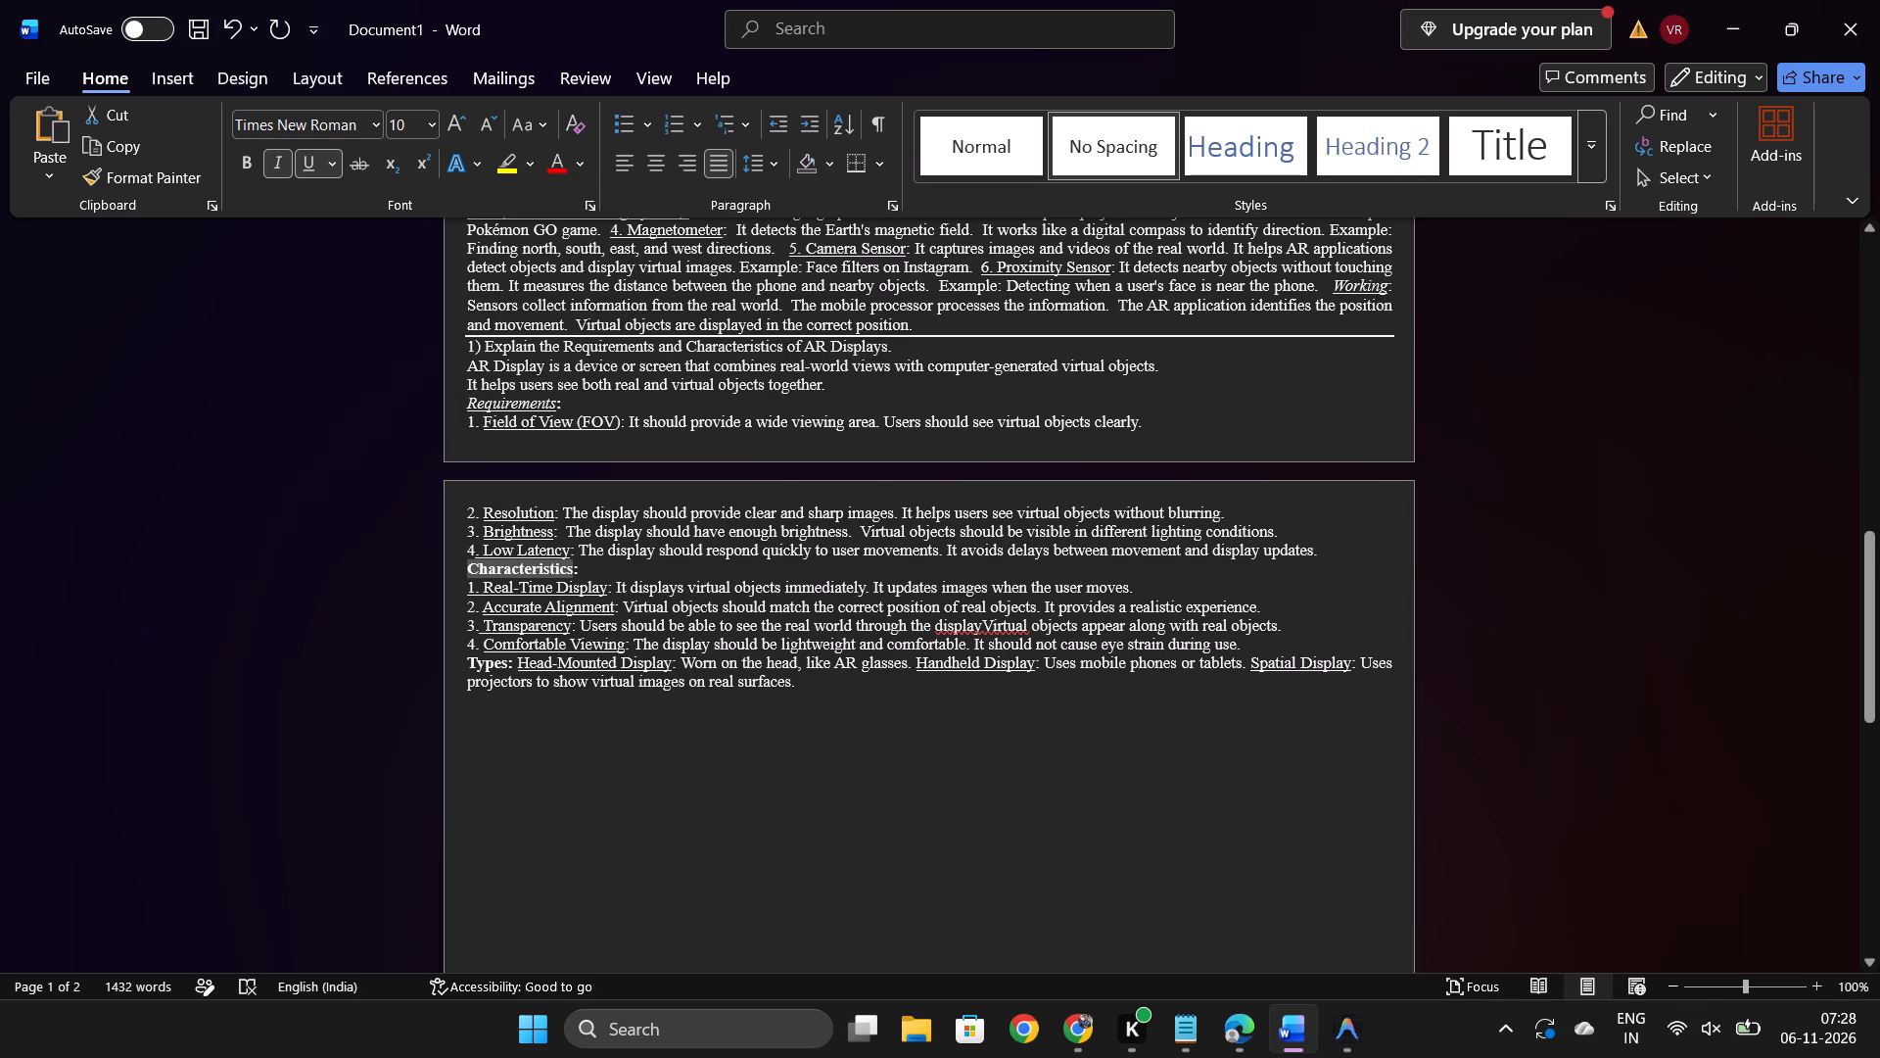
{"action": "left_click_drag", "start_coordinate": [468, 565], "coordinate": [466, 565]}
{"action": "left_click", "coordinate": [531, 523]}
{"action": "left_click", "coordinate": [523, 518]}
{"action": "left_click", "coordinate": [490, 520]}
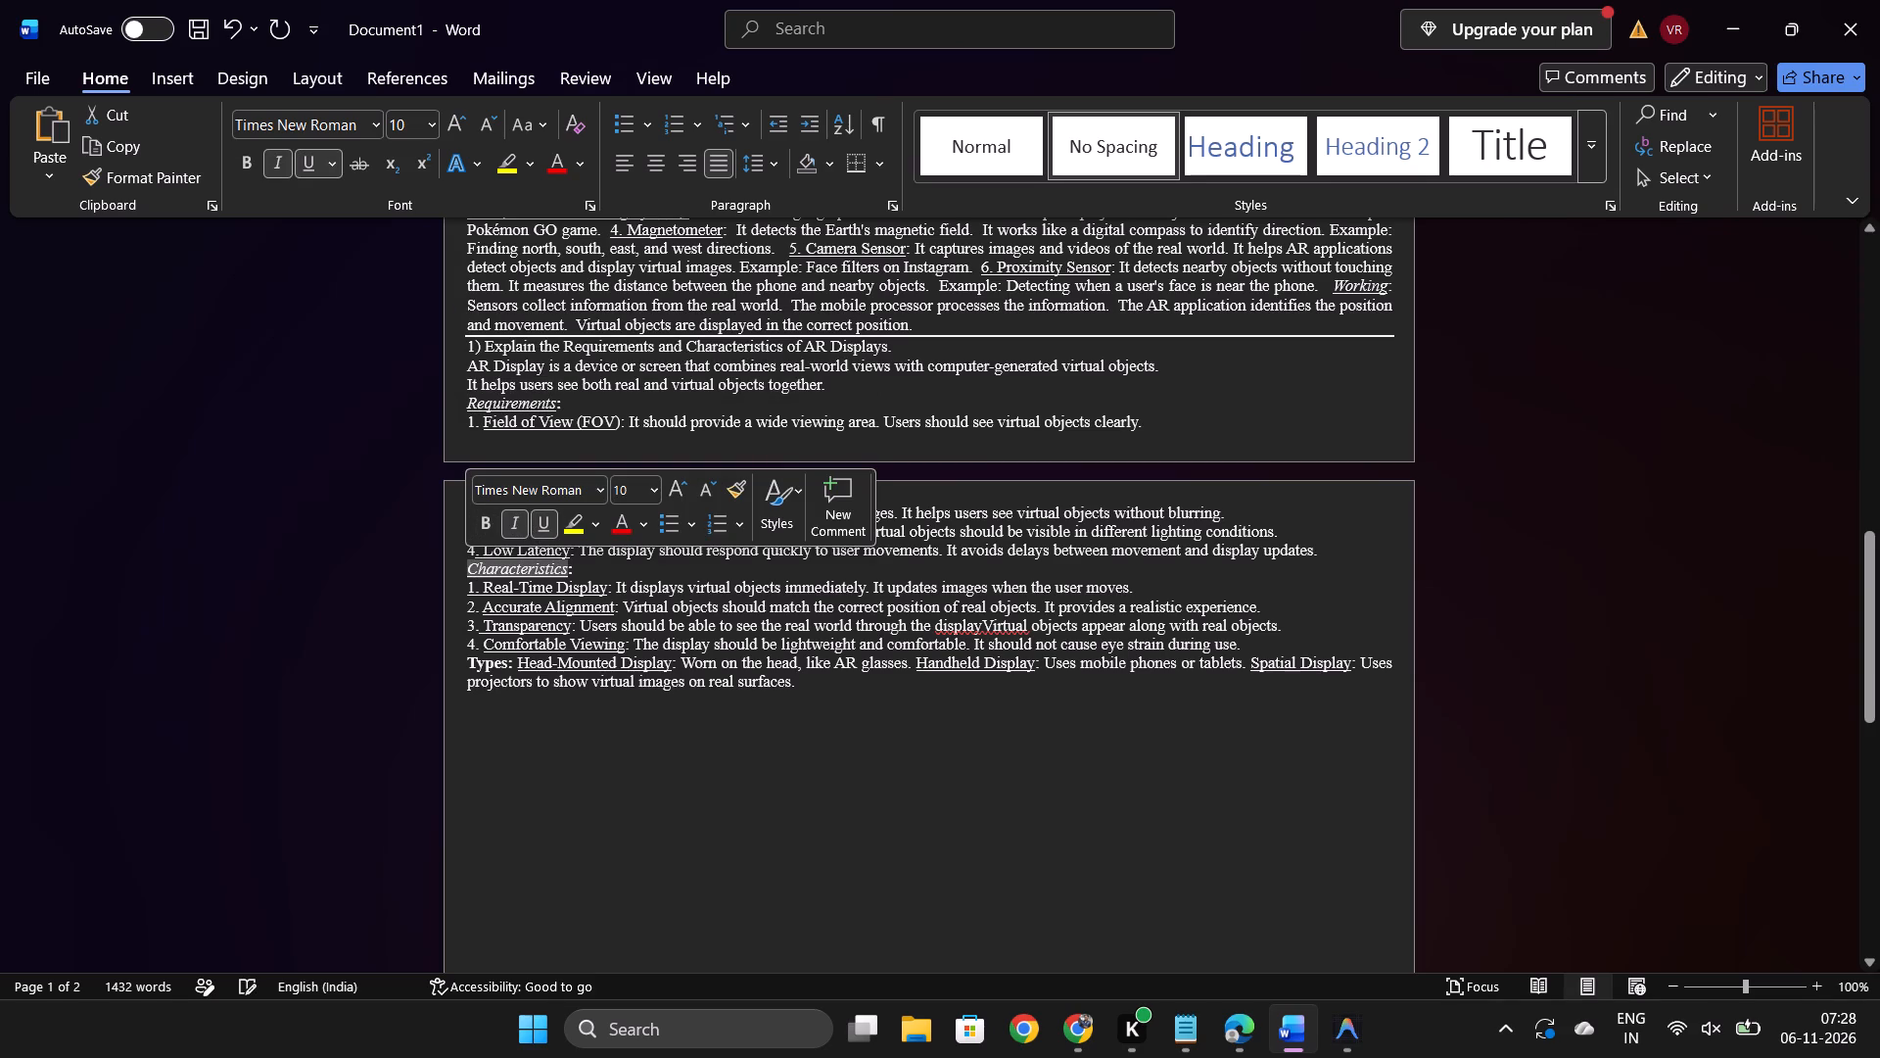
Remove bold from the Types label in the AR Displays answer and make it underlined and italic.
{"action": "left_click_drag", "start_coordinate": [510, 663], "coordinate": [485, 664]}
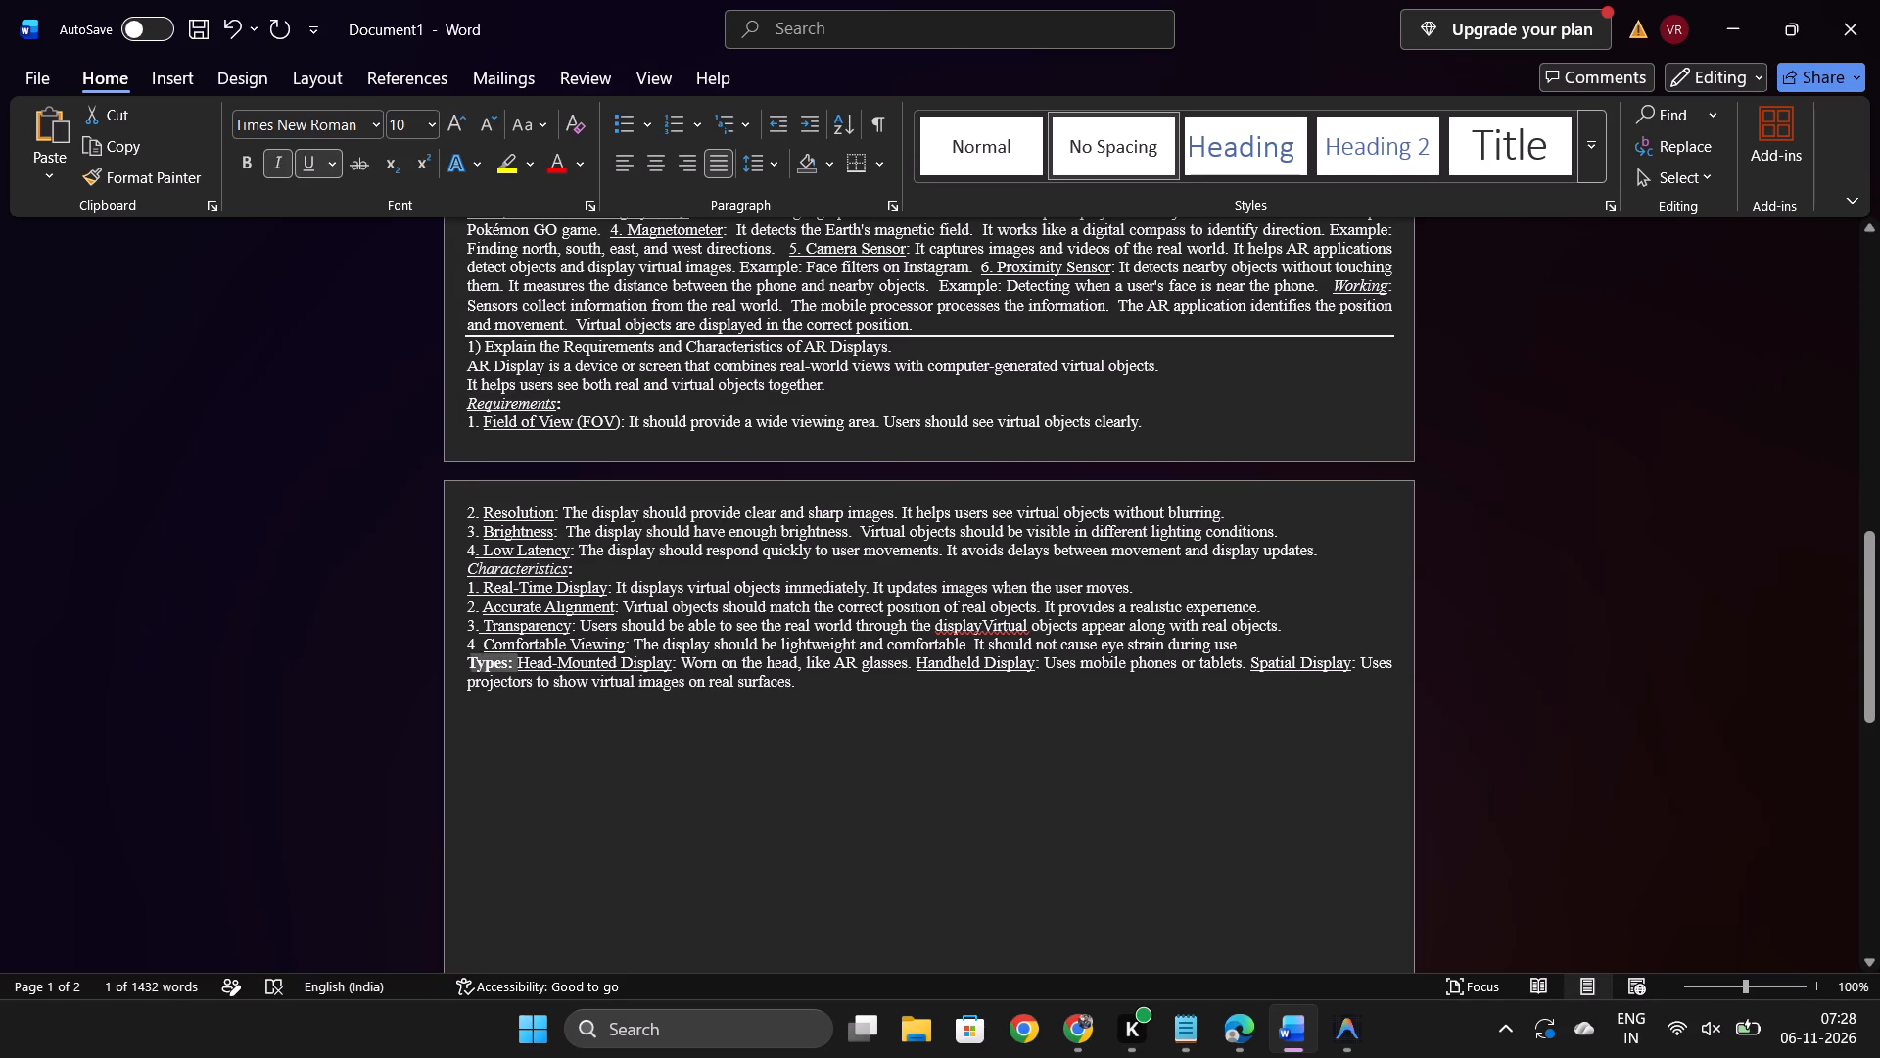
{"action": "left_click_drag", "start_coordinate": [485, 664], "coordinate": [466, 664]}
{"action": "left_click", "coordinate": [491, 623]}
{"action": "left_click", "coordinate": [513, 623]}
{"action": "left_click", "coordinate": [533, 623]}
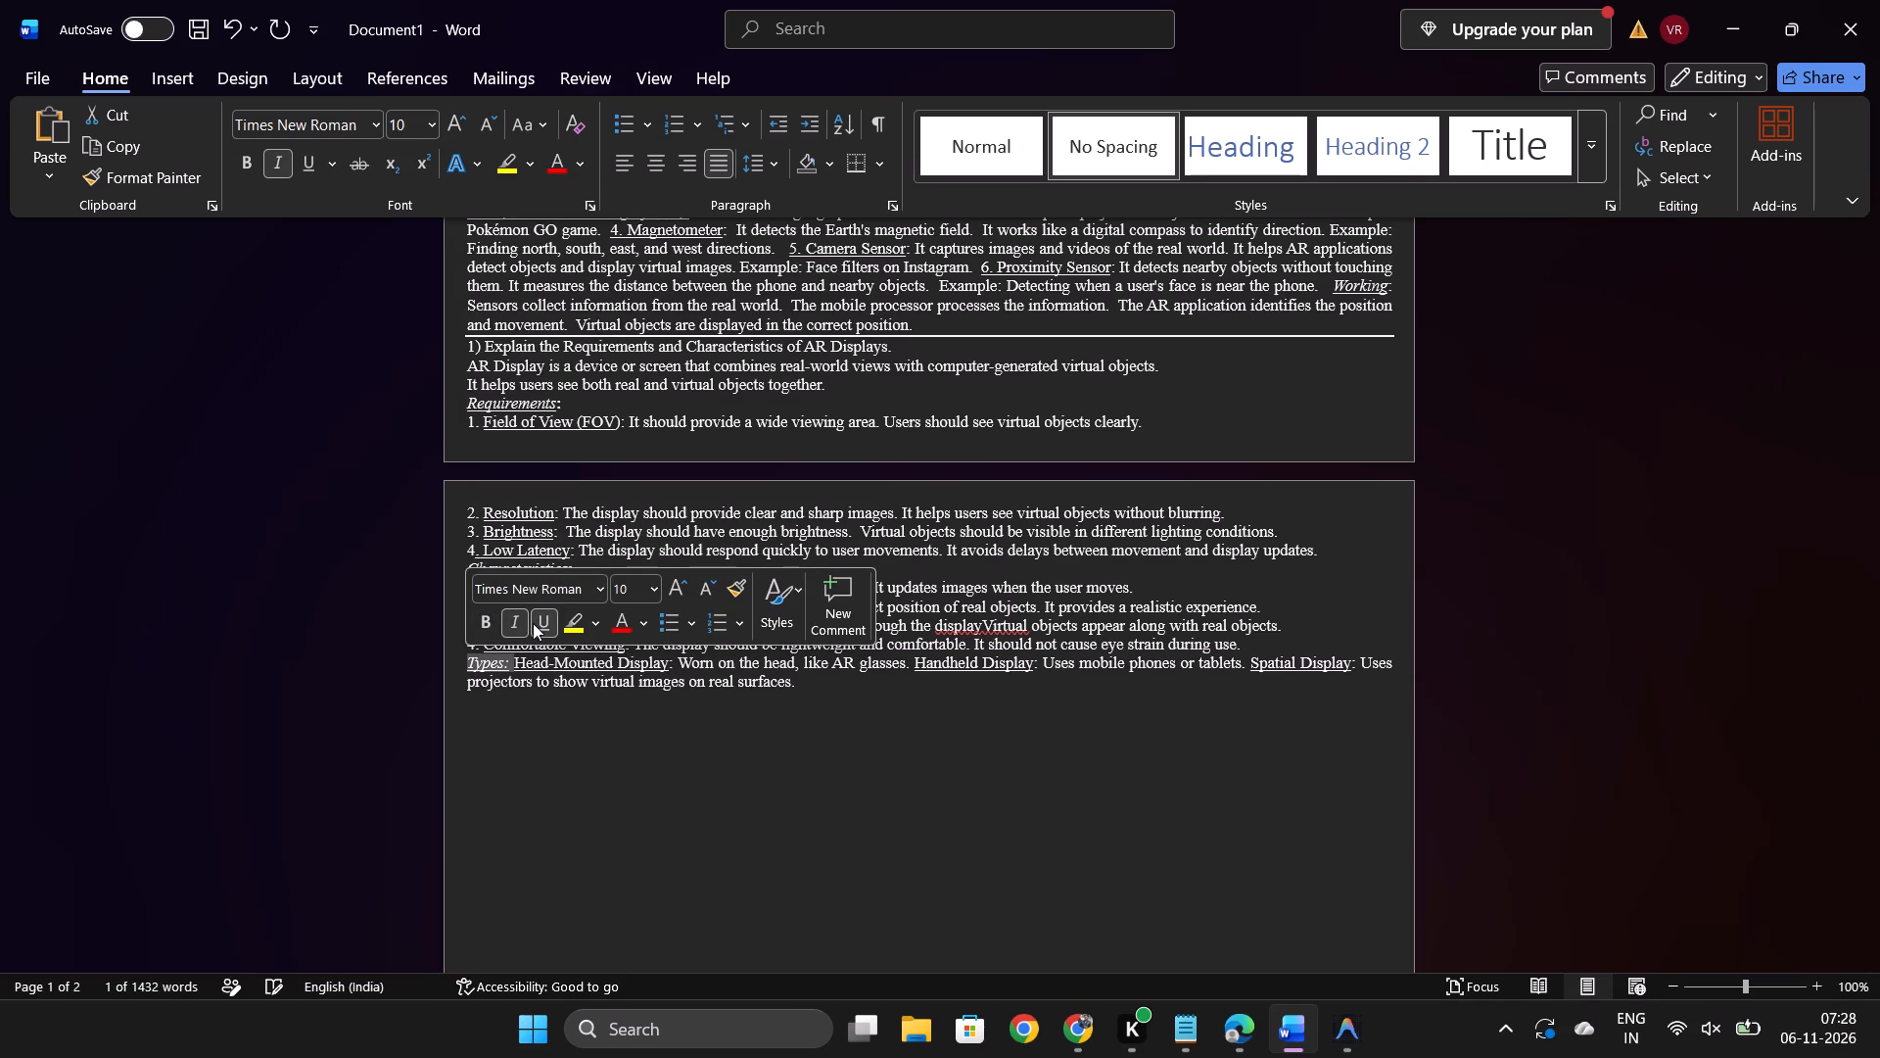
{"action": "left_click", "coordinate": [492, 675]}
{"action": "left_click", "coordinate": [469, 662]}
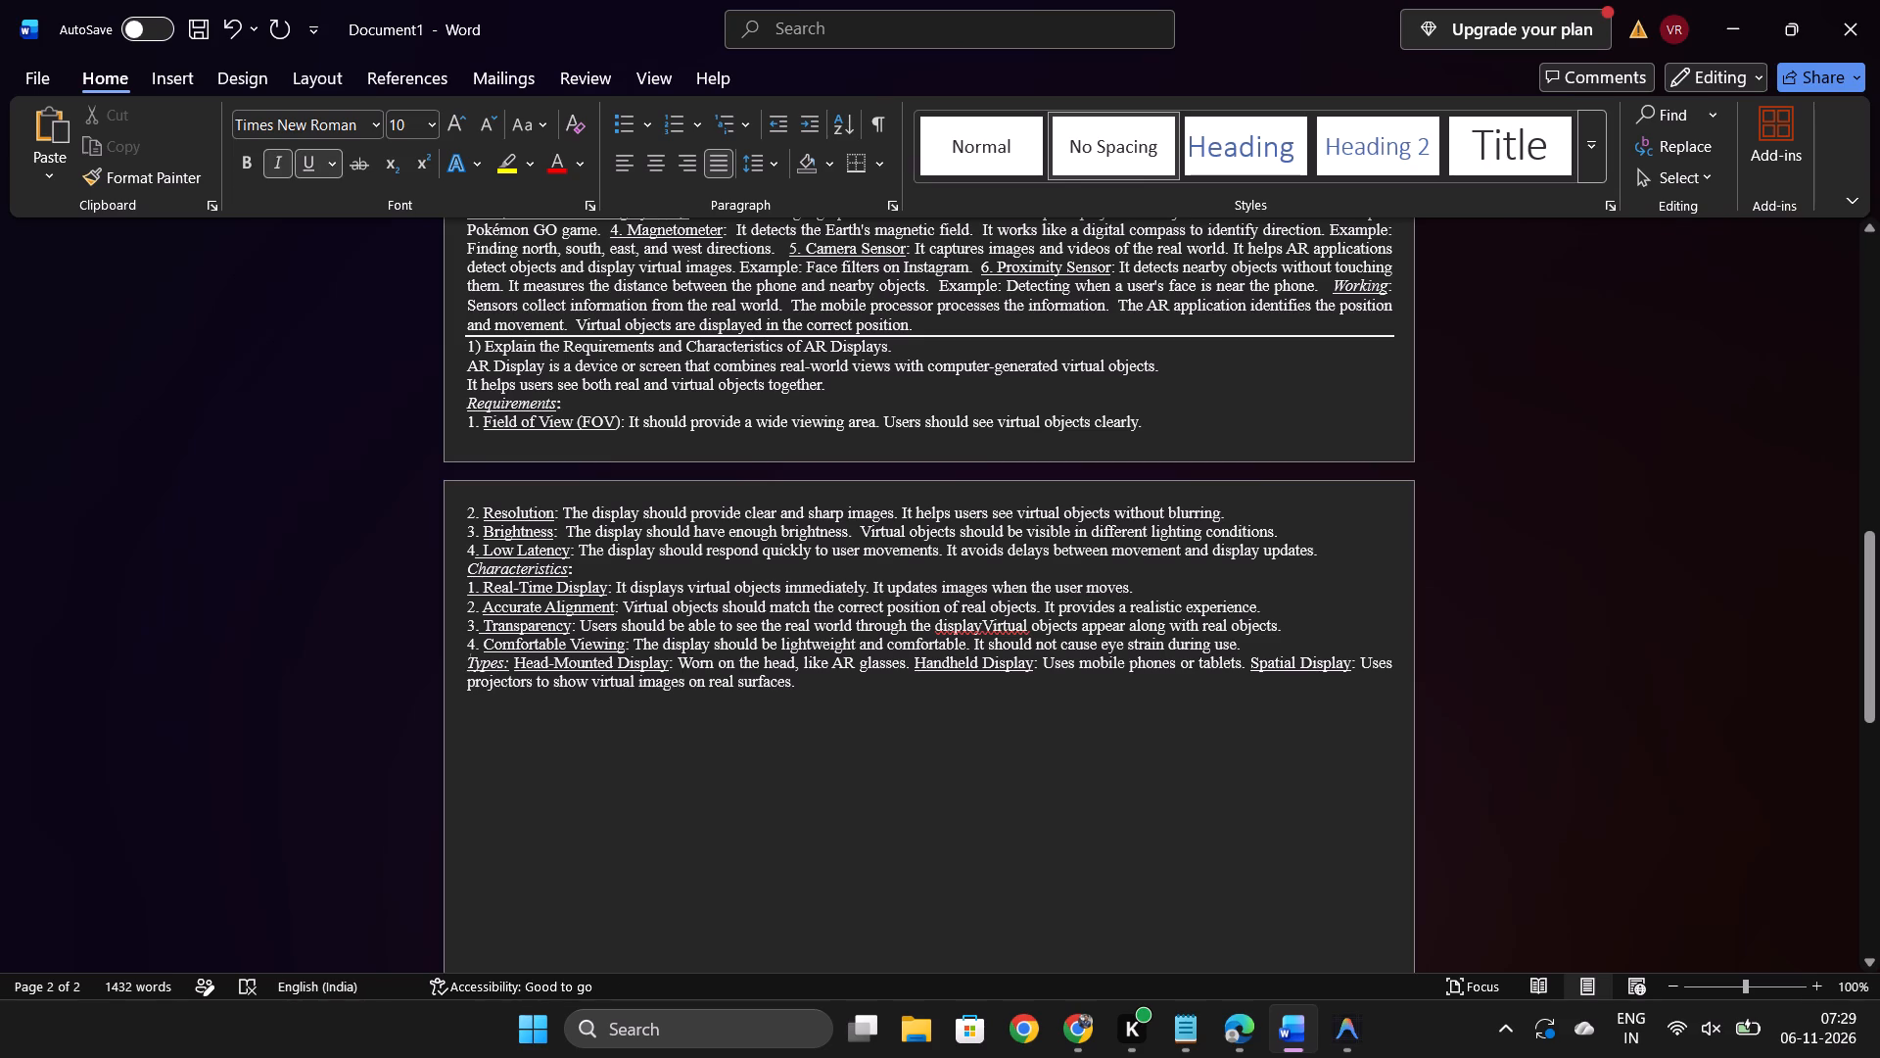
Join the four numbered characteristics into one run-on text following the Characteristics heading, separated by spaces.
{"action": "left_click", "coordinate": [467, 643]}
{"action": "key", "text": "BackSpace"}
{"action": "key", "text": "space"}
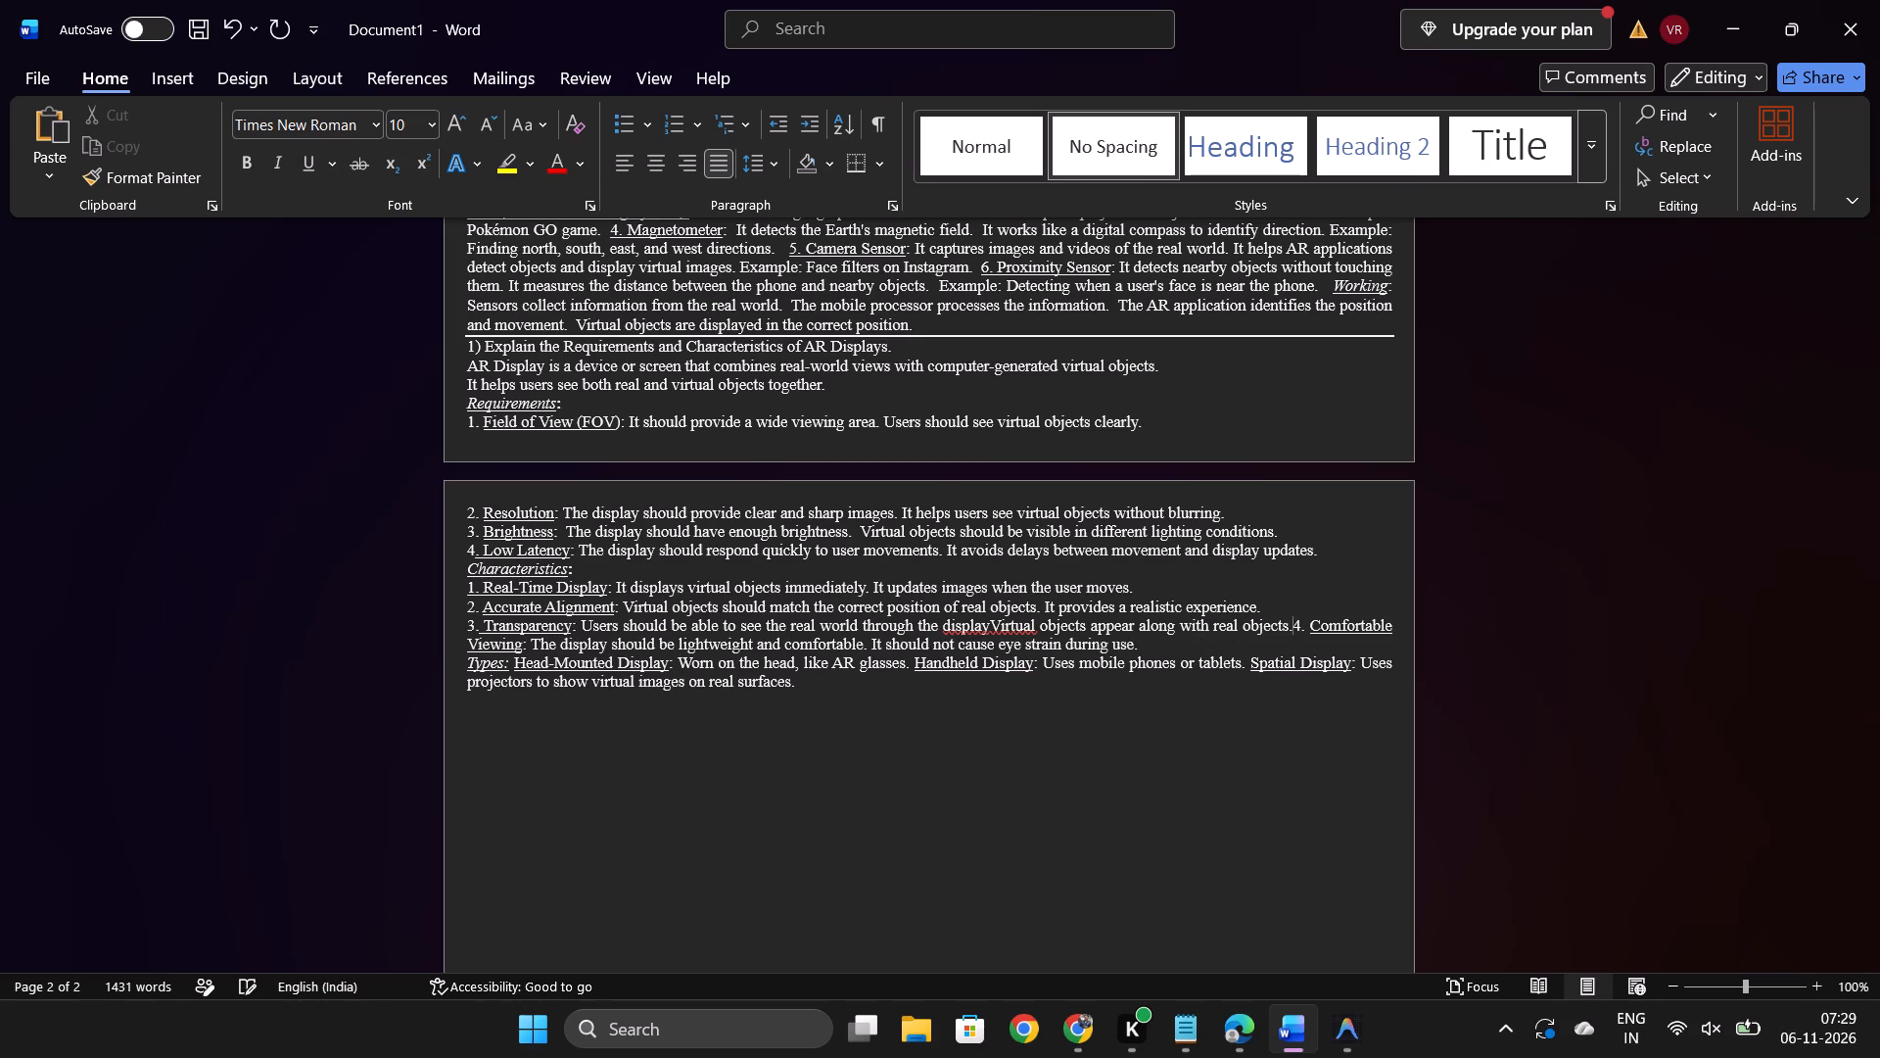
{"action": "left_click", "coordinate": [467, 625]}
{"action": "key", "text": "BackSpace"}
{"action": "key", "text": "space"}
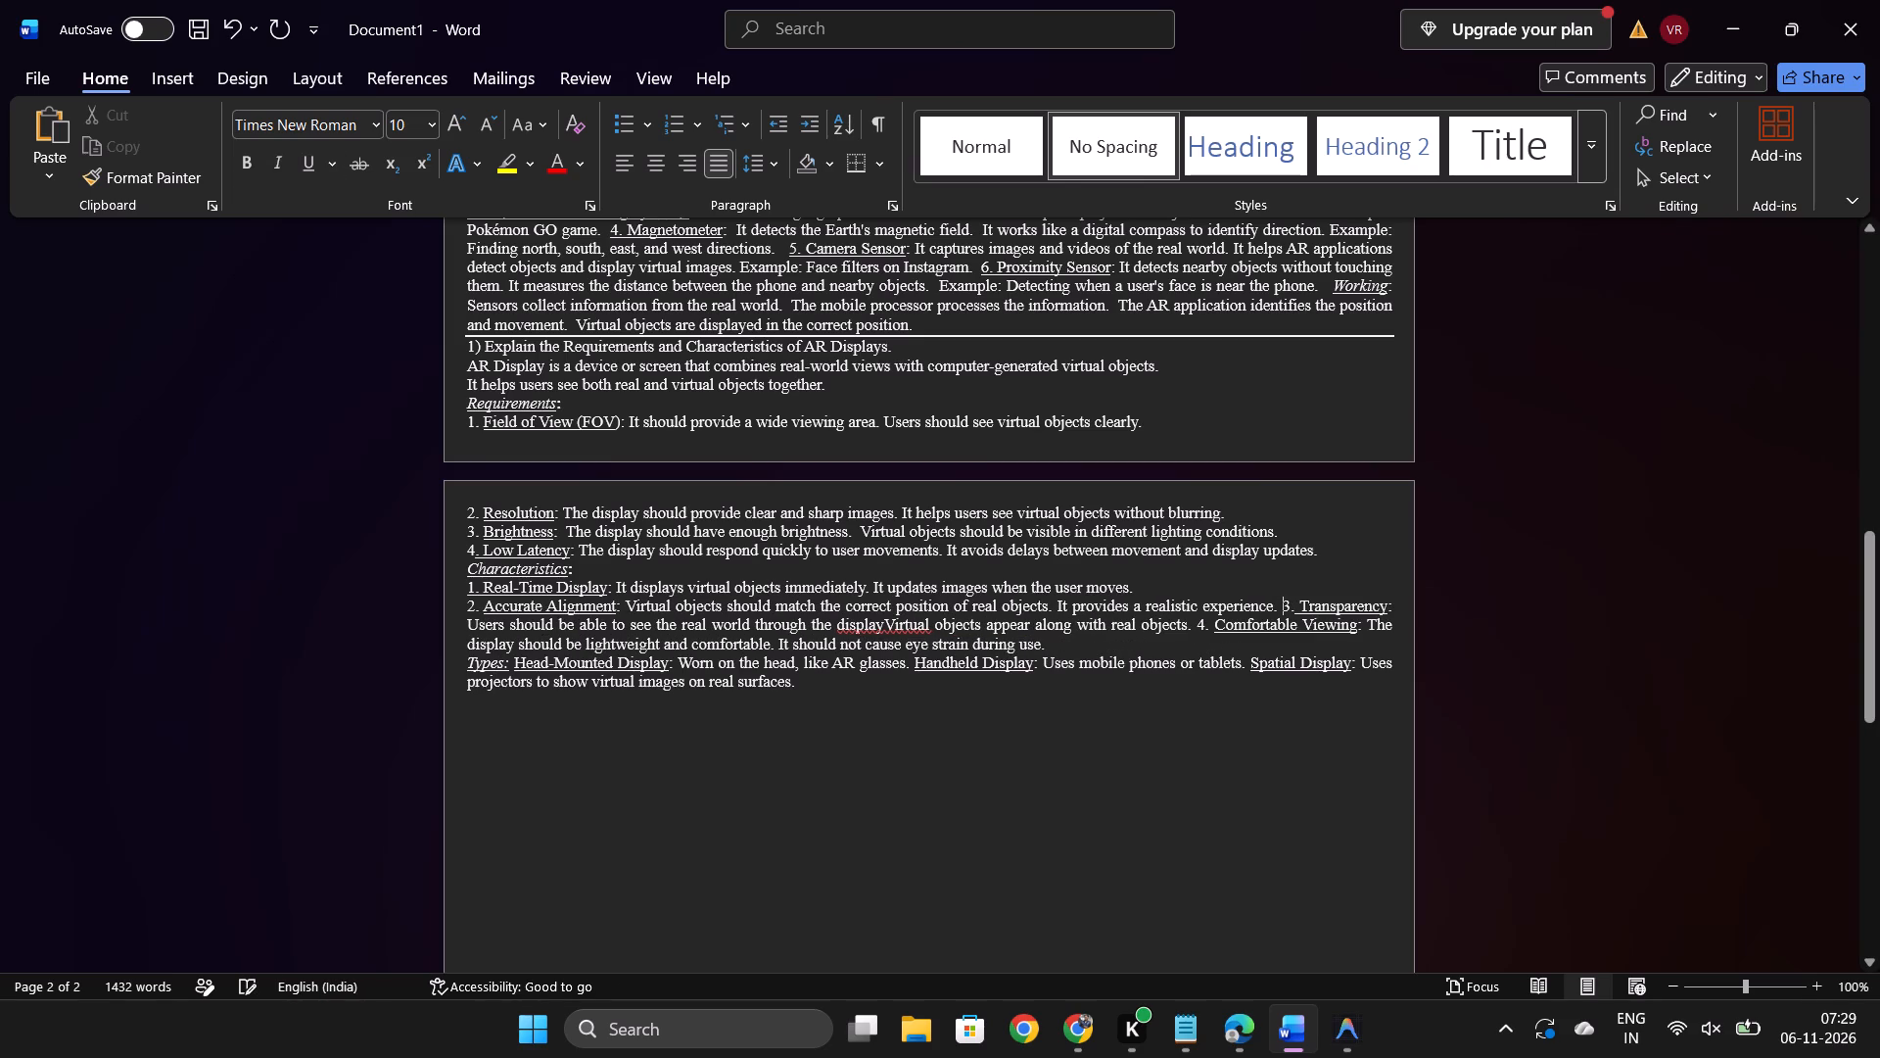
{"action": "left_click", "coordinate": [467, 605]}
{"action": "key", "text": "BackSpace"}
{"action": "key", "text": "space"}
{"action": "left_click", "coordinate": [465, 589]}
{"action": "key", "text": "BackSpace"}
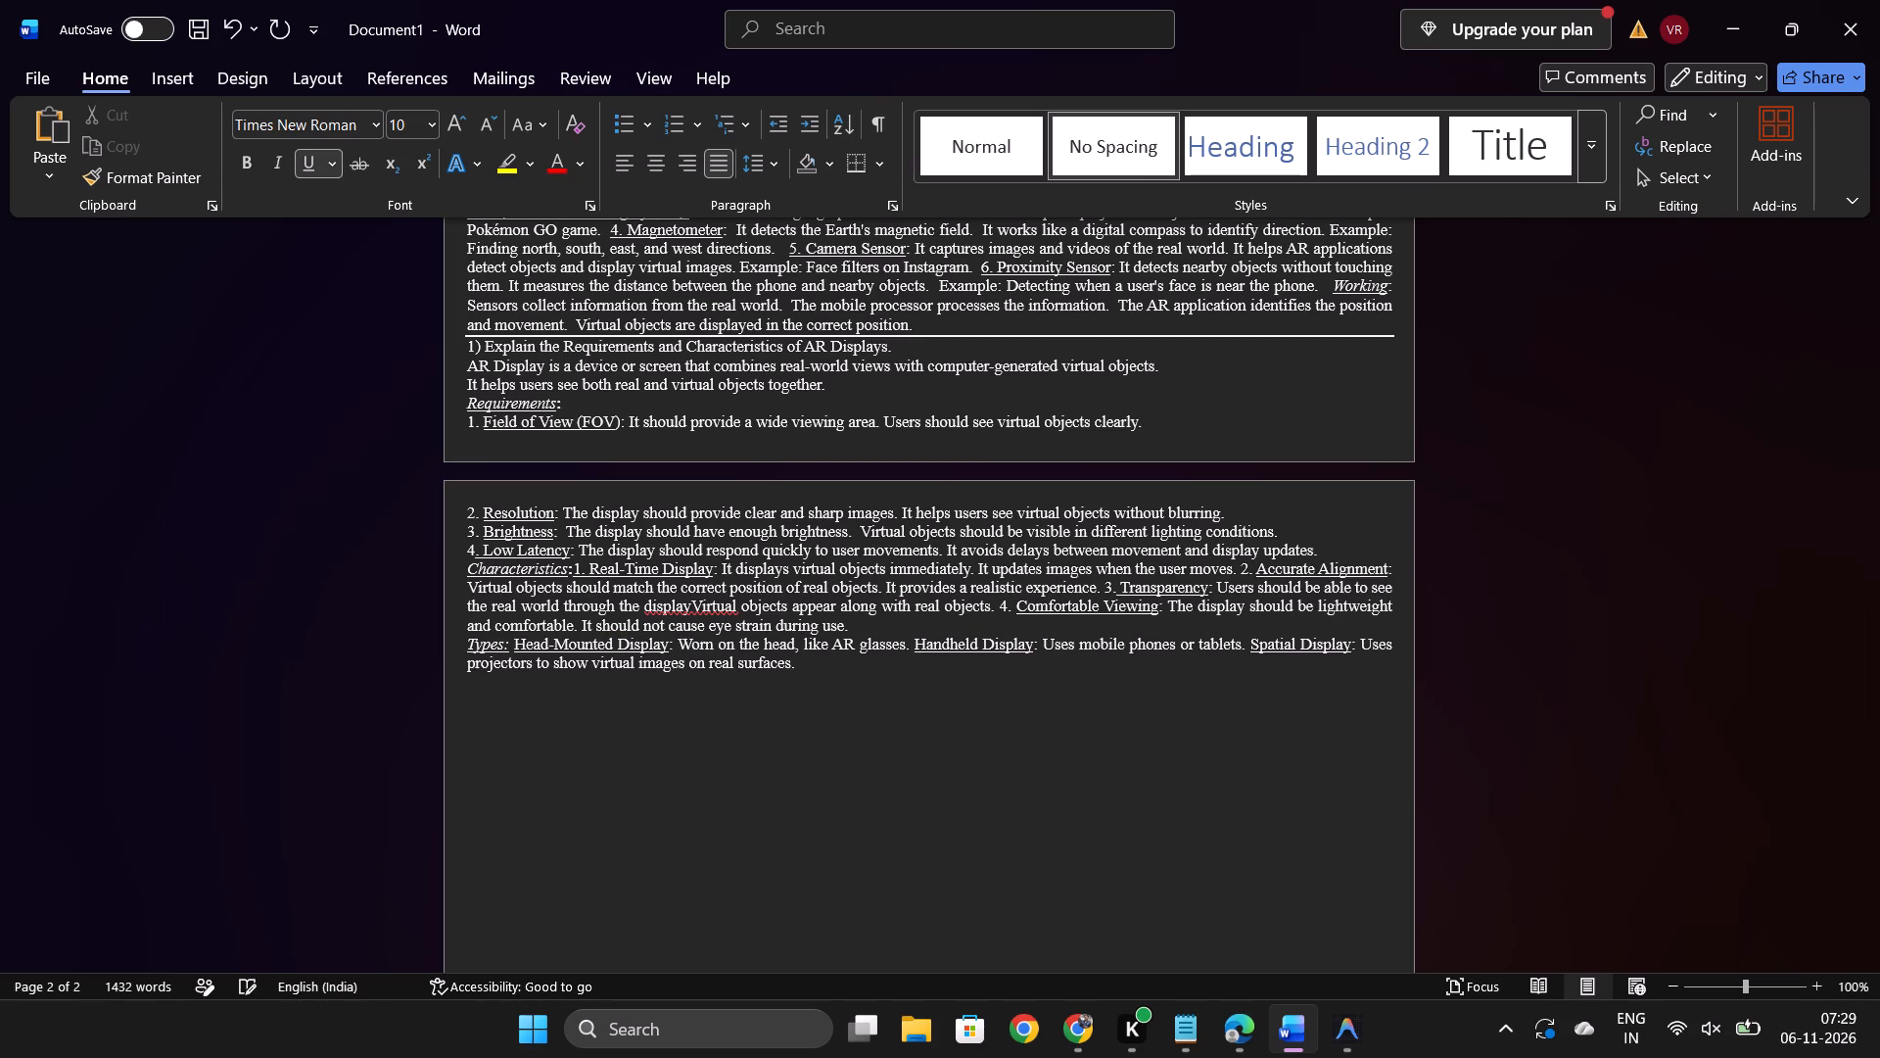
{"action": "key", "text": "space"}
Join the four numbered requirements into one run-on text following the Requirements heading, separated by spaces.
{"action": "left_click", "coordinate": [469, 549]}
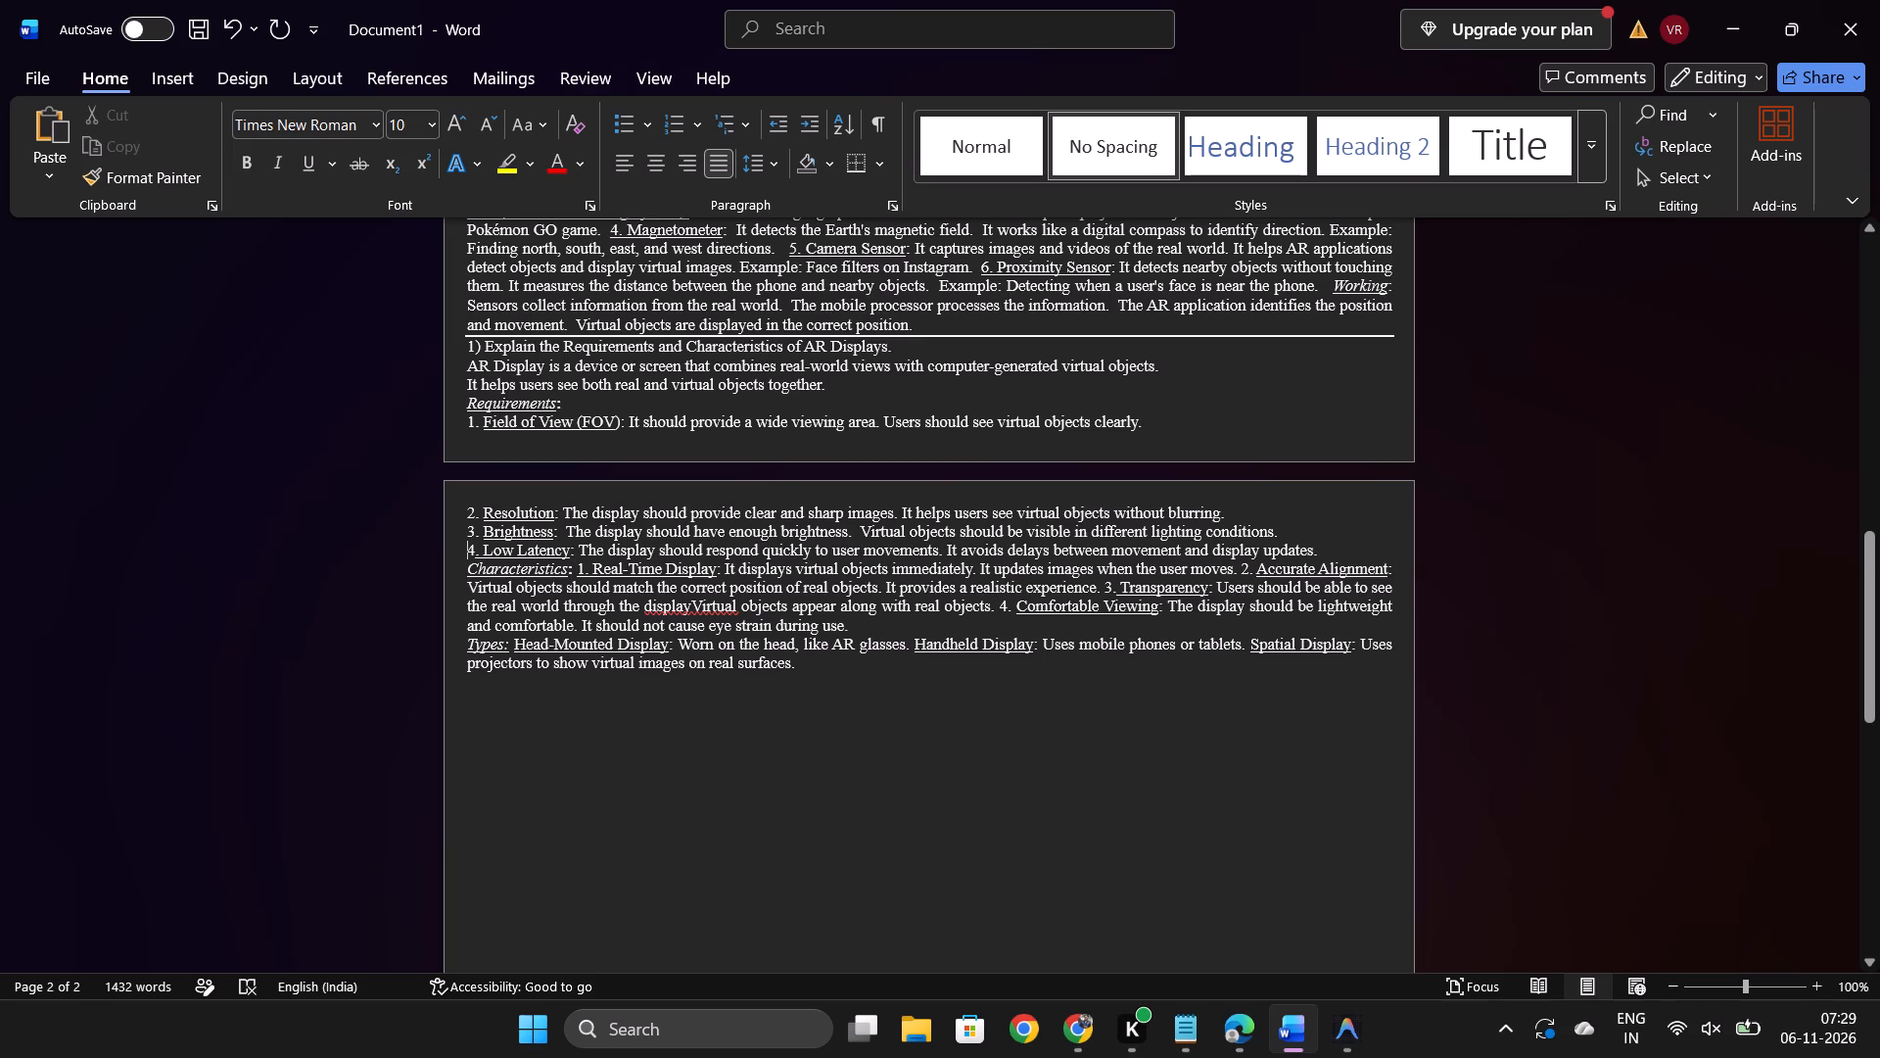
{"action": "key", "text": "BackSpace"}
{"action": "key", "text": "space"}
{"action": "left_click", "coordinate": [466, 535]}
{"action": "key", "text": "BackSpace"}
{"action": "key", "text": "space"}
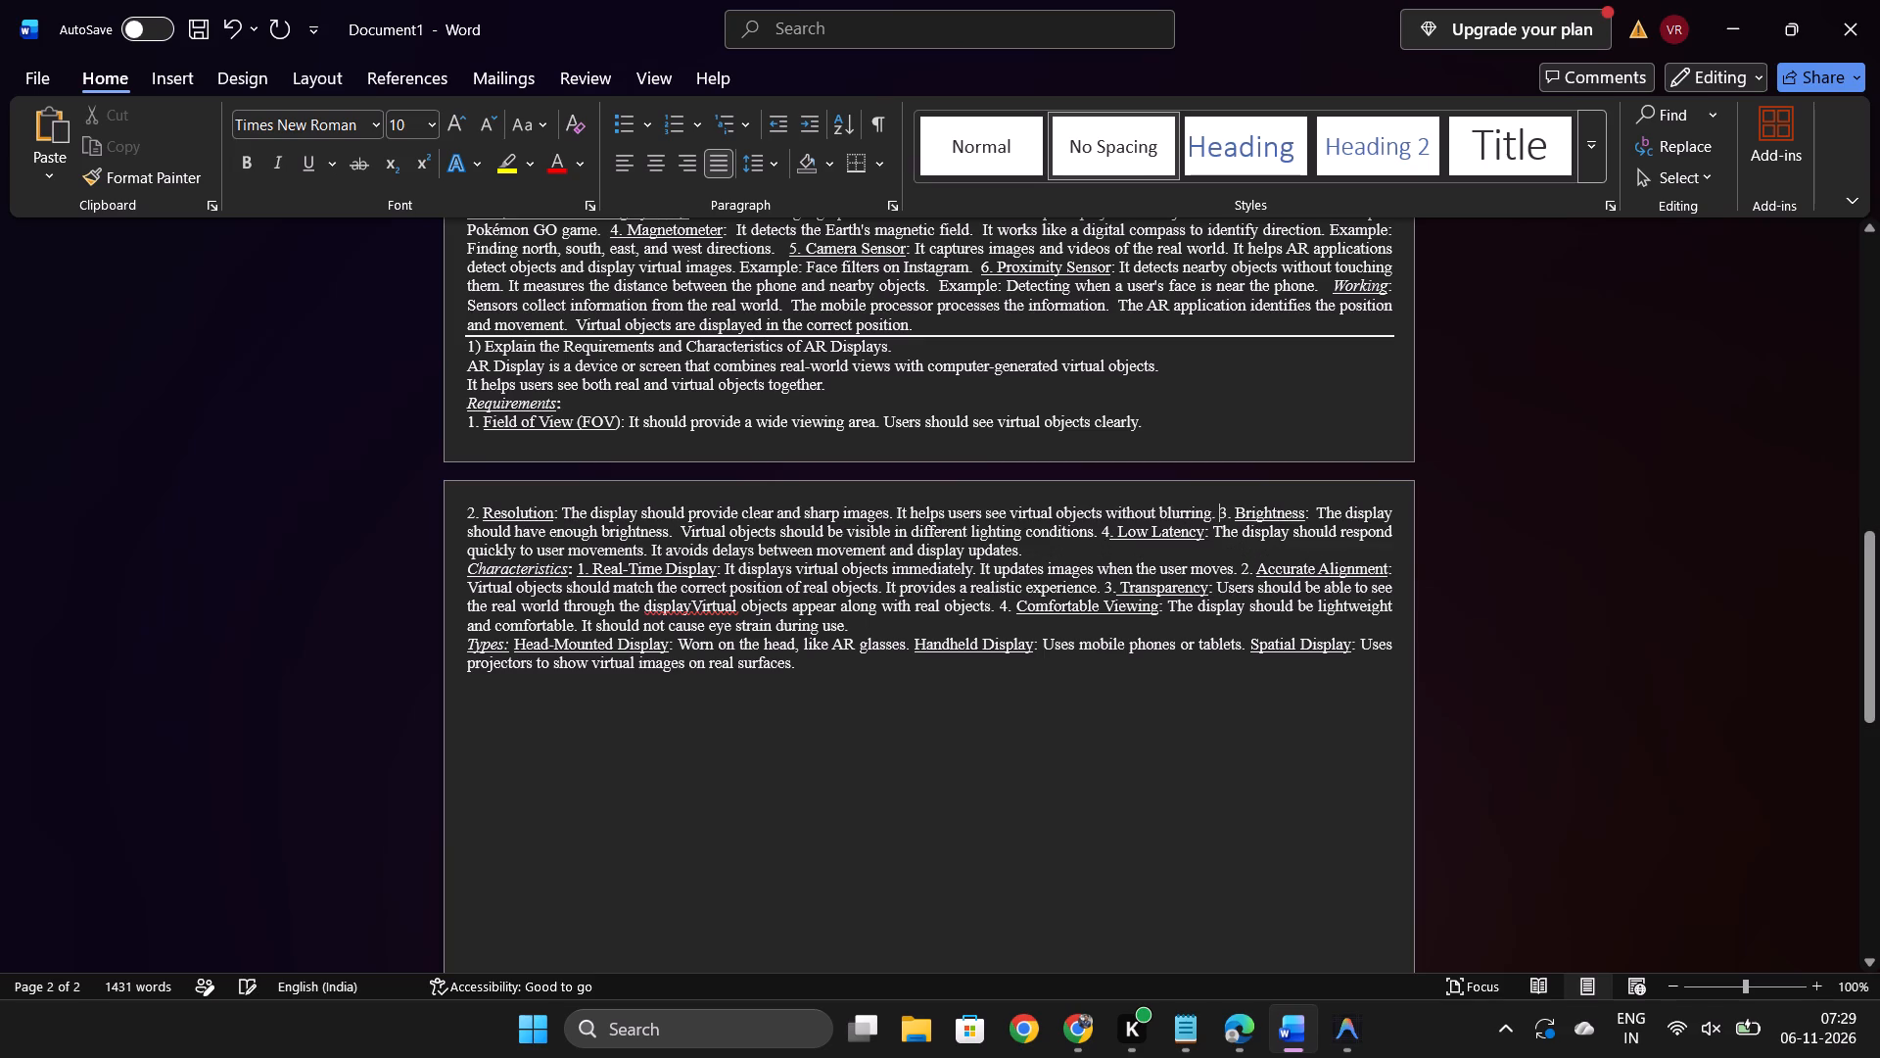
{"action": "left_click", "coordinate": [466, 510]}
{"action": "key", "text": "BackSpace"}
{"action": "key", "text": "space"}
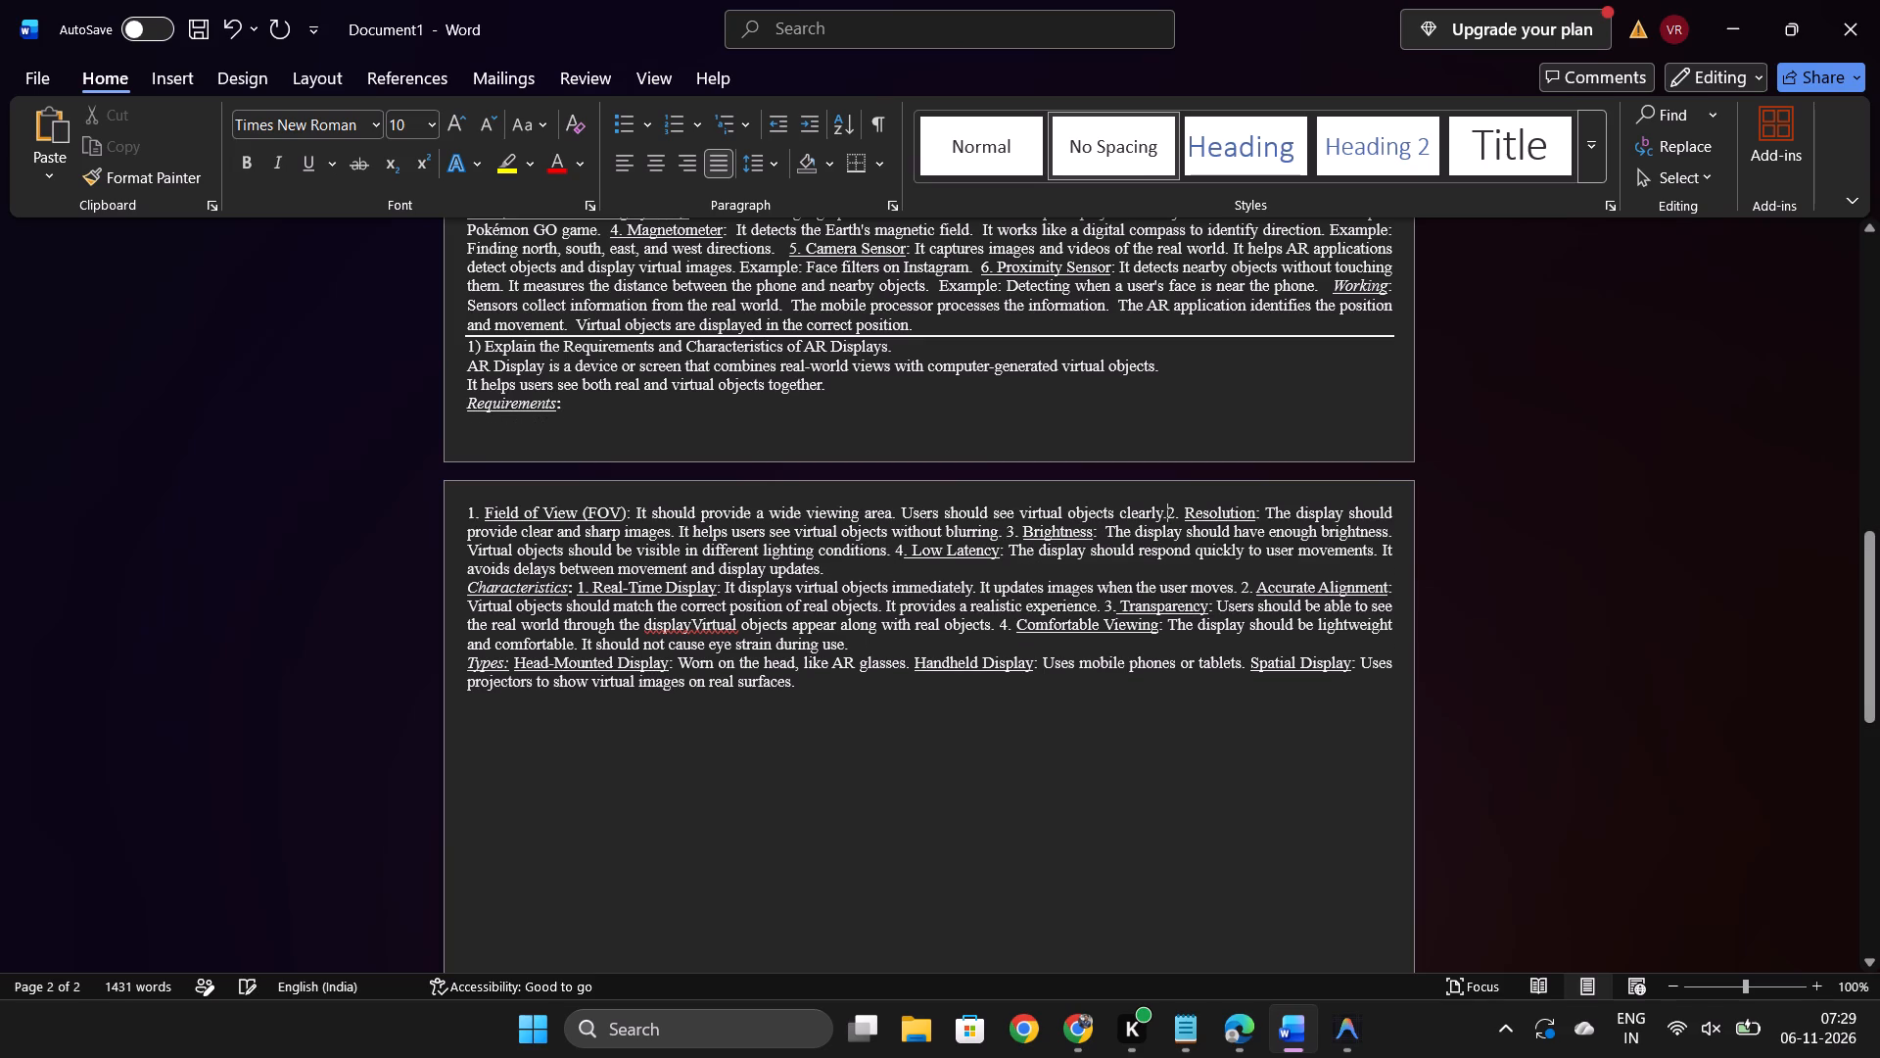
{"action": "left_click", "coordinate": [467, 506]}
{"action": "key", "text": "BackSpace"}
{"action": "key", "text": "space"}
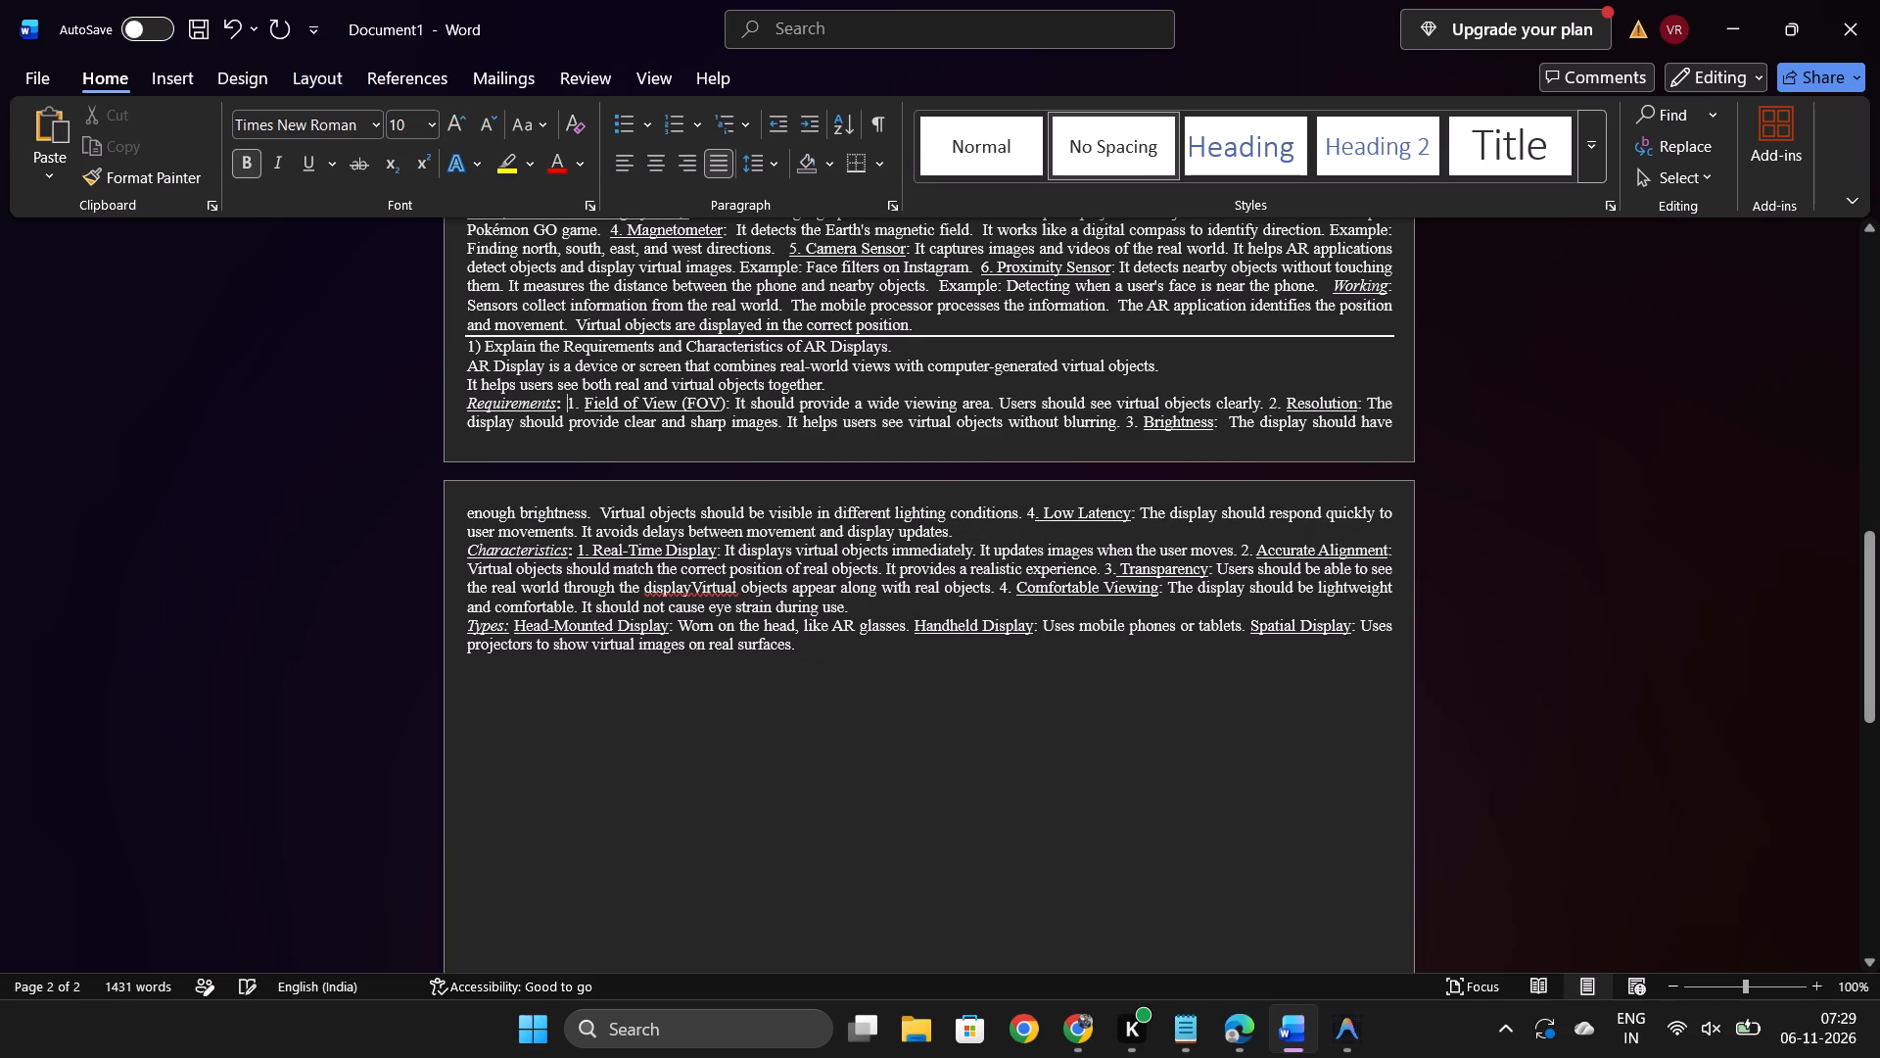
Merge the AR Display introduction's two sentences, the Requirements section and the Characteristics section into one continuous paragraph.
{"action": "left_click", "coordinate": [467, 383]}
{"action": "key", "text": "BackSpace"}
{"action": "key", "text": "space"}
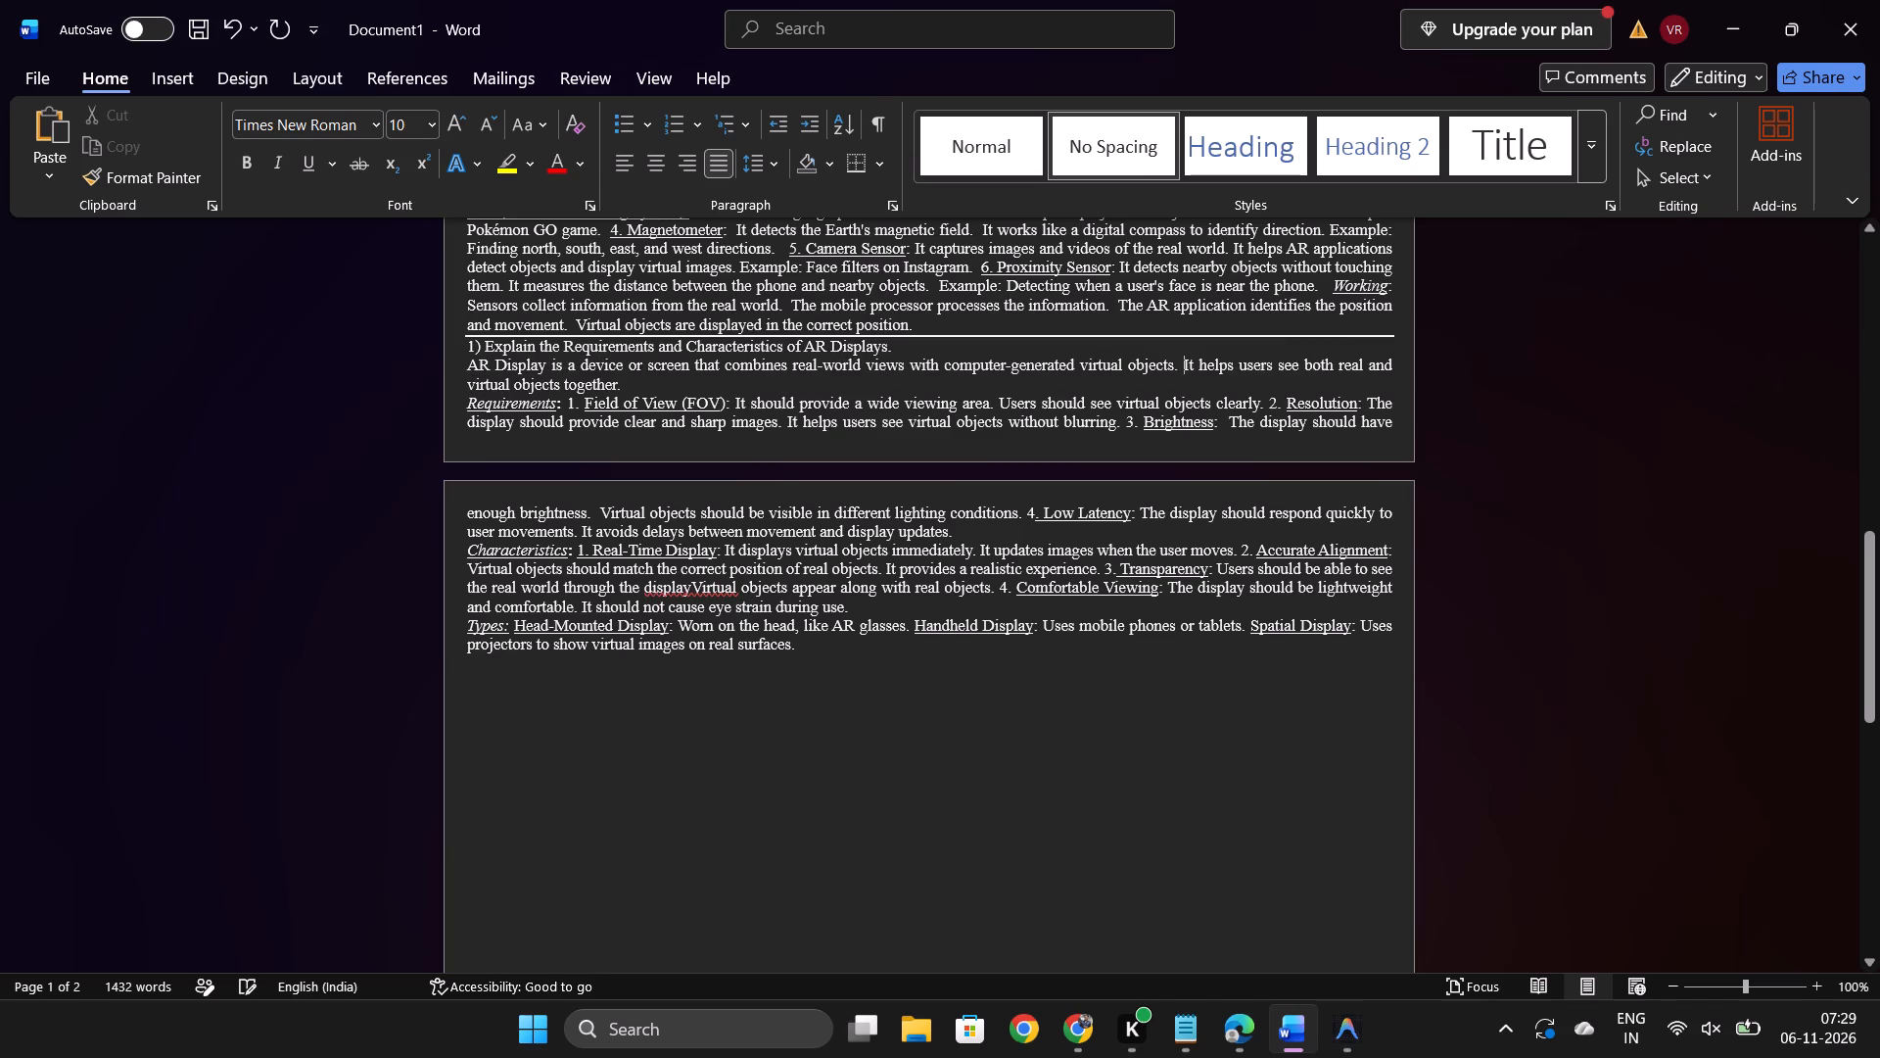
{"action": "left_click", "coordinate": [468, 403]}
{"action": "key", "text": "BackSpace"}
{"action": "key", "text": "space"}
{"action": "key", "text": "space"}
{"action": "key", "text": "space"}
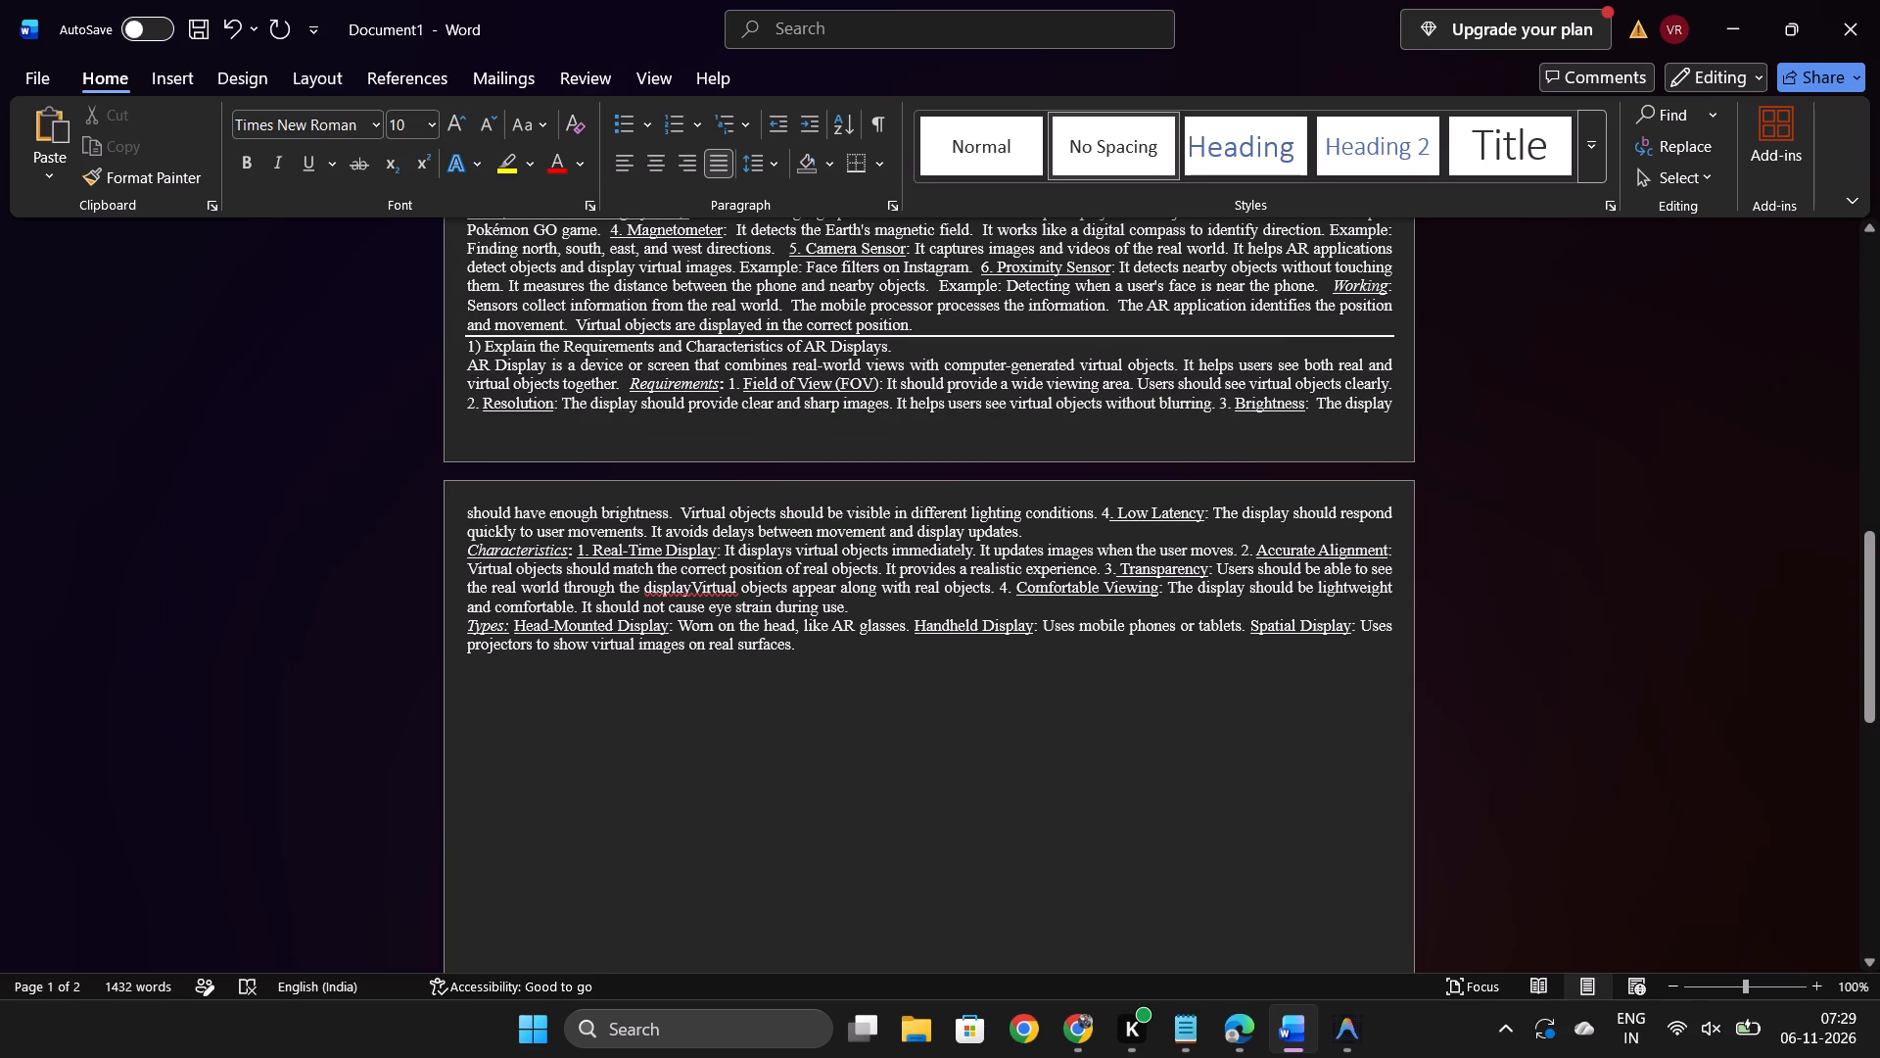
{"action": "left_click", "coordinate": [465, 550]}
{"action": "key", "text": "BackSpace"}
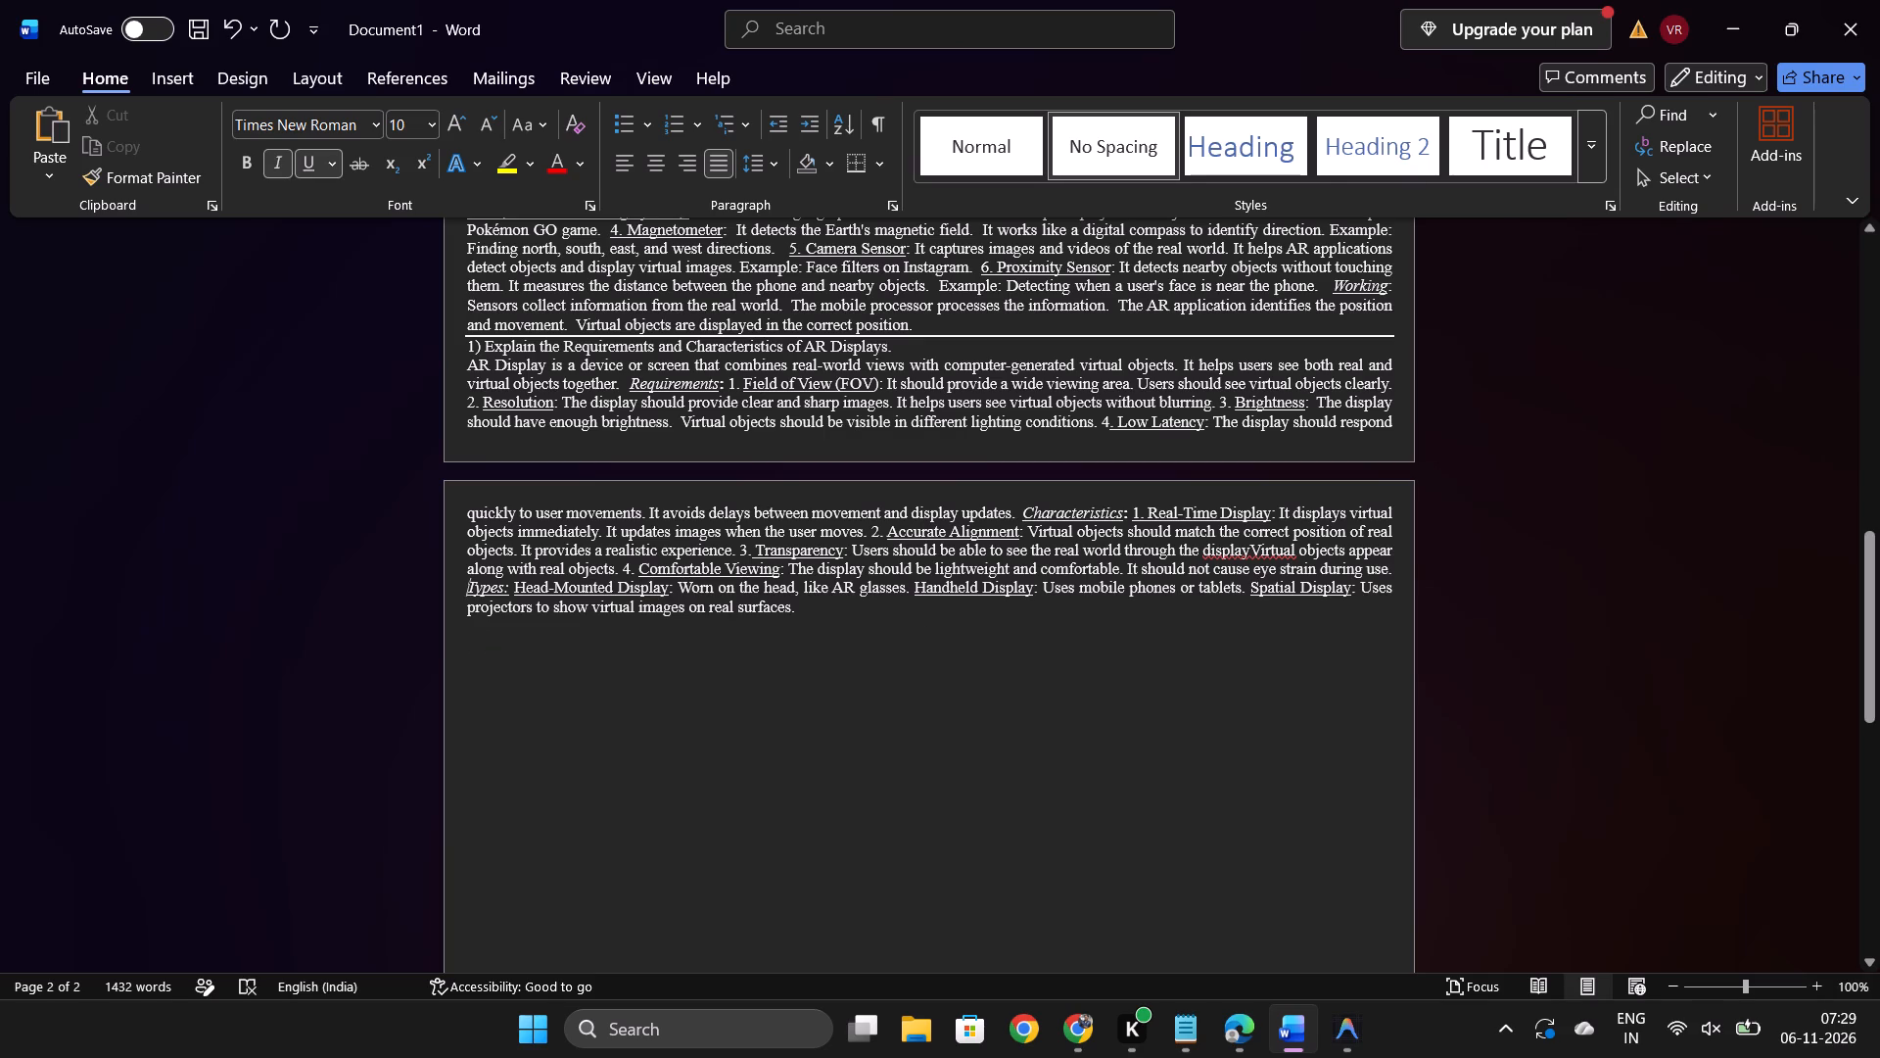
Insert a horizontal divider line below the end of the AR Displays answer.
{"action": "left_click", "coordinate": [803, 640]}
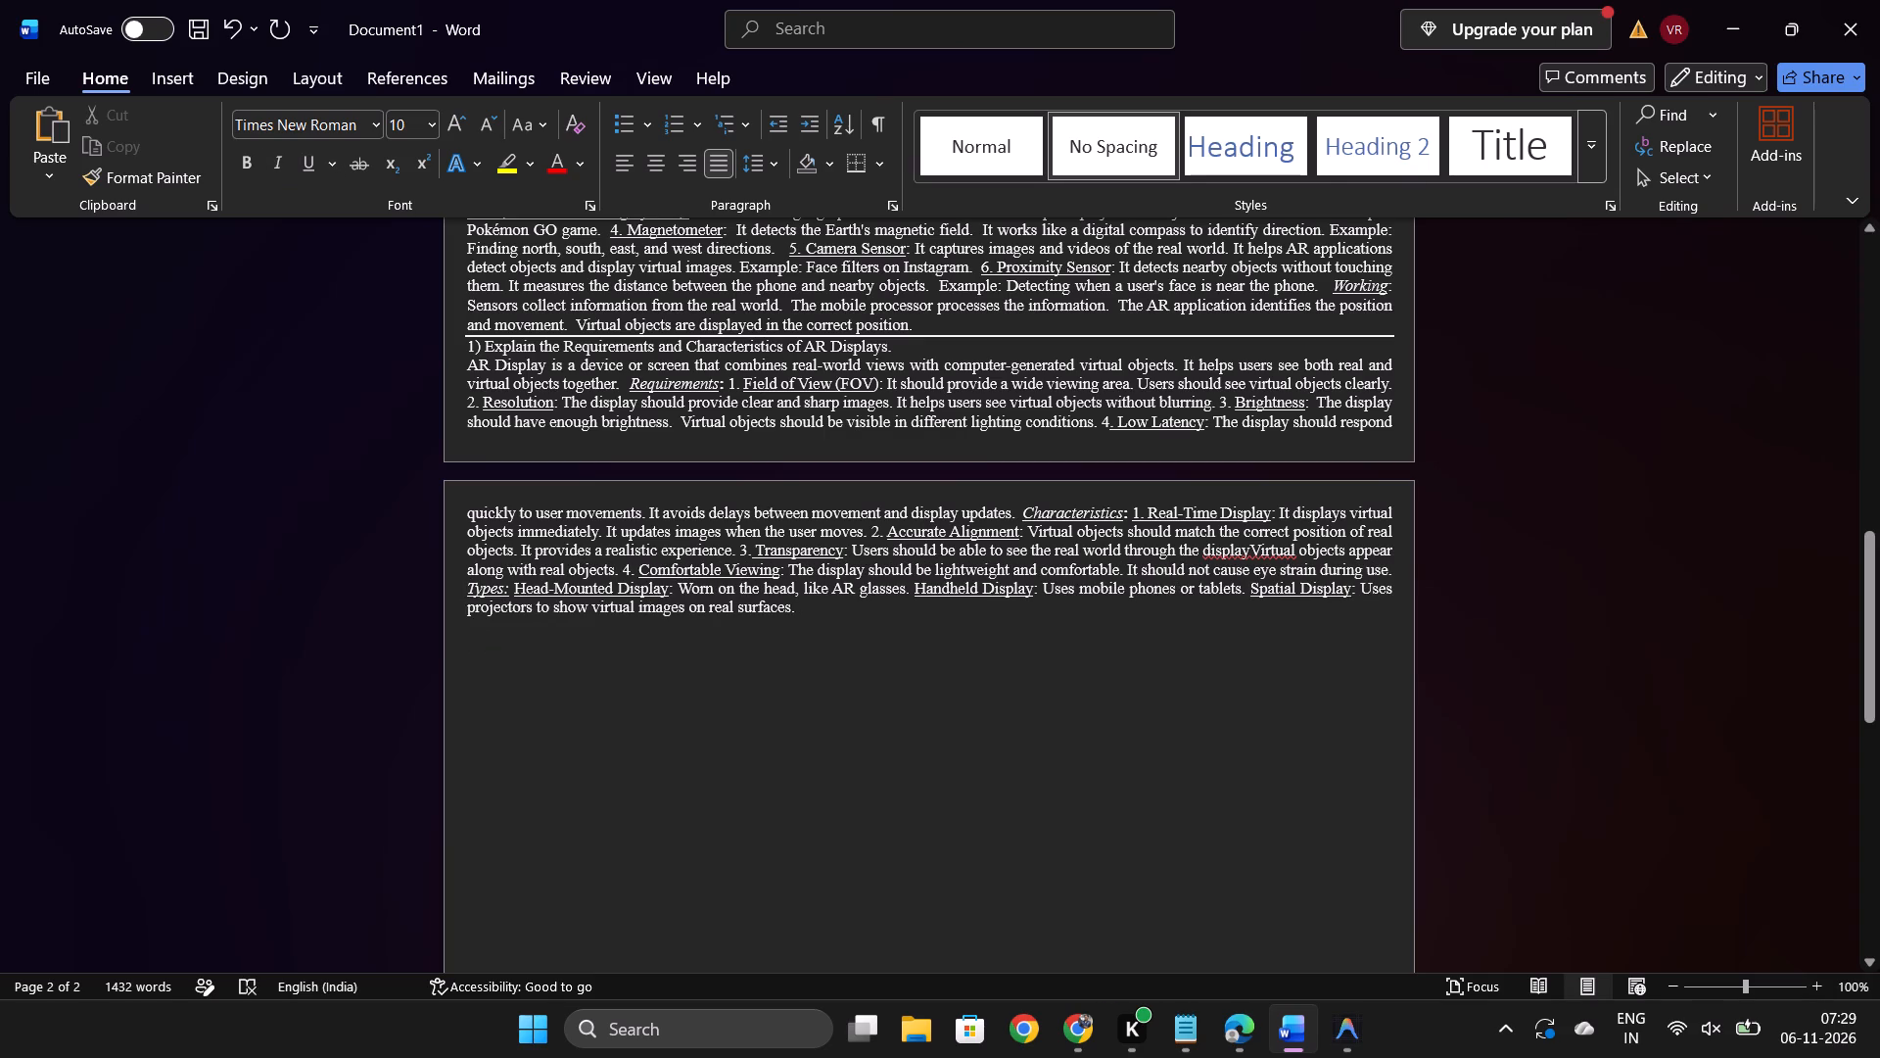
{"action": "key", "text": "shift+underscore"}
{"action": "key", "text": "shift+underscore"}
{"action": "key", "text": "shift+underscore"}
{"action": "key", "text": "shift+underscore"}
{"action": "key", "text": "shift+underscore"}
{"action": "key", "text": "Return"}
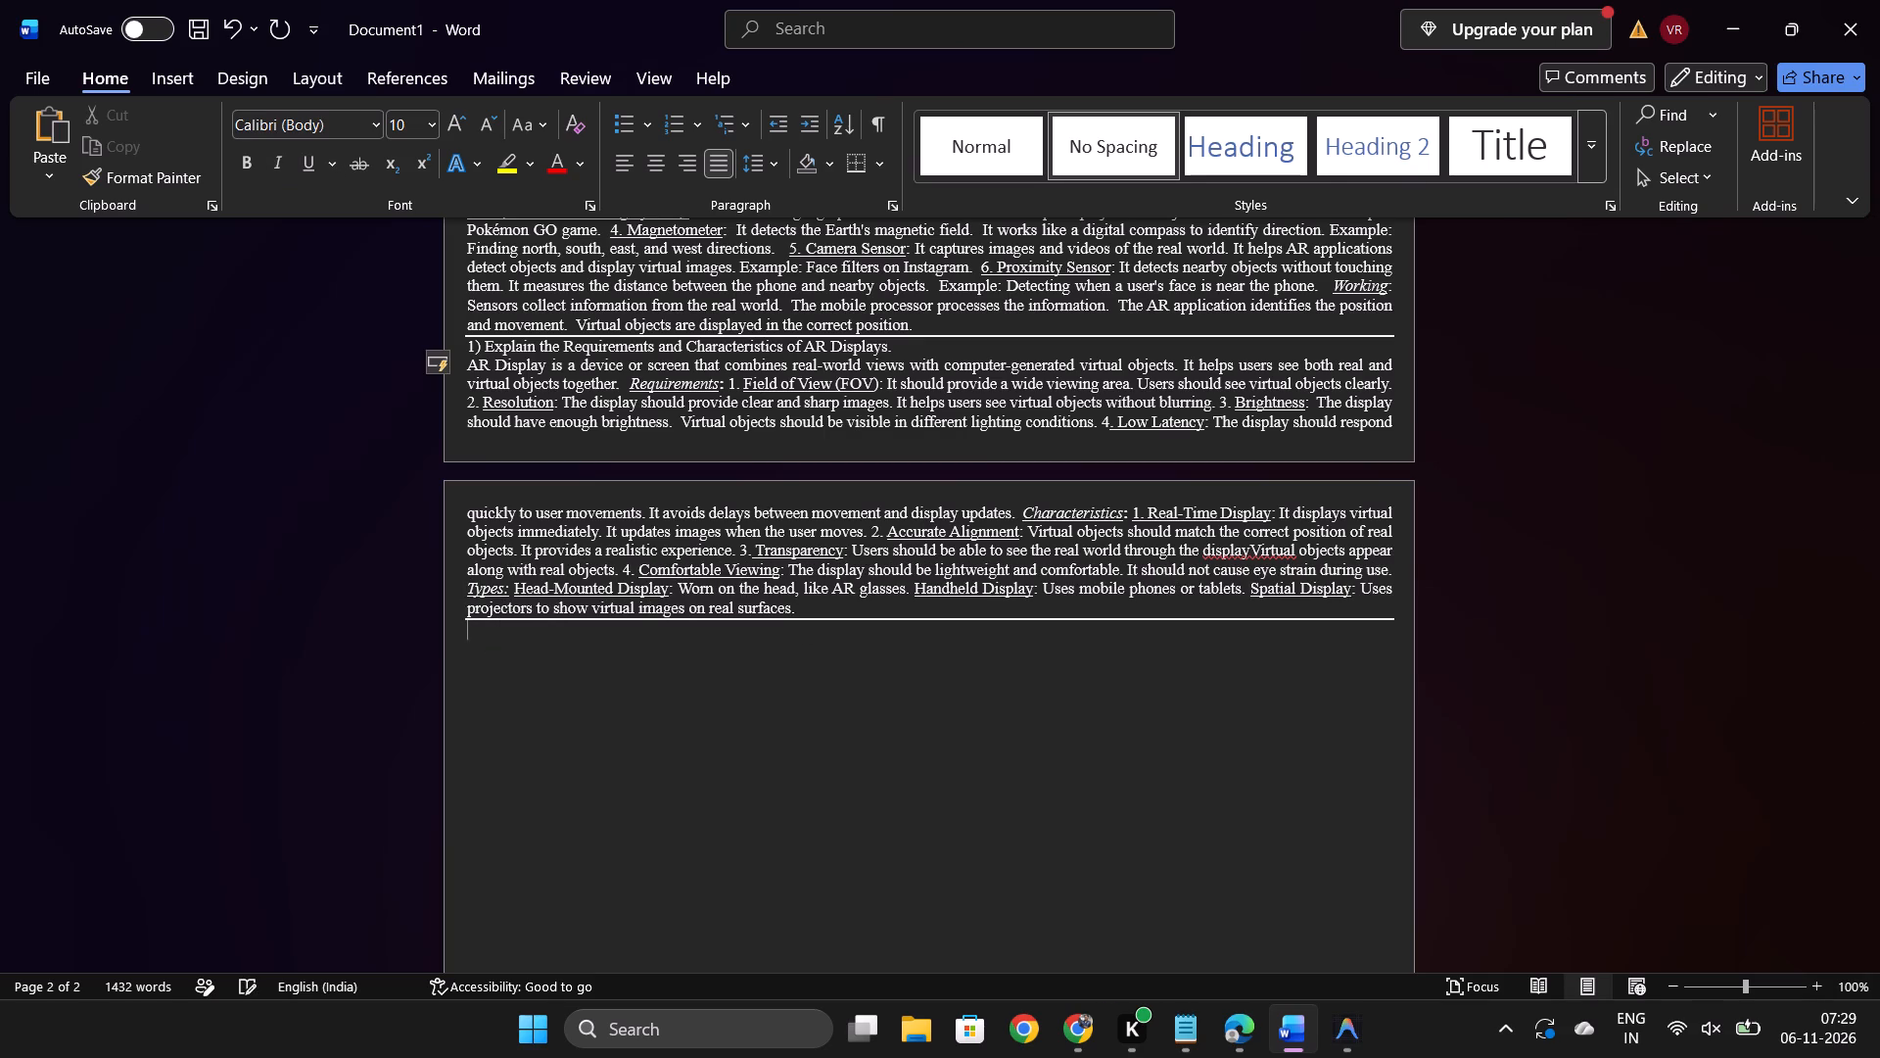
{"action": "scroll", "coordinate": [674, 717], "scroll_direction": "up", "scroll_amount": 5}
{"action": "scroll", "coordinate": [673, 735], "scroll_direction": "down", "scroll_amount": 5}
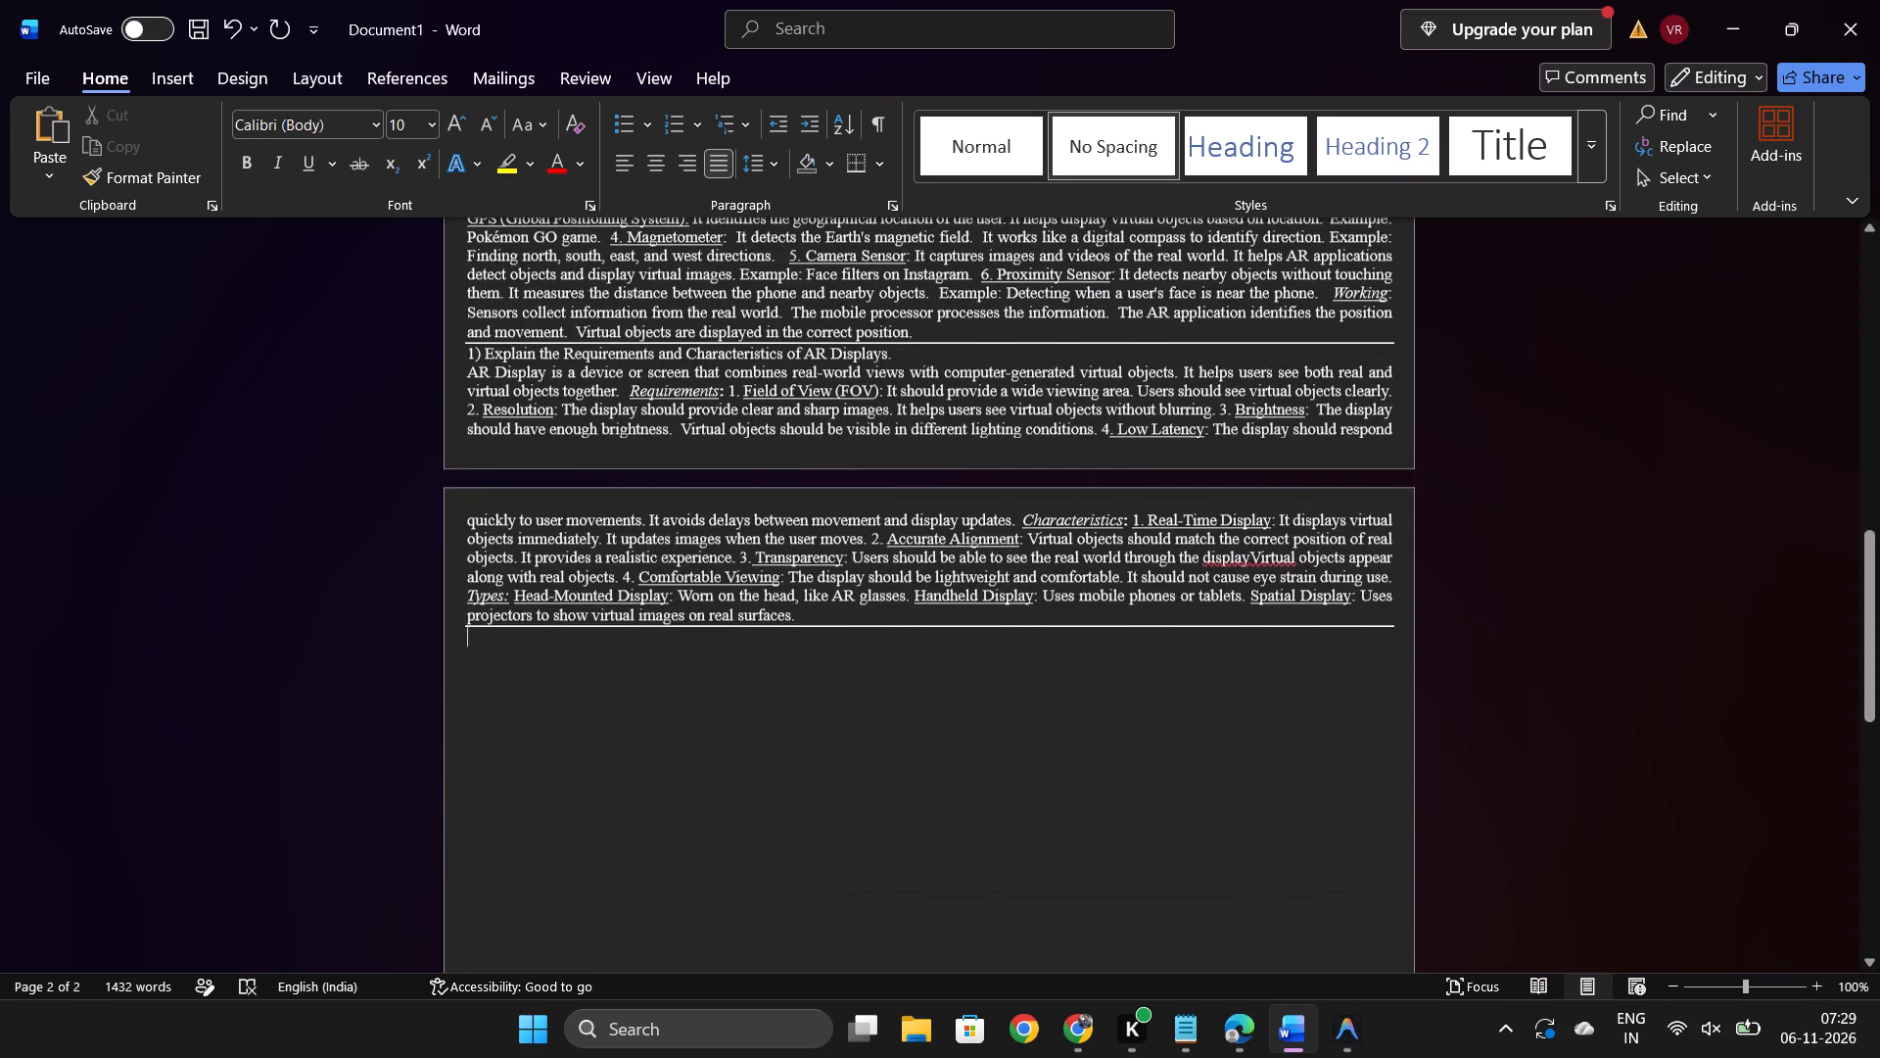
{"action": "scroll", "coordinate": [672, 746], "scroll_direction": "down", "scroll_amount": 12}
{"action": "scroll", "coordinate": [672, 754], "scroll_direction": "up", "scroll_amount": 15}
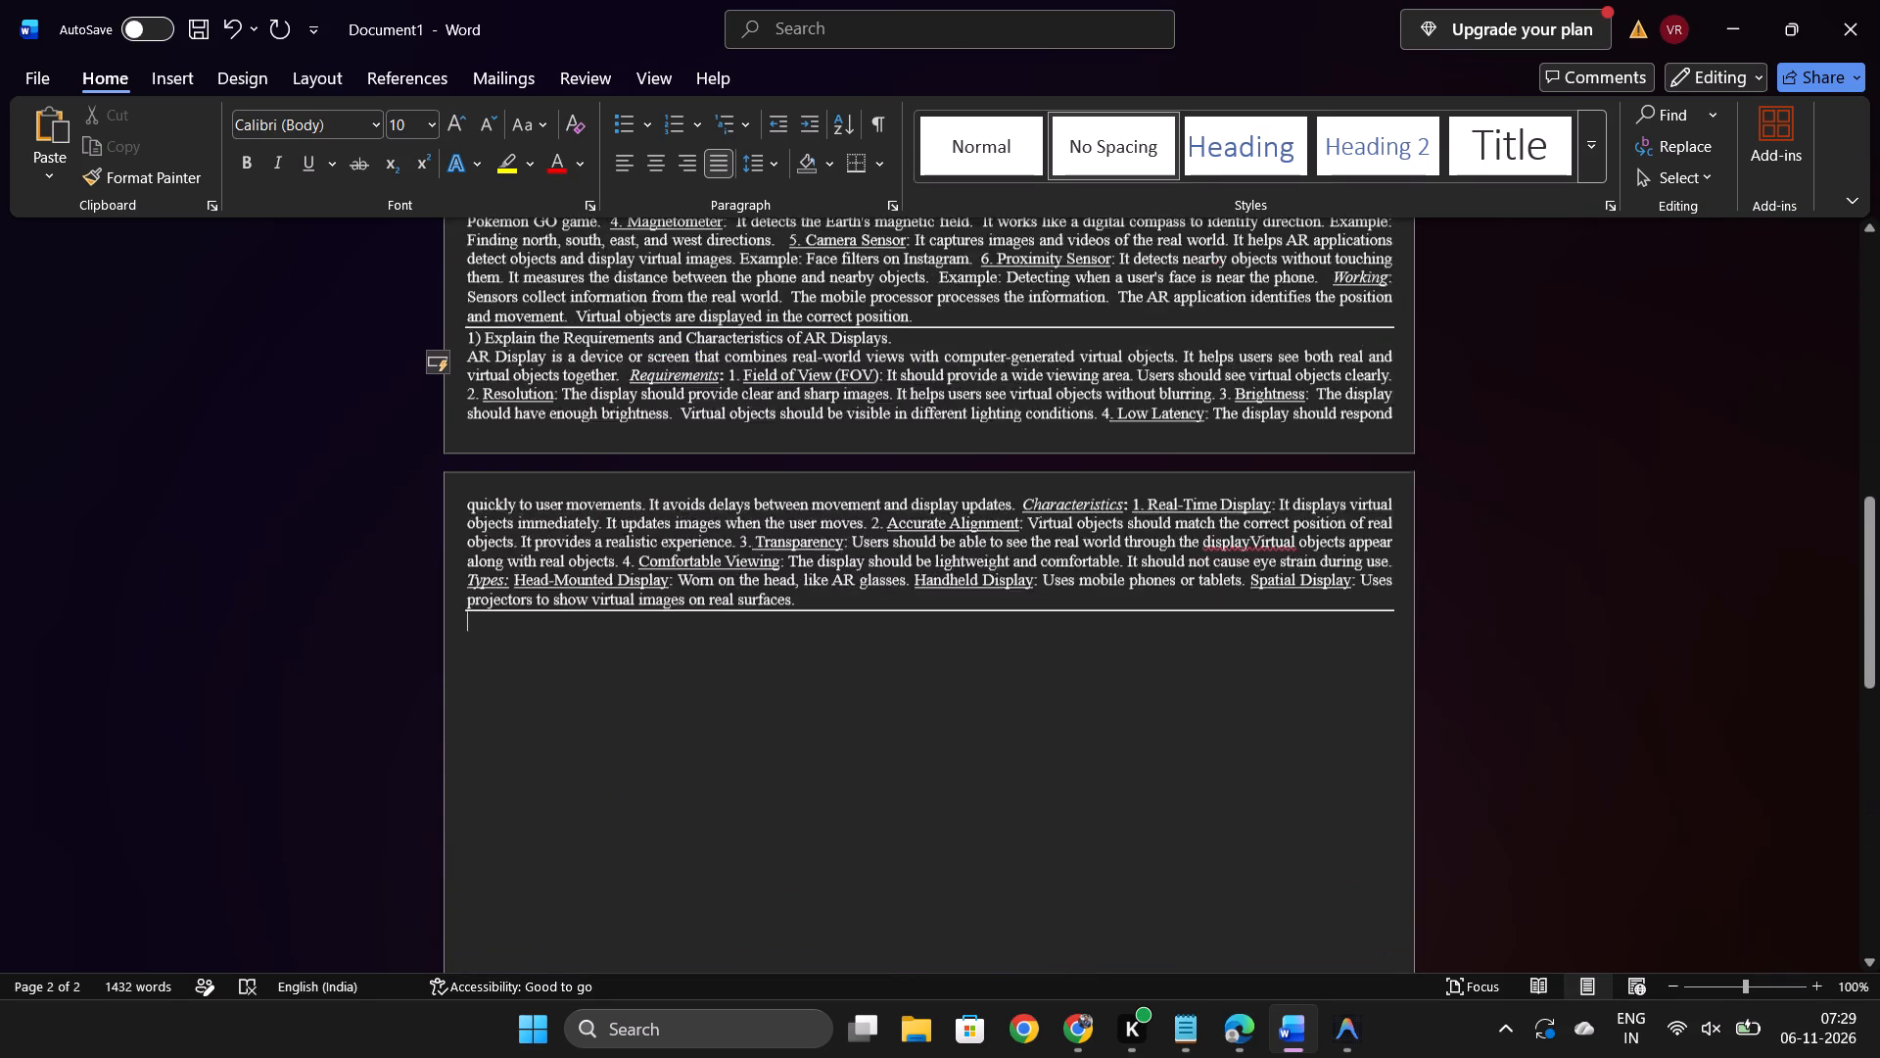
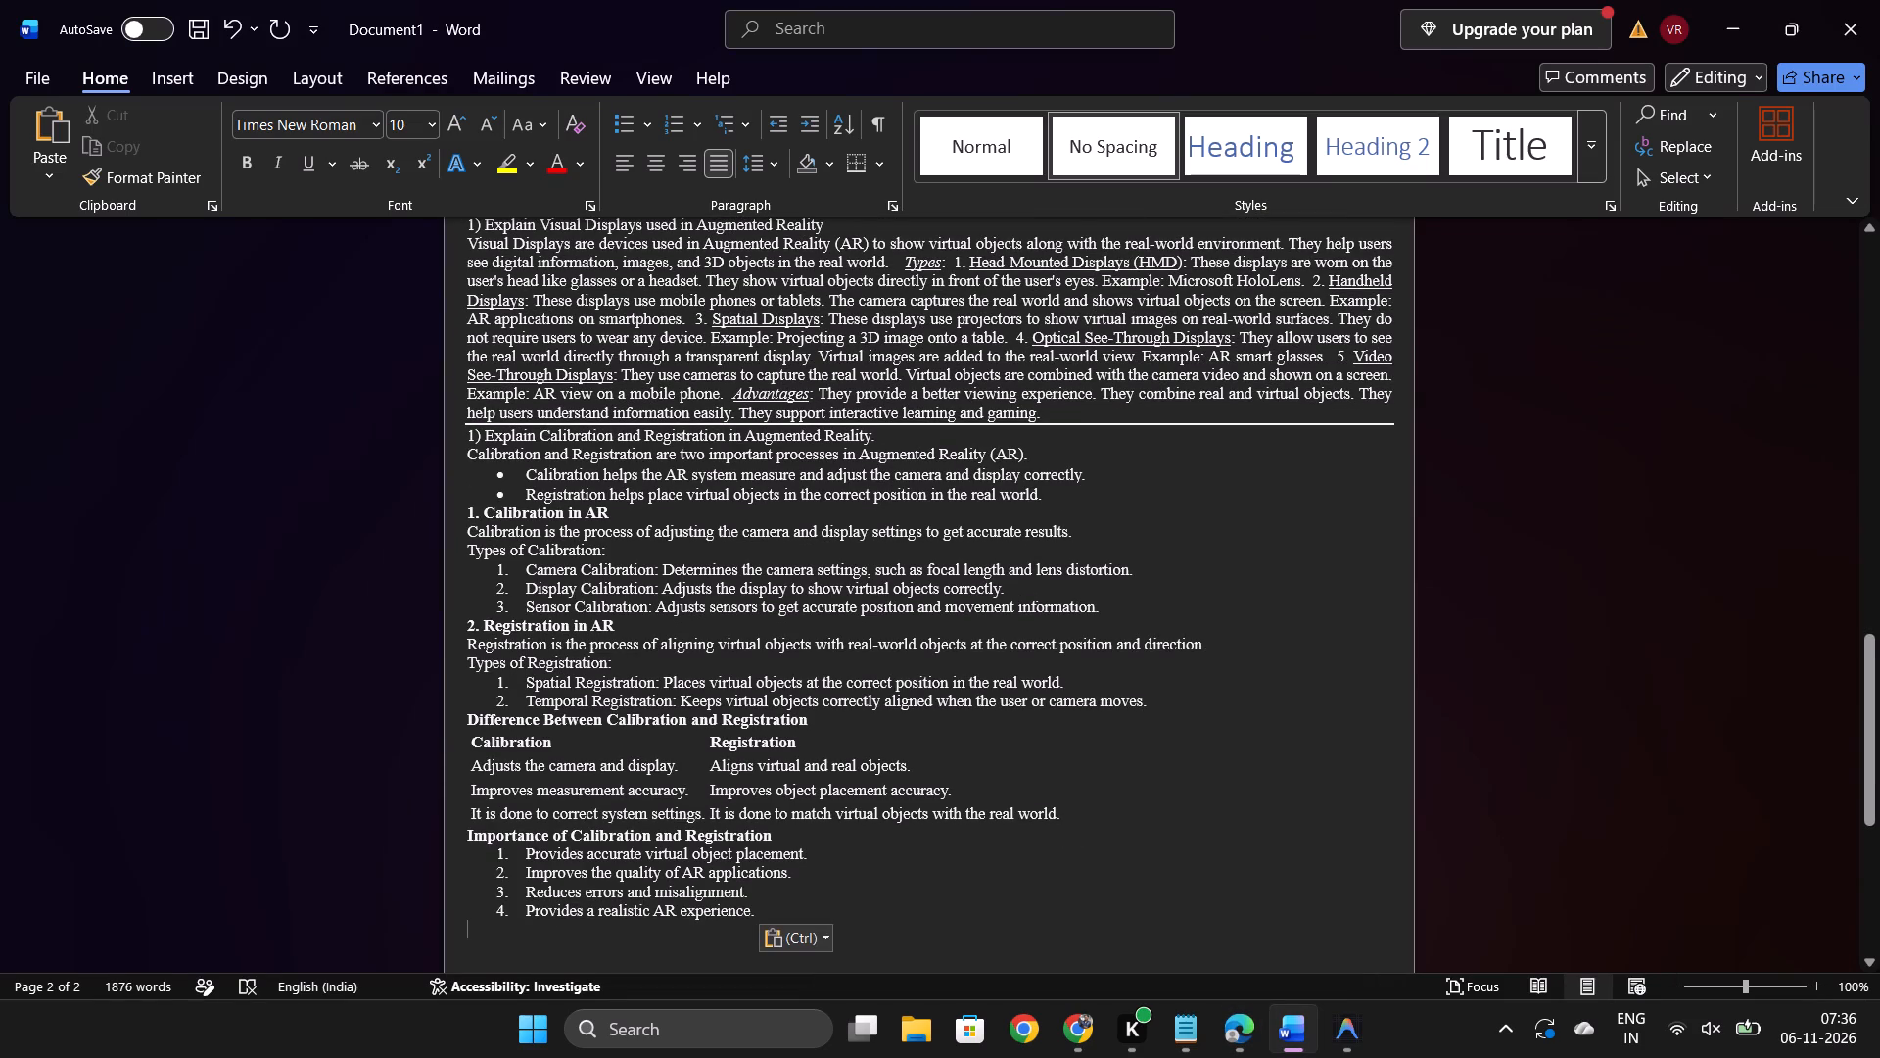
Remove all bold formatting from the pasted Calibration and Registration answer.
{"action": "left_click_drag", "start_coordinate": [552, 950], "coordinate": [458, 452]}
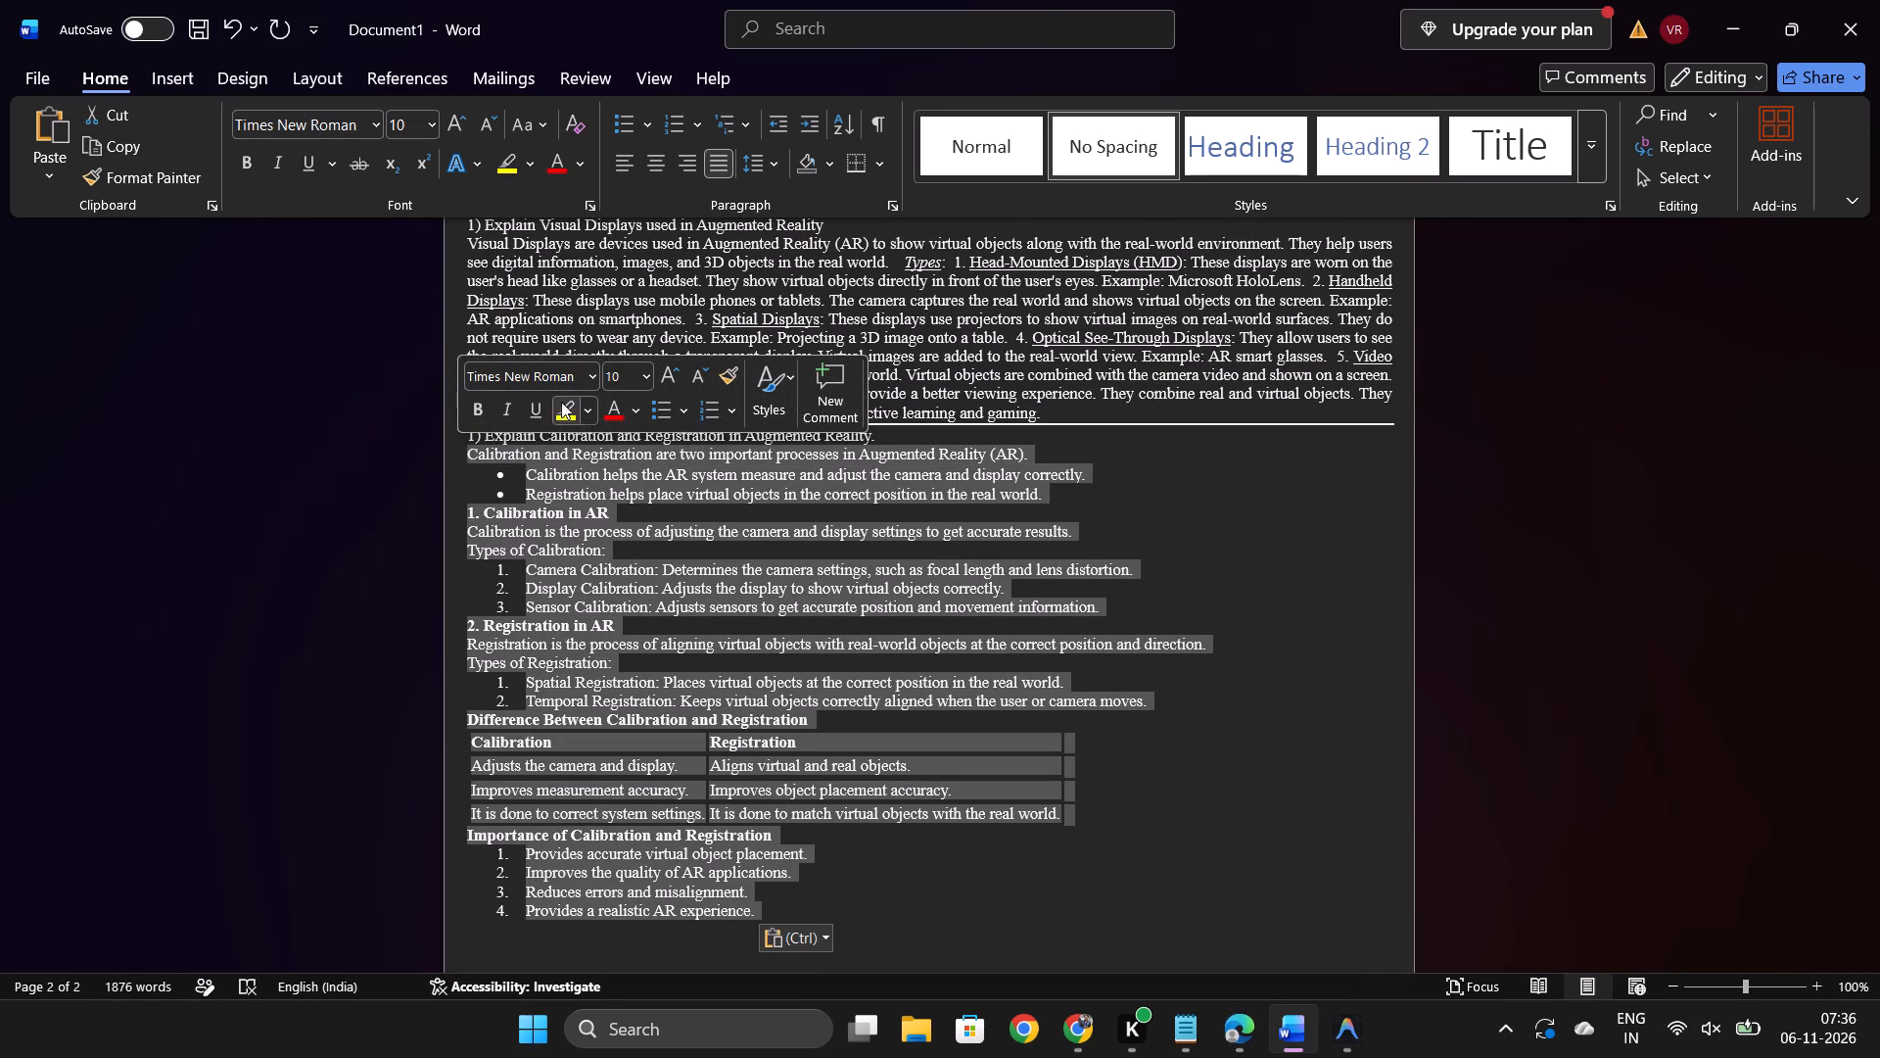
{"action": "double_click", "coordinate": [473, 411]}
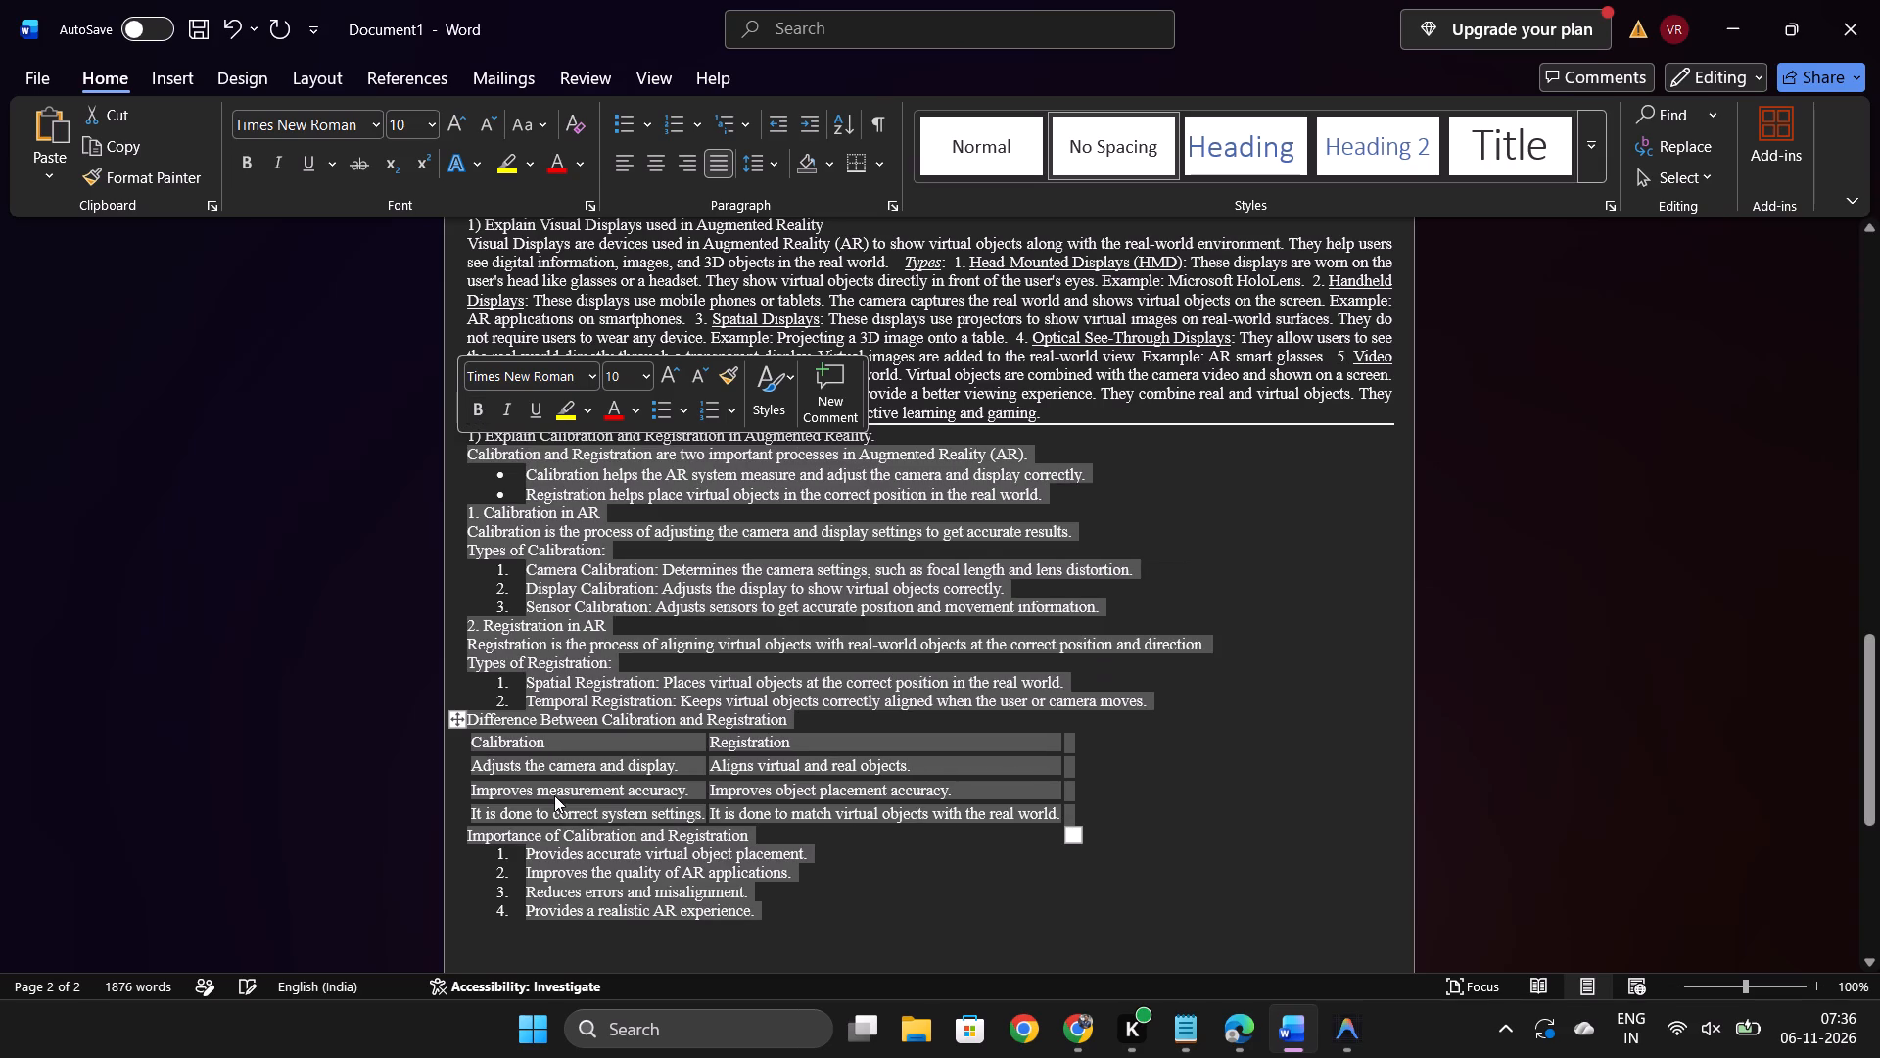
Delete the table comparing Calibration and Registration.
{"action": "left_click", "coordinate": [1080, 830]}
{"action": "left_click", "coordinate": [1071, 837]}
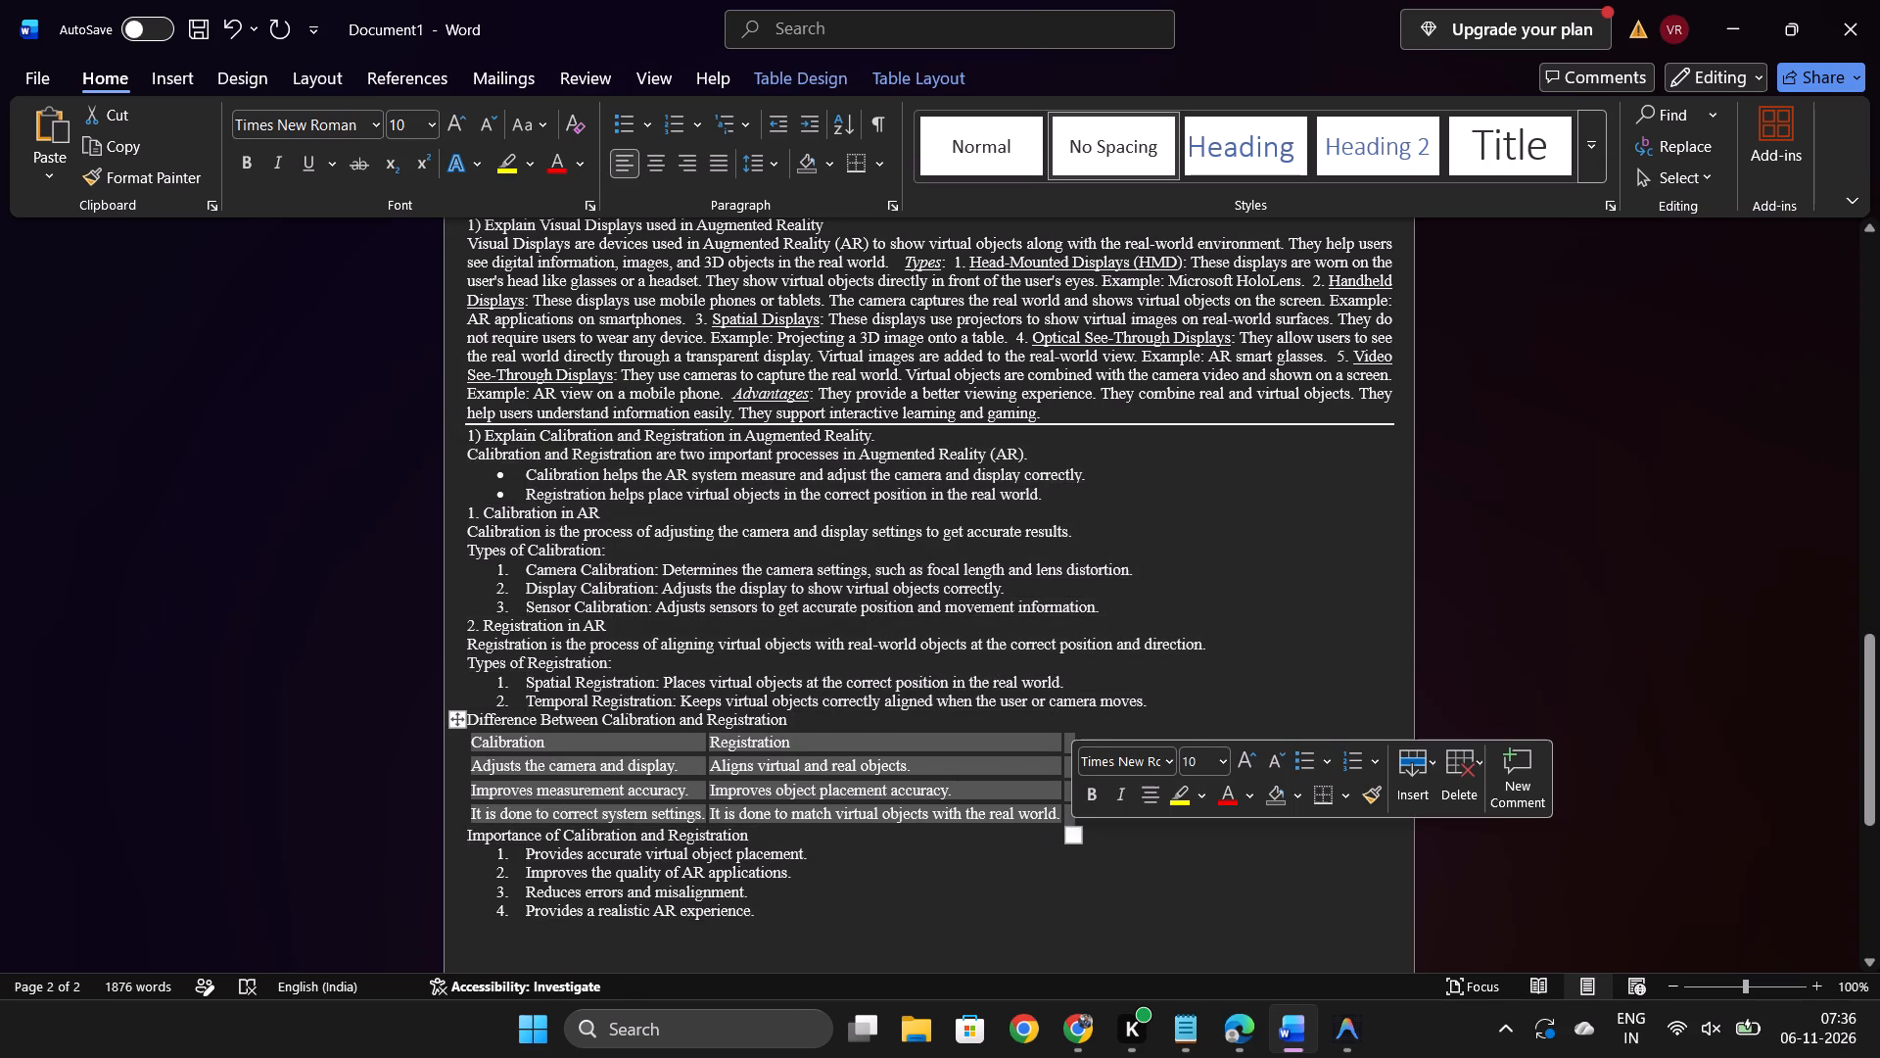
{"action": "key", "text": "BackSpace"}
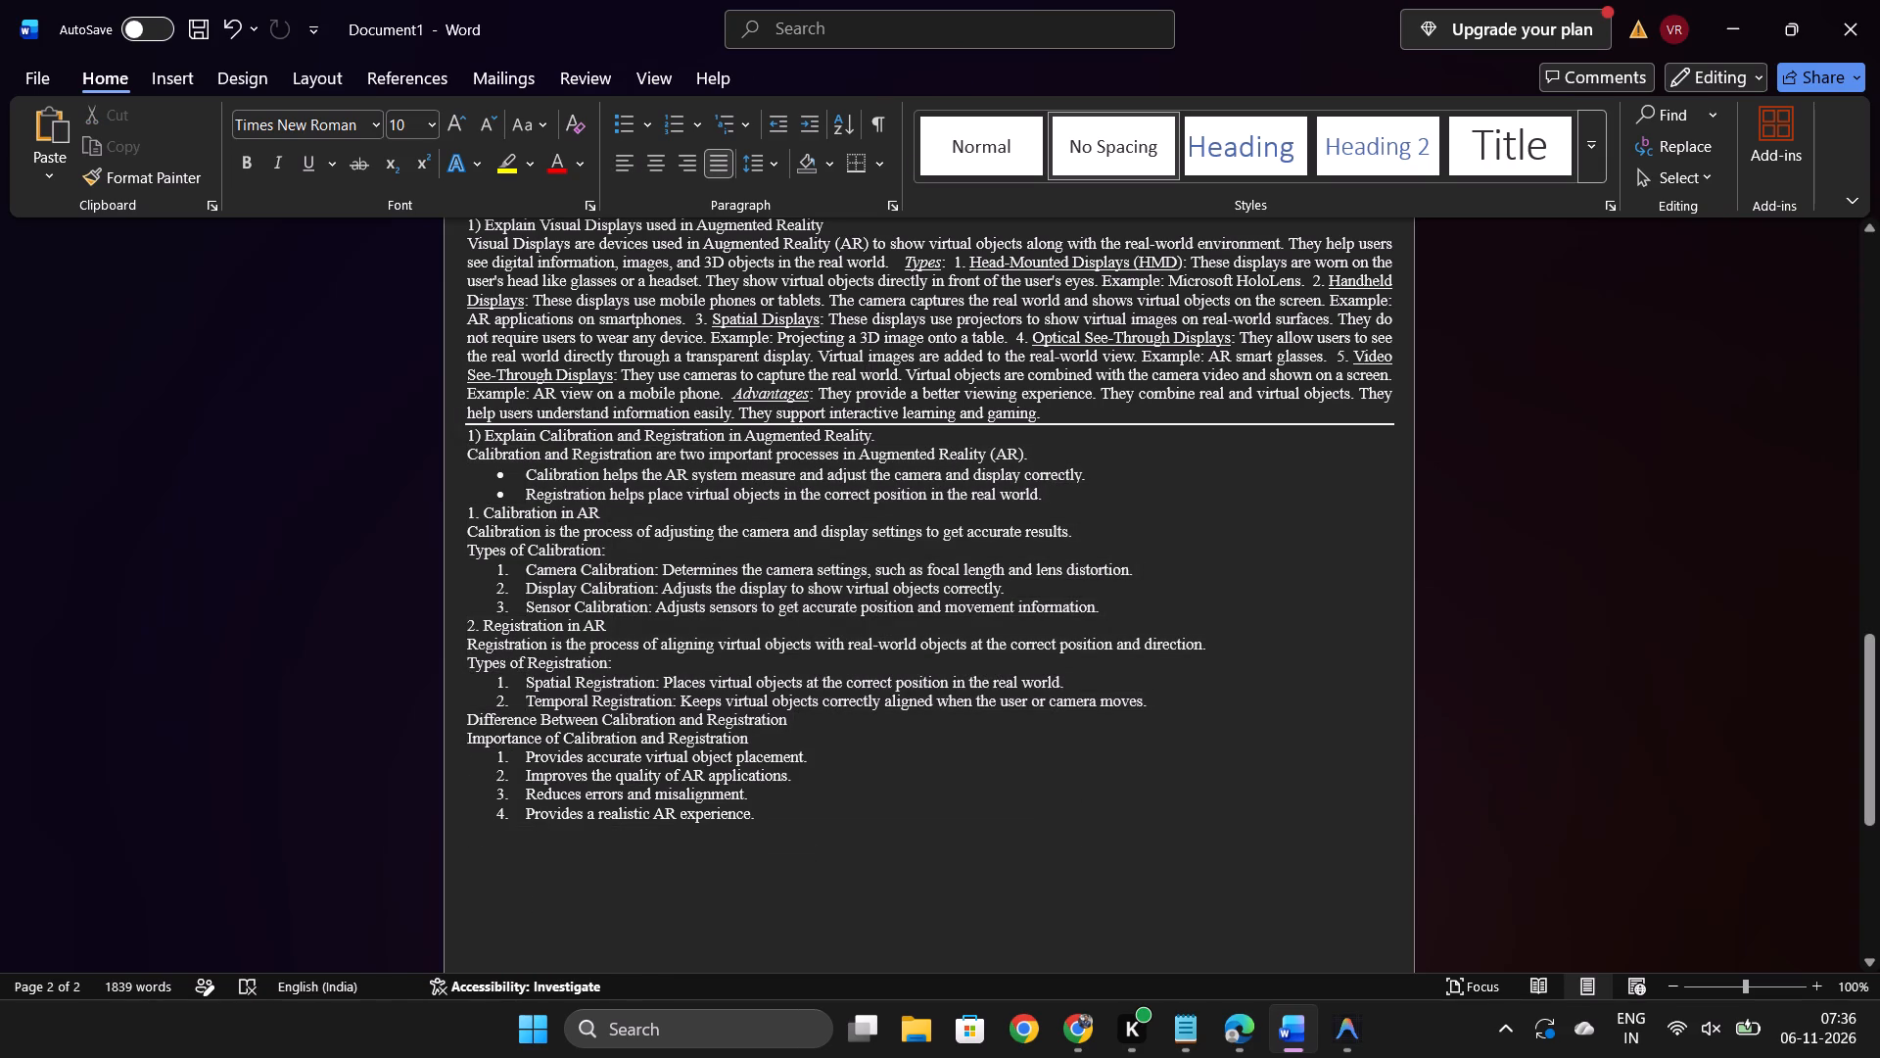
Shorten the heading "Importance of Calibration and Registration" to "Importance:".
{"action": "left_click_drag", "start_coordinate": [772, 736], "coordinate": [583, 736]}
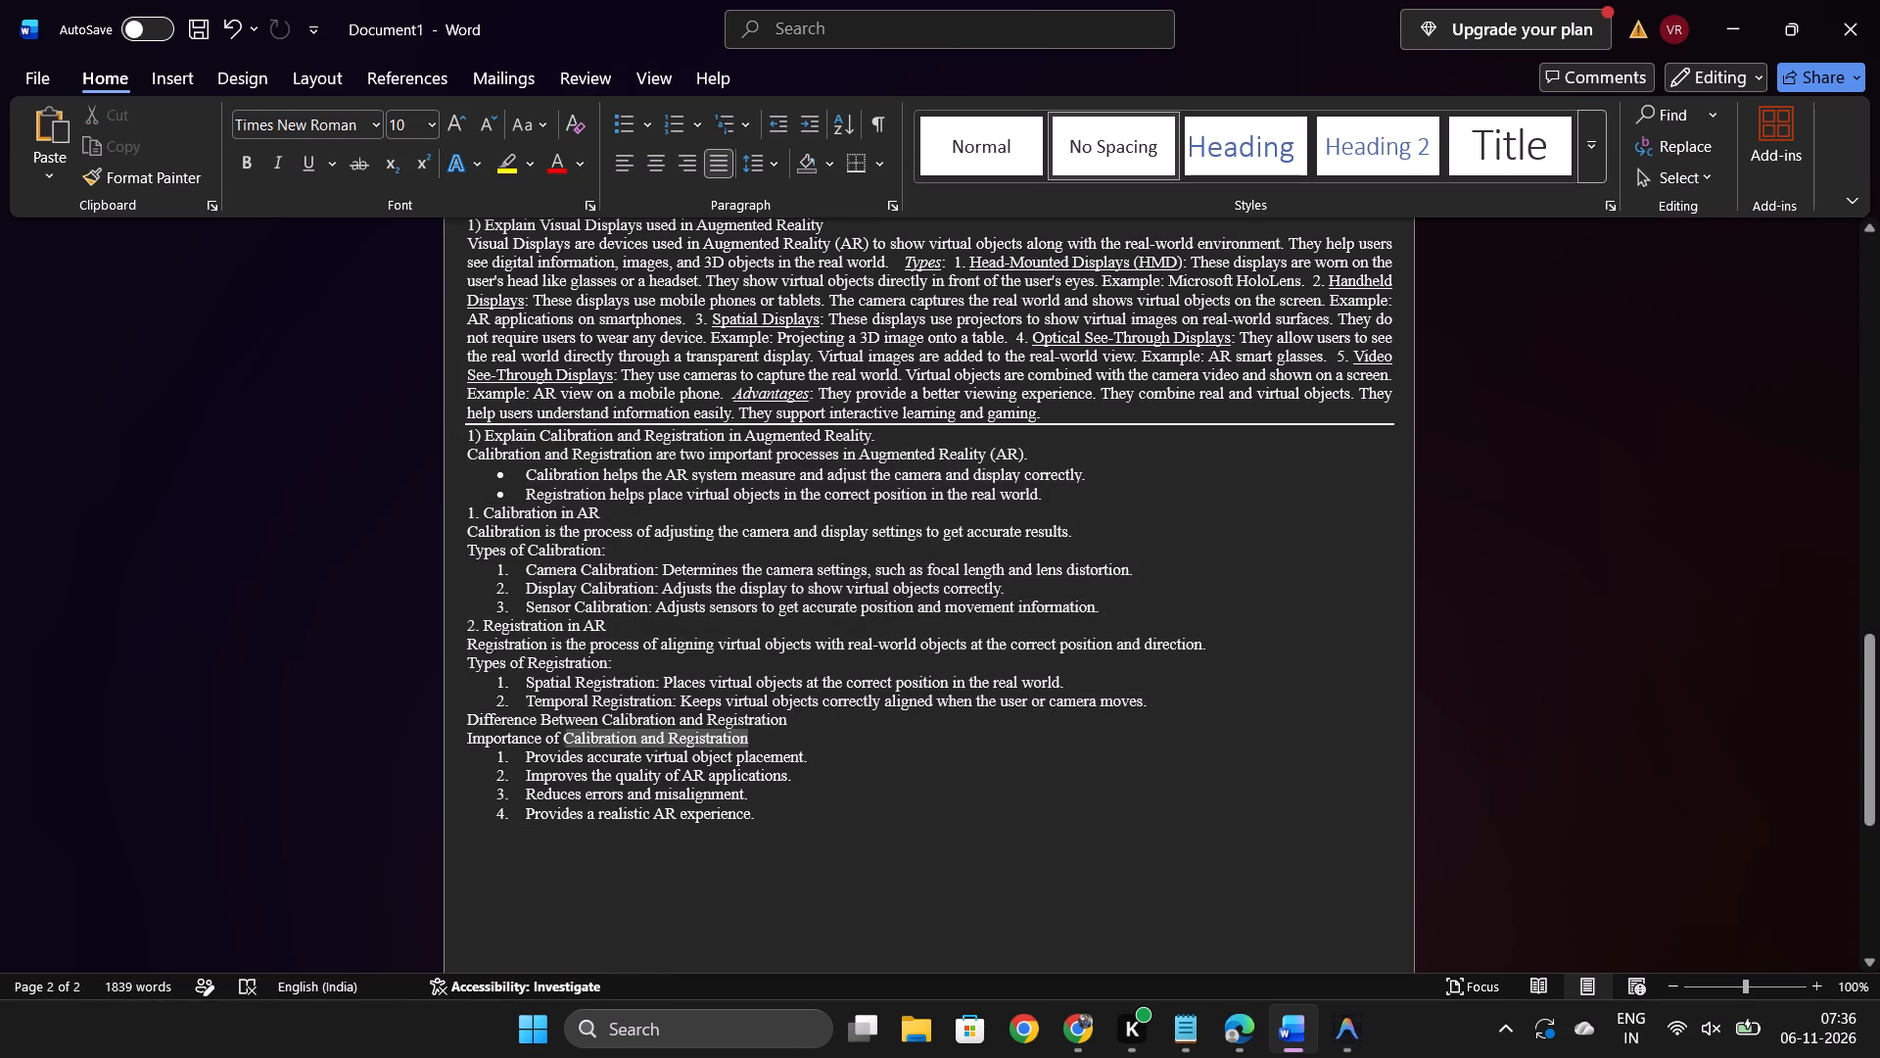
{"action": "left_click_drag", "start_coordinate": [583, 736], "coordinate": [550, 742]}
{"action": "key", "text": "BackSpace"}
{"action": "key", "text": "BackSpace"}
{"action": "key", "text": "shift+colon"}
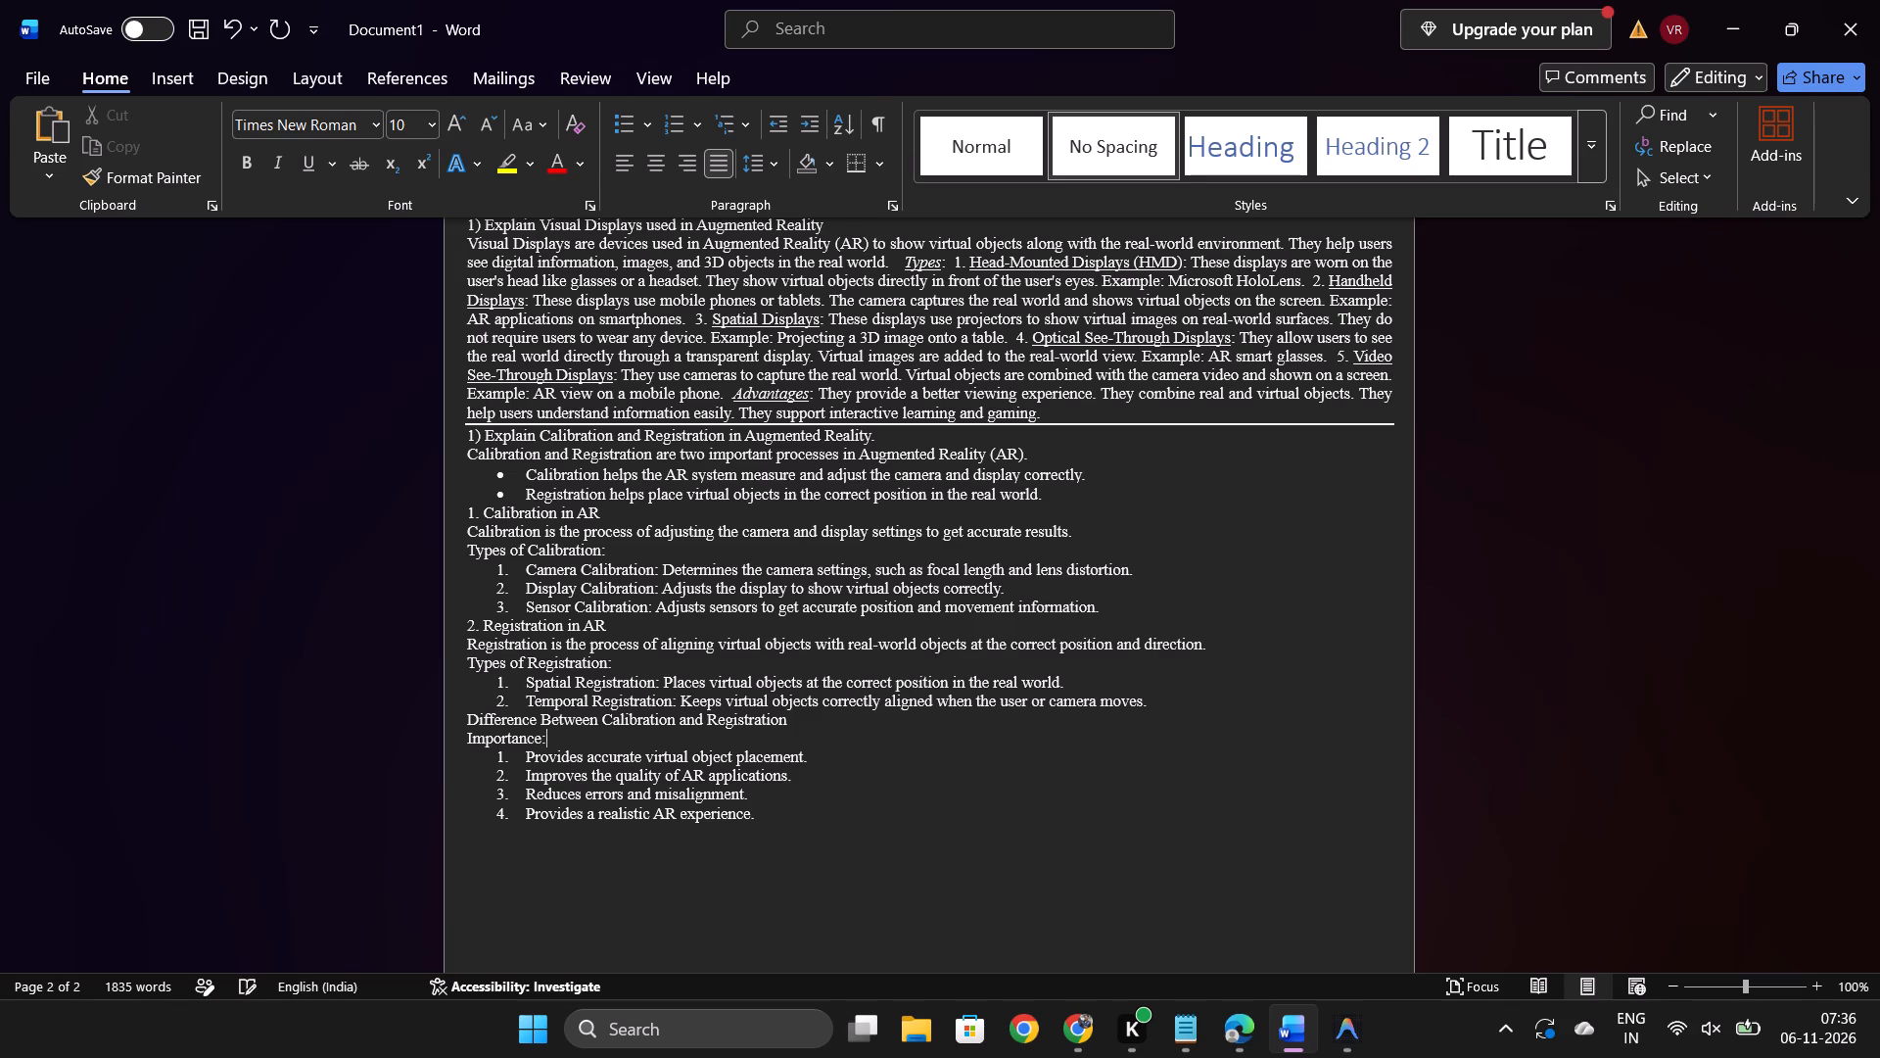
Remove the number from the "Registration in AR" heading and shorten "Types of Registration:" to "Types:".
{"action": "left_click", "coordinate": [614, 661]}
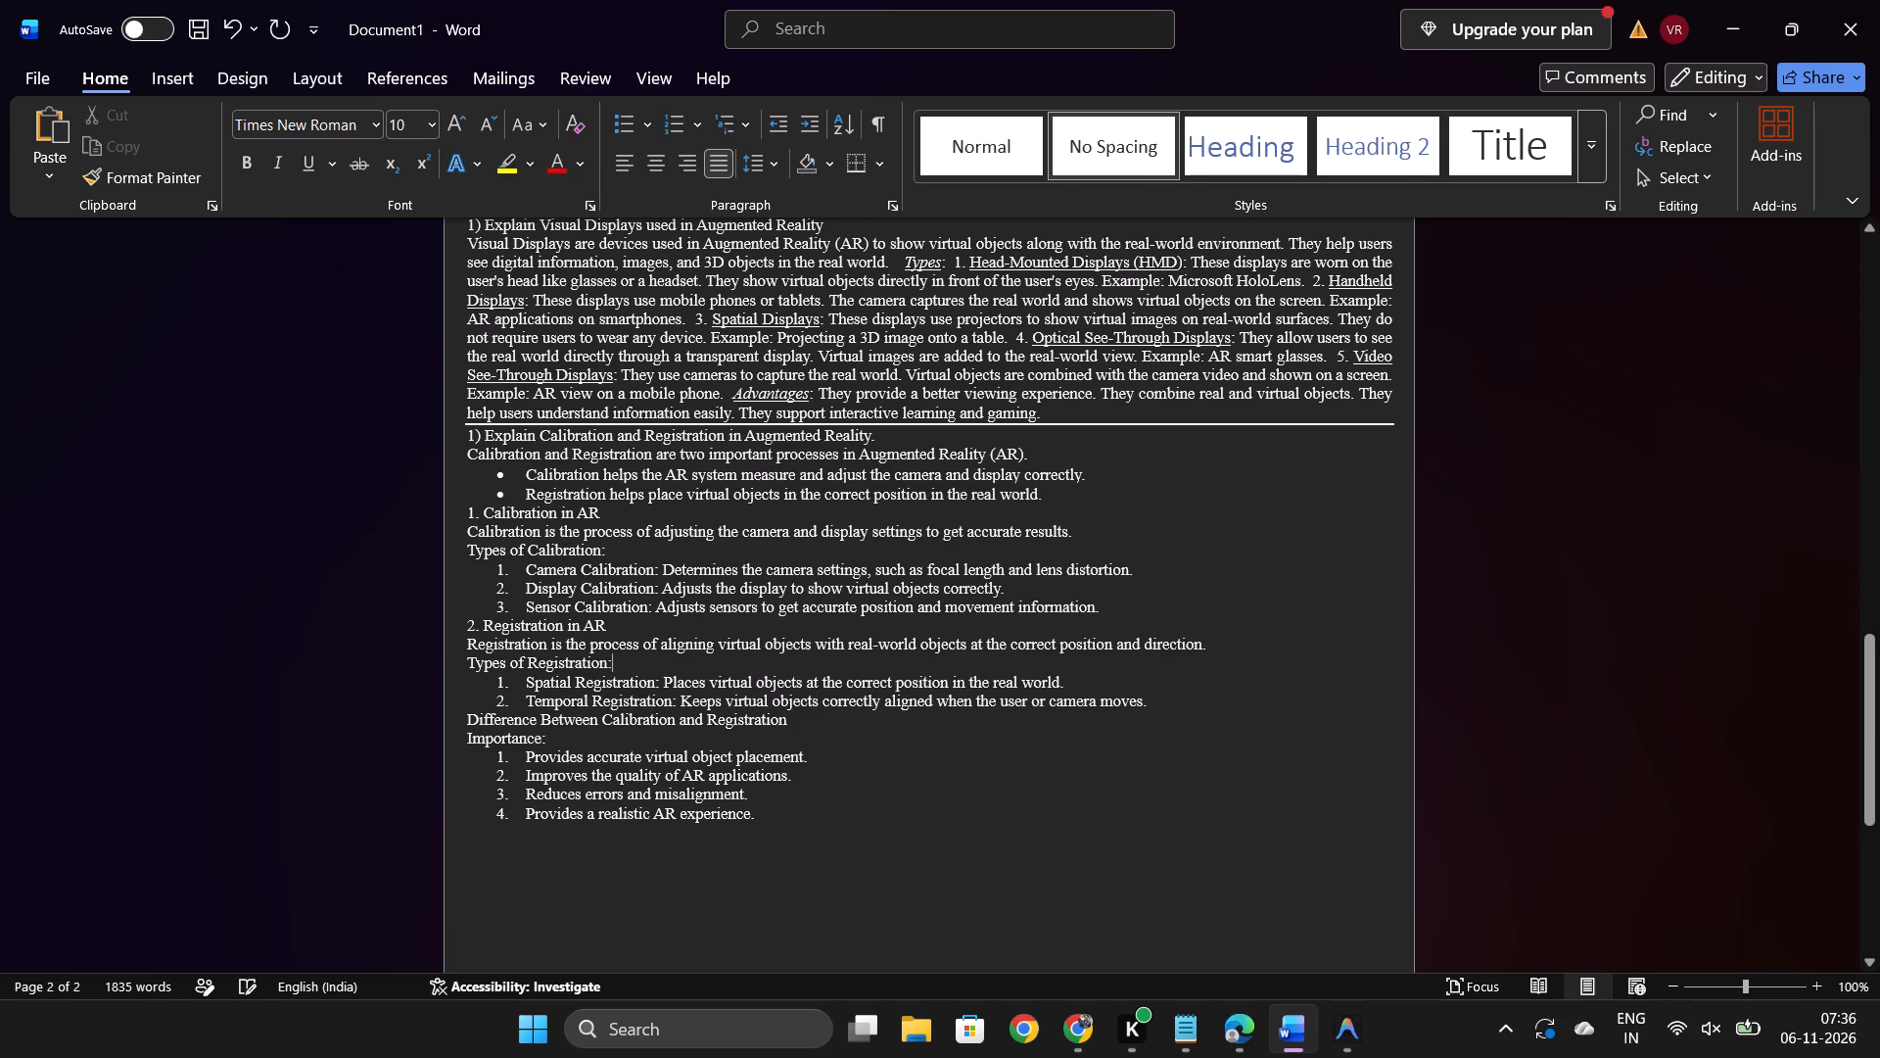
{"action": "left_click", "coordinate": [612, 627]}
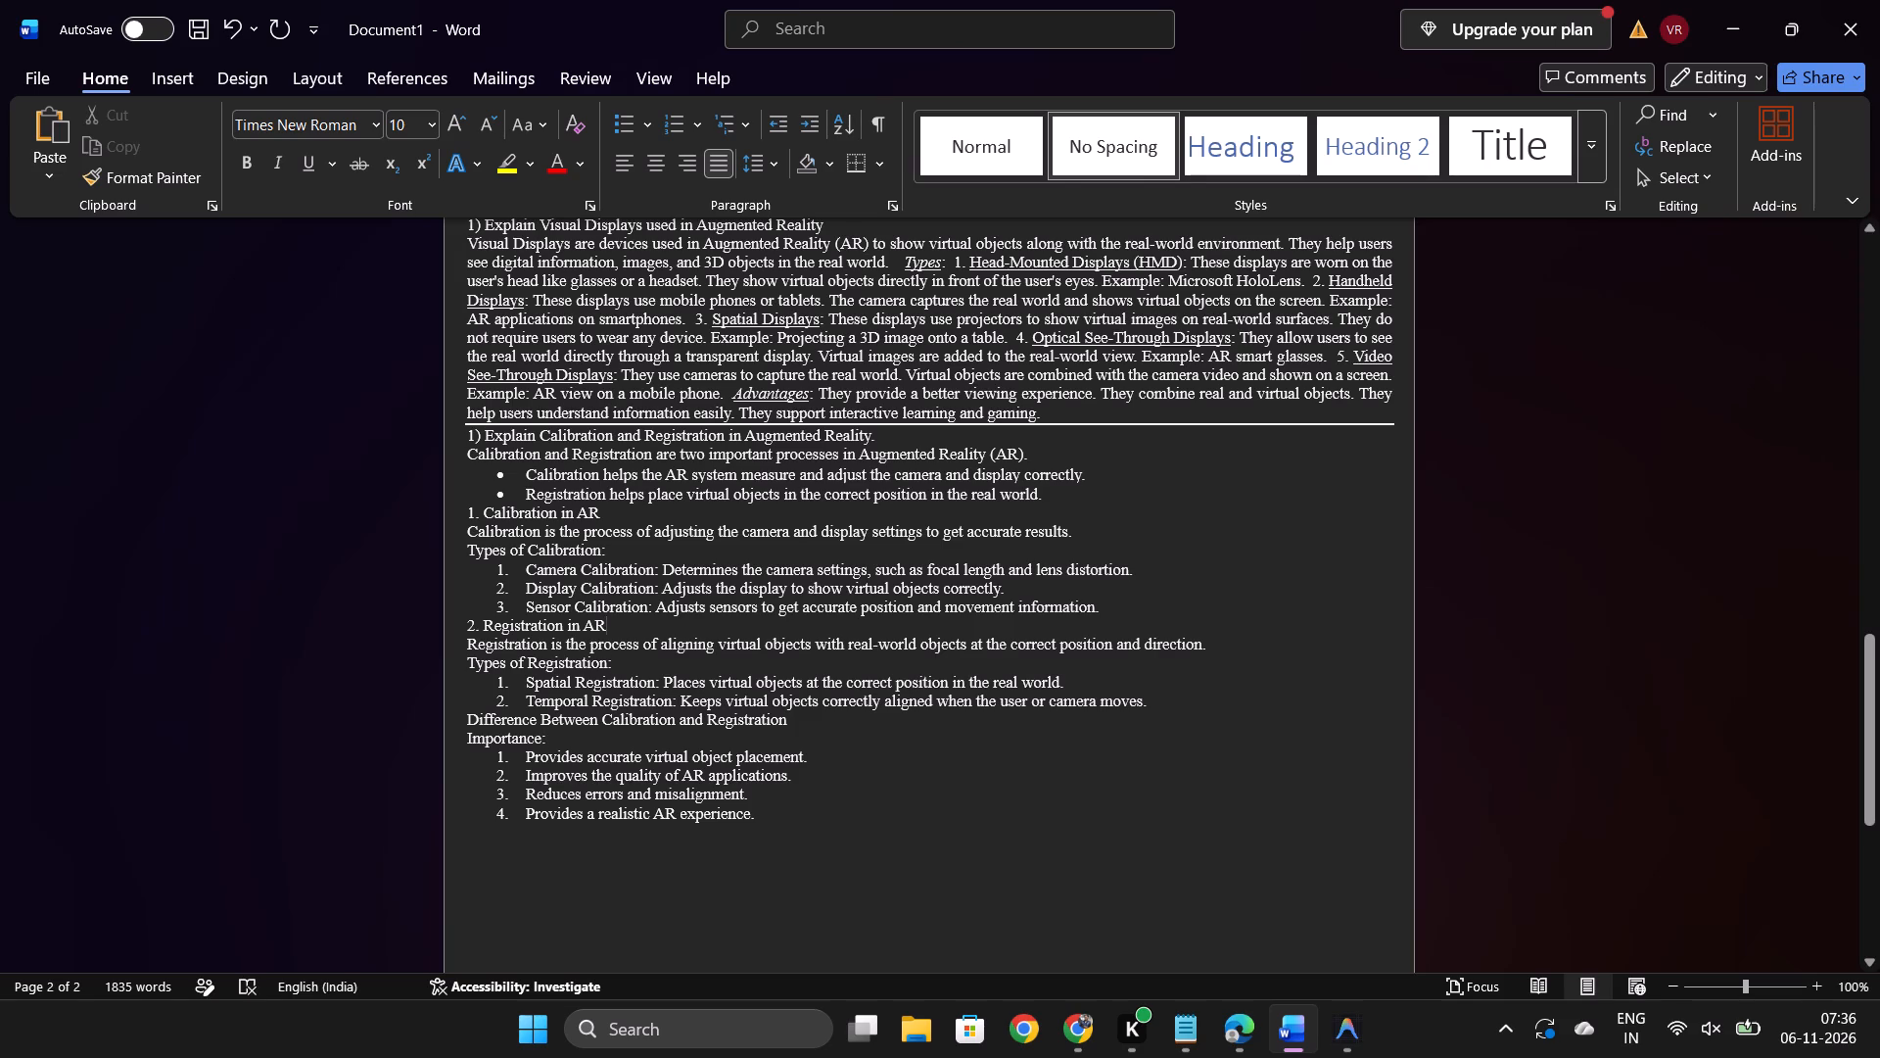
{"action": "left_click", "coordinate": [486, 626]}
{"action": "key", "text": "BackSpace"}
{"action": "key", "text": "BackSpace"}
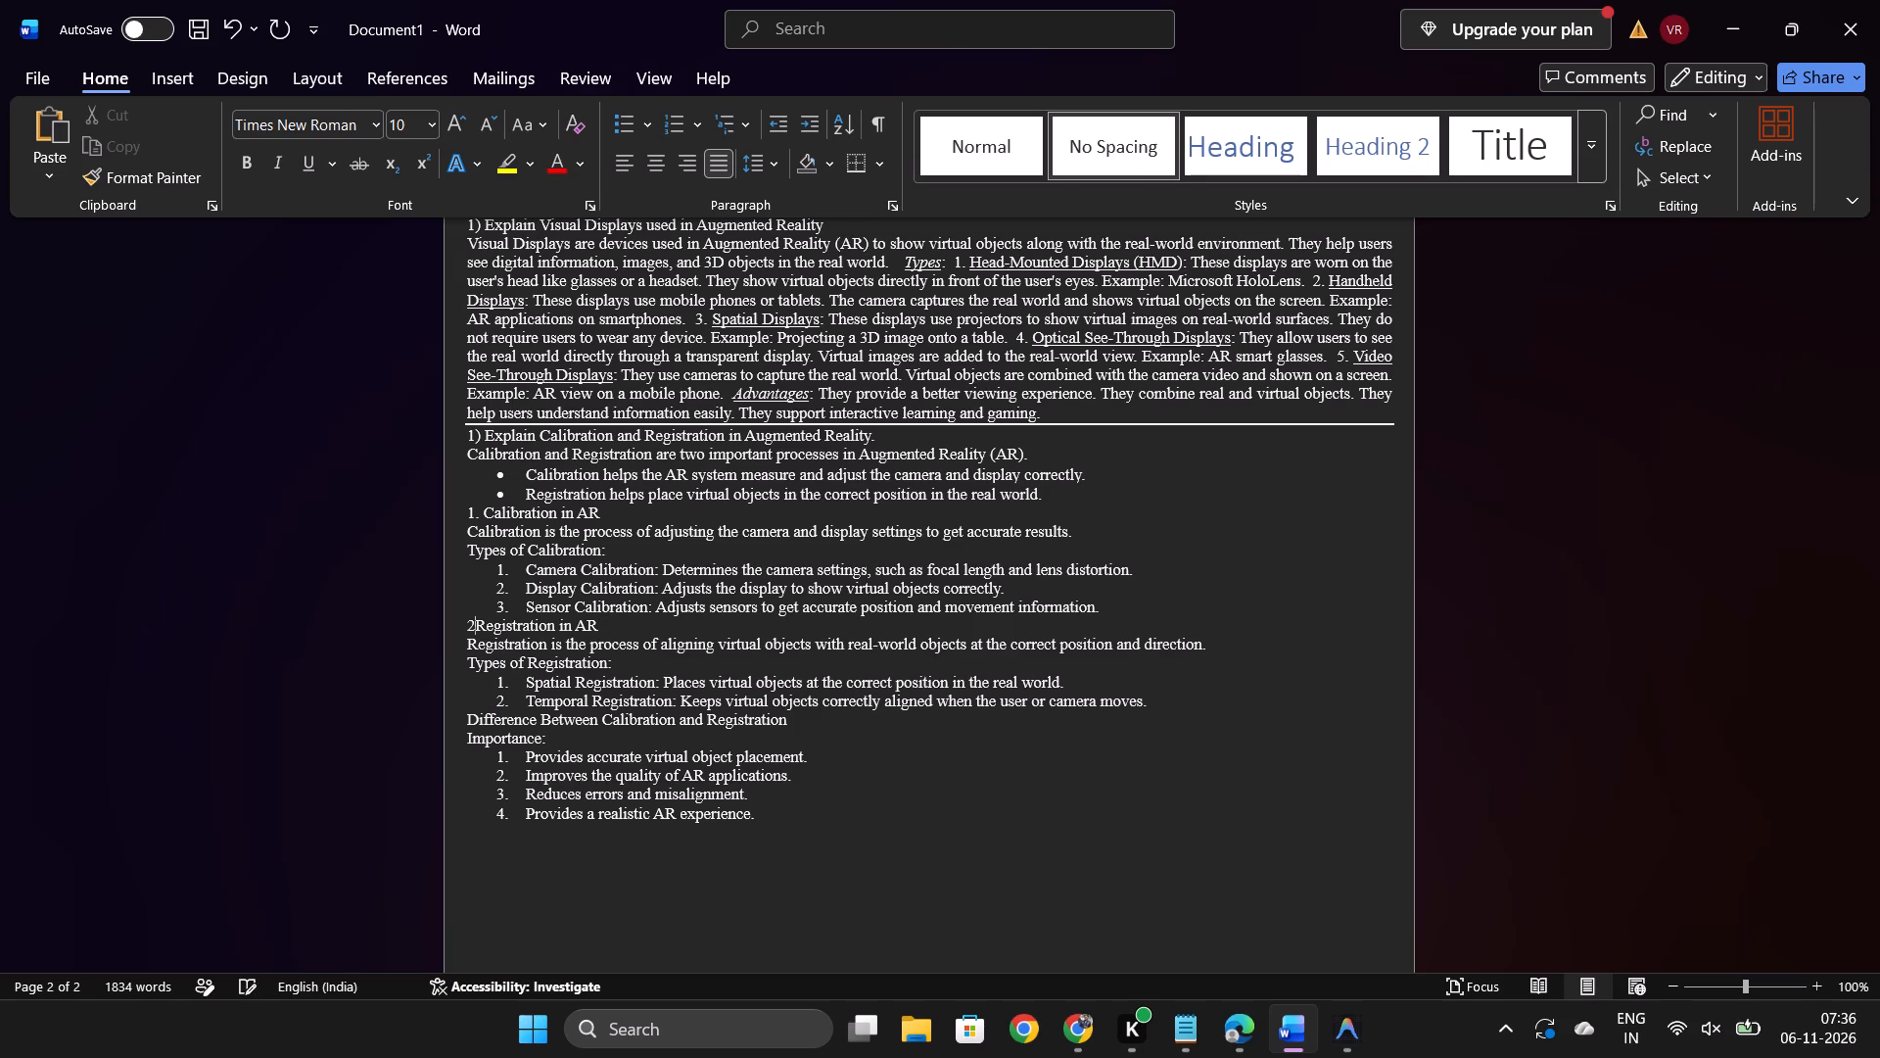
{"action": "key", "text": "BackSpace"}
{"action": "left_click_drag", "start_coordinate": [611, 662], "coordinate": [518, 662]}
{"action": "key", "text": "BackSpace"}
{"action": "key", "text": "BackSpace"}
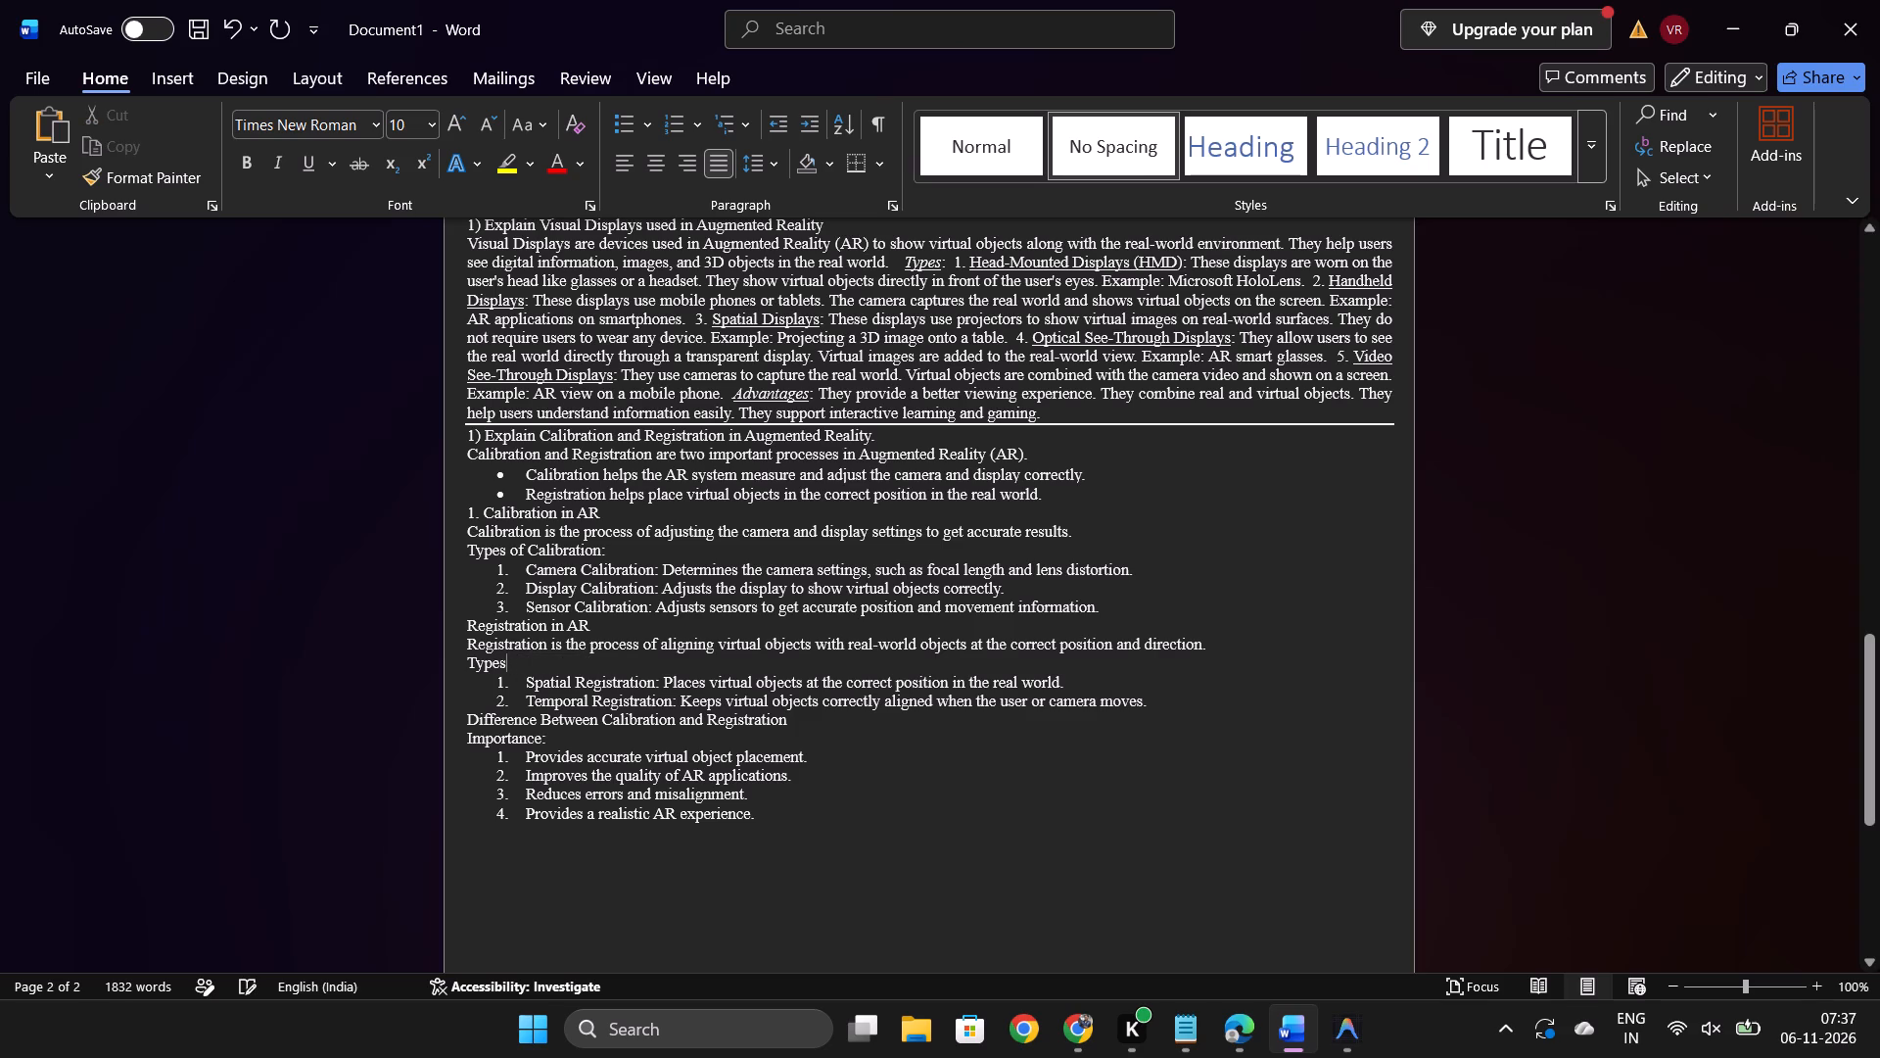
{"action": "key", "text": "shift+colon"}
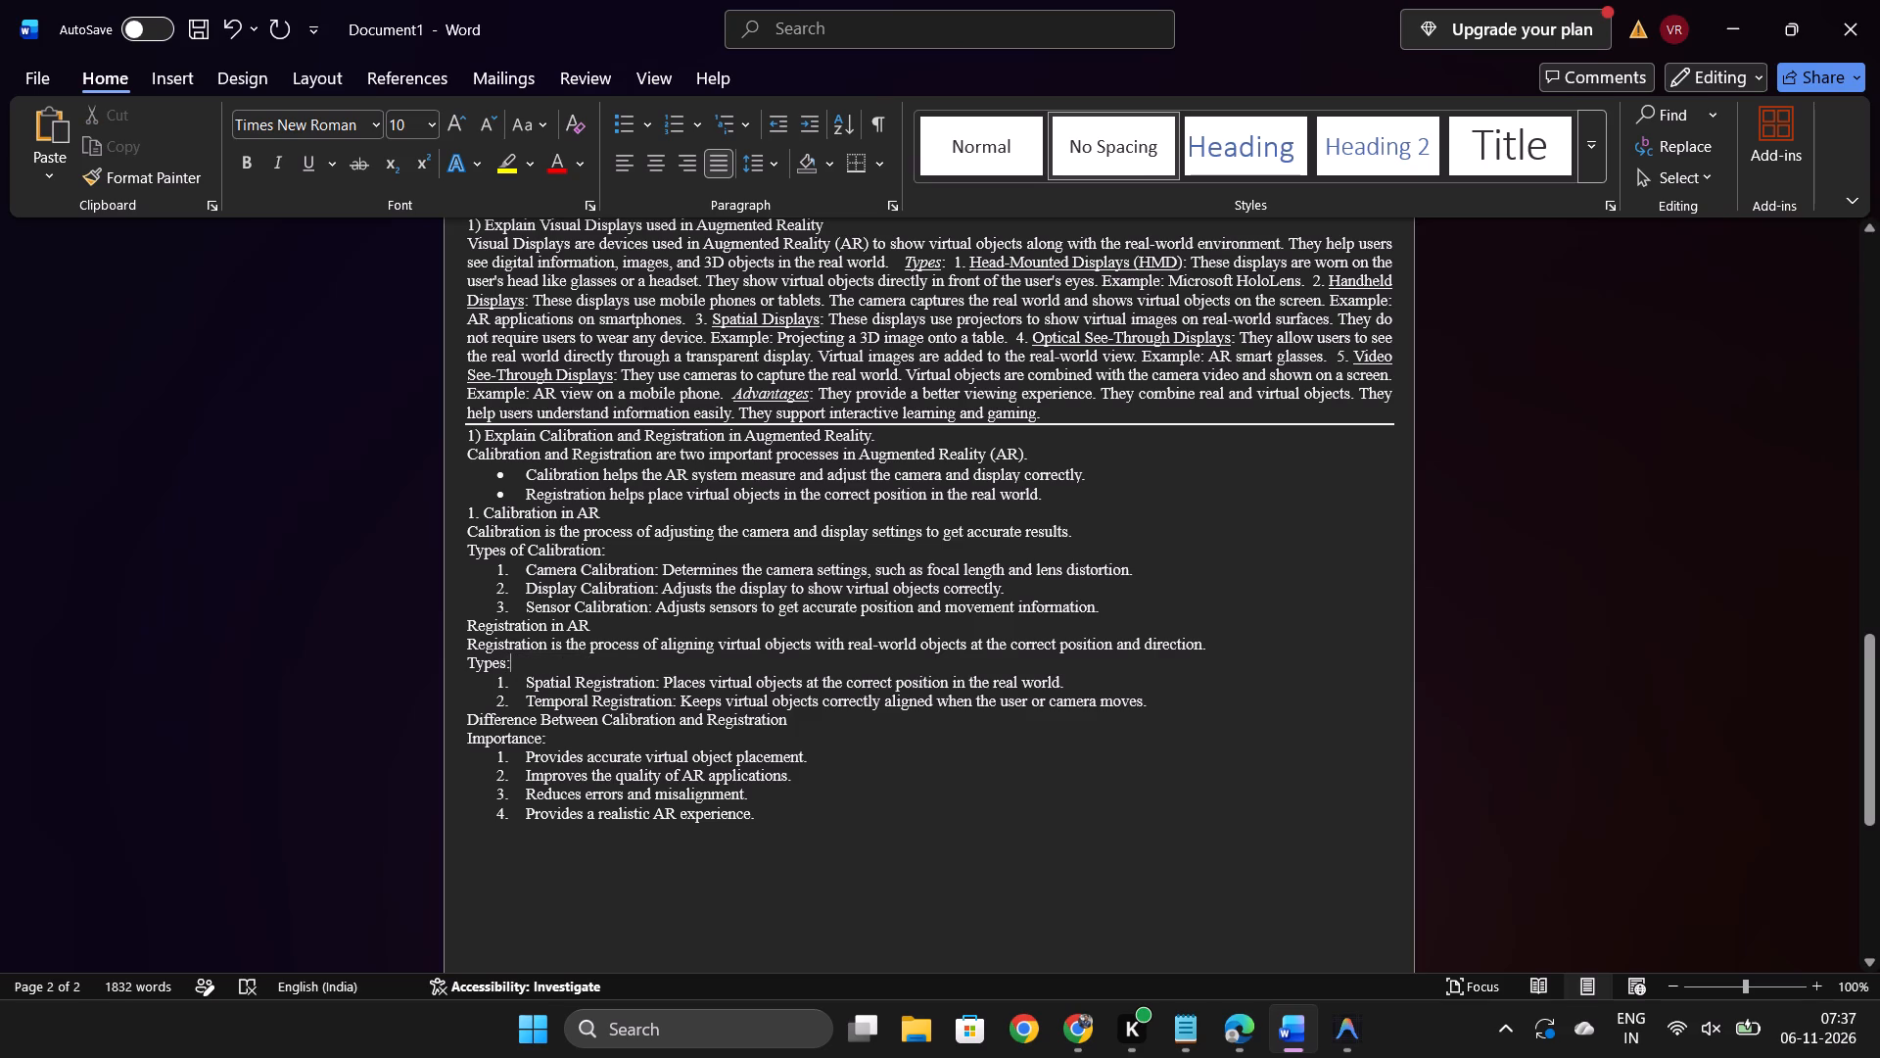
Shorten the "Registration in AR" heading to "Registration:".
{"action": "left_click", "coordinate": [588, 623]}
{"action": "key", "text": "BackSpace"}
{"action": "key", "text": "BackSpace"}
{"action": "key", "text": "BackSpace"}
{"action": "key", "text": "BackSpace"}
{"action": "key", "text": "BackSpace"}
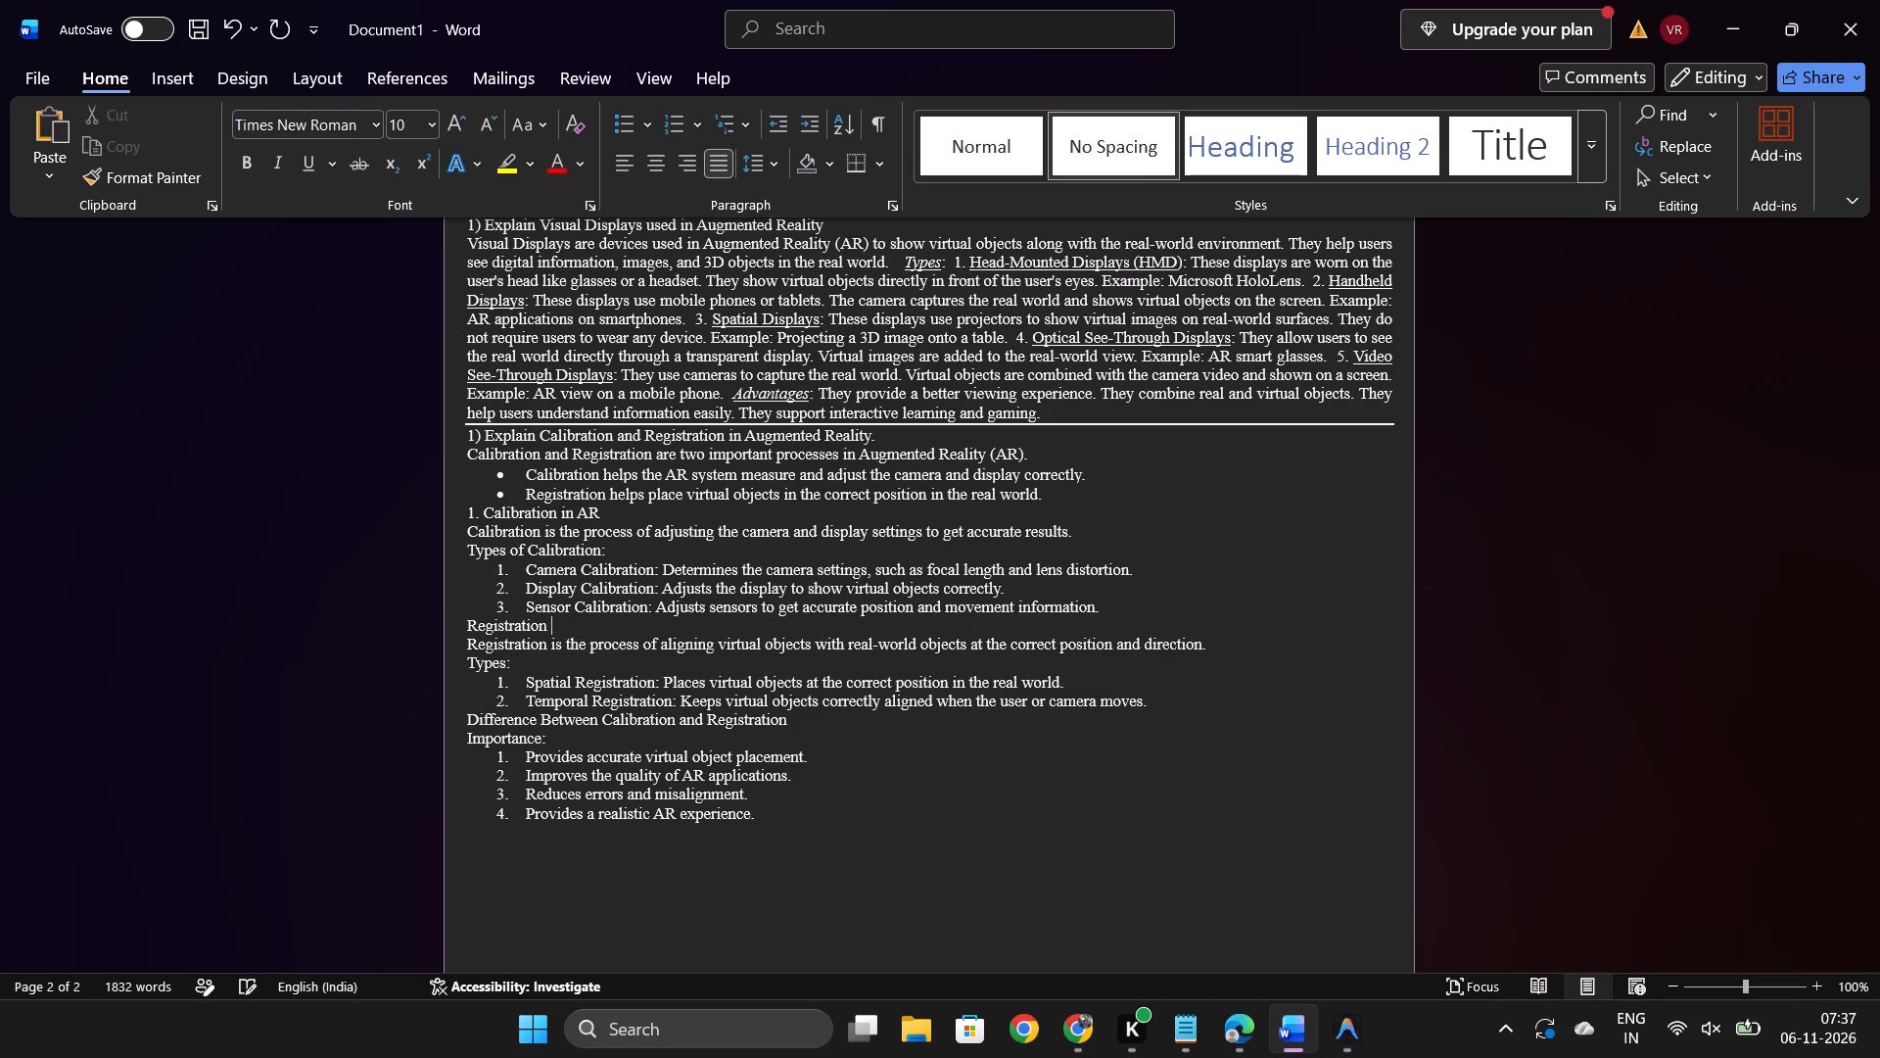
{"action": "key", "text": "BackSpace"}
{"action": "key", "text": "shift+colon"}
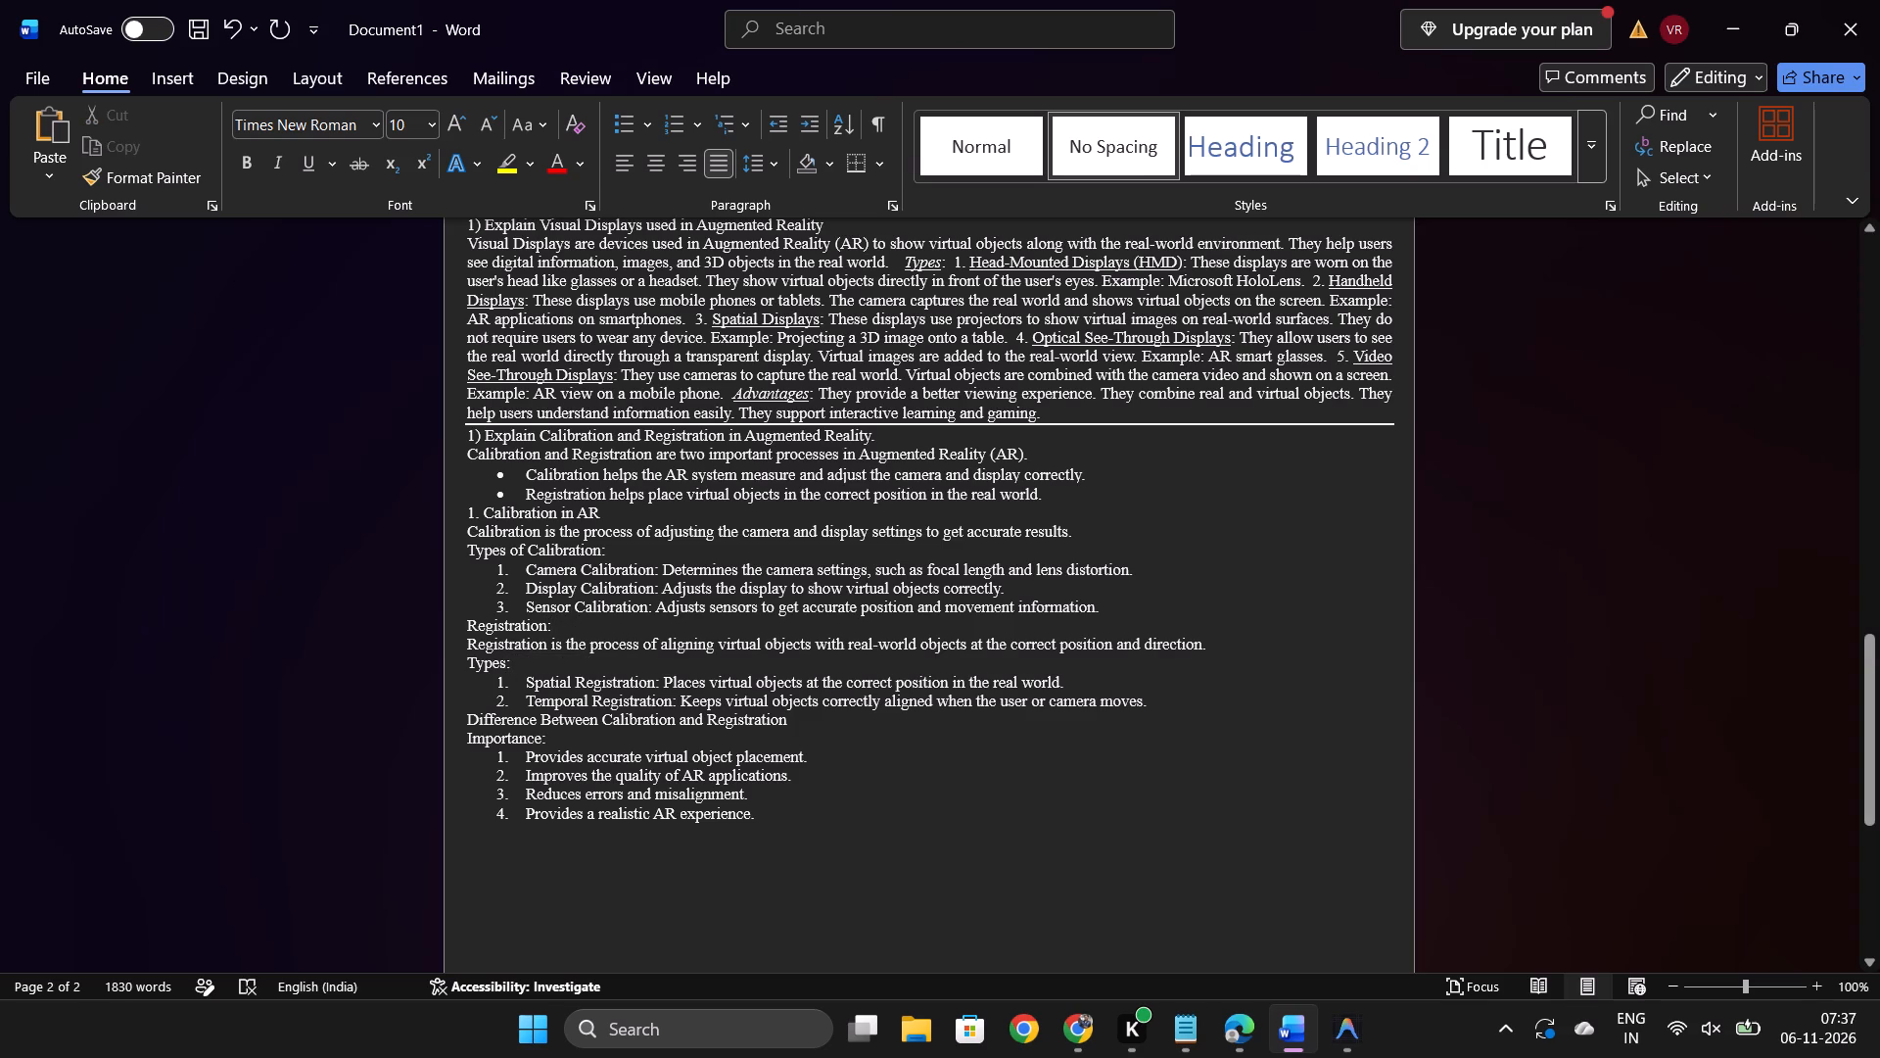
Shorten the "Types of Calibration:" heading to "Types:".
{"action": "left_click_drag", "start_coordinate": [608, 551], "coordinate": [515, 550]}
{"action": "key", "text": "BackSpace"}
{"action": "key", "text": "BackSpace"}
{"action": "key", "text": "shift+colon"}
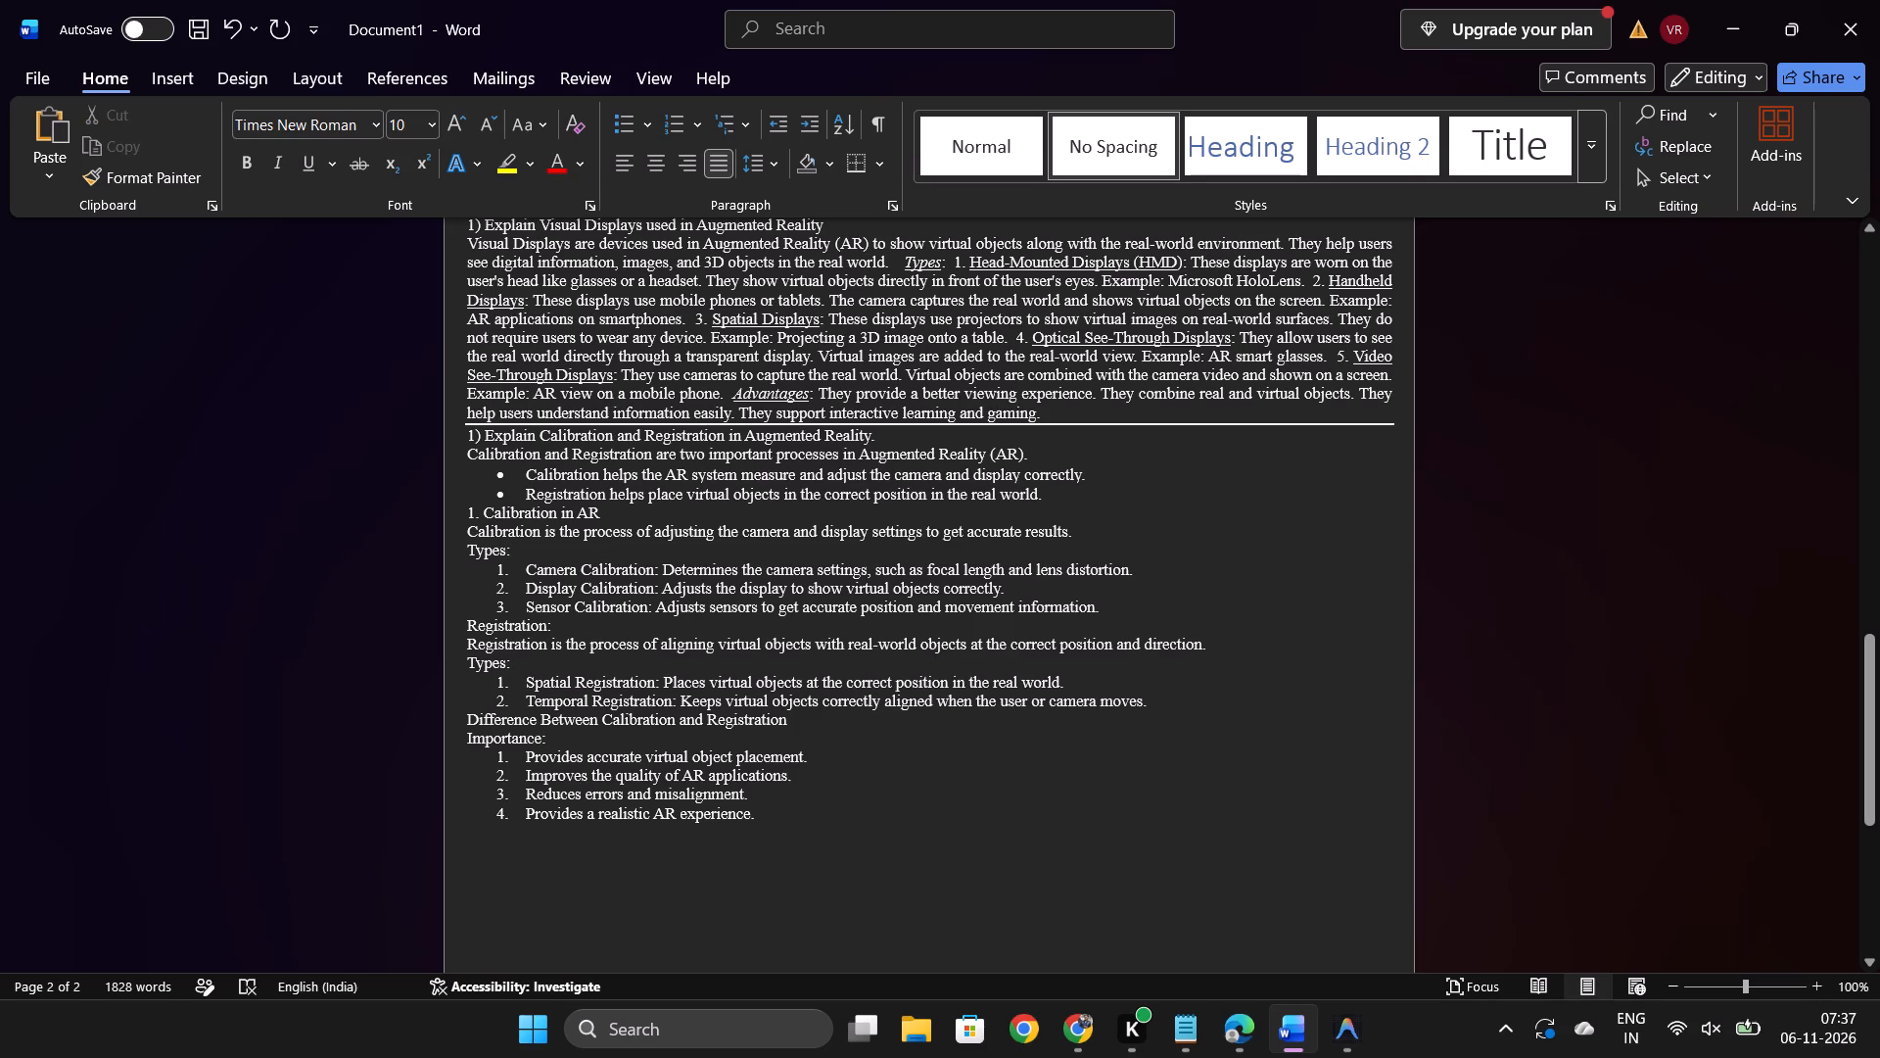
Reduce the numbered "Calibration in AR" heading to "Calibration:" without its number.
{"action": "left_click_drag", "start_coordinate": [615, 511], "coordinate": [557, 513]}
{"action": "left_click", "coordinate": [566, 513]}
{"action": "left_click", "coordinate": [607, 513]}
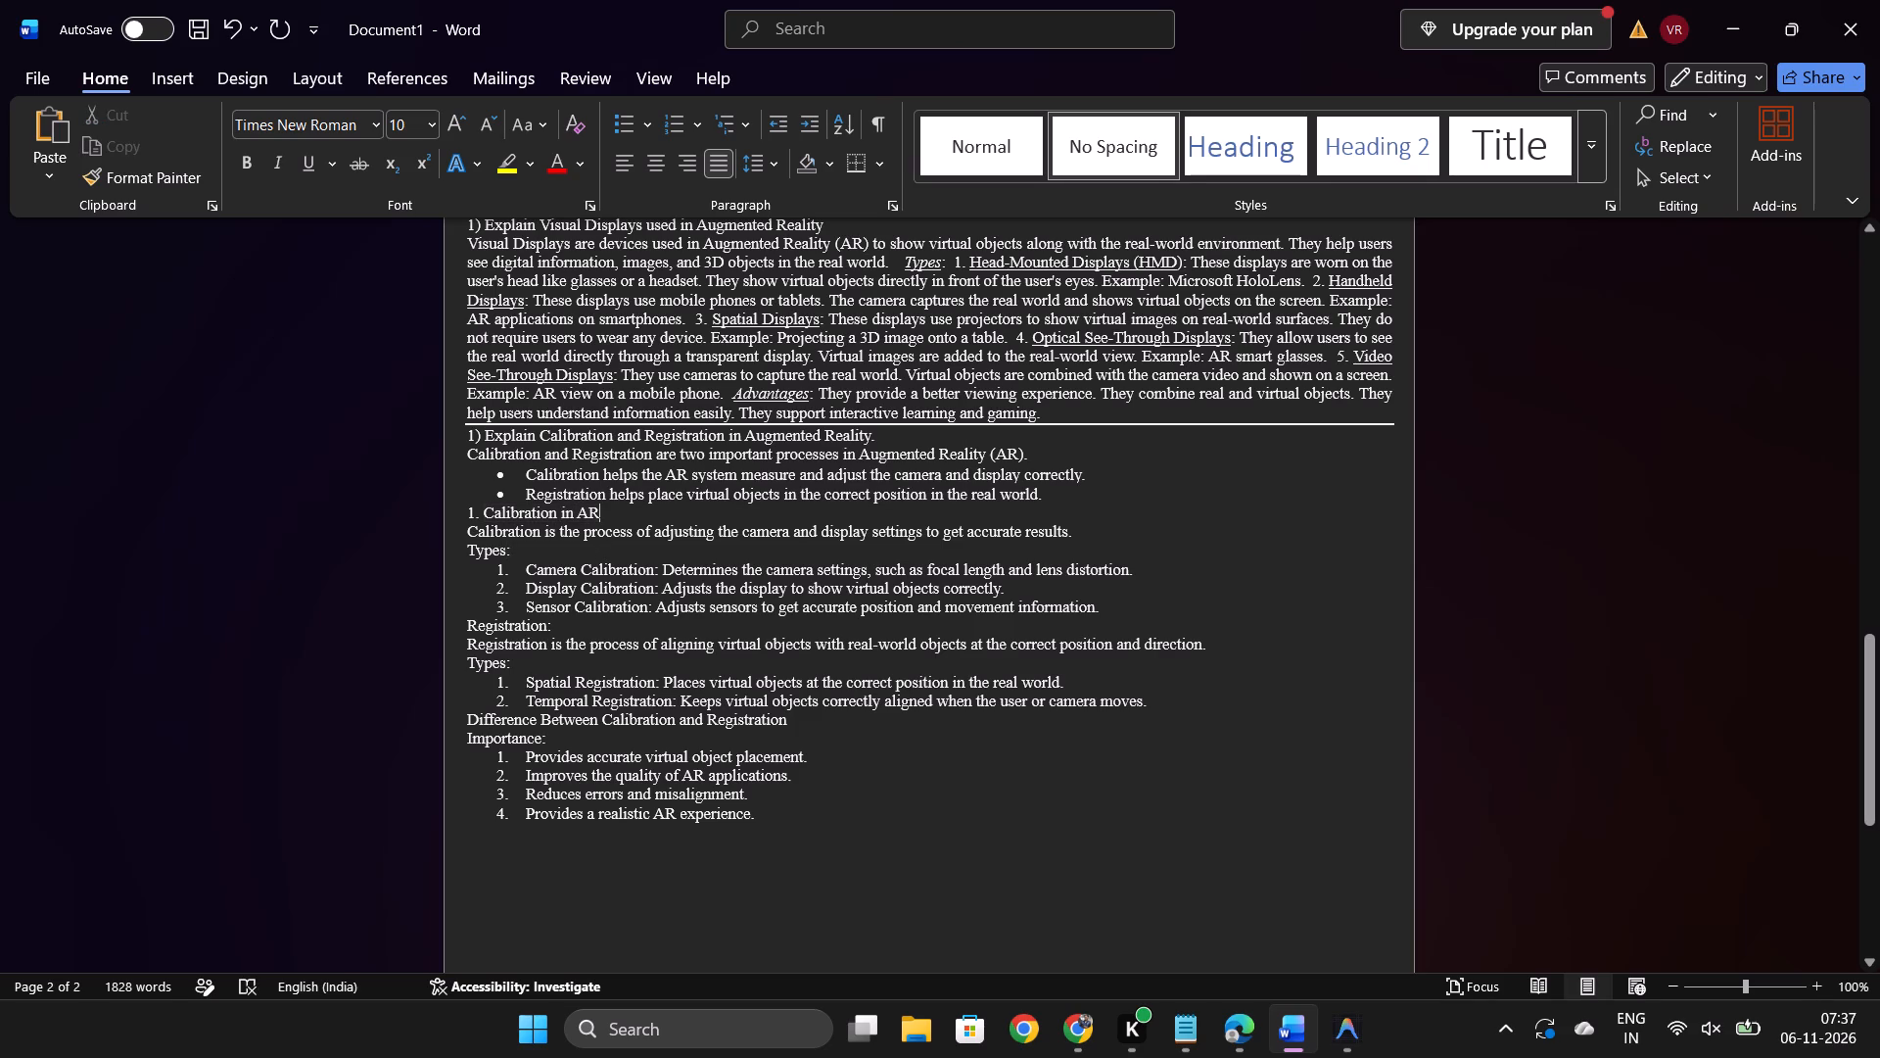
{"action": "left_click", "coordinate": [610, 513]}
{"action": "key", "text": "BackSpace"}
{"action": "key", "text": "BackSpace"}
{"action": "key", "text": "BackSpace"}
{"action": "key", "text": "BackSpace"}
{"action": "key", "text": "BackSpace"}
{"action": "key", "text": "BackSpace"}
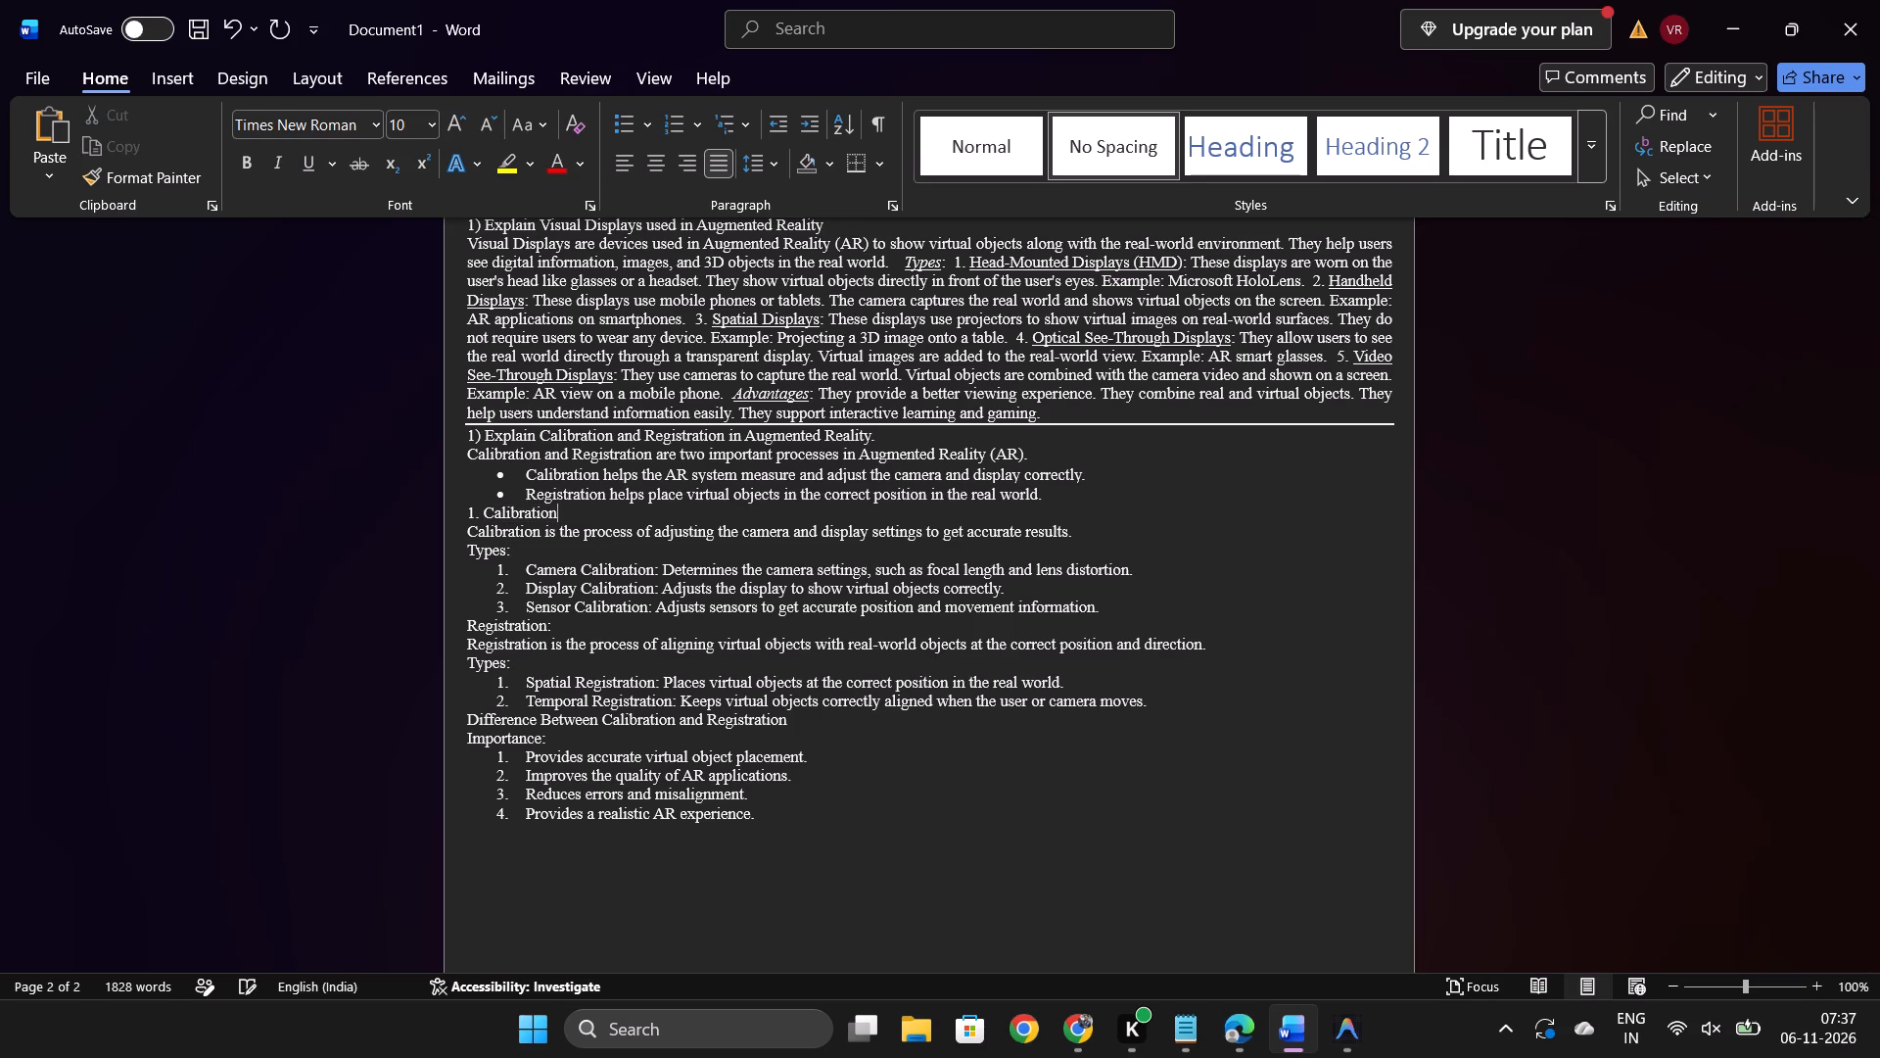
{"action": "key", "text": "shift+colon"}
{"action": "left_click", "coordinate": [486, 512]}
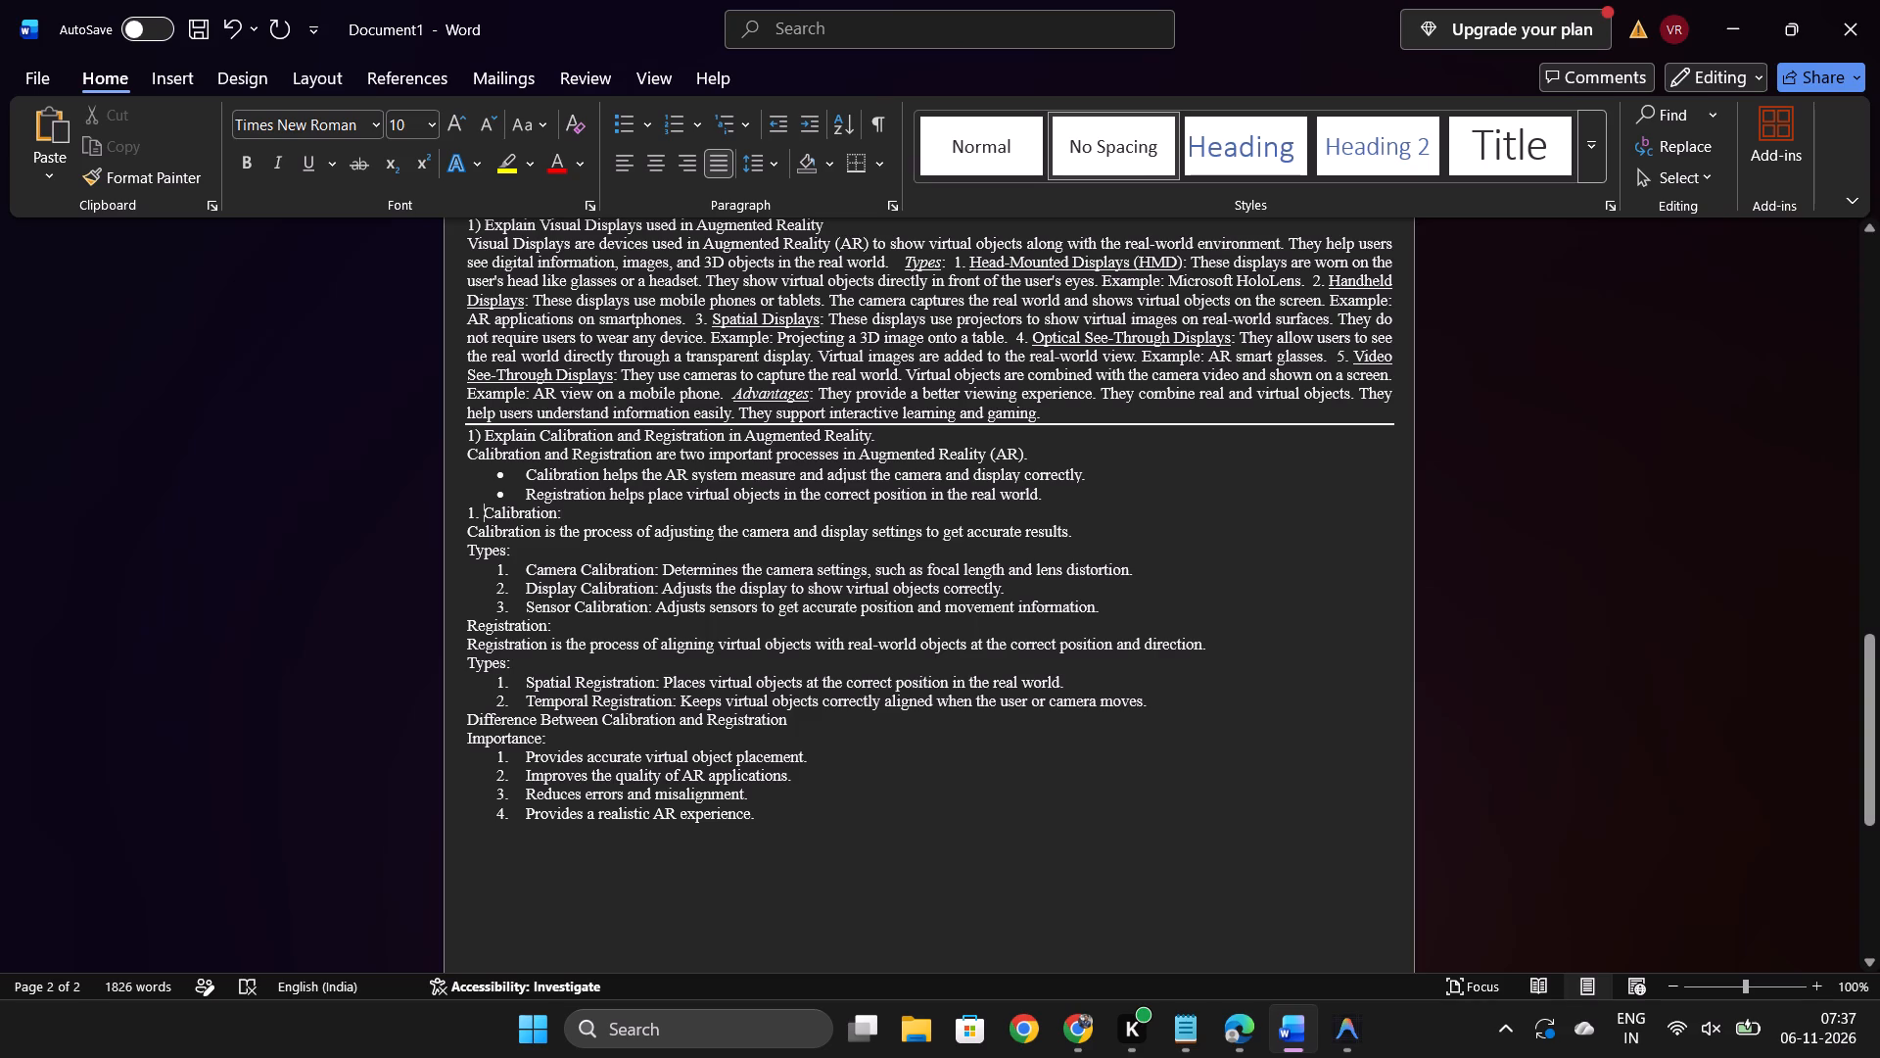
{"action": "key", "text": "BackSpace"}
{"action": "key", "text": "BackSpace"}
{"action": "key", "text": "BackSpace"}
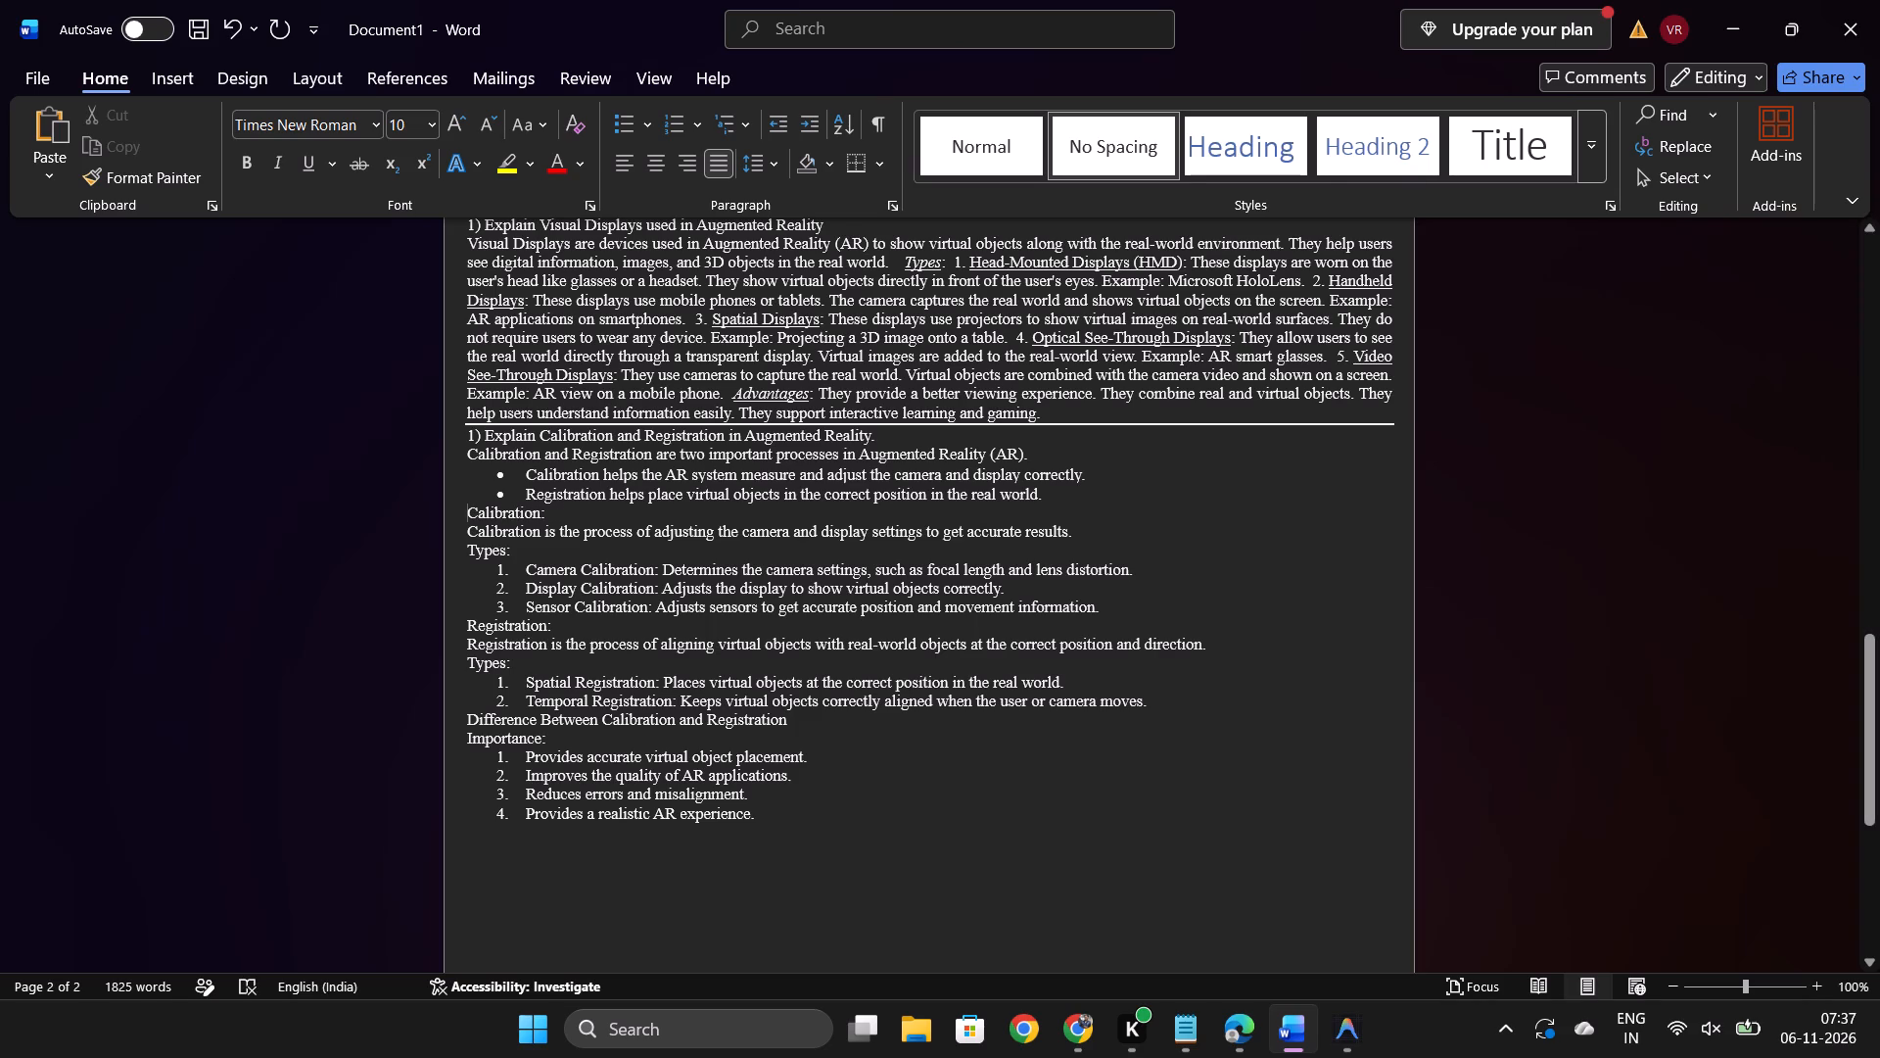
Merge the two introductory bullets about Calibration and Registration into the opening paragraph, separating the sentences with spaces.
{"action": "left_click", "coordinate": [502, 473]}
{"action": "key", "text": "BackSpace"}
{"action": "key", "text": "BackSpace"}
{"action": "key", "text": "BackSpace"}
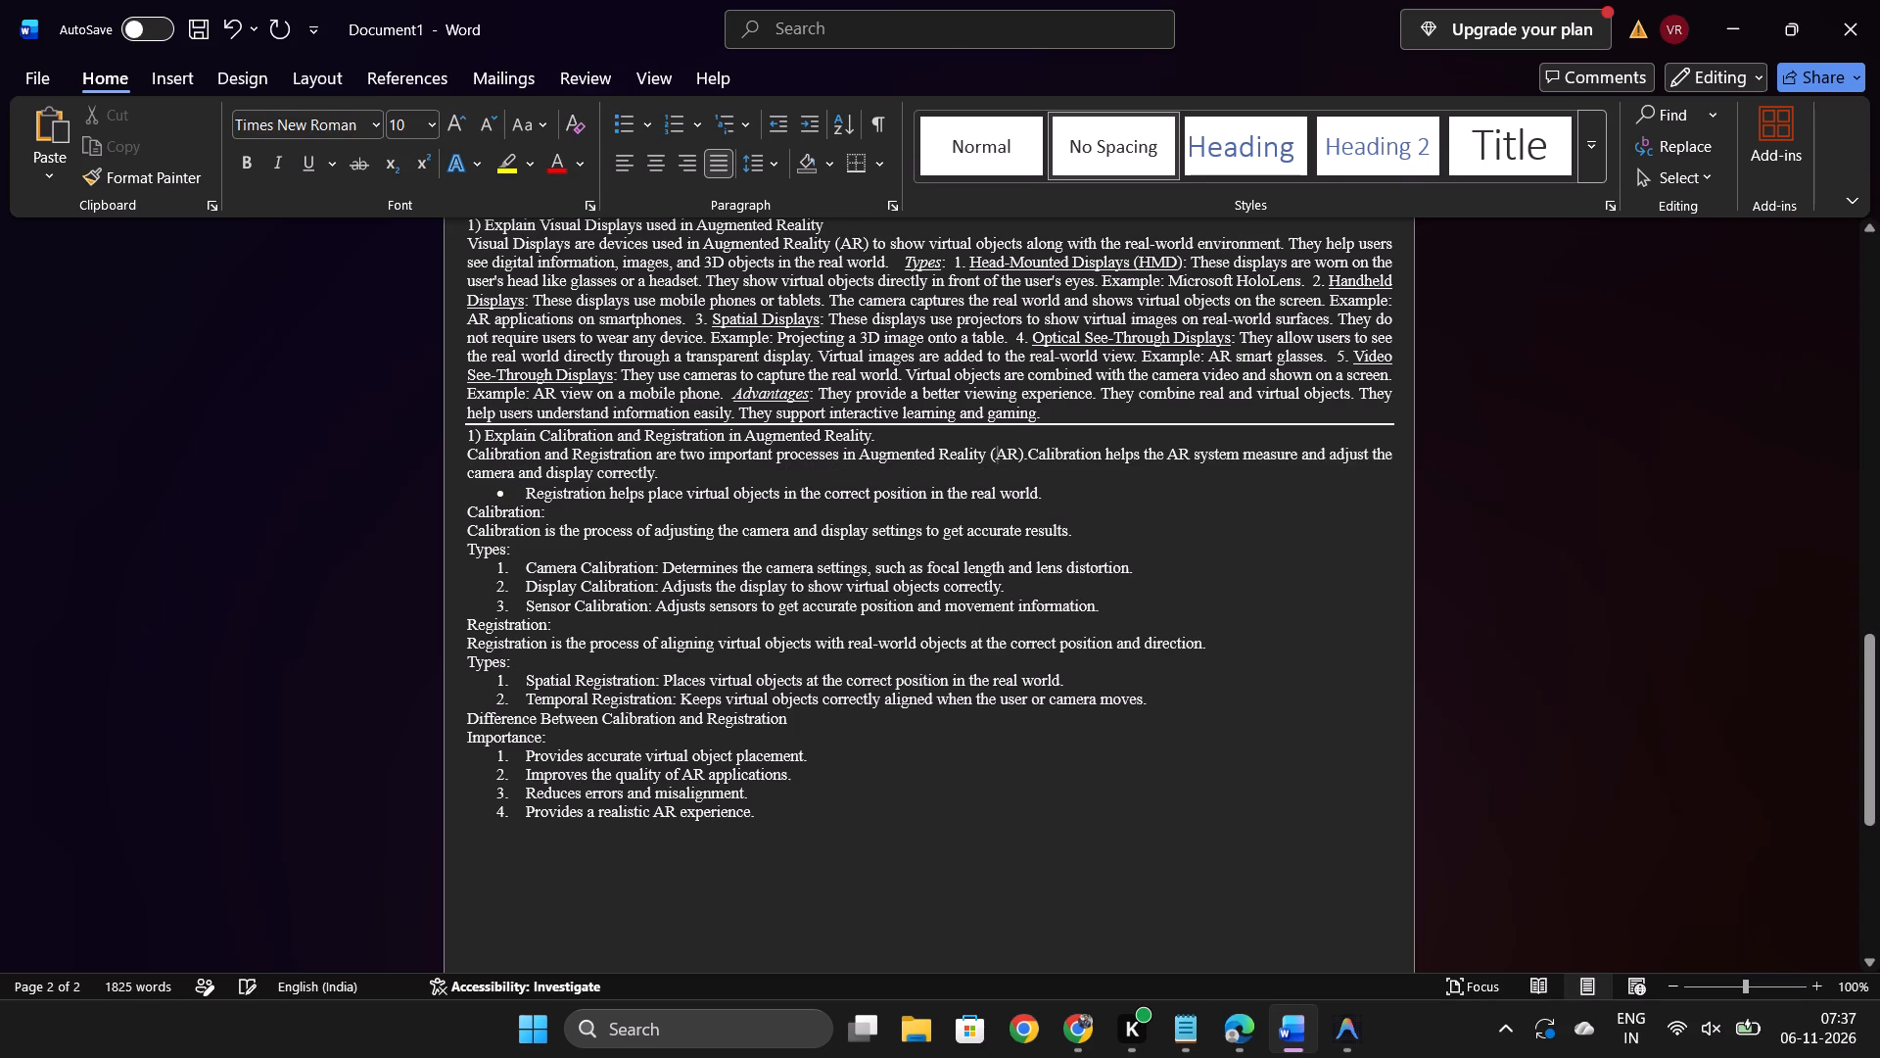
{"action": "key", "text": "space"}
{"action": "key", "text": "space"}
{"action": "key", "text": "space"}
{"action": "left_click", "coordinate": [502, 495]}
{"action": "key", "text": "BackSpace"}
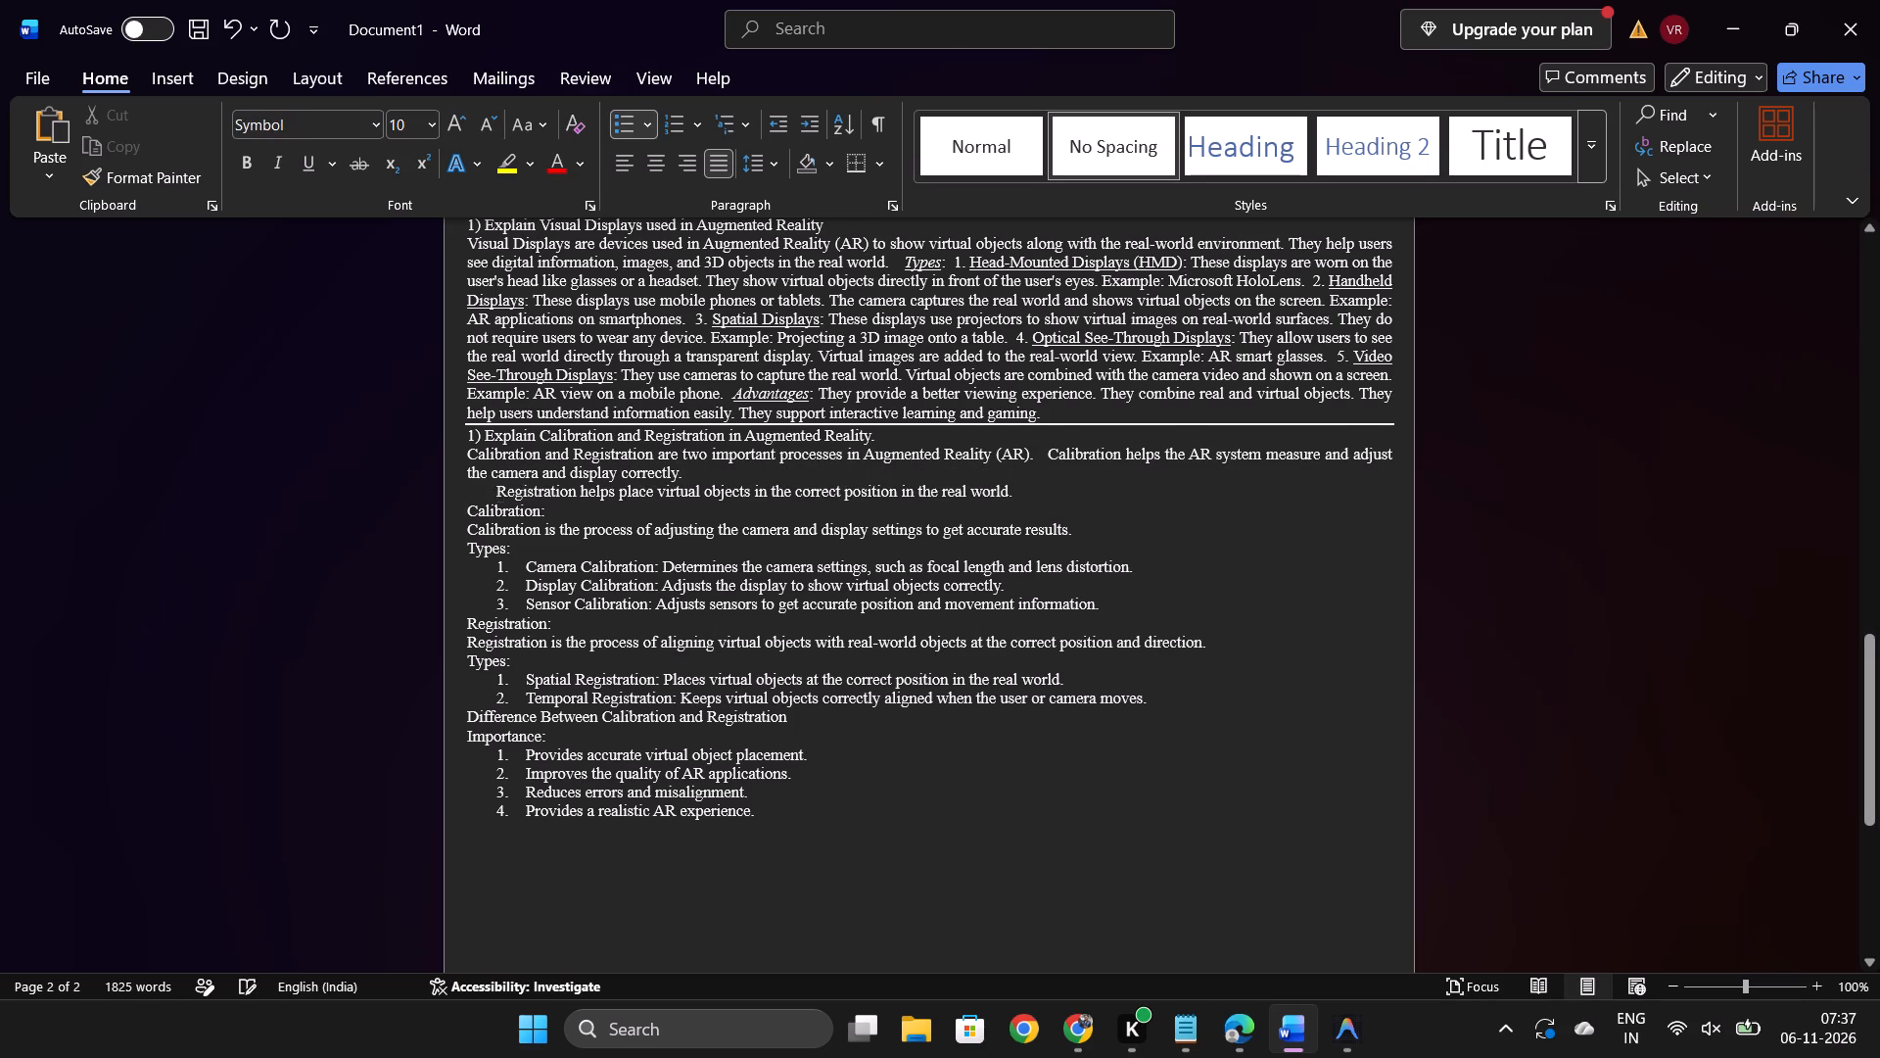
{"action": "key", "text": "BackSpace"}
{"action": "key", "text": "BackSpace"}
{"action": "key", "text": "space"}
{"action": "key", "text": "space"}
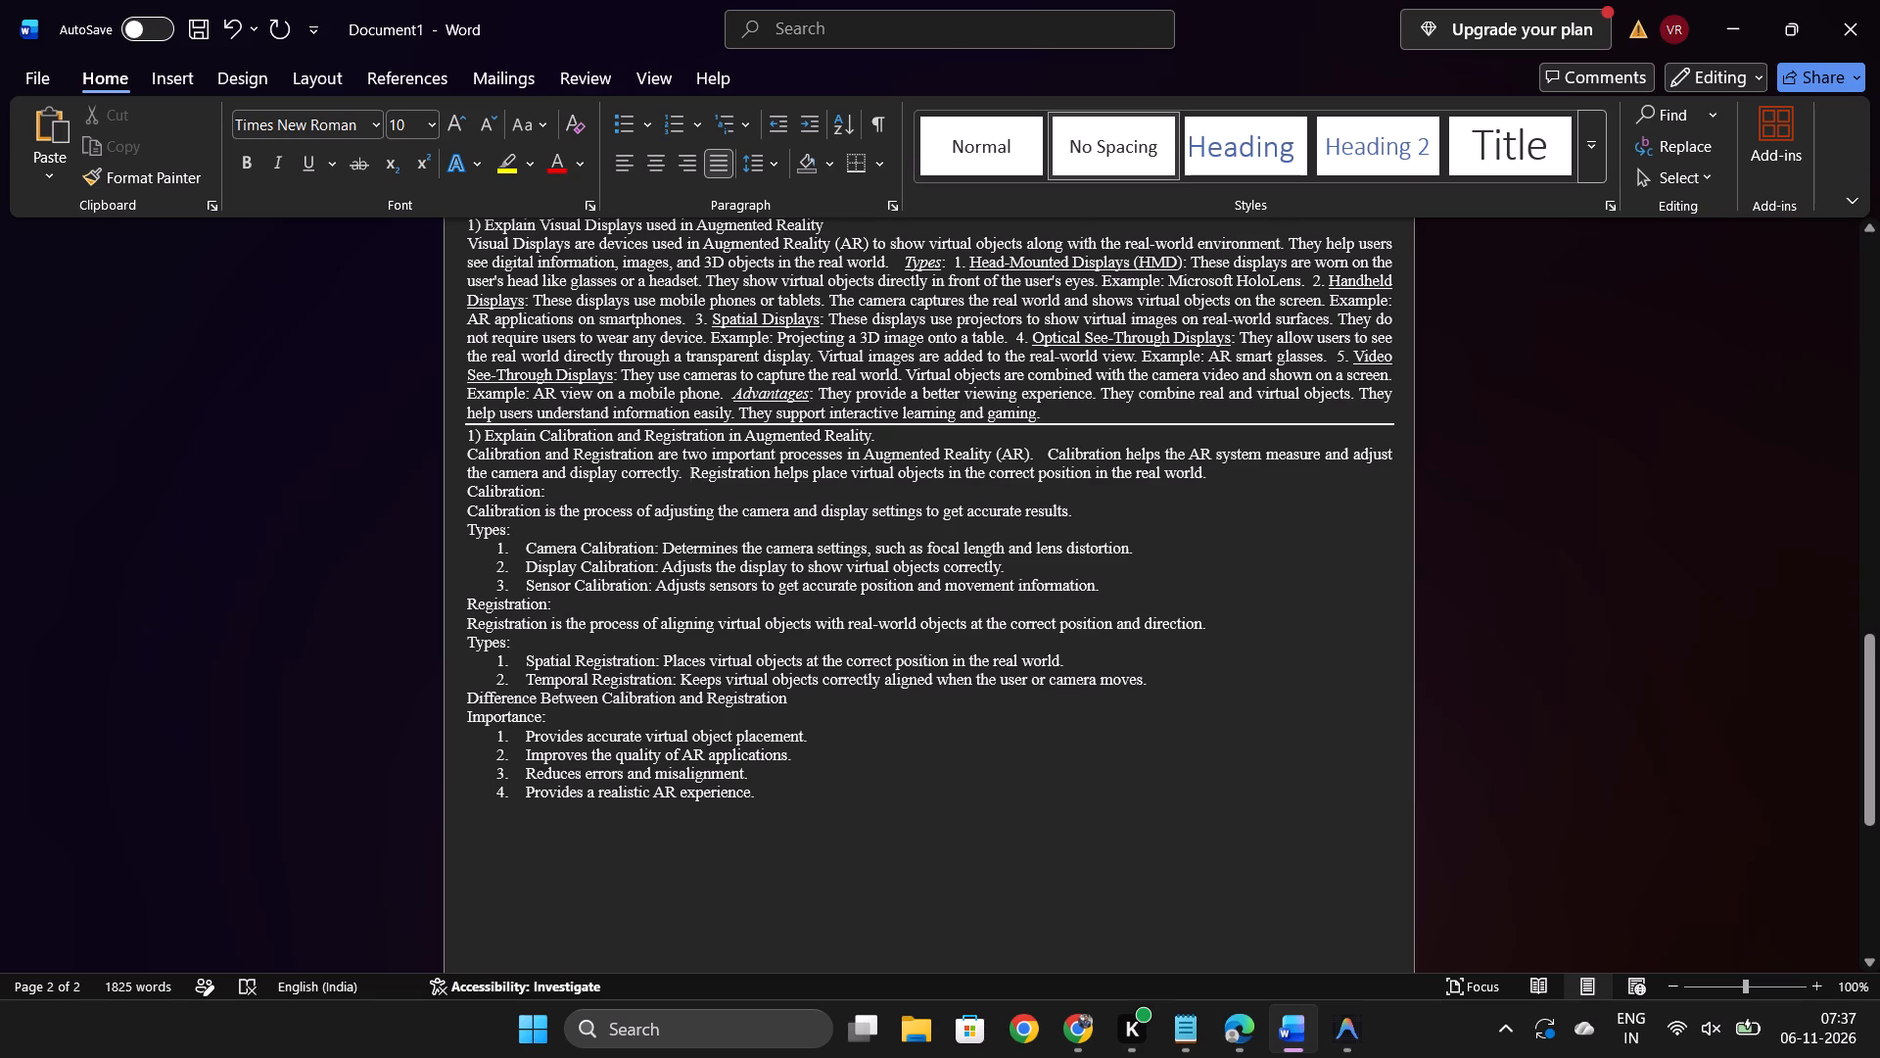
Join the Calibration definition to its heading line with three spaces, and italicize and underline the word "Calibration".
{"action": "left_click", "coordinate": [466, 510]}
{"action": "key", "text": "BackSpace"}
{"action": "key", "text": "space"}
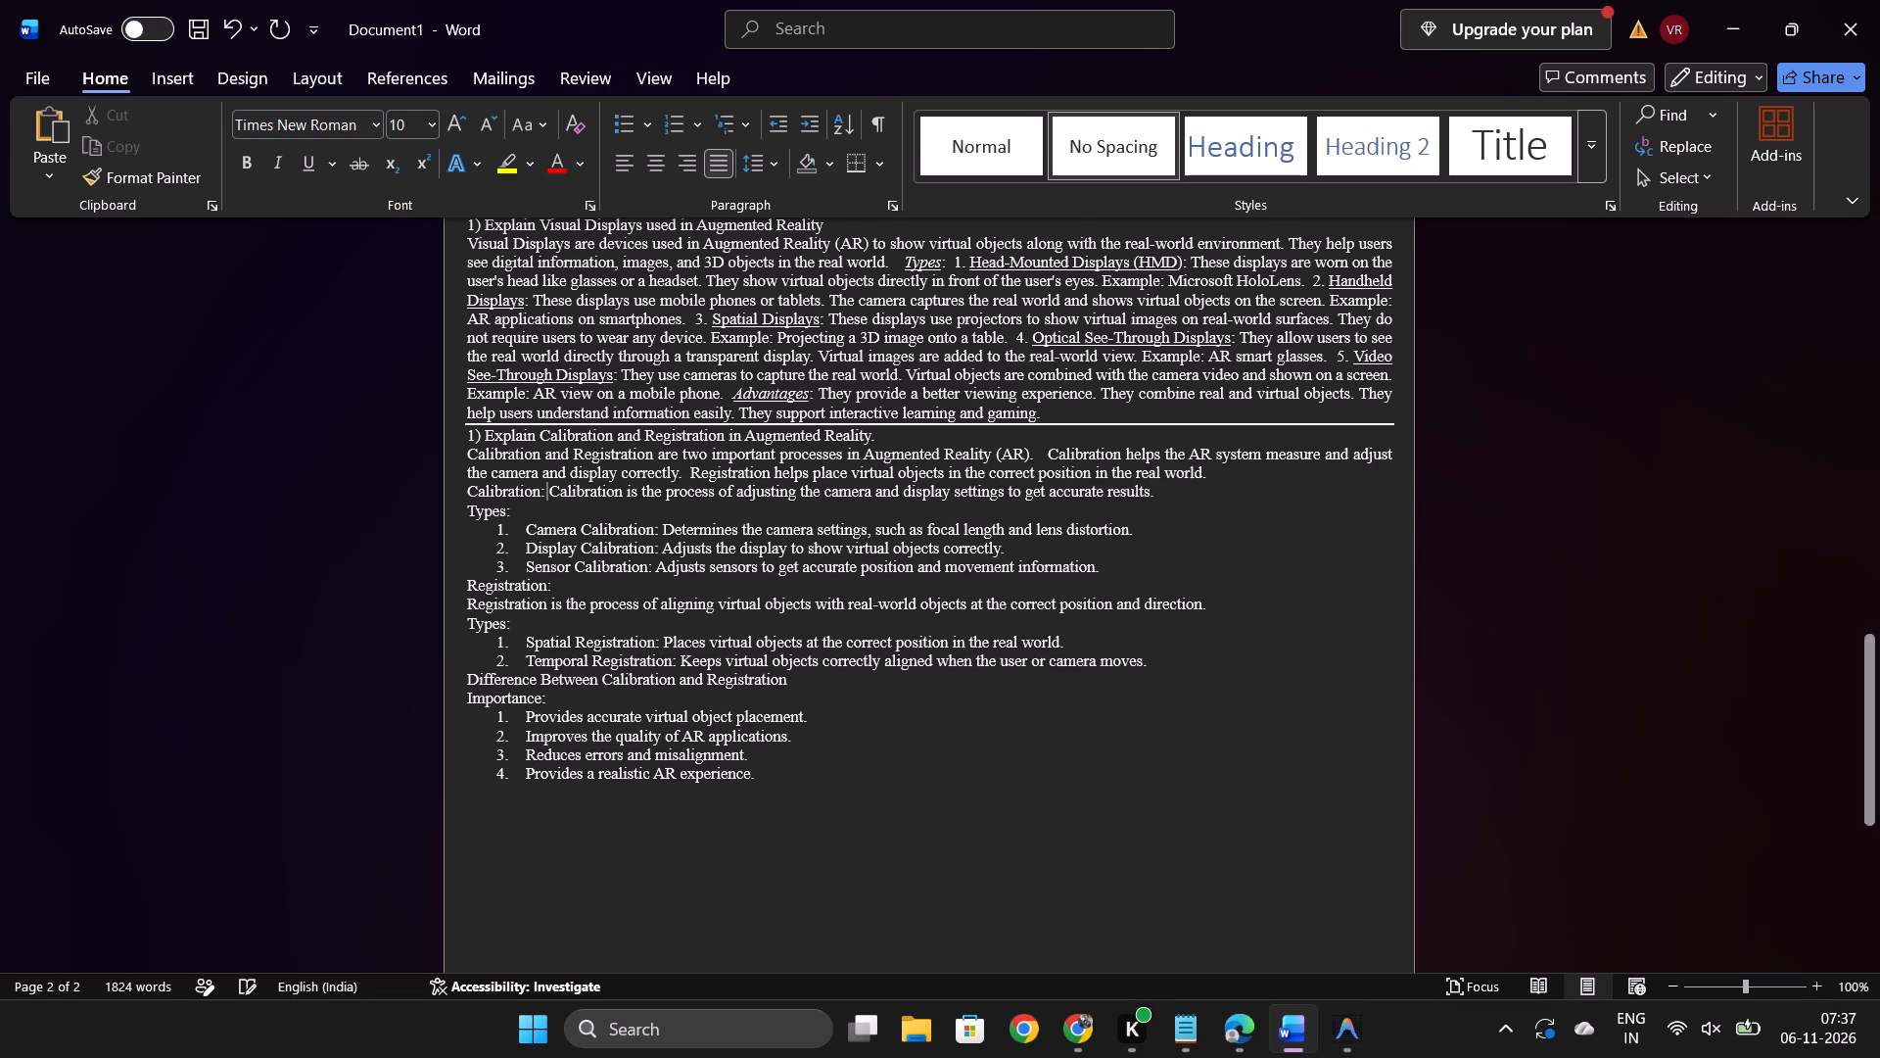
{"action": "key", "text": "space"}
{"action": "key", "text": "space"}
{"action": "left_click_drag", "start_coordinate": [538, 492], "coordinate": [472, 490]}
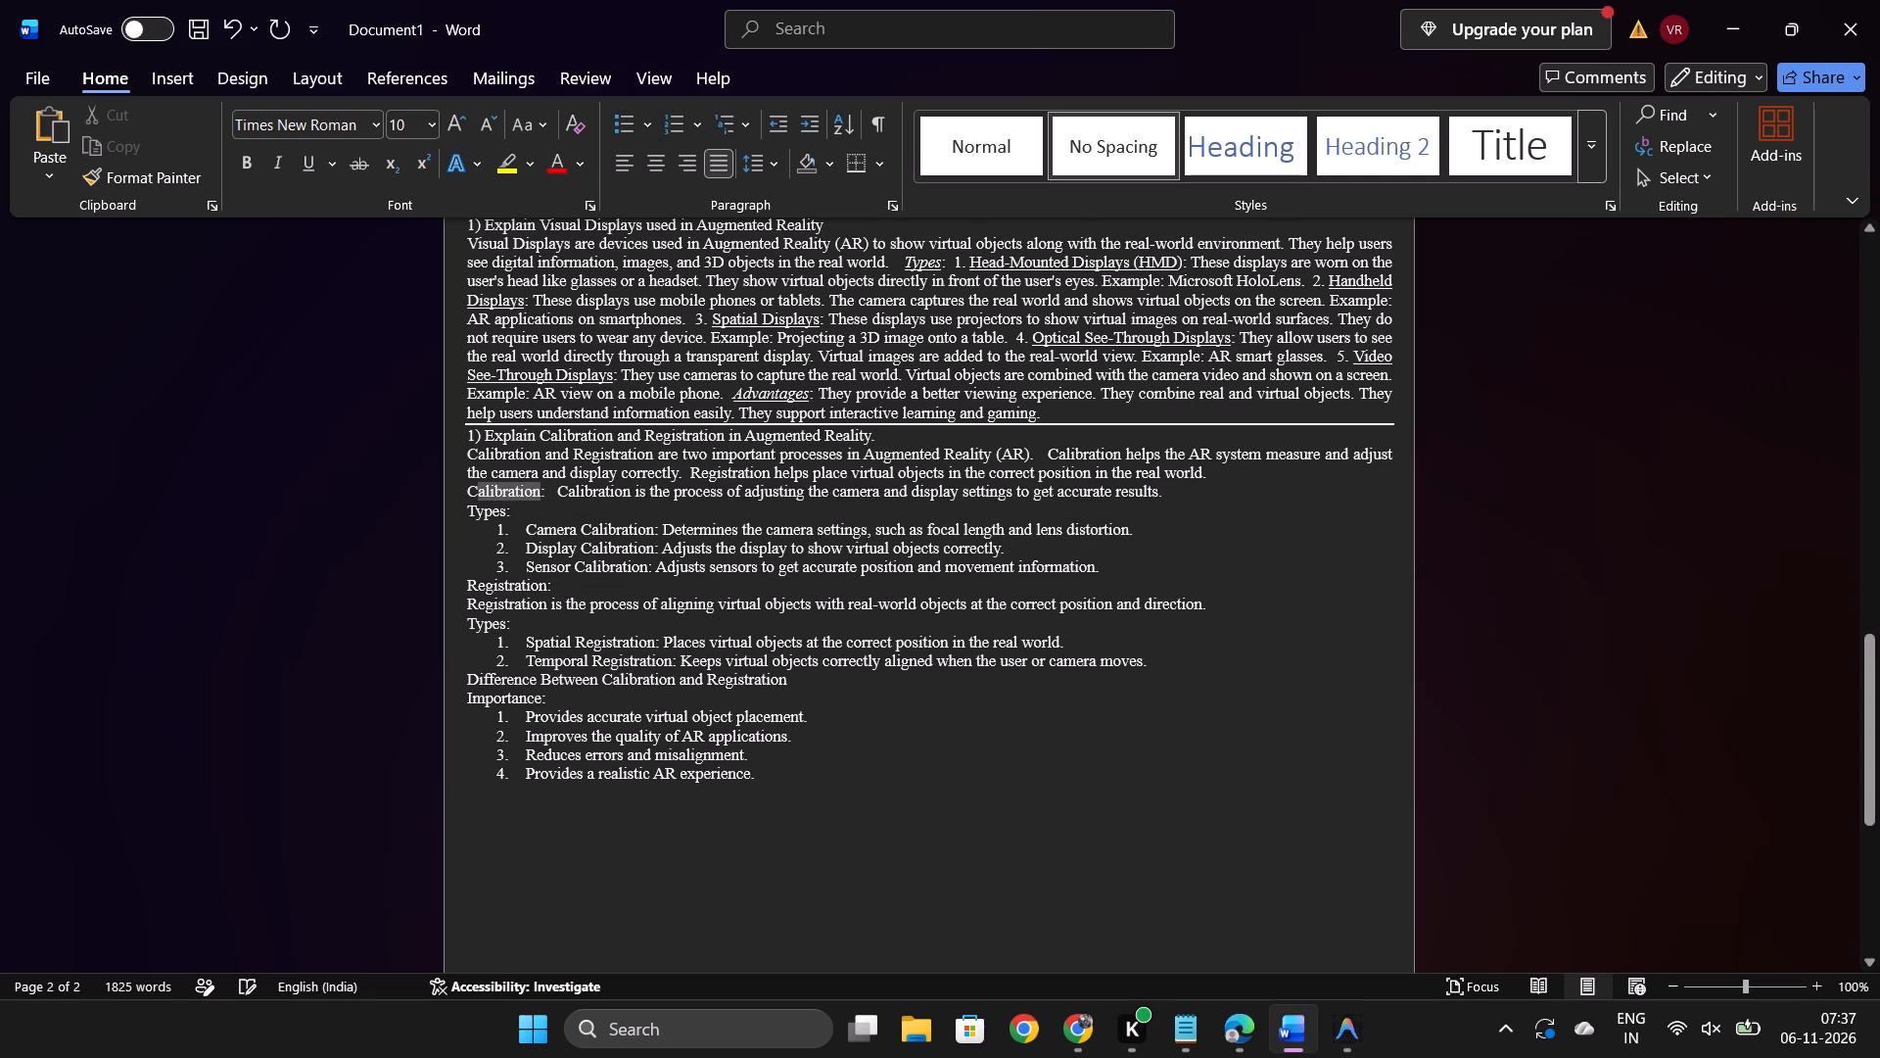
{"action": "left_click_drag", "start_coordinate": [472, 490], "coordinate": [467, 490]}
{"action": "left_click", "coordinate": [540, 452]}
{"action": "left_click", "coordinate": [511, 452]}
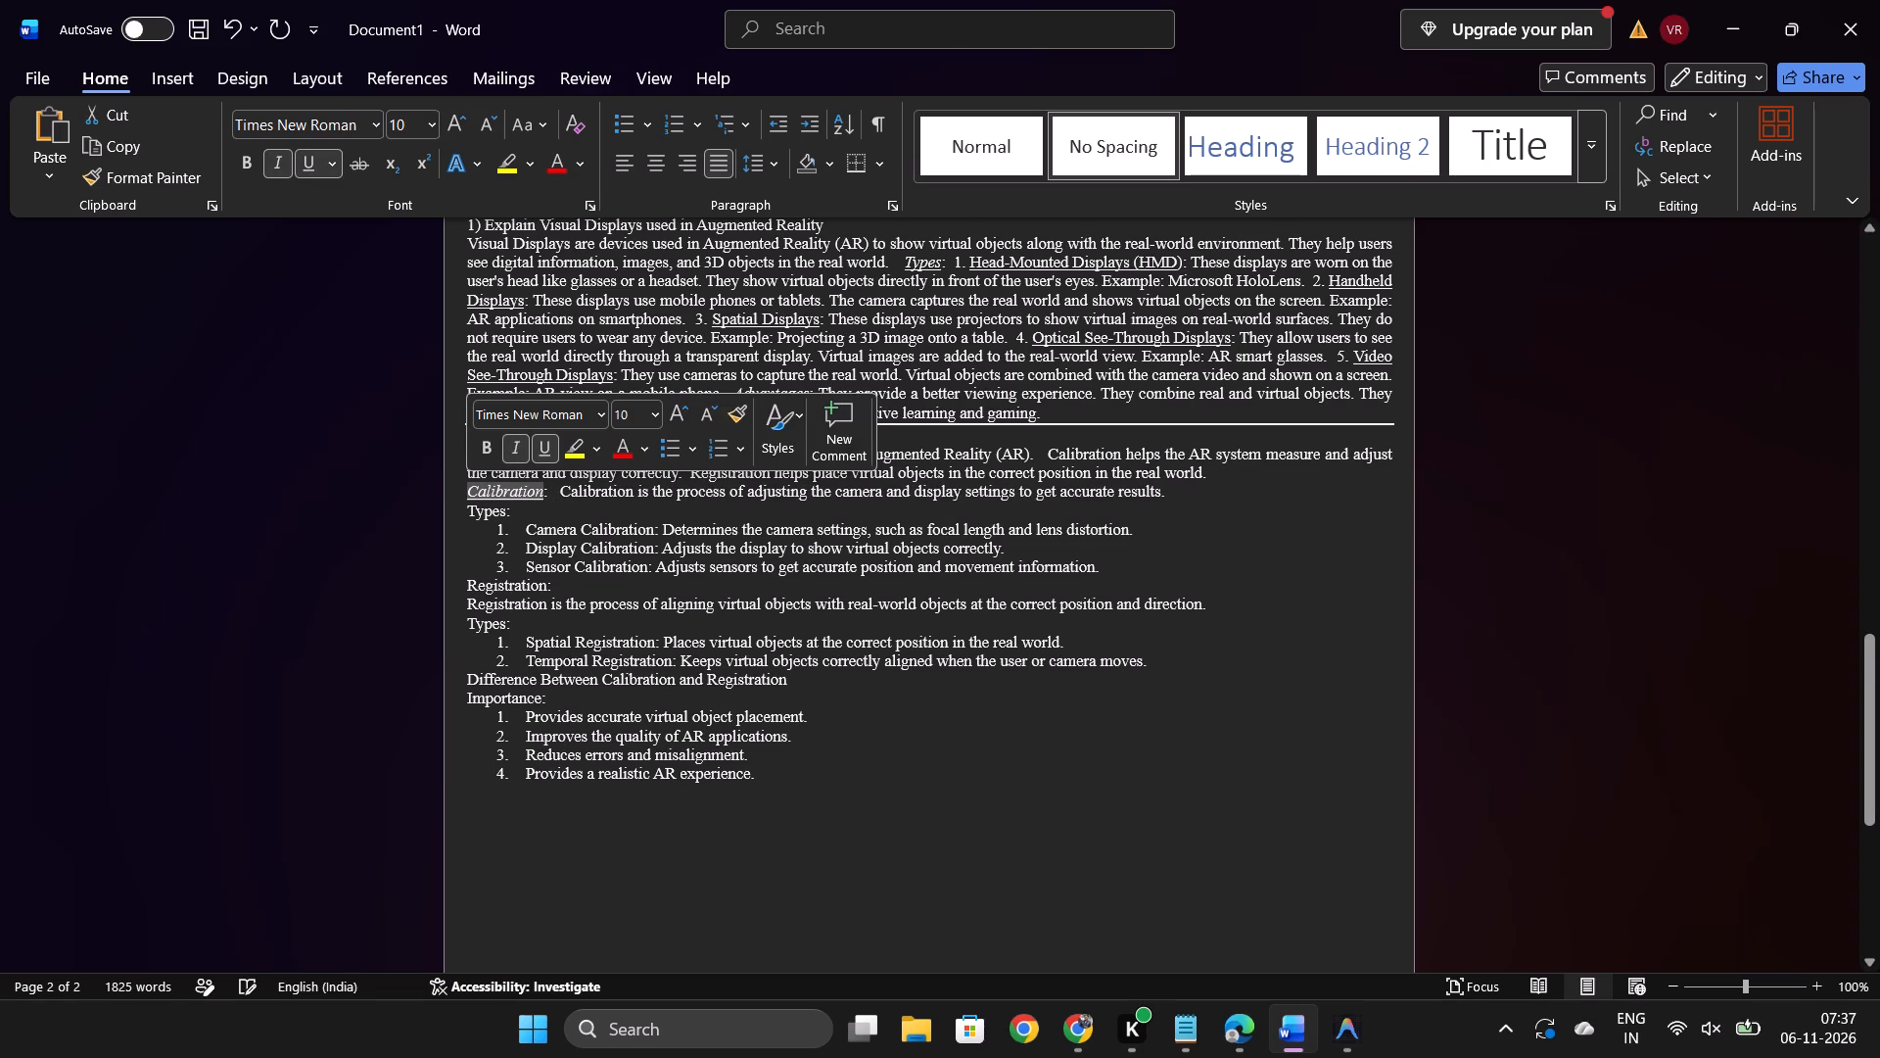
Underline the names Camera Calibration, Display Calibration and Sensor Calibration in the numbered list.
{"action": "left_click_drag", "start_coordinate": [630, 530], "coordinate": [547, 528]}
{"action": "left_click_drag", "start_coordinate": [618, 551], "coordinate": [548, 550], "text": "ctrl"}
{"action": "left_click_drag", "start_coordinate": [617, 568], "coordinate": [542, 568], "text": "ctrl"}
{"action": "left_click", "coordinate": [660, 510]}
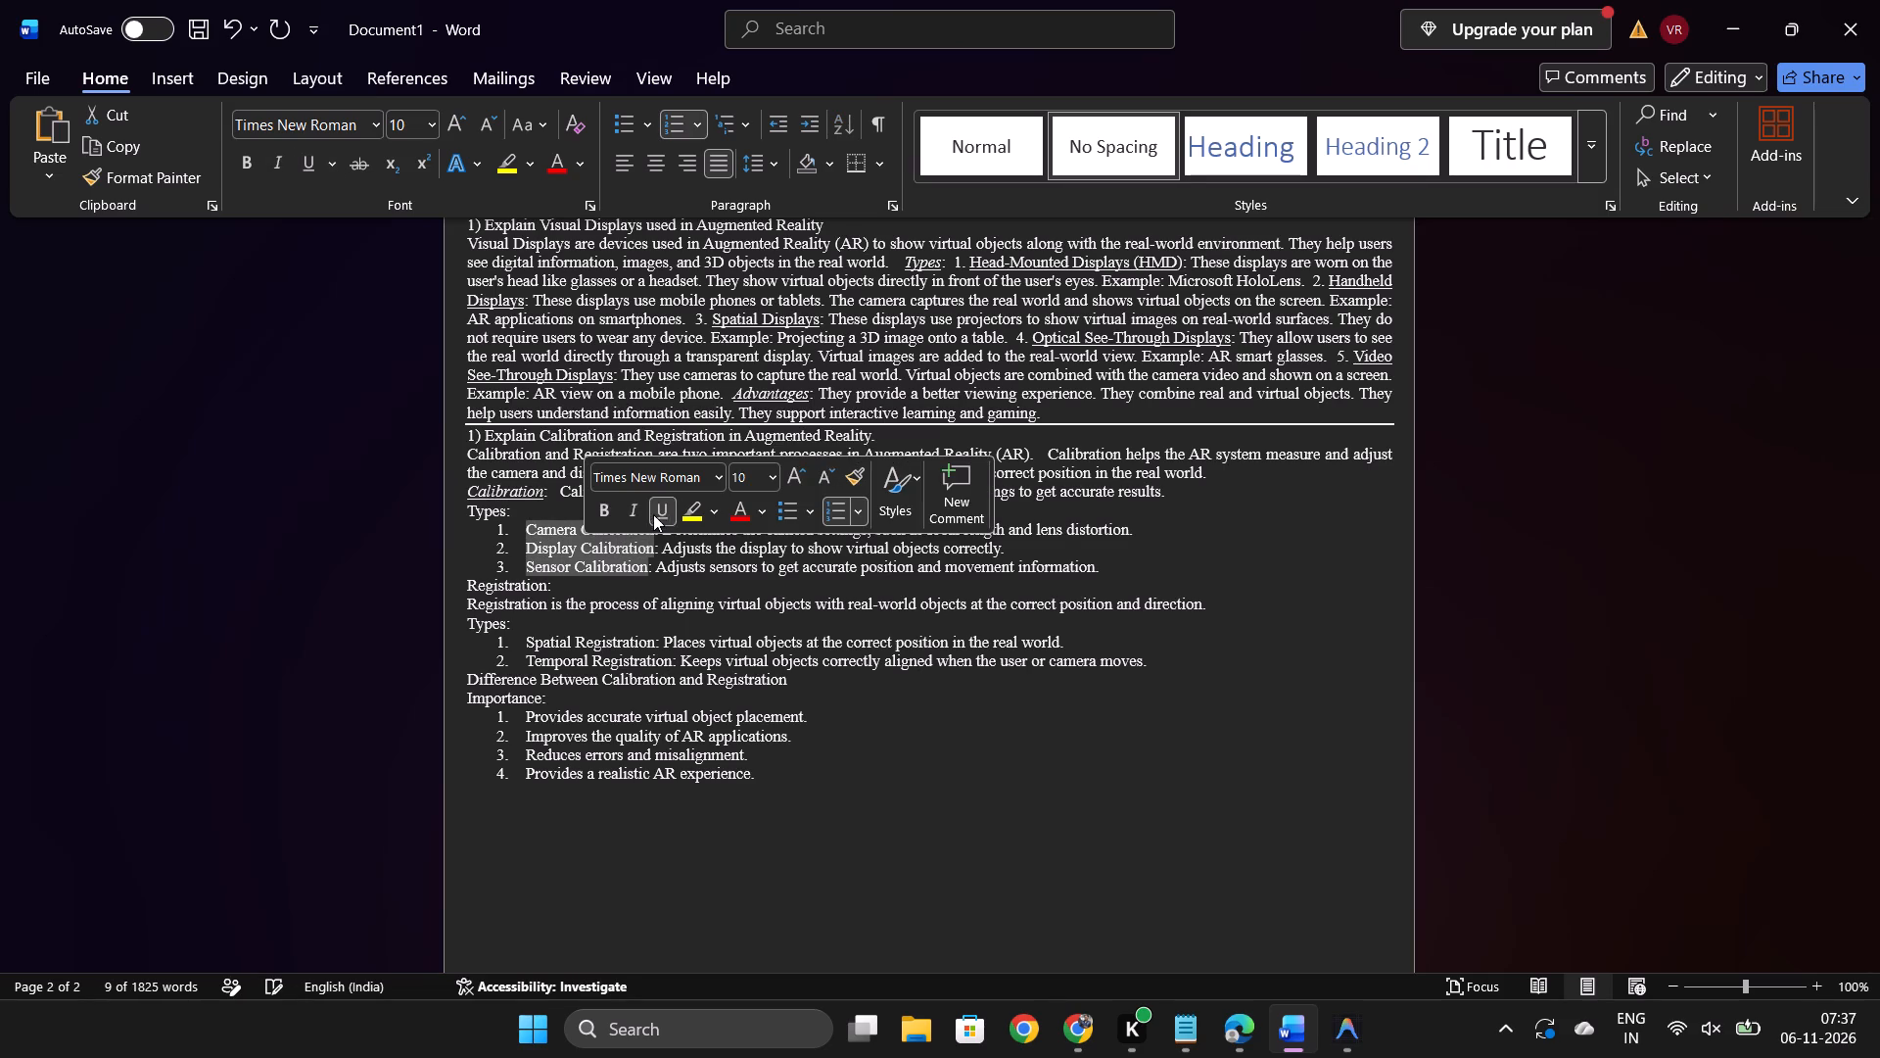
{"action": "left_click", "coordinate": [576, 561]}
Remove the first "Types:" heading and append the Camera Calibration item, unnumbered, to the Calibration definition with two spaces.
{"action": "left_click", "coordinate": [523, 532]}
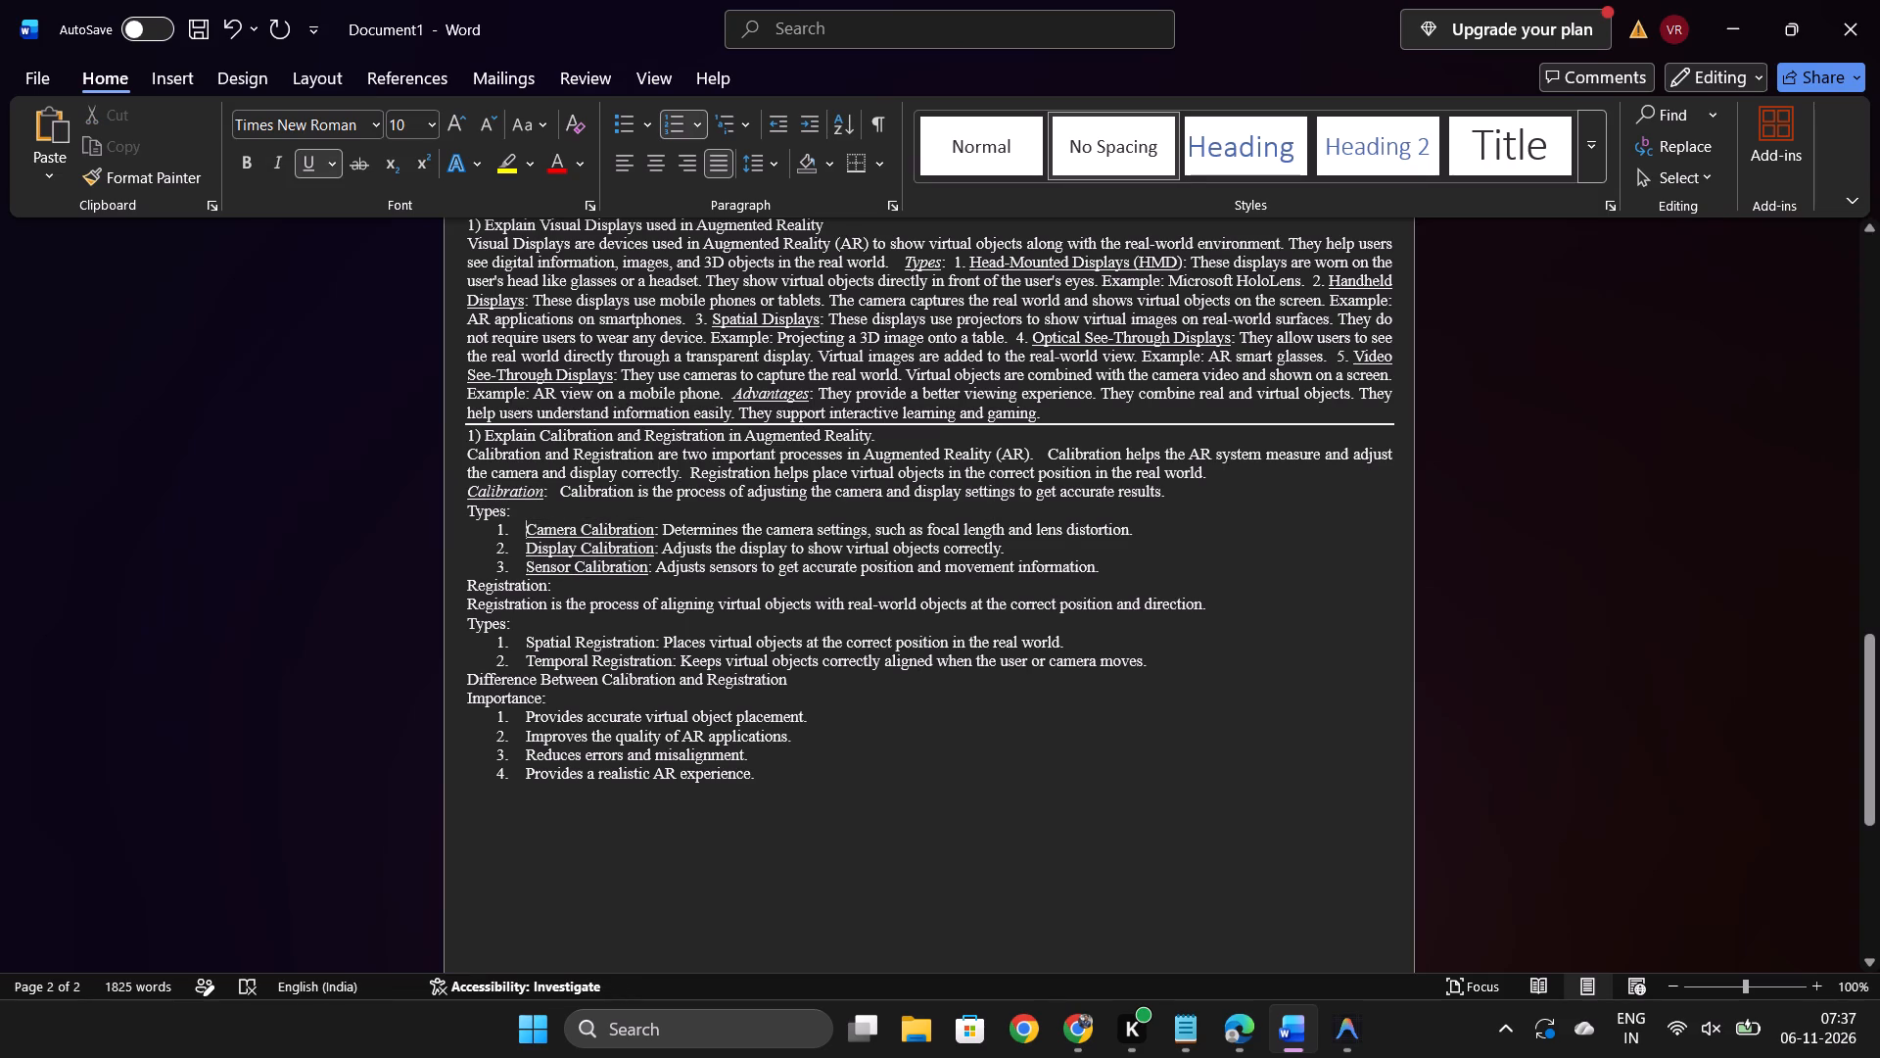
{"action": "key", "text": "BackSpace"}
{"action": "key", "text": "BackSpace"}
{"action": "key", "text": "BackSpace"}
{"action": "key", "text": "BackSpace"}
{"action": "key", "text": "BackSpace"}
{"action": "key", "text": "BackSpace"}
{"action": "key", "text": "BackSpace"}
{"action": "key", "text": "BackSpace"}
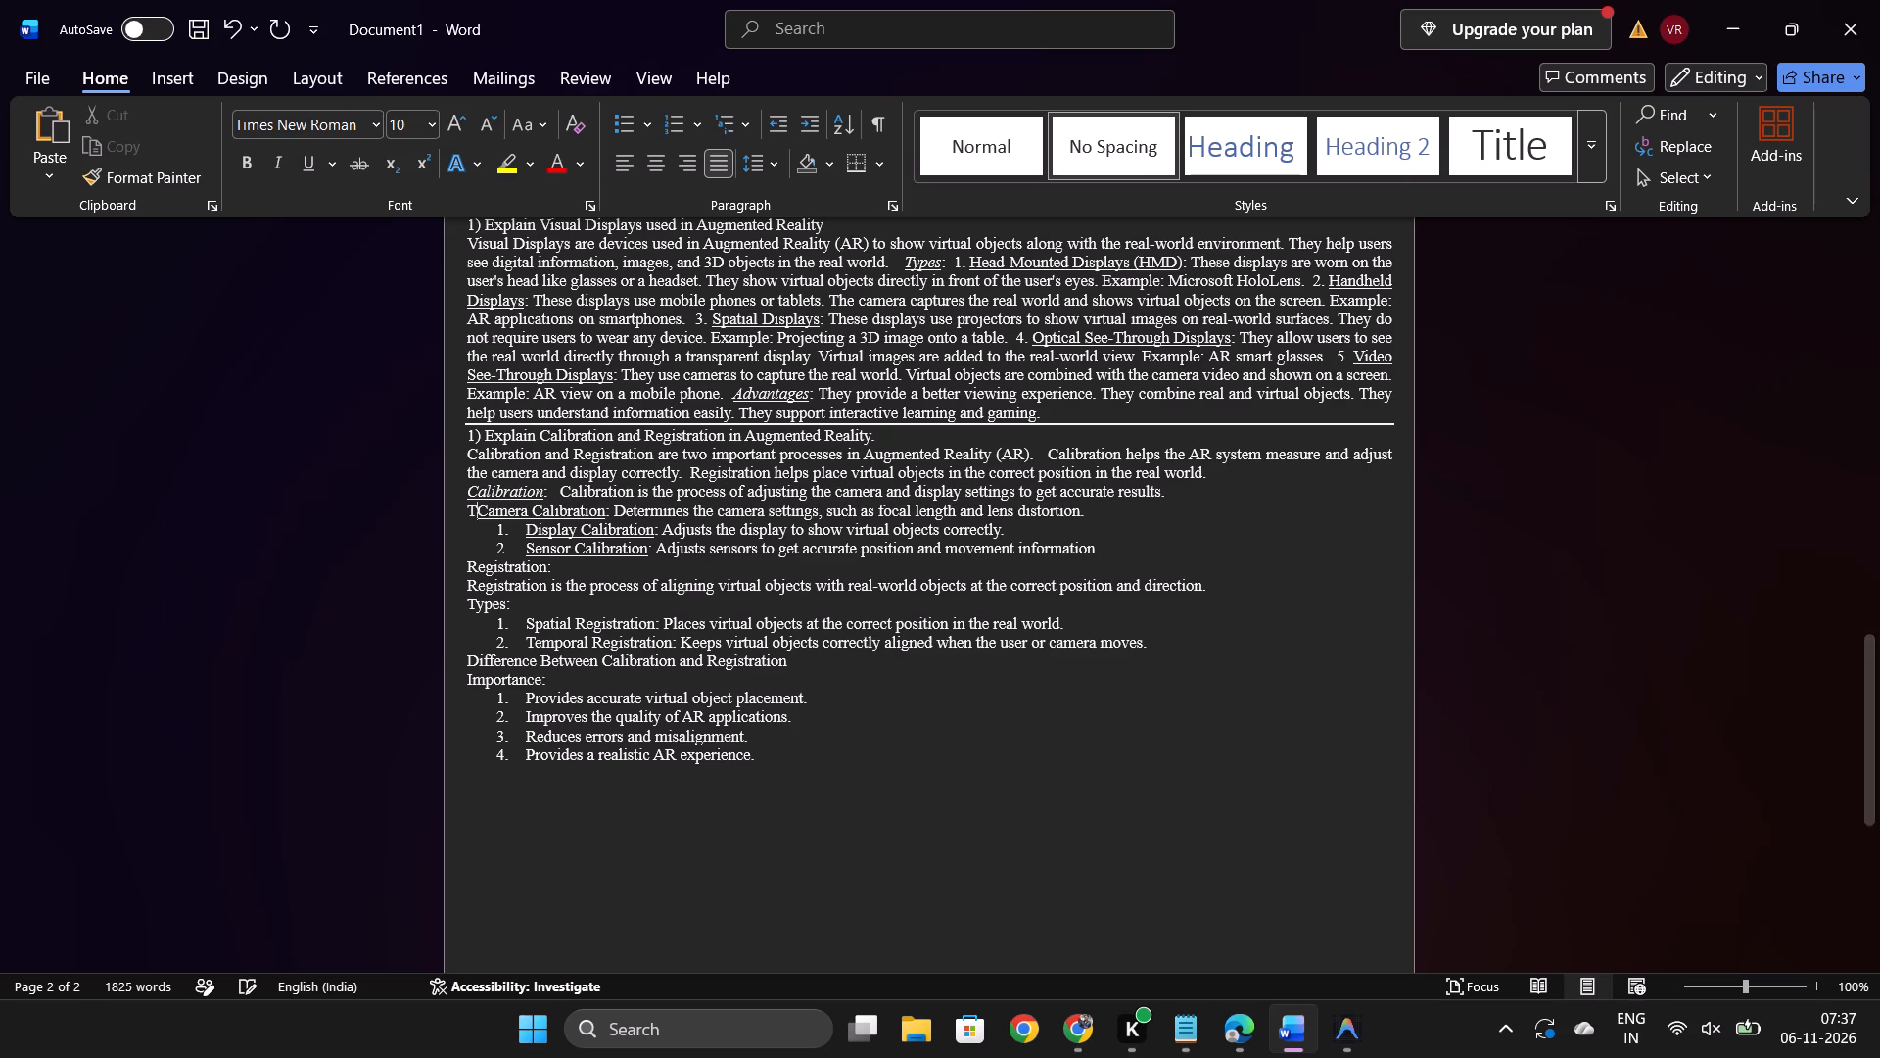
{"action": "key", "text": "BackSpace"}
{"action": "key", "text": "BackSpace"}
{"action": "key", "text": "space"}
{"action": "key", "text": "space"}
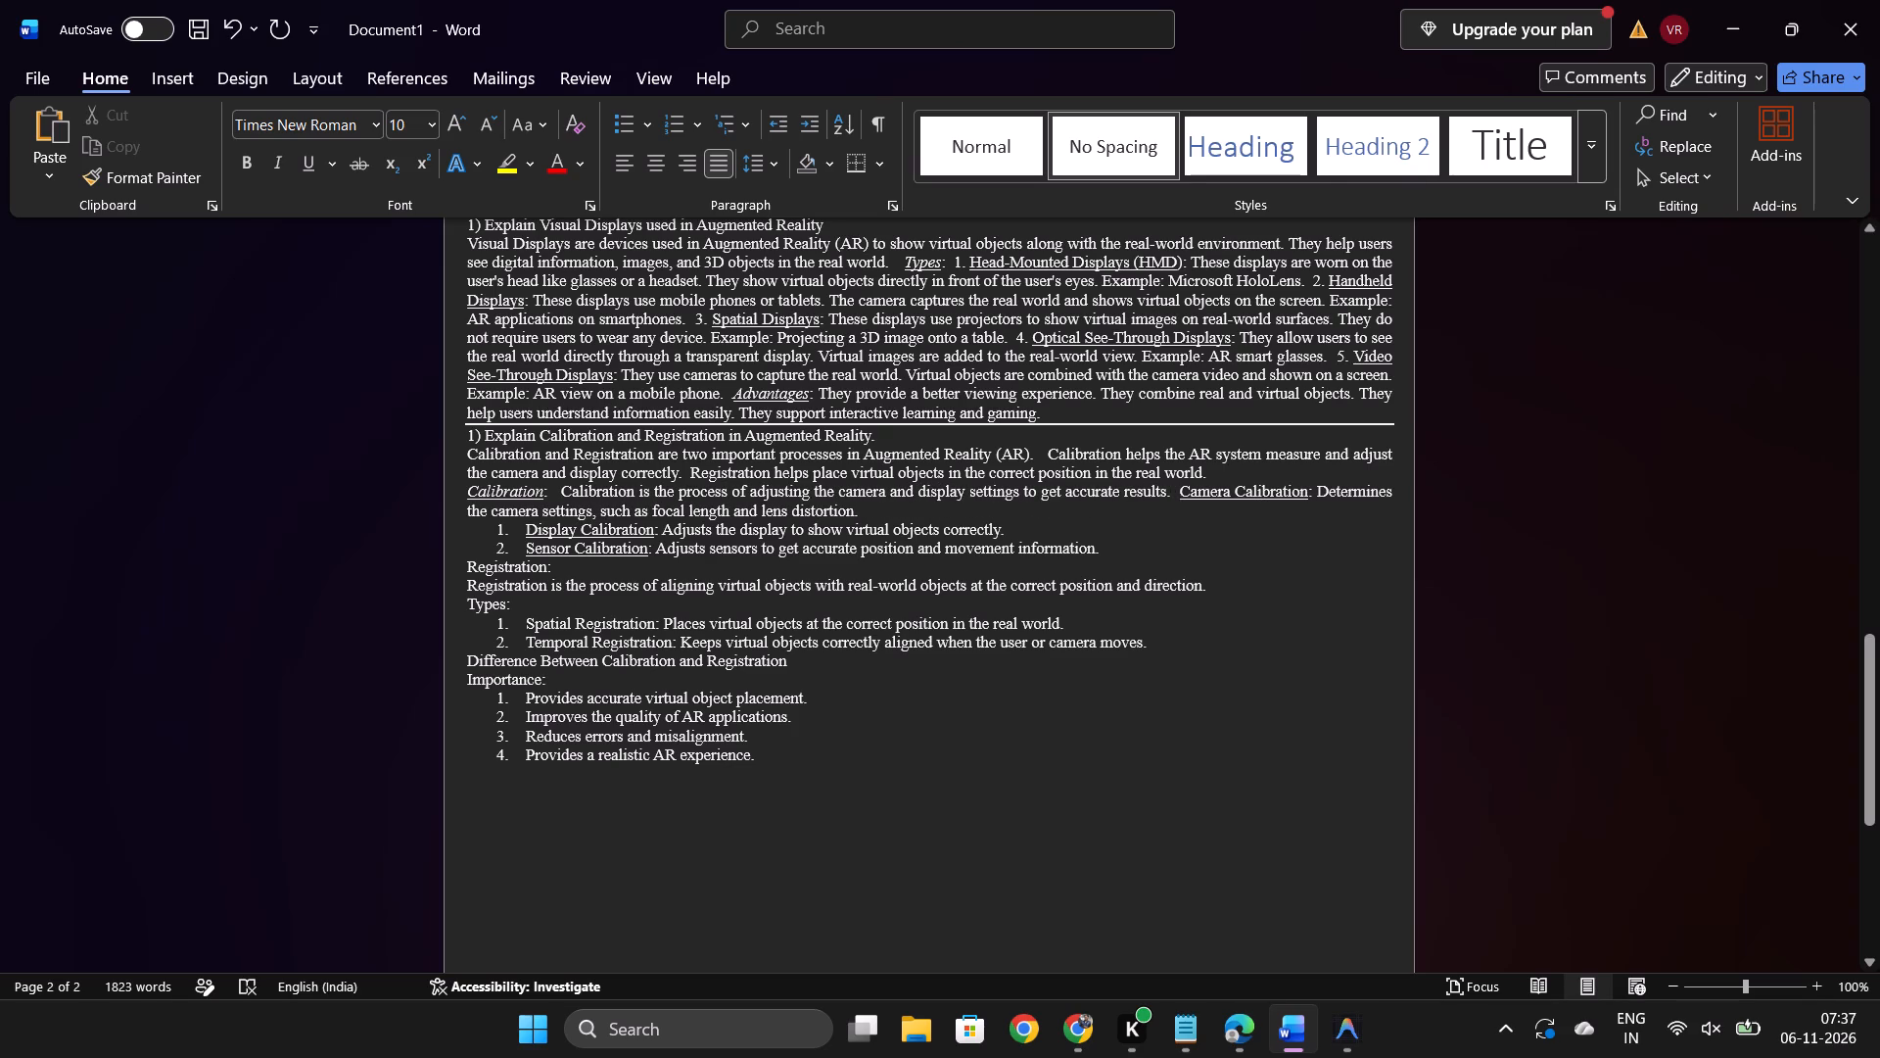
Merge the Display Calibration and Sensor Calibration items into the Calibration paragraph without their numbers, each preceded by a space.
{"action": "left_click", "coordinate": [504, 530]}
{"action": "key", "text": "BackSpace"}
{"action": "key", "text": "BackSpace"}
{"action": "key", "text": "BackSpace"}
{"action": "key", "text": "space"}
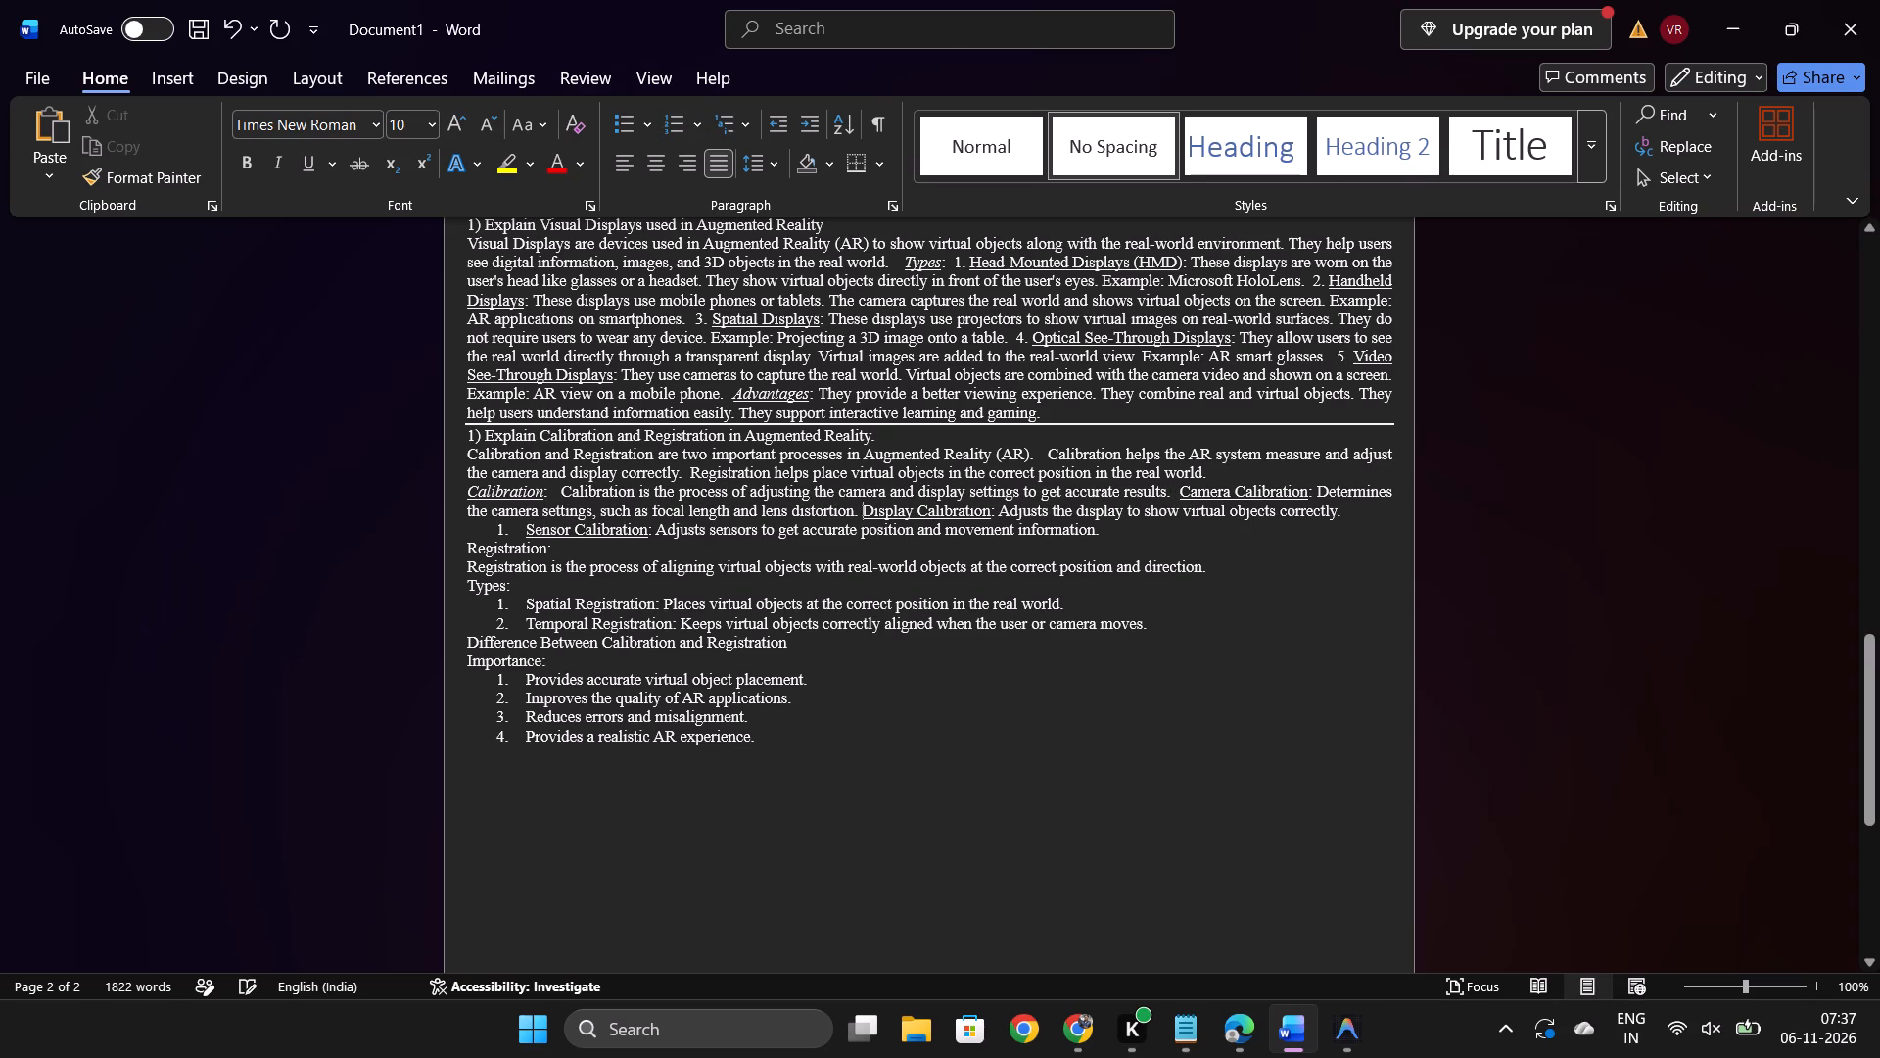
{"action": "left_click", "coordinate": [502, 529]}
{"action": "key", "text": "BackSpace"}
{"action": "key", "text": "BackSpace"}
{"action": "key", "text": "BackSpace"}
{"action": "key", "text": "space"}
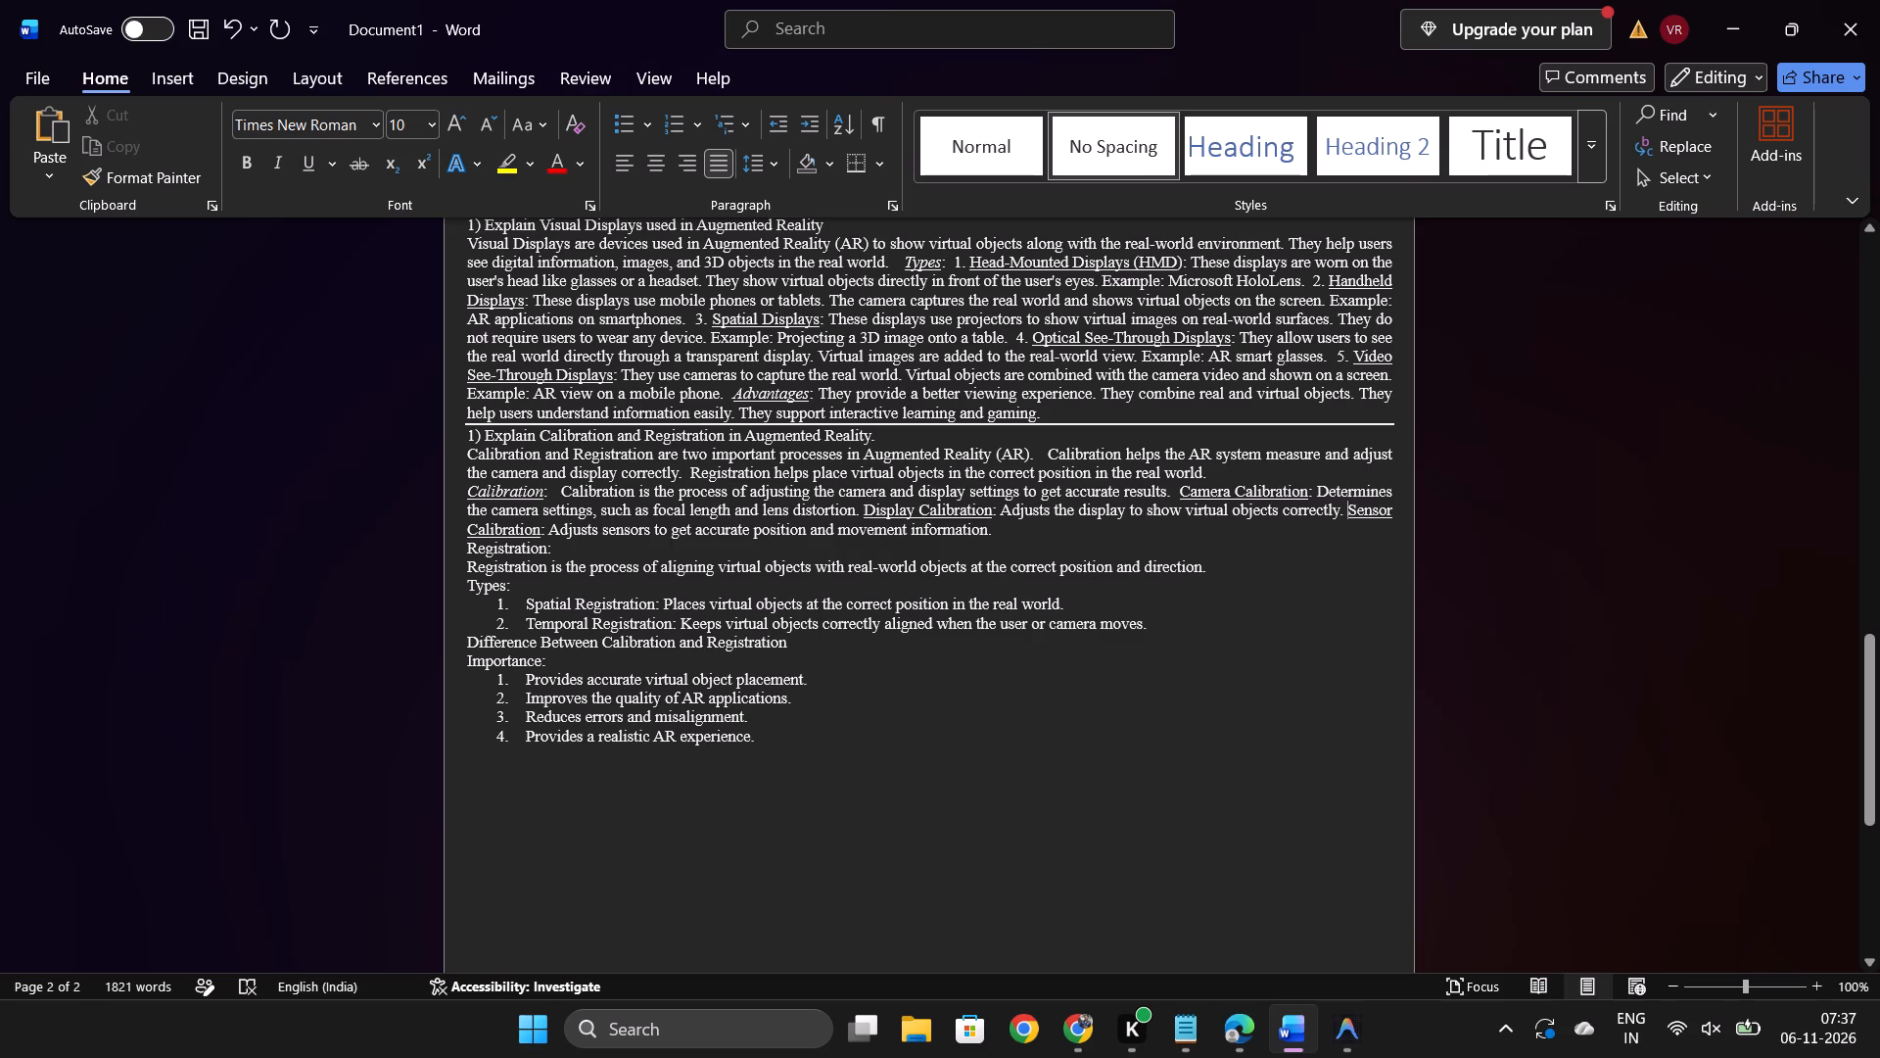
Delete "Calibration: Adjusts sensors to get accurate position and movement information." following the word "Sensor".
{"action": "left_click_drag", "start_coordinate": [467, 530], "coordinate": [956, 527]}
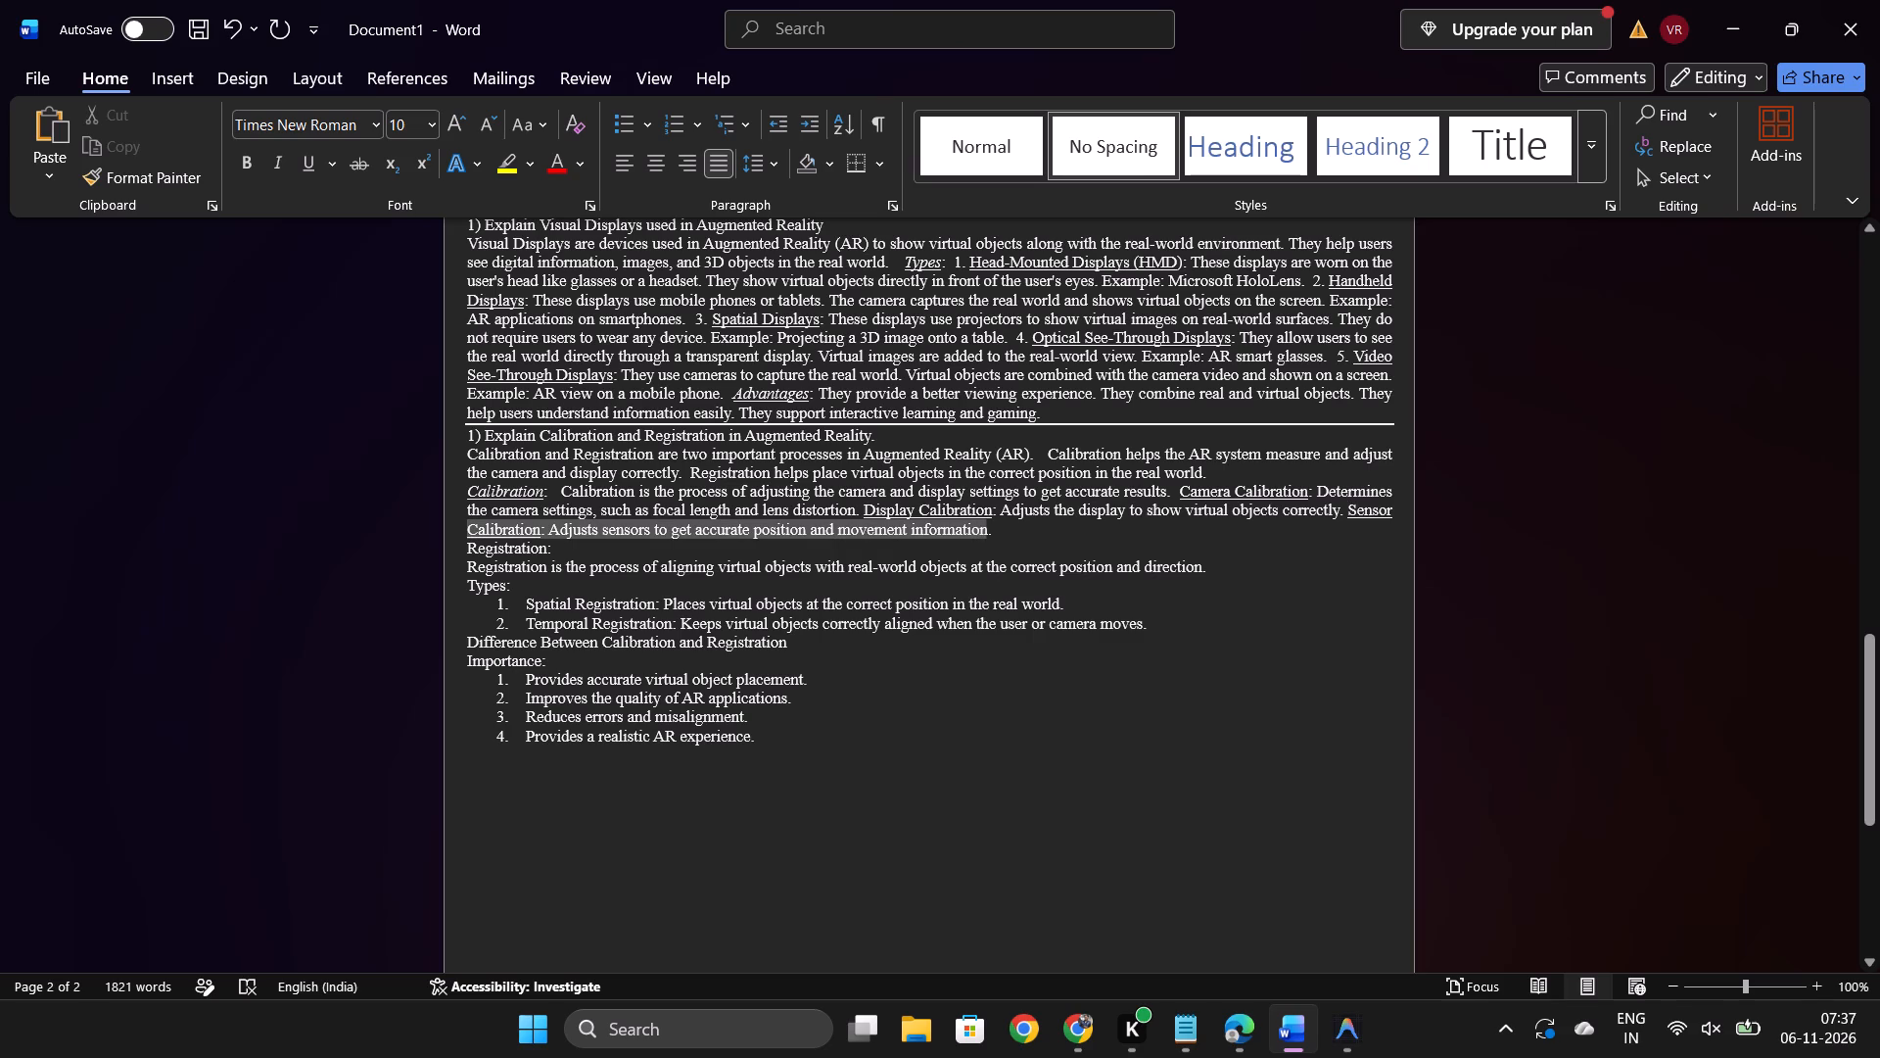
{"action": "left_click_drag", "start_coordinate": [956, 527], "coordinate": [991, 532]}
{"action": "key", "text": "BackSpace"}
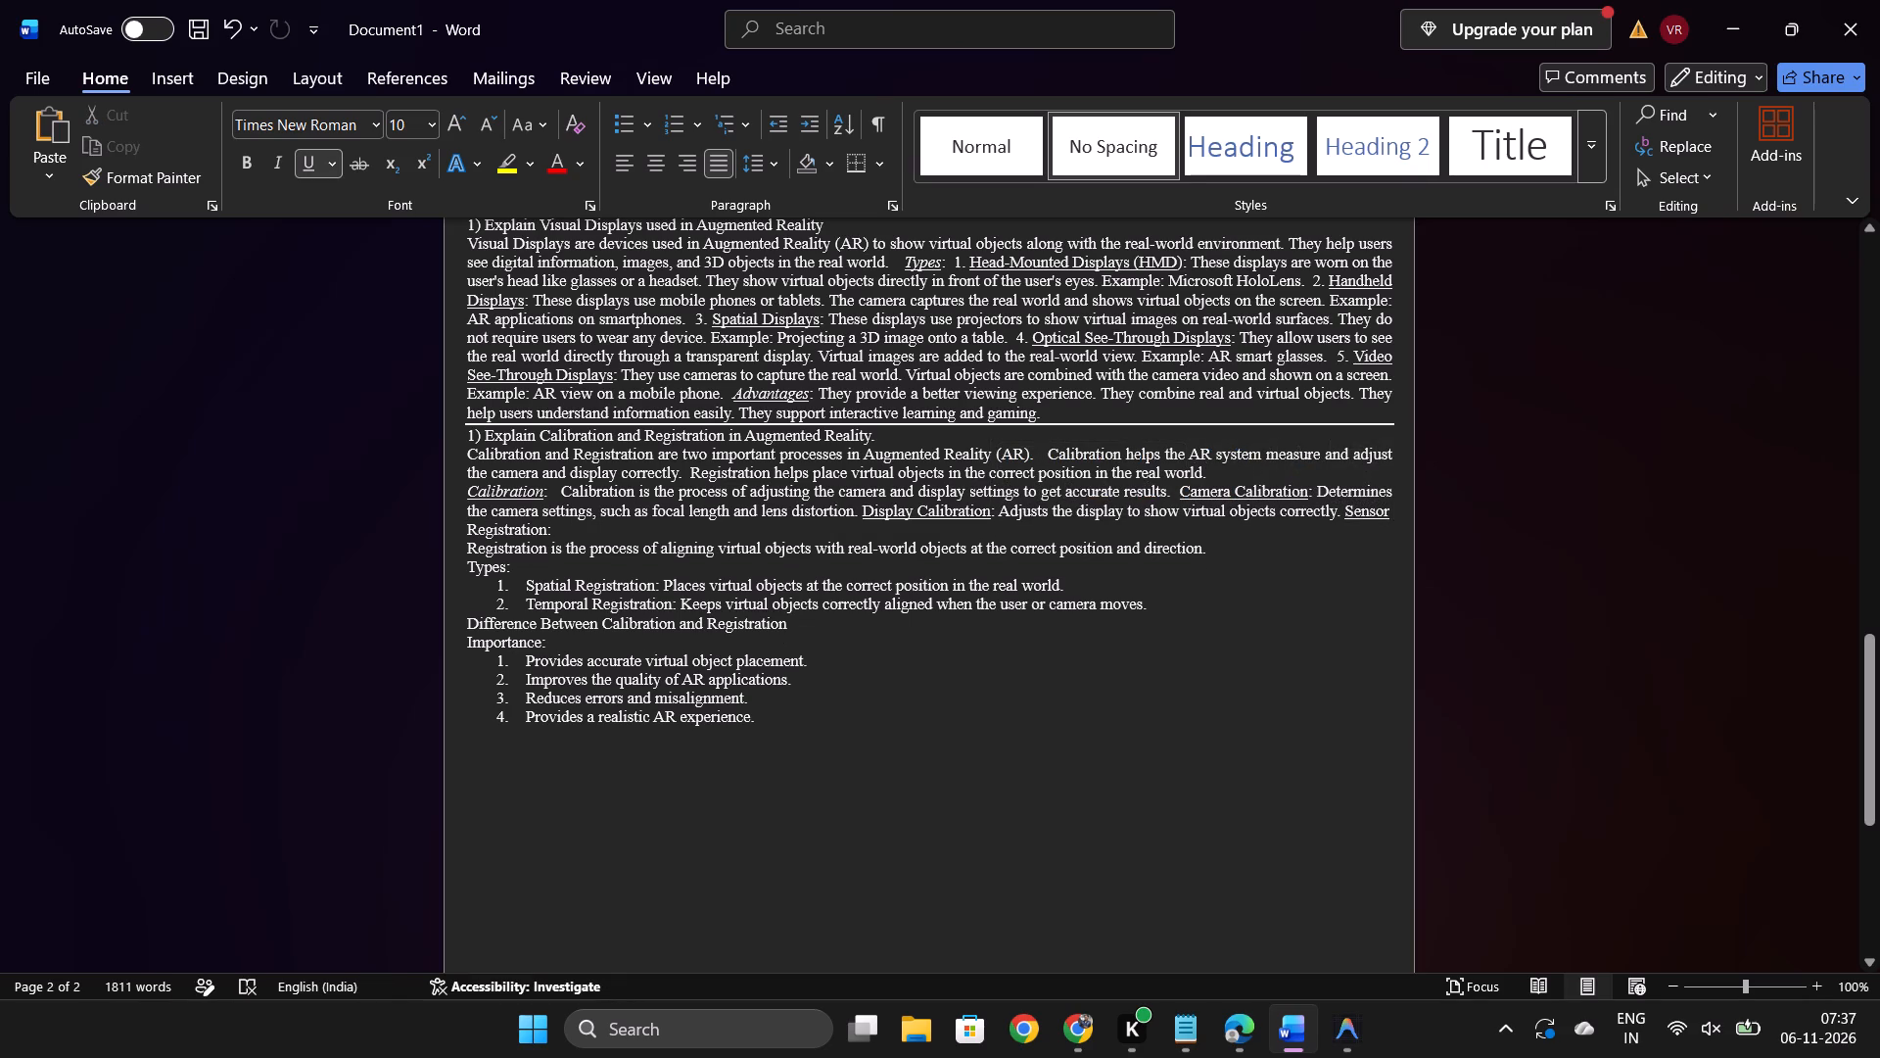
Join the Registration definition to its heading line with one space, and underline and italicize the word "Registration".
{"action": "left_click", "coordinate": [469, 547]}
{"action": "key", "text": "BackSpace"}
{"action": "key", "text": "space"}
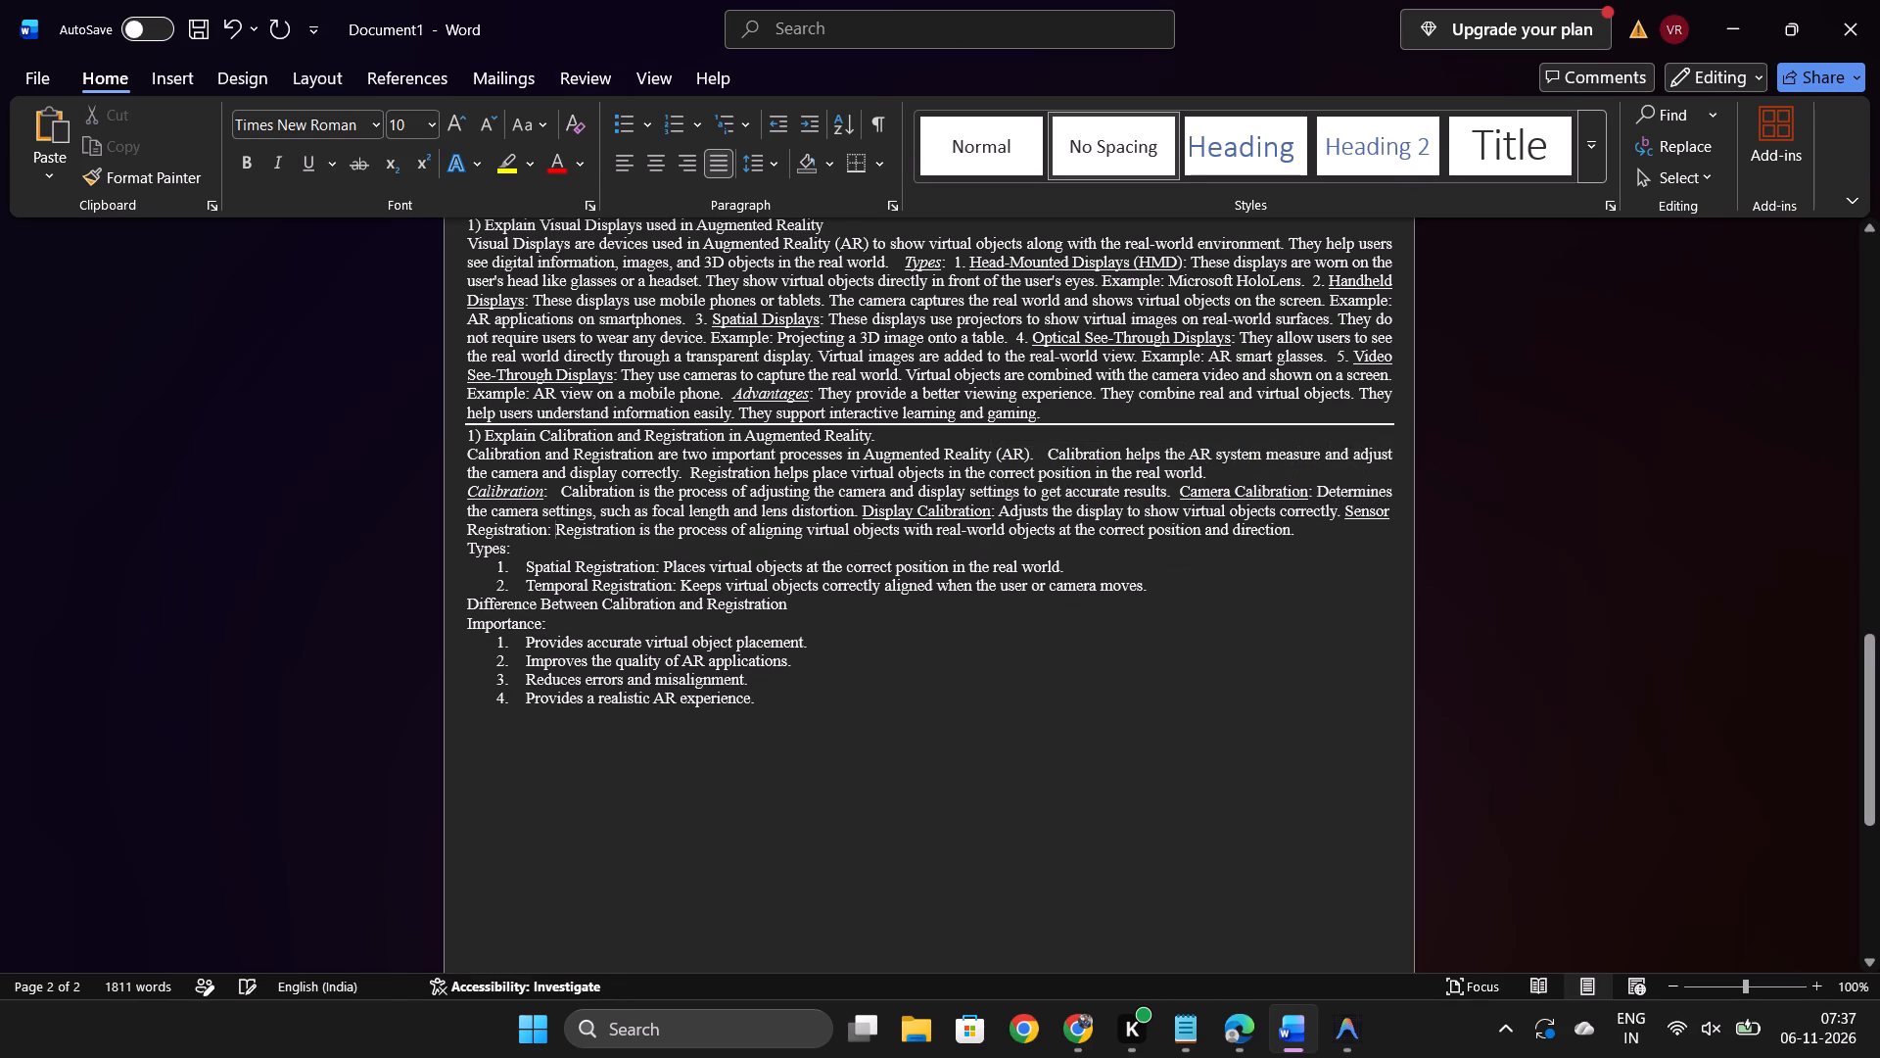
{"action": "left_click_drag", "start_coordinate": [543, 527], "coordinate": [464, 533]}
{"action": "left_click", "coordinate": [534, 498]}
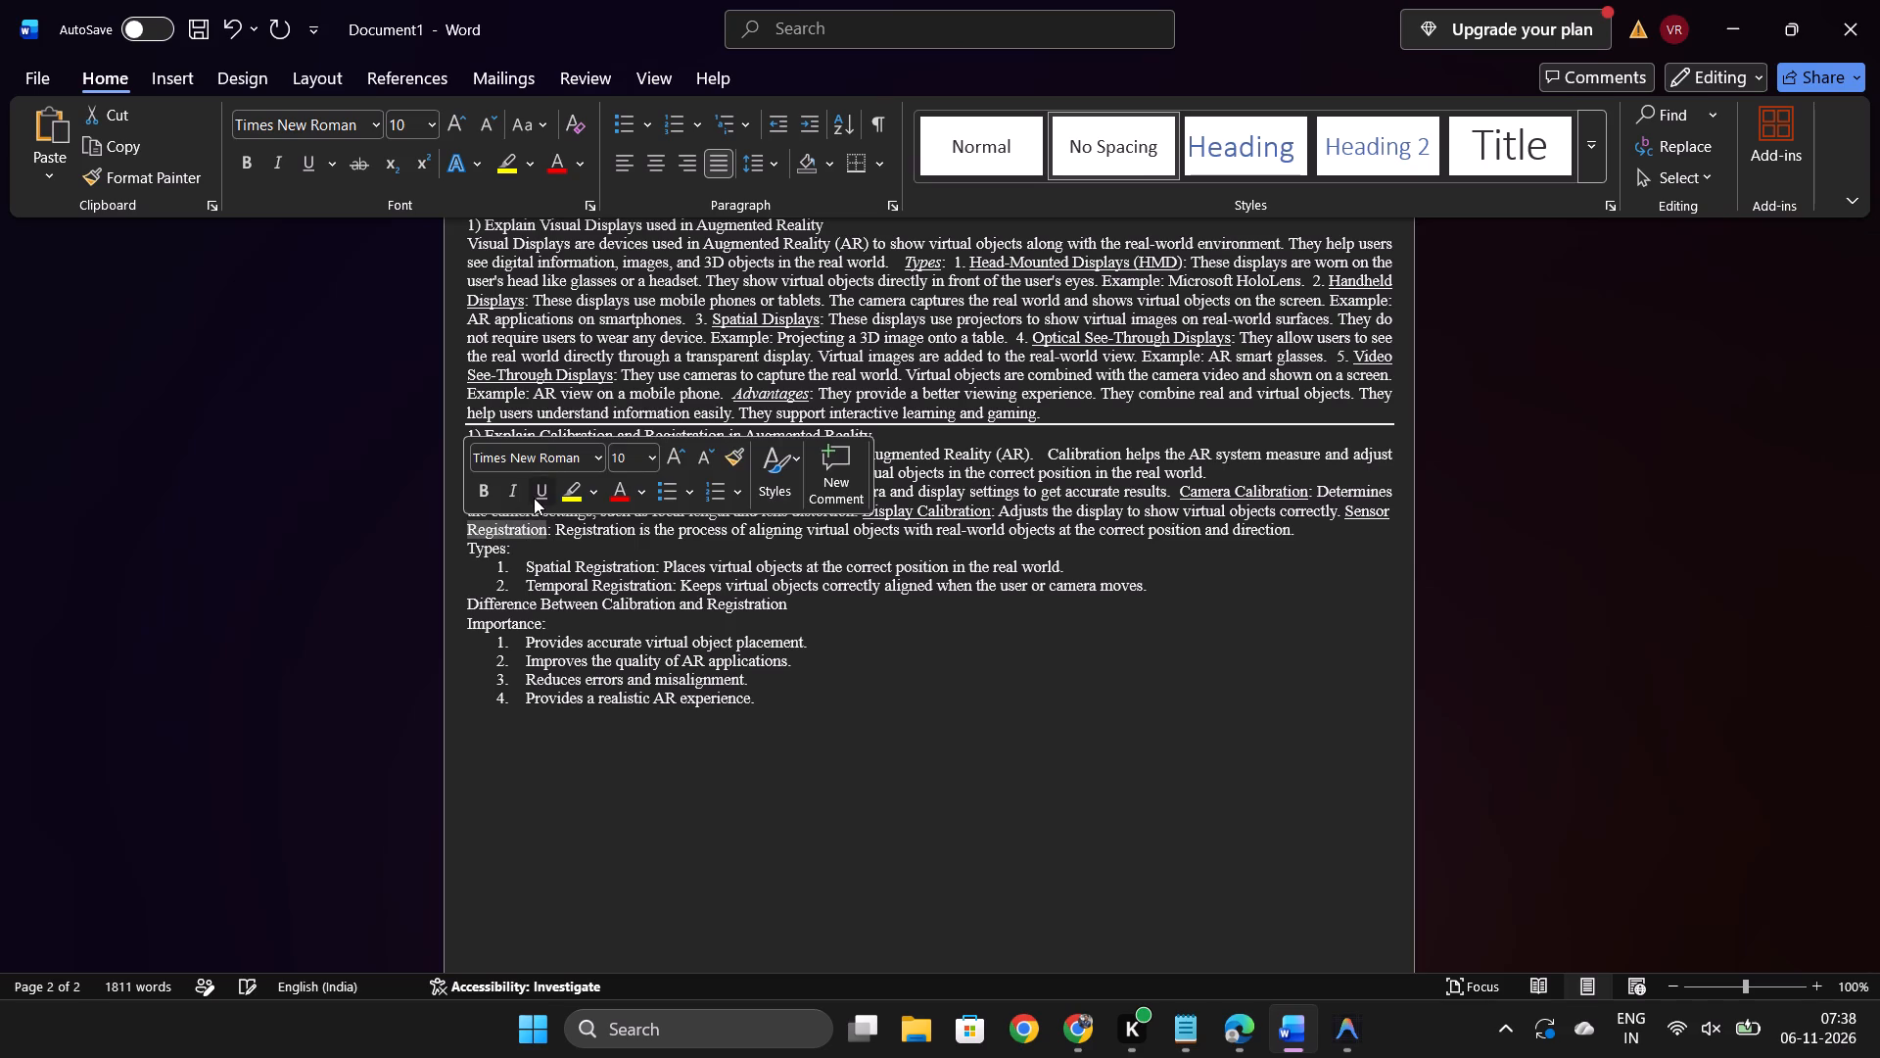
{"action": "left_click", "coordinate": [518, 494]}
{"action": "left_click", "coordinate": [493, 570]}
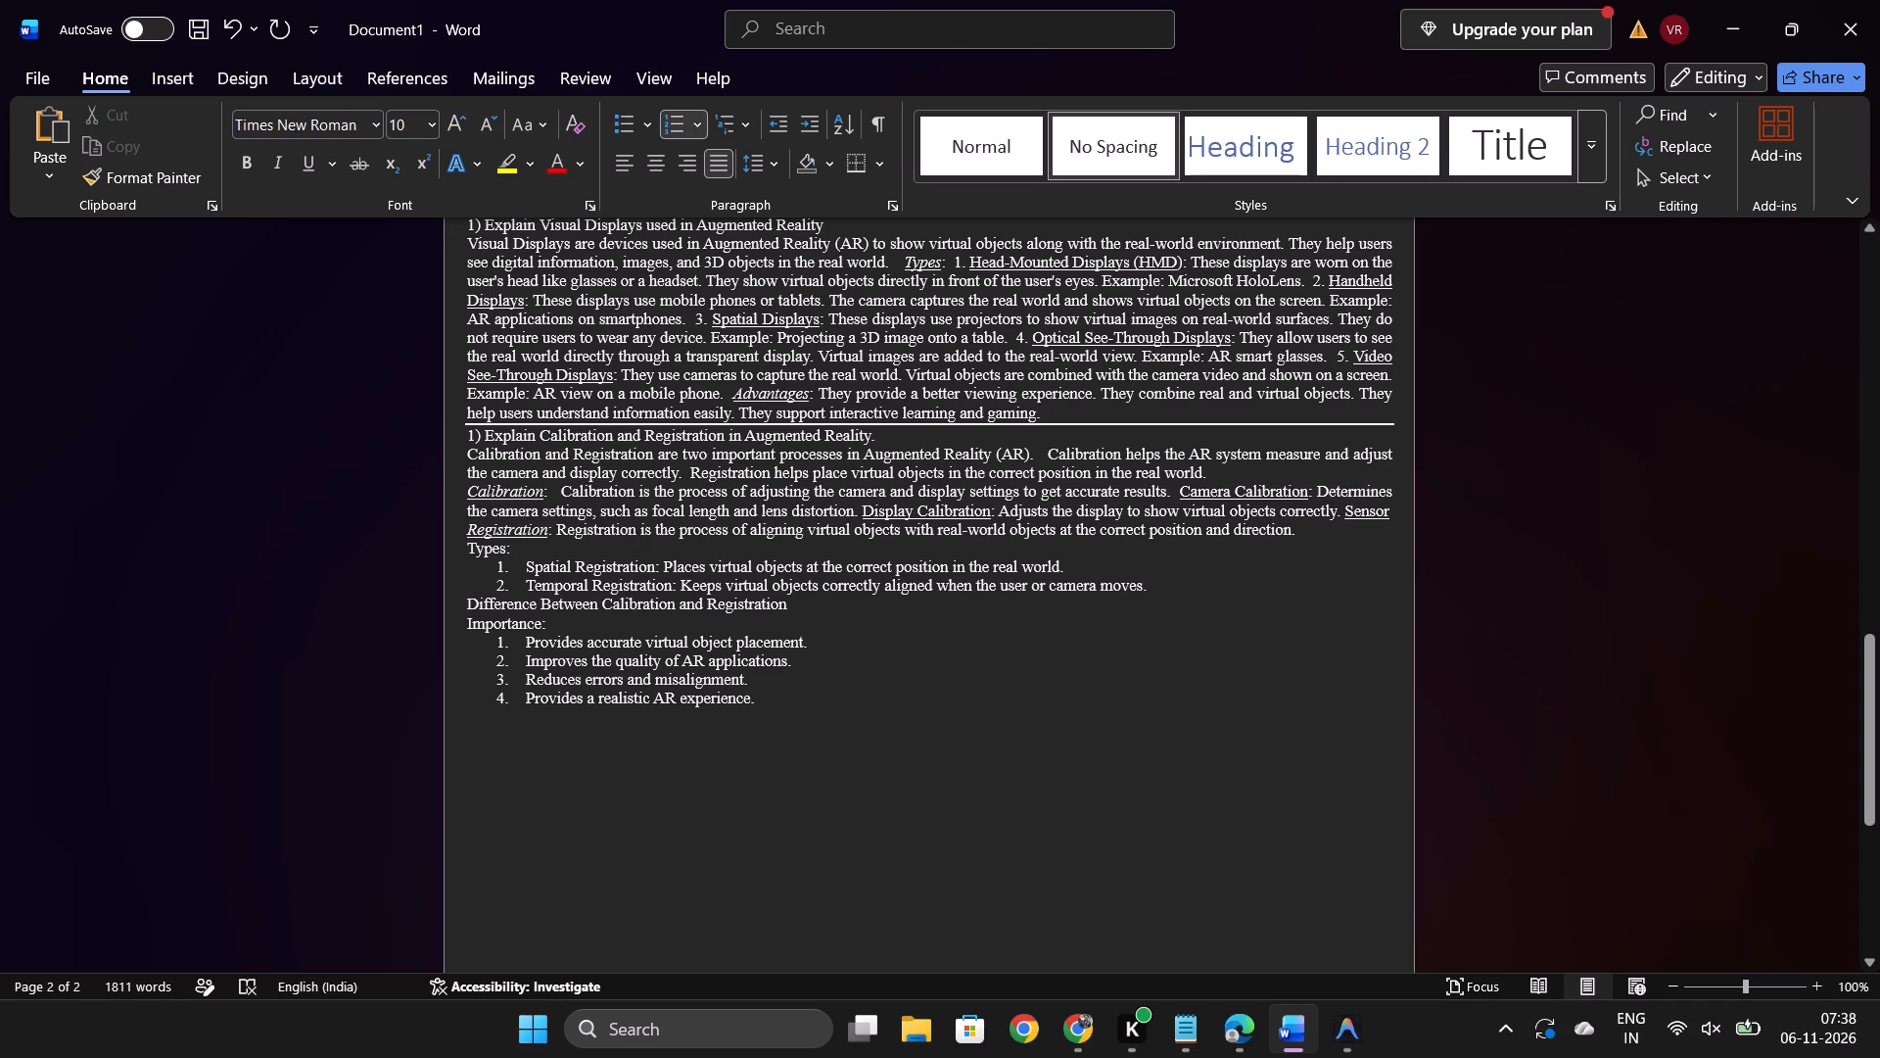
Underline the names Spatial Registration and Temporal Registration in the numbered list.
{"action": "left_click_drag", "start_coordinate": [645, 568], "coordinate": [554, 567]}
{"action": "left_click", "coordinate": [634, 525]}
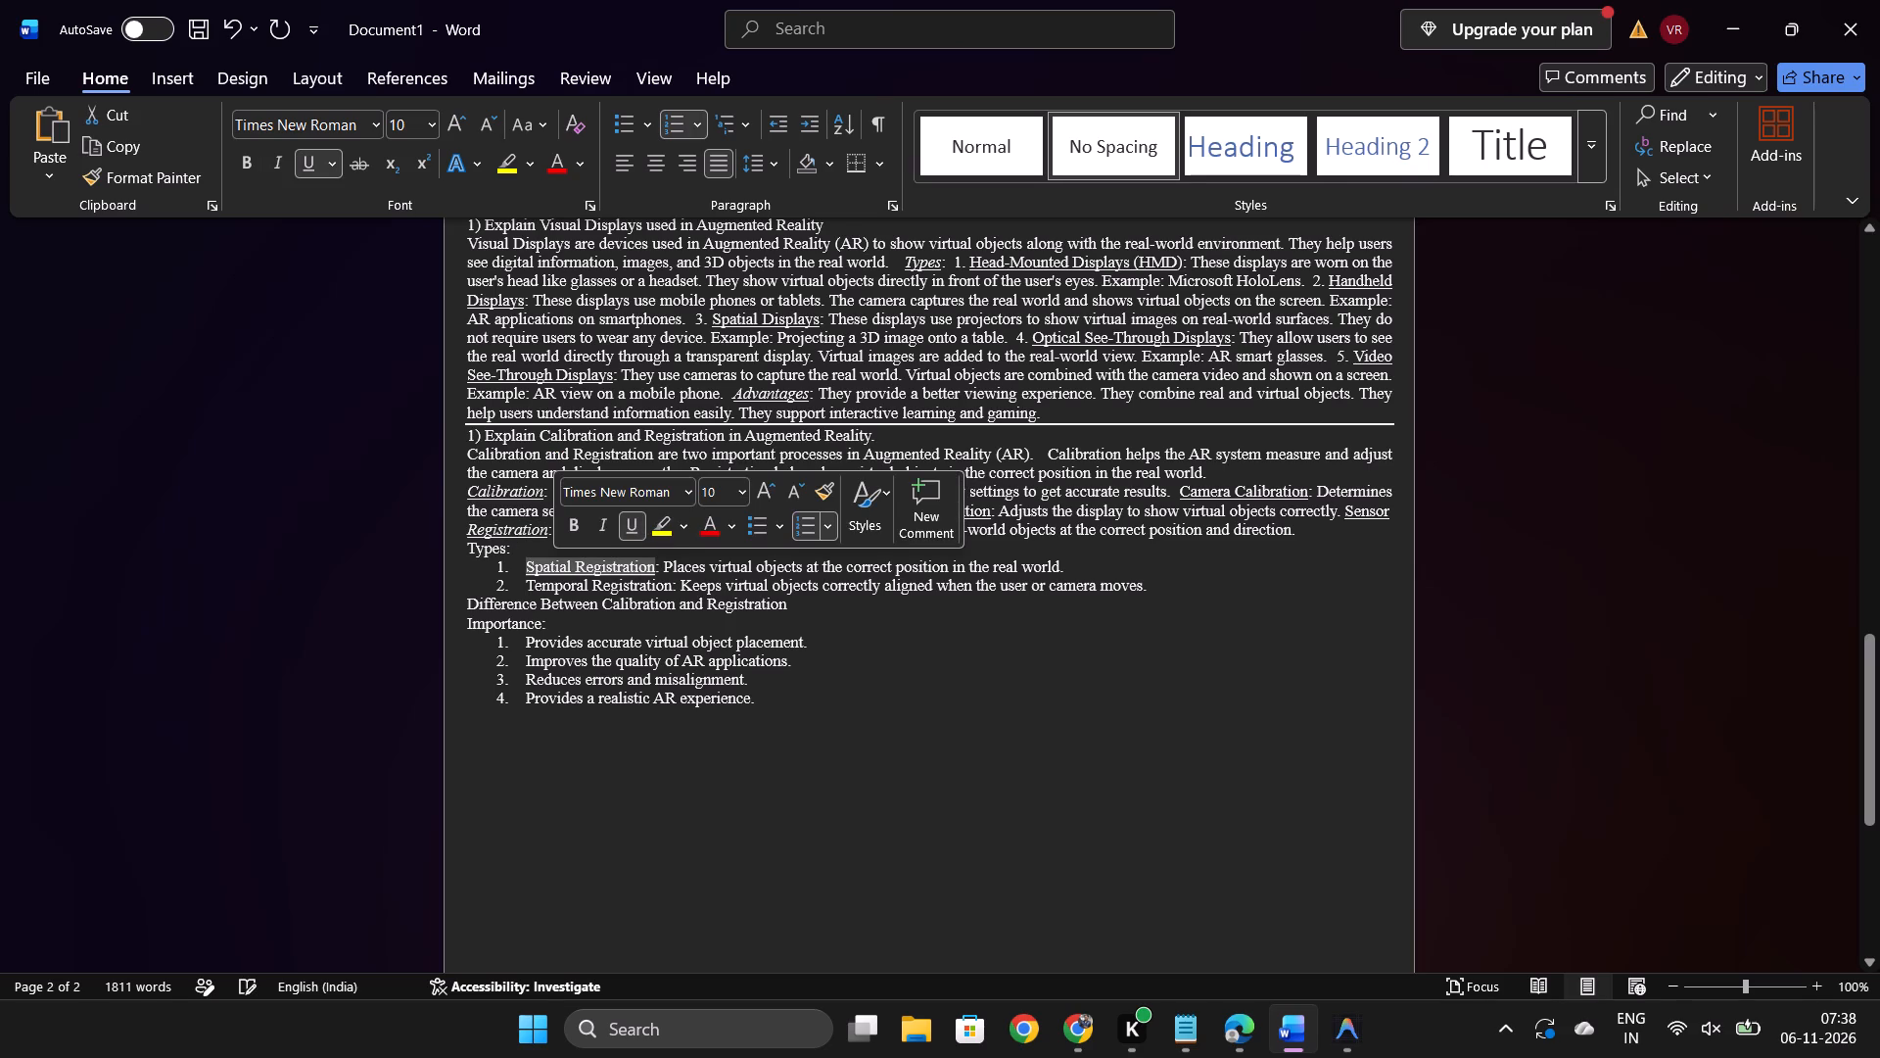
{"action": "left_click_drag", "start_coordinate": [659, 588], "coordinate": [557, 588]}
{"action": "left_click", "coordinate": [635, 549]}
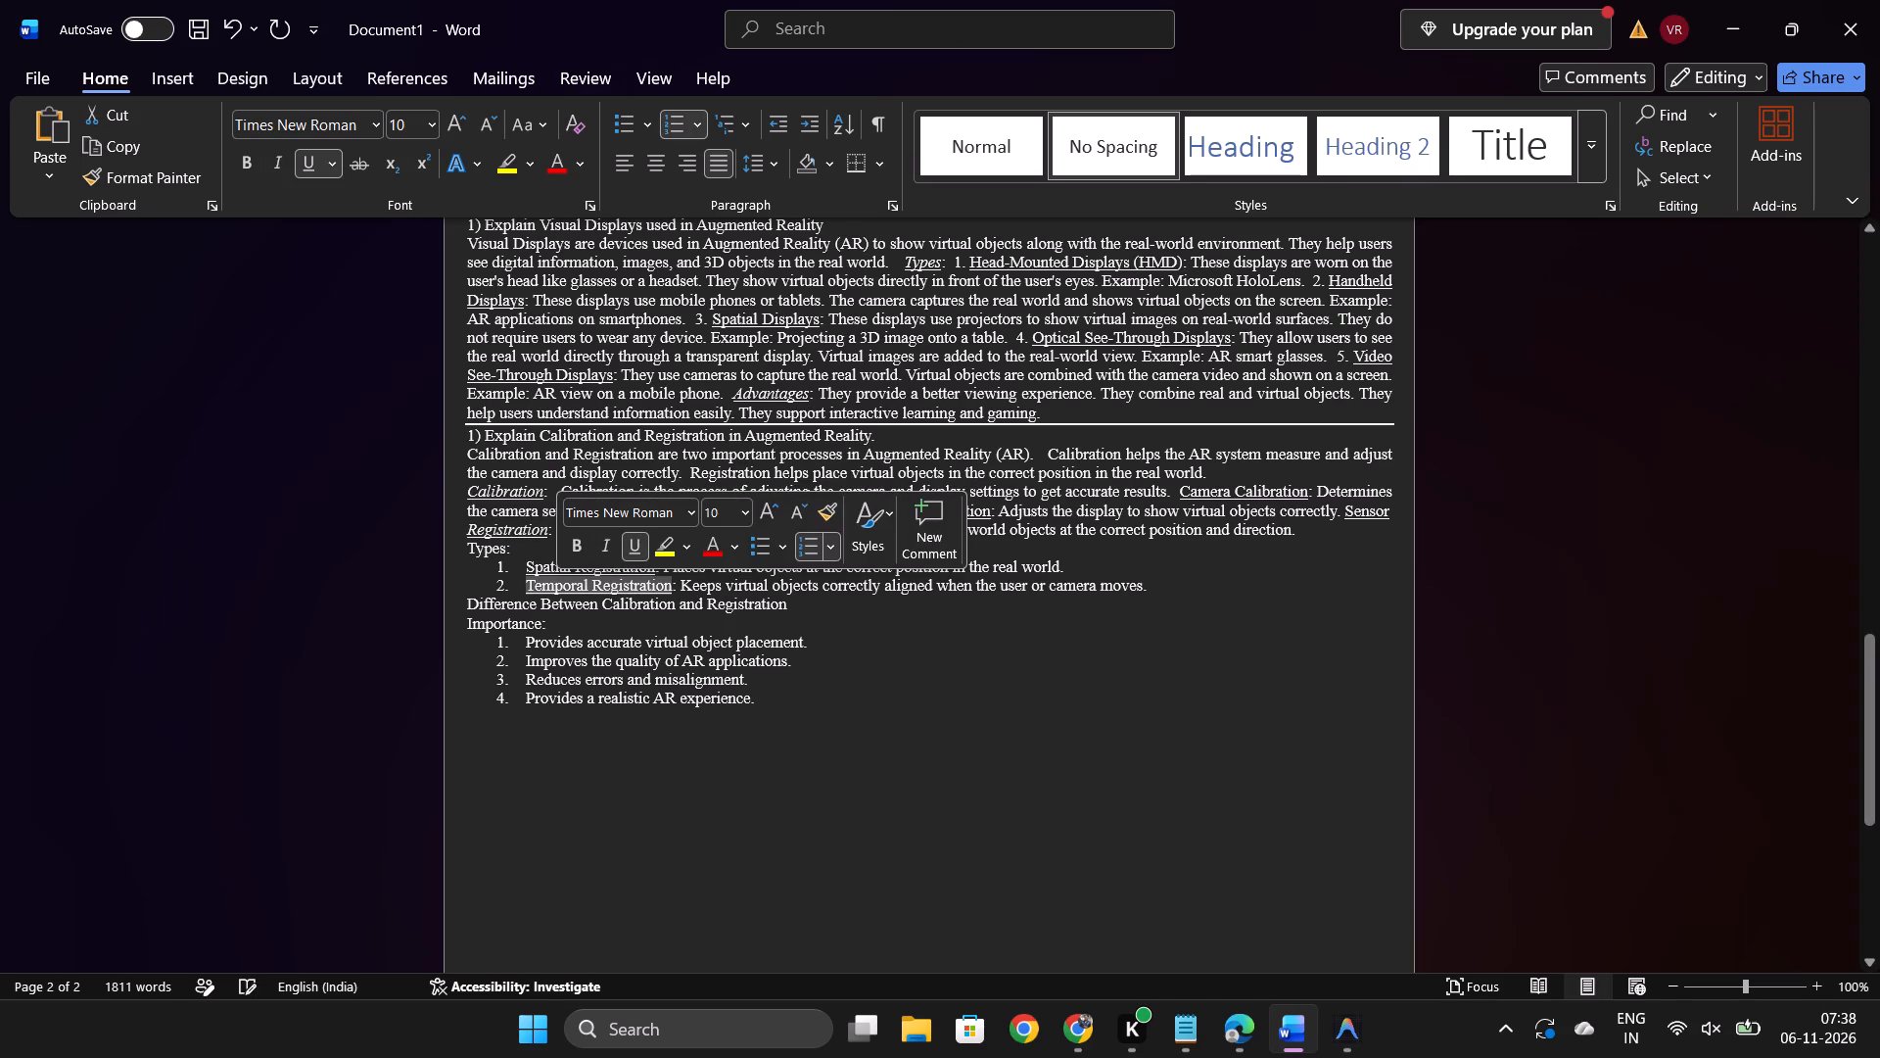
Merge the Spatial Registration and Temporal Registration items onto the "Types:" line without their numbers, separated by single spaces.
{"action": "left_click", "coordinate": [504, 567]}
{"action": "key", "text": "BackSpace"}
{"action": "key", "text": "BackSpace"}
{"action": "key", "text": "BackSpace"}
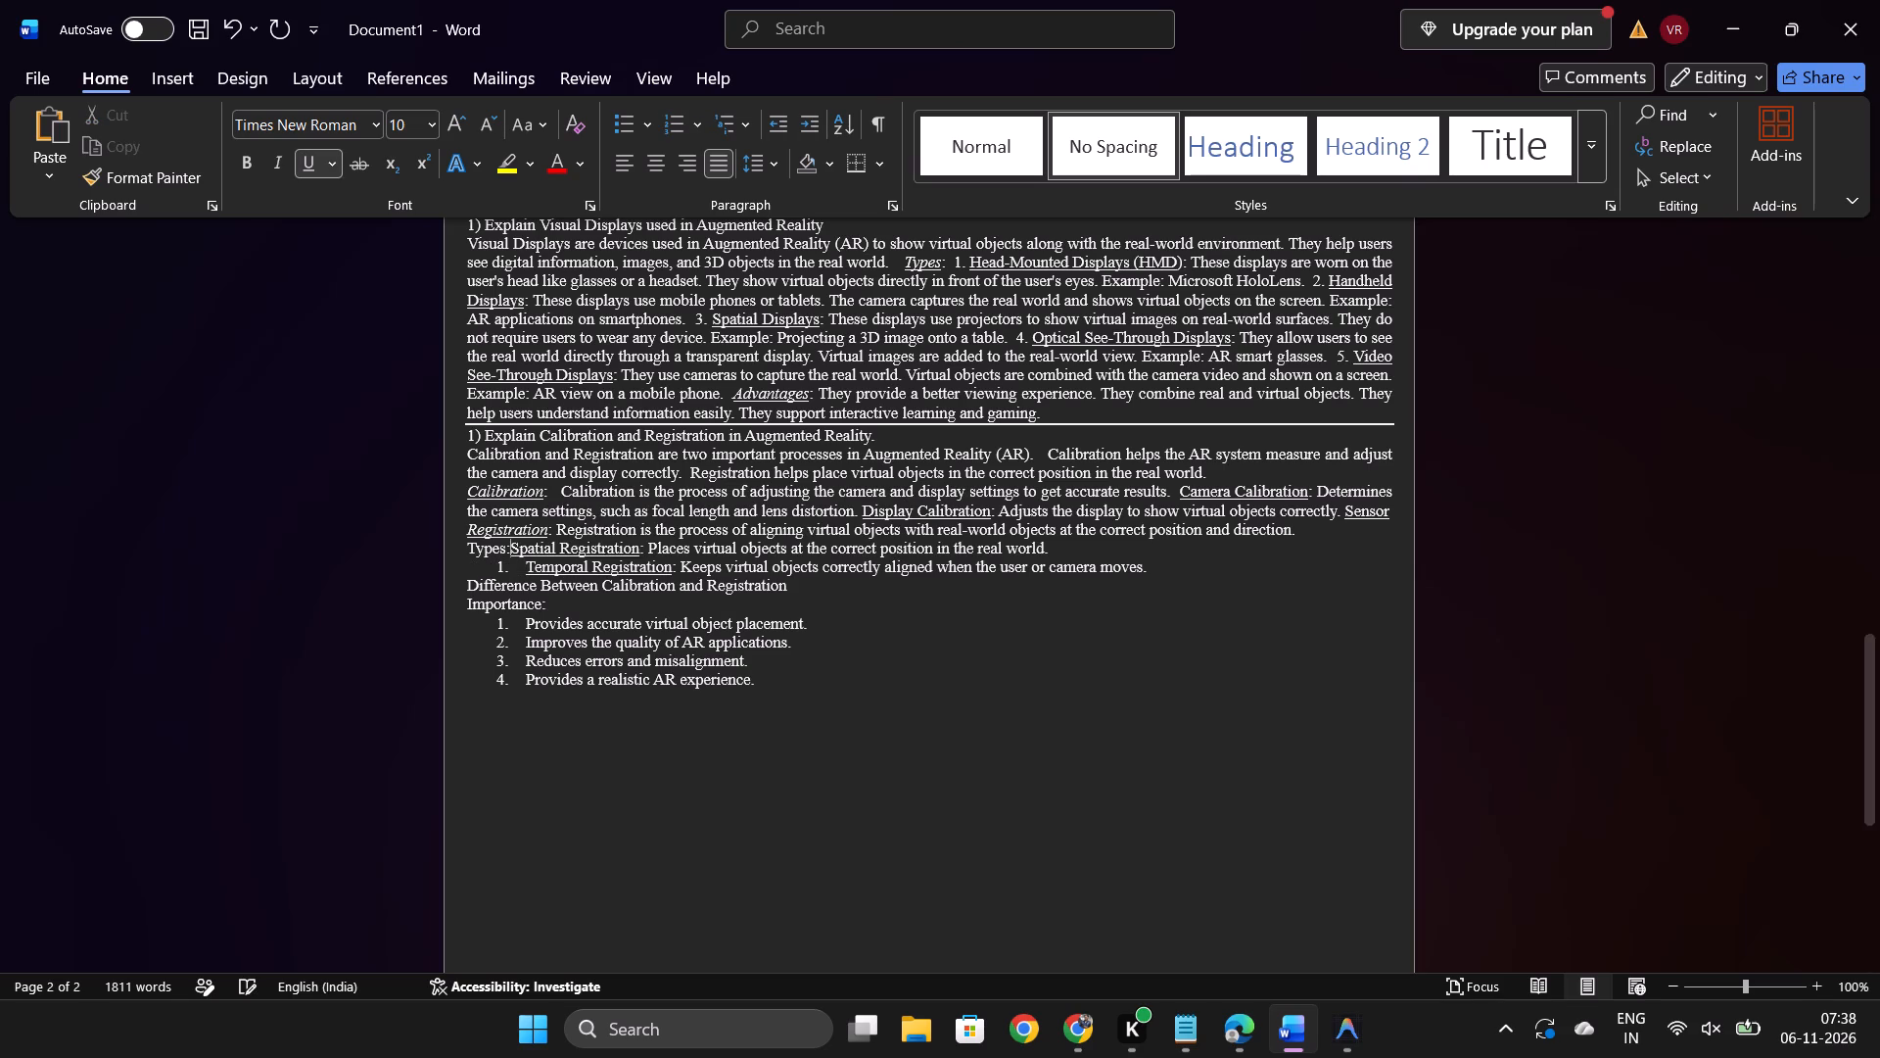
{"action": "key", "text": "space"}
{"action": "left_click", "coordinate": [504, 570]}
{"action": "key", "text": "BackSpace"}
{"action": "key", "text": "BackSpace"}
{"action": "key", "text": "BackSpace"}
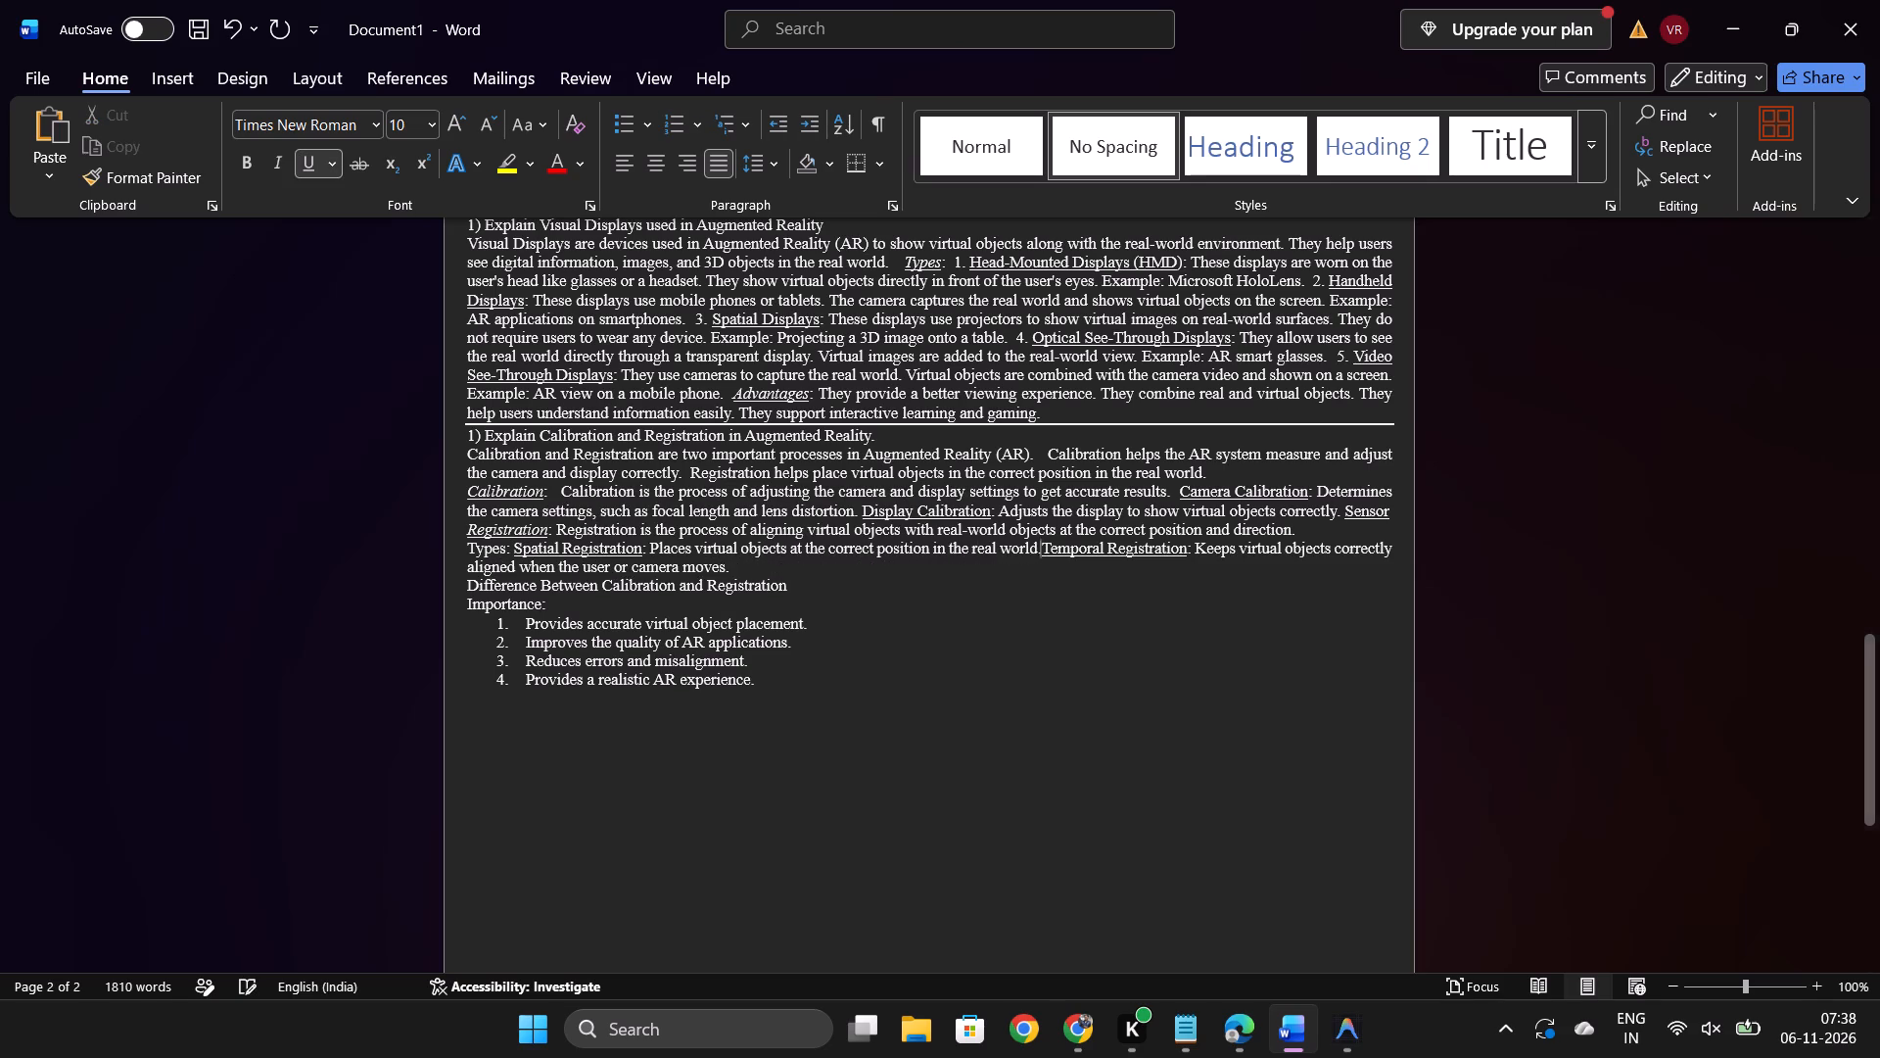
{"action": "key", "text": "space"}
Remove the remaining "Types:" label and append the registration types to the Registration definition with two spaces.
{"action": "left_click_drag", "start_coordinate": [512, 549], "coordinate": [472, 552]}
{"action": "key", "text": "BackSpace"}
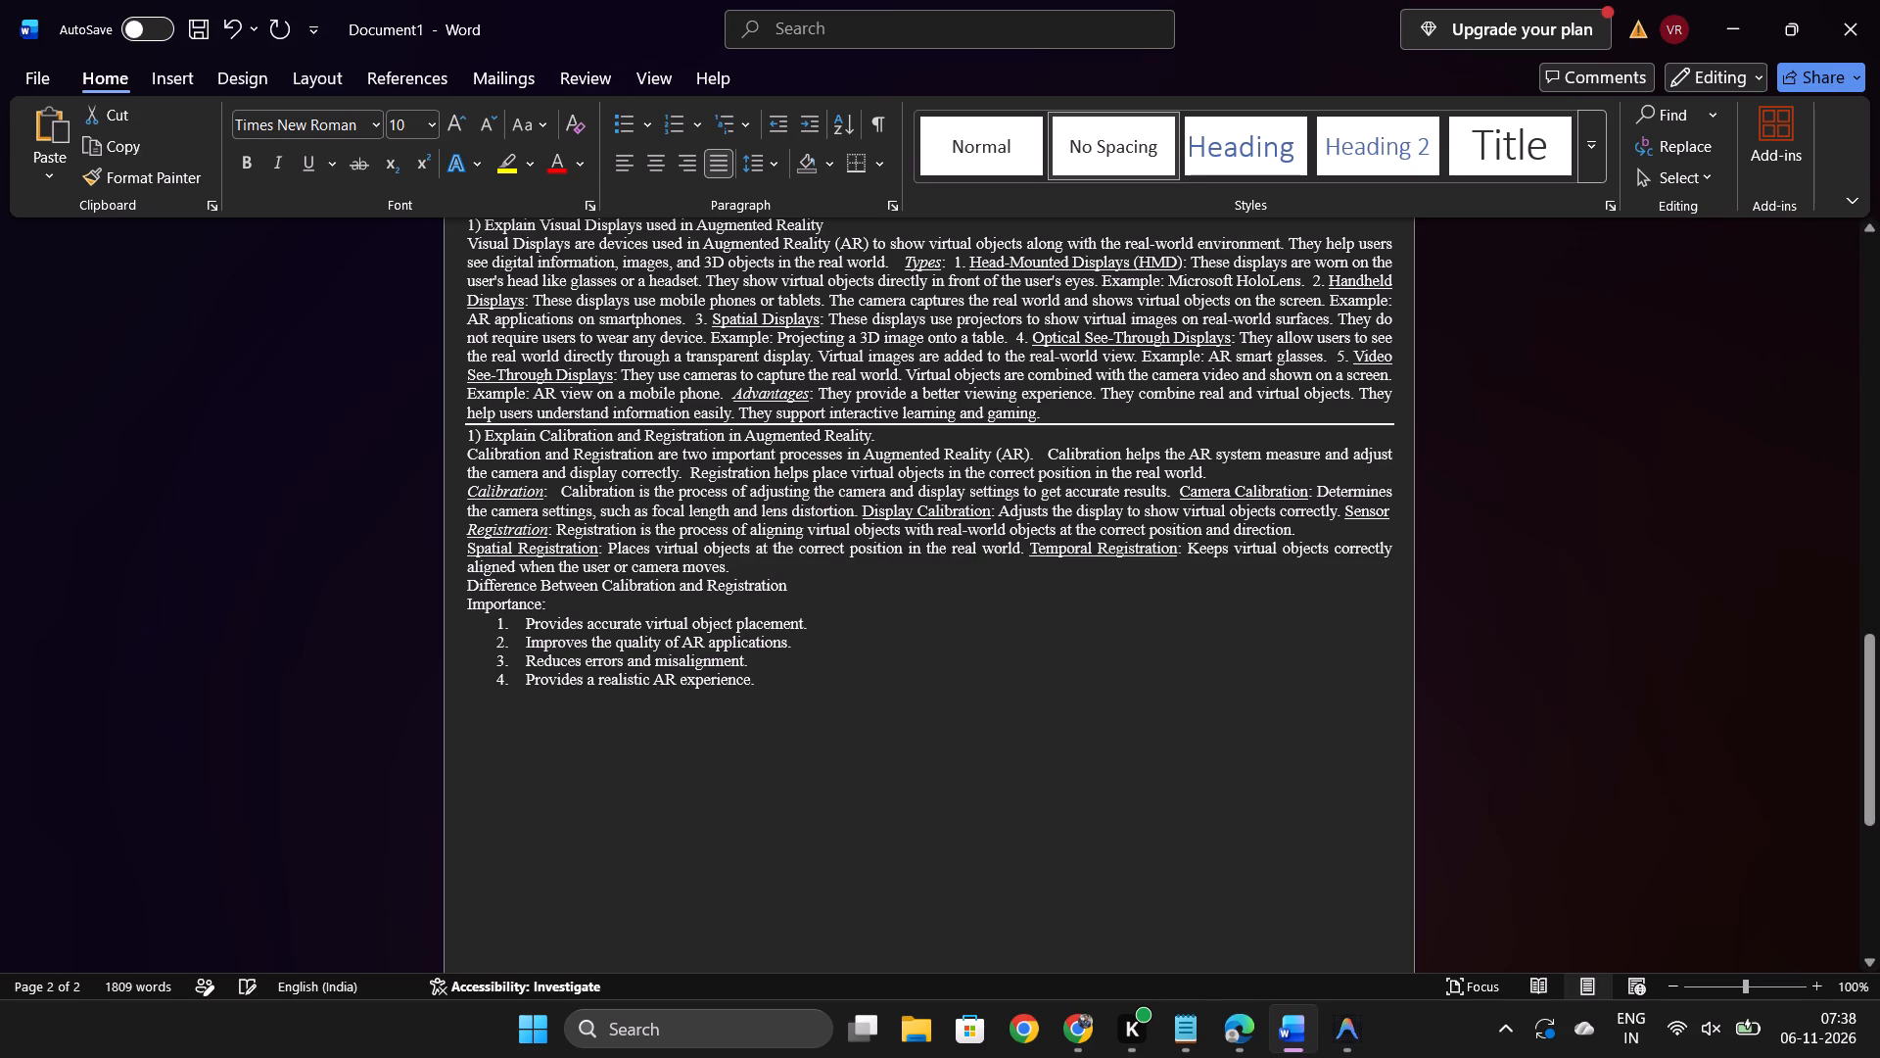
{"action": "key", "text": "BackSpace"}
{"action": "key", "text": "space"}
{"action": "key", "text": "space"}
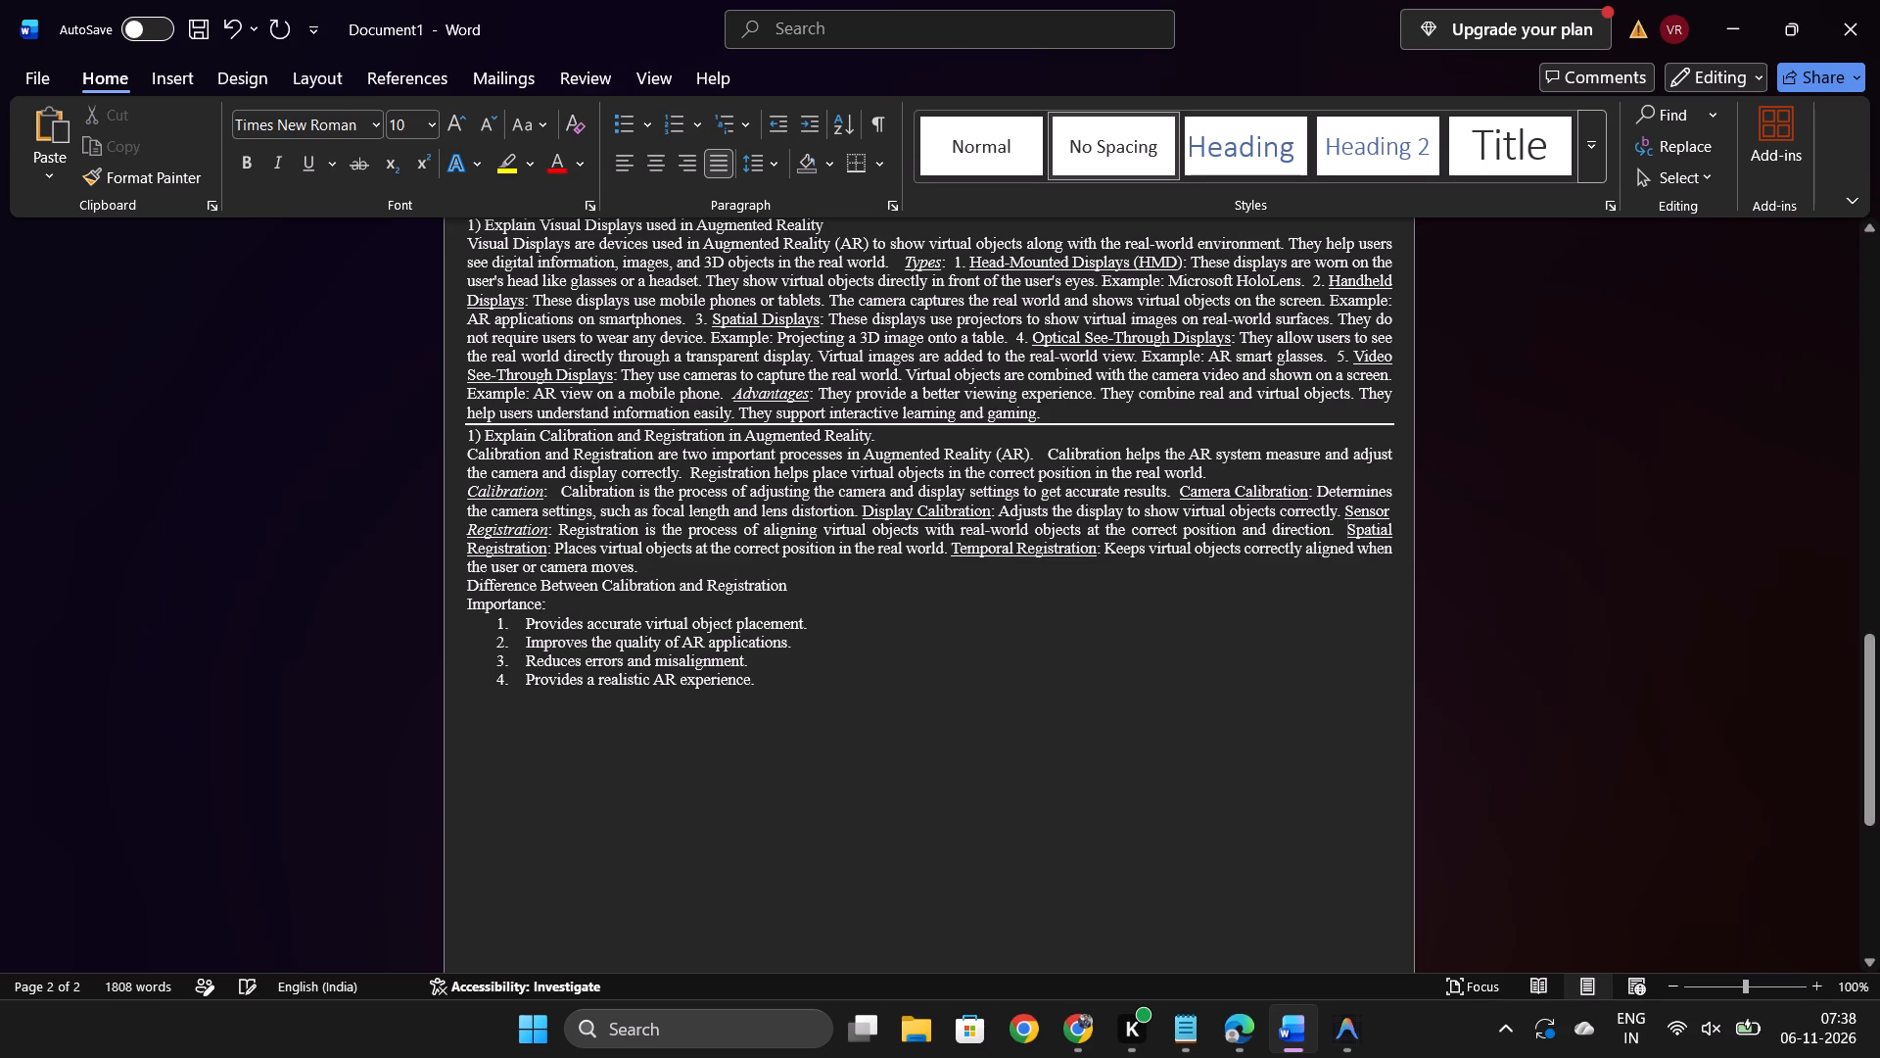
Delete the "Difference Between Calibration and Registration" heading line.
{"action": "left_click_drag", "start_coordinate": [788, 586], "coordinate": [731, 568]}
{"action": "key", "text": "BackSpace"}
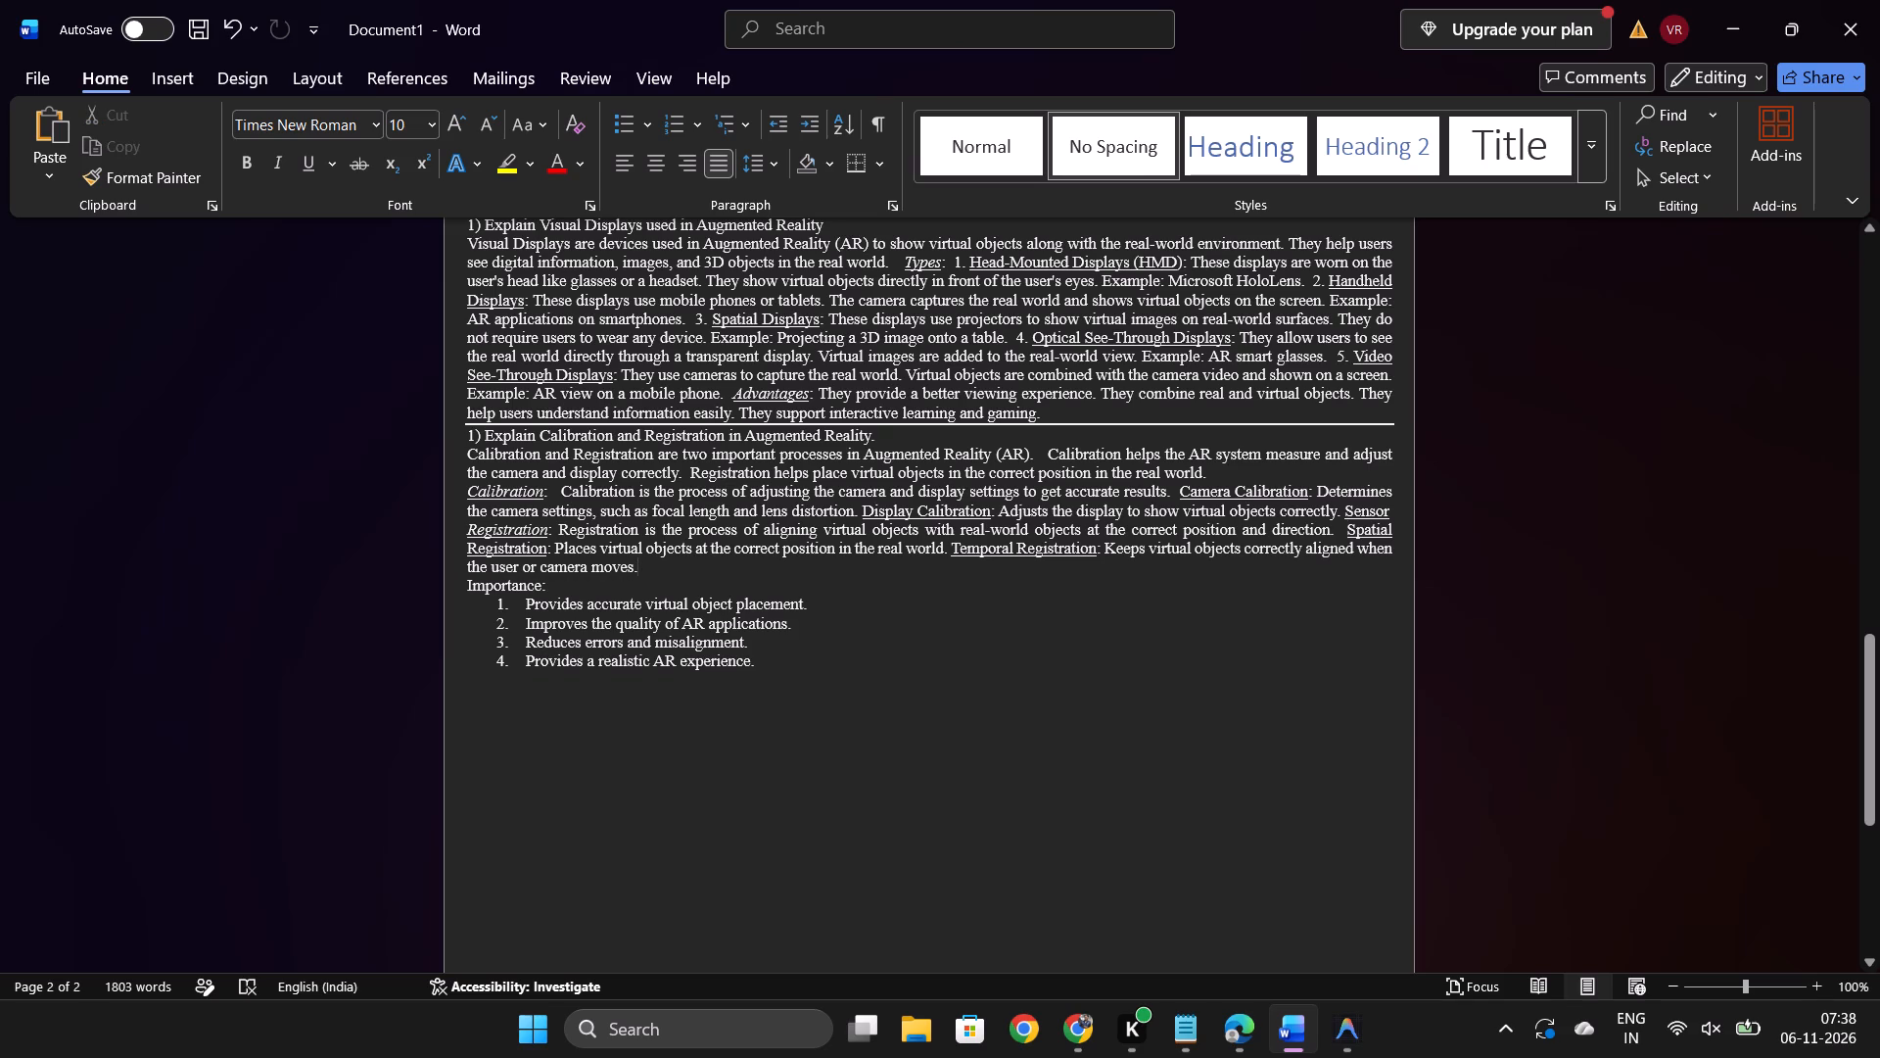
Merge the four numbered Importance points into a single item, separating the sentences with two spaces.
{"action": "left_click", "coordinate": [501, 659]}
{"action": "key", "text": "BackSpace"}
{"action": "key", "text": "BackSpace"}
{"action": "key", "text": "BackSpace"}
{"action": "key", "text": "space"}
{"action": "key", "text": "space"}
{"action": "left_click", "coordinate": [504, 643]}
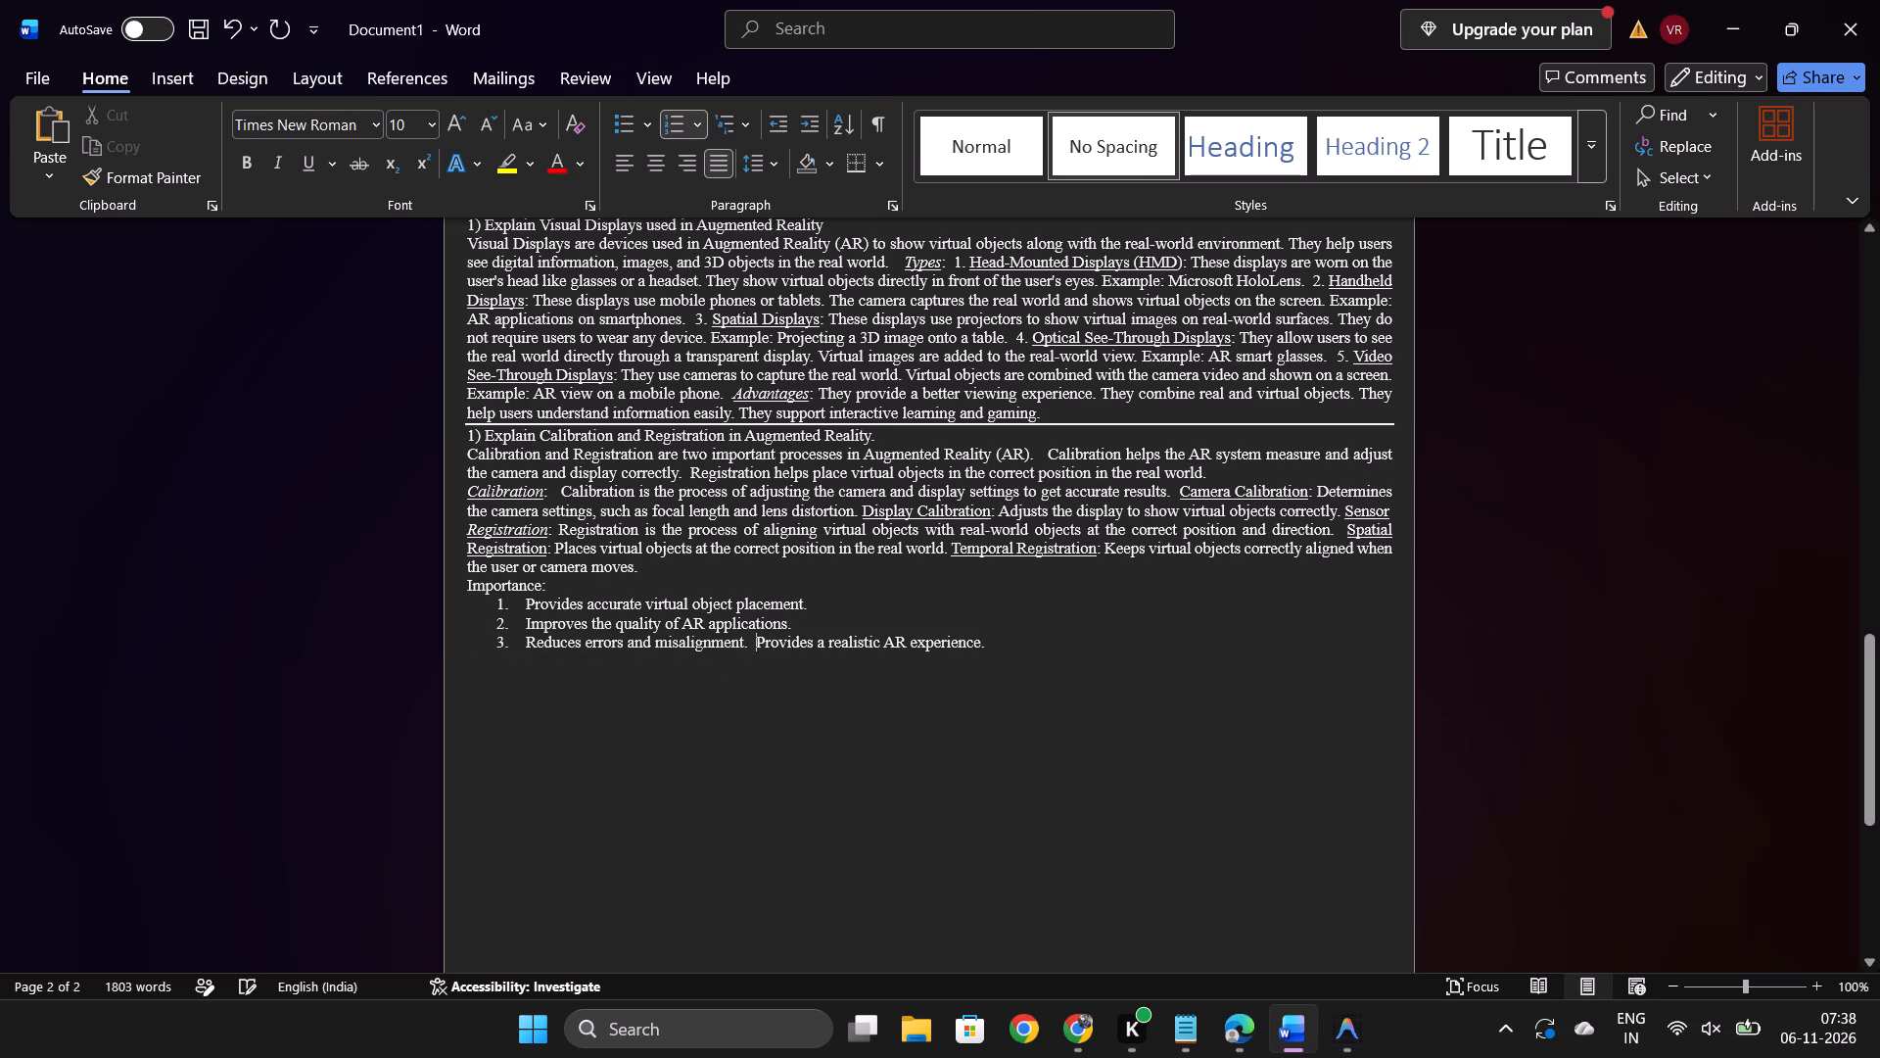
{"action": "key", "text": "BackSpace"}
{"action": "key", "text": "BackSpace"}
{"action": "key", "text": "BackSpace"}
{"action": "key", "text": "space"}
{"action": "key", "text": "space"}
{"action": "left_click", "coordinate": [504, 625]}
{"action": "key", "text": "BackSpace"}
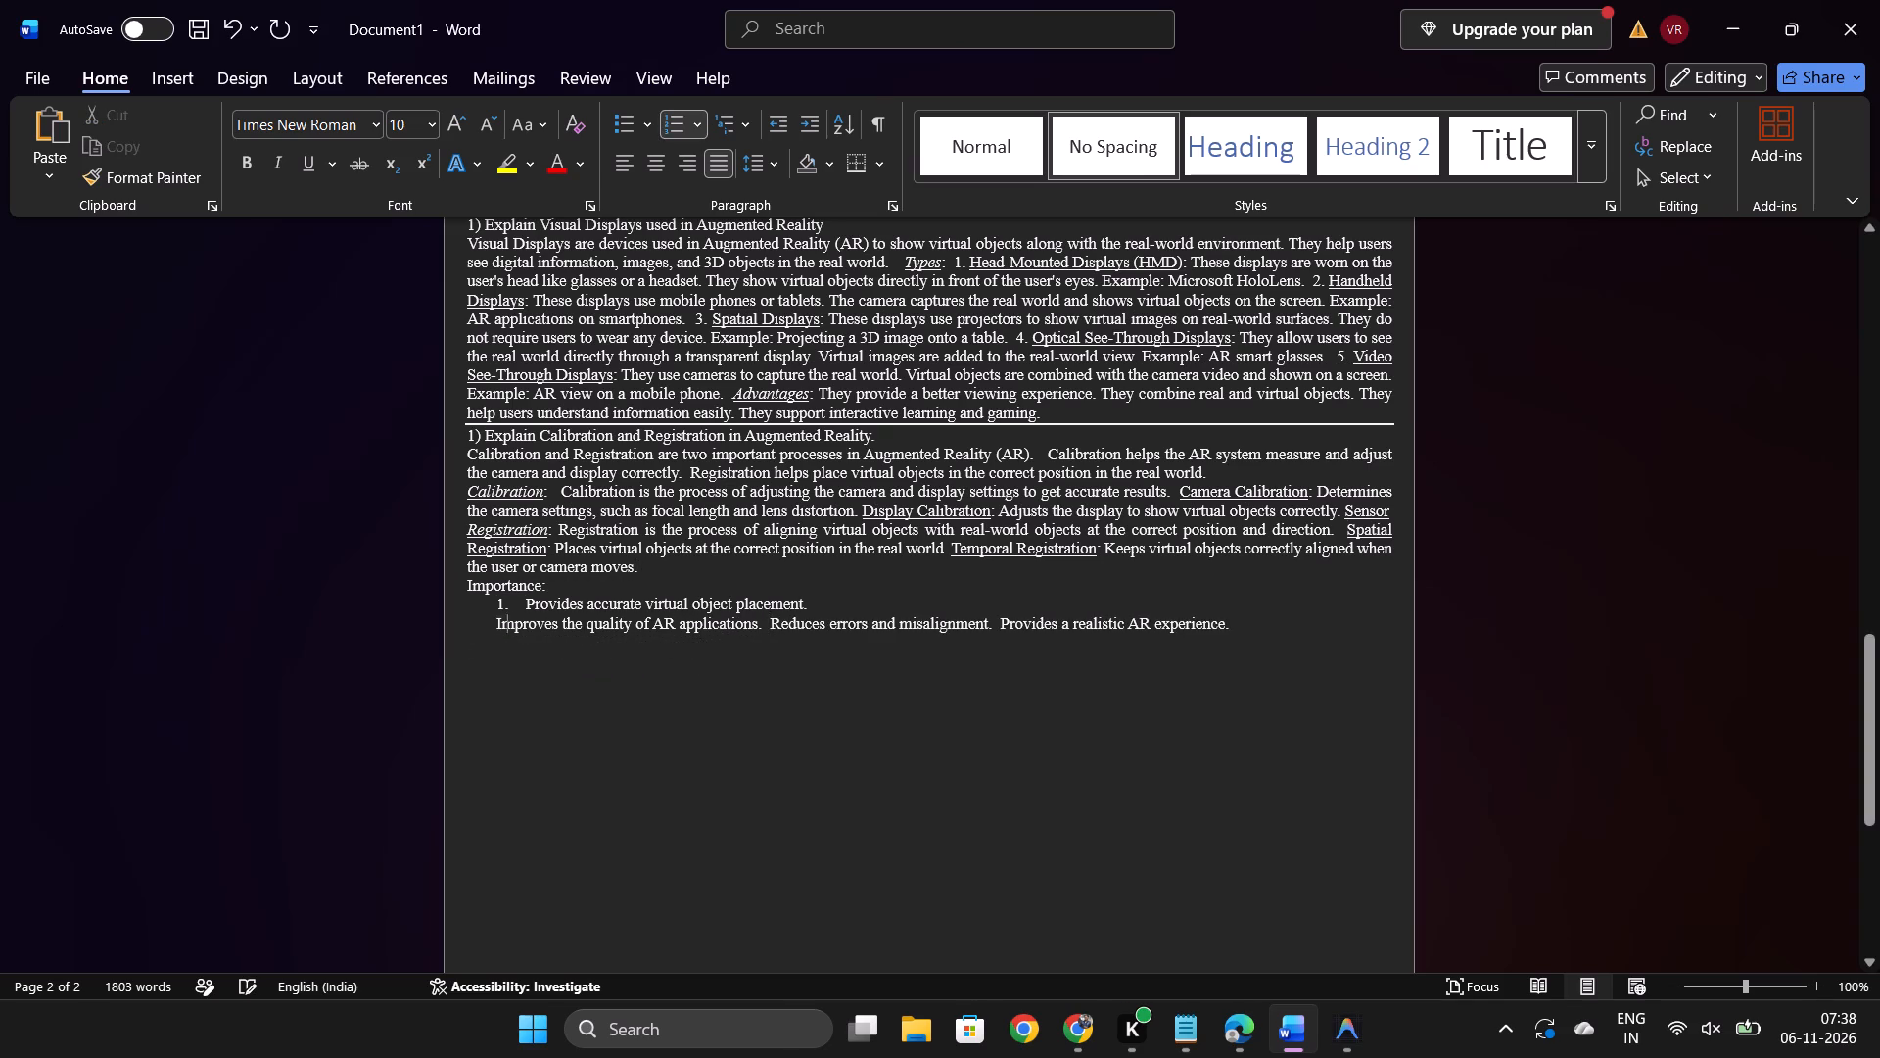
{"action": "key", "text": "BackSpace"}
{"action": "key", "text": "BackSpace"}
{"action": "key", "text": "space"}
{"action": "key", "text": "space"}
Remove the number from the combined Importance points and join them to the "Importance:" heading line with one space.
{"action": "left_click", "coordinate": [501, 606]}
{"action": "key", "text": "BackSpace"}
{"action": "key", "text": "BackSpace"}
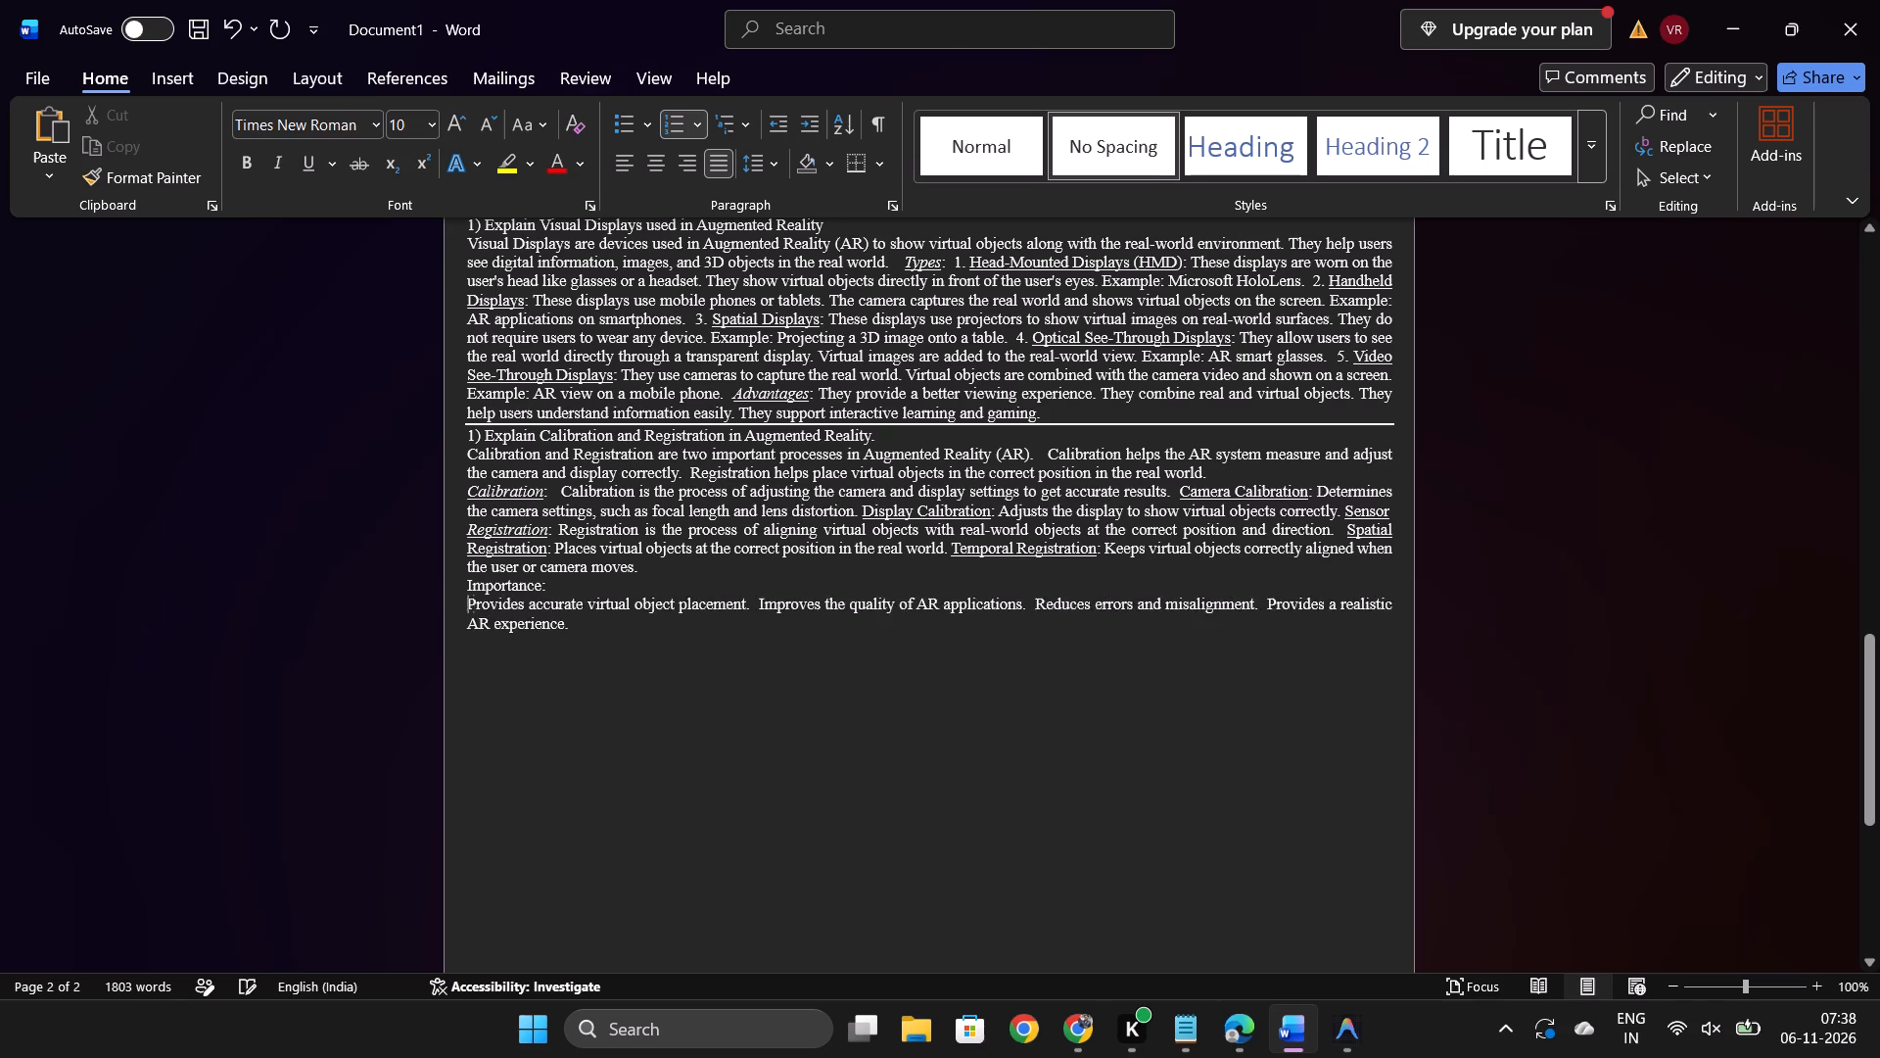
{"action": "key", "text": "BackSpace"}
{"action": "key", "text": "space"}
Underline and italicize the word "Importance".
{"action": "left_click_drag", "start_coordinate": [538, 587], "coordinate": [496, 587]}
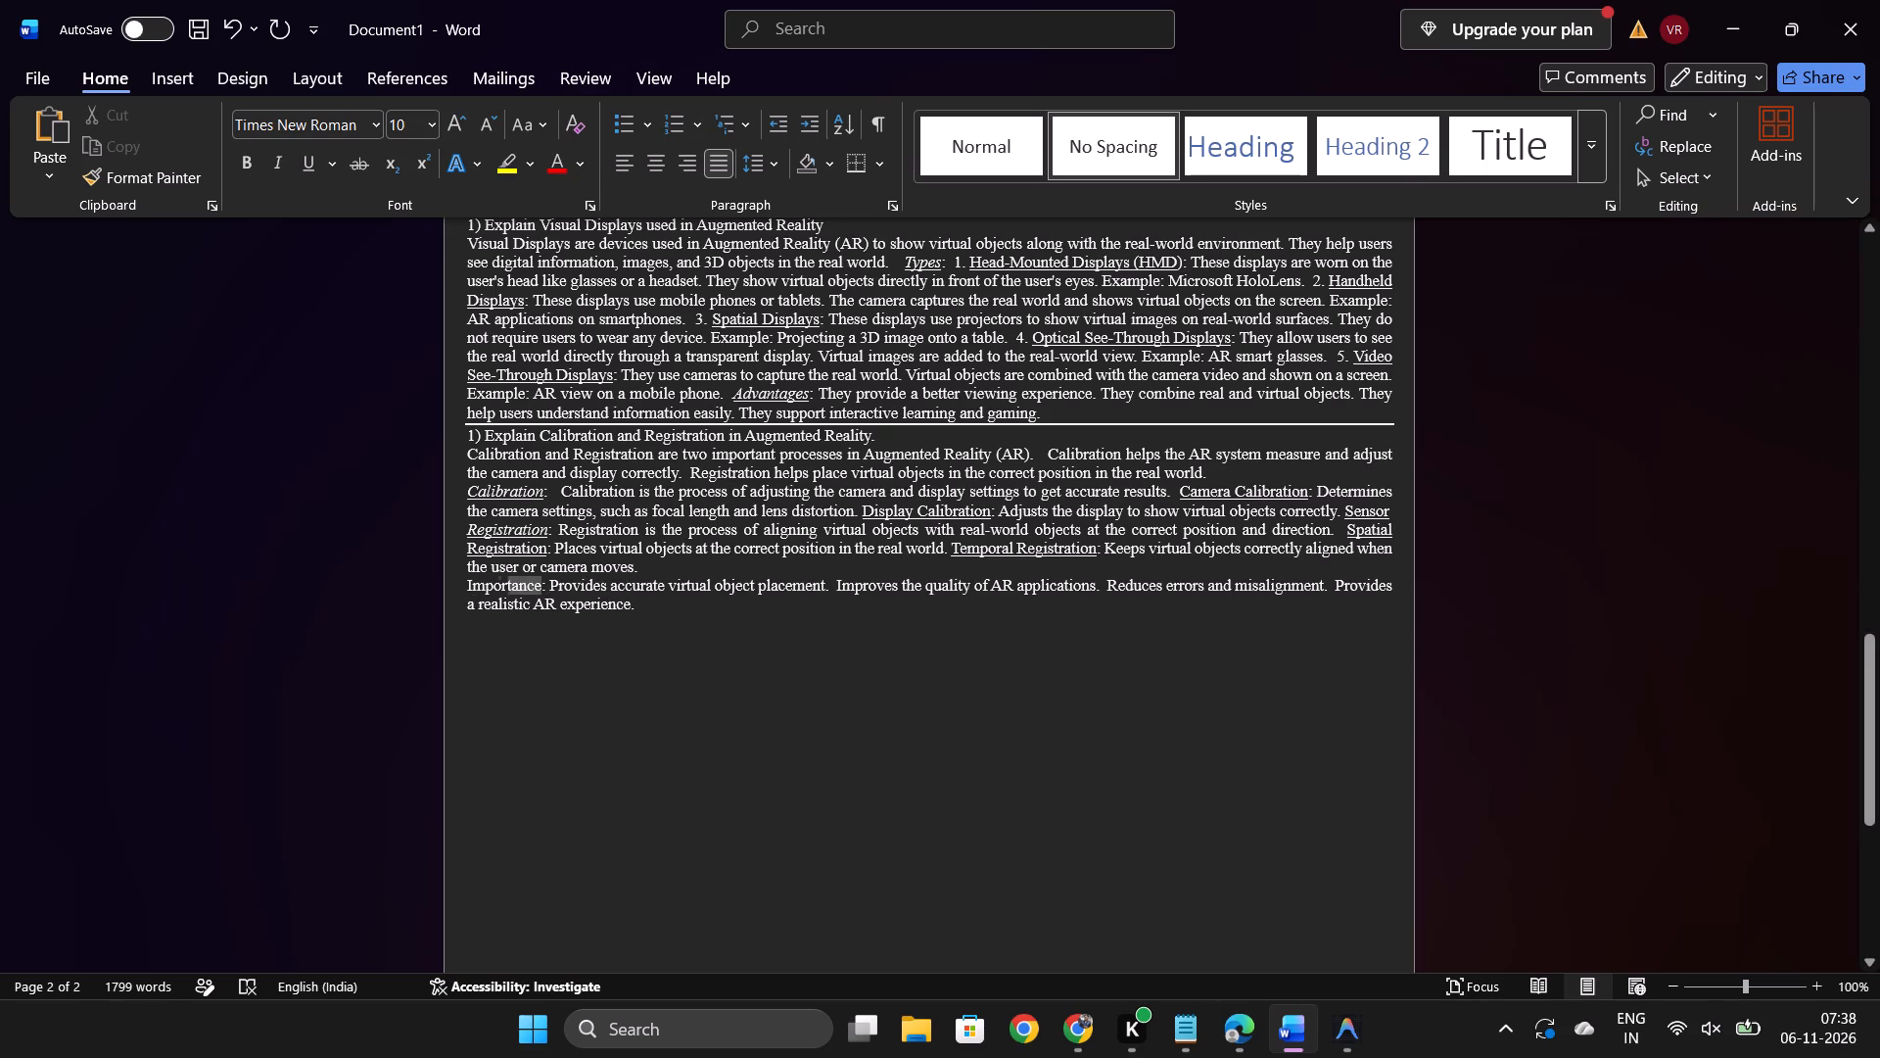
{"action": "left_click_drag", "start_coordinate": [496, 587], "coordinate": [460, 586]}
{"action": "left_click", "coordinate": [529, 544]}
{"action": "left_click", "coordinate": [514, 547]}
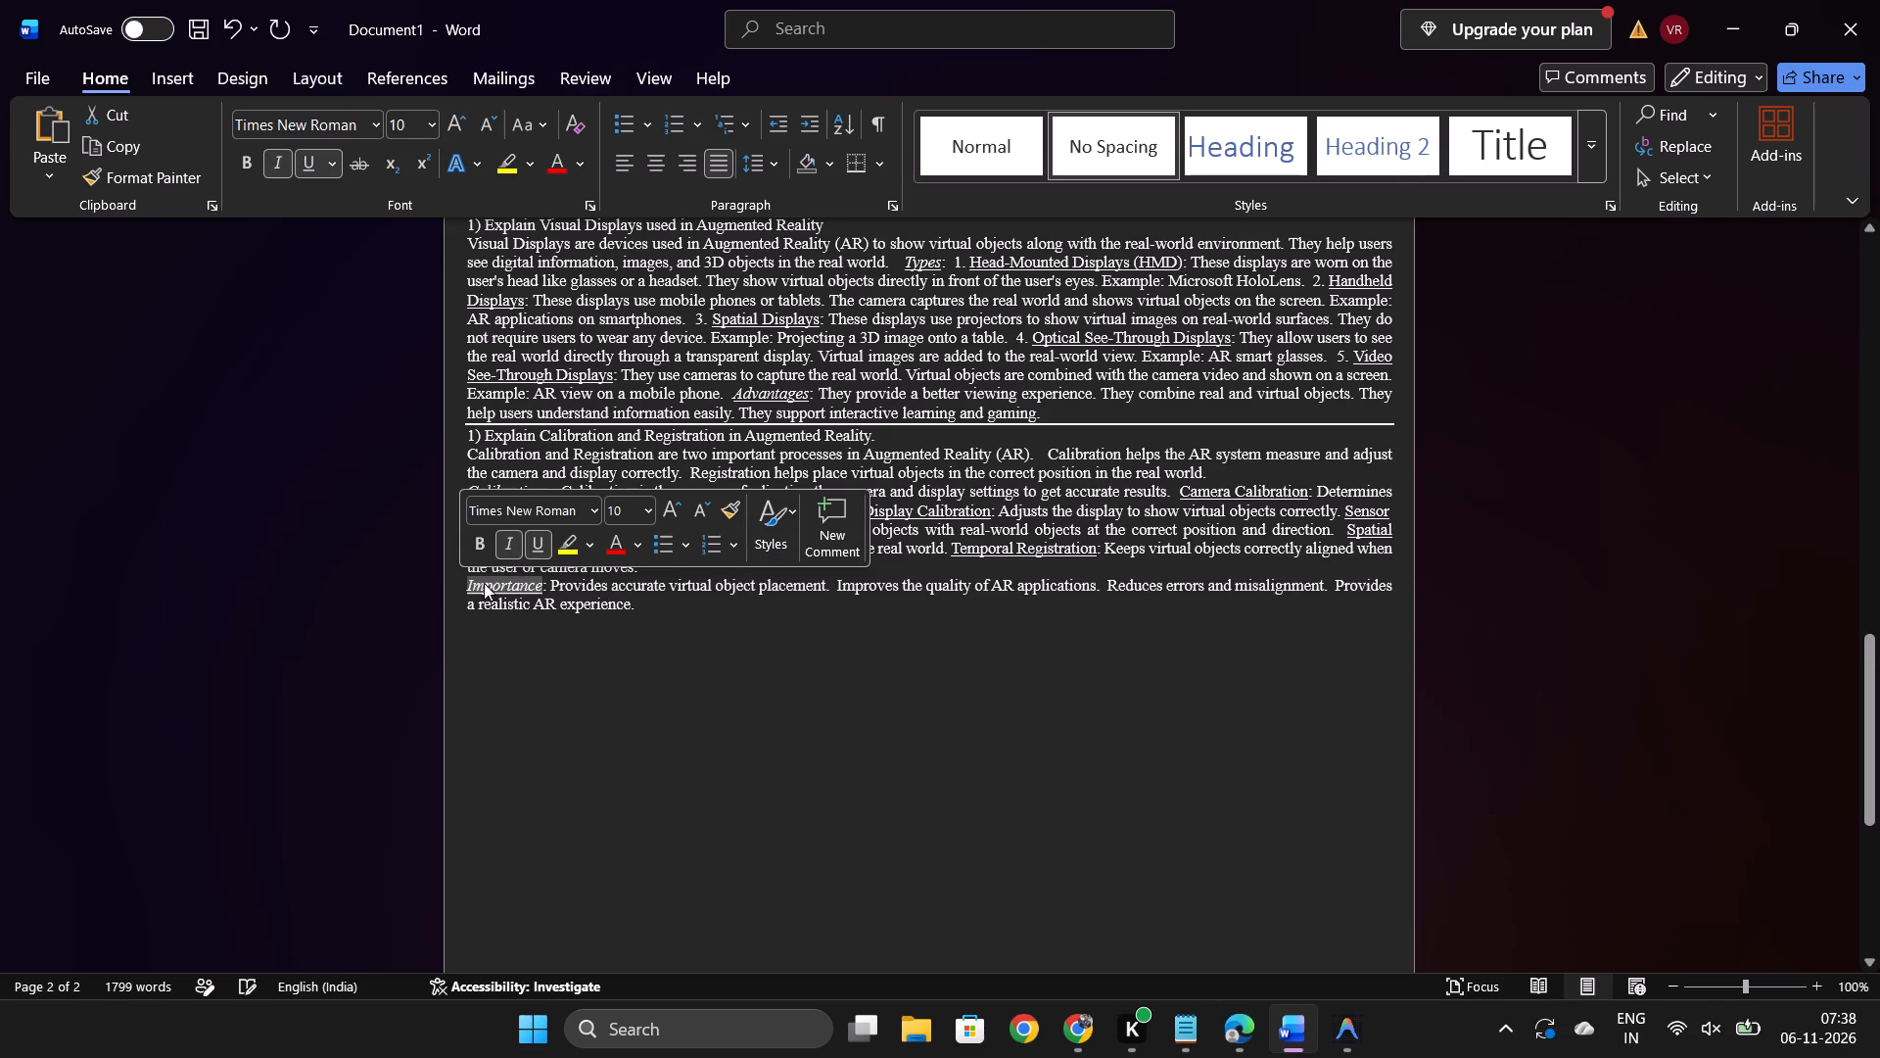
Append the Importance paragraph to the end of the Registration paragraph, separated by three spaces.
{"action": "left_click", "coordinate": [468, 583]}
{"action": "key", "text": "BackSpace"}
{"action": "key", "text": "space"}
{"action": "key", "text": "space"}
{"action": "key", "text": "space"}
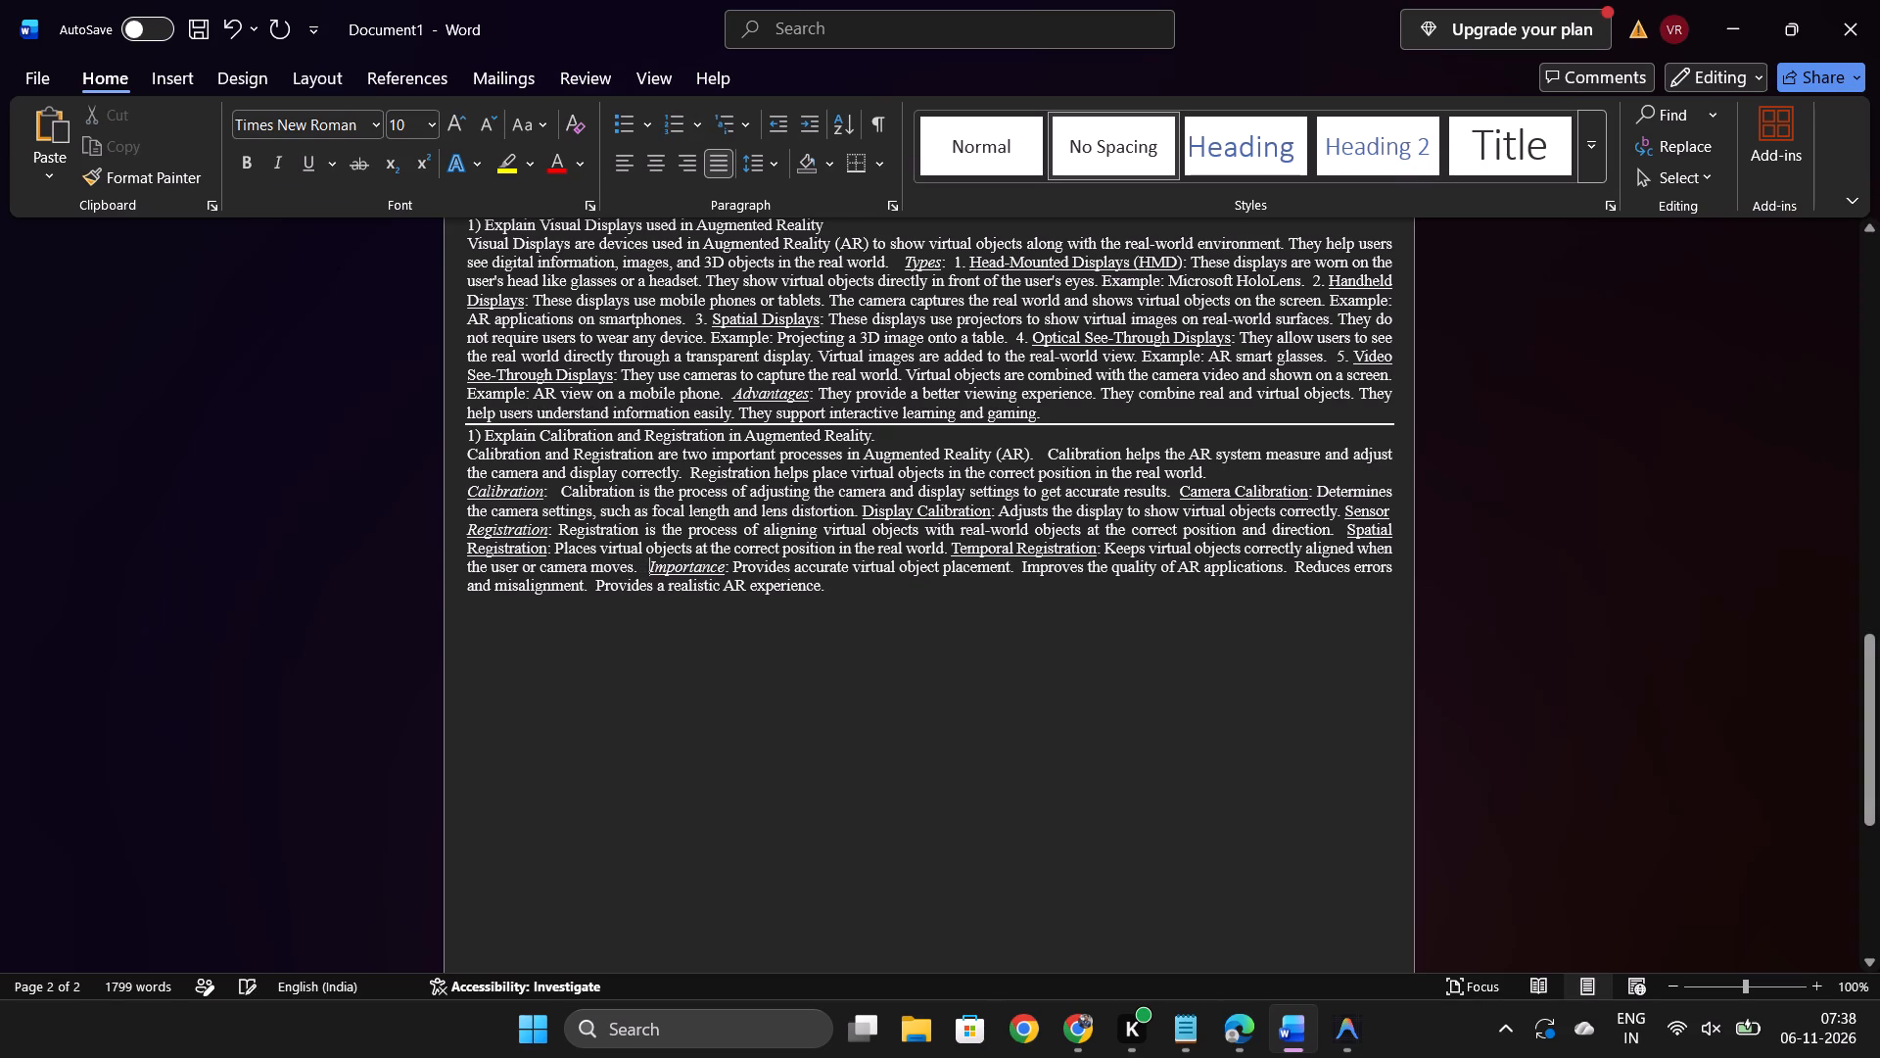
{"action": "left_click", "coordinate": [854, 641]}
Append the Calibration paragraph to the introductory paragraph, separated by five spaces.
{"action": "left_click", "coordinate": [471, 493]}
{"action": "key", "text": "BackSpace"}
{"action": "key", "text": "space"}
{"action": "key", "text": "space"}
{"action": "key", "text": "space"}
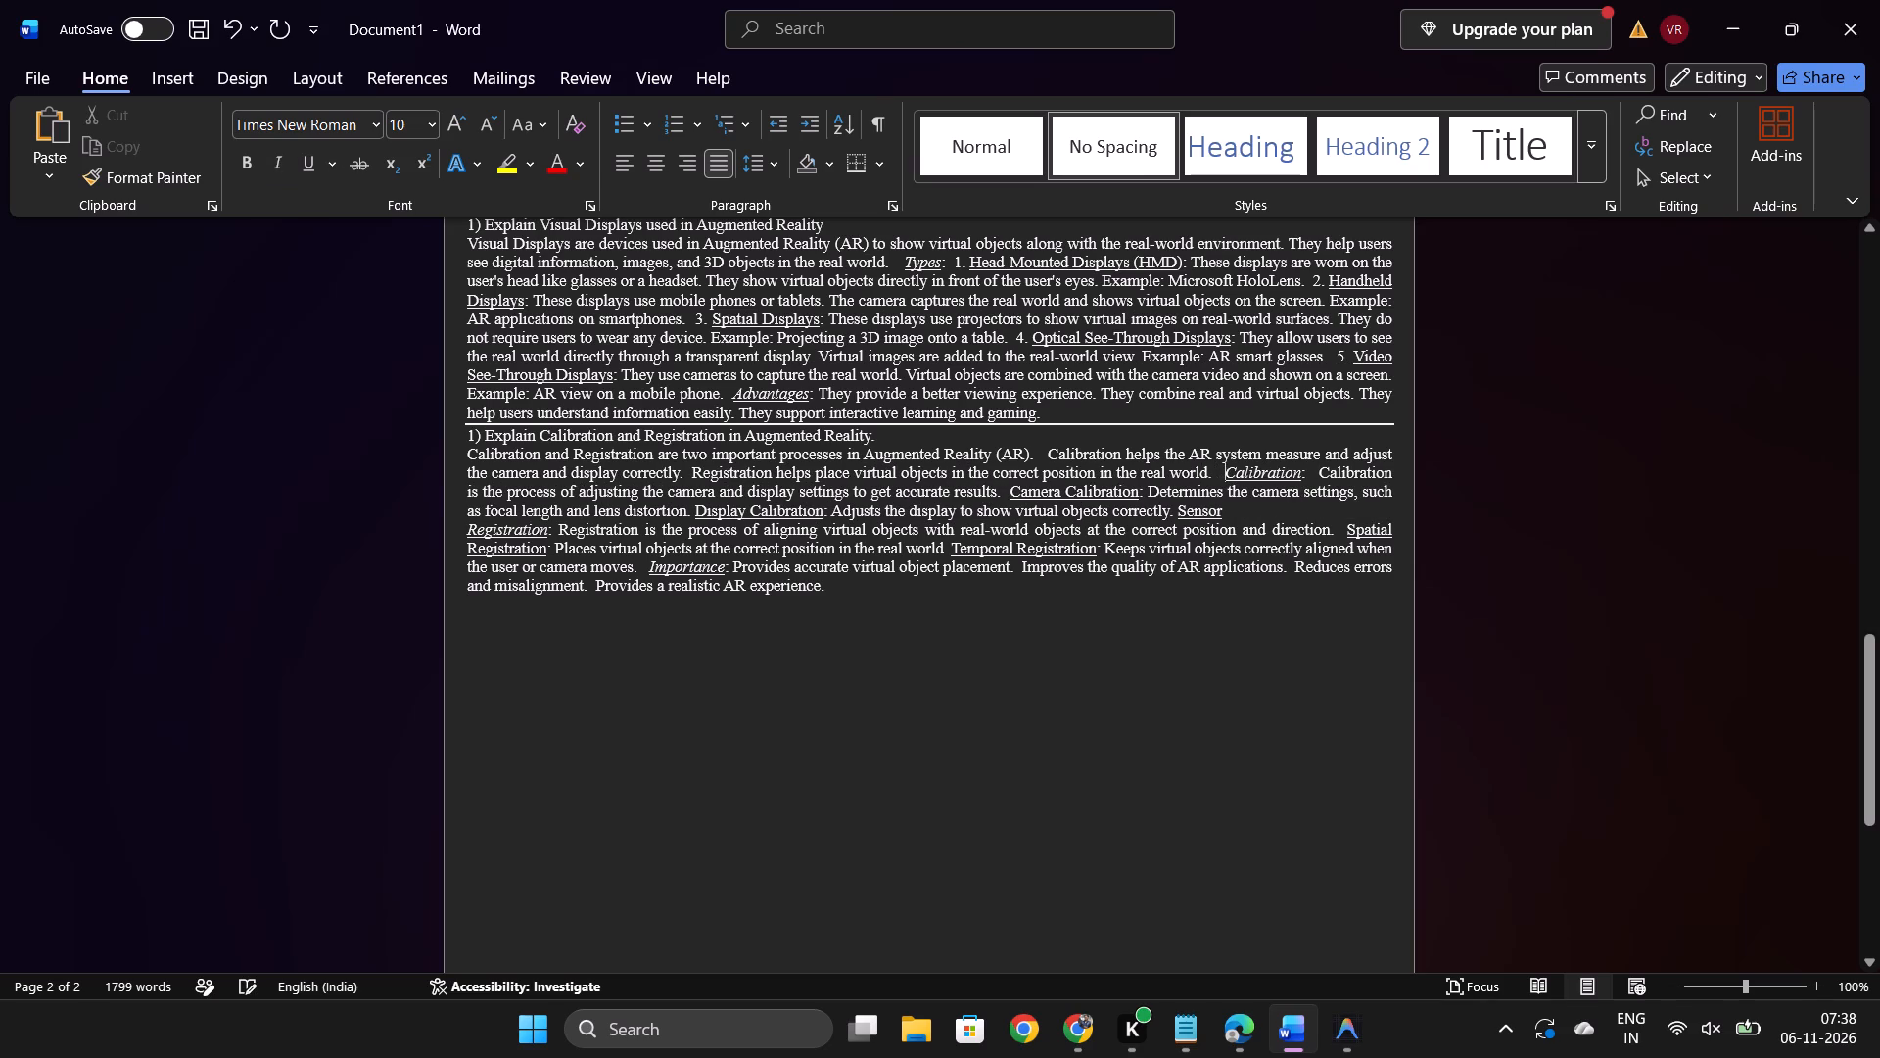
{"action": "key", "text": "space"}
{"action": "key", "text": "space"}
{"action": "left_click", "coordinate": [834, 622]}
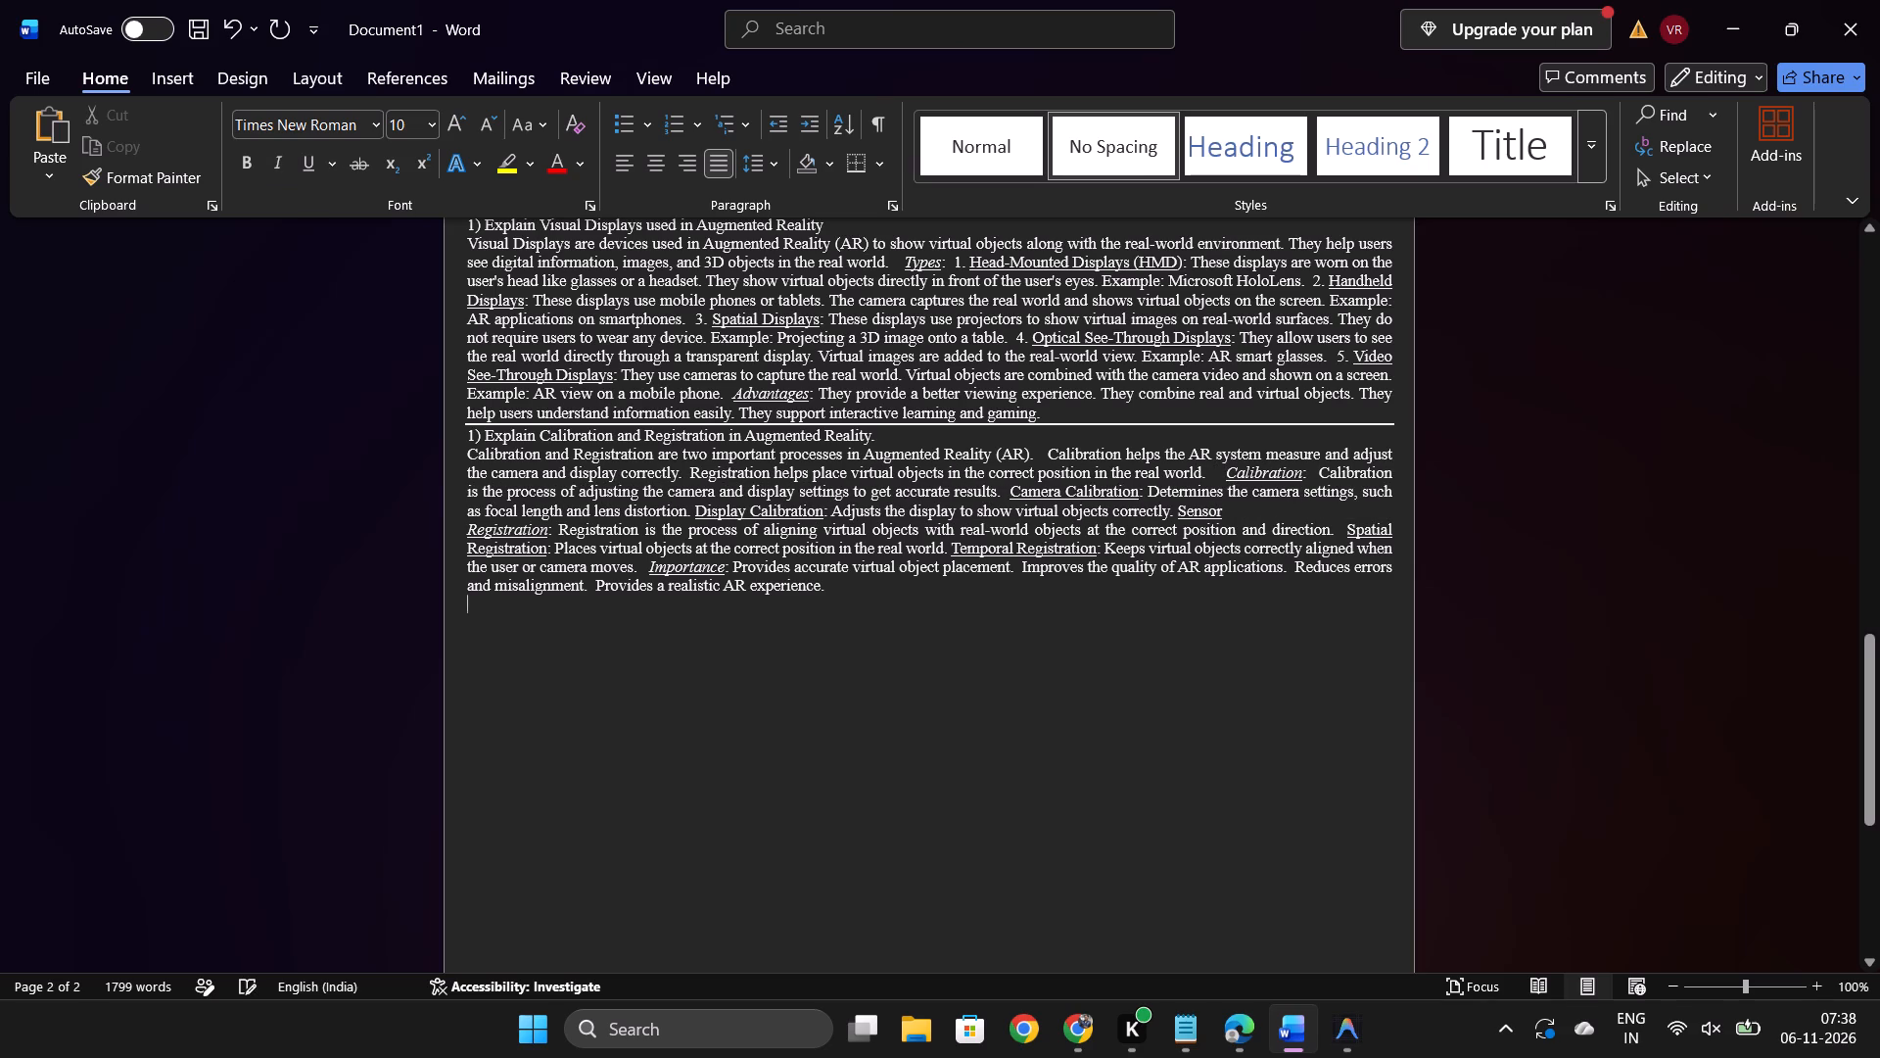
Append the Registration paragraph after the word "Sensor" in the paragraph above, separated by four spaces.
{"action": "left_click", "coordinate": [473, 528]}
{"action": "key", "text": "BackSpace"}
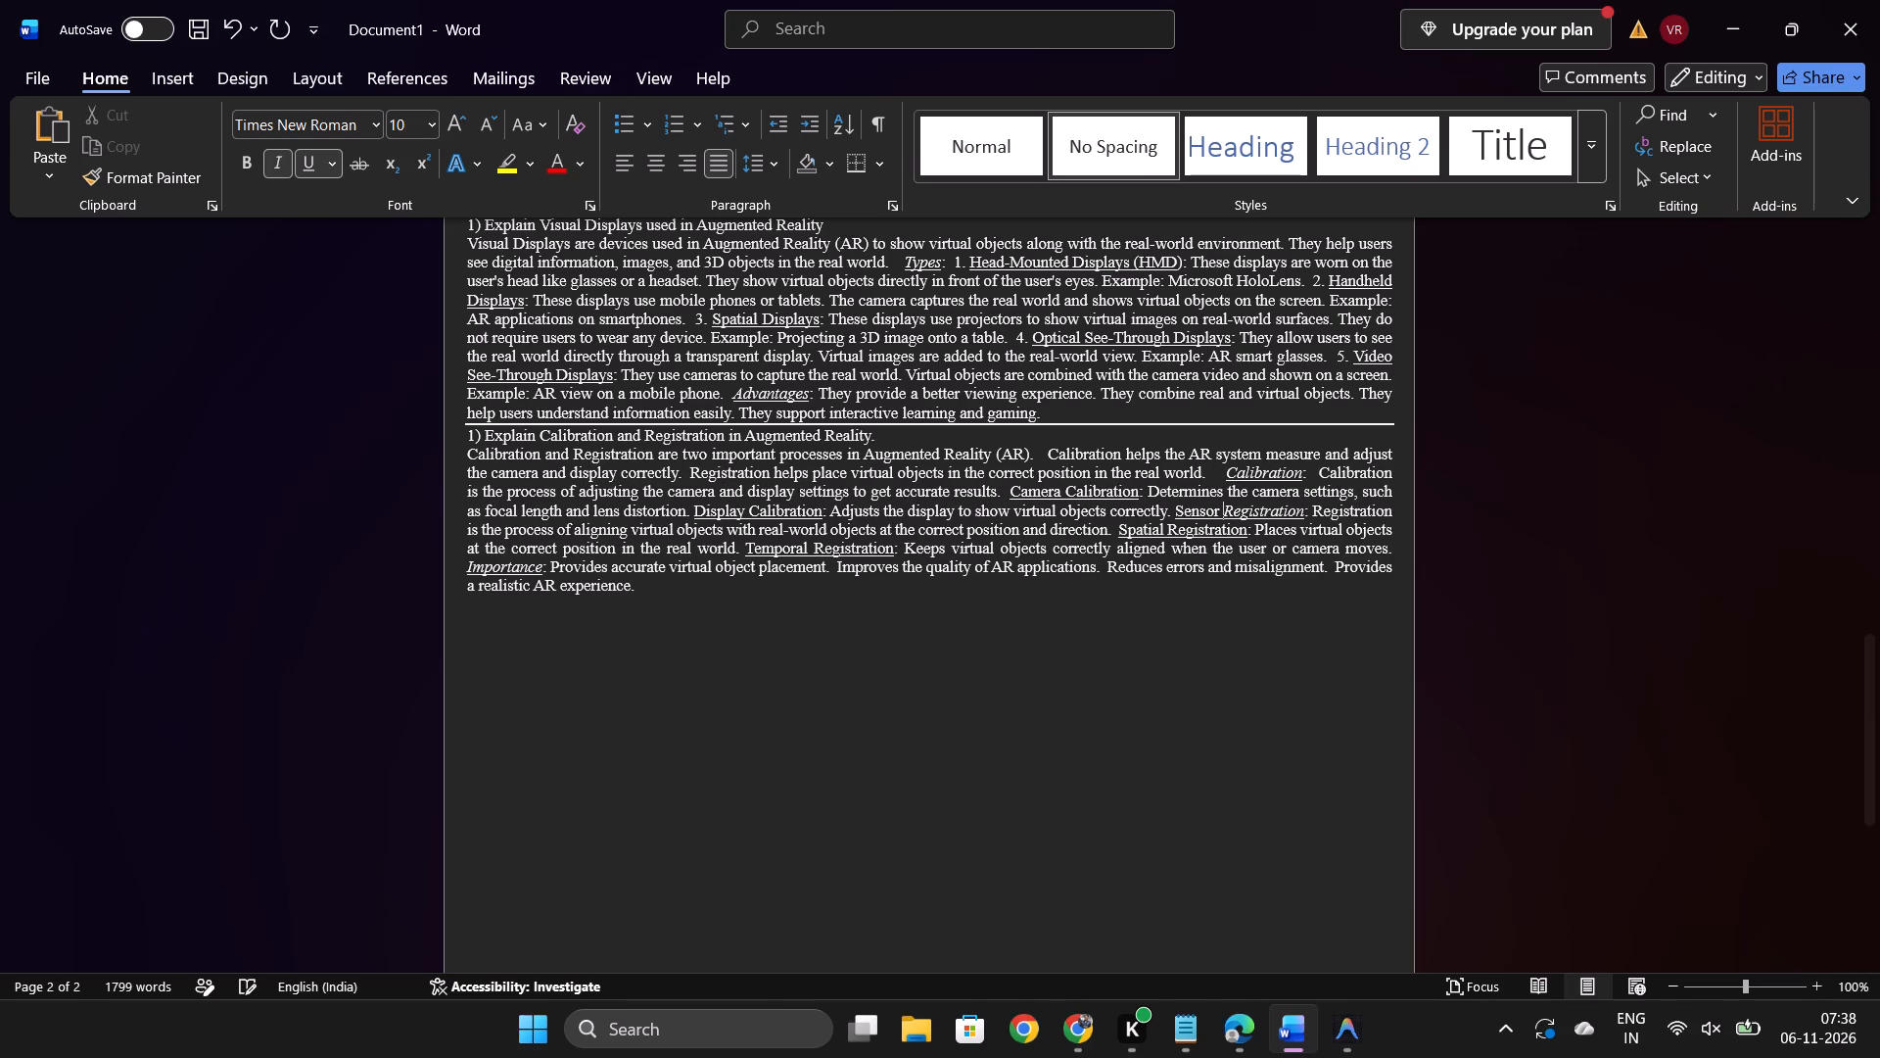
{"action": "key", "text": "space"}
{"action": "key", "text": "space"}
{"action": "key", "text": "space"}
{"action": "key", "text": "space"}
Insert a horizontal divider line below the finished Calibration and Registration answer.
{"action": "left_click", "coordinate": [588, 630]}
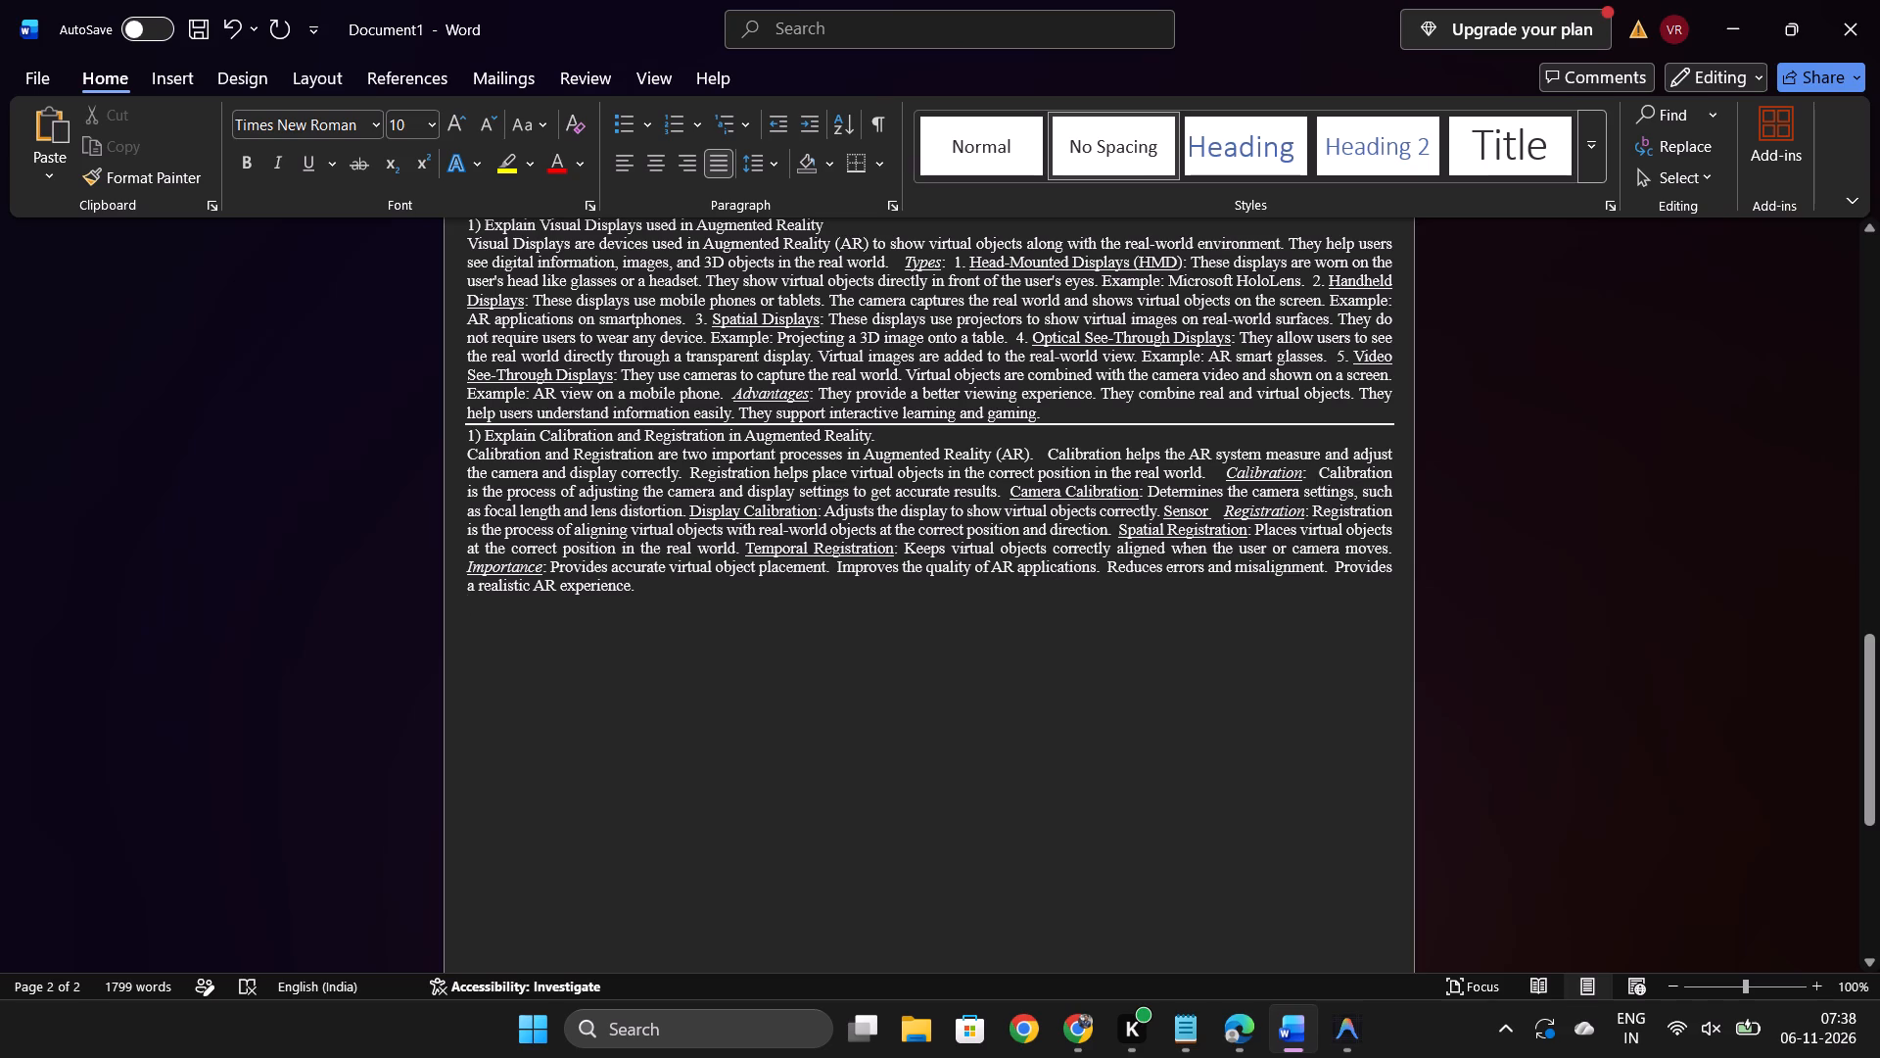
{"action": "key", "text": "shift+underscore"}
{"action": "key", "text": "shift+underscore"}
{"action": "key", "text": "shift+underscore"}
{"action": "key", "text": "shift+underscore"}
{"action": "key", "text": "shift+underscore"}
{"action": "key", "text": "shift+underscore"}
{"action": "key", "text": "shift+underscore"}
{"action": "key", "text": "shift+underscore"}
{"action": "key", "text": "shift+underscore"}
{"action": "key", "text": "shift+underscore"}
{"action": "key", "text": "shift+underscore"}
{"action": "key", "text": "Return"}
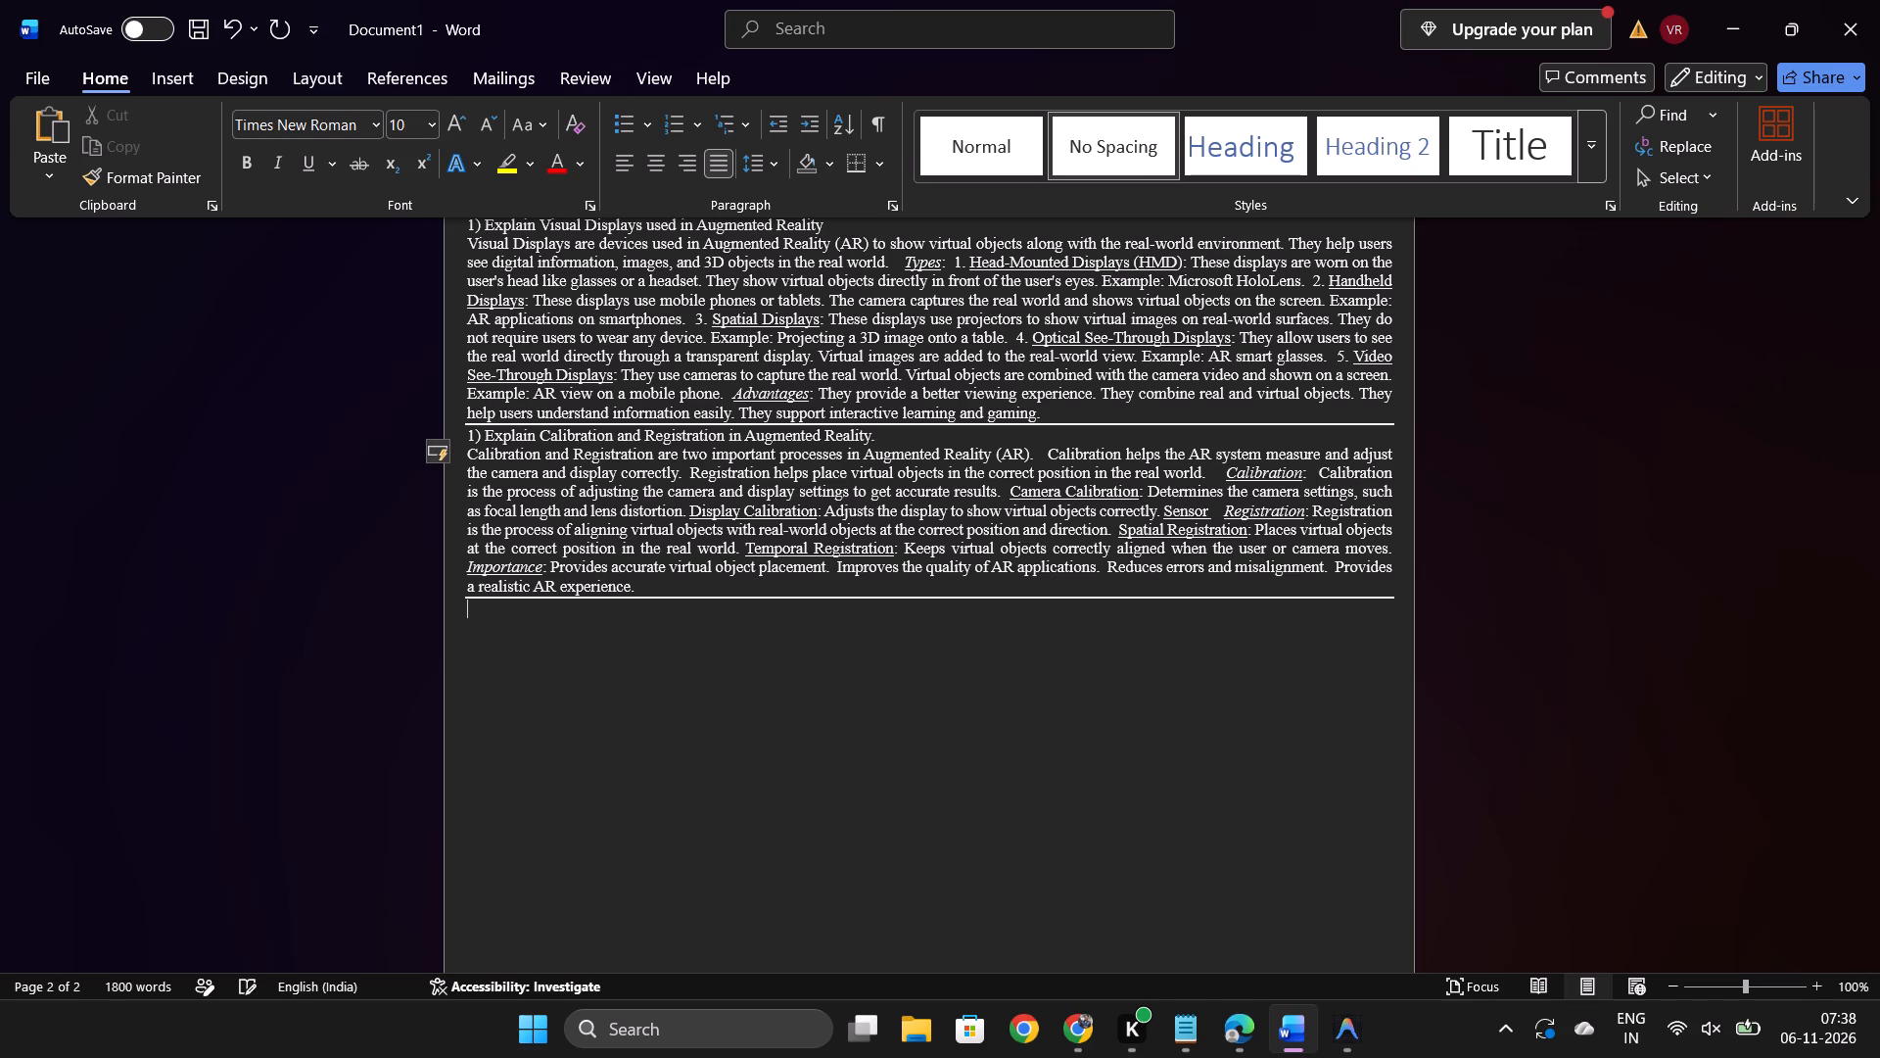
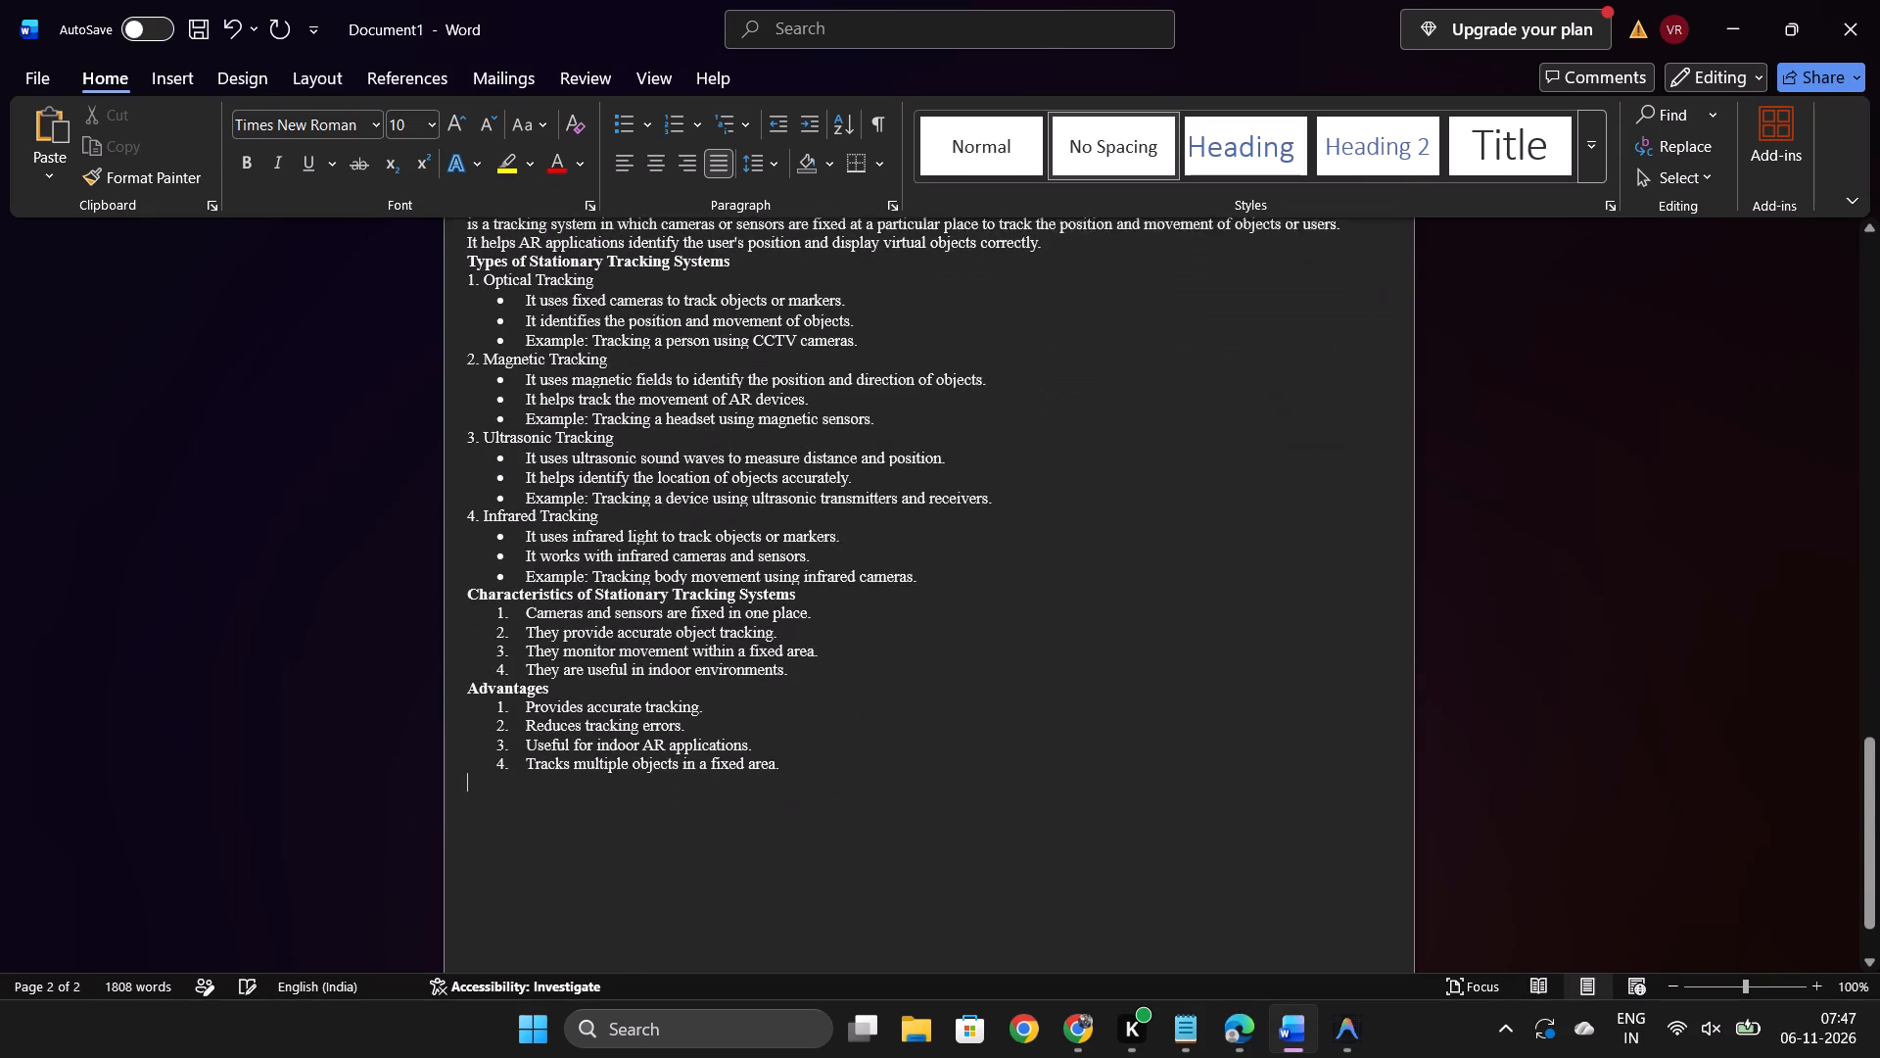
{"action": "key", "text": "BackSpace"}
Remove the bold formatting from the whole pasted Stationary Tracking Systems answer.
{"action": "left_click_drag", "start_coordinate": [796, 755], "coordinate": [772, 740]}
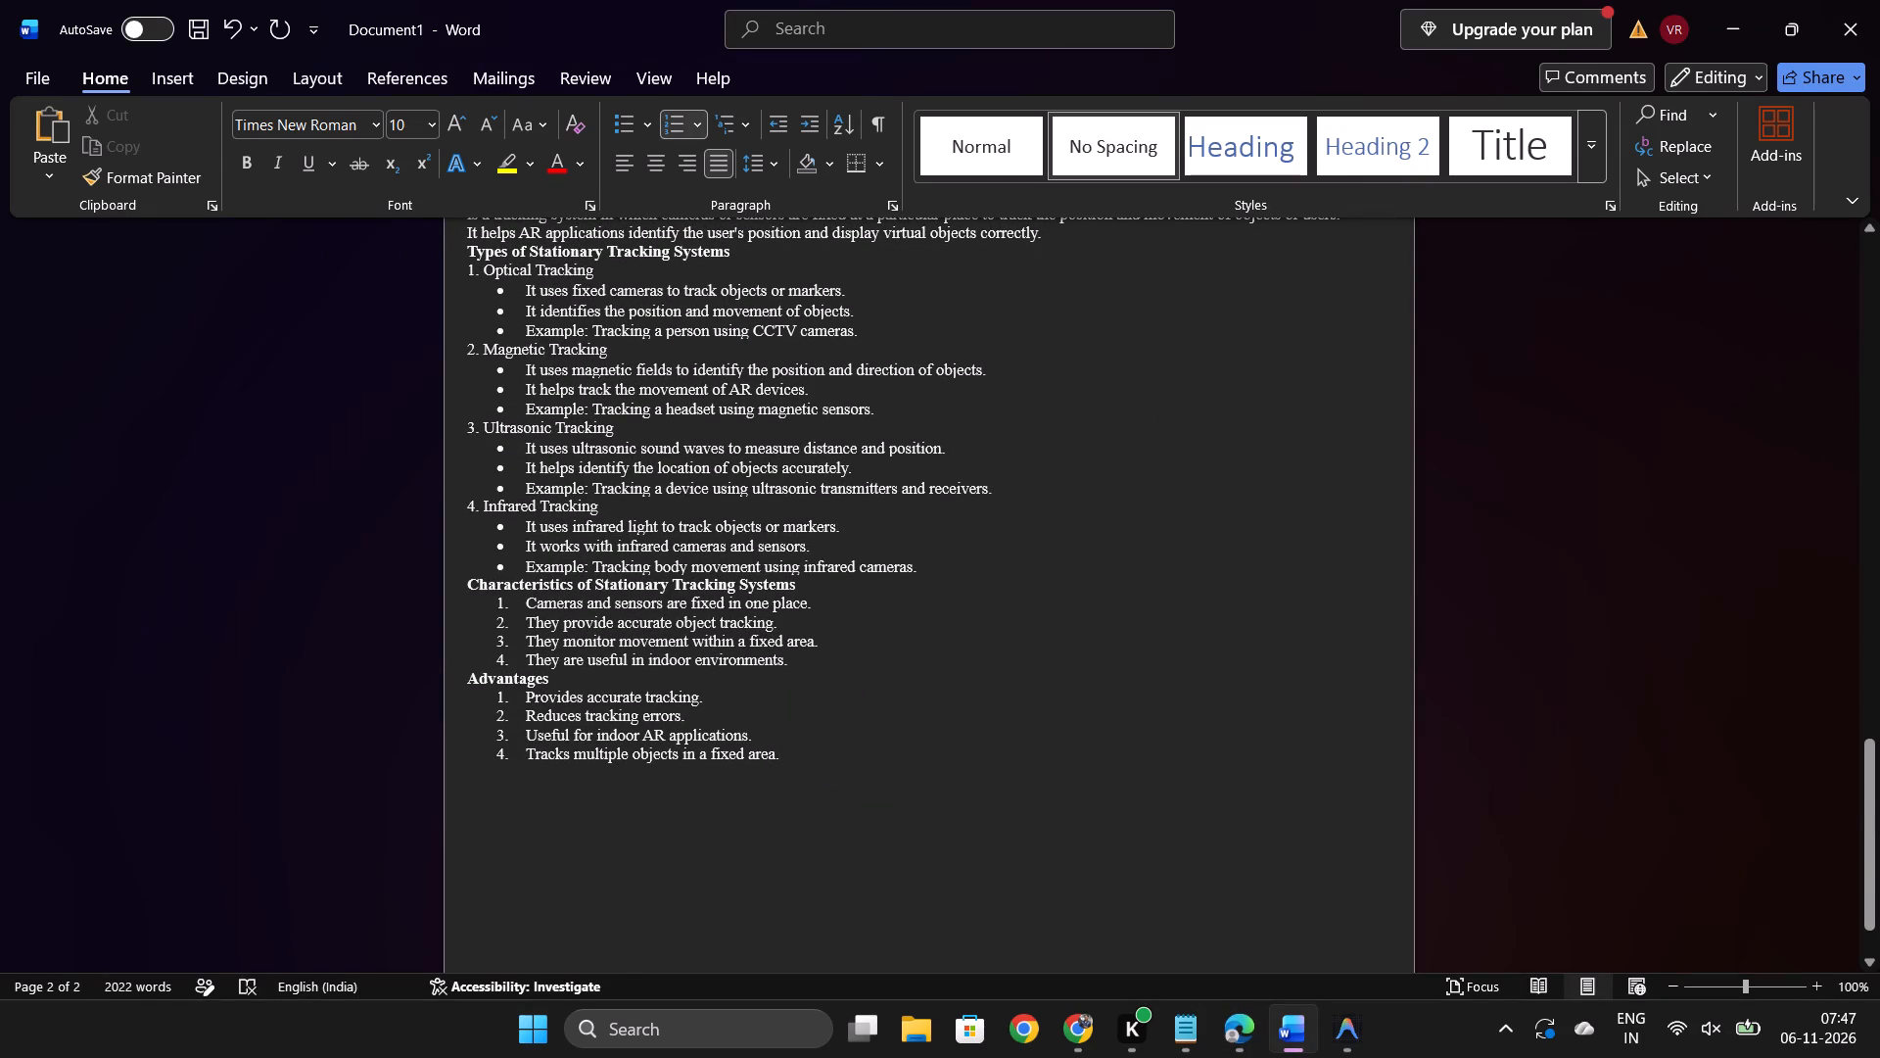
{"action": "left_click_drag", "start_coordinate": [772, 740], "coordinate": [450, 373]}
{"action": "scroll", "coordinate": [500, 348], "scroll_direction": "up", "scroll_amount": 2}
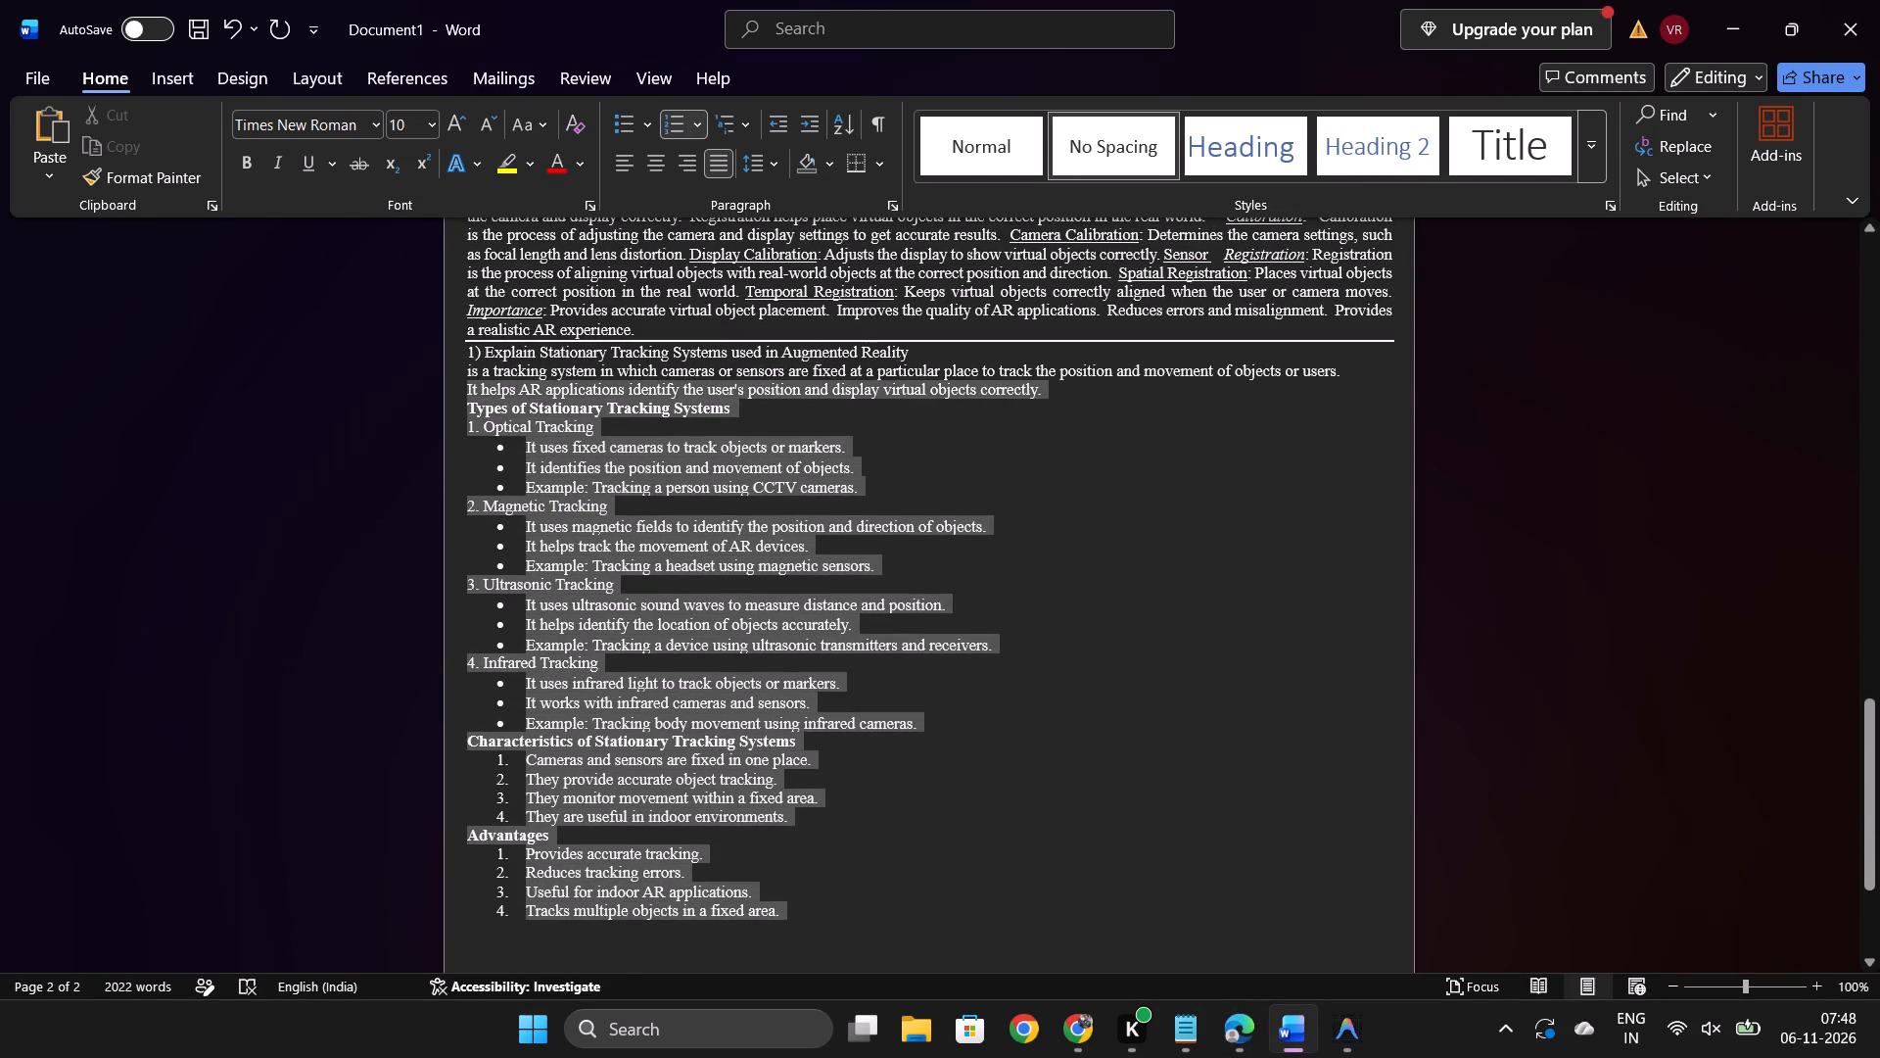
{"action": "left_click_drag", "start_coordinate": [450, 373], "coordinate": [449, 368]}
{"action": "left_click", "coordinate": [476, 324]}
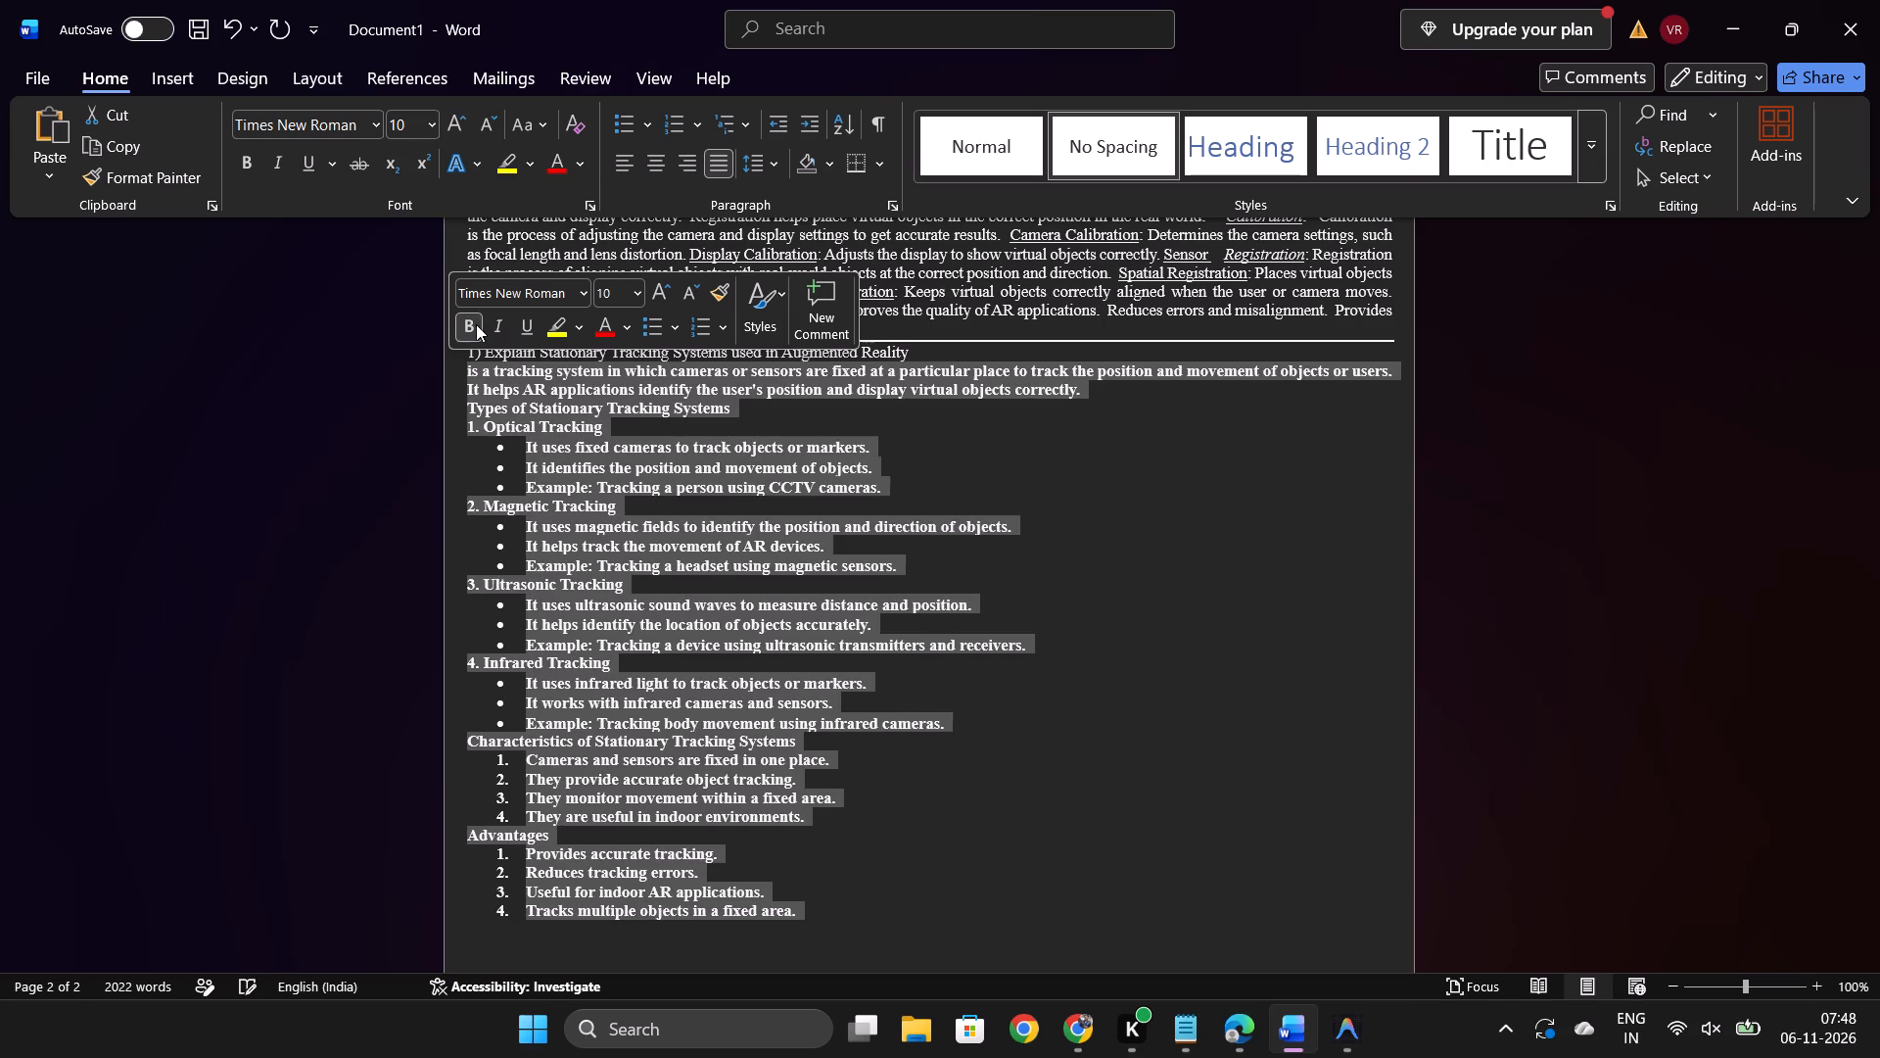
{"action": "left_click", "coordinate": [476, 324]}
Insert "It" at the start of the answer's first sentence, before "is a tracking system".
{"action": "left_click", "coordinate": [469, 368]}
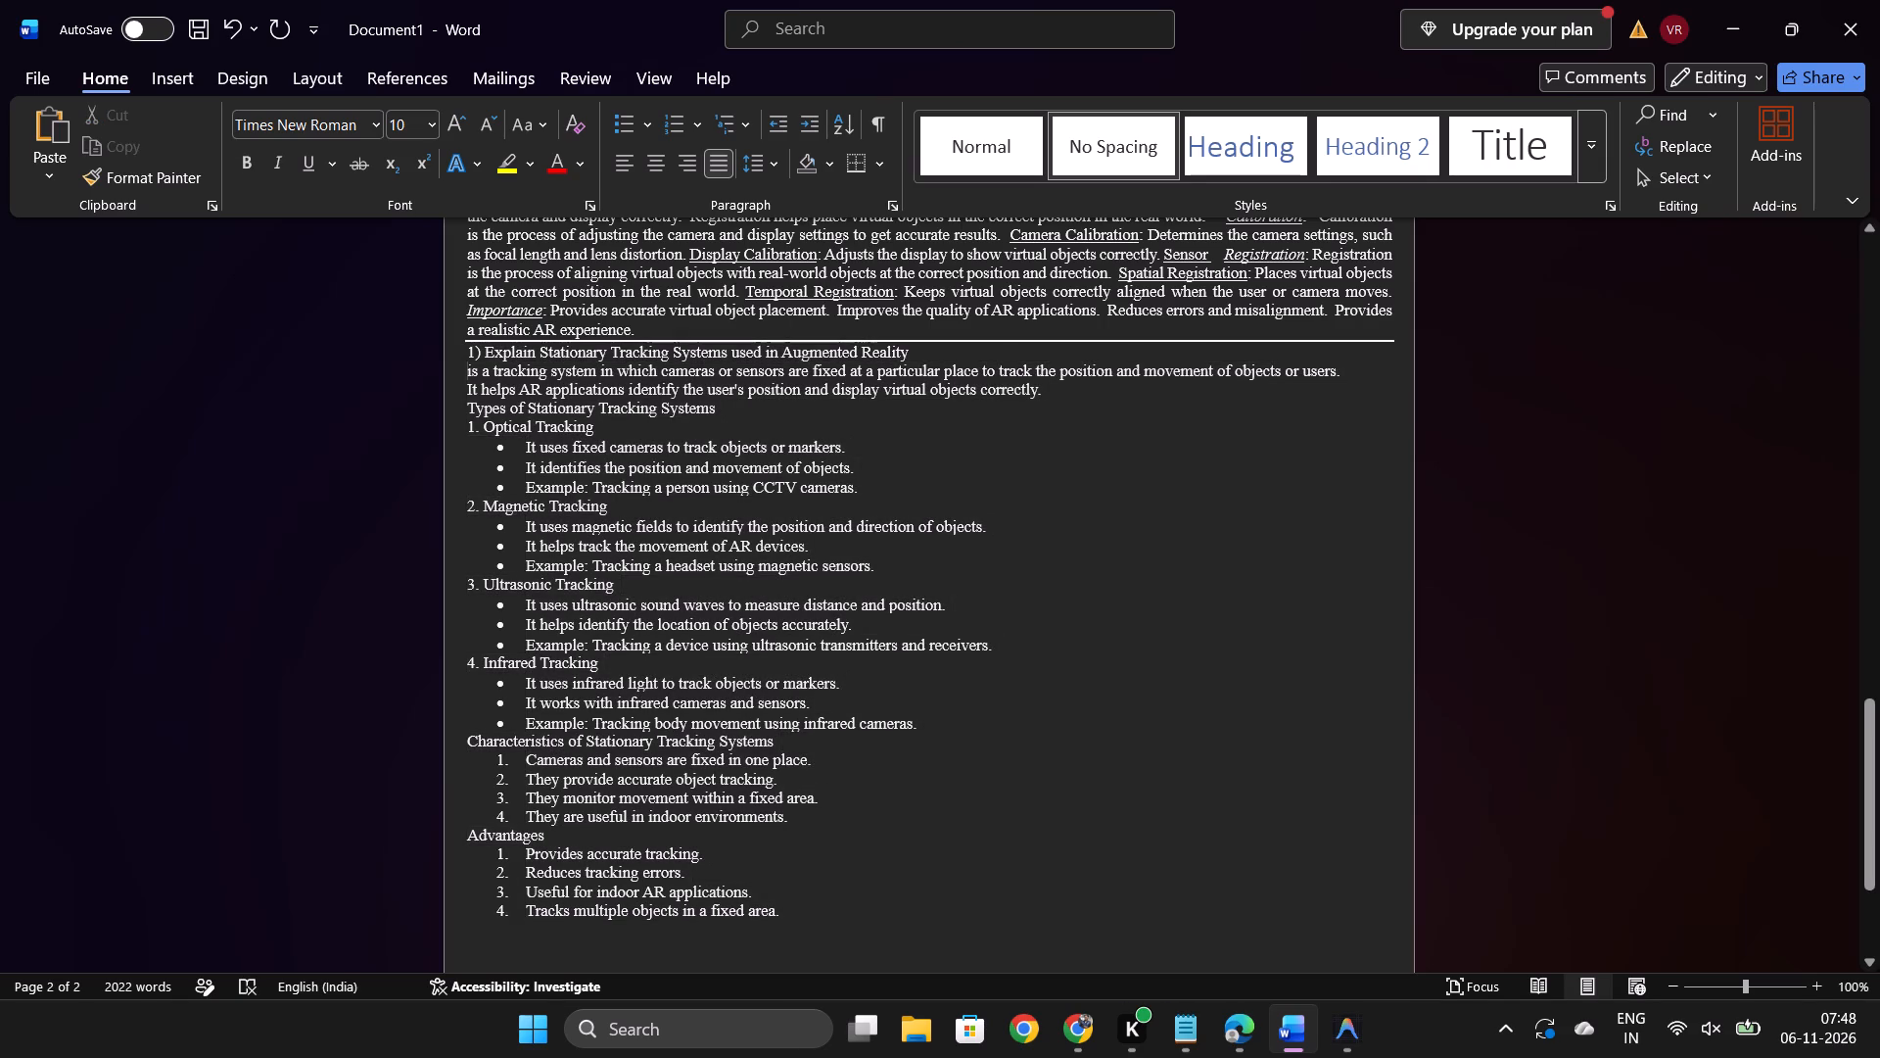
{"action": "type", "text": "It"}
{"action": "key", "text": "space"}
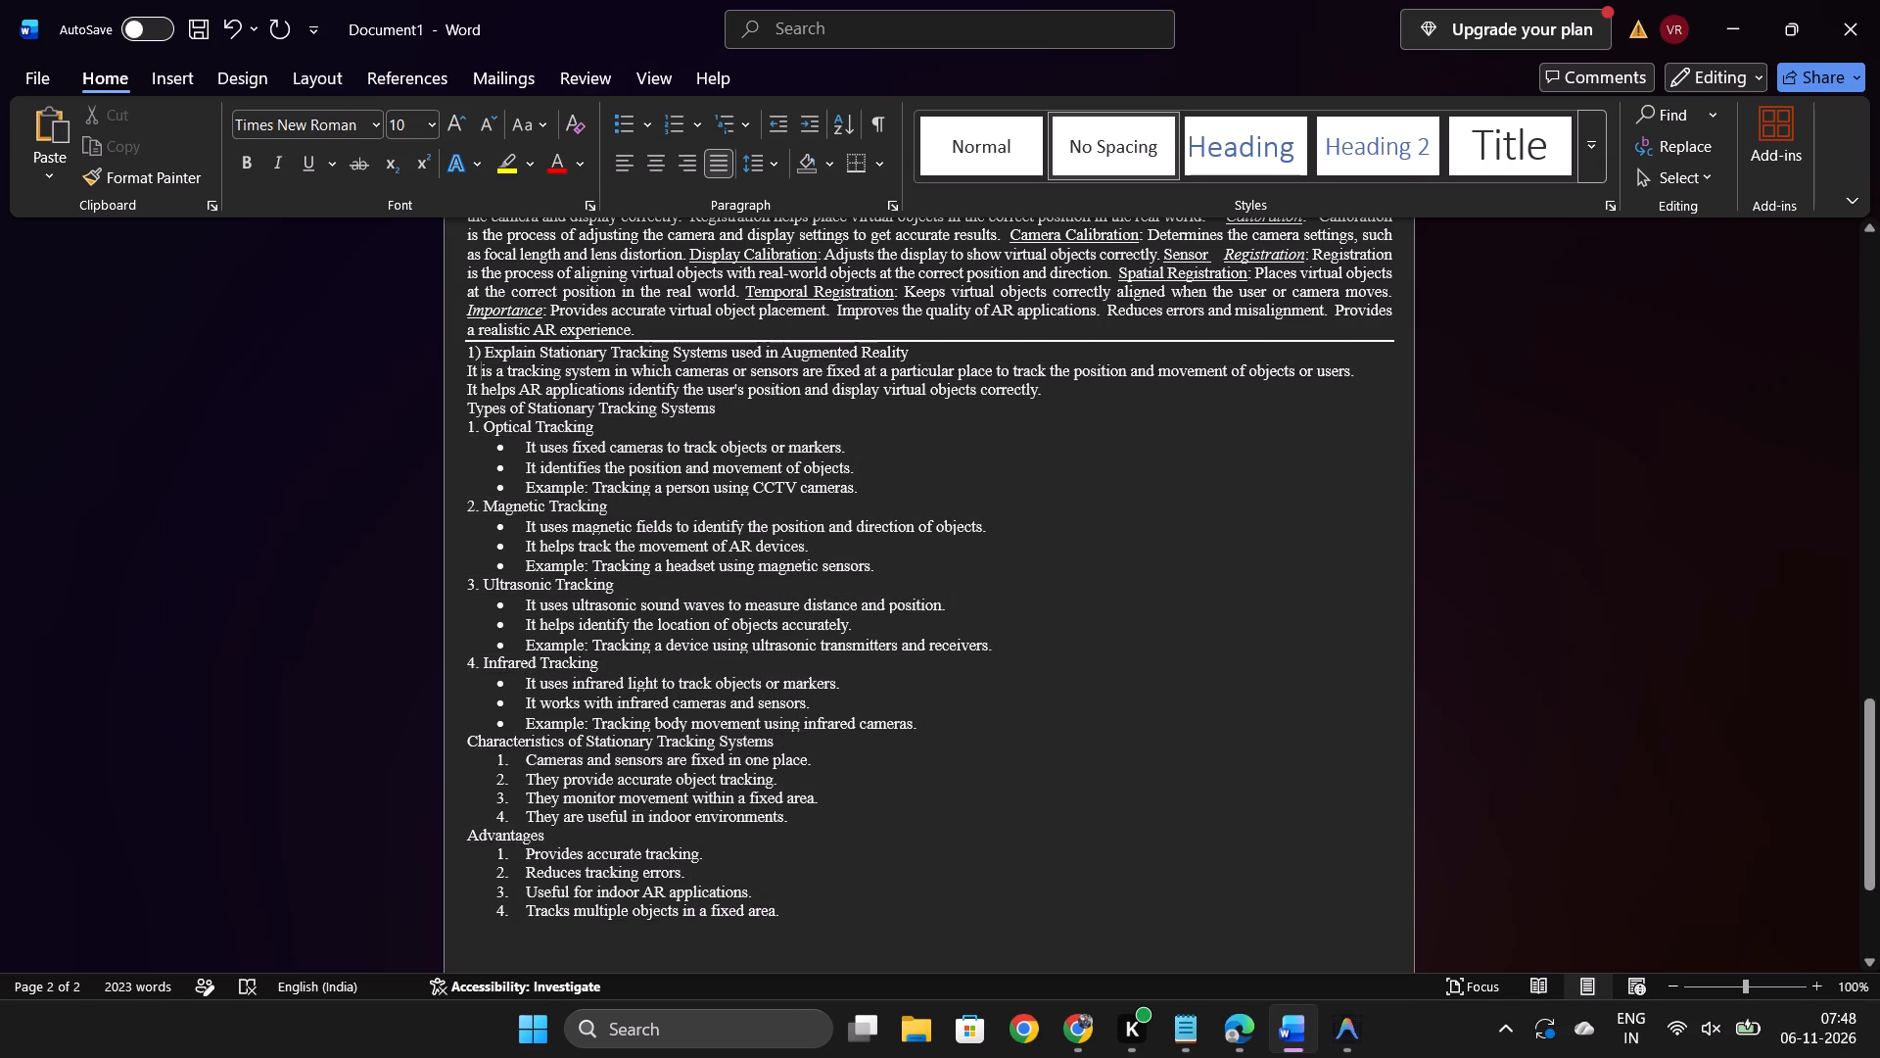
Add a colon after the Advantages subheading and shorten the characteristics subheading to "Characteristics:".
{"action": "left_click", "coordinate": [567, 831]}
{"action": "key", "text": "shift+colon"}
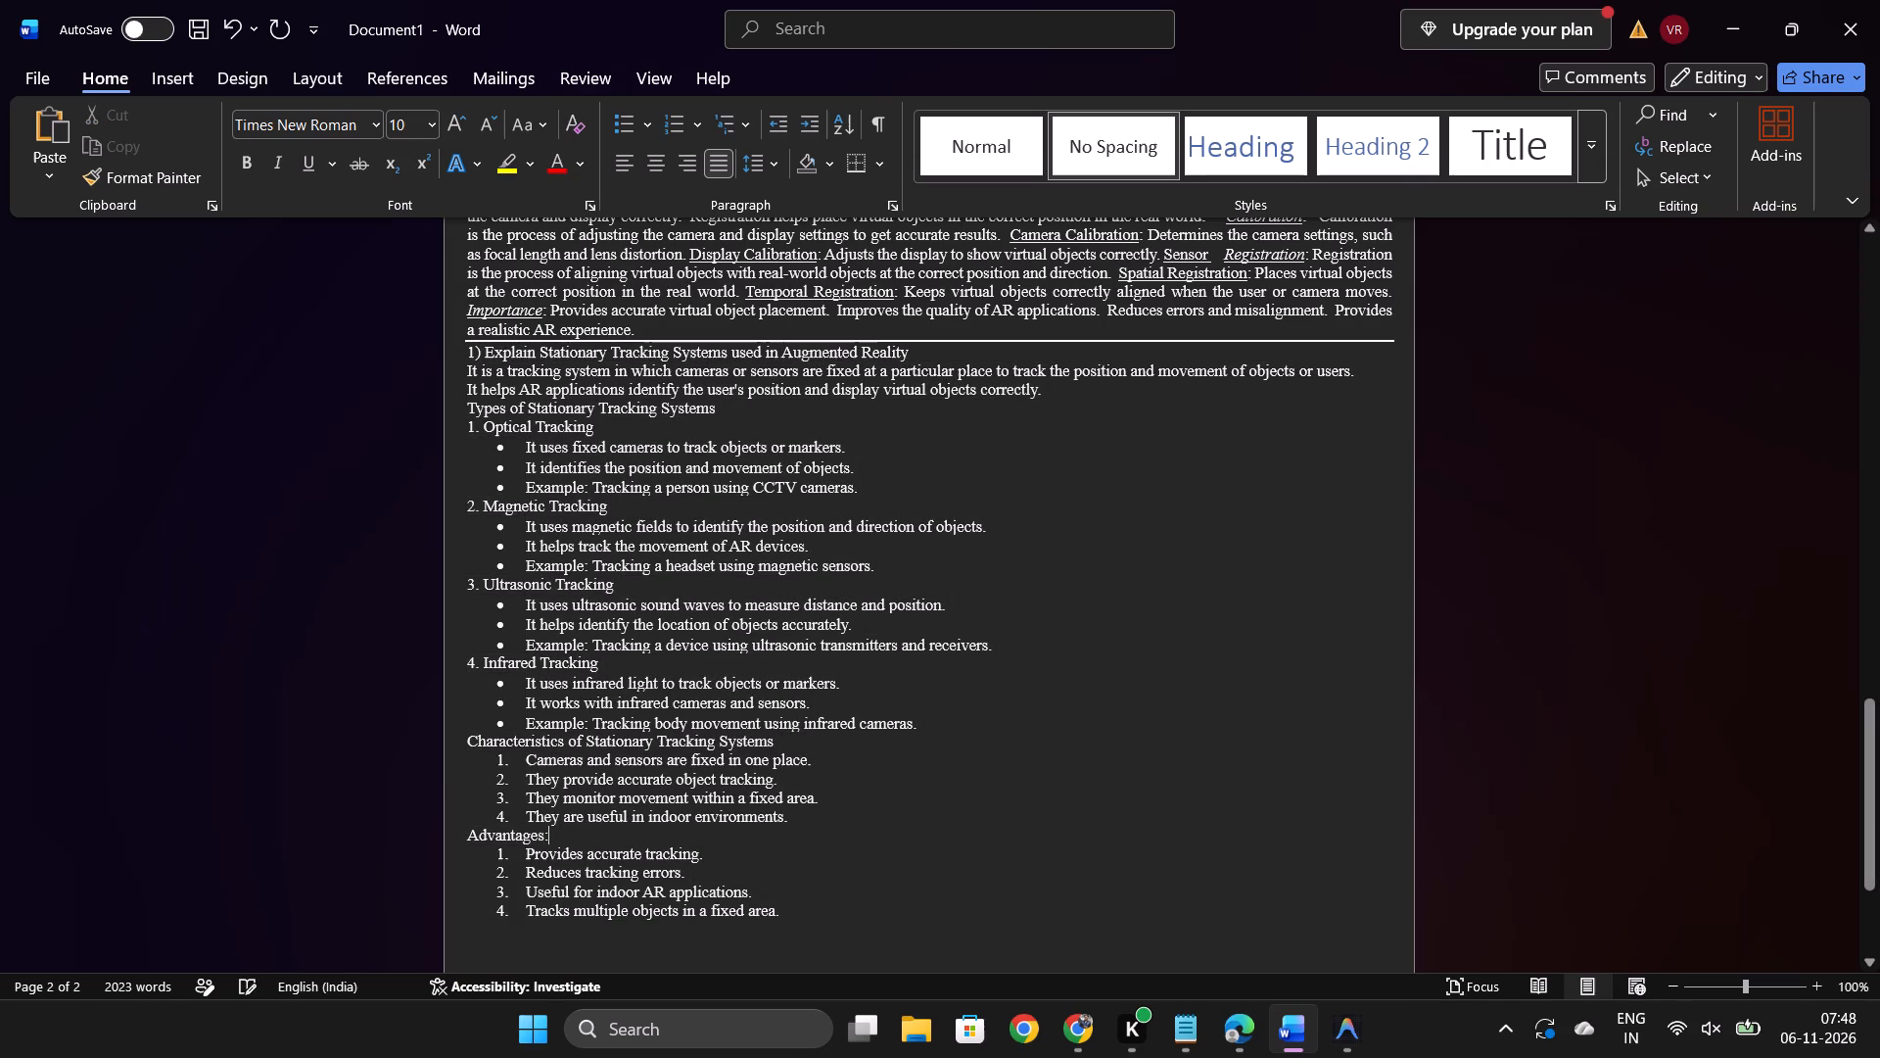
{"action": "left_click_drag", "start_coordinate": [783, 745], "coordinate": [579, 746]}
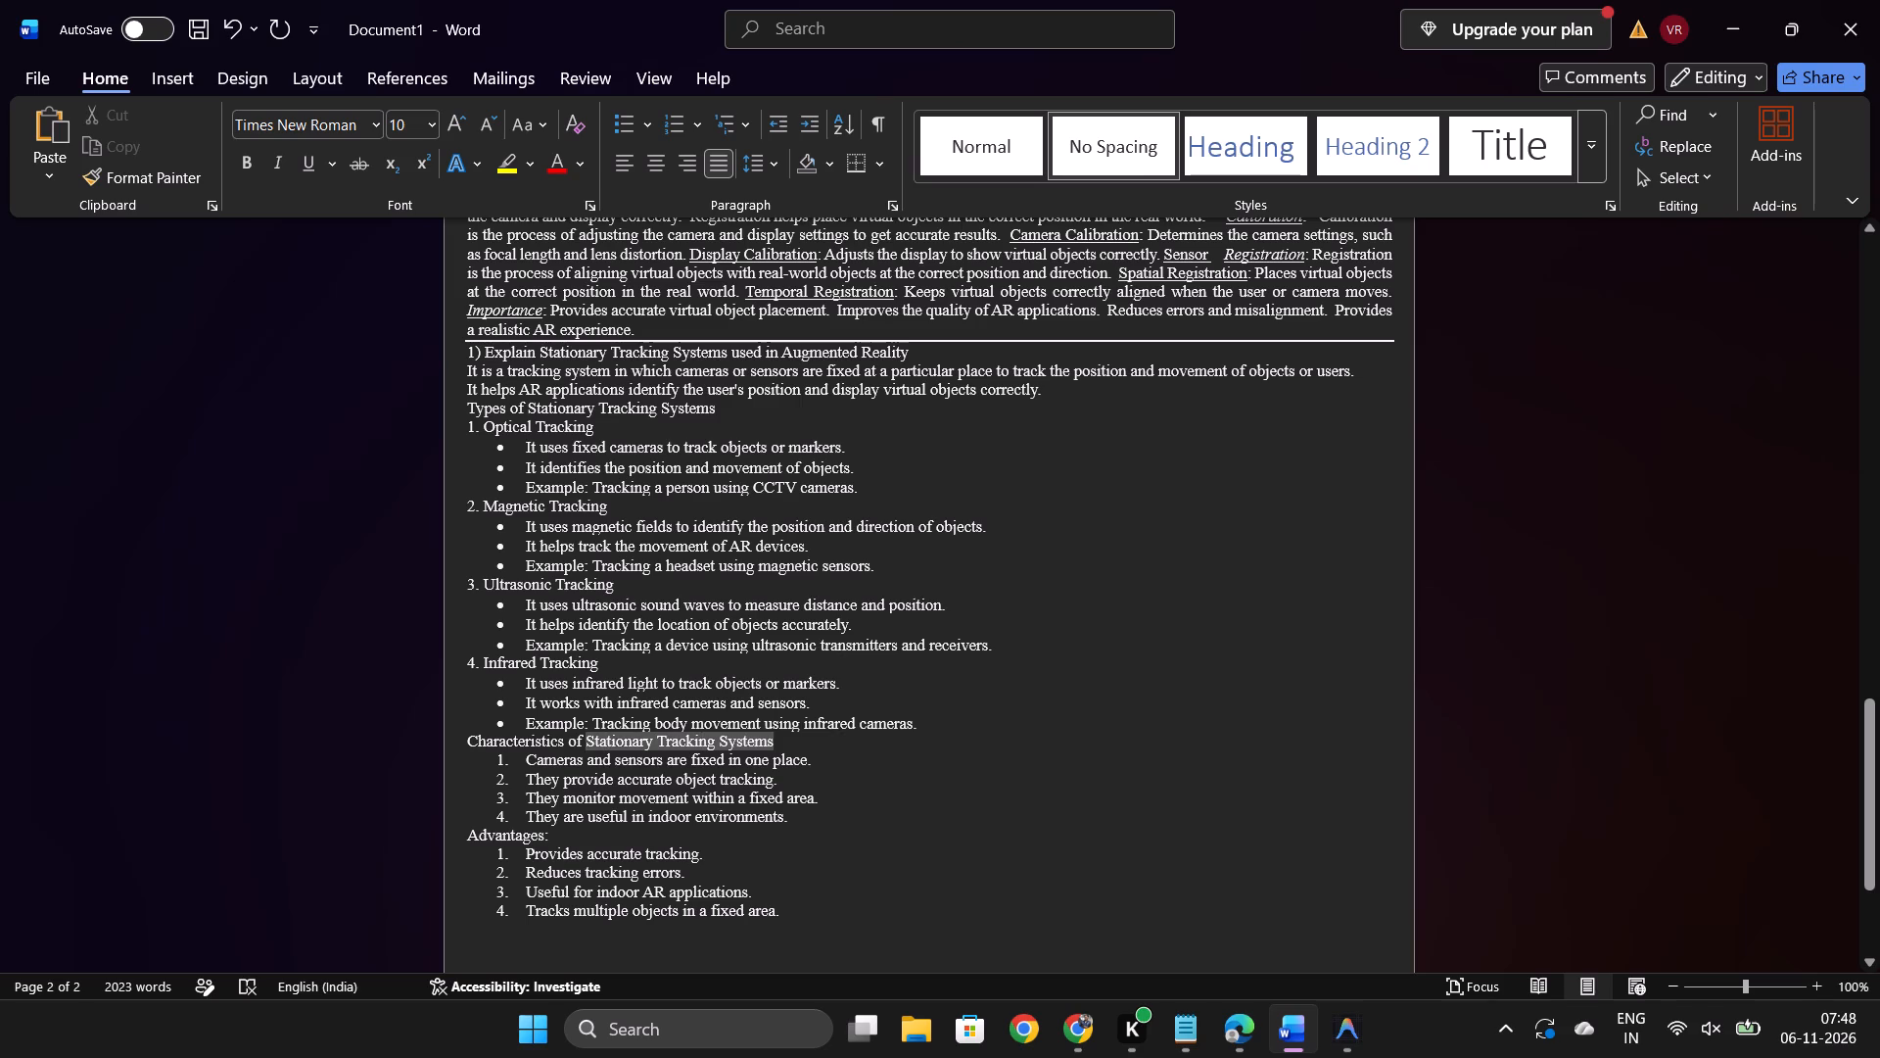
{"action": "left_click_drag", "start_coordinate": [579, 746], "coordinate": [571, 746]}
{"action": "key", "text": "BackSpace"}
{"action": "key", "text": "BackSpace"}
{"action": "key", "text": "shift+colon"}
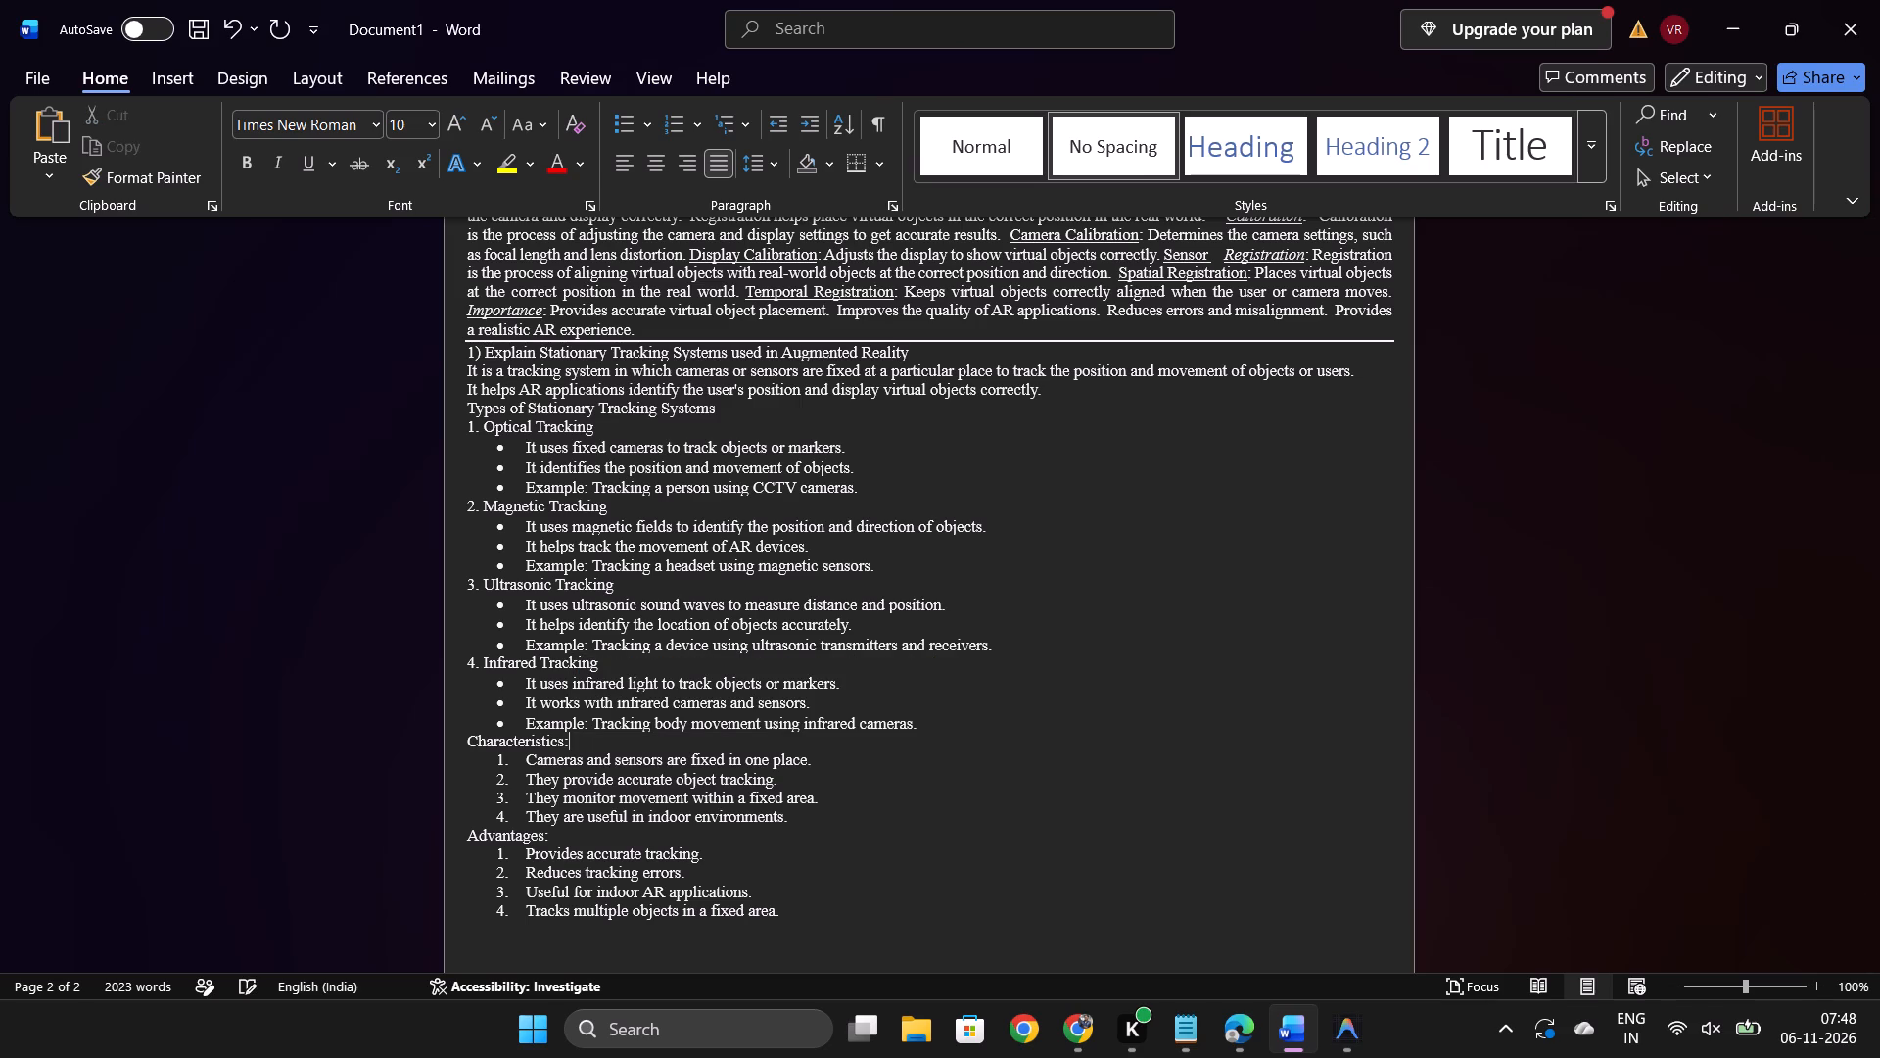
Add a colon after each of the Infrared, Ultrasonic, Magnetic and Optical Tracking subheadings.
{"action": "left_click", "coordinate": [626, 667]}
{"action": "key", "text": "shift+colon"}
{"action": "left_click", "coordinate": [624, 582]}
{"action": "key", "text": "shift+colon"}
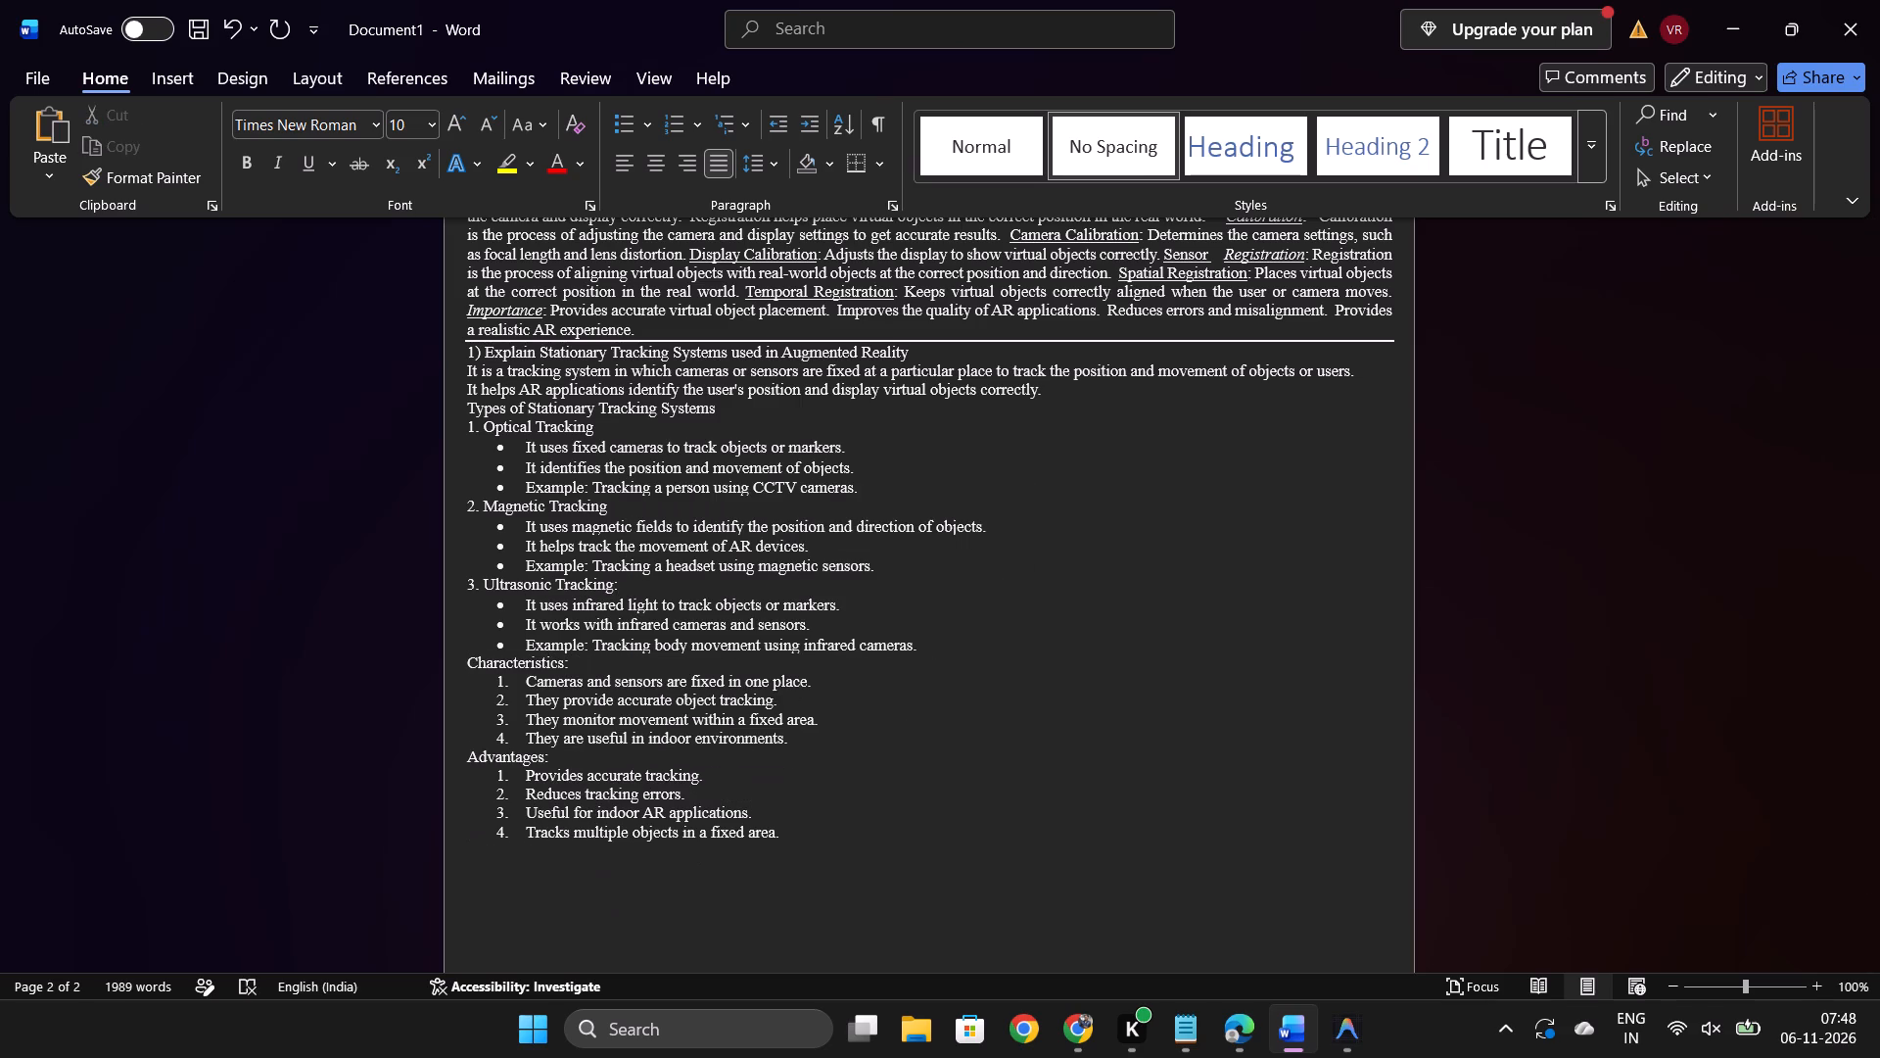
{"action": "key", "text": "ctrl+z"}
{"action": "left_click", "coordinate": [638, 578]}
{"action": "key", "text": "shift+colon"}
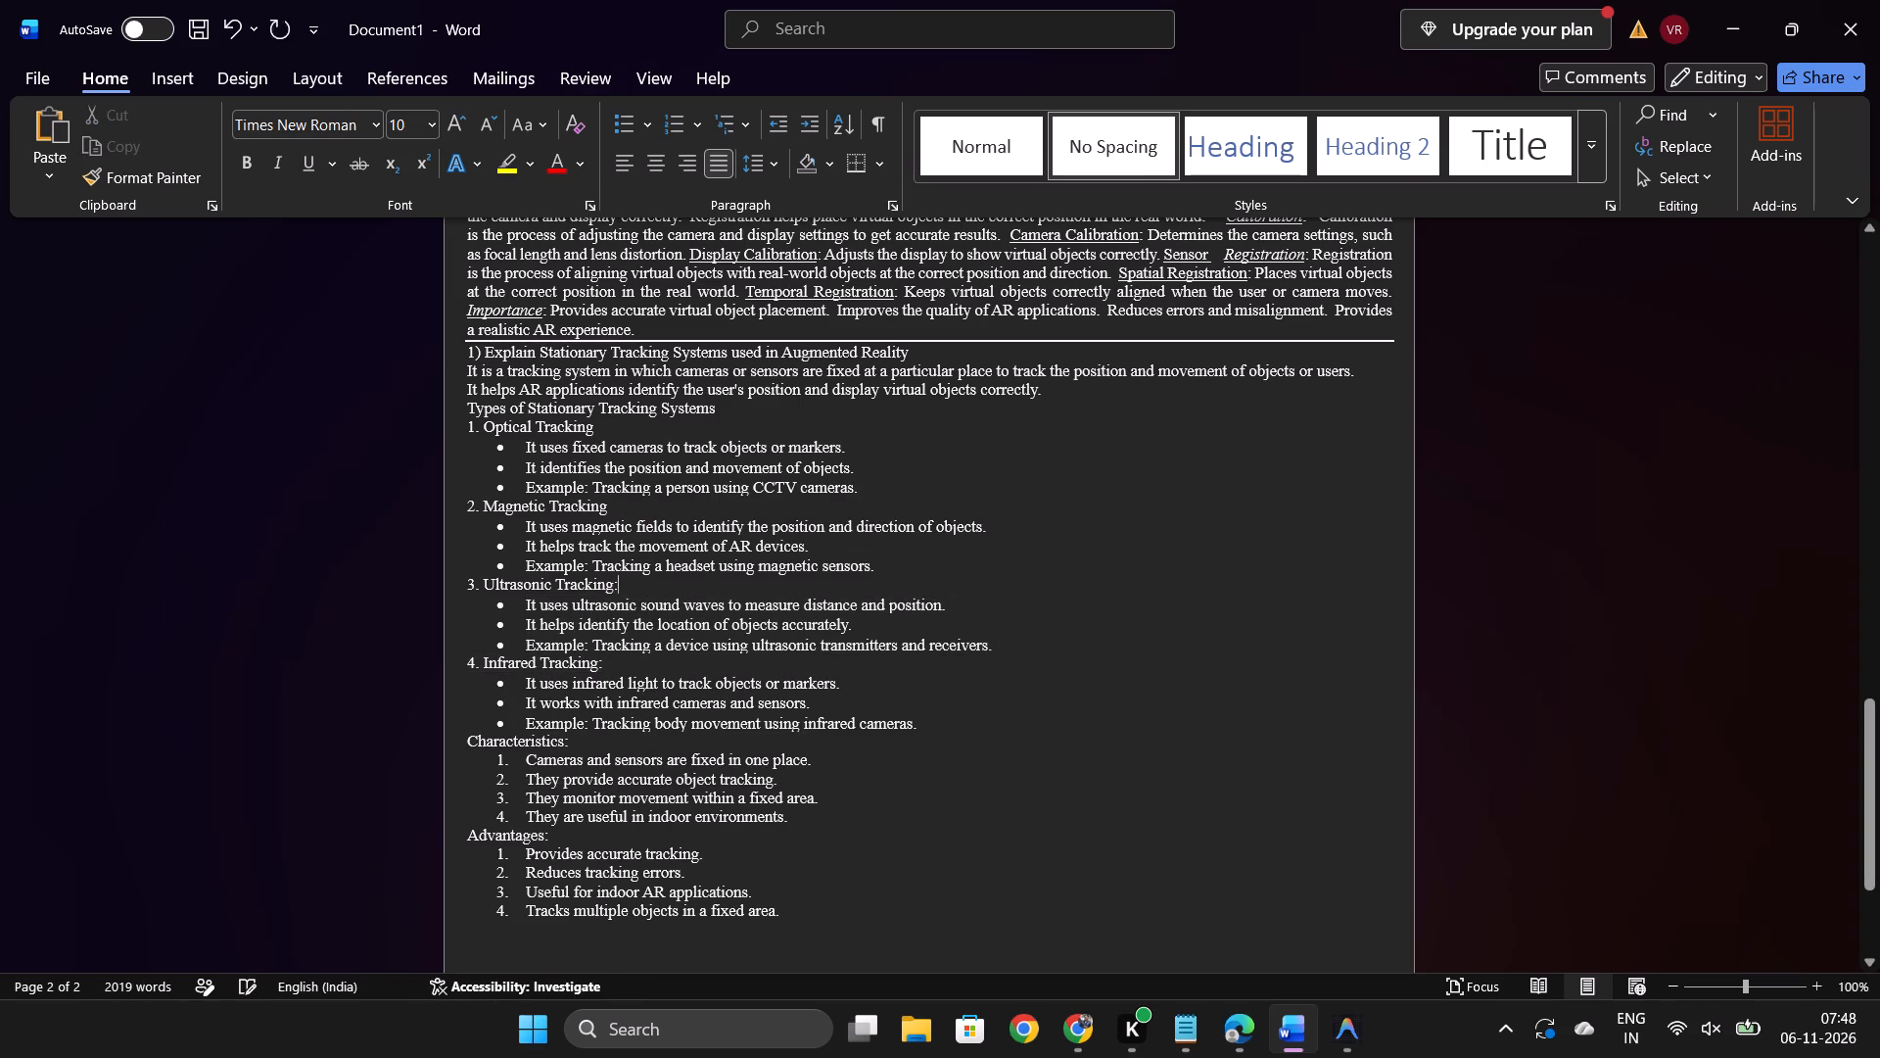
{"action": "left_click", "coordinate": [619, 506]}
{"action": "key", "text": "shift+colon"}
{"action": "left_click", "coordinate": [608, 432]}
{"action": "key", "text": "shift+colon"}
Shorten the subheading "Types of Stationary Tracking Systems" to "Types:".
{"action": "left_click_drag", "start_coordinate": [739, 407], "coordinate": [545, 407]}
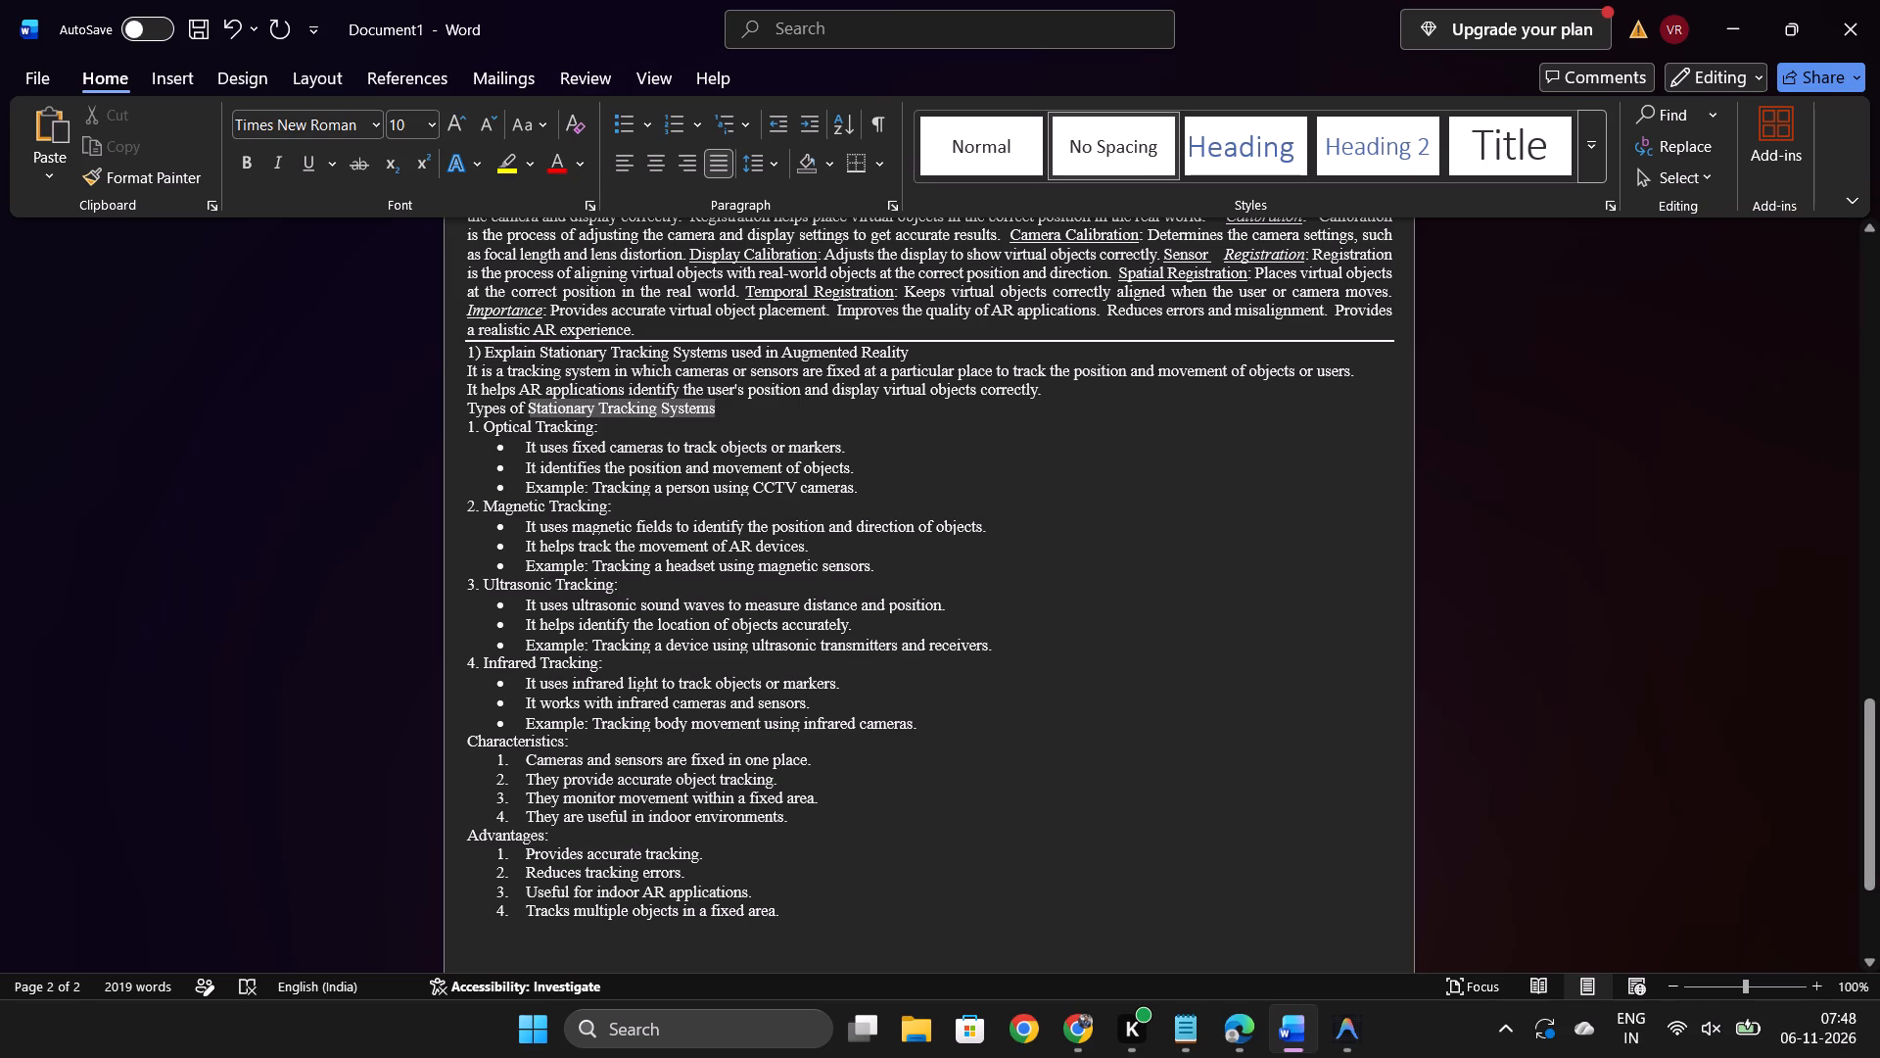
{"action": "left_click_drag", "start_coordinate": [545, 407], "coordinate": [516, 411]}
{"action": "key", "text": "BackSpace"}
{"action": "key", "text": "BackSpace"}
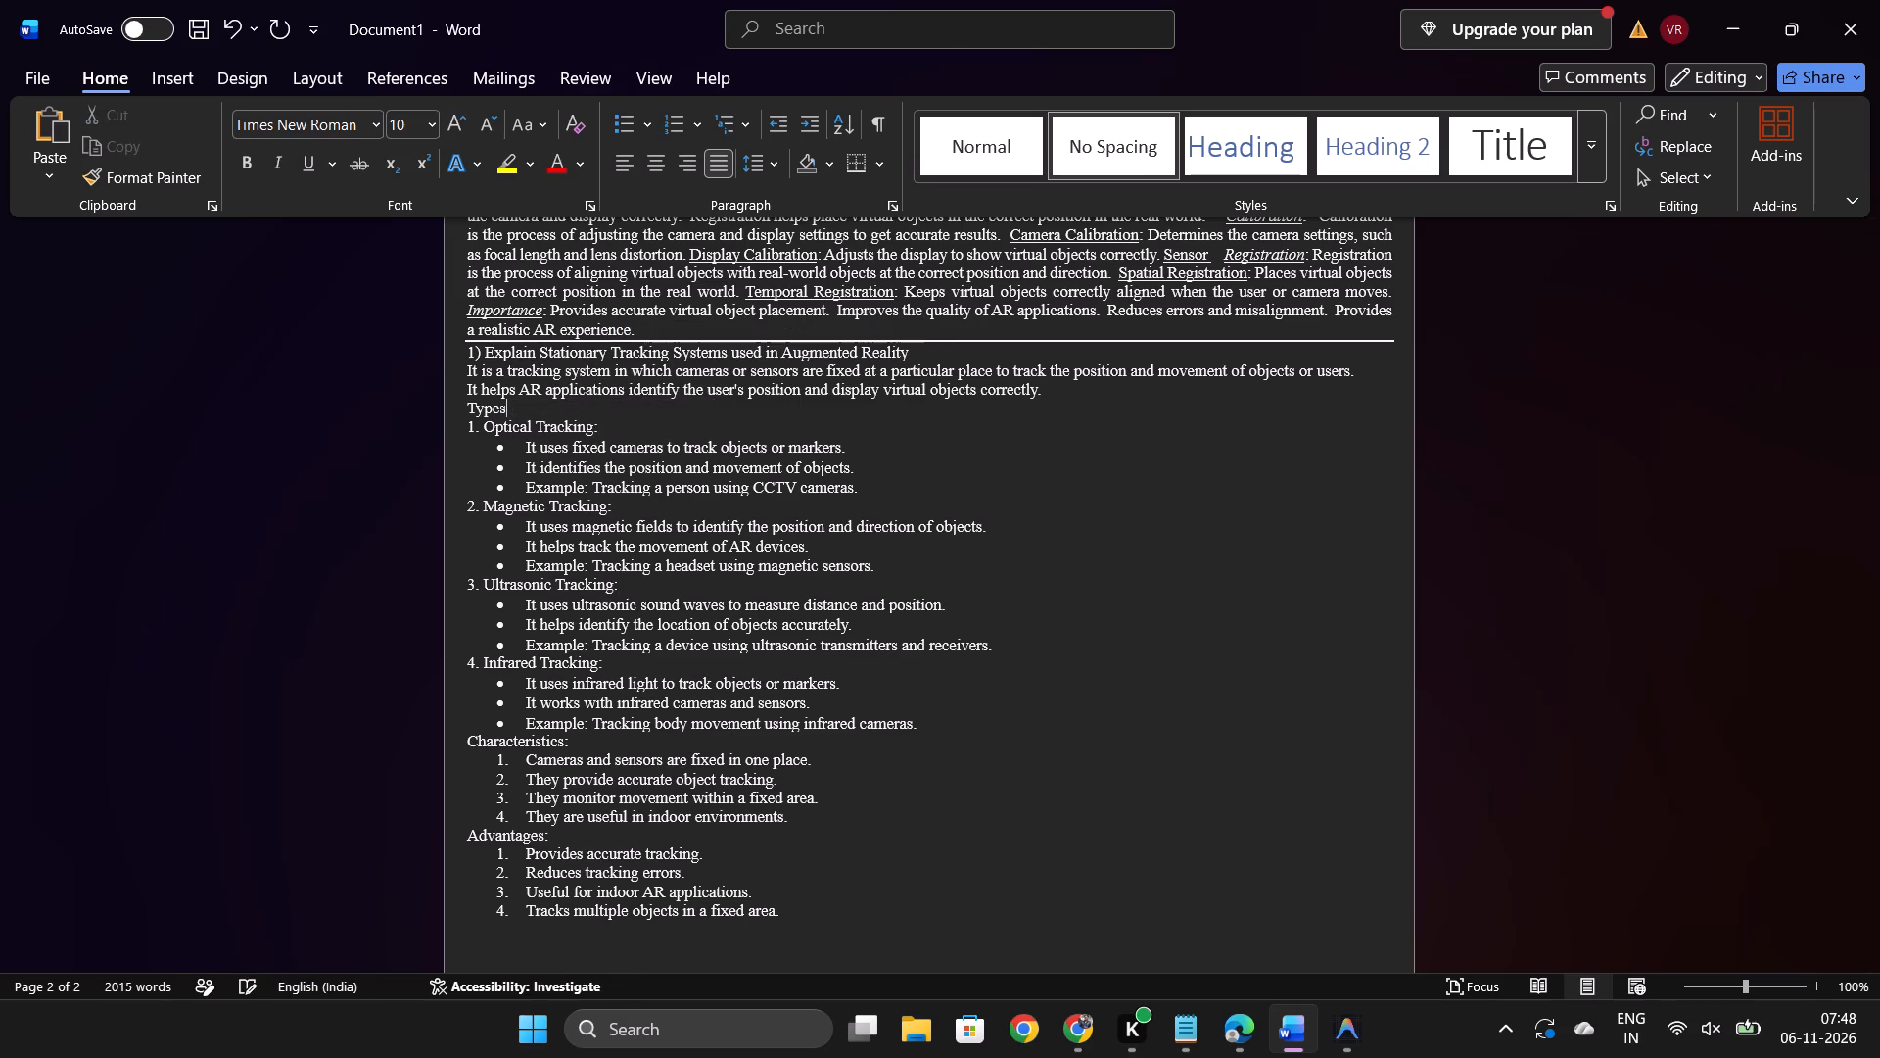
{"action": "key", "text": "shift+colon"}
Join the sentence "It helps AR applications..." onto the end of the answer's first paragraph with a space.
{"action": "left_click", "coordinate": [463, 394]}
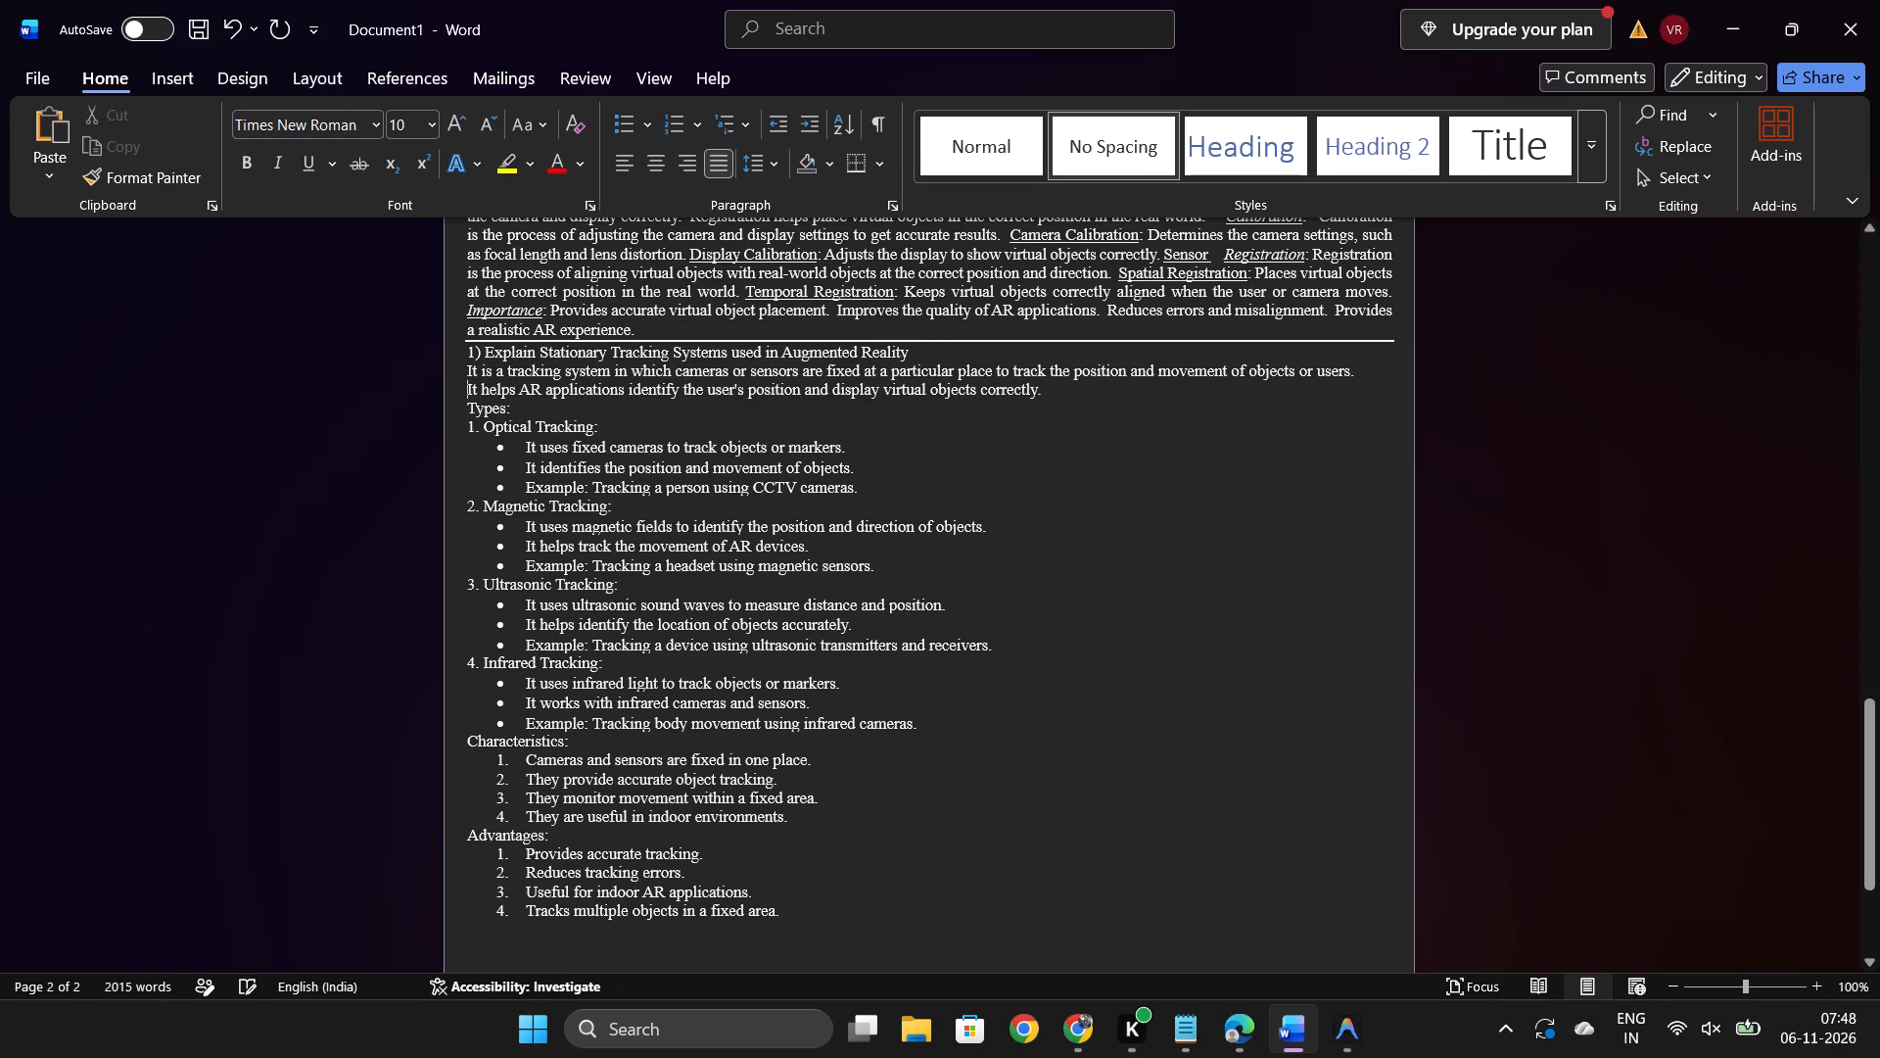
{"action": "key", "text": "BackSpace"}
{"action": "key", "text": "space"}
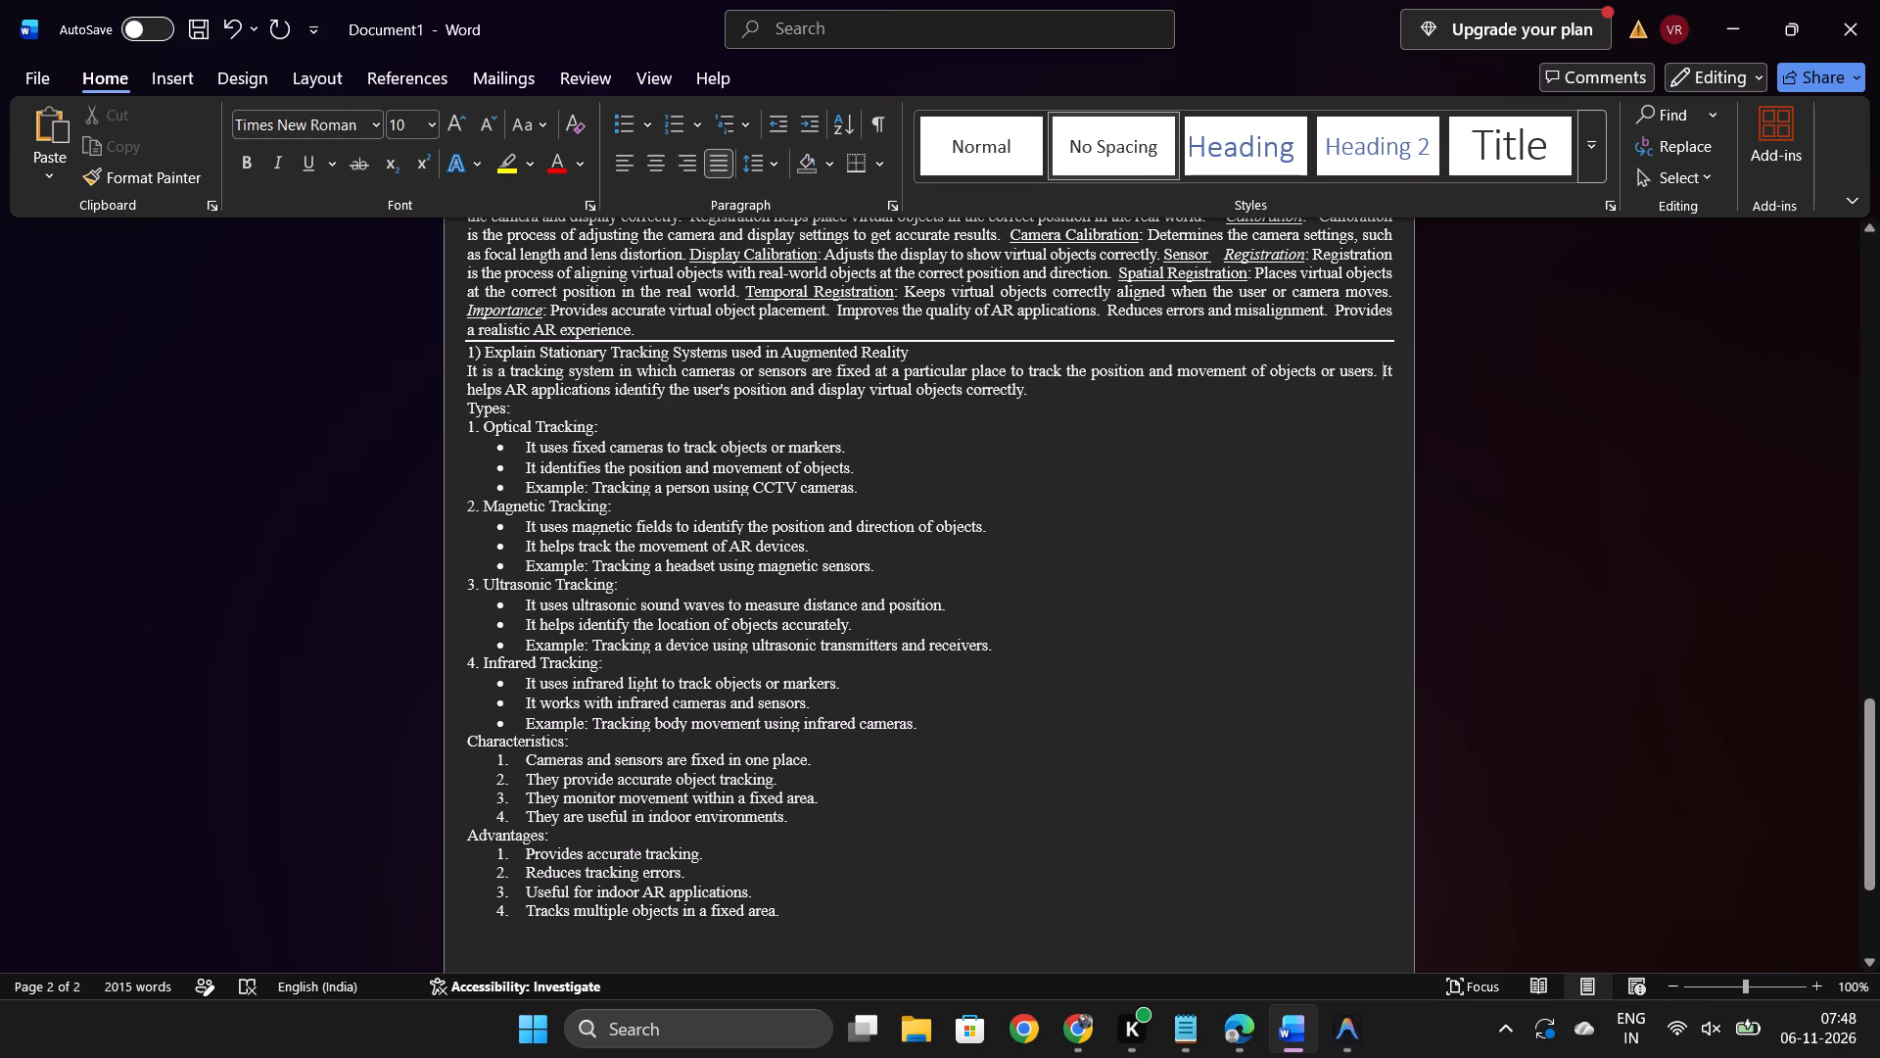
Underline the Types, Optical, Magnetic, Ultrasonic and Infrared Tracking, Characteristics and Advantages subheadings, excluding their colons.
{"action": "left_click_drag", "start_coordinate": [576, 428], "coordinate": [489, 433]}
{"action": "left_click_drag", "start_coordinate": [584, 507], "coordinate": [517, 505], "text": "ctrl"}
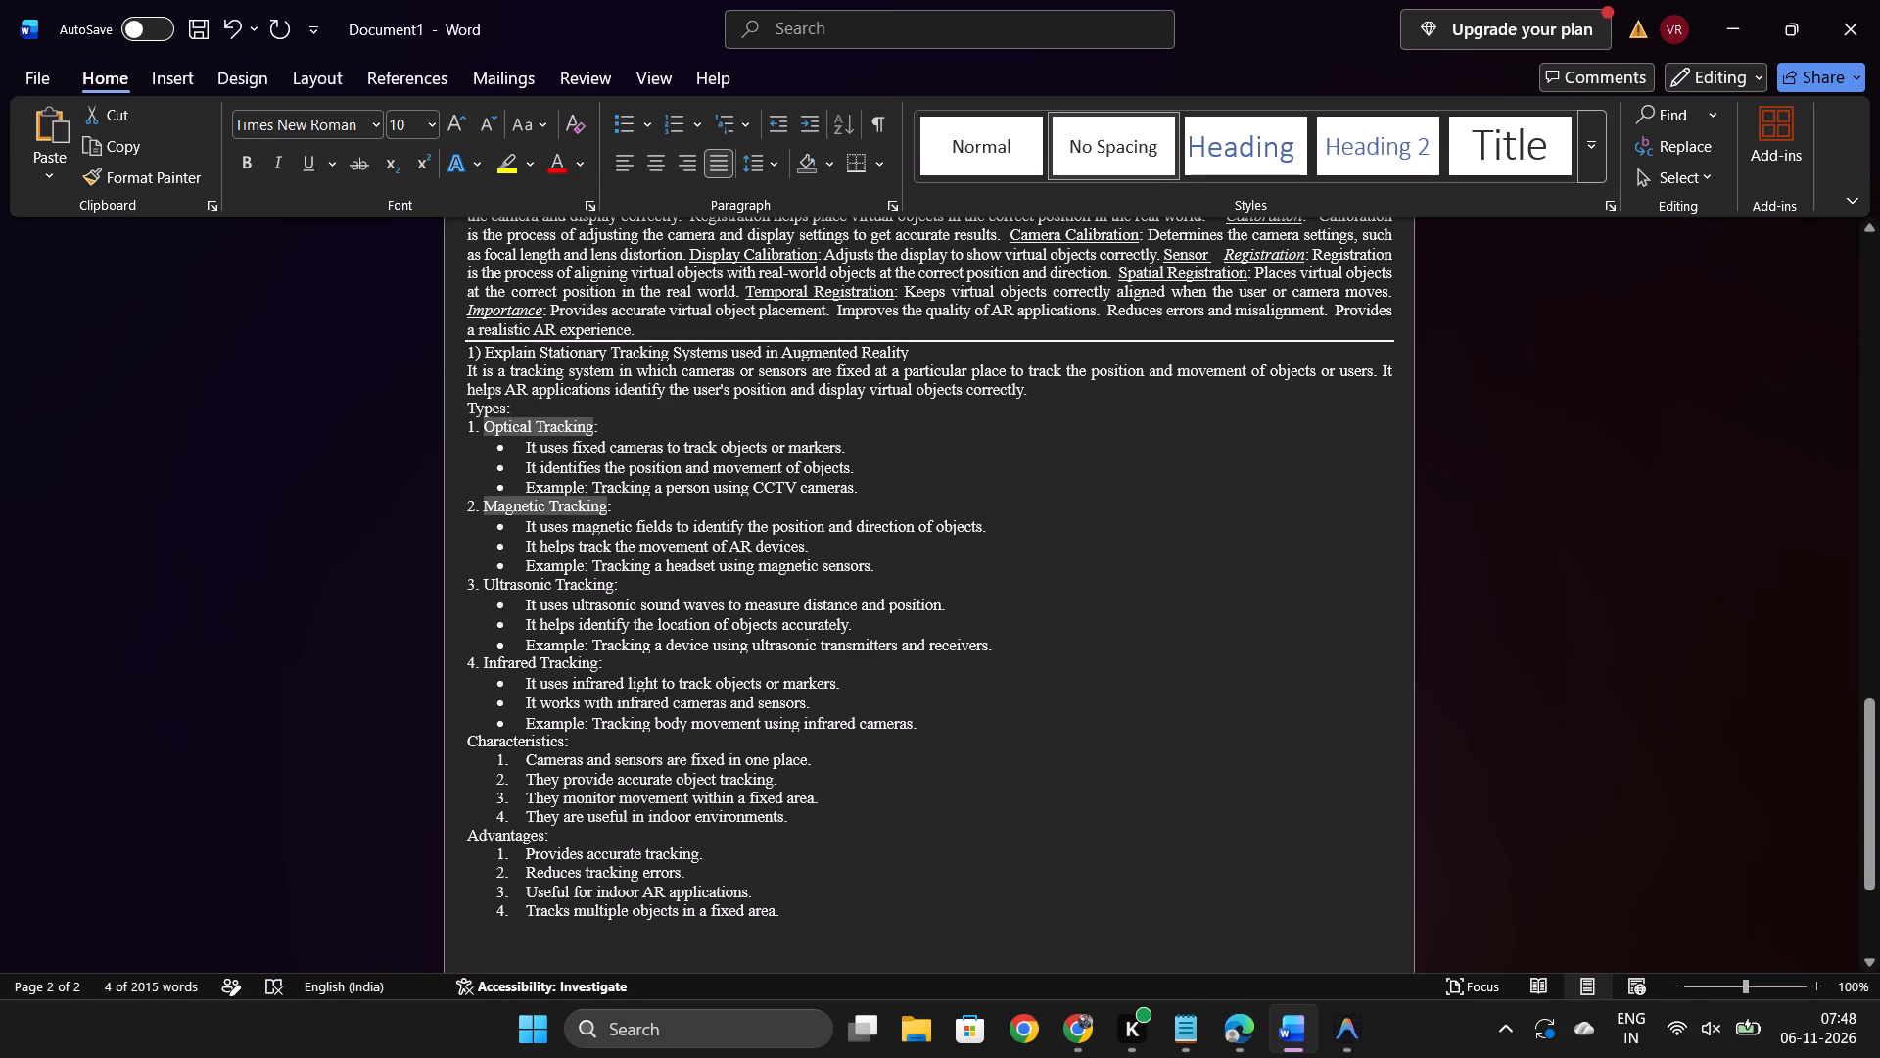
{"action": "left_click_drag", "start_coordinate": [591, 590], "coordinate": [520, 584], "text": "ctrl"}
{"action": "left_click_drag", "start_coordinate": [590, 665], "coordinate": [503, 665], "text": "ctrl"}
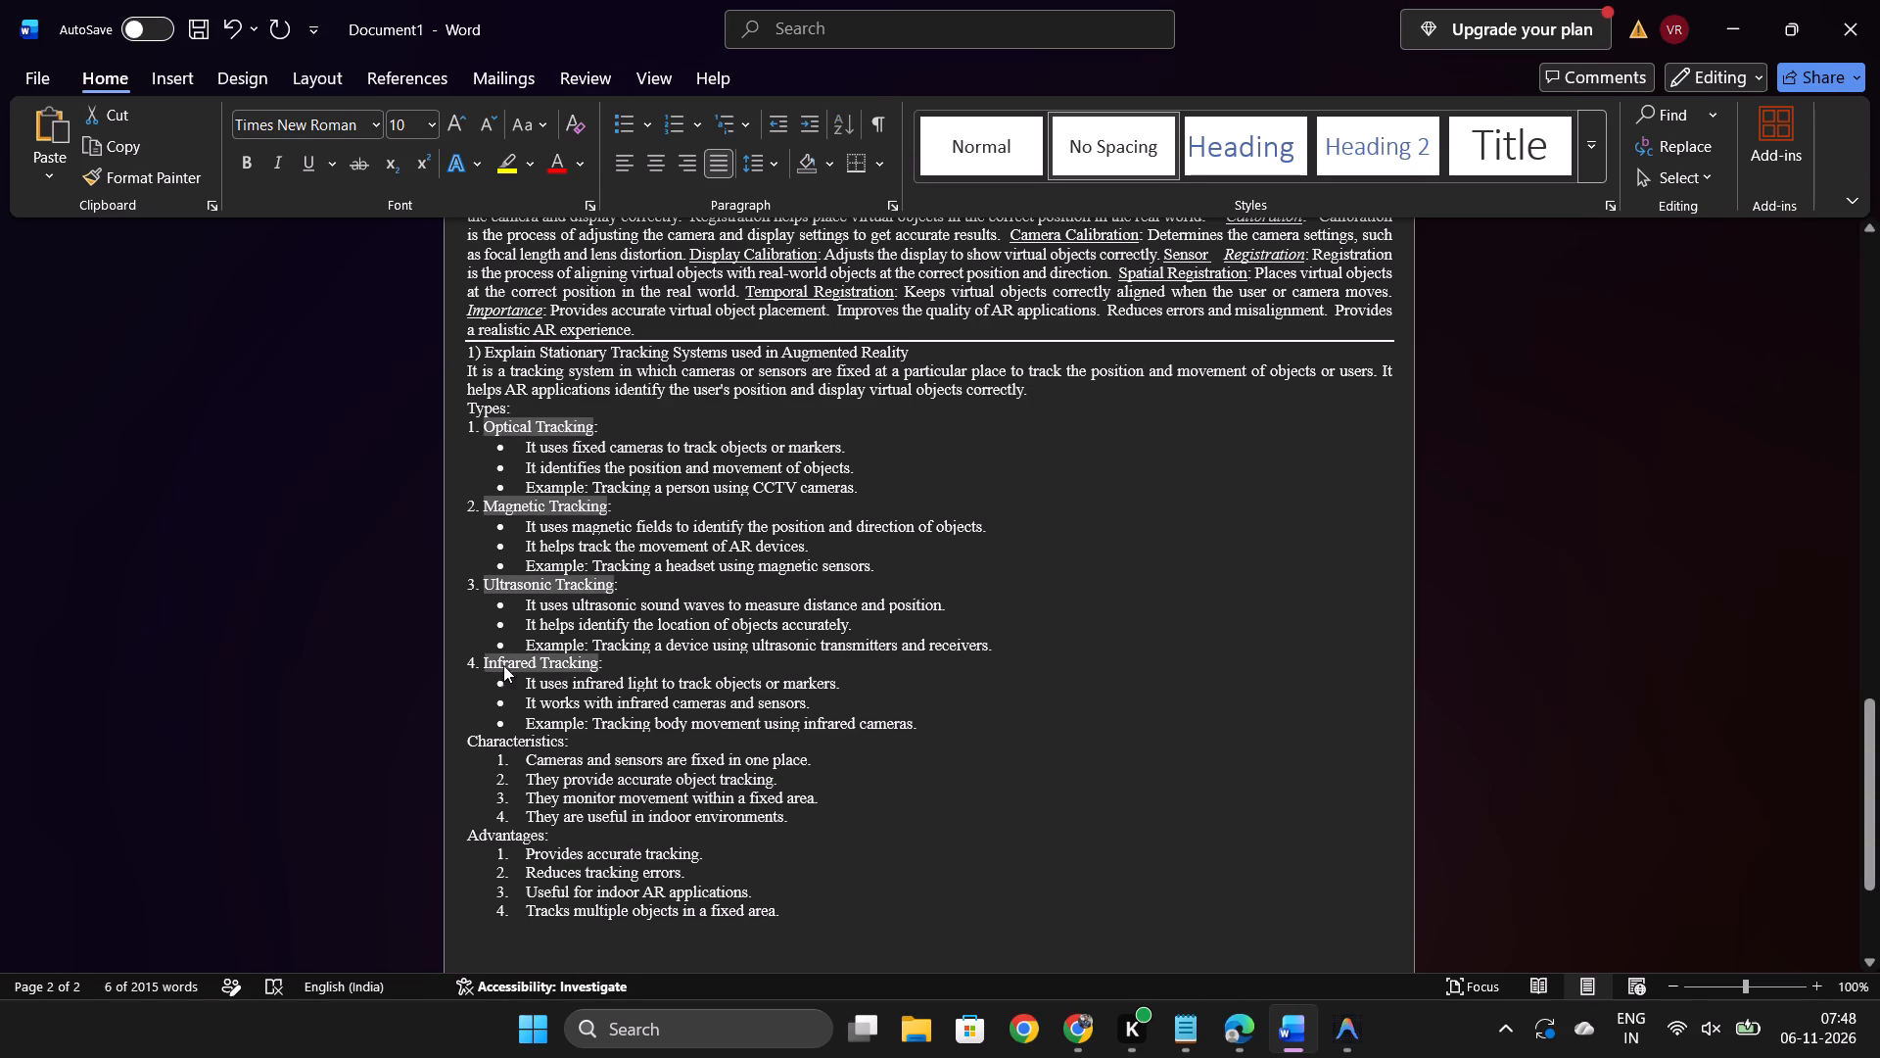
{"action": "left_click_drag", "start_coordinate": [560, 745], "coordinate": [467, 743], "text": "ctrl"}
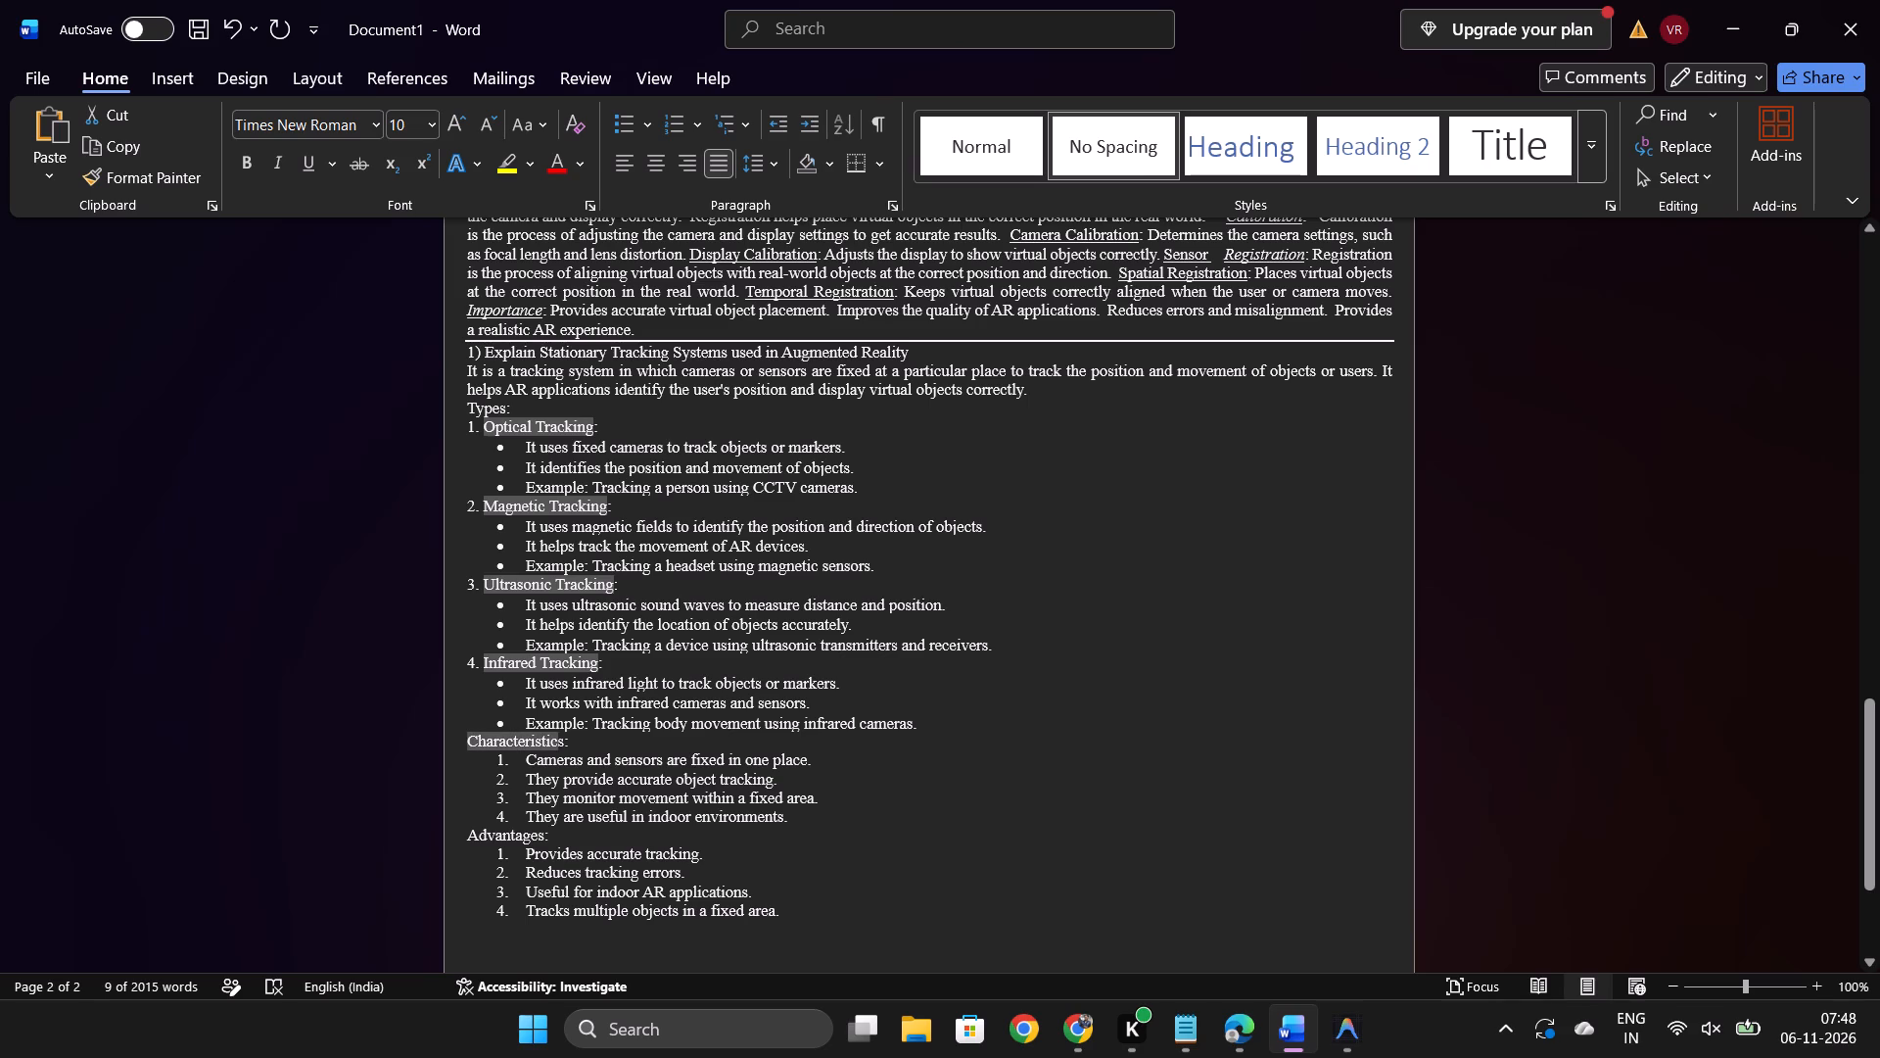
{"action": "left_click_drag", "start_coordinate": [544, 834], "coordinate": [460, 836], "text": "ctrl"}
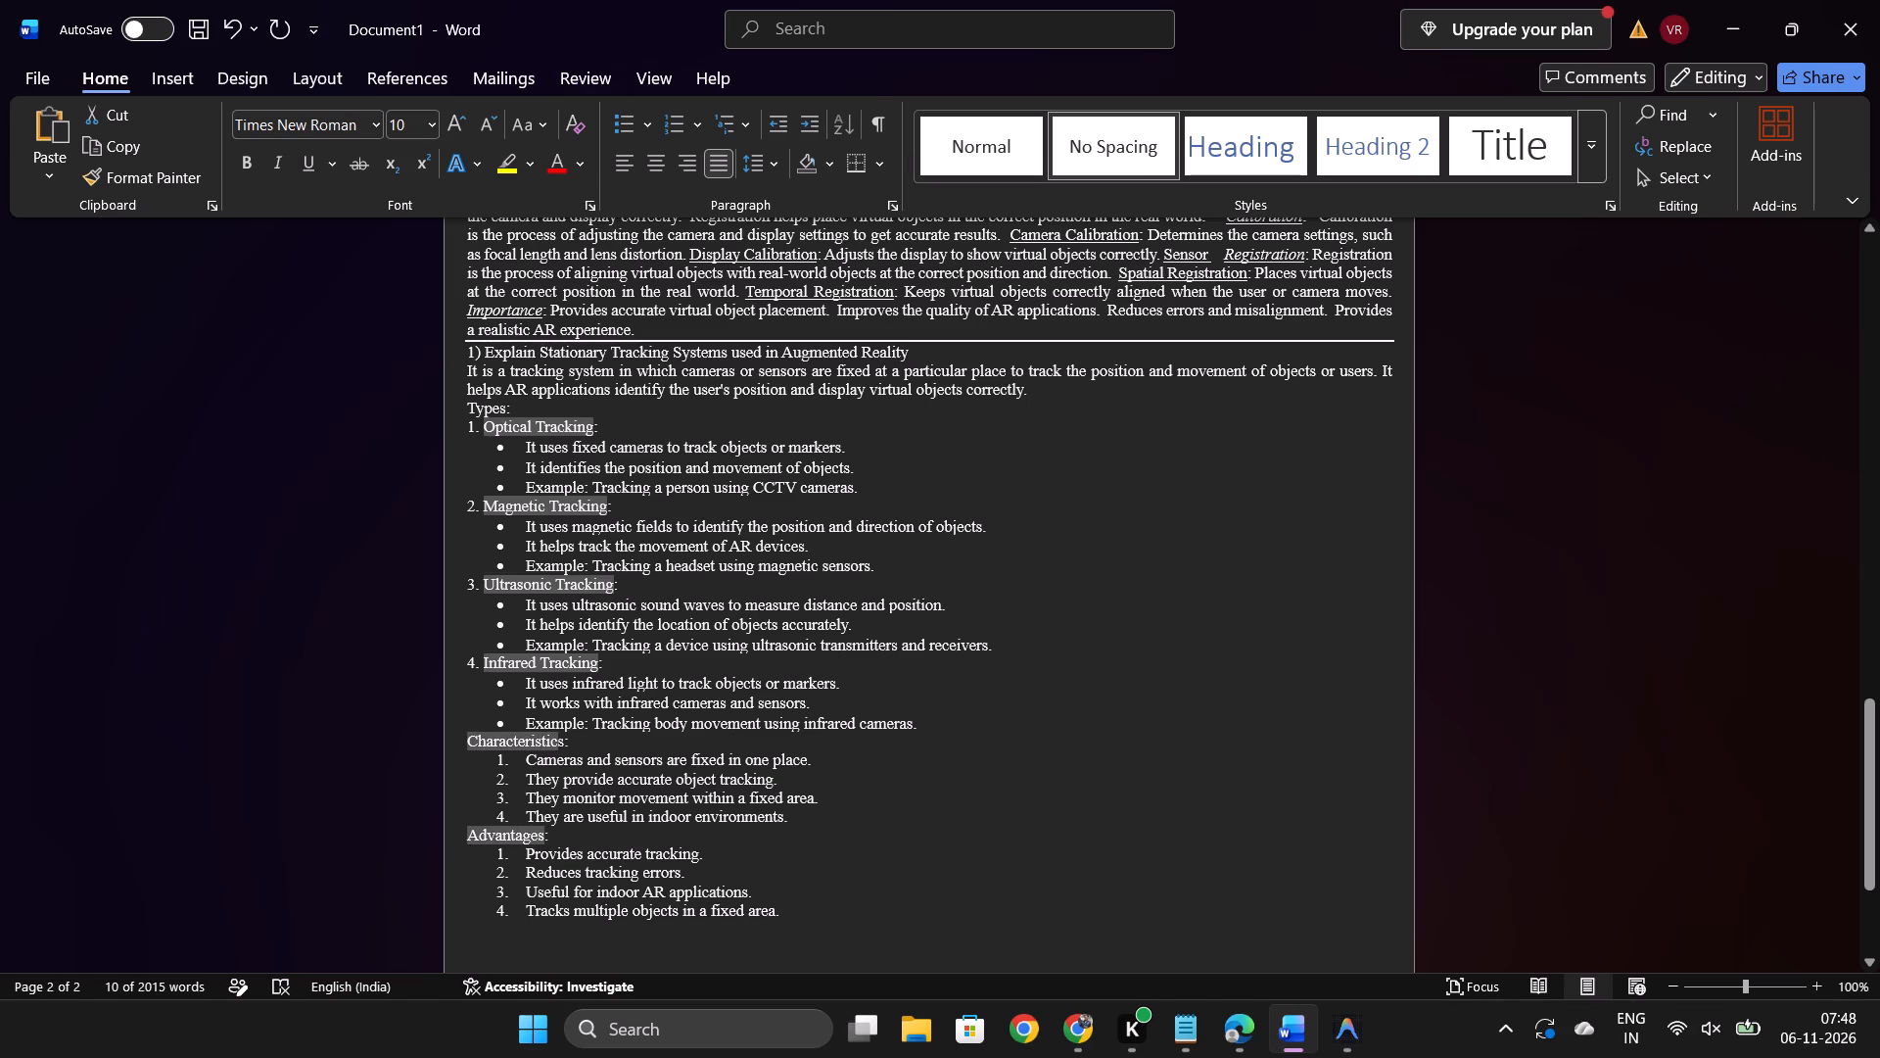
{"action": "left_click_drag", "start_coordinate": [563, 745], "coordinate": [468, 740], "text": "ctrl"}
{"action": "left_click_drag", "start_coordinate": [468, 740], "coordinate": [462, 740], "text": "ctrl"}
{"action": "left_click_drag", "start_coordinate": [503, 410], "coordinate": [481, 410], "text": "ctrl"}
{"action": "left_click_drag", "start_coordinate": [481, 410], "coordinate": [465, 411], "text": "ctrl"}
{"action": "left_click", "coordinate": [570, 362]}
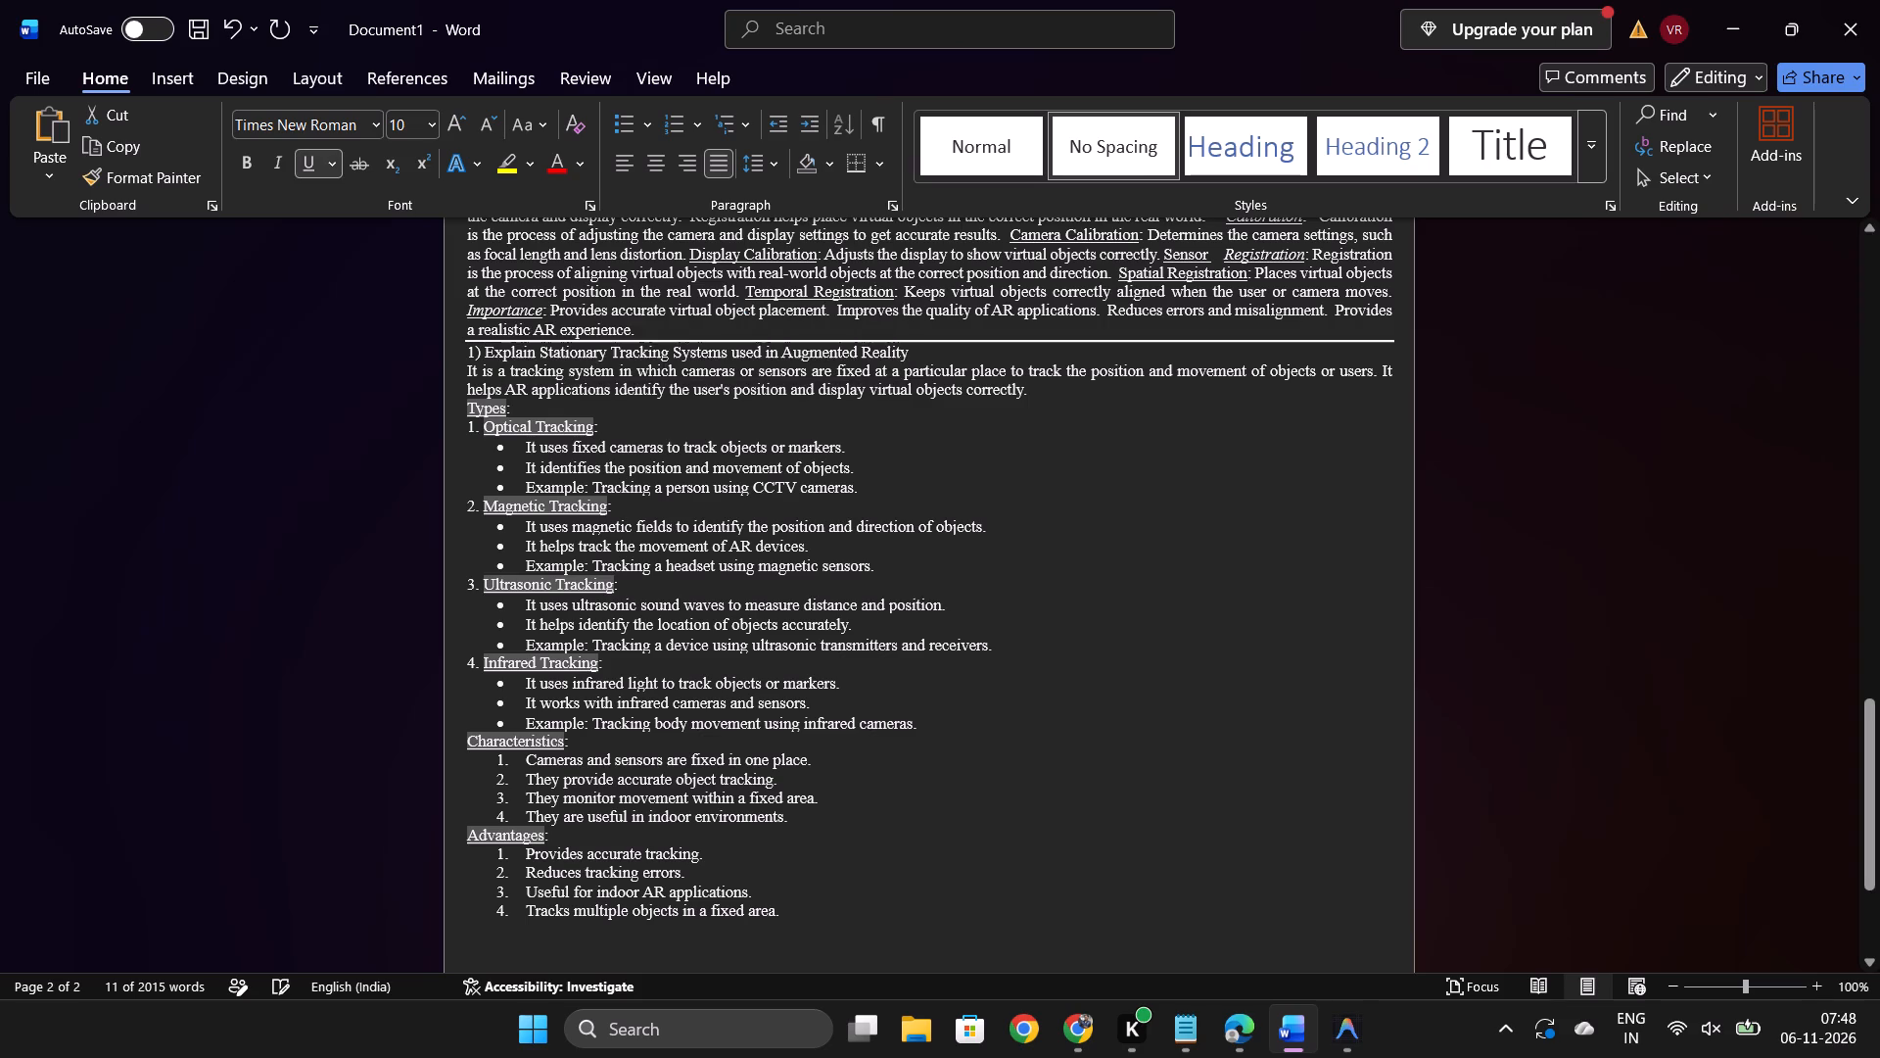
{"action": "left_click", "coordinate": [552, 398]}
Italicize the Types, Characteristics and Advantages subheadings in the Stationary Tracking Systems answer.
{"action": "left_click_drag", "start_coordinate": [501, 410], "coordinate": [489, 410]}
{"action": "left_click", "coordinate": [501, 410]}
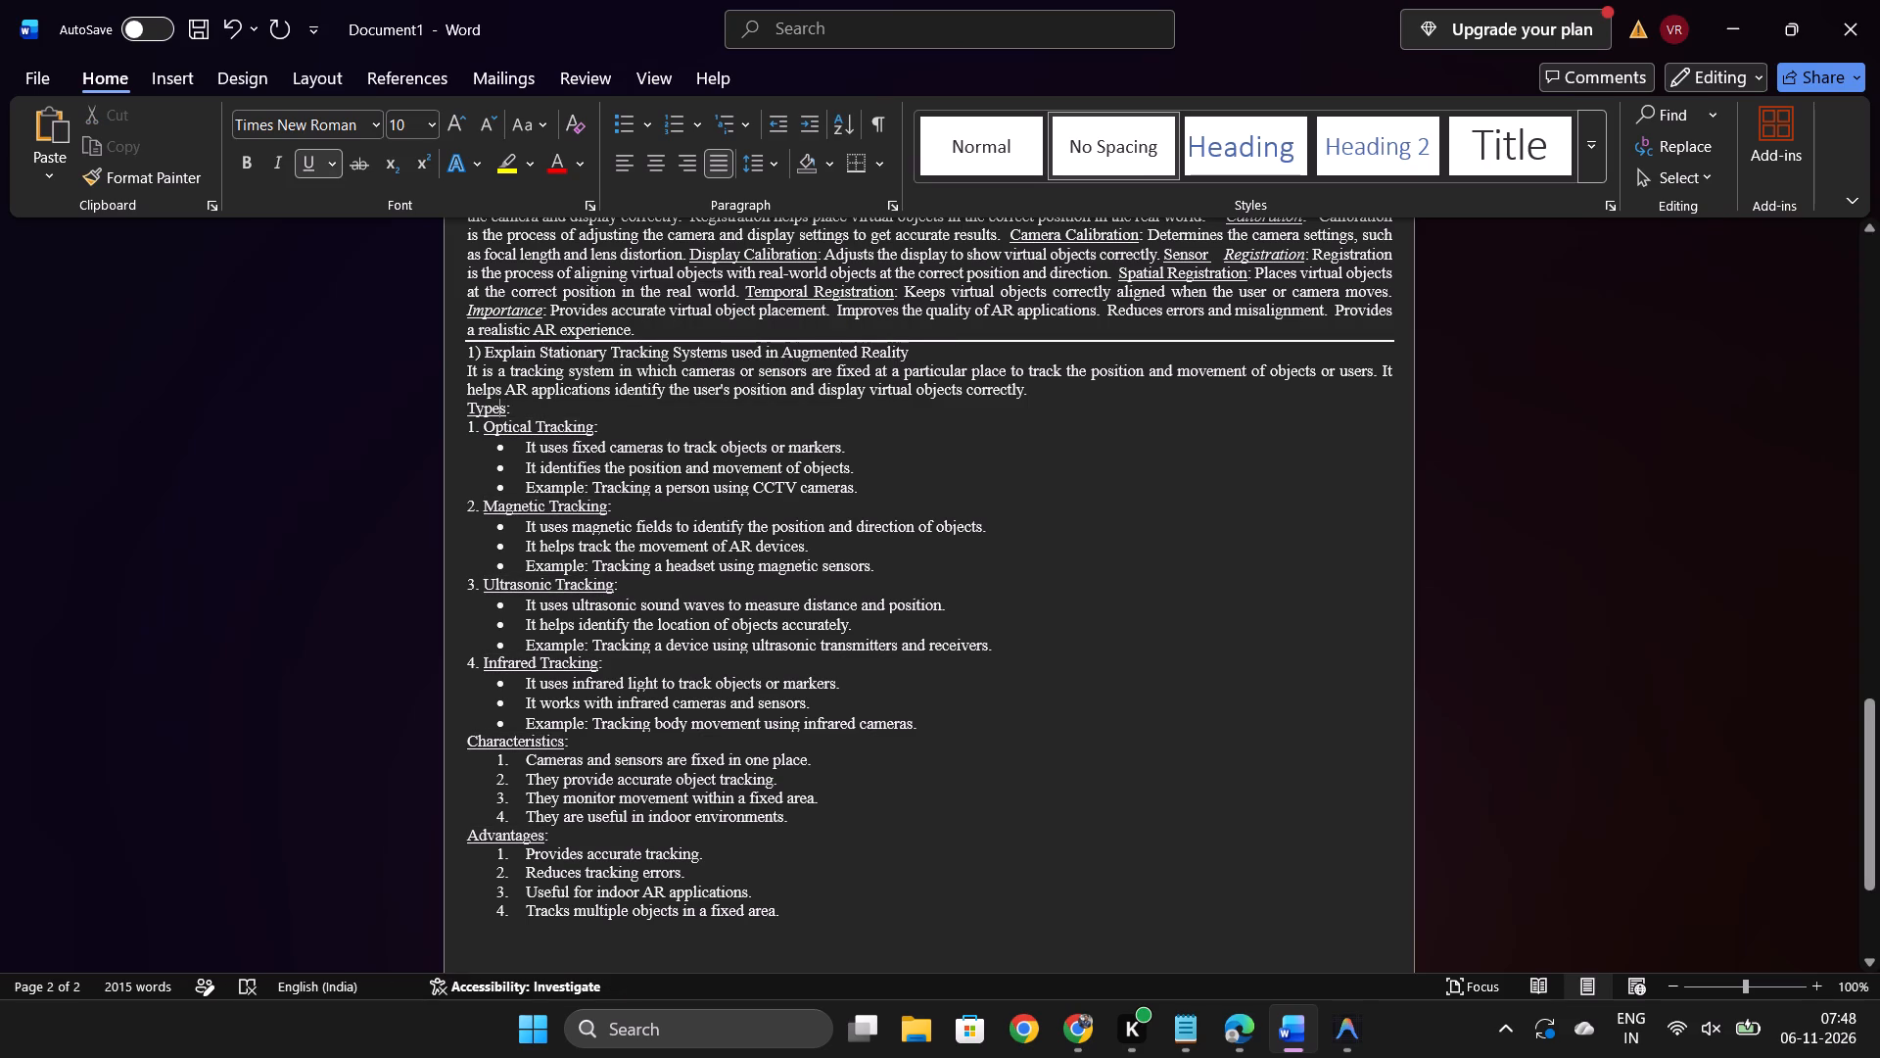
{"action": "left_click_drag", "start_coordinate": [505, 409], "coordinate": [462, 409]}
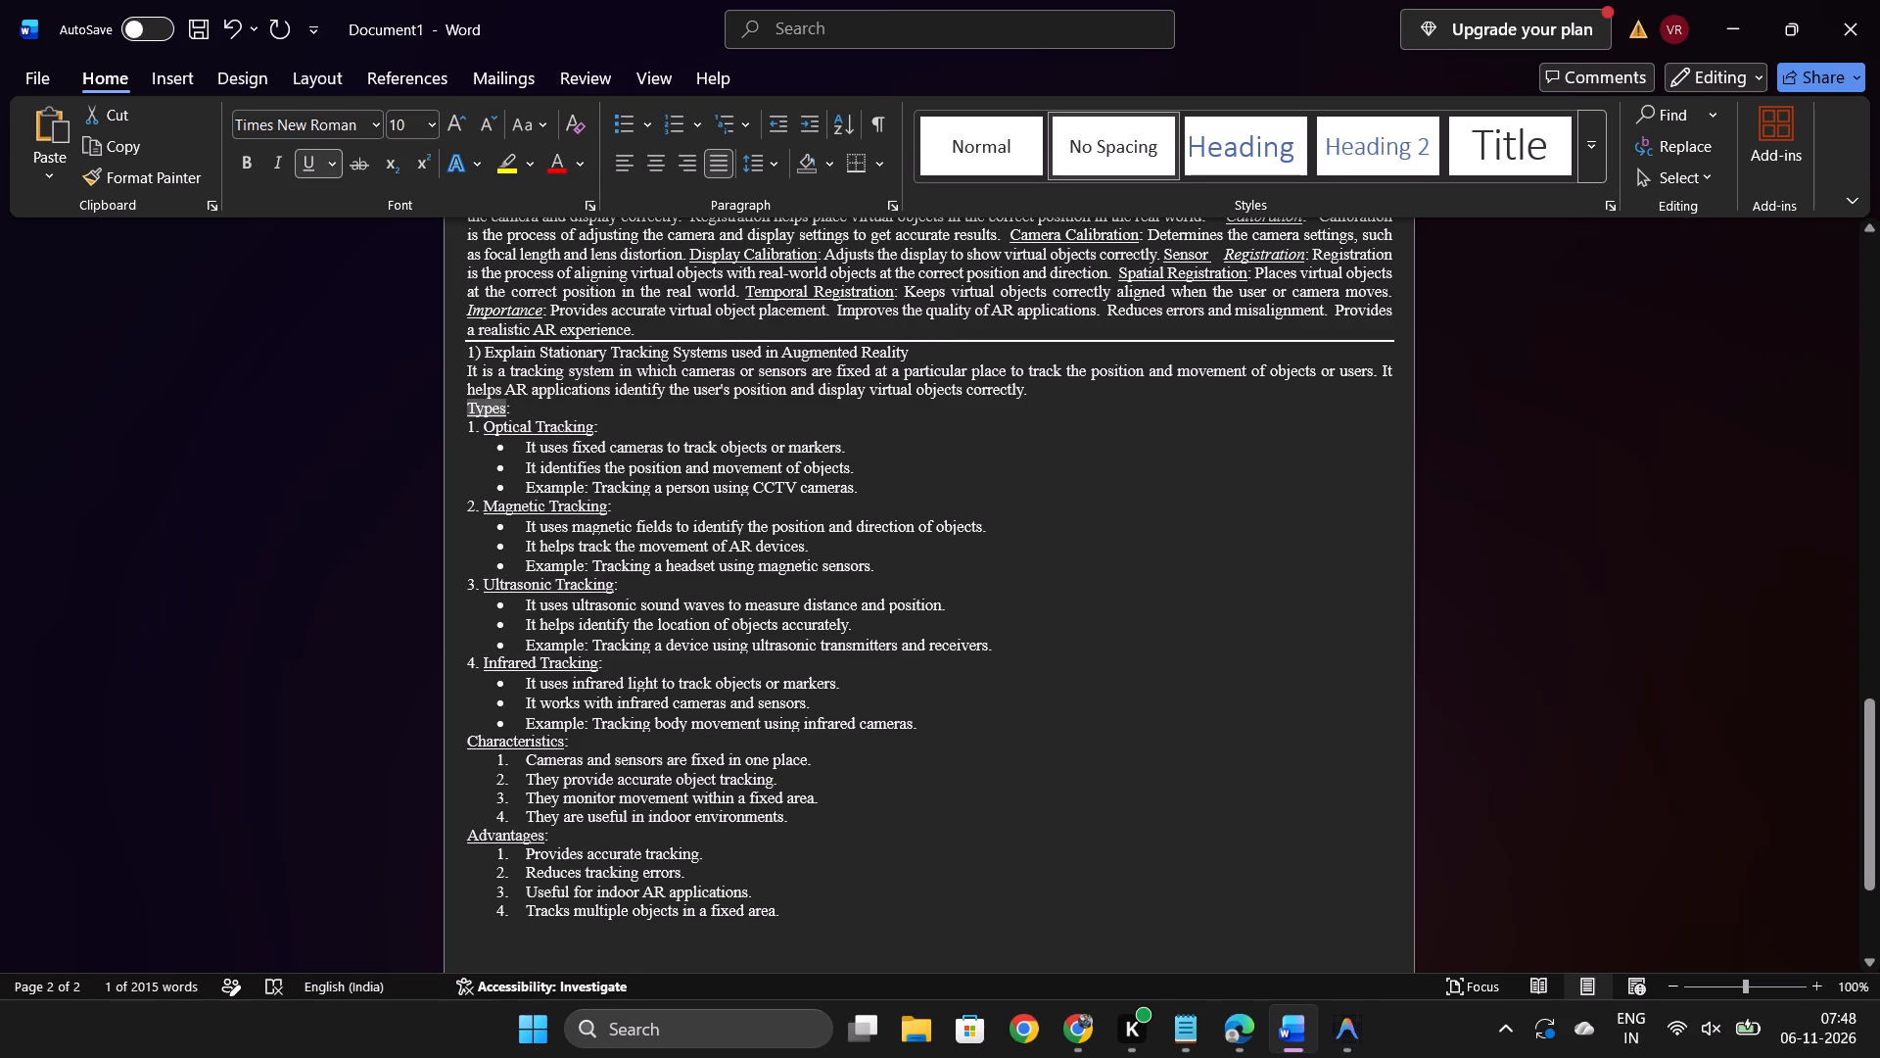
{"action": "left_click_drag", "start_coordinate": [565, 740], "coordinate": [464, 741], "text": "ctrl"}
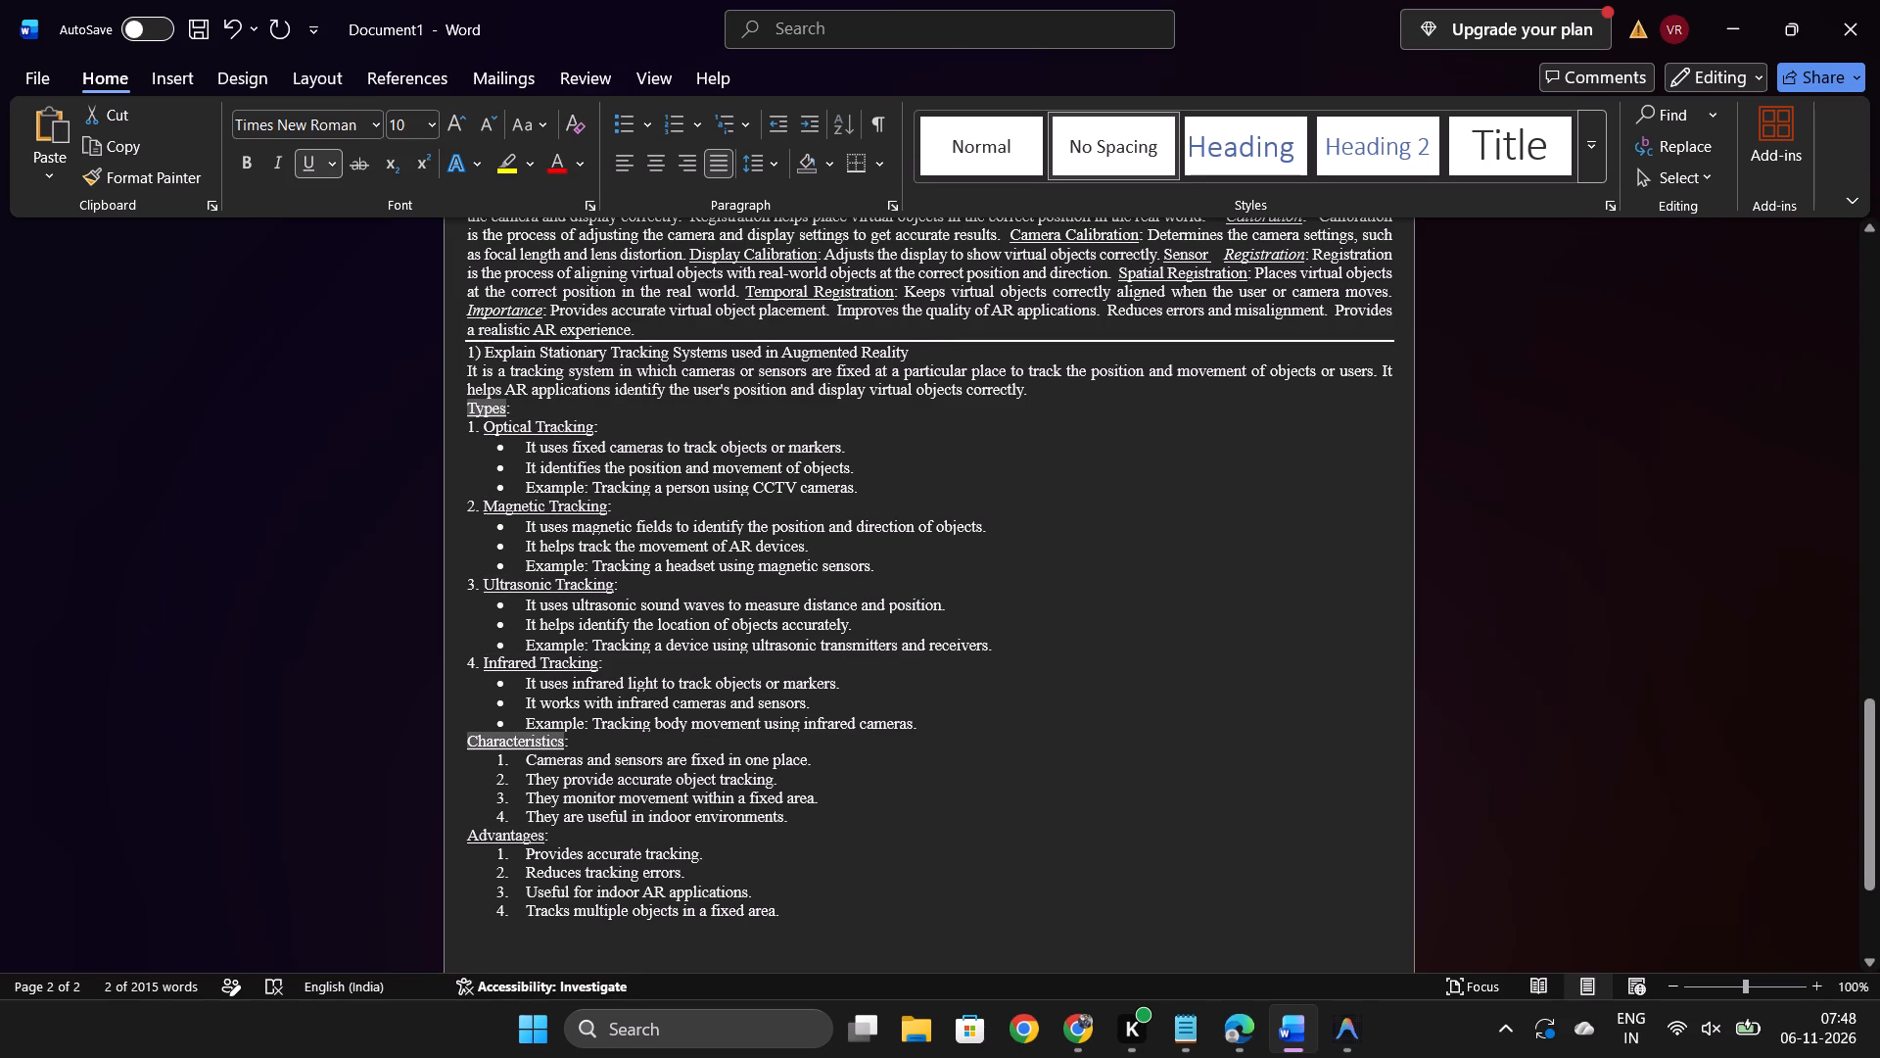
{"action": "left_click_drag", "start_coordinate": [543, 839], "coordinate": [458, 831], "text": "ctrl"}
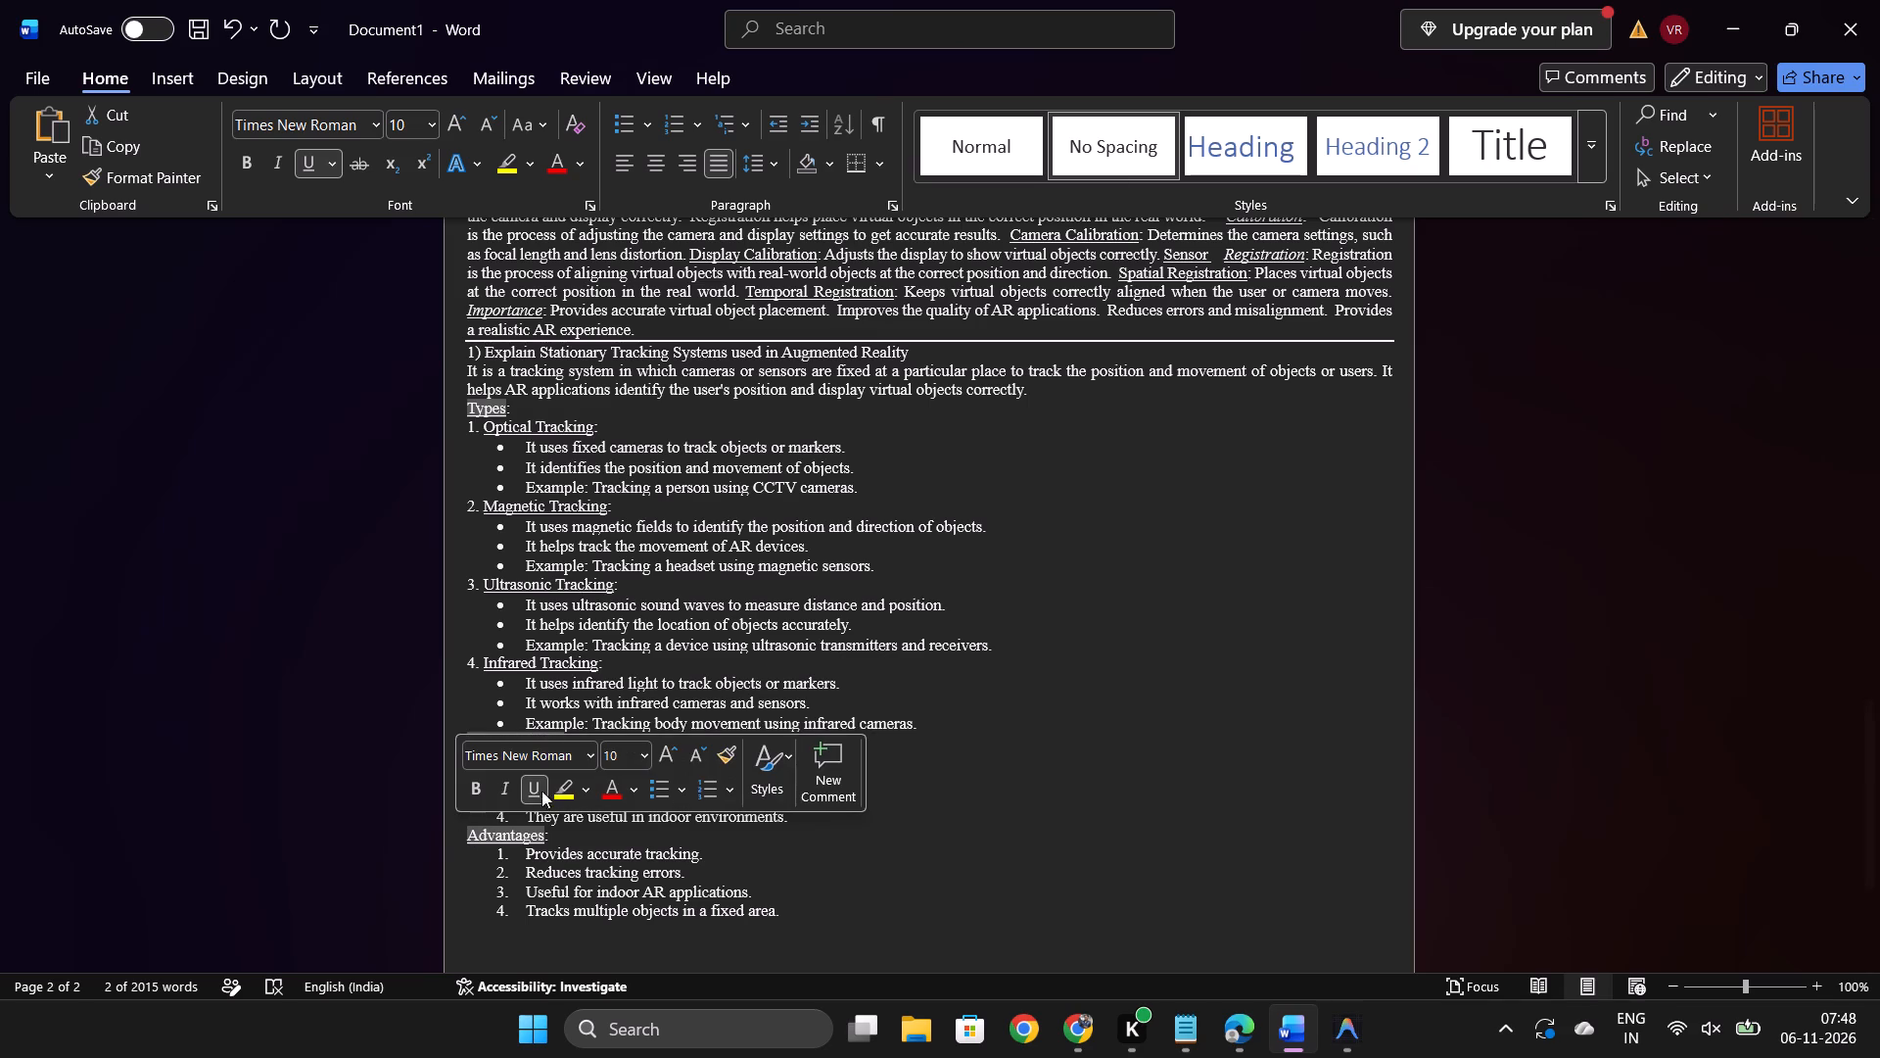
{"action": "left_click", "coordinate": [504, 792]}
{"action": "left_click", "coordinate": [525, 839]}
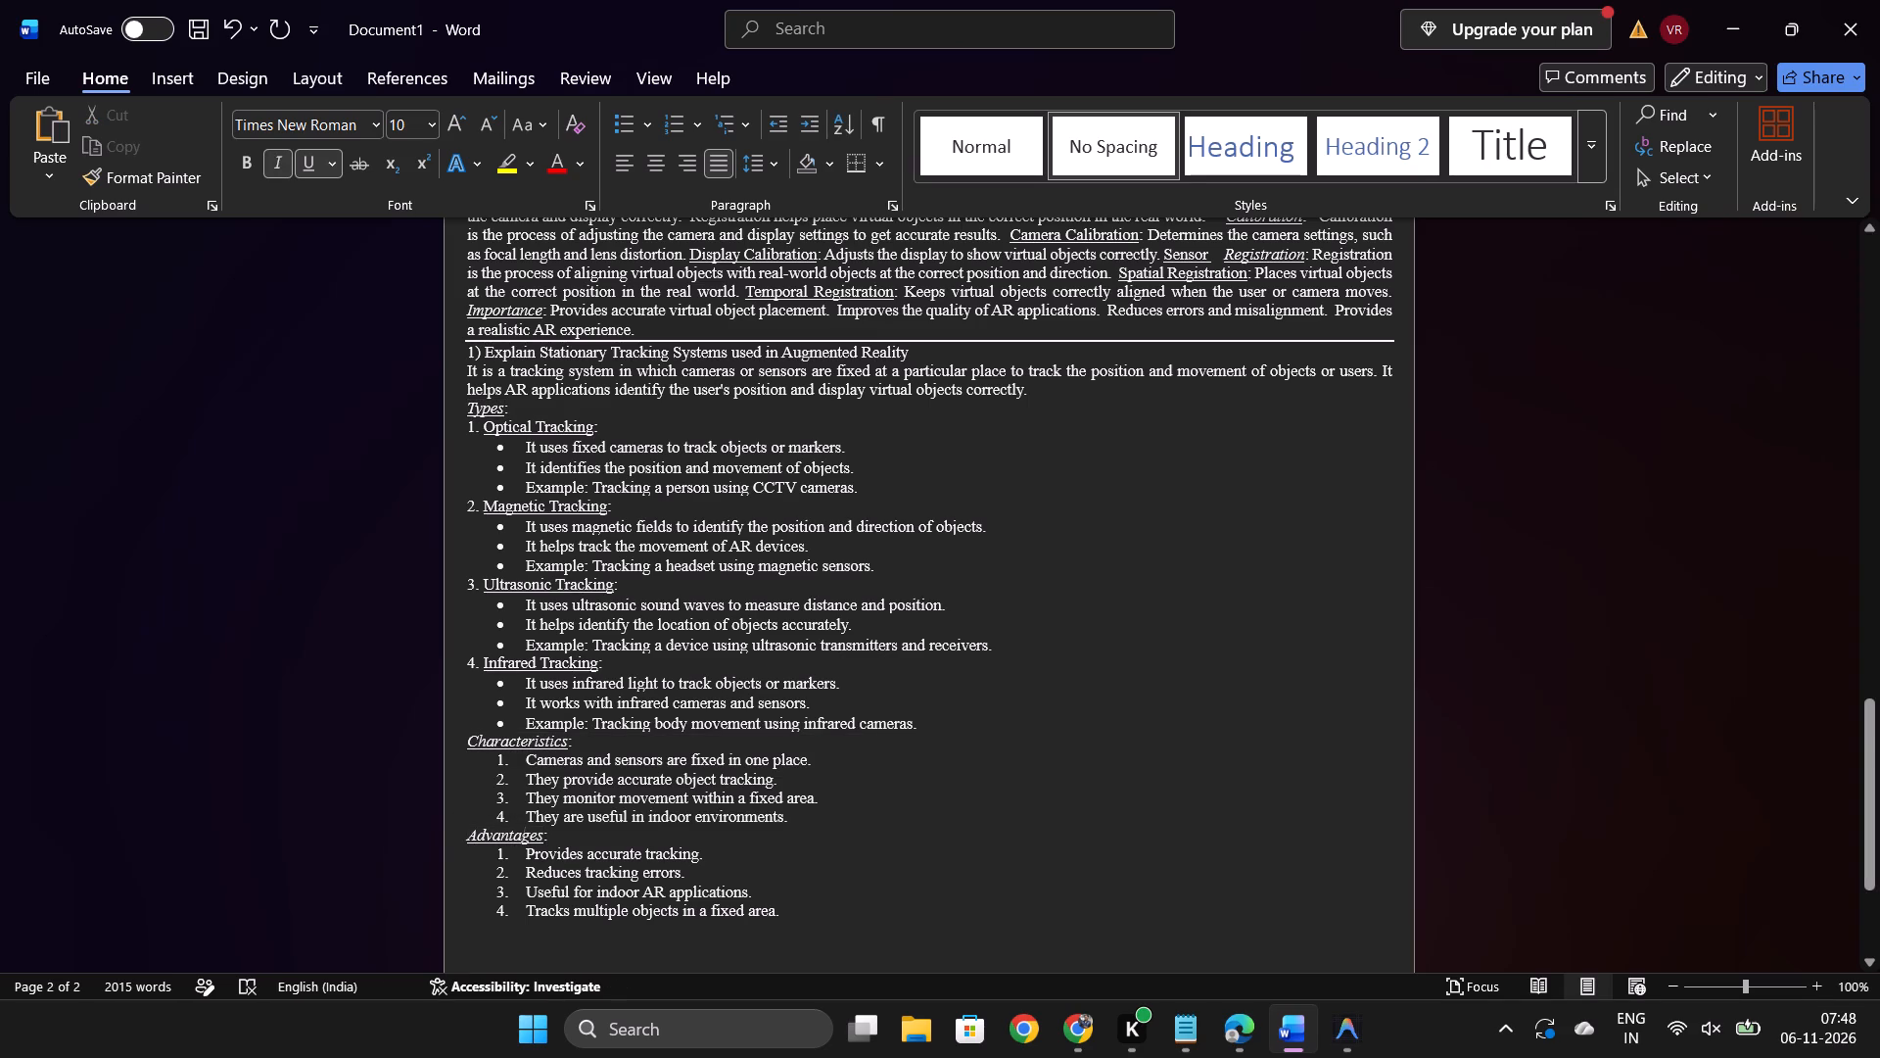
Merge the four numbered Advantages points into one unnumbered run of sentences following the "Advantages:" subheading, separated by single spaces.
{"action": "left_click", "coordinate": [504, 912]}
{"action": "key", "text": "BackSpace"}
{"action": "key", "text": "BackSpace"}
{"action": "key", "text": "BackSpace"}
{"action": "key", "text": "space"}
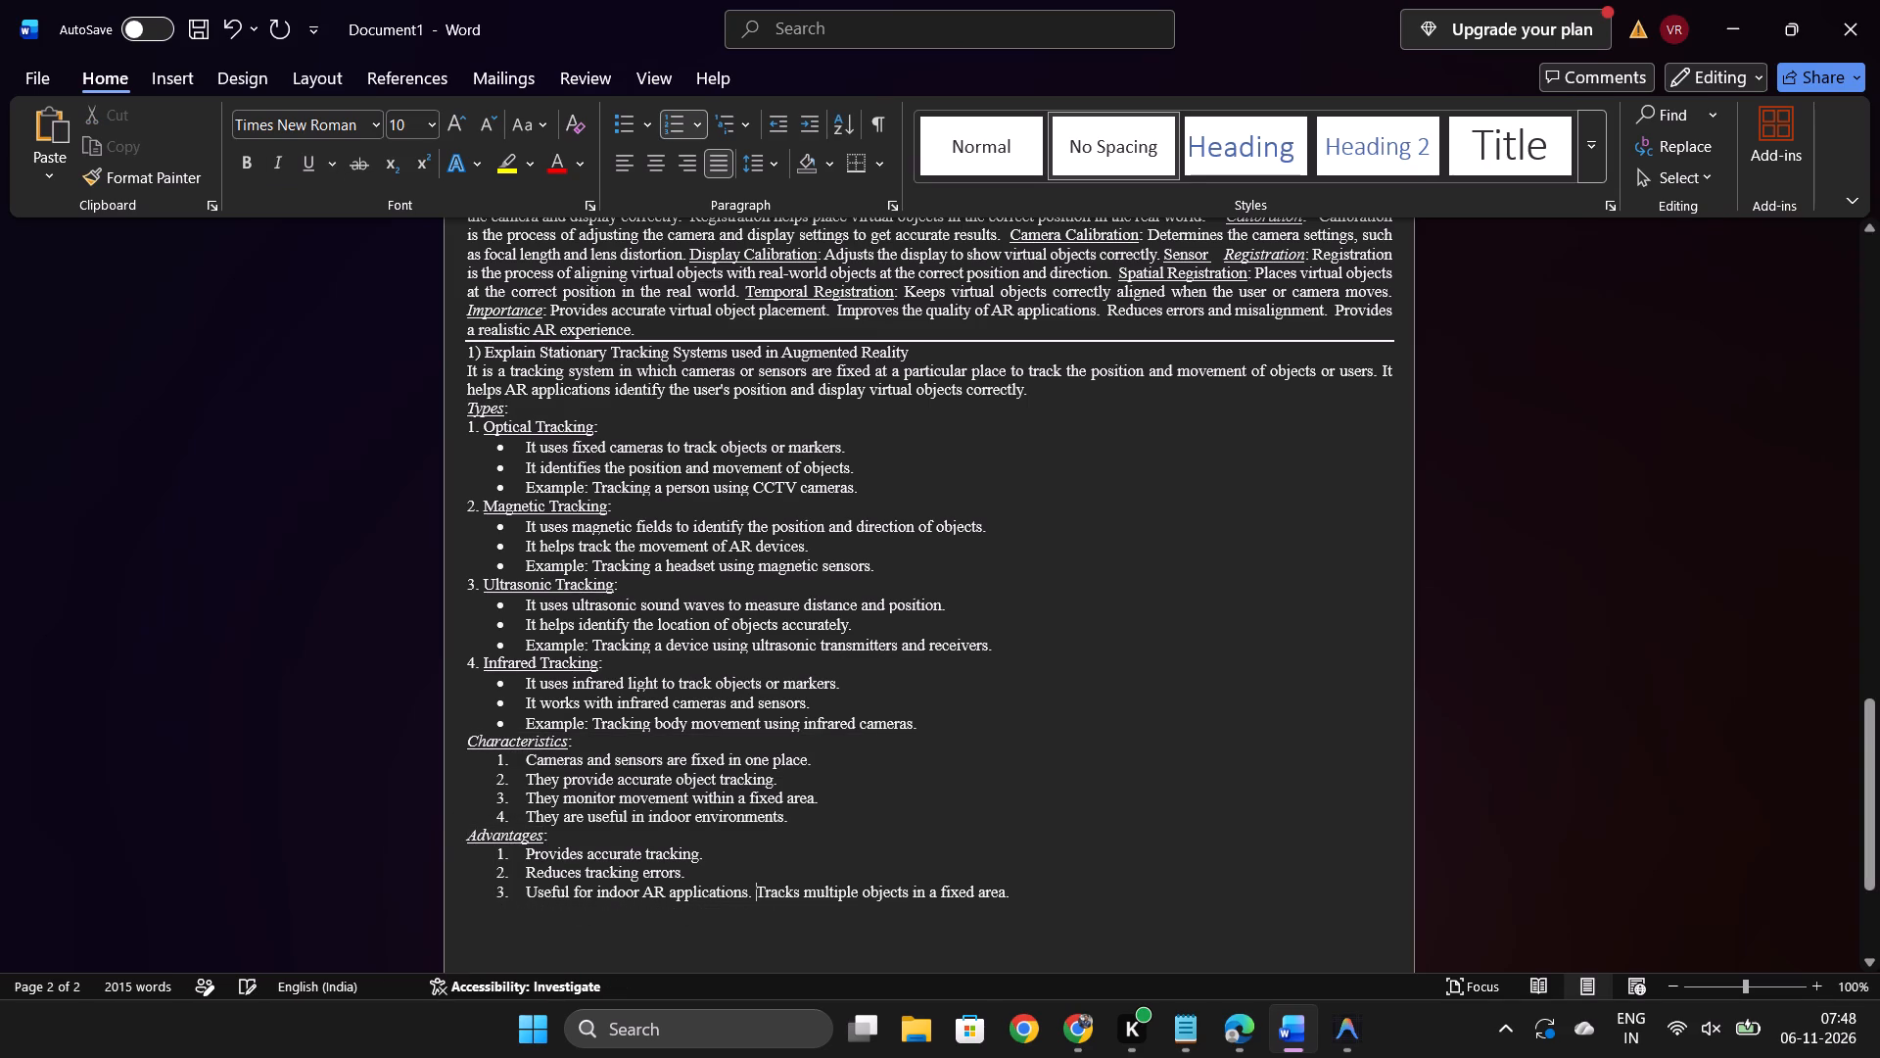
{"action": "left_click", "coordinate": [502, 896]}
{"action": "key", "text": "BackSpace"}
{"action": "key", "text": "BackSpace"}
{"action": "key", "text": "BackSpace"}
{"action": "key", "text": "space"}
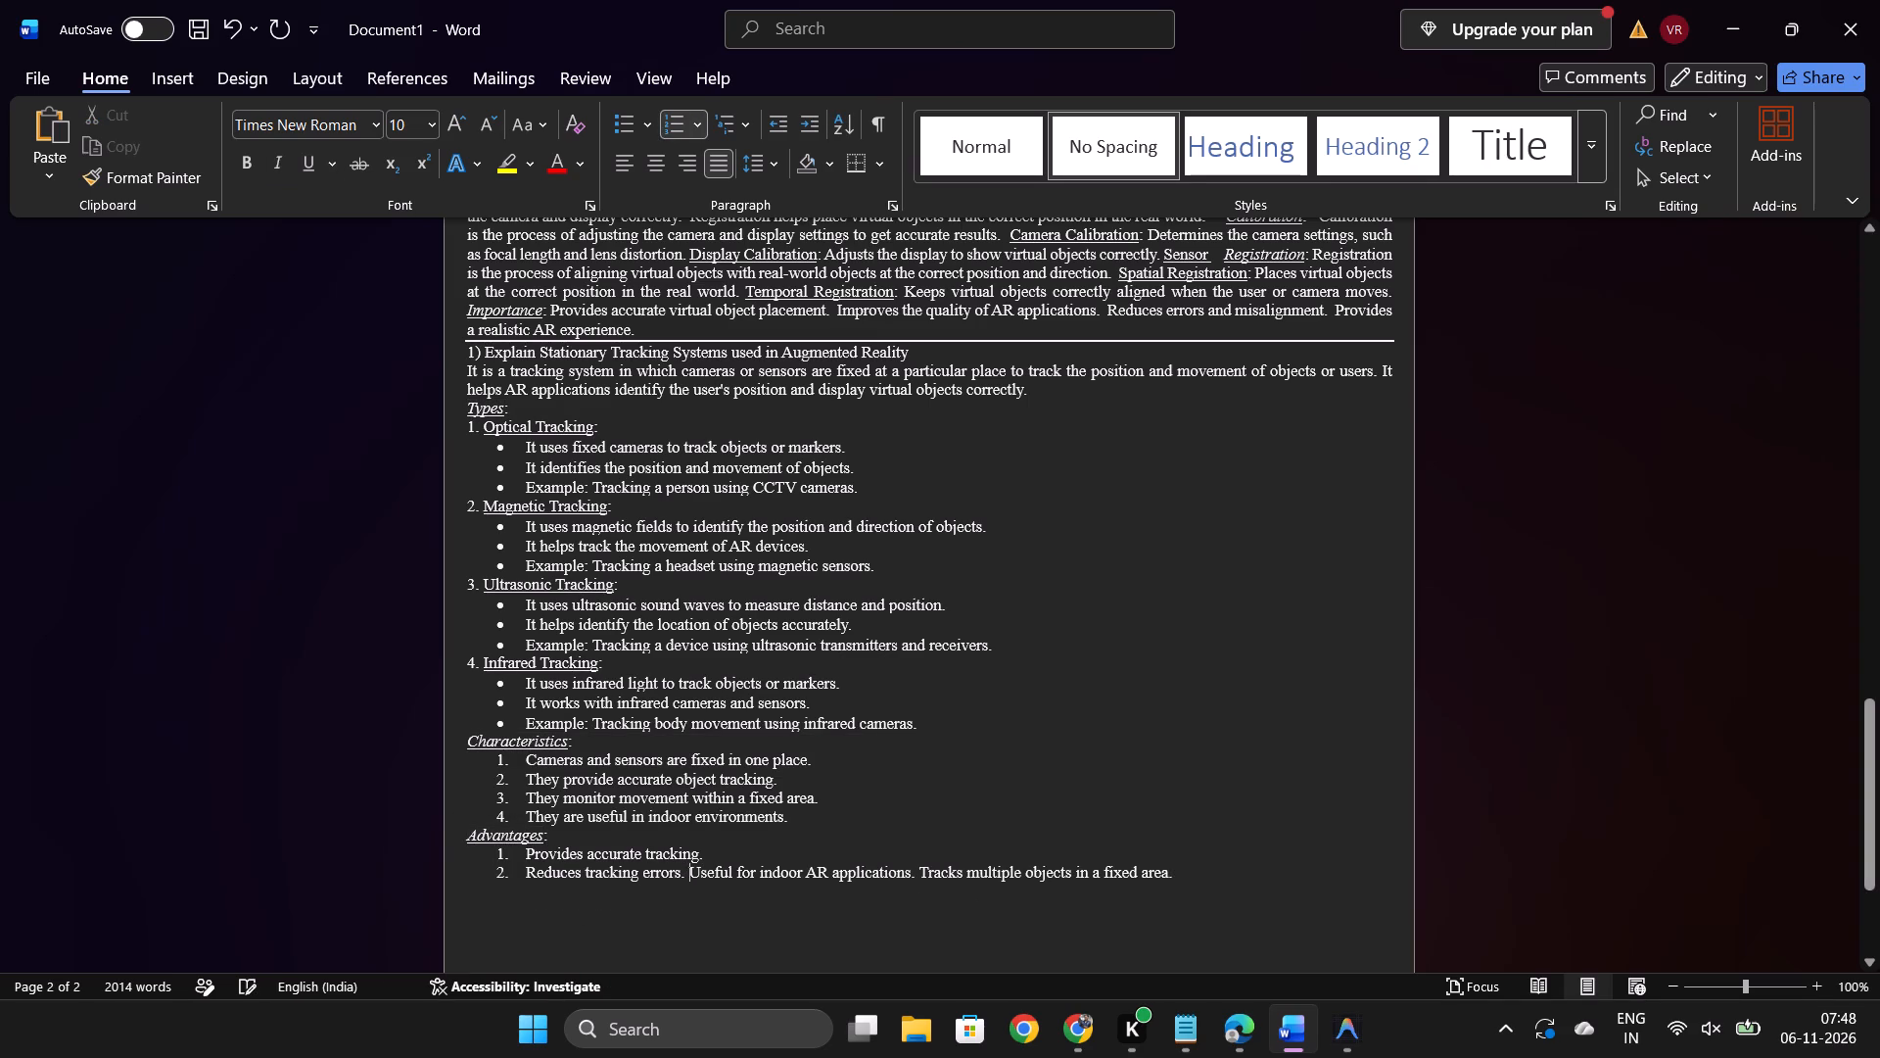
{"action": "left_click", "coordinate": [502, 872]}
{"action": "key", "text": "BackSpace"}
{"action": "key", "text": "BackSpace"}
{"action": "key", "text": "BackSpace"}
{"action": "key", "text": "space"}
{"action": "left_click", "coordinate": [502, 854]}
{"action": "key", "text": "BackSpace"}
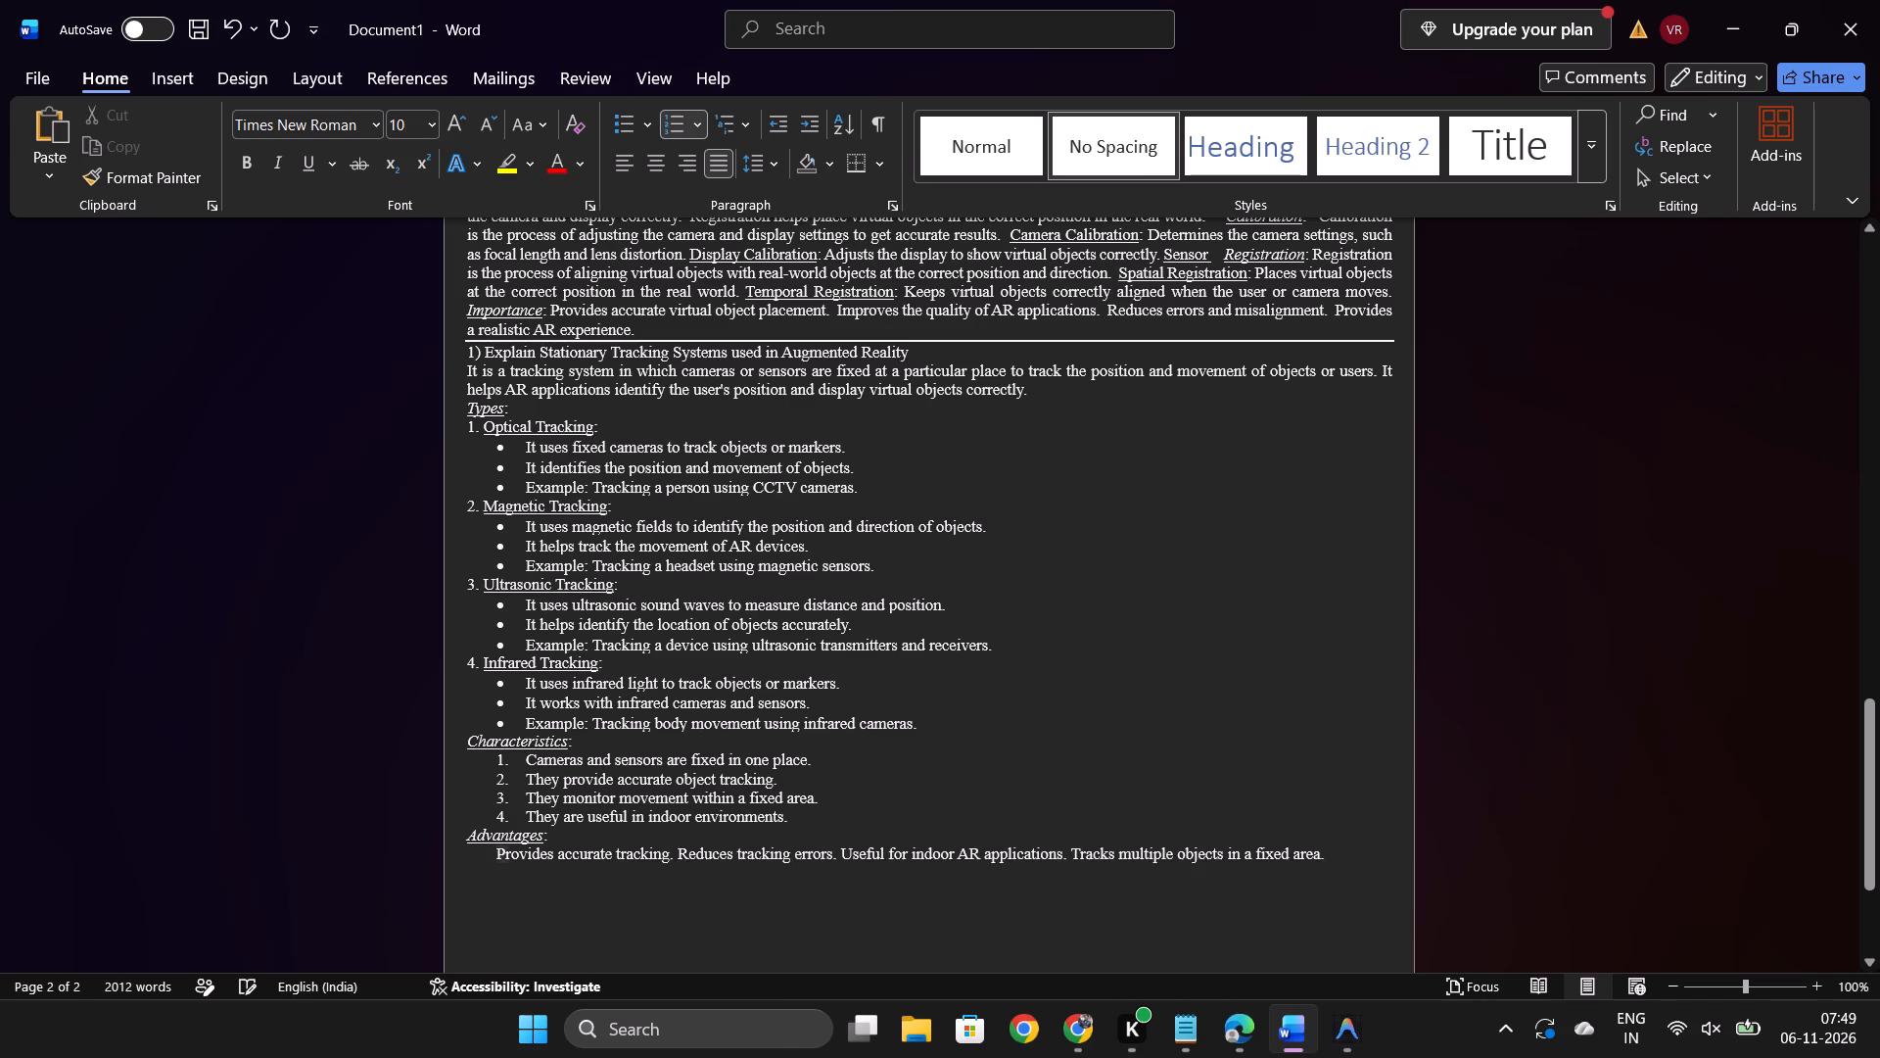
{"action": "key", "text": "BackSpace"}
{"action": "key", "text": "BackSpace"}
{"action": "key", "text": "space"}
Merge the four numbered Characteristics points into one unnumbered run of sentences following the "Characteristics:" subheading, separated by single spaces.
{"action": "left_click", "coordinate": [503, 819]}
{"action": "key", "text": "BackSpace"}
{"action": "key", "text": "BackSpace"}
{"action": "key", "text": "BackSpace"}
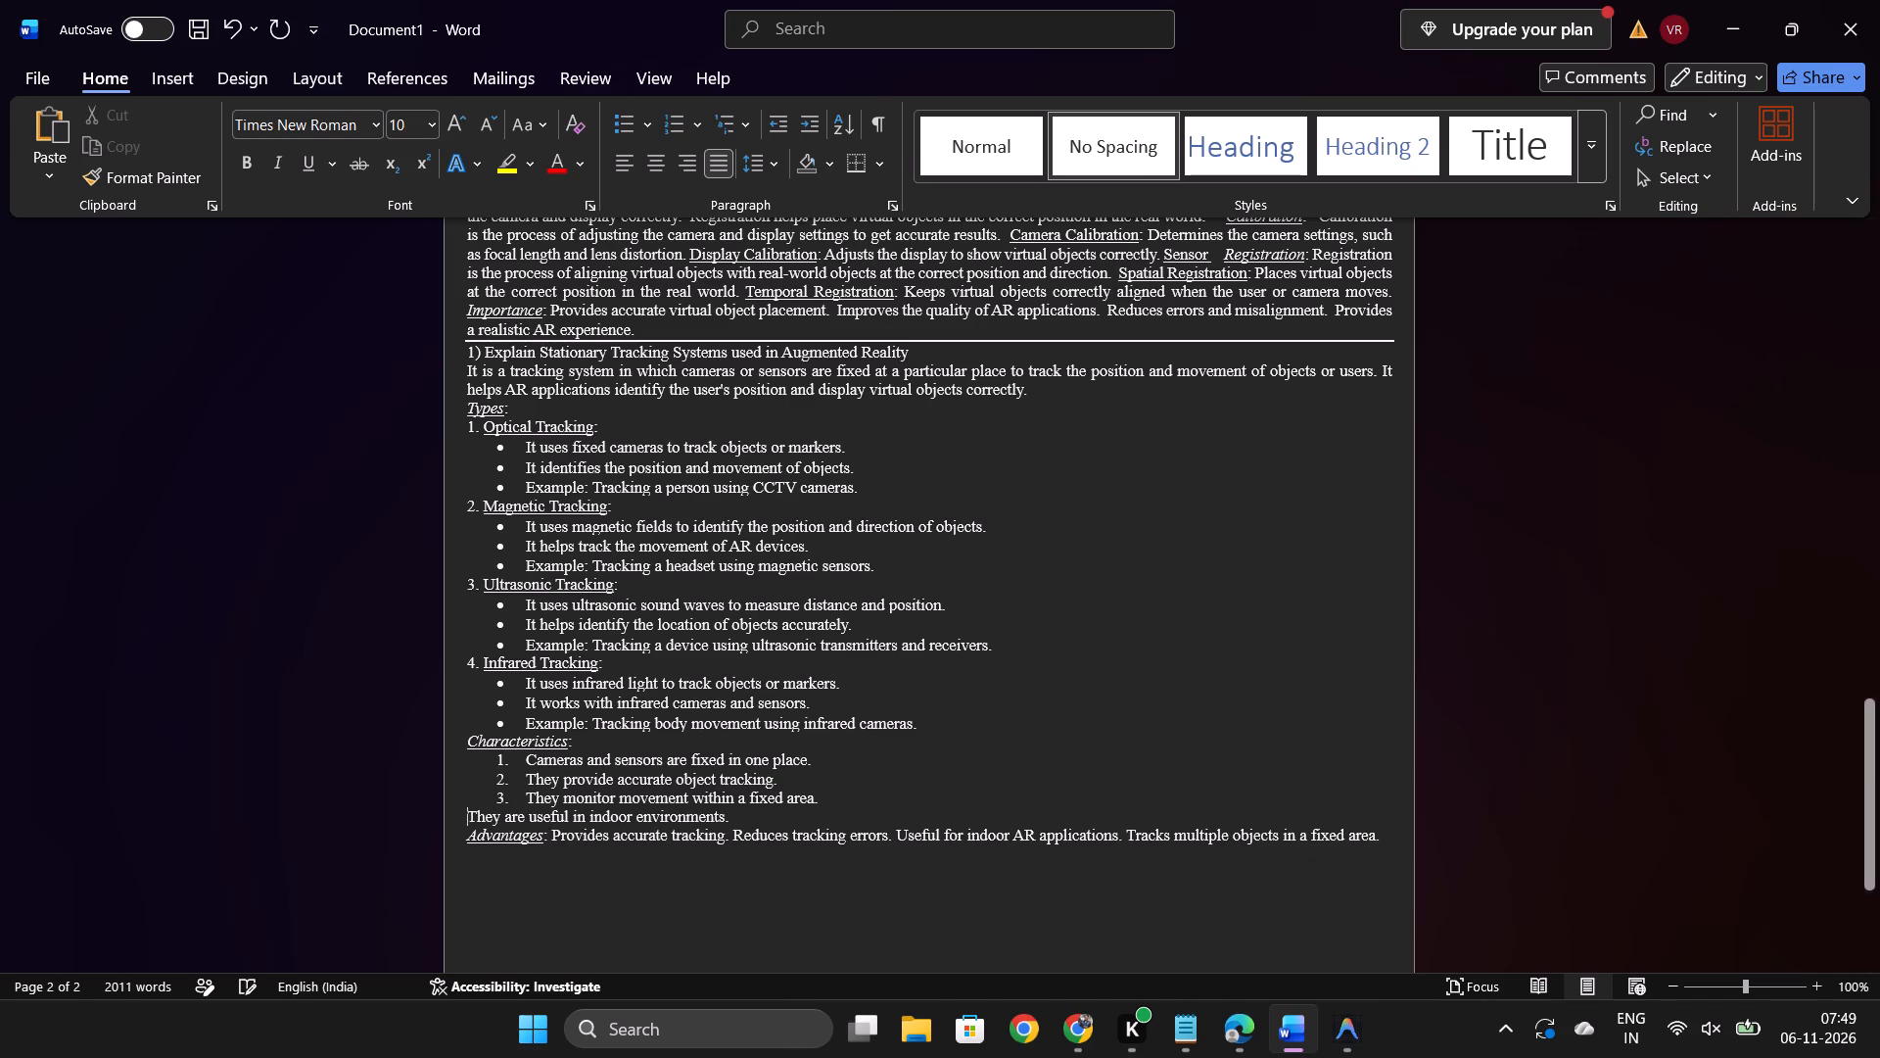
{"action": "key", "text": "space"}
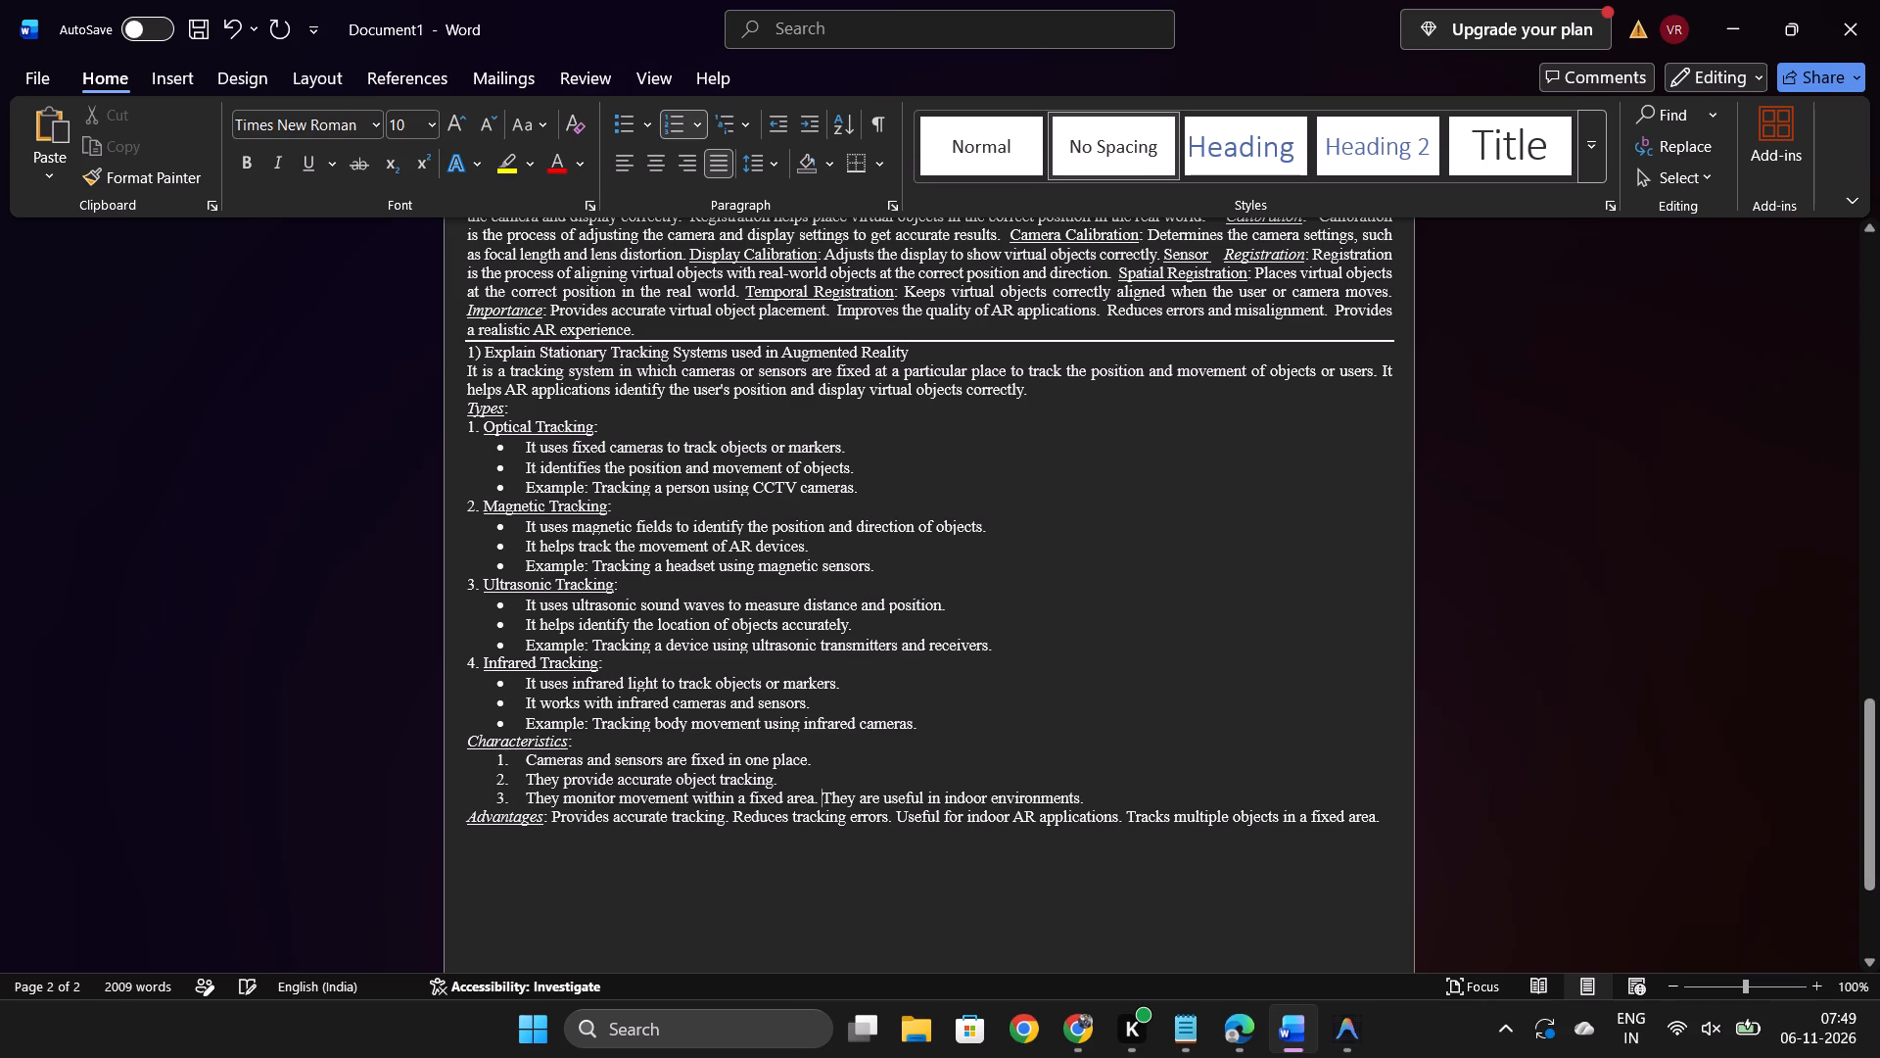
{"action": "left_click", "coordinate": [501, 798]}
{"action": "key", "text": "BackSpace"}
{"action": "key", "text": "BackSpace"}
{"action": "key", "text": "BackSpace"}
{"action": "key", "text": "space"}
{"action": "left_click", "coordinate": [500, 782]}
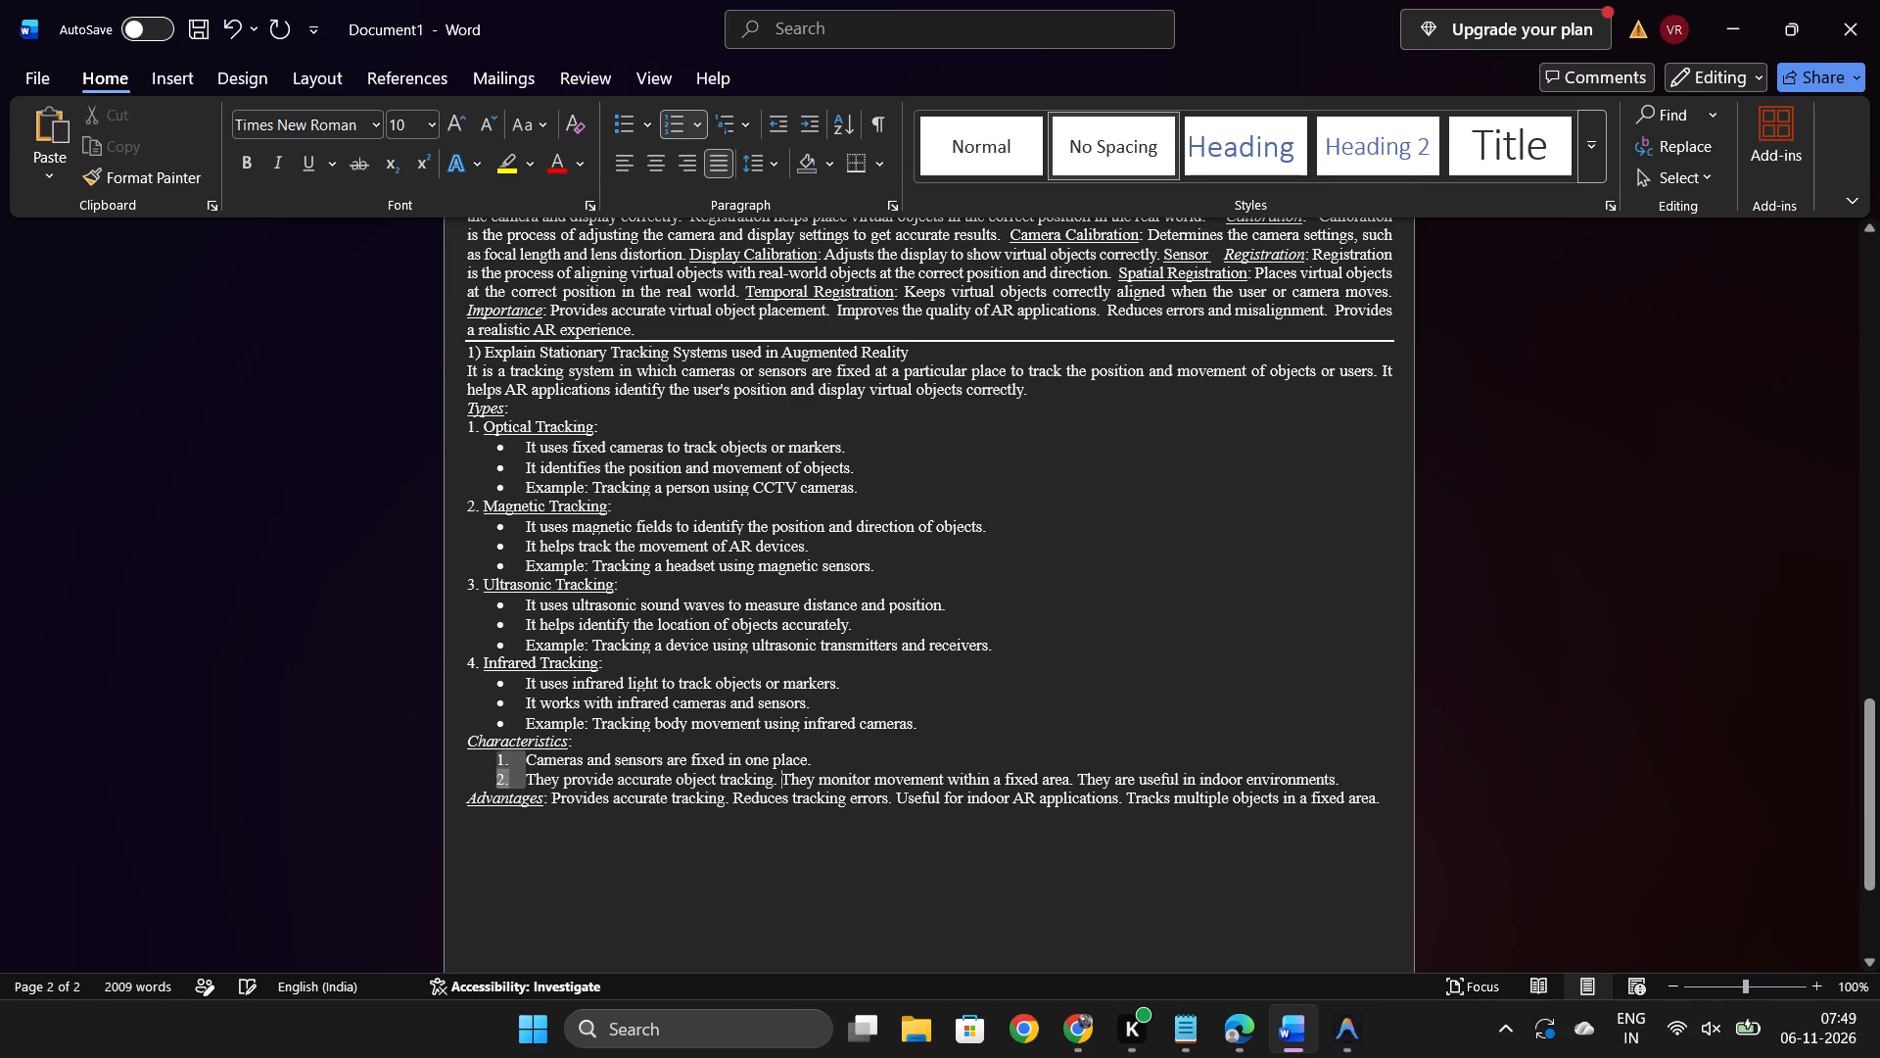
{"action": "key", "text": "BackSpace"}
{"action": "key", "text": "BackSpace"}
{"action": "key", "text": "BackSpace"}
{"action": "key", "text": "space"}
{"action": "left_click", "coordinate": [499, 765]}
{"action": "key", "text": "BackSpace"}
{"action": "key", "text": "BackSpace"}
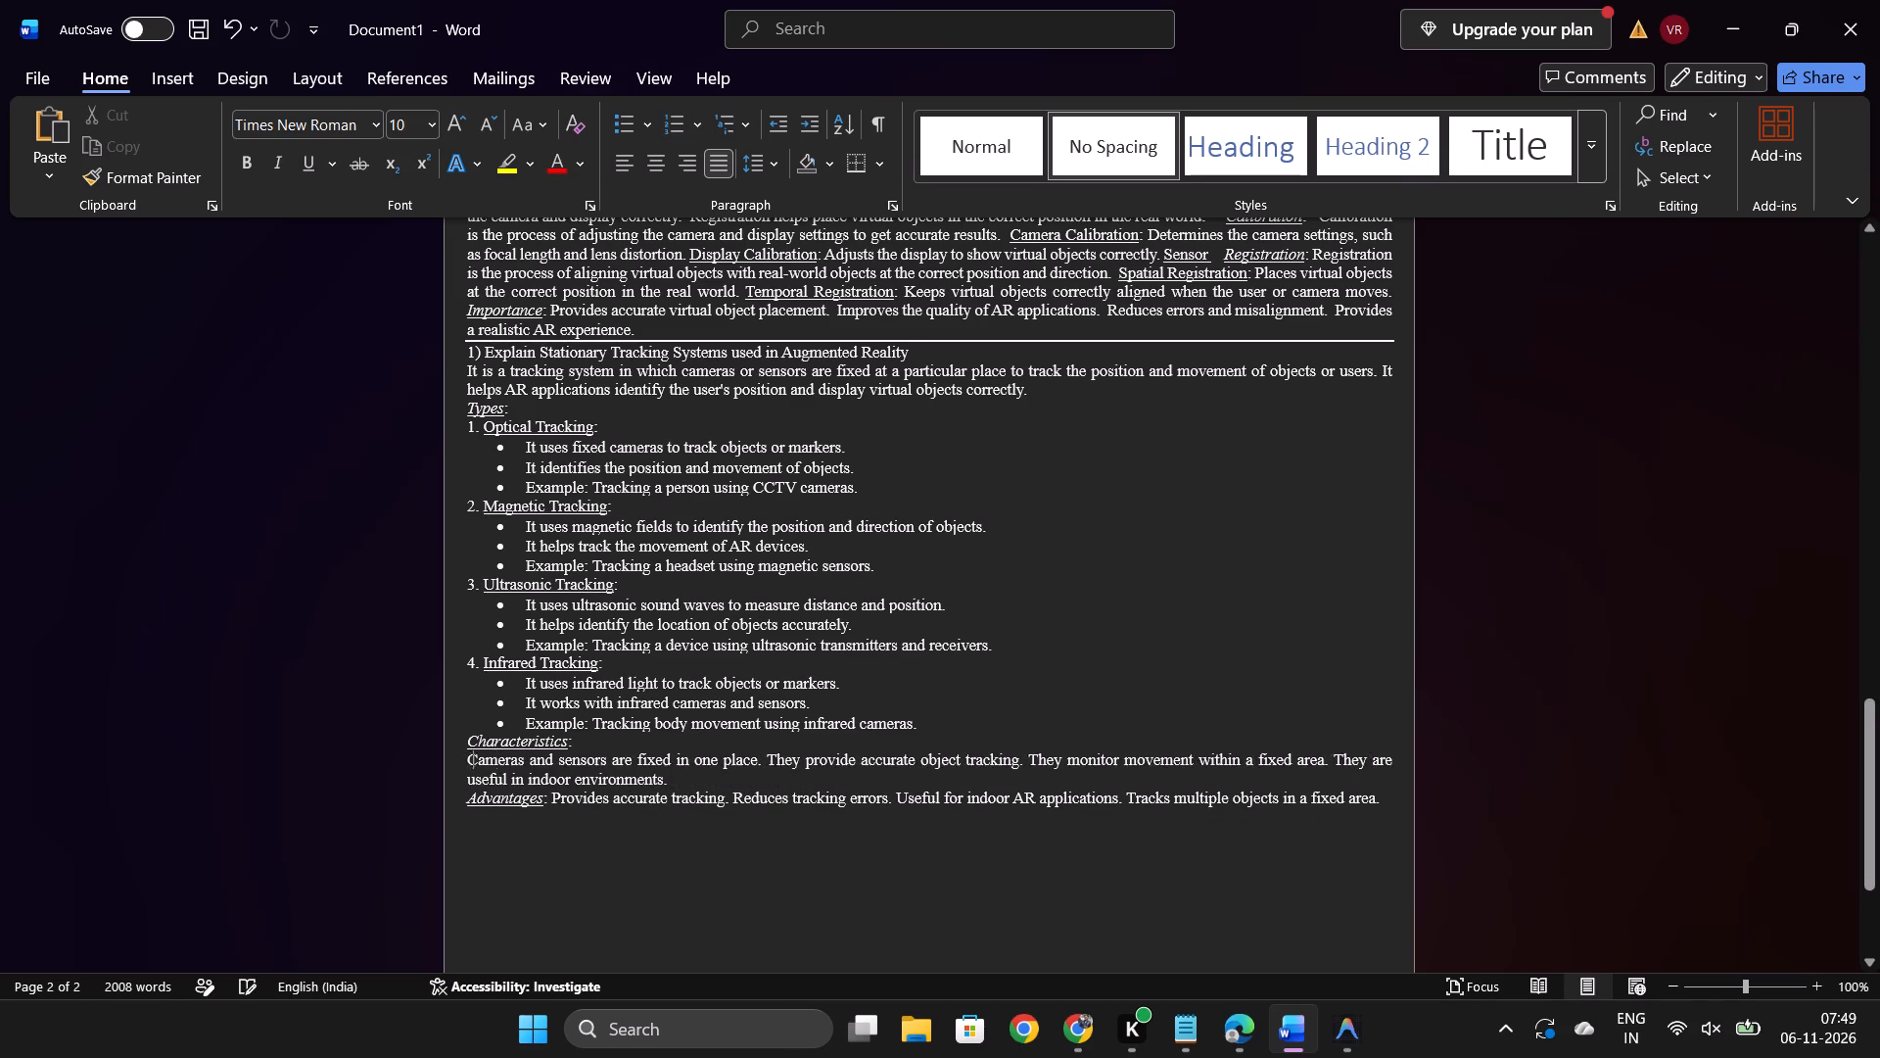
{"action": "key", "text": "BackSpace"}
{"action": "key", "text": "space"}
Merge the three Infrared Tracking bullets into running text on the "Infrared Tracking:" line, separated by single spaces.
{"action": "left_click", "coordinate": [499, 726]}
{"action": "key", "text": "BackSpace"}
{"action": "key", "text": "BackSpace"}
{"action": "key", "text": "BackSpace"}
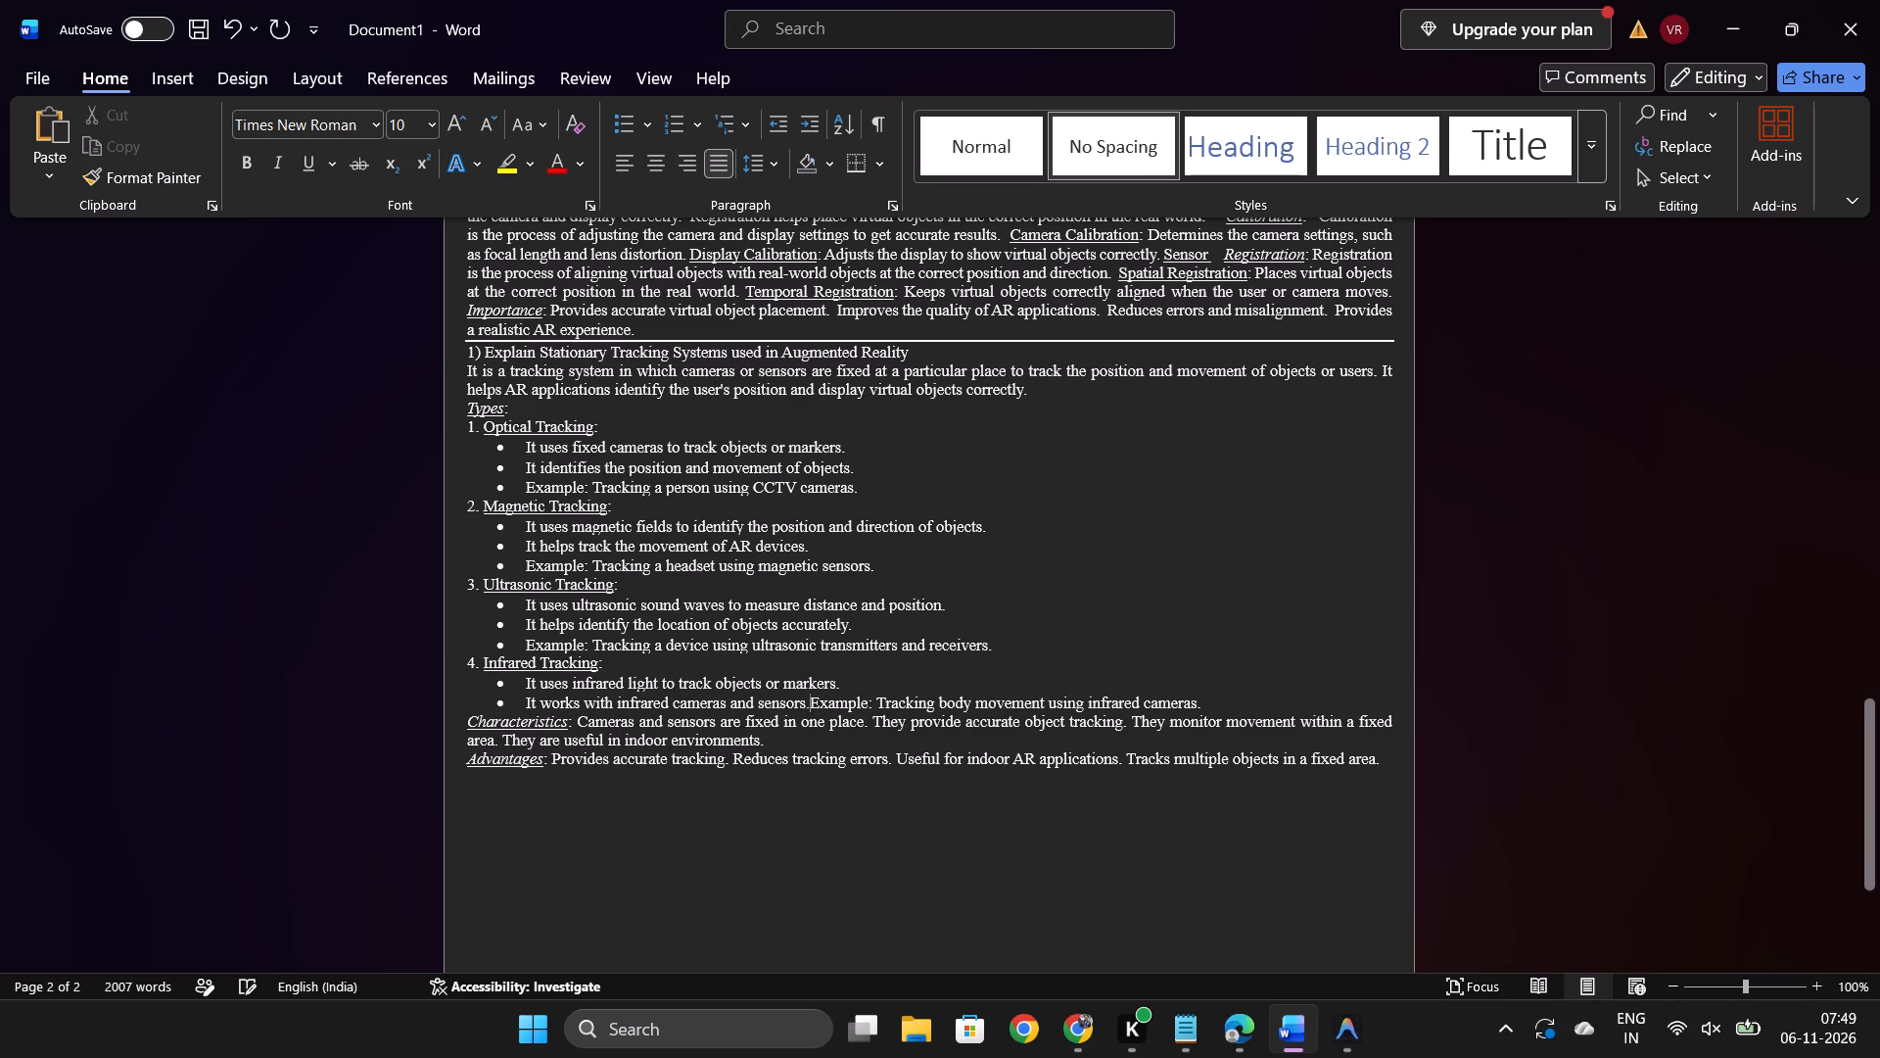
{"action": "key", "text": "space"}
{"action": "left_click", "coordinate": [501, 704]}
{"action": "key", "text": "BackSpace"}
{"action": "key", "text": "BackSpace"}
{"action": "key", "text": "BackSpace"}
{"action": "key", "text": "space"}
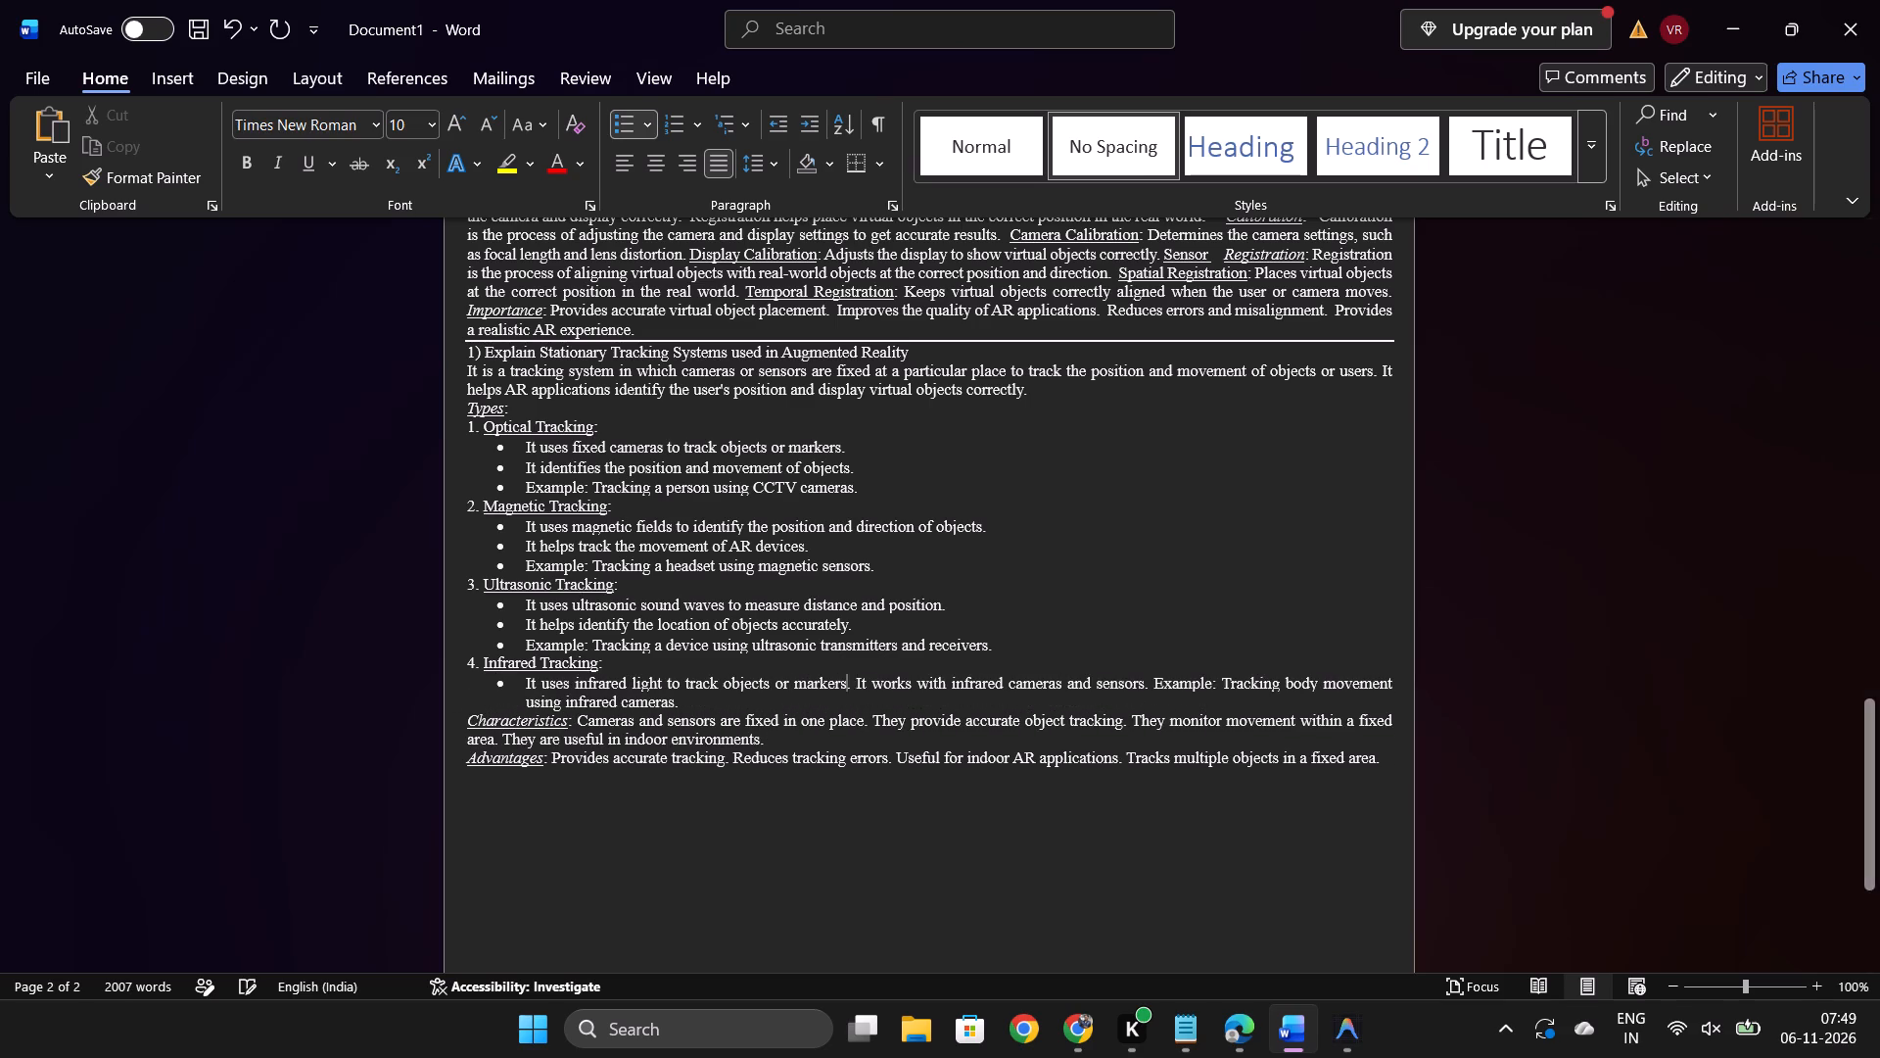
{"action": "left_click", "coordinate": [499, 682]}
{"action": "key", "text": "BackSpace"}
{"action": "key", "text": "BackSpace"}
{"action": "key", "text": "BackSpace"}
{"action": "key", "text": "space"}
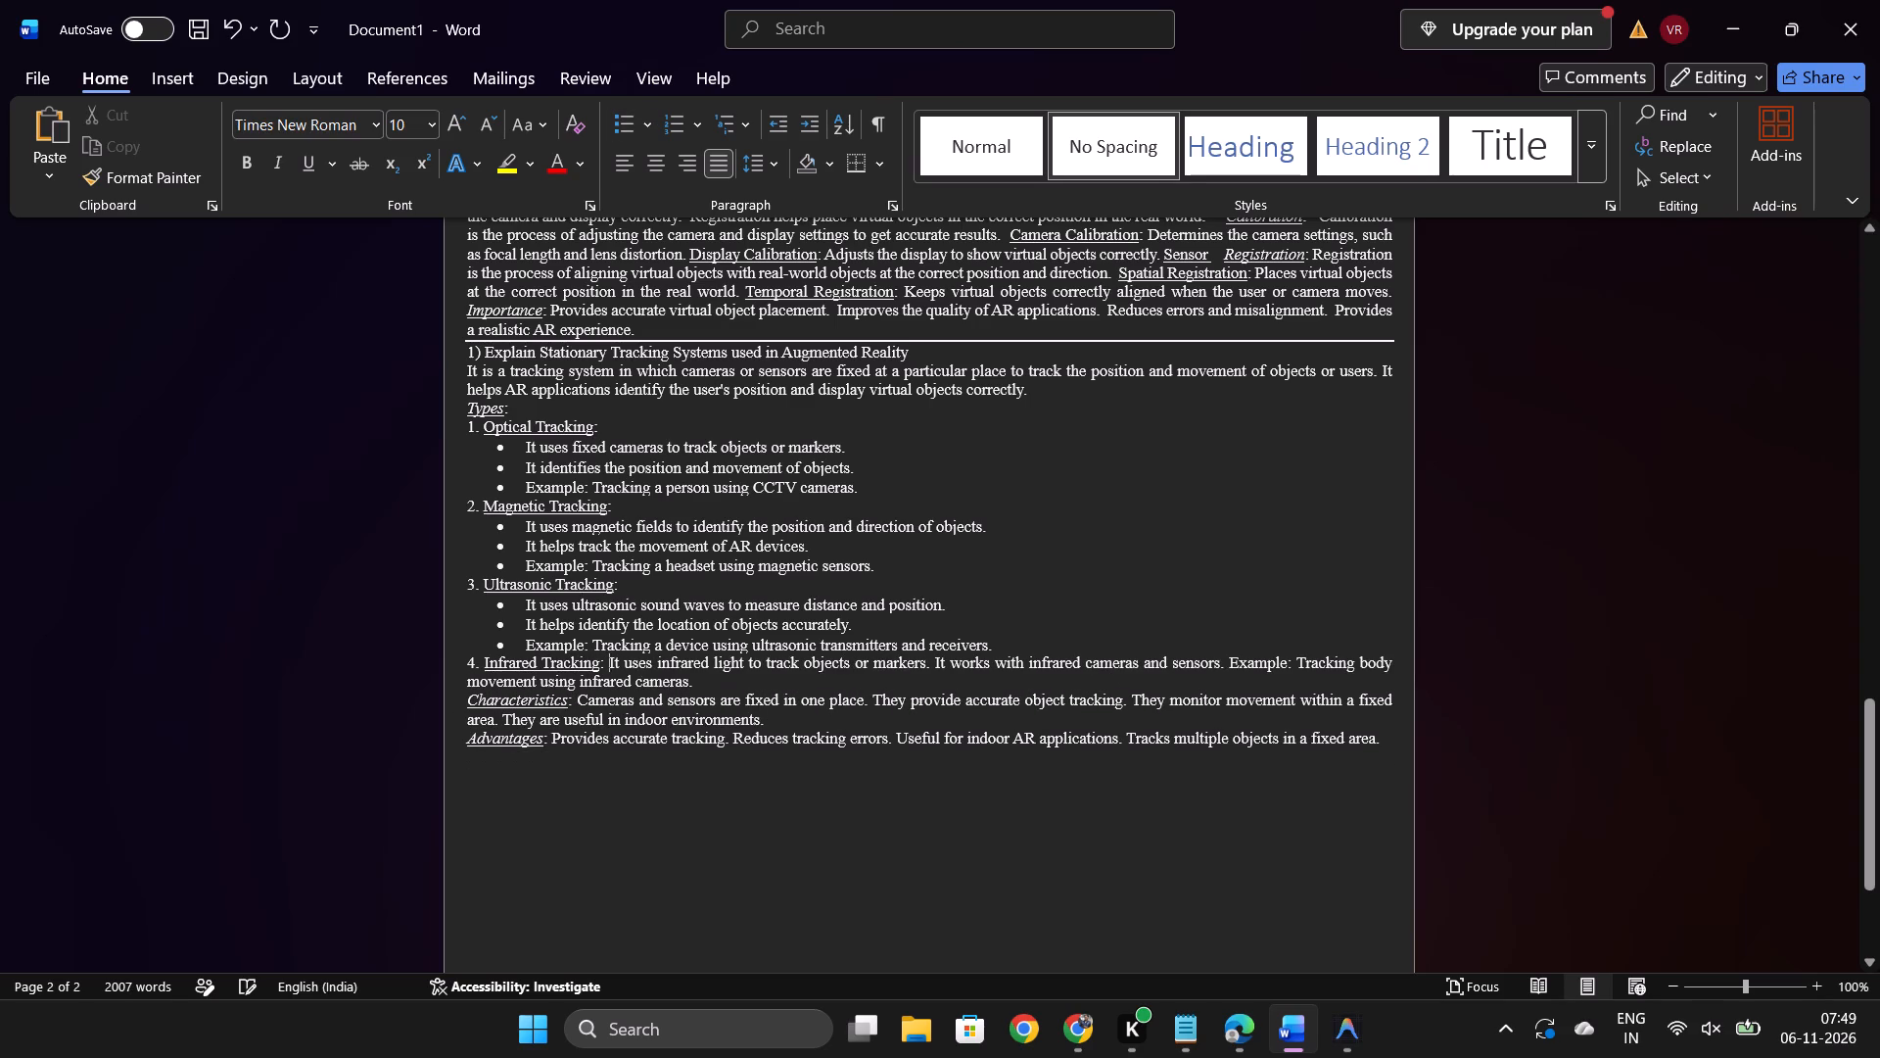
Merge the three Ultrasonic Tracking bullets into running text on the "Ultrasonic Tracking:" line, separated by single spaces.
{"action": "left_click", "coordinate": [501, 645]}
{"action": "key", "text": "BackSpace"}
{"action": "key", "text": "BackSpace"}
{"action": "key", "text": "BackSpace"}
{"action": "key", "text": "space"}
{"action": "left_click", "coordinate": [500, 624]}
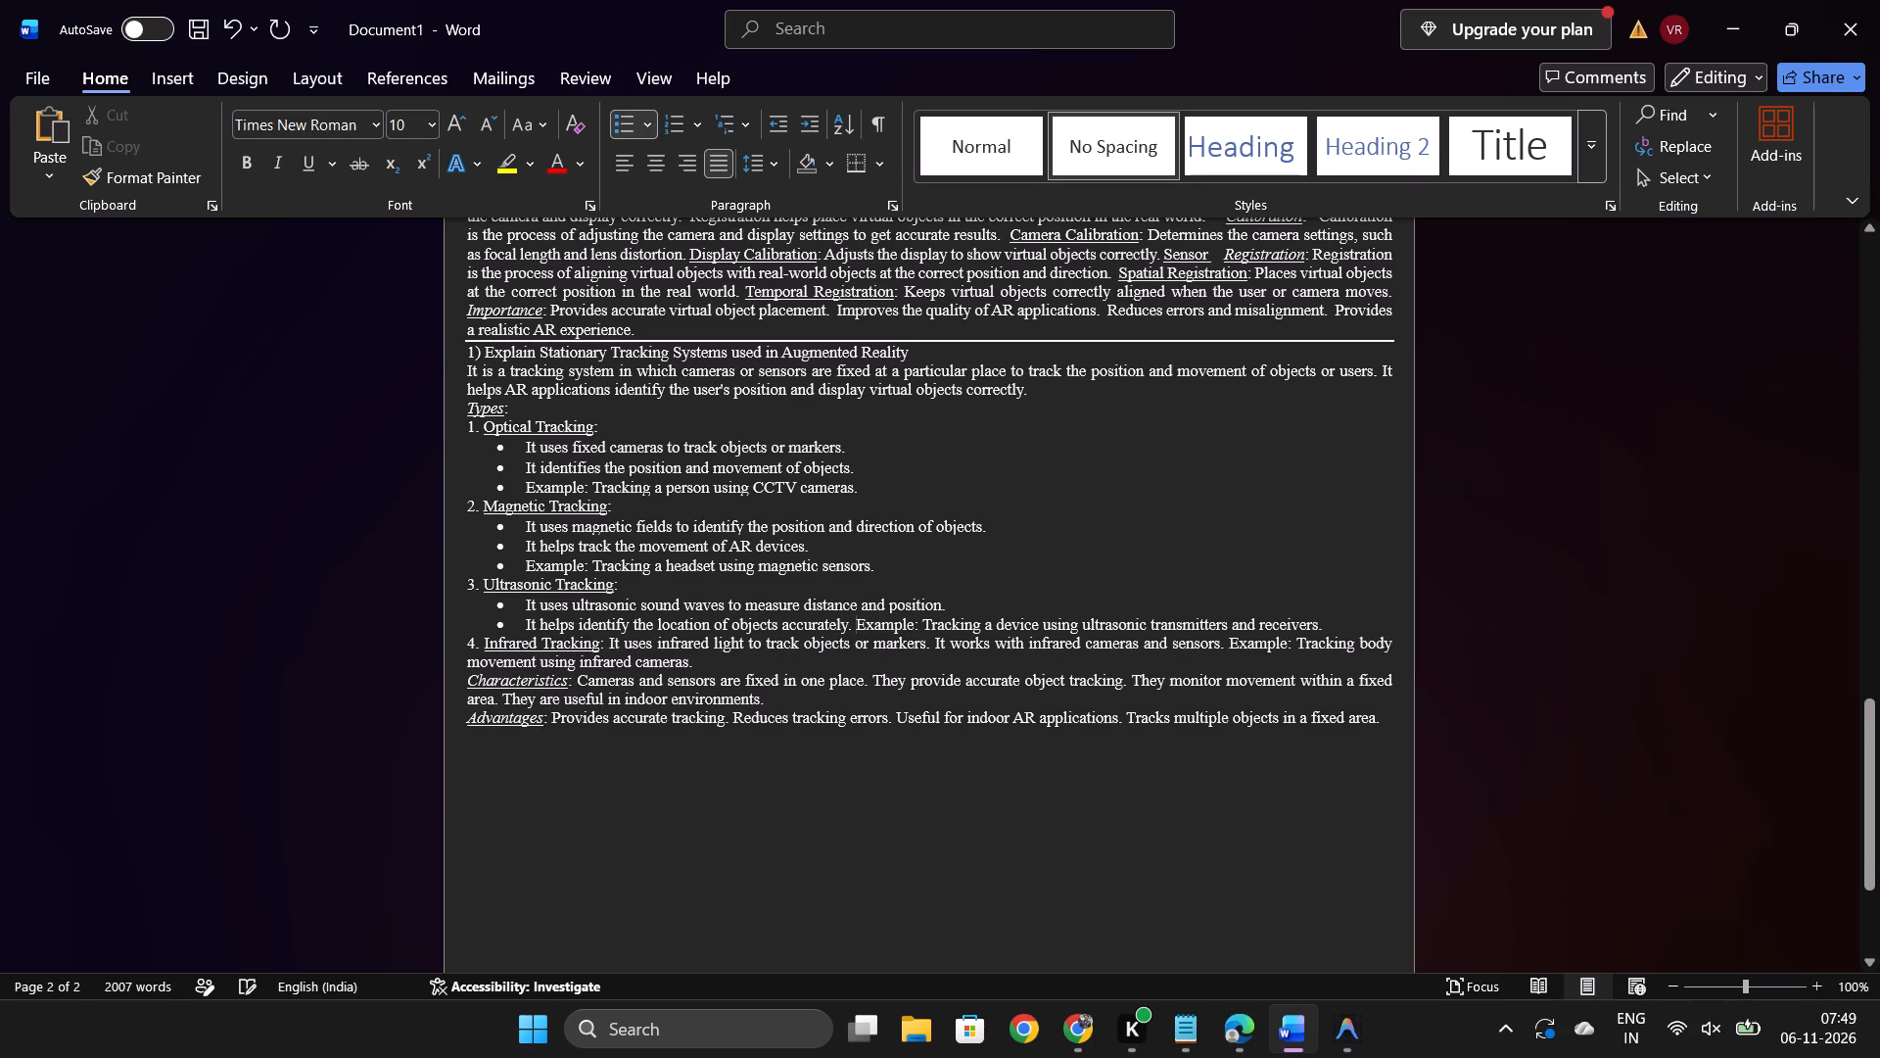
{"action": "key", "text": "BackSpace"}
{"action": "key", "text": "BackSpace"}
{"action": "key", "text": "BackSpace"}
{"action": "key", "text": "space"}
{"action": "left_click", "coordinate": [498, 610]}
{"action": "key", "text": "BackSpace"}
{"action": "key", "text": "BackSpace"}
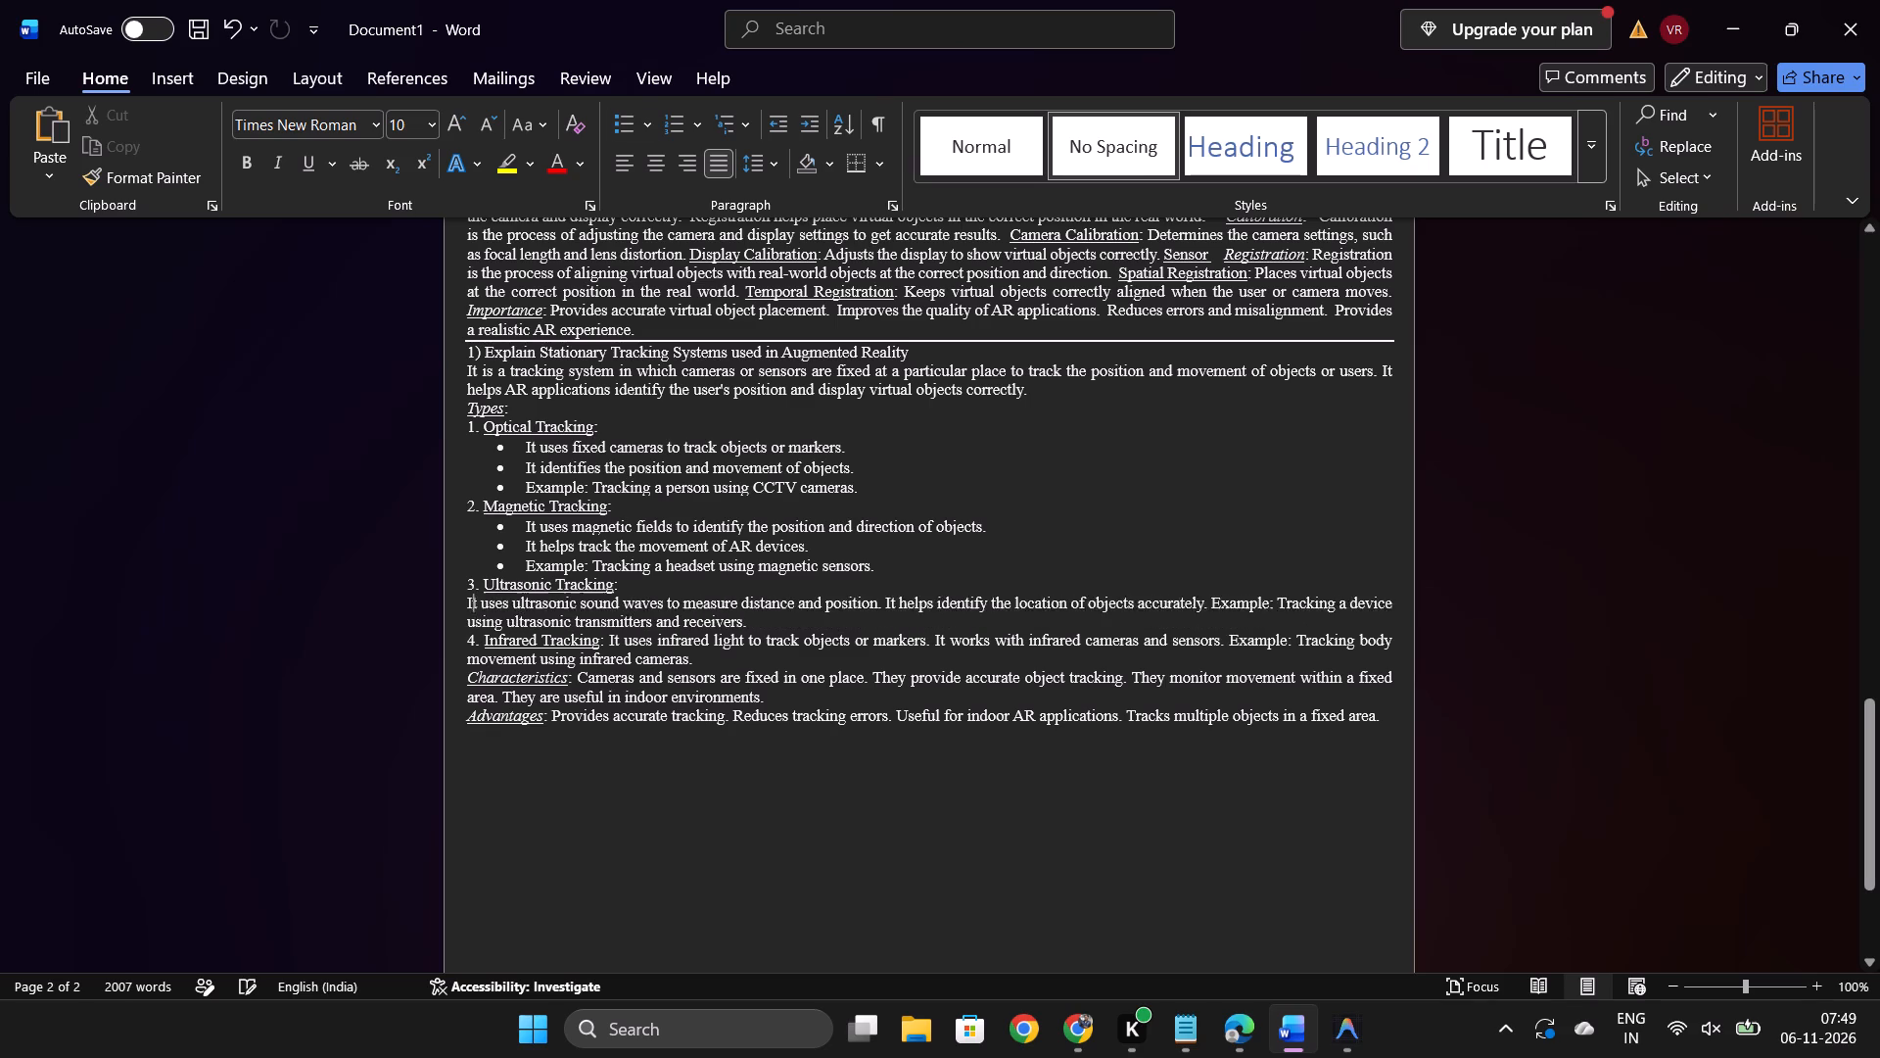
{"action": "key", "text": "BackSpace"}
{"action": "key", "text": "space"}
Merge the three Magnetic Tracking bullets into running text on the "Magnetic Tracking:" line, separated by single spaces.
{"action": "left_click", "coordinate": [498, 563]}
{"action": "key", "text": "BackSpace"}
{"action": "key", "text": "BackSpace"}
{"action": "key", "text": "BackSpace"}
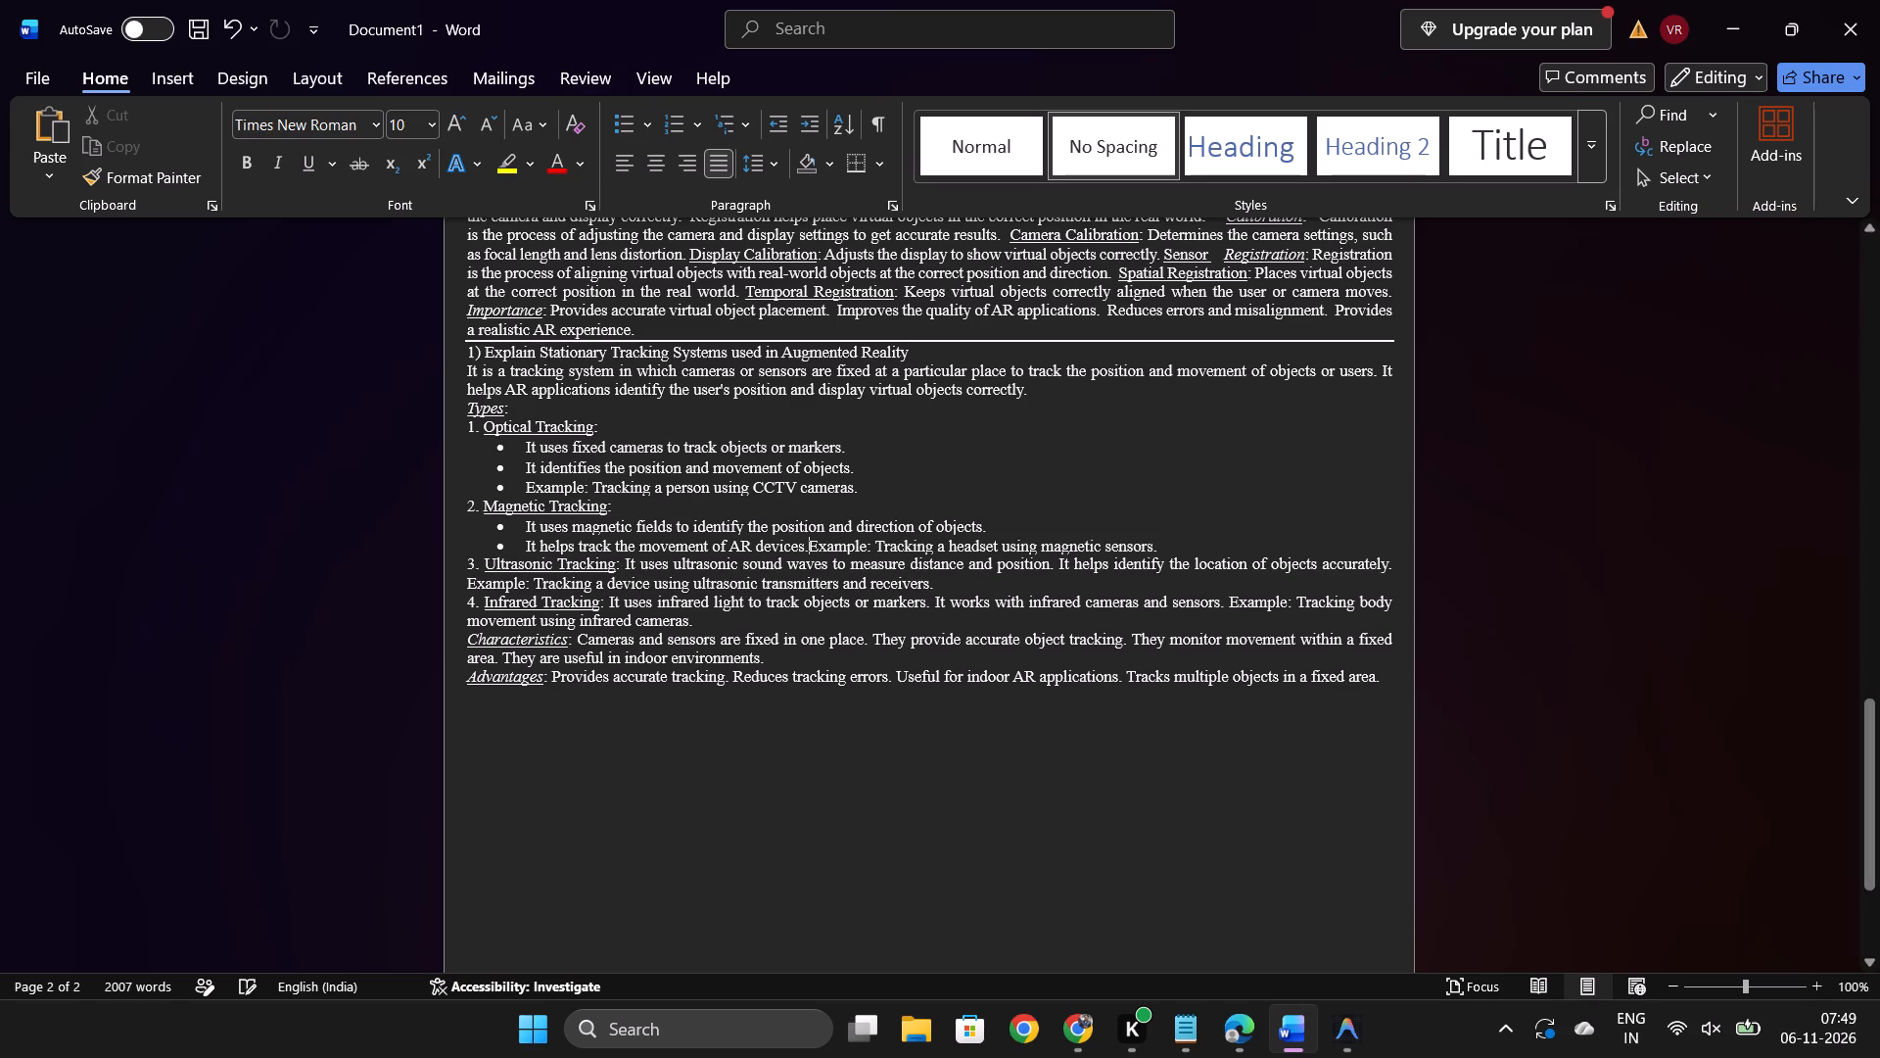
{"action": "key", "text": "space"}
{"action": "left_click", "coordinate": [503, 546]}
{"action": "key", "text": "BackSpace"}
{"action": "key", "text": "BackSpace"}
{"action": "key", "text": "BackSpace"}
{"action": "key", "text": "space"}
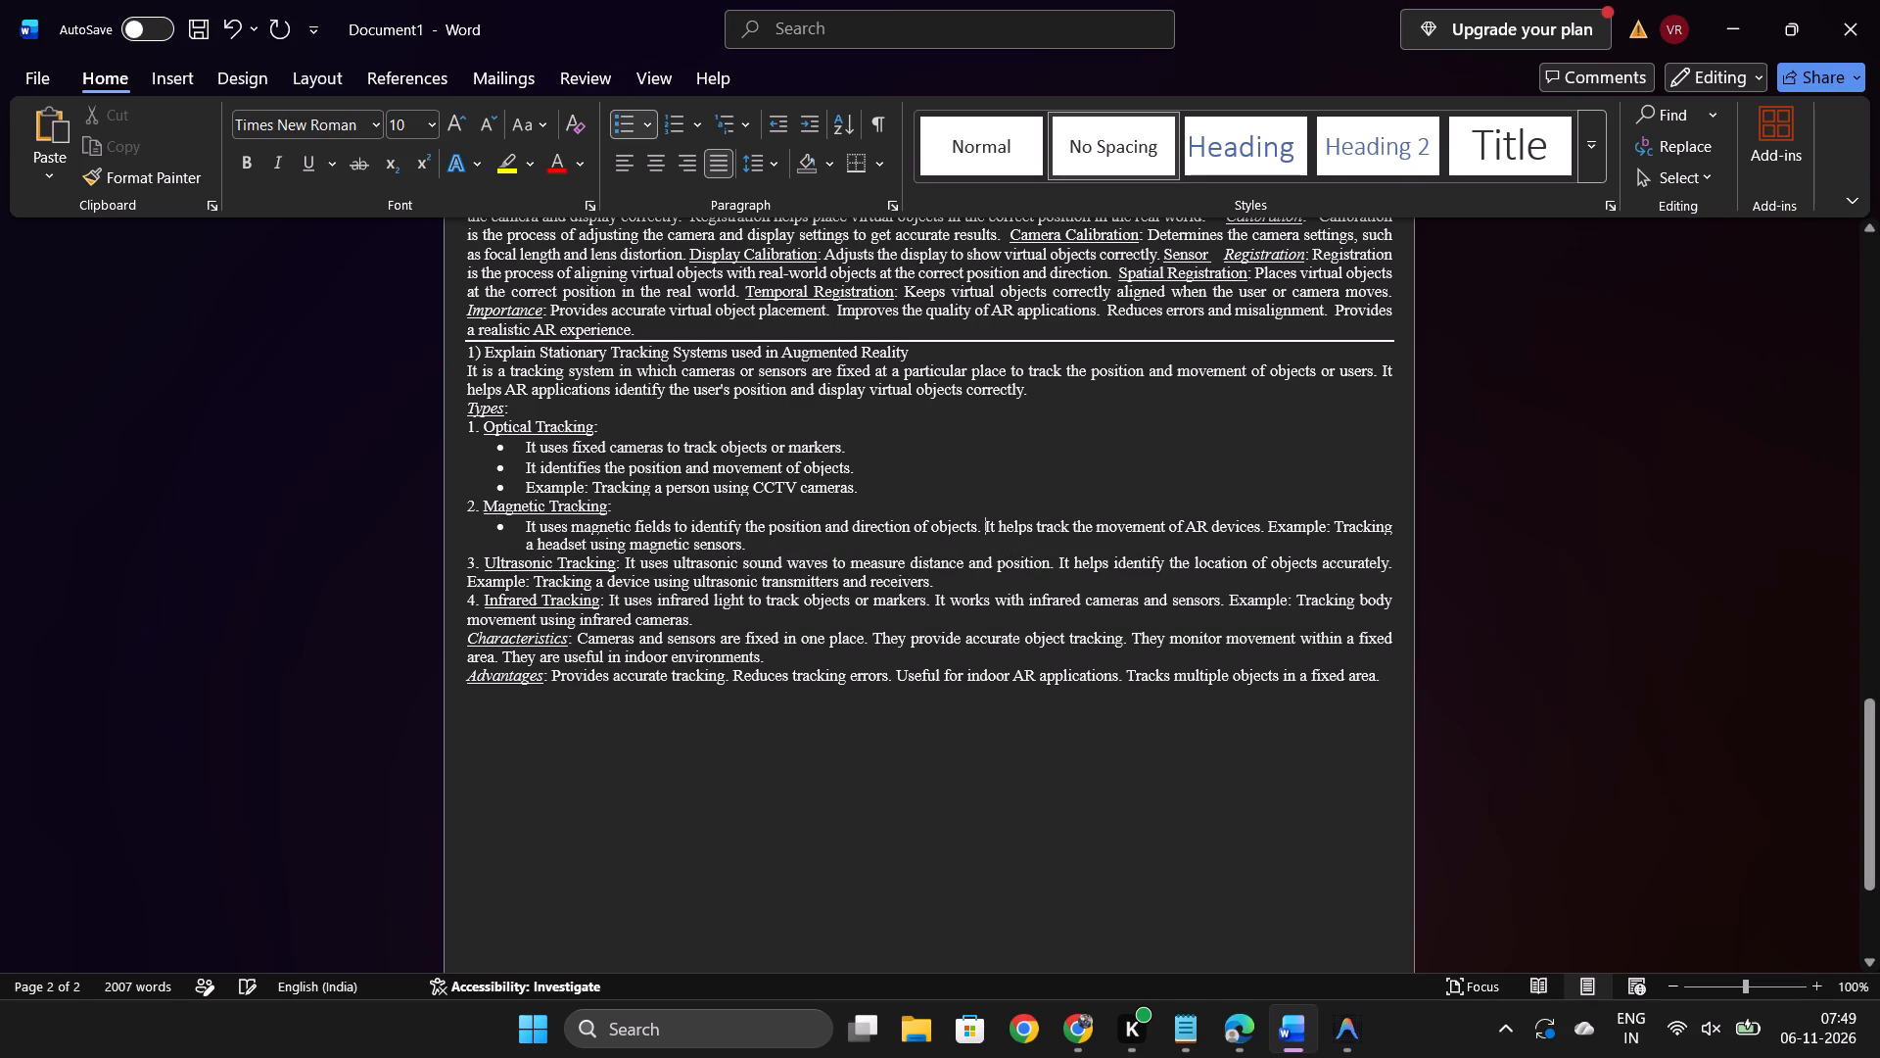
{"action": "left_click", "coordinate": [499, 526]}
{"action": "key", "text": "BackSpace"}
{"action": "key", "text": "BackSpace"}
{"action": "key", "text": "BackSpace"}
{"action": "key", "text": "space"}
Merge the three Optical Tracking bullets into running text on the "Optical Tracking:" line, separated by single spaces.
{"action": "left_click", "coordinate": [498, 488]}
{"action": "key", "text": "BackSpace"}
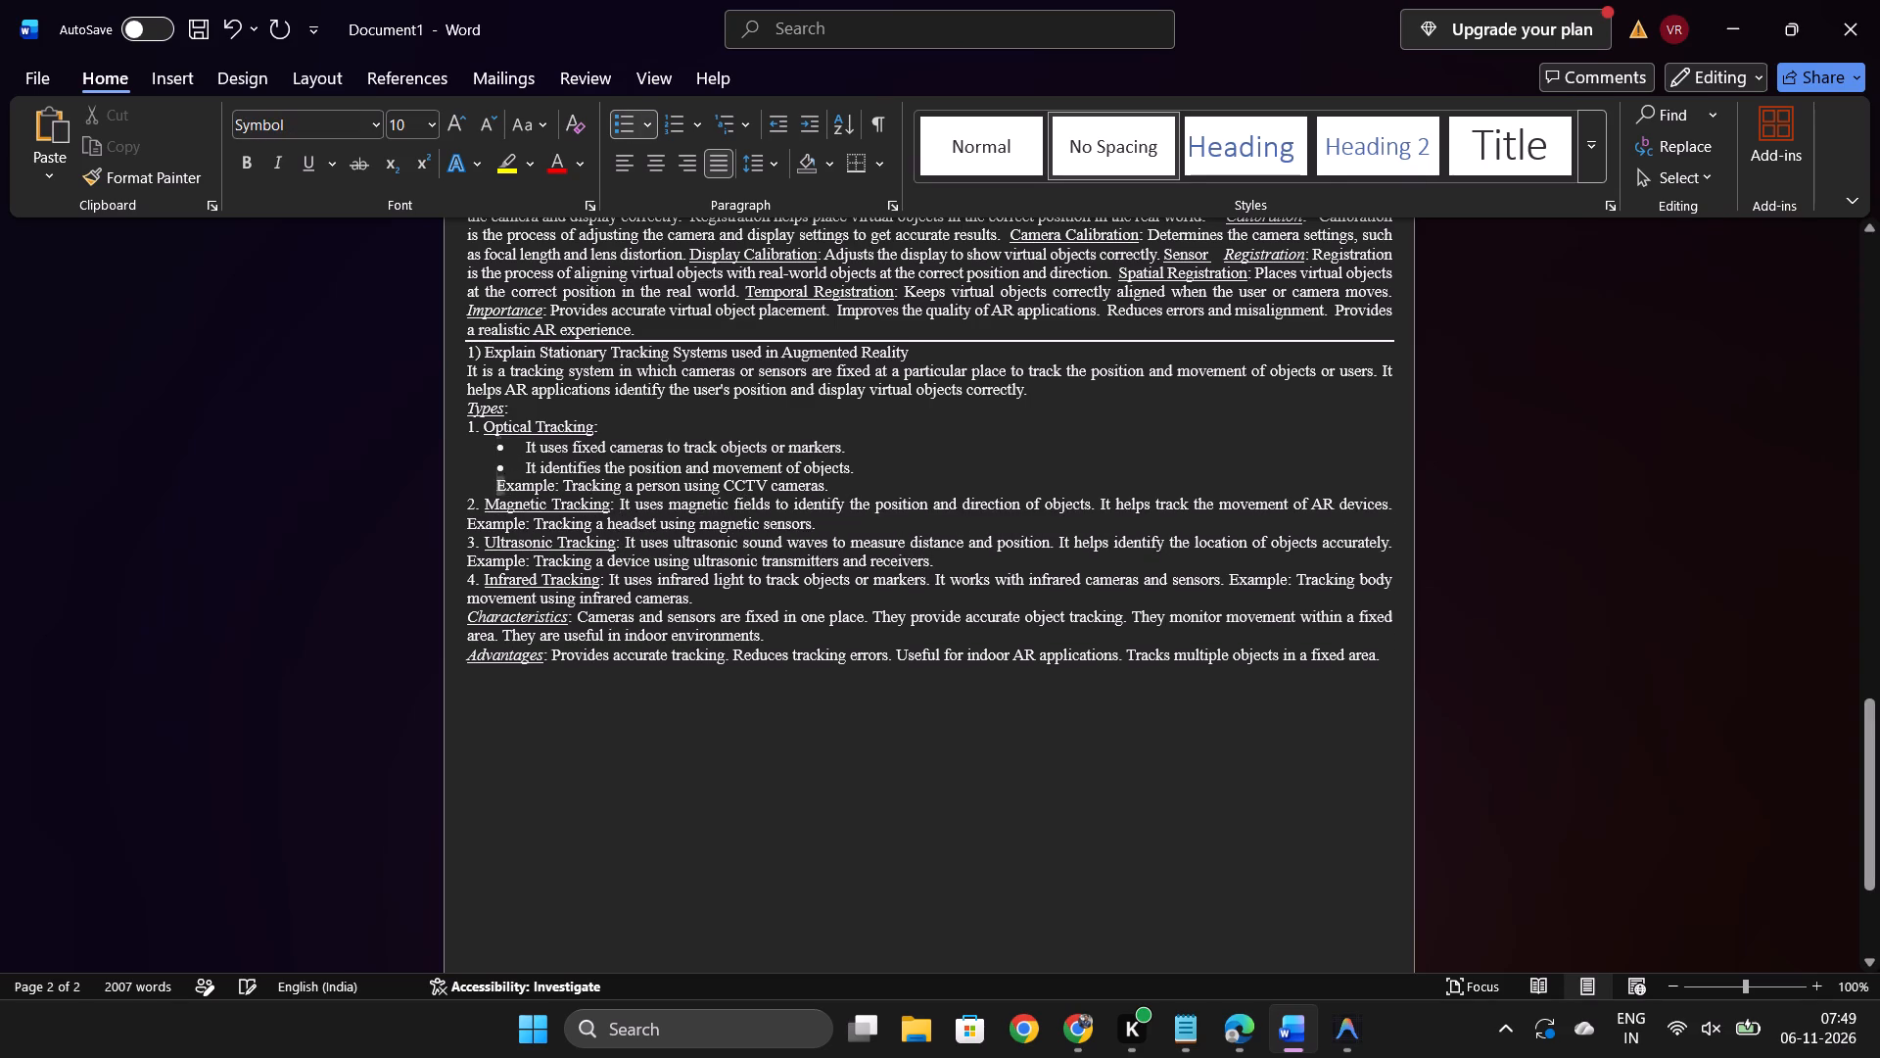
{"action": "key", "text": "BackSpace"}
{"action": "key", "text": "BackSpace"}
{"action": "key", "text": "space"}
{"action": "left_click", "coordinate": [497, 469]}
{"action": "key", "text": "BackSpace"}
{"action": "key", "text": "BackSpace"}
{"action": "key", "text": "BackSpace"}
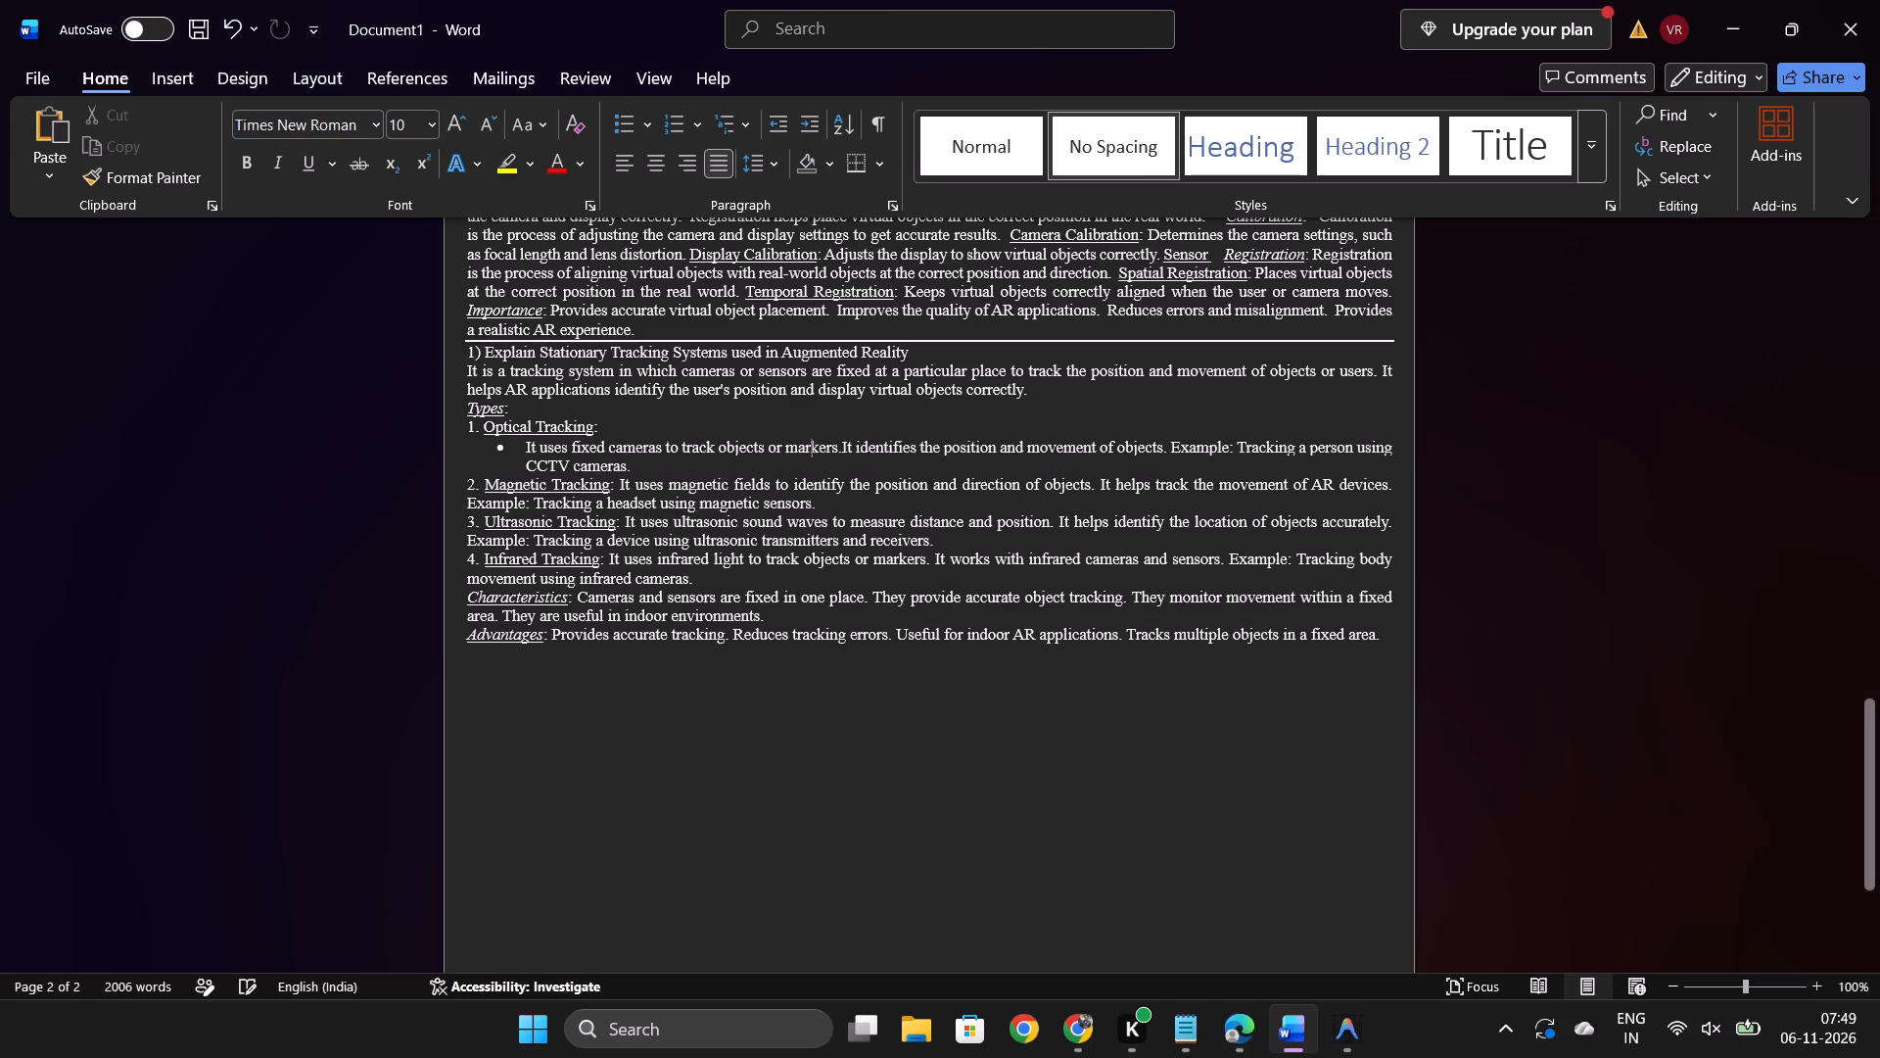
{"action": "key", "text": "space"}
{"action": "left_click", "coordinate": [498, 444]}
{"action": "key", "text": "BackSpace"}
{"action": "key", "text": "BackSpace"}
{"action": "key", "text": "BackSpace"}
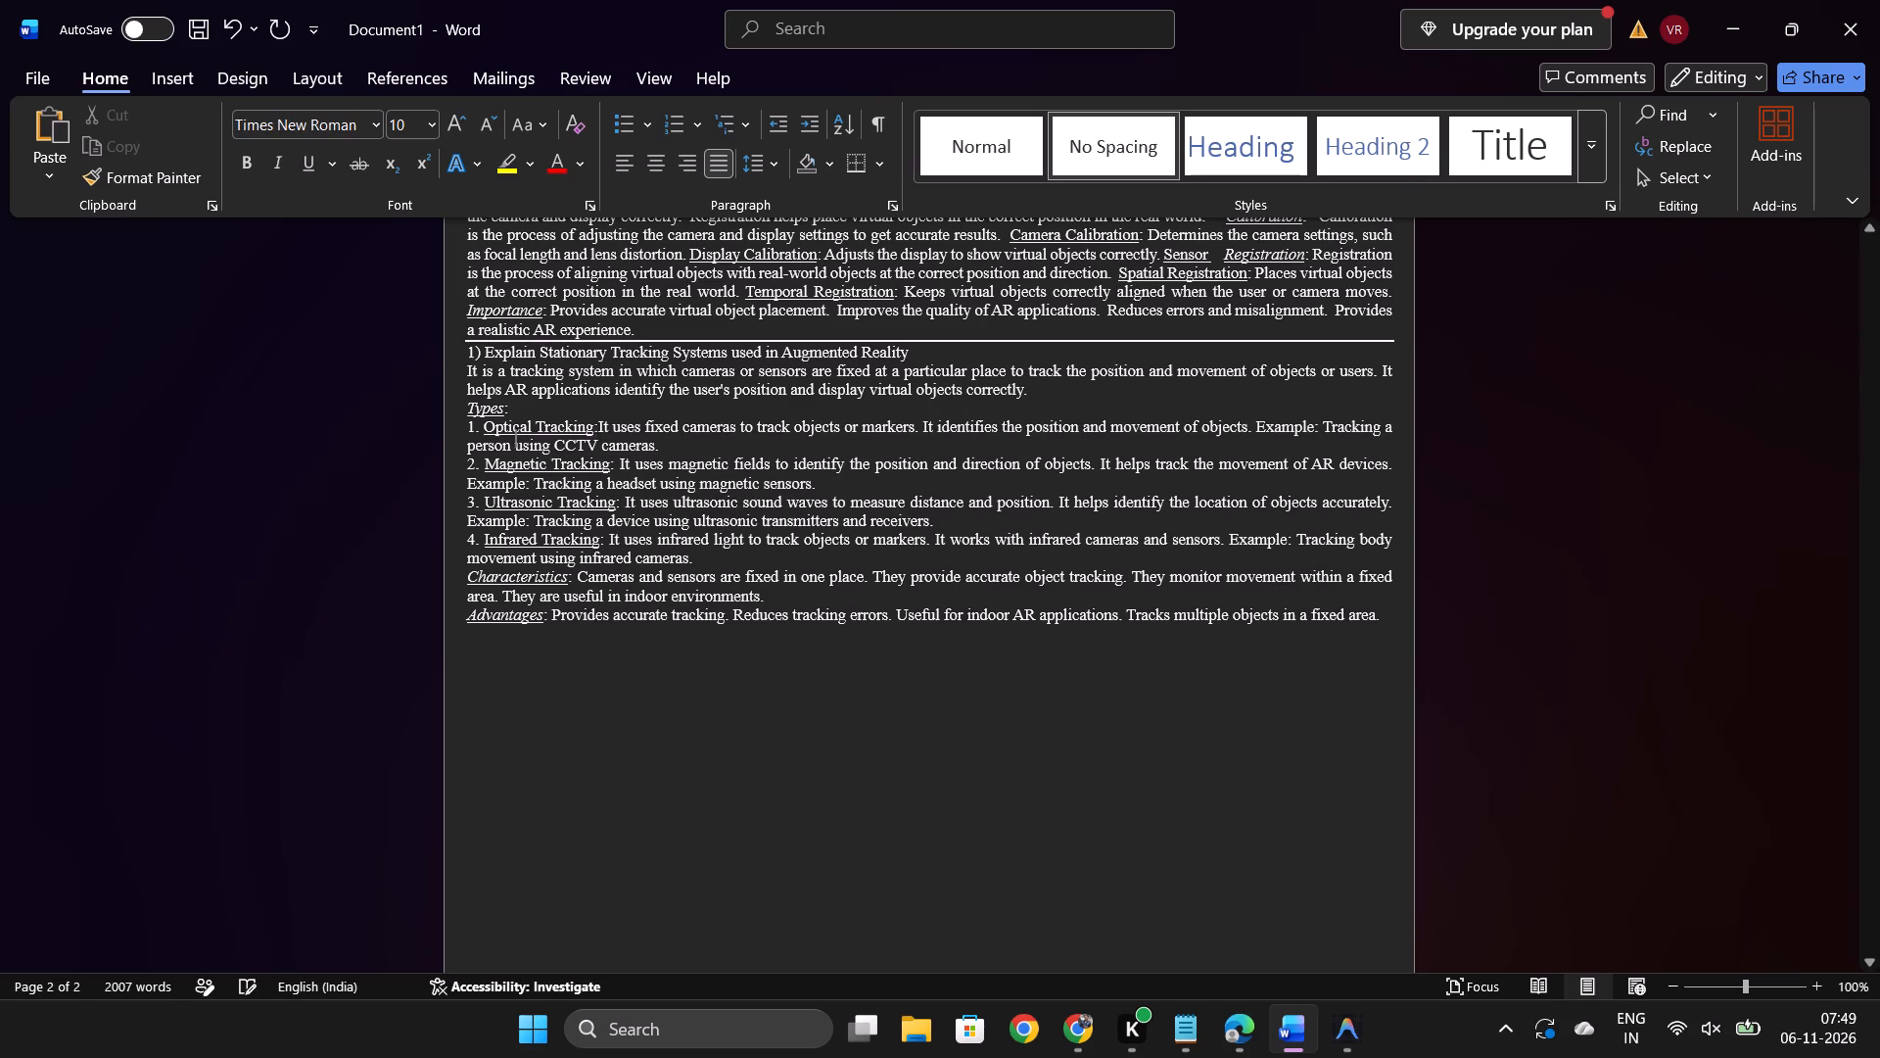
{"action": "key", "text": "space"}
Join the four numbered tracking types into one paragraph after the "Types:" subheading, with two spaces before each number.
{"action": "left_click", "coordinate": [469, 428]}
{"action": "key", "text": "BackSpace"}
{"action": "key", "text": "space"}
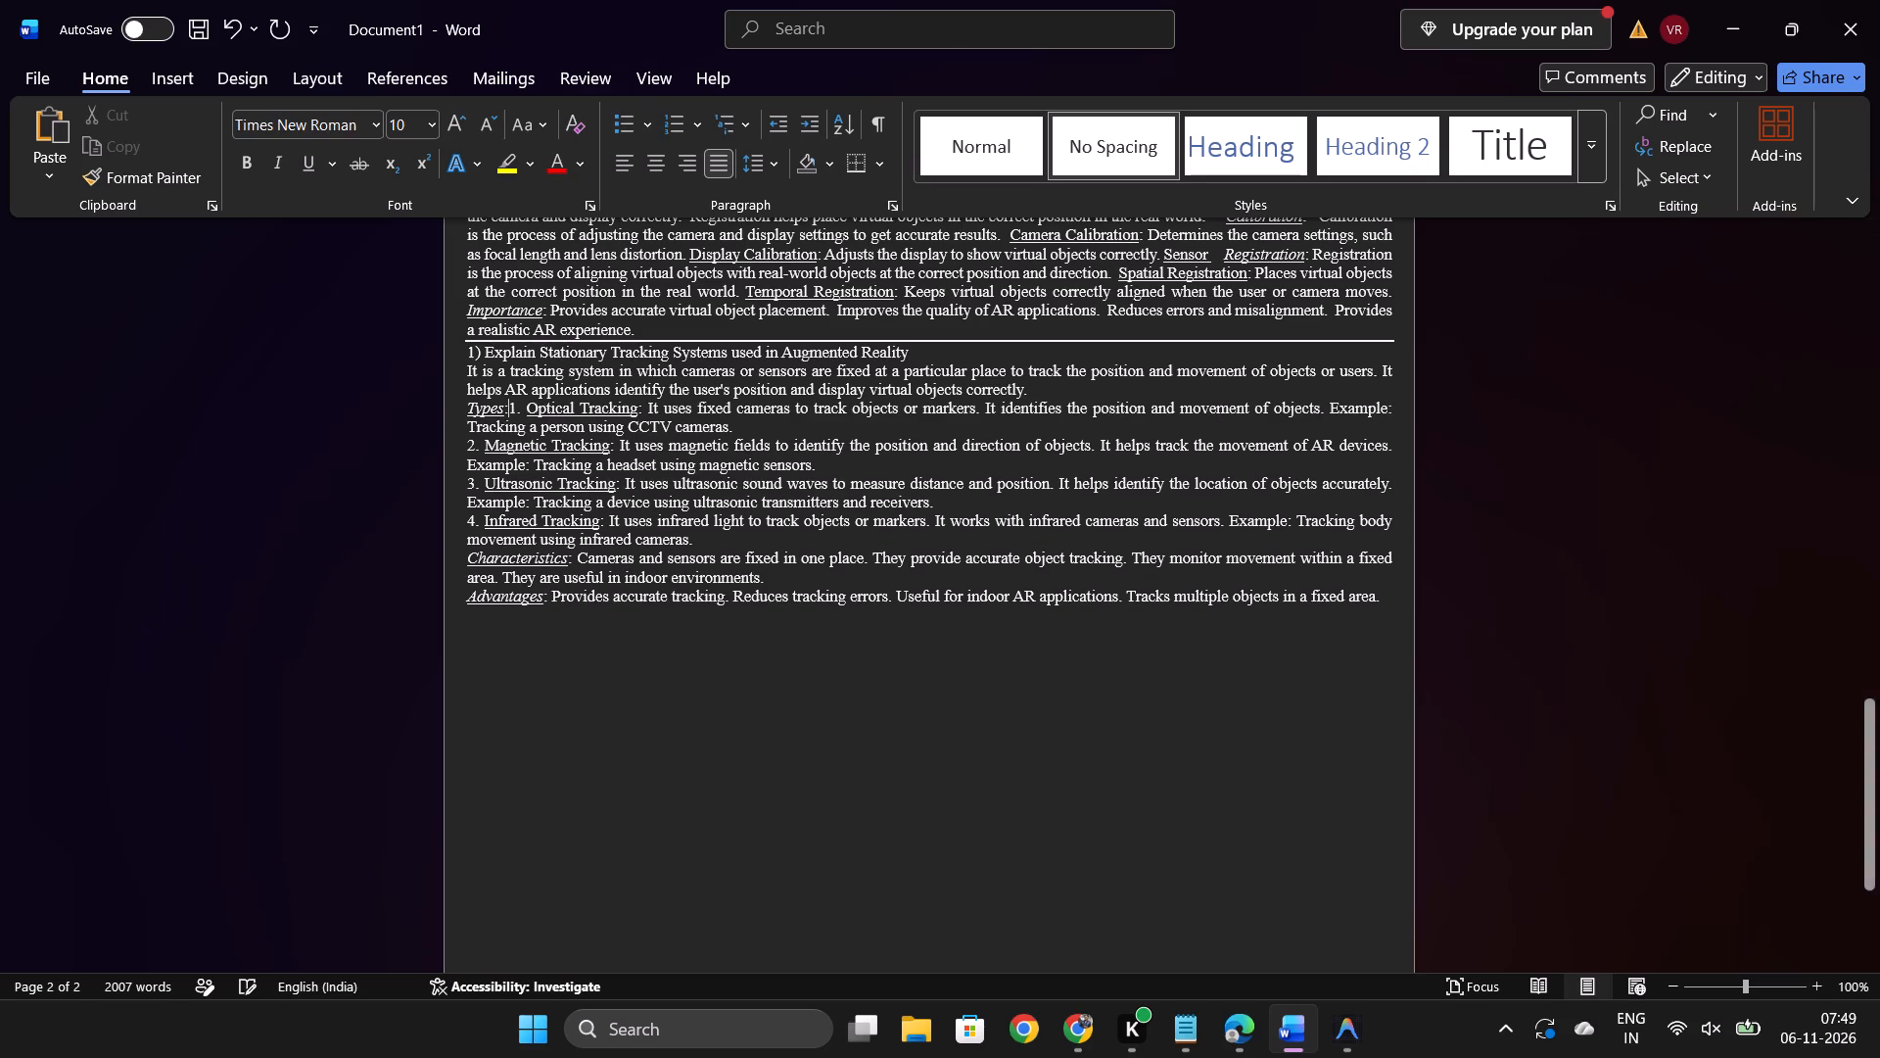
{"action": "key", "text": "space"}
{"action": "left_click", "coordinate": [467, 448]}
{"action": "key", "text": "BackSpace"}
{"action": "key", "text": "space"}
{"action": "key", "text": "space"}
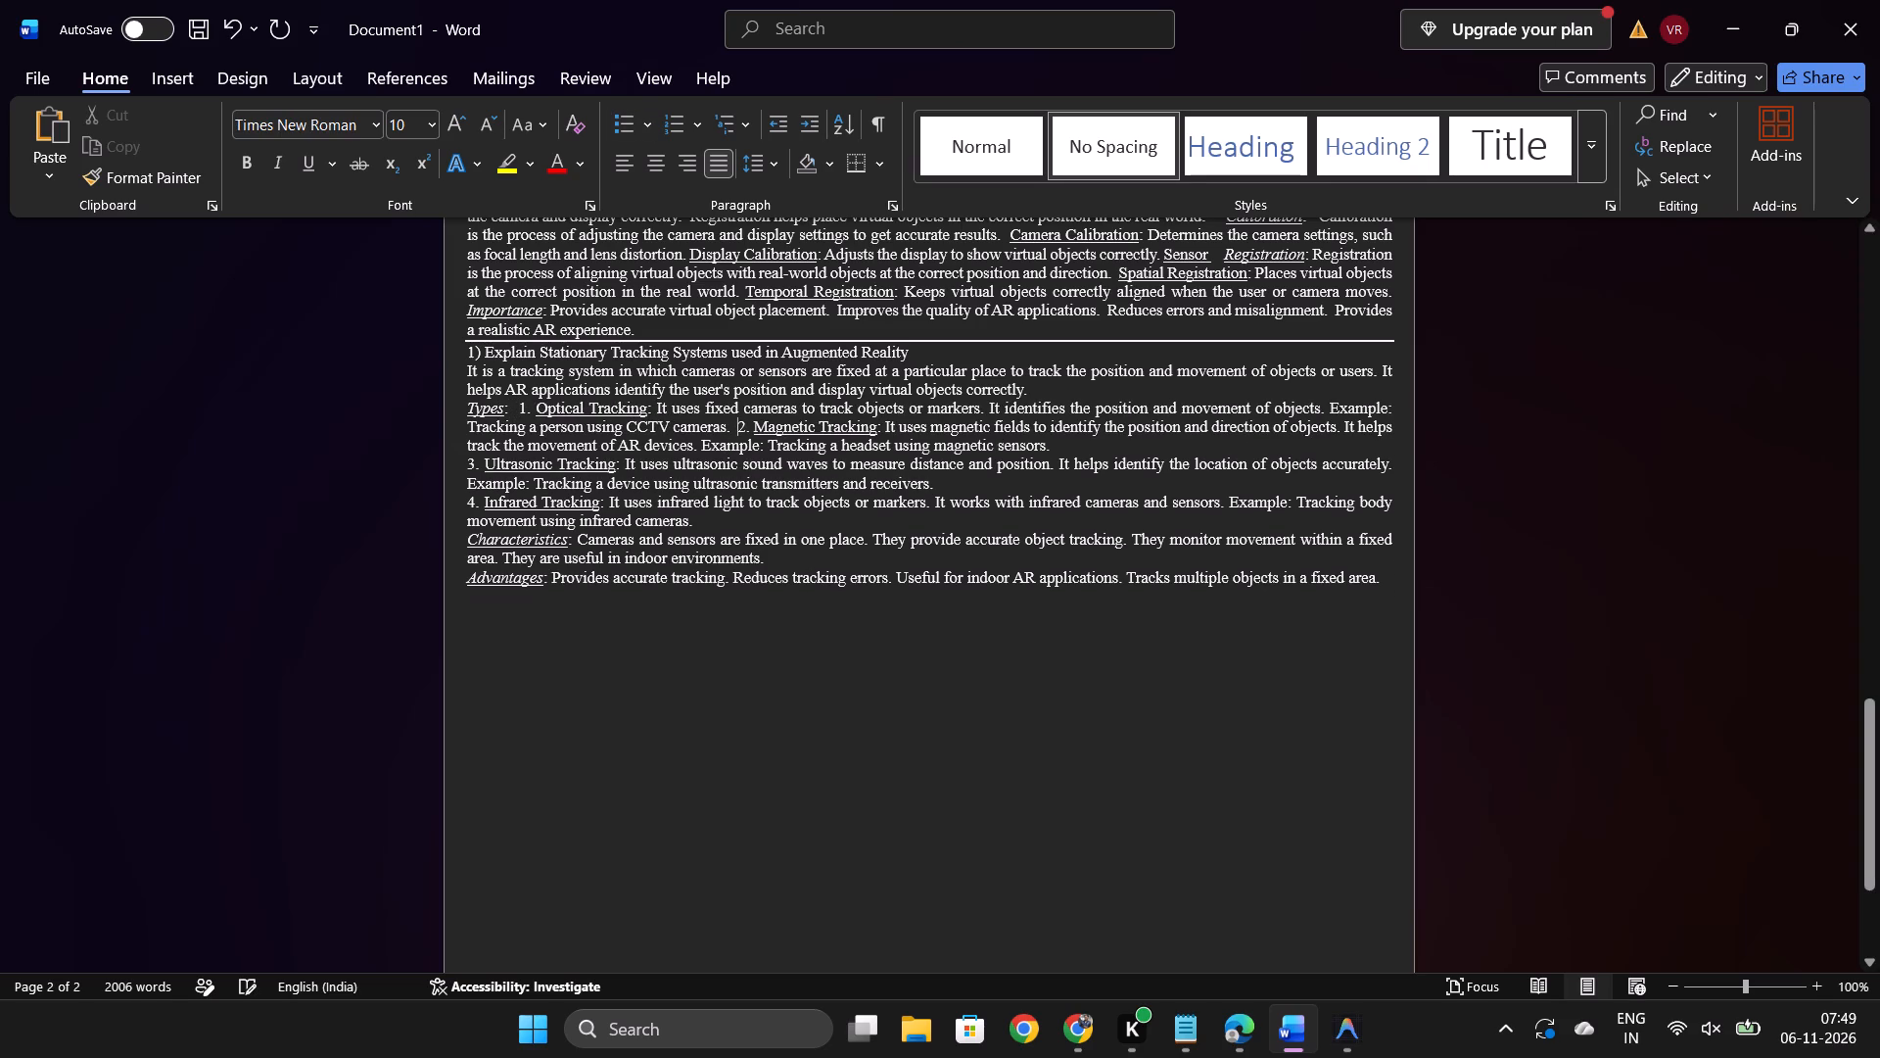
{"action": "left_click", "coordinate": [469, 465]}
{"action": "key", "text": "BackSpace"}
{"action": "key", "text": "space"}
{"action": "key", "text": "space"}
{"action": "left_click", "coordinate": [467, 499]}
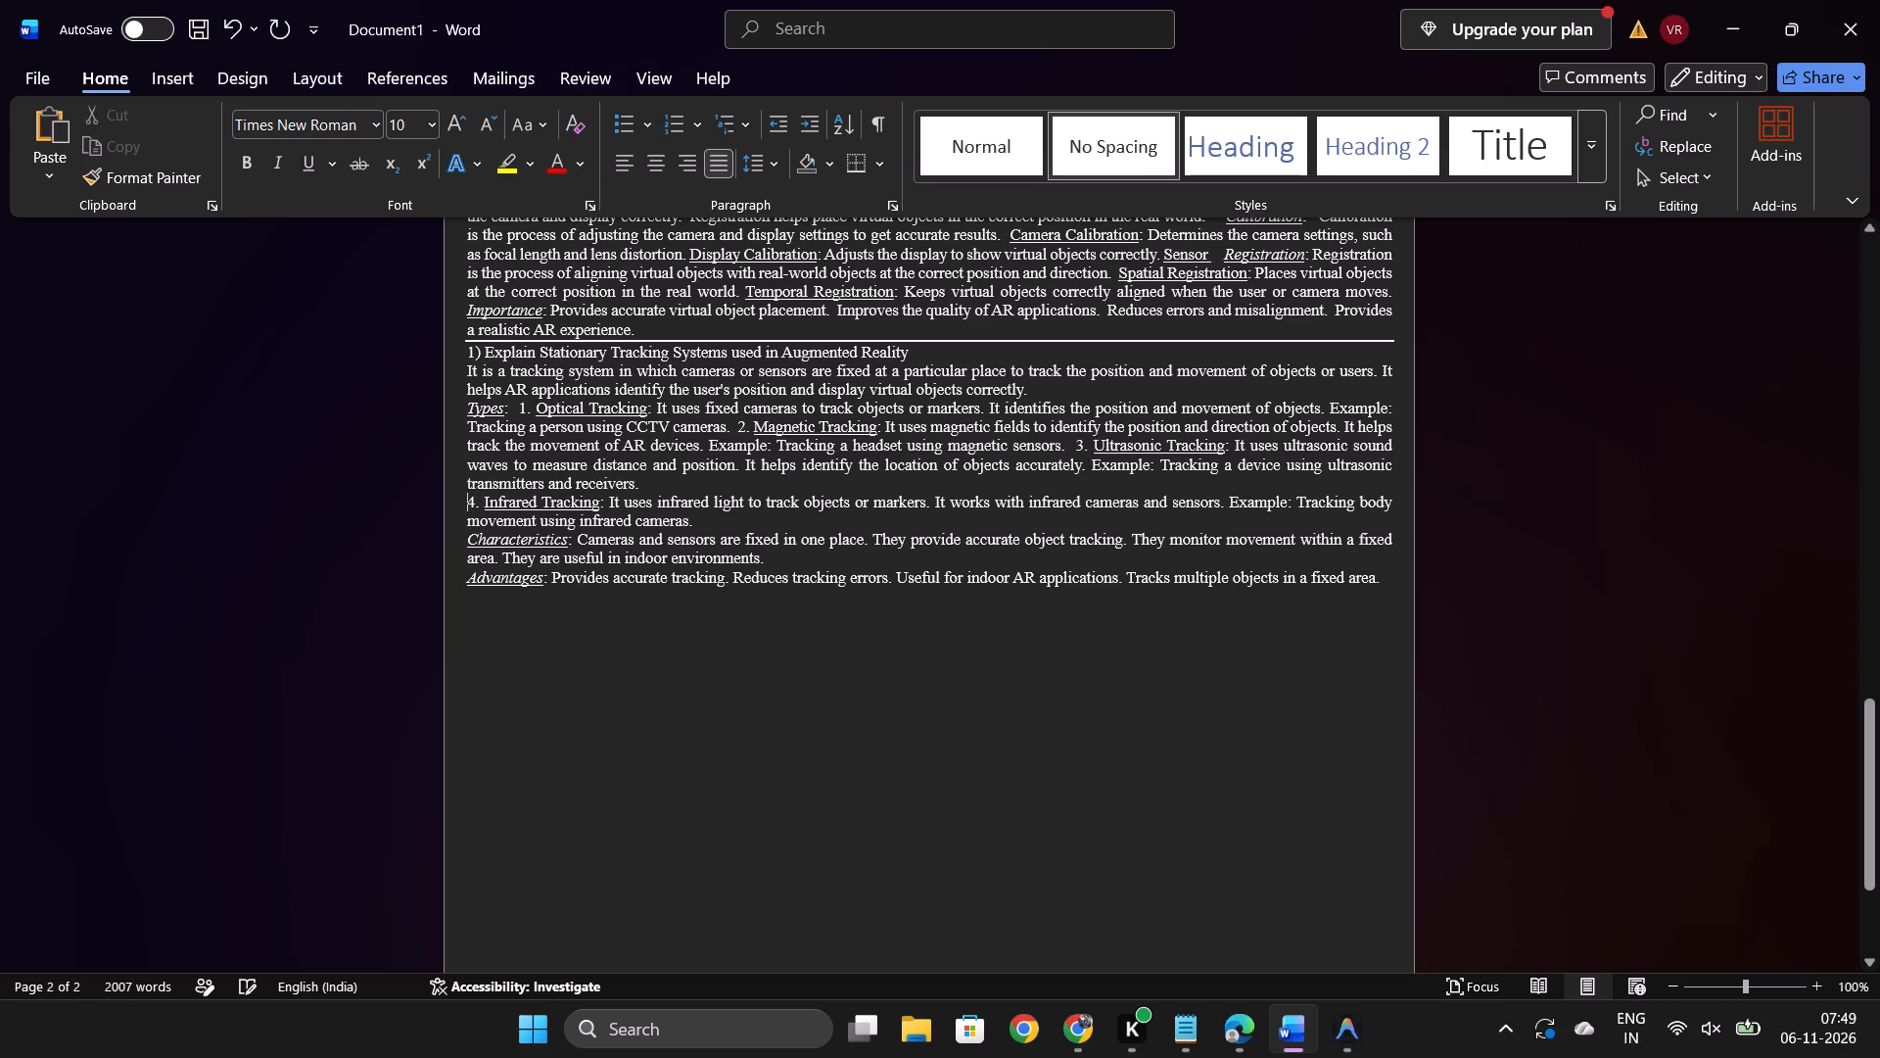
{"action": "key", "text": "BackSpace"}
{"action": "key", "text": "space"}
{"action": "key", "text": "space"}
Join the Characteristics and Advantages paragraphs onto the end of the Types paragraph, with two spaces before each subheading.
{"action": "left_click", "coordinate": [469, 524]}
{"action": "key", "text": "BackSpace"}
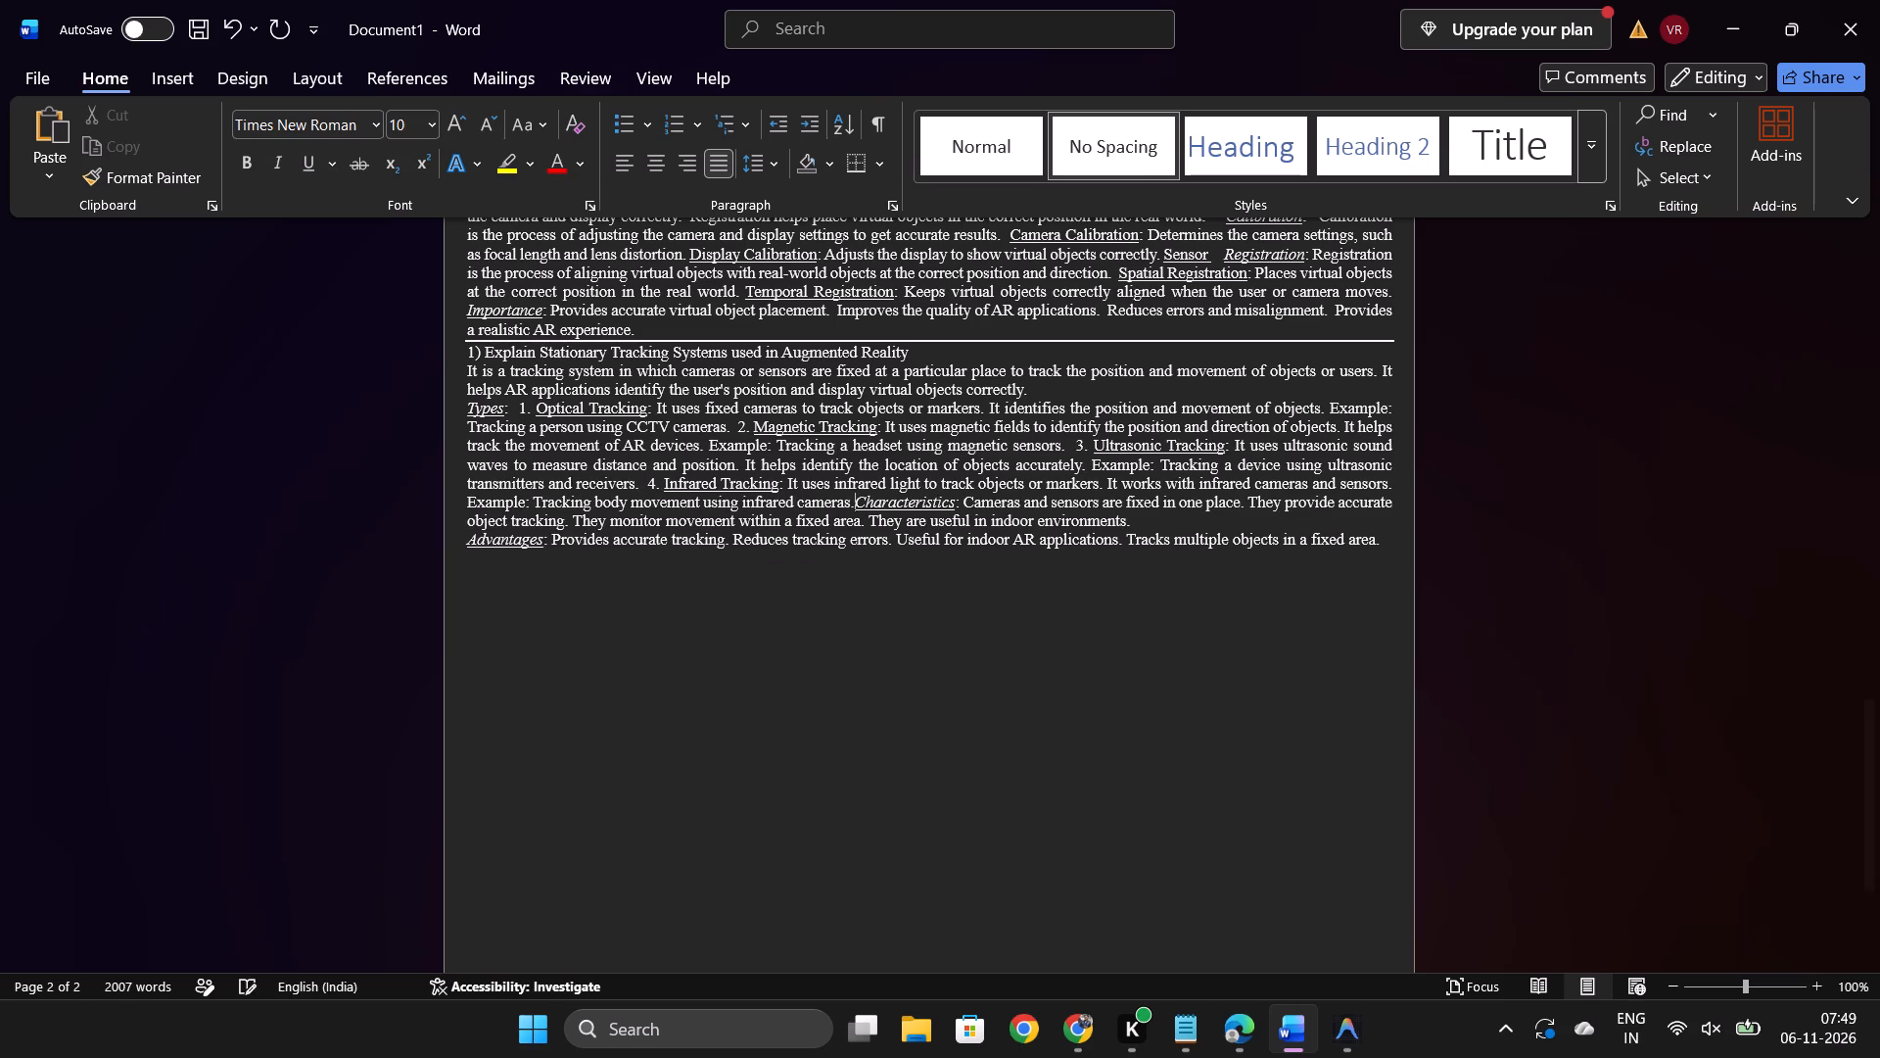
{"action": "key", "text": "space"}
{"action": "key", "text": "space"}
{"action": "left_click", "coordinate": [472, 543]}
{"action": "key", "text": "BackSpace"}
{"action": "key", "text": "space"}
{"action": "key", "text": "space"}
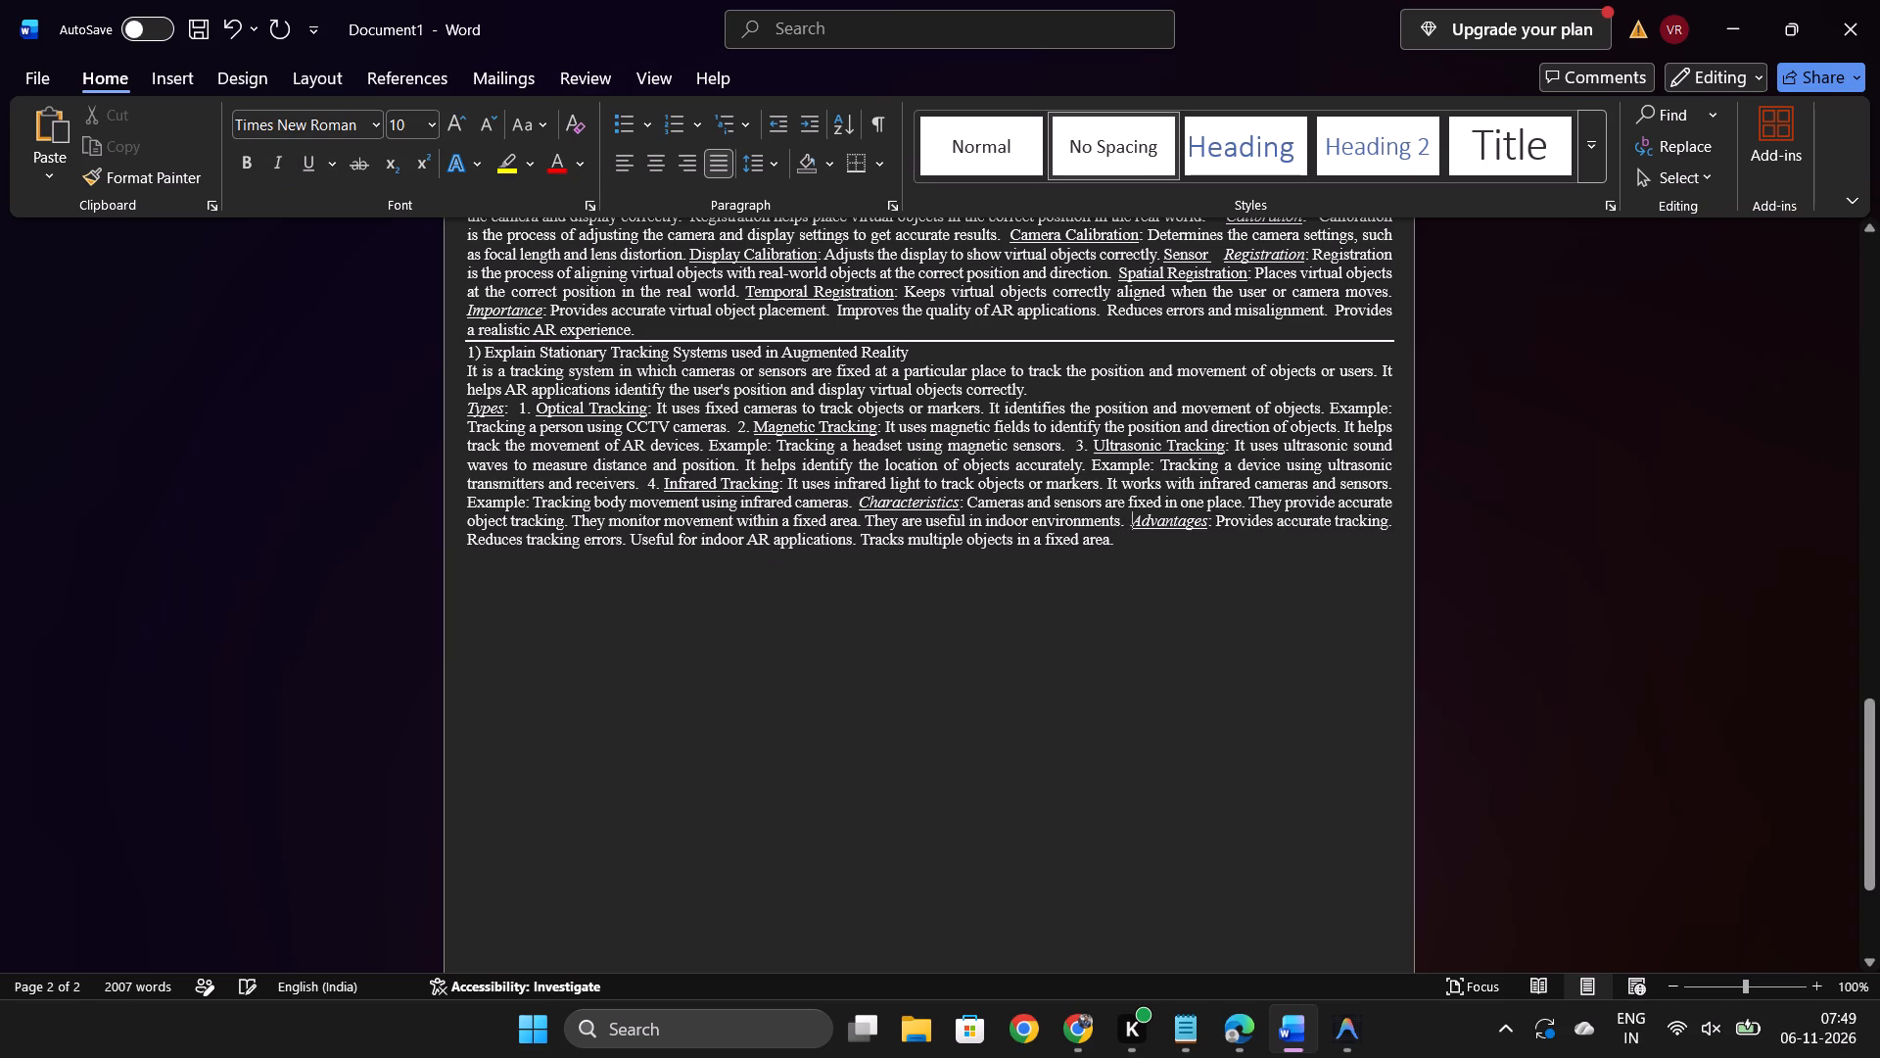
Join the Types paragraph onto the end of the Stationary Tracking introduction, with two spaces before the "Types:" subheading.
{"action": "left_click", "coordinate": [464, 409]}
{"action": "key", "text": "equal"}
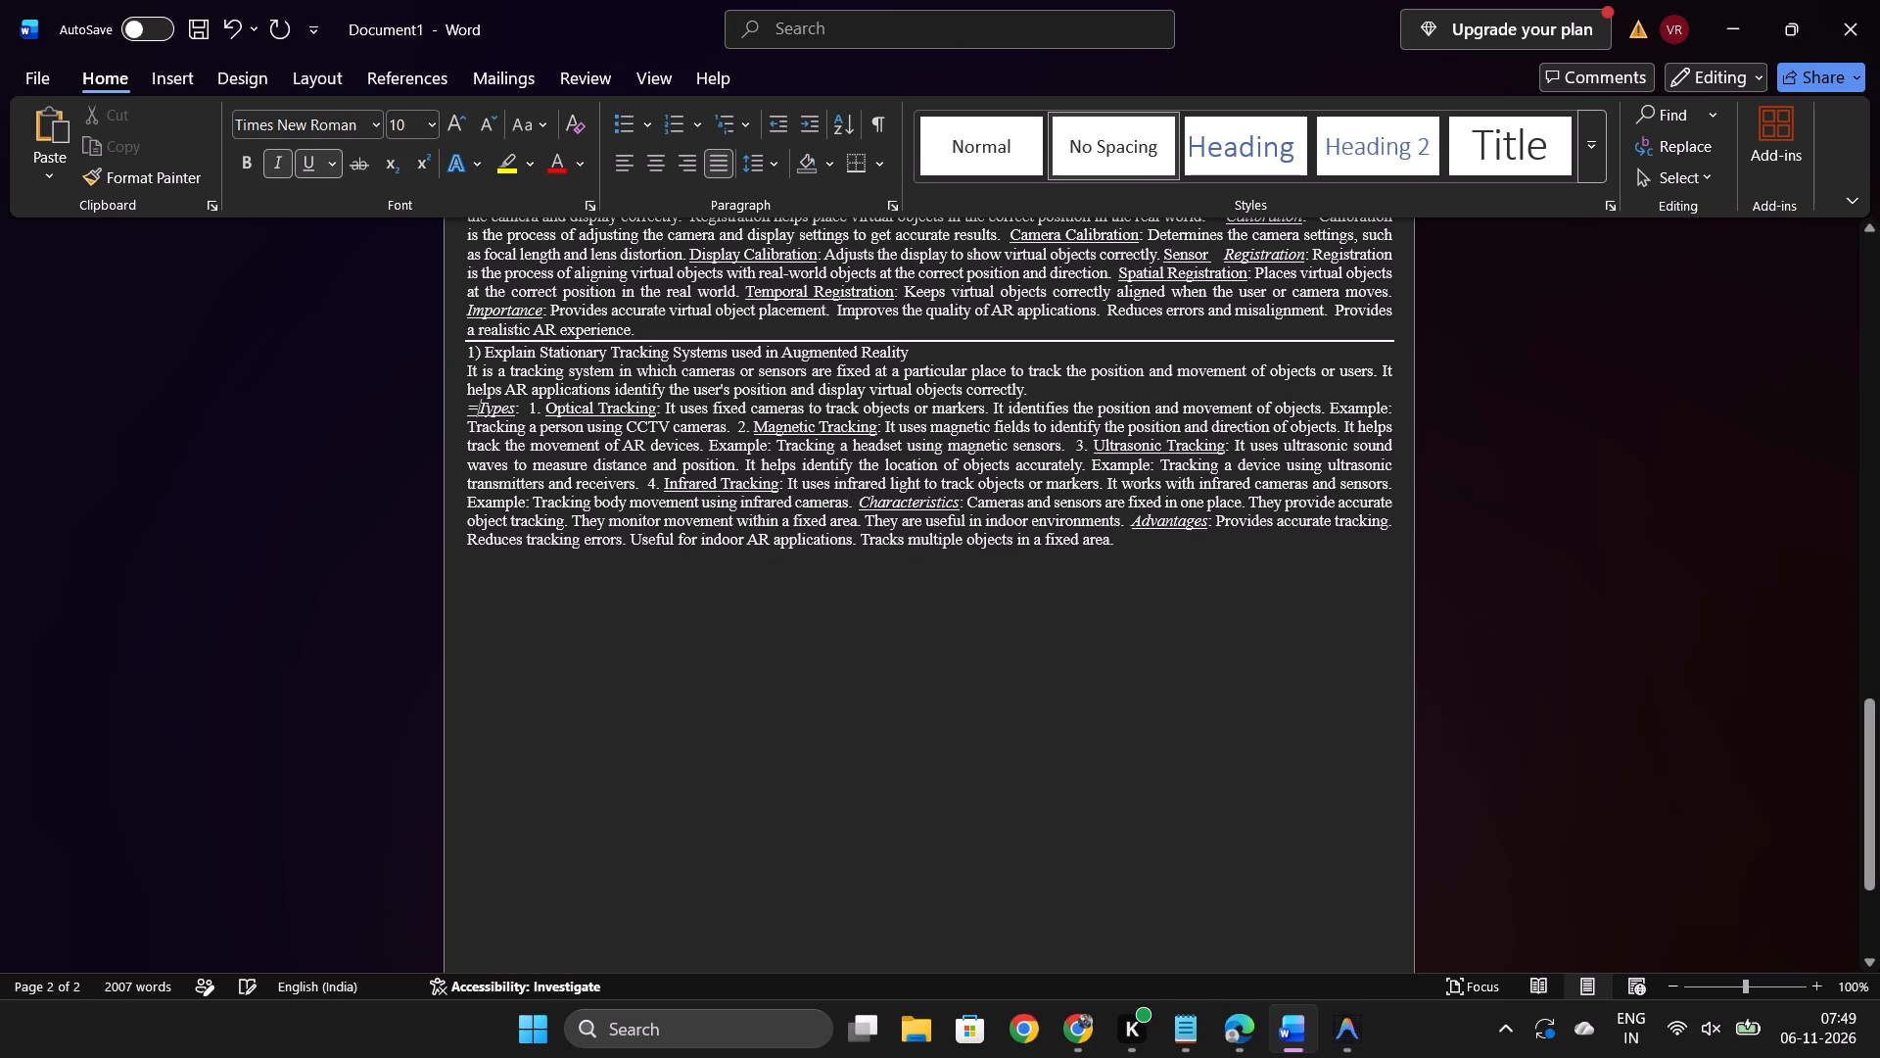
{"action": "key", "text": "BackSpace"}
{"action": "key", "text": "BackSpace"}
{"action": "key", "text": "space"}
{"action": "key", "text": "space"}
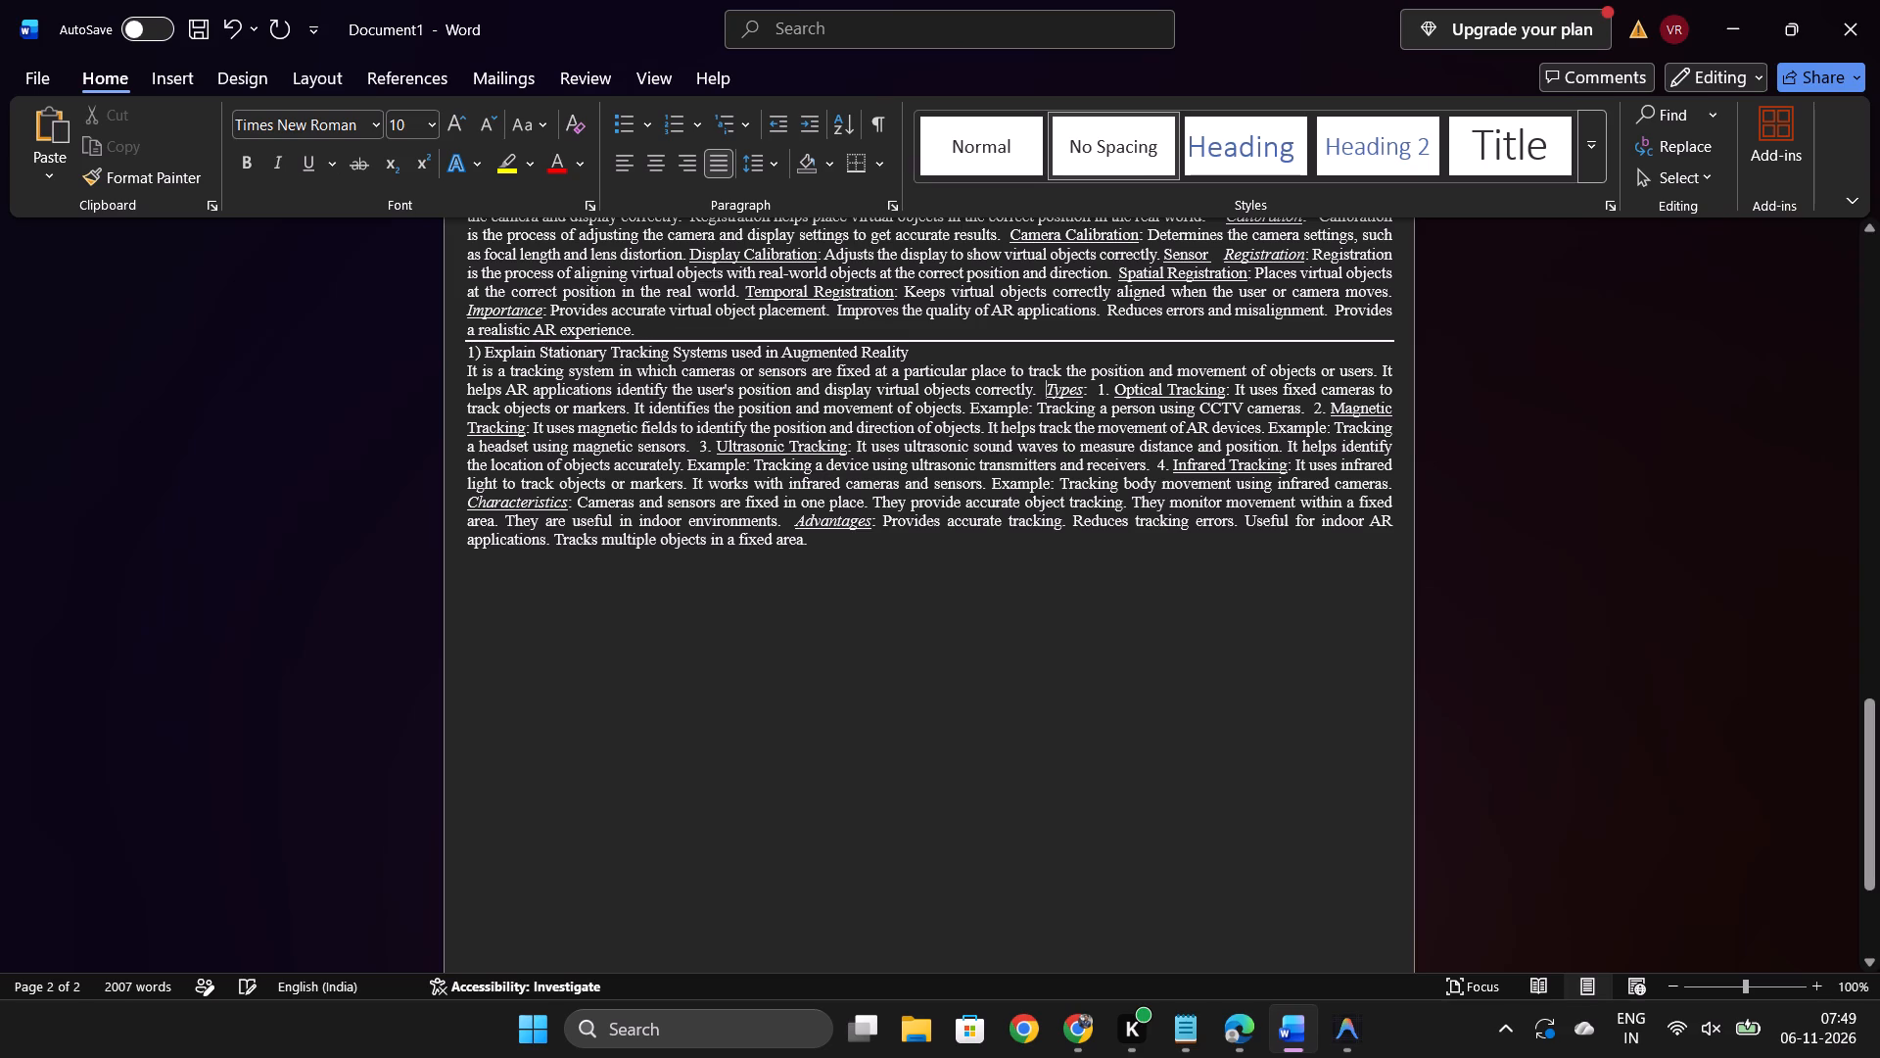
Insert a full-width horizontal divider line below the Stationary Tracking answer, leaving an empty line under it.
{"action": "left_click", "coordinate": [642, 575]}
{"action": "left_click", "coordinate": [881, 581]}
{"action": "key", "text": "Return"}
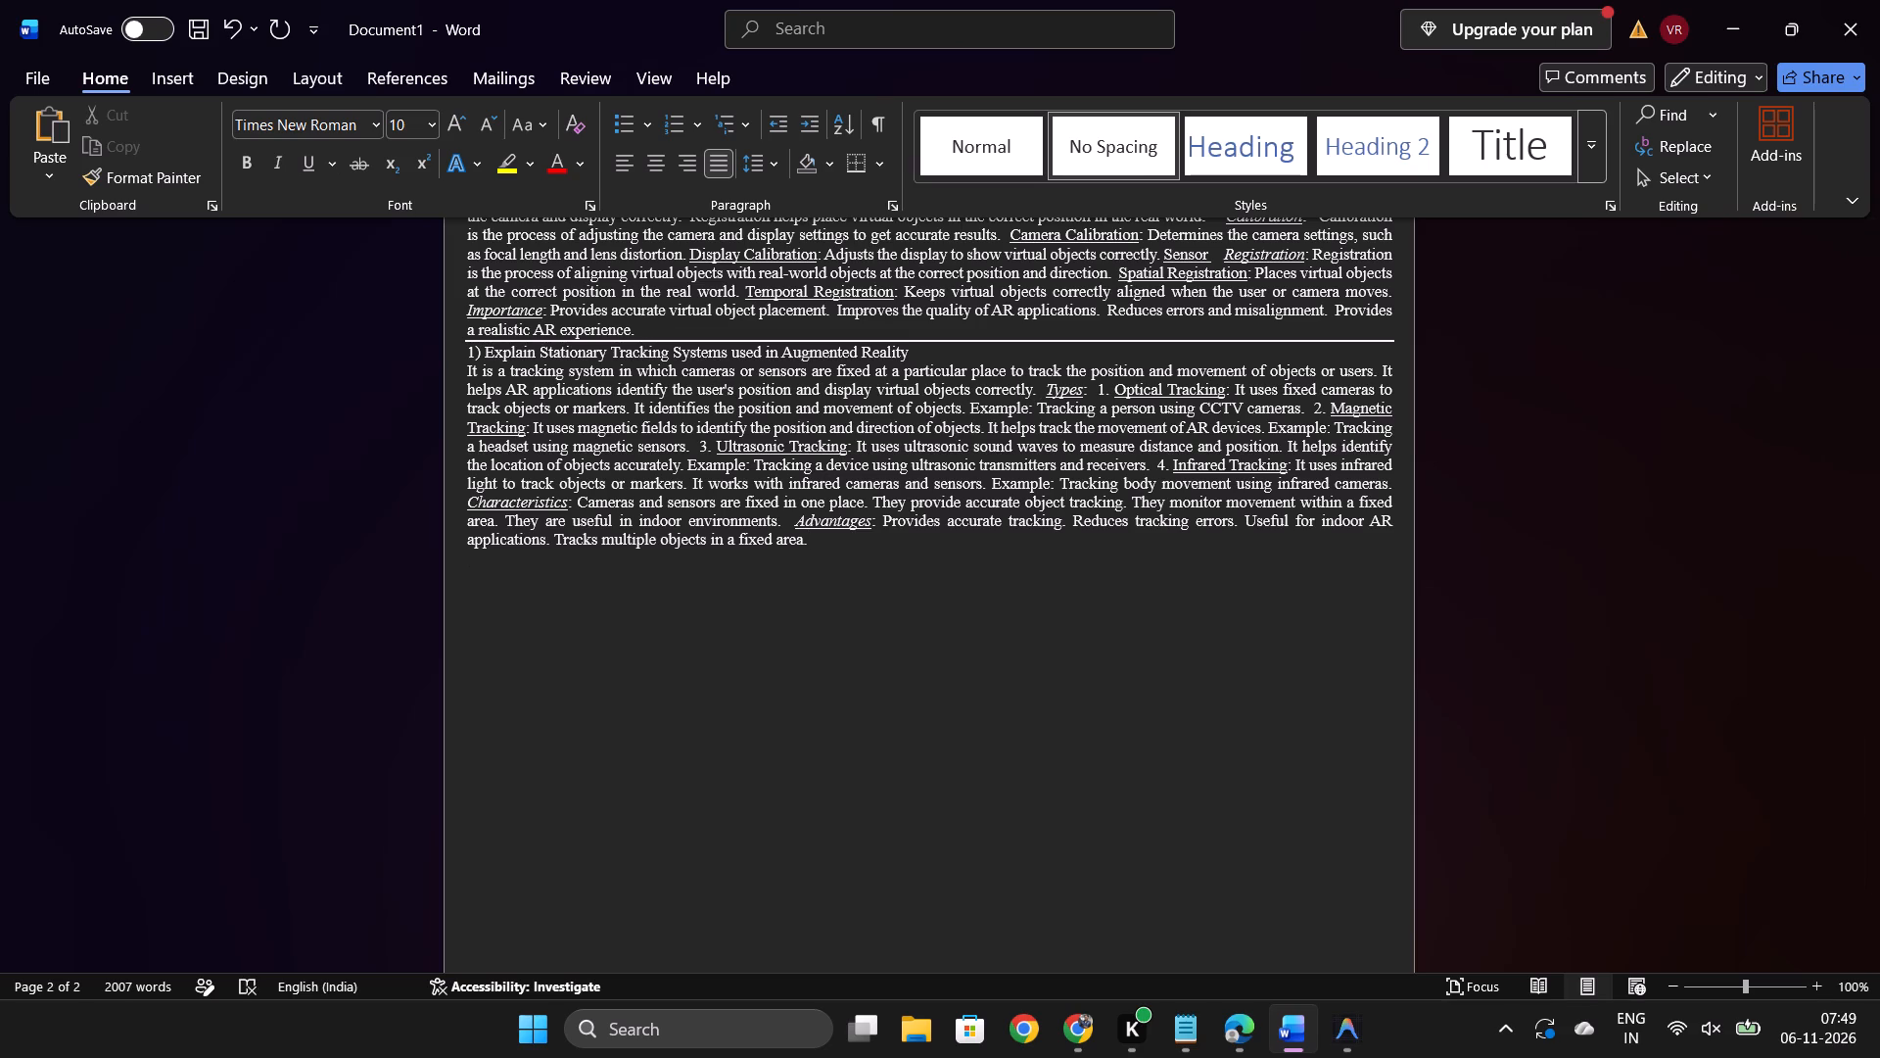
{"action": "key", "text": "shift+underscore"}
{"action": "key", "text": "shift+underscore"}
{"action": "key", "text": "shift+underscore"}
{"action": "key", "text": "shift+underscore"}
{"action": "key", "text": "shift+underscore"}
{"action": "key", "text": "shift+underscore"}
{"action": "key", "text": "Return"}
{"action": "scroll", "coordinate": [873, 638], "scroll_direction": "down", "scroll_amount": 4}
{"action": "left_click", "coordinate": [1182, 1034]}
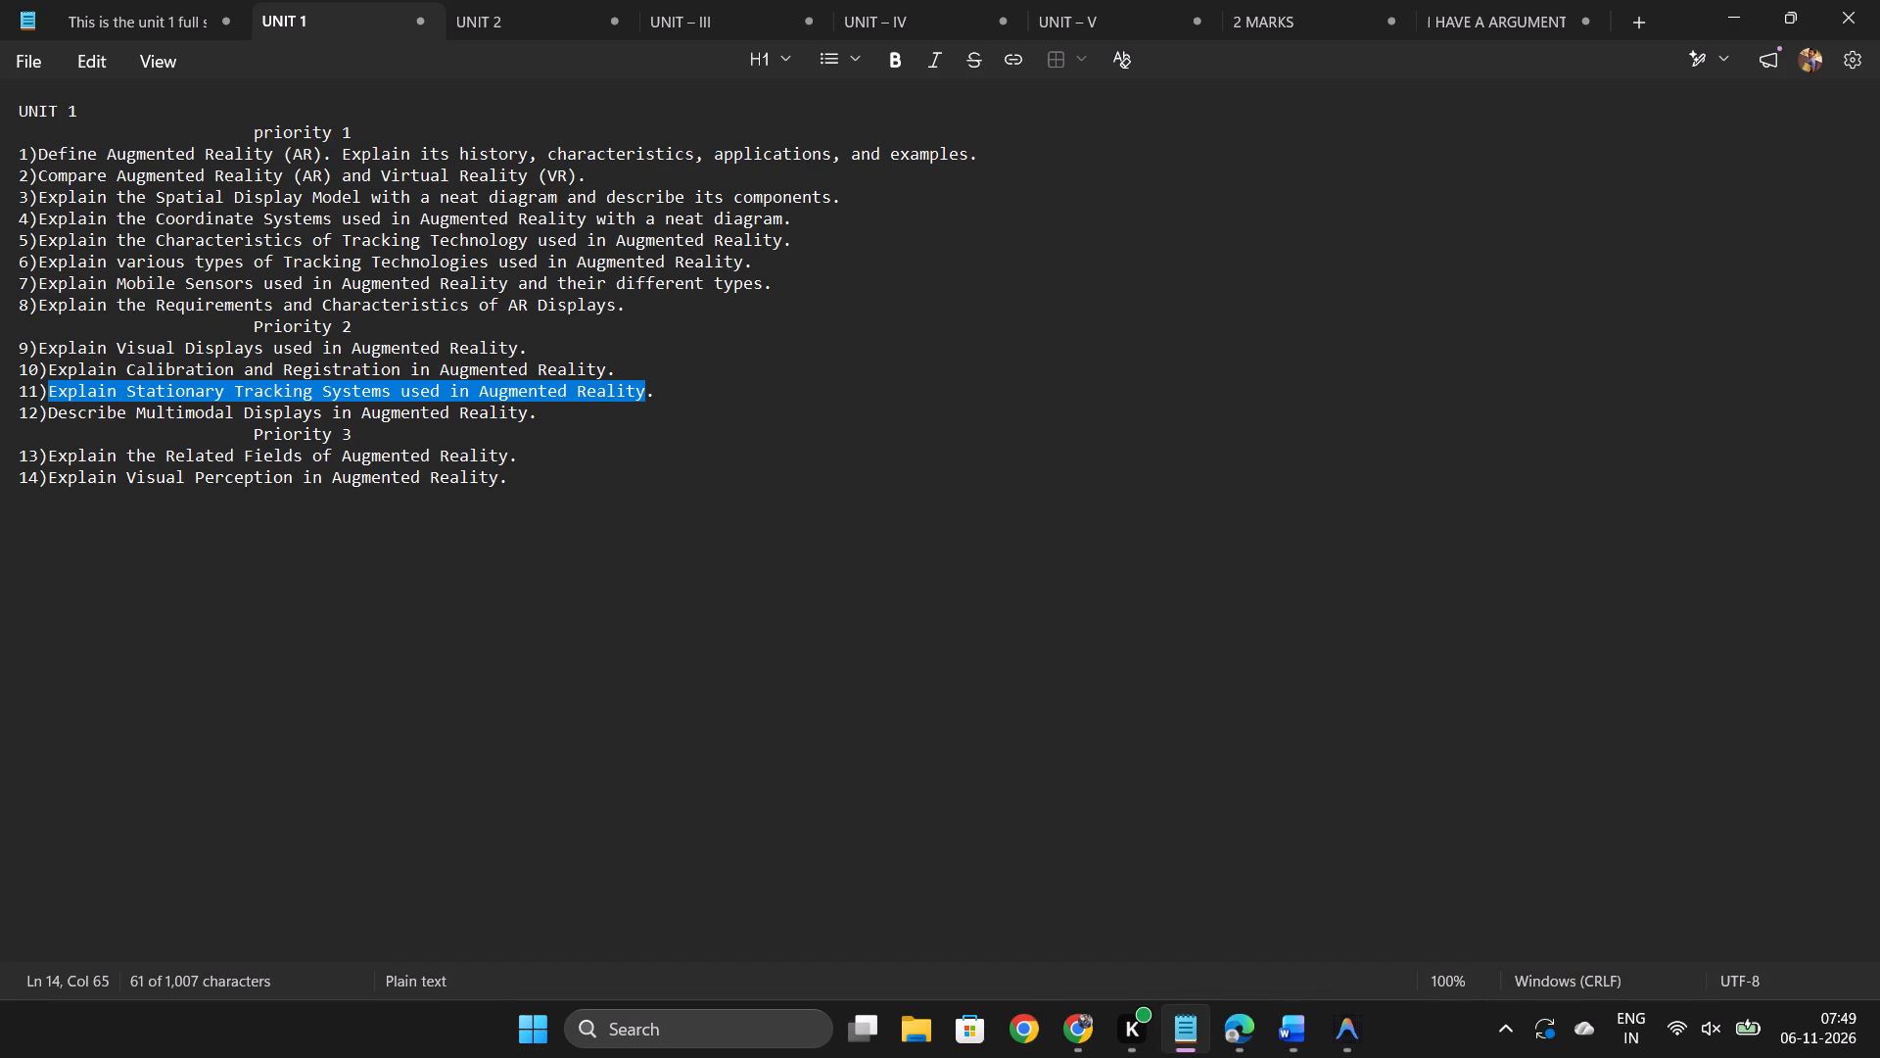
{"action": "left_click", "coordinate": [45, 419]}
{"action": "left_click_drag", "start_coordinate": [50, 413], "coordinate": [524, 410]}
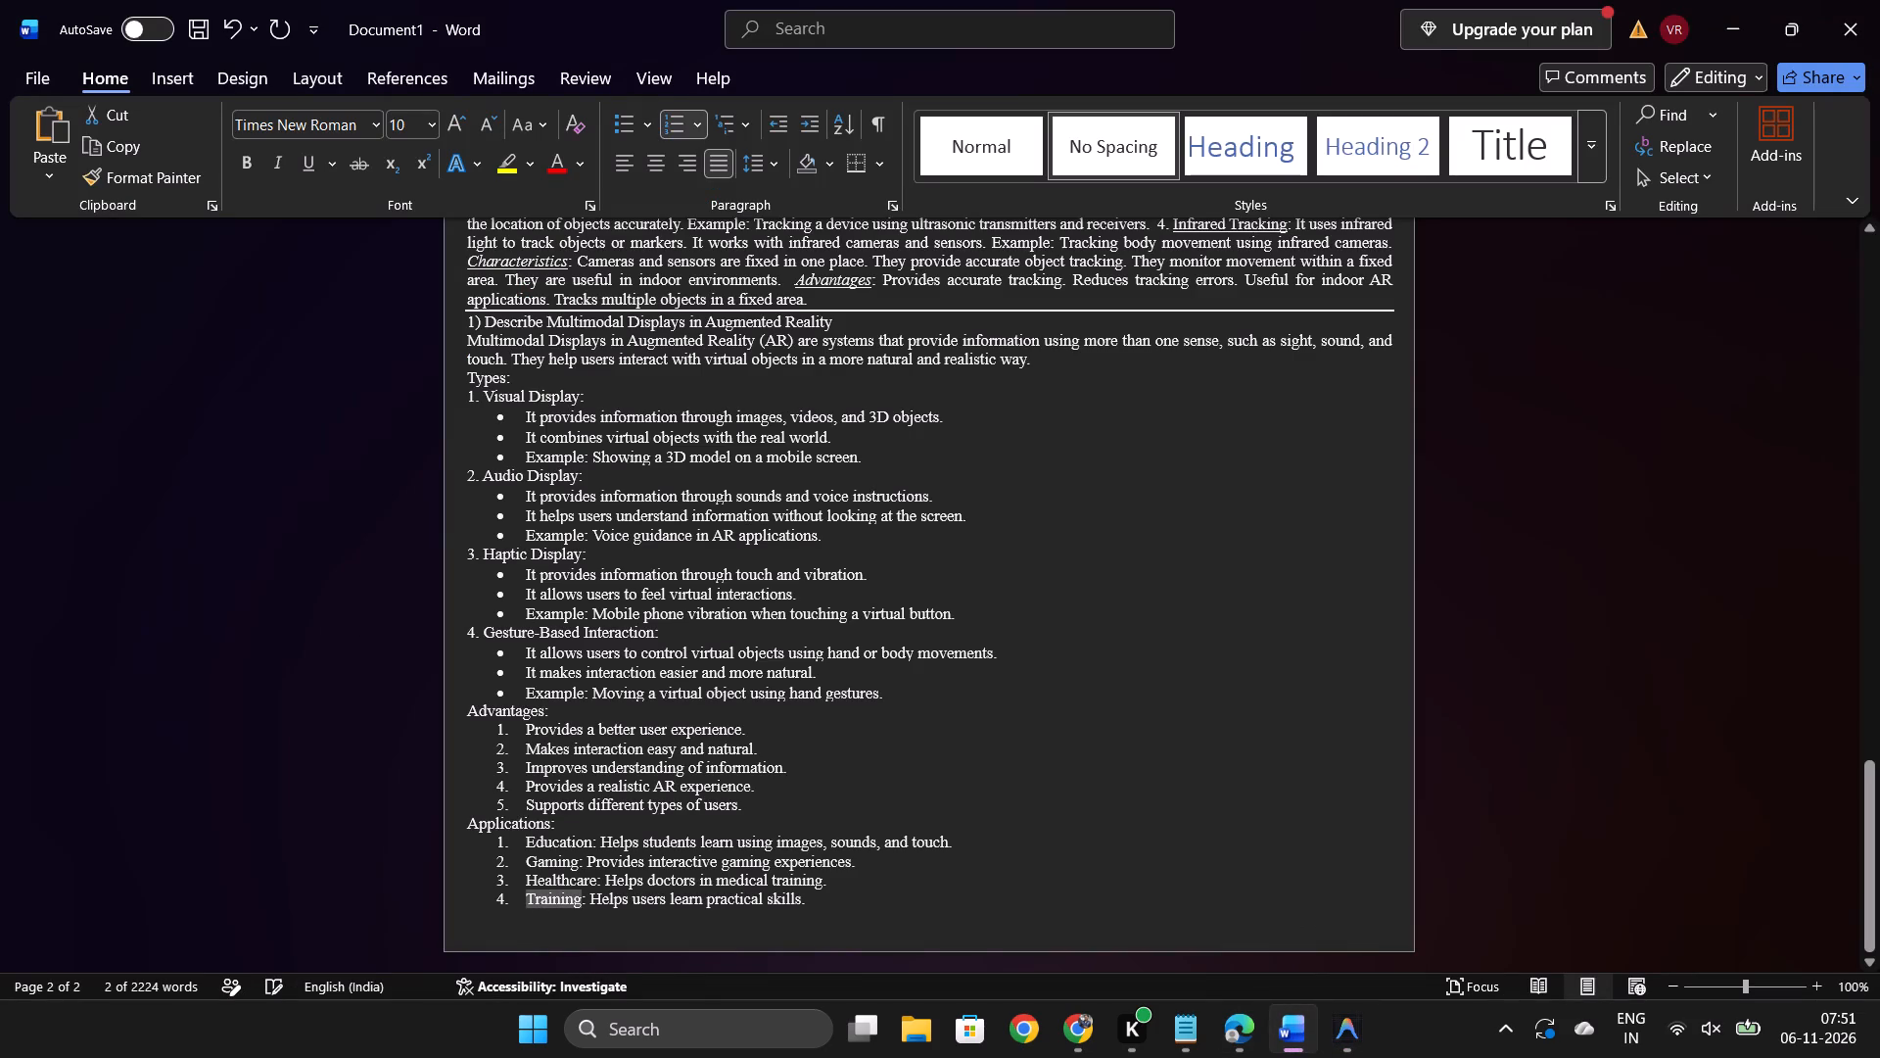
{"action": "left_click_drag", "start_coordinate": [596, 880], "coordinate": [501, 879], "text": "ctrl"}
{"action": "left_click_drag", "start_coordinate": [577, 865], "coordinate": [505, 862], "text": "ctrl"}
{"action": "left_click_drag", "start_coordinate": [592, 841], "coordinate": [521, 842], "text": "ctrl"}
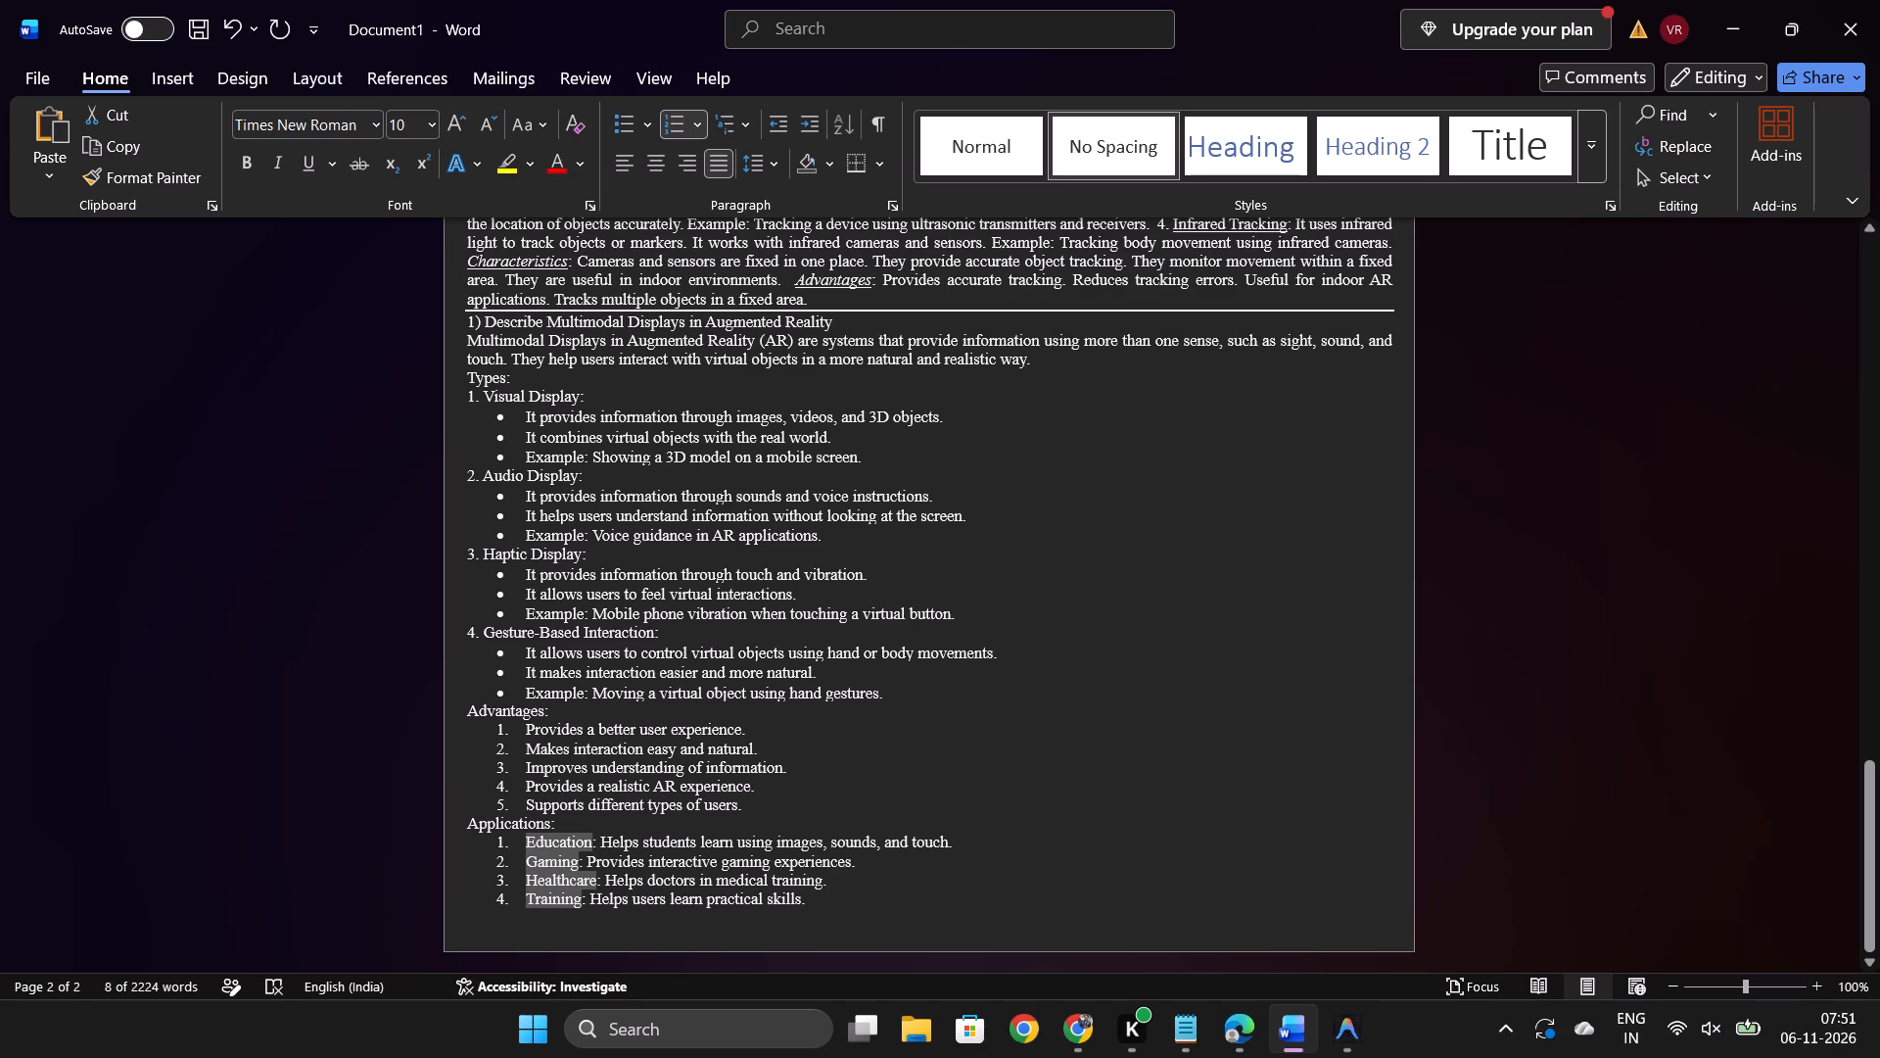
{"action": "left_click_drag", "start_coordinate": [549, 826], "coordinate": [468, 826], "text": "ctrl"}
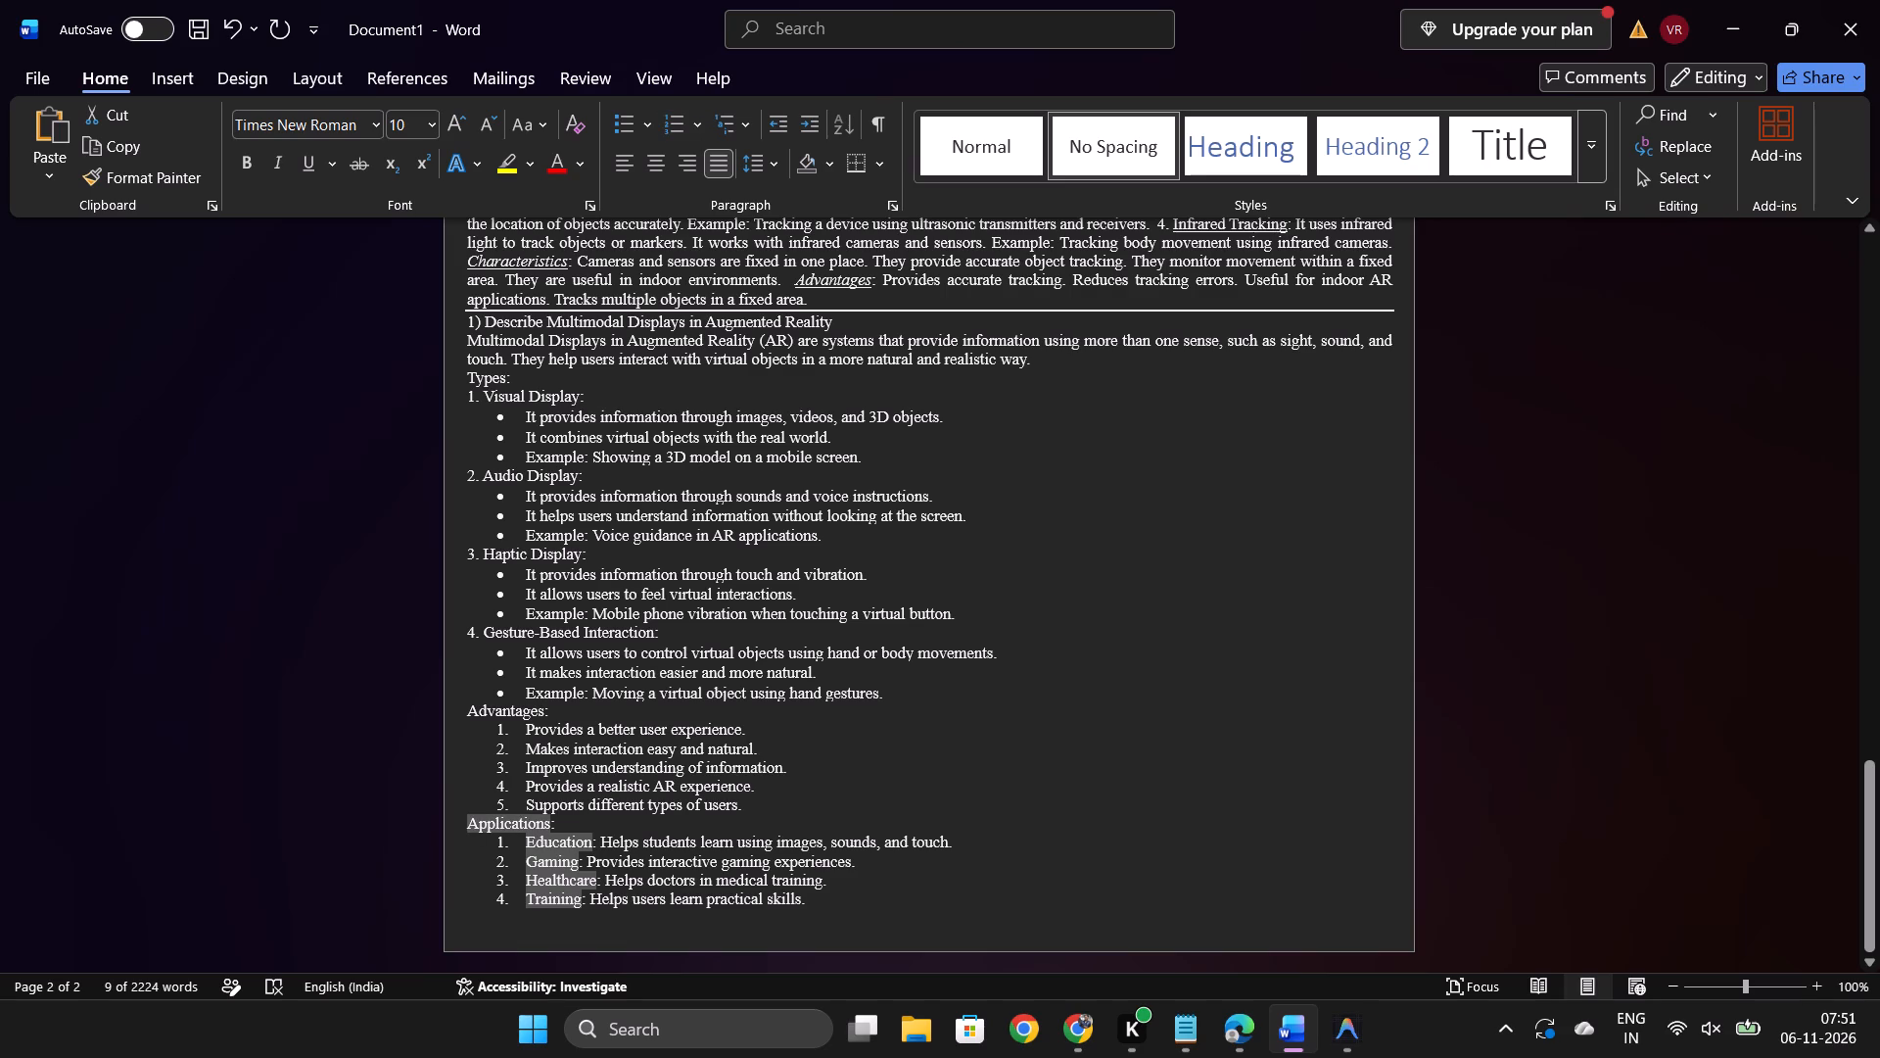
{"action": "left_click_drag", "start_coordinate": [544, 709], "coordinate": [457, 708], "text": "ctrl"}
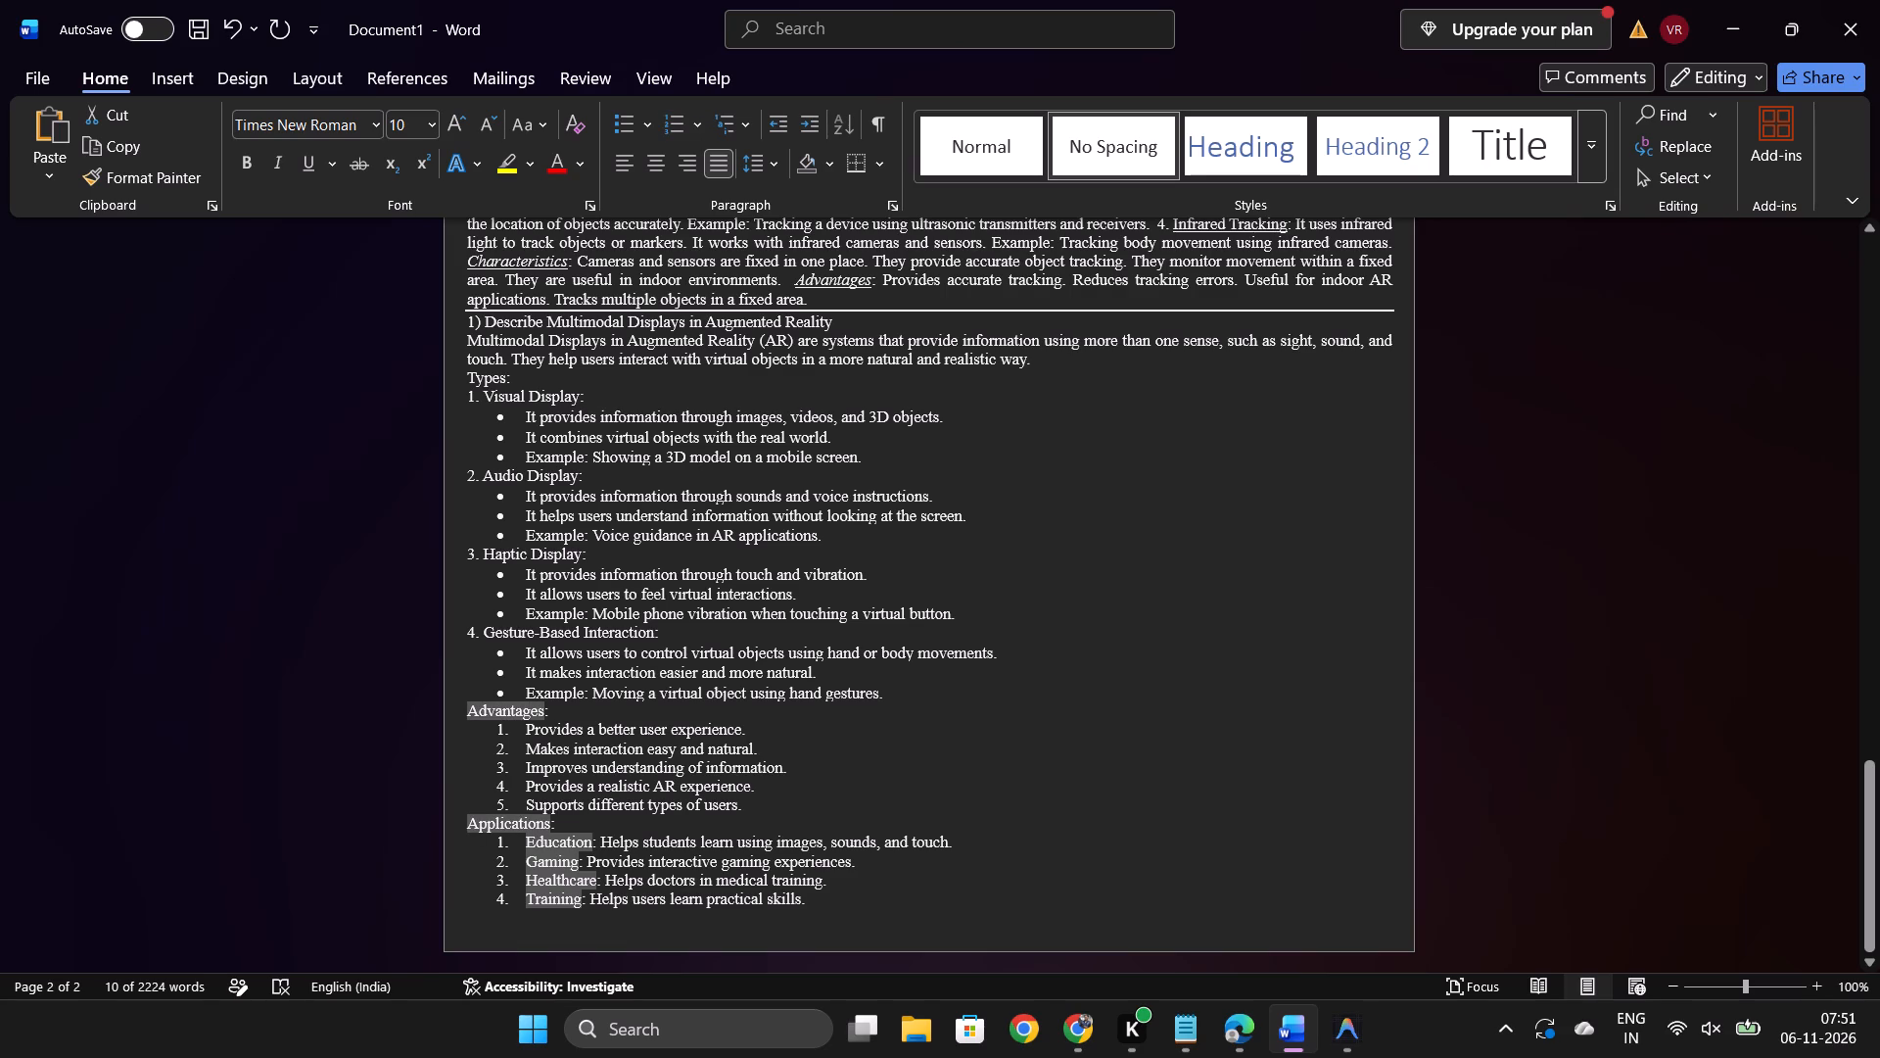
{"action": "left_click_drag", "start_coordinate": [633, 630], "coordinate": [499, 636], "text": "ctrl"}
{"action": "left_click_drag", "start_coordinate": [568, 555], "coordinate": [507, 555], "text": "ctrl"}
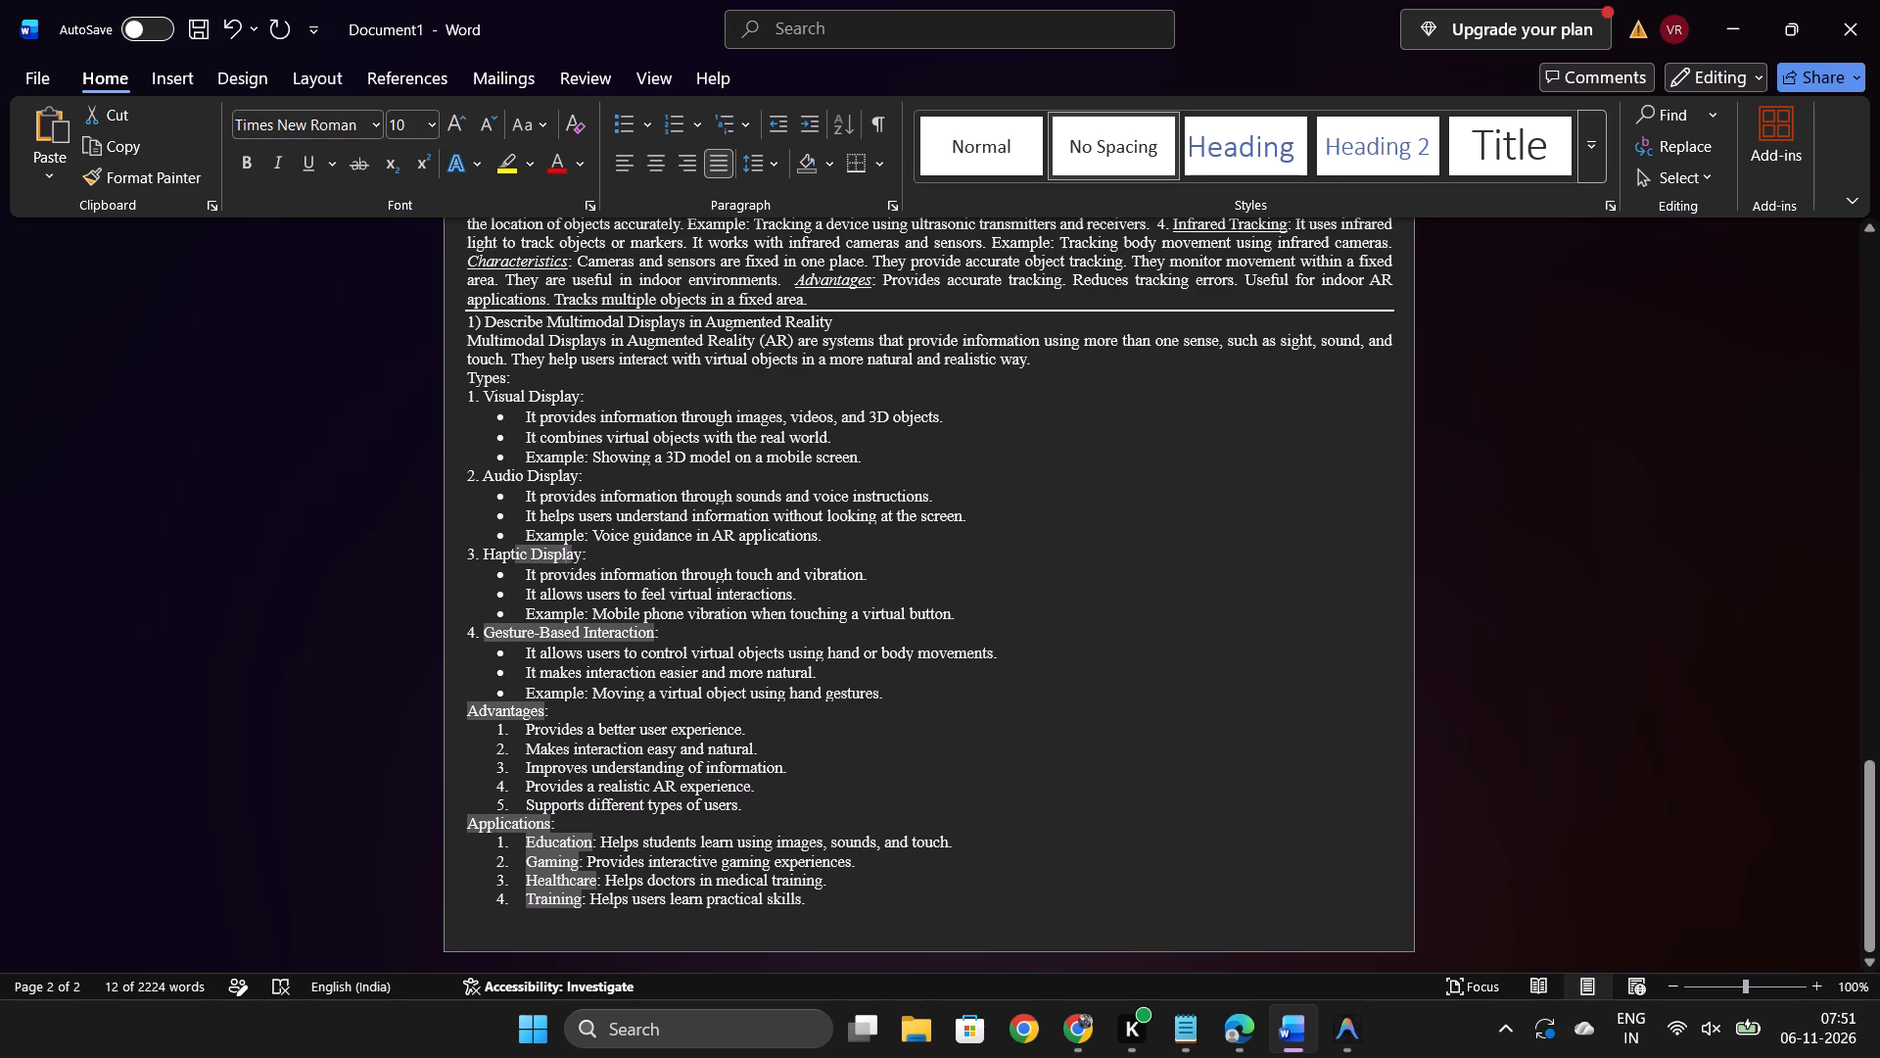
{"action": "left_click_drag", "start_coordinate": [507, 555], "coordinate": [492, 555], "text": "ctrl"}
{"action": "left_click_drag", "start_coordinate": [567, 475], "coordinate": [494, 473], "text": "ctrl"}
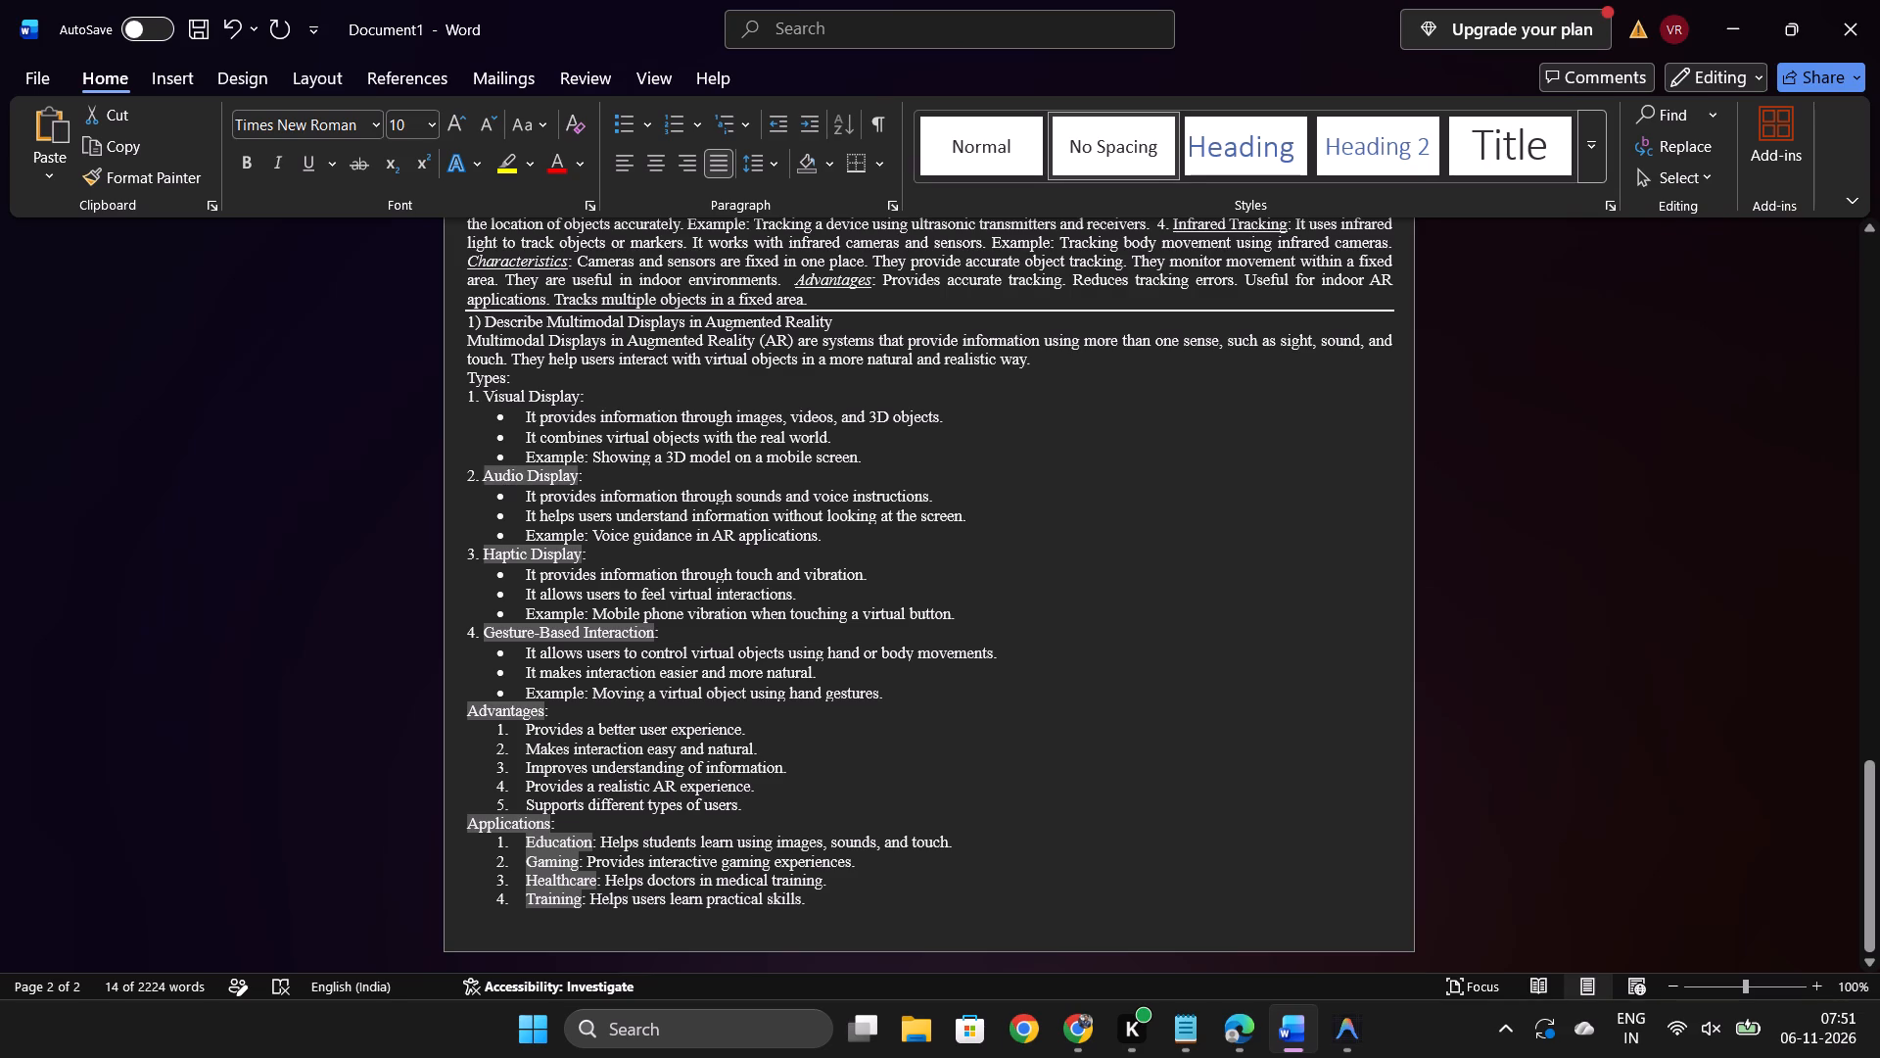
{"action": "left_click_drag", "start_coordinate": [569, 393], "coordinate": [482, 395], "text": "ctrl"}
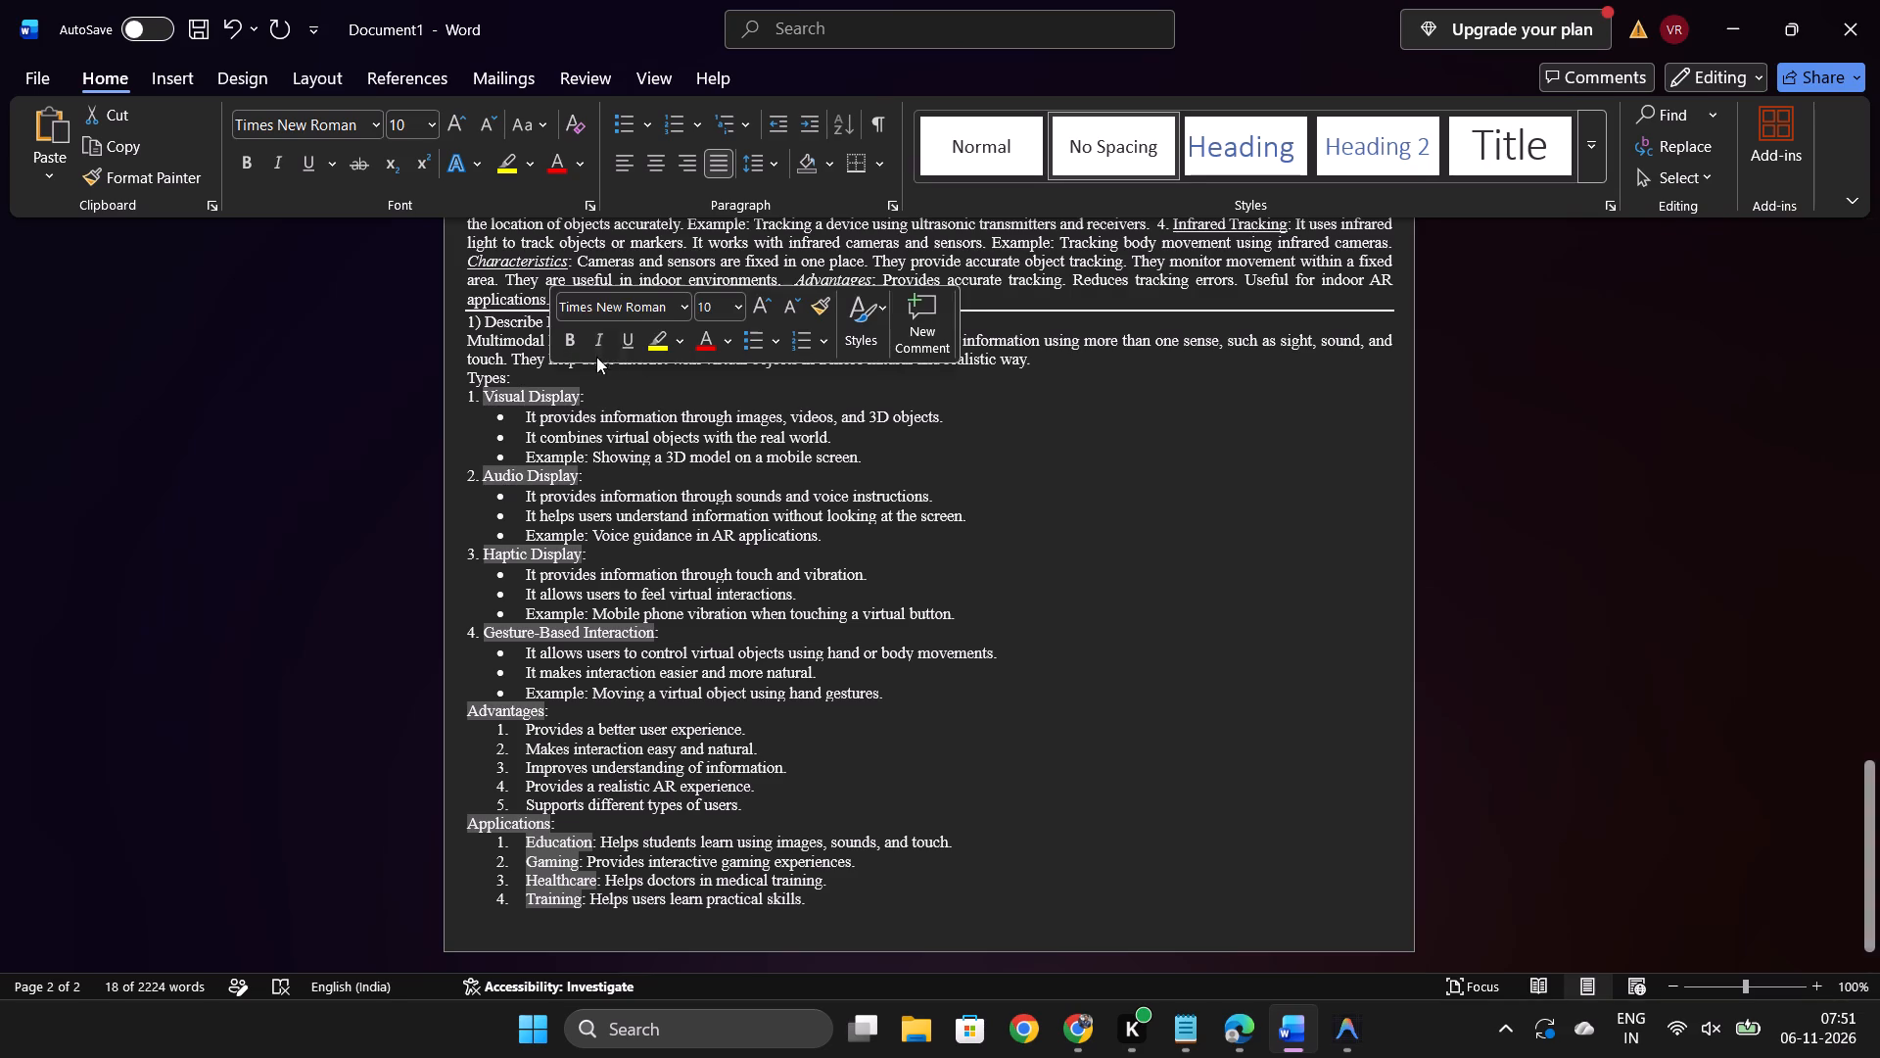
{"action": "left_click", "coordinate": [625, 348]}
Join the "1. Visual Display:" heading onto the "Types:" line, separated by two spaces.
{"action": "left_click", "coordinate": [508, 413]}
{"action": "left_click", "coordinate": [467, 401]}
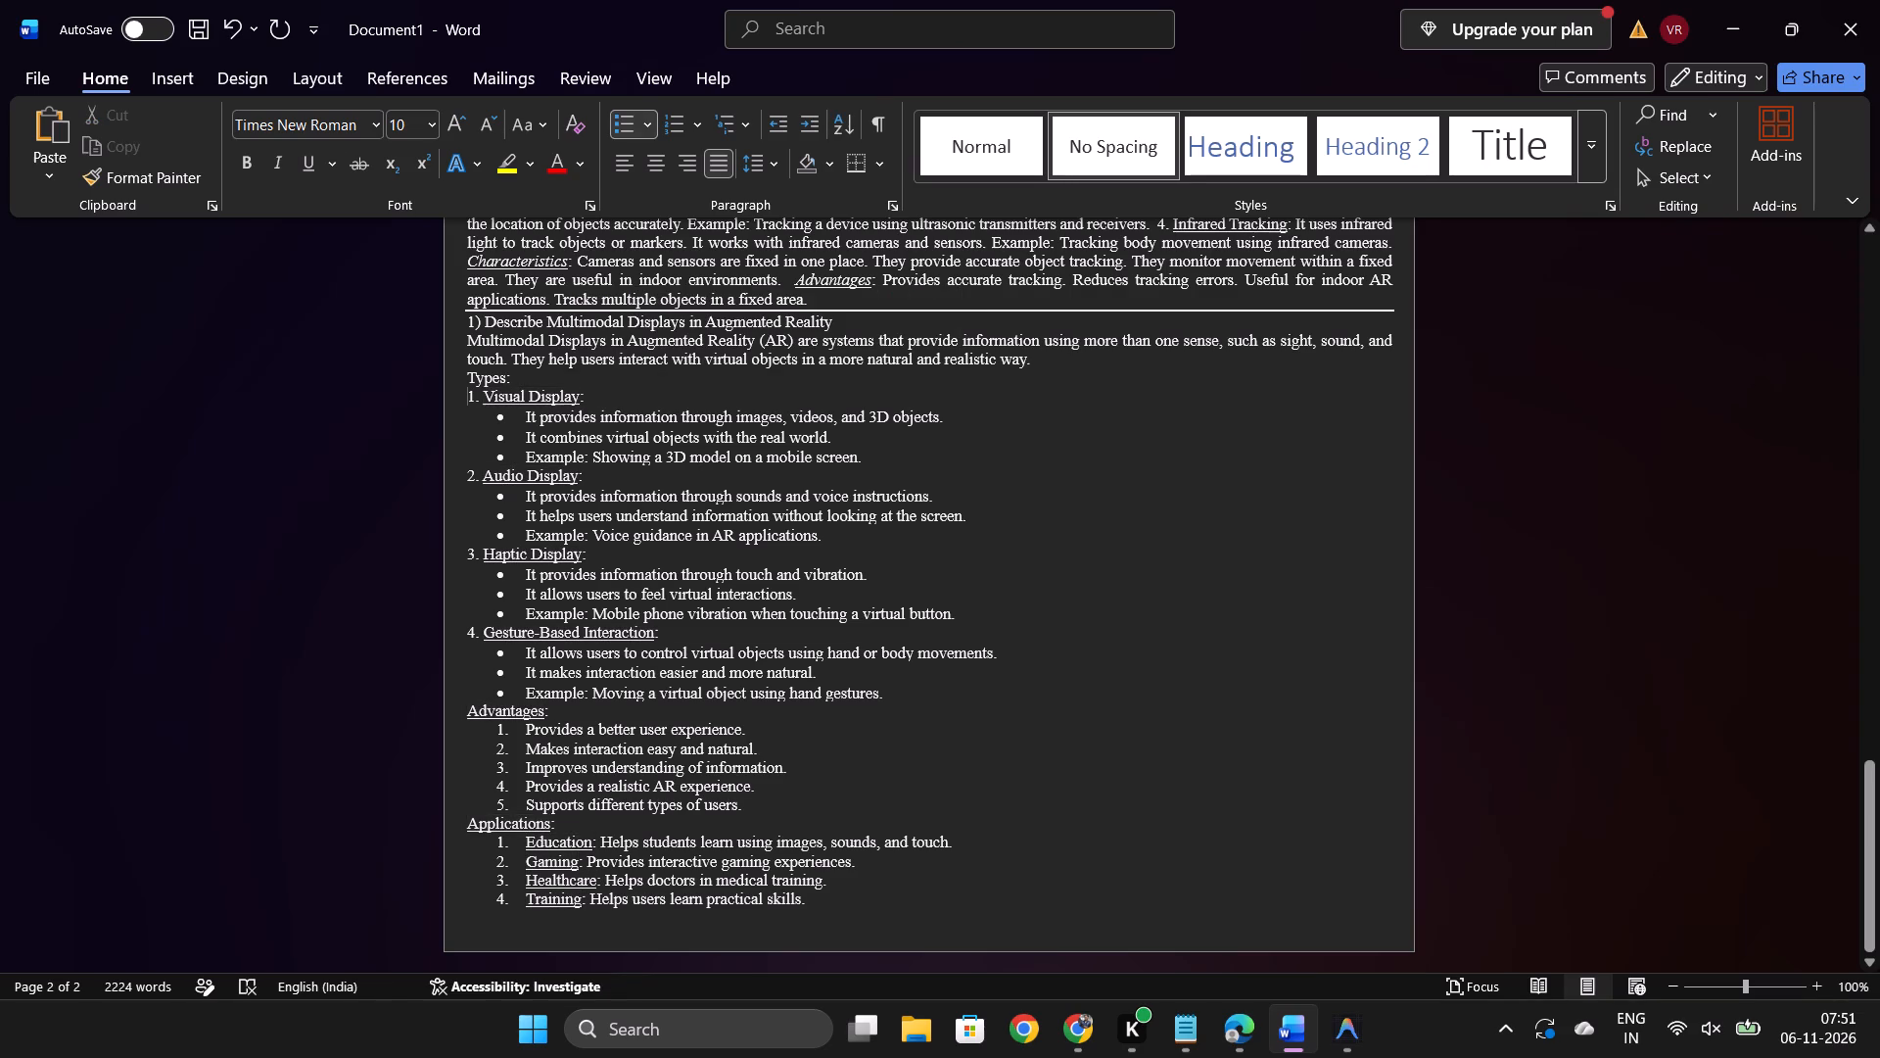
{"action": "key", "text": "BackSpace"}
{"action": "key", "text": "space"}
{"action": "key", "text": "space"}
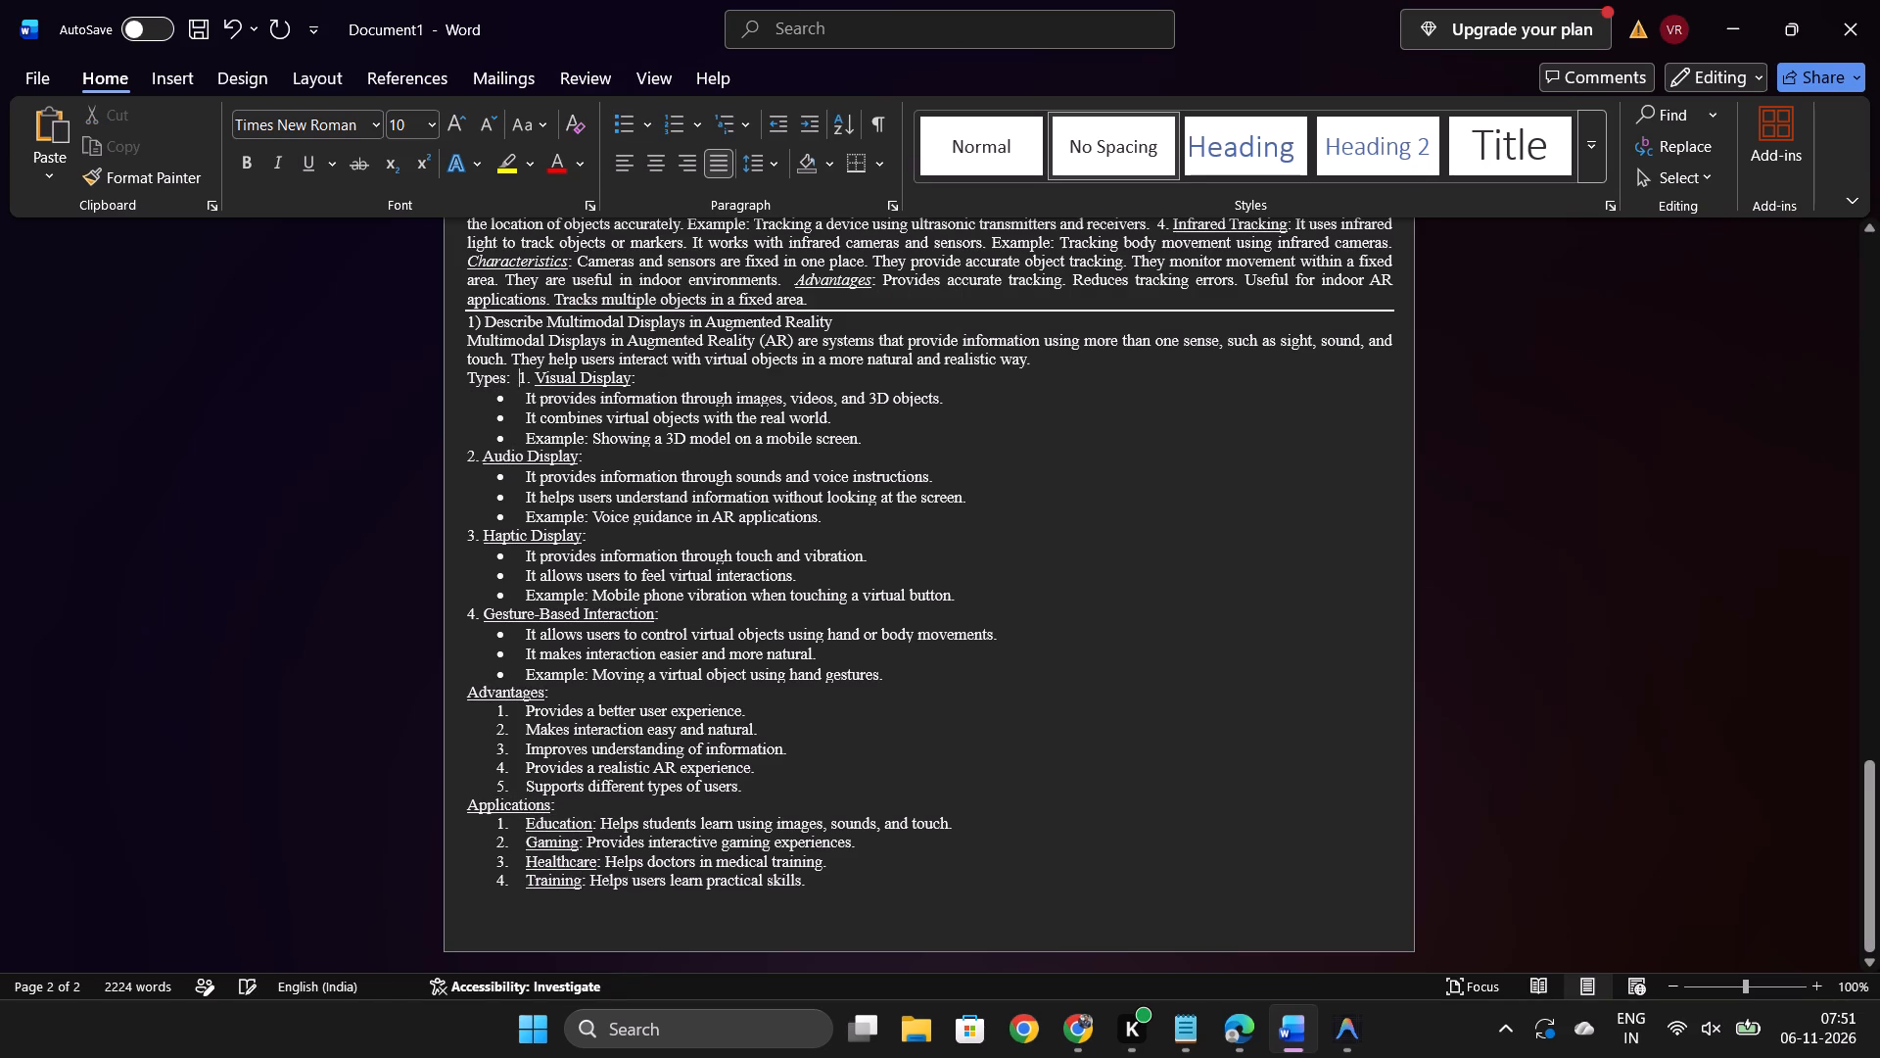
{"action": "left_click", "coordinate": [459, 453]}
Remove the numbering from the four Applications items and run them on after the "Applications:" heading, separated by single spaces.
{"action": "left_click", "coordinate": [499, 880]}
{"action": "key", "text": "BackSpace"}
{"action": "key", "text": "BackSpace"}
{"action": "key", "text": "BackSpace"}
{"action": "key", "text": "space"}
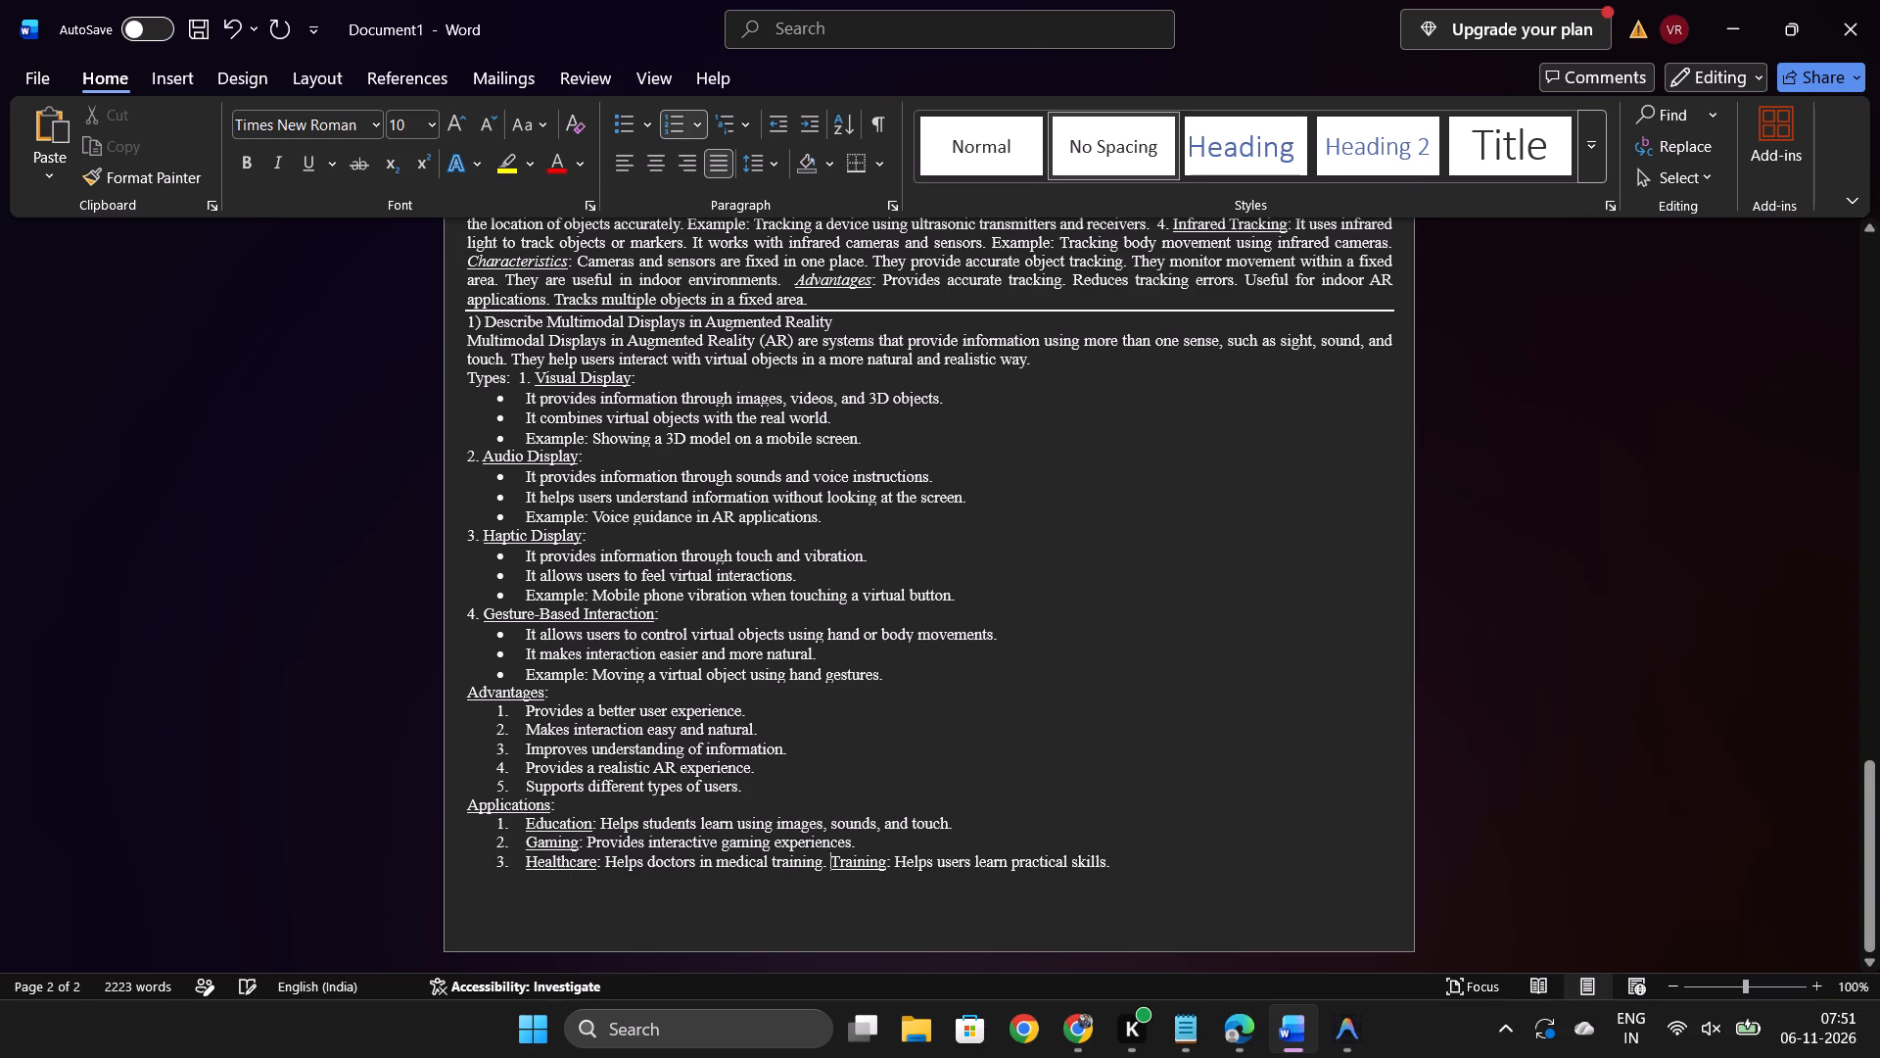
{"action": "left_click", "coordinate": [499, 859]}
{"action": "key", "text": "BackSpace"}
{"action": "key", "text": "BackSpace"}
{"action": "key", "text": "BackSpace"}
{"action": "key", "text": "space"}
{"action": "left_click", "coordinate": [497, 845]}
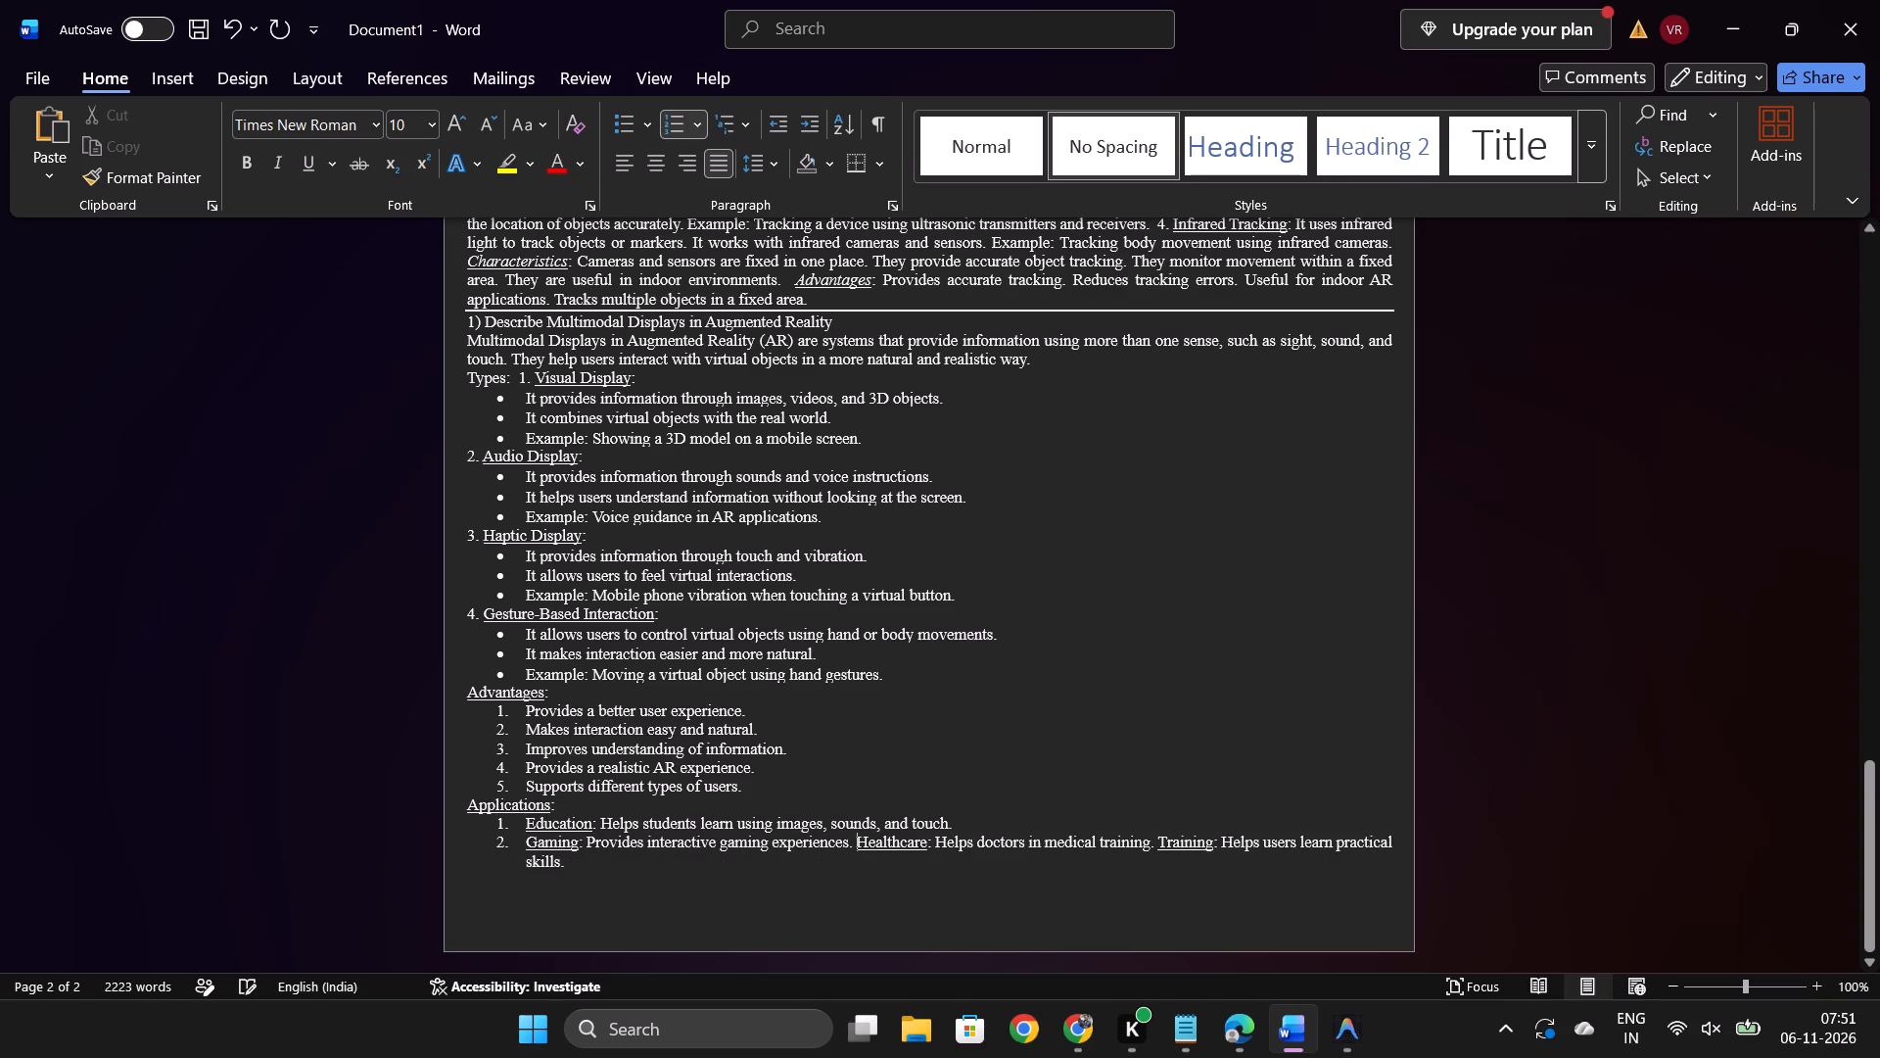
{"action": "key", "text": "BackSpace"}
{"action": "key", "text": "BackSpace"}
{"action": "key", "text": "BackSpace"}
{"action": "key", "text": "space"}
{"action": "left_click", "coordinate": [502, 822]}
{"action": "key", "text": "BackSpace"}
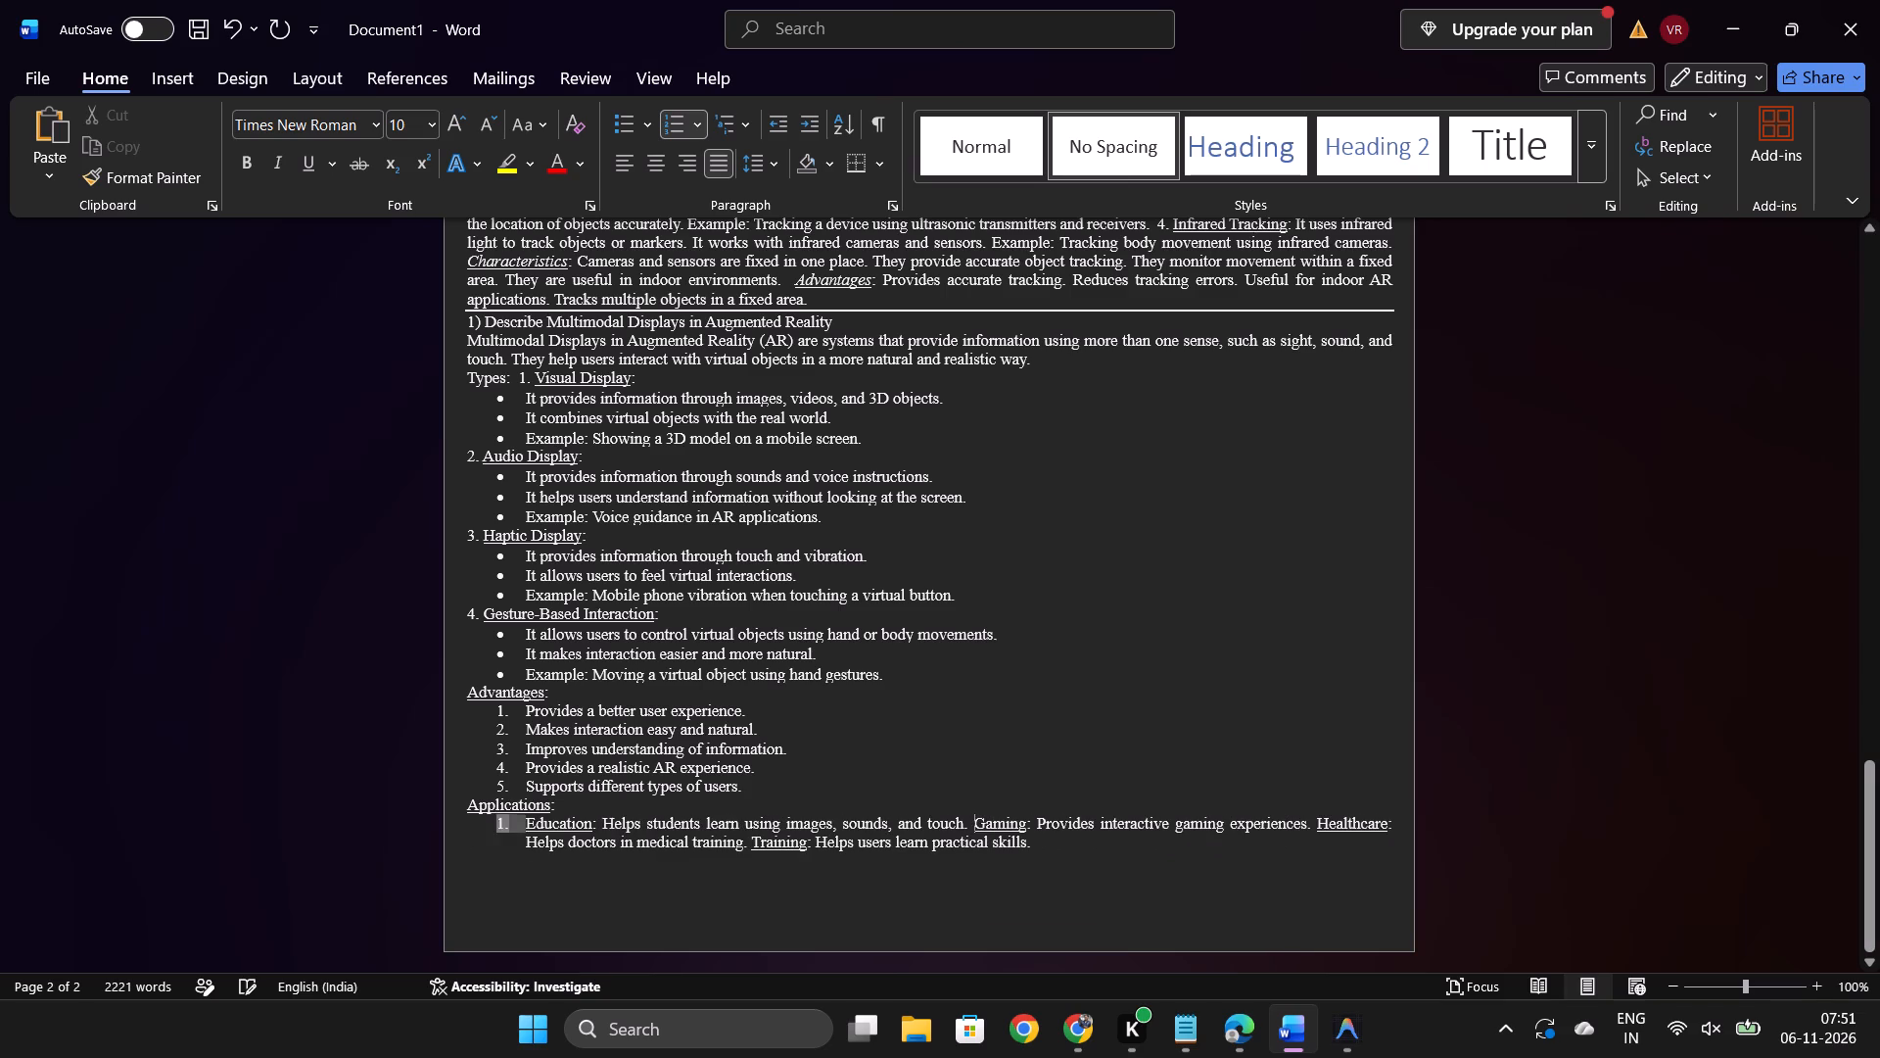
{"action": "key", "text": "BackSpace"}
{"action": "key", "text": "BackSpace"}
{"action": "key", "text": "space"}
Remove the numbering from the five Advantages items and run them on after the "Advantages:" heading, separated by single spaces.
{"action": "left_click", "coordinate": [500, 785]}
{"action": "key", "text": "BackSpace"}
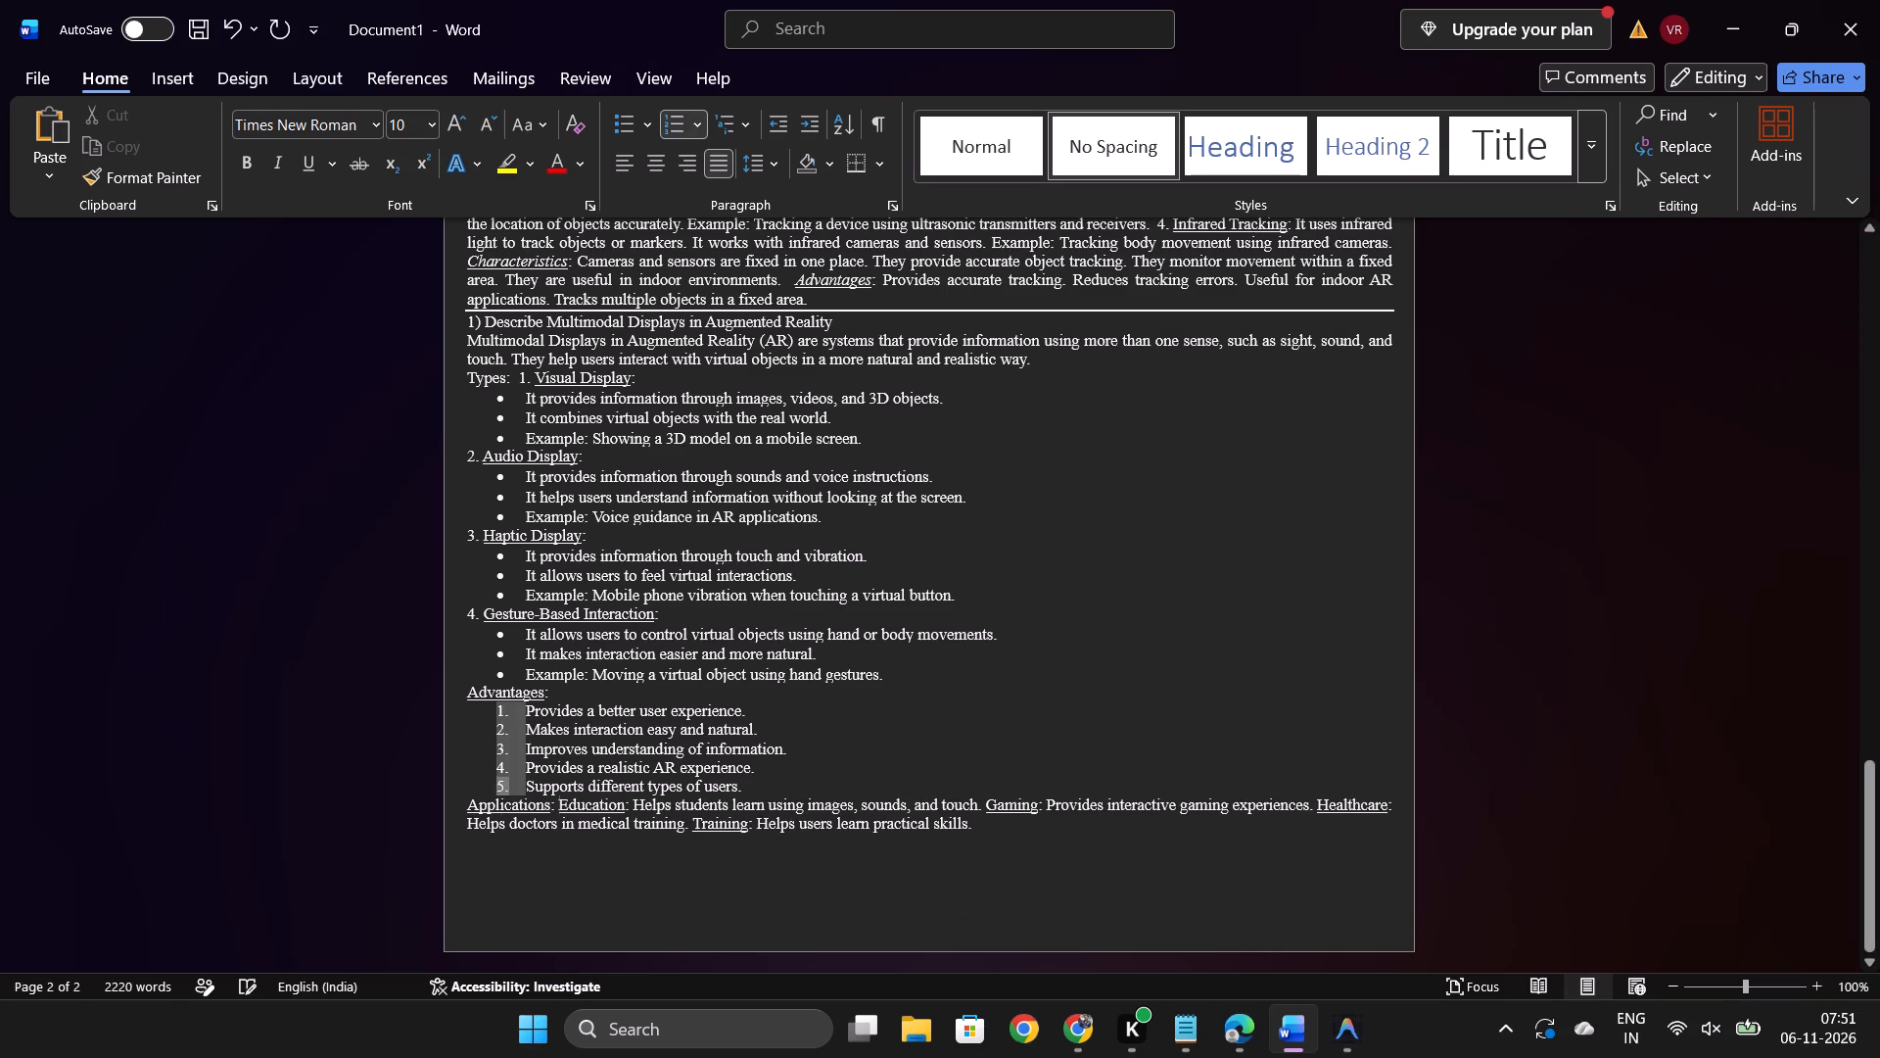
{"action": "key", "text": "BackSpace"}
{"action": "key", "text": "BackSpace"}
{"action": "key", "text": "space"}
{"action": "left_click", "coordinate": [500, 769]}
{"action": "key", "text": "BackSpace"}
{"action": "key", "text": "BackSpace"}
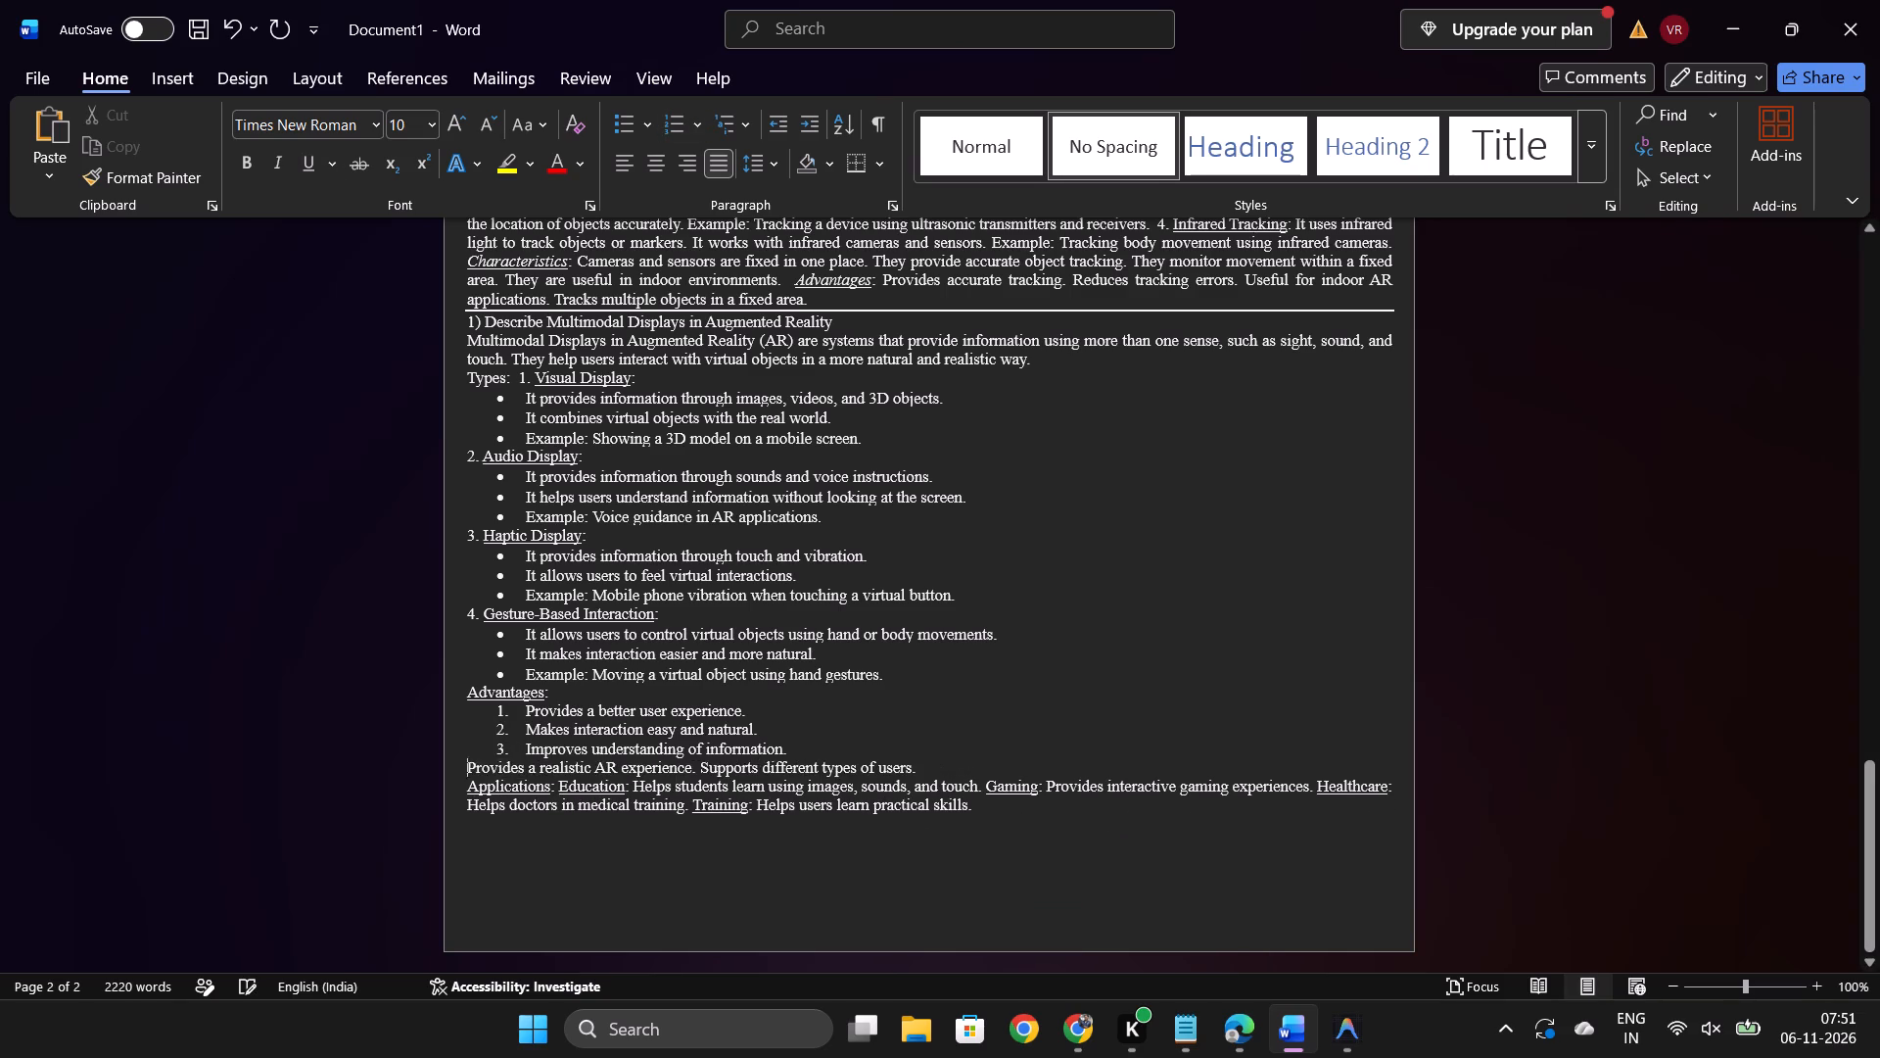
{"action": "key", "text": "BackSpace"}
{"action": "key", "text": "space"}
{"action": "left_click", "coordinate": [501, 752]}
{"action": "key", "text": "BackSpace"}
{"action": "key", "text": "BackSpace"}
{"action": "key", "text": "BackSpace"}
{"action": "key", "text": "space"}
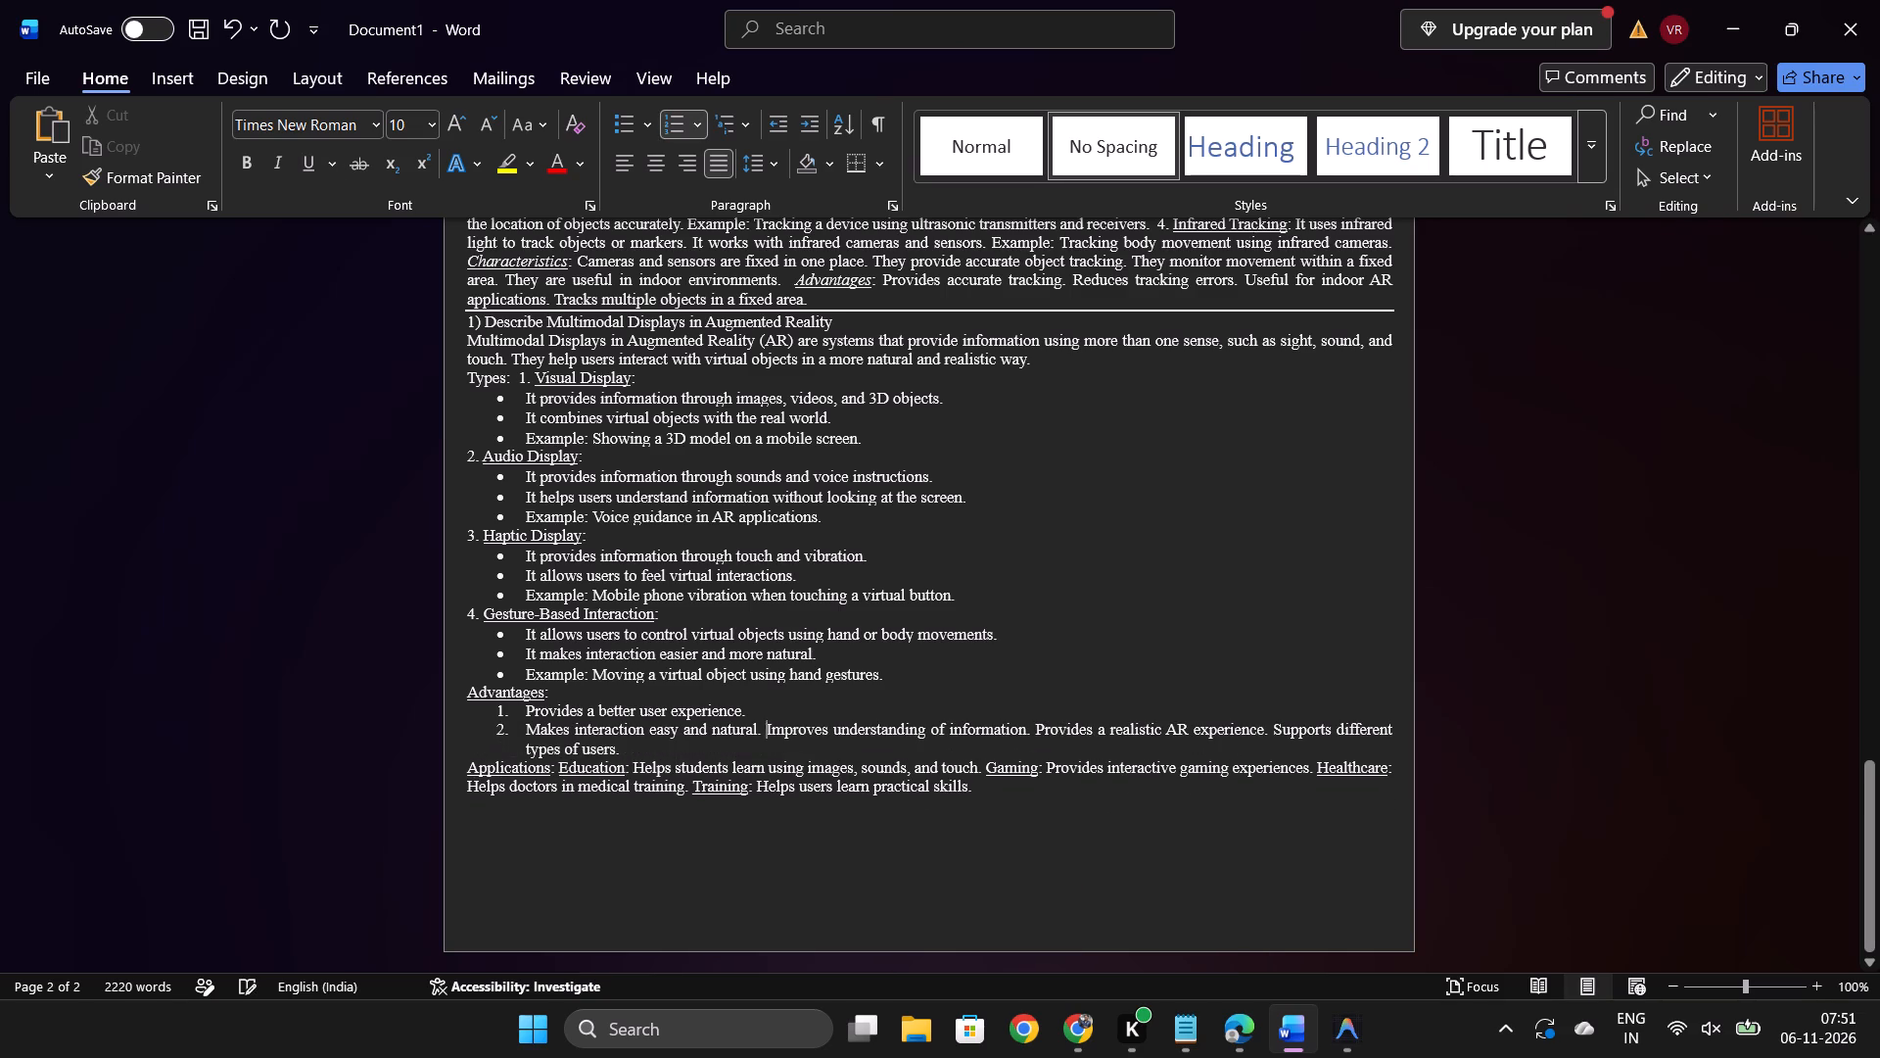
{"action": "left_click", "coordinate": [499, 733]}
{"action": "key", "text": "BackSpace"}
{"action": "key", "text": "BackSpace"}
{"action": "key", "text": "BackSpace"}
{"action": "key", "text": "space"}
{"action": "left_click", "coordinate": [500, 711]}
{"action": "key", "text": "BackSpace"}
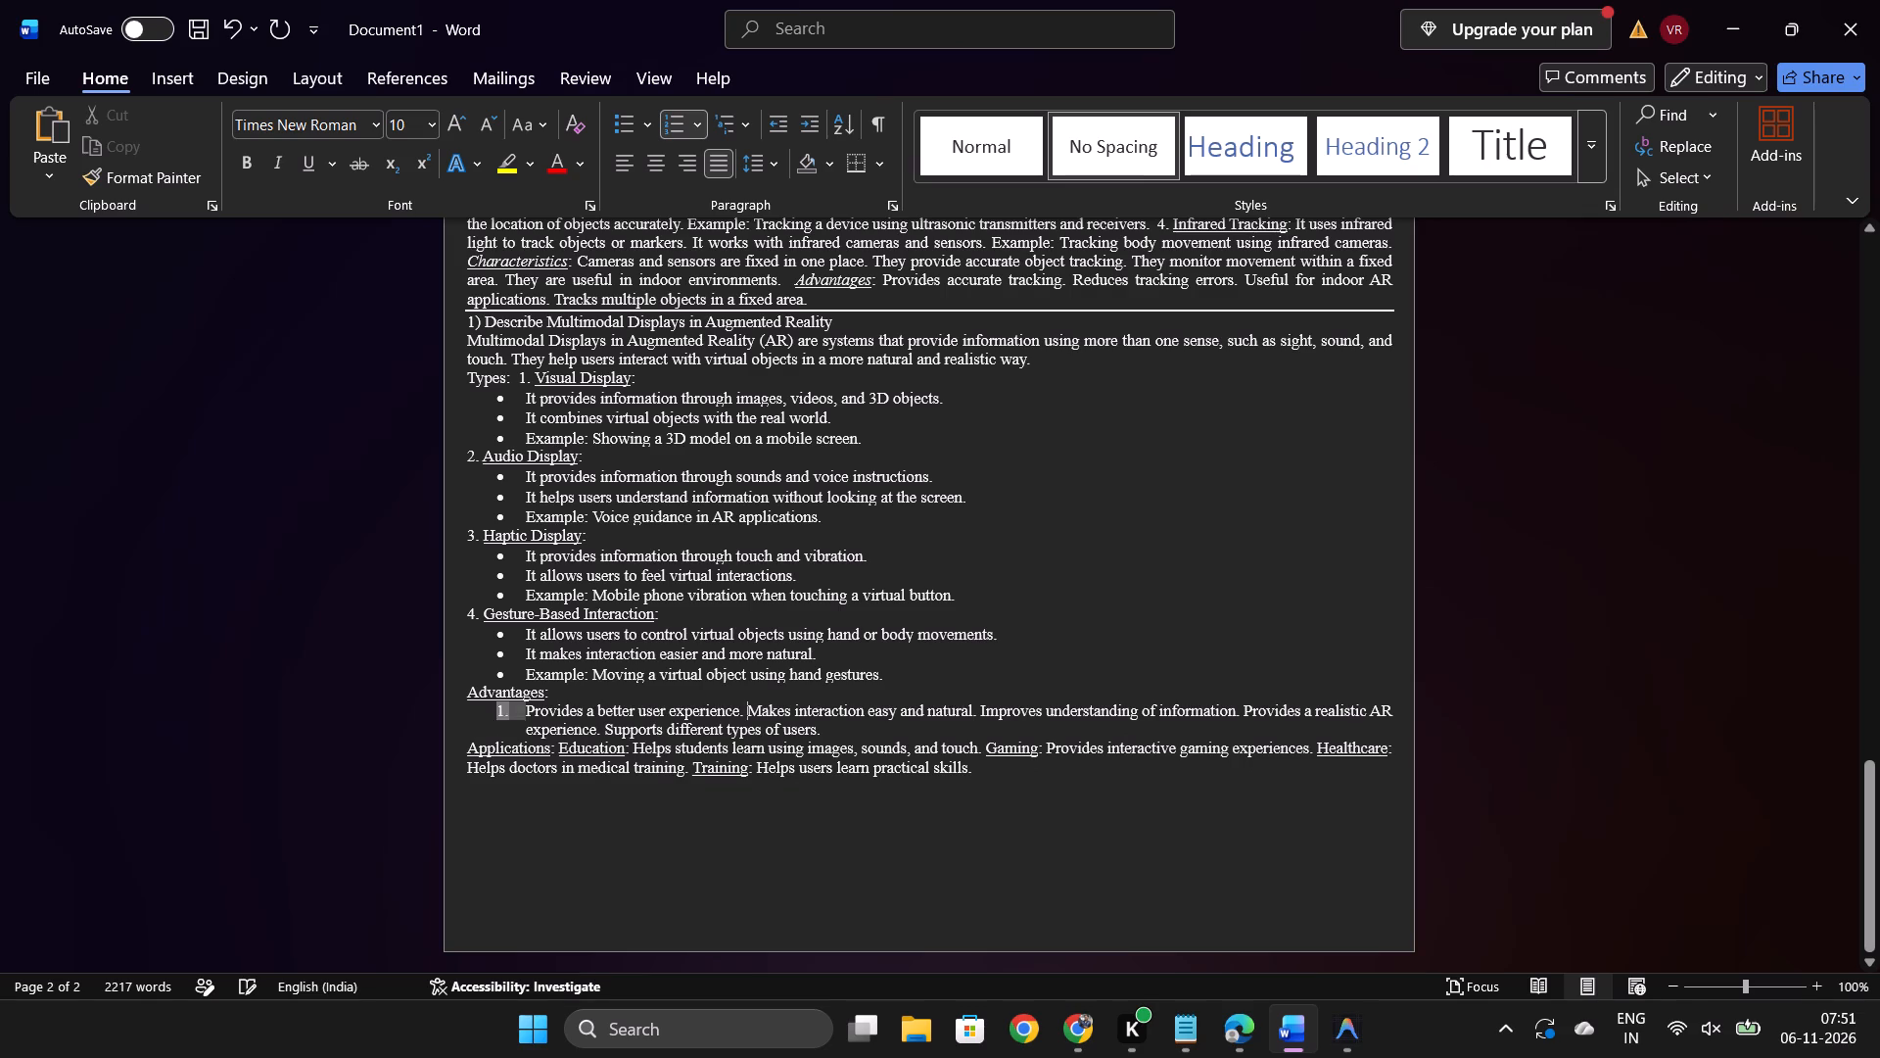
{"action": "key", "text": "BackSpace"}
{"action": "key", "text": "BackSpace"}
{"action": "key", "text": "space"}
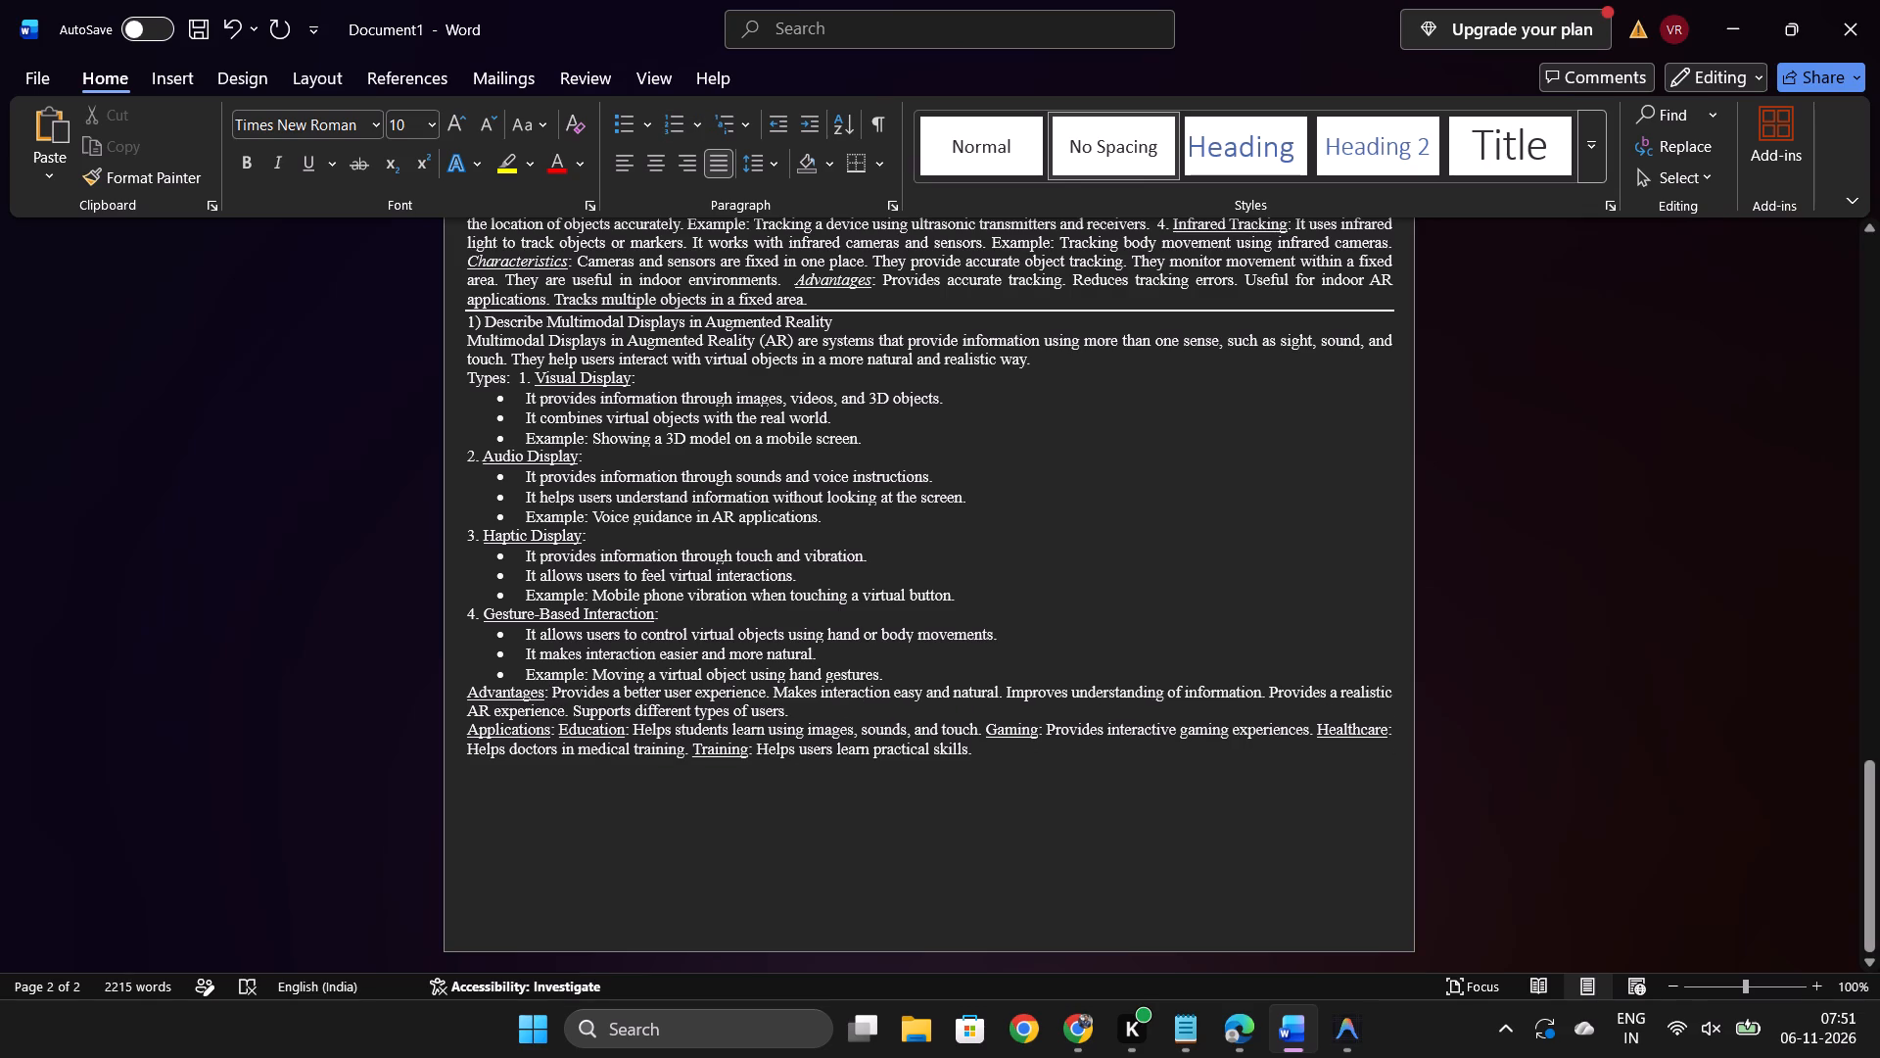
Merge the three Gesture-Based Interaction bullets into running text after their heading, separated by single spaces.
{"action": "left_click", "coordinate": [501, 678]}
{"action": "key", "text": "BackSpace"}
{"action": "key", "text": "BackSpace"}
{"action": "key", "text": "BackSpace"}
{"action": "key", "text": "space"}
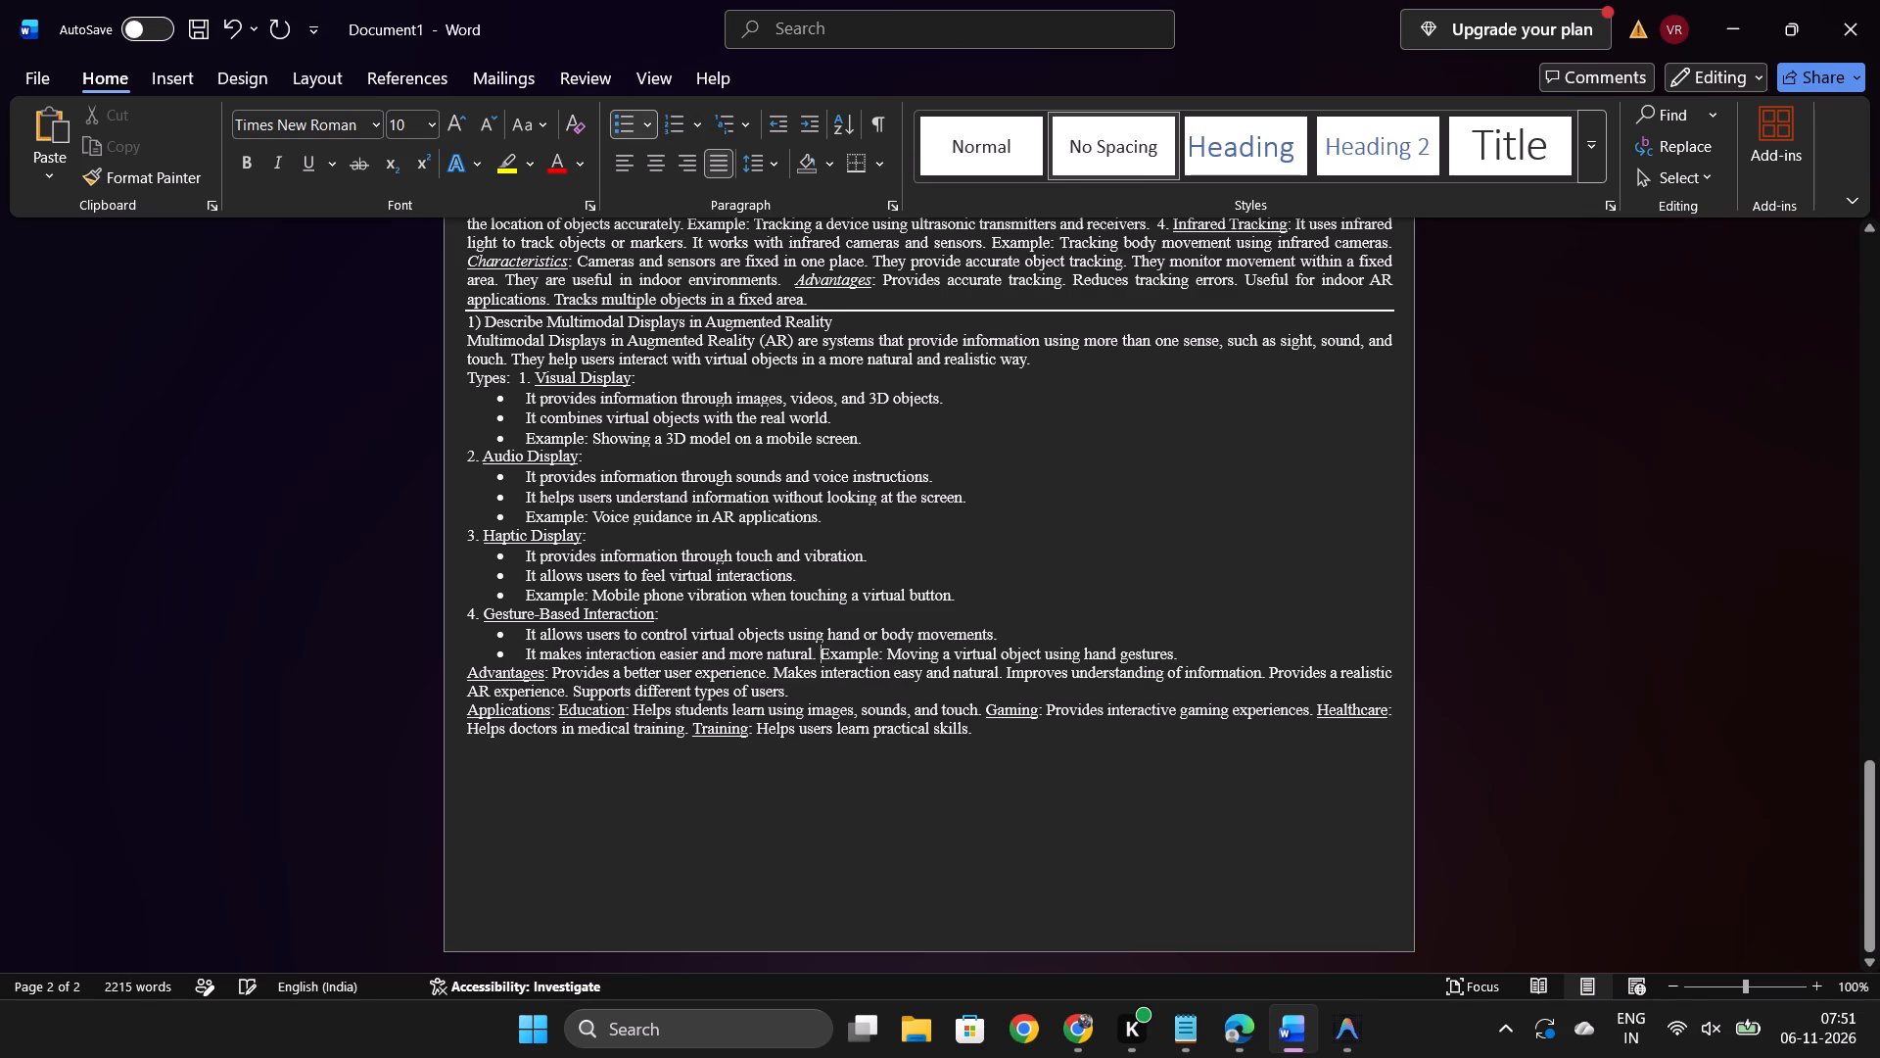
{"action": "left_click", "coordinate": [498, 659]}
{"action": "key", "text": "BackSpace"}
{"action": "key", "text": "BackSpace"}
{"action": "key", "text": "BackSpace"}
{"action": "key", "text": "space"}
{"action": "left_click", "coordinate": [501, 638]}
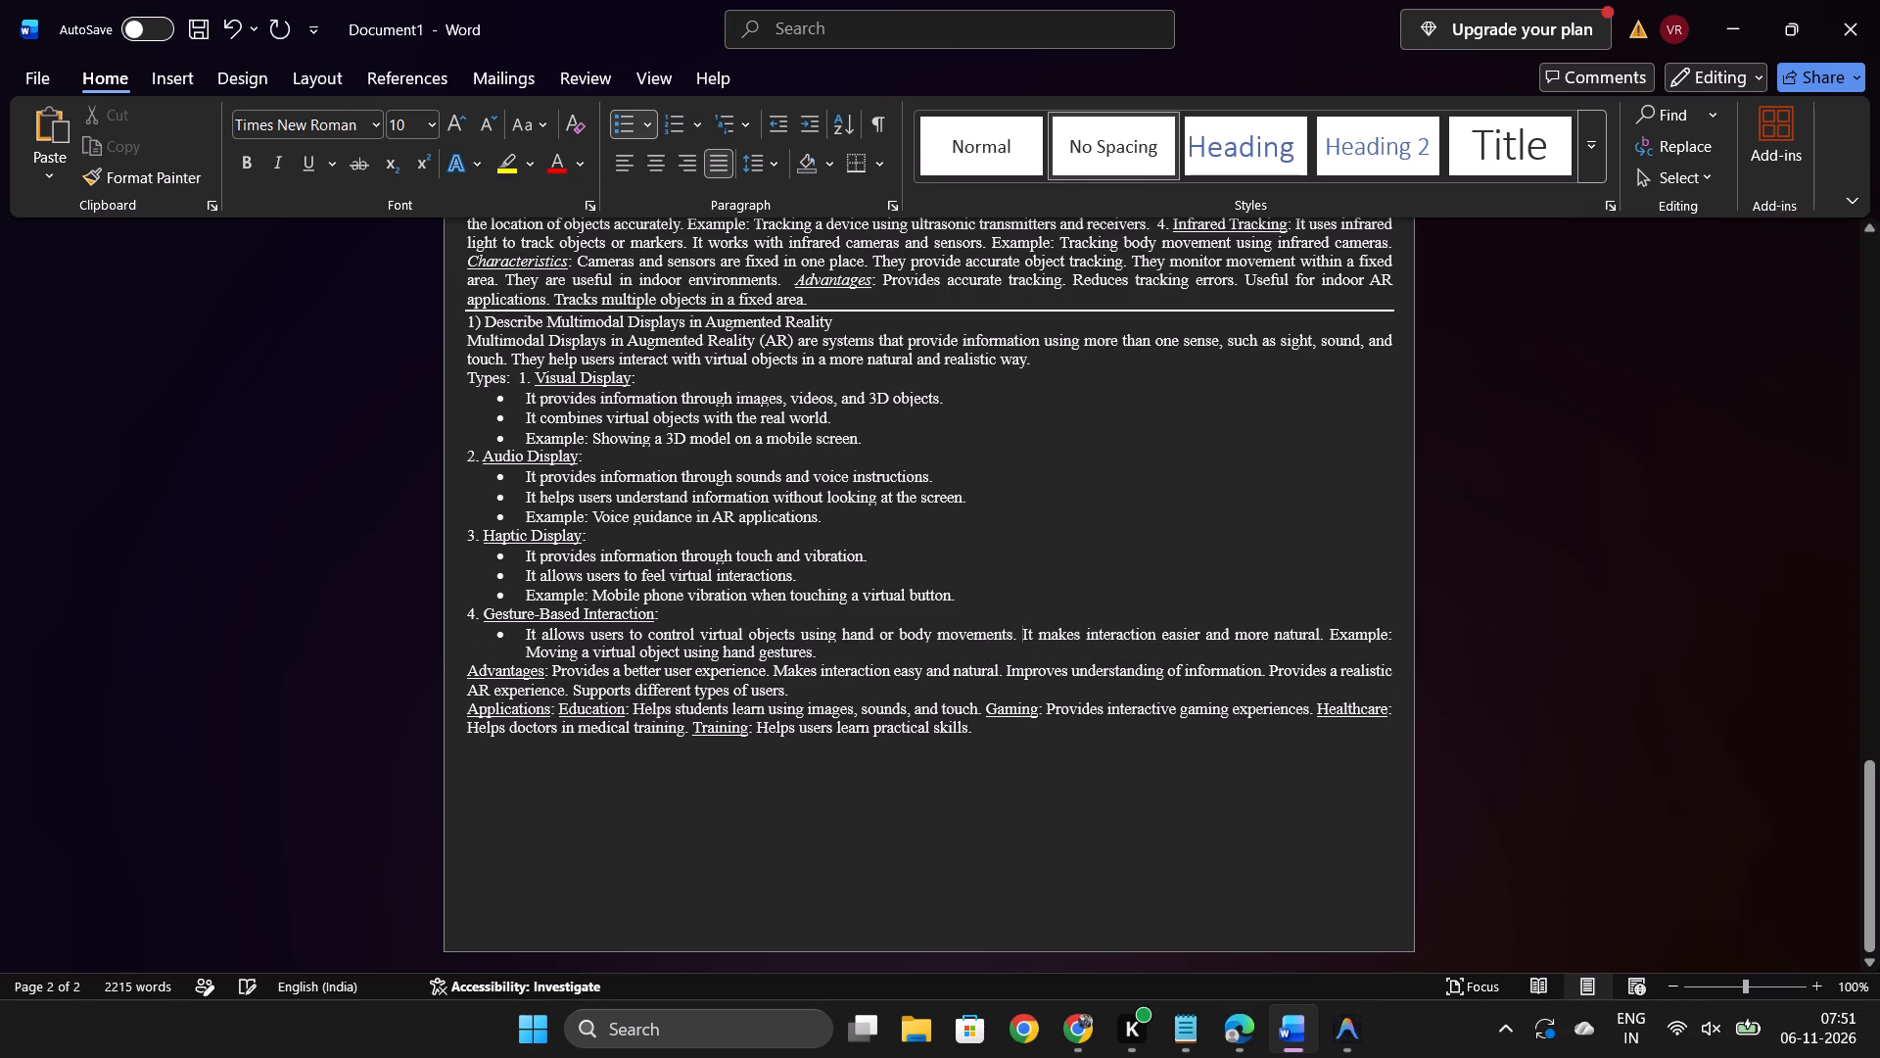
{"action": "key", "text": "BackSpace"}
{"action": "key", "text": "BackSpace"}
{"action": "key", "text": "BackSpace"}
{"action": "key", "text": "space"}
Merge the three Haptic Display bullets into running text after their heading, separated by single spaces.
{"action": "left_click", "coordinate": [503, 596]}
{"action": "key", "text": "BackSpace"}
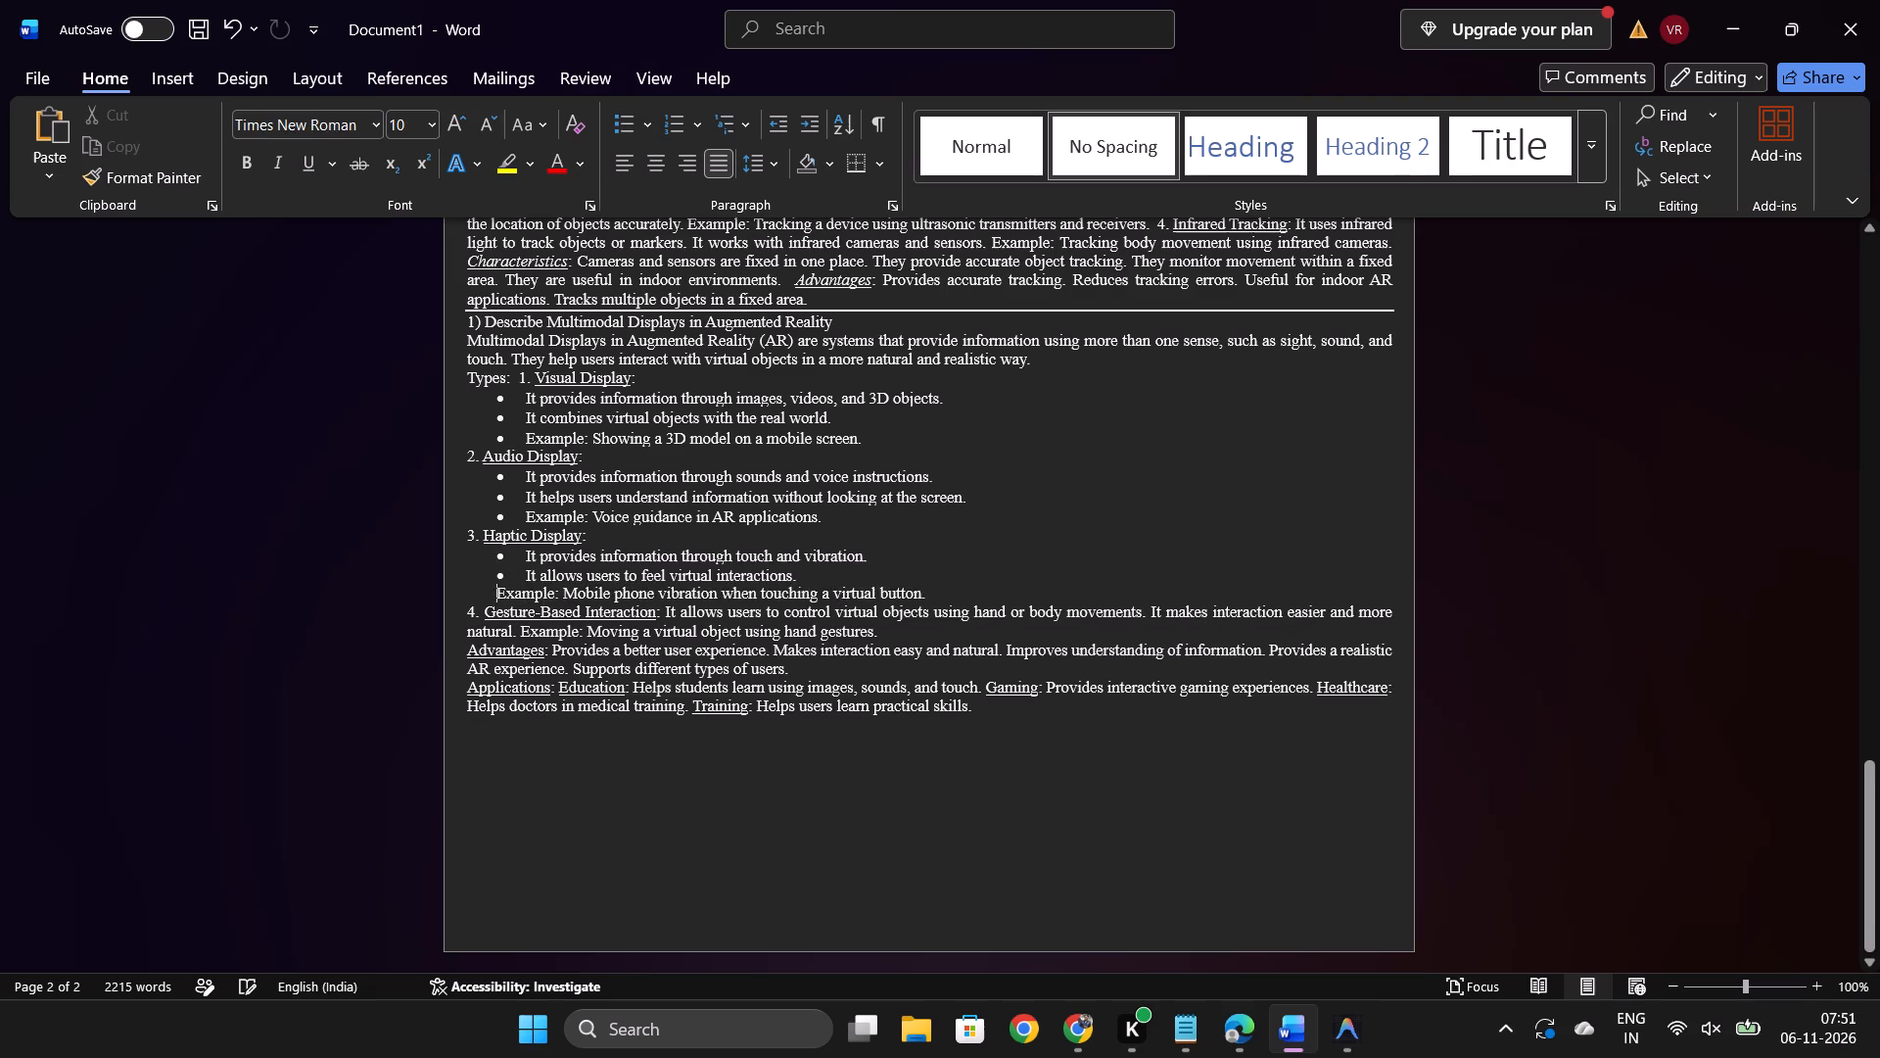
{"action": "key", "text": "BackSpace"}
{"action": "key", "text": "BackSpace"}
{"action": "key", "text": "space"}
{"action": "left_click", "coordinate": [498, 574]}
{"action": "key", "text": "BackSpace"}
{"action": "key", "text": "BackSpace"}
{"action": "key", "text": "BackSpace"}
{"action": "key", "text": "space"}
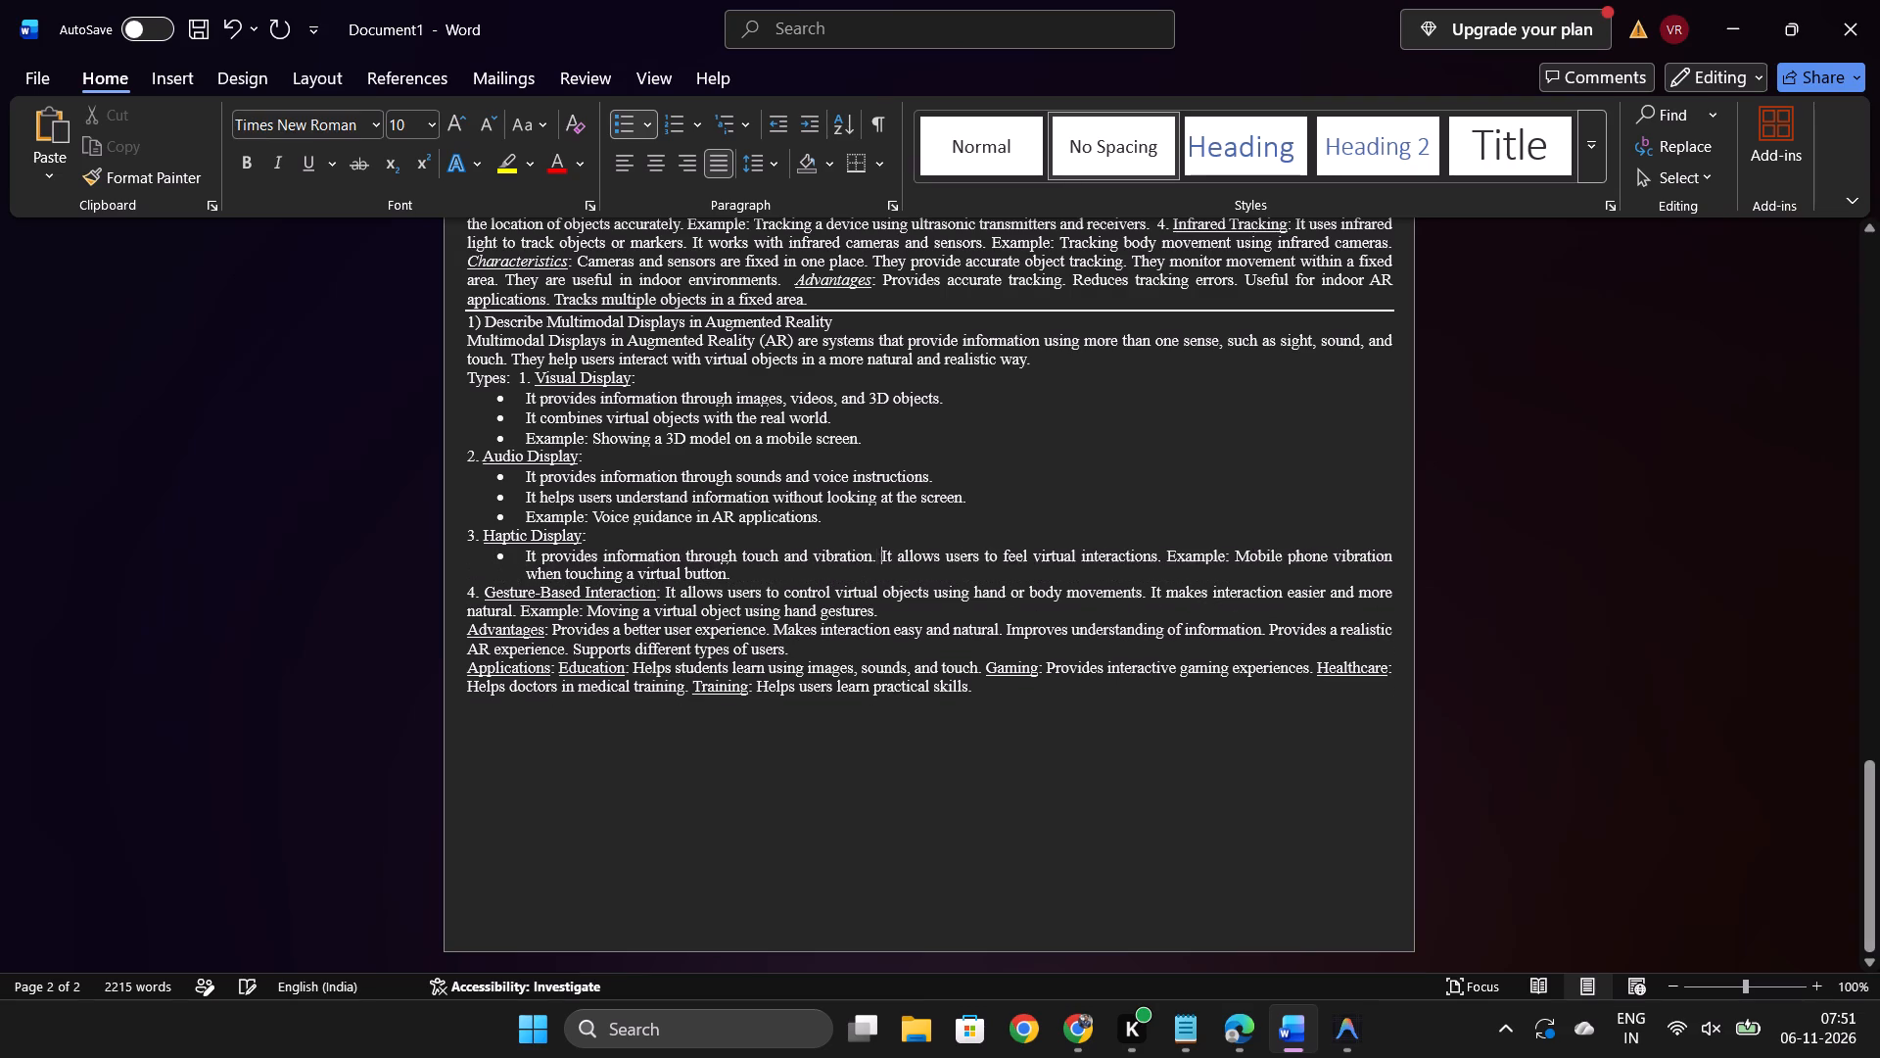
{"action": "left_click", "coordinate": [501, 554]}
{"action": "key", "text": "BackSpace"}
{"action": "key", "text": "BackSpace"}
{"action": "key", "text": "BackSpace"}
{"action": "key", "text": "space"}
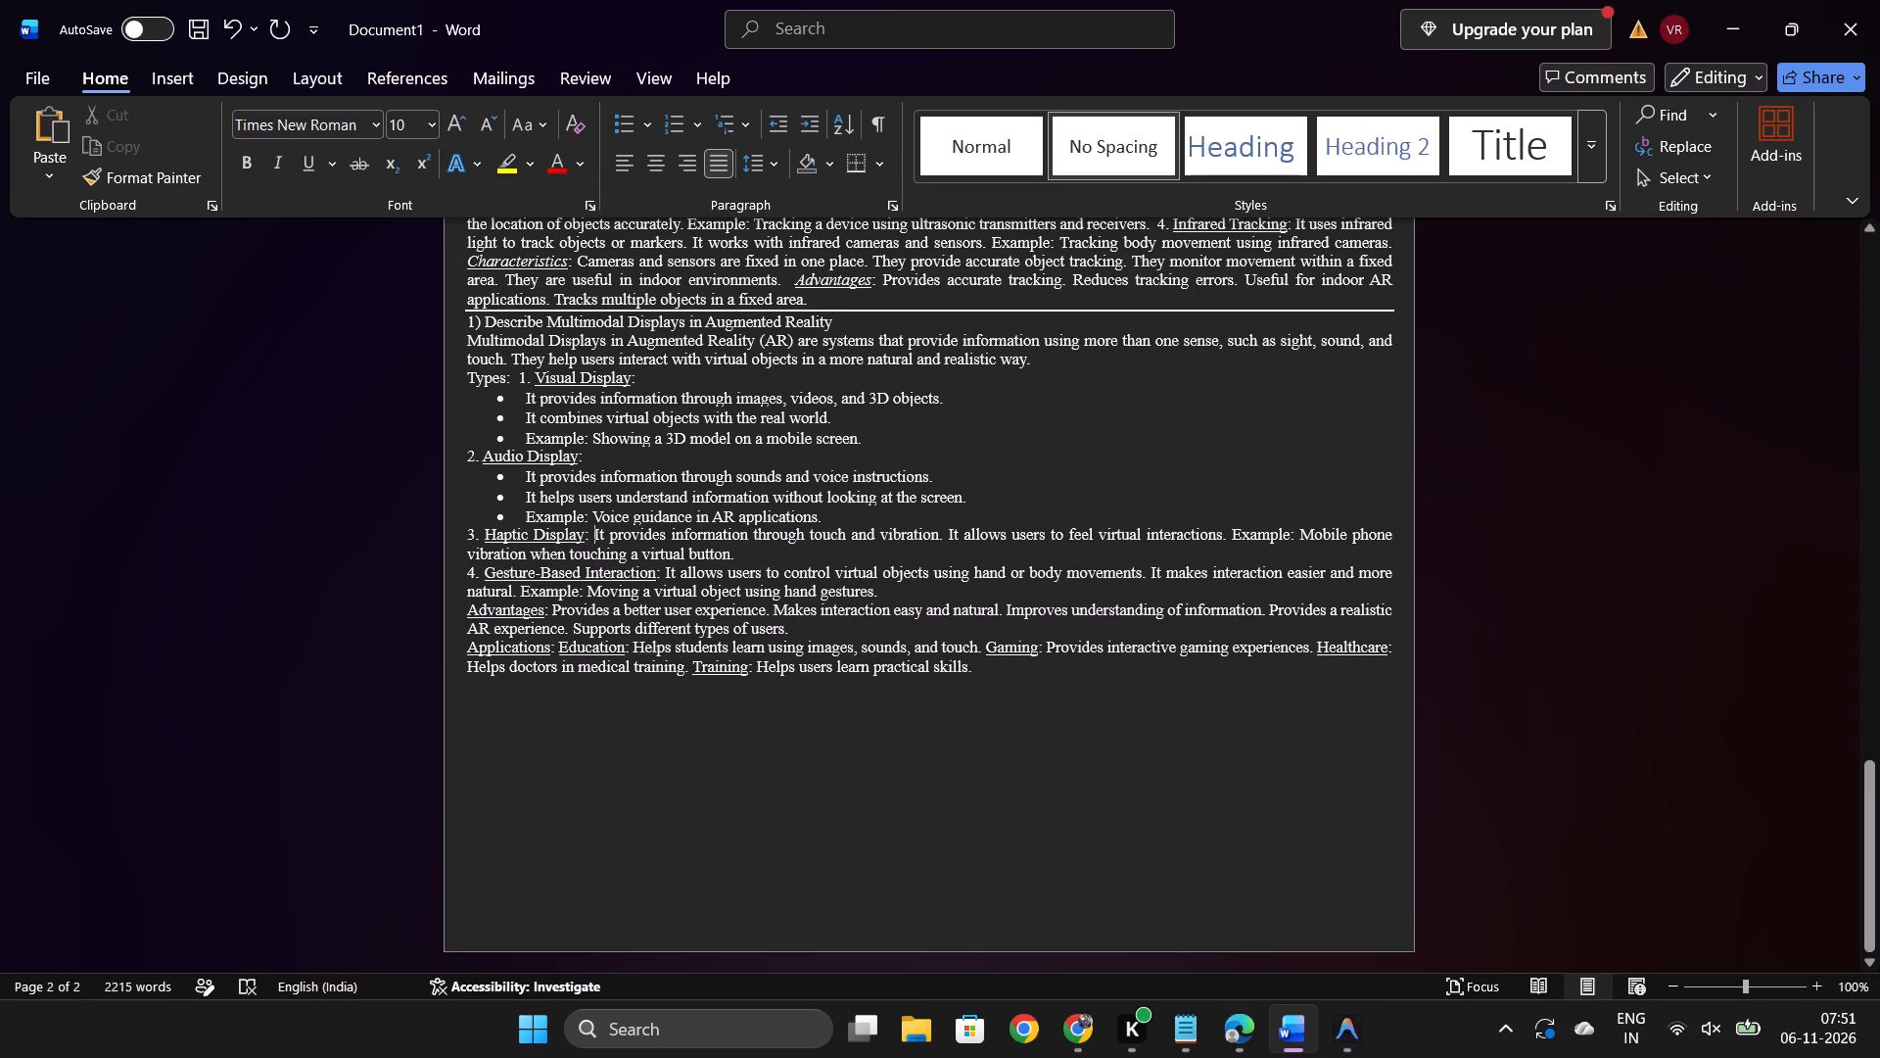
Merge the three Audio Display bullets into running text after their heading, separated by single spaces.
{"action": "left_click", "coordinate": [500, 516]}
{"action": "key", "text": "BackSpace"}
{"action": "key", "text": "BackSpace"}
{"action": "key", "text": "BackSpace"}
{"action": "key", "text": "space"}
{"action": "left_click", "coordinate": [501, 495]}
{"action": "key", "text": "BackSpace"}
{"action": "key", "text": "BackSpace"}
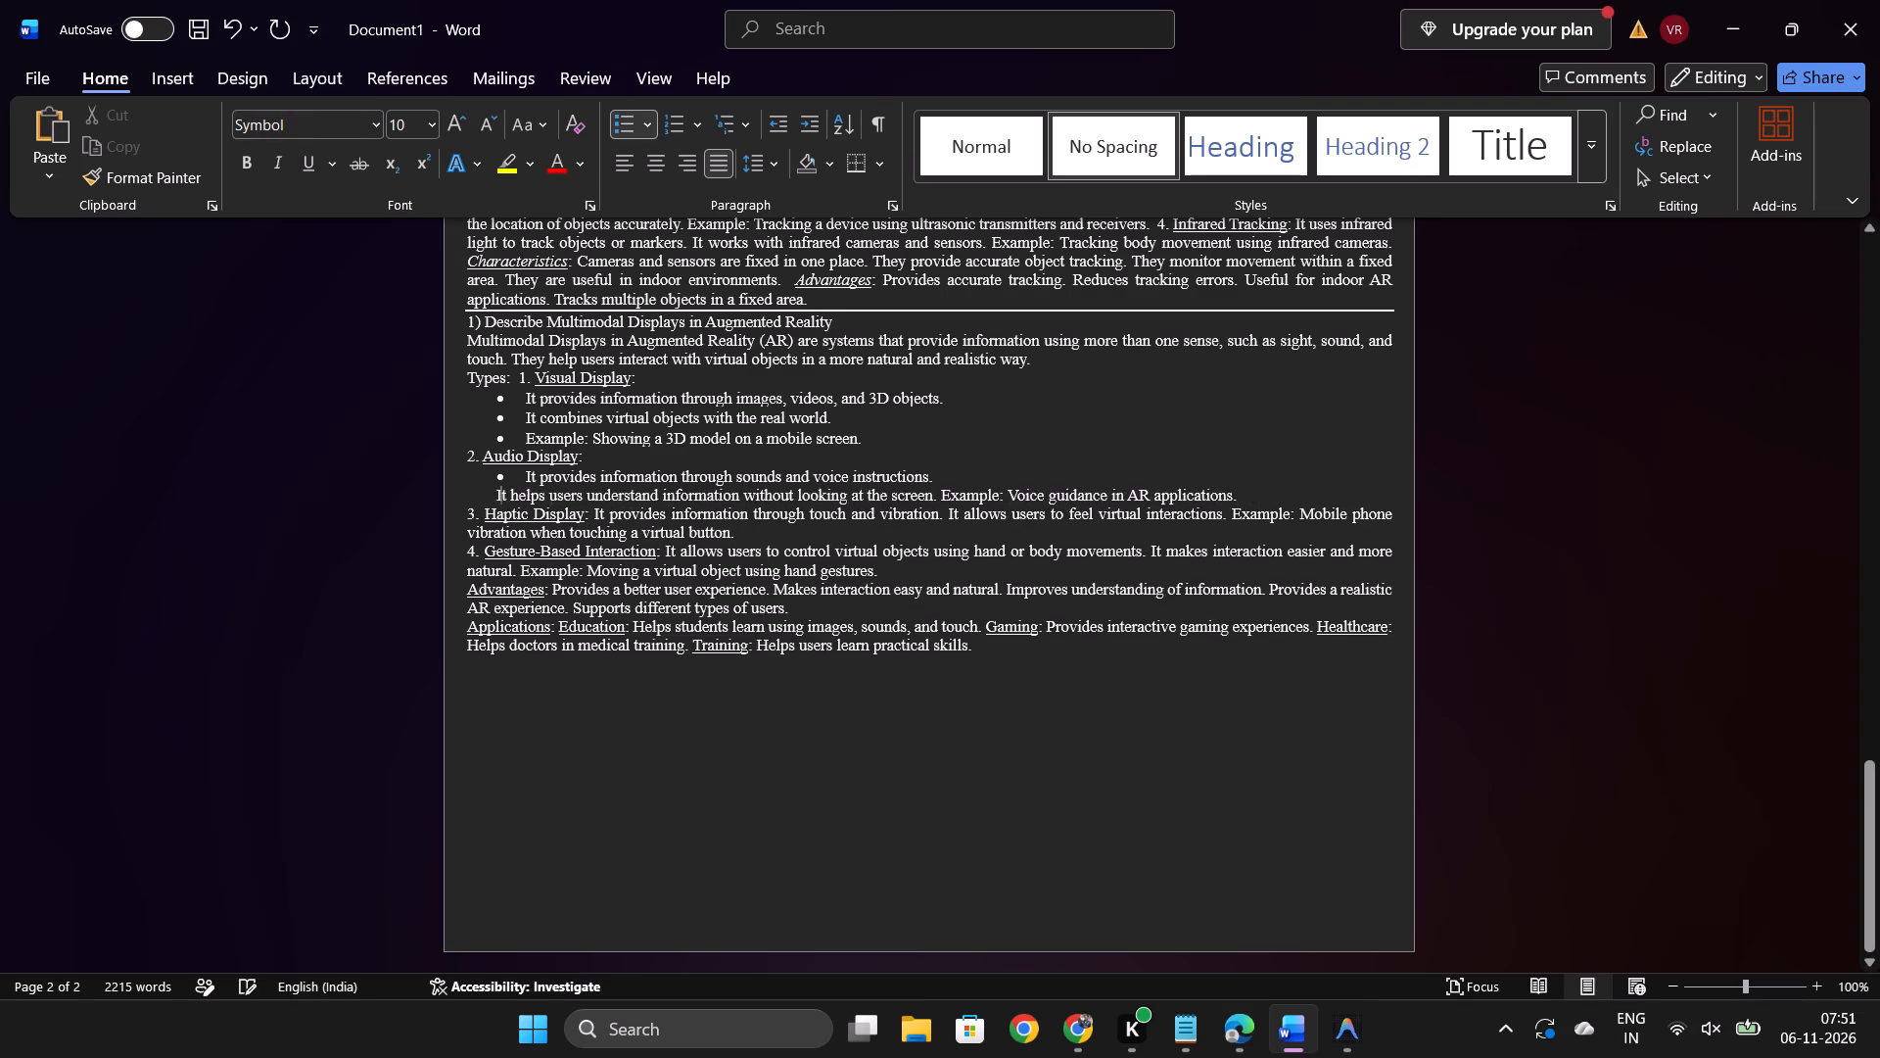
{"action": "key", "text": "BackSpace"}
{"action": "key", "text": "space"}
{"action": "left_click", "coordinate": [502, 478]}
{"action": "key", "text": "BackSpace"}
{"action": "key", "text": "BackSpace"}
{"action": "key", "text": "BackSpace"}
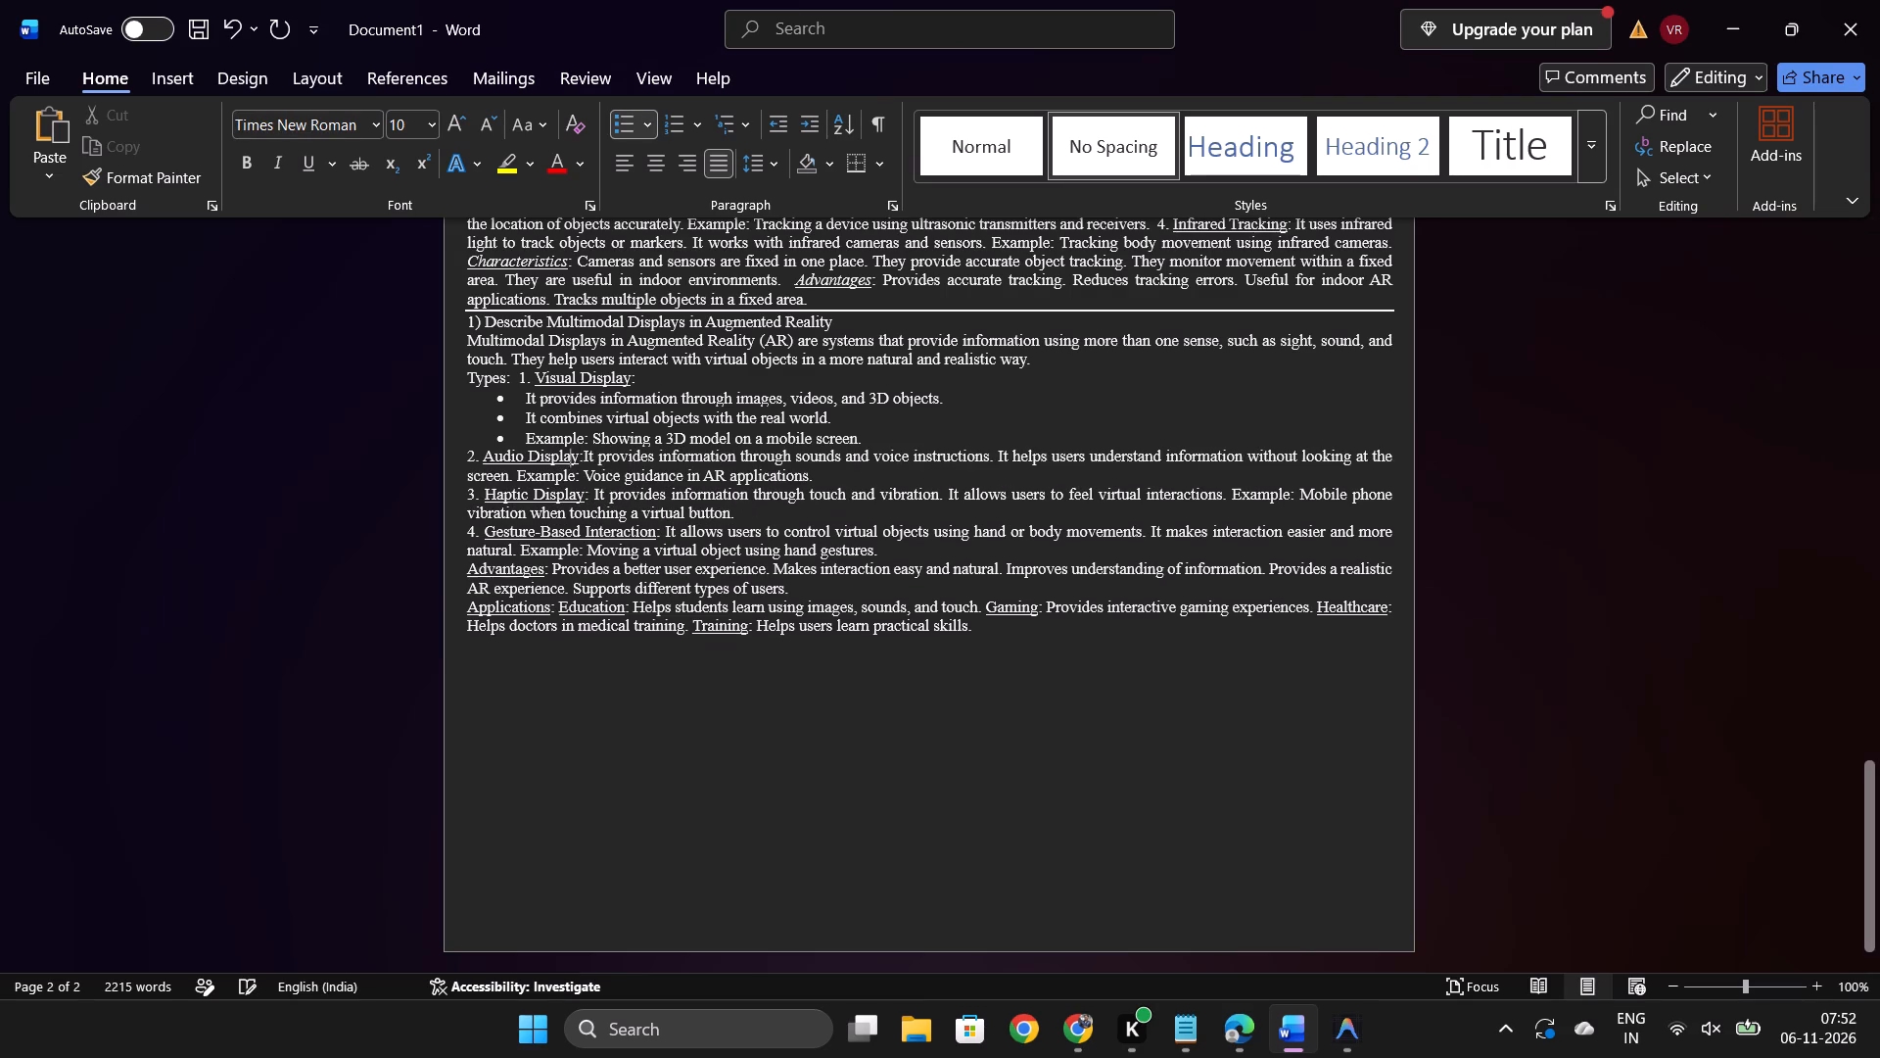
{"action": "key", "text": "space"}
Merge the three Visual Display bullets into running text after their heading, separated by single spaces.
{"action": "left_click", "coordinate": [502, 435]}
{"action": "key", "text": "BackSpace"}
{"action": "key", "text": "BackSpace"}
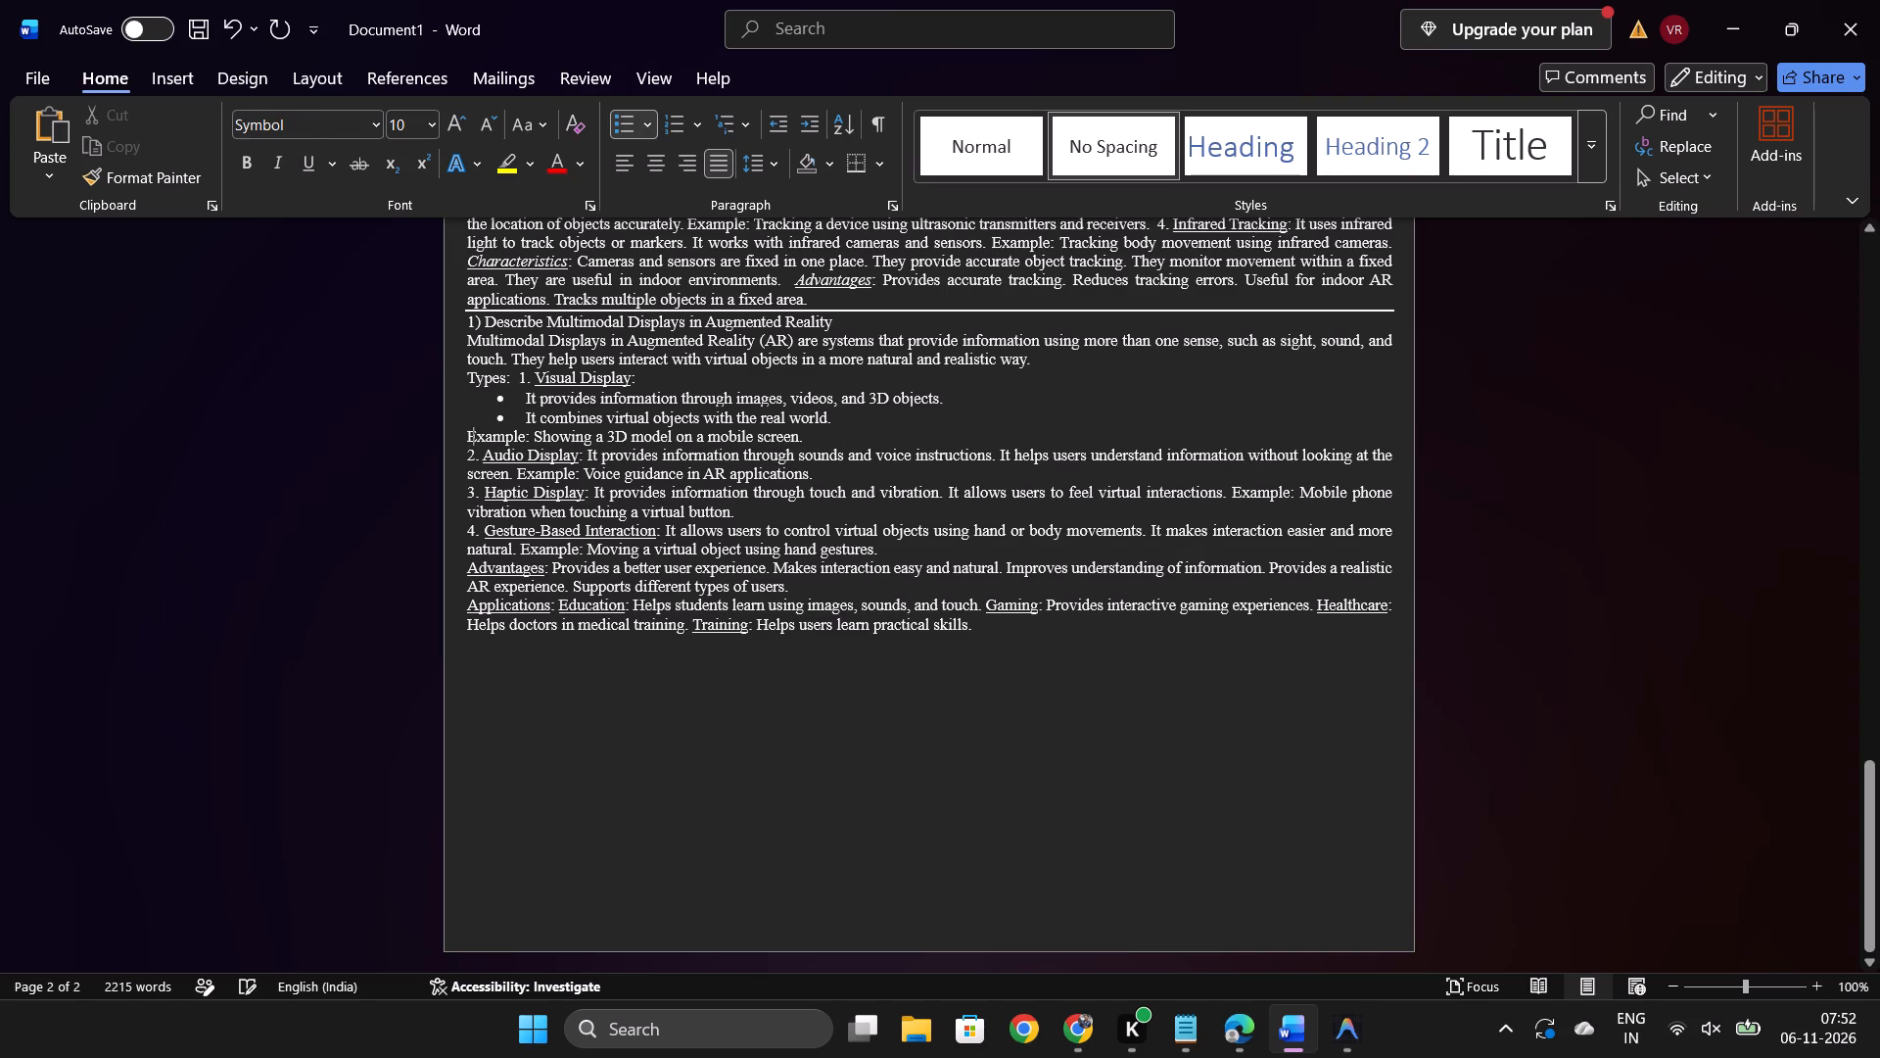
{"action": "key", "text": "BackSpace"}
{"action": "key", "text": "space"}
{"action": "left_click", "coordinate": [499, 424]}
{"action": "key", "text": "BackSpace"}
{"action": "key", "text": "BackSpace"}
{"action": "key", "text": "BackSpace"}
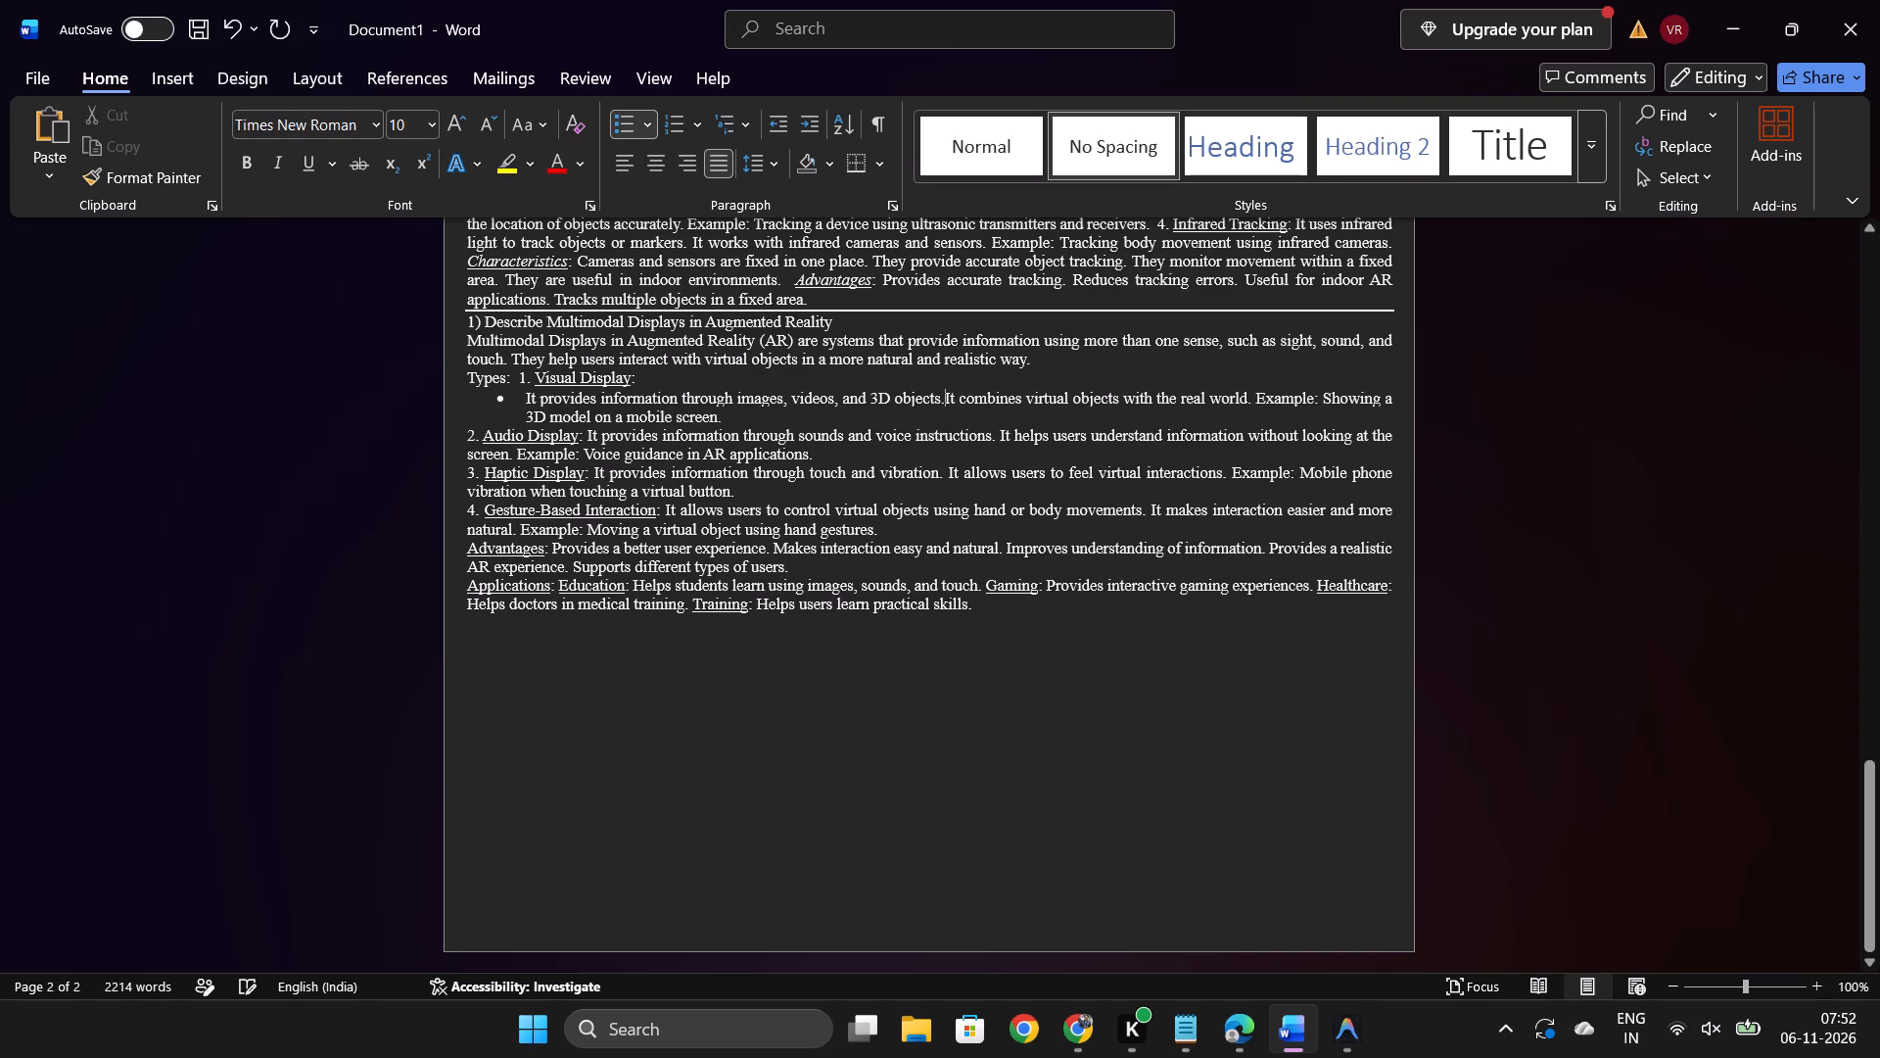
{"action": "key", "text": "space"}
{"action": "left_click", "coordinate": [502, 402]}
{"action": "key", "text": "BackSpace"}
{"action": "key", "text": "BackSpace"}
{"action": "key", "text": "BackSpace"}
{"action": "key", "text": "space"}
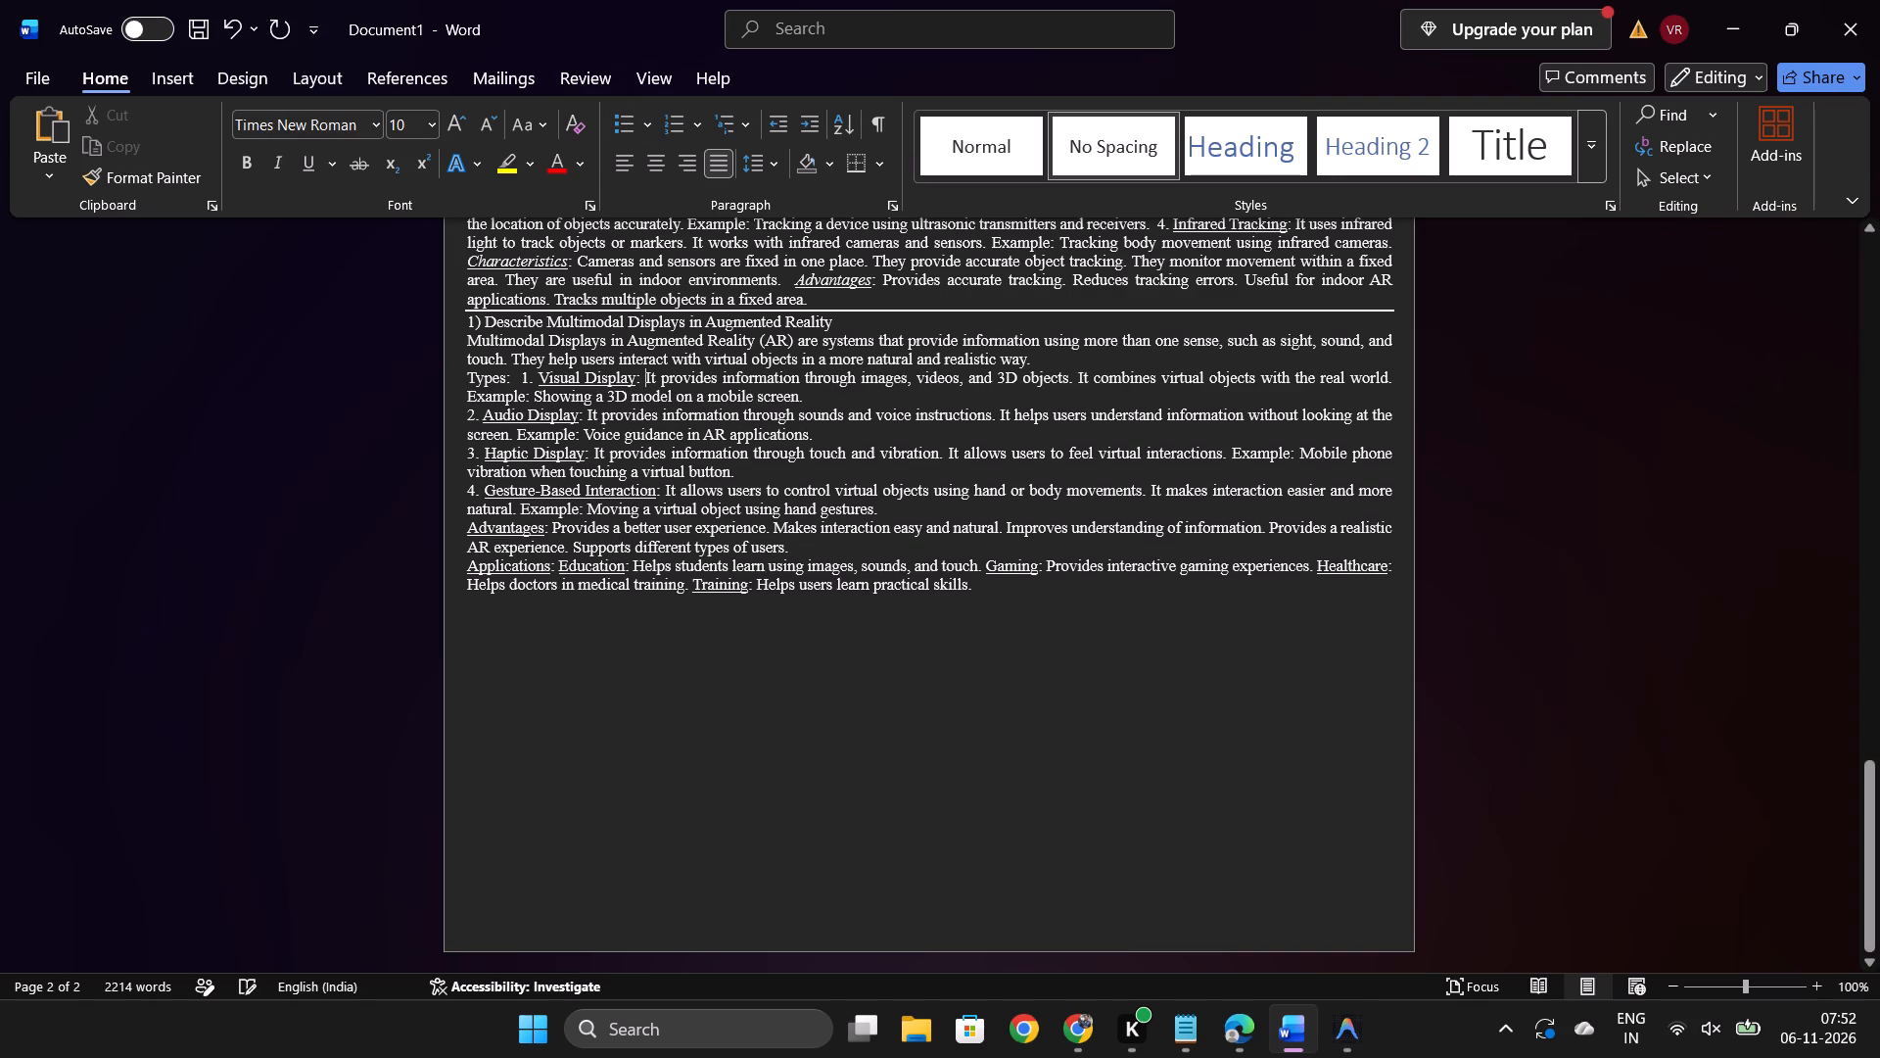
Join the Audio Display, Haptic Display and Gesture-Based Interaction paragraphs onto the Visual Display paragraph, with two spaces before each number.
{"action": "left_click", "coordinate": [464, 414]}
{"action": "key", "text": "BackSpace"}
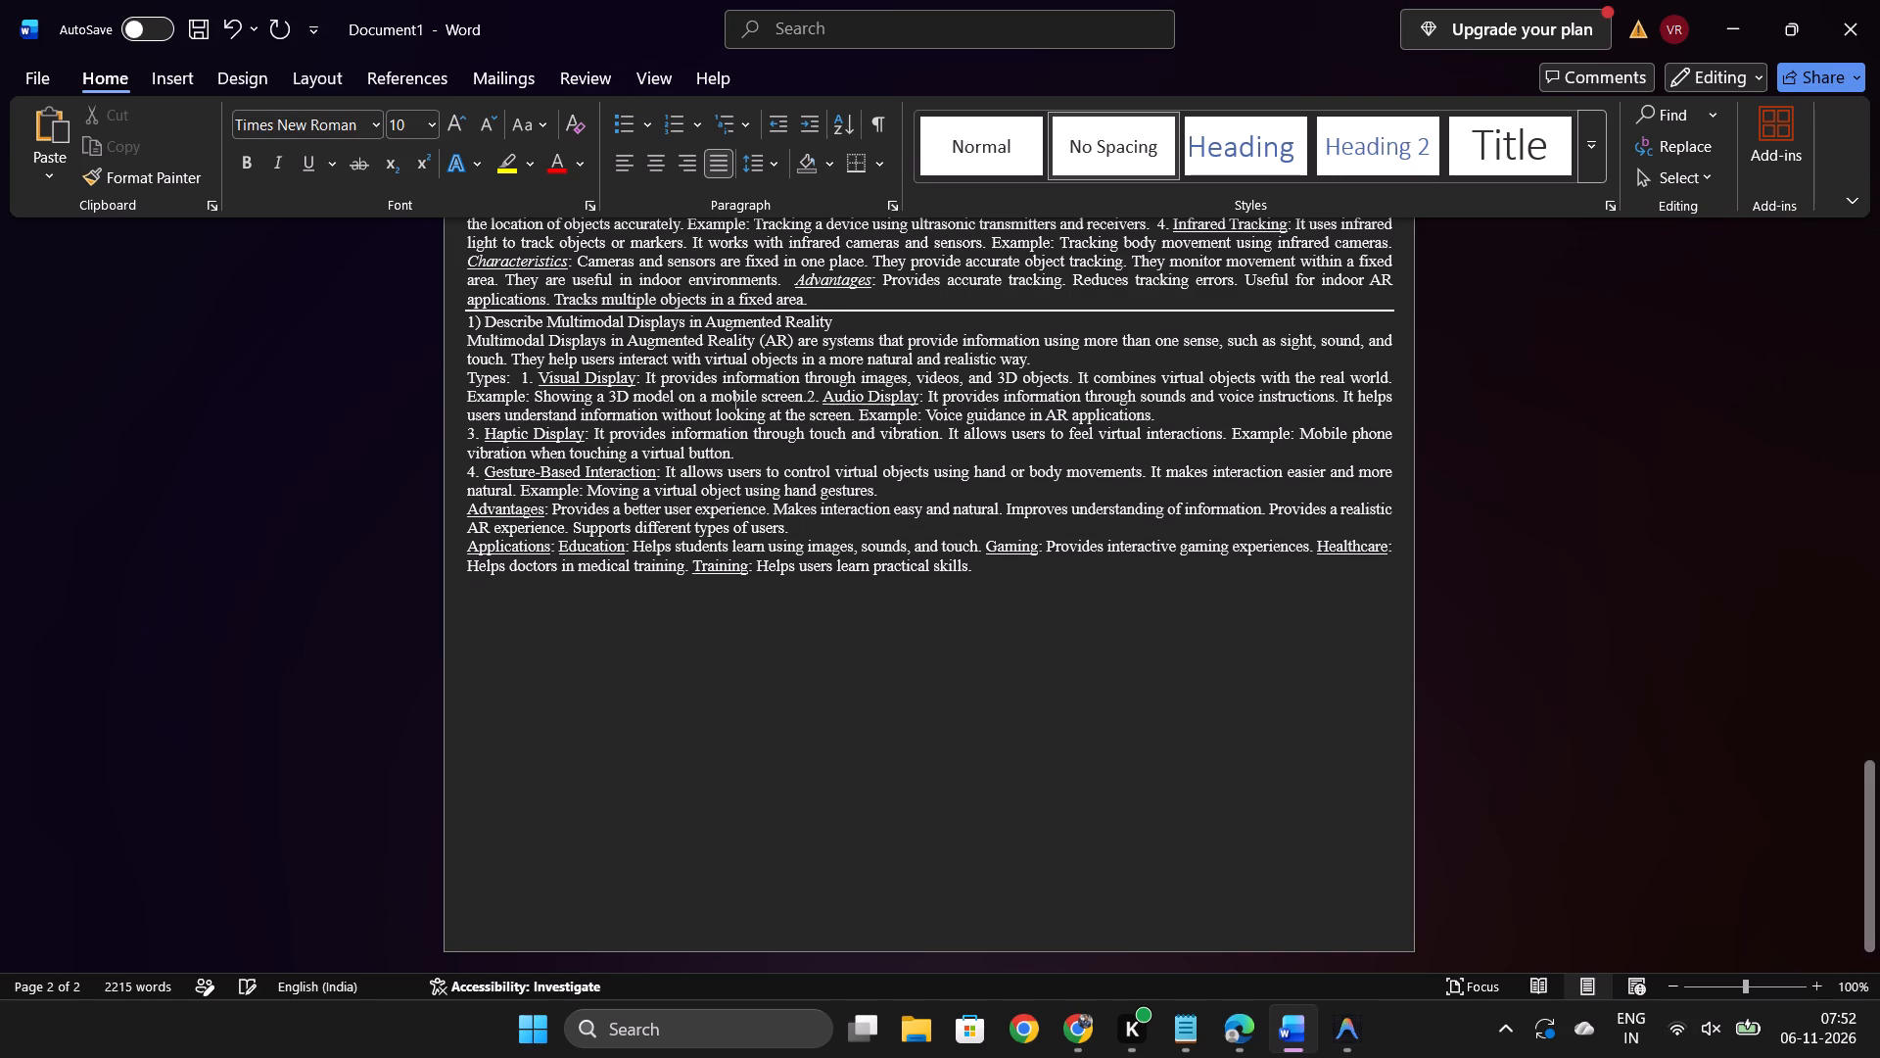
{"action": "key", "text": "space"}
{"action": "key", "text": "space"}
{"action": "left_click", "coordinate": [460, 438]}
{"action": "key", "text": "BackSpace"}
{"action": "key", "text": "space"}
{"action": "key", "text": "space"}
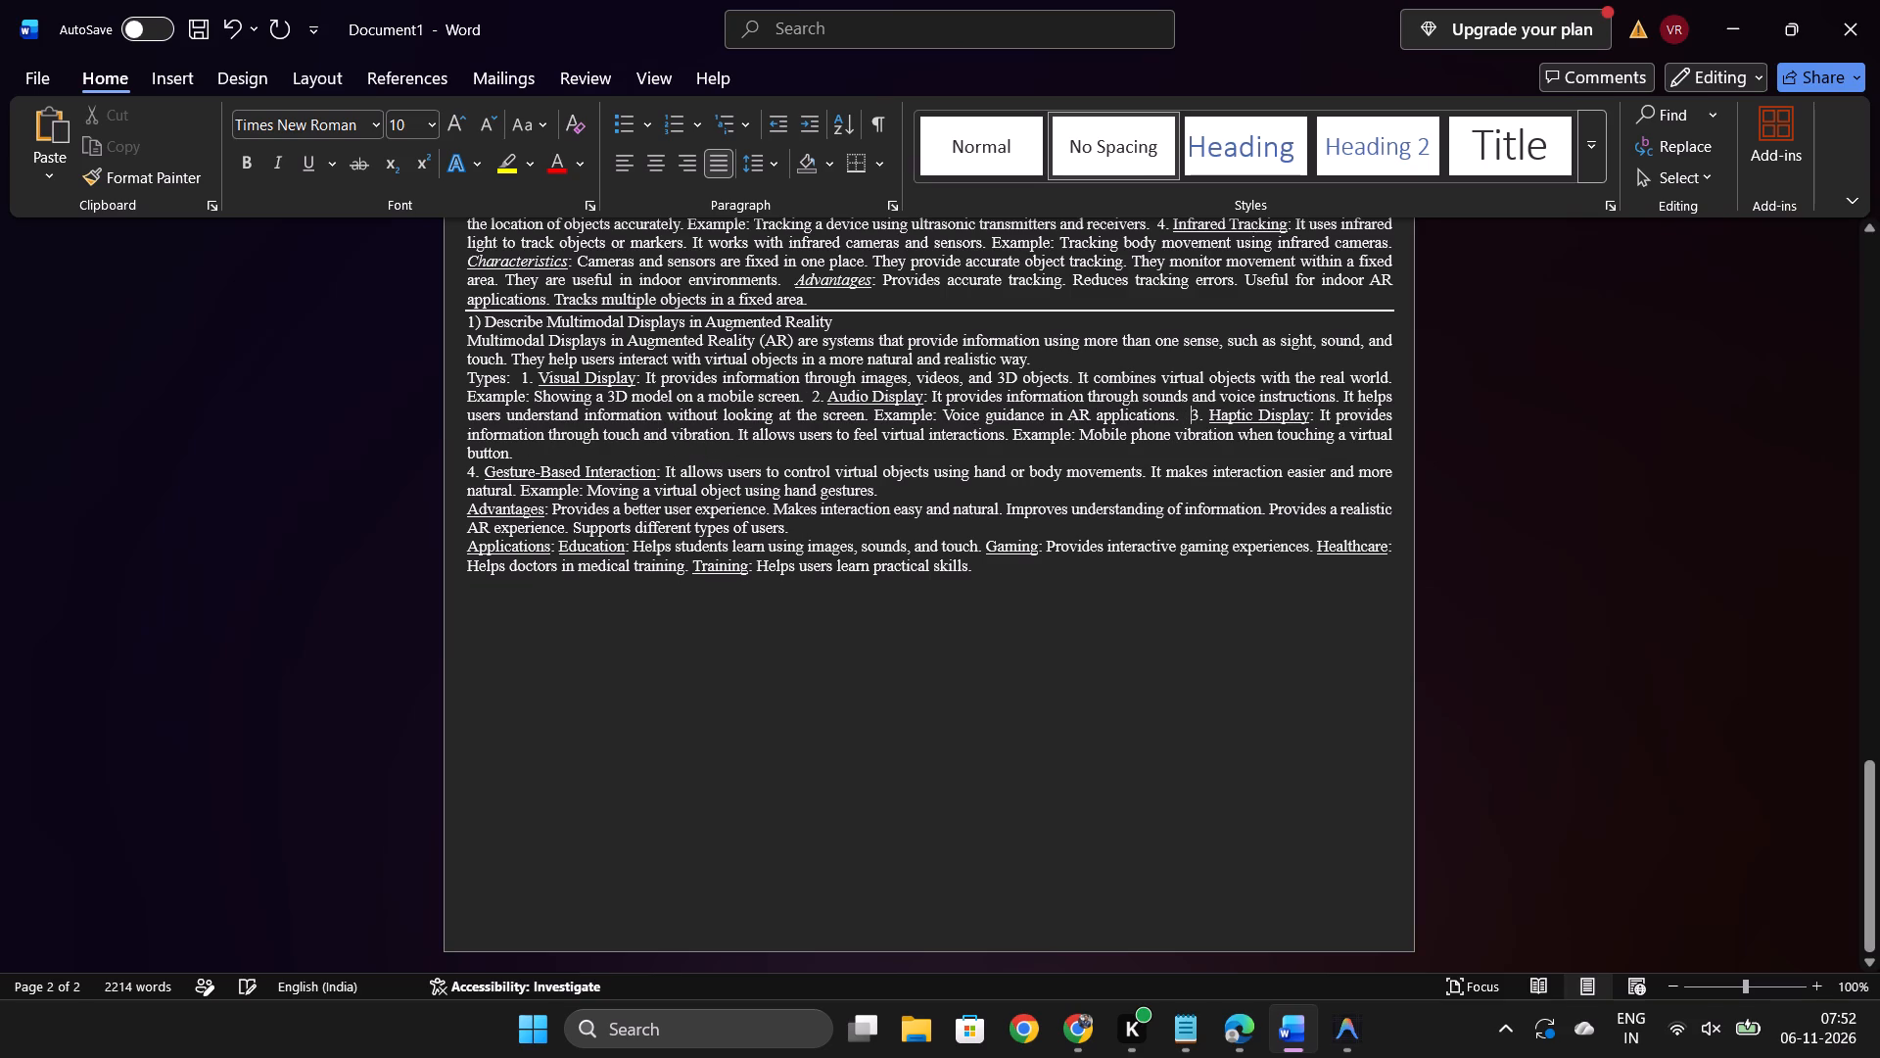
{"action": "left_click", "coordinate": [466, 465]}
{"action": "key", "text": "BackSpace"}
{"action": "key", "text": "space"}
{"action": "key", "text": "space"}
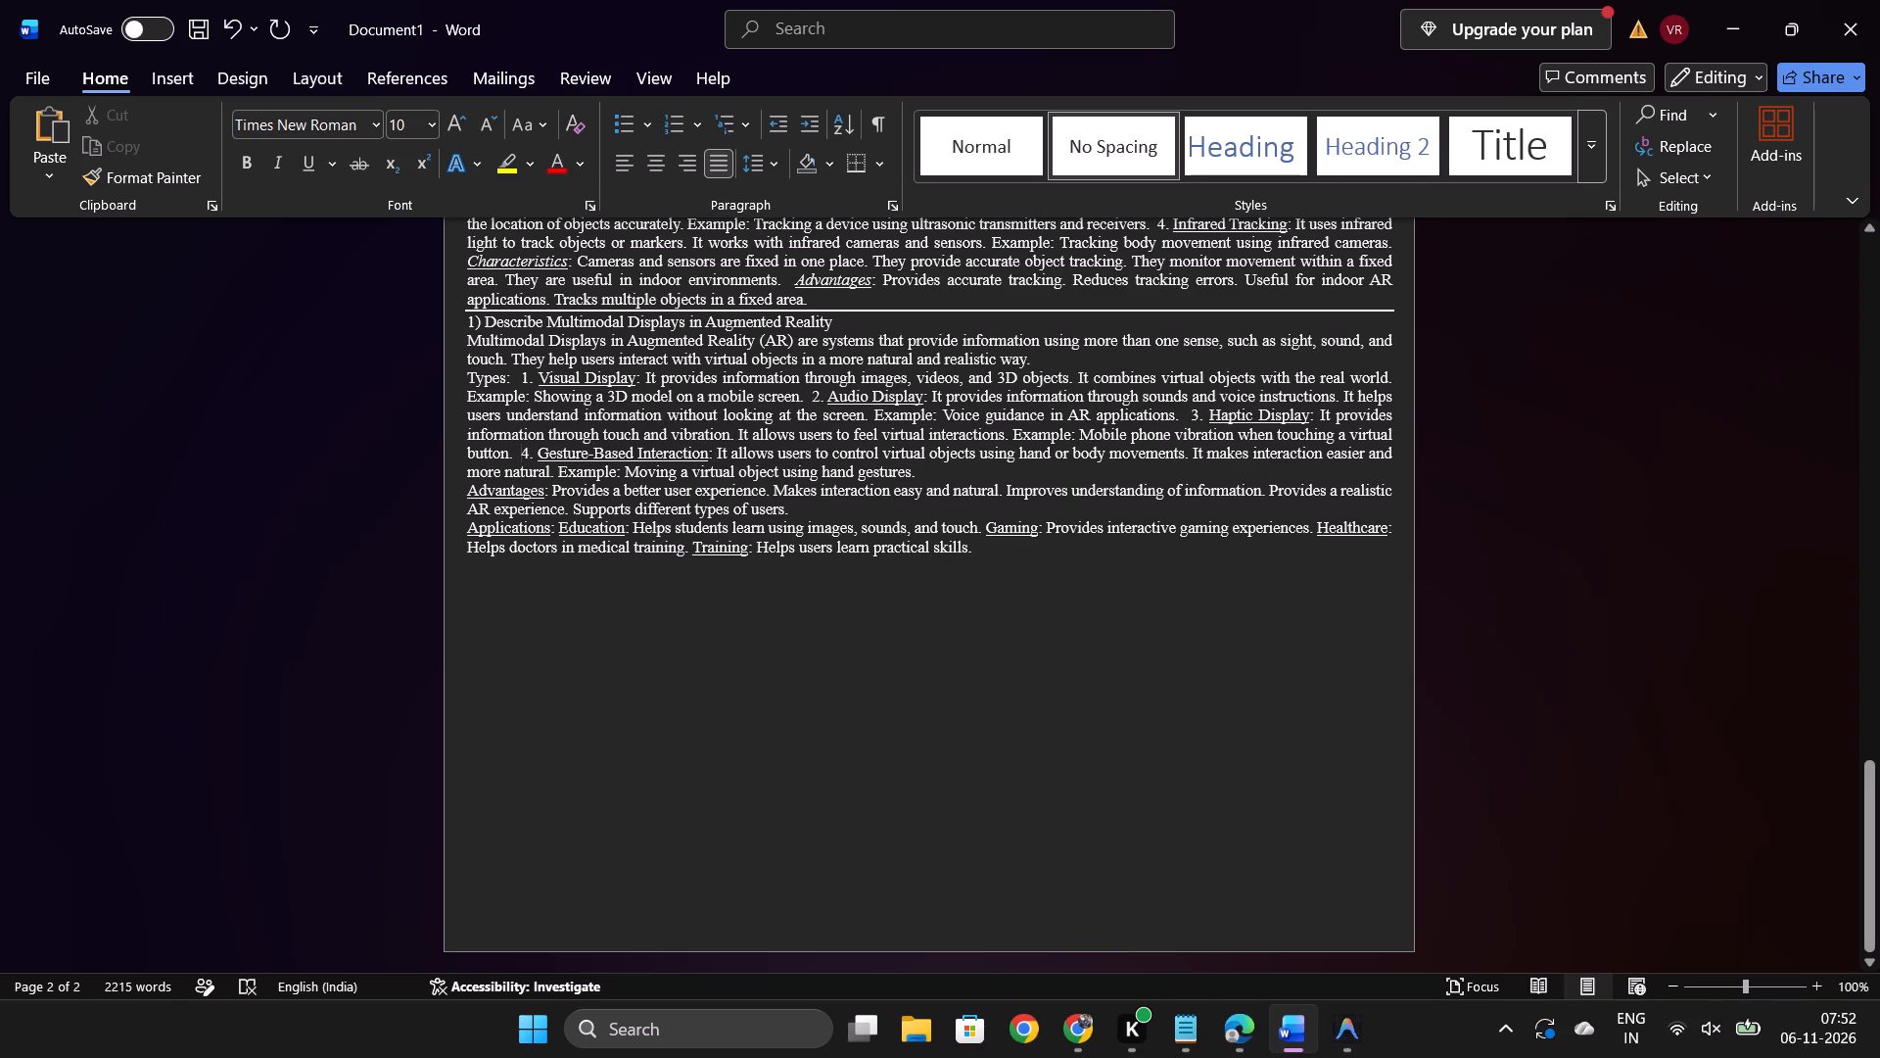
Italicize the underlined Types, Advantages and Applications headings in the Multimodal Displays answer.
{"action": "left_click_drag", "start_coordinate": [505, 377], "coordinate": [463, 379]}
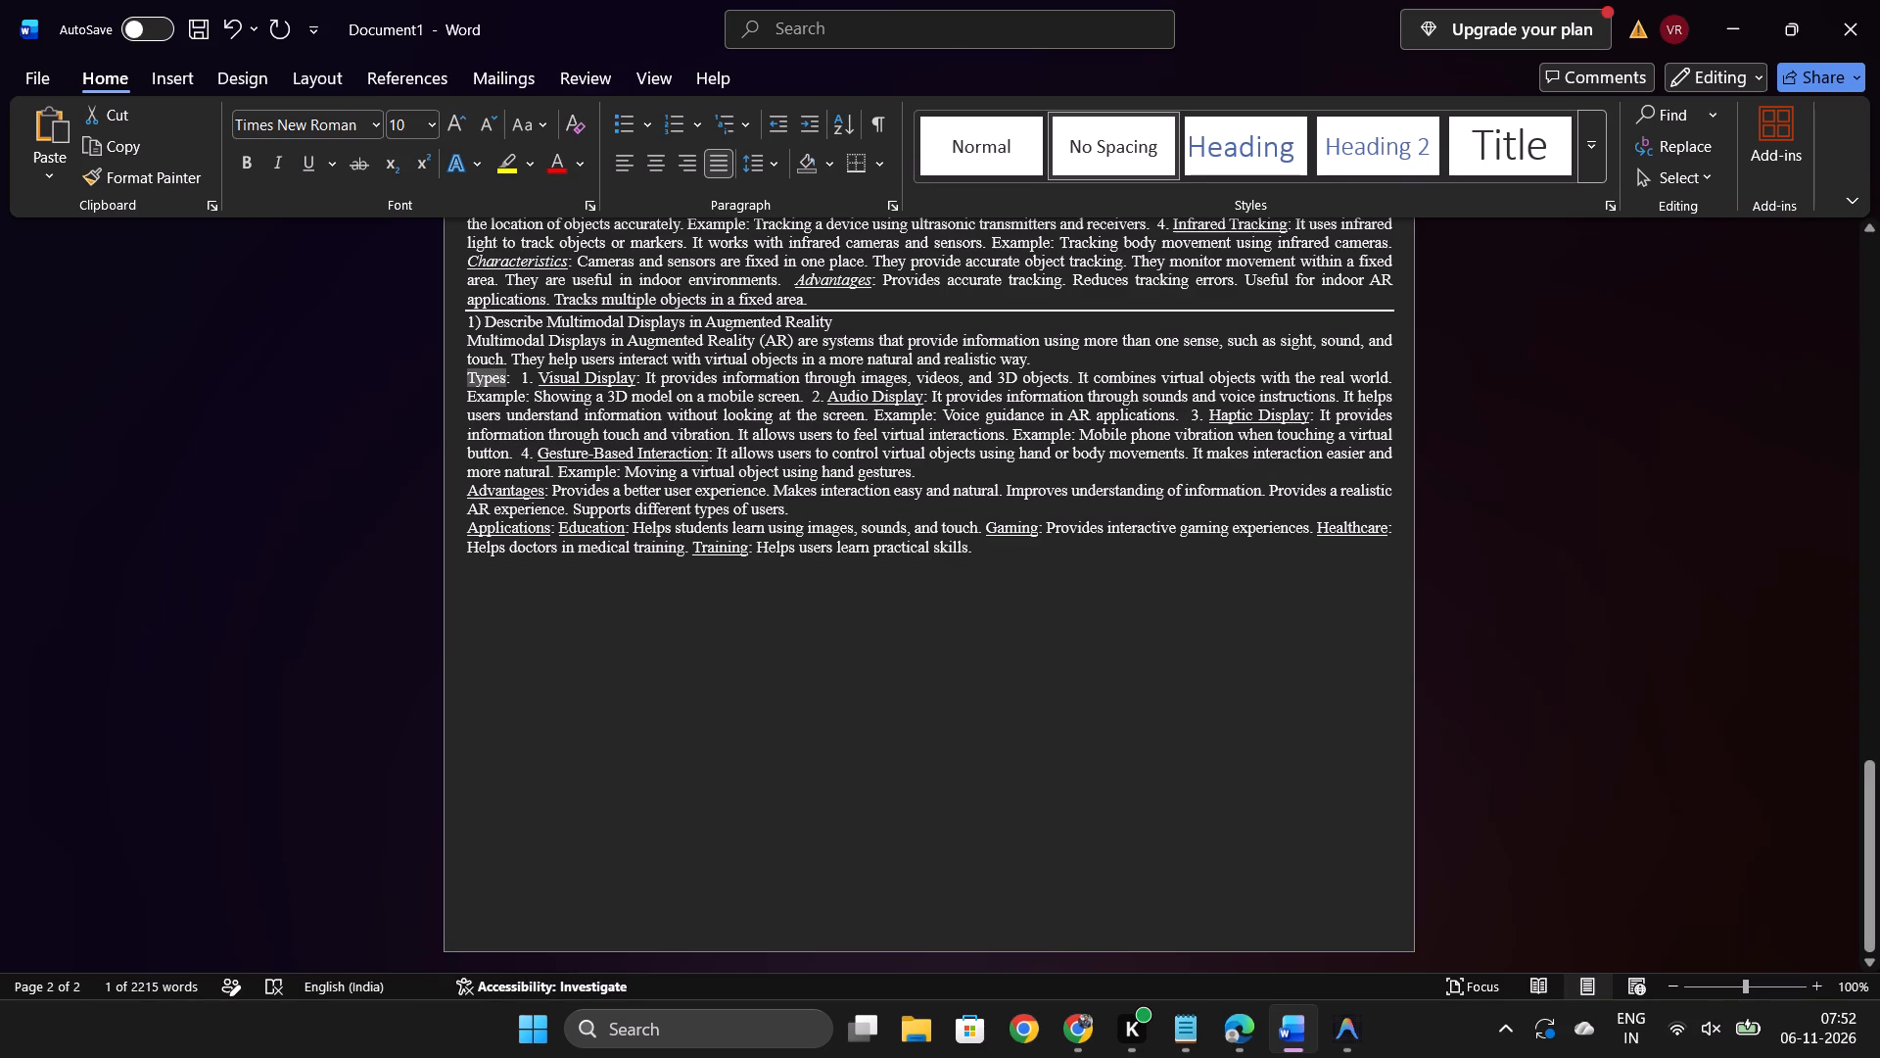
{"action": "left_click_drag", "start_coordinate": [543, 491], "coordinate": [458, 495], "text": "ctrl"}
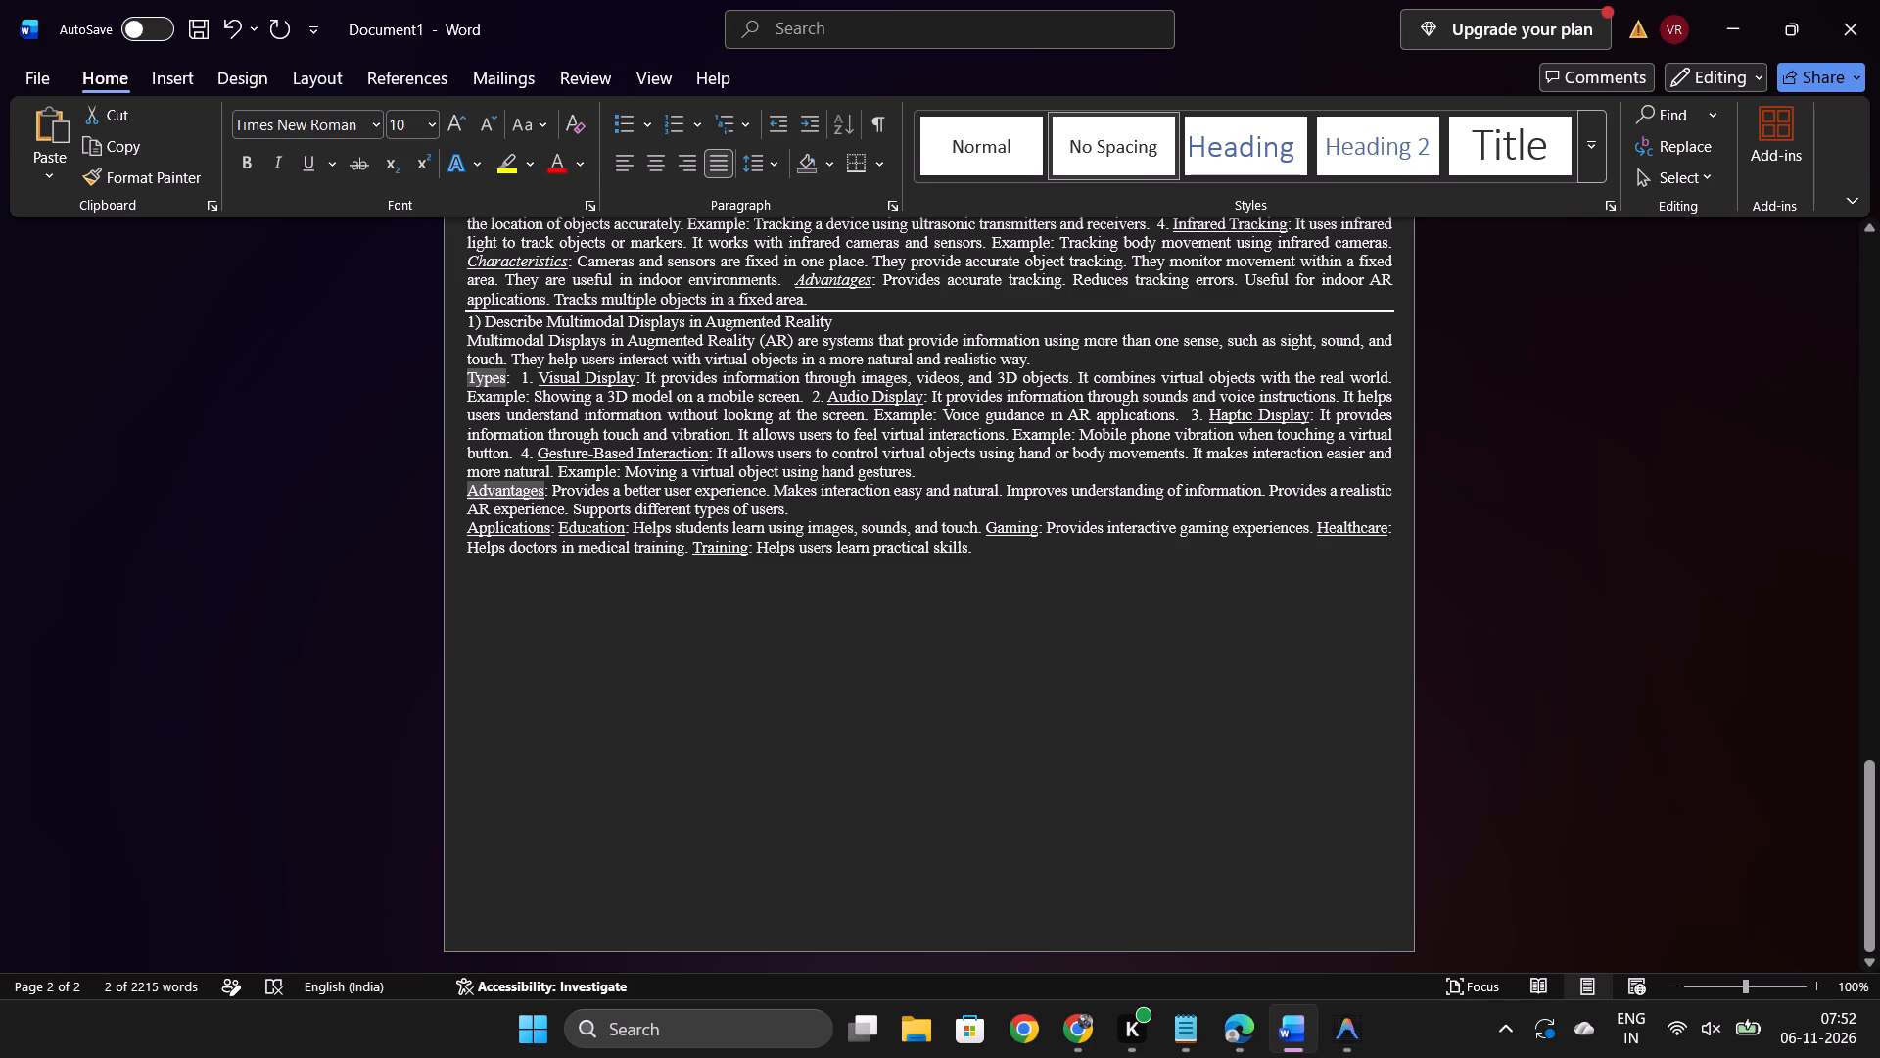
{"action": "left_click_drag", "start_coordinate": [548, 529], "coordinate": [451, 528], "text": "ctrl"}
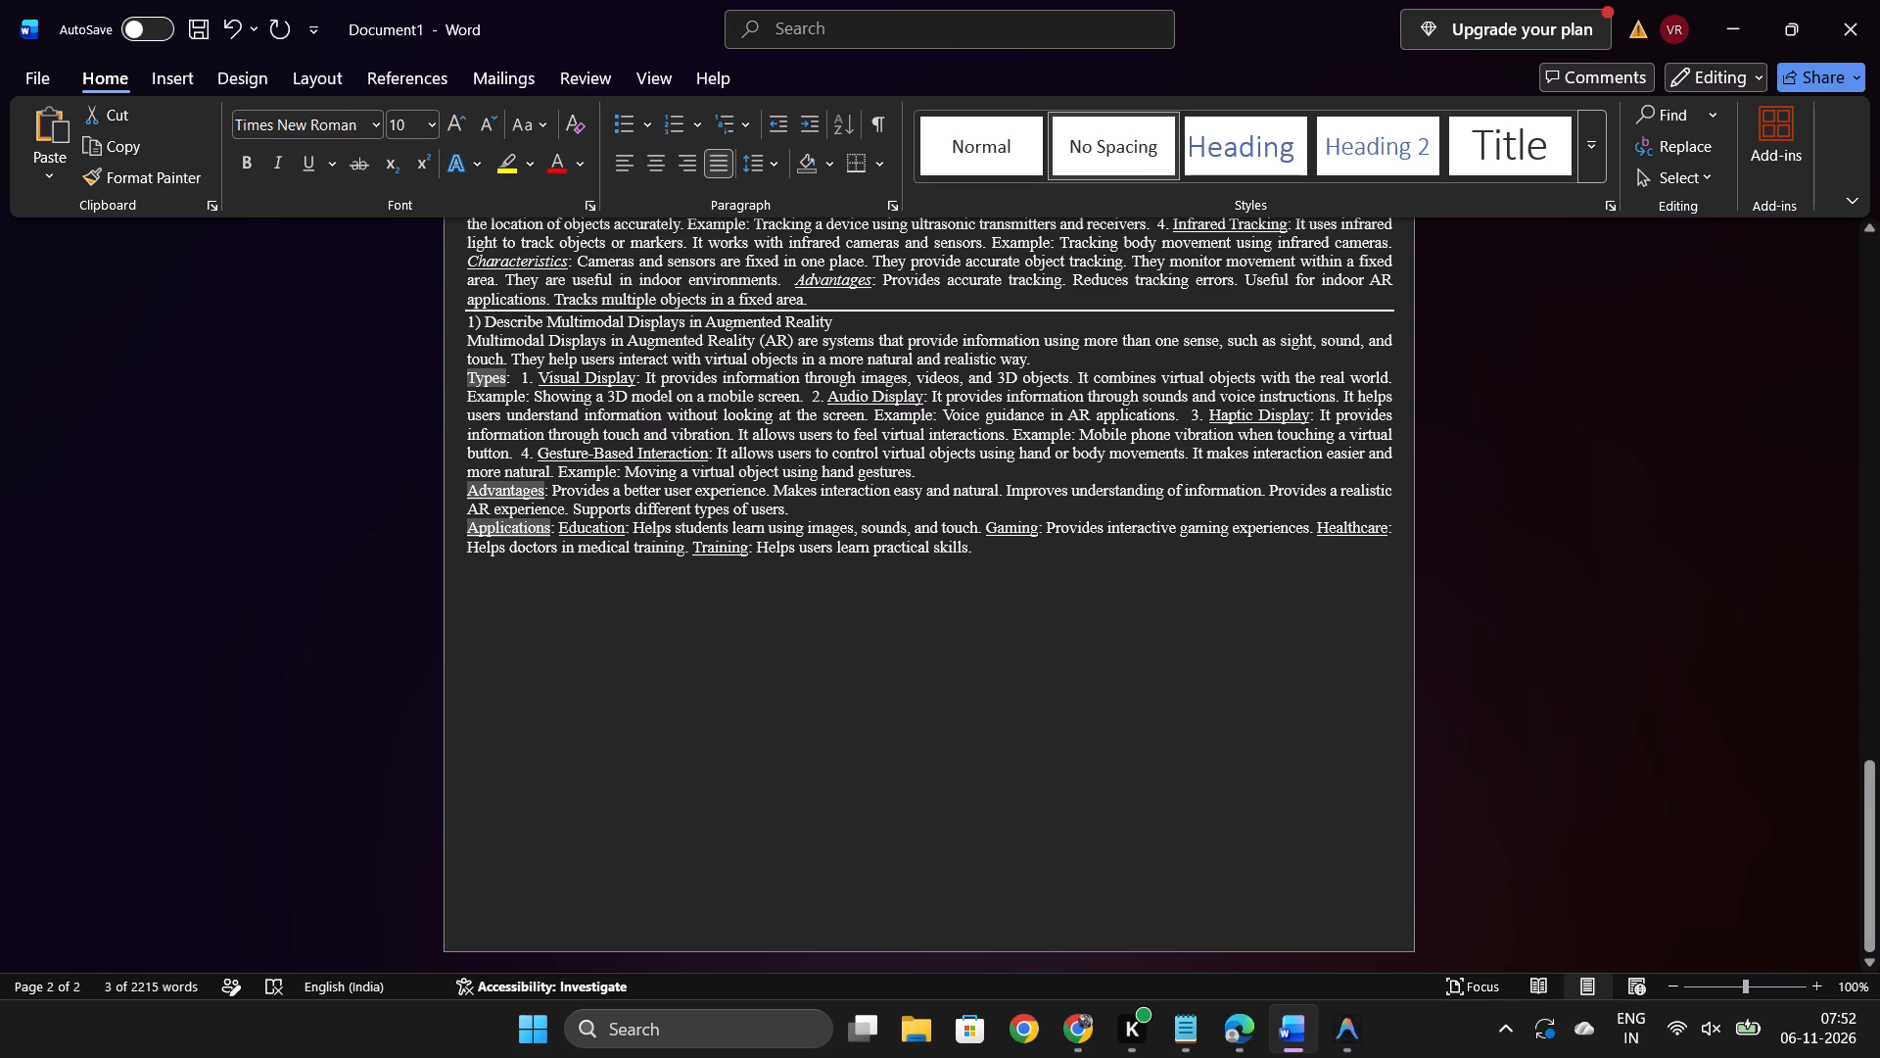
{"action": "left_click", "coordinate": [310, 163]}
{"action": "left_click", "coordinate": [310, 163]}
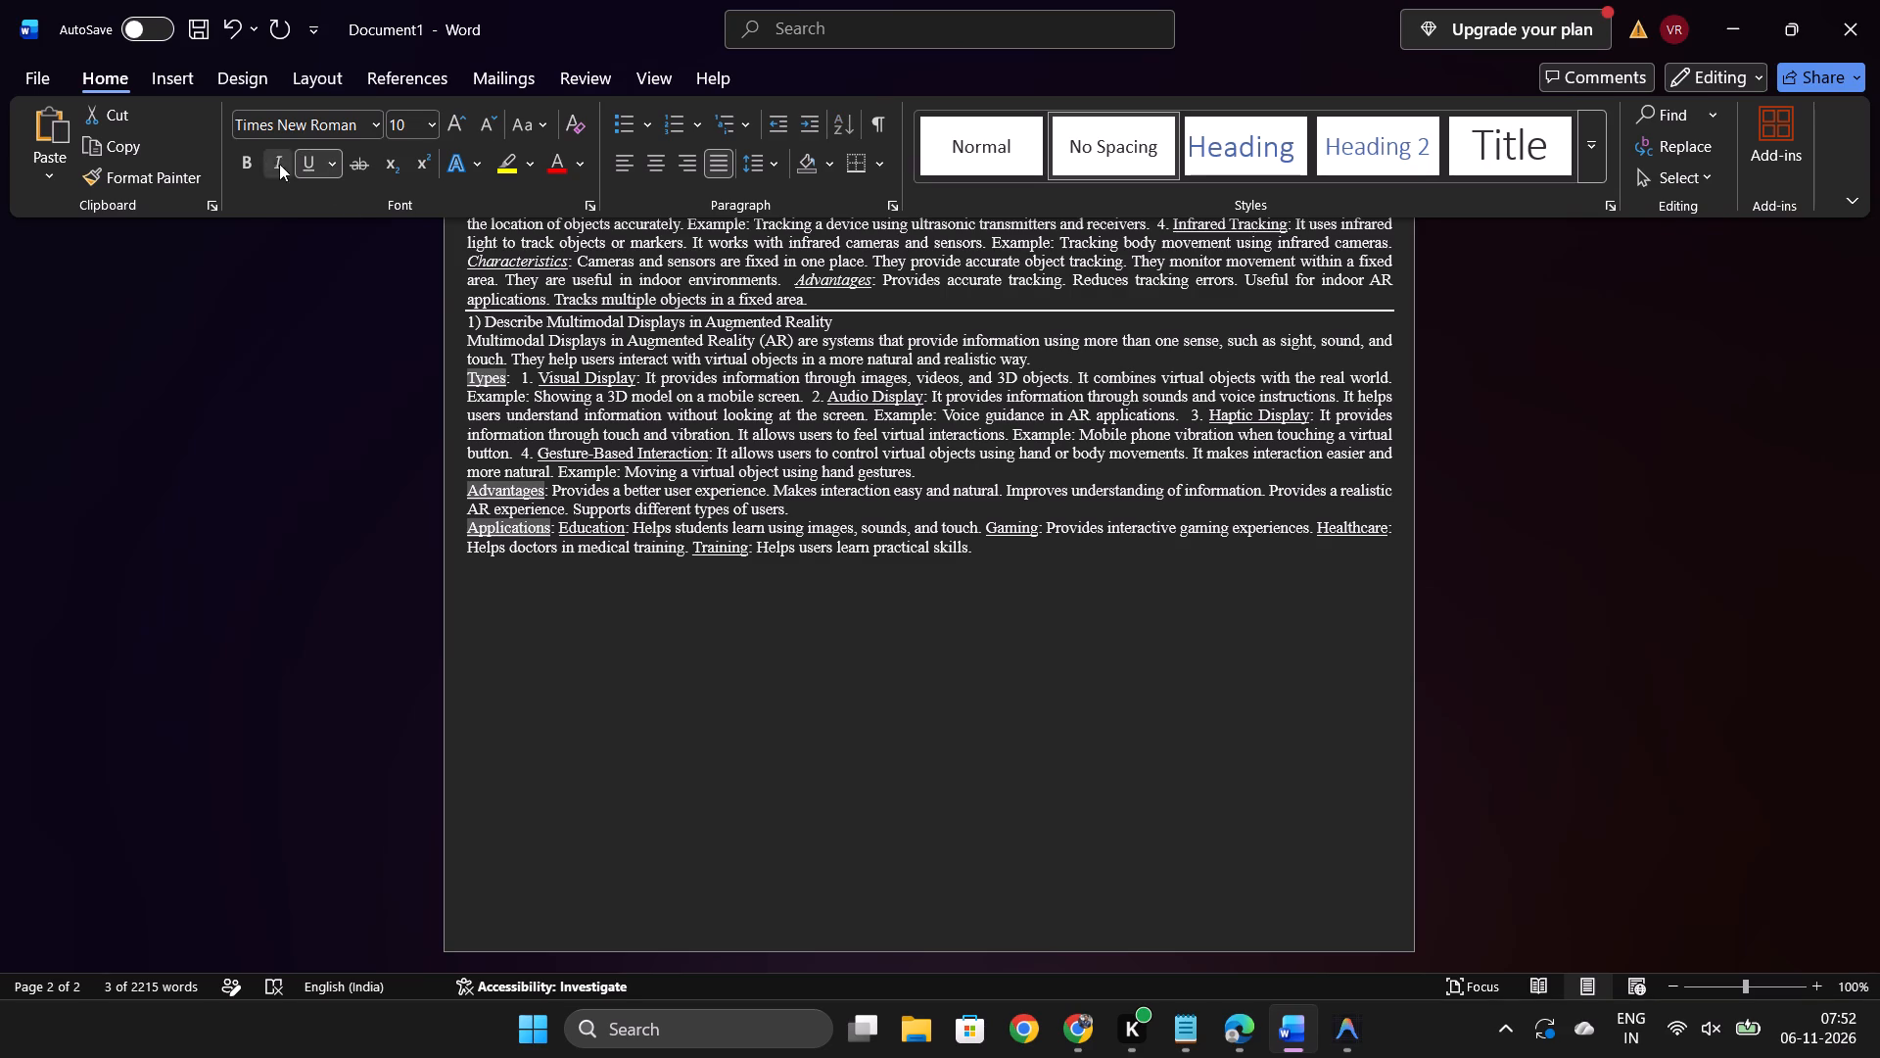
{"action": "left_click", "coordinate": [281, 164]}
Join the Advantages and Applications paragraphs onto the text before them, with two spaces before each heading.
{"action": "left_click", "coordinate": [467, 488]}
{"action": "key", "text": "BackSpace"}
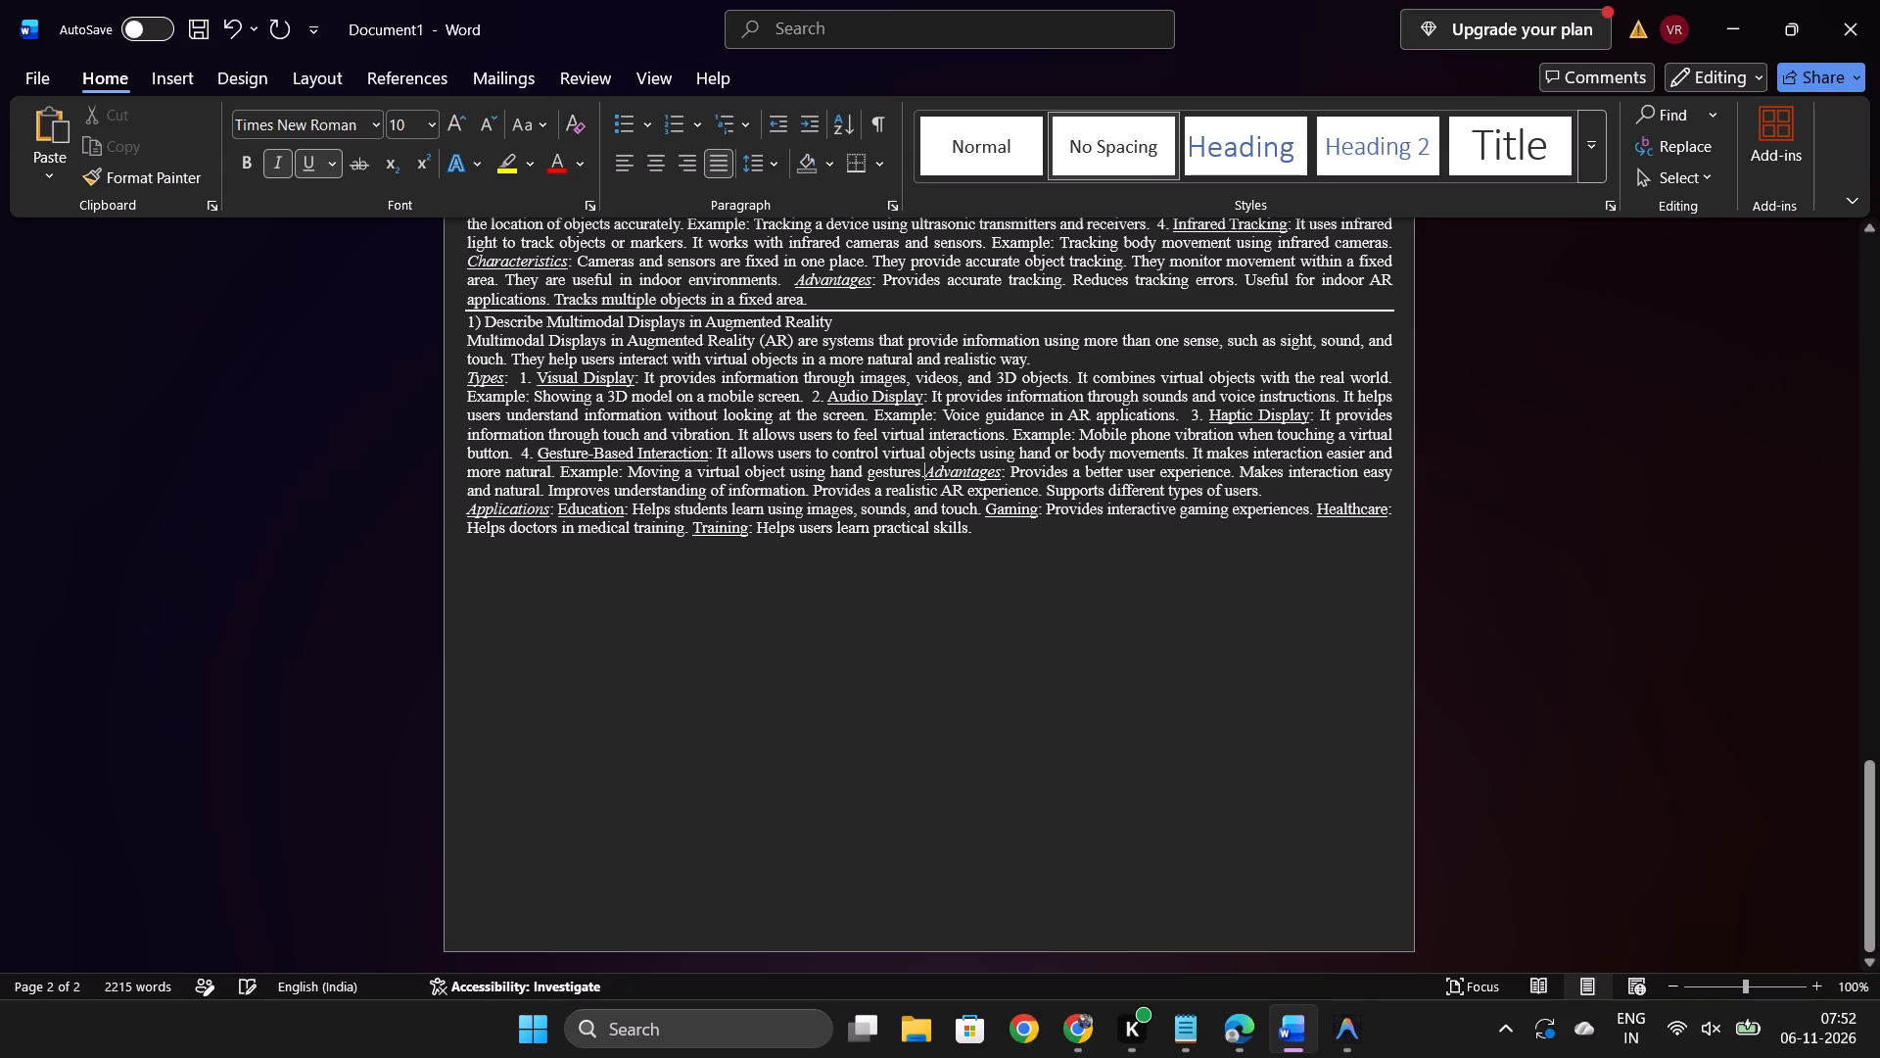
{"action": "key", "text": "space"}
{"action": "key", "text": "space"}
{"action": "left_click", "coordinate": [467, 513]}
{"action": "key", "text": "BackSpace"}
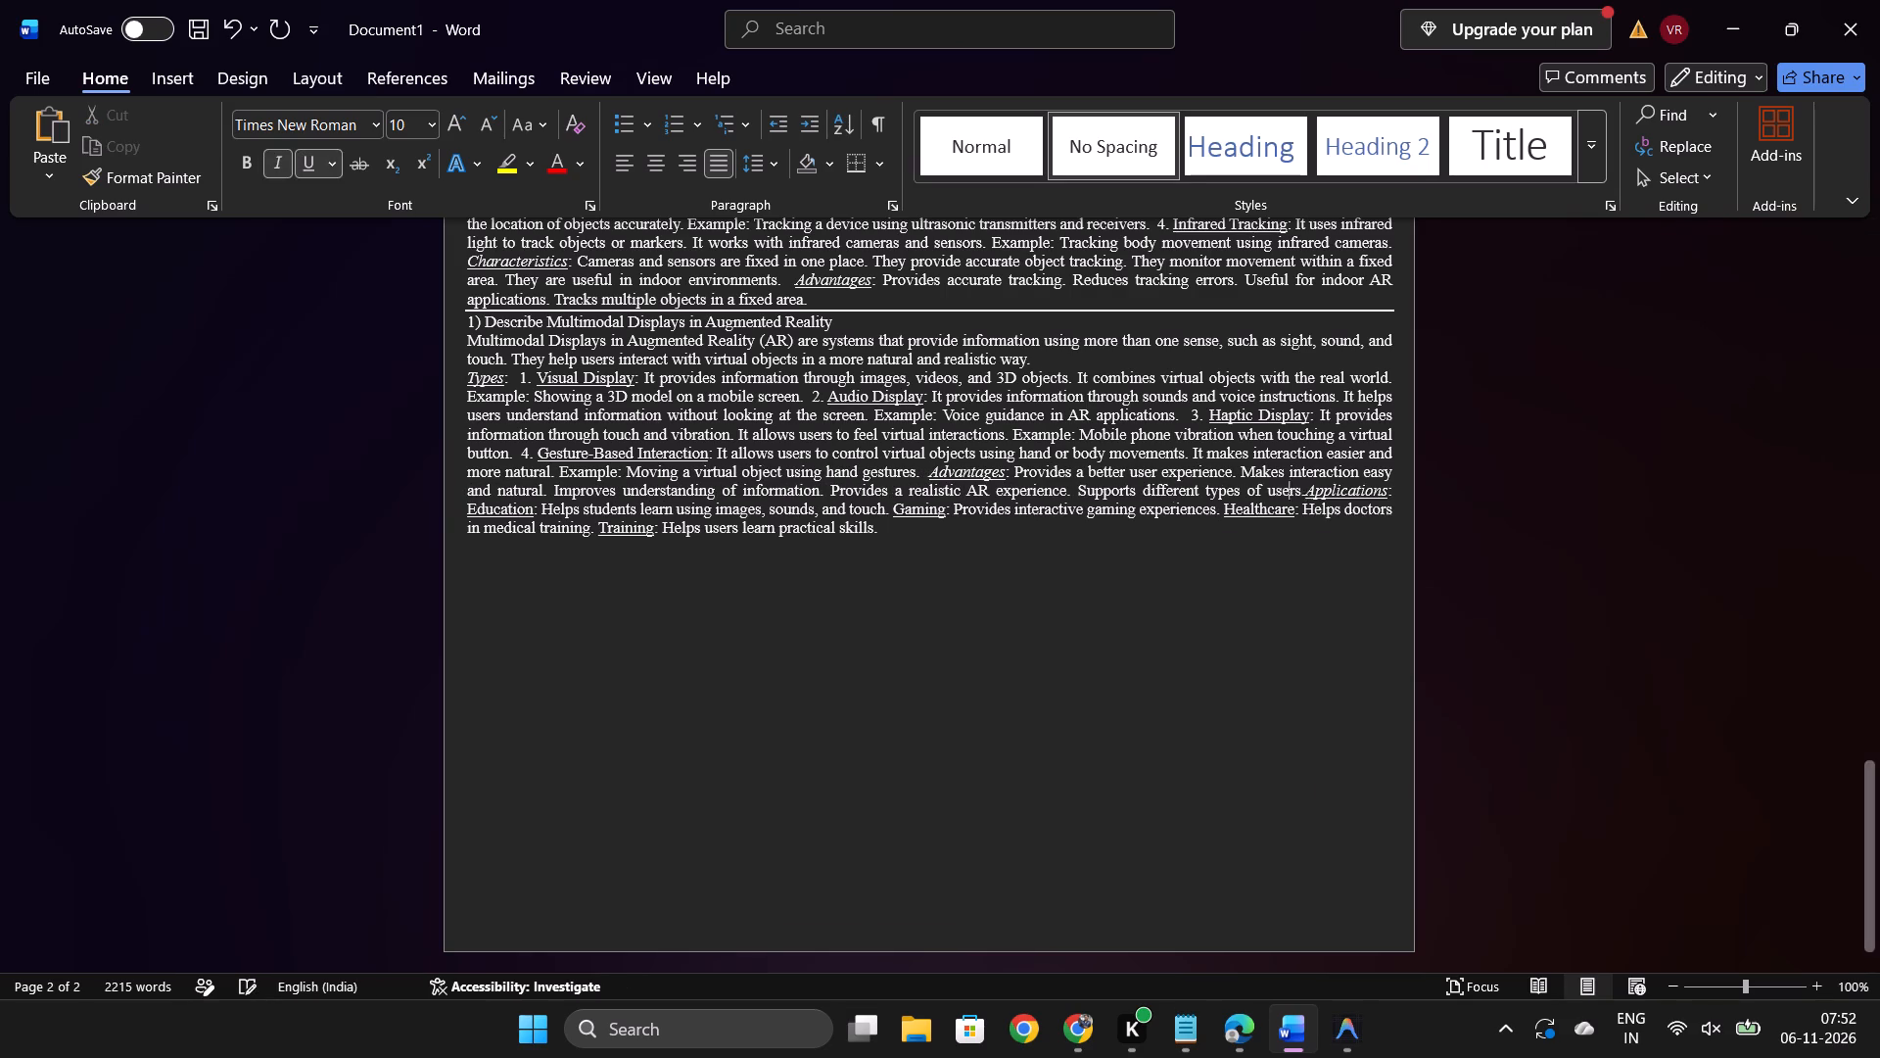
{"action": "key", "text": "space"}
{"action": "key", "text": "space"}
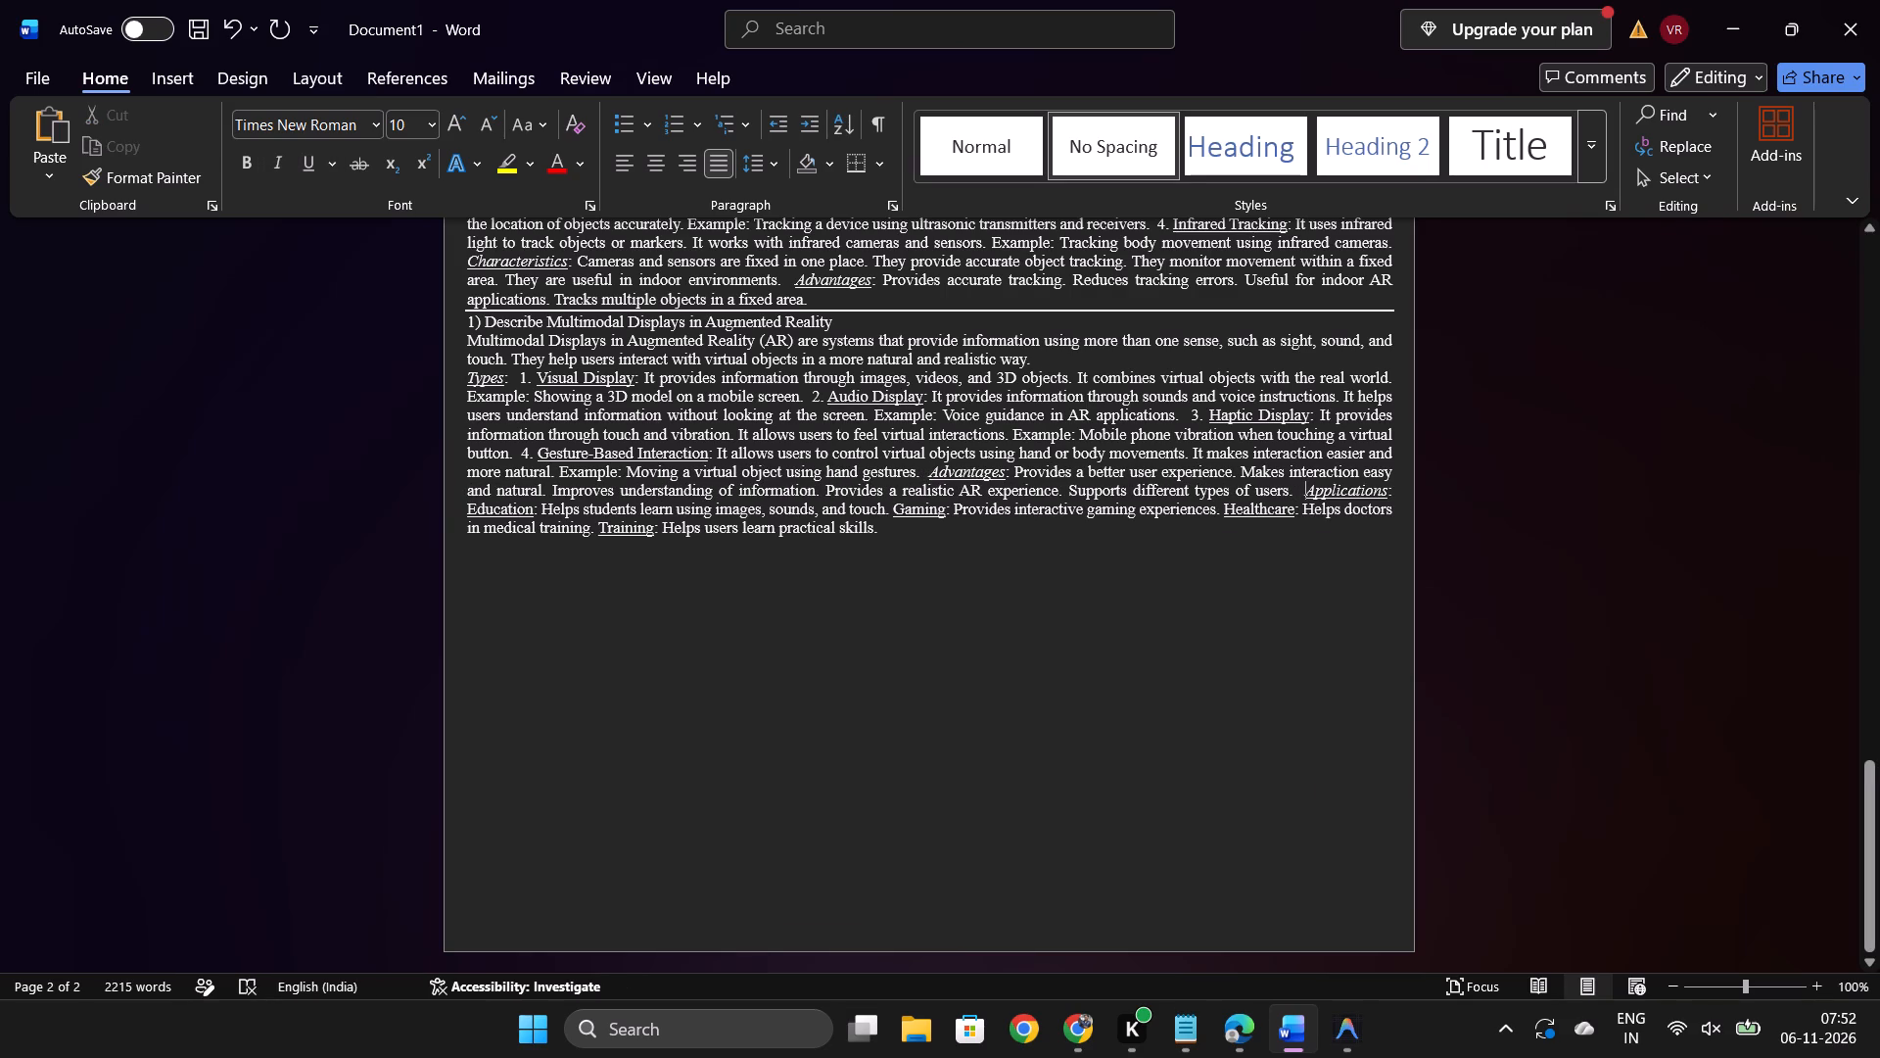
Join the Types paragraph directly onto the end of the Multimodal Displays introduction, leaving no space before the heading.
{"action": "left_click", "coordinate": [467, 379]}
{"action": "key", "text": "equal"}
{"action": "key", "text": "BackSpace"}
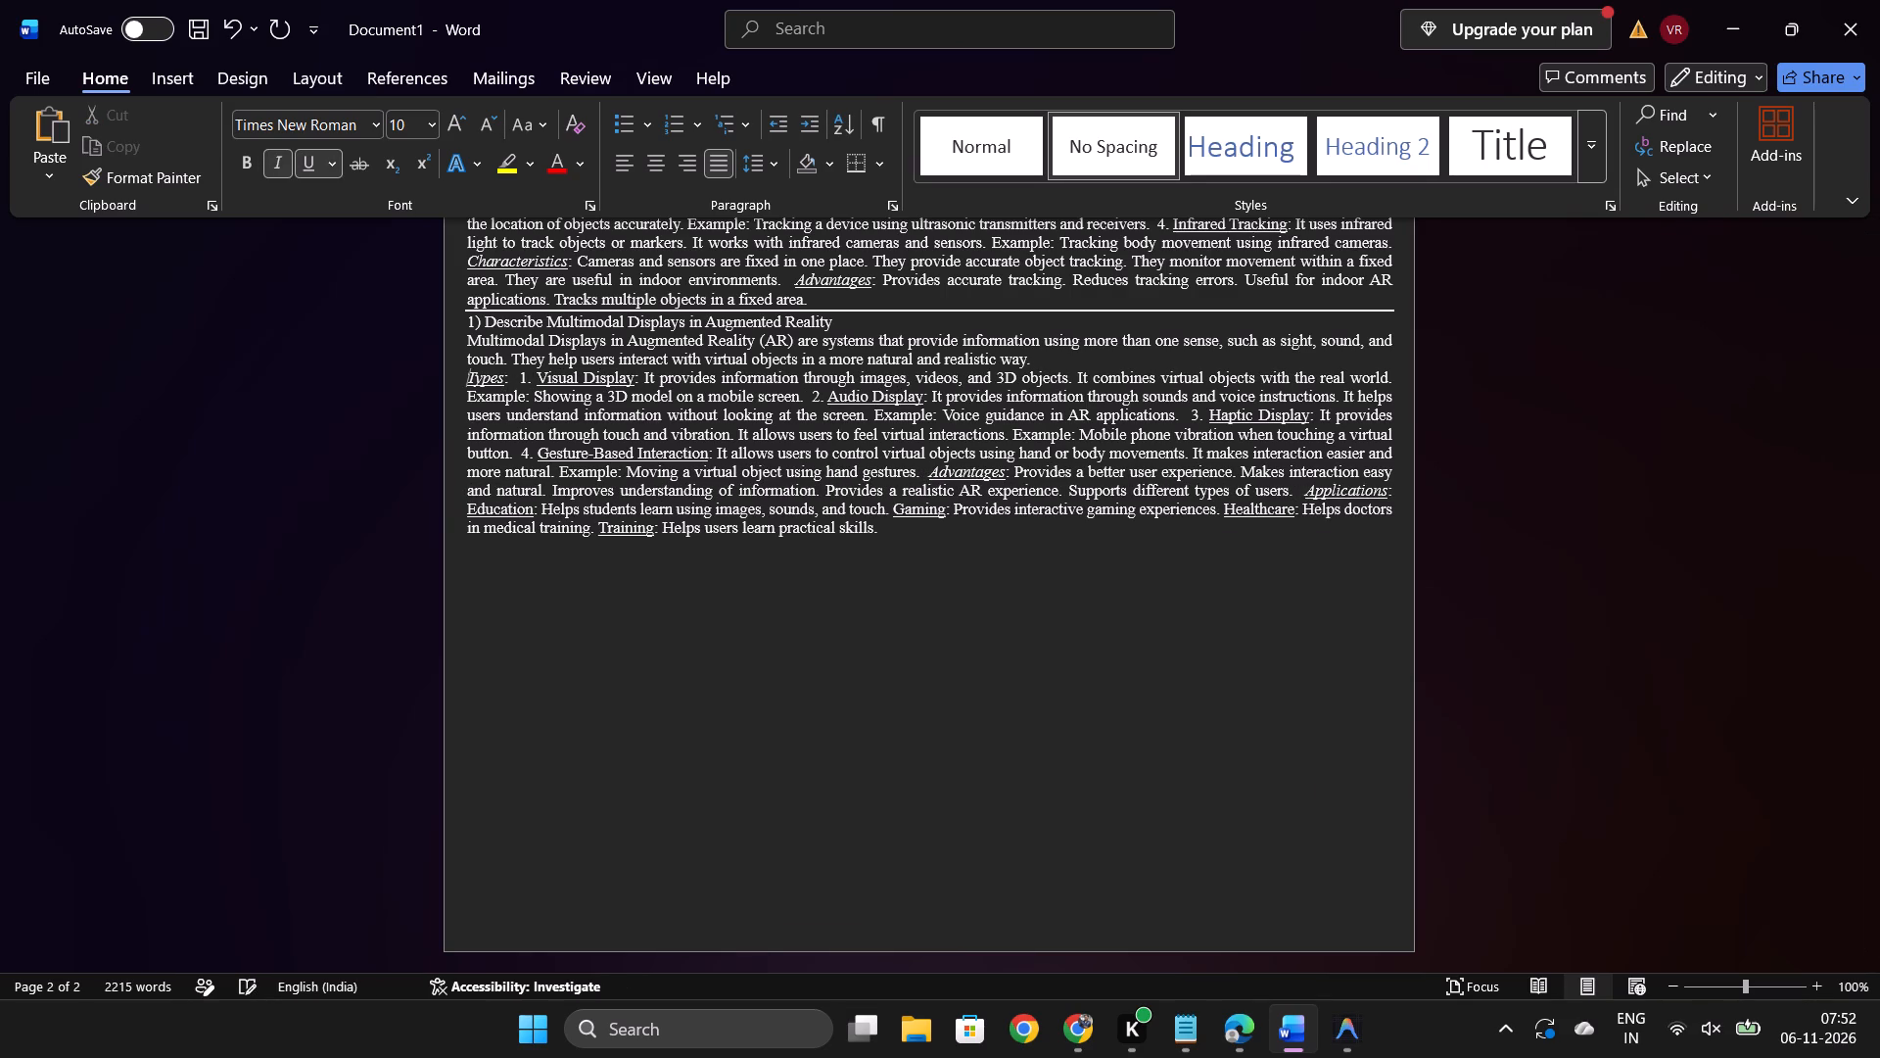
{"action": "key", "text": "BackSpace"}
{"action": "key", "text": "space"}
{"action": "key", "text": "space"}
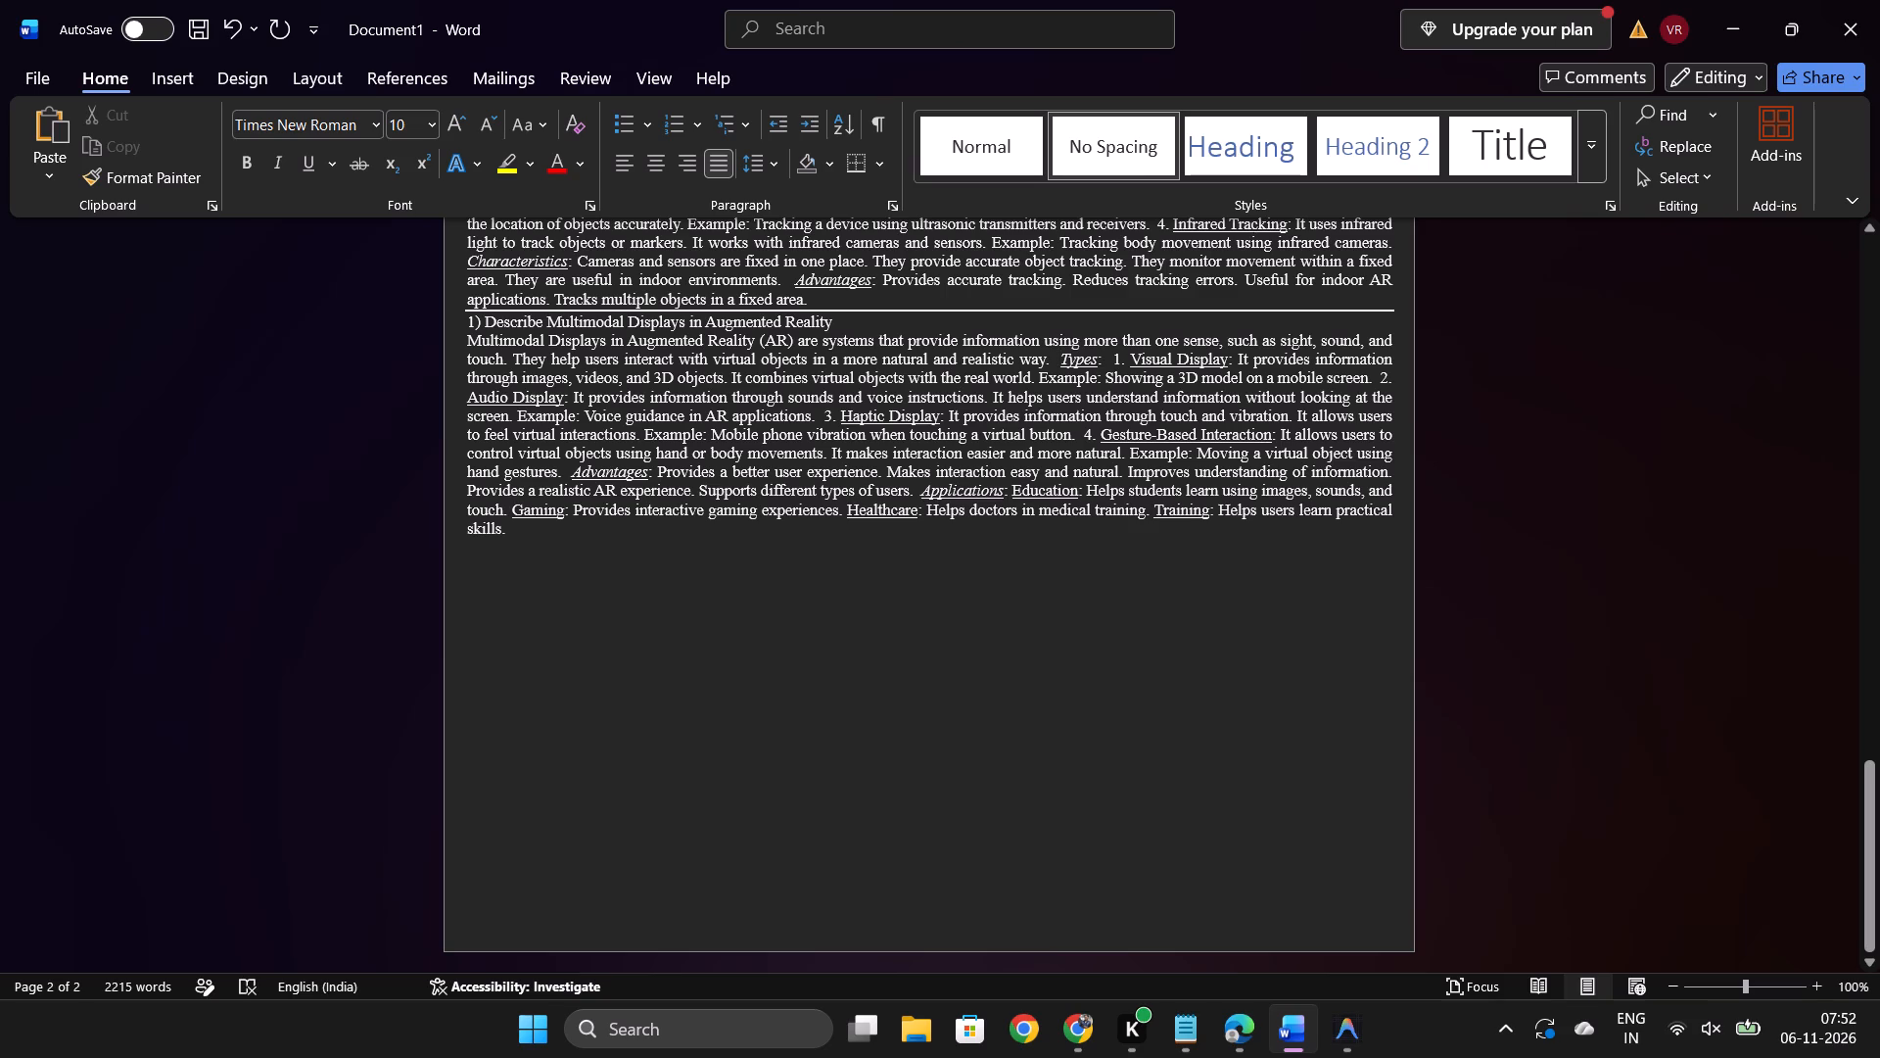
{"action": "key", "text": "BackSpace"}
{"action": "key", "text": "BackSpace"}
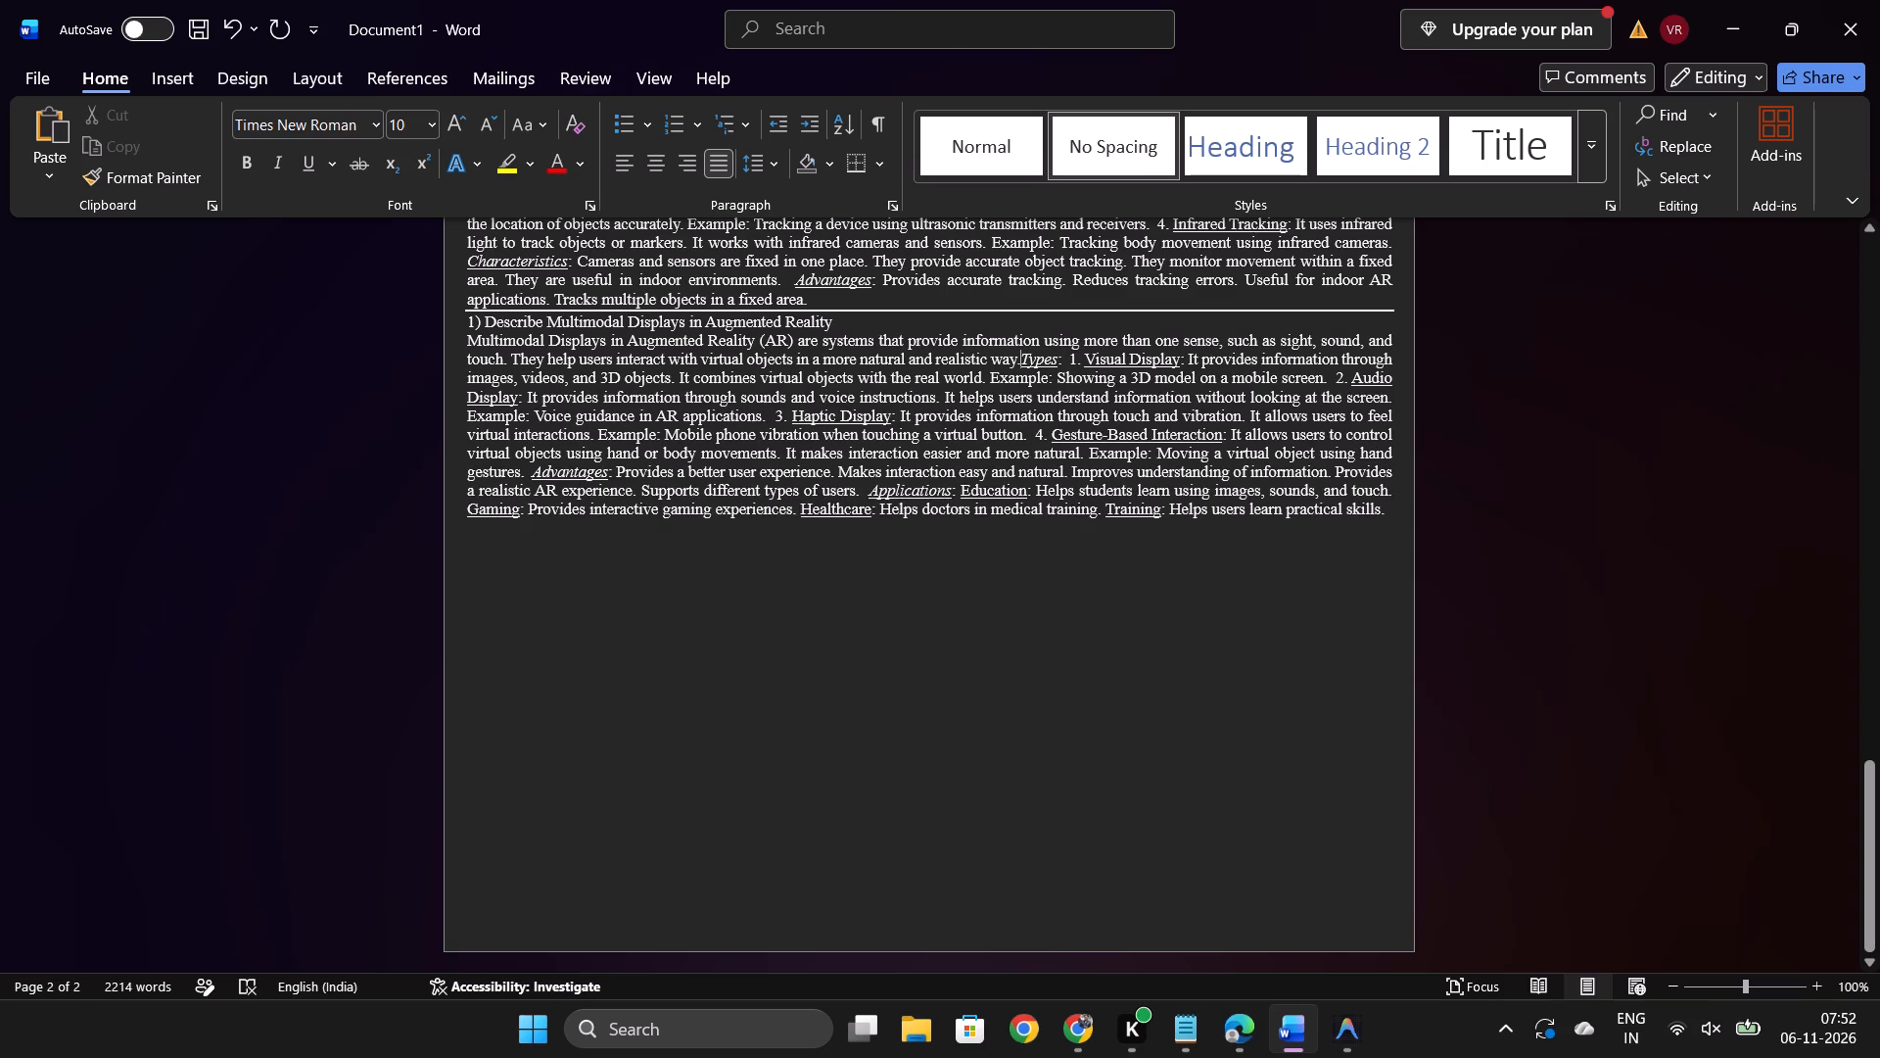
Add a full-width horizontal divider line below the Multimodal Displays answer.
{"action": "left_click", "coordinate": [535, 558]}
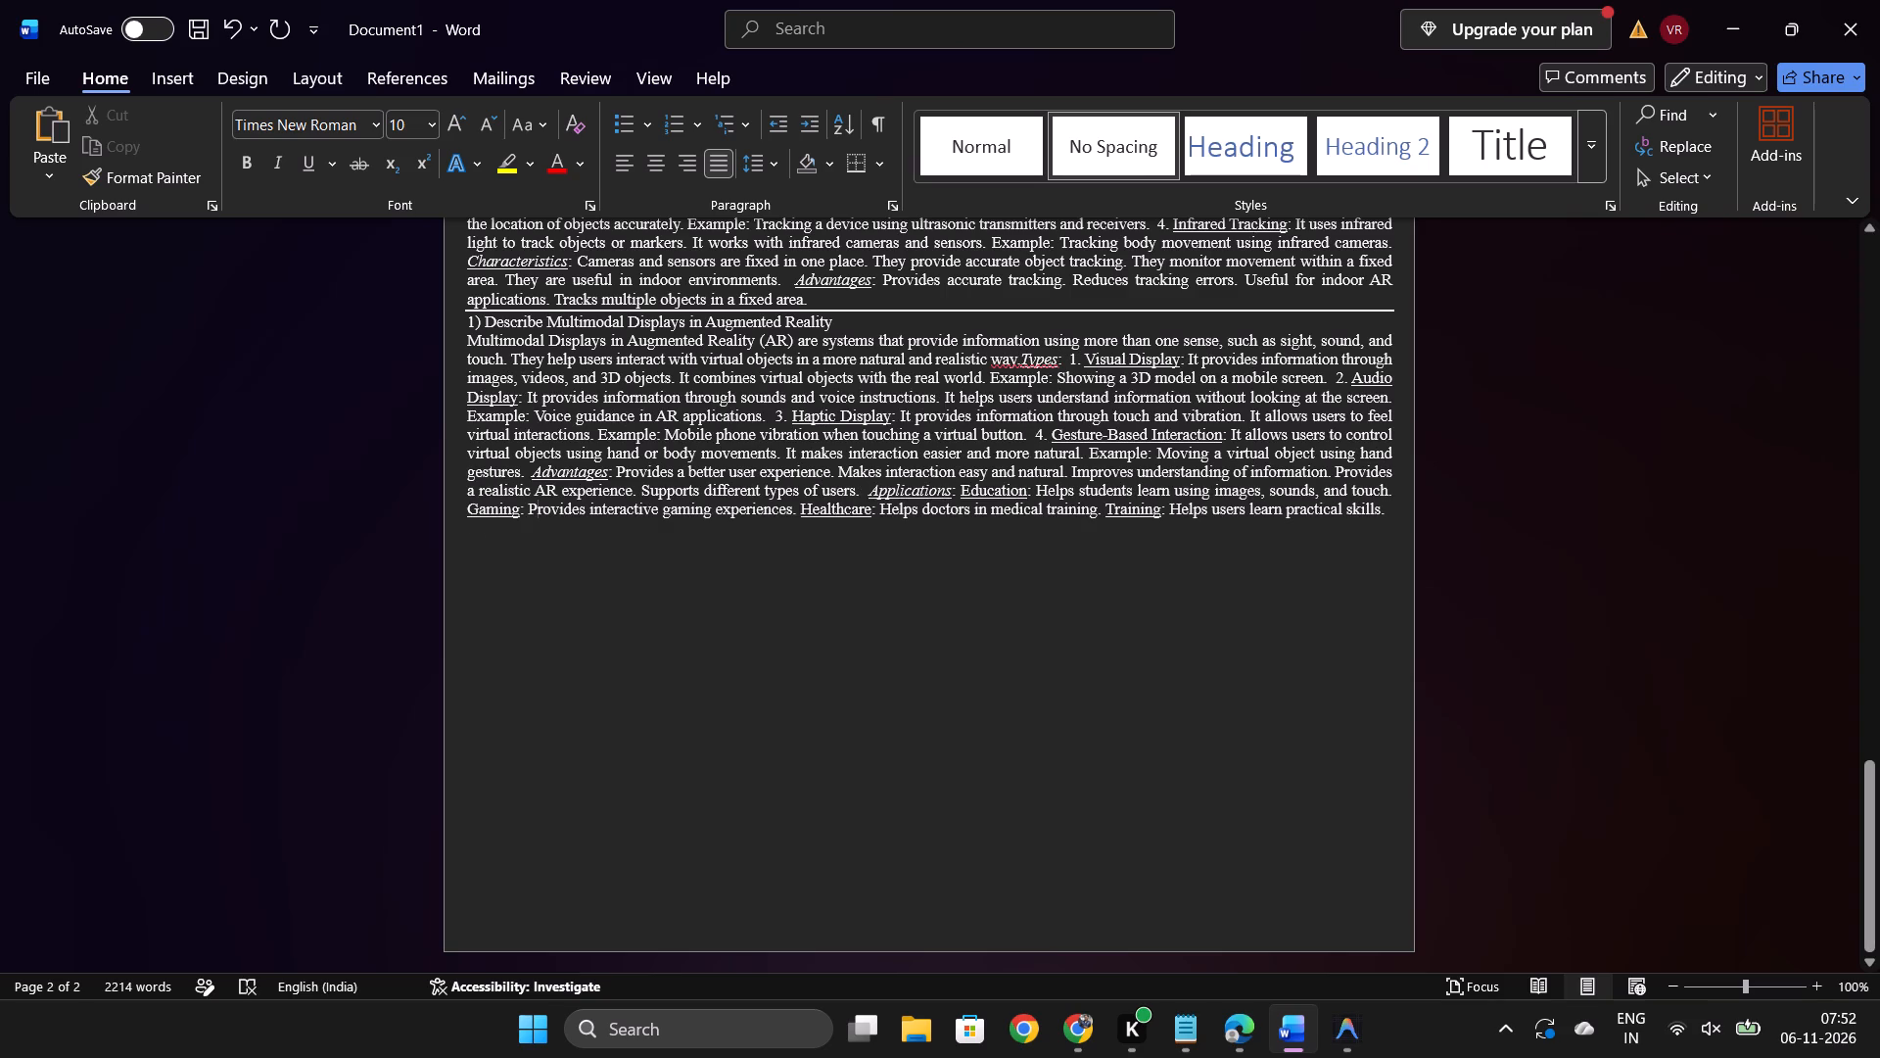
{"action": "left_click", "coordinate": [1397, 520]}
{"action": "key", "text": "Return"}
{"action": "key", "text": "shift+underscore"}
{"action": "key", "text": "shift+underscore"}
{"action": "key", "text": "shift+underscore"}
{"action": "key", "text": "shift+underscore"}
{"action": "key", "text": "shift+underscore"}
{"action": "key", "text": "shift+underscore"}
{"action": "key", "text": "shift+underscore"}
{"action": "key", "text": "shift+underscore"}
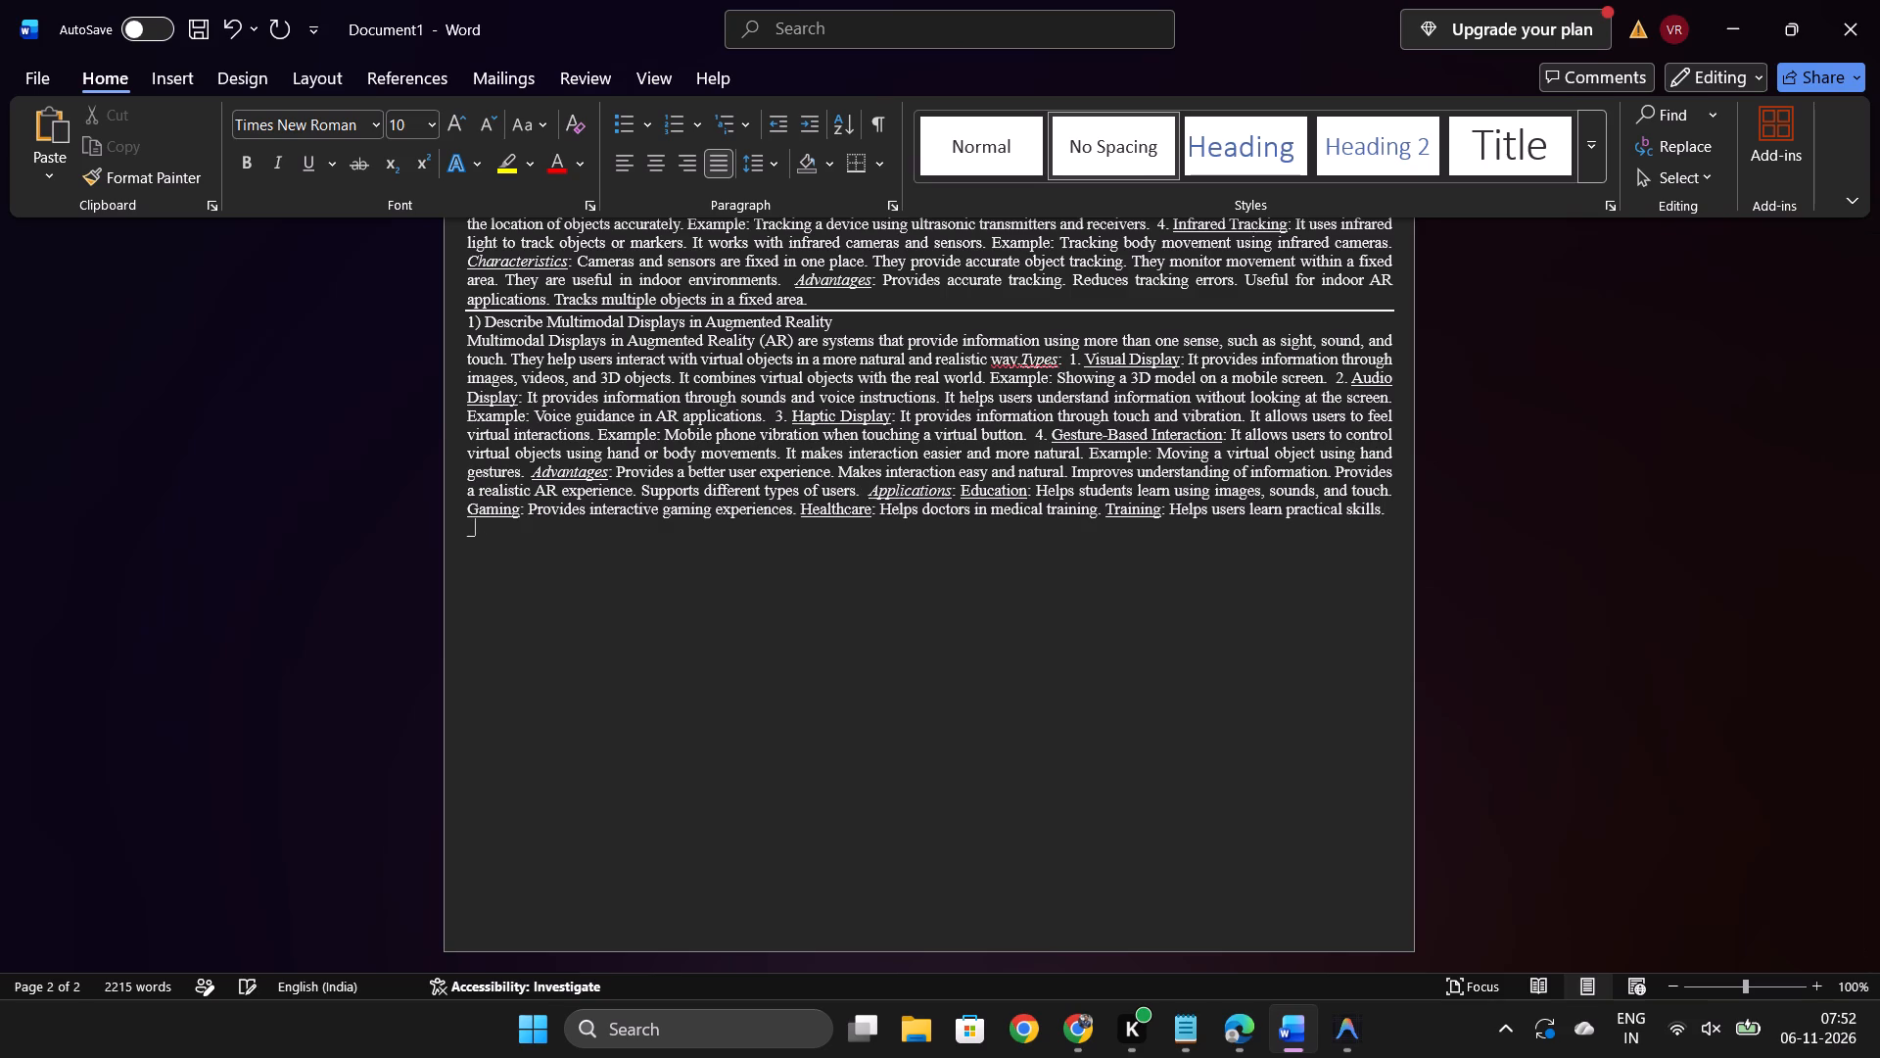
{"action": "key", "text": "Return"}
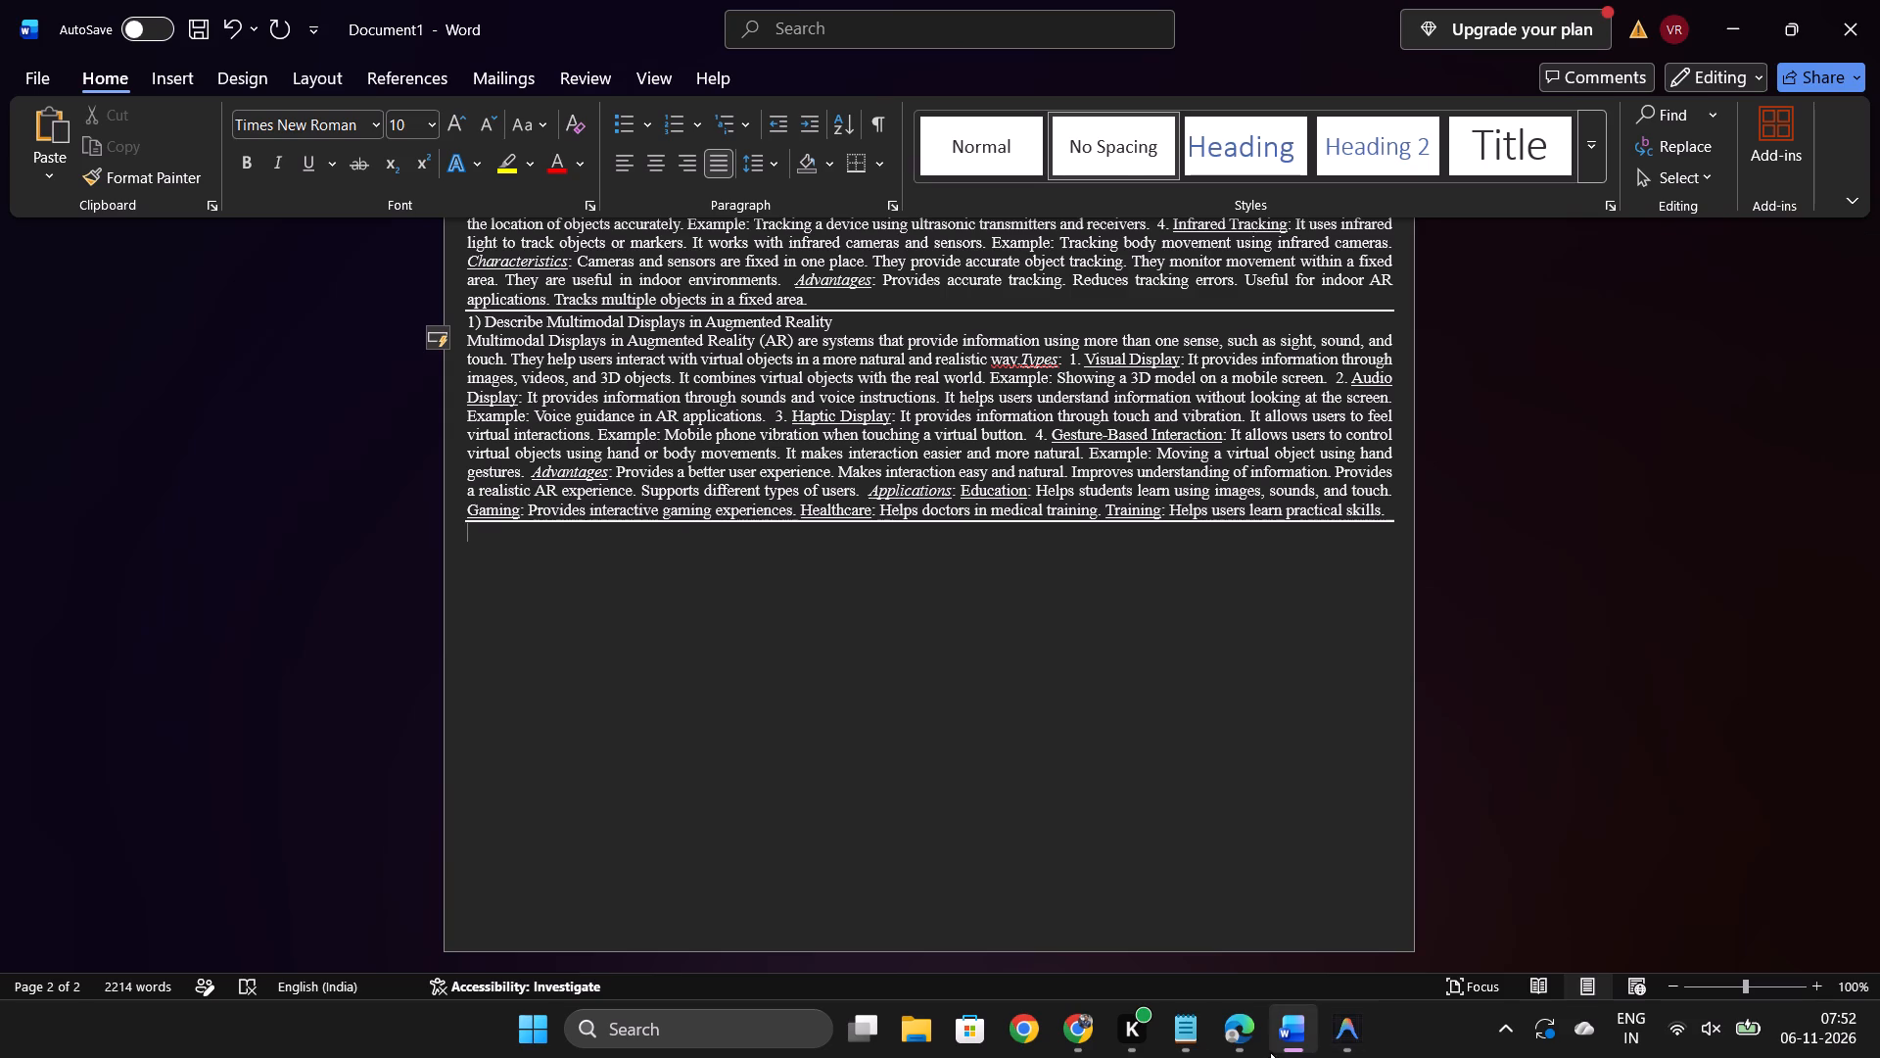
{"action": "left_click", "coordinate": [1188, 1037]}
{"action": "left_click", "coordinate": [1471, 0]}
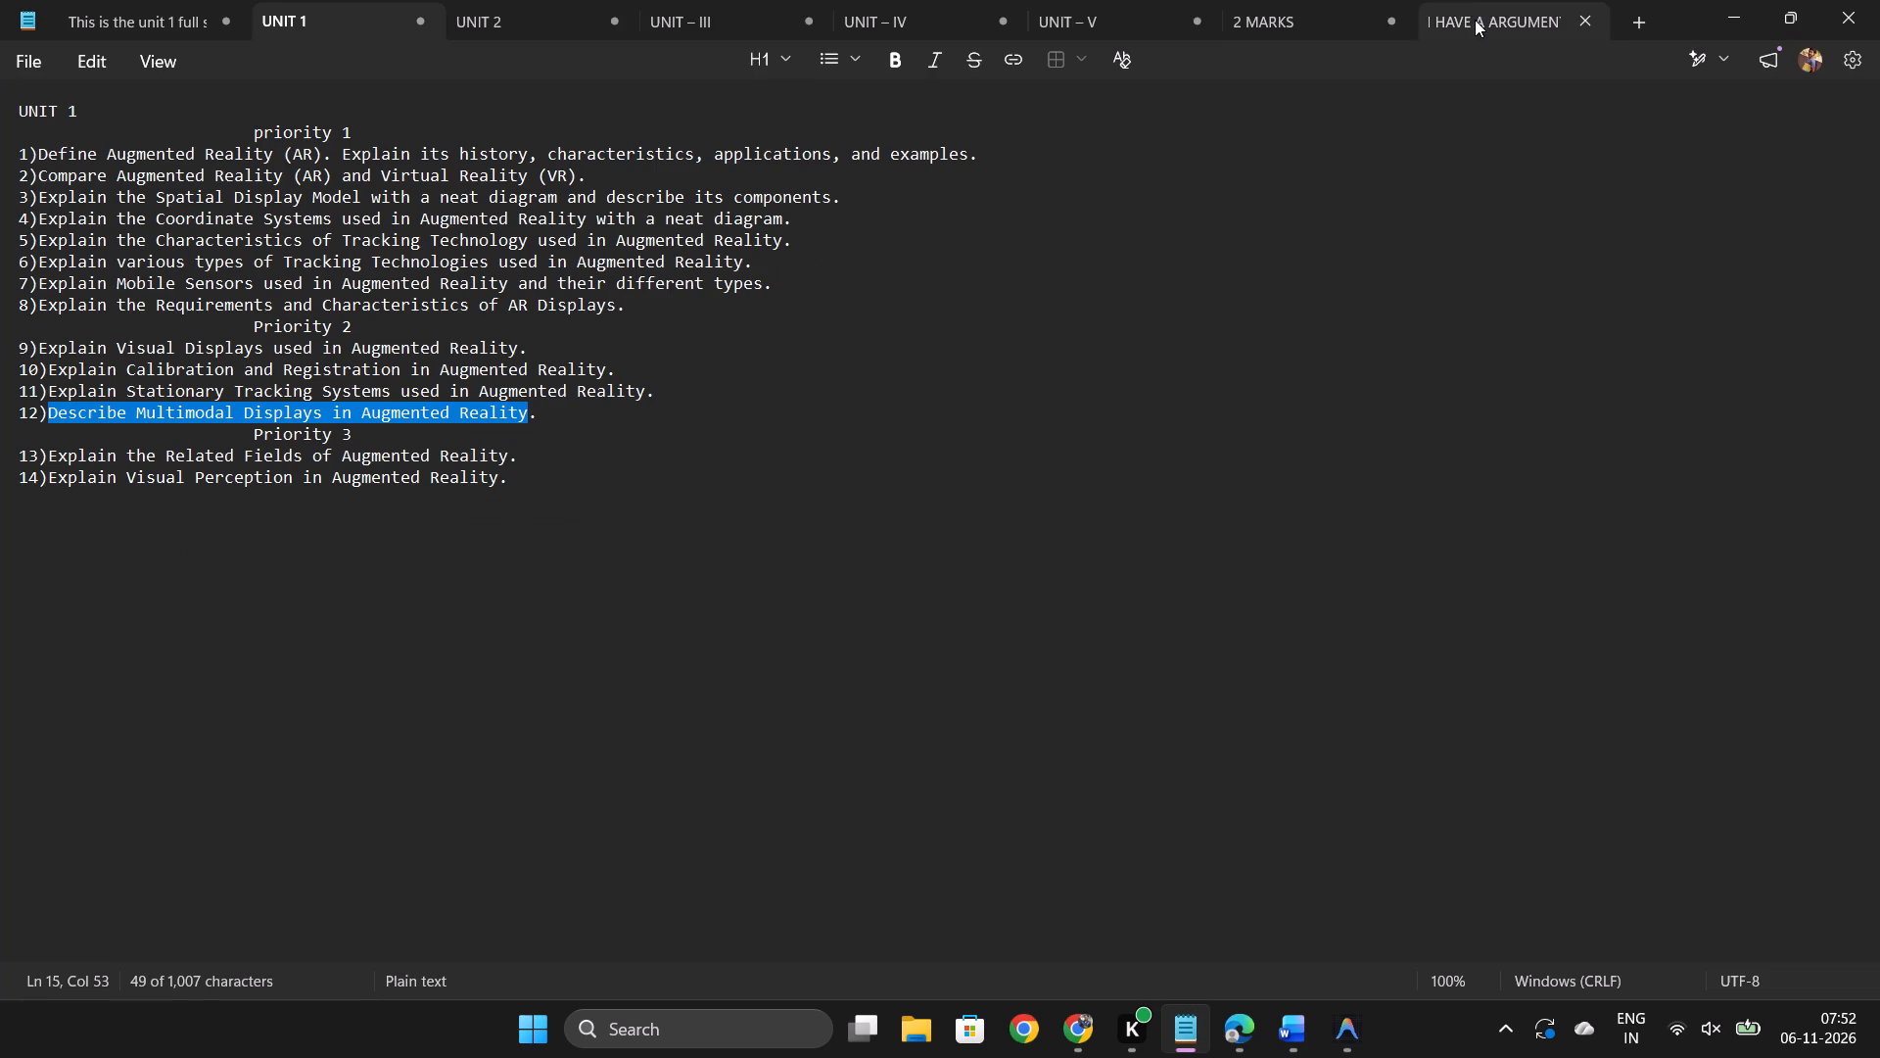
{"action": "left_click", "coordinate": [1475, 20]}
{"action": "left_click", "coordinate": [1284, 24]}
{"action": "scroll", "coordinate": [506, 514], "scroll_direction": "up", "scroll_amount": 7}
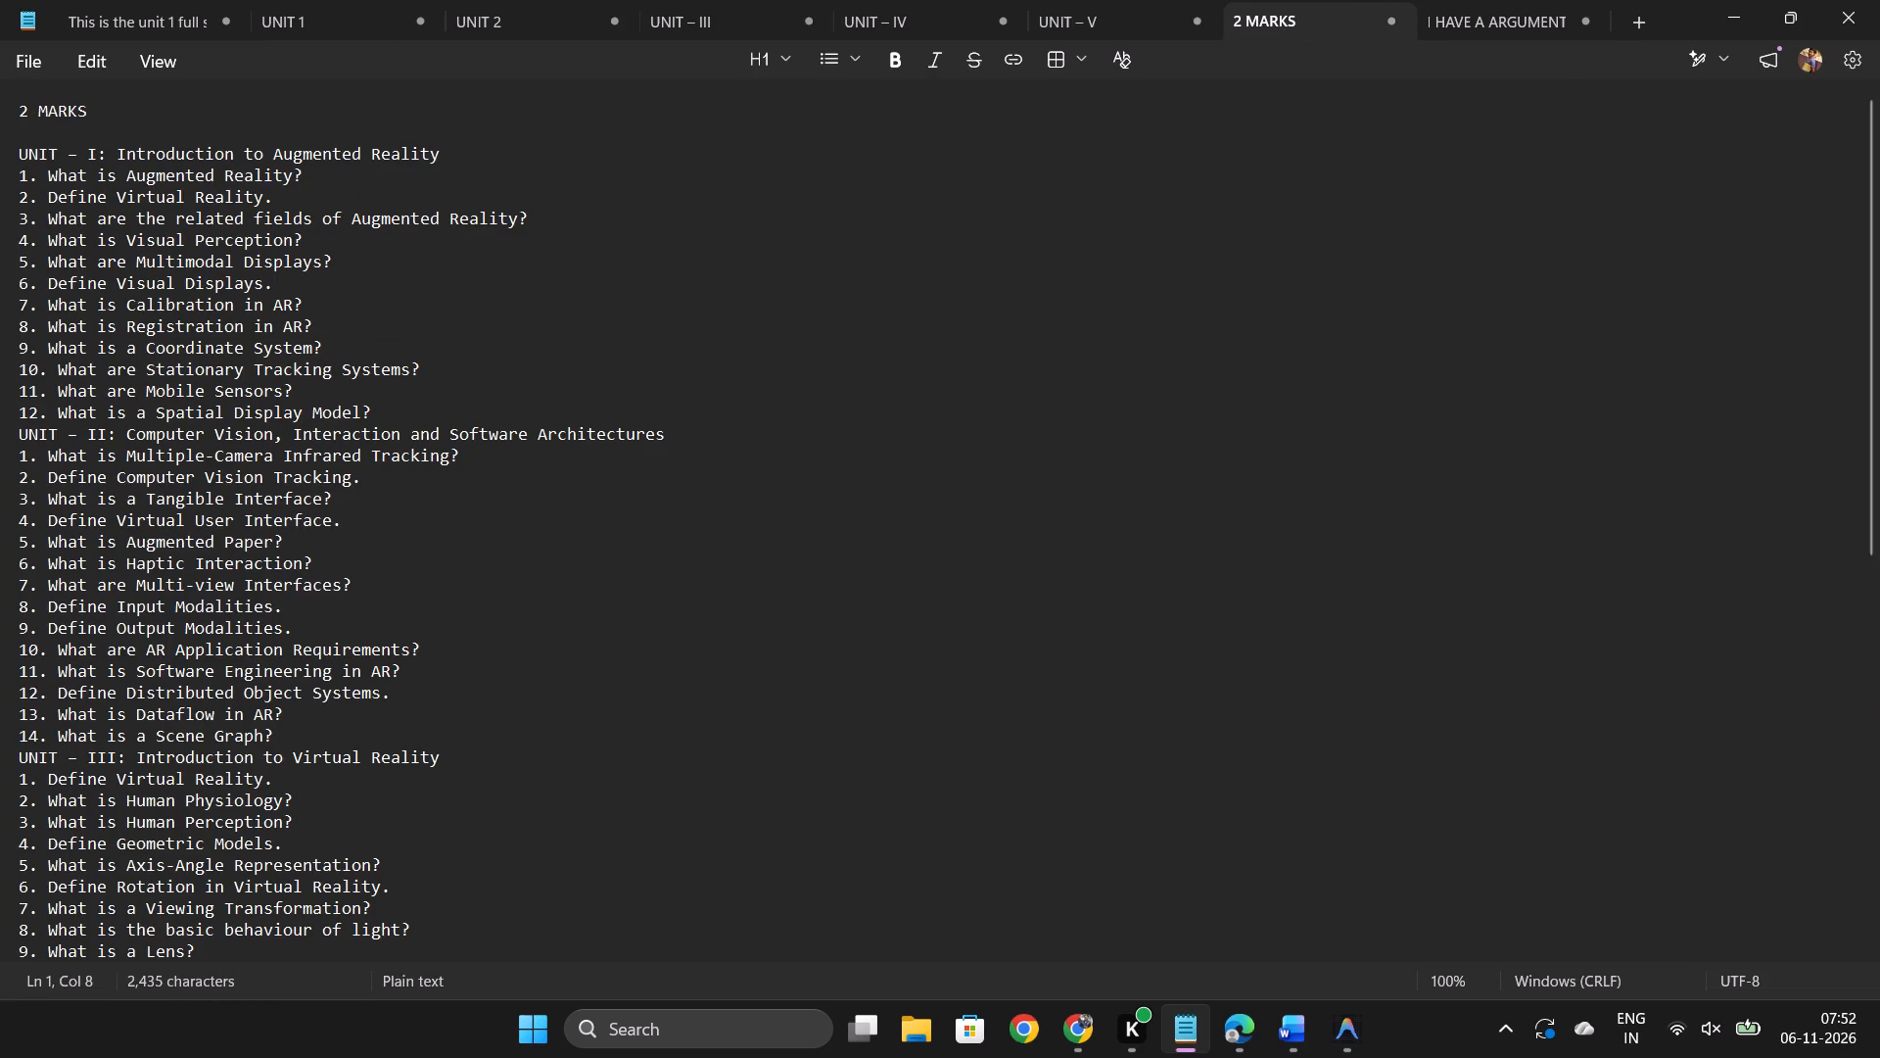
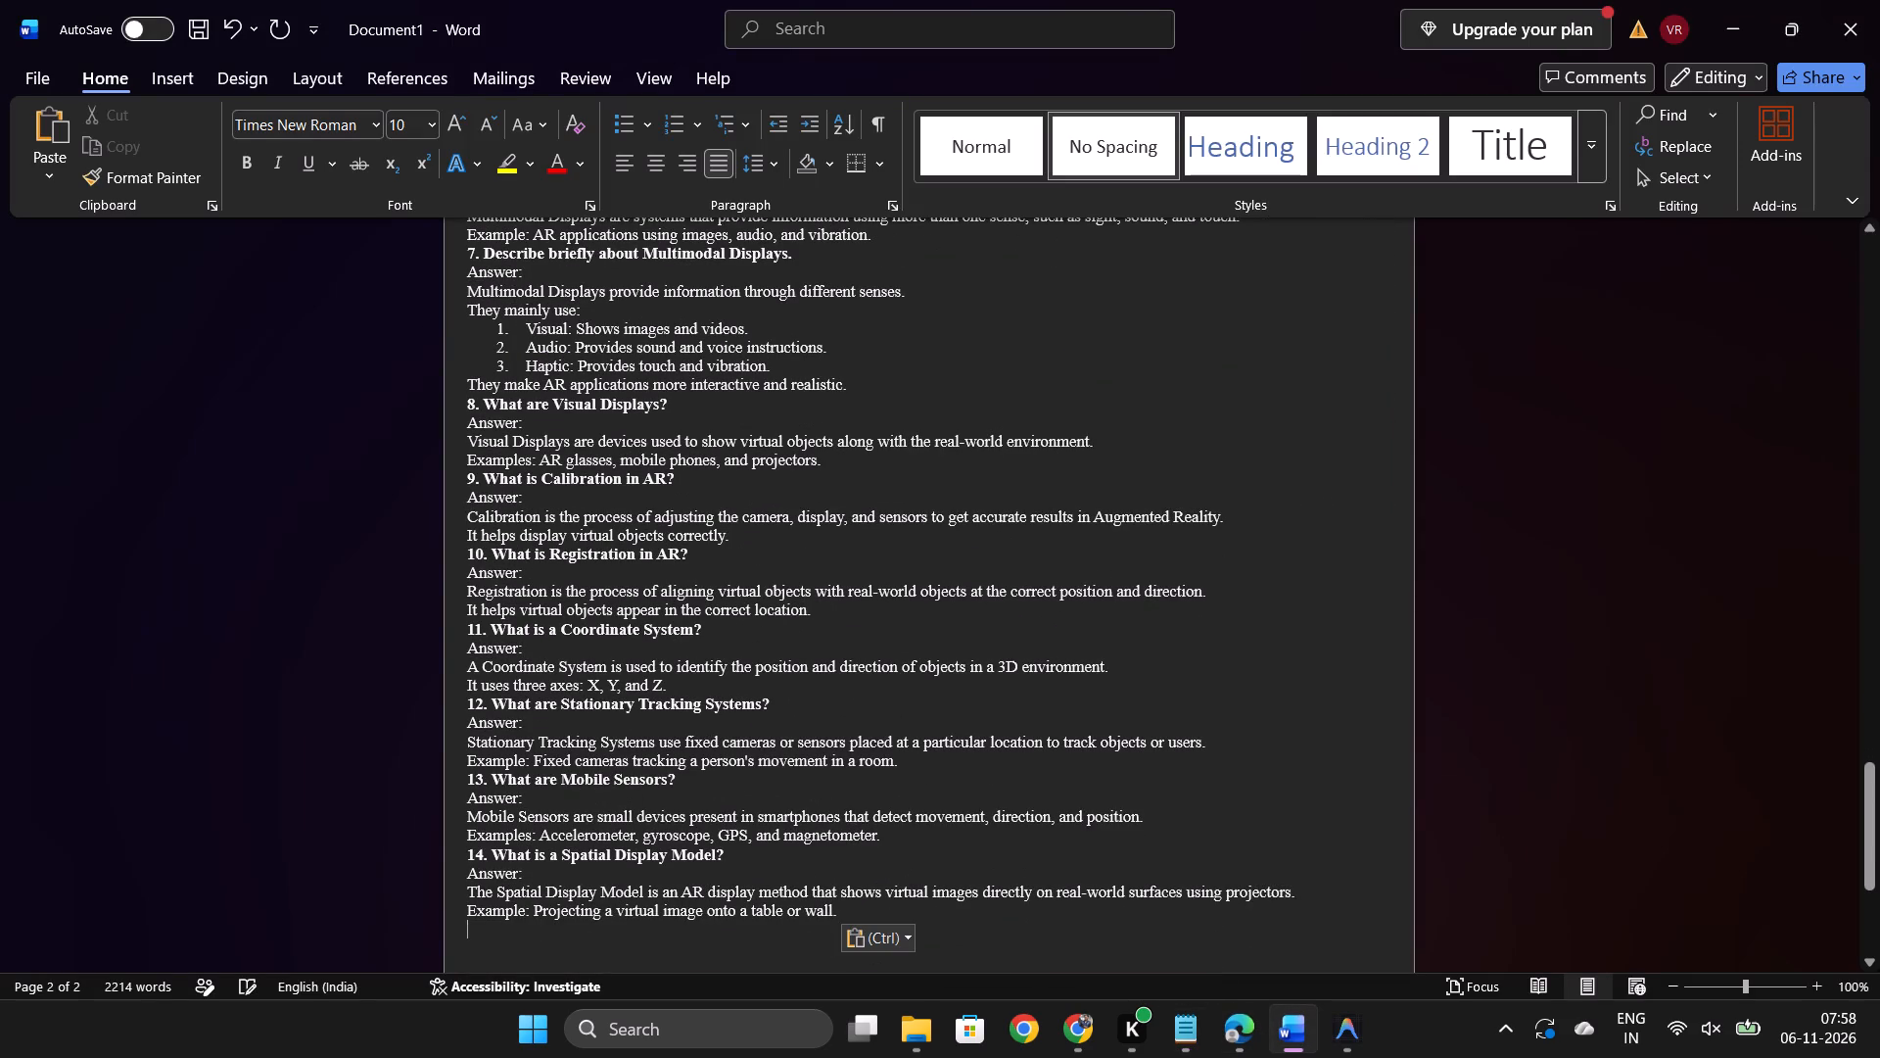
{"action": "key", "text": "BackSpace"}
Delete the "Answer:" line under question 14, "What is a Spatial Display Model?".
{"action": "left_click_drag", "start_coordinate": [468, 895], "coordinate": [467, 875]}
{"action": "key", "text": "BackSpace"}
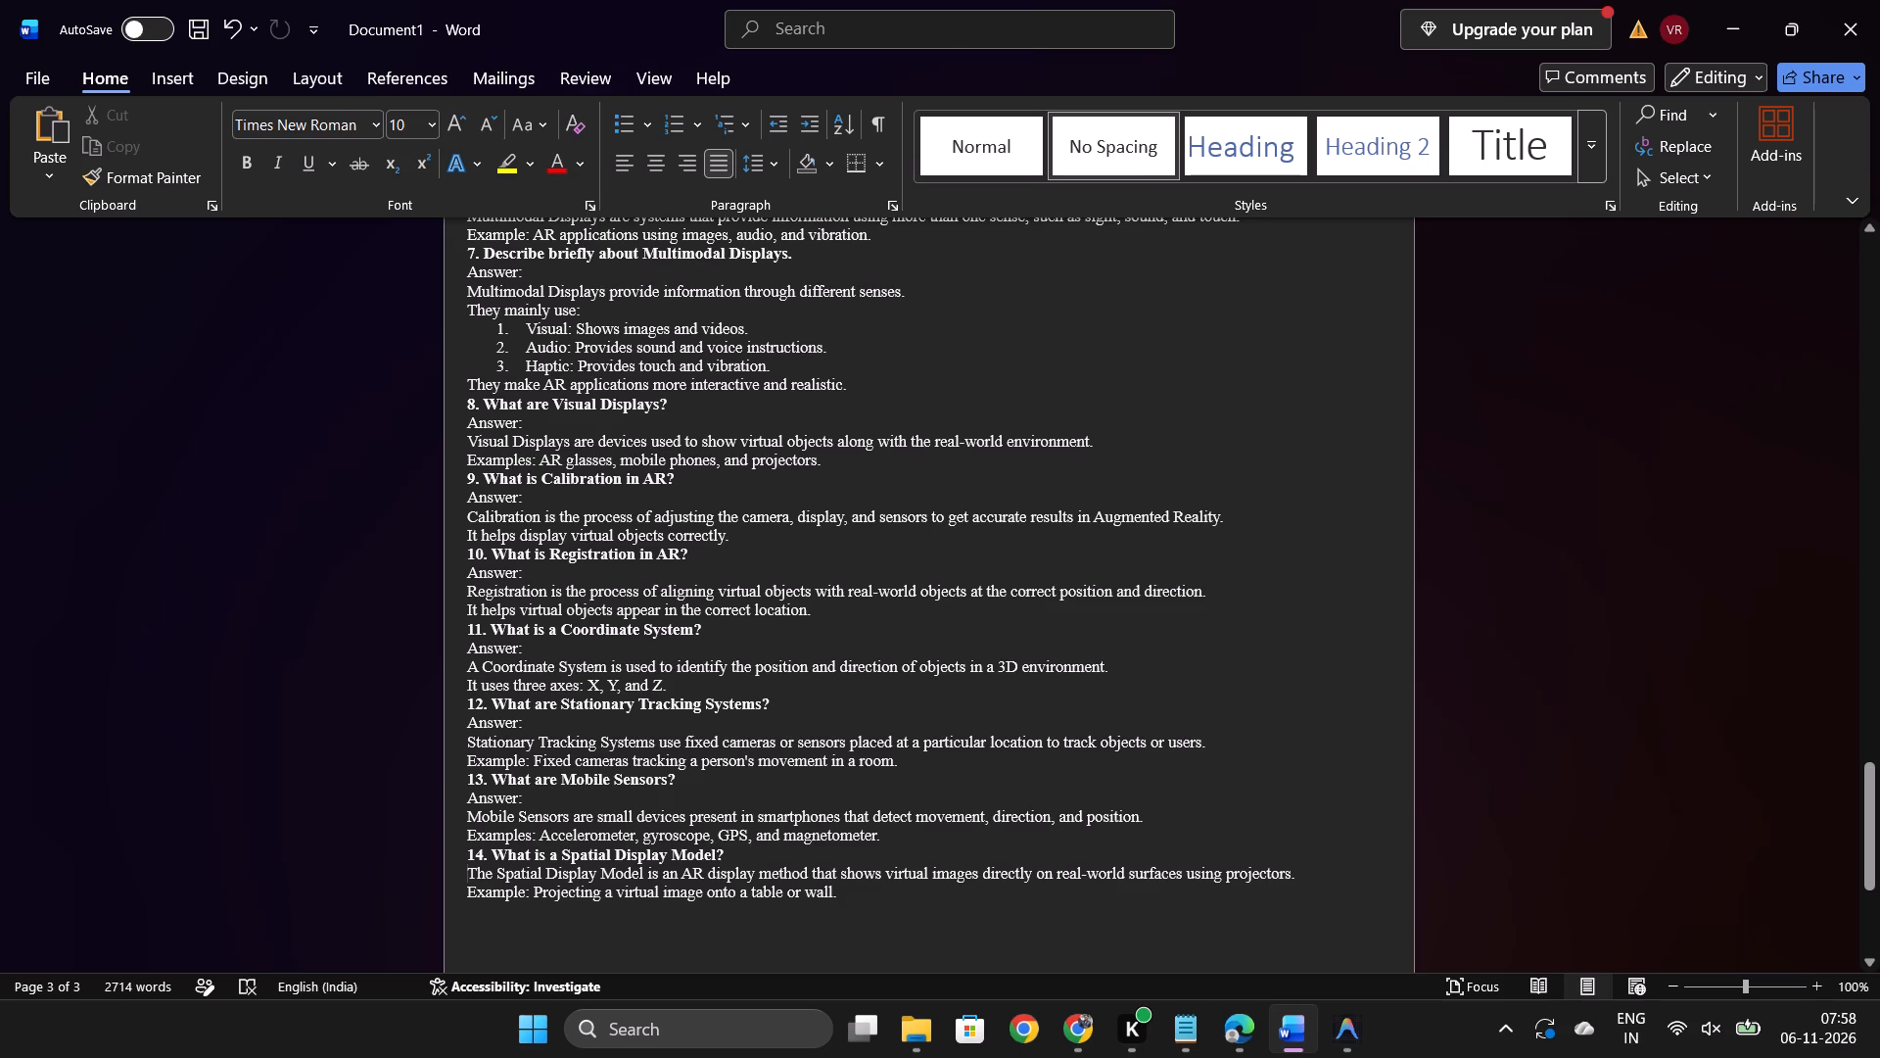
In answer 14, replace "The Spatial Display Model" with "It" and shorten "Example:" to "Eg:".
{"action": "left_click_drag", "start_coordinate": [647, 871], "coordinate": [523, 875]}
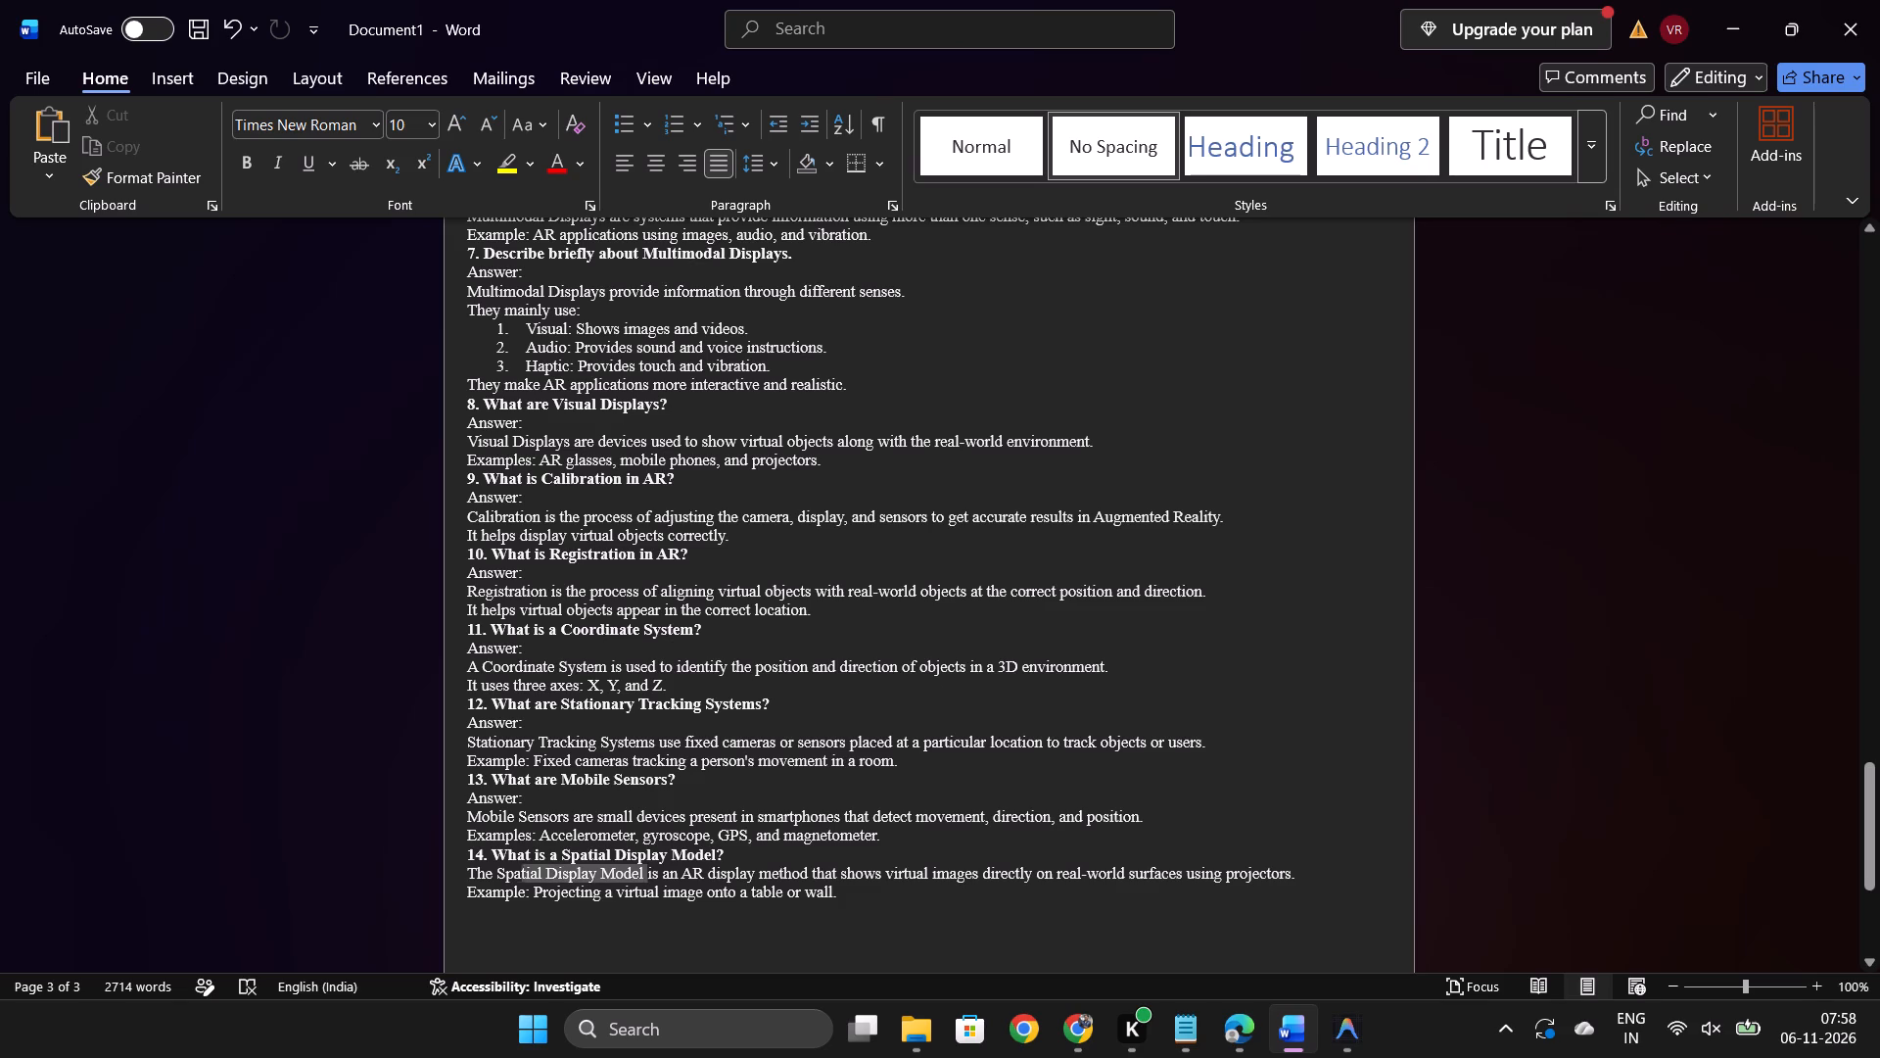
{"action": "left_click_drag", "start_coordinate": [523, 875], "coordinate": [475, 875]}
{"action": "key", "text": "BackSpace"}
{"action": "type", "text": "It"}
{"action": "key", "text": "space"}
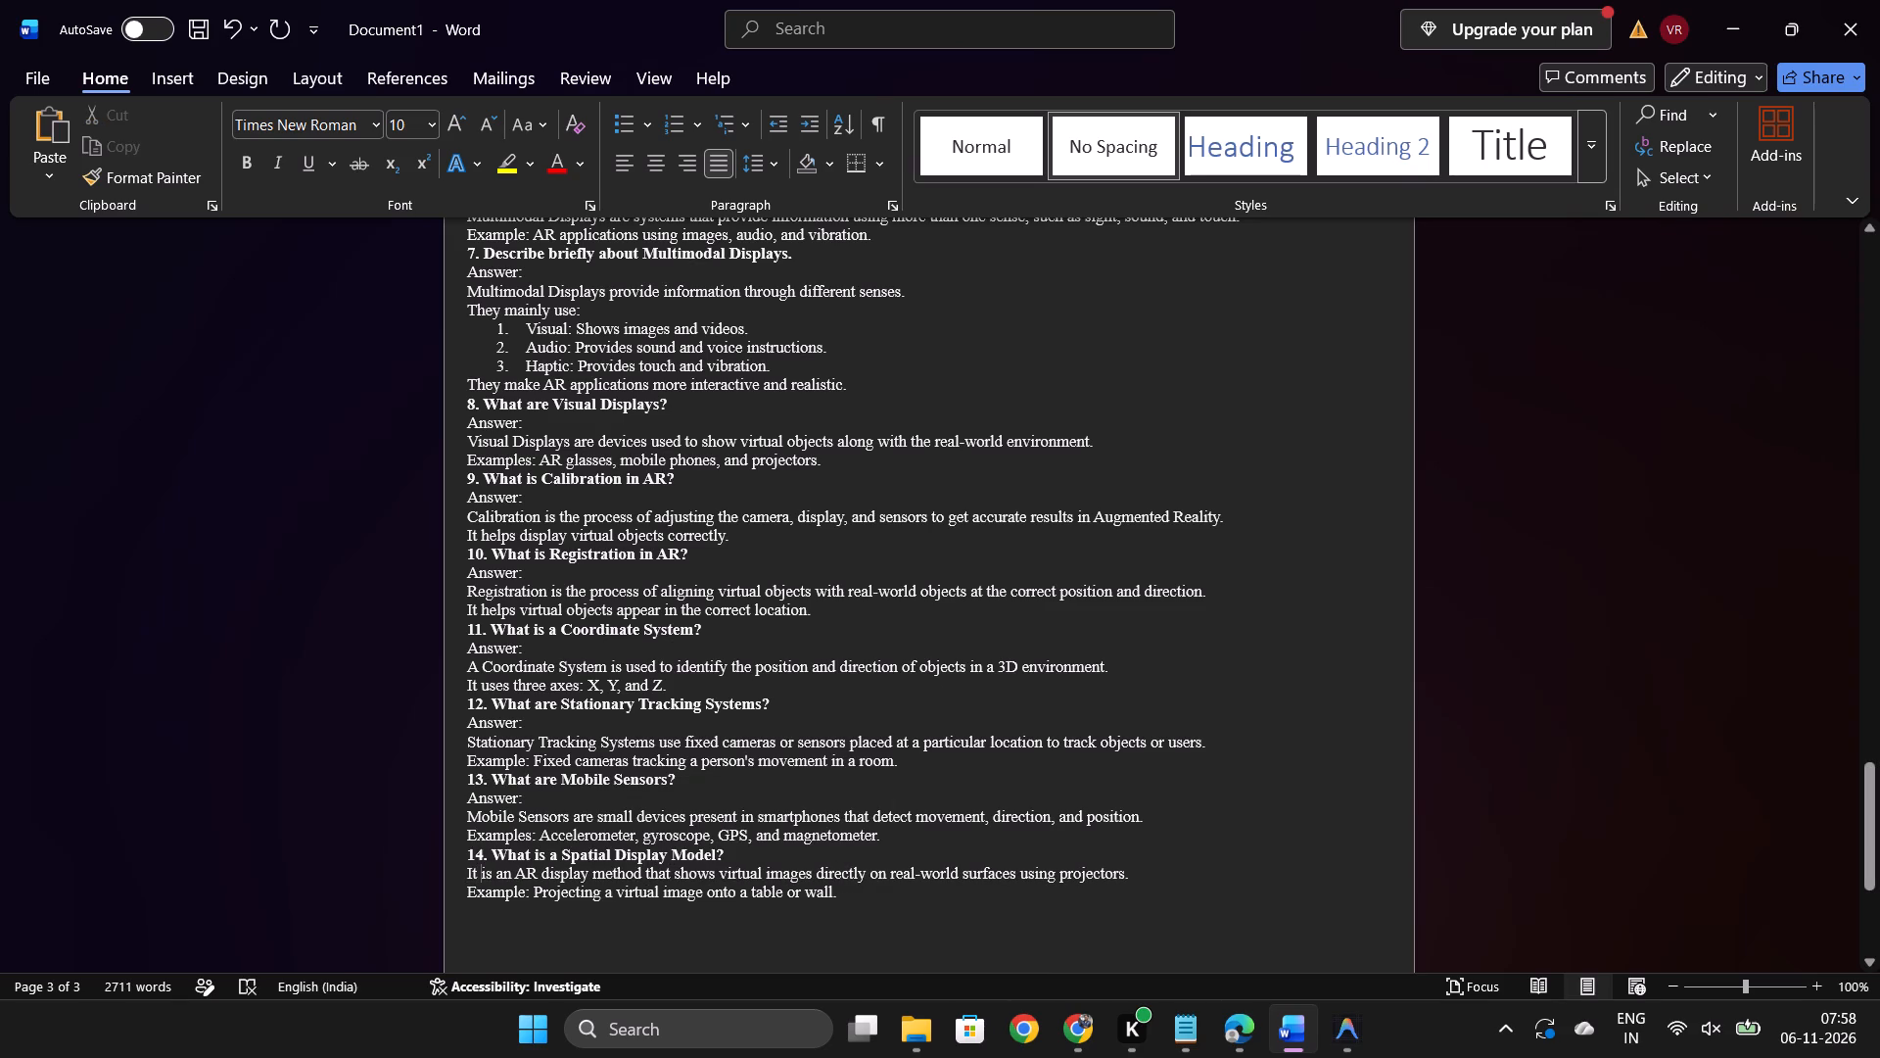
{"action": "left_click_drag", "start_coordinate": [532, 894], "coordinate": [480, 894]}
{"action": "key", "text": "BackSpace"}
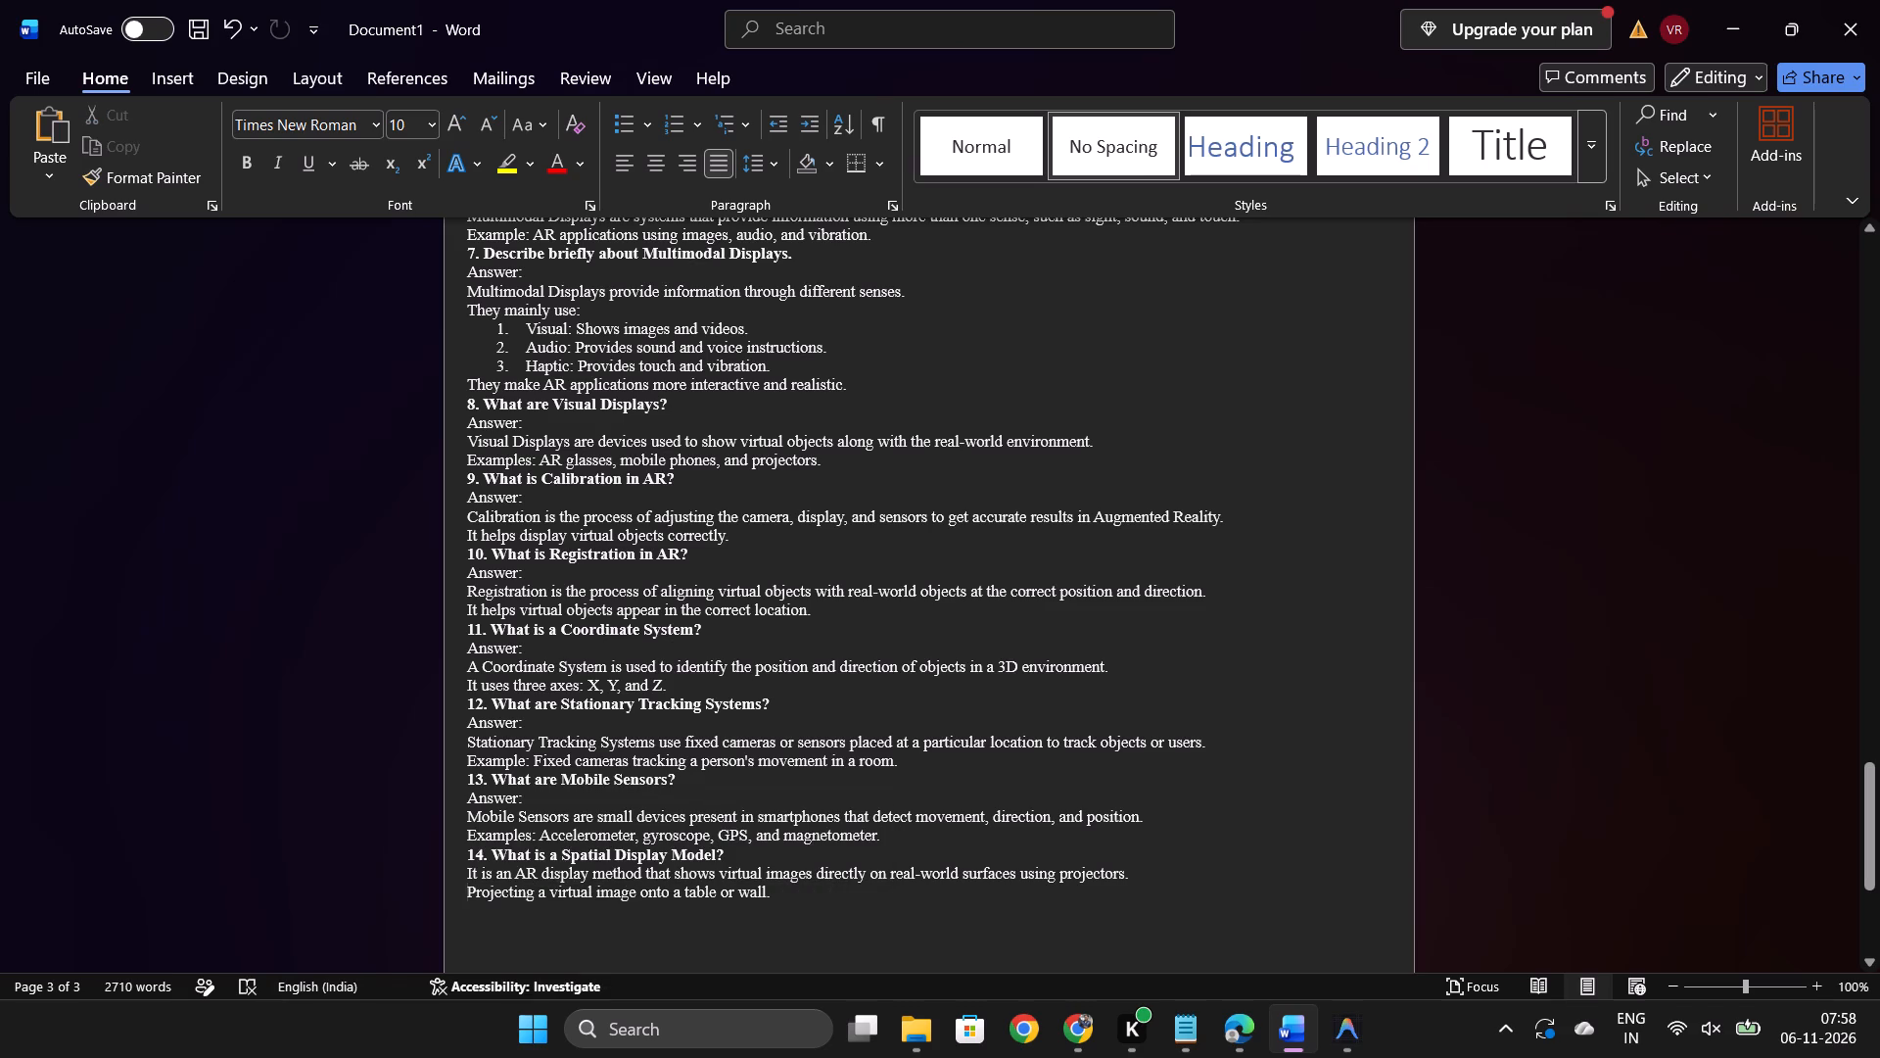
{"action": "type", "text": "Eg:"}
{"action": "key", "text": "space"}
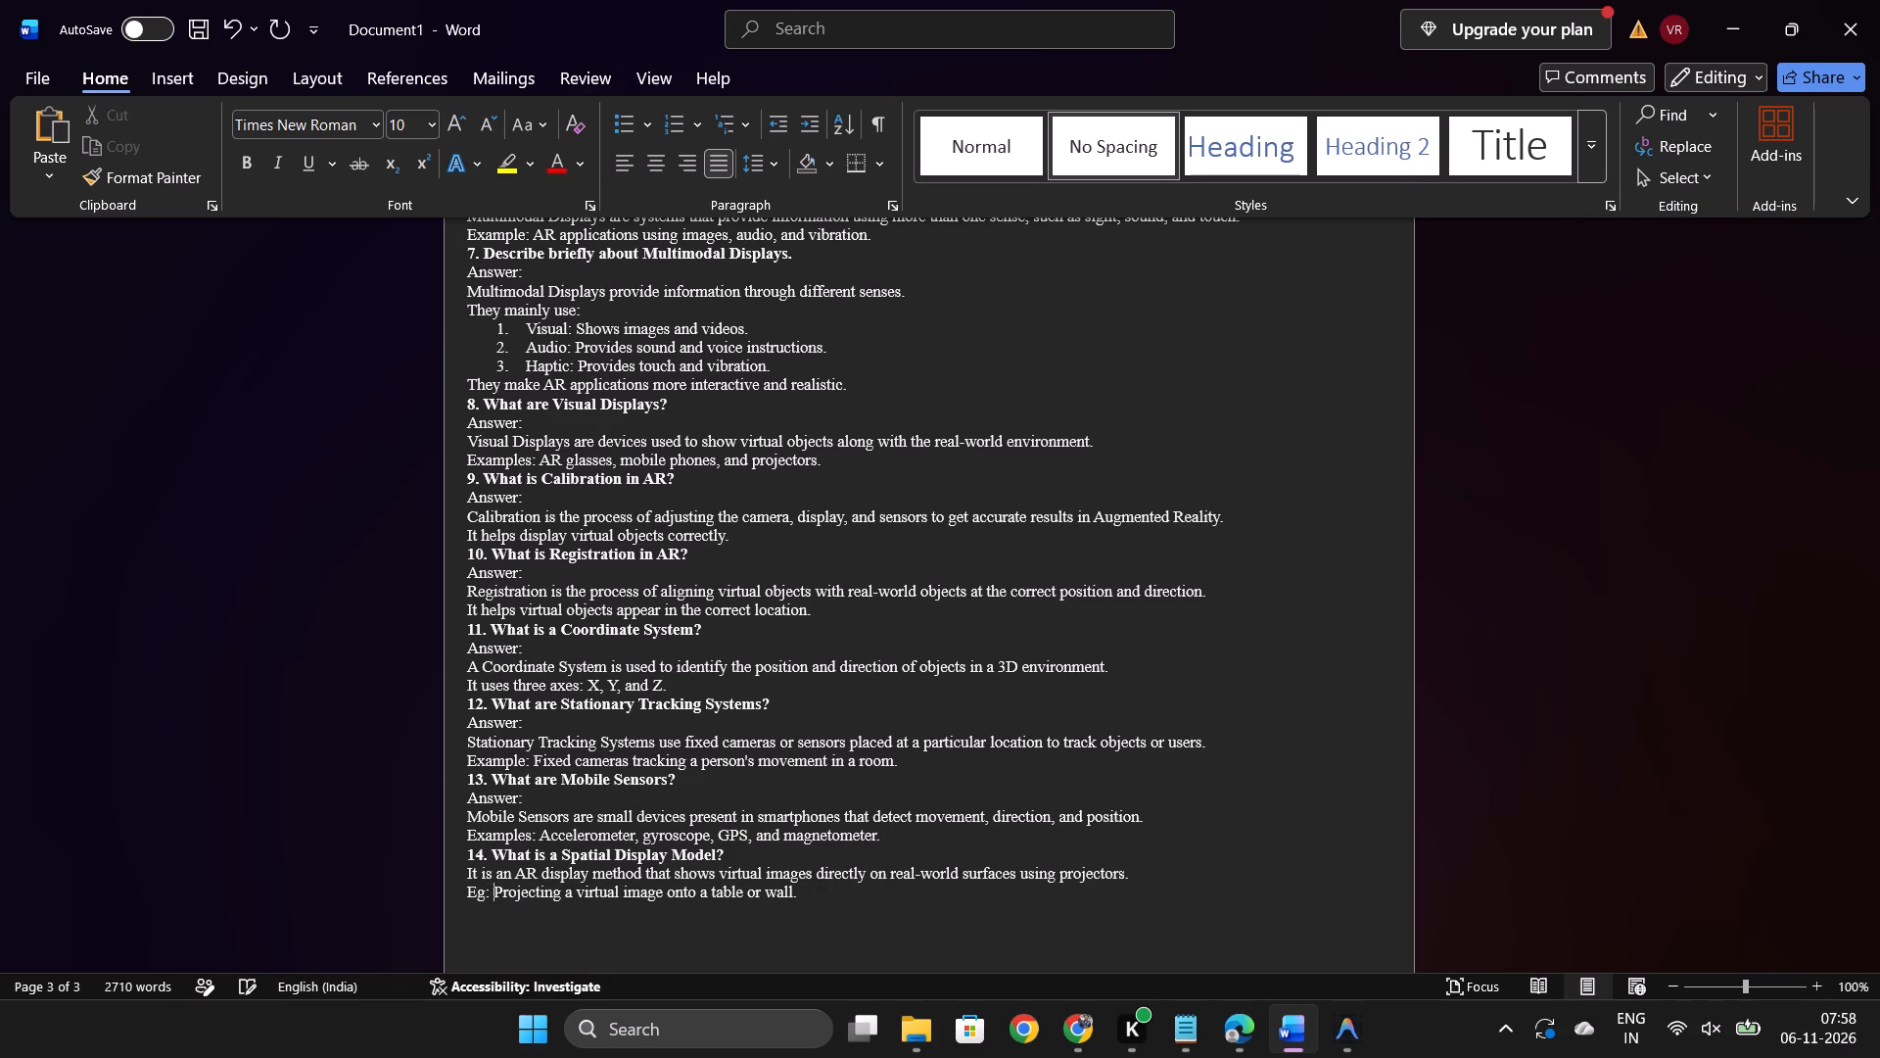
Join question 14's example and answer lines onto the heading "What is a Spatial Display Model?", separated by spaces.
{"action": "key", "text": "Left"}
{"action": "key", "text": "Left"}
{"action": "key", "text": "Left"}
{"action": "key", "text": "Left"}
{"action": "key", "text": "Left"}
{"action": "key", "text": "Right"}
{"action": "key", "text": "BackSpace"}
{"action": "key", "text": "space"}
{"action": "key", "text": "Up"}
{"action": "key", "text": "Right"}
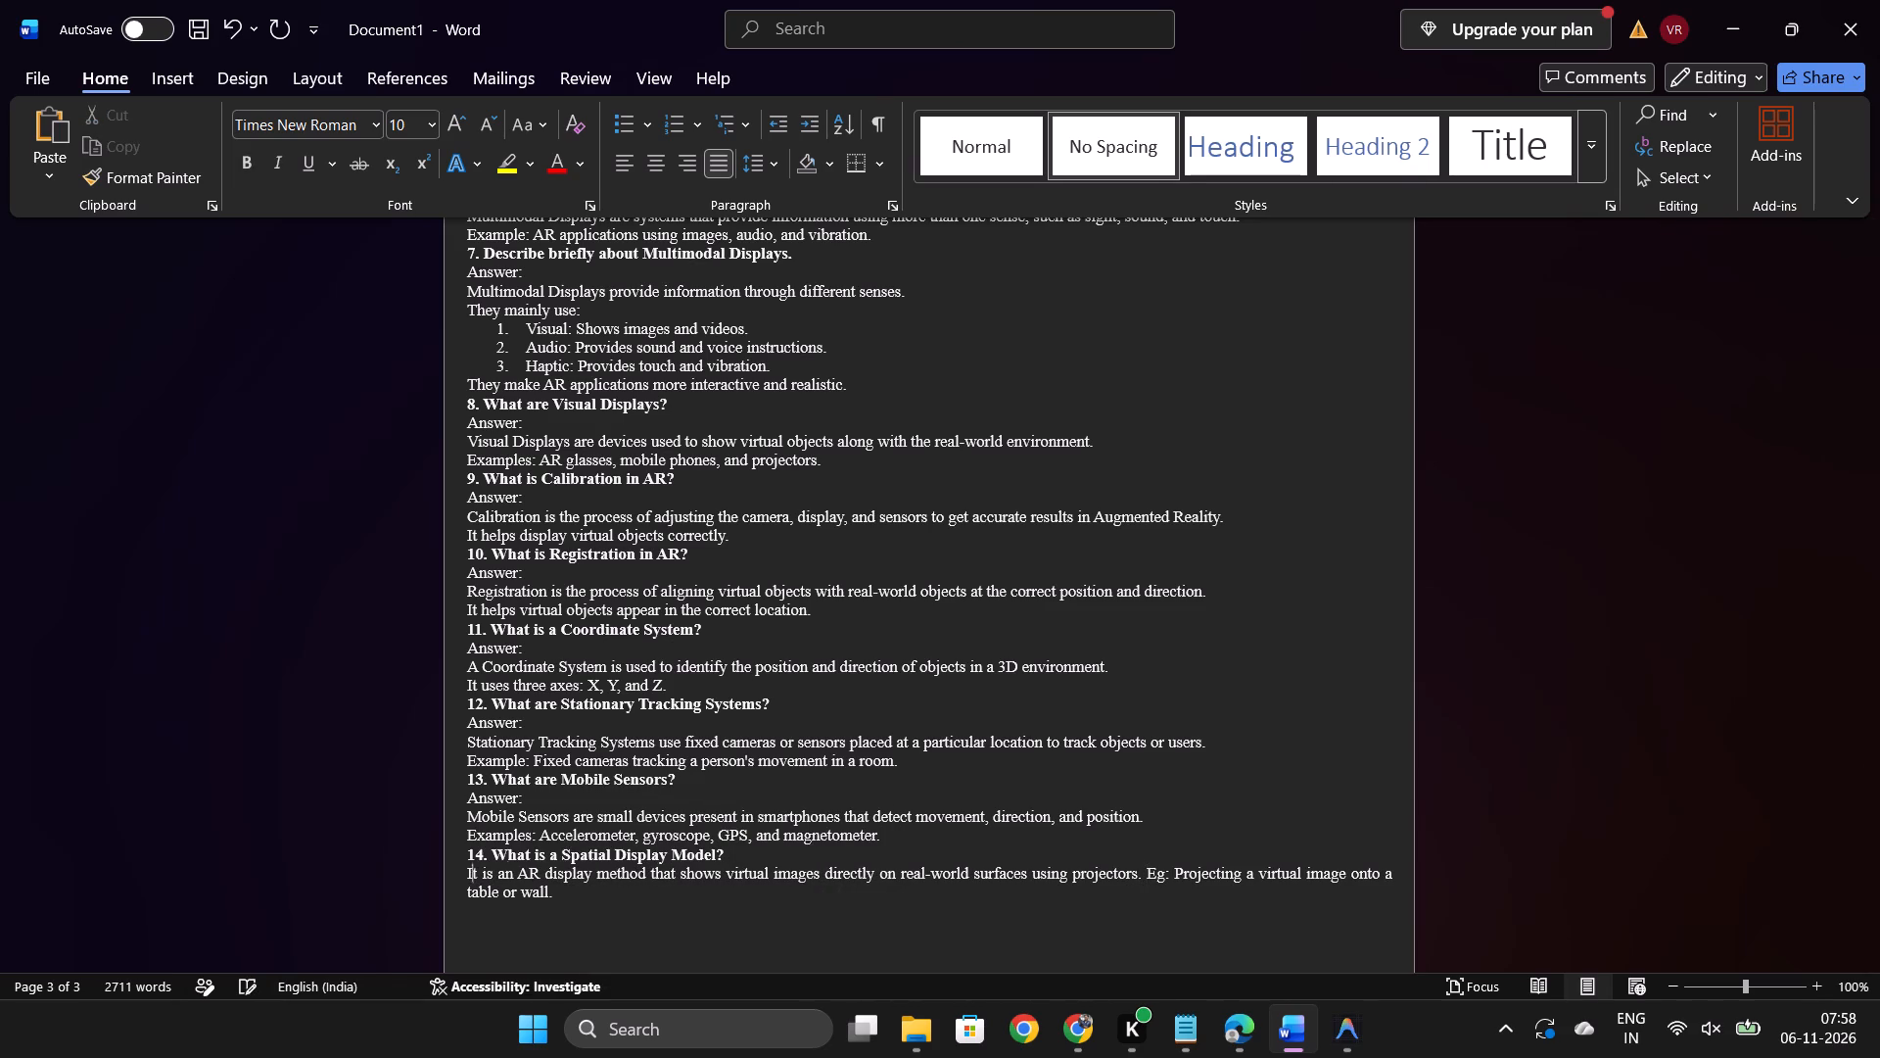
{"action": "key", "text": "BackSpace"}
{"action": "key", "text": "space"}
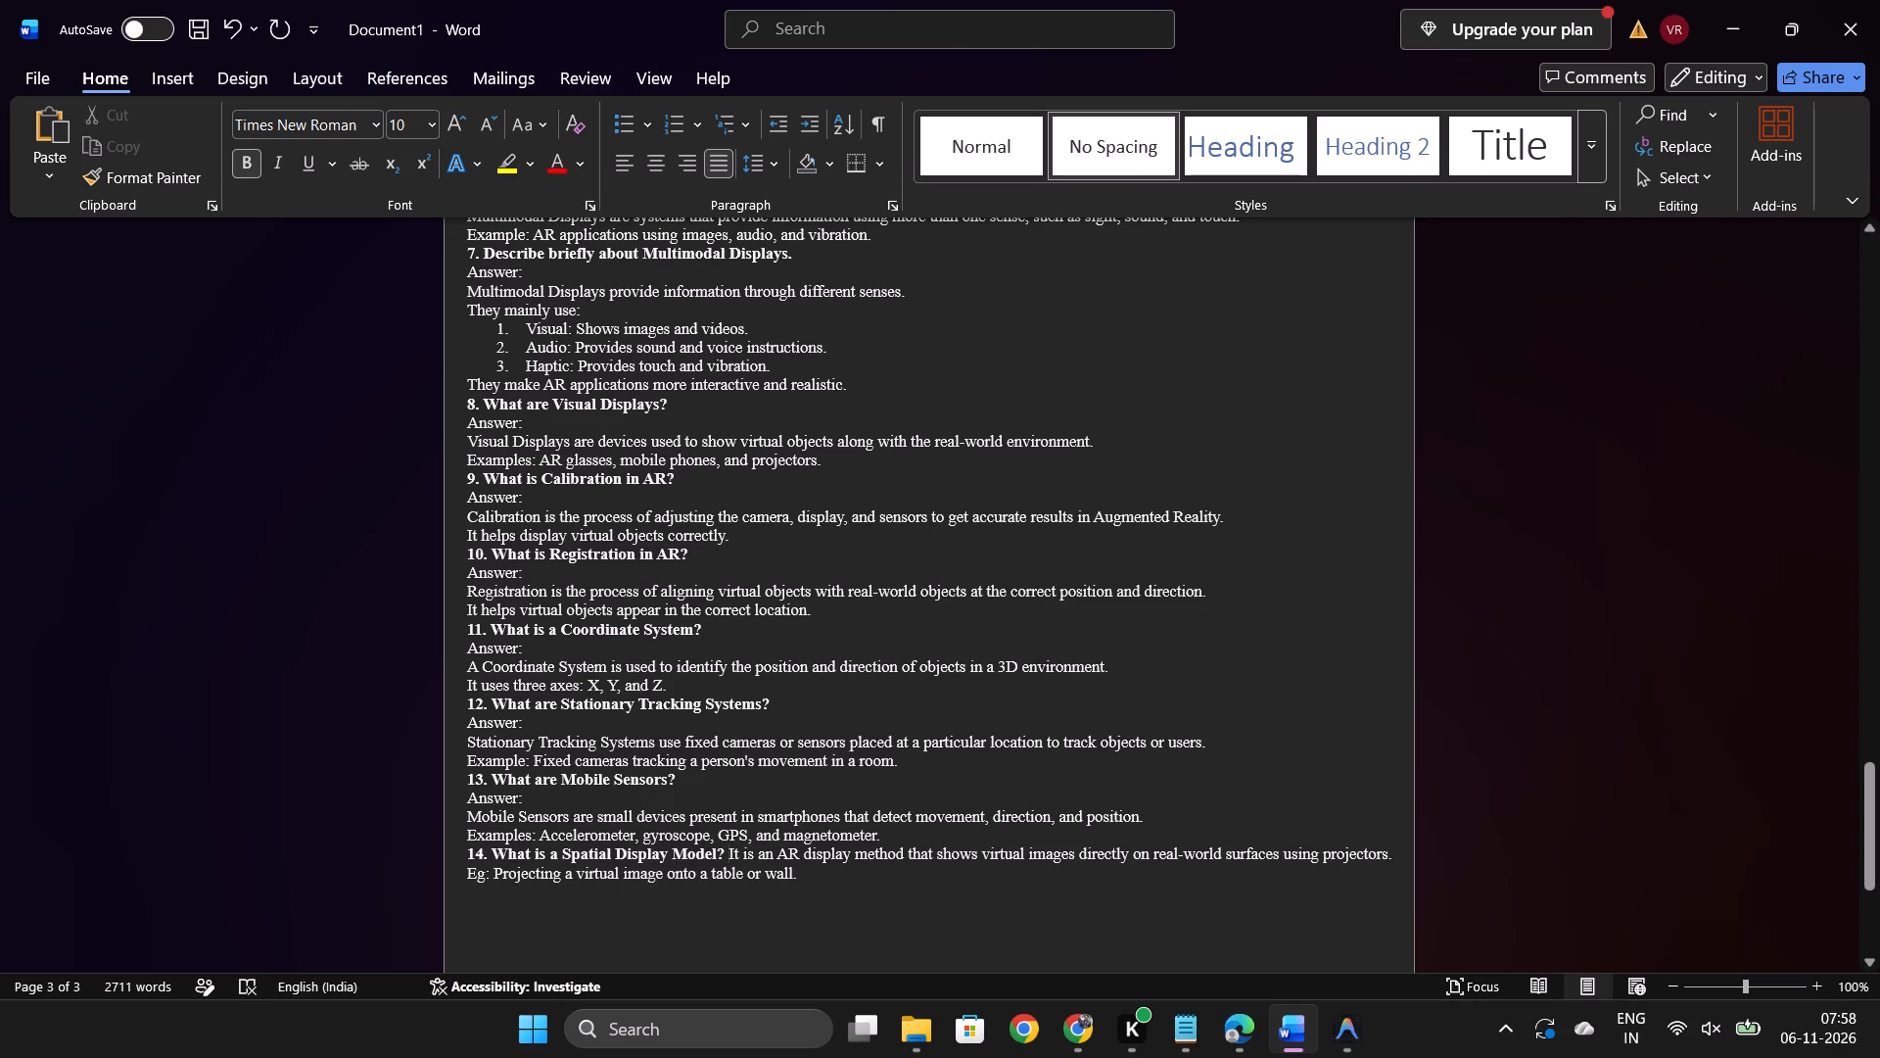
Condense question 13 on Mobile Sensors: shorten "Examples" to "Eg", delete the "Answer:" line, and run the answer and example on after the heading.
{"action": "left_click_drag", "start_coordinate": [532, 834], "coordinate": [479, 834]}
{"action": "key", "text": "g"}
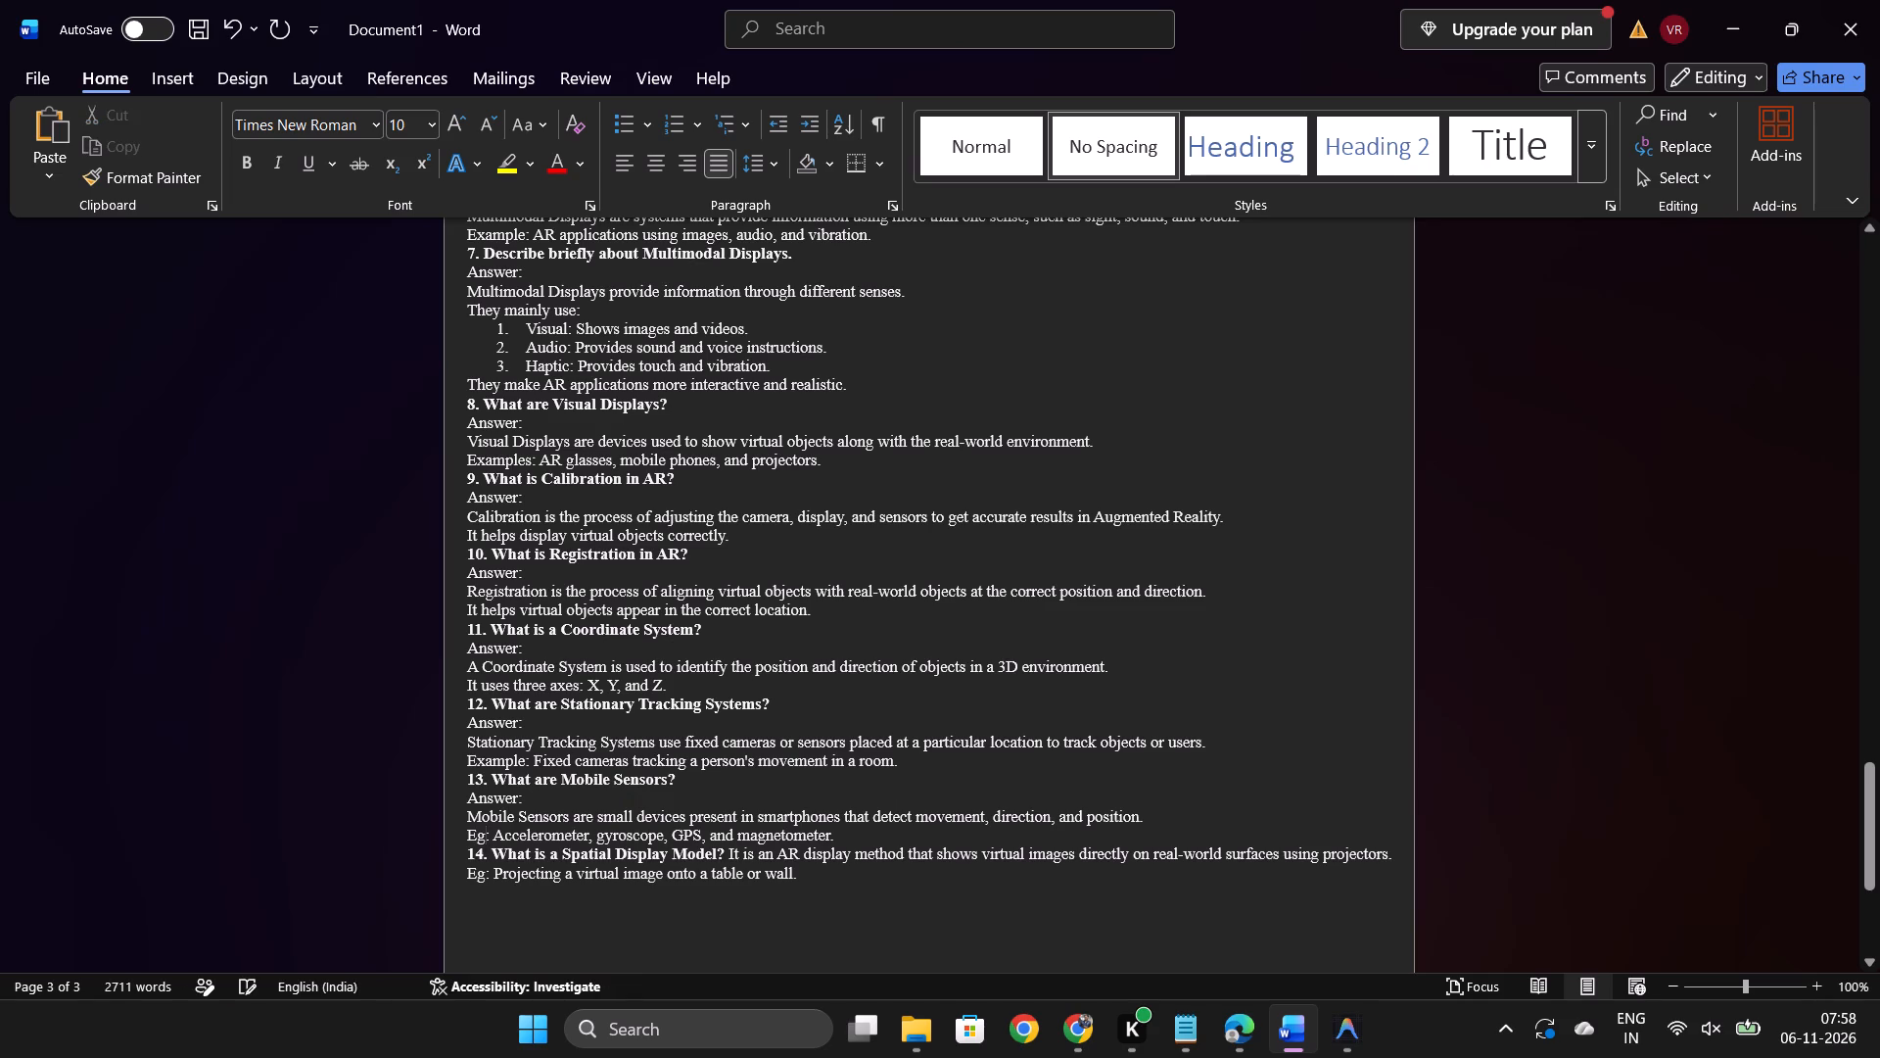
{"action": "left_click_drag", "start_coordinate": [469, 815], "coordinate": [468, 801]}
{"action": "key", "text": "BackSpace"}
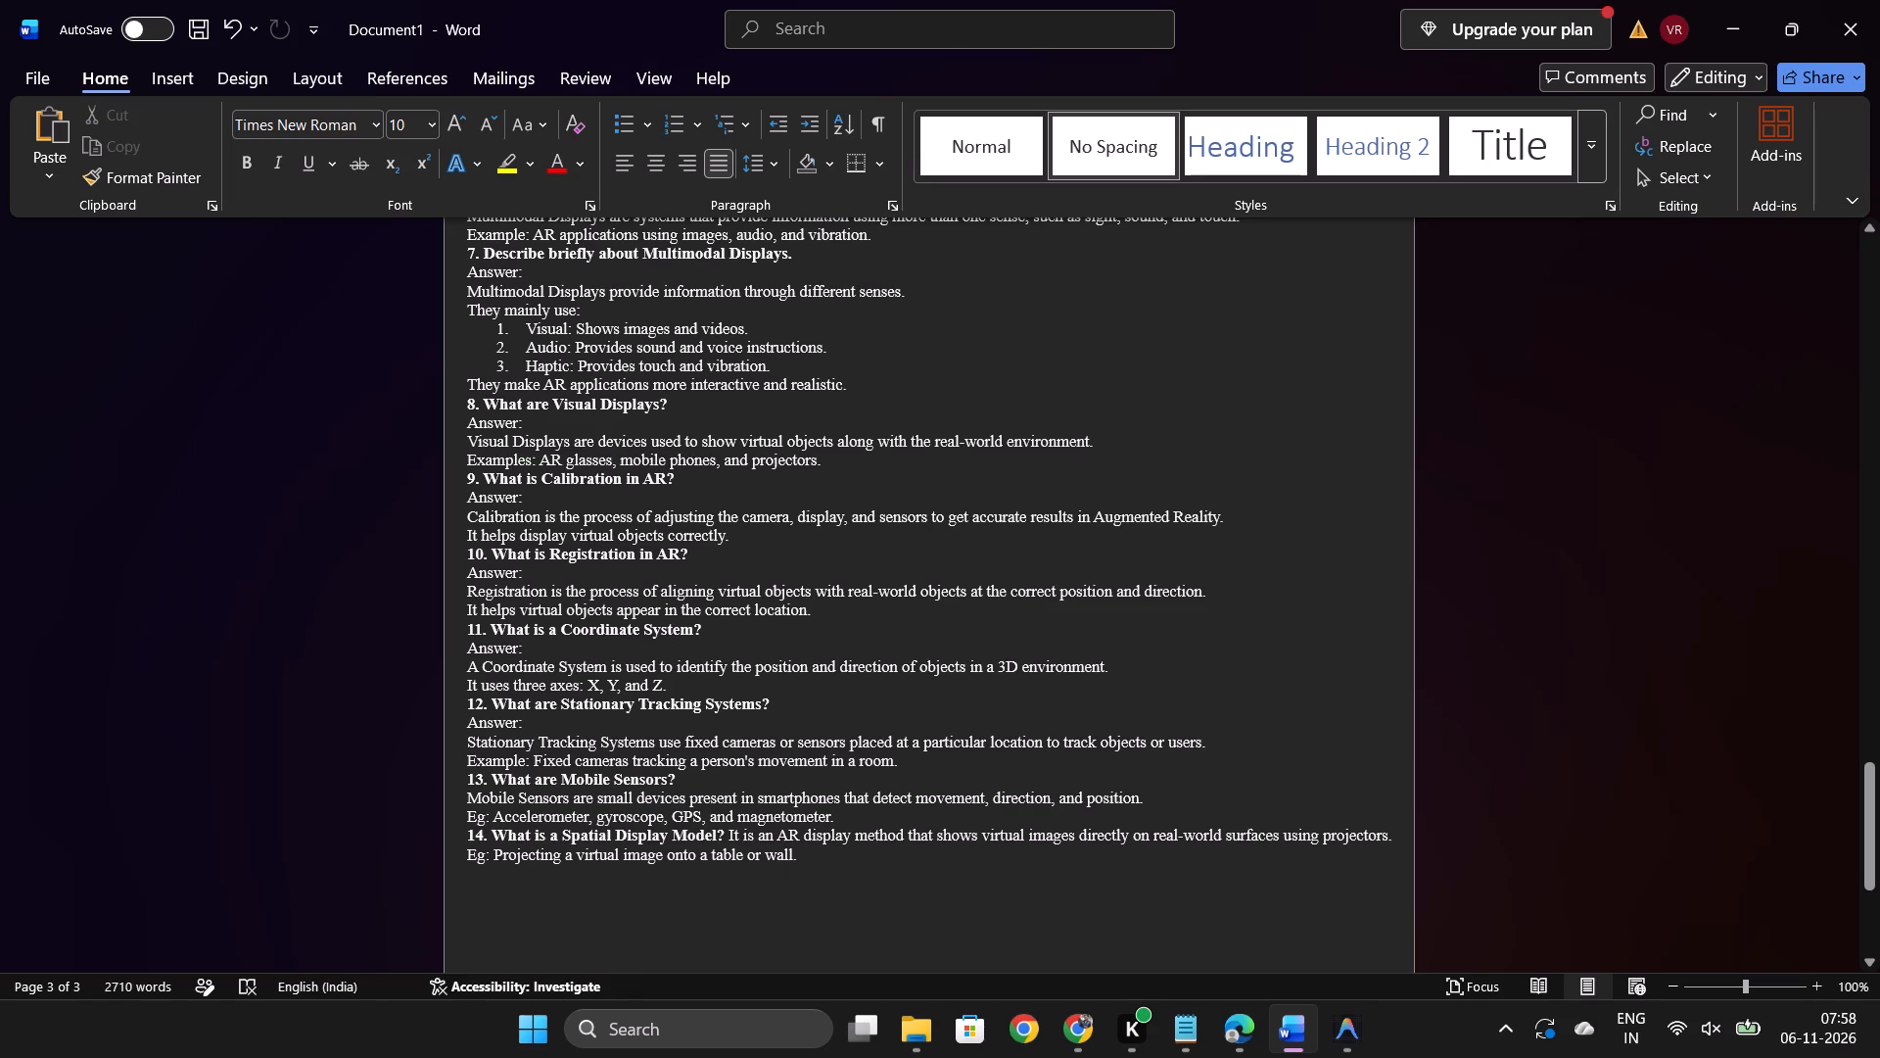
{"action": "key", "text": "BackSpace"}
{"action": "key", "text": "space"}
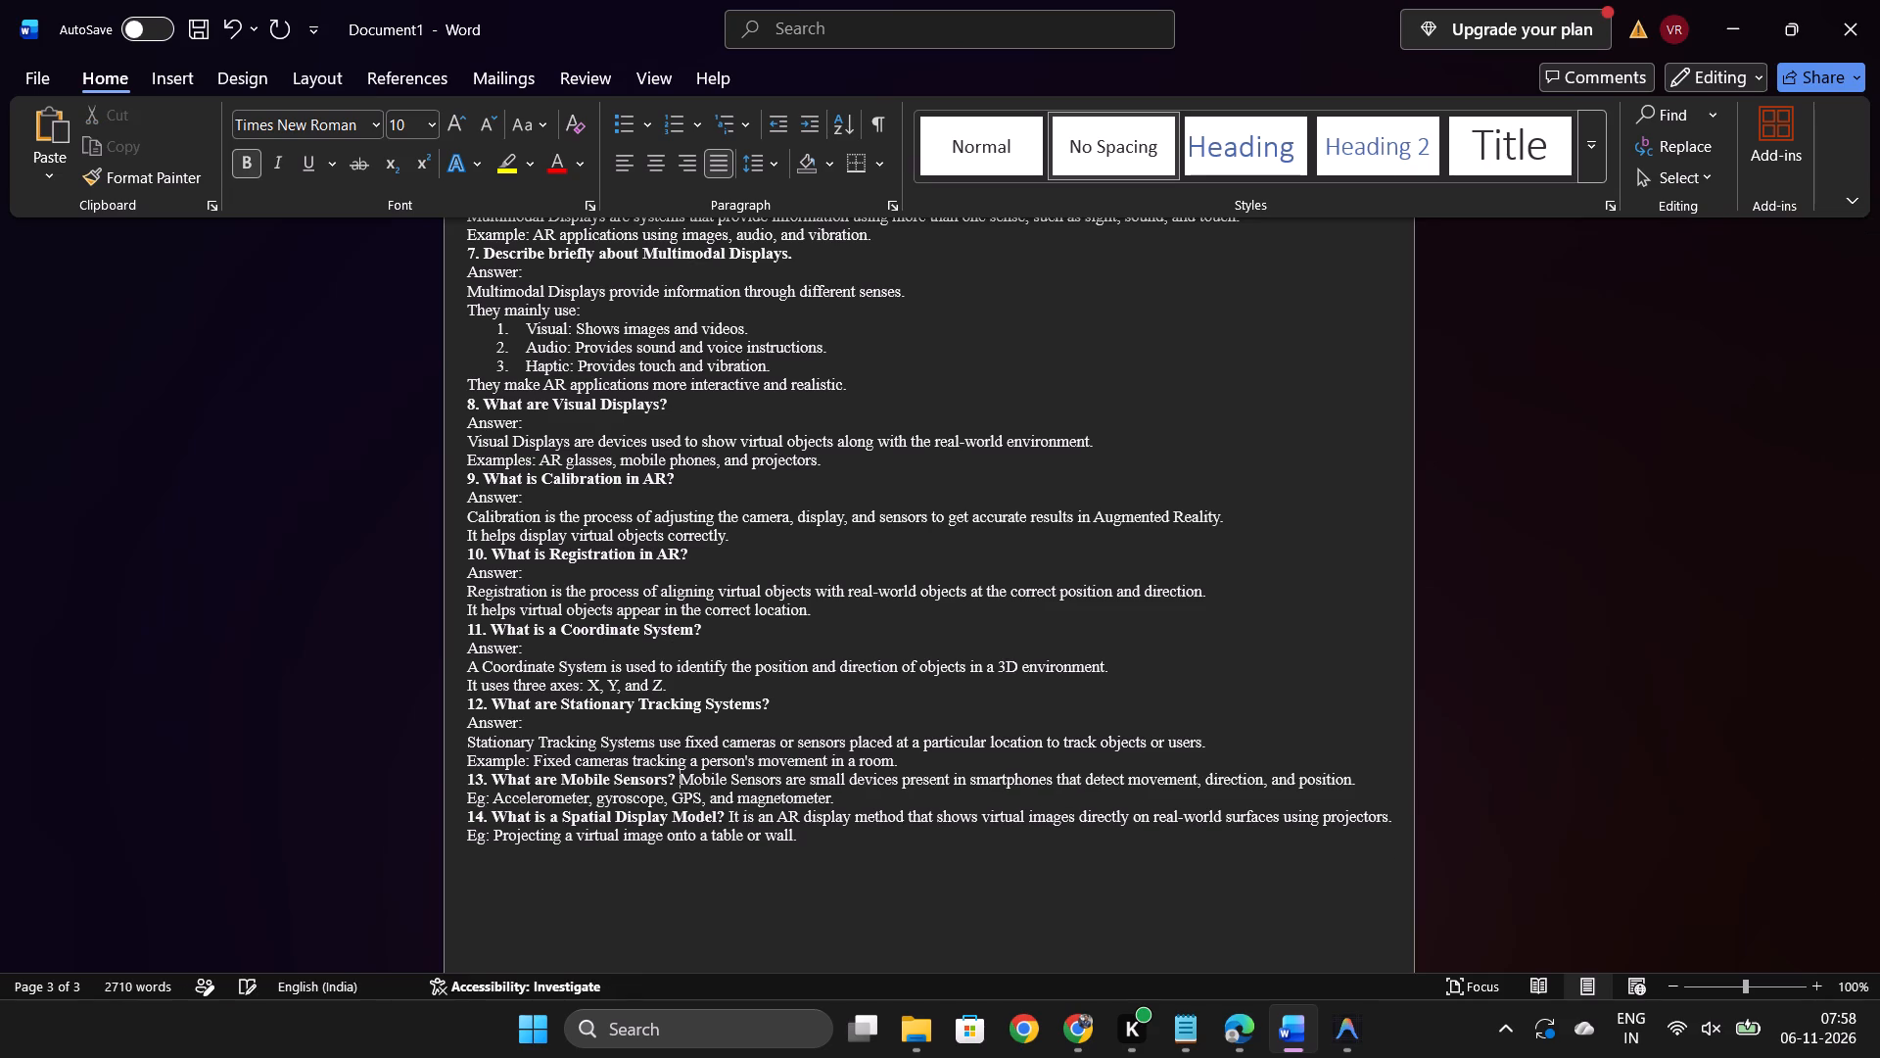
{"action": "key", "text": "space"}
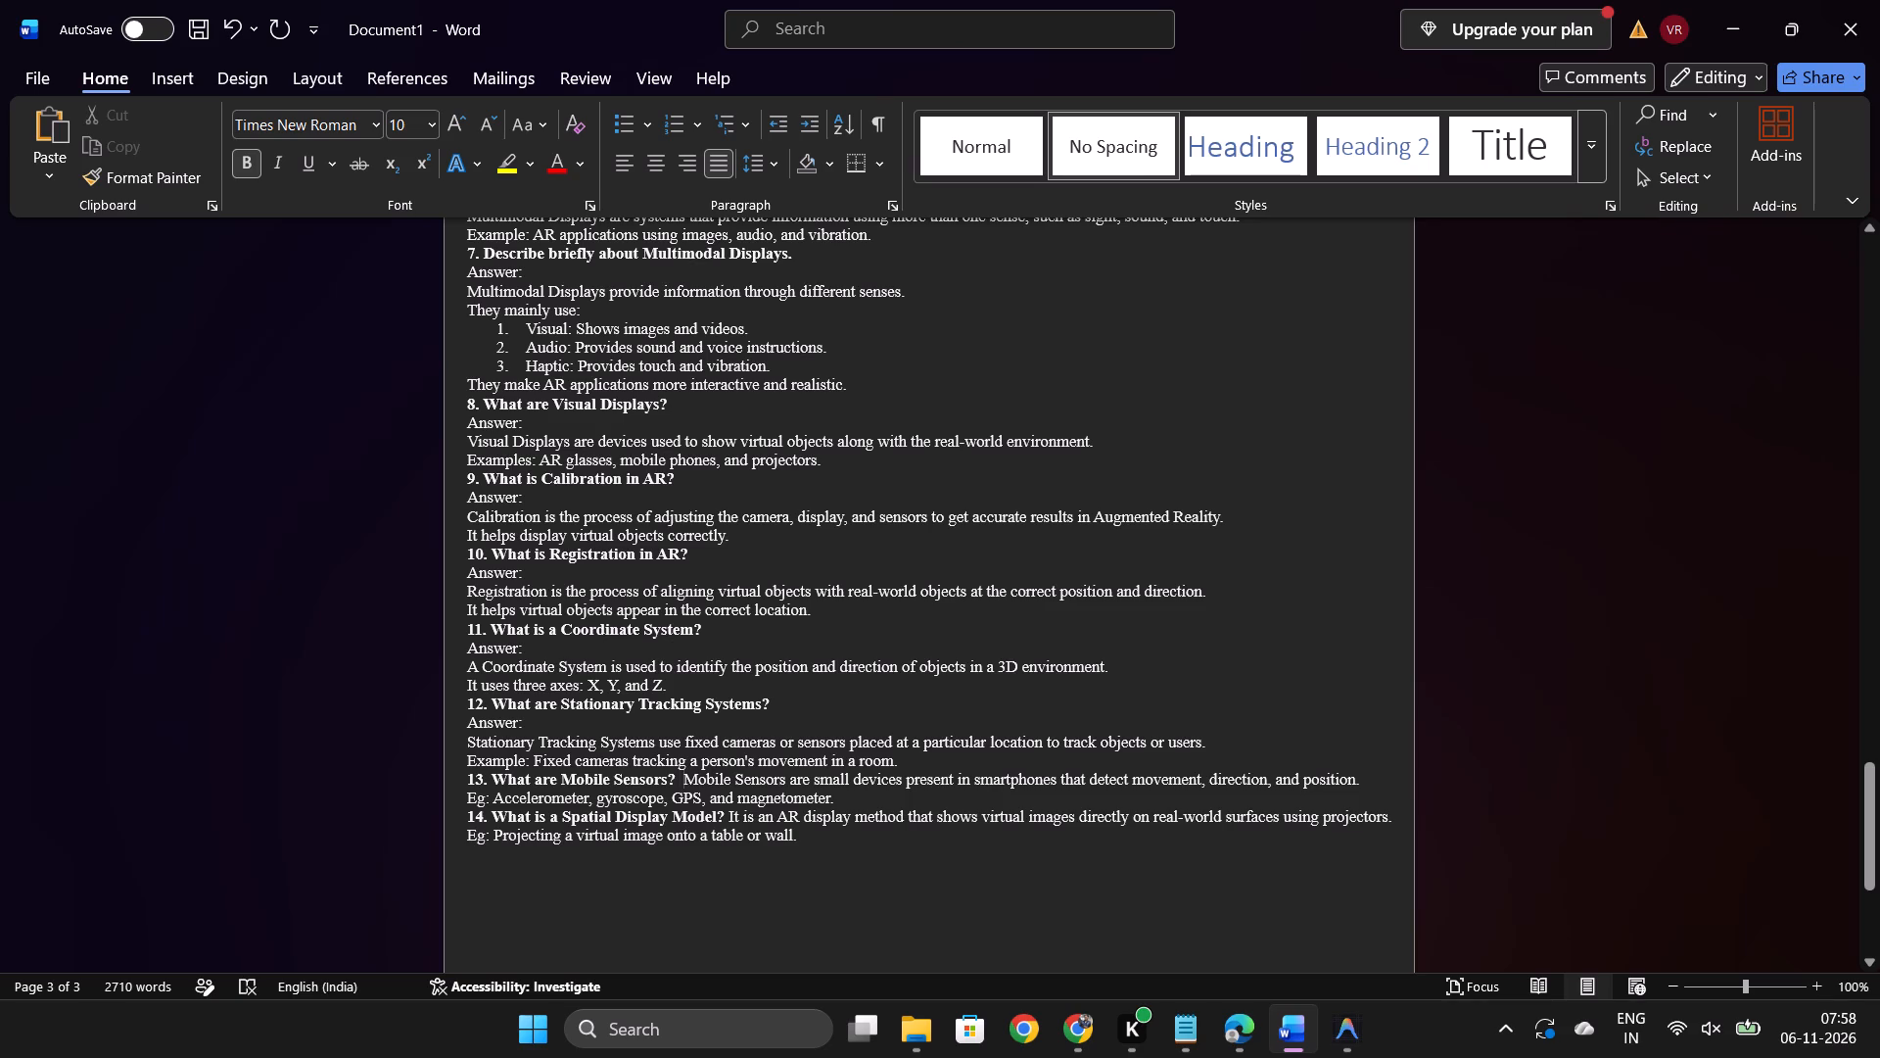
{"action": "left_click", "coordinate": [466, 803]}
{"action": "key", "text": "BackSpace"}
{"action": "key", "text": "space"}
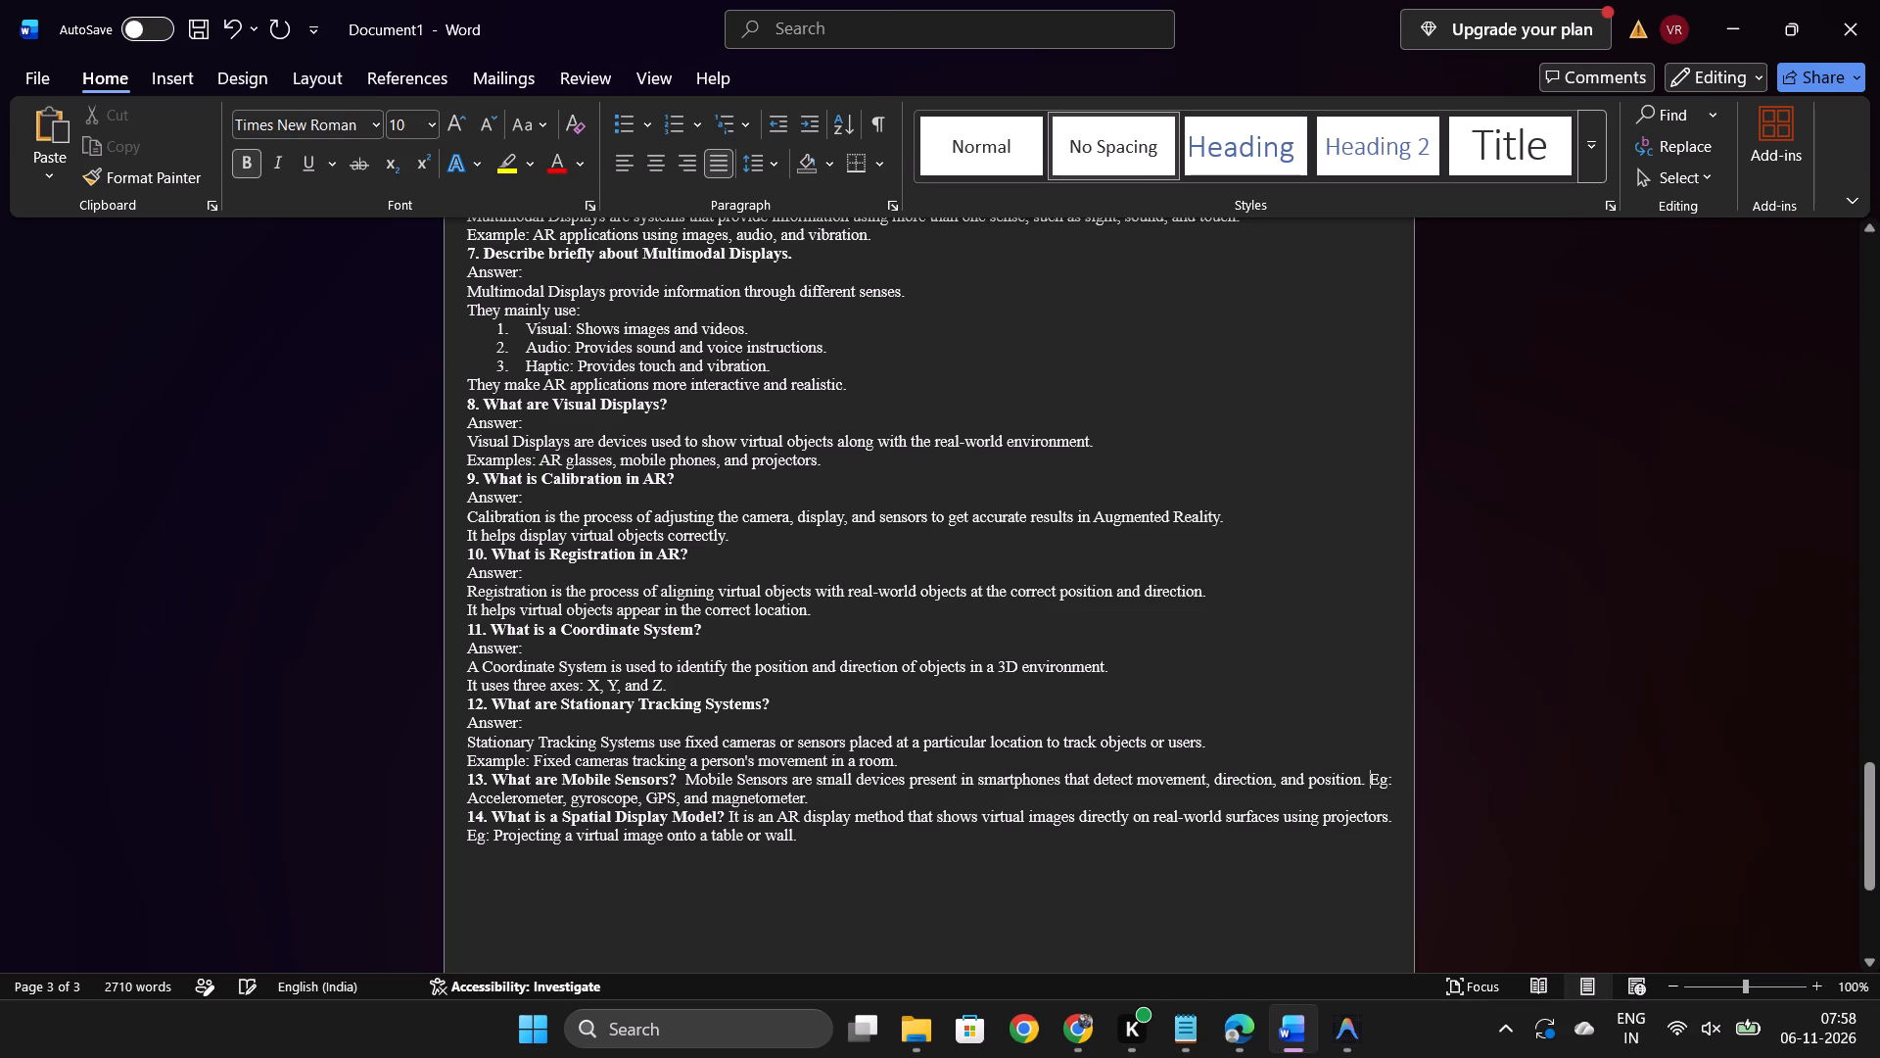
Condense question 12 on Stationary Tracking Systems: shorten "Example" to "Eg", delete the "Answer:" line, and run everything on after the heading.
{"action": "left_click_drag", "start_coordinate": [524, 761], "coordinate": [508, 761]}
{"action": "left_click_drag", "start_coordinate": [508, 761], "coordinate": [479, 761]}
{"action": "key", "text": "g"}
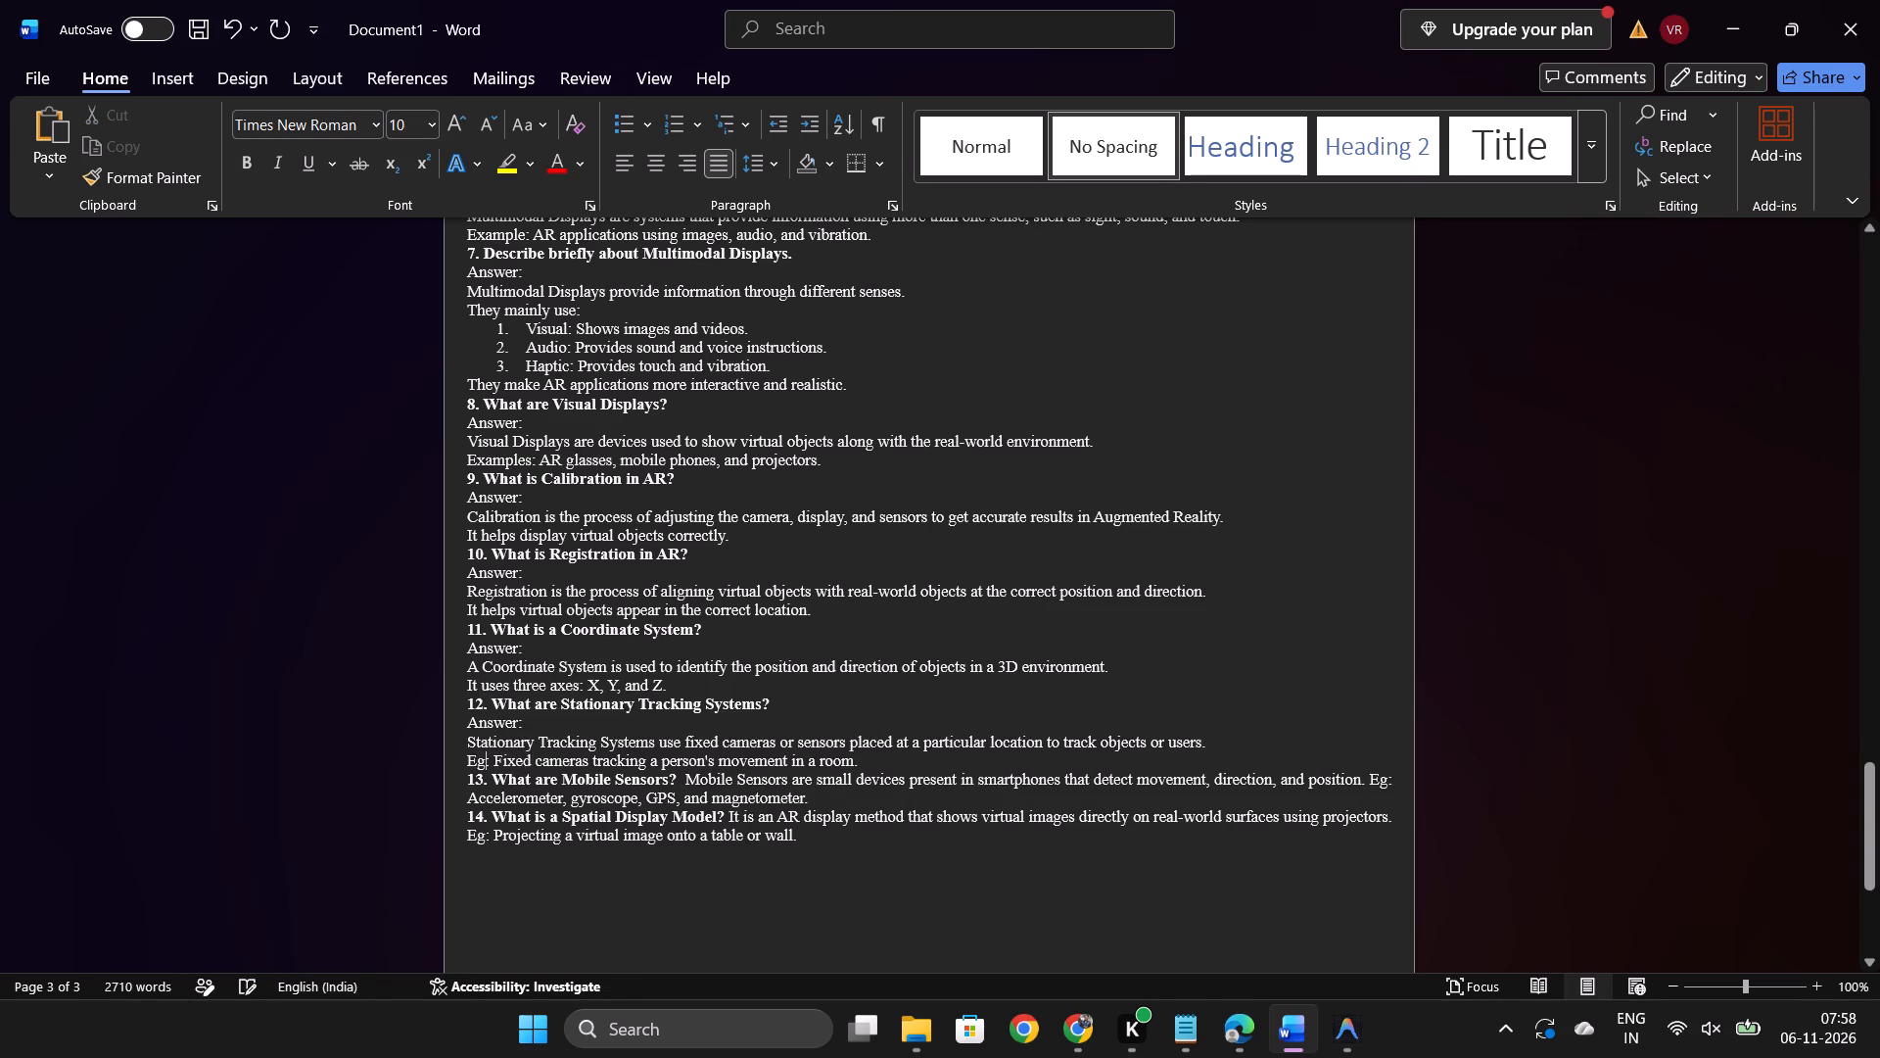
{"action": "left_click_drag", "start_coordinate": [468, 744], "coordinate": [464, 722]}
{"action": "key", "text": "BackSpace"}
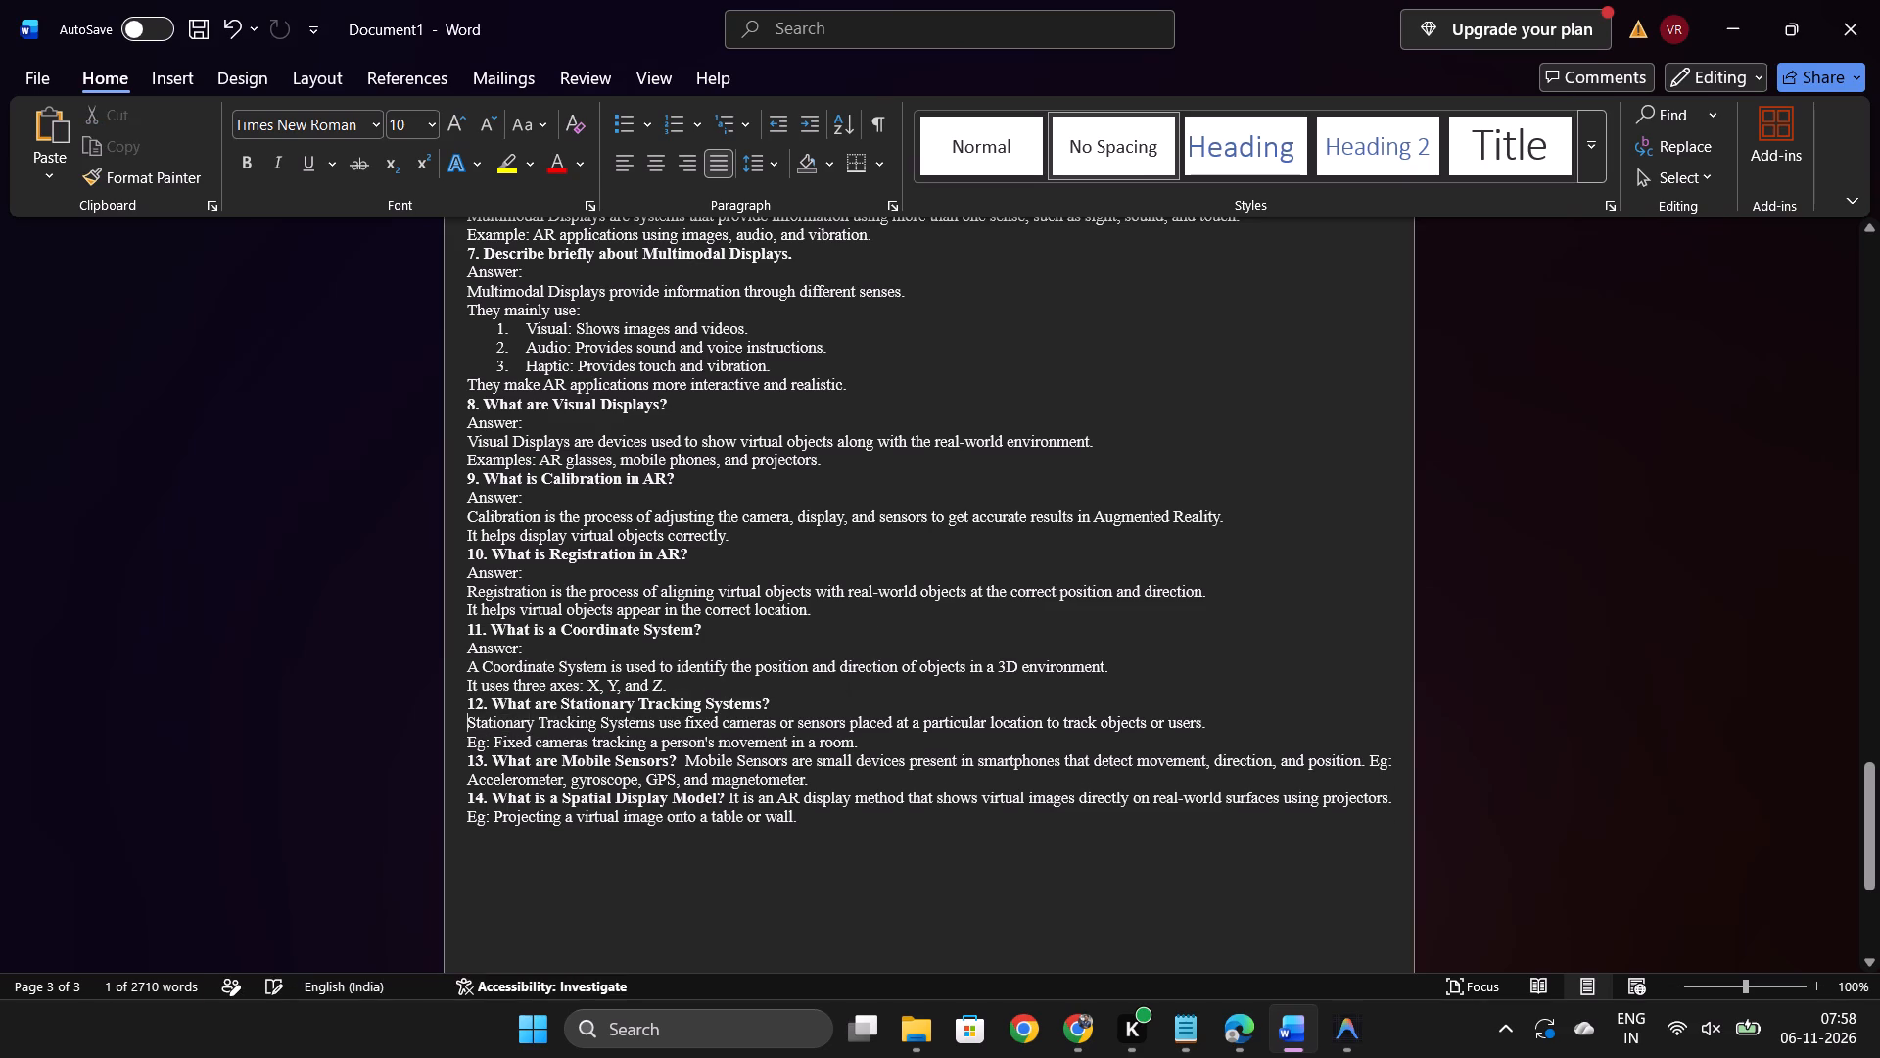
{"action": "key", "text": "space"}
{"action": "key", "text": "BackSpace"}
{"action": "key", "text": "BackSpace"}
{"action": "key", "text": "space"}
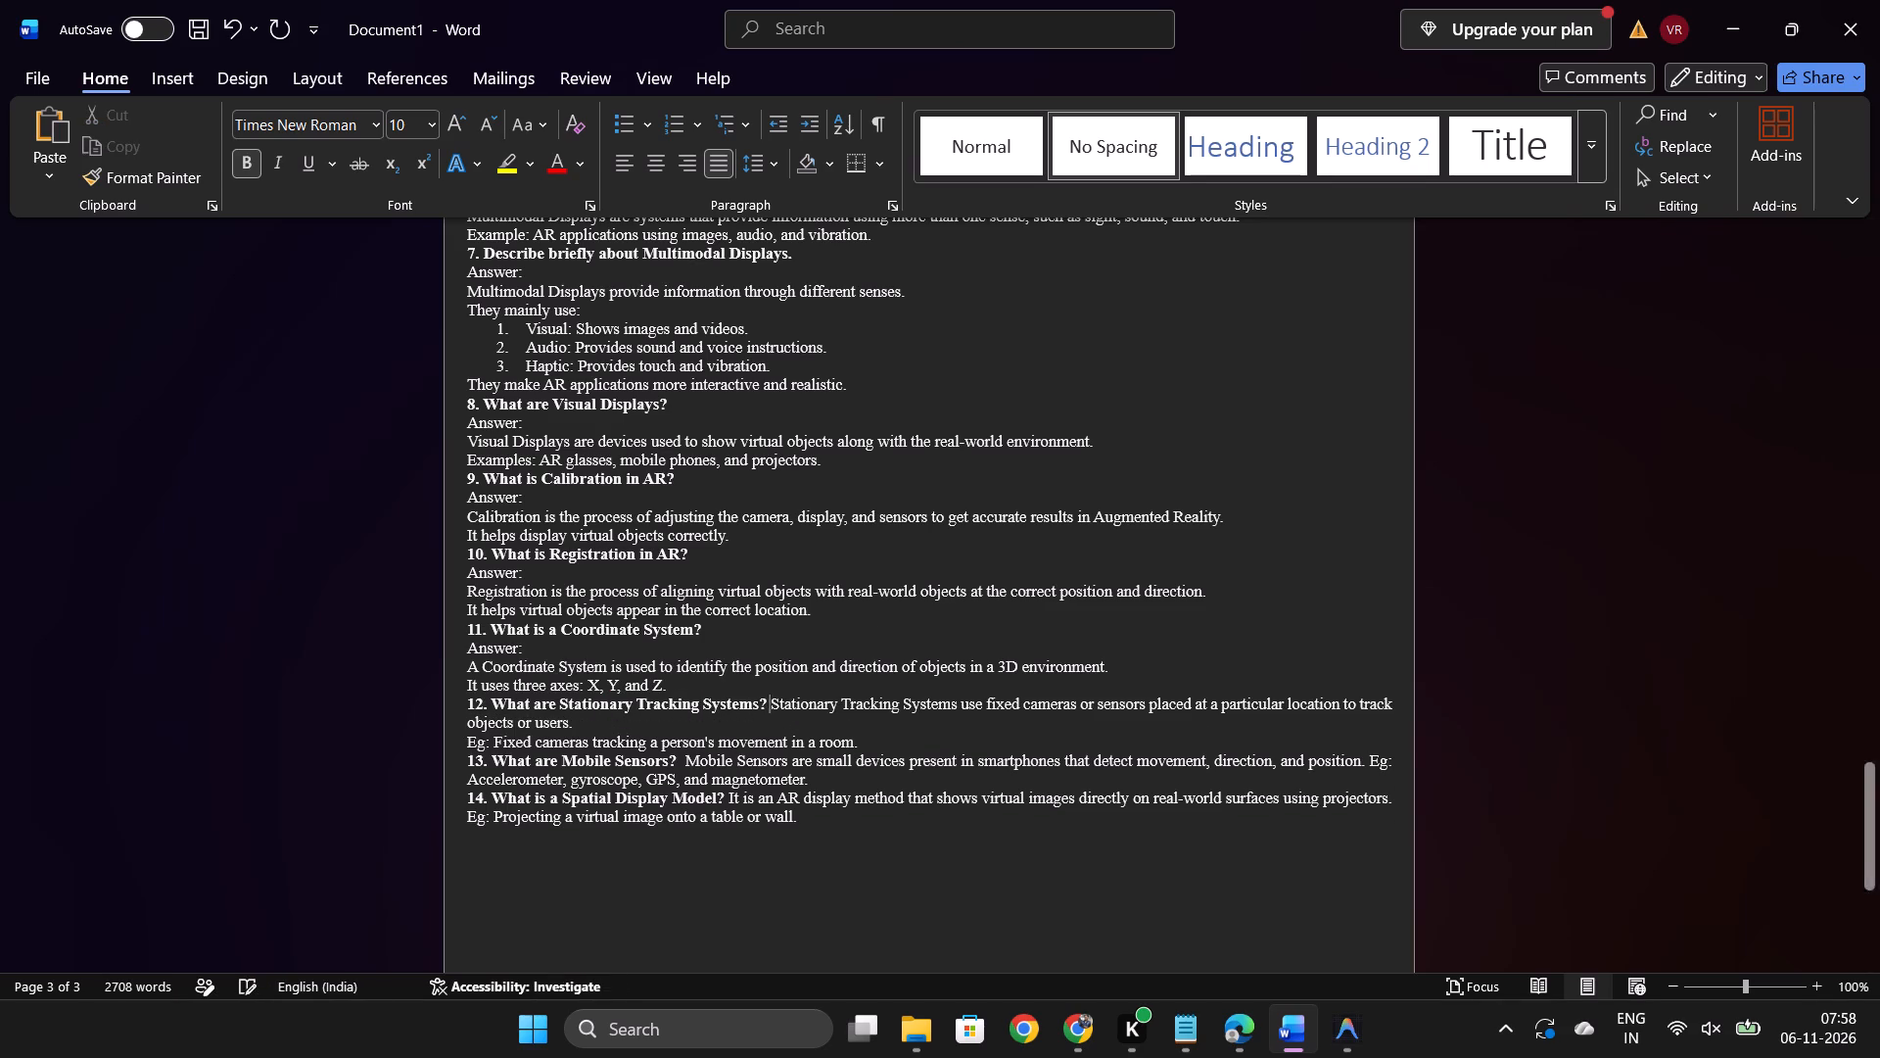
{"action": "left_click", "coordinate": [466, 746]}
{"action": "key", "text": "BackSpace"}
{"action": "key", "text": "space"}
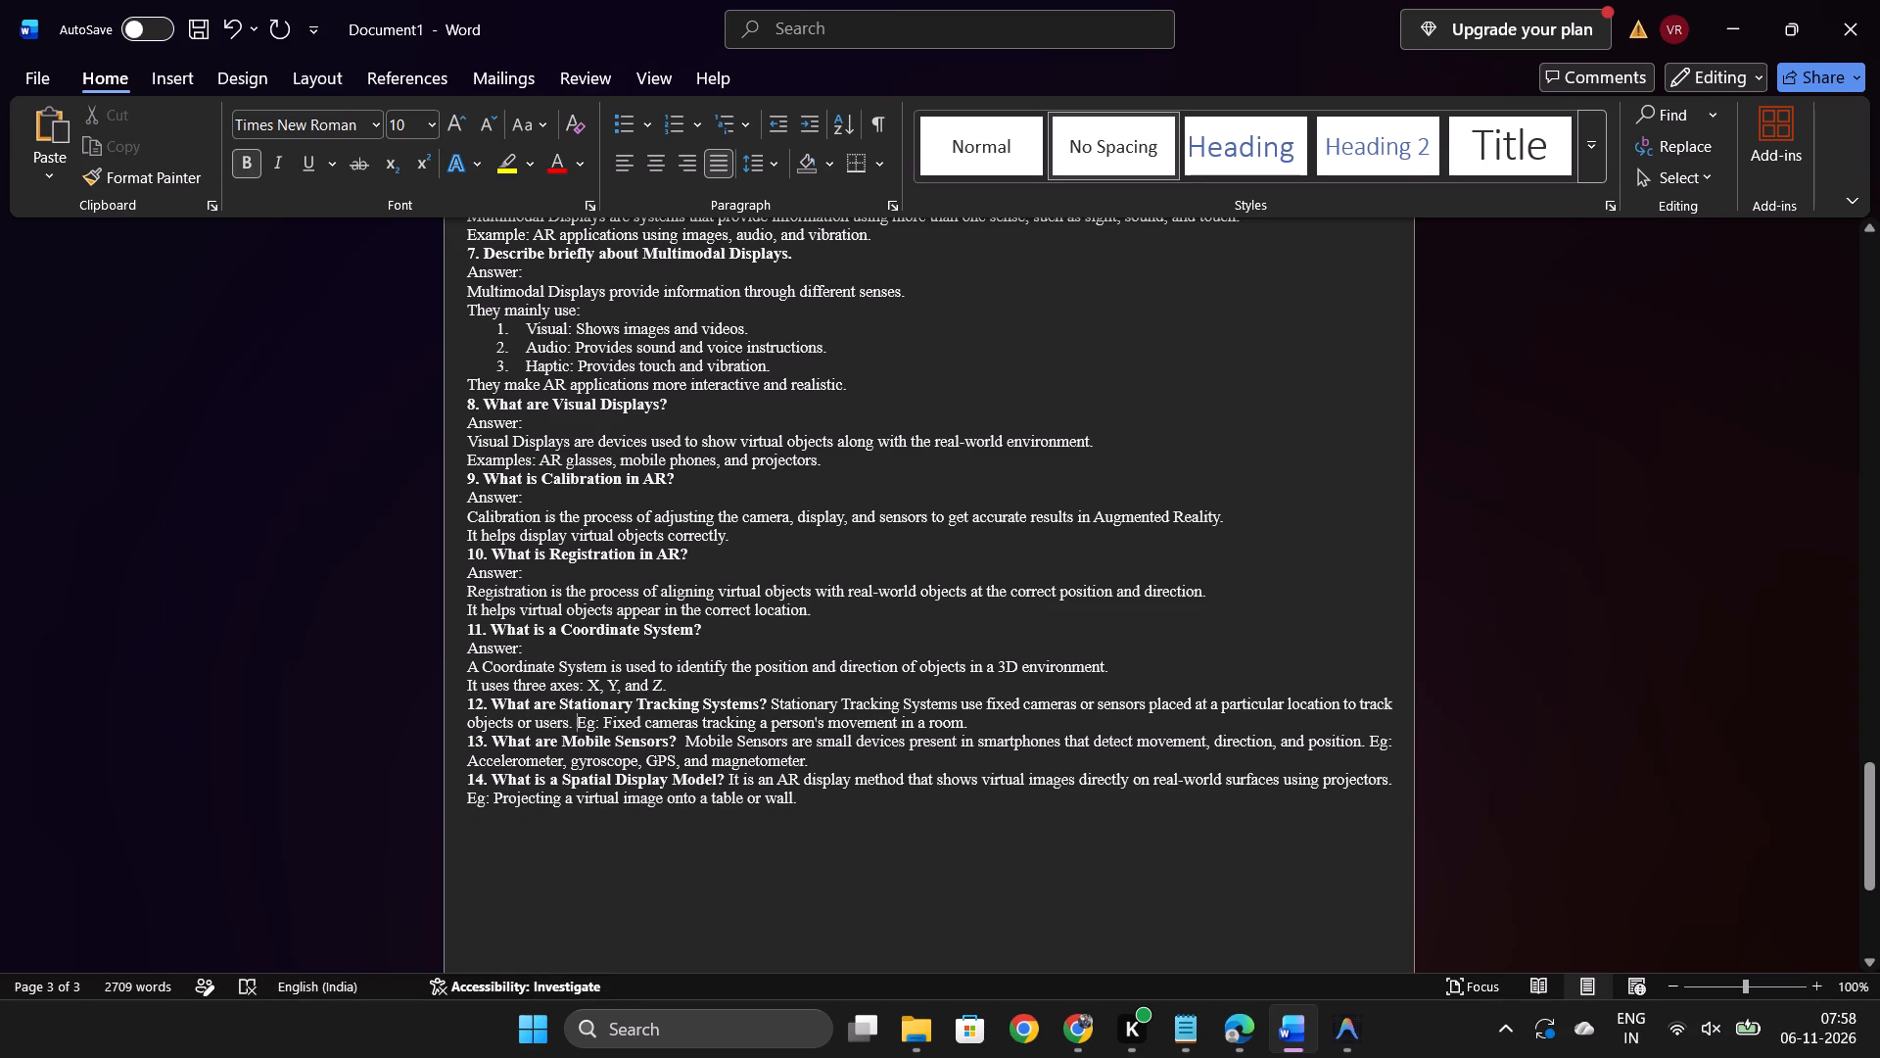
Condense question 11, "What is a Coordinate System?", by deleting its "Answer:" line and running both answer sentences on after the heading.
{"action": "left_click", "coordinate": [468, 689]}
{"action": "key", "text": "equal"}
{"action": "key", "text": "BackSpace"}
{"action": "key", "text": "BackSpace"}
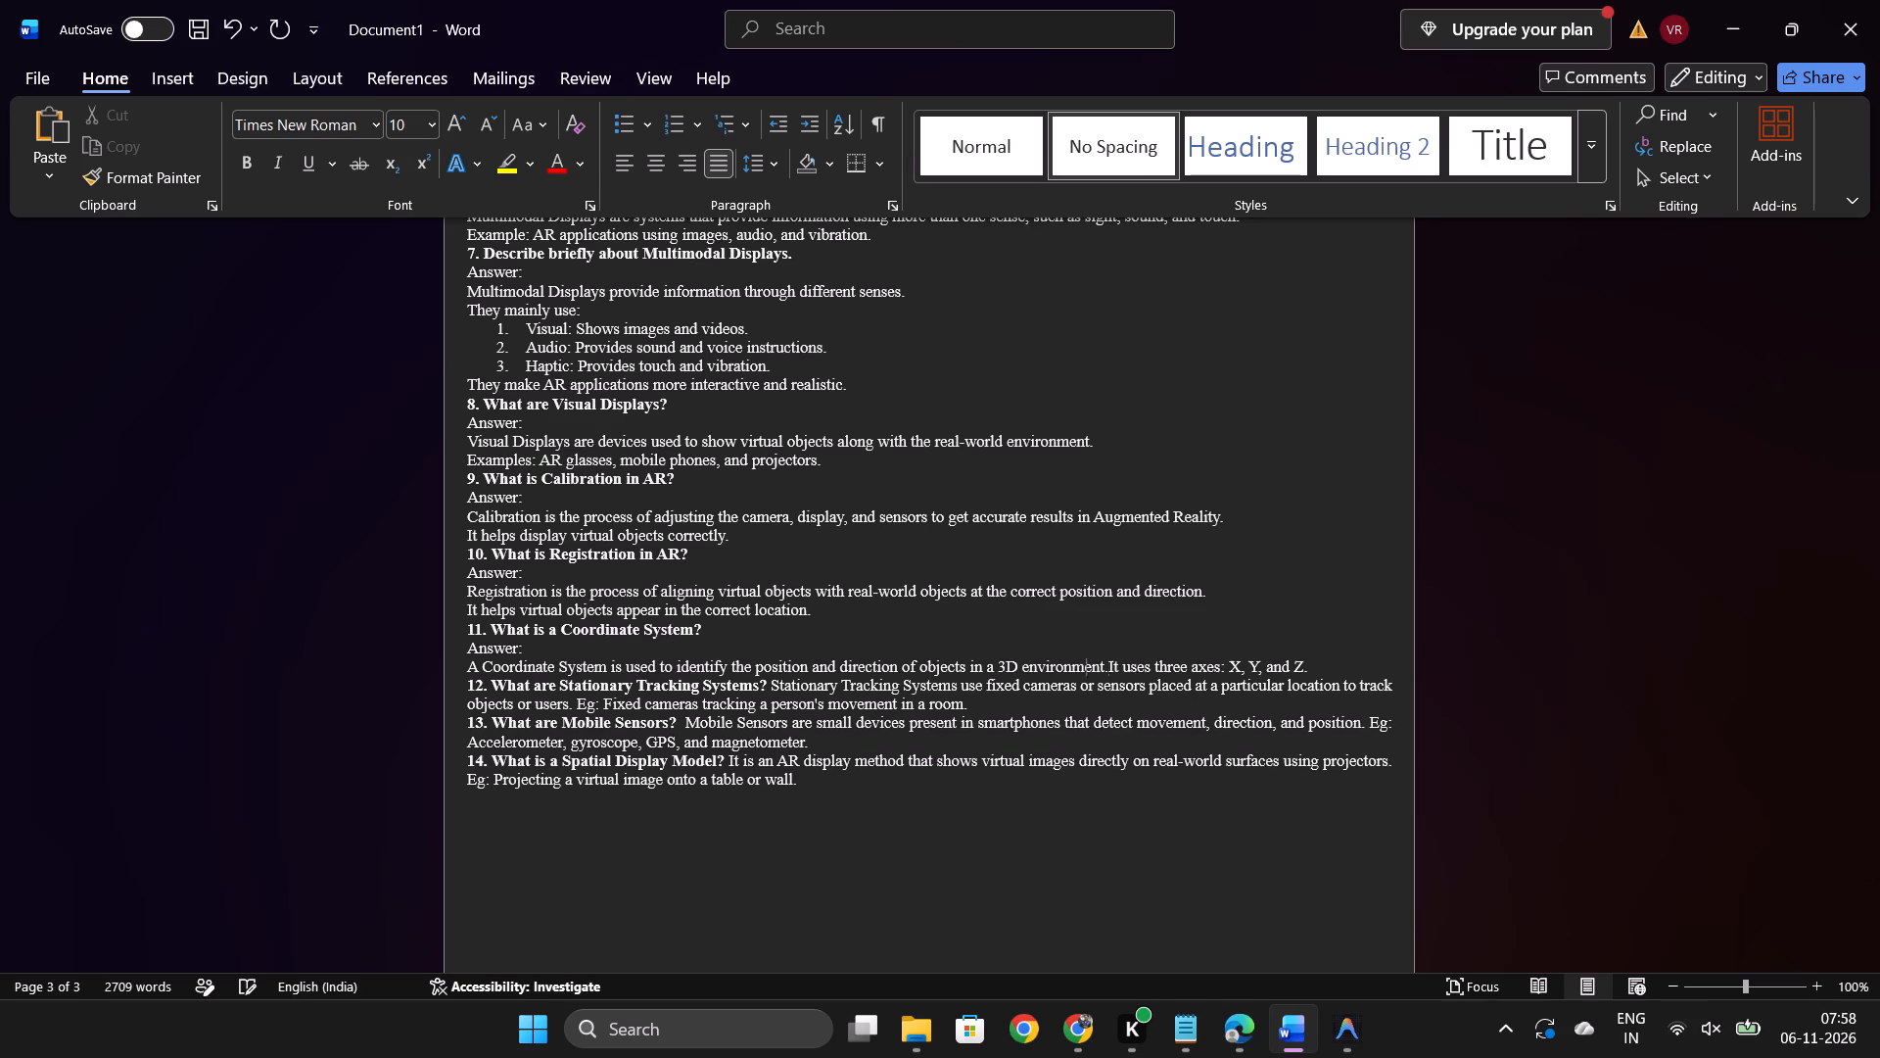
{"action": "key", "text": "space"}
{"action": "left_click_drag", "start_coordinate": [467, 669], "coordinate": [467, 650]}
{"action": "key", "text": "BackSpace"}
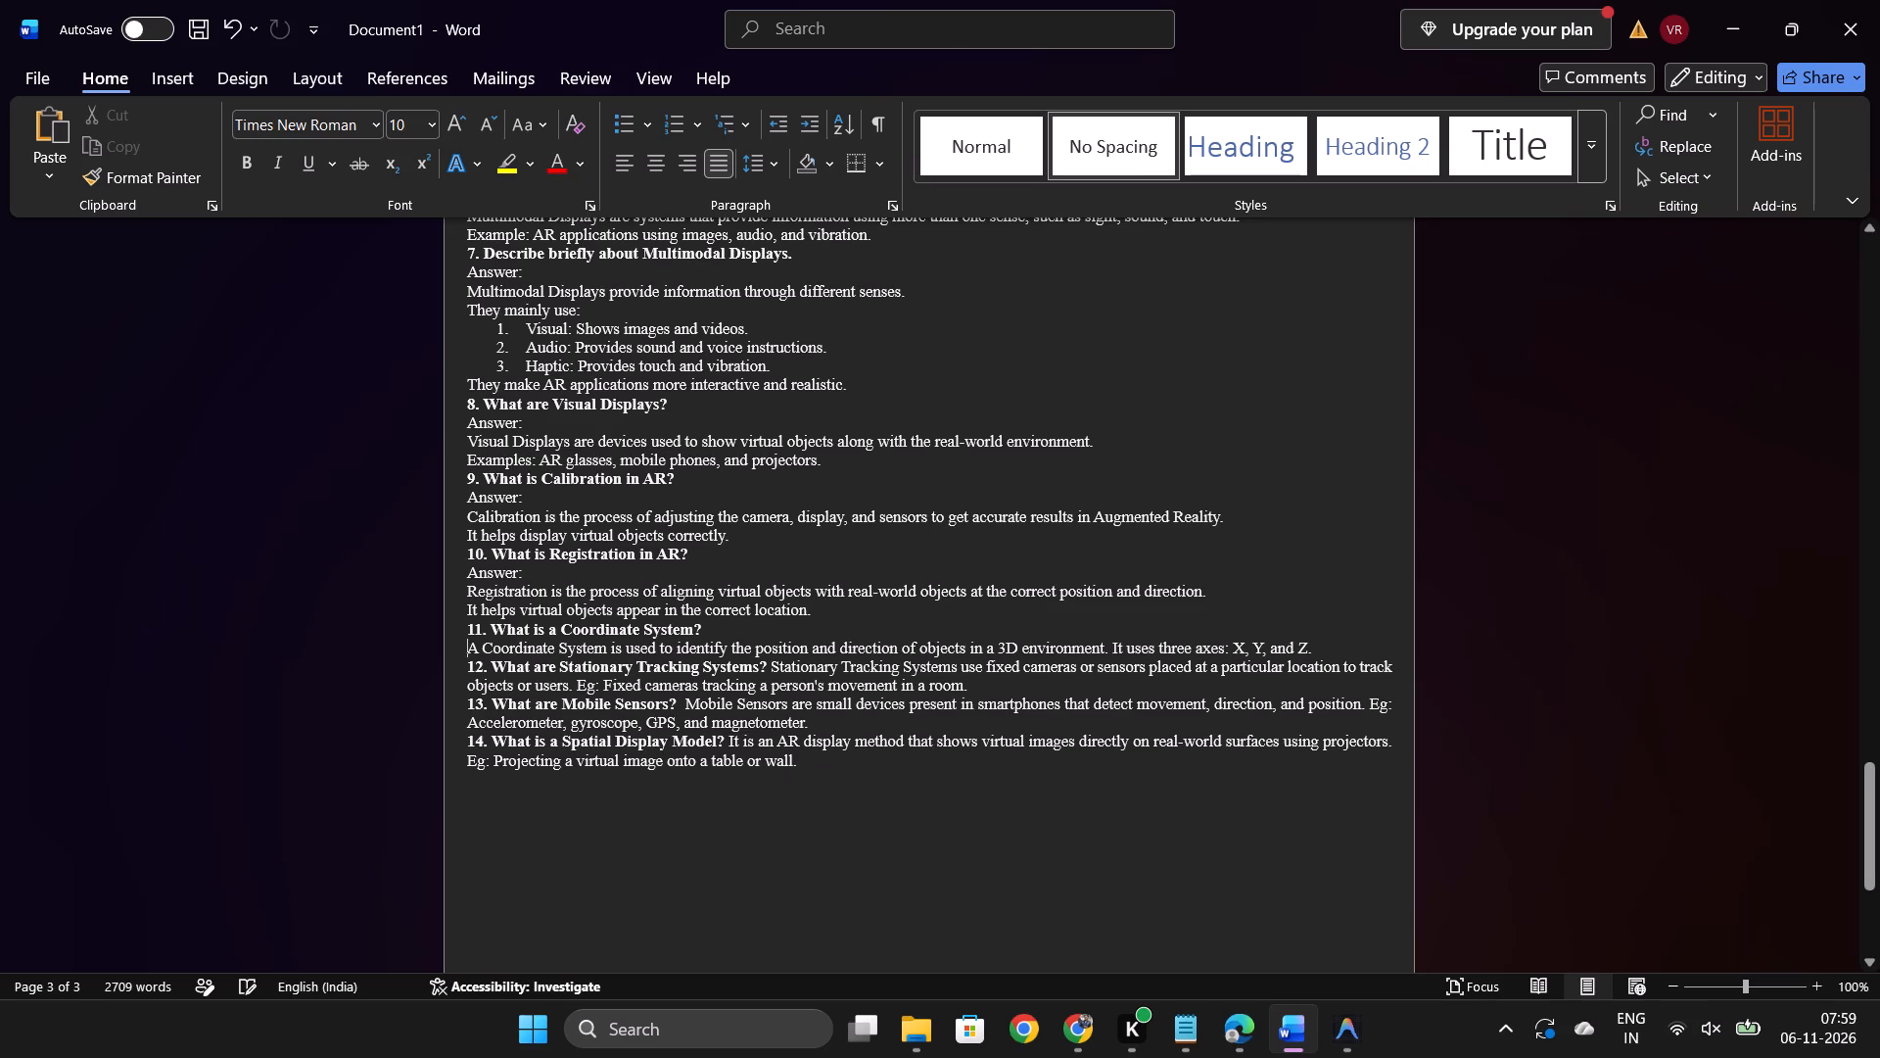
{"action": "key", "text": "BackSpace"}
{"action": "key", "text": "space"}
{"action": "key", "text": "space"}
Condense question 10, "What is Registration in AR?", by deleting its "Answer:" line and running both answer sentences on after the heading.
{"action": "left_click", "coordinate": [467, 607]}
{"action": "key", "text": "BackSpace"}
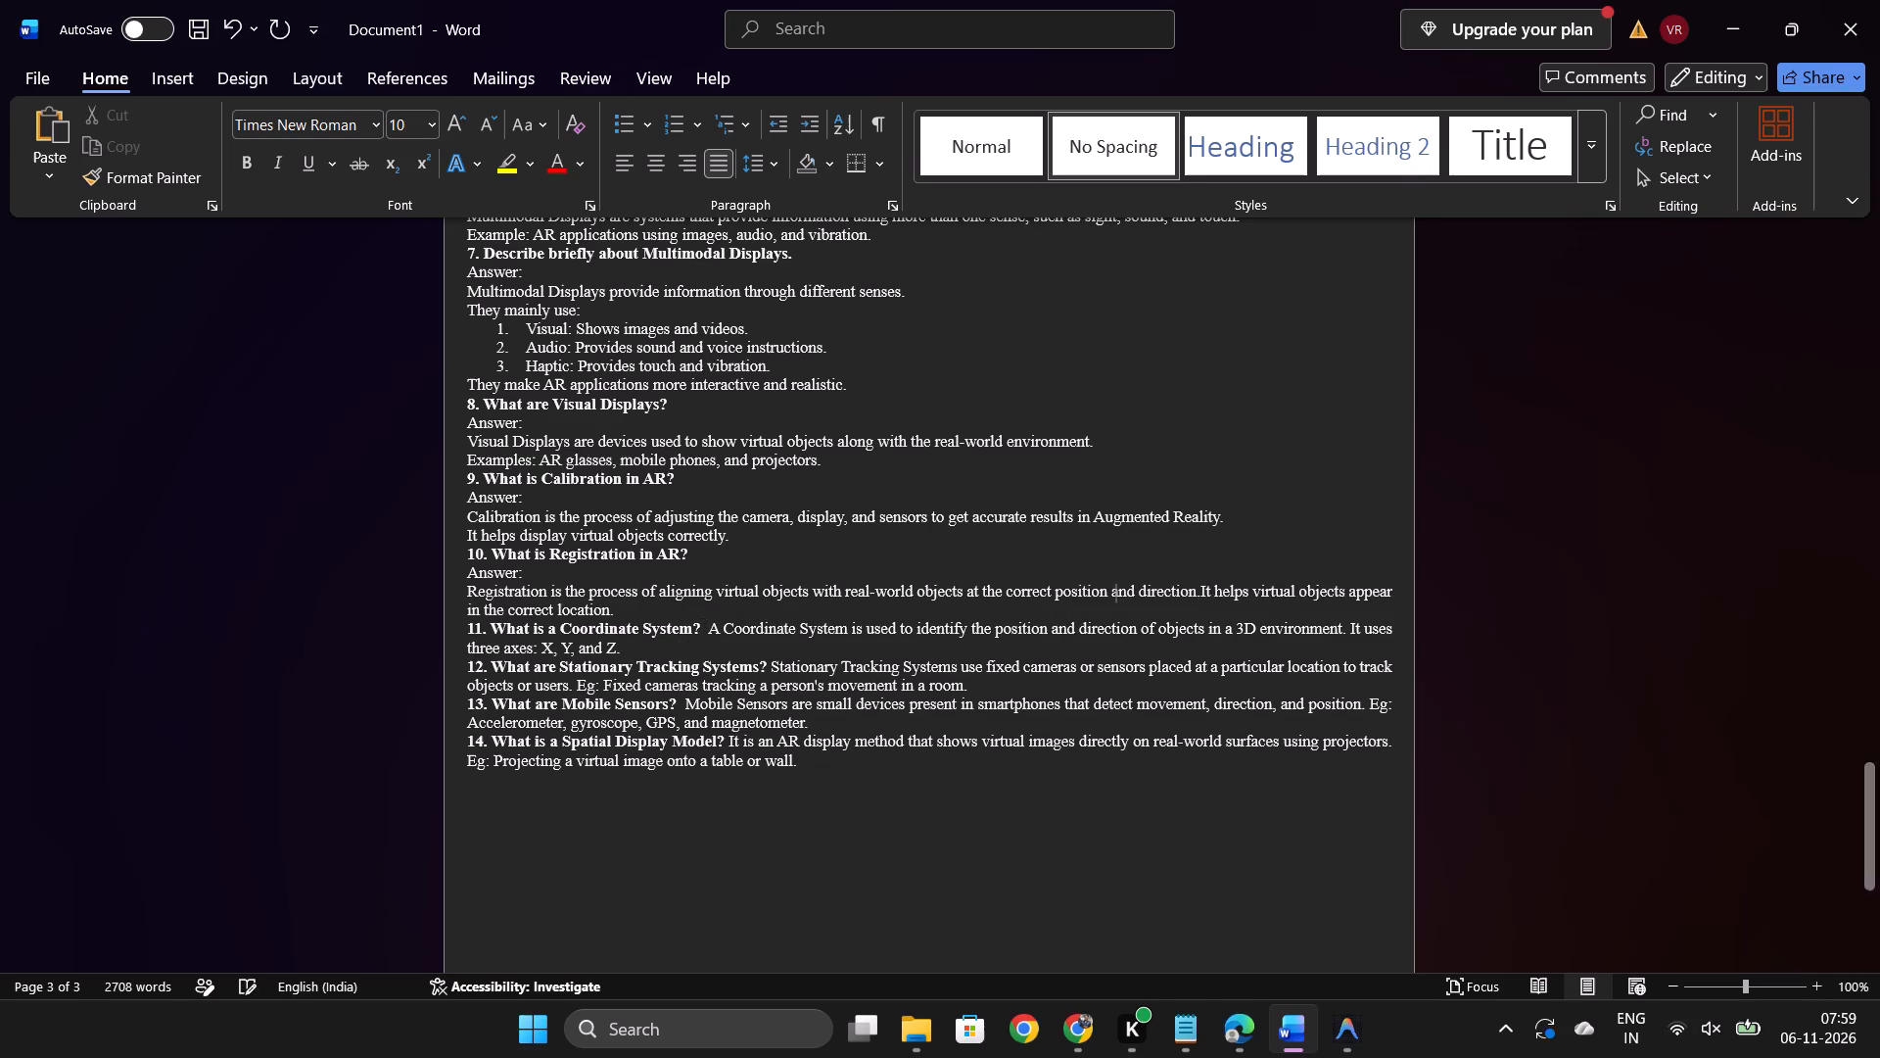
{"action": "key", "text": "space"}
{"action": "left_click_drag", "start_coordinate": [467, 592], "coordinate": [464, 572]}
{"action": "key", "text": "BackSpace"}
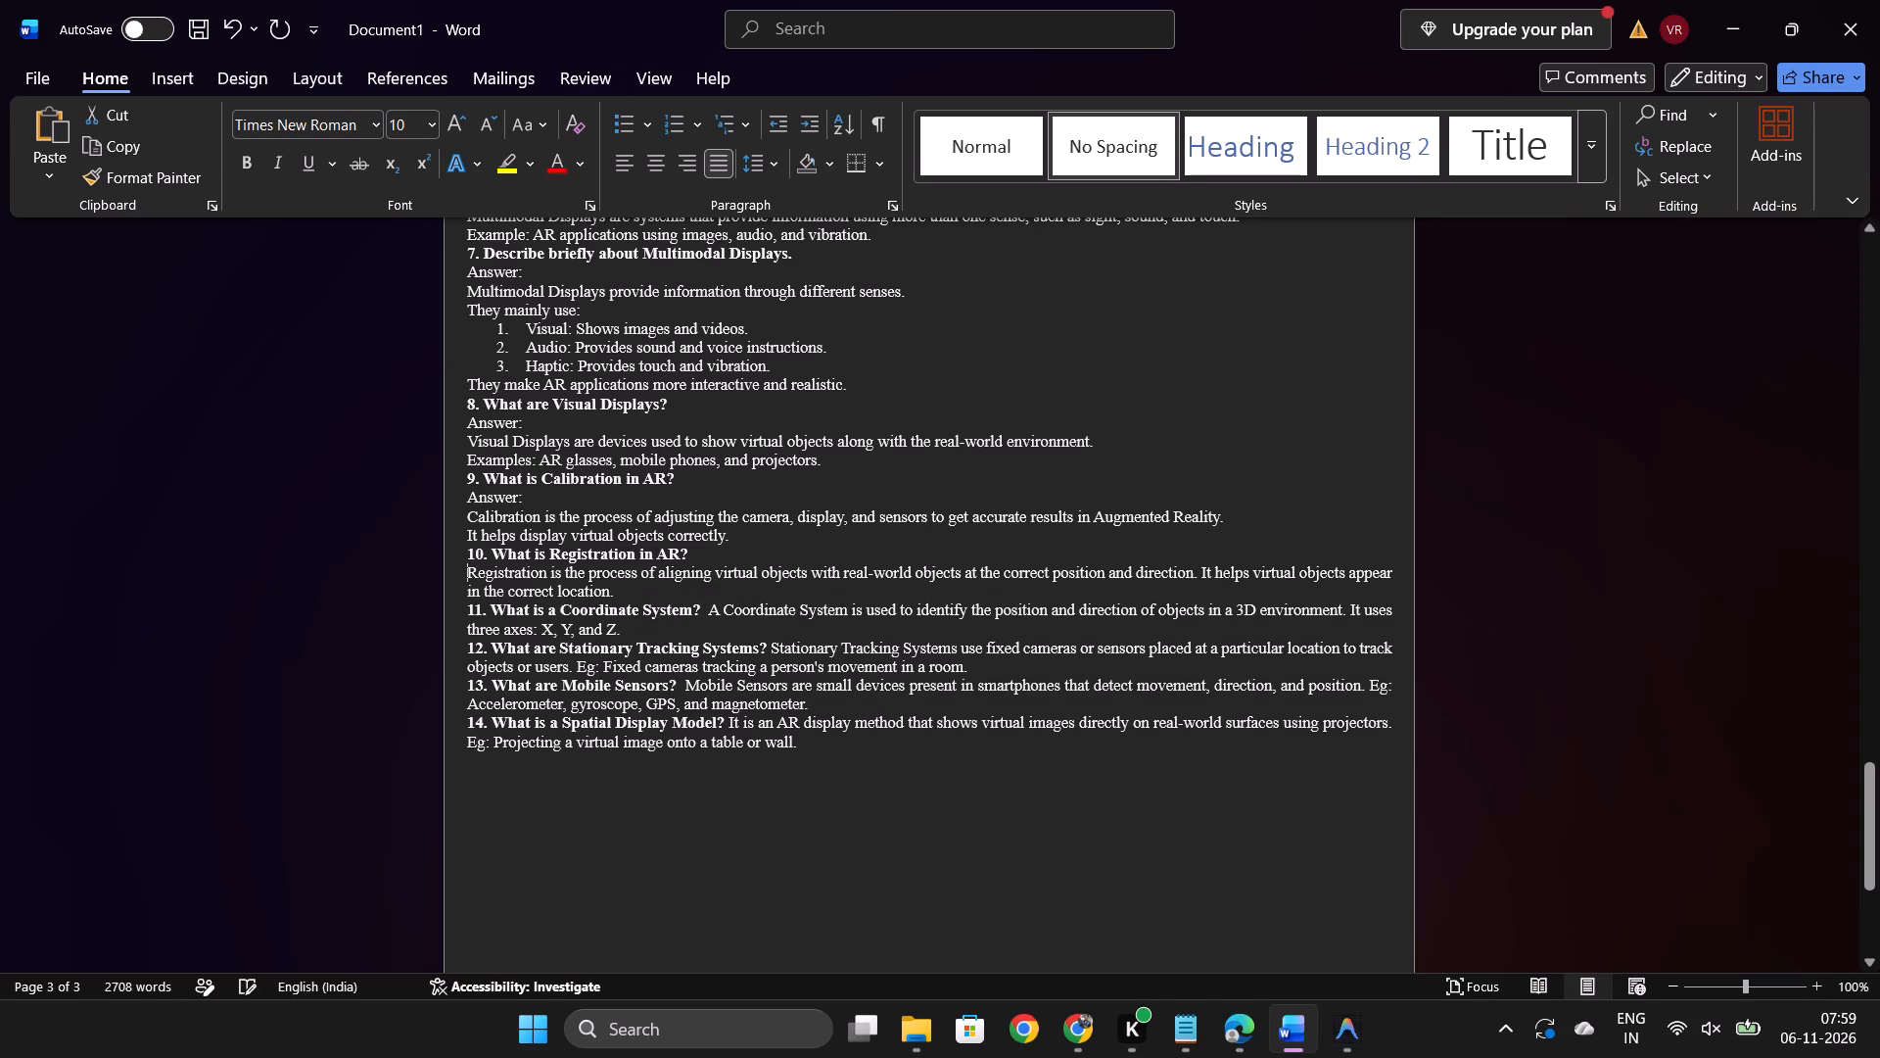
{"action": "key", "text": "BackSpace"}
{"action": "key", "text": "space"}
Condense question 9, "What is Calibration in AR?", by deleting its "Answer:" line and running both answer sentences on after the heading.
{"action": "left_click", "coordinate": [466, 532]}
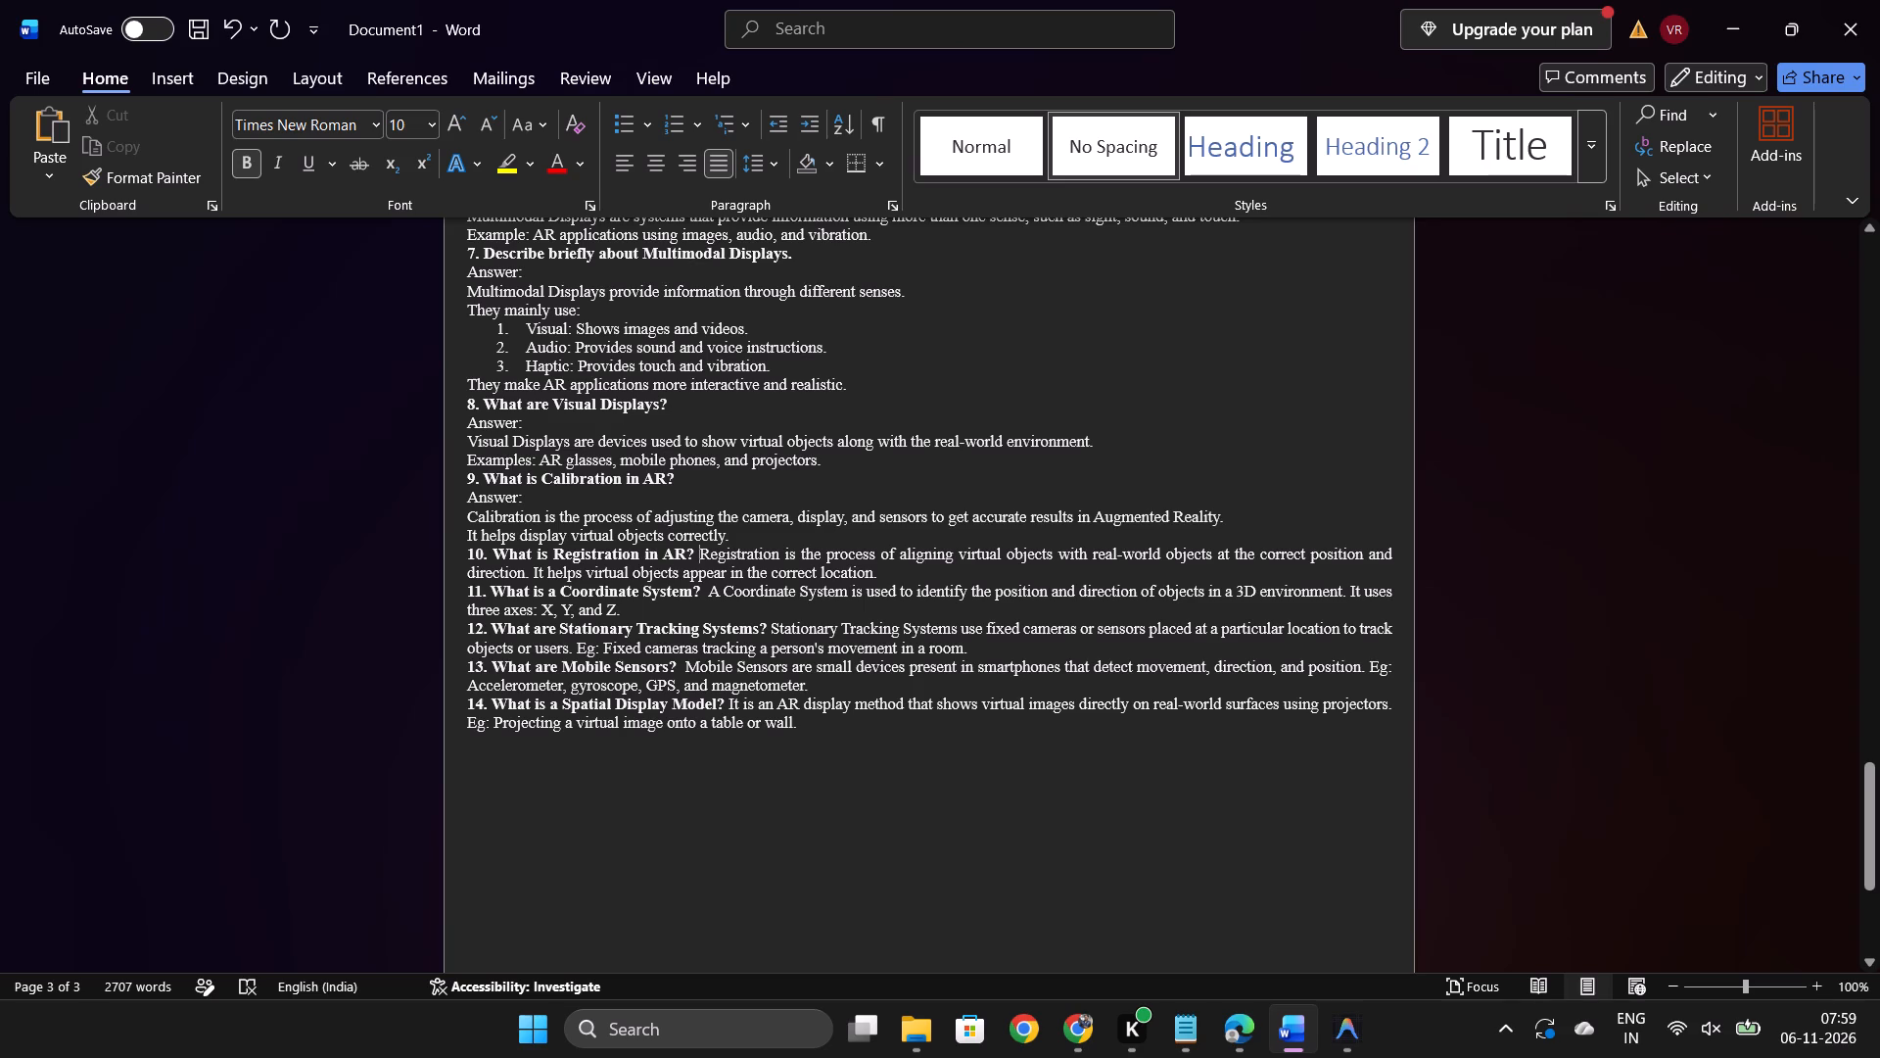
{"action": "key", "text": "BackSpace"}
{"action": "key", "text": "space"}
{"action": "left_click_drag", "start_coordinate": [469, 512], "coordinate": [466, 500]}
{"action": "key", "text": "BackSpace"}
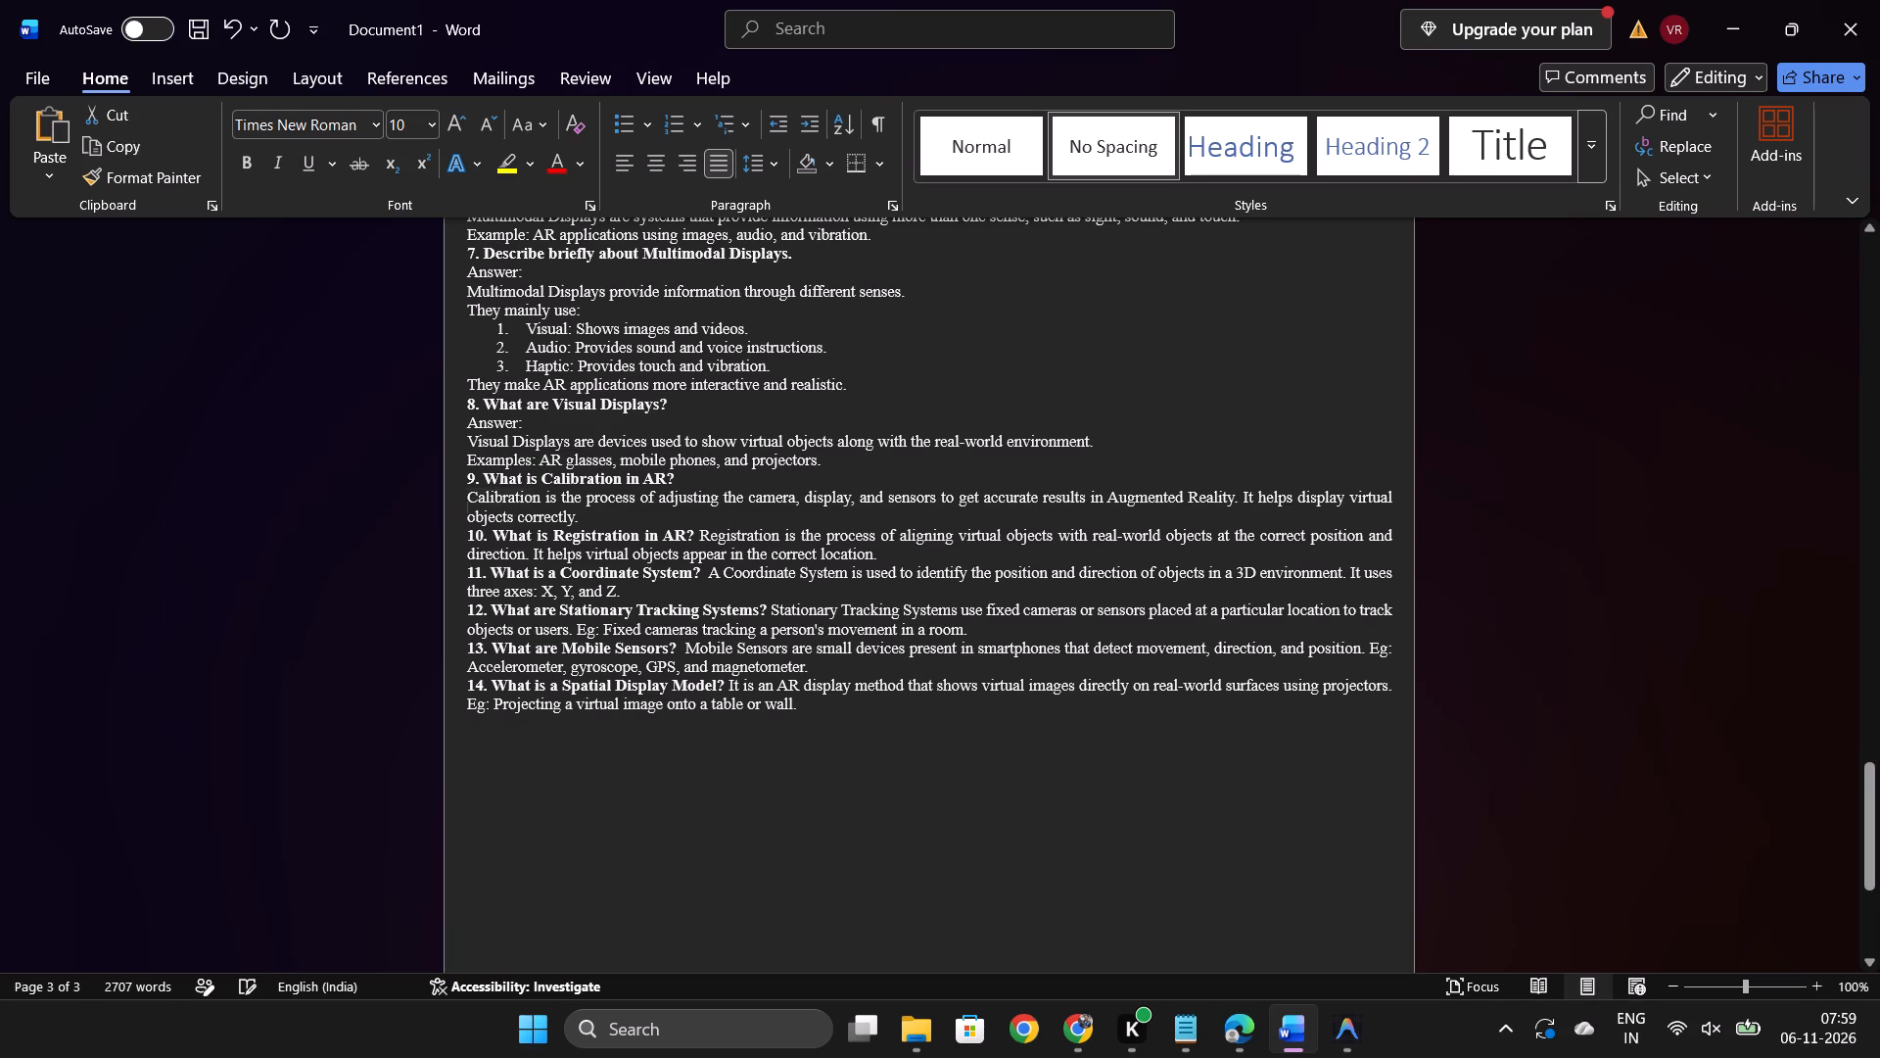
{"action": "key", "text": "BackSpace"}
{"action": "key", "text": "space"}
Condense question 8 on Visual Displays: shorten "Examples" to "Eg", delete the "Answer:" line, and run the answer and example on after the heading.
{"action": "scroll", "coordinate": [494, 550], "scroll_direction": "up", "scroll_amount": 4}
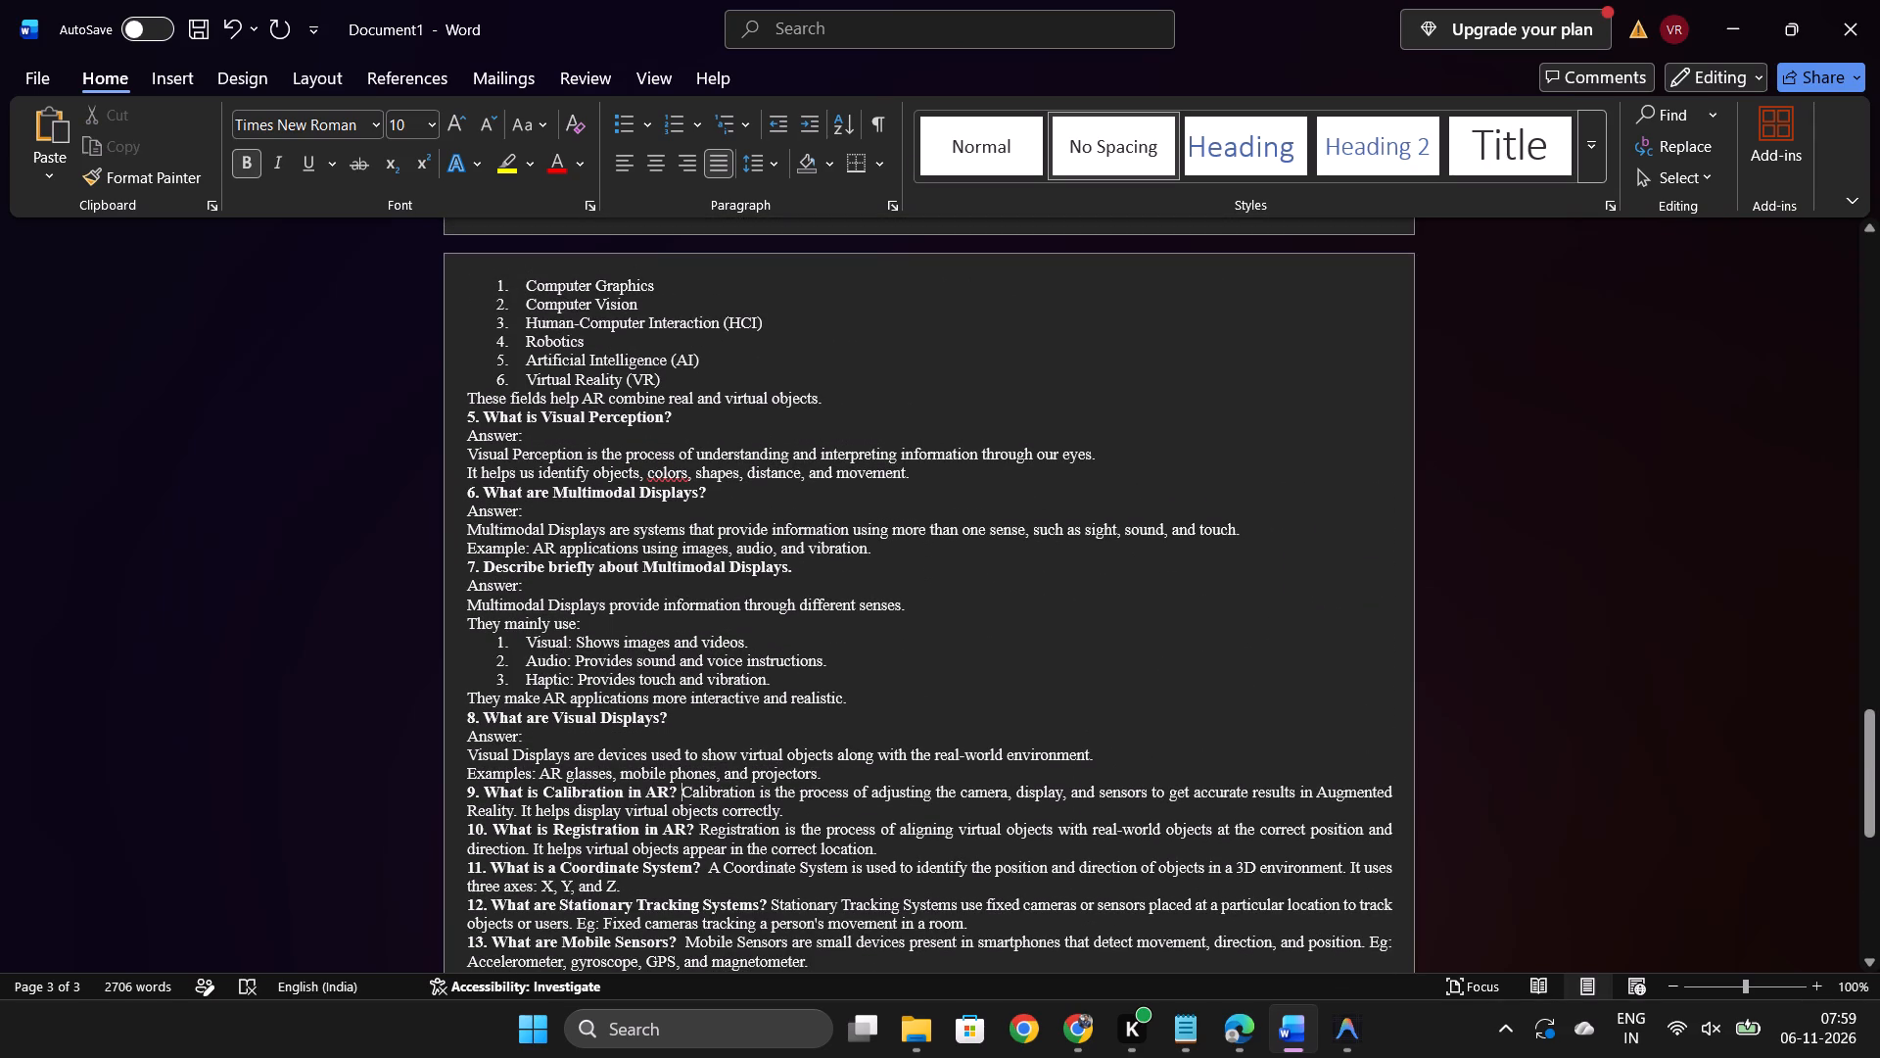
{"action": "left_click_drag", "start_coordinate": [531, 773], "coordinate": [525, 774]}
{"action": "left_click_drag", "start_coordinate": [525, 774], "coordinate": [481, 774]}
{"action": "key", "text": "g"}
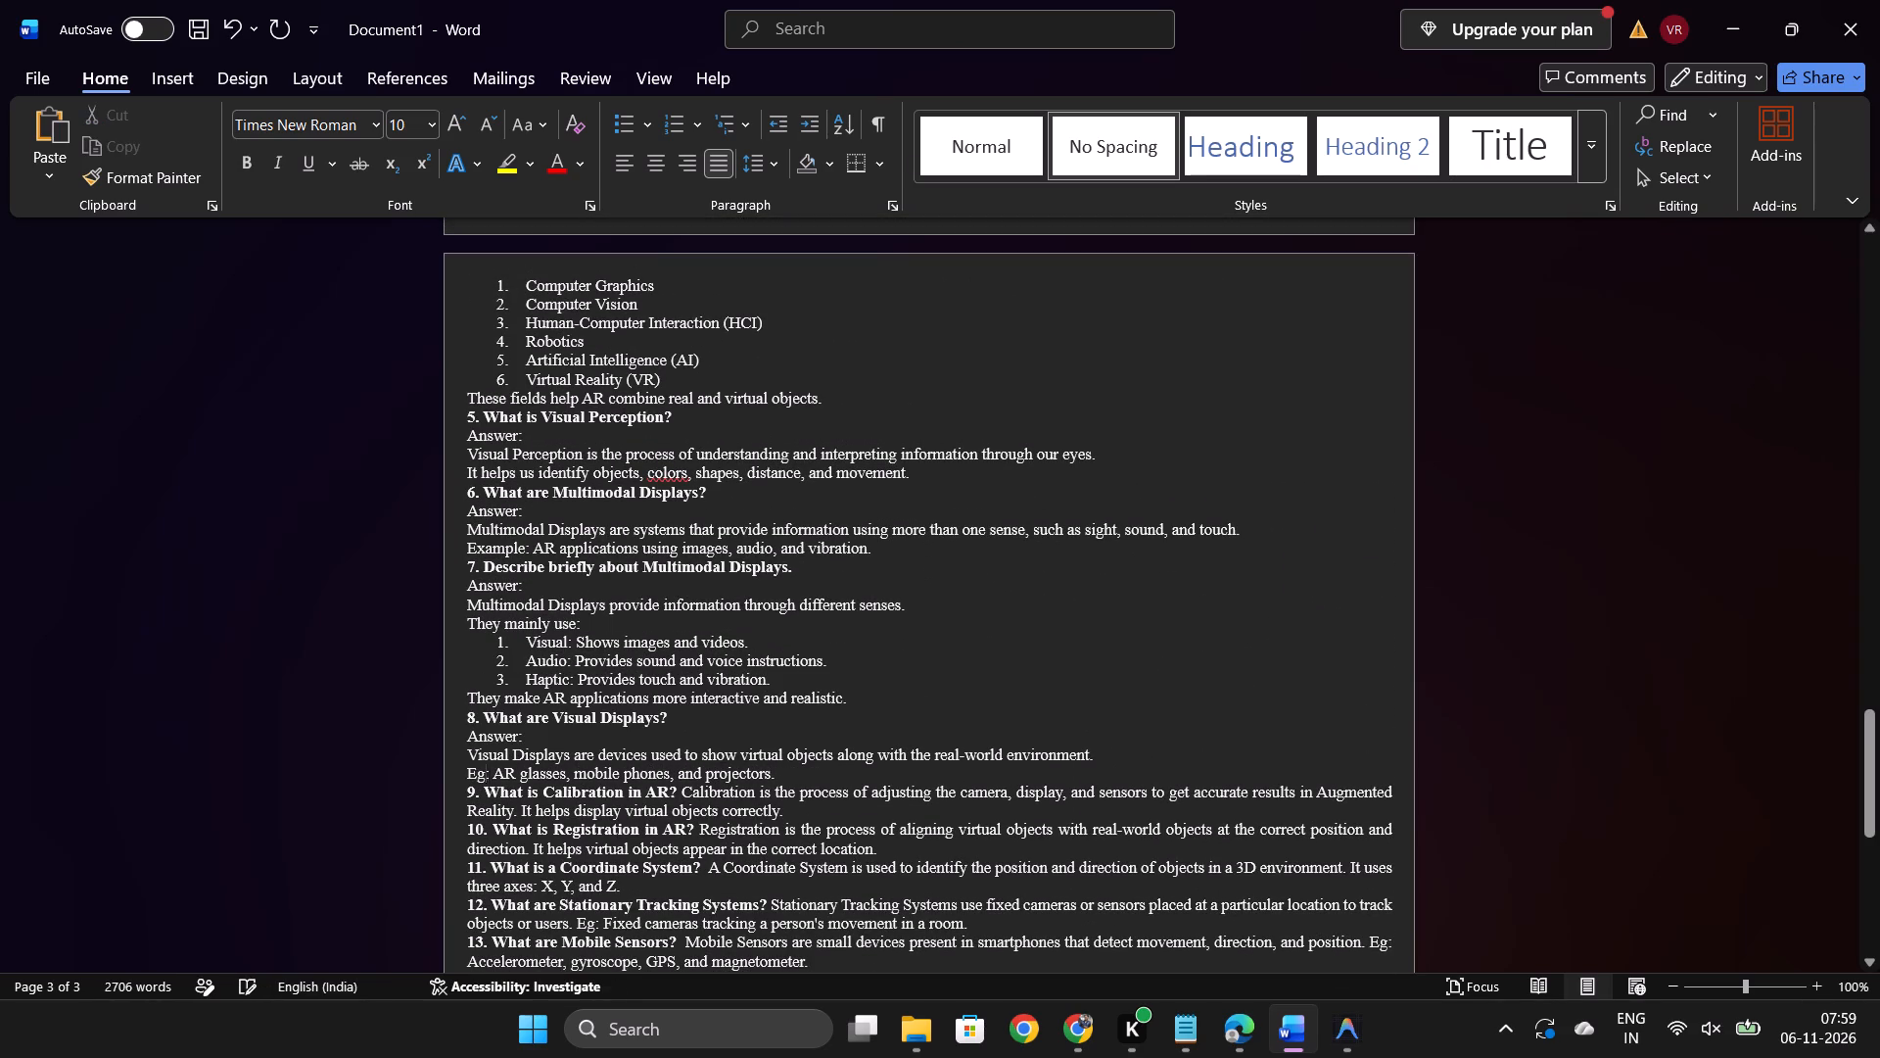
{"action": "left_click", "coordinate": [466, 778]}
{"action": "key", "text": "BackSpace"}
{"action": "key", "text": "space"}
{"action": "left_click_drag", "start_coordinate": [469, 759], "coordinate": [461, 743]}
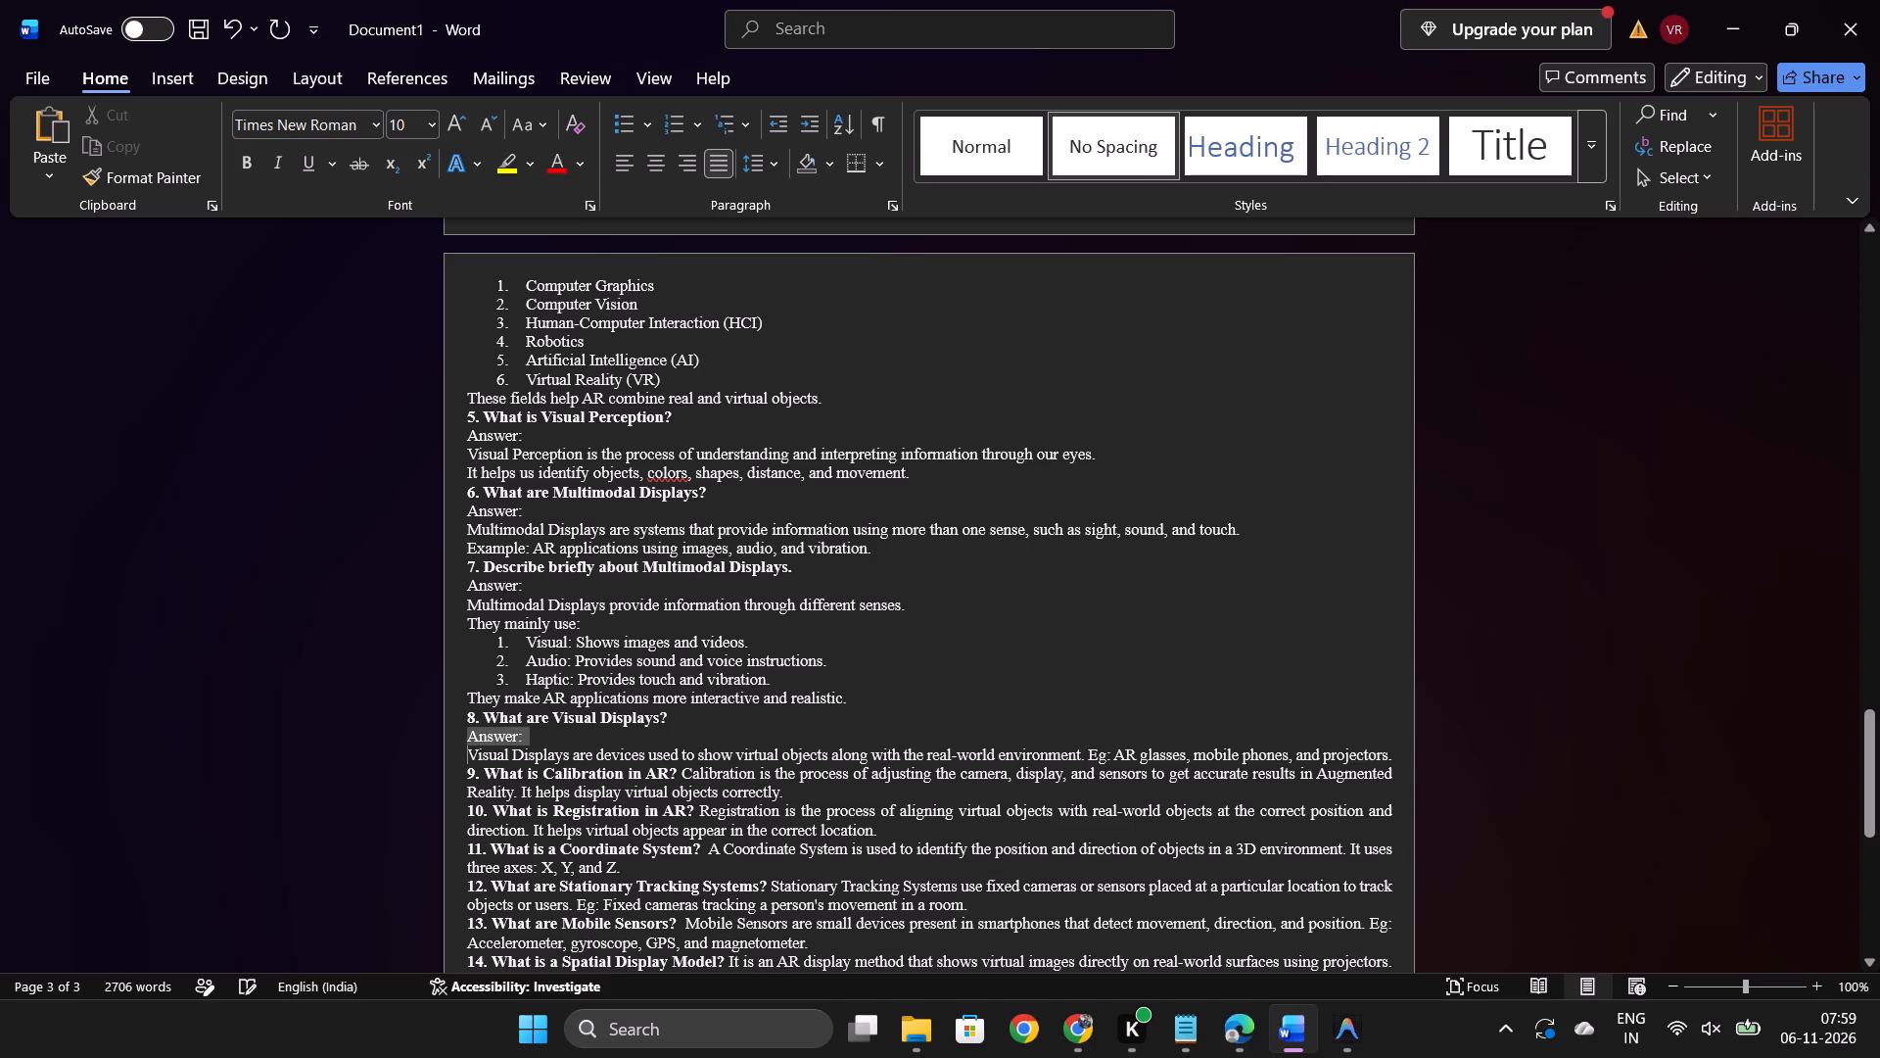
{"action": "left_click_drag", "start_coordinate": [461, 743], "coordinate": [461, 742]}
{"action": "key", "text": "BackSpace"}
{"action": "key", "text": "BackSpace"}
{"action": "key", "text": "space"}
{"action": "key", "text": "space"}
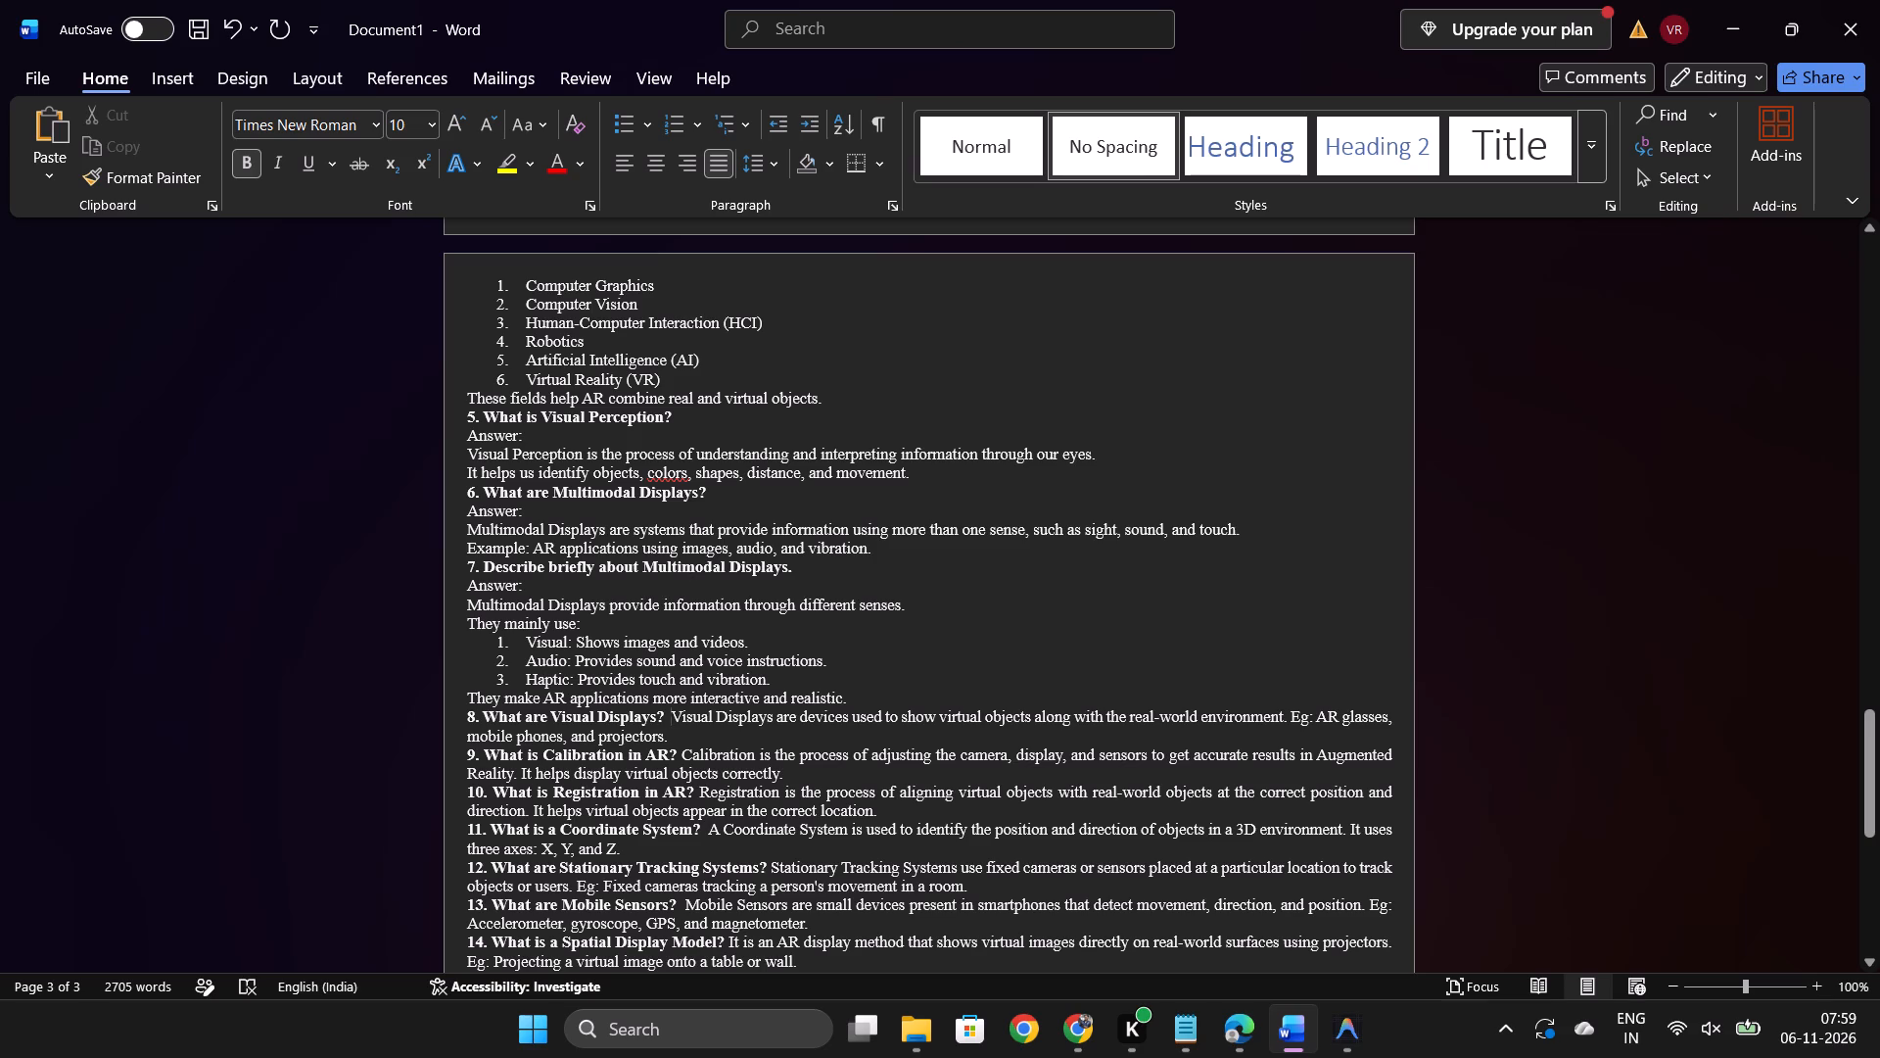
Delete question 7's closing line, "They make AR applications more interactive and realistic.".
{"action": "left_click_drag", "start_coordinate": [861, 697], "coordinate": [464, 704]}
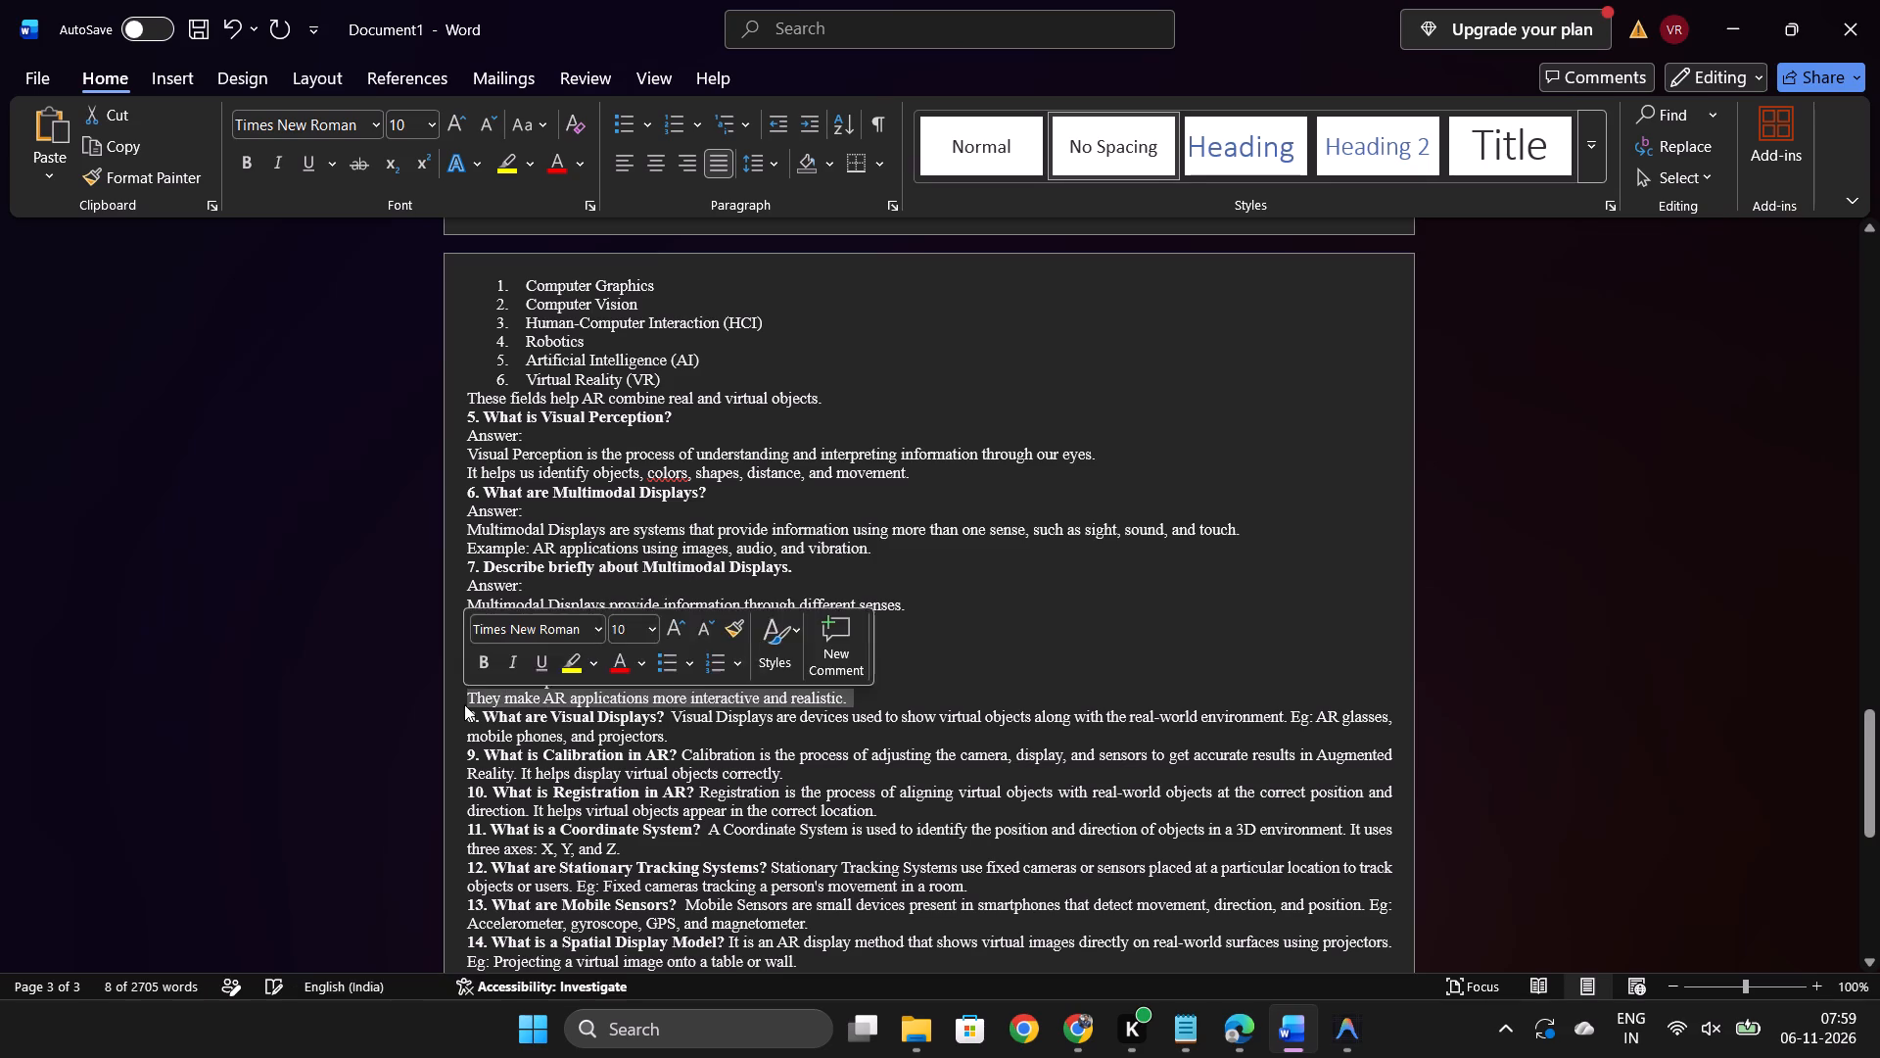
{"action": "key", "text": "BackSpace"}
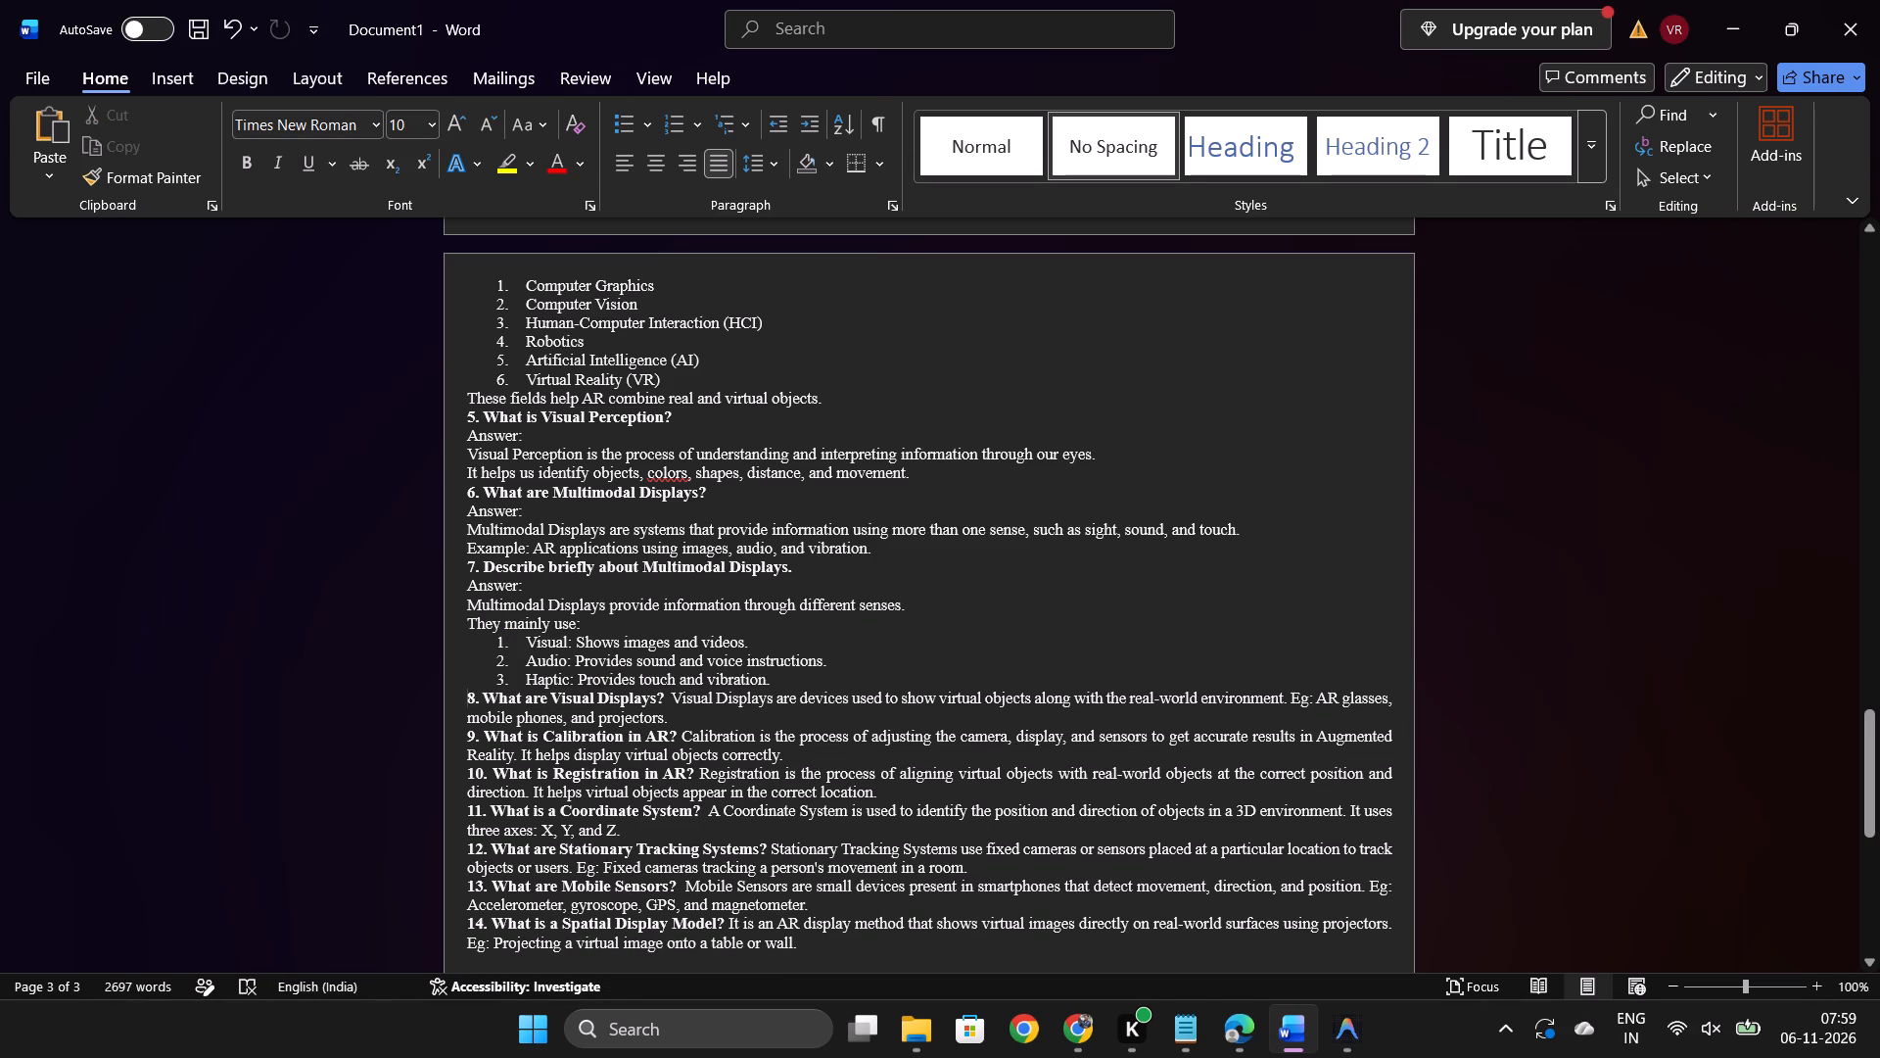
Underline the label "Haptic" in question 7's numbered list.
{"action": "left_click_drag", "start_coordinate": [569, 679], "coordinate": [526, 679]}
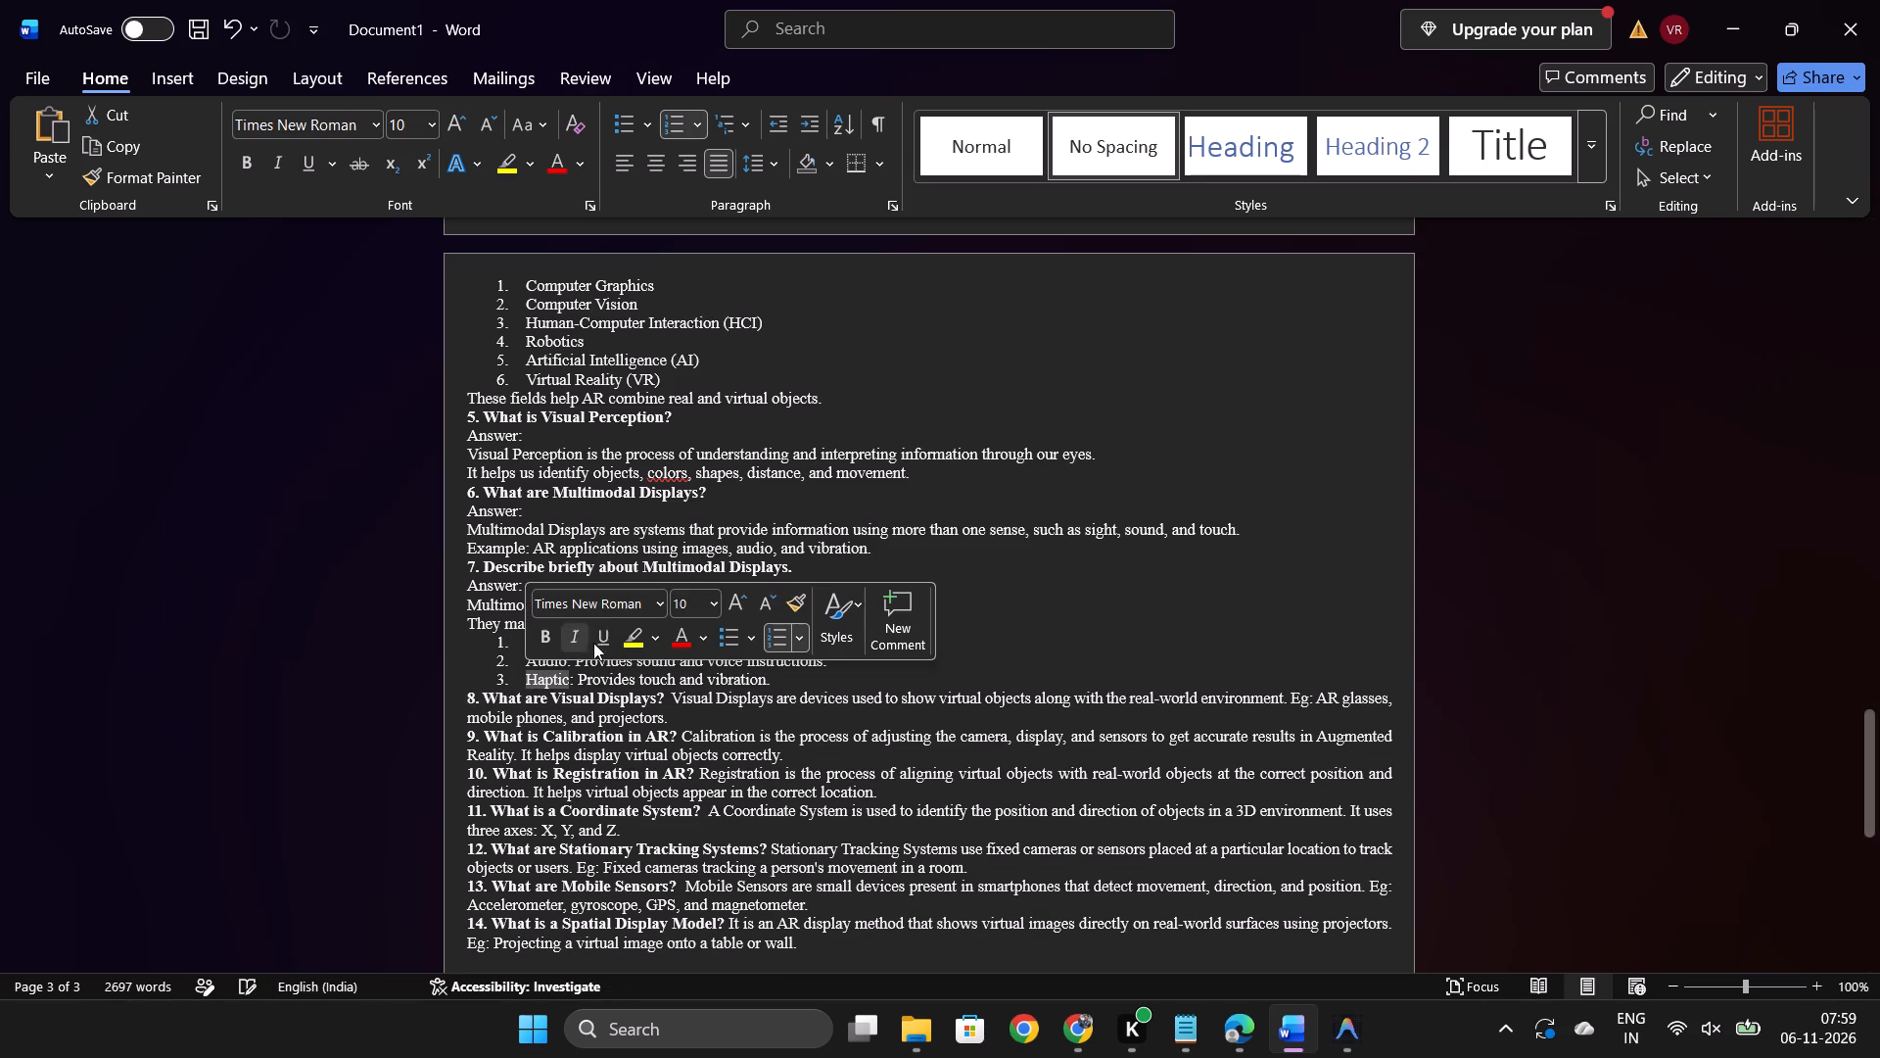
{"action": "left_click", "coordinate": [599, 638]}
{"action": "left_click", "coordinate": [566, 683]}
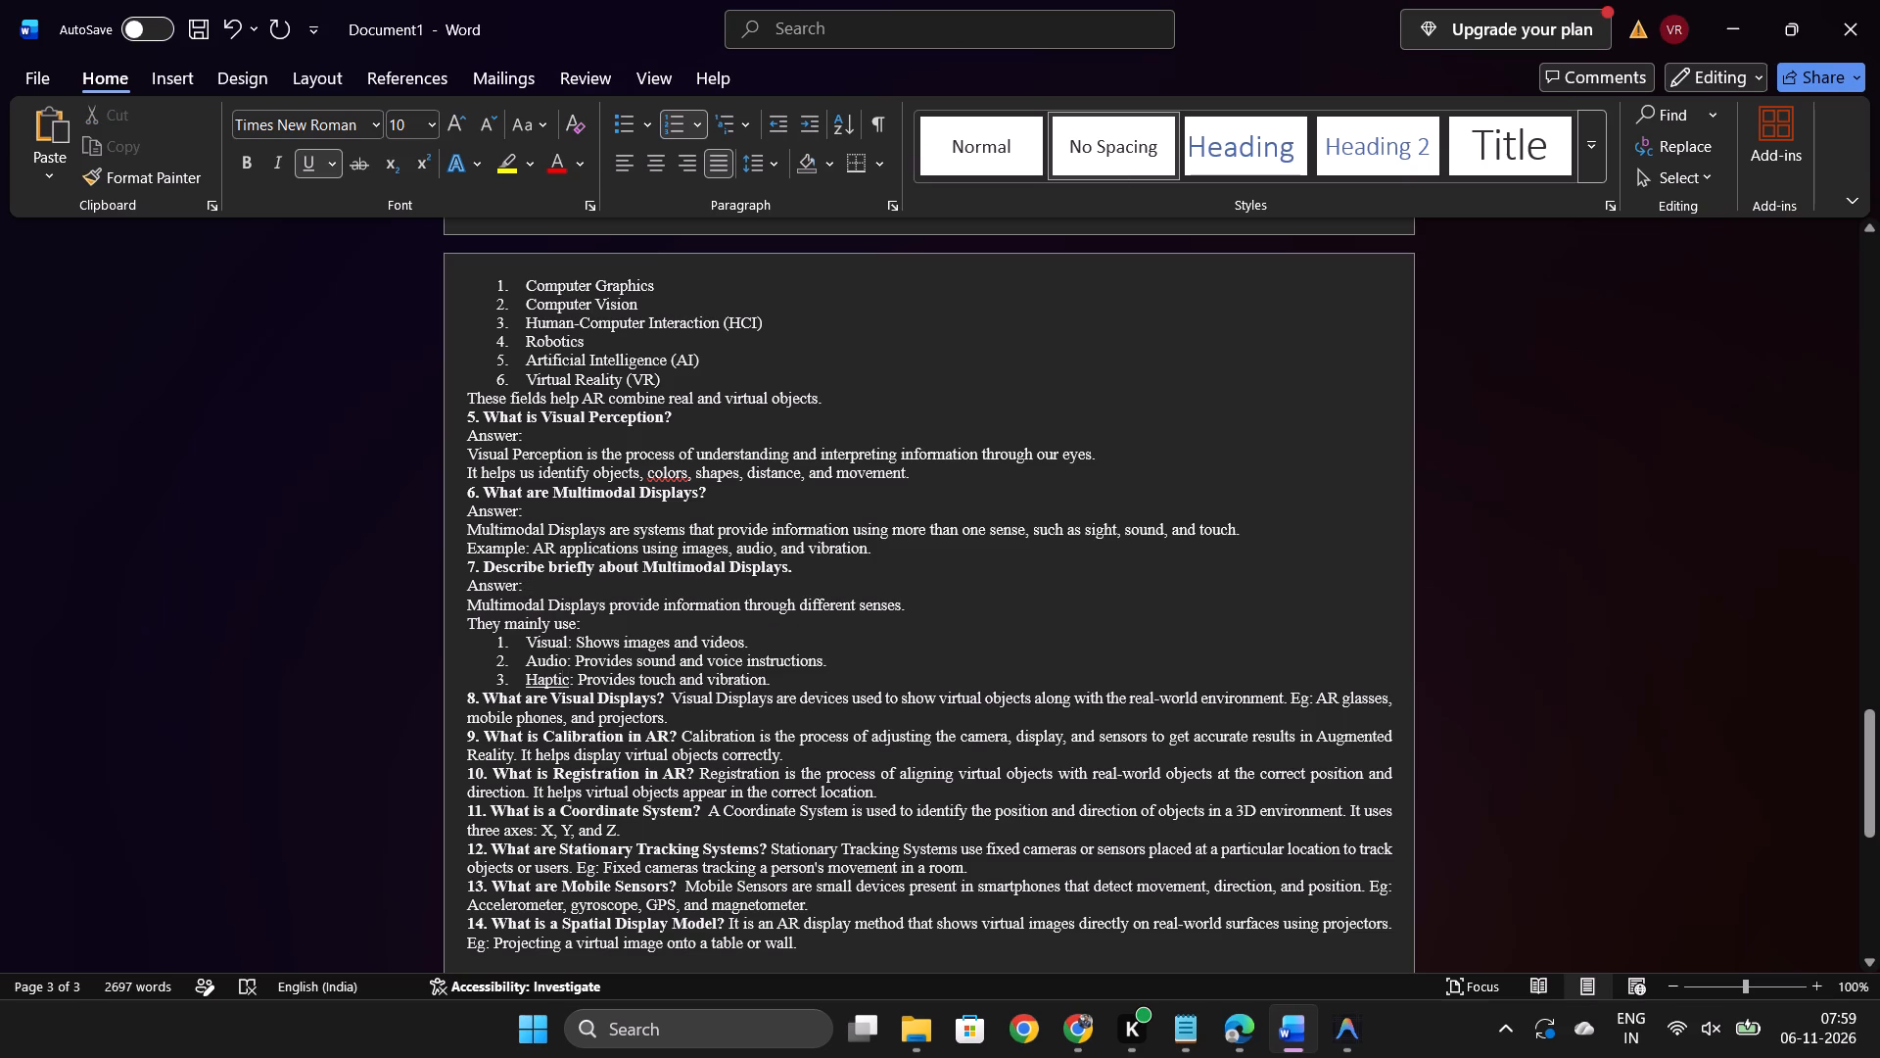
Underline the labels "Audio" and "Visual" in question 7's numbered list.
{"action": "left_click_drag", "start_coordinate": [564, 661], "coordinate": [530, 661], "text": "ctrl"}
{"action": "left_click", "coordinate": [562, 709]}
{"action": "left_click_drag", "start_coordinate": [565, 661], "coordinate": [537, 661], "text": "ctrl"}
{"action": "left_click", "coordinate": [537, 664]}
{"action": "left_click_drag", "start_coordinate": [565, 664], "coordinate": [528, 664]}
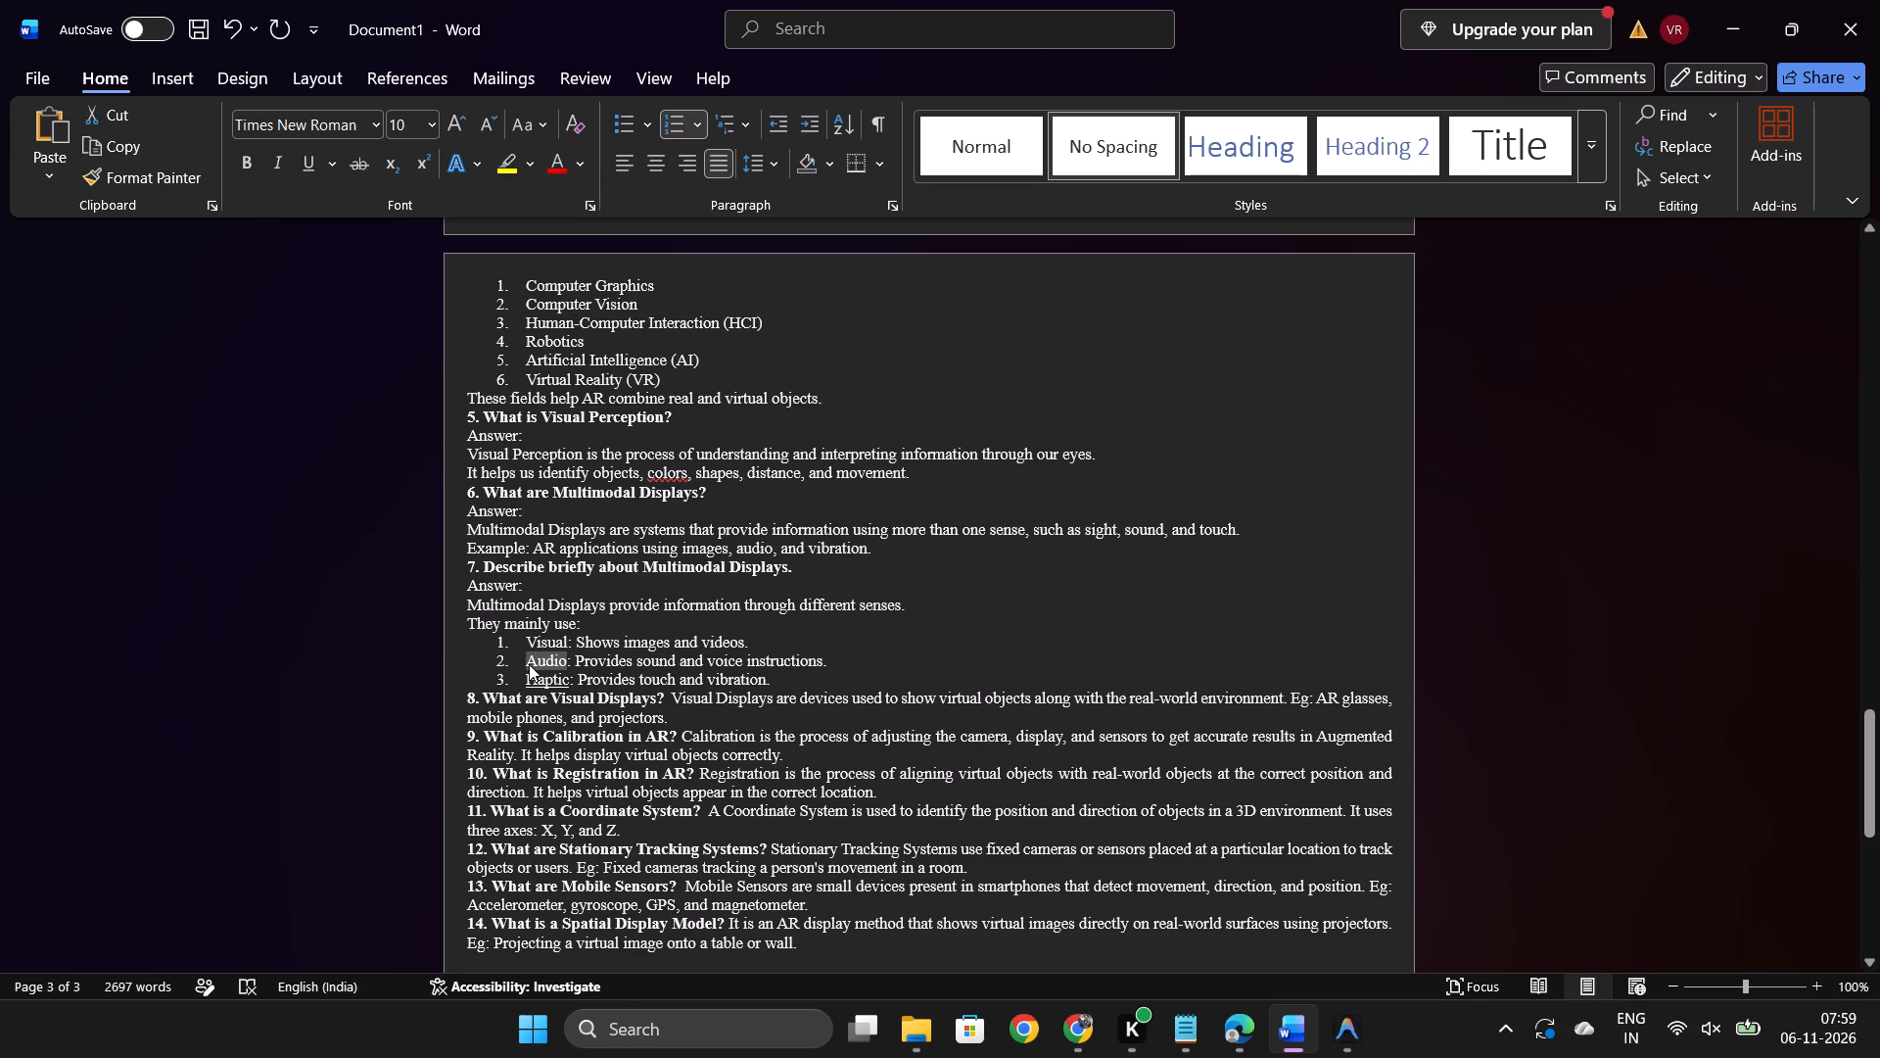
{"action": "left_click_drag", "start_coordinate": [567, 644], "coordinate": [531, 642], "text": "ctrl"}
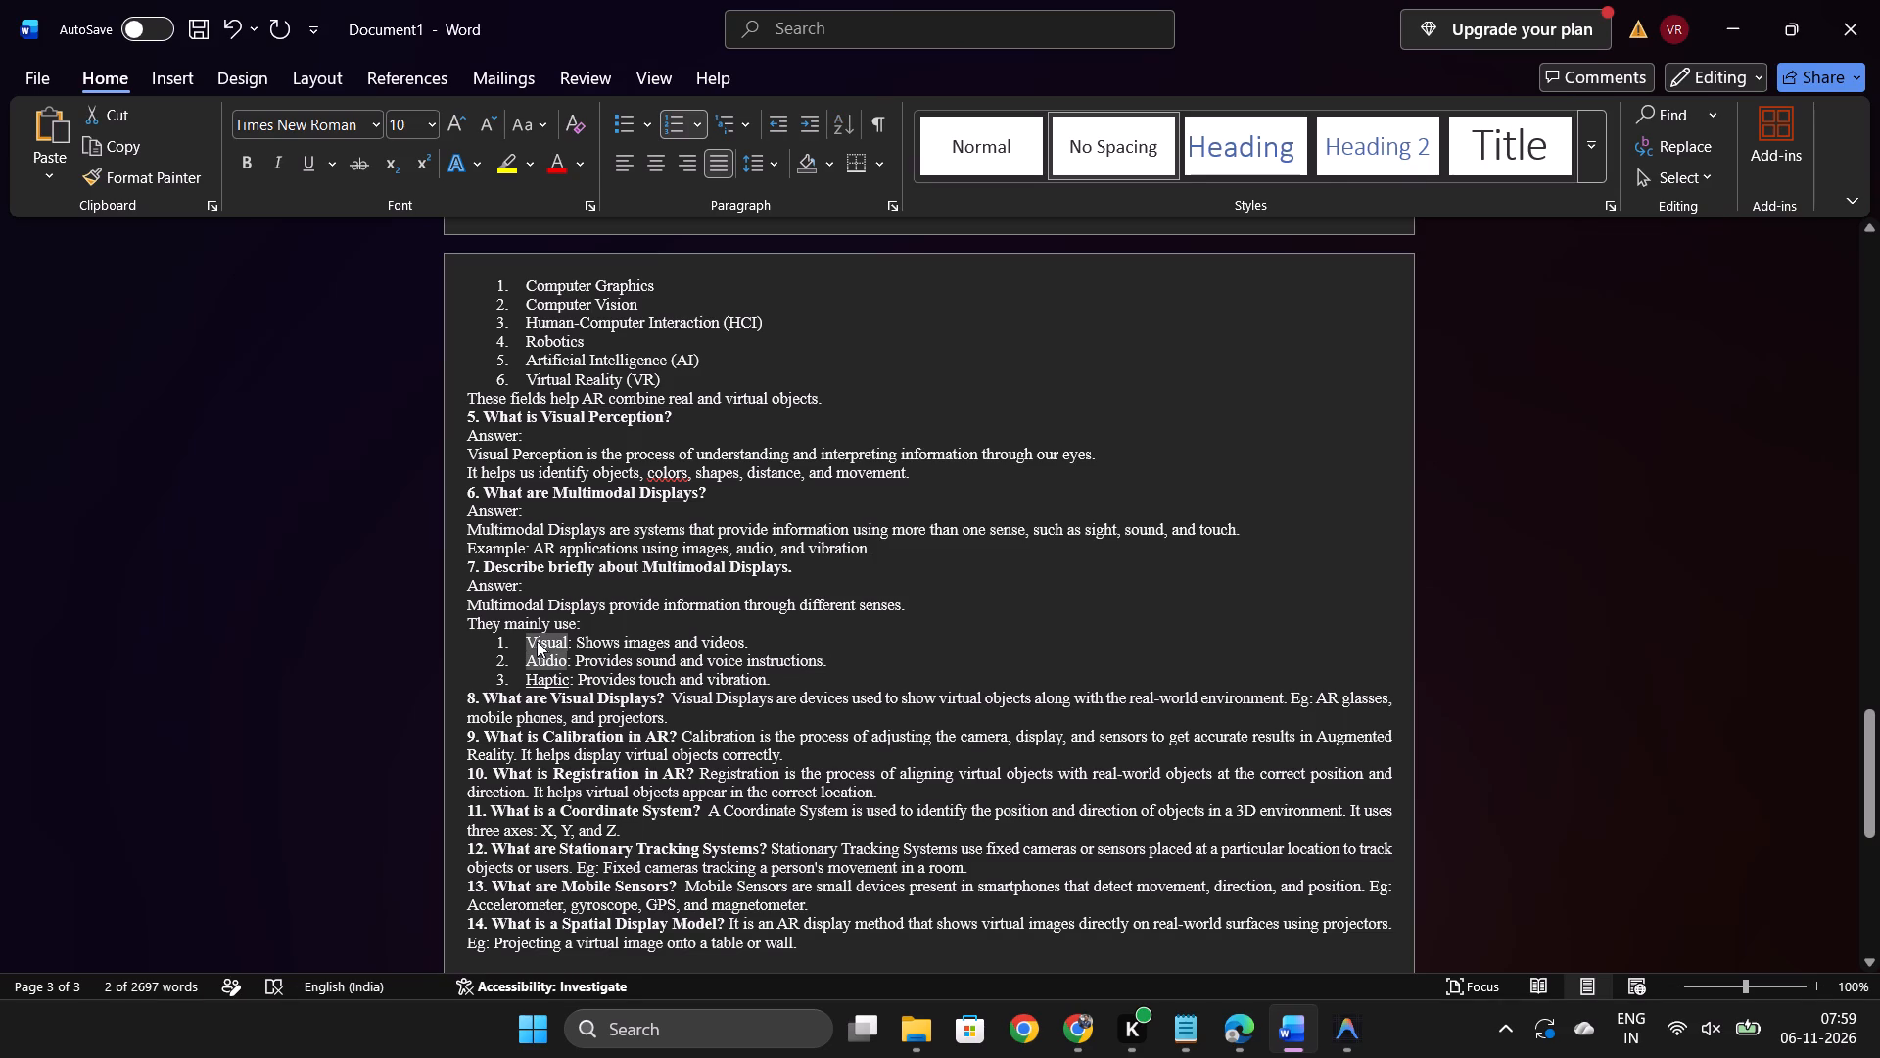
{"action": "left_click", "coordinate": [612, 606]}
Remove the numbering from question 7's Visual, Audio and Haptic items and run them on in one line after "They mainly use:".
{"action": "left_click", "coordinate": [538, 674]}
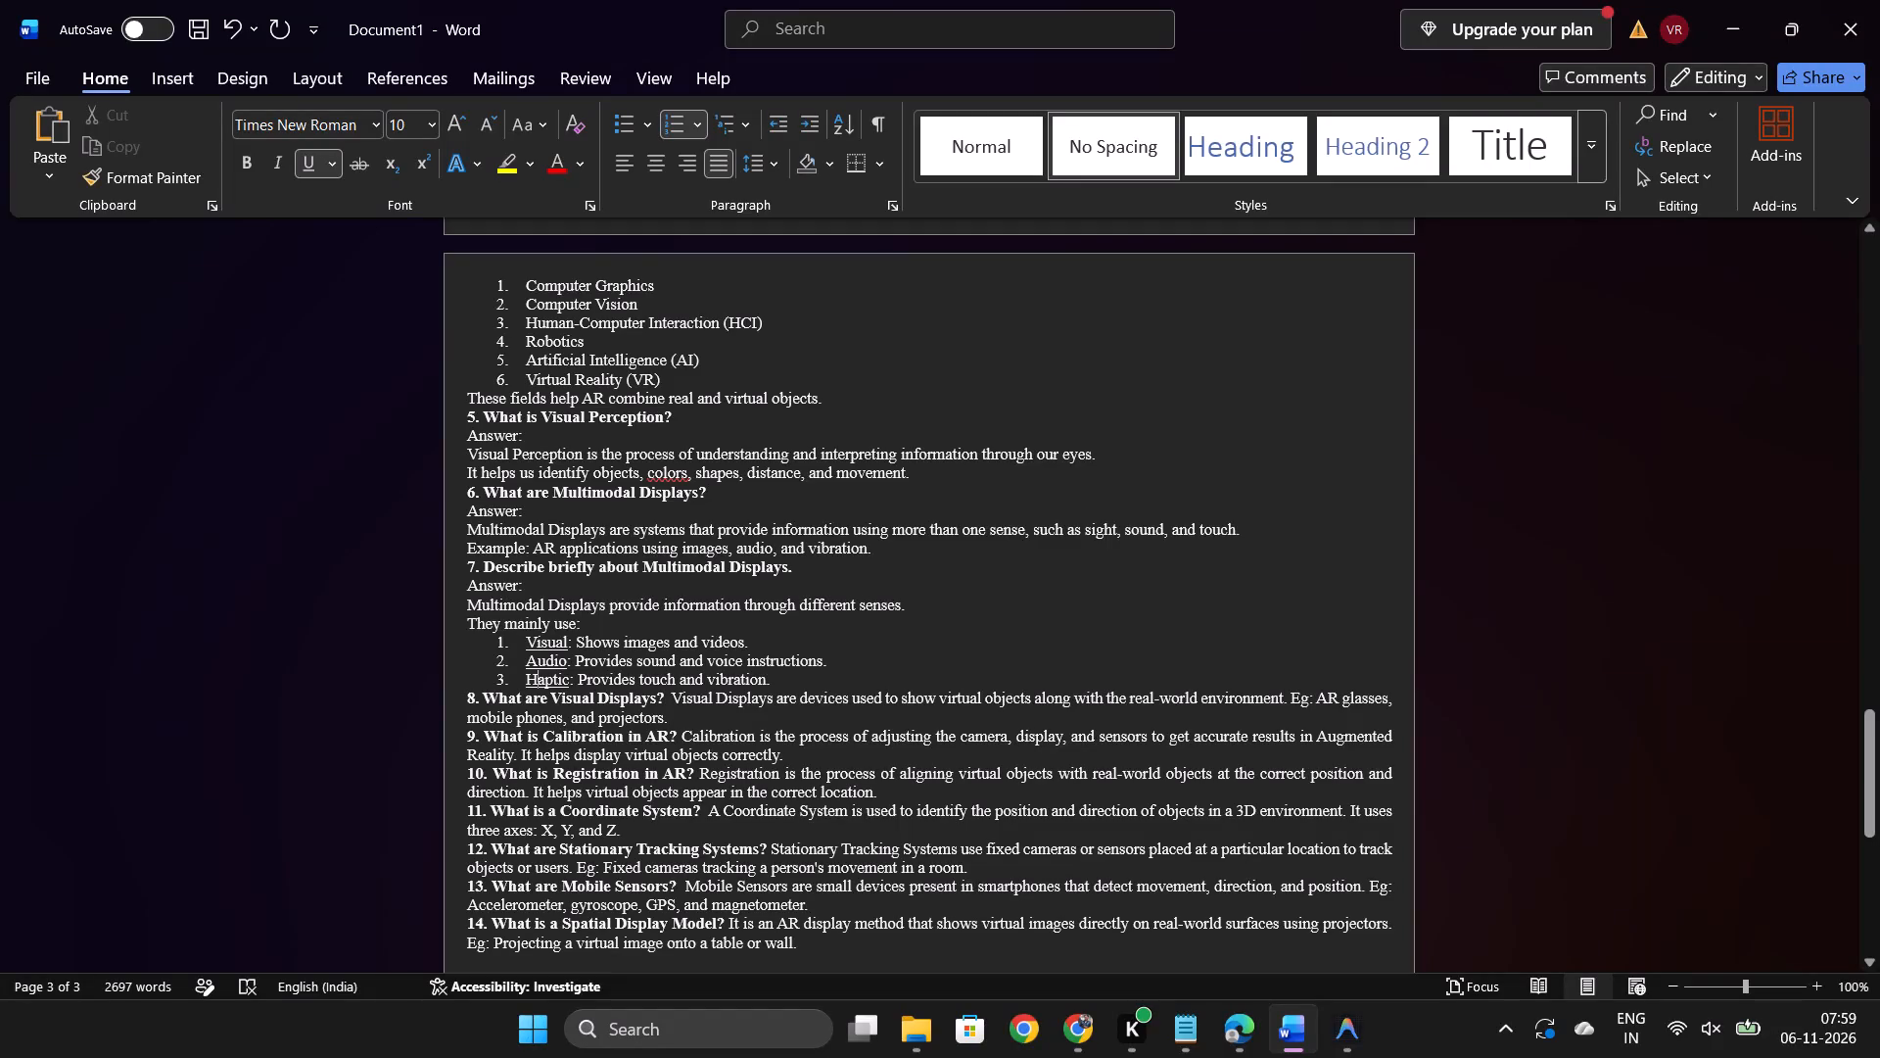
{"action": "left_click", "coordinate": [501, 677]}
{"action": "key", "text": "BackSpace"}
{"action": "key", "text": "BackSpace"}
{"action": "key", "text": "BackSpace"}
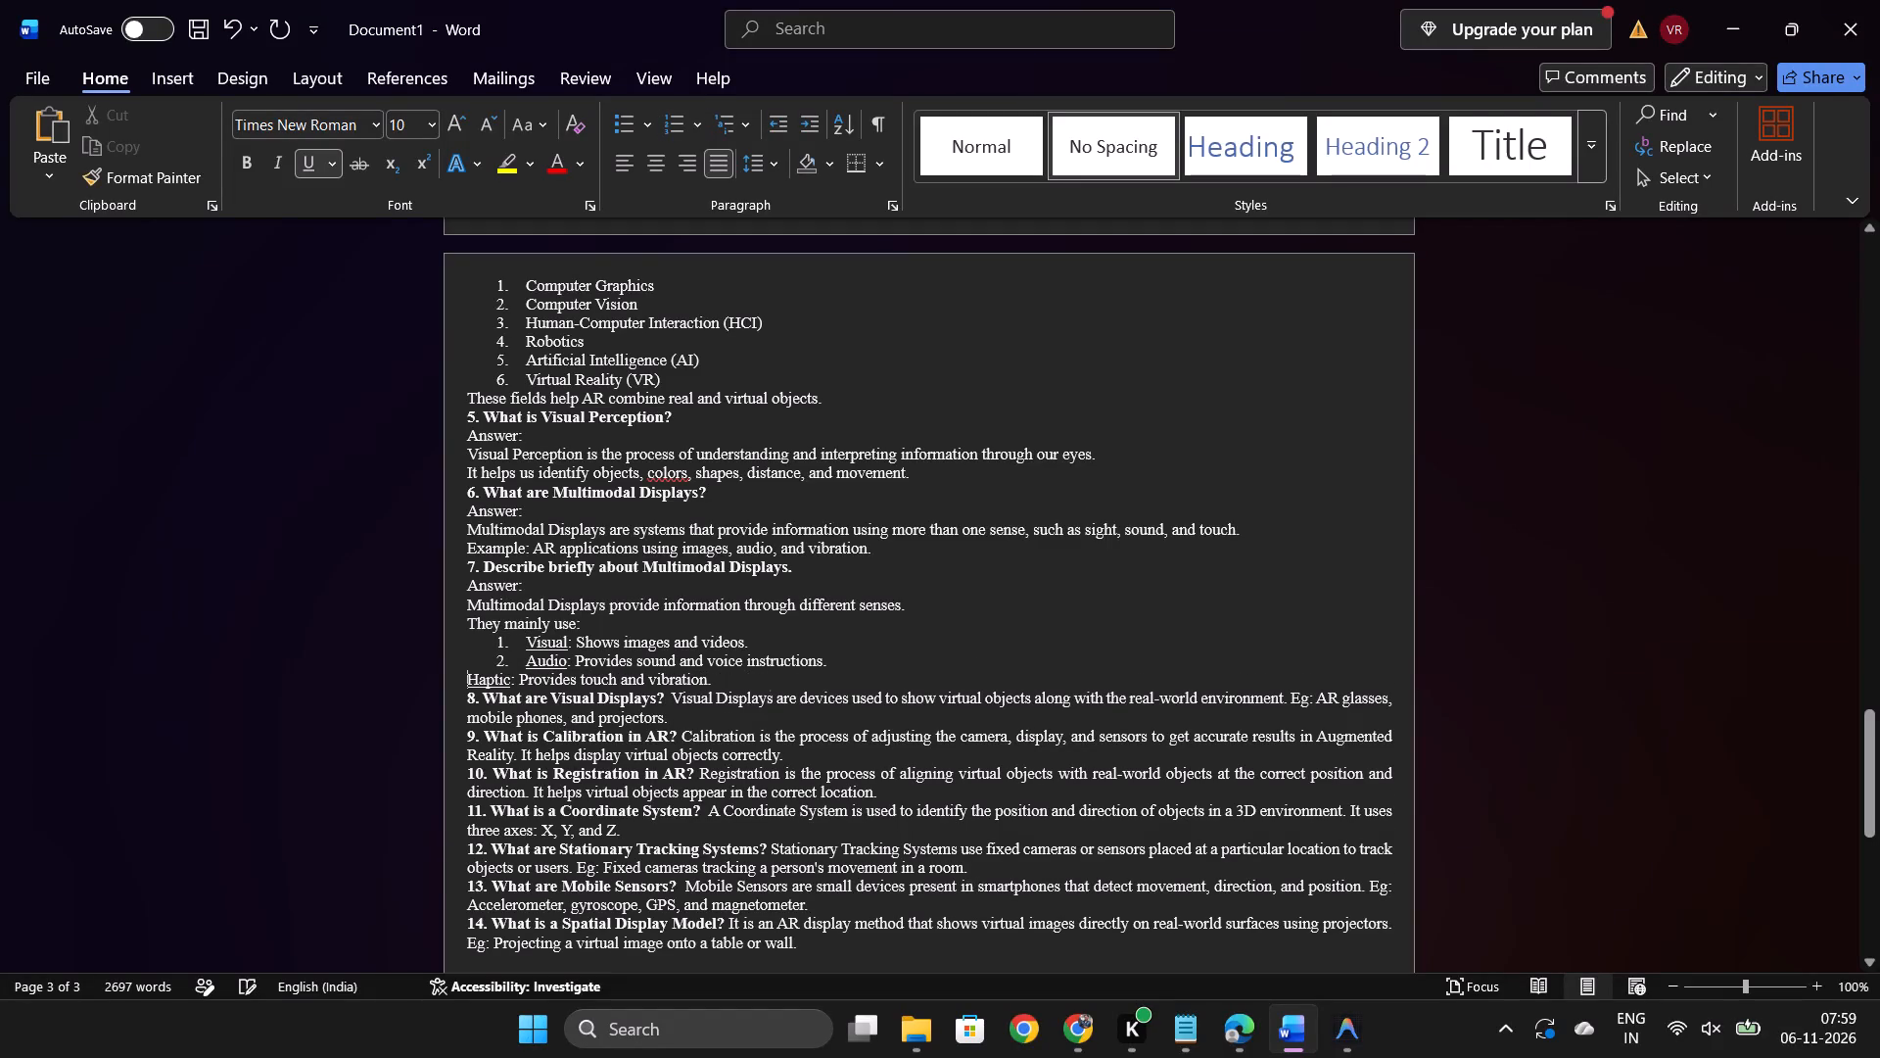
{"action": "key", "text": "space"}
{"action": "left_click", "coordinate": [505, 660]}
{"action": "key", "text": "BackSpace"}
{"action": "key", "text": "BackSpace"}
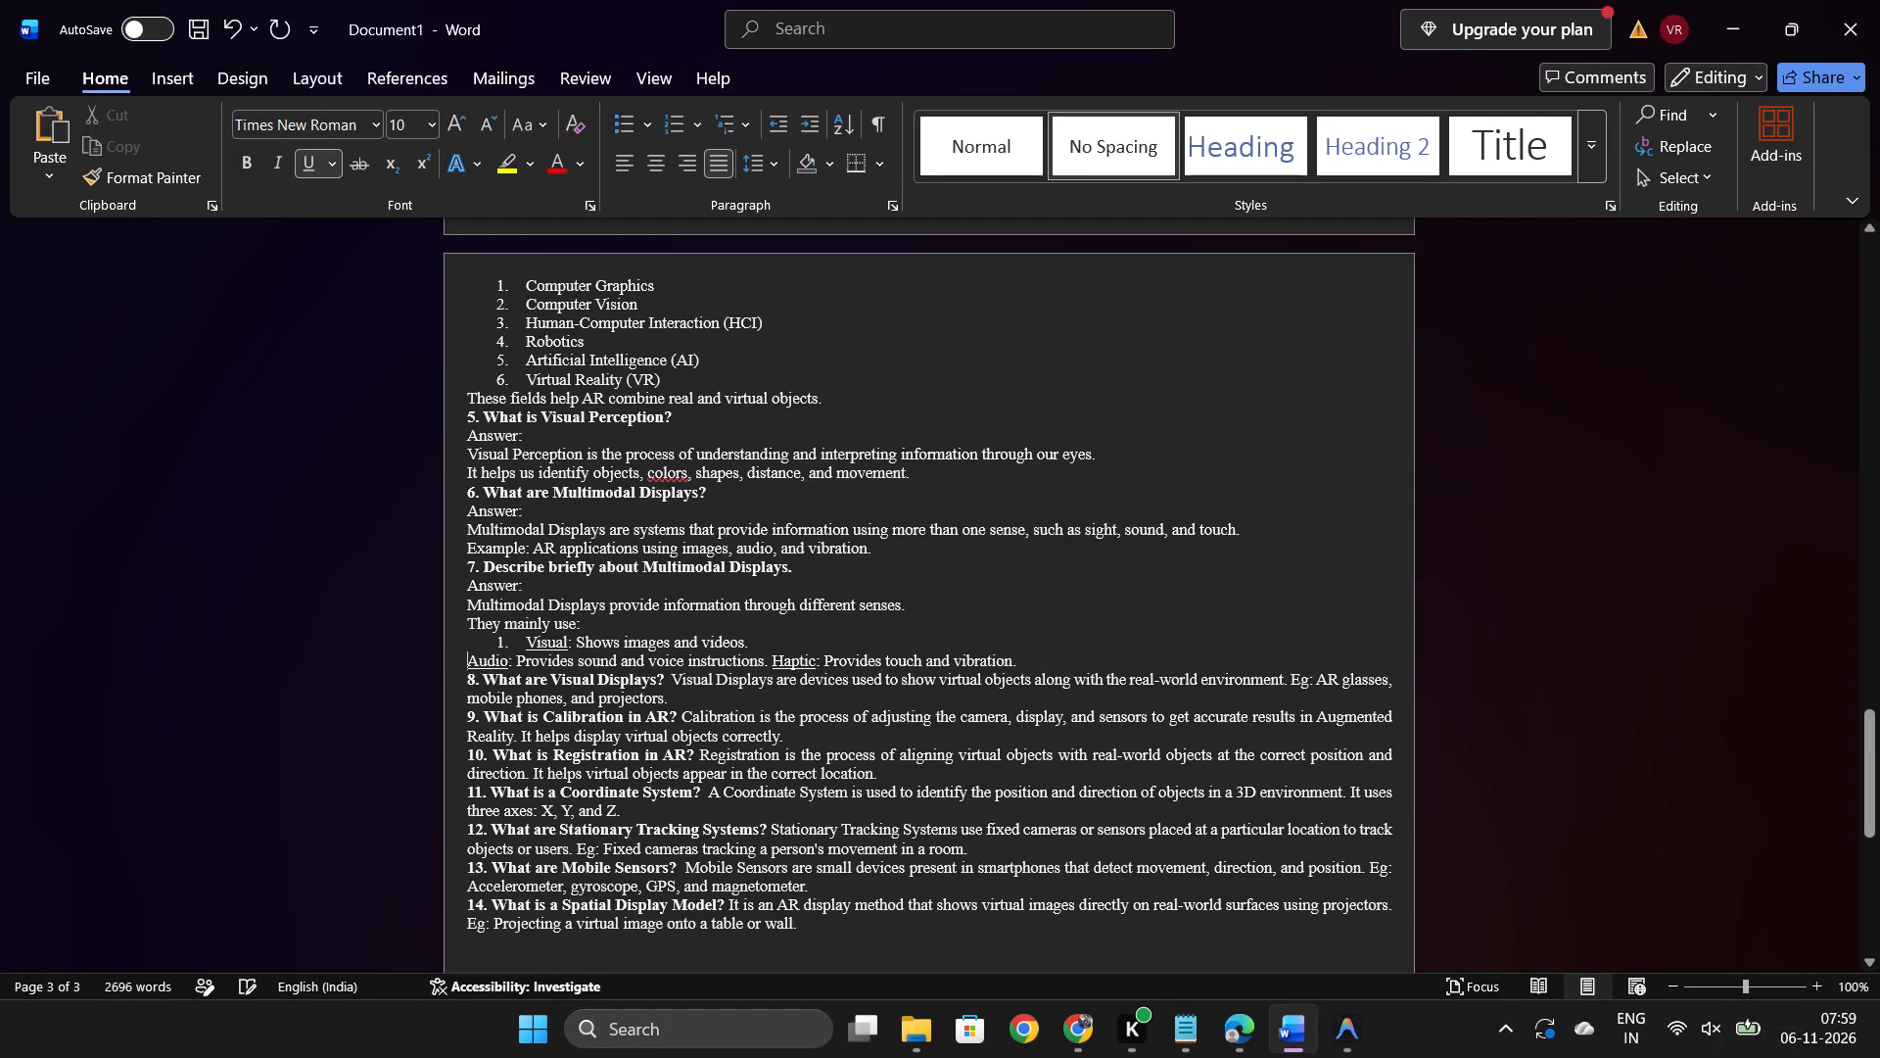
{"action": "key", "text": "BackSpace"}
{"action": "key", "text": "space"}
{"action": "left_click", "coordinate": [503, 643]}
{"action": "key", "text": "BackSpace"}
{"action": "key", "text": "BackSpace"}
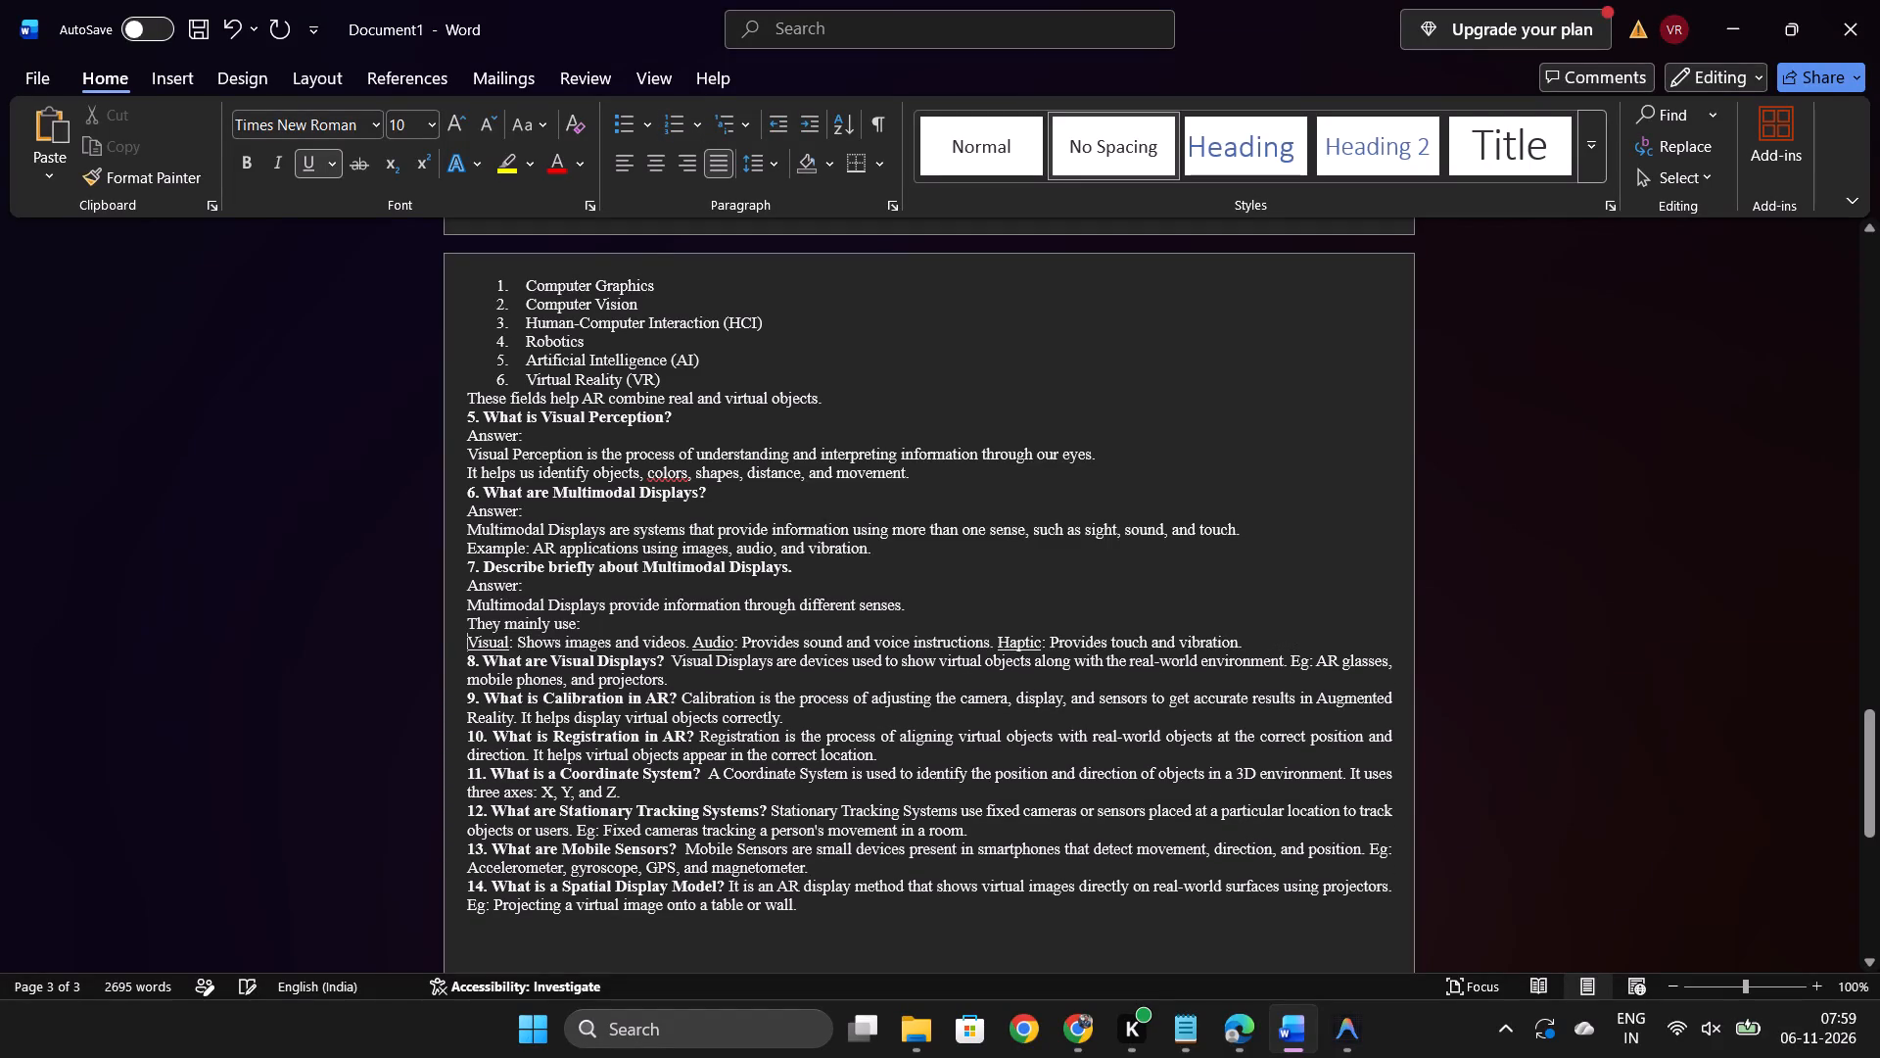
{"action": "key", "text": "BackSpace"}
{"action": "key", "text": "space"}
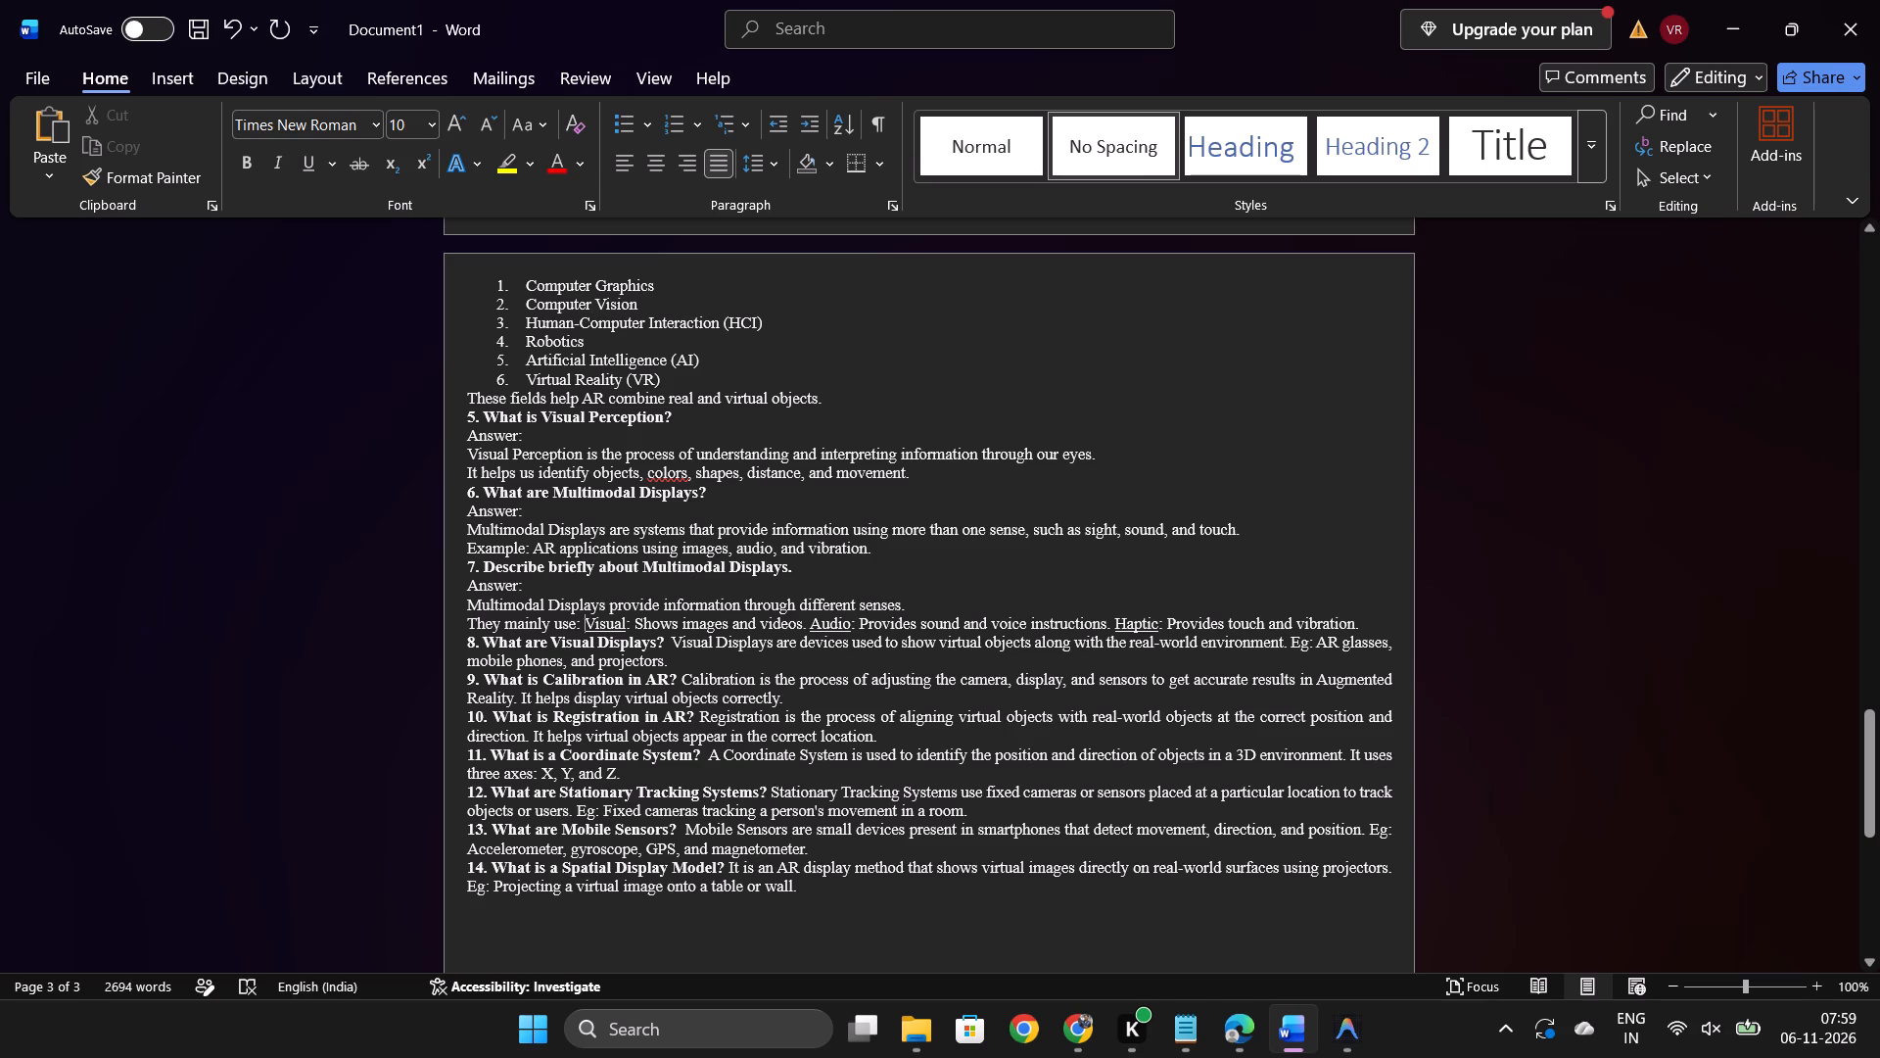
Condense question 7 by deleting "They mainly use:" and the "Answer:" line, running the whole answer on after the heading.
{"action": "left_click_drag", "start_coordinate": [584, 626], "coordinate": [480, 626]}
{"action": "key", "text": "BackSpace"}
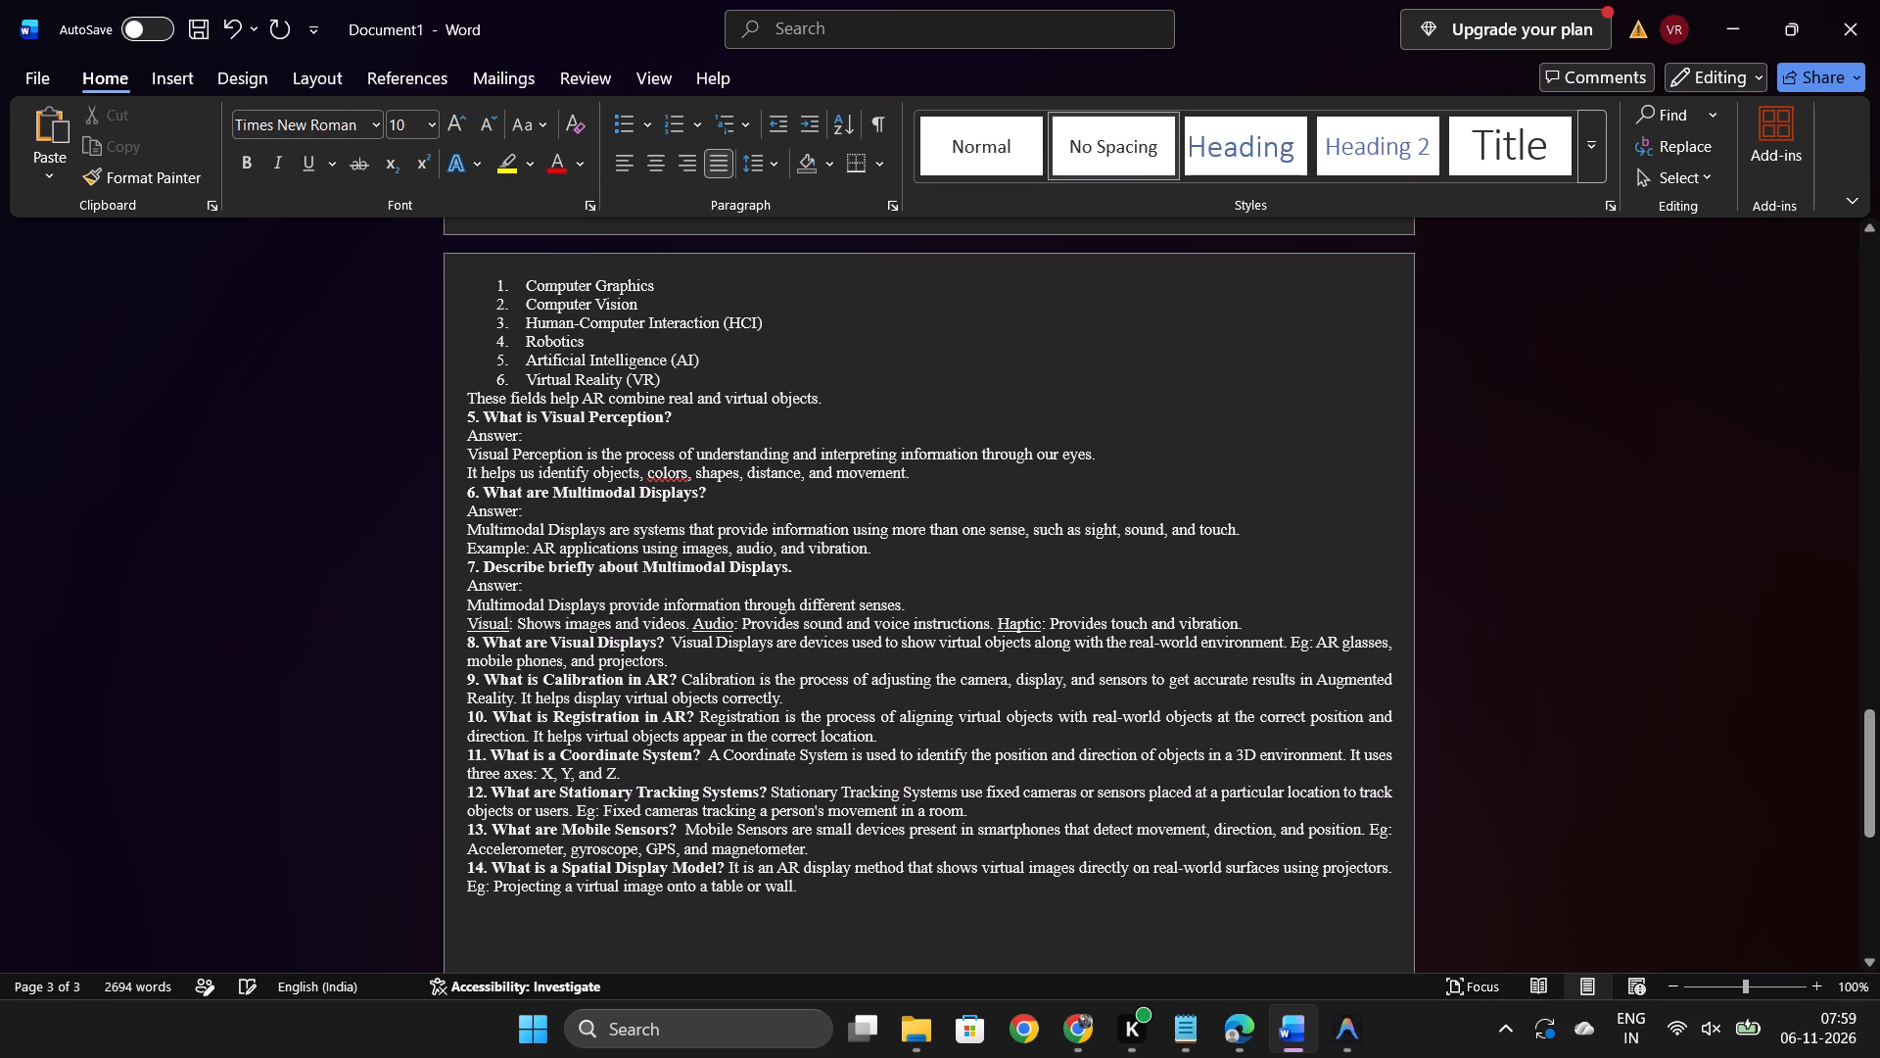
{"action": "key", "text": "space"}
{"action": "key", "text": "BackSpace"}
{"action": "key", "text": "BackSpace"}
{"action": "key", "text": "space"}
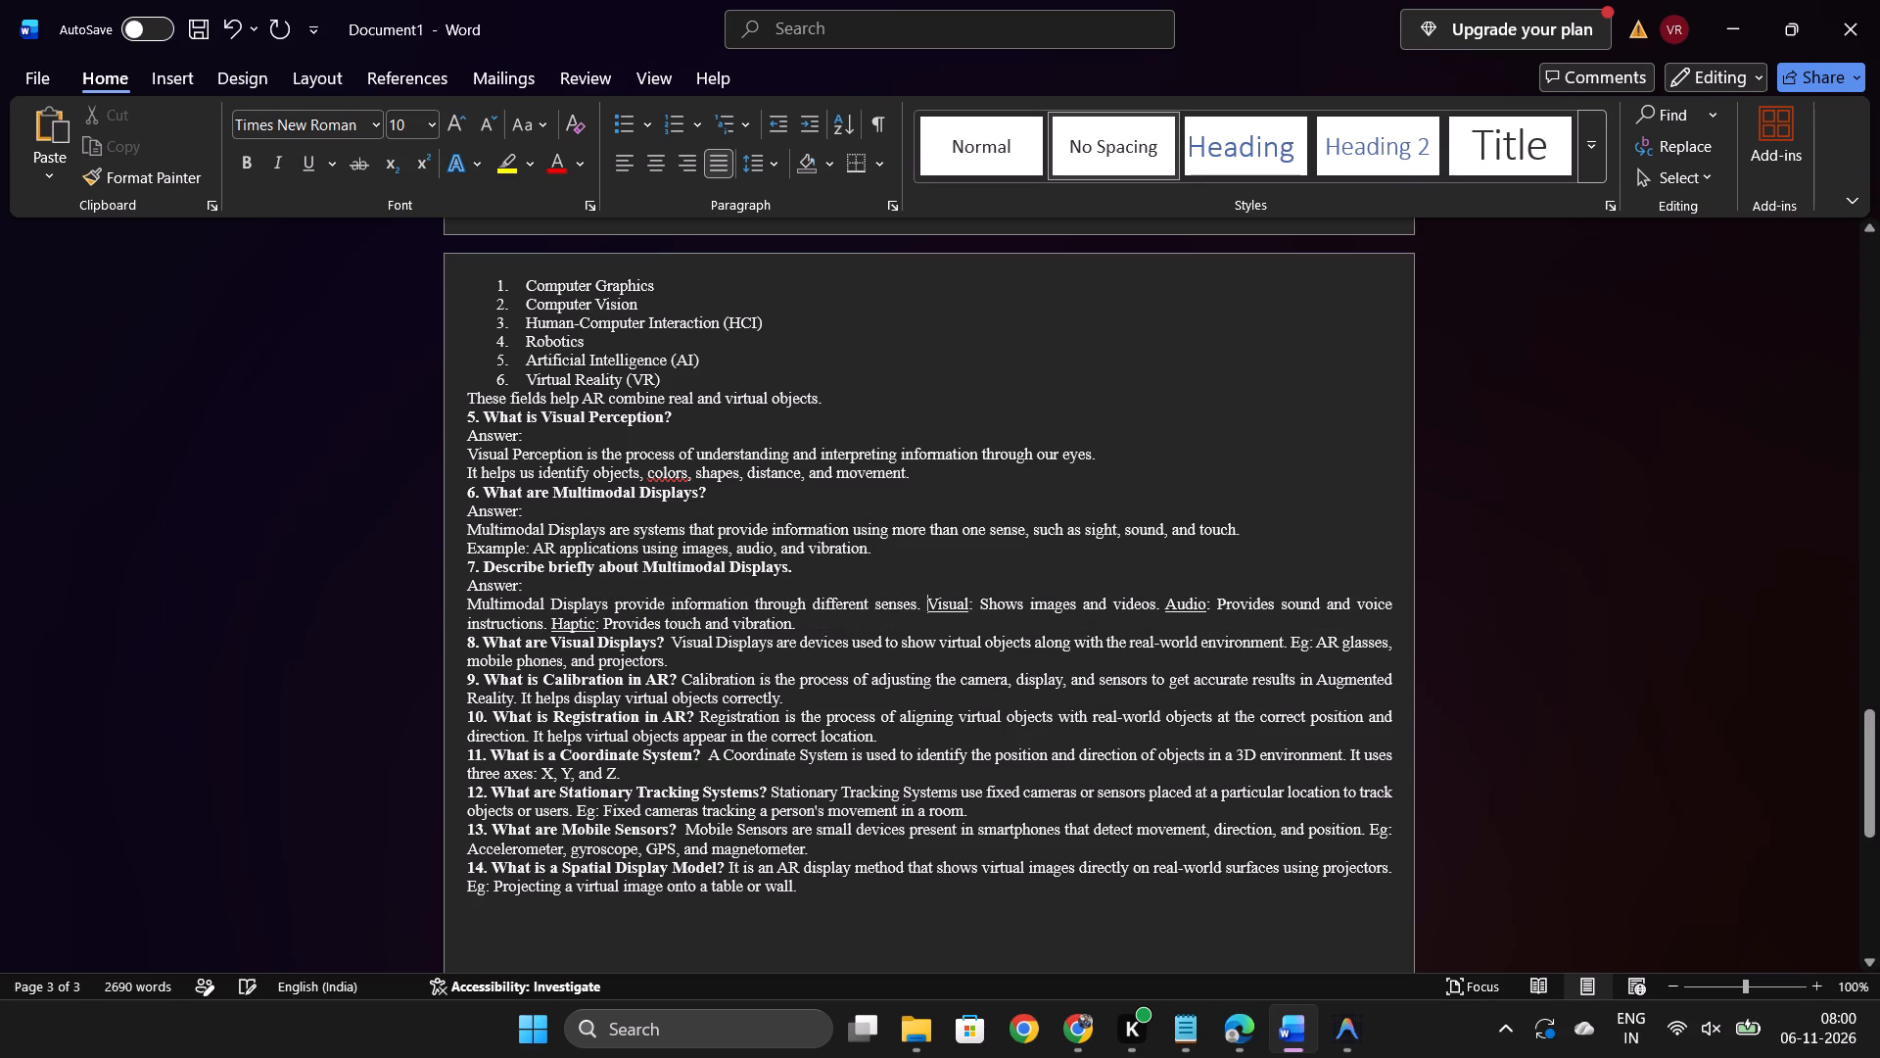
{"action": "left_click_drag", "start_coordinate": [470, 601], "coordinate": [465, 589]}
{"action": "key", "text": "BackSpace"}
{"action": "key", "text": "BackSpace"}
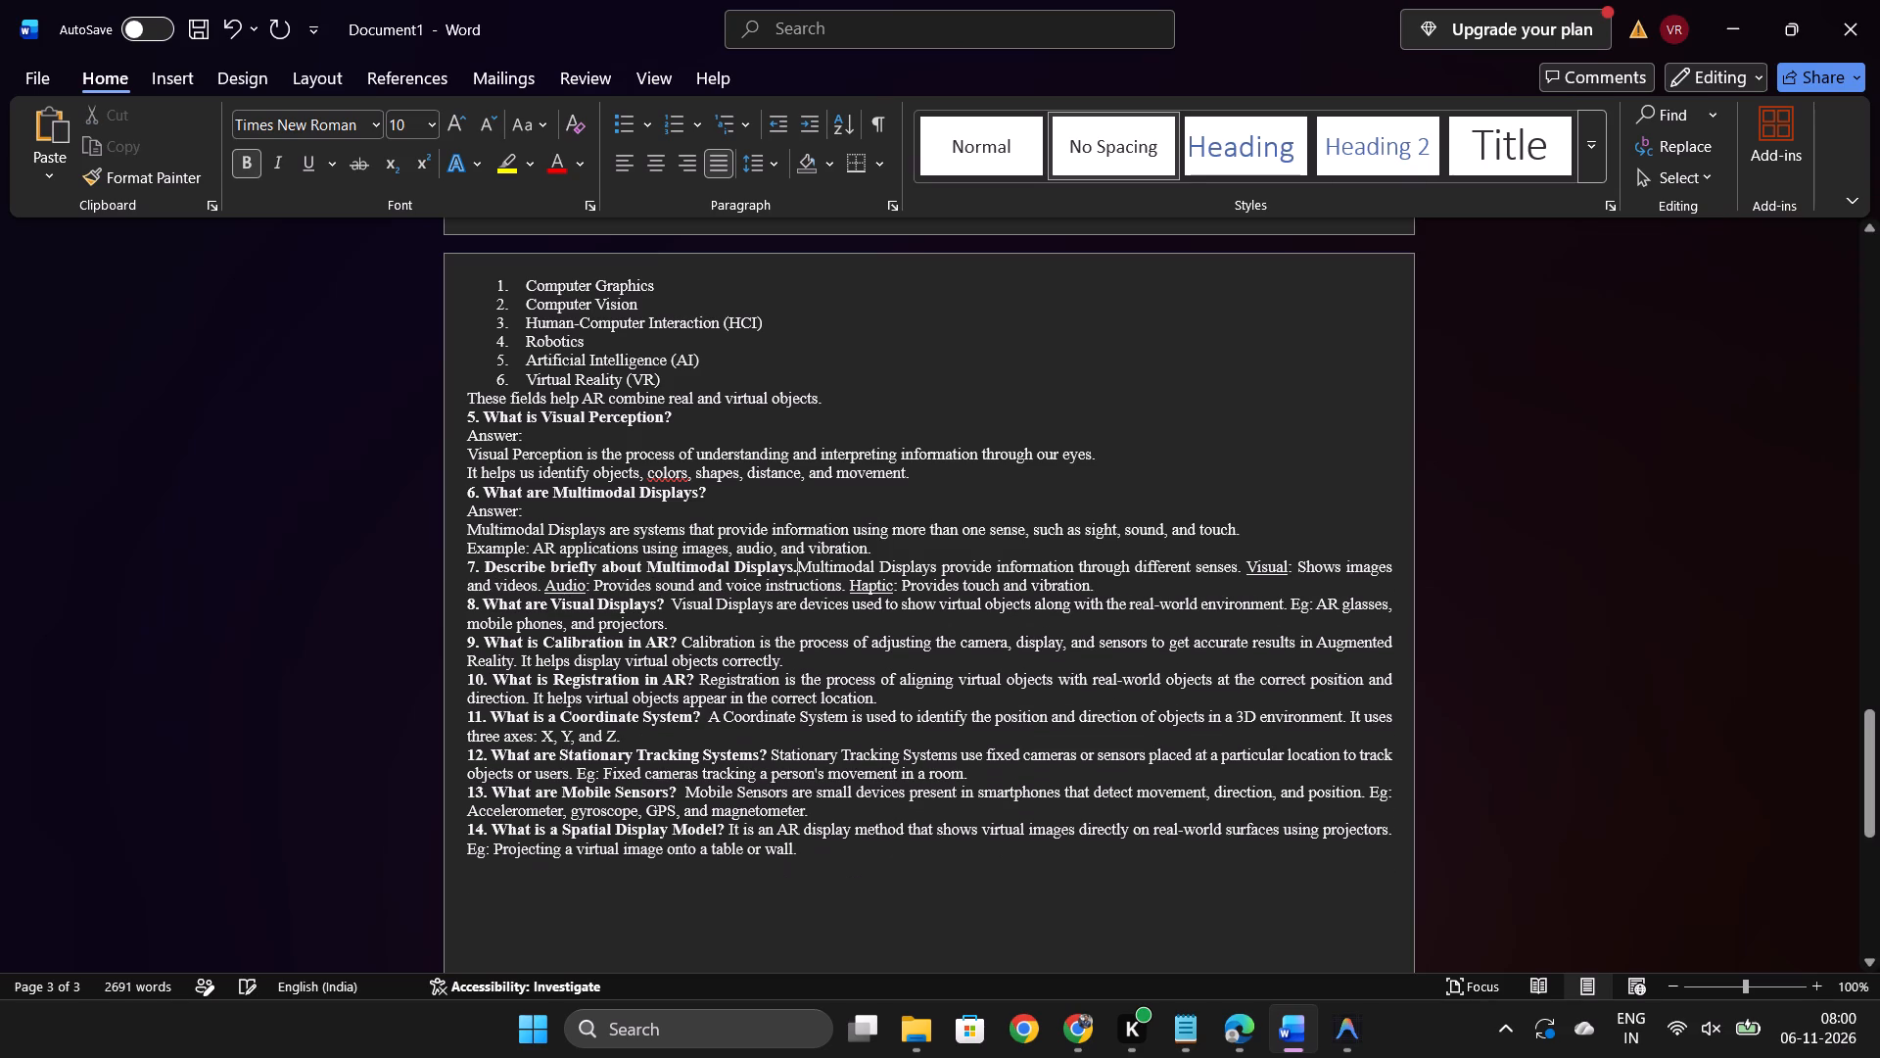
{"action": "key", "text": "space"}
Condense question 6 on Multimodal Displays: shorten "Example" to "Eg", delete the "Answer:" line, and run the answer and example on after the heading.
{"action": "left_click", "coordinate": [467, 549]}
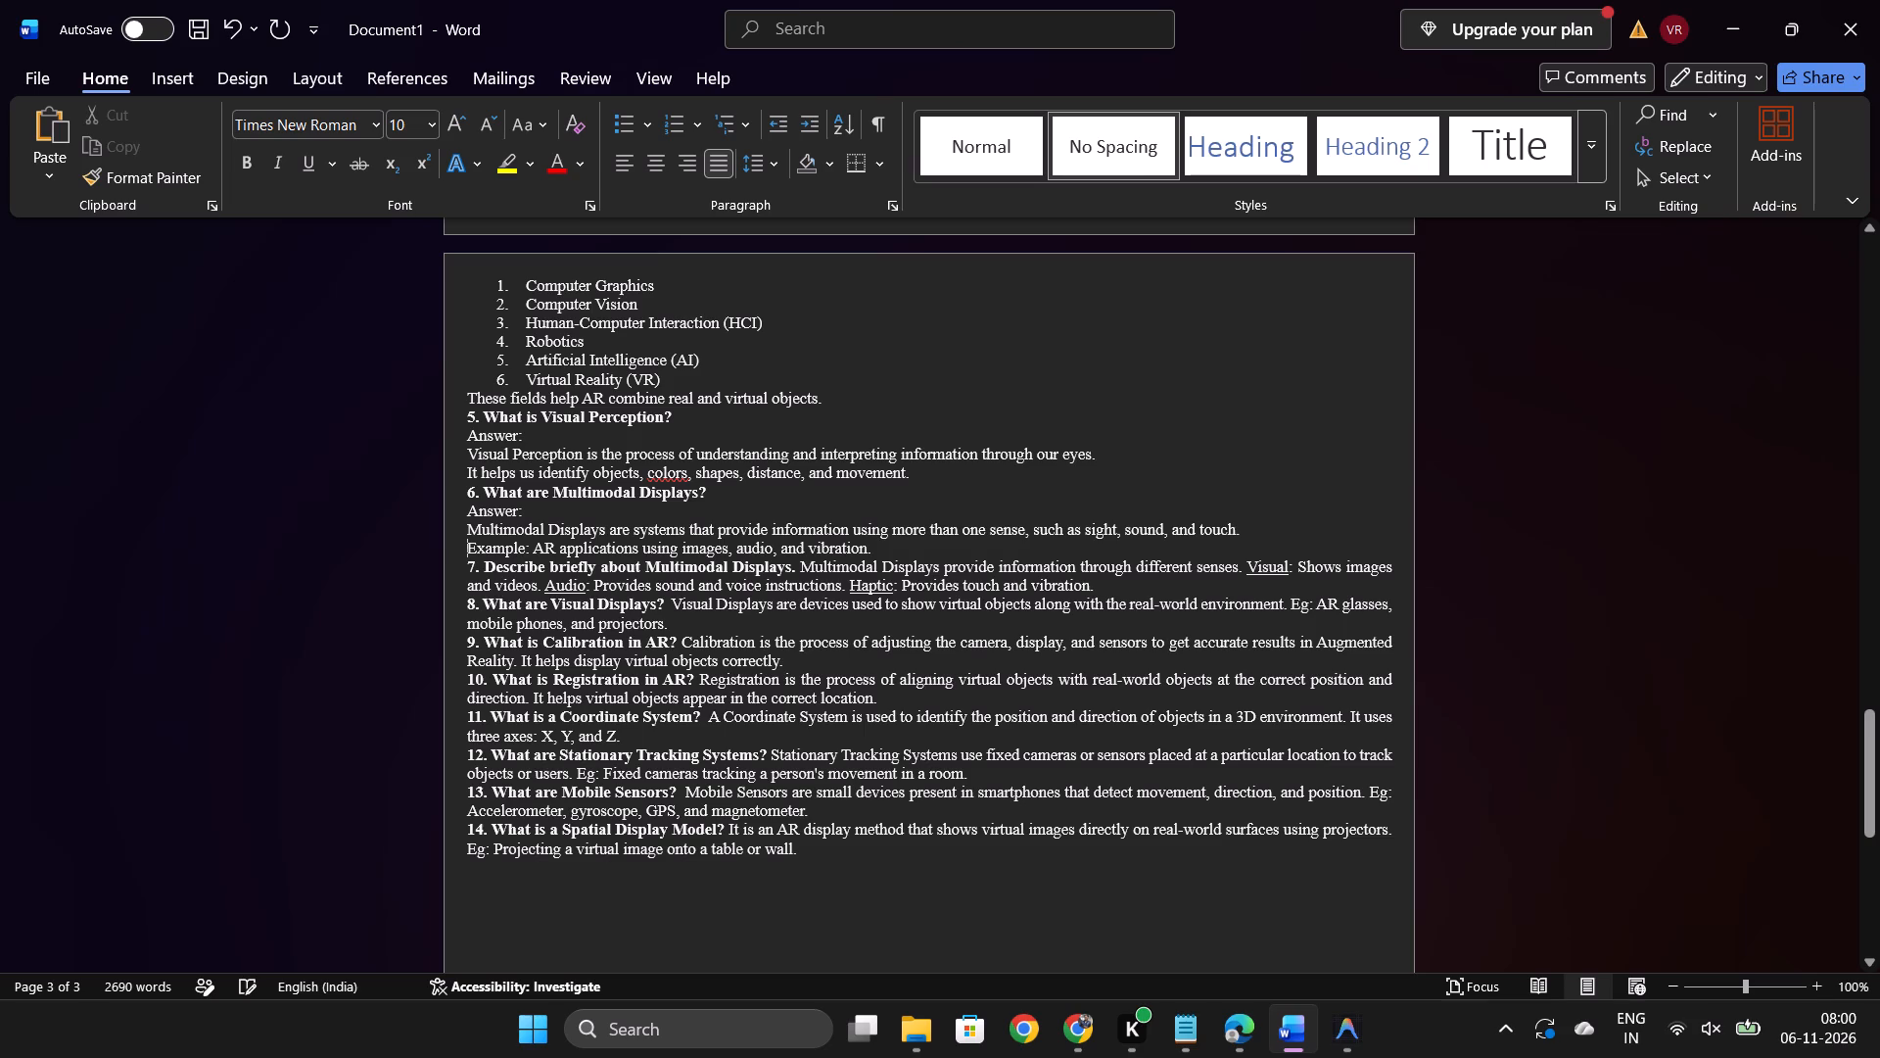
{"action": "left_click_drag", "start_coordinate": [523, 551], "coordinate": [479, 551]}
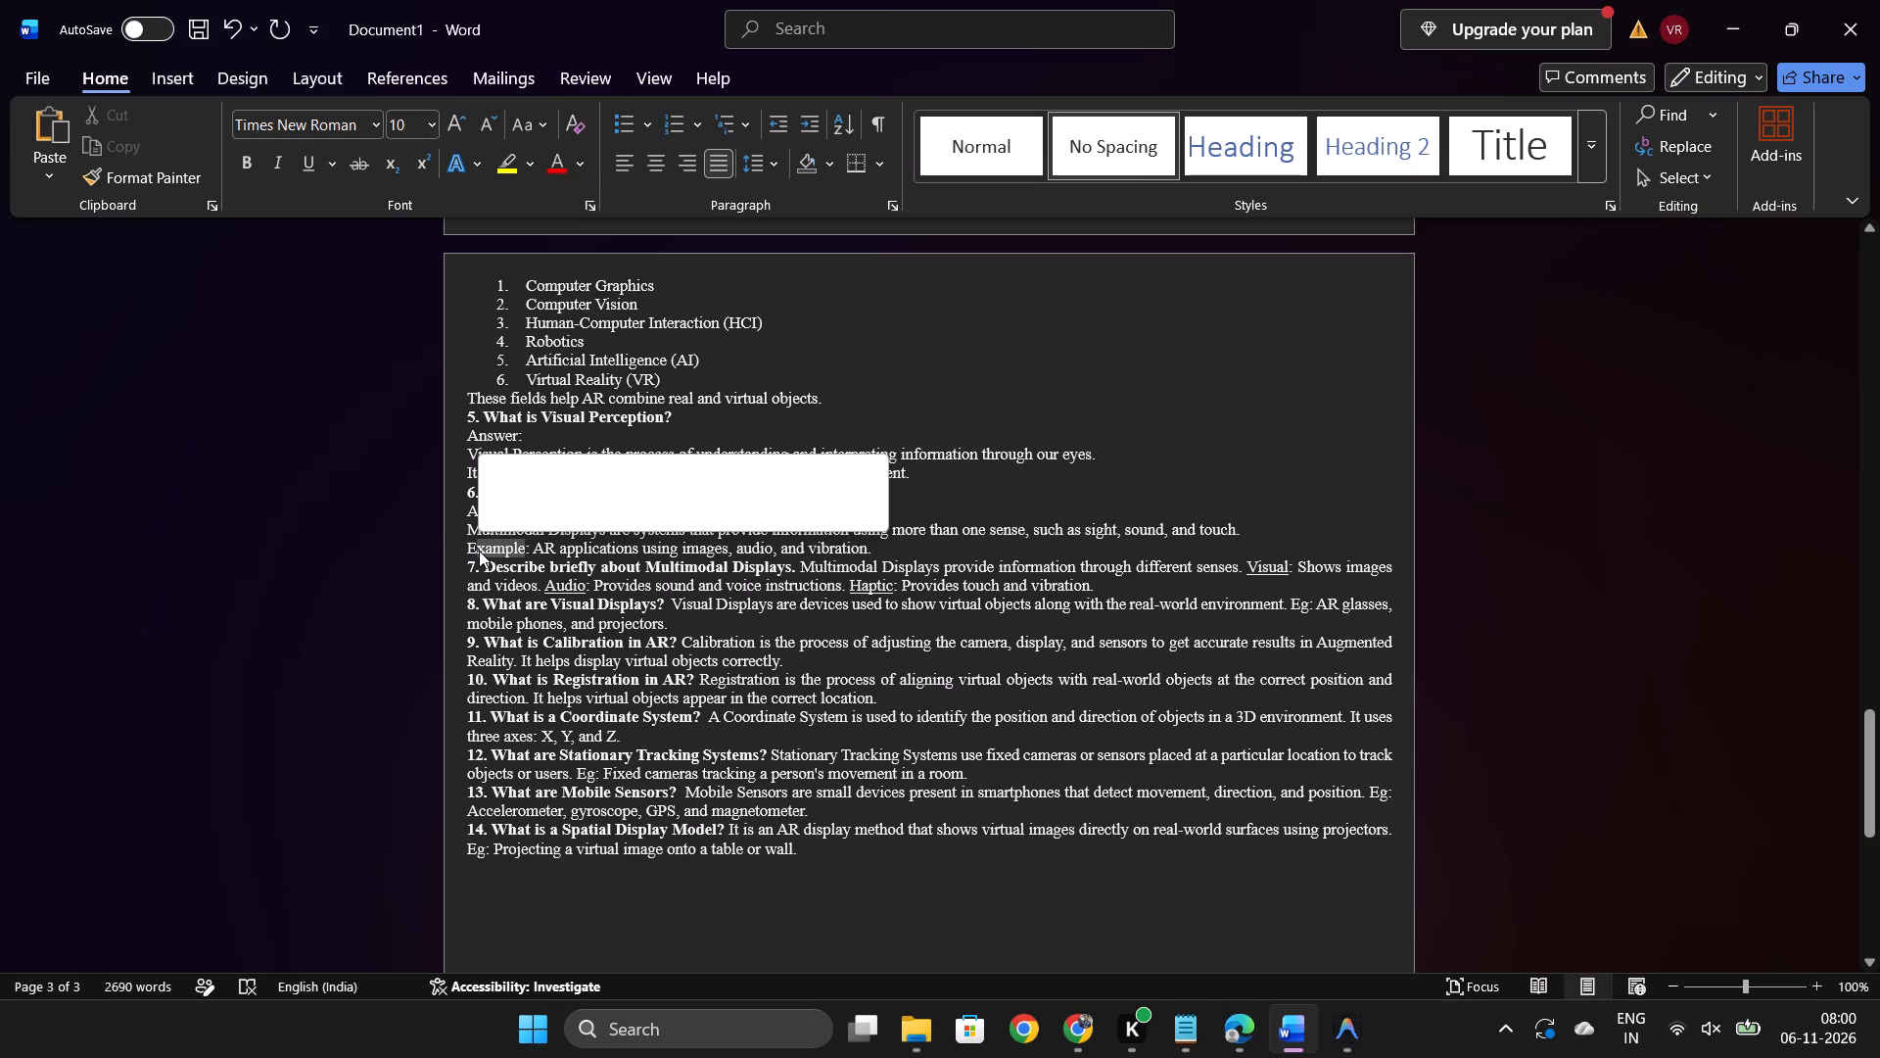
{"action": "key", "text": "g"}
{"action": "left_click", "coordinate": [468, 551]}
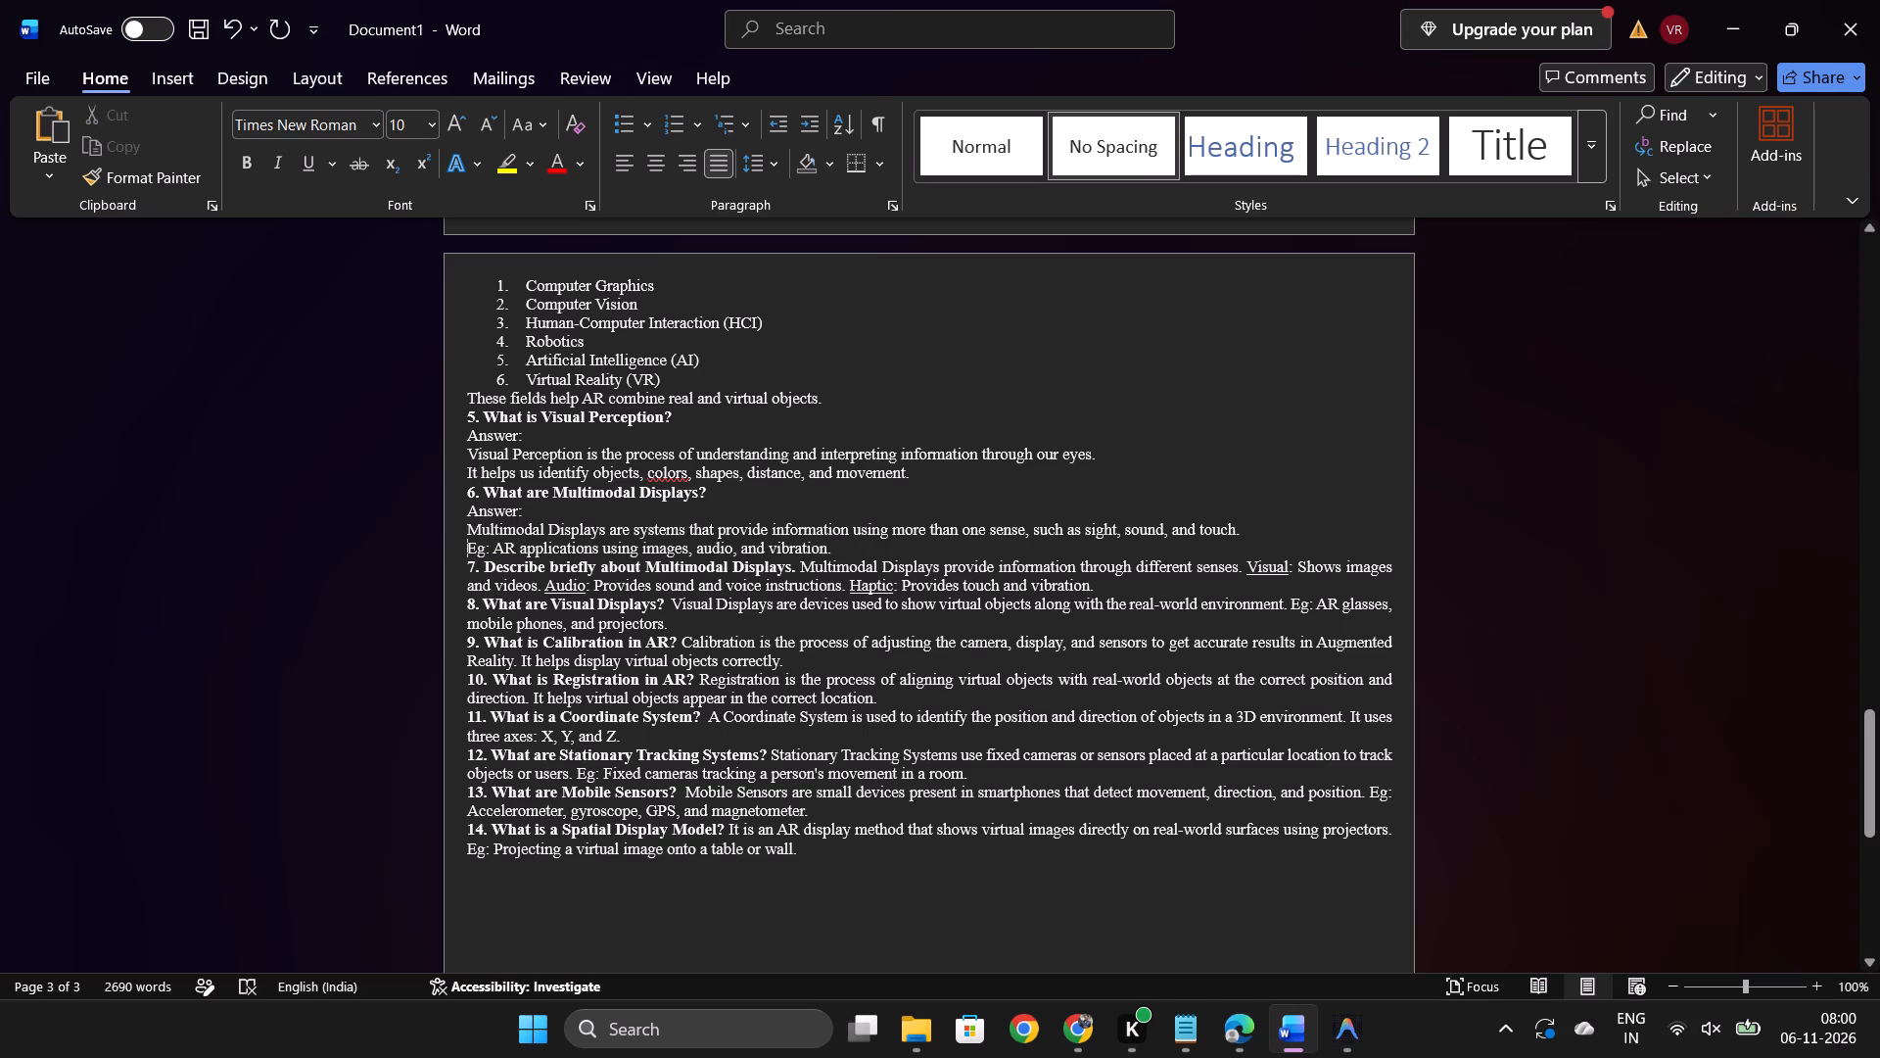
{"action": "key", "text": "BackSpace"}
{"action": "key", "text": "space"}
{"action": "left_click_drag", "start_coordinate": [469, 529], "coordinate": [467, 512]}
{"action": "key", "text": "BackSpace"}
{"action": "key", "text": "BackSpace"}
{"action": "key", "text": "space"}
Condense question 5, "What is Visual Perception?", by deleting its "Answer:" line and running both answer sentences on after the heading.
{"action": "left_click", "coordinate": [468, 470]}
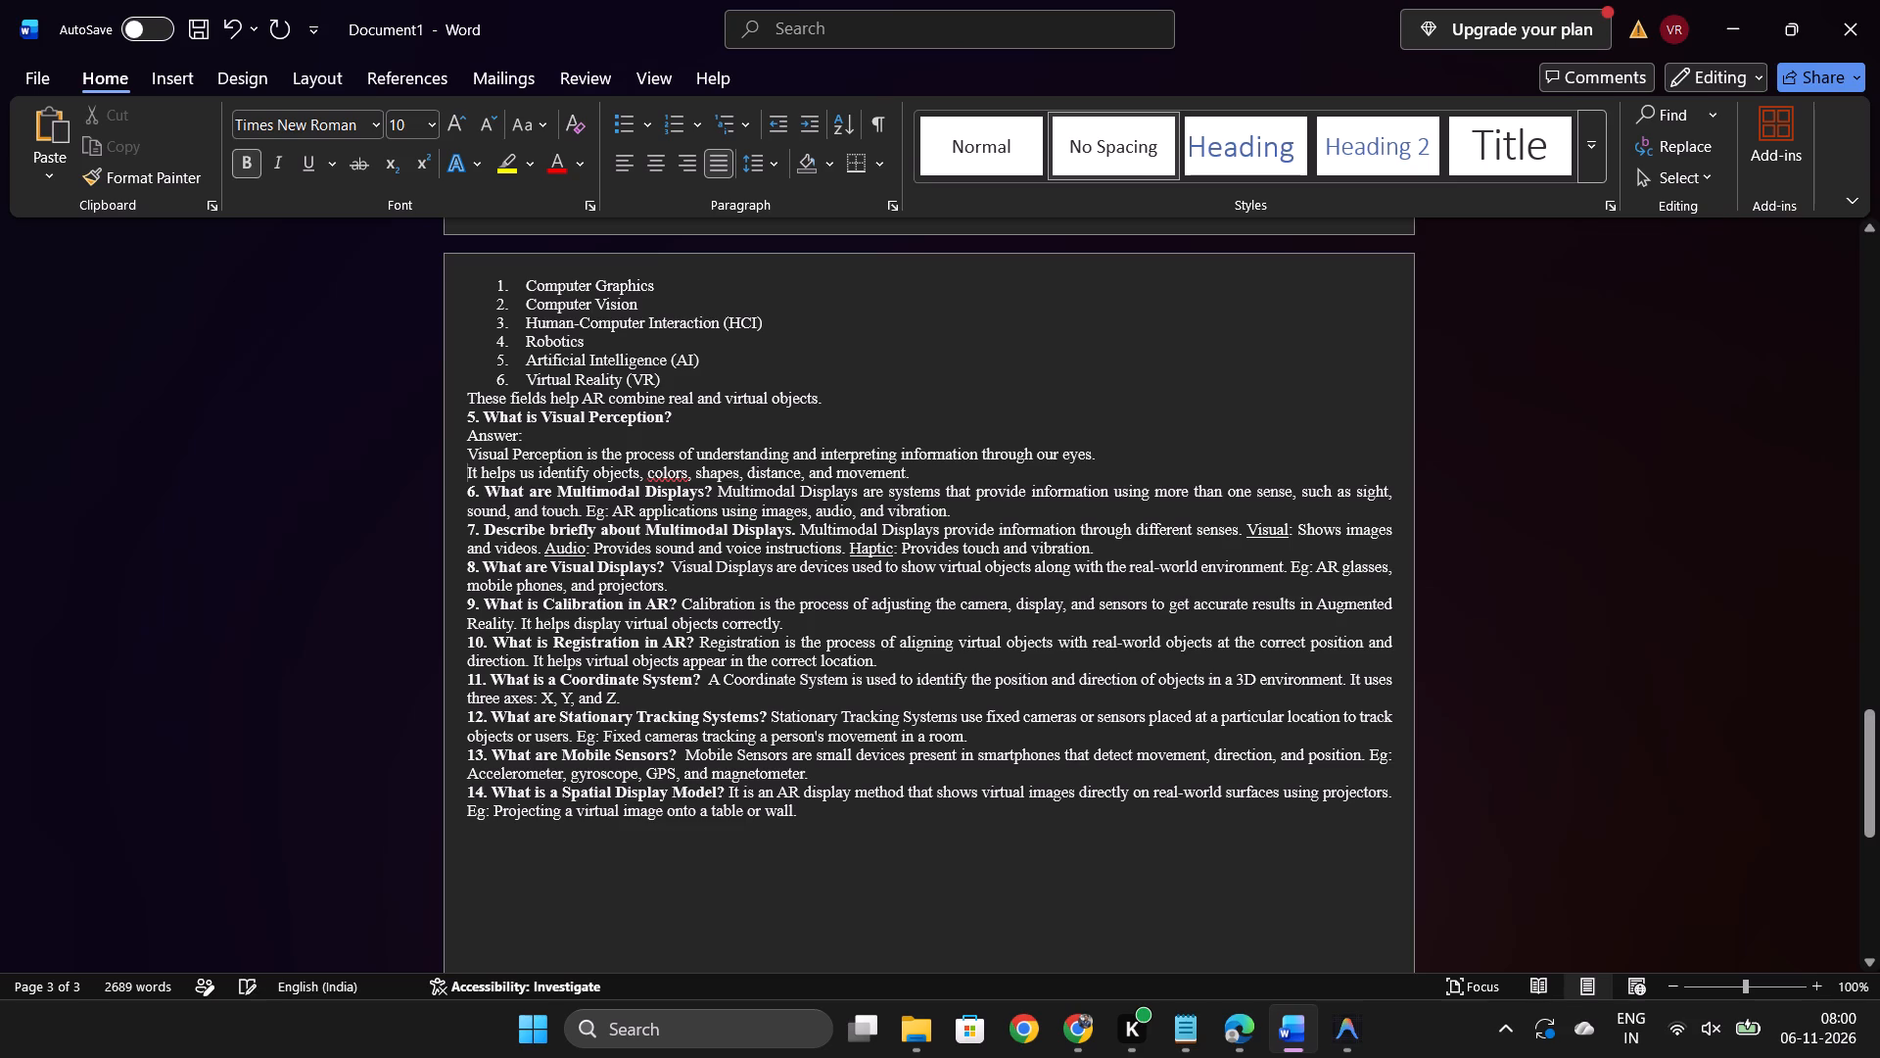
{"action": "key", "text": "BackSpace"}
{"action": "key", "text": "space"}
{"action": "left_click_drag", "start_coordinate": [466, 457], "coordinate": [466, 438]}
{"action": "key", "text": "BackSpace"}
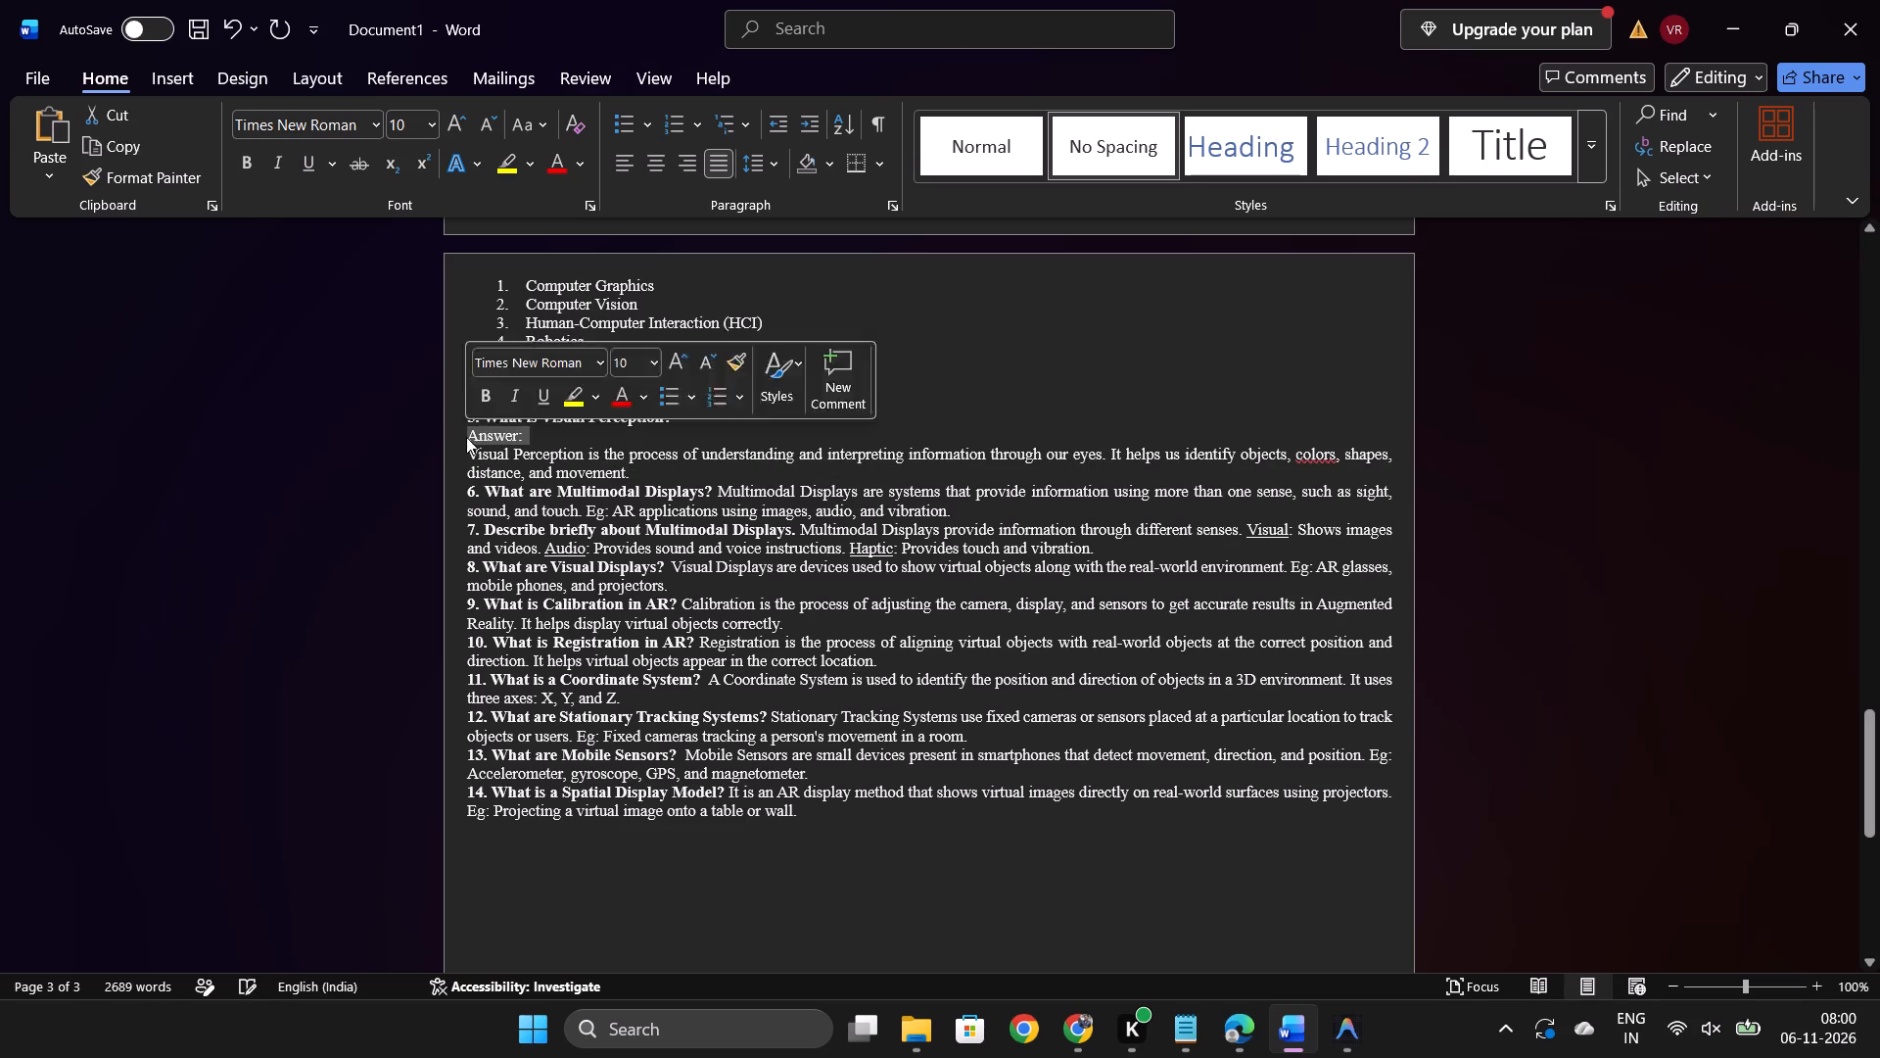
{"action": "key", "text": "BackSpace"}
{"action": "key", "text": "space"}
Join question 4's list items Robotics, Artificial Intelligence (AI) and Virtual Reality (VR) into one comma-separated item.
{"action": "scroll", "coordinate": [480, 510], "scroll_direction": "up", "scroll_amount": 2}
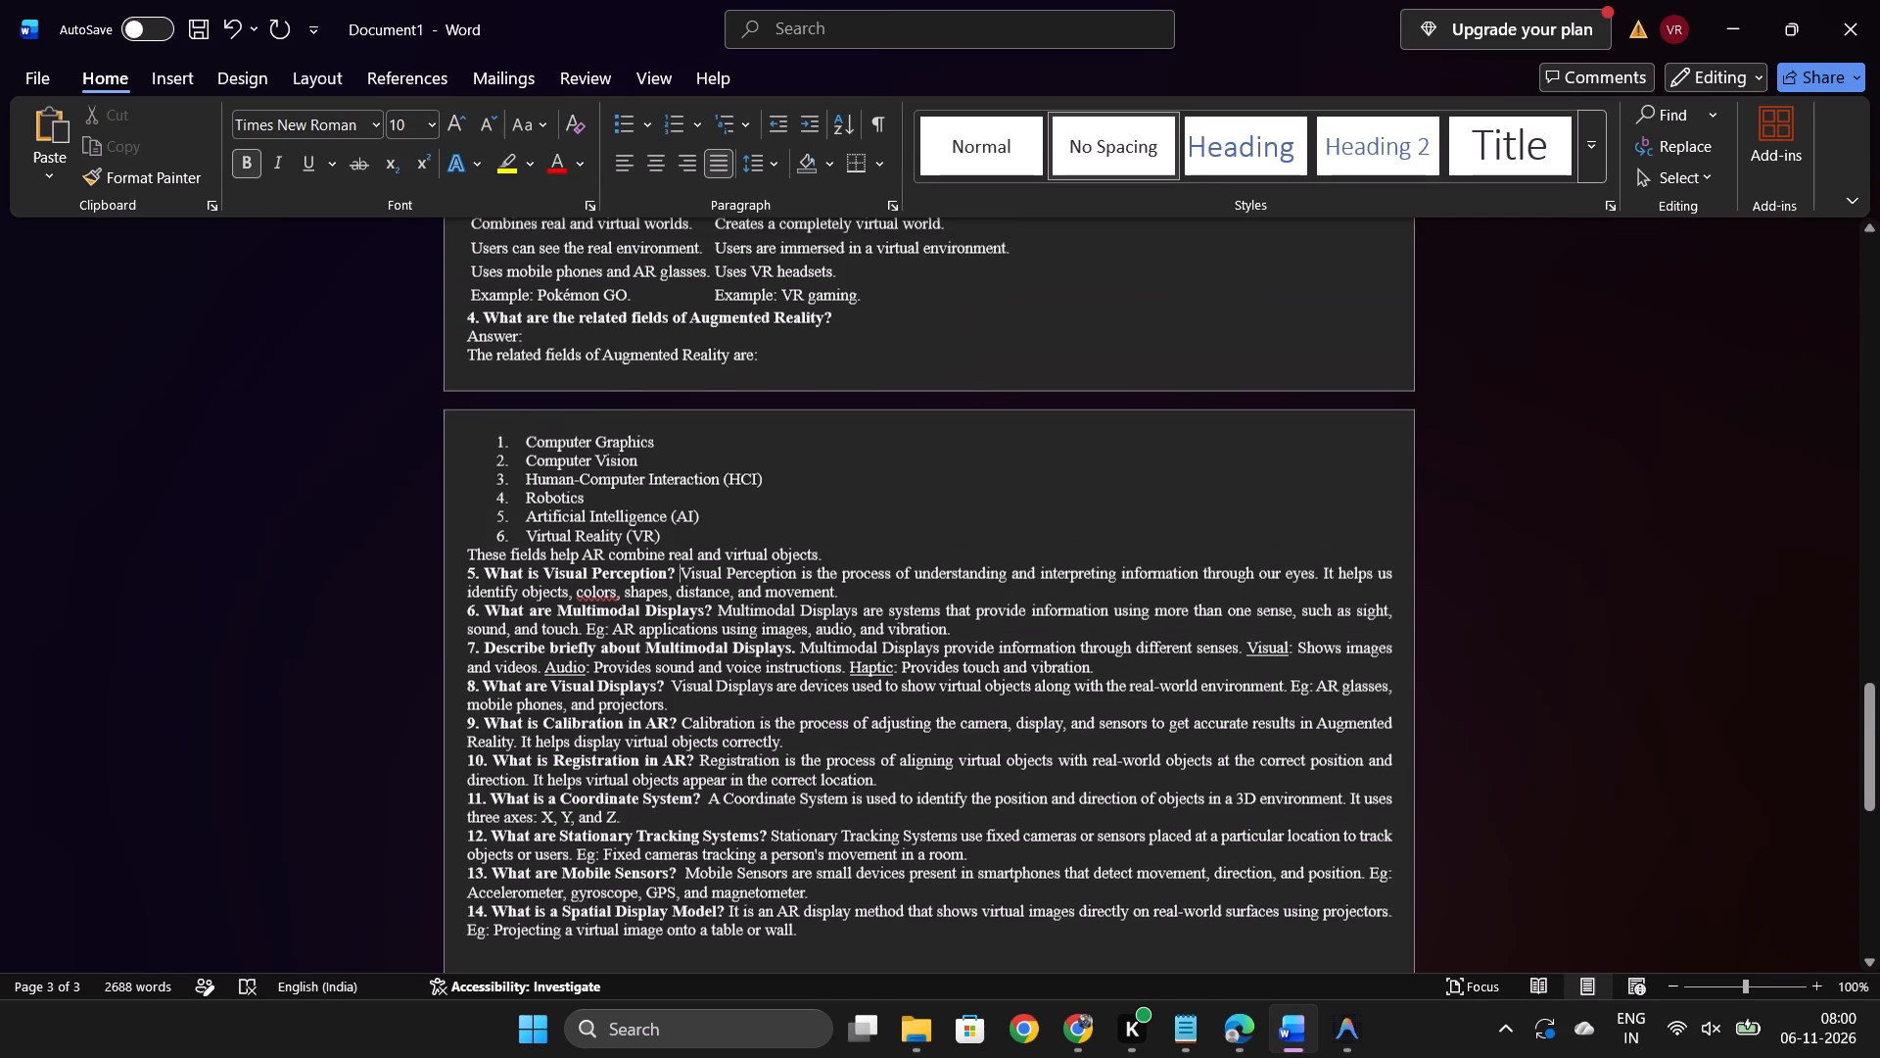
{"action": "scroll", "coordinate": [485, 573], "scroll_direction": "up", "scroll_amount": 1}
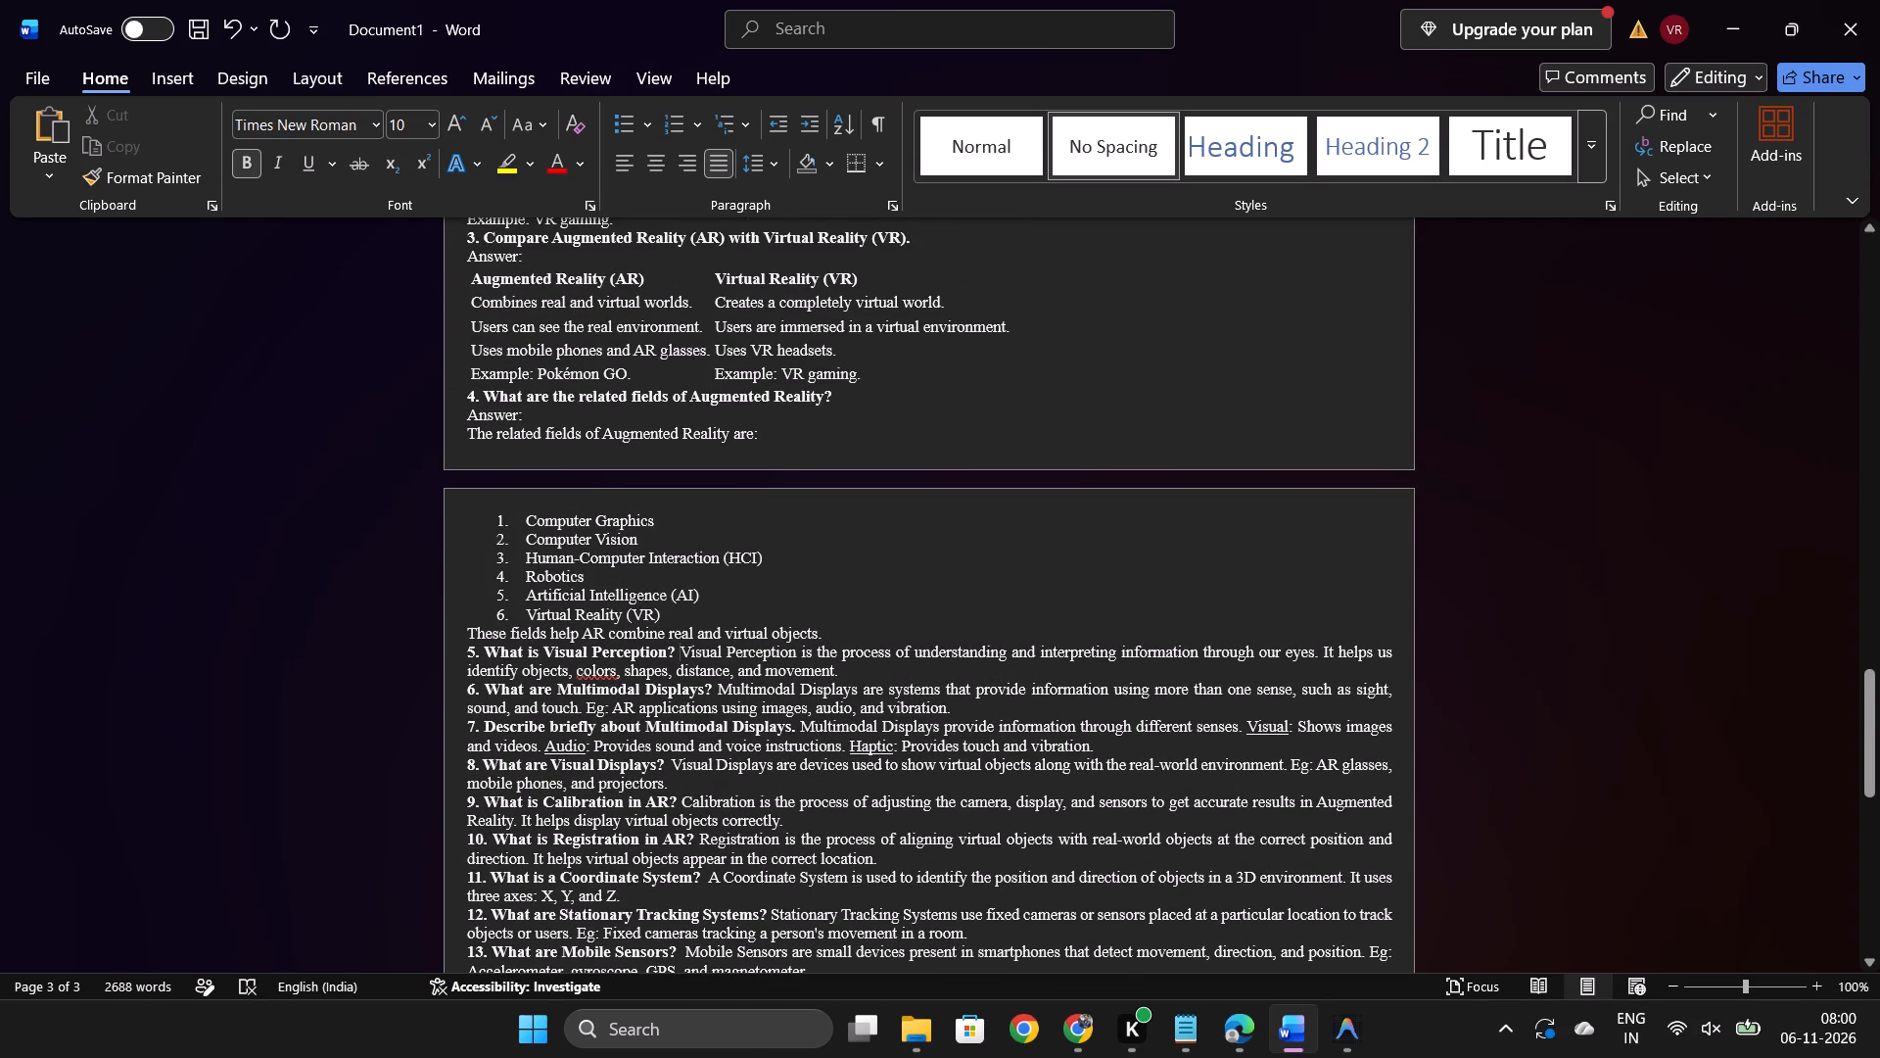
{"action": "left_click", "coordinate": [525, 614]}
{"action": "key", "text": "BackSpace"}
{"action": "key", "text": "BackSpace"}
{"action": "key", "text": "BackSpace"}
{"action": "key", "text": "BackSpace"}
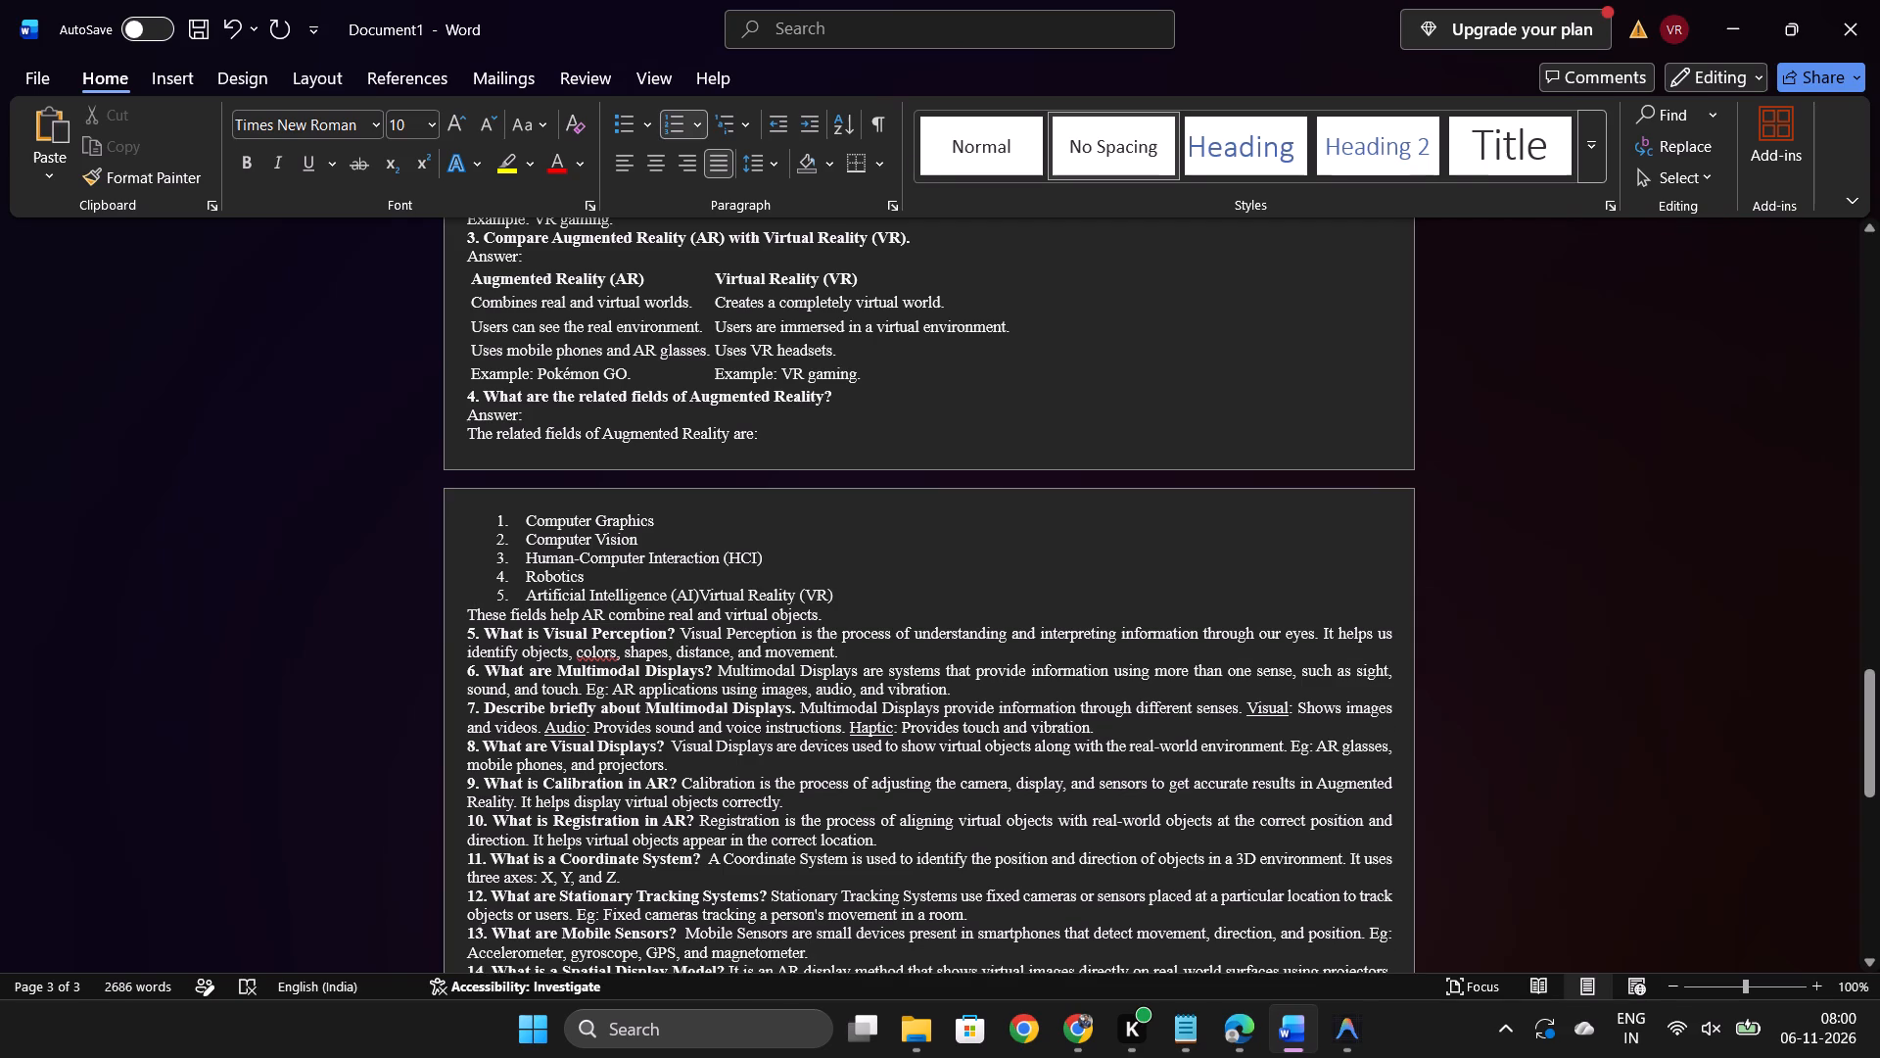
{"action": "type", "text": ","}
{"action": "key", "text": "space"}
{"action": "key", "text": "Up"}
{"action": "key", "text": "Right"}
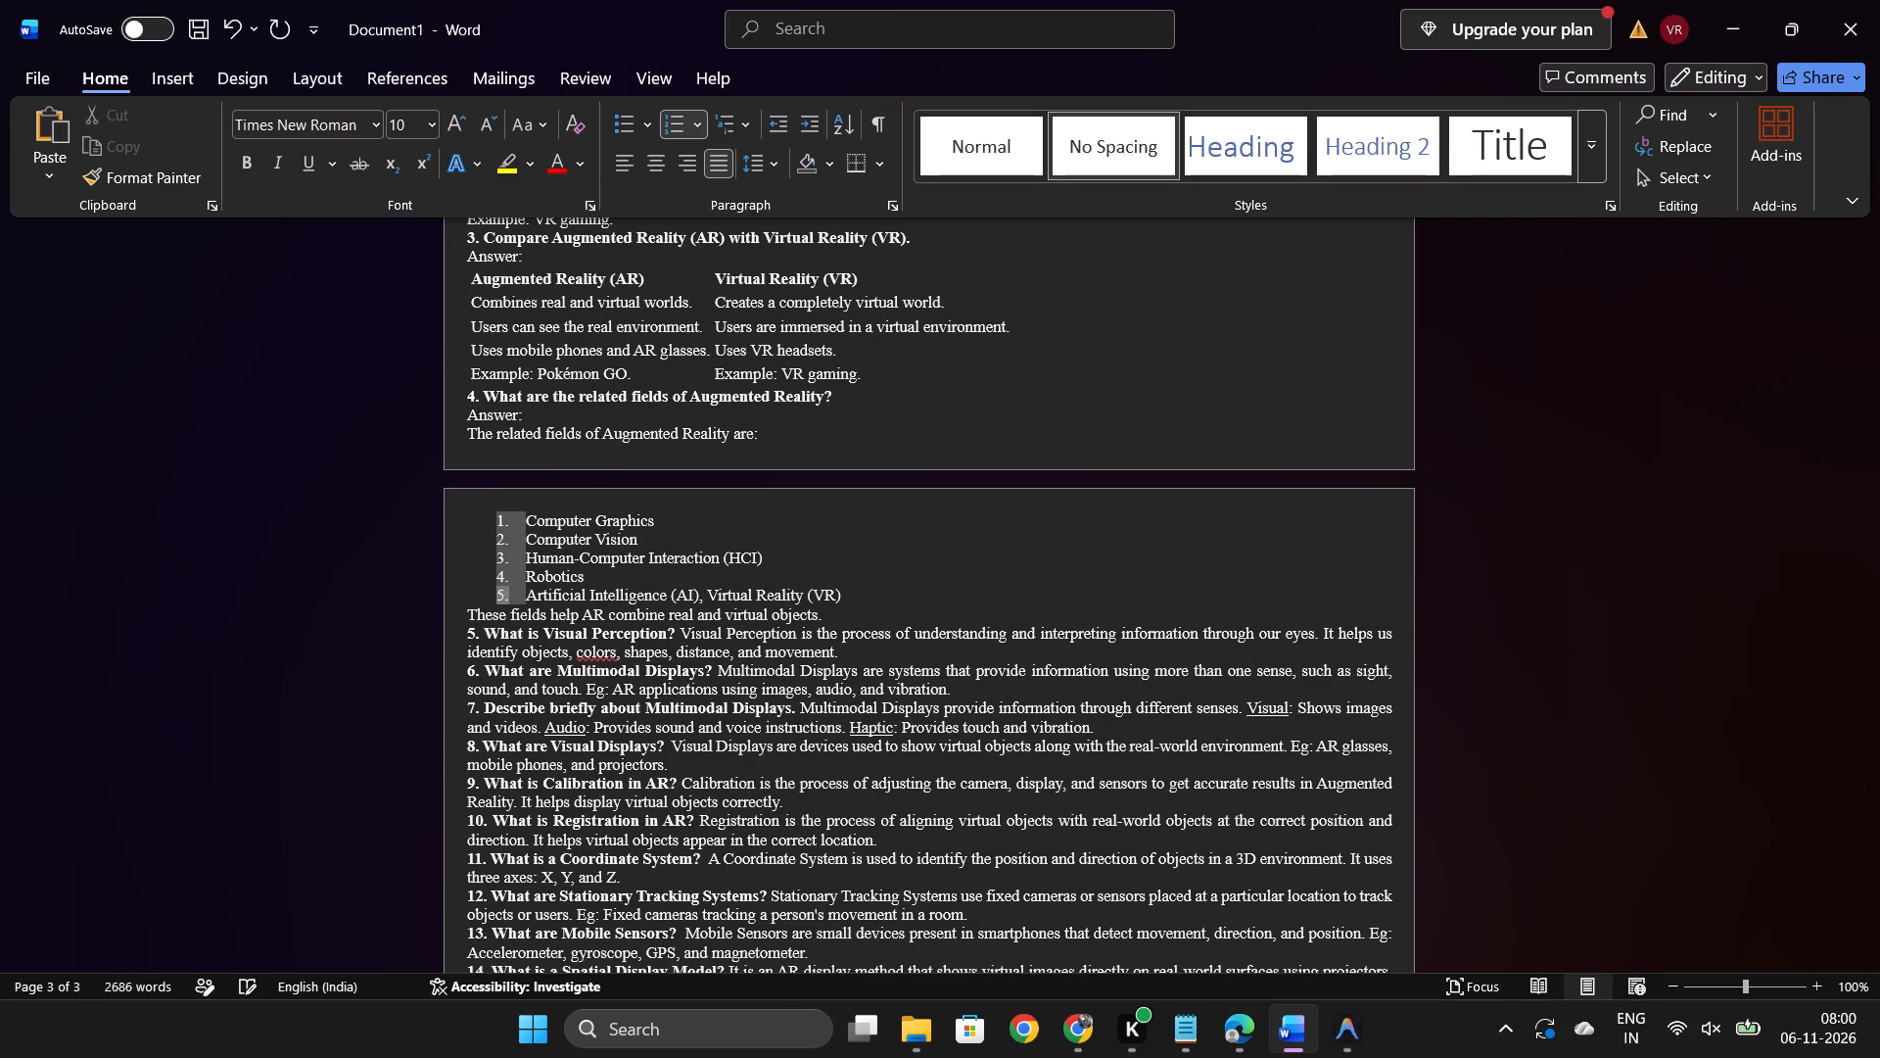
{"action": "key", "text": "BackSpace"}
{"action": "key", "text": "BackSpace"}
{"action": "key", "text": "BackSpace"}
{"action": "type", "text": ","}
{"action": "key", "text": "space"}
Join the Robotics item of question 4 onto "Human-Computer Interaction (HCI)", separated by a comma.
{"action": "key", "text": "Up"}
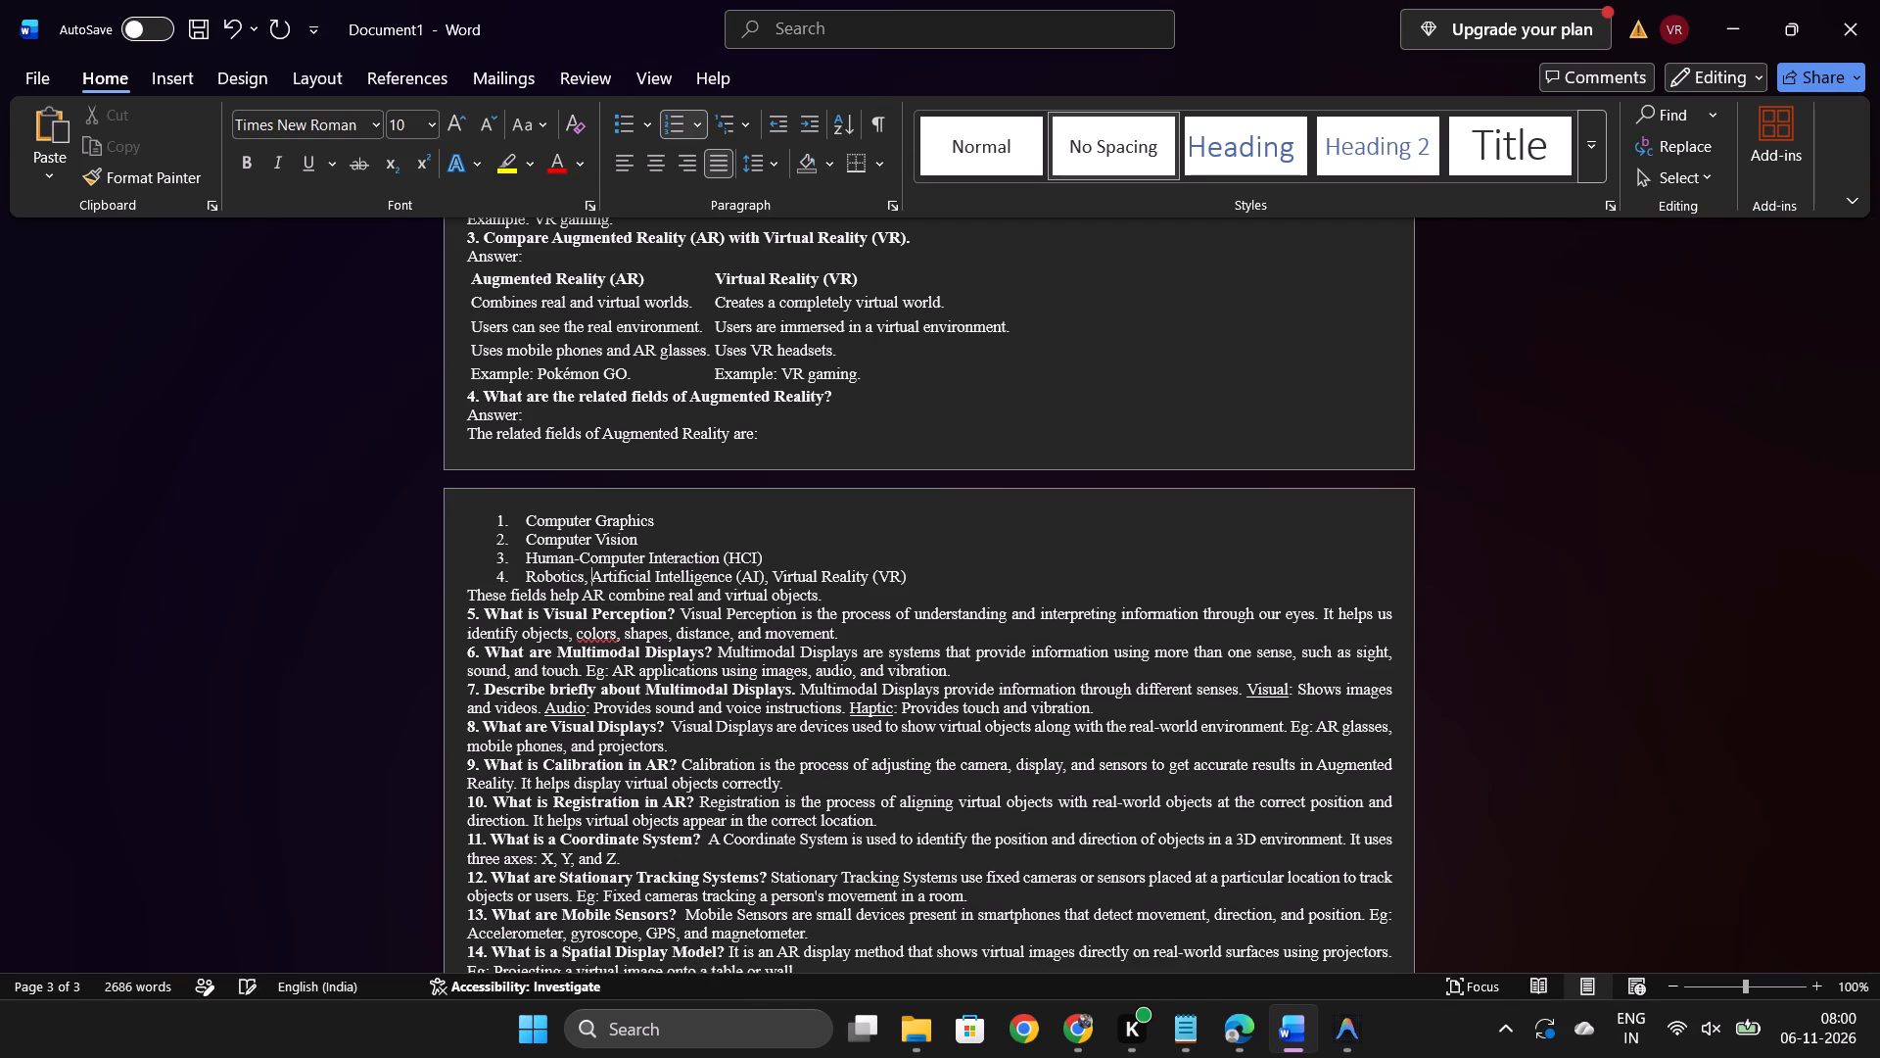
{"action": "key", "text": "Up"}
{"action": "key", "text": "Right"}
{"action": "key", "text": "Right"}
{"action": "key", "text": "Right"}
{"action": "key", "text": "Right"}
{"action": "key", "text": "Right"}
{"action": "key", "text": "Right"}
{"action": "key", "text": "Right"}
{"action": "key", "text": "Right"}
{"action": "key", "text": "Down"}
{"action": "key", "text": "Left"}
{"action": "key", "text": "BackSpace"}
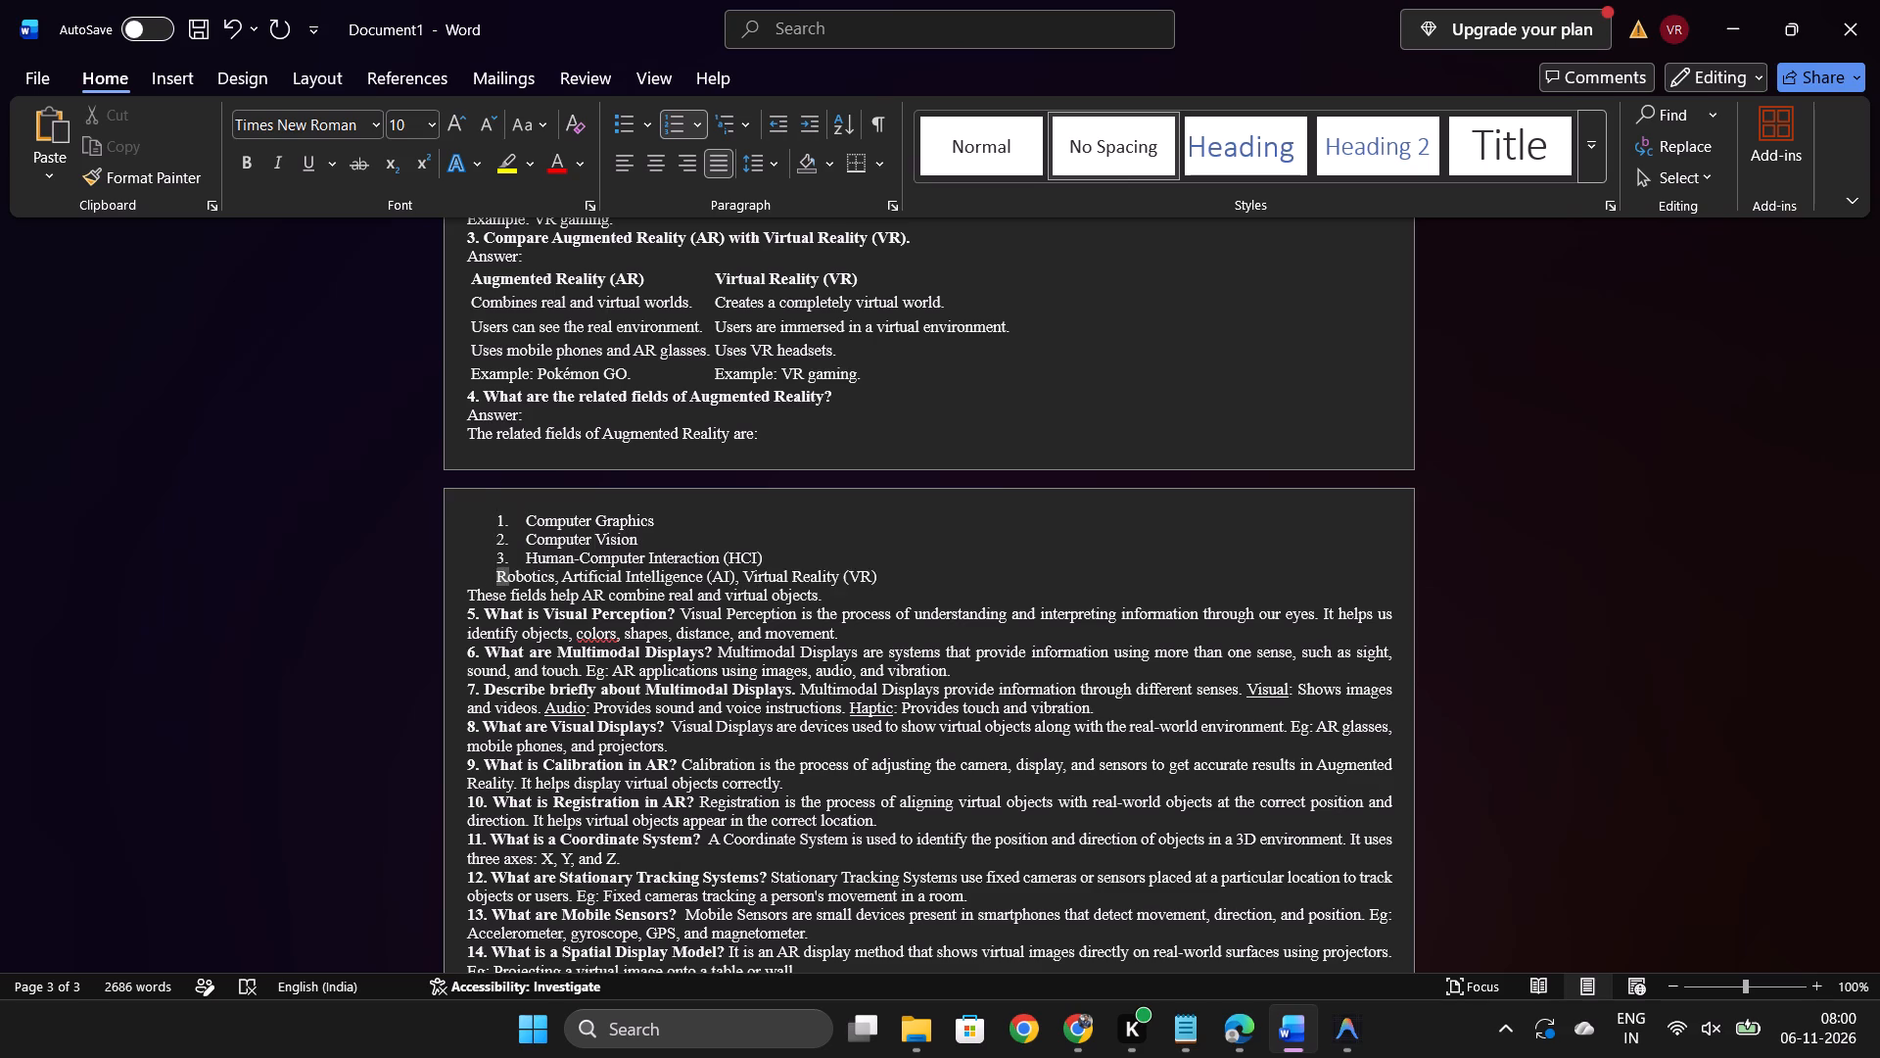
{"action": "key", "text": "BackSpace"}
{"action": "key", "text": "BackSpace"}
{"action": "type", "text": ","}
{"action": "key", "text": "space"}
Join the remaining question 4 items onto Computer Vision and Computer Graphics, leaving a single comma-separated list of fields.
{"action": "key", "text": "Up"}
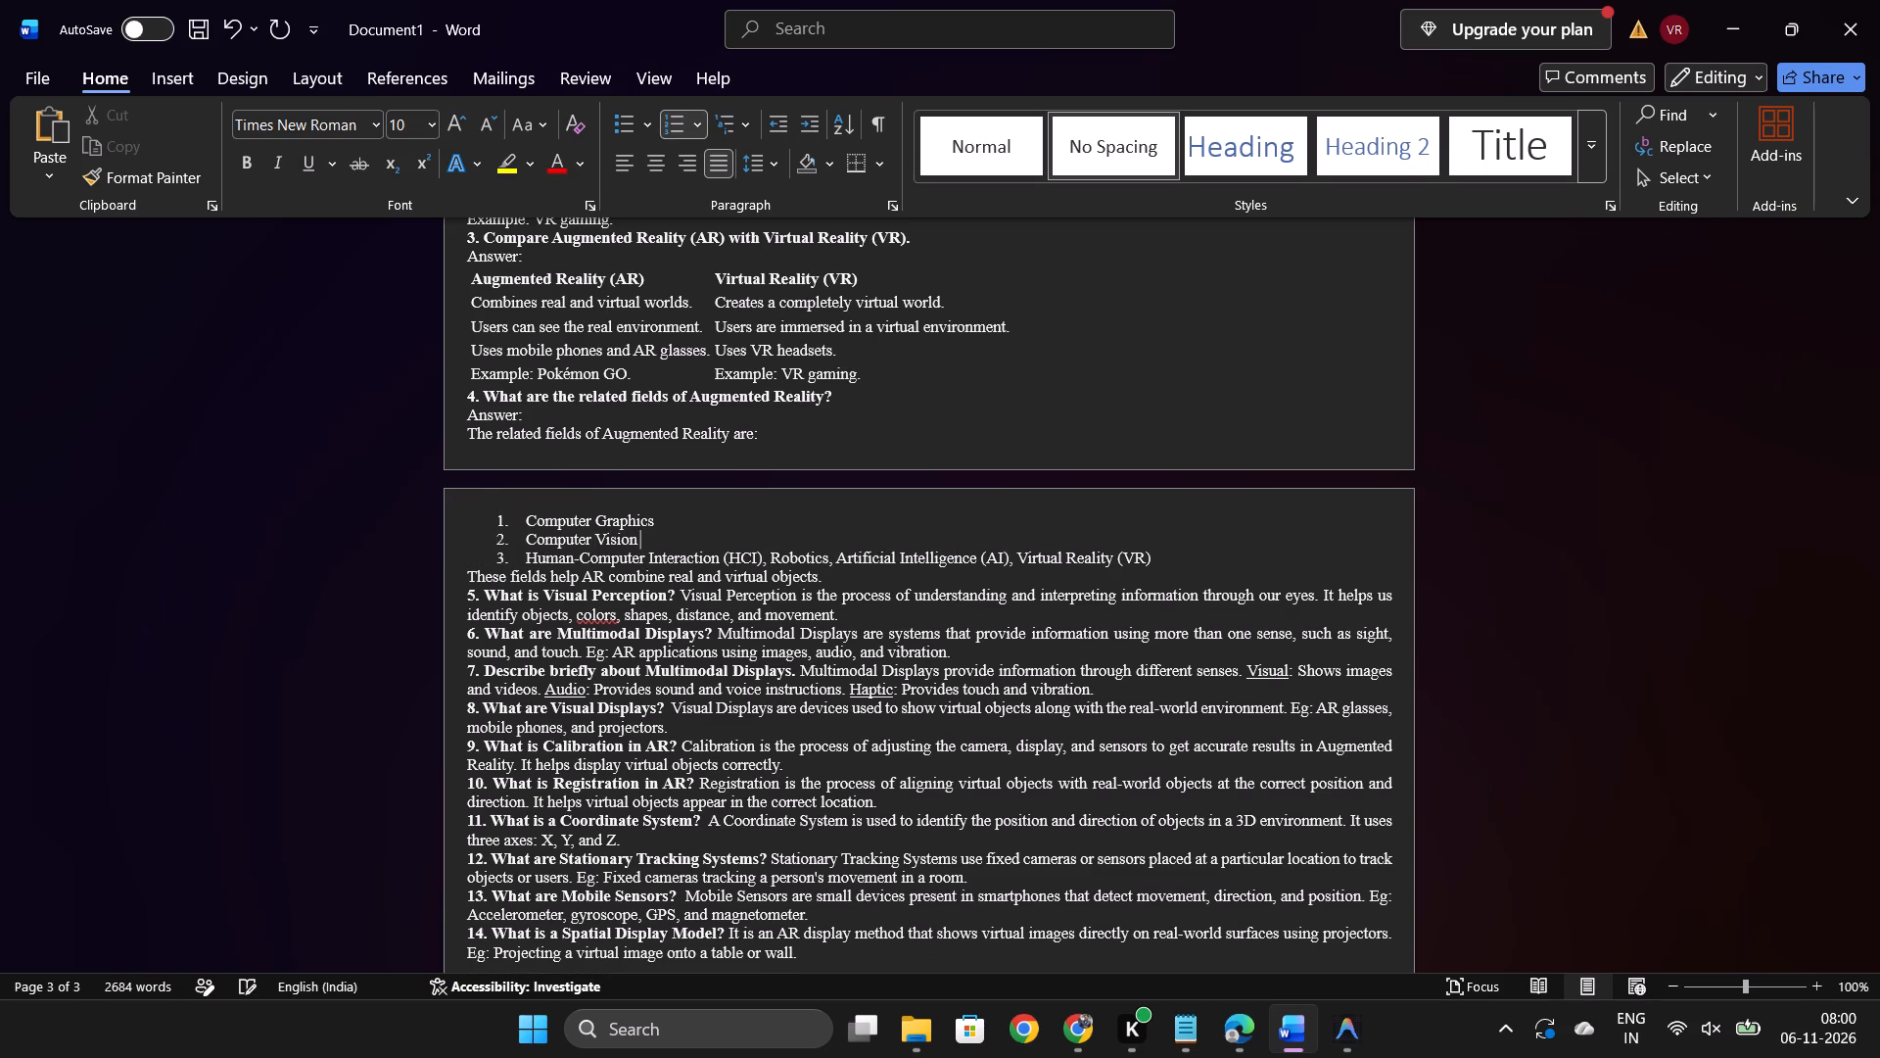
{"action": "key", "text": "Right"}
{"action": "key", "text": "BackSpace"}
{"action": "key", "text": "BackSpace"}
{"action": "key", "text": "BackSpace"}
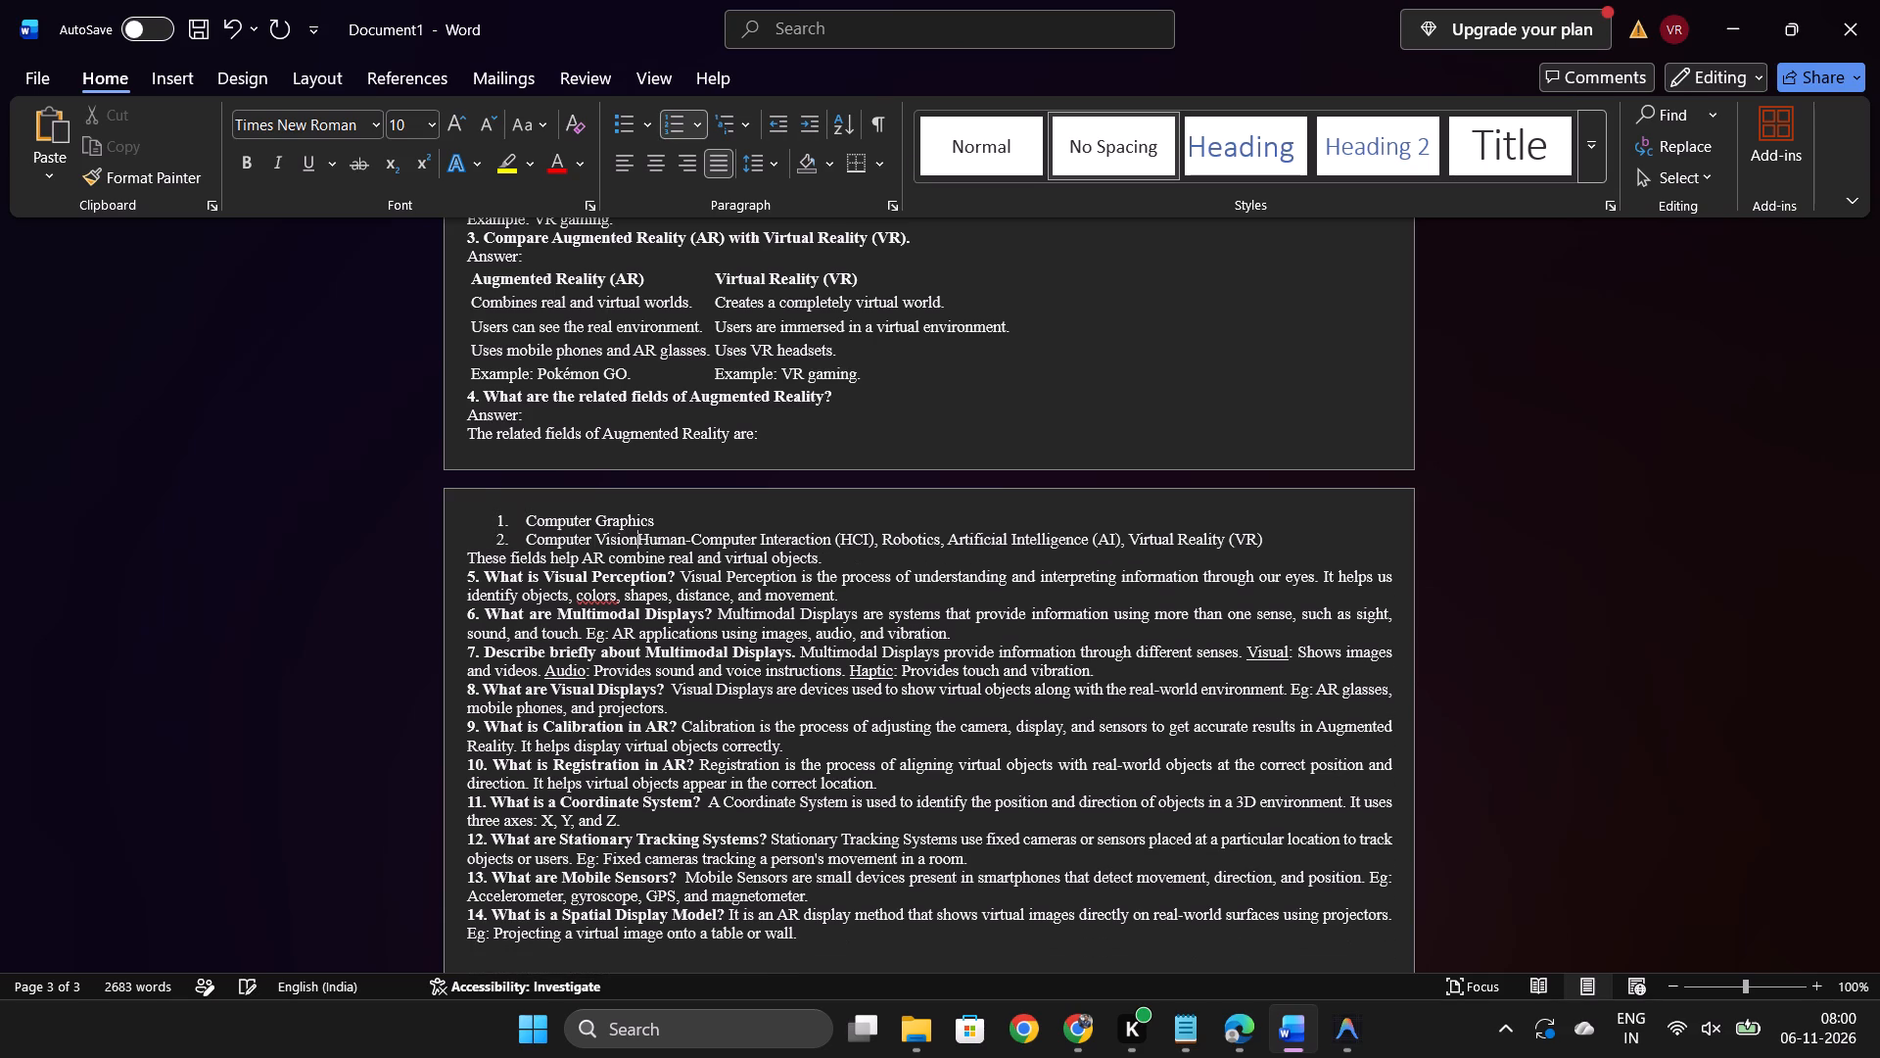
{"action": "type", "text": ","}
{"action": "key", "text": "space"}
{"action": "key", "text": "Up"}
{"action": "key", "text": "Right"}
{"action": "key", "text": "Right"}
{"action": "key", "text": "BackSpace"}
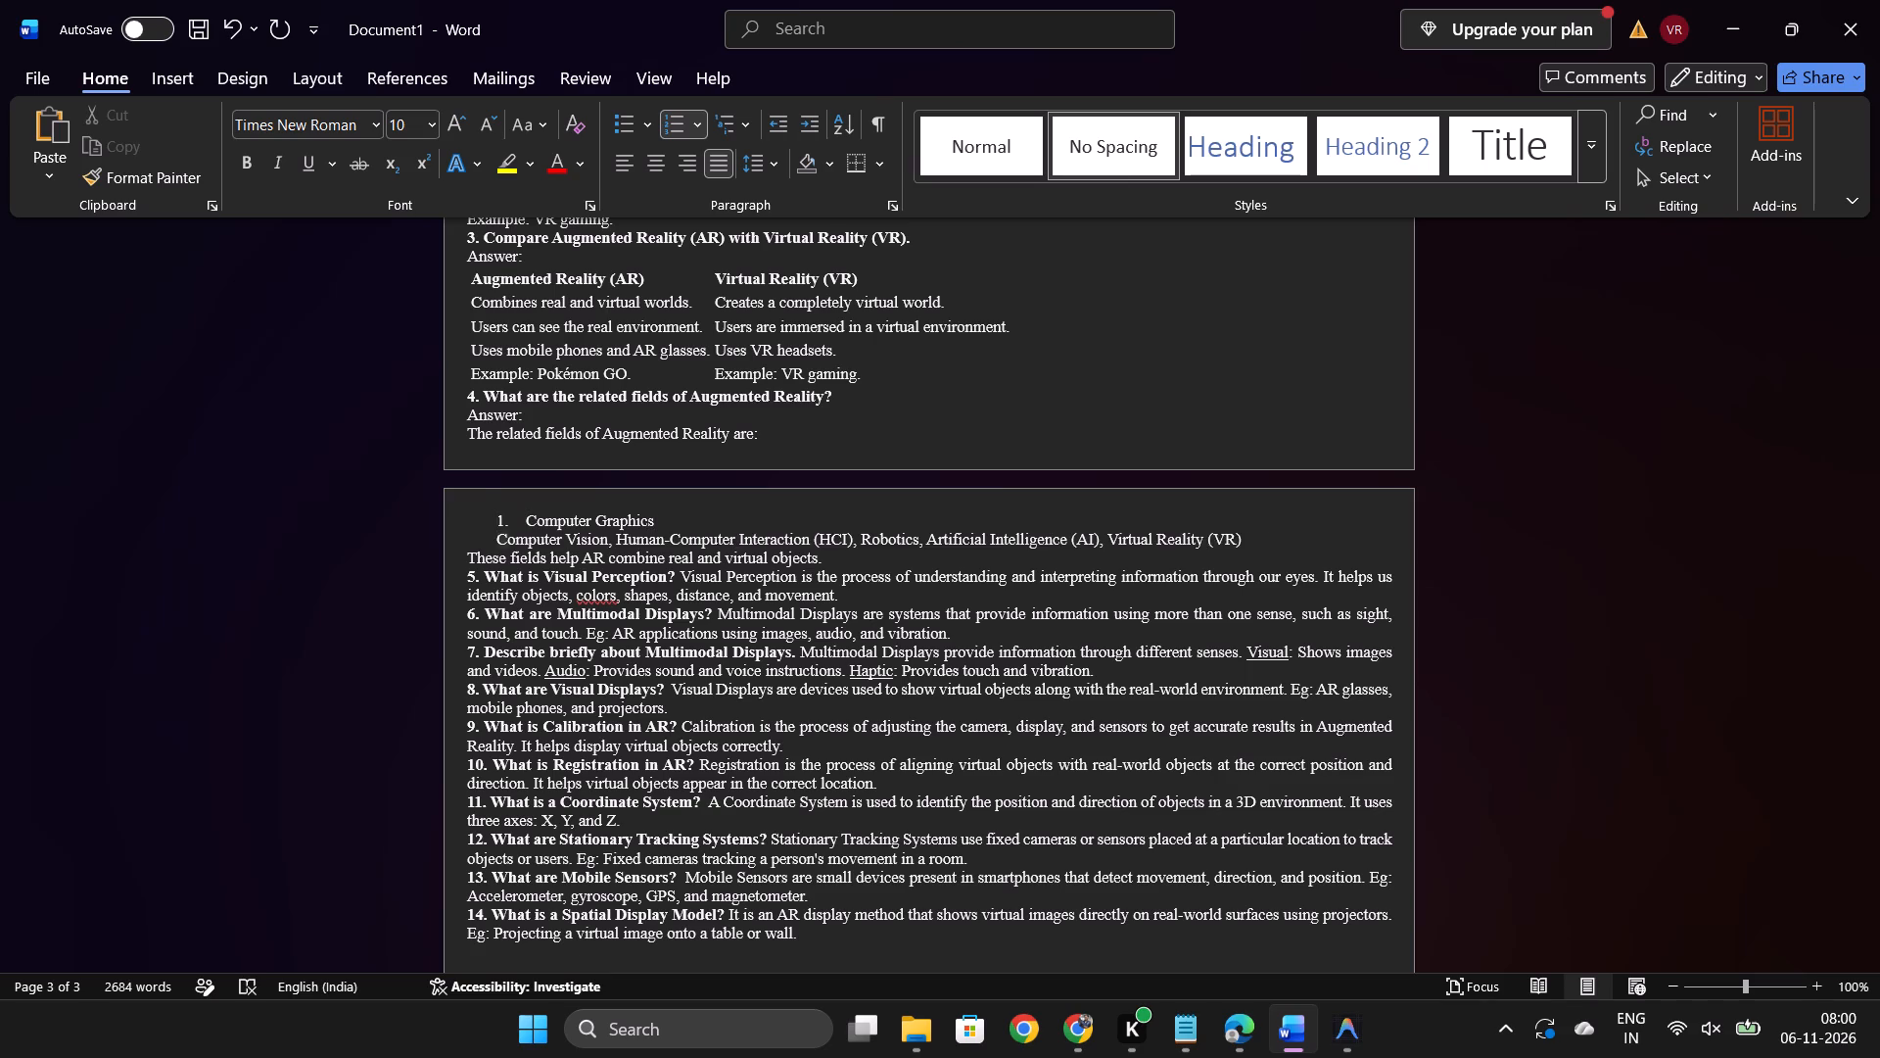
{"action": "key", "text": "BackSpace"}
{"action": "key", "text": "BackSpace"}
{"action": "type", "text": ","}
{"action": "key", "text": "space"}
Delete question 4's numbering, "The related fields of Augmented Reality are:" and "Answer:", and run the list of fields on after the heading.
{"action": "key", "text": "Up"}
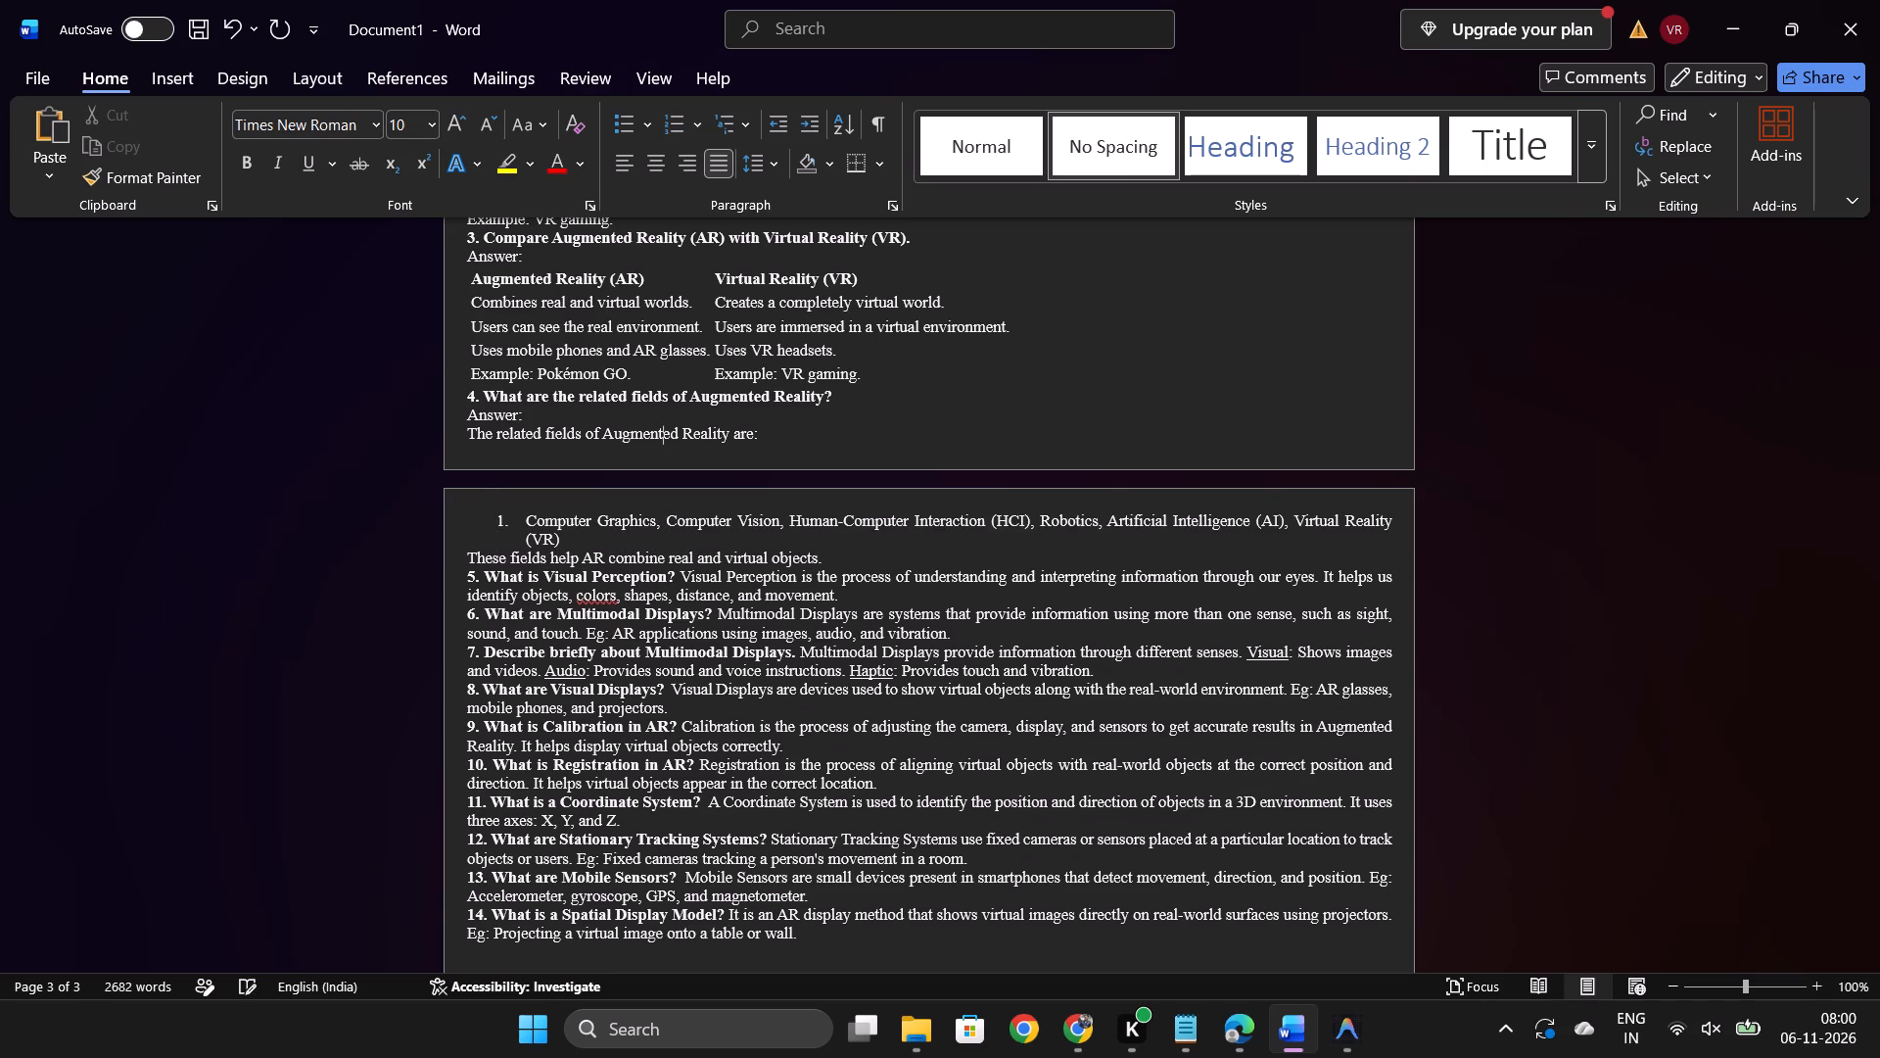
{"action": "key", "text": "Up"}
{"action": "key", "text": "Right"}
{"action": "key", "text": "Right"}
{"action": "key", "text": "Down"}
{"action": "key", "text": "BackSpace"}
{"action": "key", "text": "BackSpace"}
{"action": "key", "text": "BackSpace"}
{"action": "key", "text": "BackSpace"}
{"action": "key", "text": "BackSpace"}
{"action": "key", "text": "BackSpace"}
{"action": "key", "text": "BackSpace"}
{"action": "key", "text": "BackSpace"}
{"action": "key", "text": "BackSpace"}
{"action": "key", "text": "BackSpace"}
{"action": "key", "text": "BackSpace"}
{"action": "key", "text": "BackSpace"}
{"action": "key", "text": "BackSpace"}
{"action": "key", "text": "BackSpace"}
{"action": "key", "text": "BackSpace"}
{"action": "key", "text": "BackSpace"}
{"action": "key", "text": "BackSpace"}
{"action": "key", "text": "BackSpace"}
{"action": "key", "text": "BackSpace"}
{"action": "key", "text": "BackSpace"}
{"action": "key", "text": "BackSpace"}
{"action": "key", "text": "BackSpace"}
{"action": "key", "text": "BackSpace"}
{"action": "key", "text": "BackSpace"}
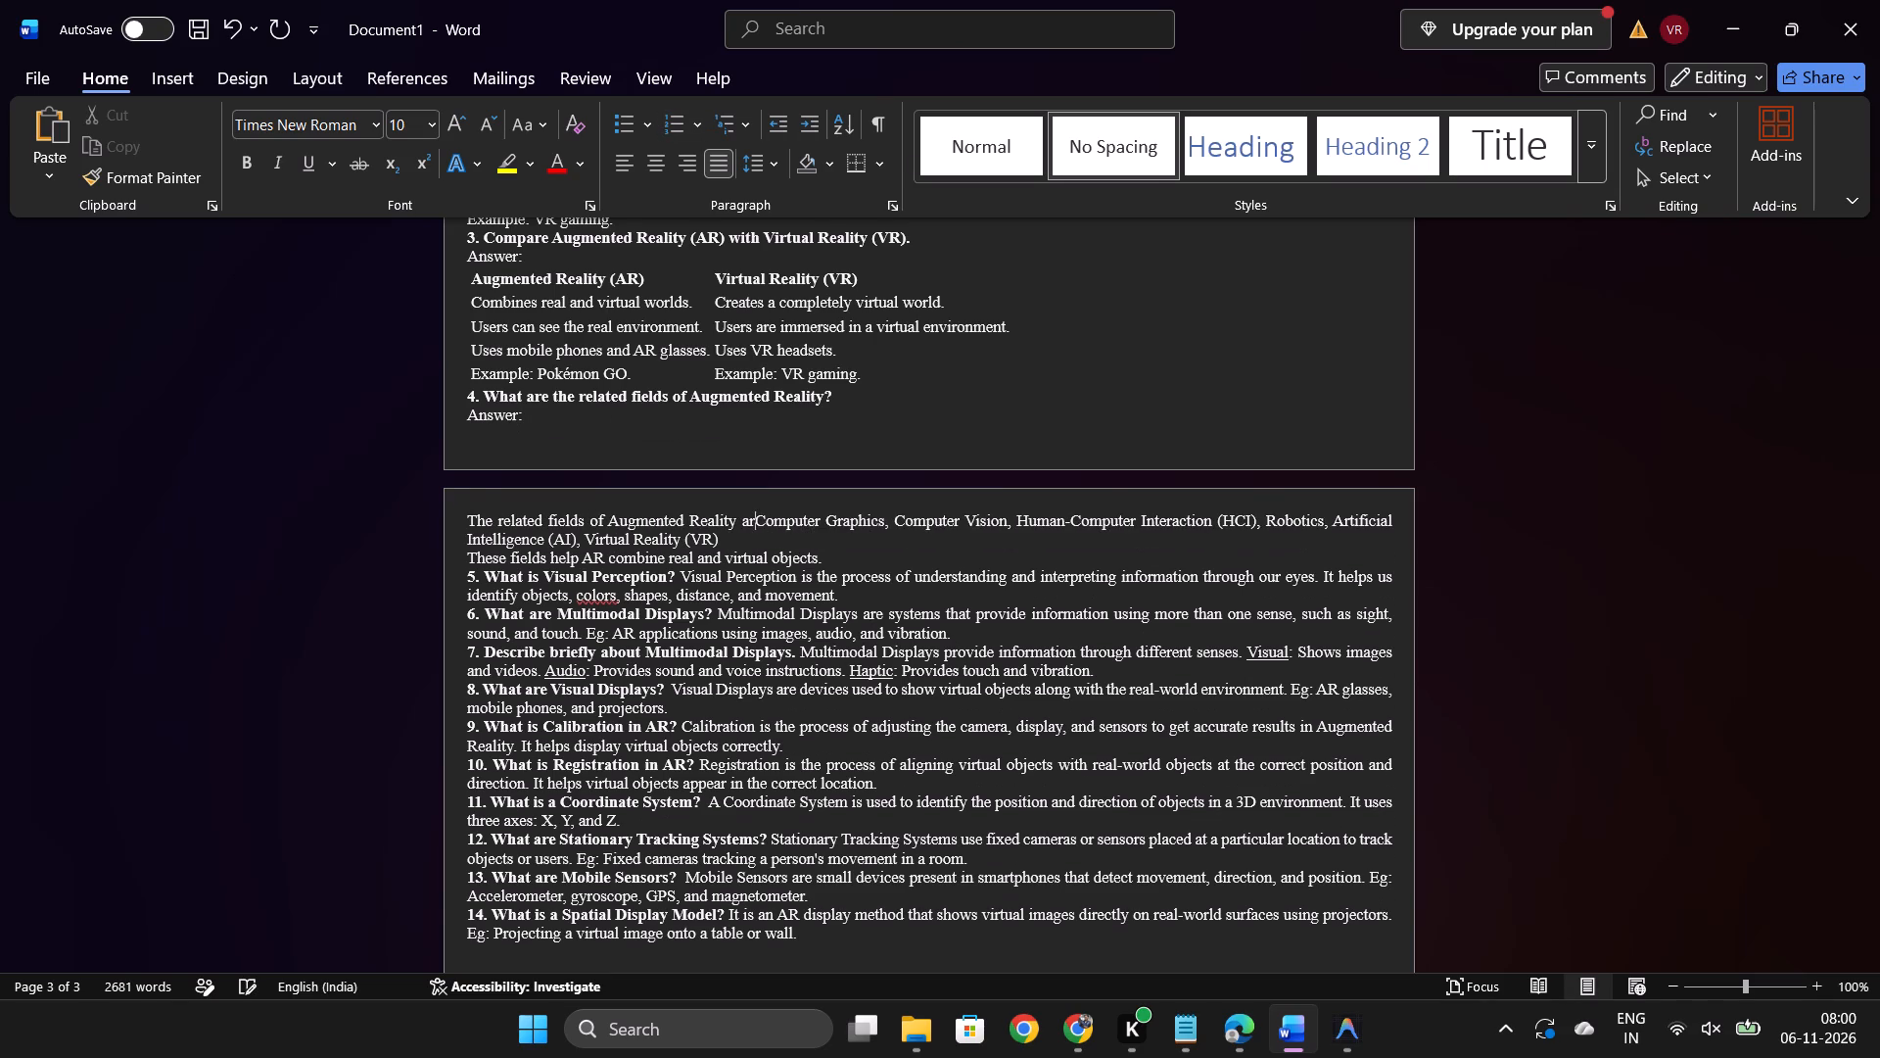
{"action": "key", "text": "BackSpace"}
{"action": "key", "text": "BackSpace"}
{"action": "key", "text": "BackSpace"}
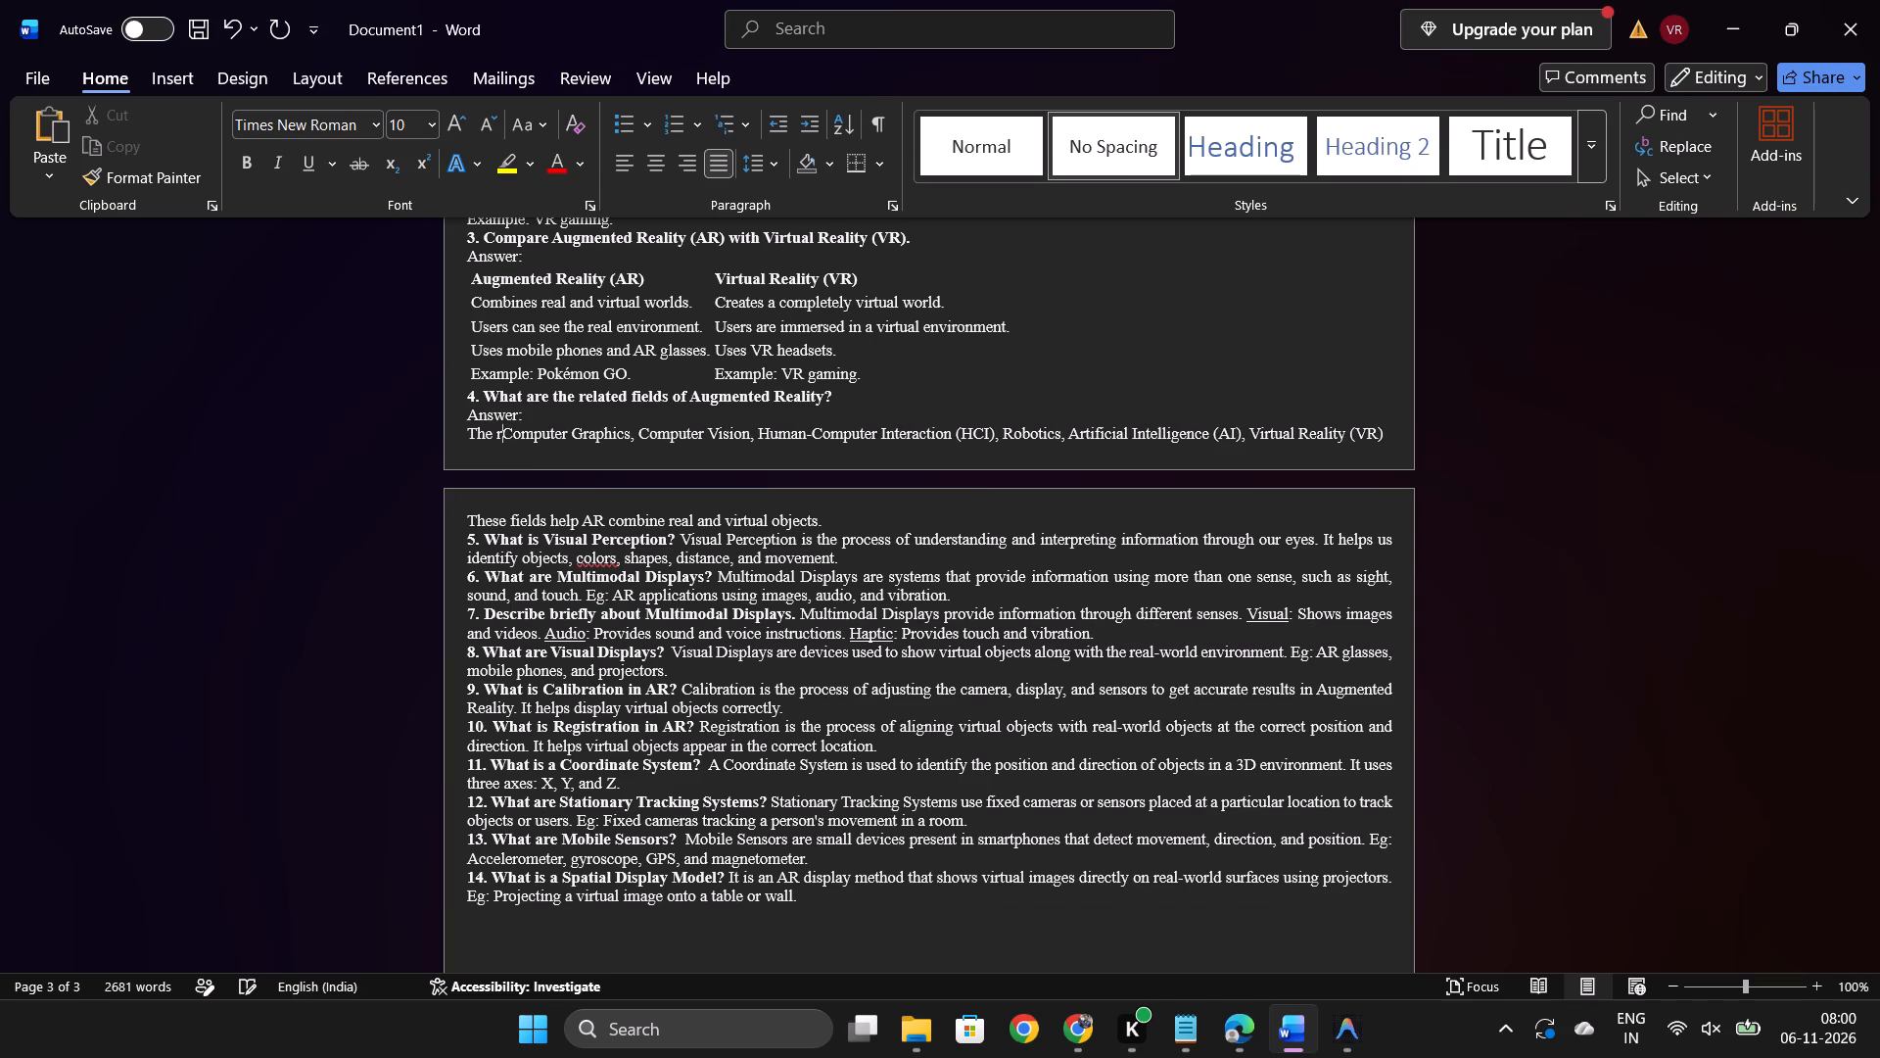
{"action": "key", "text": "BackSpace"}
{"action": "key", "text": "BackSpace"}
{"action": "key", "text": "BackSpace"}
{"action": "key", "text": "BackSpace"}
{"action": "key", "text": "BackSpace"}
{"action": "key", "text": "BackSpace"}
{"action": "key", "text": "BackSpace"}
{"action": "key", "text": "BackSpace"}
{"action": "key", "text": "BackSpace"}
{"action": "key", "text": "BackSpace"}
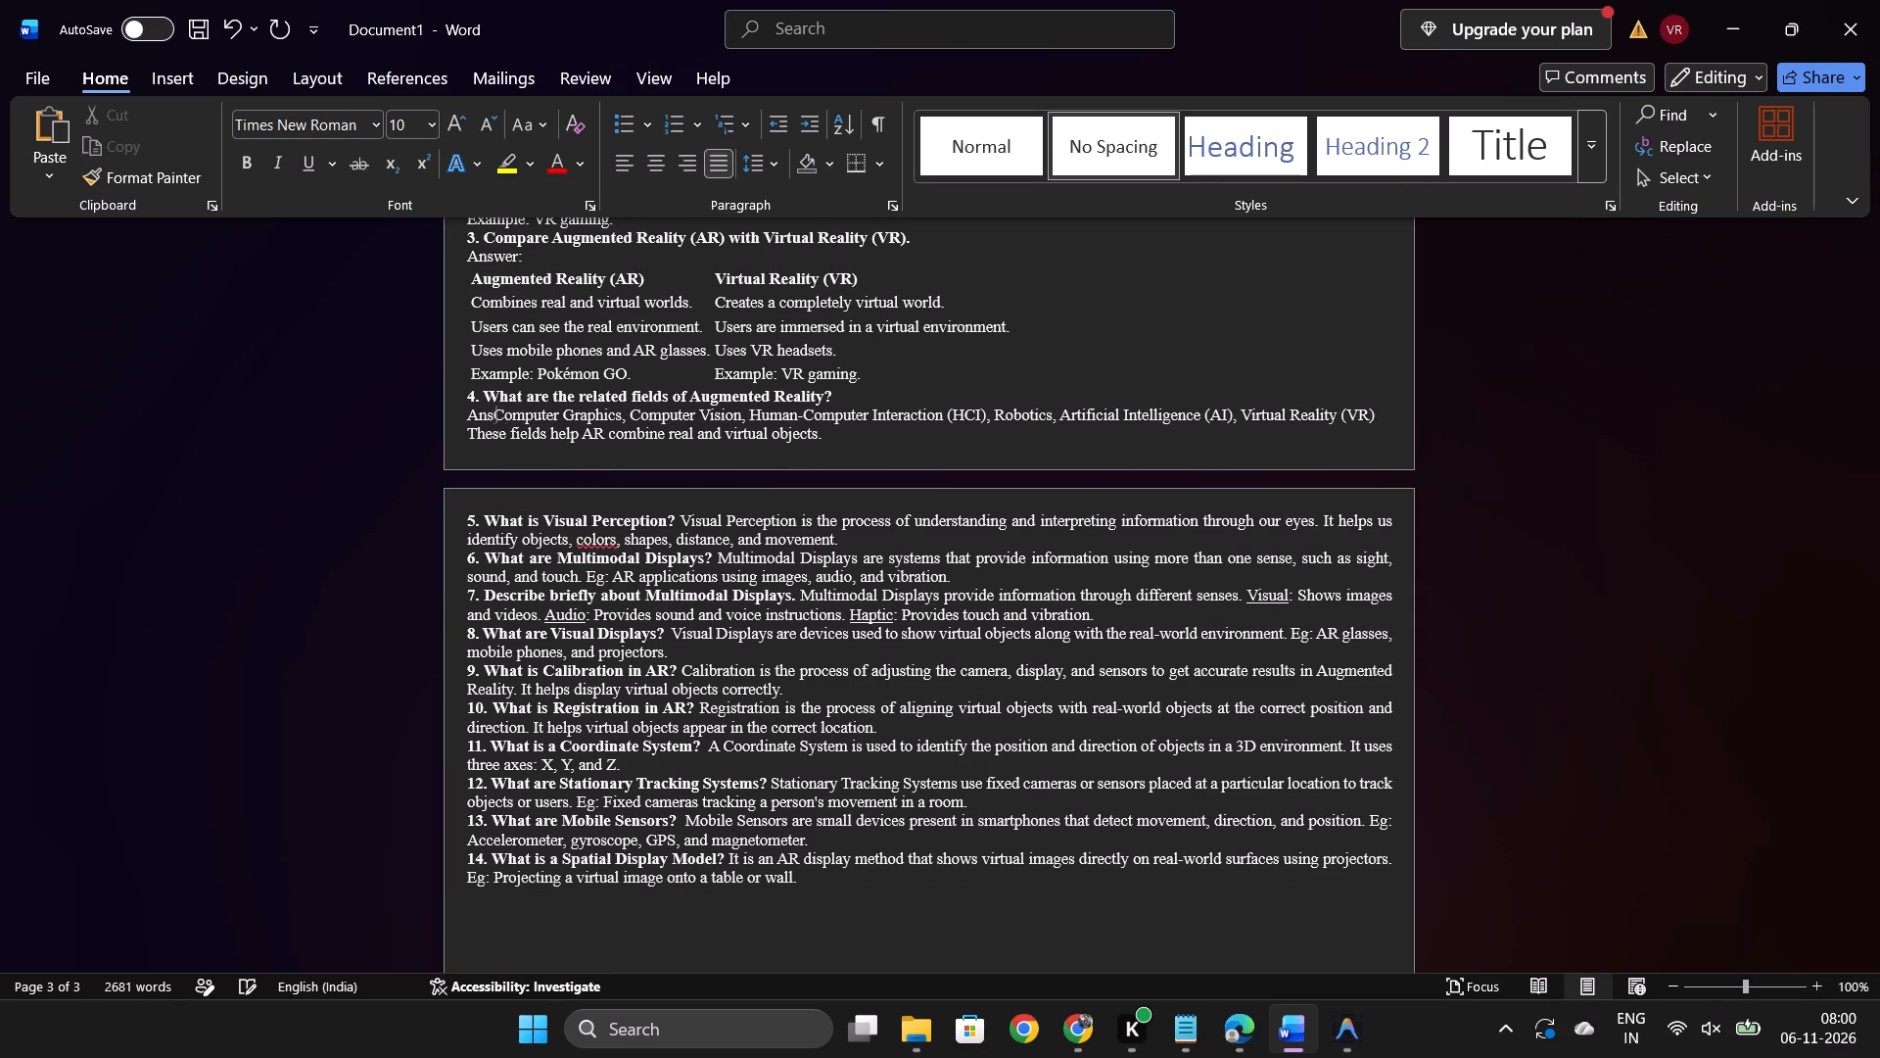
{"action": "key", "text": "BackSpace"}
{"action": "key", "text": "BackSpace"}
{"action": "key", "text": "BackSpace"}
{"action": "key", "text": "BackSpace"}
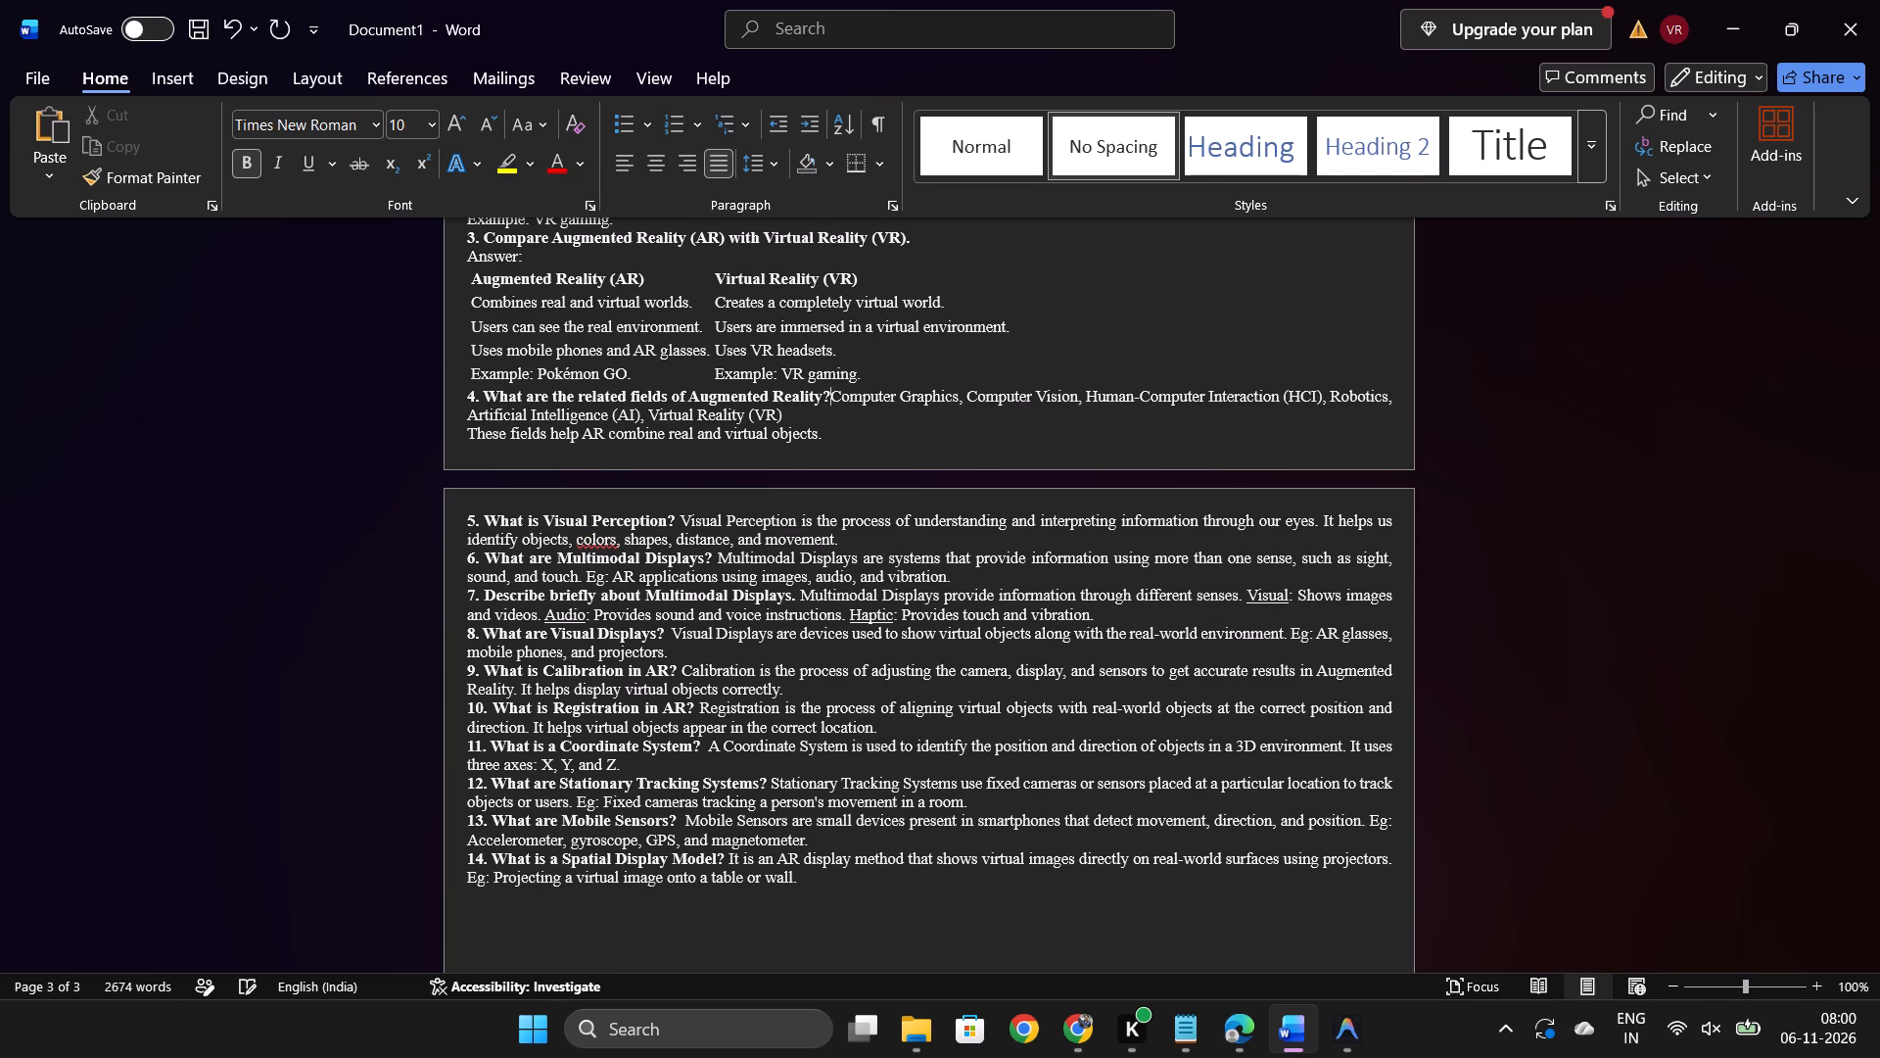
{"action": "key", "text": "space"}
{"action": "key", "text": "space"}
{"action": "key", "text": "Down"}
{"action": "key", "text": "Down"}
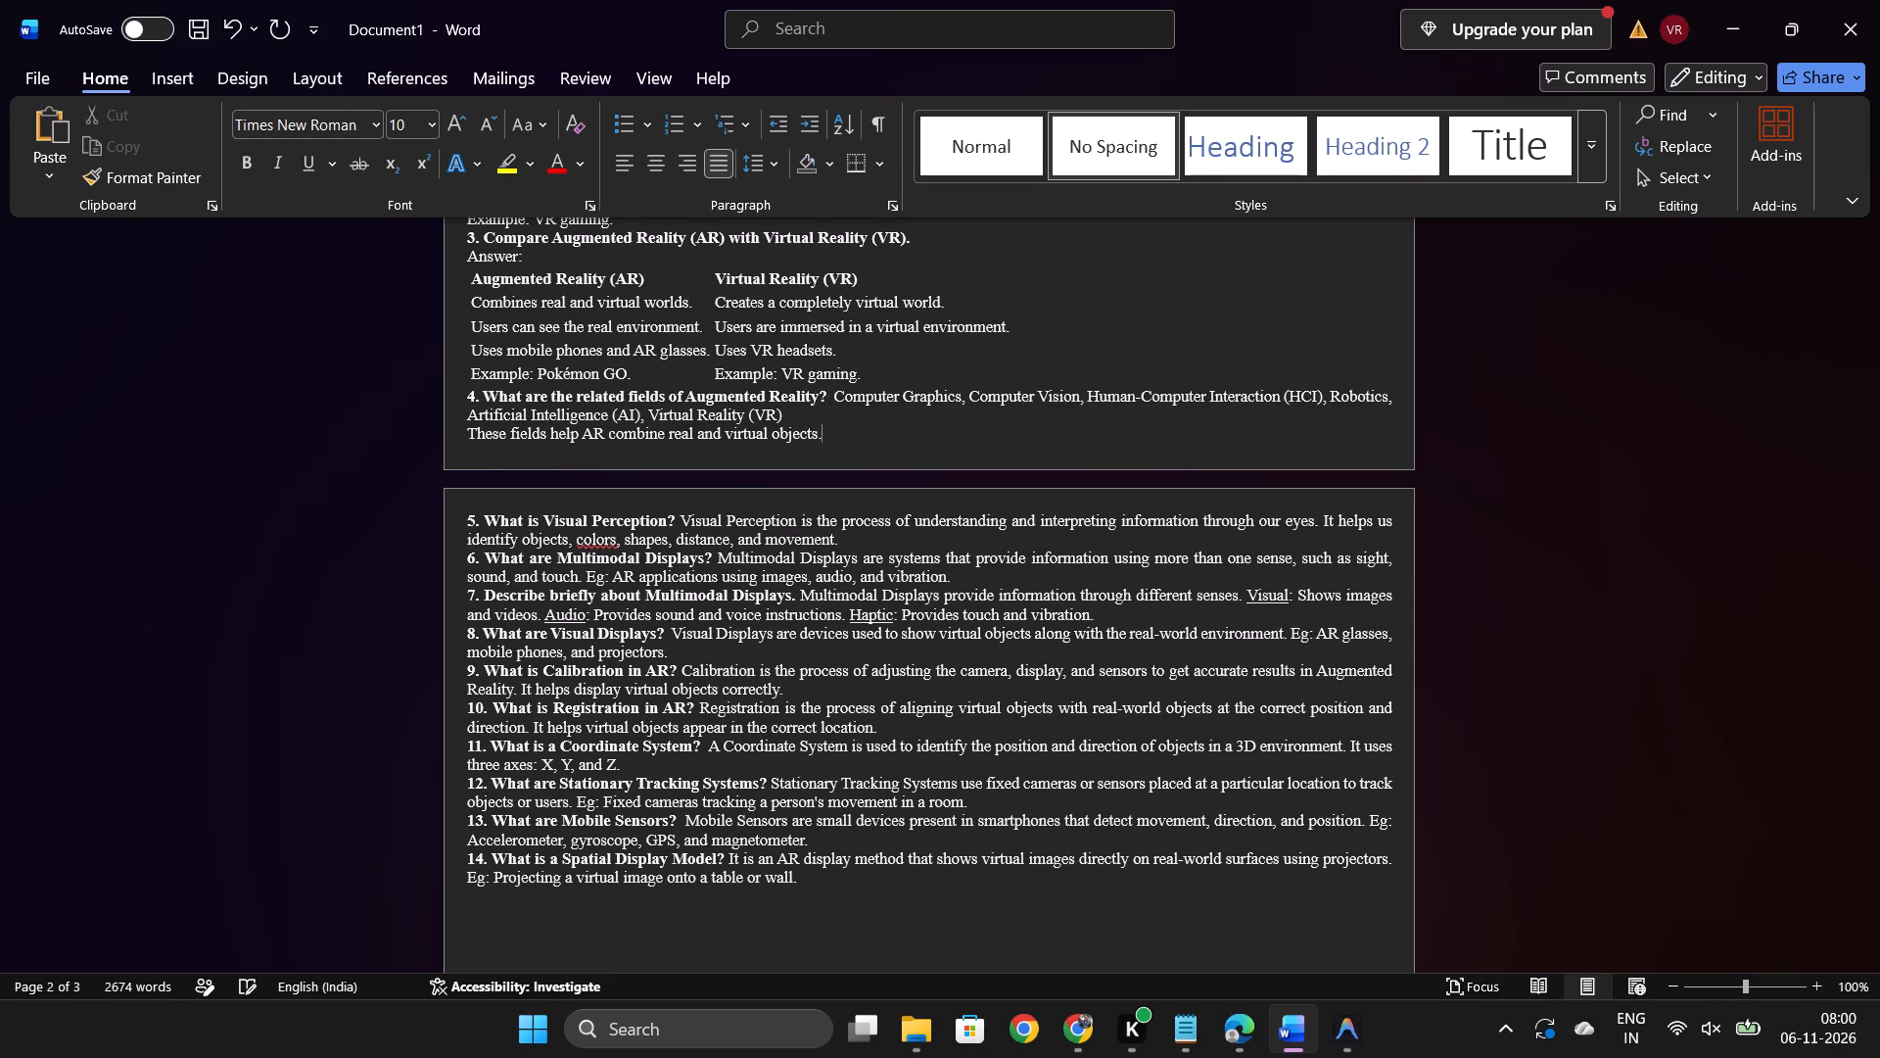
Delete the sentence "These fields help AR combine real and virtual objects." and its line from question 4's answer.
{"action": "key", "text": "BackSpace"}
{"action": "key", "text": "BackSpace"}
{"action": "key", "text": "BackSpace"}
{"action": "key", "text": "BackSpace"}
{"action": "key", "text": "BackSpace"}
{"action": "key", "text": "BackSpace"}
{"action": "key", "text": "BackSpace"}
{"action": "key", "text": "BackSpace"}
{"action": "key", "text": "BackSpace"}
{"action": "key", "text": "BackSpace"}
{"action": "key", "text": "BackSpace"}
{"action": "key", "text": "BackSpace"}
{"action": "key", "text": "BackSpace"}
{"action": "key", "text": "BackSpace"}
{"action": "key", "text": "BackSpace"}
{"action": "key", "text": "BackSpace"}
{"action": "key", "text": "BackSpace"}
{"action": "key", "text": "BackSpace"}
{"action": "key", "text": "BackSpace"}
{"action": "key", "text": "BackSpace"}
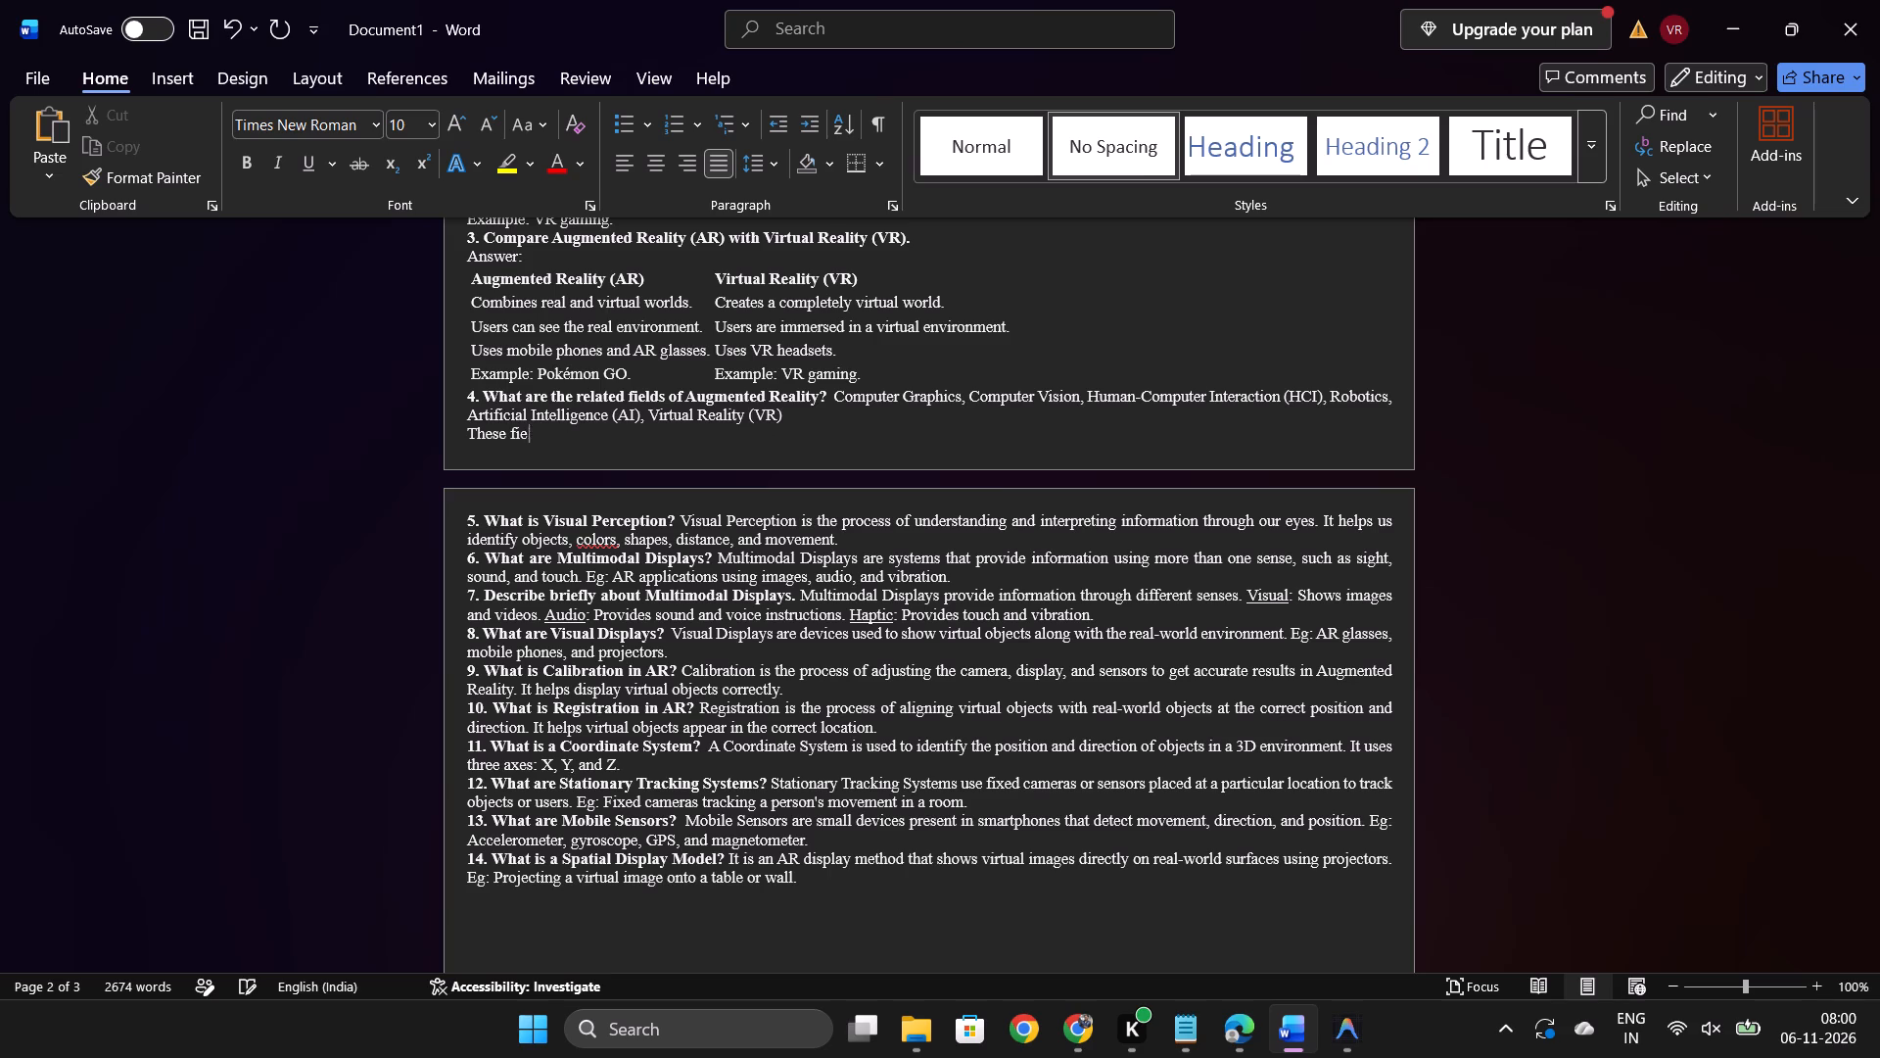
{"action": "key", "text": "BackSpace"}
{"action": "key", "text": "BackSpace"}
{"action": "key", "text": "BackSpace"}
{"action": "key", "text": "BackSpace"}
{"action": "key", "text": "BackSpace"}
{"action": "key", "text": "BackSpace"}
{"action": "key", "text": "BackSpace"}
{"action": "key", "text": "BackSpace"}
{"action": "key", "text": "BackSpace"}
{"action": "key", "text": "BackSpace"}
Delete question 3 entirely, including its heading, "Answer:" line and the AR versus VR comparison table.
{"action": "scroll", "coordinate": [441, 594], "scroll_direction": "up", "scroll_amount": 3}
{"action": "left_click_drag", "start_coordinate": [869, 611], "coordinate": [511, 500]}
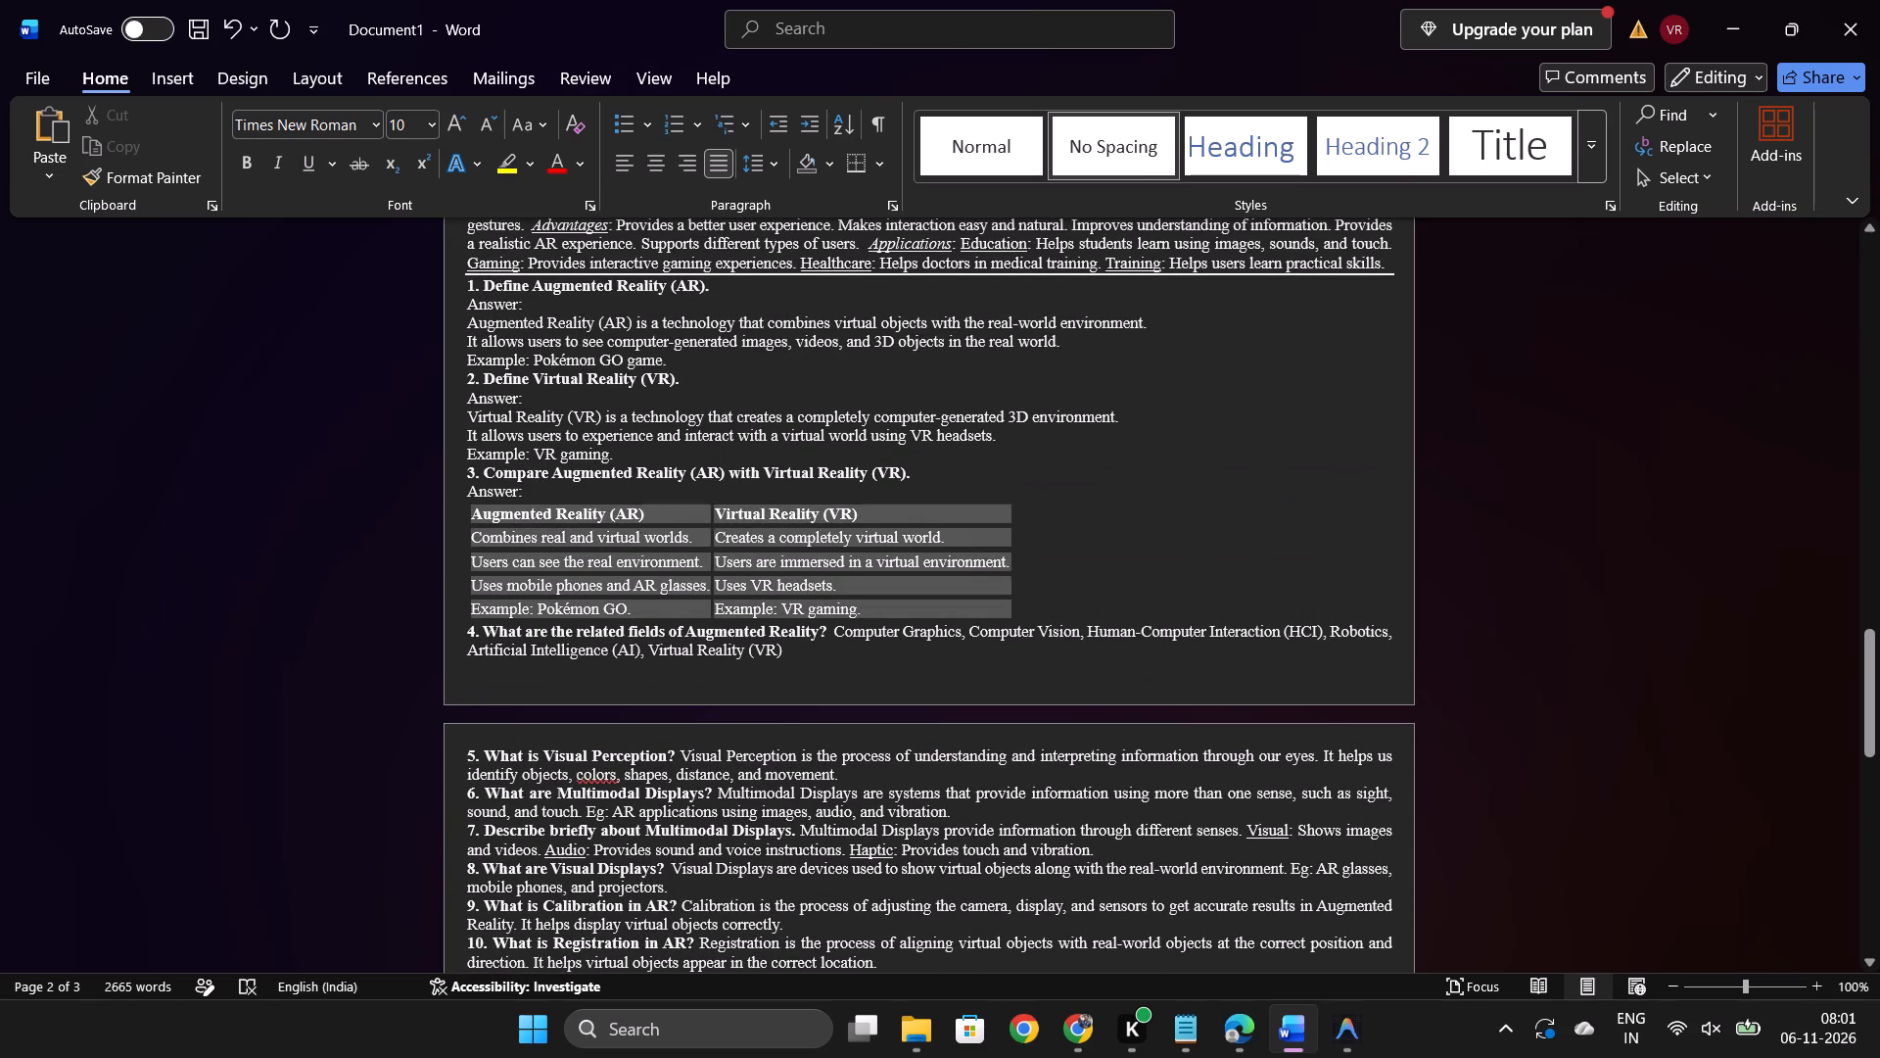
{"action": "left_click_drag", "start_coordinate": [511, 500], "coordinate": [465, 472]}
{"action": "key", "text": "BackSpace"}
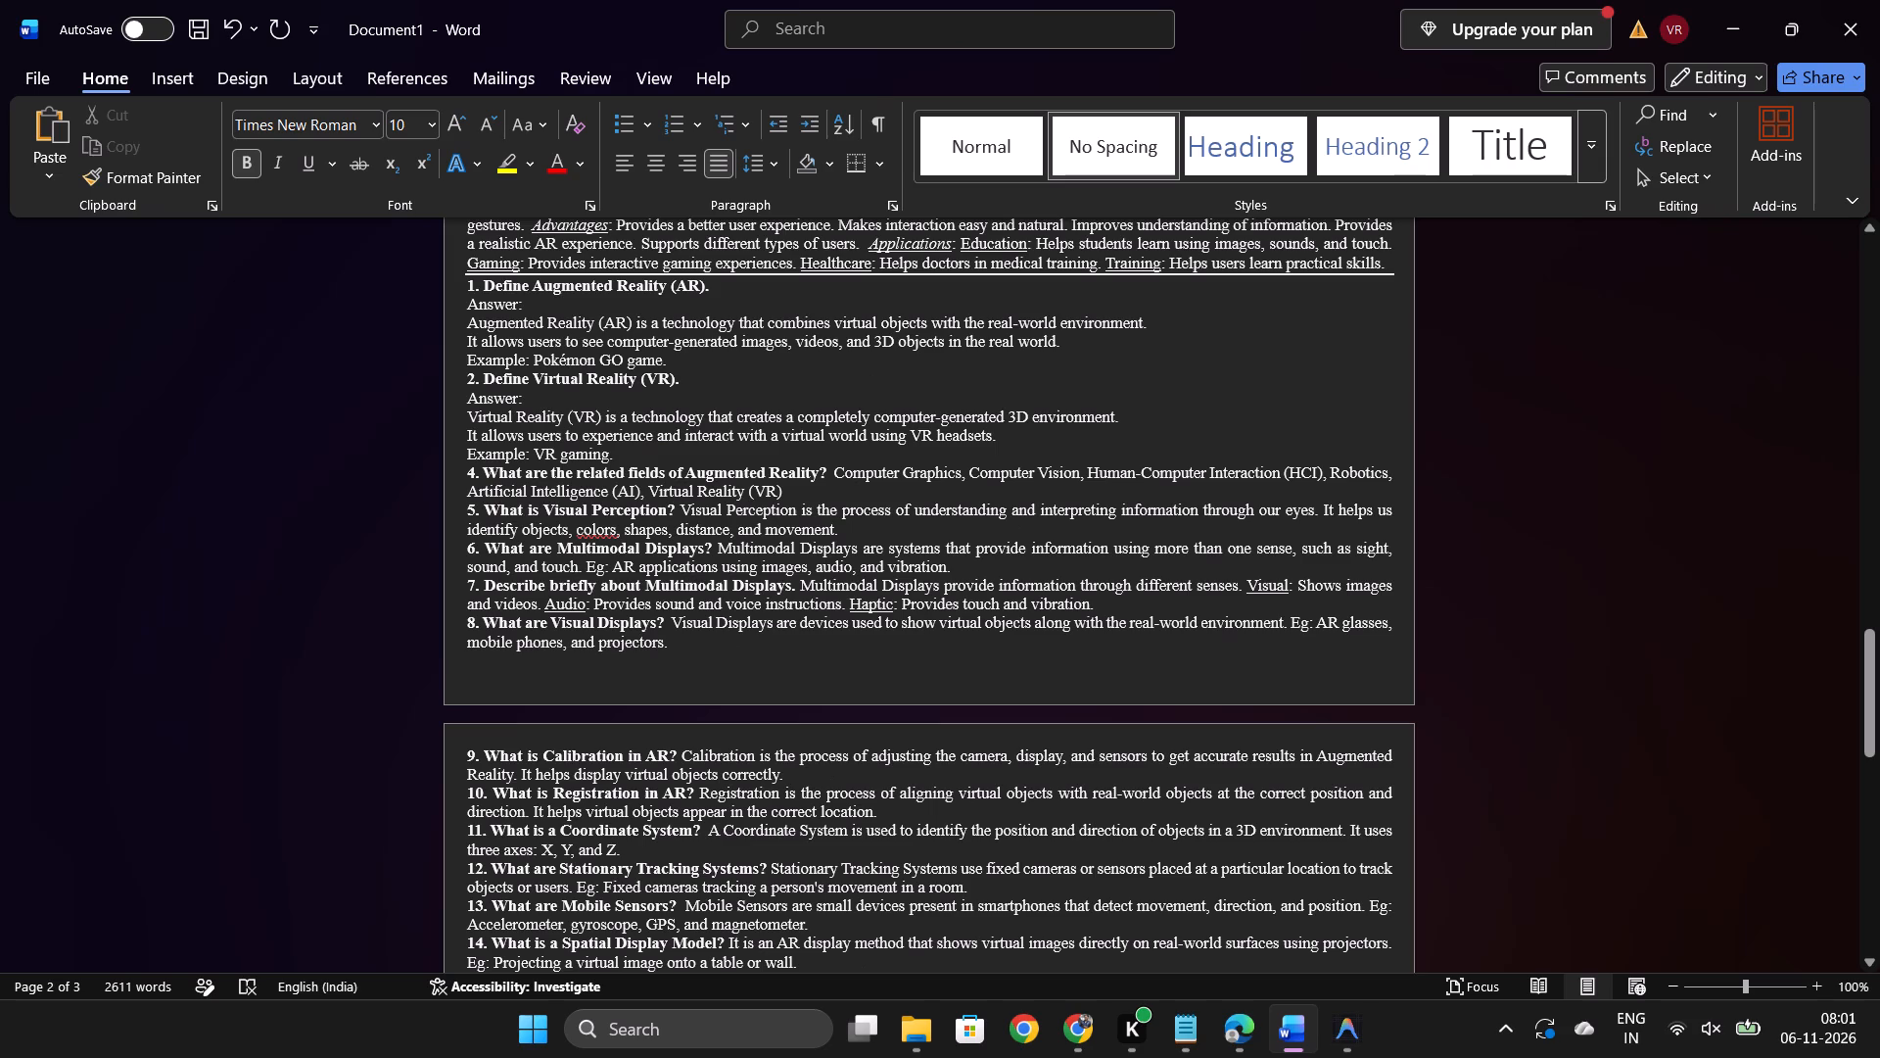
Shorten "Example" to "Eg" in question 2's VR gaming line and join that line onto the preceding sentence.
{"action": "left_click_drag", "start_coordinate": [522, 453], "coordinate": [480, 454]}
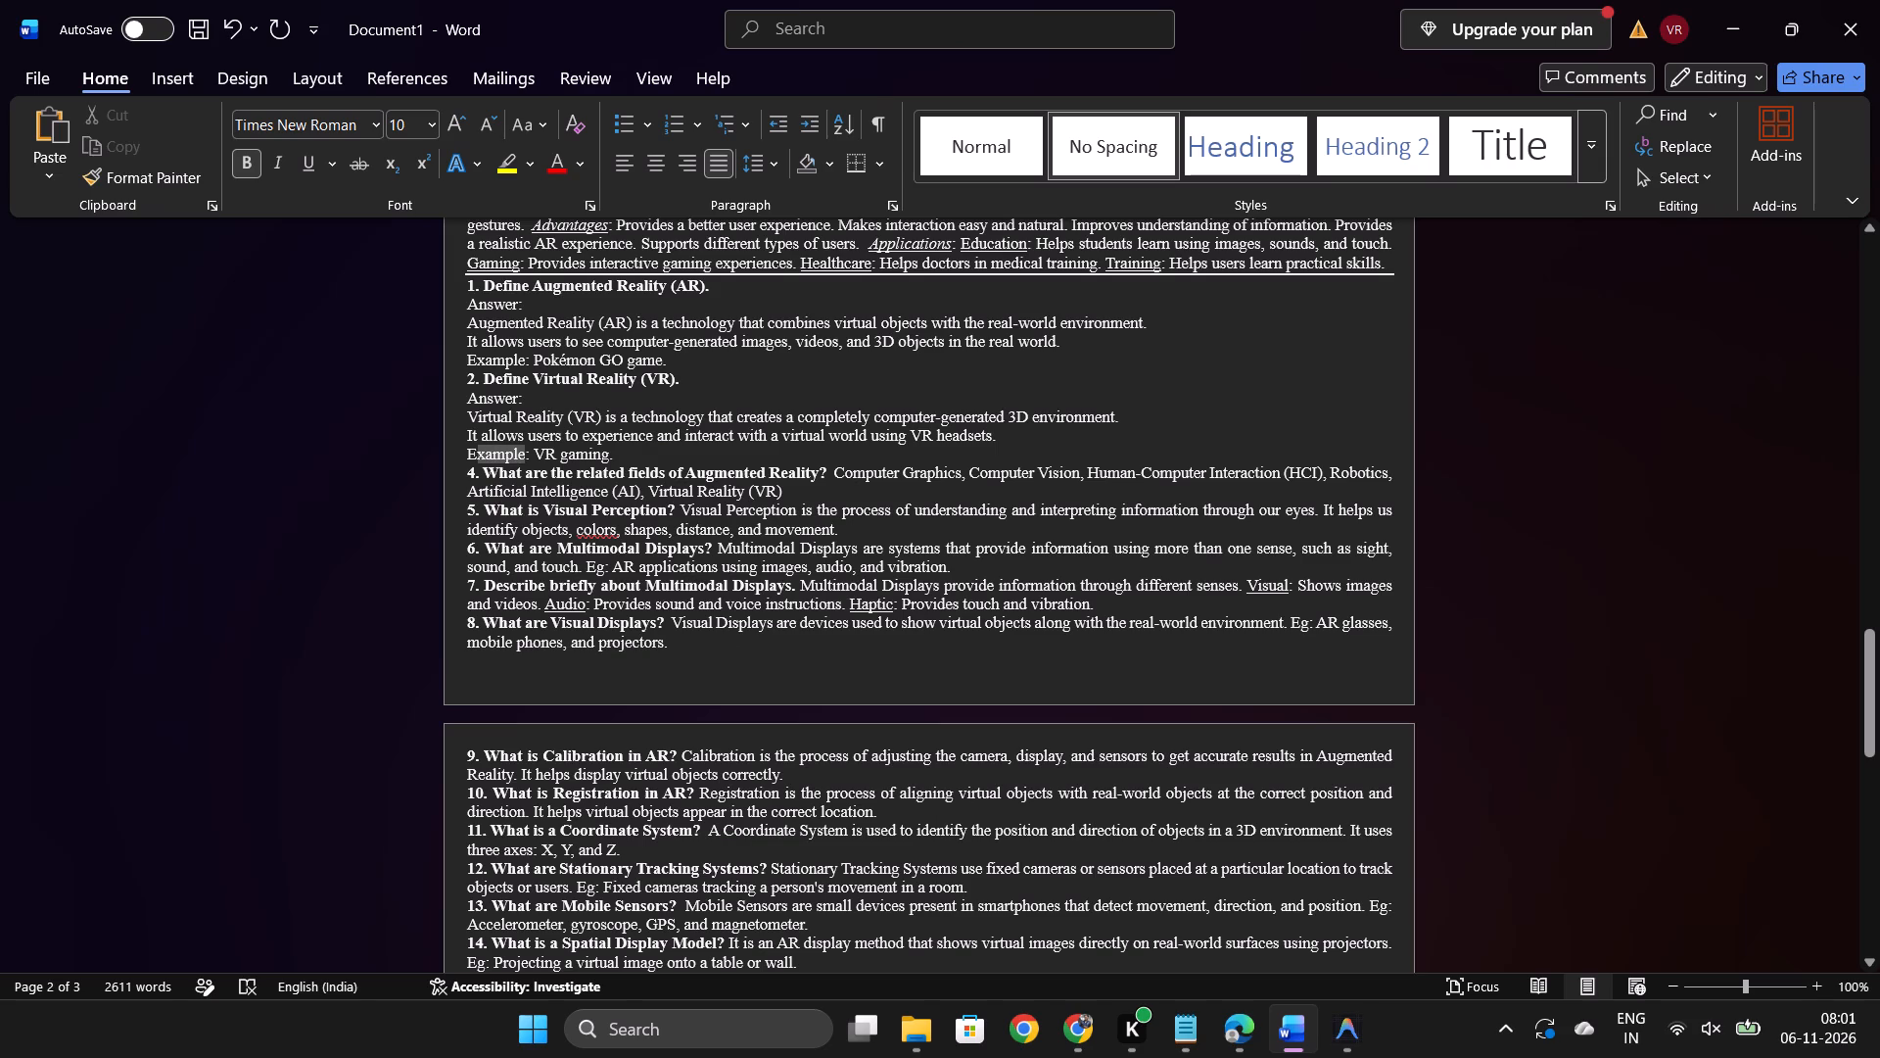
{"action": "left_click_drag", "start_coordinate": [480, 454], "coordinate": [479, 454]}
{"action": "key", "text": "g"}
{"action": "left_click", "coordinate": [470, 457]}
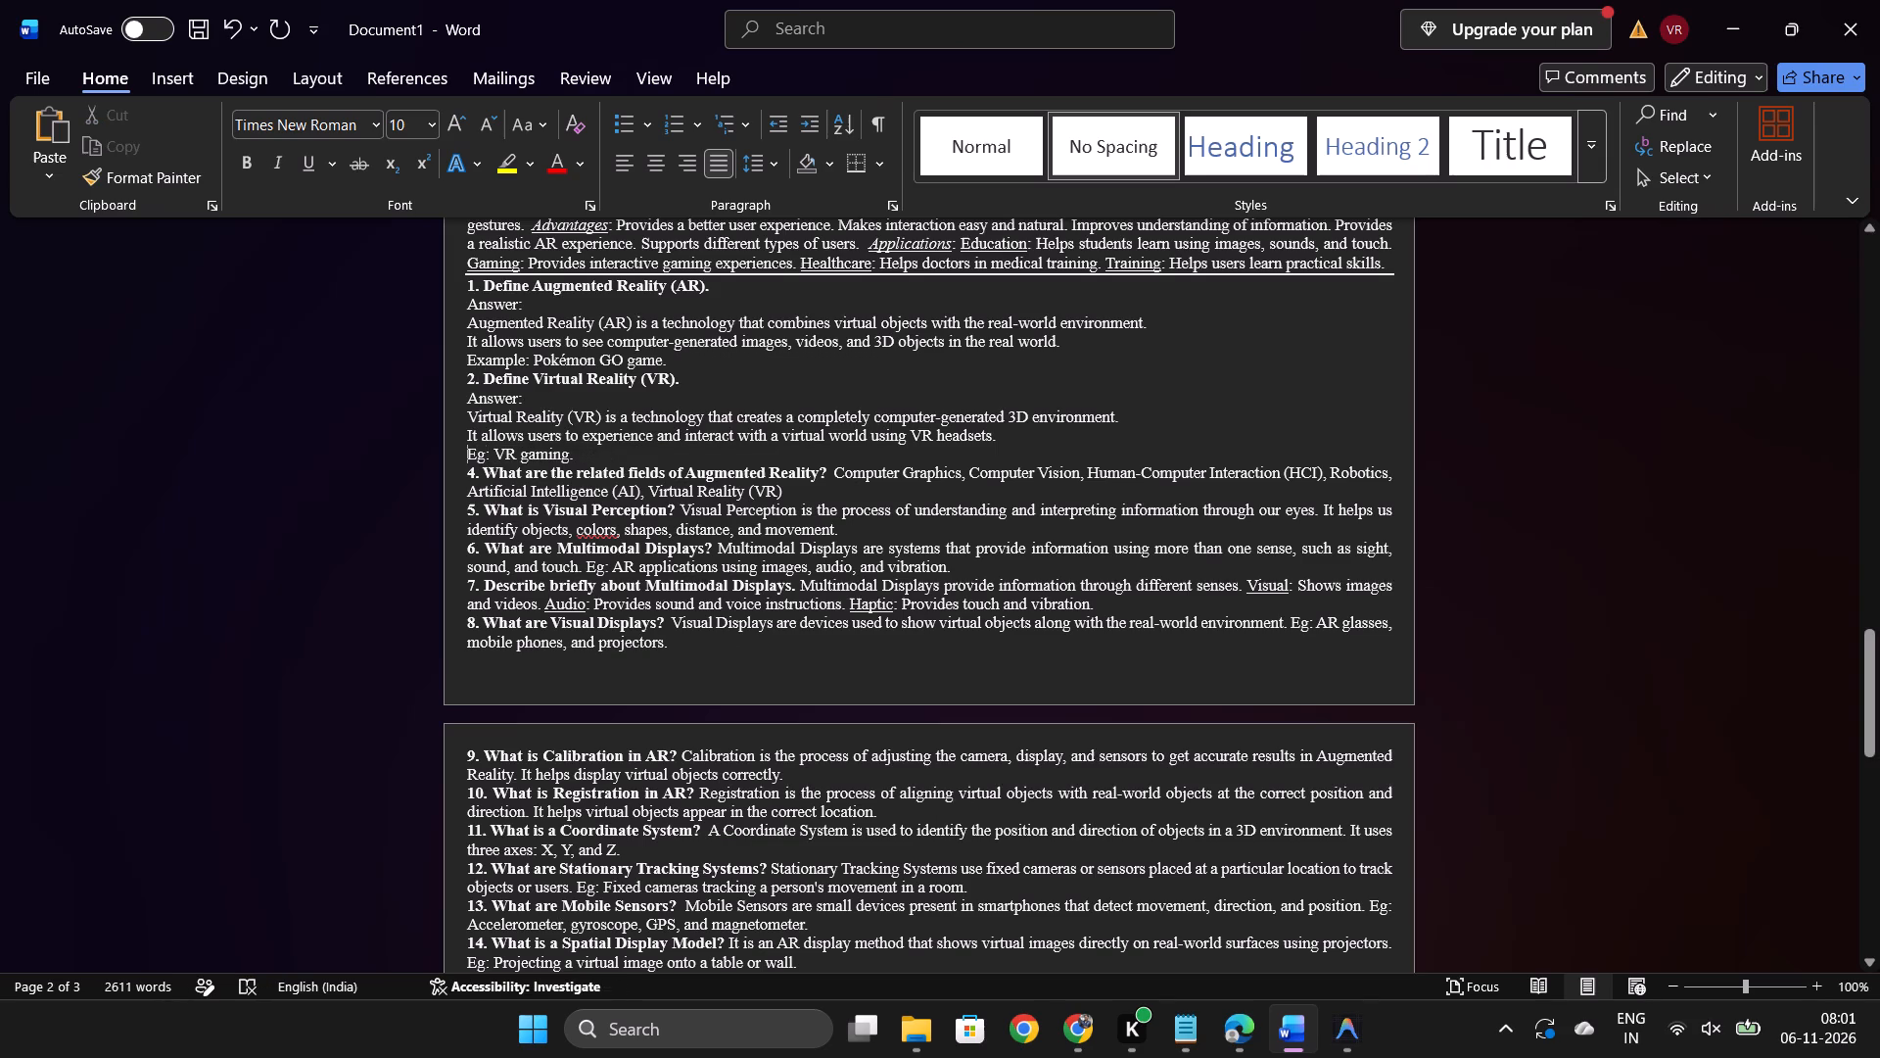
{"action": "key", "text": "BackSpace"}
{"action": "key", "text": "space"}
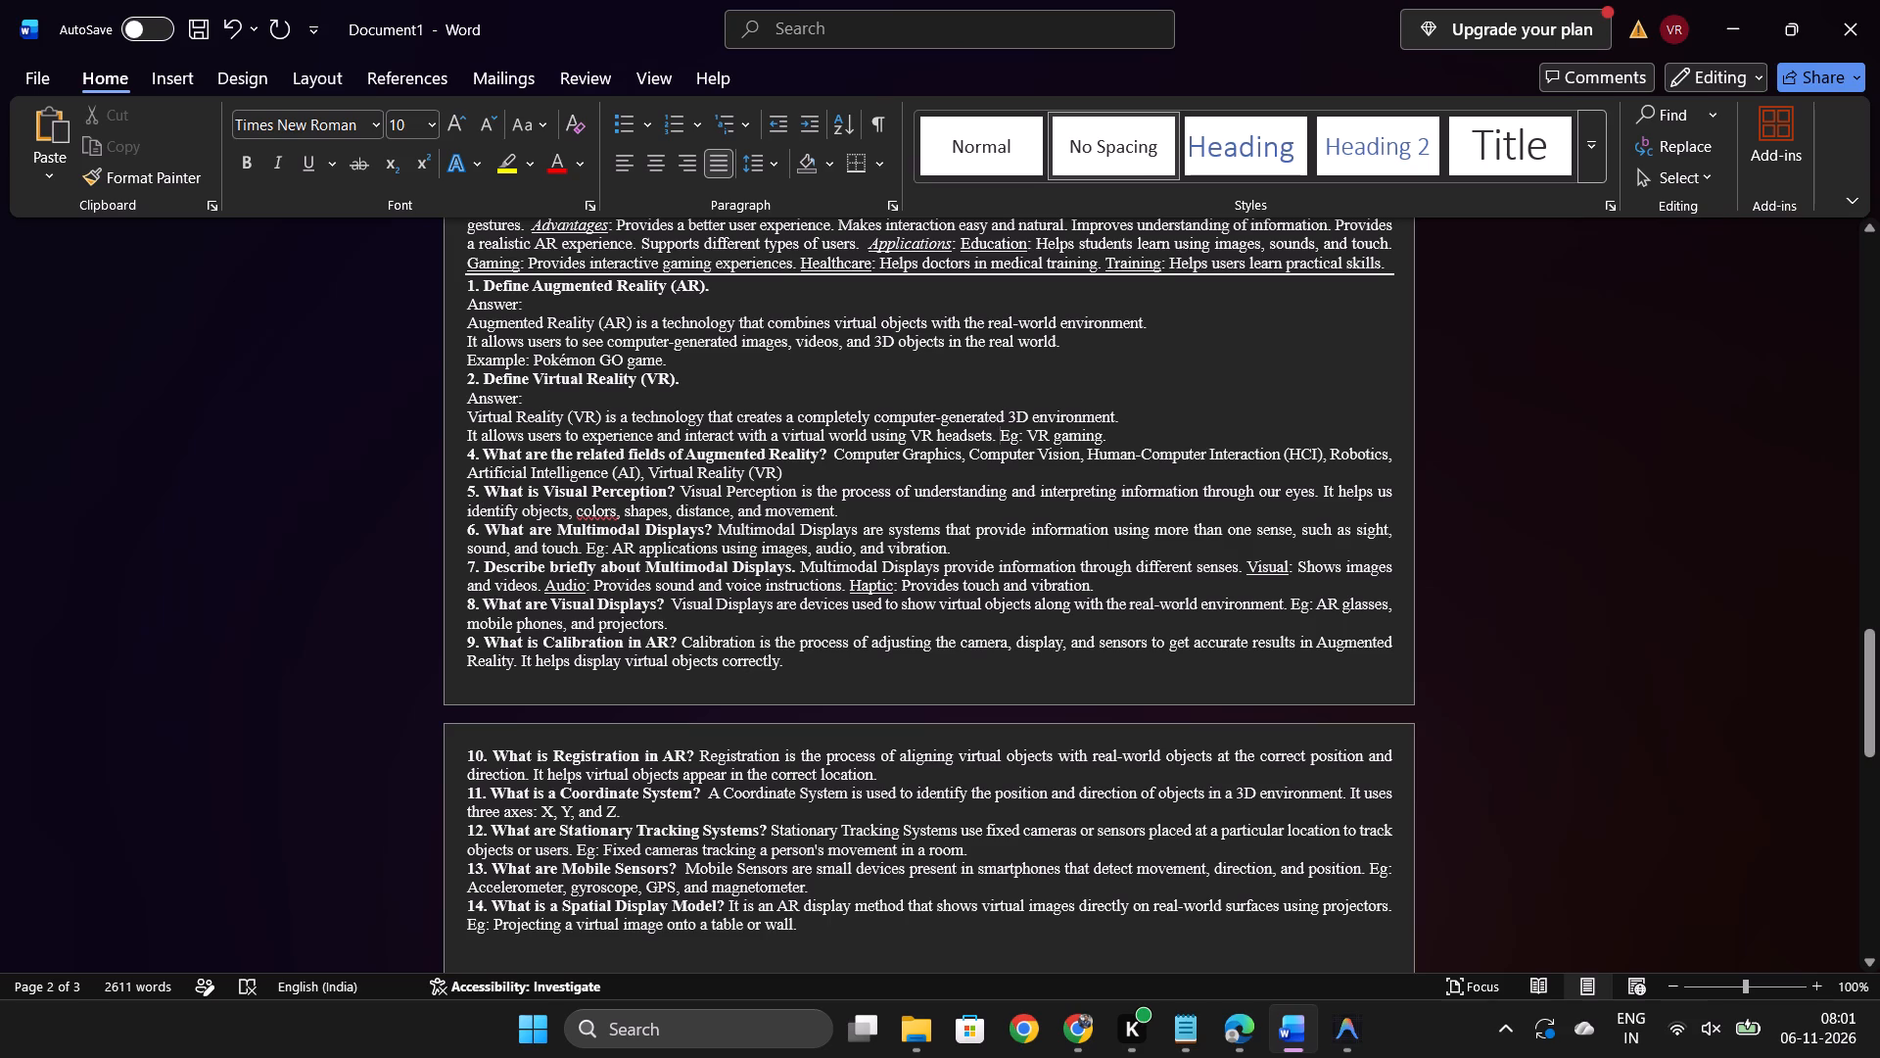
Delete question 2's "It allows users to experience and interact…" sentence and run "Eg: VR gaming." on after the definition.
{"action": "left_click_drag", "start_coordinate": [1000, 439], "coordinate": [719, 430]}
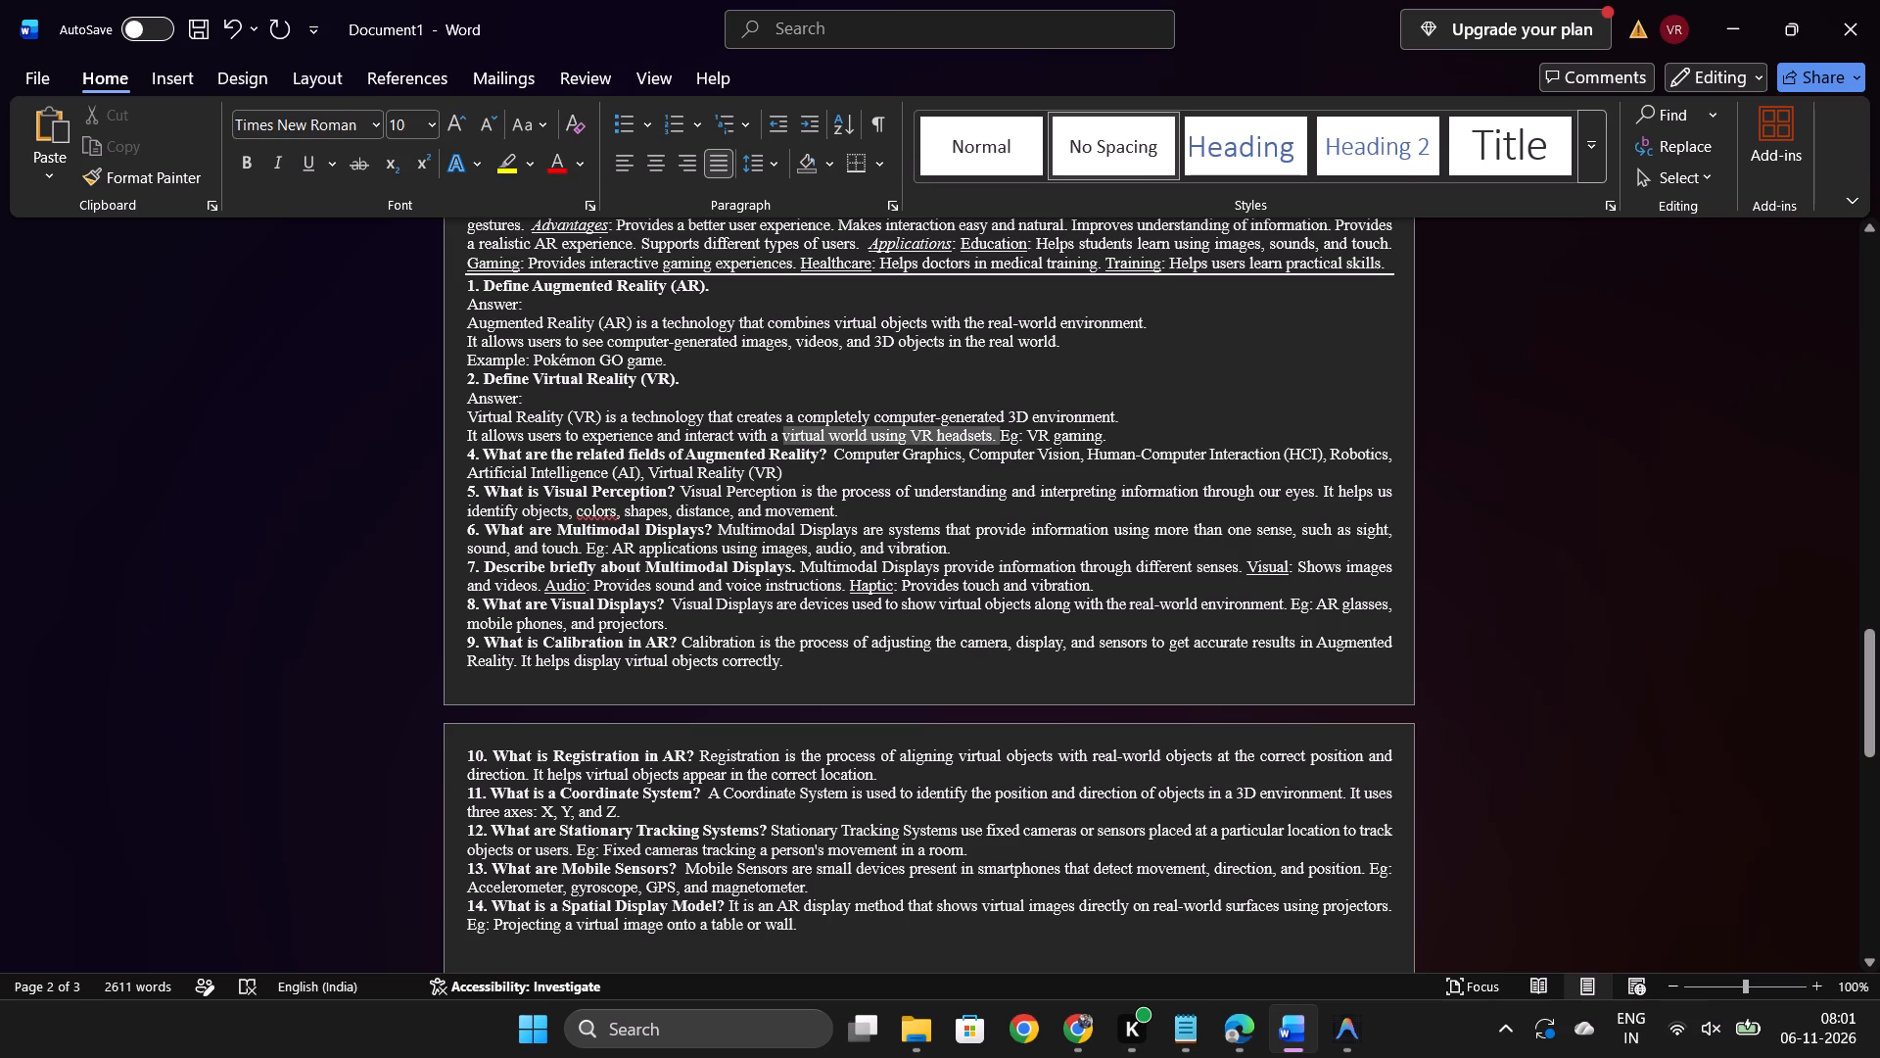
{"action": "left_click_drag", "start_coordinate": [719, 430], "coordinate": [465, 430]}
{"action": "key", "text": "BackSpace"}
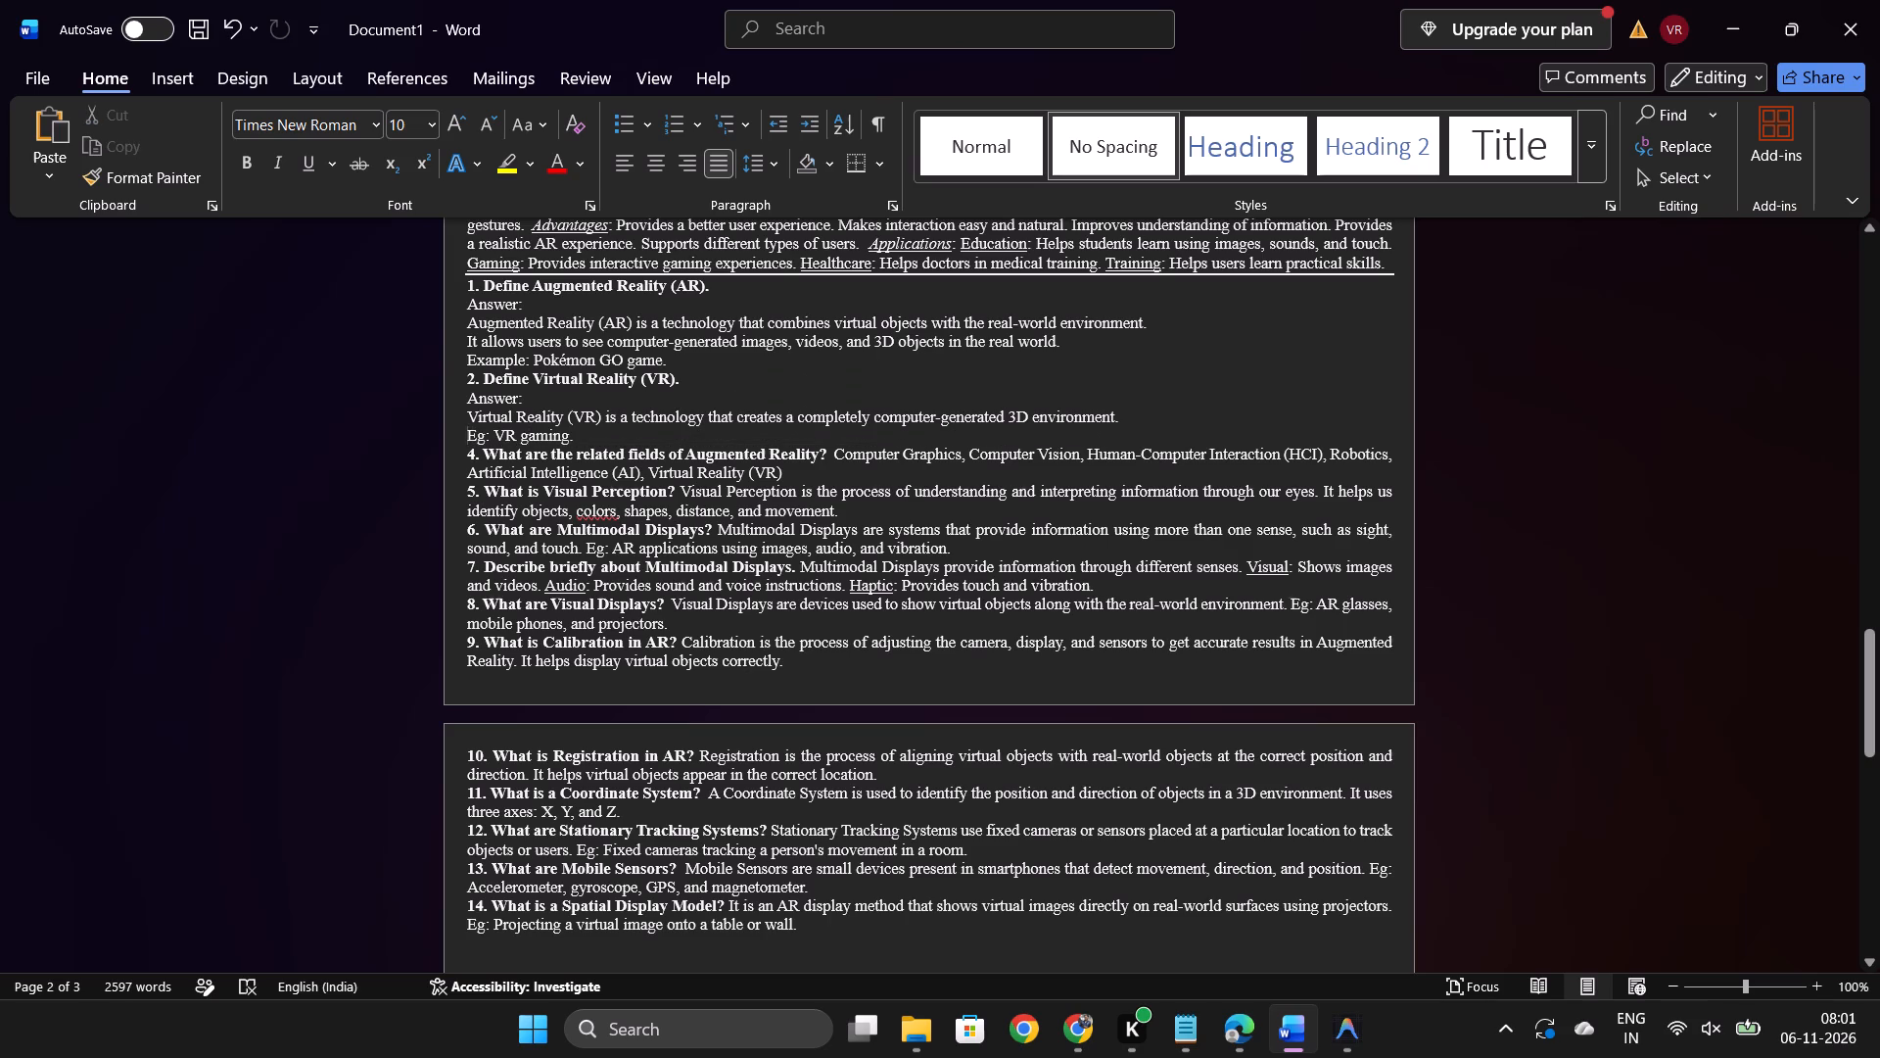
{"action": "key", "text": "BackSpace"}
{"action": "key", "text": "space"}
Remove "Answer:" from question 2, run its definition on after the heading, and delete the space after "2.".
{"action": "left_click_drag", "start_coordinate": [469, 417], "coordinate": [465, 400]}
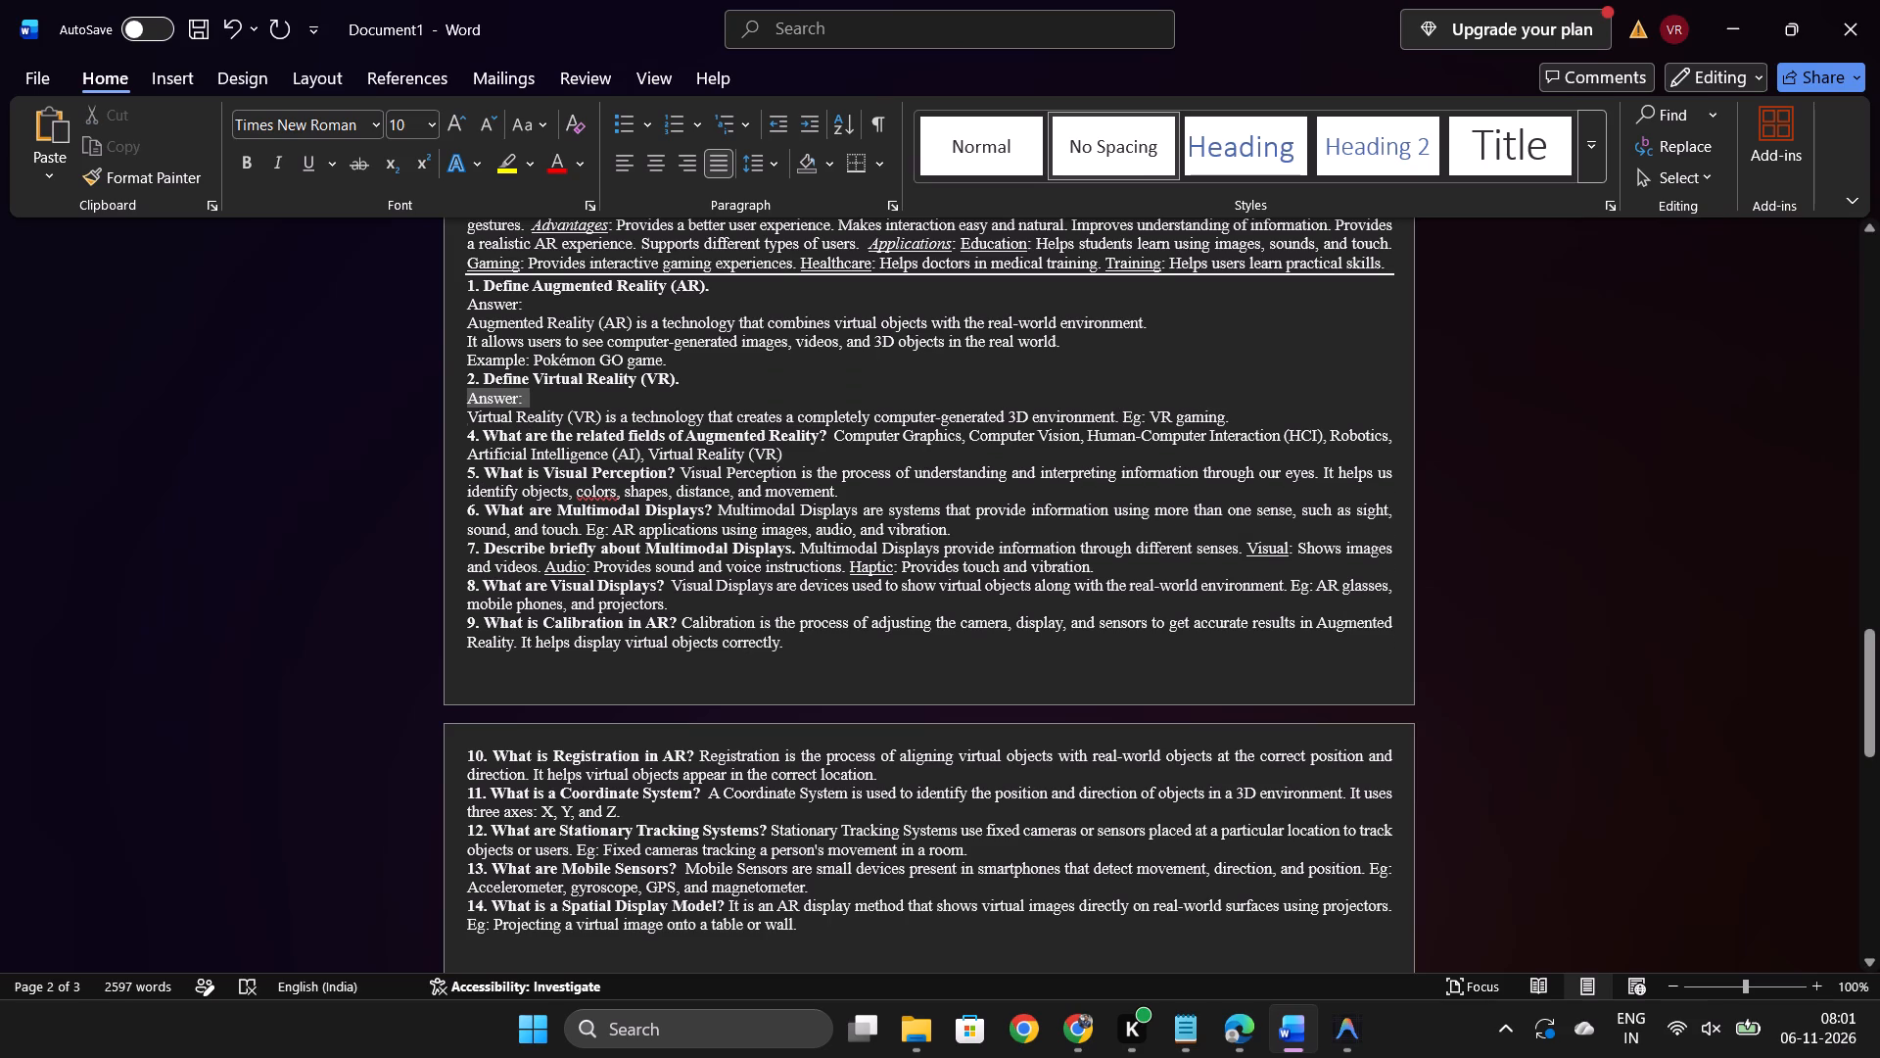
{"action": "left_click_drag", "start_coordinate": [465, 400], "coordinate": [465, 399]}
{"action": "key", "text": "BackSpace"}
{"action": "key", "text": "BackSpace"}
{"action": "key", "text": "space"}
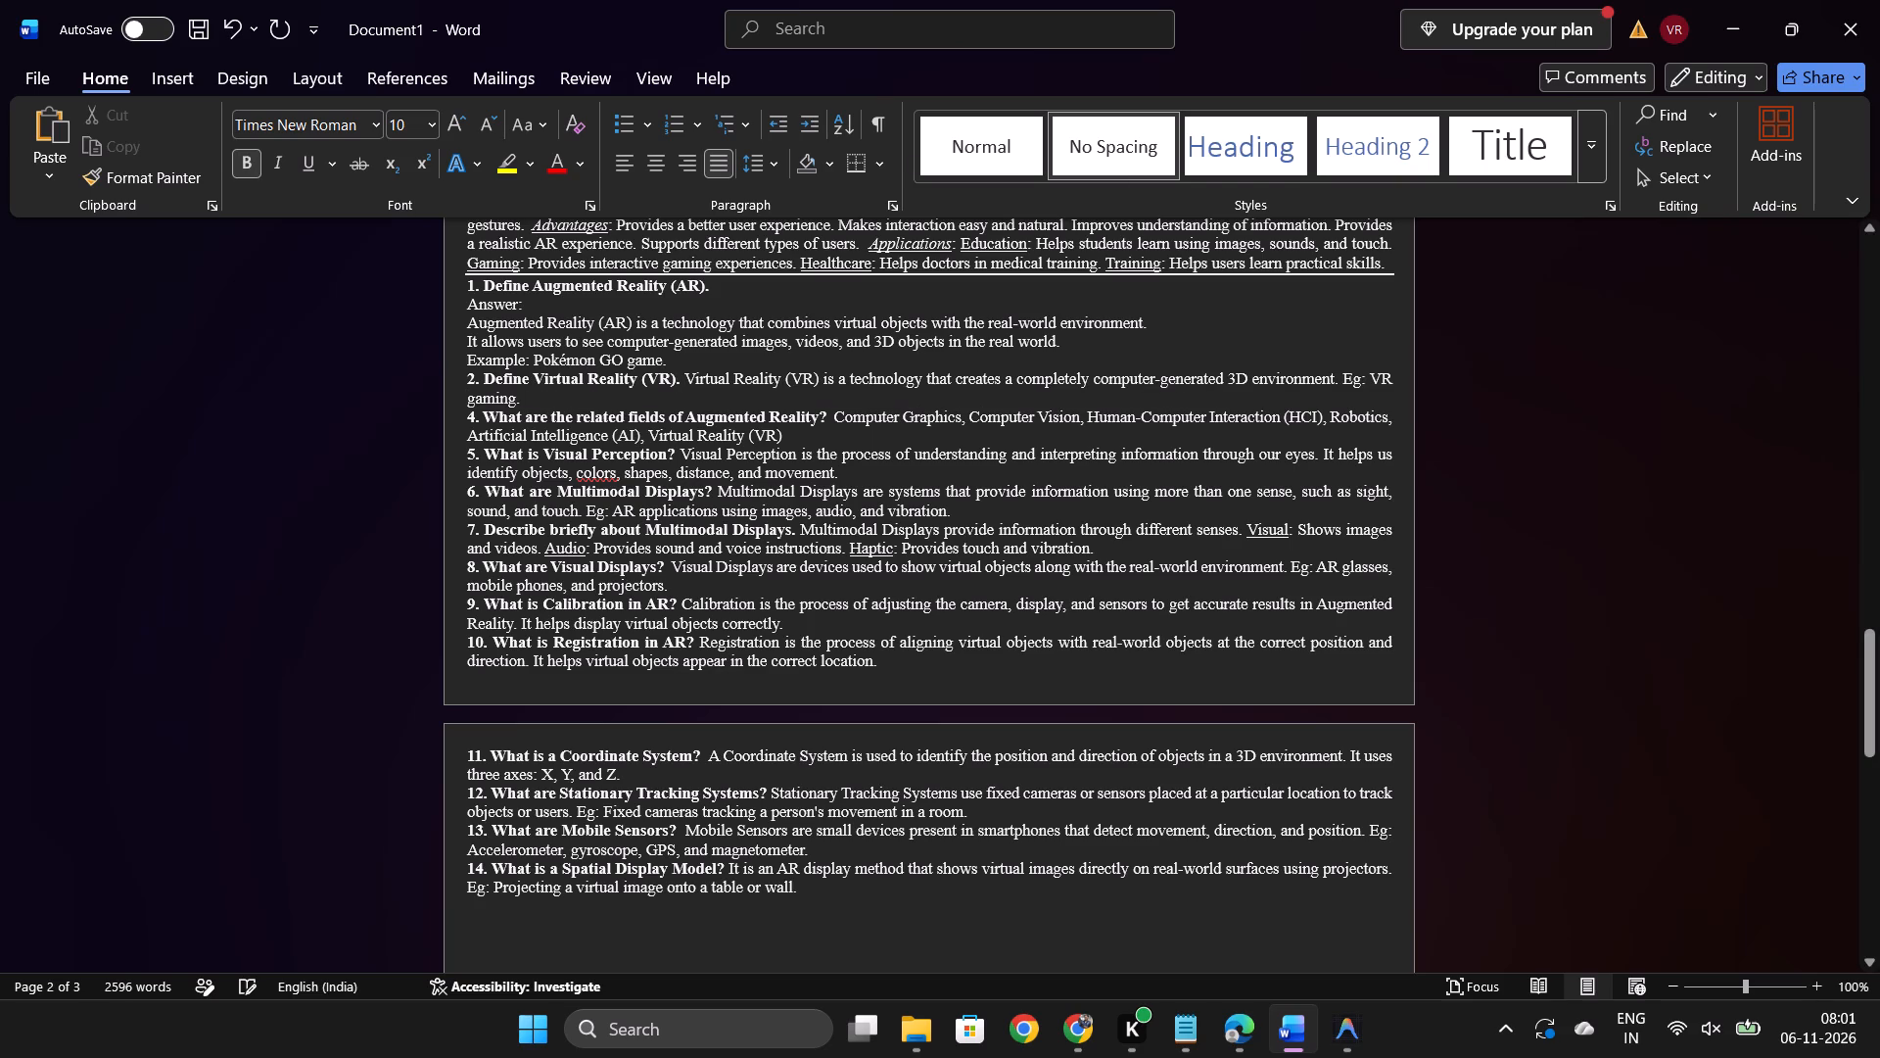
{"action": "left_click", "coordinate": [488, 383]}
{"action": "key", "text": "BackSpace"}
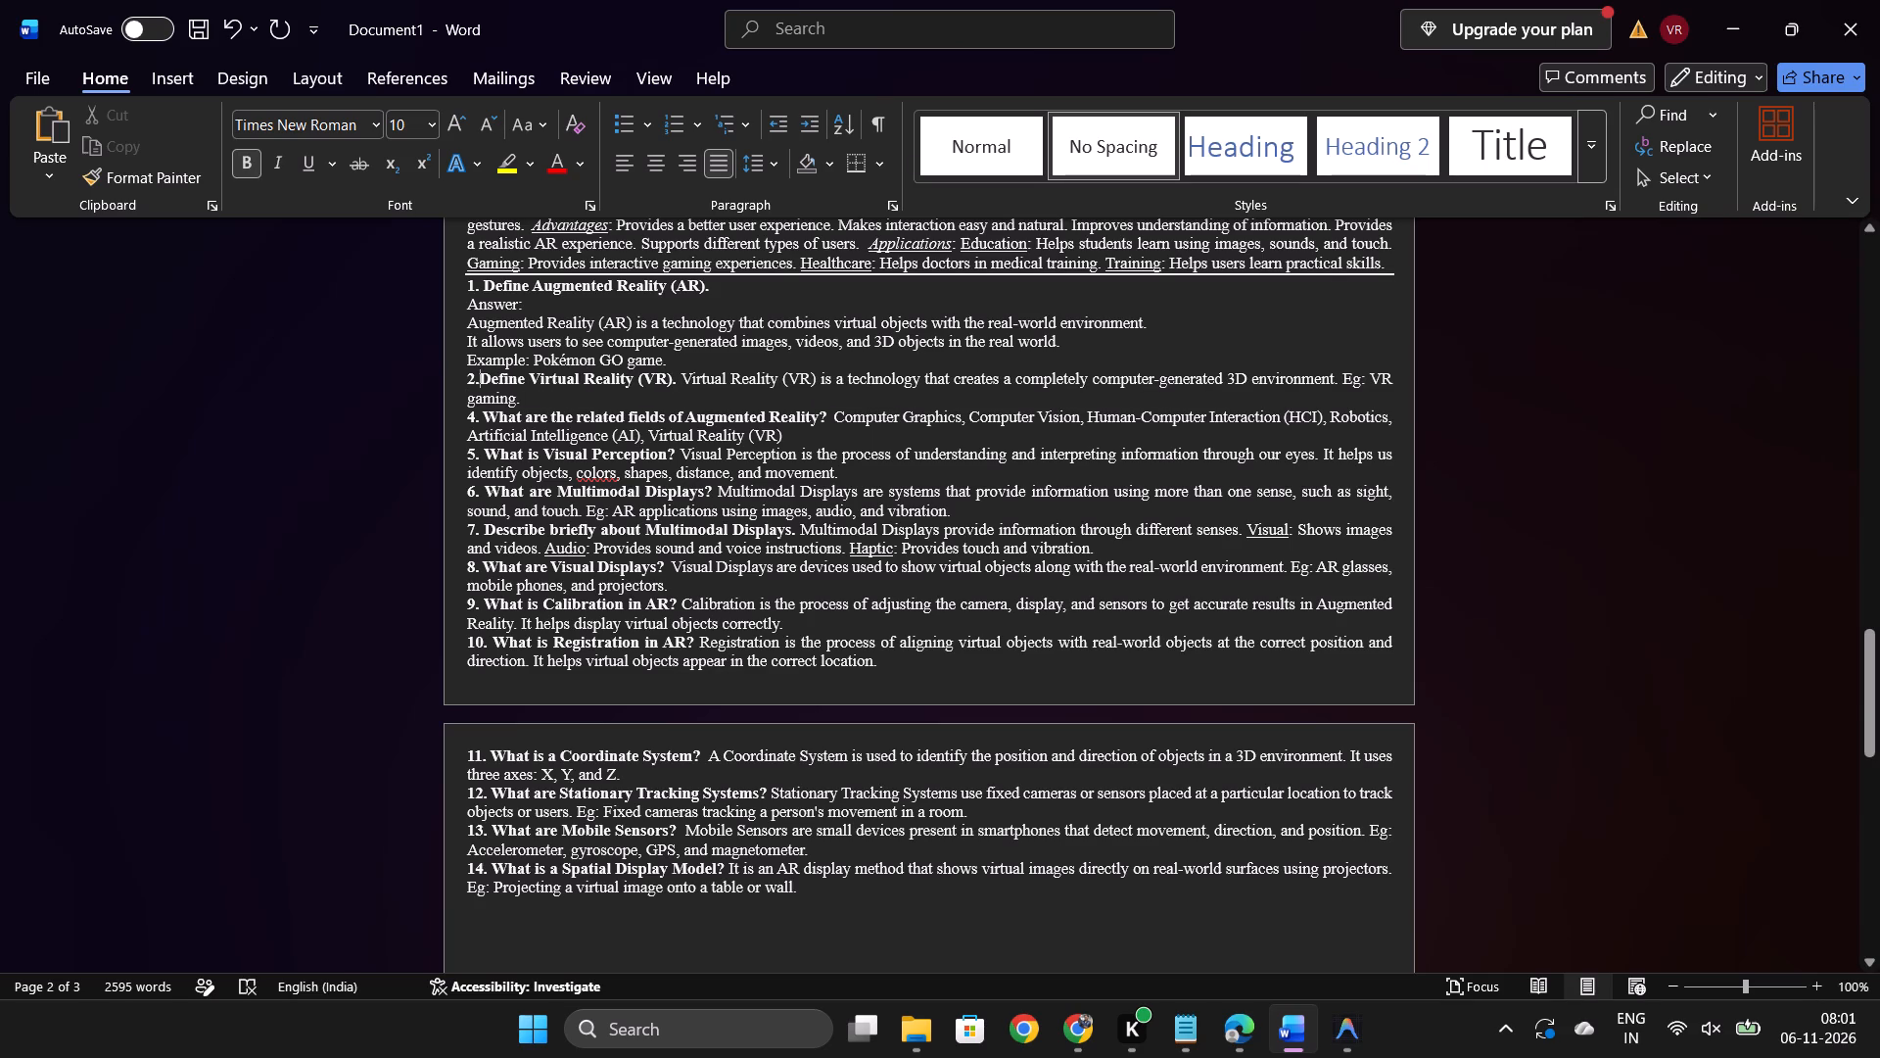
In question 1, shorten "Example" to "Eg", delete the "It allows users to see…" sentence and join the Pokémon GO example onto the definition.
{"action": "left_click_drag", "start_coordinate": [525, 360], "coordinate": [479, 363]}
{"action": "key", "text": "g"}
{"action": "left_click_drag", "start_coordinate": [468, 358], "coordinate": [463, 341]}
{"action": "key", "text": "BackSpace"}
{"action": "key", "text": "BackSpace"}
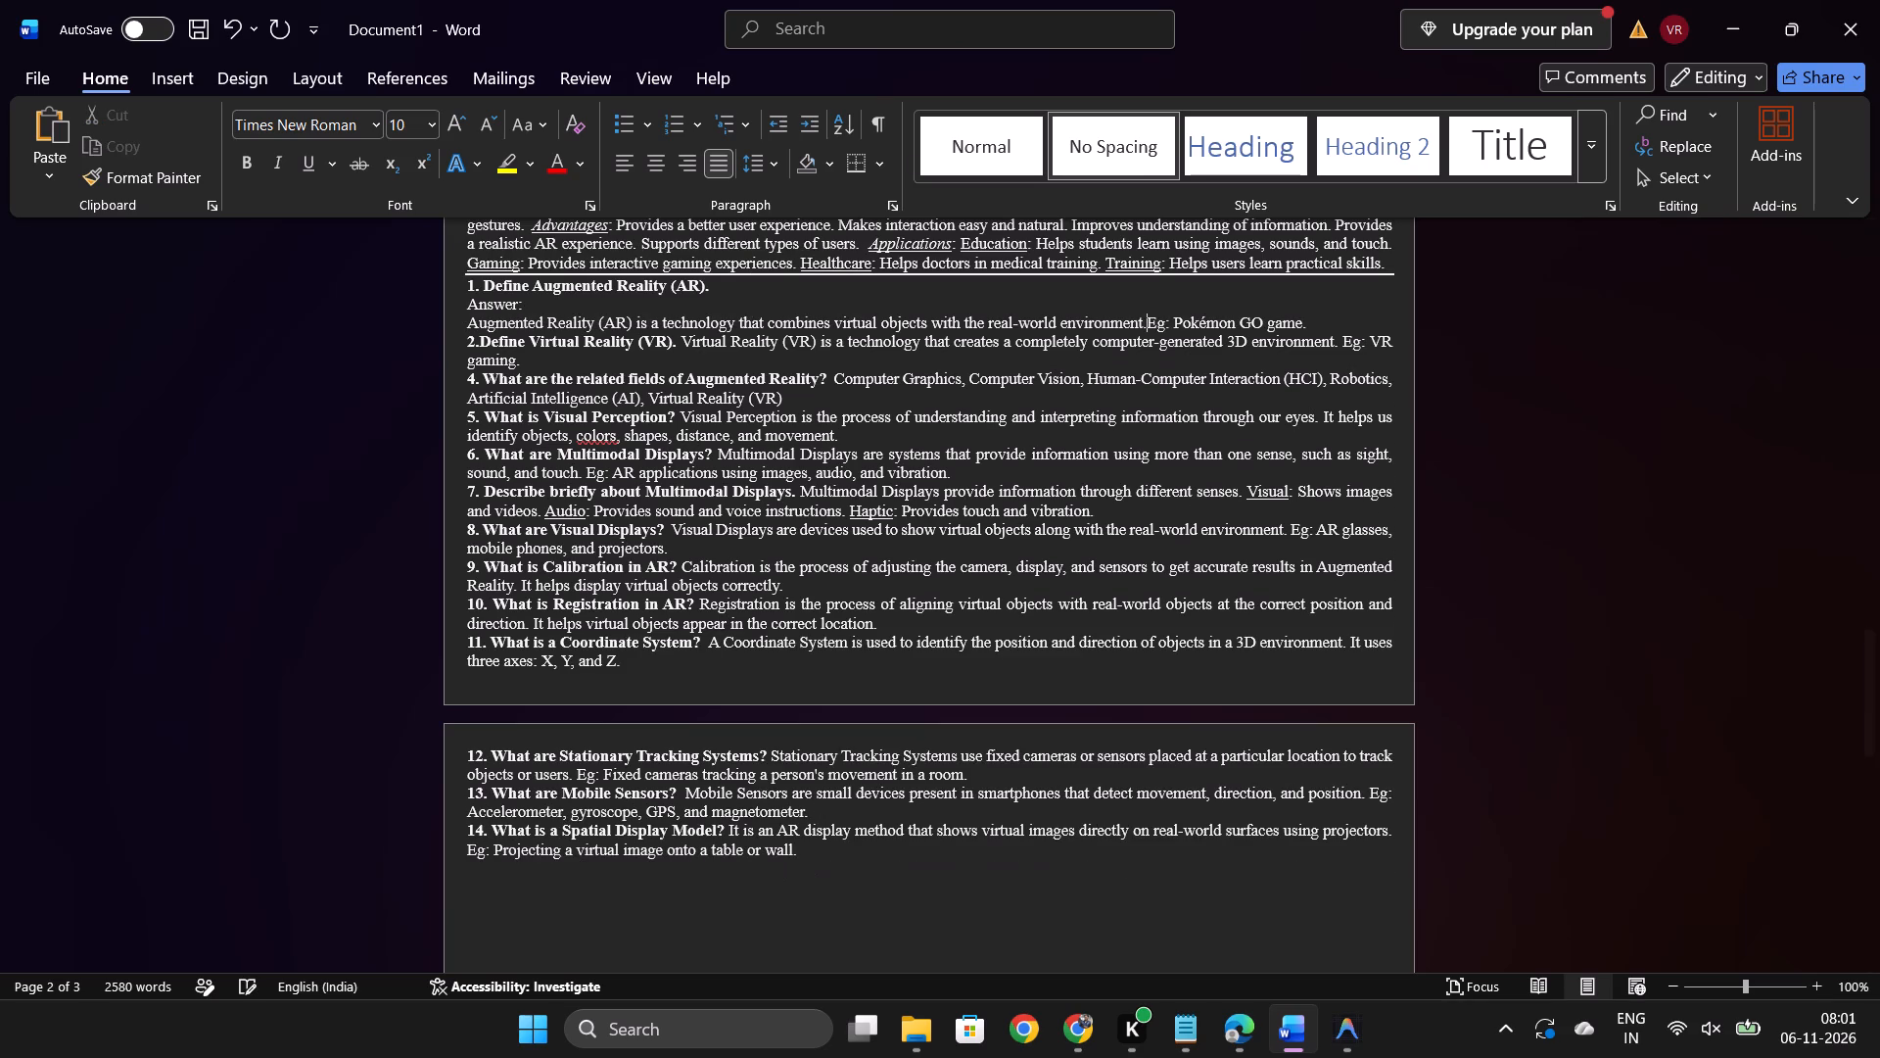
{"action": "key", "text": "space"}
Delete "Answer:" from question 1 and run its definition on after the "Define Augmented Reality (AR)." heading.
{"action": "left_click_drag", "start_coordinate": [466, 326], "coordinate": [466, 307]}
{"action": "key", "text": "BackSpace"}
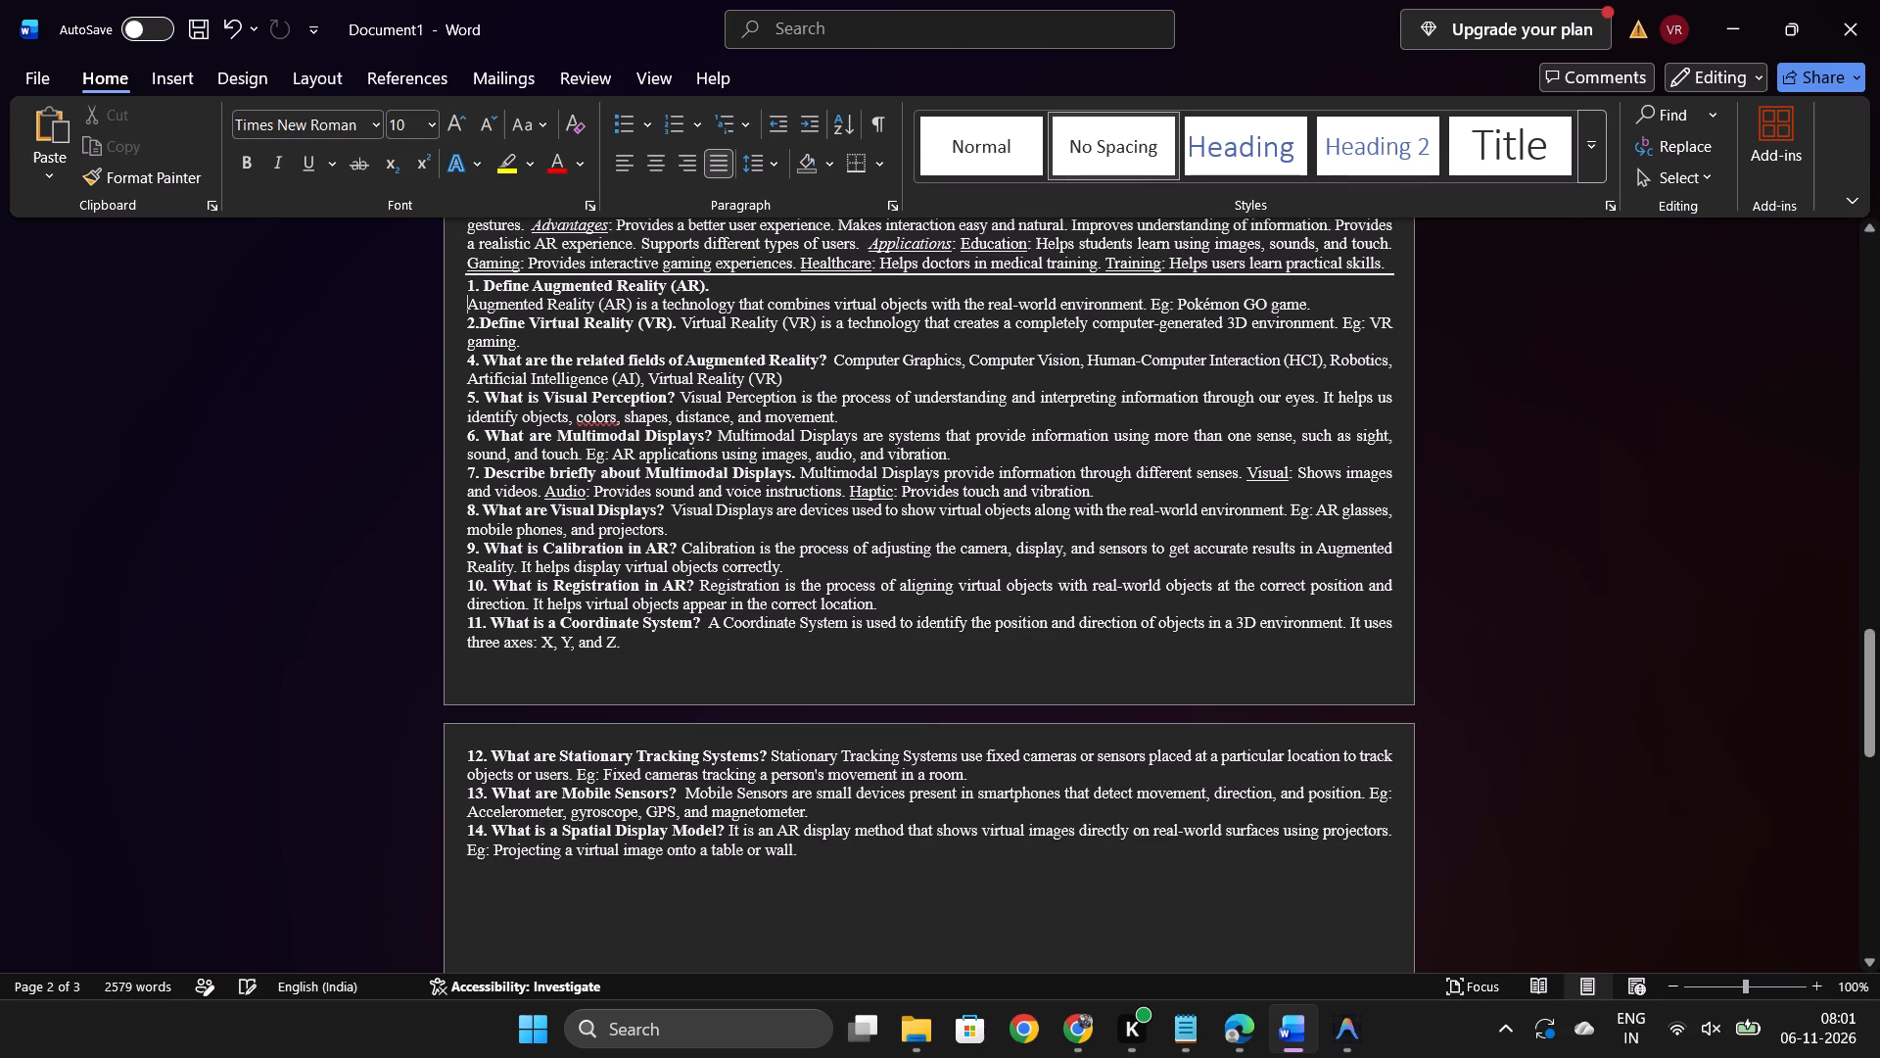
{"action": "key", "text": "BackSpace"}
{"action": "key", "text": "space"}
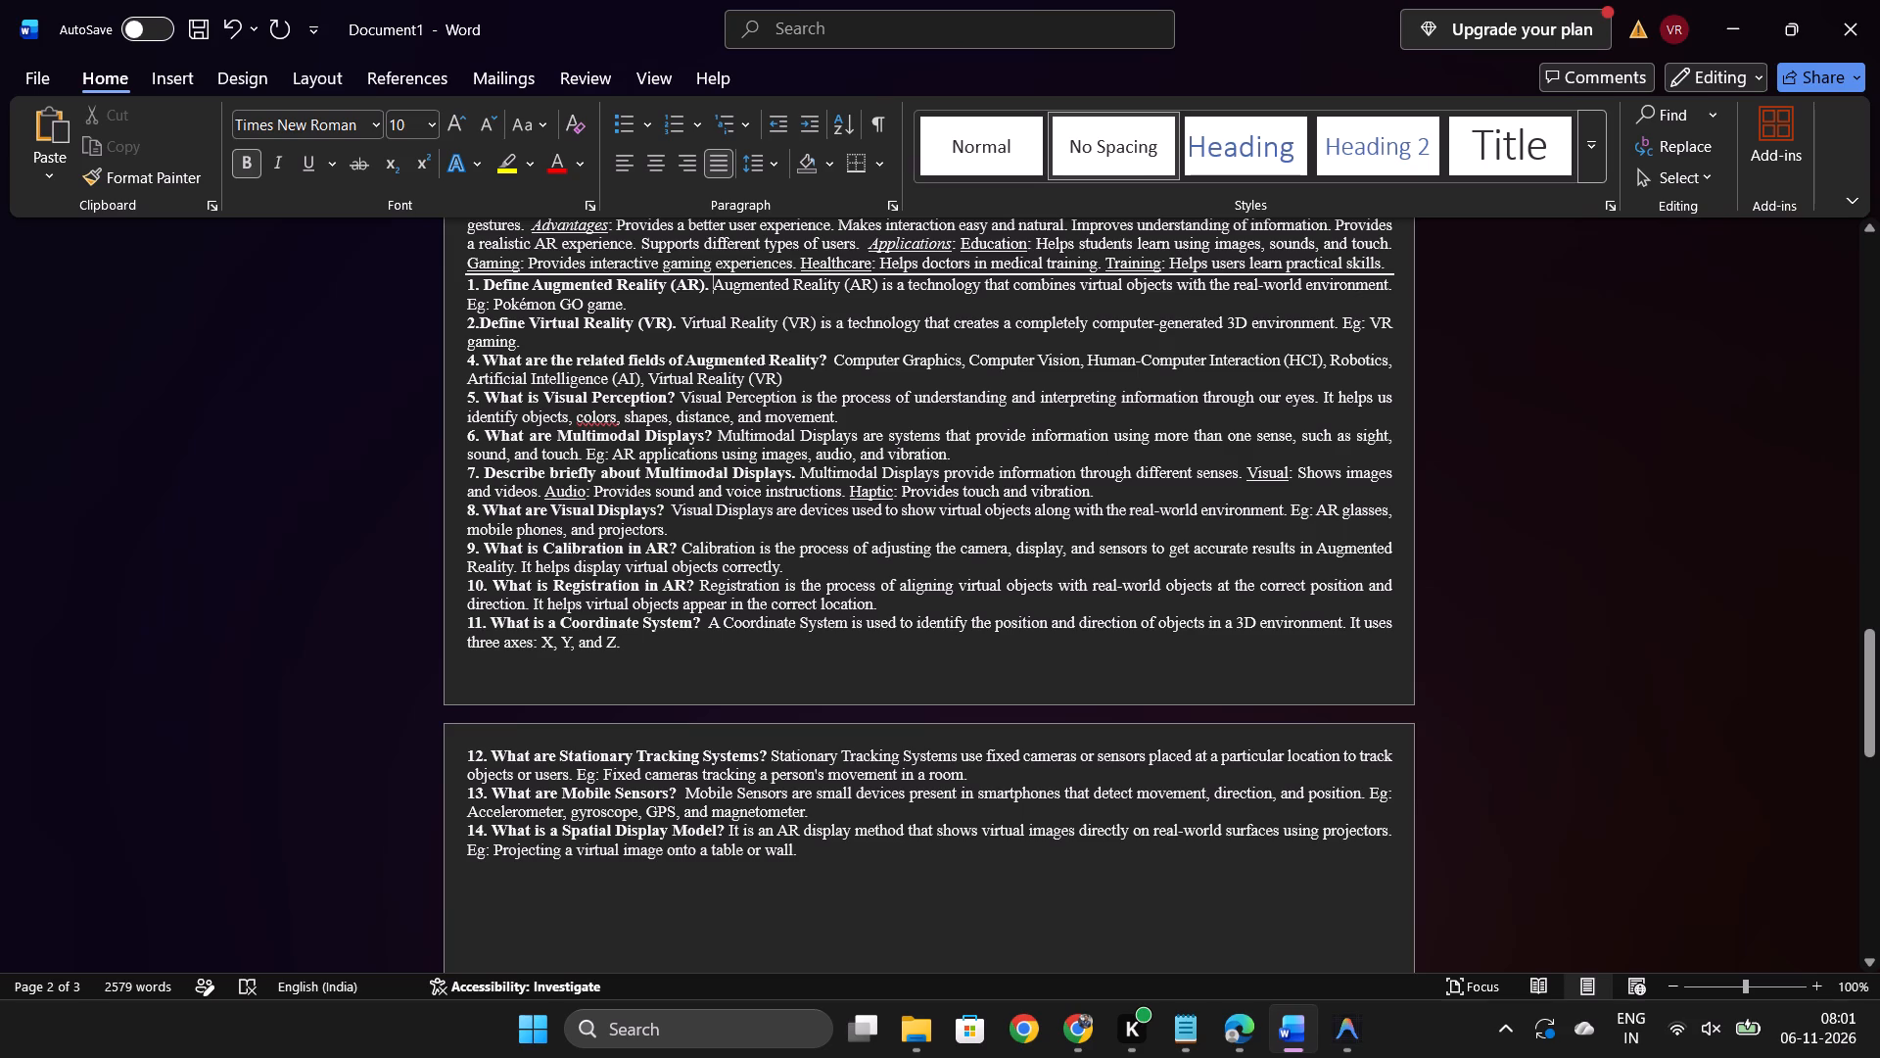
Review the whole document, from the long answers on the first page to the condensed 2-mark answers at the end.
{"action": "scroll", "coordinate": [550, 640], "scroll_direction": "up", "scroll_amount": 2}
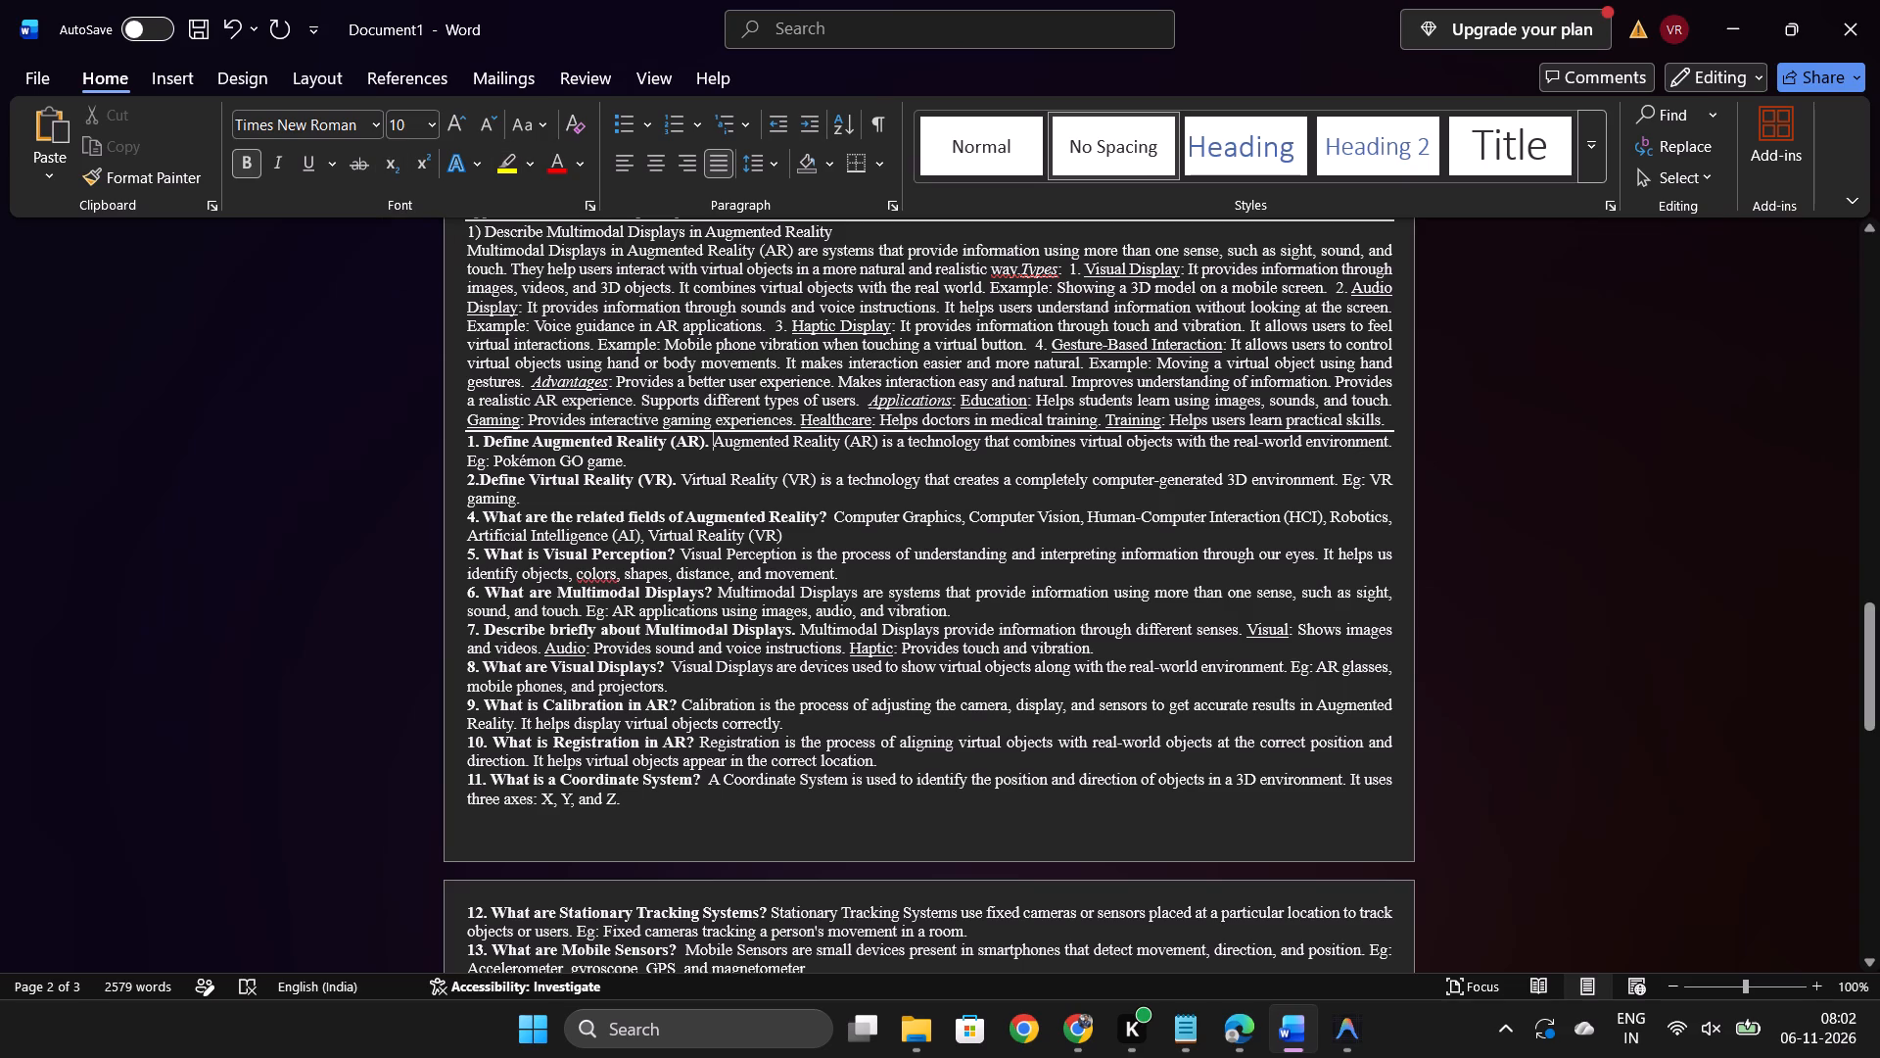
{"action": "scroll", "coordinate": [578, 565], "scroll_direction": "down", "scroll_amount": 2}
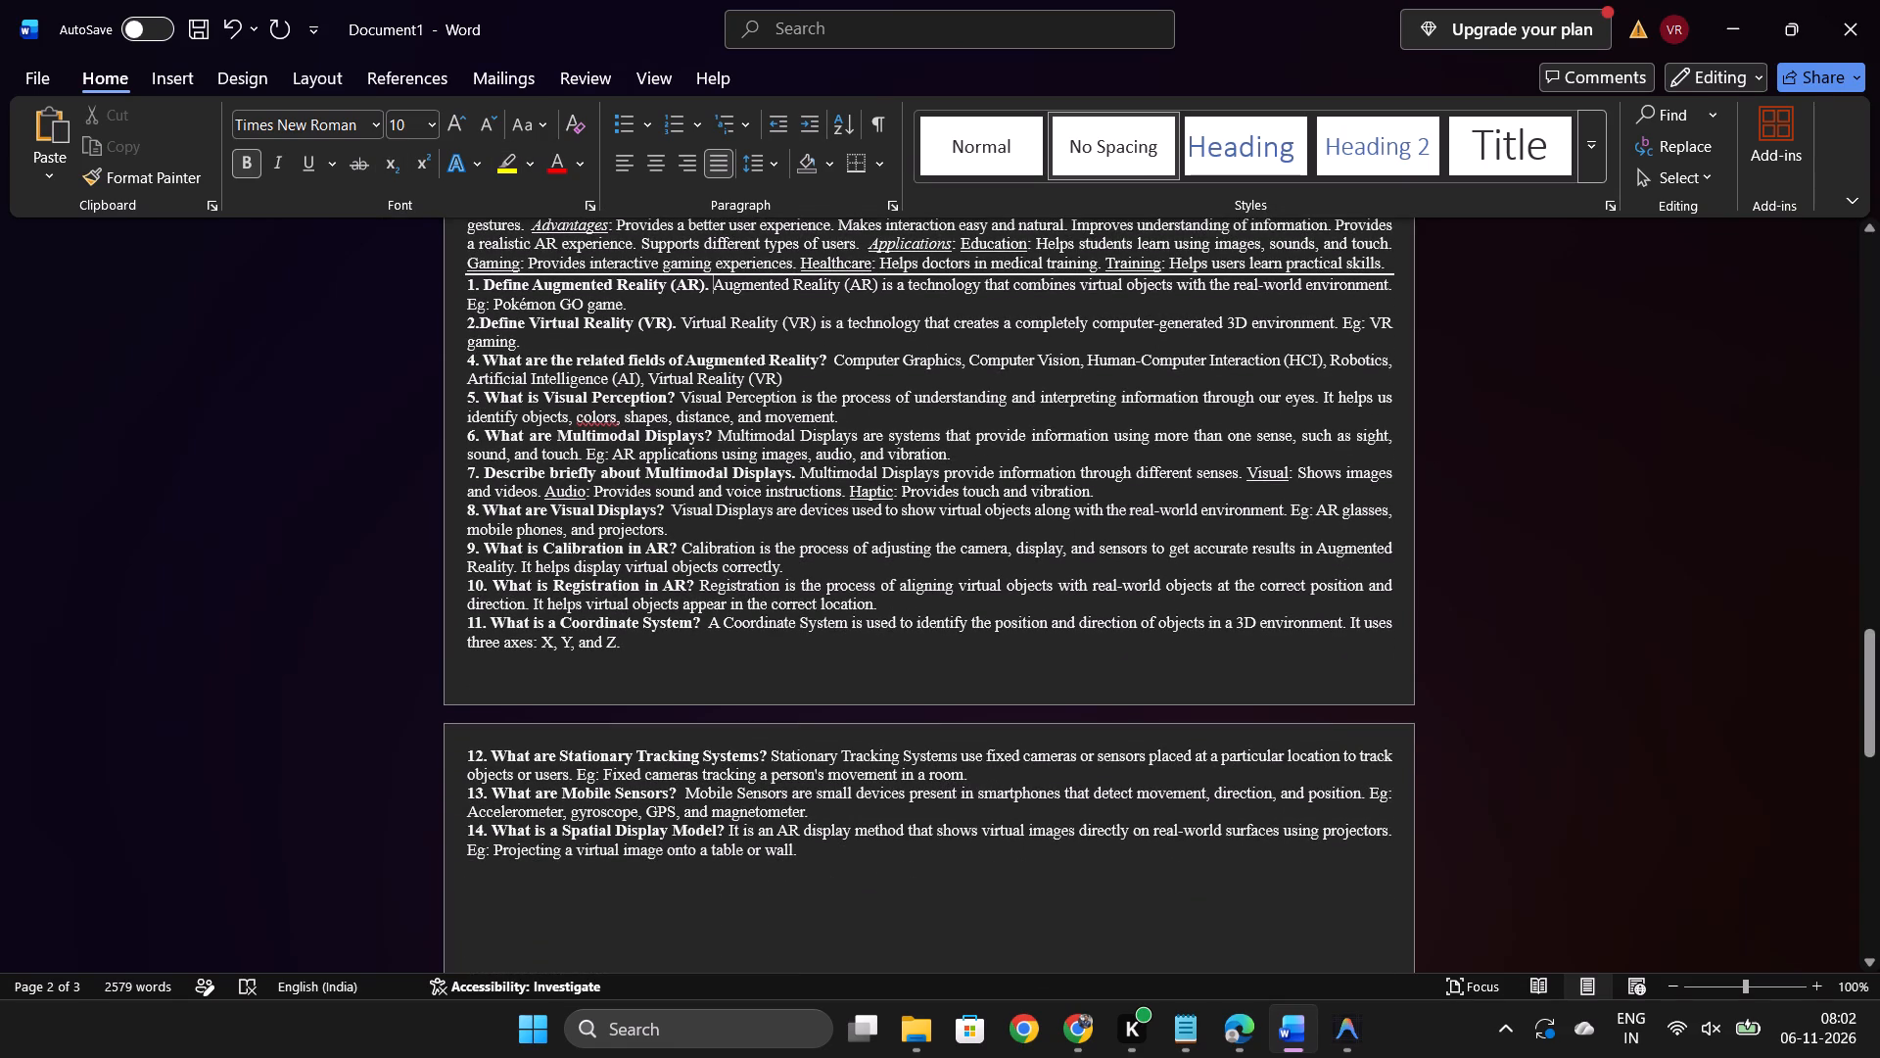
{"action": "scroll", "coordinate": [582, 627], "scroll_direction": "up", "scroll_amount": 5}
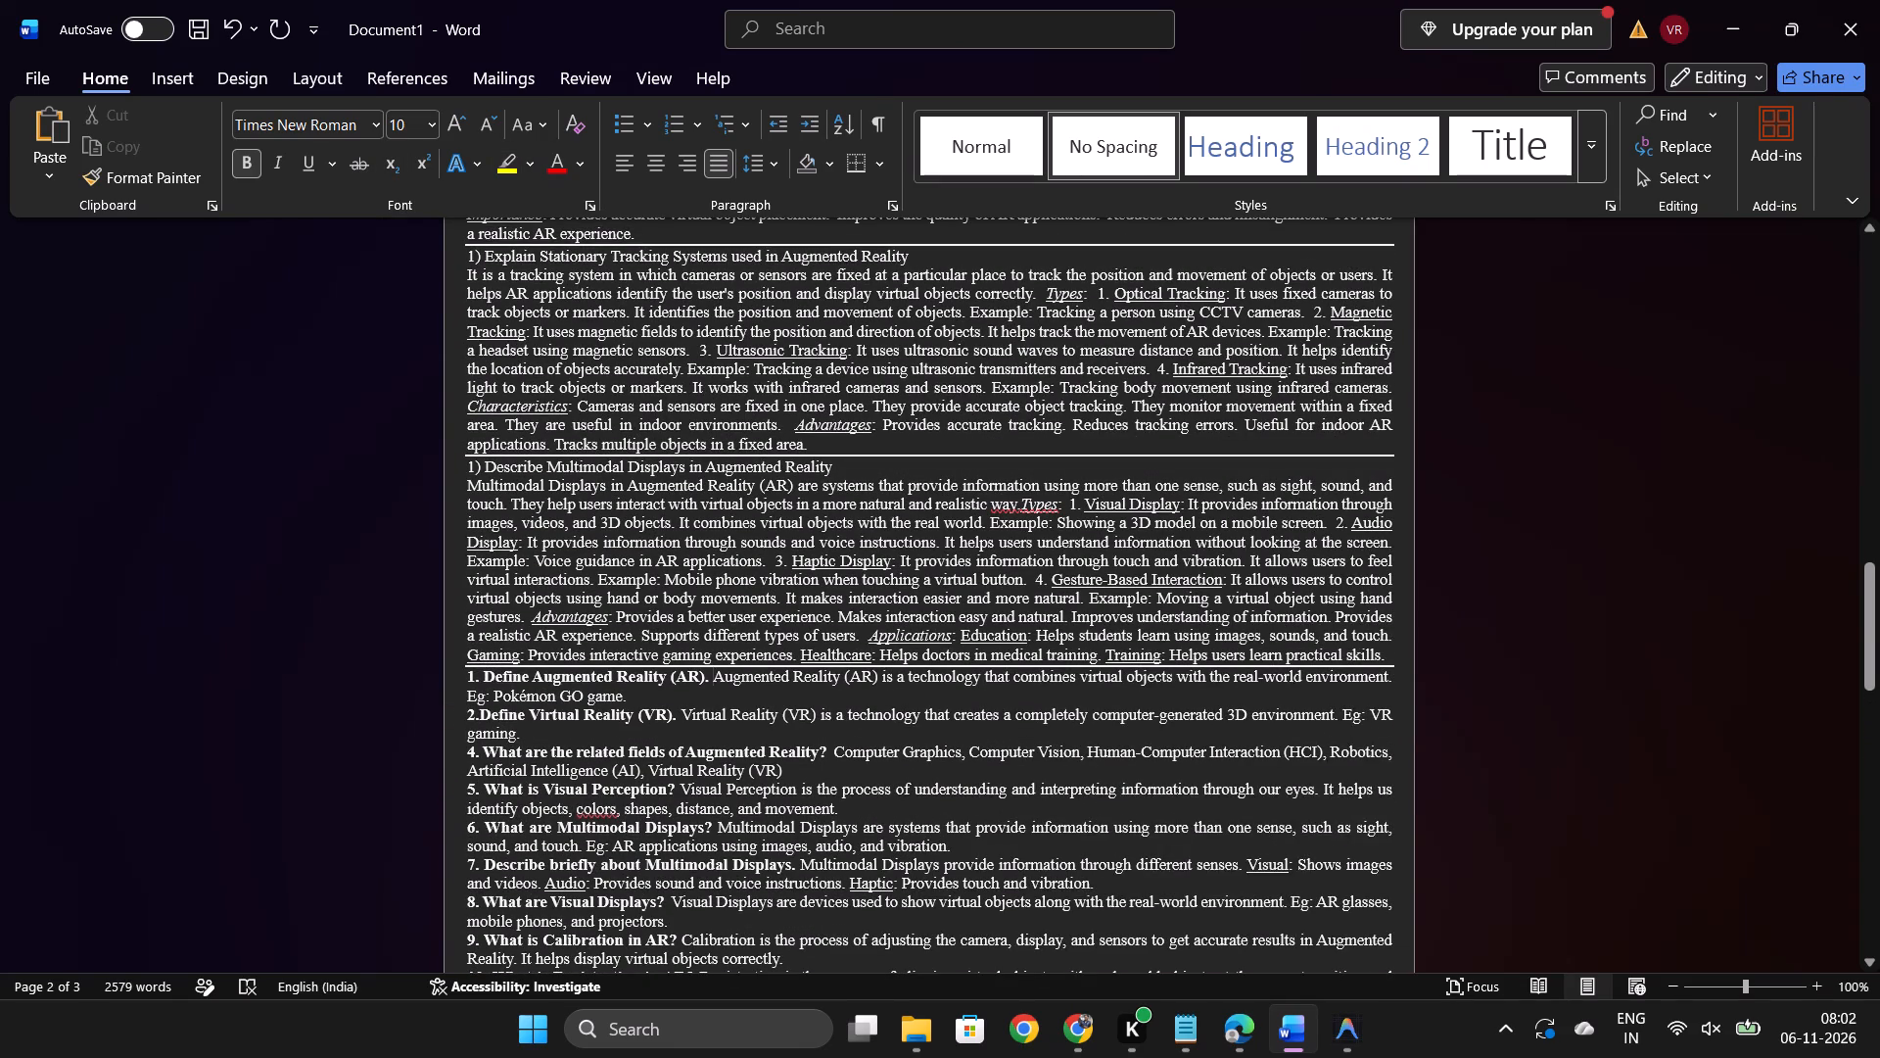
{"action": "scroll", "coordinate": [615, 674], "scroll_direction": "up", "scroll_amount": 4}
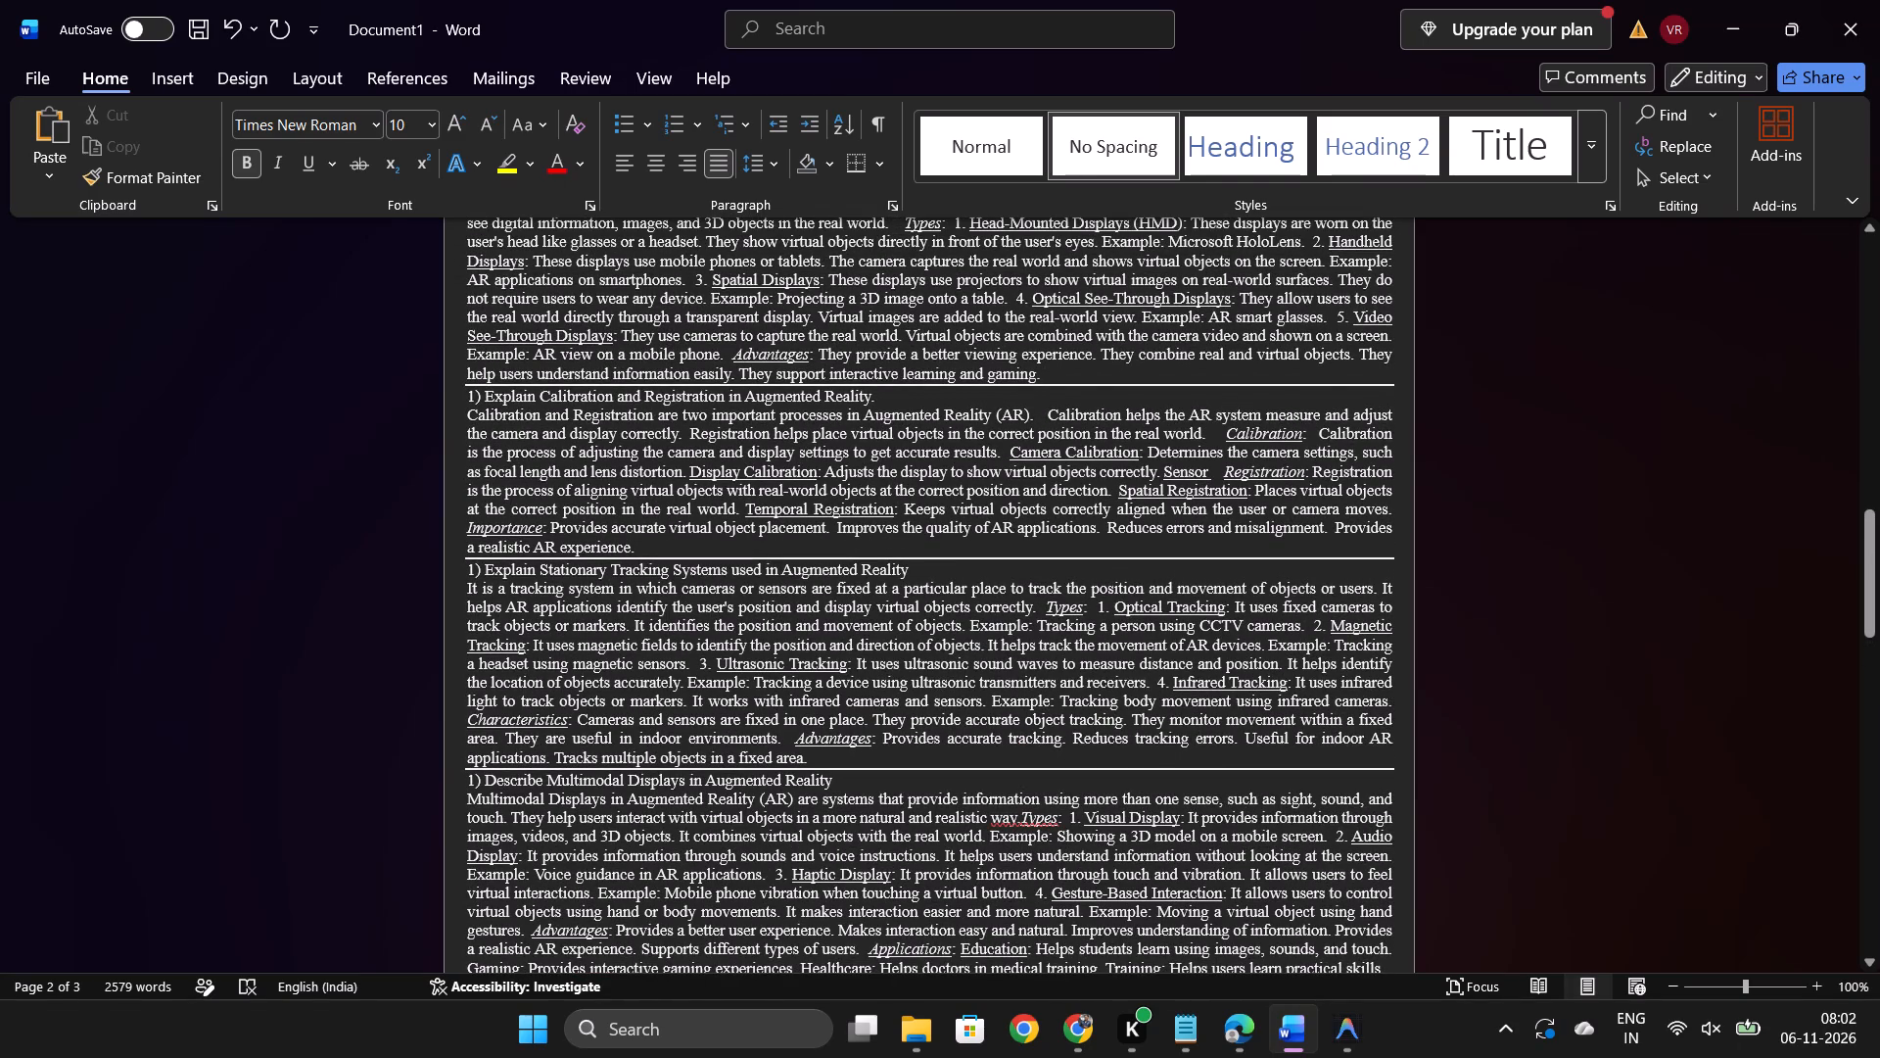
{"action": "scroll", "coordinate": [669, 613], "scroll_direction": "up", "scroll_amount": 18}
{"action": "scroll", "coordinate": [637, 637], "scroll_direction": "up", "scroll_amount": 6}
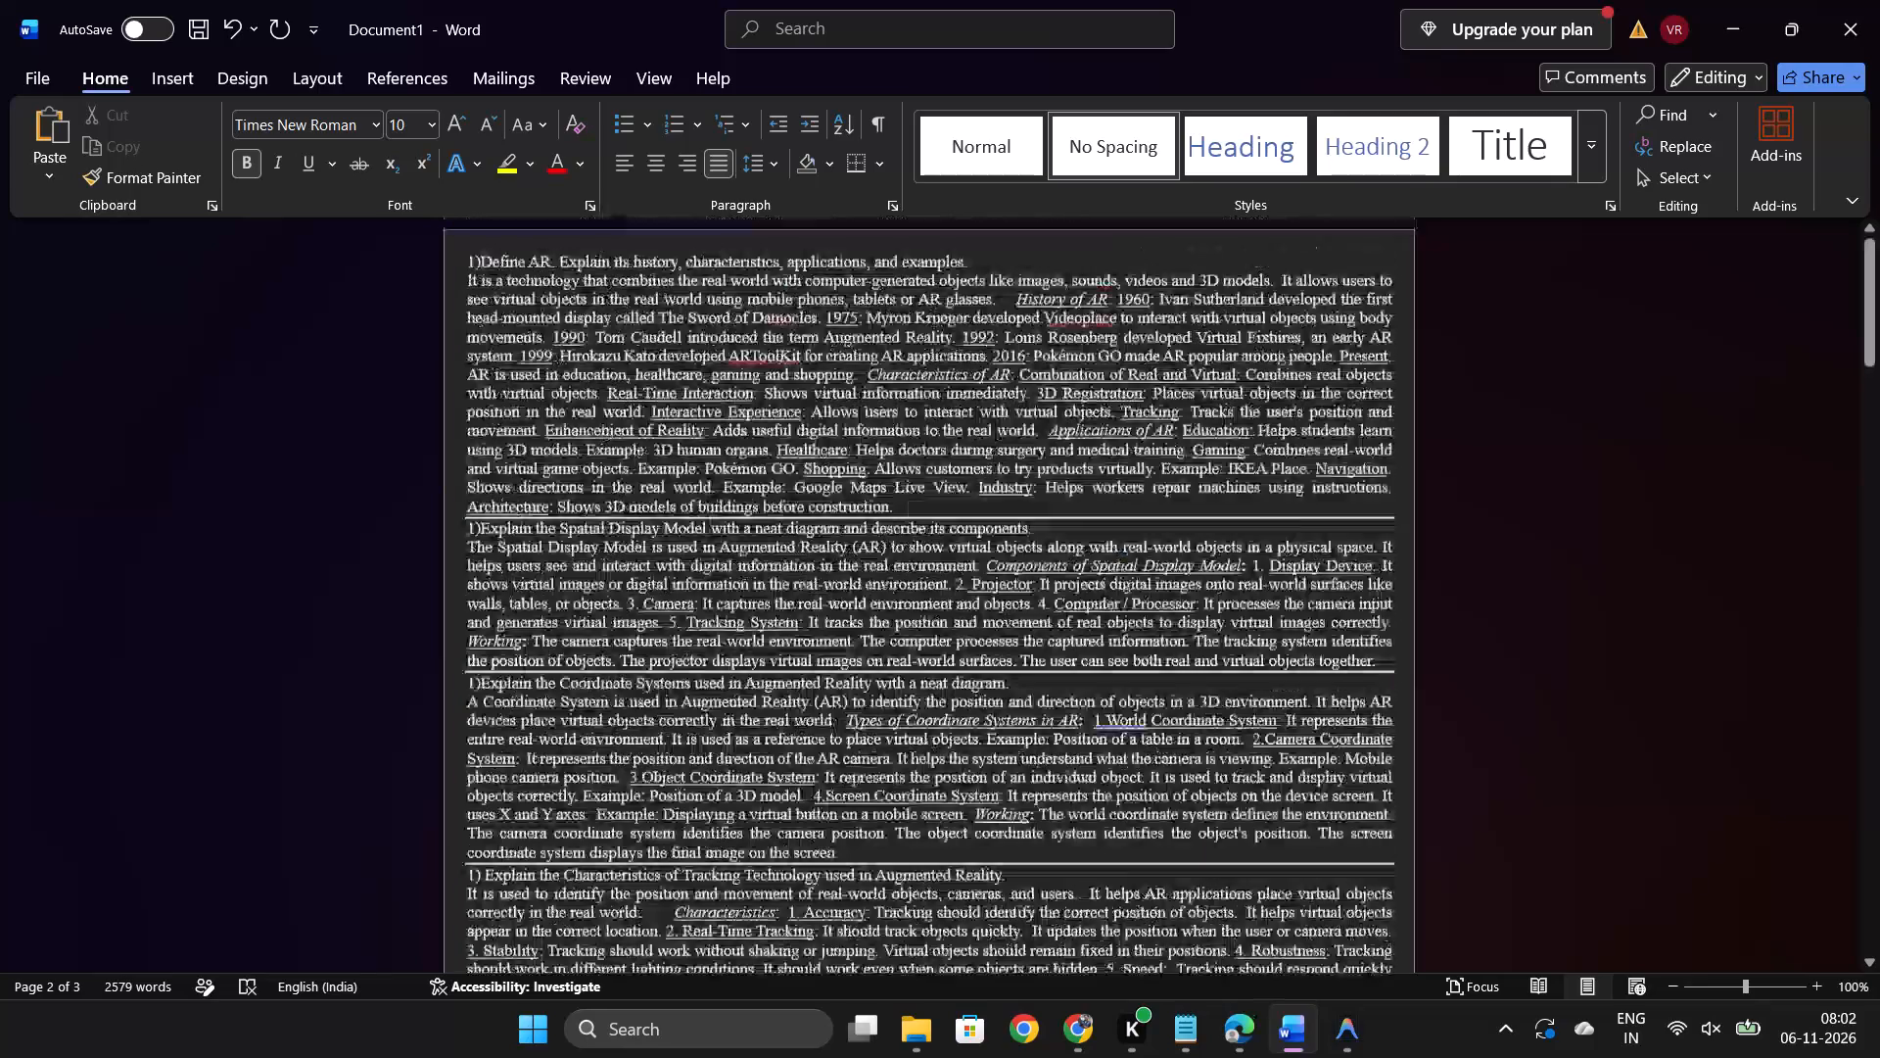
{"action": "scroll", "coordinate": [637, 637], "scroll_direction": "up", "scroll_amount": 5}
{"action": "scroll", "coordinate": [626, 635], "scroll_direction": "down", "scroll_amount": 5}
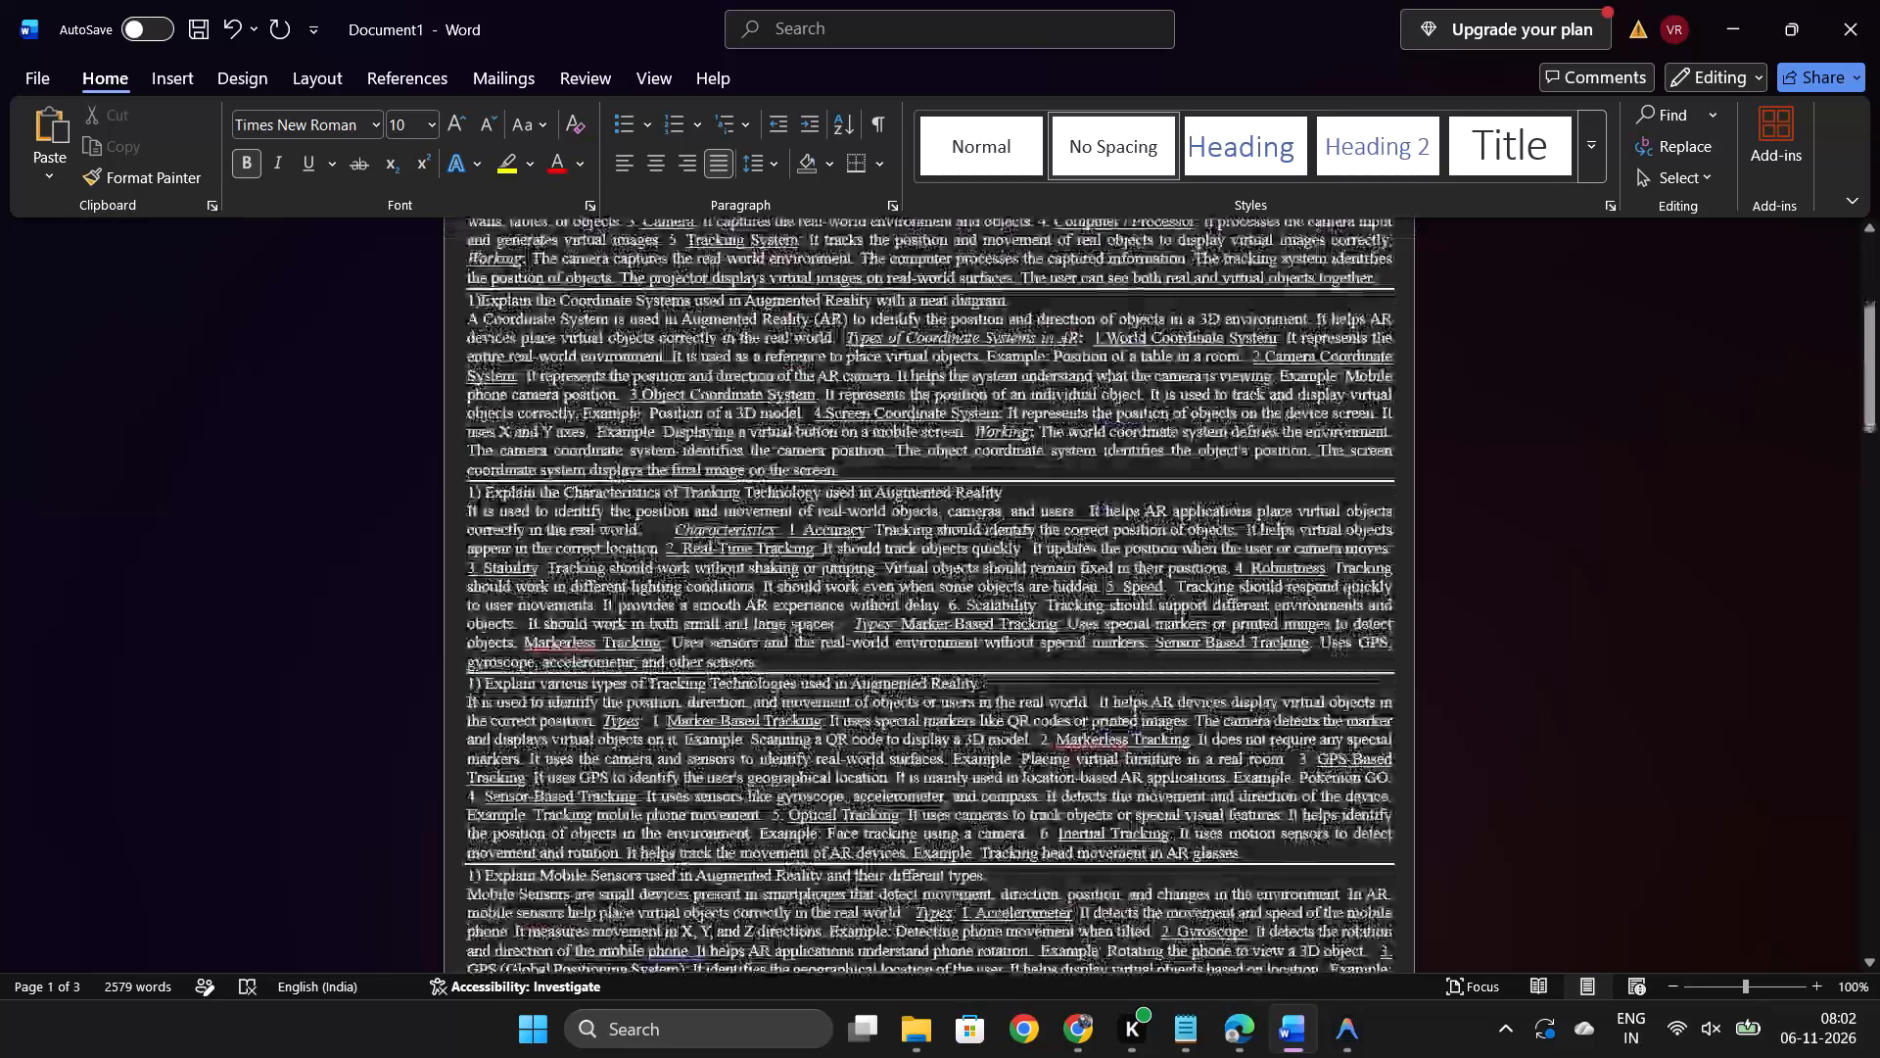
{"action": "scroll", "coordinate": [626, 635], "scroll_direction": "down", "scroll_amount": 3}
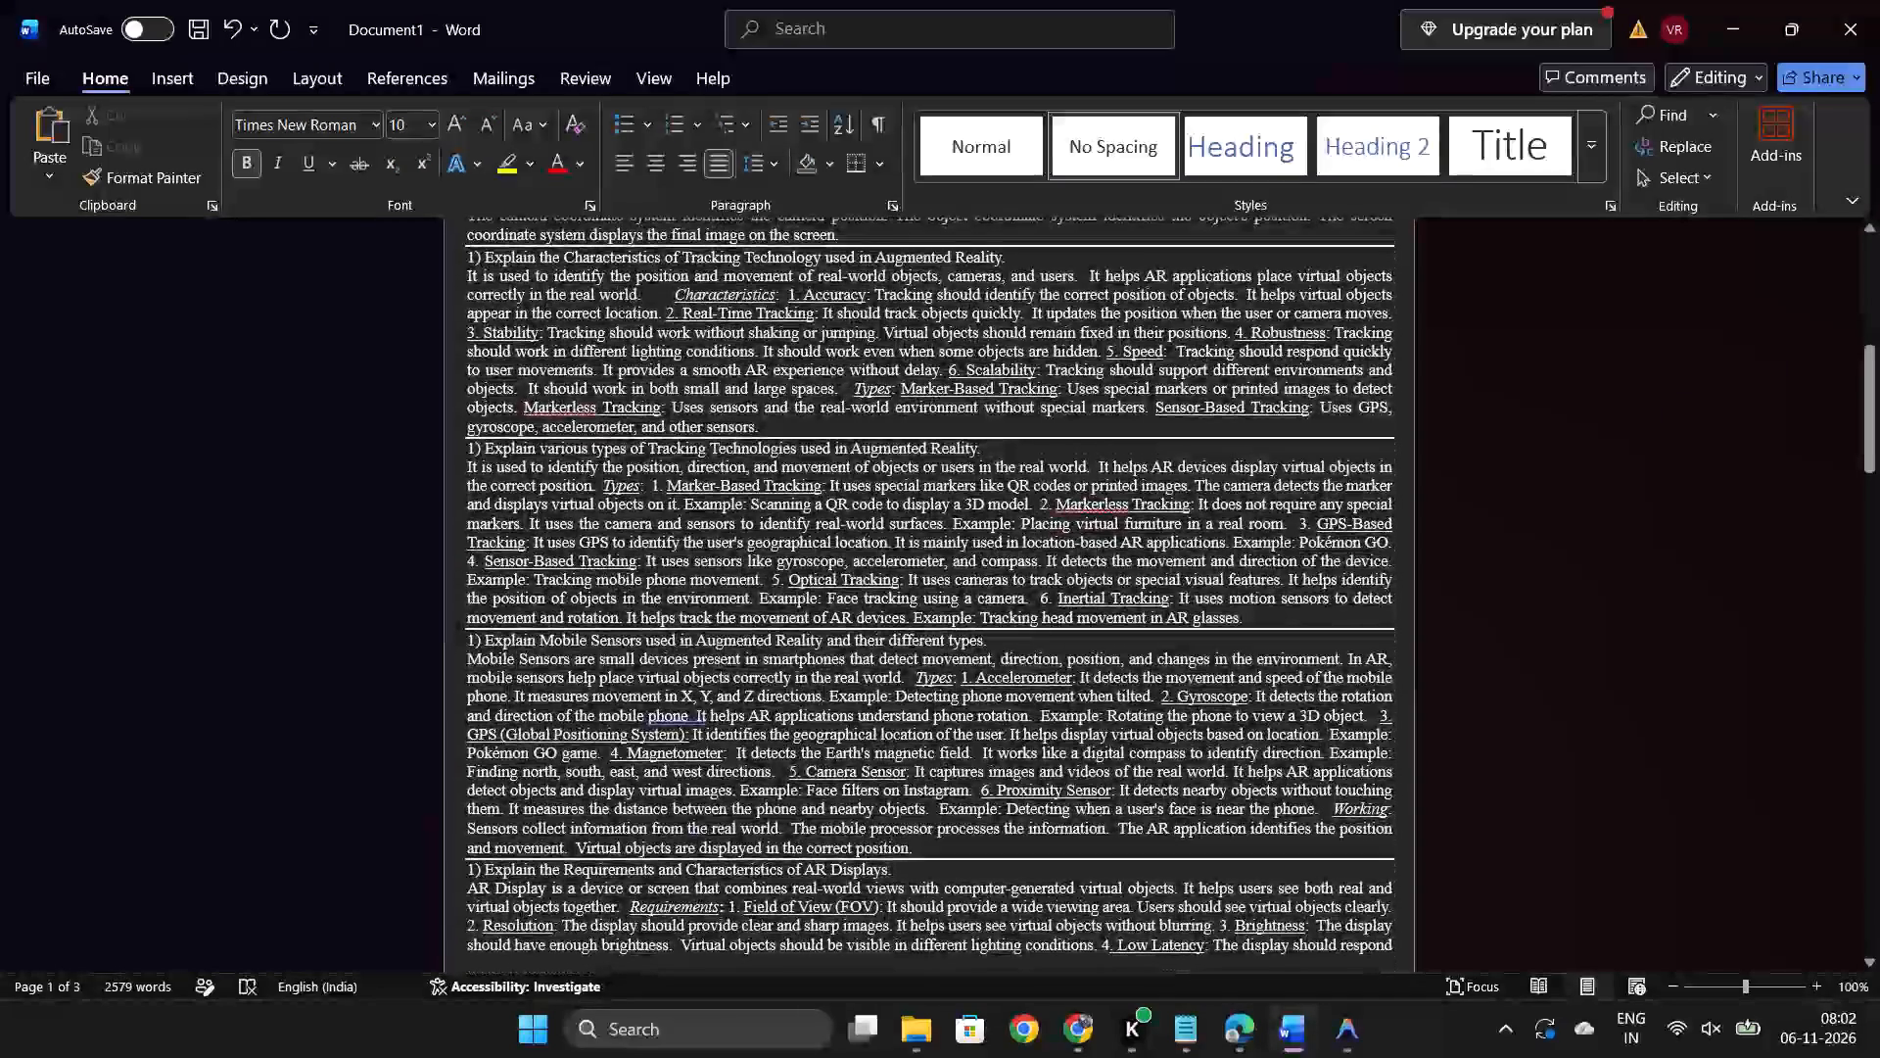
{"action": "scroll", "coordinate": [622, 638], "scroll_direction": "down", "scroll_amount": 5}
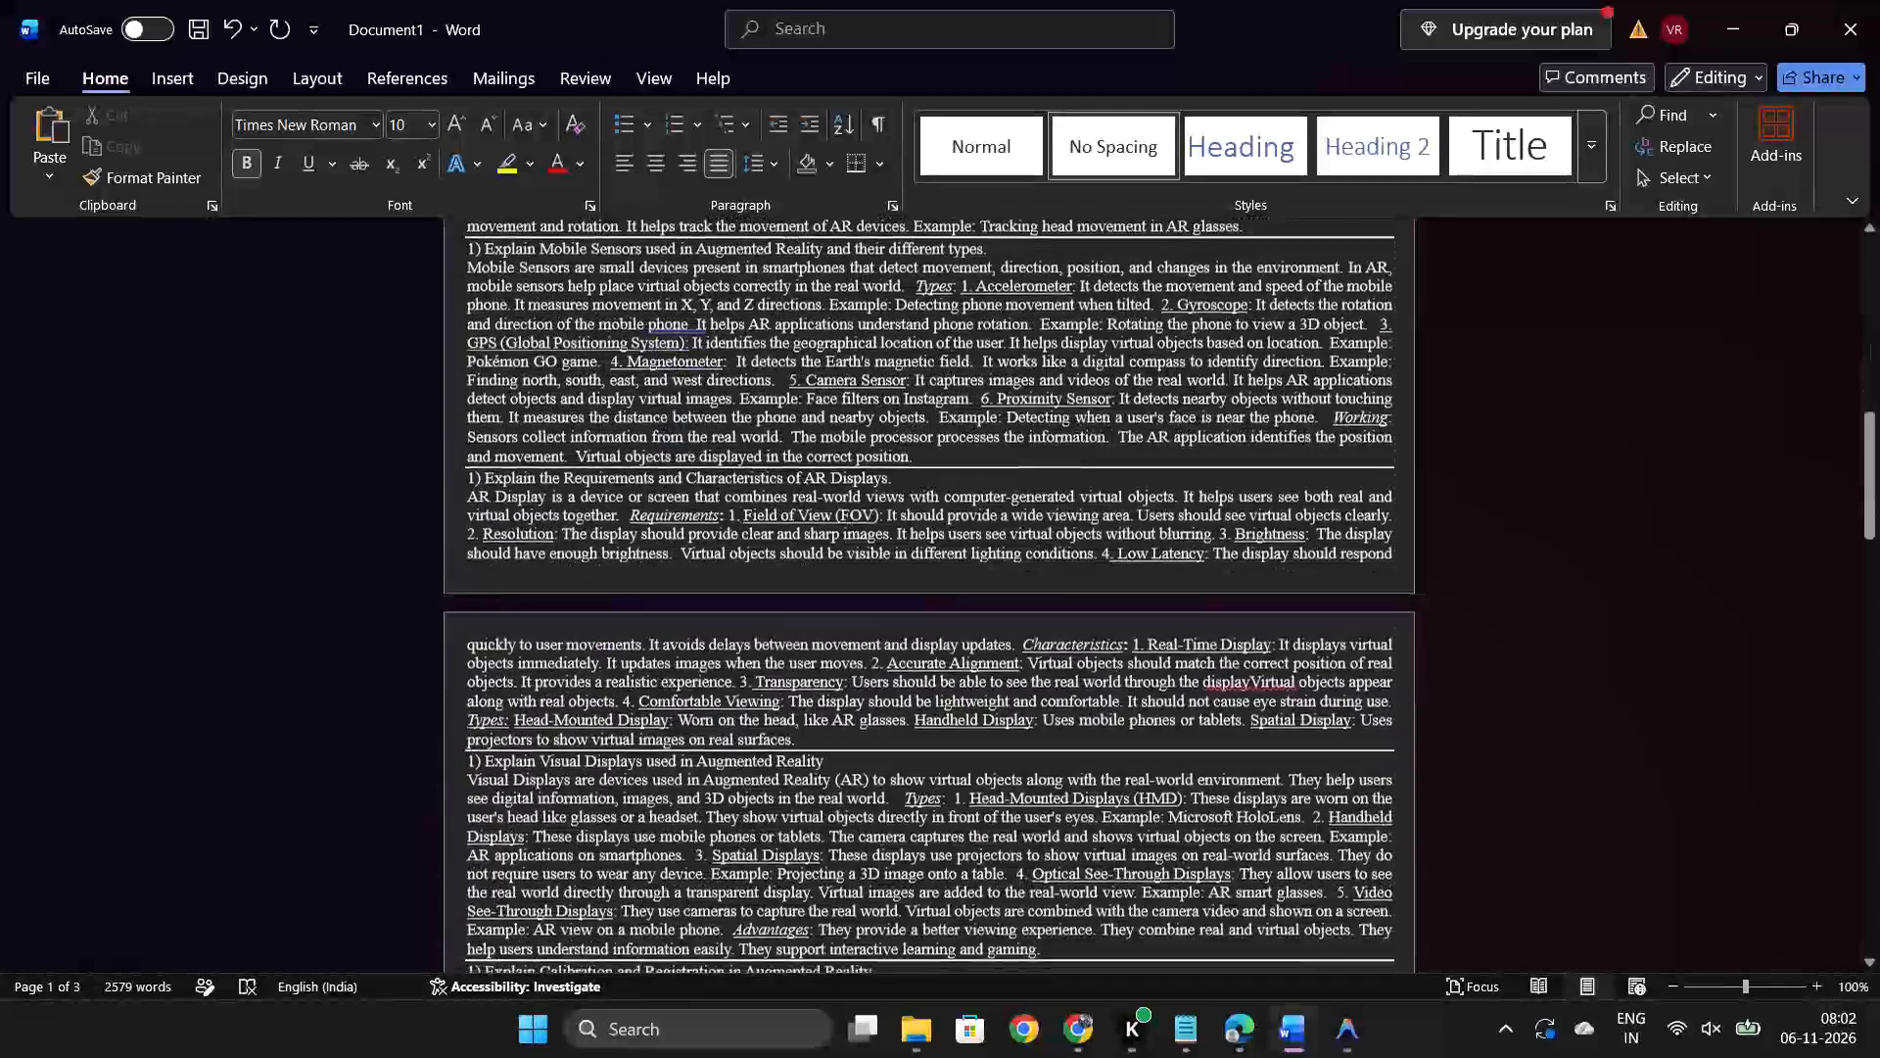
{"action": "scroll", "coordinate": [622, 638], "scroll_direction": "down", "scroll_amount": 6}
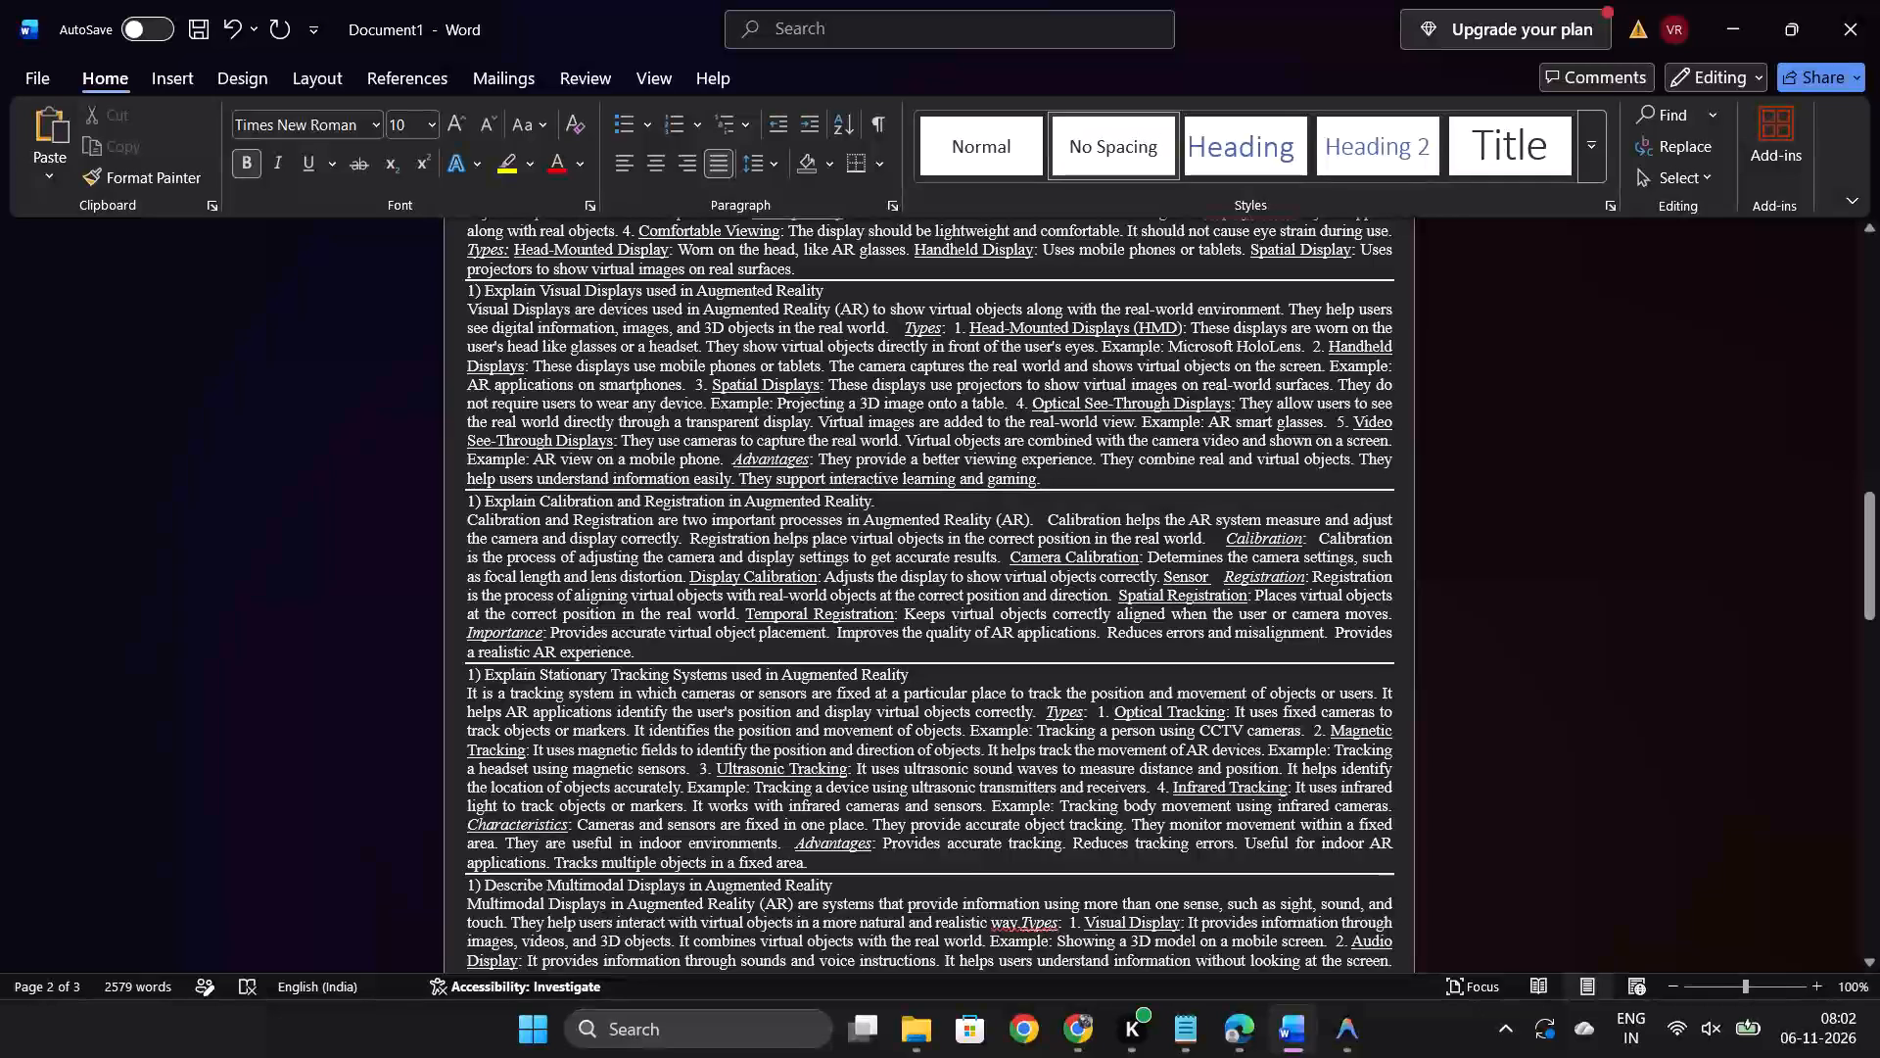
{"action": "scroll", "coordinate": [686, 664], "scroll_direction": "down", "scroll_amount": 11}
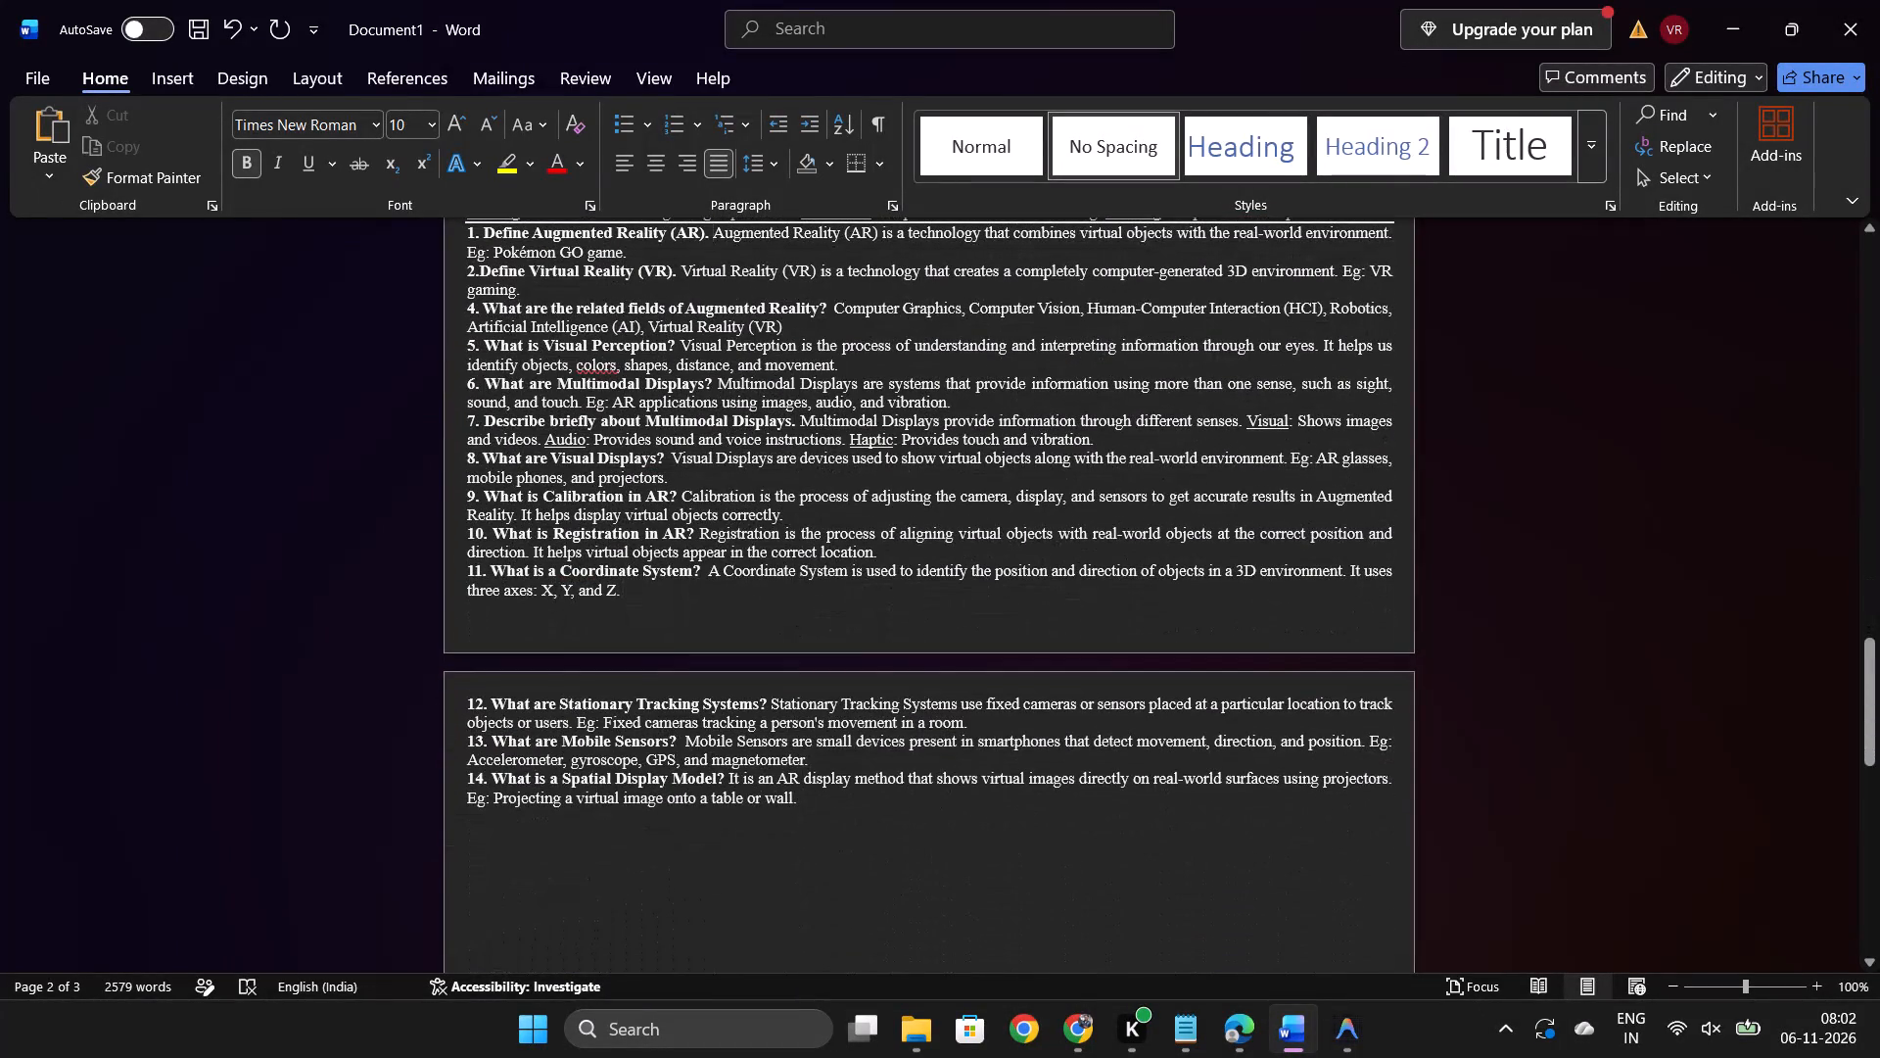
{"action": "scroll", "coordinate": [587, 707], "scroll_direction": "down", "scroll_amount": 3}
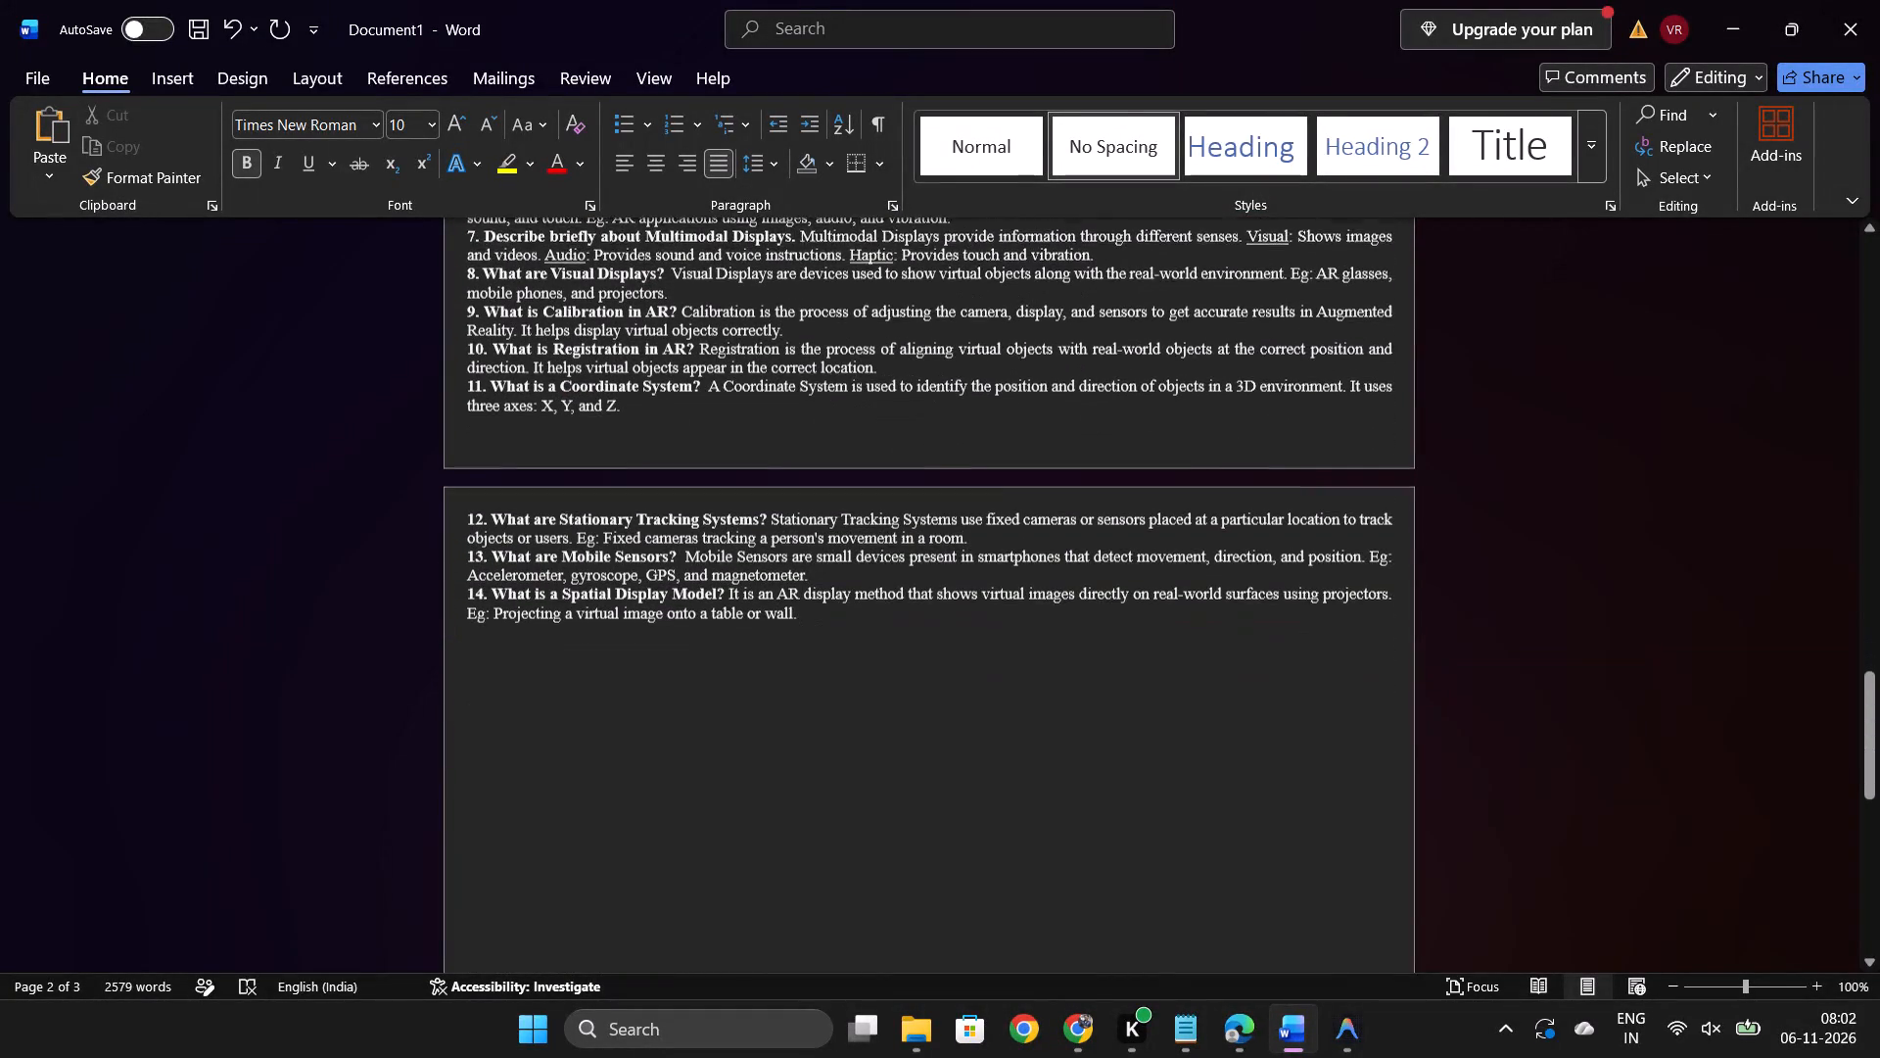
{"action": "scroll", "coordinate": [586, 707], "scroll_direction": "down", "scroll_amount": 1}
{"action": "scroll", "coordinate": [586, 707], "scroll_direction": "up", "scroll_amount": 6}
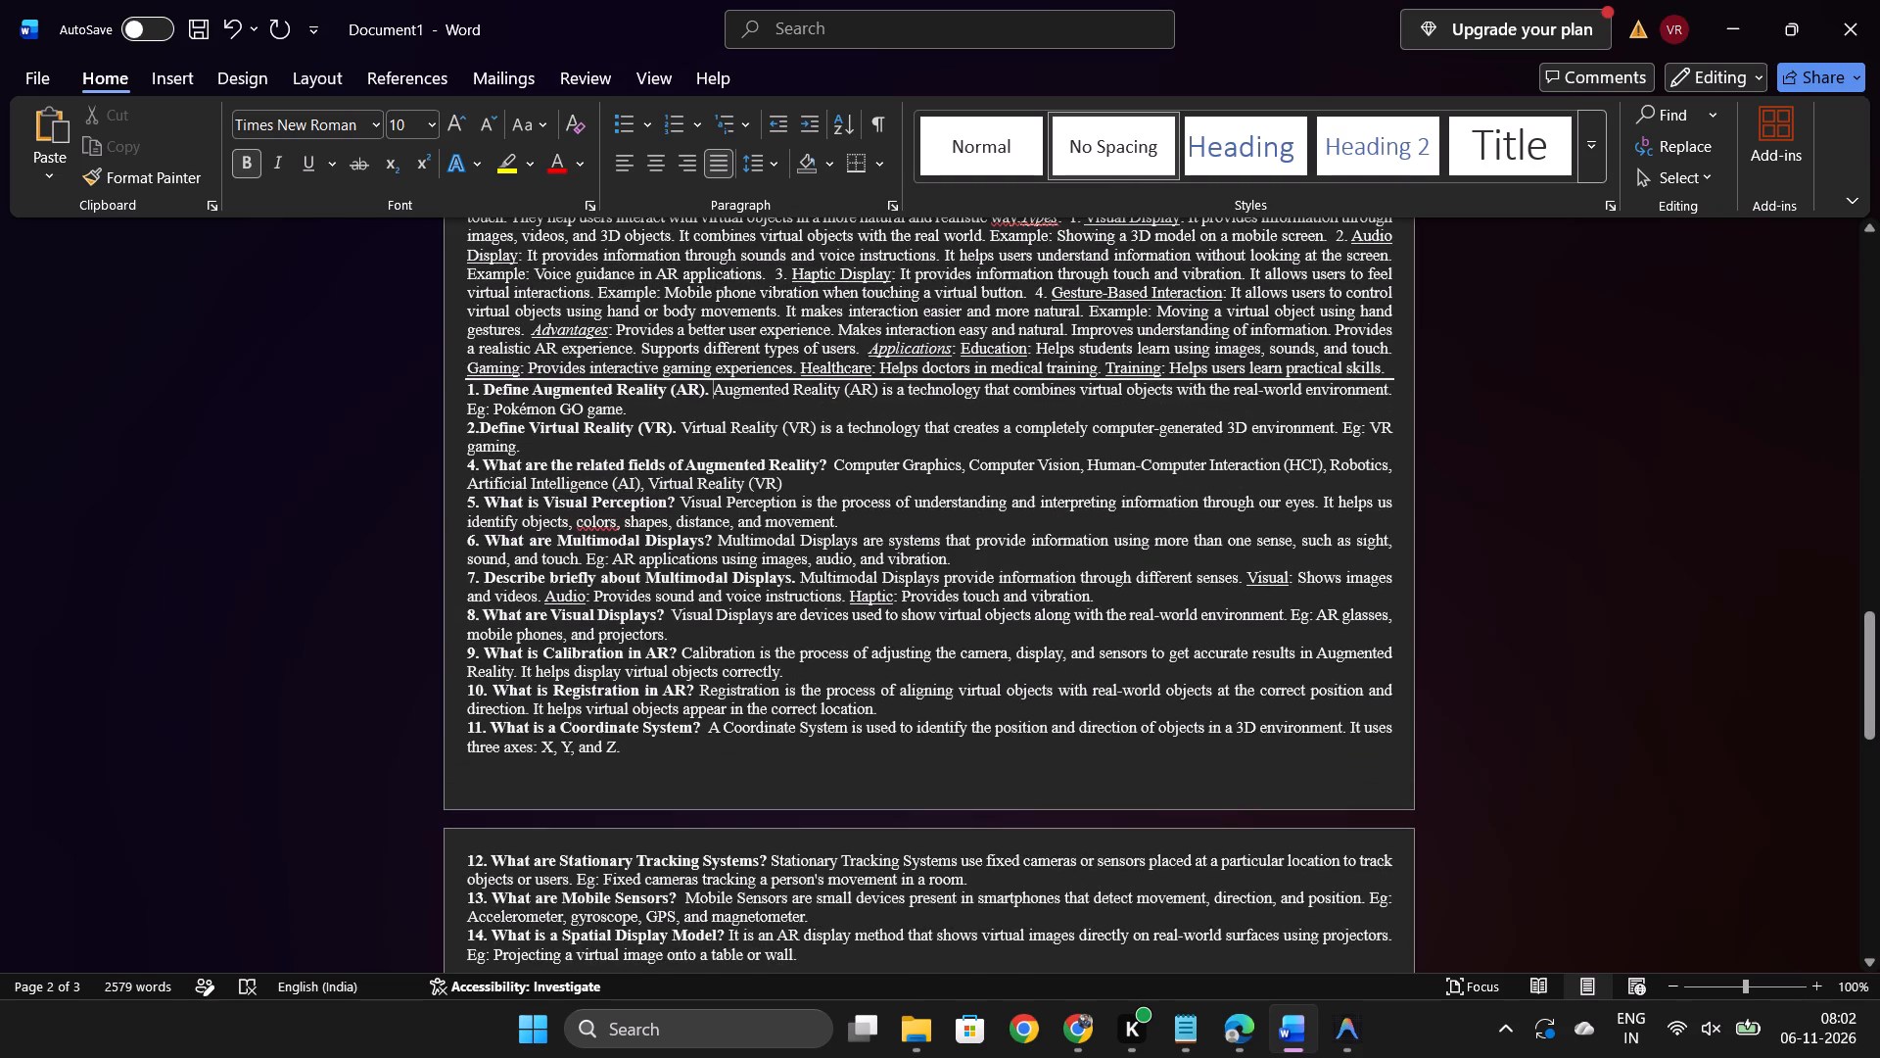
{"action": "scroll", "coordinate": [571, 701], "scroll_direction": "up", "scroll_amount": 5}
{"action": "scroll", "coordinate": [508, 587], "scroll_direction": "up", "scroll_amount": 5}
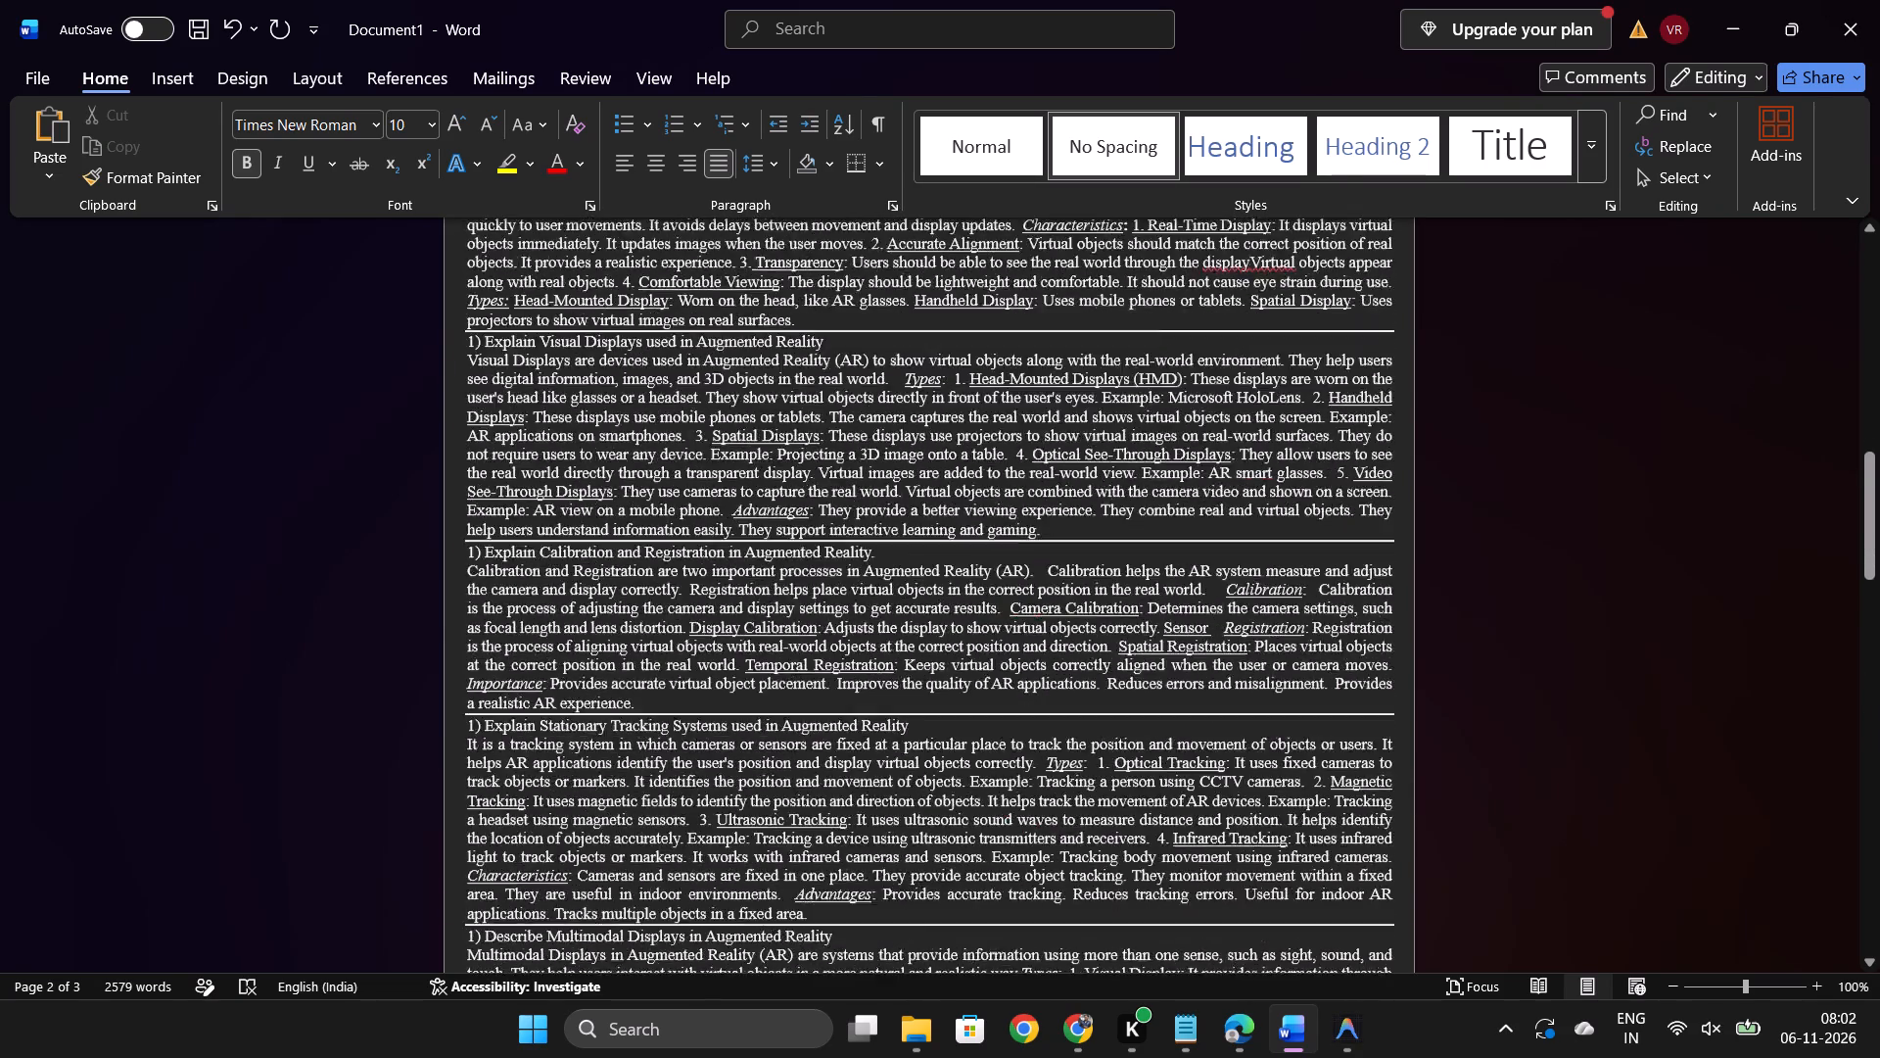
{"action": "scroll", "coordinate": [508, 587], "scroll_direction": "up", "scroll_amount": 17}
{"action": "scroll", "coordinate": [506, 577], "scroll_direction": "up", "scroll_amount": 6}
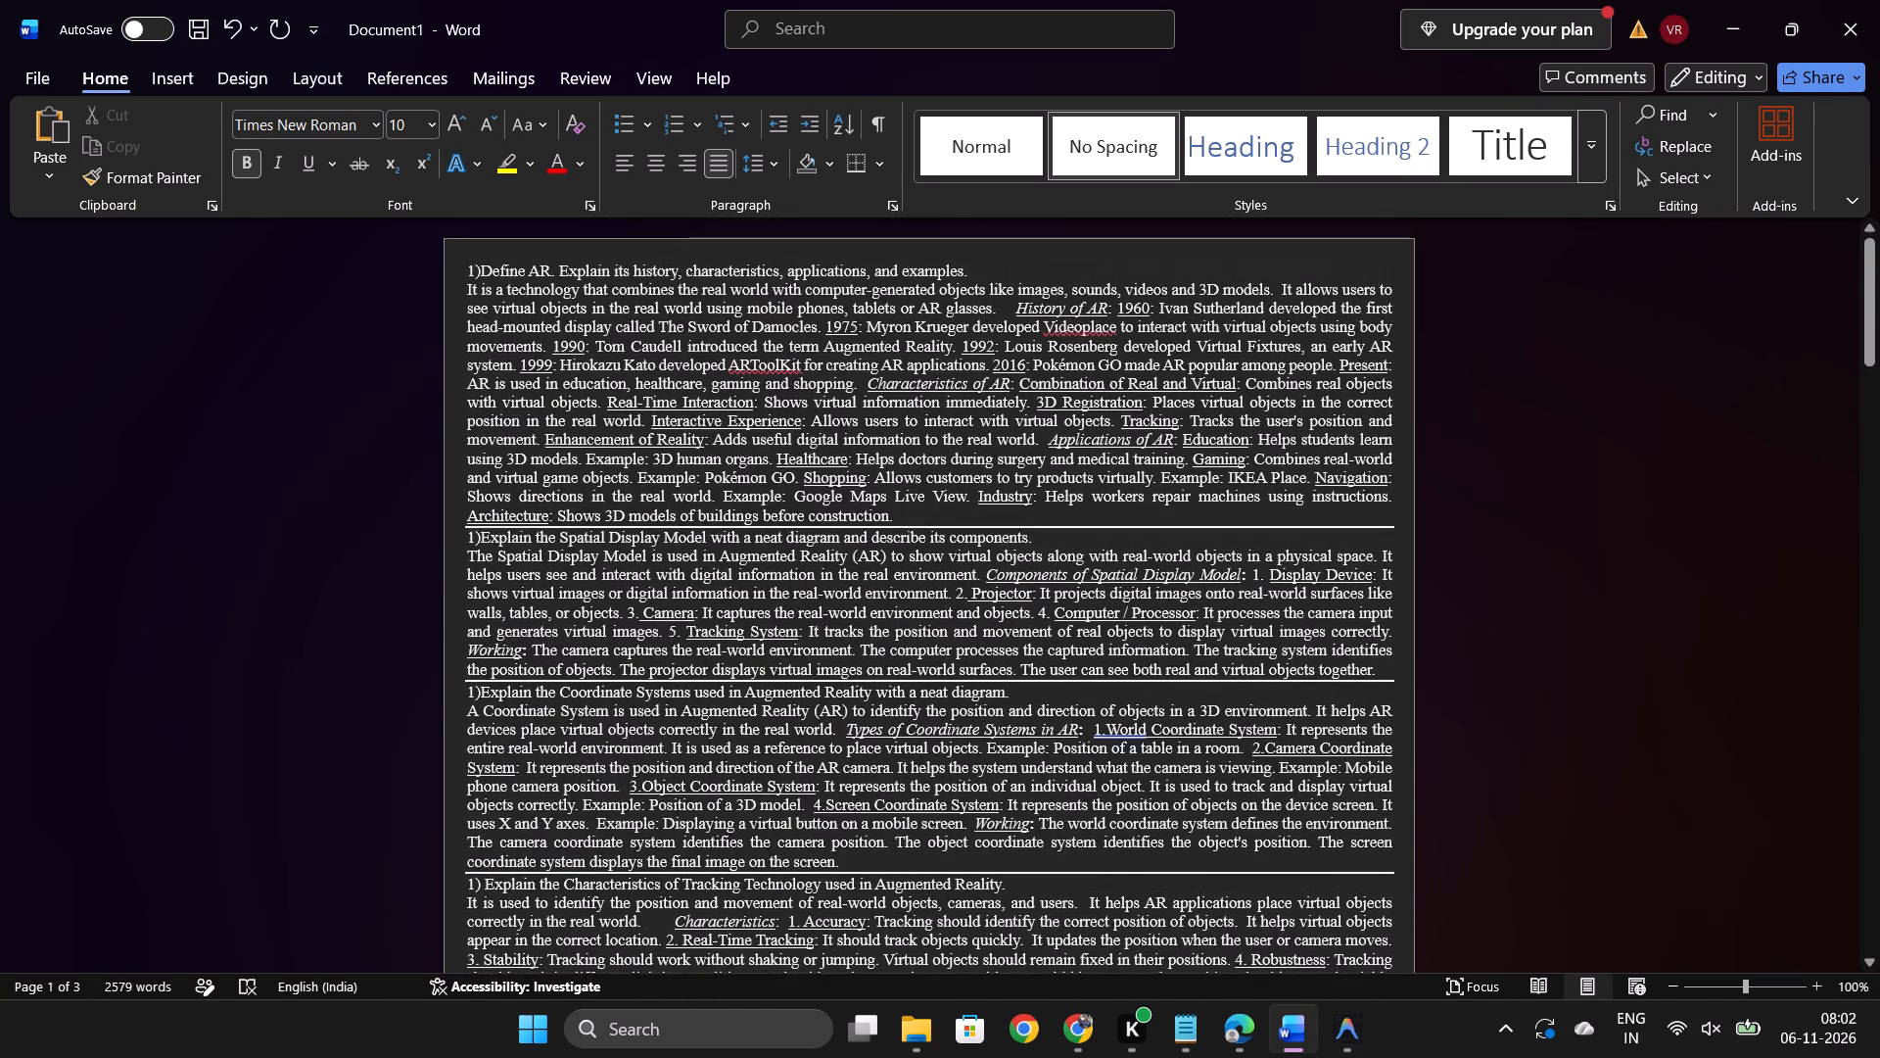
Switch to the Microsoft Edge window.
{"action": "left_click", "coordinate": [1254, 1021]}
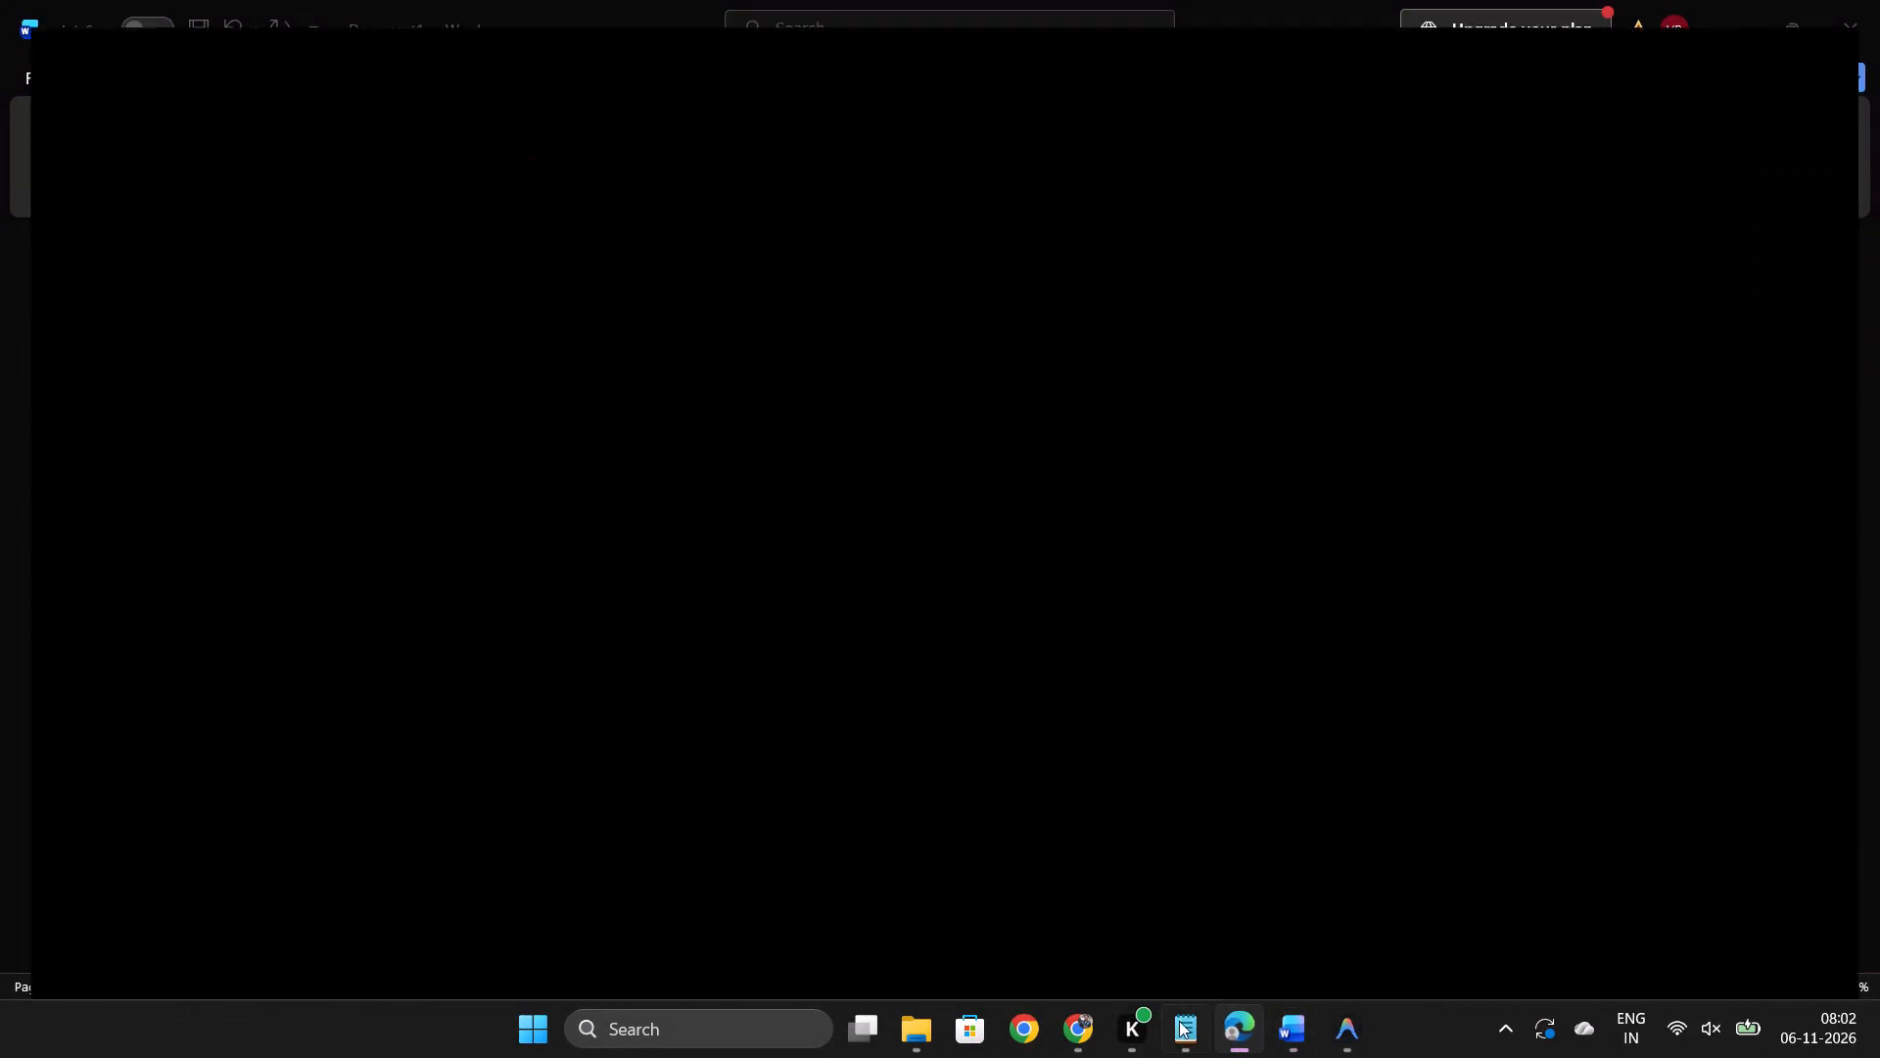
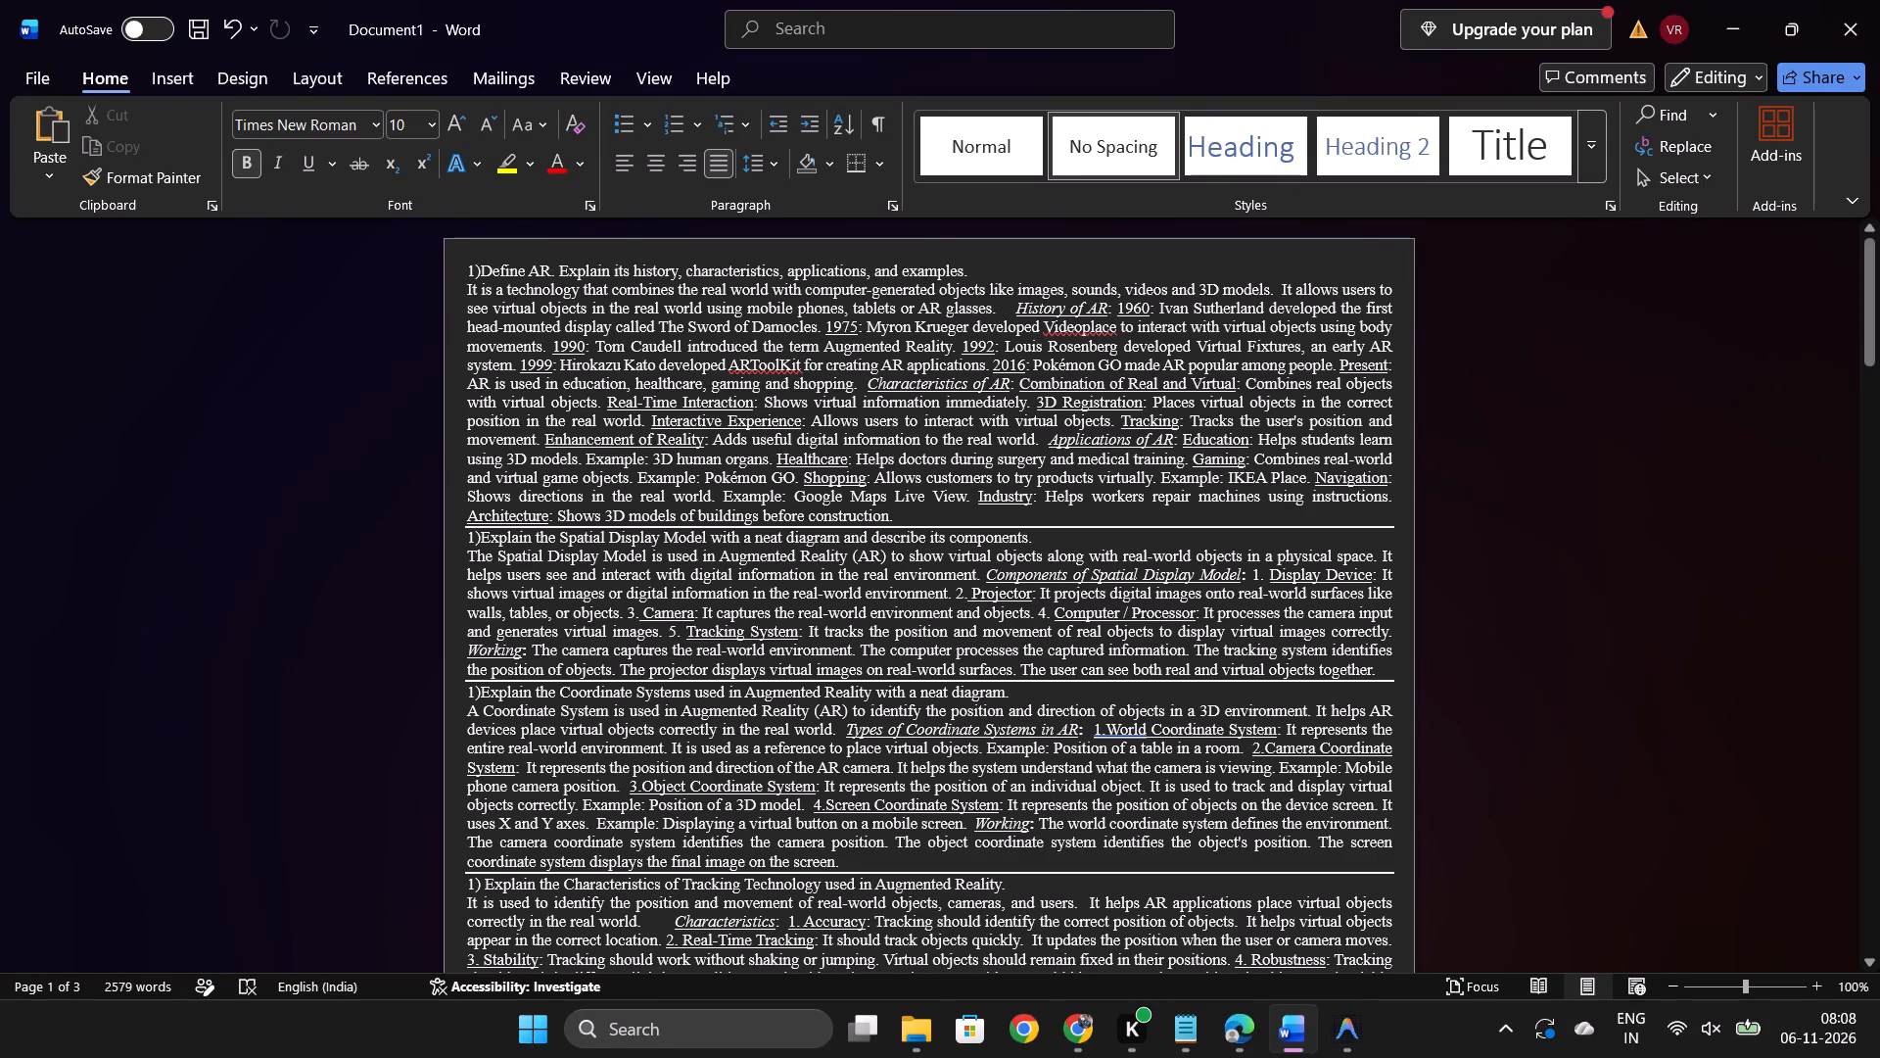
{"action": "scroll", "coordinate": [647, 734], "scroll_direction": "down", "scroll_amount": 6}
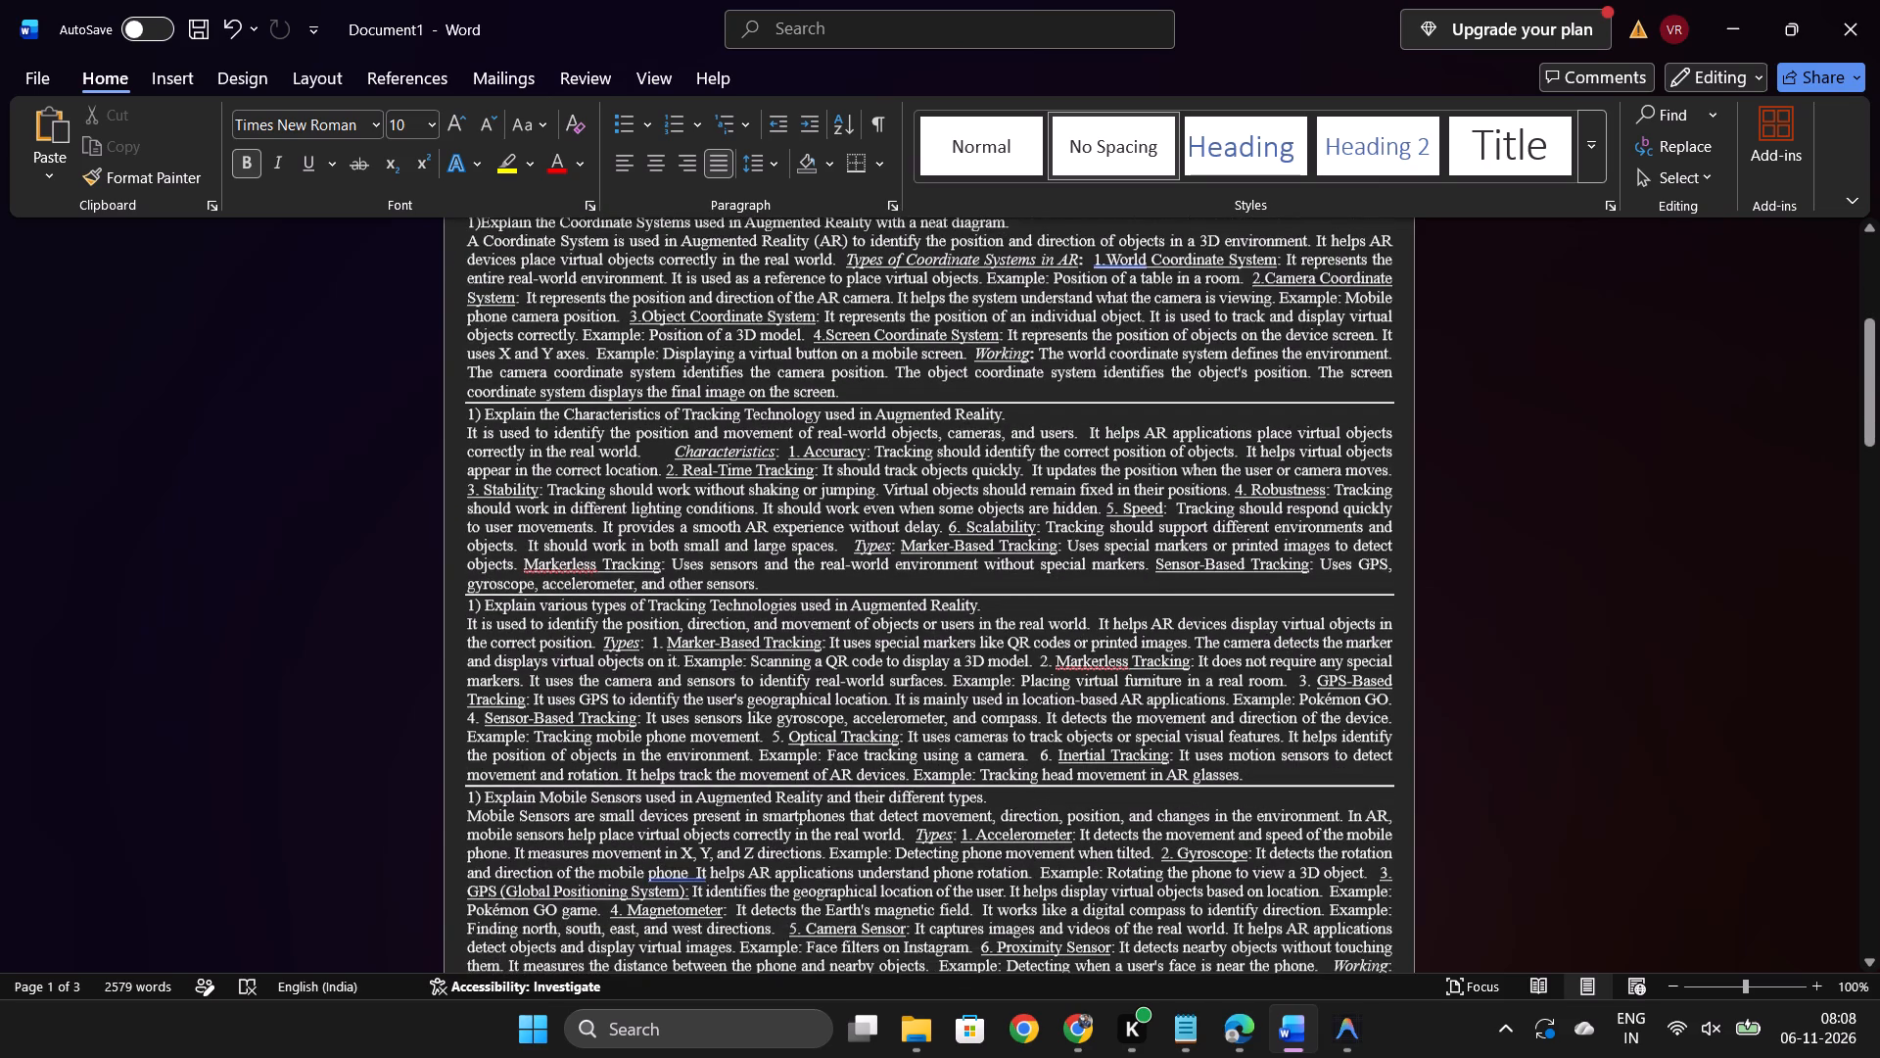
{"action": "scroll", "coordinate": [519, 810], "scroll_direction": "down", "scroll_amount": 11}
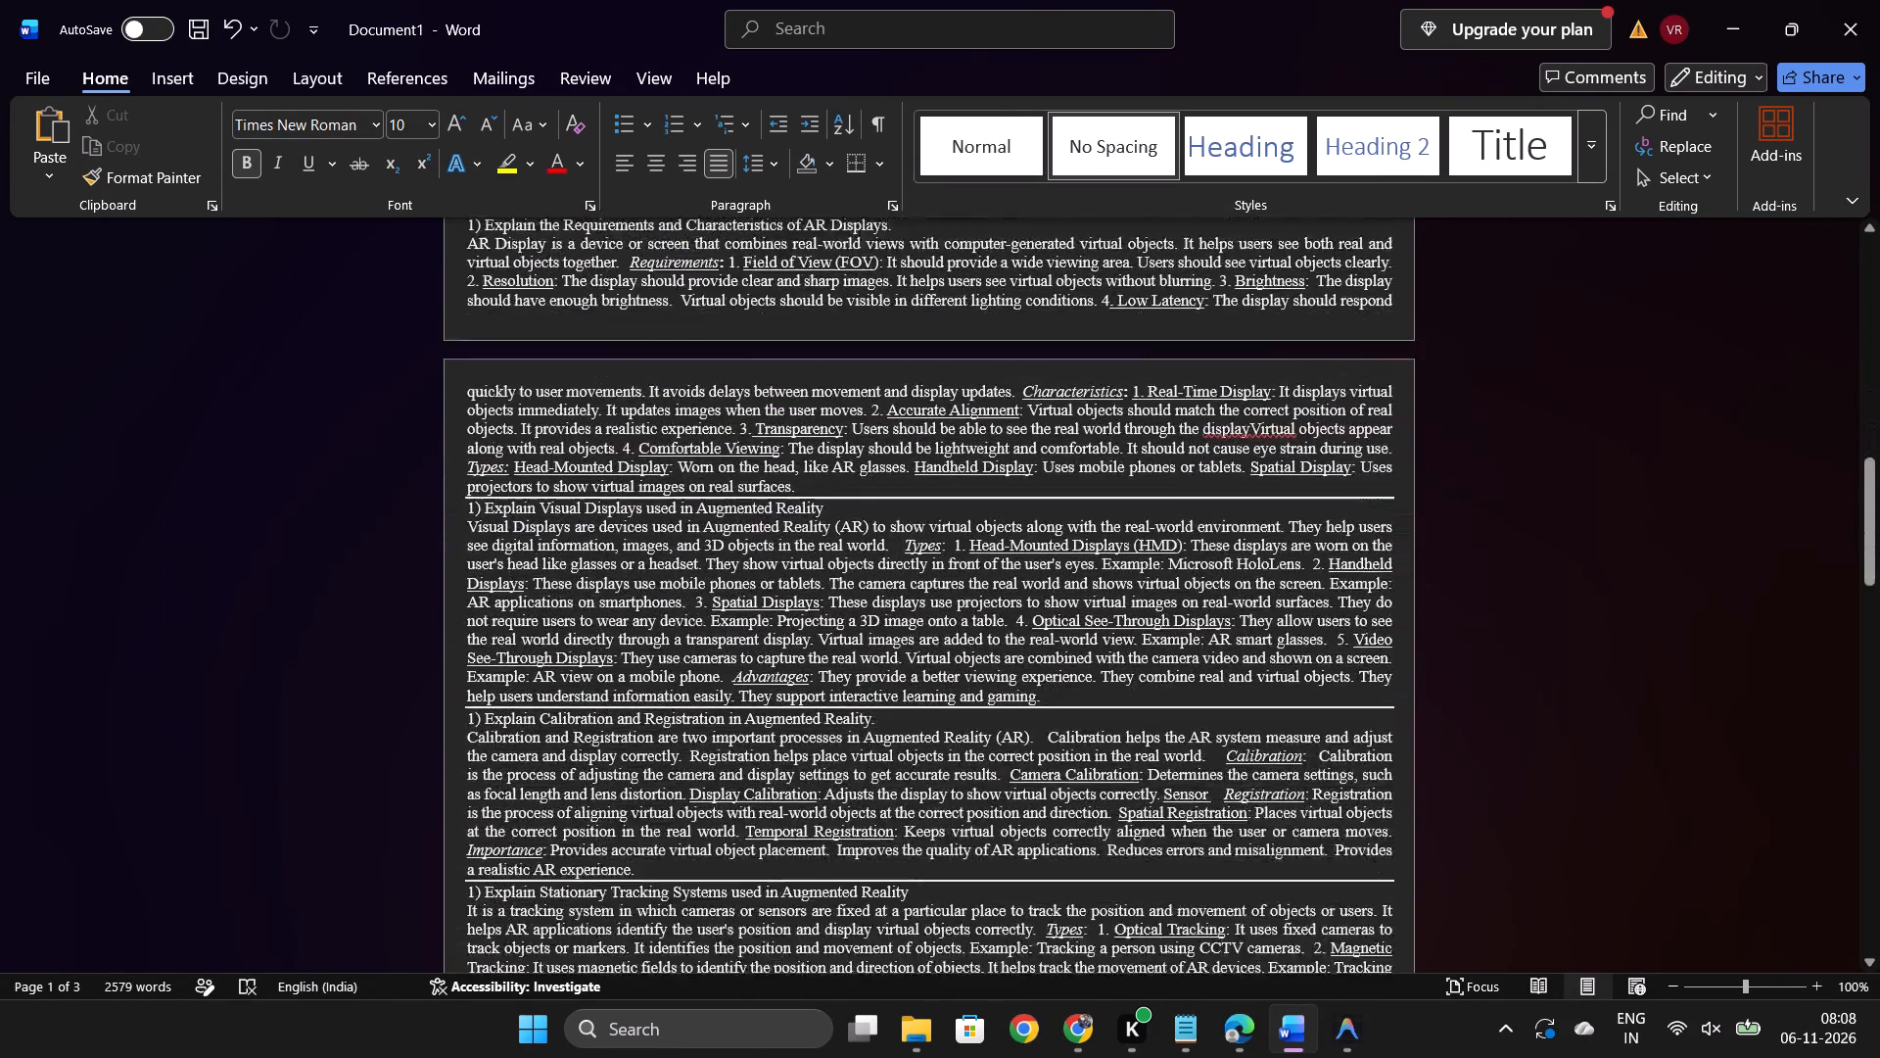
Switch to Antigravity IDE to check the AI agent's progress on the cricket app's light-theme UI/UX redesign.
{"action": "left_click", "coordinate": [1345, 1034]}
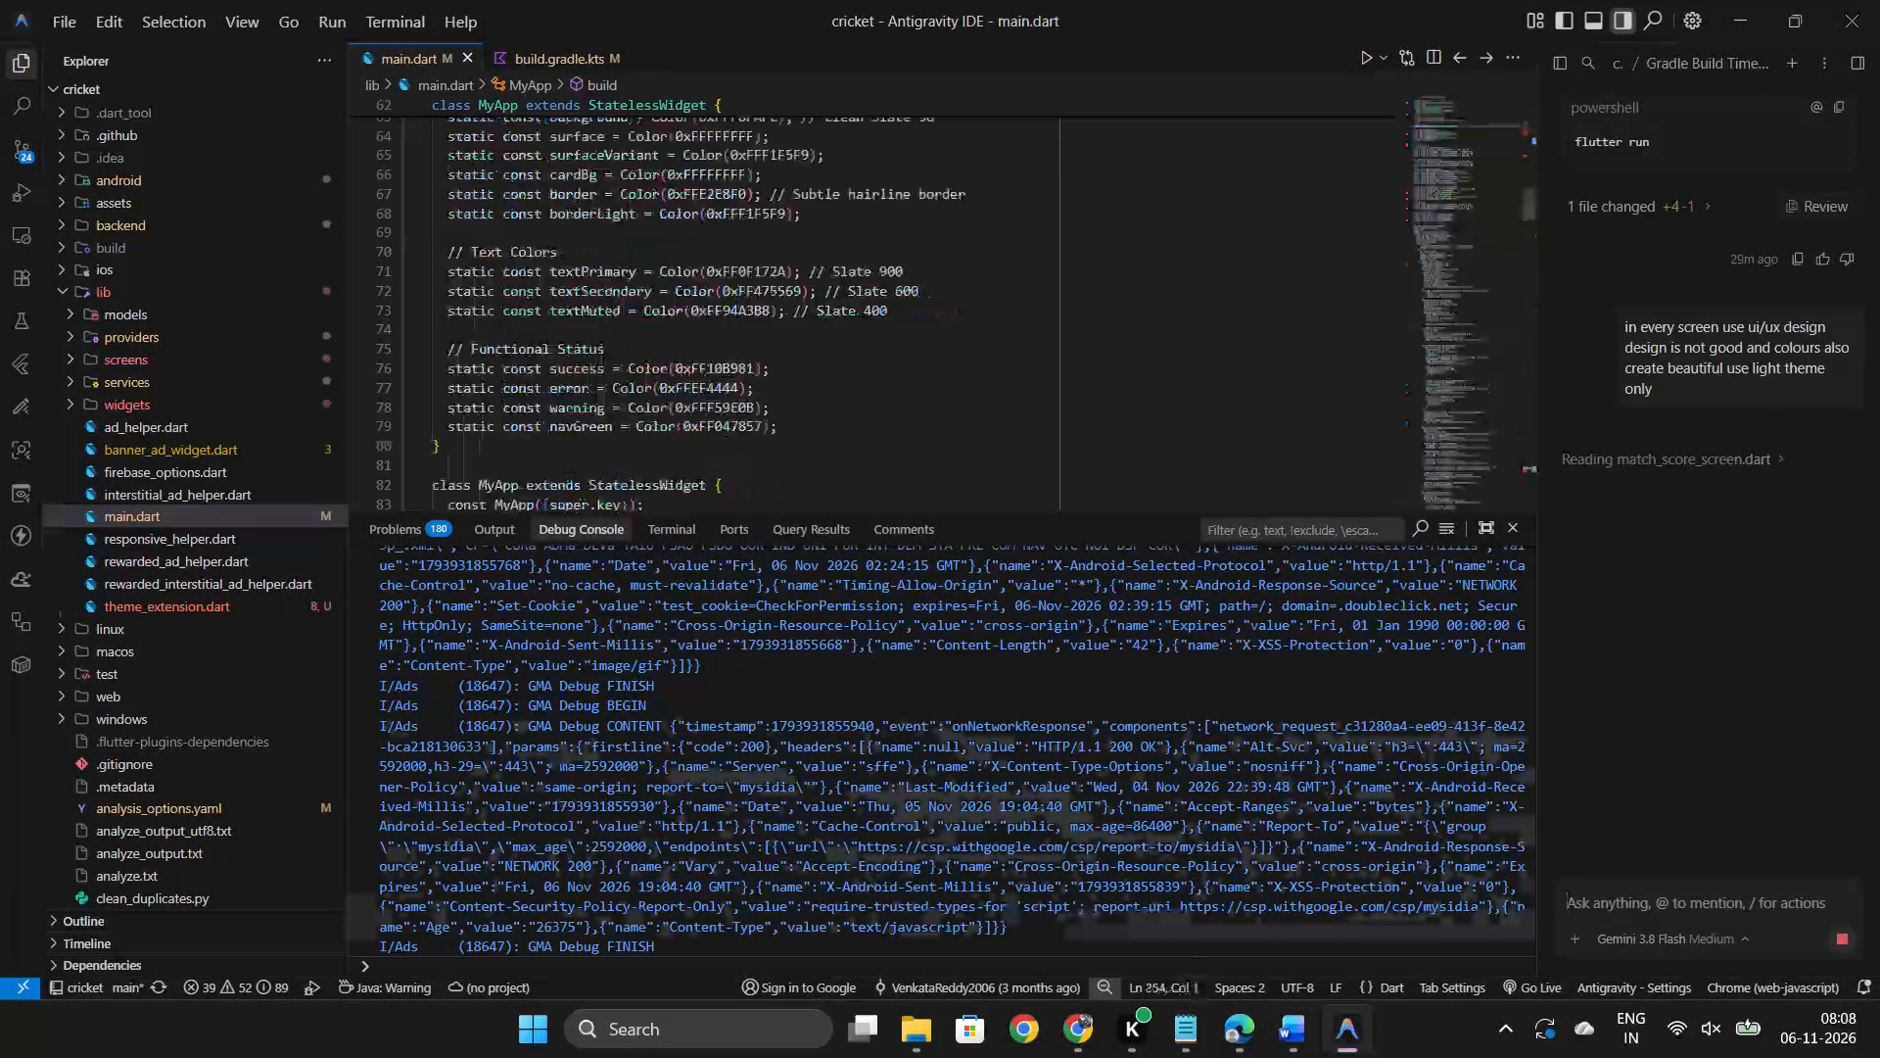
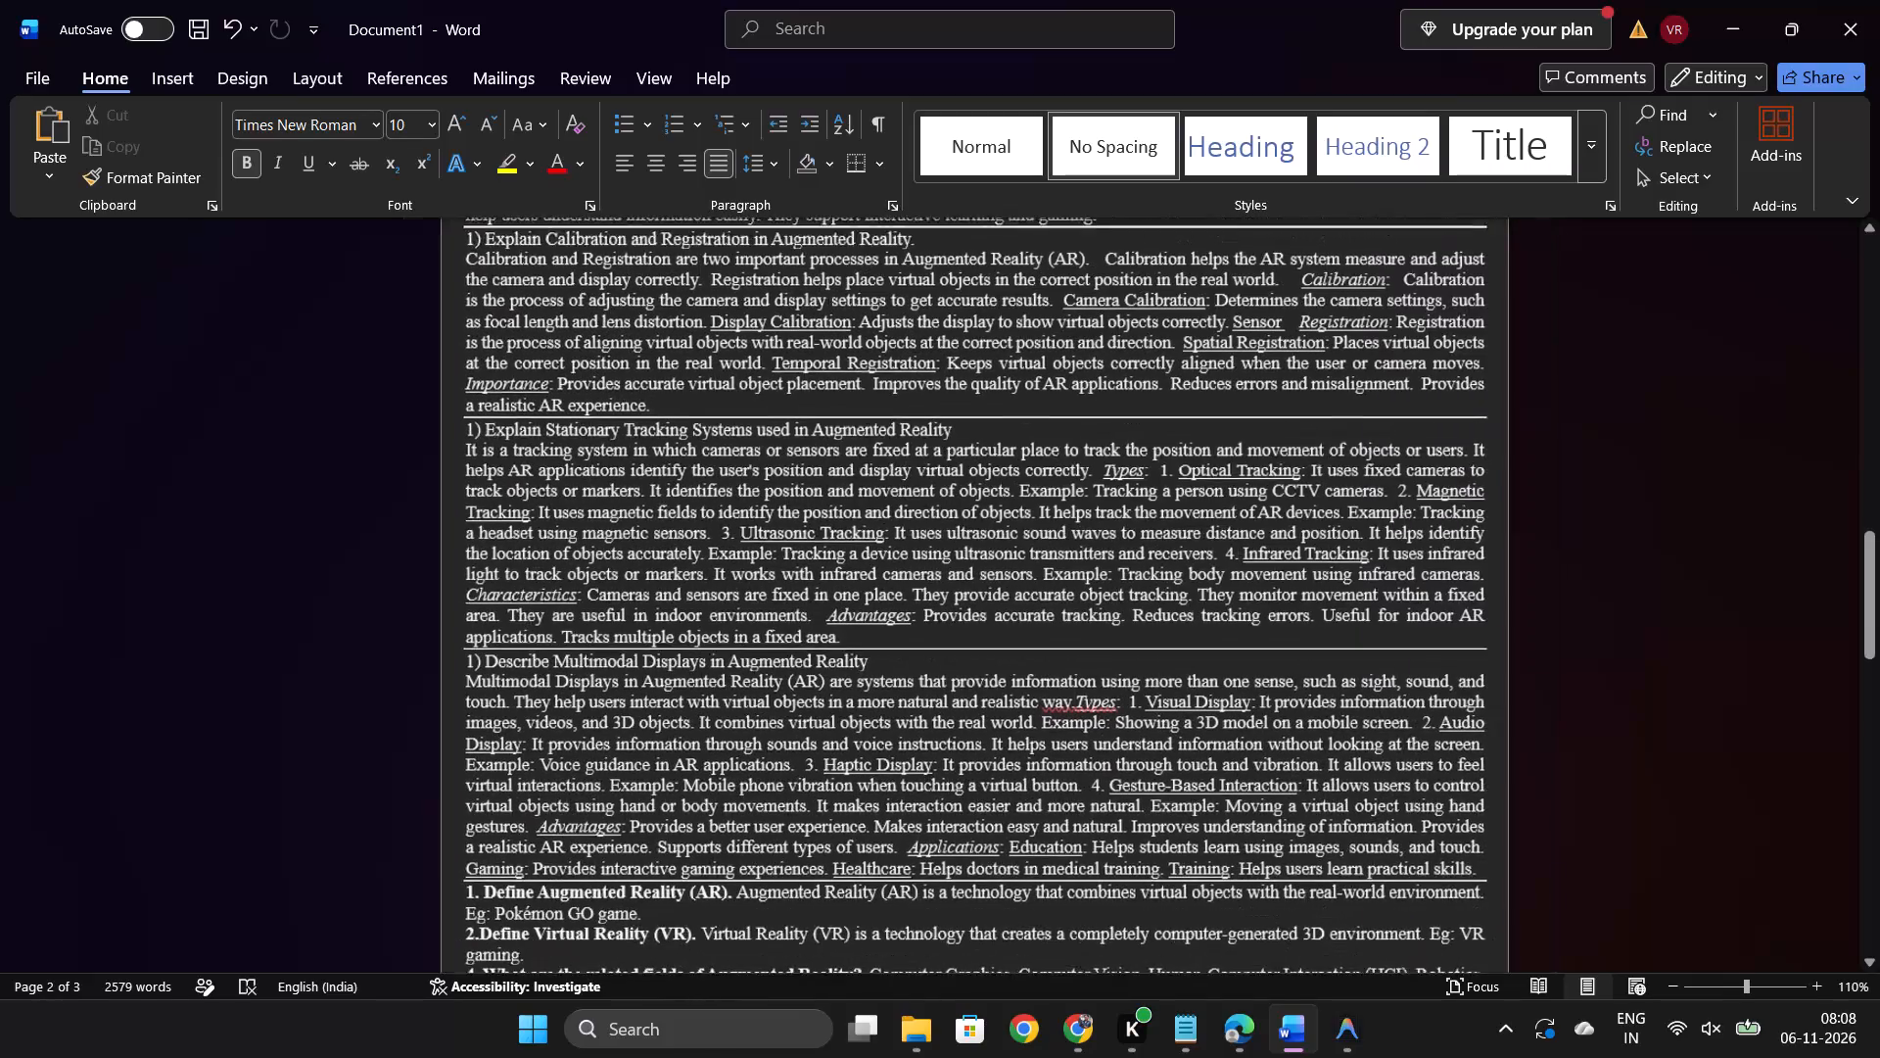
Colour the "Define AR" and "Spatial Display Model" question headings red, along with "a neat diagram" in the Coordinate Systems heading.
{"action": "left_click", "coordinate": [421, 650]}
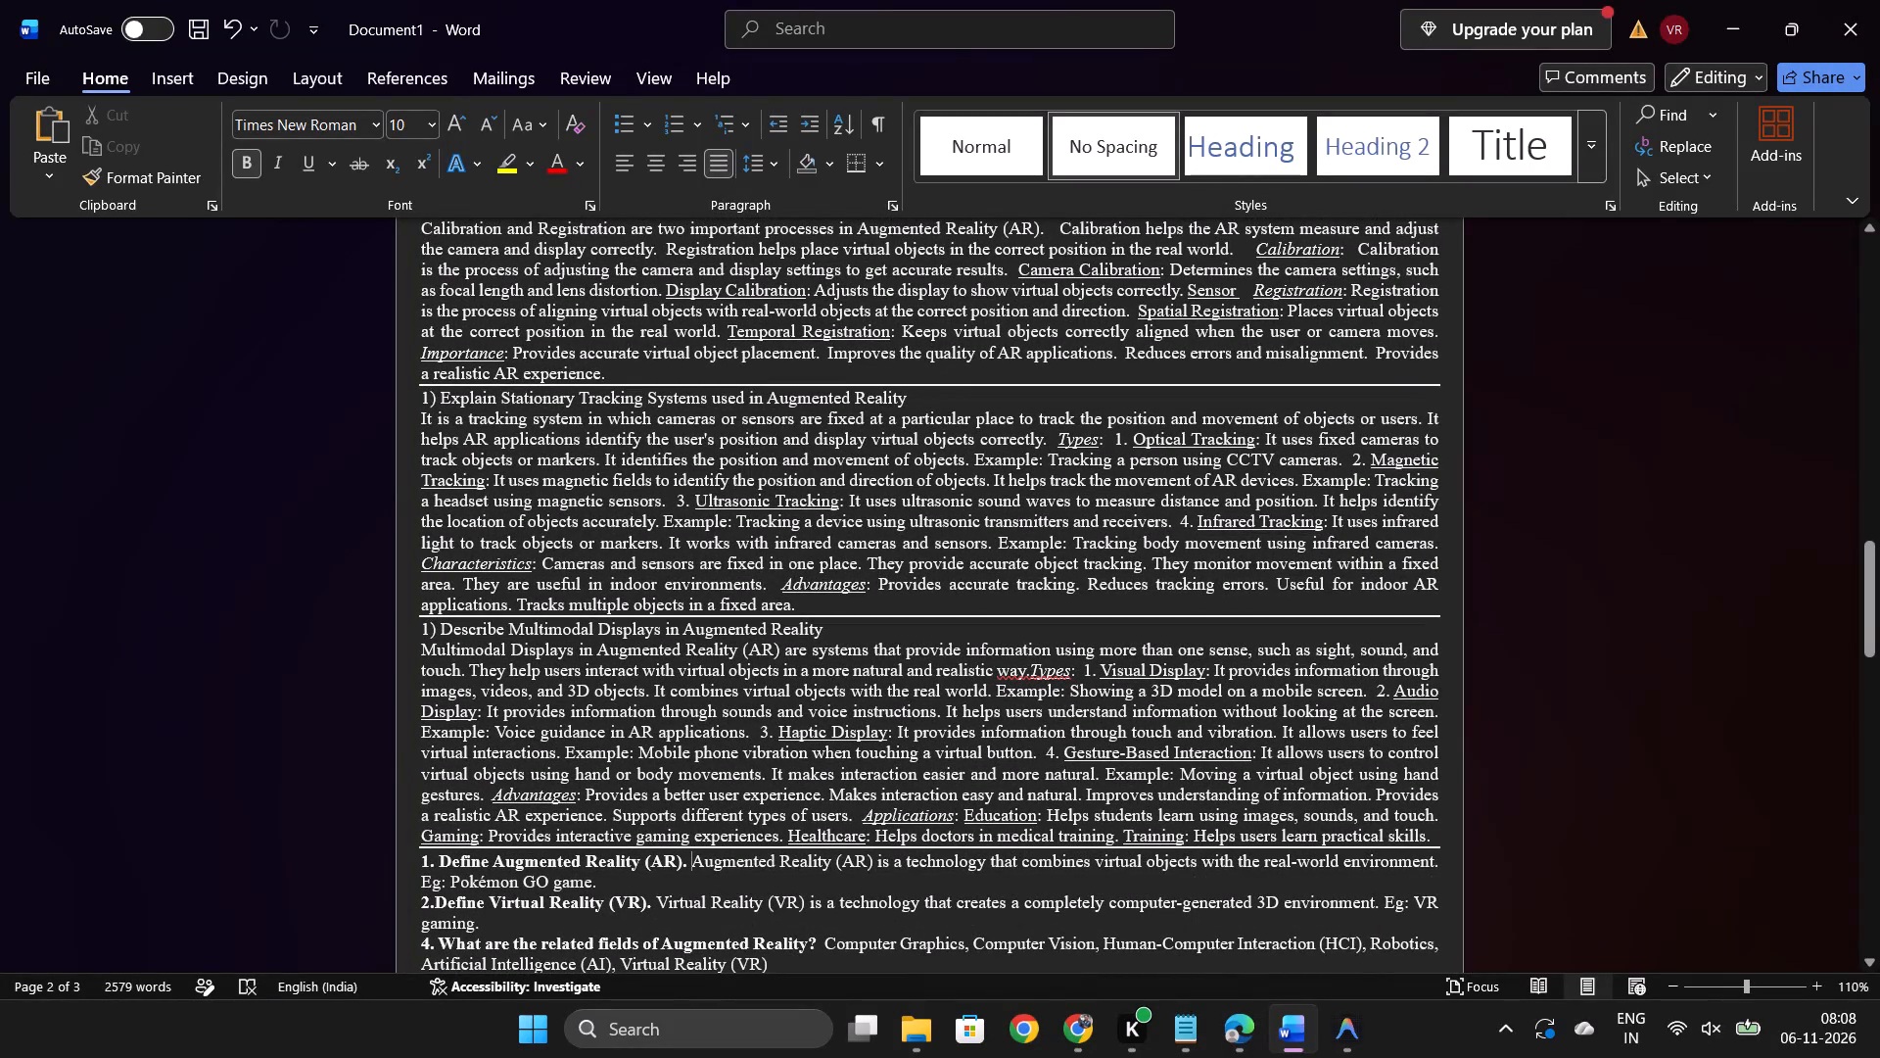
{"action": "scroll", "coordinate": [548, 639], "scroll_direction": "up", "scroll_amount": 19}
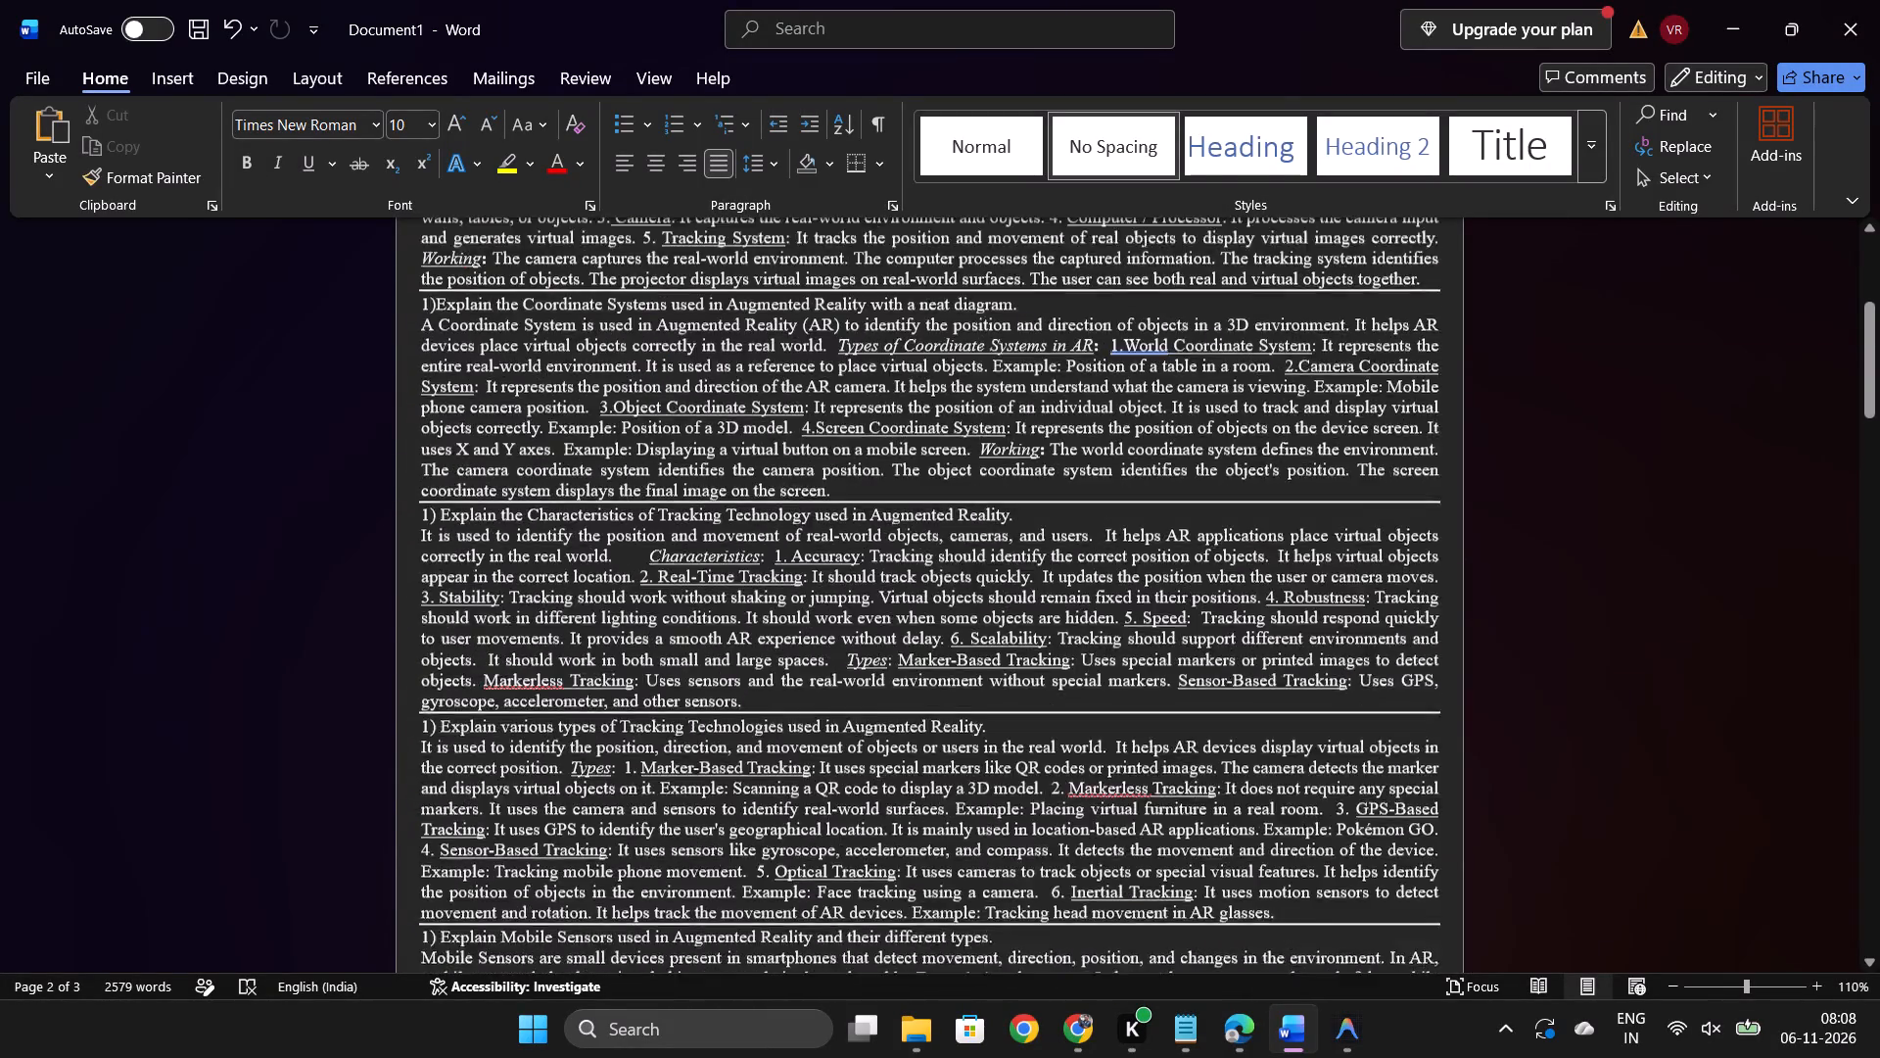
{"action": "scroll", "coordinate": [547, 634], "scroll_direction": "up", "scroll_amount": 15}
{"action": "left_click_drag", "start_coordinate": [945, 276], "coordinate": [686, 271]}
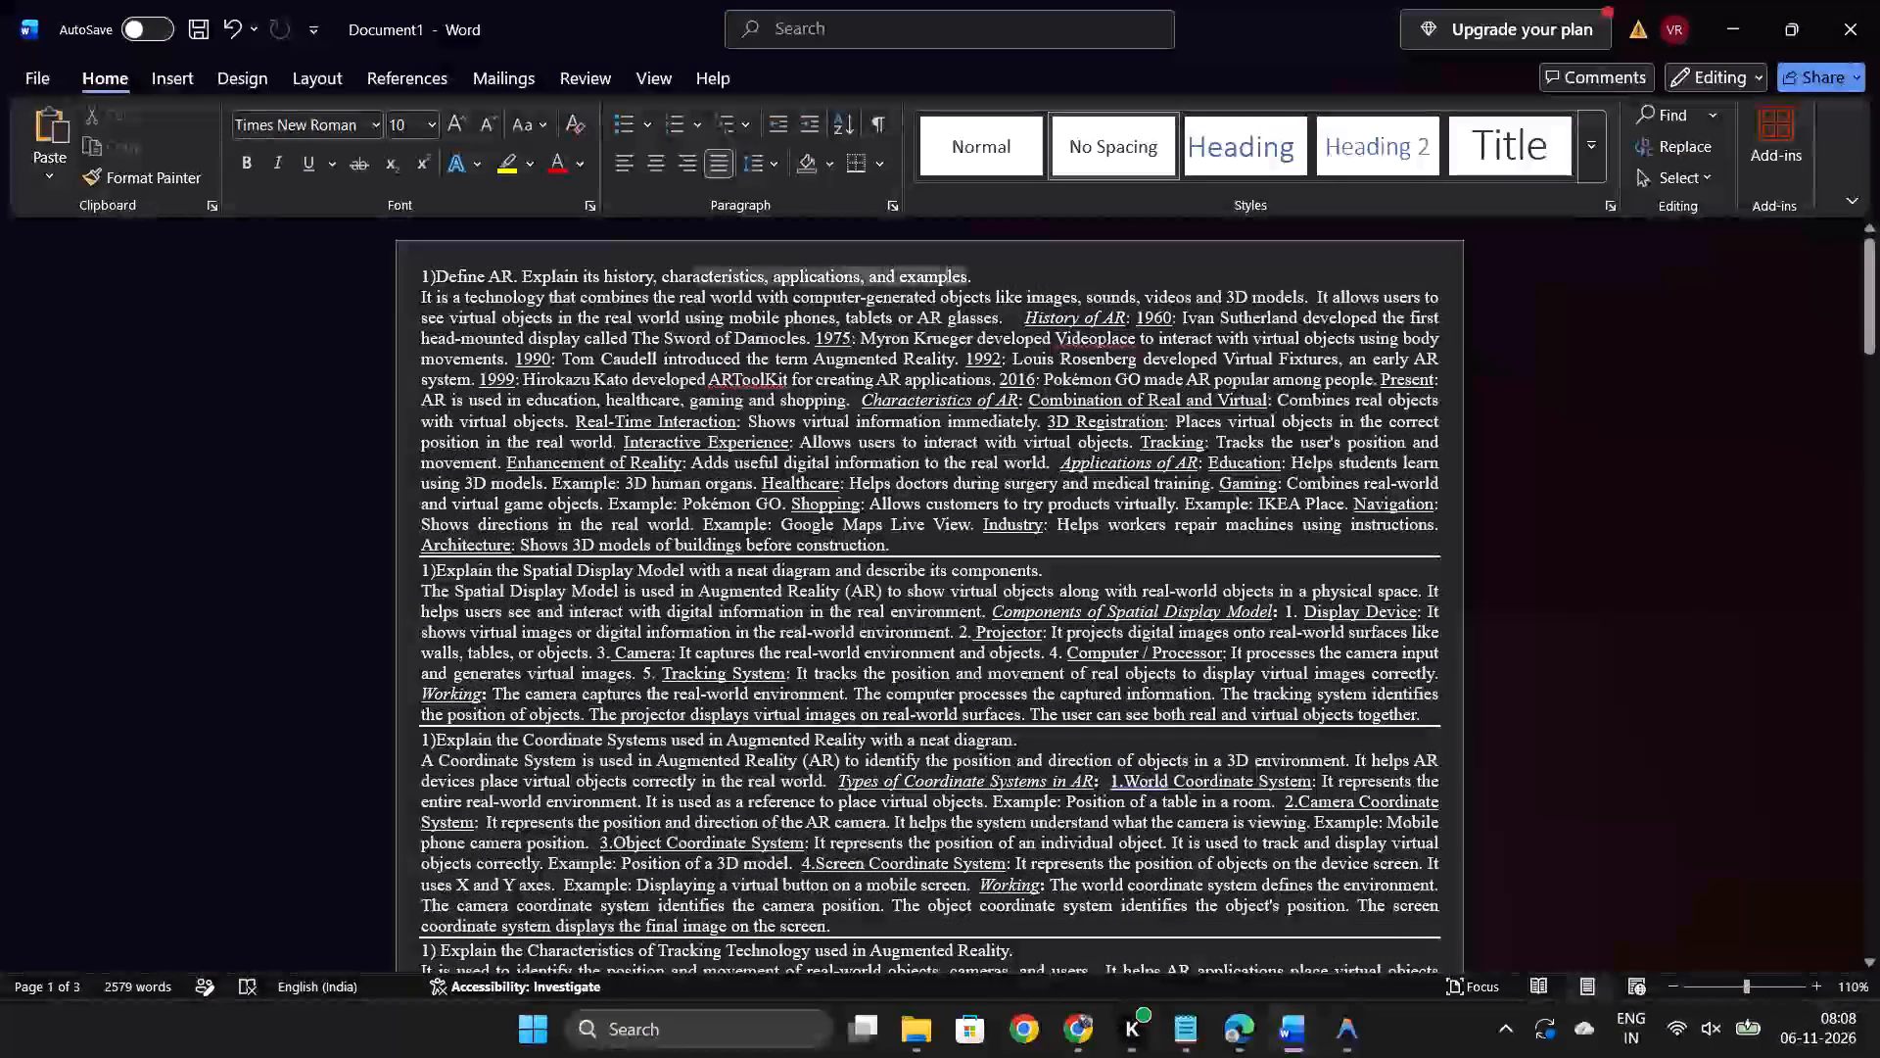
{"action": "left_click_drag", "start_coordinate": [686, 271], "coordinate": [409, 270]}
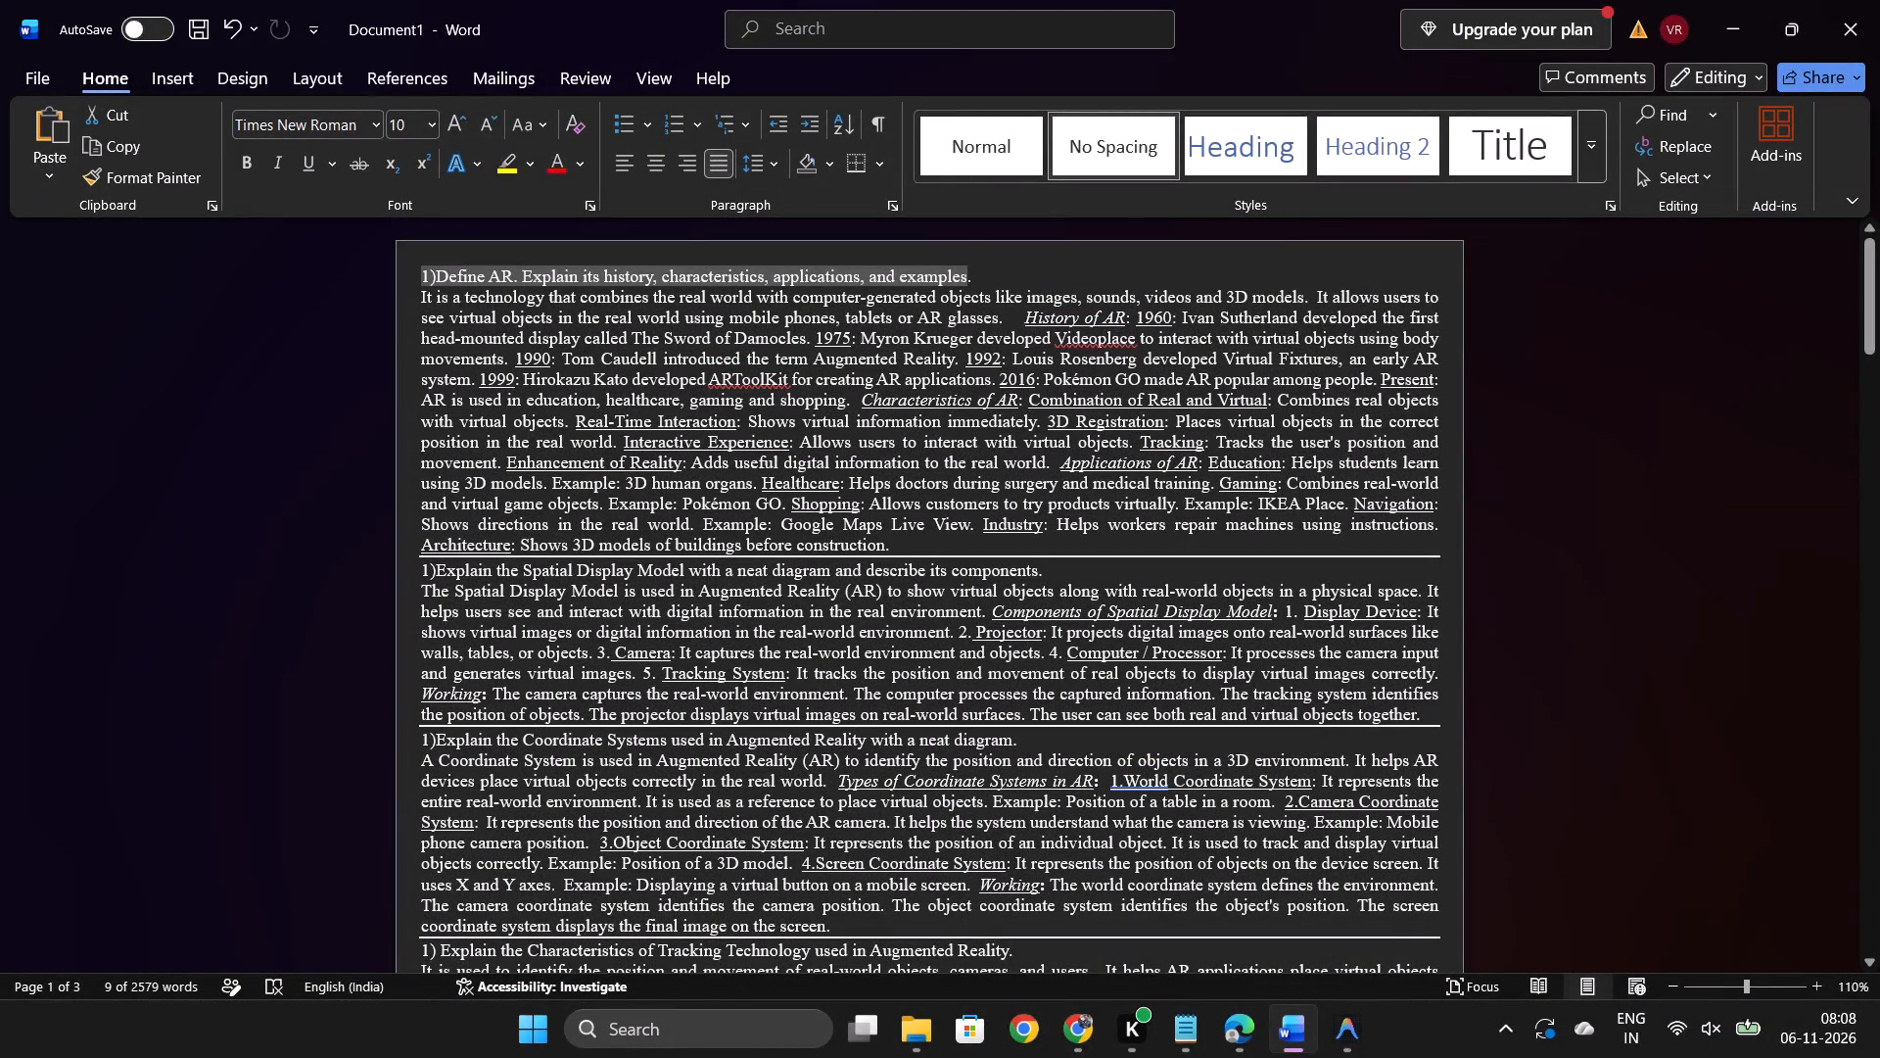
{"action": "left_click_drag", "start_coordinate": [1001, 572], "coordinate": [413, 566], "text": "ctrl"}
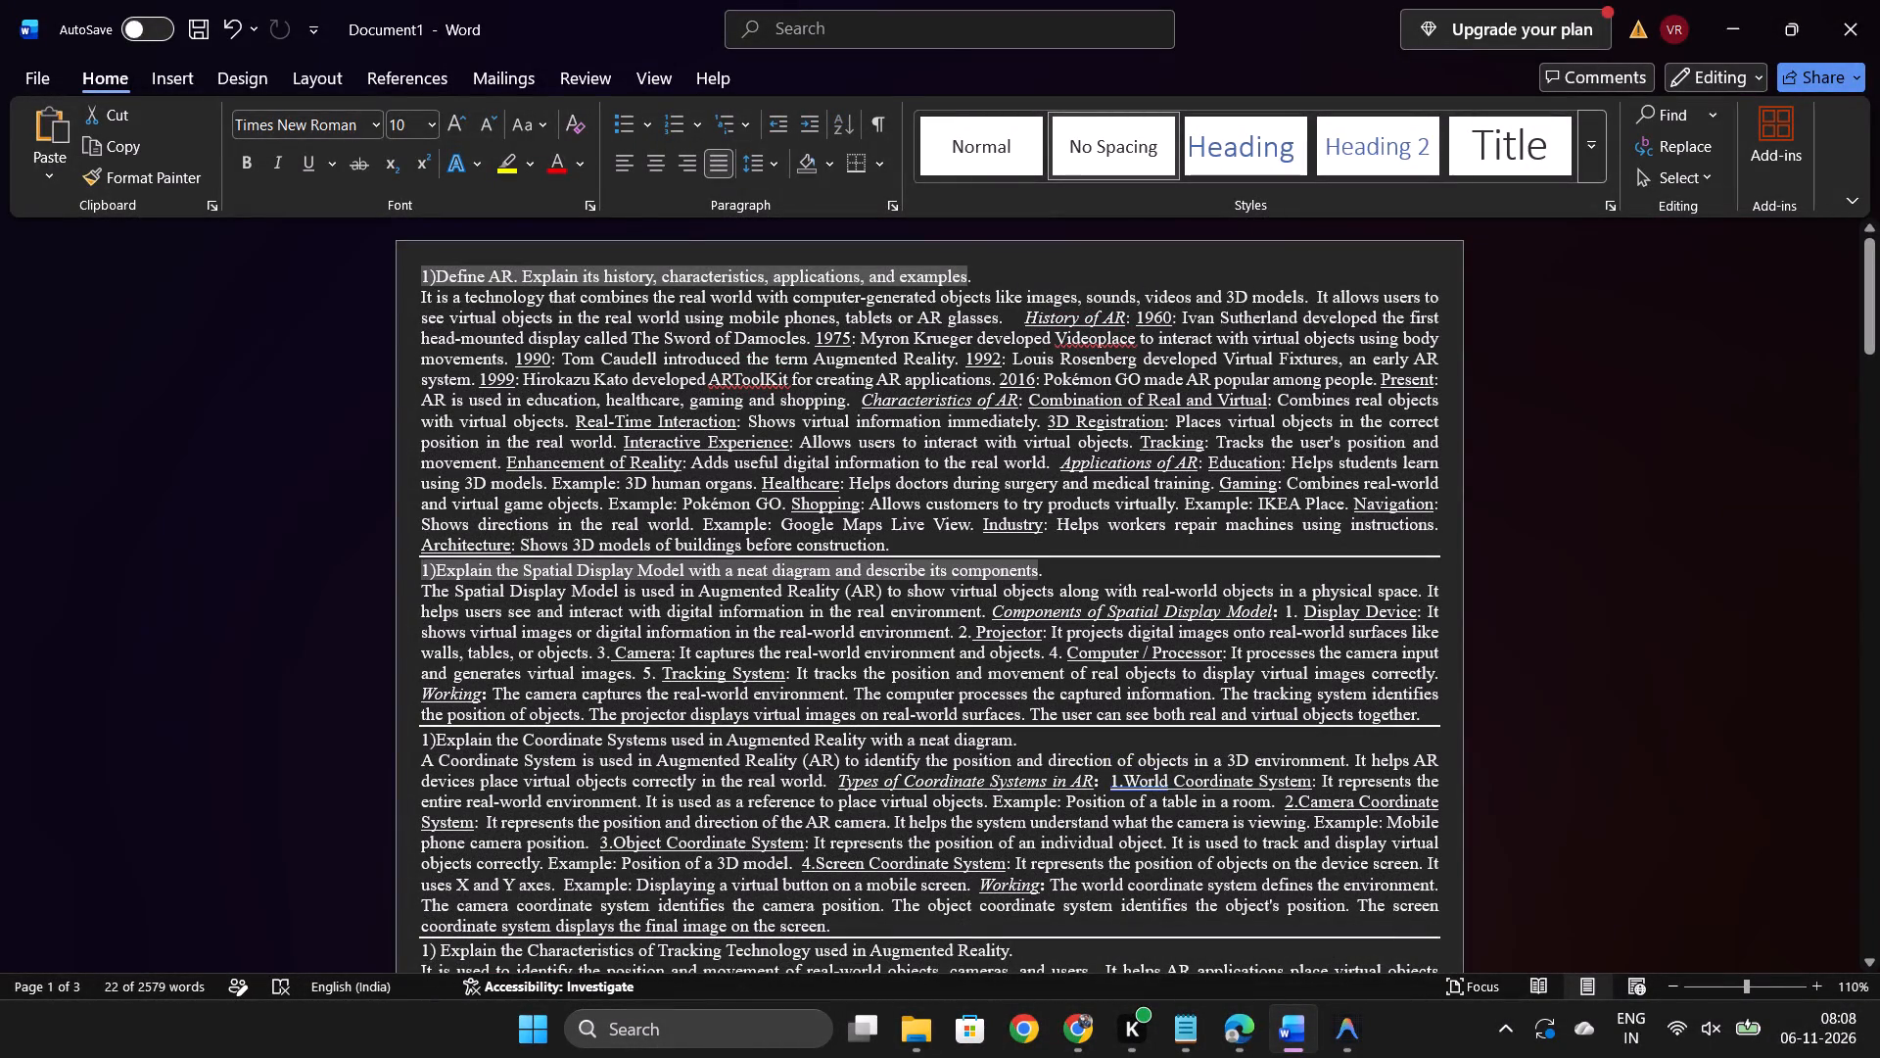
{"action": "left_click_drag", "start_coordinate": [974, 742], "coordinate": [391, 742], "text": "ctrl"}
{"action": "left_click_drag", "start_coordinate": [1012, 741], "coordinate": [999, 740], "text": "ctrl"}
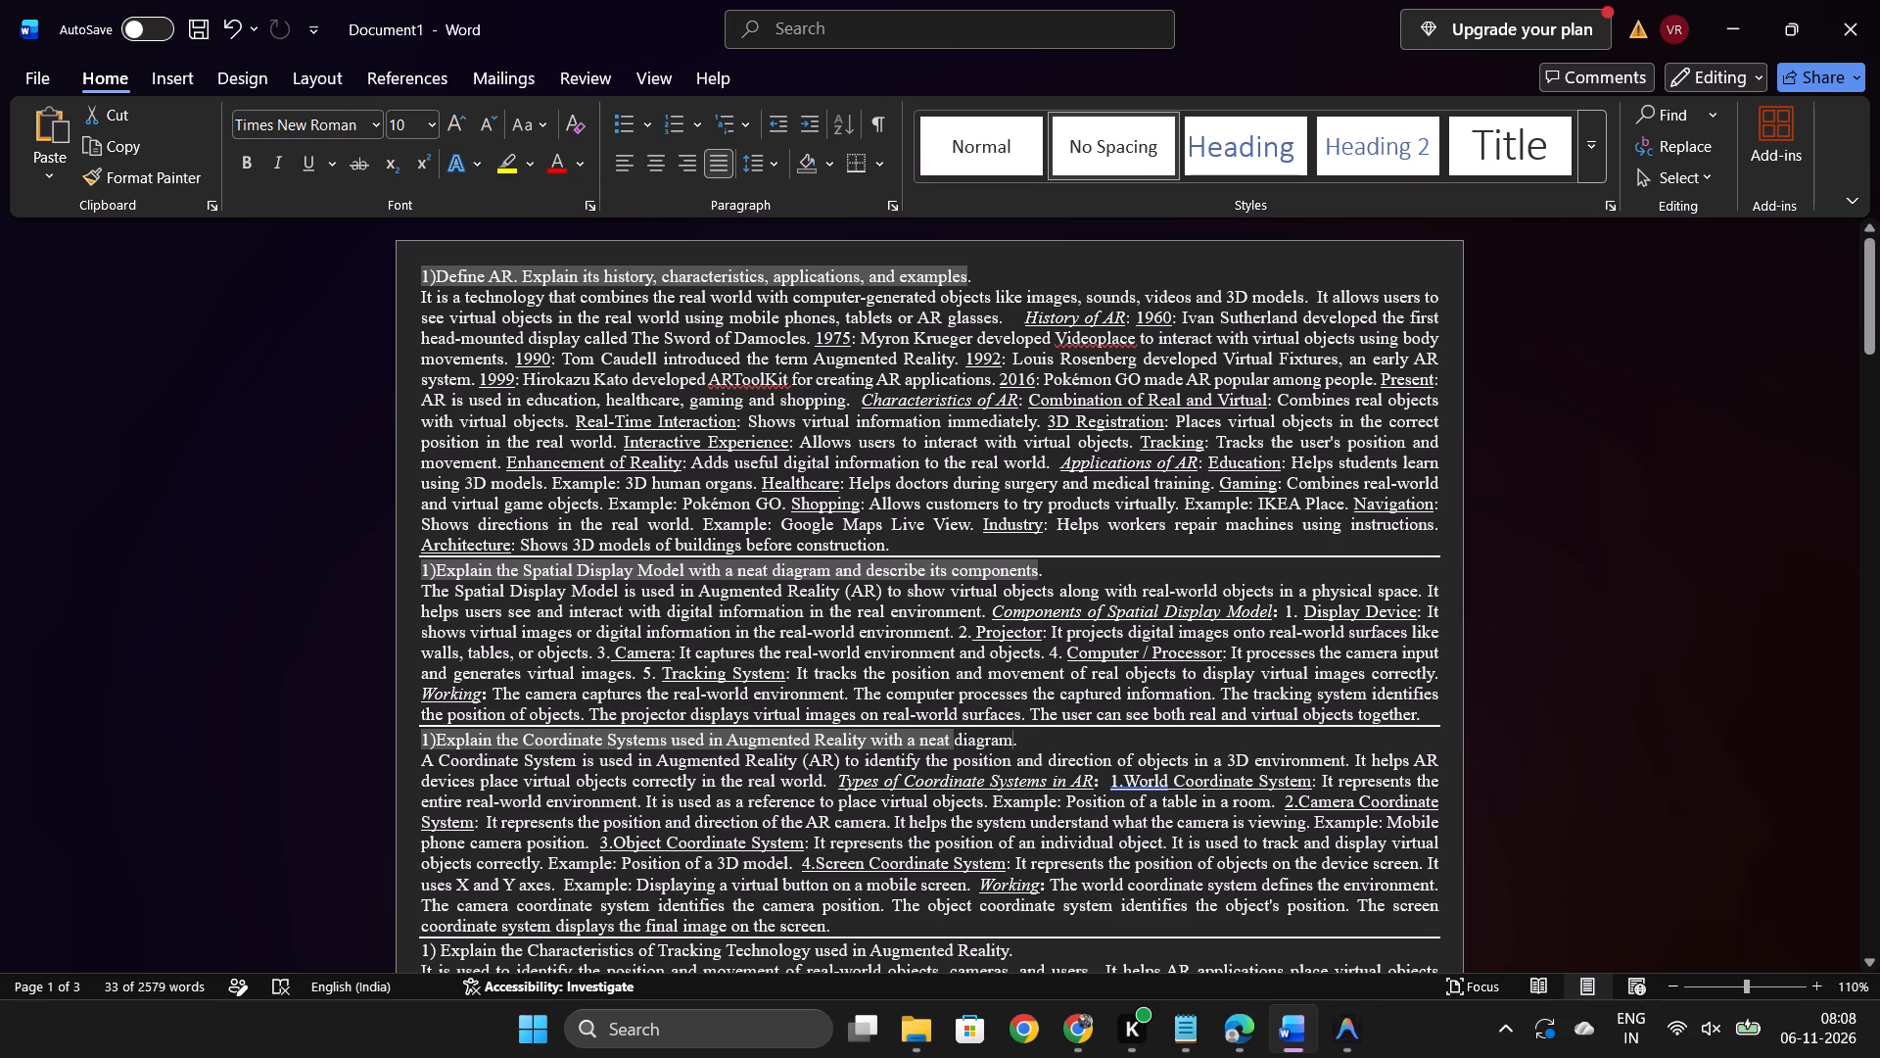
{"action": "left_click_drag", "start_coordinate": [999, 740], "coordinate": [916, 741], "text": "ctrl"}
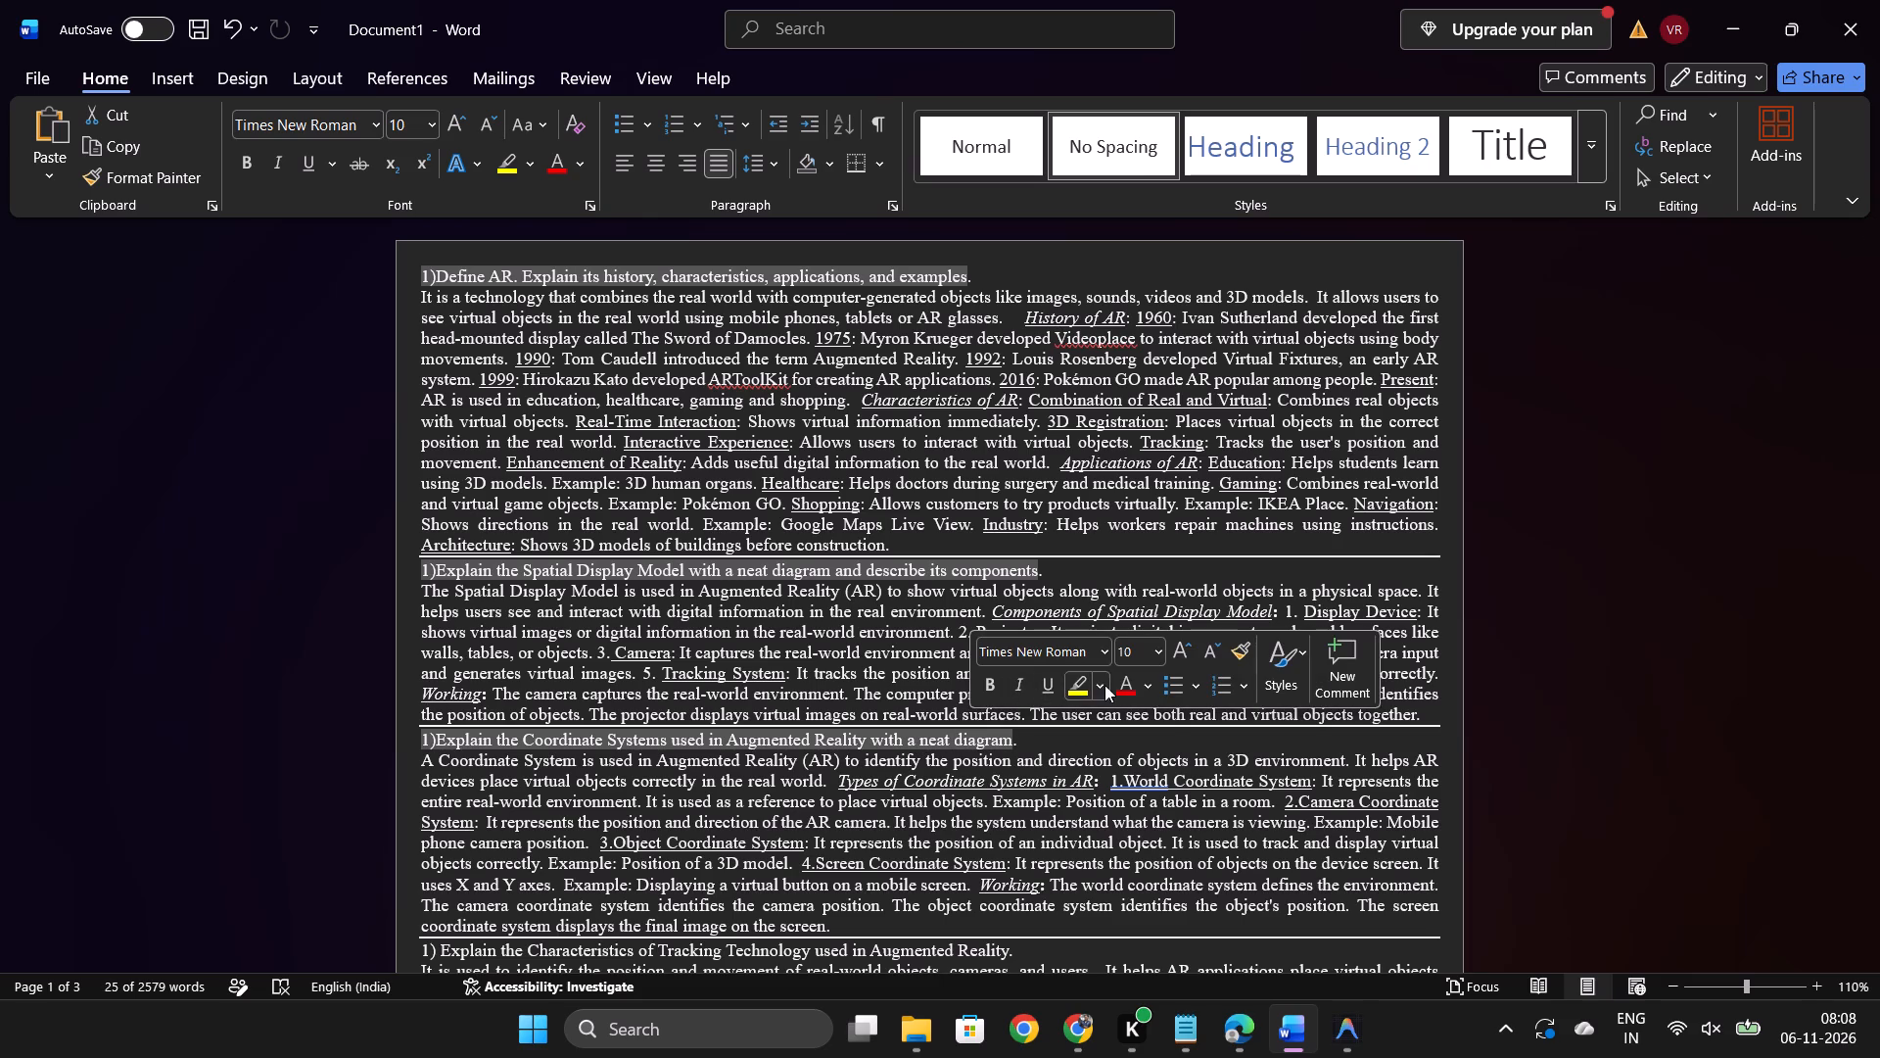
{"action": "left_click", "coordinate": [1125, 685]}
Colour the rest of the "Explain the Coordinate Systems used in Augmented Reality" heading red.
{"action": "scroll", "coordinate": [690, 727], "scroll_direction": "down", "scroll_amount": 1}
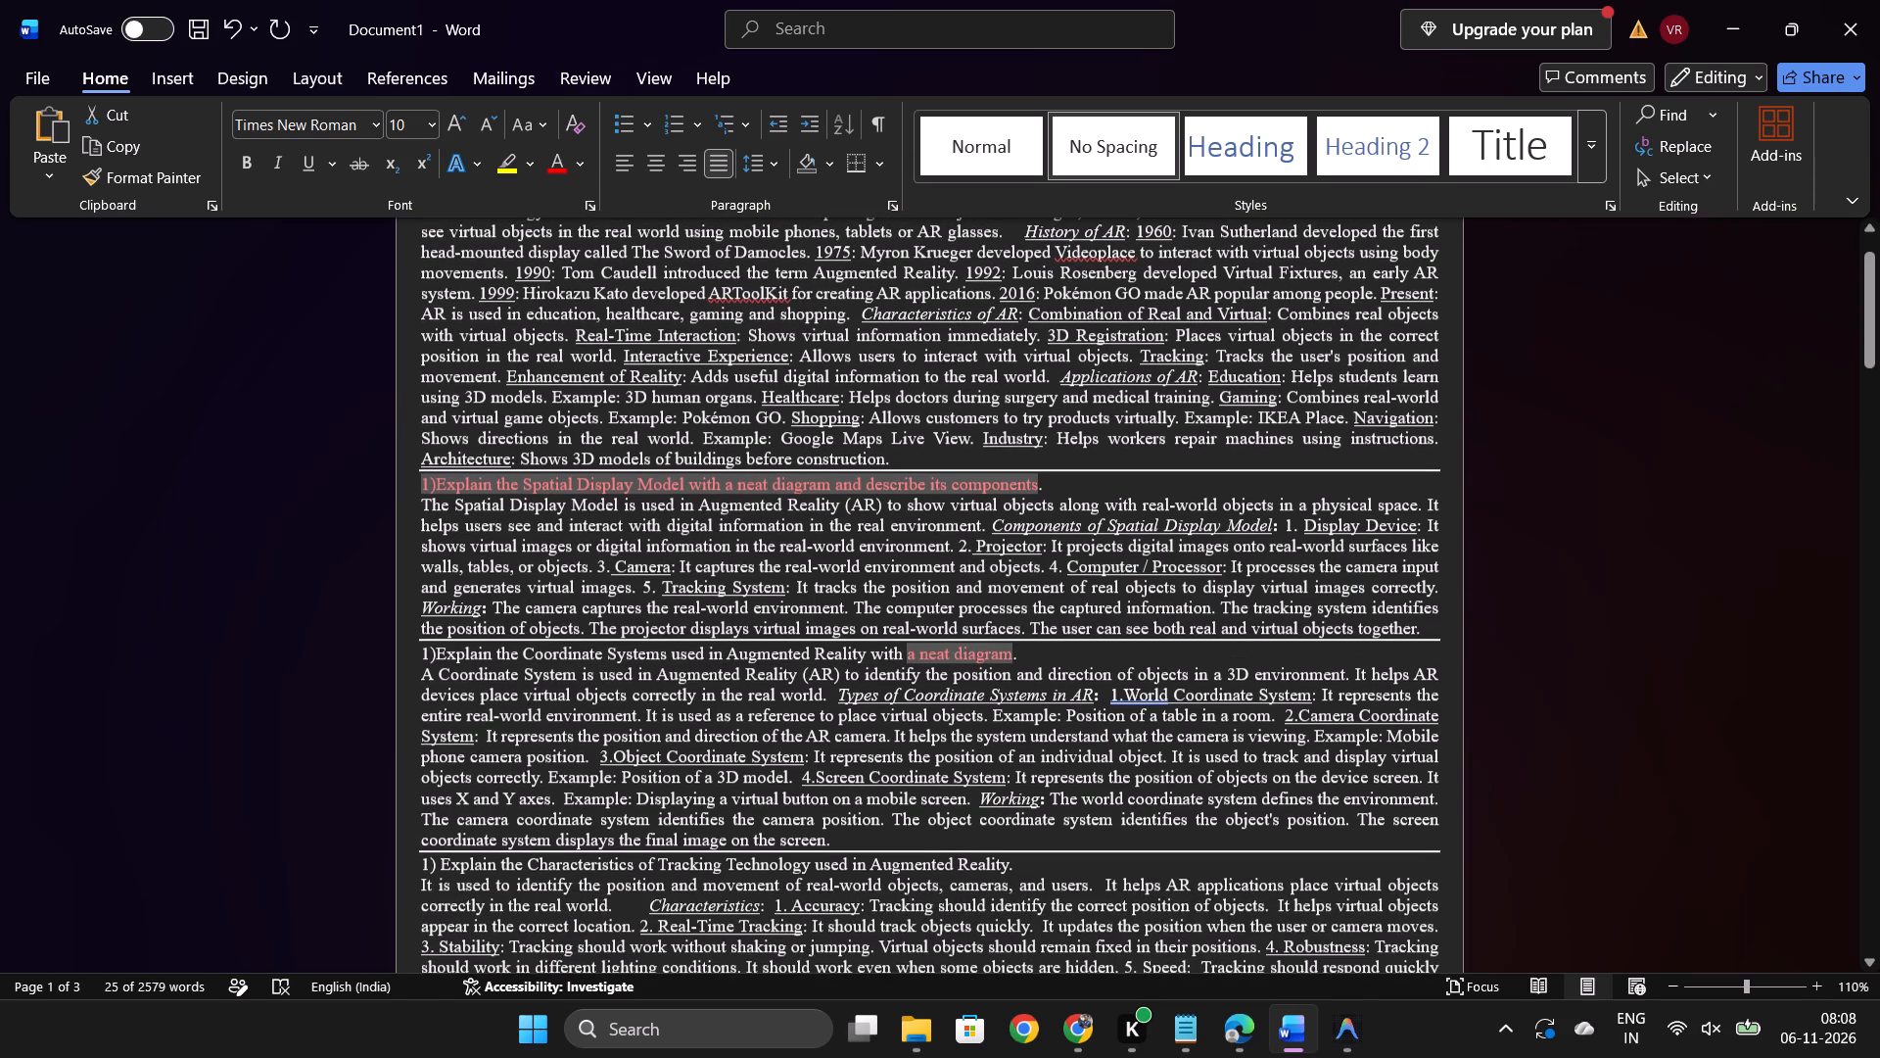
{"action": "left_click", "coordinate": [499, 659]}
{"action": "left_click_drag", "start_coordinate": [420, 653], "coordinate": [913, 658]}
{"action": "left_click", "coordinate": [1061, 614]}
{"action": "left_click", "coordinate": [974, 665]}
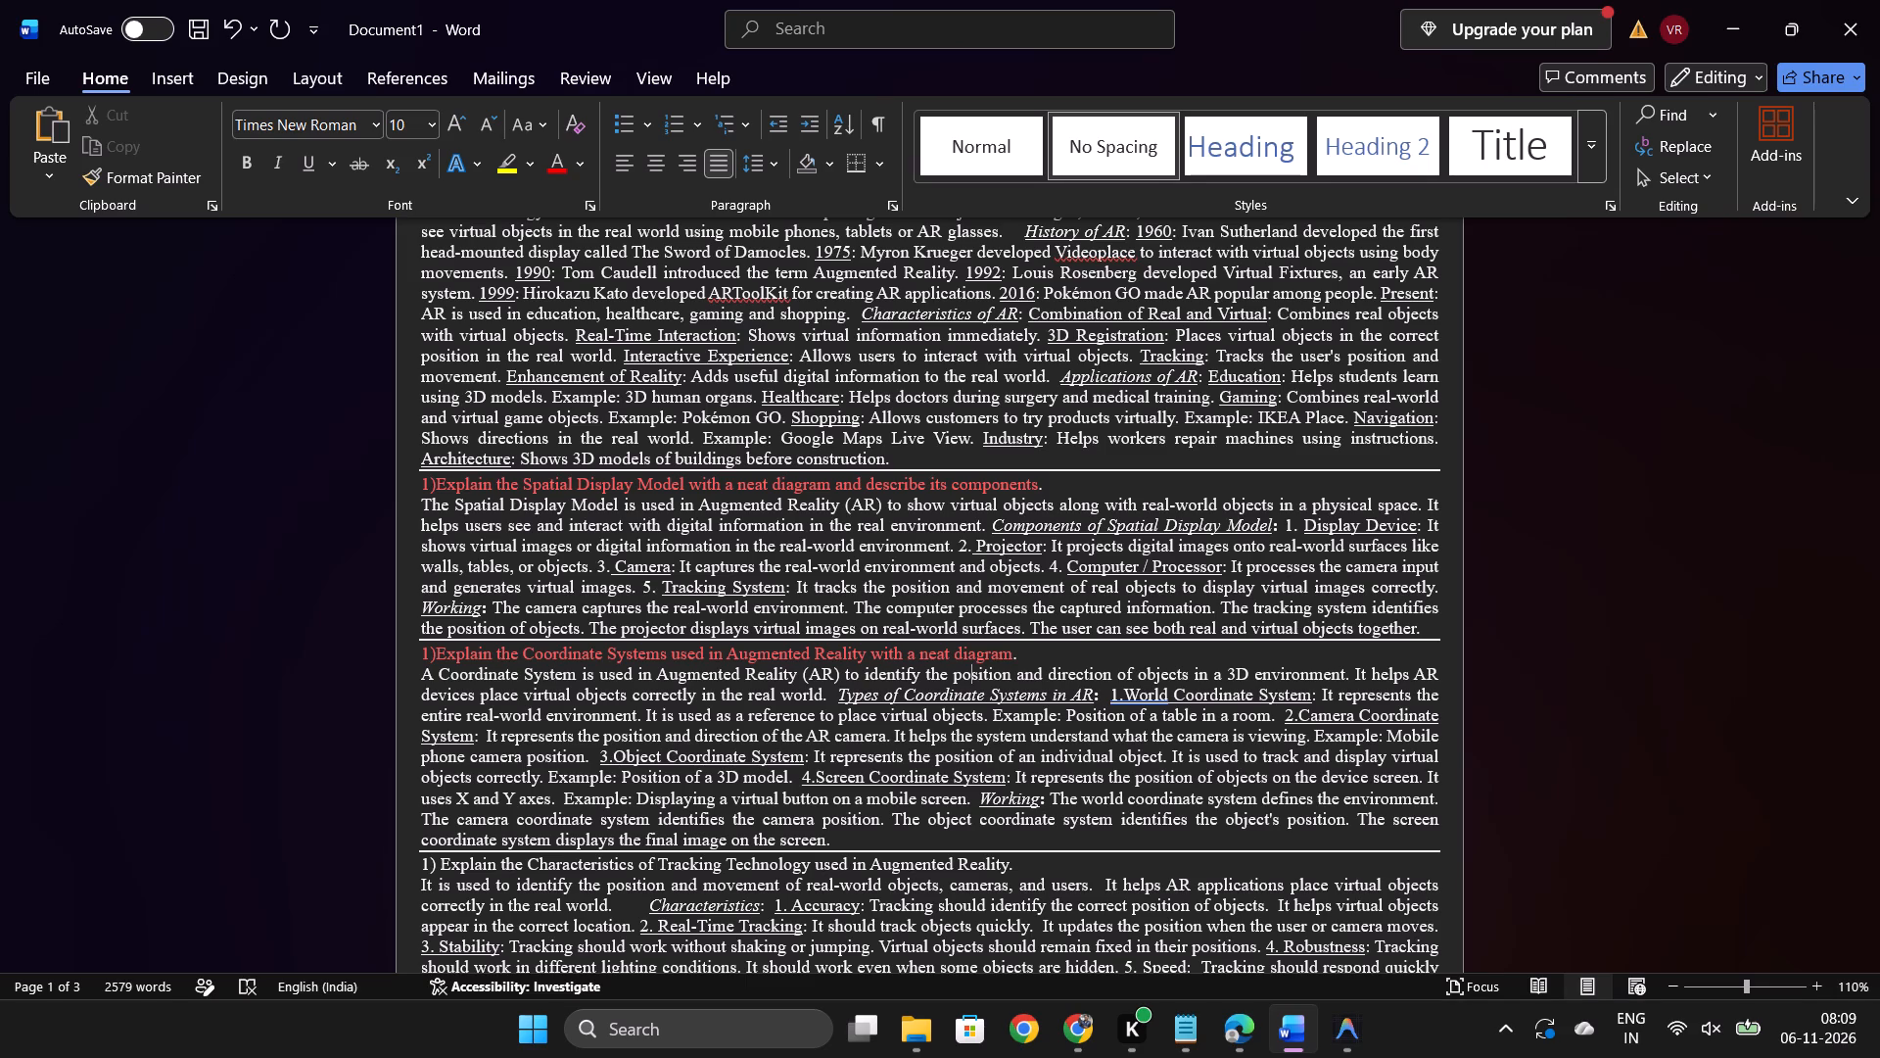
Colour the headings on tracking technology characteristics, types of tracking technologies, and Mobile Sensors red.
{"action": "scroll", "coordinate": [577, 488], "scroll_direction": "down", "scroll_amount": 5}
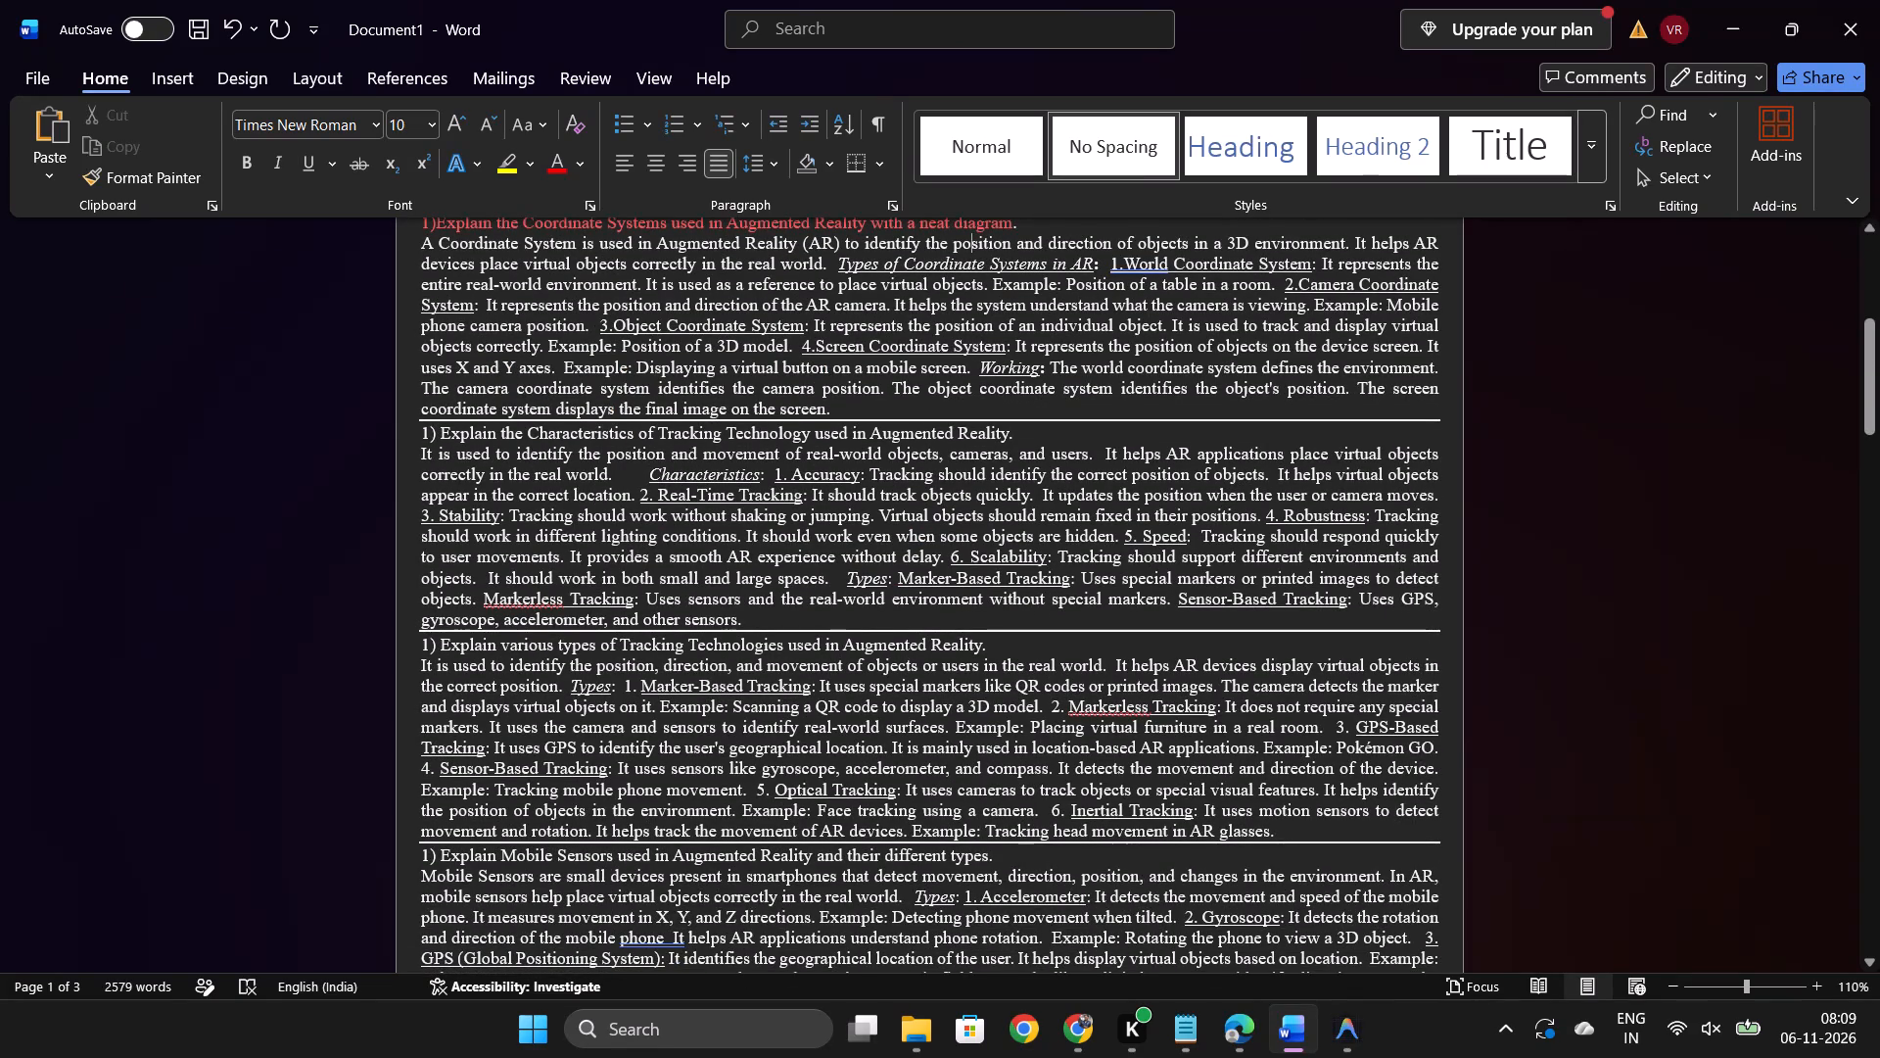
{"action": "left_click_drag", "start_coordinate": [1011, 431], "coordinate": [415, 427]}
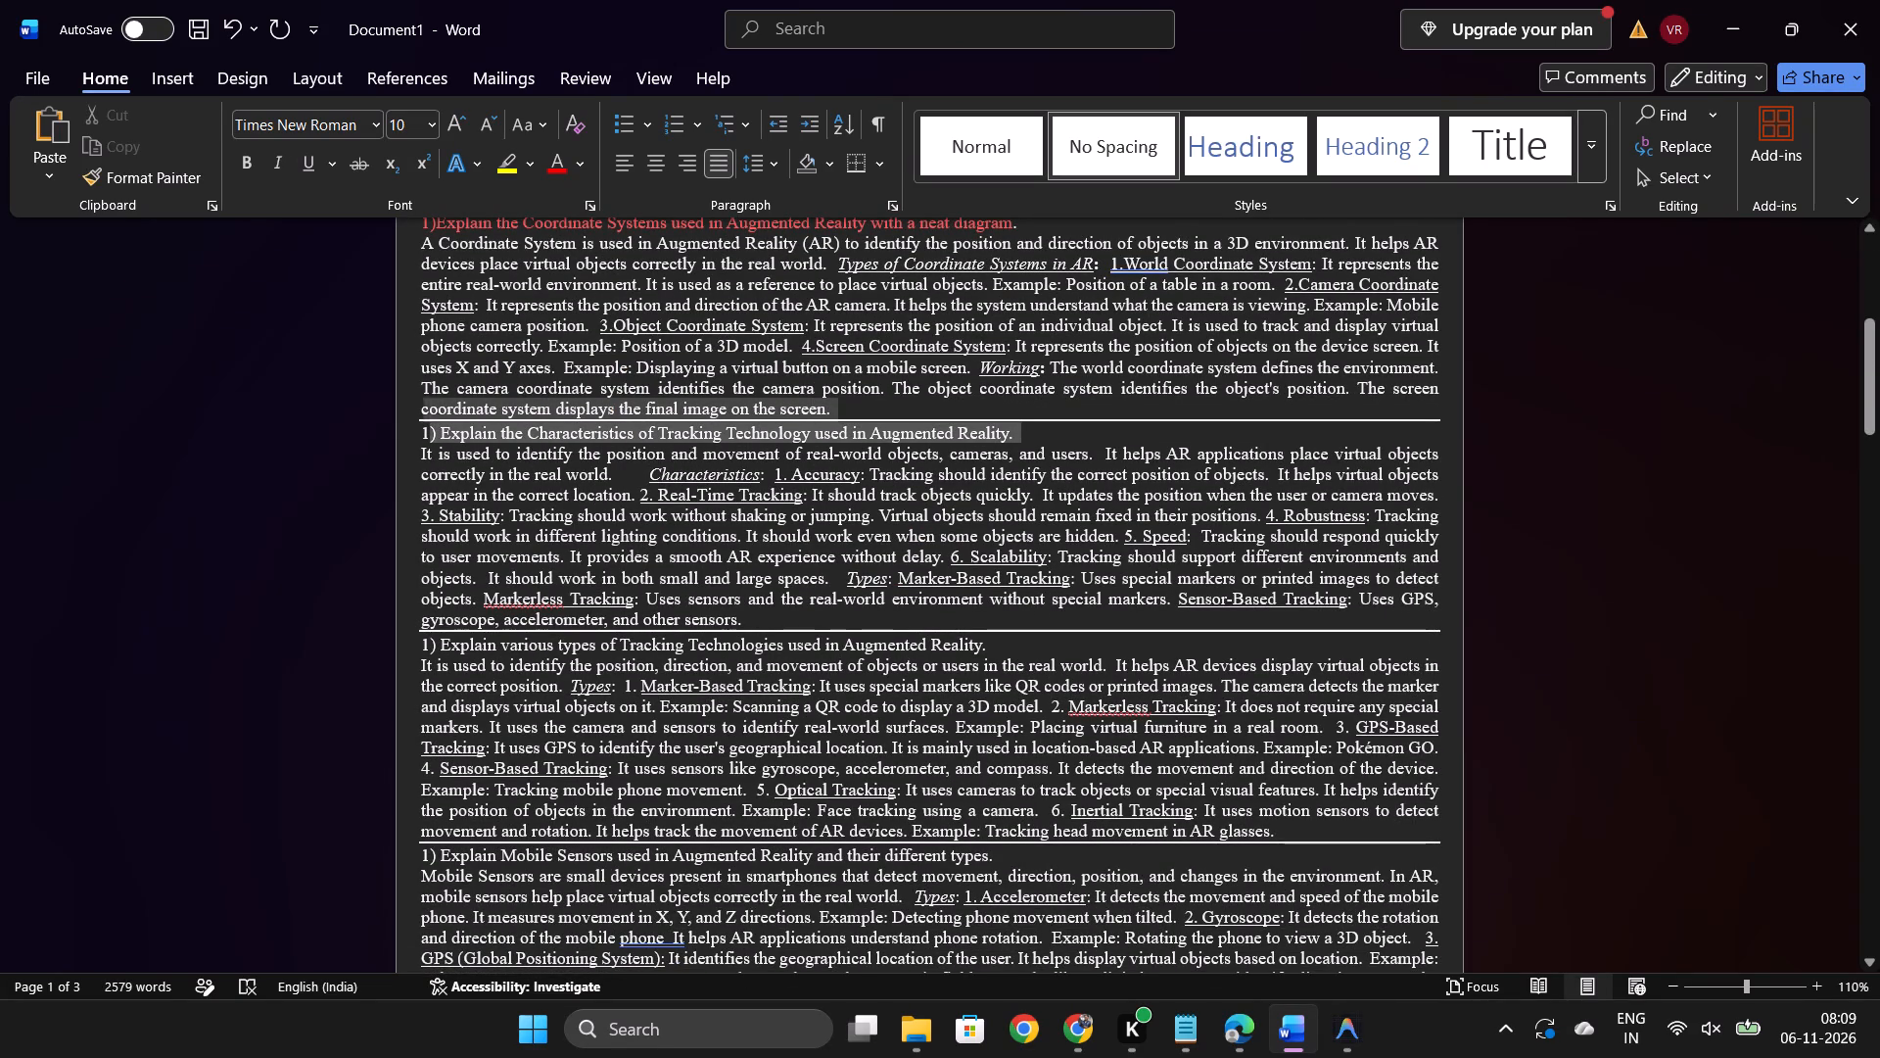
{"action": "left_click_drag", "start_coordinate": [415, 427], "coordinate": [388, 432]}
{"action": "left_click_drag", "start_coordinate": [1007, 646], "coordinate": [673, 644], "text": "ctrl"}
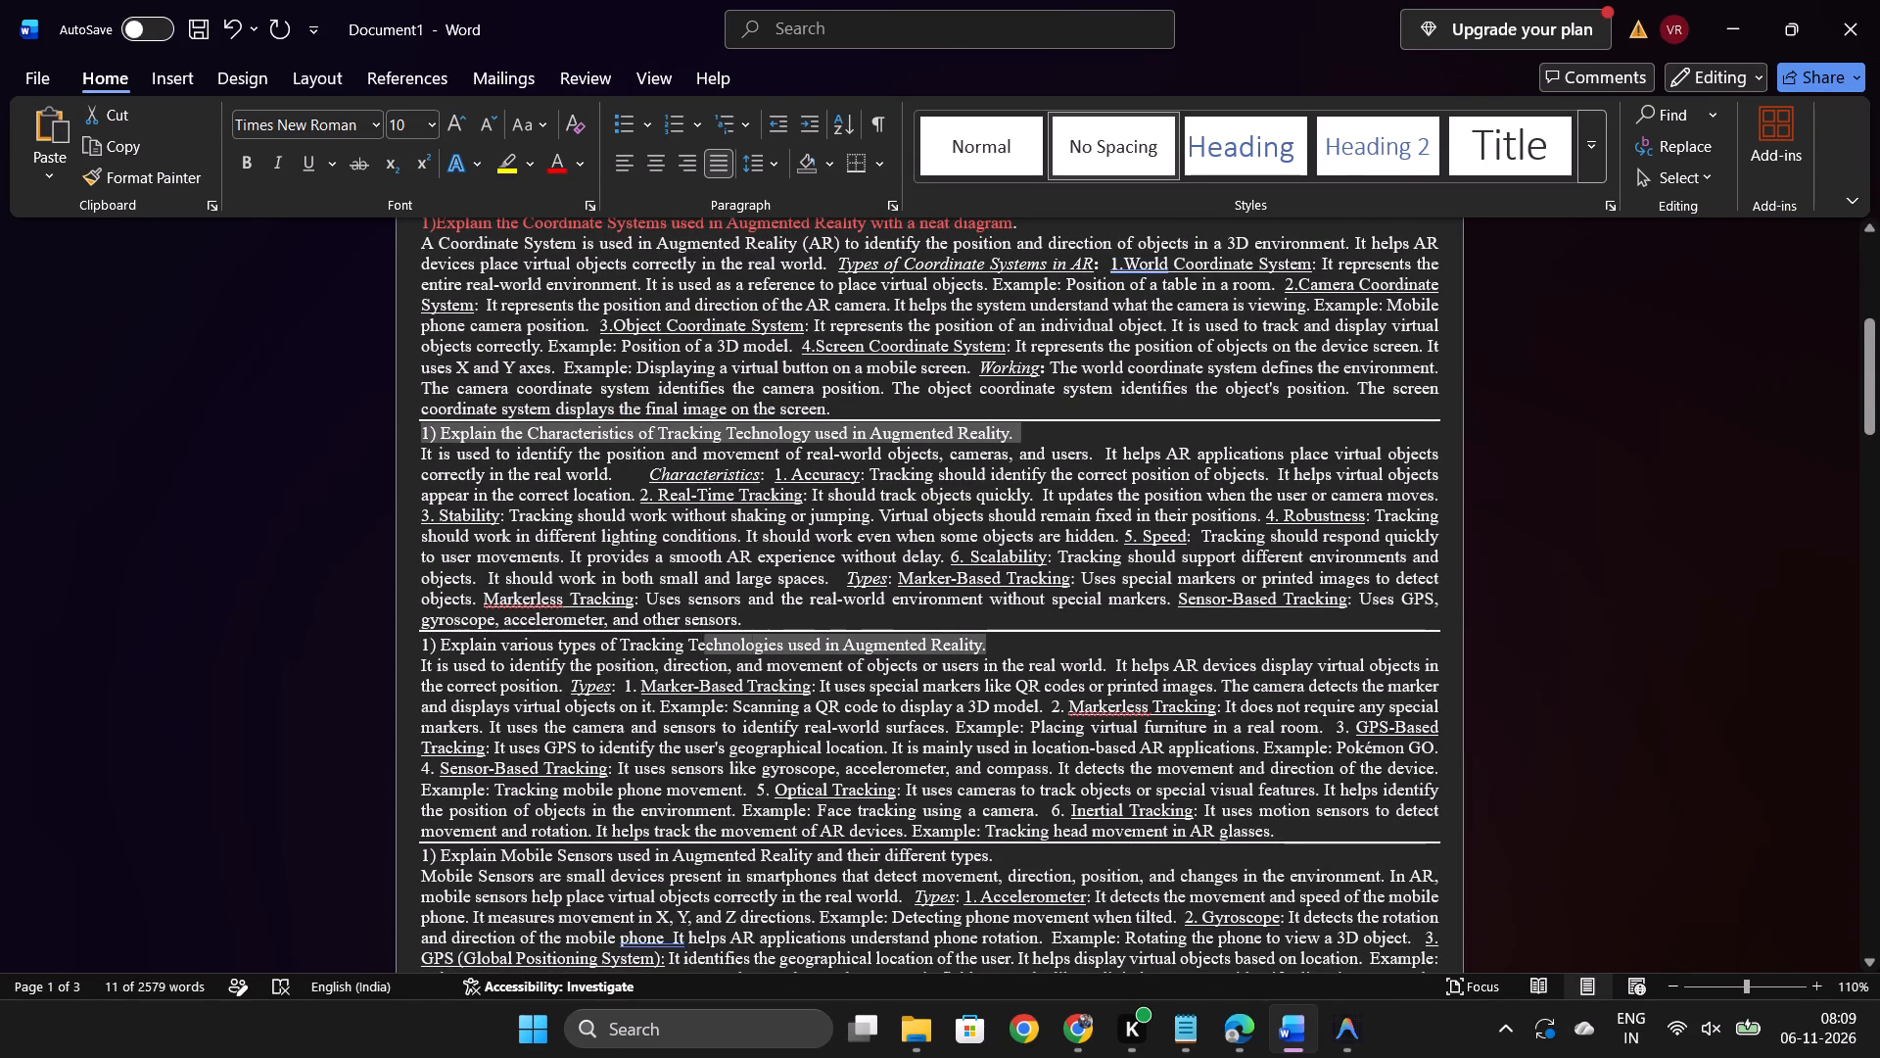
{"action": "left_click_drag", "start_coordinate": [673, 644], "coordinate": [408, 649], "text": "ctrl"}
{"action": "left_click_drag", "start_coordinate": [1000, 860], "coordinate": [829, 855], "text": "ctrl"}
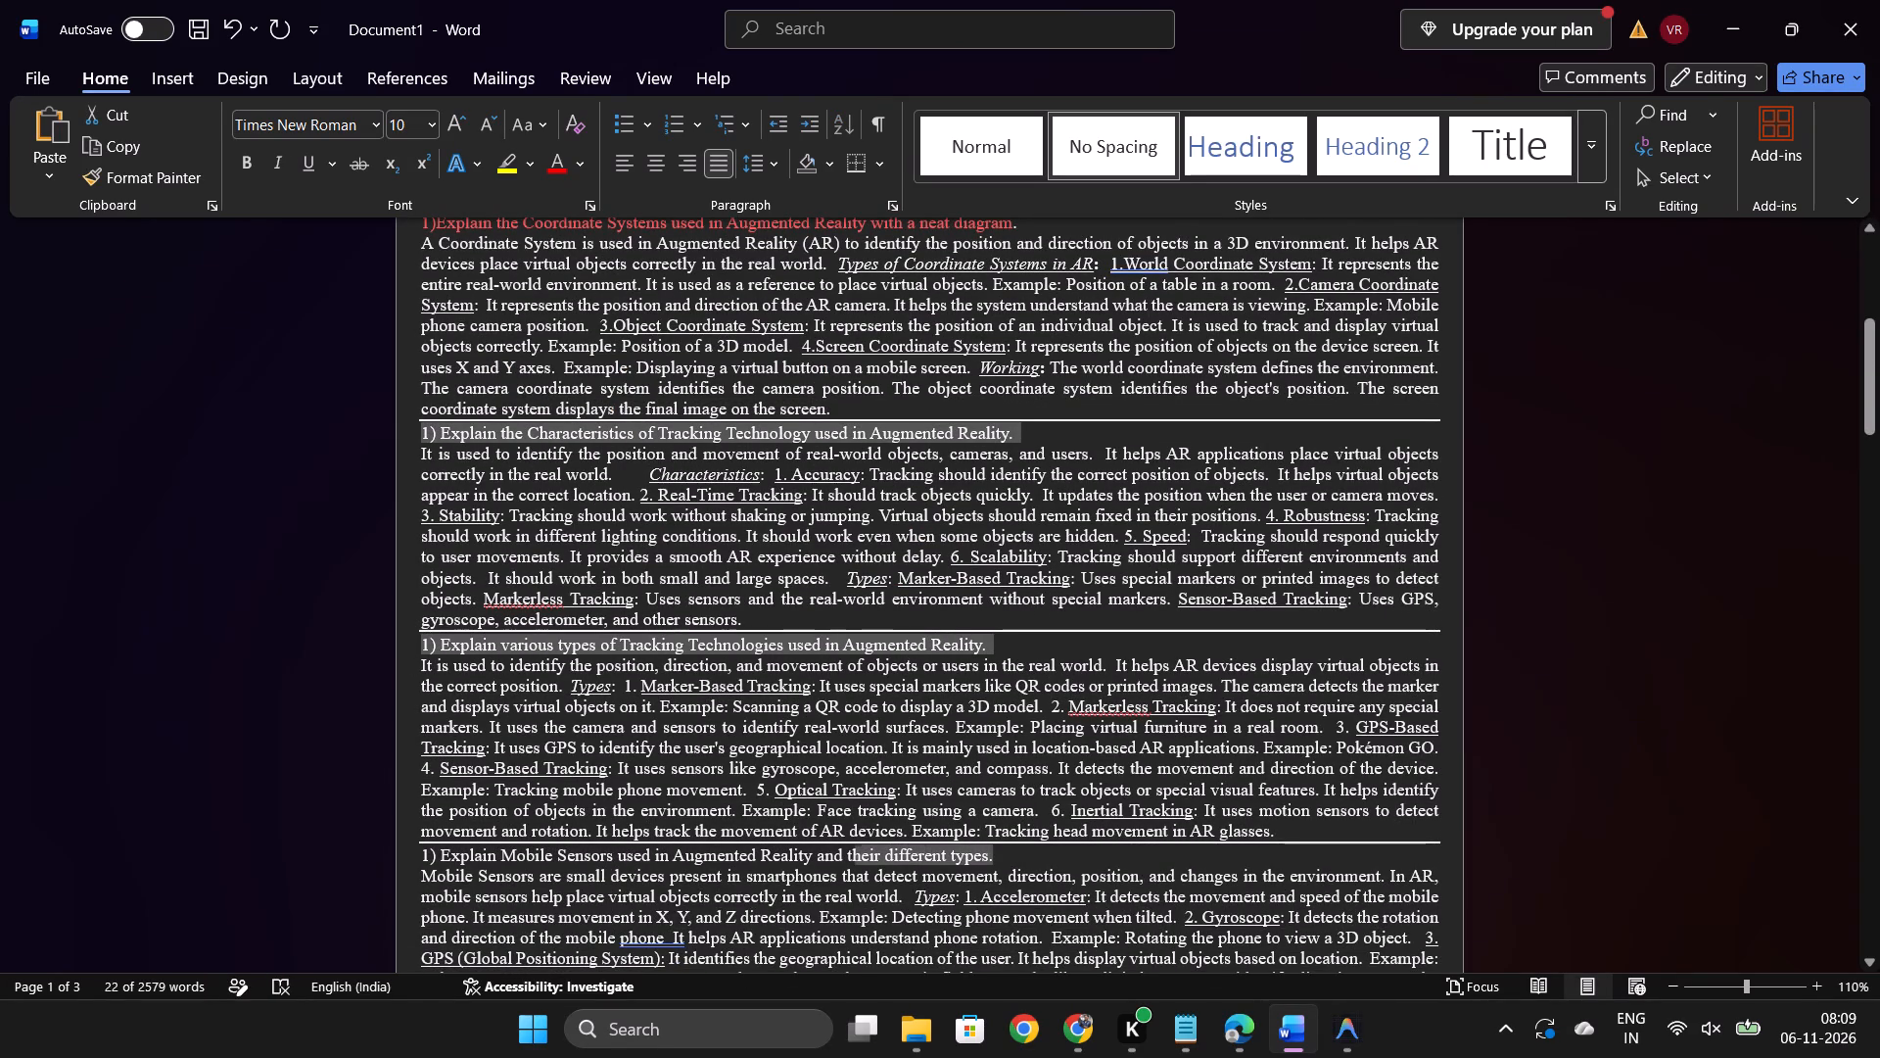
{"action": "left_click_drag", "start_coordinate": [829, 855], "coordinate": [398, 855], "text": "ctrl"}
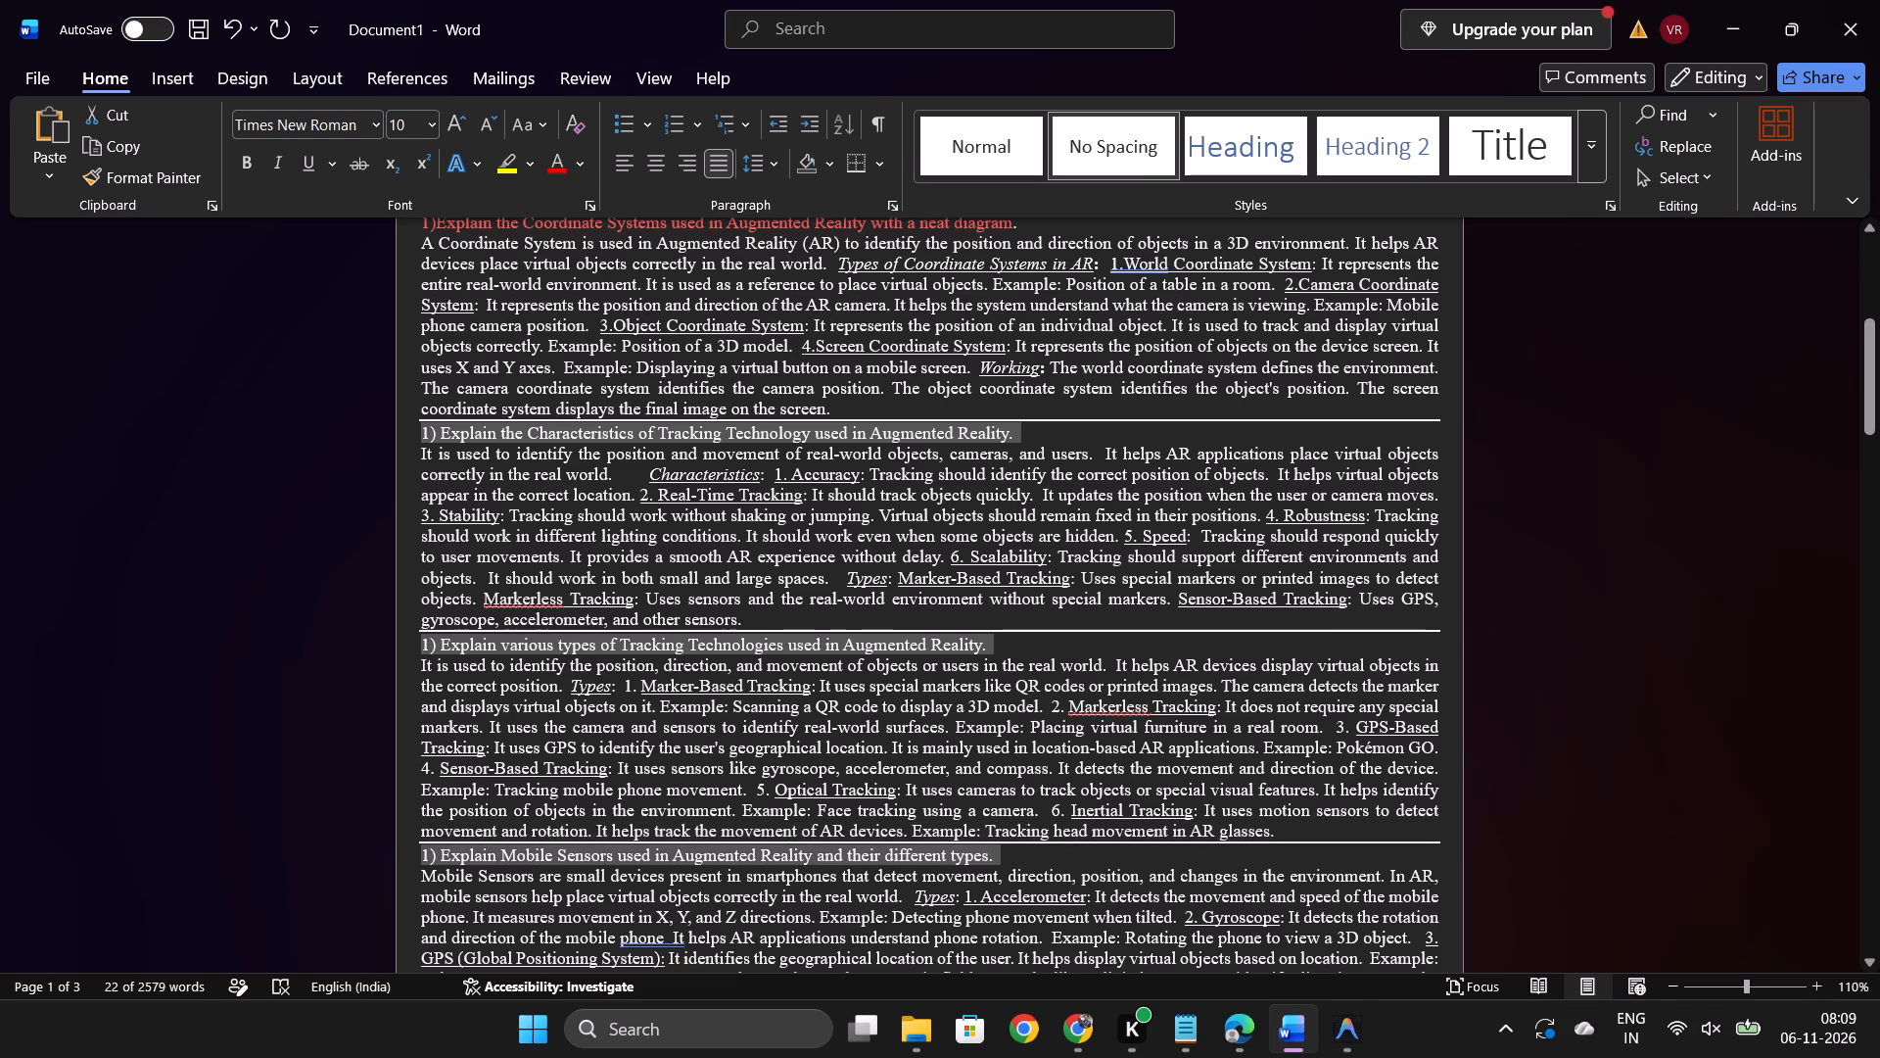
{"action": "left_click", "coordinate": [550, 816]}
Colour the "Explain the Requirements and Characteristics of AR Displays" heading red.
{"action": "scroll", "coordinate": [597, 865], "scroll_direction": "down", "scroll_amount": 5}
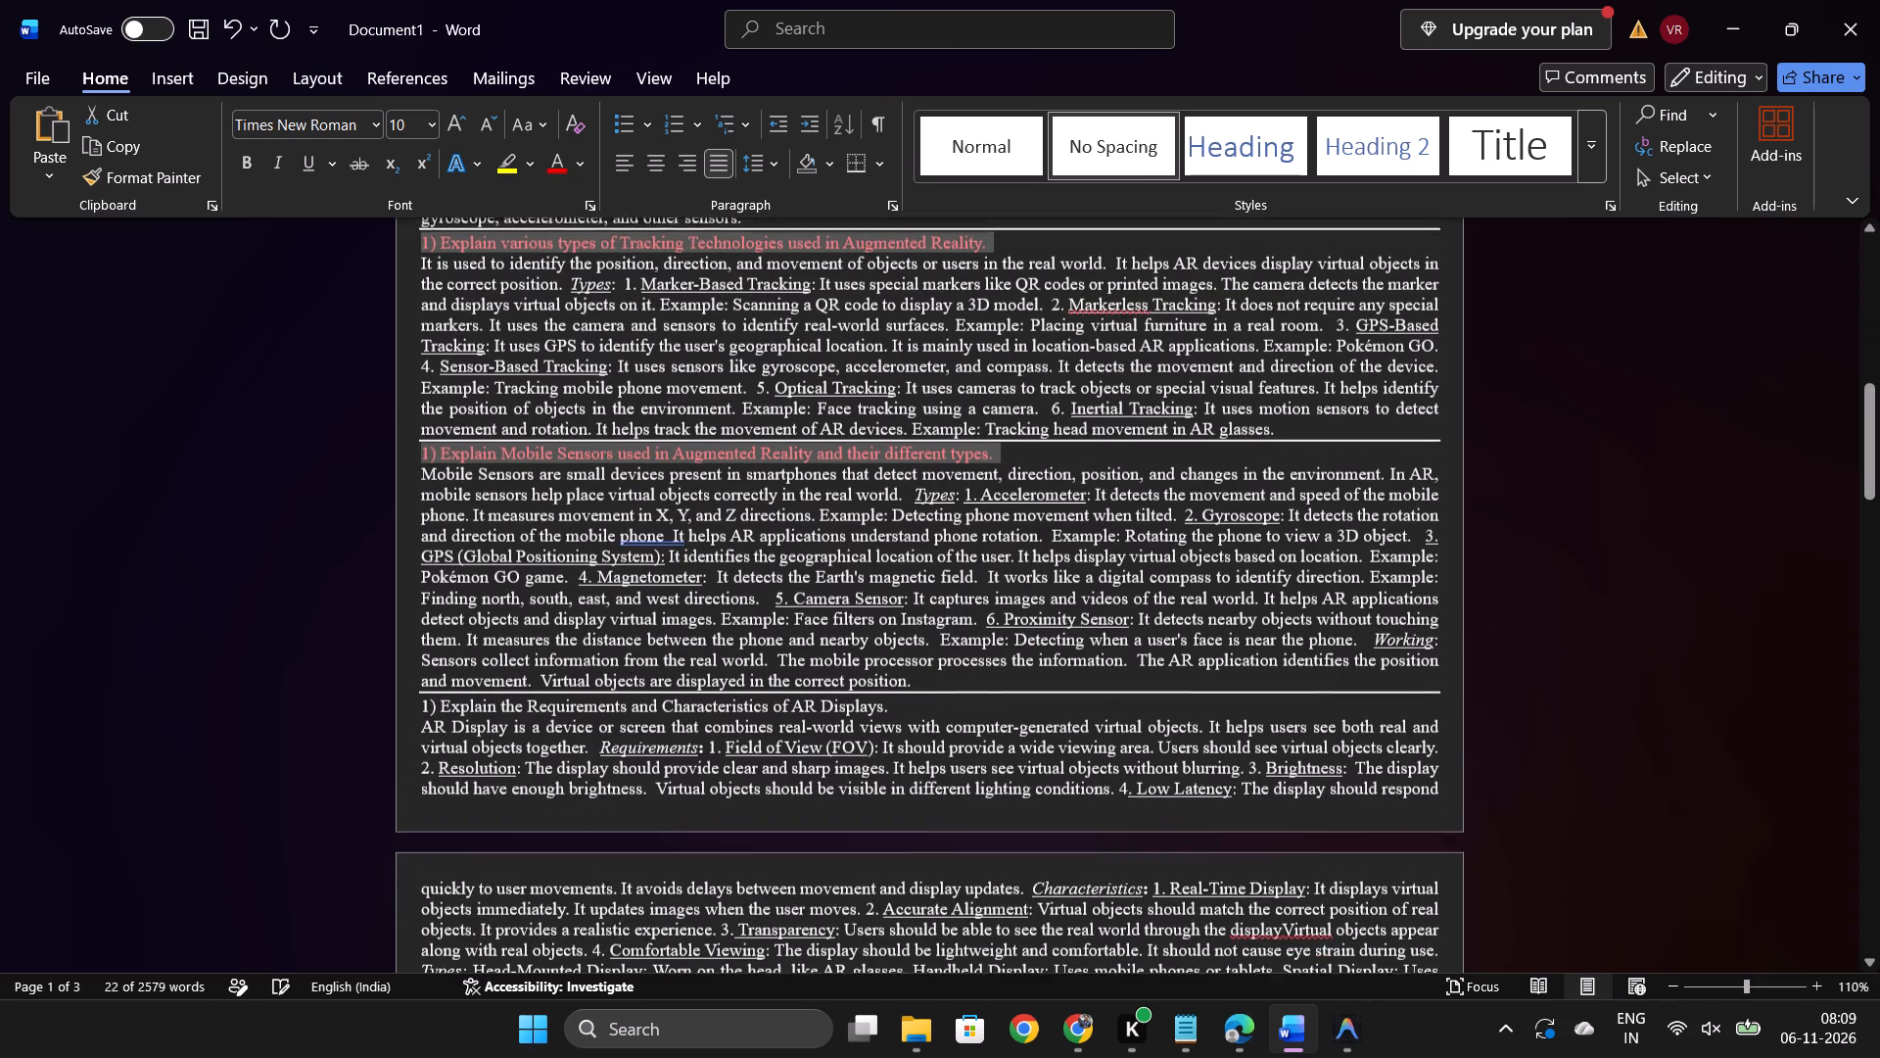
{"action": "left_click_drag", "start_coordinate": [421, 684], "coordinate": [912, 666]}
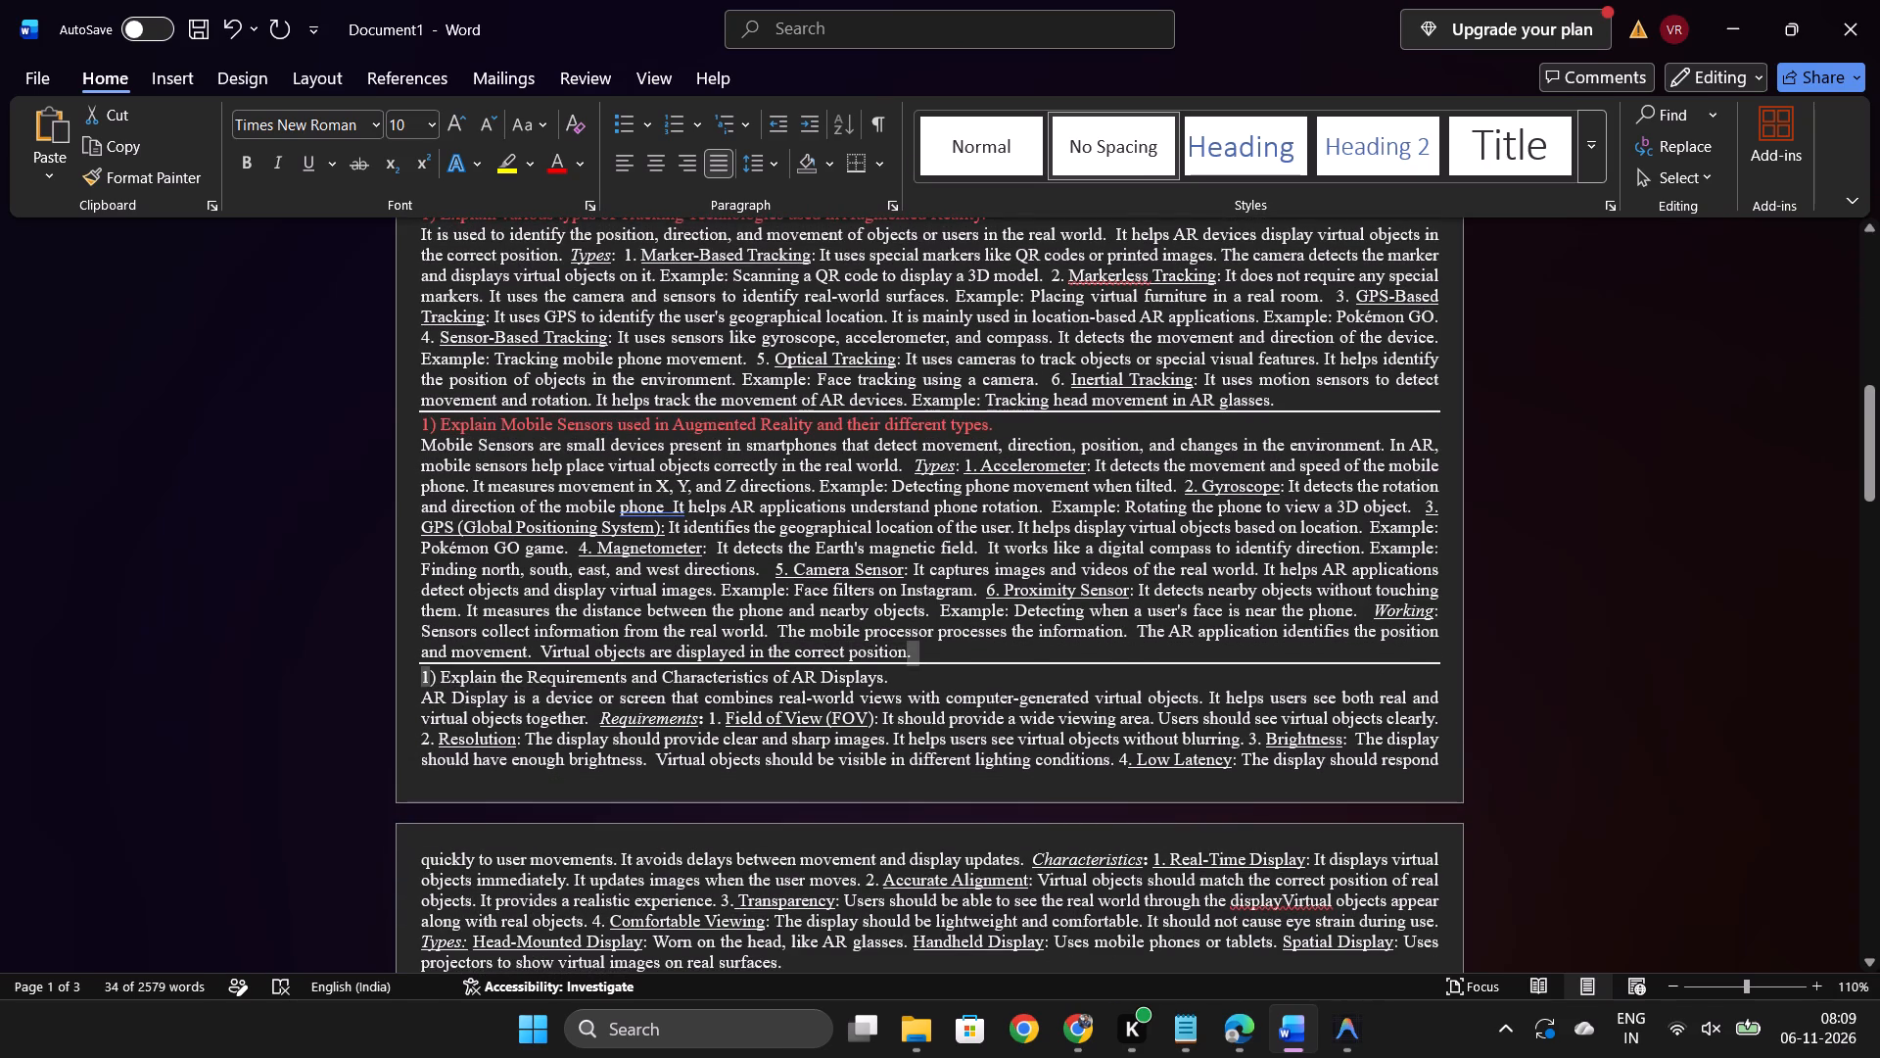
{"action": "left_click_drag", "start_coordinate": [912, 666], "coordinate": [898, 682]}
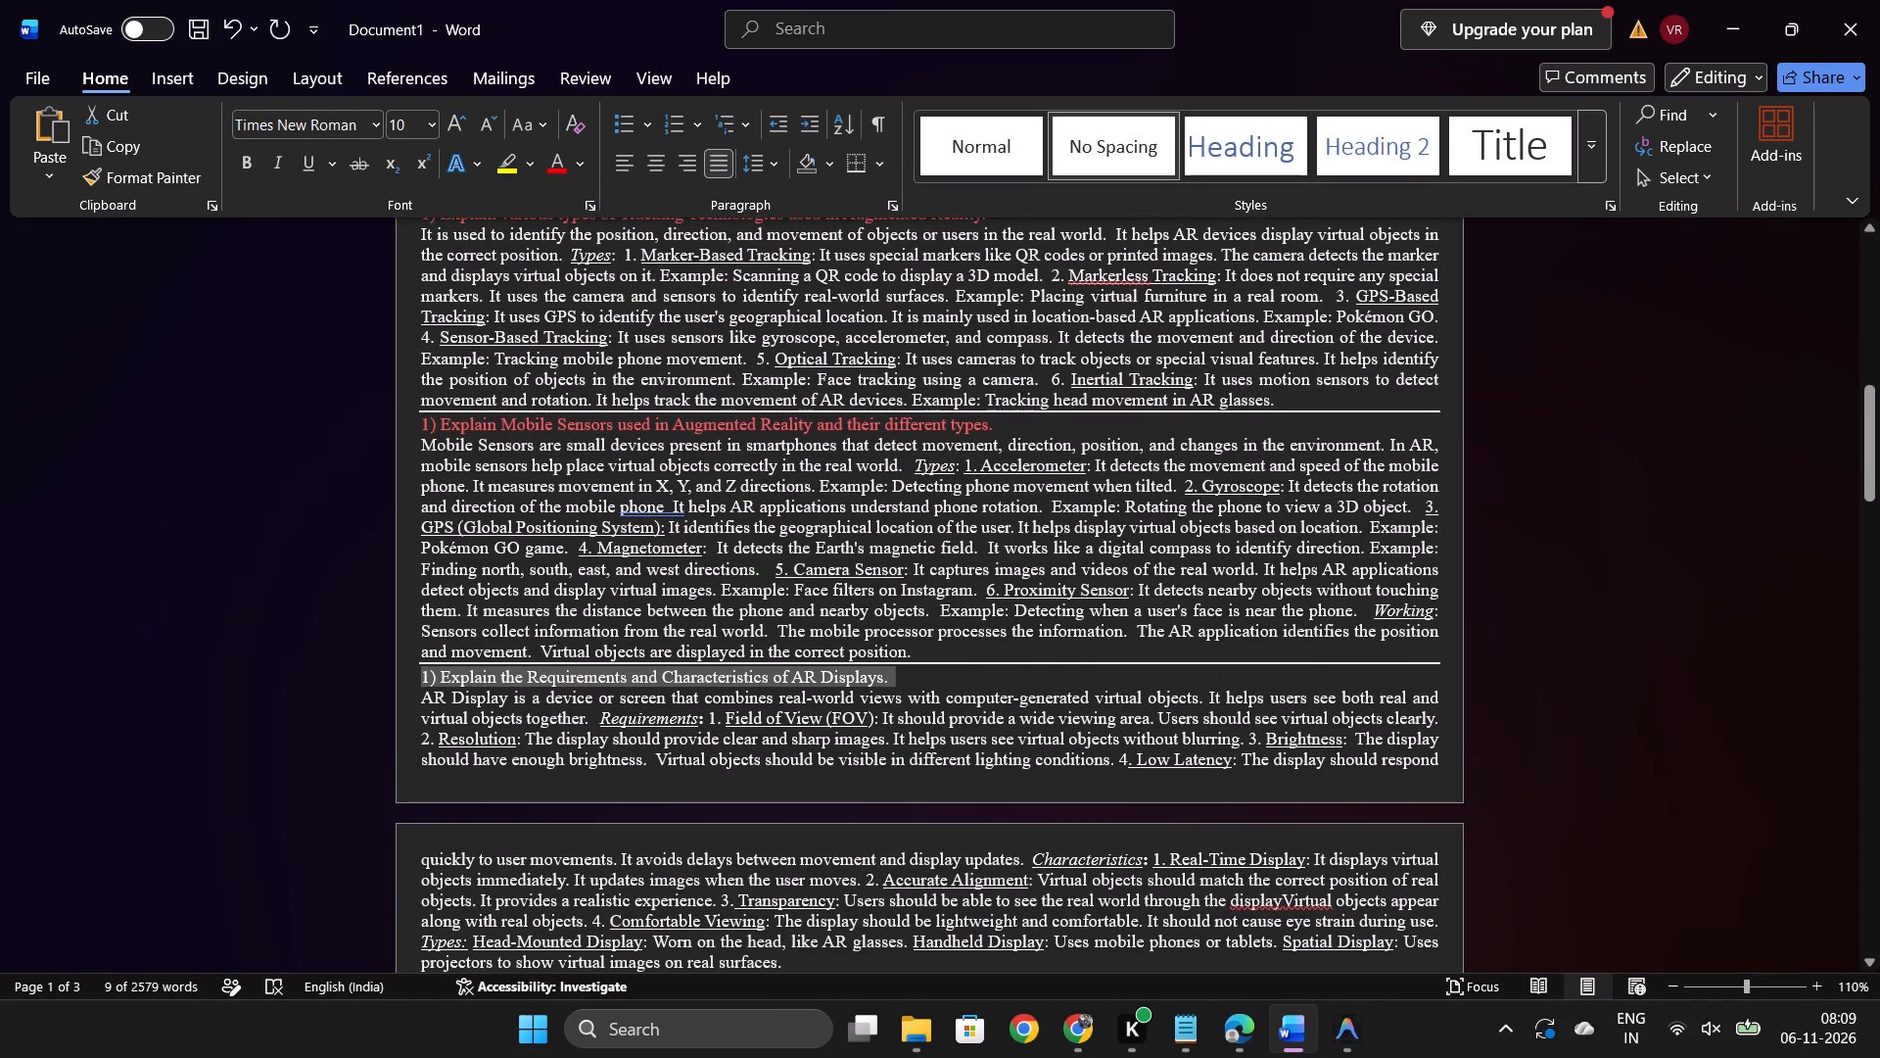
{"action": "left_click", "coordinate": [553, 168]}
Colour the "Explain Visual Displays" and "Explain Calibration and Registration" question headings red.
{"action": "scroll", "coordinate": [665, 524], "scroll_direction": "down", "scroll_amount": 4}
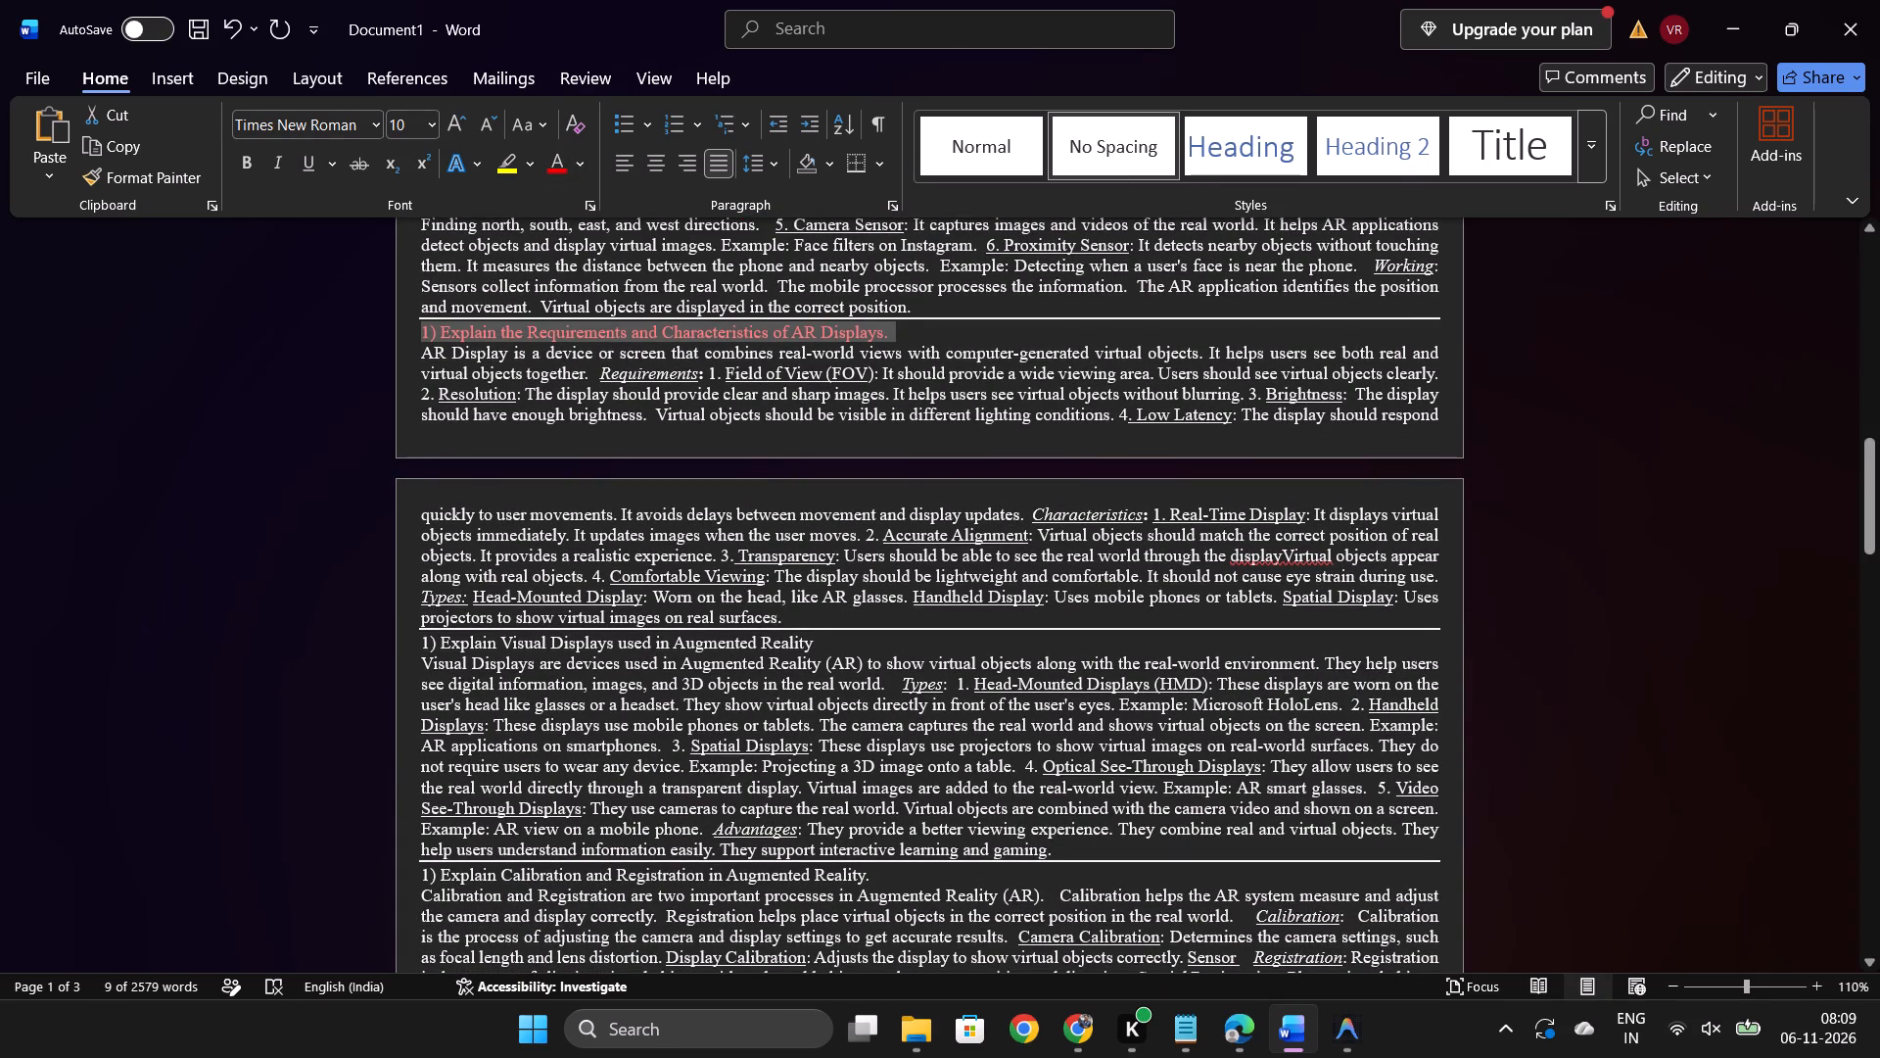
{"action": "left_click_drag", "start_coordinate": [813, 643], "coordinate": [420, 640]}
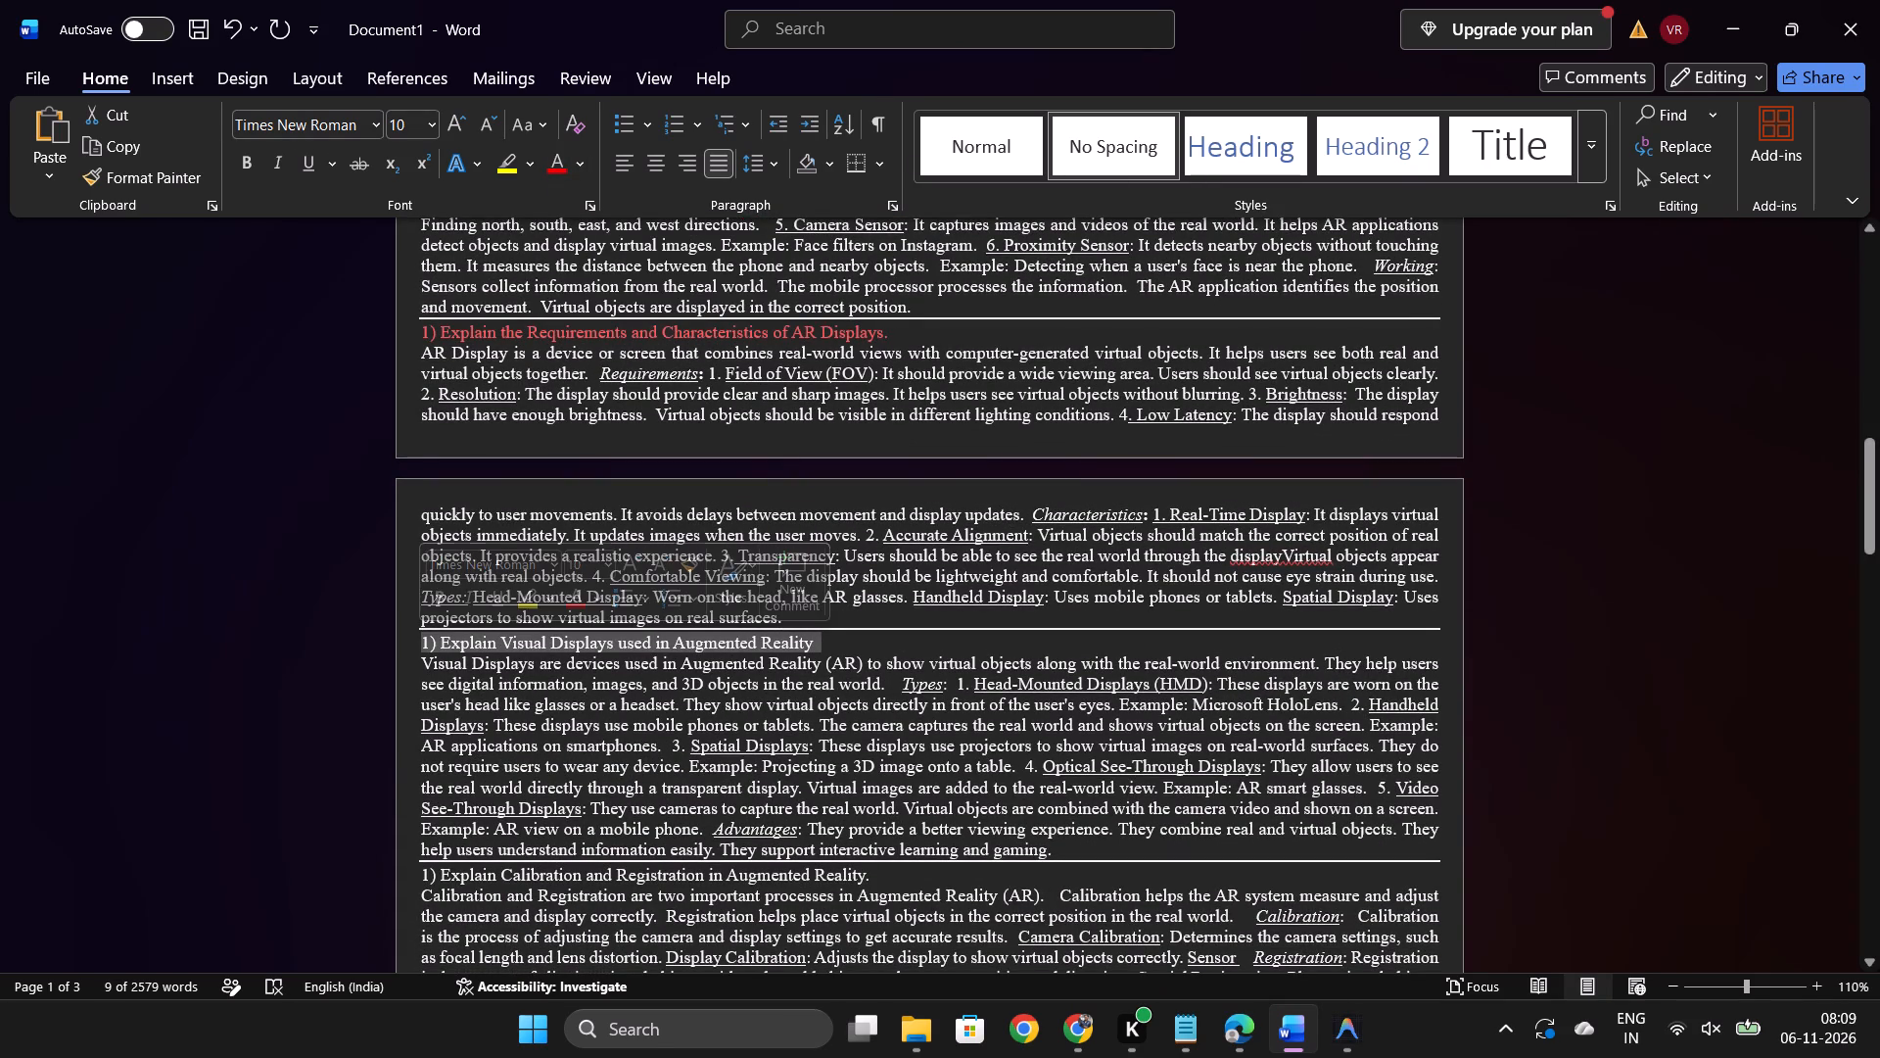
{"action": "left_click_drag", "start_coordinate": [872, 872], "coordinate": [446, 883]}
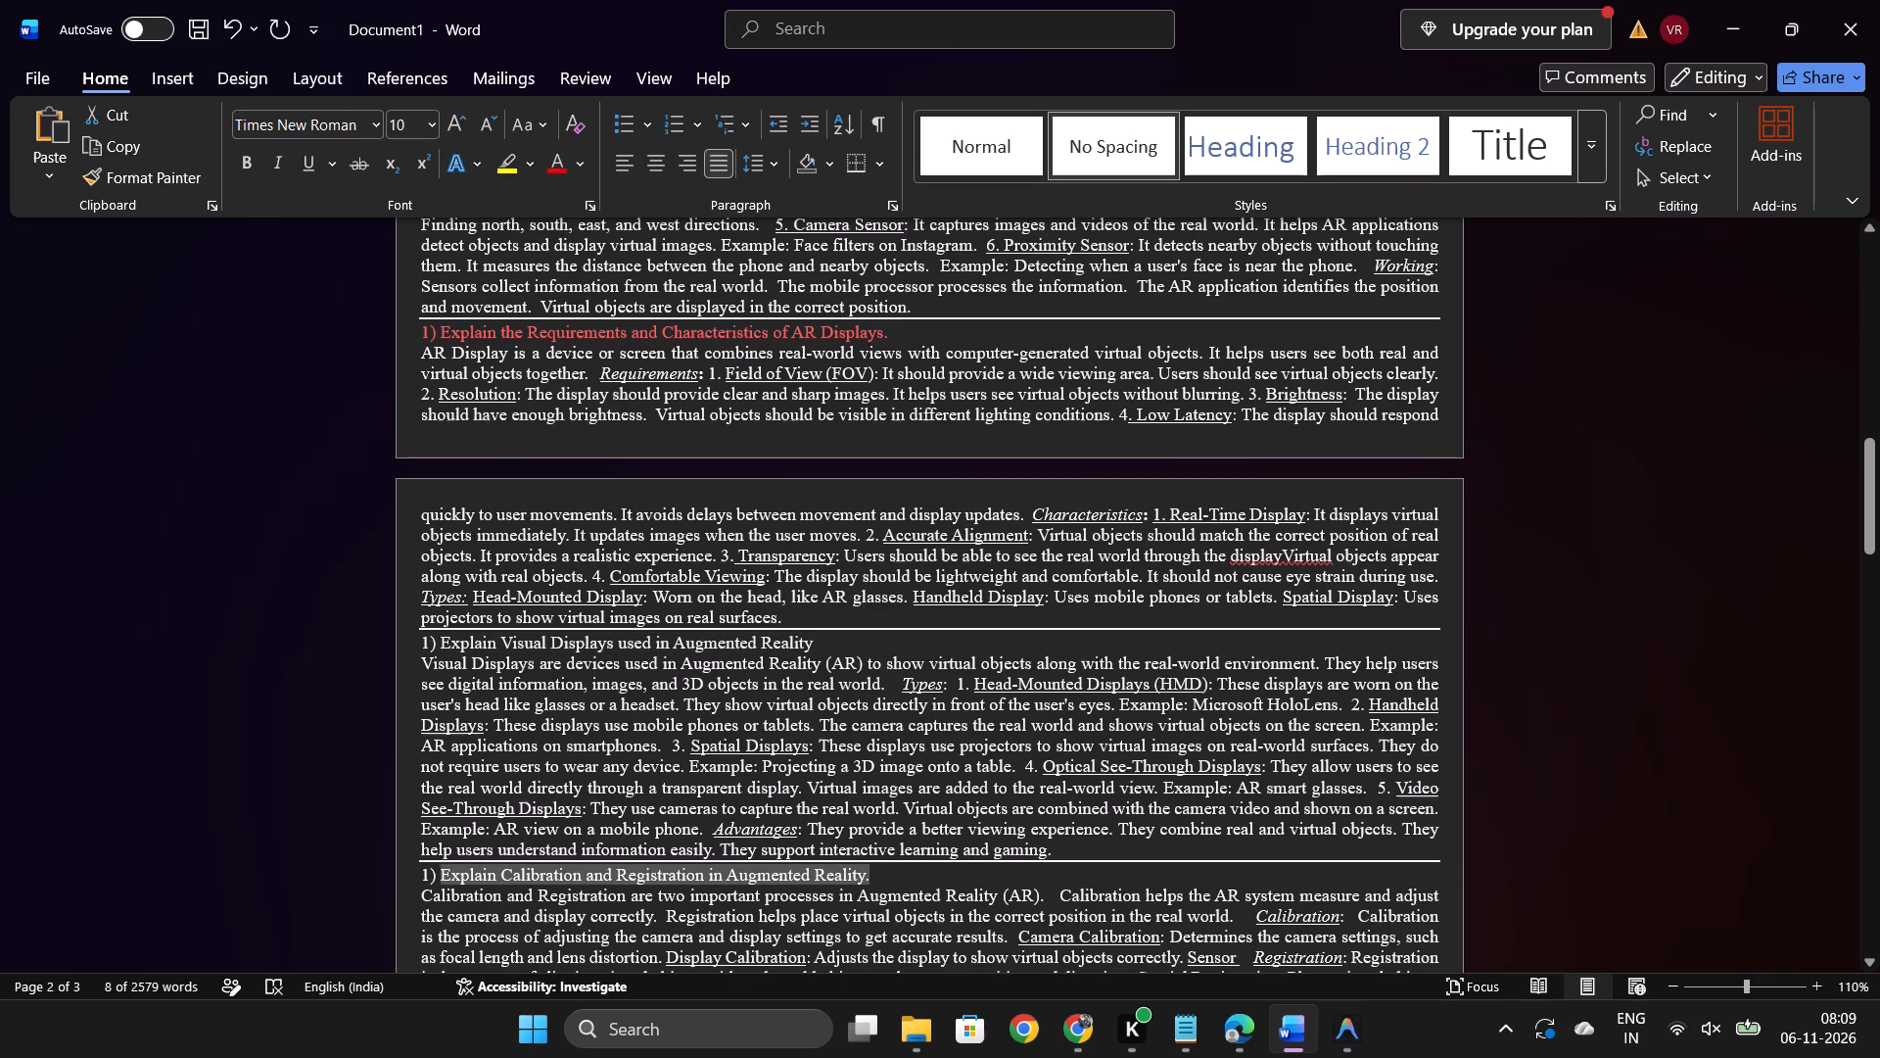
{"action": "left_click_drag", "start_coordinate": [446, 883], "coordinate": [406, 881]}
{"action": "left_click_drag", "start_coordinate": [819, 644], "coordinate": [637, 644], "text": "ctrl"}
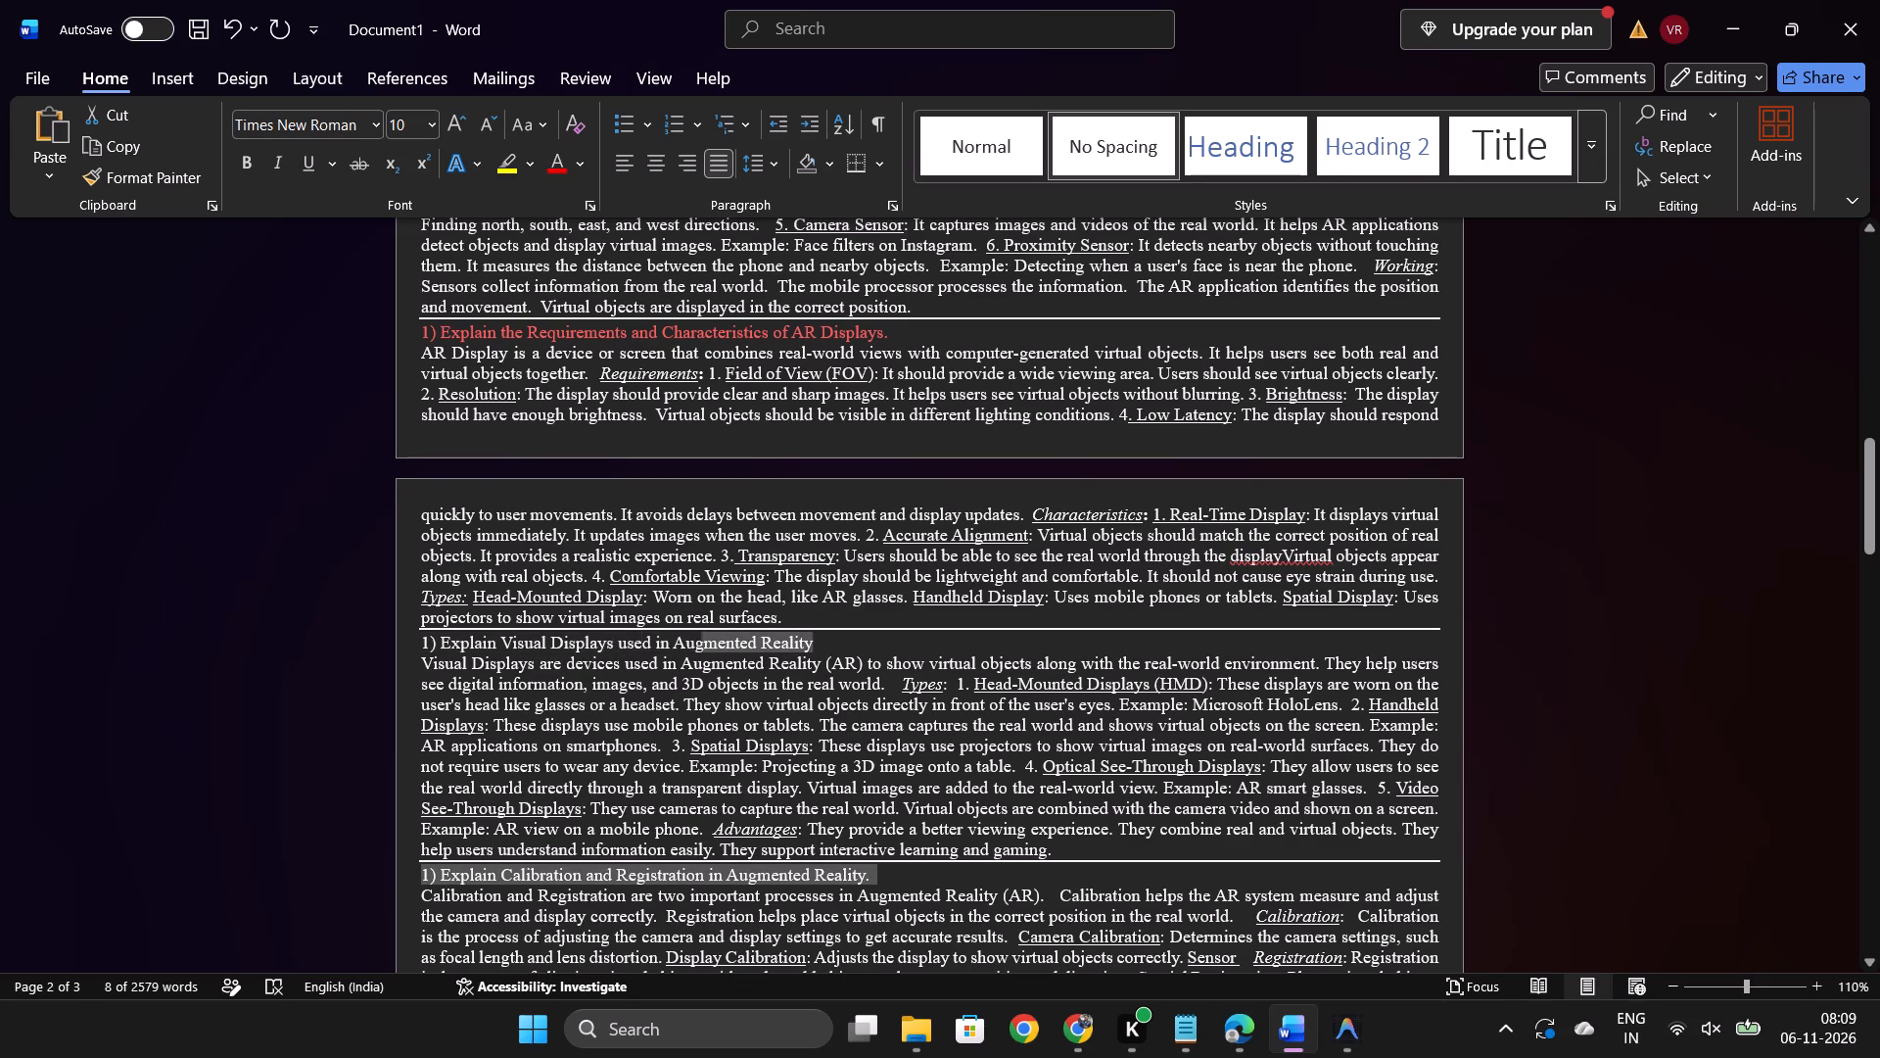
{"action": "left_click_drag", "start_coordinate": [637, 644], "coordinate": [409, 644], "text": "ctrl"}
{"action": "left_click", "coordinate": [595, 594]}
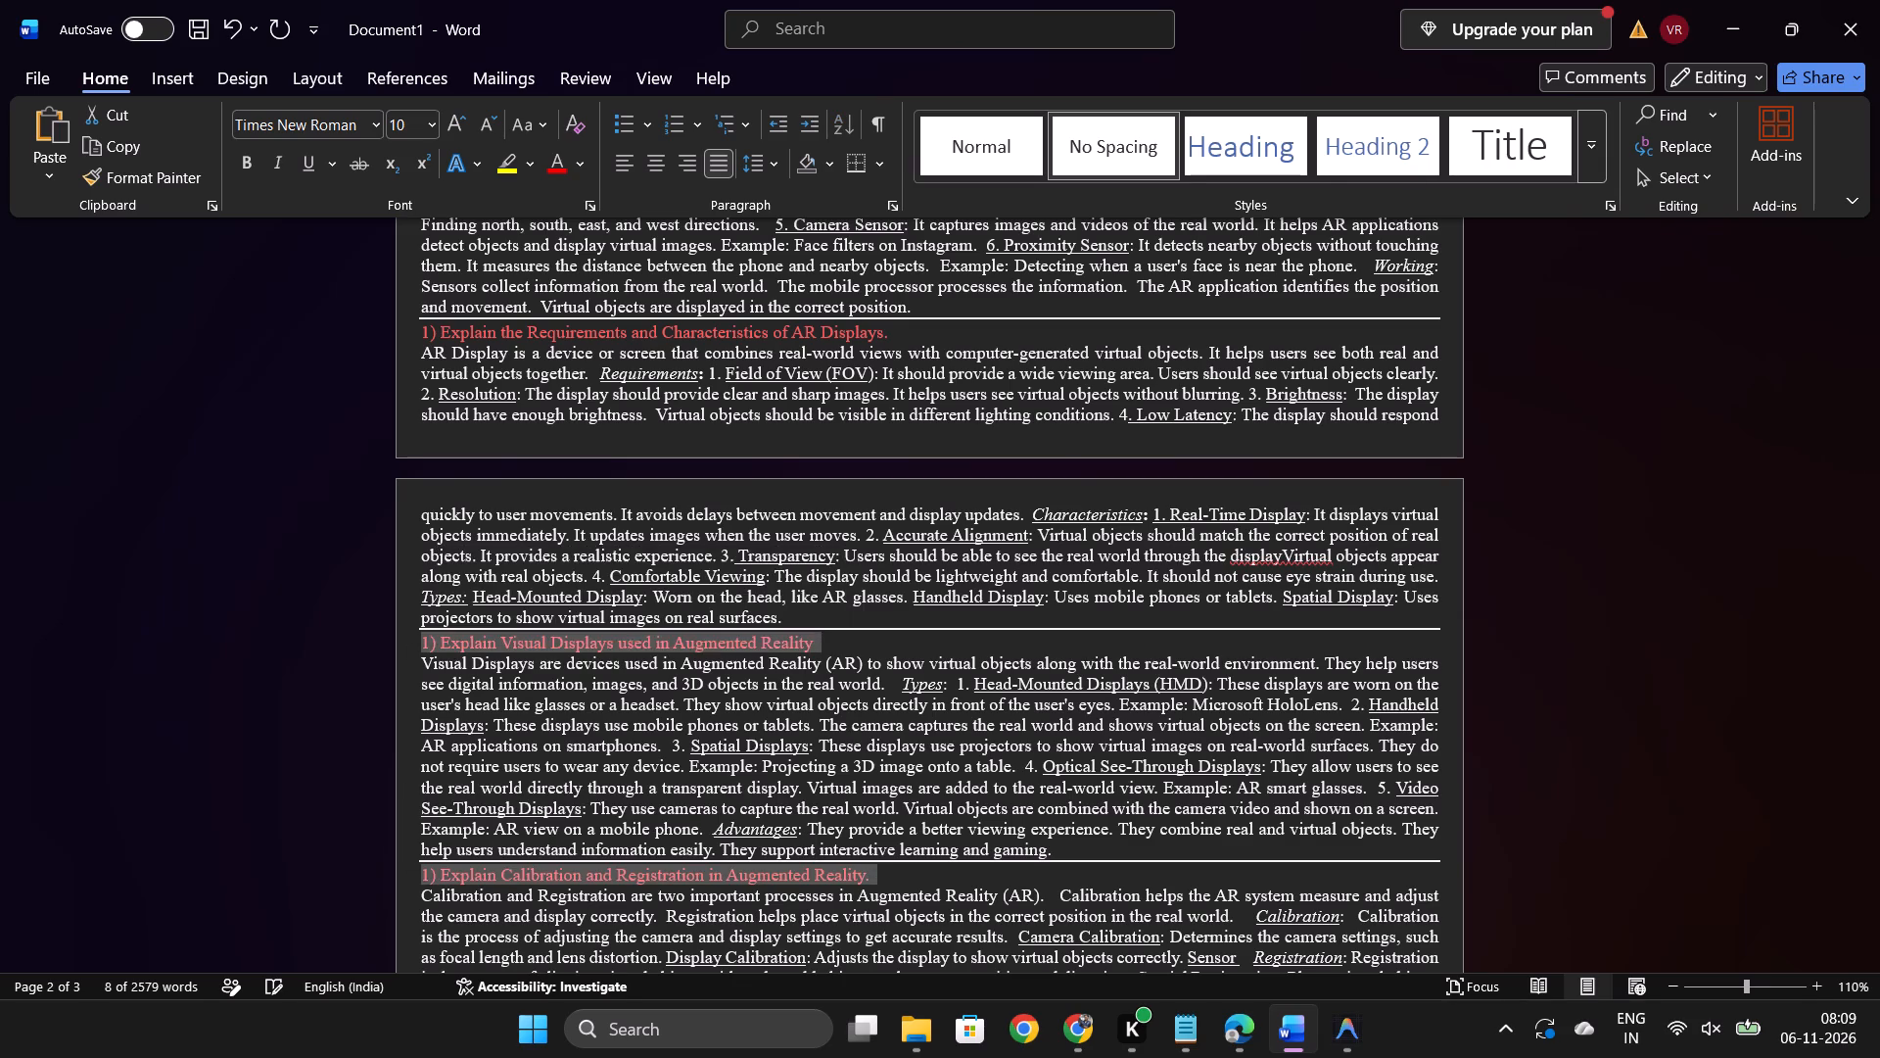
Colour the "Explain Stationary Tracking Systems" and "Describe Multimodal Displays" question headings red.
{"action": "scroll", "coordinate": [634, 649], "scroll_direction": "down", "scroll_amount": 3, "text": "ctrl"}
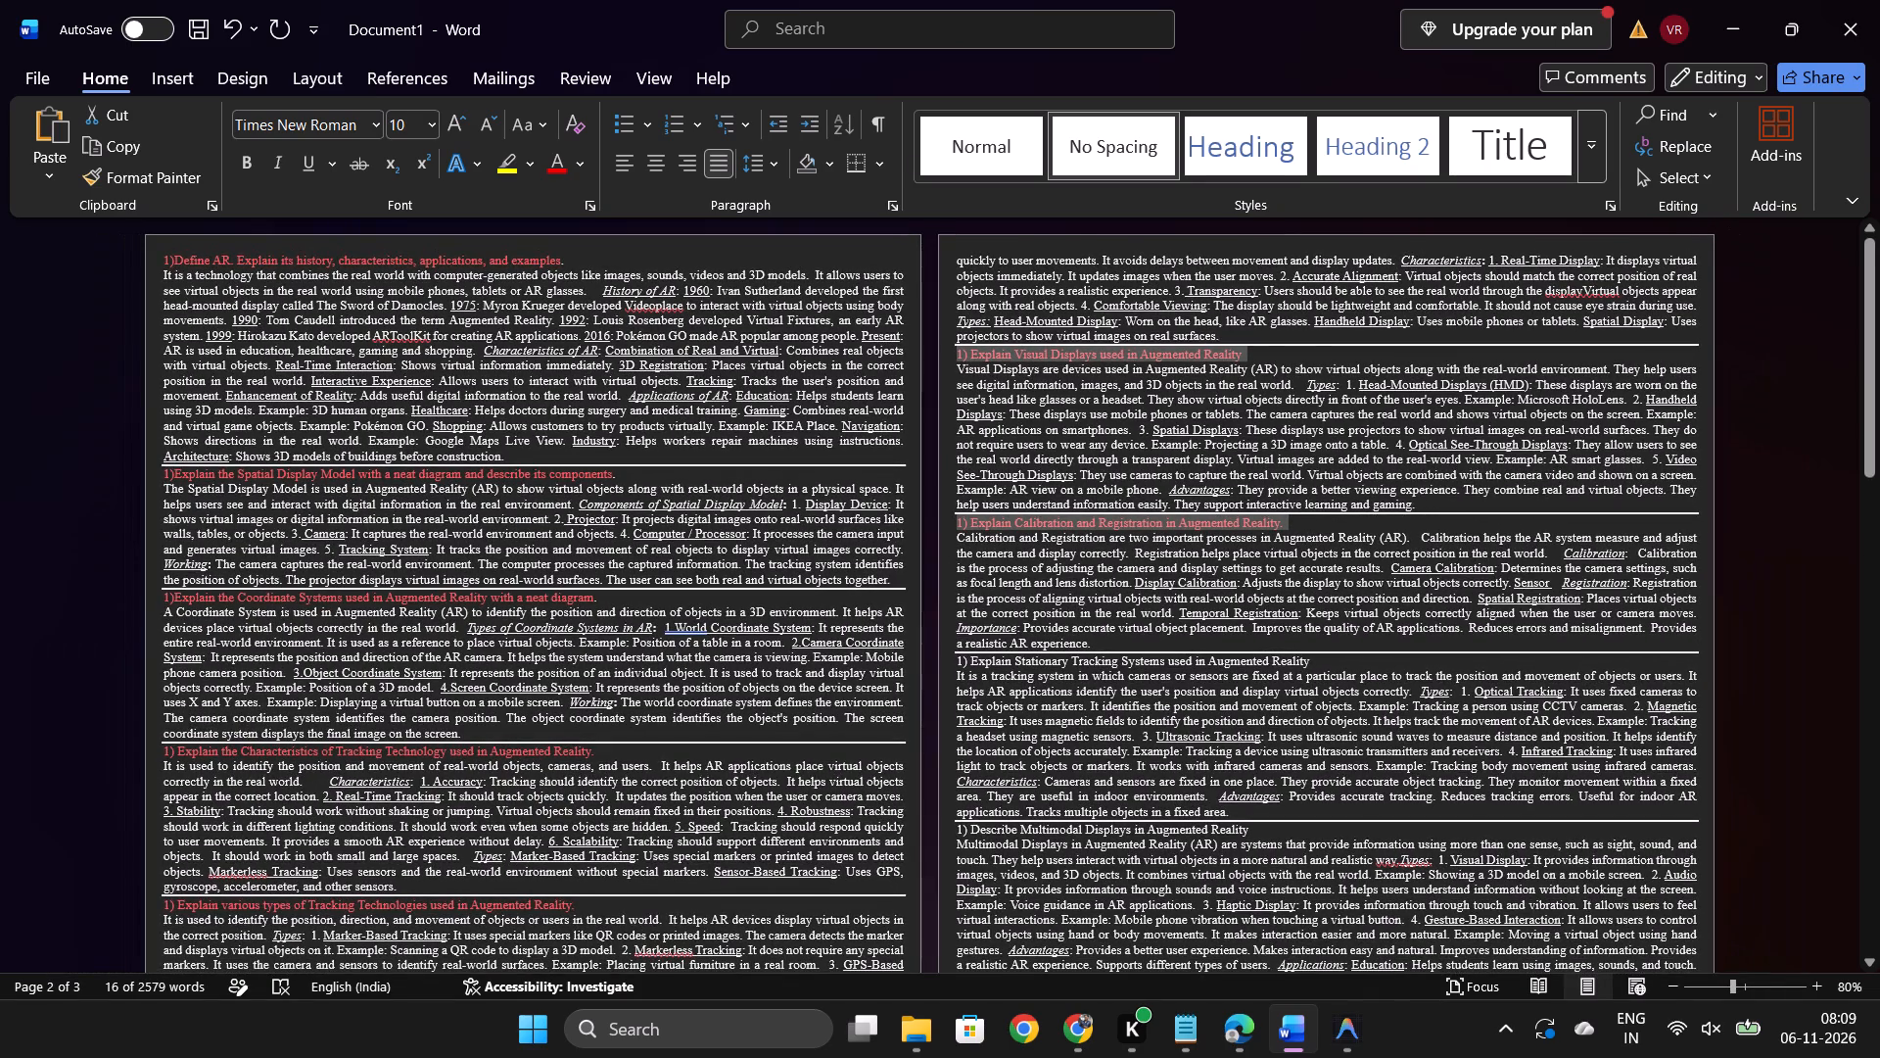
{"action": "left_click_drag", "start_coordinate": [1312, 661], "coordinate": [1130, 673]}
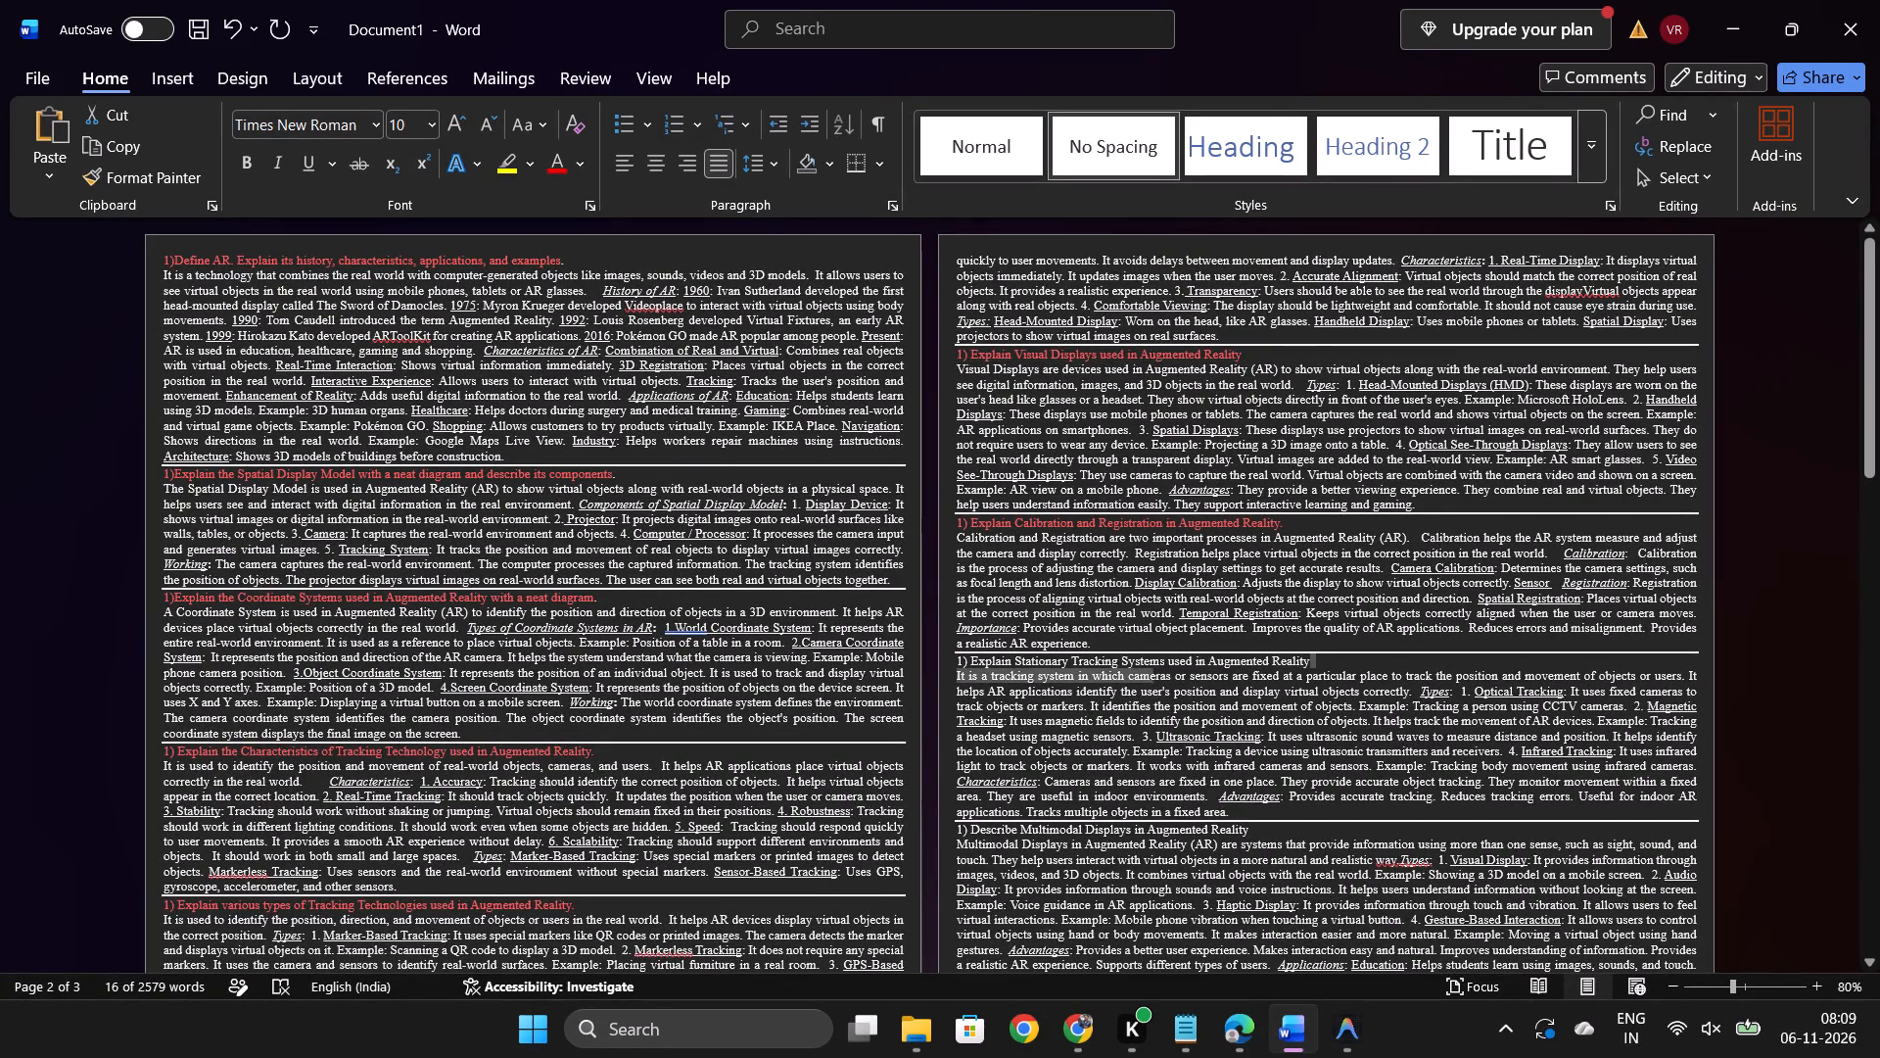
{"action": "left_click_drag", "start_coordinate": [1130, 673], "coordinate": [943, 658]}
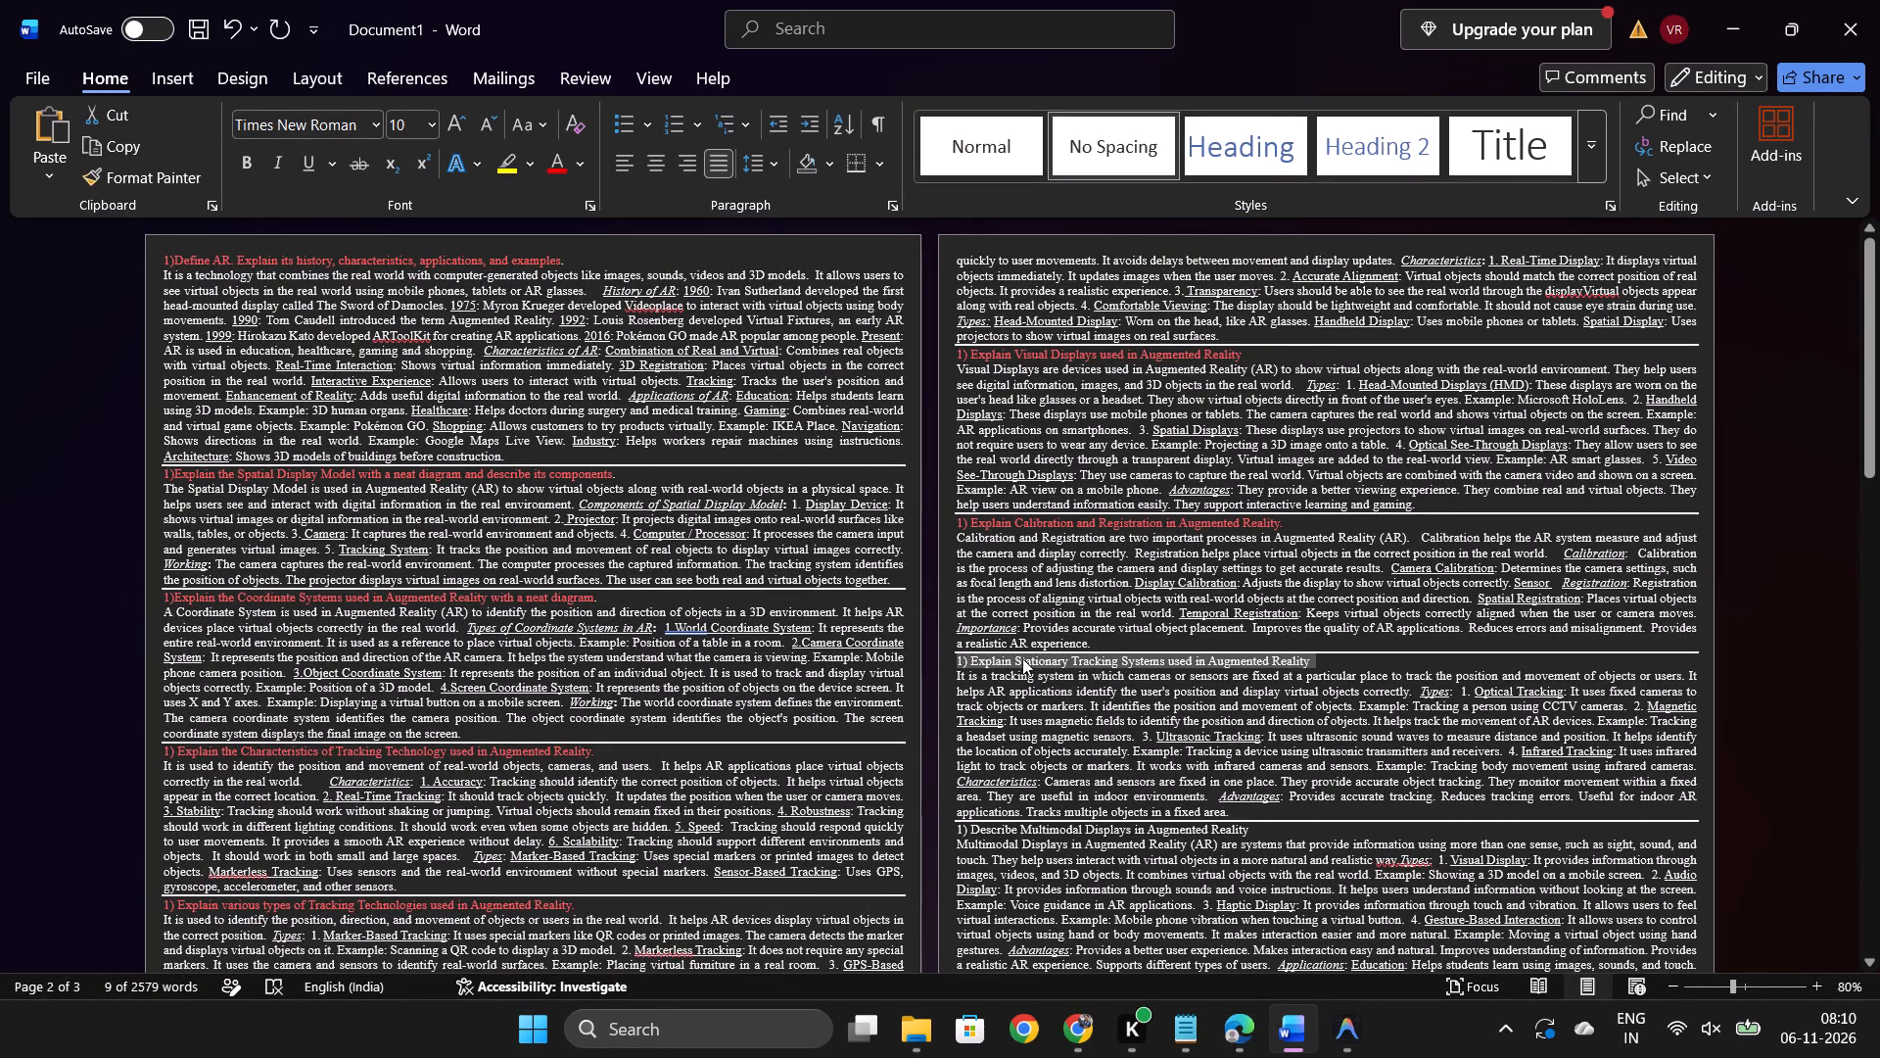
{"action": "left_click_drag", "start_coordinate": [1253, 828], "coordinate": [978, 828], "text": "ctrl"}
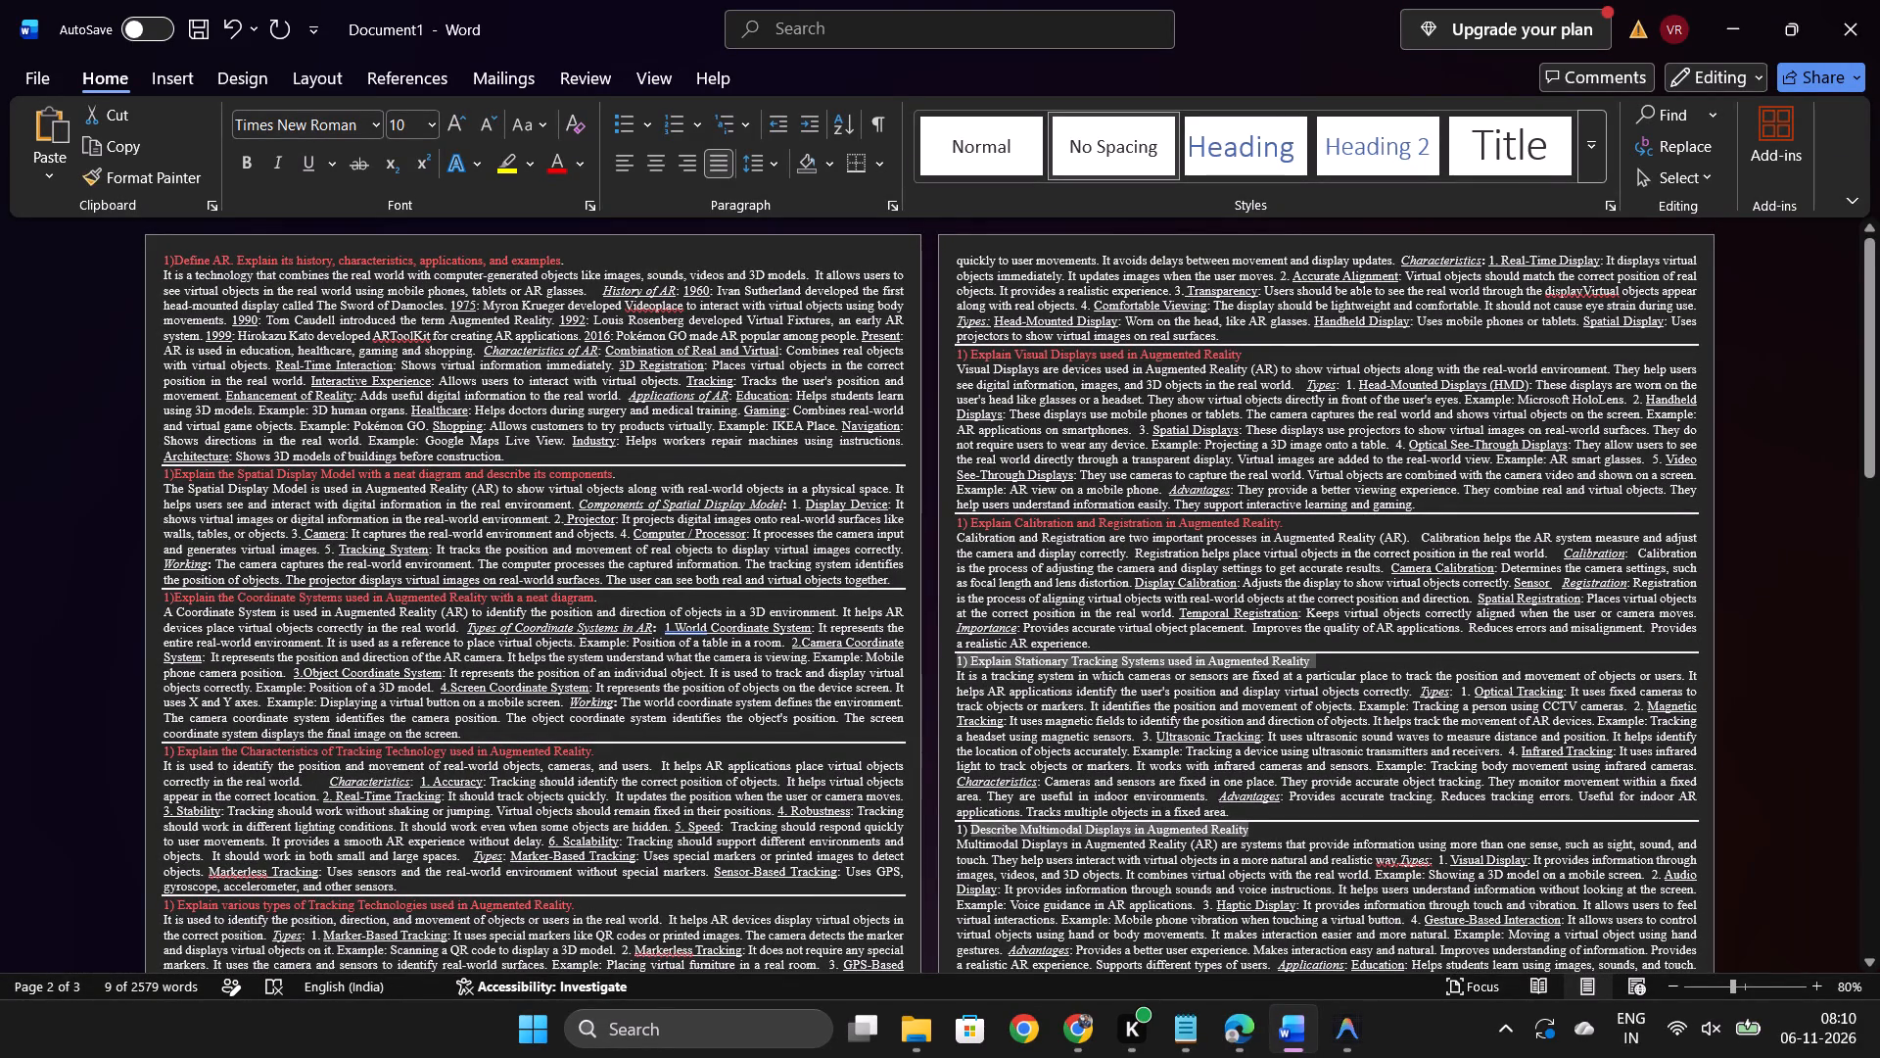
{"action": "left_click_drag", "start_coordinate": [978, 828], "coordinate": [953, 829], "text": "ctrl"}
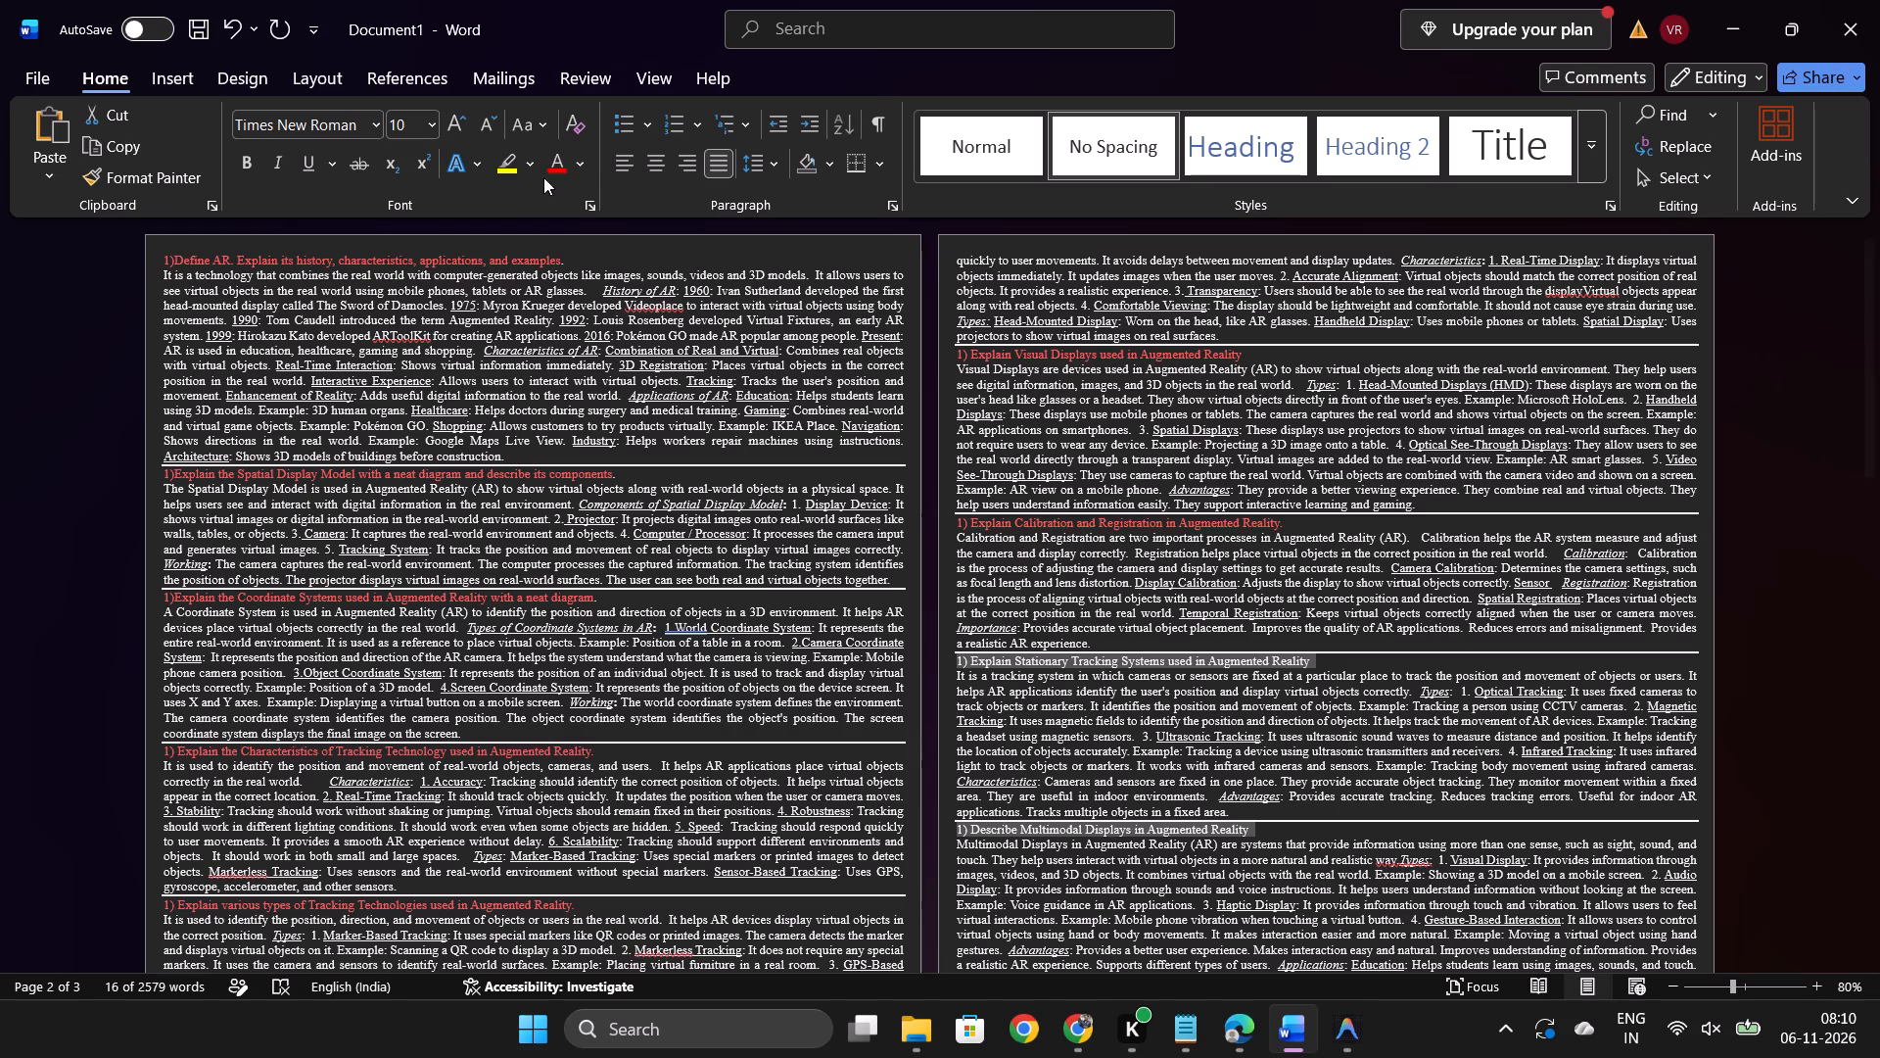
{"action": "left_click", "coordinate": [550, 167], "text": "ctrl"}
Join the Multimodal Displays answer to its heading line, separating the heading and text with five spaces.
{"action": "scroll", "coordinate": [511, 530], "scroll_direction": "down", "scroll_amount": 3}
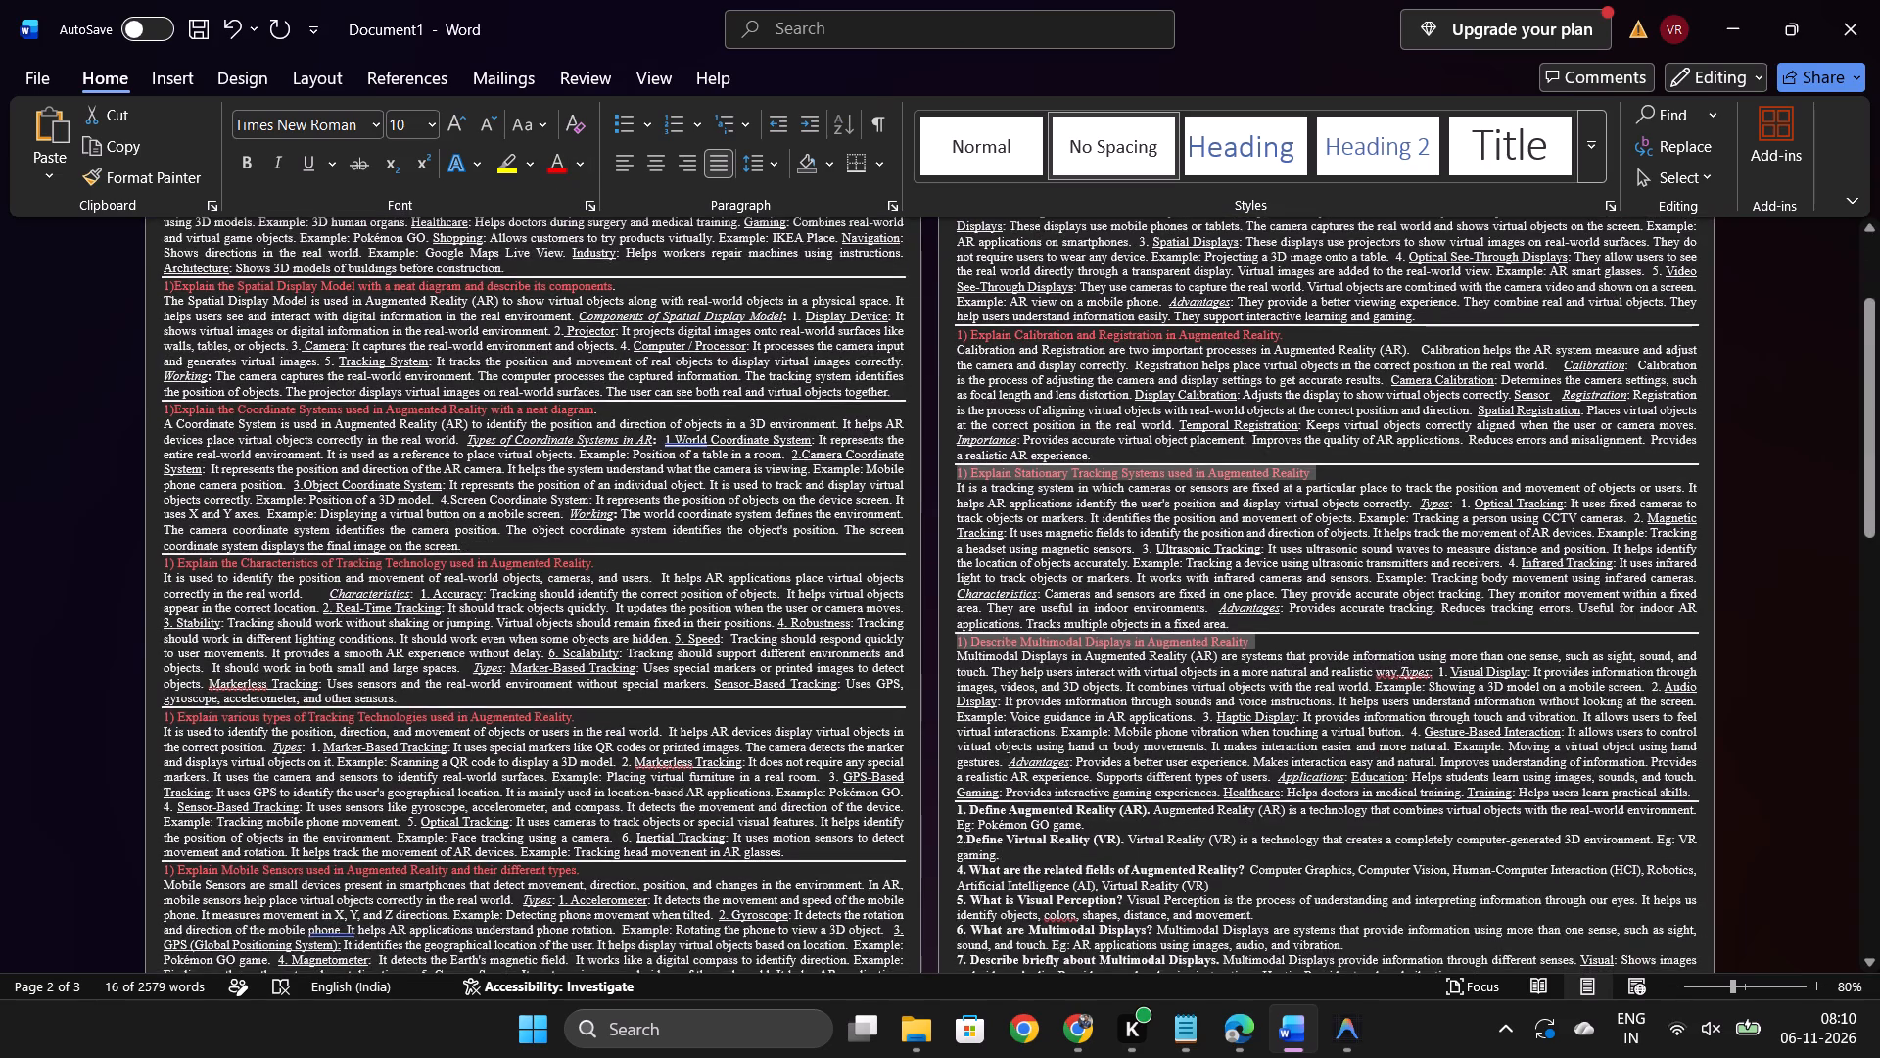
{"action": "scroll", "coordinate": [508, 530], "scroll_direction": "down", "scroll_amount": 7}
{"action": "scroll", "coordinate": [508, 530], "scroll_direction": "up", "scroll_amount": 4}
{"action": "scroll", "coordinate": [1148, 380], "scroll_direction": "up", "scroll_amount": 2, "text": "ctrl"}
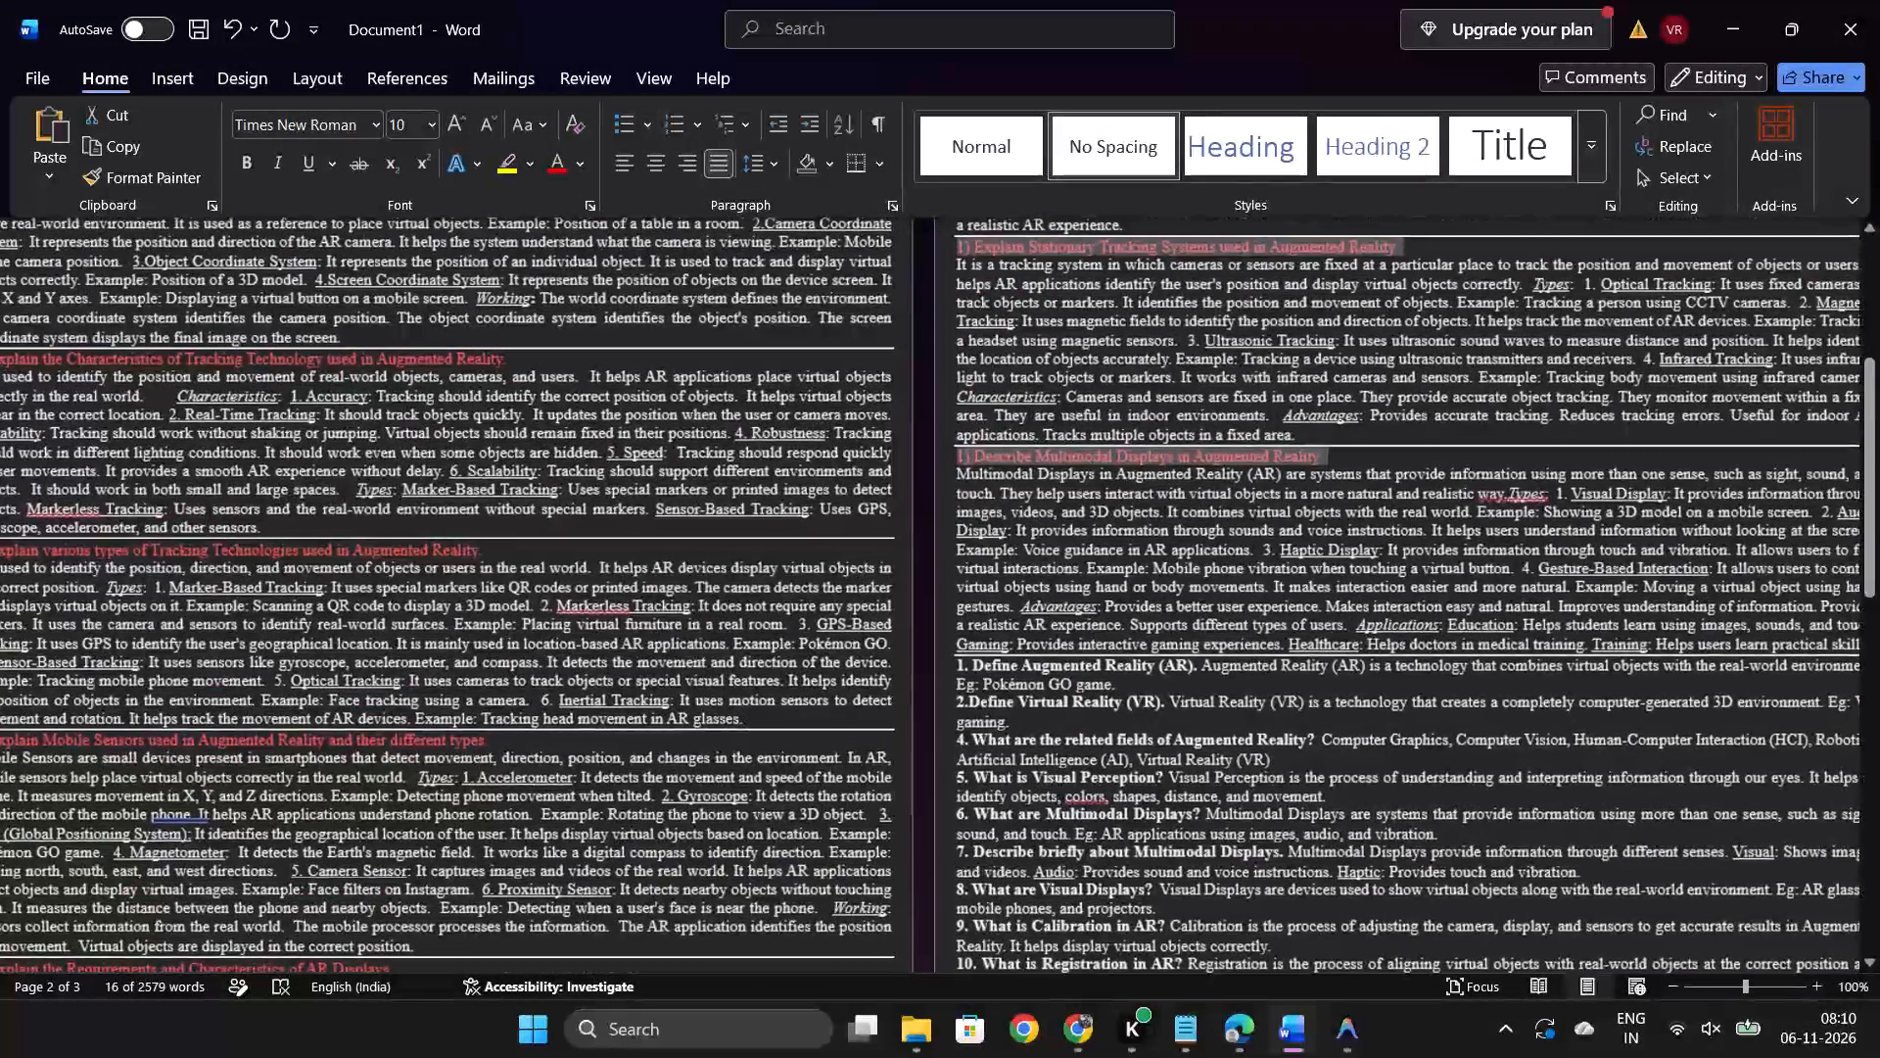
{"action": "scroll", "coordinate": [752, 446], "scroll_direction": "up", "scroll_amount": 2}
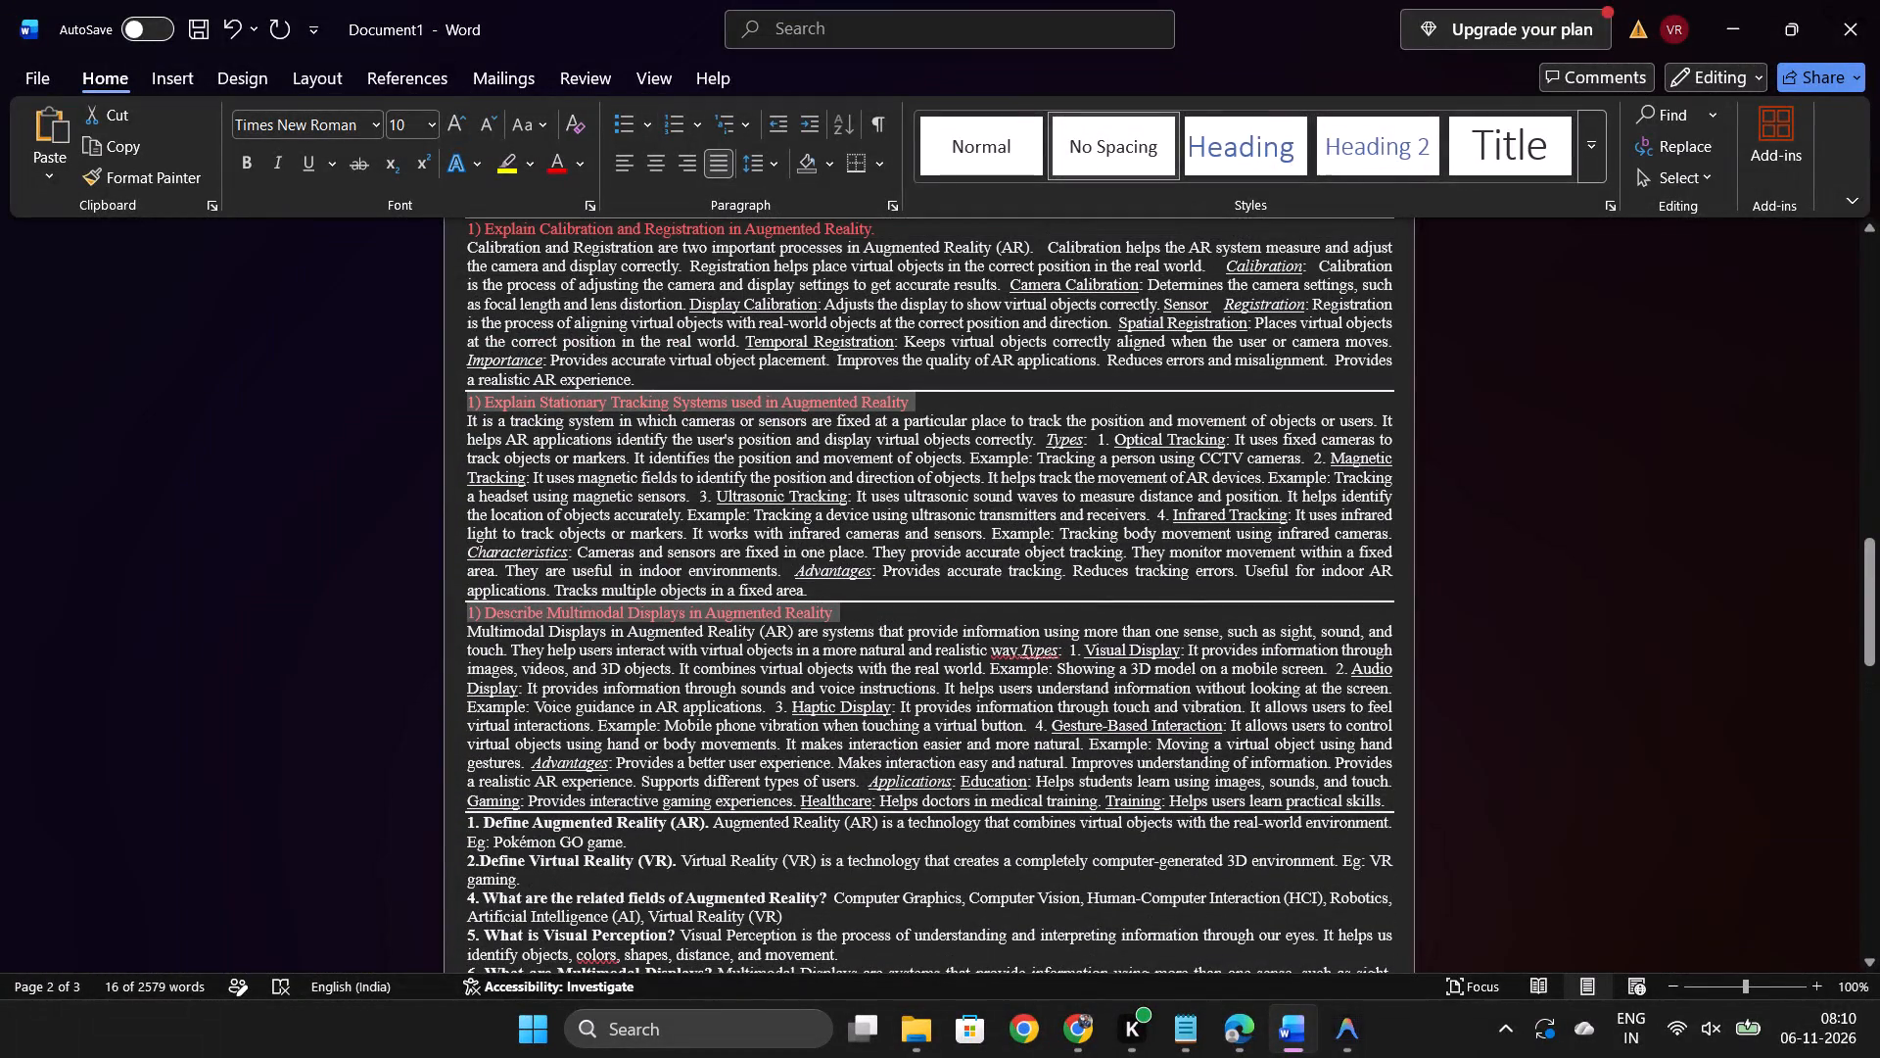
{"action": "left_click", "coordinate": [466, 633]}
{"action": "key", "text": "BackSpace"}
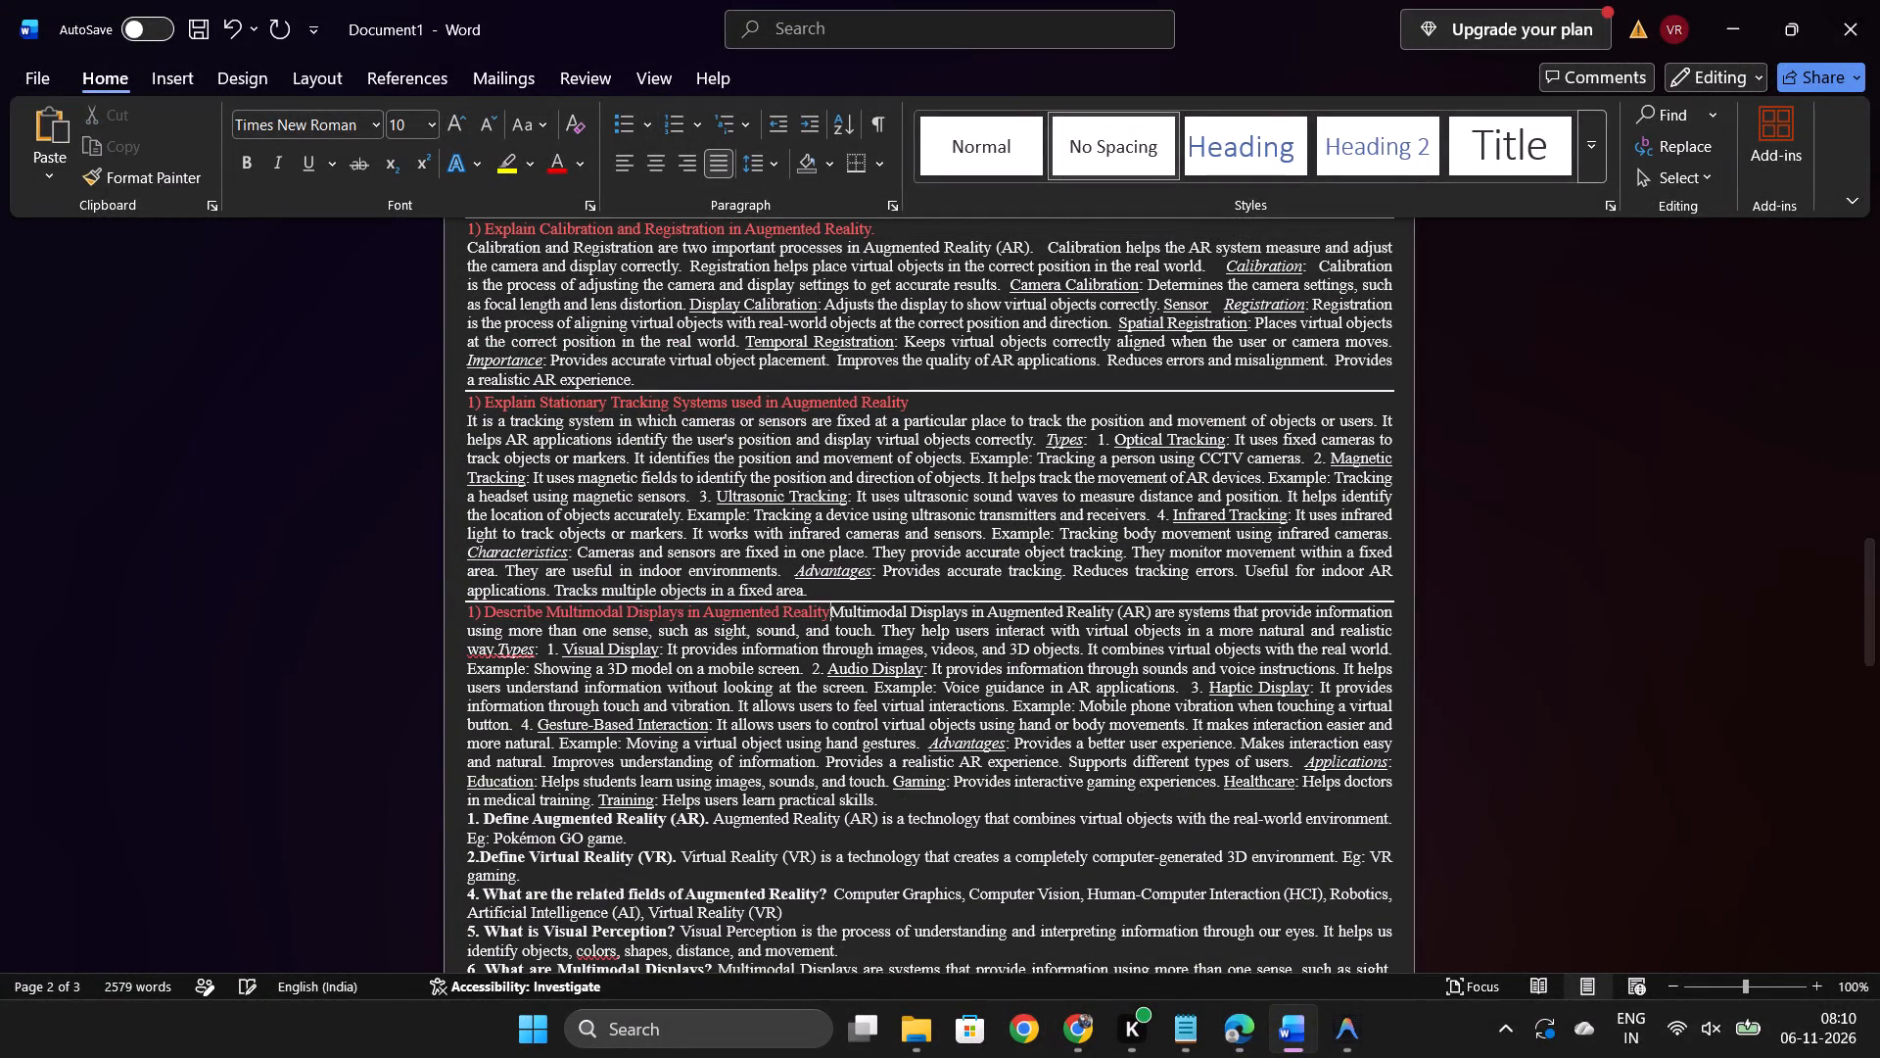
{"action": "key", "text": "space"}
{"action": "key", "text": "space"}
{"action": "key", "text": "space"}
{"action": "key", "text": "space"}
{"action": "key", "text": "space"}
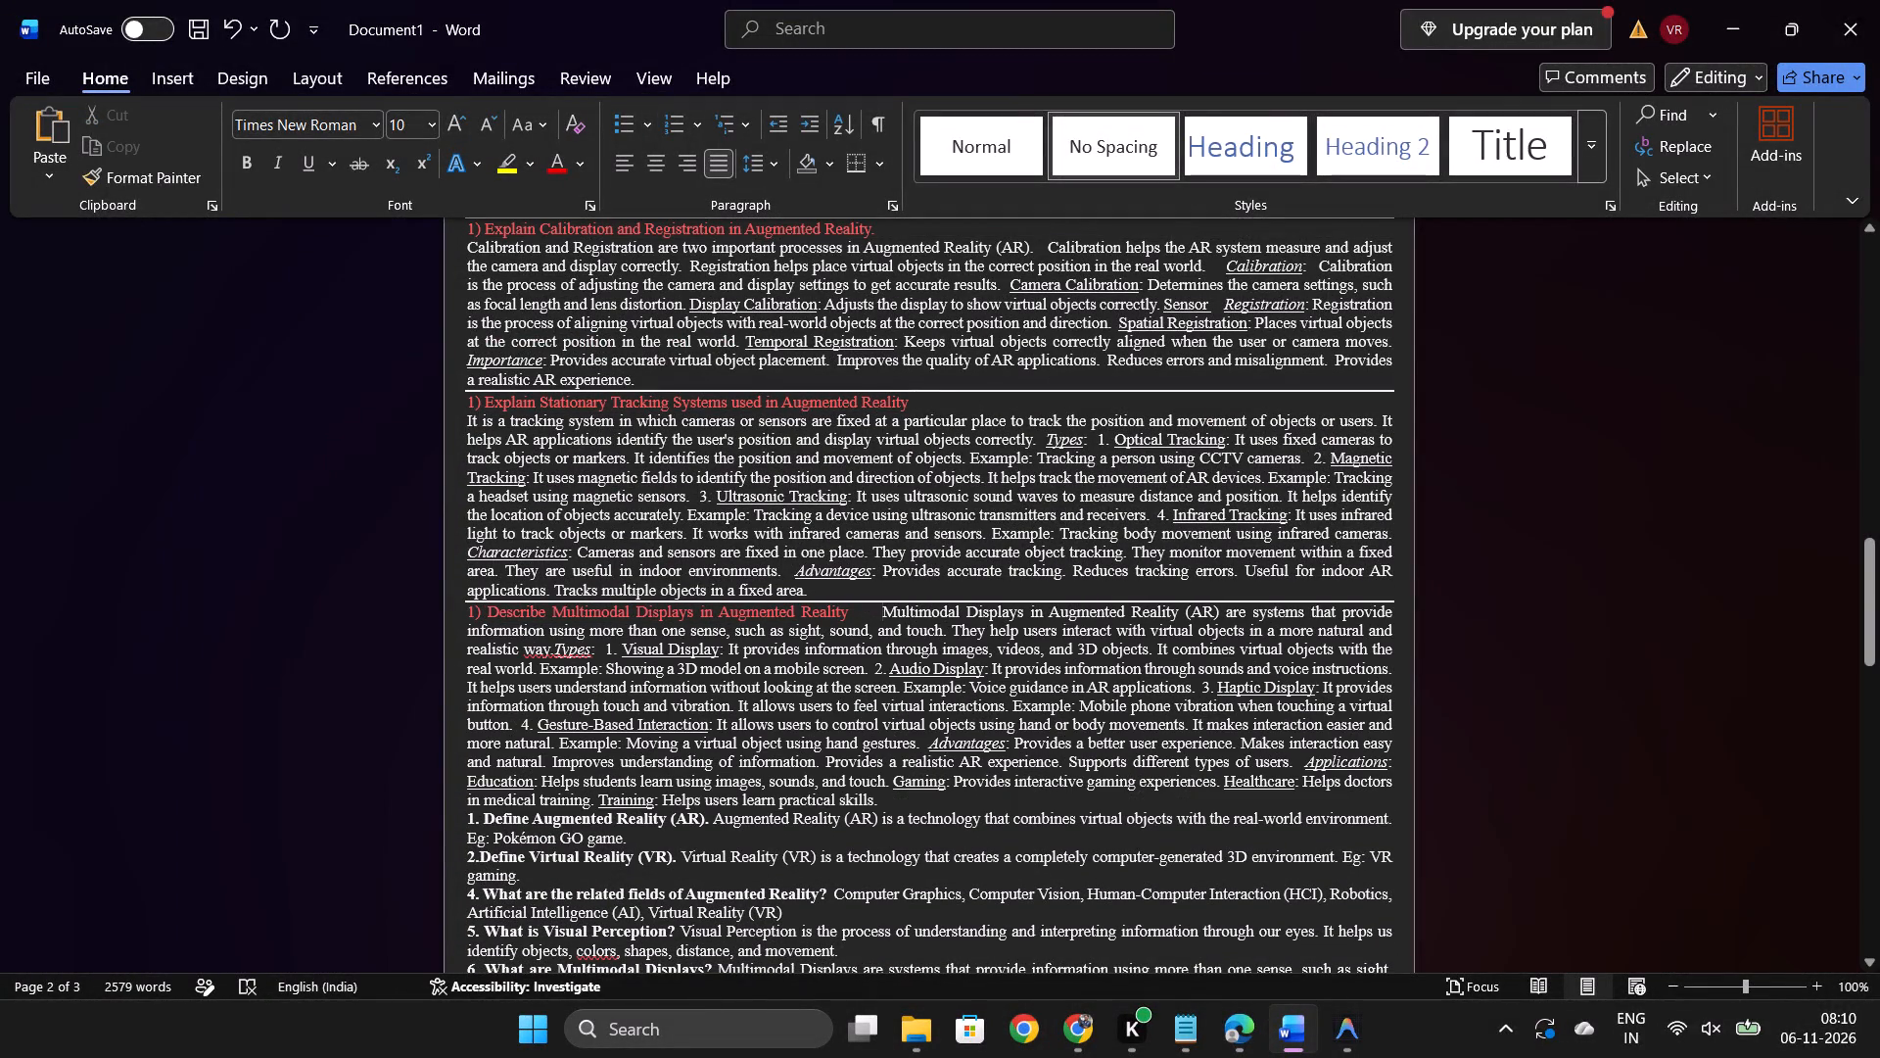
Insert a horizontal divider line after the Multimodal Displays answer, with no blank line before "1. Define Augmented Reality (AR)".
{"action": "left_click", "coordinate": [889, 802]}
{"action": "key", "text": "Return"}
{"action": "key", "text": "shift+underscore"}
{"action": "key", "text": "shift+underscore"}
{"action": "key", "text": "shift+underscore"}
{"action": "key", "text": "shift+underscore"}
{"action": "key", "text": "shift+underscore"}
{"action": "key", "text": "shift+underscore"}
{"action": "key", "text": "shift+underscore"}
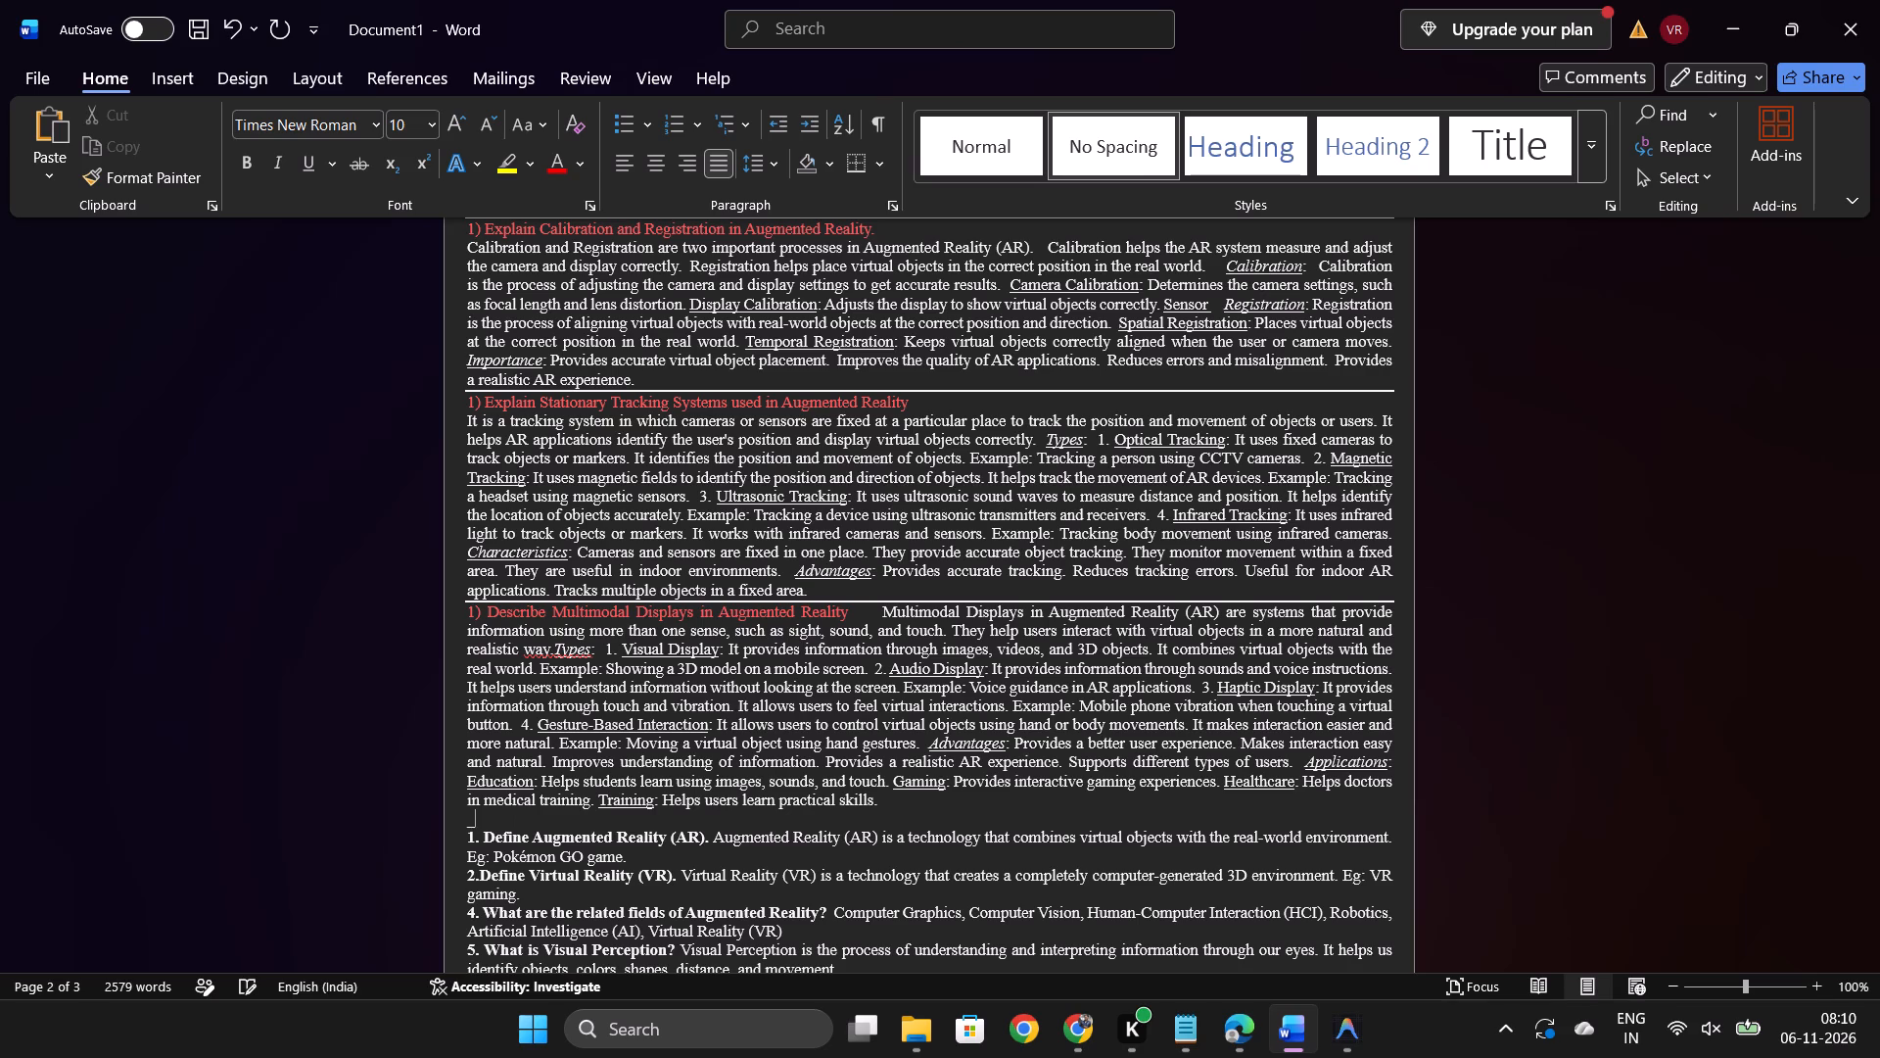
{"action": "key", "text": "Return"}
{"action": "key", "text": "Down"}
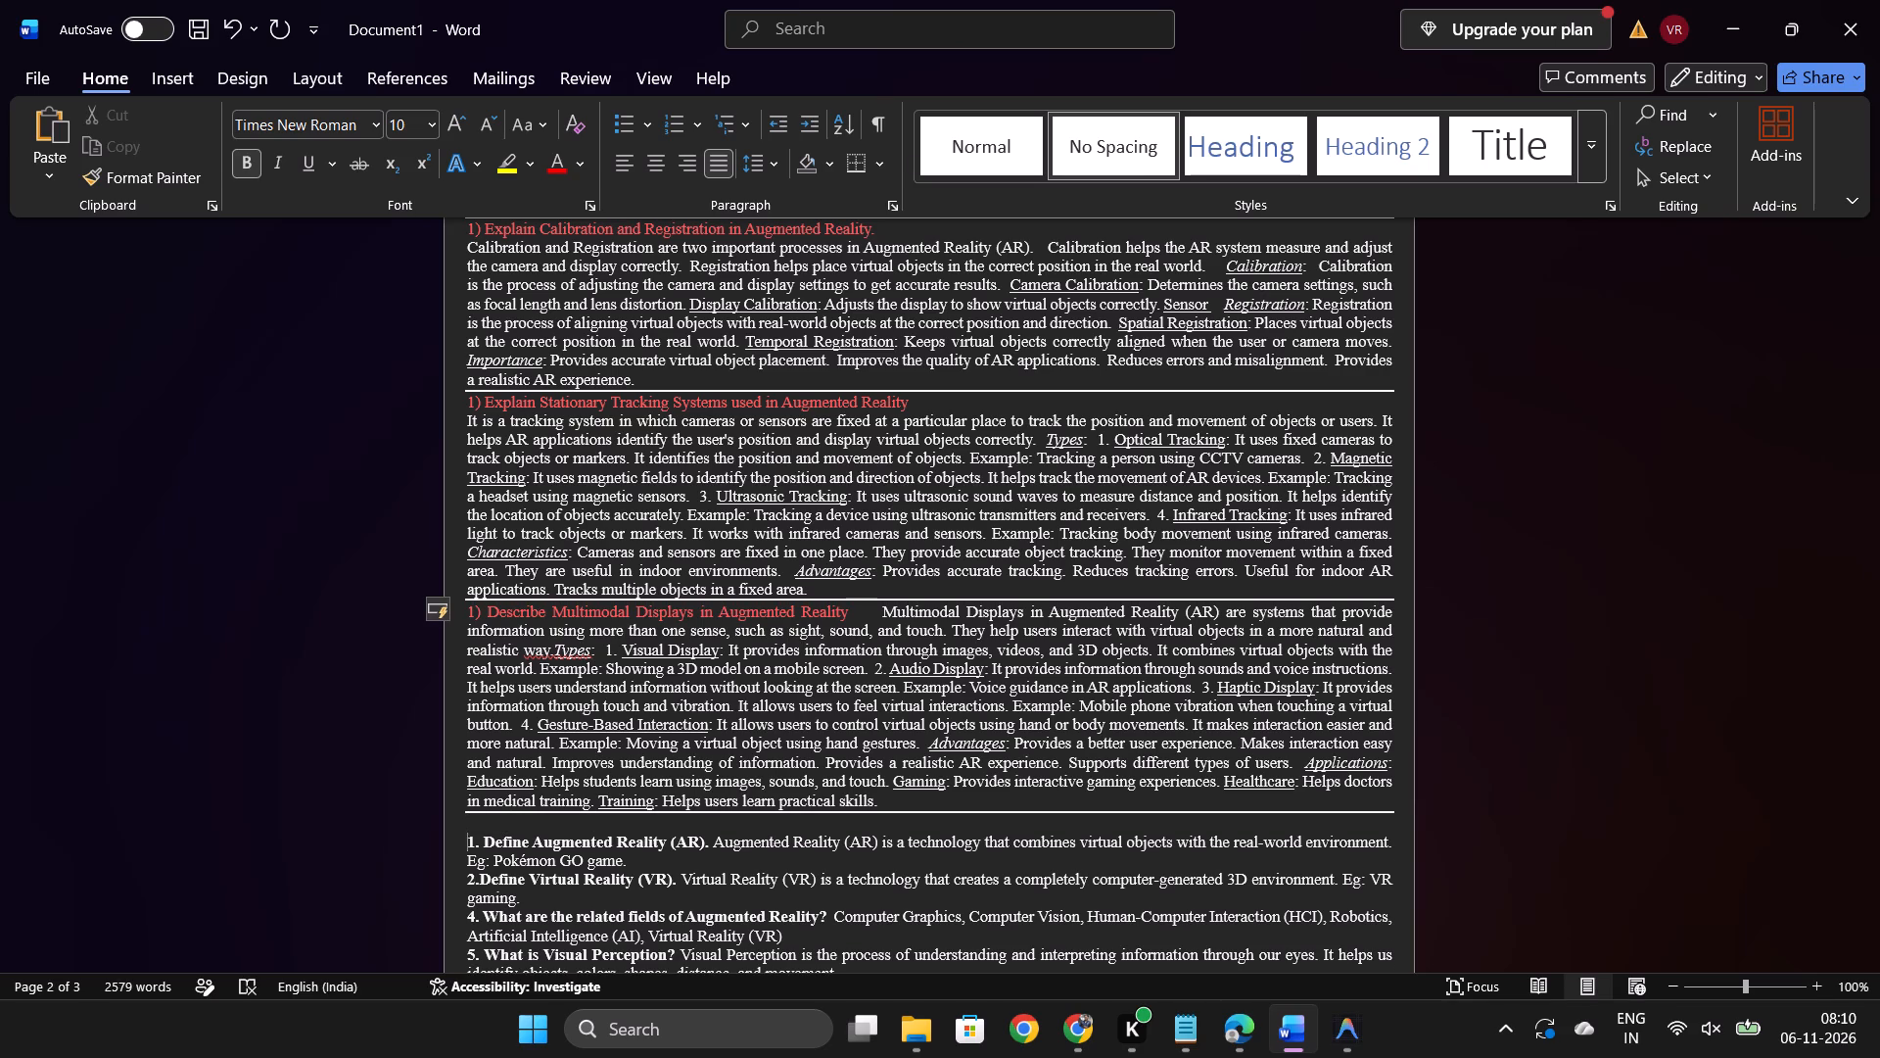
{"action": "key", "text": "BackSpace"}
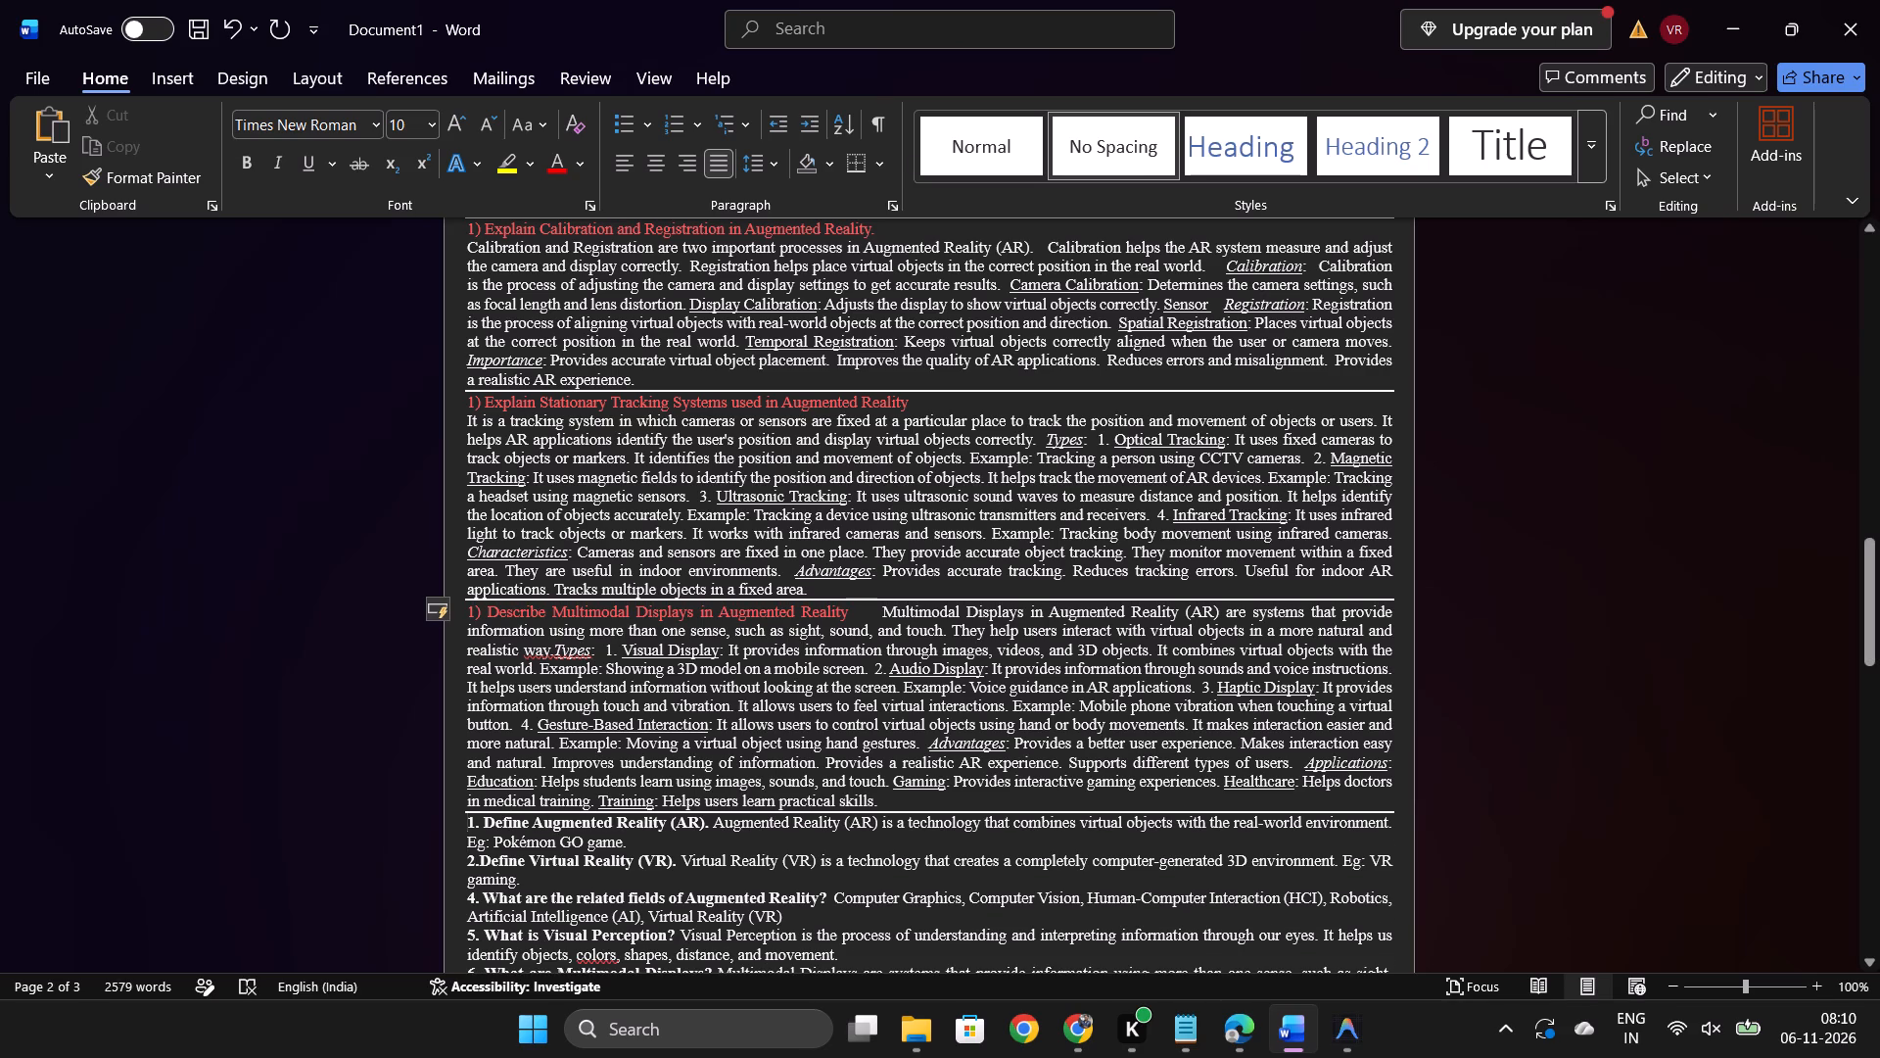
Join the Stationary Tracking Systems answer to its red heading line, separating heading and text with six spaces.
{"action": "left_click", "coordinate": [466, 419]}
{"action": "key", "text": "BackSpace"}
{"action": "key", "text": "space"}
{"action": "key", "text": "space"}
{"action": "key", "text": "space"}
{"action": "key", "text": "space"}
{"action": "key", "text": "space"}
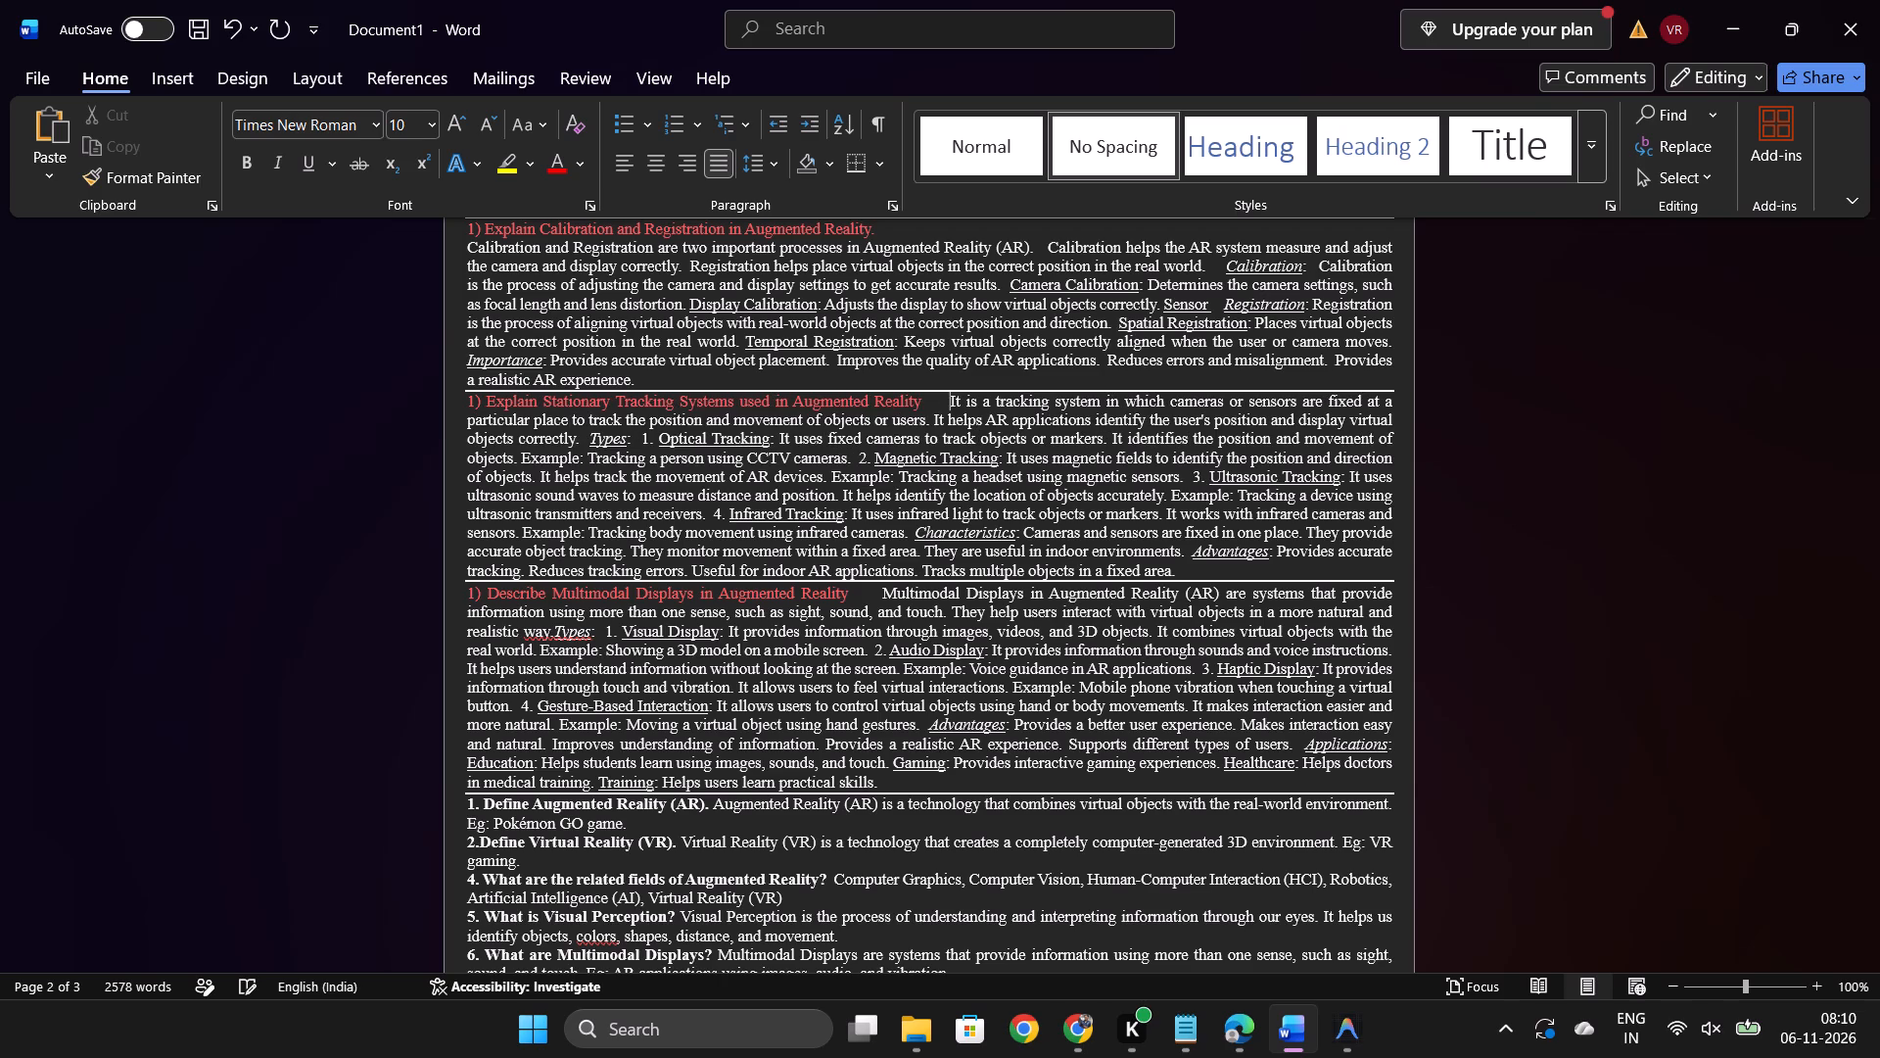
{"action": "key", "text": "space"}
Join the Calibration and Registration answer to its red heading line, separating heading and text with eleven spaces.
{"action": "scroll", "coordinate": [584, 418], "scroll_direction": "up", "scroll_amount": 2}
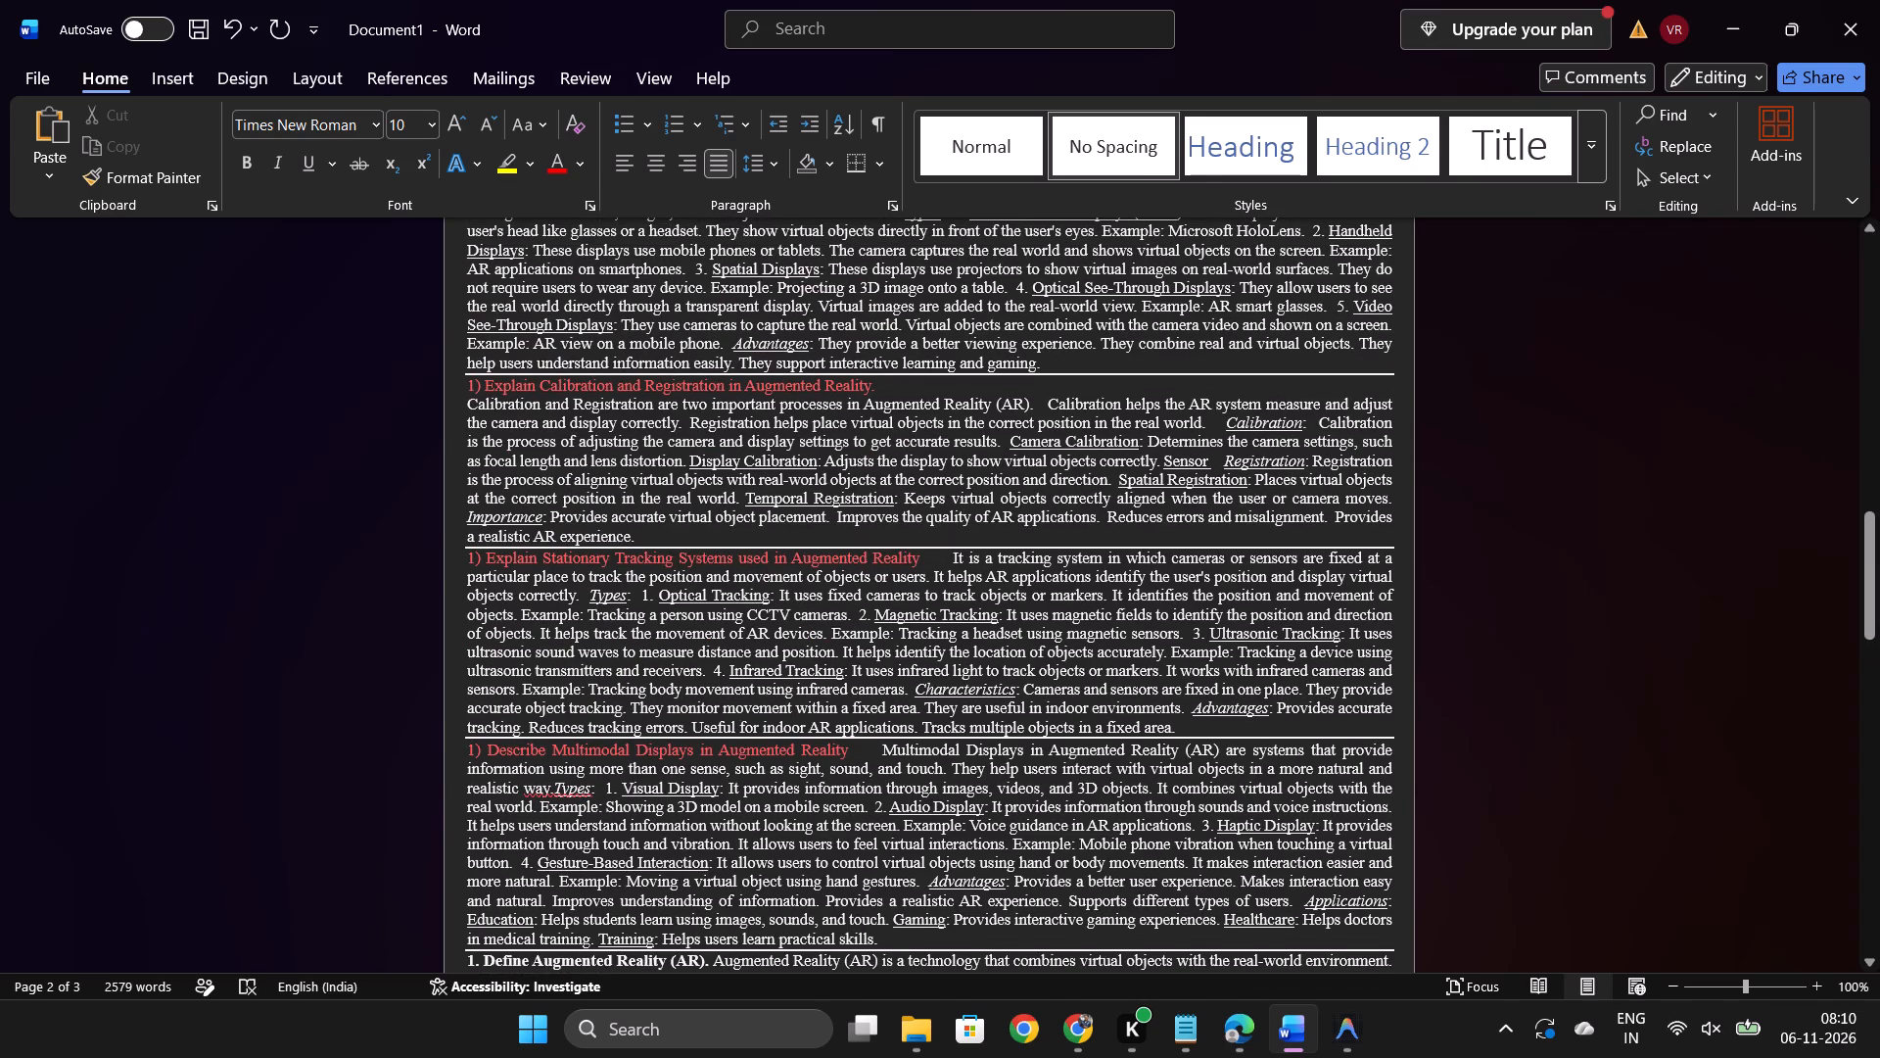
{"action": "scroll", "coordinate": [573, 470], "scroll_direction": "down", "scroll_amount": 7}
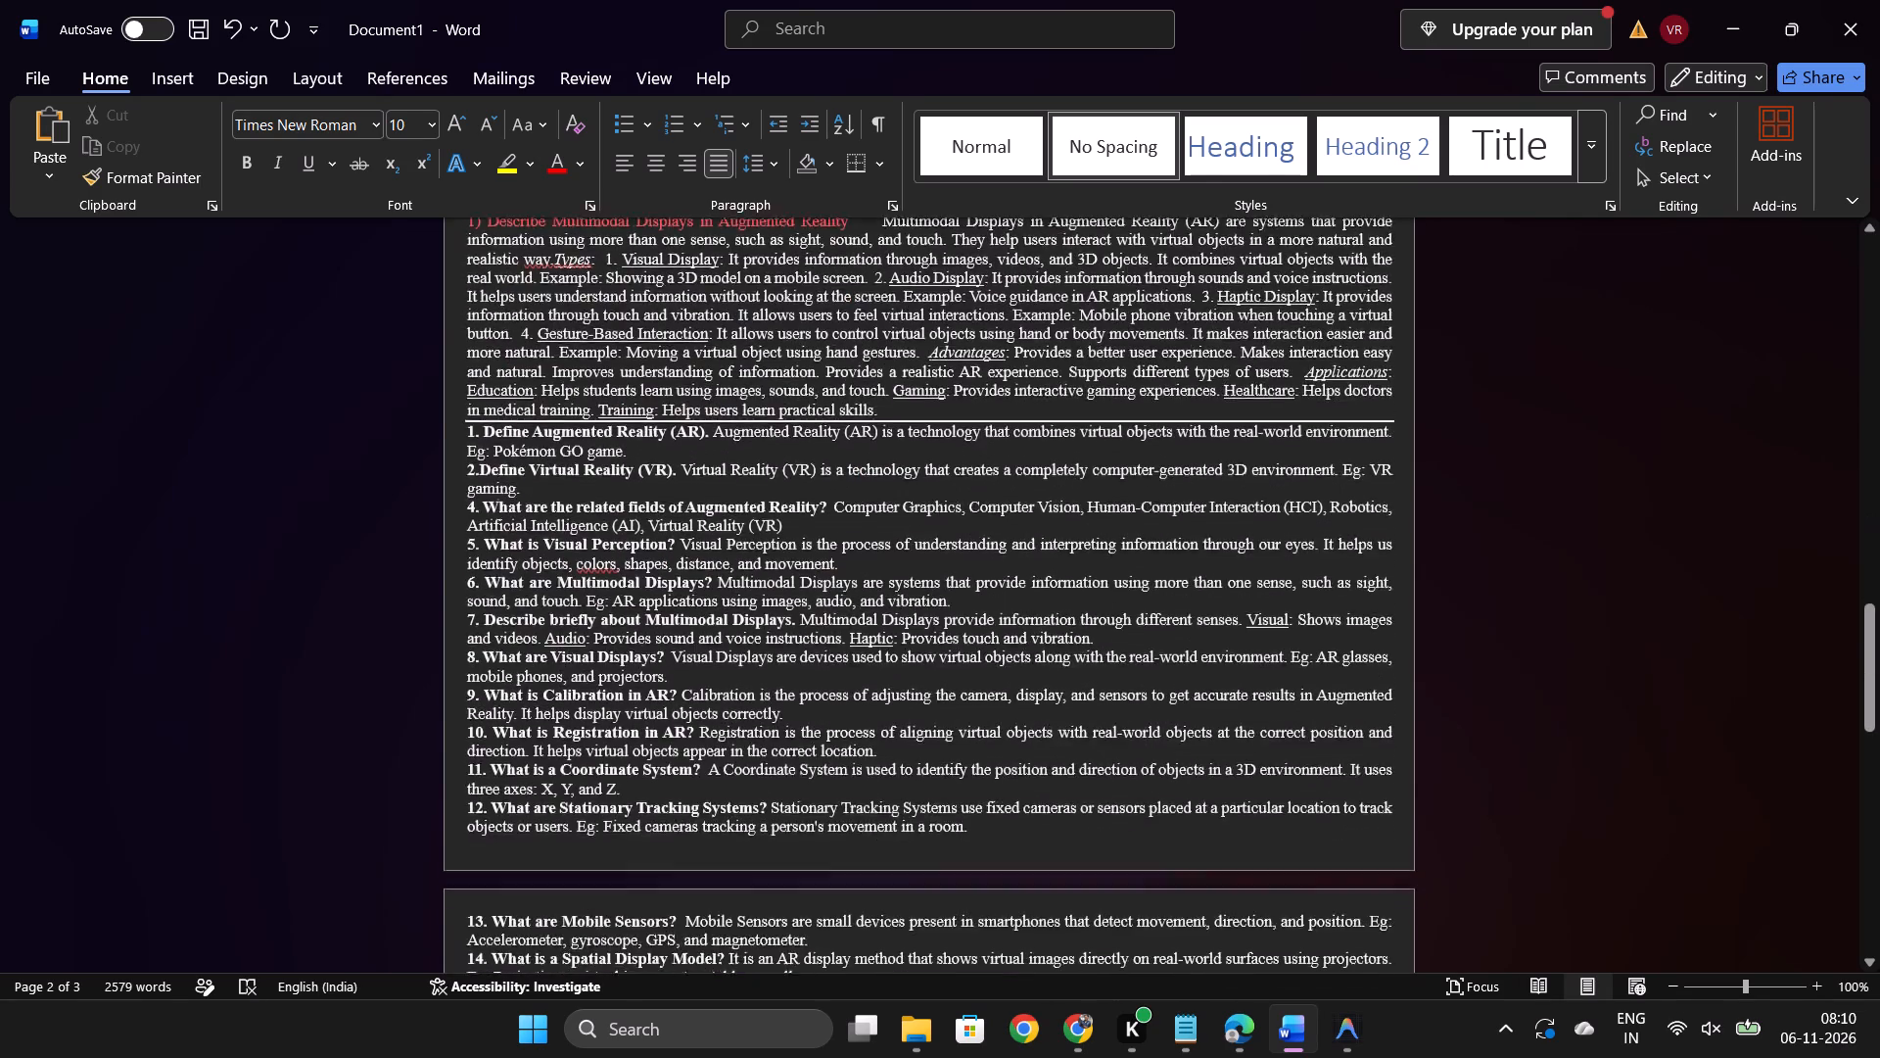
{"action": "scroll", "coordinate": [574, 472], "scroll_direction": "down", "scroll_amount": 4}
{"action": "scroll", "coordinate": [574, 472], "scroll_direction": "up", "scroll_amount": 13}
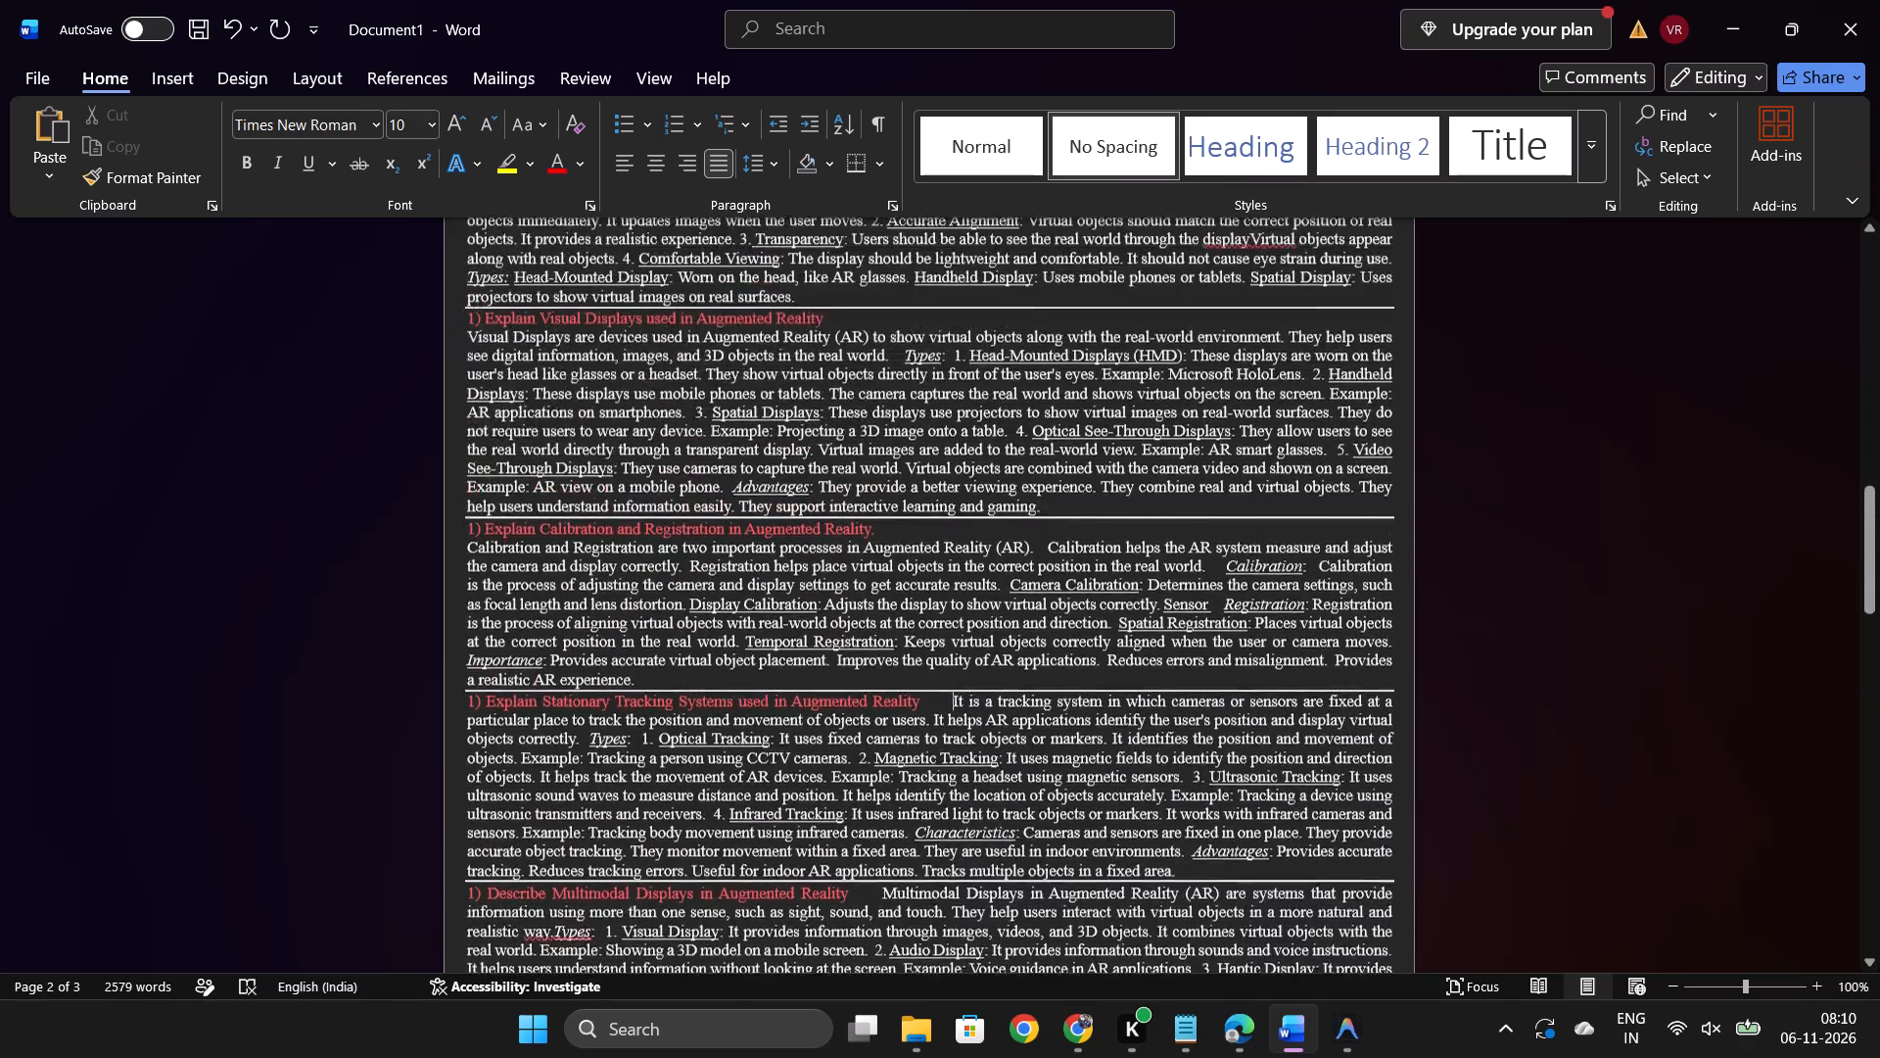
{"action": "left_click", "coordinate": [466, 558]}
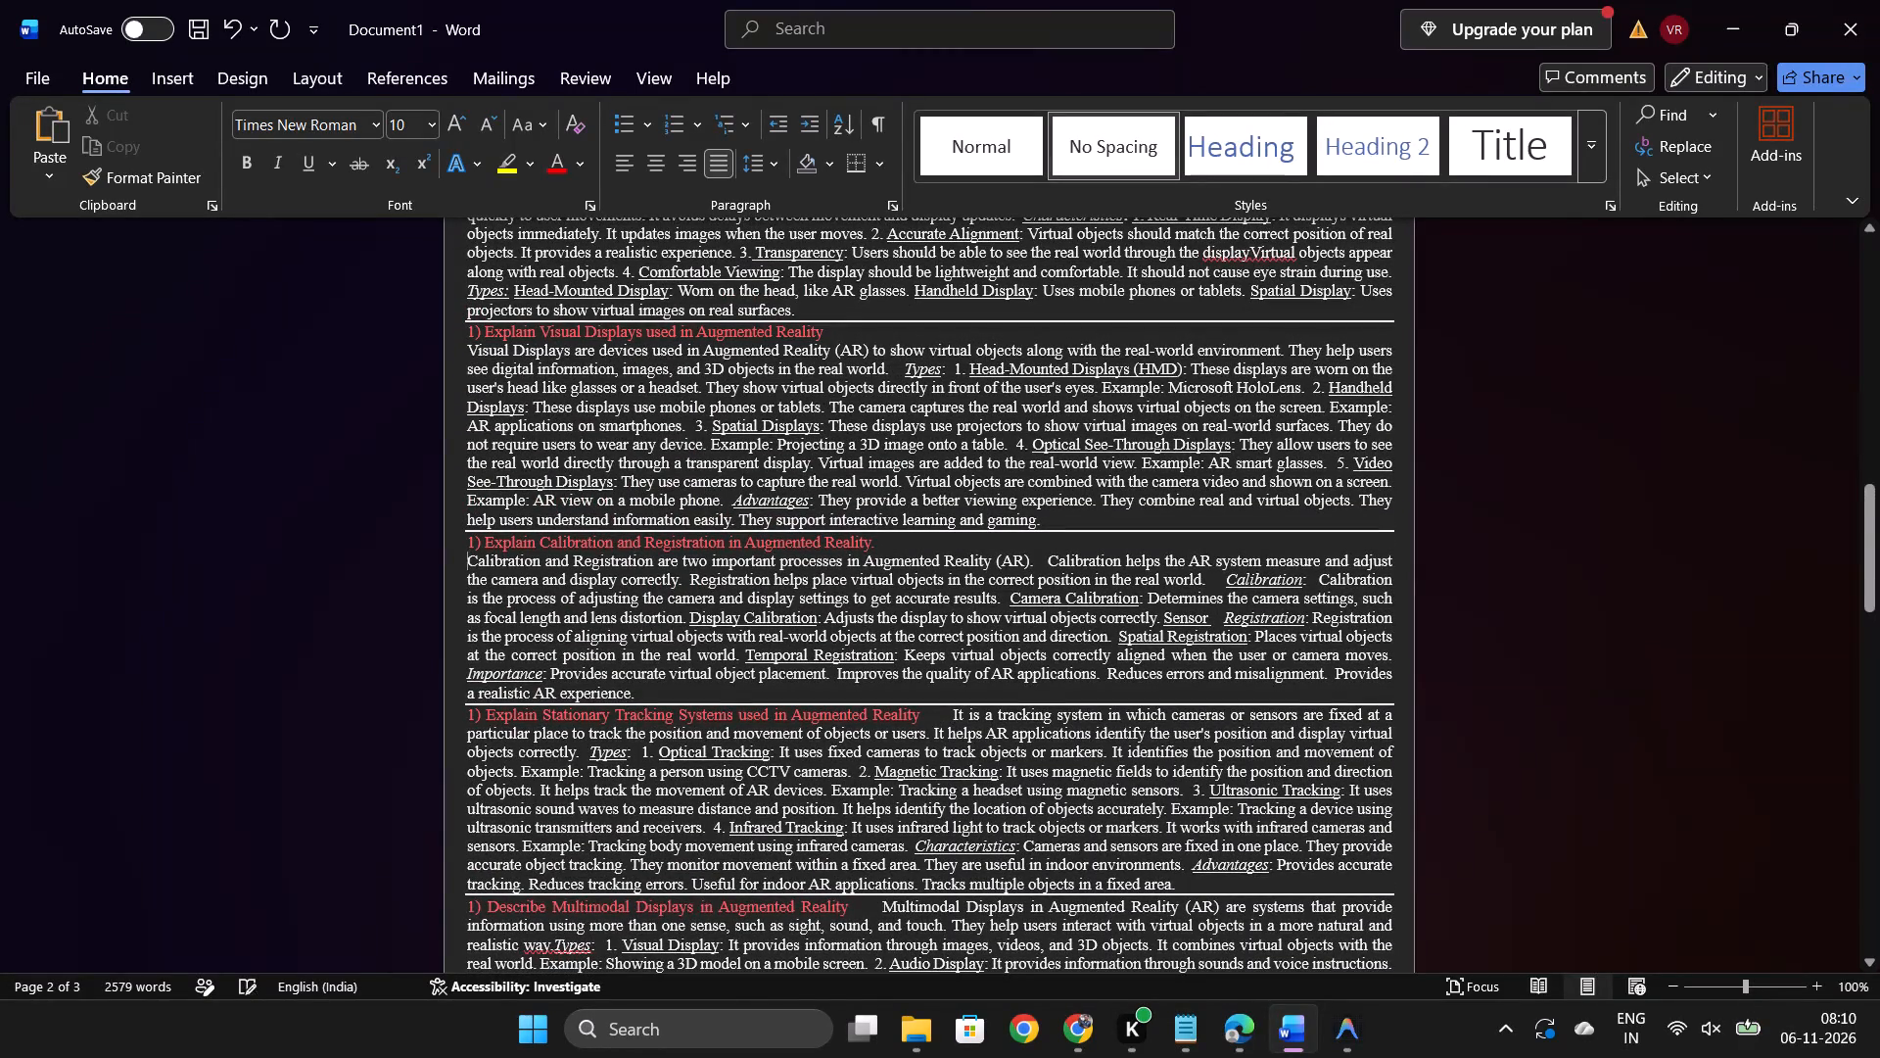
{"action": "key", "text": "BackSpace"}
{"action": "key", "text": "space"}
{"action": "key", "text": "space"}
{"action": "key", "text": "space"}
{"action": "key", "text": "space"}
{"action": "key", "text": "space"}
{"action": "key", "text": "space"}
{"action": "key", "text": "space"}
{"action": "key", "text": "space"}
{"action": "key", "text": "space"}
{"action": "key", "text": "space"}
{"action": "key", "text": "space"}
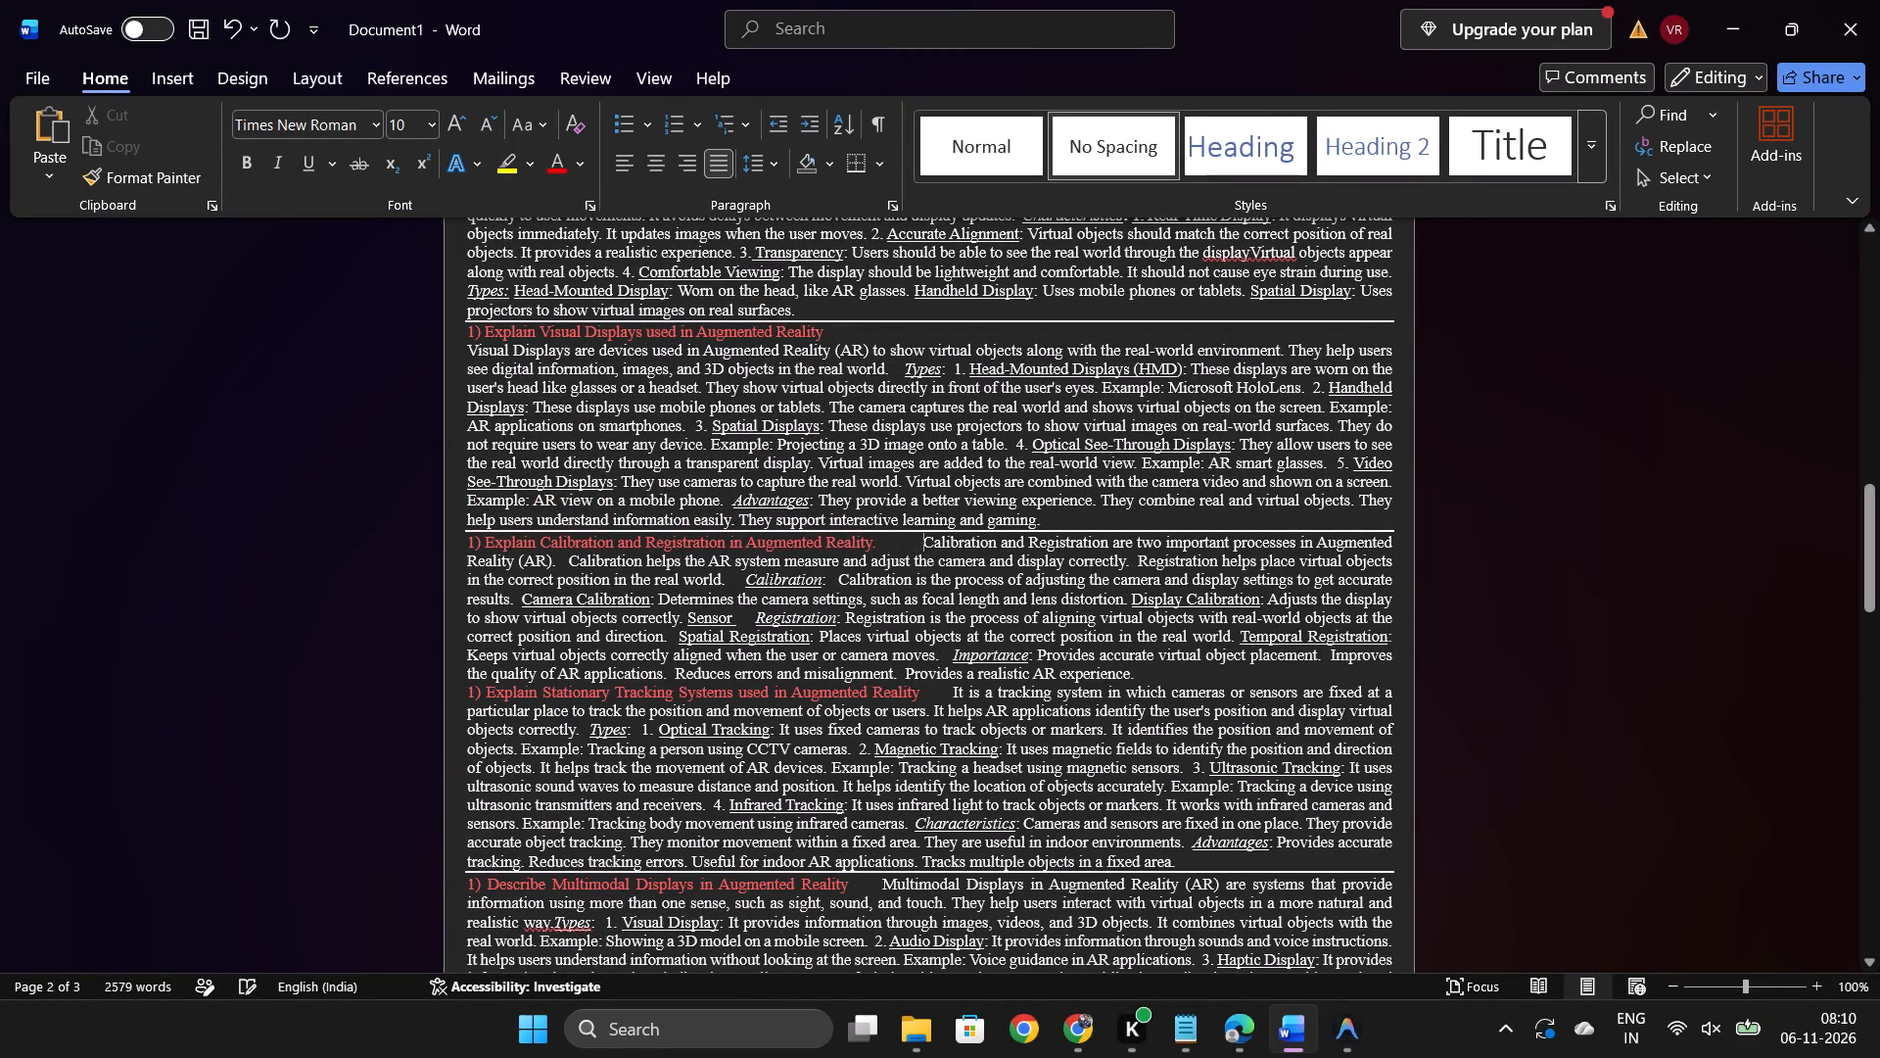
Insert a horizontal divider line after the Calibration and Registration answer, with no blank line before the Stationary Tracking Systems heading.
{"action": "left_click", "coordinate": [1150, 672]}
{"action": "key", "text": "Return"}
{"action": "key", "text": "shift+underscore"}
{"action": "key", "text": "shift+underscore"}
{"action": "key", "text": "shift+underscore"}
{"action": "key", "text": "shift+underscore"}
{"action": "key", "text": "shift+underscore"}
{"action": "key", "text": "shift+underscore"}
{"action": "key", "text": "shift+underscore"}
{"action": "key", "text": "shift+underscore"}
{"action": "key", "text": "shift+underscore"}
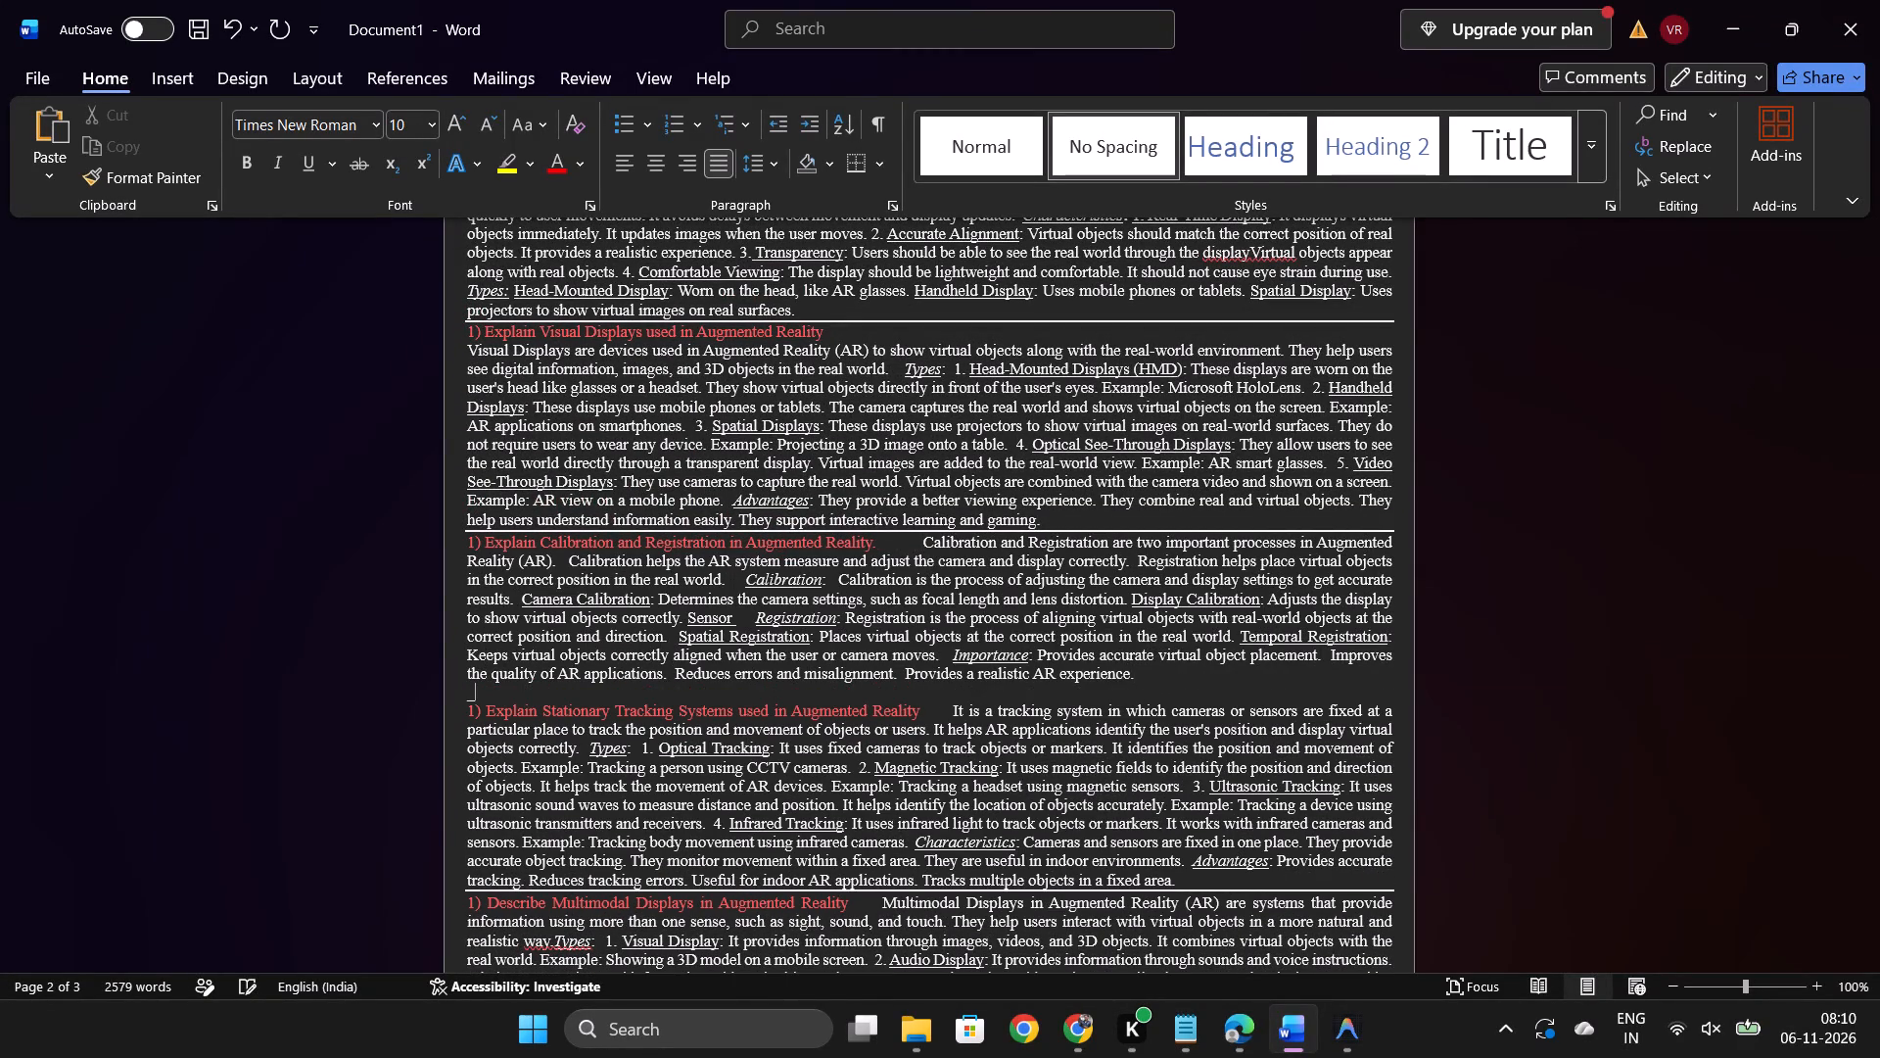
{"action": "key", "text": "Return"}
{"action": "key", "text": "Down"}
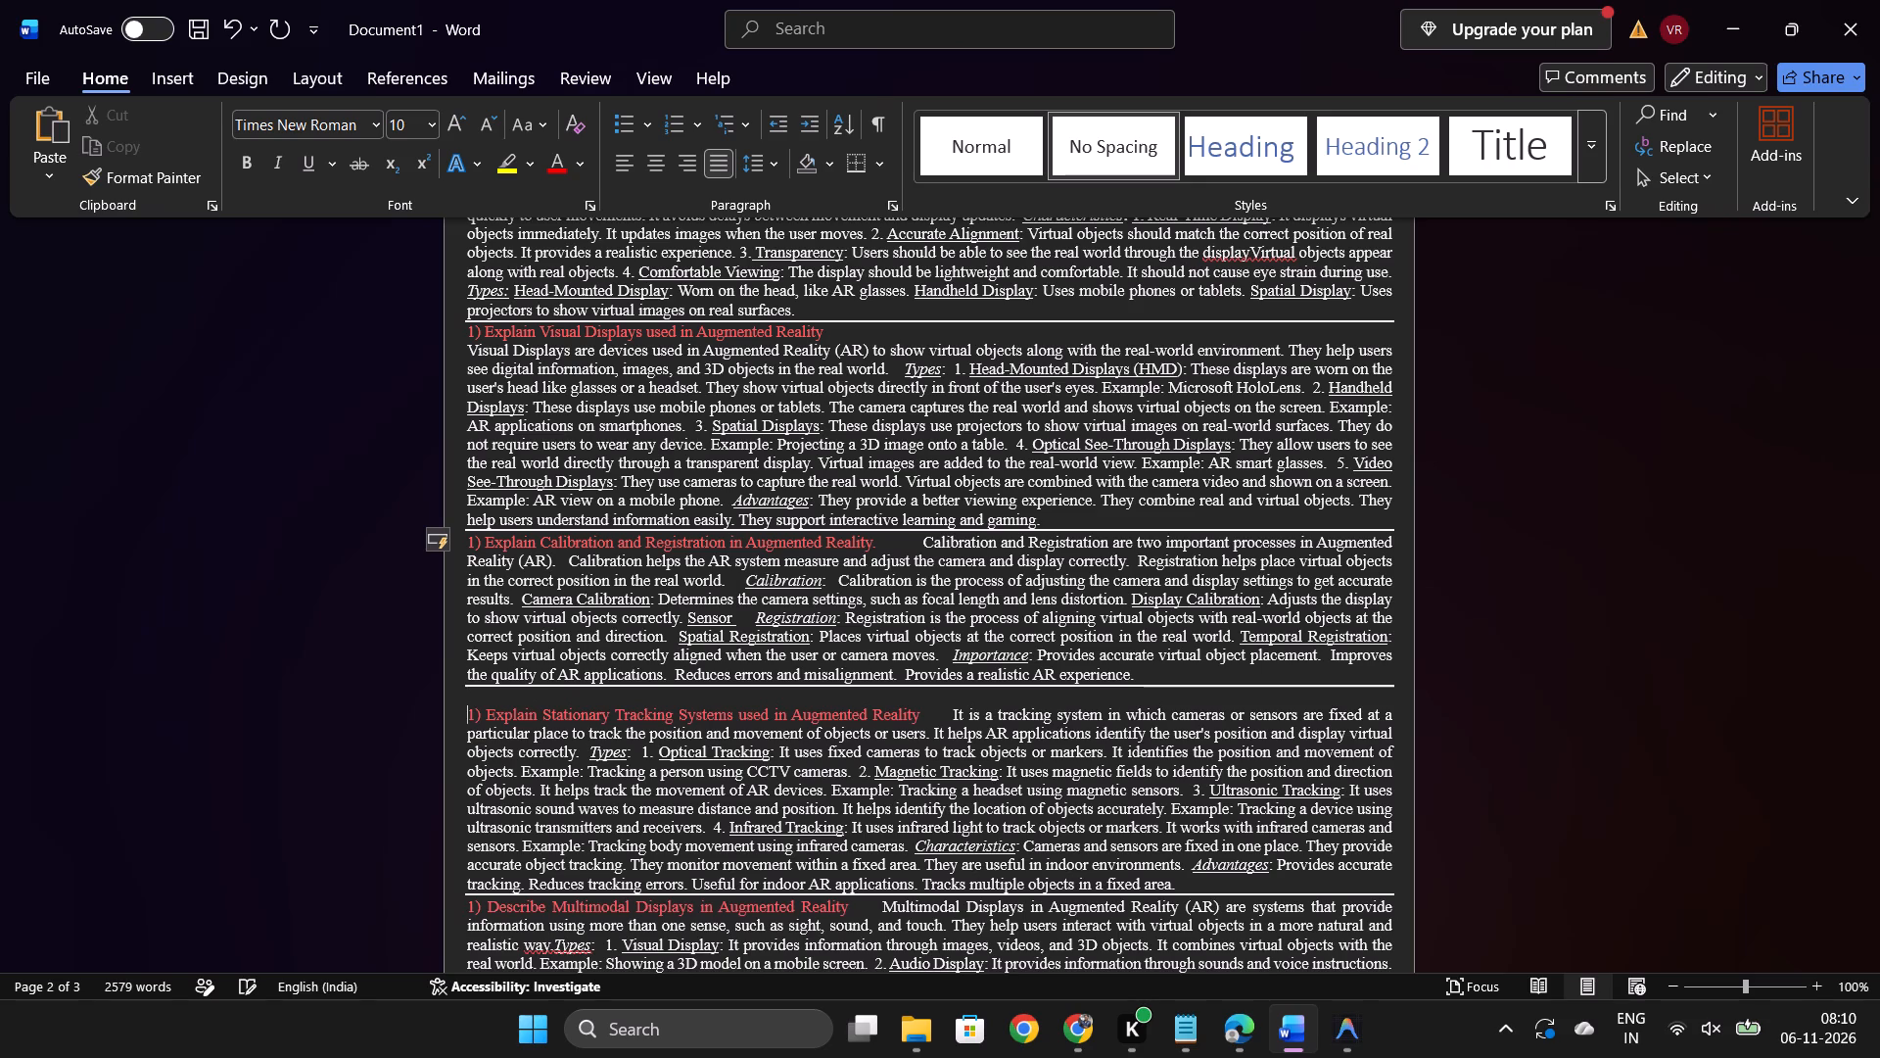
{"action": "key", "text": "BackSpace"}
Join the Visual Displays answer to its red heading line, separating heading and text with seven spaces.
{"action": "scroll", "coordinate": [1132, 674], "scroll_direction": "down", "scroll_amount": 7}
{"action": "scroll", "coordinate": [994, 681], "scroll_direction": "down", "scroll_amount": 5}
{"action": "scroll", "coordinate": [983, 689], "scroll_direction": "up", "scroll_amount": 6}
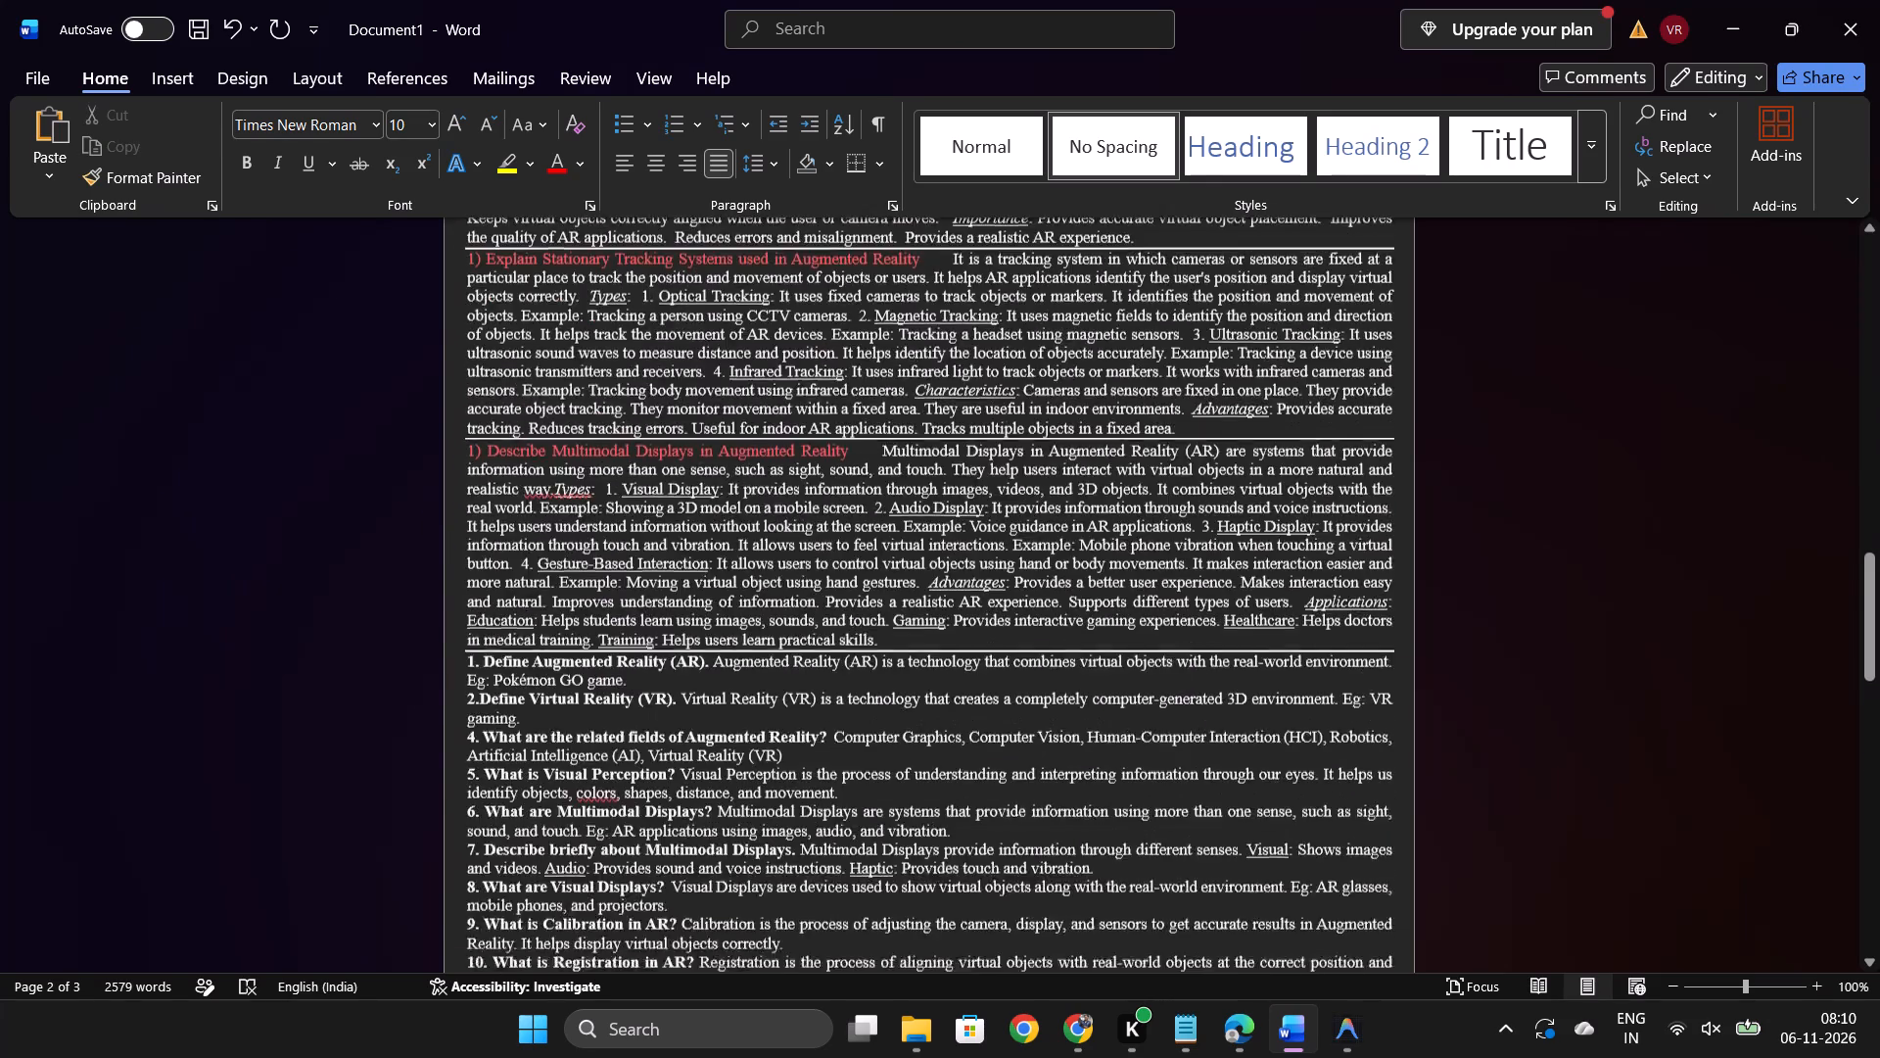
{"action": "scroll", "coordinate": [983, 689], "scroll_direction": "up", "scroll_amount": 9}
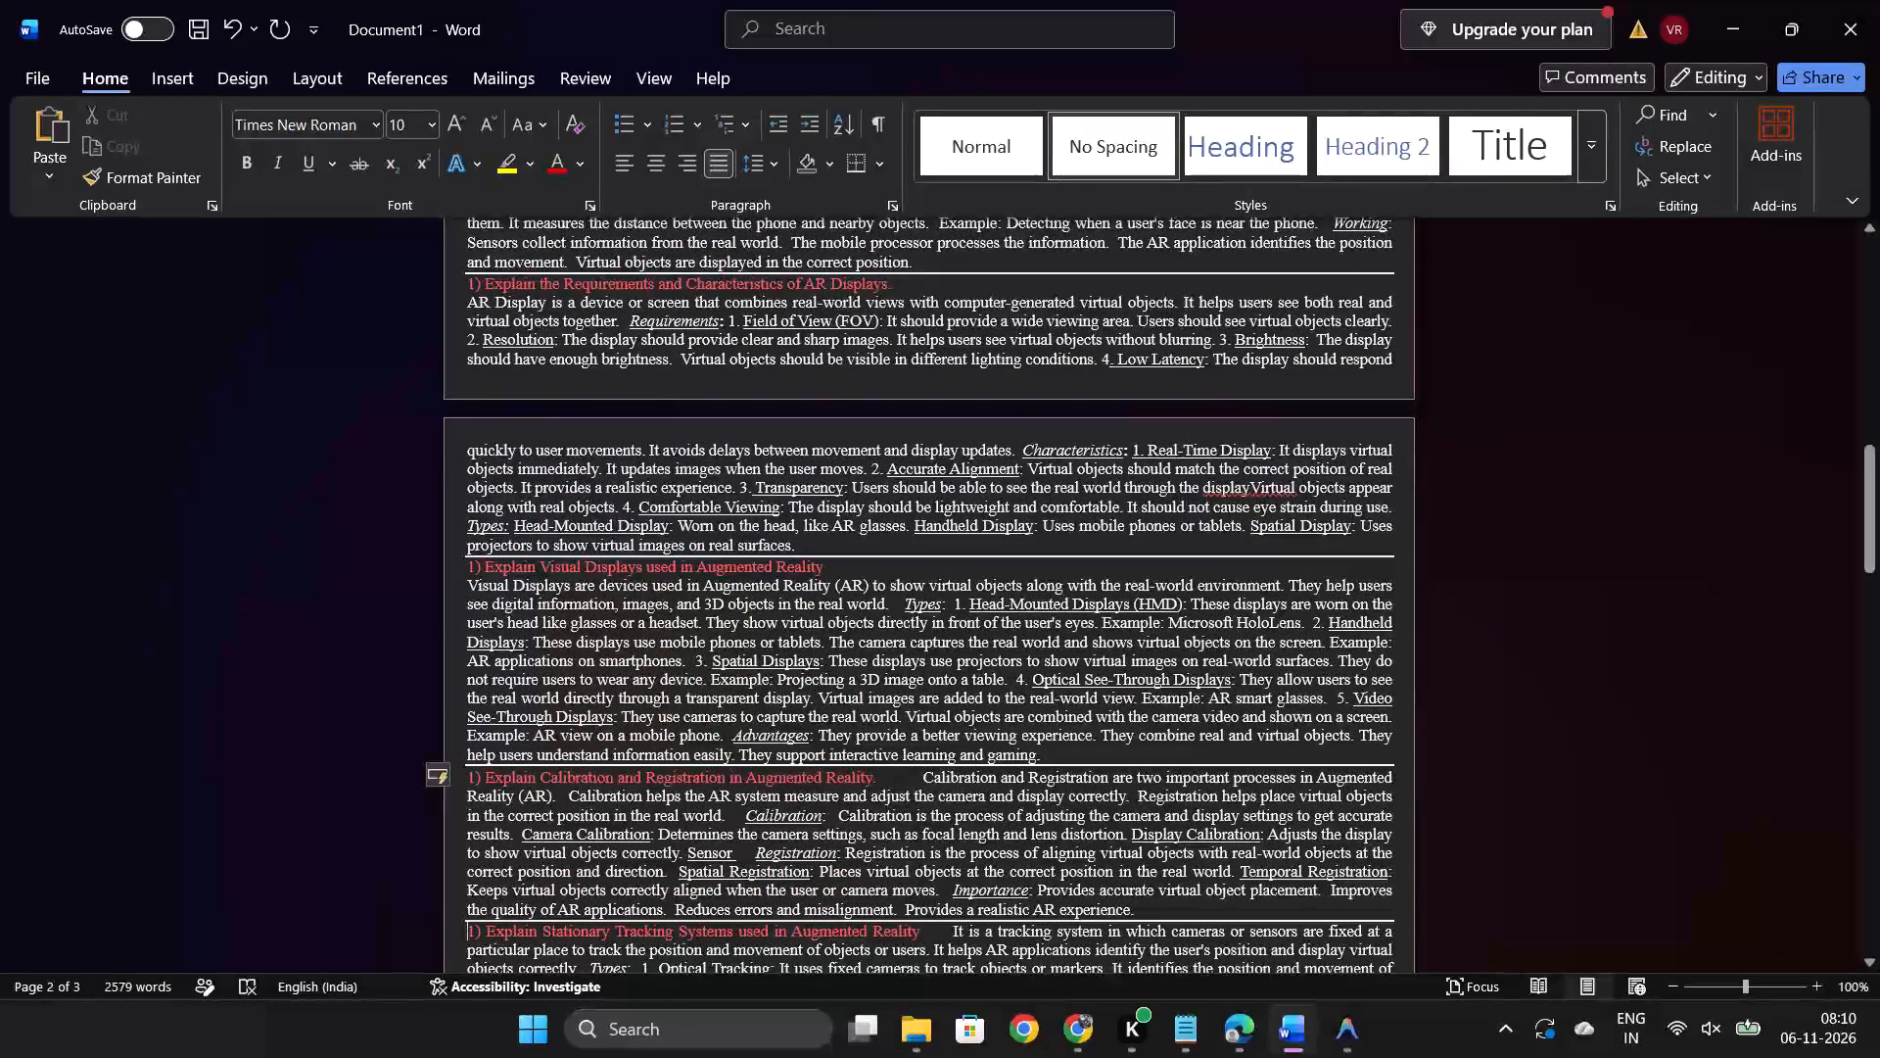
{"action": "left_click", "coordinate": [468, 585]}
{"action": "key", "text": "BackSpace"}
{"action": "key", "text": "space"}
{"action": "key", "text": "space"}
{"action": "key", "text": "space"}
{"action": "key", "text": "space"}
{"action": "key", "text": "space"}
{"action": "key", "text": "space"}
{"action": "key", "text": "space"}
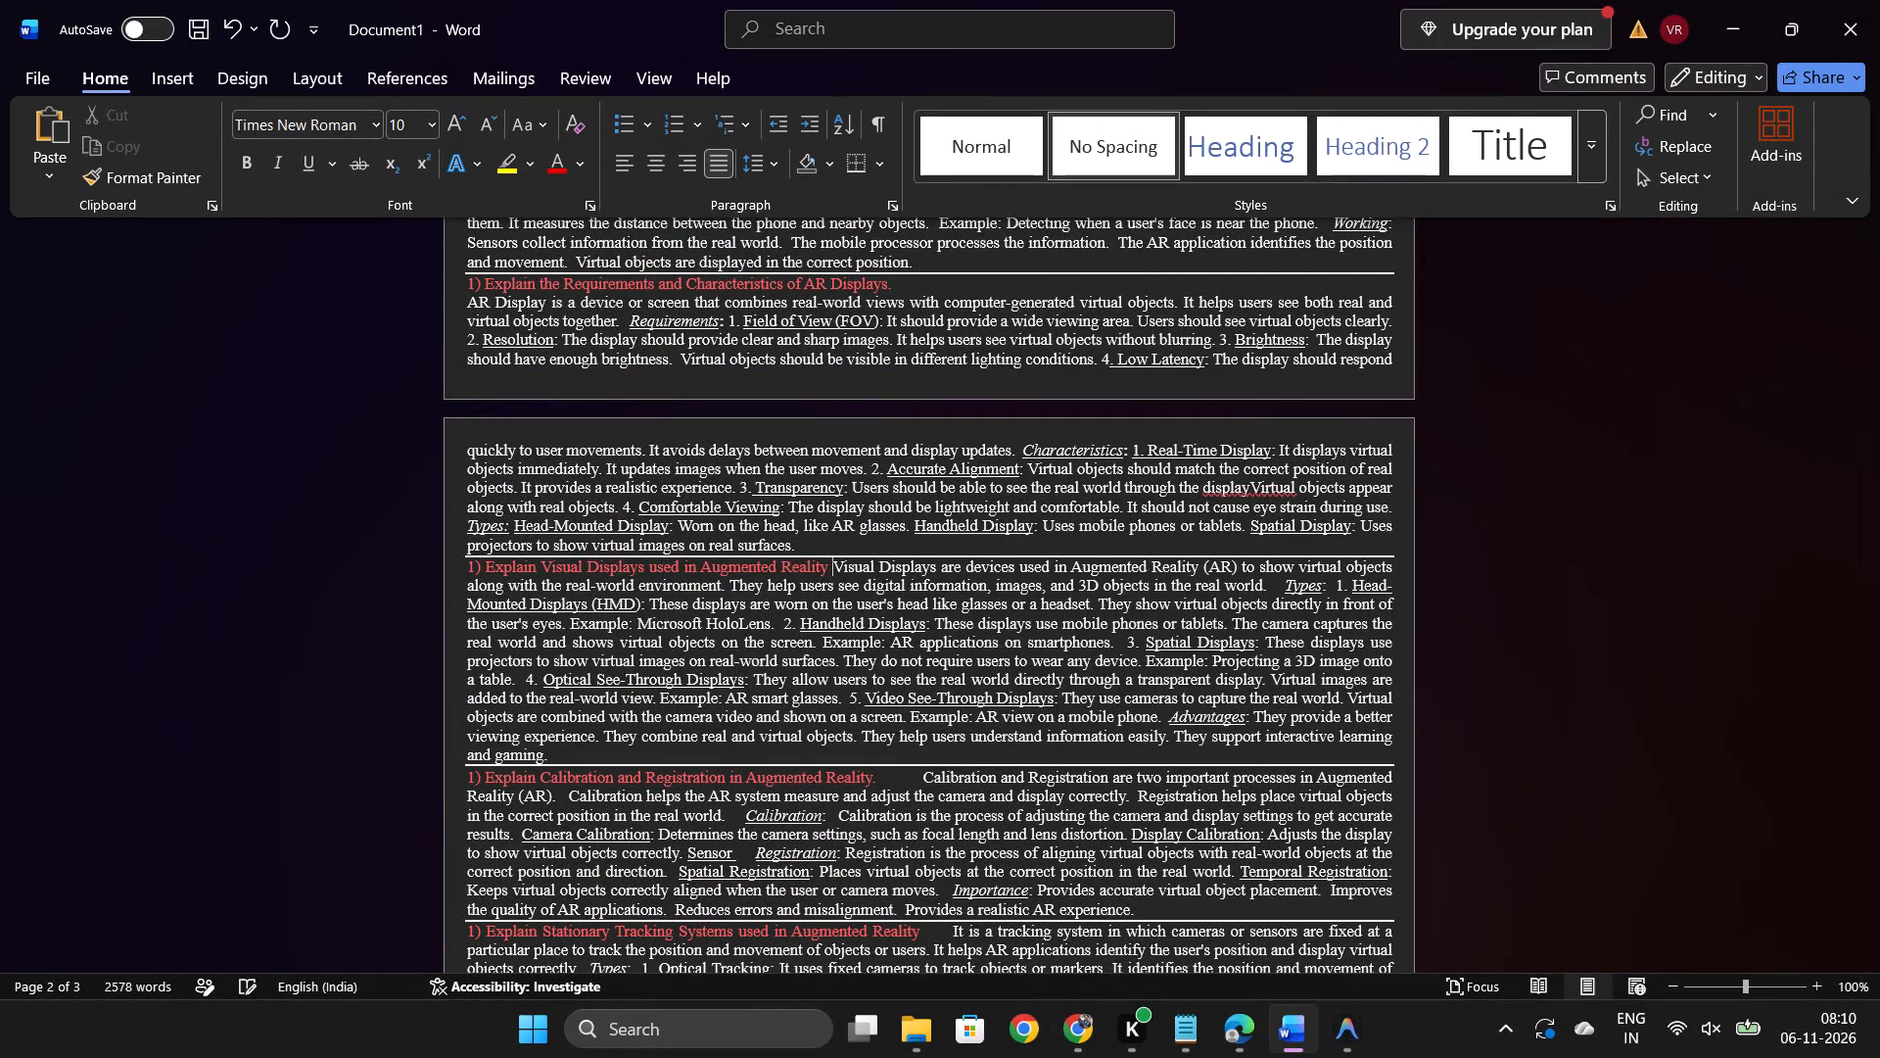
Join the Requirements and Characteristics of AR Displays answer to its red heading line, separating heading and text with eight spaces.
{"action": "scroll", "coordinate": [660, 594], "scroll_direction": "up", "scroll_amount": 3}
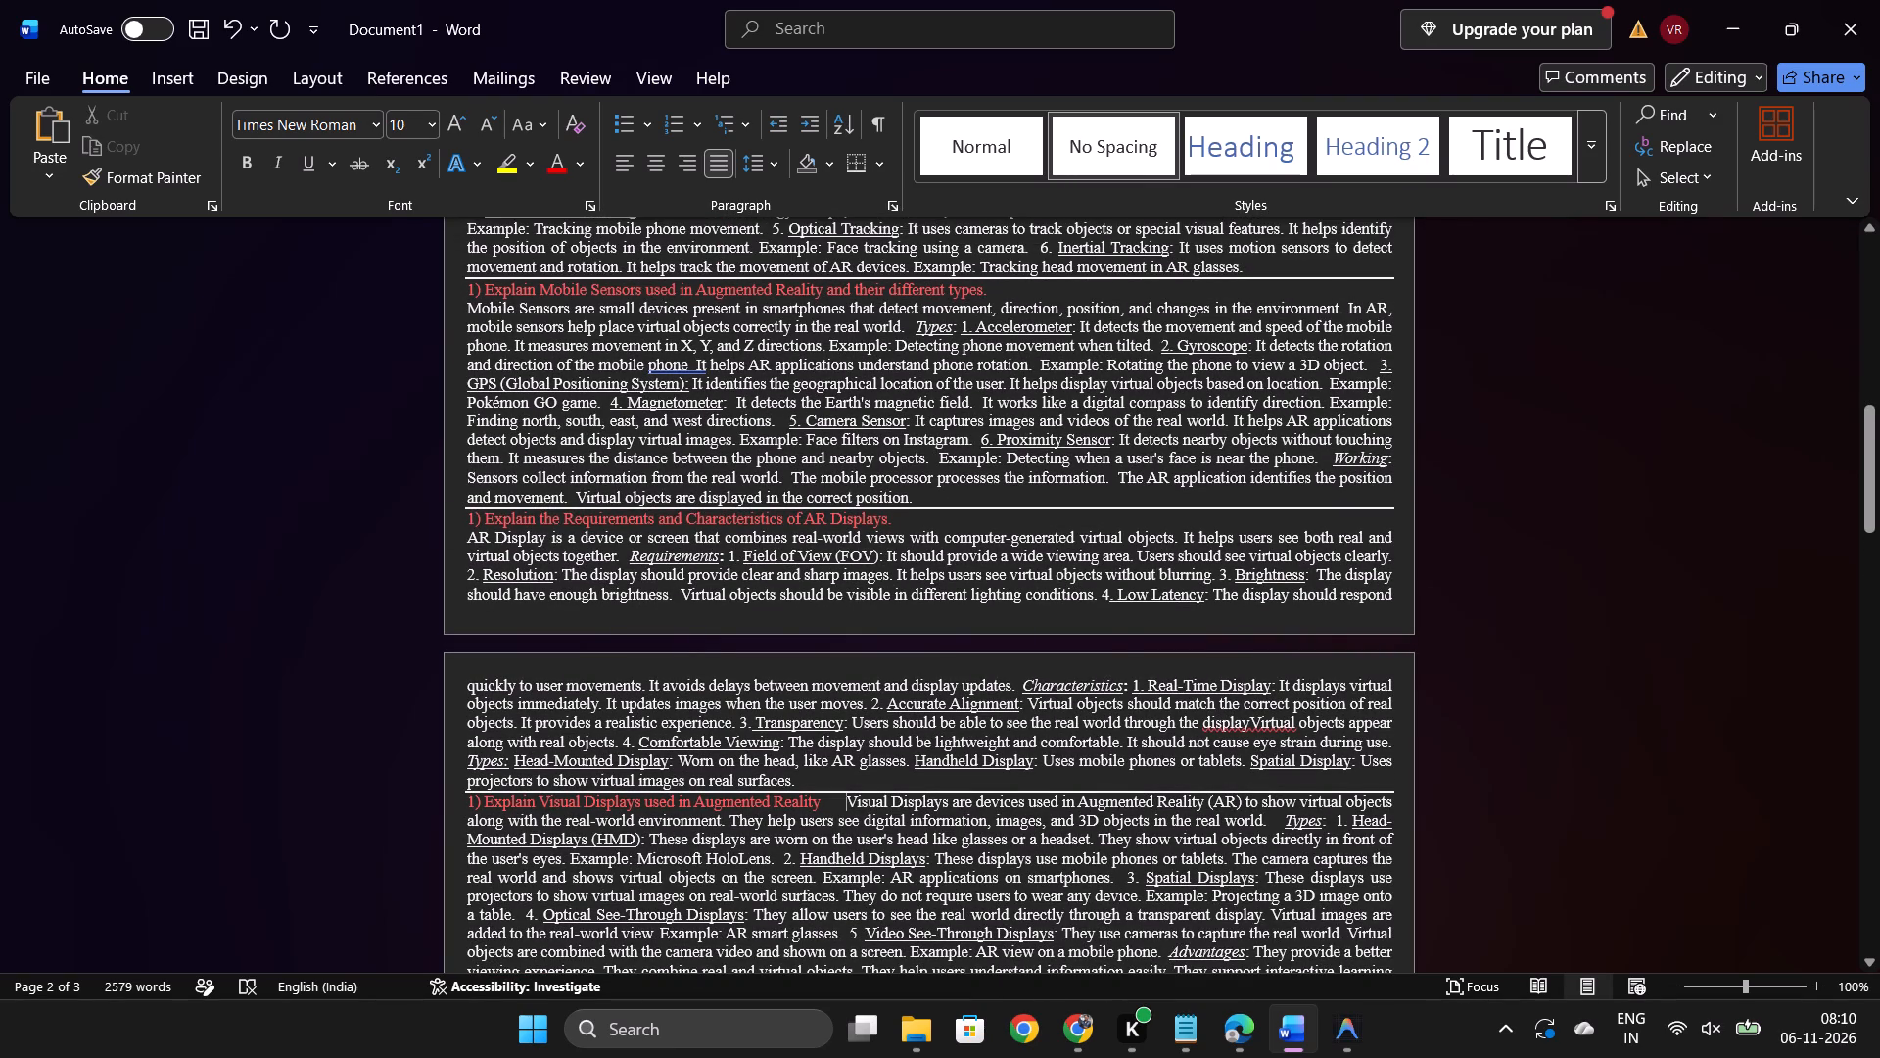
{"action": "left_click", "coordinate": [467, 543]}
{"action": "key", "text": "BackSpace"}
{"action": "key", "text": "space"}
{"action": "key", "text": "space"}
{"action": "key", "text": "space"}
{"action": "key", "text": "space"}
{"action": "key", "text": "space"}
{"action": "key", "text": "space"}
{"action": "key", "text": "space"}
{"action": "key", "text": "space"}
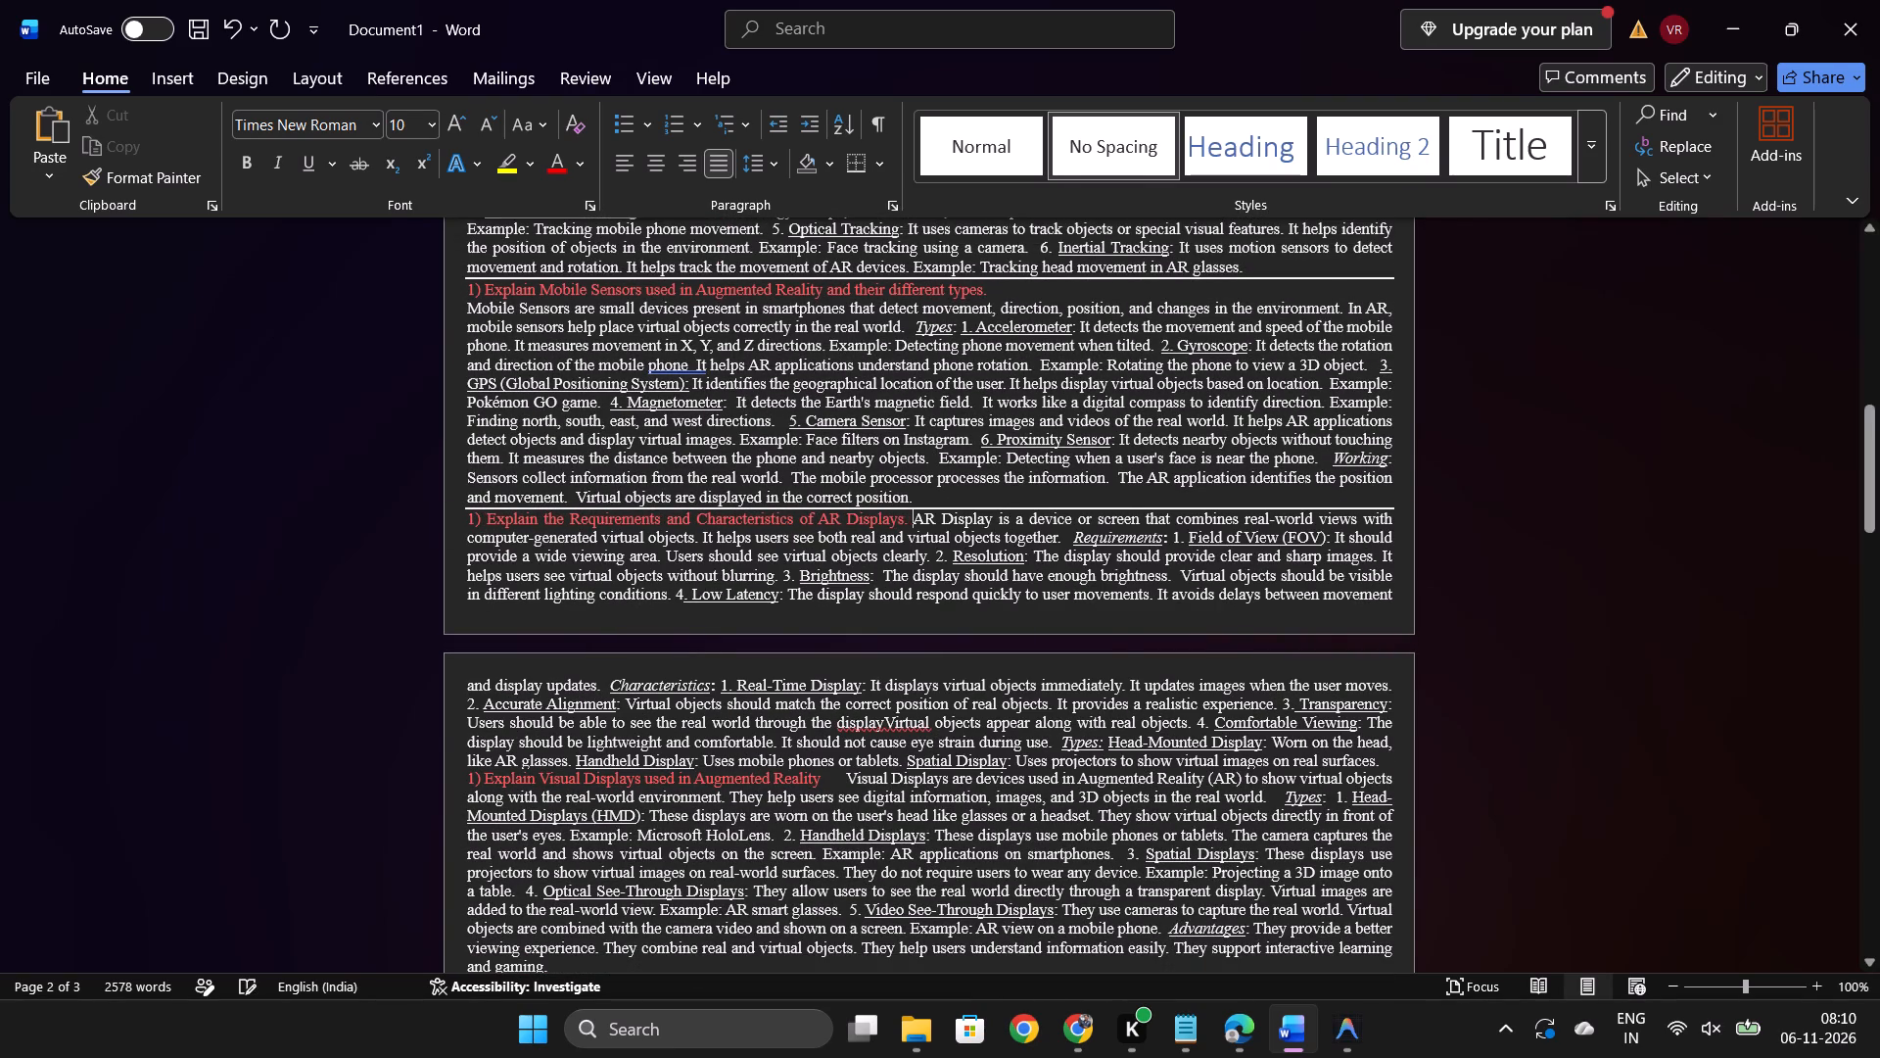
Insert a horizontal divider line after the AR Displays answer, with no blank line before the Visual Displays heading.
{"action": "left_click", "coordinate": [1387, 762]}
{"action": "key", "text": "Return"}
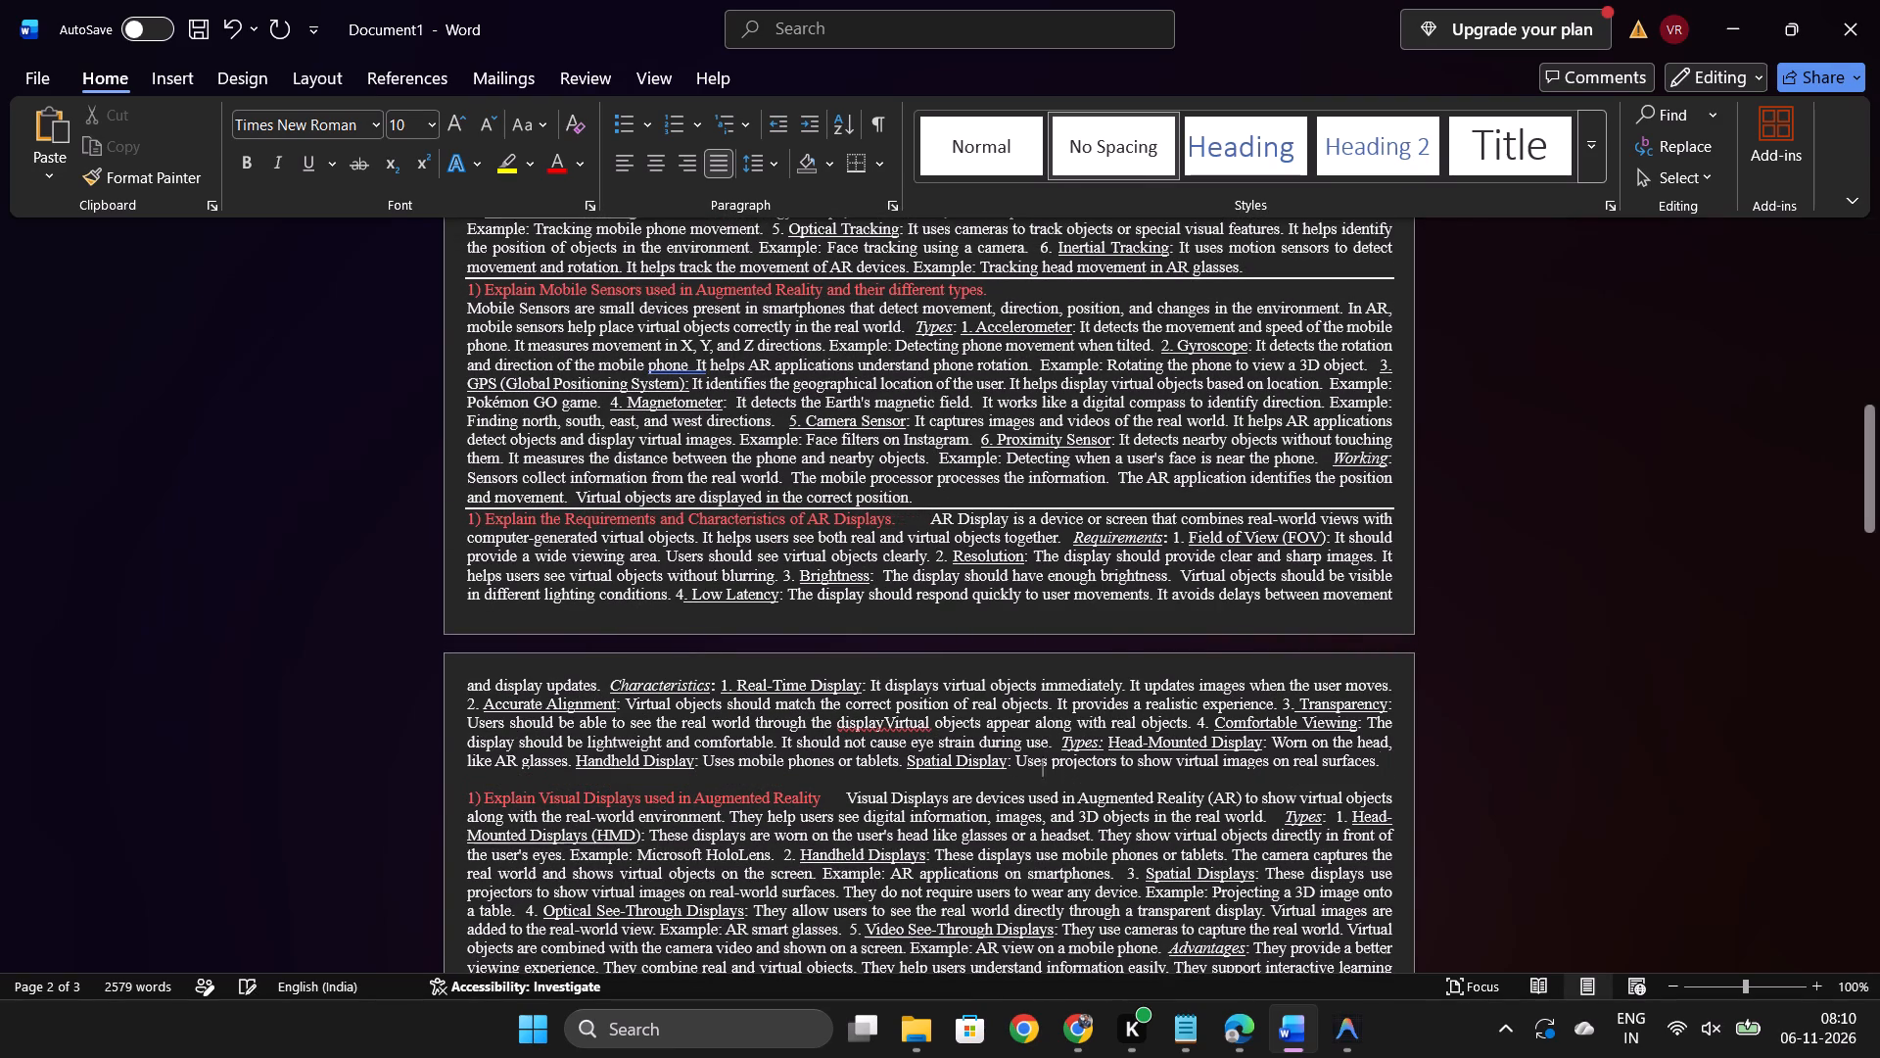
{"action": "key", "text": "shift+underscore"}
{"action": "key", "text": "shift+underscore"}
{"action": "key", "text": "shift+underscore"}
{"action": "key", "text": "shift+underscore"}
{"action": "key", "text": "shift+underscore"}
{"action": "key", "text": "shift+underscore"}
{"action": "key", "text": "shift+underscore"}
{"action": "key", "text": "shift+underscore"}
{"action": "key", "text": "shift+underscore"}
{"action": "key", "text": "Return"}
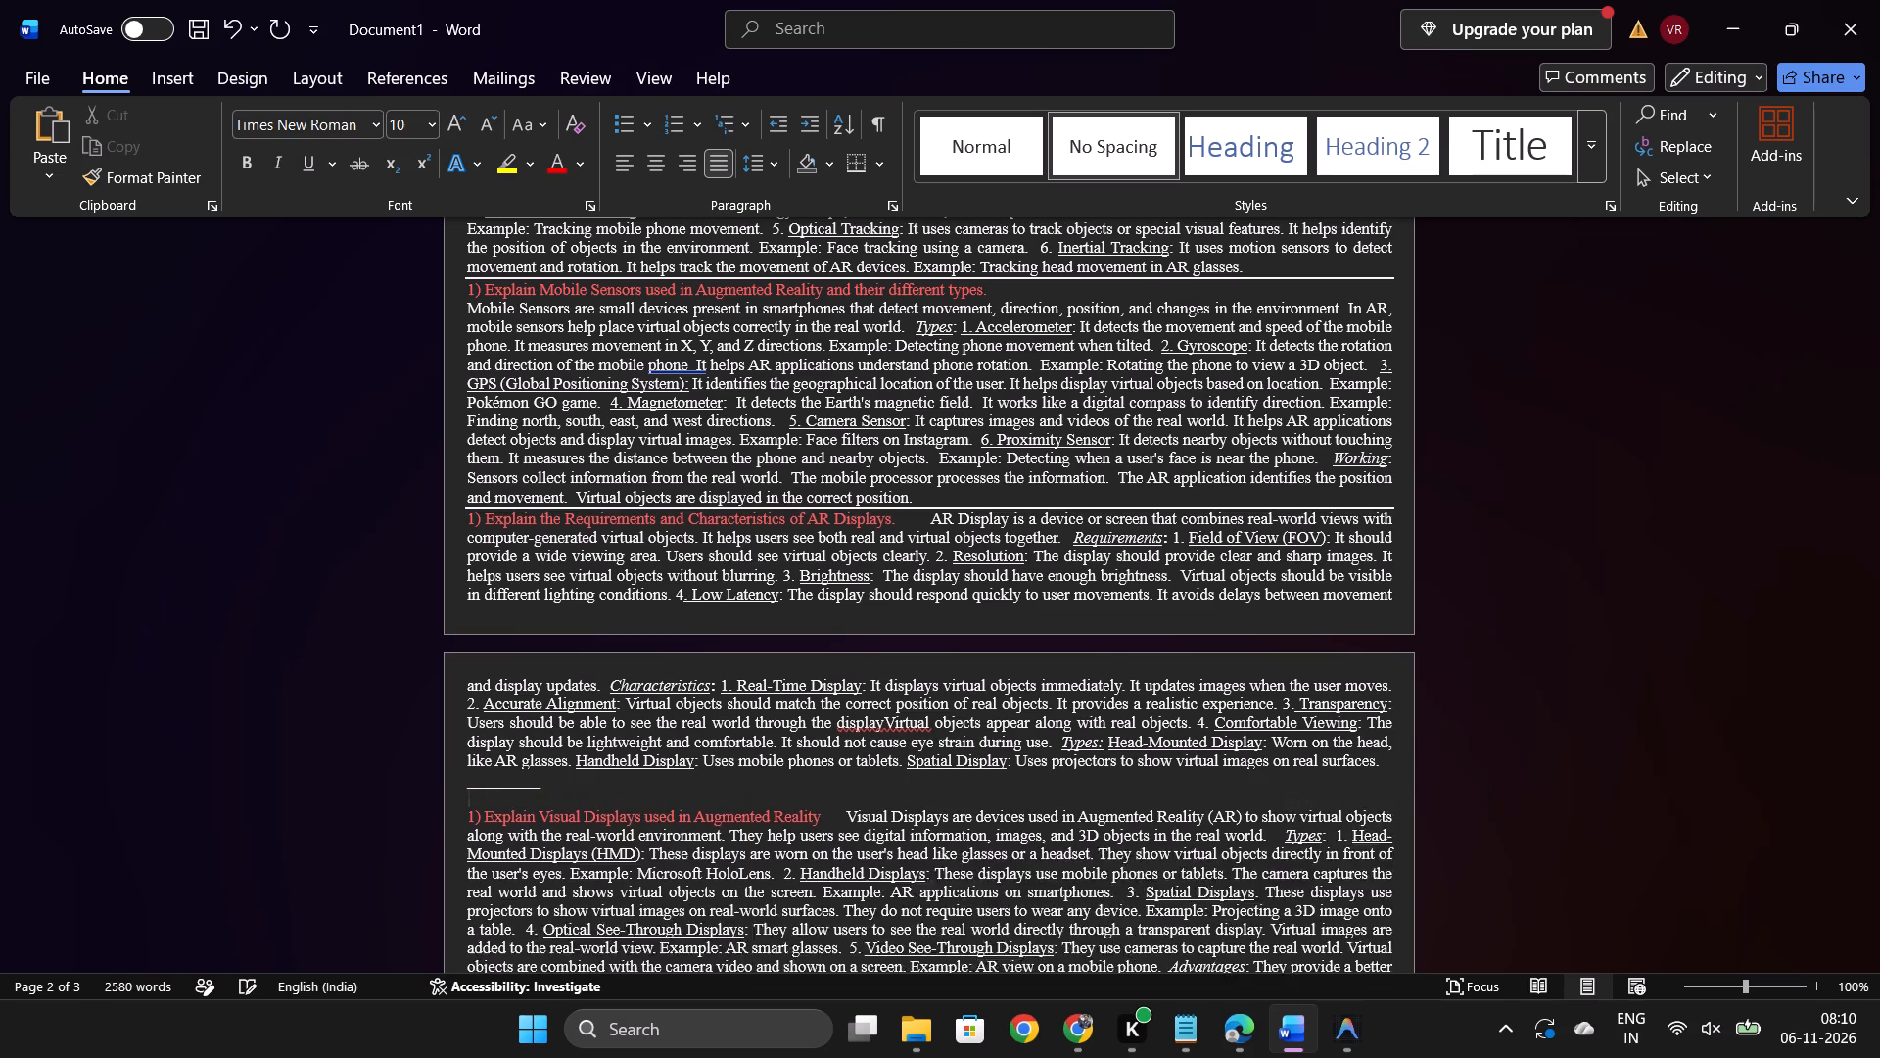
{"action": "key", "text": "Down"}
{"action": "key", "text": "BackSpace"}
Look through the document's question headings, answers and divider lines back to the first page.
{"action": "scroll", "coordinate": [1395, 722], "scroll_direction": "down", "scroll_amount": 9}
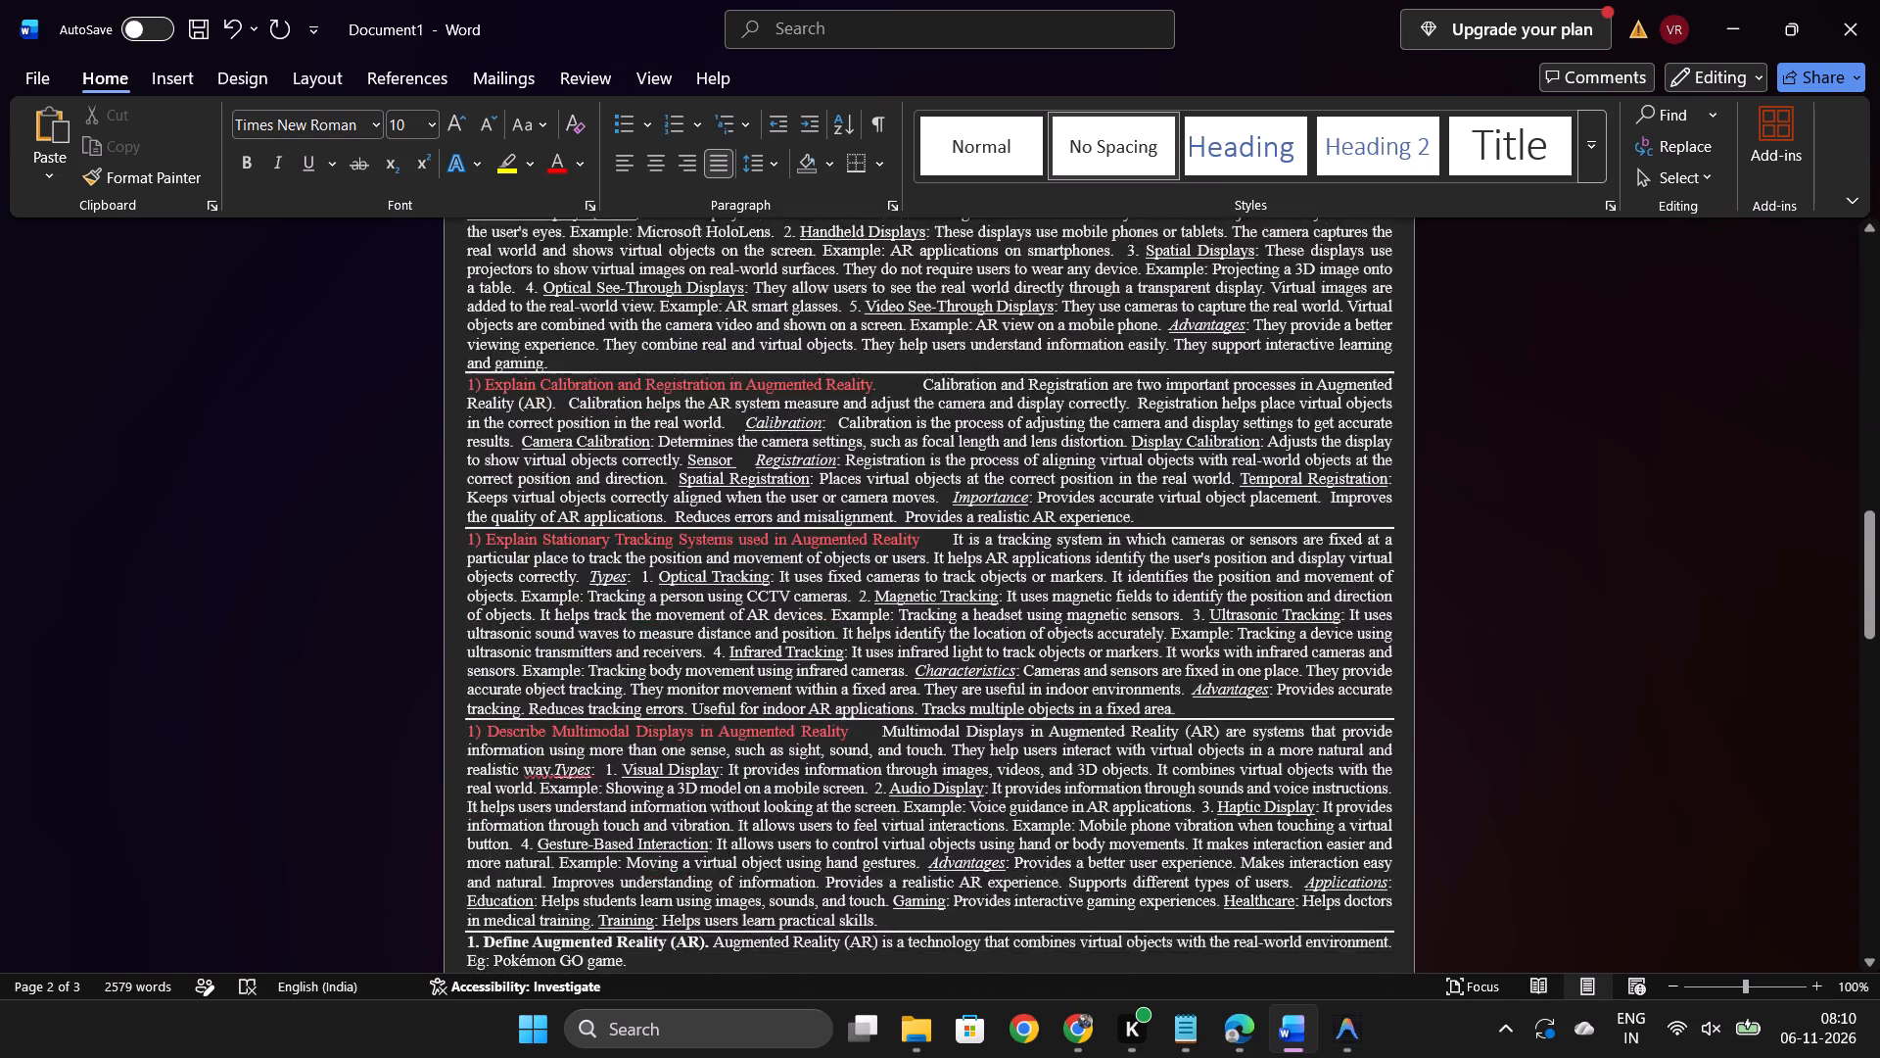
{"action": "scroll", "coordinate": [1190, 716], "scroll_direction": "down", "scroll_amount": 12}
{"action": "scroll", "coordinate": [1137, 708], "scroll_direction": "up", "scroll_amount": 20}
{"action": "scroll", "coordinate": [1137, 708], "scroll_direction": "up", "scroll_amount": 14}
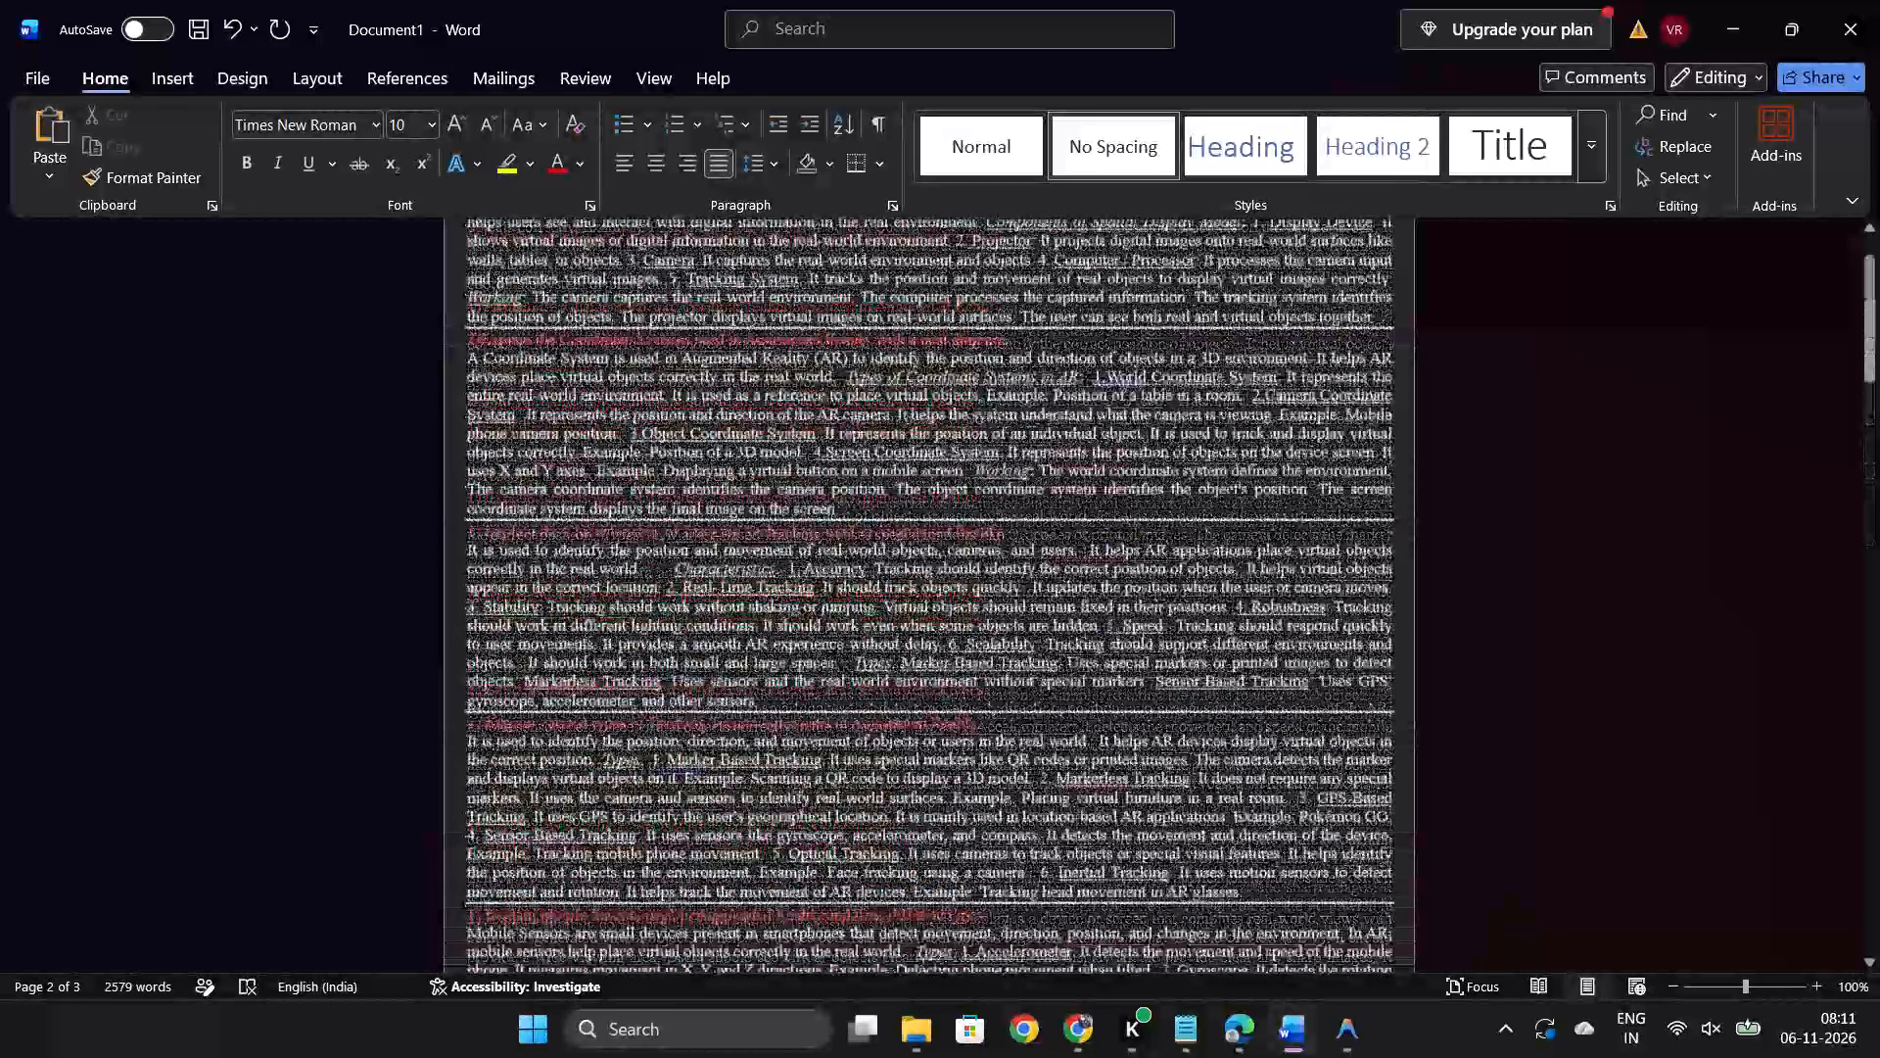
{"action": "scroll", "coordinate": [883, 505], "scroll_direction": "up", "scroll_amount": 1}
{"action": "scroll", "coordinate": [893, 606], "scroll_direction": "down", "scroll_amount": 5}
{"action": "scroll", "coordinate": [879, 602], "scroll_direction": "up", "scroll_amount": 6}
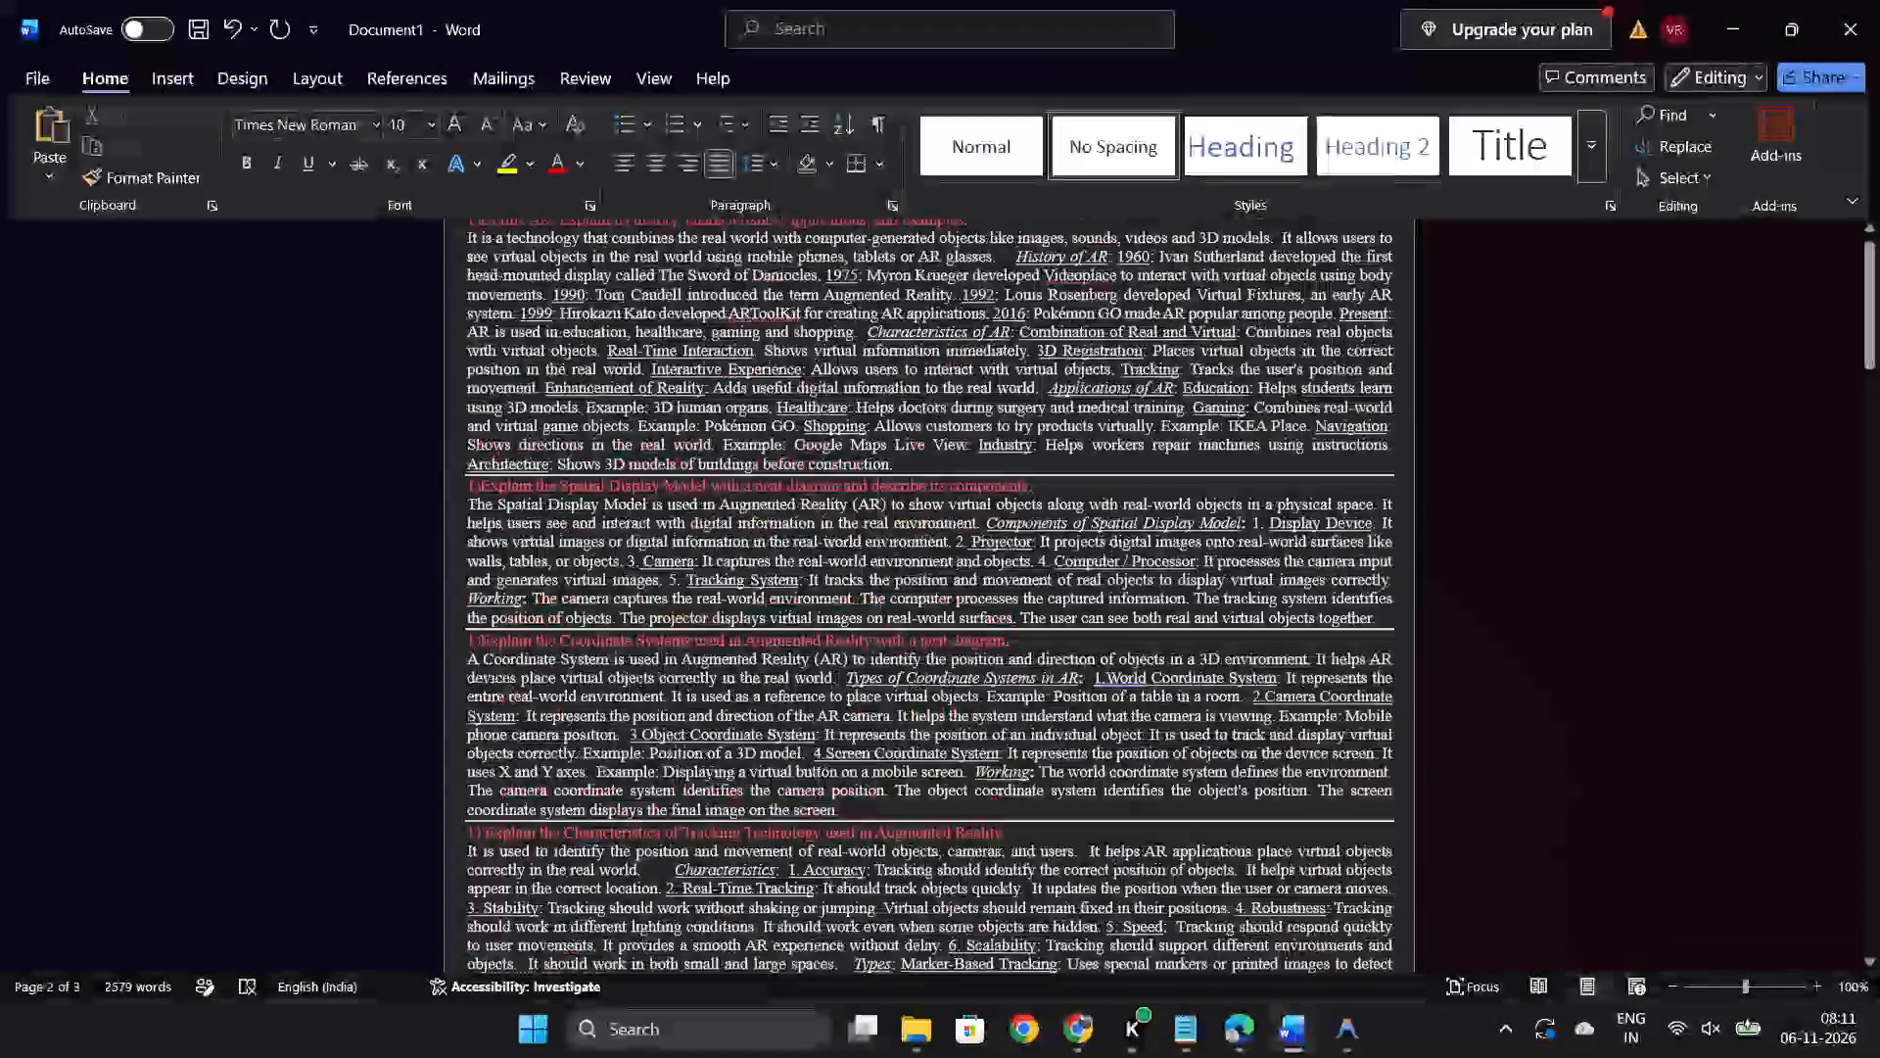
{"action": "scroll", "coordinate": [859, 601], "scroll_direction": "down", "scroll_amount": 9}
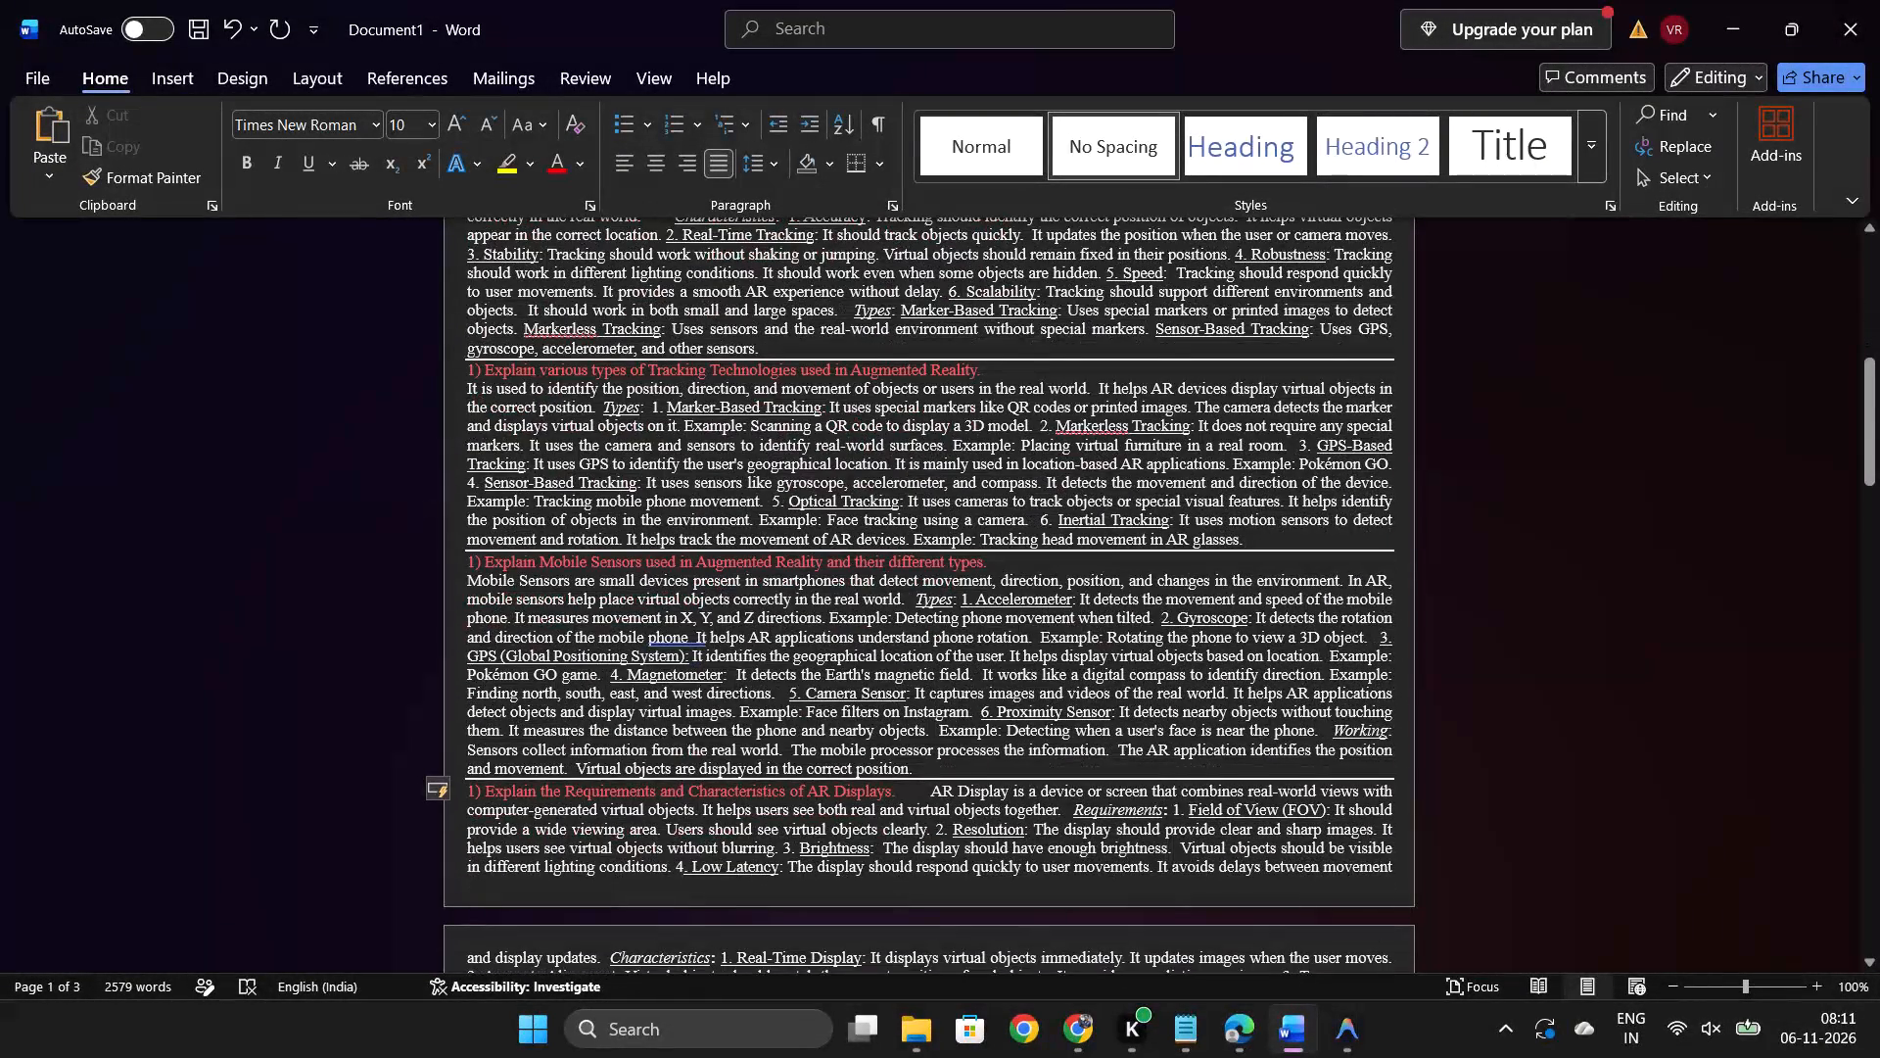
{"action": "scroll", "coordinate": [775, 628], "scroll_direction": "up", "scroll_amount": 6}
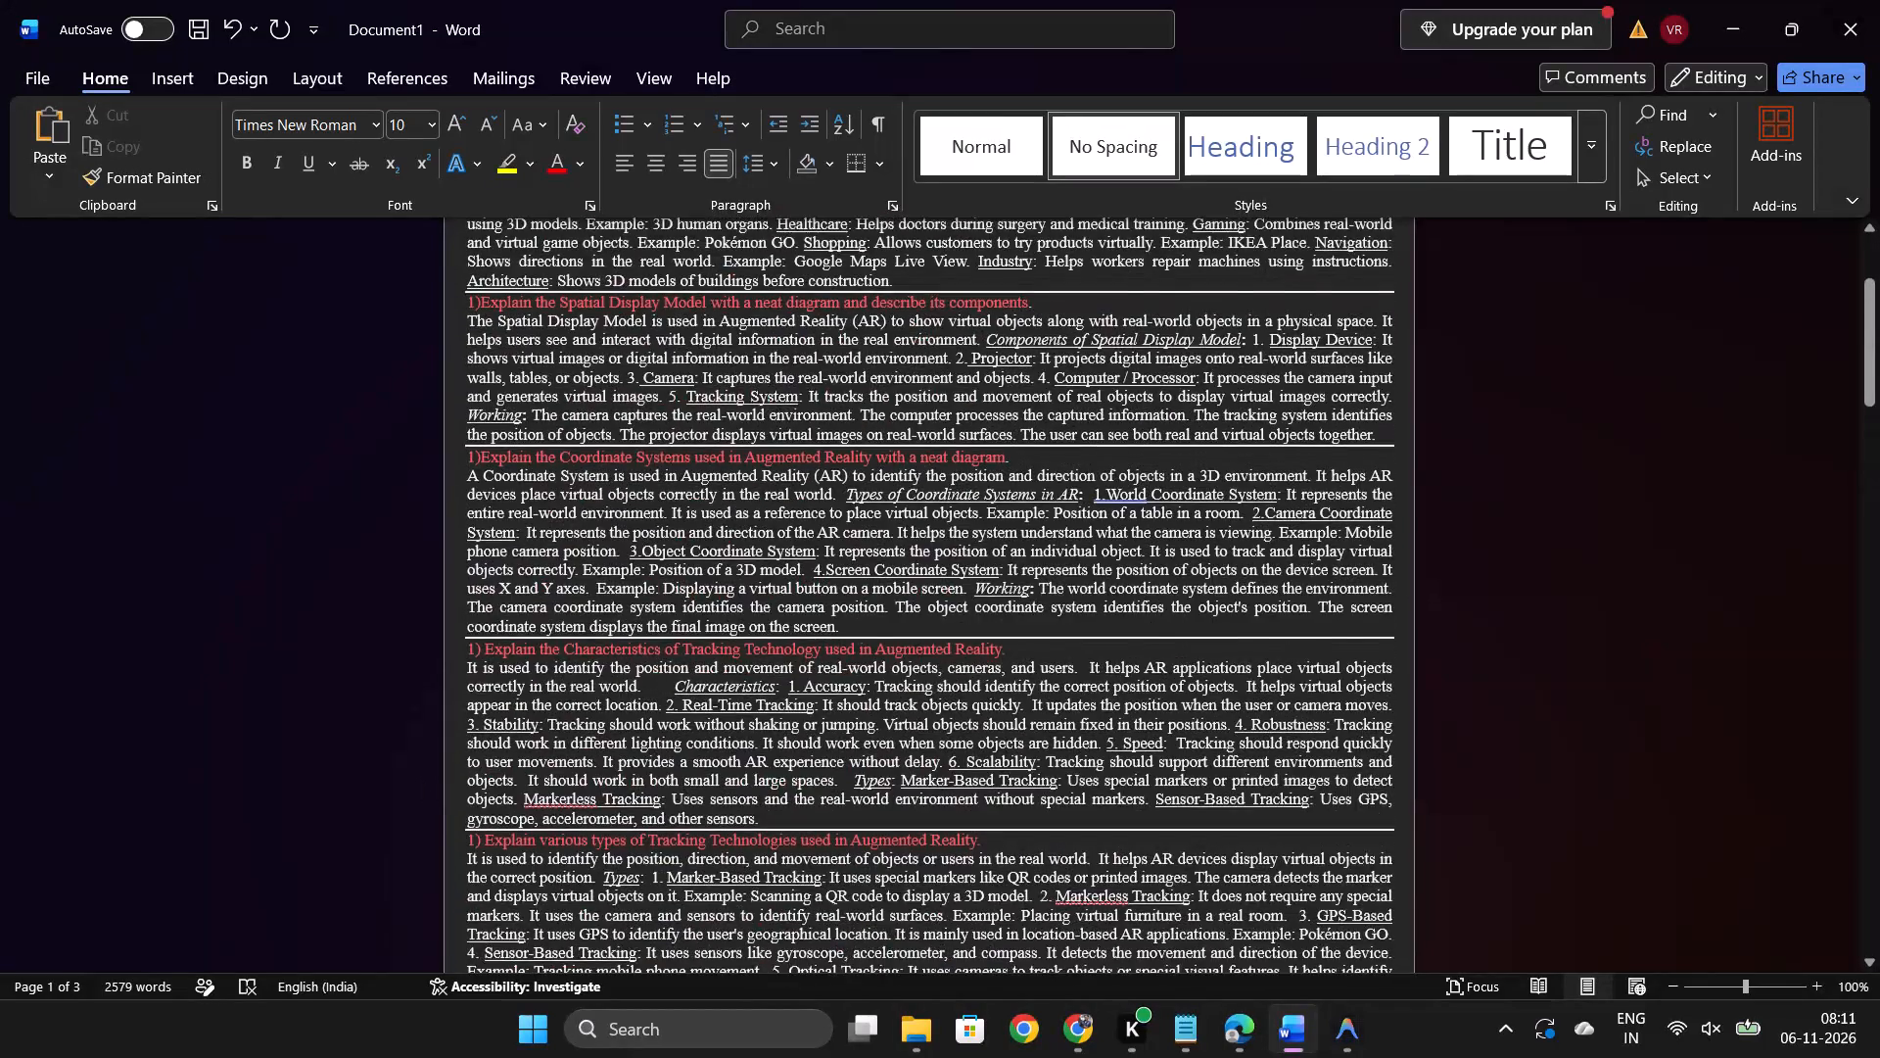
{"action": "scroll", "coordinate": [775, 628], "scroll_direction": "up", "scroll_amount": 9}
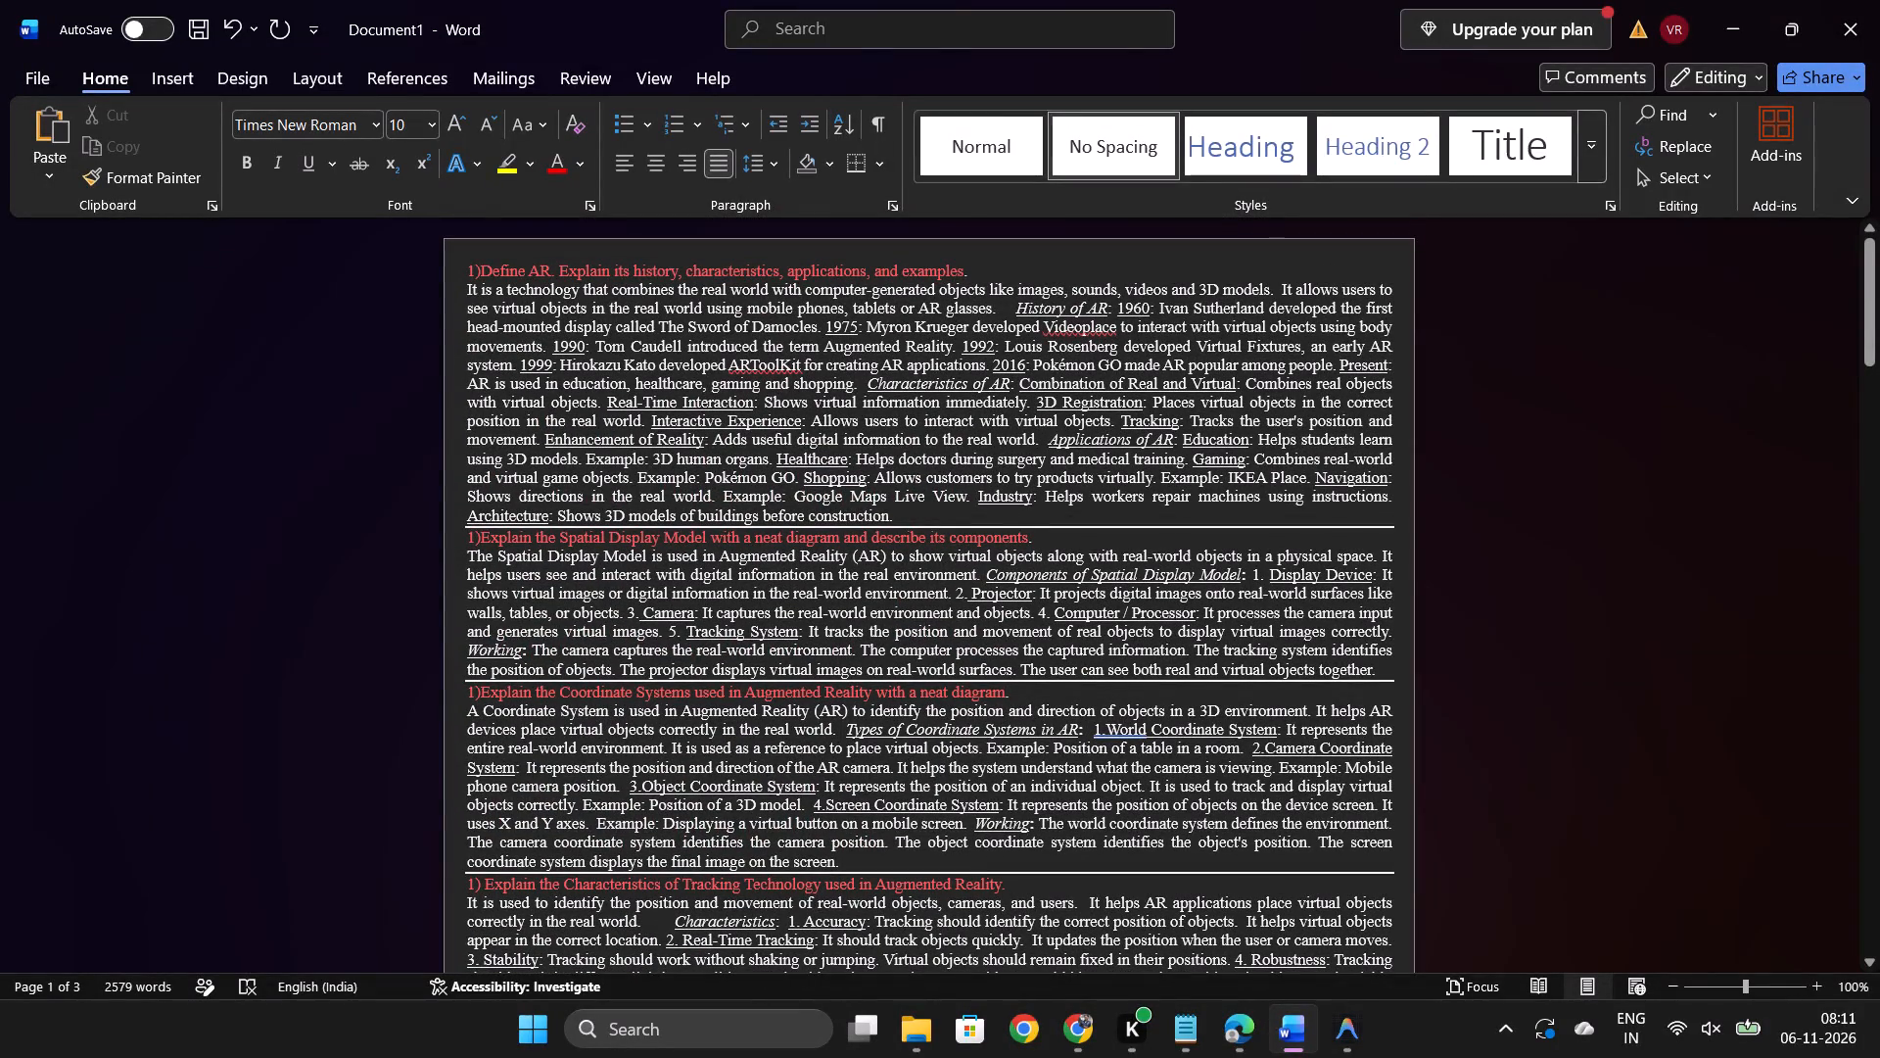
{"action": "scroll", "coordinate": [545, 644], "scroll_direction": "down", "scroll_amount": 2}
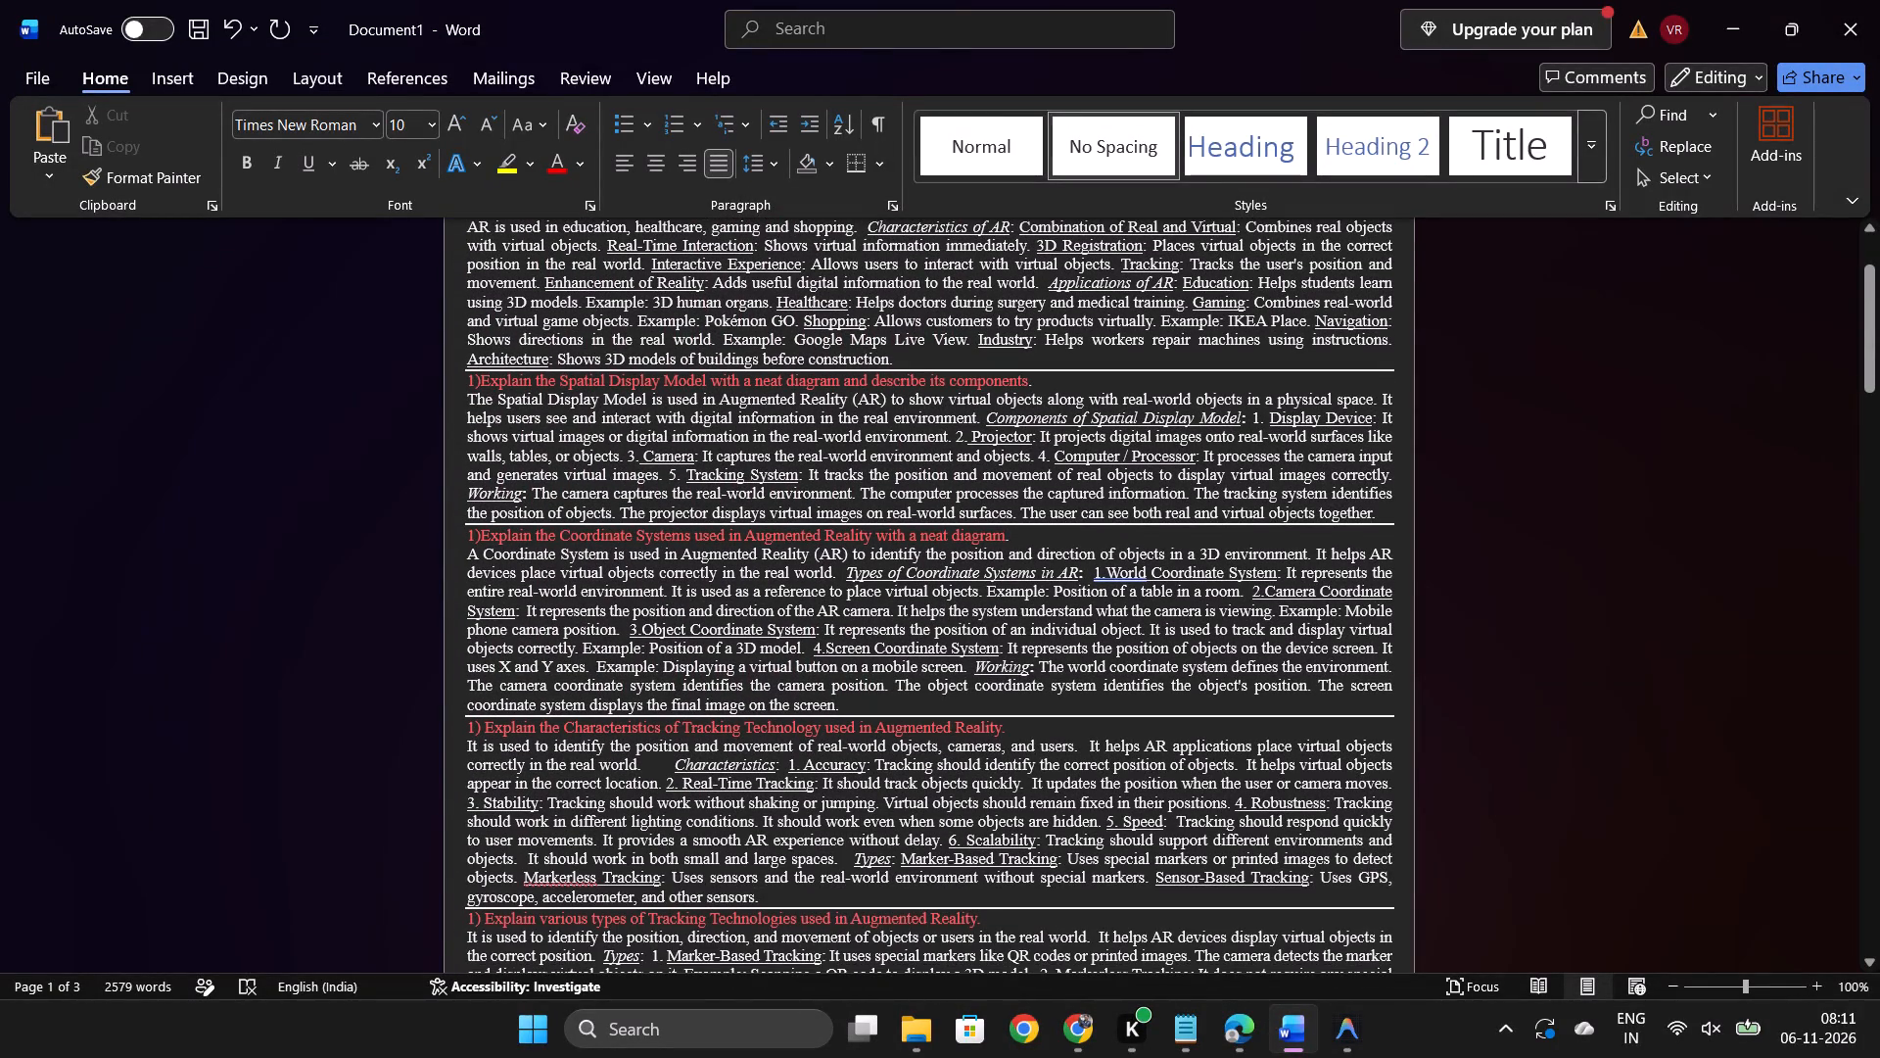
Join the Coordinate Systems answer to its red heading line, separating heading and text with ten spaces.
{"action": "left_click", "coordinate": [462, 558]}
{"action": "key", "text": "BackSpace"}
{"action": "key", "text": "Return"}
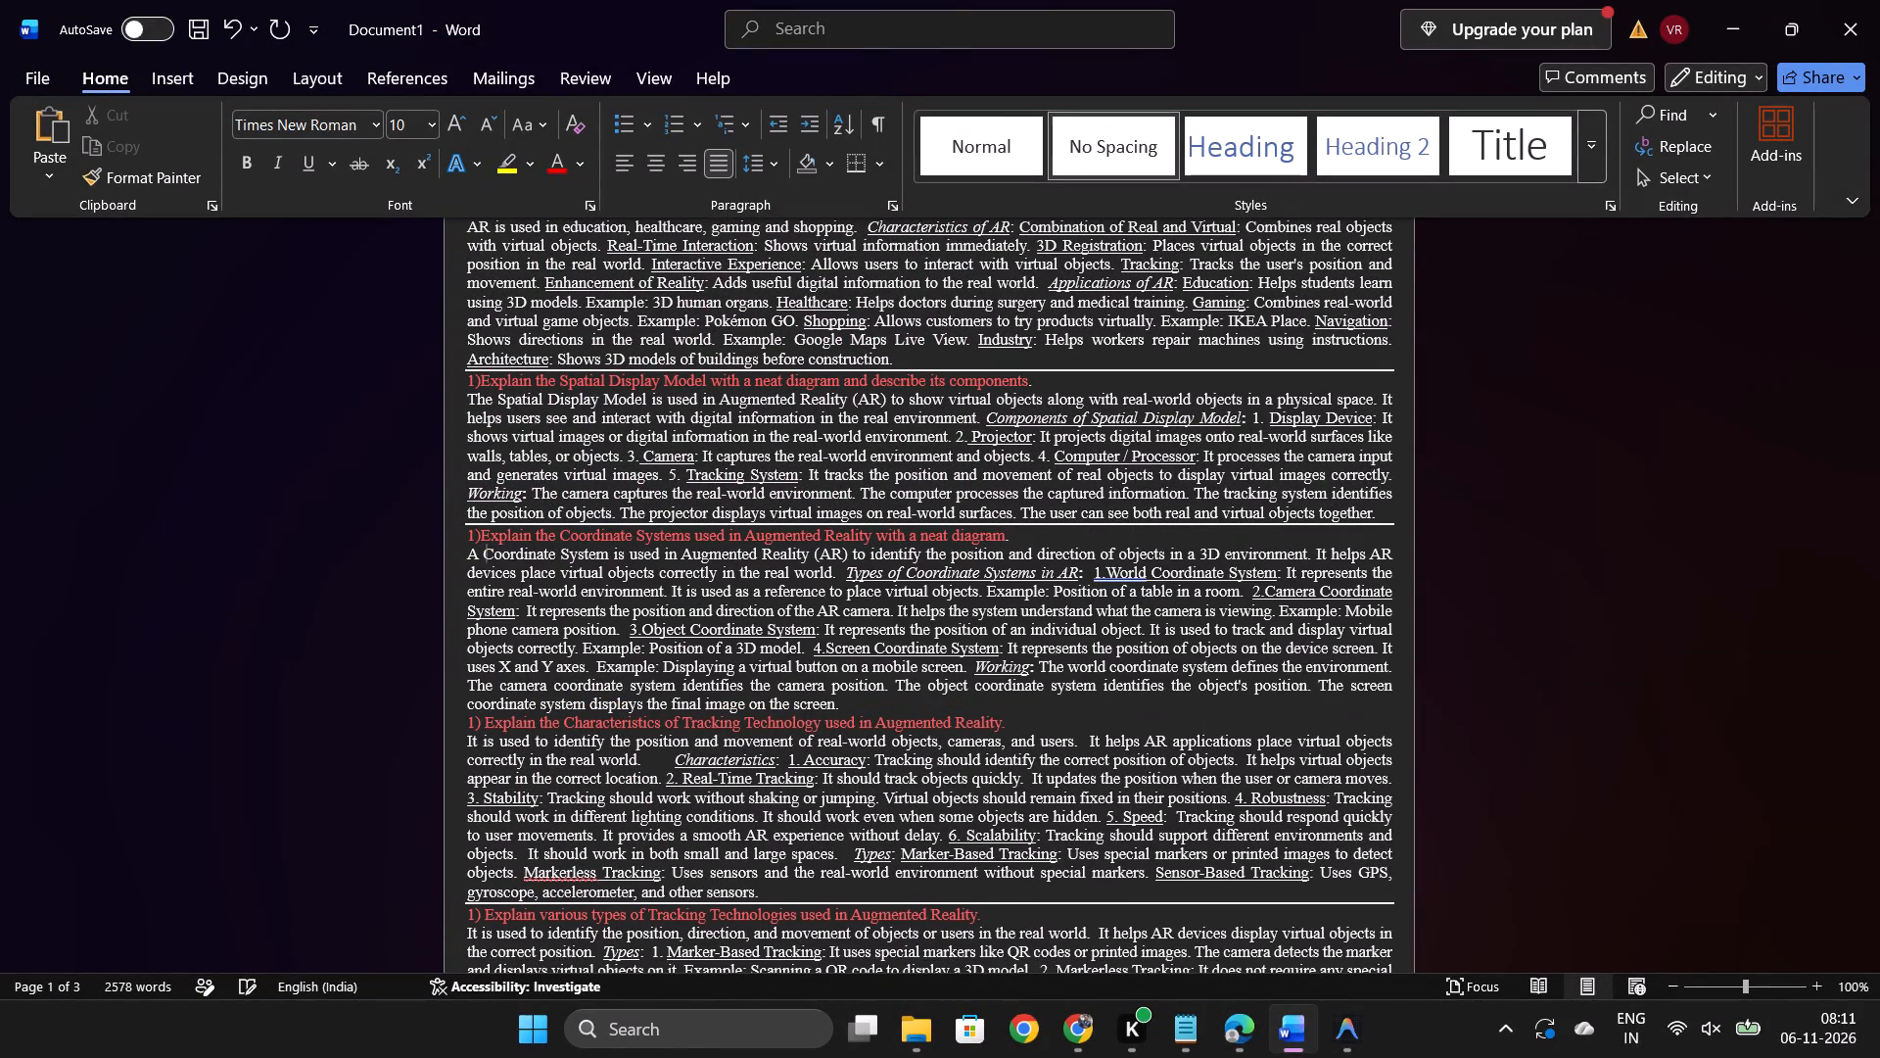
{"action": "key", "text": "BackSpace"}
{"action": "key", "text": "space"}
{"action": "key", "text": "space"}
{"action": "key", "text": "space"}
{"action": "key", "text": "space"}
{"action": "key", "text": "space"}
{"action": "key", "text": "space"}
{"action": "key", "text": "space"}
{"action": "key", "text": "space"}
{"action": "key", "text": "space"}
{"action": "key", "text": "space"}
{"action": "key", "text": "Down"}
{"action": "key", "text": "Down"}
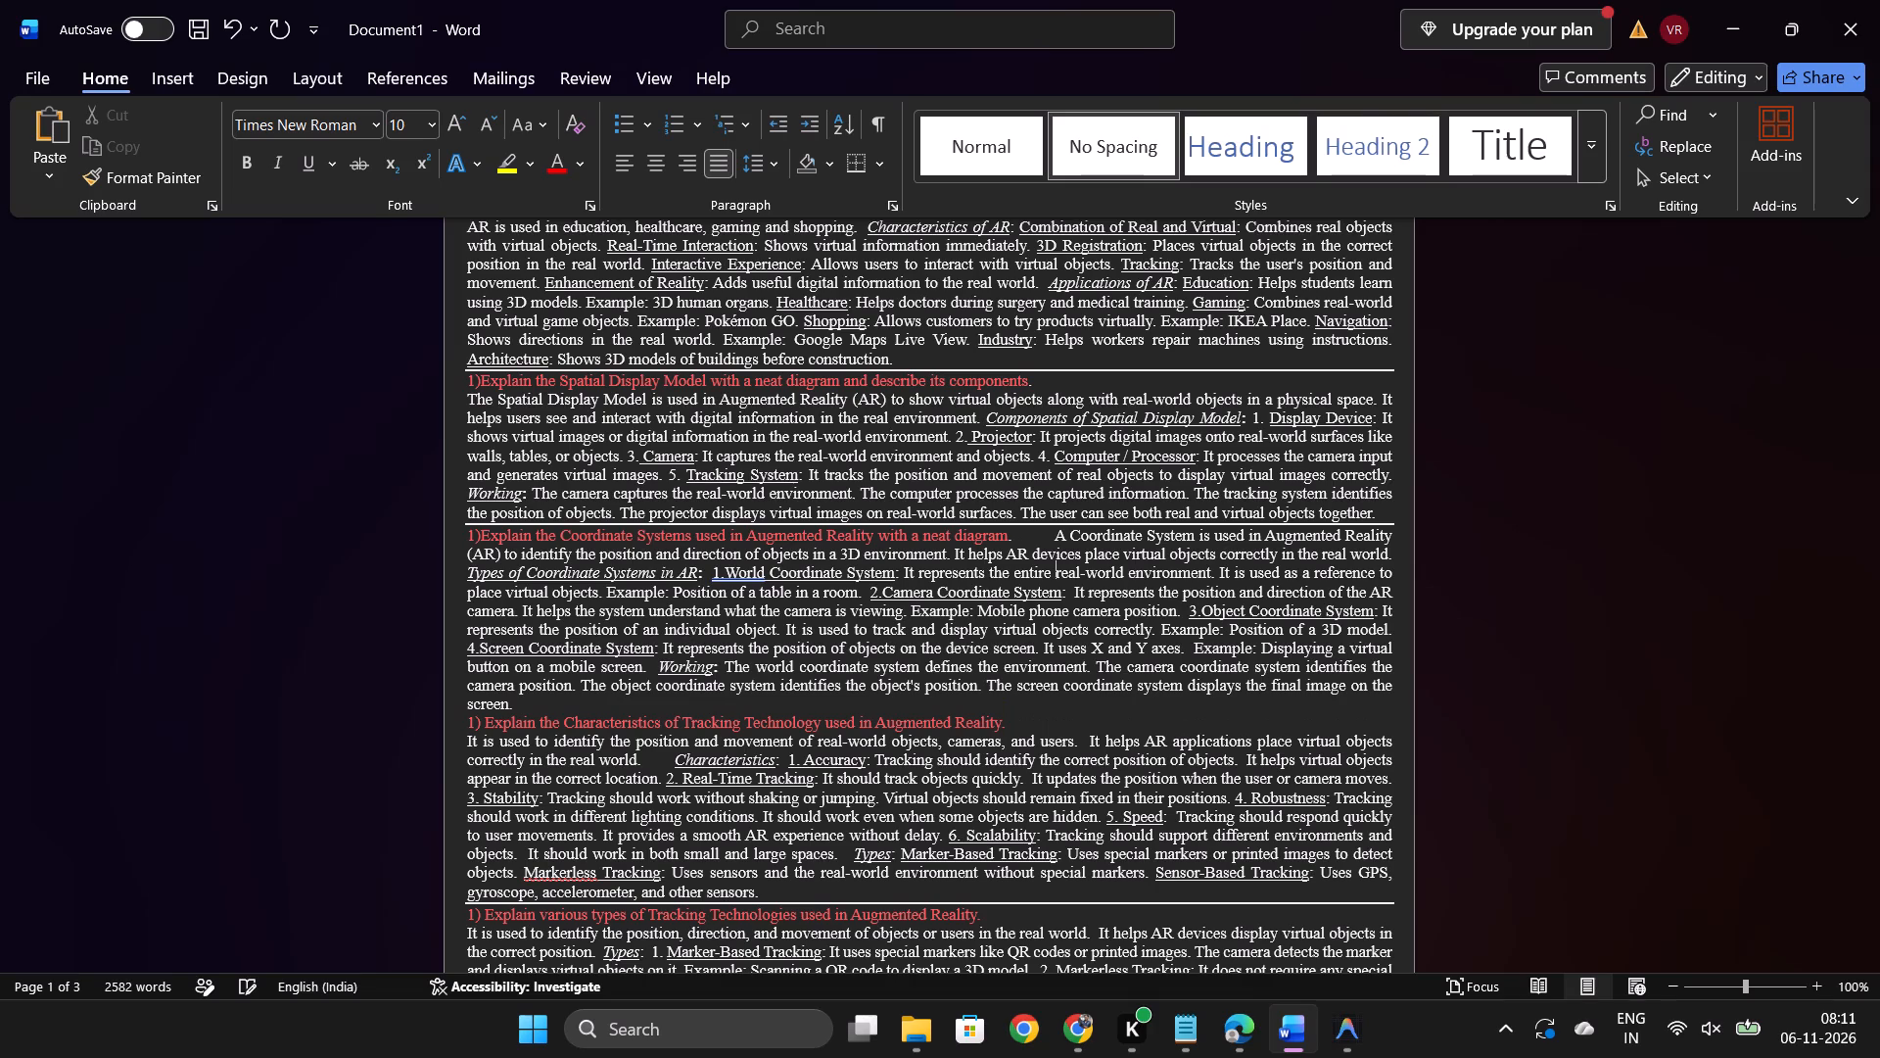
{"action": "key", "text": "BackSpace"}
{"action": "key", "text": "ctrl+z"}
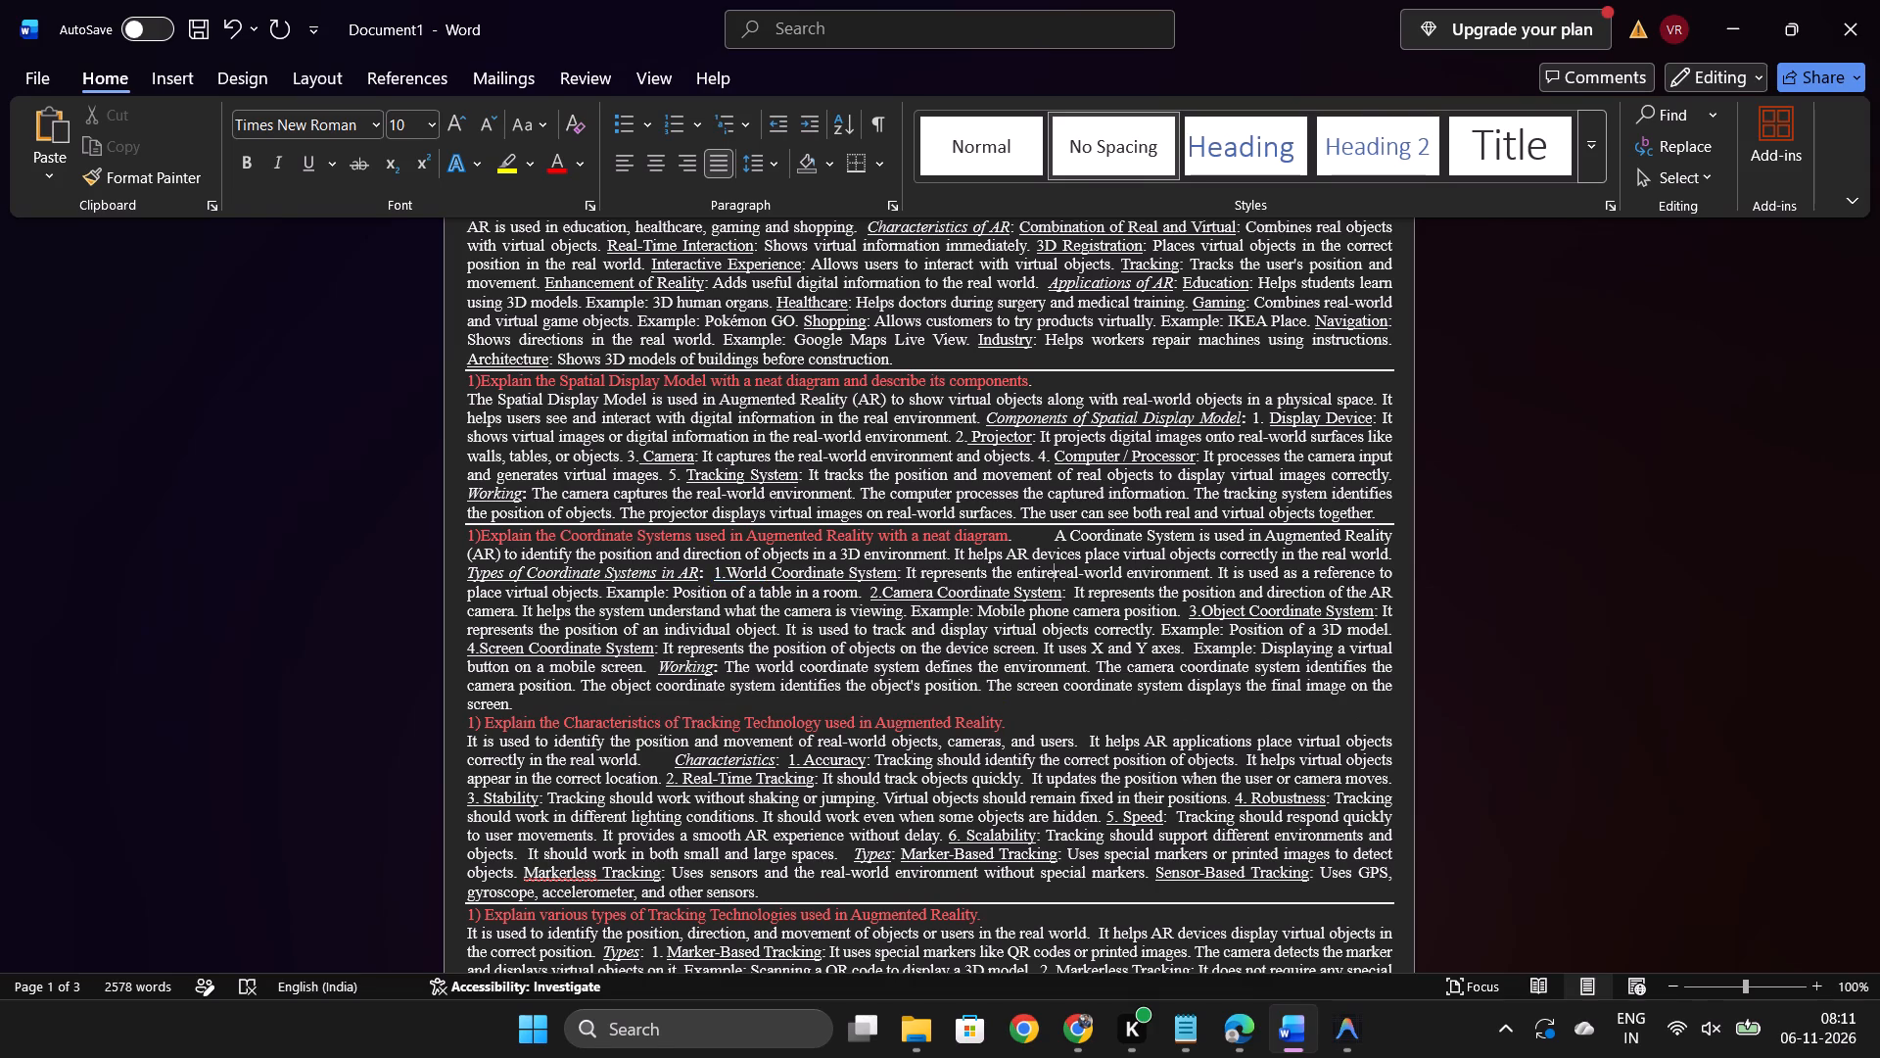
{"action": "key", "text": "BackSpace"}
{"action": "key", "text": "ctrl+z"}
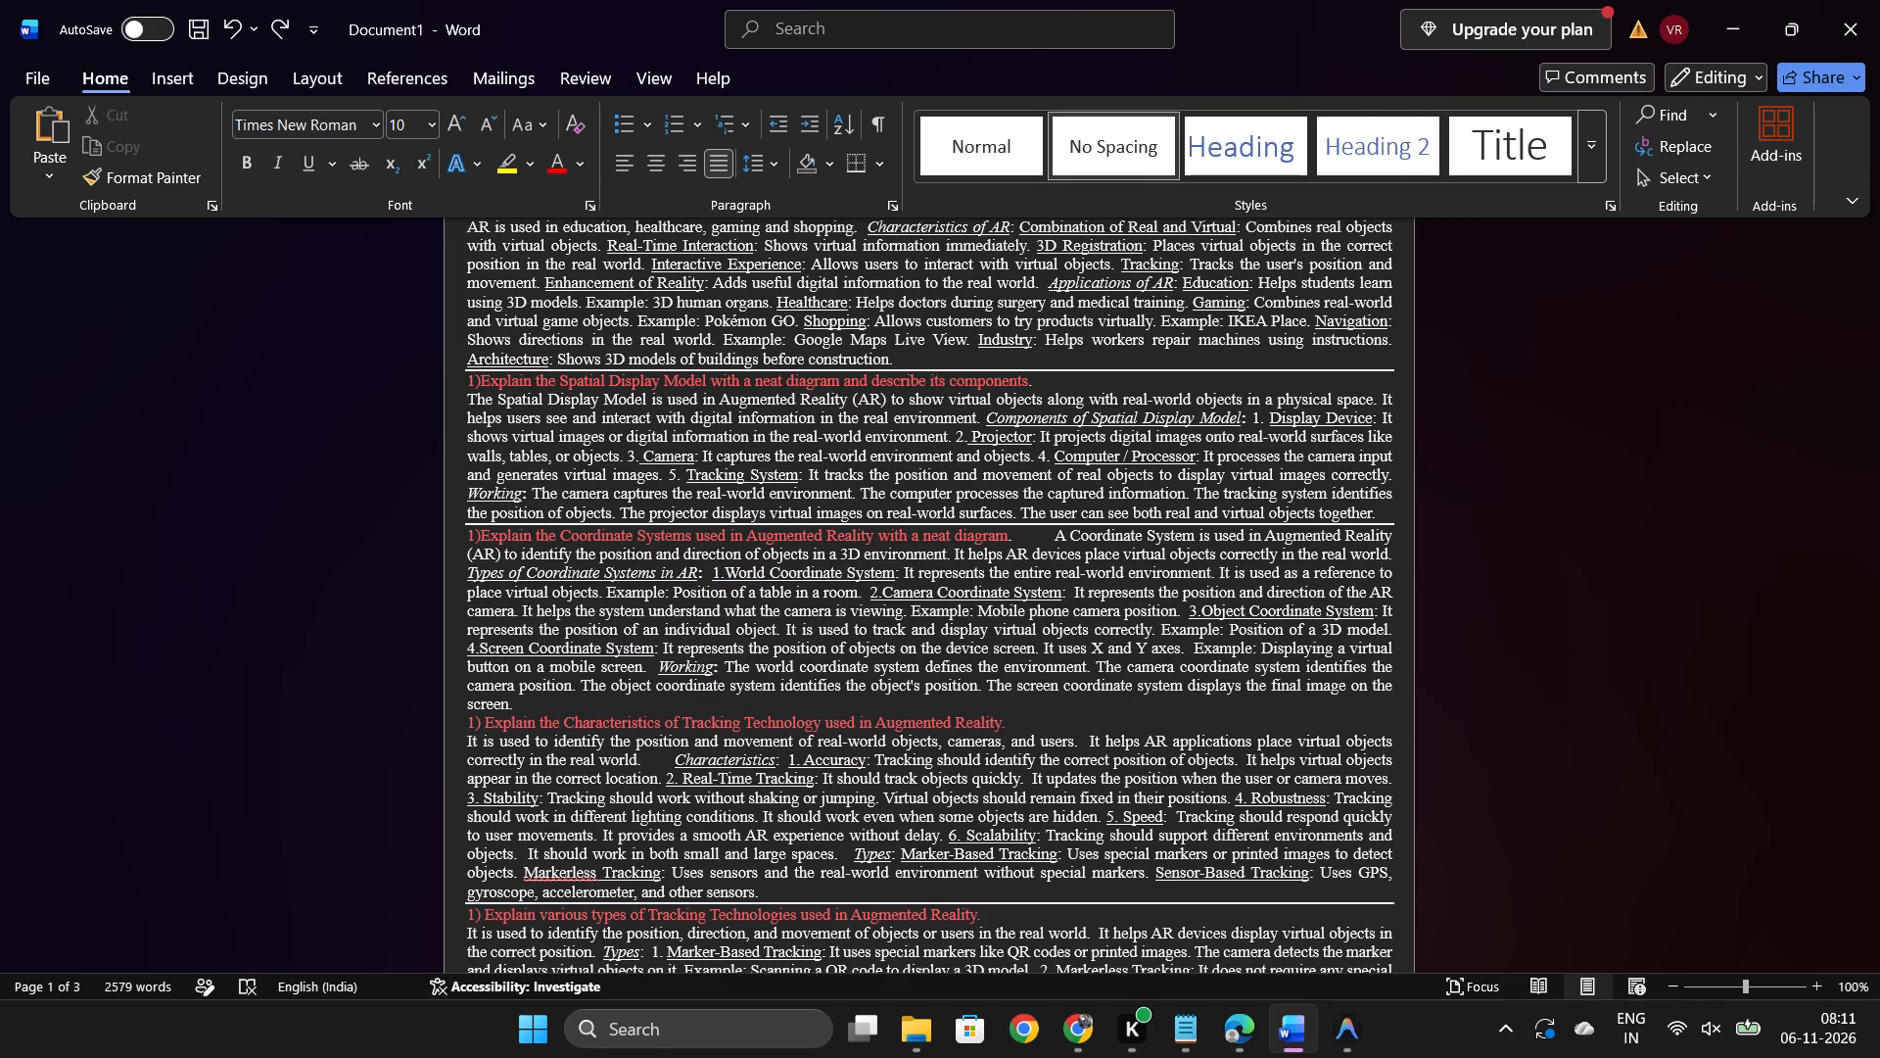
Shorten the gap between the Coordinate Systems heading and its answer text by five spaces.
{"action": "key", "text": "Up"}
{"action": "key", "text": "Up"}
{"action": "key", "text": "BackSpace"}
{"action": "key", "text": "BackSpace"}
{"action": "key", "text": "BackSpace"}
{"action": "key", "text": "BackSpace"}
{"action": "key", "text": "BackSpace"}
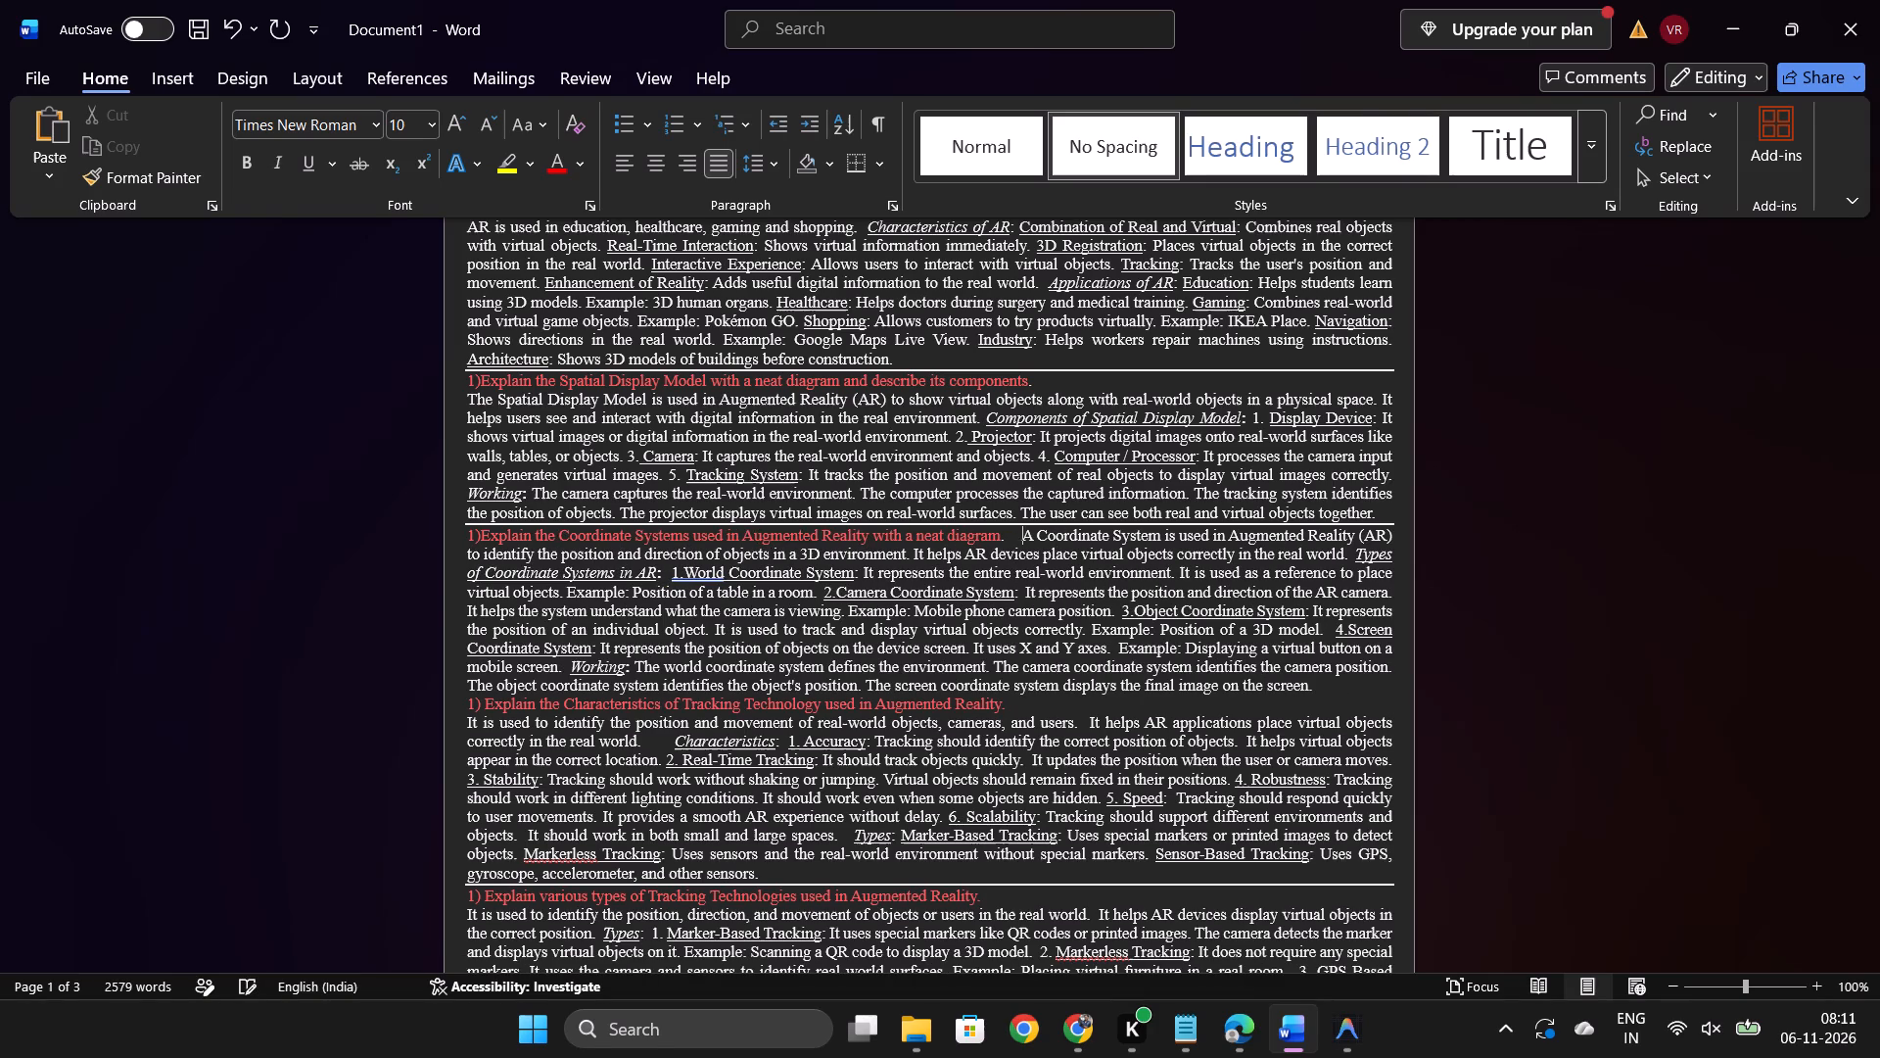
Insert a horizontal divider line after the Coordinate Systems answer, with no blank line before the Characteristics of Tracking Technology heading.
{"action": "key", "text": "Down"}
{"action": "key", "text": "Down"}
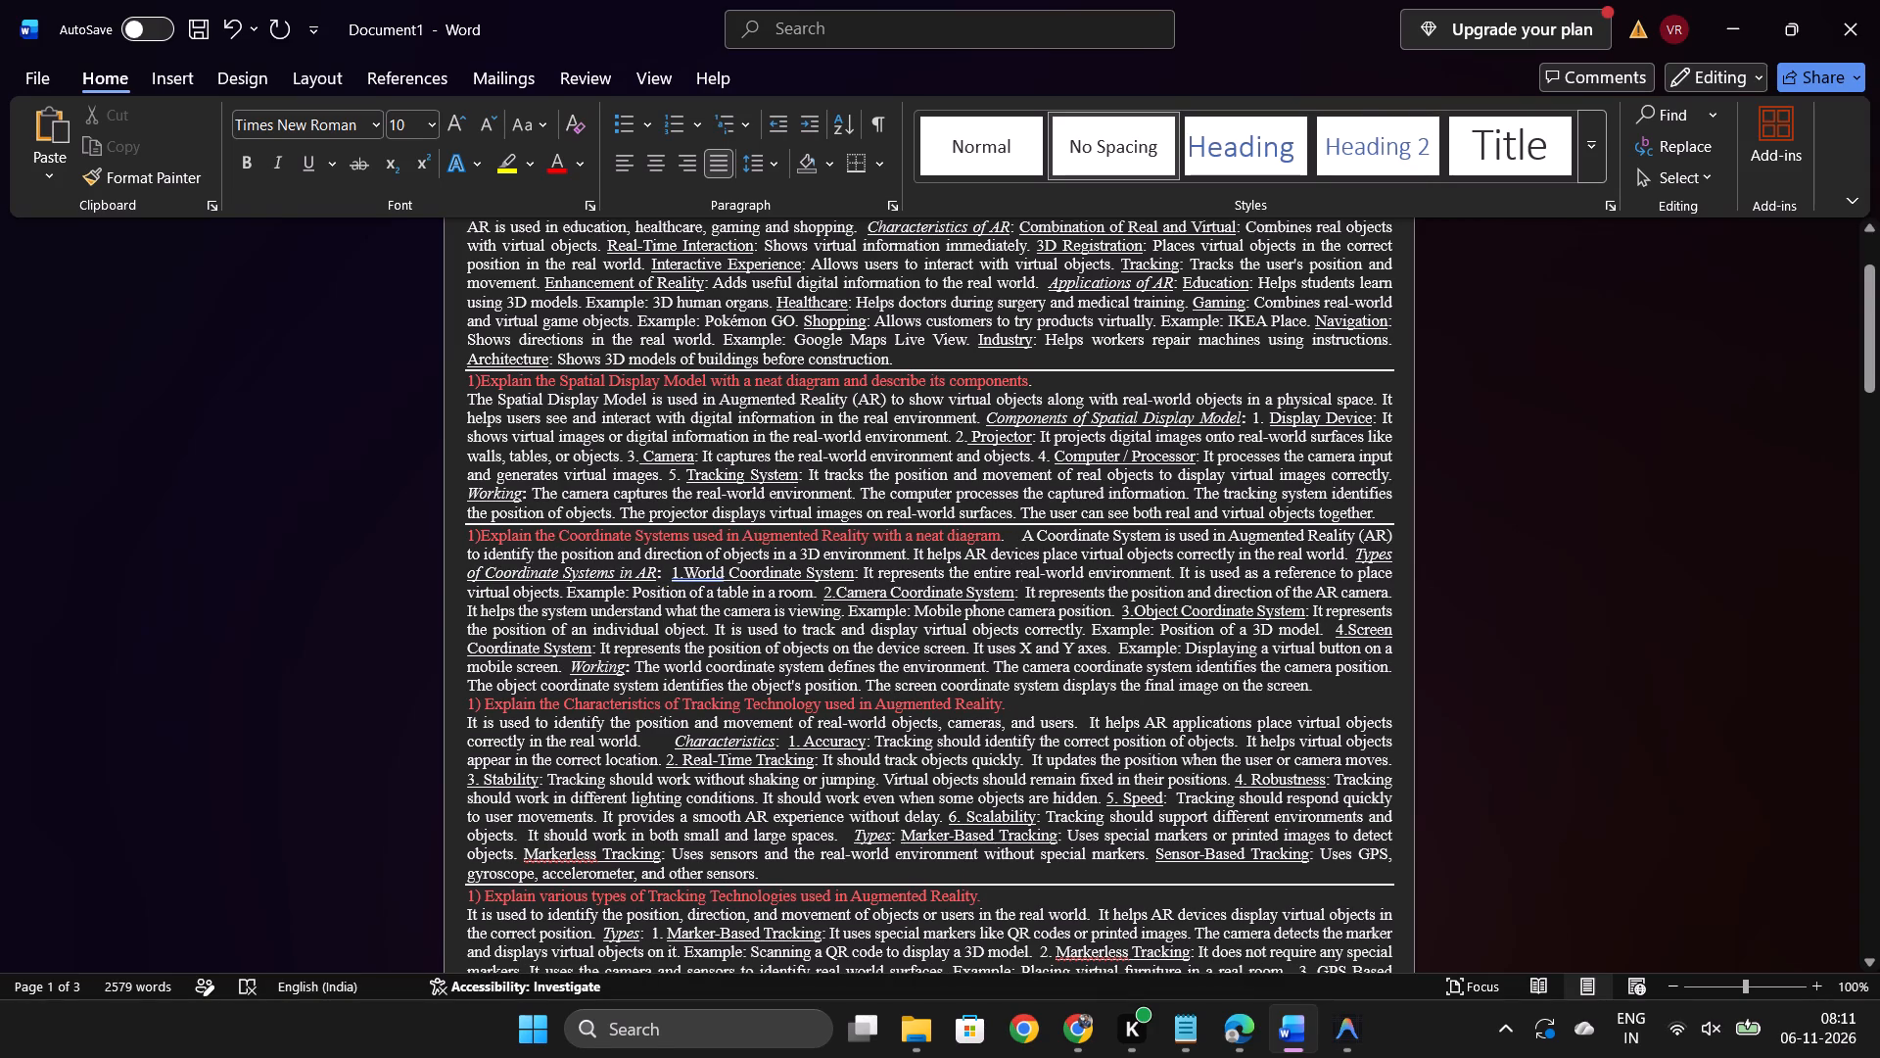
{"action": "left_click", "coordinate": [1323, 691]}
{"action": "key", "text": "Return"}
{"action": "key", "text": "shift+underscore"}
{"action": "key", "text": "shift+underscore"}
{"action": "key", "text": "shift+underscore"}
{"action": "key", "text": "shift+underscore"}
{"action": "key", "text": "shift+underscore"}
{"action": "key", "text": "shift+underscore"}
{"action": "key", "text": "shift+underscore"}
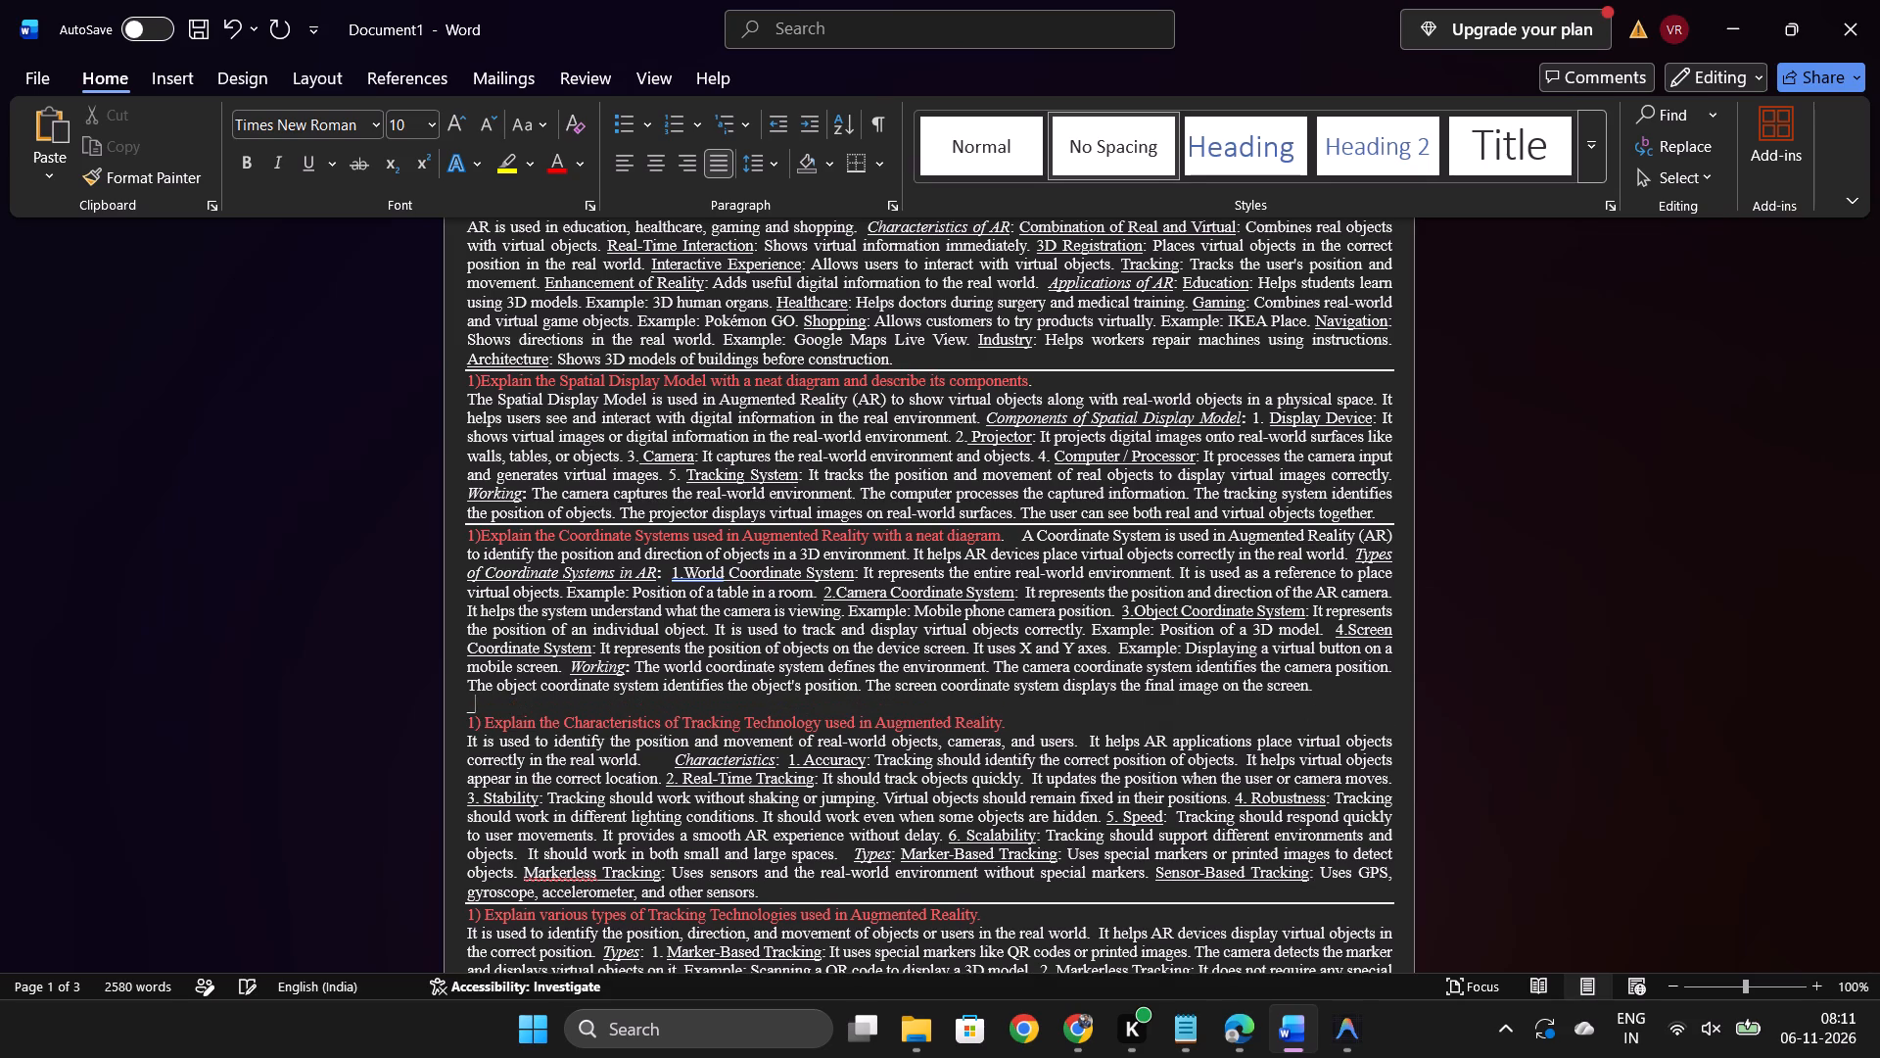
{"action": "key", "text": "Return"}
{"action": "key", "text": "Down"}
{"action": "key", "text": "BackSpace"}
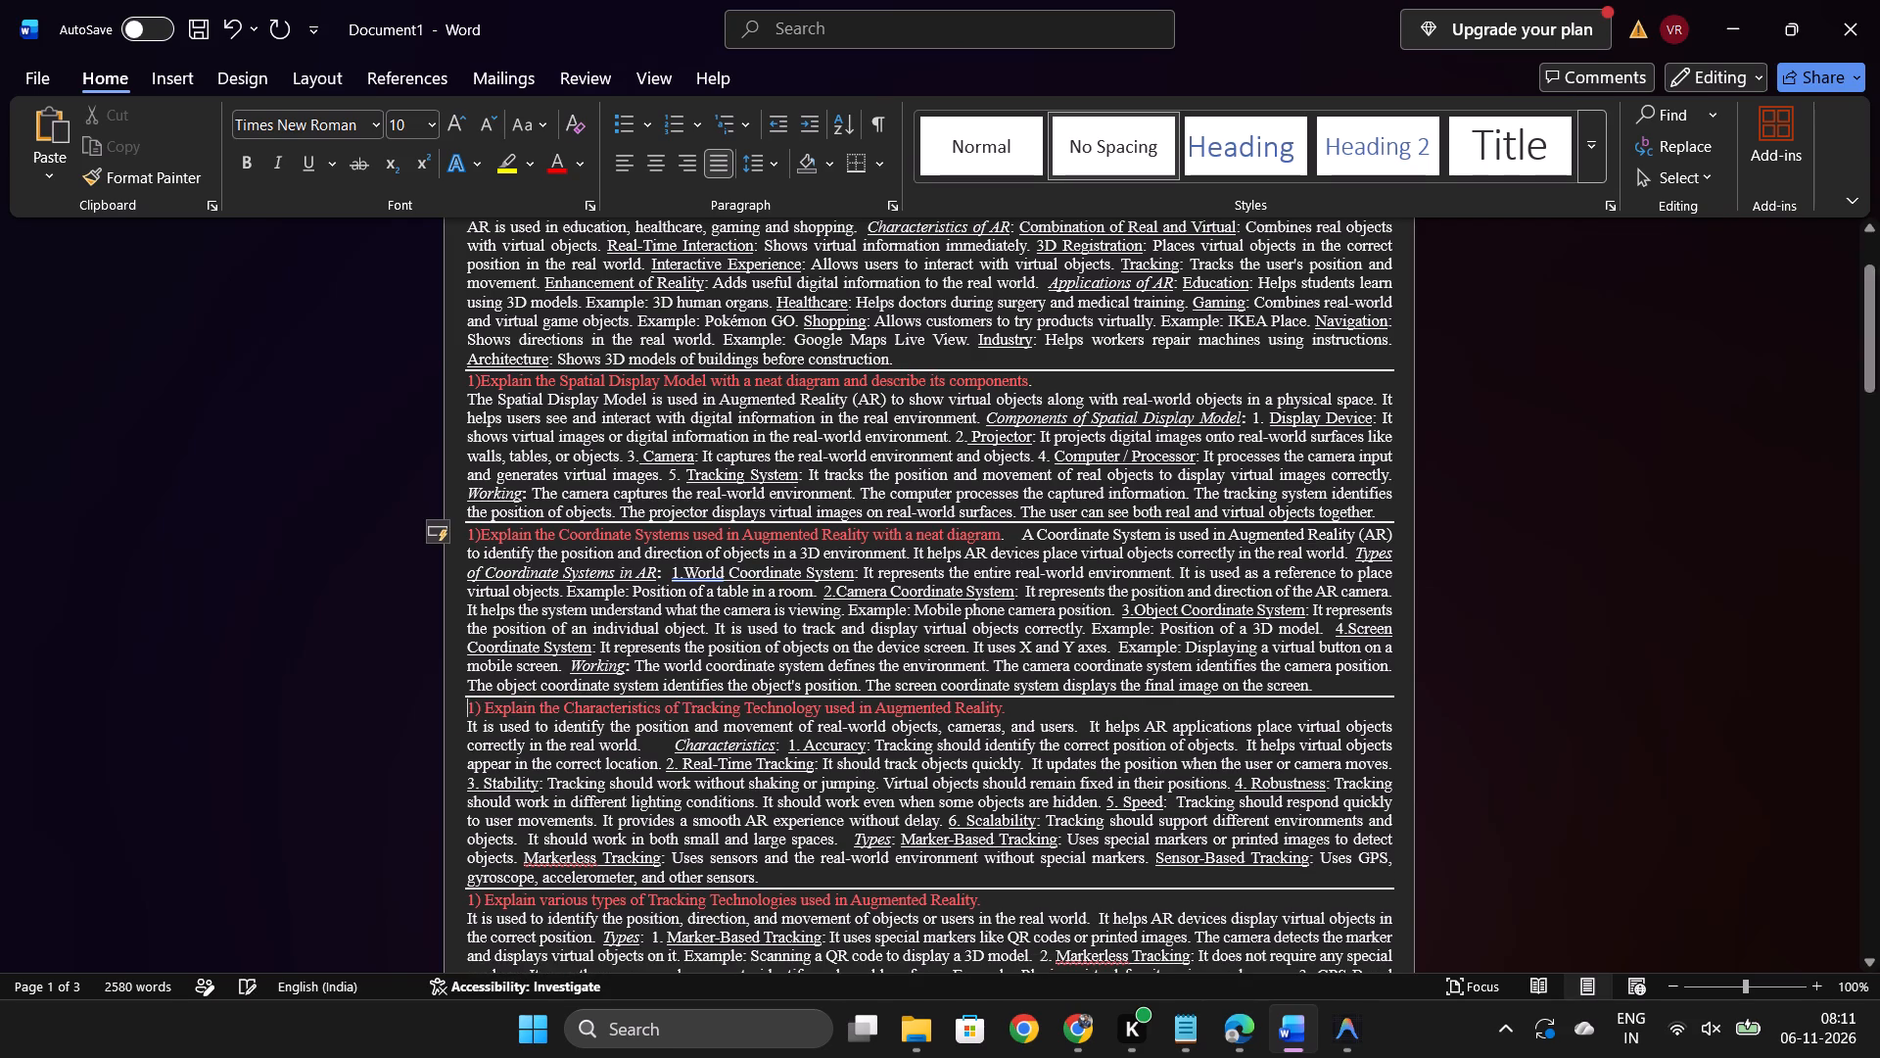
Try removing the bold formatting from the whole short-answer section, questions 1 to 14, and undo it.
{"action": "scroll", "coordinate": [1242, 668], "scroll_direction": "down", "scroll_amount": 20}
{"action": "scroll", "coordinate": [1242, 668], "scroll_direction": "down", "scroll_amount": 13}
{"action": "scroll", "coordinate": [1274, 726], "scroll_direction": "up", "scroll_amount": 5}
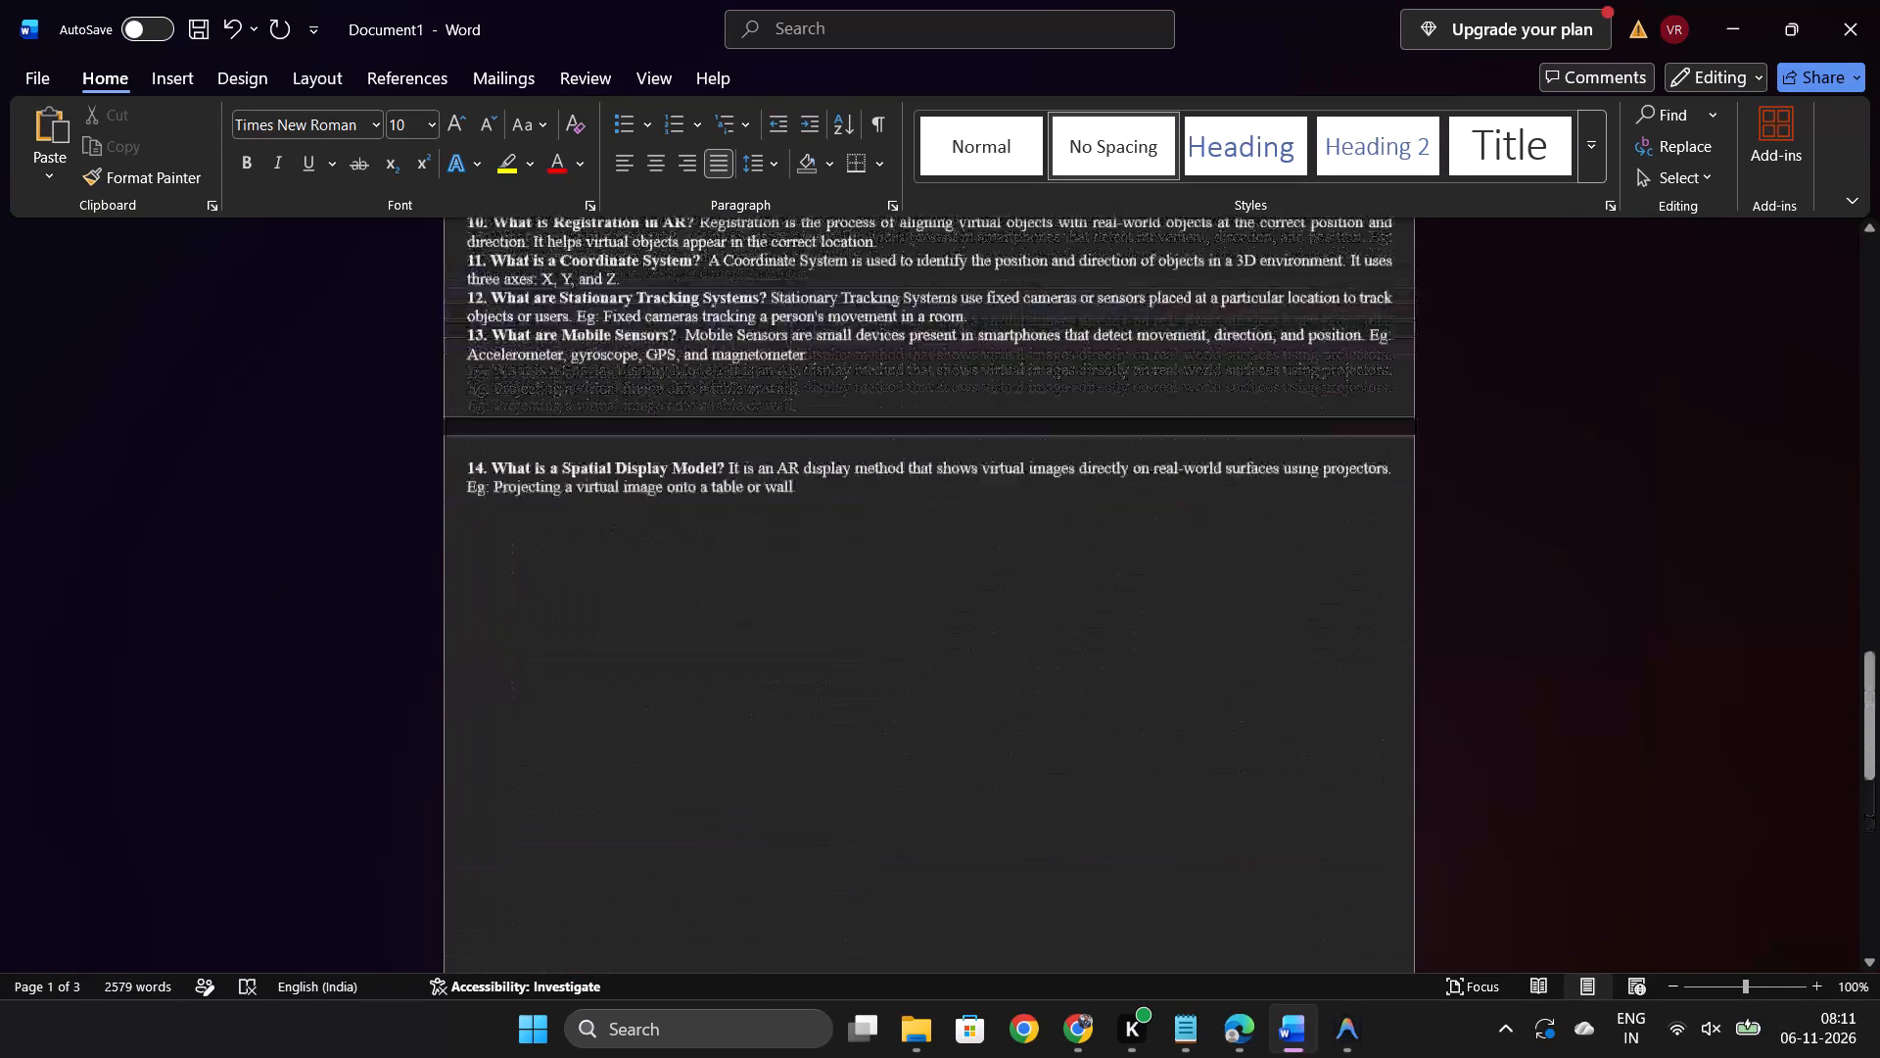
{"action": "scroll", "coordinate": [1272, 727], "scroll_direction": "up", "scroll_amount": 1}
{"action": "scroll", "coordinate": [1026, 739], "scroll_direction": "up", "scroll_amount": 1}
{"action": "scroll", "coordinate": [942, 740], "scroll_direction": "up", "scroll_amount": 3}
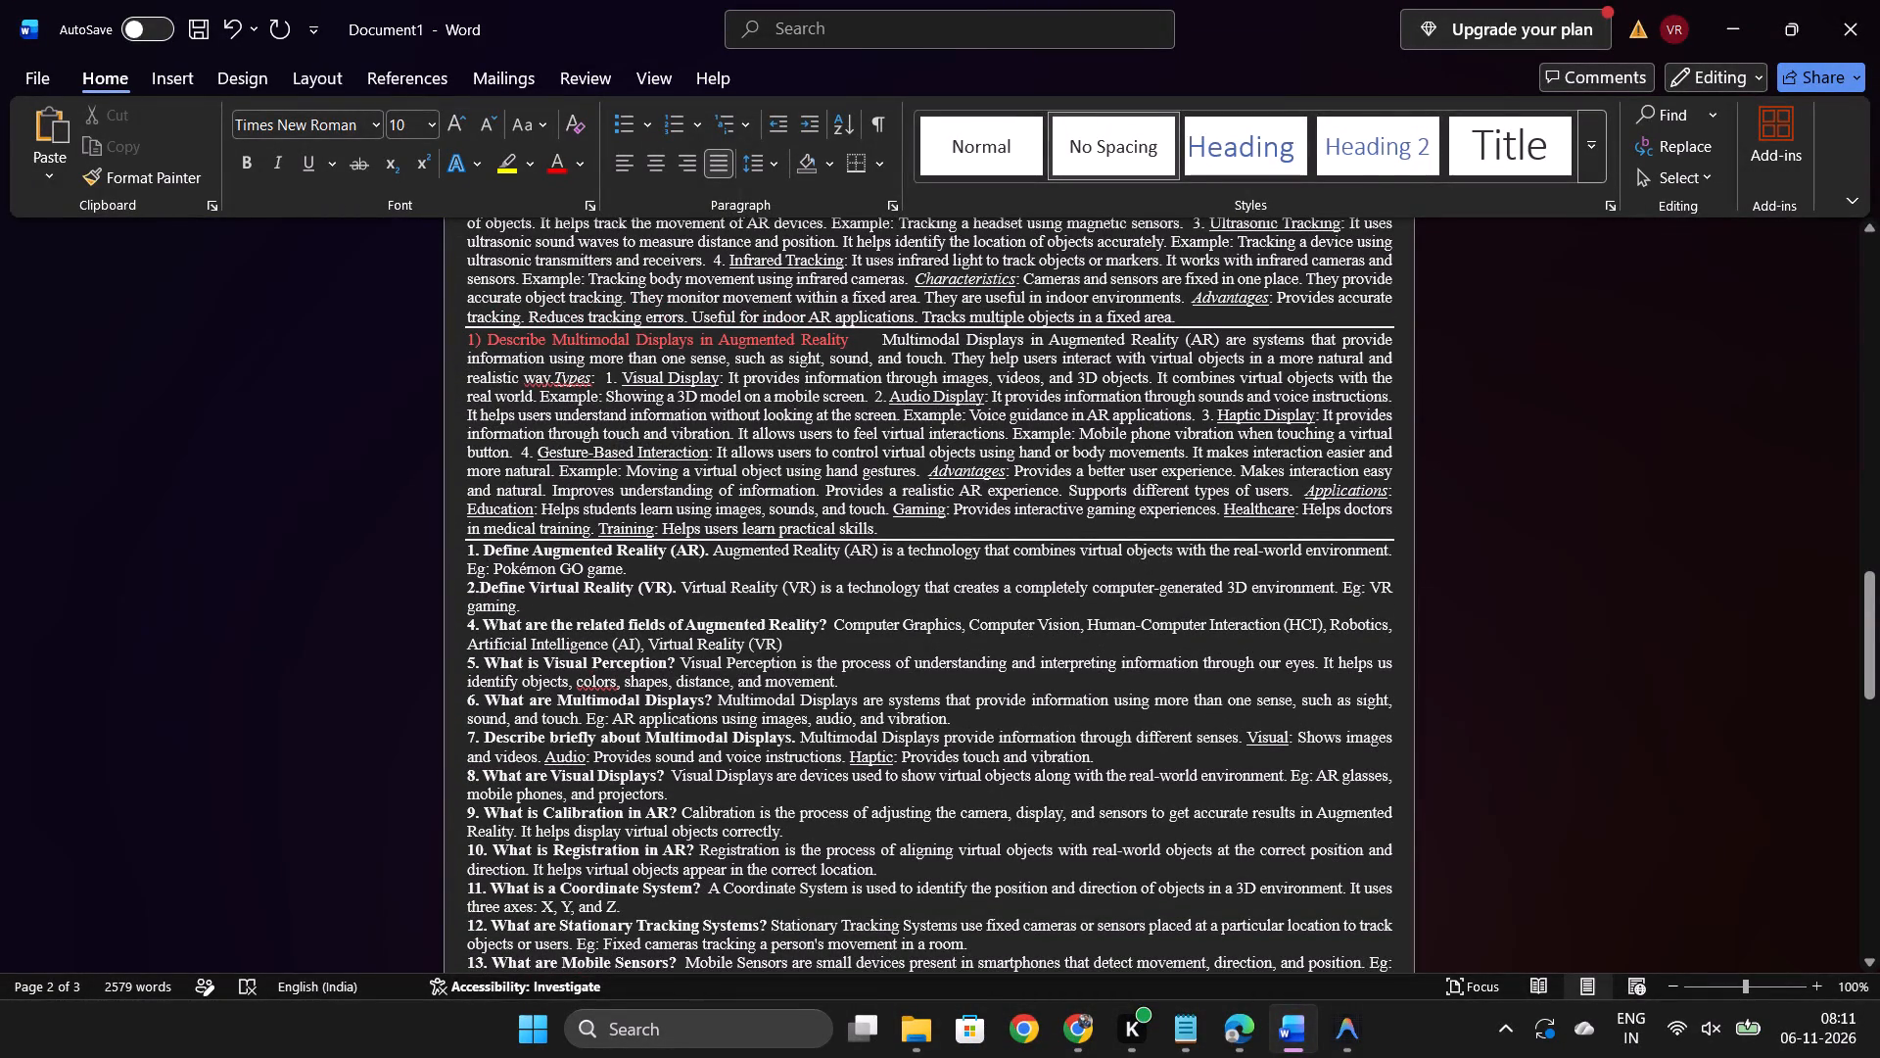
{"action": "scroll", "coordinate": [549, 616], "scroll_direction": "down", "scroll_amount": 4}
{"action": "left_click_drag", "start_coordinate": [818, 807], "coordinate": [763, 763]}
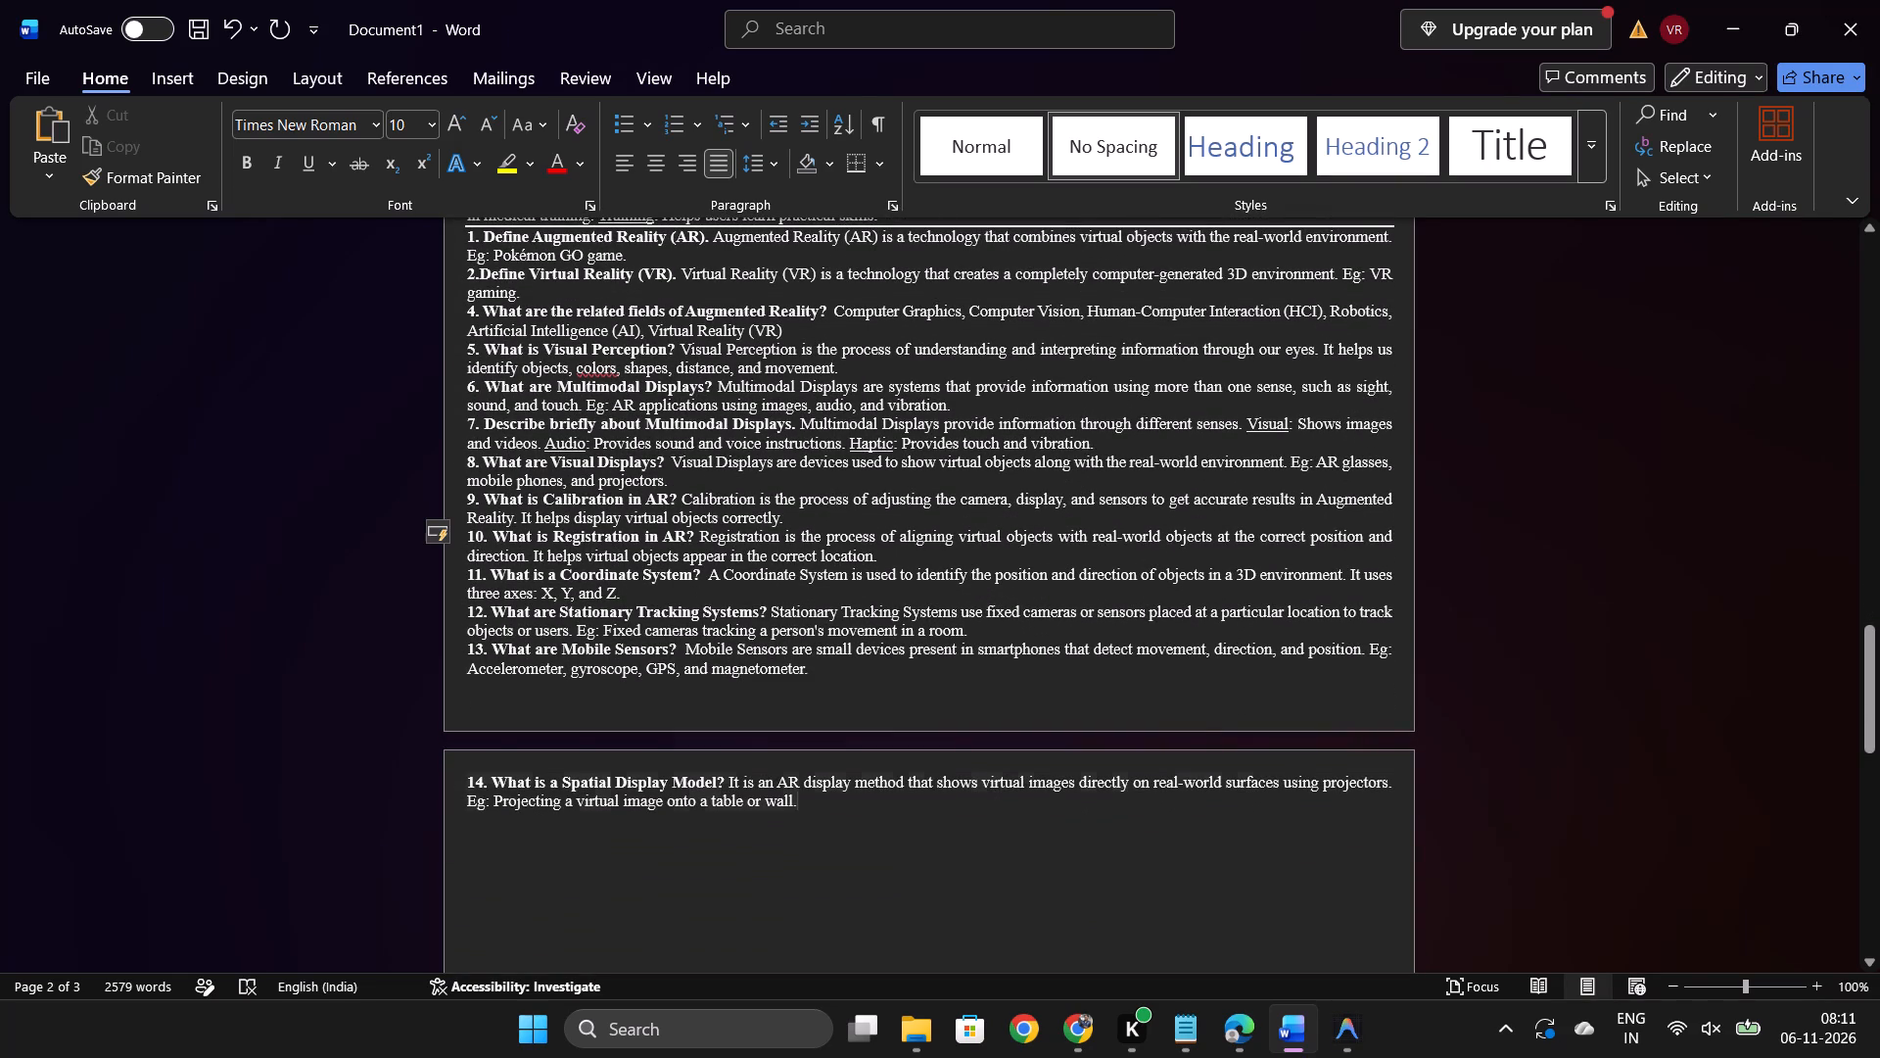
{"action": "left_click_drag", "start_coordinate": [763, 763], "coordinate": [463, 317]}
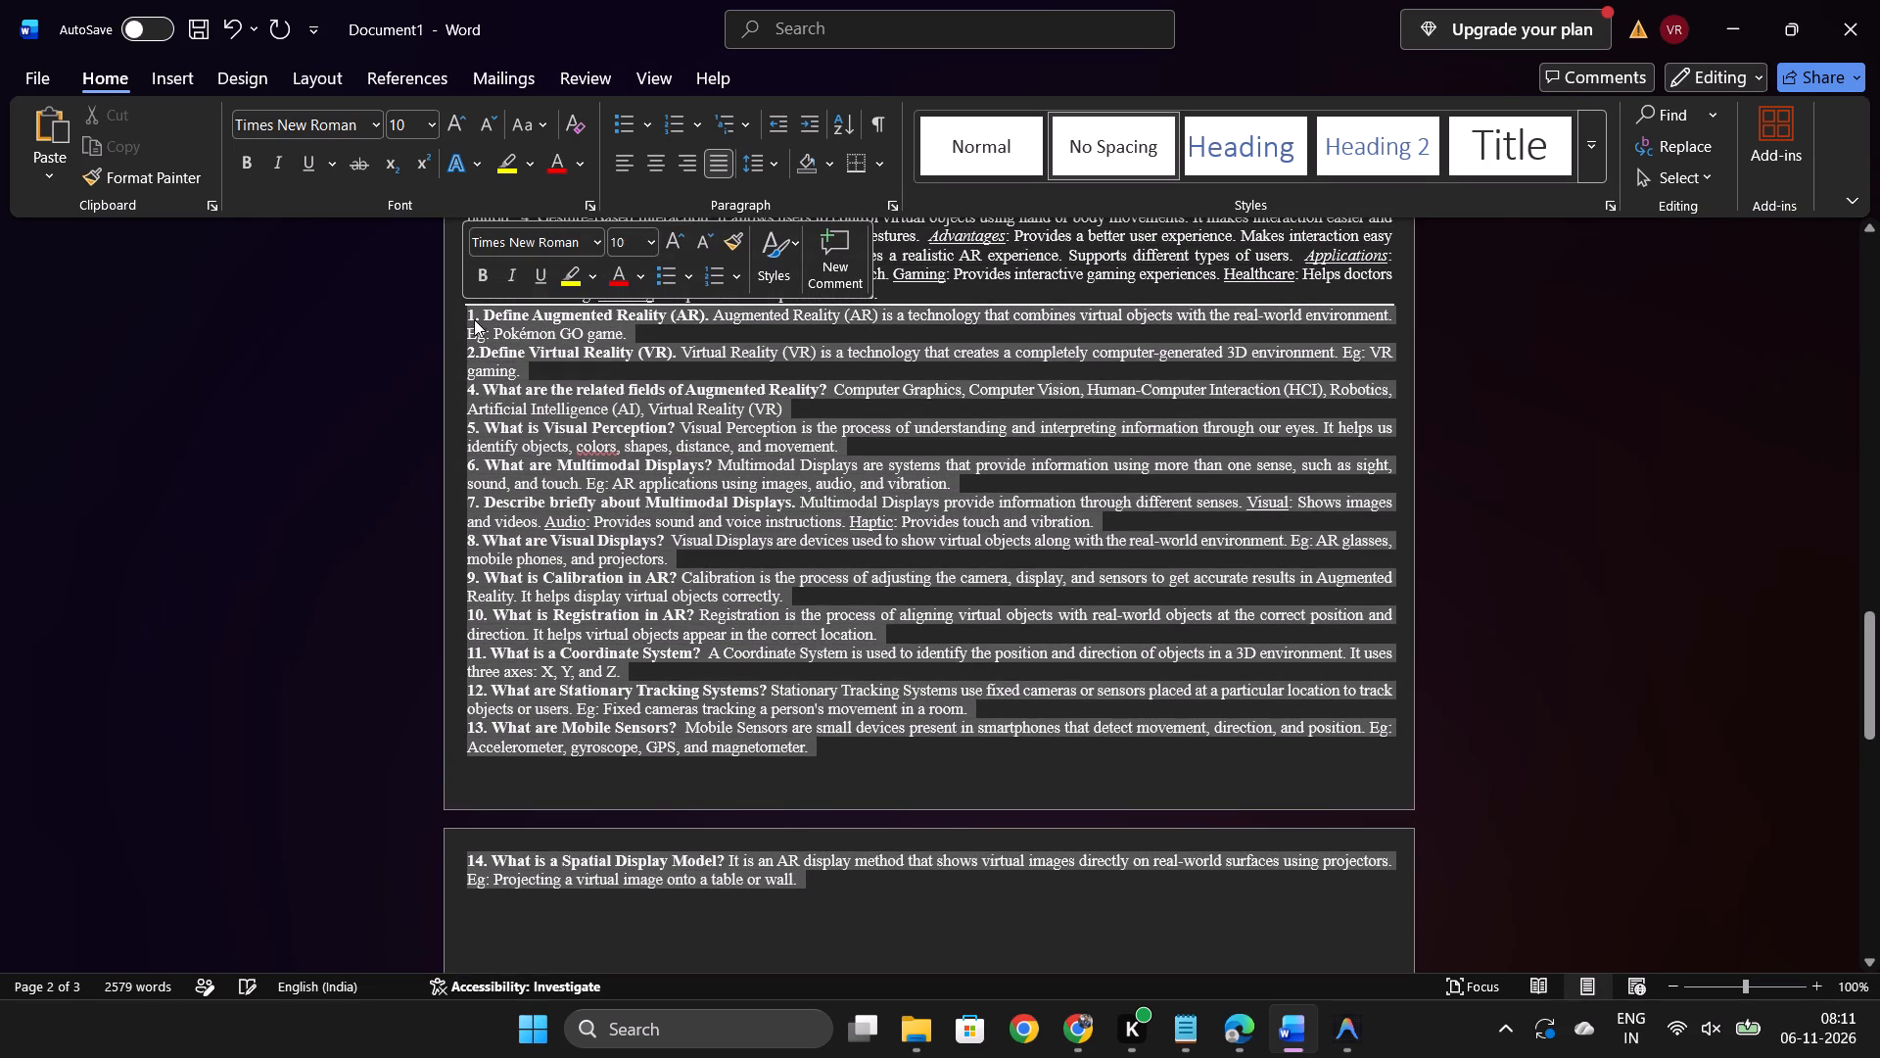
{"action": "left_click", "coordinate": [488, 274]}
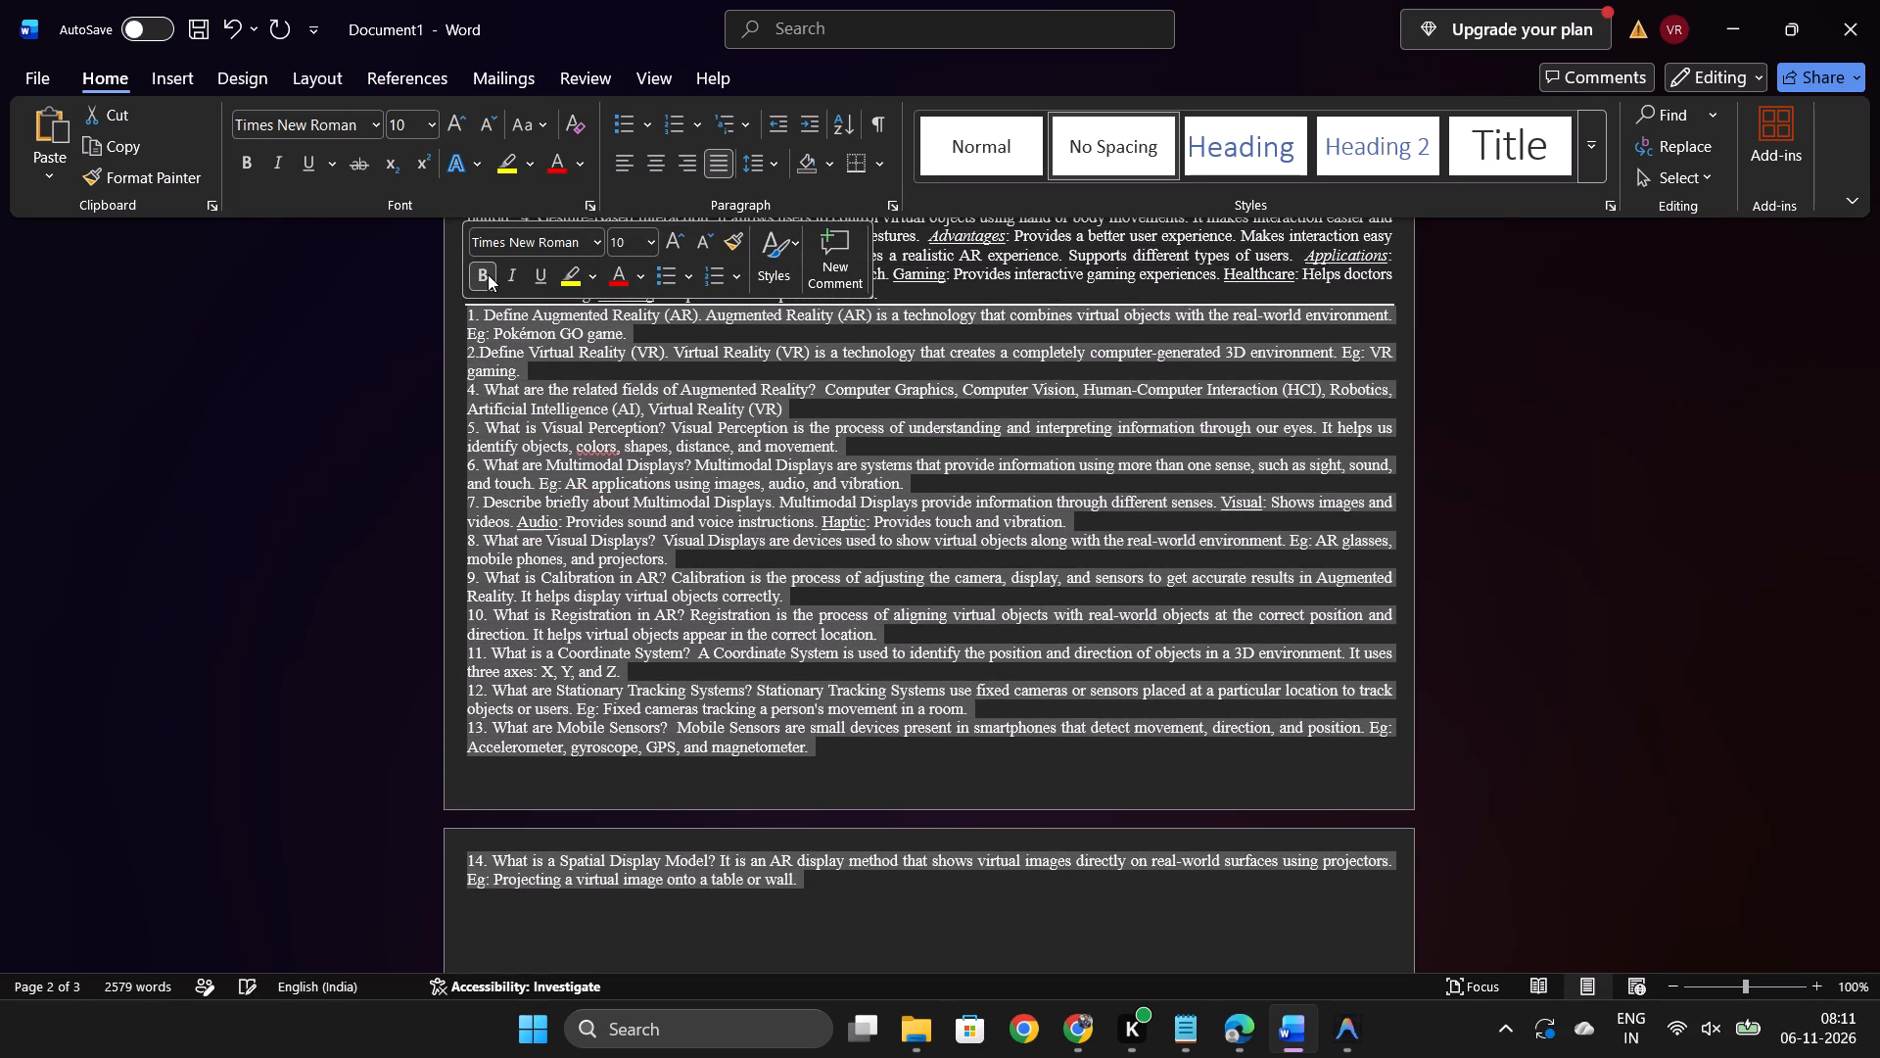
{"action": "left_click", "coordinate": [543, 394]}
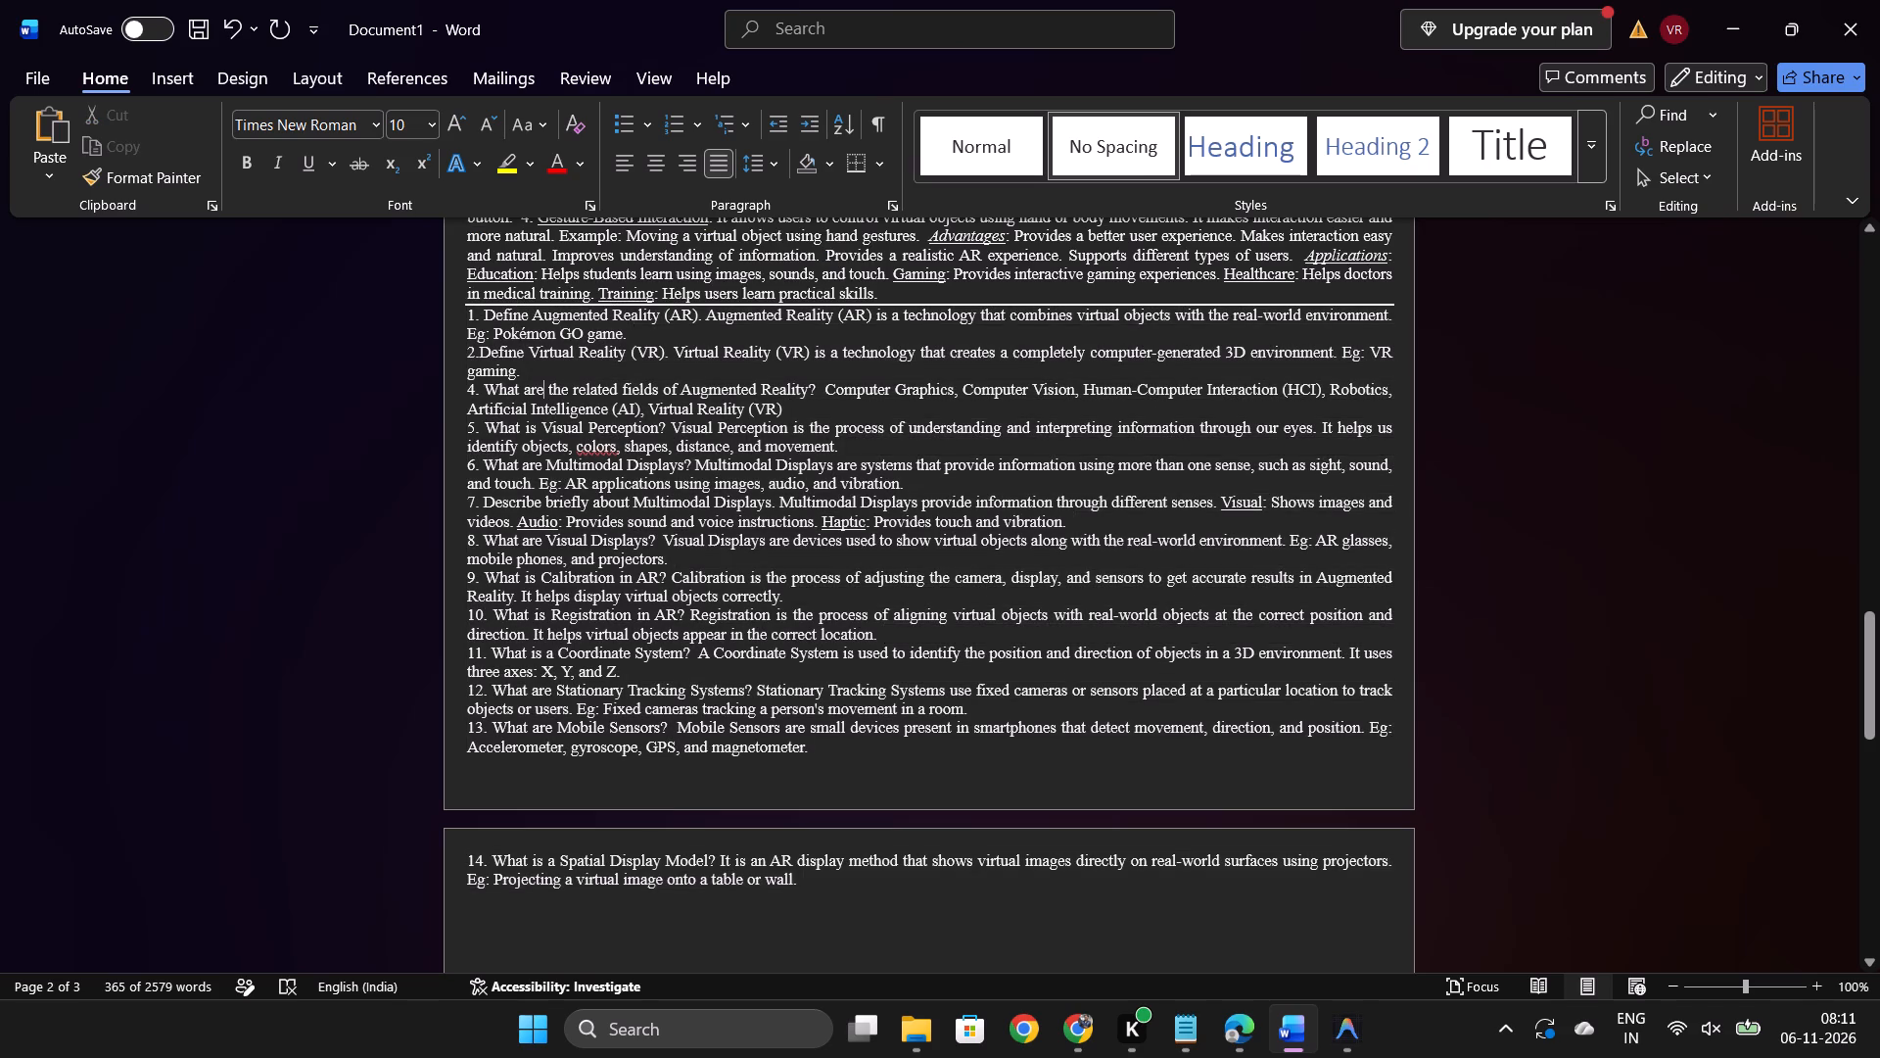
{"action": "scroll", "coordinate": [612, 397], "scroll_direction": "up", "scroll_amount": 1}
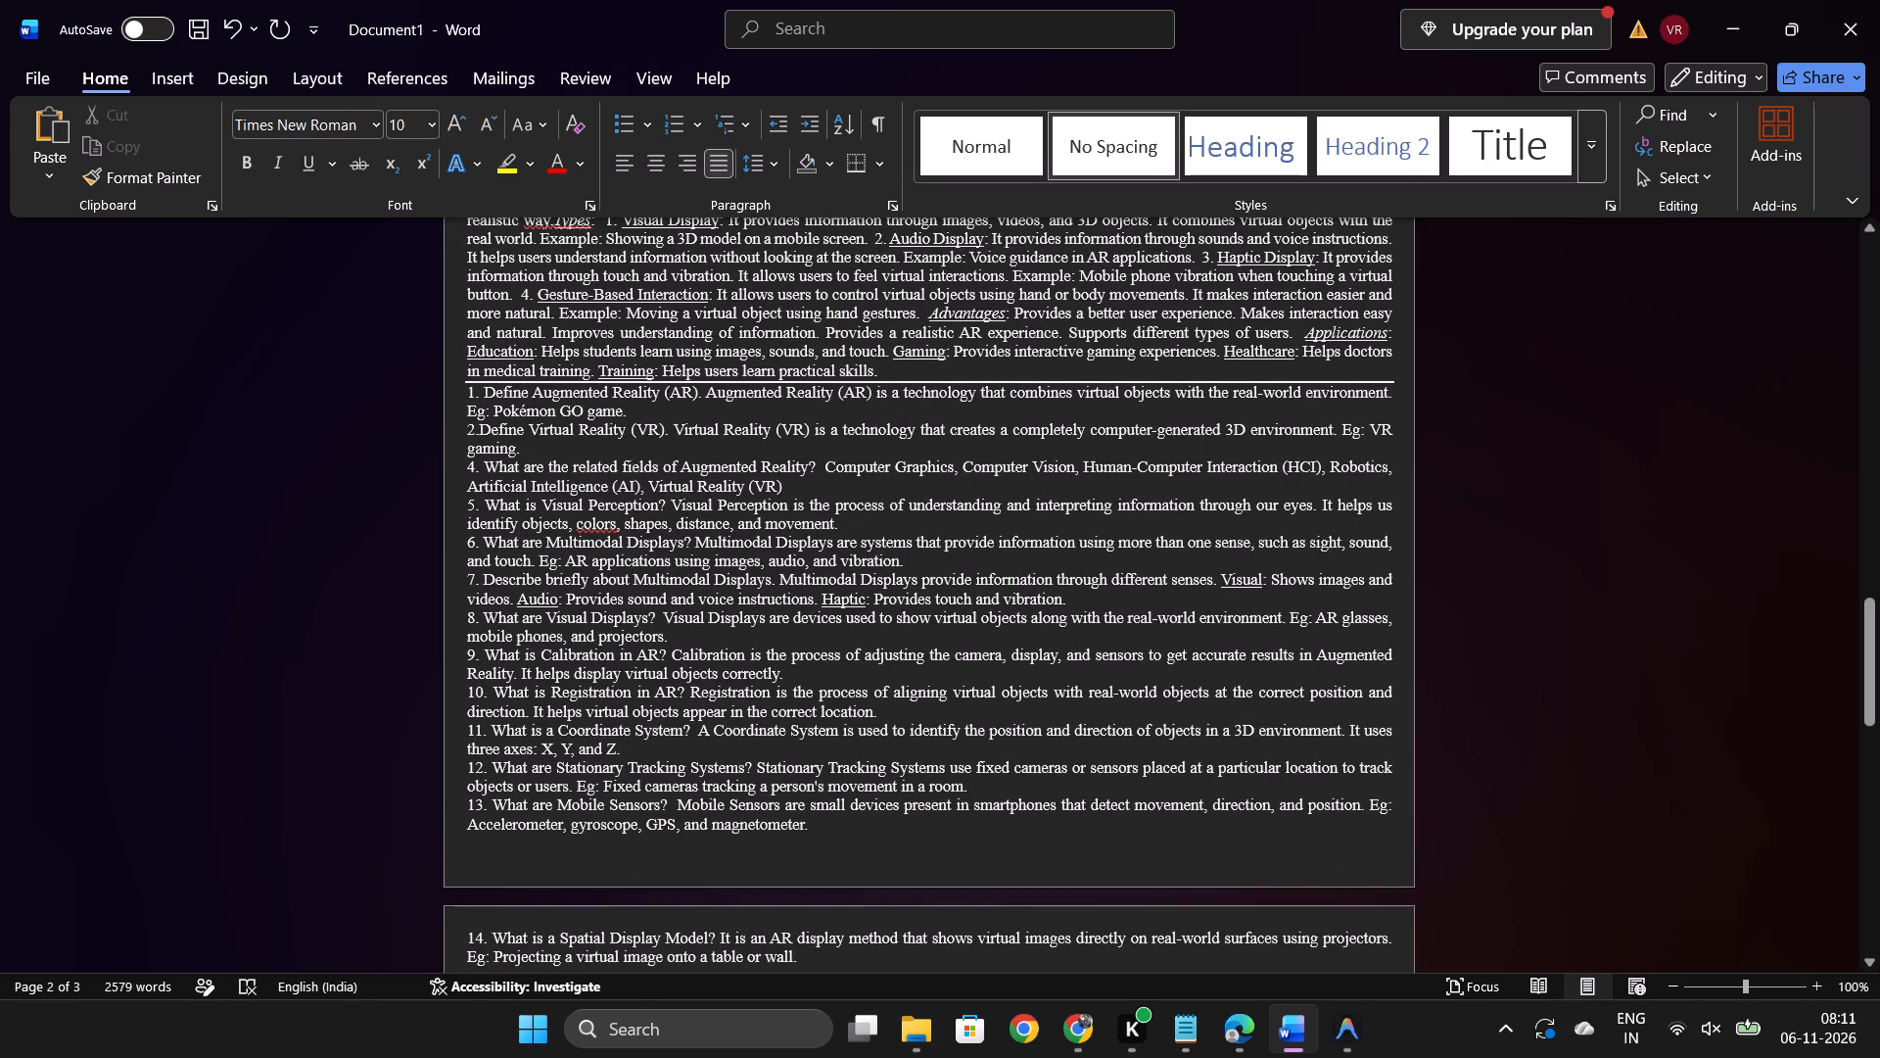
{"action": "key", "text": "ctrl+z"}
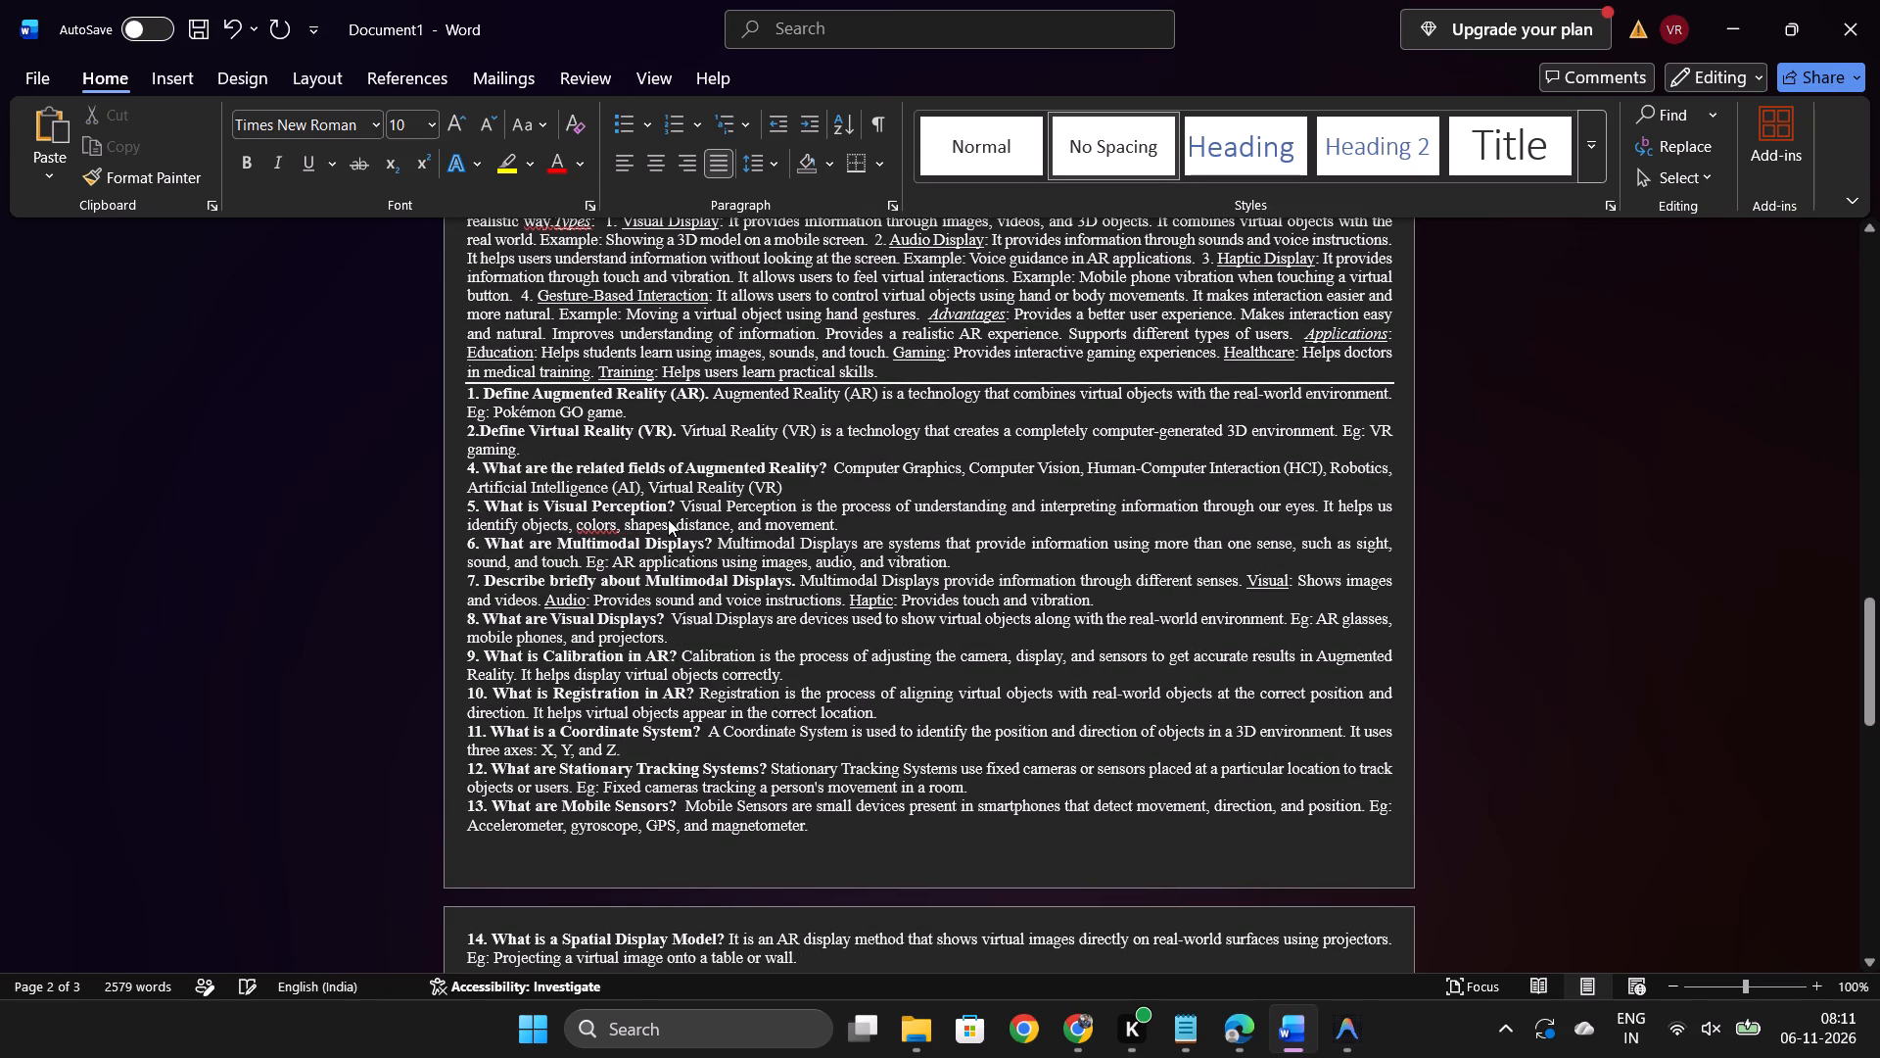
Remove the bold formatting from the whole short-answer section, from Define Augmented Reality through What is a Spatial Display Model.
{"action": "left_click", "coordinate": [670, 522]}
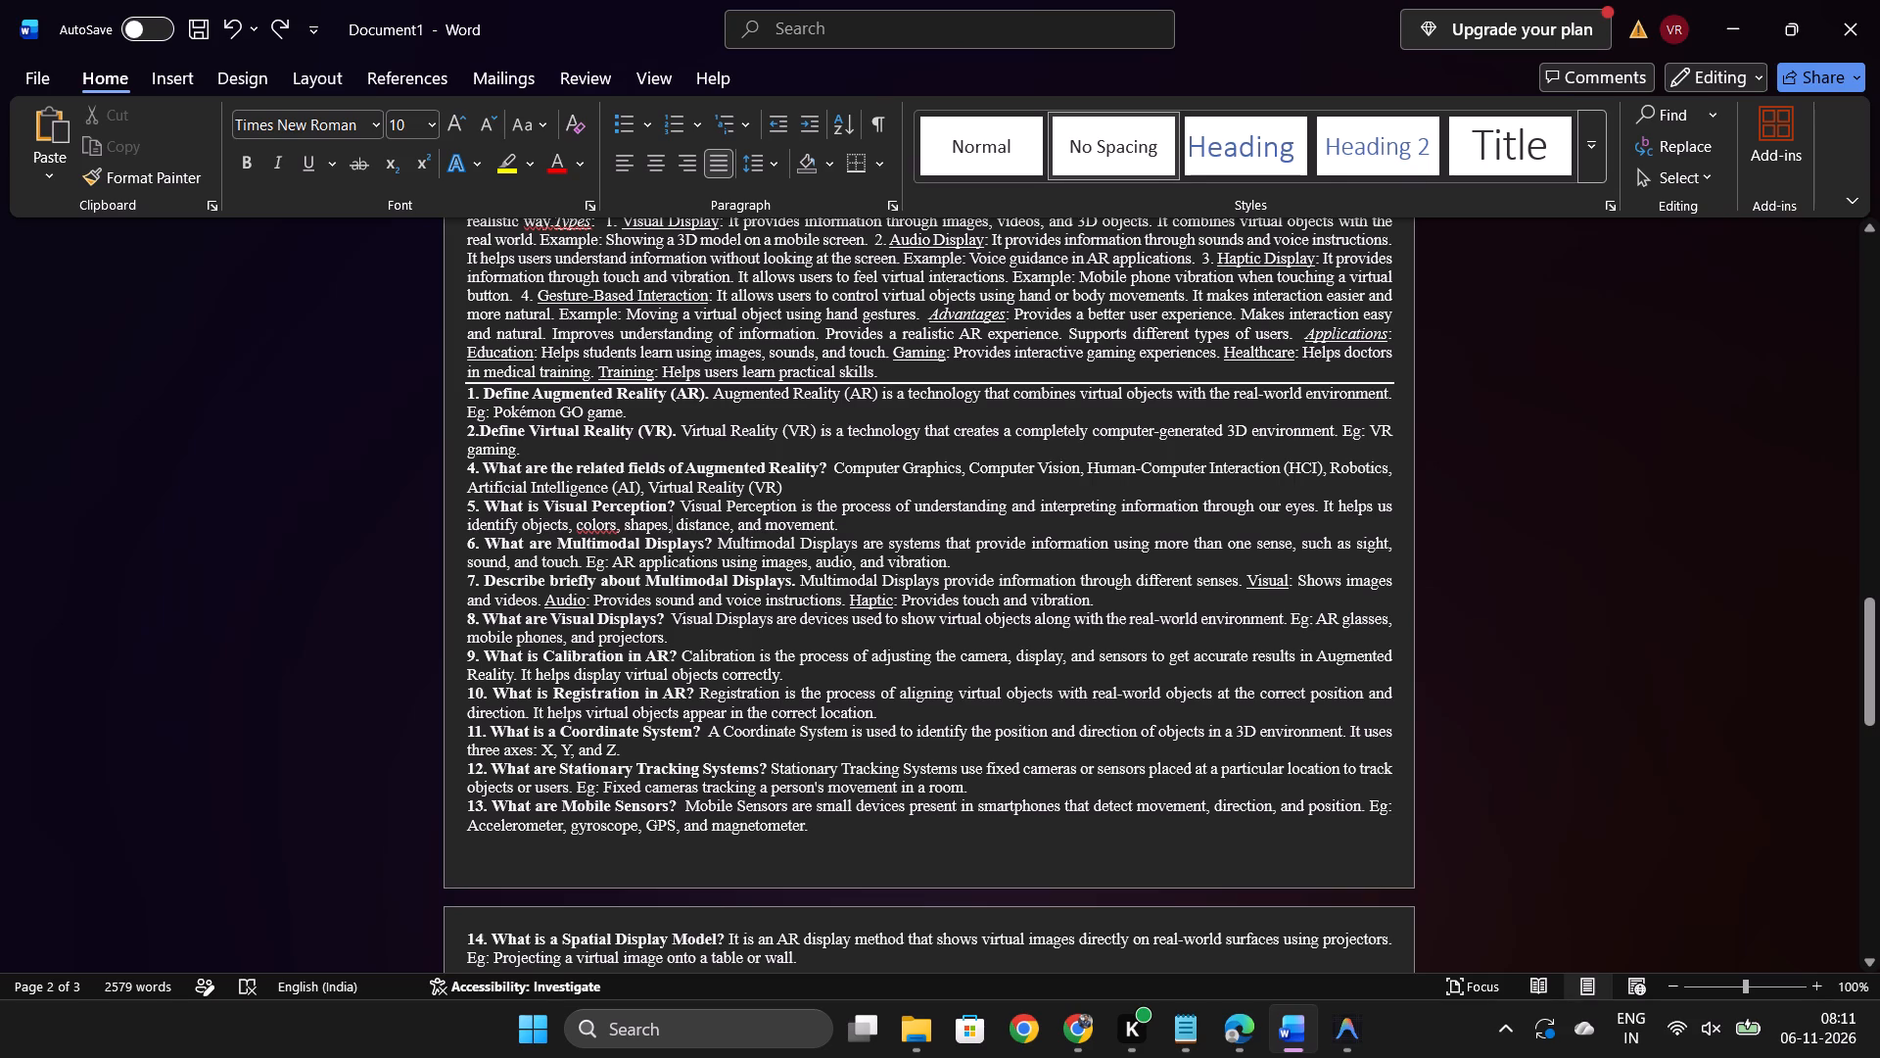
{"action": "left_click_drag", "start_coordinate": [466, 396], "coordinate": [493, 419]}
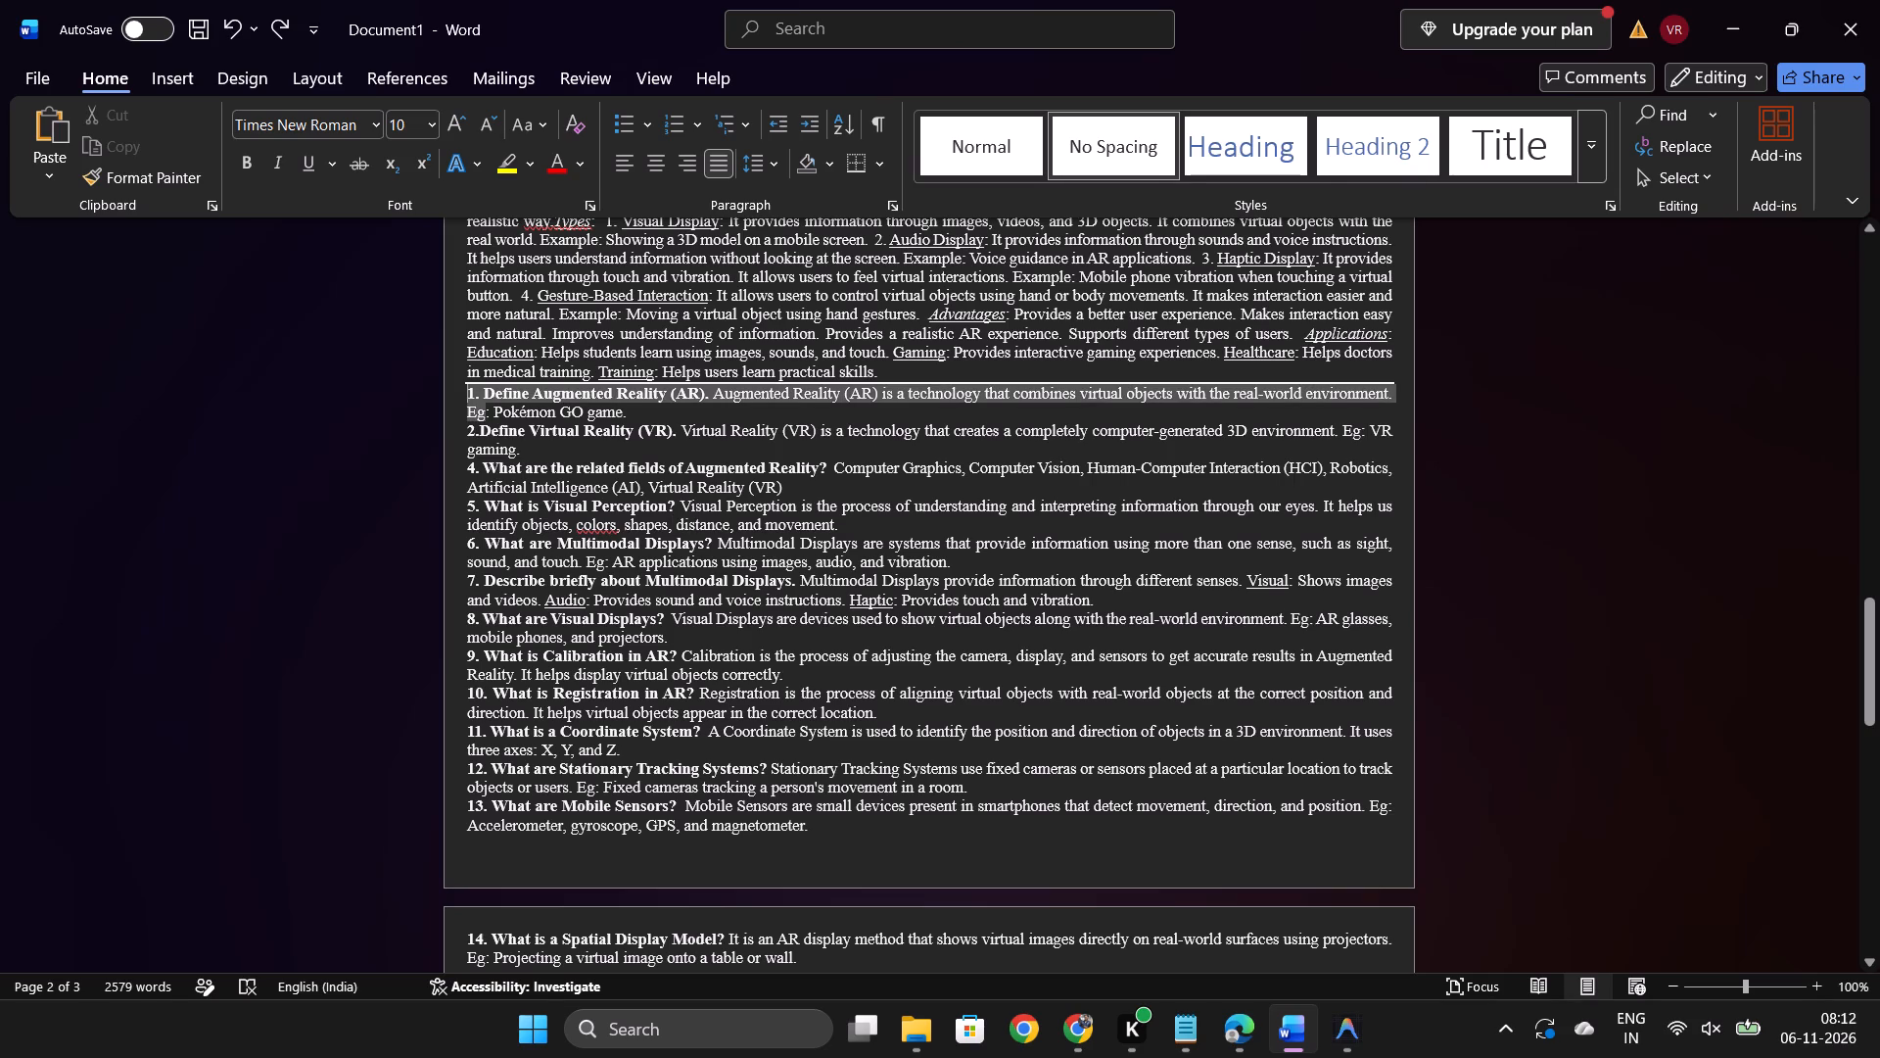
{"action": "left_click_drag", "start_coordinate": [493, 419], "coordinate": [809, 823]}
{"action": "scroll", "coordinate": [807, 828], "scroll_direction": "down", "scroll_amount": 2}
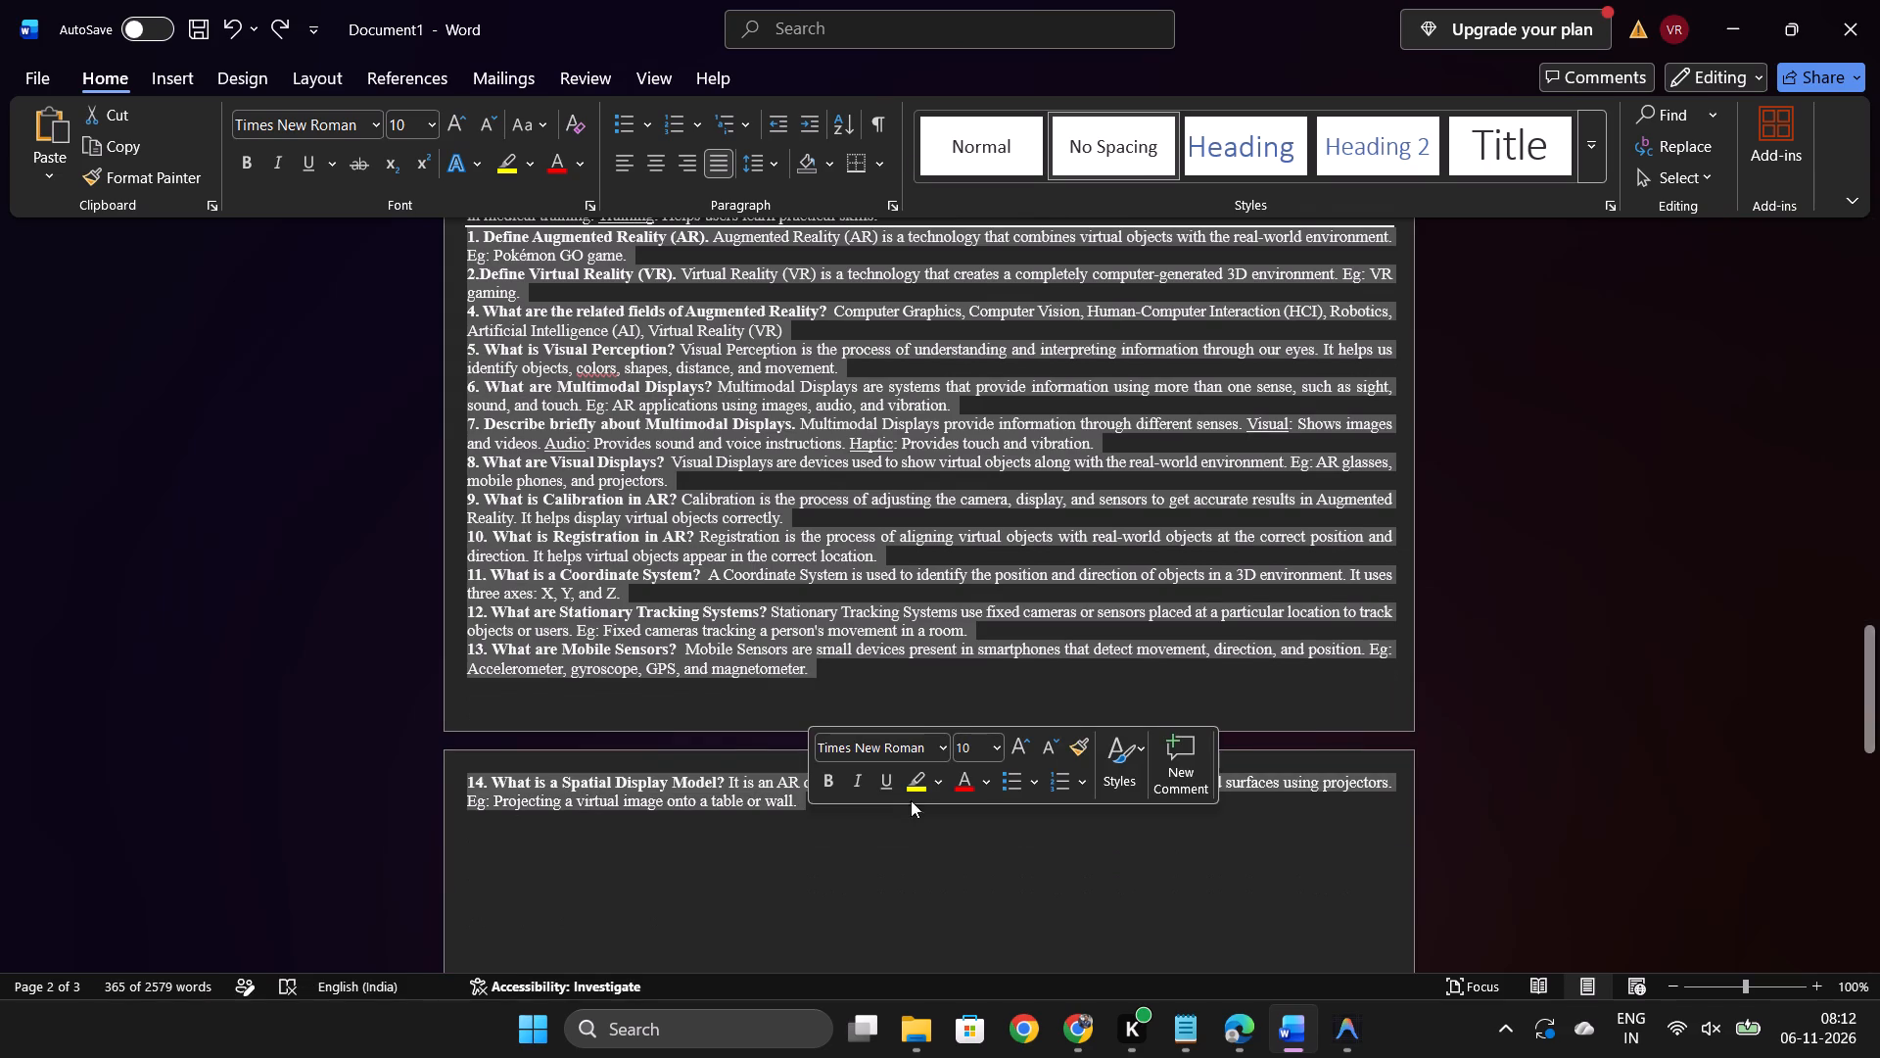
{"action": "left_click", "coordinate": [833, 784]}
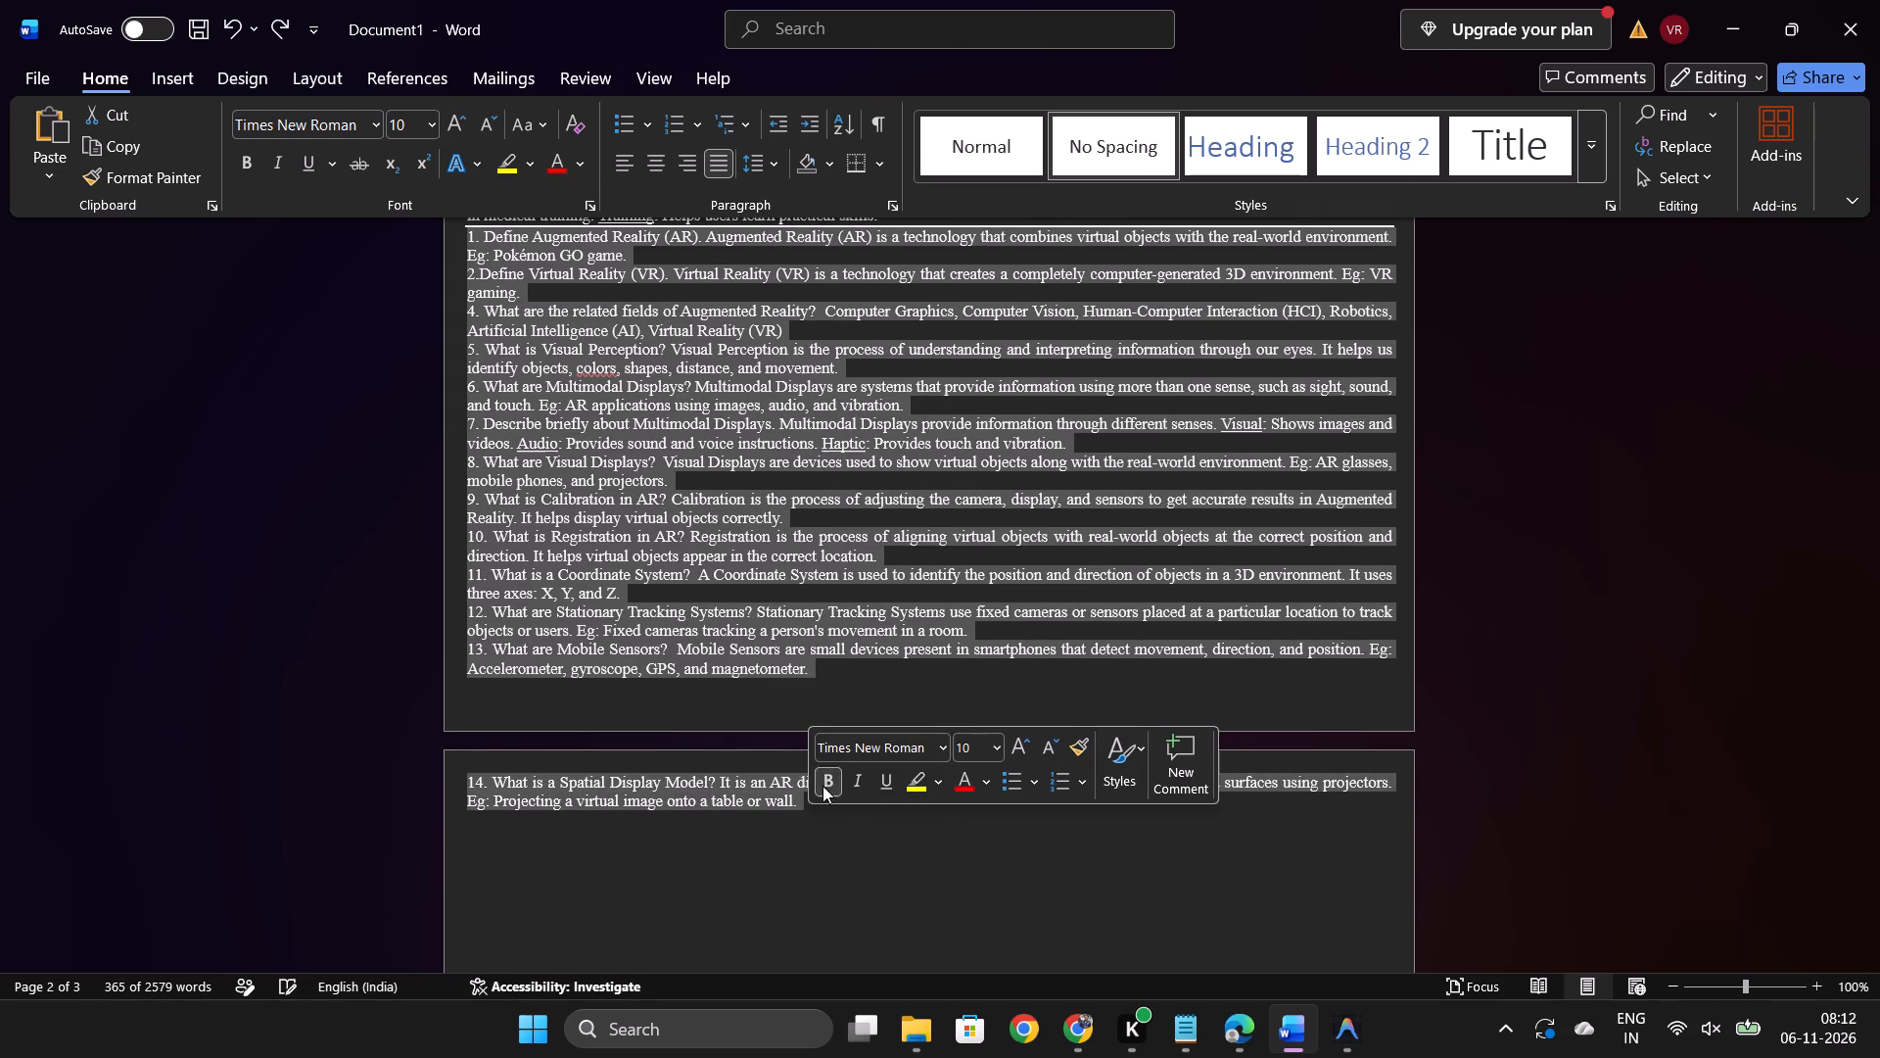
{"action": "left_click", "coordinate": [709, 805]}
Colour the question wording of all short-answer items 1 to 14 red together, excluding their answers.
{"action": "left_click_drag", "start_coordinate": [713, 780], "coordinate": [690, 779]}
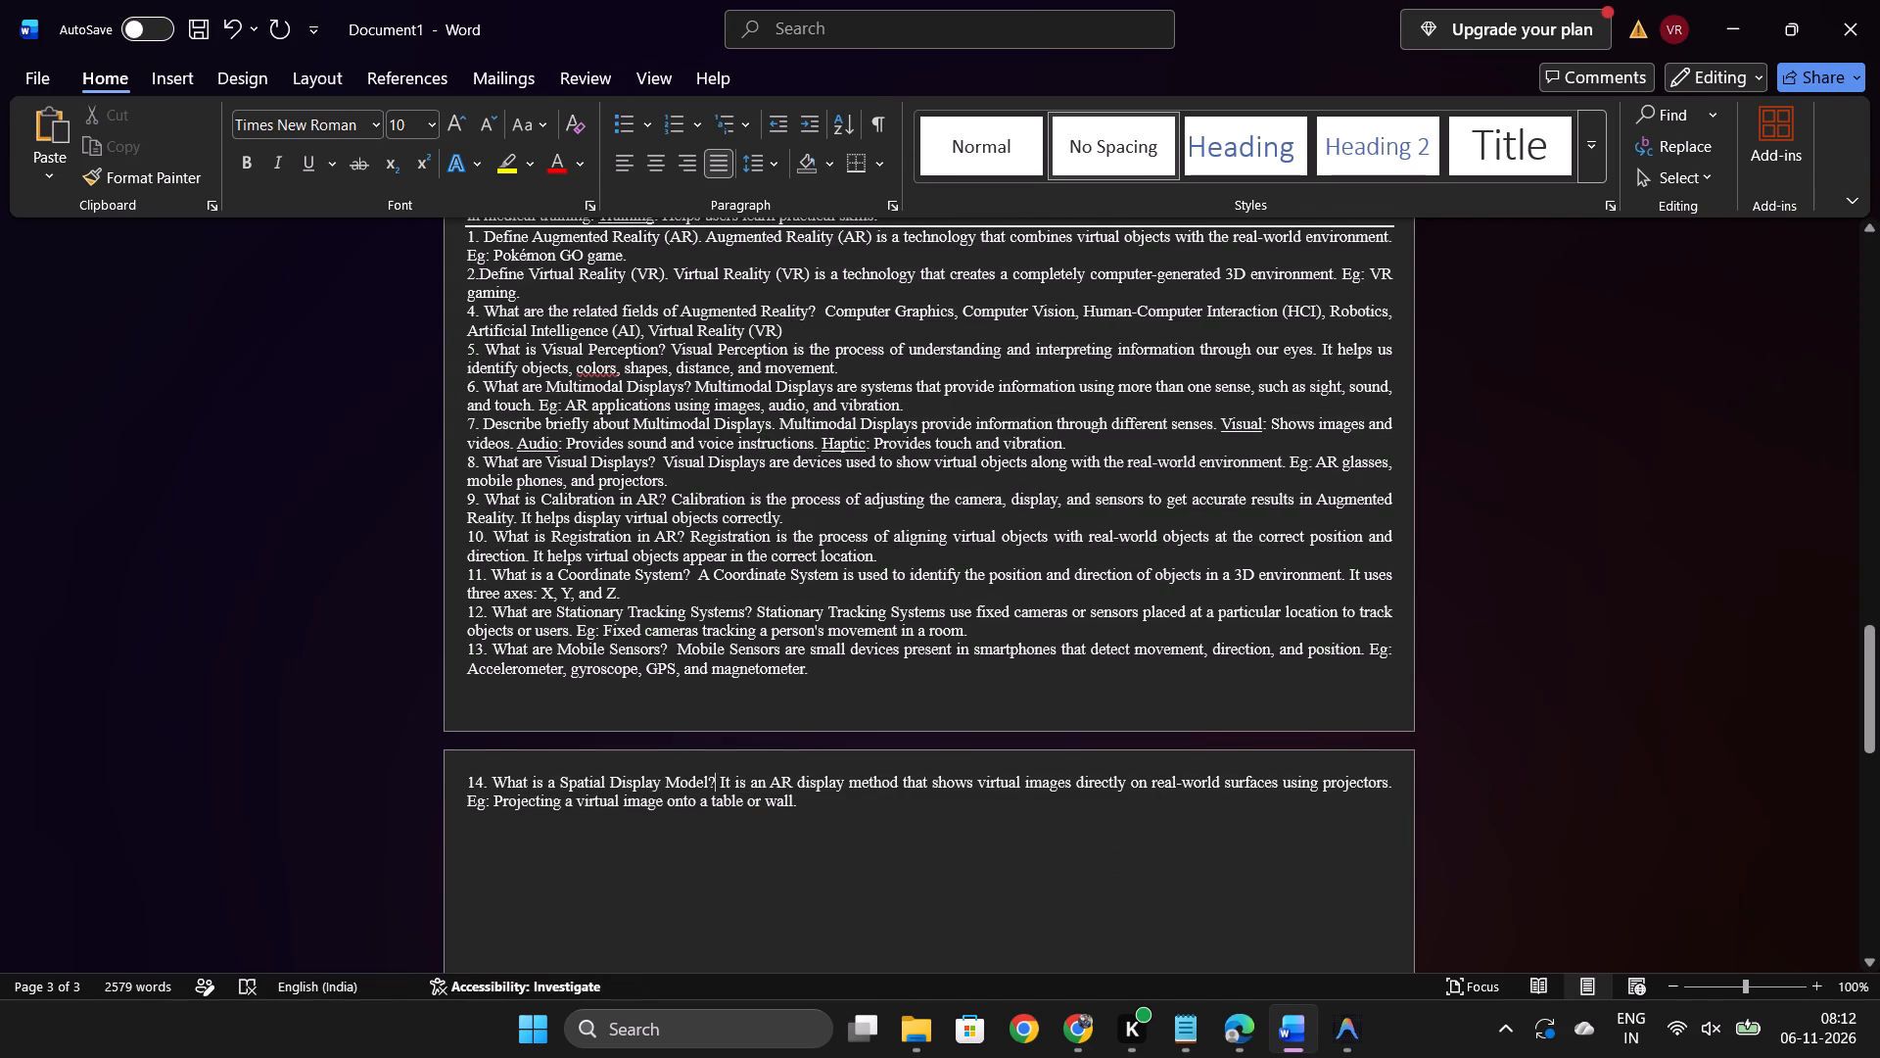
{"action": "left_click_drag", "start_coordinate": [690, 779], "coordinate": [458, 789]}
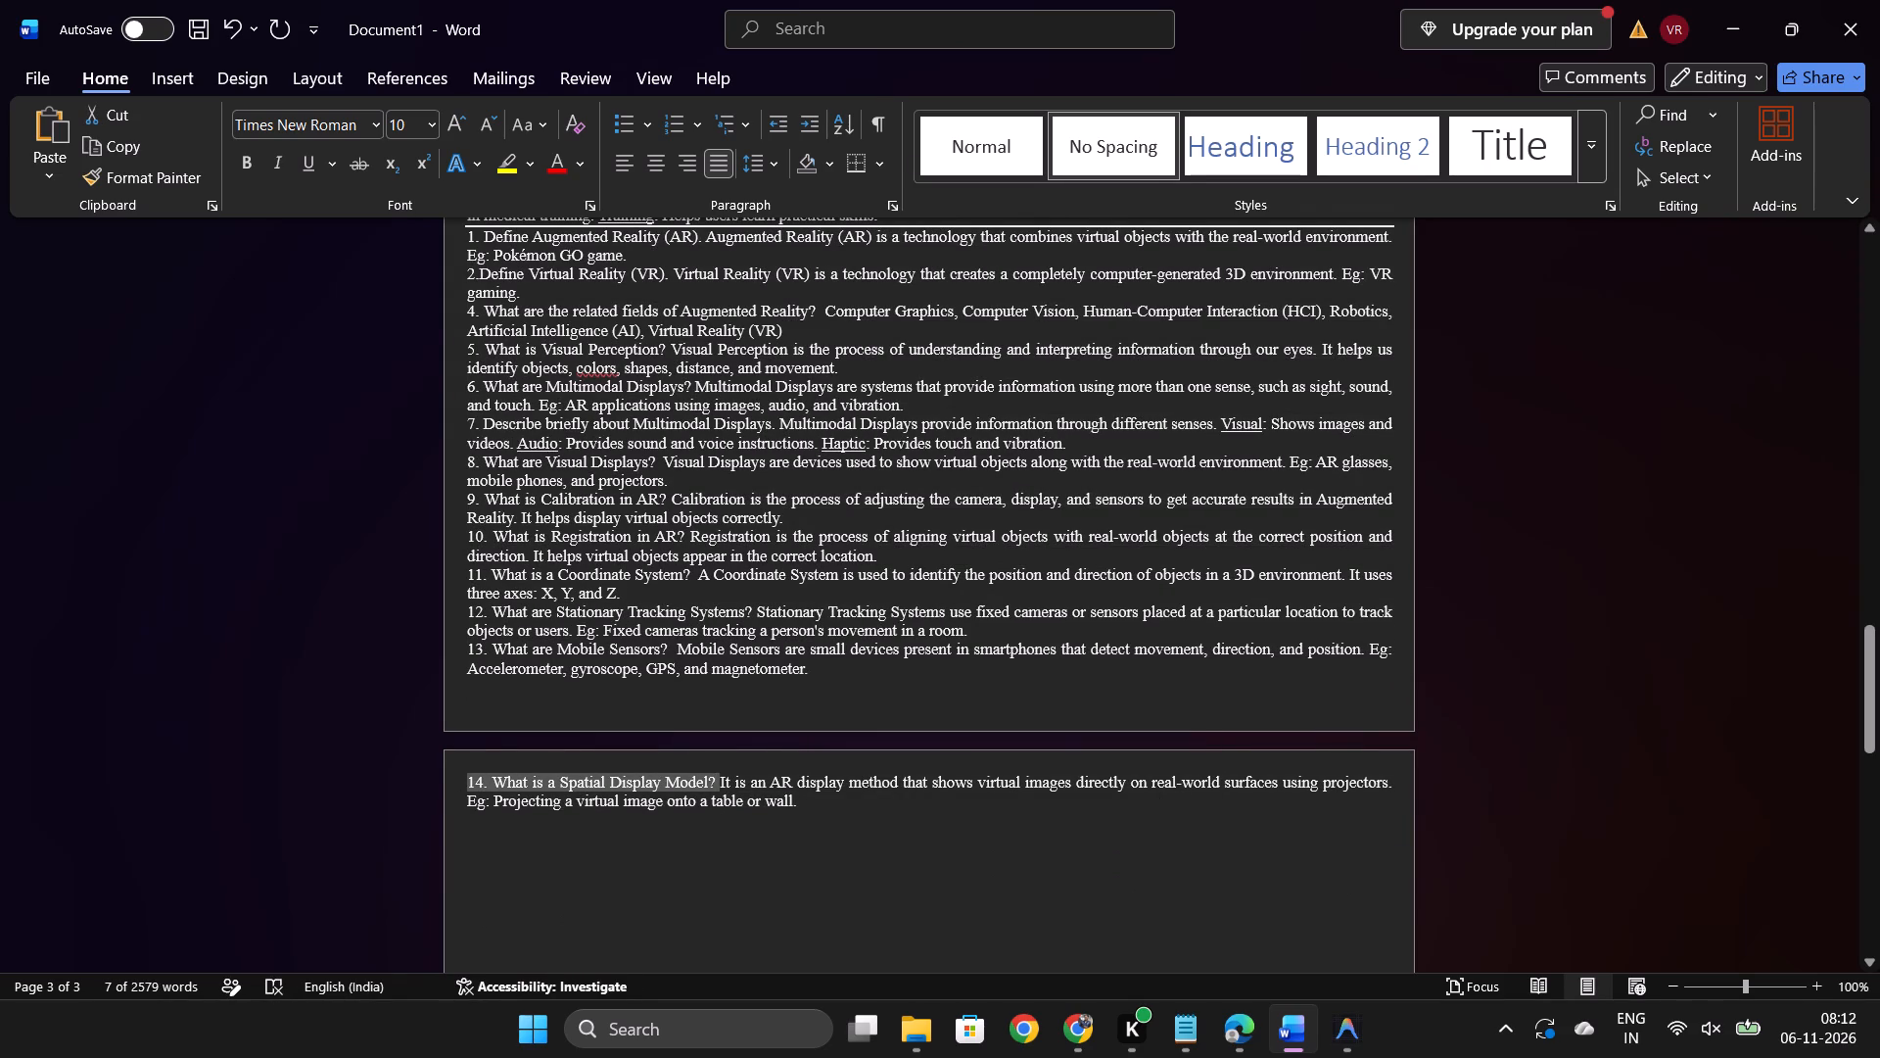
{"action": "left_click_drag", "start_coordinate": [663, 649], "coordinate": [455, 645], "text": "ctrl"}
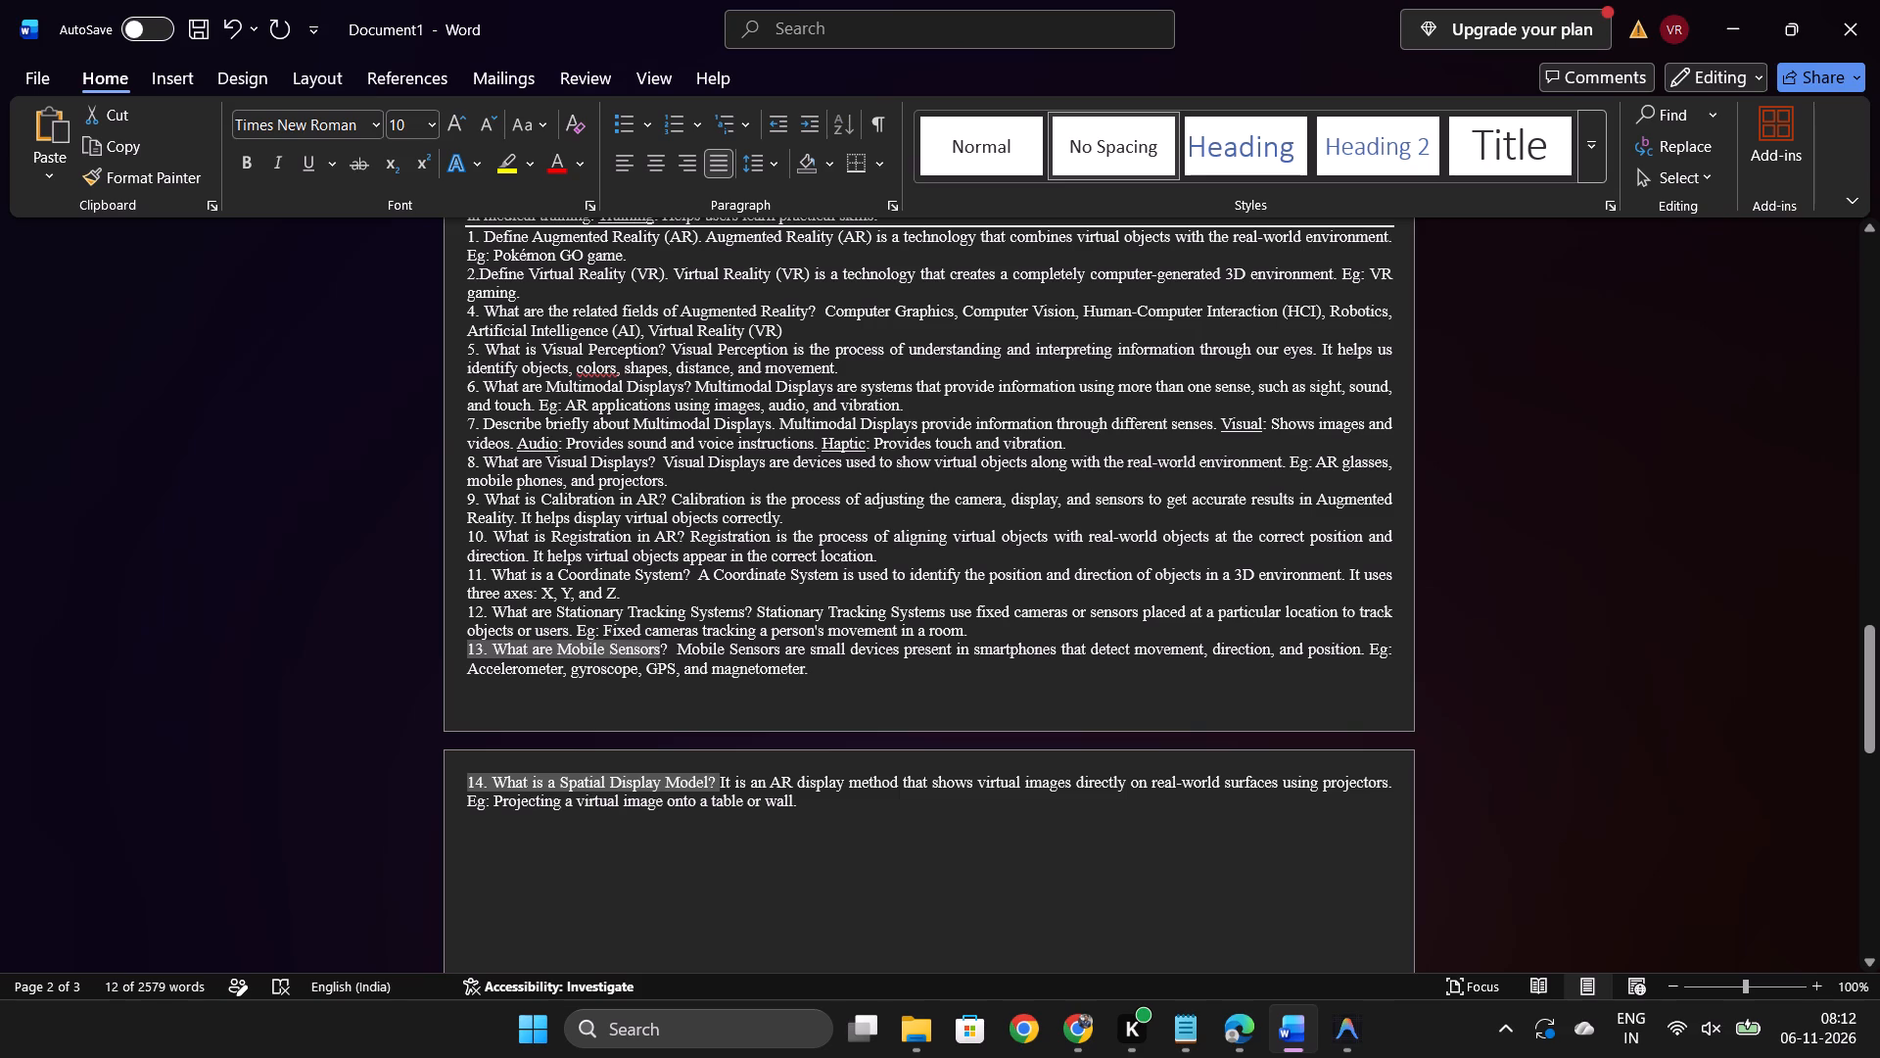
{"action": "left_click_drag", "start_coordinate": [744, 611], "coordinate": [468, 611], "text": "ctrl"}
{"action": "left_click_drag", "start_coordinate": [685, 572], "coordinate": [443, 571], "text": "ctrl"}
{"action": "left_click_drag", "start_coordinate": [676, 536], "coordinate": [447, 540], "text": "ctrl"}
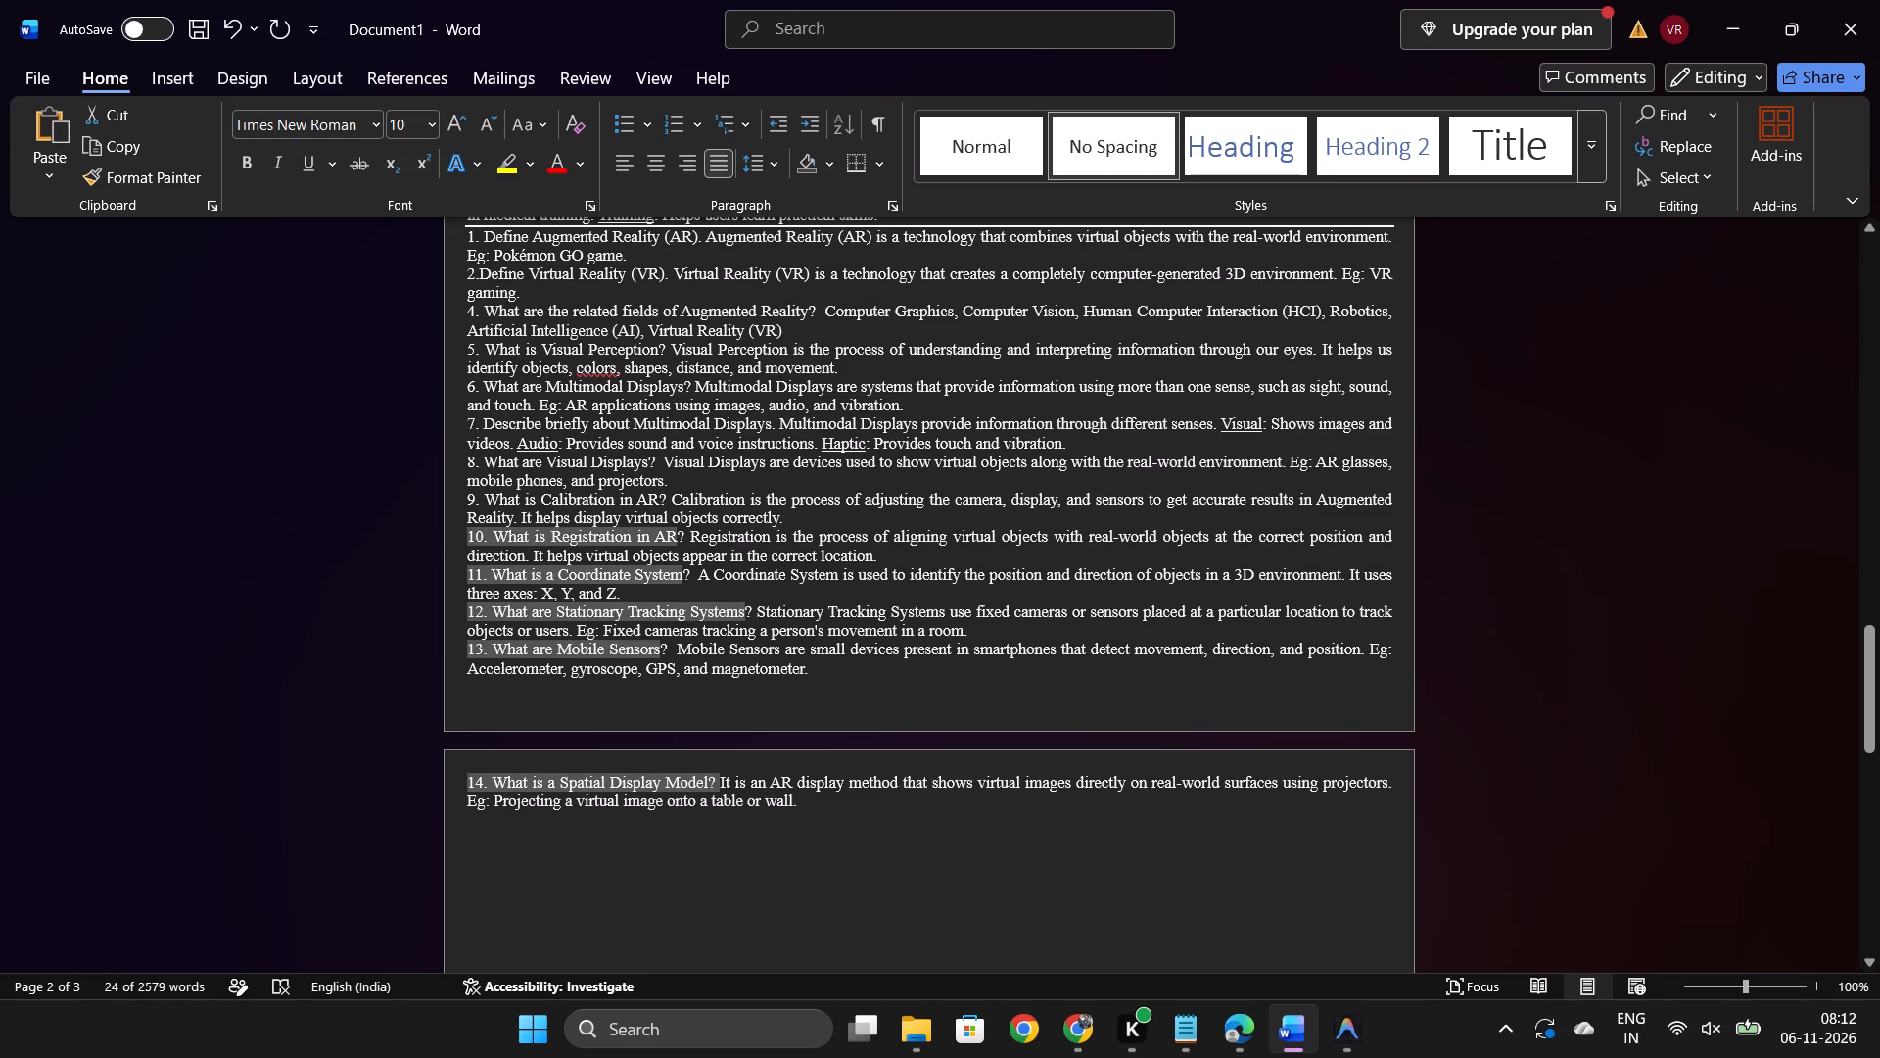
{"action": "left_click_drag", "start_coordinate": [666, 501], "coordinate": [449, 501], "text": "ctrl"}
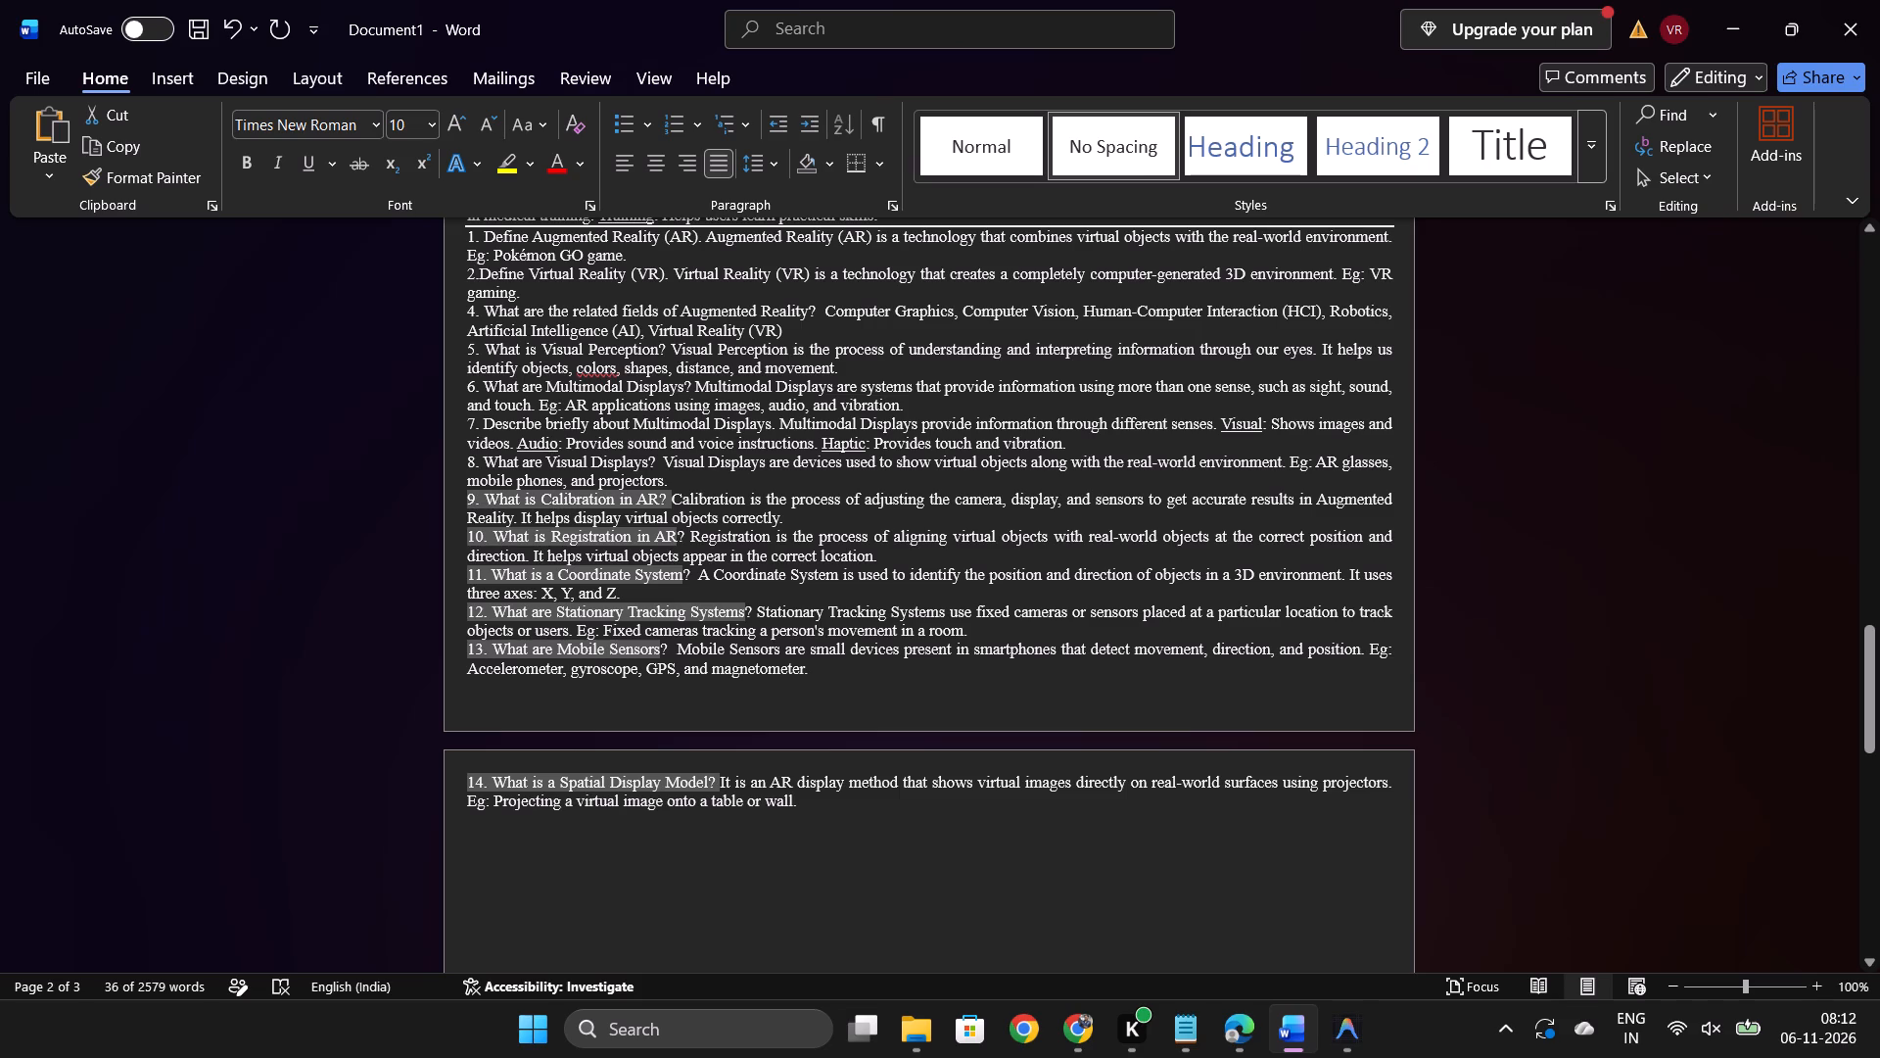
{"action": "left_click_drag", "start_coordinate": [651, 462], "coordinate": [451, 459], "text": "ctrl"}
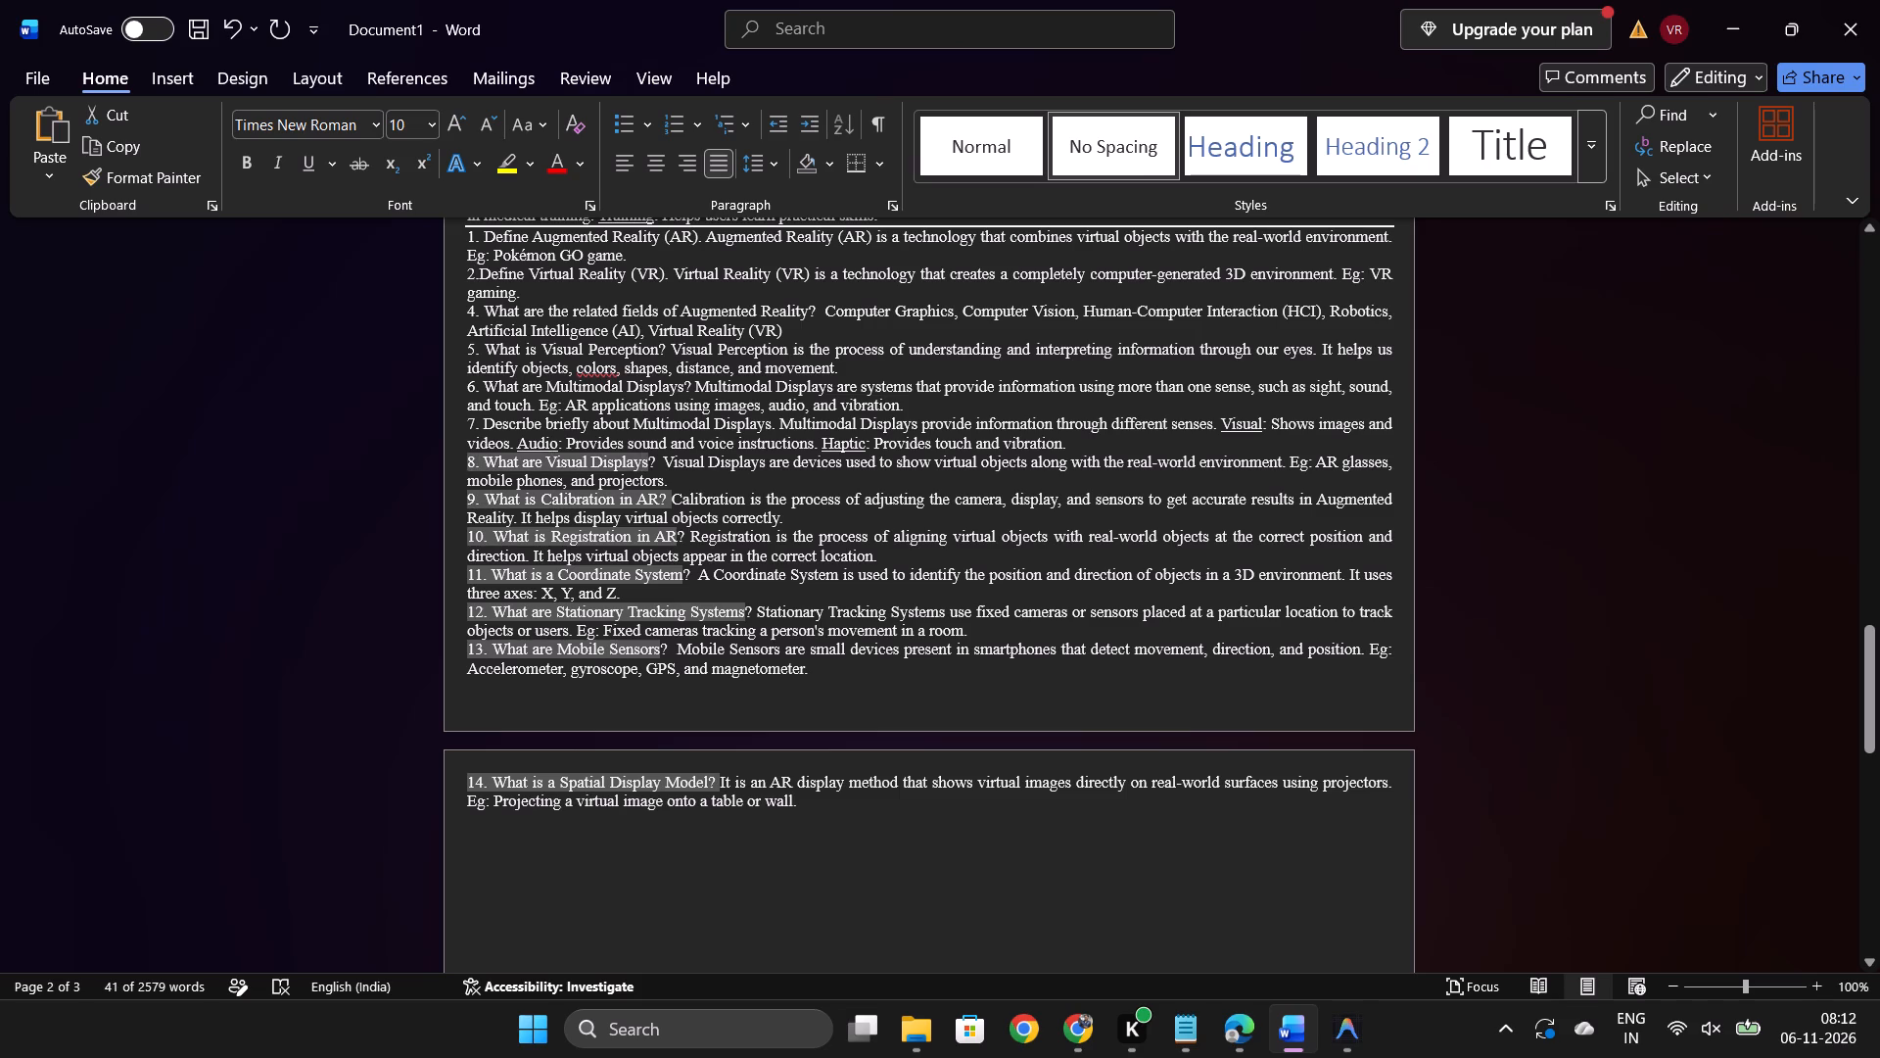
{"action": "left_click_drag", "start_coordinate": [766, 428], "coordinate": [680, 426], "text": "ctrl"}
{"action": "left_click_drag", "start_coordinate": [680, 426], "coordinate": [459, 424], "text": "ctrl"}
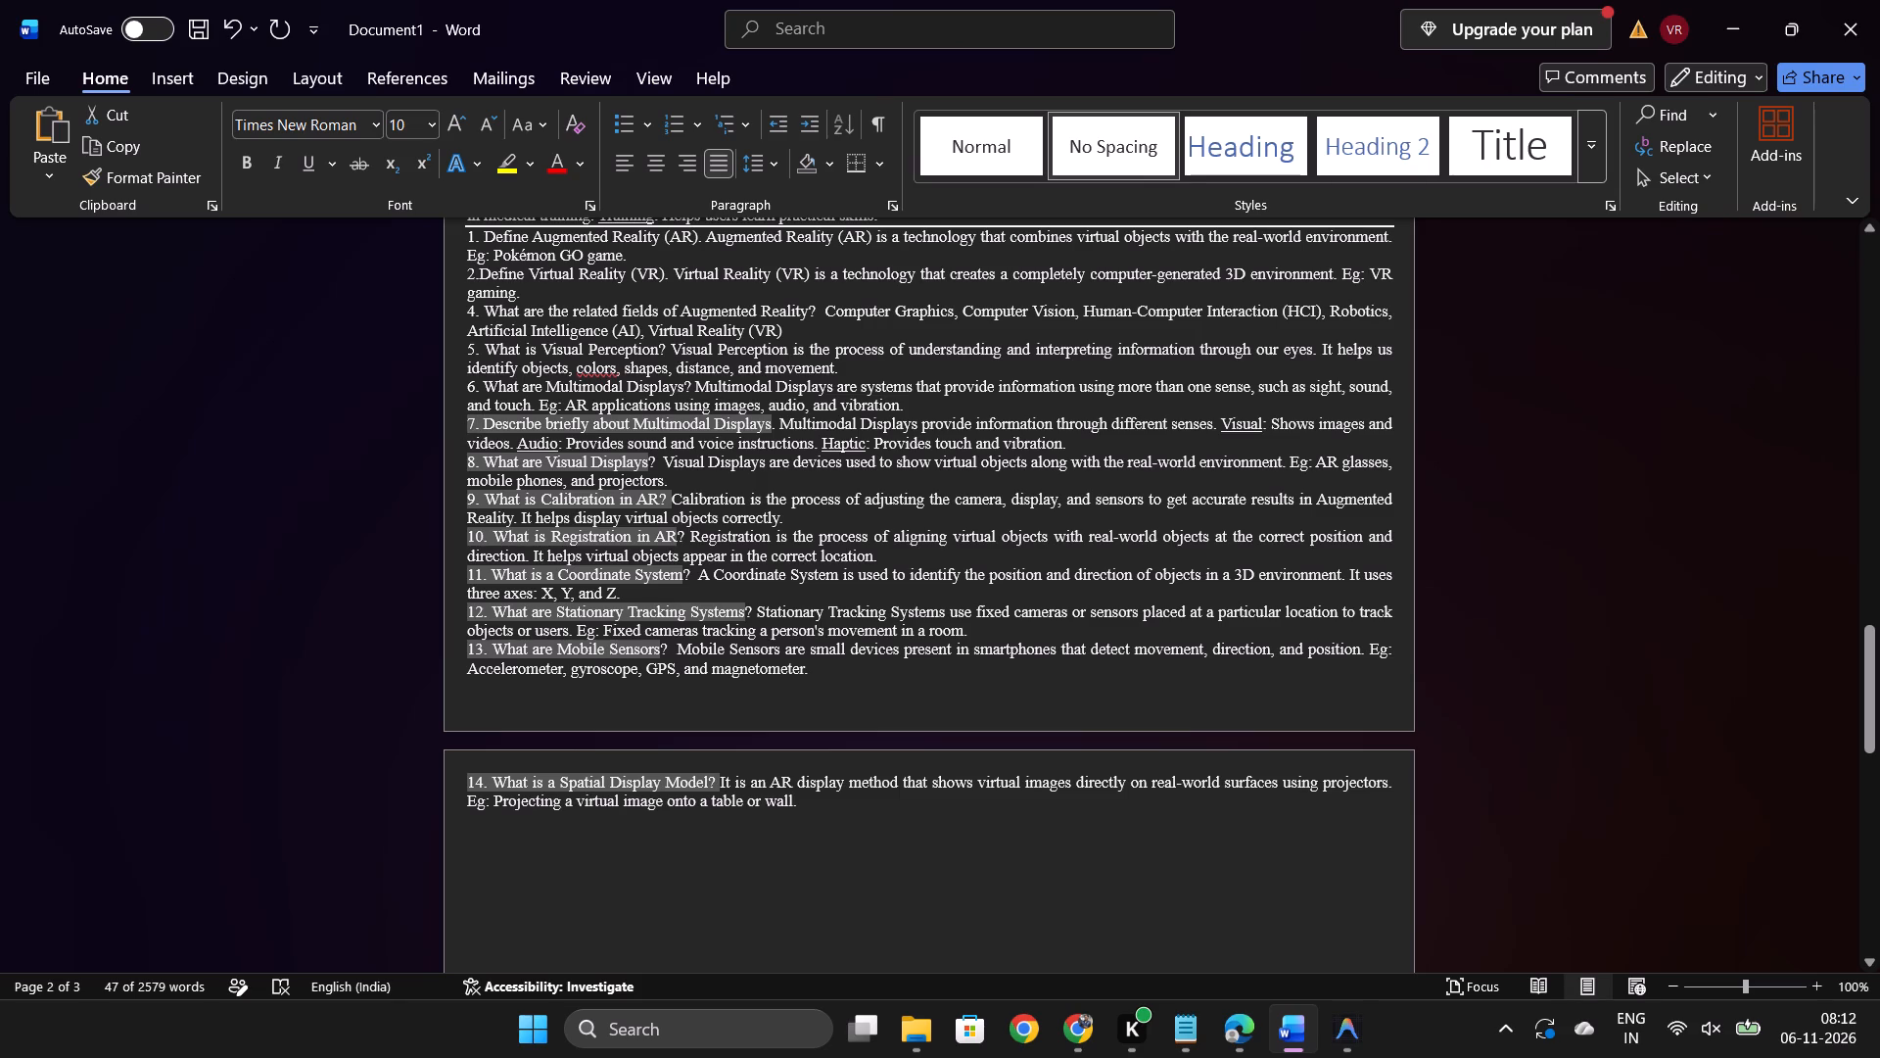
{"action": "left_click_drag", "start_coordinate": [677, 387], "coordinate": [441, 386], "text": "ctrl"}
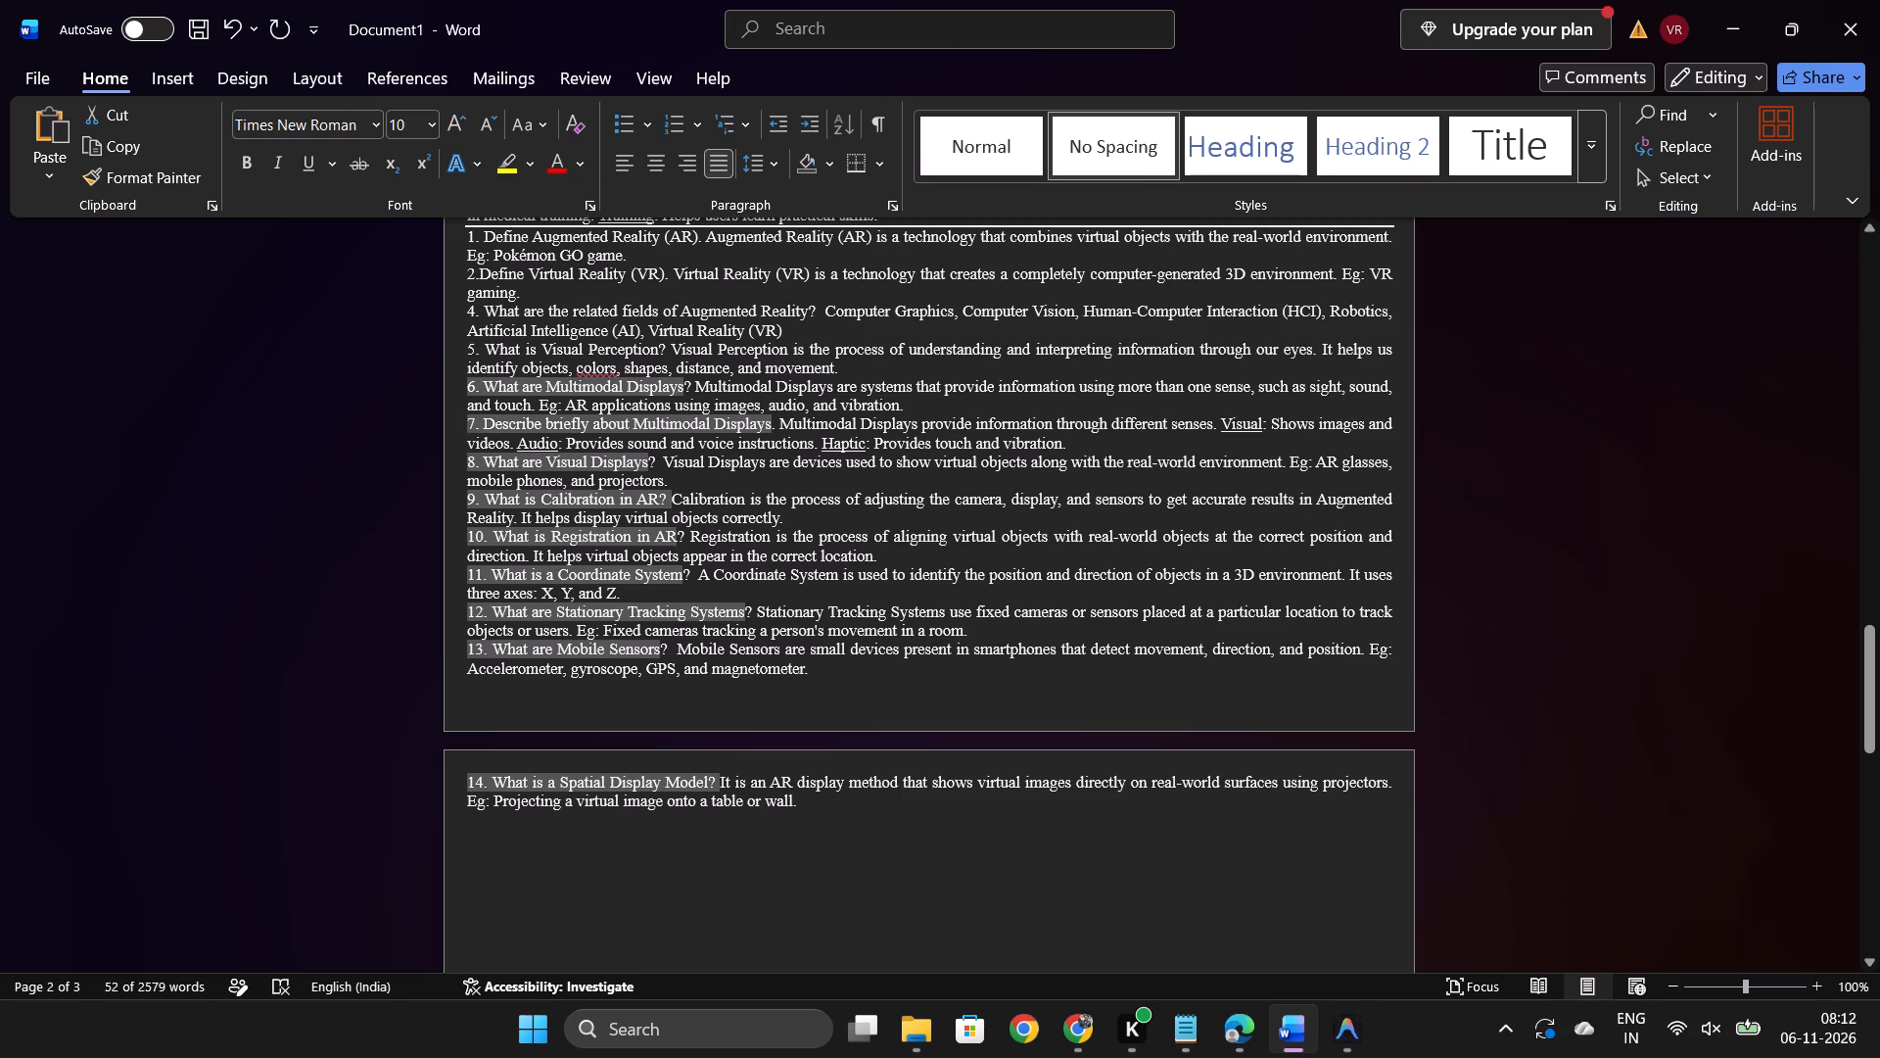
{"action": "left_click_drag", "start_coordinate": [653, 351], "coordinate": [425, 348], "text": "ctrl"}
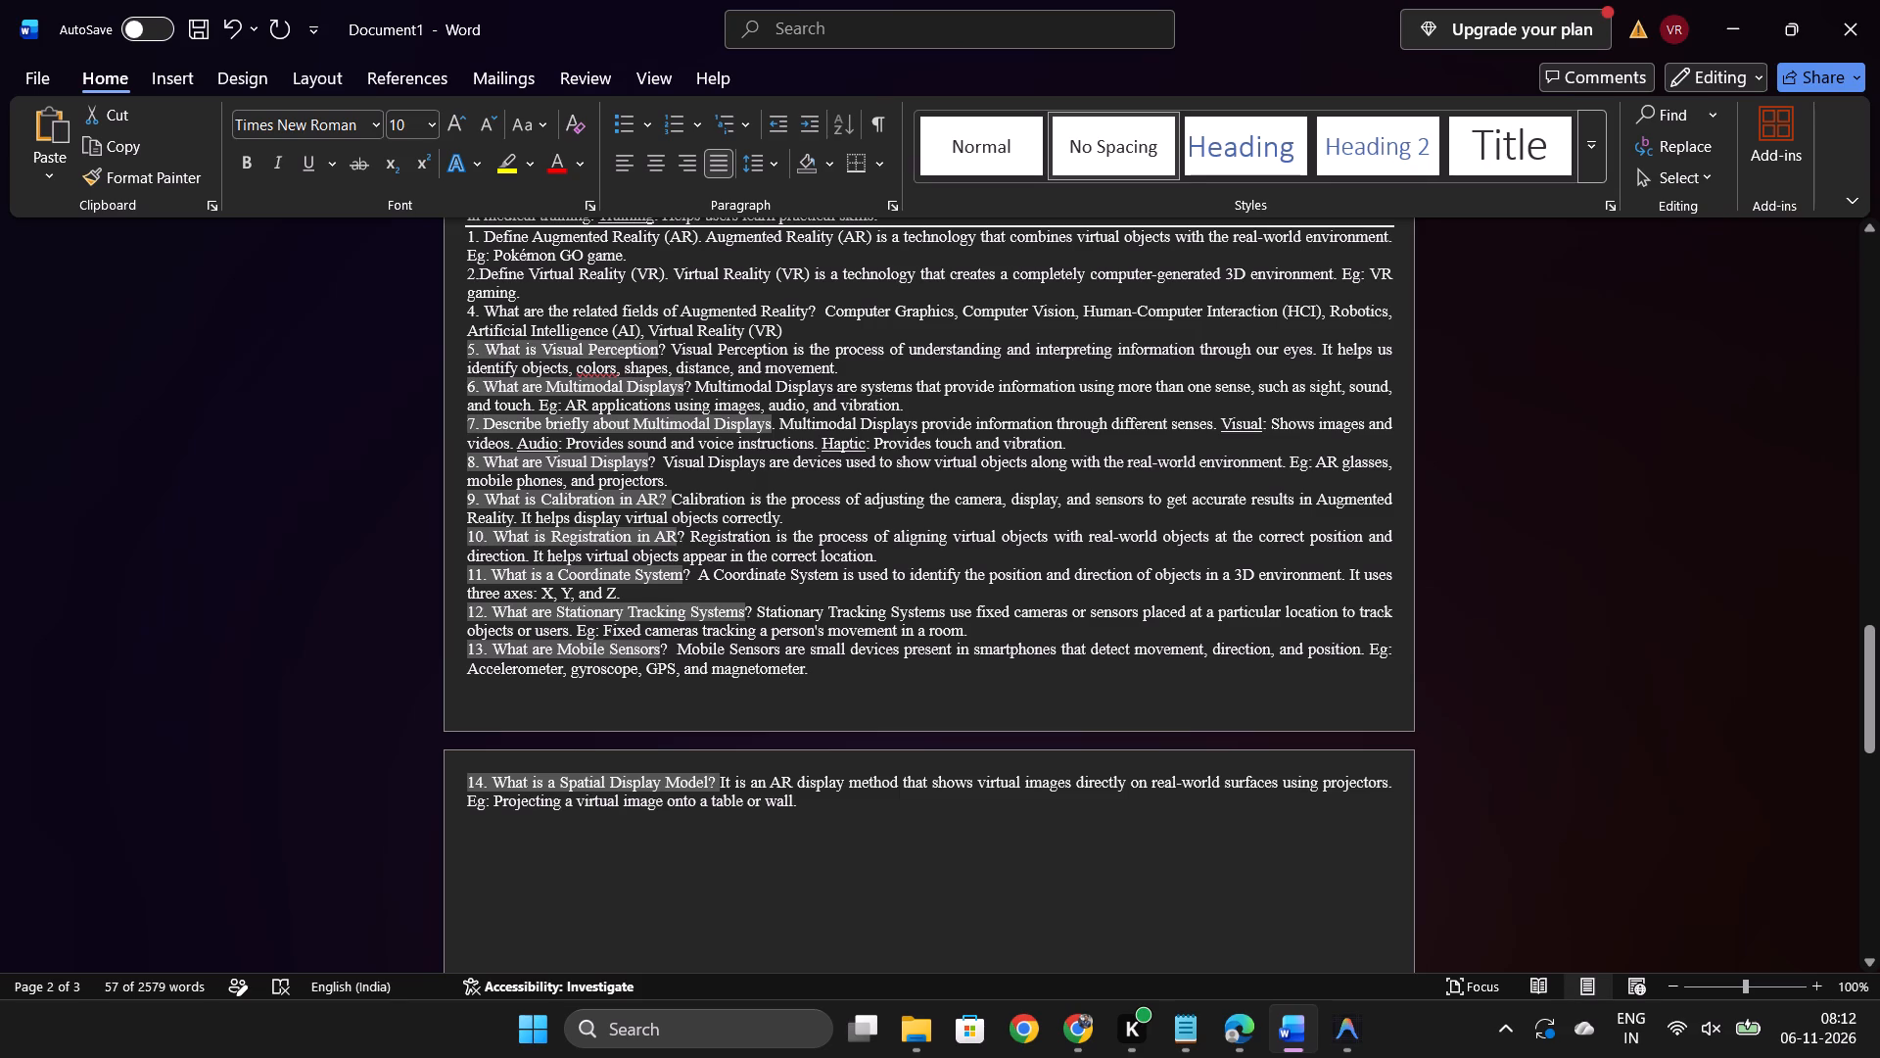
{"action": "left_click_drag", "start_coordinate": [790, 311], "coordinate": [487, 312], "text": "ctrl"}
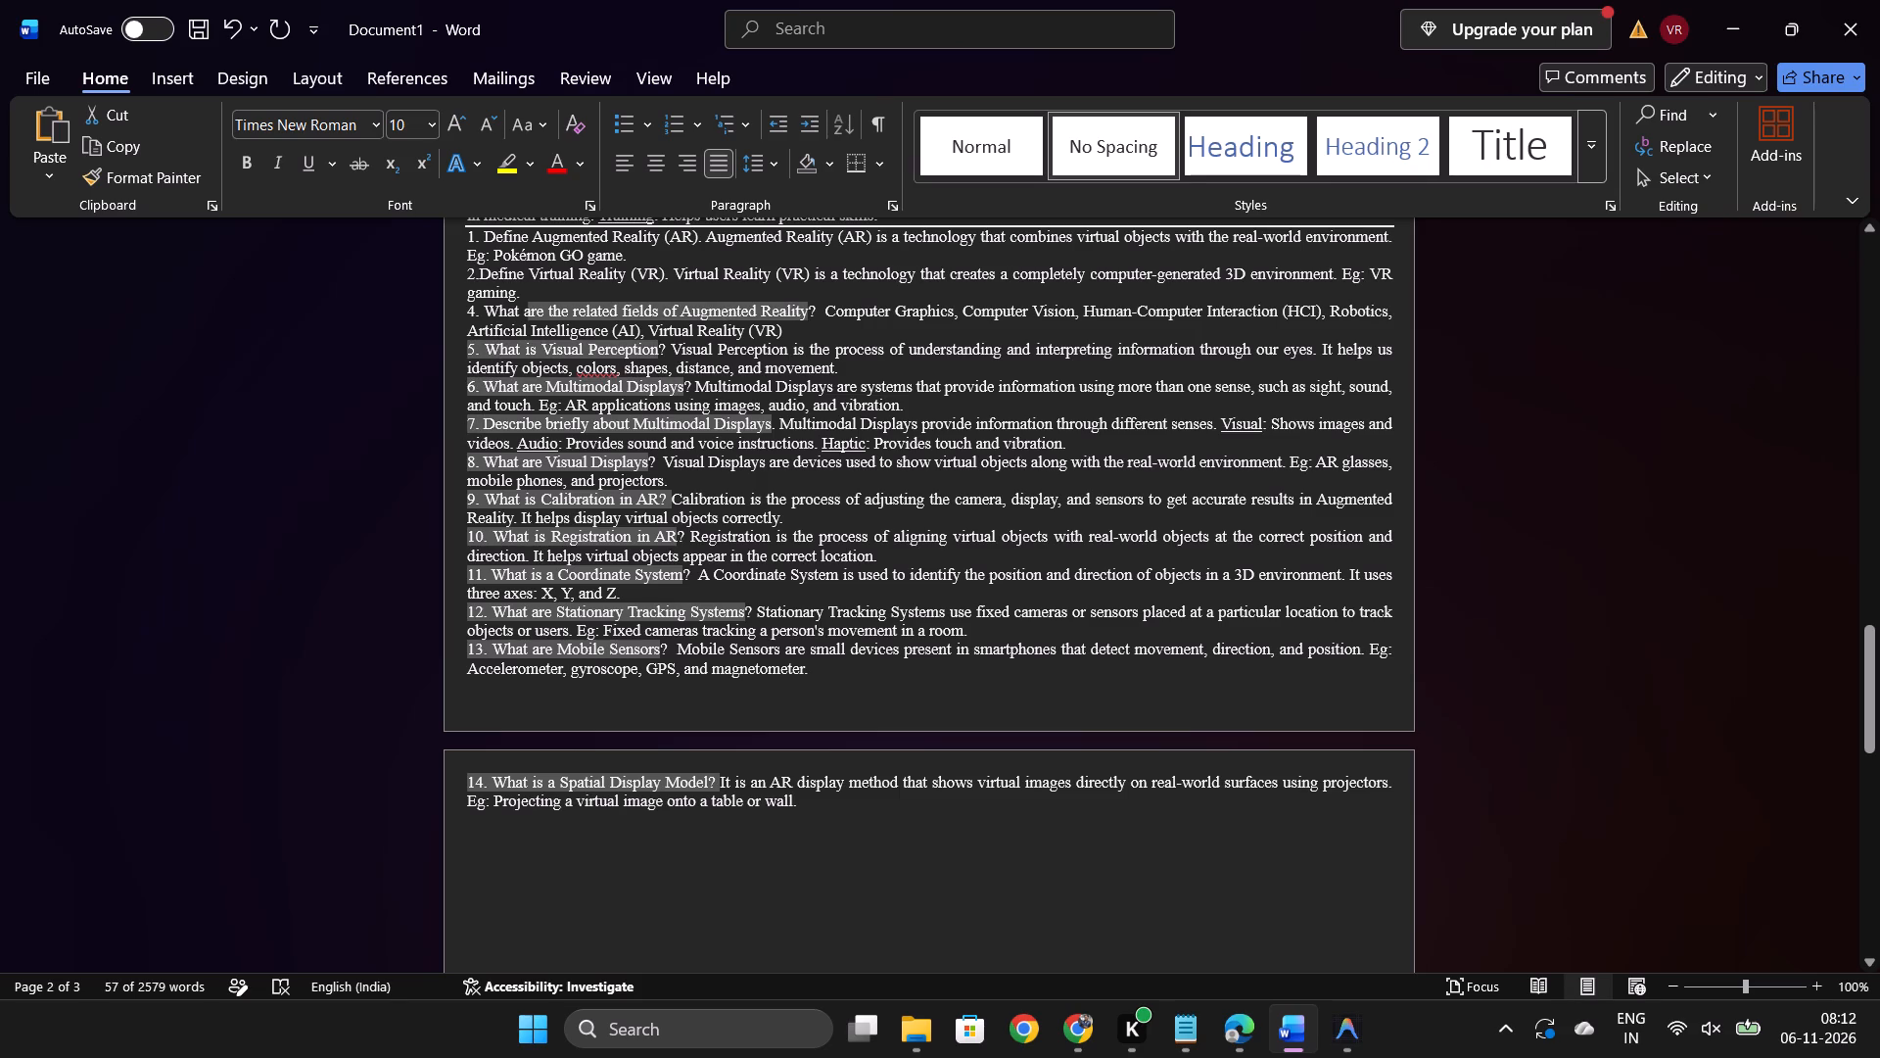
{"action": "left_click_drag", "start_coordinate": [487, 312], "coordinate": [444, 312], "text": "ctrl"}
{"action": "left_click_drag", "start_coordinate": [662, 275], "coordinate": [570, 273], "text": "ctrl"}
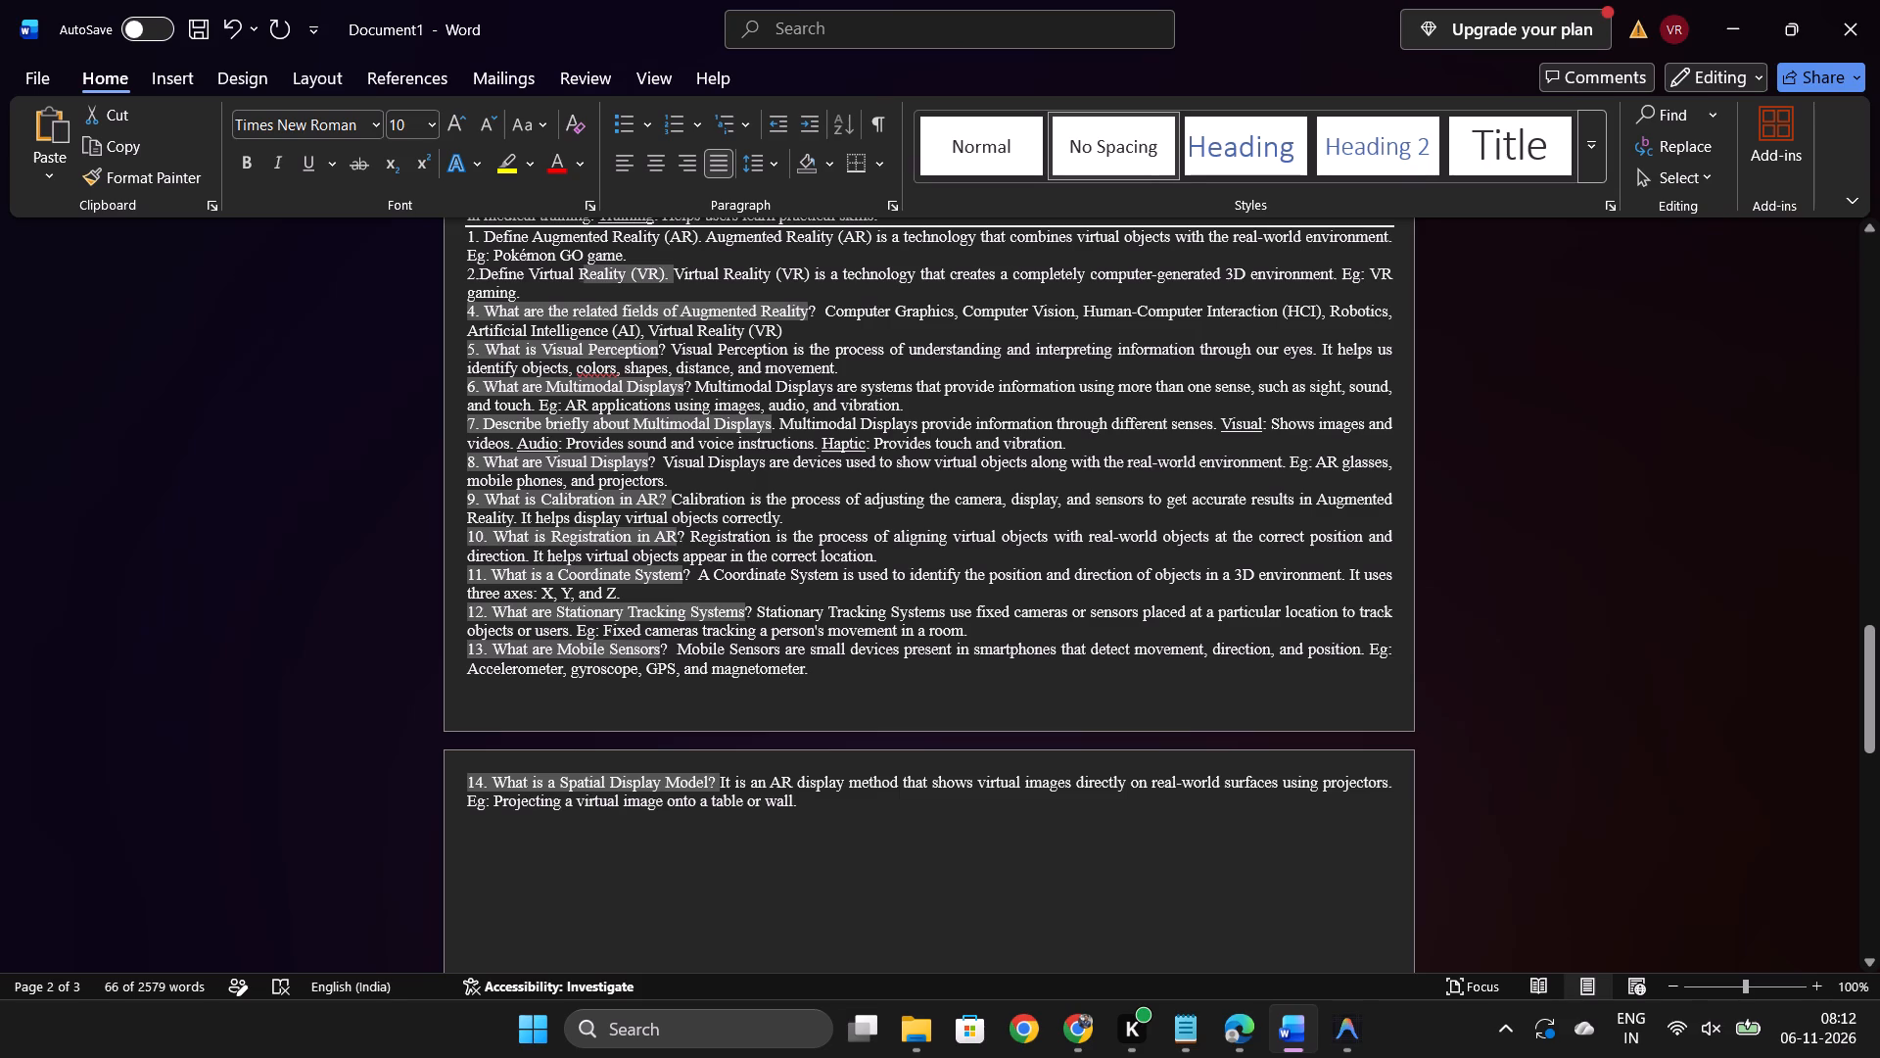
{"action": "left_click_drag", "start_coordinate": [570, 273], "coordinate": [463, 272], "text": "ctrl"}
{"action": "left_click_drag", "start_coordinate": [693, 237], "coordinate": [516, 237], "text": "ctrl"}
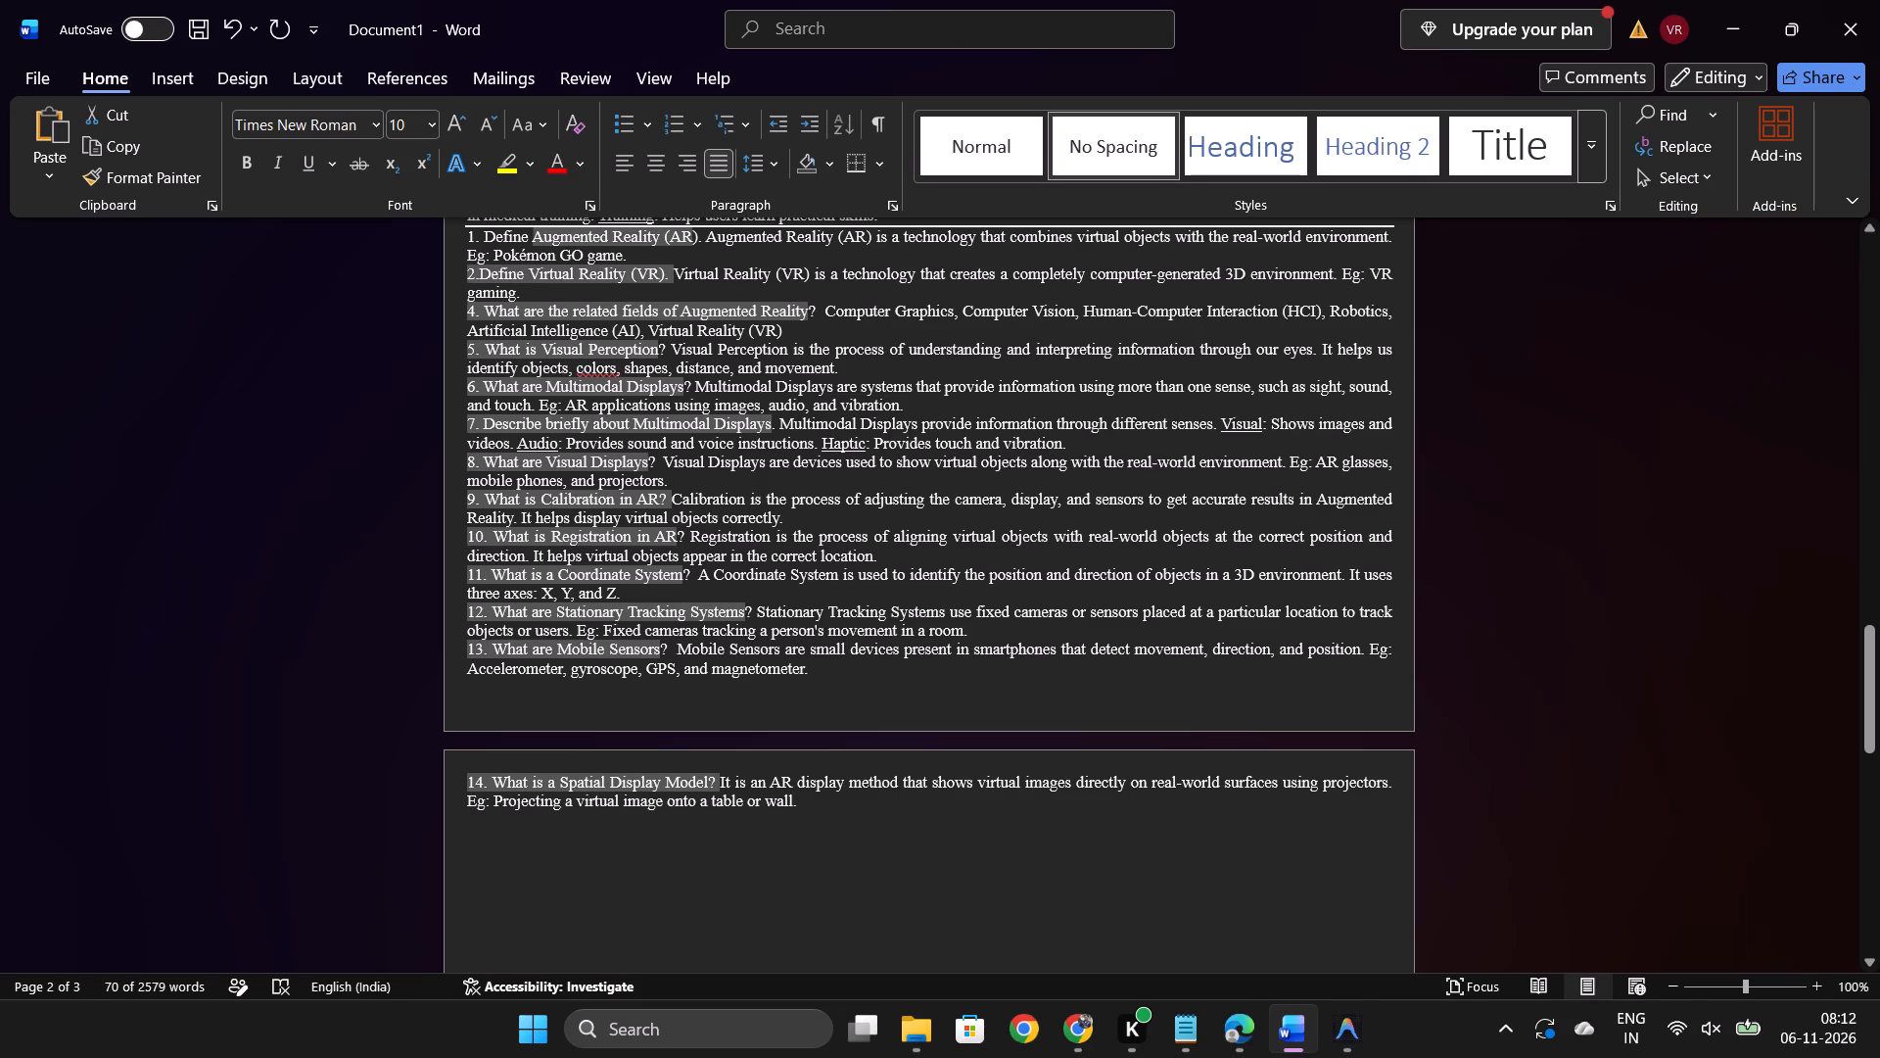
{"action": "left_click_drag", "start_coordinate": [516, 237], "coordinate": [450, 237], "text": "ctrl"}
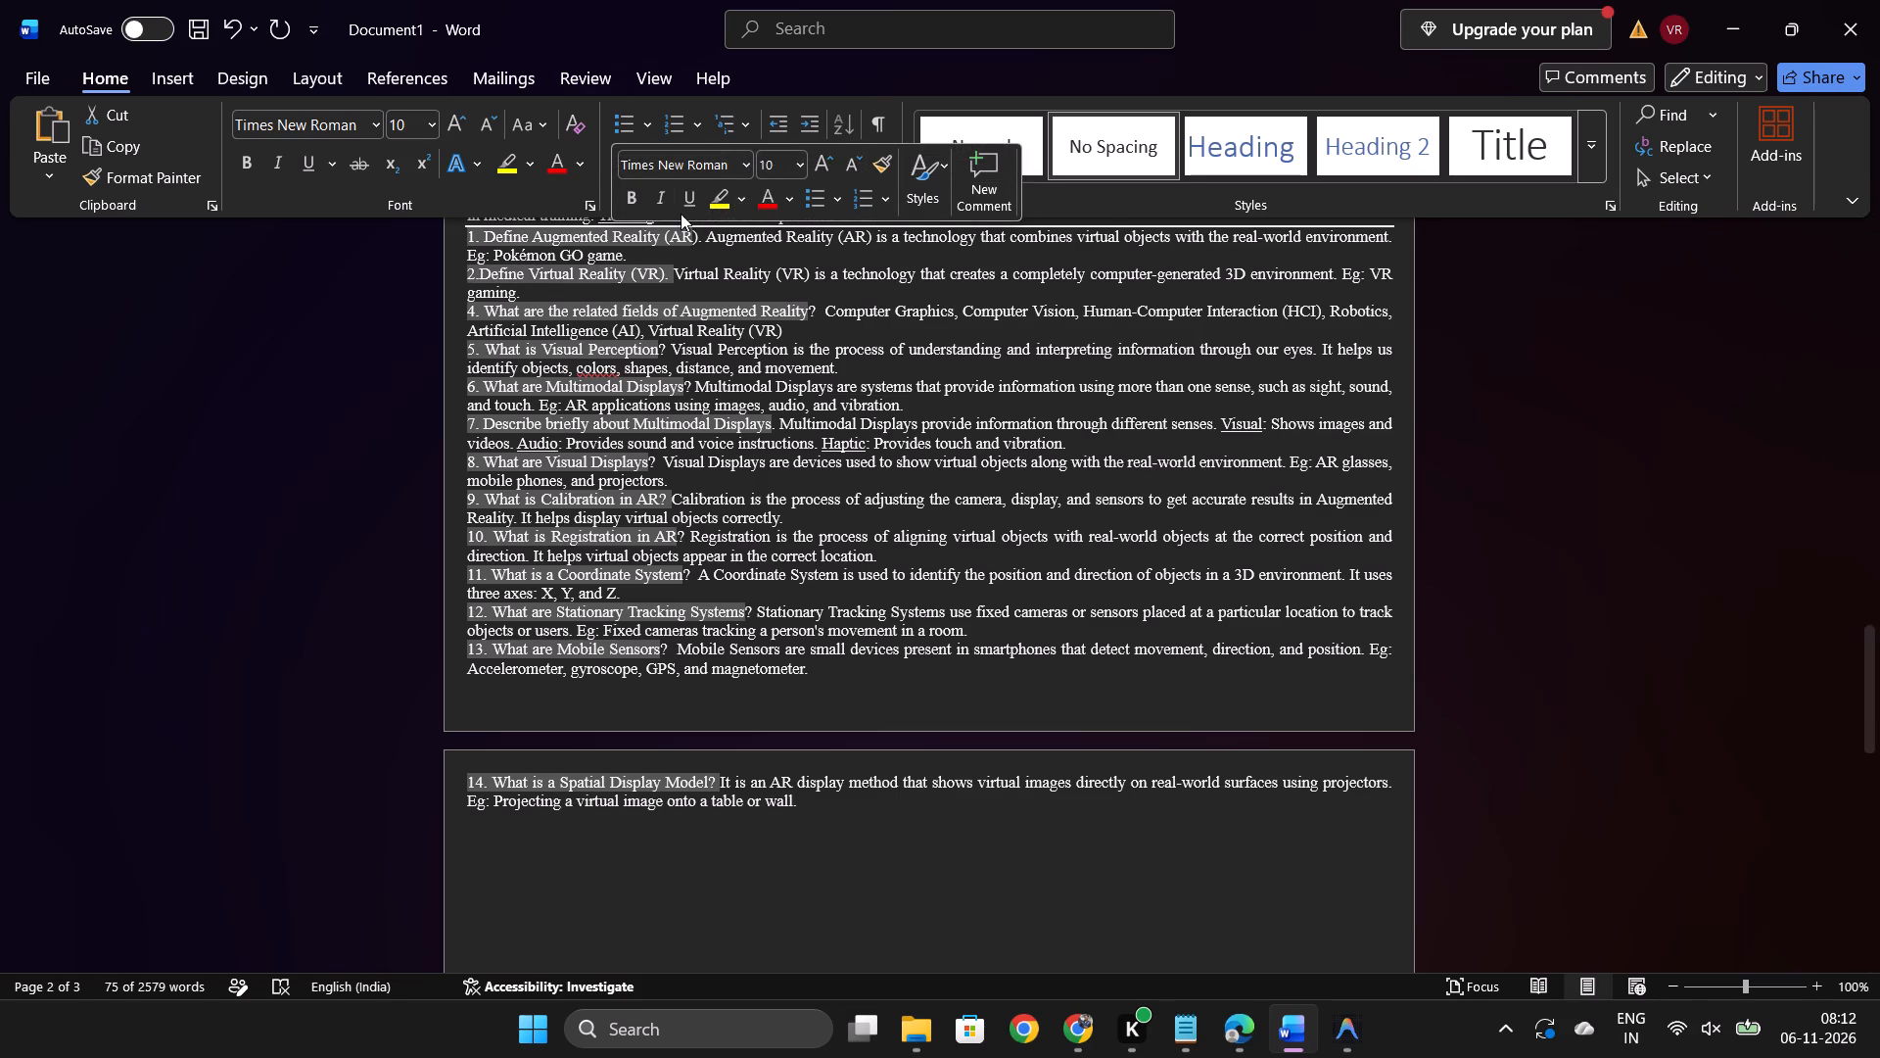
{"action": "left_click", "coordinate": [760, 195]}
{"action": "left_click", "coordinate": [618, 306]}
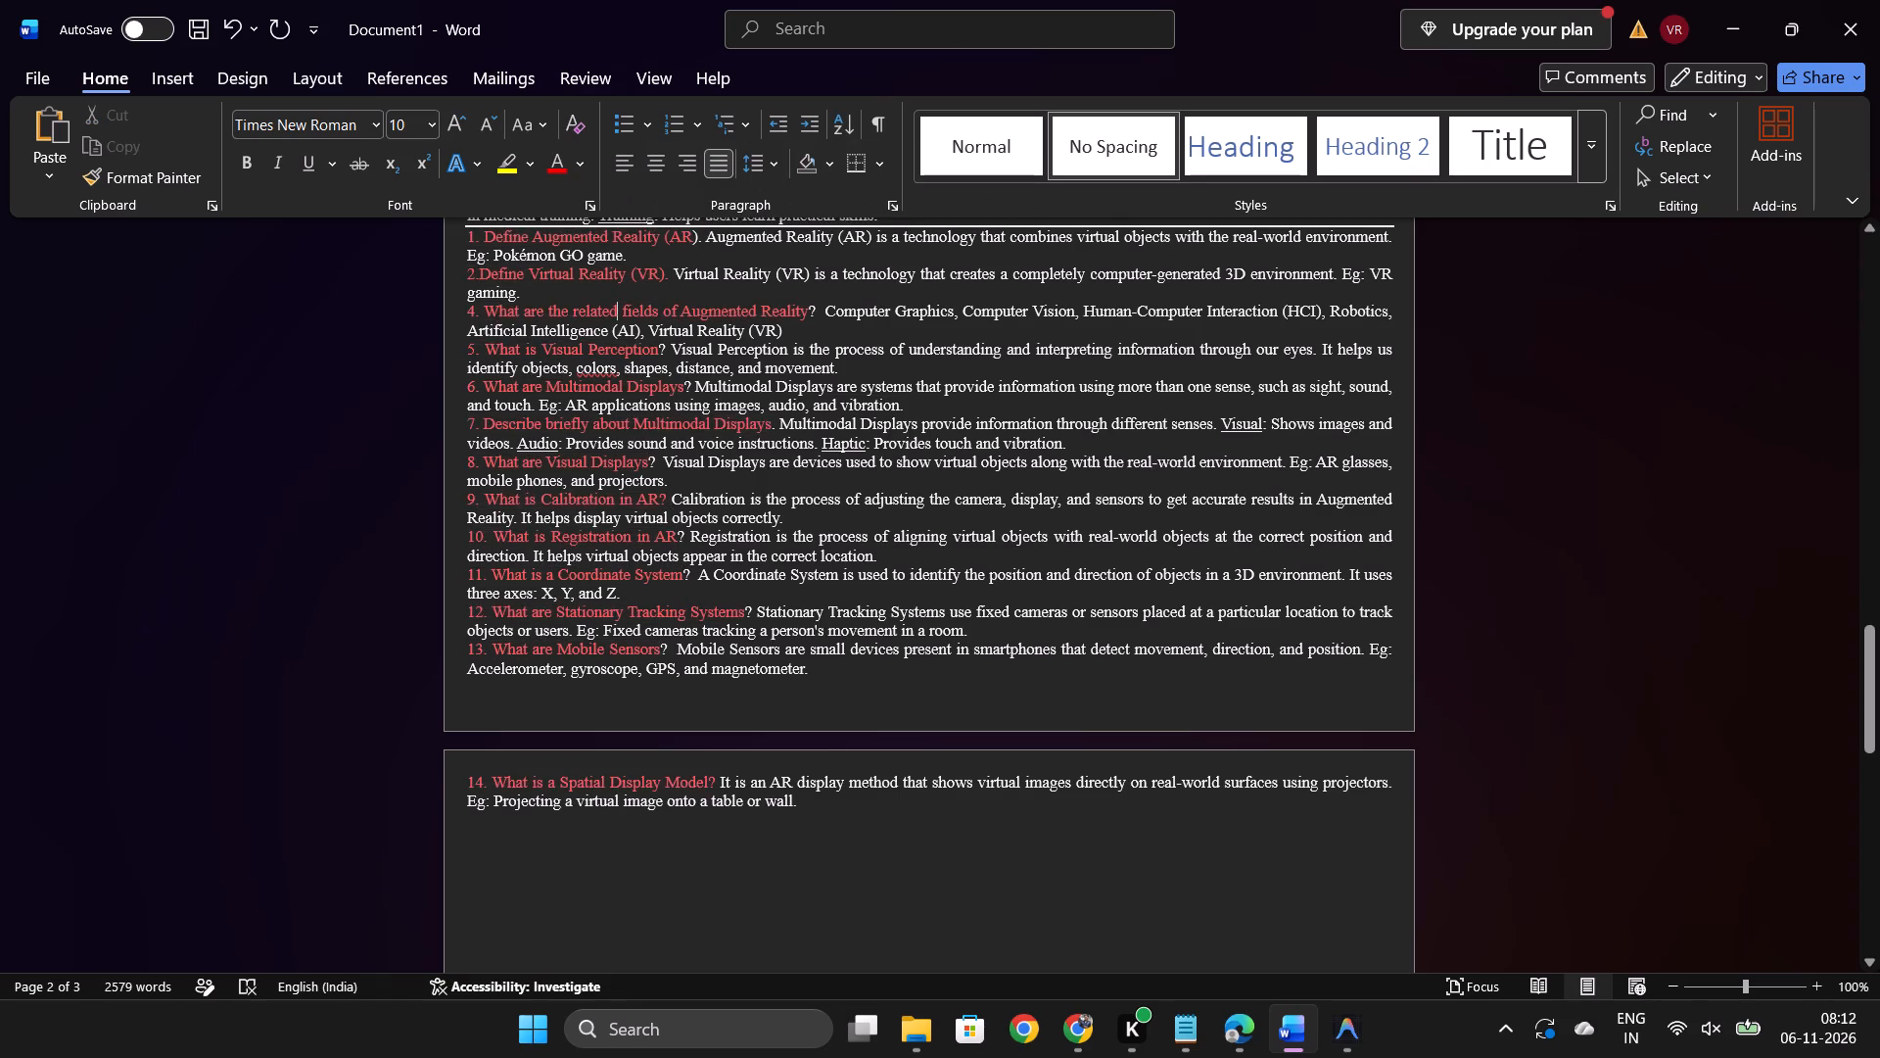
Colour the closing bracket after AR in the Define Augmented Reality question red.
{"action": "scroll", "coordinate": [645, 396], "scroll_direction": "up", "scroll_amount": 1}
{"action": "left_click_drag", "start_coordinate": [698, 316], "coordinate": [687, 315]}
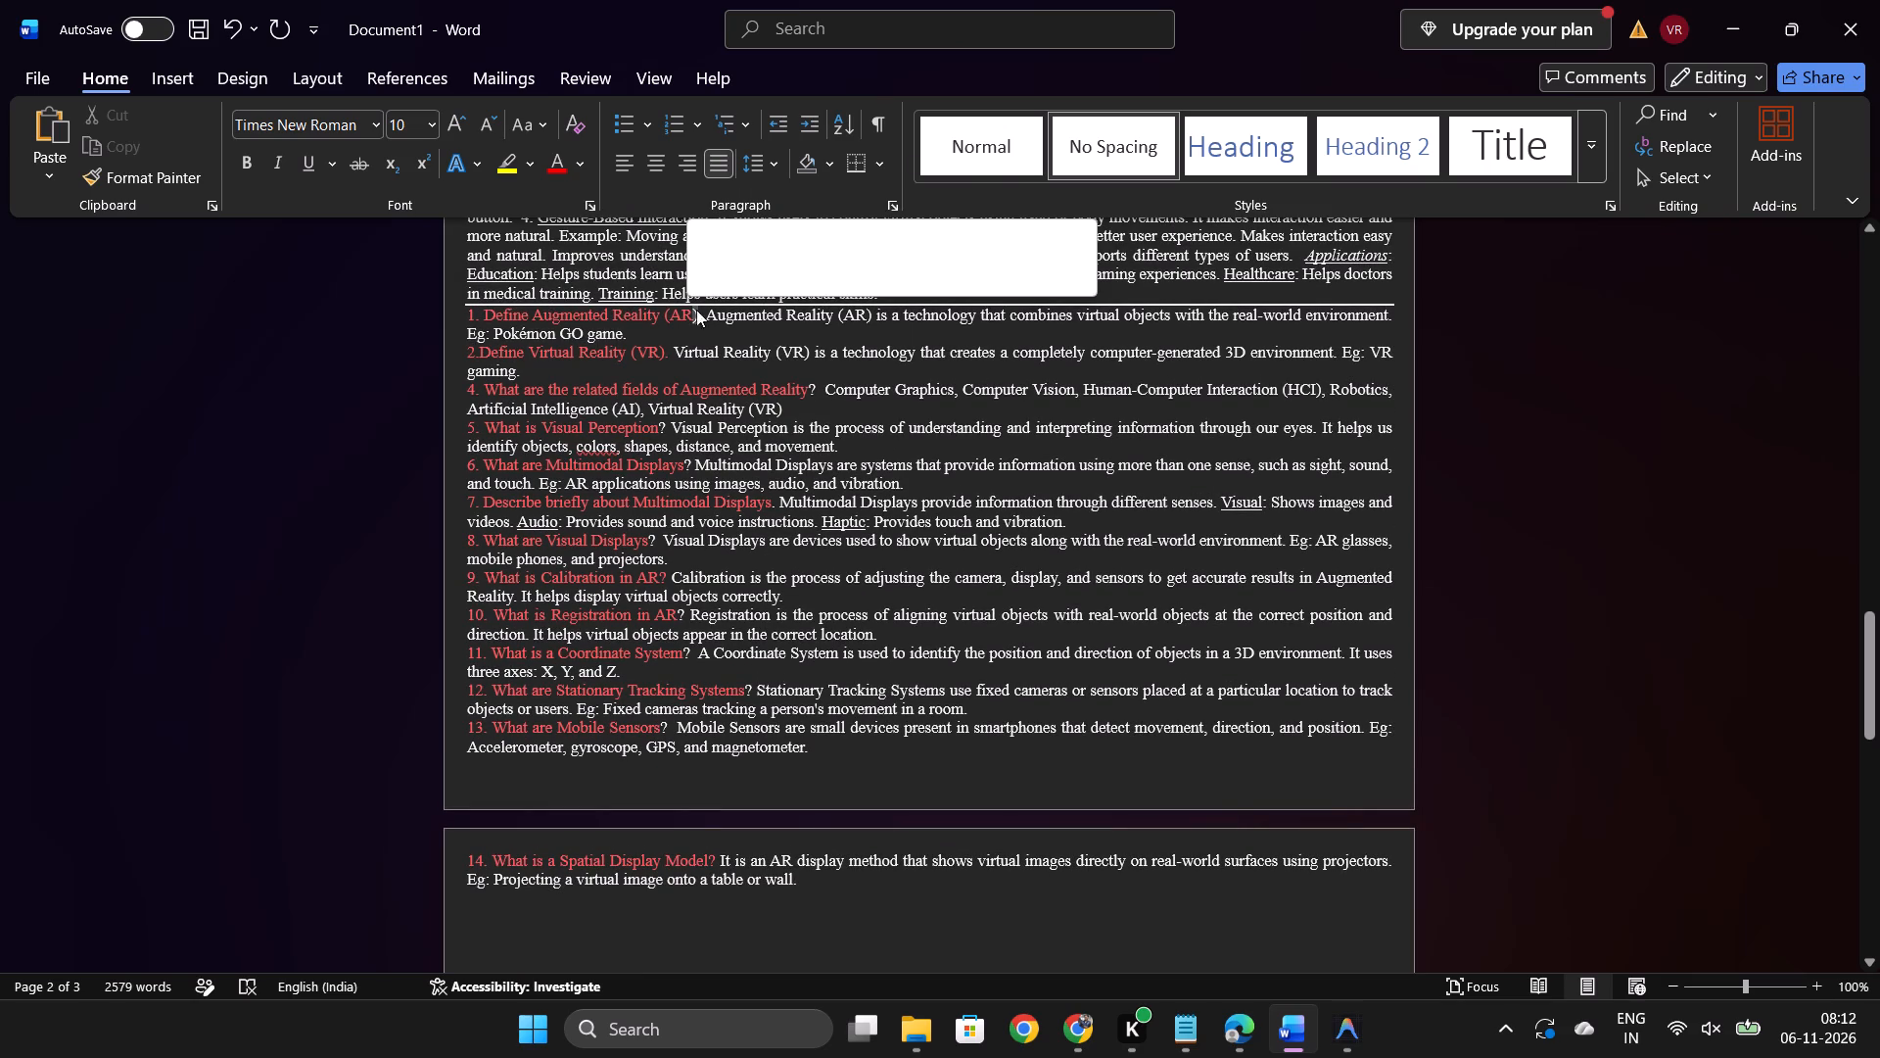
{"action": "left_click", "coordinate": [837, 275]}
{"action": "left_click", "coordinate": [702, 351]}
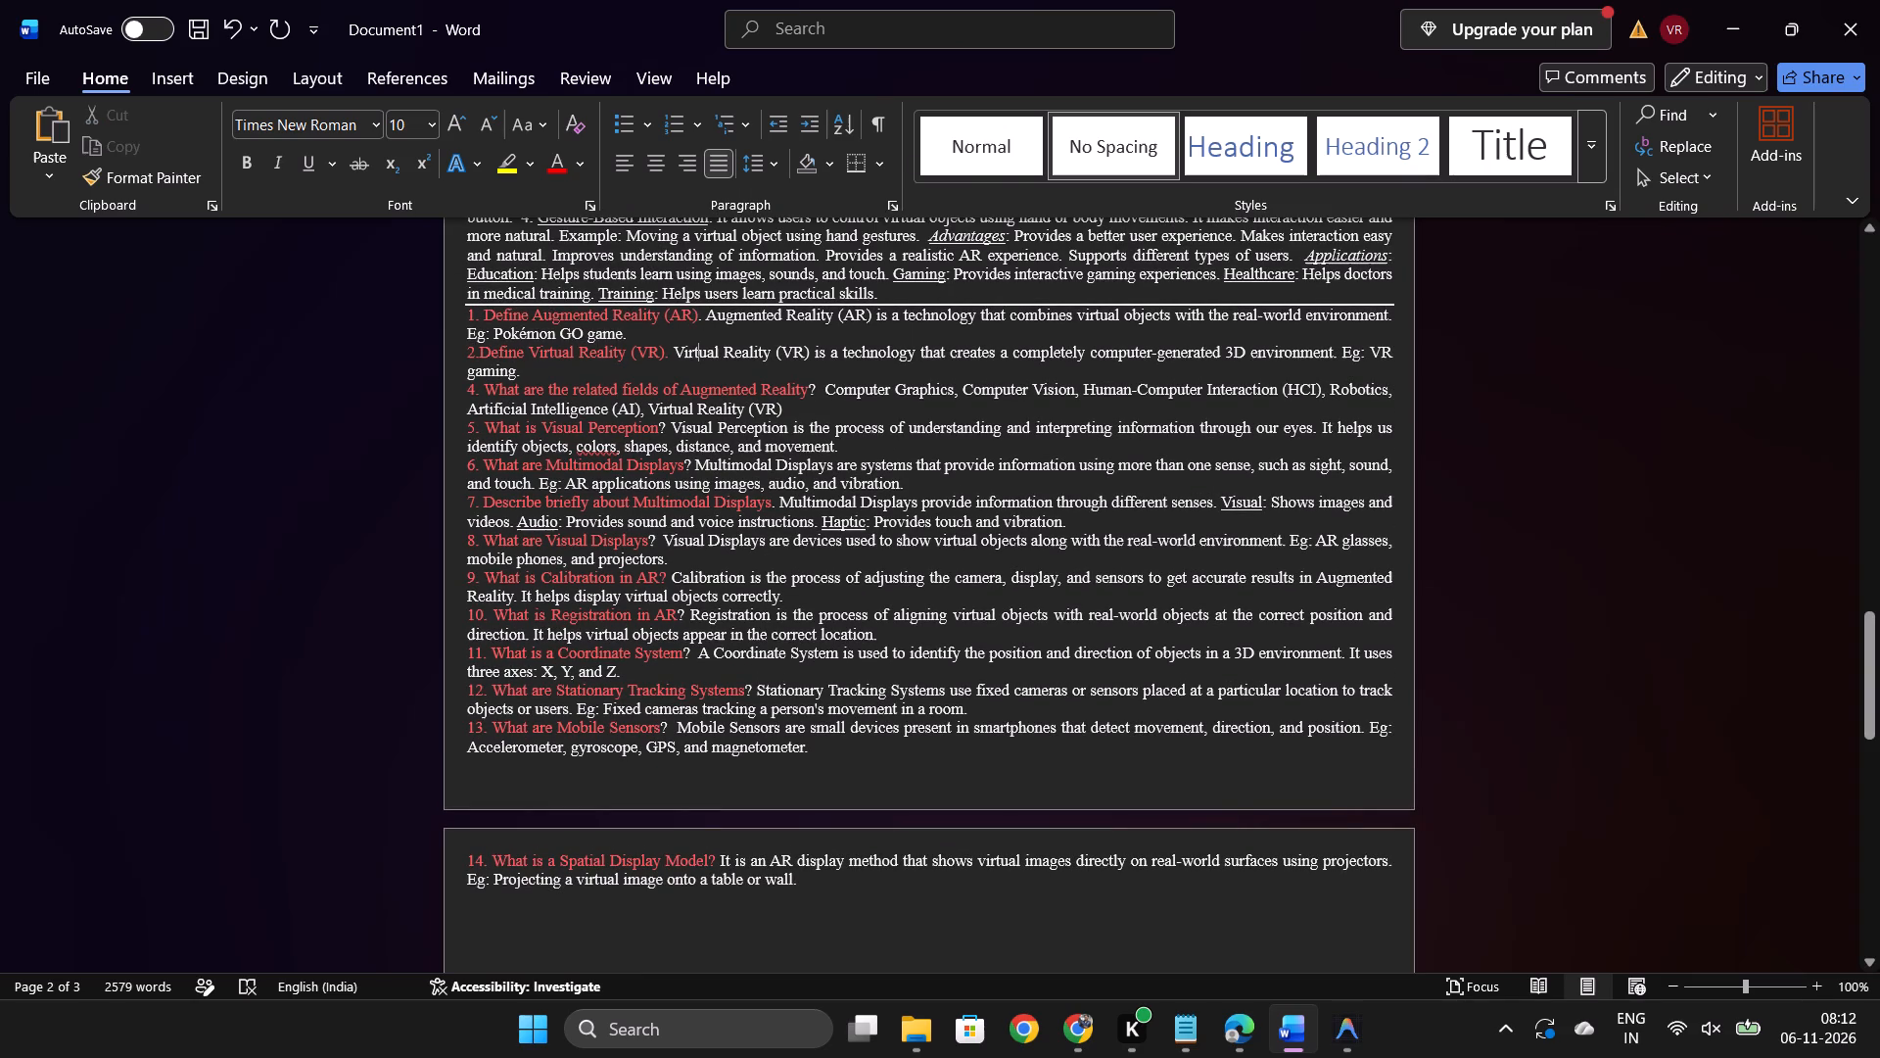
Shorten "Augmented Reality (AR)" to "AR" at the start of the first short answer.
{"action": "left_click", "coordinate": [844, 318]}
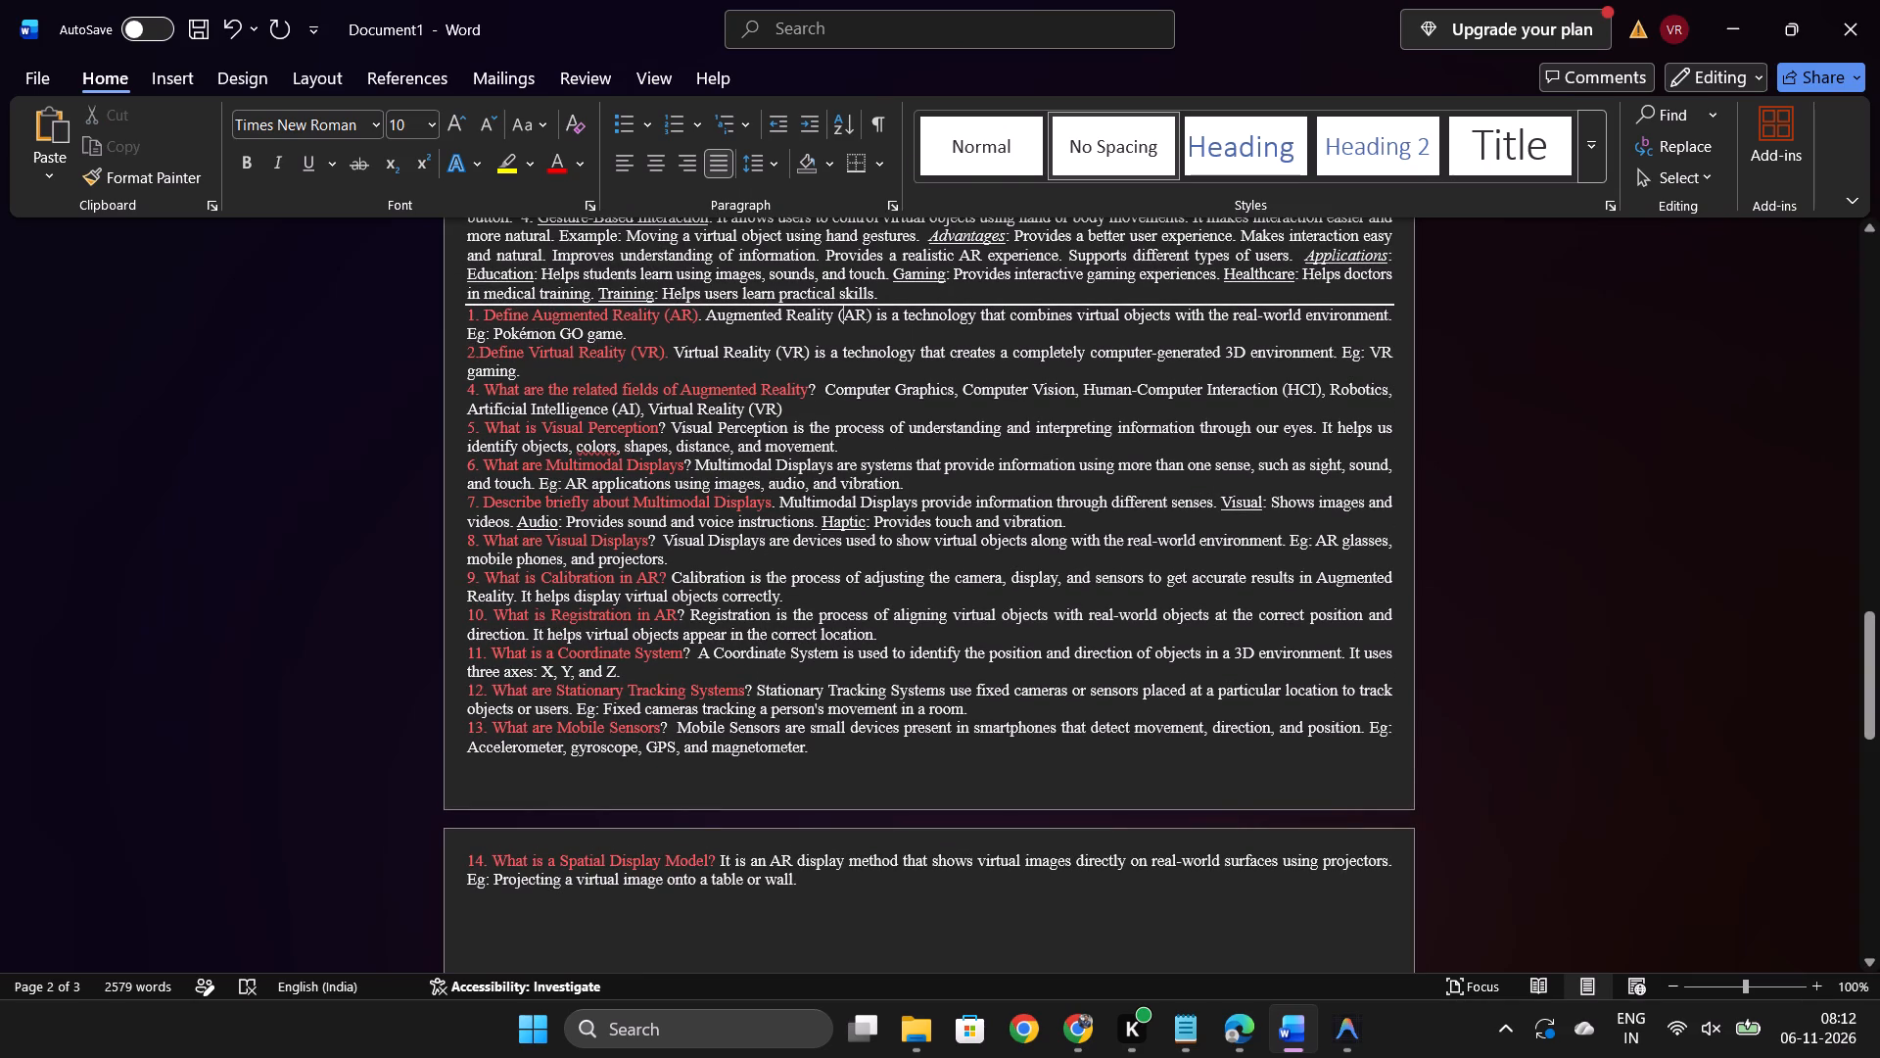
{"action": "key", "text": "BackSpace"}
{"action": "key", "text": "BackSpace"}
{"action": "key", "text": "BackSpace"}
{"action": "key", "text": "BackSpace"}
{"action": "key", "text": "BackSpace"}
{"action": "key", "text": "BackSpace"}
{"action": "key", "text": "BackSpace"}
{"action": "key", "text": "BackSpace"}
{"action": "key", "text": "BackSpace"}
{"action": "key", "text": "BackSpace"}
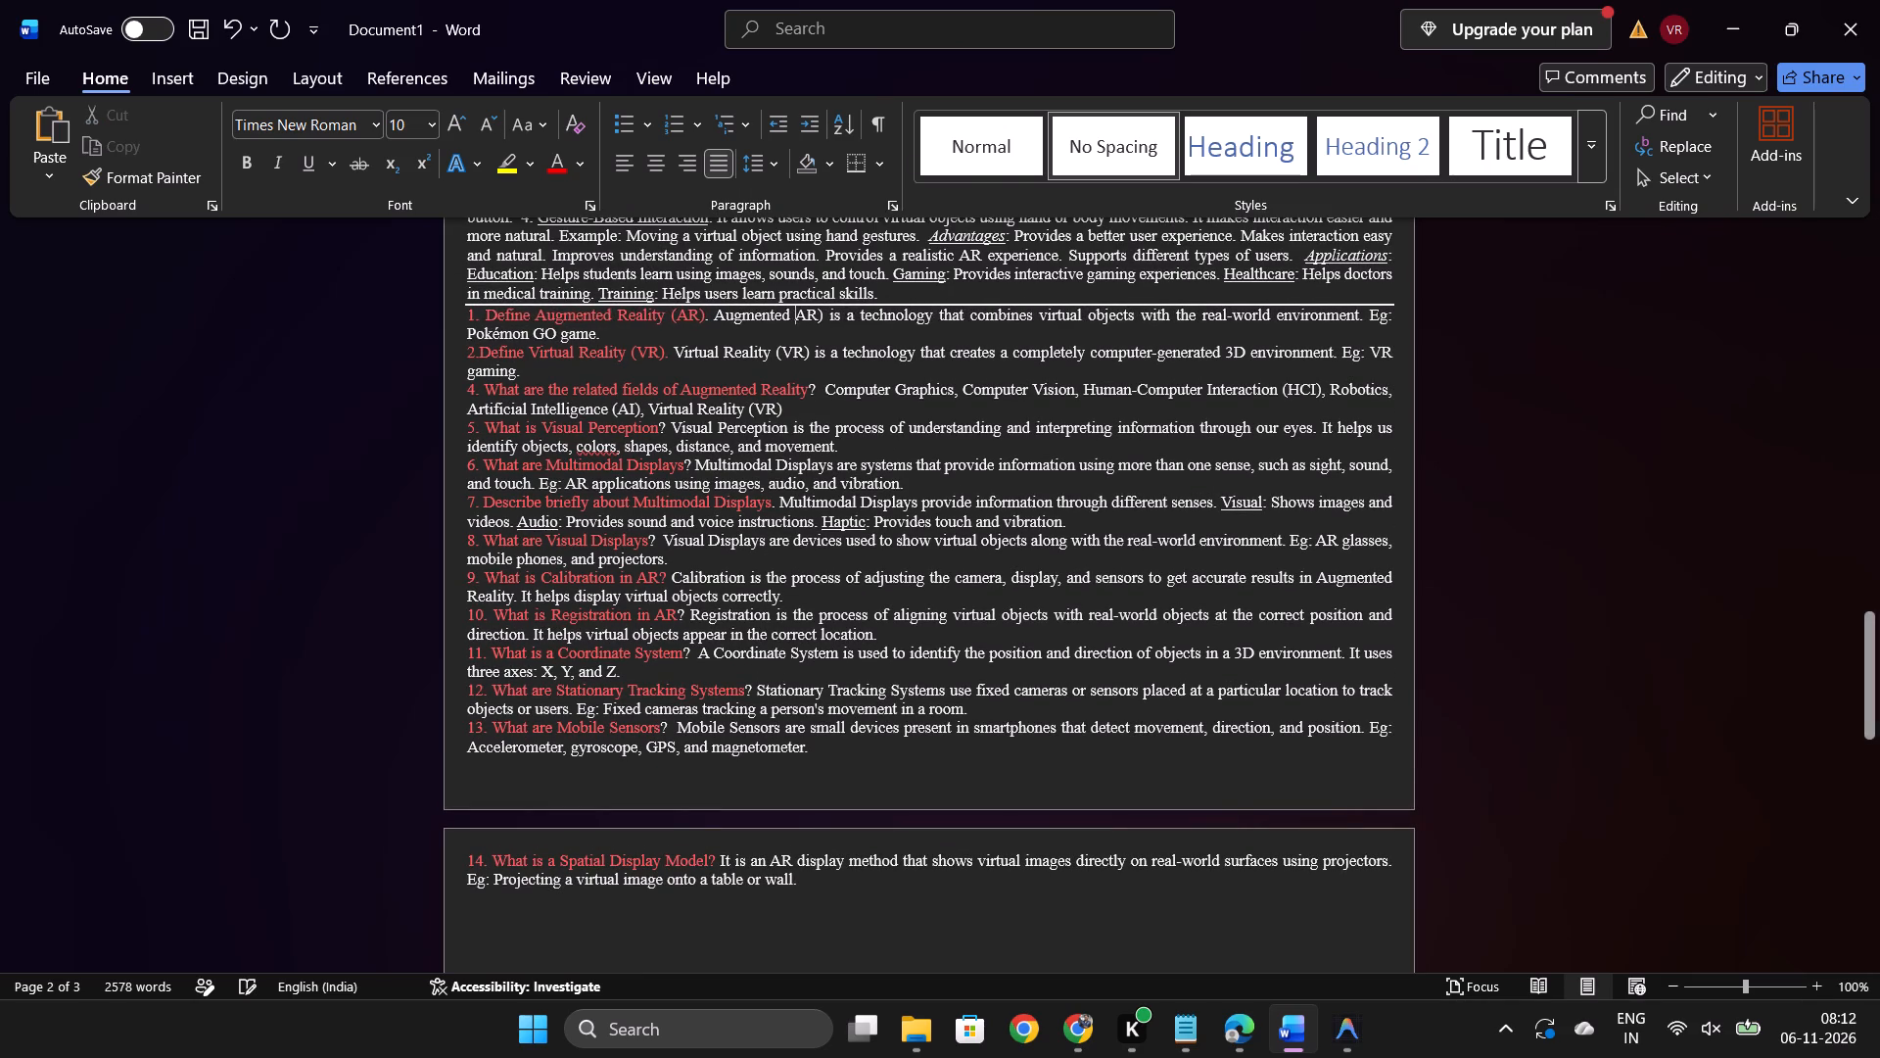
{"action": "key", "text": "BackSpace"}
{"action": "key", "text": "BackSpace"}
{"action": "key", "text": "BackSpace"}
{"action": "key", "text": "BackSpace"}
{"action": "key", "text": "BackSpace"}
{"action": "key", "text": "BackSpace"}
{"action": "key", "text": "BackSpace"}
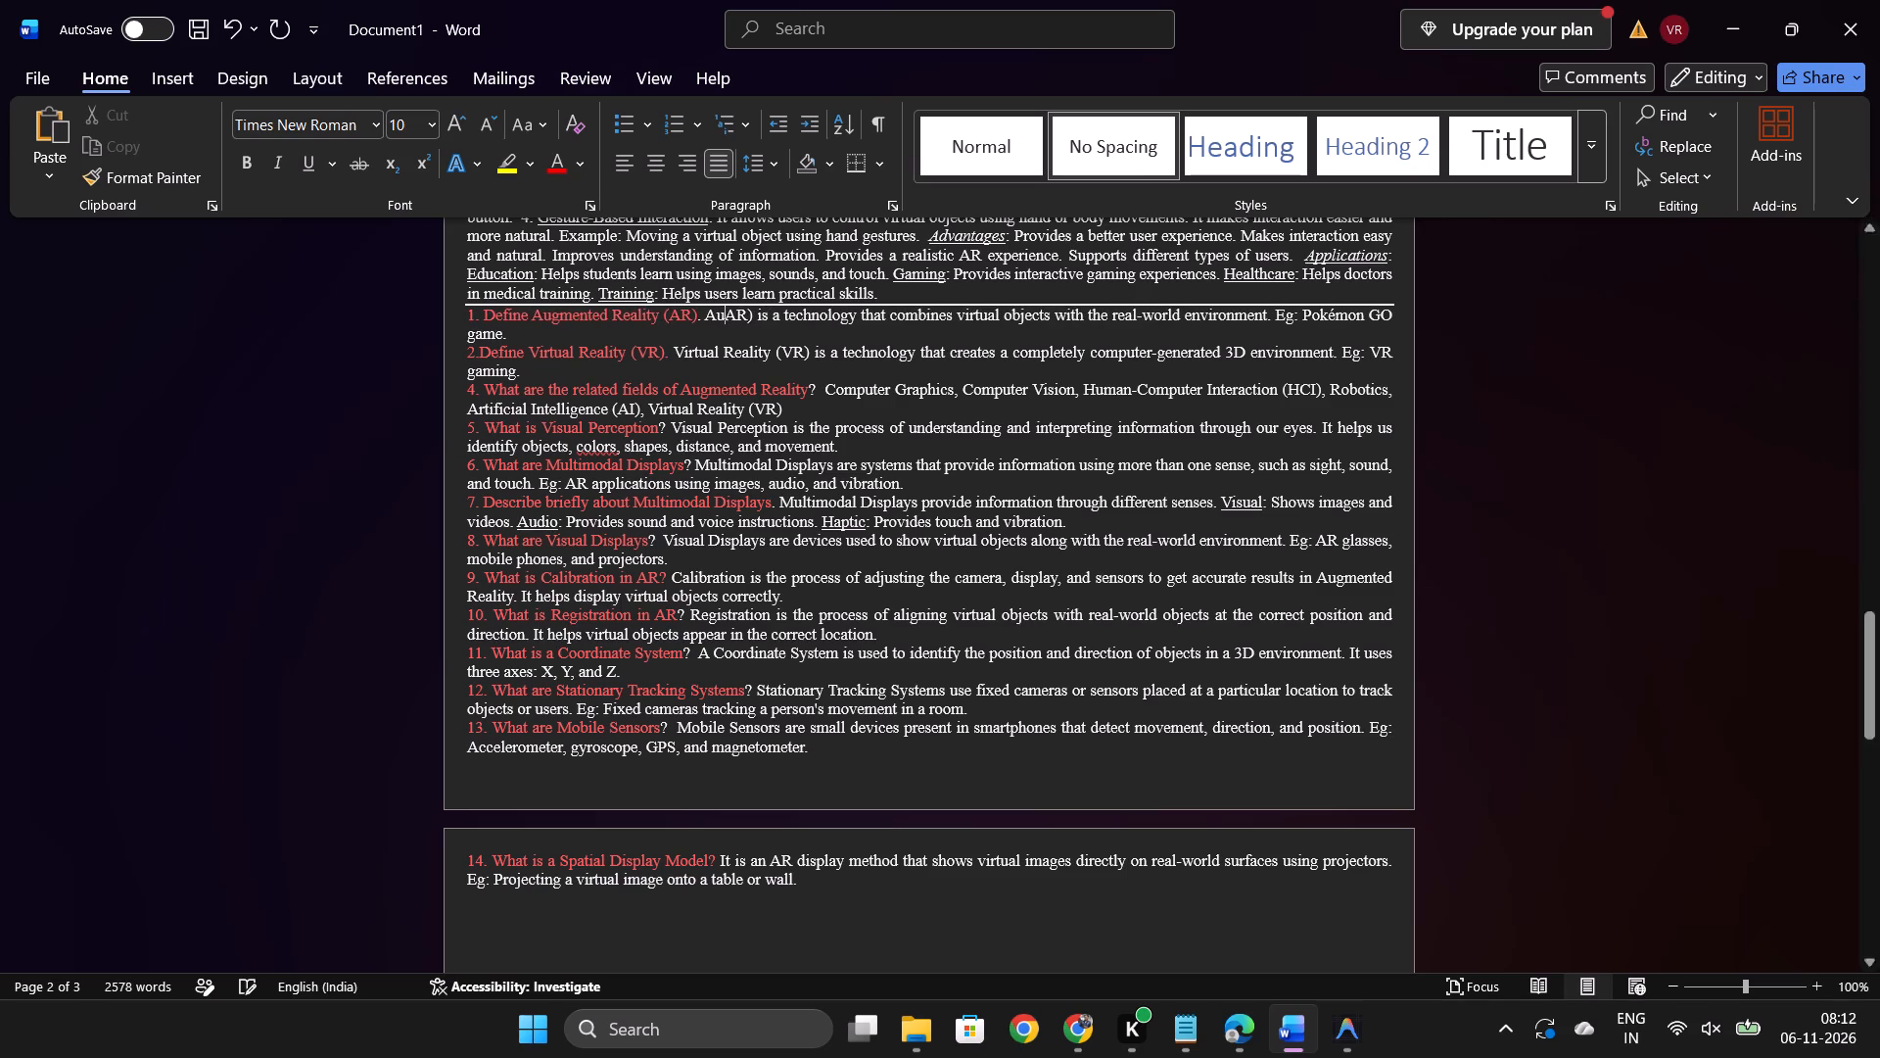
{"action": "key", "text": "BackSpace"}
{"action": "key", "text": "BackSpace"}
{"action": "left_click", "coordinate": [736, 318]}
{"action": "key", "text": "BackSpace"}
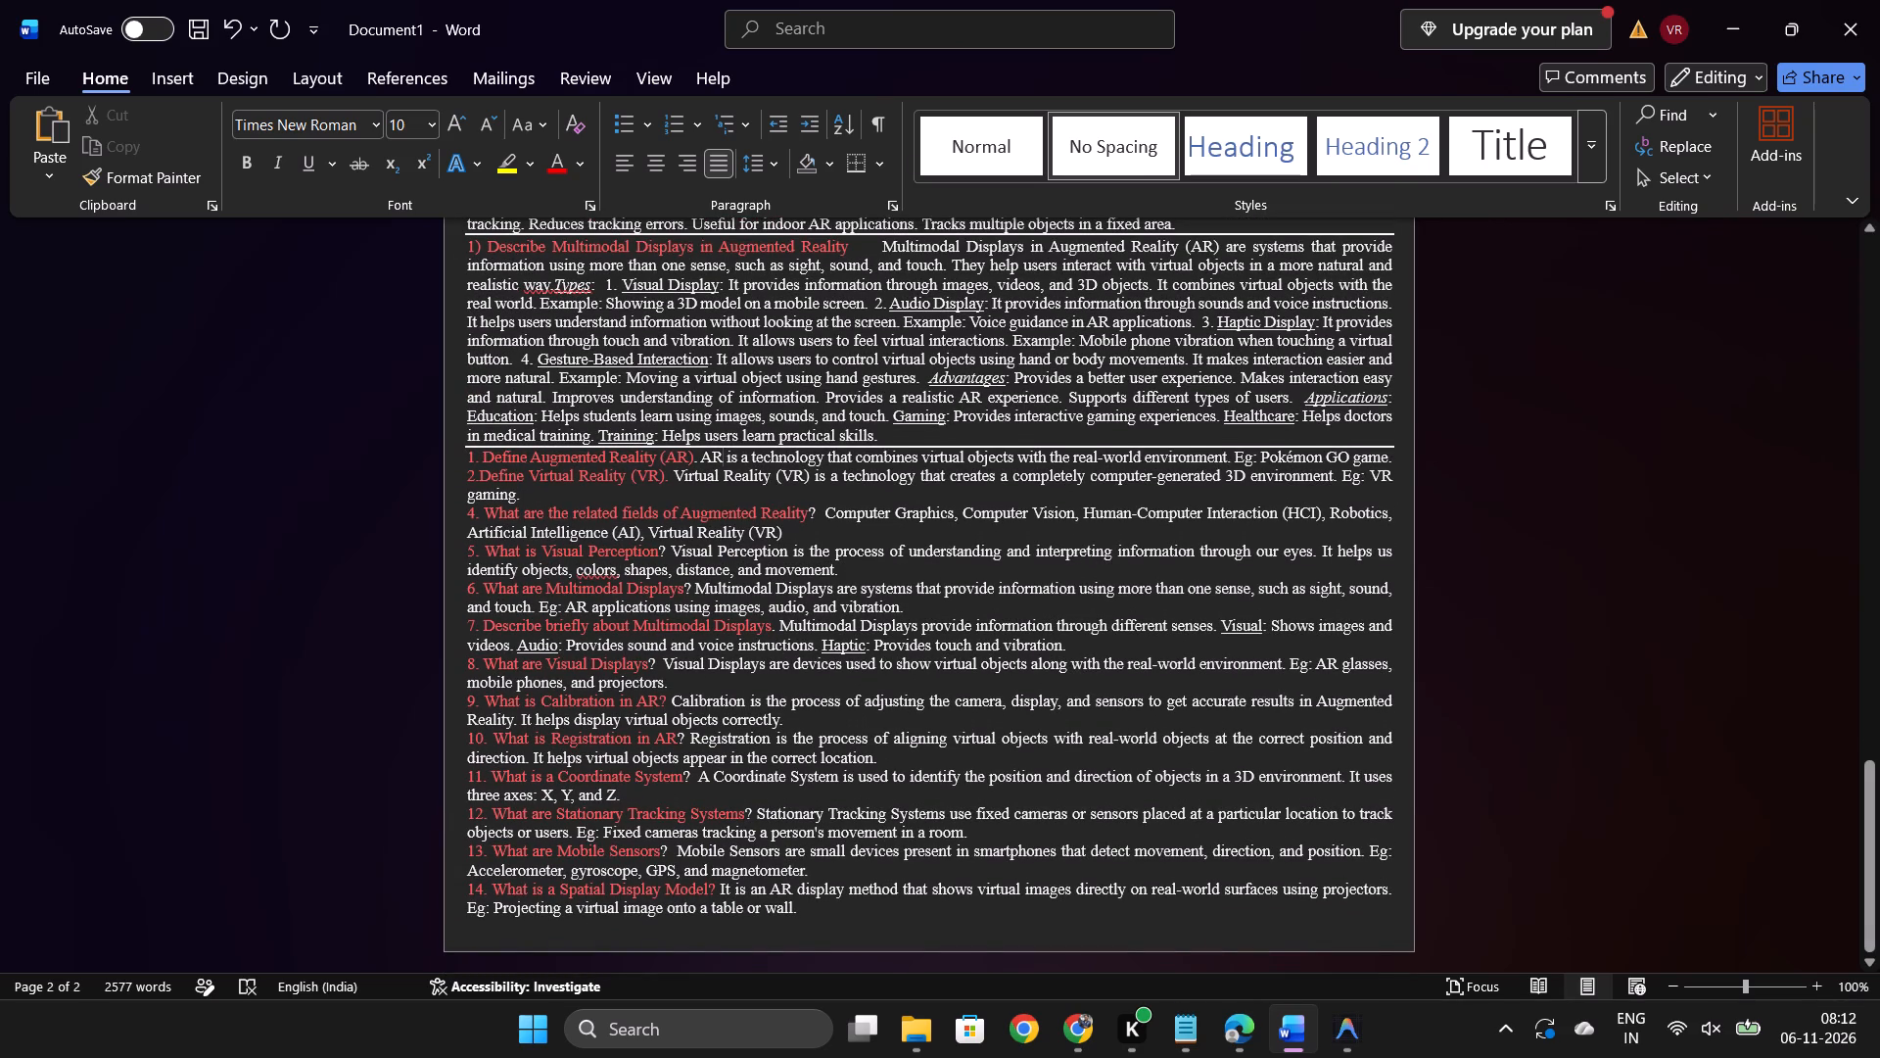
Shorten "Virtual Reality (VR)" to "VR" at the start of the second short answer.
{"action": "left_click_drag", "start_coordinate": [783, 478], "coordinate": [683, 478]}
{"action": "key", "text": "BackSpace"}
{"action": "left_click", "coordinate": [697, 481]}
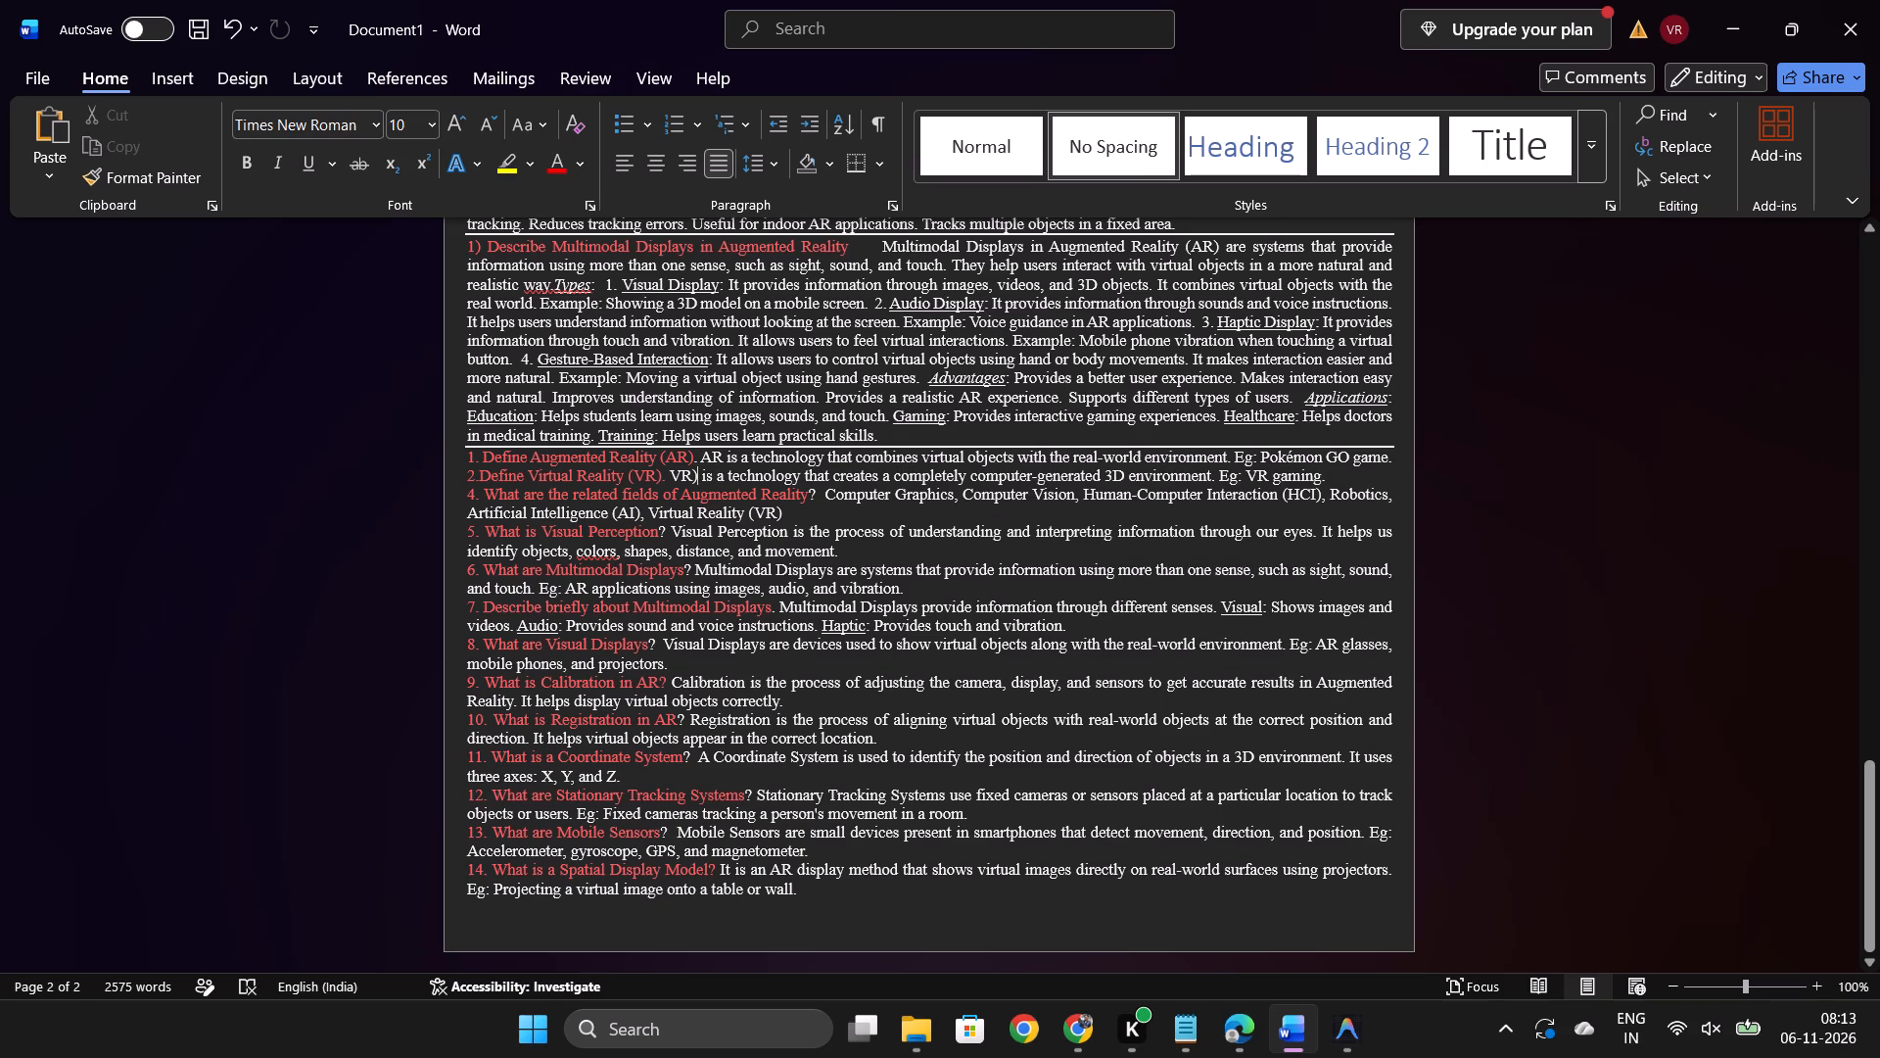
{"action": "key", "text": "BackSpace"}
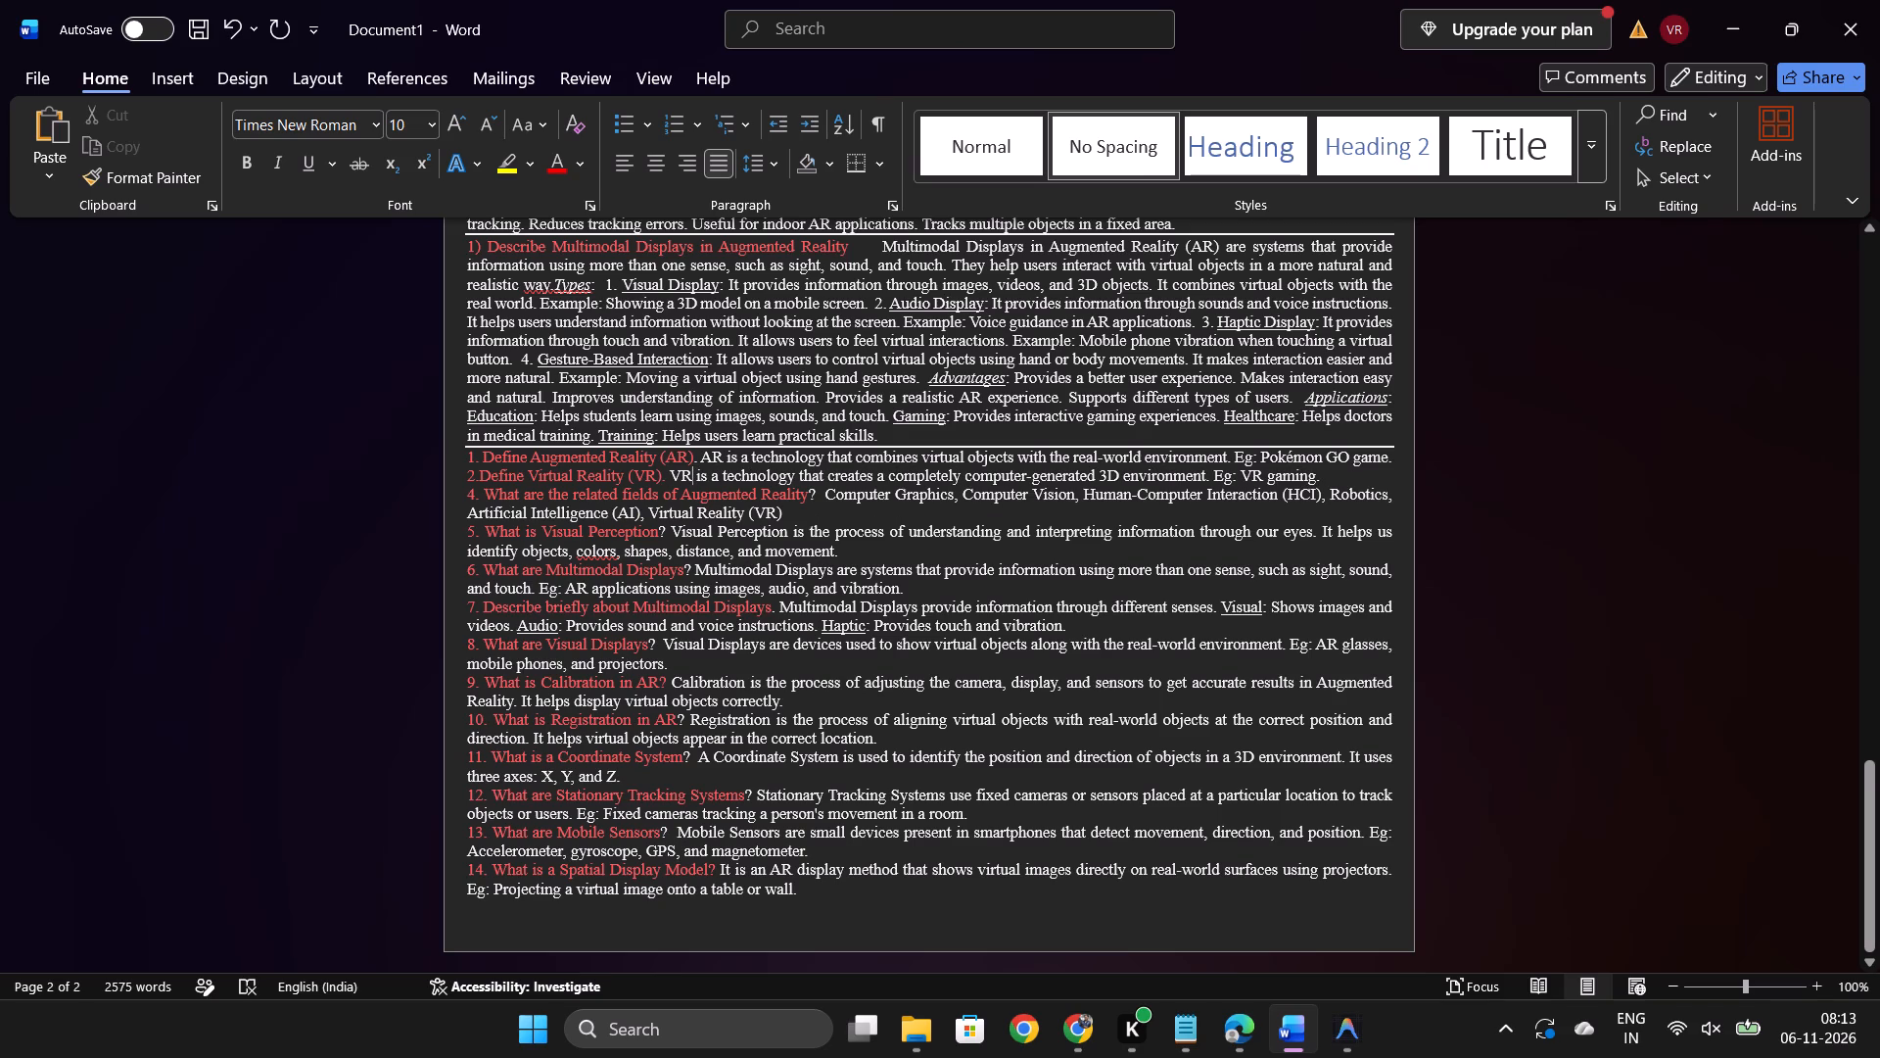
Remove the bracketed abbreviations (AI), (VR) and (HCI) from the answer on related fields of Augmented Reality, keeping the items comma-separated.
{"action": "left_click_drag", "start_coordinate": [639, 515], "coordinate": [613, 514]}
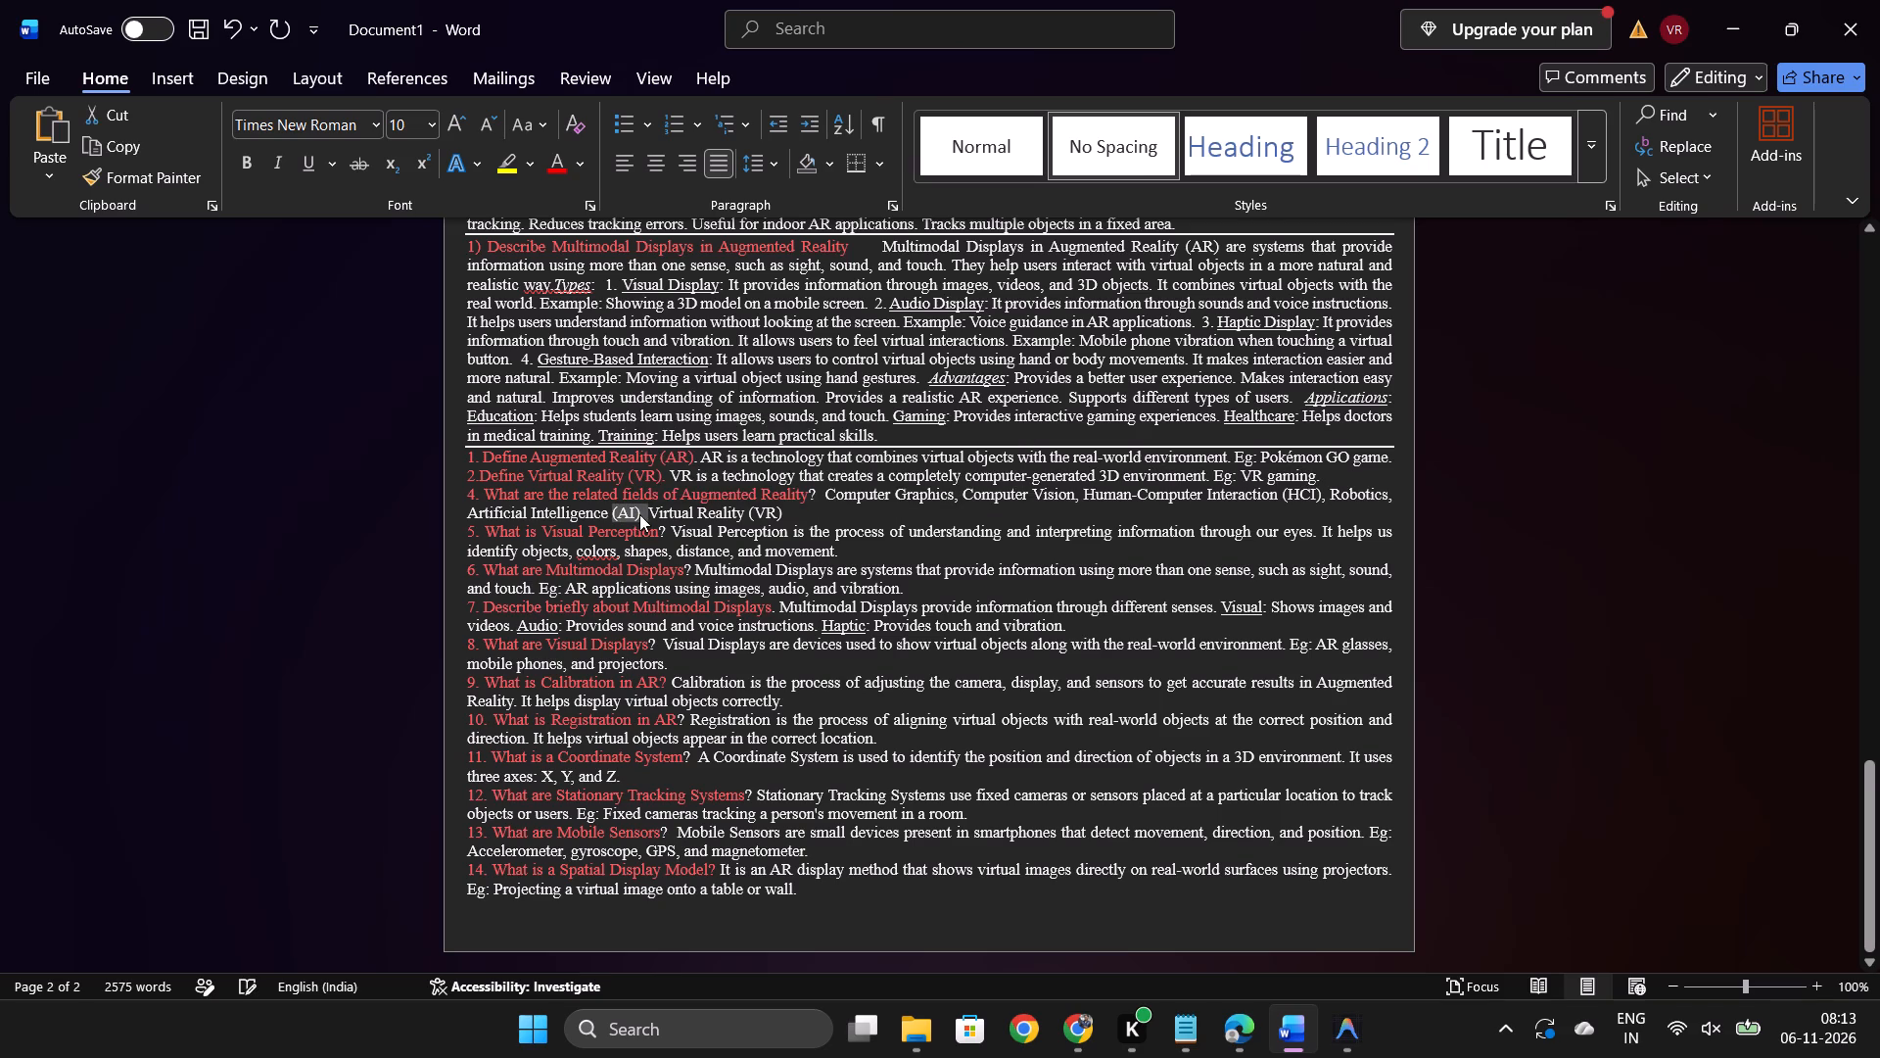
{"action": "left_click", "coordinate": [639, 514]}
{"action": "key", "text": "BackSpace"}
{"action": "key", "text": "BackSpace"}
{"action": "key", "text": "BackSpace"}
{"action": "key", "text": "BackSpace"}
{"action": "key", "text": "BackSpace"}
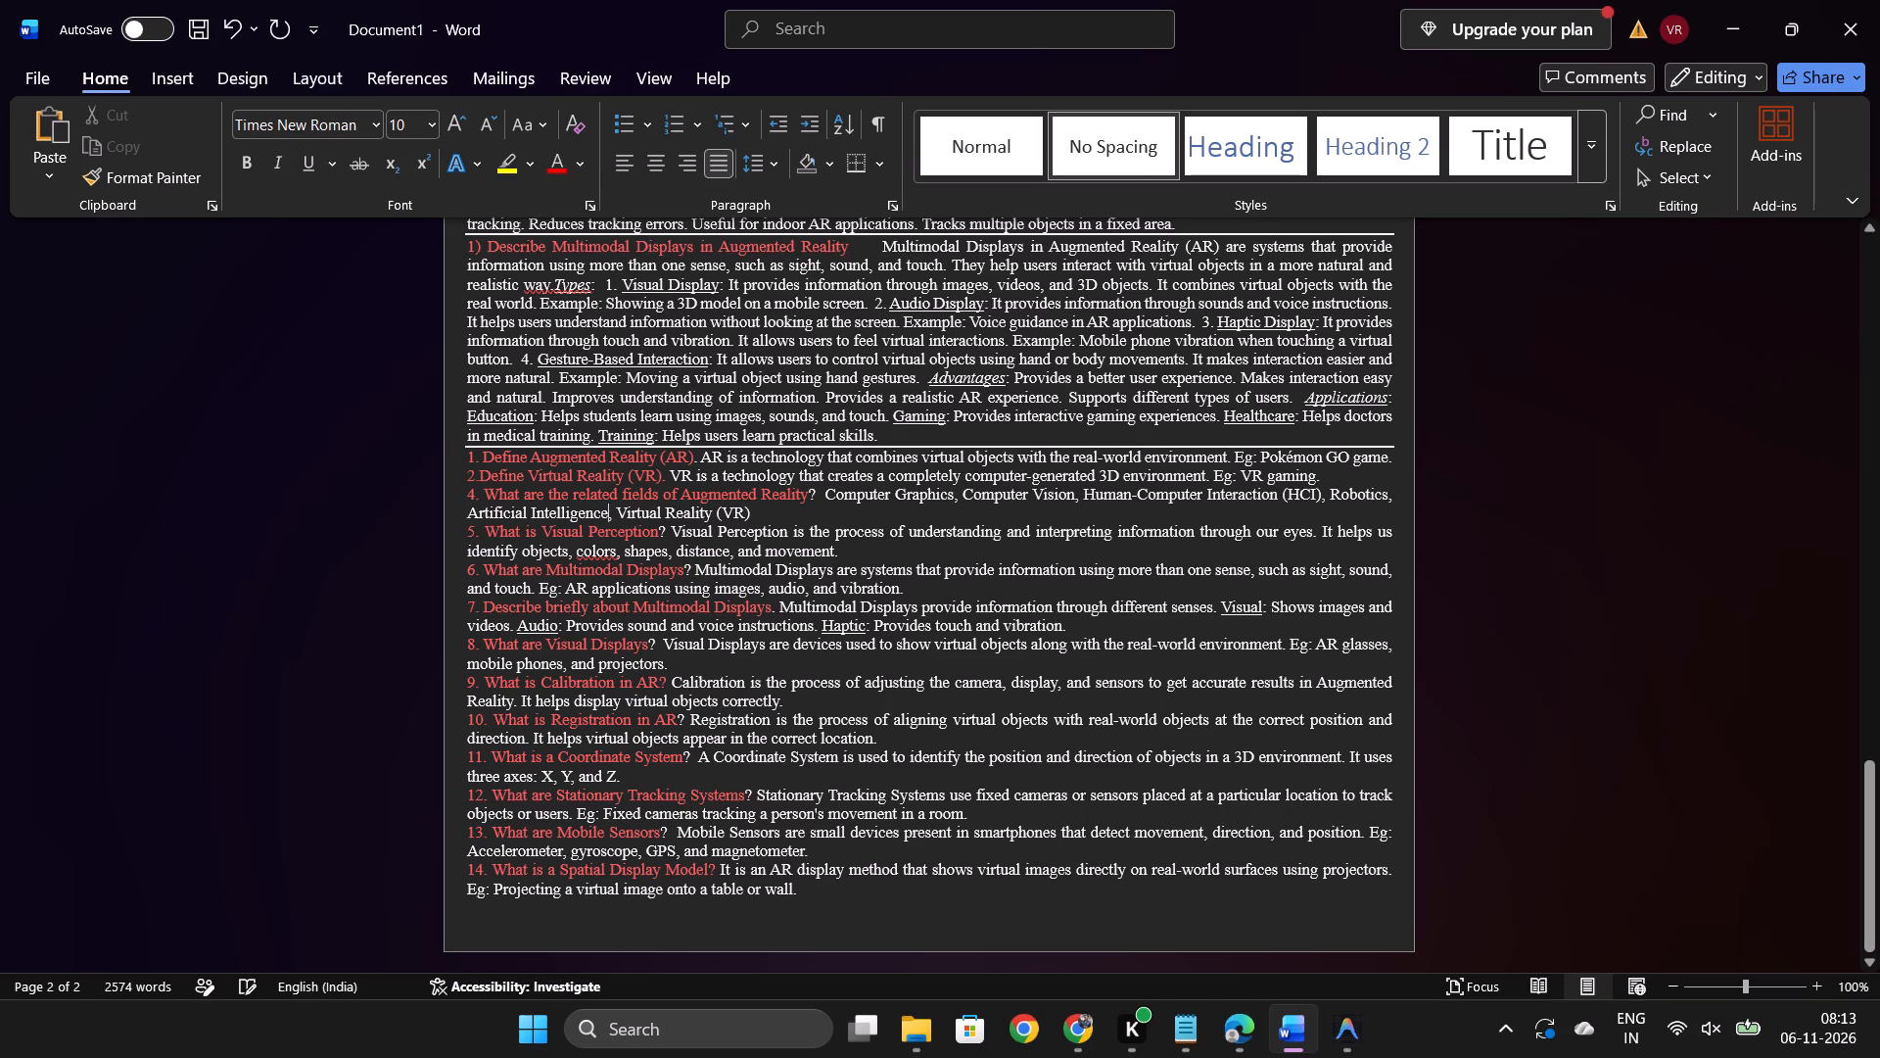
{"action": "left_click_drag", "start_coordinate": [752, 516], "coordinate": [717, 515]}
{"action": "key", "text": "BackSpace"}
{"action": "key", "text": "BackSpace"}
{"action": "left_click_drag", "start_coordinate": [1321, 495], "coordinate": [1283, 495]}
{"action": "key", "text": "BackSpace"}
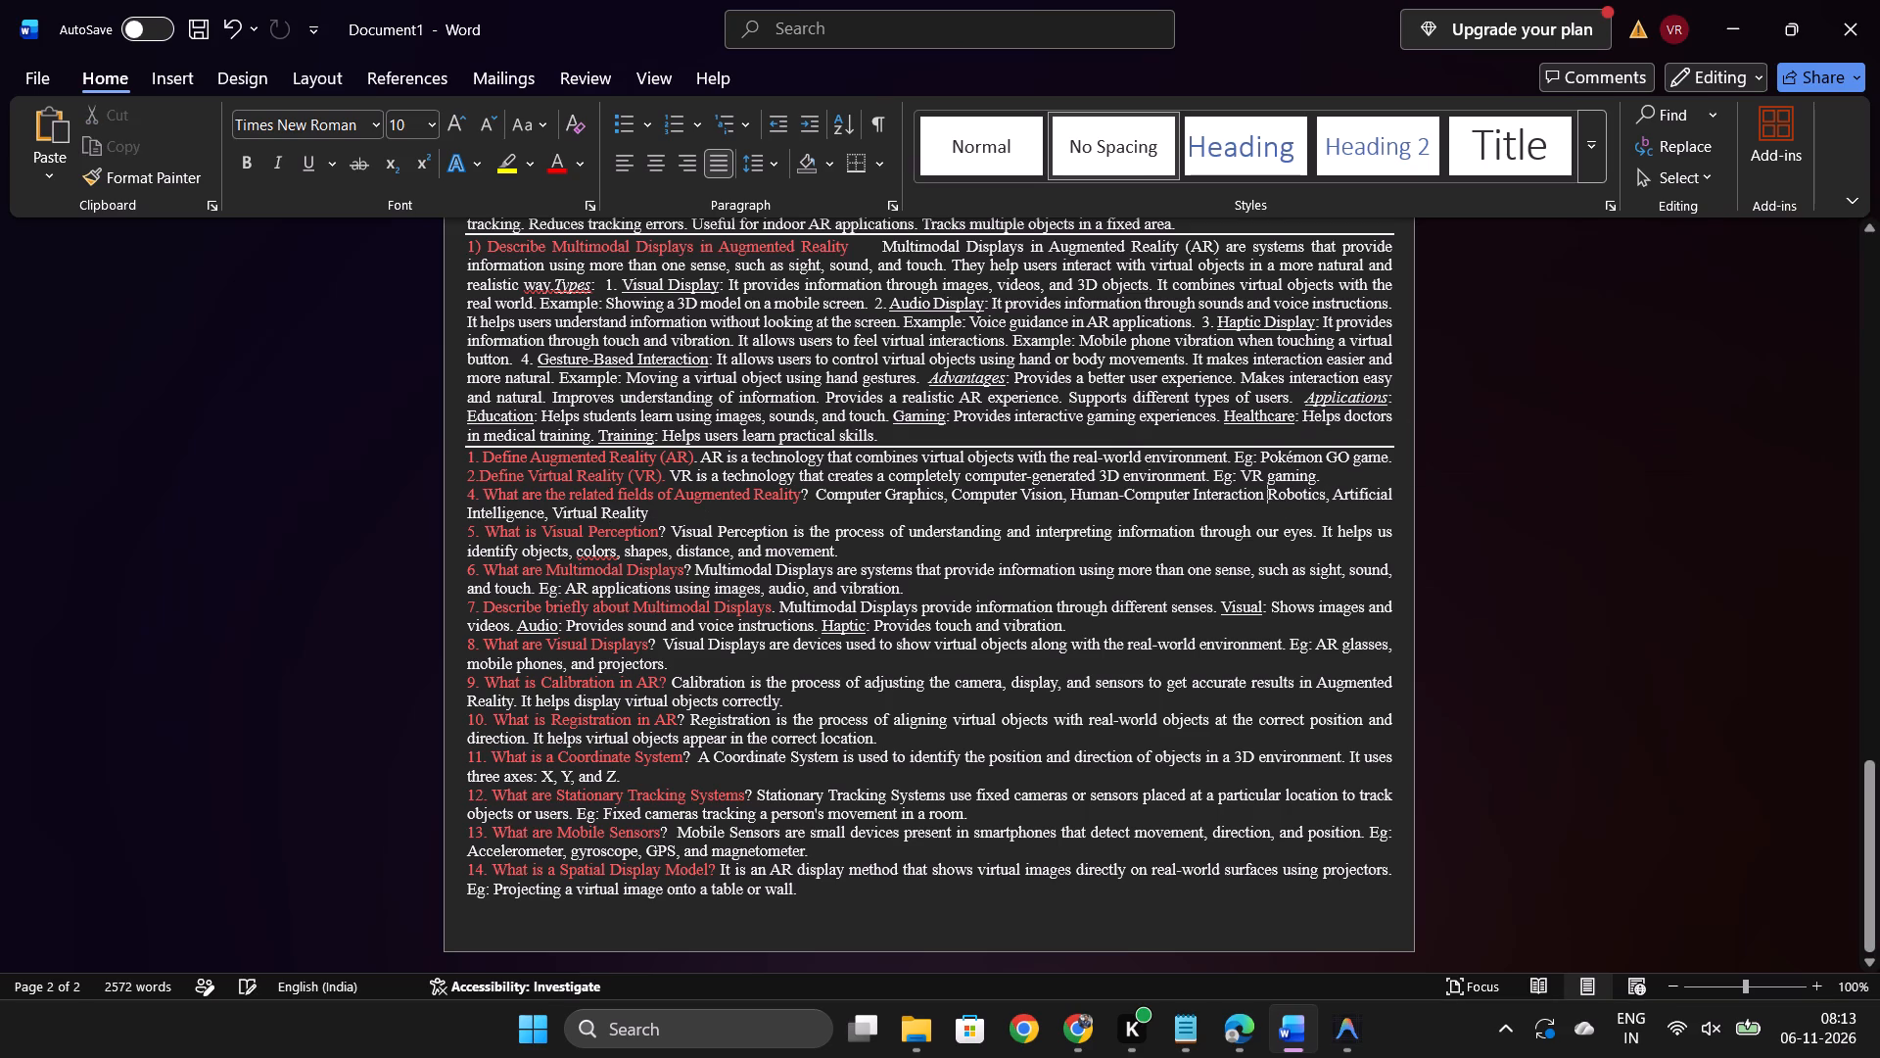
{"action": "key", "text": "BackSpace"}
{"action": "key", "text": "comma"}
{"action": "key", "text": "space"}
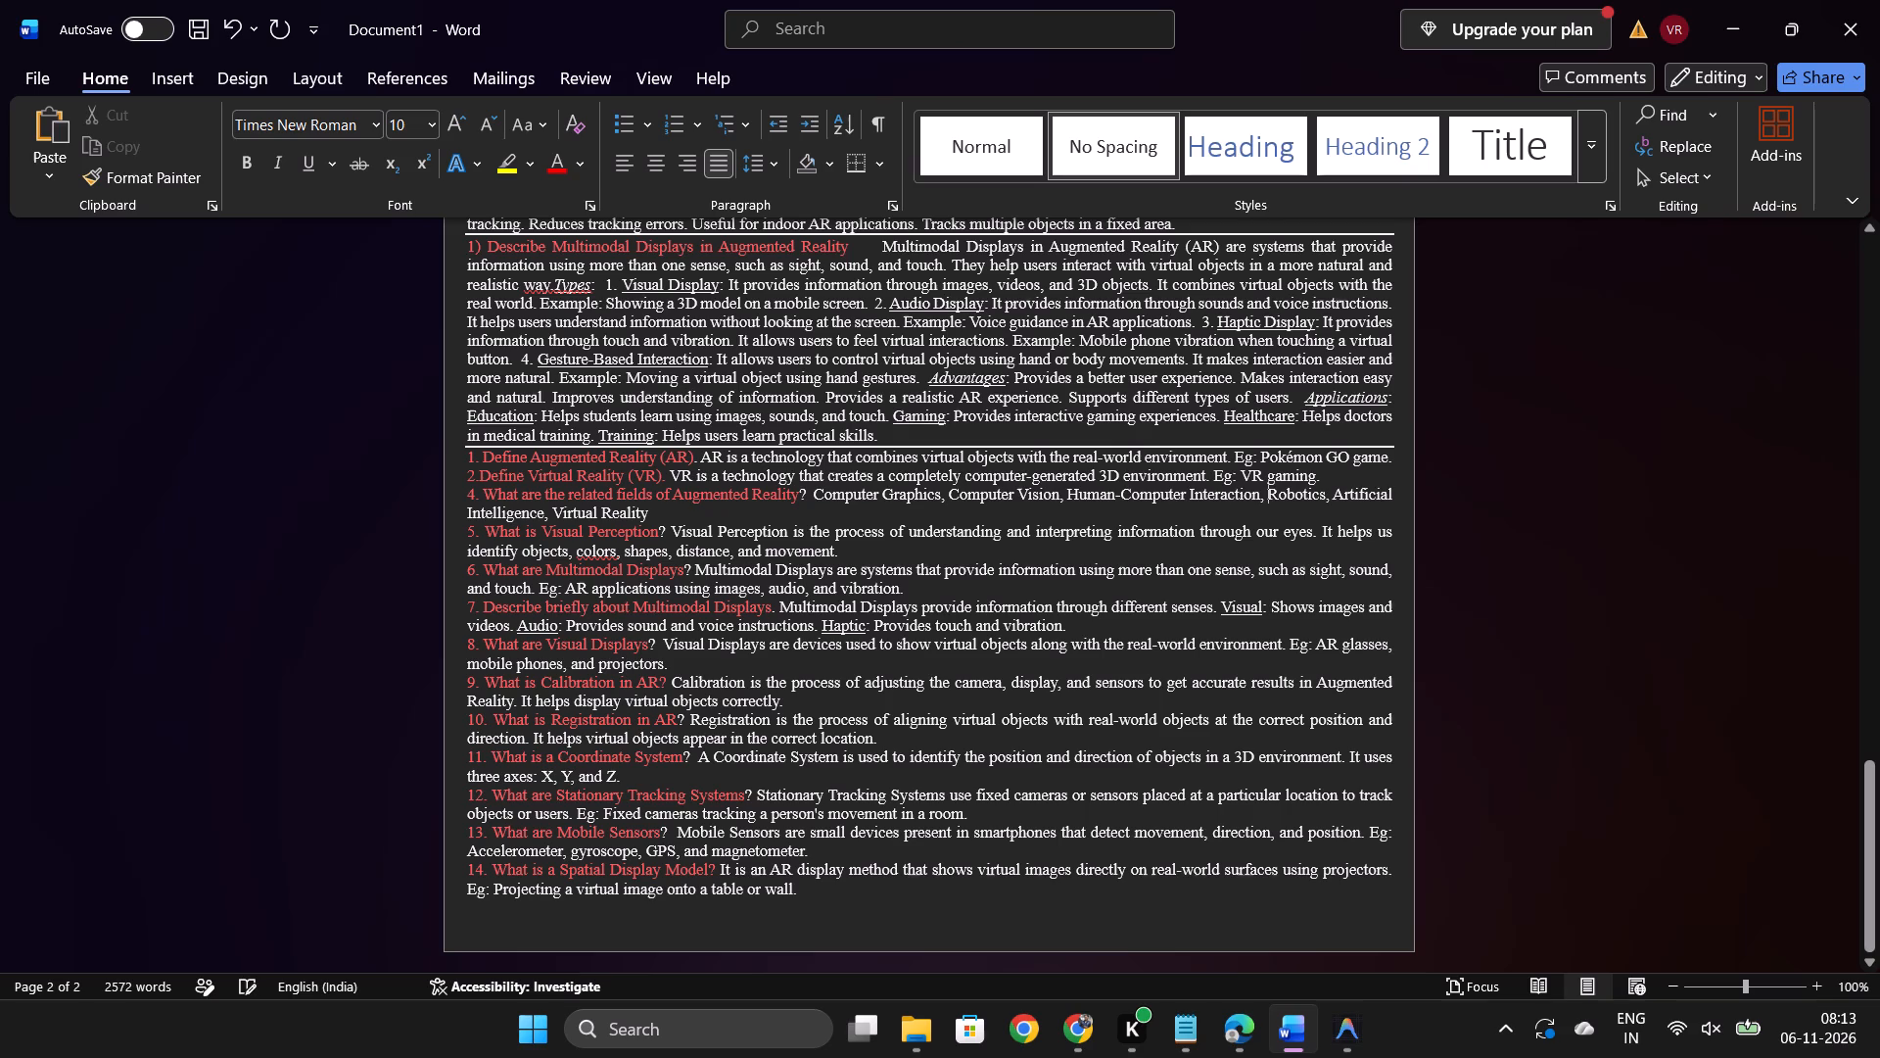
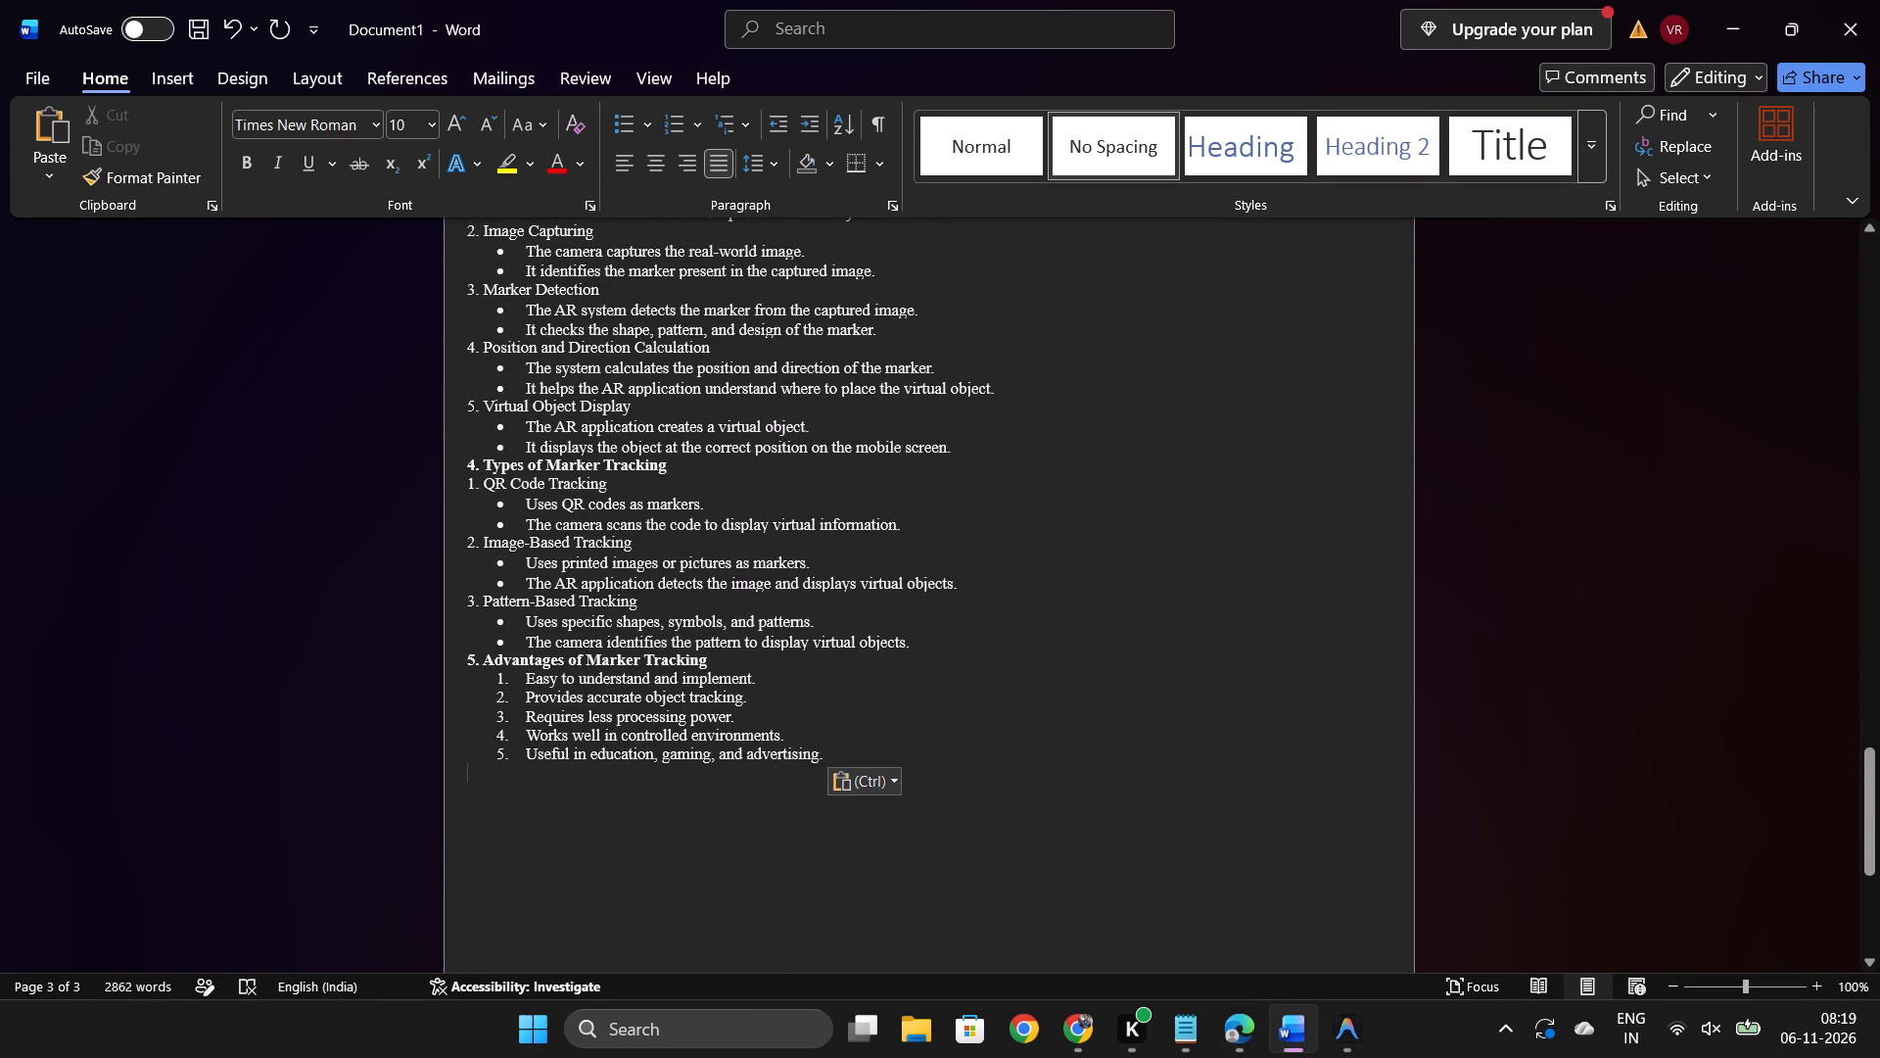
{"action": "left_click_drag", "start_coordinate": [555, 789], "coordinate": [460, 515]}
{"action": "scroll", "coordinate": [468, 574], "scroll_direction": "up", "scroll_amount": 5}
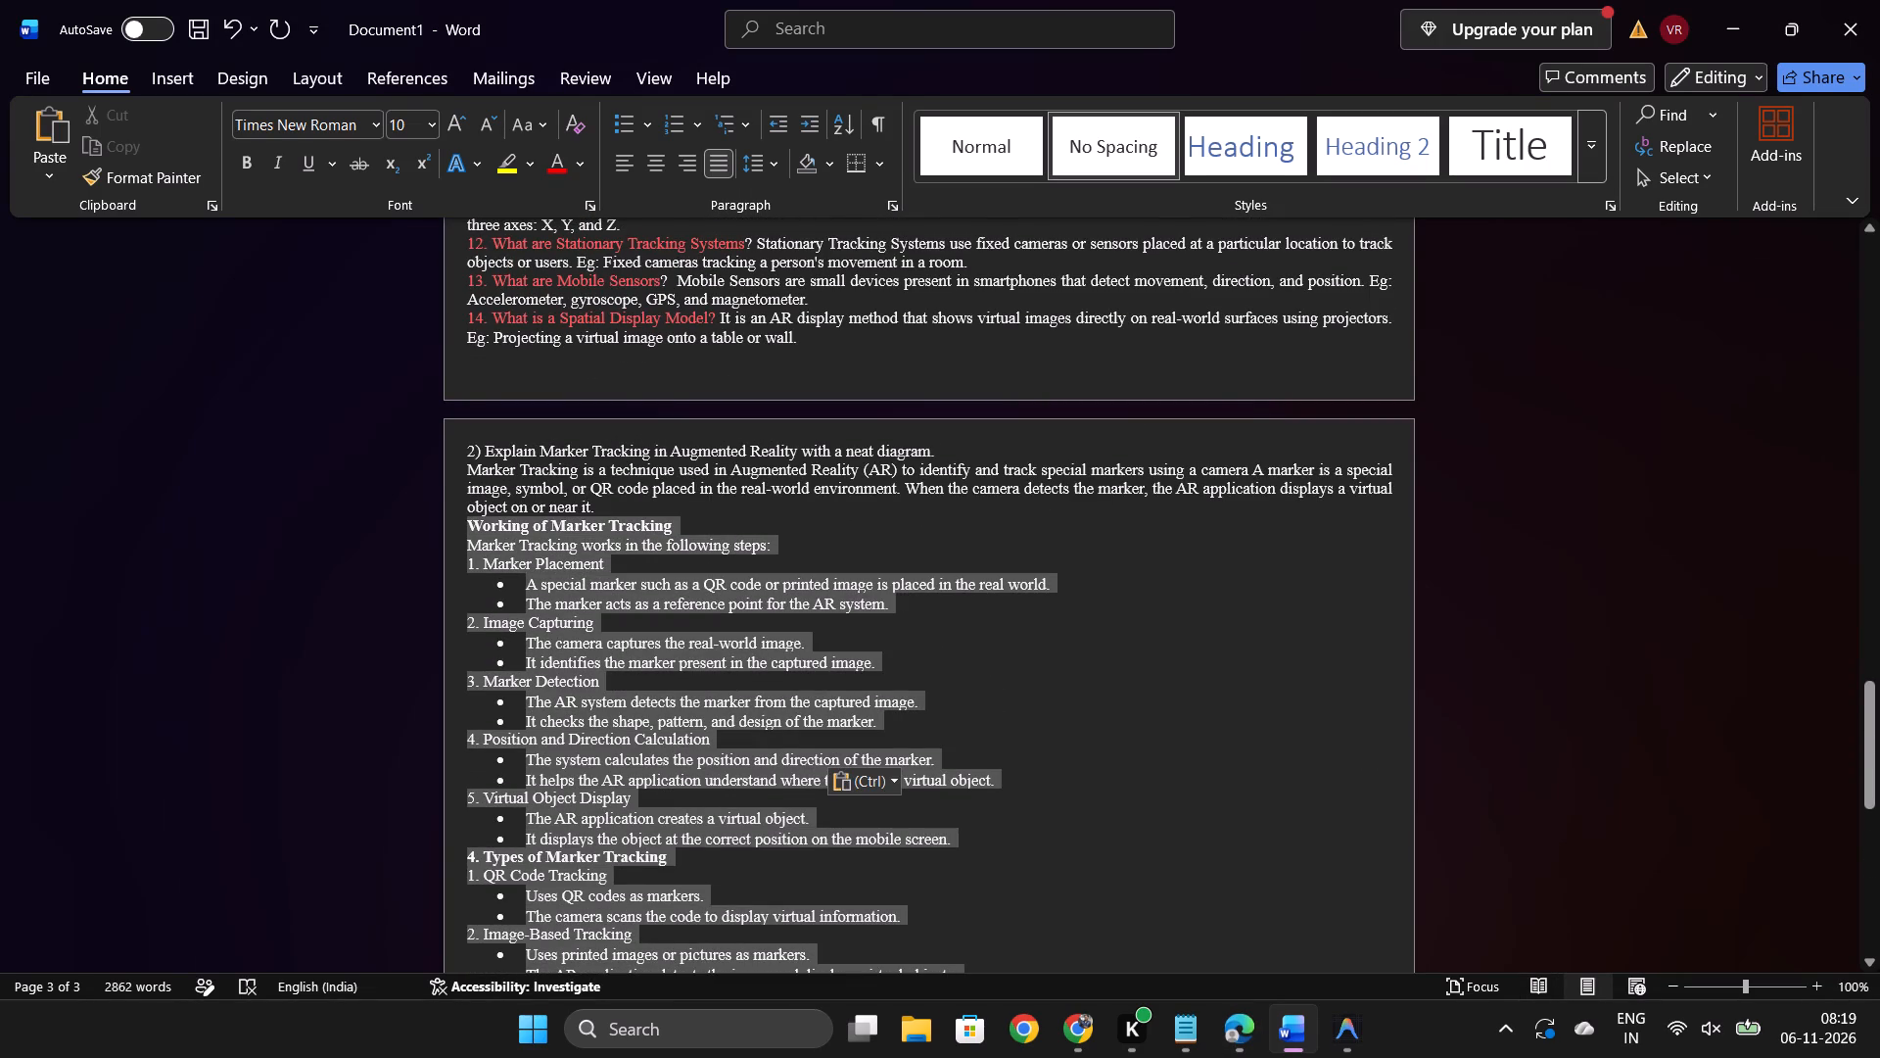
{"action": "left_click_drag", "start_coordinate": [460, 515], "coordinate": [460, 523]}
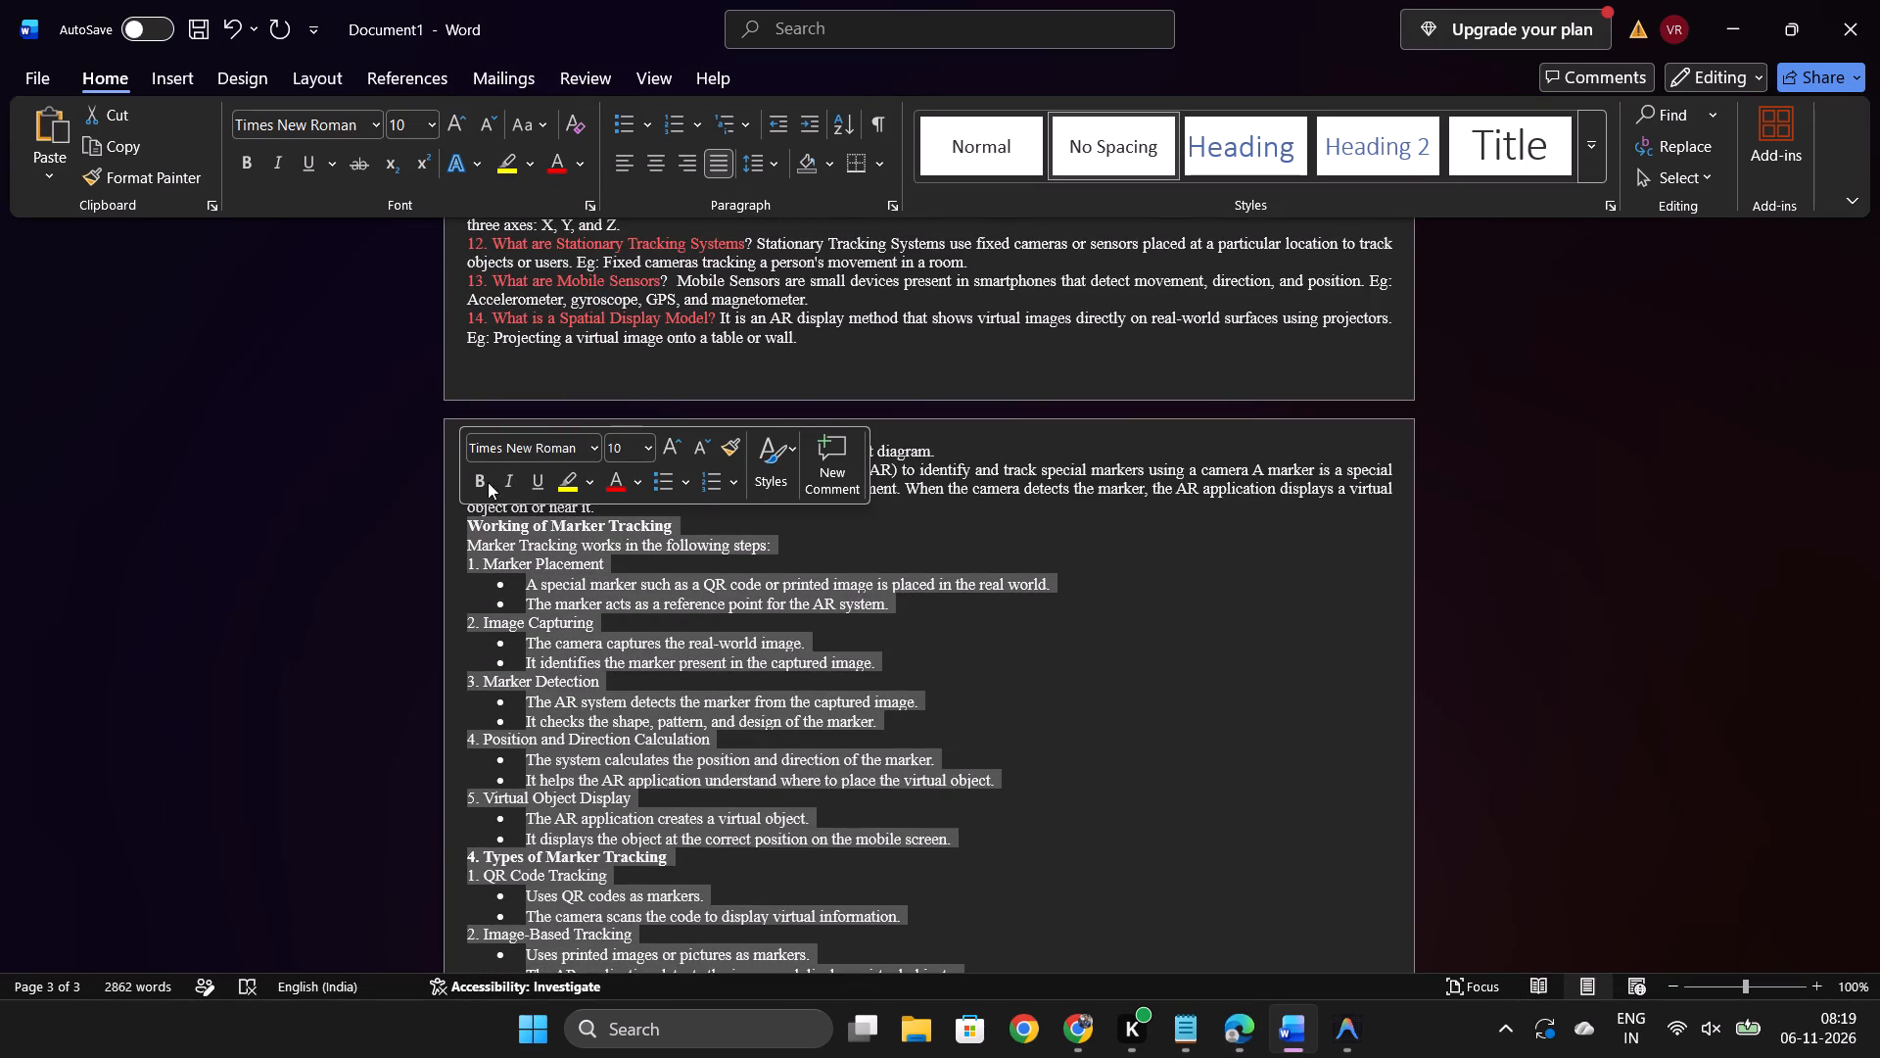
{"action": "left_click", "coordinate": [483, 482]}
{"action": "left_click", "coordinate": [530, 639]}
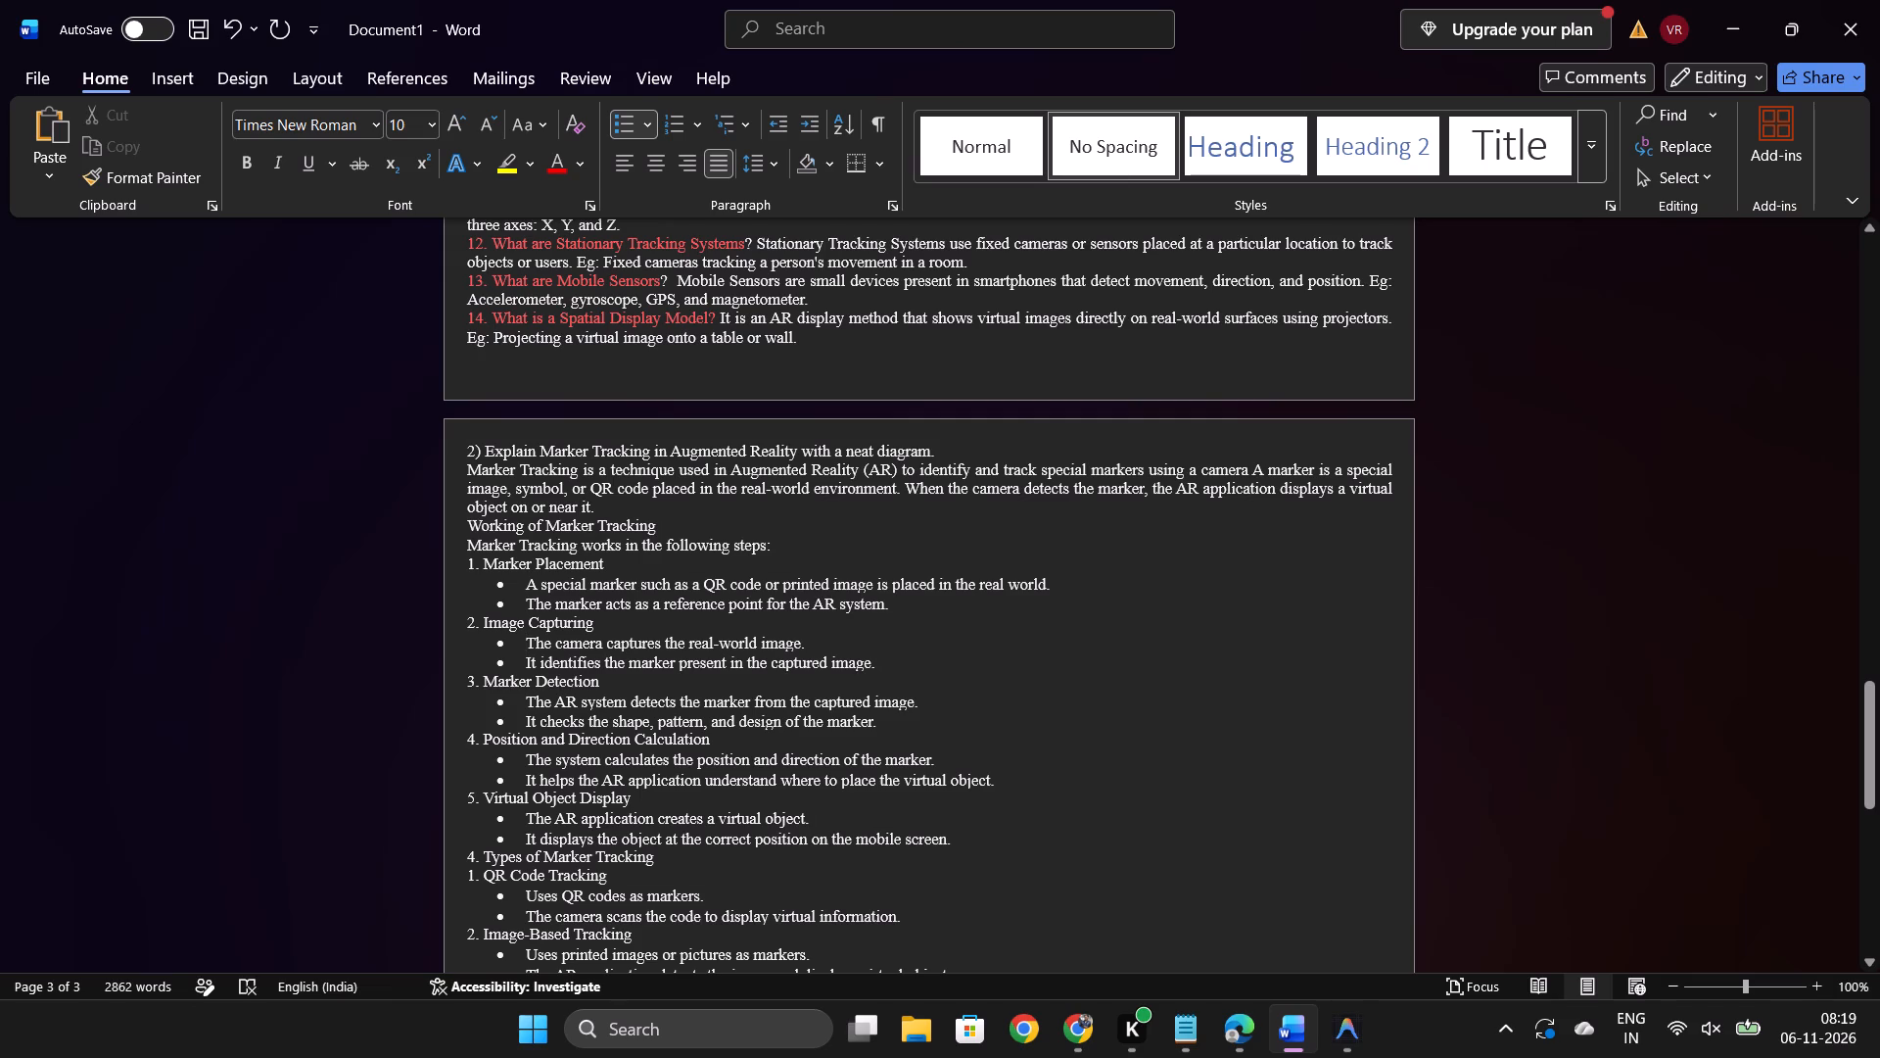
Add a colon after "Working of Marker Tracking" and after each of its five numbered step headings, Marker Placement through Virtual Object Display.
{"action": "left_click", "coordinate": [660, 521]}
{"action": "key", "text": "shift+colon"}
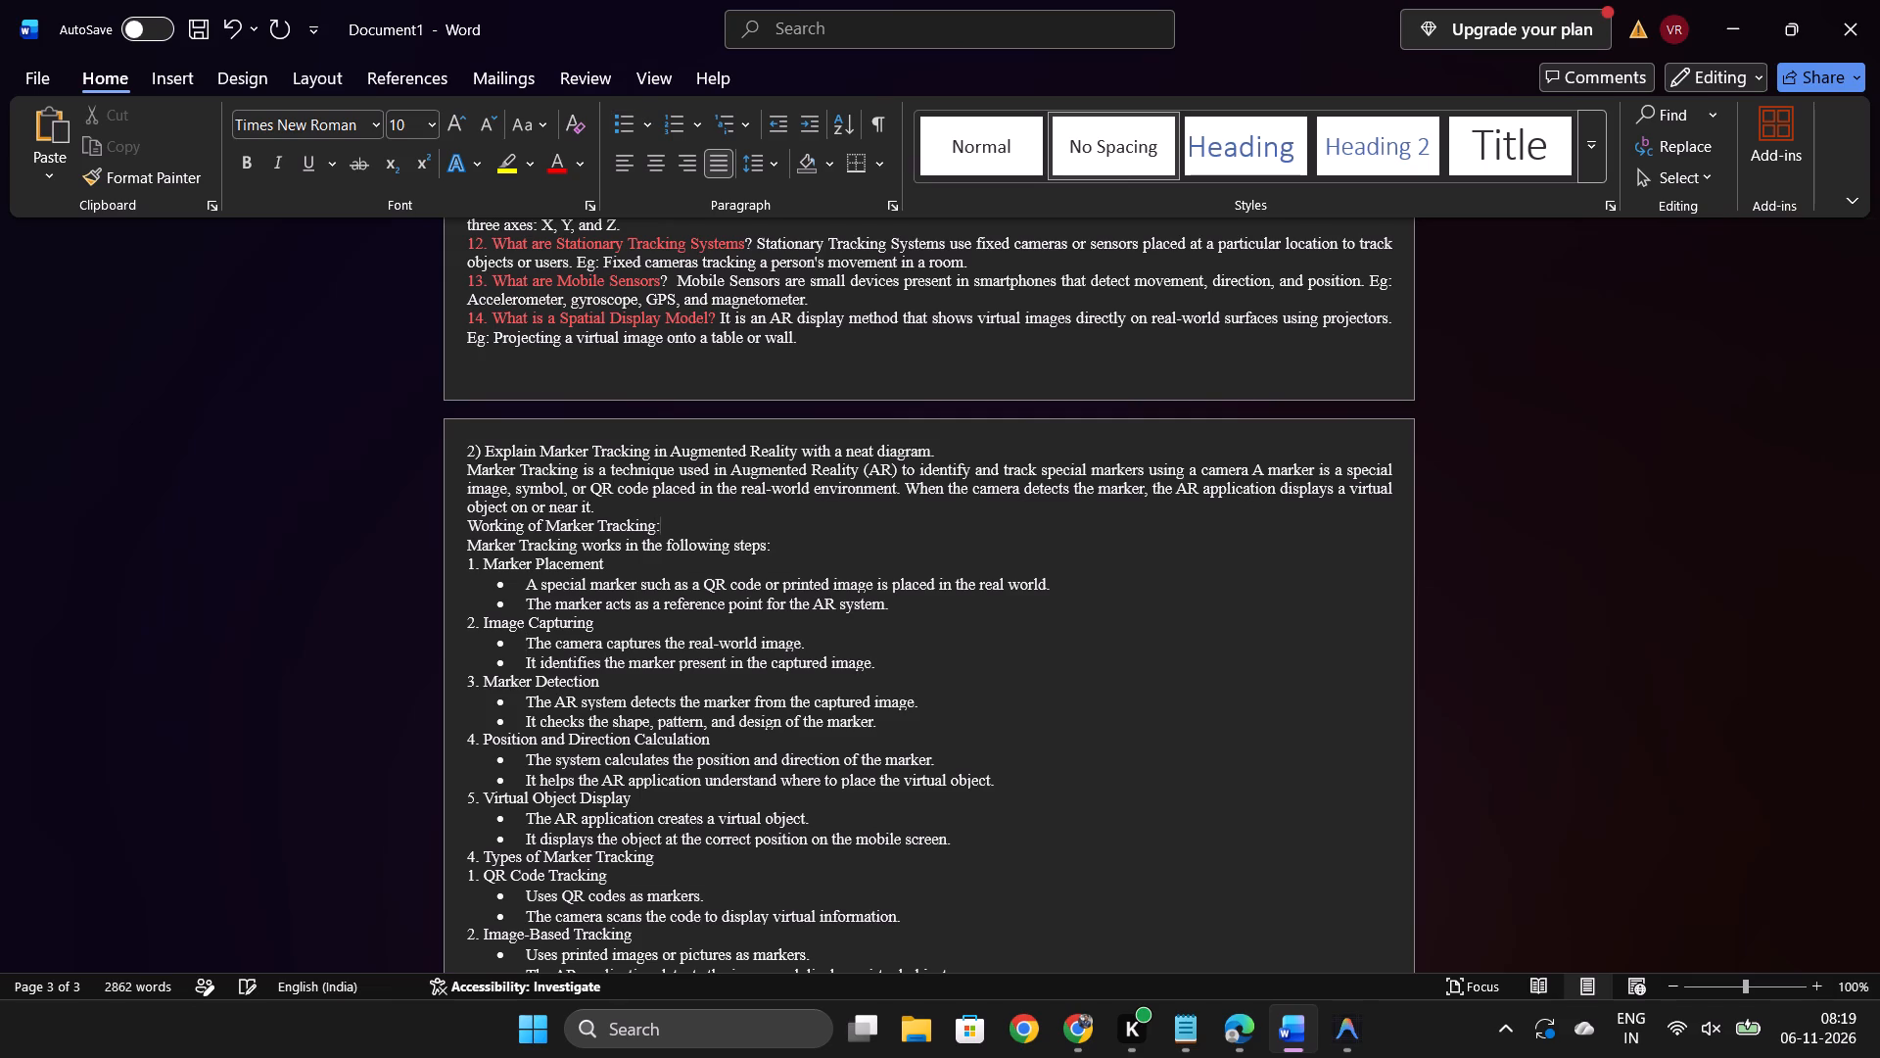
{"action": "left_click", "coordinate": [651, 560]}
{"action": "key", "text": "shift+colon"}
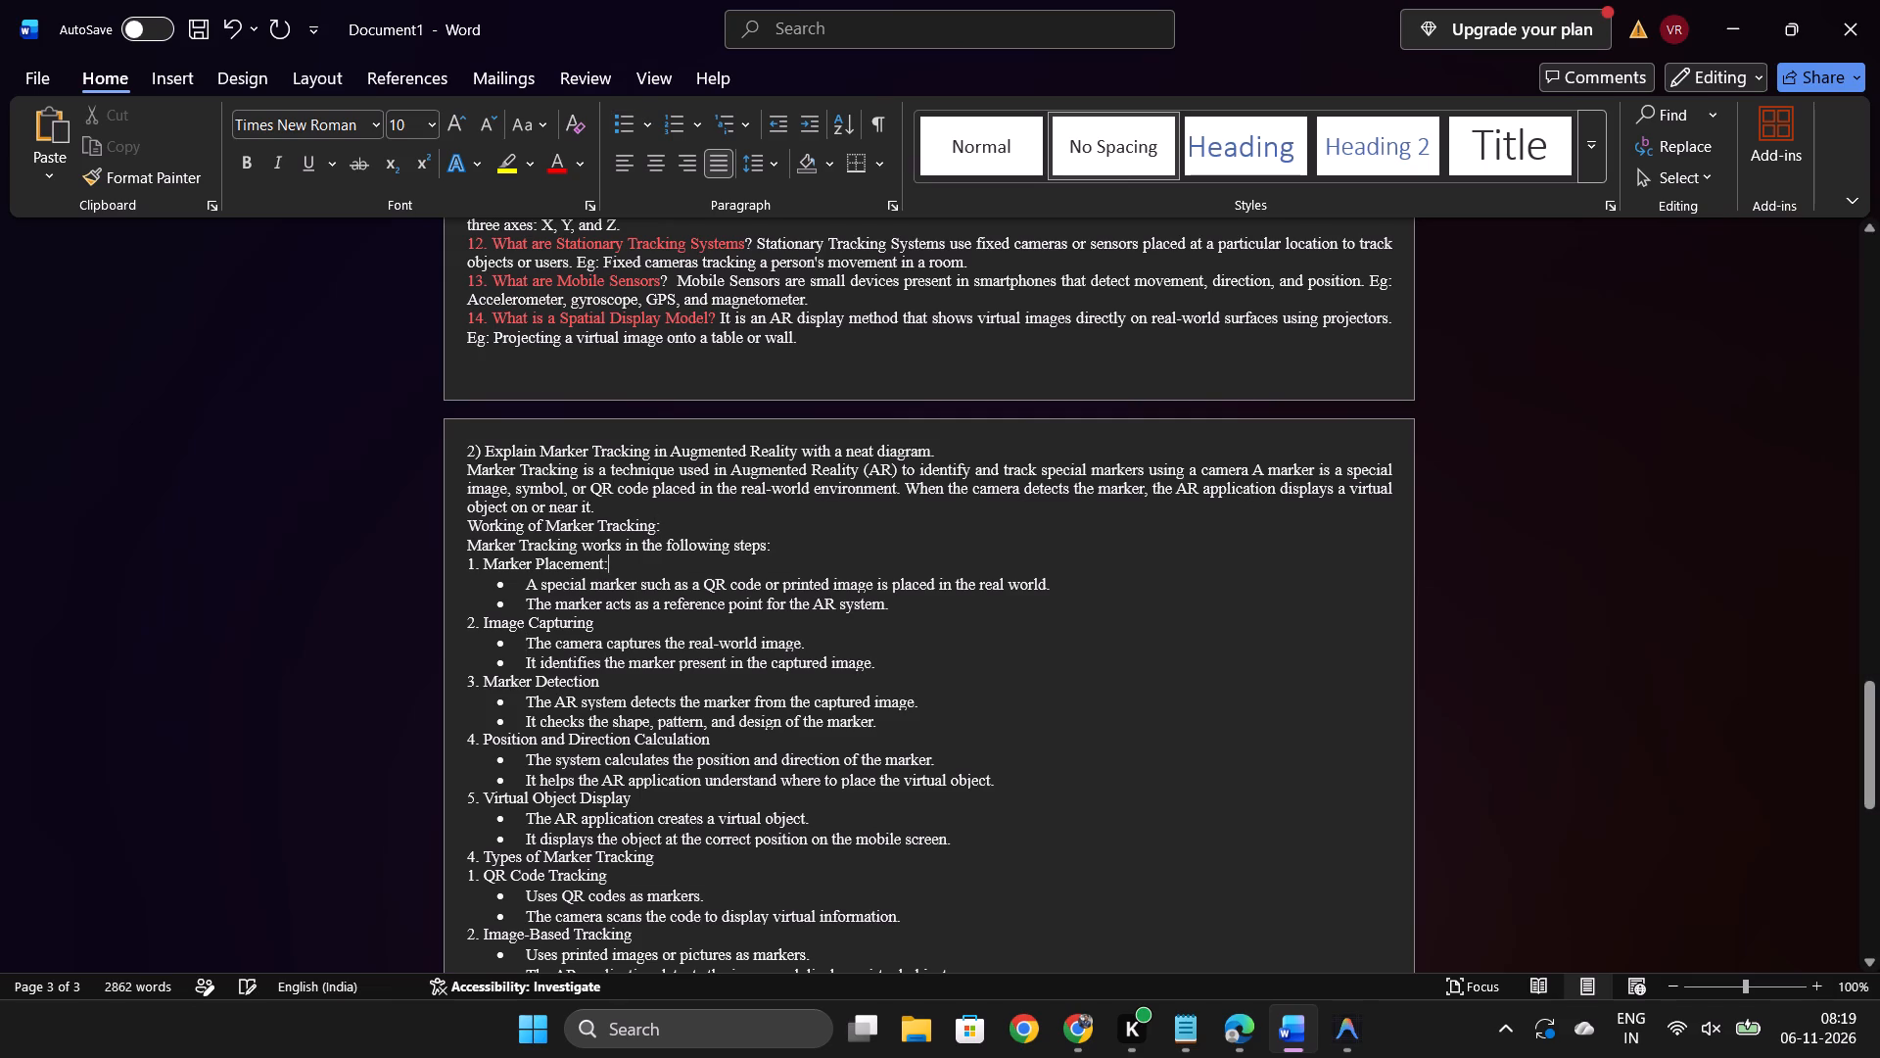
{"action": "left_click", "coordinate": [628, 621]}
{"action": "key", "text": "shift+colon"}
{"action": "left_click", "coordinate": [621, 682]}
{"action": "key", "text": "shift+colon"}
{"action": "left_click", "coordinate": [724, 745]}
{"action": "key", "text": "shift+colon"}
{"action": "left_click", "coordinate": [676, 801]}
{"action": "key", "text": "shift+colon"}
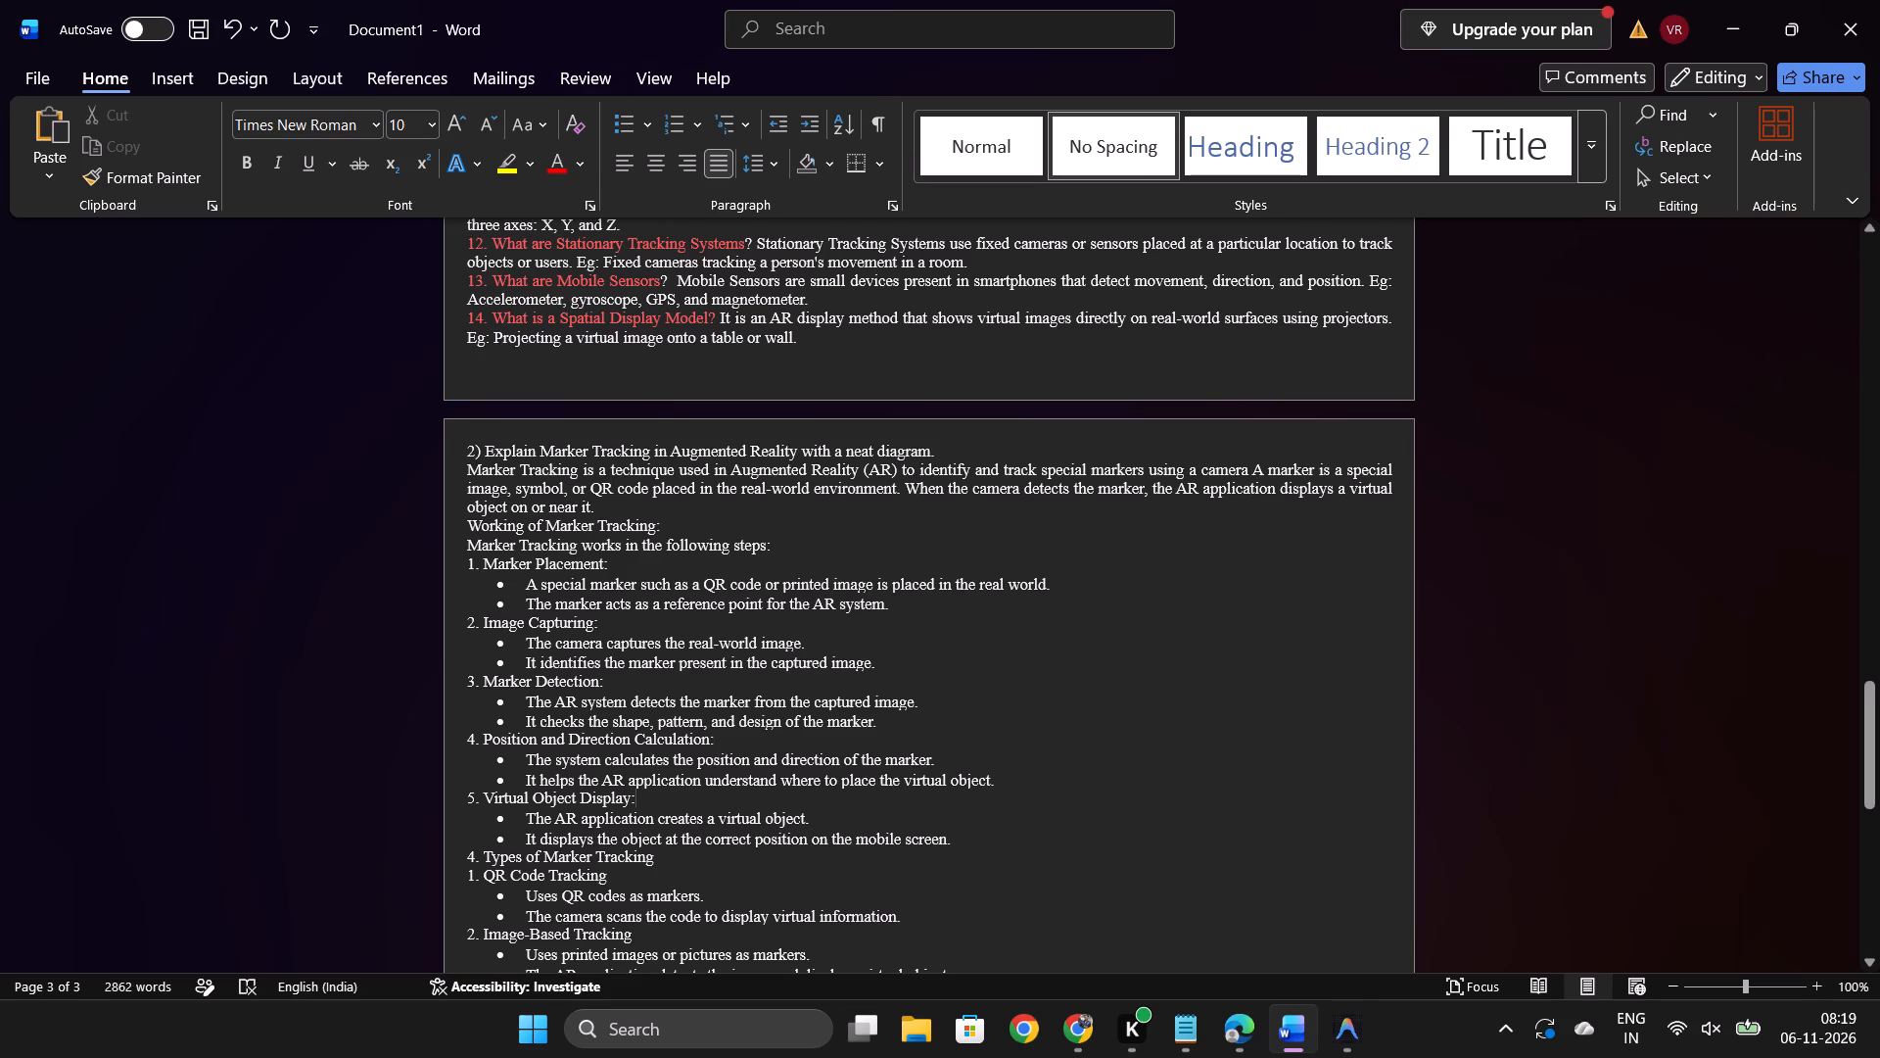
Add a colon after "Types of Marker Tracking", its three numbered tracking-type headings, and "Advantages of Marker Tracking".
{"action": "left_click", "coordinate": [678, 859]}
{"action": "key", "text": "shift+colon"}
{"action": "key", "text": "ctrl+z"}
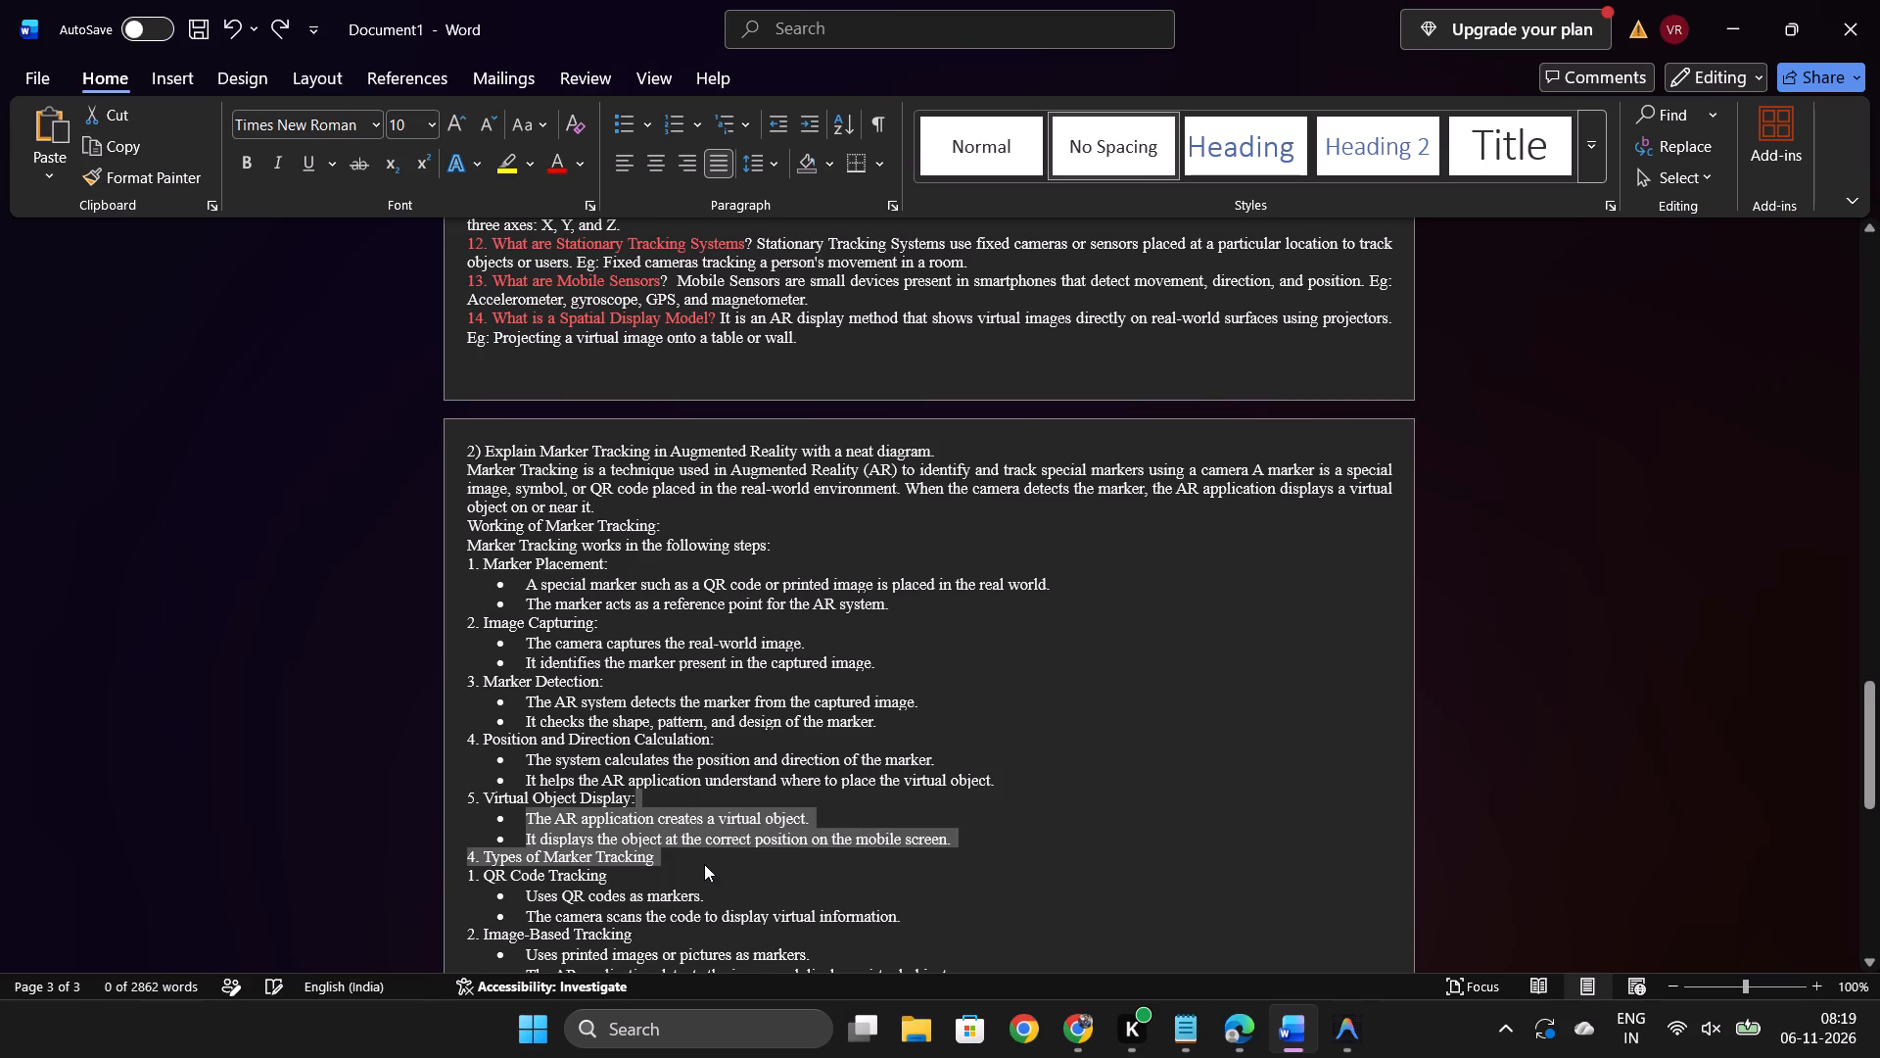
{"action": "left_click", "coordinate": [701, 863]}
{"action": "key", "text": "shift+colon"}
{"action": "left_click", "coordinate": [628, 875]}
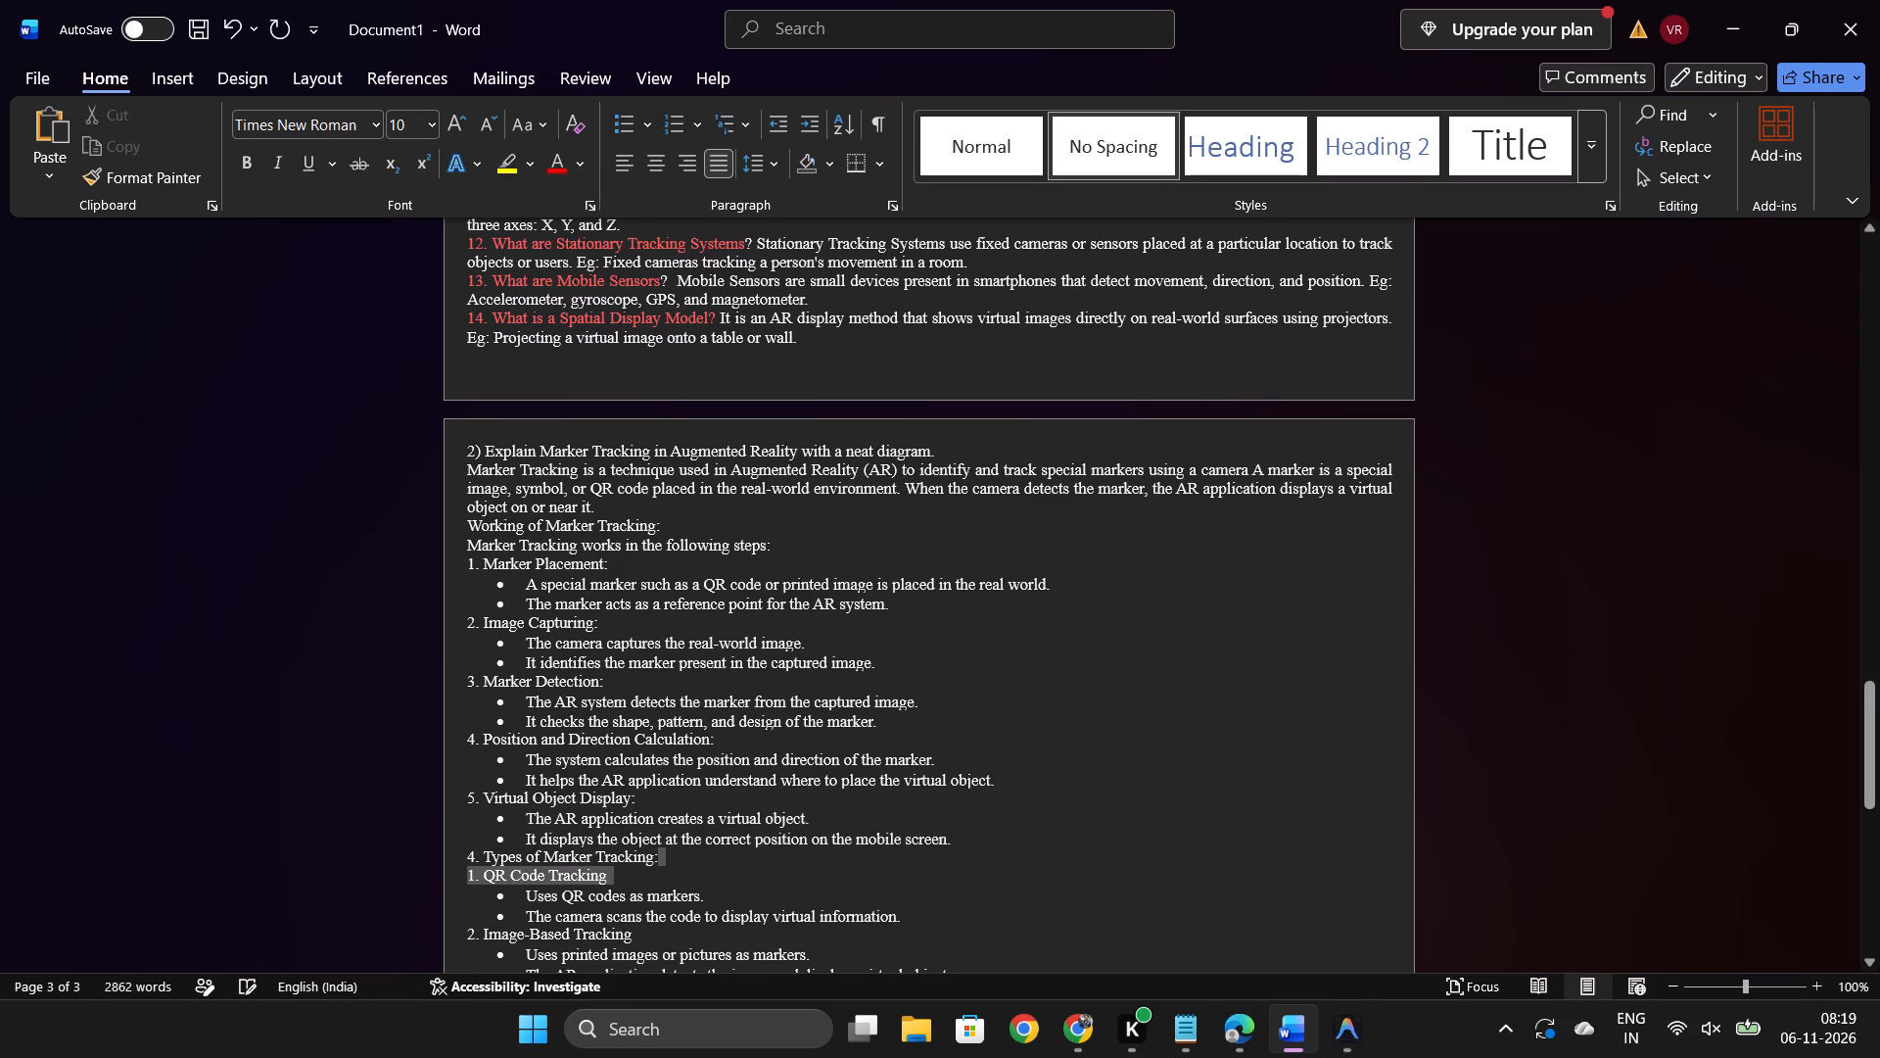
{"action": "key", "text": "shift+colon"}
{"action": "key", "text": "ctrl+z"}
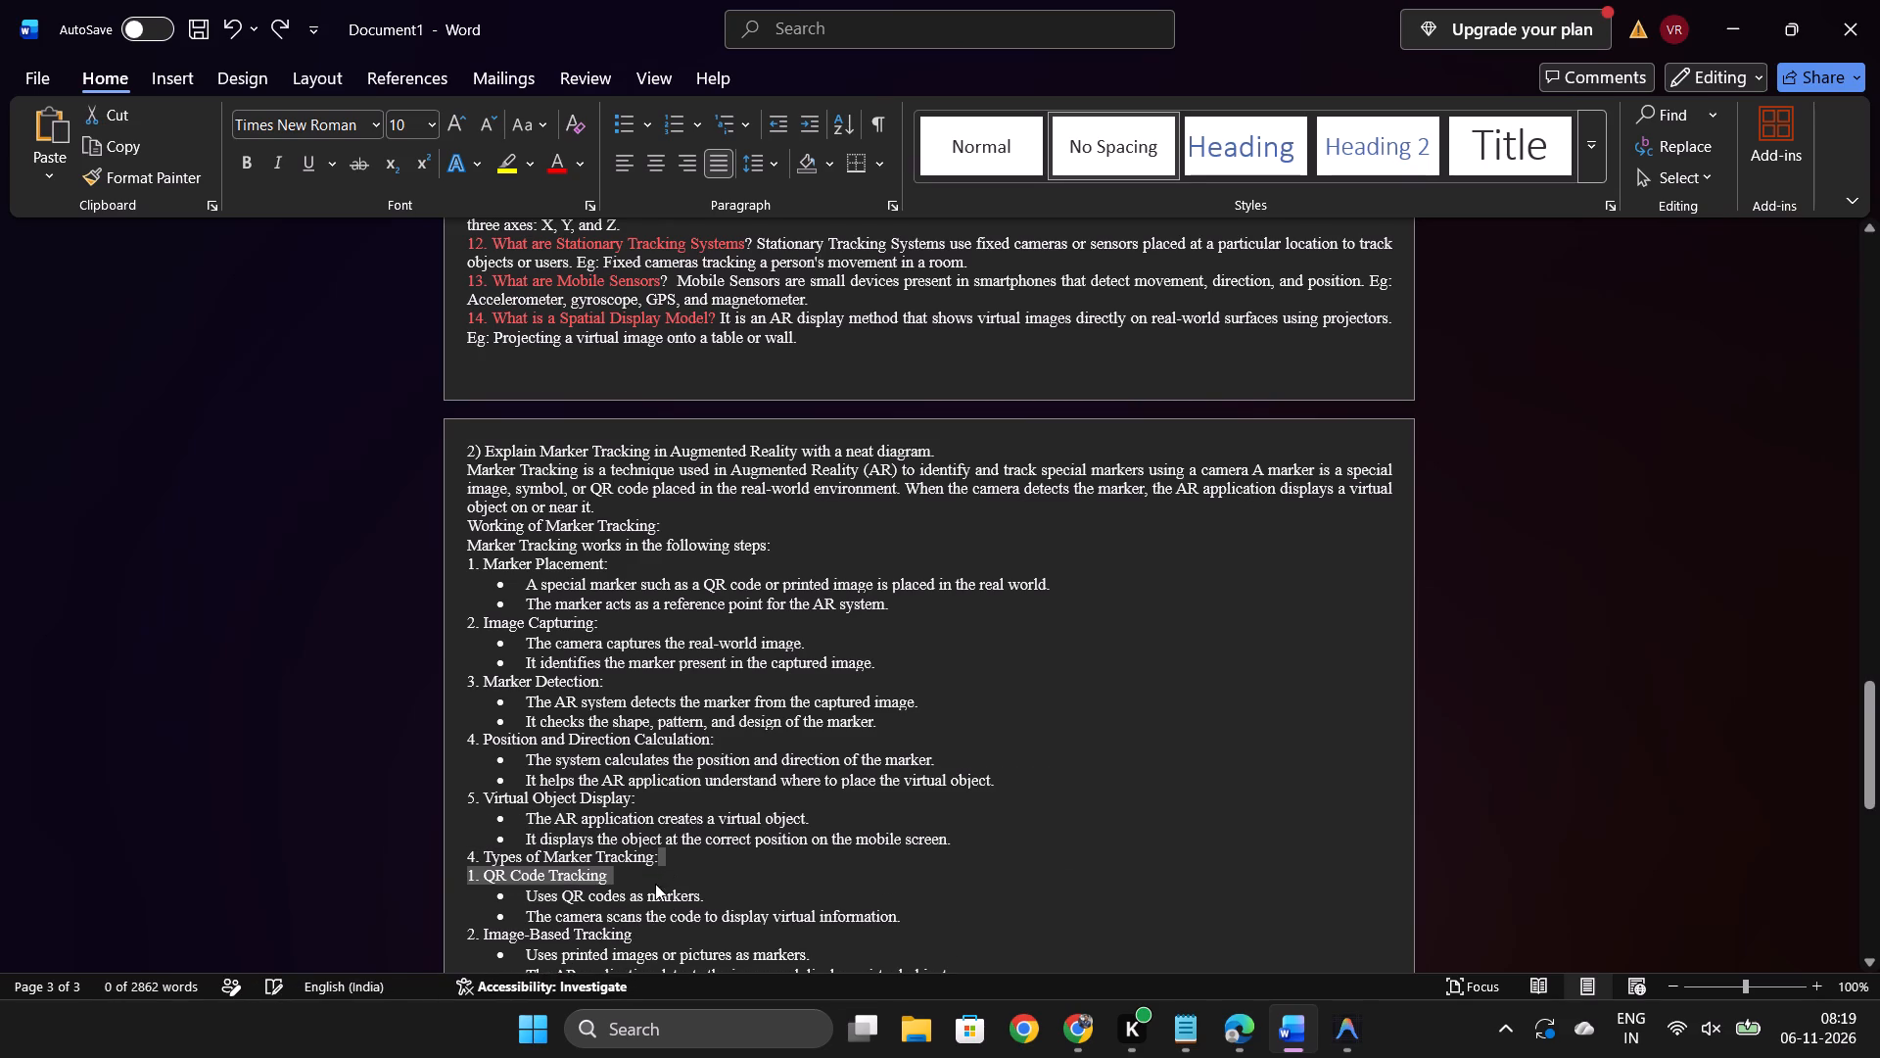
{"action": "left_click", "coordinate": [655, 884]}
{"action": "key", "text": "shift+colon"}
{"action": "scroll", "coordinate": [612, 793], "scroll_direction": "down", "scroll_amount": 4}
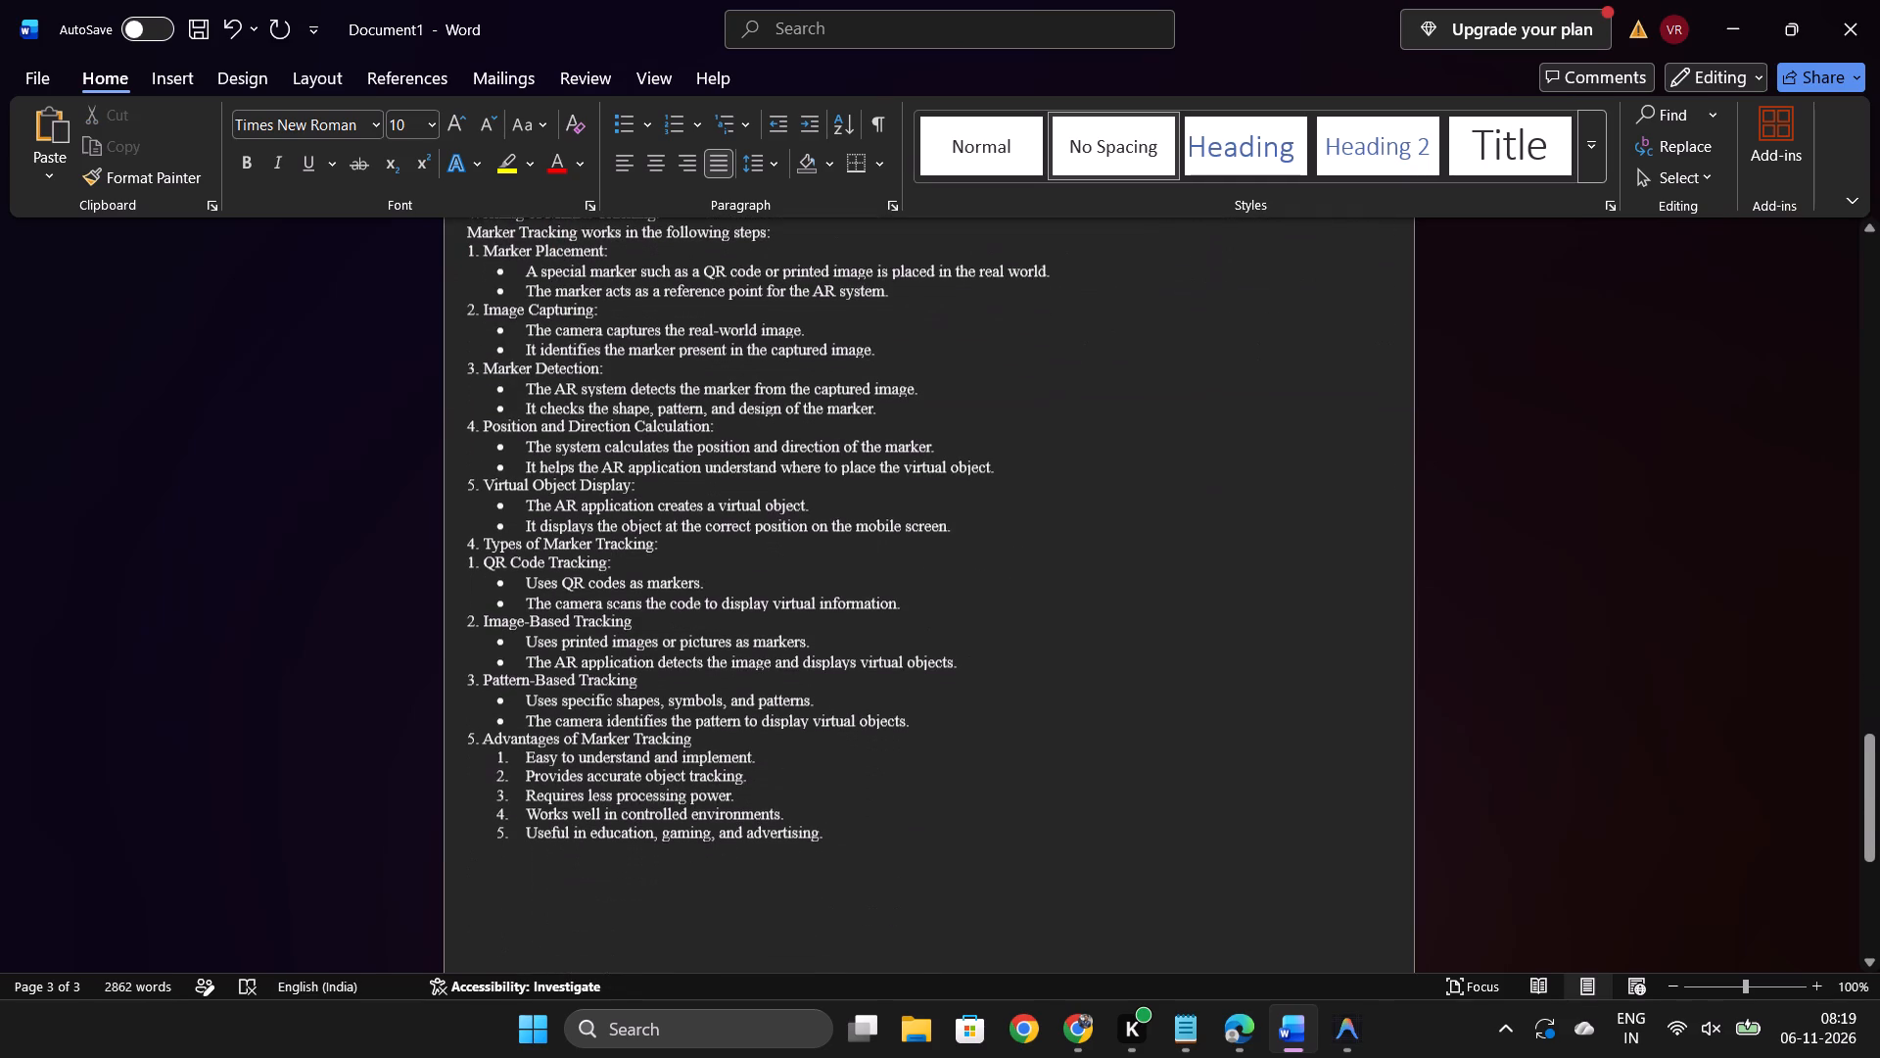
{"action": "left_click", "coordinate": [648, 625]}
{"action": "key", "text": "shift+colon"}
{"action": "left_click", "coordinate": [654, 688]}
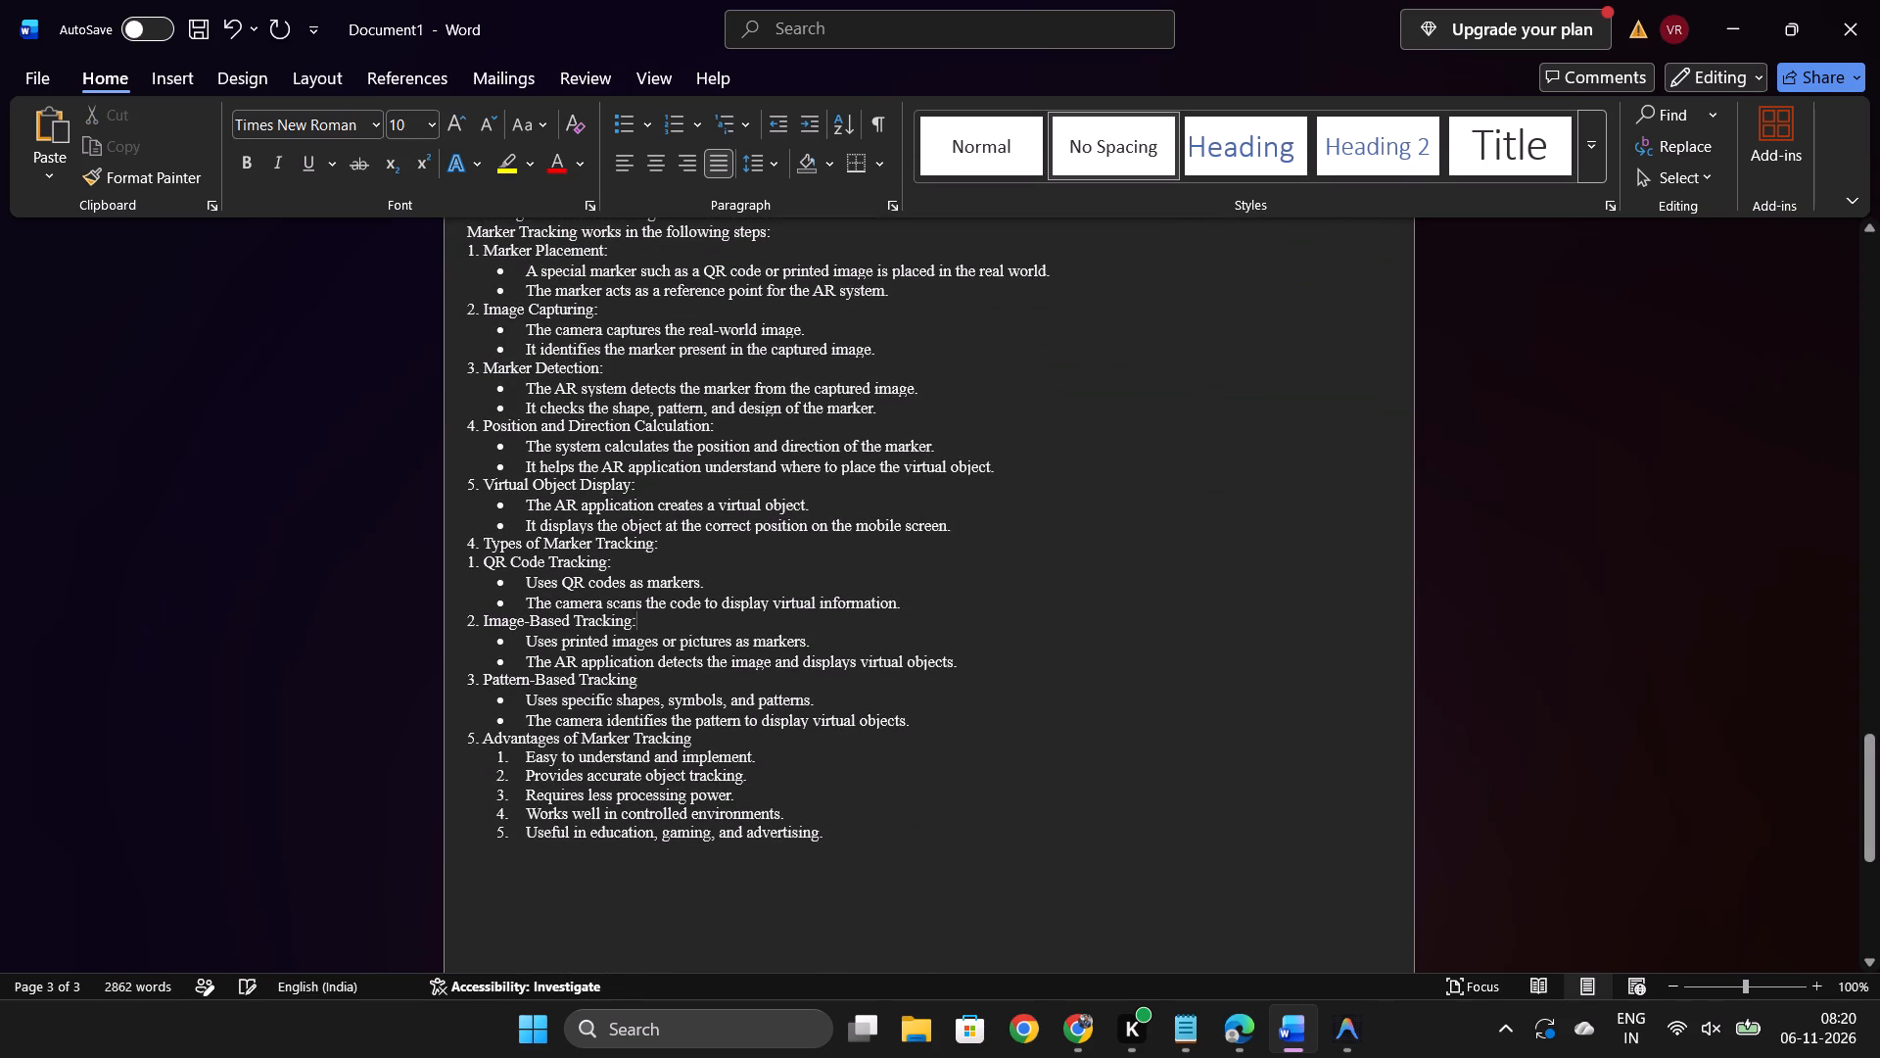
{"action": "key", "text": "shift+colon"}
{"action": "left_click", "coordinate": [694, 736]}
{"action": "key", "text": "shift+colon"}
Remove the number "5." and its space from the start of the "Advantages of Marker Tracking" heading.
{"action": "left_click", "coordinate": [480, 741]}
{"action": "key", "text": "BackSpace"}
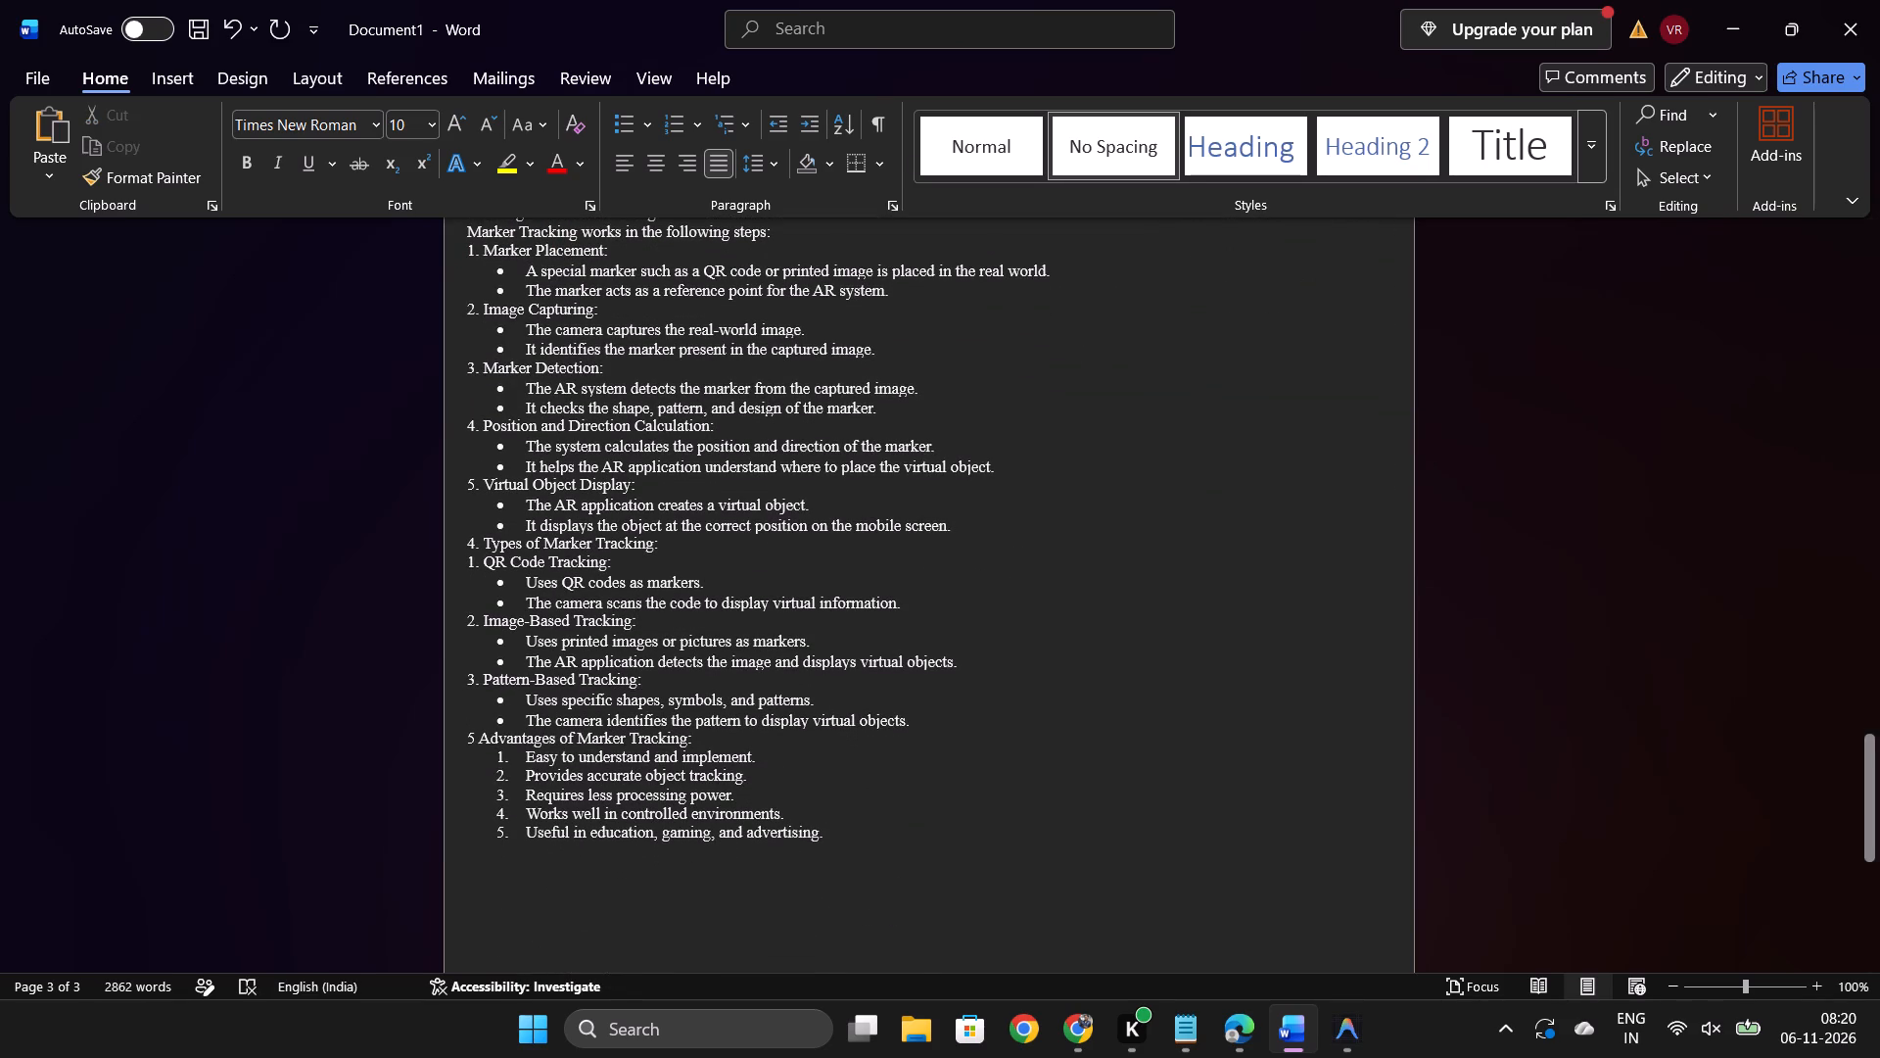
{"action": "key", "text": "BackSpace"}
{"action": "key", "text": "Right"}
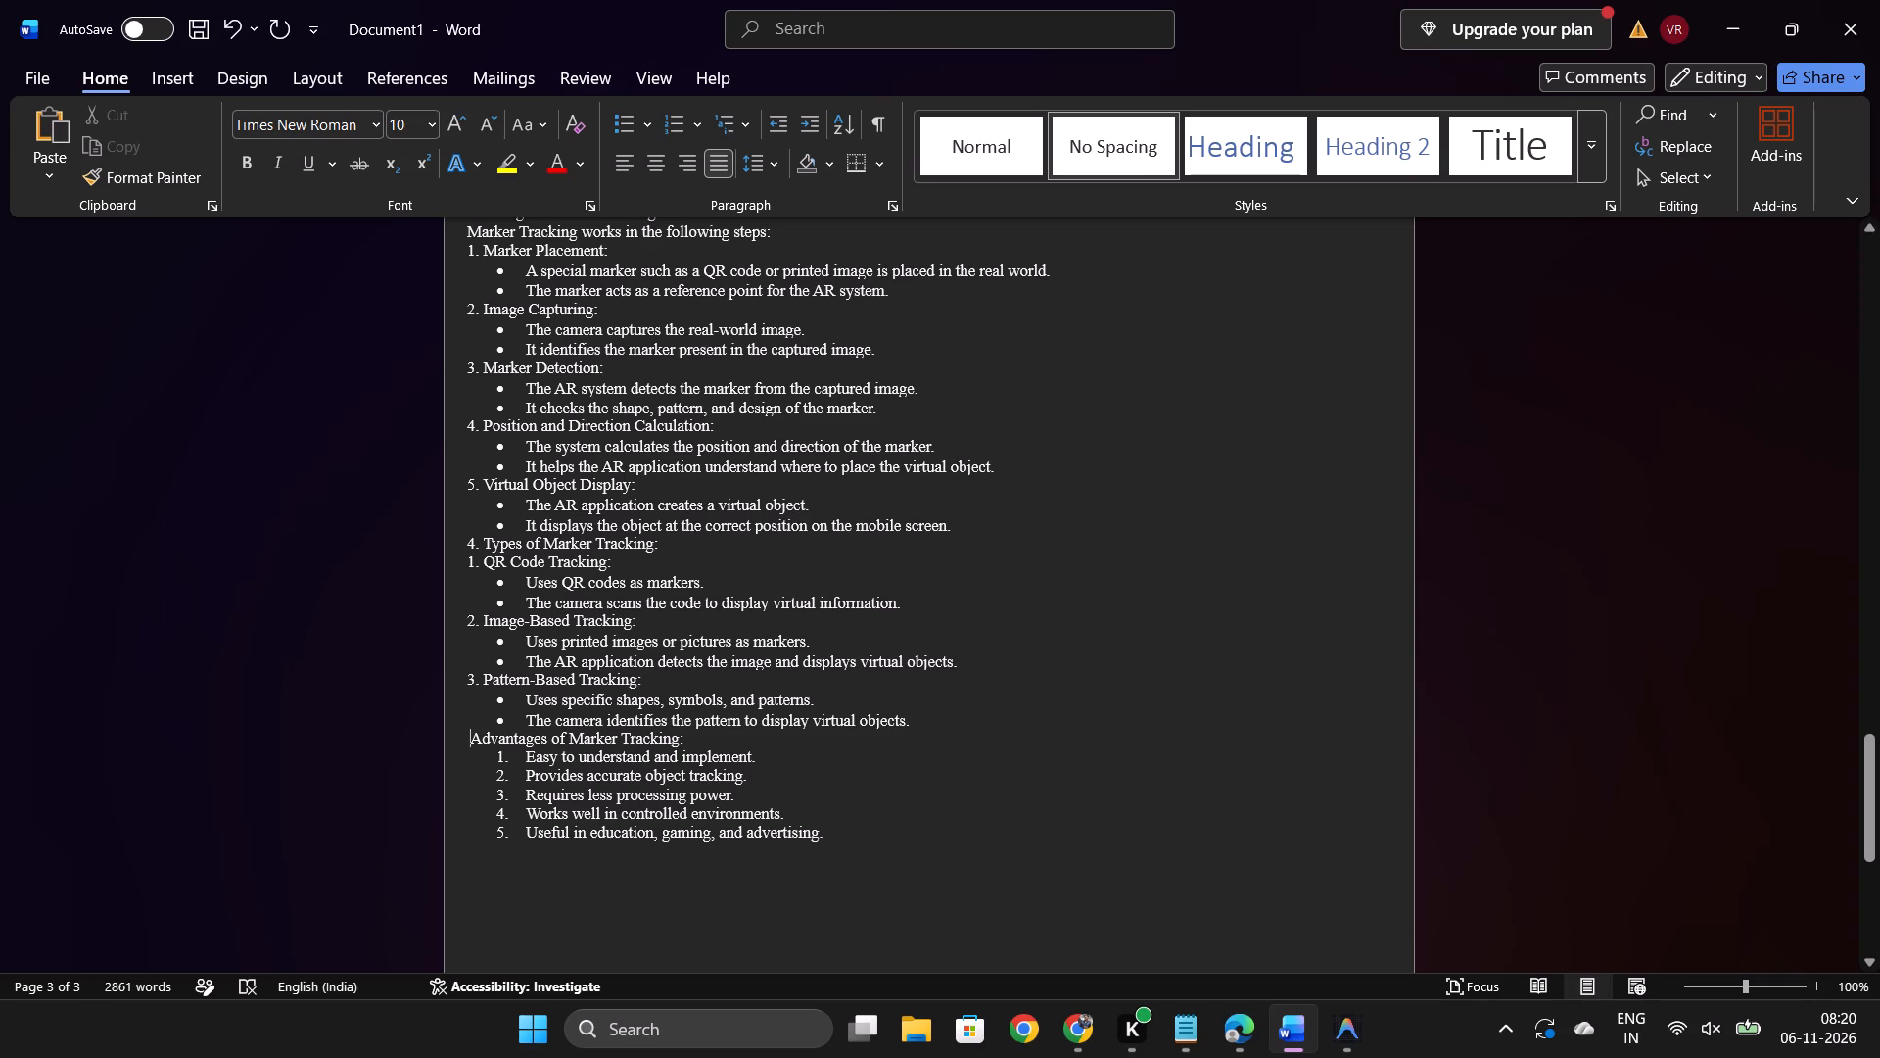
{"action": "key", "text": "BackSpace"}
Remove the number "4." and its space from the start of the "Types of Marker Tracking" heading.
{"action": "key", "text": "Up"}
{"action": "key", "text": "Up"}
{"action": "key", "text": "Up"}
{"action": "key", "text": "Up"}
{"action": "key", "text": "Up"}
{"action": "key", "text": "Up"}
{"action": "key", "text": "Up"}
{"action": "key", "text": "Up"}
{"action": "key", "text": "Up"}
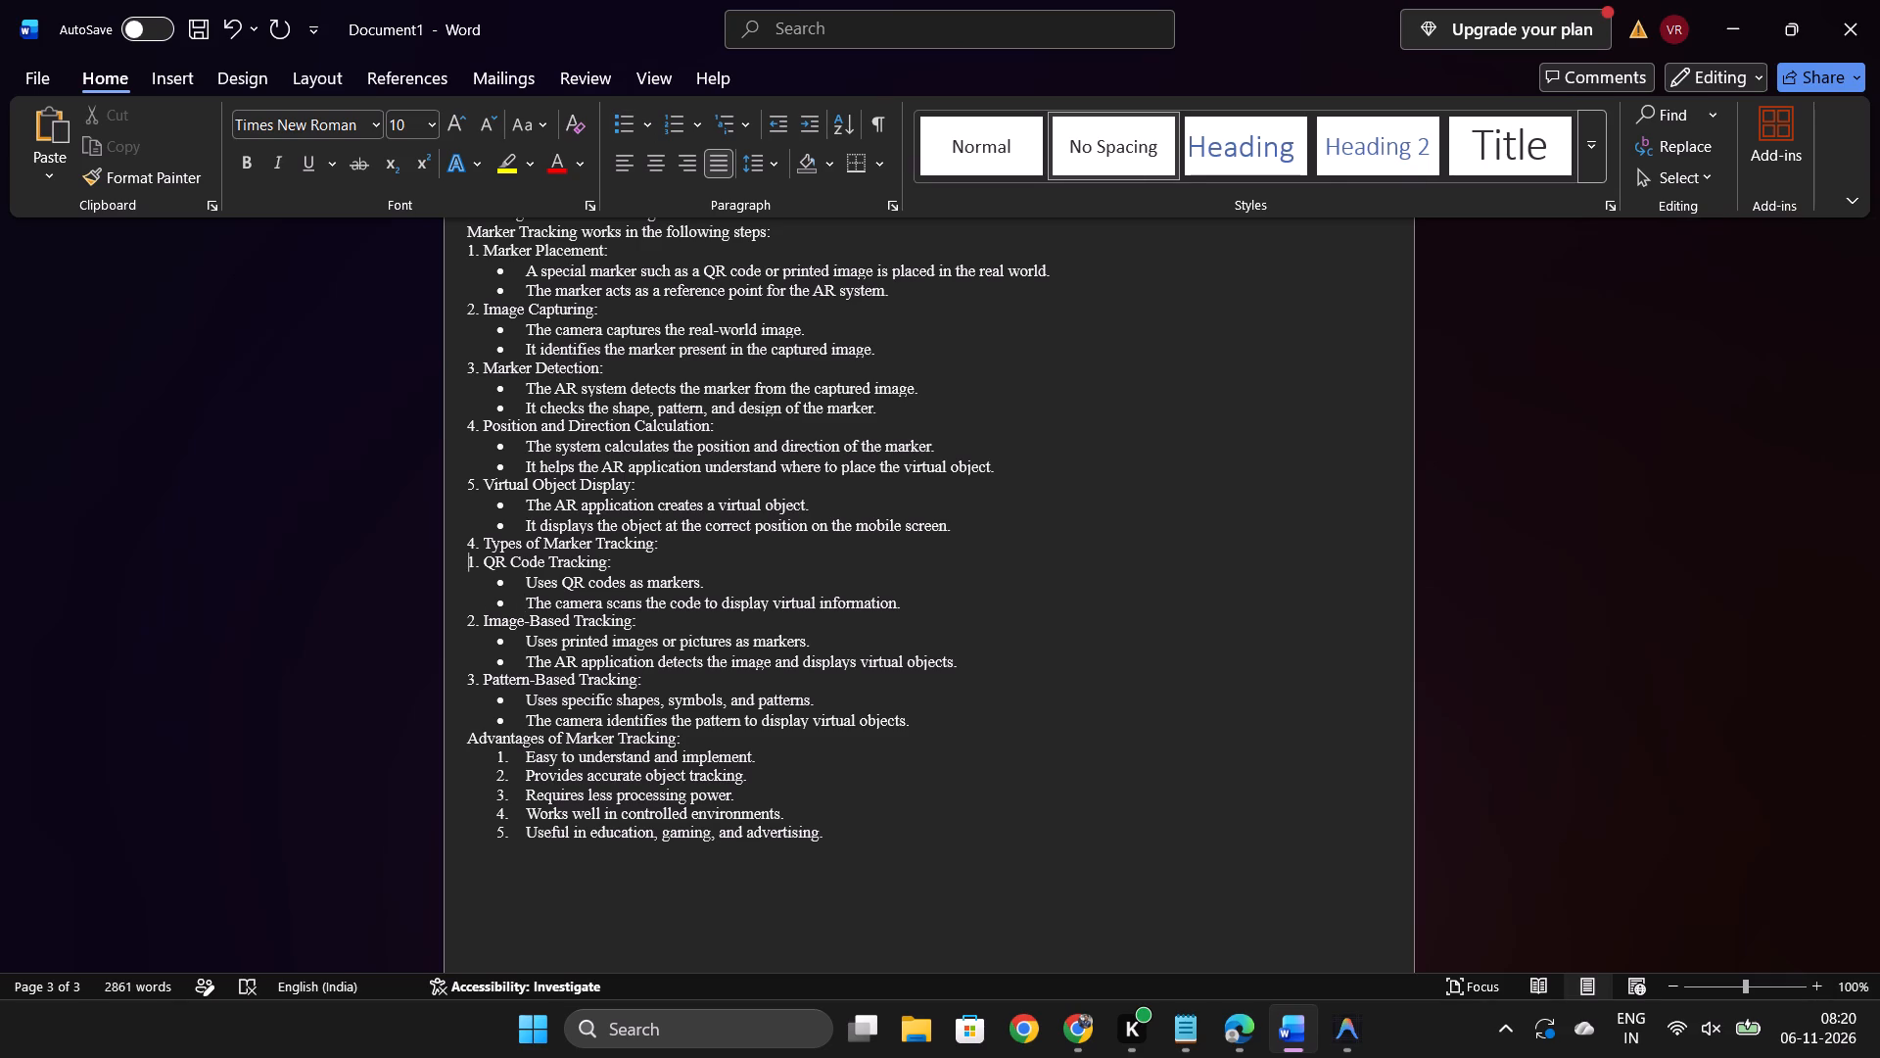
{"action": "key", "text": "Up"}
{"action": "key", "text": "Right"}
{"action": "key", "text": "Right"}
{"action": "key", "text": "Right"}
{"action": "key", "text": "BackSpace"}
{"action": "key", "text": "BackSpace"}
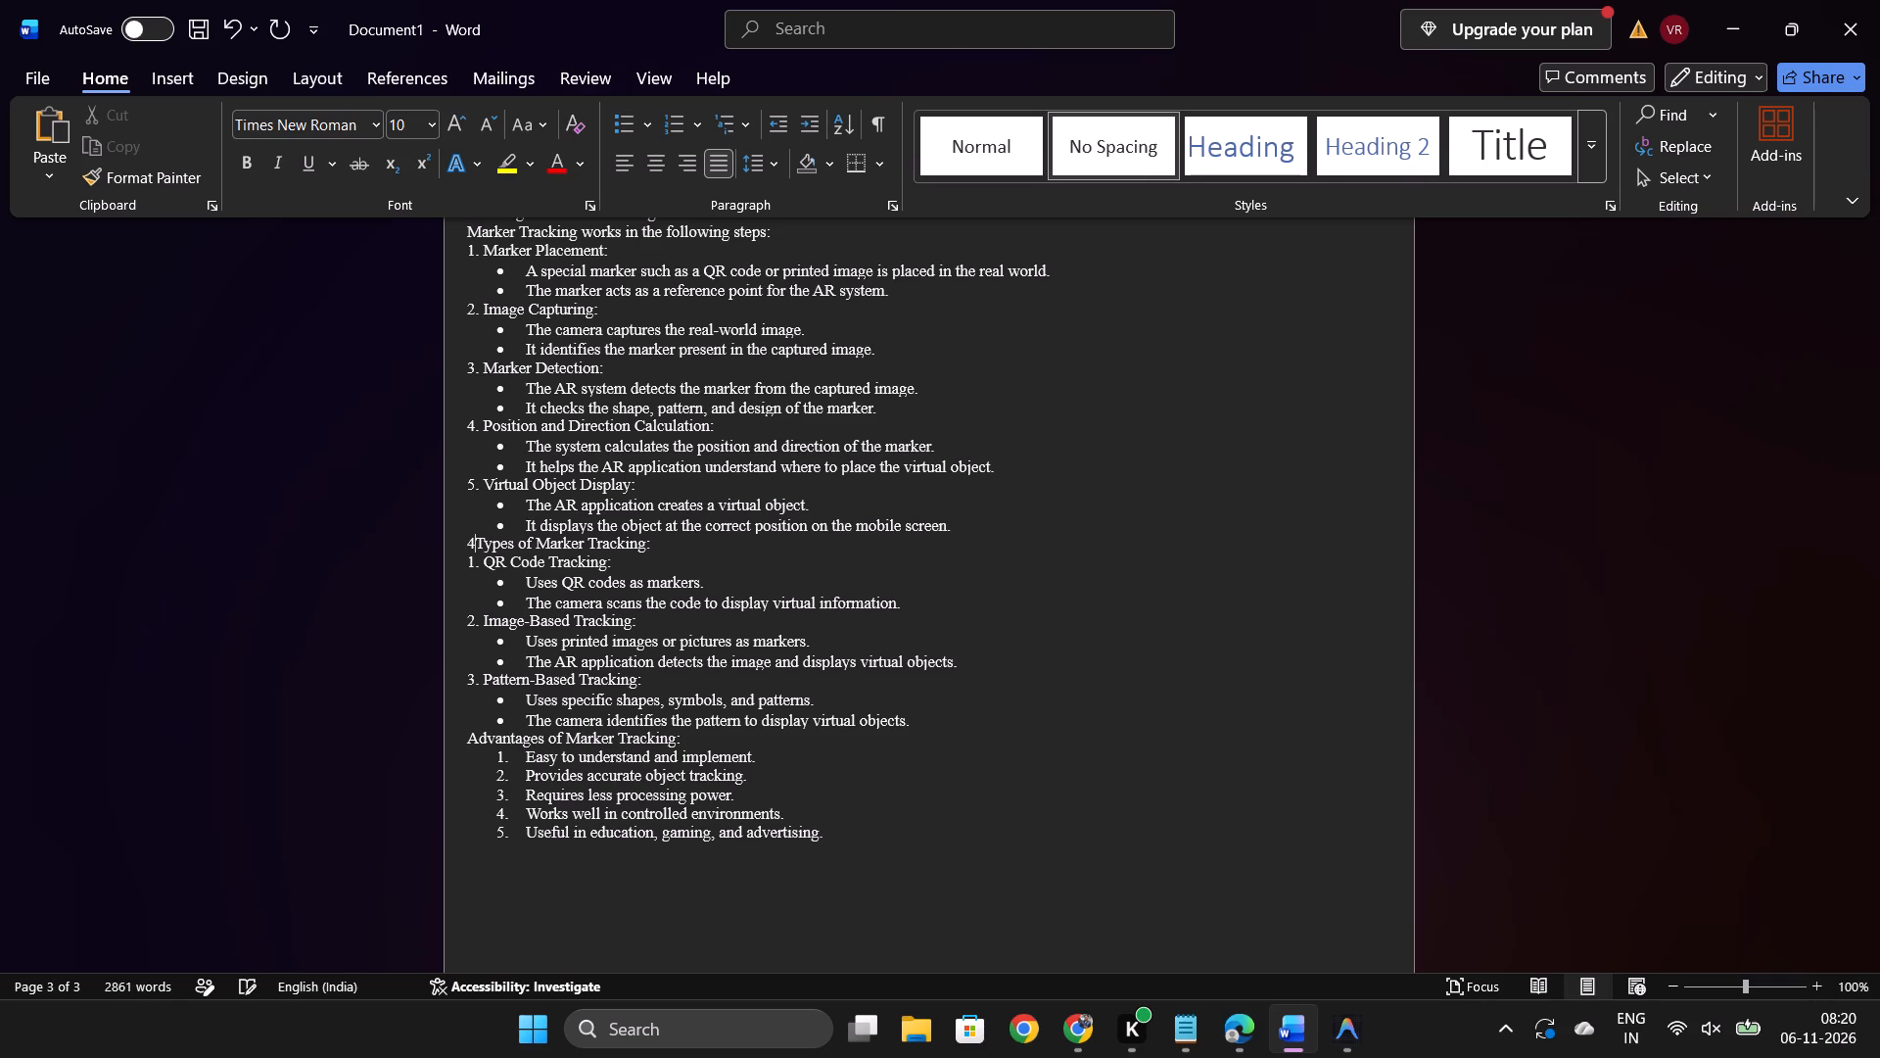
{"action": "key", "text": "BackSpace"}
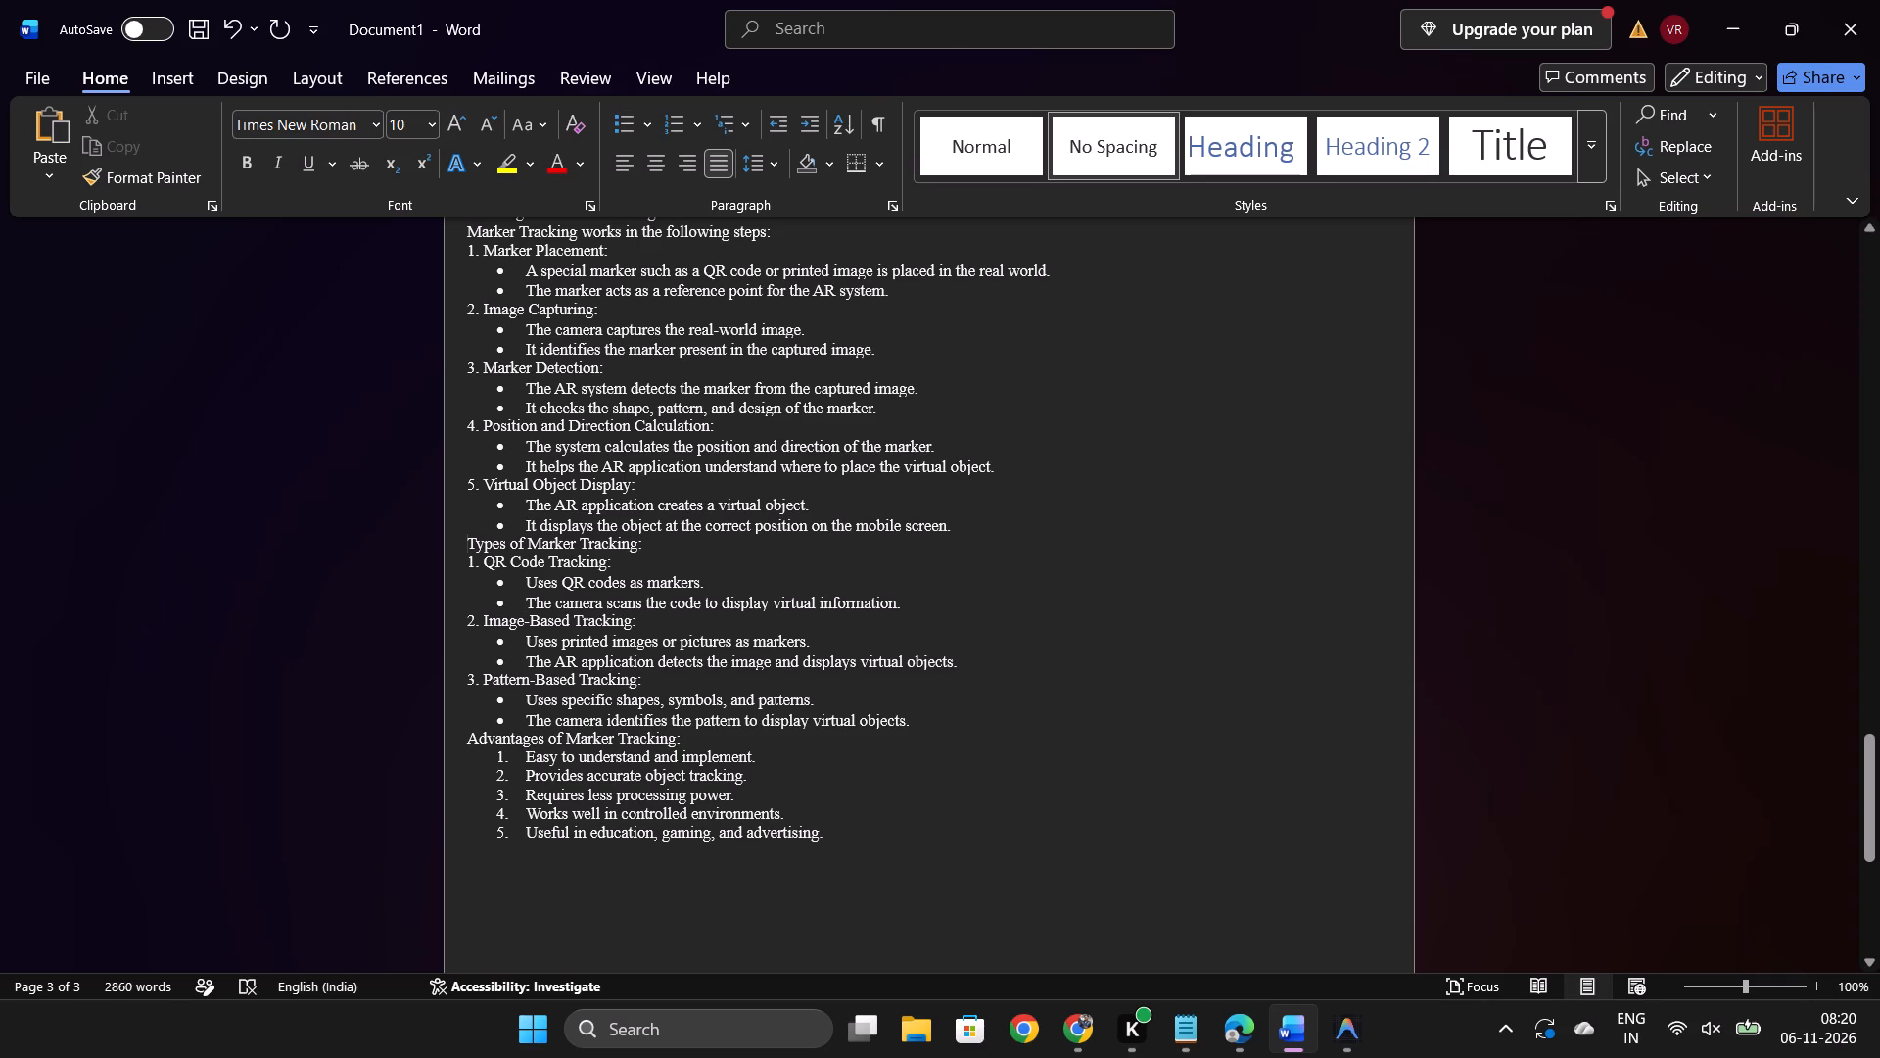
Shorten the "Advantages of Marker Tracking:" heading to "Advantages:".
{"action": "left_click_drag", "start_coordinate": [674, 739], "coordinate": [549, 733]}
{"action": "key", "text": "BackSpace"}
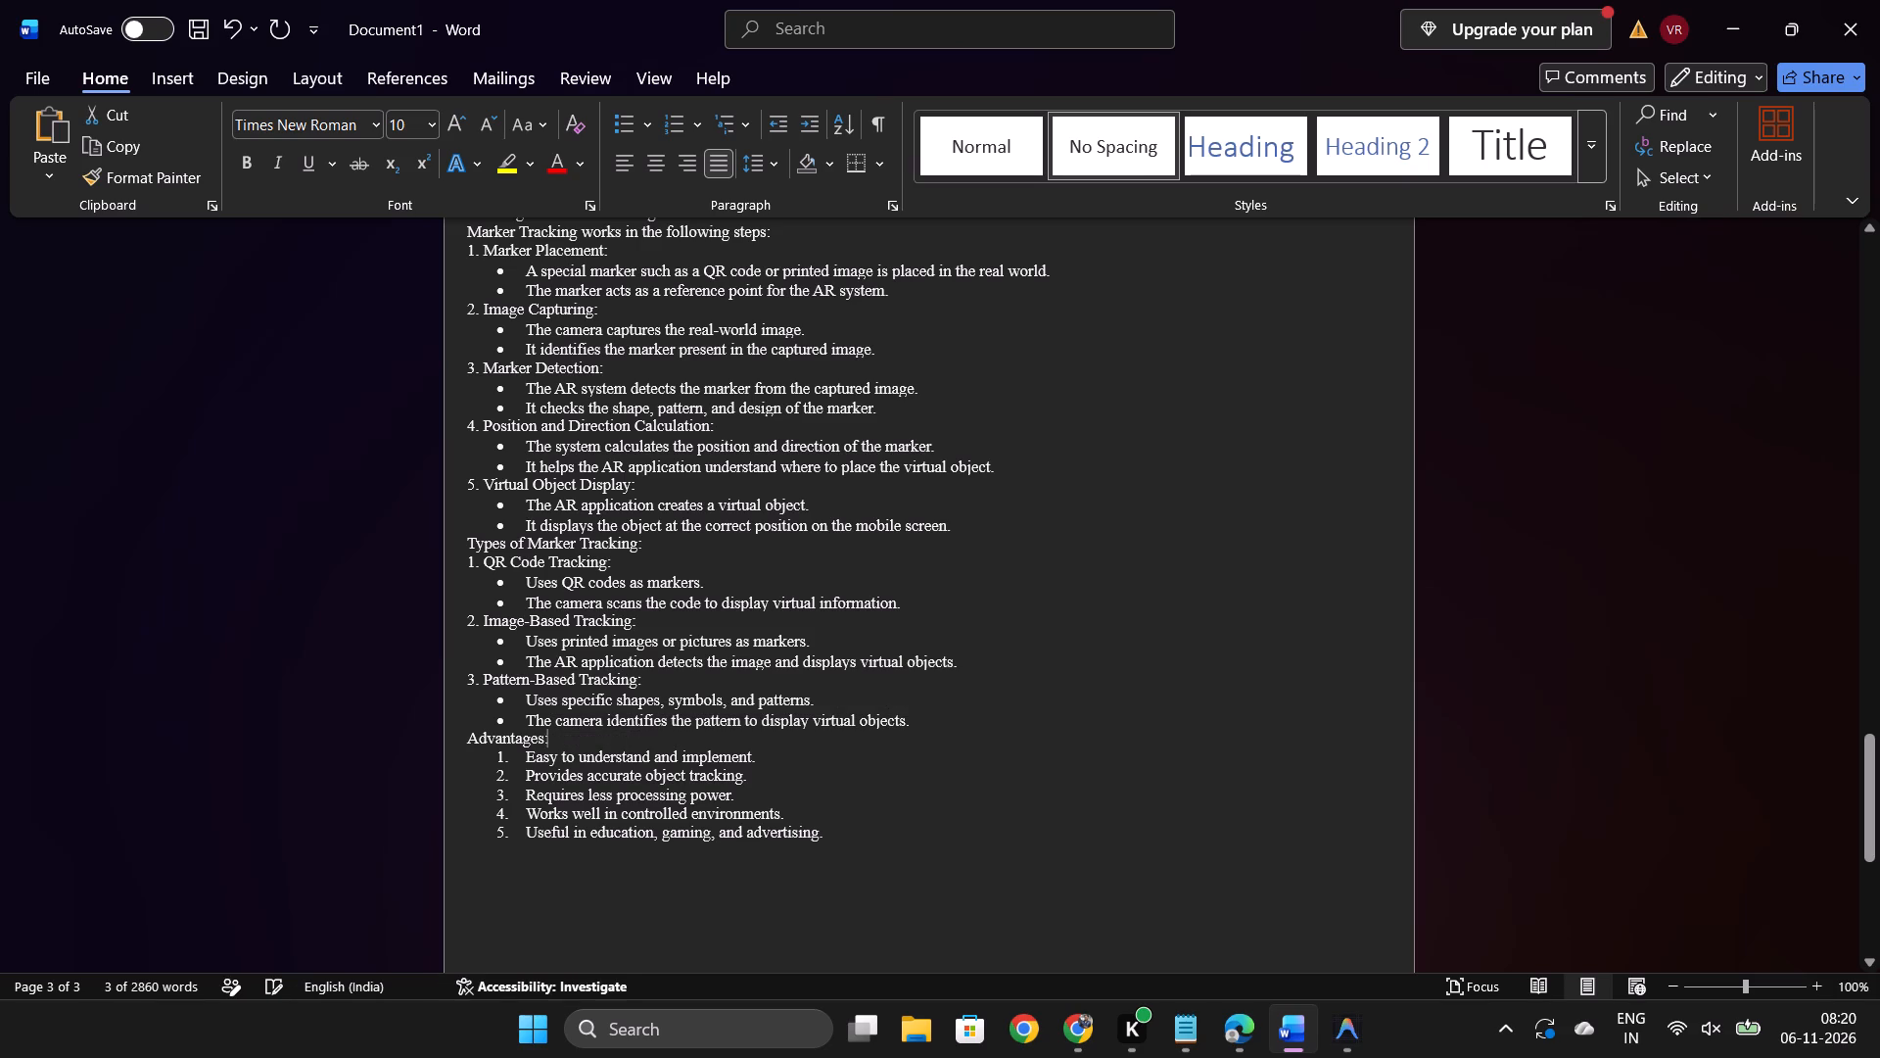
{"action": "key", "text": "BackSpace"}
{"action": "key", "text": "s"}
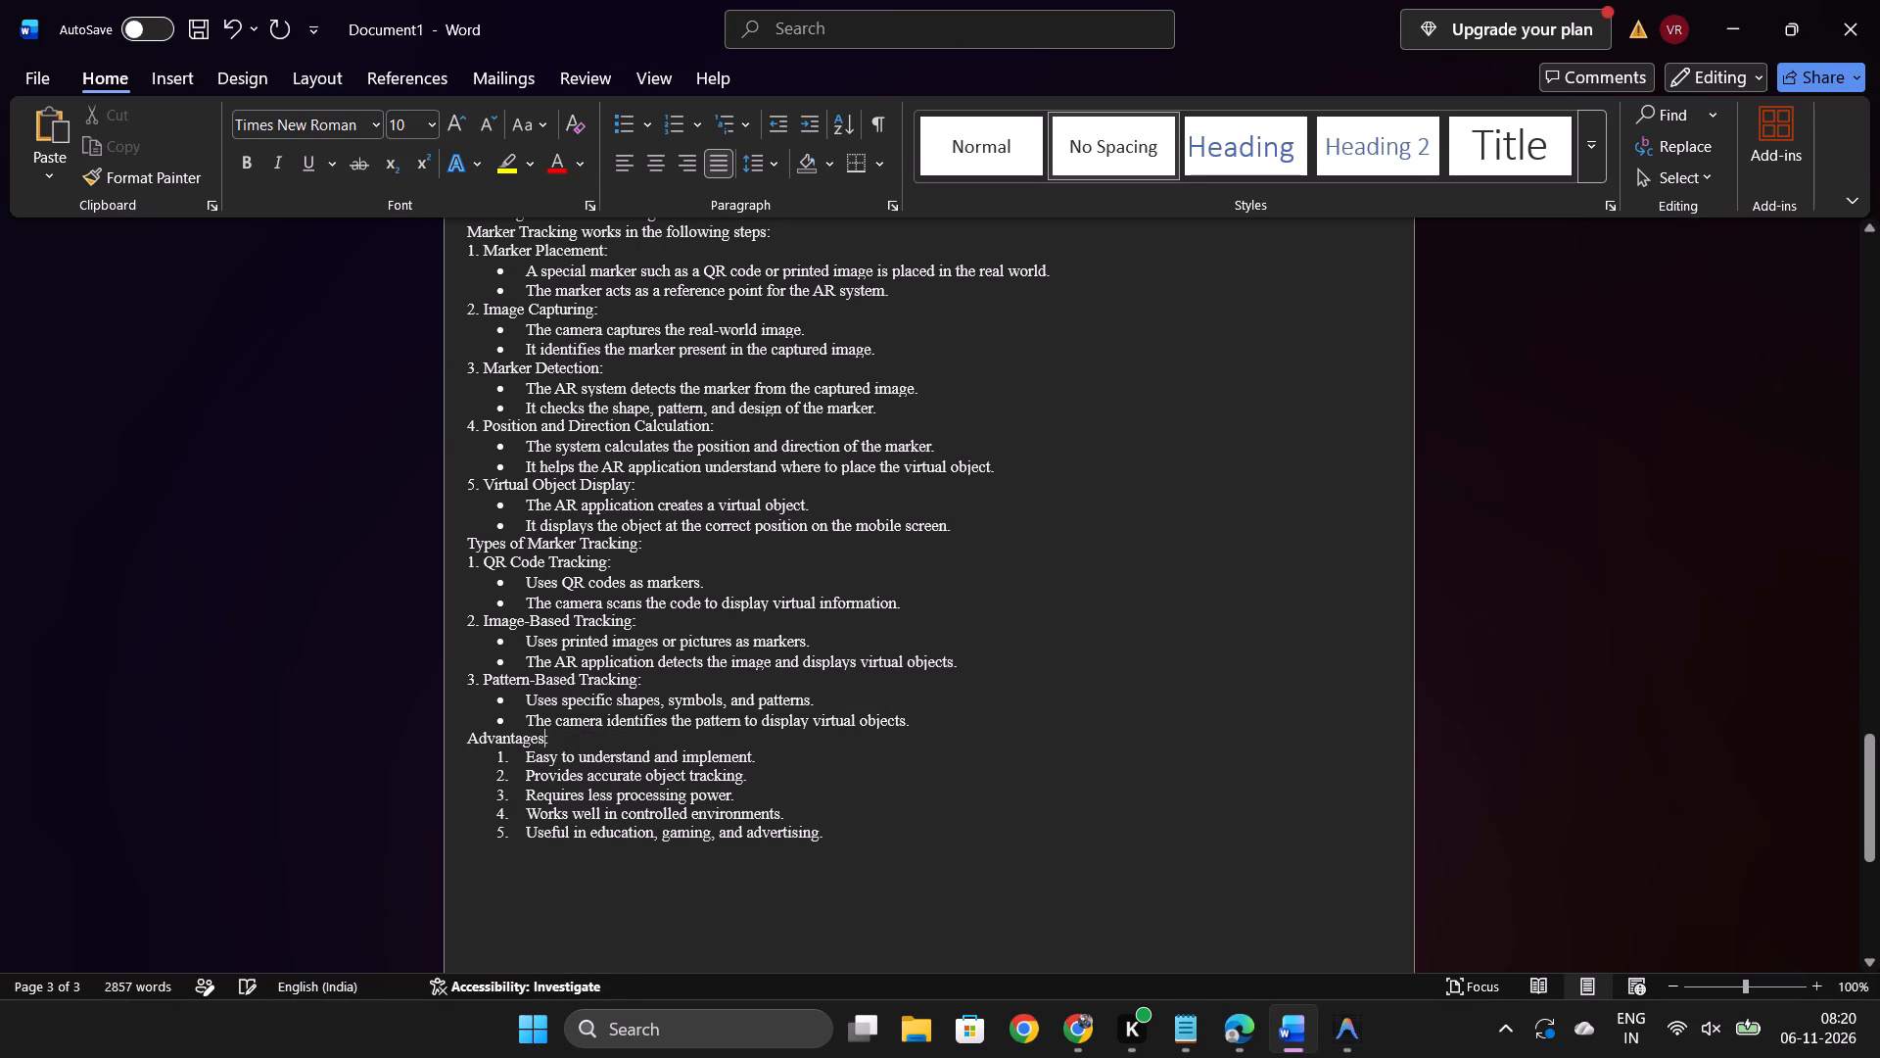
Underline and italicise the headings "Advantages", "Types of Marker Tracking" and "Working of Marker Tracking", leaving out their colons.
{"action": "left_click_drag", "start_coordinate": [542, 741], "coordinate": [540, 741]}
{"action": "left_click_drag", "start_coordinate": [540, 741], "coordinate": [464, 741]}
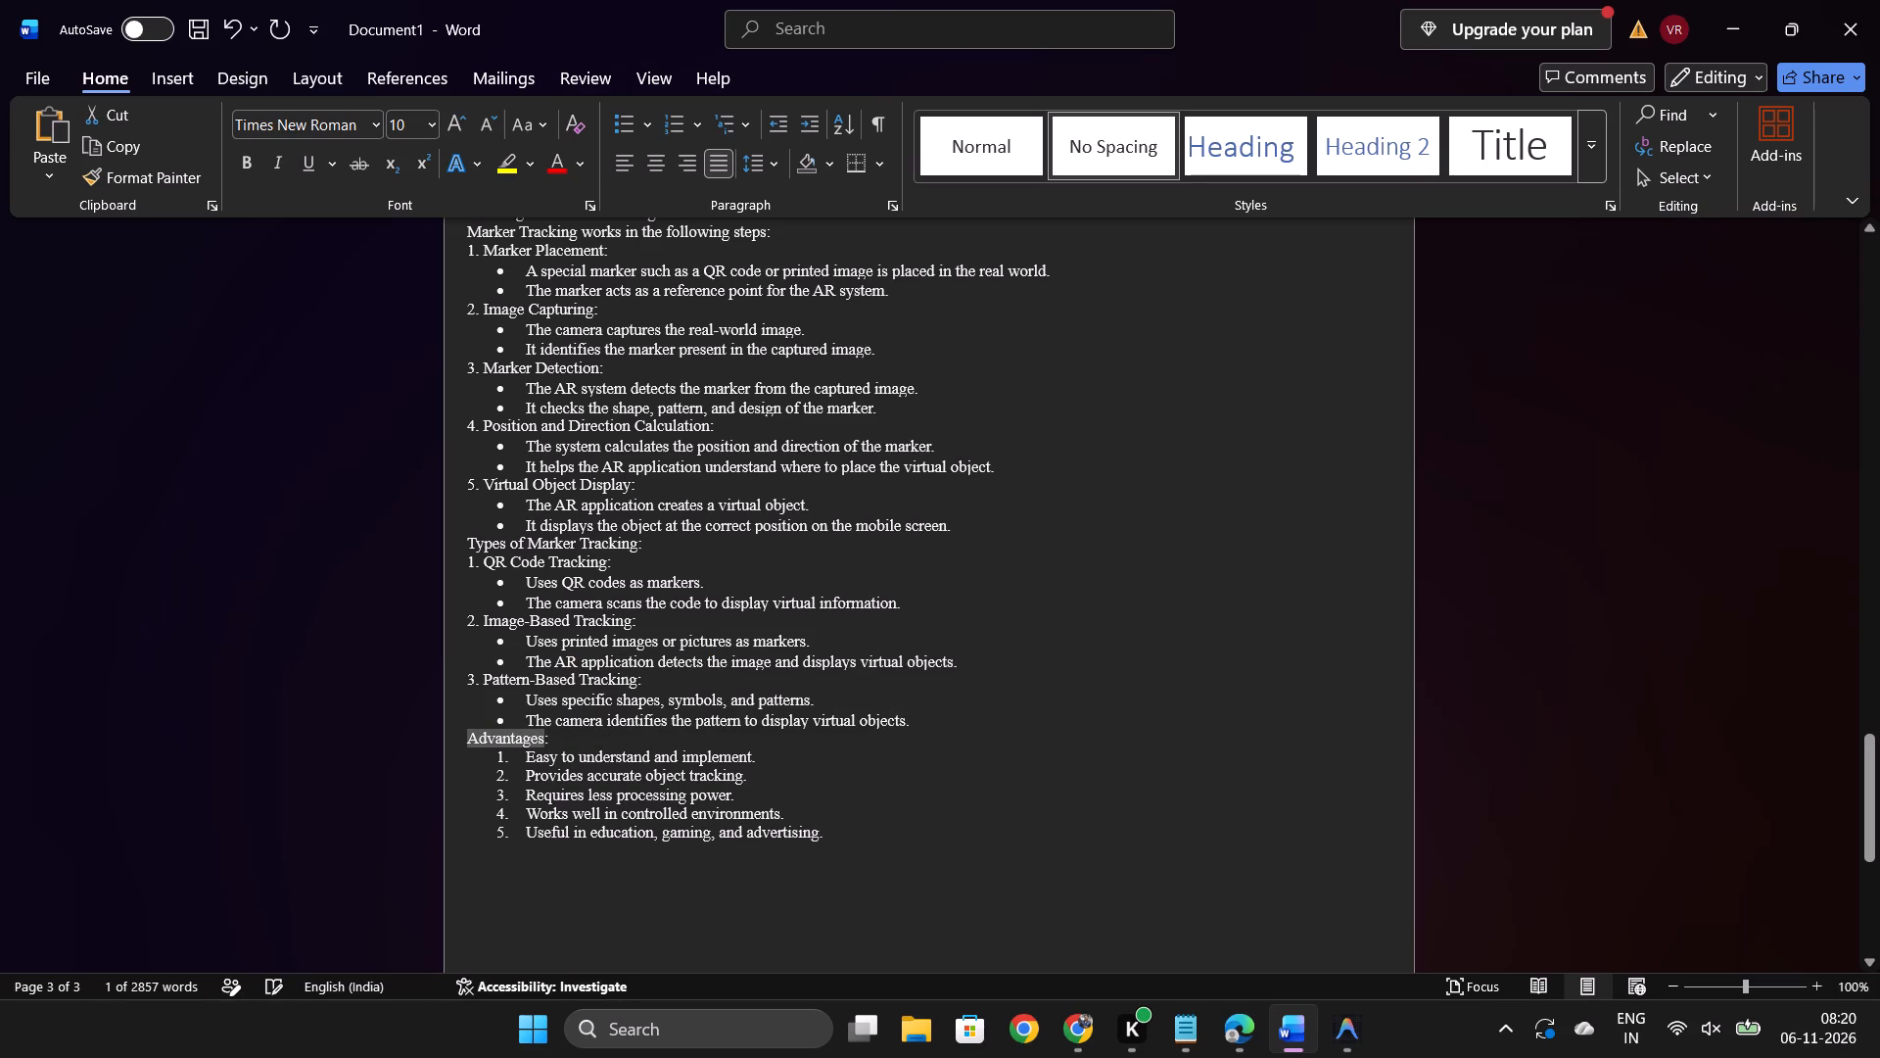
{"action": "left_click_drag", "start_coordinate": [636, 544], "coordinate": [561, 544], "text": "ctrl"}
{"action": "left_click_drag", "start_coordinate": [561, 544], "coordinate": [471, 544], "text": "ctrl"}
{"action": "scroll", "coordinate": [526, 545], "scroll_direction": "up", "scroll_amount": 2, "text": "ctrl"}
{"action": "scroll", "coordinate": [526, 545], "scroll_direction": "down", "scroll_amount": 3, "text": "ctrl"}
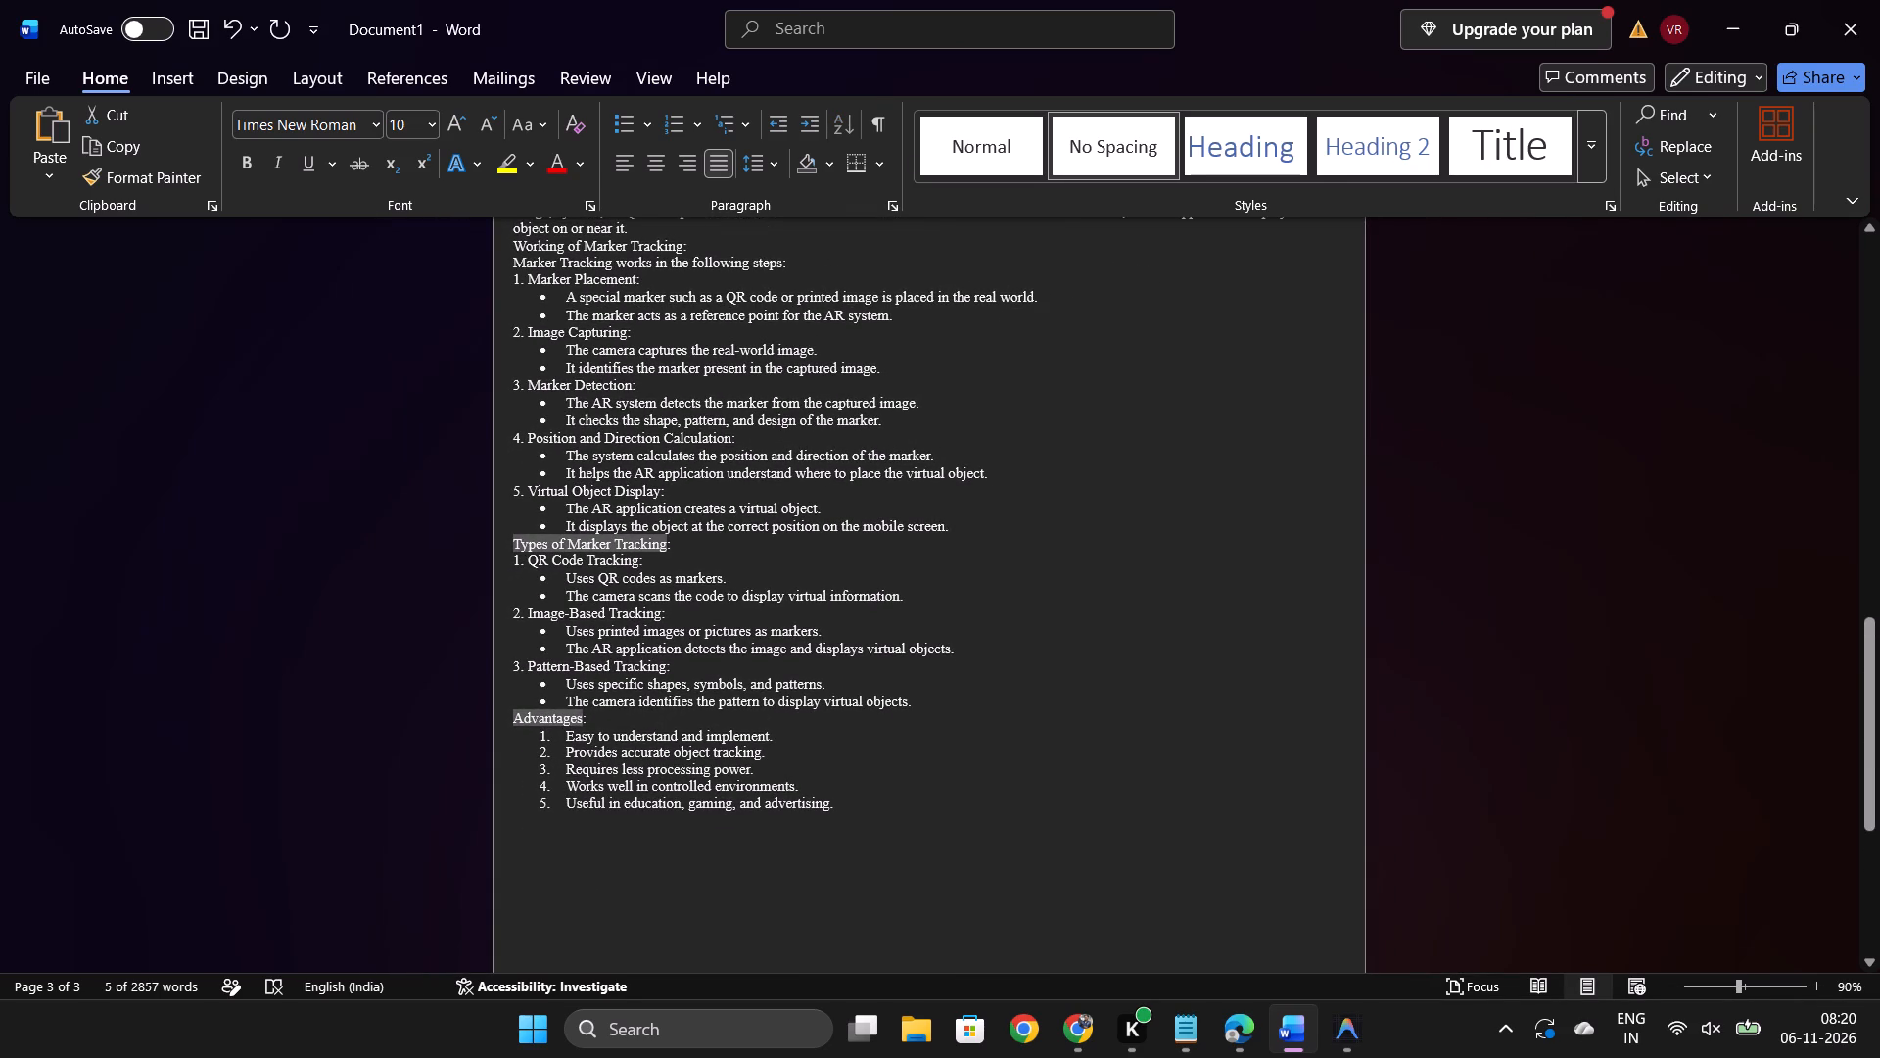
{"action": "left_click_drag", "start_coordinate": [673, 246], "coordinate": [529, 248], "text": "ctrl"}
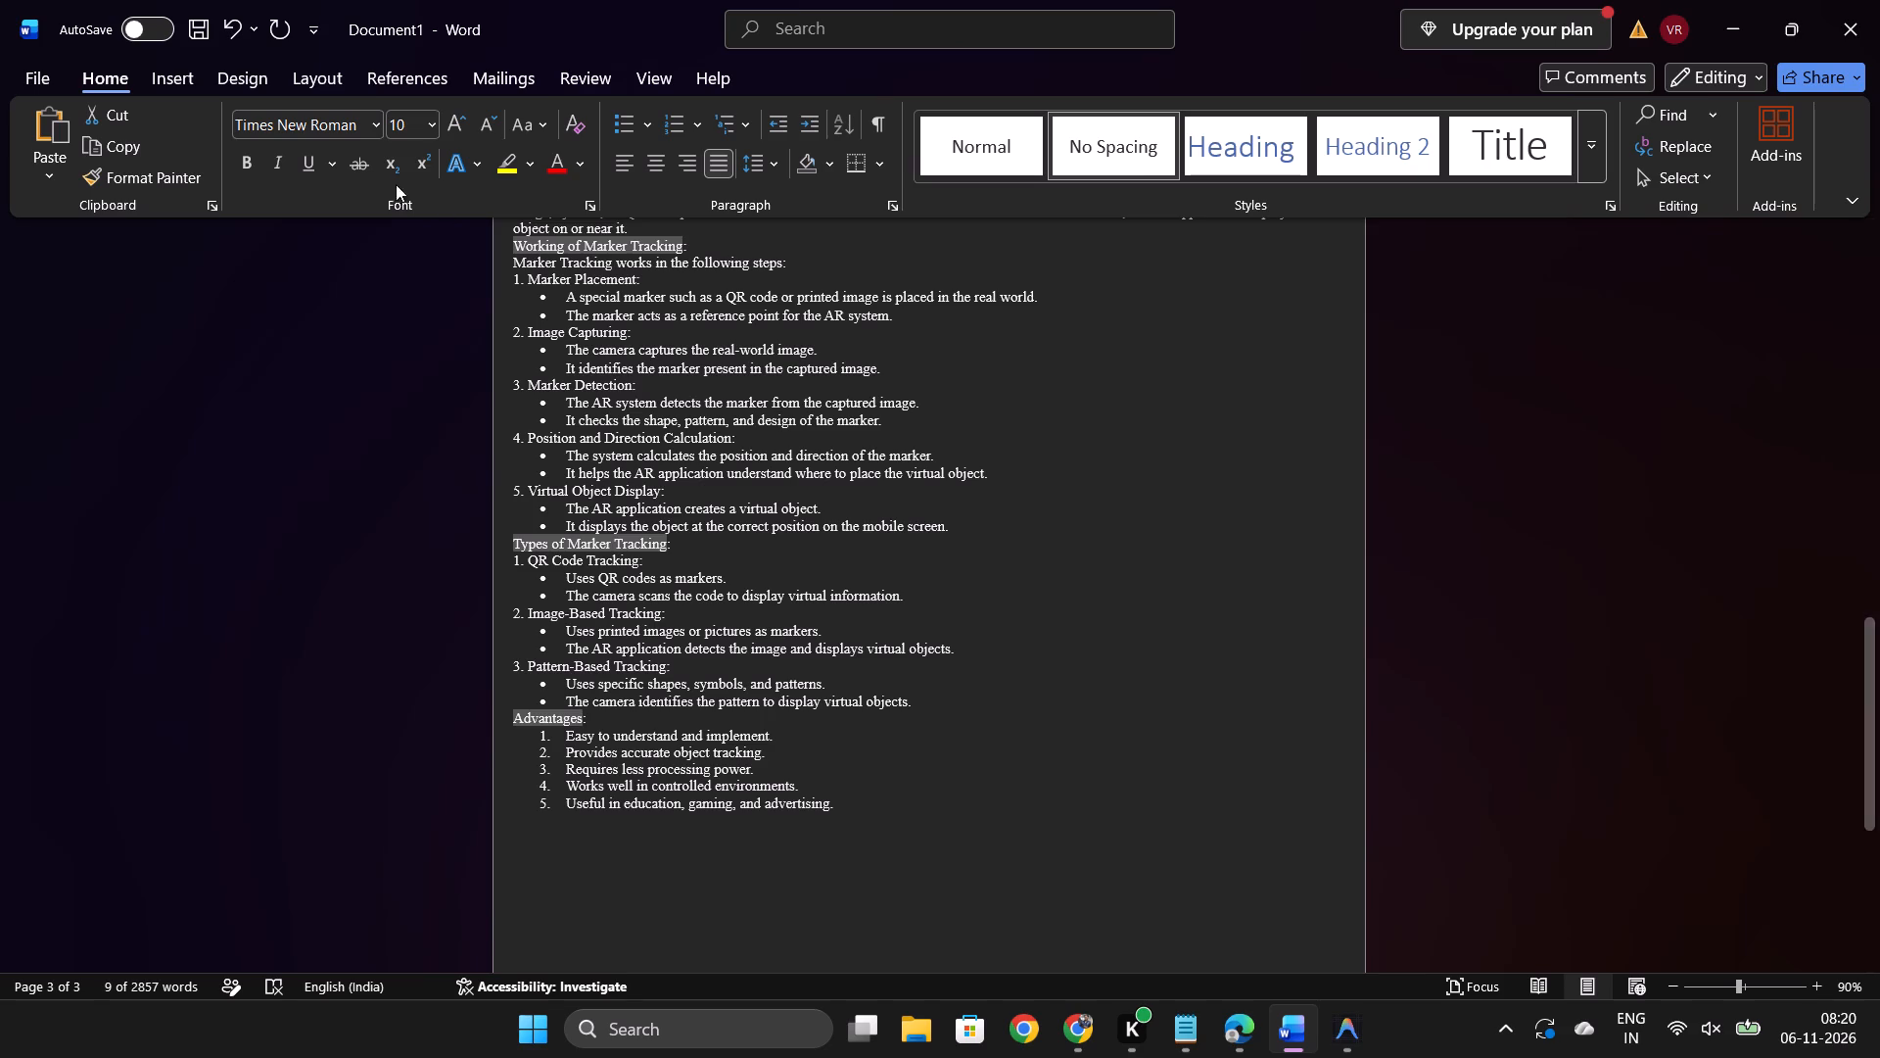
{"action": "left_click", "coordinate": [308, 161], "text": "ctrl"}
{"action": "left_click", "coordinate": [285, 162], "text": "ctrl"}
Delete the line "Marker Tracking works in the following steps:" below the Working of Marker Tracking heading.
{"action": "scroll", "coordinate": [533, 437], "scroll_direction": "up", "scroll_amount": 1}
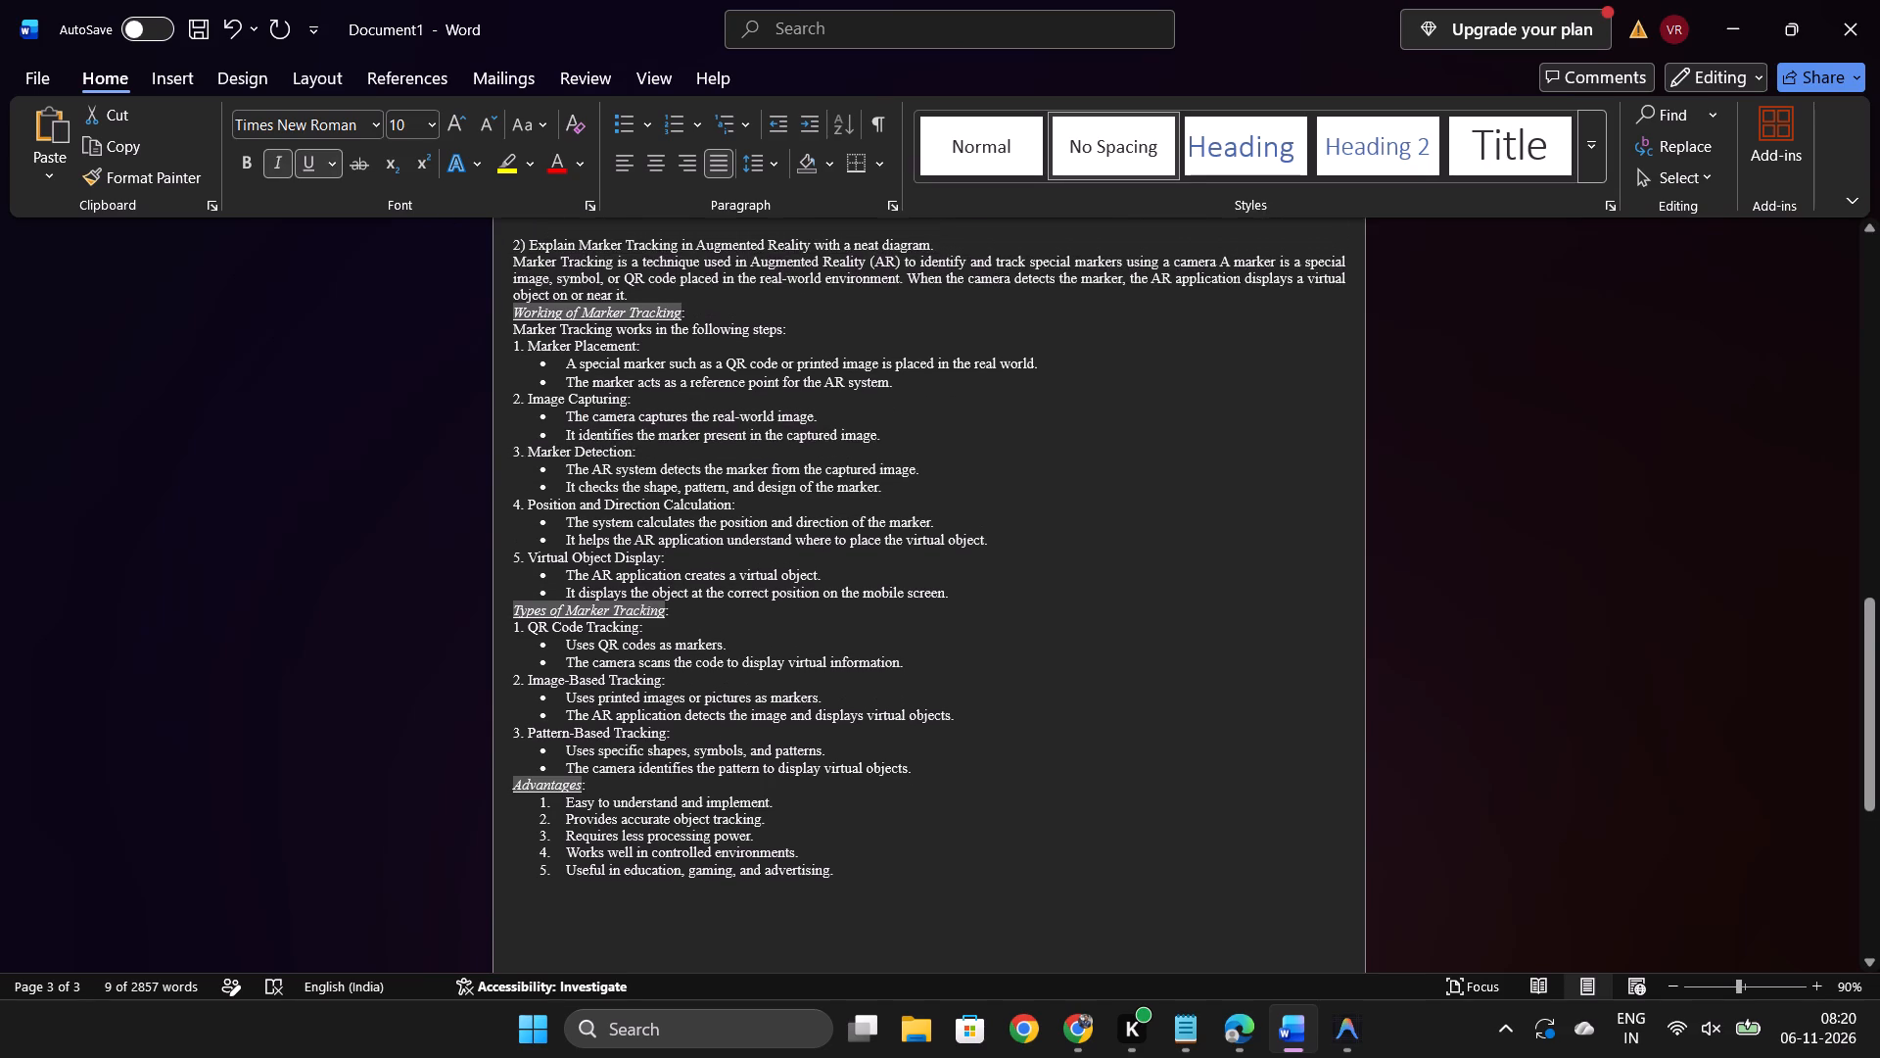
{"action": "left_click", "coordinate": [563, 417]}
{"action": "left_click_drag", "start_coordinate": [797, 331], "coordinate": [764, 312]}
{"action": "key", "text": "BackSpace"}
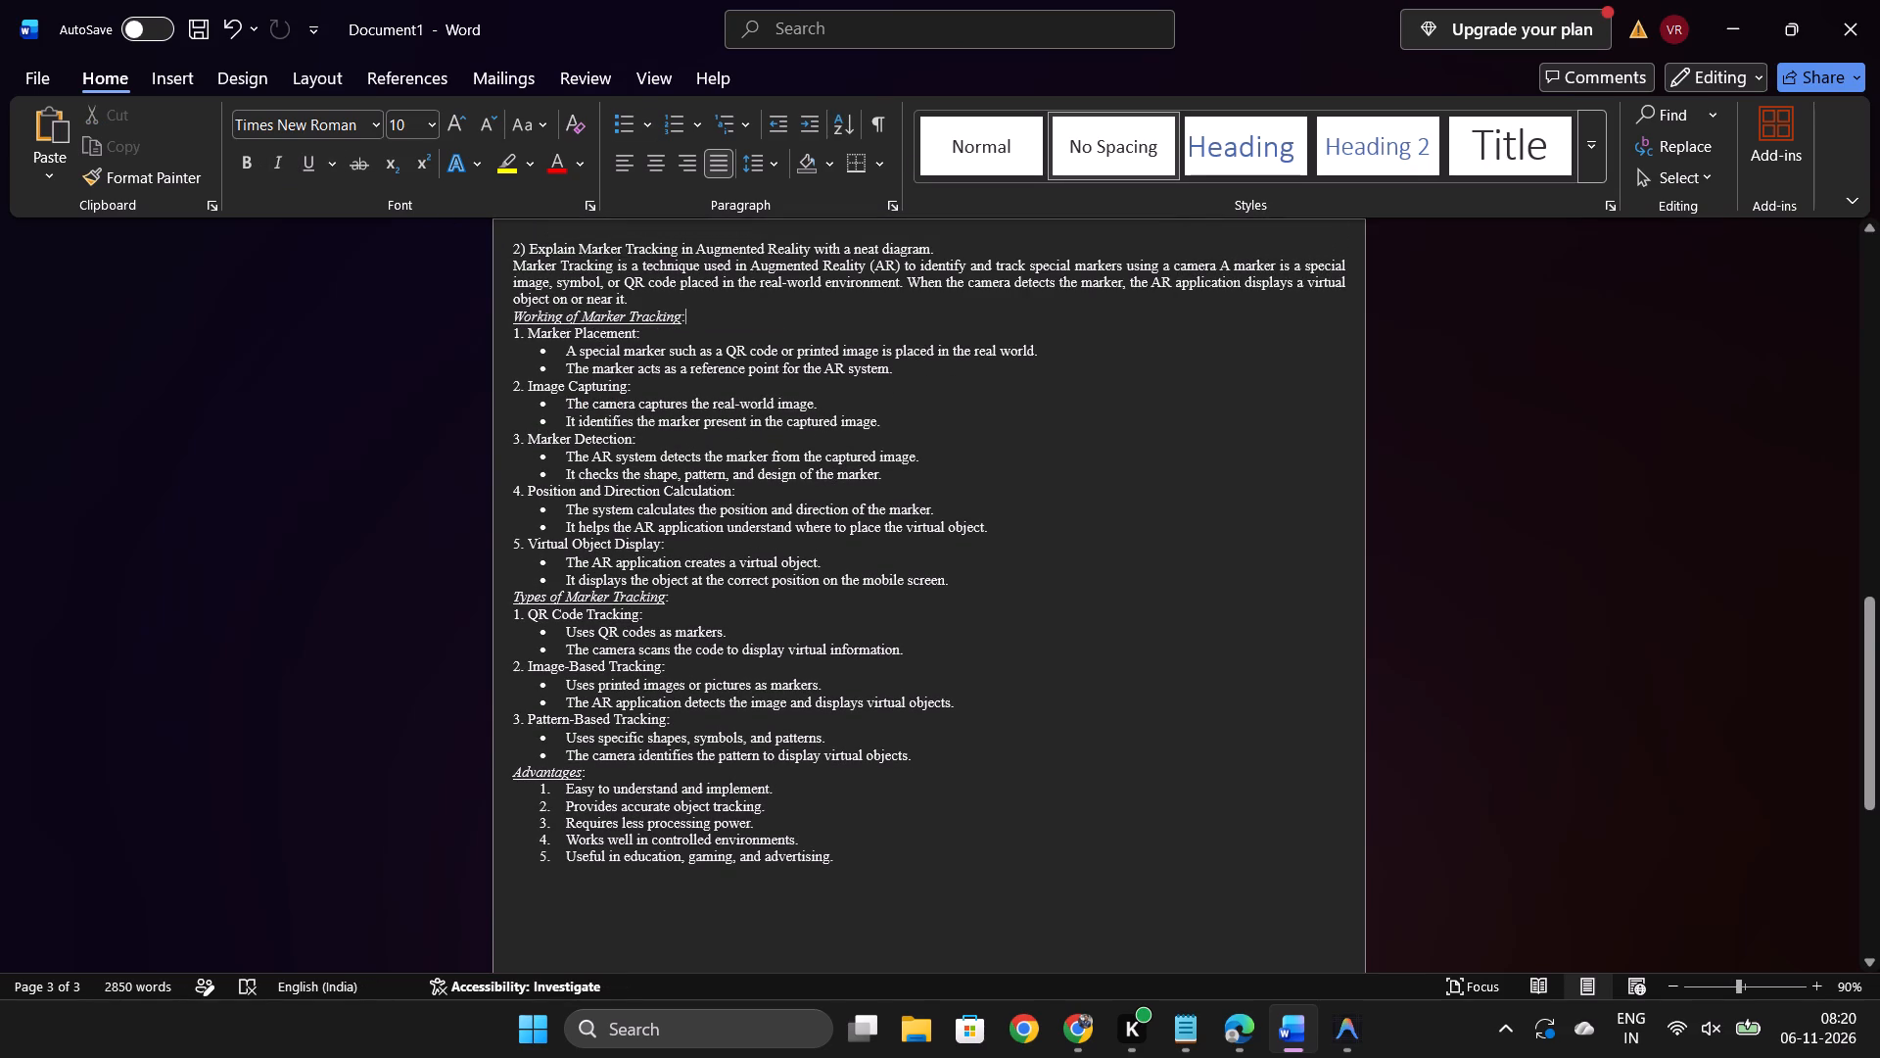
Merge the five numbered advantages into a single list item, working up from the last one and separating the sentences with spaces.
{"action": "left_click", "coordinate": [541, 853]}
{"action": "key", "text": "BackSpace"}
{"action": "key", "text": "BackSpace"}
{"action": "key", "text": "BackSpace"}
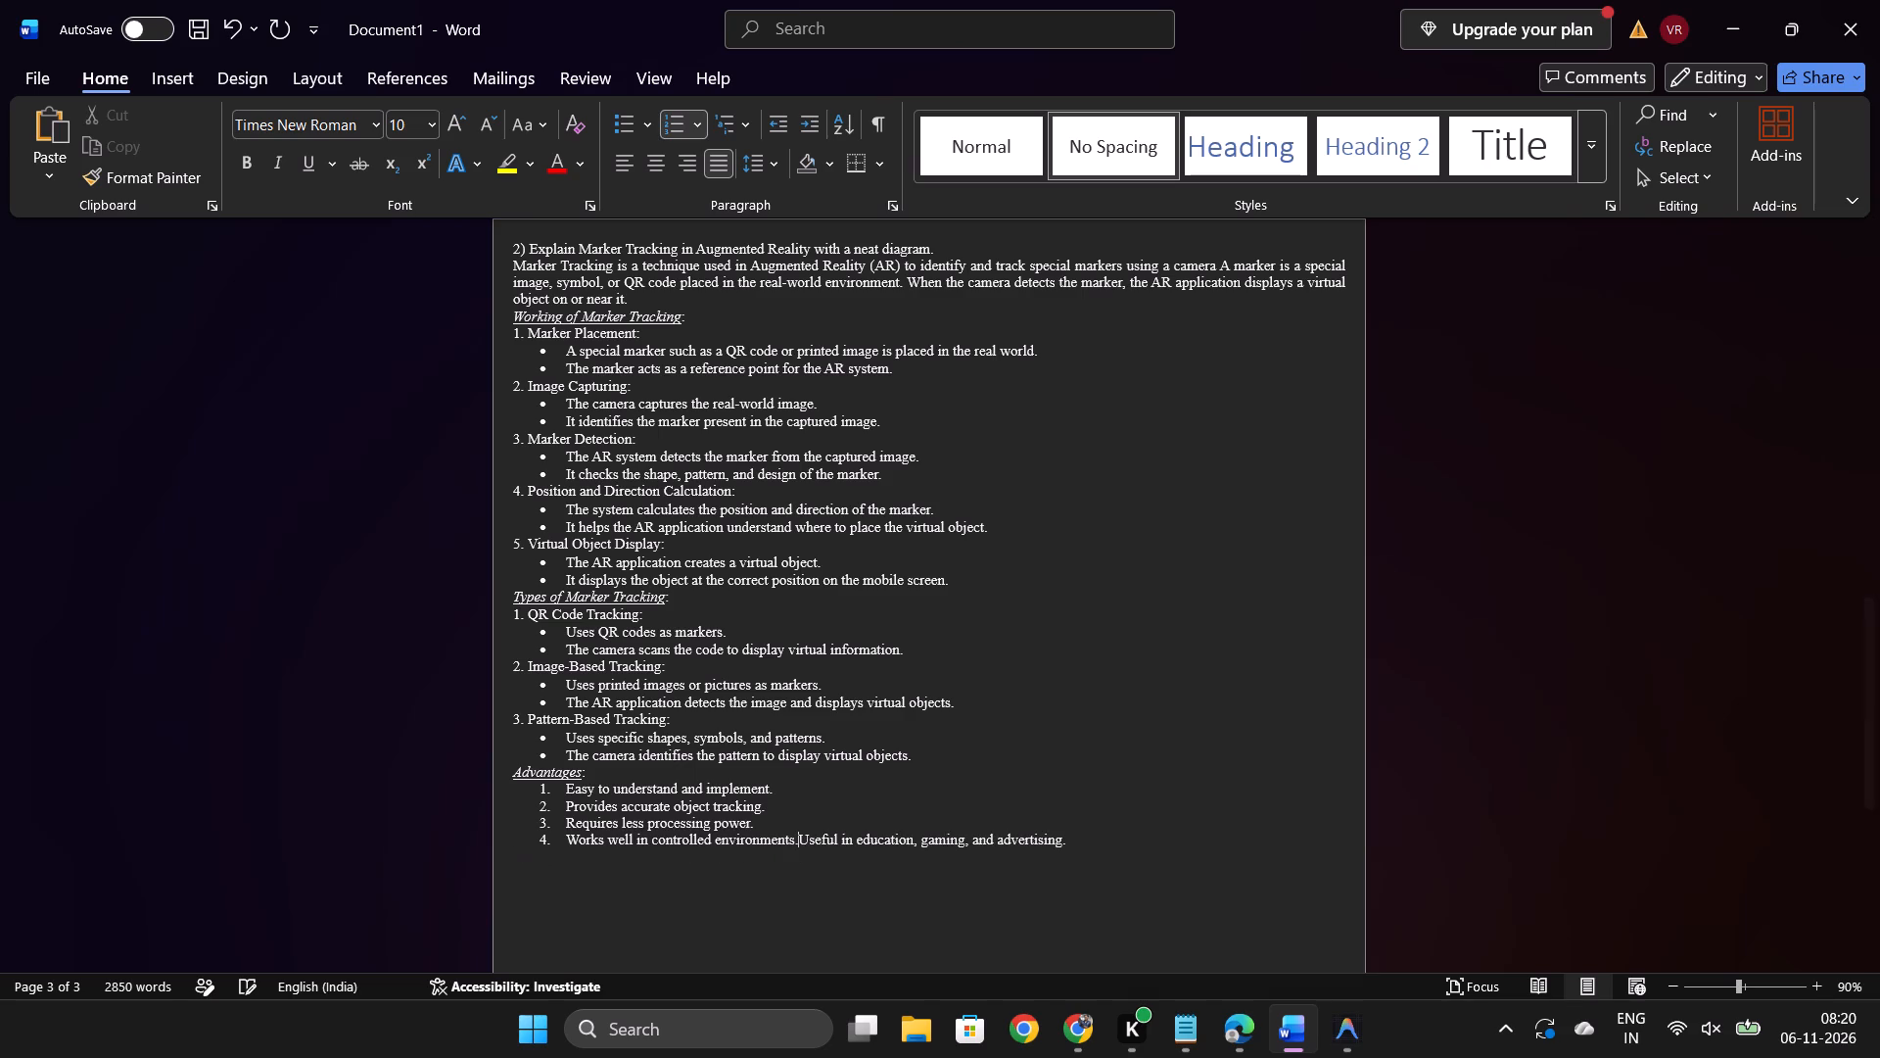
{"action": "key", "text": "space"}
{"action": "left_click", "coordinate": [546, 838]}
{"action": "key", "text": "BackSpace"}
{"action": "key", "text": "BackSpace"}
{"action": "key", "text": "BackSpace"}
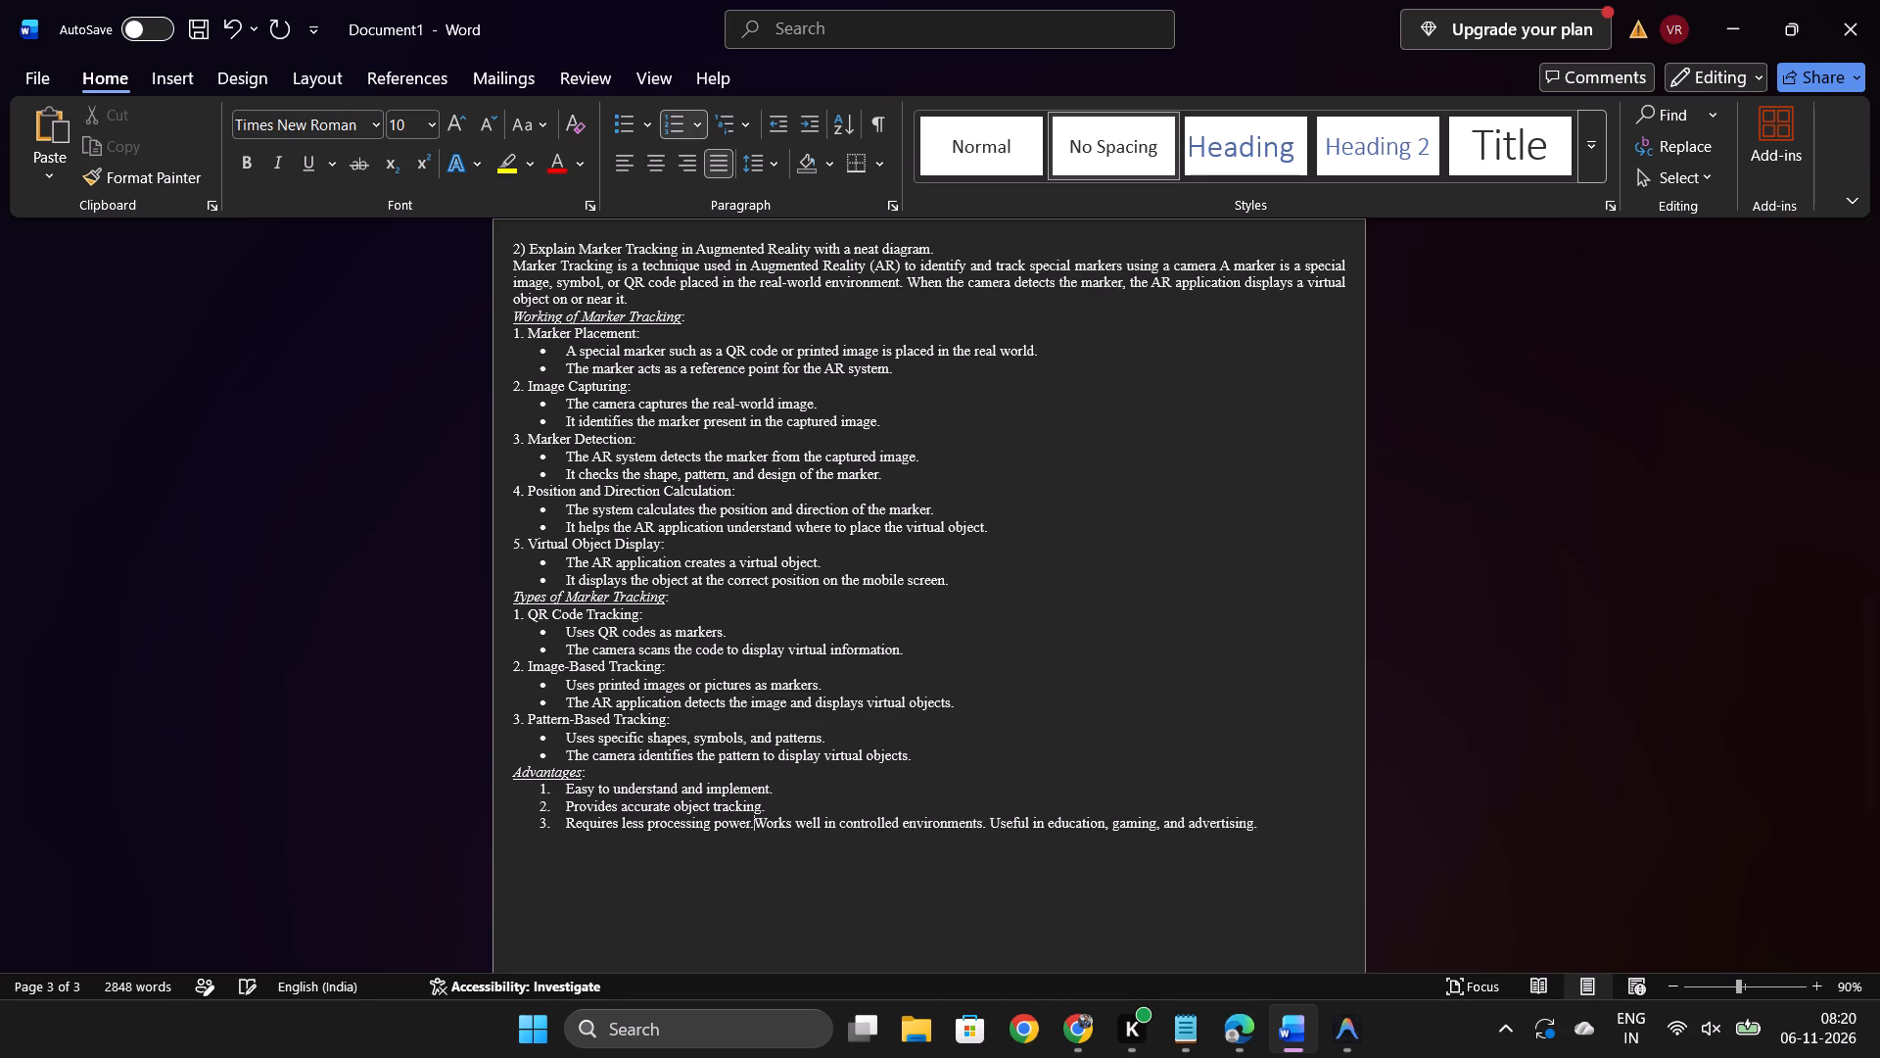
{"action": "key", "text": "space"}
{"action": "left_click", "coordinate": [545, 822]}
{"action": "key", "text": "BackSpace"}
{"action": "key", "text": "BackSpace"}
{"action": "key", "text": "BackSpace"}
{"action": "key", "text": "space"}
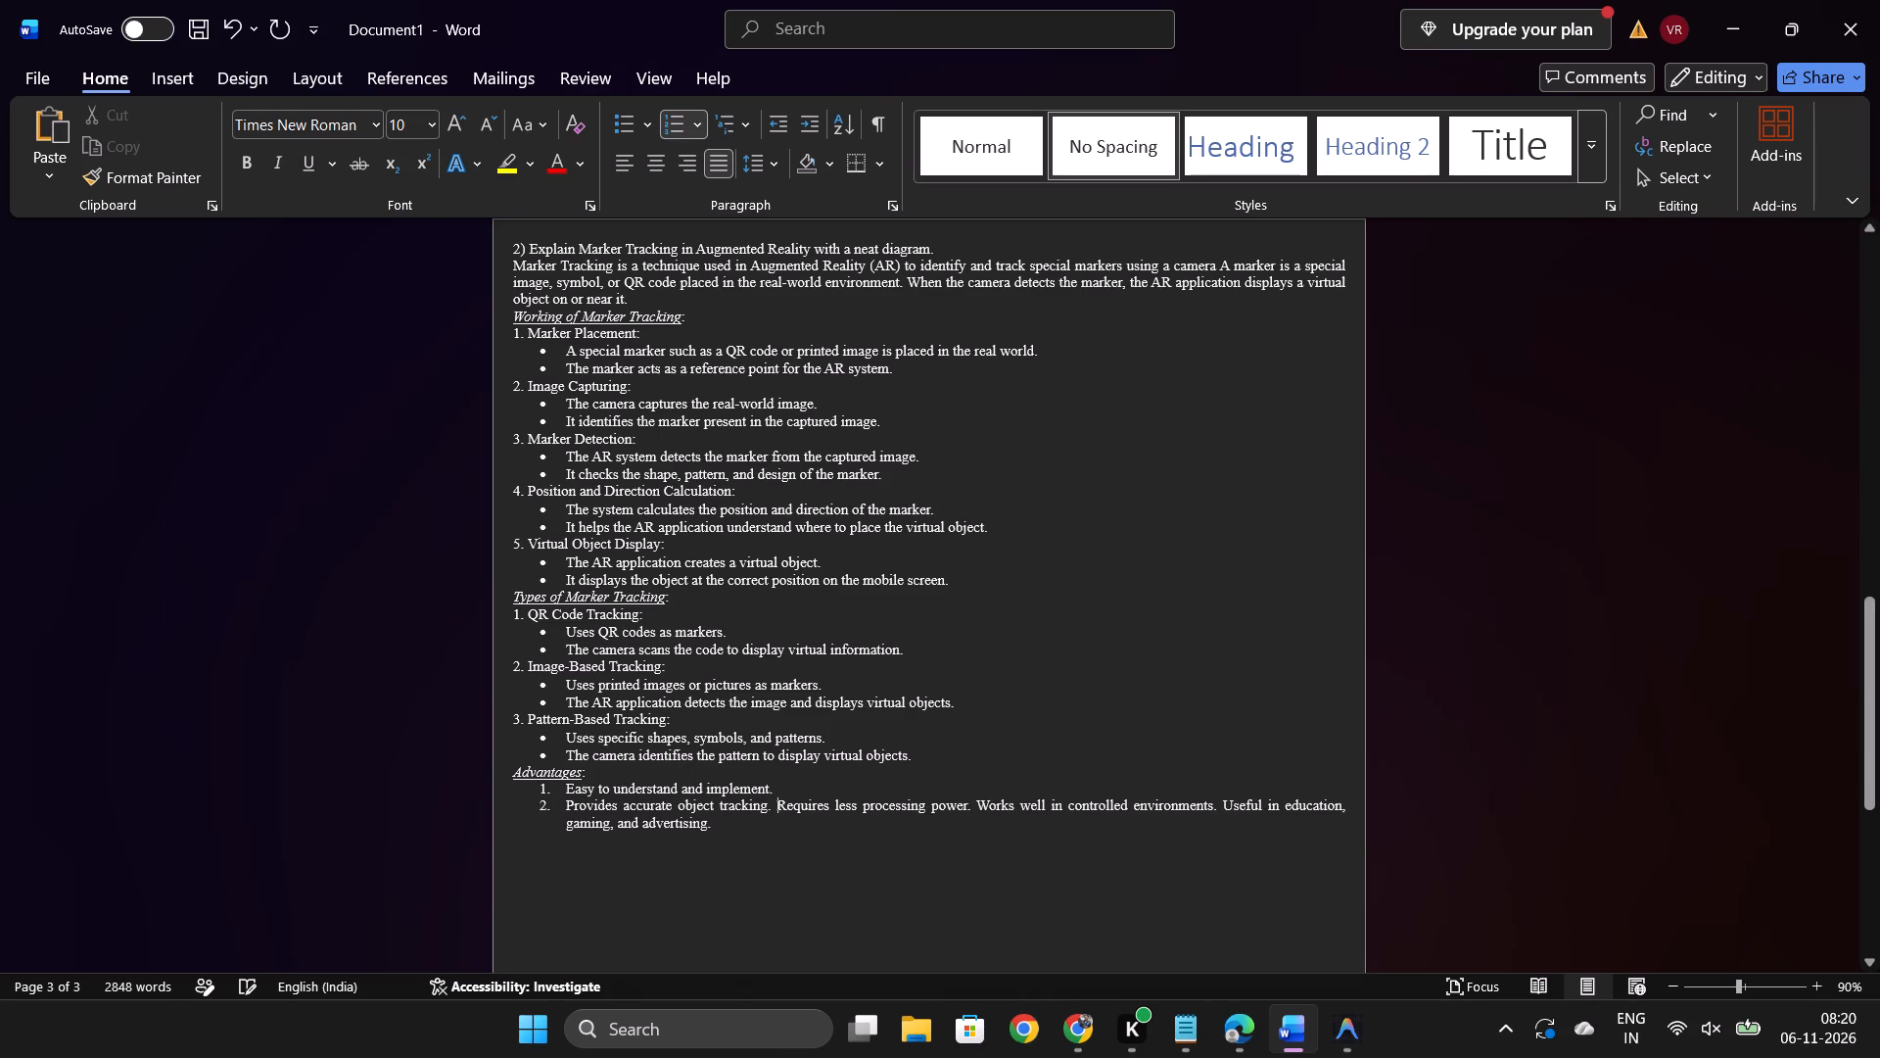
{"action": "left_click", "coordinate": [542, 804]}
{"action": "key", "text": "BackSpace"}
{"action": "key", "text": "BackSpace"}
{"action": "key", "text": "BackSpace"}
{"action": "key", "text": "space"}
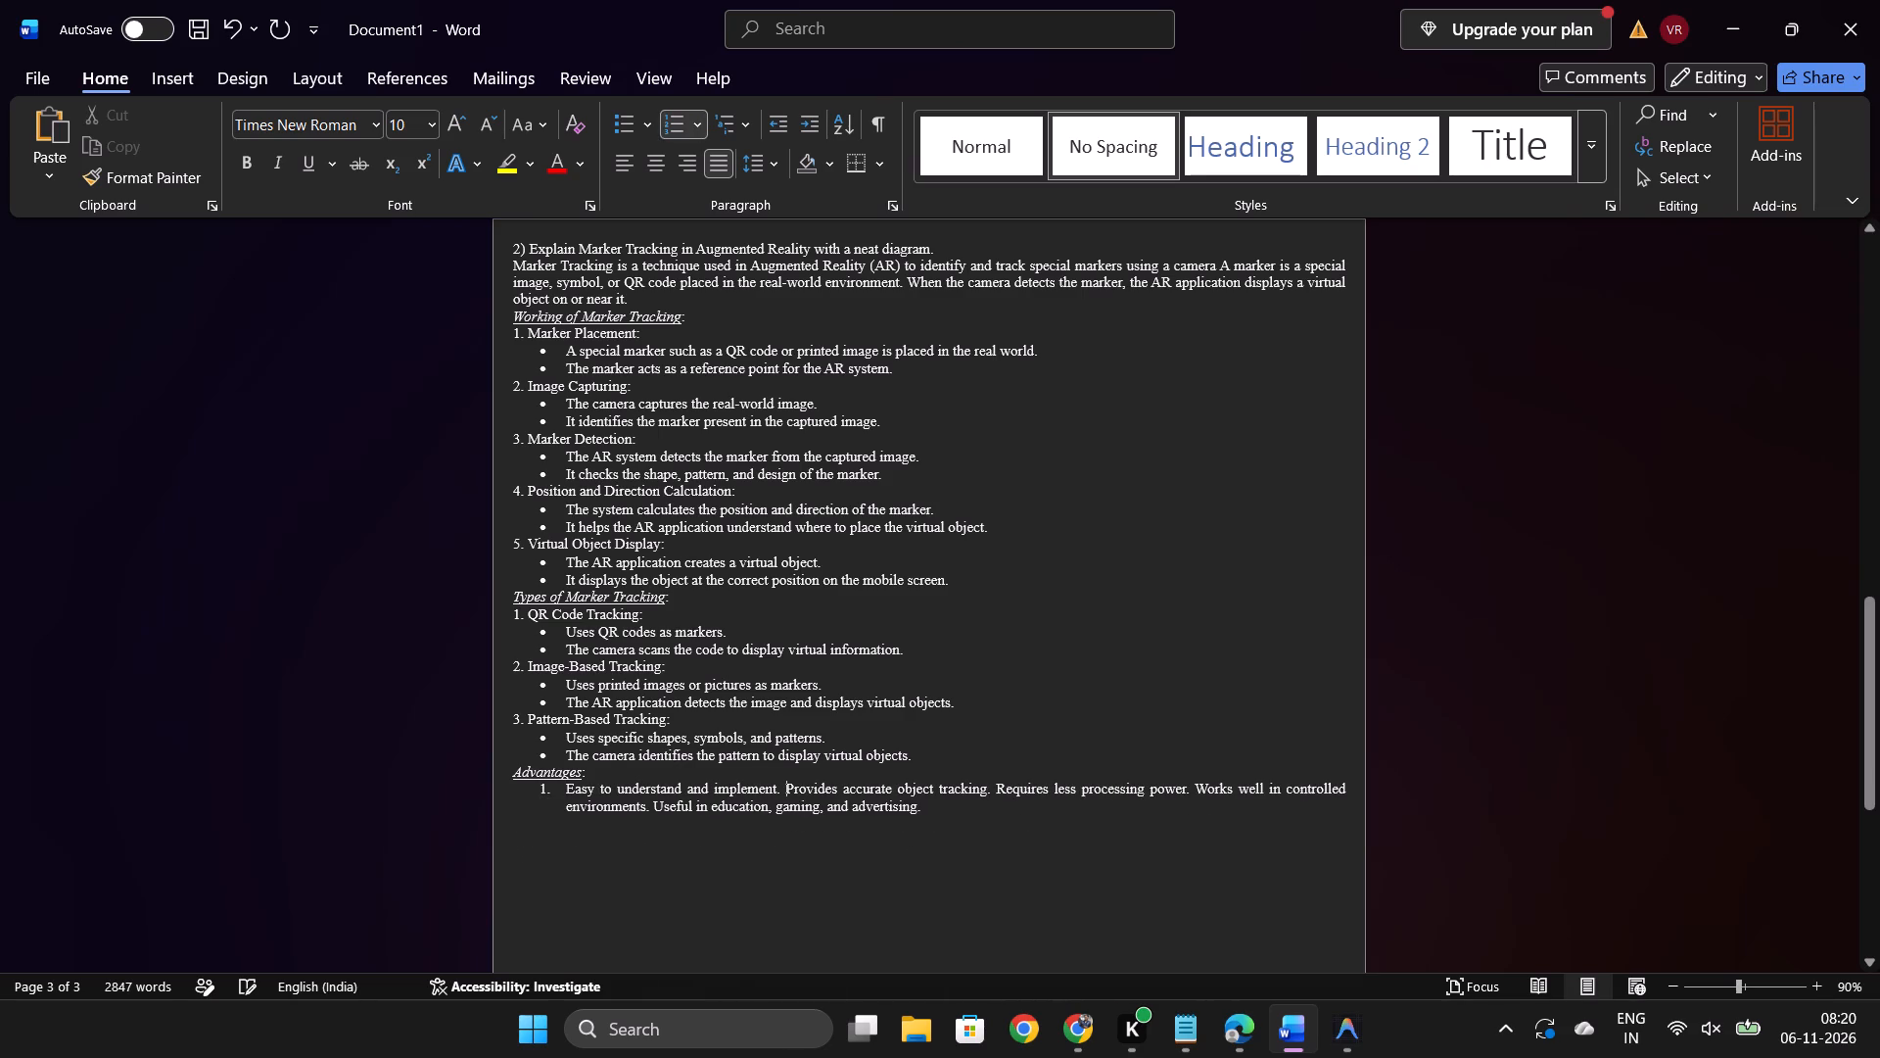
Remove the list number from the merged advantages and run the text on directly after "Advantages:" with one space.
{"action": "left_click", "coordinate": [543, 793]}
{"action": "key", "text": "BackSpace"}
{"action": "key", "text": "BackSpace"}
{"action": "key", "text": "space"}
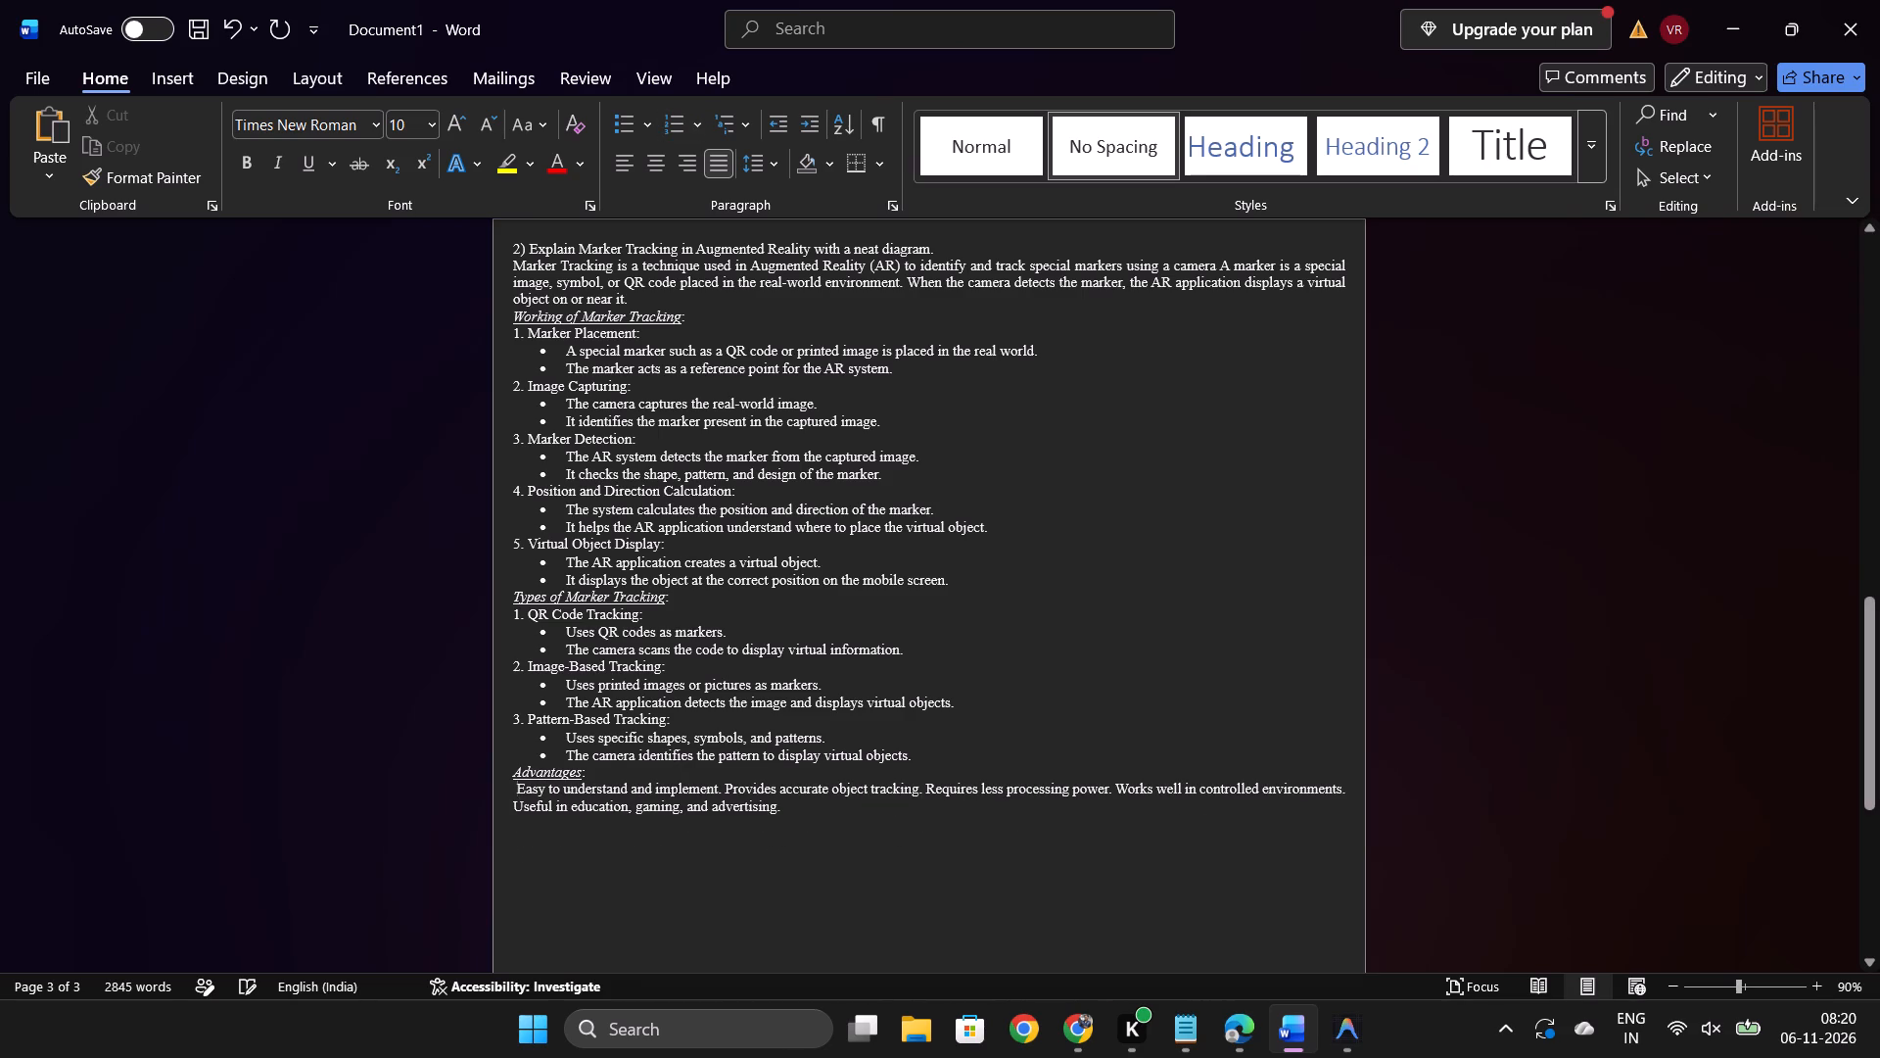
{"action": "key", "text": "BackSpace"}
{"action": "key", "text": "BackSpace"}
{"action": "key", "text": "space"}
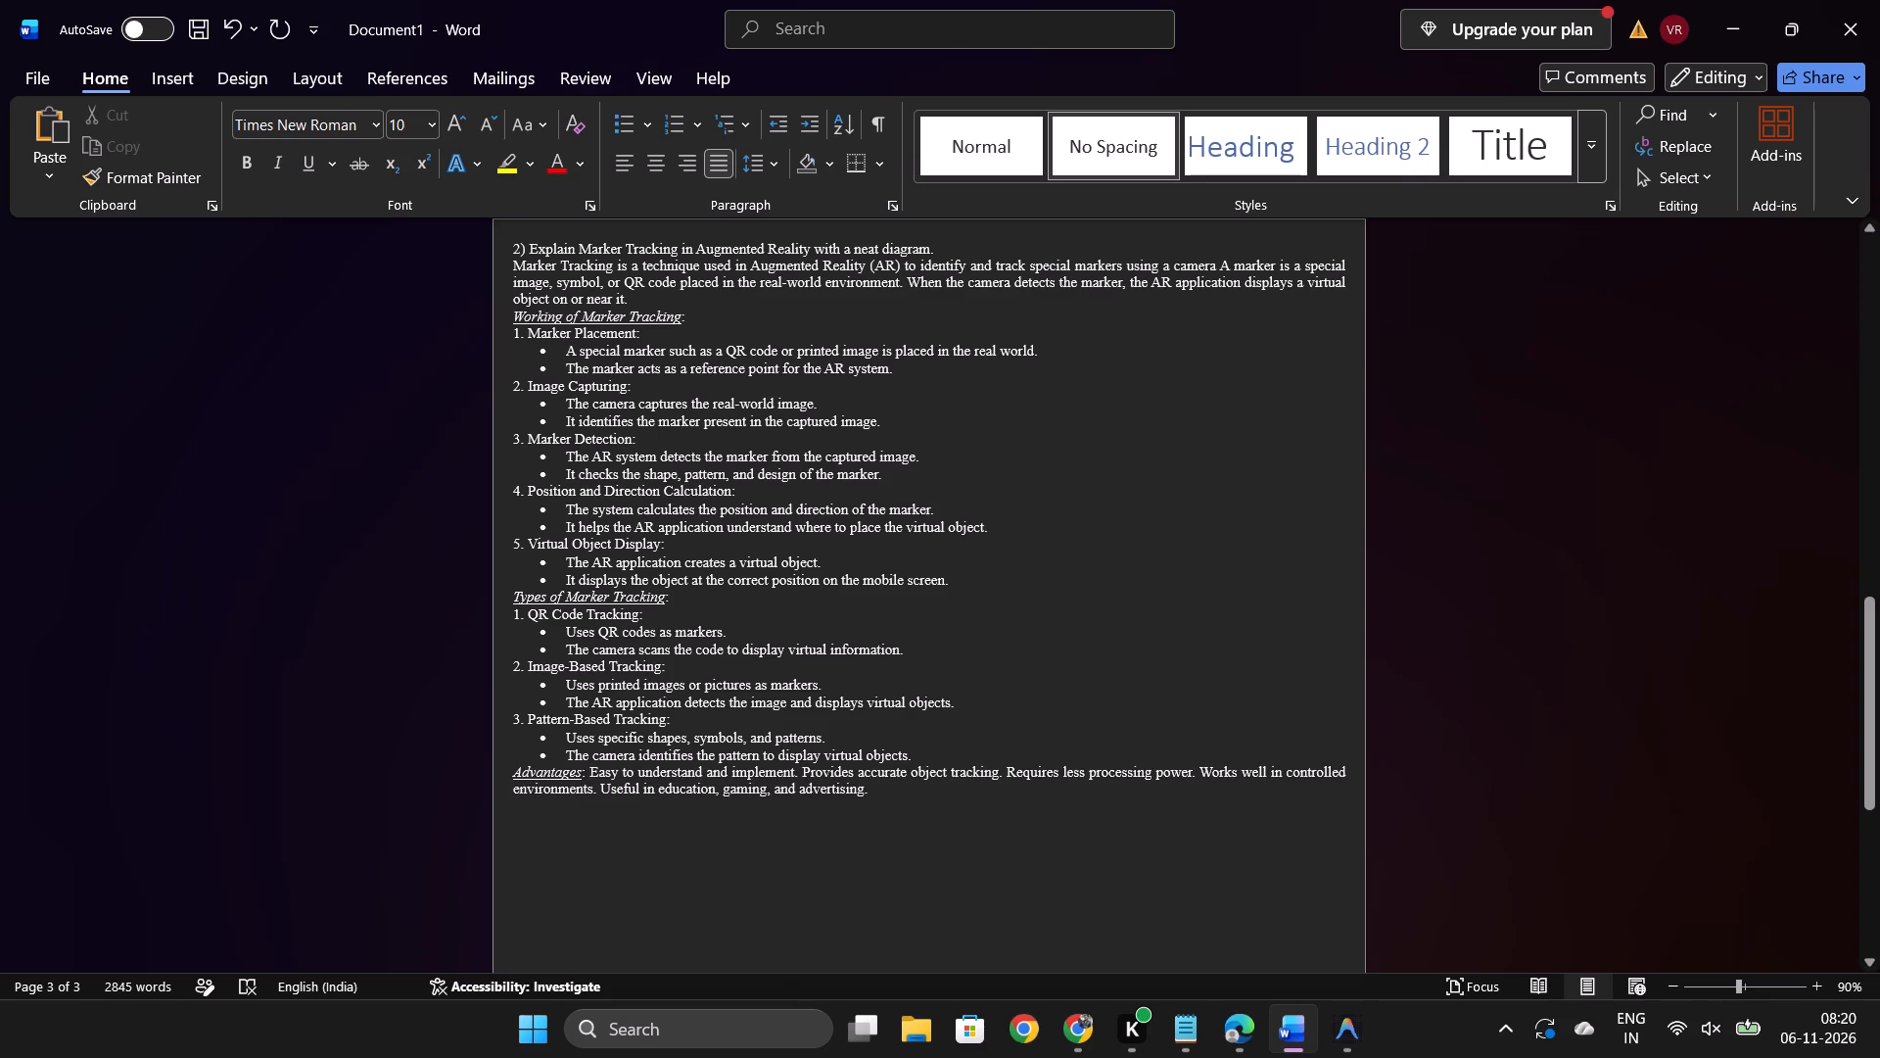
Underline the eight numbered sub-headings under Working of Marker Tracking and Types of Marker Tracking, from Marker Placement through Pattern-Based Tracking.
{"action": "left_click_drag", "start_coordinate": [646, 716], "coordinate": [546, 723]}
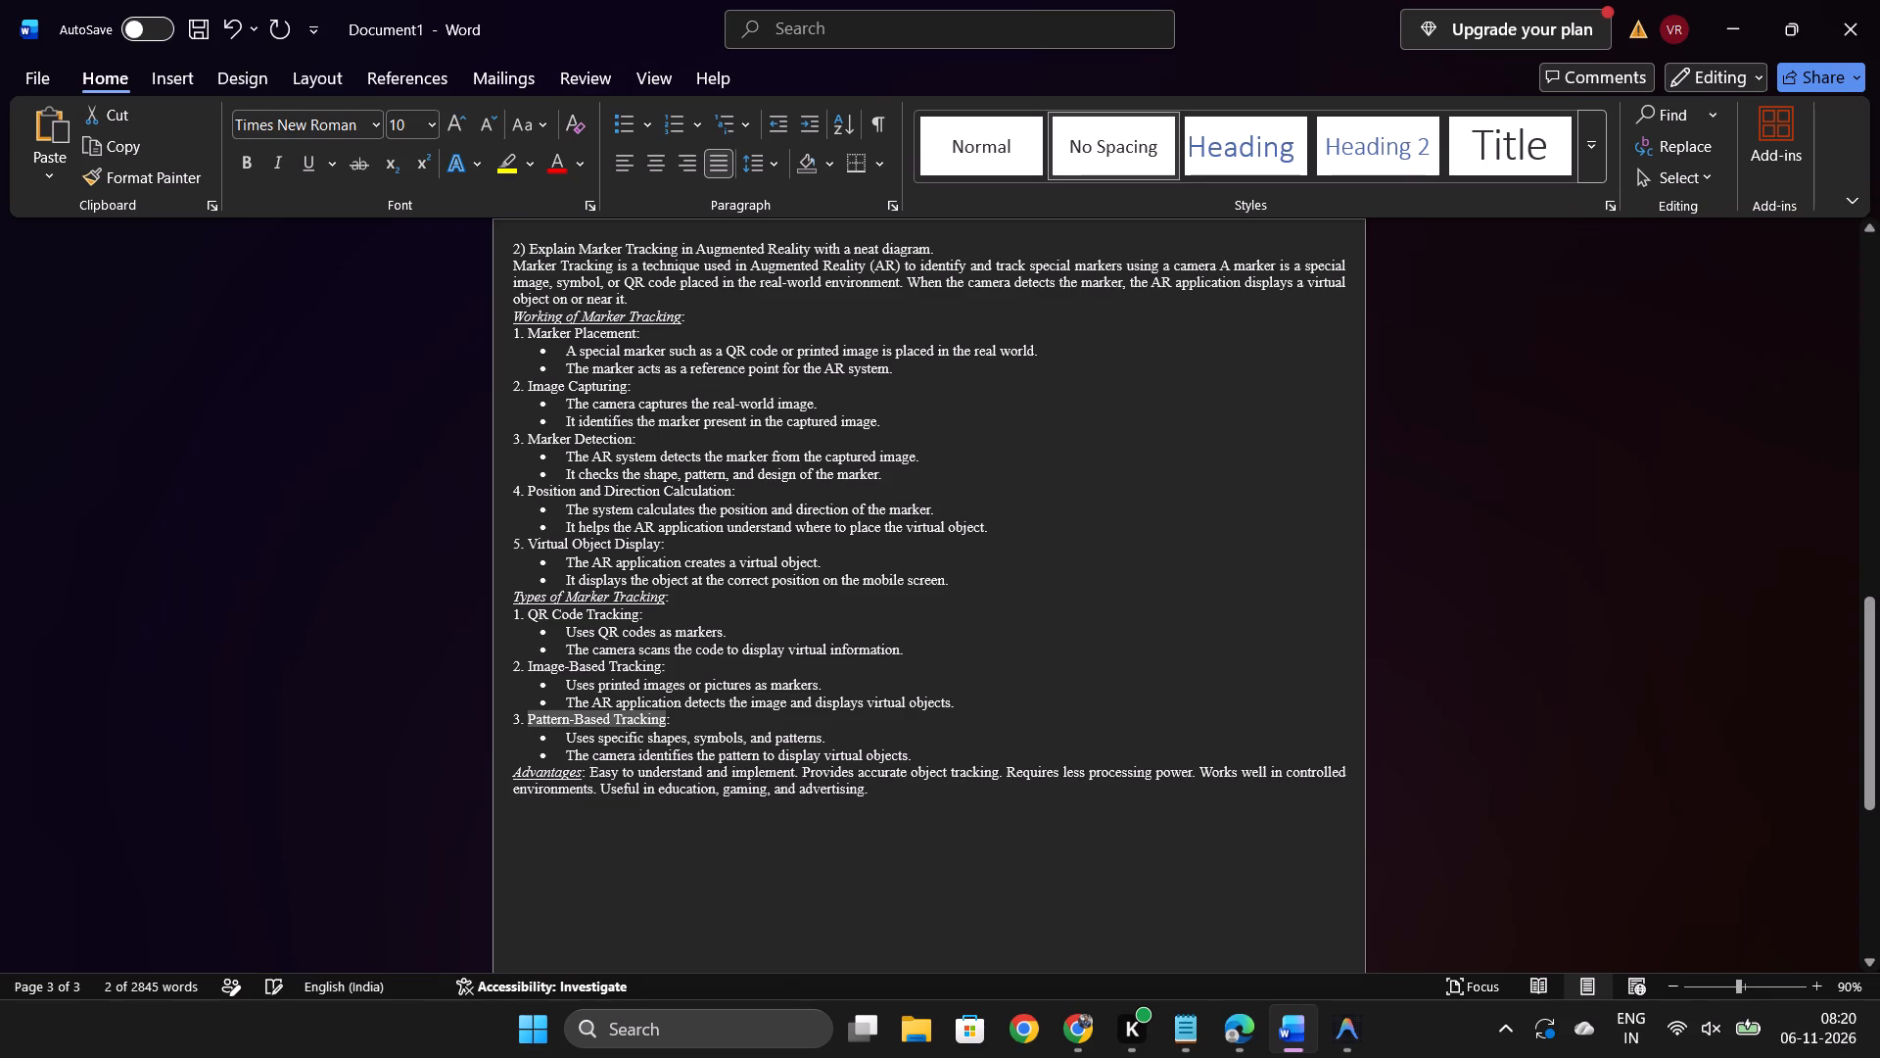
{"action": "left_click_drag", "start_coordinate": [630, 665], "coordinate": [544, 663], "text": "ctrl"}
{"action": "left_click_drag", "start_coordinate": [618, 617], "coordinate": [592, 617], "text": "ctrl"}
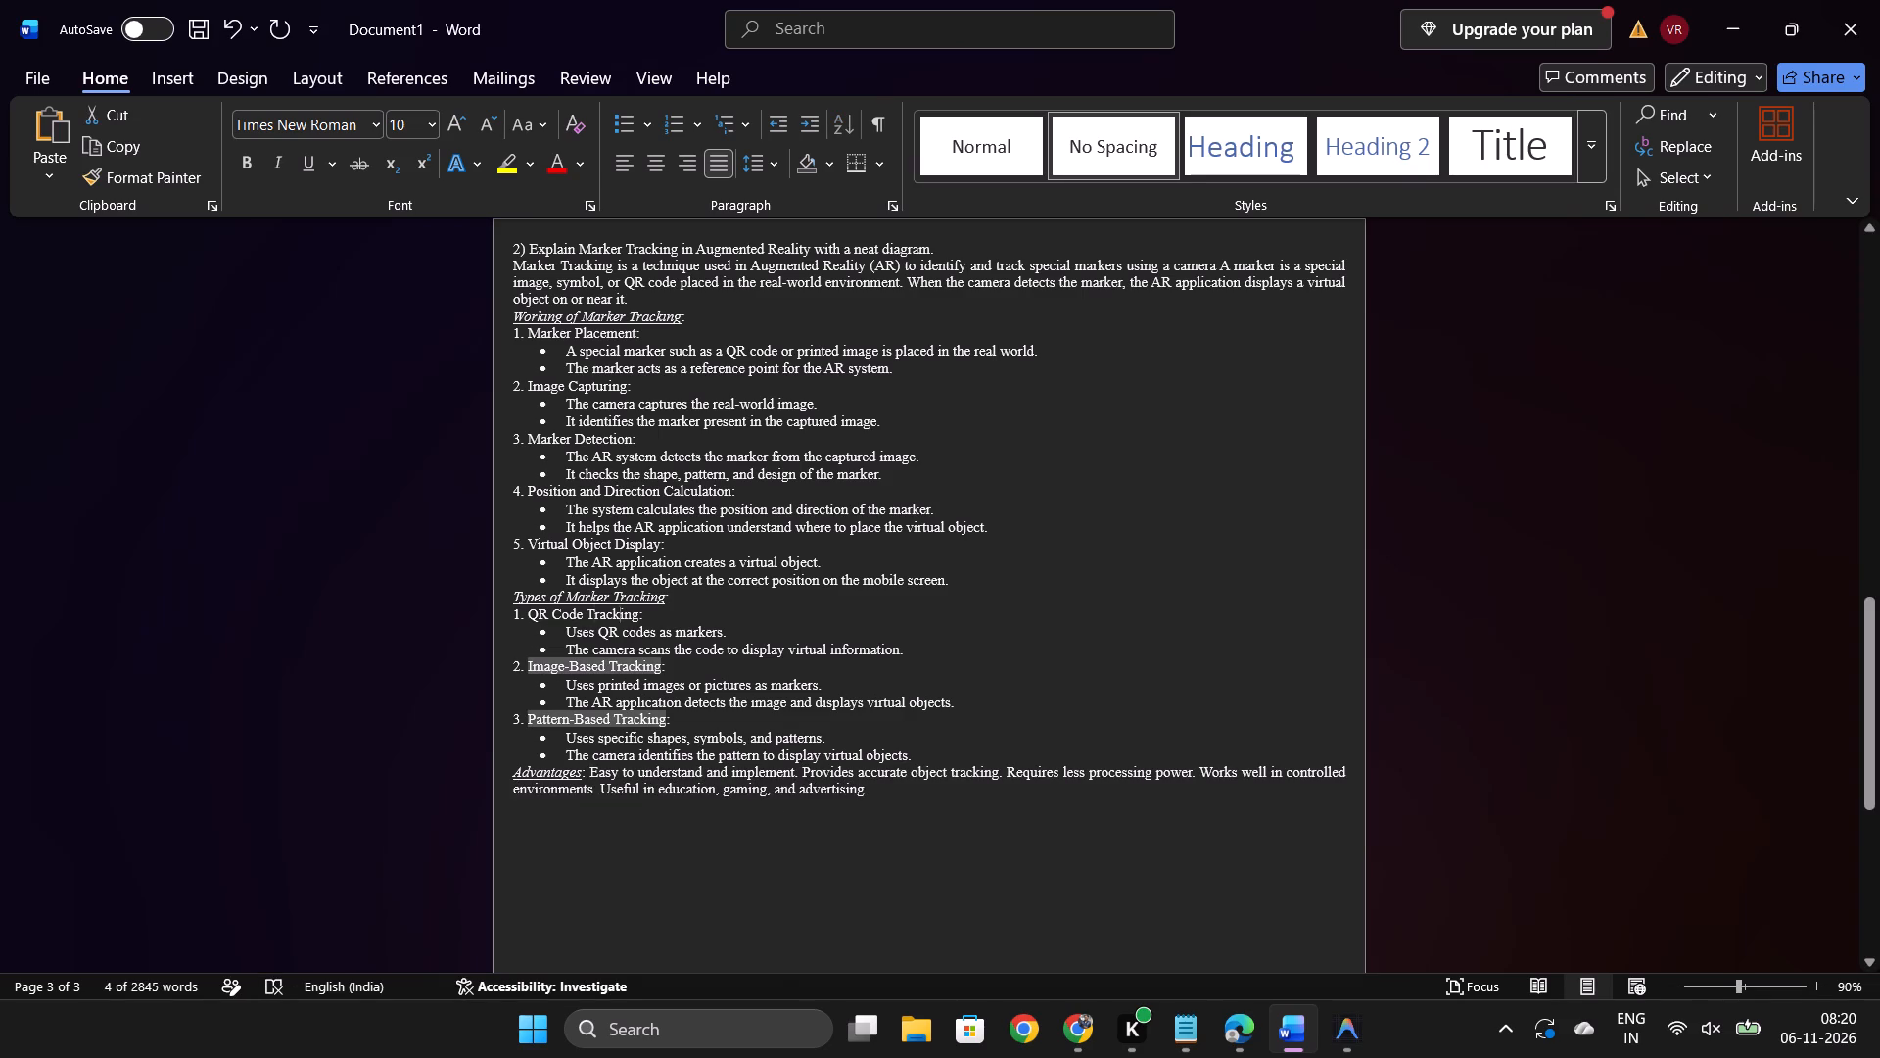
{"action": "left_click_drag", "start_coordinate": [592, 617], "coordinate": [536, 615], "text": "ctrl"}
{"action": "left_click_drag", "start_coordinate": [635, 545], "coordinate": [538, 542], "text": "ctrl"}
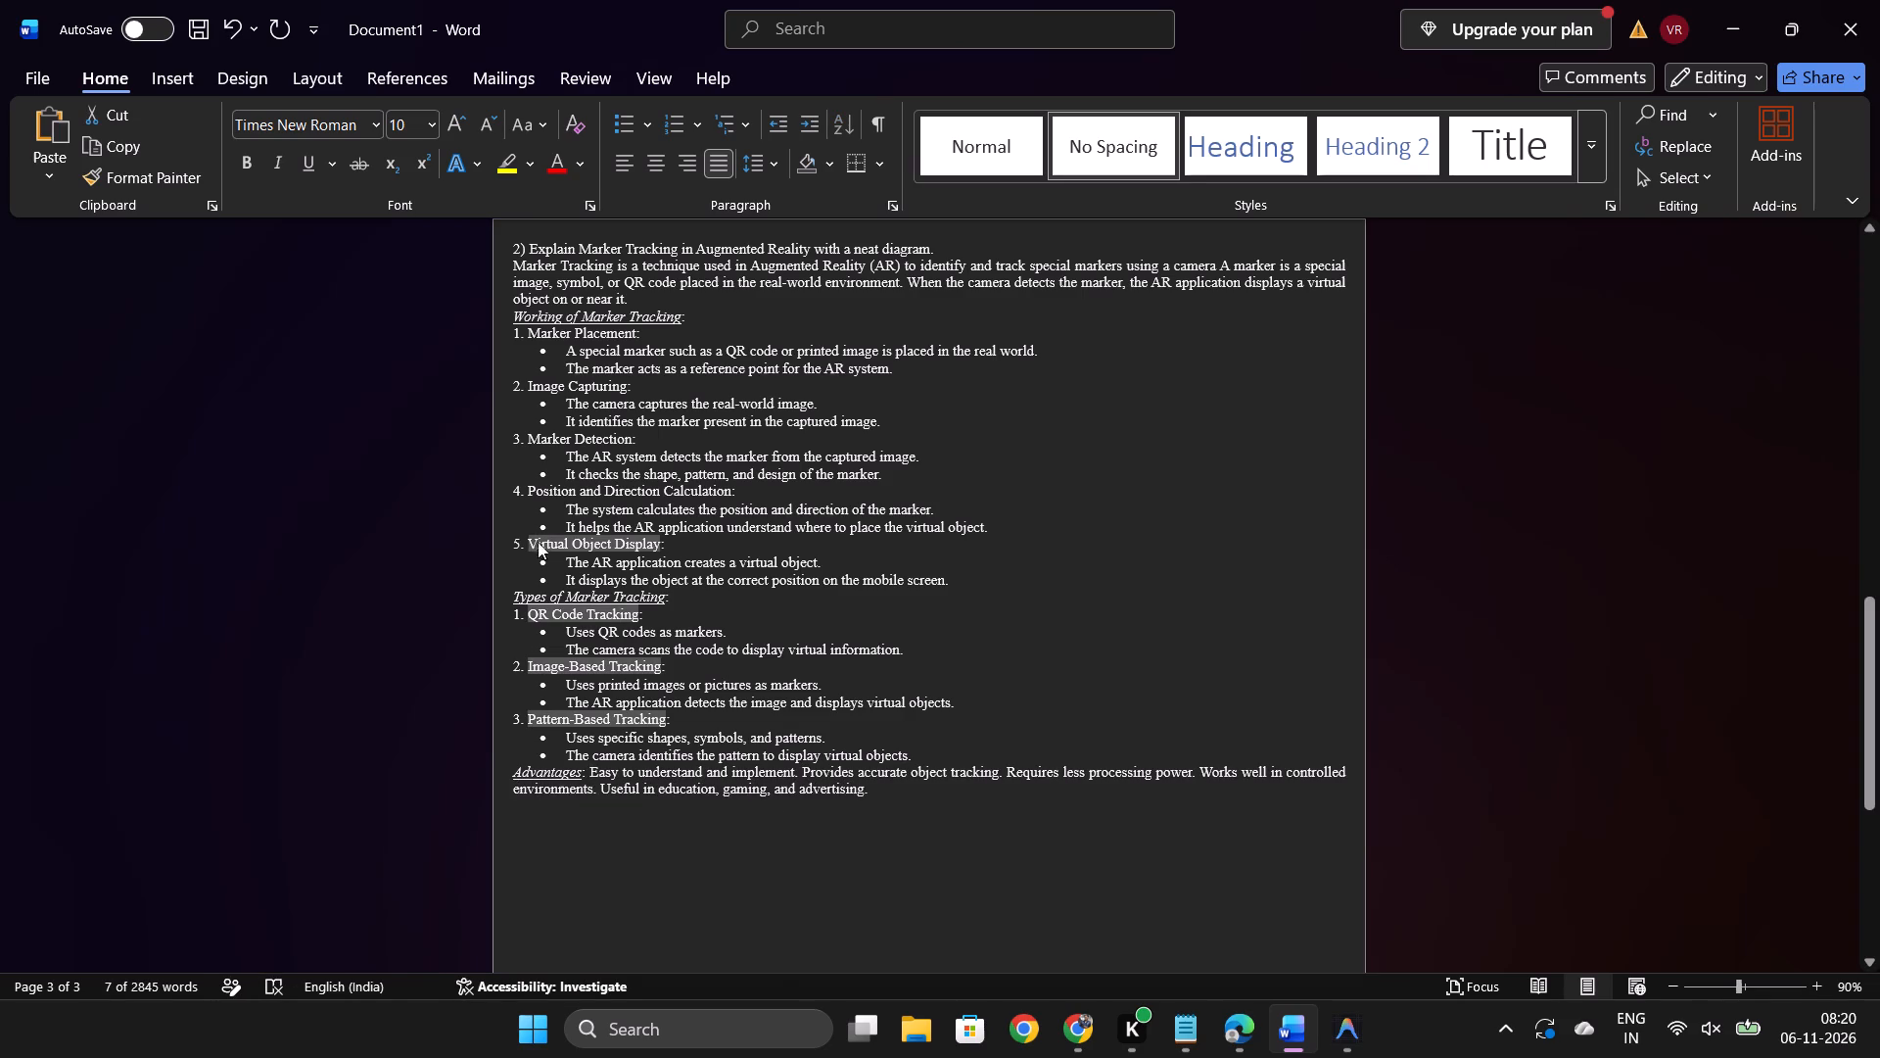
{"action": "left_click_drag", "start_coordinate": [720, 492], "coordinate": [531, 492], "text": "ctrl"}
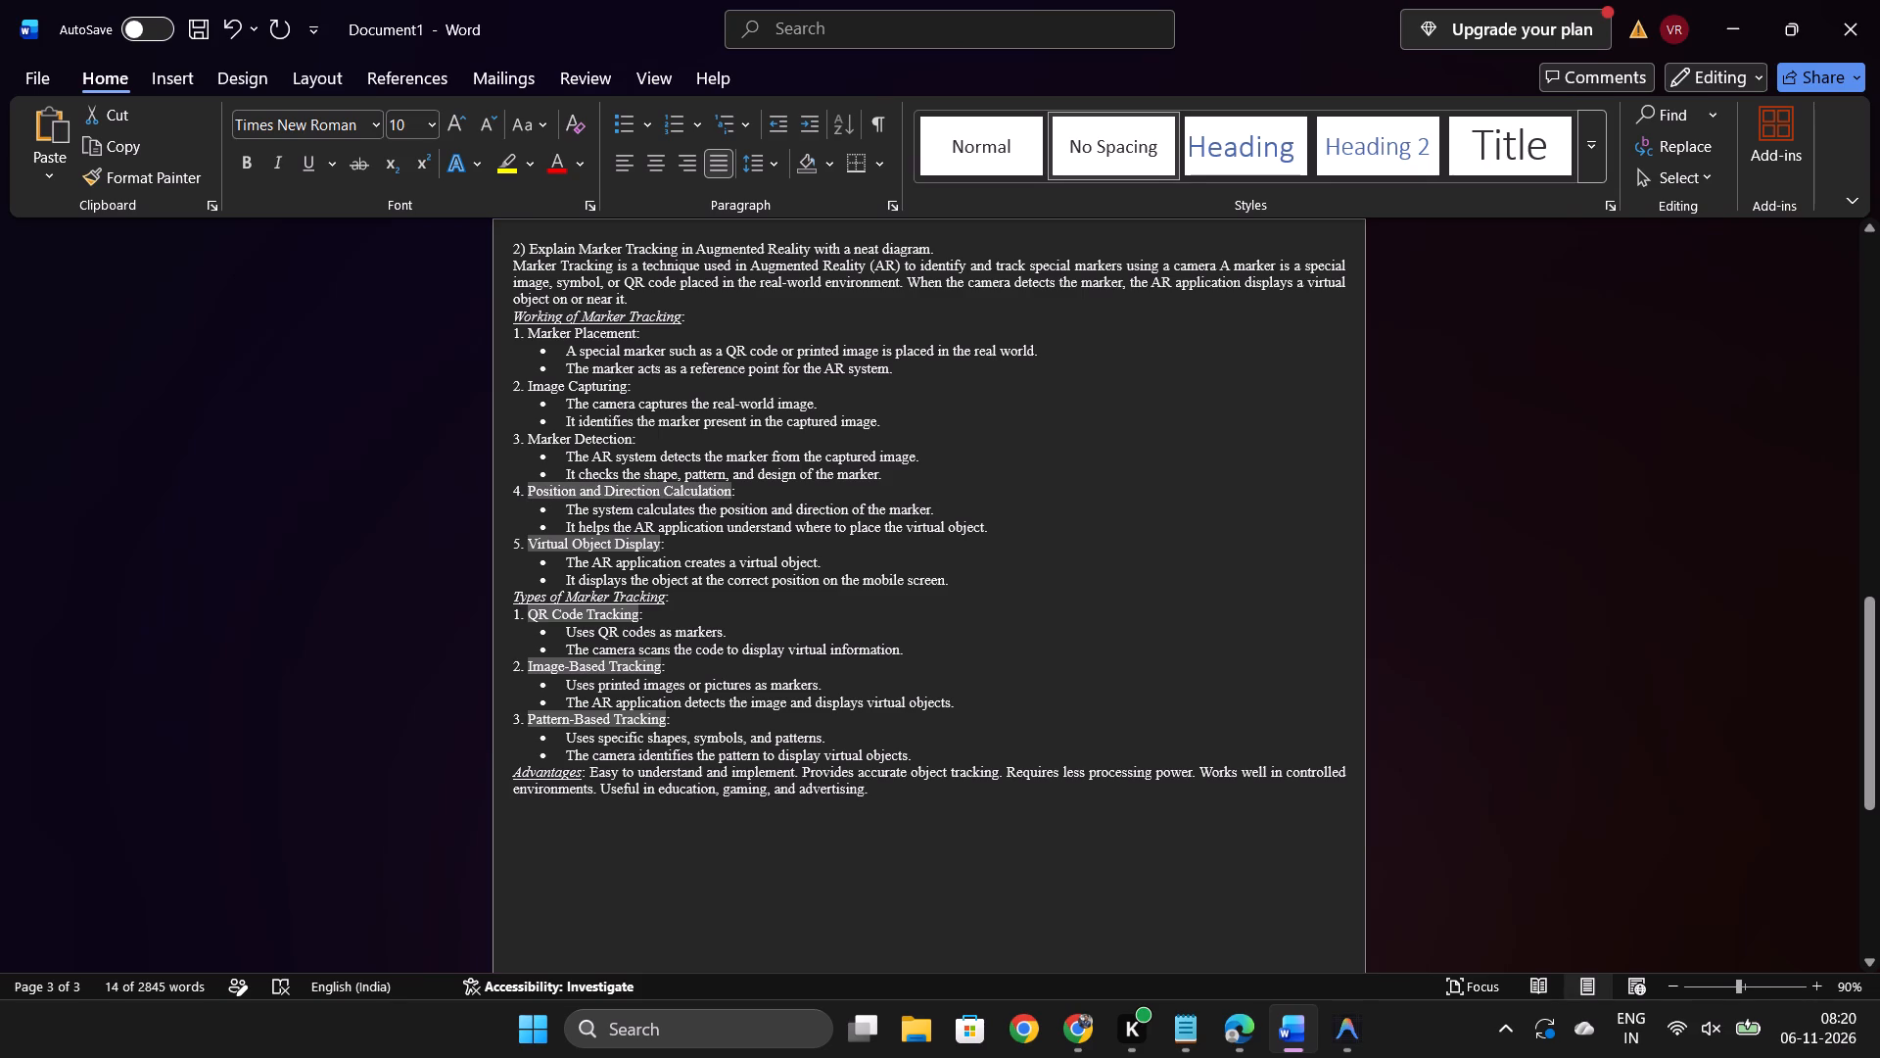
{"action": "left_click_drag", "start_coordinate": [609, 445], "coordinate": [525, 447], "text": "ctrl"}
{"action": "left_click_drag", "start_coordinate": [527, 443], "coordinate": [616, 437], "text": "ctrl"}
{"action": "left_click_drag", "start_coordinate": [612, 386], "coordinate": [538, 386], "text": "ctrl"}
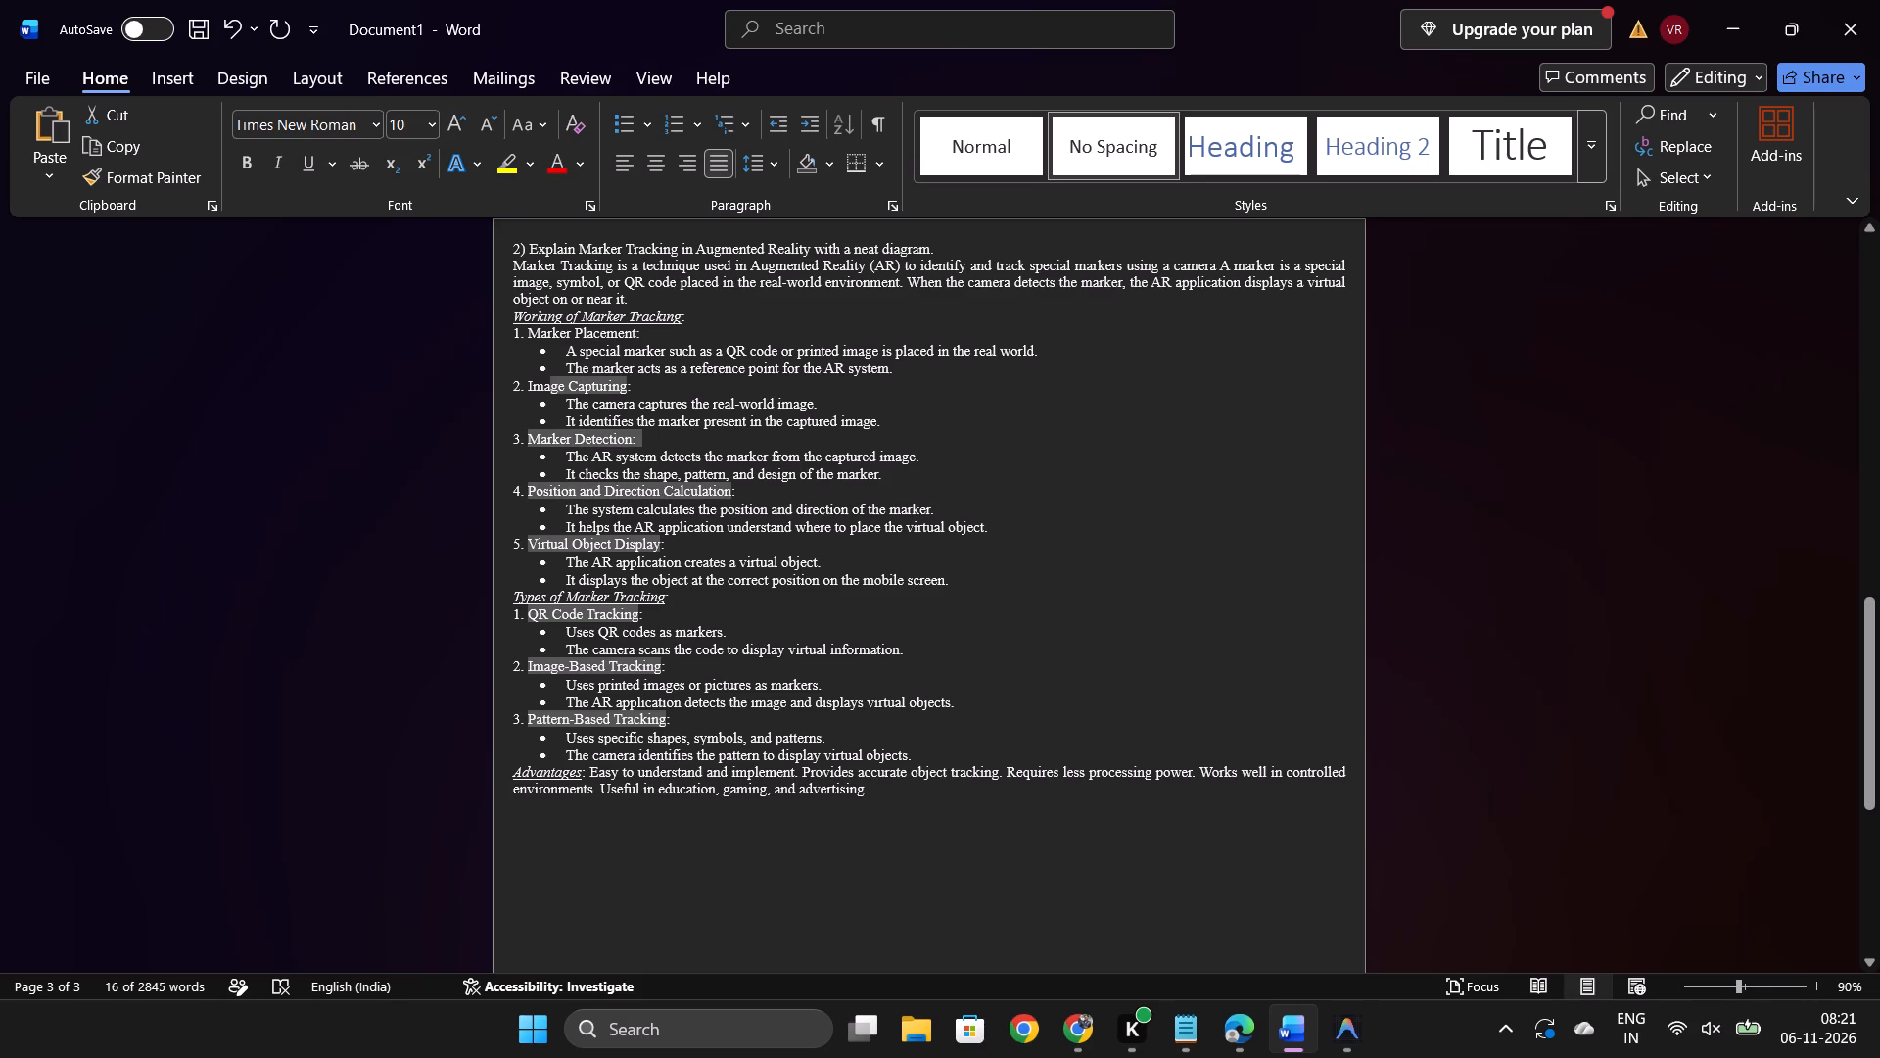
{"action": "left_click_drag", "start_coordinate": [538, 386], "coordinate": [522, 386], "text": "ctrl"}
{"action": "left_click_drag", "start_coordinate": [613, 335], "coordinate": [537, 334], "text": "ctrl"}
{"action": "left_click_drag", "start_coordinate": [632, 334], "coordinate": [559, 335], "text": "ctrl"}
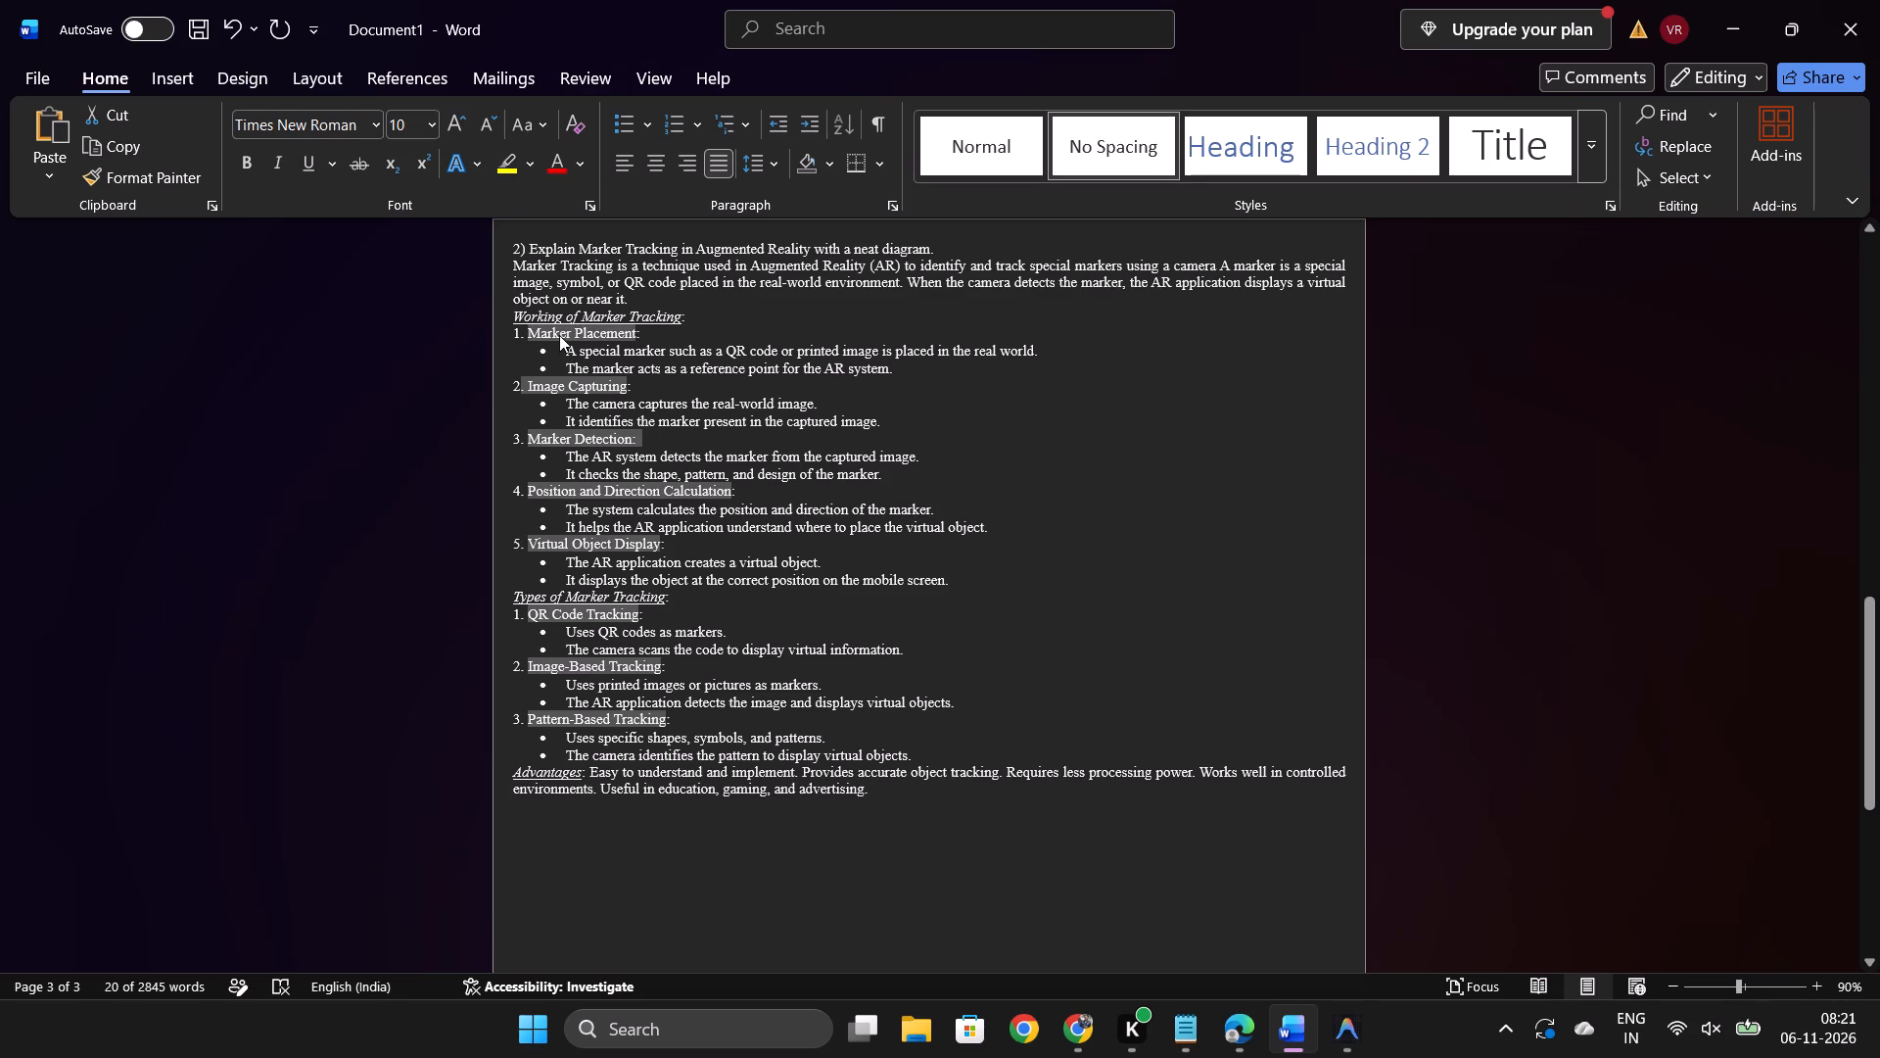
{"action": "left_click", "coordinate": [308, 152]}
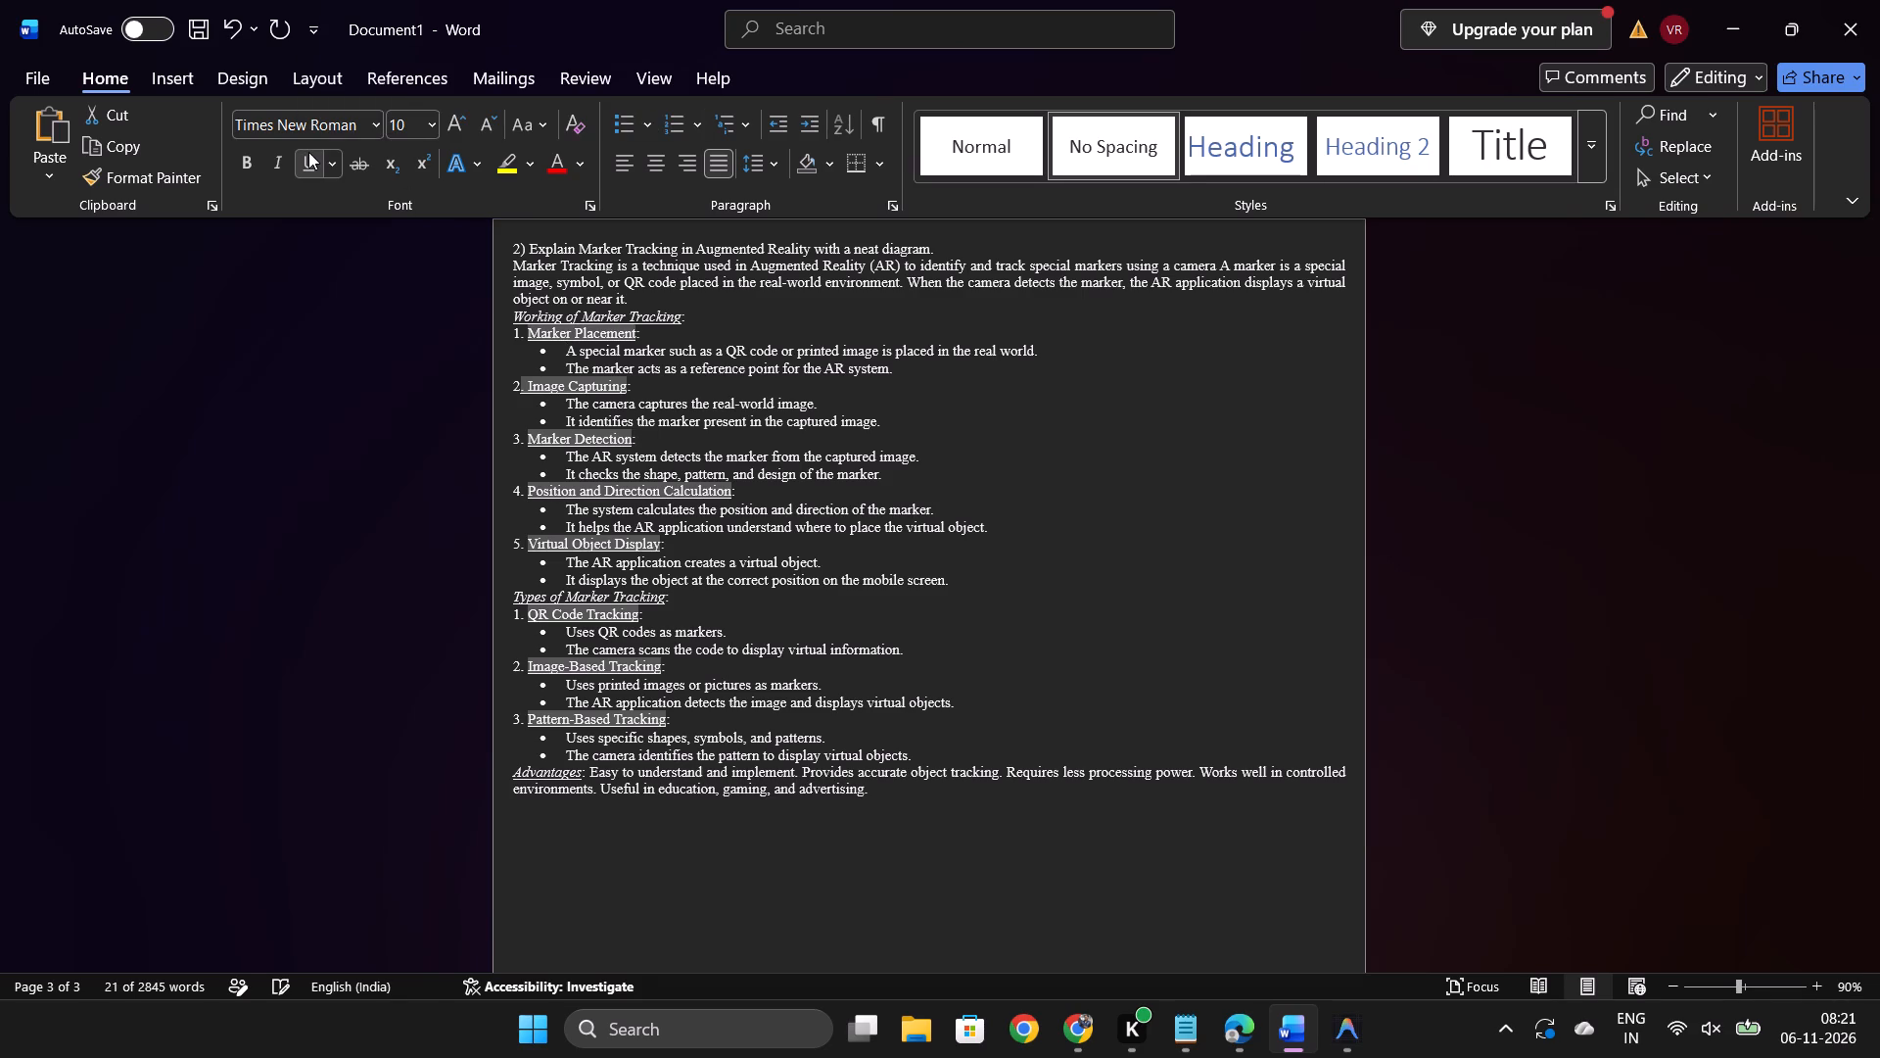
{"action": "left_click", "coordinate": [609, 568]}
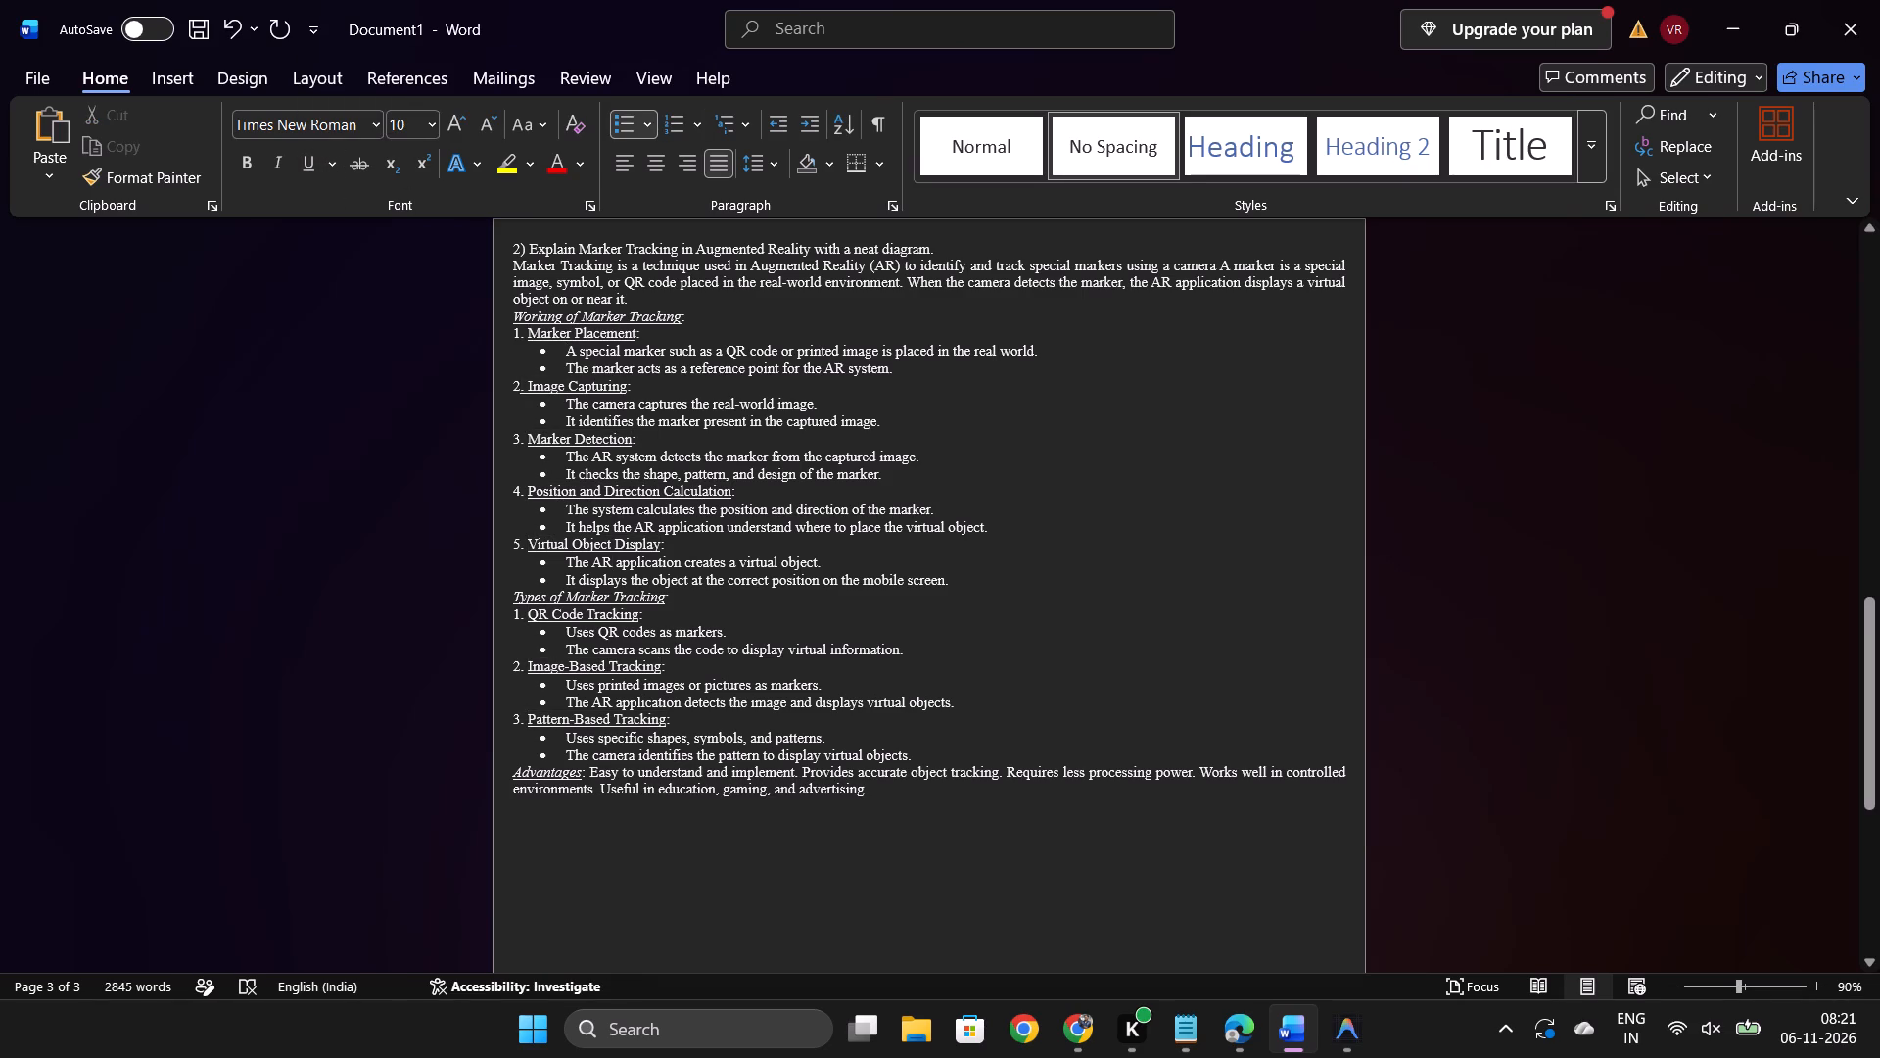
Remove the two bullets under Pattern-Based Tracking and run their sentences on after the sub-heading's colon, separated by single spaces.
{"action": "left_click", "coordinate": [546, 759]}
{"action": "left_click", "coordinate": [540, 758]}
{"action": "key", "text": "BackSpace"}
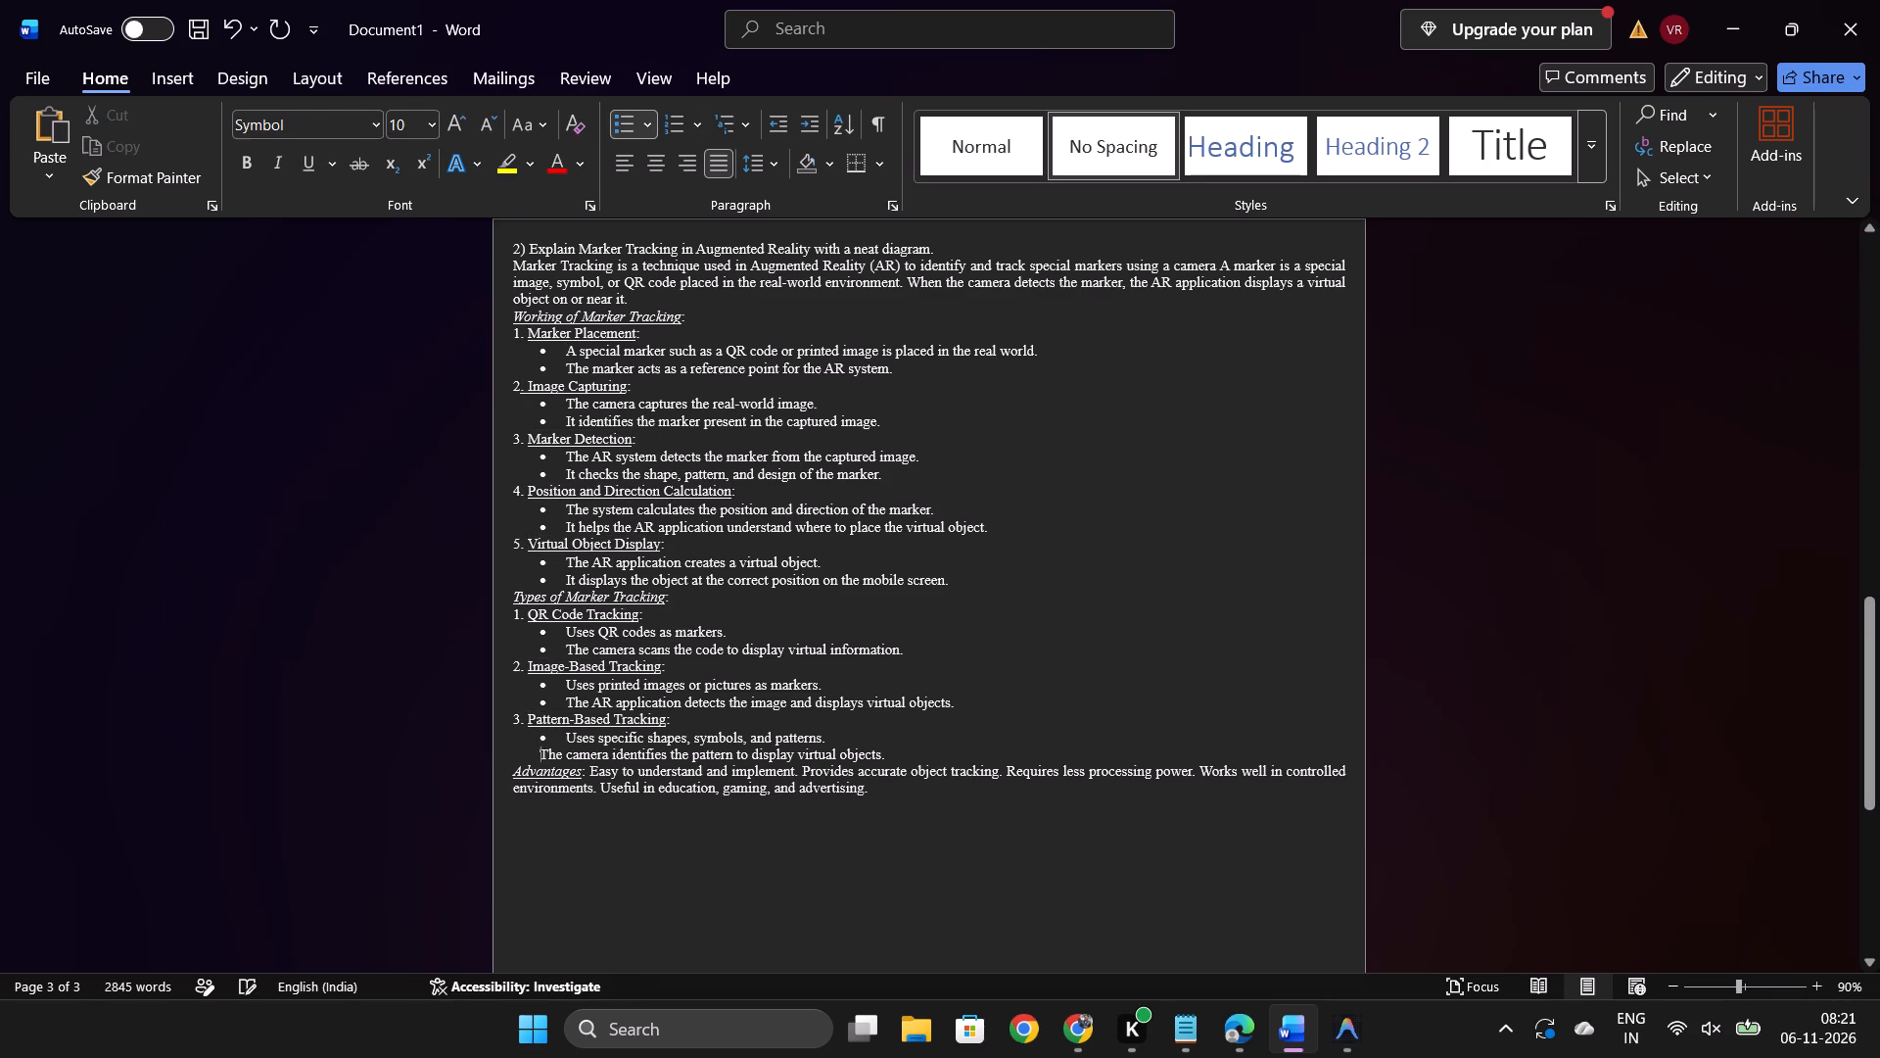
{"action": "key", "text": "BackSpace"}
{"action": "key", "text": "BackSpace"}
{"action": "key", "text": "space"}
{"action": "left_click", "coordinate": [544, 738]}
{"action": "key", "text": "BackSpace"}
{"action": "key", "text": "BackSpace"}
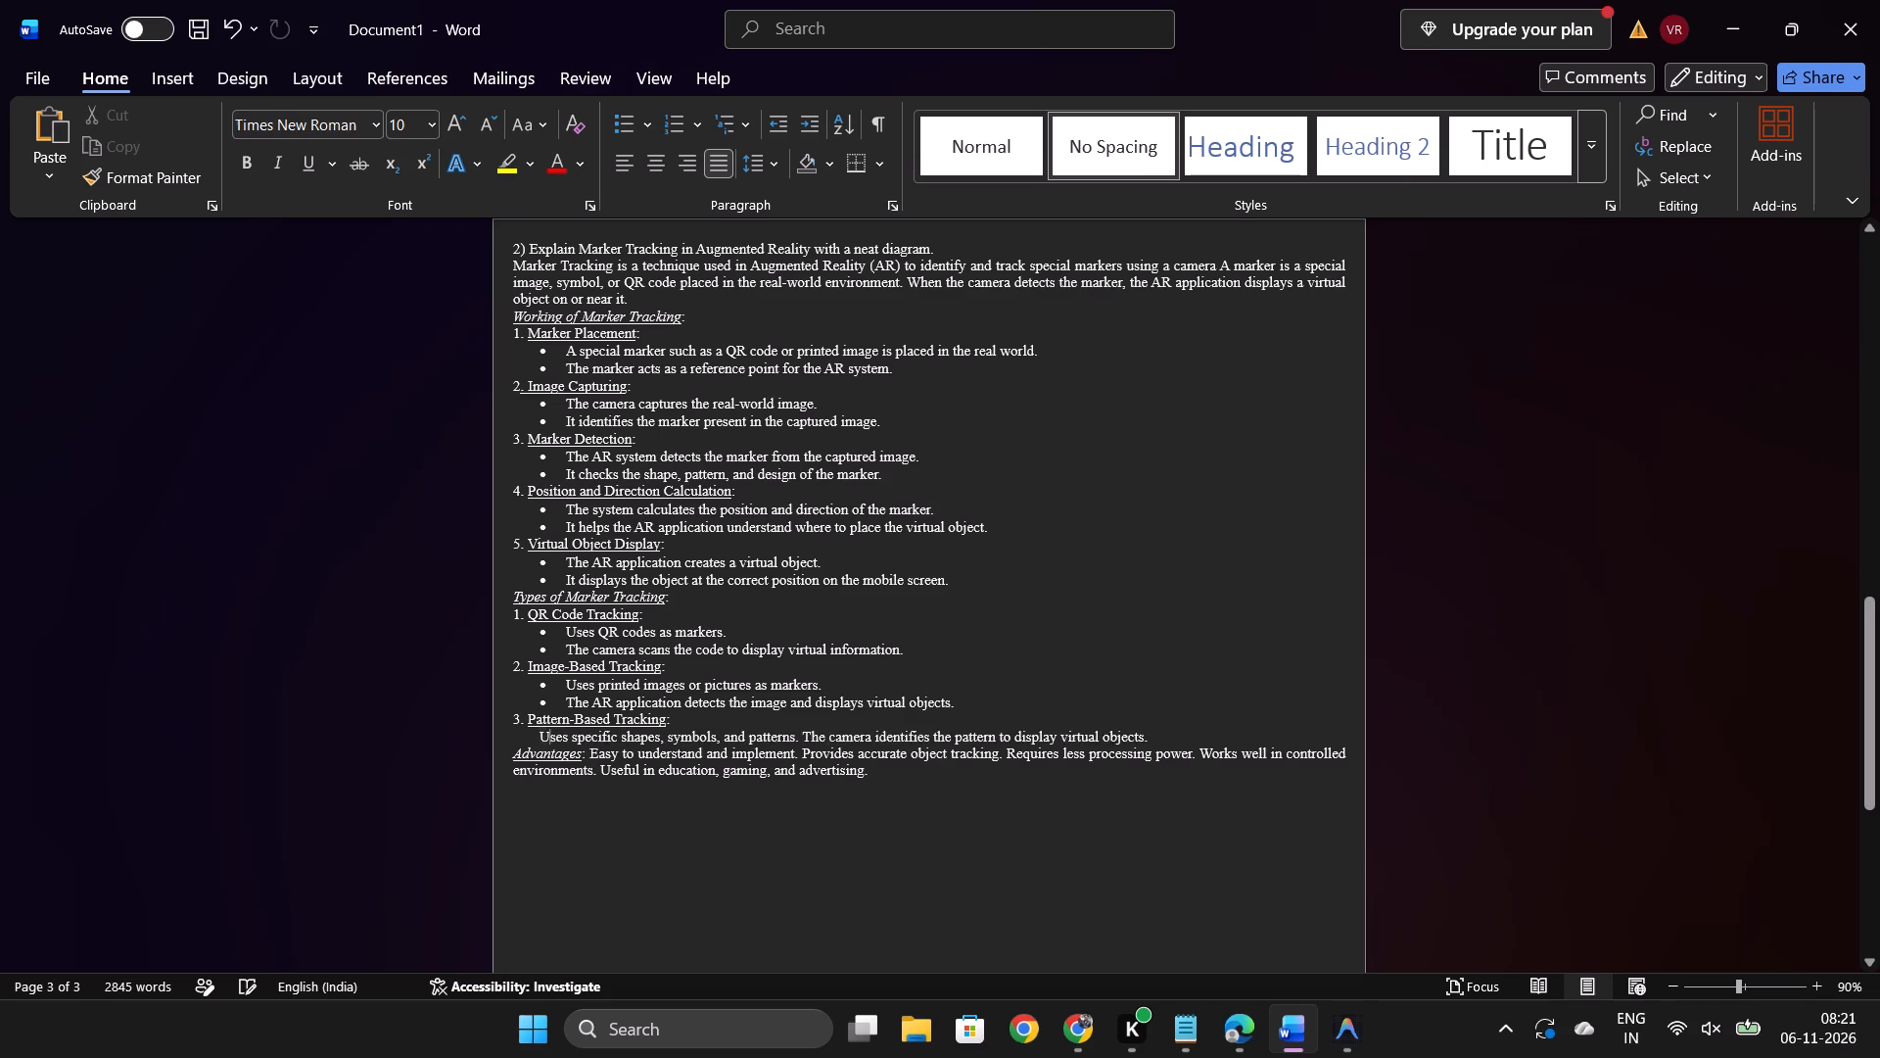
{"action": "key", "text": "BackSpace"}
{"action": "key", "text": "space"}
Remove the two bullets under Image-Based Tracking and run their sentences on after the sub-heading's colon, separated by single spaces.
{"action": "left_click", "coordinate": [541, 703]}
{"action": "key", "text": "BackSpace"}
{"action": "key", "text": "BackSpace"}
{"action": "key", "text": "BackSpace"}
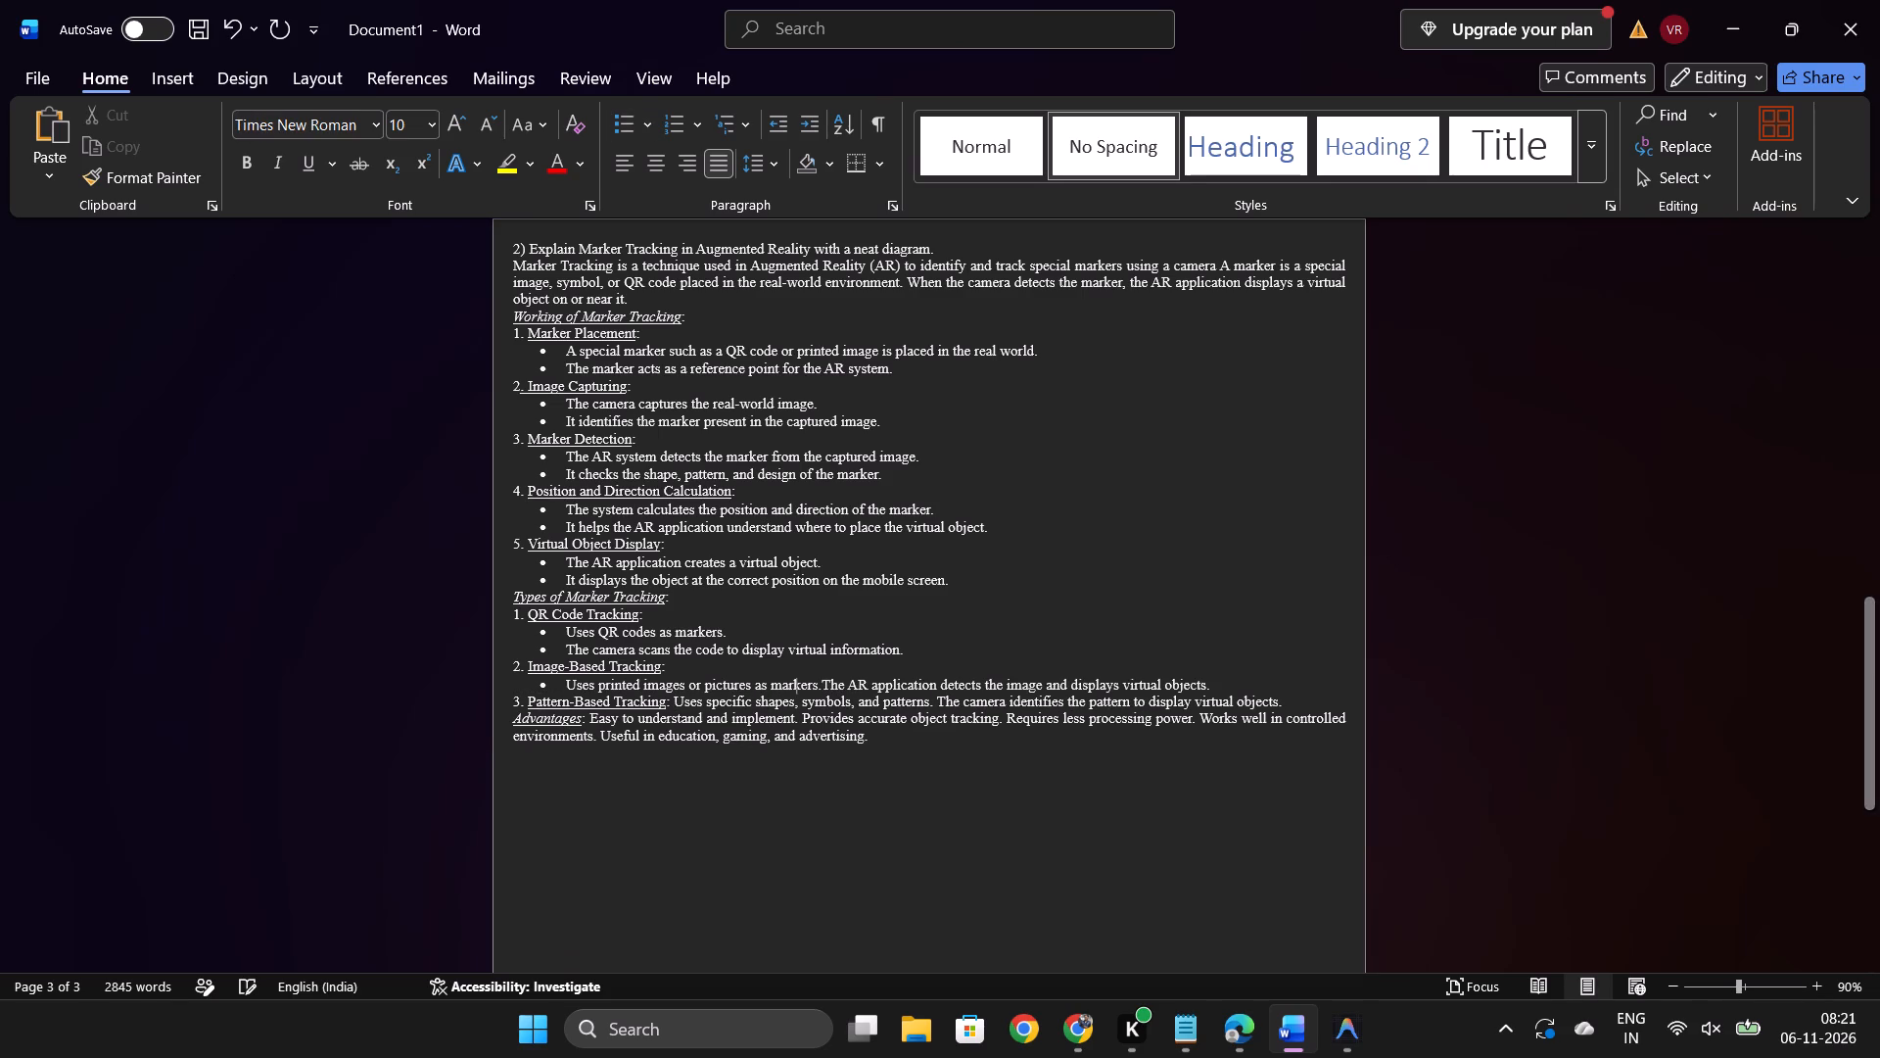
{"action": "key", "text": "space"}
{"action": "left_click", "coordinate": [542, 682]}
{"action": "key", "text": "BackSpace"}
{"action": "key", "text": "BackSpace"}
{"action": "key", "text": "BackSpace"}
{"action": "key", "text": "space"}
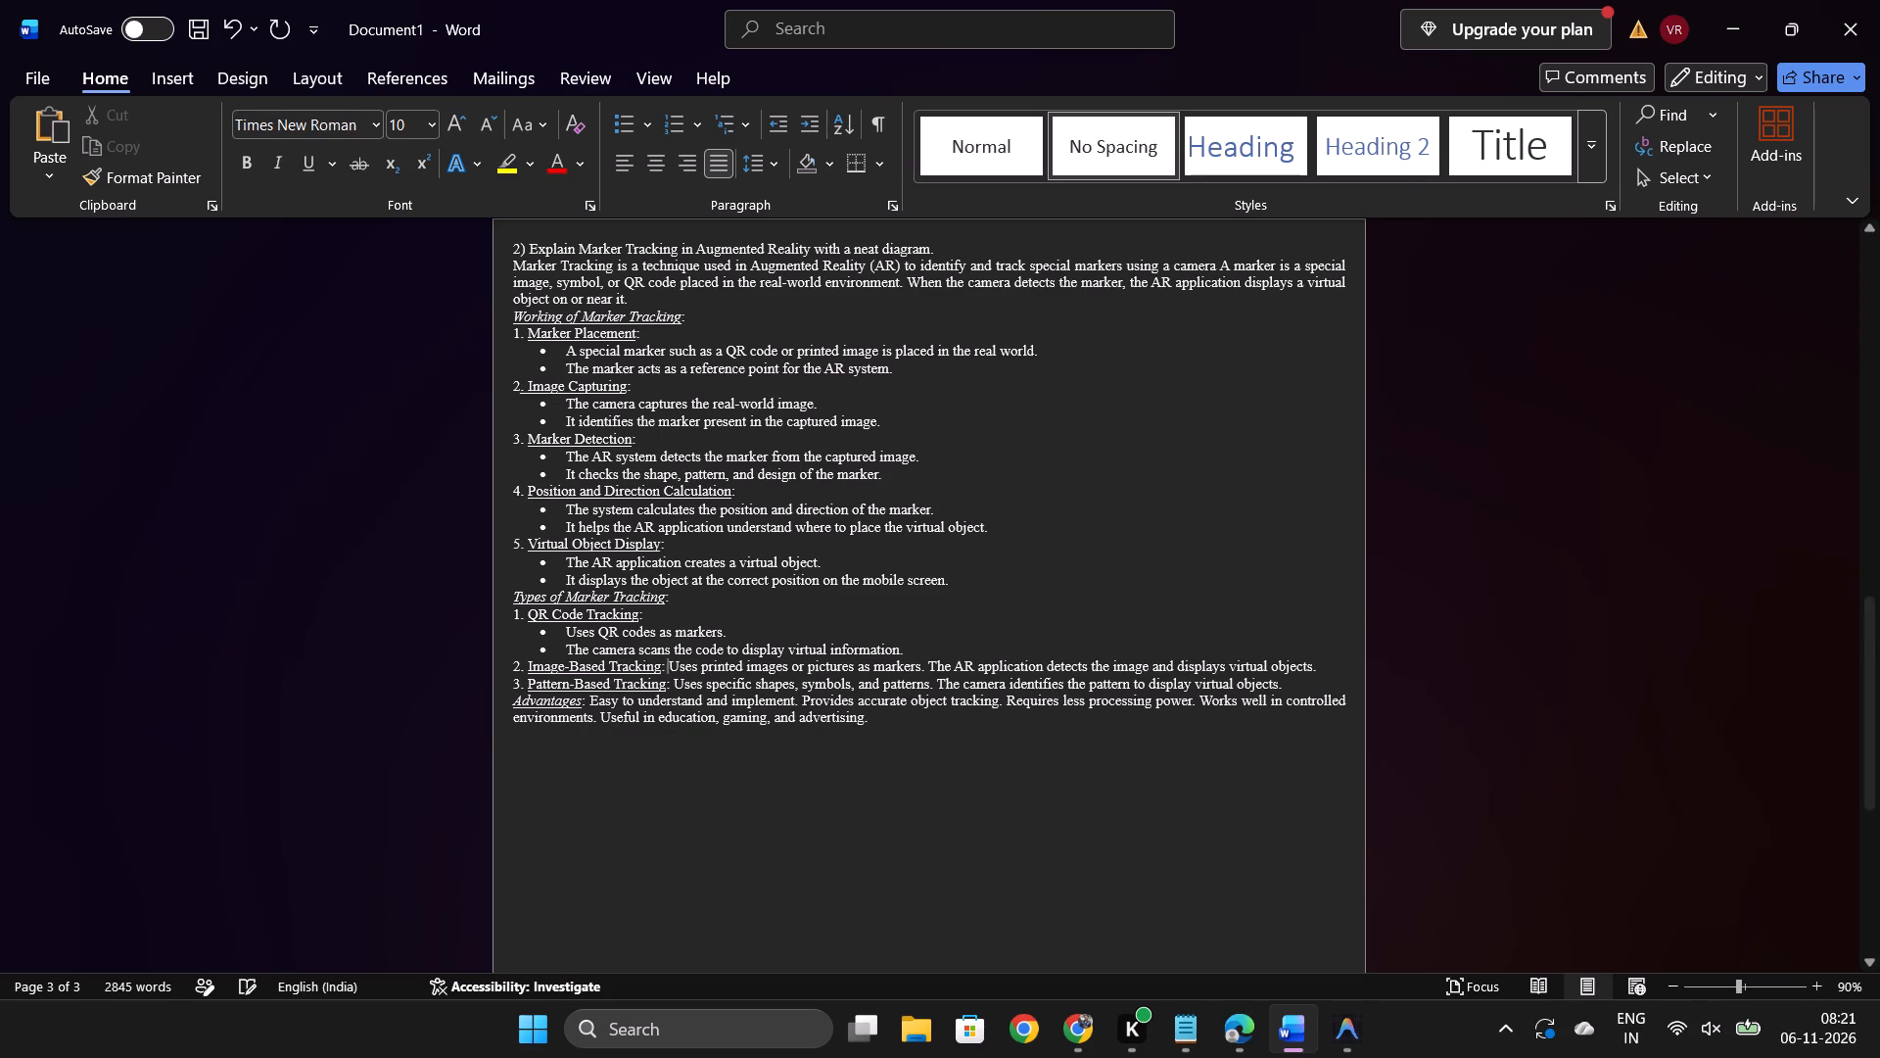
Remove the two bullets under QR Code Tracking and run their sentences on after the sub-heading's colon, separated by single spaces.
{"action": "left_click", "coordinate": [545, 649]}
{"action": "key", "text": "BackSpace"}
{"action": "key", "text": "BackSpace"}
{"action": "key", "text": "BackSpace"}
{"action": "key", "text": "space"}
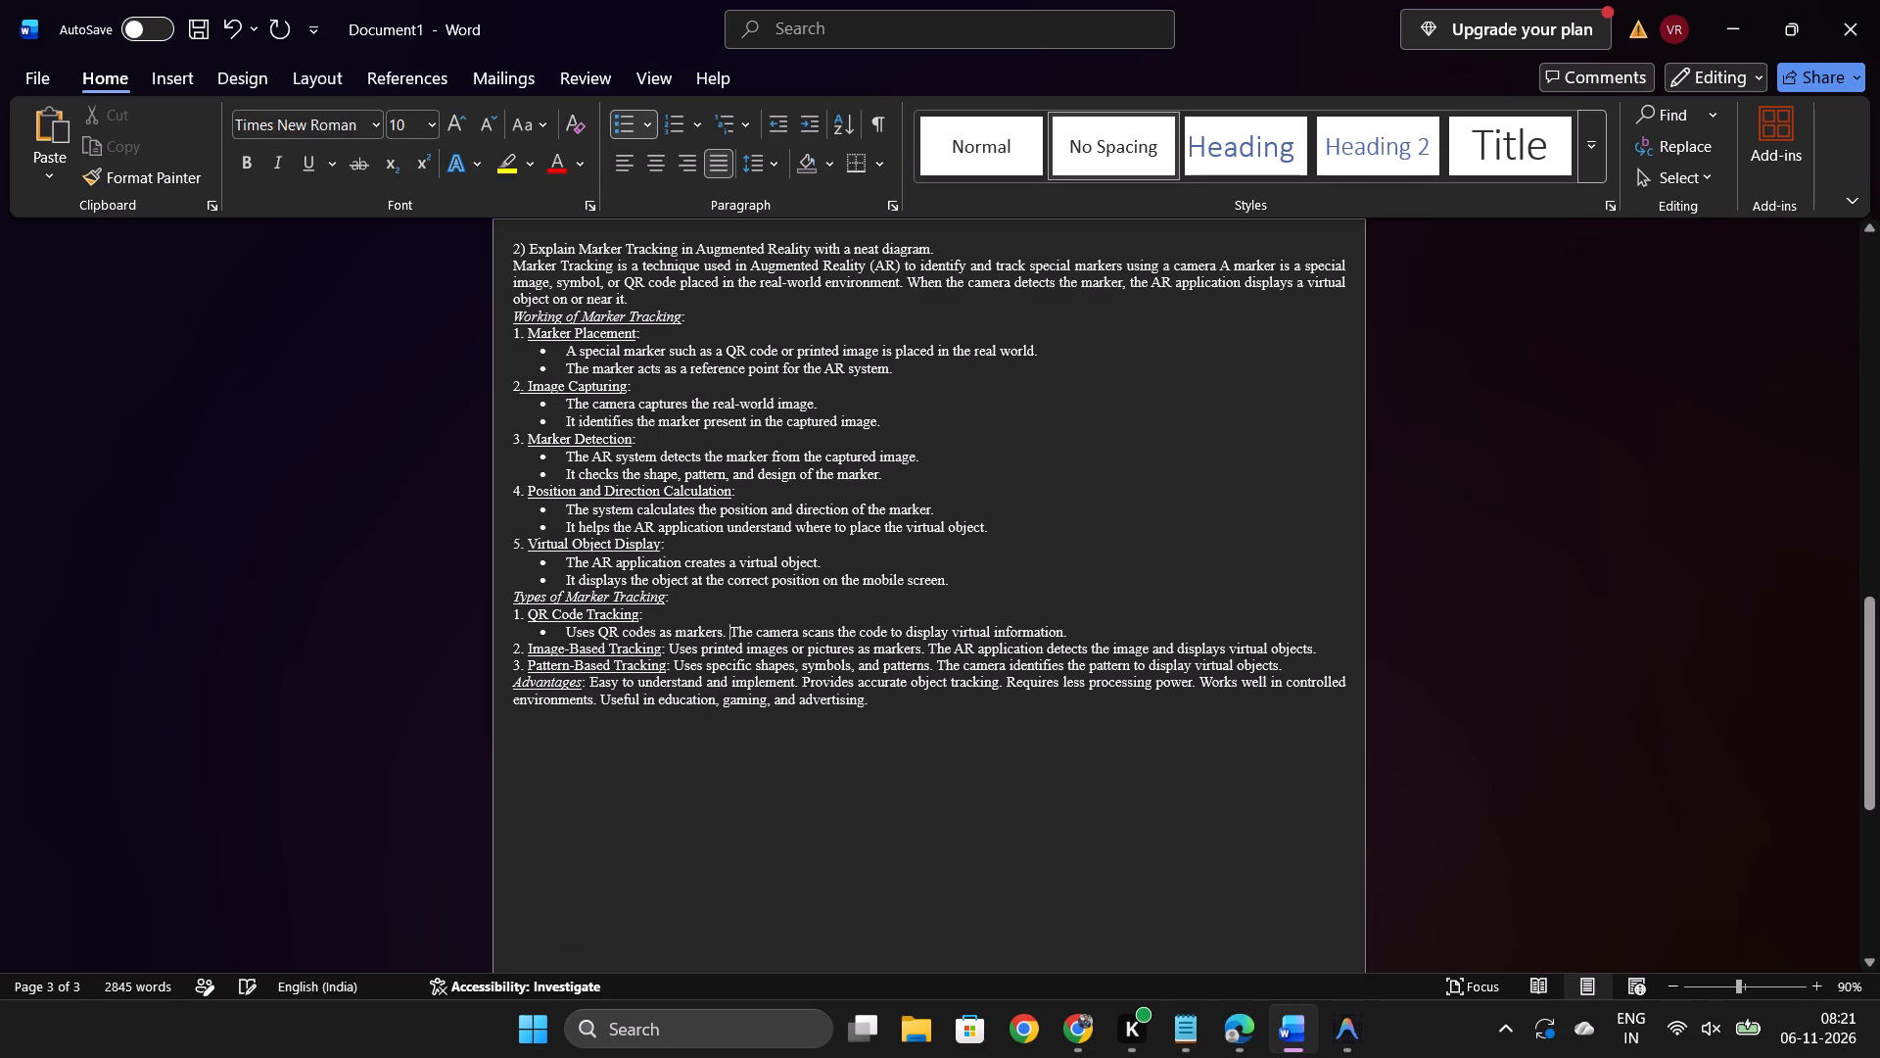
{"action": "left_click", "coordinate": [543, 631]}
{"action": "key", "text": "BackSpace"}
{"action": "key", "text": "BackSpace"}
{"action": "key", "text": "BackSpace"}
{"action": "key", "text": "space"}
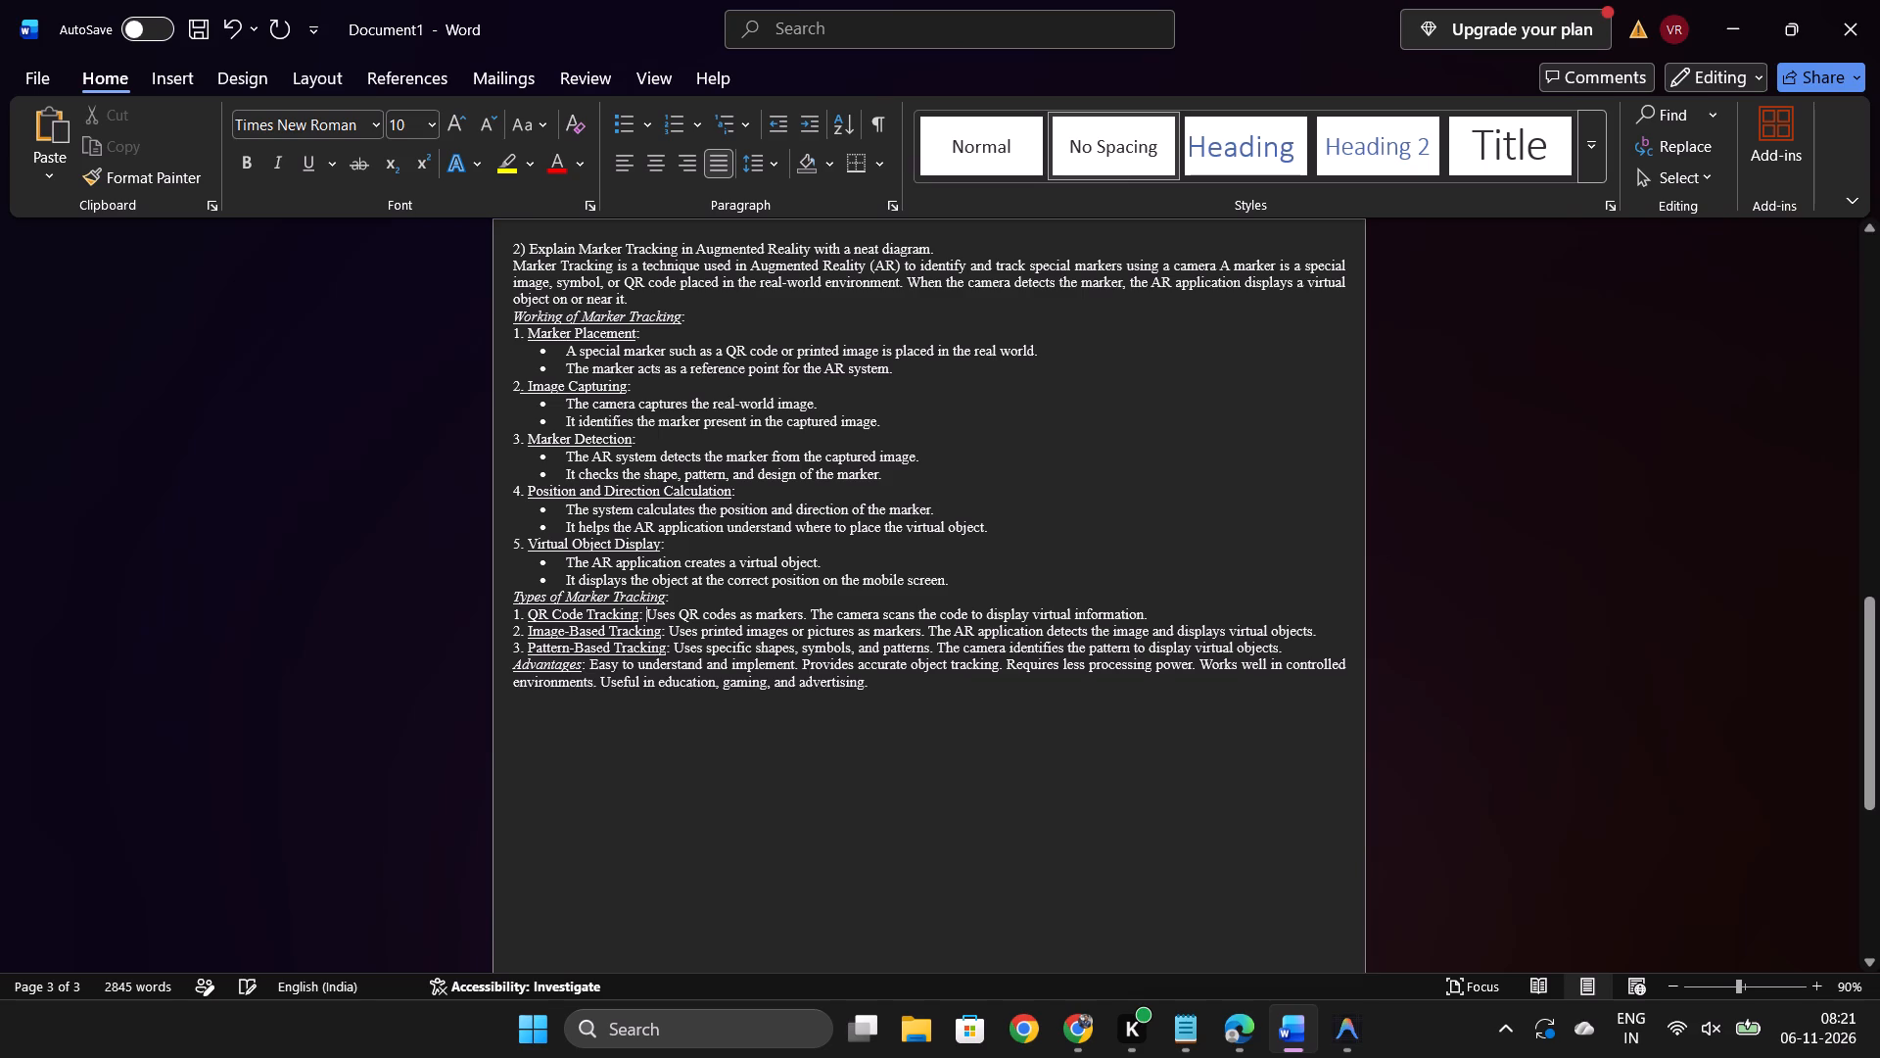
Remove the two bullets under Virtual Object Display and run their sentences on after the sub-heading's colon, separated by single spaces.
{"action": "left_click", "coordinate": [541, 584]}
{"action": "key", "text": "BackSpace"}
{"action": "key", "text": "BackSpace"}
{"action": "key", "text": "BackSpace"}
{"action": "key", "text": "space"}
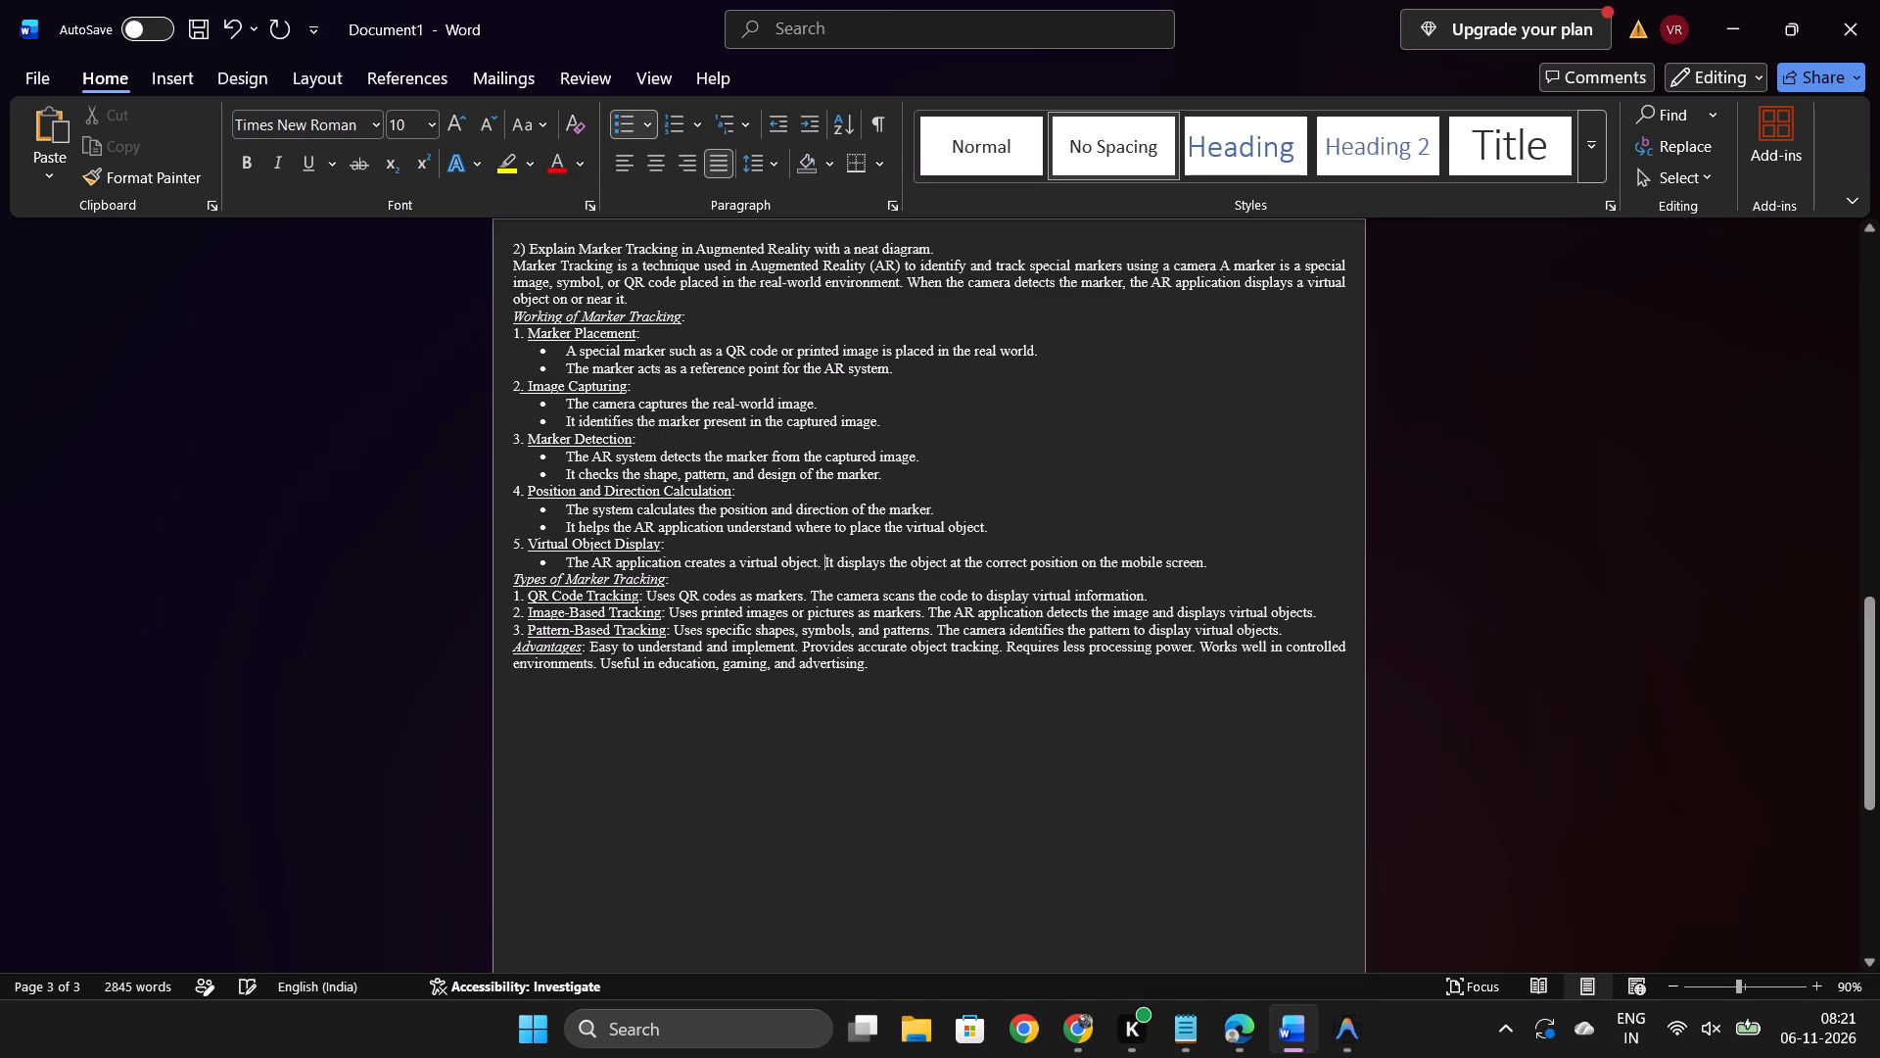
{"action": "left_click", "coordinate": [541, 560]}
{"action": "key", "text": "BackSpace"}
{"action": "key", "text": "BackSpace"}
{"action": "key", "text": "BackSpace"}
{"action": "key", "text": "space"}
Remove the two bullets under Position and Direction Calculation and run their sentences on after the sub-heading's colon, separated by single spaces.
{"action": "left_click", "coordinate": [543, 527]}
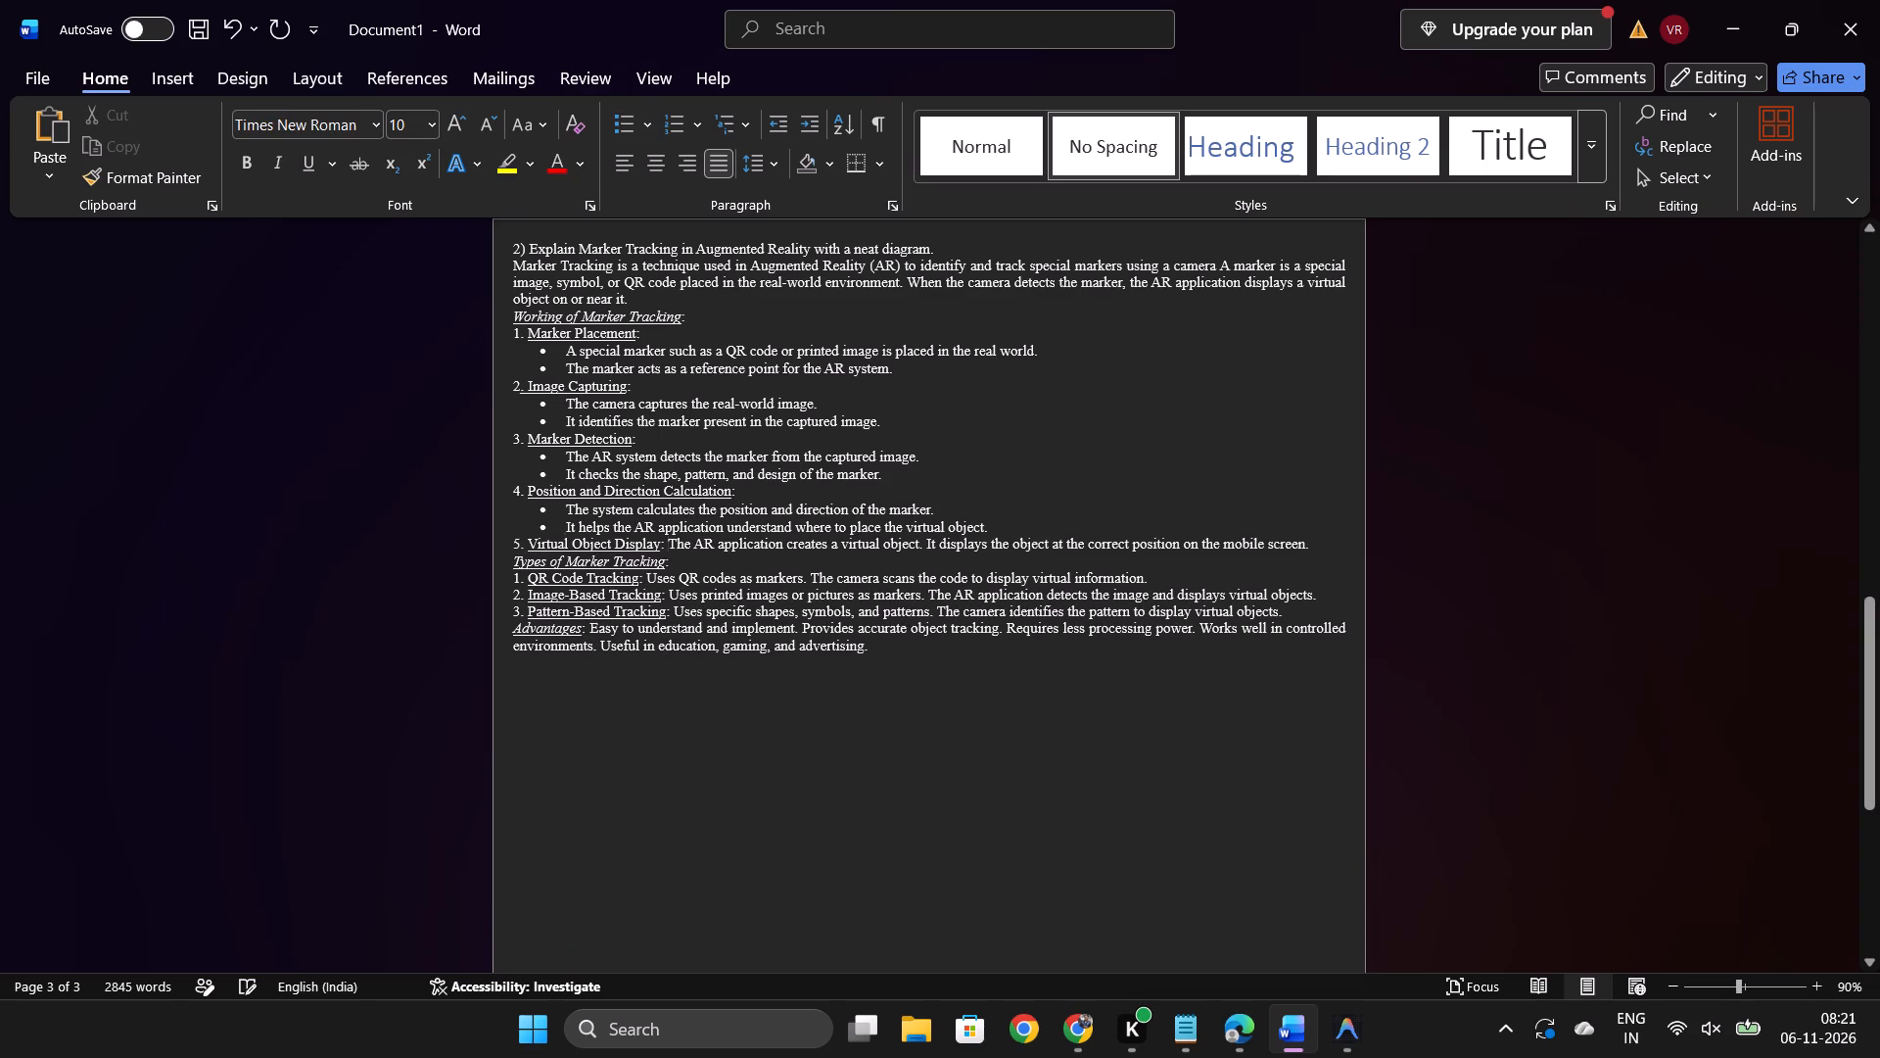
{"action": "key", "text": "BackSpace"}
{"action": "key", "text": "BackSpace"}
{"action": "key", "text": "BackSpace"}
{"action": "key", "text": "space"}
{"action": "left_click", "coordinate": [541, 512]}
{"action": "key", "text": "BackSpace"}
{"action": "key", "text": "BackSpace"}
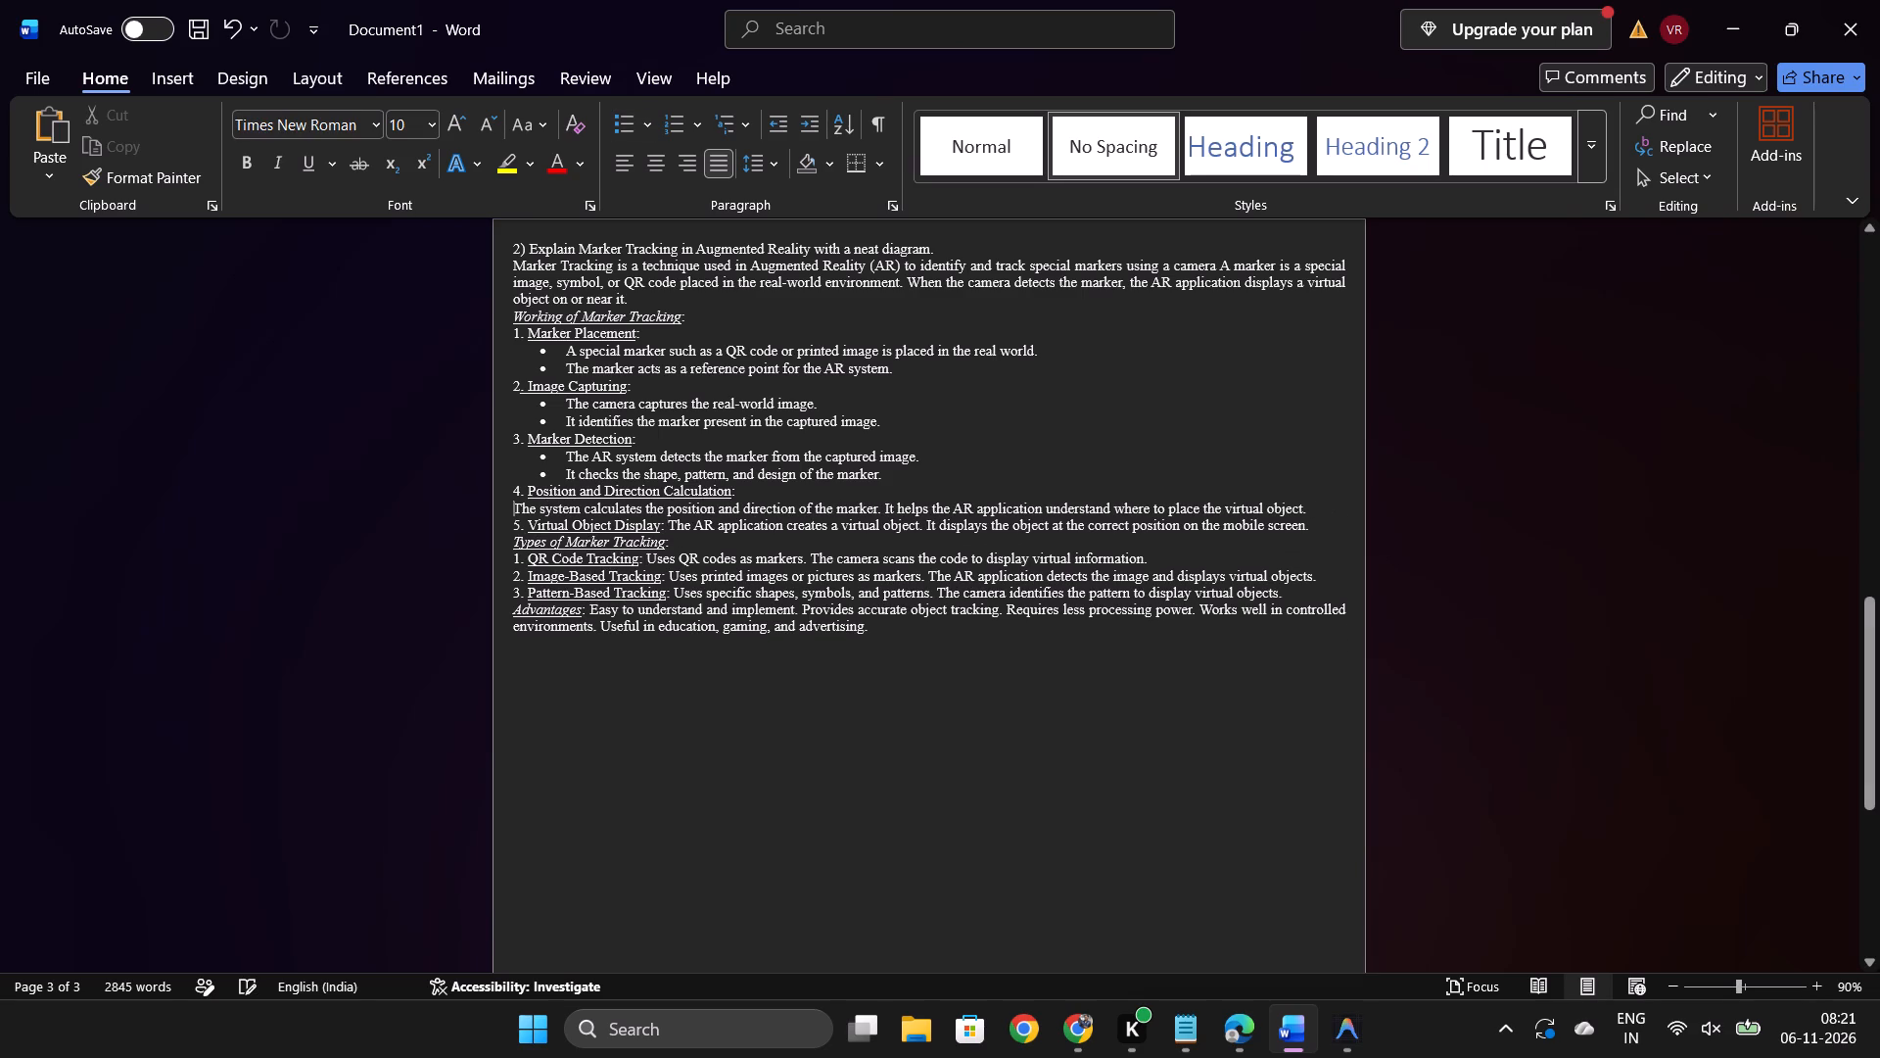
{"action": "key", "text": "BackSpace"}
{"action": "key", "text": "space"}
Remove the two bullets under Marker Detection and run their sentences on after the sub-heading's colon, separated by single spaces.
{"action": "left_click", "coordinate": [540, 475]}
{"action": "key", "text": "BackSpace"}
{"action": "key", "text": "BackSpace"}
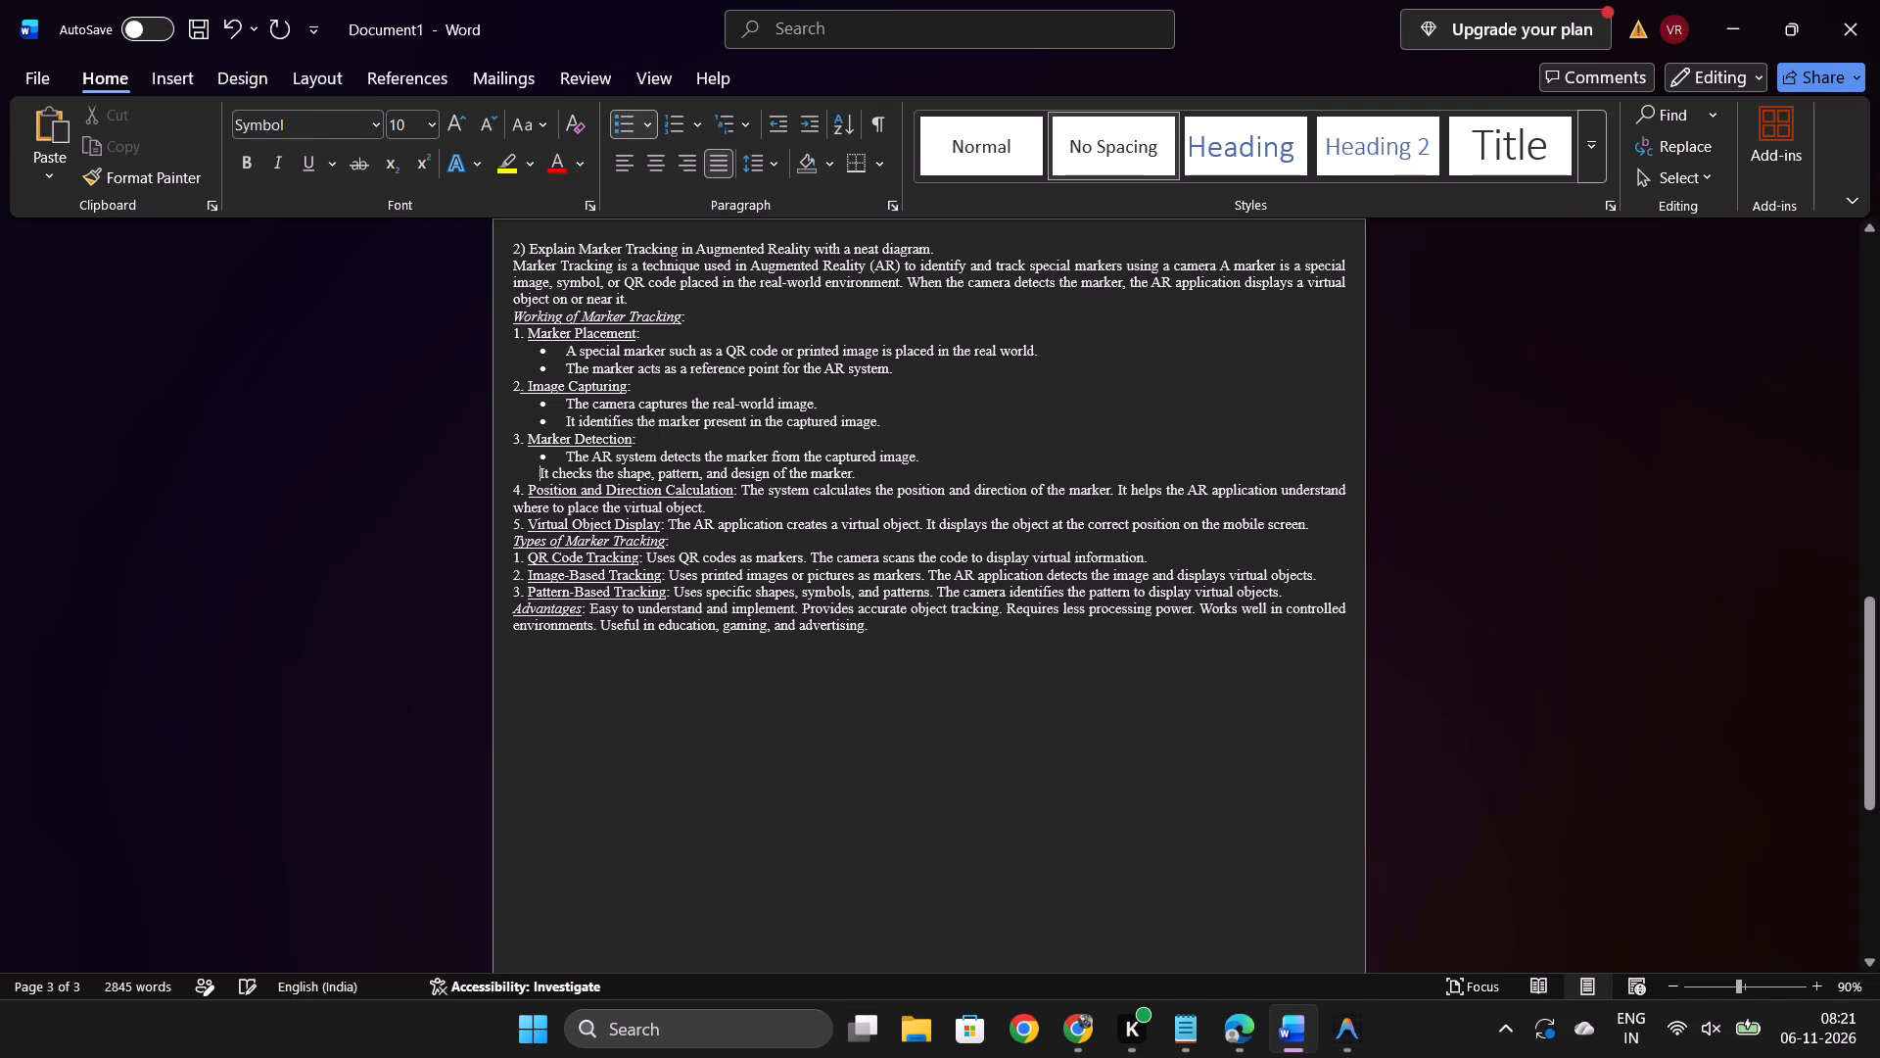
{"action": "key", "text": "BackSpace"}
{"action": "key", "text": "space"}
{"action": "left_click", "coordinate": [543, 453]}
{"action": "key", "text": "BackSpace"}
{"action": "key", "text": "BackSpace"}
{"action": "key", "text": "BackSpace"}
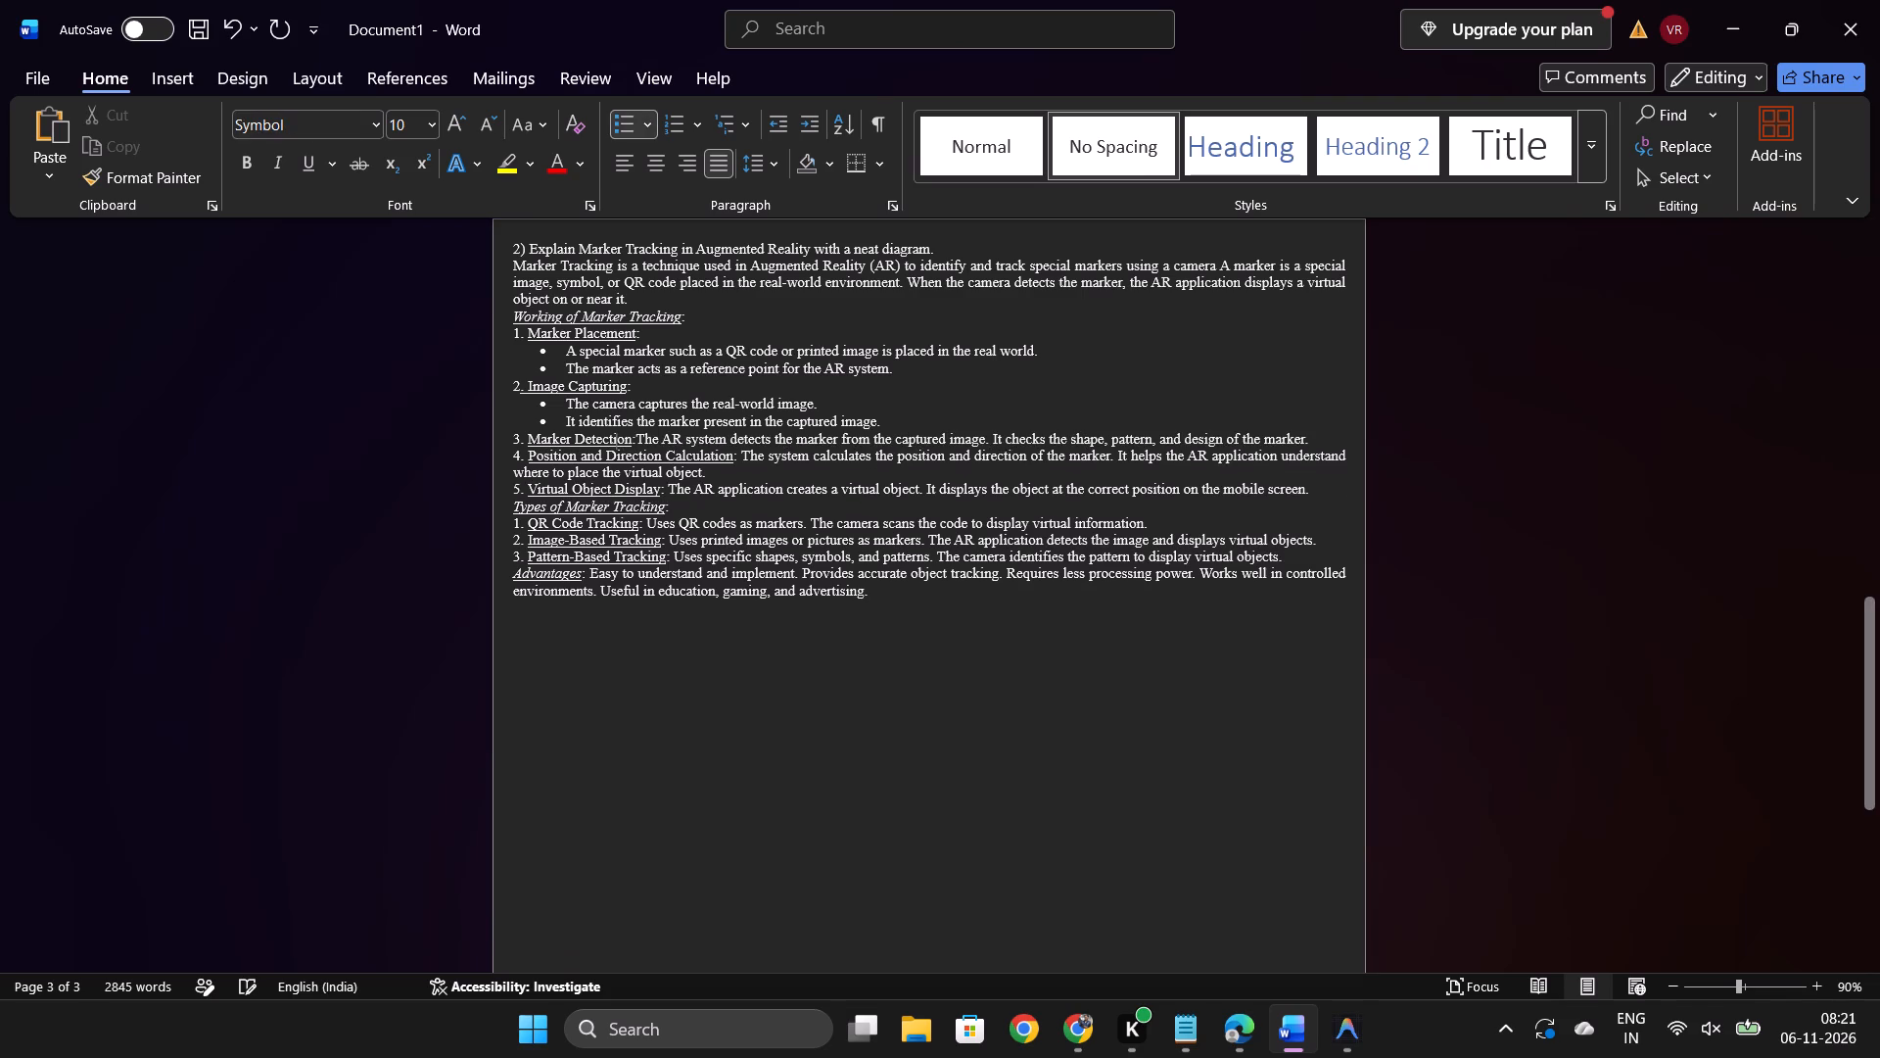
{"action": "key", "text": "space"}
Remove the two bullets under Image Capturing and run their sentences on after the sub-heading's colon, separated by single spaces.
{"action": "left_click", "coordinate": [541, 421]}
{"action": "key", "text": "BackSpace"}
{"action": "key", "text": "BackSpace"}
{"action": "key", "text": "BackSpace"}
{"action": "key", "text": "space"}
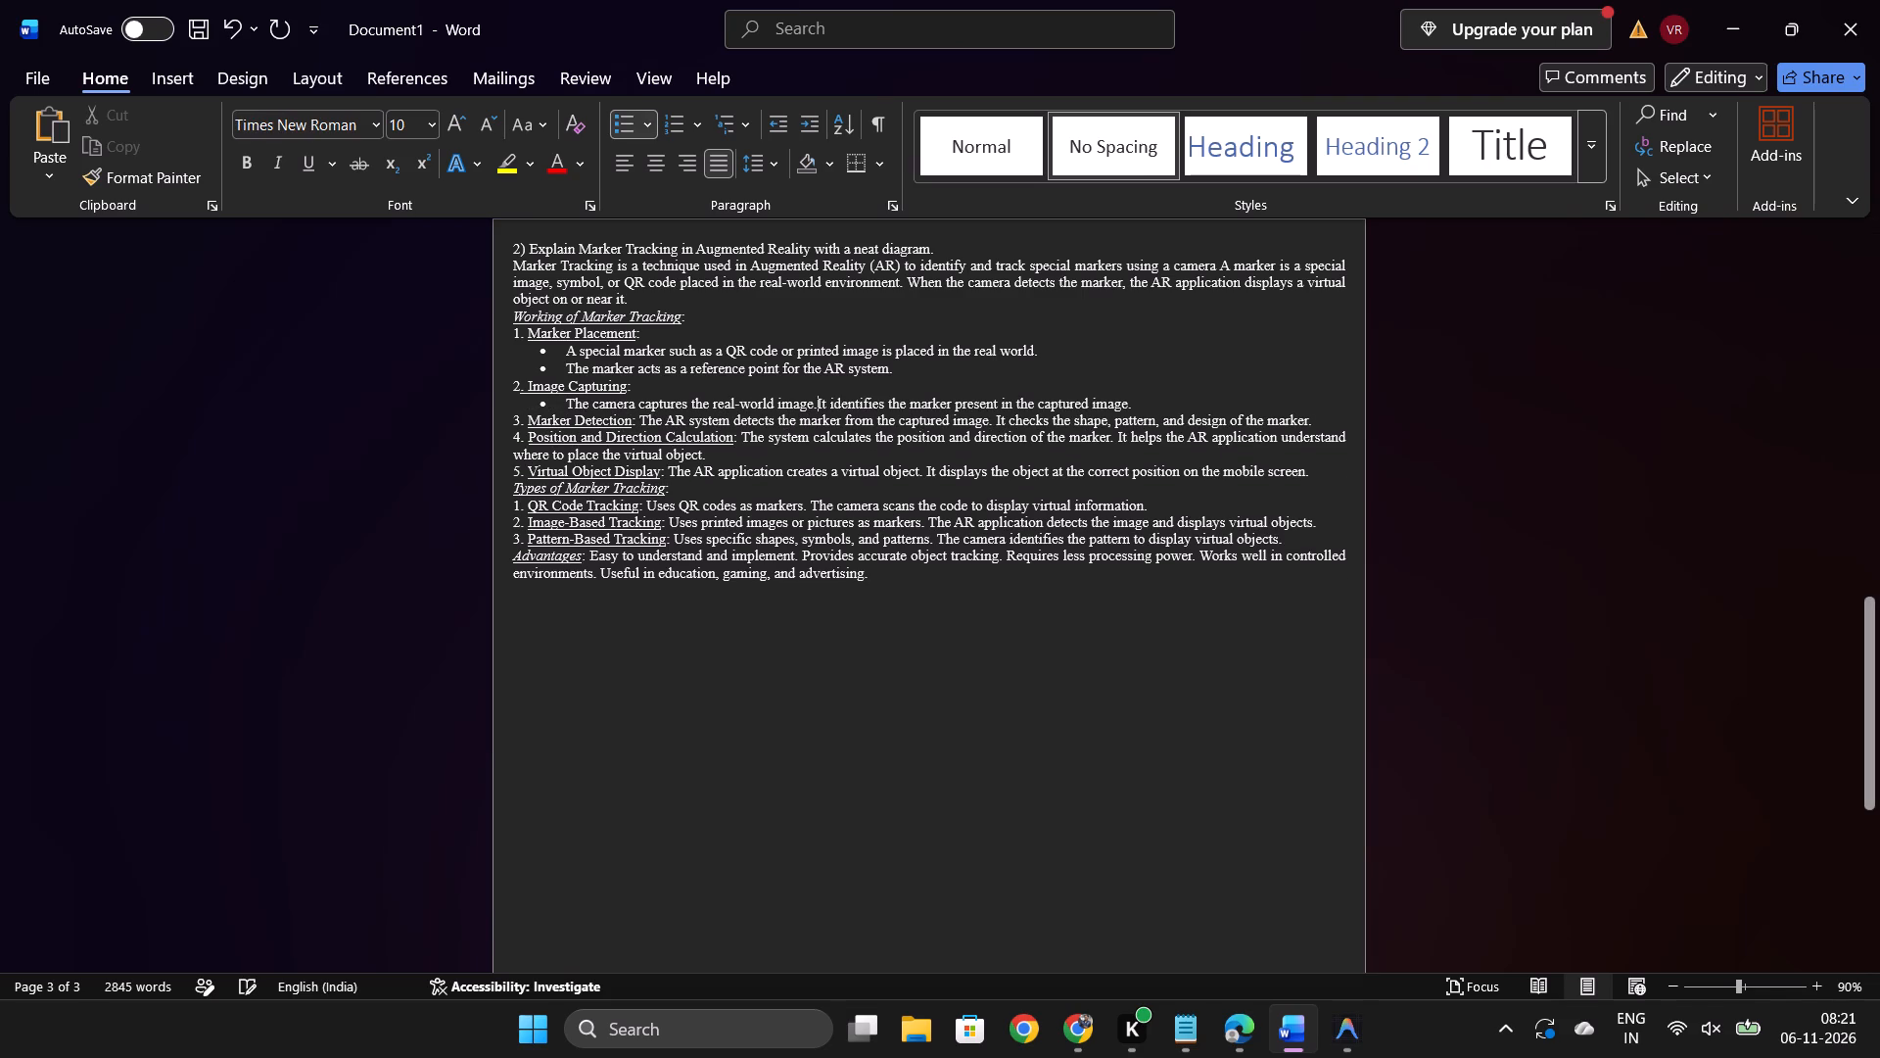
{"action": "left_click", "coordinate": [544, 405]}
{"action": "key", "text": "BackSpace"}
{"action": "key", "text": "BackSpace"}
{"action": "key", "text": "BackSpace"}
{"action": "key", "text": "space"}
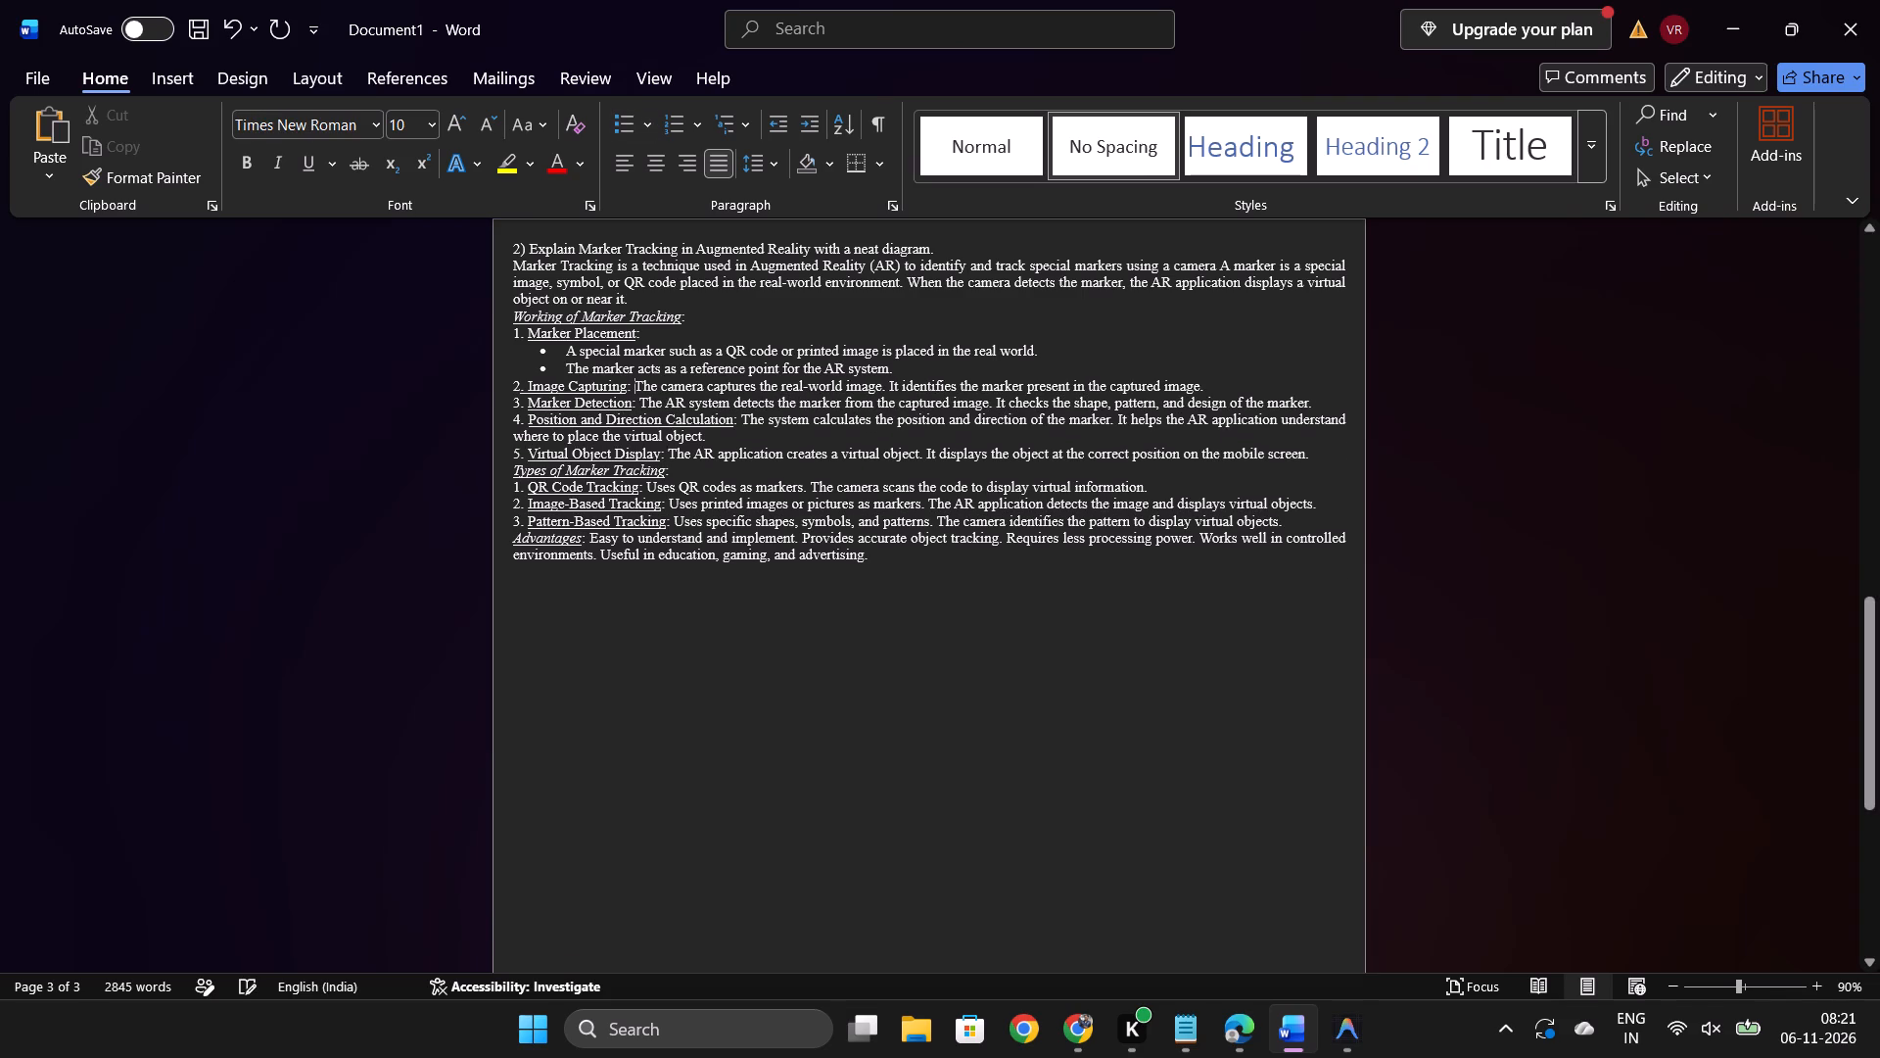
Remove the two bullets under Marker Placement and run their sentences on after the sub-heading's colon, separated by single spaces.
{"action": "left_click", "coordinate": [541, 372]}
{"action": "key", "text": "BackSpace"}
{"action": "key", "text": "BackSpace"}
{"action": "key", "text": "BackSpace"}
{"action": "key", "text": "space"}
{"action": "left_click", "coordinate": [543, 351]}
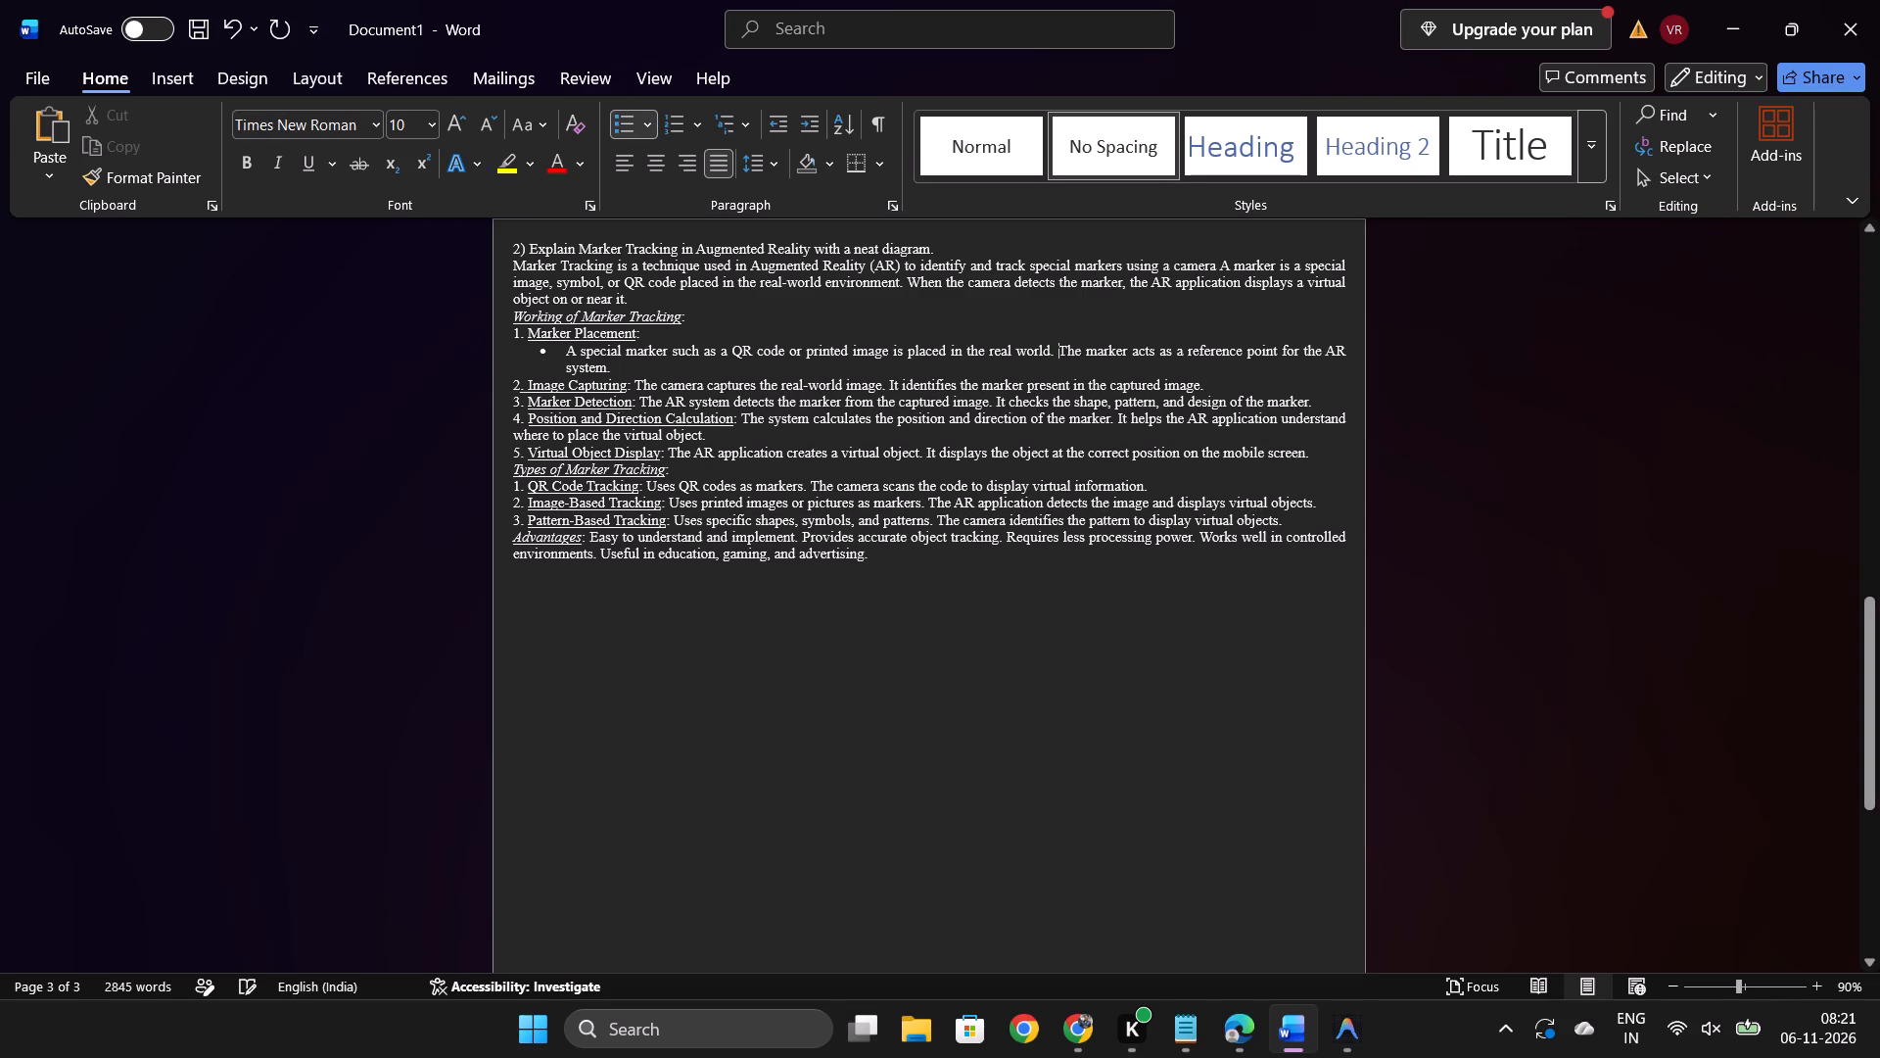
{"action": "key", "text": "BackSpace"}
{"action": "key", "text": "BackSpace"}
{"action": "key", "text": "BackSpace"}
{"action": "key", "text": "space"}
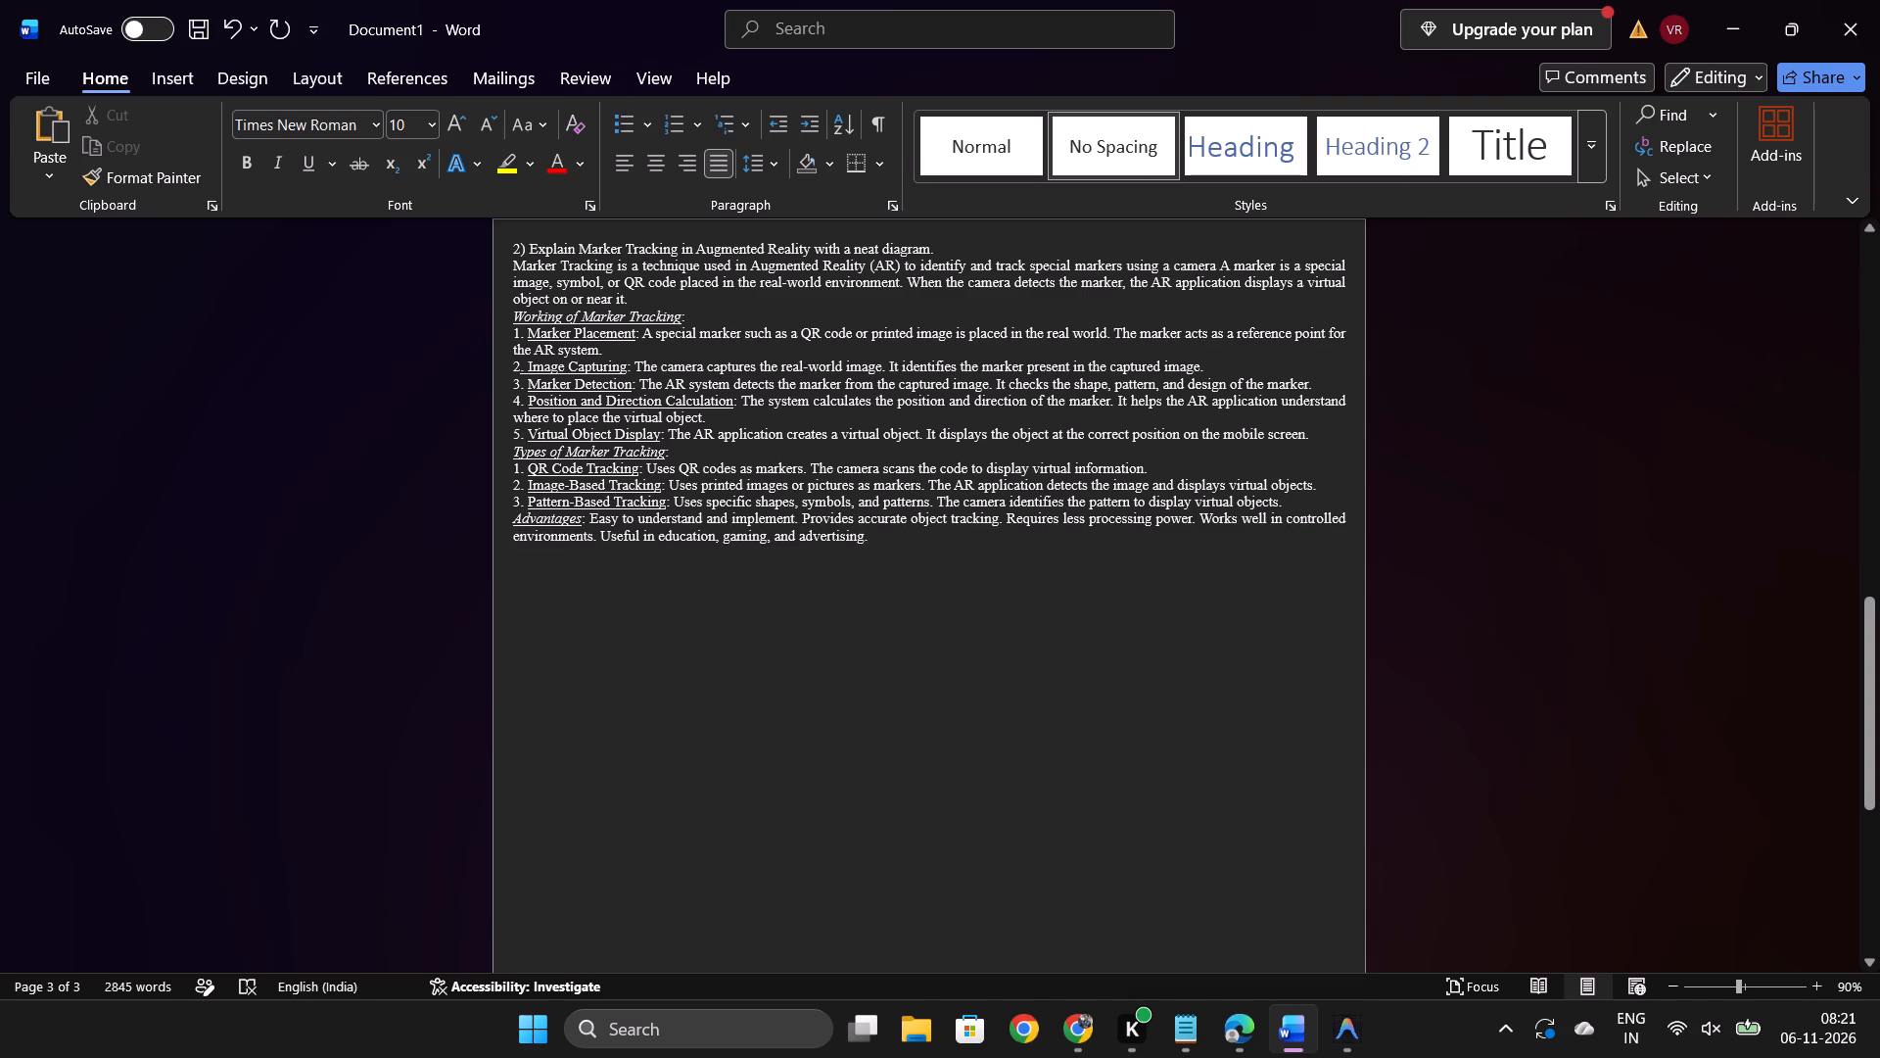
Join the five numbered working steps, Marker Placement to Virtual Object Display, into one continuous paragraph with a space between items.
{"action": "left_click", "coordinate": [514, 365]}
{"action": "key", "text": "BackSpace"}
{"action": "key", "text": "space"}
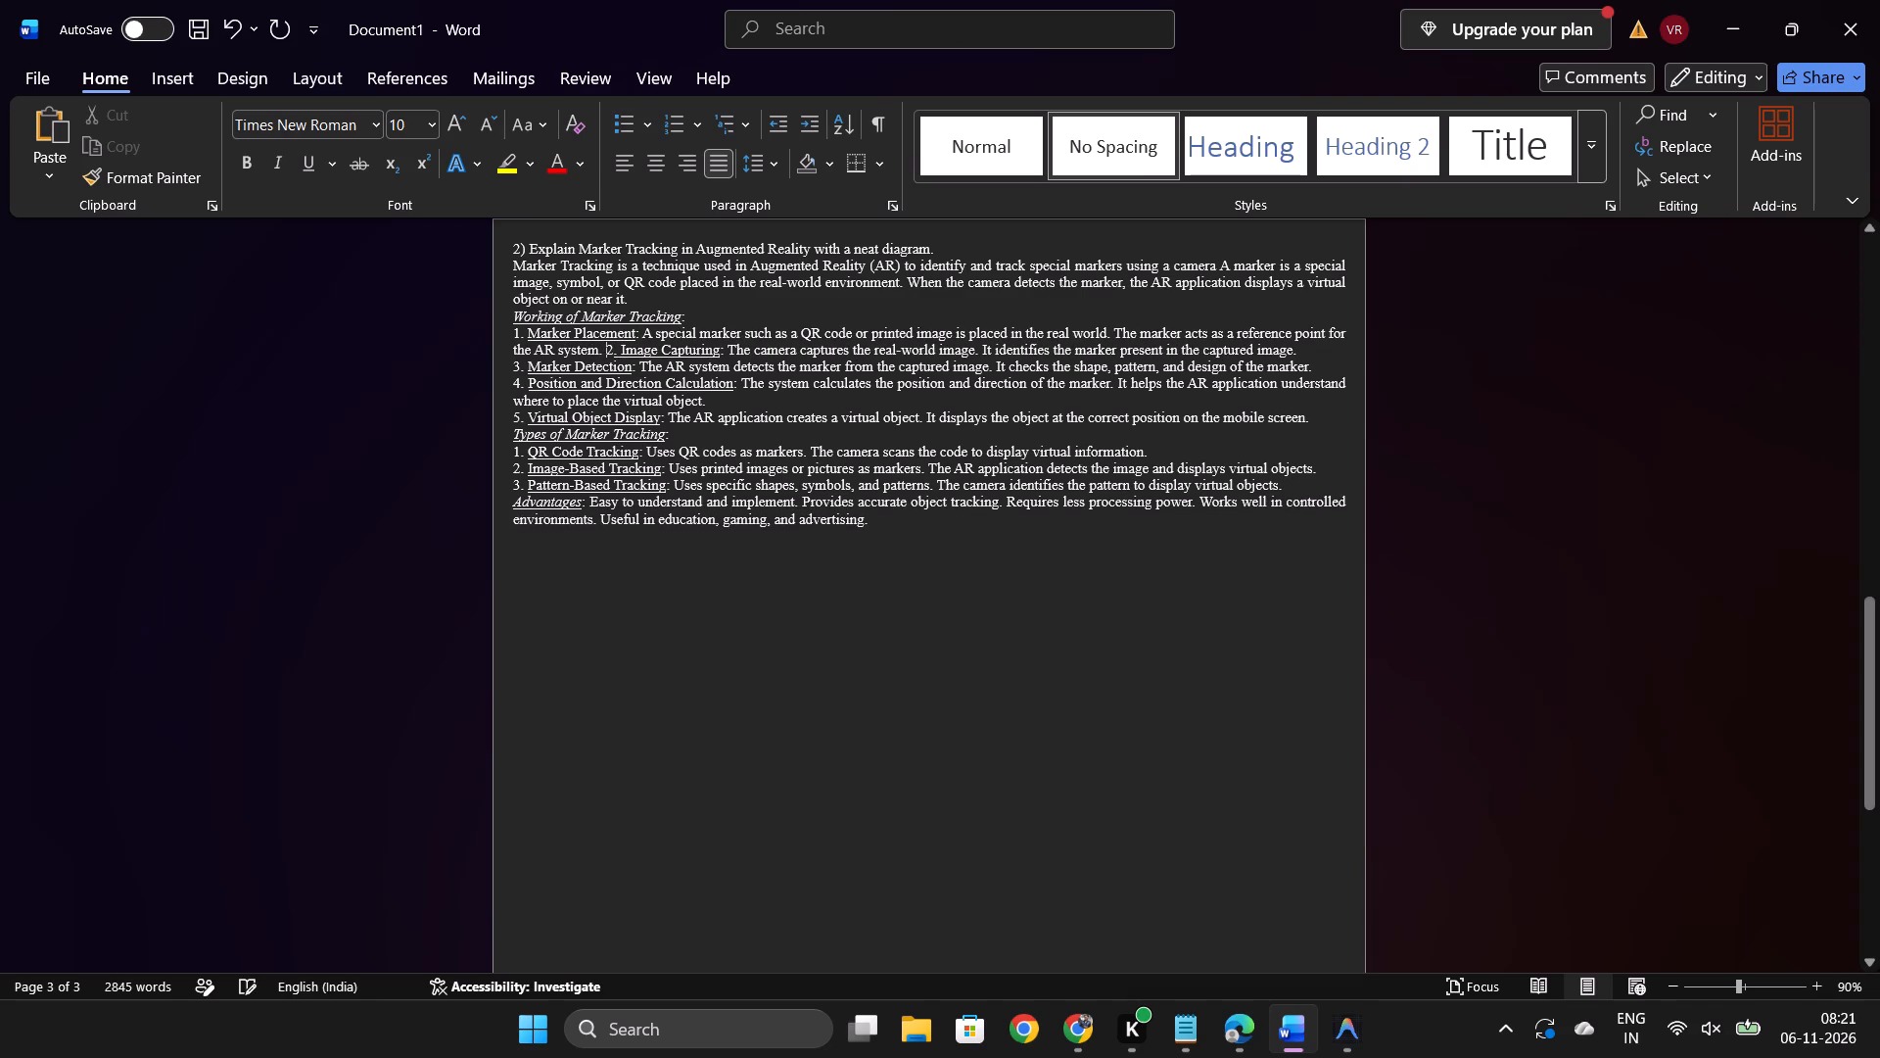
{"action": "left_click", "coordinate": [510, 366]}
{"action": "key", "text": "BackSpace"}
{"action": "key", "text": "space"}
{"action": "left_click", "coordinate": [512, 381]}
{"action": "key", "text": "BackSpace"}
{"action": "key", "text": "space"}
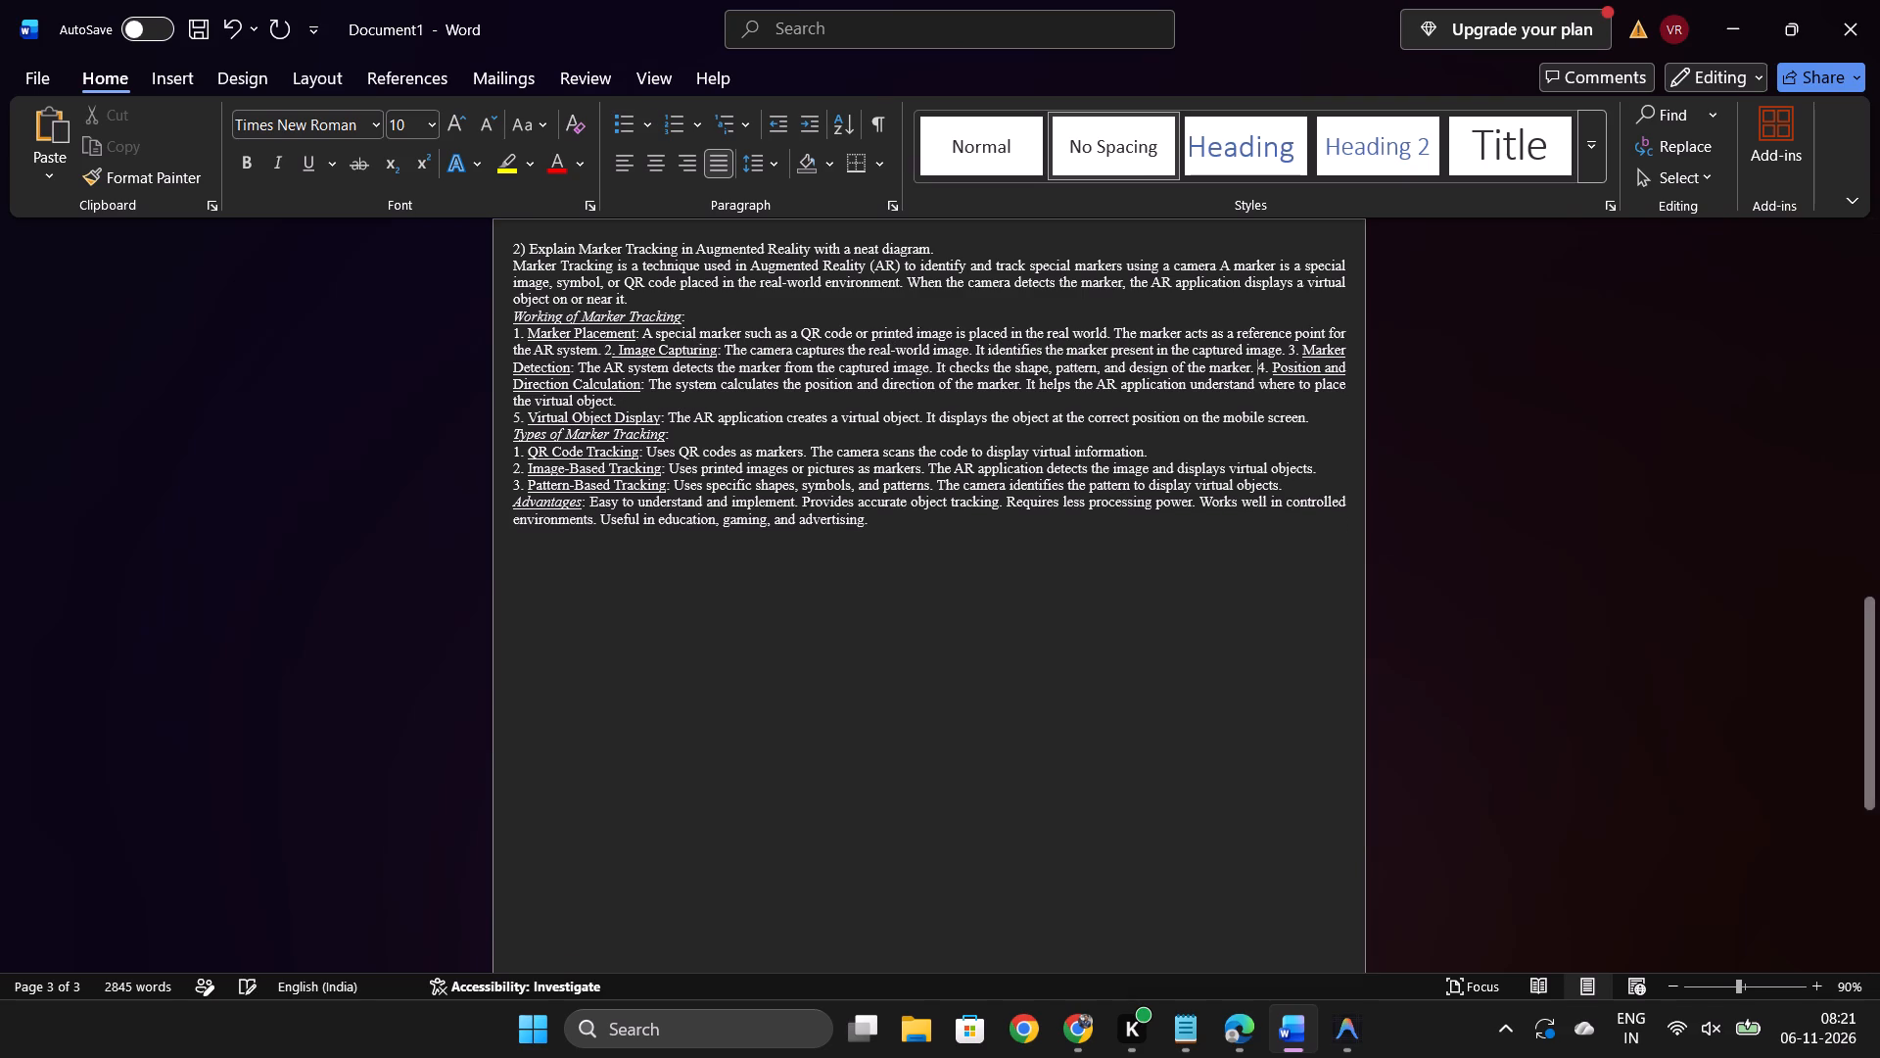
{"action": "left_click", "coordinate": [514, 417]}
{"action": "key", "text": "BackSpace"}
{"action": "key", "text": "space"}
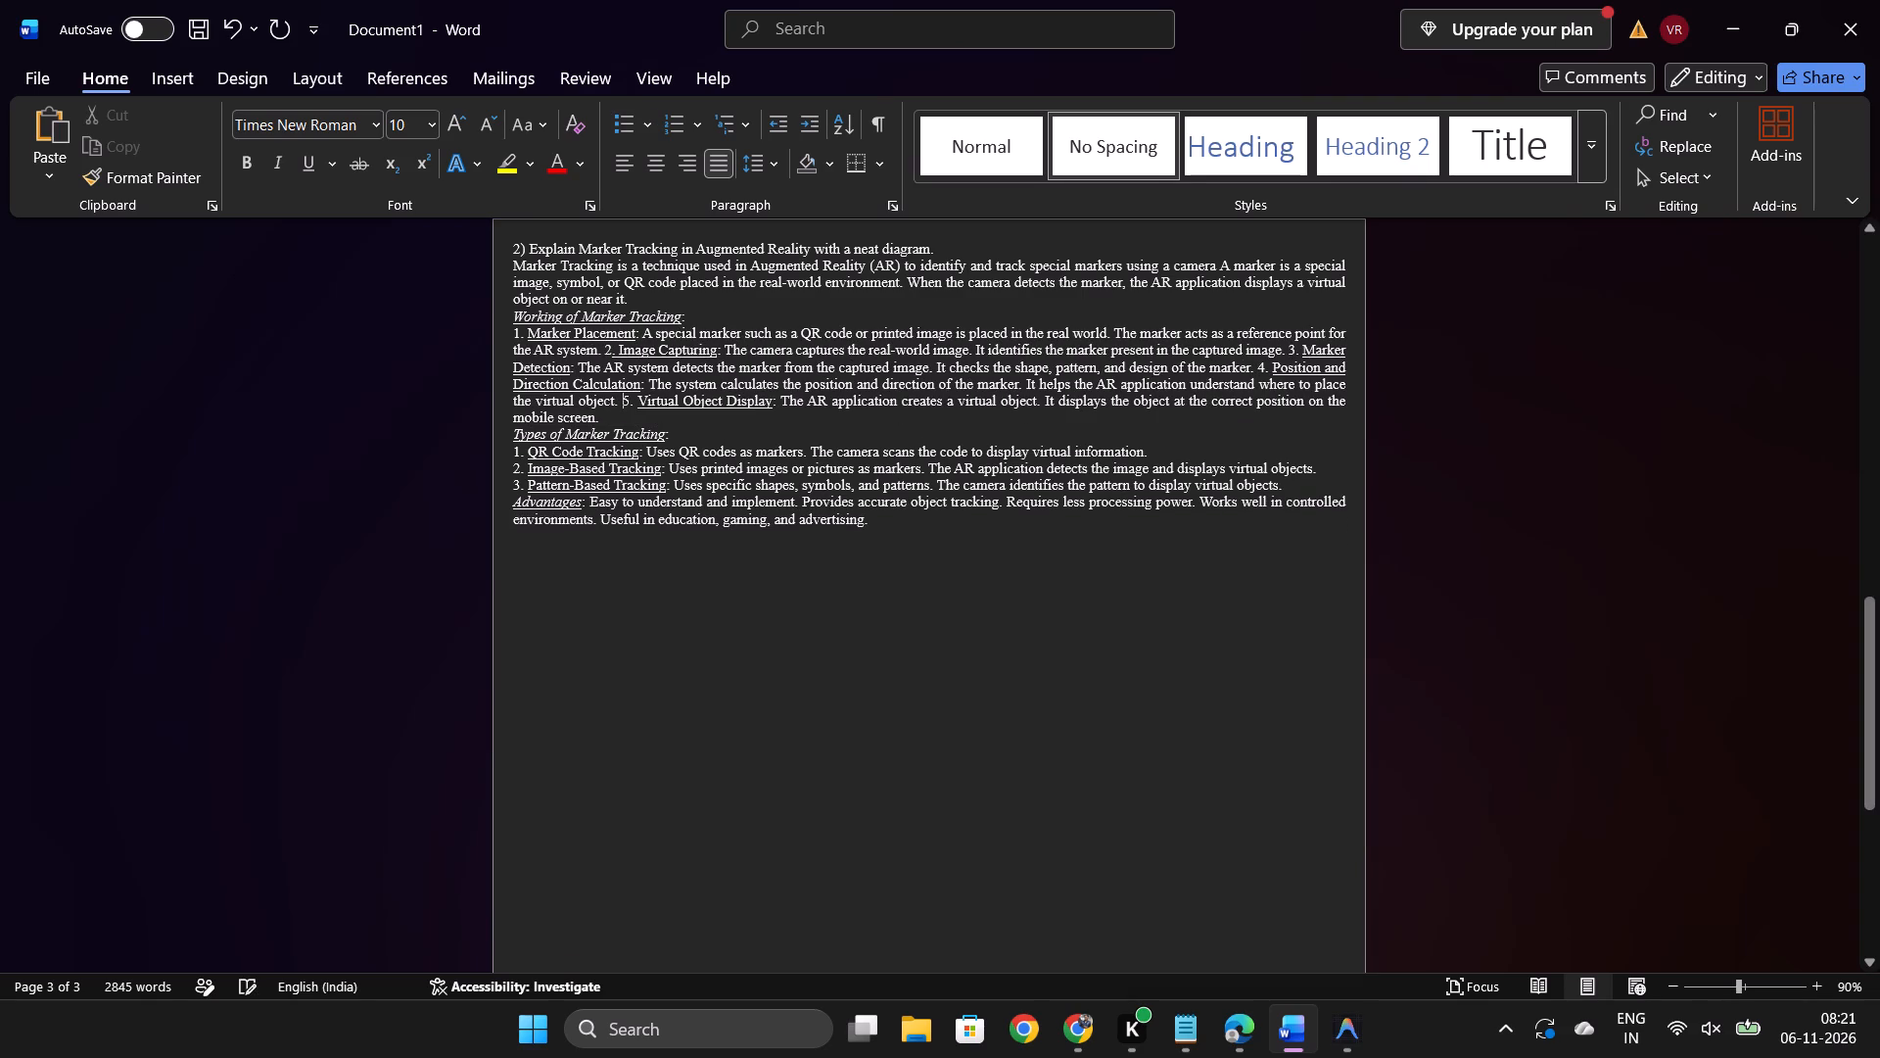
Run the three numbered tracking types on after "Types of Marker Tracking:" as one continuous paragraph with a space between items.
{"action": "left_click", "coordinate": [514, 454]}
{"action": "key", "text": "BackSpace"}
{"action": "key", "text": "space"}
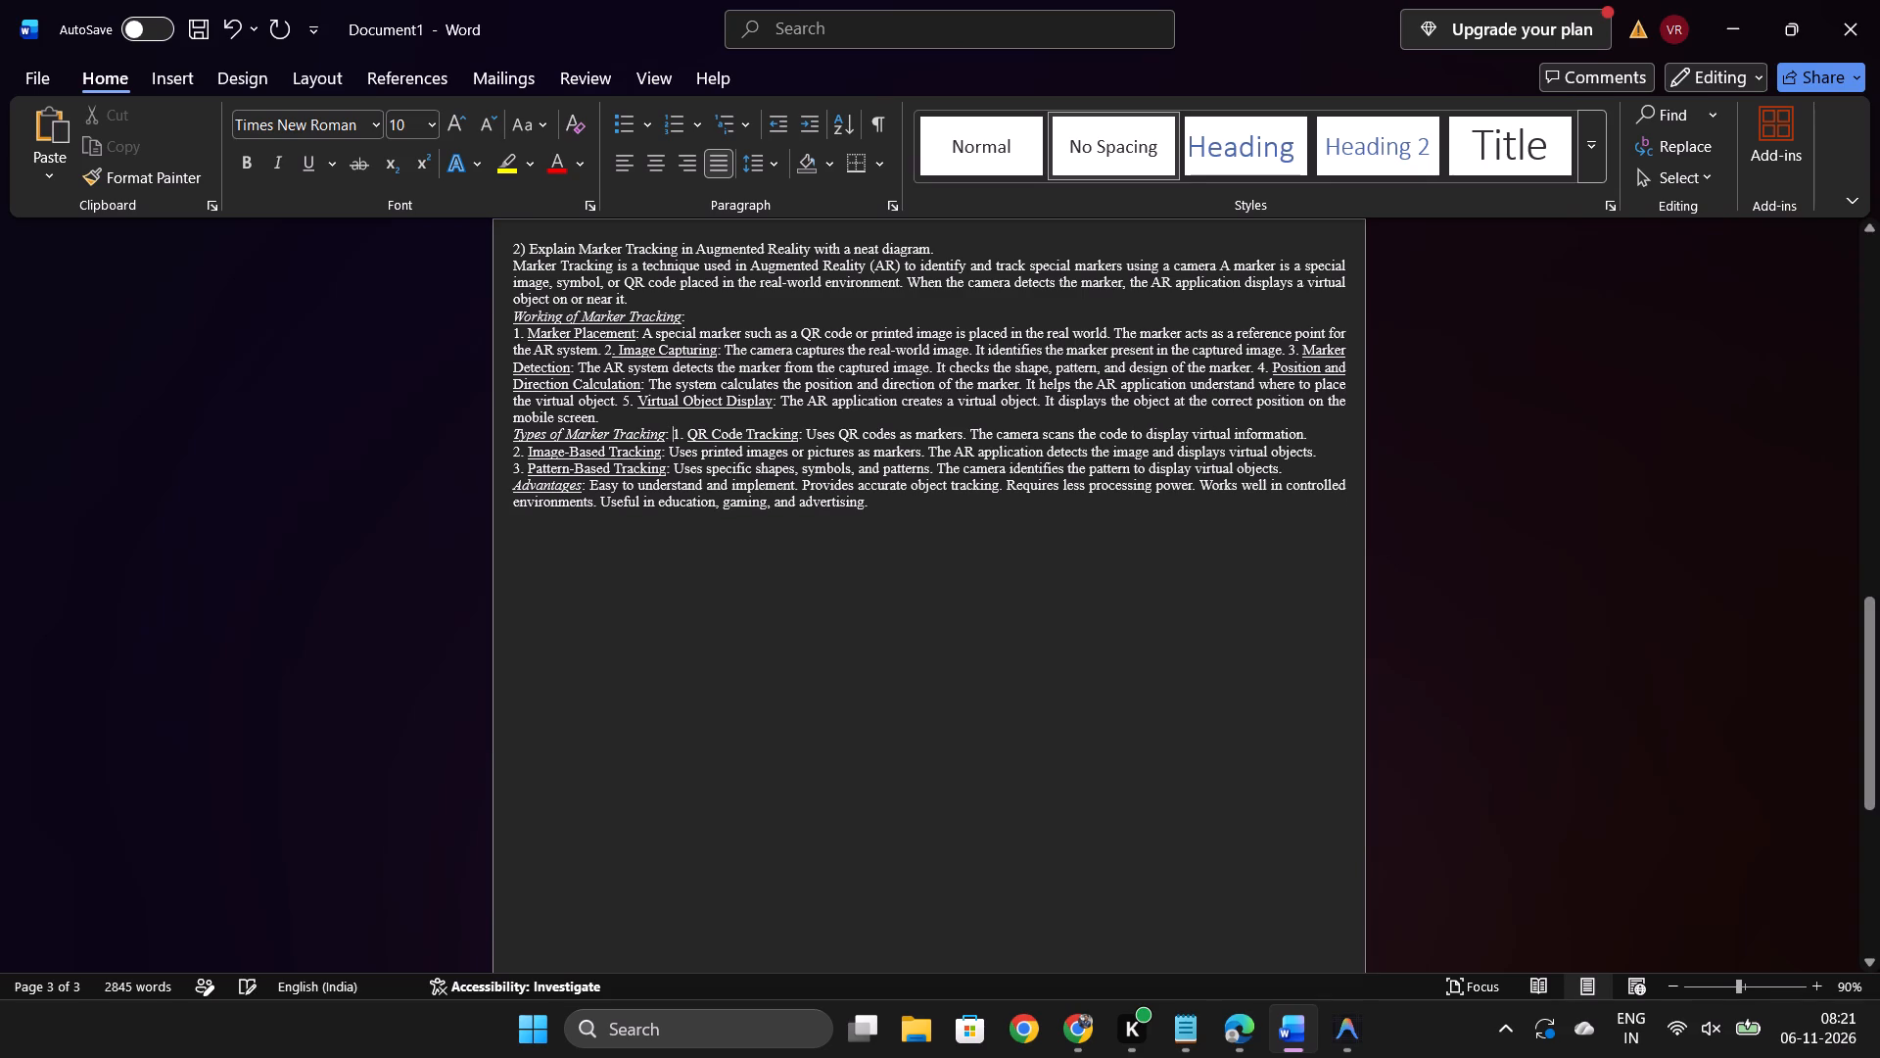
{"action": "left_click", "coordinate": [509, 455]}
{"action": "key", "text": "BackSpace"}
{"action": "key", "text": "space"}
{"action": "left_click", "coordinate": [514, 466]}
{"action": "key", "text": "BackSpace"}
{"action": "key", "text": "space"}
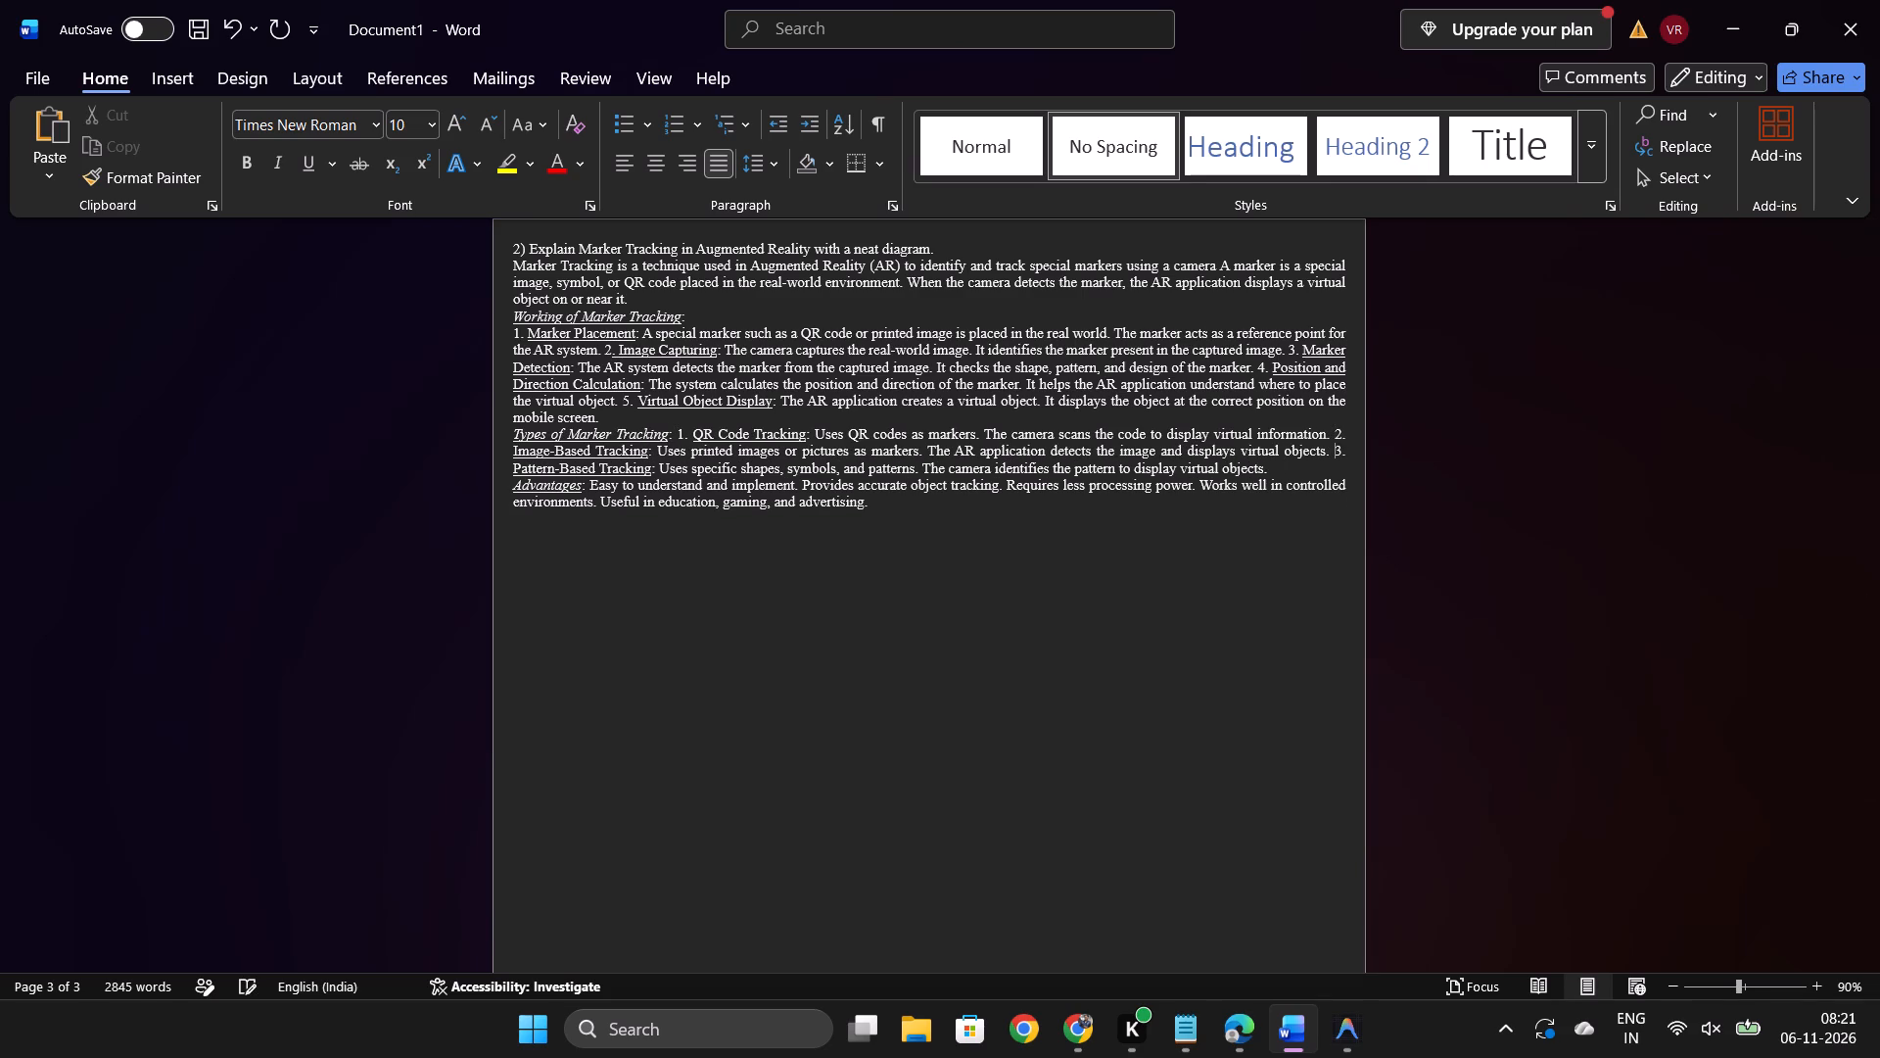
Join the Advantages text onto the end of the types paragraph, and the Types of Marker Tracking heading onto the working steps, with spaces.
{"action": "left_click", "coordinate": [515, 482]}
{"action": "key", "text": "BackSpace"}
{"action": "key", "text": "space"}
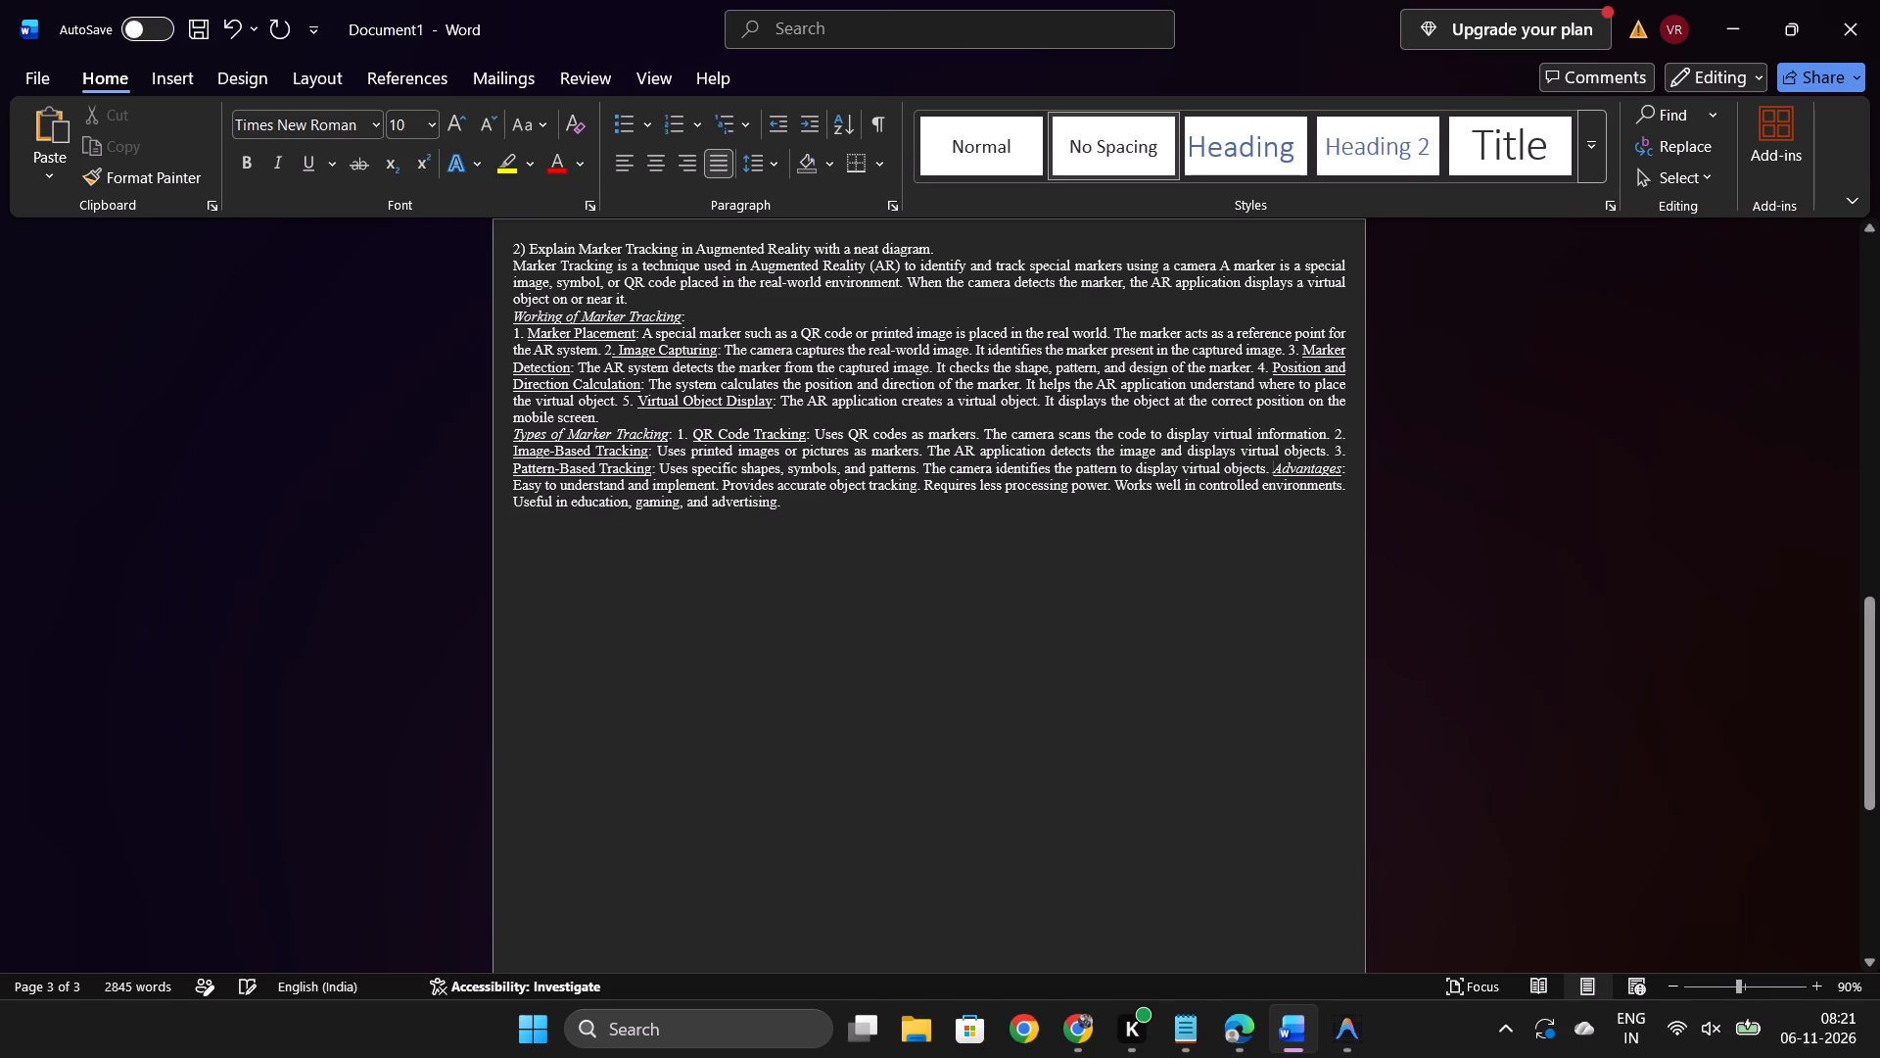
{"action": "left_click", "coordinate": [510, 436]}
{"action": "key", "text": "BackSpace"}
{"action": "key", "text": "space"}
Run the working steps on after "Working of Marker Tracking:" and join that heading onto the introductory paragraph, with single spaces.
{"action": "left_click", "coordinate": [511, 338]}
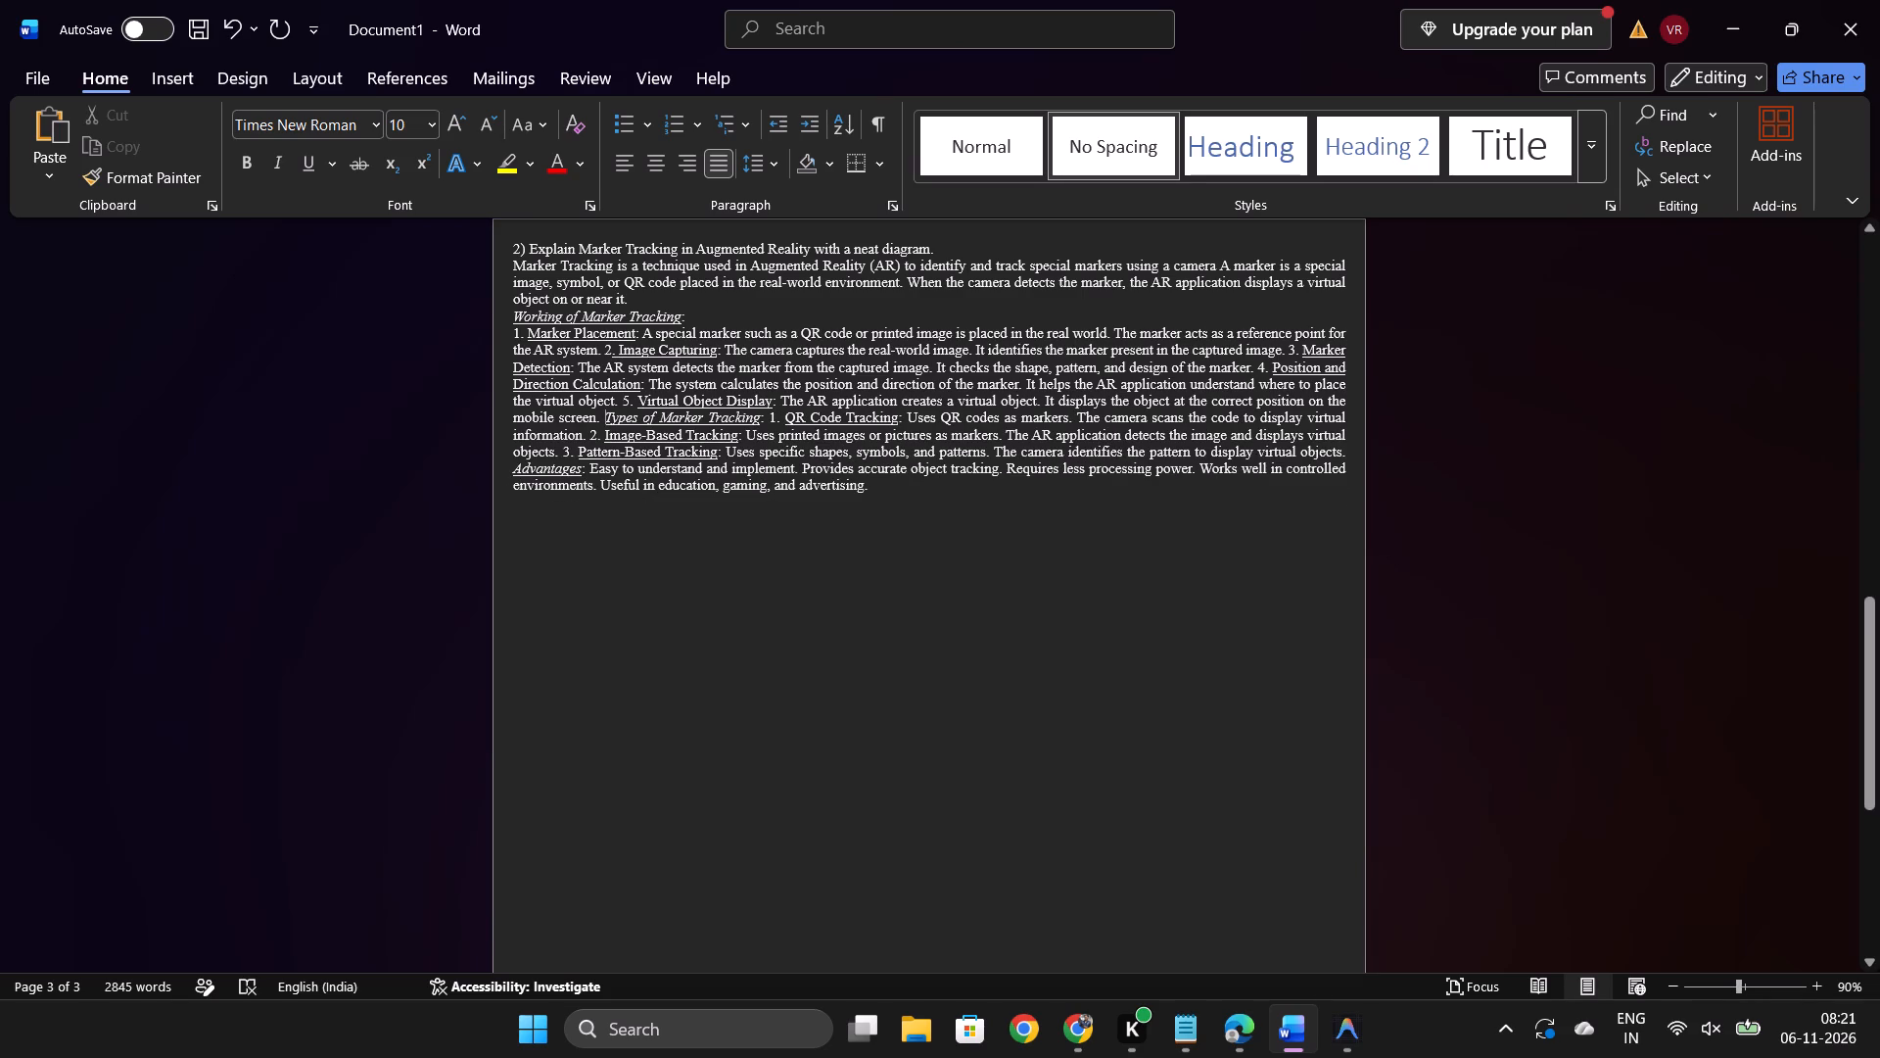
{"action": "key", "text": "BackSpace"}
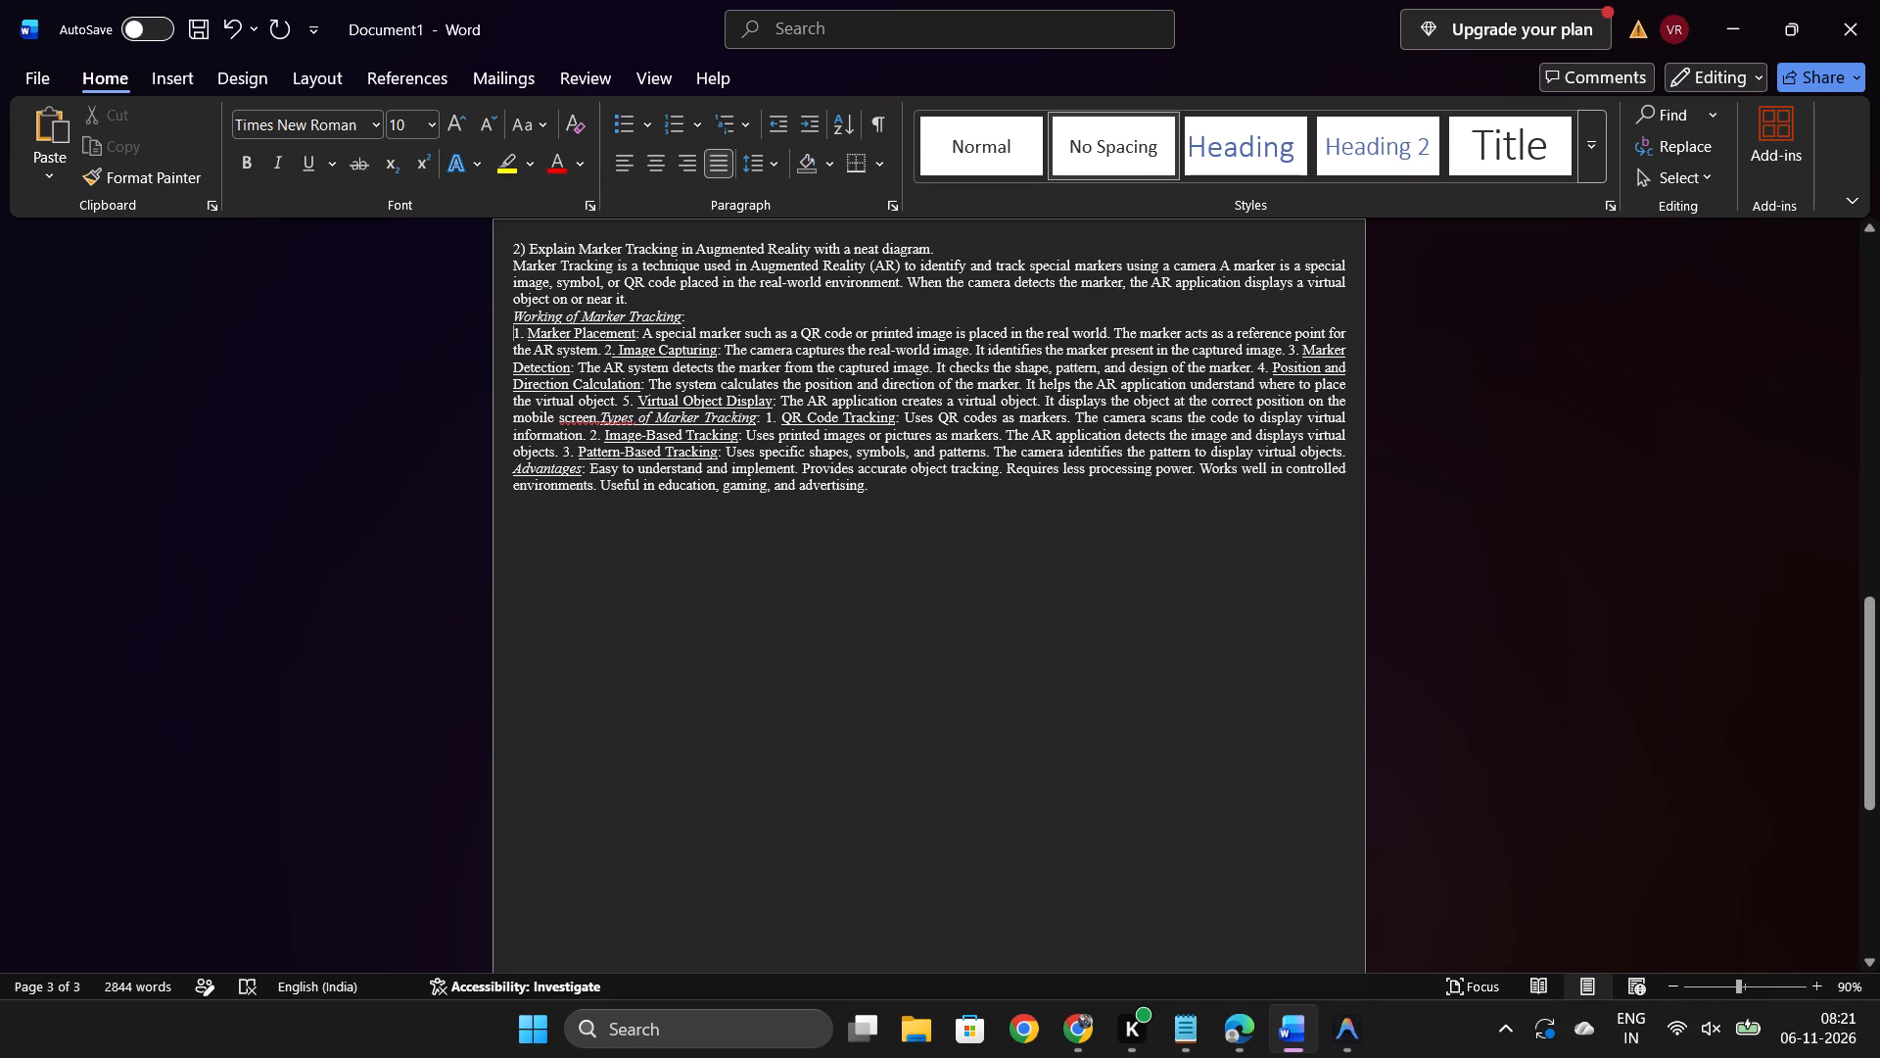
{"action": "key", "text": "ctrl+z"}
{"action": "left_click", "coordinate": [512, 338]}
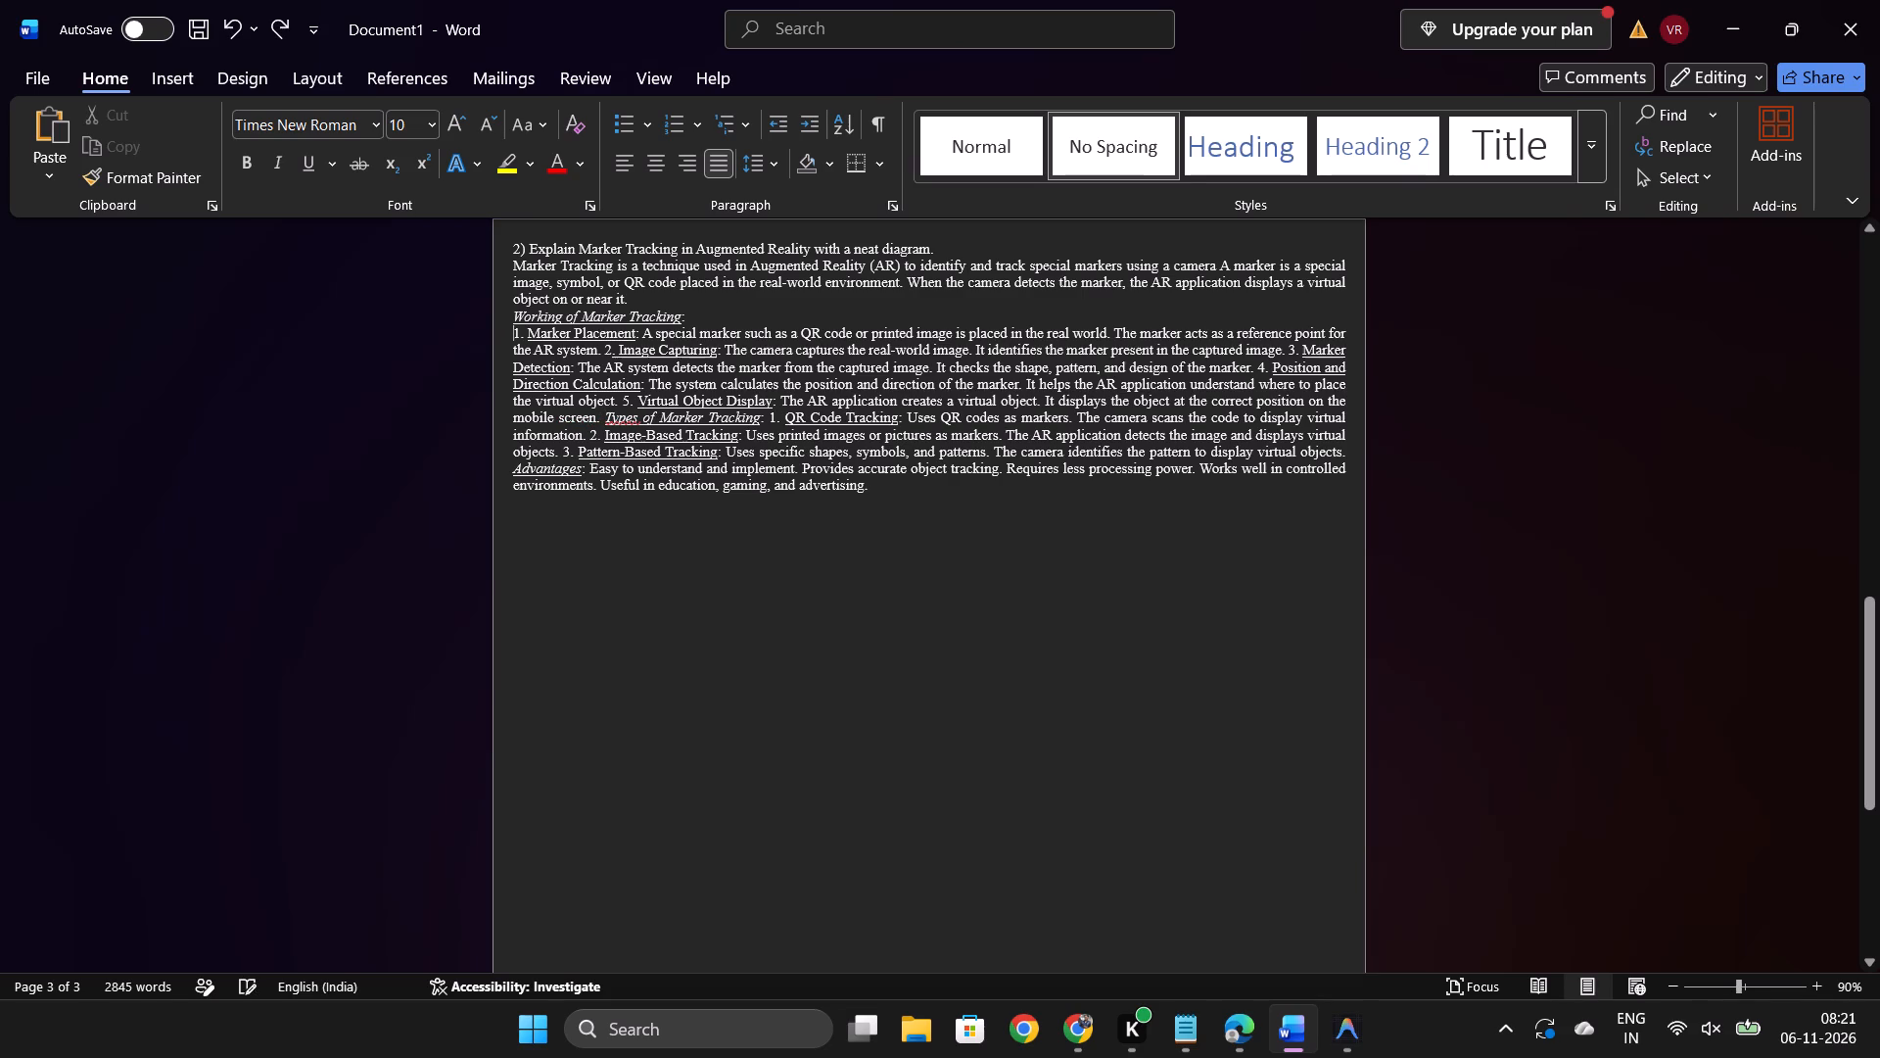
{"action": "key", "text": "BackSpace"}
{"action": "key", "text": "space"}
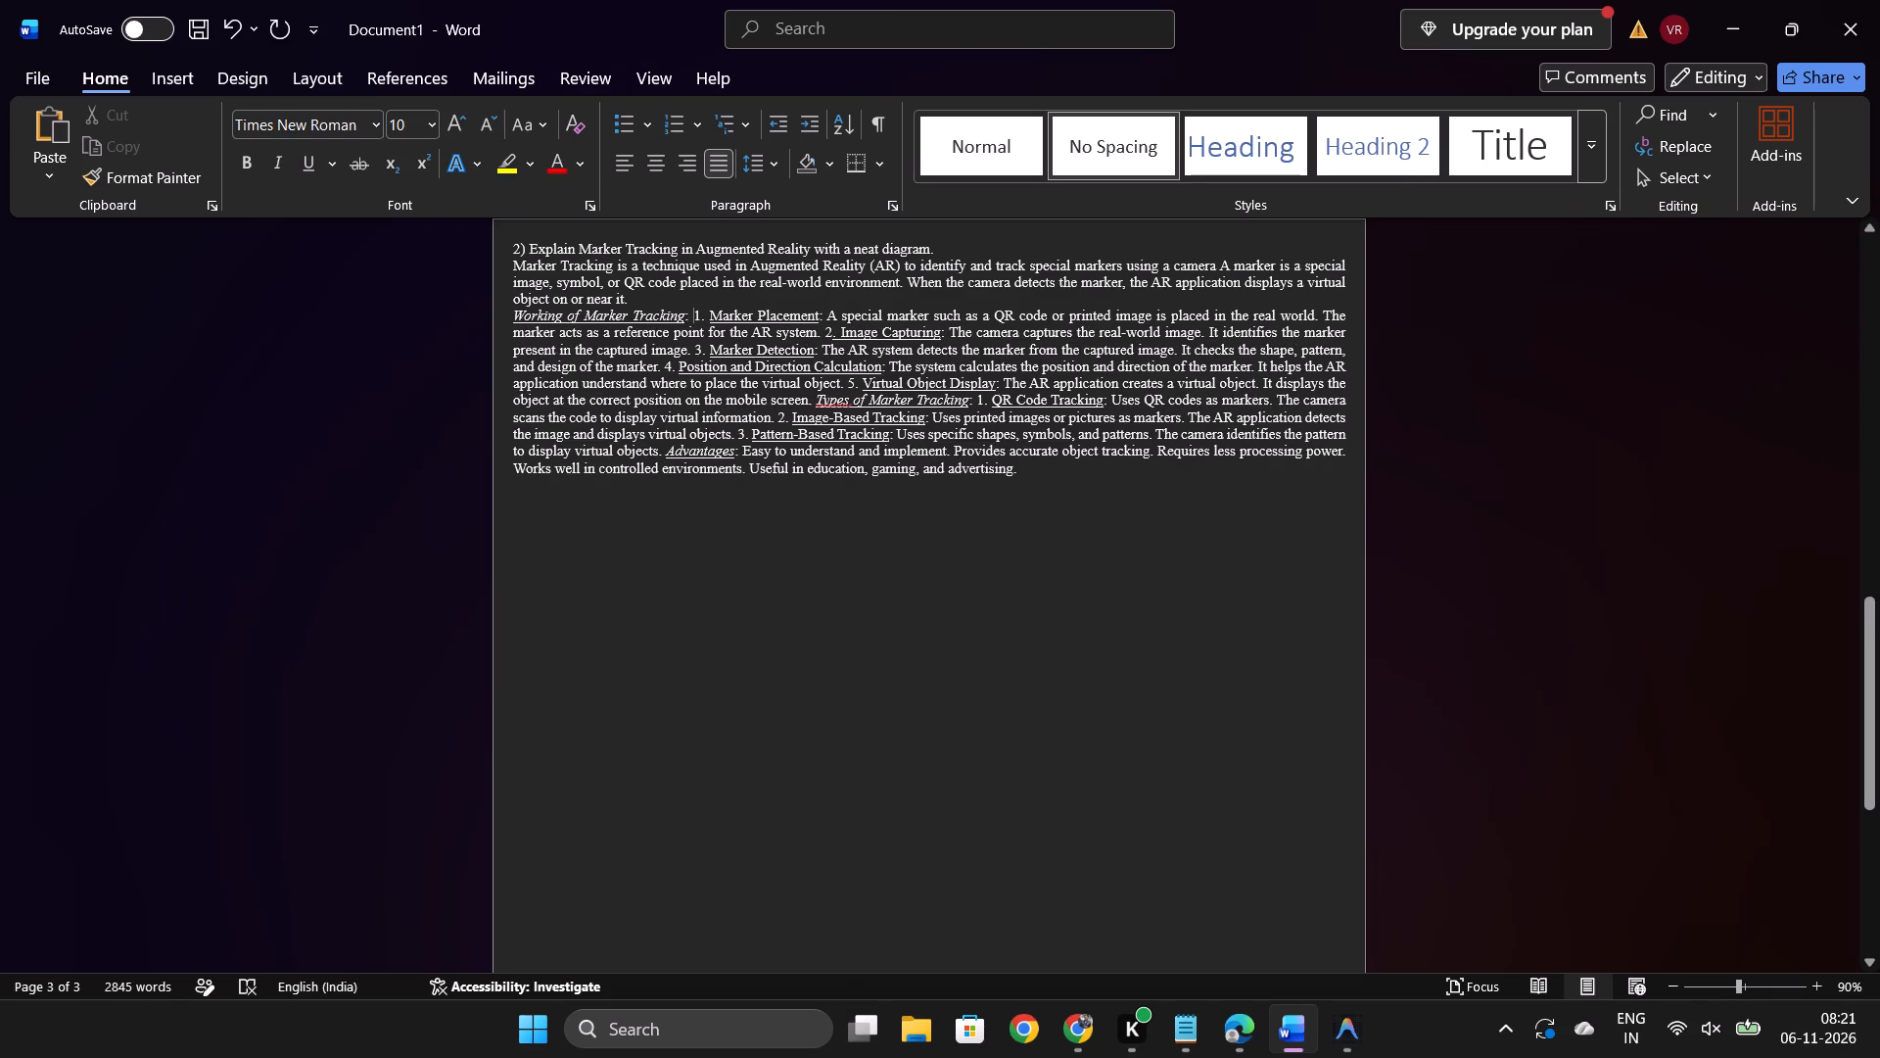
{"action": "left_click", "coordinate": [512, 314]}
{"action": "key", "text": "BackSpace"}
{"action": "key", "text": "space"}
{"action": "left_click", "coordinate": [1154, 478]}
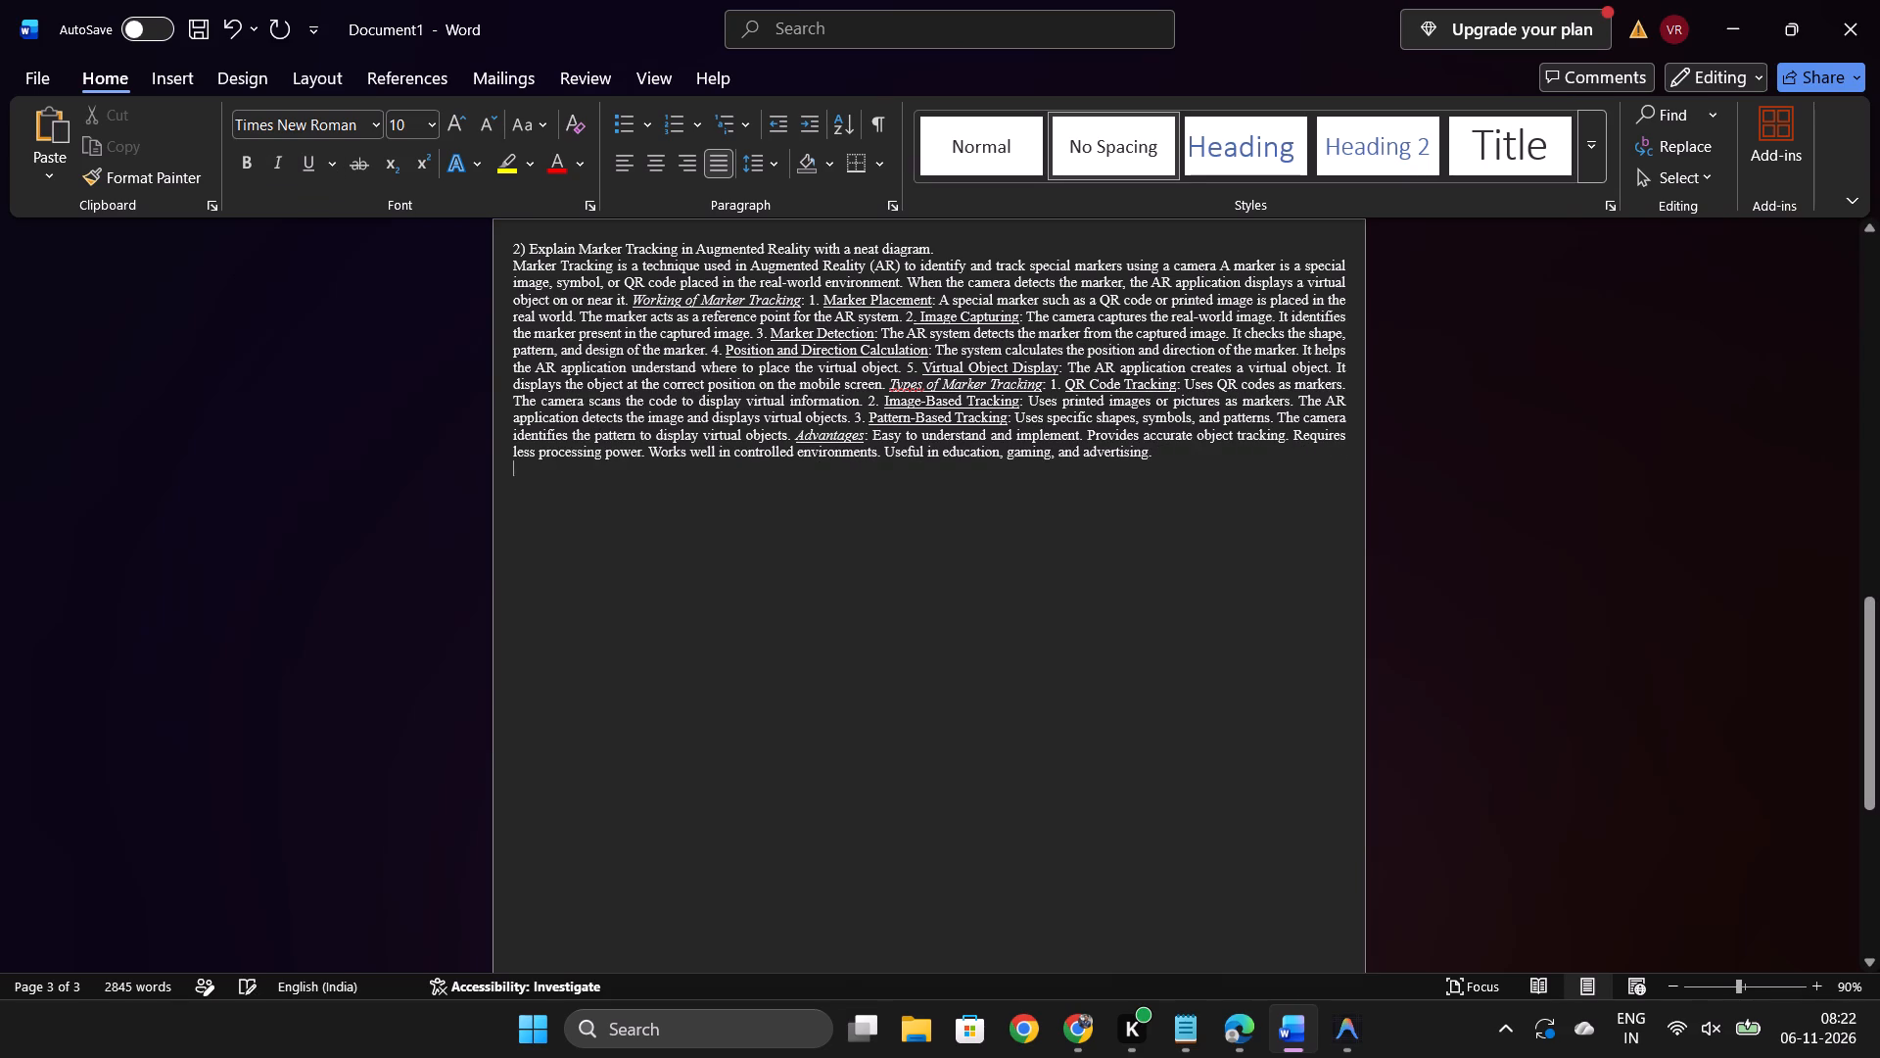
Insert a full-width horizontal divider line below the Marker Tracking answer.
{"action": "key", "text": "shift+underscore"}
{"action": "key", "text": "shift+underscore"}
{"action": "key", "text": "shift+underscore"}
{"action": "key", "text": "shift+underscore"}
{"action": "key", "text": "shift+underscore"}
{"action": "key", "text": "shift+underscore"}
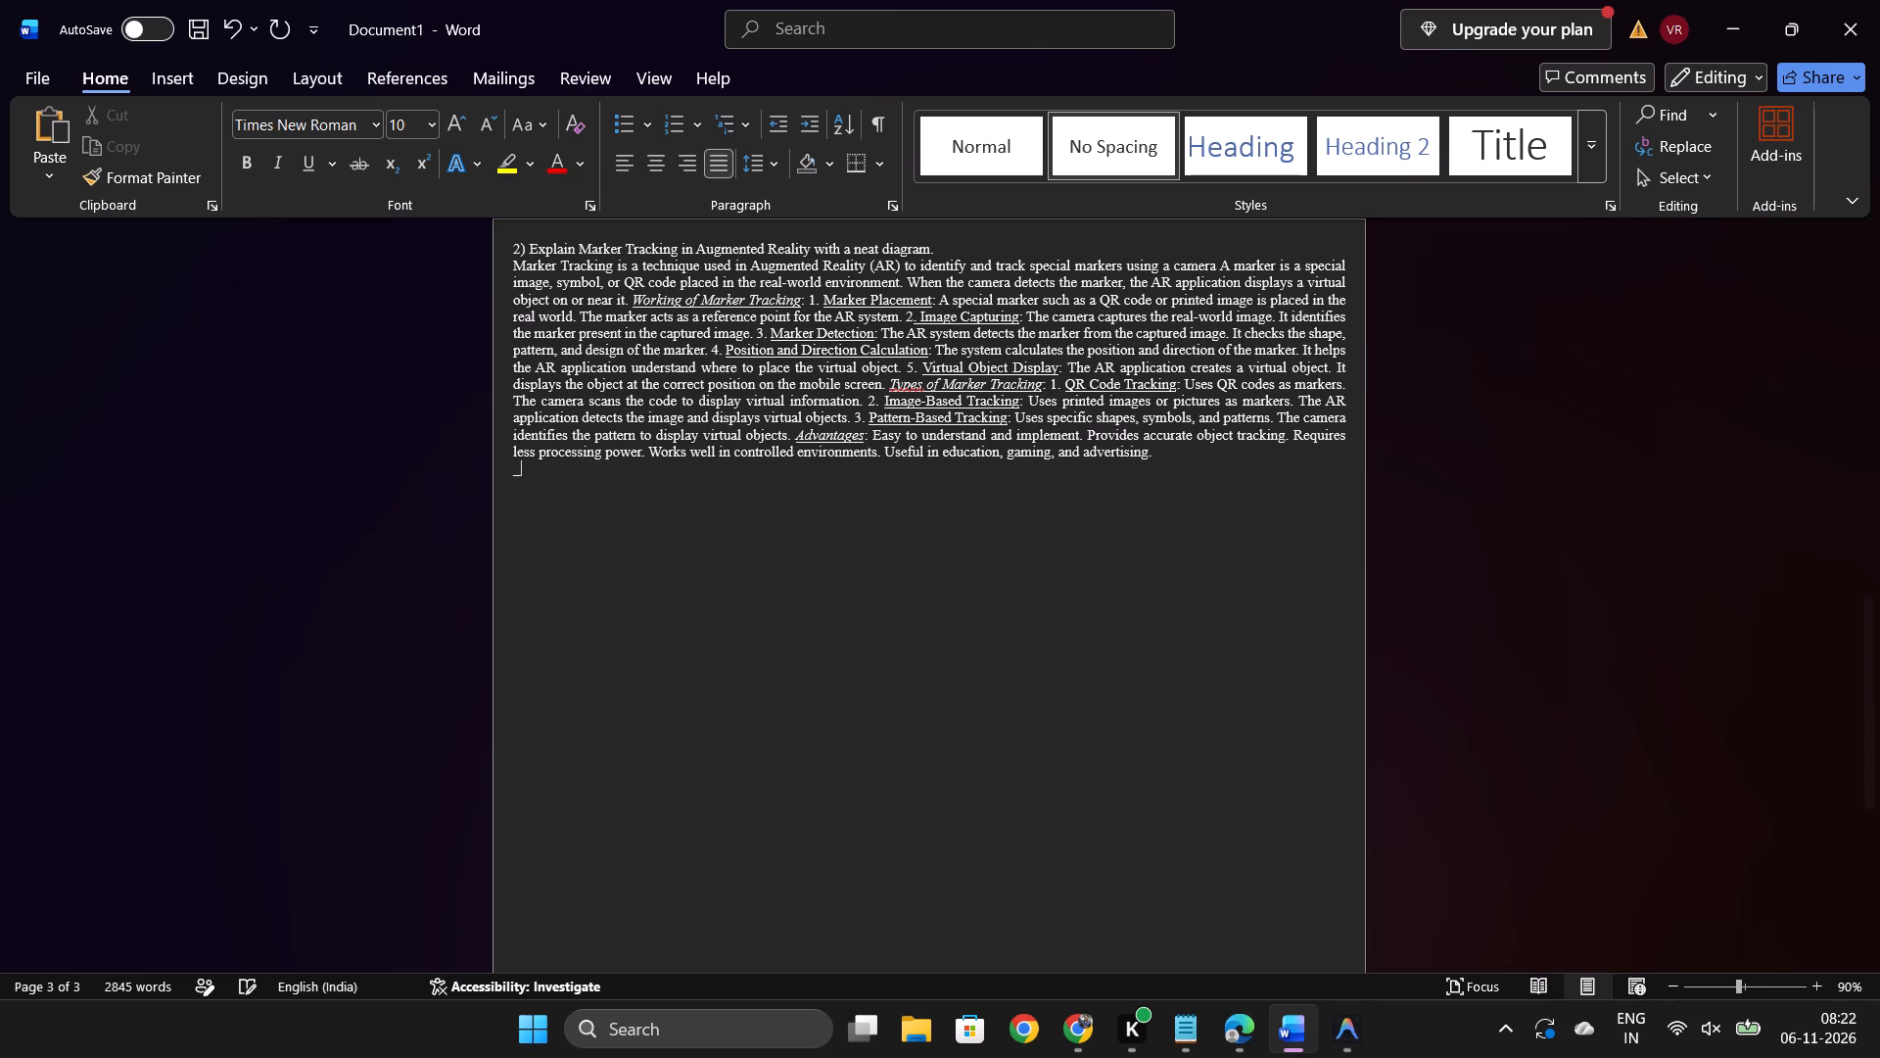
{"action": "key", "text": "Return"}
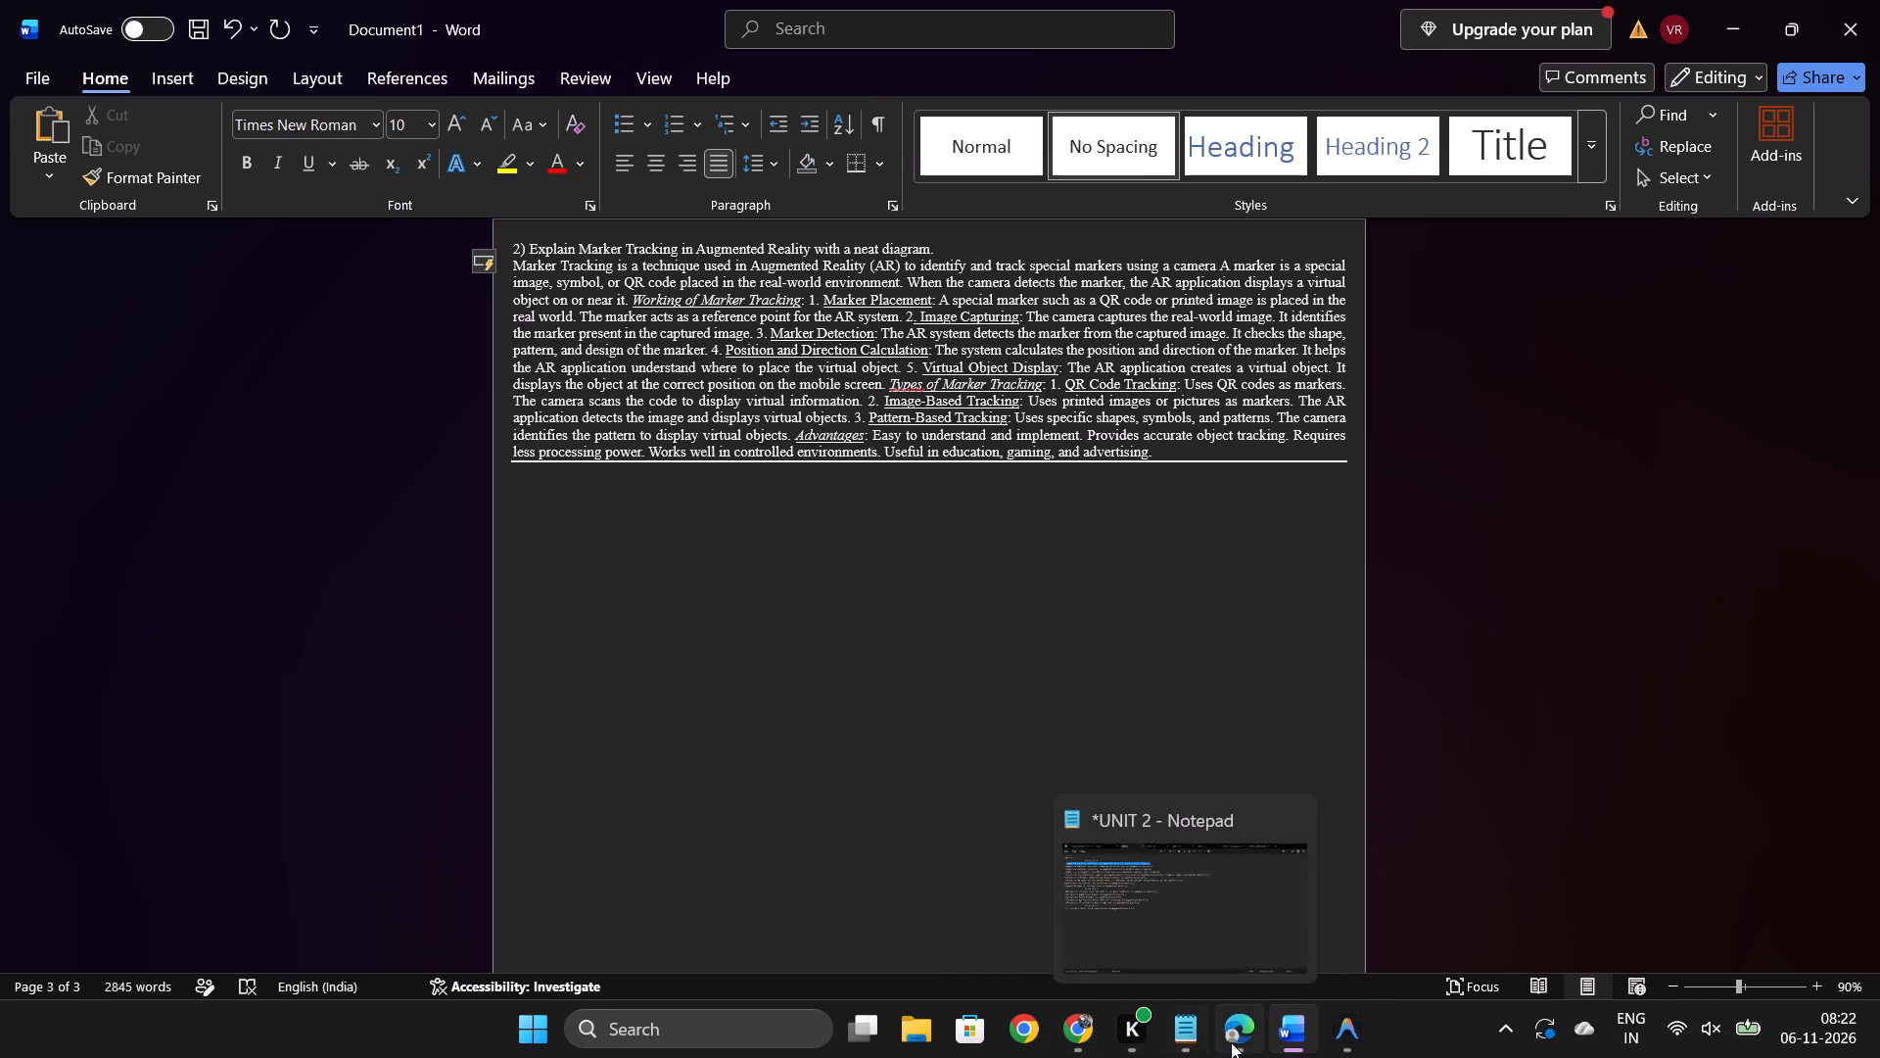
{"action": "left_click", "coordinate": [1181, 1042]}
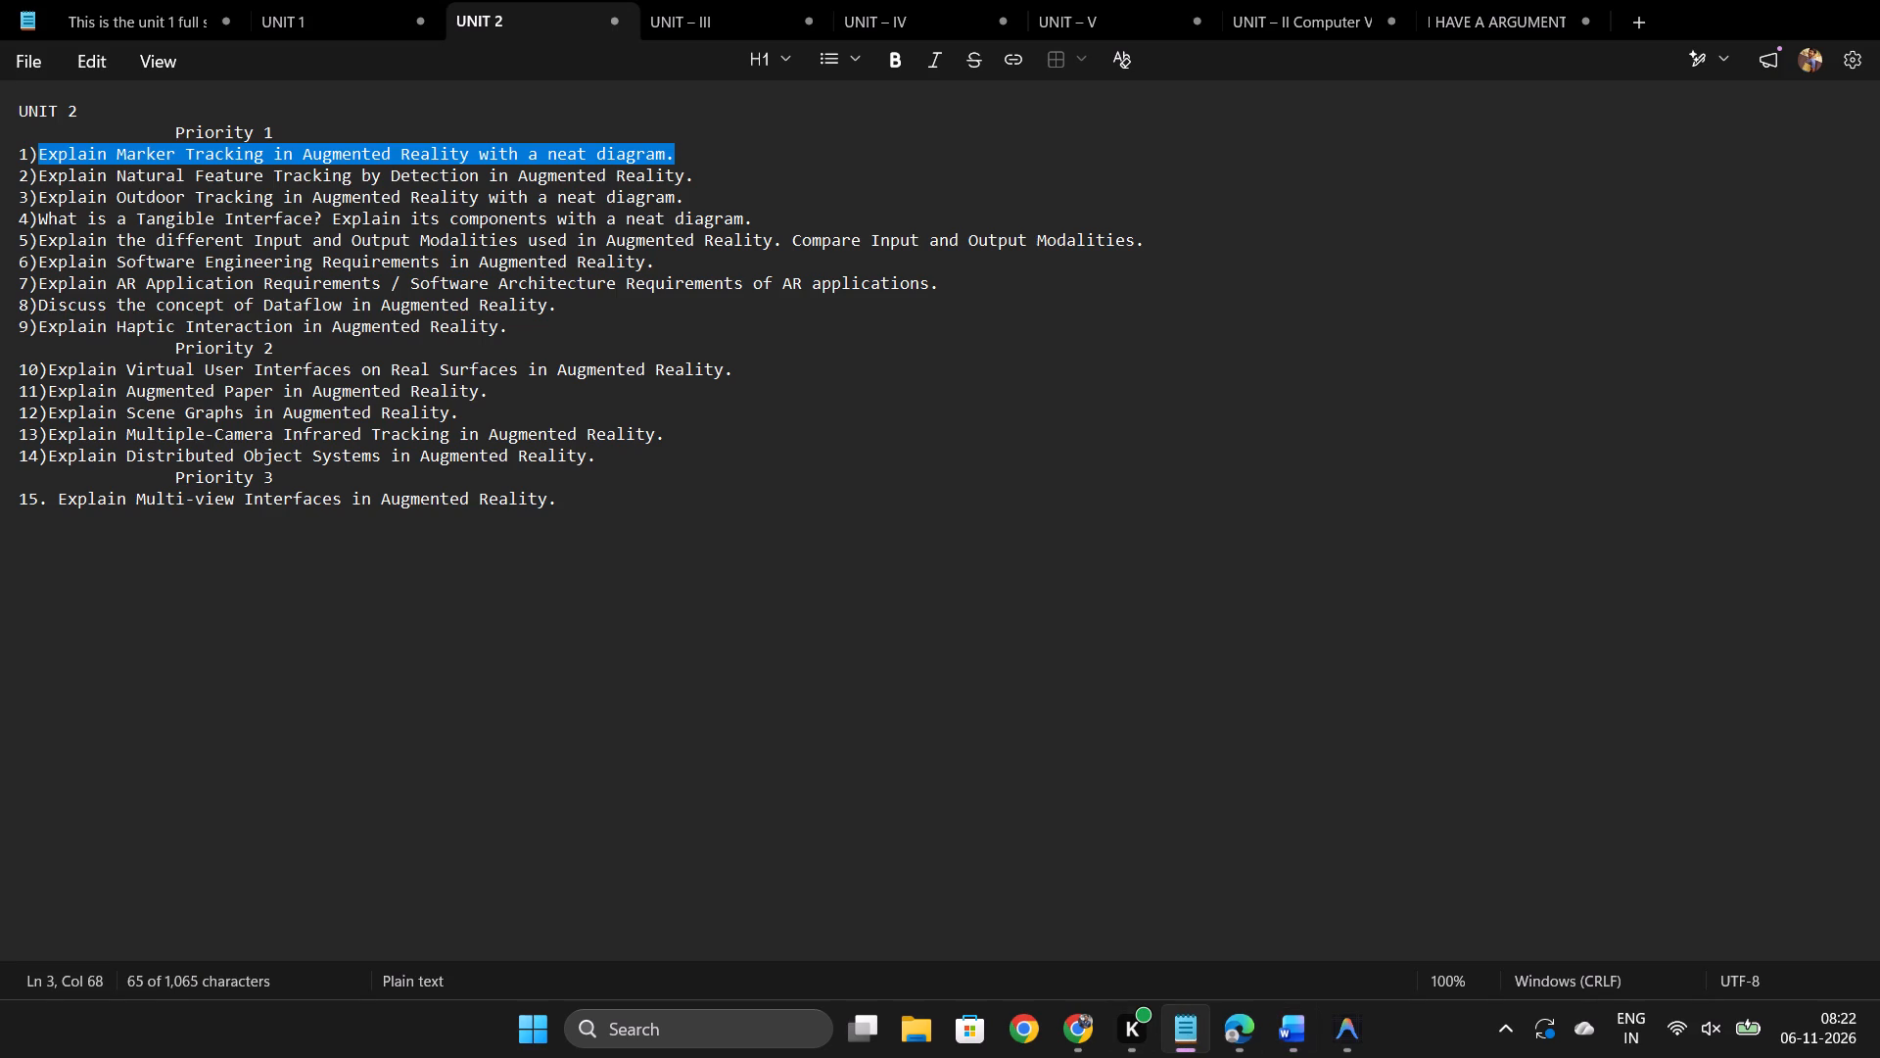
{"action": "left_click", "coordinate": [70, 170]}
{"action": "left_click_drag", "start_coordinate": [39, 177], "coordinate": [664, 172]}
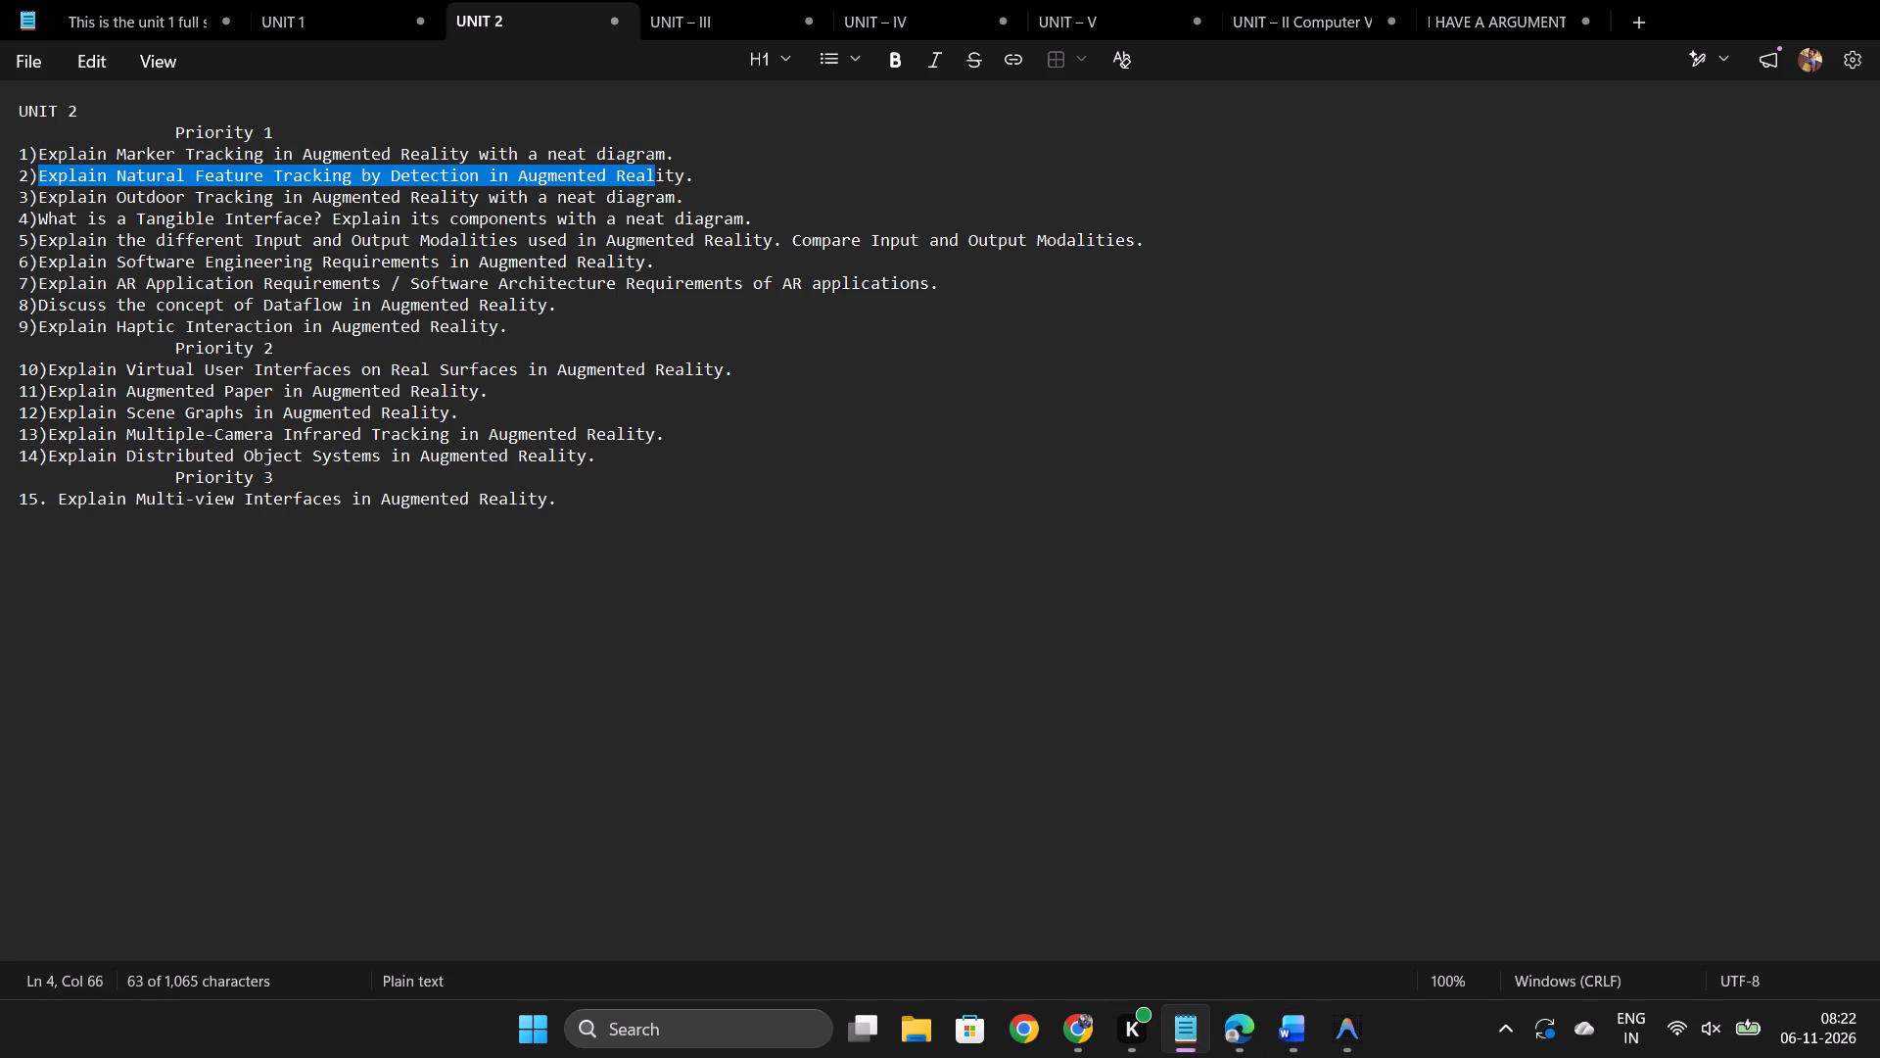
{"action": "left_click_drag", "start_coordinate": [664, 172], "coordinate": [688, 173]}
{"action": "key", "text": "ctrl+c"}
{"action": "left_click", "coordinate": [1238, 1034]}
{"action": "left_click", "coordinate": [907, 919]}
{"action": "key", "text": "ctrl+v"}
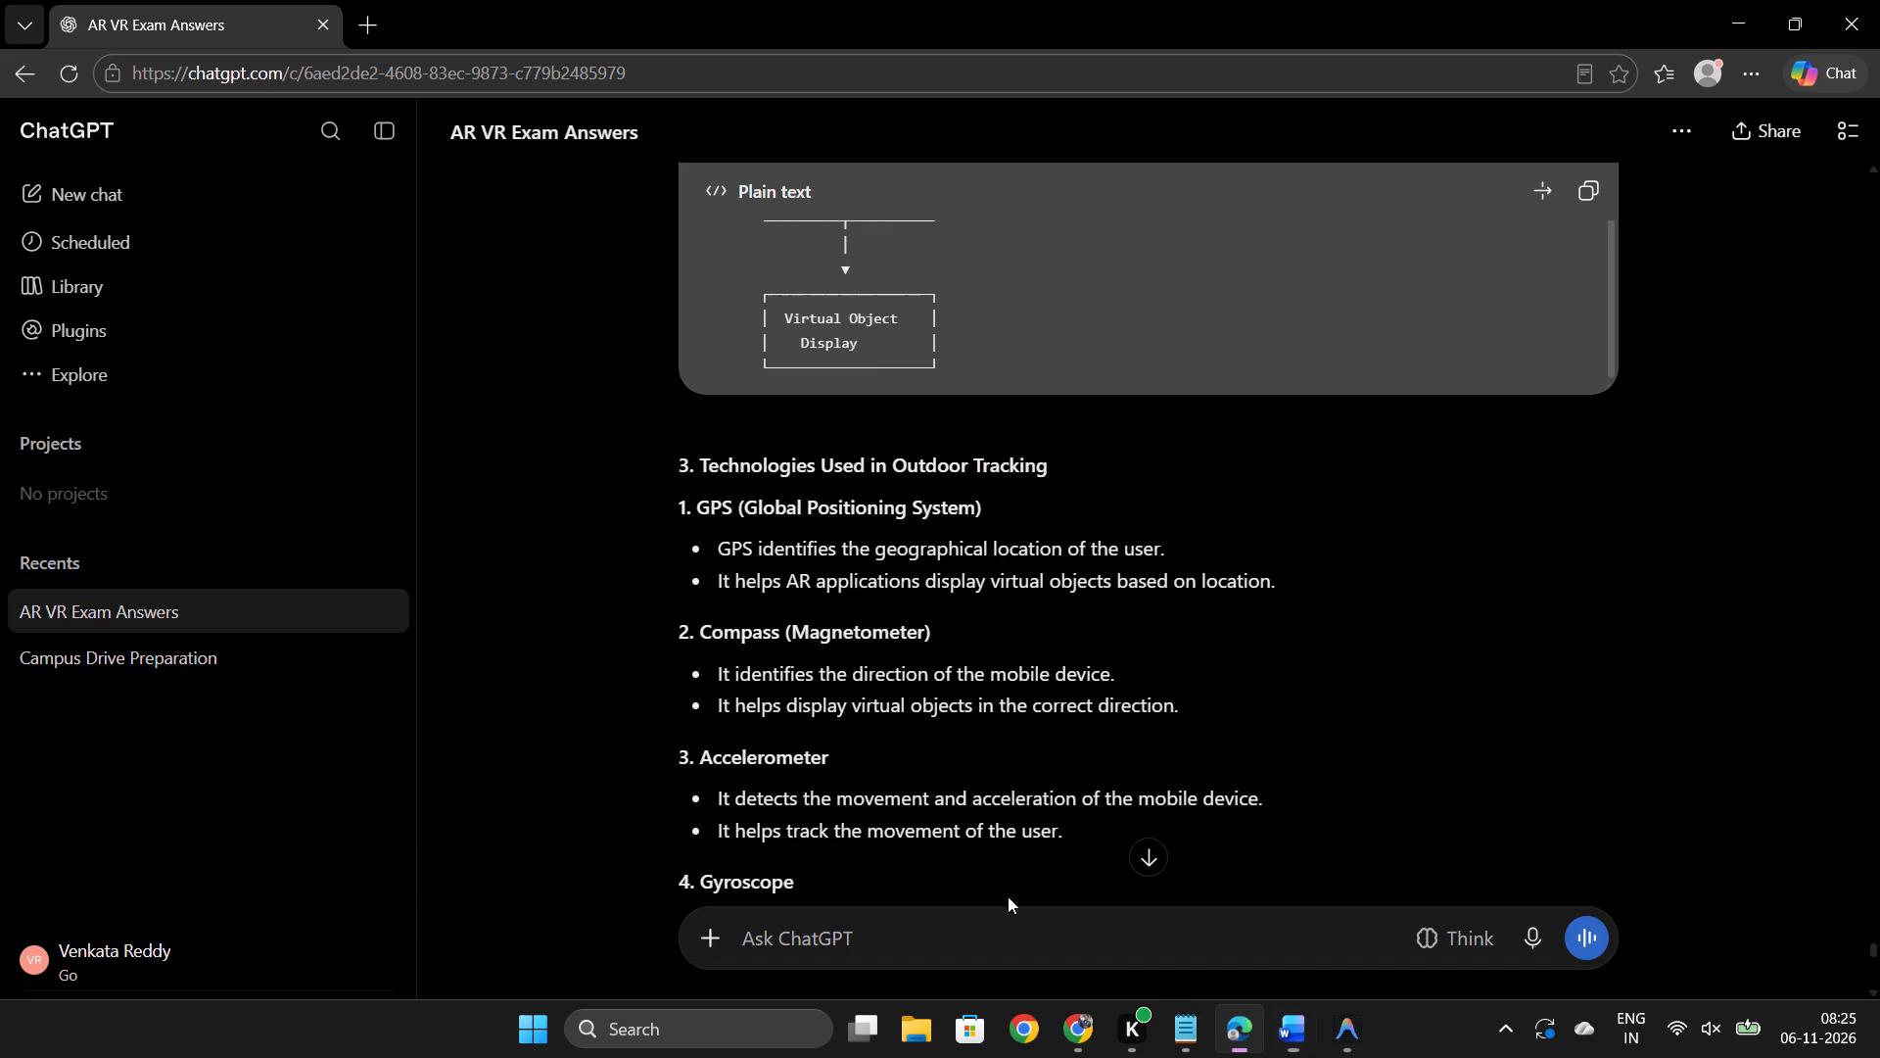
{"action": "left_click_drag", "start_coordinate": [703, 462], "coordinate": [775, 532]}
{"action": "scroll", "coordinate": [773, 529], "scroll_direction": "down", "scroll_amount": 3}
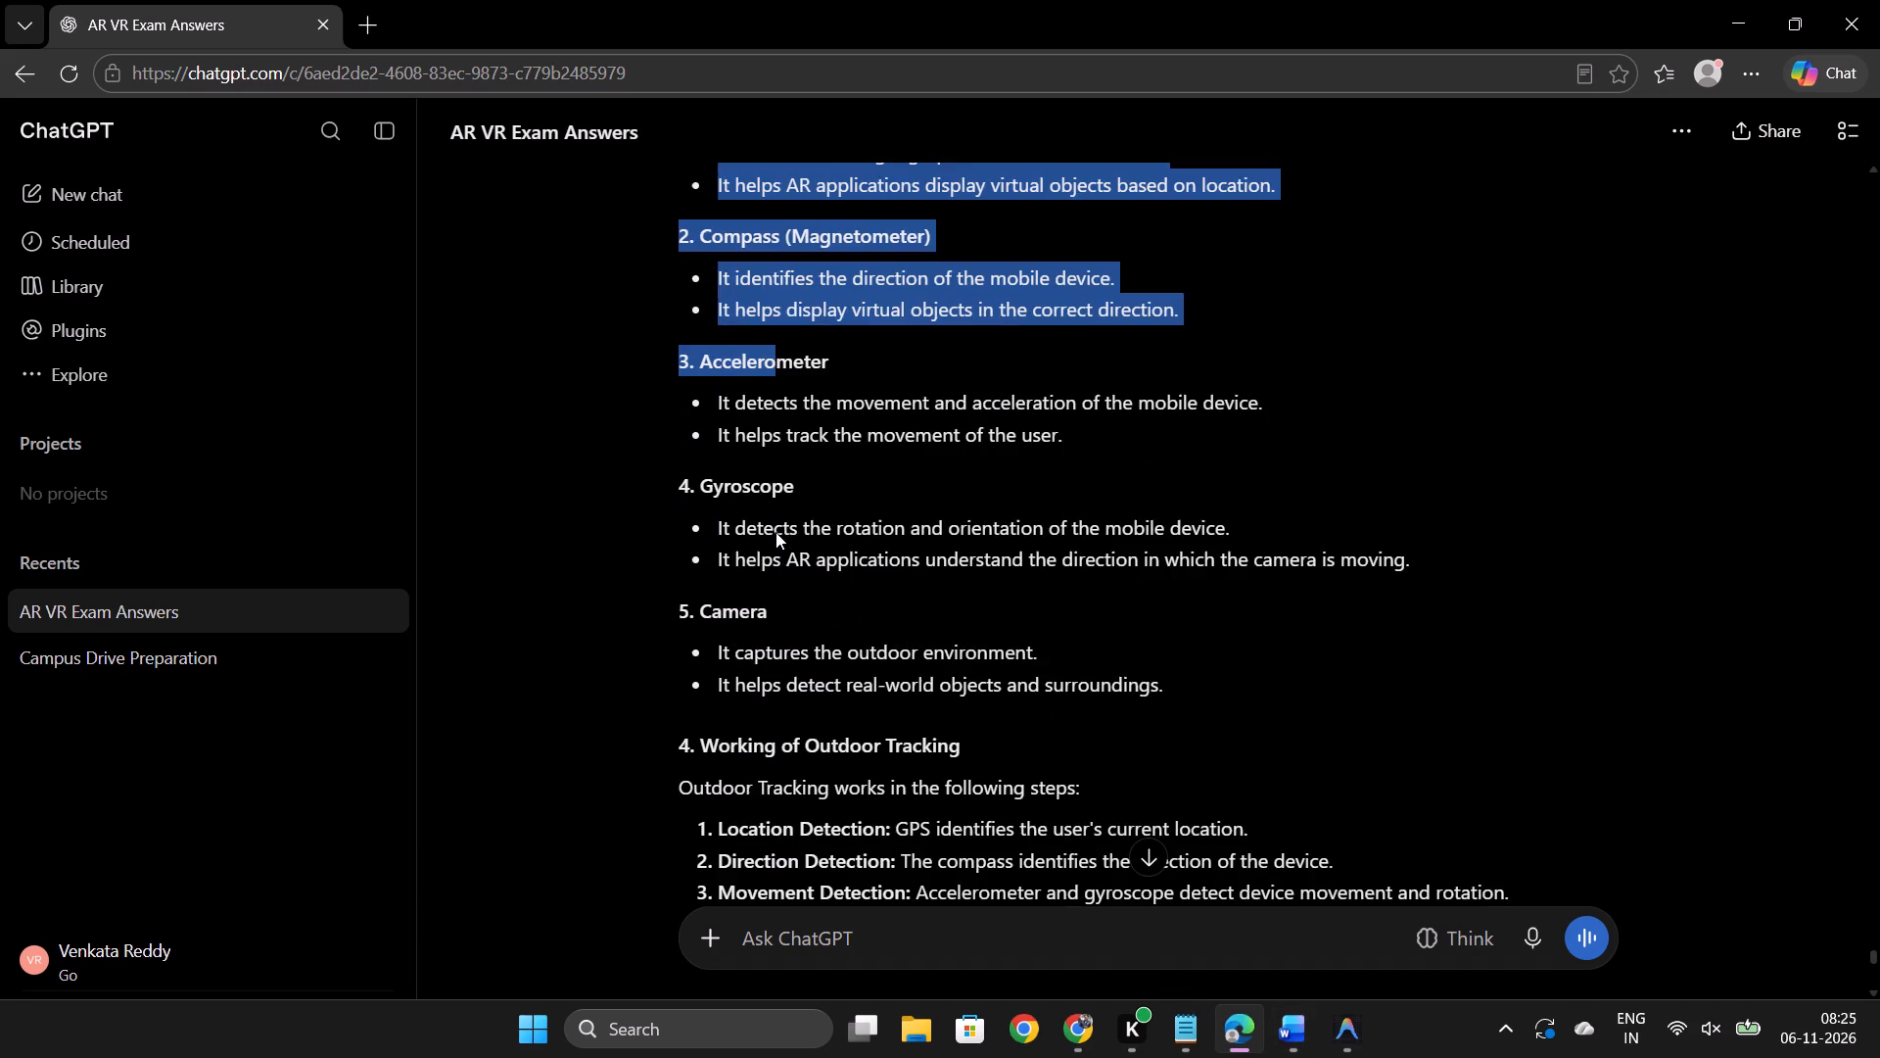
{"action": "left_click_drag", "start_coordinate": [775, 532], "coordinate": [893, 726]}
{"action": "scroll", "coordinate": [799, 548], "scroll_direction": "down", "scroll_amount": 1}
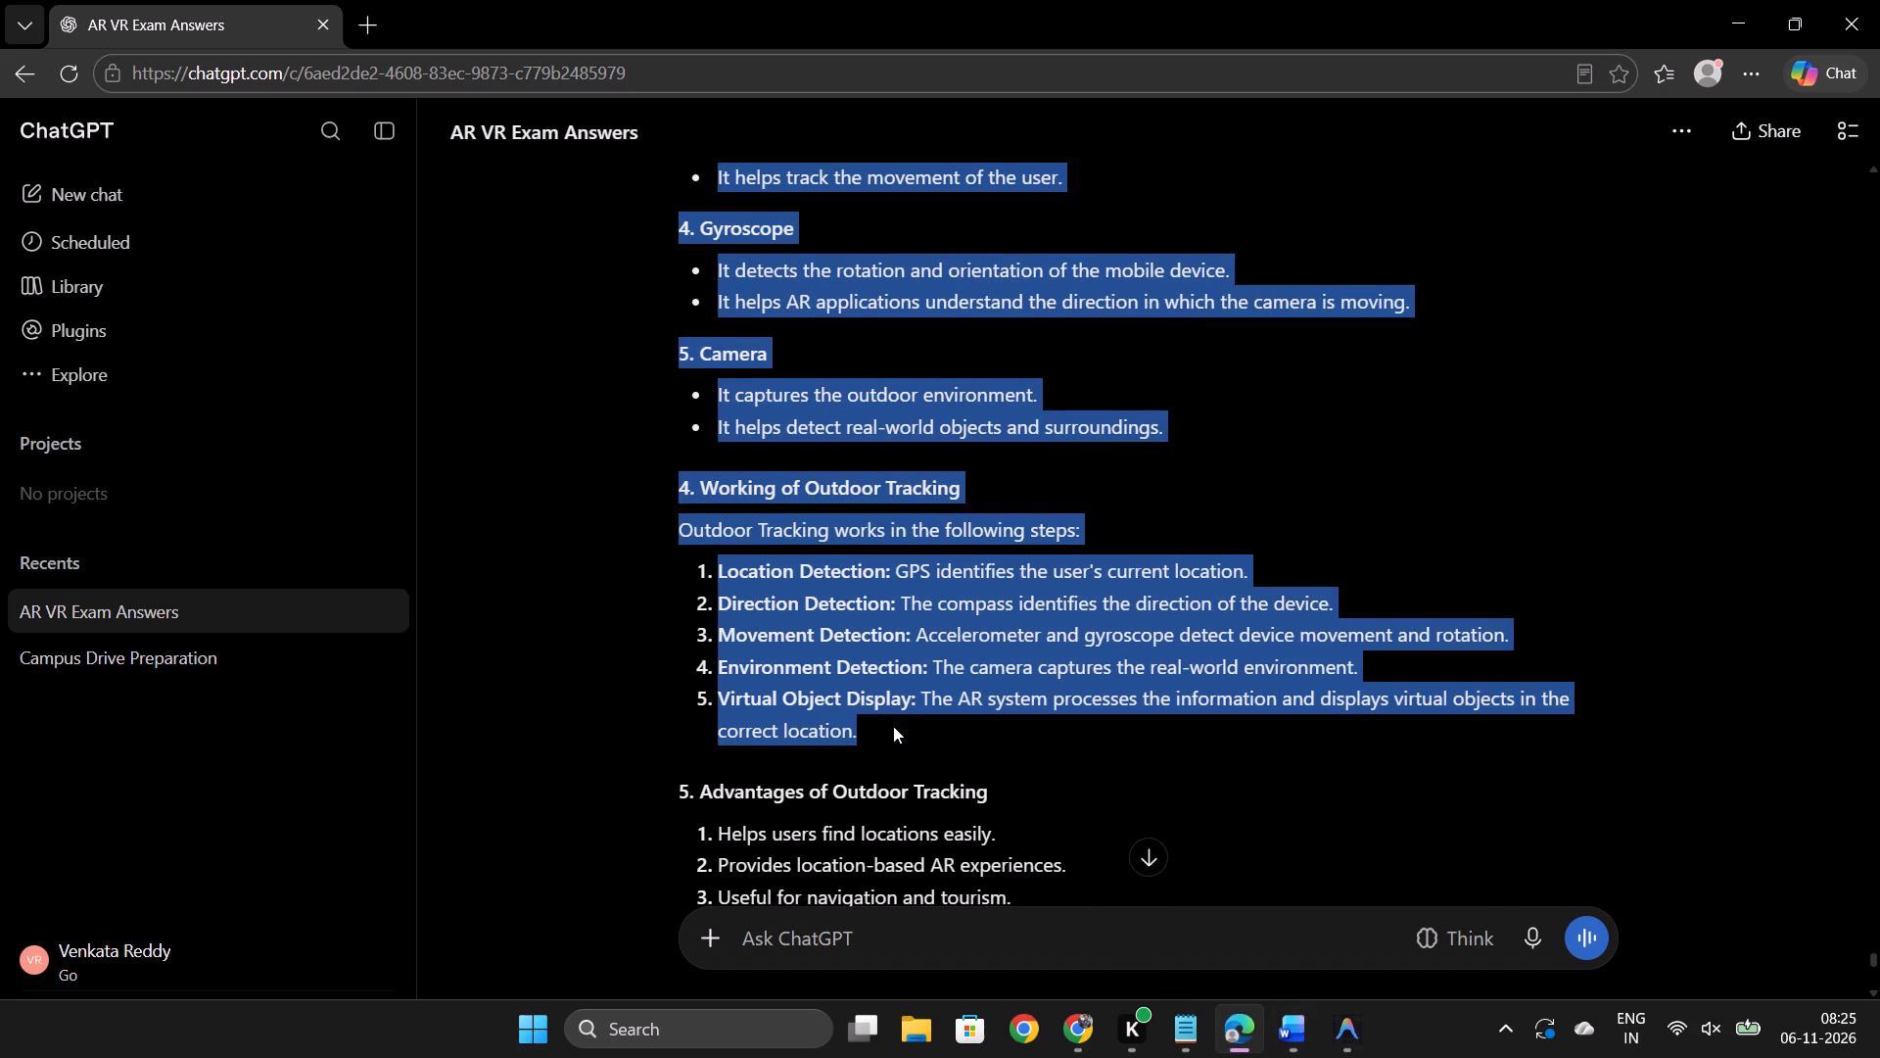
{"action": "left_click_drag", "start_coordinate": [893, 726], "coordinate": [1161, 651]}
{"action": "scroll", "coordinate": [893, 727], "scroll_direction": "down", "scroll_amount": 2}
{"action": "key", "text": "ctrl+c"}
{"action": "left_click", "coordinate": [1247, 1025]}
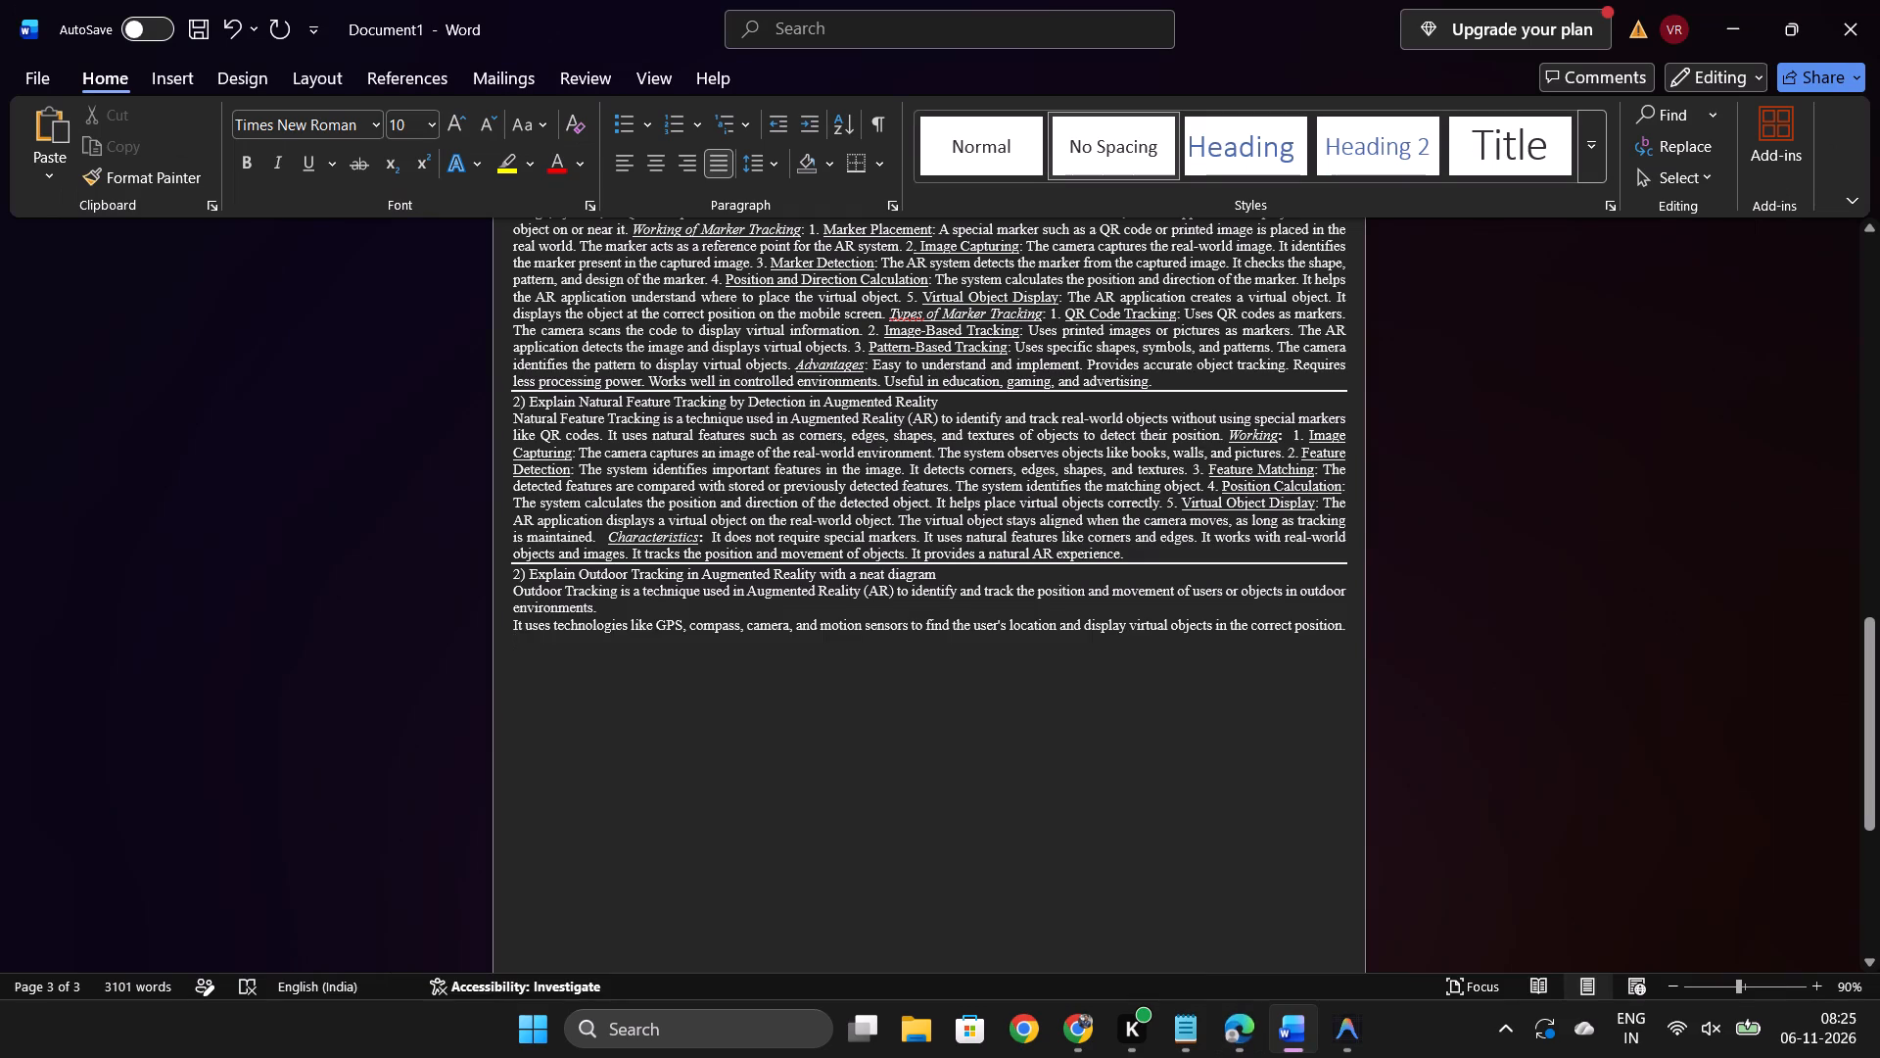
{"action": "key", "text": "ctrl+v"}
Delete the Advantages of Outdoor Tracking section, including its heading and list, from the pasted answer.
{"action": "scroll", "coordinate": [813, 792], "scroll_direction": "up", "scroll_amount": 2}
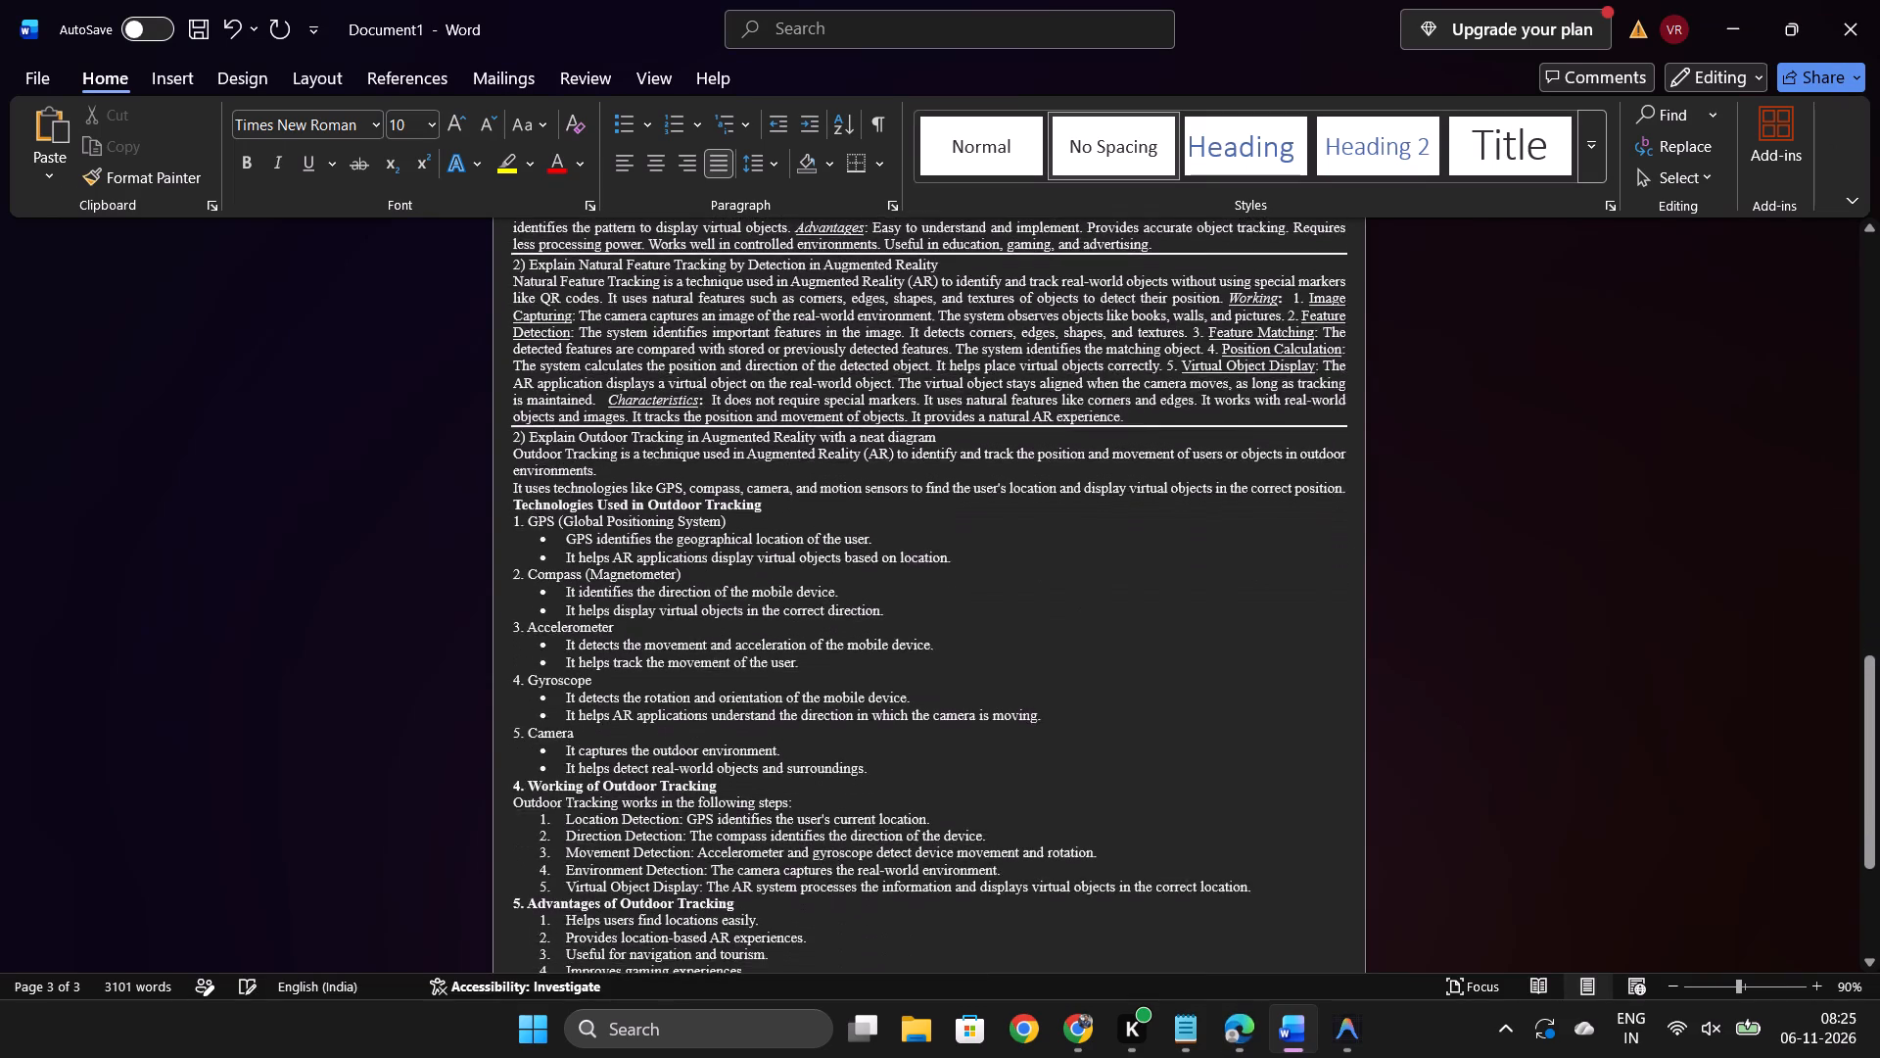
{"action": "scroll", "coordinate": [804, 792], "scroll_direction": "up", "scroll_amount": 5}
{"action": "scroll", "coordinate": [802, 793], "scroll_direction": "down", "scroll_amount": 6}
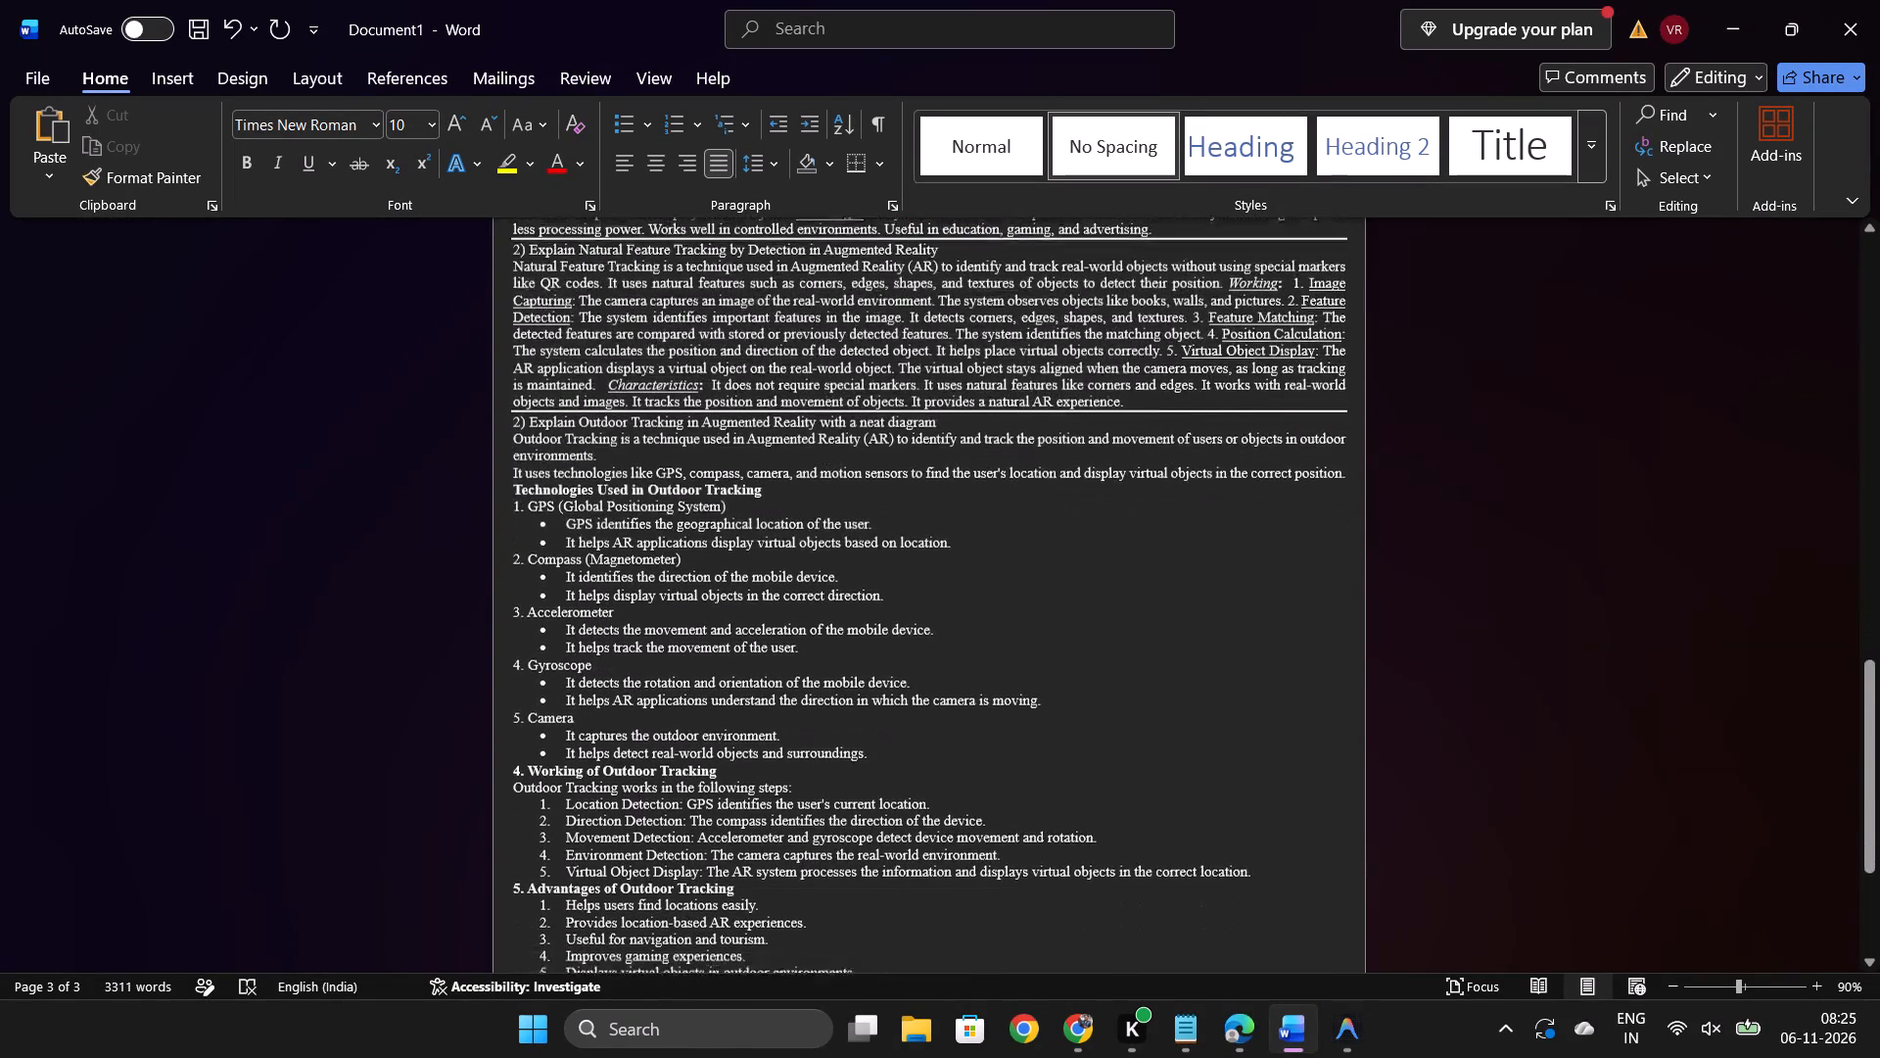
{"action": "scroll", "coordinate": [782, 816], "scroll_direction": "down", "scroll_amount": 1}
{"action": "left_click_drag", "start_coordinate": [862, 843], "coordinate": [494, 776]}
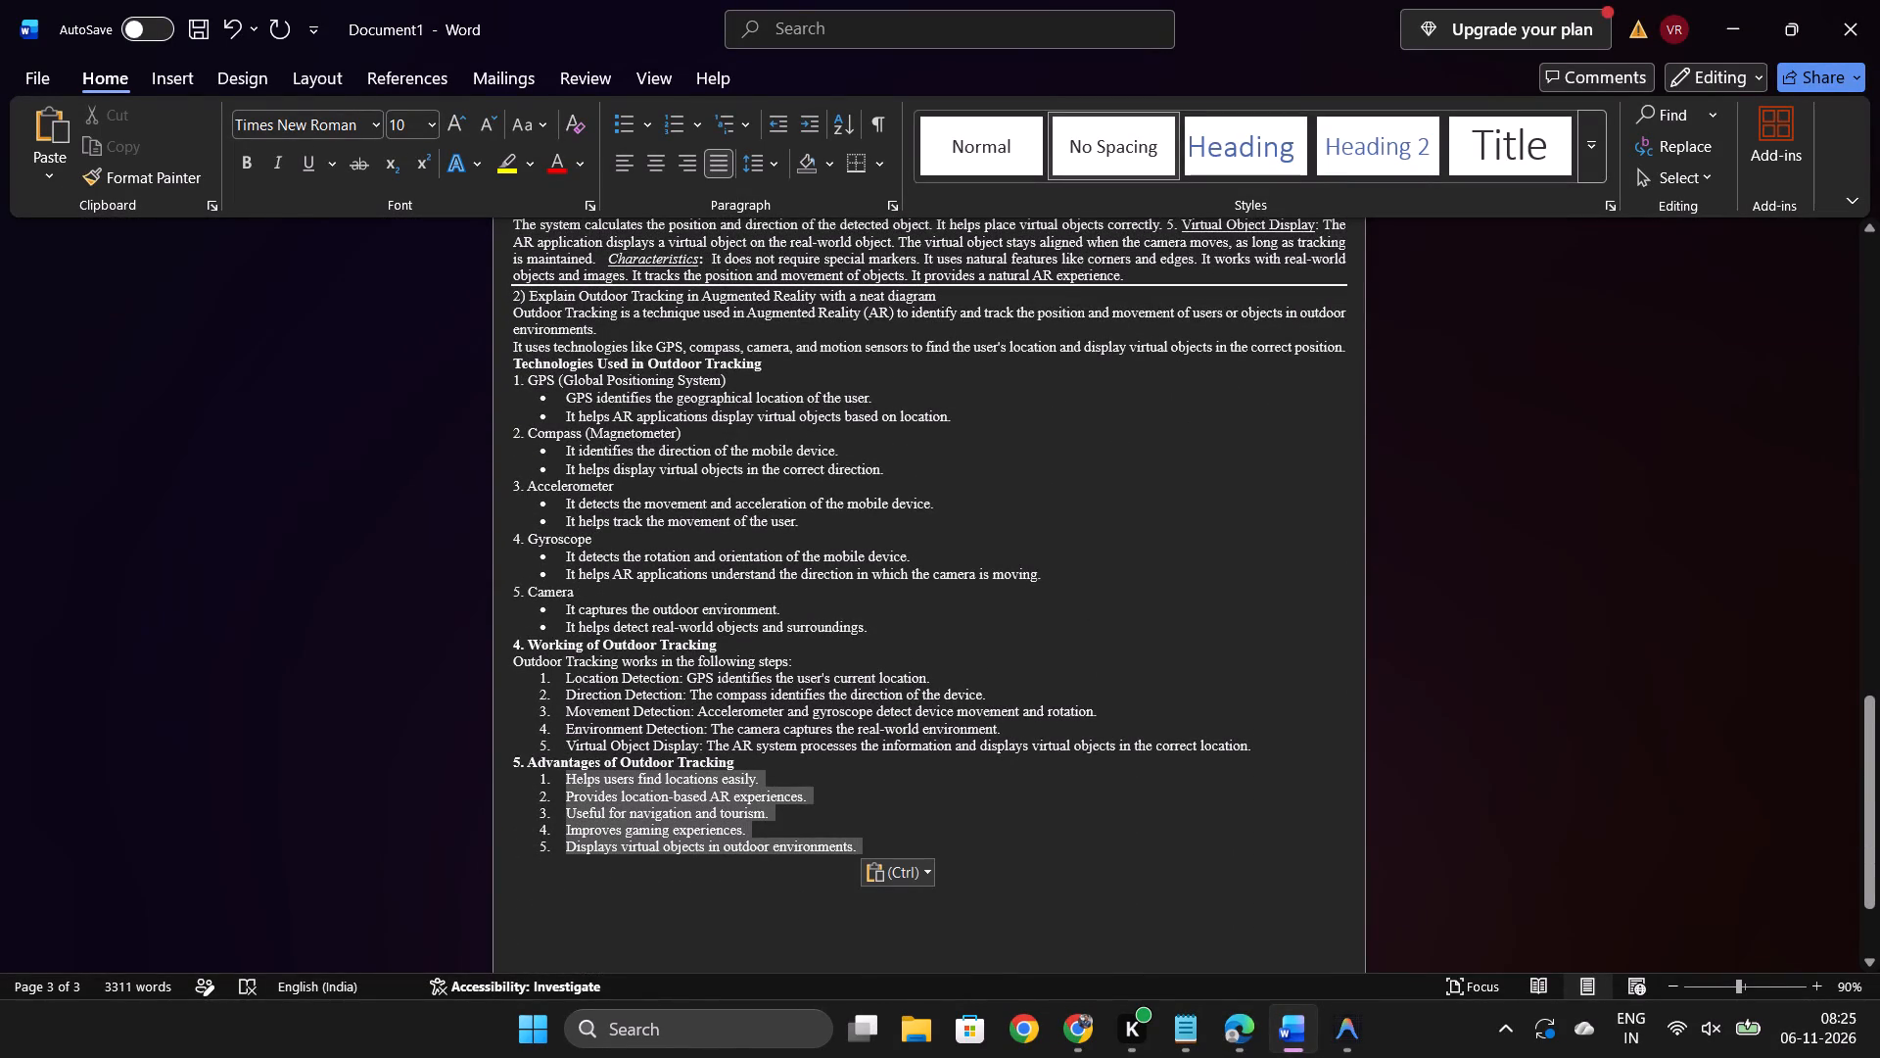
{"action": "left_click_drag", "start_coordinate": [494, 776], "coordinate": [490, 768]}
{"action": "key", "text": "BackSpace"}
{"action": "key", "text": "BackSpace"}
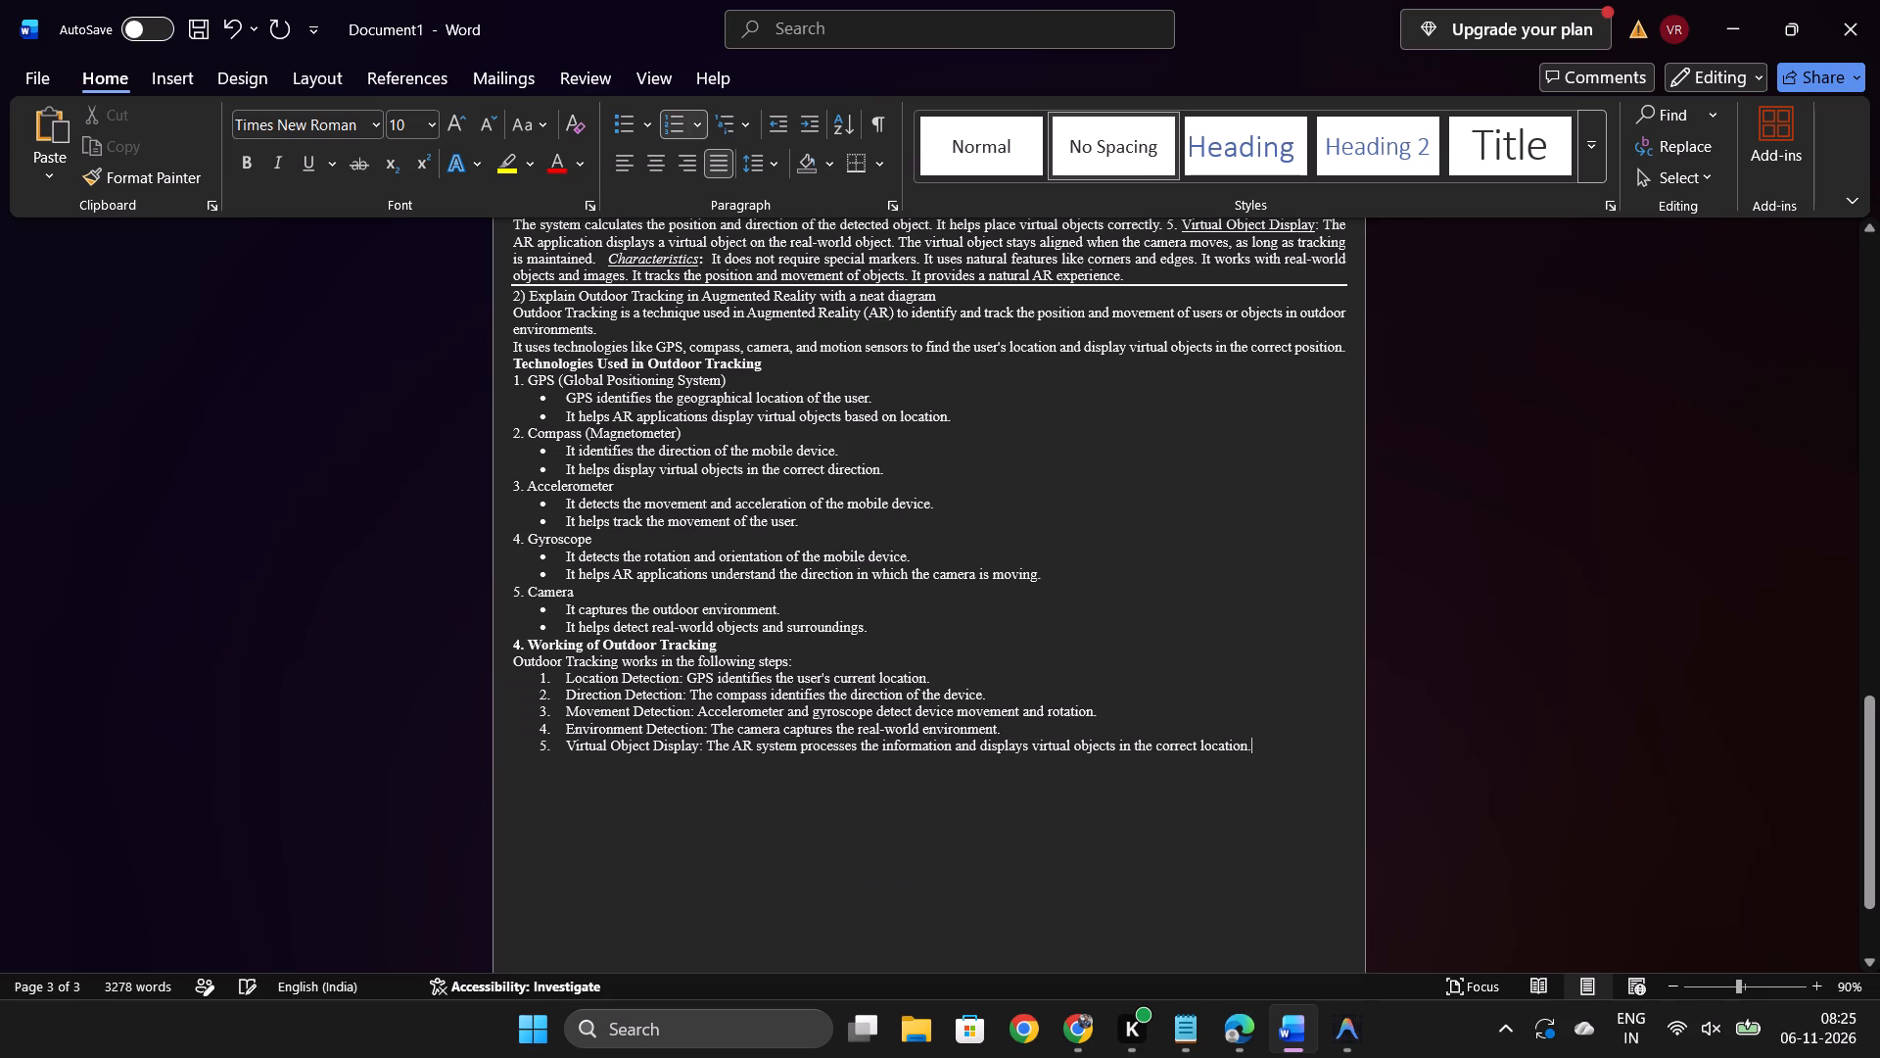
Remove the "works in the following steps" line and shorten the heading to "Working:", with Location Detection following on the same line.
{"action": "left_click_drag", "start_coordinate": [793, 661], "coordinate": [779, 648]}
{"action": "key", "text": "BackSpace"}
{"action": "key", "text": "BackSpace"}
{"action": "key", "text": "BackSpace"}
{"action": "key", "text": "BackSpace"}
{"action": "key", "text": "BackSpace"}
{"action": "key", "text": "BackSpace"}
{"action": "key", "text": "BackSpace"}
{"action": "key", "text": "BackSpace"}
{"action": "key", "text": "BackSpace"}
{"action": "key", "text": "BackSpace"}
{"action": "key", "text": "BackSpace"}
{"action": "key", "text": "BackSpace"}
{"action": "key", "text": "BackSpace"}
{"action": "key", "text": "BackSpace"}
{"action": "key", "text": "BackSpace"}
{"action": "key", "text": "BackSpace"}
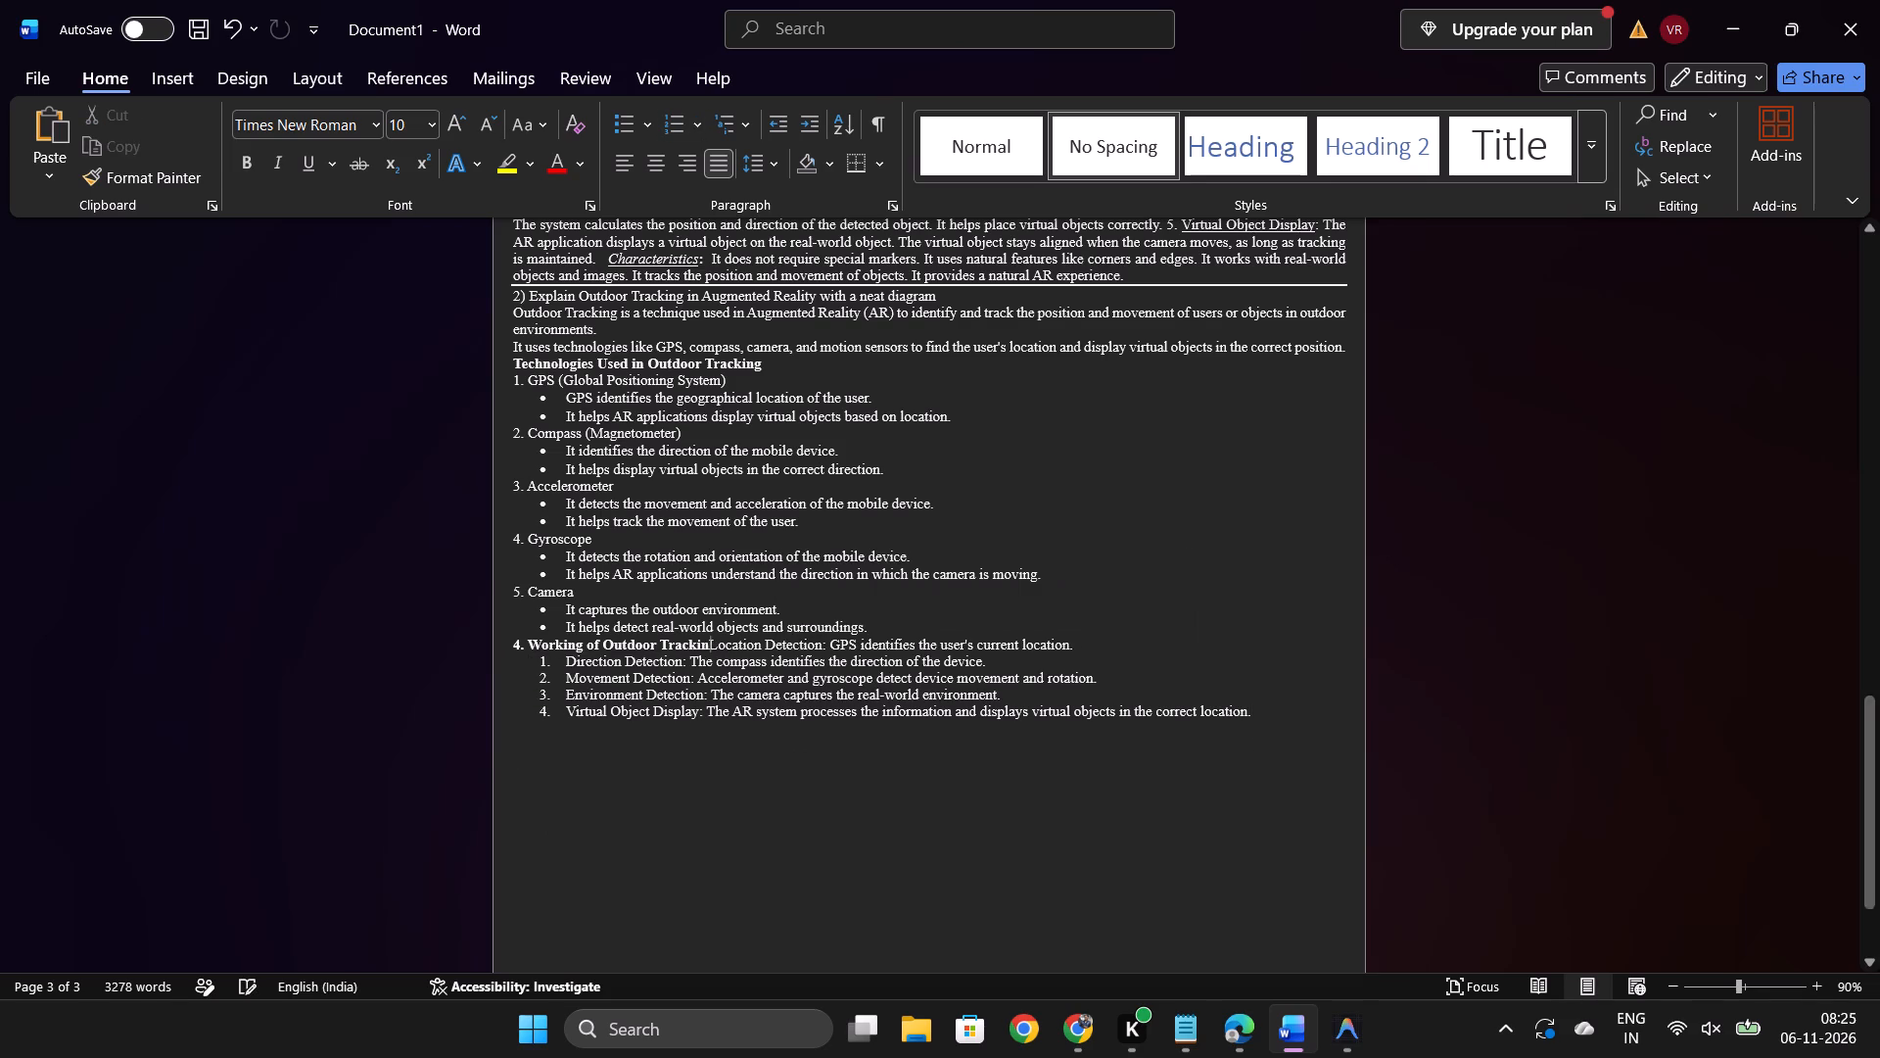
{"action": "key", "text": "BackSpace"}
{"action": "key", "text": "BackSpace"}
{"action": "key", "text": "BackSpace"}
{"action": "key", "text": "BackSpace"}
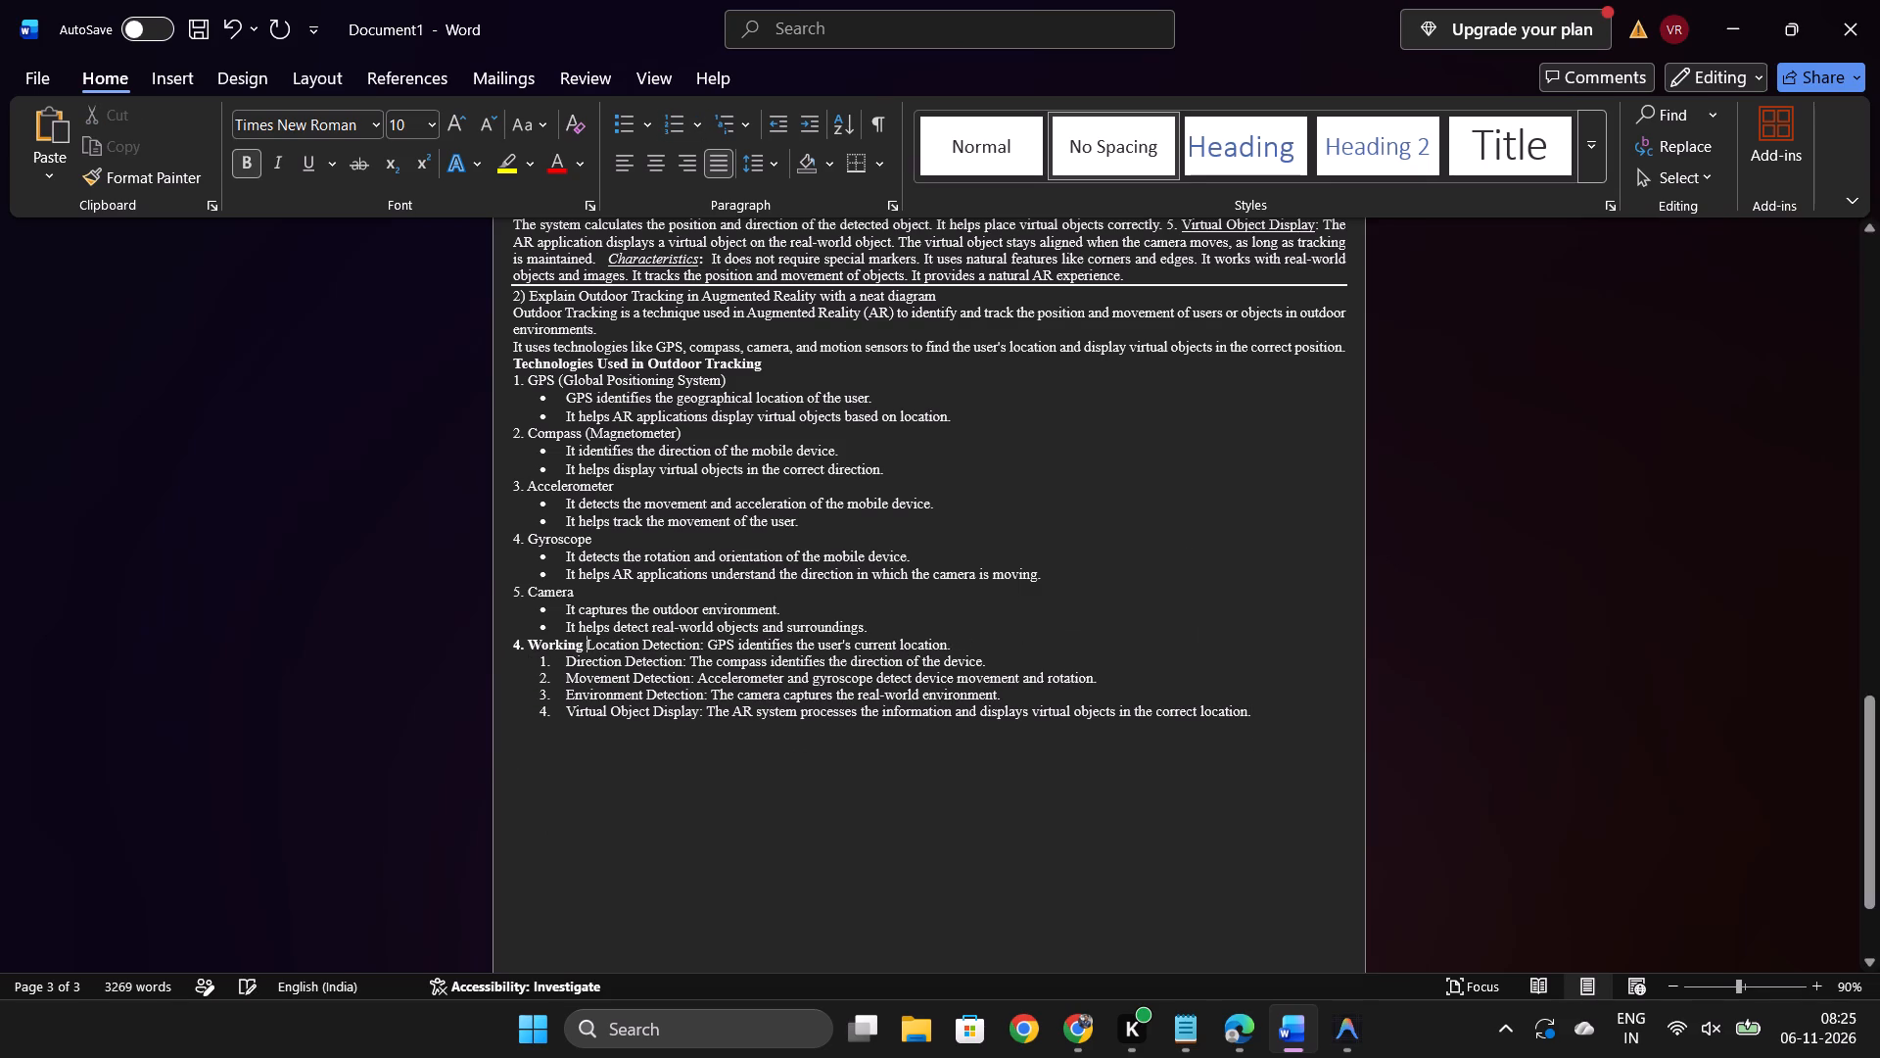
{"action": "key", "text": "BackSpace"}
{"action": "type", "text": ":"}
{"action": "key", "text": "space"}
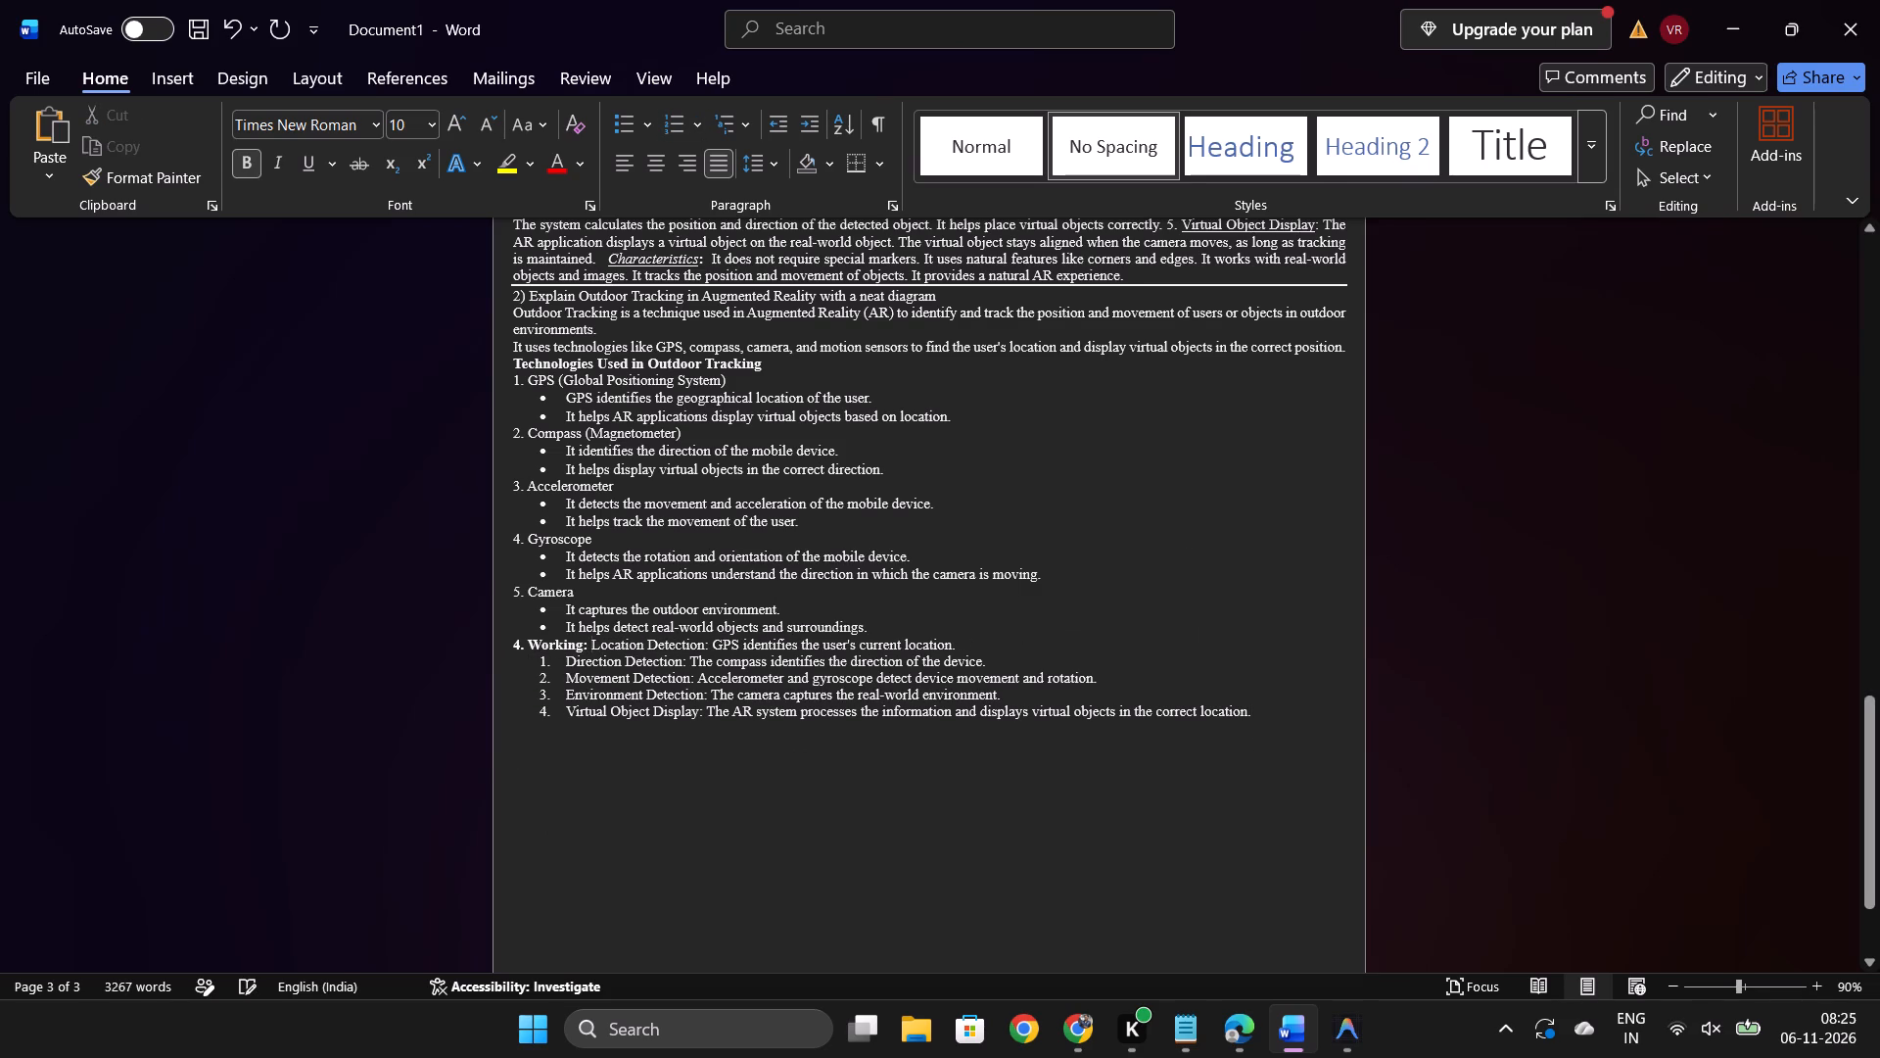
Underline the five working step names from Location Detection to Virtual Object Display.
{"action": "left_click_drag", "start_coordinate": [695, 647], "coordinate": [629, 652]}
{"action": "left_click_drag", "start_coordinate": [629, 652], "coordinate": [611, 648]}
{"action": "left_click", "coordinate": [680, 637]}
{"action": "left_click_drag", "start_coordinate": [692, 643], "coordinate": [619, 643]}
{"action": "left_click_drag", "start_coordinate": [661, 660], "coordinate": [590, 661], "text": "ctrl"}
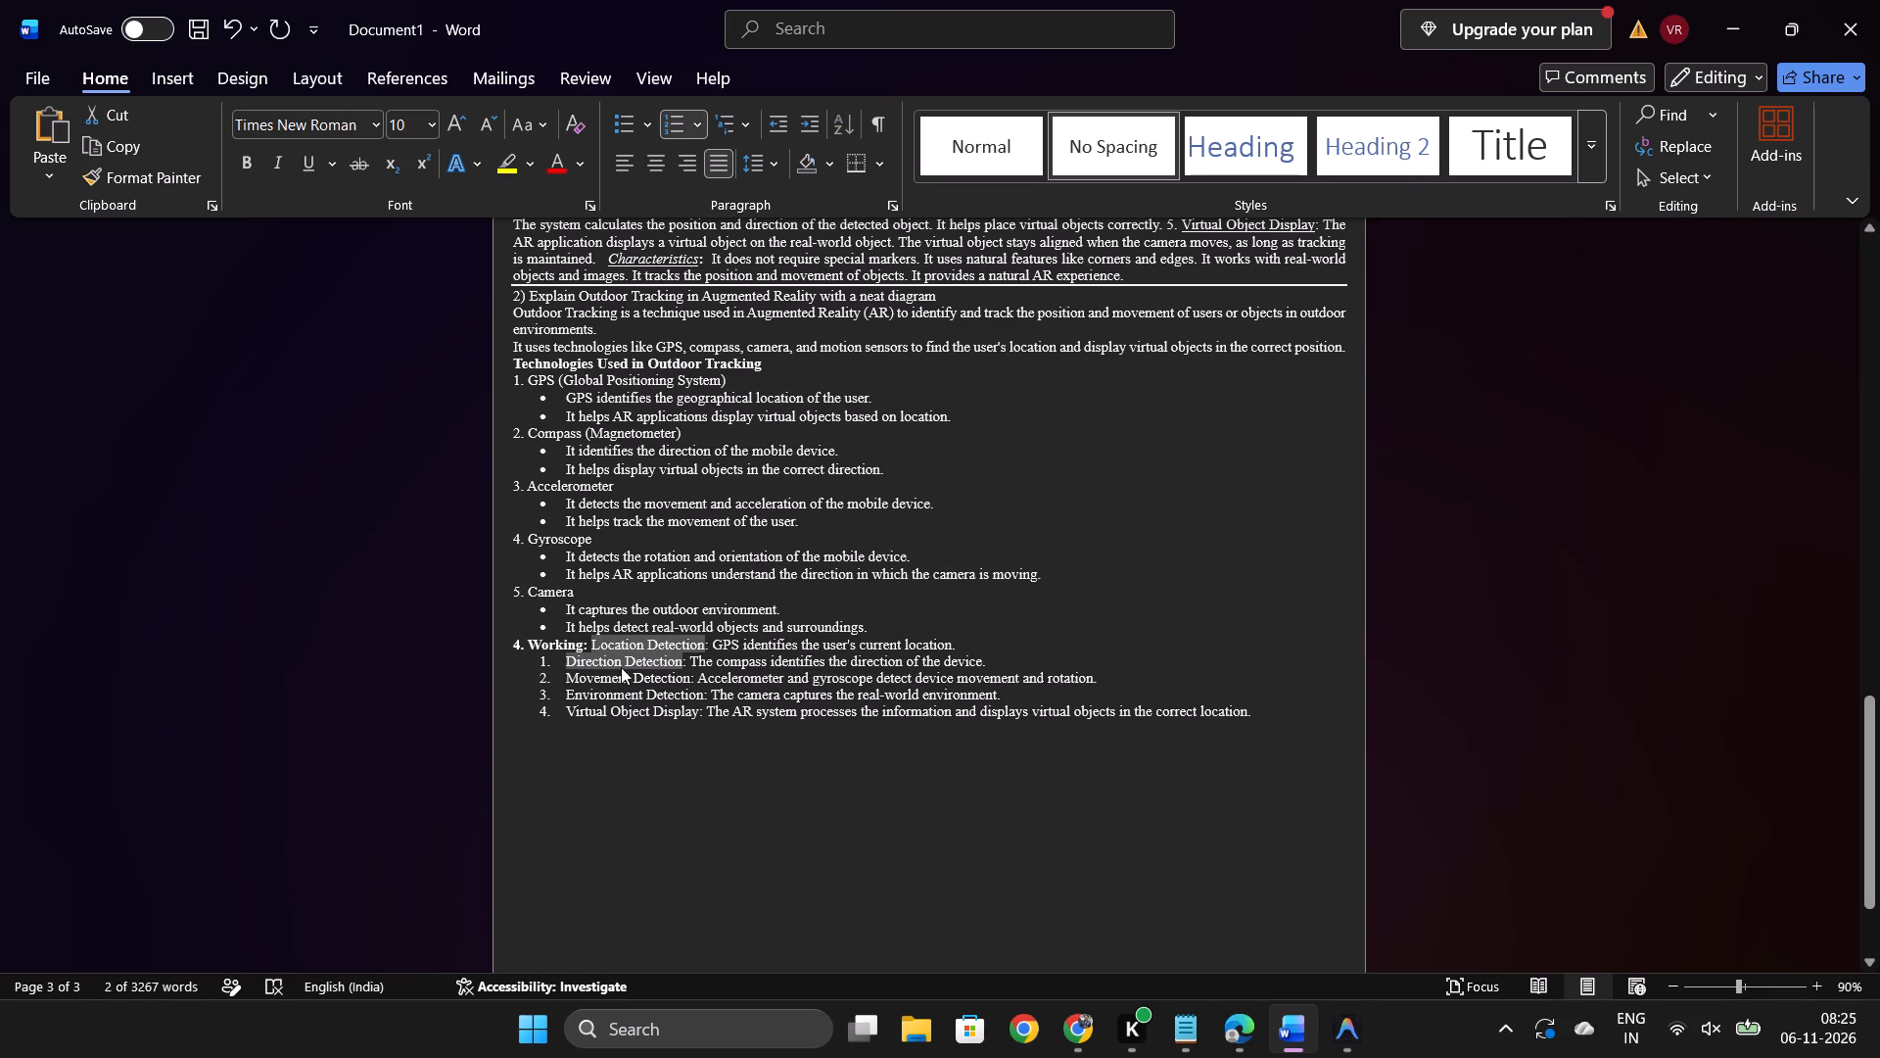
{"action": "left_click_drag", "start_coordinate": [672, 678], "coordinate": [598, 680], "text": "ctrl"}
{"action": "left_click_drag", "start_coordinate": [671, 692], "coordinate": [599, 694], "text": "ctrl"}
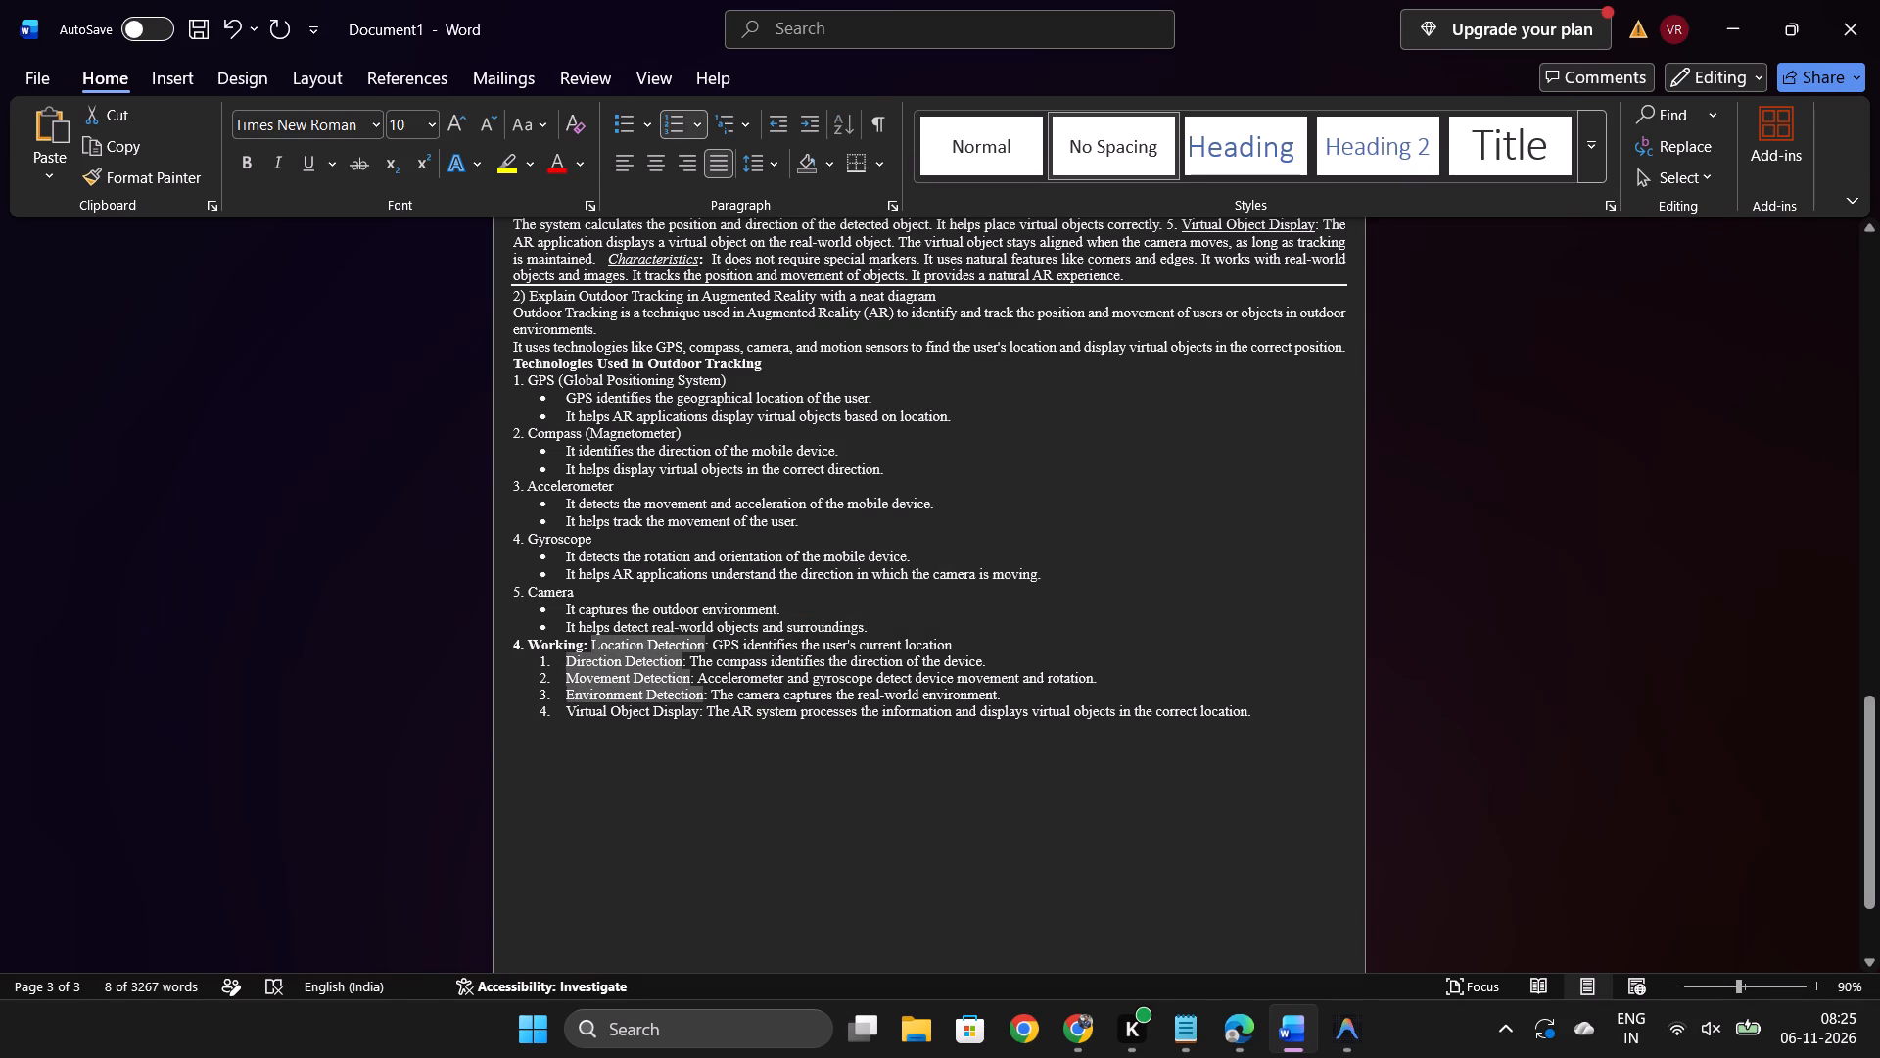
{"action": "left_click_drag", "start_coordinate": [599, 694], "coordinate": [598, 694], "text": "ctrl"}
{"action": "left_click_drag", "start_coordinate": [668, 711], "coordinate": [589, 711], "text": "ctrl"}
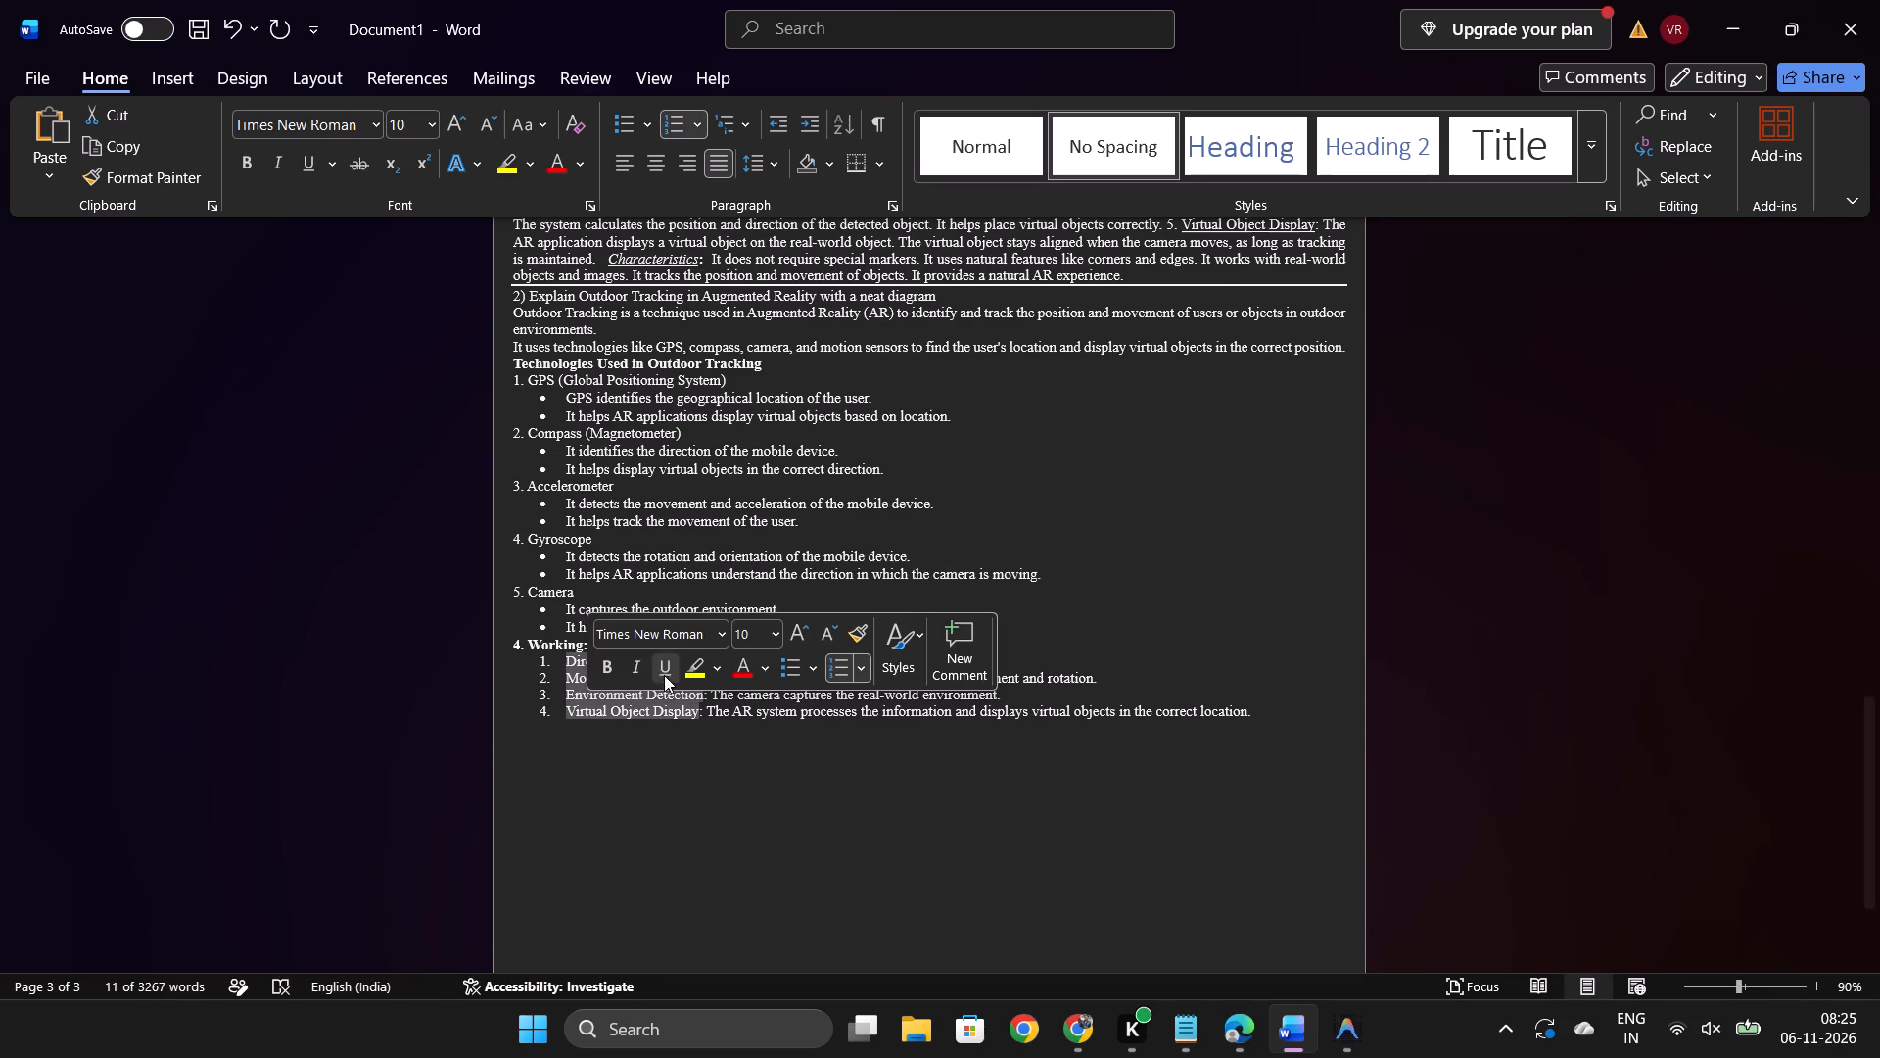
{"action": "left_click", "coordinate": [664, 675]}
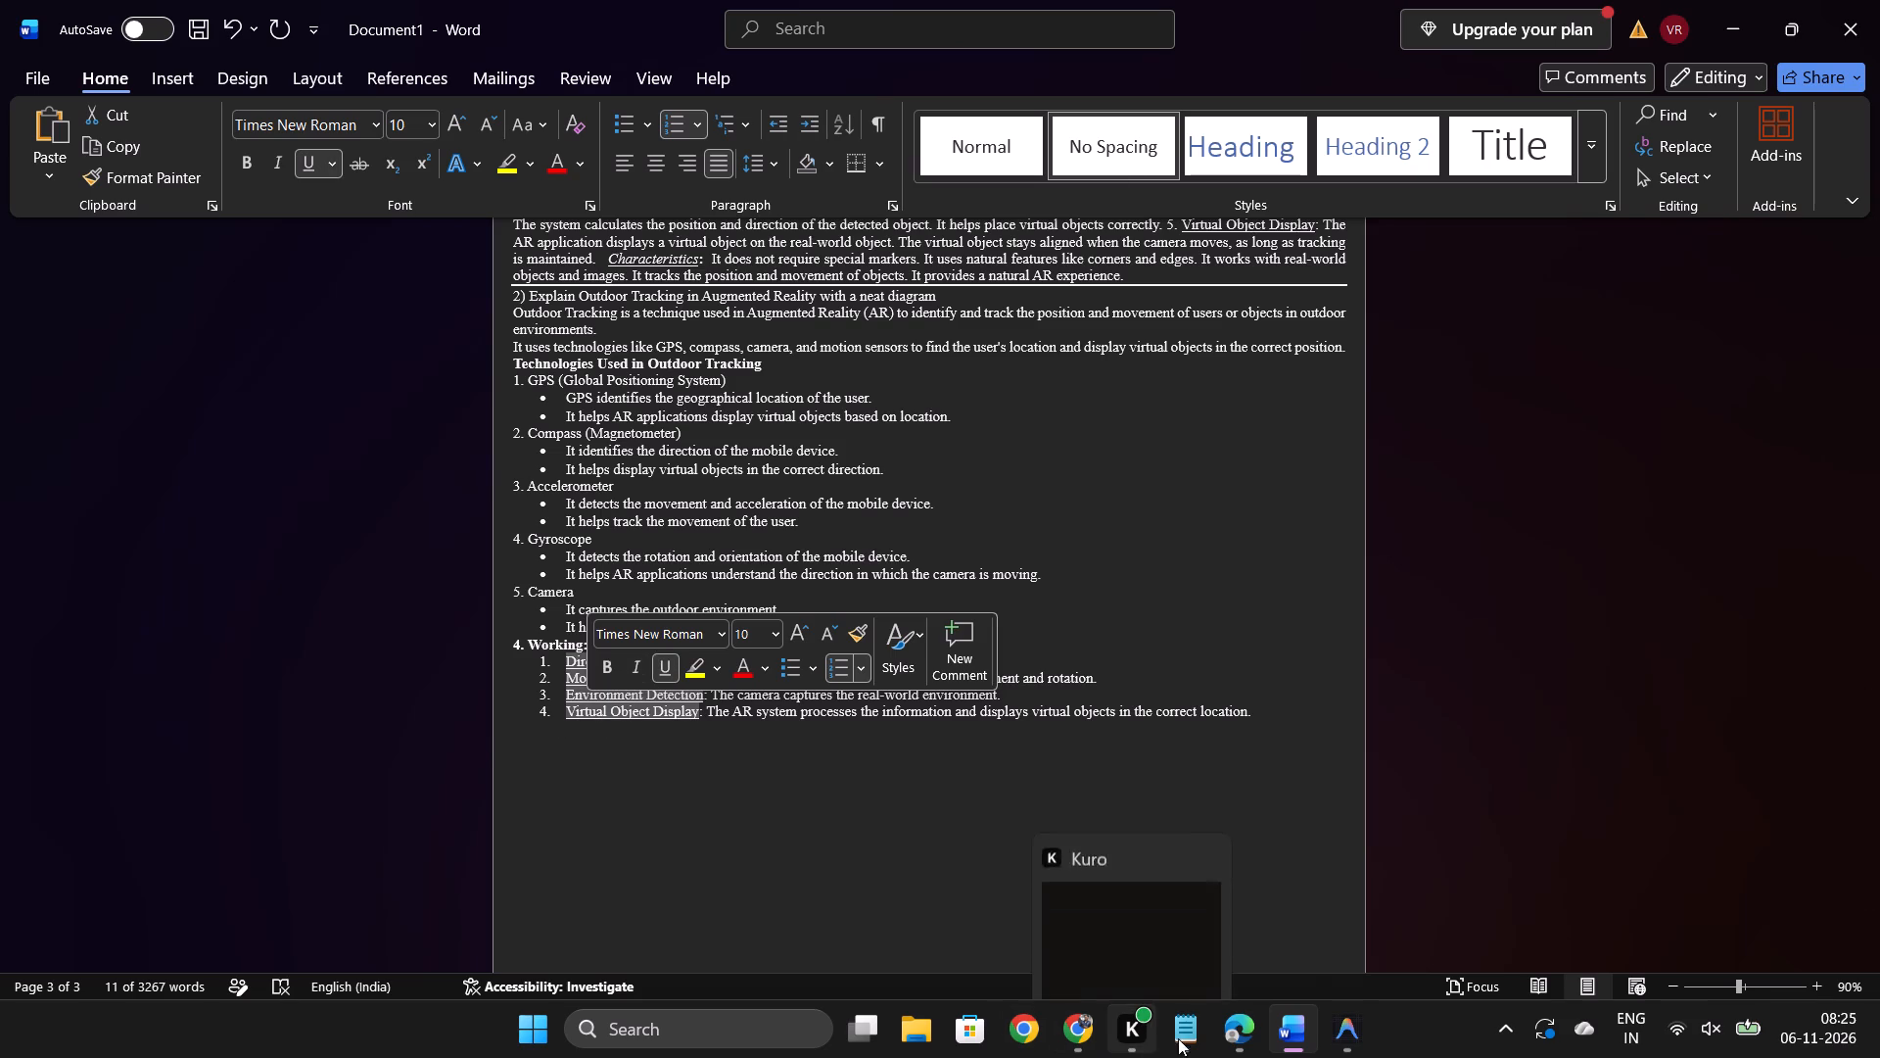
Check the LinkedIn Learning Apache Spark course video in Chrome, returning to the Word document.
{"action": "left_click", "coordinate": [1098, 1033]}
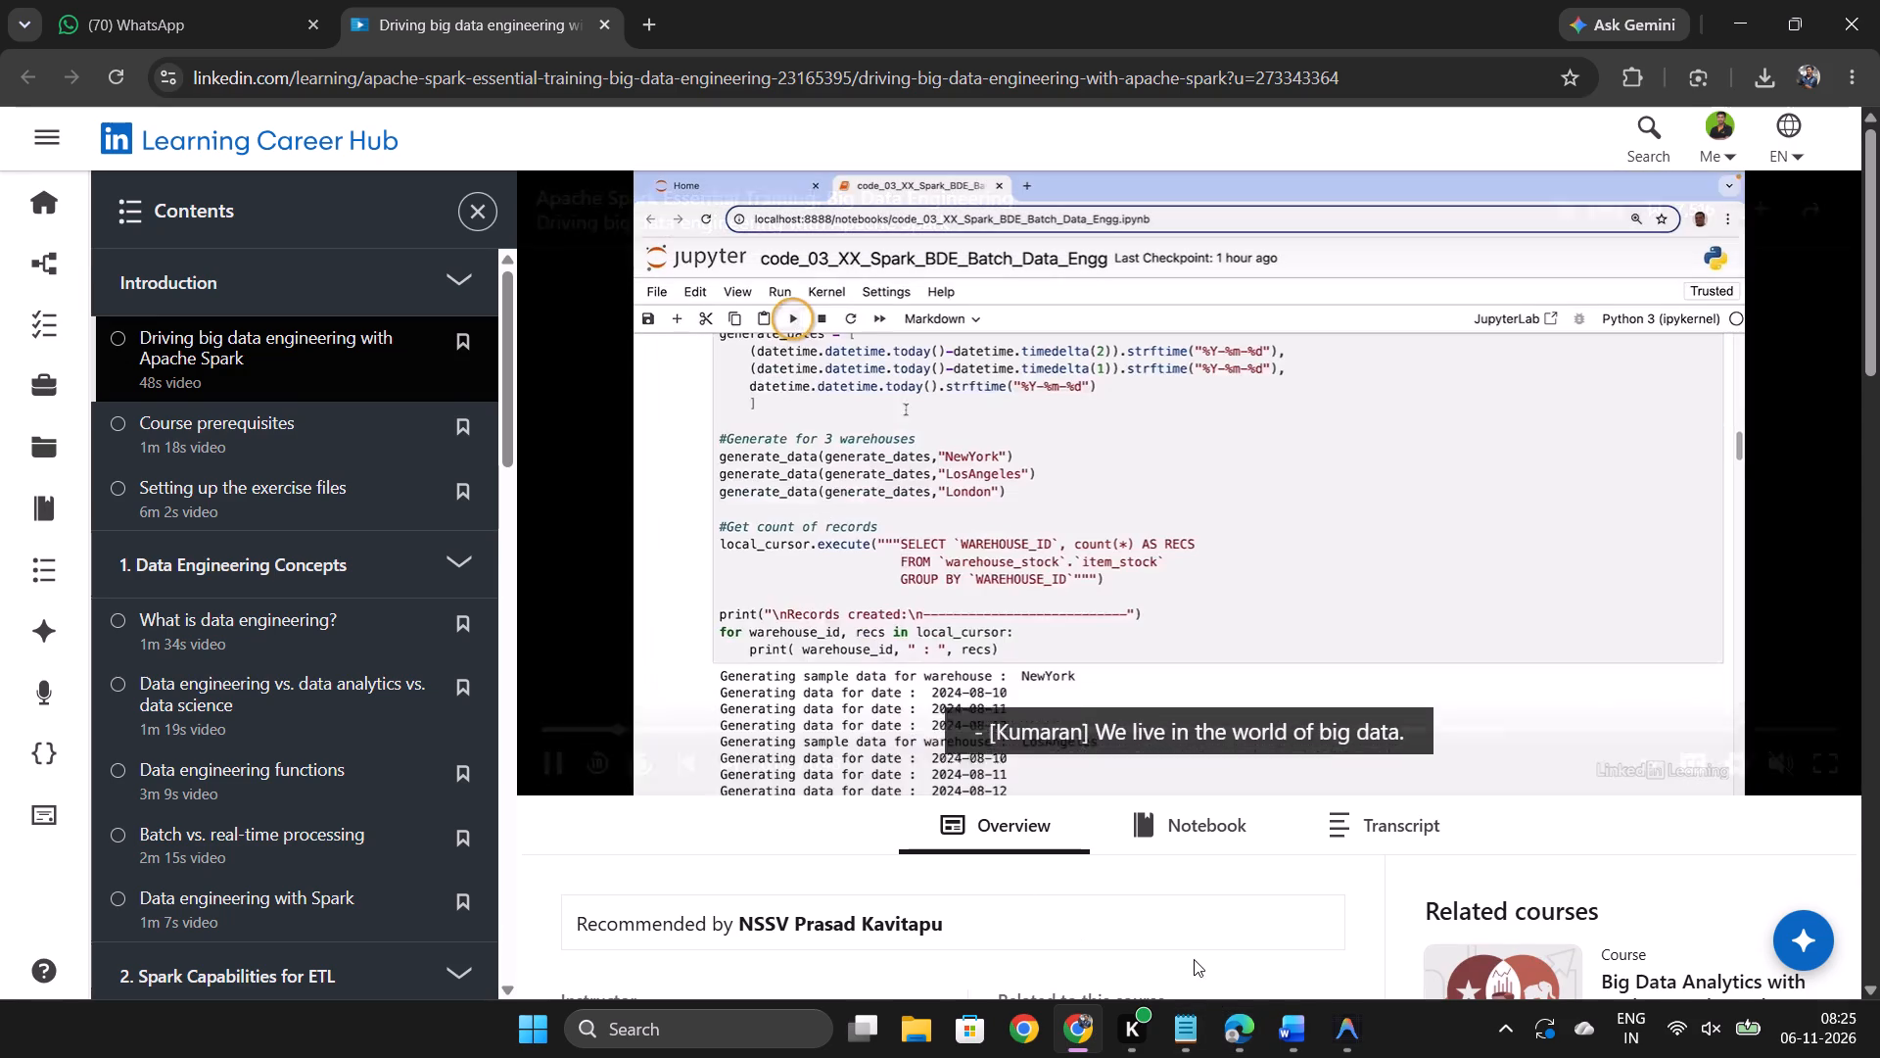
{"action": "left_click", "coordinate": [1297, 1031]}
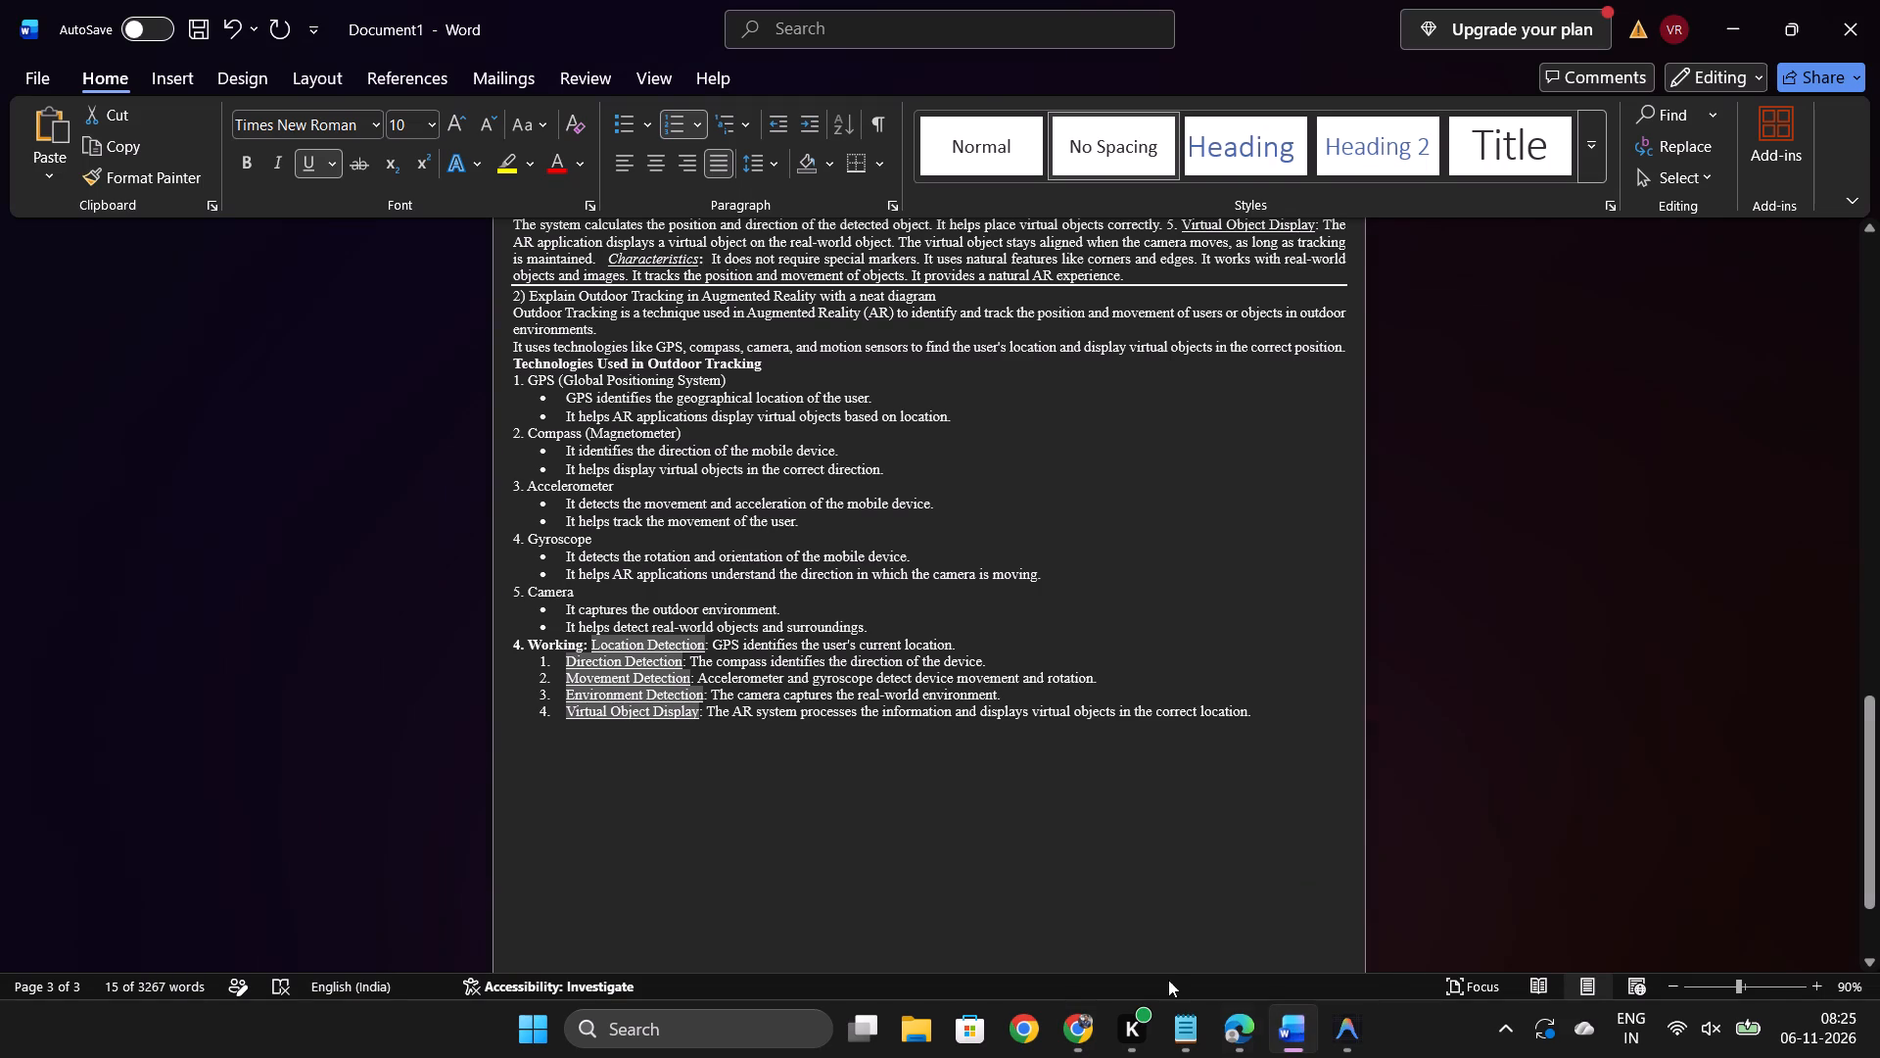
Join the four numbered working steps onto the Working line as one continuous paragraph, separated by spaces.
{"action": "left_click", "coordinate": [545, 715]}
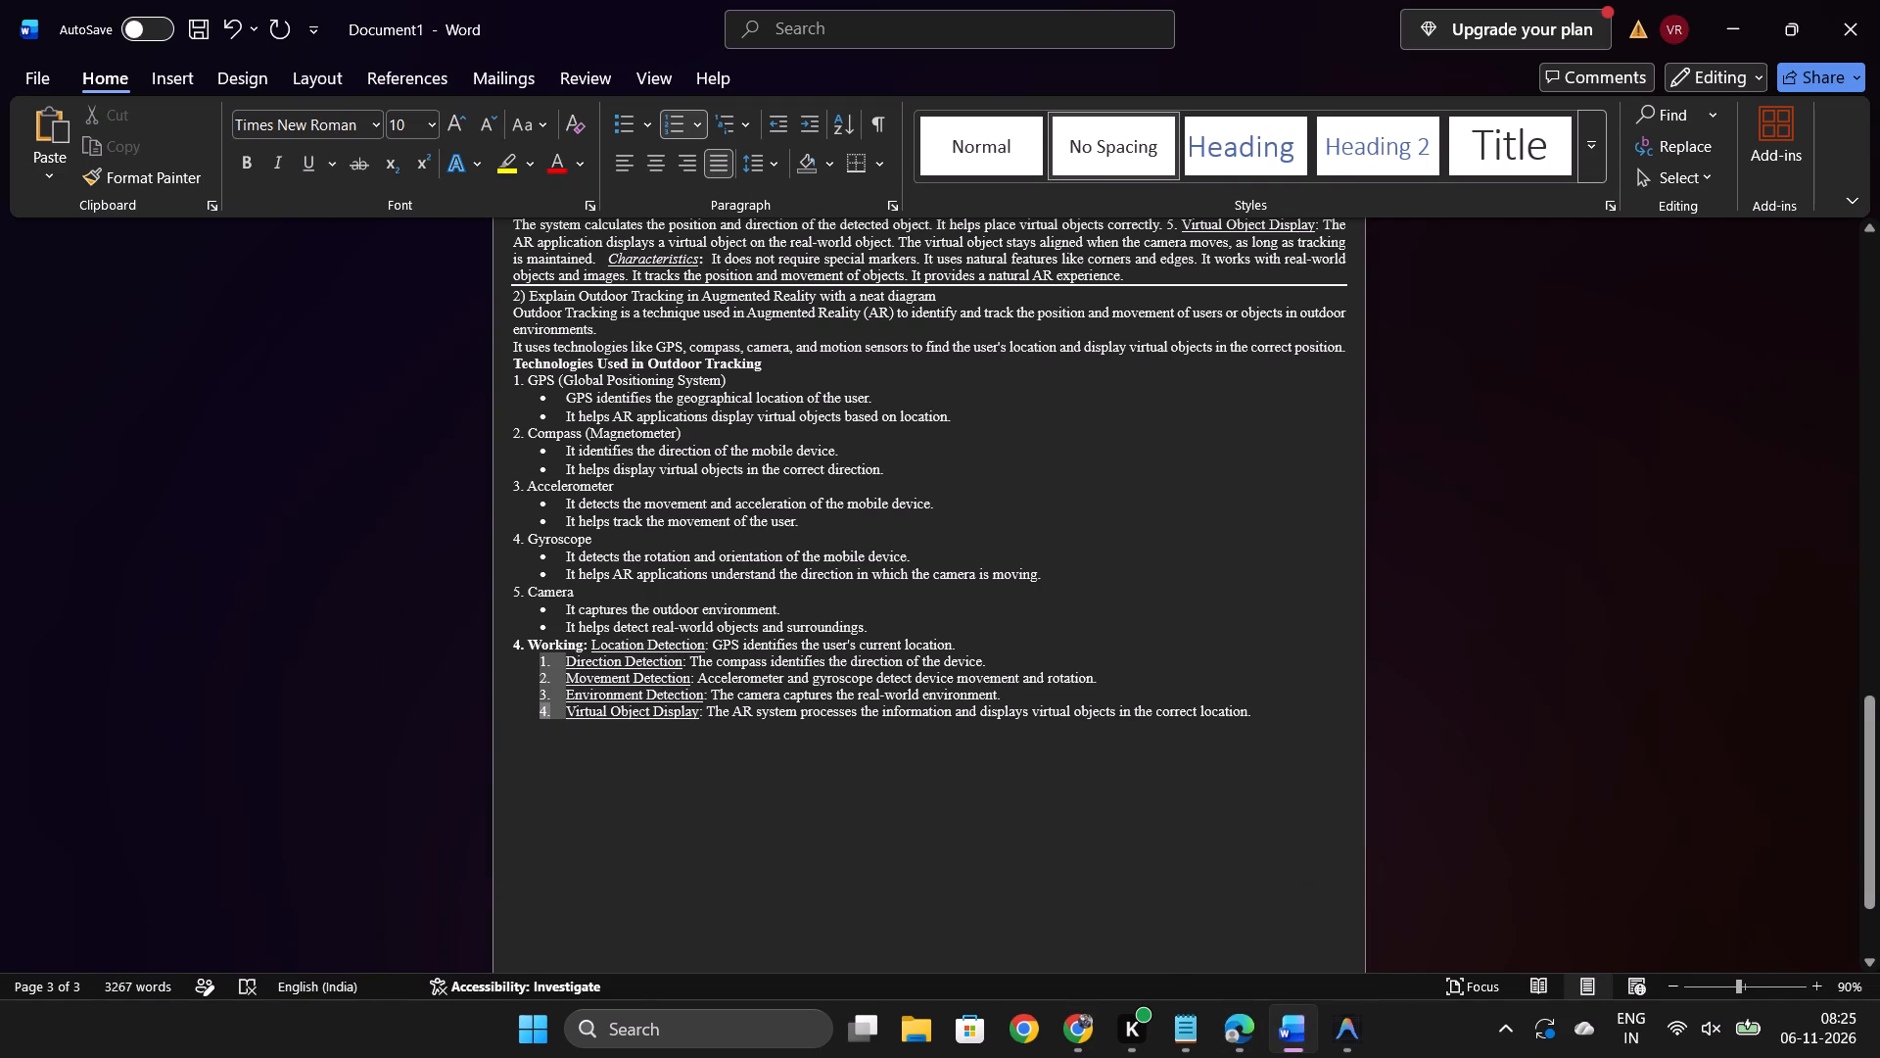
{"action": "key", "text": "BackSpace"}
{"action": "key", "text": "BackSpace"}
{"action": "key", "text": "BackSpace"}
{"action": "key", "text": "space"}
{"action": "left_click", "coordinate": [541, 696]}
{"action": "key", "text": "BackSpace"}
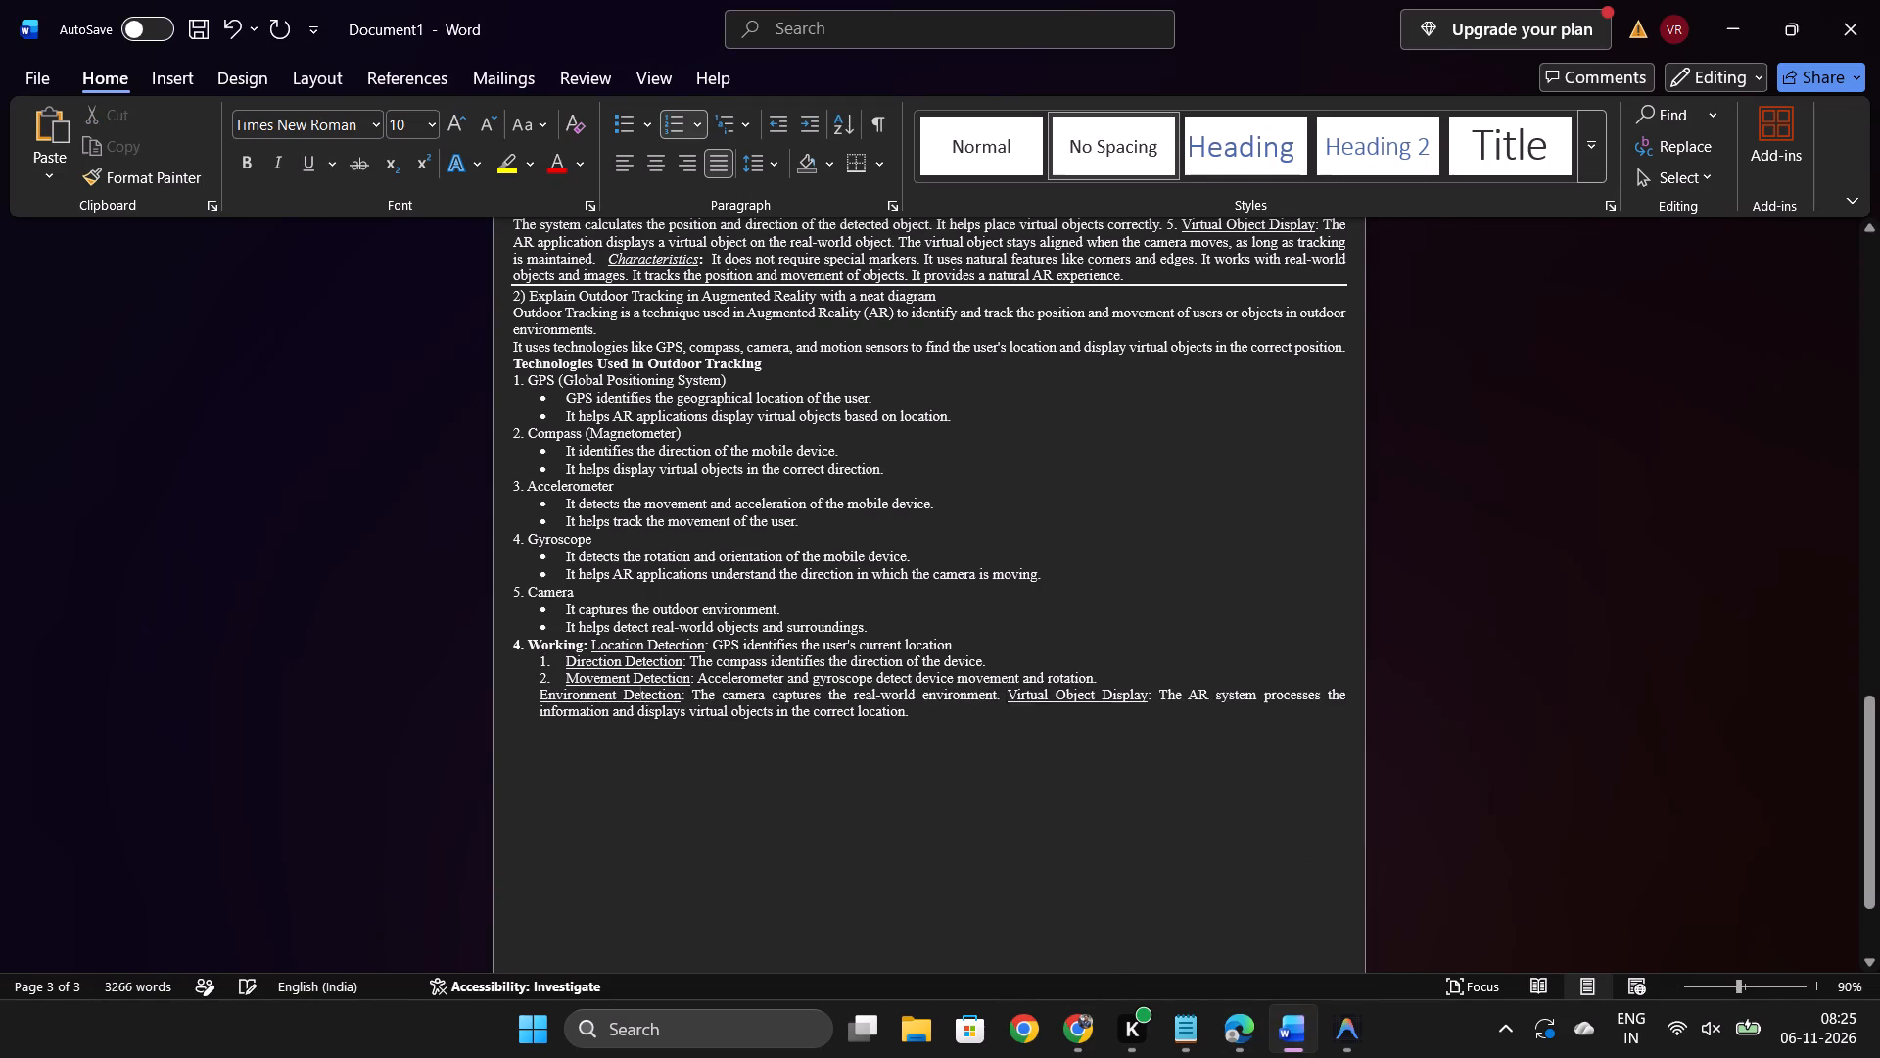
{"action": "key", "text": "BackSpace"}
{"action": "key", "text": "BackSpace"}
{"action": "key", "text": "space"}
{"action": "left_click", "coordinate": [542, 683]}
{"action": "key", "text": "BackSpace"}
{"action": "key", "text": "BackSpace"}
{"action": "key", "text": "BackSpace"}
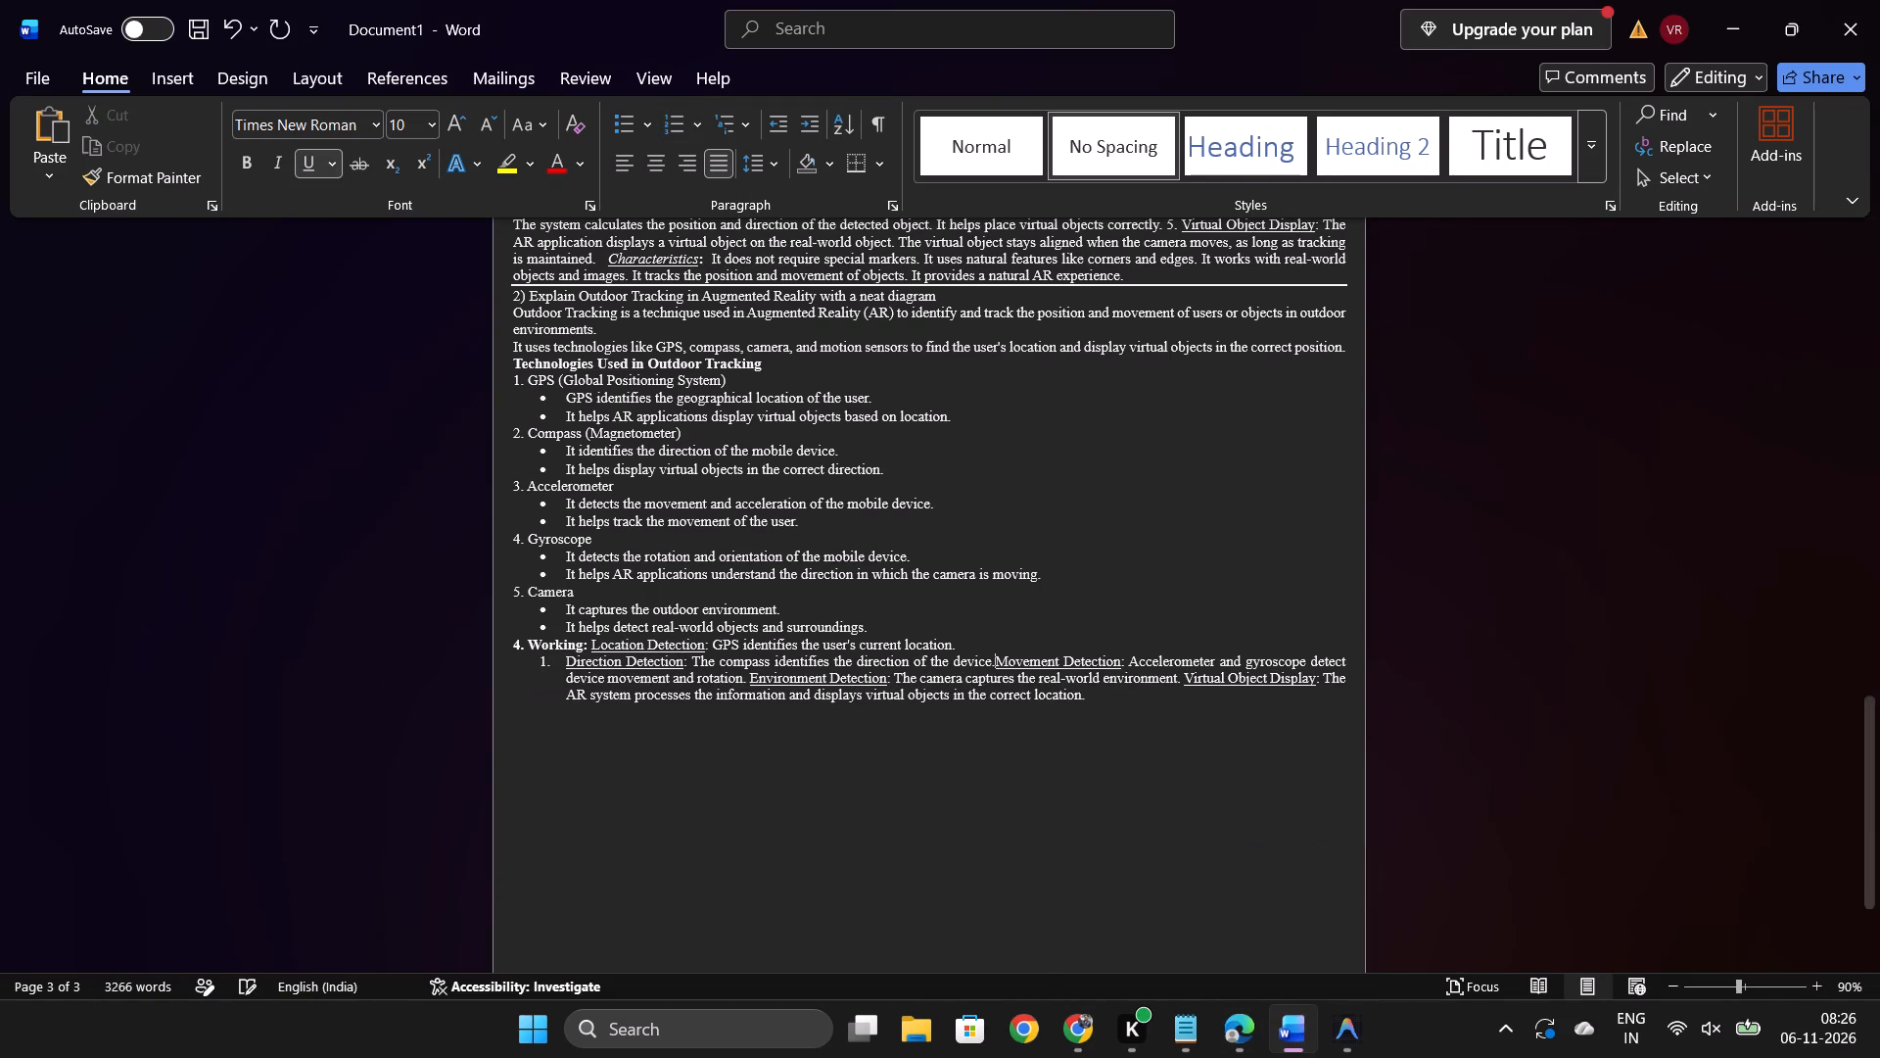
{"action": "key", "text": "space"}
{"action": "left_click", "coordinate": [547, 666]}
{"action": "key", "text": "BackSpace"}
{"action": "key", "text": "BackSpace"}
{"action": "key", "text": "BackSpace"}
{"action": "key", "text": "space"}
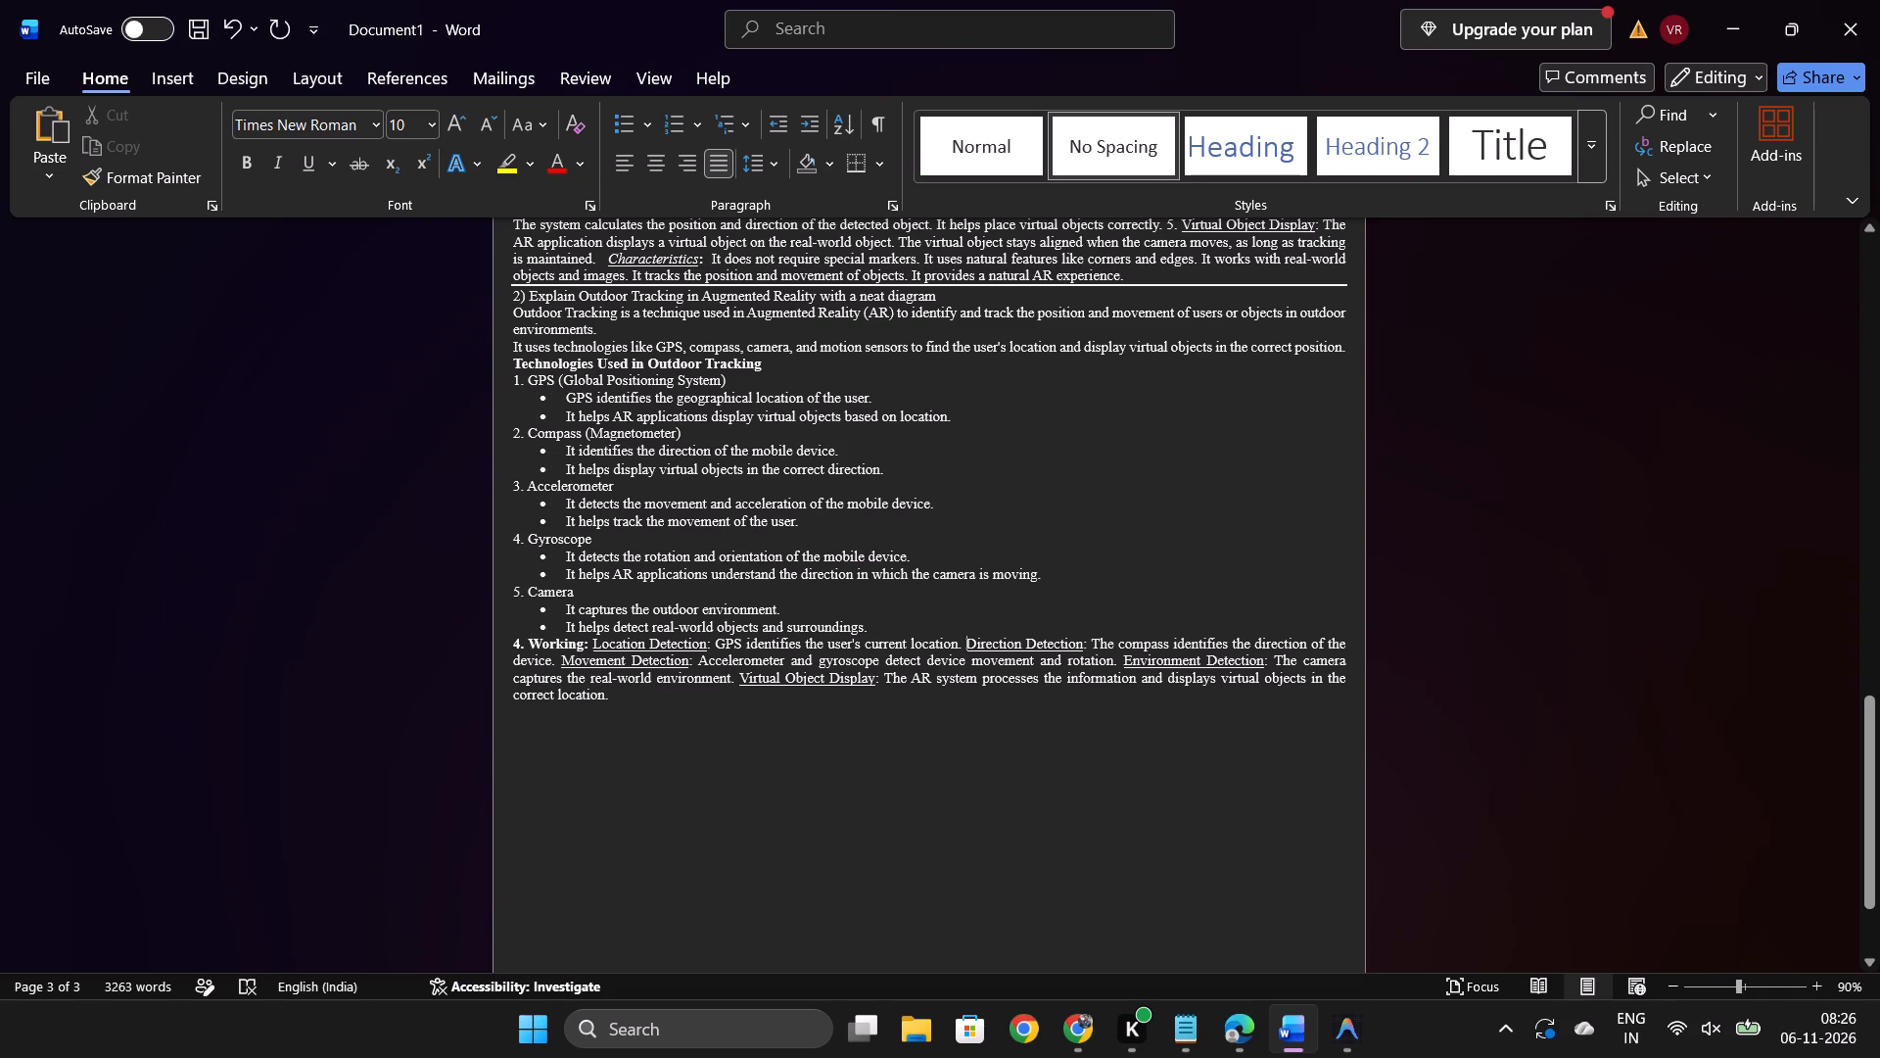
Delete the number "4." in front of the Working heading.
{"action": "left_click", "coordinate": [529, 642]}
{"action": "key", "text": "BackSpace"}
{"action": "key", "text": "BackSpace"}
{"action": "key", "text": "BackSpace"}
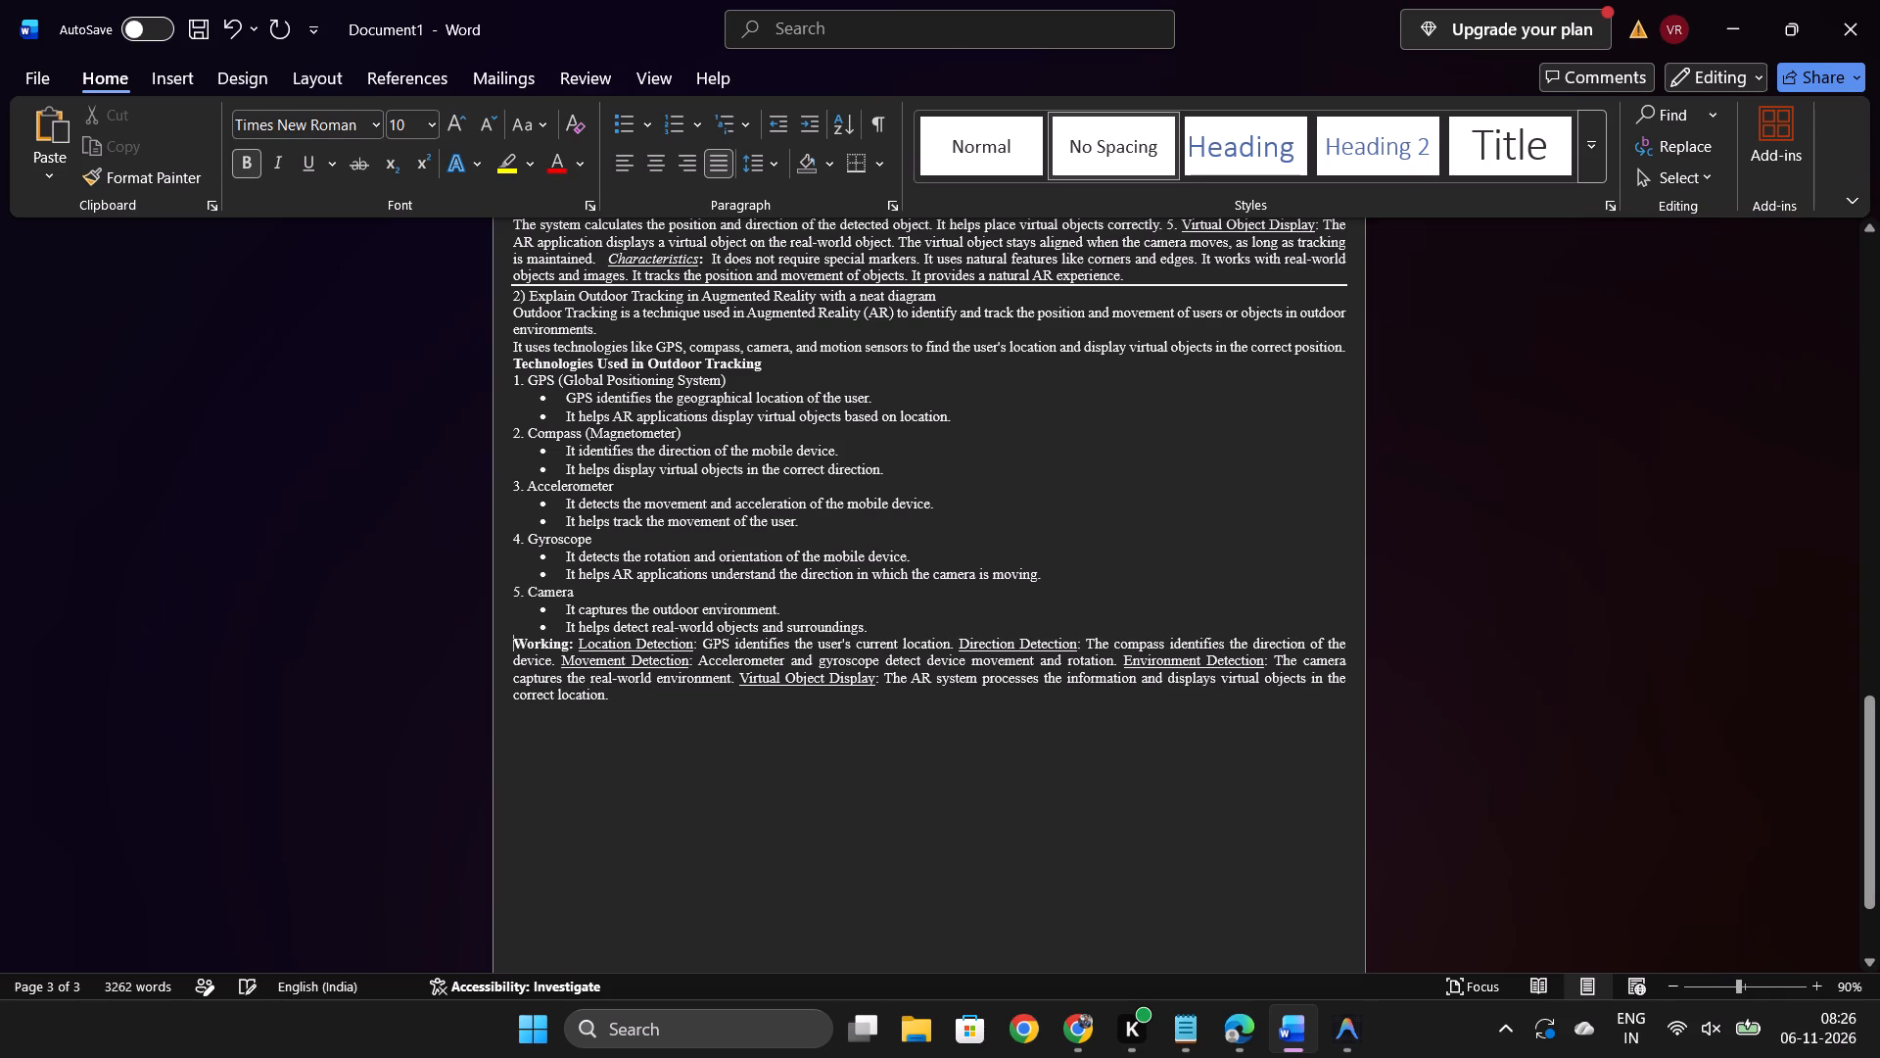
Make the Working heading underlined and italic, and remove its bold.
{"action": "left_click_drag", "start_coordinate": [567, 646], "coordinate": [510, 650]}
{"action": "left_click", "coordinate": [583, 606]}
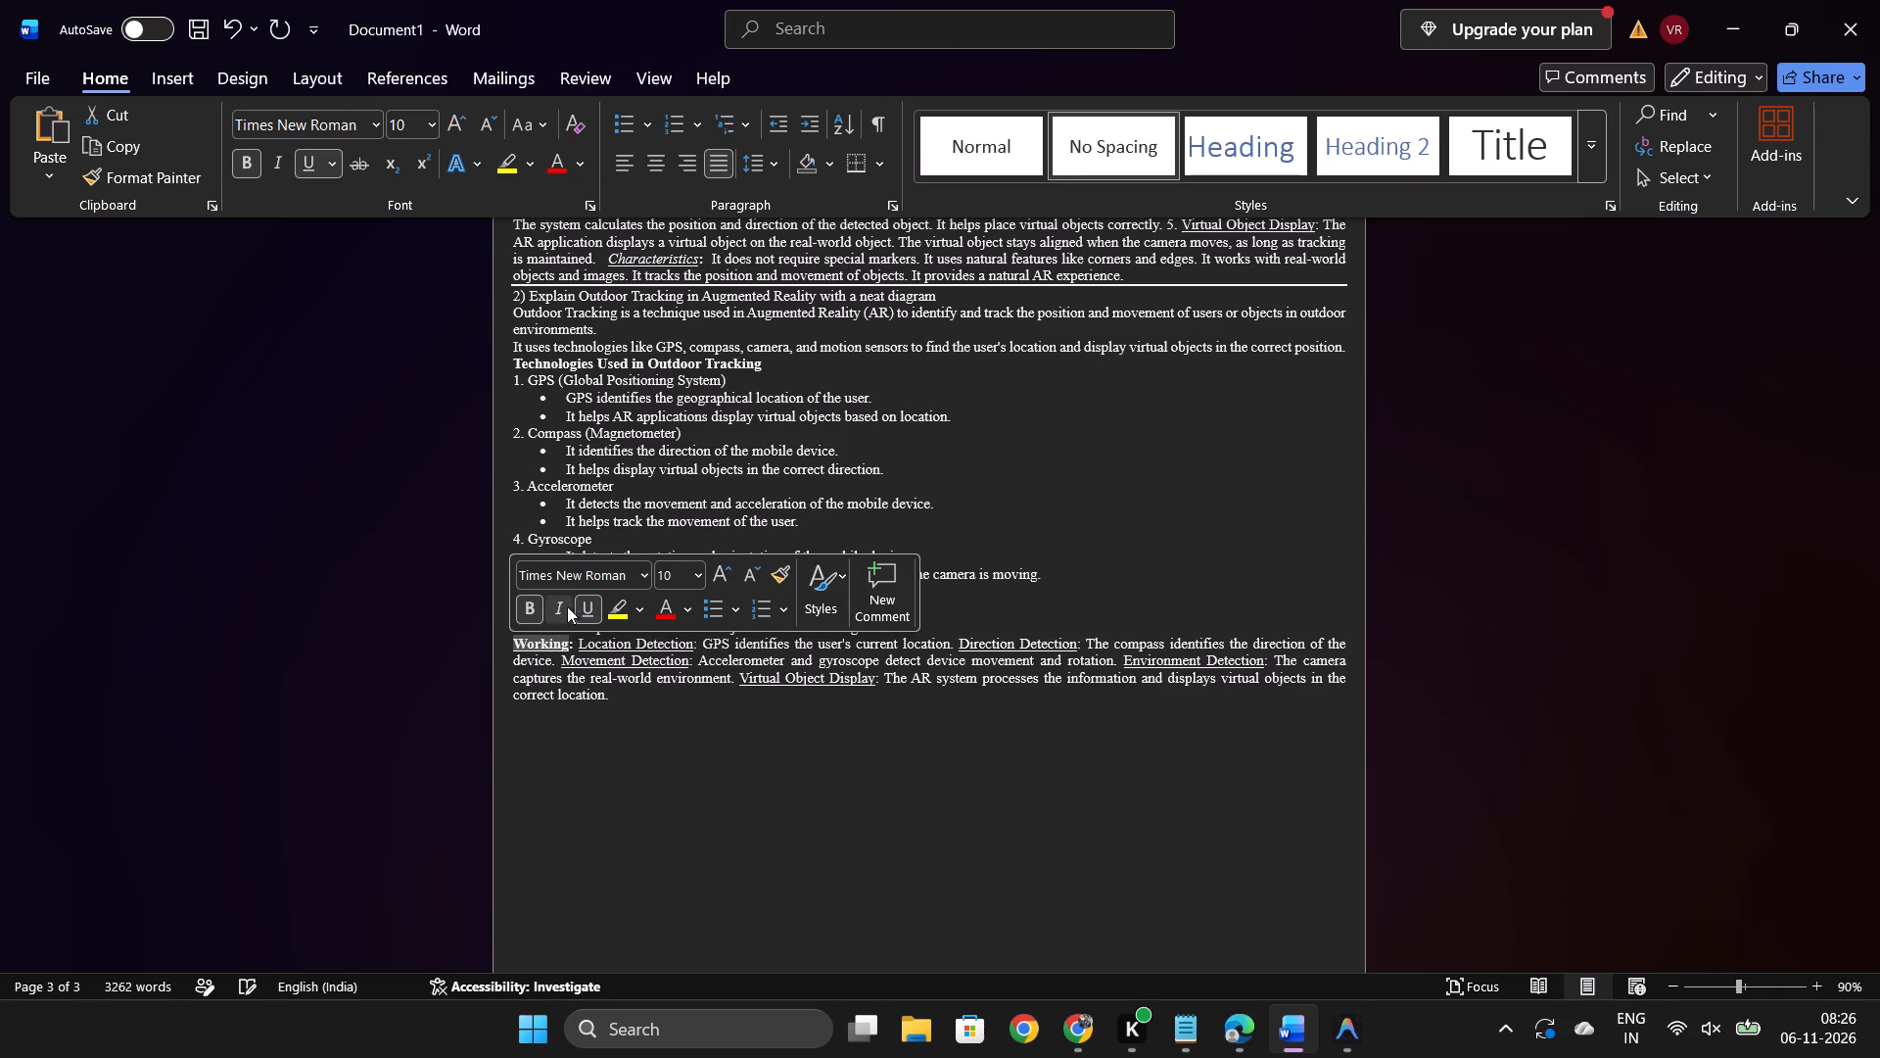
{"action": "left_click", "coordinate": [567, 607]}
{"action": "left_click", "coordinate": [530, 611]}
{"action": "left_click", "coordinate": [544, 678]}
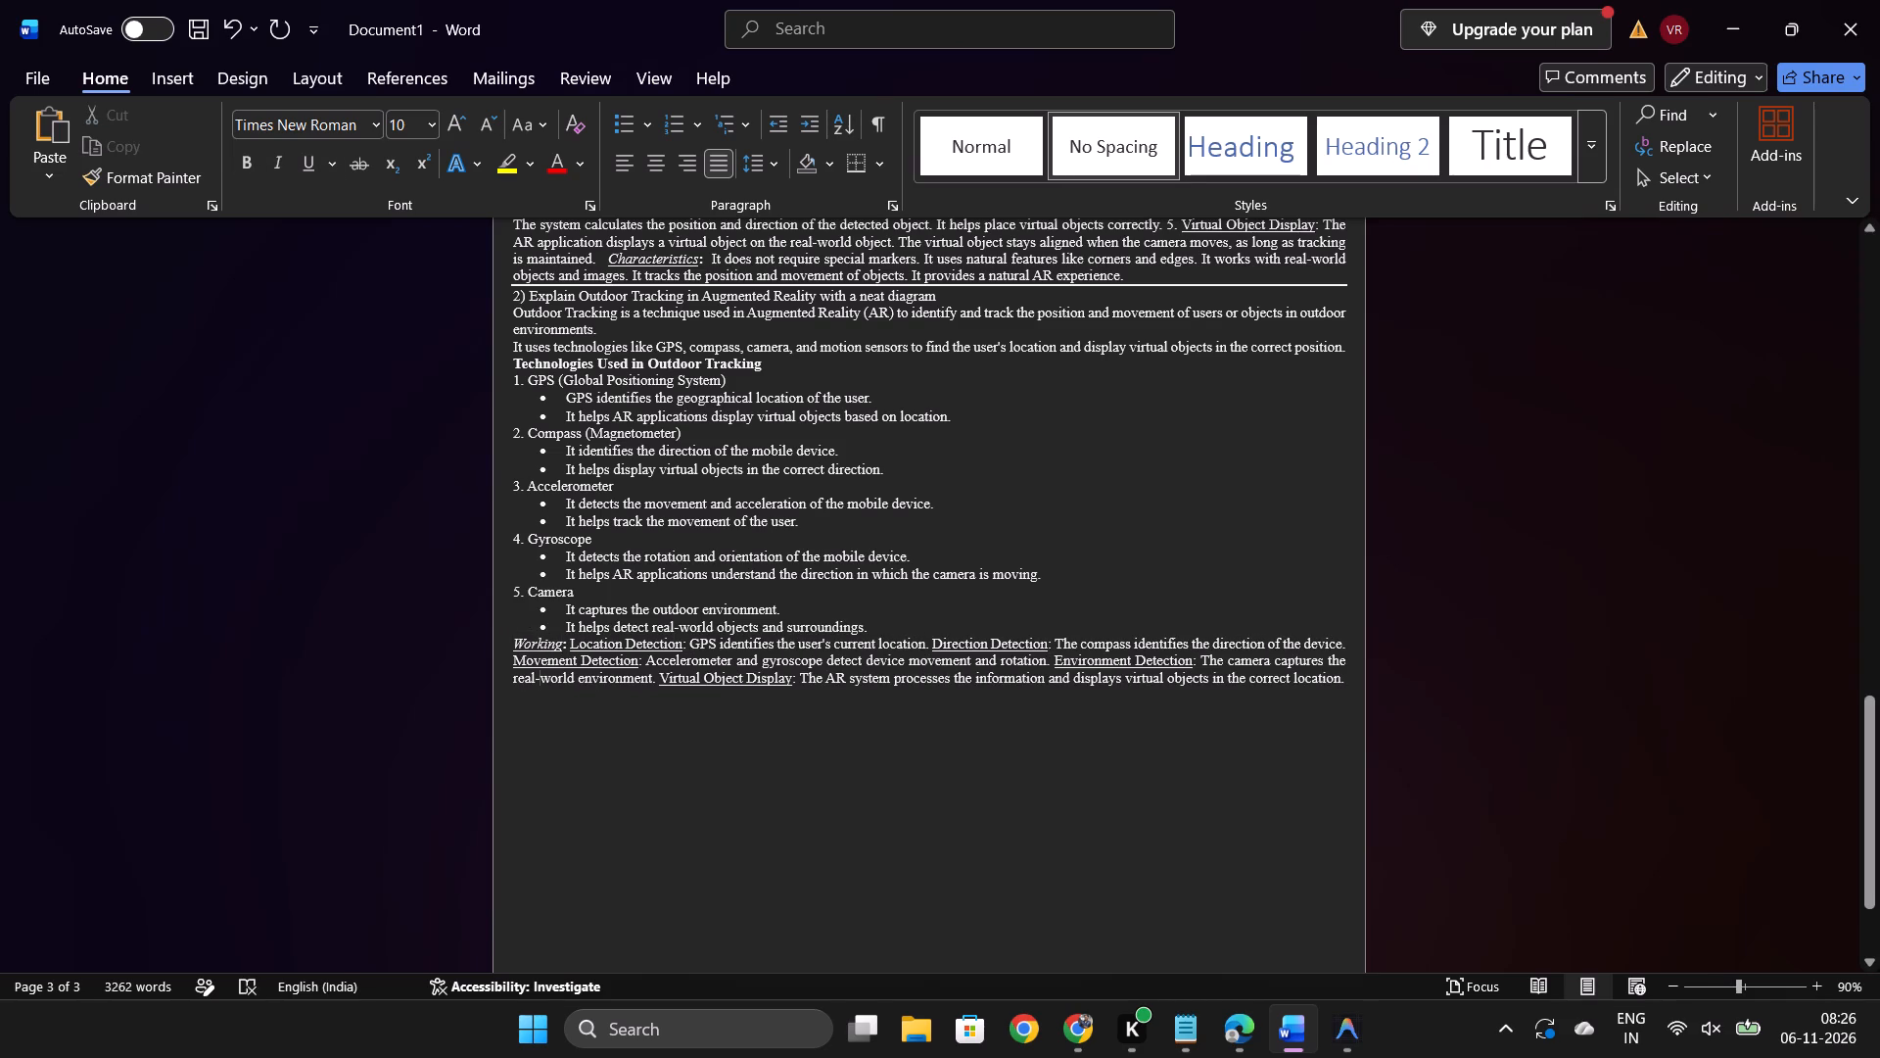
Add a colon after the Camera, Gyroscope and Accelerometer names in the outdoor tracking technologies list.
{"action": "left_click", "coordinate": [589, 594]}
{"action": "key", "text": "shift+colon"}
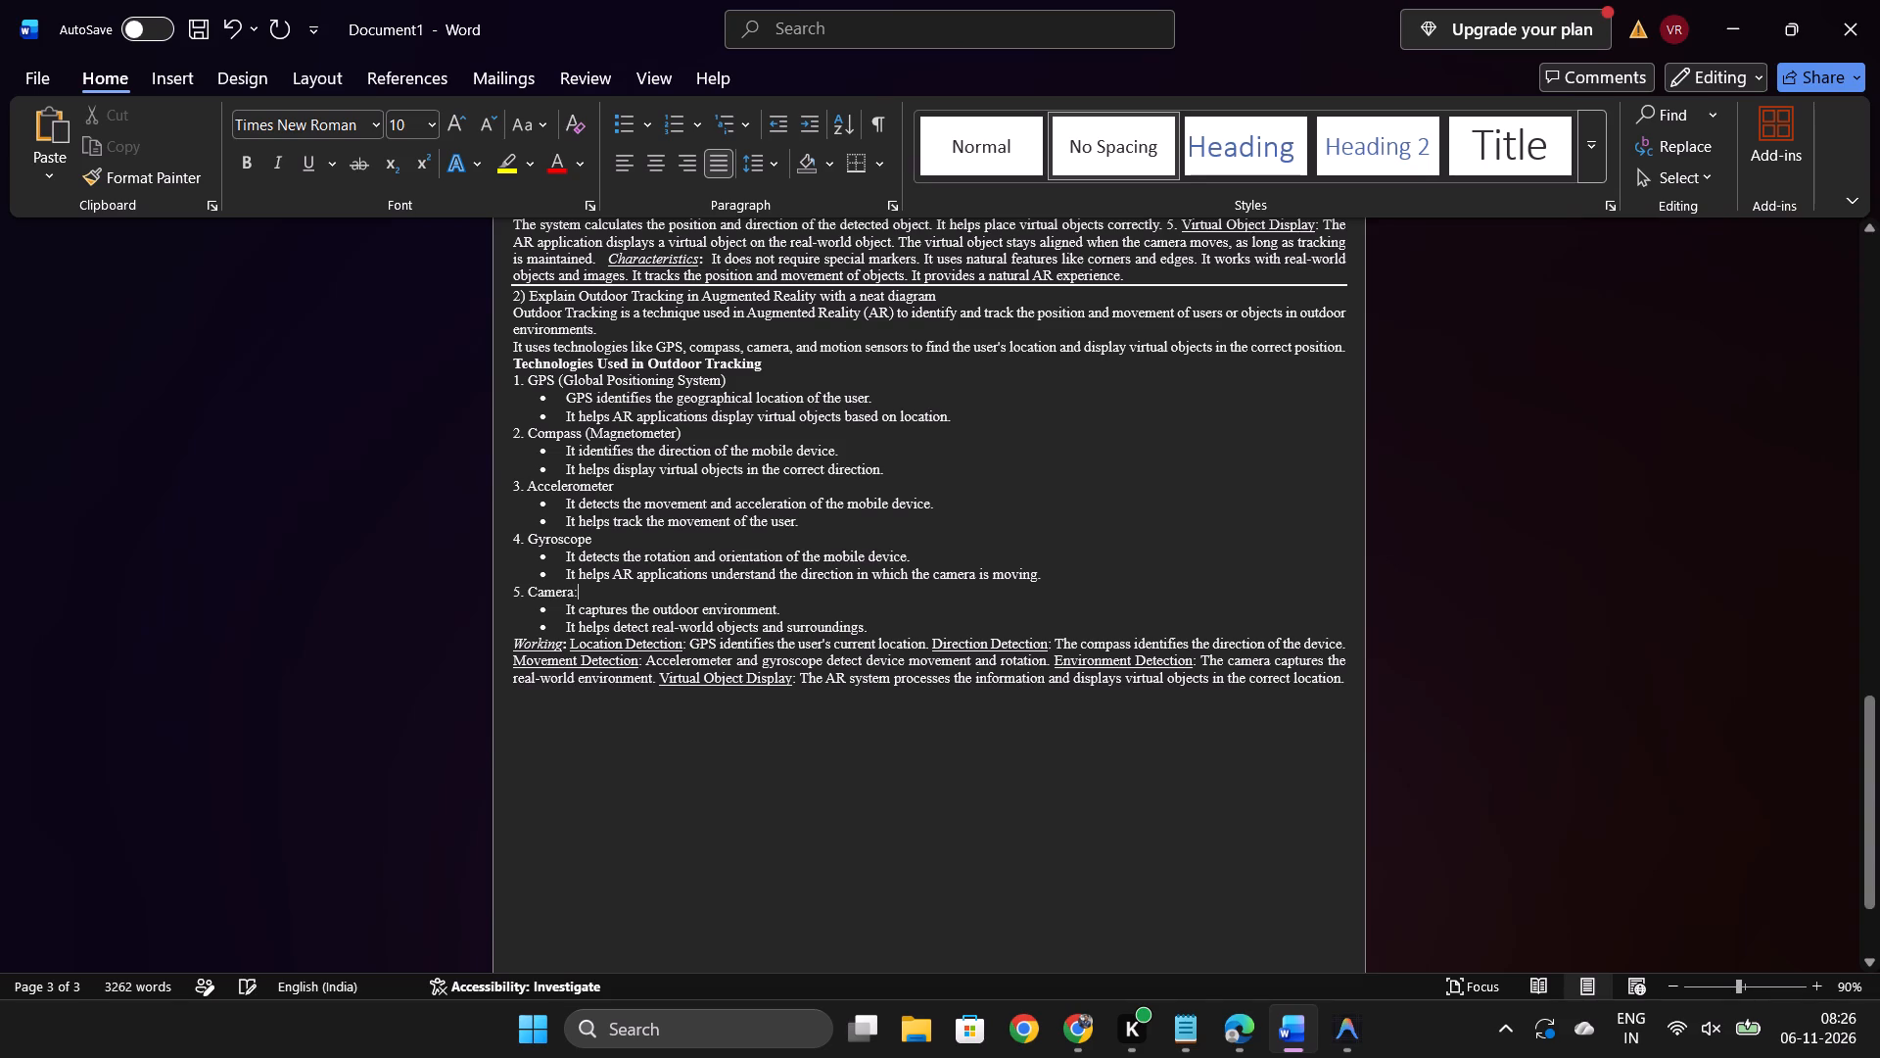
{"action": "left_click", "coordinate": [605, 547]}
{"action": "left_click", "coordinate": [602, 540]}
{"action": "key", "text": "shift+colon"}
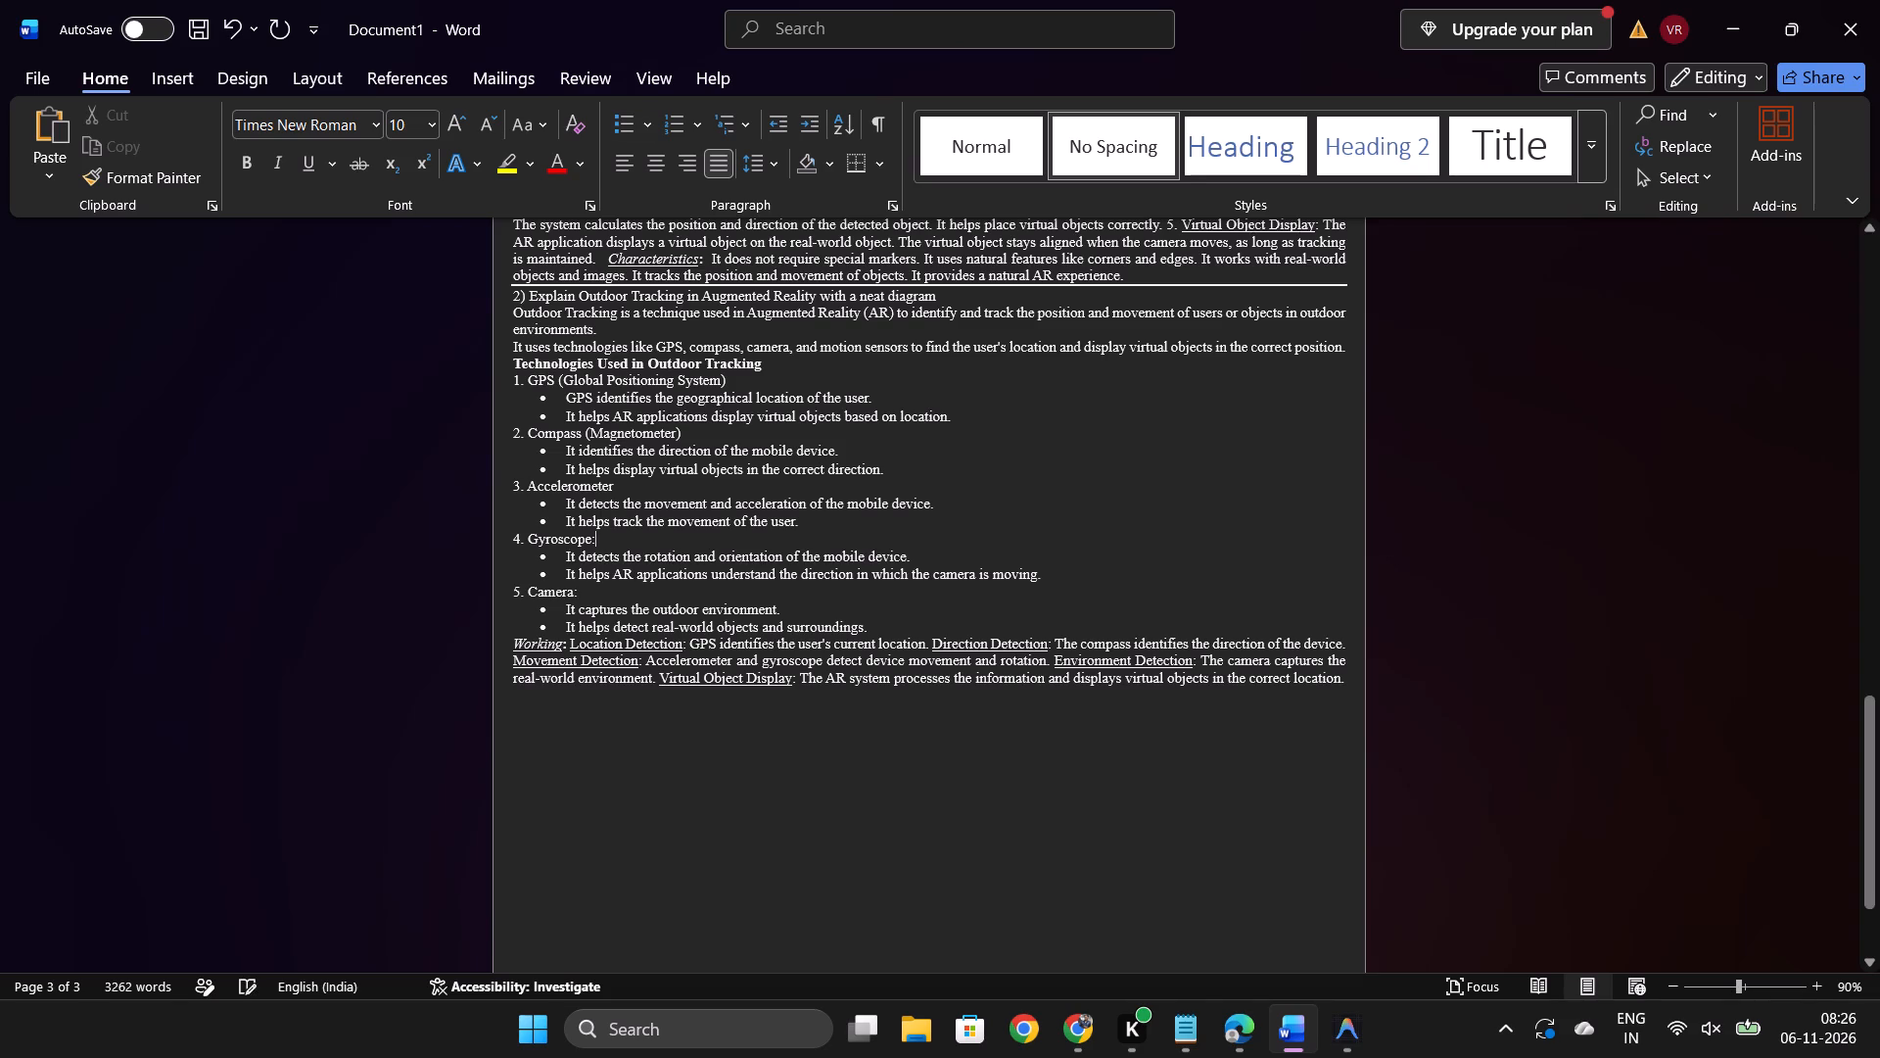
{"action": "left_click", "coordinate": [629, 484]}
{"action": "key", "text": "shift+colon"}
Remove the bracketed texts "(Magnetometer)" and "(Global Positioning System)", ending the Compass and GPS names with a colon.
{"action": "left_click_drag", "start_coordinate": [688, 430], "coordinate": [667, 433]}
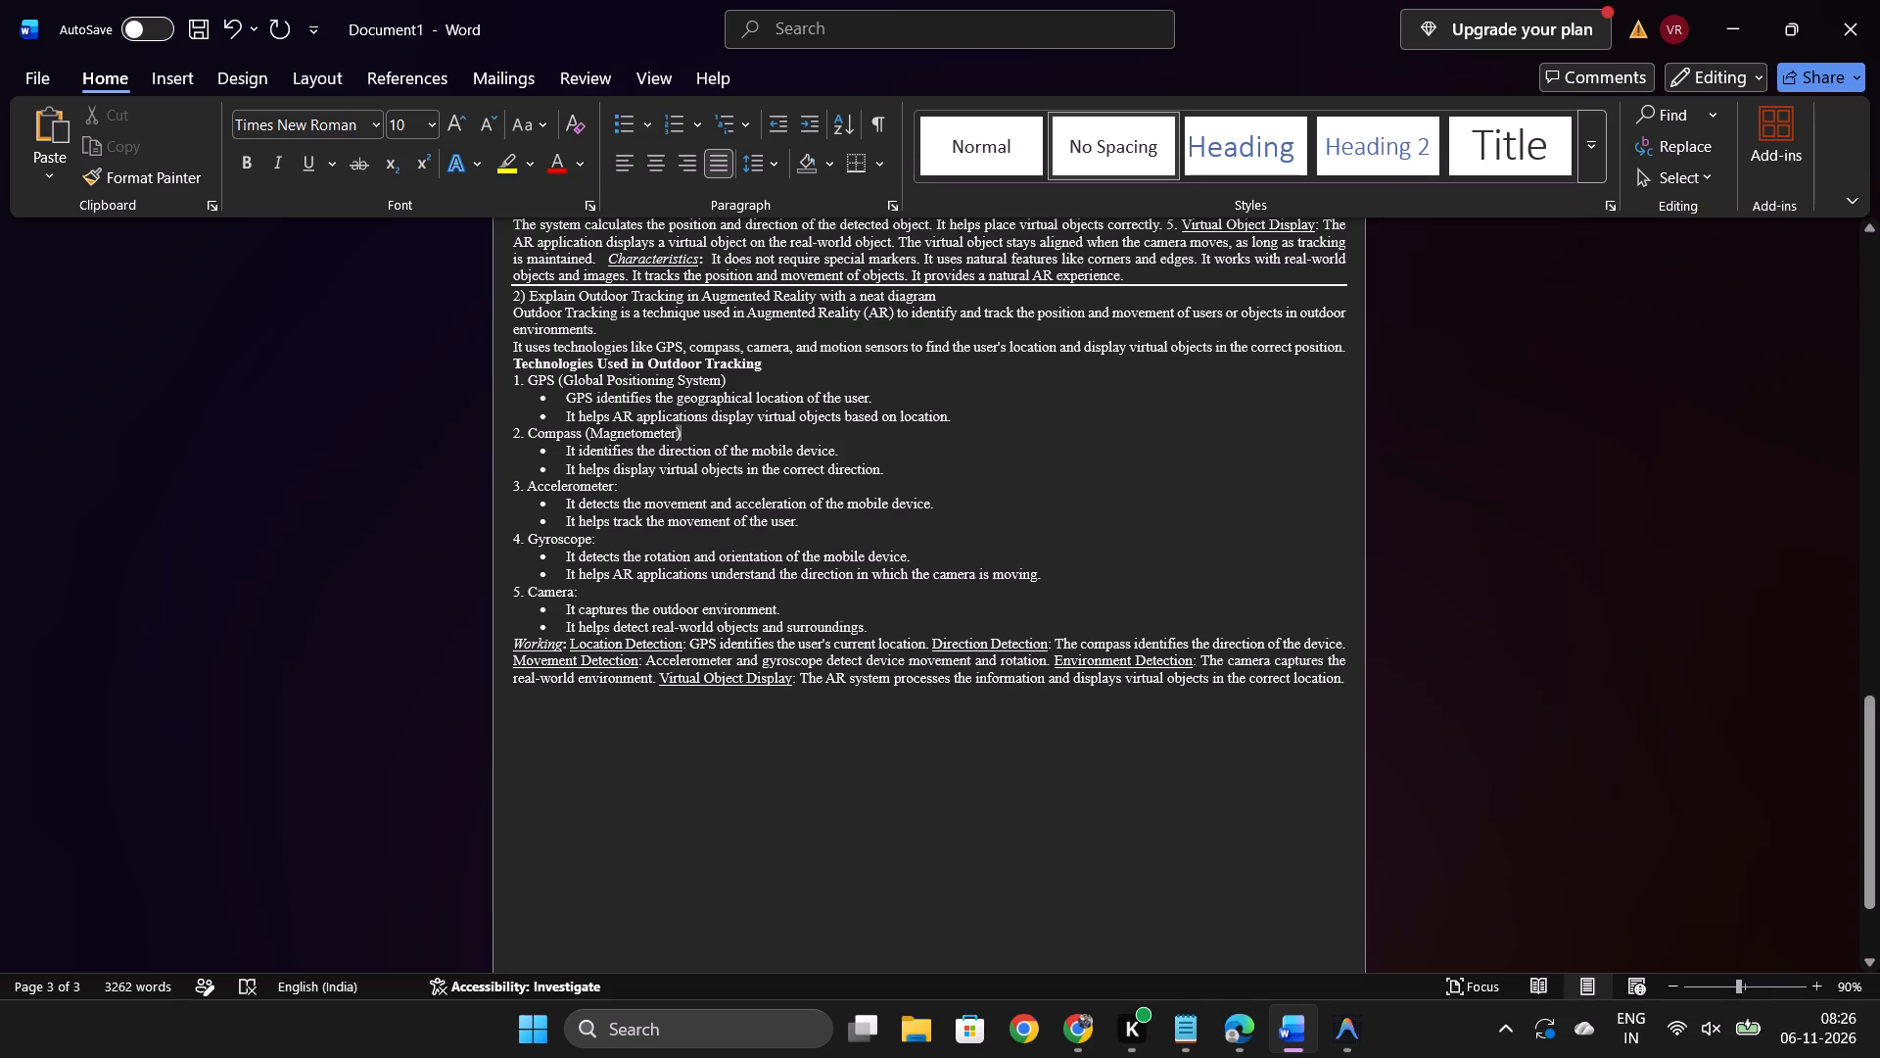
{"action": "left_click_drag", "start_coordinate": [667, 433], "coordinate": [587, 435]}
{"action": "key", "text": "BackSpace"}
{"action": "key", "text": "BackSpace"}
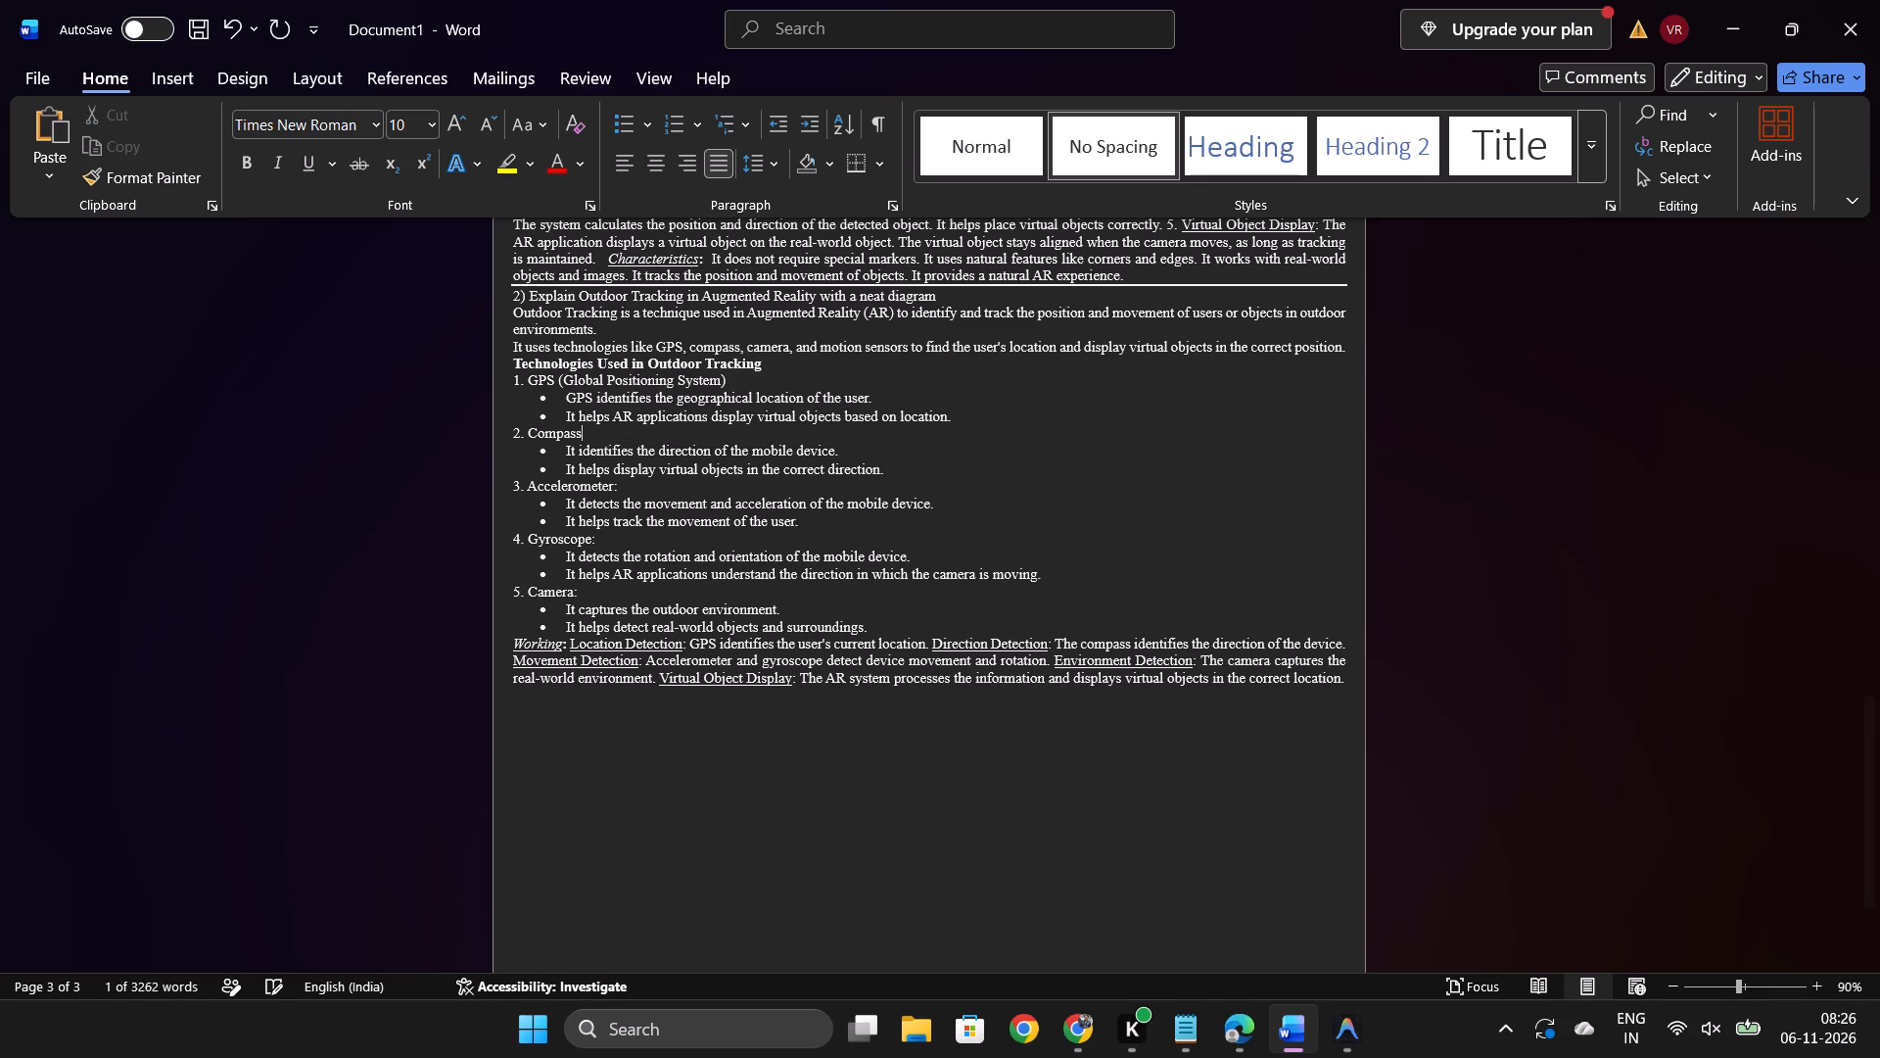
{"action": "key", "text": "shift+colon"}
{"action": "left_click_drag", "start_coordinate": [732, 380], "coordinate": [568, 383]}
{"action": "left_click", "coordinate": [568, 383]}
{"action": "key", "text": "BackSpace"}
{"action": "key", "text": "BackSpace"}
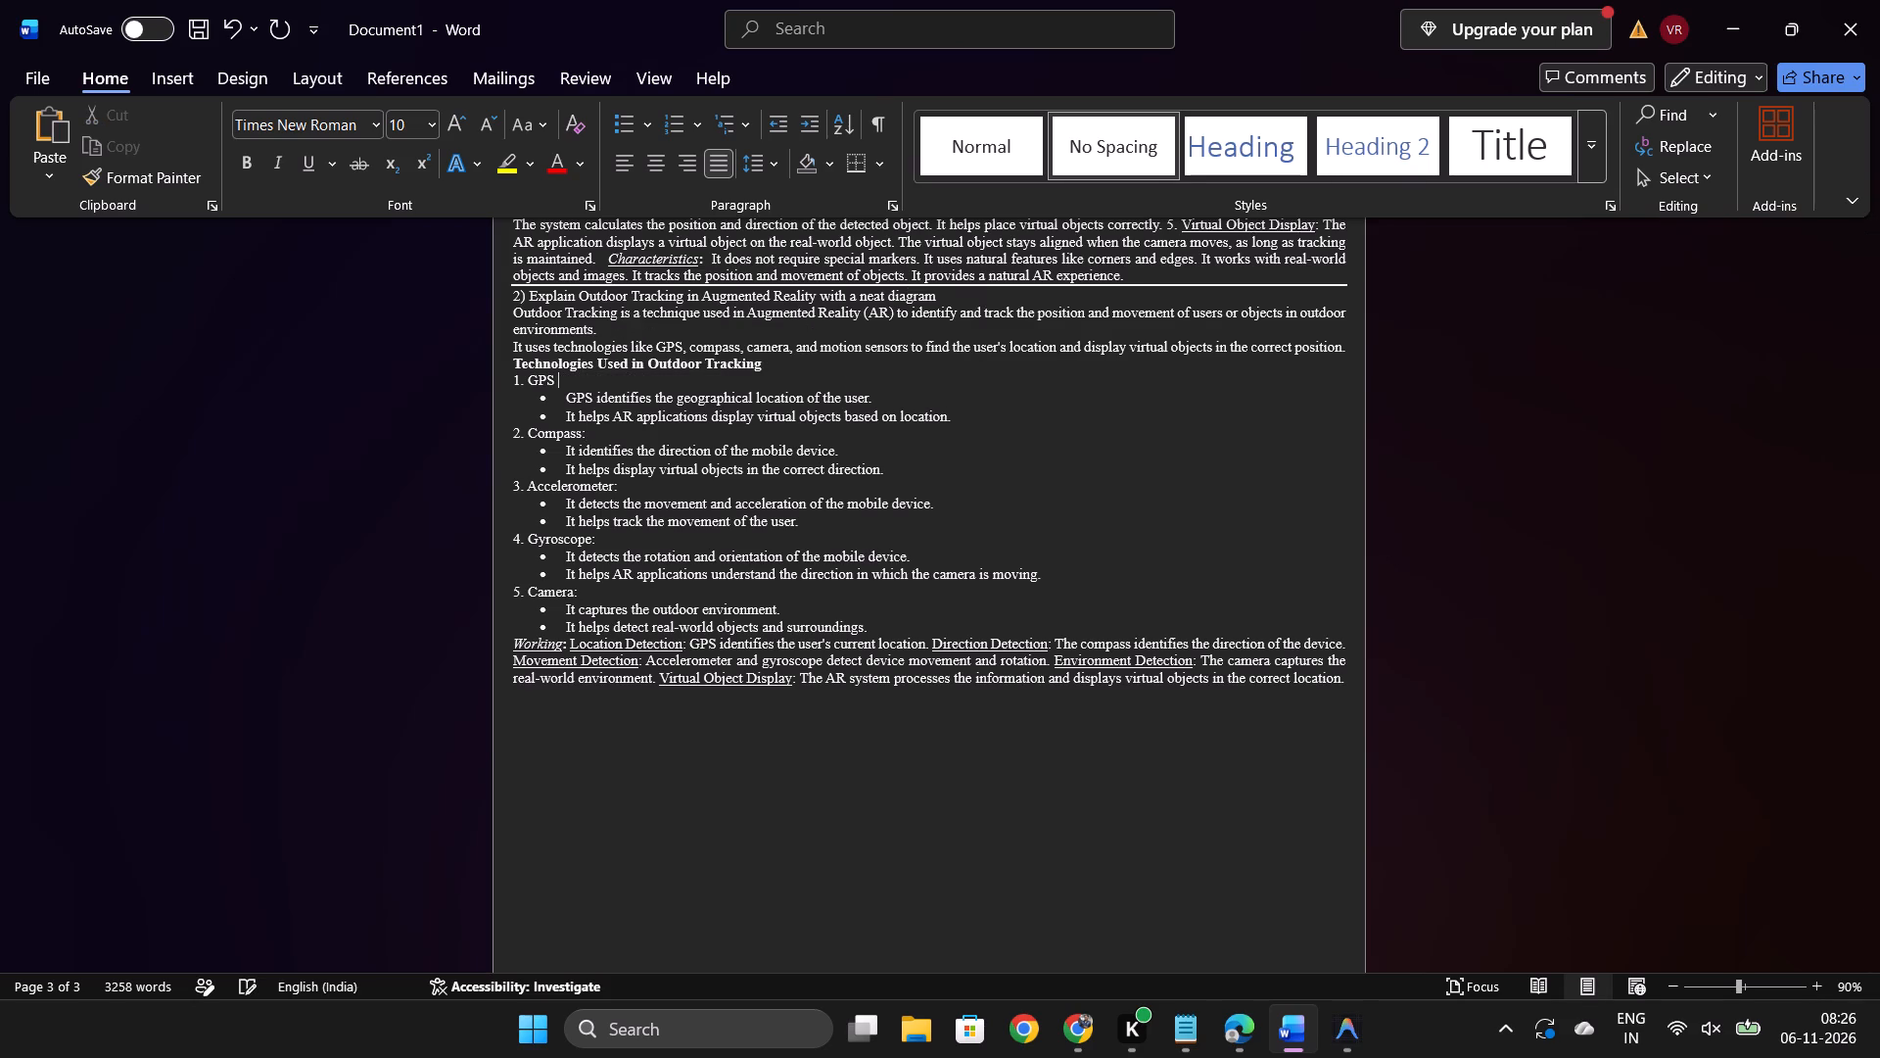
{"action": "key", "text": "BackSpace"}
{"action": "key", "text": "shift+colon"}
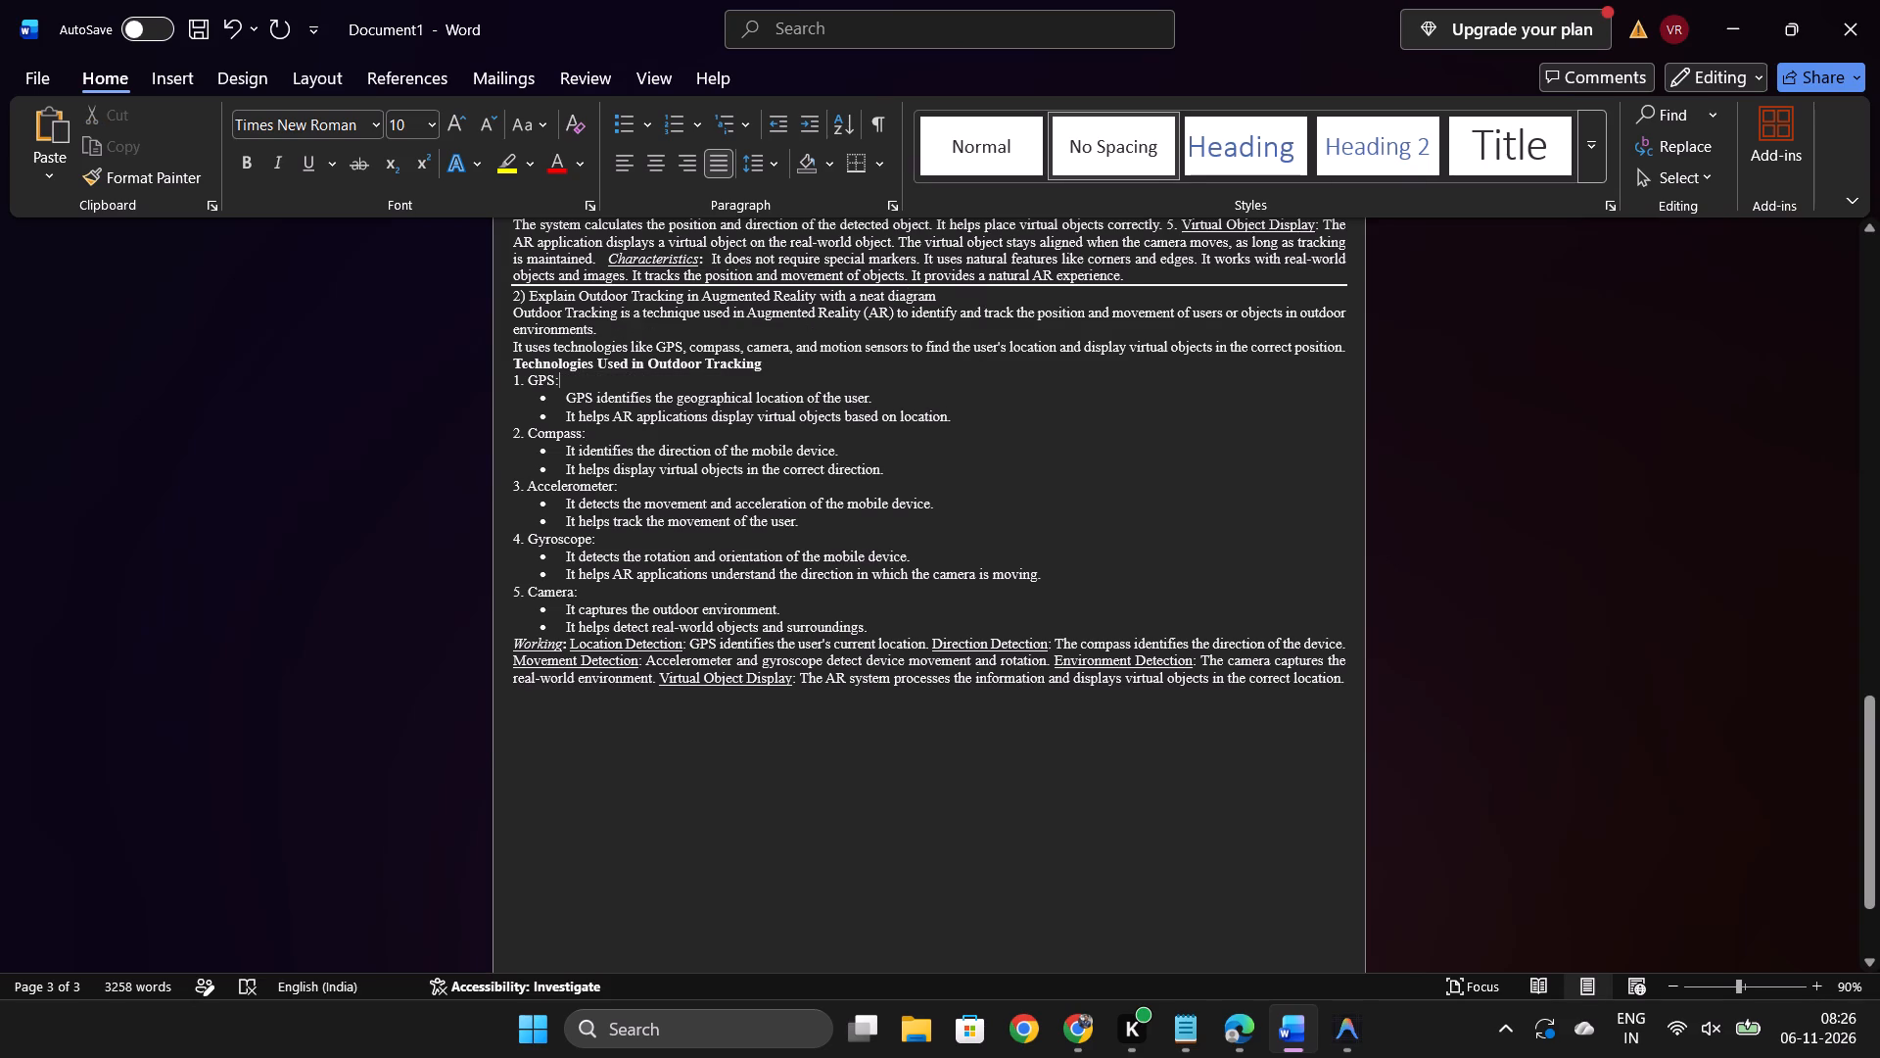
Shorten the heading "Technologies Used in Outdoor Tracking" to "Technologies:".
{"action": "left_click_drag", "start_coordinate": [769, 360], "coordinate": [607, 361]}
{"action": "key", "text": "BackSpace"}
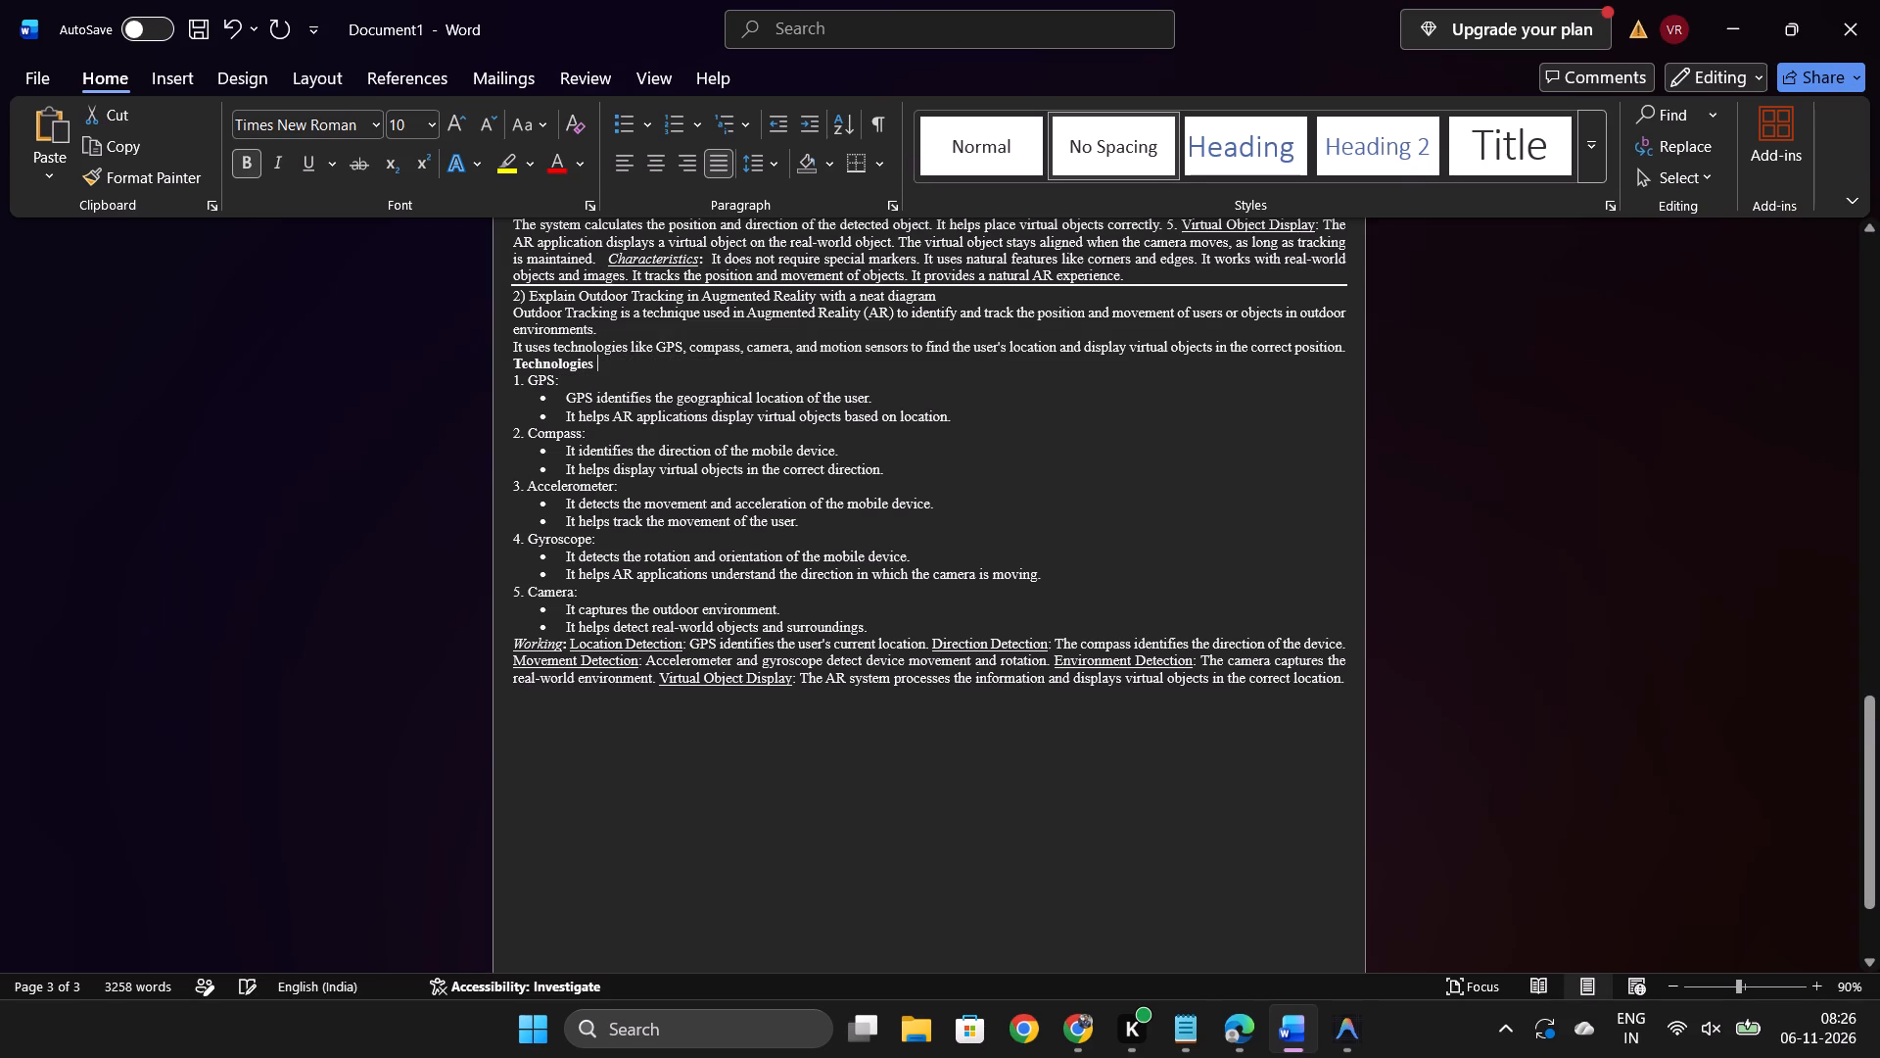
{"action": "key", "text": "BackSpace"}
{"action": "key", "text": "shift+colon"}
Make the Technologies heading underlined and italic, and remove its bold.
{"action": "left_click_drag", "start_coordinate": [596, 360], "coordinate": [535, 361]}
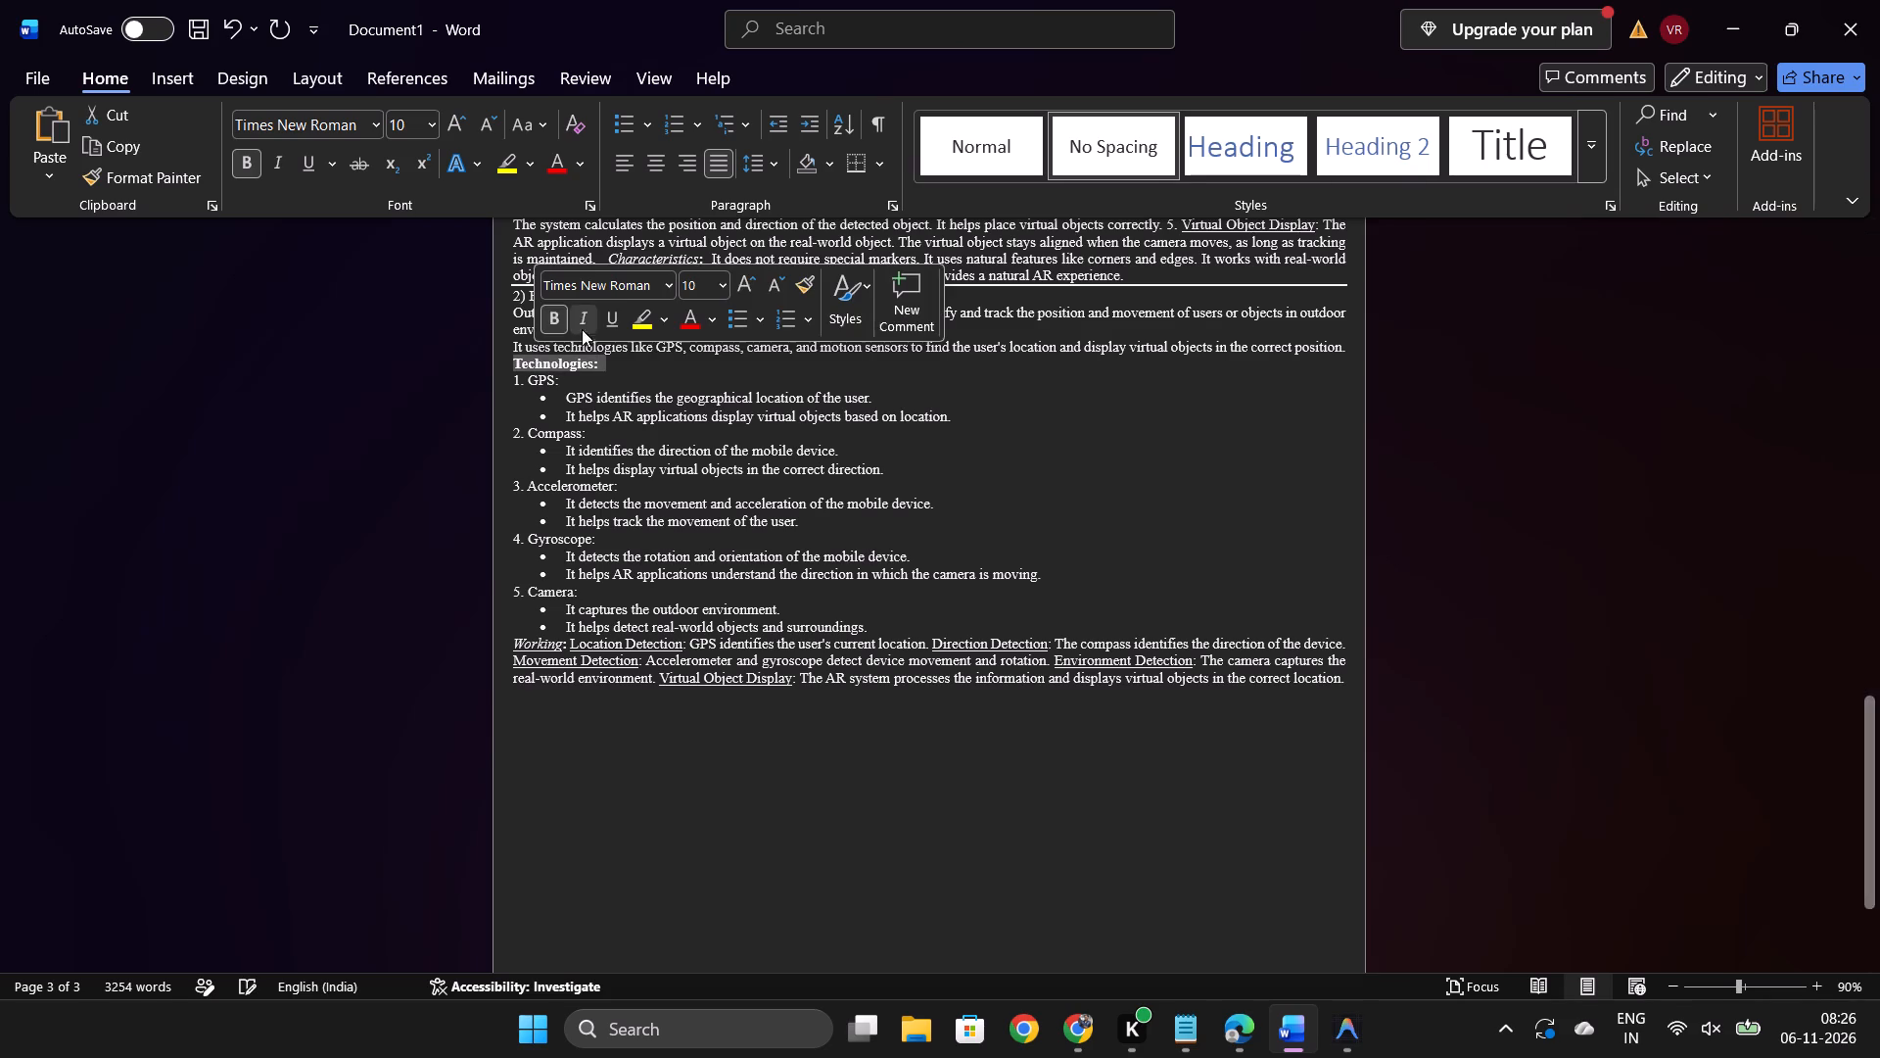
{"action": "left_click", "coordinate": [552, 320]}
{"action": "left_click", "coordinate": [604, 316]}
{"action": "left_click", "coordinate": [584, 318]}
{"action": "left_click", "coordinate": [581, 418]}
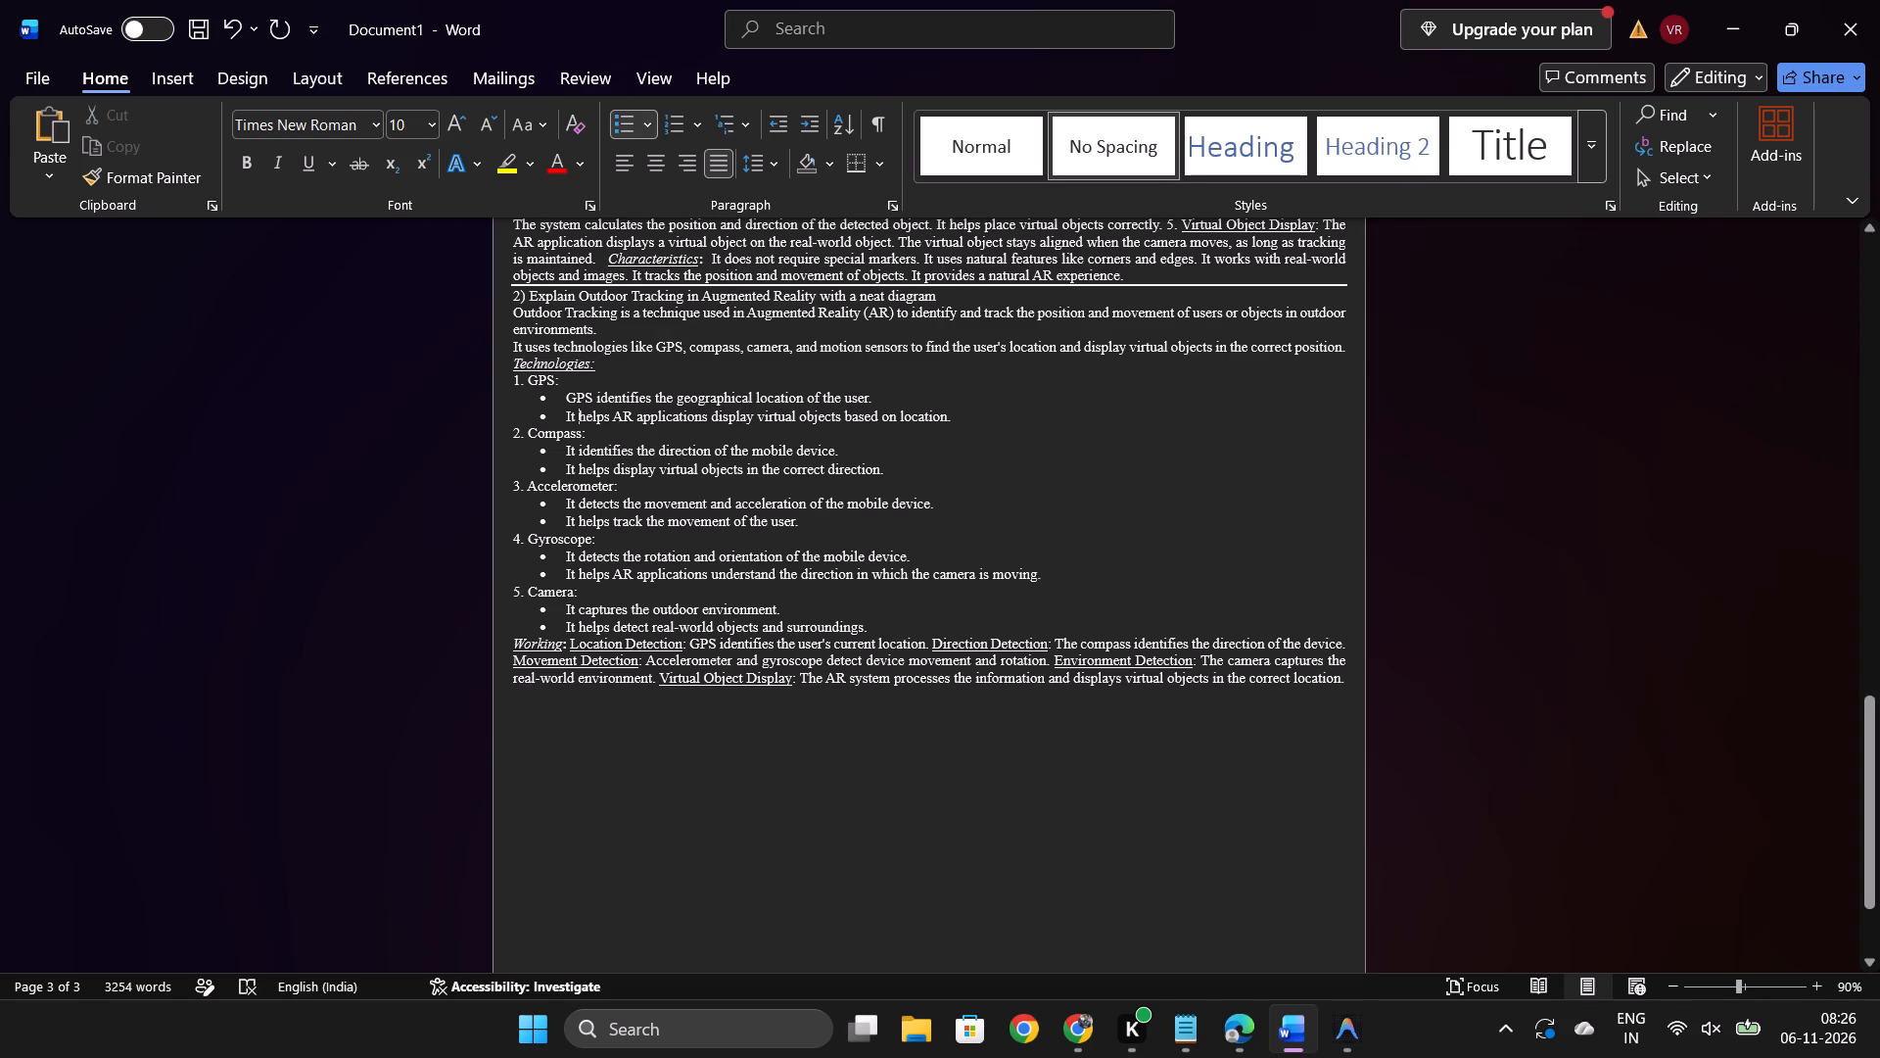
Remove the bullets from the two Camera points and join them onto the Camera line, separated by spaces.
{"action": "left_click", "coordinate": [542, 630]}
{"action": "key", "text": "BackSpace"}
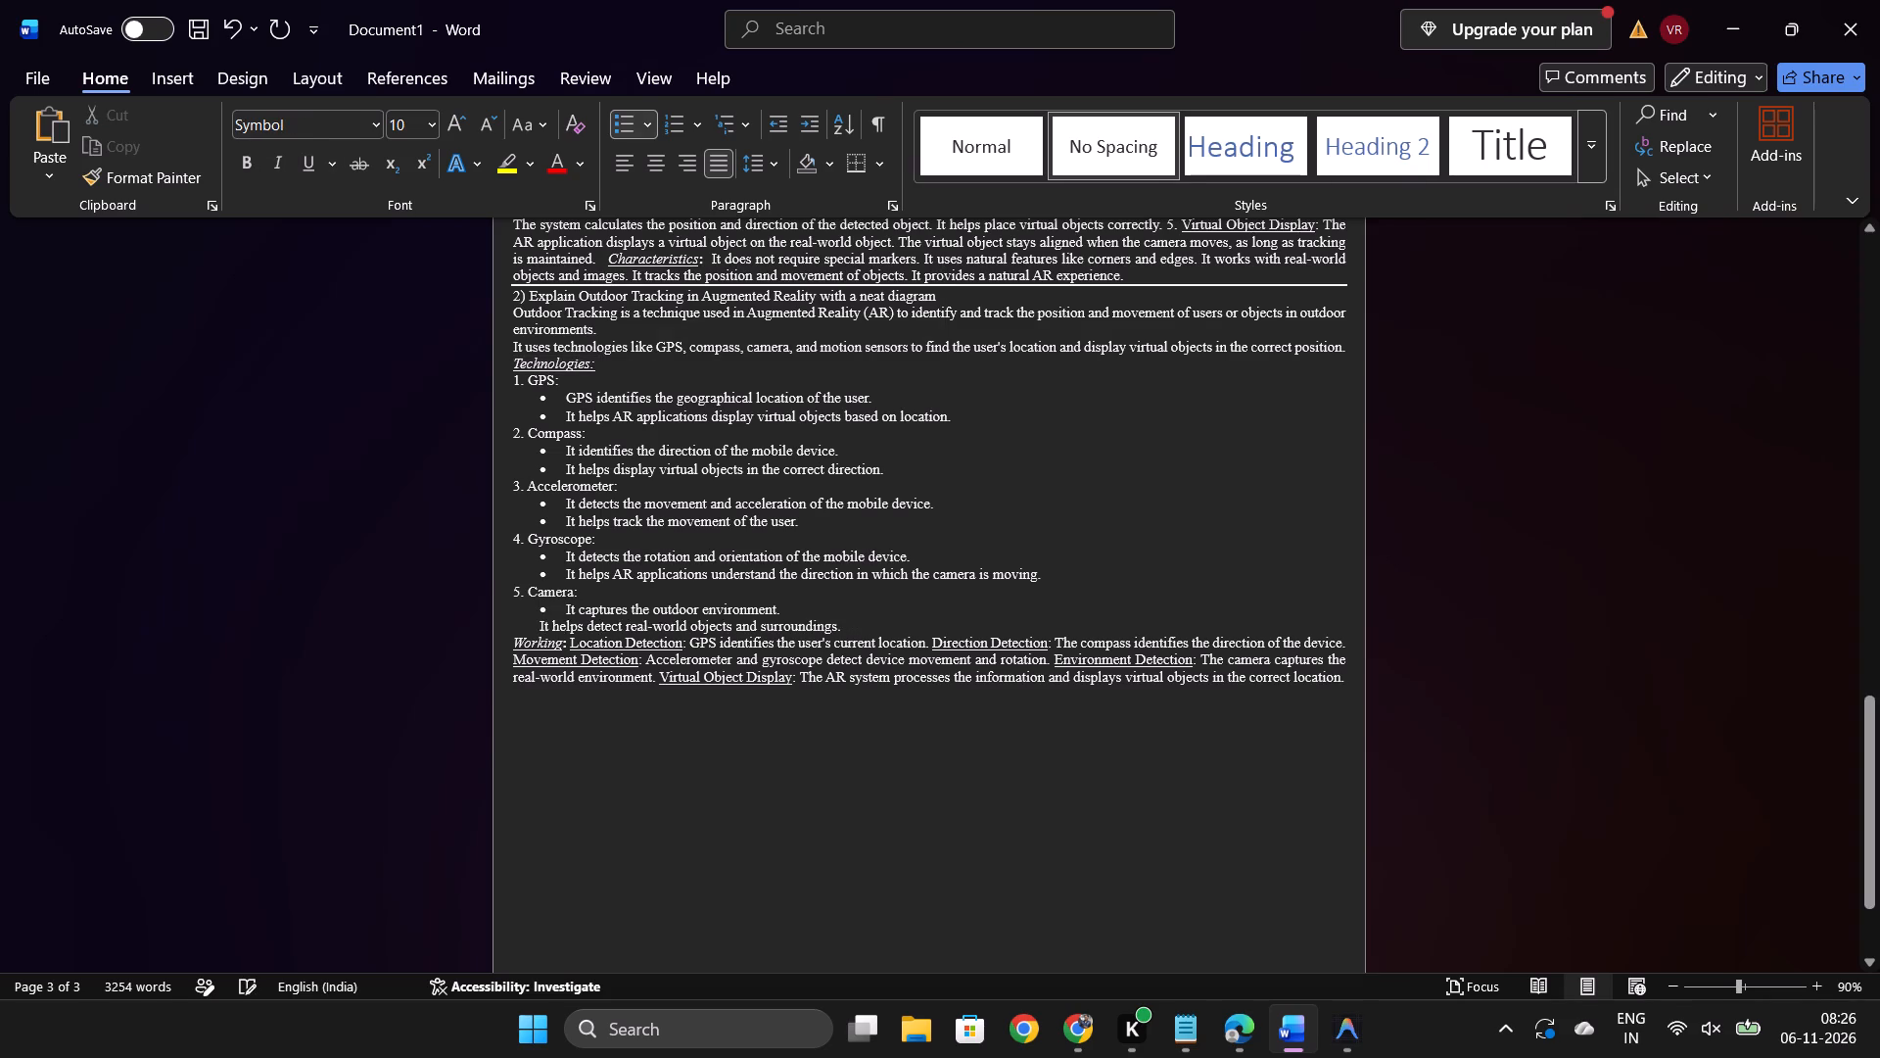
{"action": "key", "text": "BackSpace"}
{"action": "key", "text": "BackSpace"}
{"action": "key", "text": "space"}
{"action": "left_click", "coordinate": [540, 609]}
{"action": "key", "text": "BackSpace"}
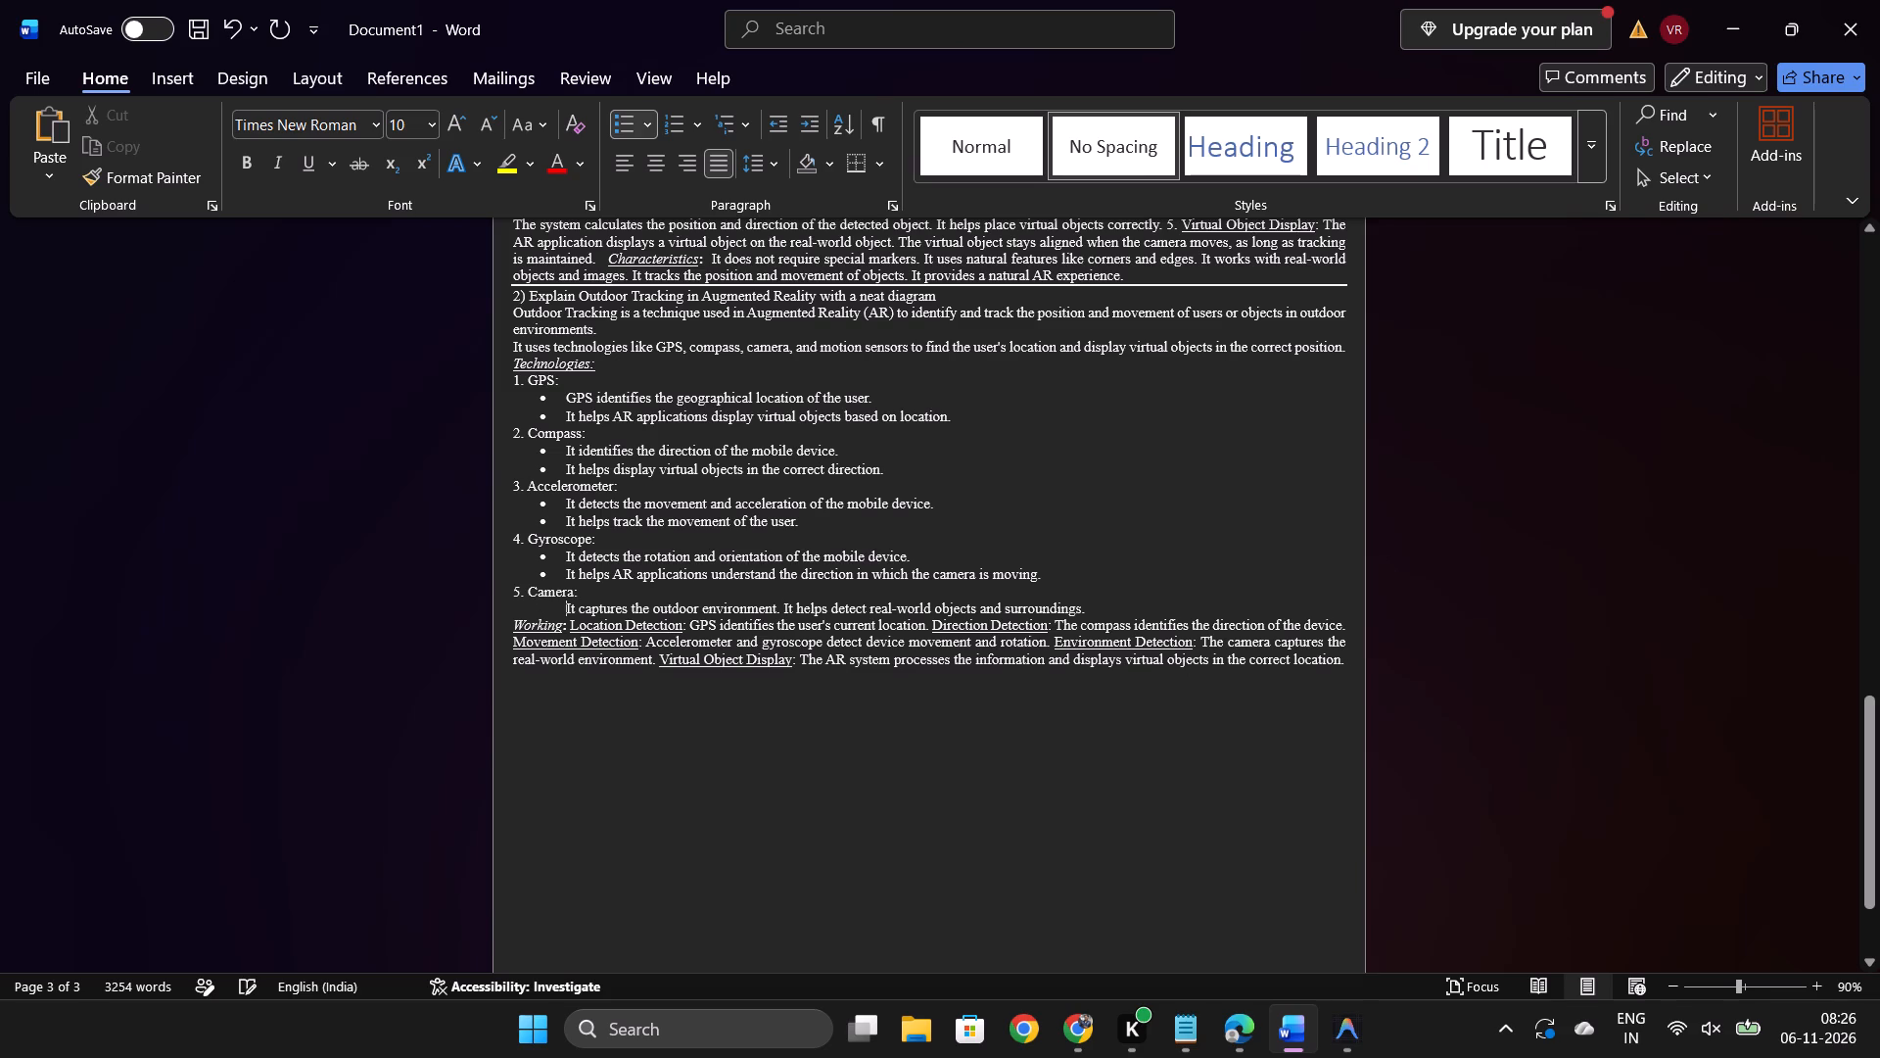
{"action": "key", "text": "BackSpace"}
{"action": "key", "text": "BackSpace"}
{"action": "key", "text": "space"}
Remove the bullets from the two Gyroscope points and join them onto the Gyroscope line, separated by spaces.
{"action": "left_click", "coordinate": [542, 574]}
{"action": "key", "text": "BackSpace"}
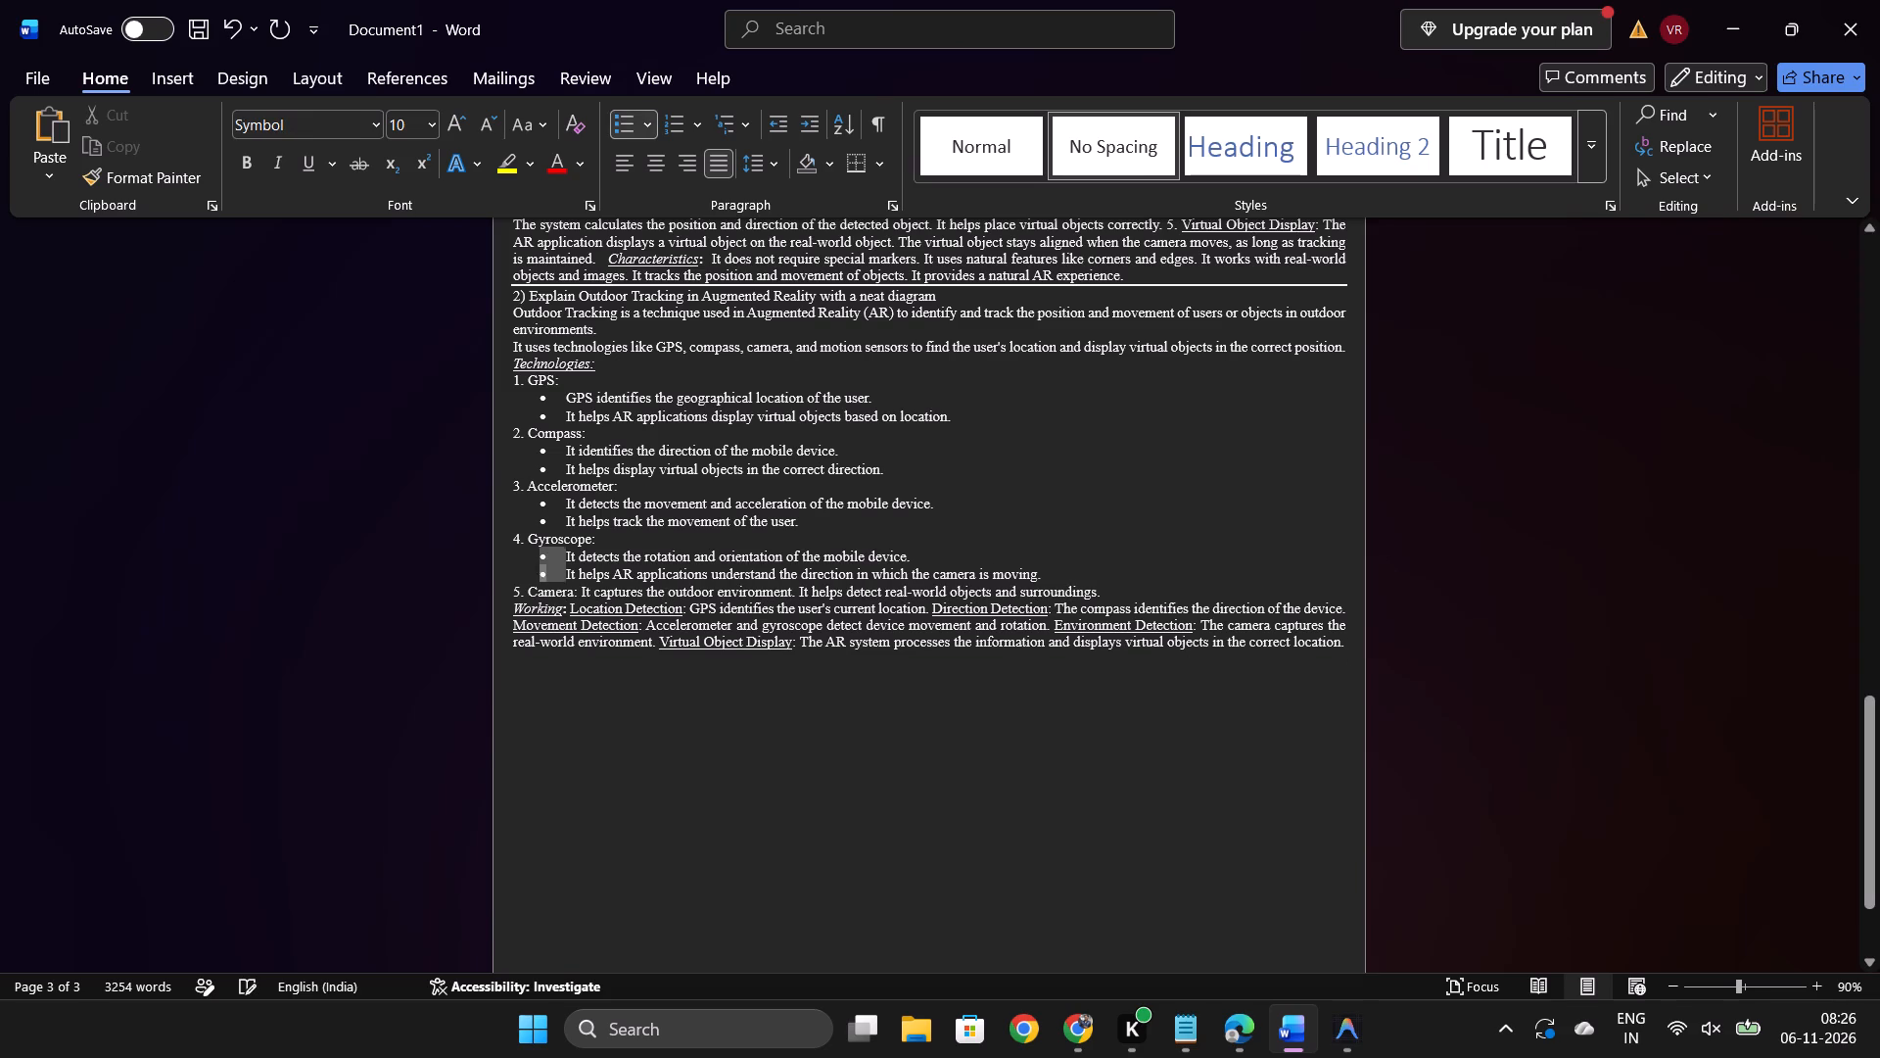
{"action": "key", "text": "BackSpace"}
{"action": "key", "text": "BackSpace"}
{"action": "key", "text": "space"}
{"action": "left_click", "coordinate": [542, 556]}
{"action": "key", "text": "BackSpace"}
{"action": "key", "text": "BackSpace"}
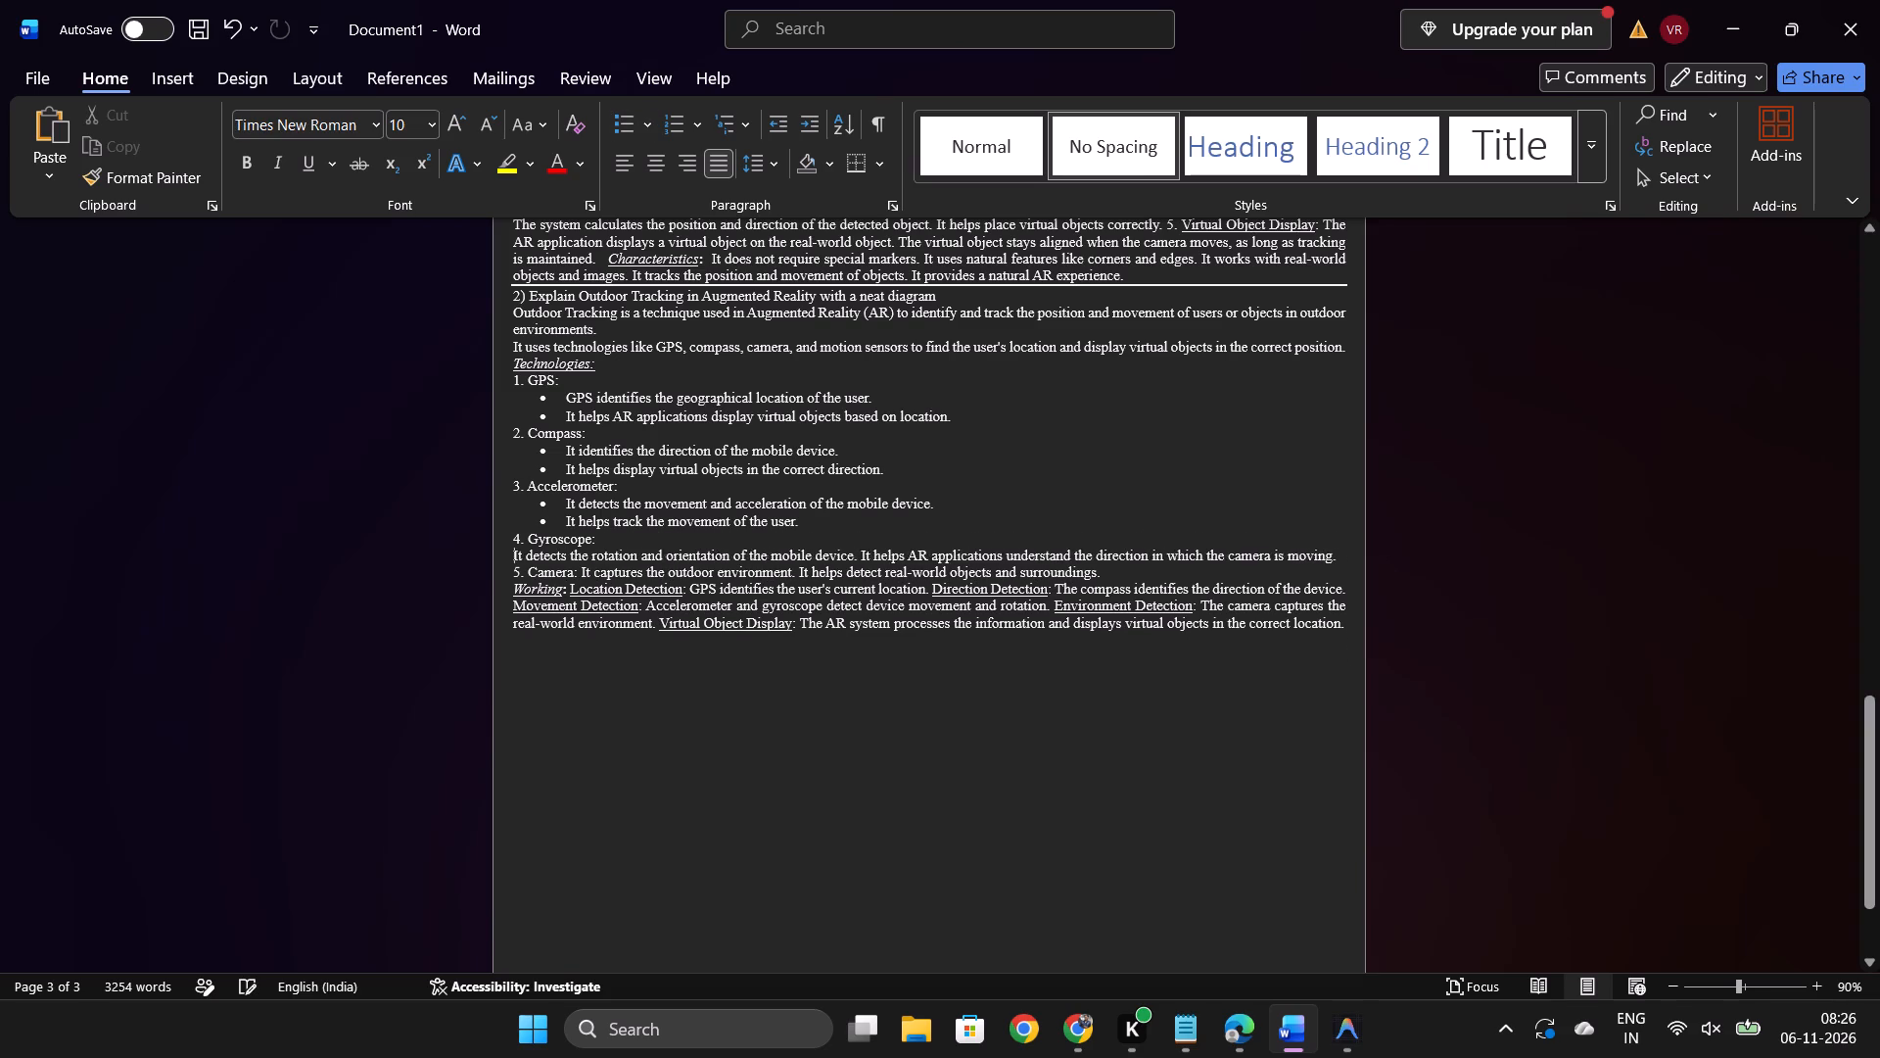
{"action": "key", "text": "BackSpace"}
{"action": "key", "text": "space"}
Remove the bullets from the two Accelerometer points and join them onto the Accelerometer line, separated by spaces.
{"action": "left_click", "coordinate": [542, 519]}
{"action": "key", "text": "BackSpace"}
{"action": "key", "text": "BackSpace"}
{"action": "key", "text": "BackSpace"}
{"action": "key", "text": "space"}
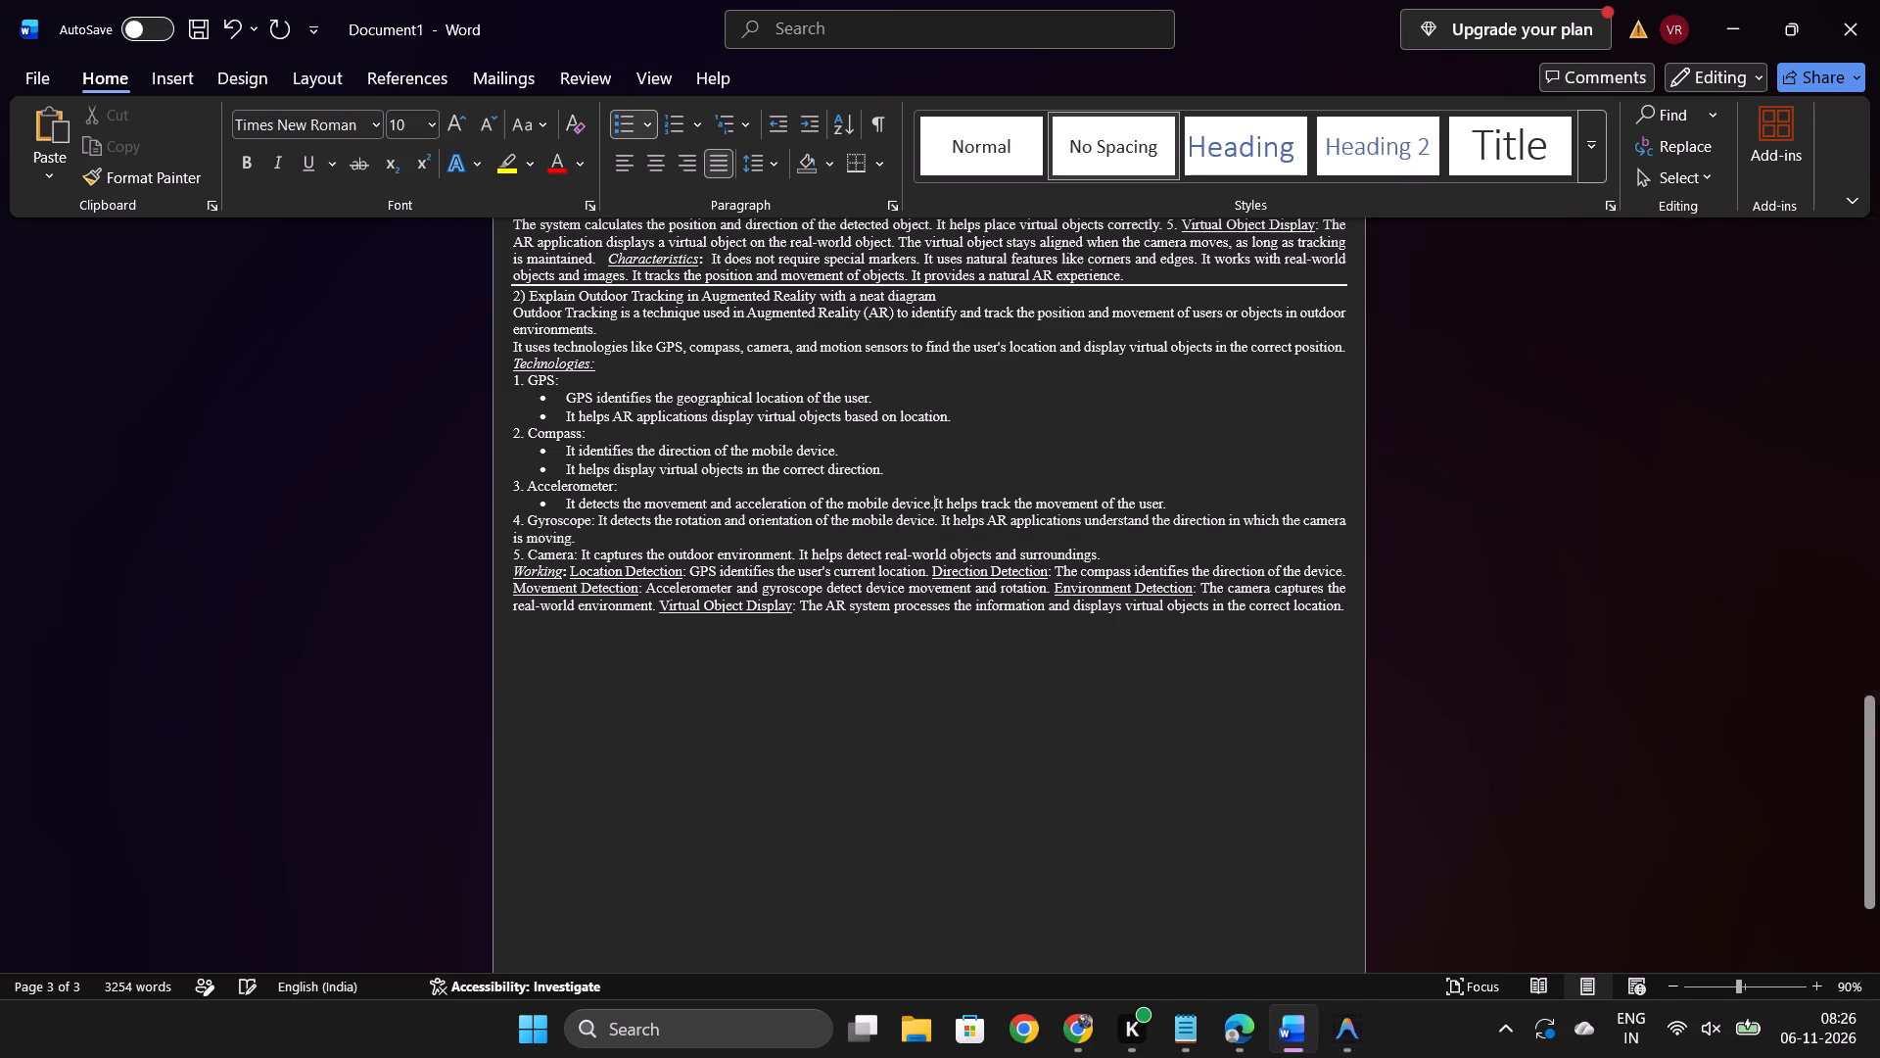
{"action": "left_click", "coordinate": [544, 506]}
{"action": "key", "text": "BackSpace"}
{"action": "key", "text": "BackSpace"}
{"action": "key", "text": "BackSpace"}
{"action": "key", "text": "space"}
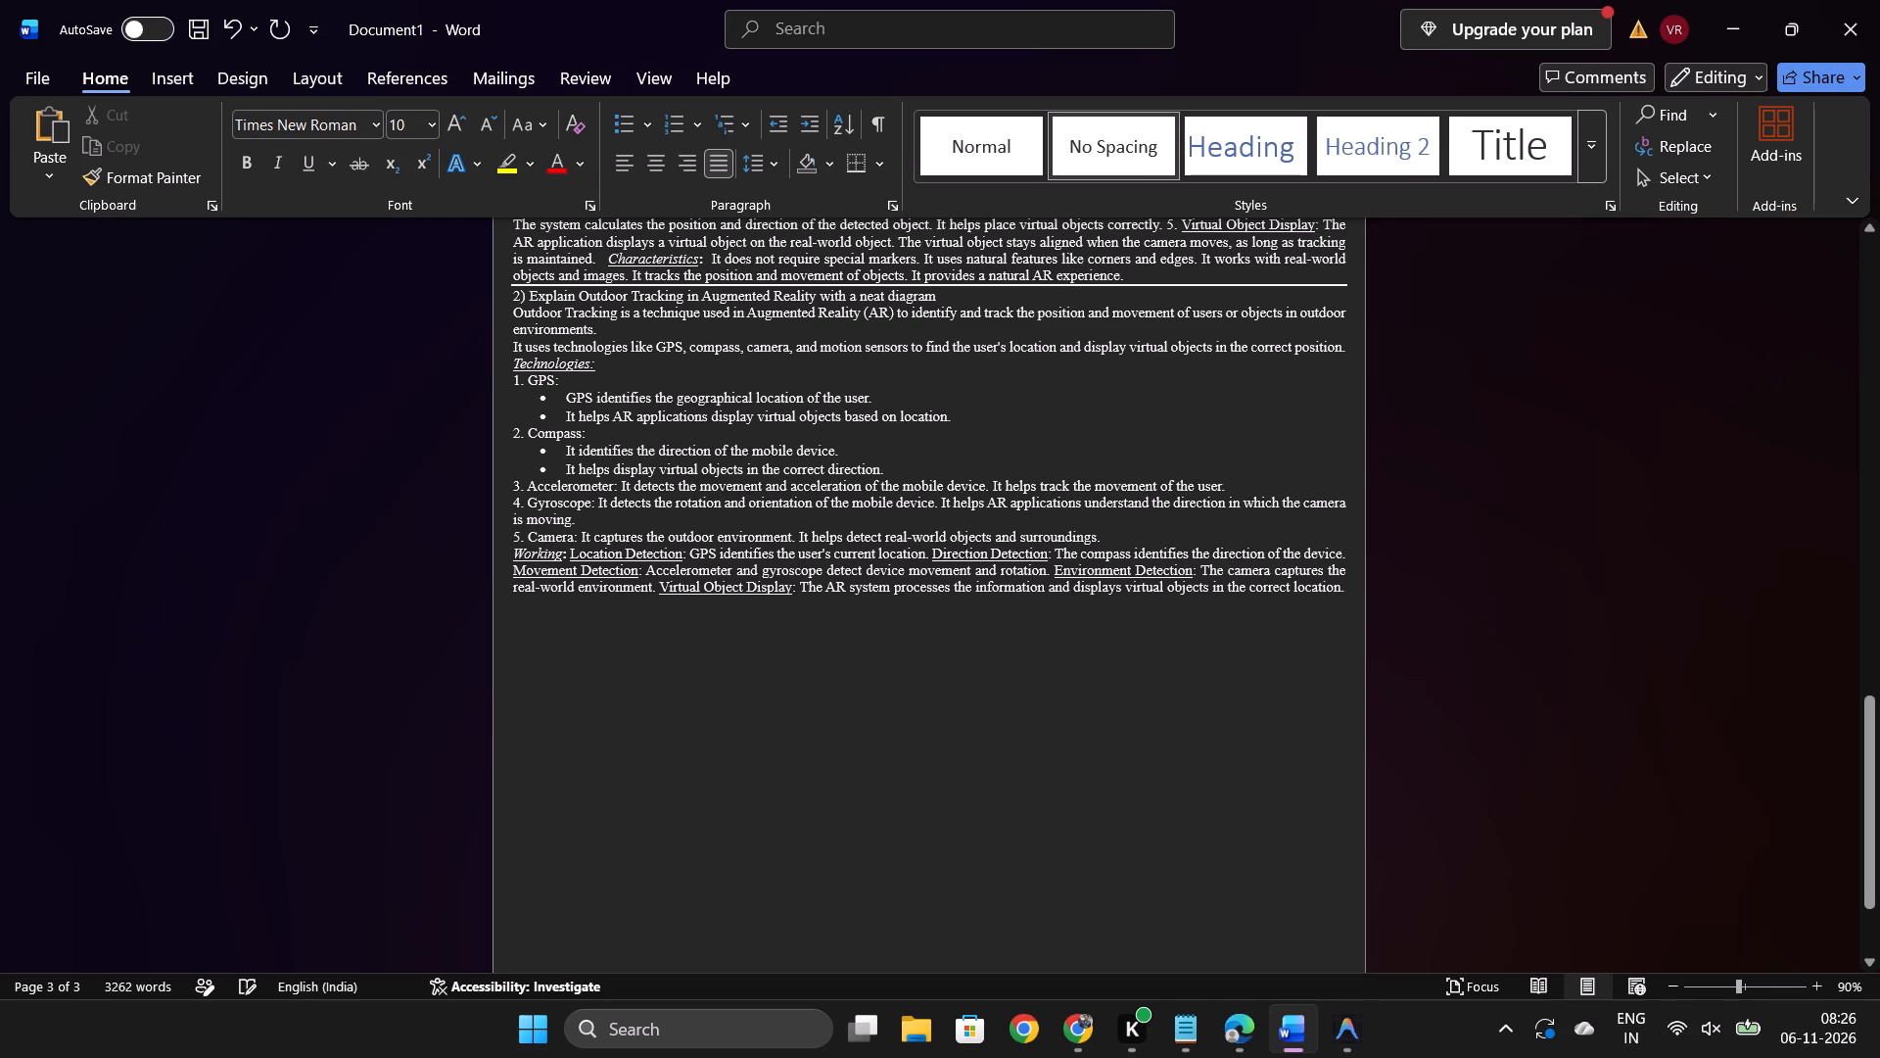
Remove the bullets from the two Compass points and join them onto the Compass line, separated by spaces.
{"action": "left_click", "coordinate": [542, 467]}
{"action": "key", "text": "BackSpace"}
{"action": "key", "text": "BackSpace"}
{"action": "key", "text": "BackSpace"}
{"action": "key", "text": "space"}
{"action": "left_click", "coordinate": [543, 452]}
{"action": "key", "text": "BackSpace"}
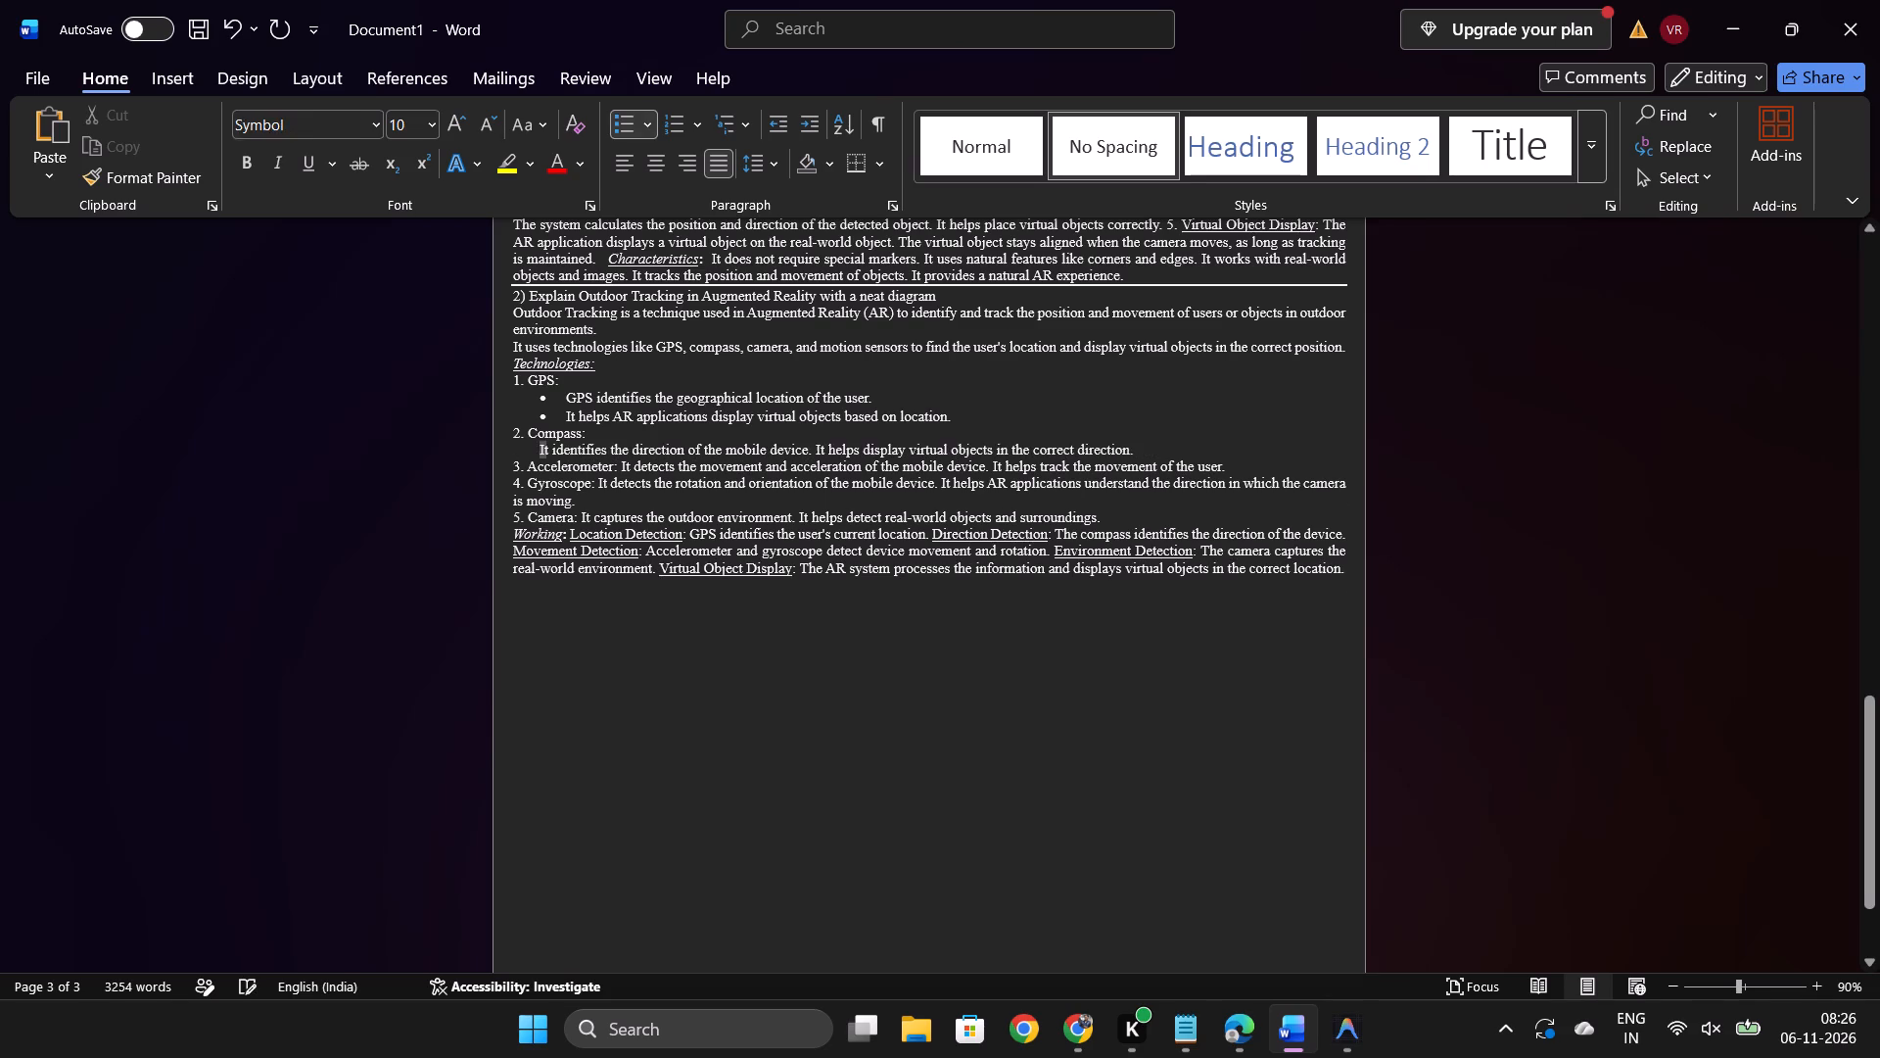
{"action": "key", "text": "BackSpace"}
{"action": "key", "text": "BackSpace"}
{"action": "key", "text": "space"}
Remove the bullets from the two GPS points and join them onto the GPS line, separated by spaces.
{"action": "left_click", "coordinate": [543, 418]}
{"action": "key", "text": "BackSpace"}
{"action": "key", "text": "BackSpace"}
{"action": "key", "text": "BackSpace"}
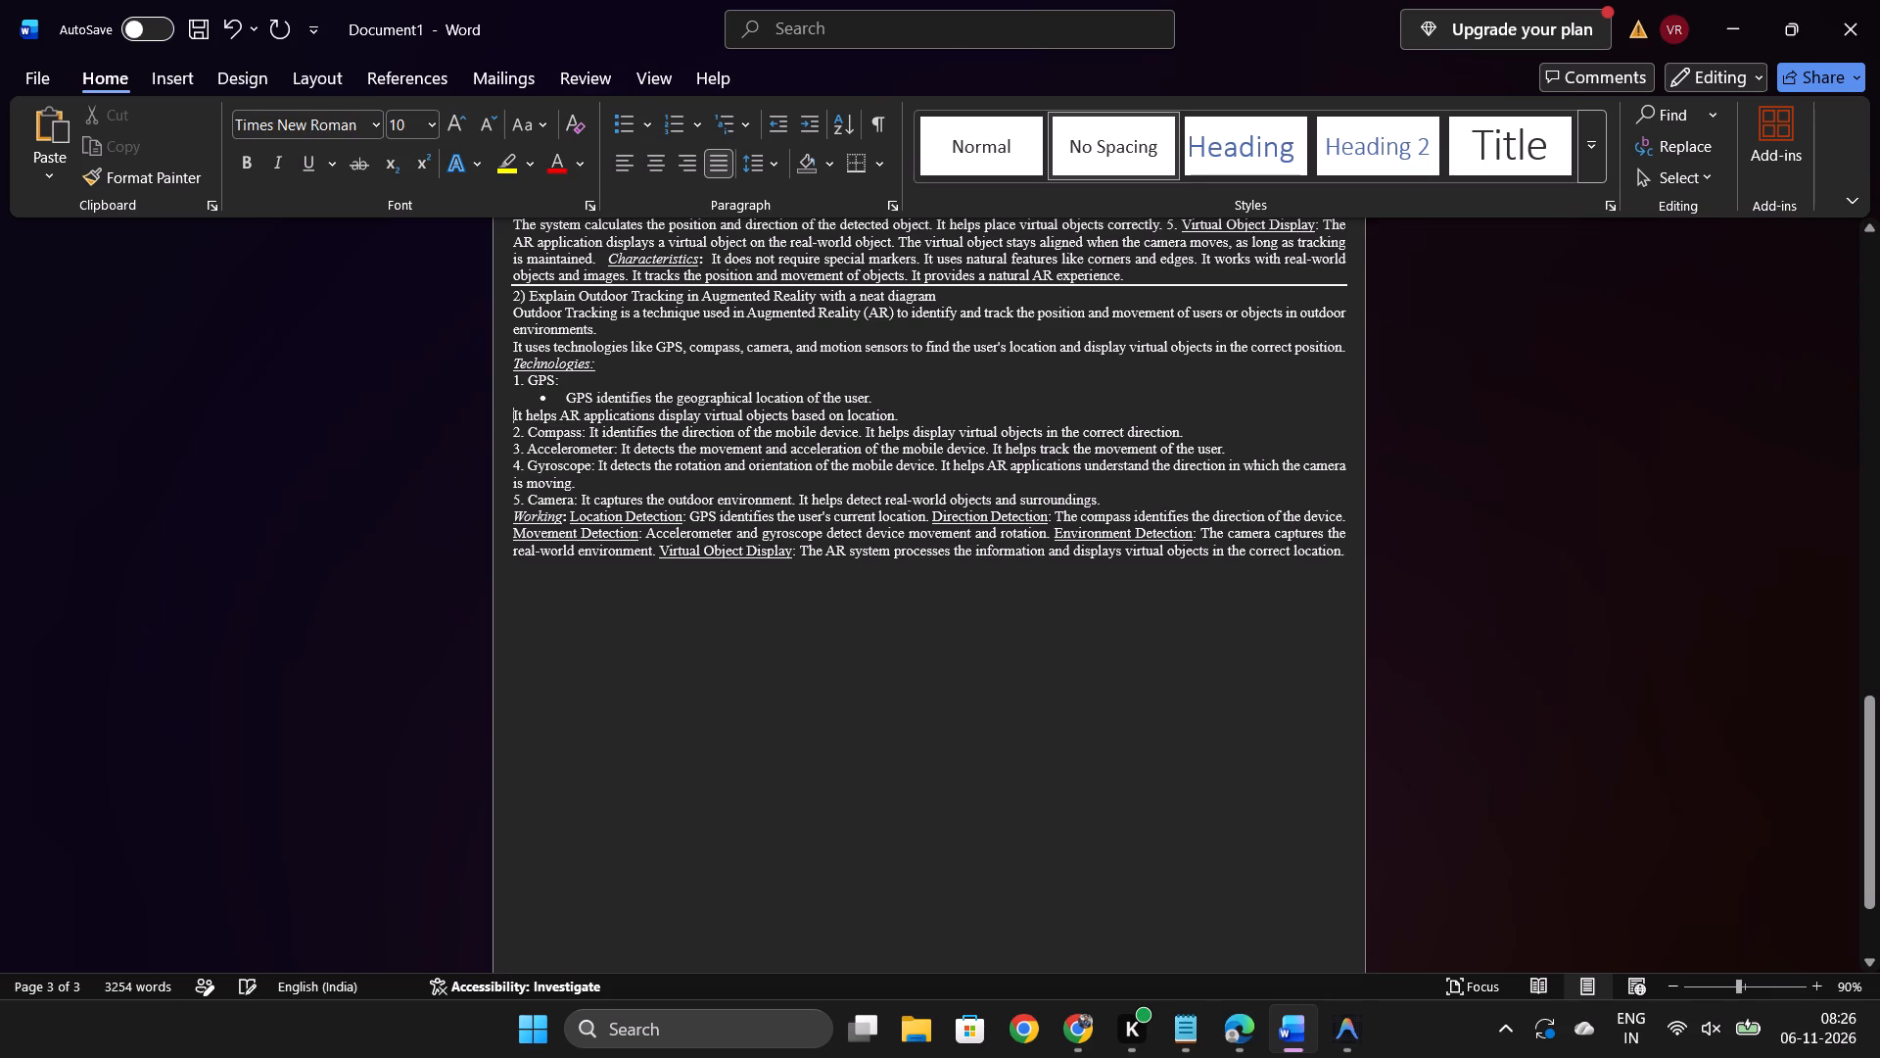
{"action": "key", "text": "space"}
{"action": "left_click", "coordinate": [542, 398]}
{"action": "key", "text": "BackSpace"}
{"action": "key", "text": "BackSpace"}
{"action": "key", "text": "BackSpace"}
{"action": "key", "text": "space"}
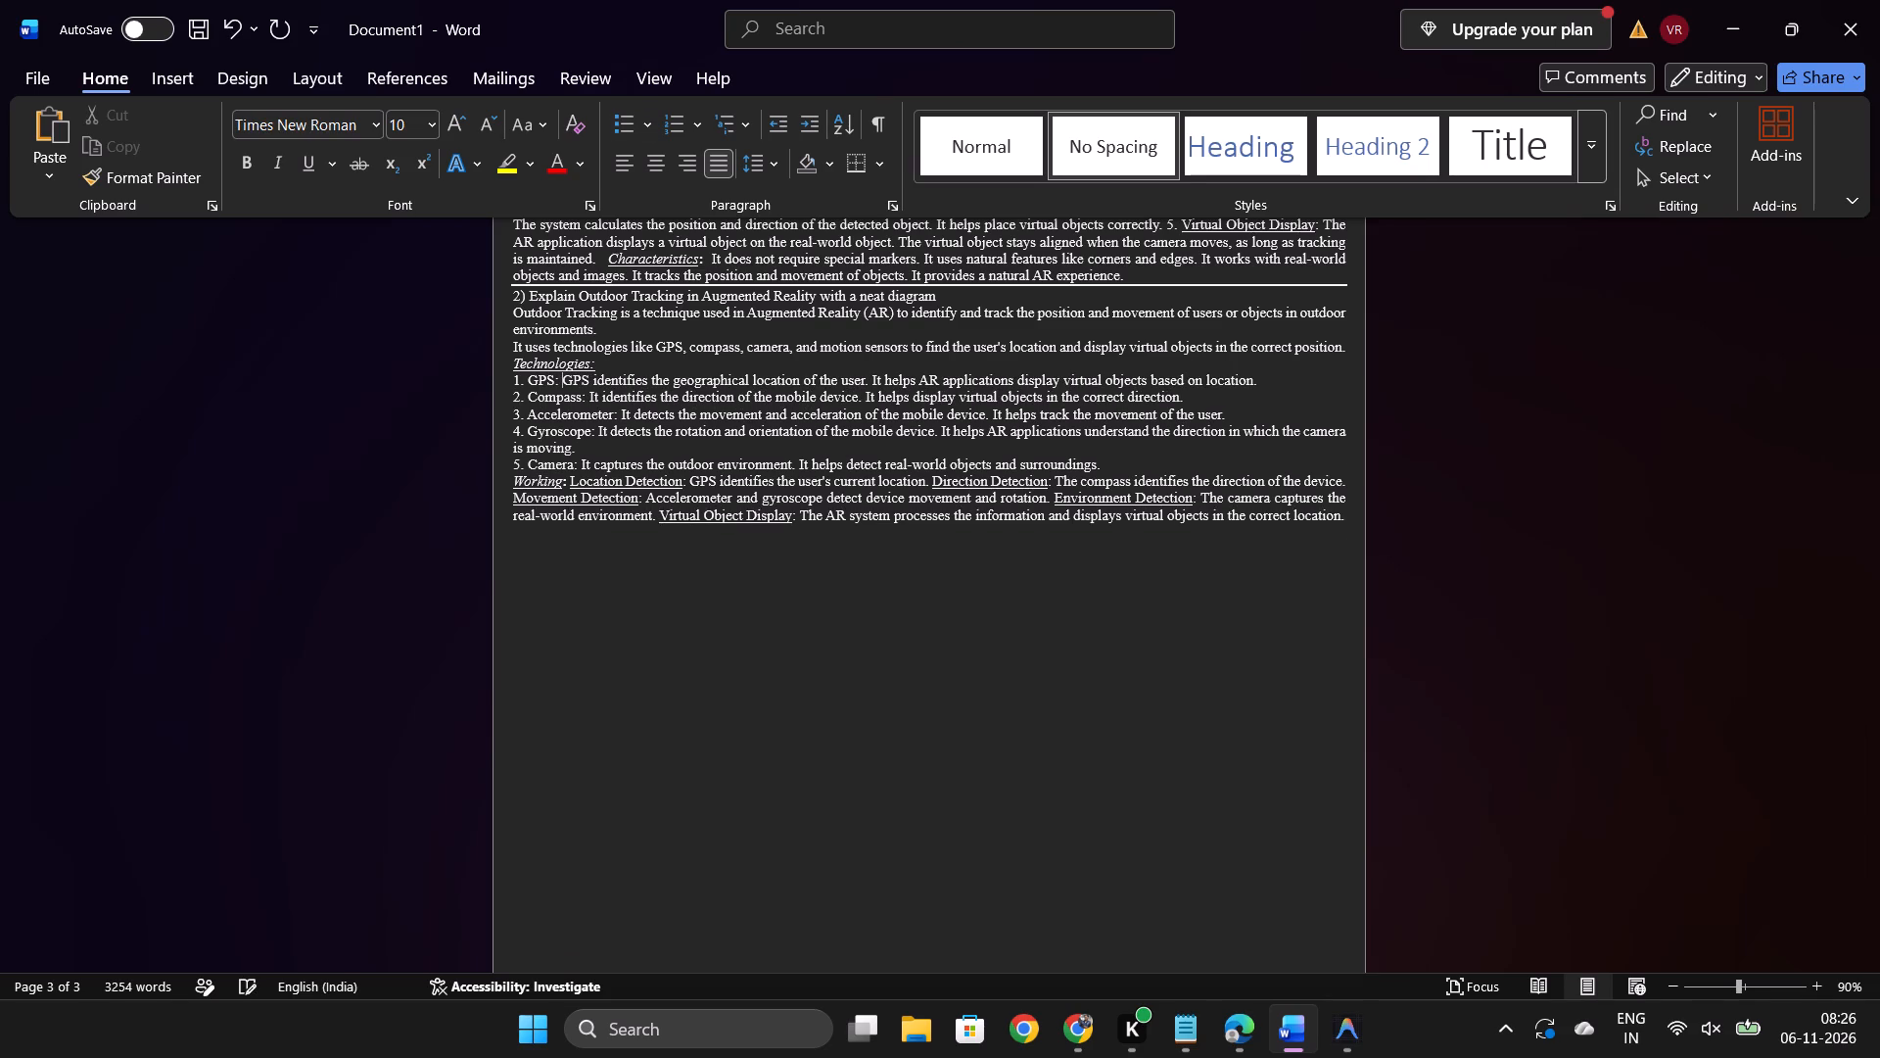
Underline the five numbered technology names from "1. GPS" to "5. Camera", including their numbers.
{"action": "left_click_drag", "start_coordinate": [552, 380], "coordinate": [509, 378]}
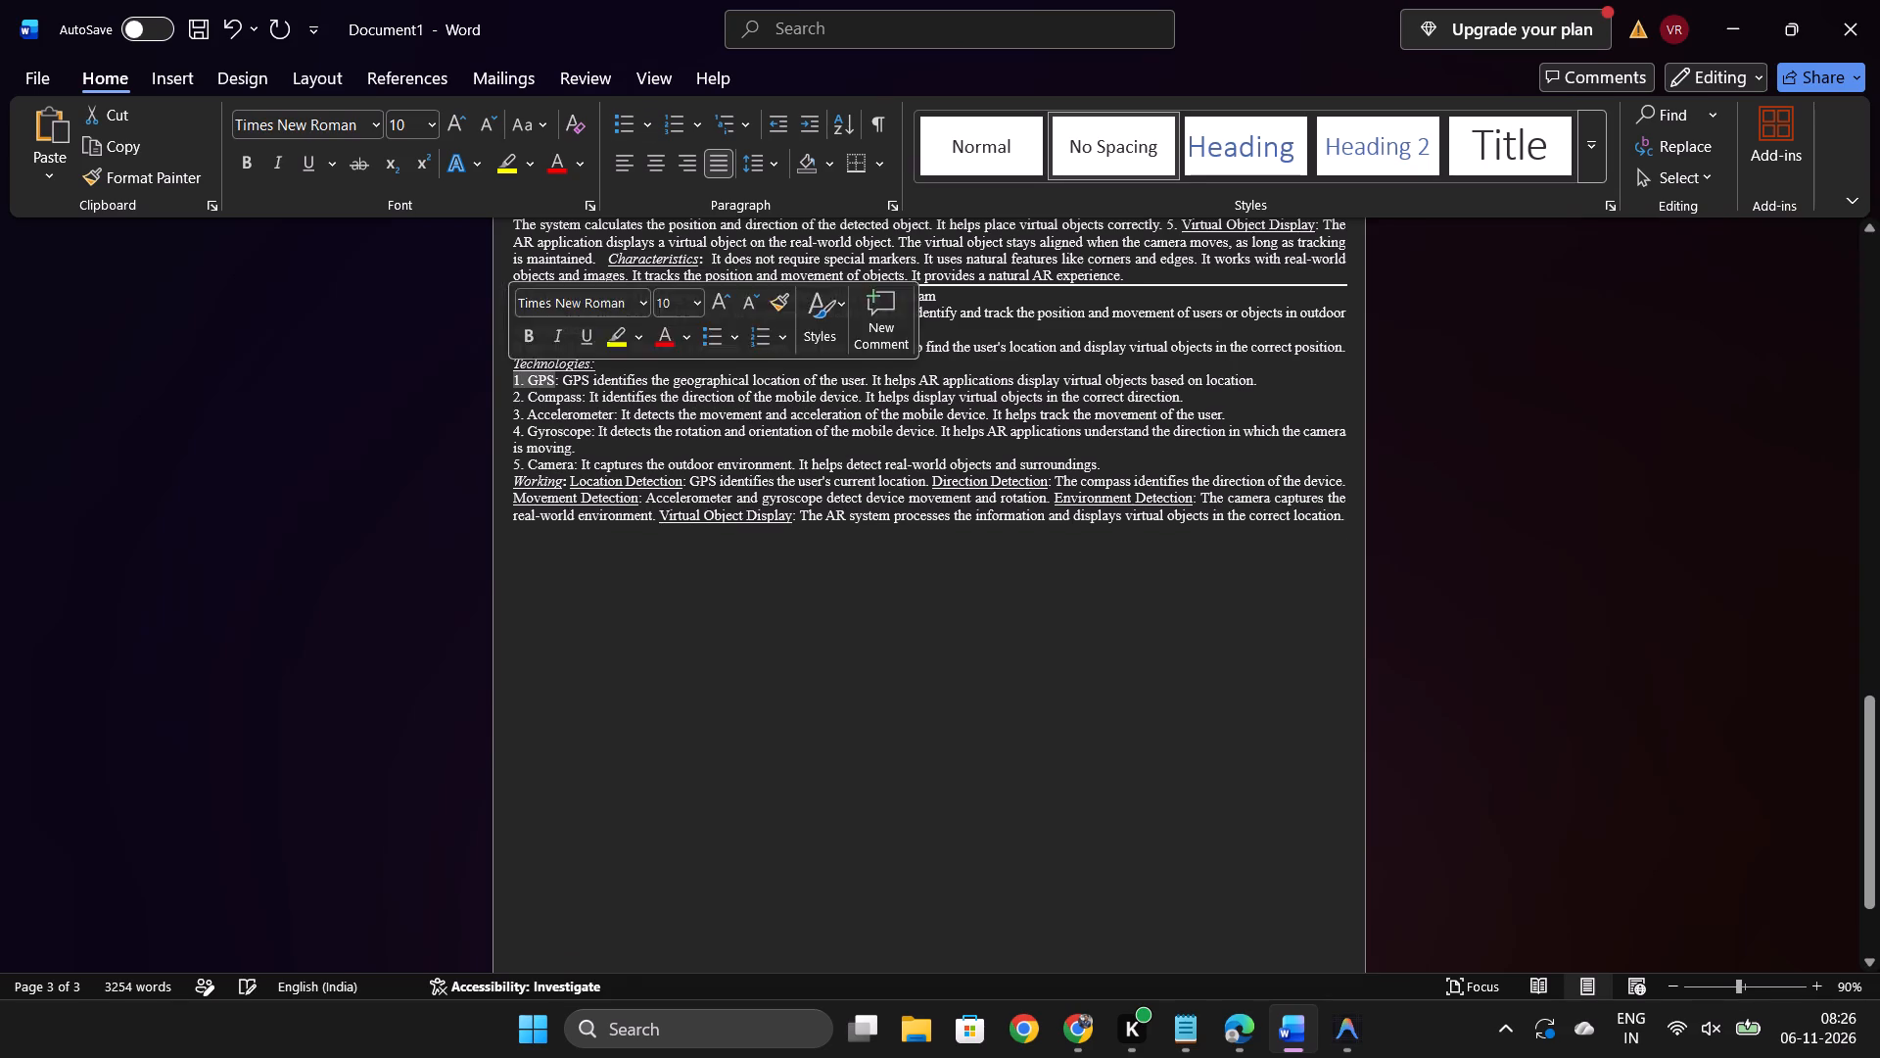
{"action": "left_click_drag", "start_coordinate": [571, 397], "coordinate": [511, 397], "text": "ctrl"}
{"action": "left_click_drag", "start_coordinate": [563, 415], "coordinate": [543, 413], "text": "ctrl"}
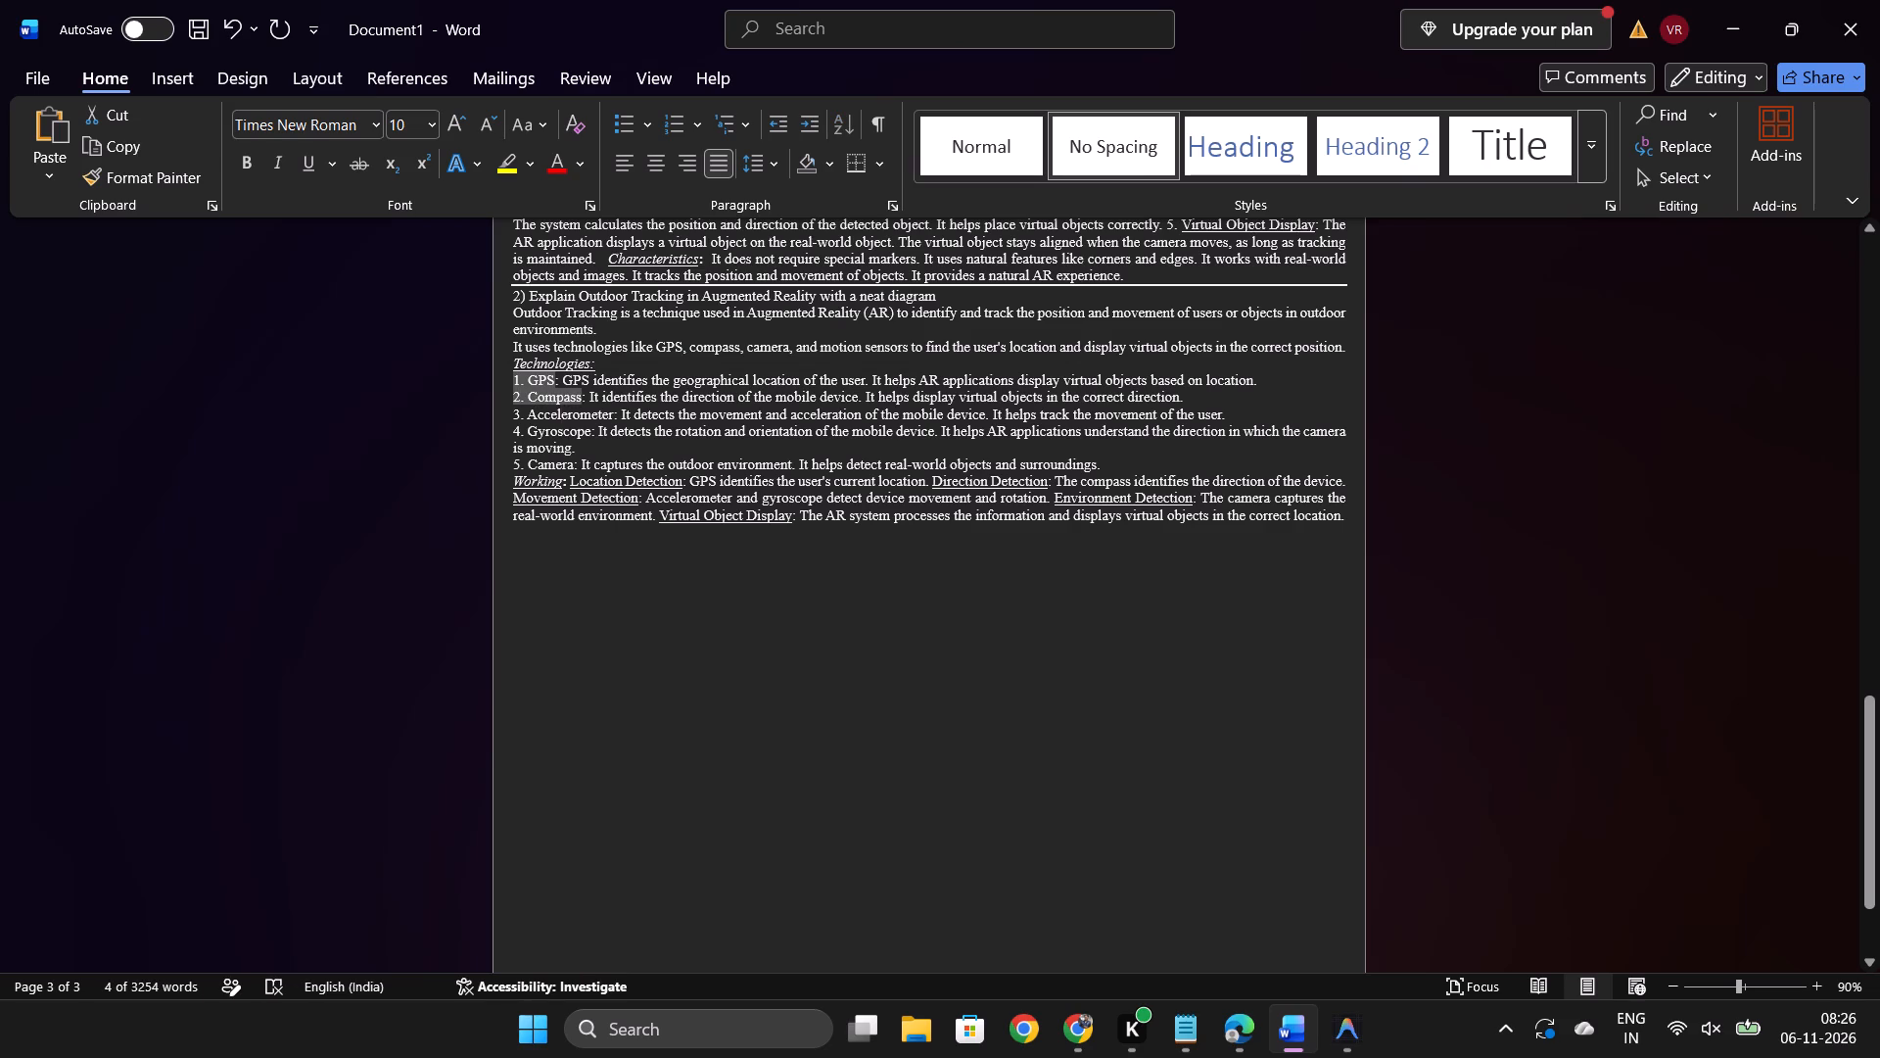
{"action": "left_click_drag", "start_coordinate": [543, 413], "coordinate": [508, 413], "text": "ctrl"}
{"action": "left_click_drag", "start_coordinate": [556, 425], "coordinate": [502, 430], "text": "ctrl"}
{"action": "left_click_drag", "start_coordinate": [549, 471], "coordinate": [543, 468], "text": "ctrl"}
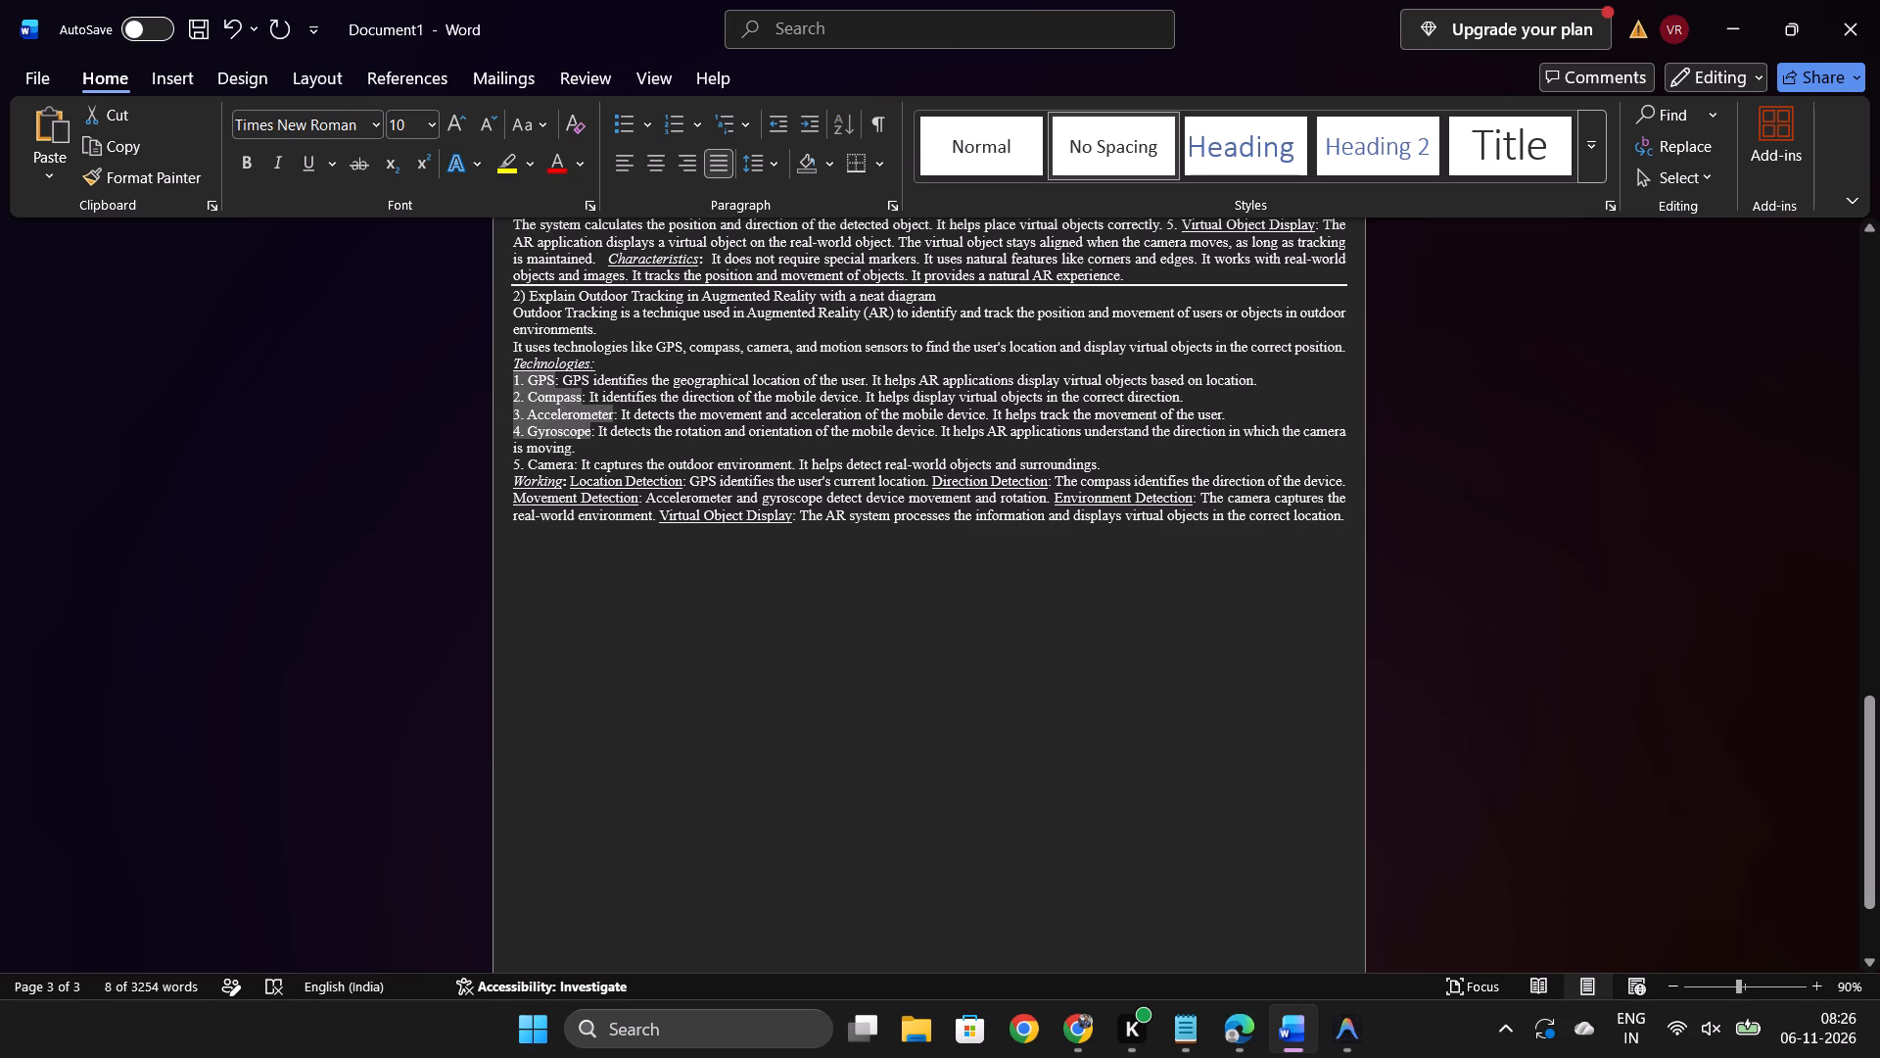
{"action": "left_click_drag", "start_coordinate": [543, 468], "coordinate": [507, 466], "text": "ctrl"}
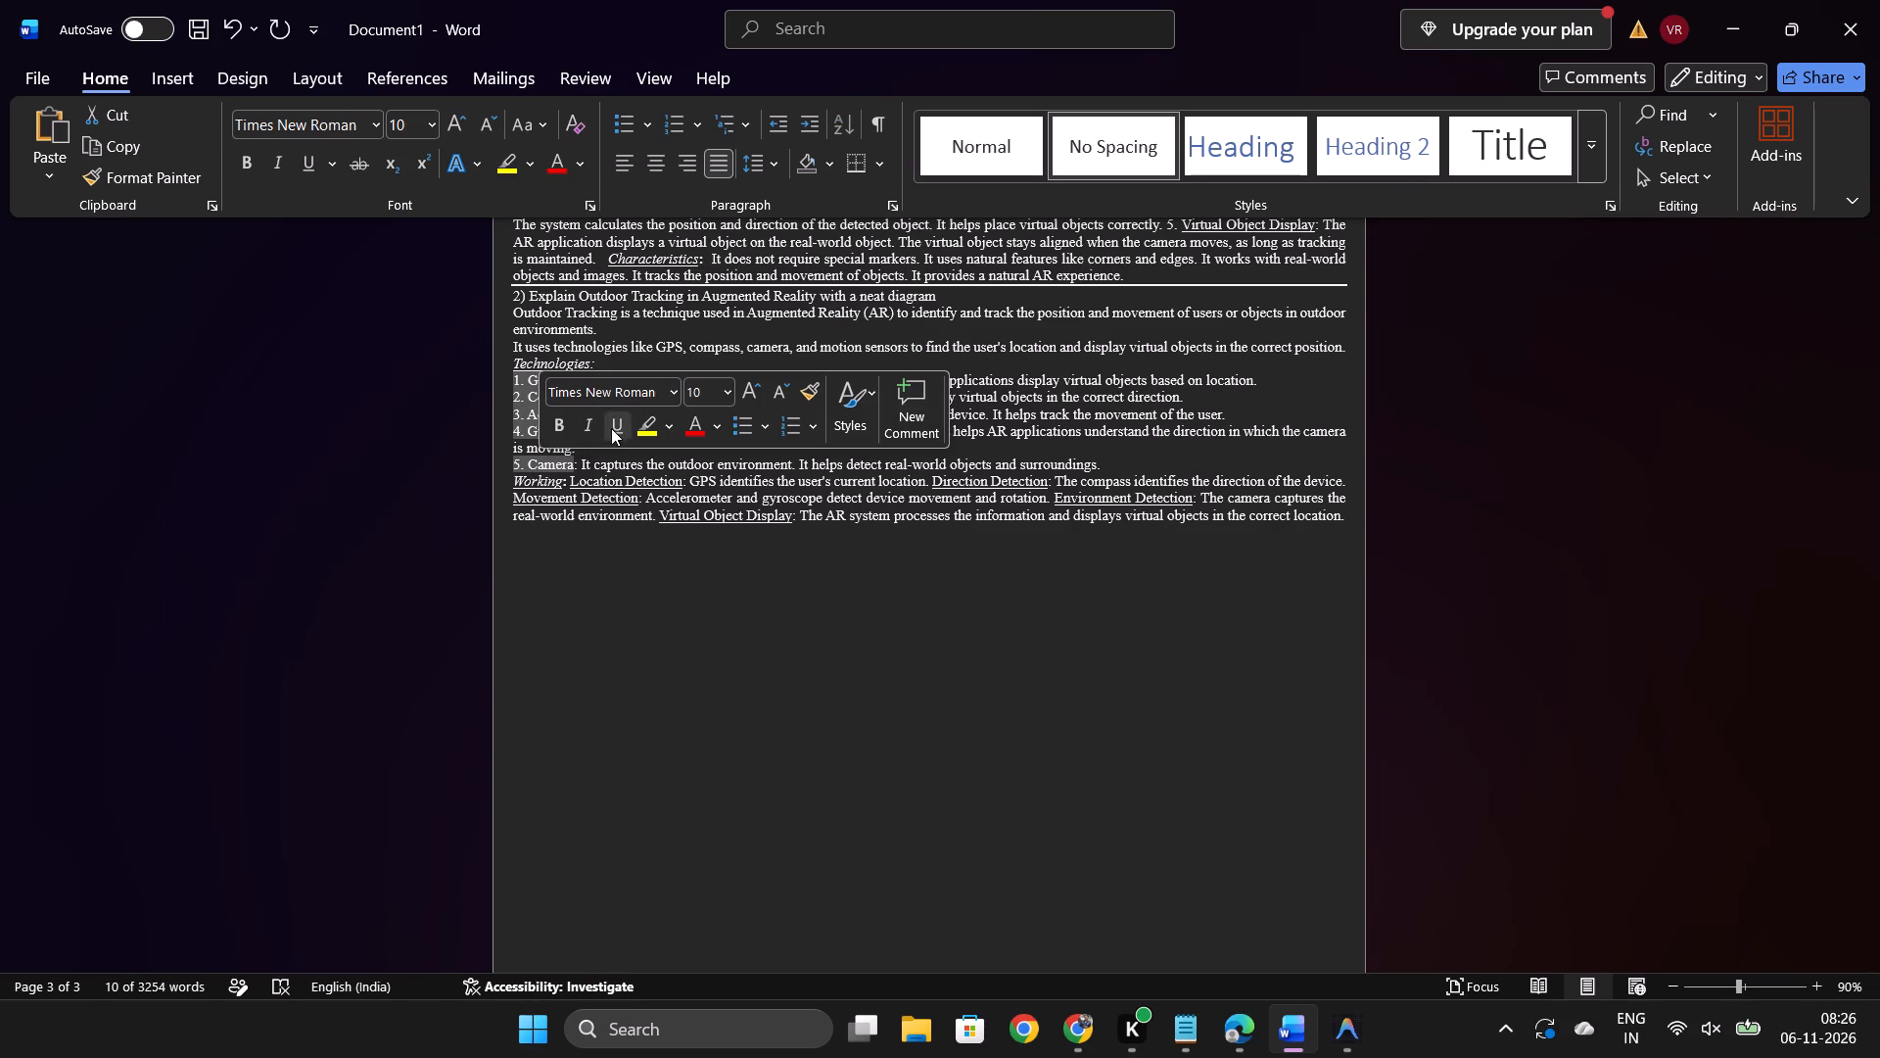
{"action": "left_click", "coordinate": [611, 428]}
{"action": "left_click", "coordinate": [570, 479]}
Place the cursor at the start of the "1. GPS" line below the Technologies heading.
{"action": "left_click", "coordinate": [512, 381]}
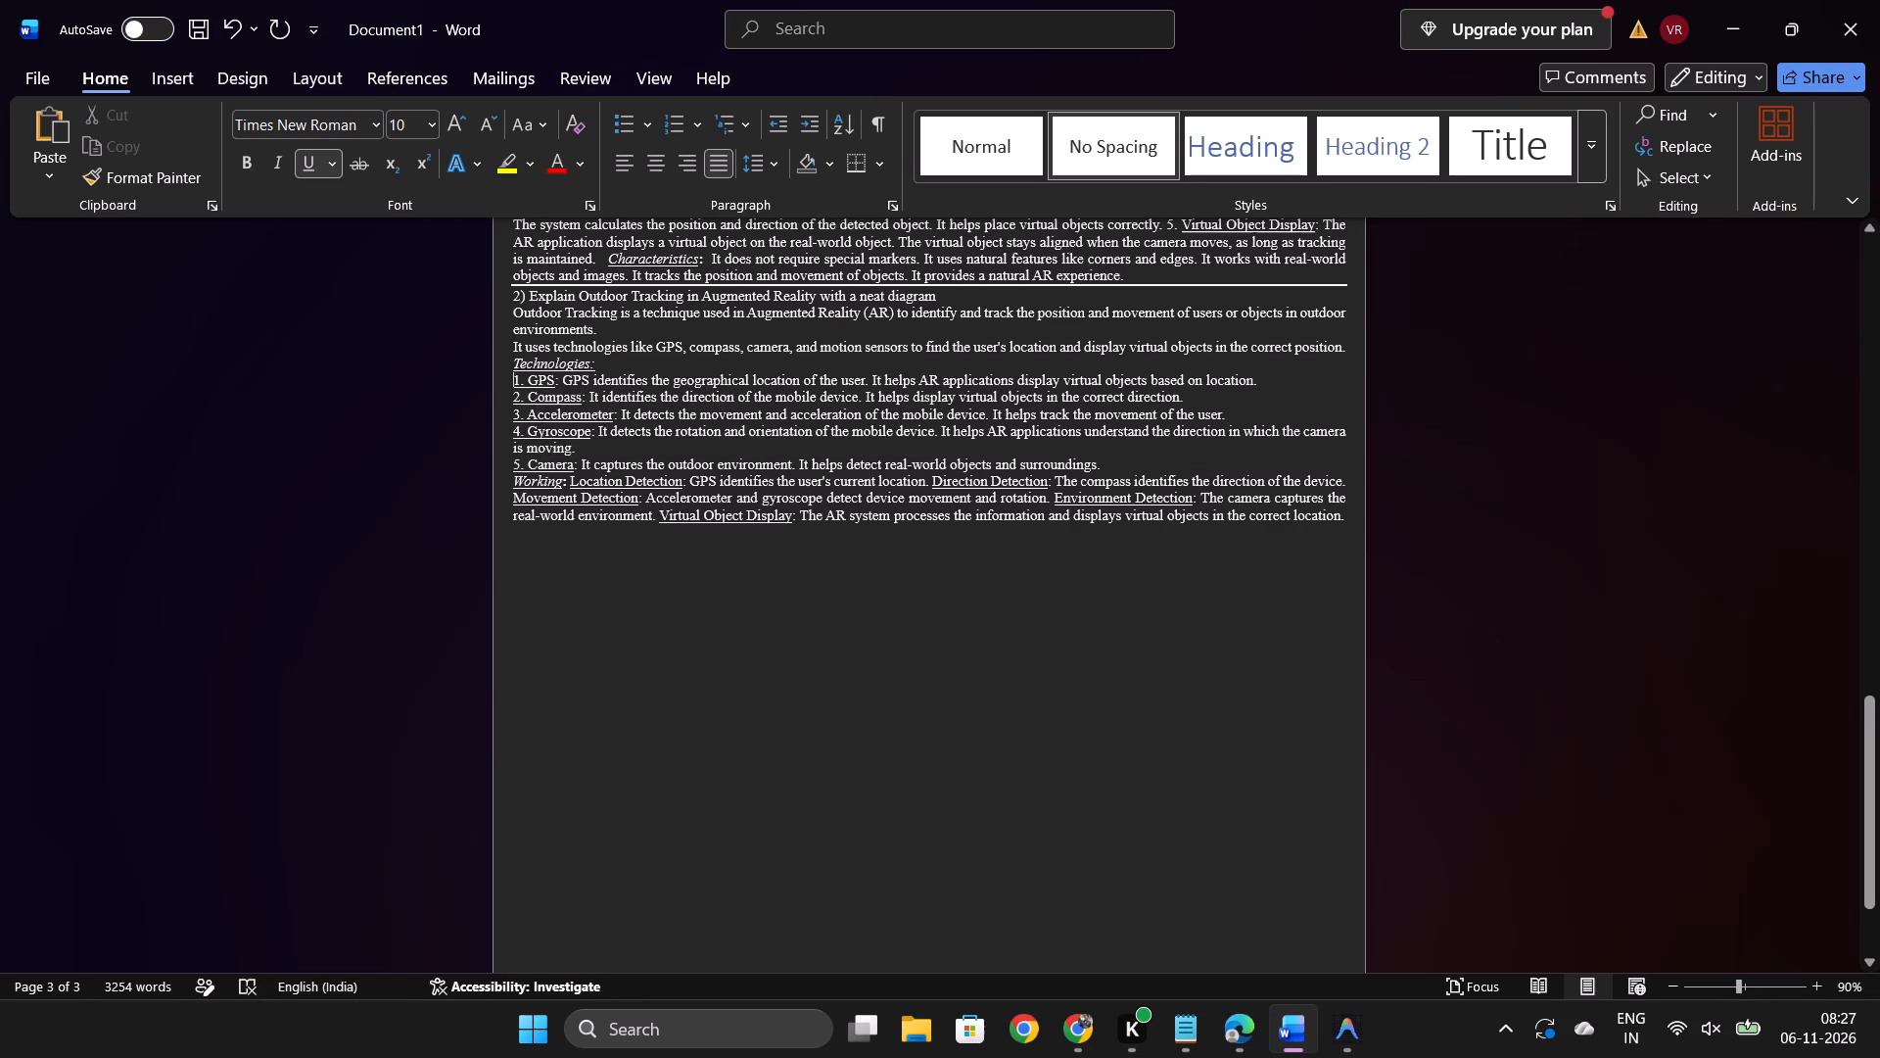
Join the five numbered technology lines, GPS through Camera, onto the Technologies heading line as one continuous paragraph, separated by single spaces.
{"action": "key", "text": "BackSpace"}
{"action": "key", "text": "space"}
{"action": "left_click", "coordinate": [513, 387]}
{"action": "key", "text": "BackSpace"}
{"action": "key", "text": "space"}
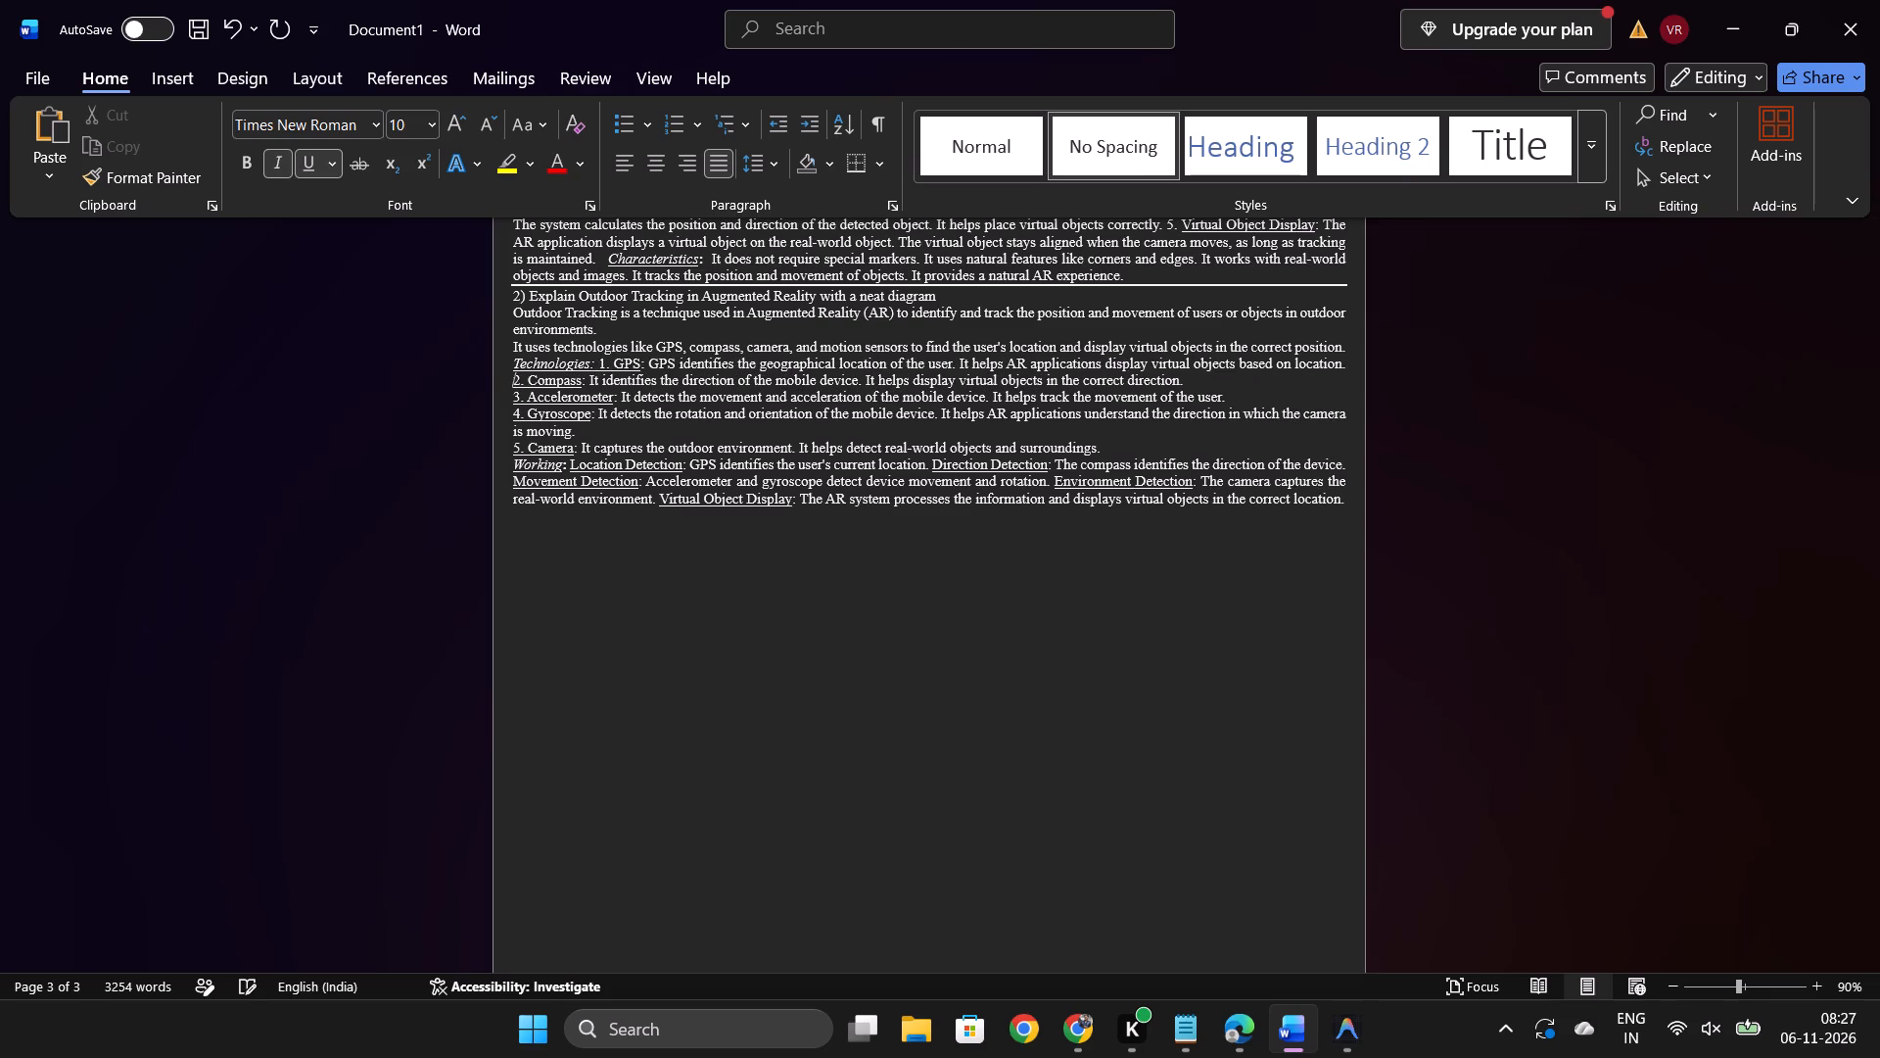
{"action": "left_click", "coordinate": [512, 401]}
{"action": "key", "text": "BackSpace"}
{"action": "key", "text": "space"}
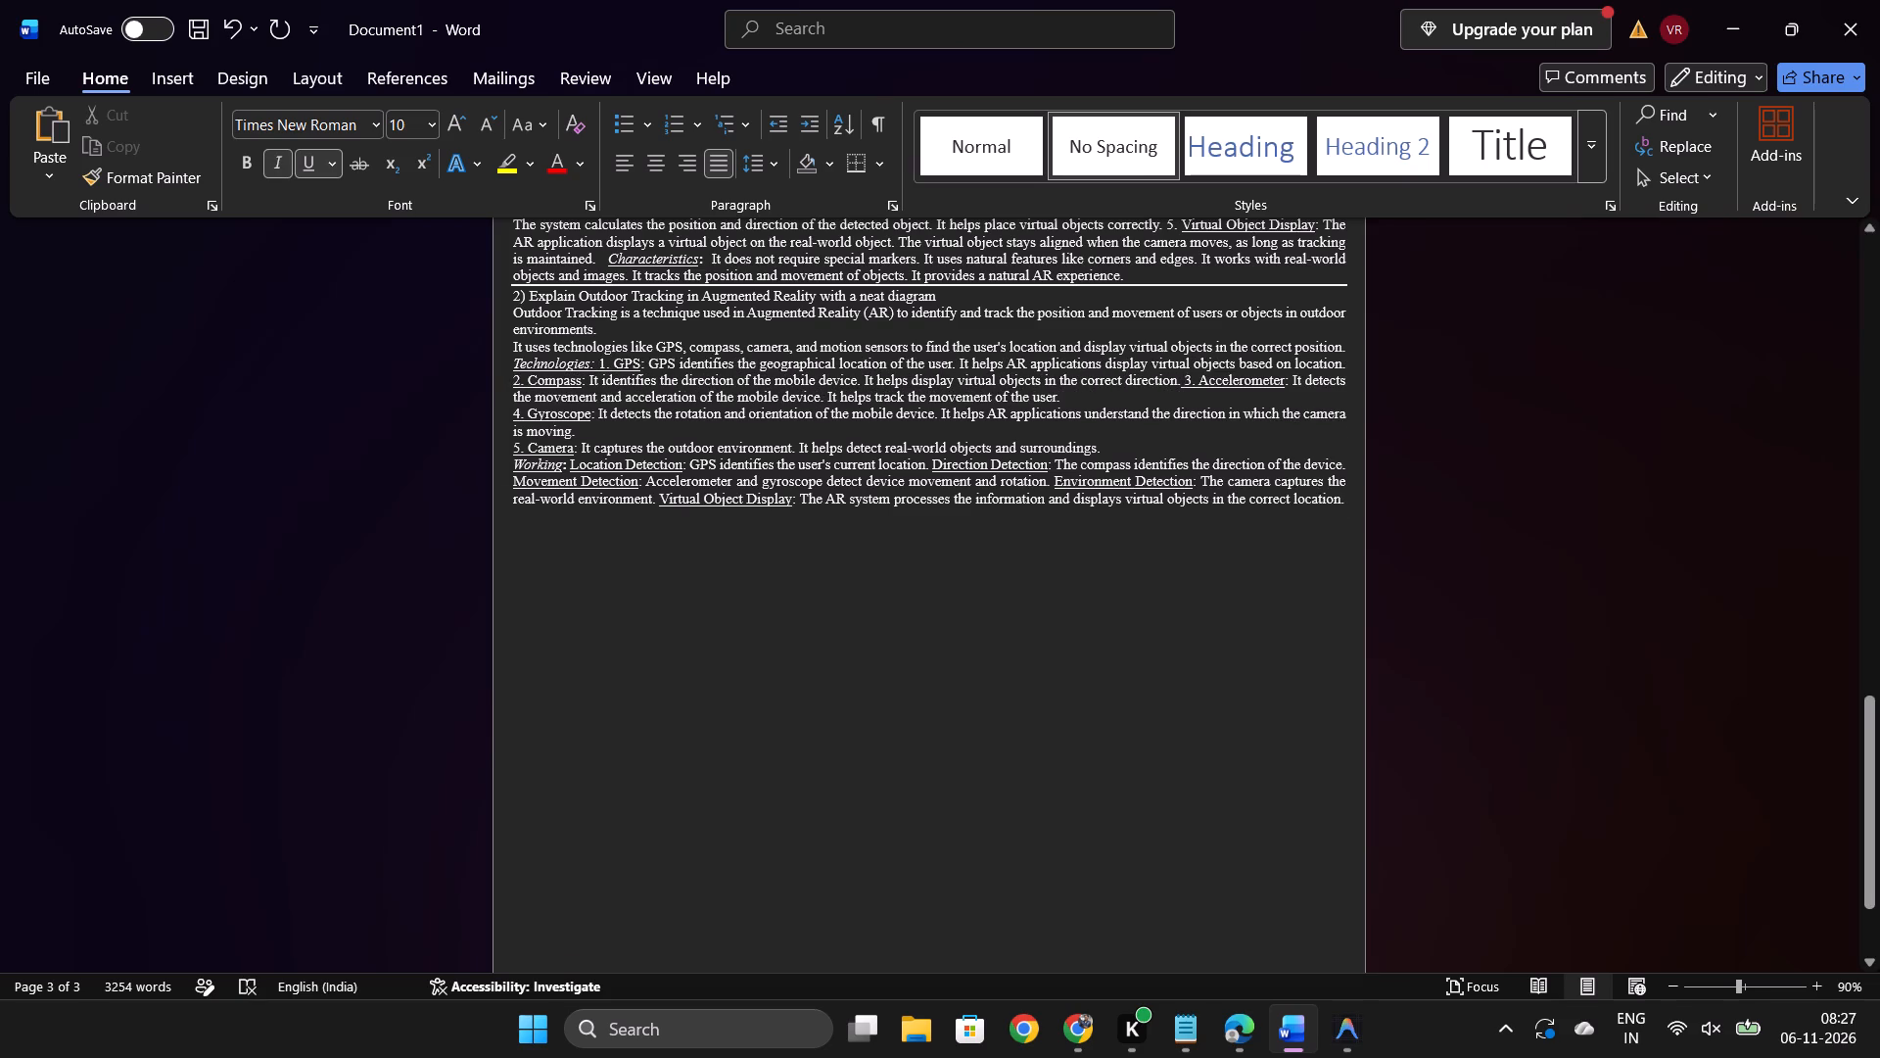
{"action": "left_click", "coordinate": [513, 412]}
{"action": "key", "text": "BackSpace"}
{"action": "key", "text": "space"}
{"action": "left_click", "coordinate": [511, 427]}
{"action": "key", "text": "BackSpace"}
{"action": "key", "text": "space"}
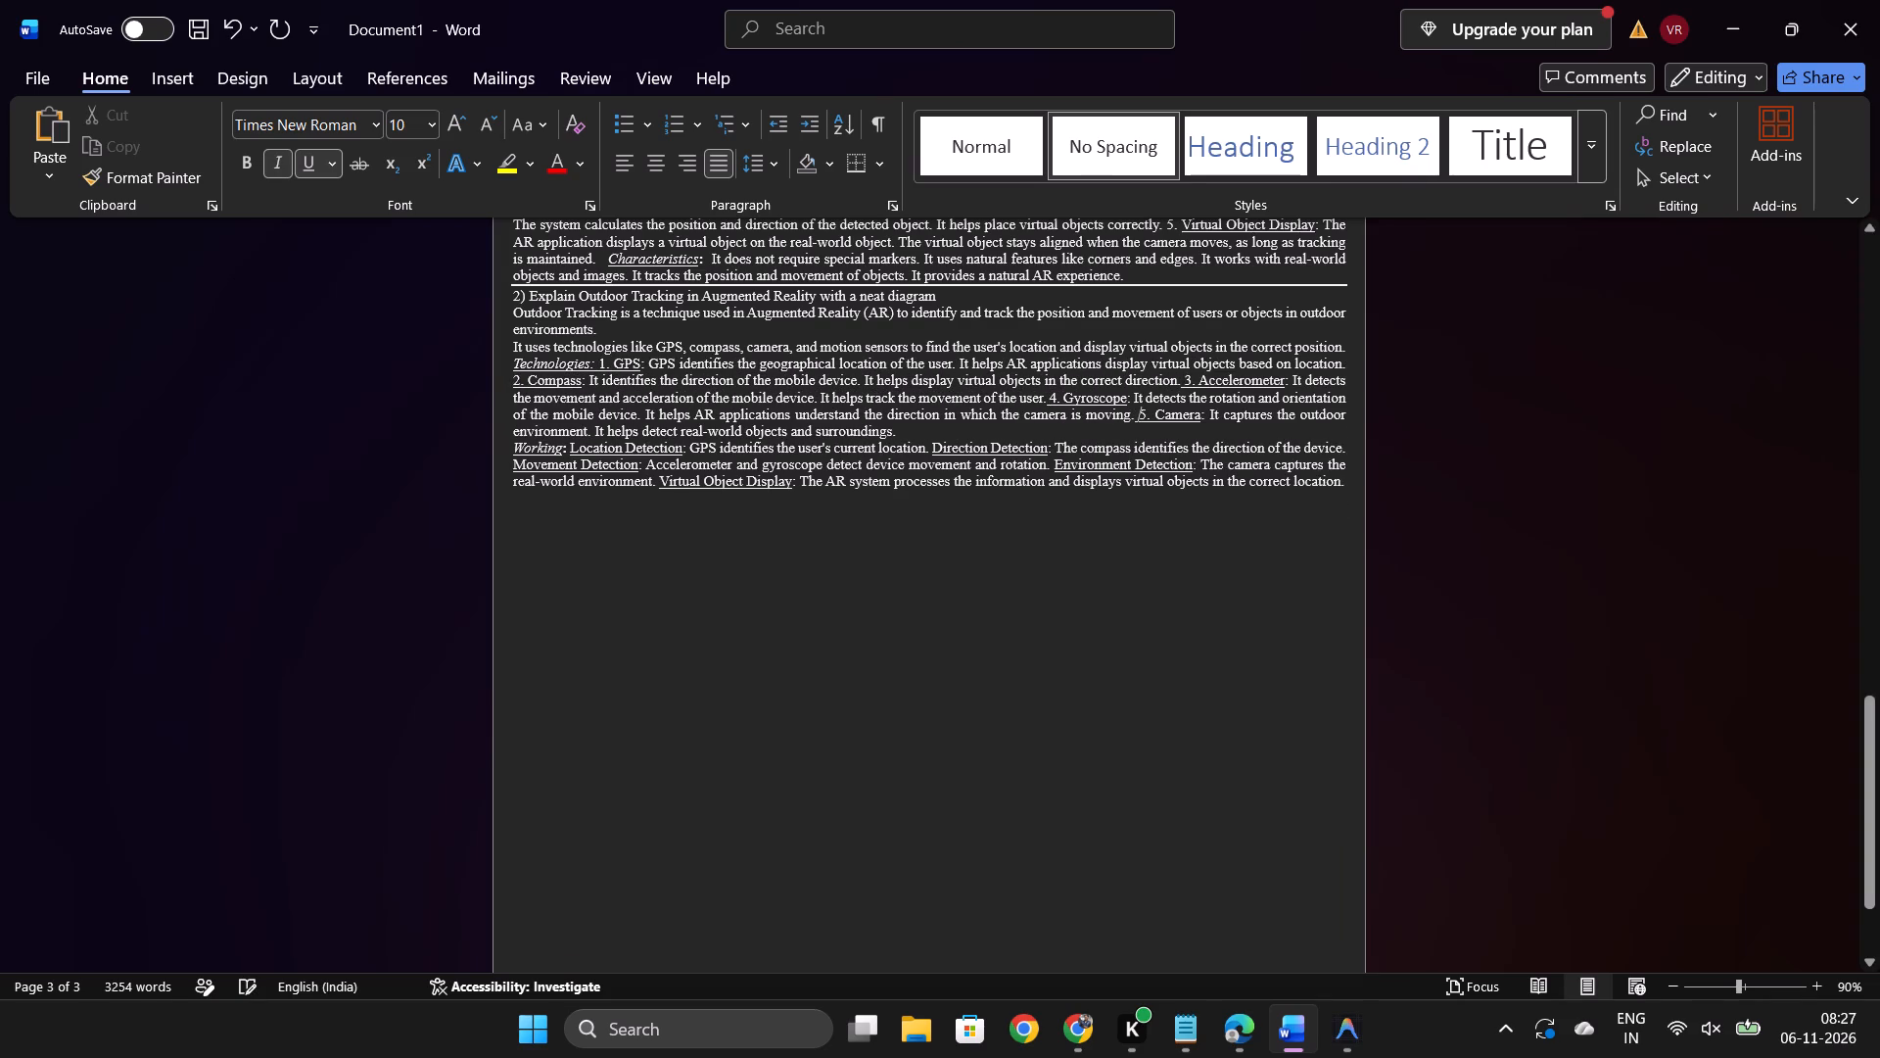
Join the Working paragraph onto the end of the Camera text, separated by a gap of seven spaces.
{"action": "left_click", "coordinate": [518, 449]}
{"action": "key", "text": "BackSpace"}
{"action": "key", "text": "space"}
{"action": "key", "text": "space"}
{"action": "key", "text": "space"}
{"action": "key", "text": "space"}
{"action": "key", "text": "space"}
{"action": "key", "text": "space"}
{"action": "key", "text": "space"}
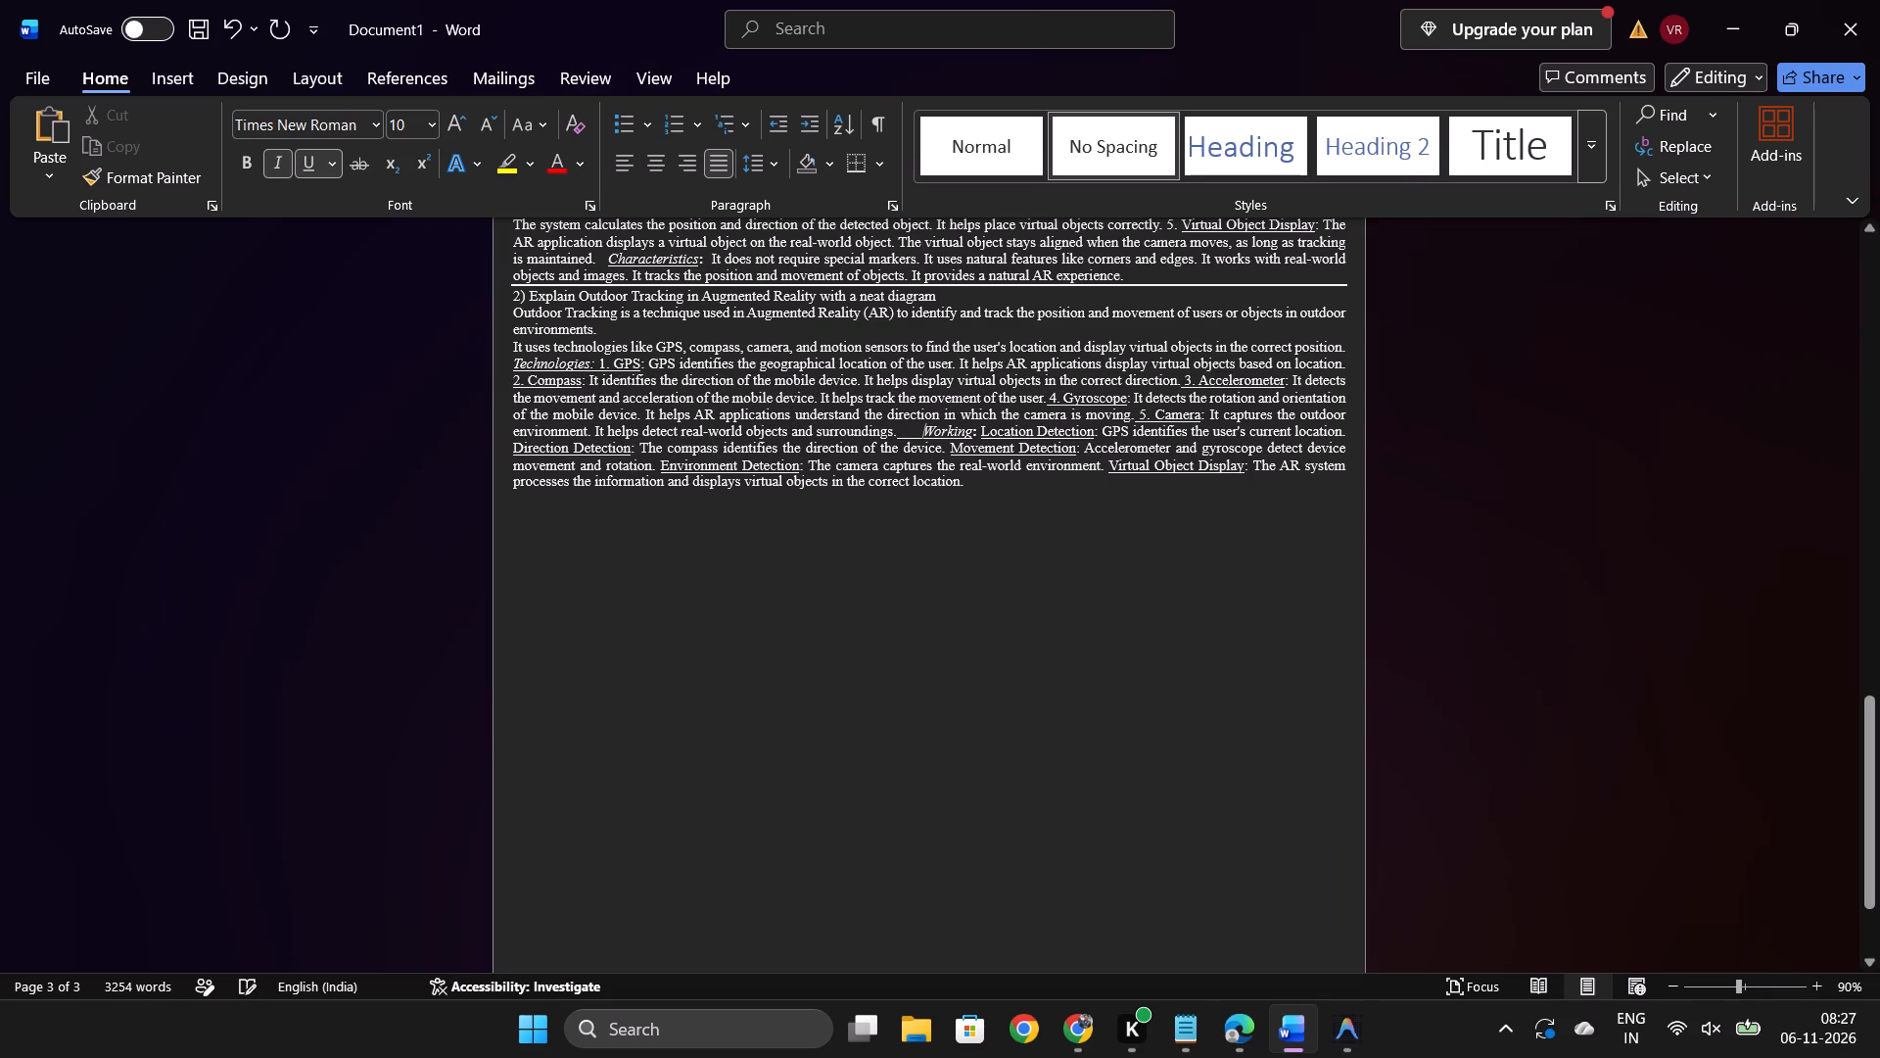
Join the "It uses technologies like GPS" sentence onto the Outdoor Tracking definition above it, separated by a space.
{"action": "left_click", "coordinate": [508, 350]}
{"action": "key", "text": "BackSpace"}
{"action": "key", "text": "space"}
Join the Technologies paragraph onto the end of the introduction after "correct position.", separated by a gap of six spaces.
{"action": "left_click", "coordinate": [513, 364]}
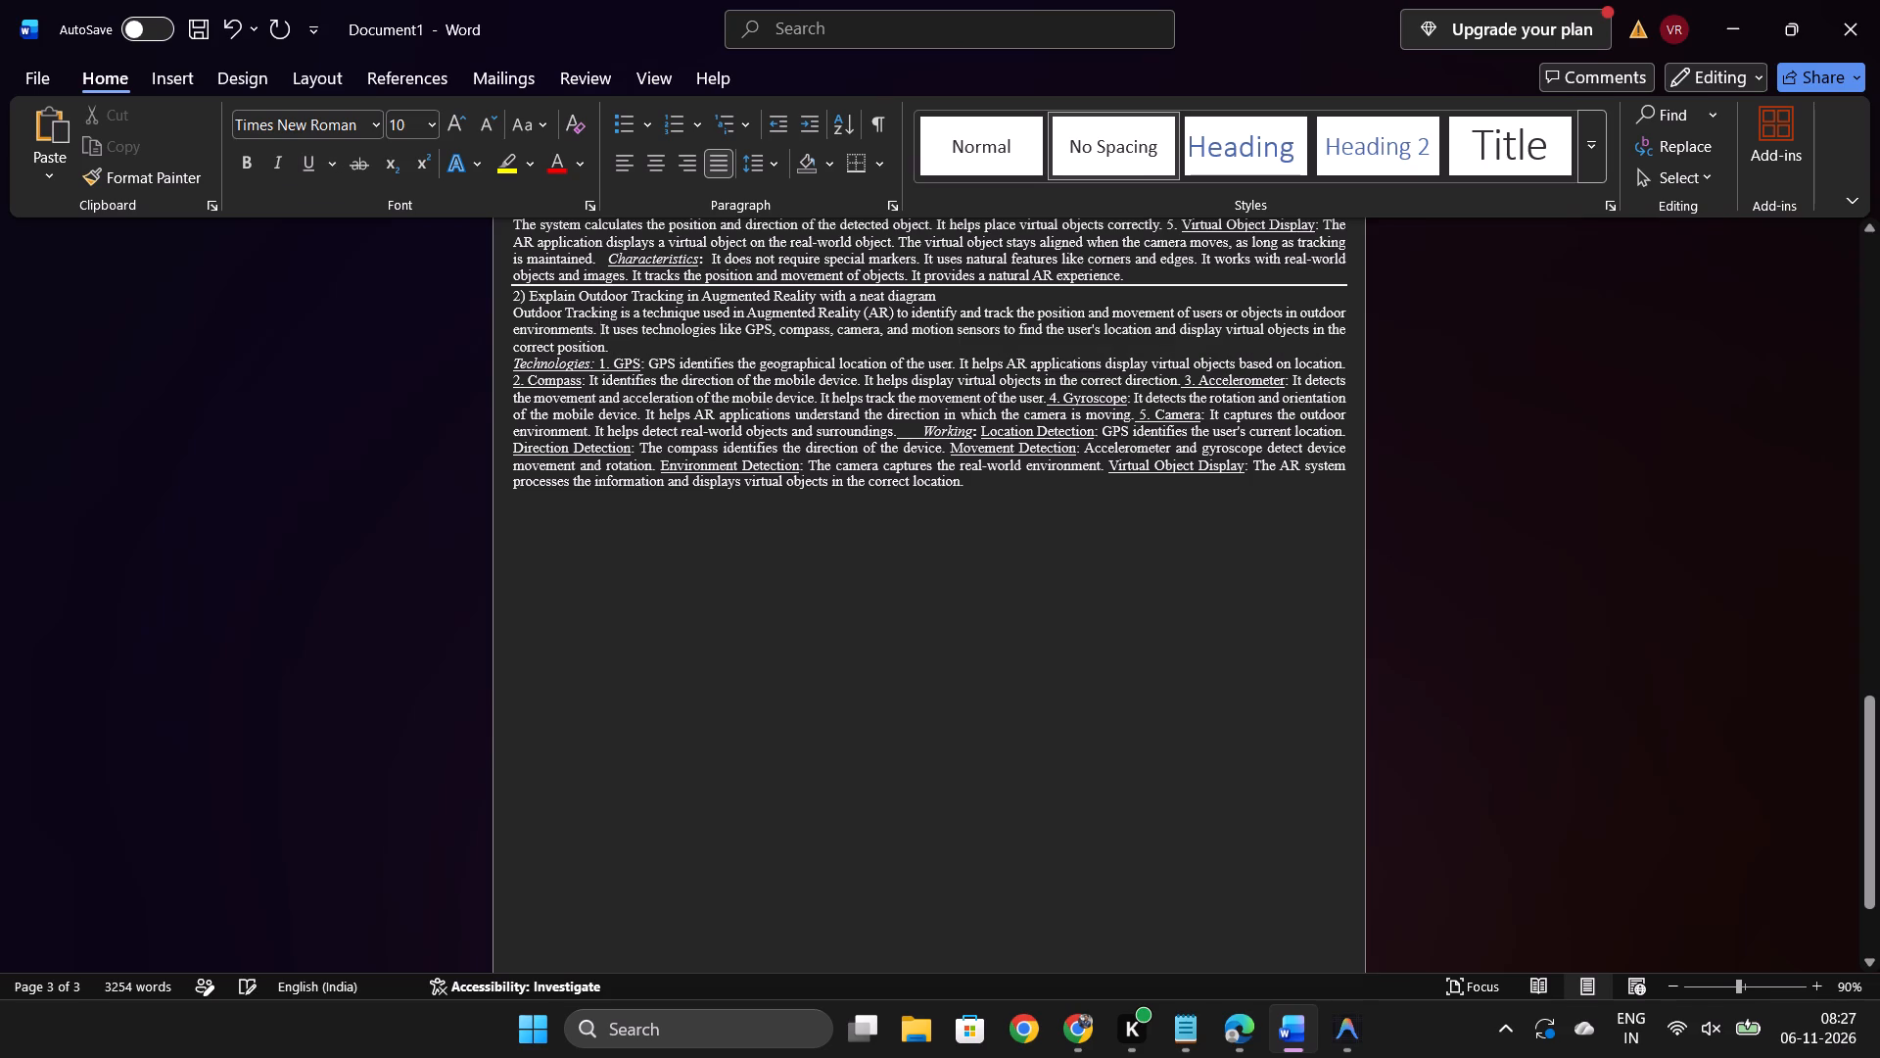
{"action": "key", "text": "BackSpace"}
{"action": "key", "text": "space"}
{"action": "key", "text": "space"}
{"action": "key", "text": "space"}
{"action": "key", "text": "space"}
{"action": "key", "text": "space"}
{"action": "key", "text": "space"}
Add a full-width horizontal divider line below the end of the Outdoor Tracking answer, using four underscores.
{"action": "left_click", "coordinate": [846, 515]}
{"action": "left_click", "coordinate": [1169, 501]}
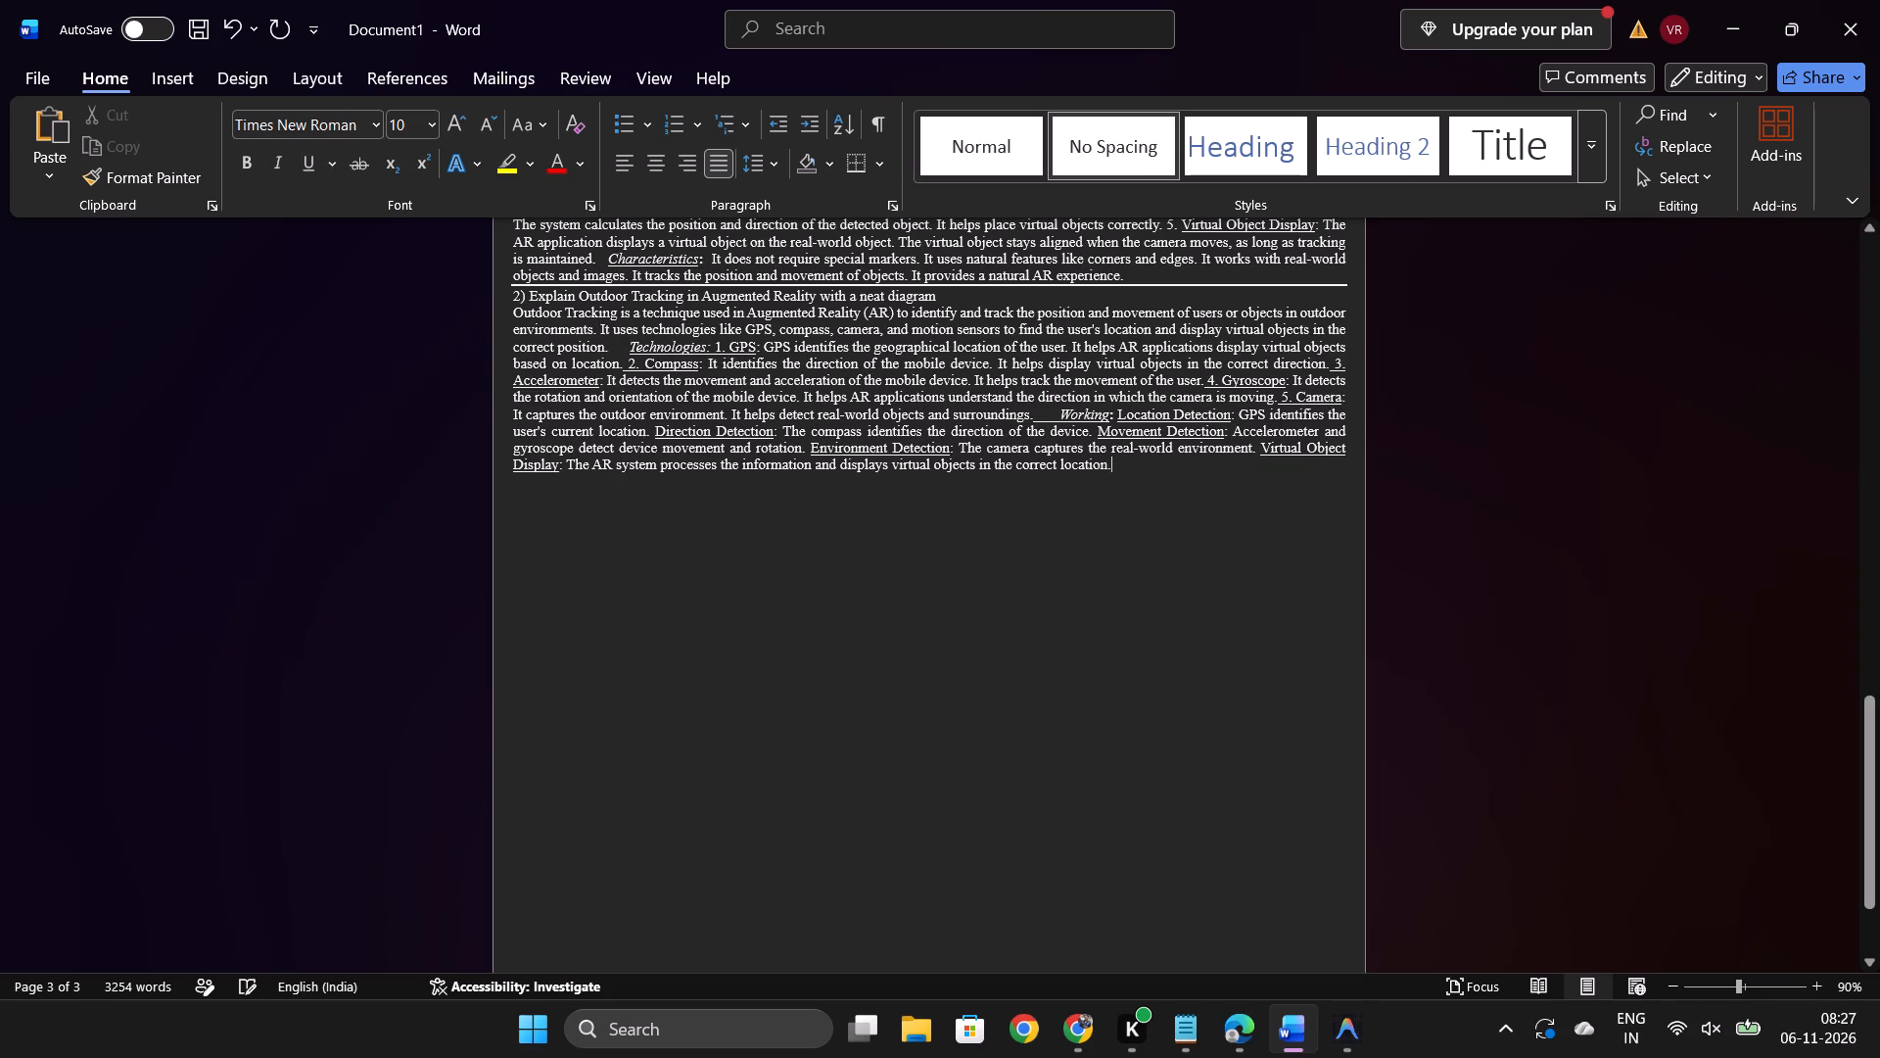
{"action": "key", "text": "Return"}
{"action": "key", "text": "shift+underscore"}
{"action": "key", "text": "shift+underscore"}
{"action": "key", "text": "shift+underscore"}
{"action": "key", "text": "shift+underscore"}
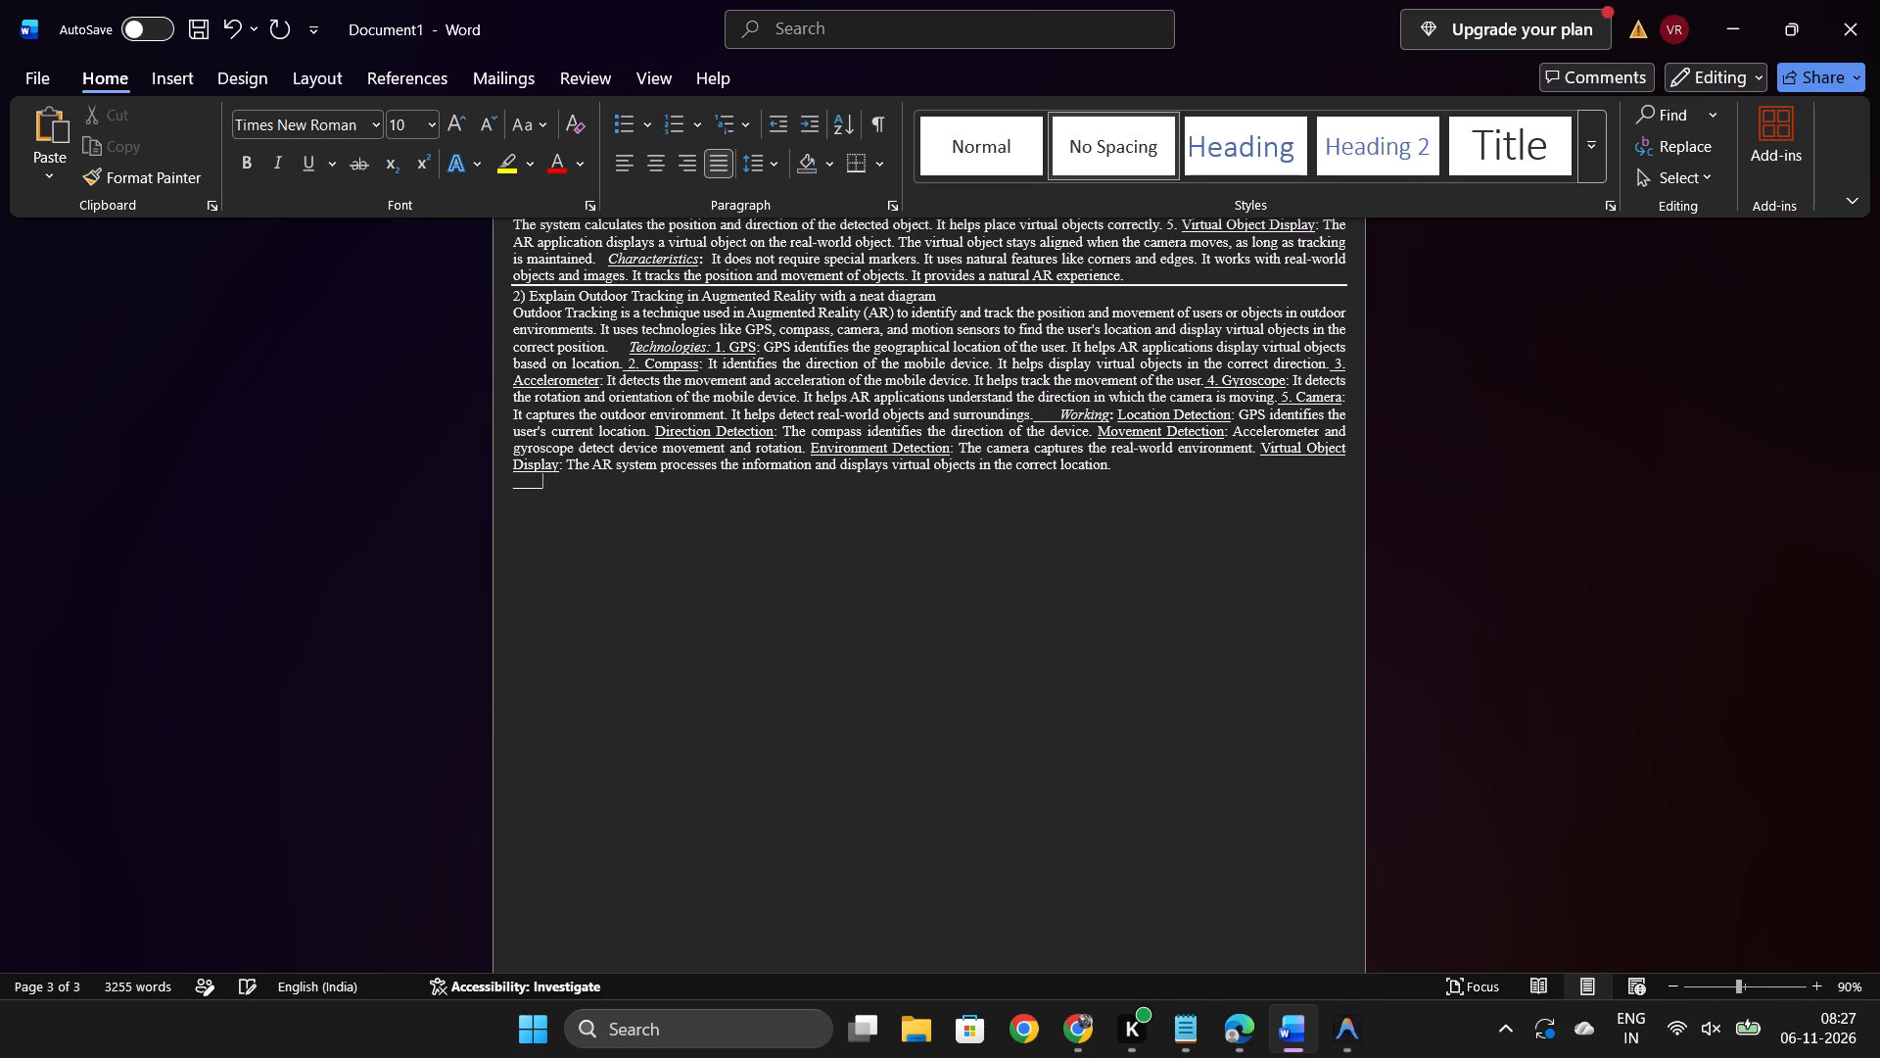
{"action": "key", "text": "Return"}
Switch to Chrome with the LinkedIn Learning Apache Spark course video, after briefly bringing up the AR VR Exam Answers window in Edge.
{"action": "left_click", "coordinate": [1245, 1035]}
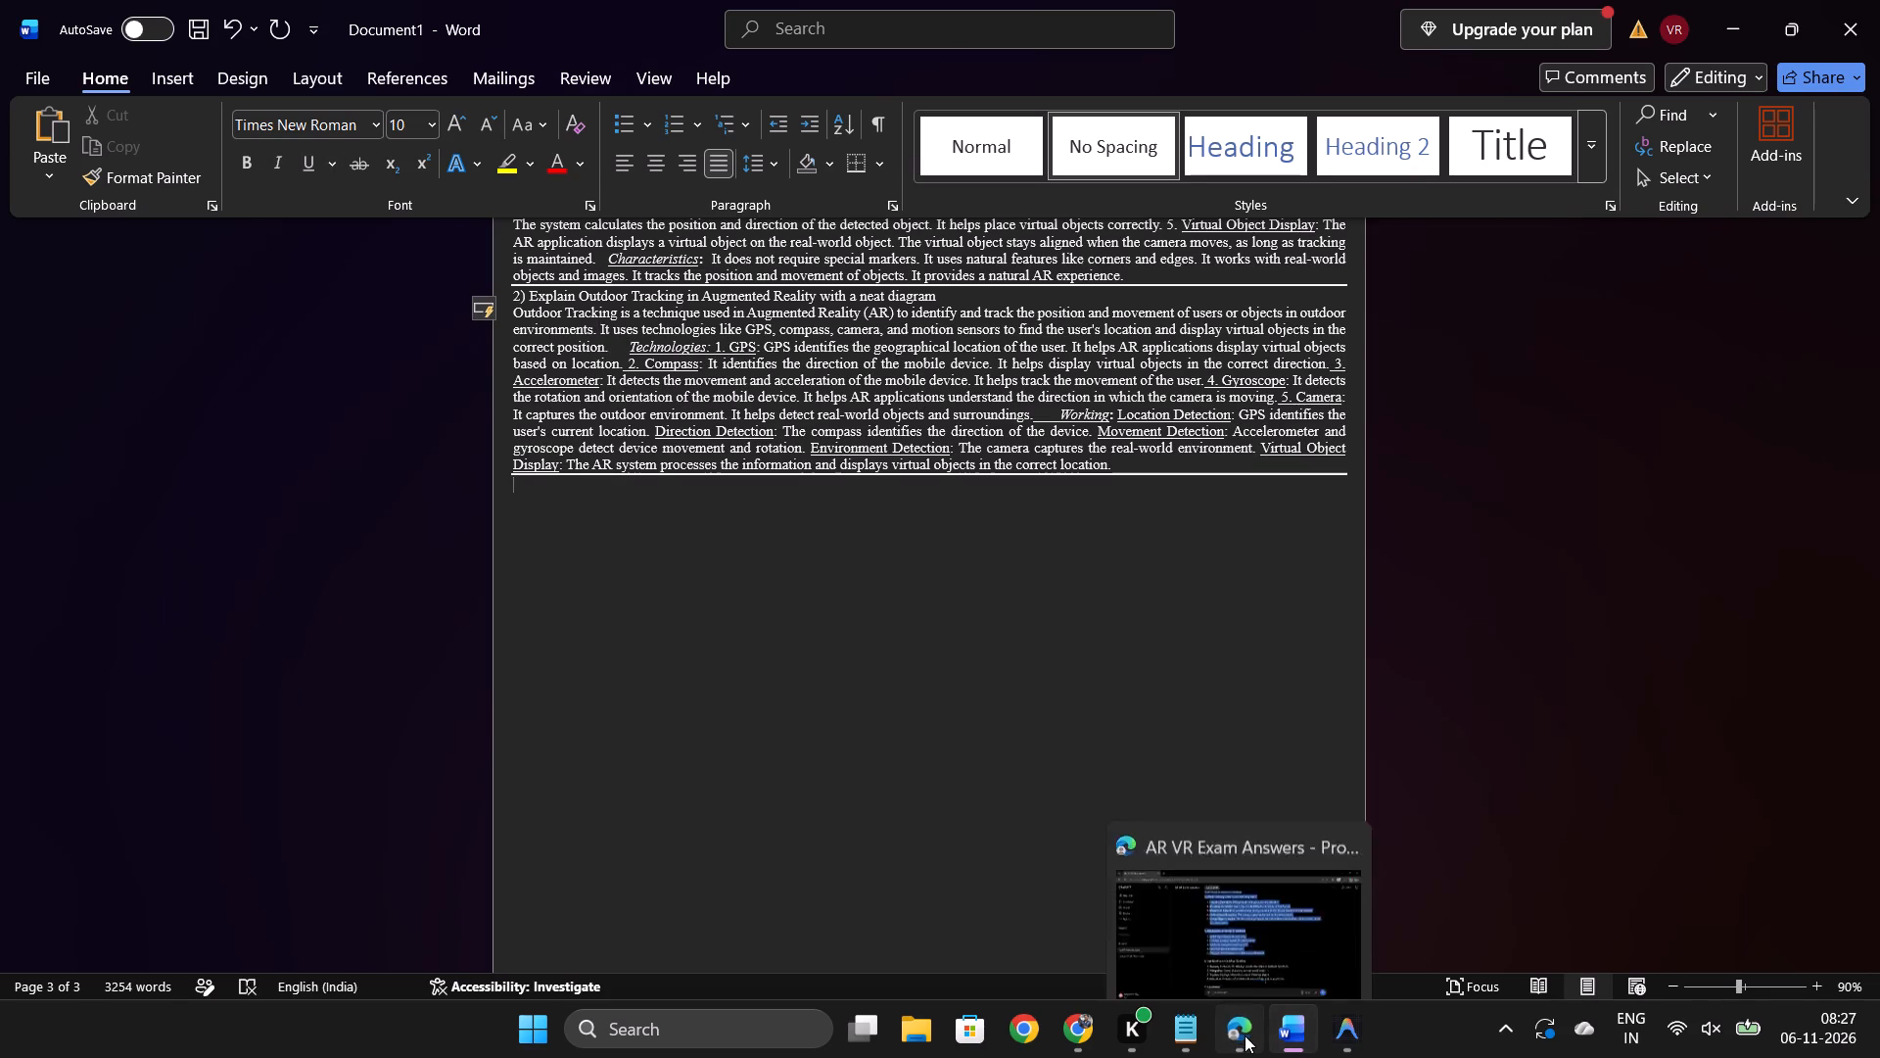
{"action": "left_click", "coordinate": [1245, 1035]}
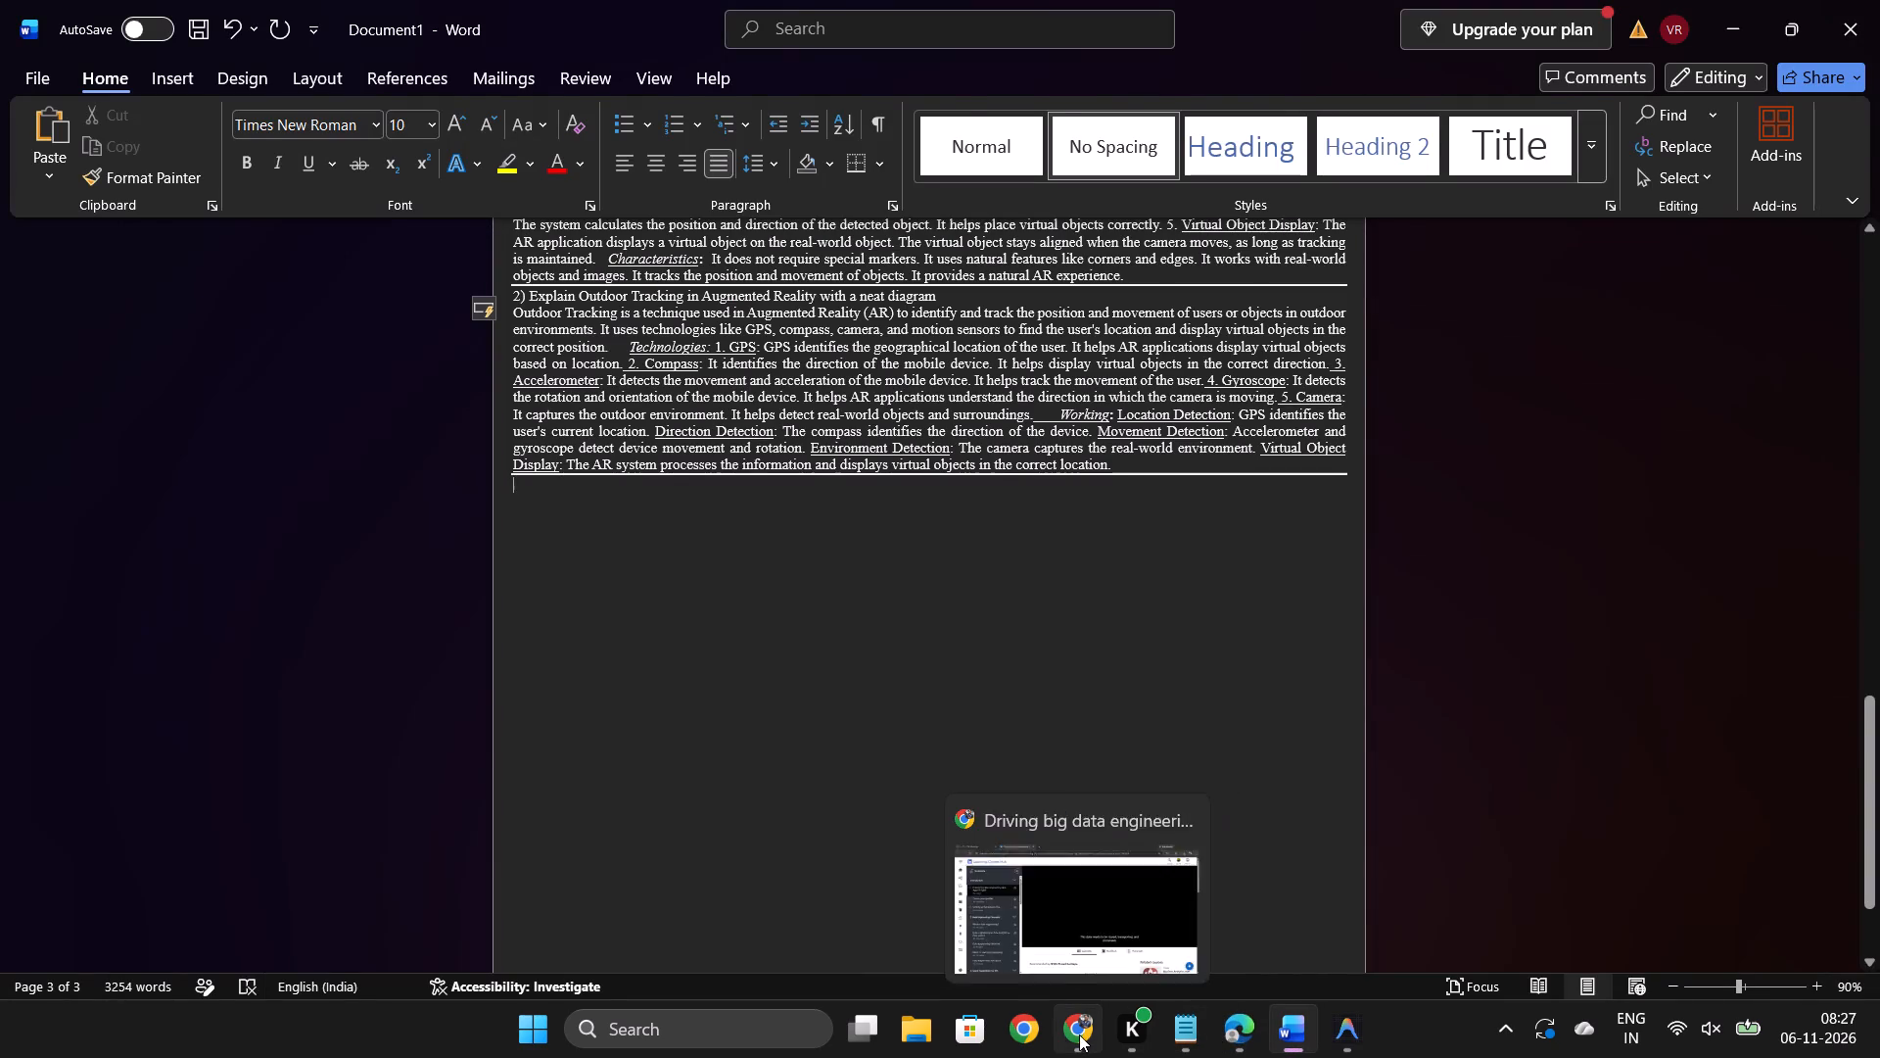
{"action": "left_click", "coordinate": [1079, 1034]}
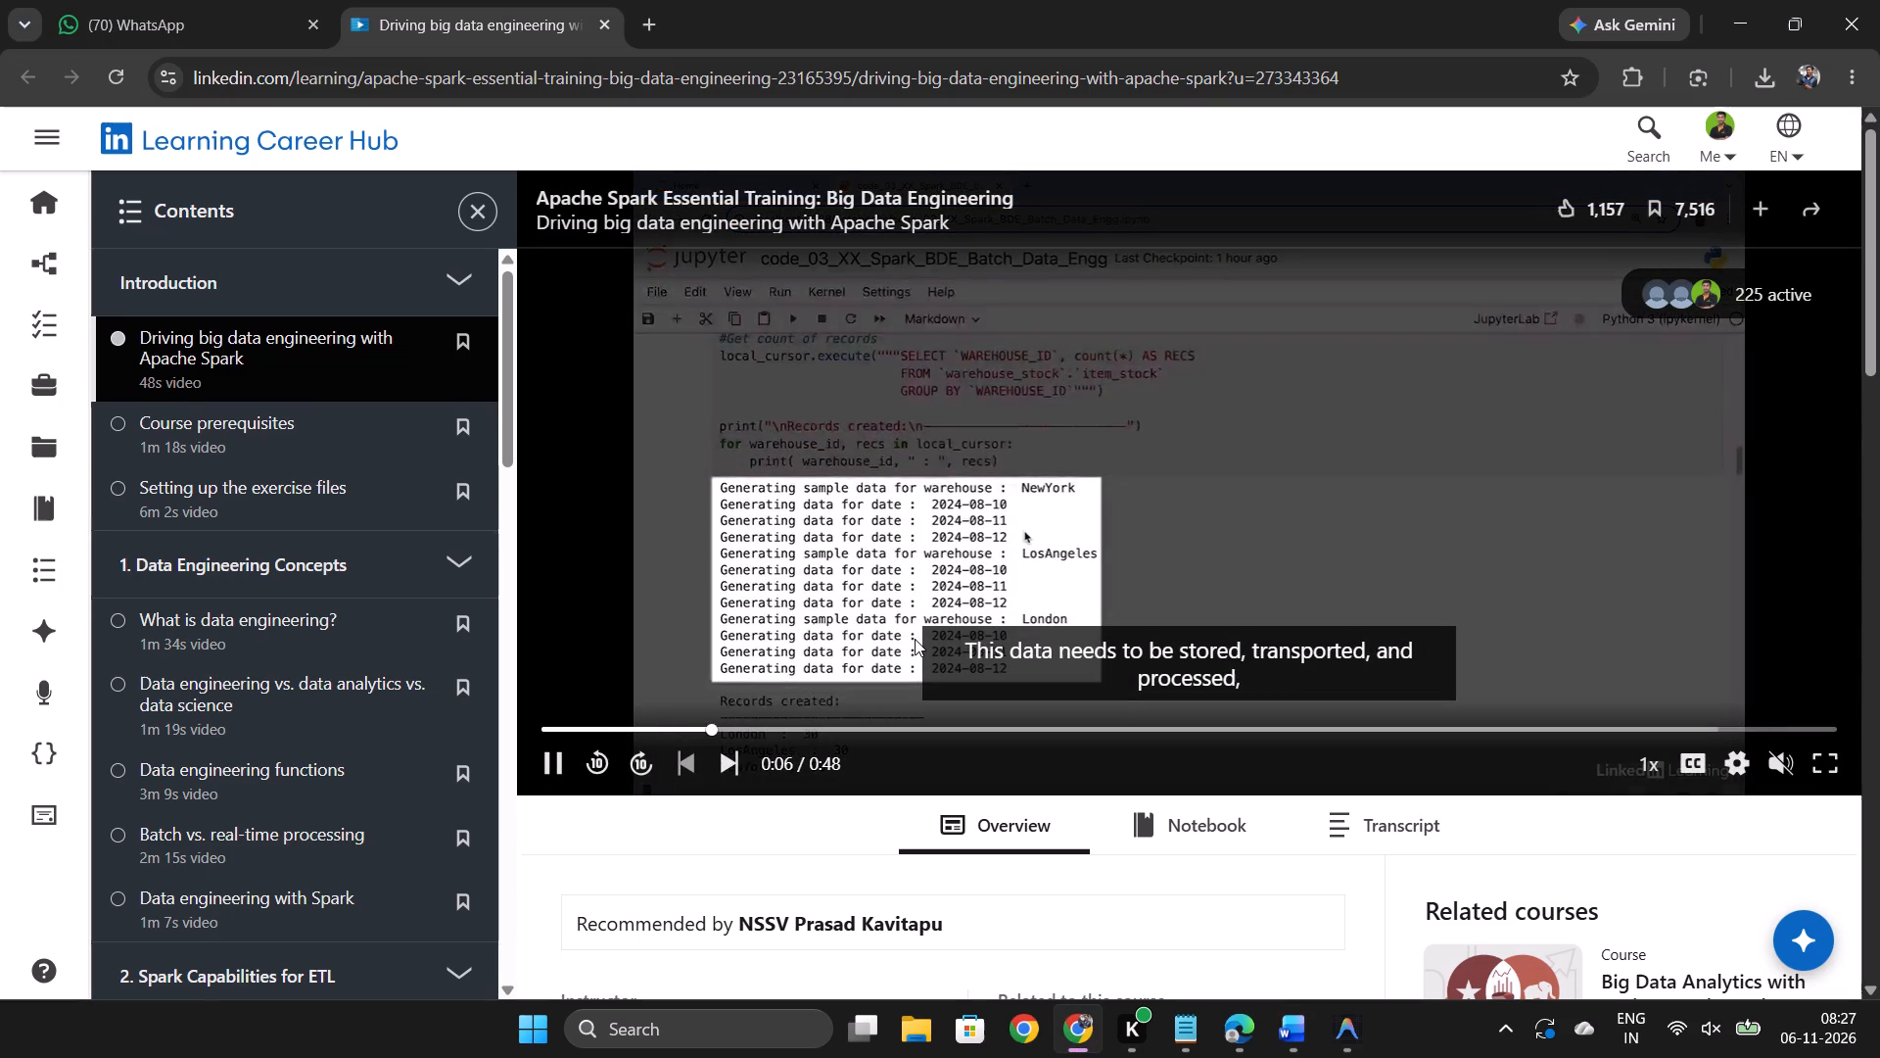
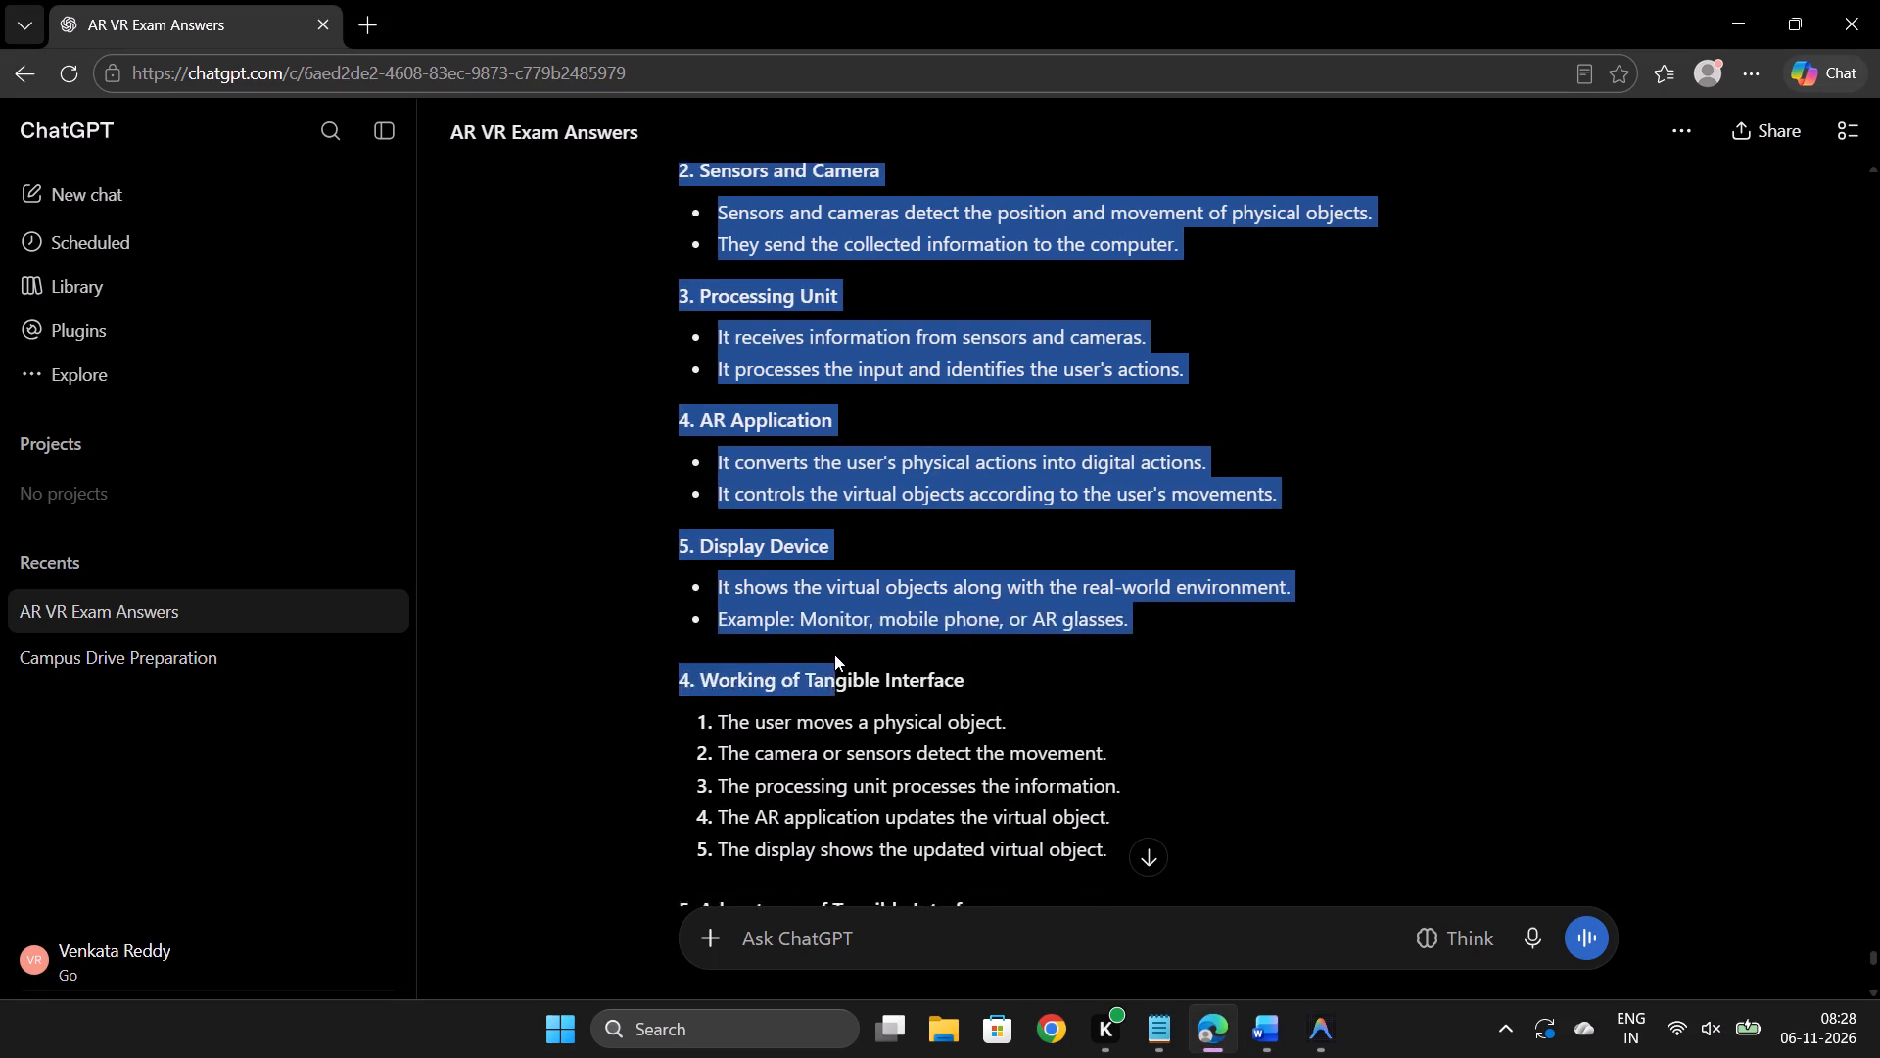
{"action": "left_click_drag", "start_coordinate": [834, 654], "coordinate": [1118, 541]}
{"action": "key", "text": "ctrl+c"}
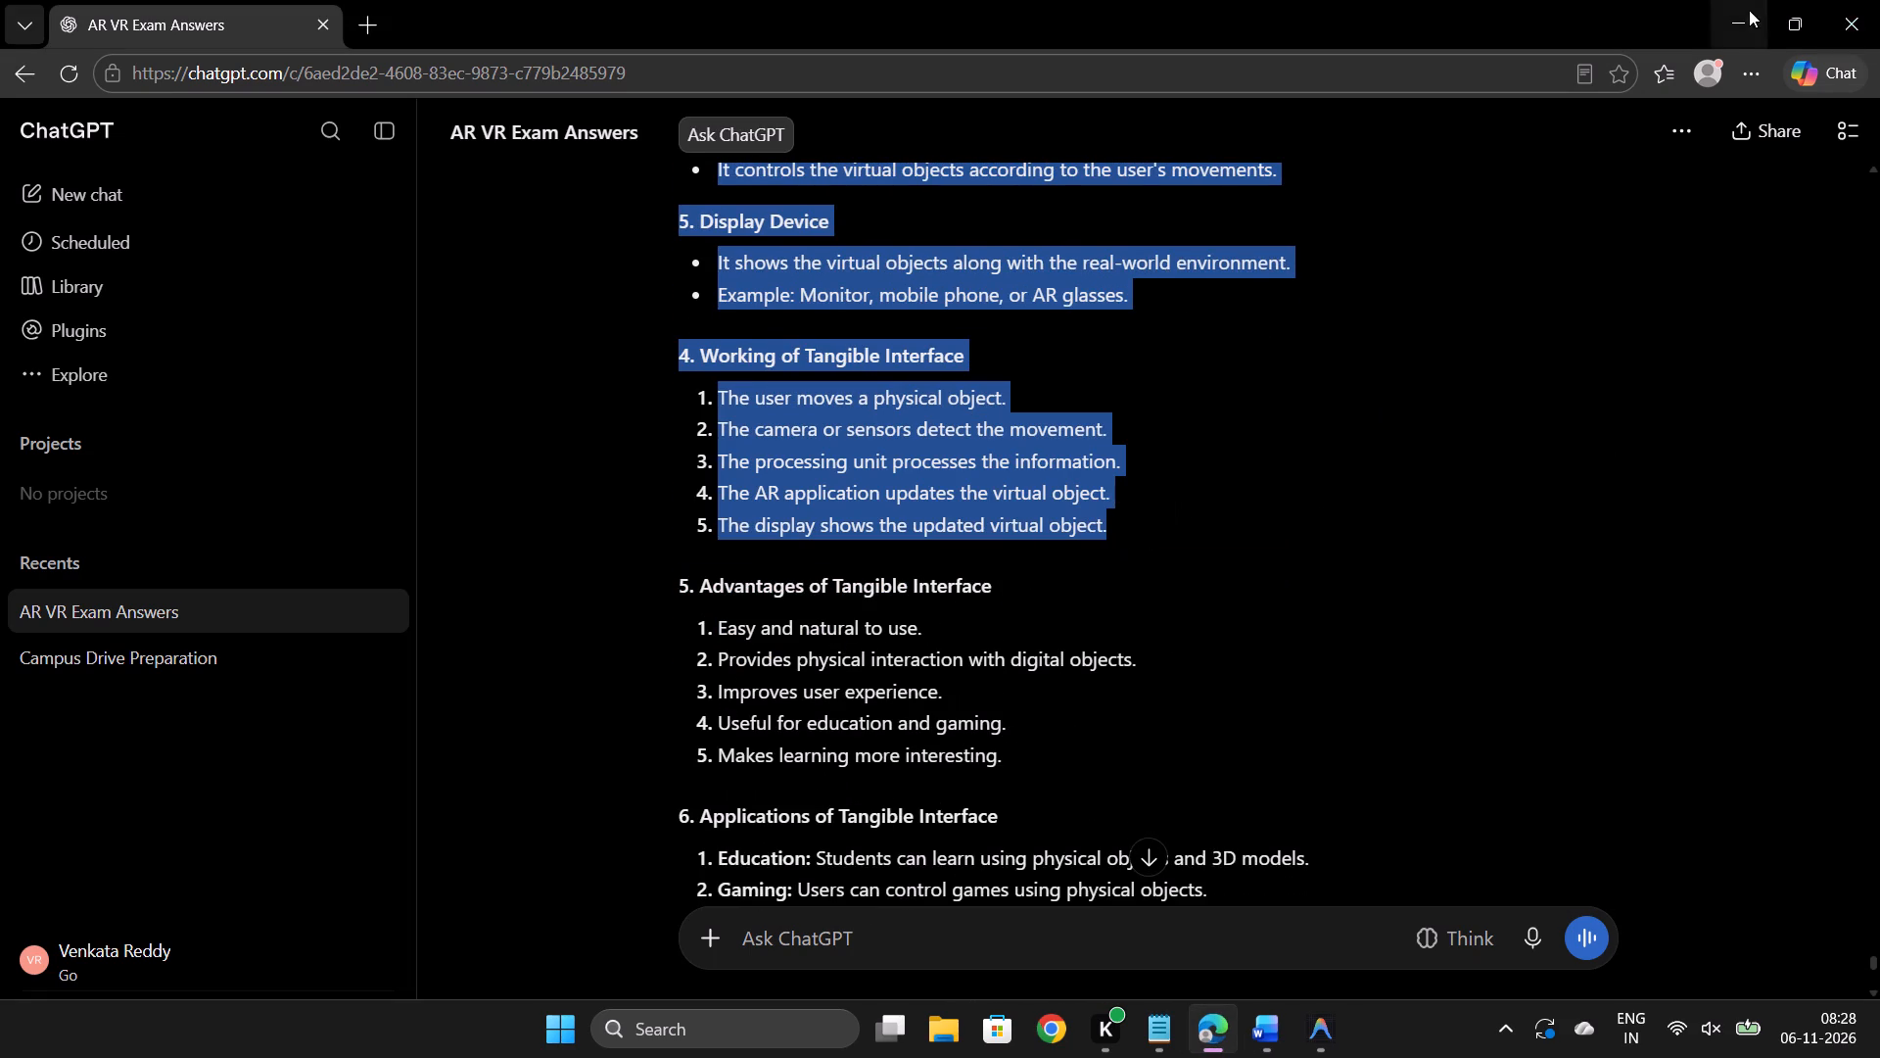
{"action": "left_click", "coordinate": [1743, 20]}
{"action": "key", "text": "ctrl+v"}
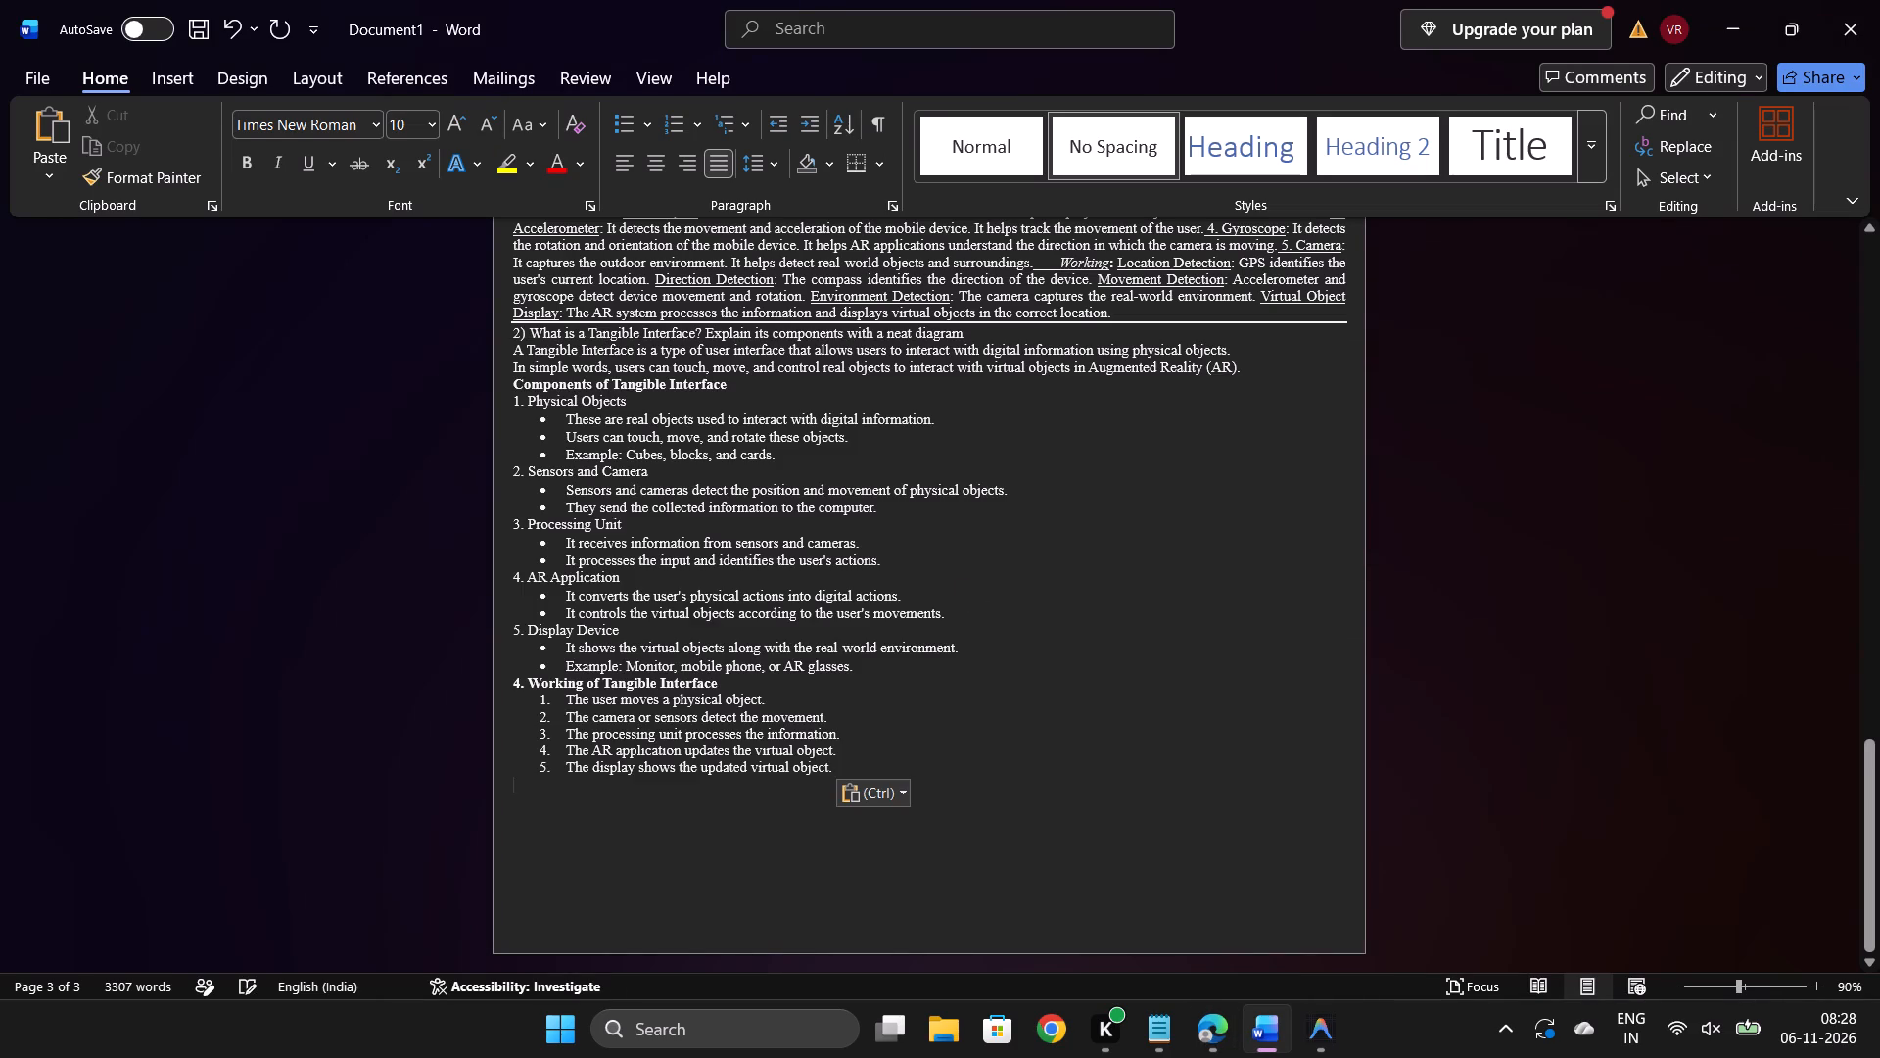
Remove bold formatting from the whole pasted Tangible Interface answer.
{"action": "left_click_drag", "start_coordinate": [560, 799], "coordinate": [499, 353]}
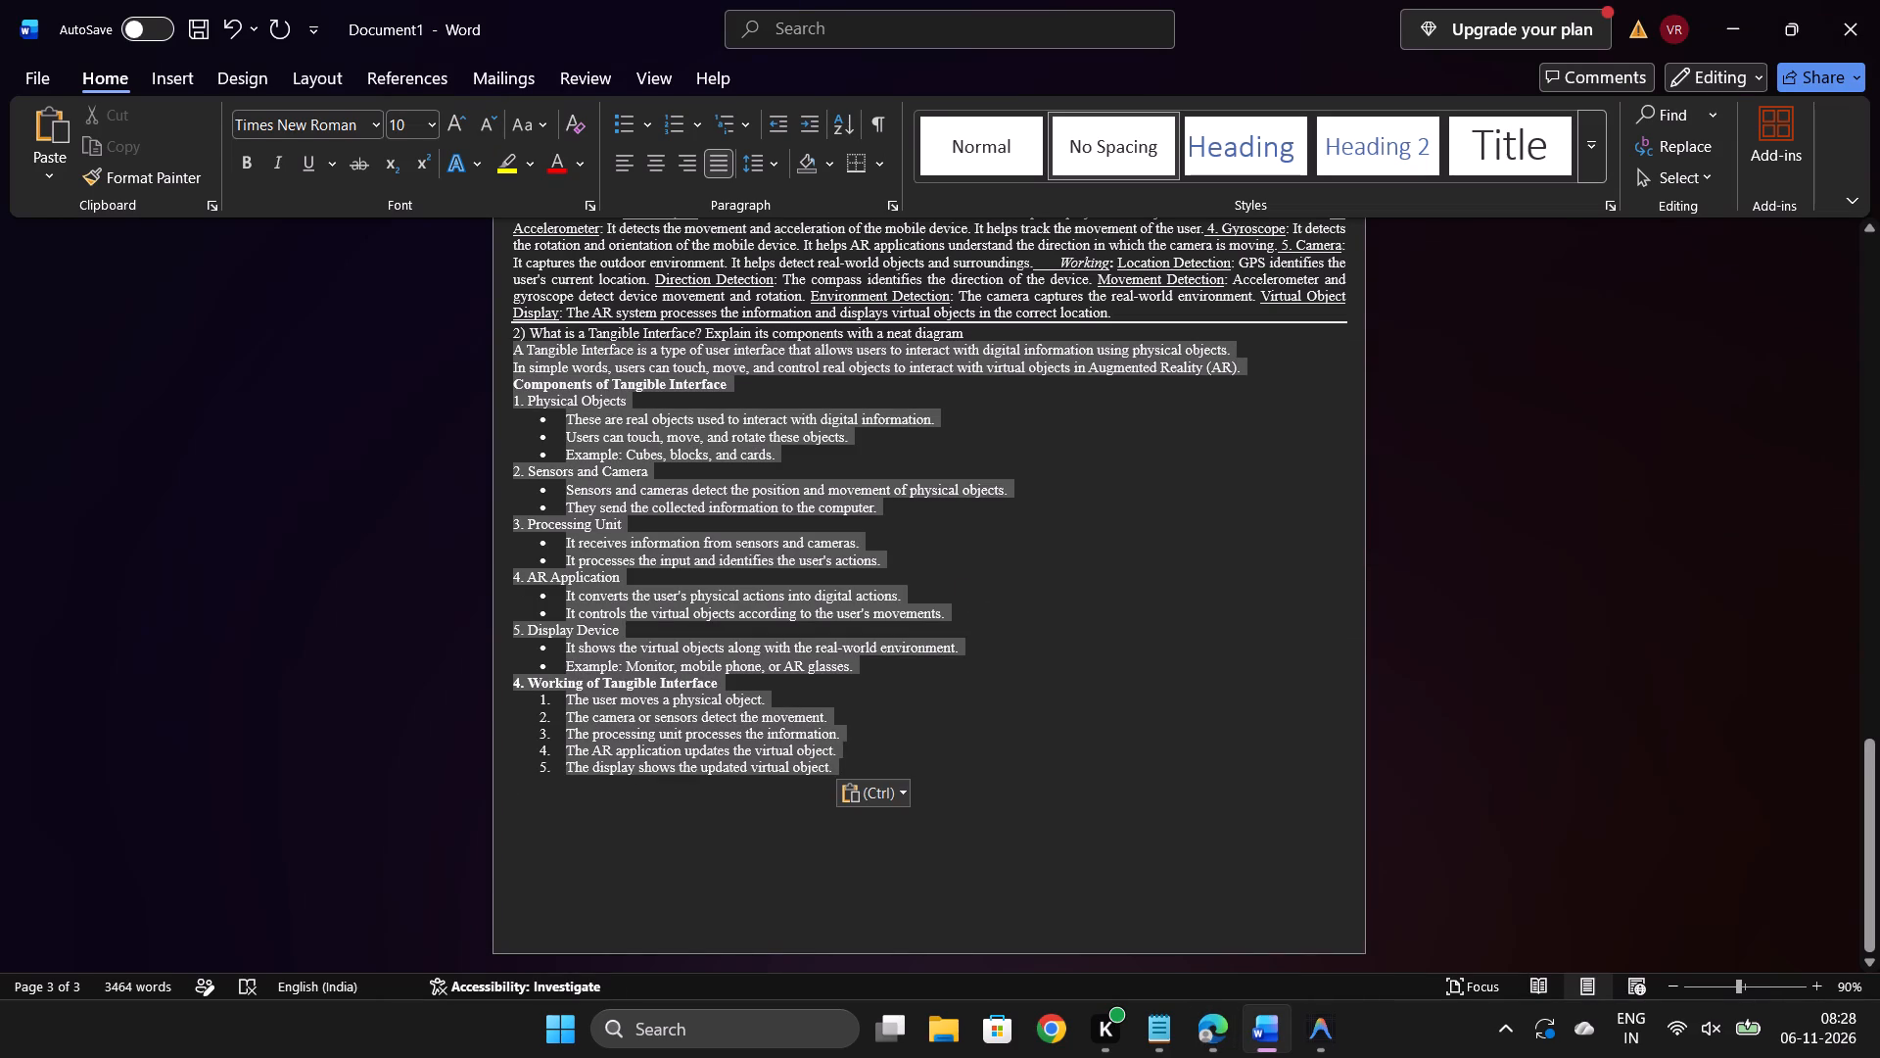
{"action": "left_click_drag", "start_coordinate": [499, 353], "coordinate": [499, 352]}
{"action": "left_click", "coordinate": [525, 307]}
{"action": "left_click", "coordinate": [525, 307]}
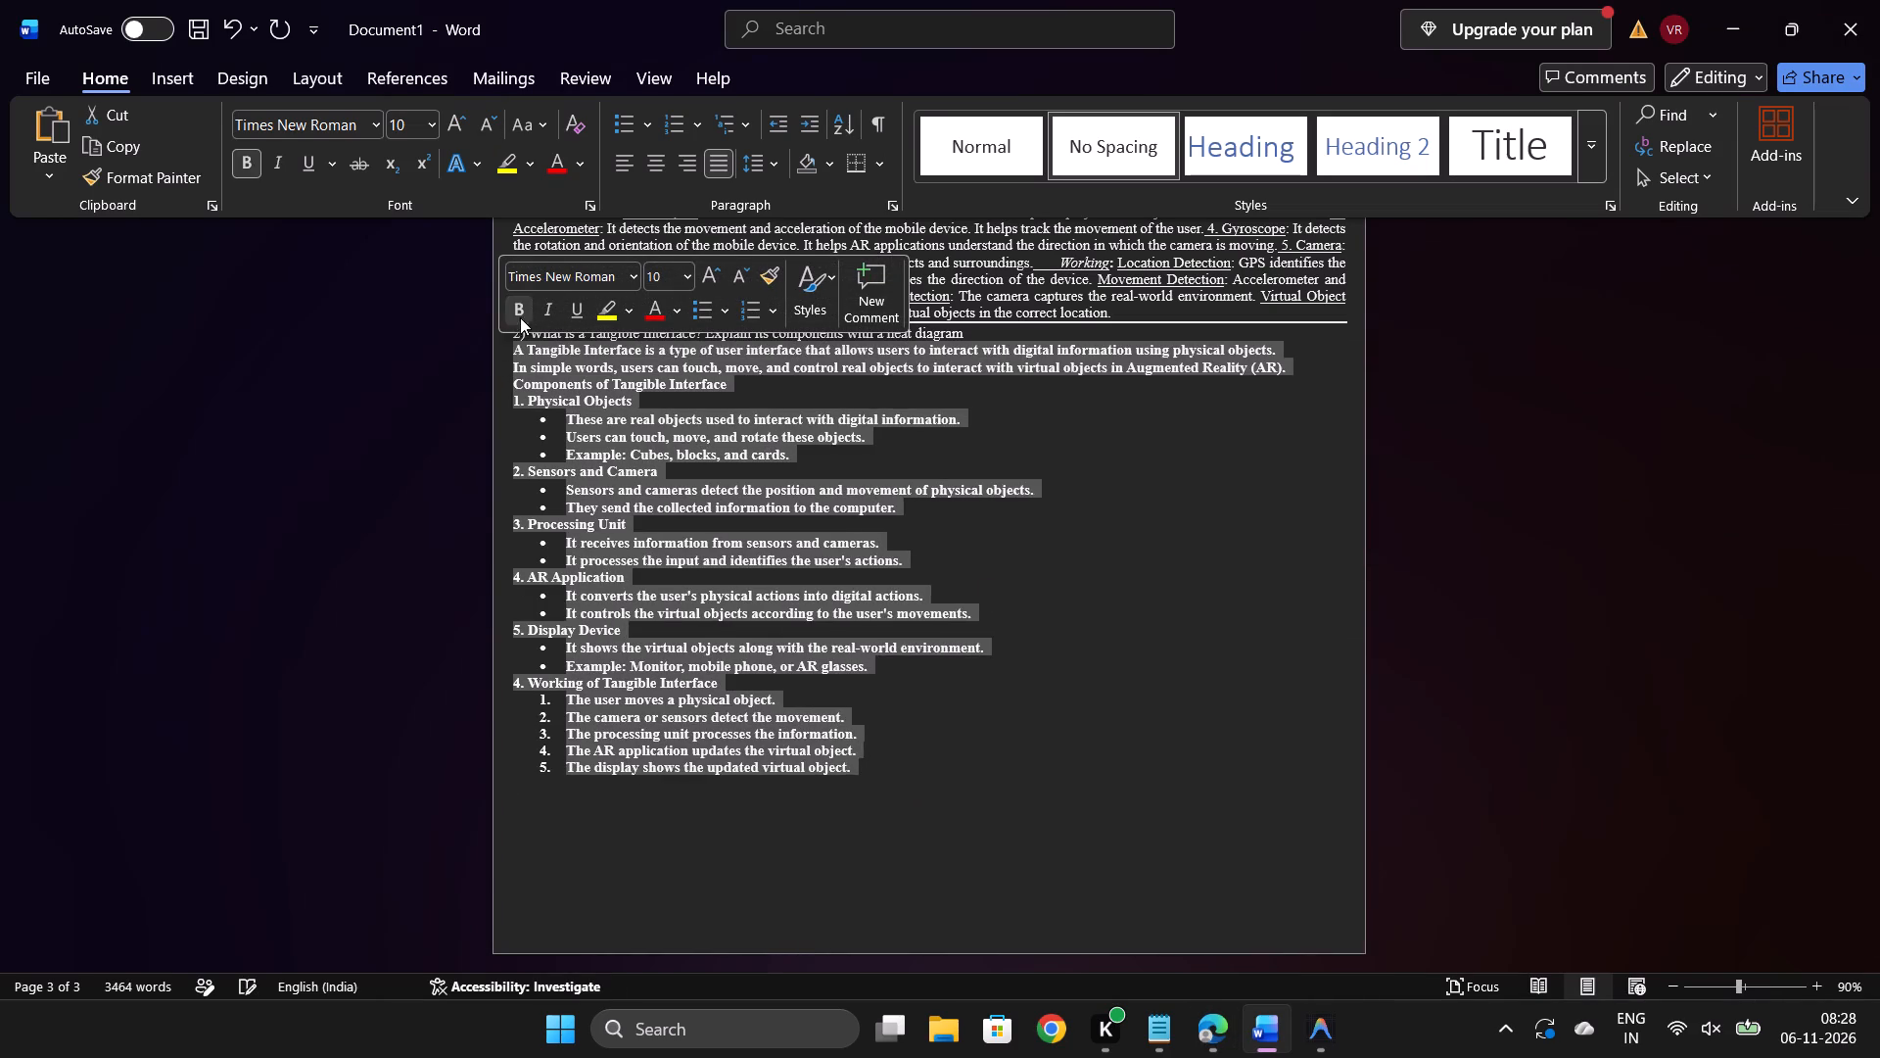
Delete the "4." prefix from the "Working of Tangible Interface" heading.
{"action": "left_click", "coordinate": [472, 704]}
{"action": "left_click", "coordinate": [527, 707]}
{"action": "left_click", "coordinate": [531, 685]}
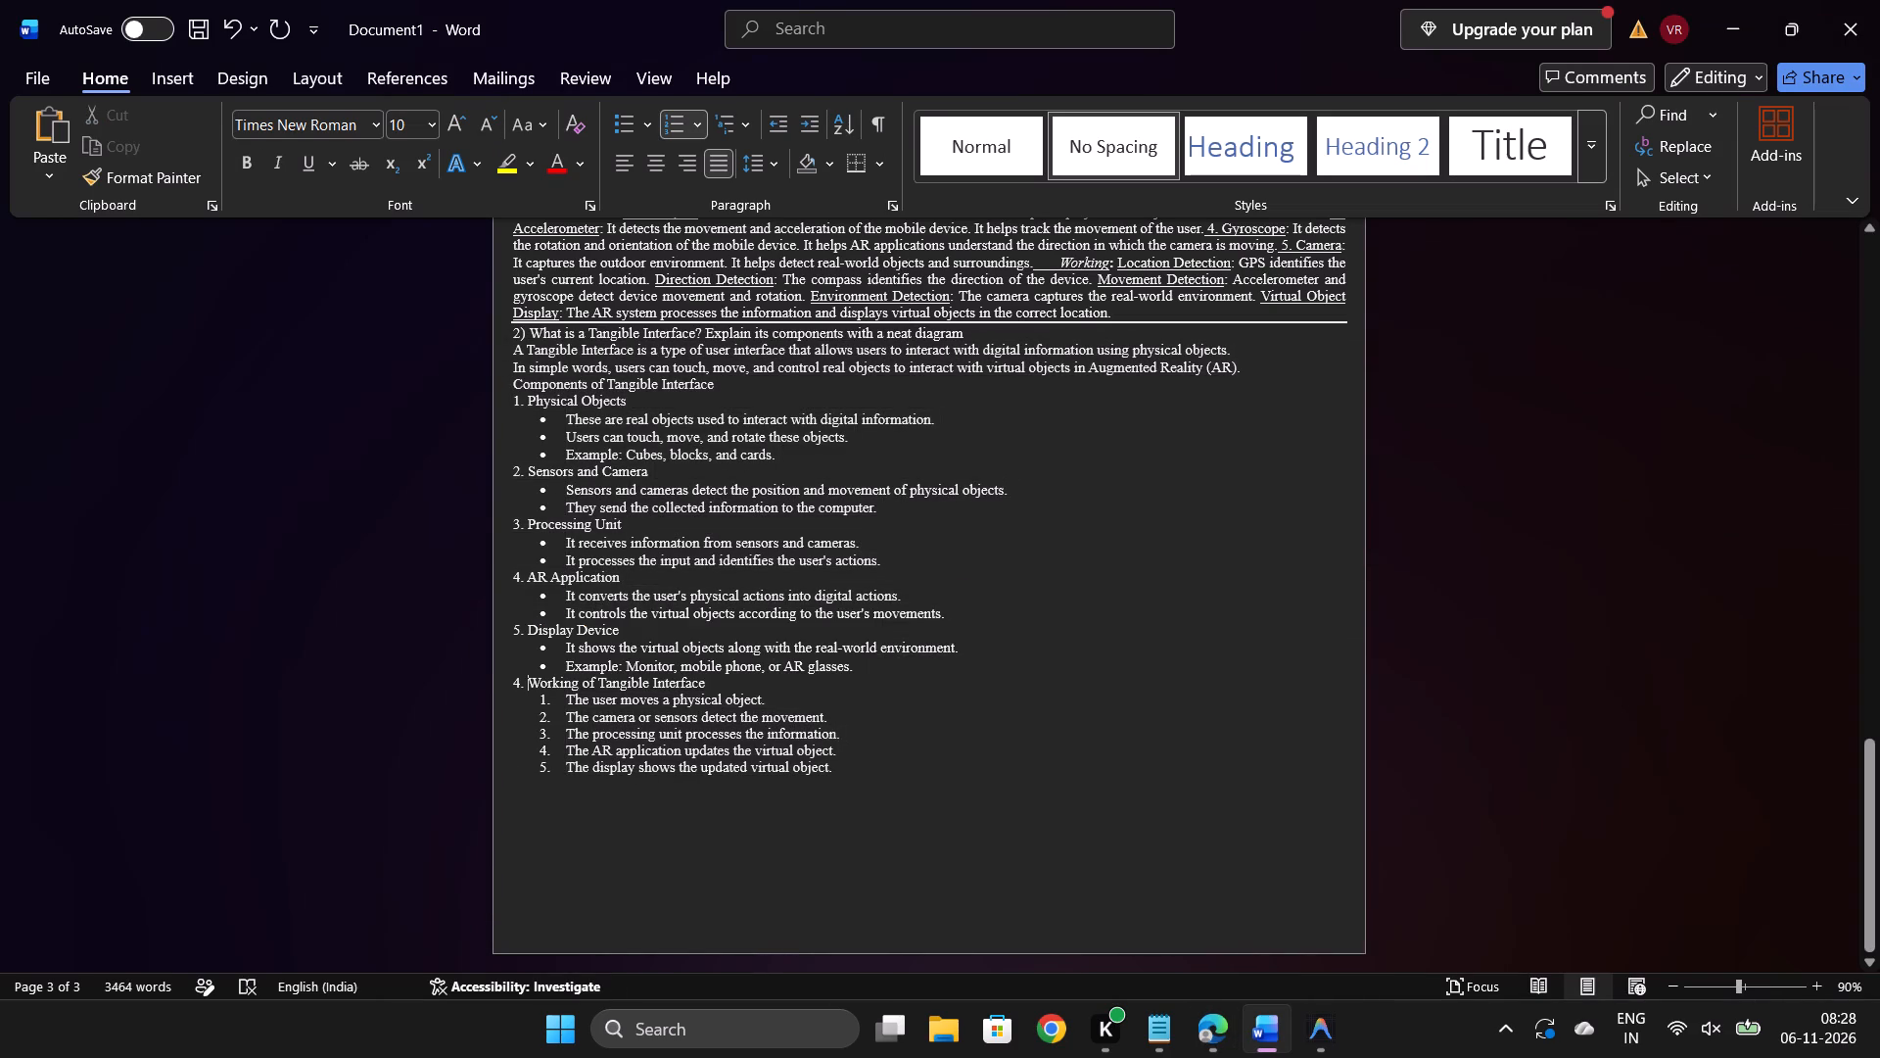
{"action": "key", "text": "BackSpace"}
{"action": "key", "text": "BackSpace"}
{"action": "key", "text": "BackSpace"}
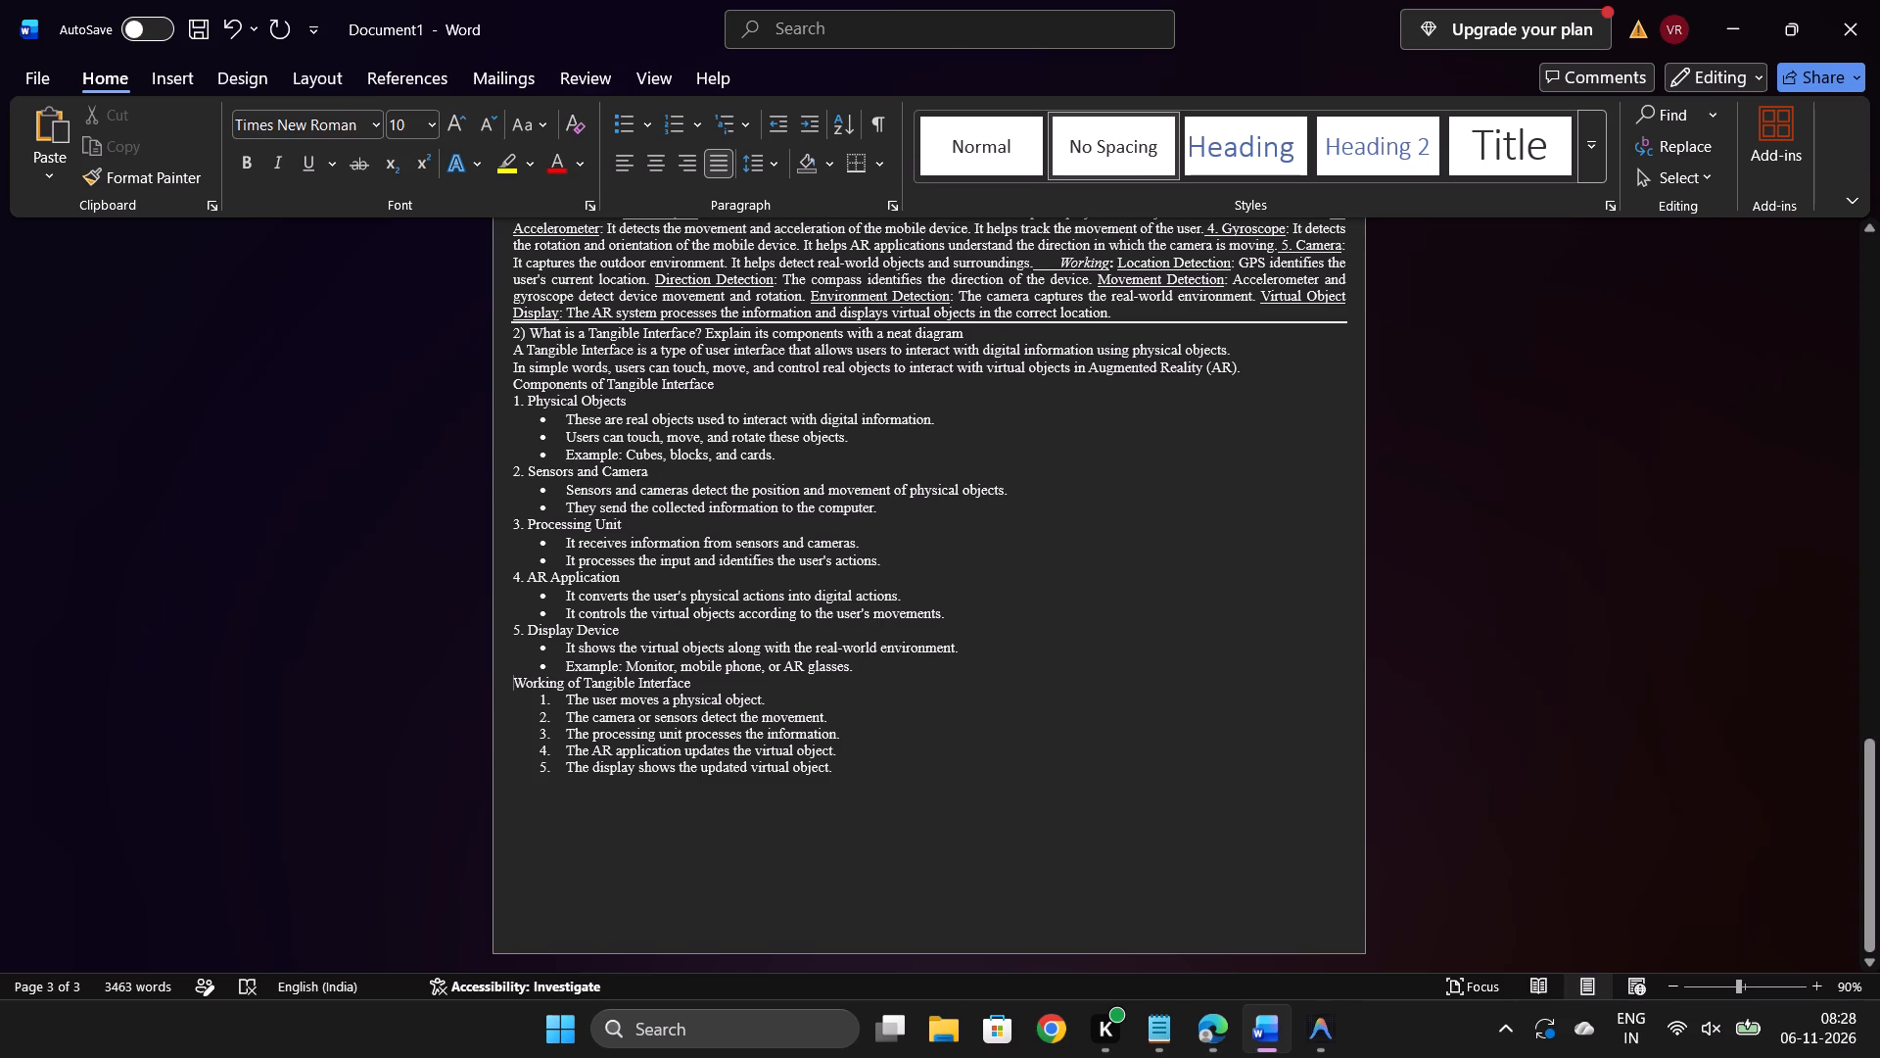
Shorten the two Tangible Interface section headings to "Components:" and "Working:".
{"action": "left_click_drag", "start_coordinate": [719, 382], "coordinate": [608, 382]}
{"action": "key", "text": "BackSpace"}
{"action": "key", "text": "BackSpace"}
{"action": "key", "text": "BackSpace"}
{"action": "key", "text": "BackSpace"}
{"action": "key", "text": "BackSpace"}
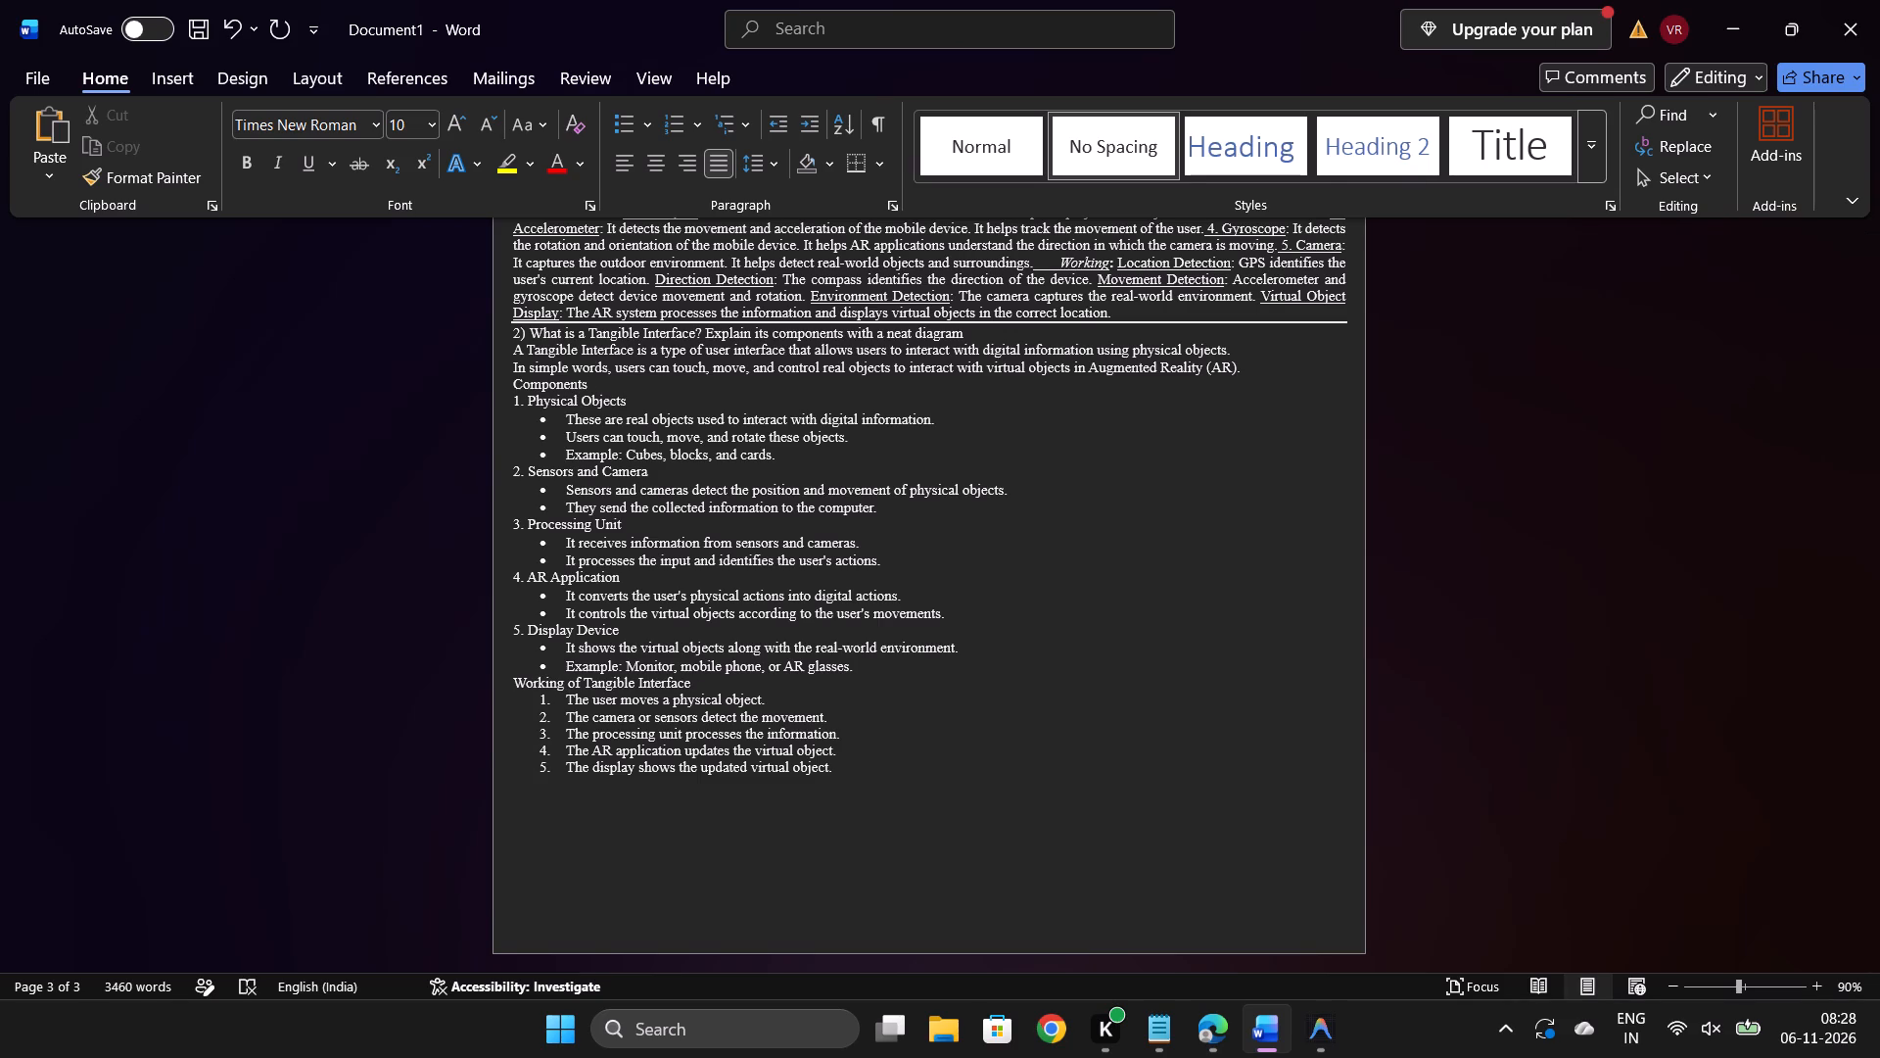
{"action": "key", "text": "shift+colon"}
{"action": "left_click_drag", "start_coordinate": [692, 685], "coordinate": [577, 685]}
{"action": "key", "text": "BackSpace"}
{"action": "key", "text": "BackSpace"}
{"action": "key", "text": "shift+colon"}
Remove the numbering from the fifth, fourth and third Working points and join them onto the second point, separated by spaces.
{"action": "left_click", "coordinate": [544, 763]}
{"action": "key", "text": "BackSpace"}
{"action": "key", "text": "BackSpace"}
{"action": "key", "text": "BackSpace"}
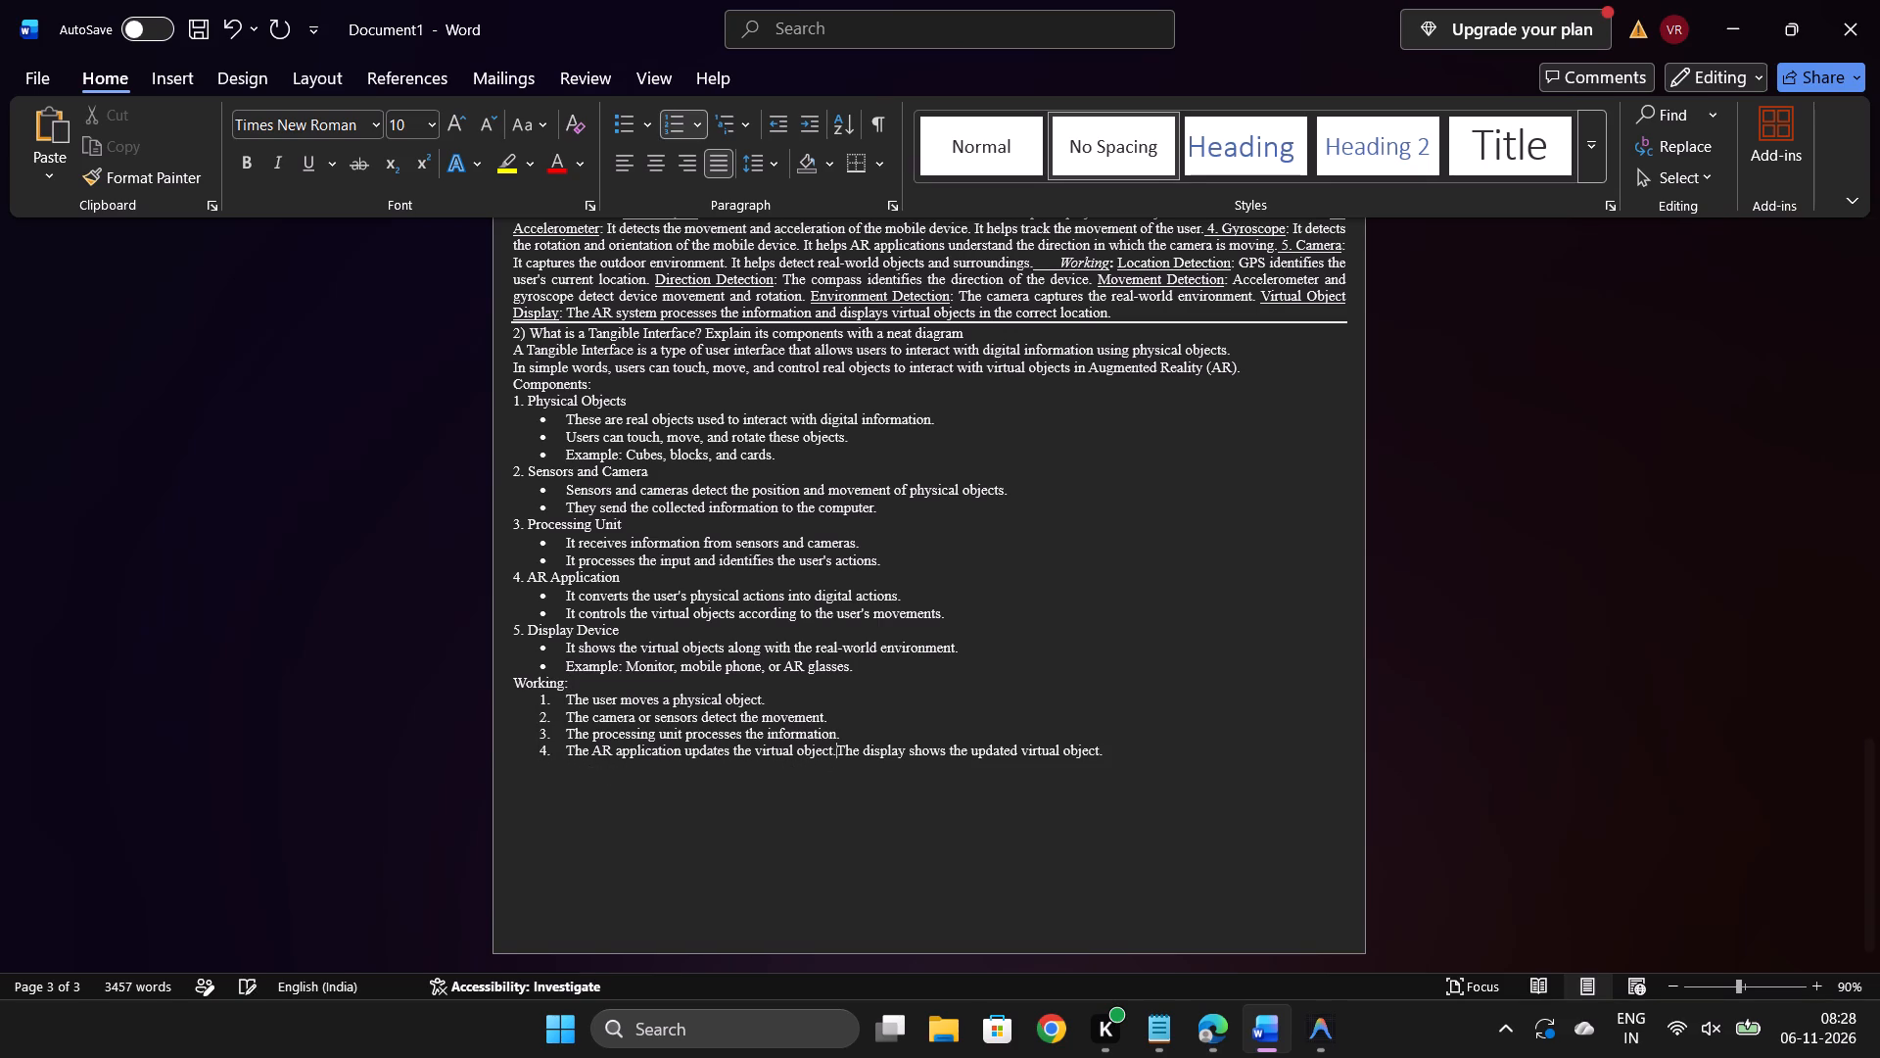
{"action": "key", "text": "space"}
{"action": "left_click", "coordinate": [541, 754]}
{"action": "key", "text": "BackSpace"}
{"action": "key", "text": "BackSpace"}
{"action": "key", "text": "BackSpace"}
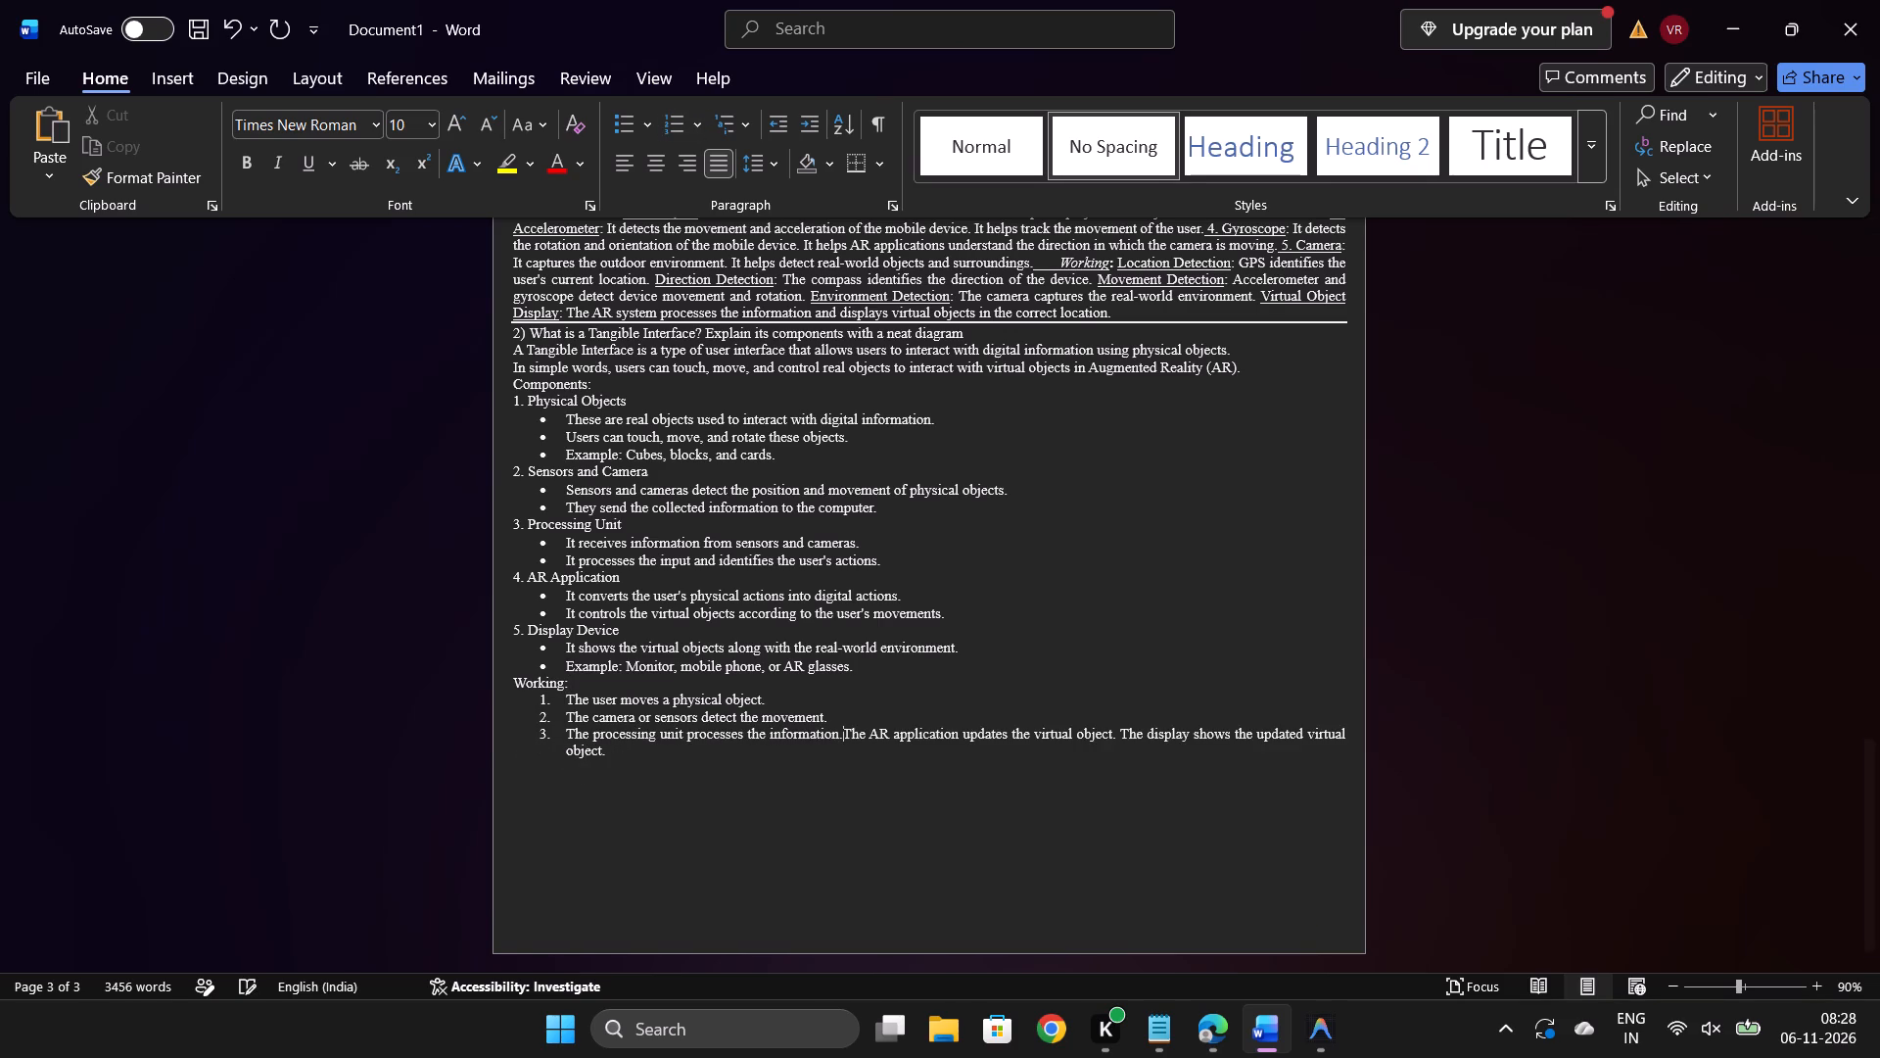
{"action": "key", "text": "space"}
{"action": "left_click", "coordinate": [543, 737]}
{"action": "key", "text": "BackSpace"}
{"action": "key", "text": "BackSpace"}
{"action": "key", "text": "BackSpace"}
{"action": "key", "text": "space"}
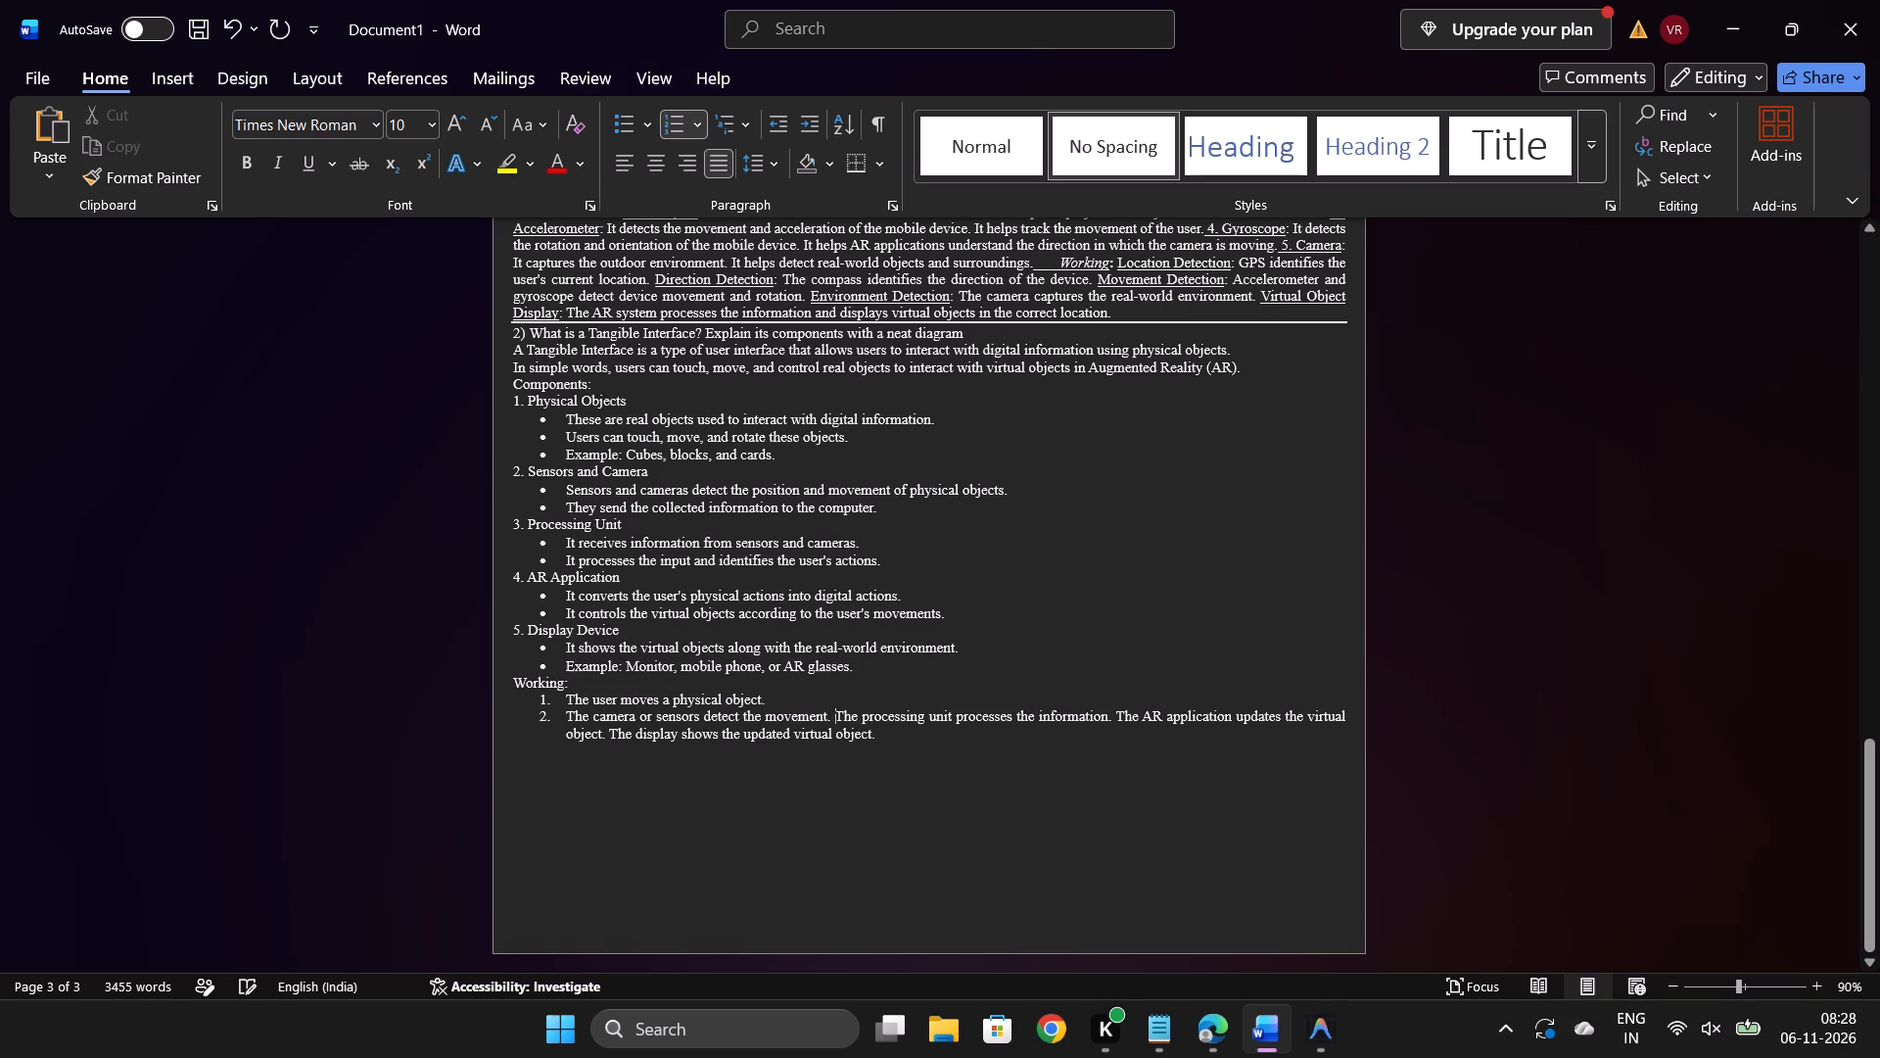
Remove the numbering from the remaining two Working points and join them onto the "Working:" line, separated by spaces.
{"action": "left_click", "coordinate": [545, 717]}
{"action": "key", "text": "BackSpace"}
{"action": "key", "text": "BackSpace"}
{"action": "key", "text": "BackSpace"}
{"action": "key", "text": "space"}
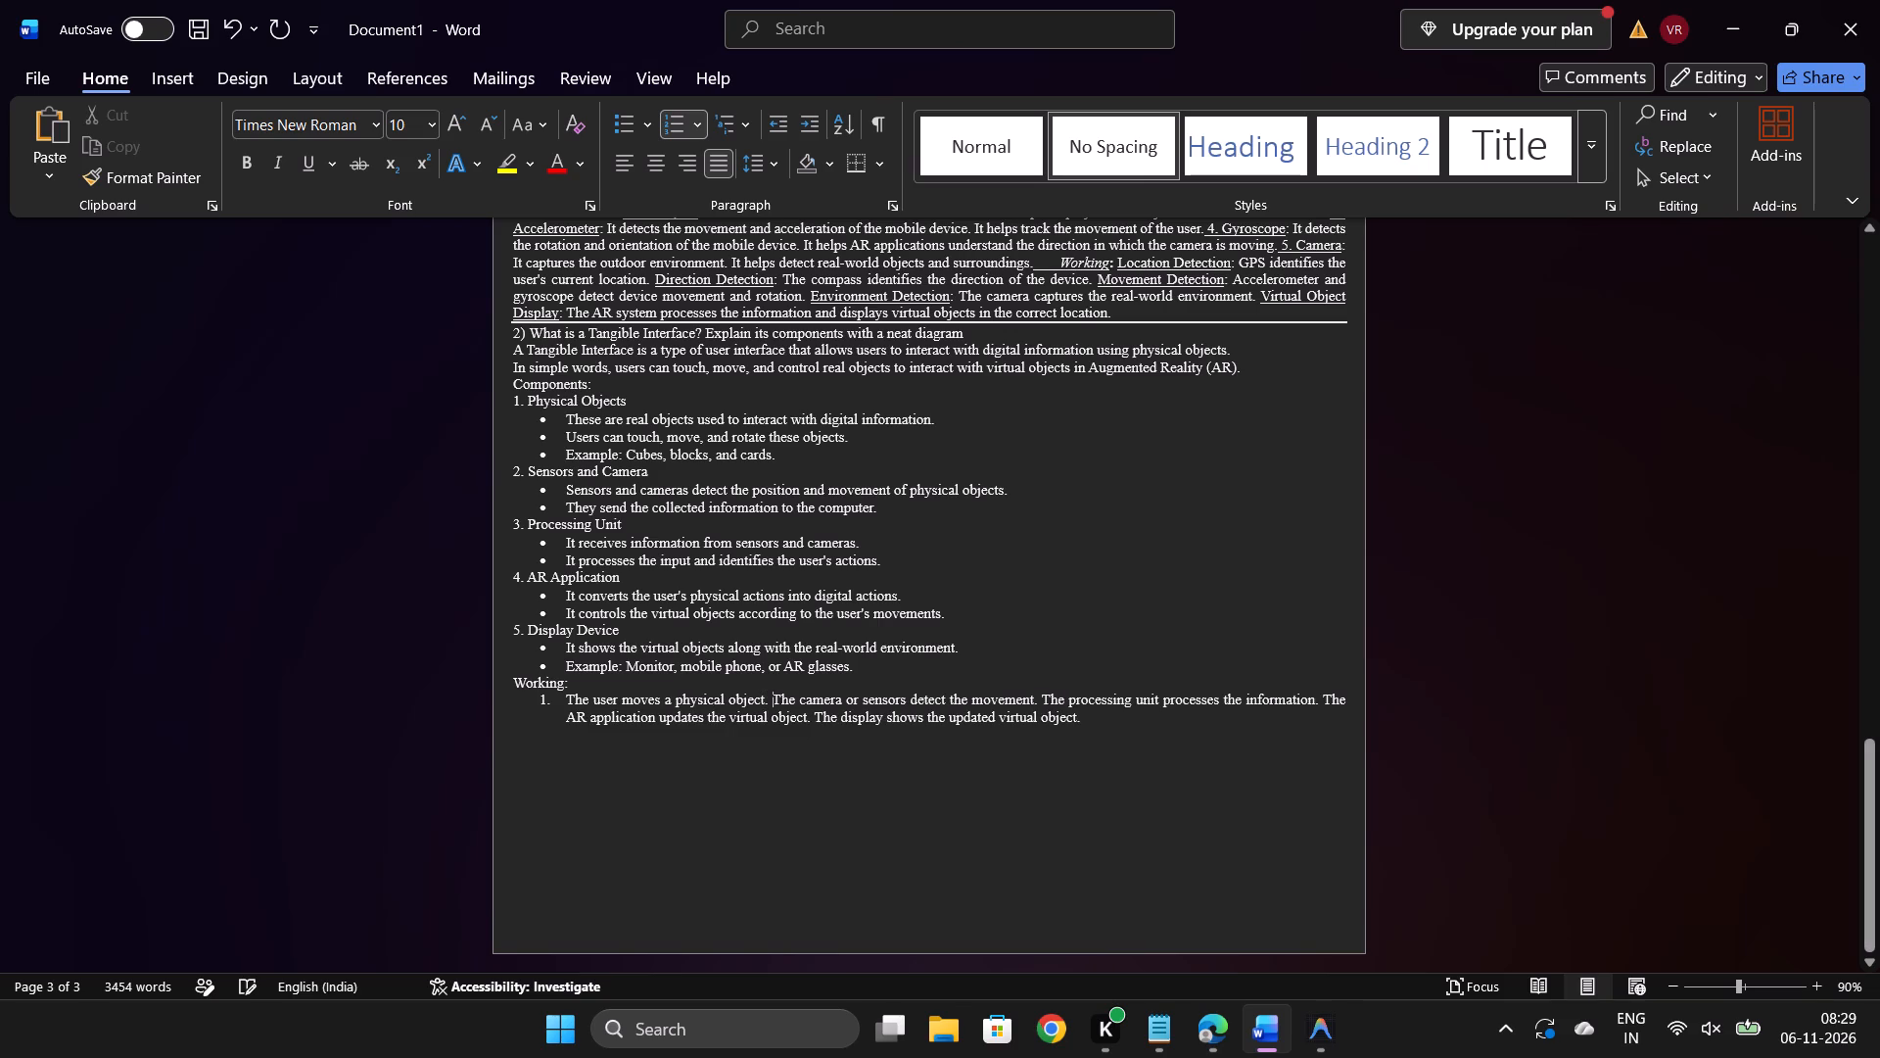
{"action": "left_click", "coordinate": [543, 700]}
{"action": "key", "text": "BackSpace"}
{"action": "key", "text": "BackSpace"}
{"action": "key", "text": "BackSpace"}
{"action": "key", "text": "space"}
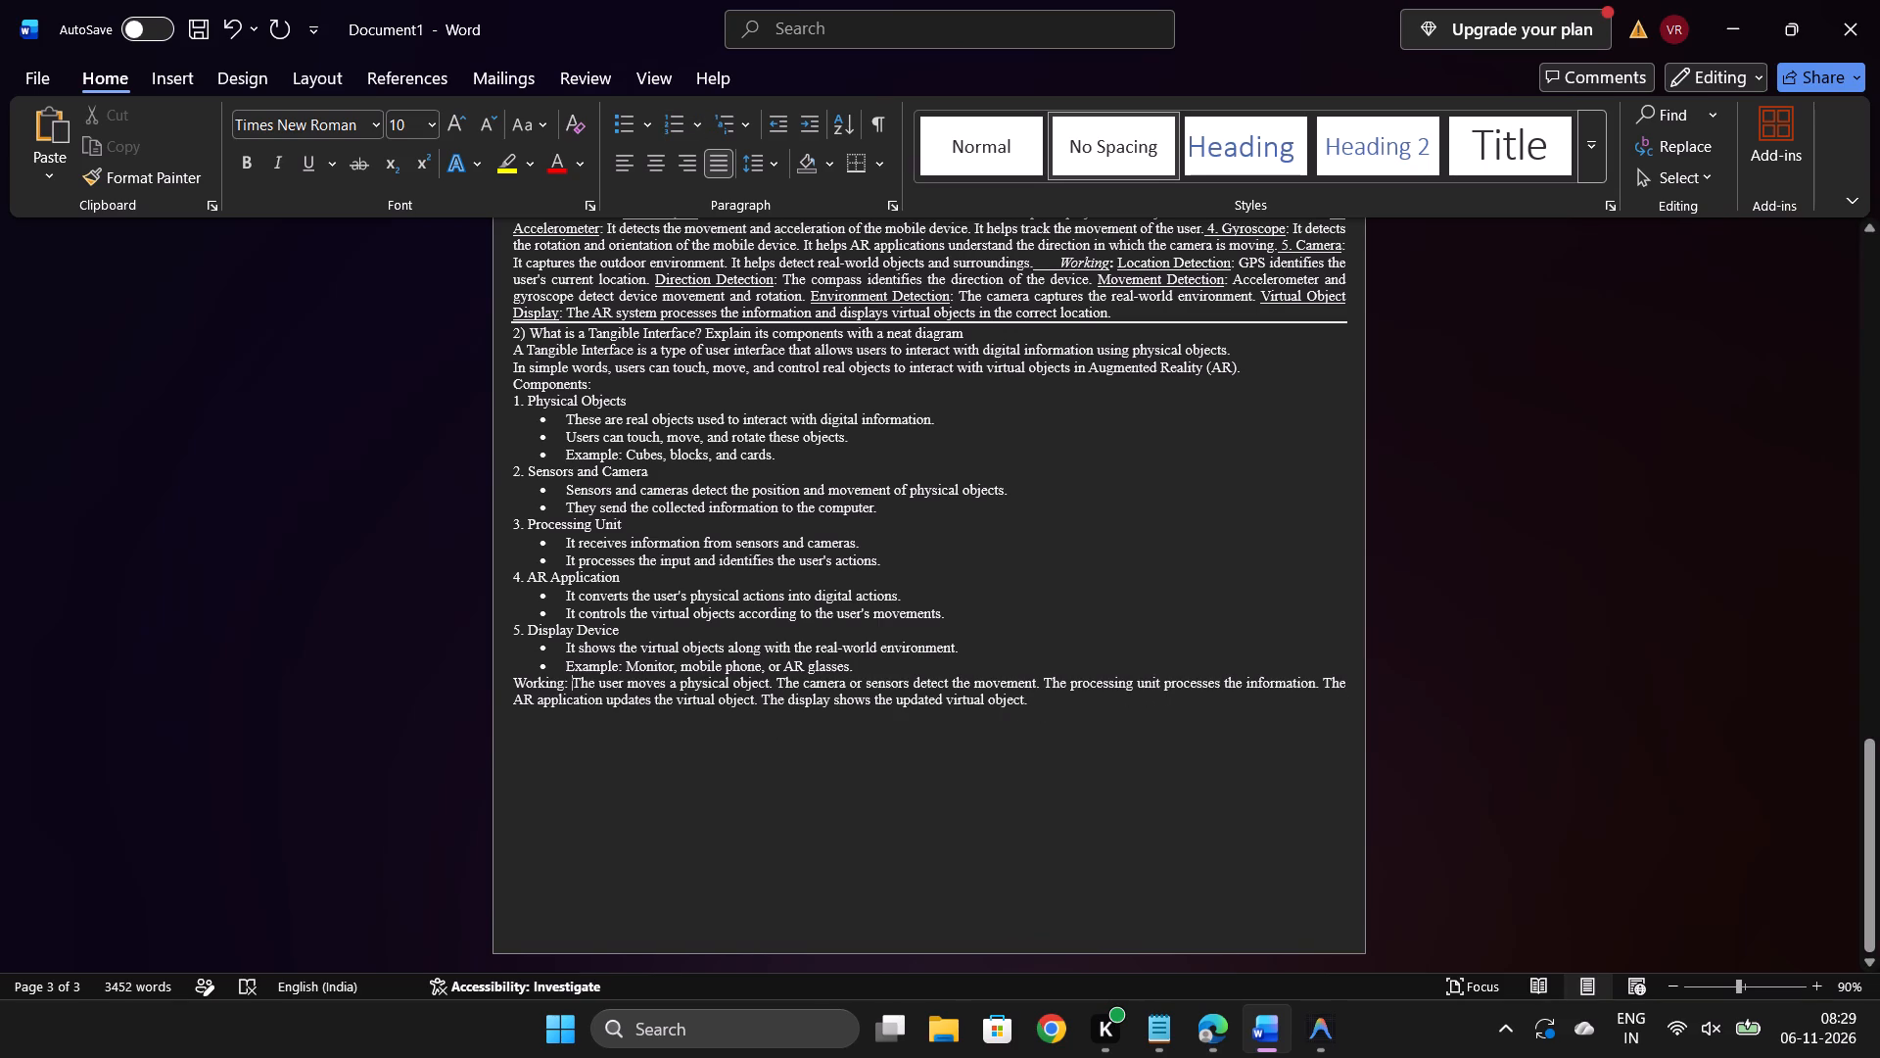
Add a colon after each of the five numbered component names, from "5. Display Device" back to "1. Physical Objects".
{"action": "left_click", "coordinate": [631, 629]}
{"action": "key", "text": "shift+colon"}
{"action": "left_click", "coordinate": [638, 576]}
{"action": "key", "text": "shift+colon"}
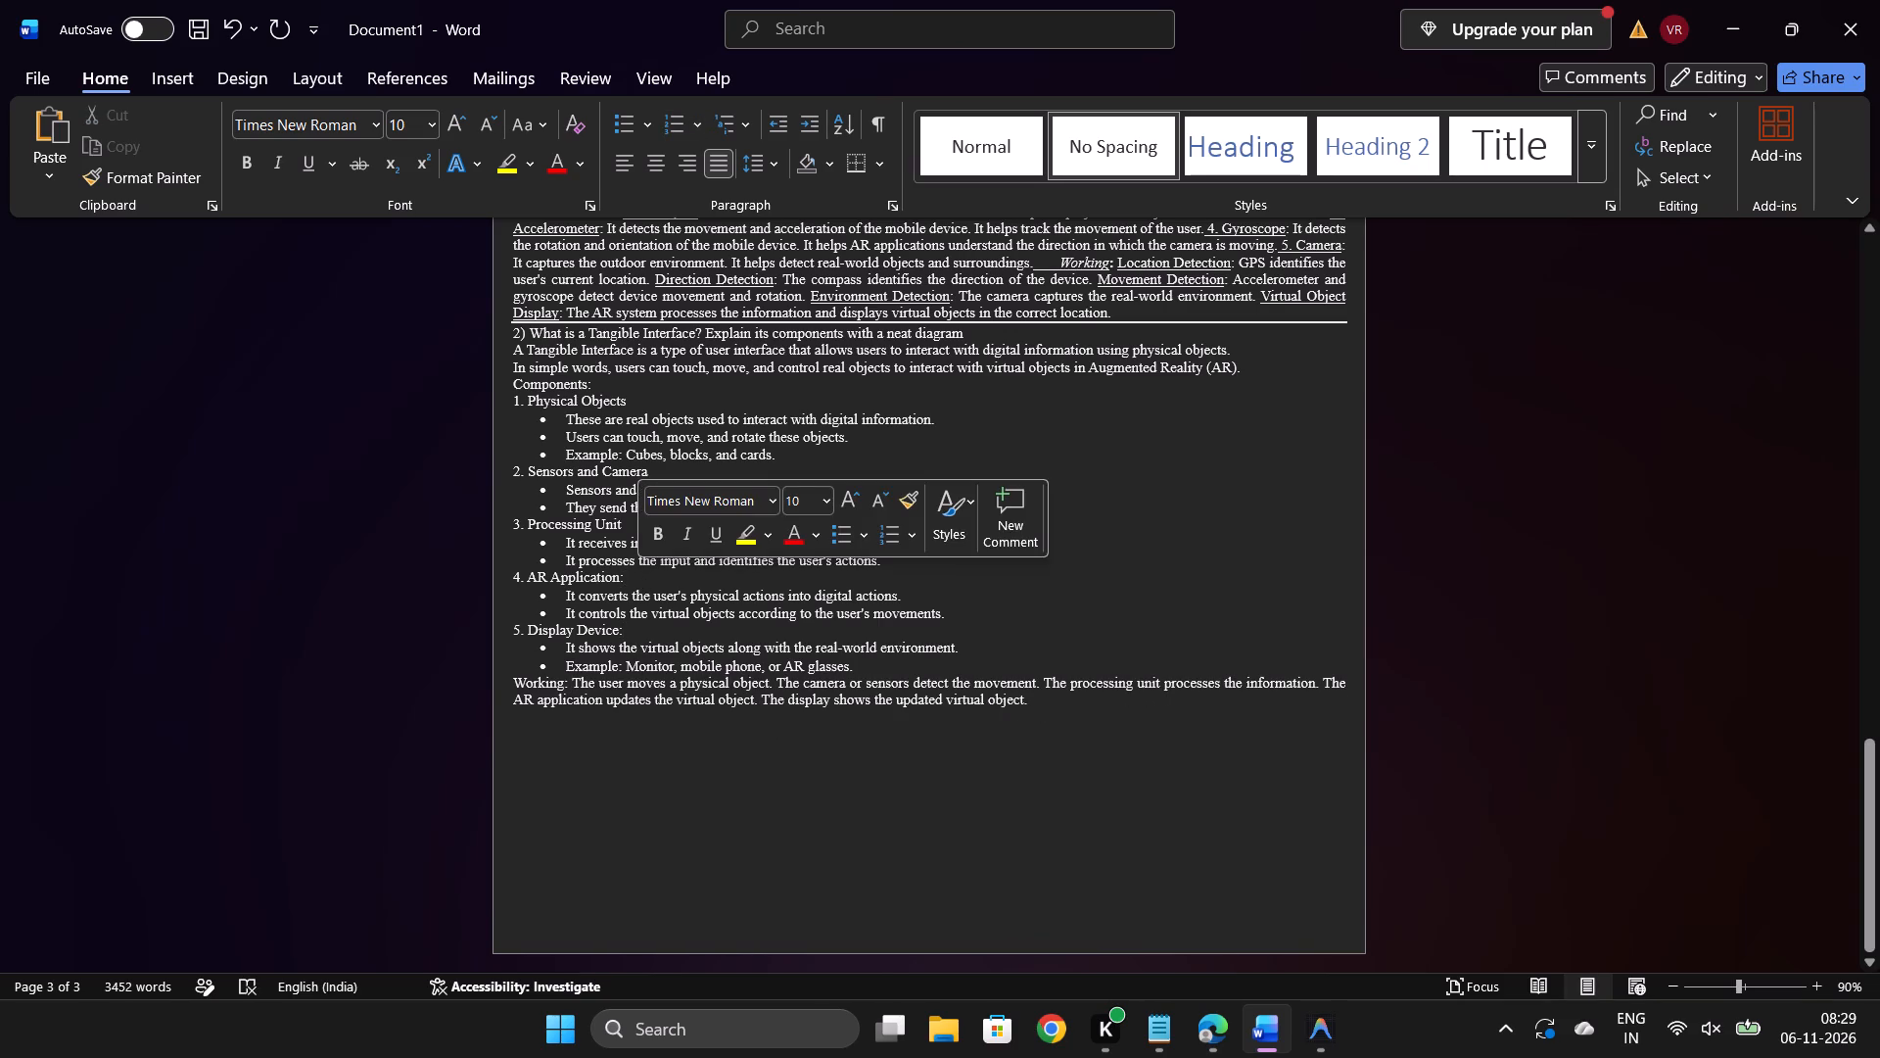
{"action": "left_click", "coordinate": [624, 522]}
{"action": "key", "text": "shift+colon"}
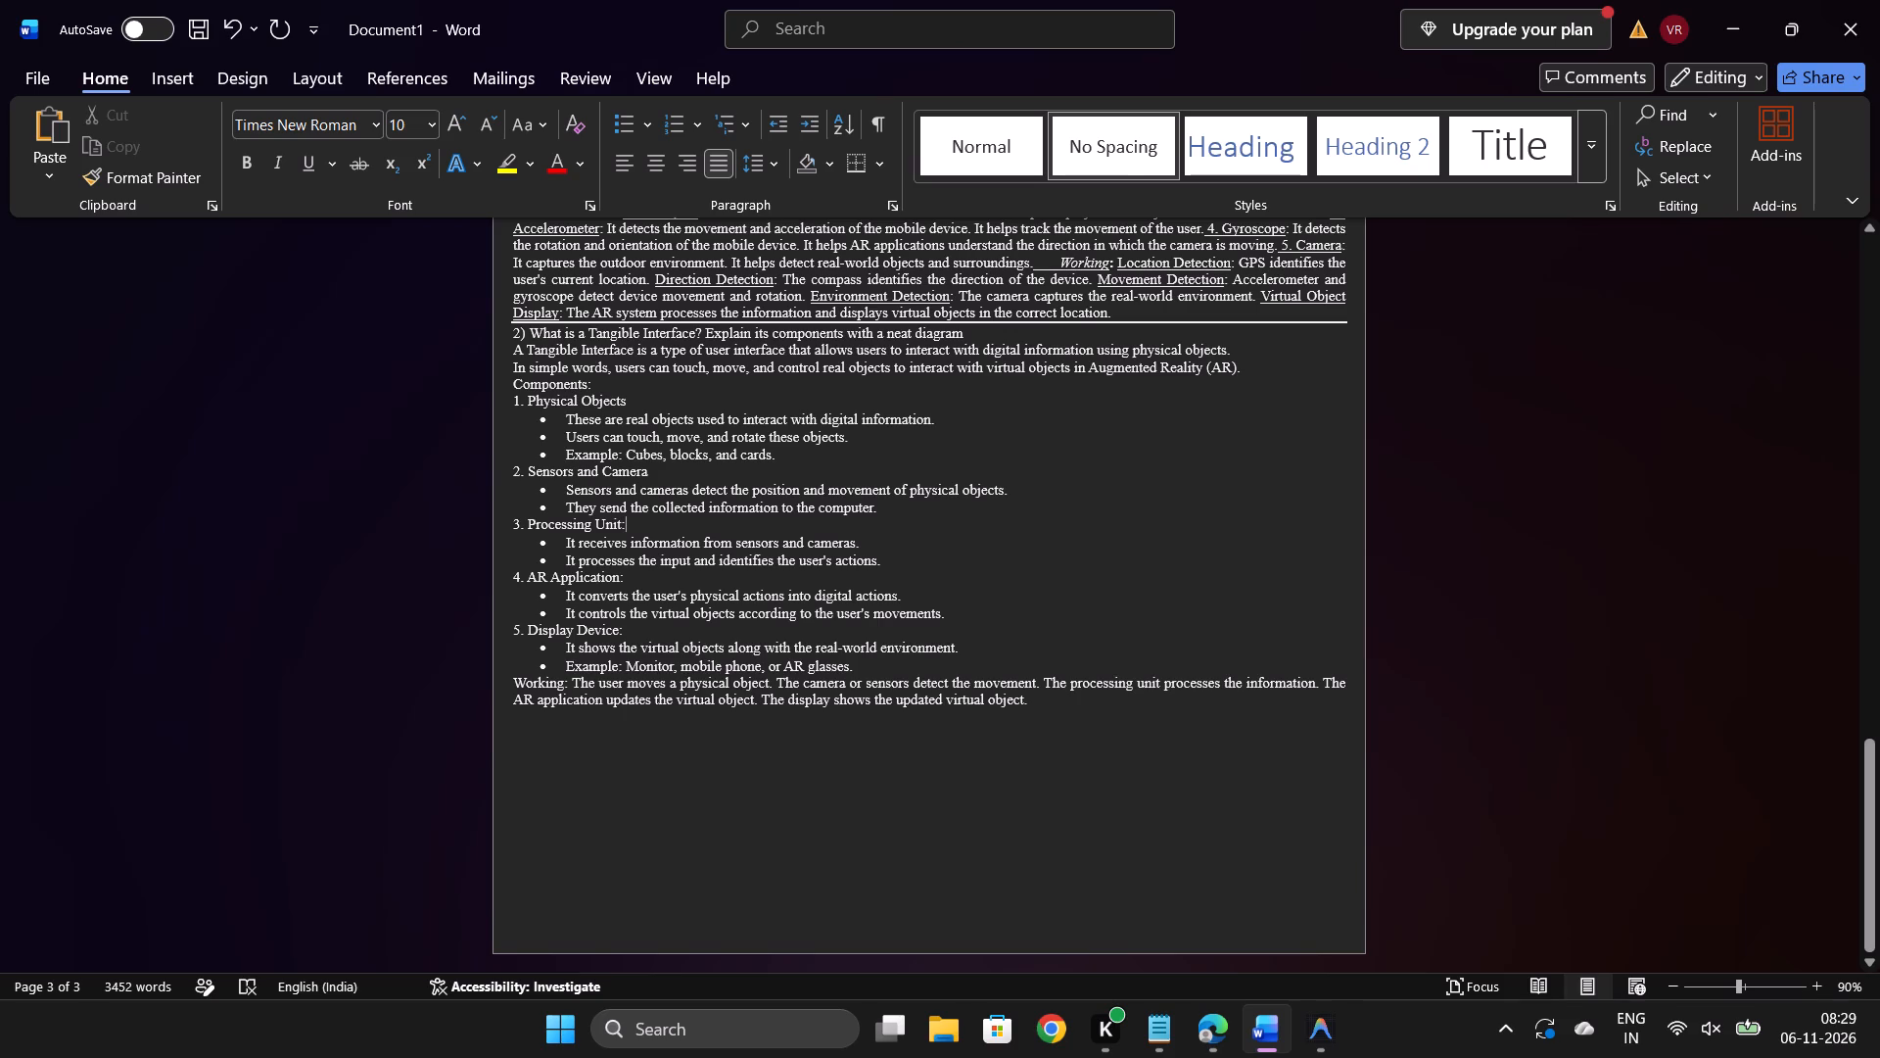
{"action": "left_click", "coordinate": [640, 519]}
{"action": "left_click", "coordinate": [663, 474]}
{"action": "key", "text": "shift+colon"}
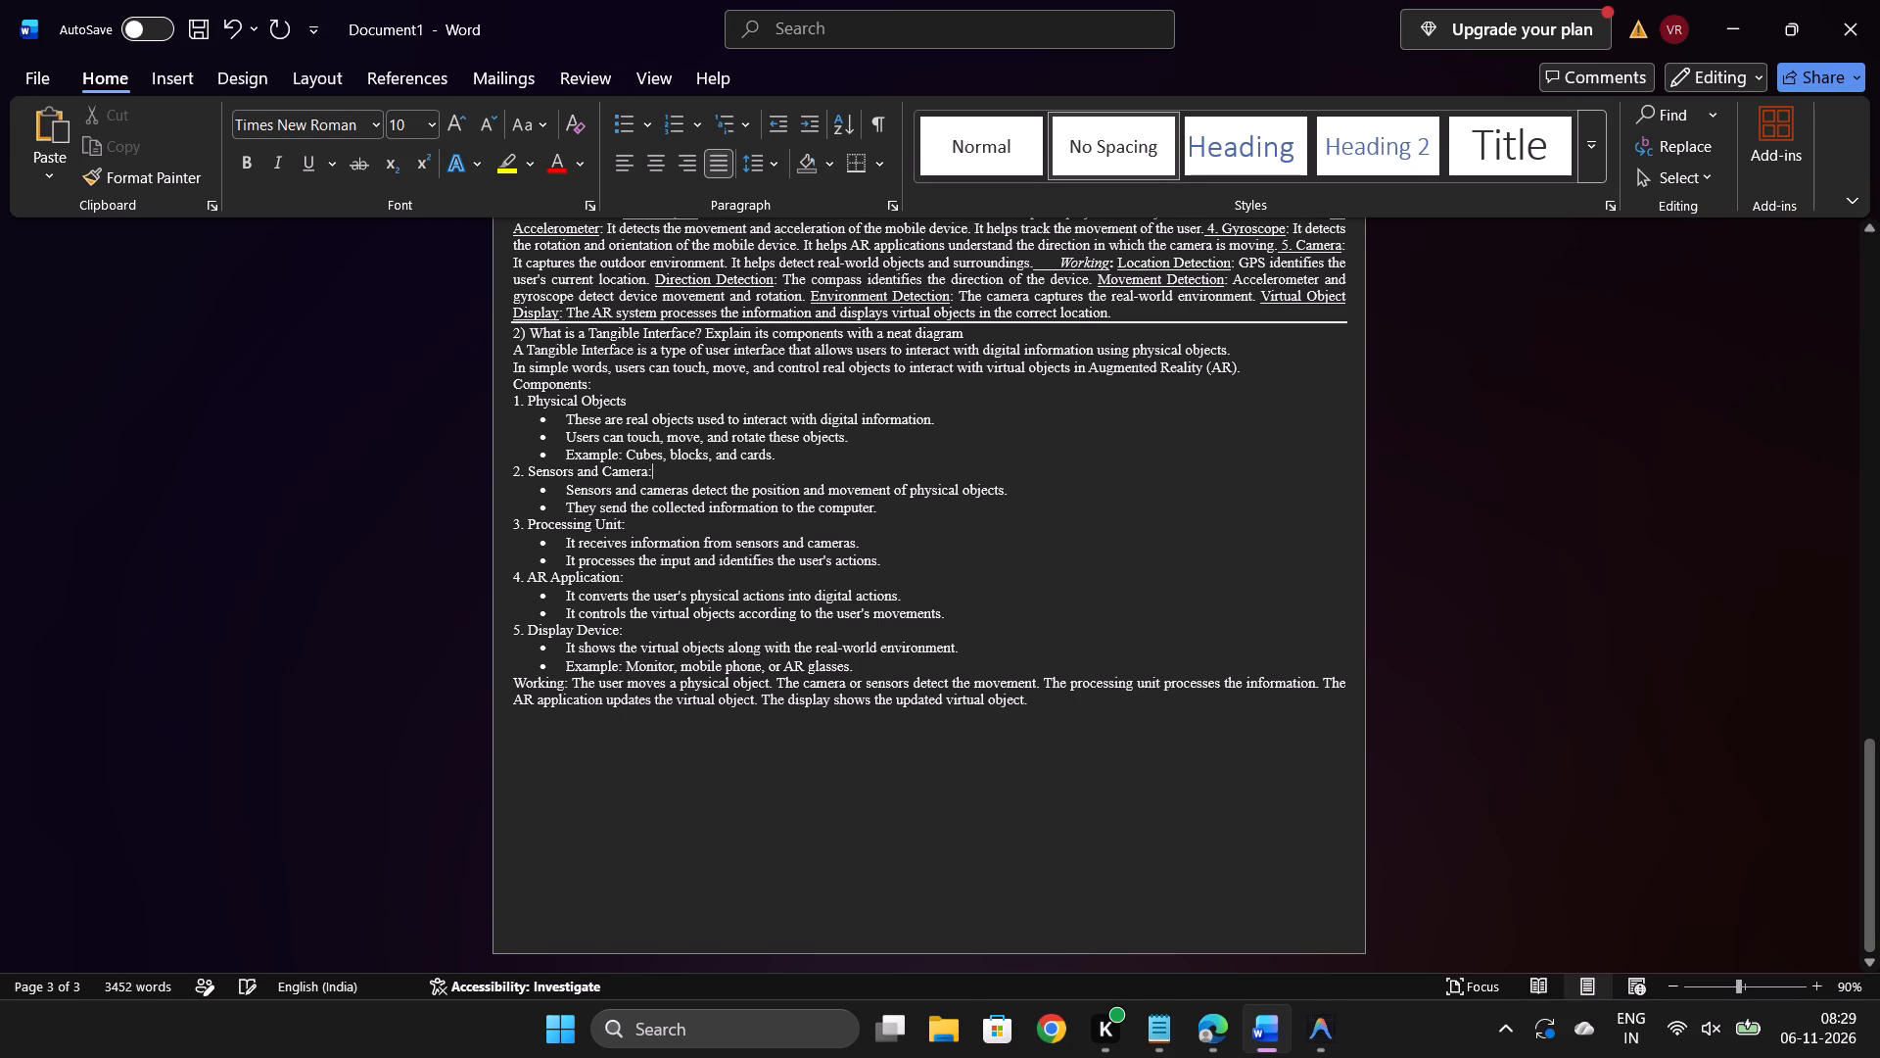
{"action": "left_click", "coordinate": [648, 395]}
{"action": "key", "text": "shift+colon"}
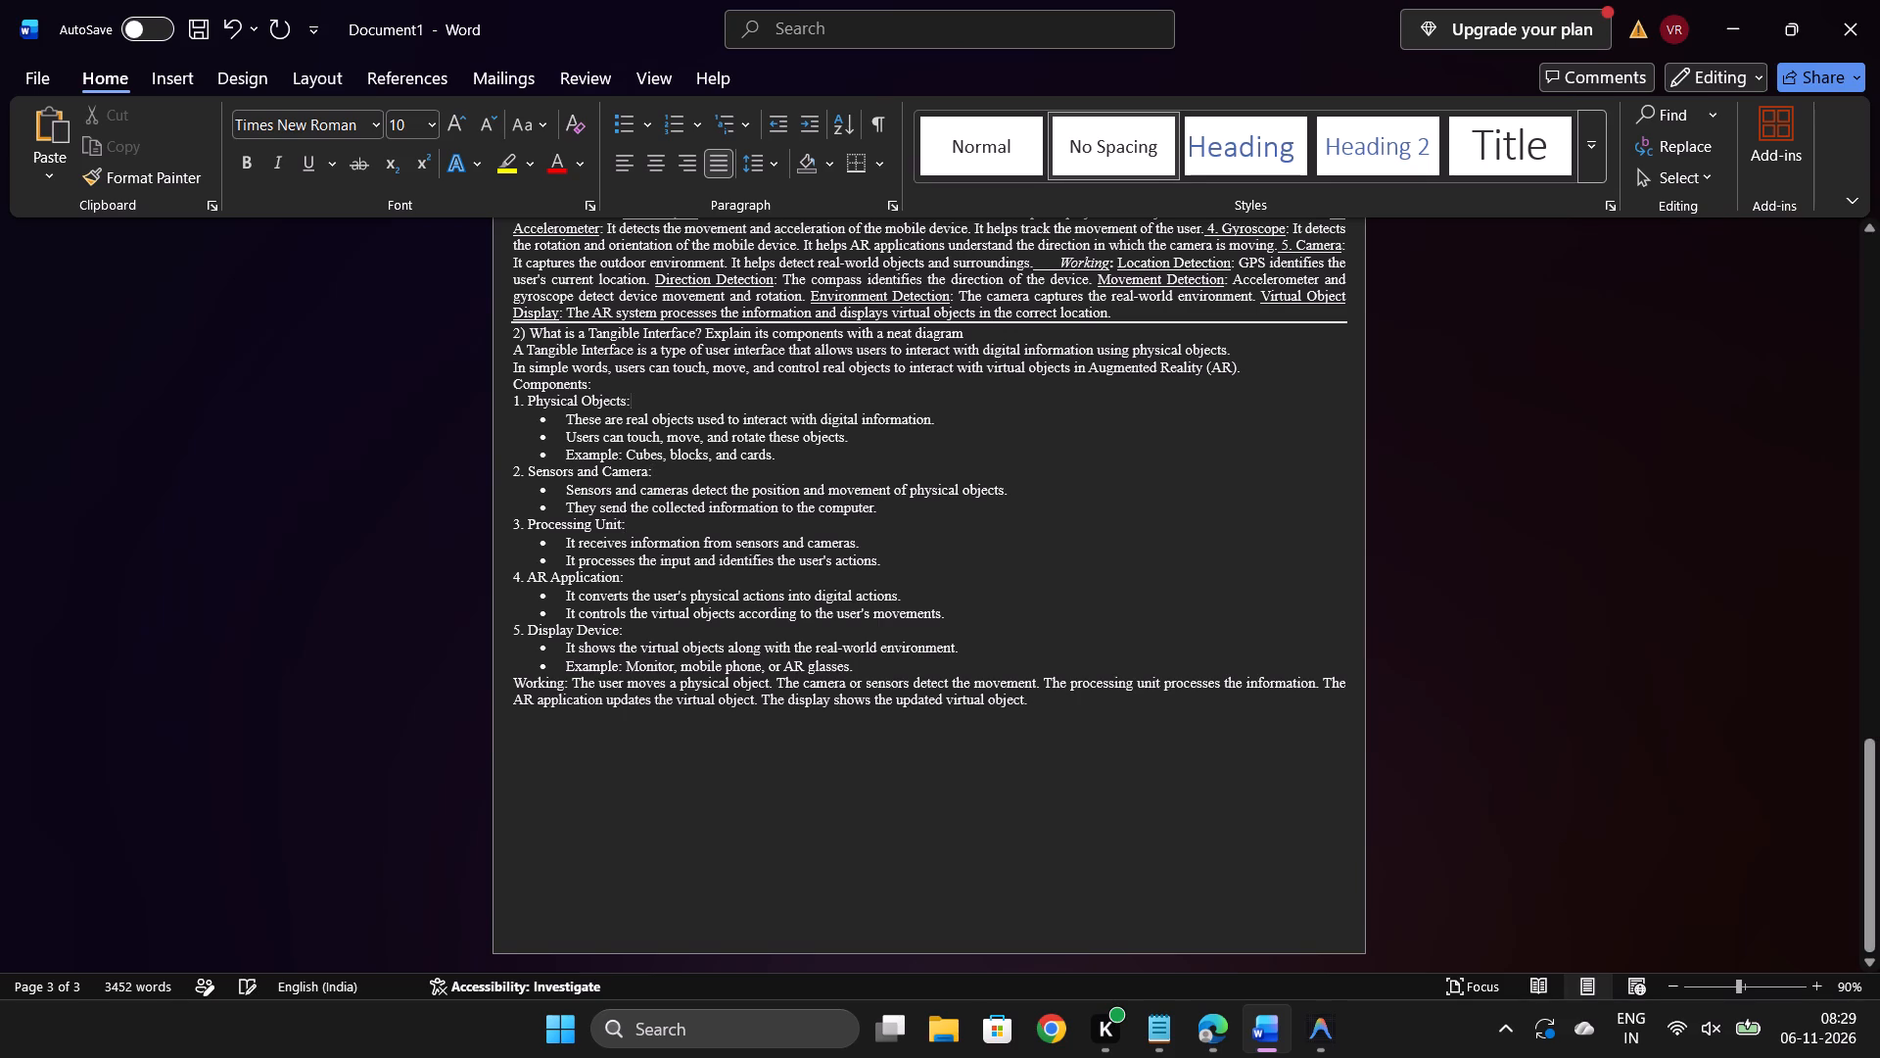
Italicise and underline the words "Components" and "Working" in the Tangible Interface answer.
{"action": "left_click_drag", "start_coordinate": [585, 384], "coordinate": [513, 385]}
{"action": "left_click_drag", "start_coordinate": [564, 686], "coordinate": [493, 673], "text": "ctrl"}
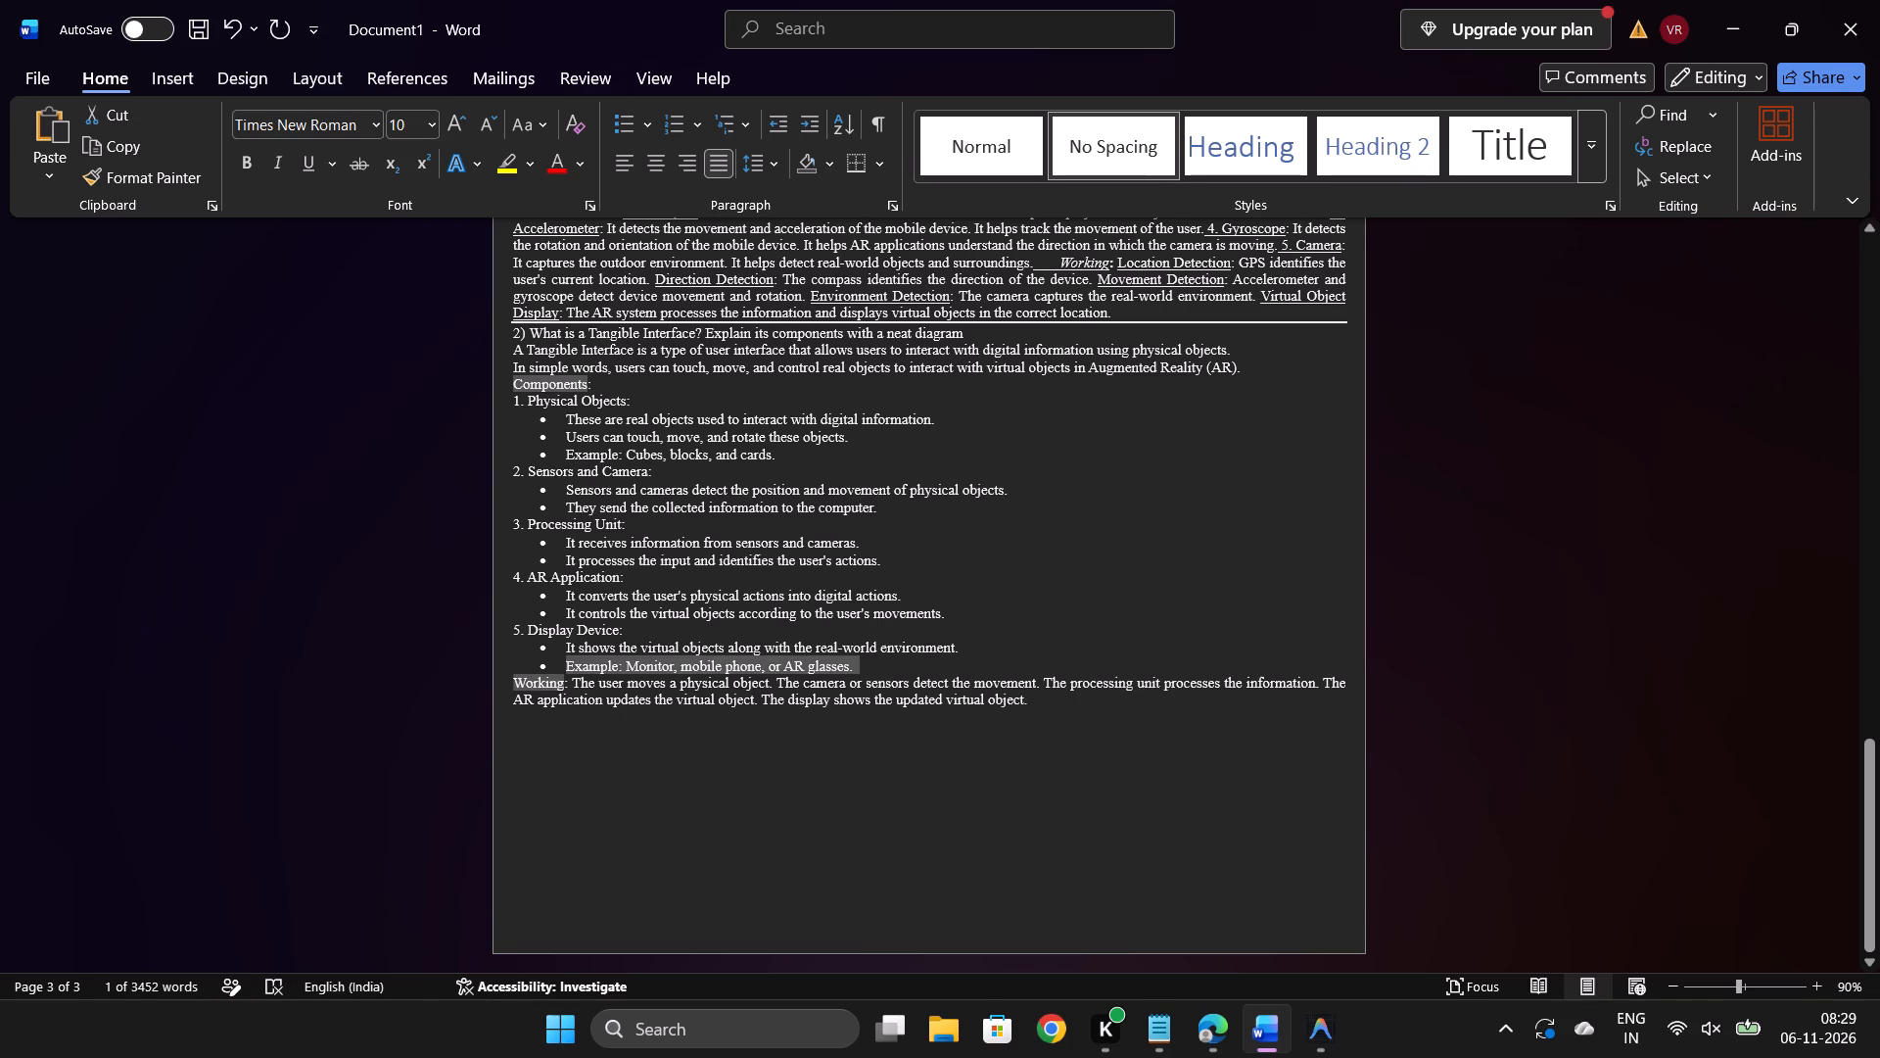
{"action": "left_click_drag", "start_coordinate": [493, 673], "coordinate": [494, 684], "text": "ctrl"}
{"action": "left_click", "coordinate": [574, 642]}
{"action": "left_click", "coordinate": [546, 640]}
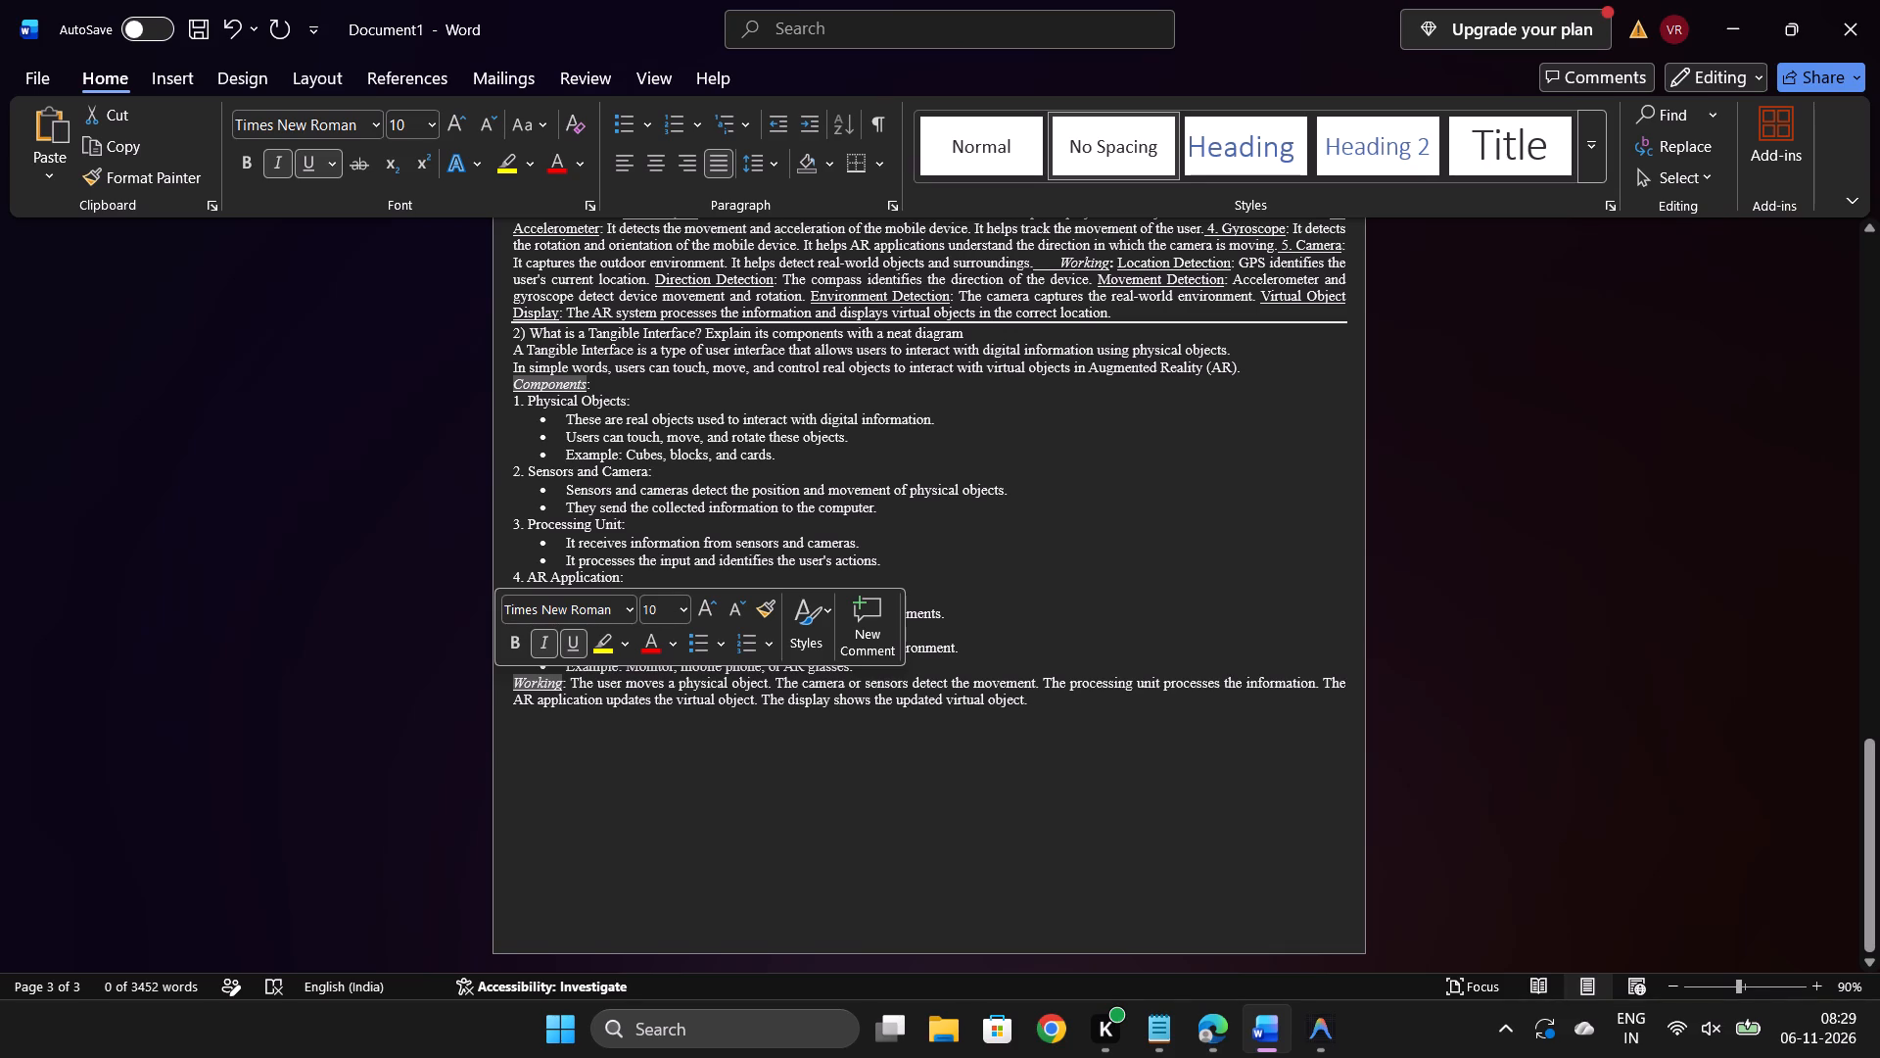
{"action": "left_click", "coordinate": [534, 693]}
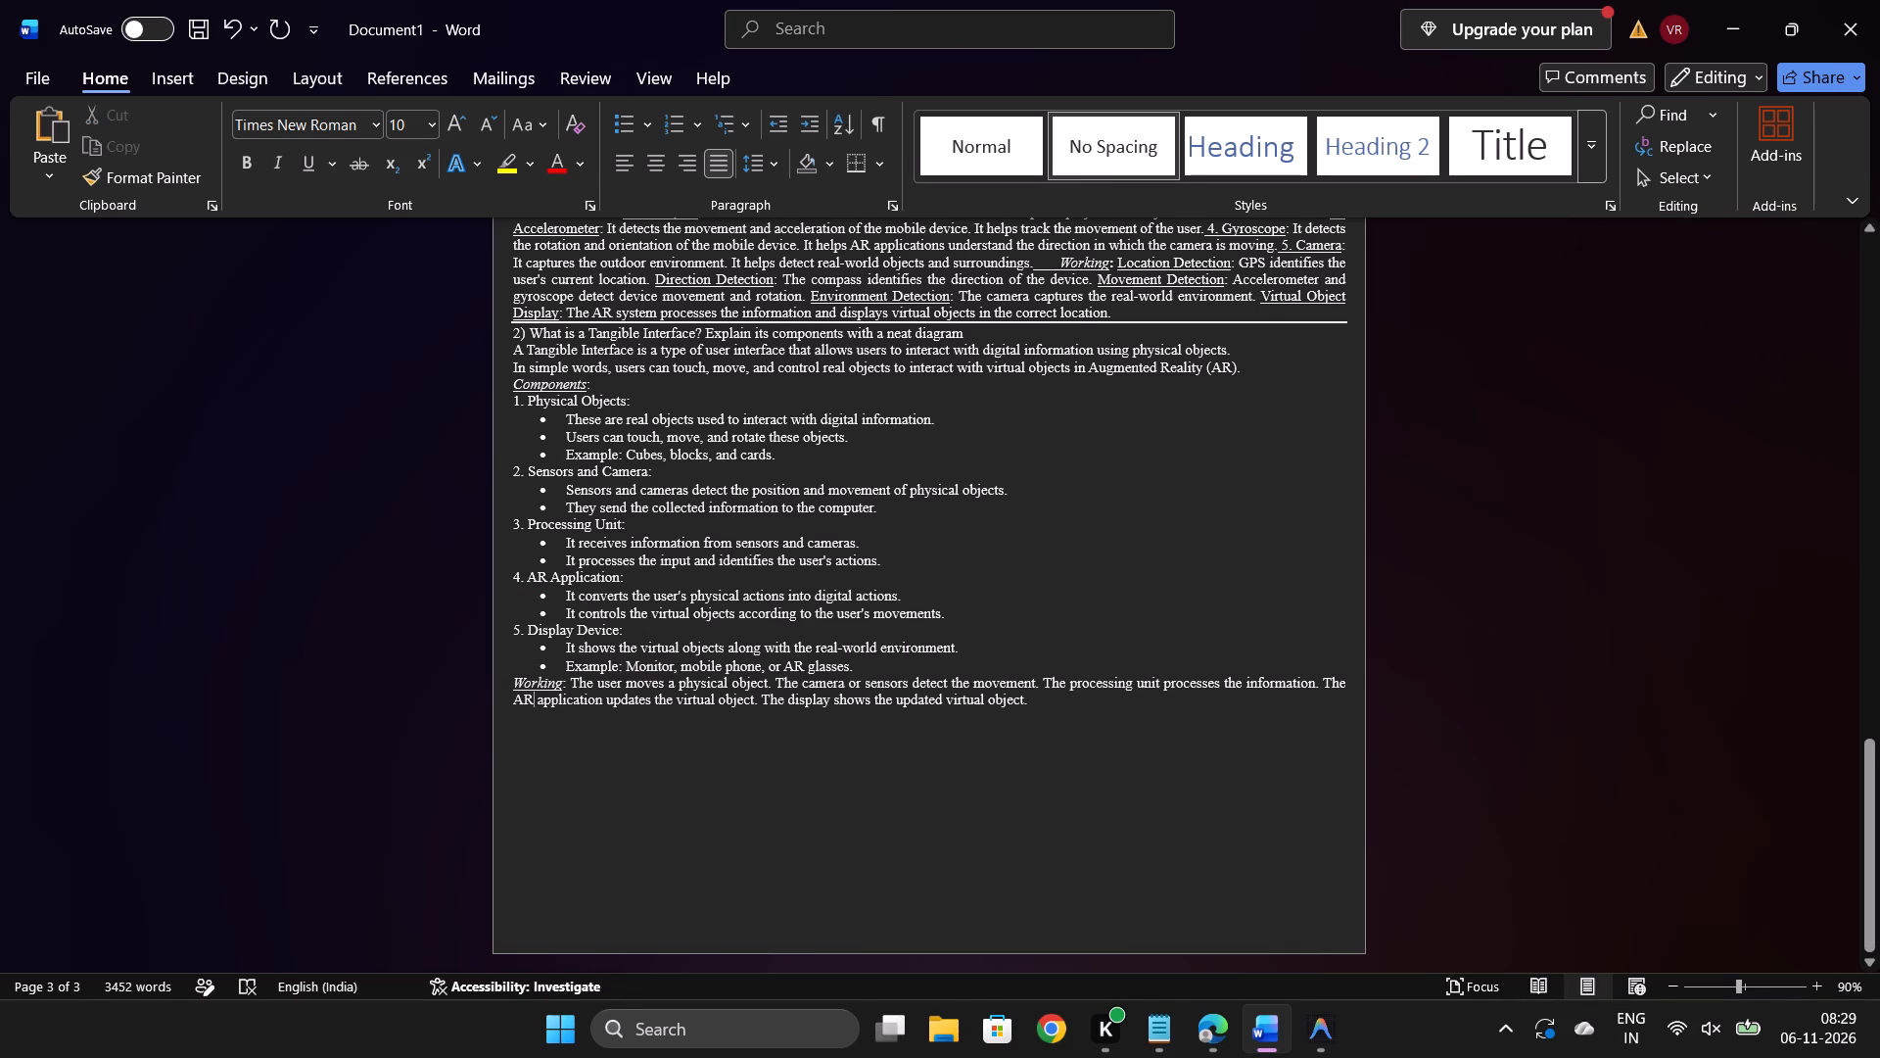
Remove the bullets under "5. Display Device:" and join both points onto that heading line, separated by spaces.
{"action": "left_click", "coordinate": [543, 668]}
{"action": "key", "text": "BackSpace"}
{"action": "key", "text": "BackSpace"}
{"action": "key", "text": "BackSpace"}
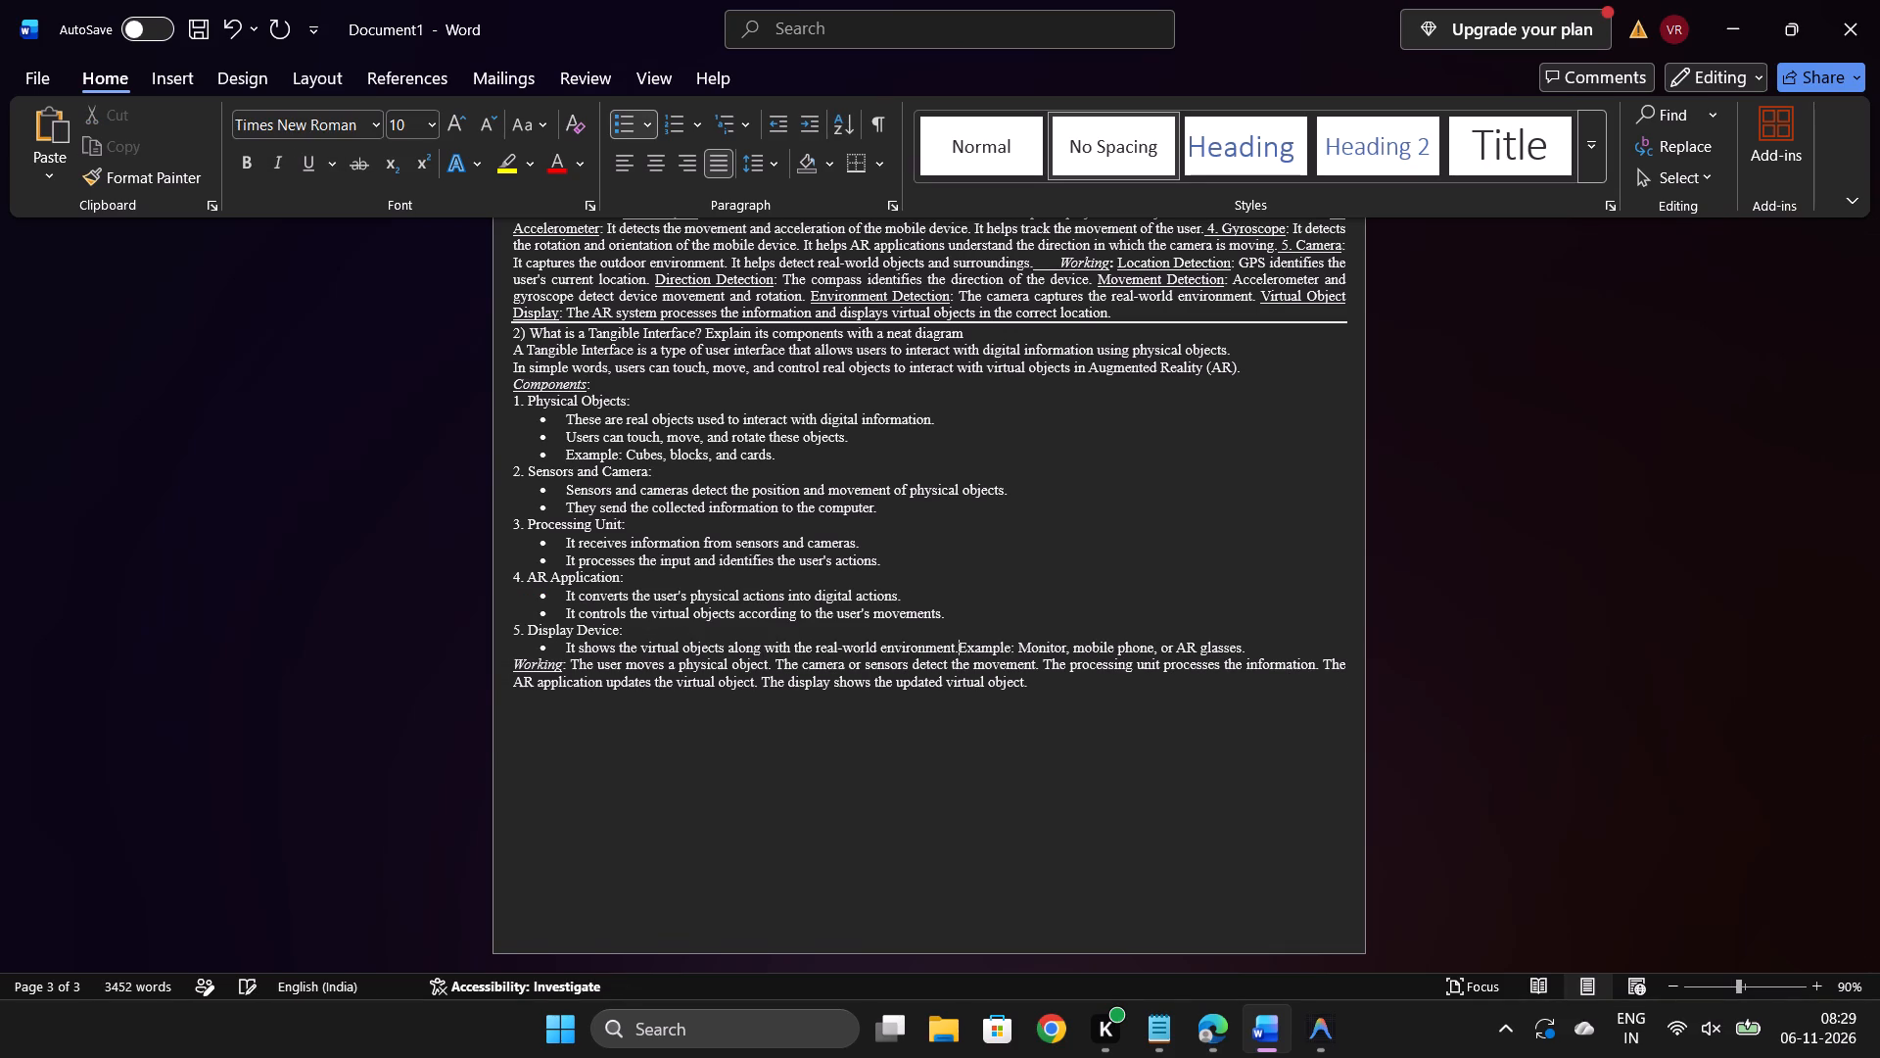
{"action": "key", "text": "space"}
{"action": "left_click", "coordinate": [543, 654]}
{"action": "key", "text": "BackSpace"}
{"action": "key", "text": "BackSpace"}
{"action": "key", "text": "BackSpace"}
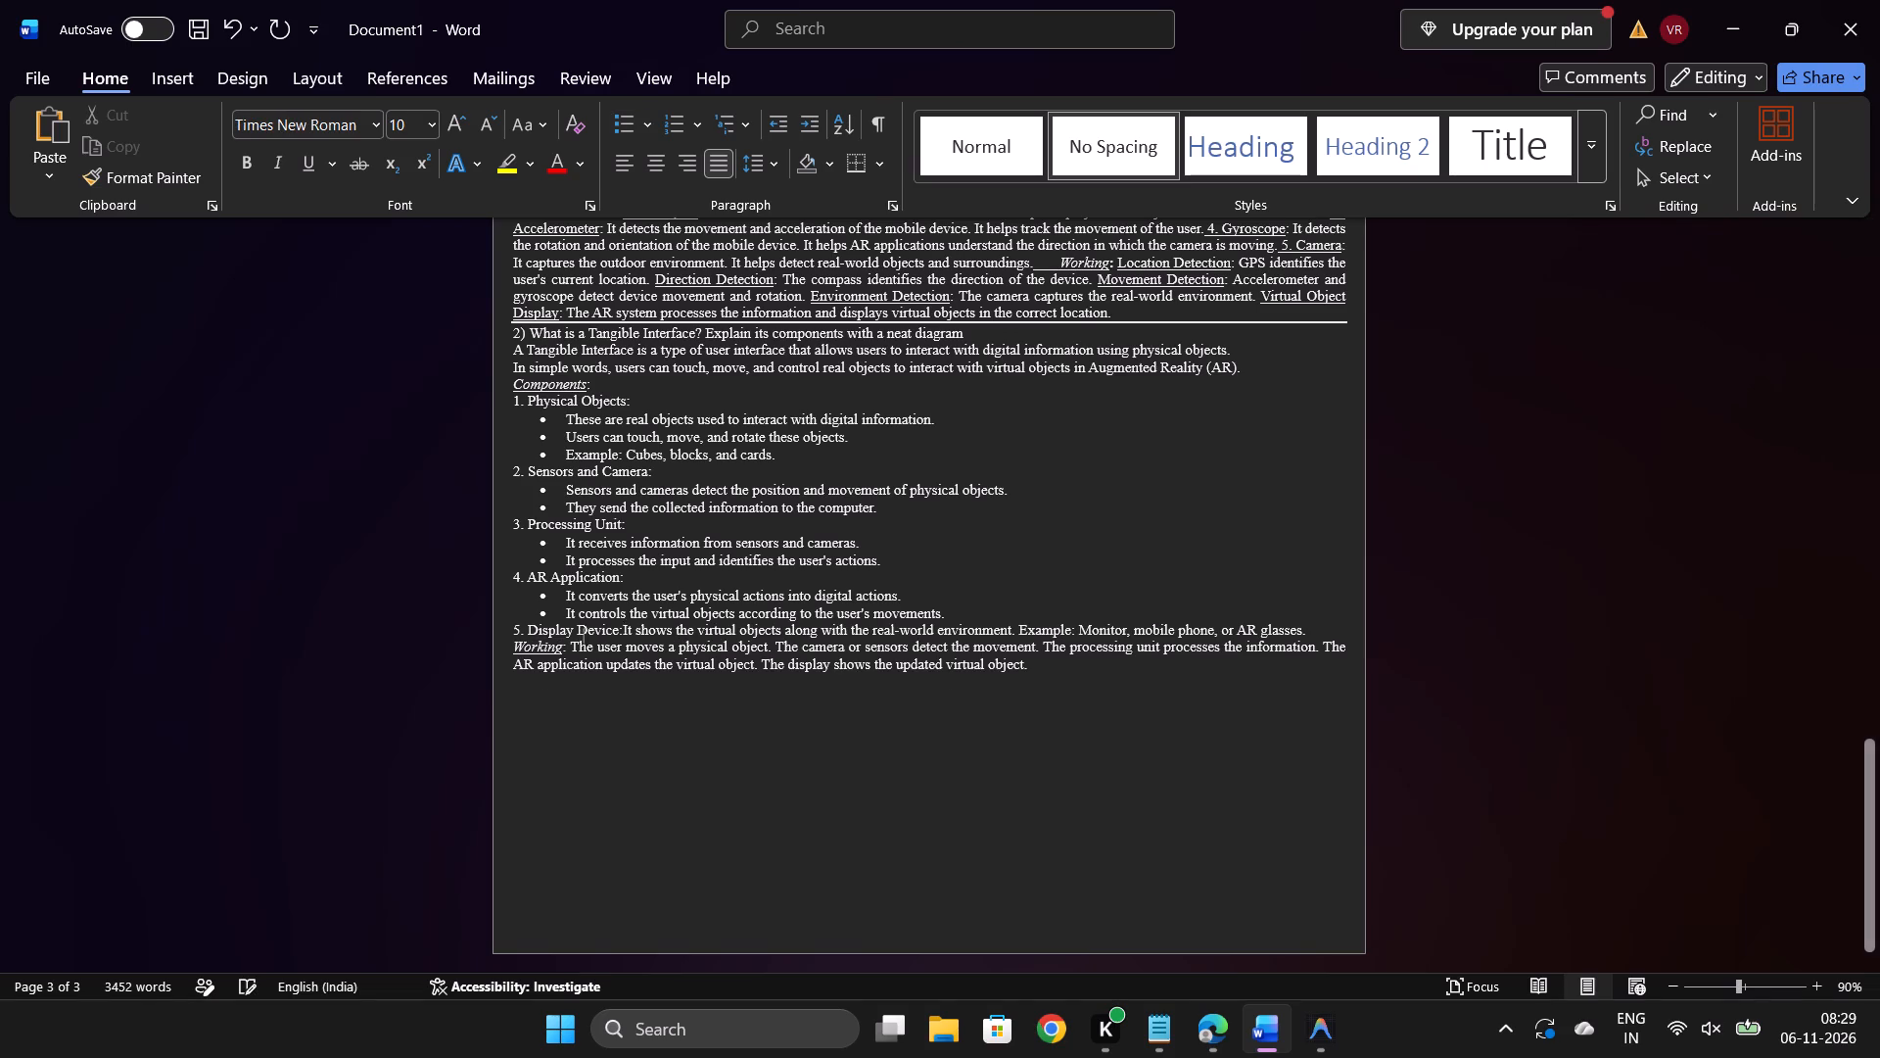
{"action": "key", "text": "space"}
Remove the bullets under "4. AR Application:" and join both points onto that heading line, separated by spaces.
{"action": "left_click", "coordinate": [541, 613]}
{"action": "key", "text": "BackSpace"}
{"action": "key", "text": "BackSpace"}
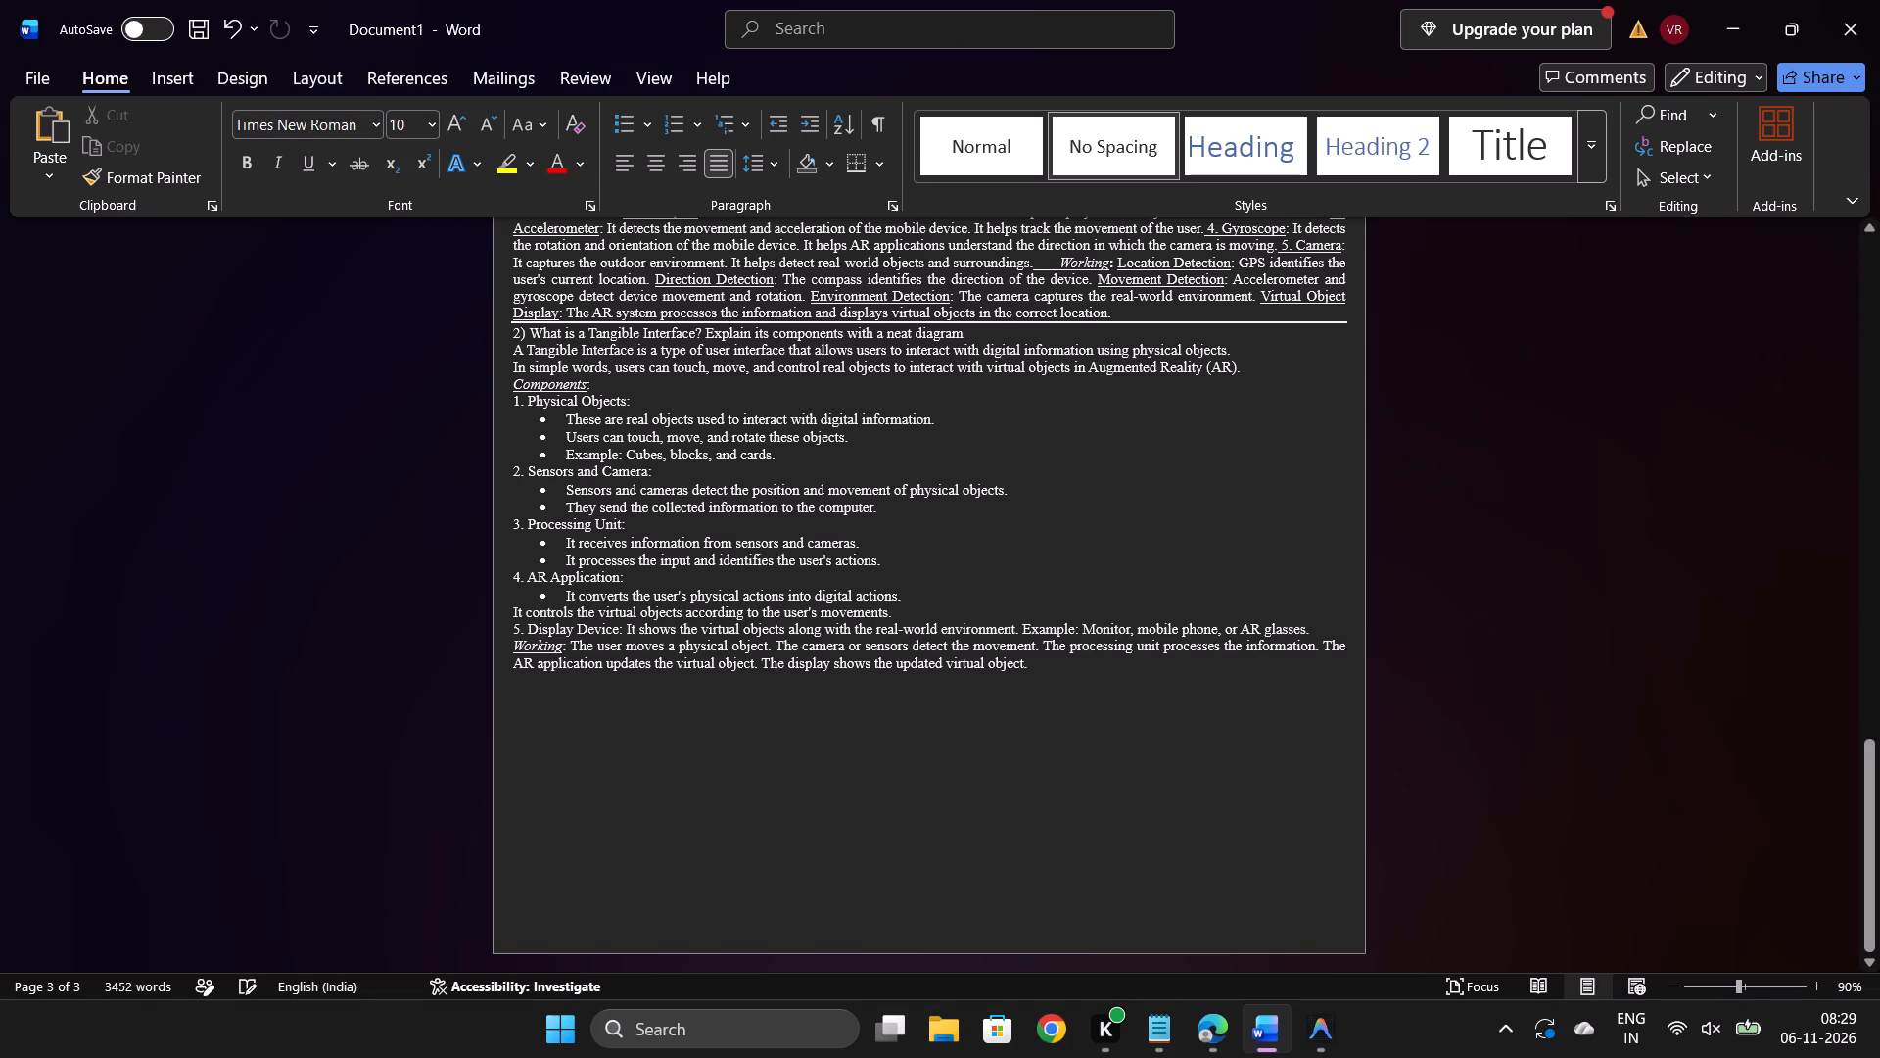
{"action": "key", "text": "BackSpace"}
{"action": "key", "text": "space"}
{"action": "left_click", "coordinate": [541, 595]}
{"action": "key", "text": "BackSpace"}
{"action": "key", "text": "BackSpace"}
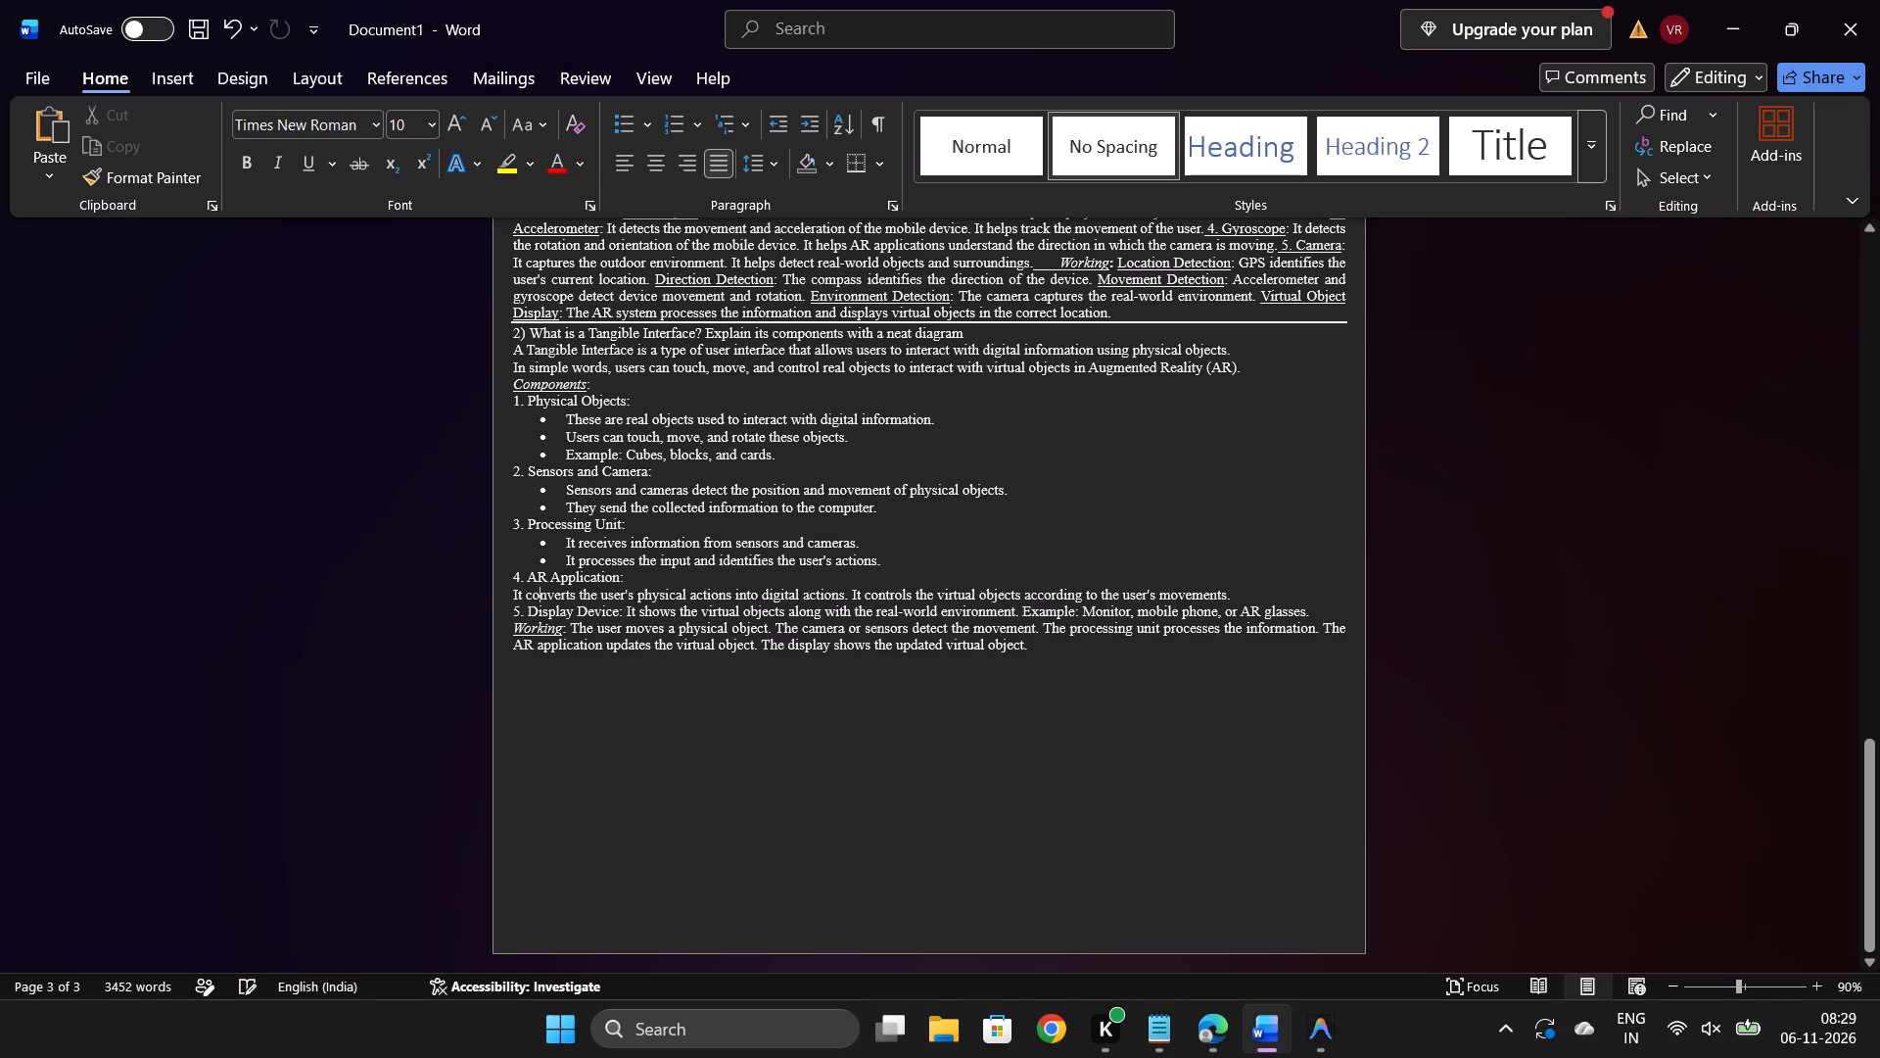
{"action": "key", "text": "BackSpace"}
{"action": "key", "text": "space"}
Remove the bullets under "3. Processing Unit:" and join both points onto that heading line, separated by spaces.
{"action": "left_click", "coordinate": [540, 557]}
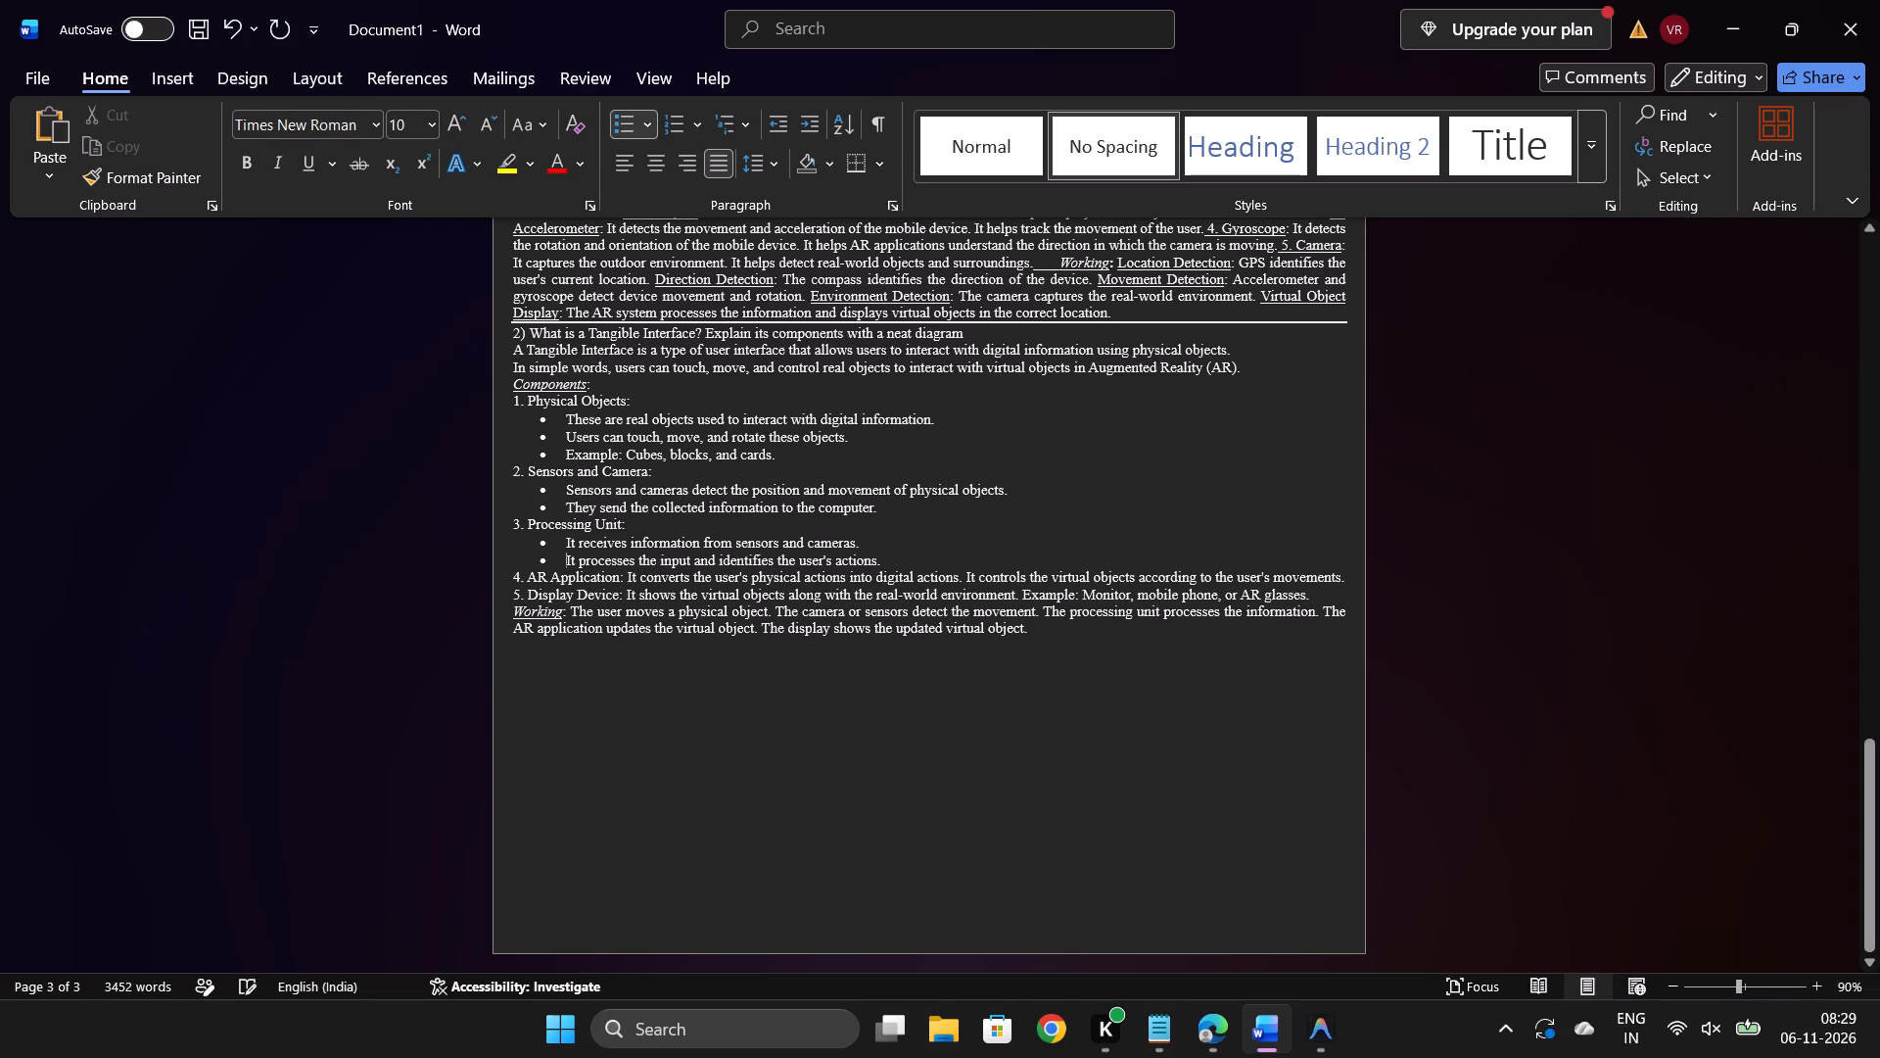
{"action": "key", "text": "BackSpace"}
{"action": "key", "text": "BackSpace"}
{"action": "key", "text": "BackSpace"}
{"action": "key", "text": "BackSpace"}
{"action": "key", "text": "space"}
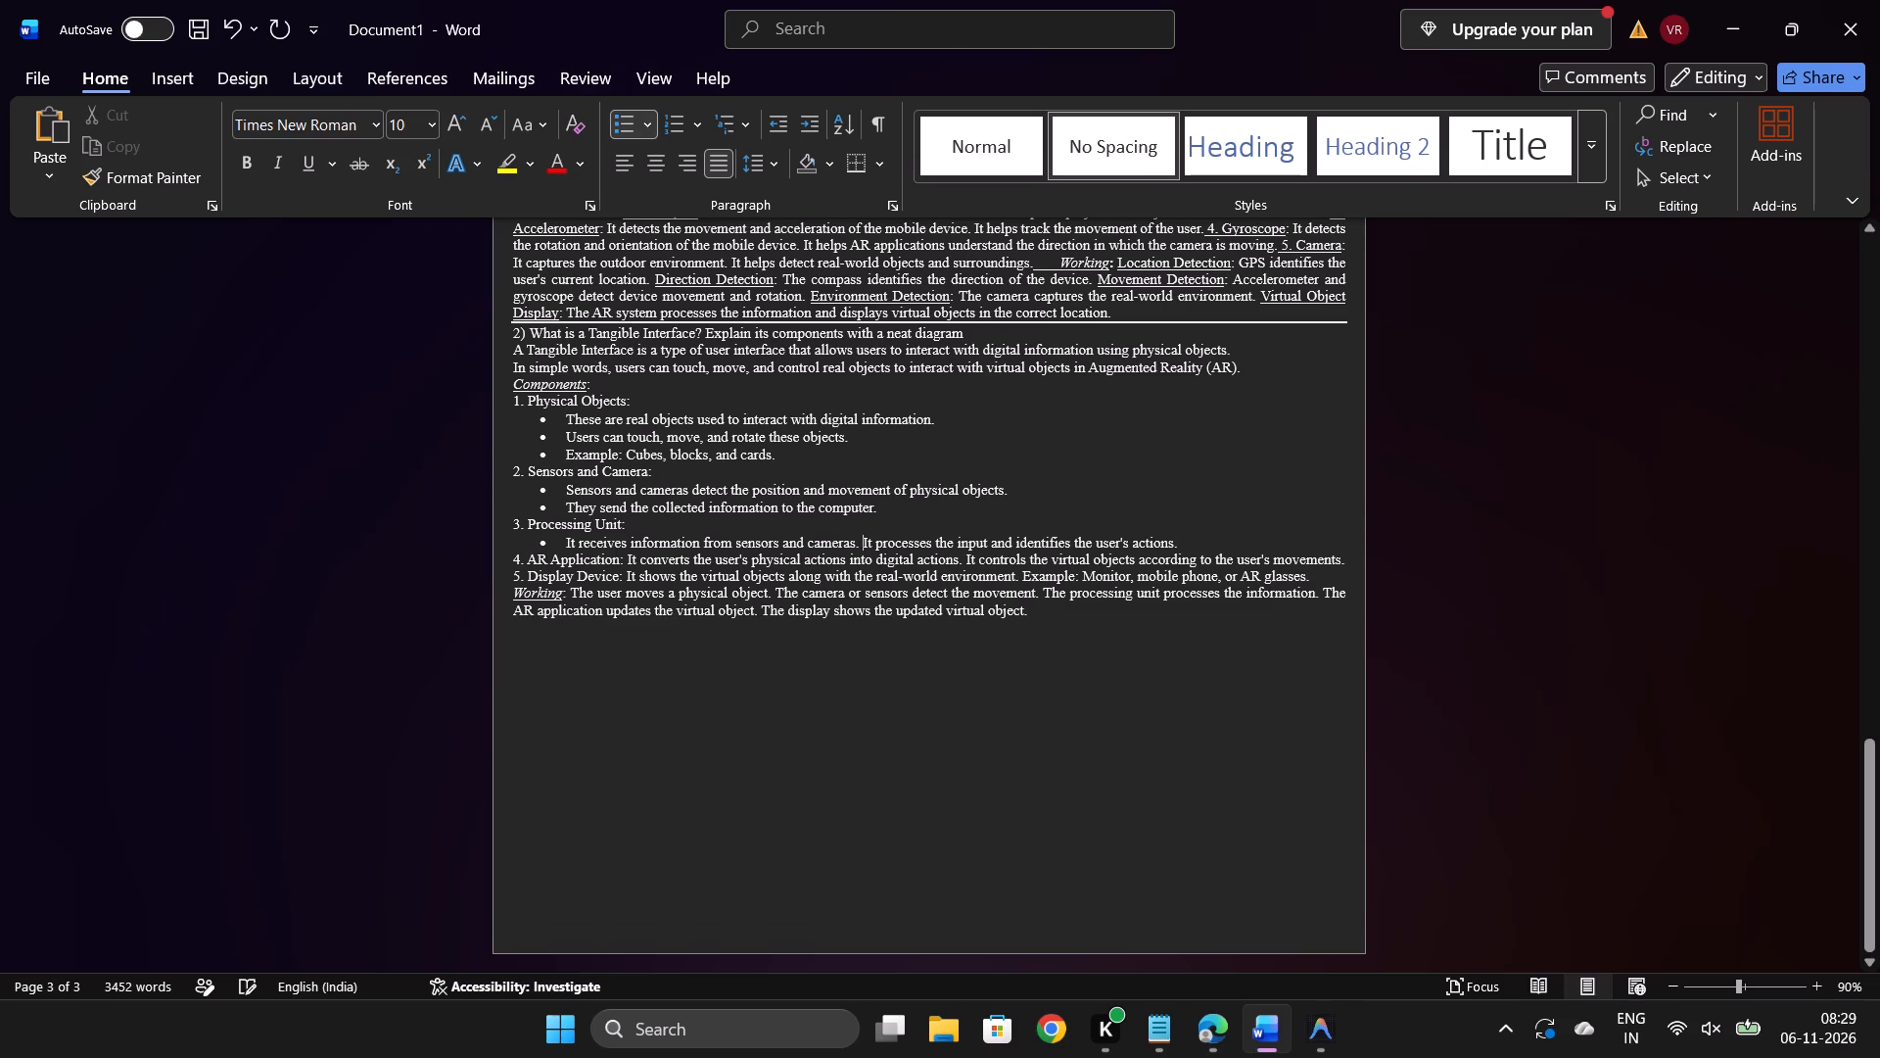
{"action": "left_click", "coordinate": [543, 544]}
{"action": "key", "text": "BackSpace"}
{"action": "key", "text": "BackSpace"}
{"action": "key", "text": "BackSpace"}
{"action": "key", "text": "space"}
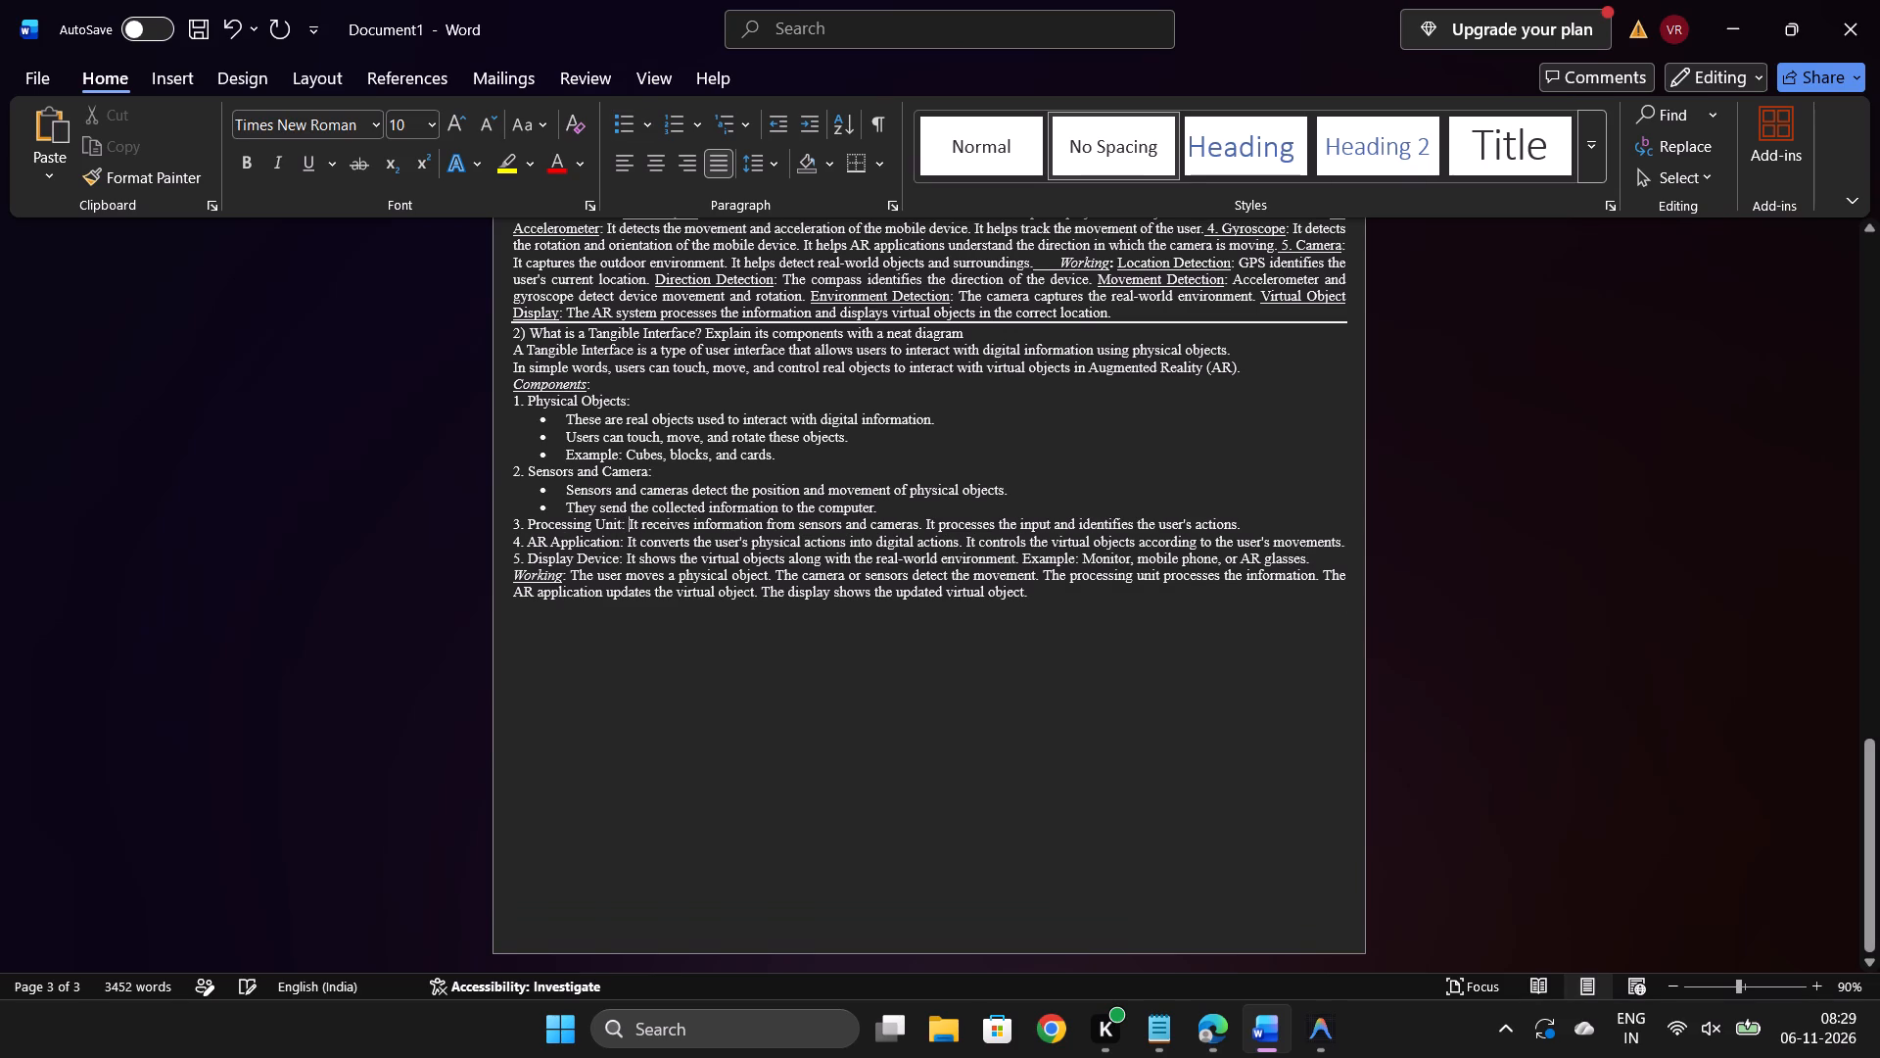
Remove the bullets under "2. Sensors and Camera:" and join both points onto that heading line, separated by spaces.
{"action": "left_click", "coordinate": [542, 505]}
{"action": "key", "text": "BackSpace"}
{"action": "key", "text": "BackSpace"}
{"action": "key", "text": "BackSpace"}
{"action": "key", "text": "space"}
{"action": "left_click", "coordinate": [542, 491]}
{"action": "key", "text": "BackSpace"}
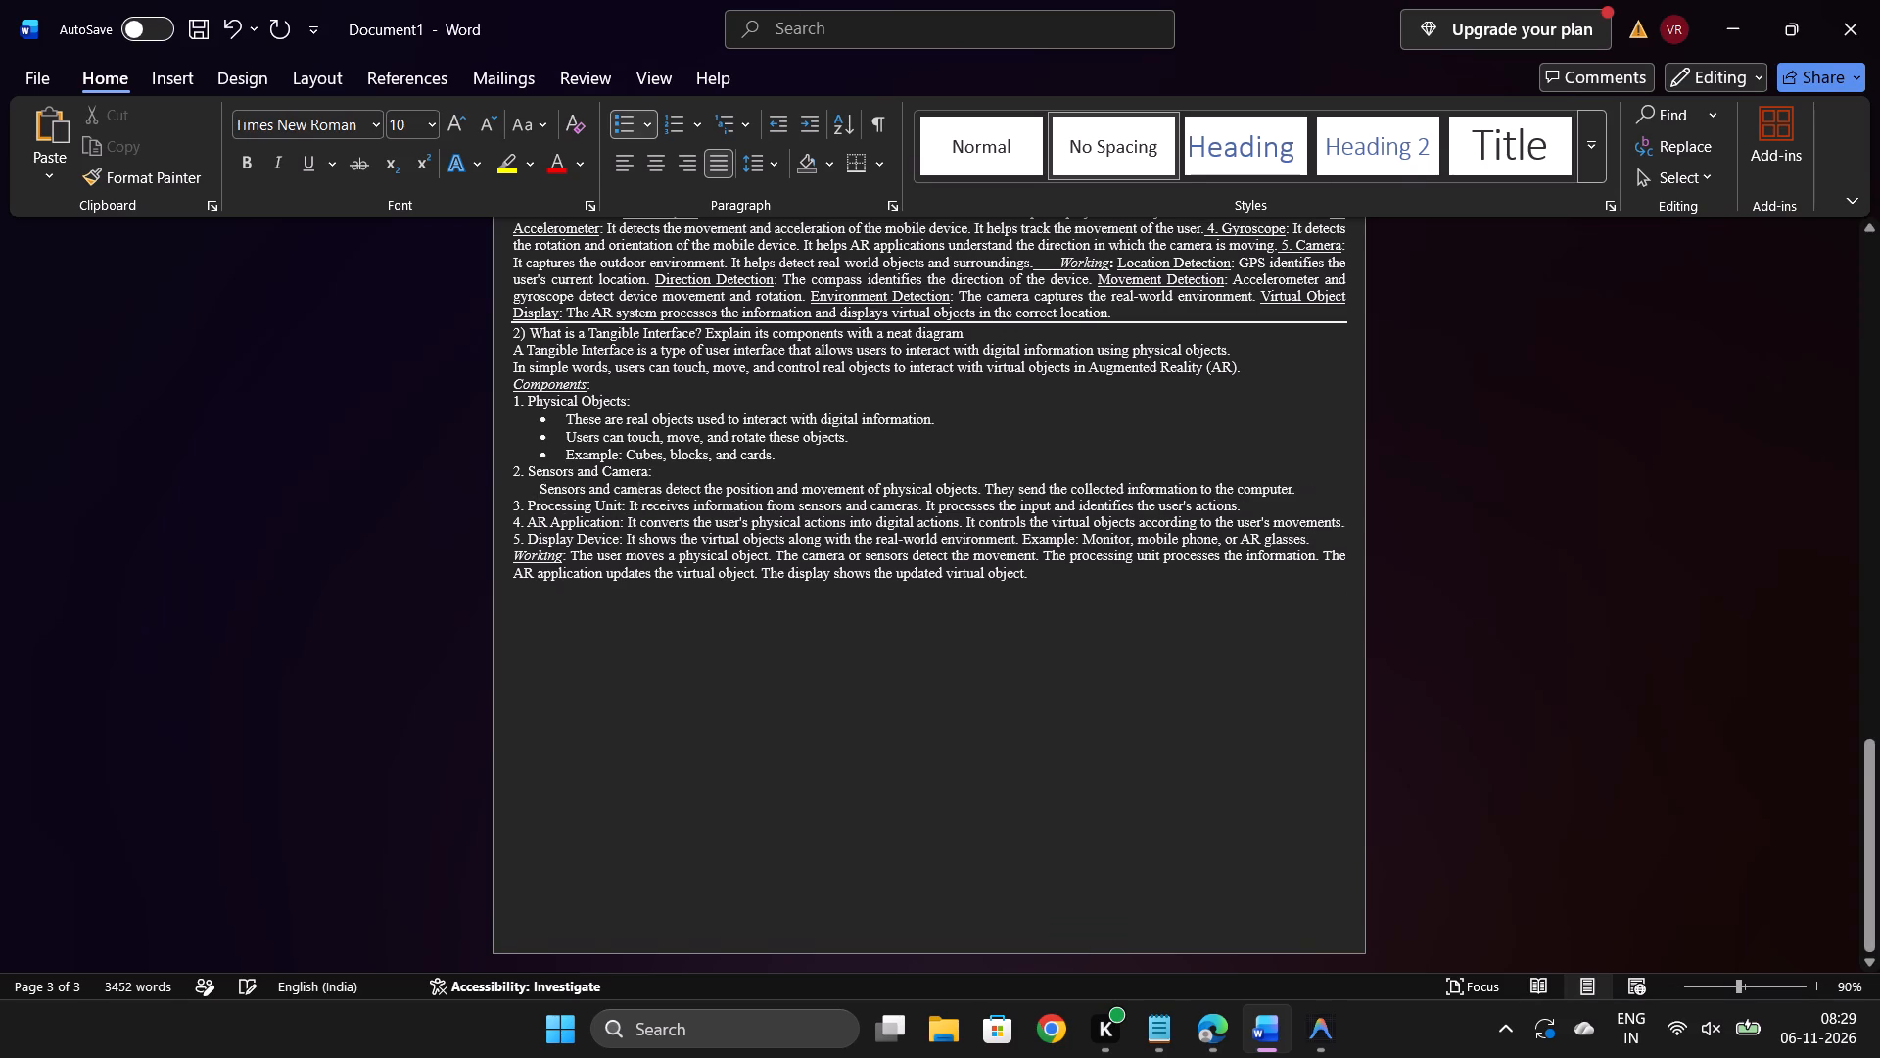
{"action": "key", "text": "BackSpace"}
{"action": "key", "text": "BackSpace"}
{"action": "key", "text": "space"}
Remove the bullets under "1. Physical Objects:" and join all three points onto that heading line, separated by spaces.
{"action": "left_click", "coordinate": [545, 454]}
{"action": "key", "text": "BackSpace"}
{"action": "key", "text": "BackSpace"}
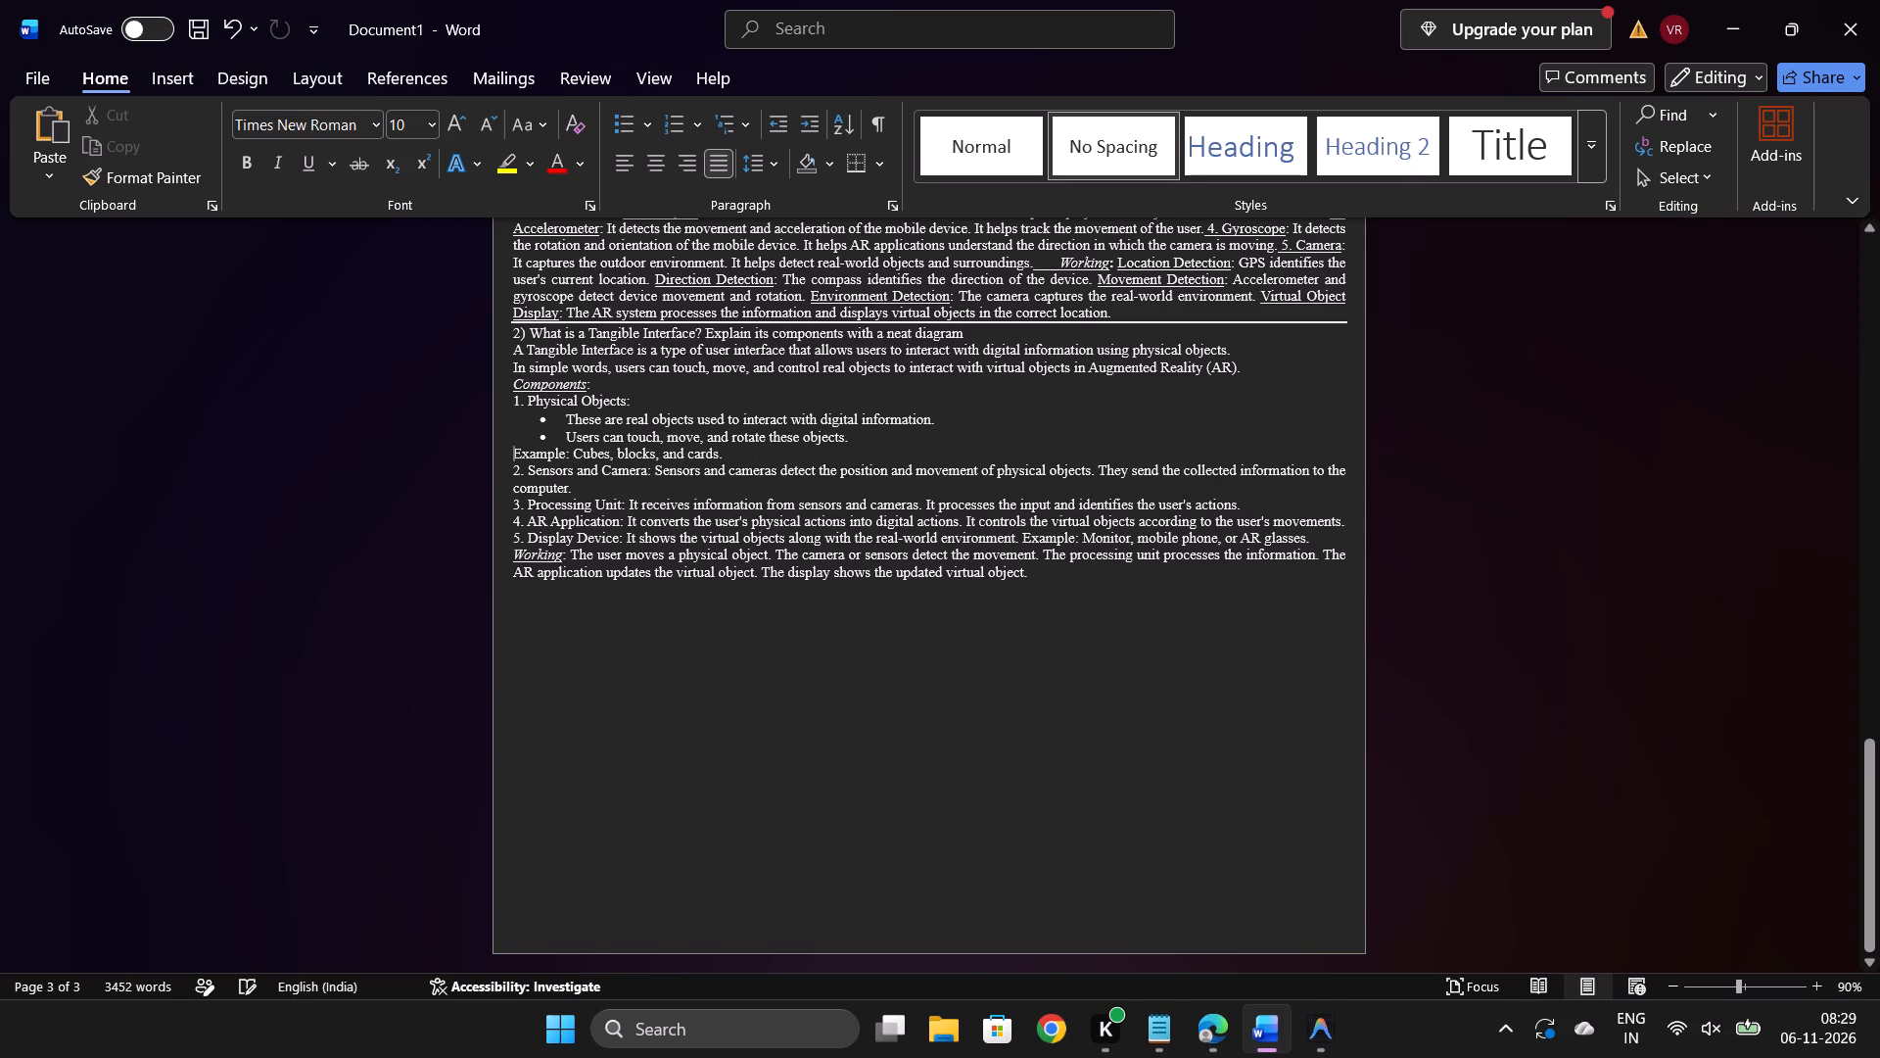
{"action": "key", "text": "BackSpace"}
{"action": "key", "text": "space"}
{"action": "left_click", "coordinate": [543, 439]}
{"action": "key", "text": "BackSpace"}
{"action": "key", "text": "BackSpace"}
{"action": "key", "text": "BackSpace"}
{"action": "key", "text": "space"}
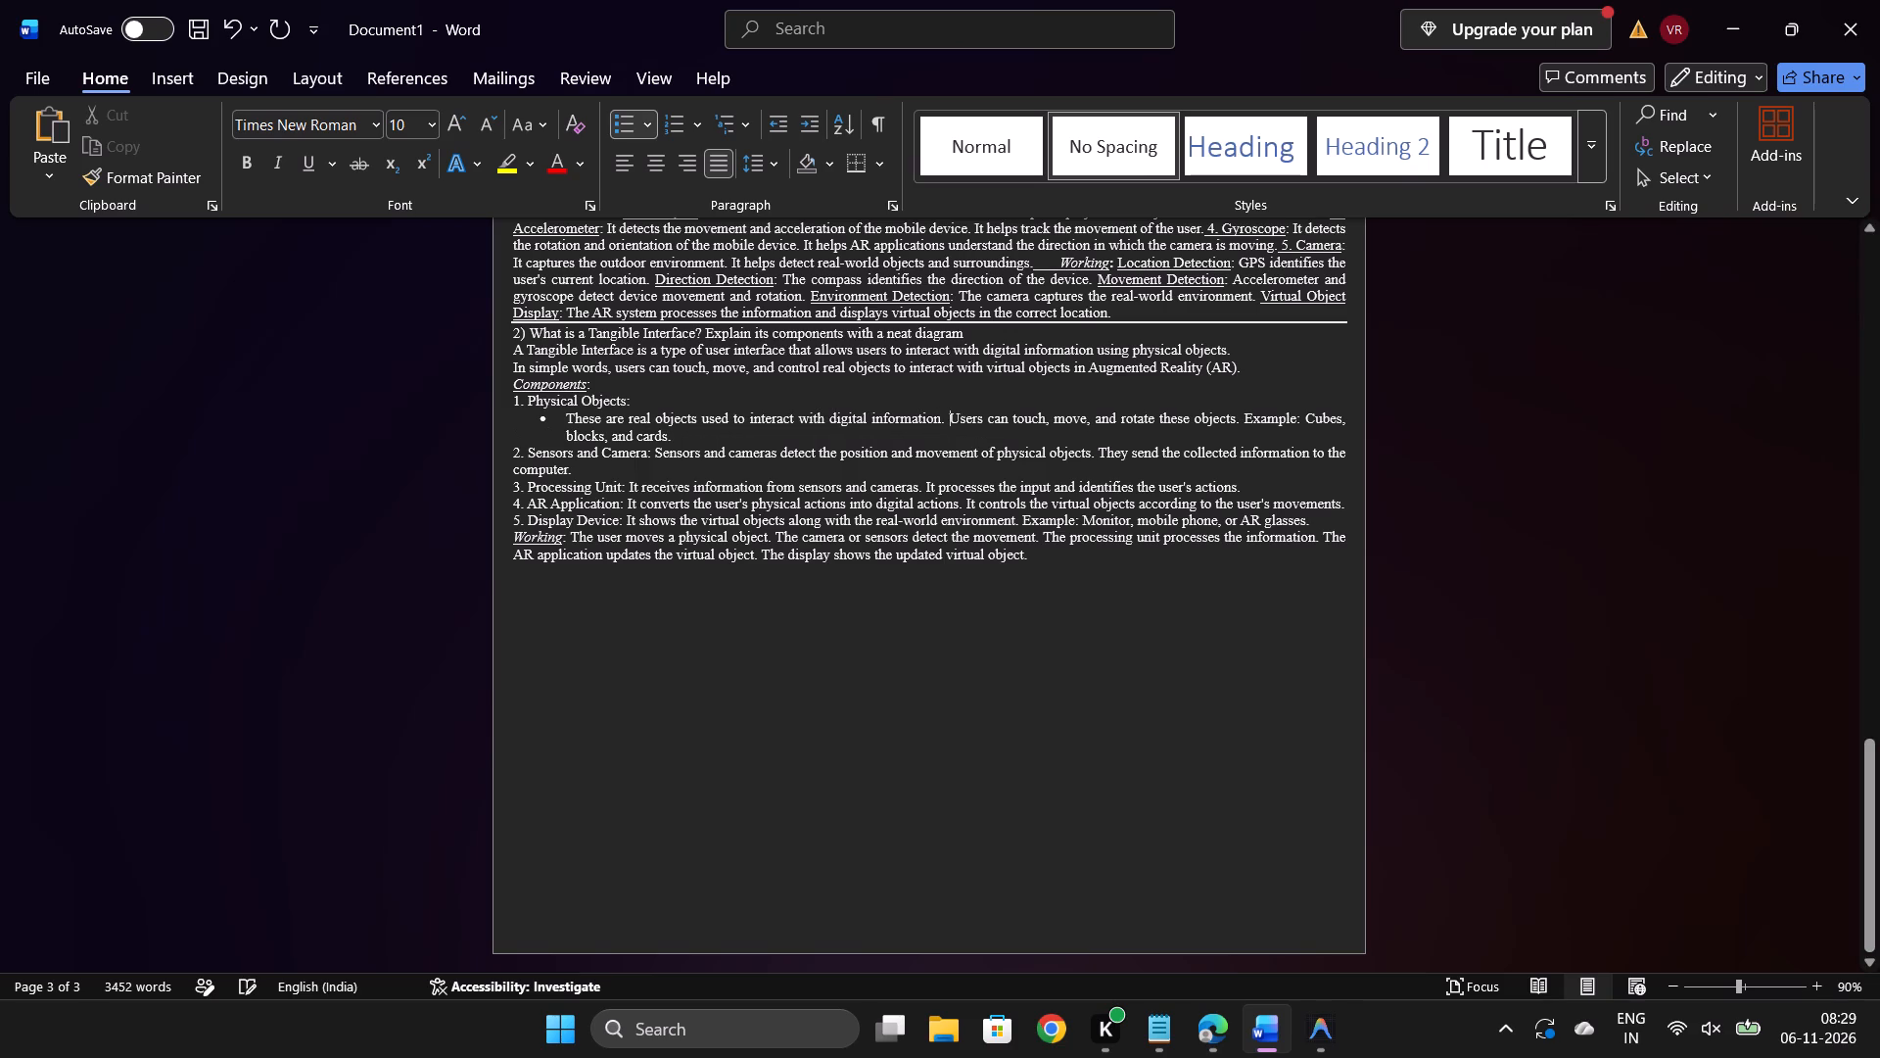
{"action": "left_click", "coordinate": [539, 421]}
{"action": "key", "text": "BackSpace"}
{"action": "key", "text": "BackSpace"}
{"action": "key", "text": "BackSpace"}
{"action": "key", "text": "space"}
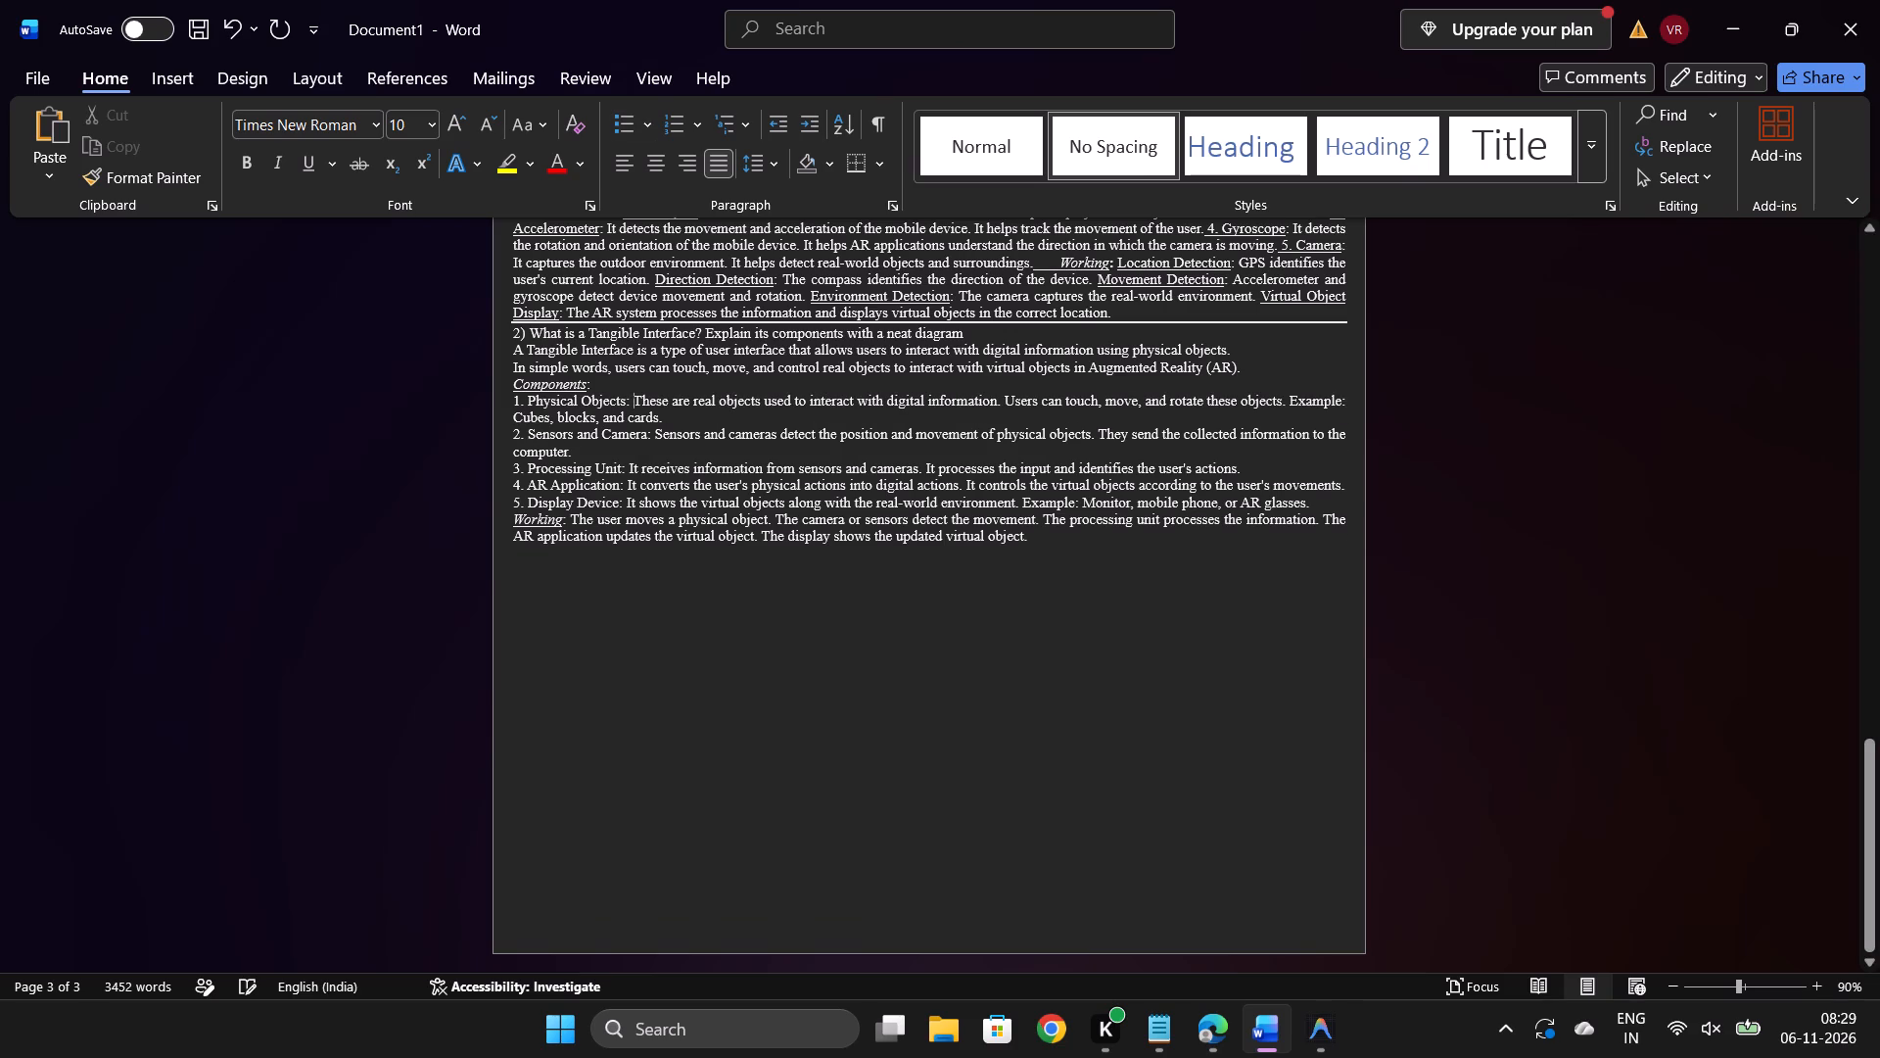
Underline the five numbered component names, from "1. Physical Objects" to "5. Display Device", leaving out their colons.
{"action": "left_click_drag", "start_coordinate": [621, 401], "coordinate": [507, 404]}
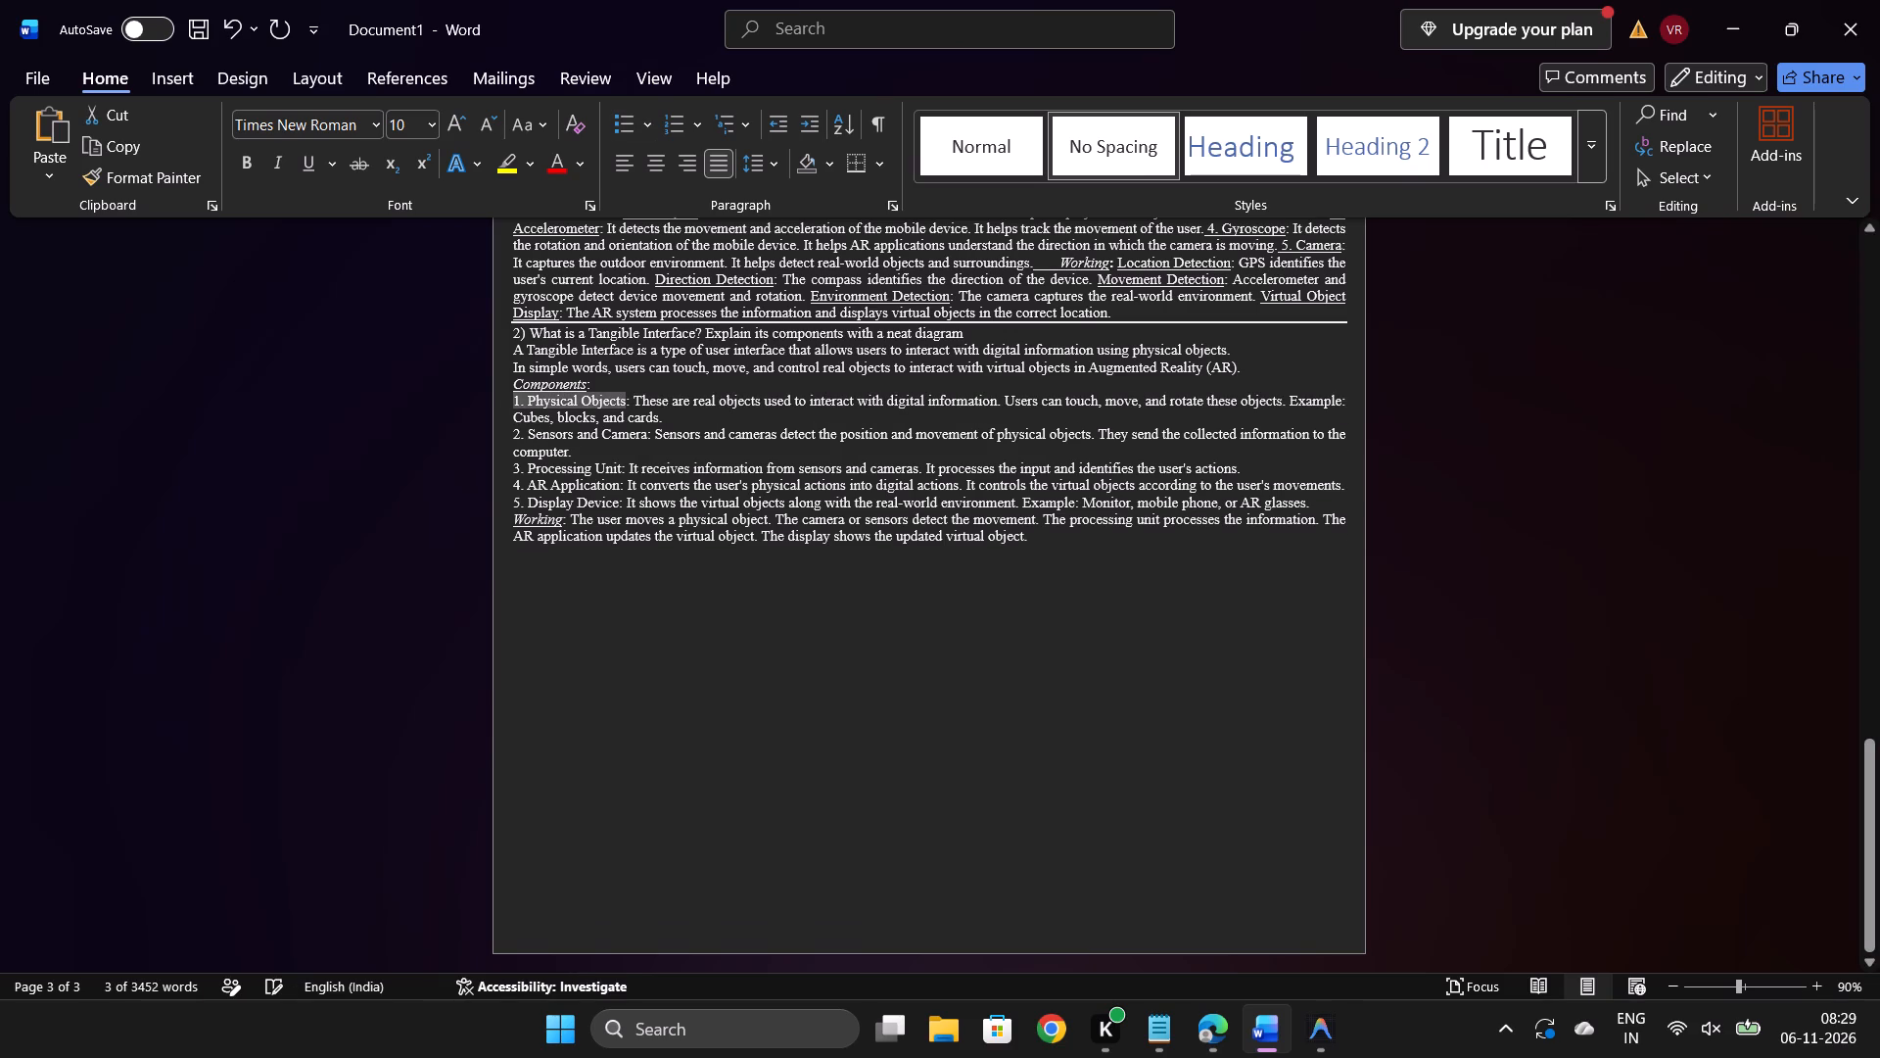
{"action": "left_click_drag", "start_coordinate": [632, 434], "coordinate": [553, 436], "text": "ctrl"}
{"action": "left_click_drag", "start_coordinate": [553, 436], "coordinate": [506, 441], "text": "ctrl"}
{"action": "left_click_drag", "start_coordinate": [610, 466], "coordinate": [508, 468], "text": "ctrl"}
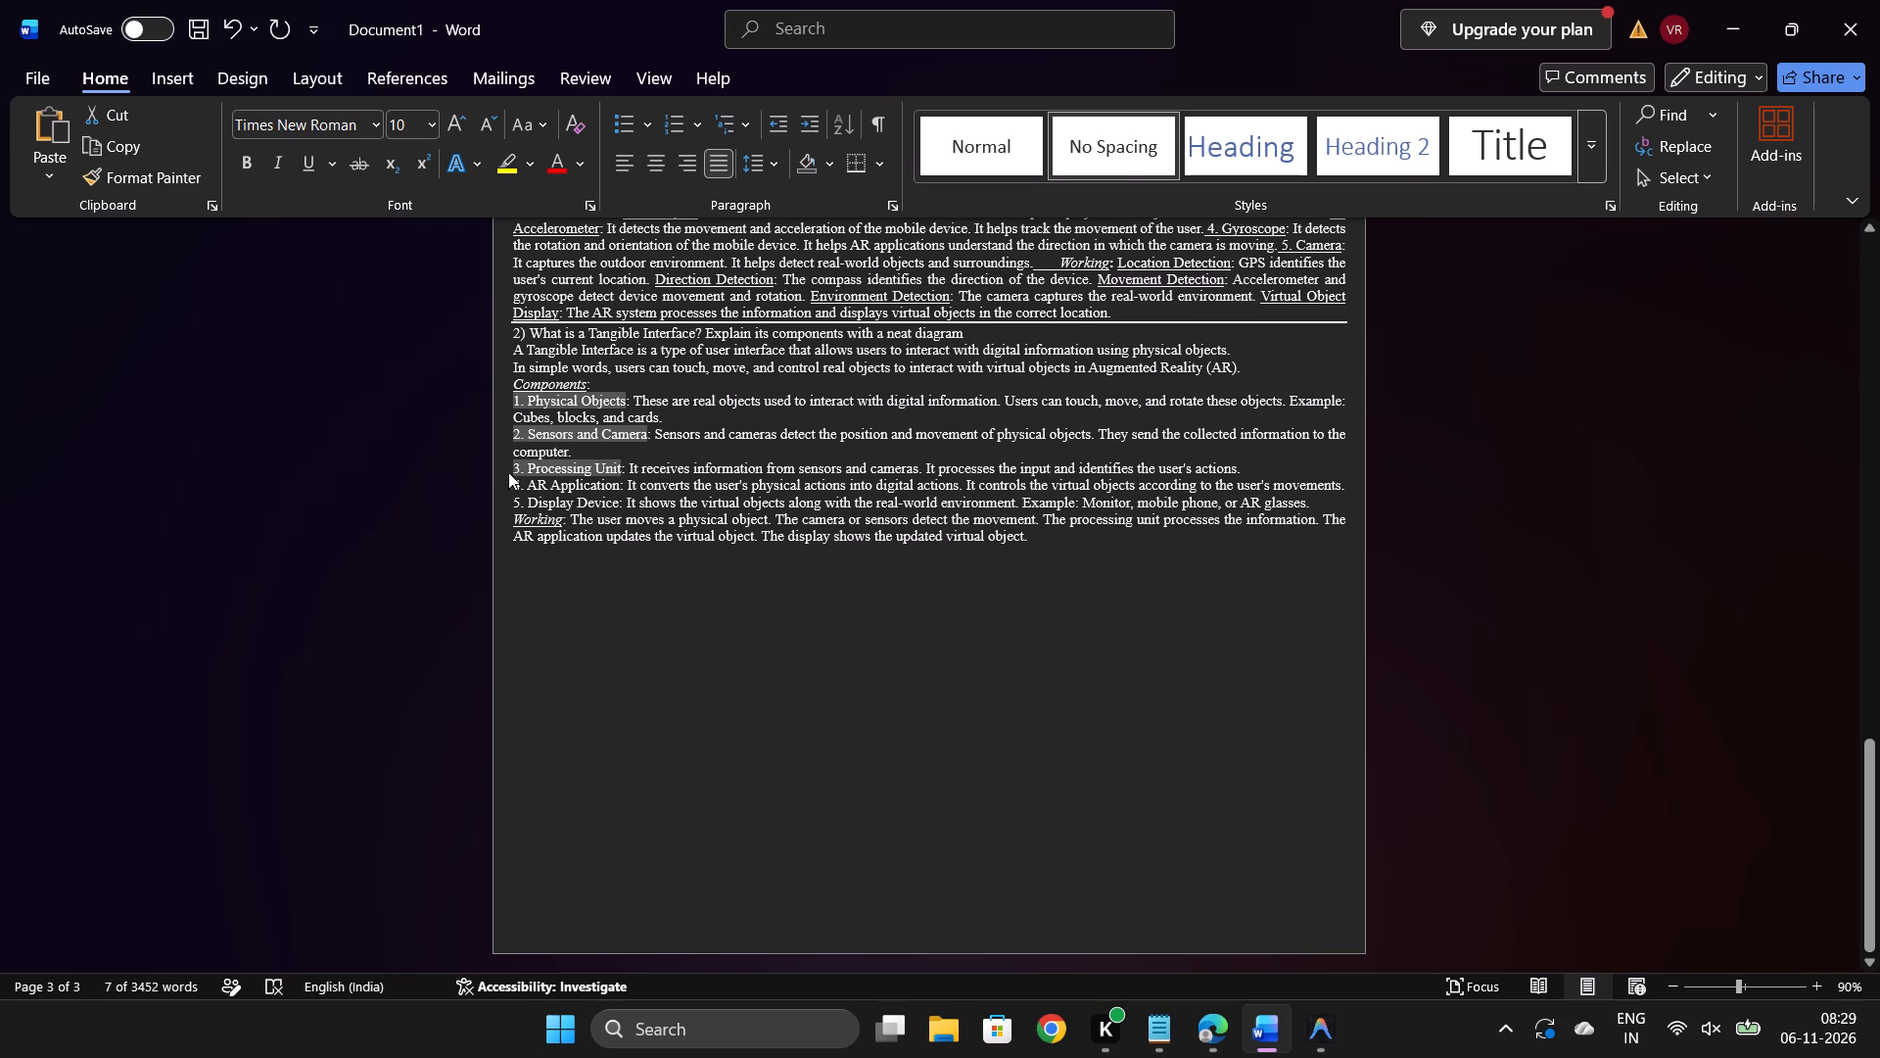
{"action": "left_click_drag", "start_coordinate": [609, 488], "coordinate": [497, 488], "text": "ctrl"}
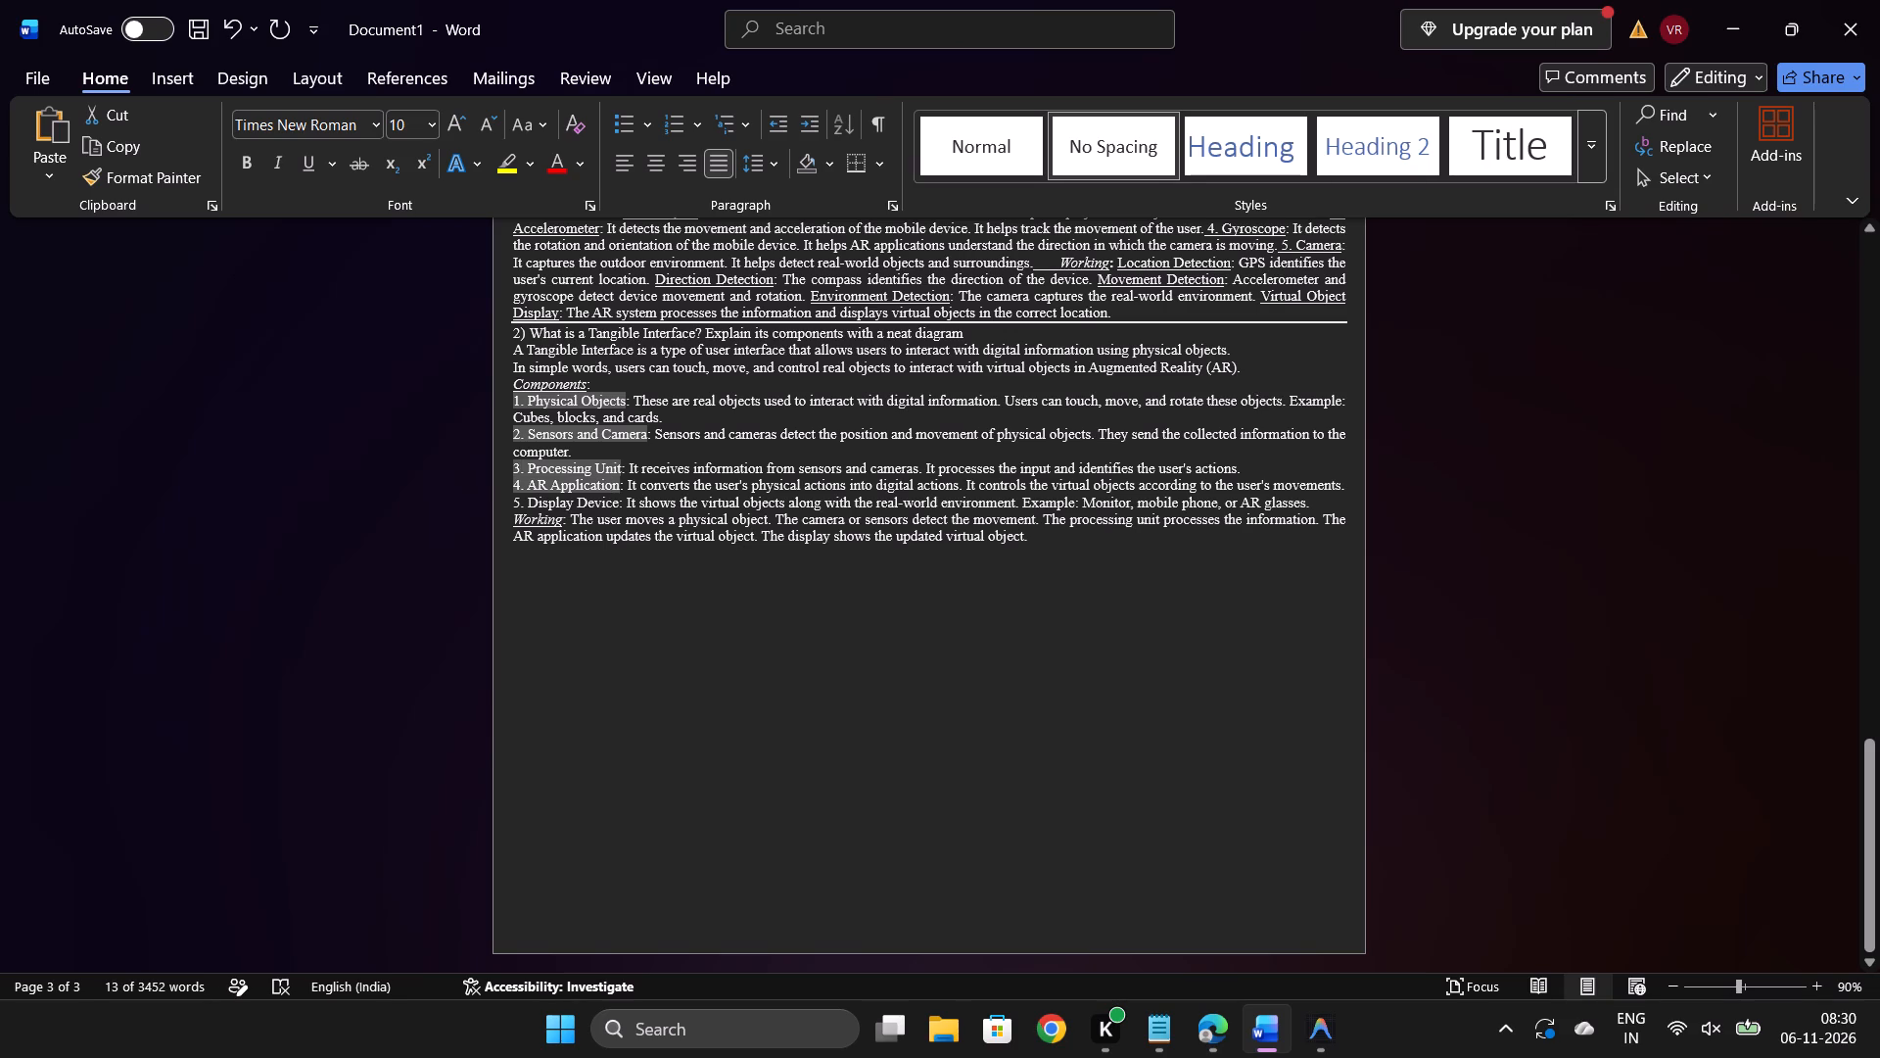
{"action": "left_click_drag", "start_coordinate": [606, 504], "coordinate": [494, 505], "text": "ctrl"}
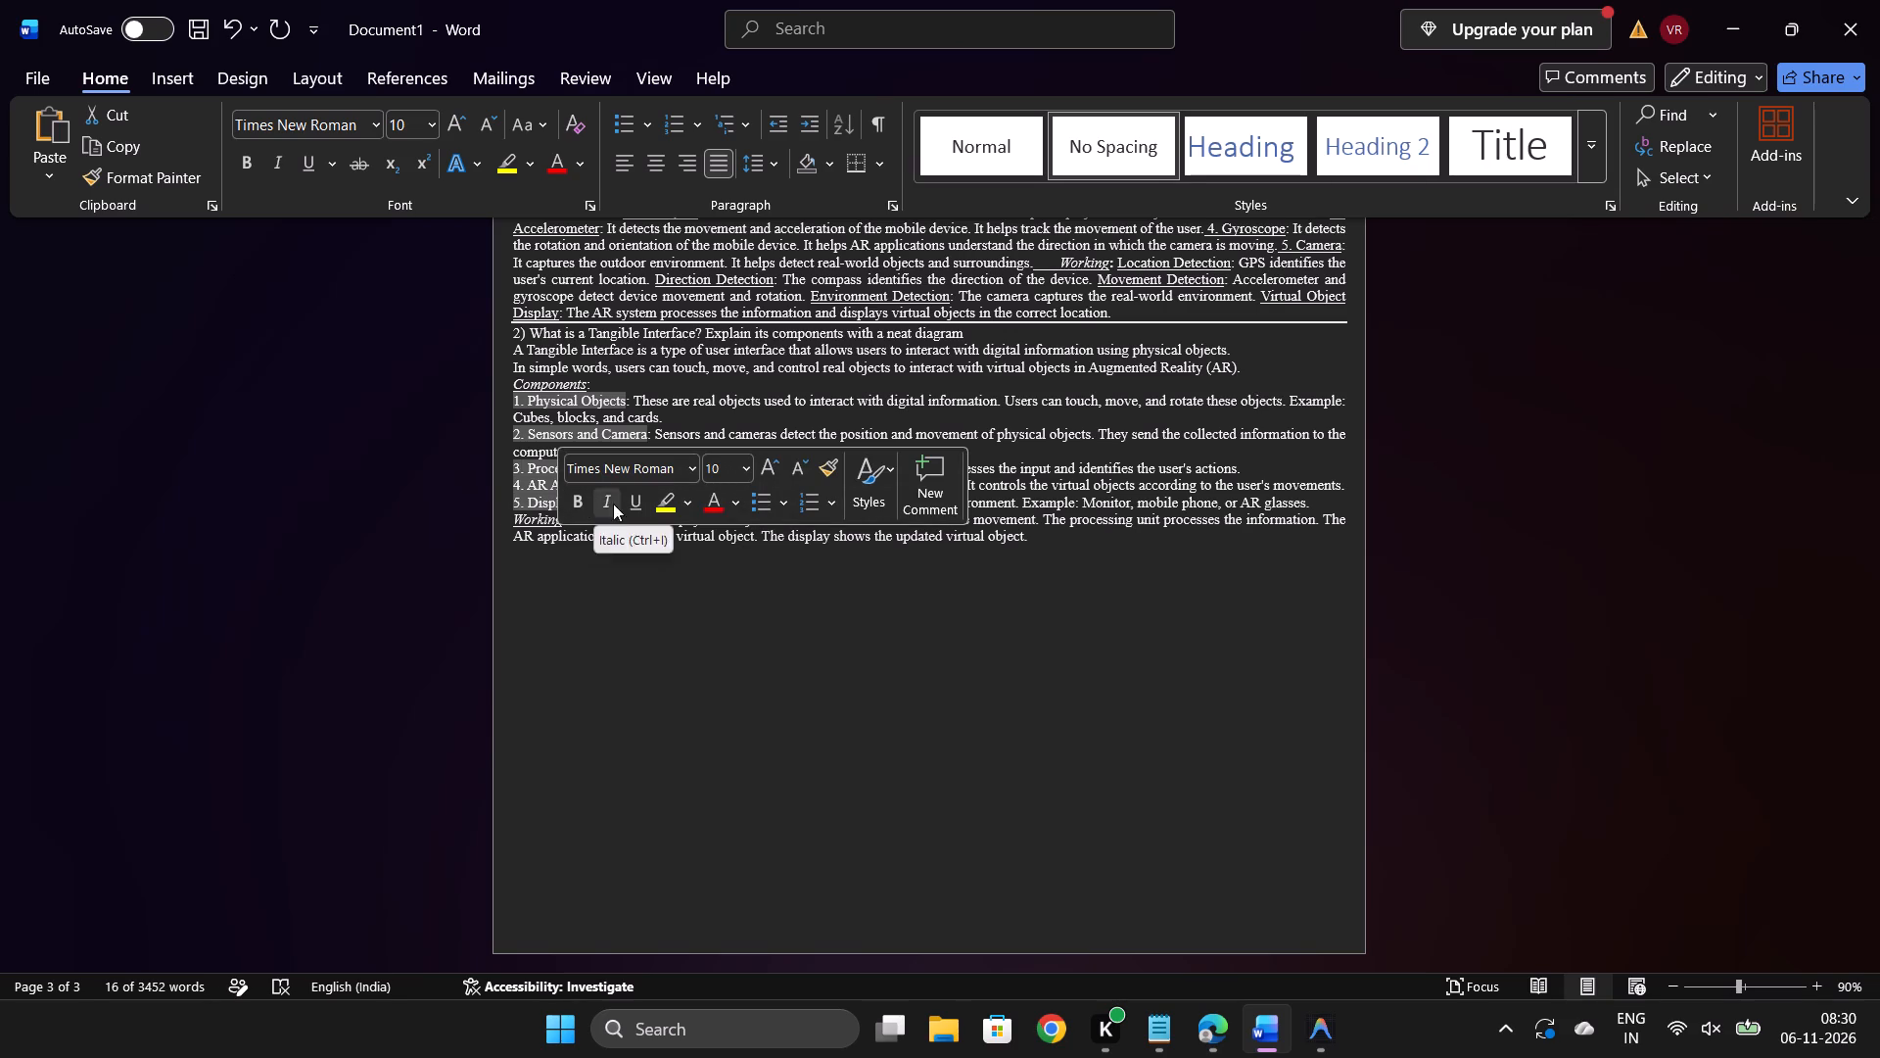
{"action": "left_click", "coordinate": [630, 505]}
{"action": "left_click", "coordinate": [546, 555]}
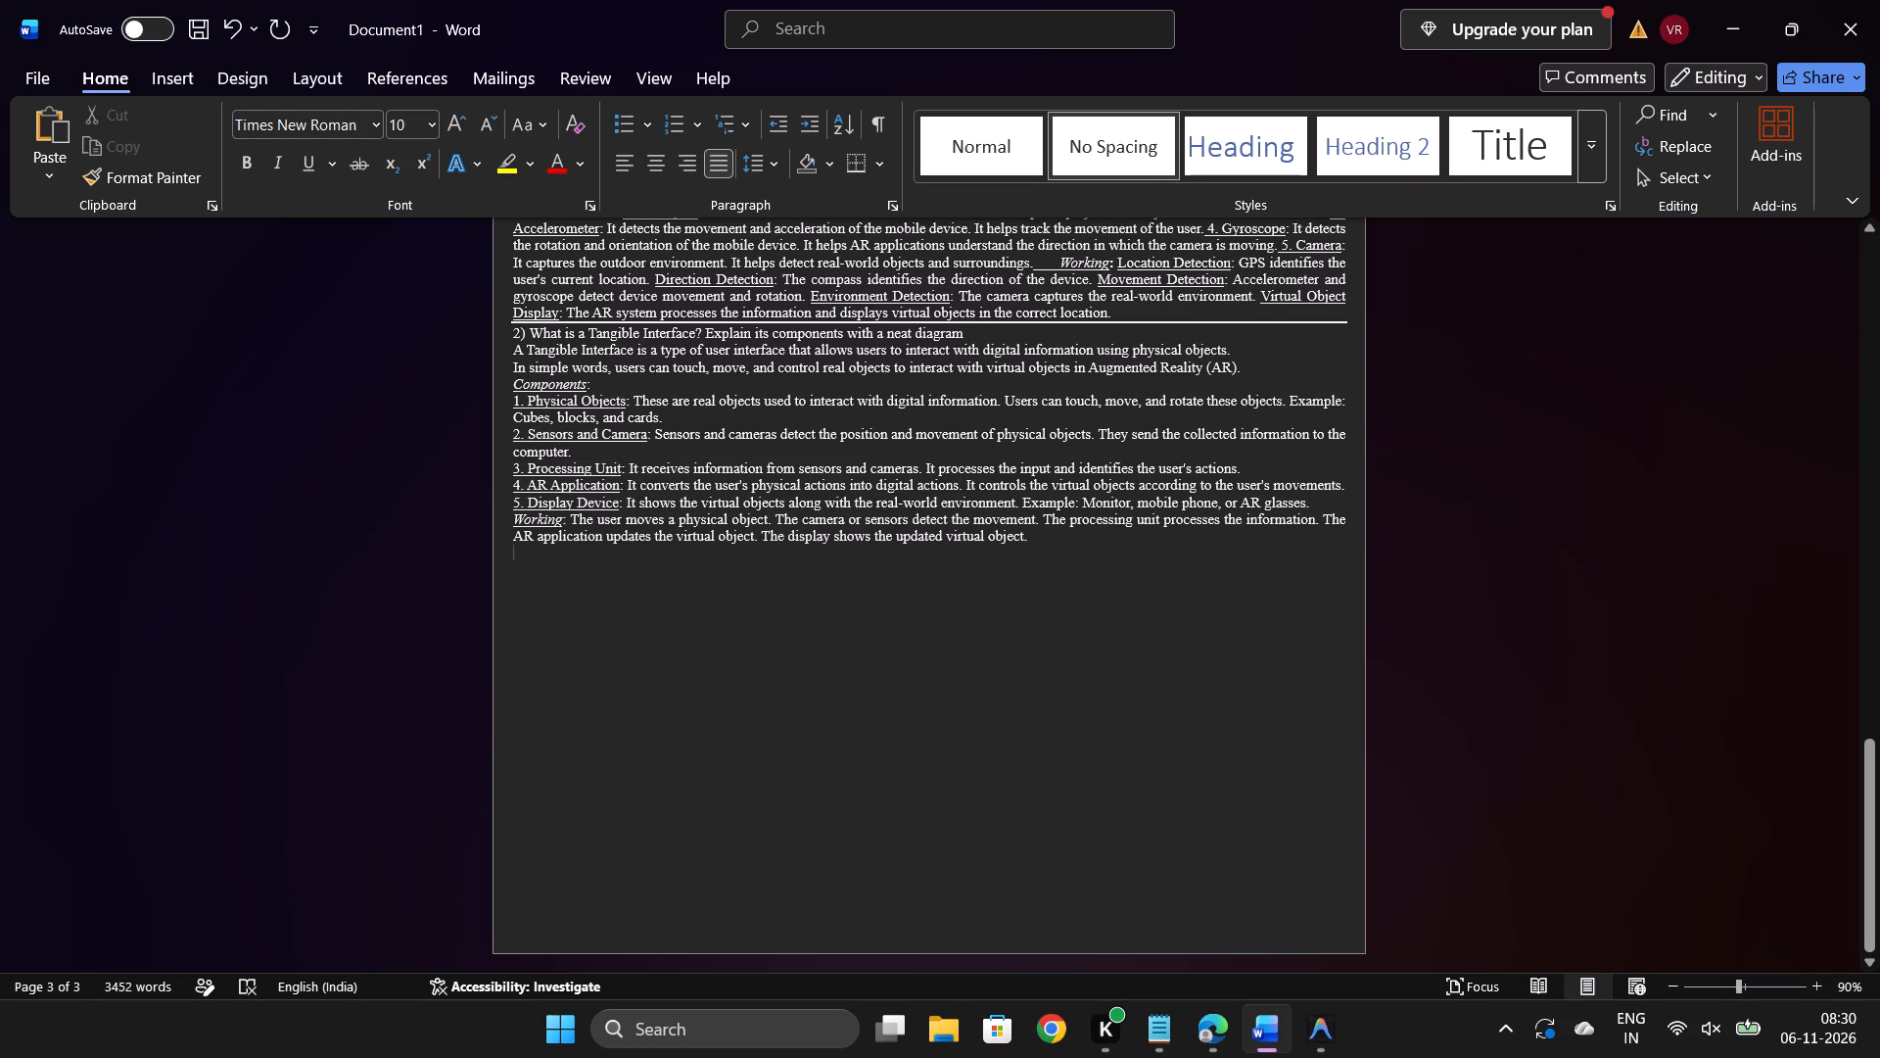
Join the five numbered component lines onto the "Components:" line as one continuous paragraph.
{"action": "left_click", "coordinate": [511, 407]}
{"action": "key", "text": "BackSpace"}
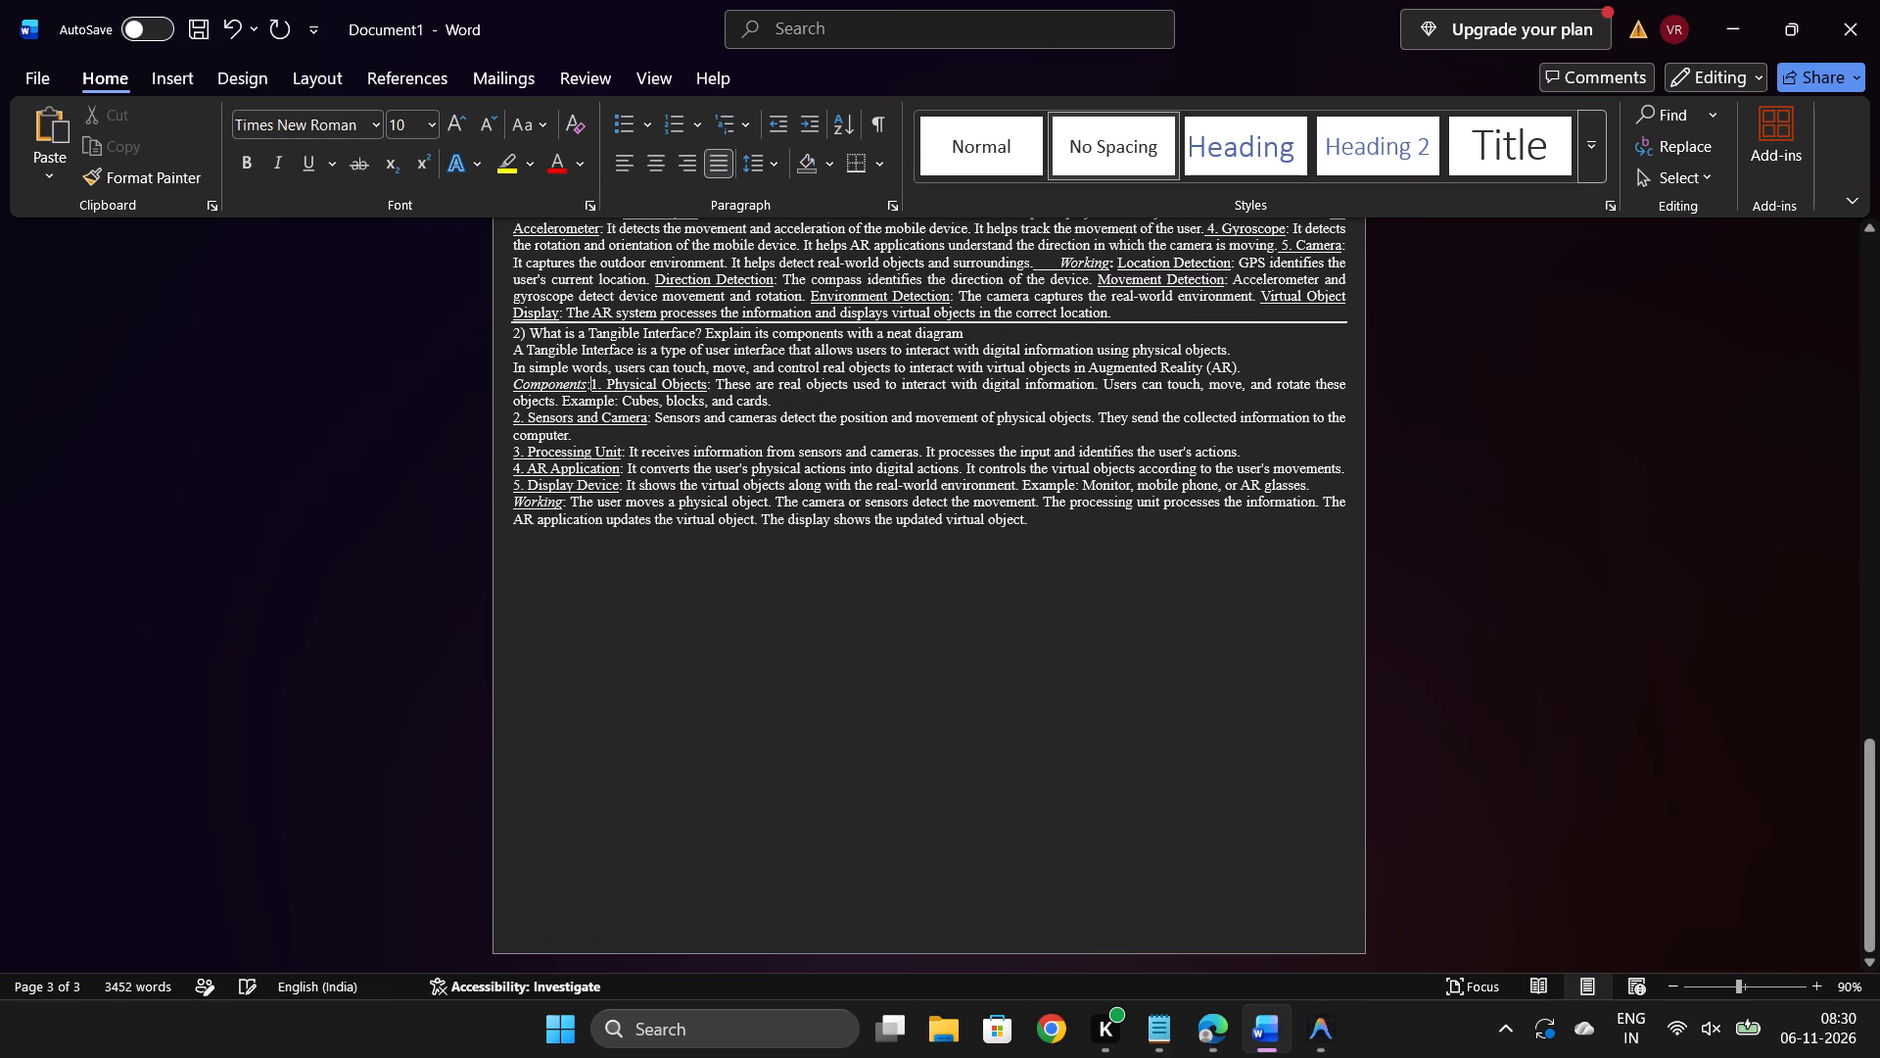
{"action": "left_click", "coordinate": [513, 423]}
{"action": "key", "text": "BackSpace"}
{"action": "left_click", "coordinate": [513, 438]}
{"action": "key", "text": "BackSpace"}
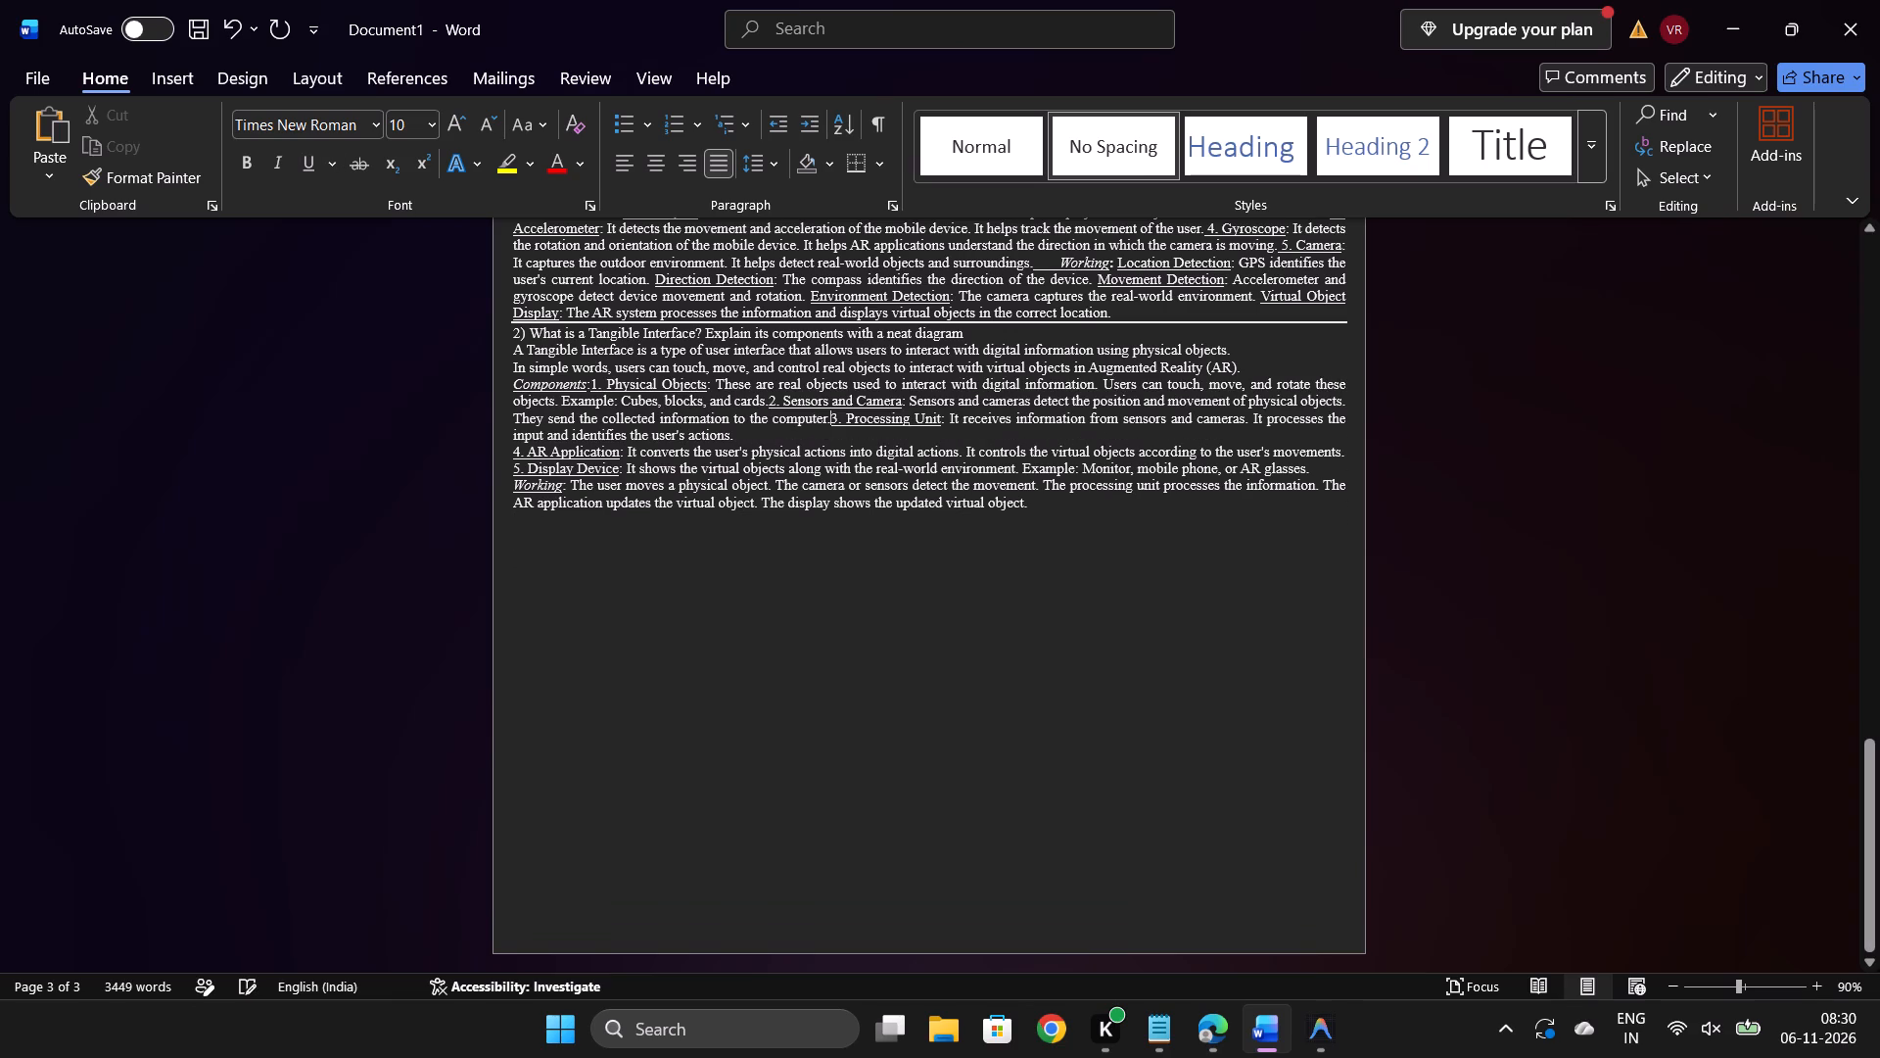
{"action": "left_click", "coordinate": [513, 453]}
{"action": "key", "text": "BackSpace"}
{"action": "left_click", "coordinate": [514, 467]}
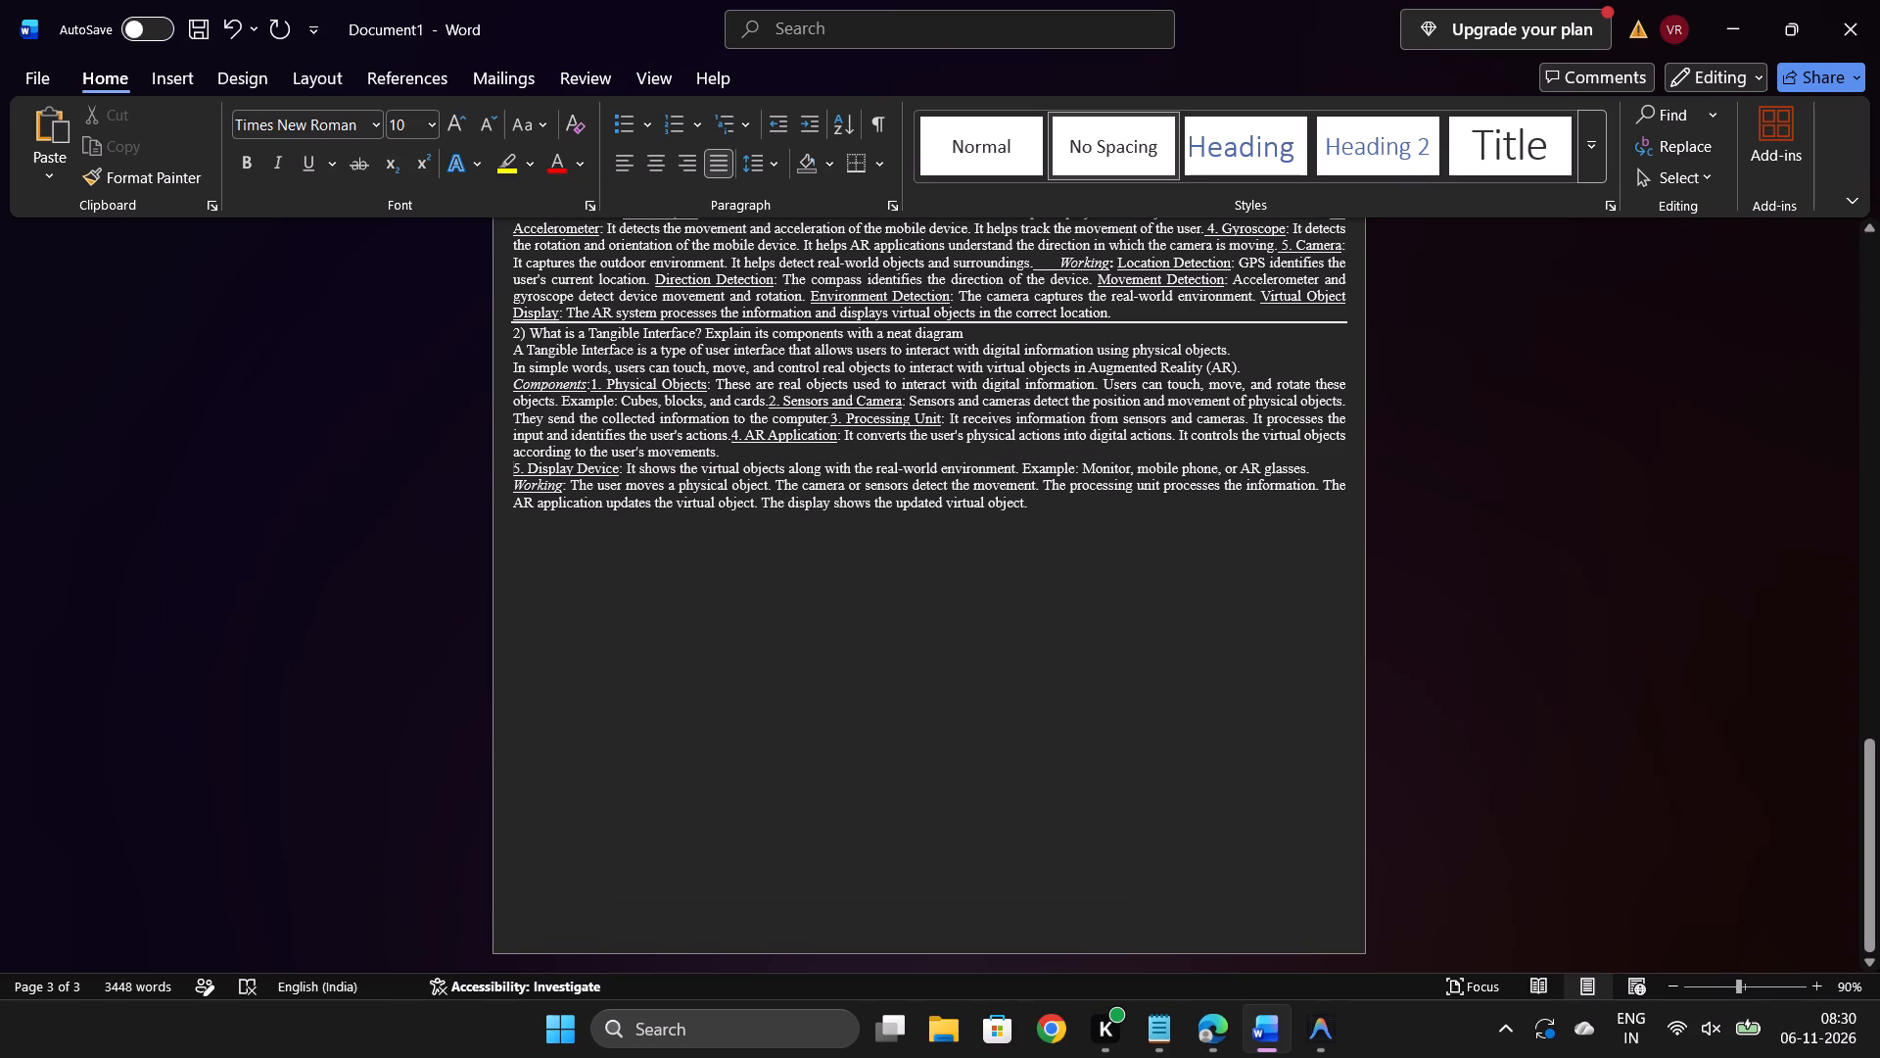
{"action": "key", "text": "BackSpace"}
Join the "Working:" paragraph onto the end of the components paragraph, separated by three spaces.
{"action": "left_click", "coordinate": [514, 488]}
{"action": "key", "text": "BackSpace"}
{"action": "key", "text": "space"}
{"action": "key", "text": "space"}
{"action": "key", "text": "space"}
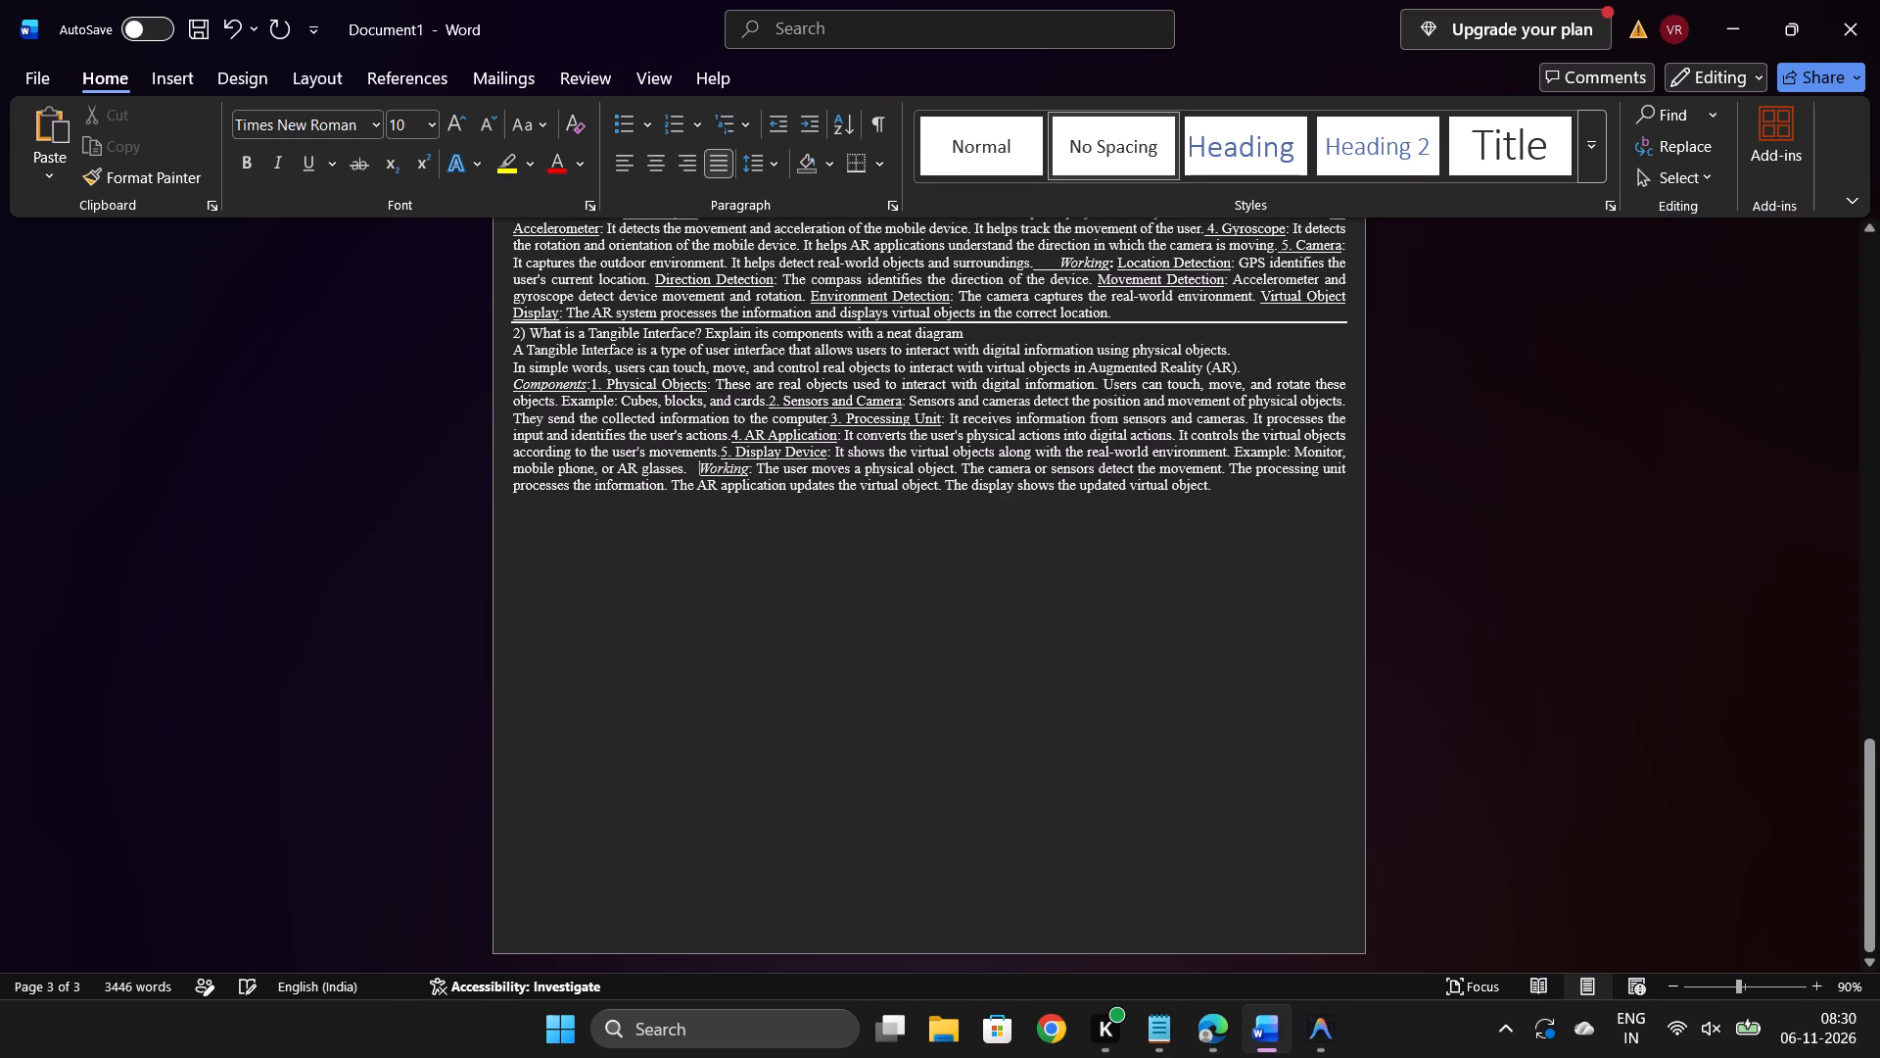
{"action": "left_click", "coordinate": [994, 554]}
Join the "In simple words" sentence and the "Components:" paragraph onto the Tangible Interface definition, separated by single spaces.
{"action": "left_click", "coordinate": [509, 369]}
{"action": "key", "text": "BackSpace"}
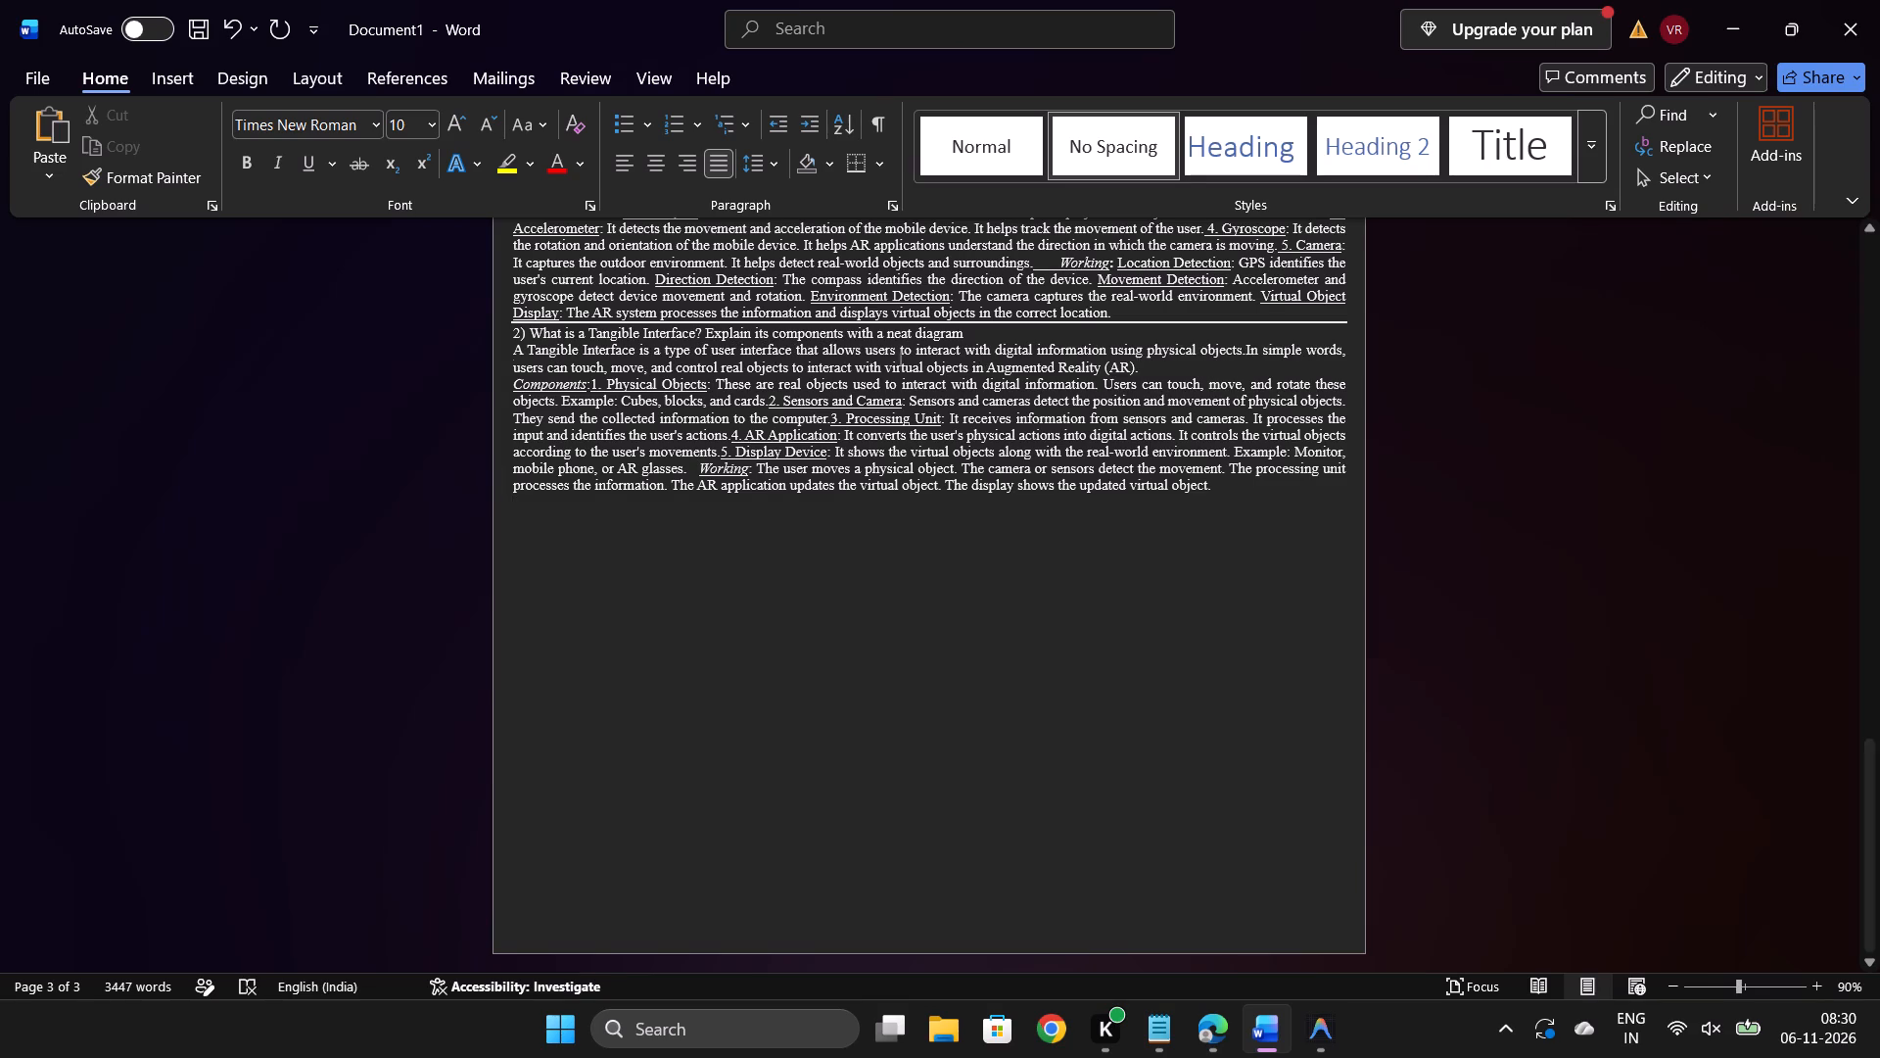
{"action": "key", "text": "space"}
{"action": "left_click", "coordinate": [509, 384]}
{"action": "key", "text": "BackSpace"}
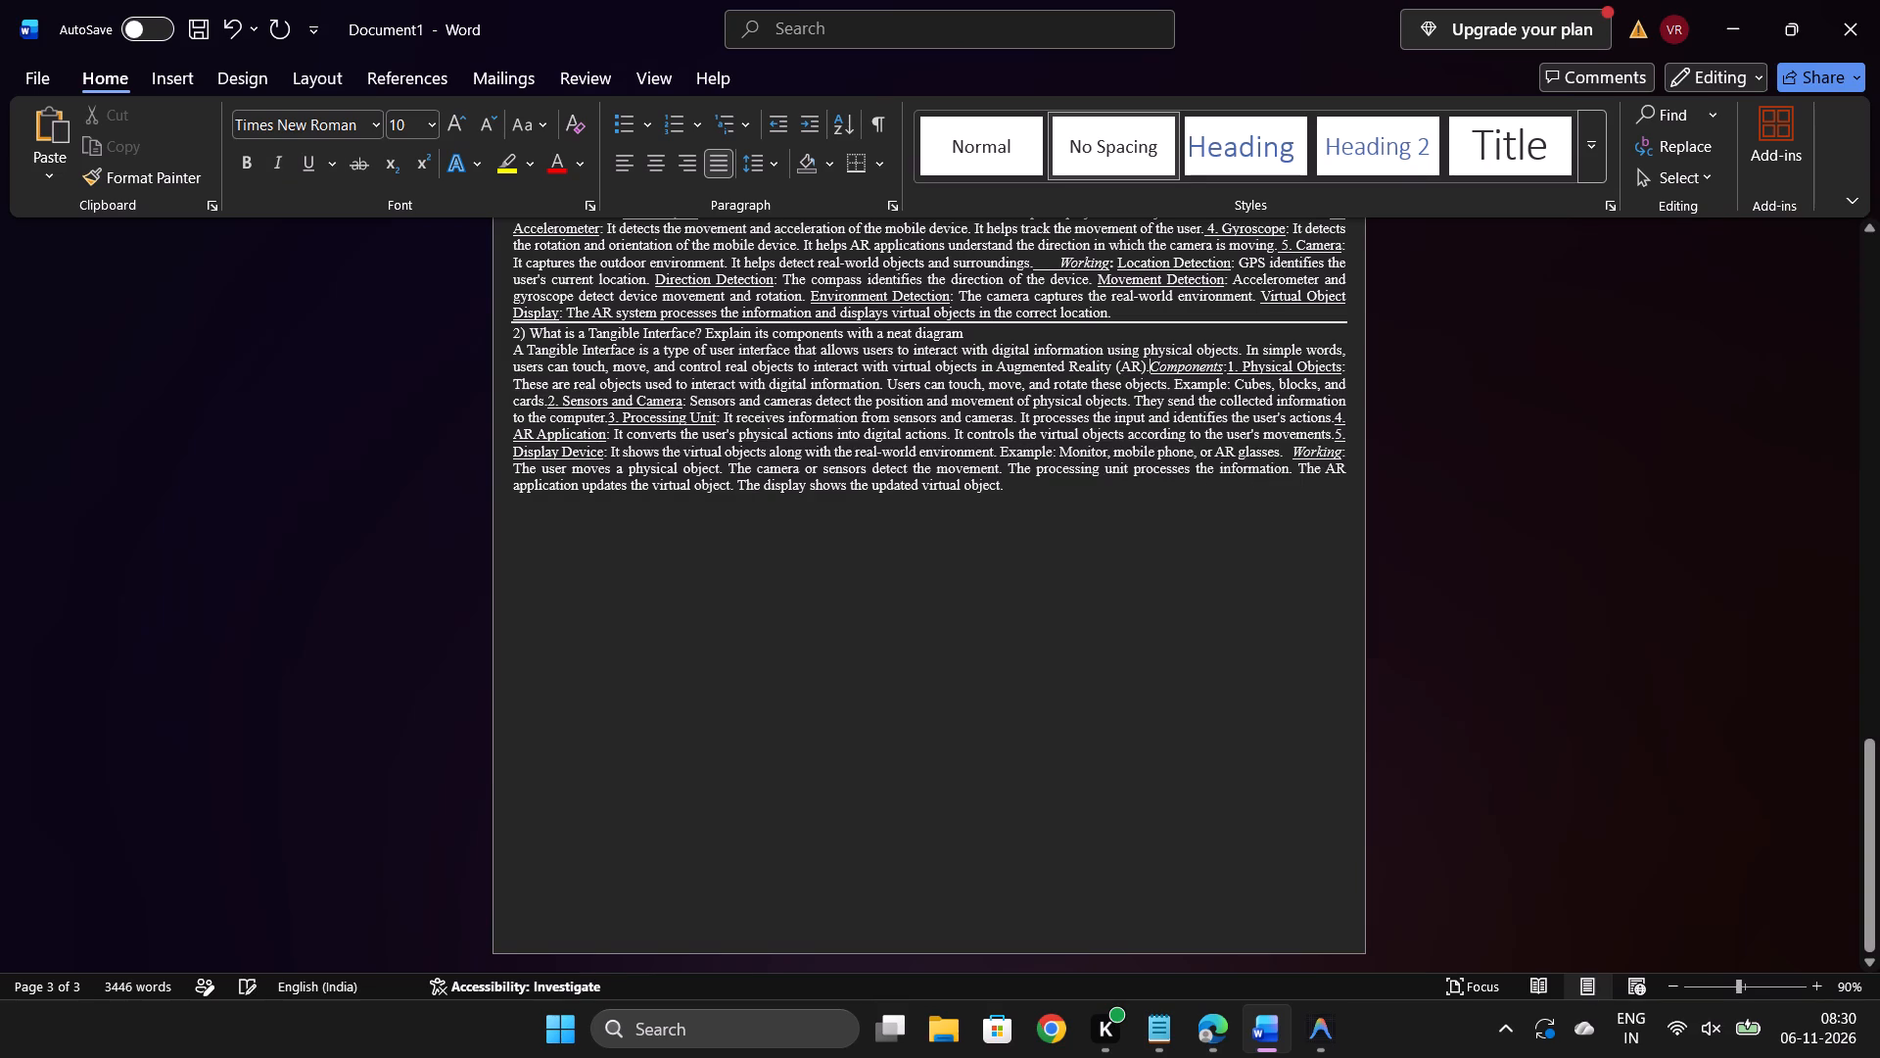
{"action": "key", "text": "space"}
Shorten "Augmented Reality (AR)" to "AR" in the Tangible Interface definition.
{"action": "left_click_drag", "start_coordinate": [1119, 361], "coordinate": [1075, 362]}
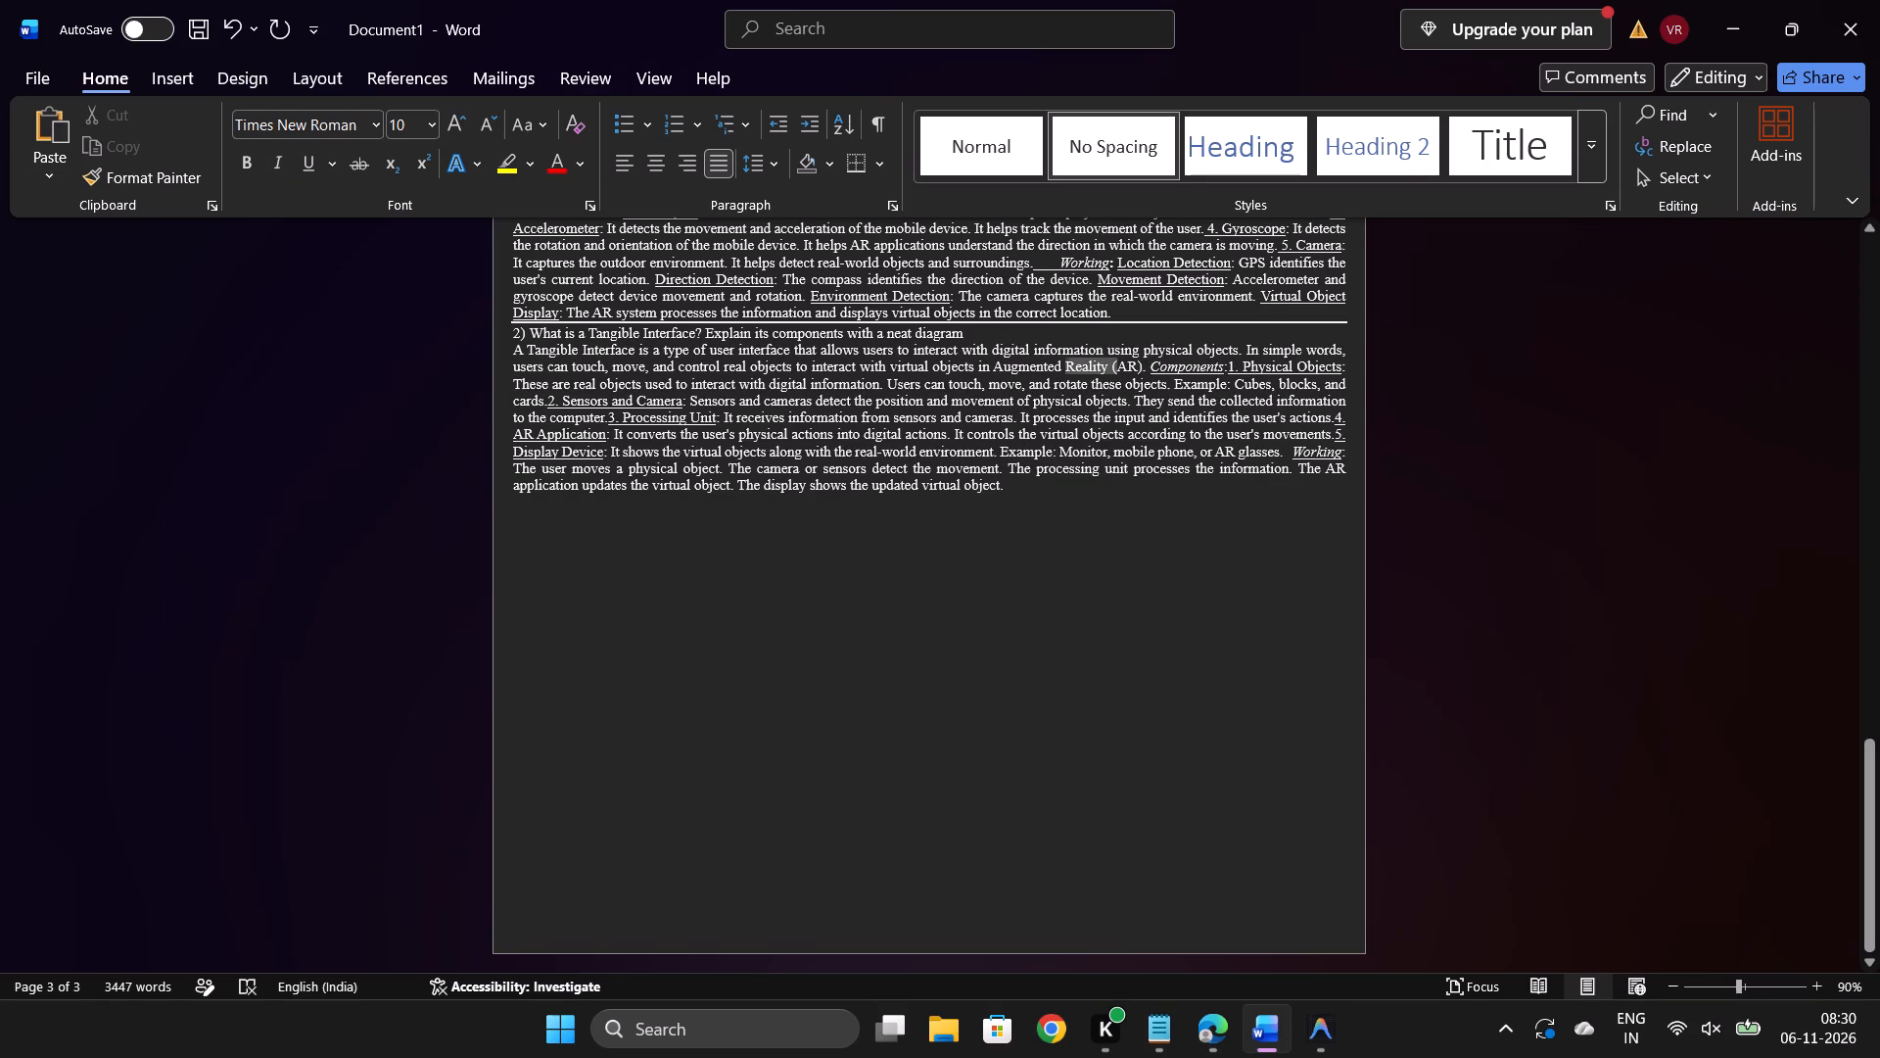
{"action": "left_click_drag", "start_coordinate": [1075, 362], "coordinate": [1015, 362]}
{"action": "key", "text": "BackSpace"}
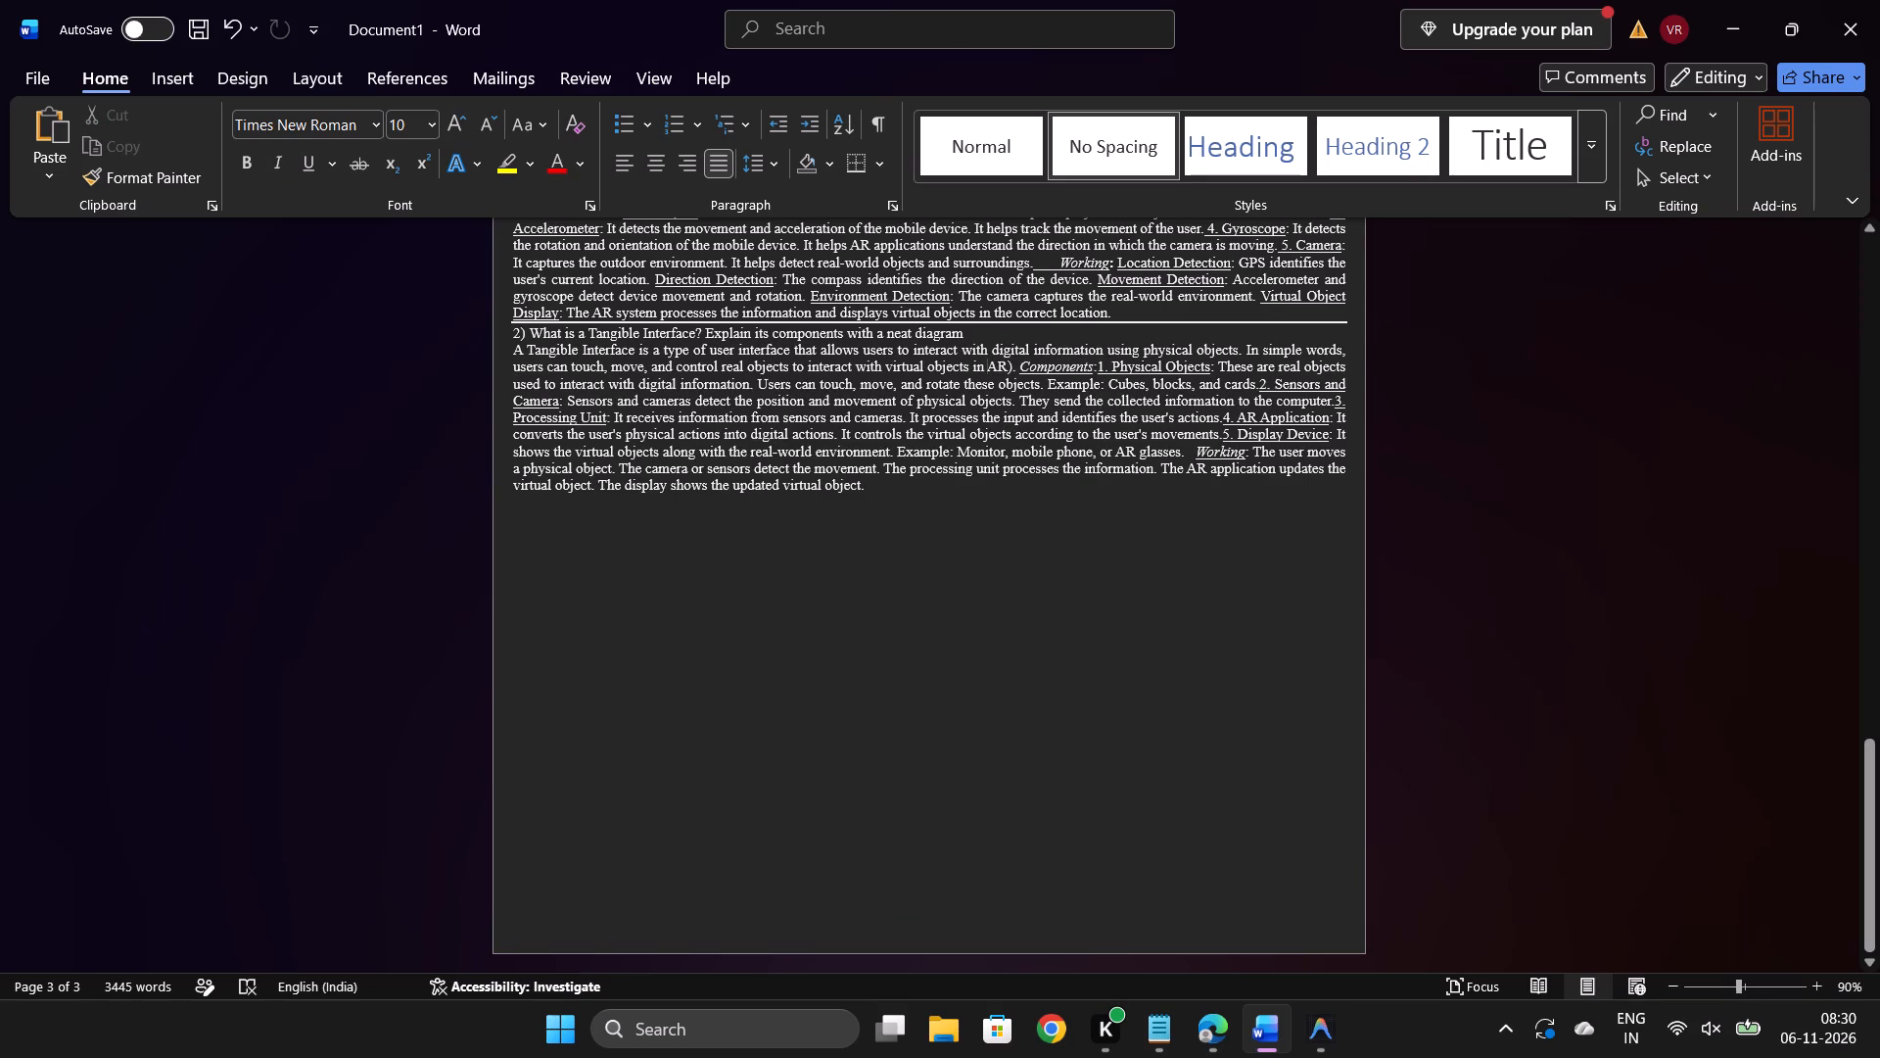
{"action": "left_click", "coordinate": [1011, 365]}
{"action": "key", "text": "BackSpace"}
Insert a horizontal divider line below the finished Tangible Interface answer.
{"action": "left_click", "coordinate": [947, 511]}
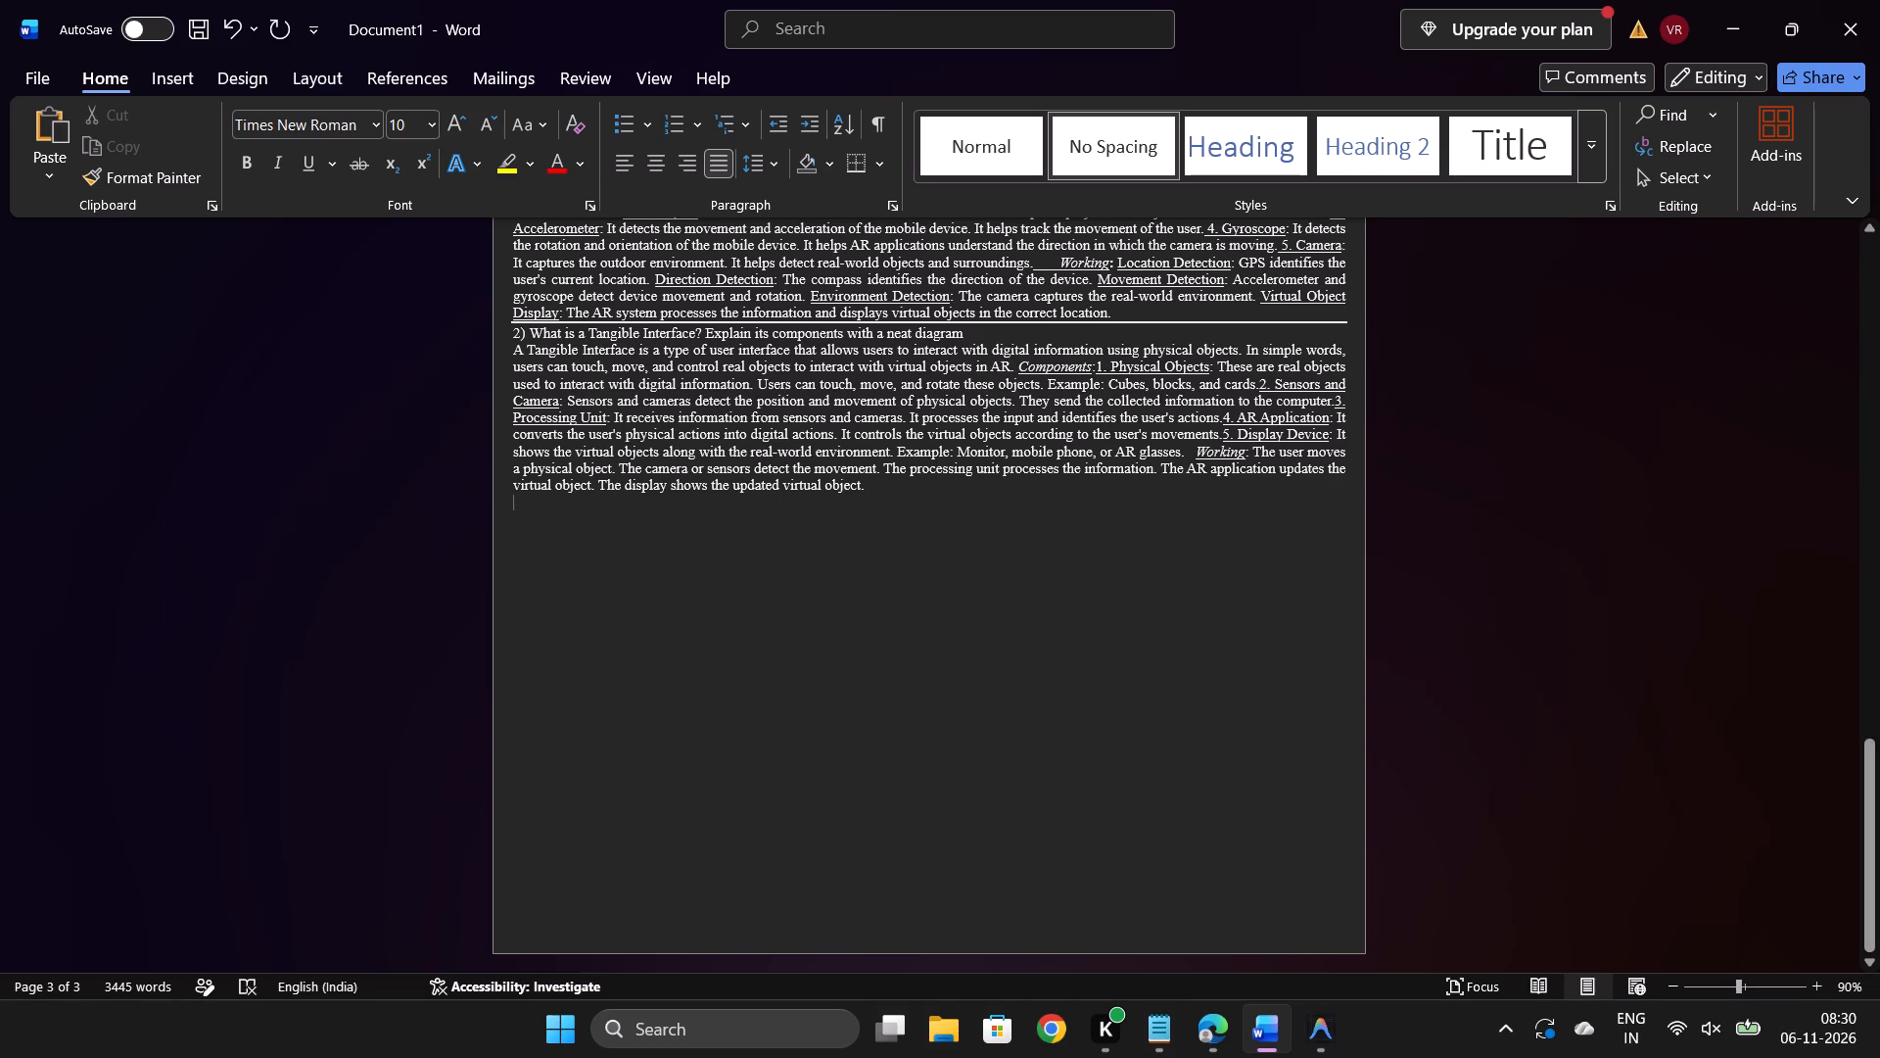
{"action": "key", "text": "shift+underscore"}
{"action": "key", "text": "shift+underscore"}
{"action": "key", "text": "shift+underscore"}
{"action": "key", "text": "shift+underscore"}
{"action": "key", "text": "shift+underscore"}
{"action": "key", "text": "shift+underscore"}
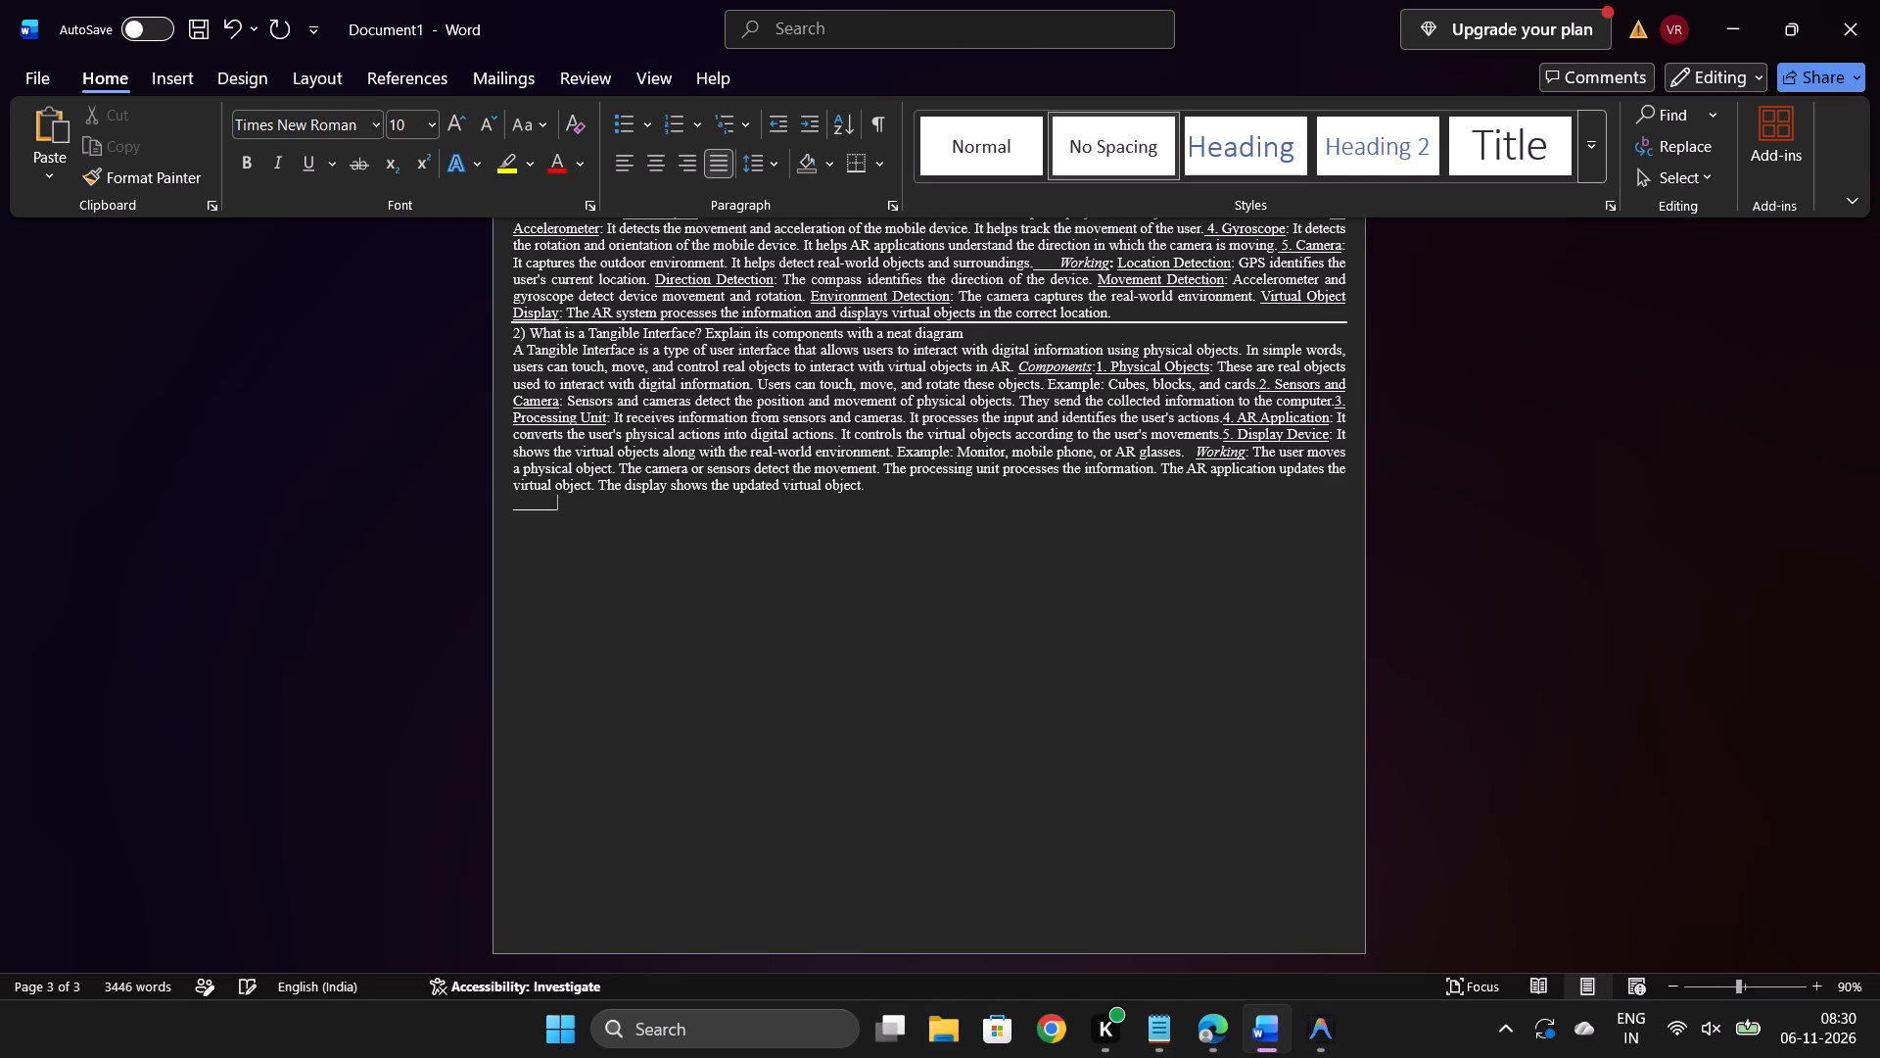
{"action": "key", "text": "Return"}
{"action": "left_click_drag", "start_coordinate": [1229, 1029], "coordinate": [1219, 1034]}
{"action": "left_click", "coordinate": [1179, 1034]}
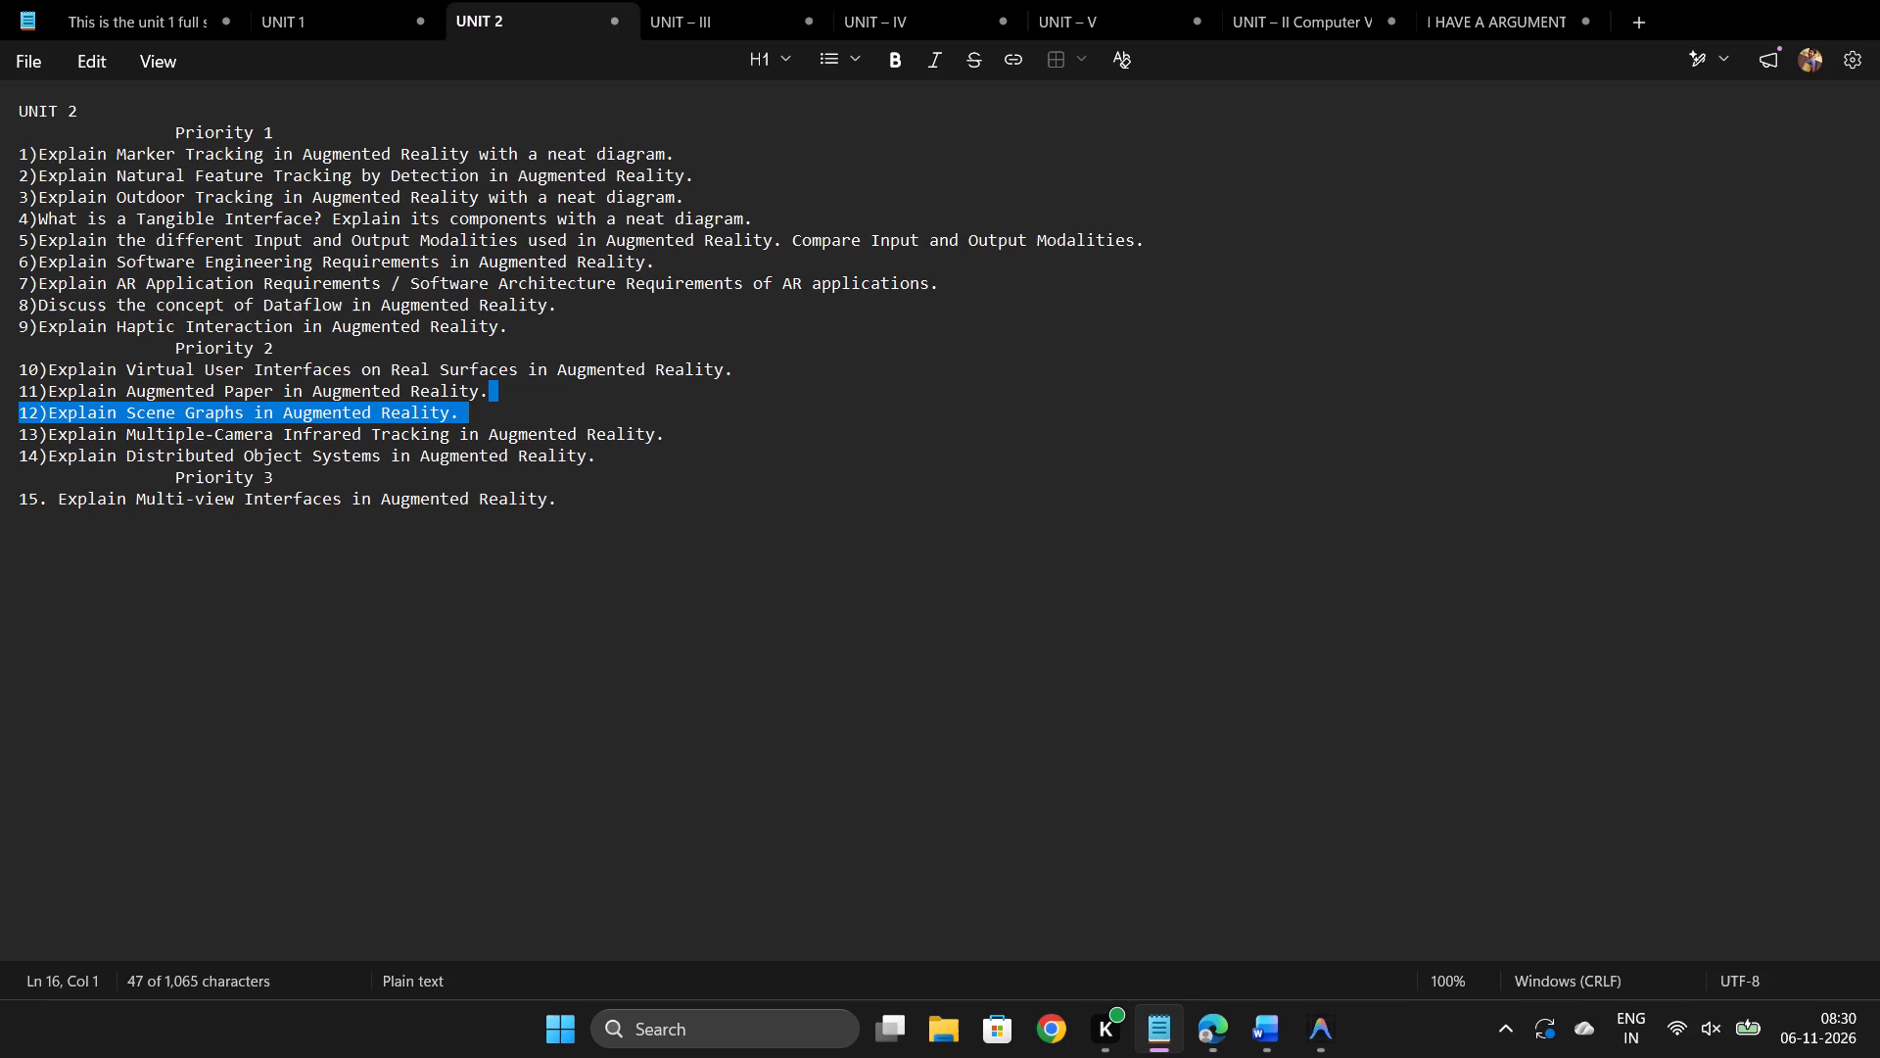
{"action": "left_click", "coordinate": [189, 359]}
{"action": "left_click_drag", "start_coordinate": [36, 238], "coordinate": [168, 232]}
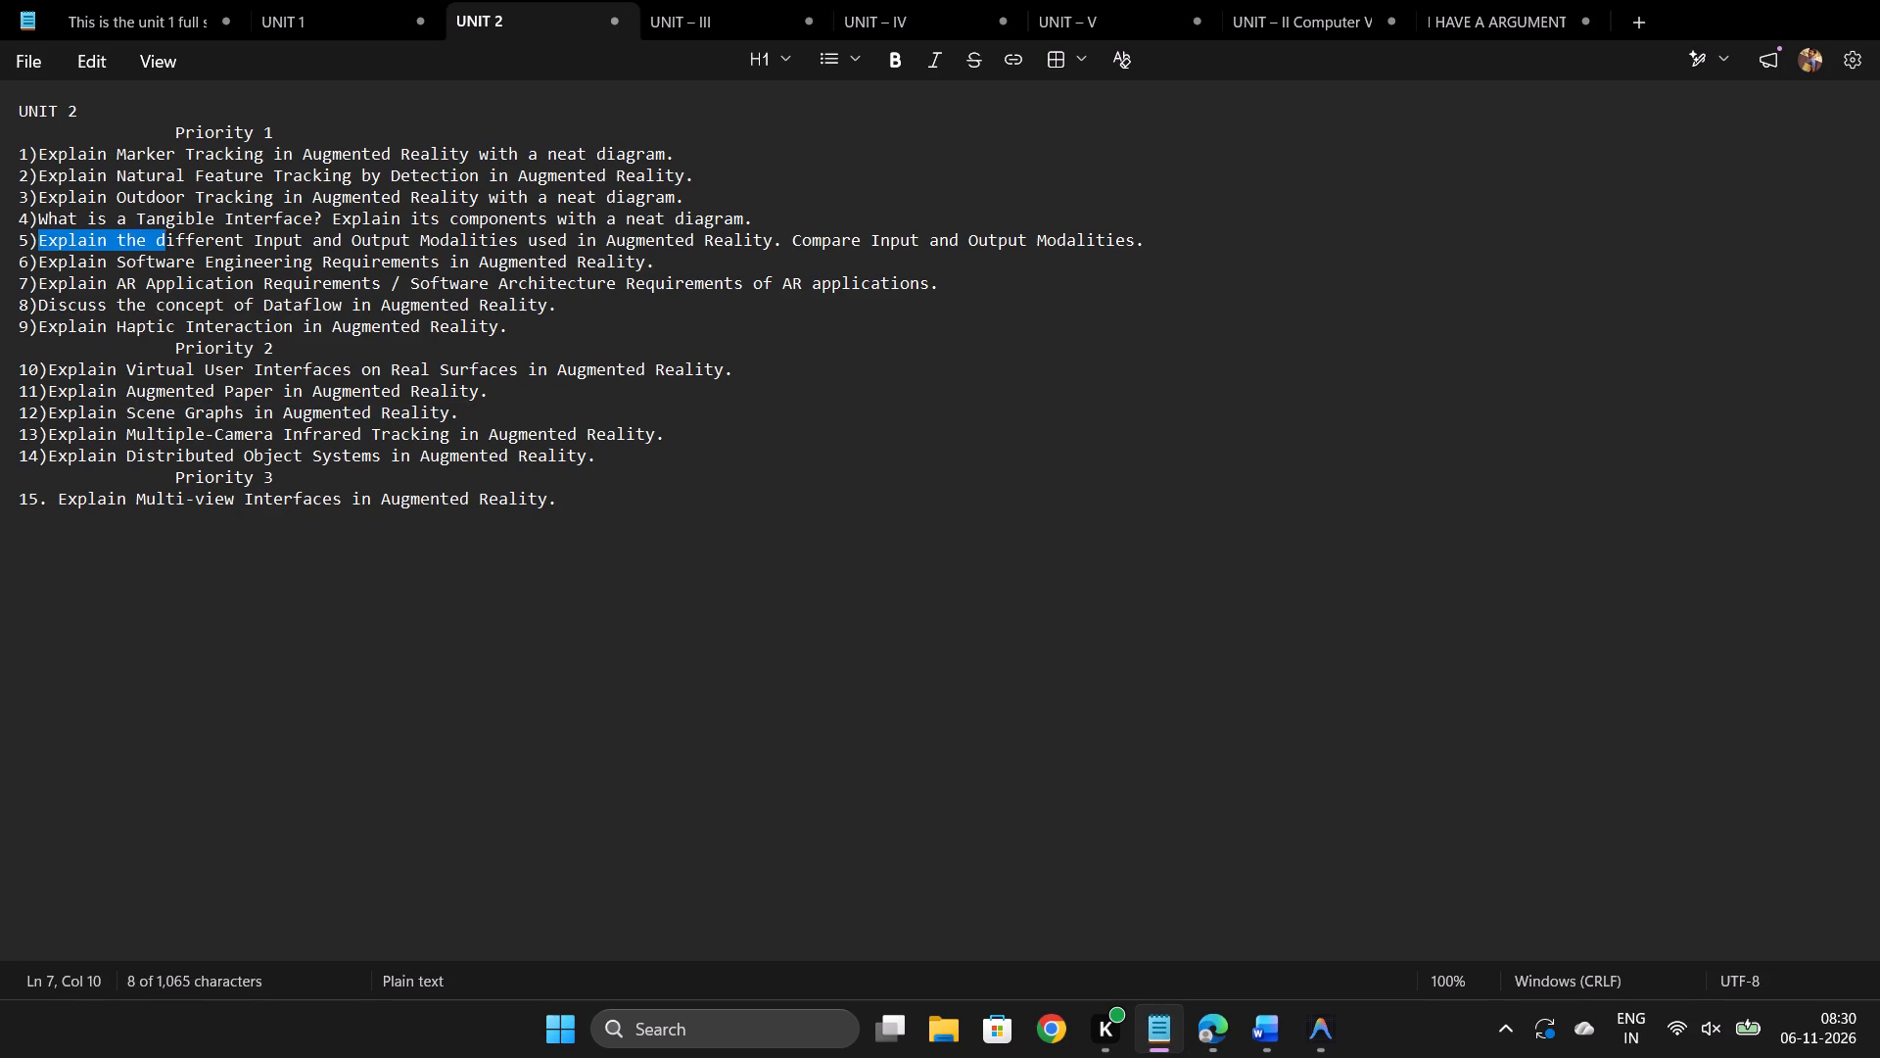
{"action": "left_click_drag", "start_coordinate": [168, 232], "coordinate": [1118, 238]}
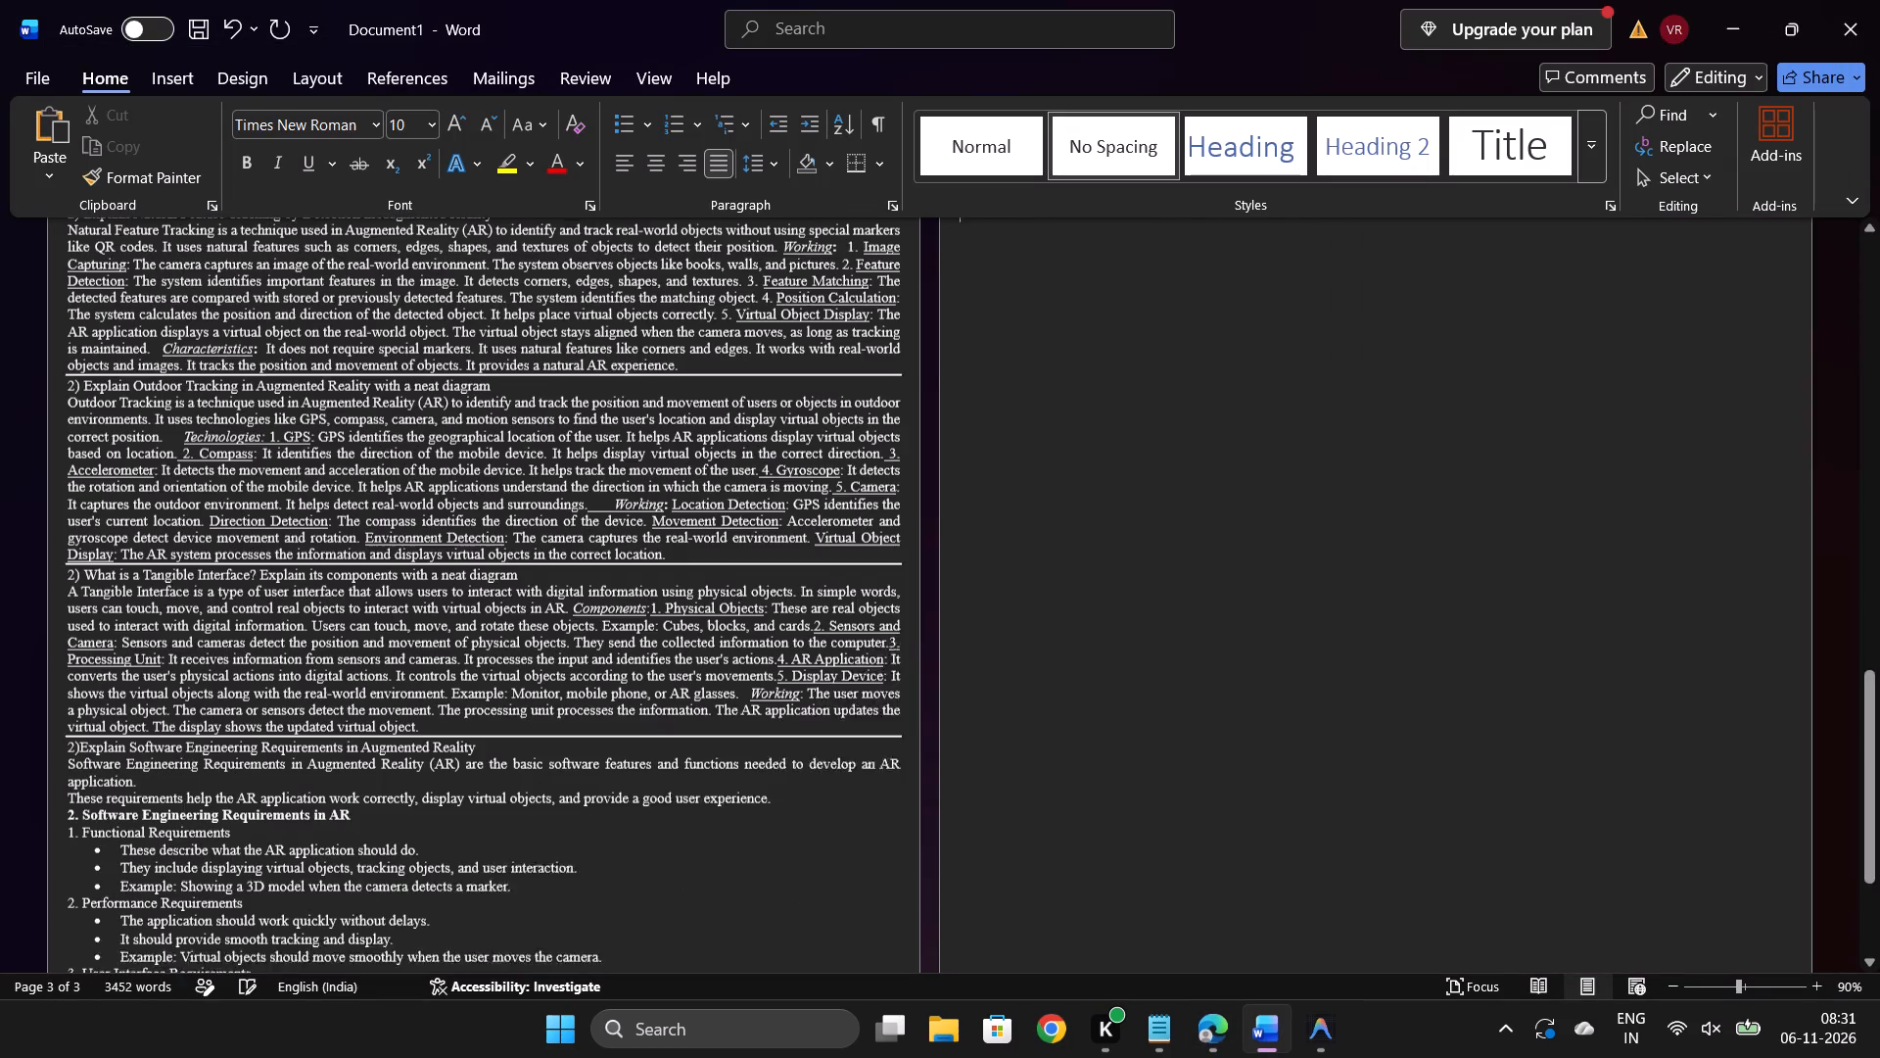
Remove bold formatting from the entire pasted Software Engineering Requirements answer.
{"action": "scroll", "coordinate": [731, 637], "scroll_direction": "up", "scroll_amount": 1, "text": "ctrl"}
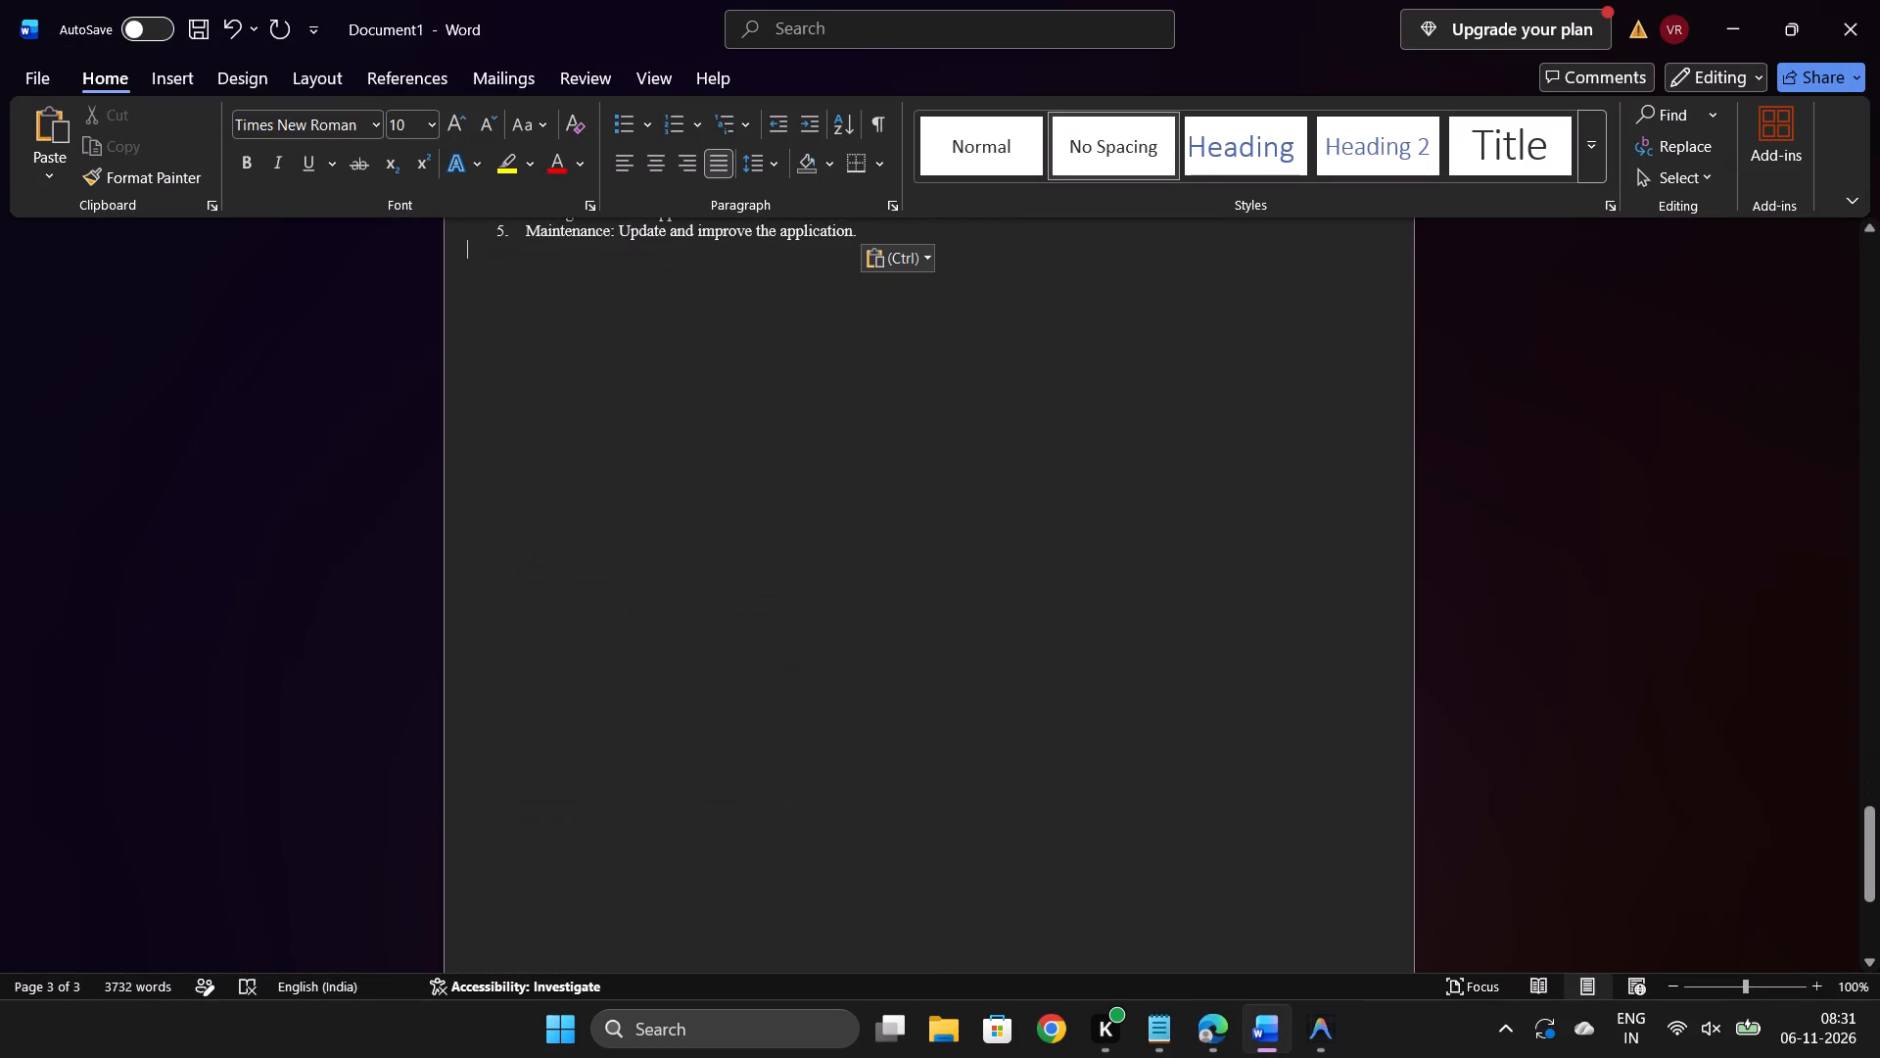
{"action": "scroll", "coordinate": [730, 637], "scroll_direction": "up", "scroll_amount": 4}
{"action": "scroll", "coordinate": [606, 634], "scroll_direction": "up", "scroll_amount": 2}
{"action": "left_click_drag", "start_coordinate": [512, 741], "coordinate": [512, 733]}
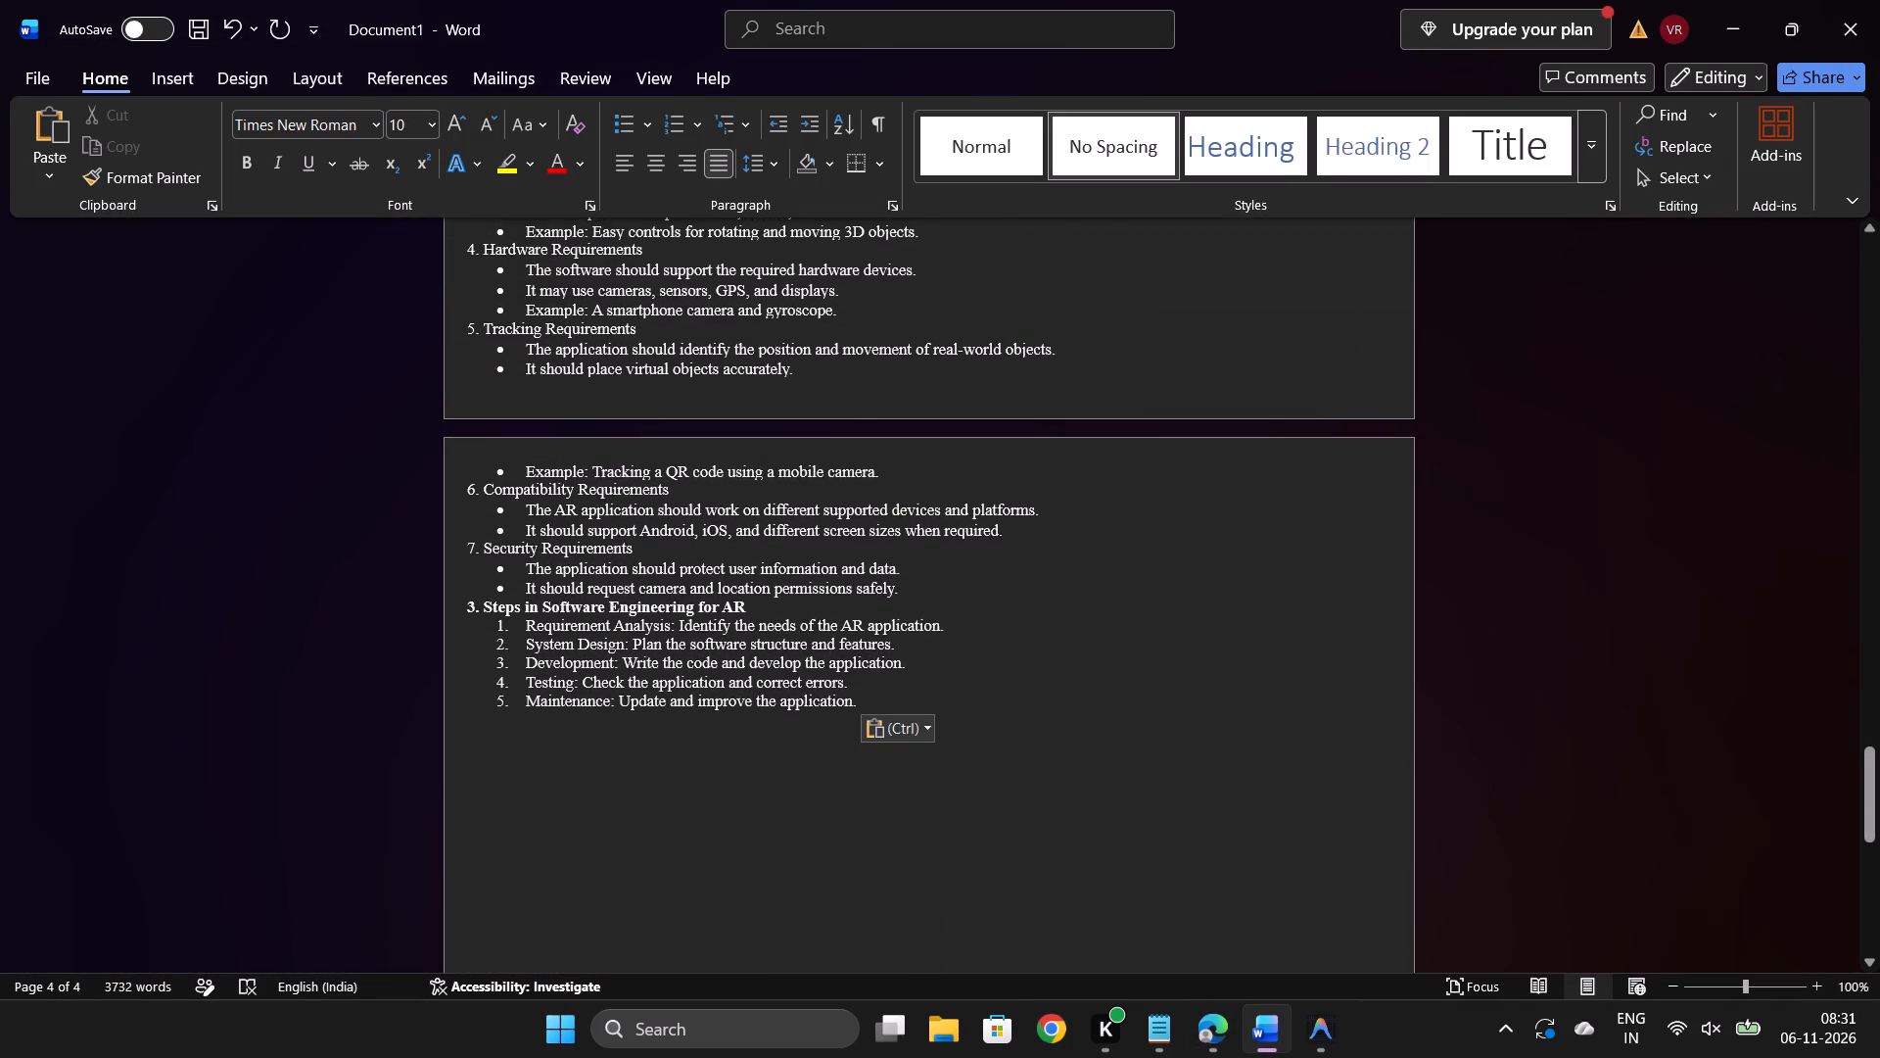
{"action": "left_click_drag", "start_coordinate": [512, 733], "coordinate": [445, 366]}
{"action": "scroll", "coordinate": [547, 620], "scroll_direction": "up", "scroll_amount": 4}
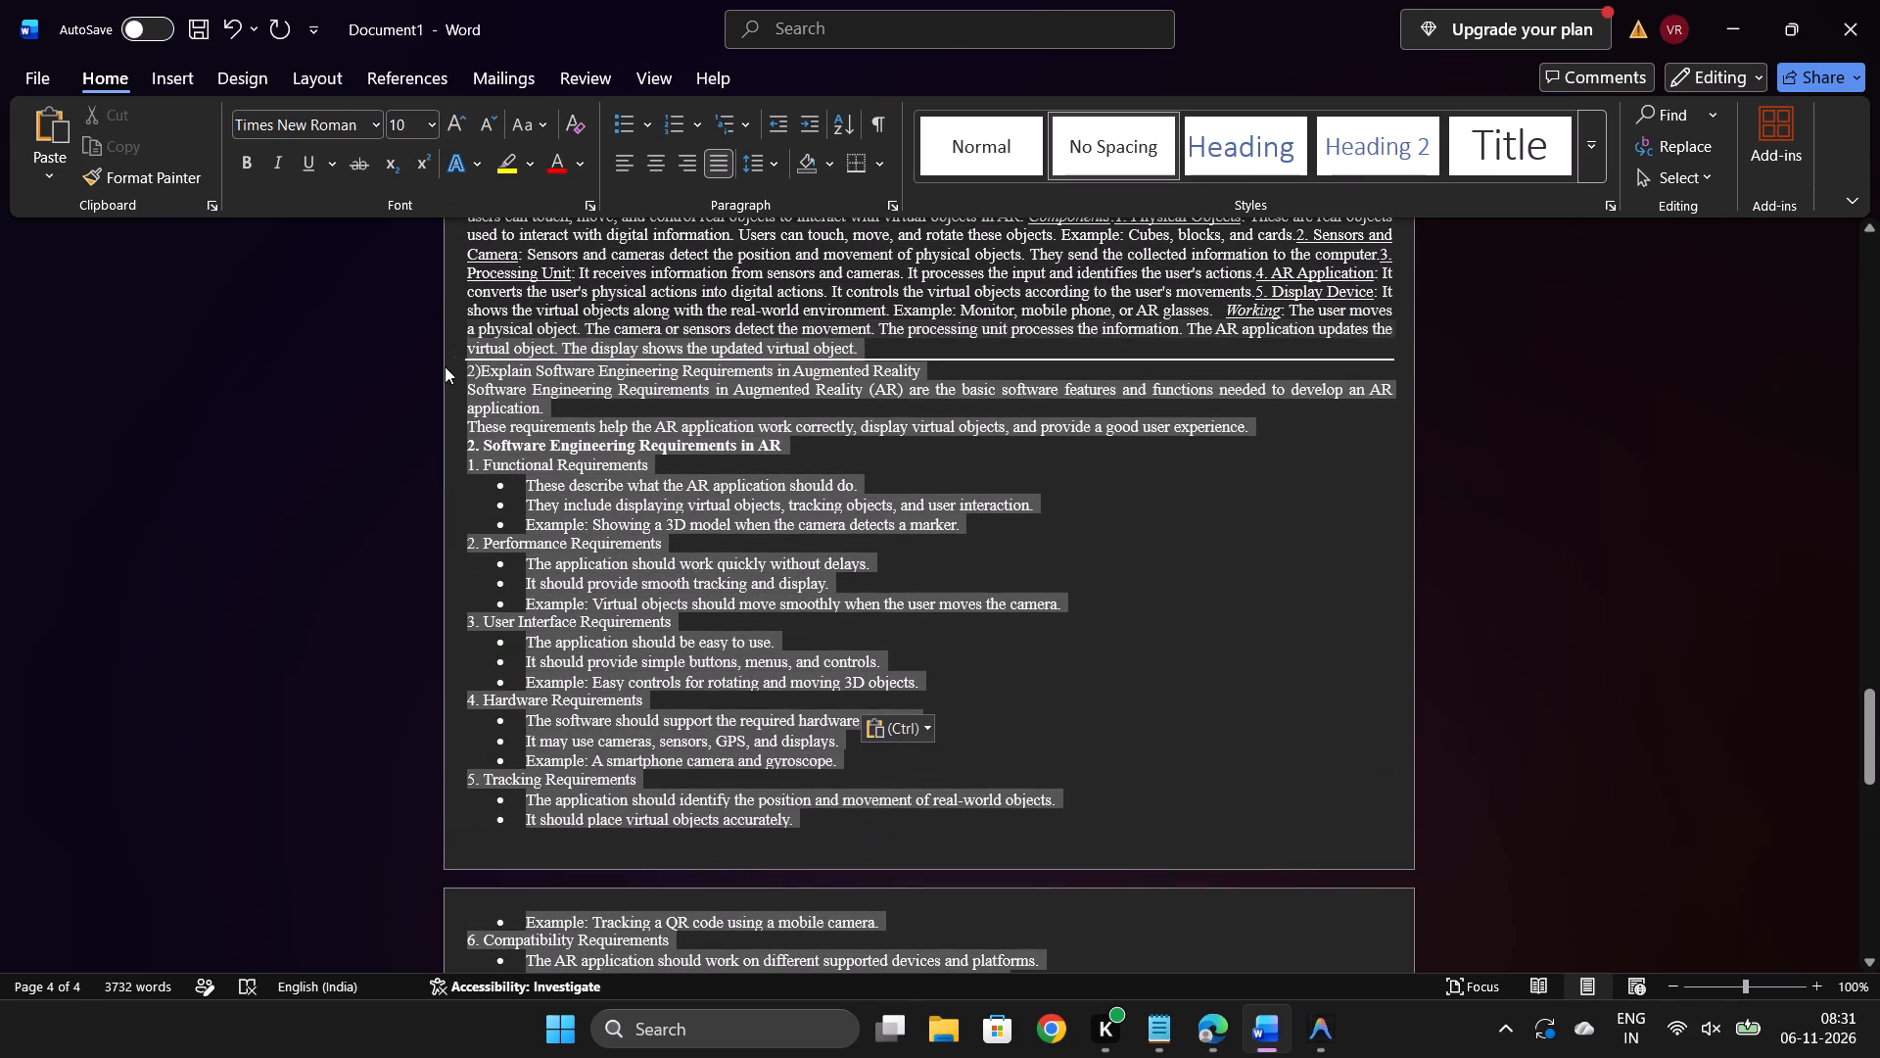
{"action": "left_click_drag", "start_coordinate": [445, 366], "coordinate": [446, 379]}
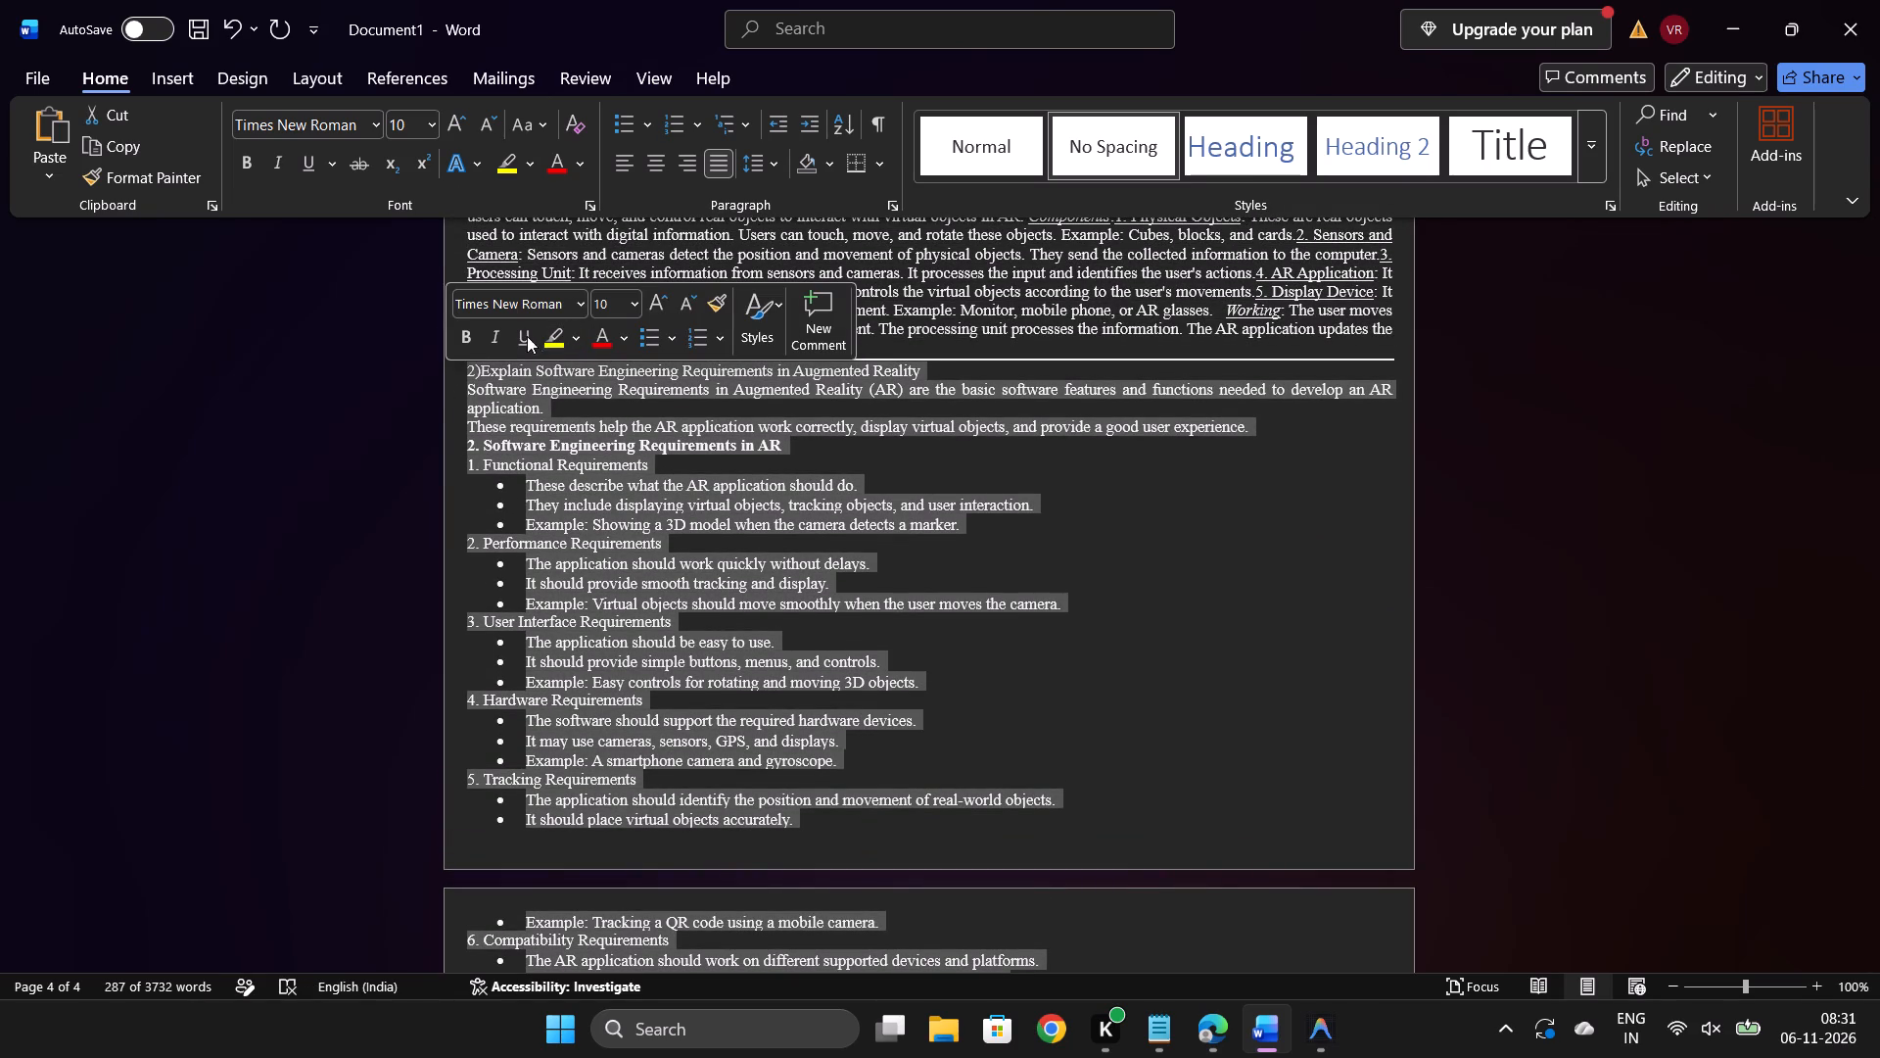
{"action": "left_click", "coordinate": [468, 338]}
{"action": "left_click", "coordinate": [468, 338]}
{"action": "left_click", "coordinate": [579, 512]}
Shorten the "3. Steps in Software Engineering for AR" heading to "3. Steps:" and join the Requirement Analysis item onto its line.
{"action": "scroll", "coordinate": [582, 514], "scroll_direction": "down", "scroll_amount": 5}
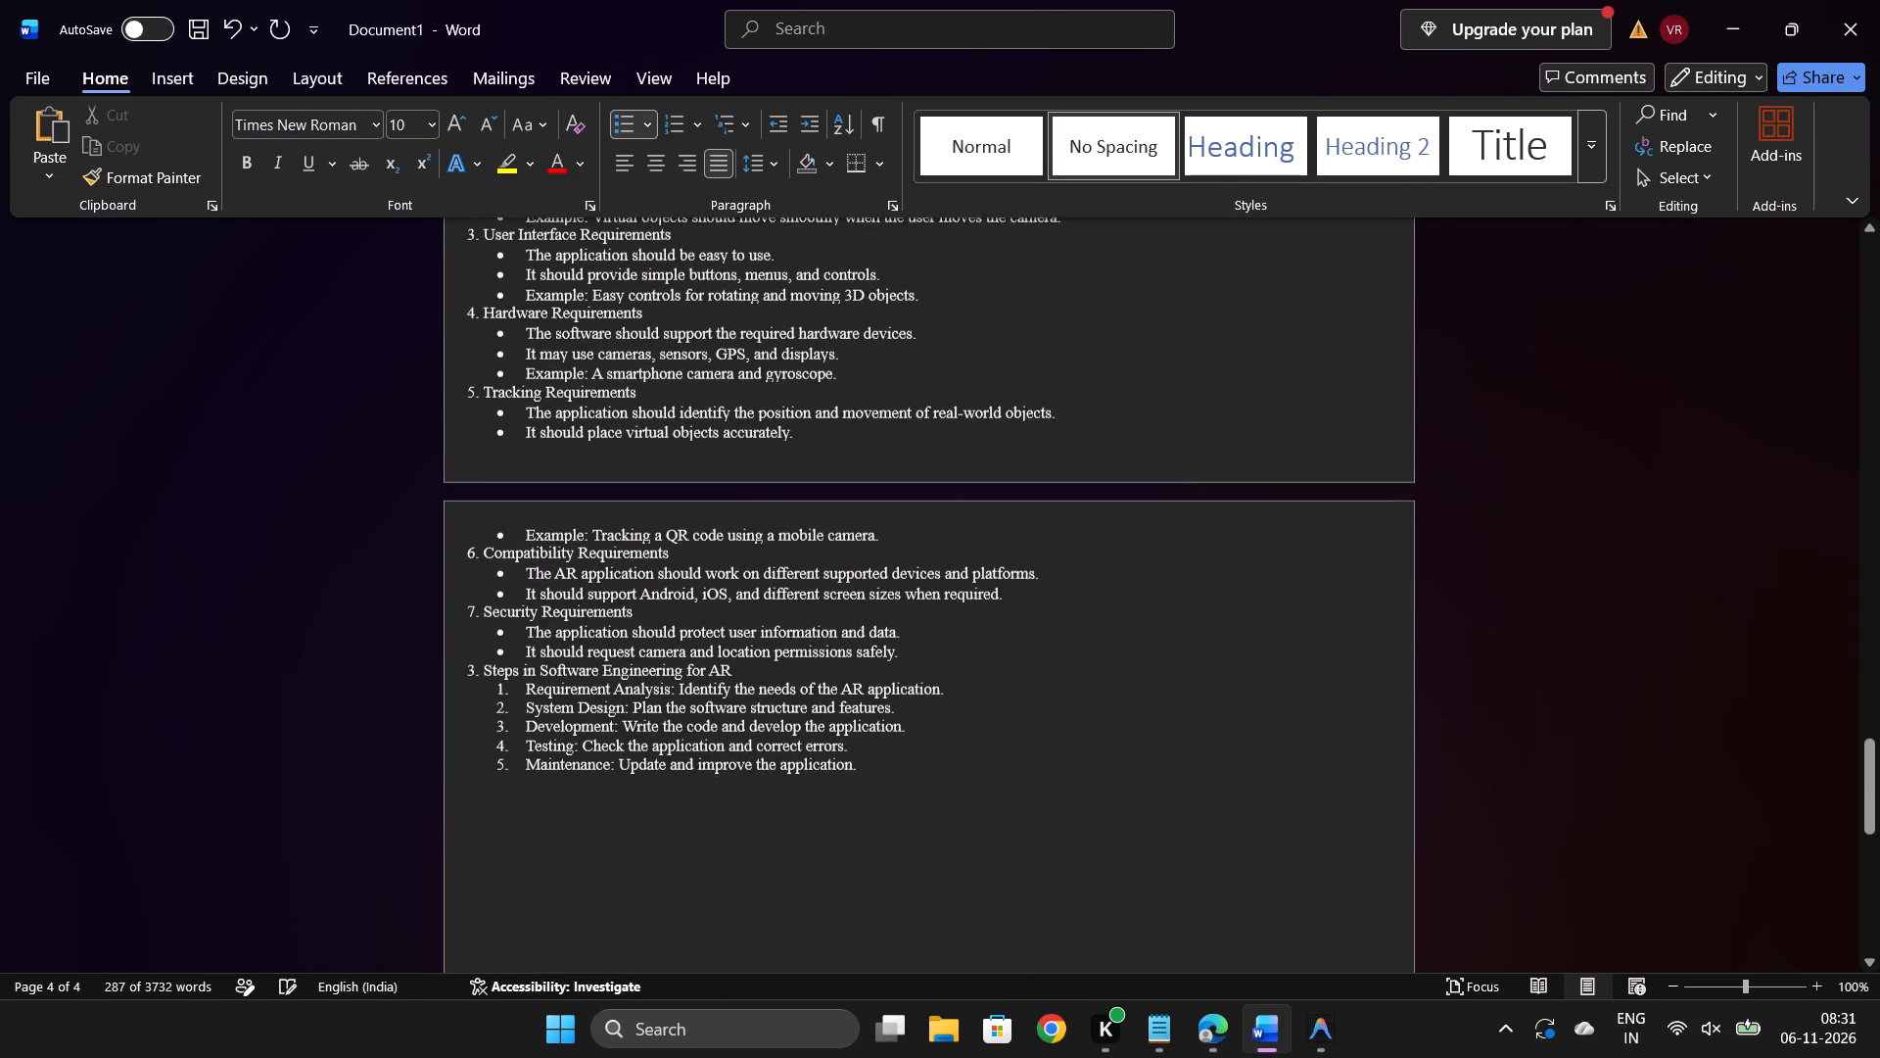
{"action": "left_click_drag", "start_coordinate": [743, 665], "coordinate": [526, 670]}
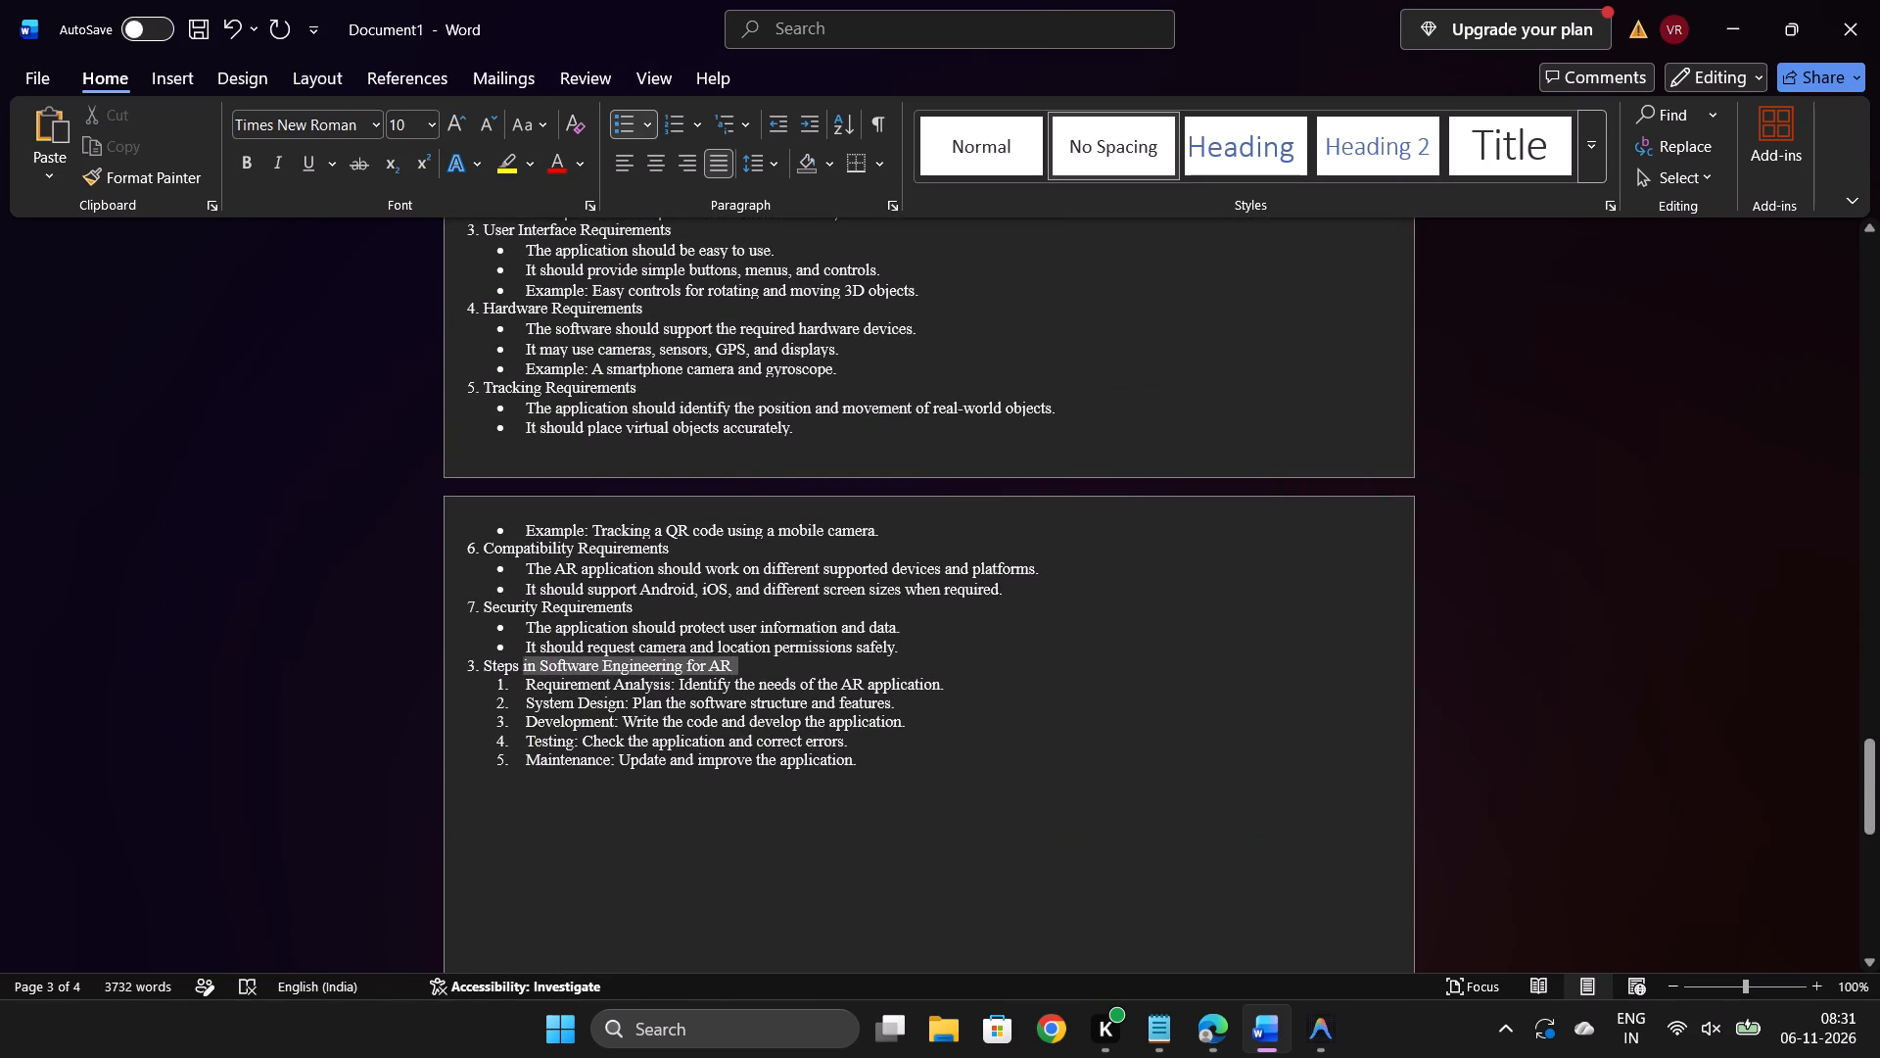
{"action": "left_click_drag", "start_coordinate": [526, 670], "coordinate": [525, 670]}
{"action": "key", "text": "BackSpace"}
{"action": "key", "text": "BackSpace"}
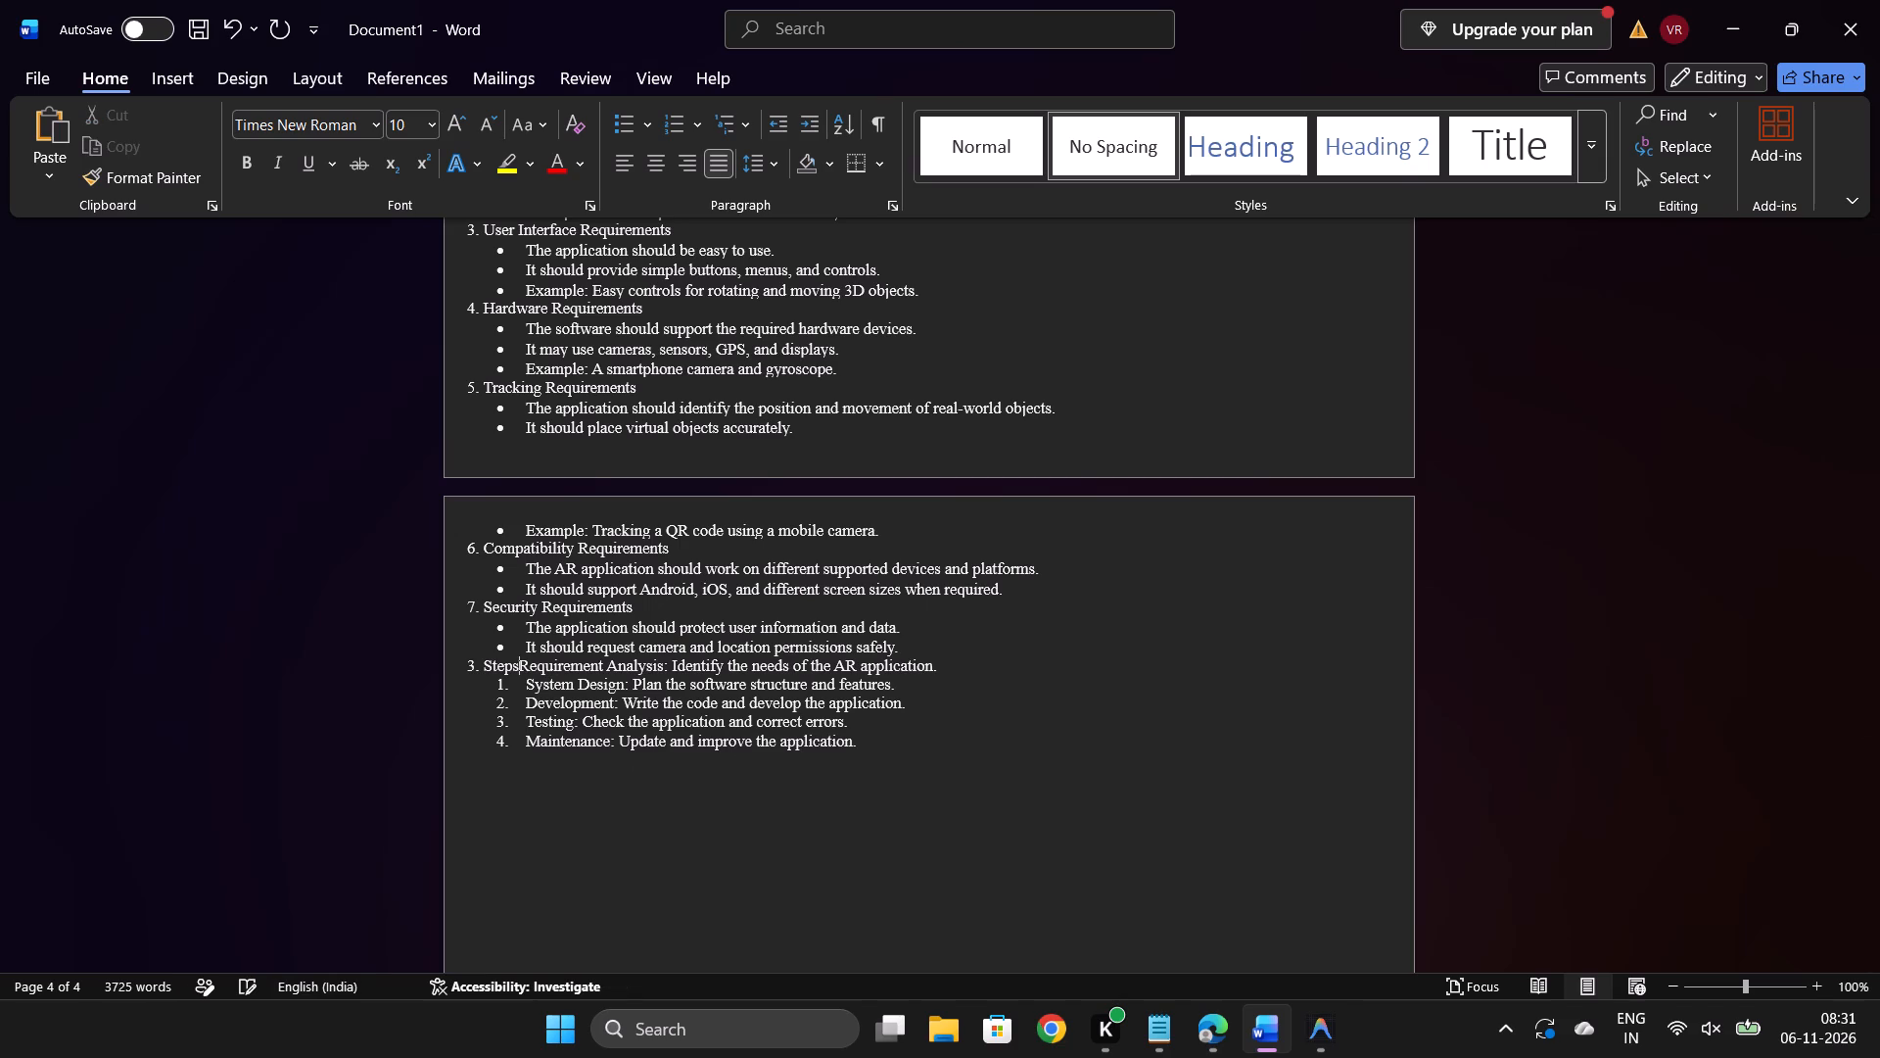
{"action": "key", "text": "shift+colon"}
{"action": "key", "text": "Return"}
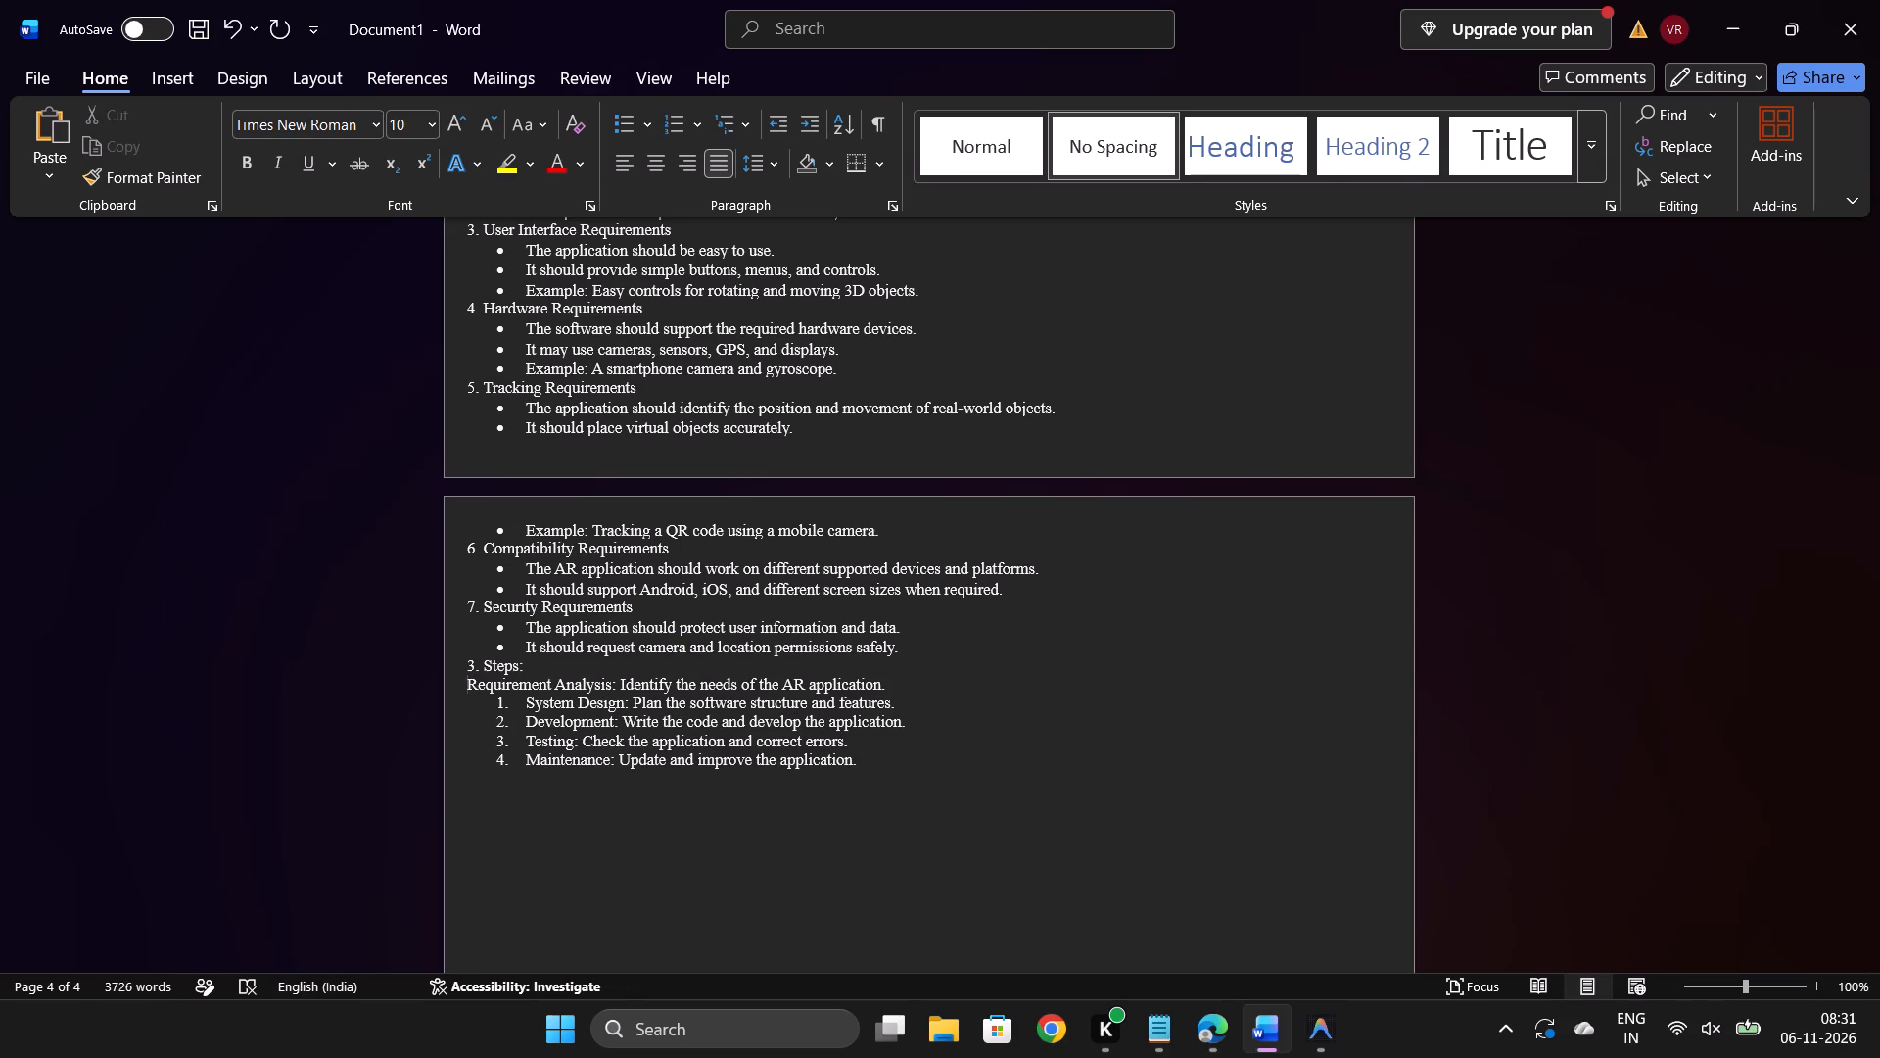
{"action": "key", "text": "BackSpace"}
{"action": "key", "text": "space"}
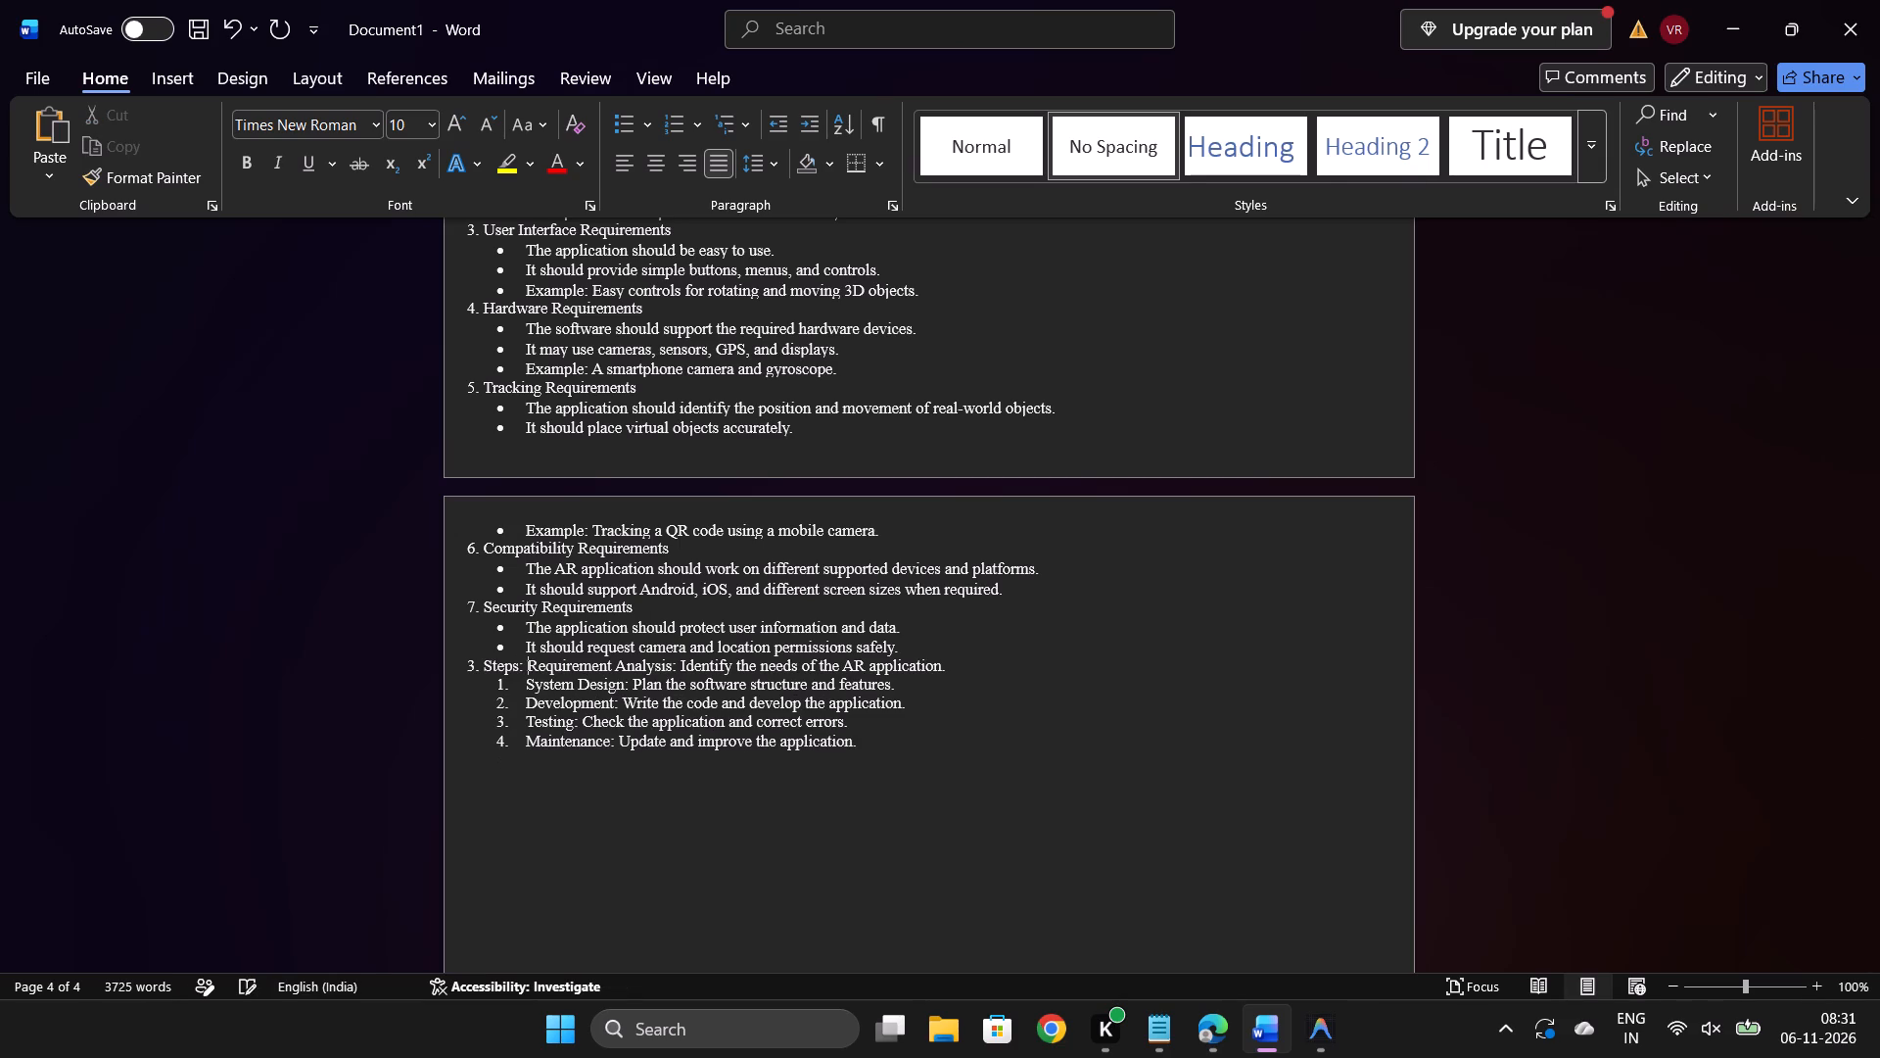
Underline the five step names: Requirement Analysis, System Design, Development, Testing and Maintenance.
{"action": "left_click_drag", "start_coordinate": [670, 665], "coordinate": [584, 668]}
{"action": "left_click_drag", "start_coordinate": [617, 686], "coordinate": [545, 685], "text": "ctrl"}
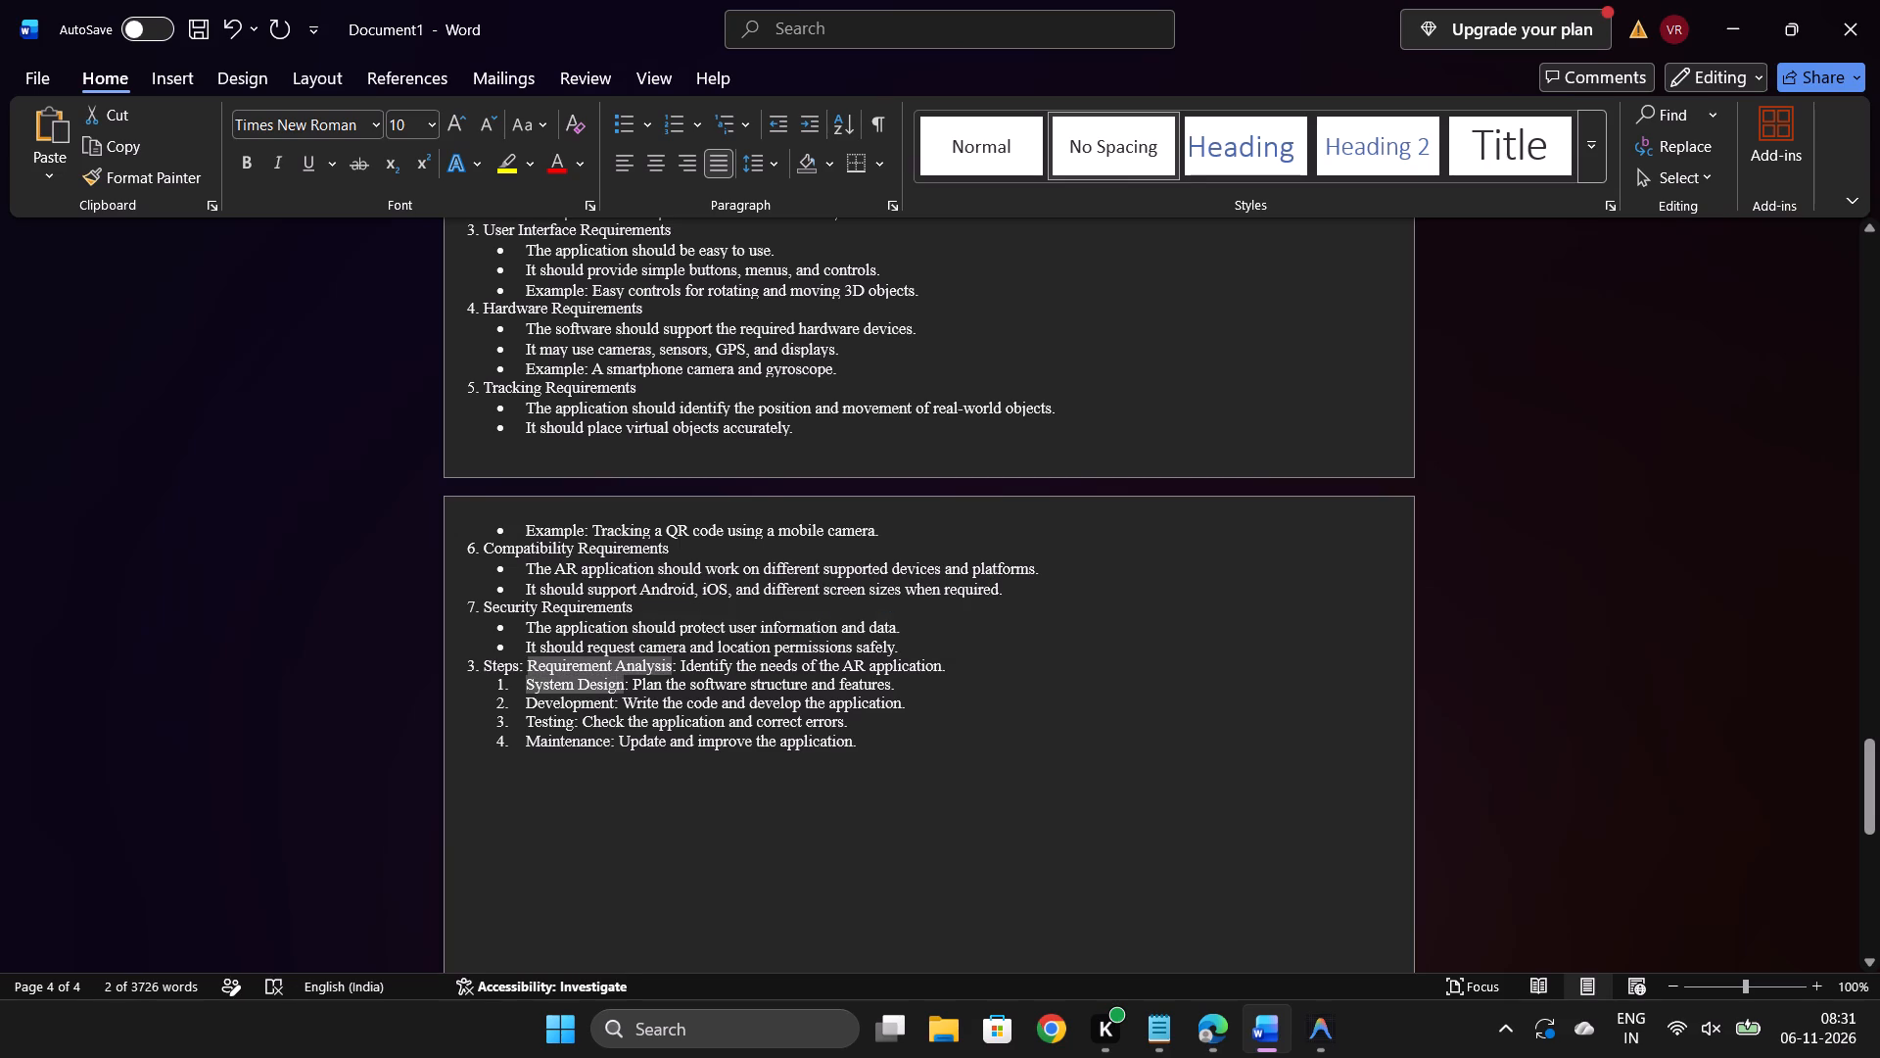
{"action": "left_click_drag", "start_coordinate": [545, 685], "coordinate": [544, 685], "text": "ctrl"}
{"action": "left_click_drag", "start_coordinate": [592, 702], "coordinate": [524, 701], "text": "ctrl"}
{"action": "left_click_drag", "start_coordinate": [613, 701], "coordinate": [525, 701], "text": "ctrl"}
{"action": "left_click_drag", "start_coordinate": [574, 720], "coordinate": [526, 723], "text": "ctrl"}
{"action": "left_click_drag", "start_coordinate": [609, 745], "coordinate": [529, 744], "text": "ctrl"}
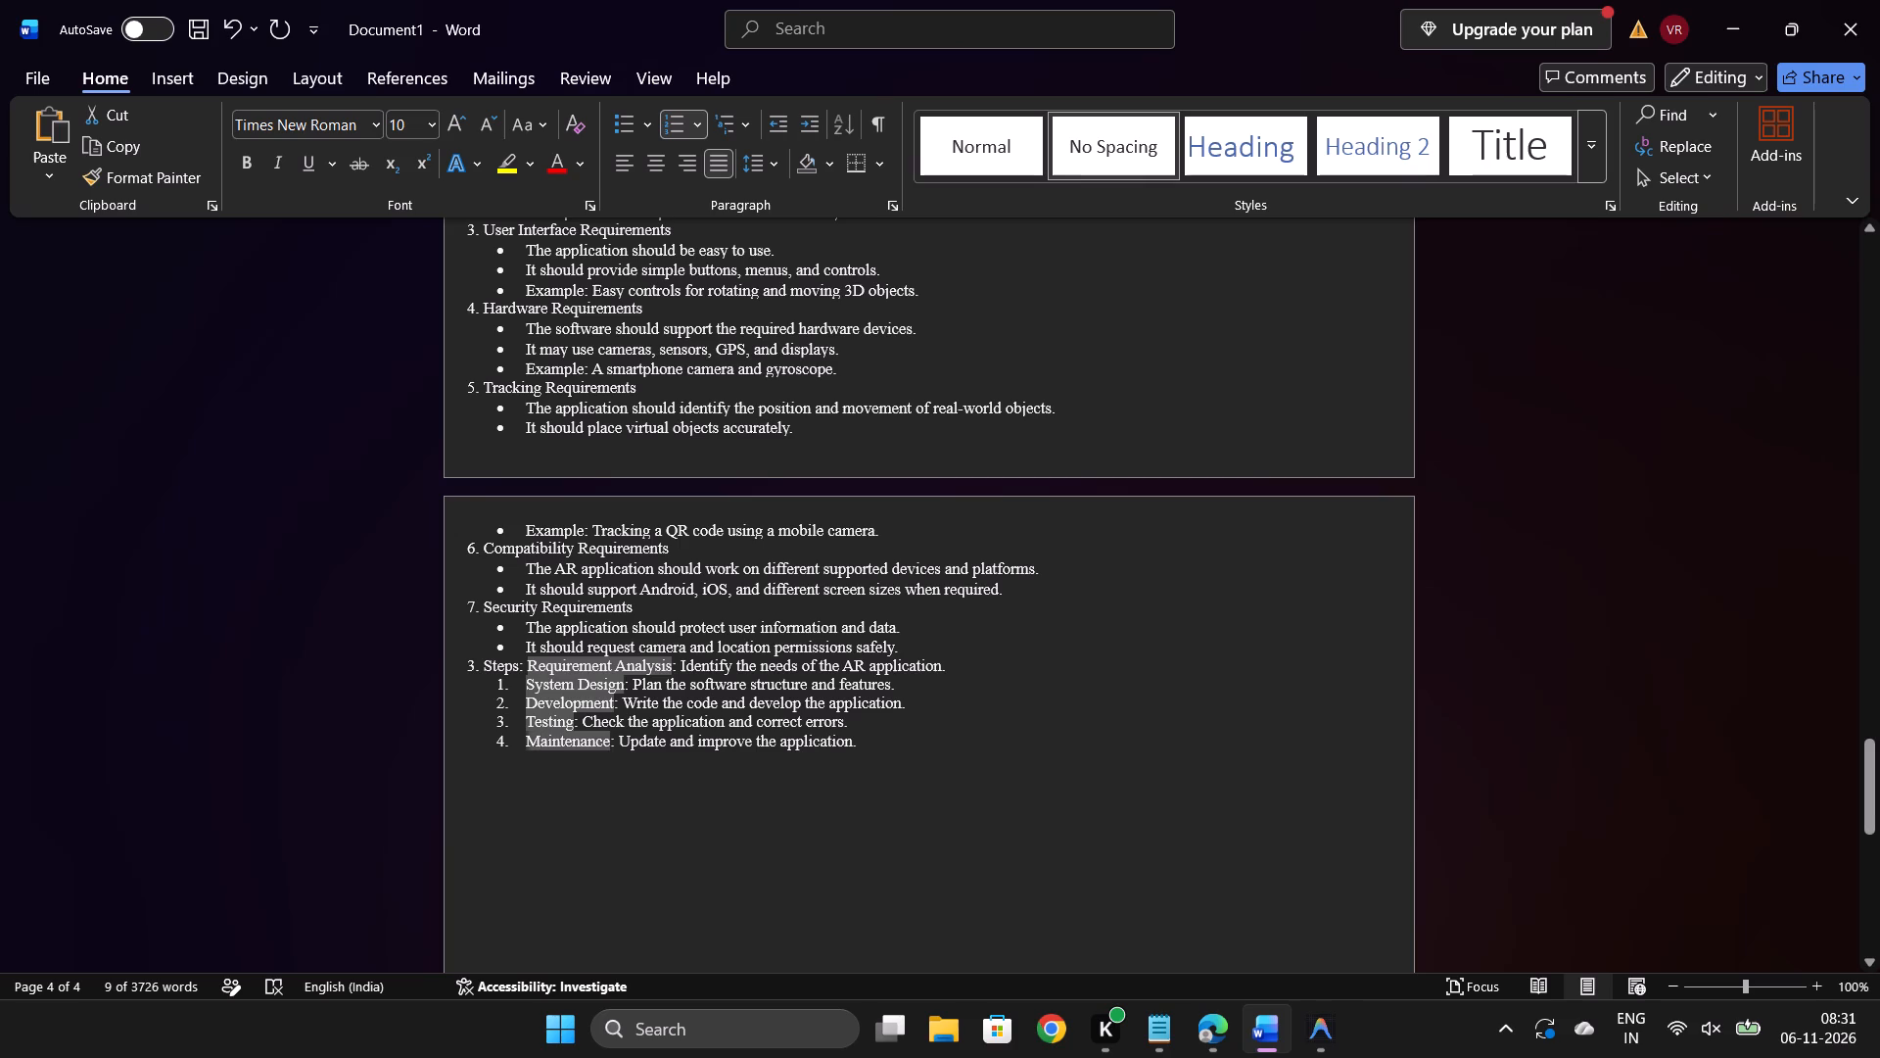
{"action": "left_click_drag", "start_coordinate": [529, 744], "coordinate": [525, 743], "text": "ctrl"}
{"action": "left_click", "coordinate": [608, 703]}
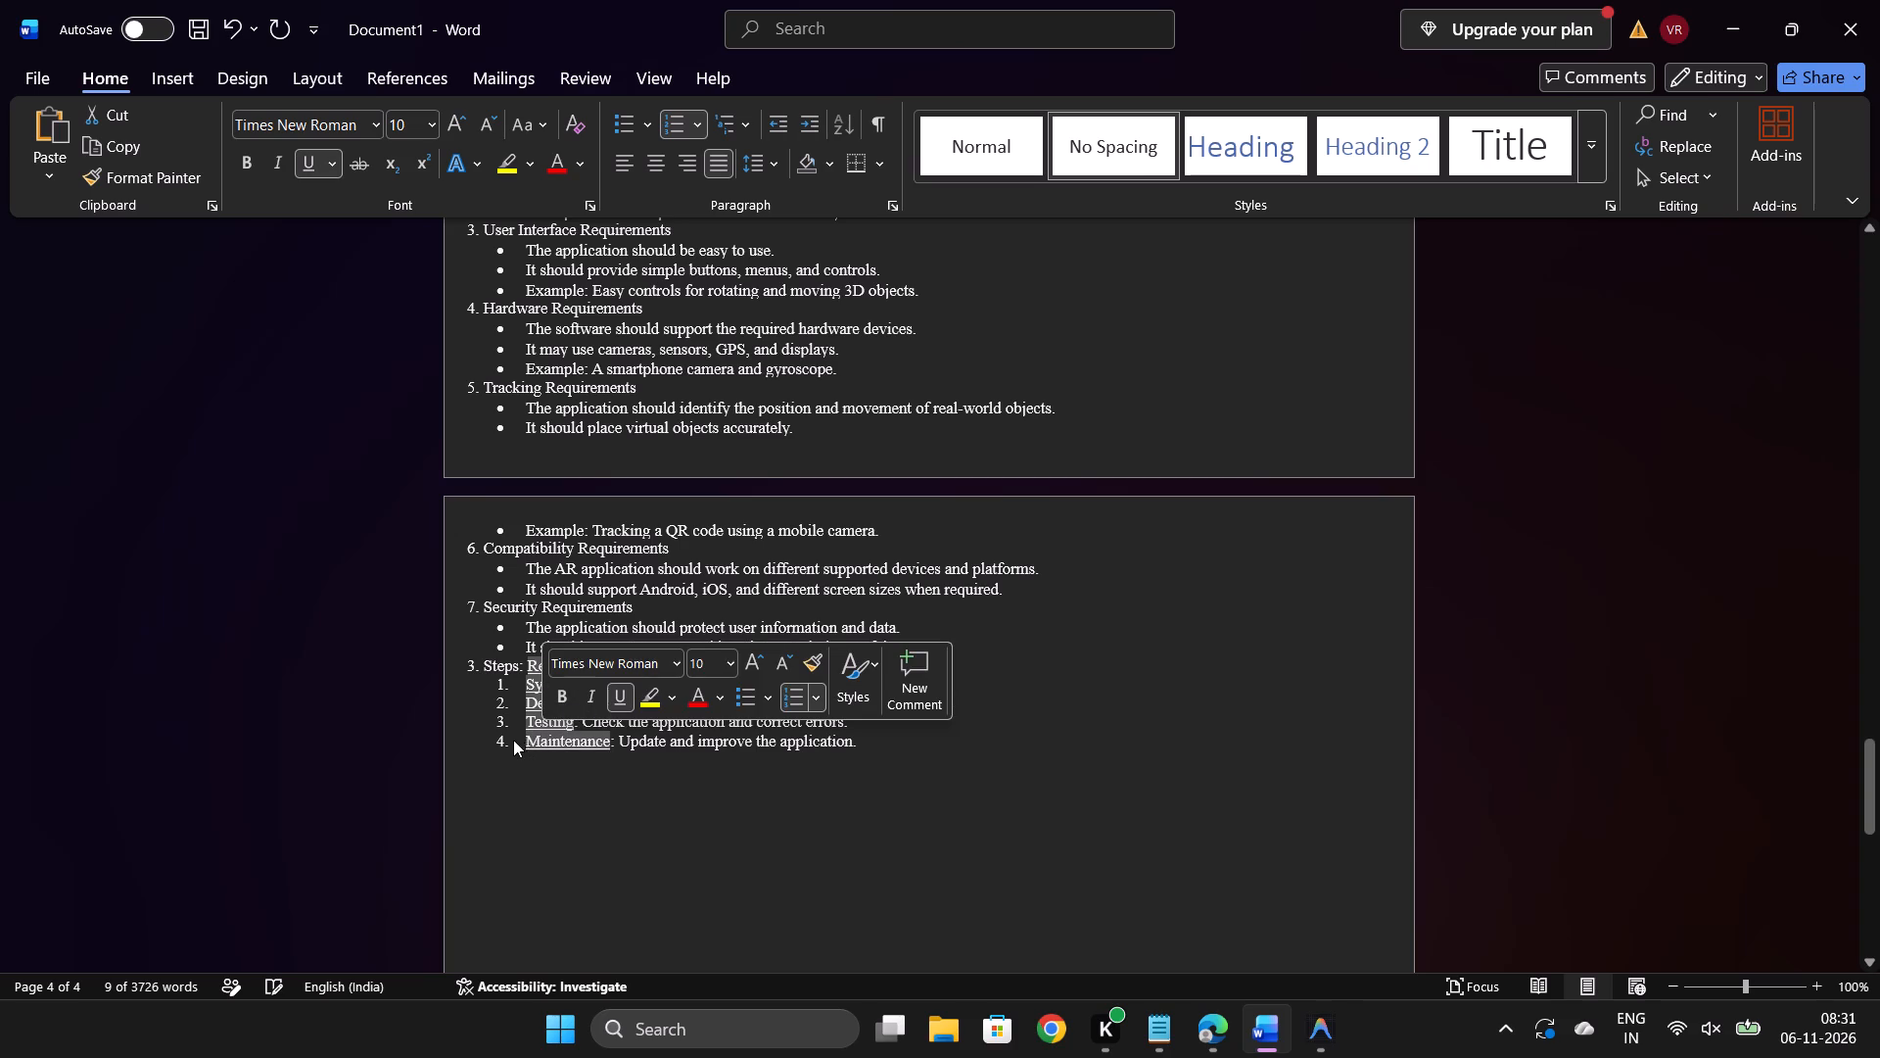
Join the Maintenance and Testing items onto the Development item, separated by single spaces.
{"action": "left_click", "coordinate": [509, 740]}
{"action": "left_click", "coordinate": [505, 739]}
{"action": "key", "text": "BackSpace"}
{"action": "key", "text": "BackSpace"}
{"action": "key", "text": "BackSpace"}
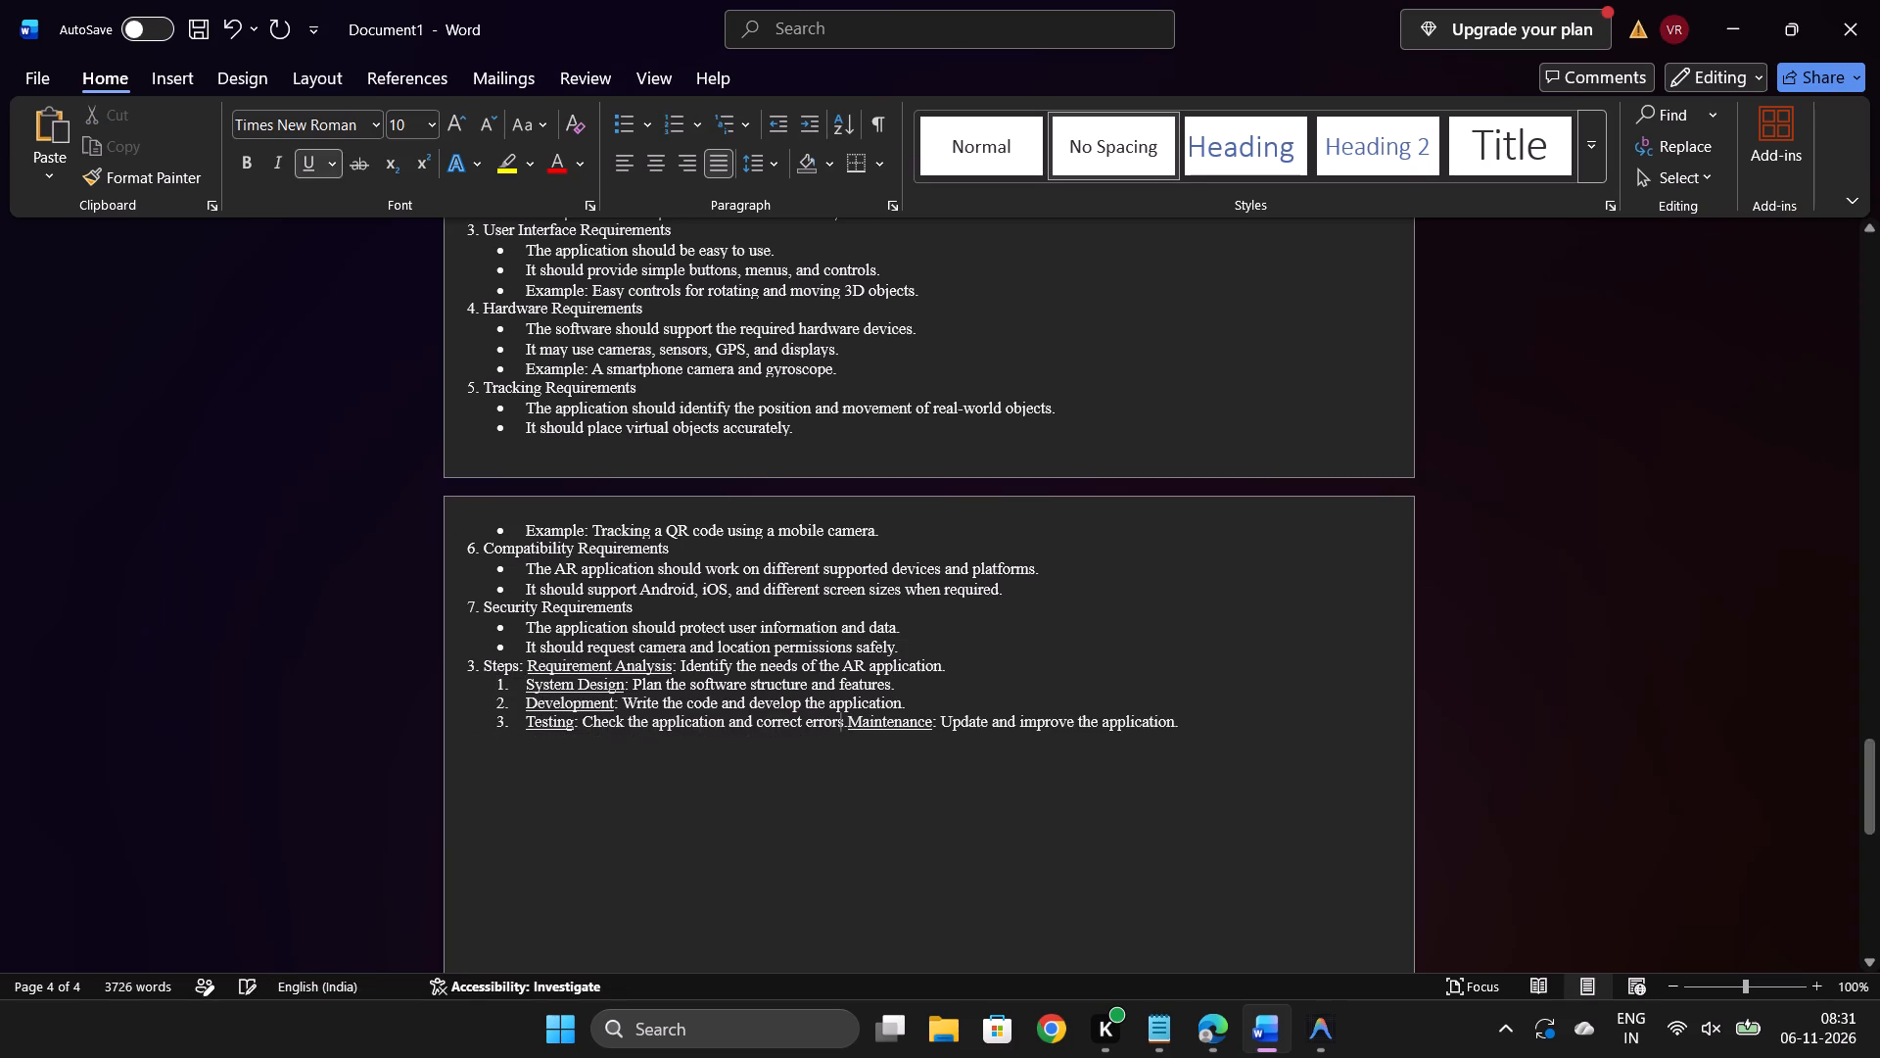
{"action": "key", "text": "space"}
{"action": "left_click", "coordinate": [504, 723]}
{"action": "key", "text": "BackSpace"}
{"action": "key", "text": "BackSpace"}
{"action": "key", "text": "BackSpace"}
{"action": "key", "text": "space"}
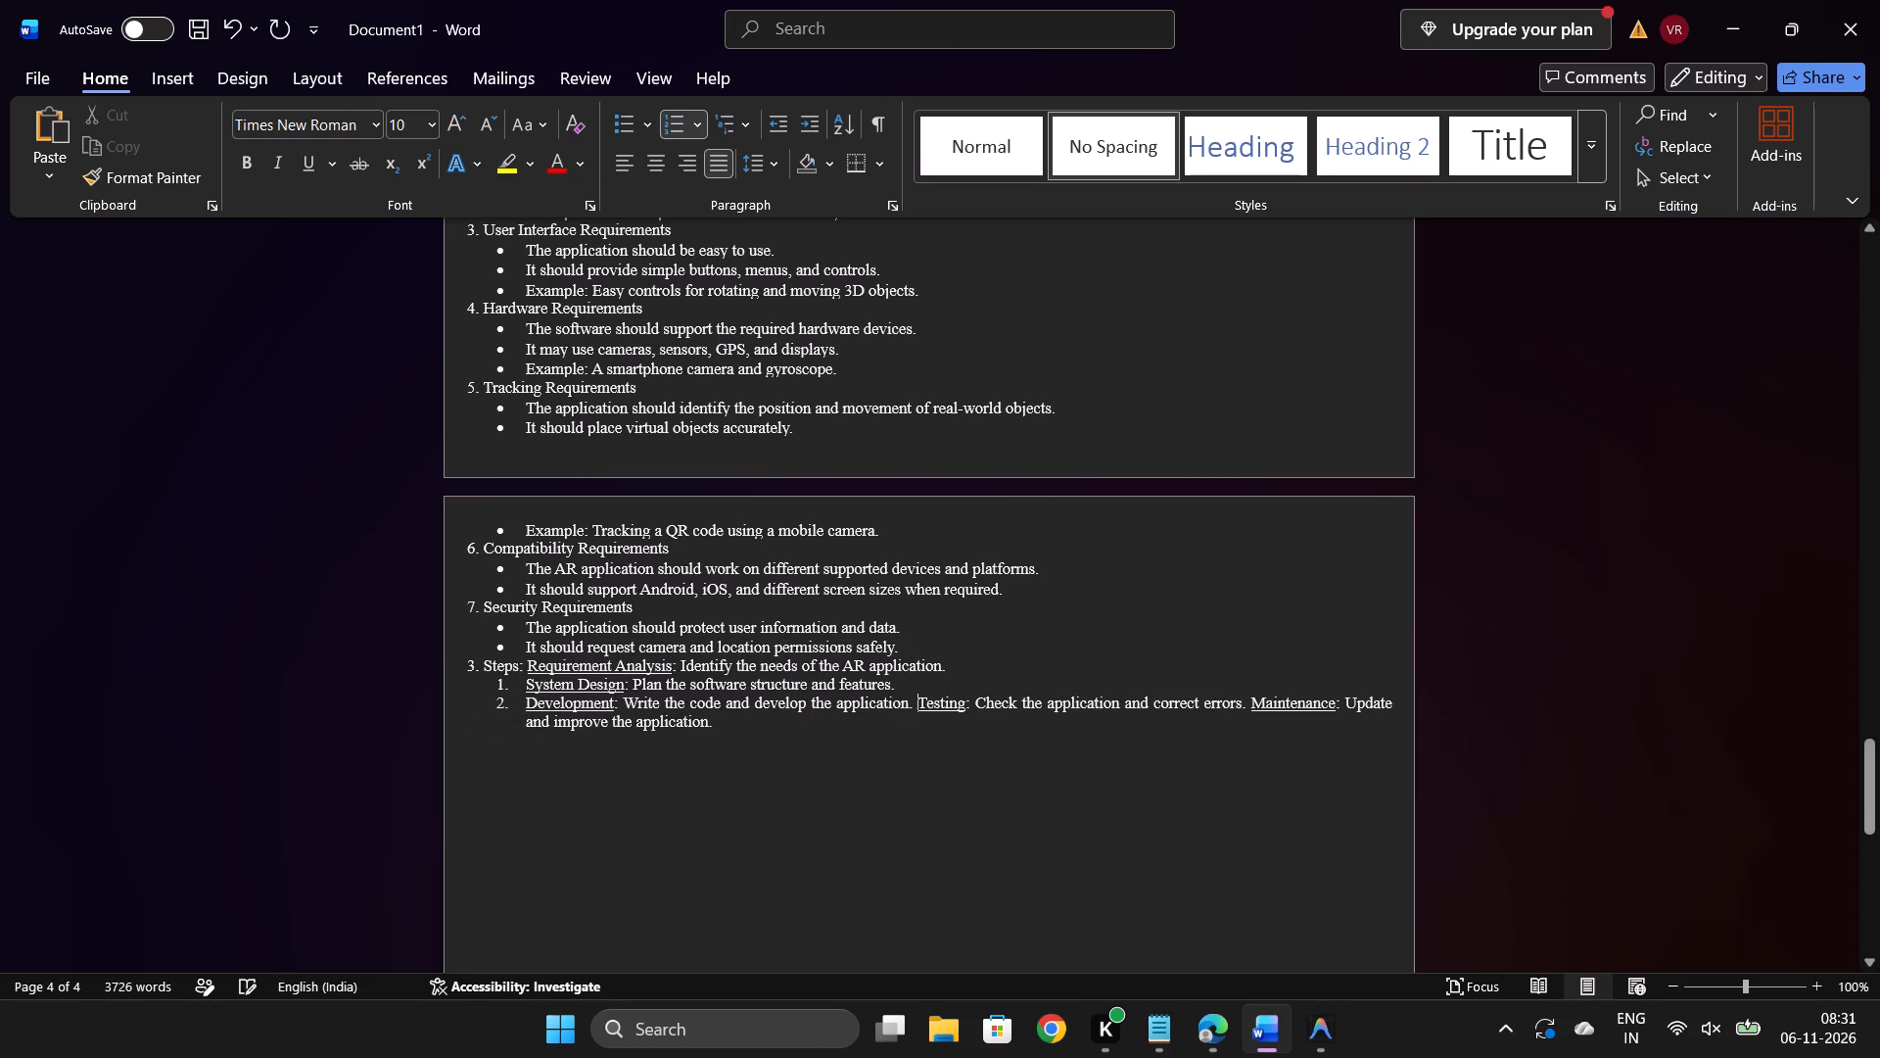
Join the Development and System Design items onto the "3. Steps:" paragraph, separated by single spaces.
{"action": "left_click", "coordinate": [499, 704]}
{"action": "key", "text": "BackSpace"}
{"action": "key", "text": "BackSpace"}
{"action": "key", "text": "BackSpace"}
{"action": "key", "text": "space"}
{"action": "left_click", "coordinate": [503, 691]}
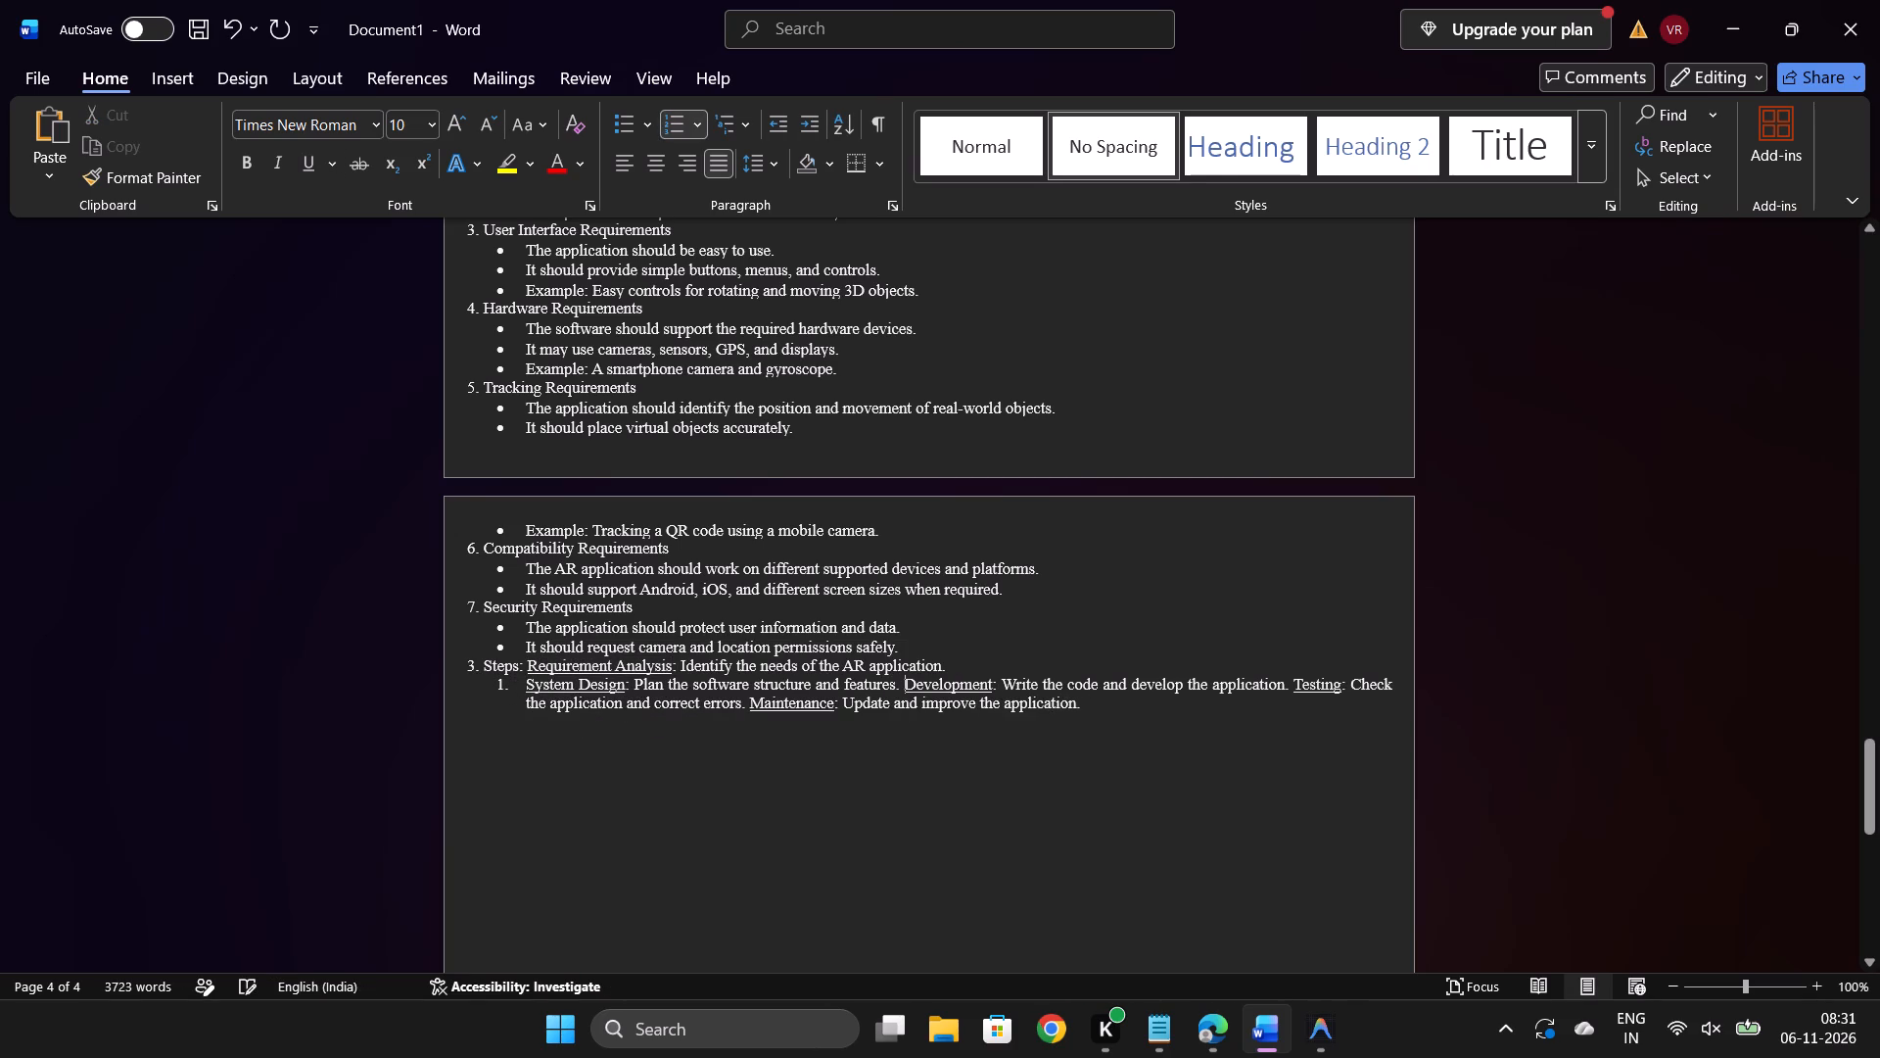
{"action": "key", "text": "BackSpace"}
{"action": "key", "text": "BackSpace"}
{"action": "key", "text": "BackSpace"}
{"action": "key", "text": "space"}
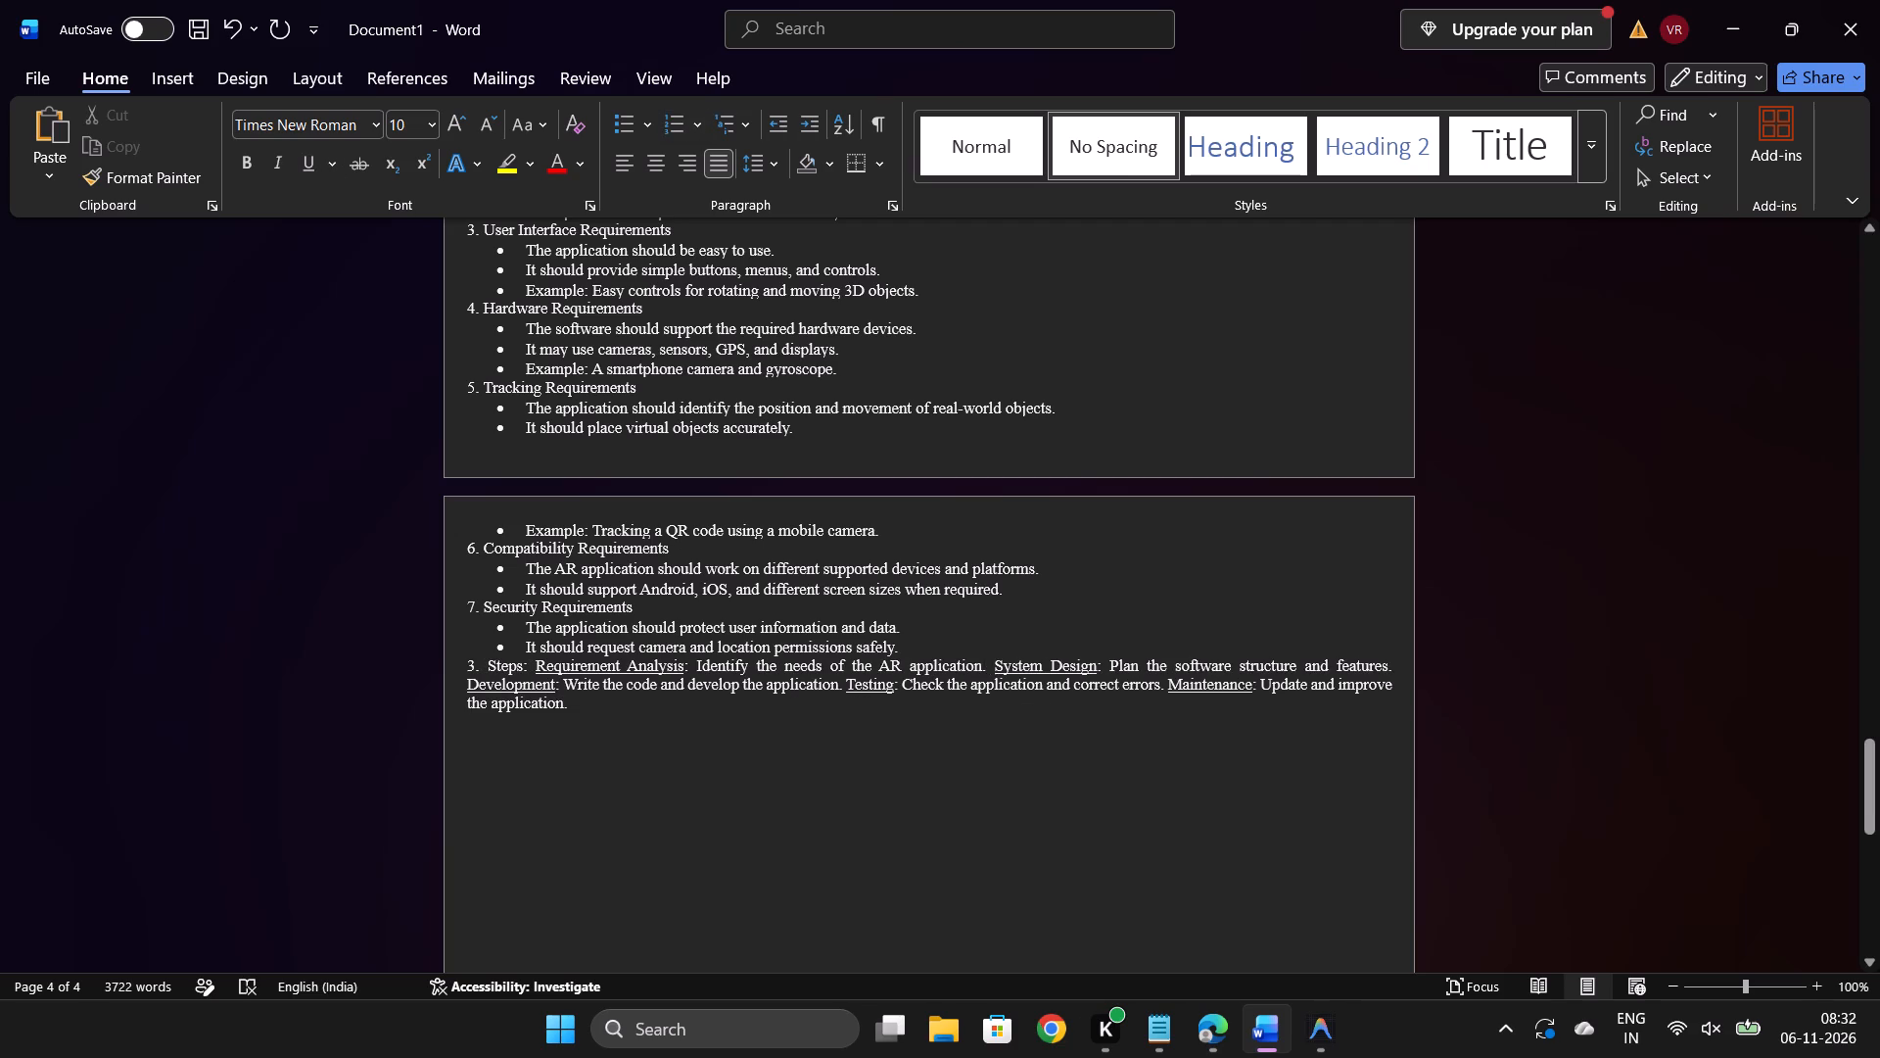
Remove the number "3." before "Steps:" and make the word "Steps" underlined and italic.
{"action": "left_click", "coordinate": [489, 665]}
{"action": "key", "text": "BackSpace"}
{"action": "key", "text": "BackSpace"}
{"action": "key", "text": "BackSpace"}
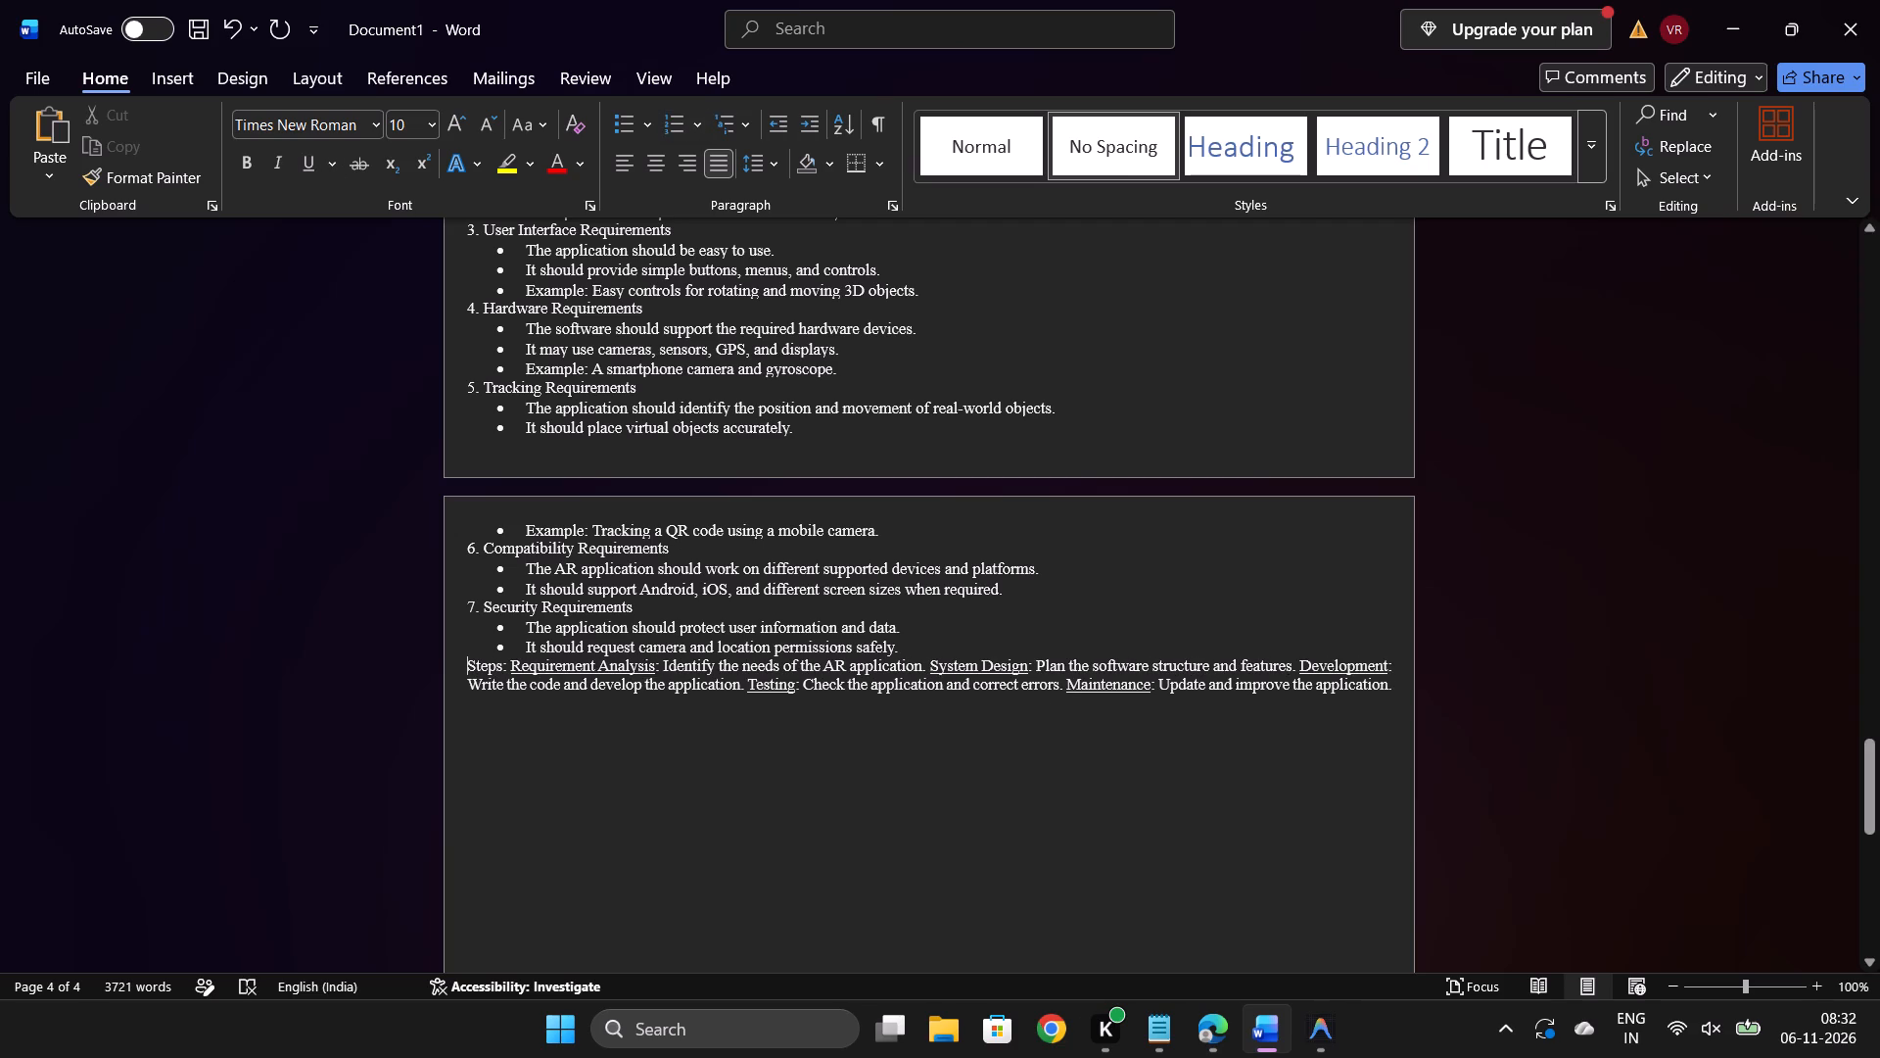
{"action": "left_click_drag", "start_coordinate": [499, 667], "coordinate": [452, 667]}
{"action": "left_click", "coordinate": [528, 628]}
{"action": "left_click", "coordinate": [502, 631]}
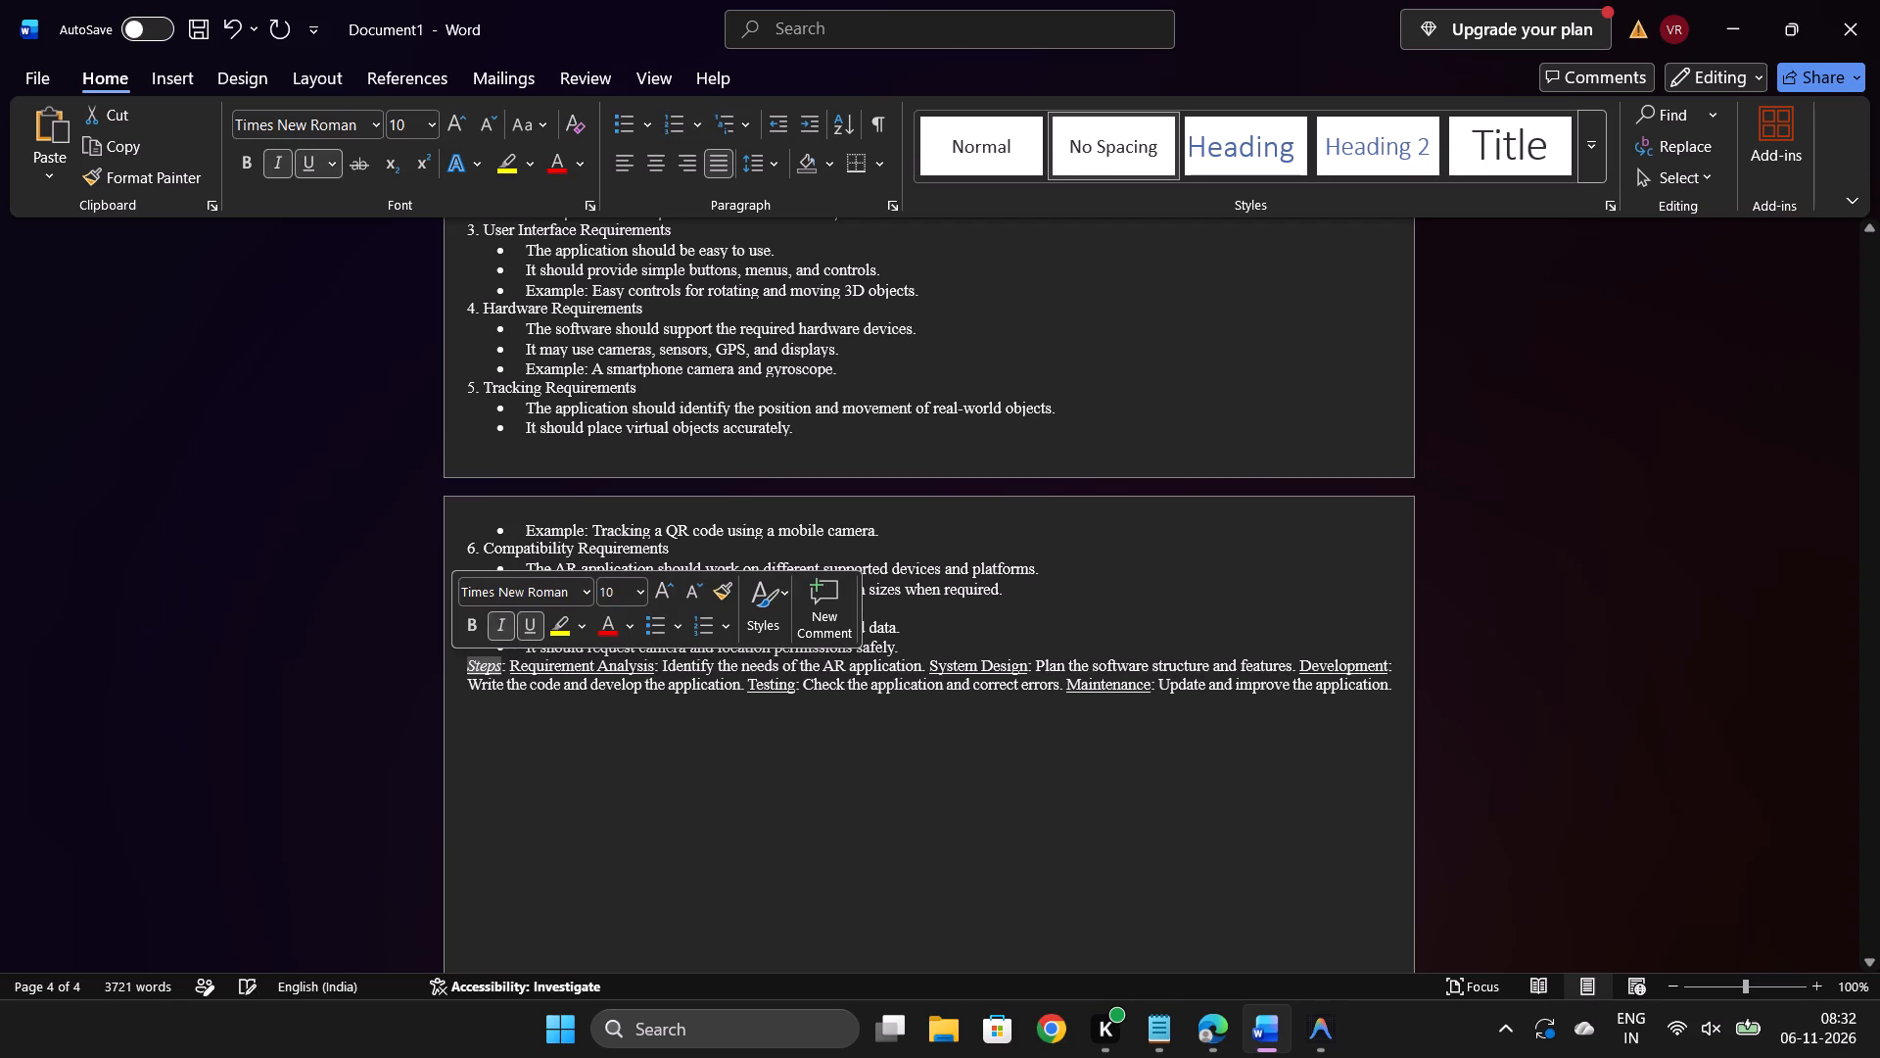
{"action": "left_click", "coordinate": [505, 691]}
Join the two Security Requirements bullets onto their heading as one line, with a colon and space after the heading.
{"action": "left_click", "coordinate": [501, 648]}
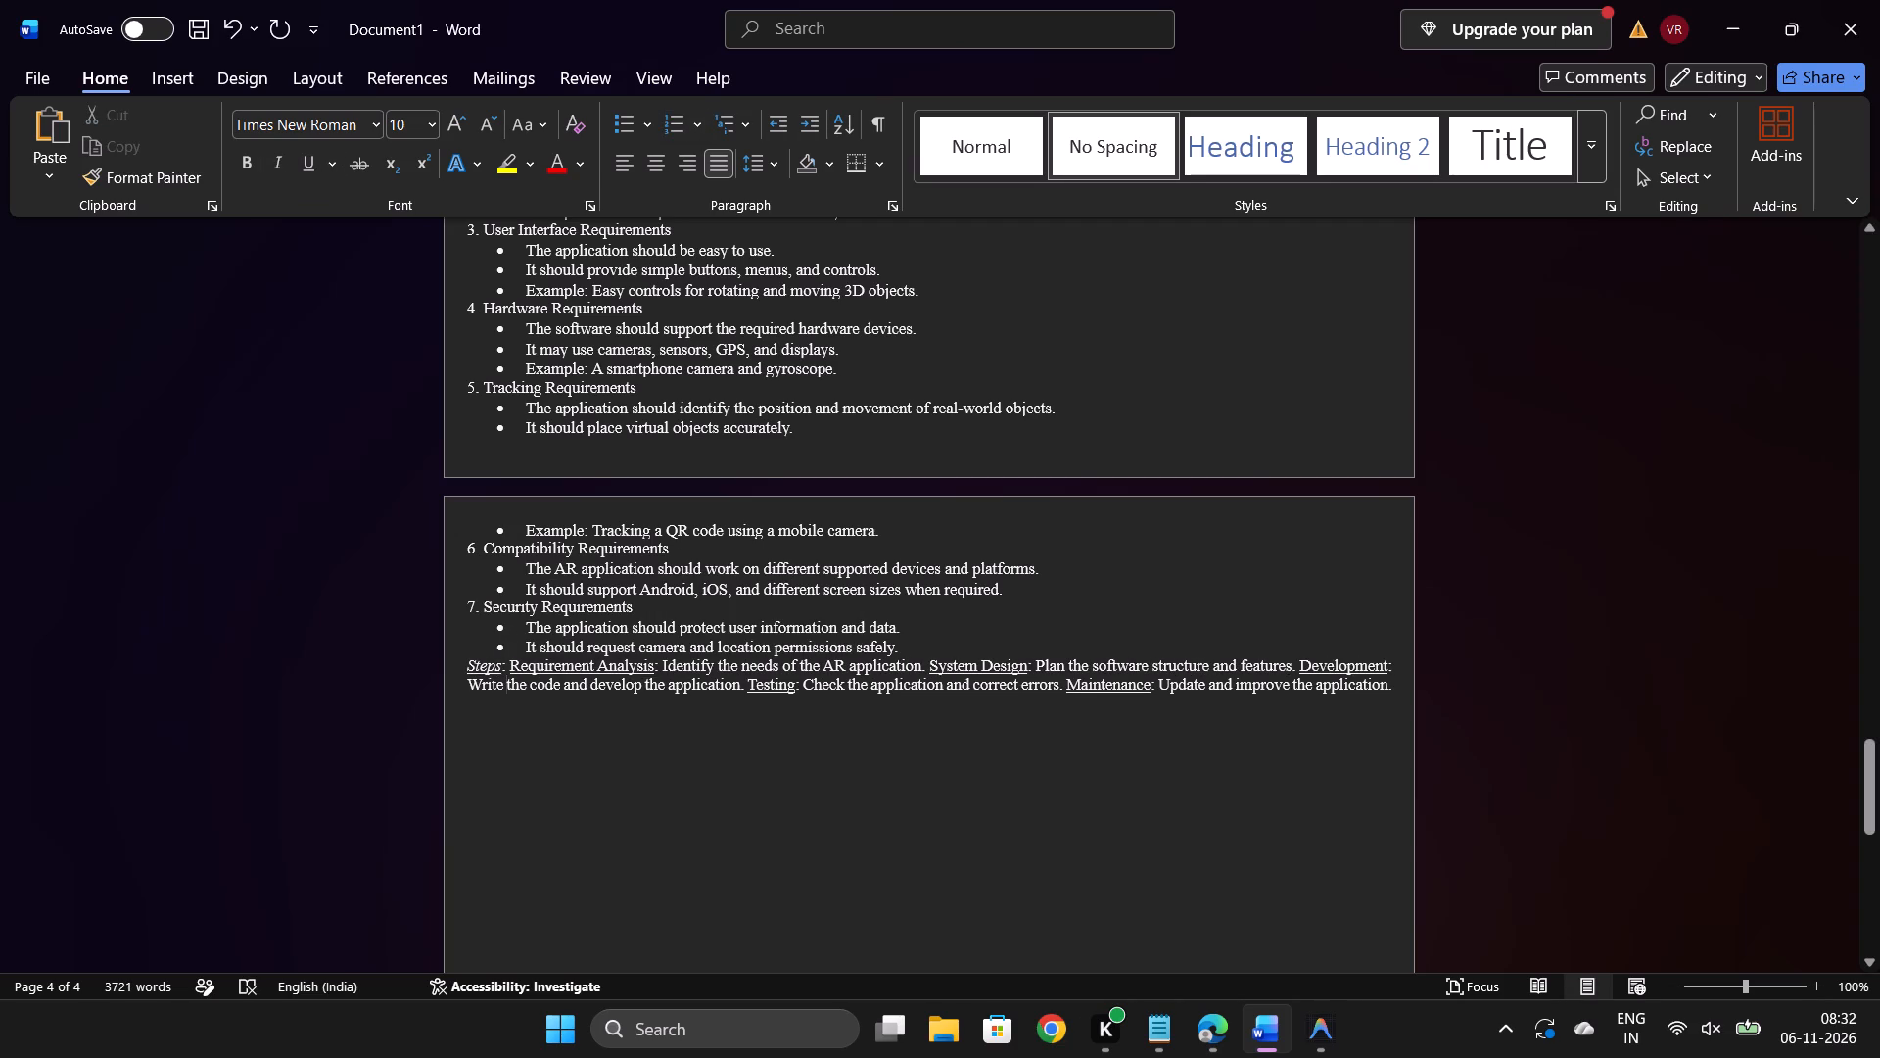
{"action": "key", "text": "BackSpace"}
{"action": "key", "text": "BackSpace"}
{"action": "key", "text": "BackSpace"}
{"action": "key", "text": "space"}
{"action": "left_click", "coordinate": [498, 635]}
{"action": "key", "text": "BackSpace"}
{"action": "key", "text": "BackSpace"}
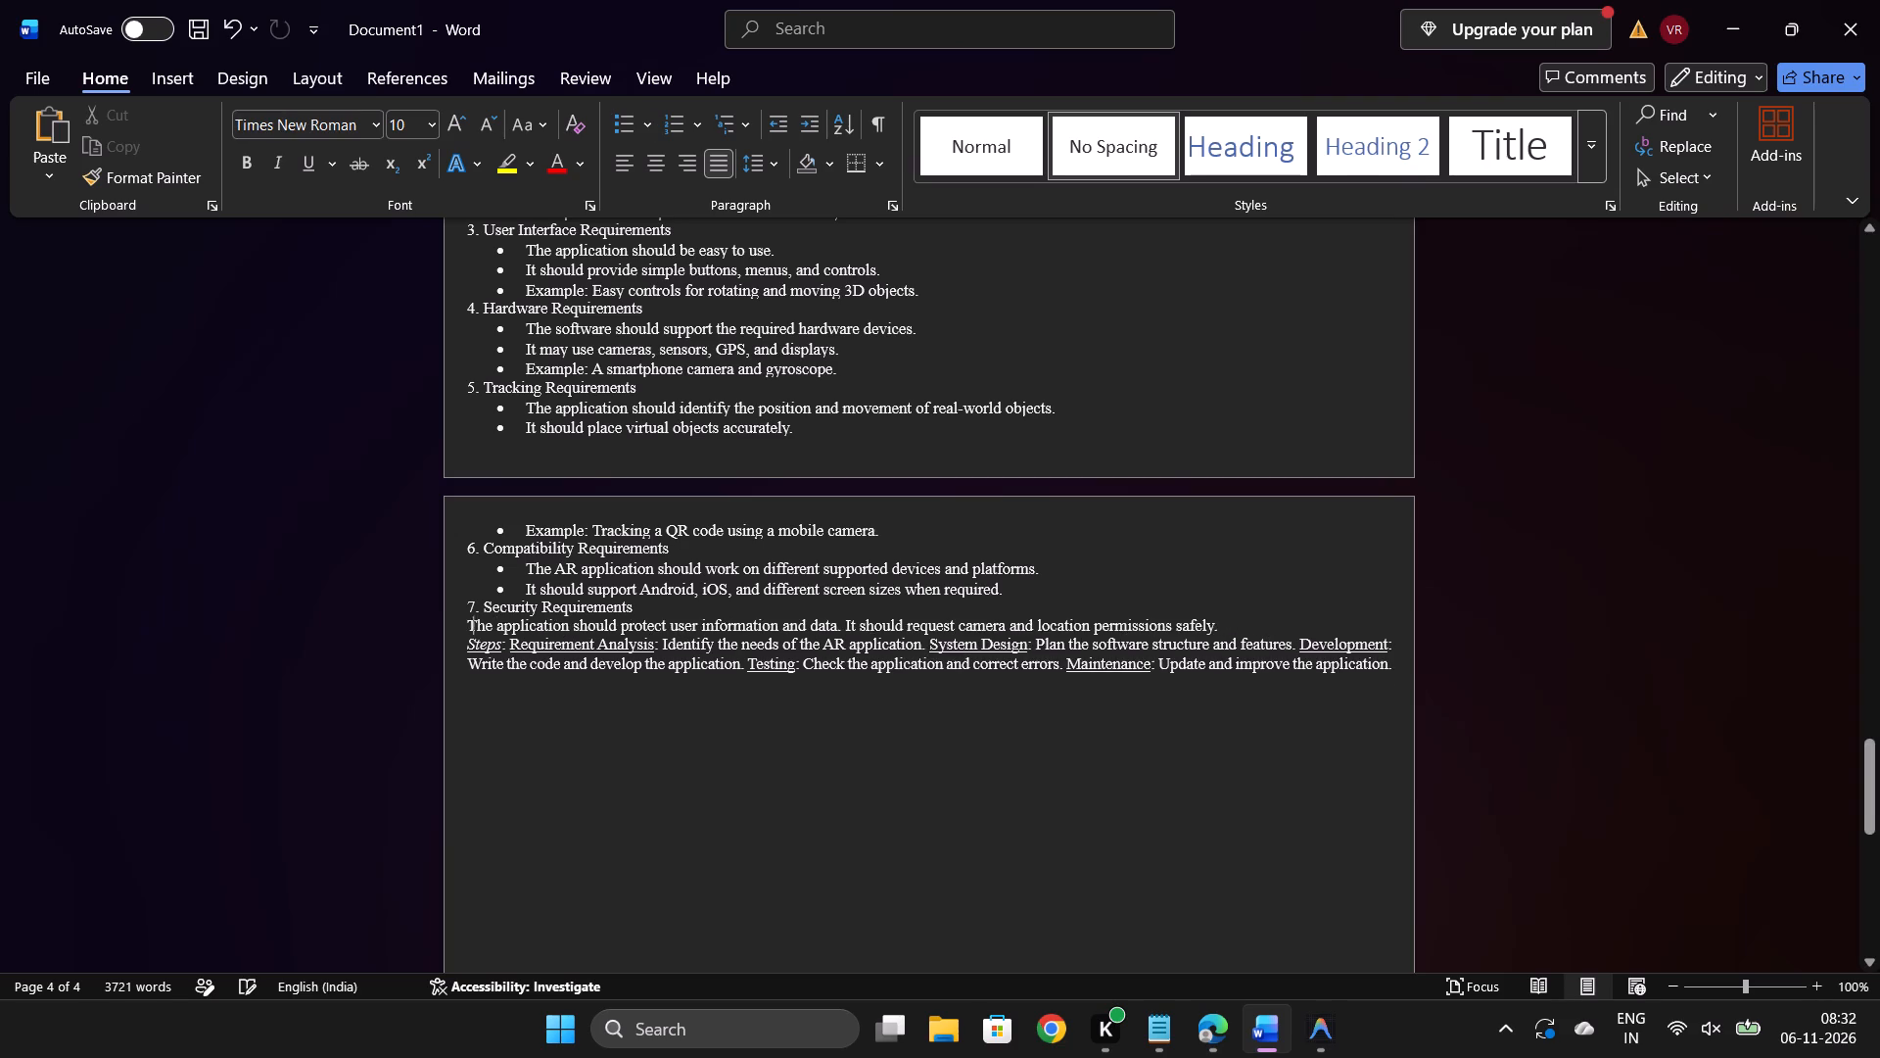
{"action": "key", "text": "BackSpace"}
{"action": "type", "text": ":"}
{"action": "key", "text": "space"}
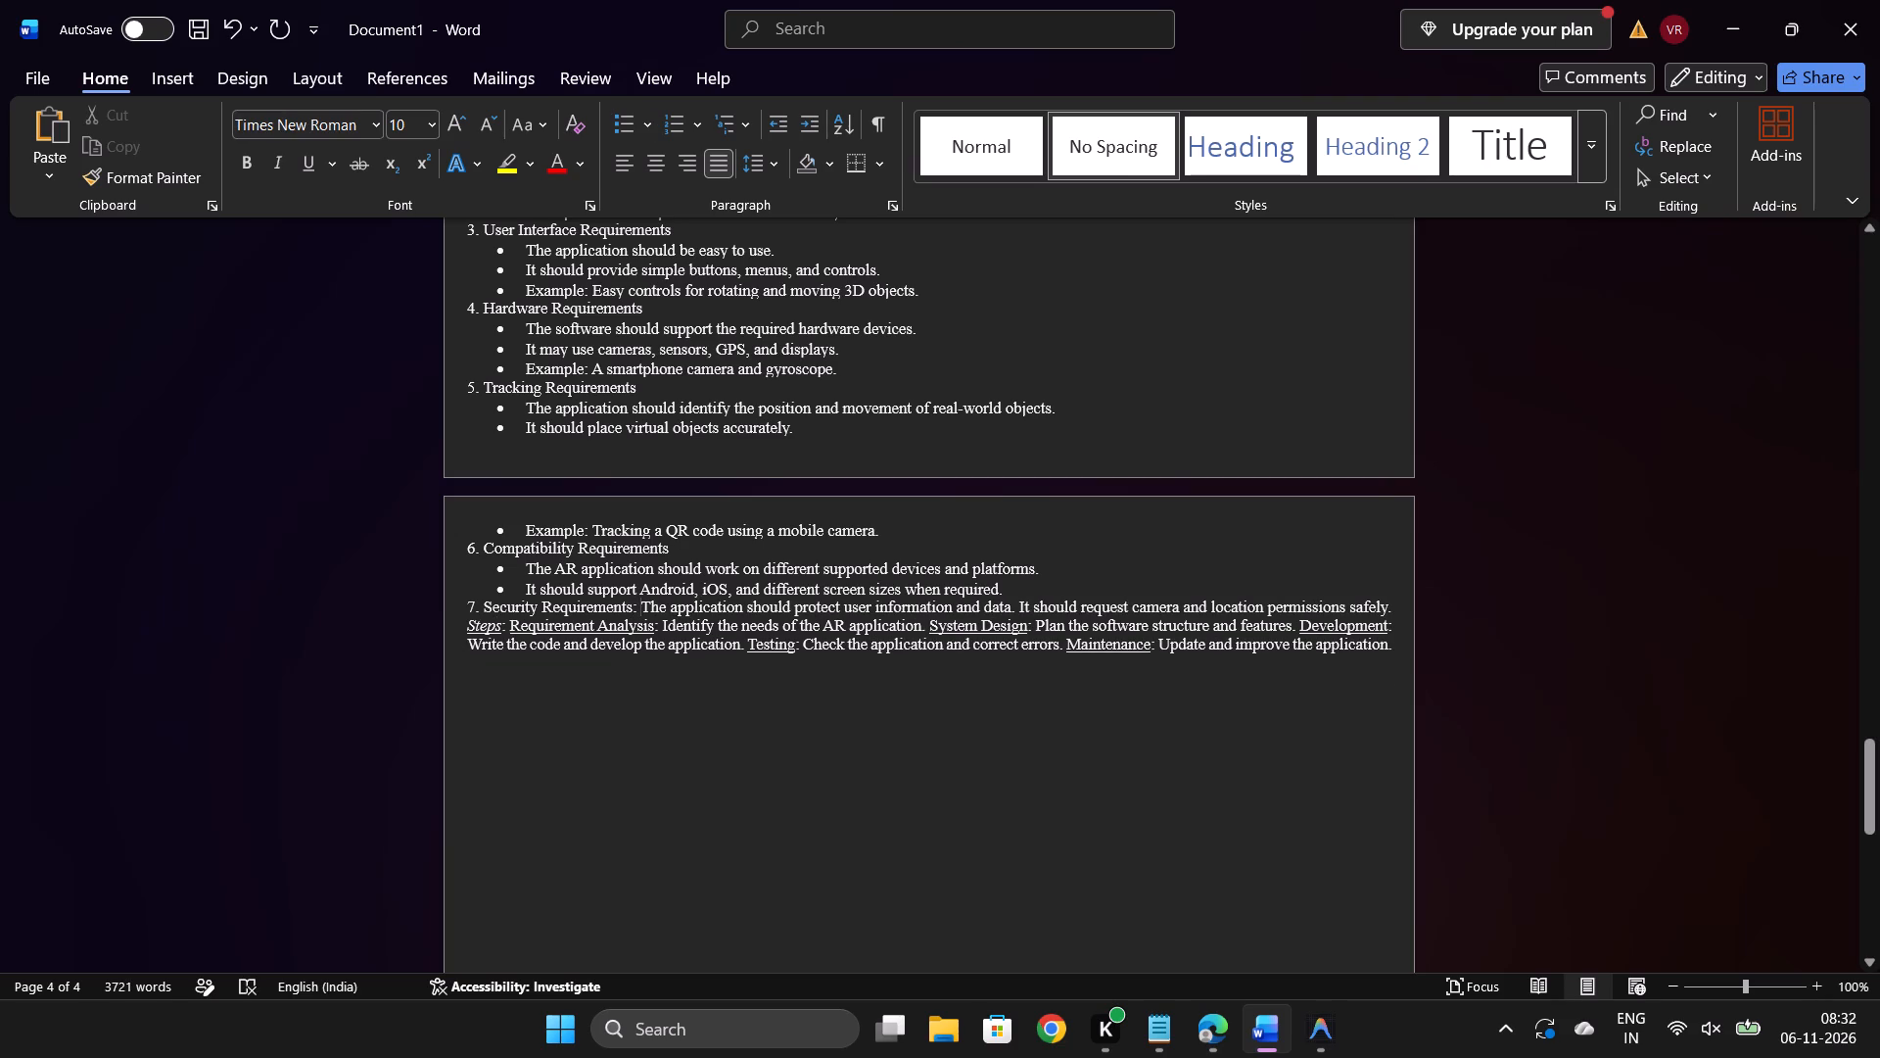
Add a colon after each of the six requirement headings from Compatibility Requirements back up to Functional Requirements.
{"action": "left_click", "coordinate": [687, 553]}
{"action": "key", "text": "shift+colon"}
{"action": "left_click", "coordinate": [656, 390]}
{"action": "key", "text": "shift+colon"}
{"action": "left_click", "coordinate": [659, 301]}
{"action": "key", "text": "shift+colon"}
{"action": "left_click", "coordinate": [693, 226]}
{"action": "key", "text": "shift+colon"}
{"action": "scroll", "coordinate": [724, 431], "scroll_direction": "up", "scroll_amount": 4}
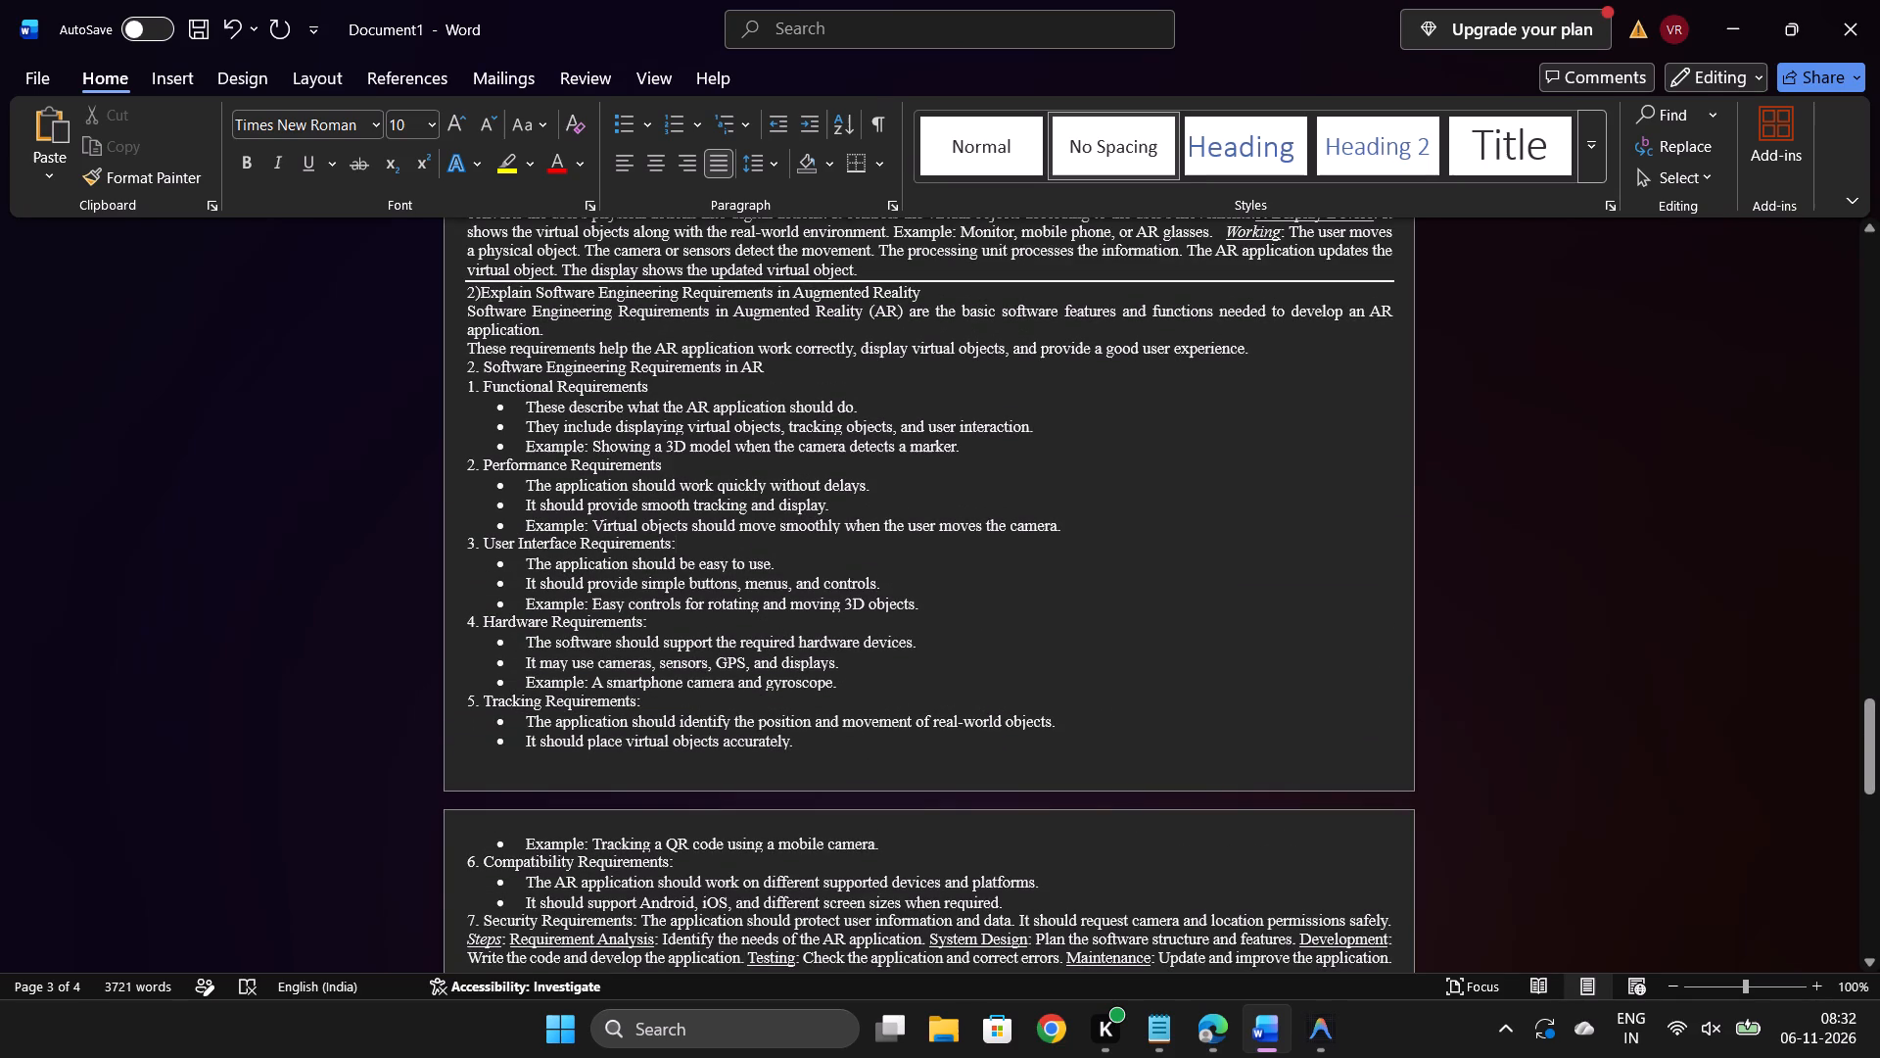
{"action": "left_click", "coordinate": [681, 464]}
{"action": "key", "text": "shift+colon"}
{"action": "left_click", "coordinate": [673, 386]}
{"action": "key", "text": "shift+colon"}
Shorten the subheading "2. Software Engineering Requirements in AR" to "Requirements:".
{"action": "left_click_drag", "start_coordinate": [764, 365], "coordinate": [611, 367]}
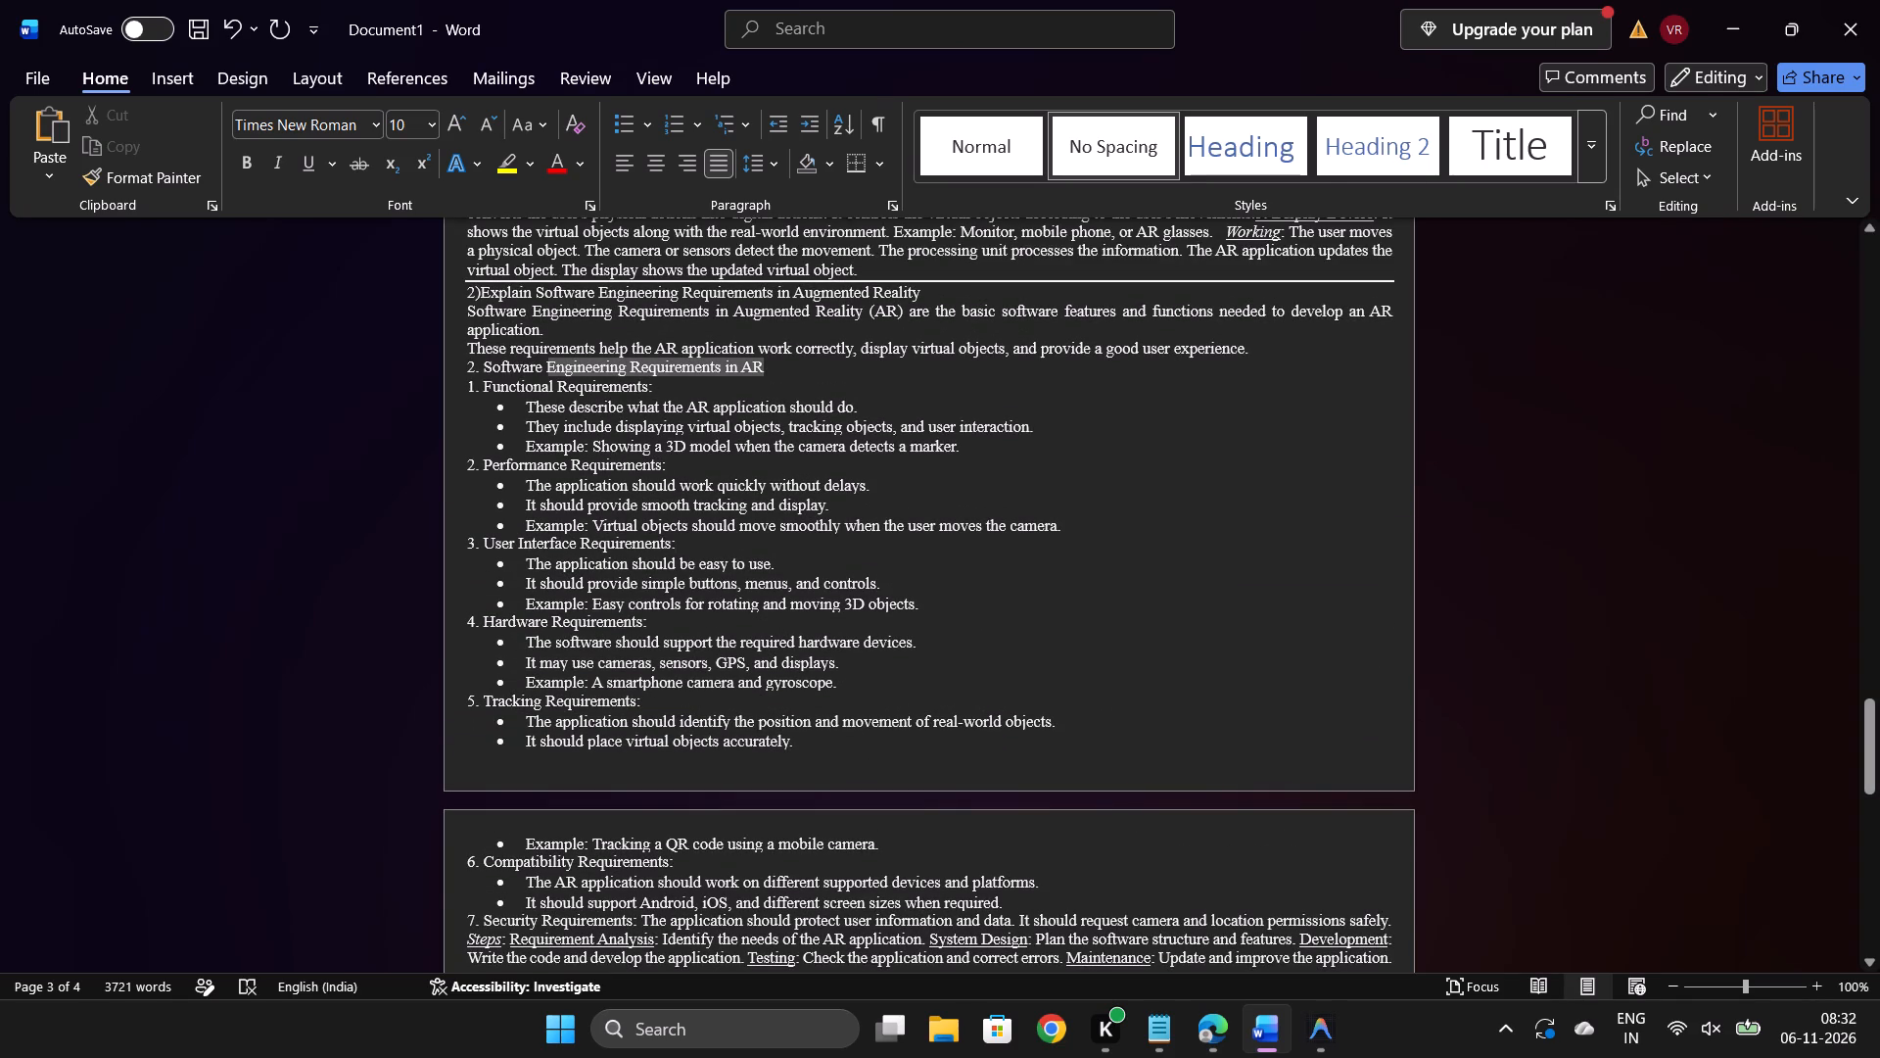
{"action": "left_click_drag", "start_coordinate": [611, 367], "coordinate": [619, 367]}
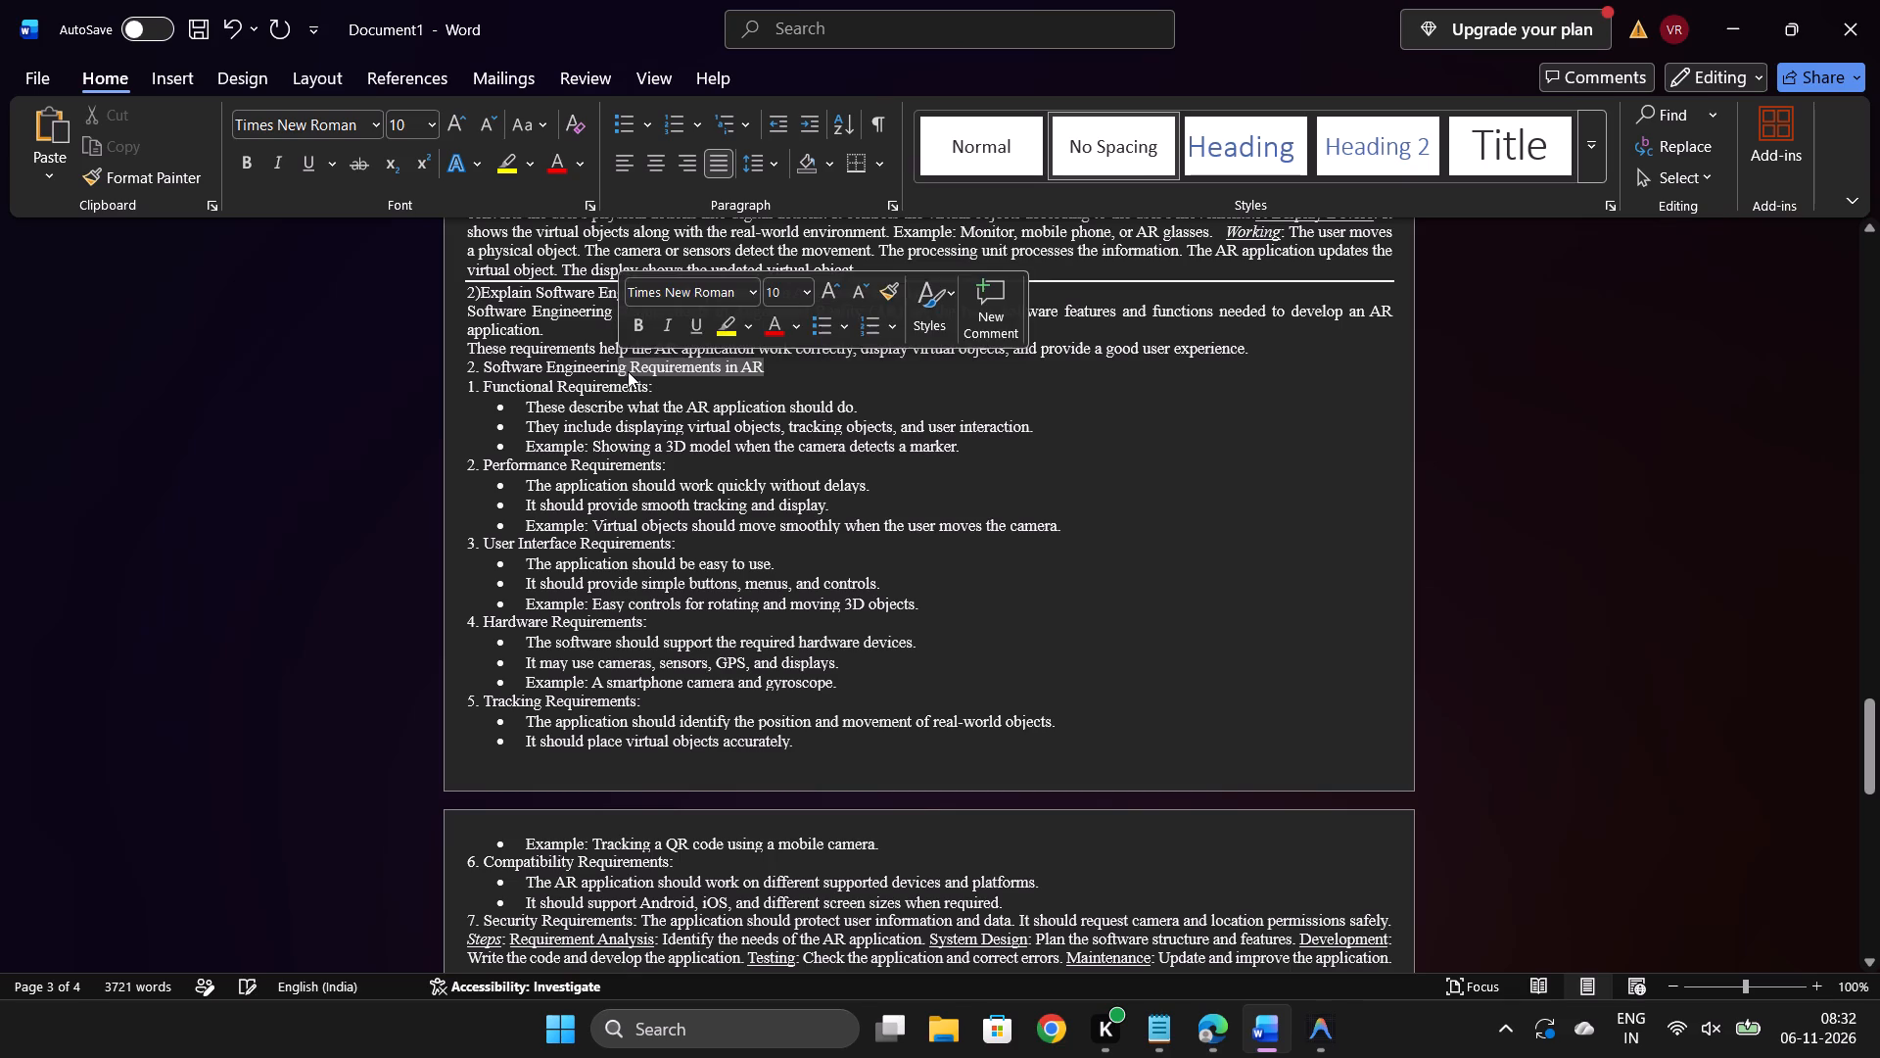
{"action": "left_click", "coordinate": [630, 371]}
{"action": "key", "text": "BackSpace"}
{"action": "key", "text": "BackSpace"}
{"action": "key", "text": "BackSpace"}
{"action": "key", "text": "BackSpace"}
{"action": "key", "text": "BackSpace"}
{"action": "key", "text": "BackSpace"}
{"action": "key", "text": "BackSpace"}
{"action": "key", "text": "BackSpace"}
{"action": "key", "text": "BackSpace"}
{"action": "key", "text": "BackSpace"}
{"action": "key", "text": "BackSpace"}
{"action": "key", "text": "BackSpace"}
{"action": "key", "text": "BackSpace"}
{"action": "key", "text": "BackSpace"}
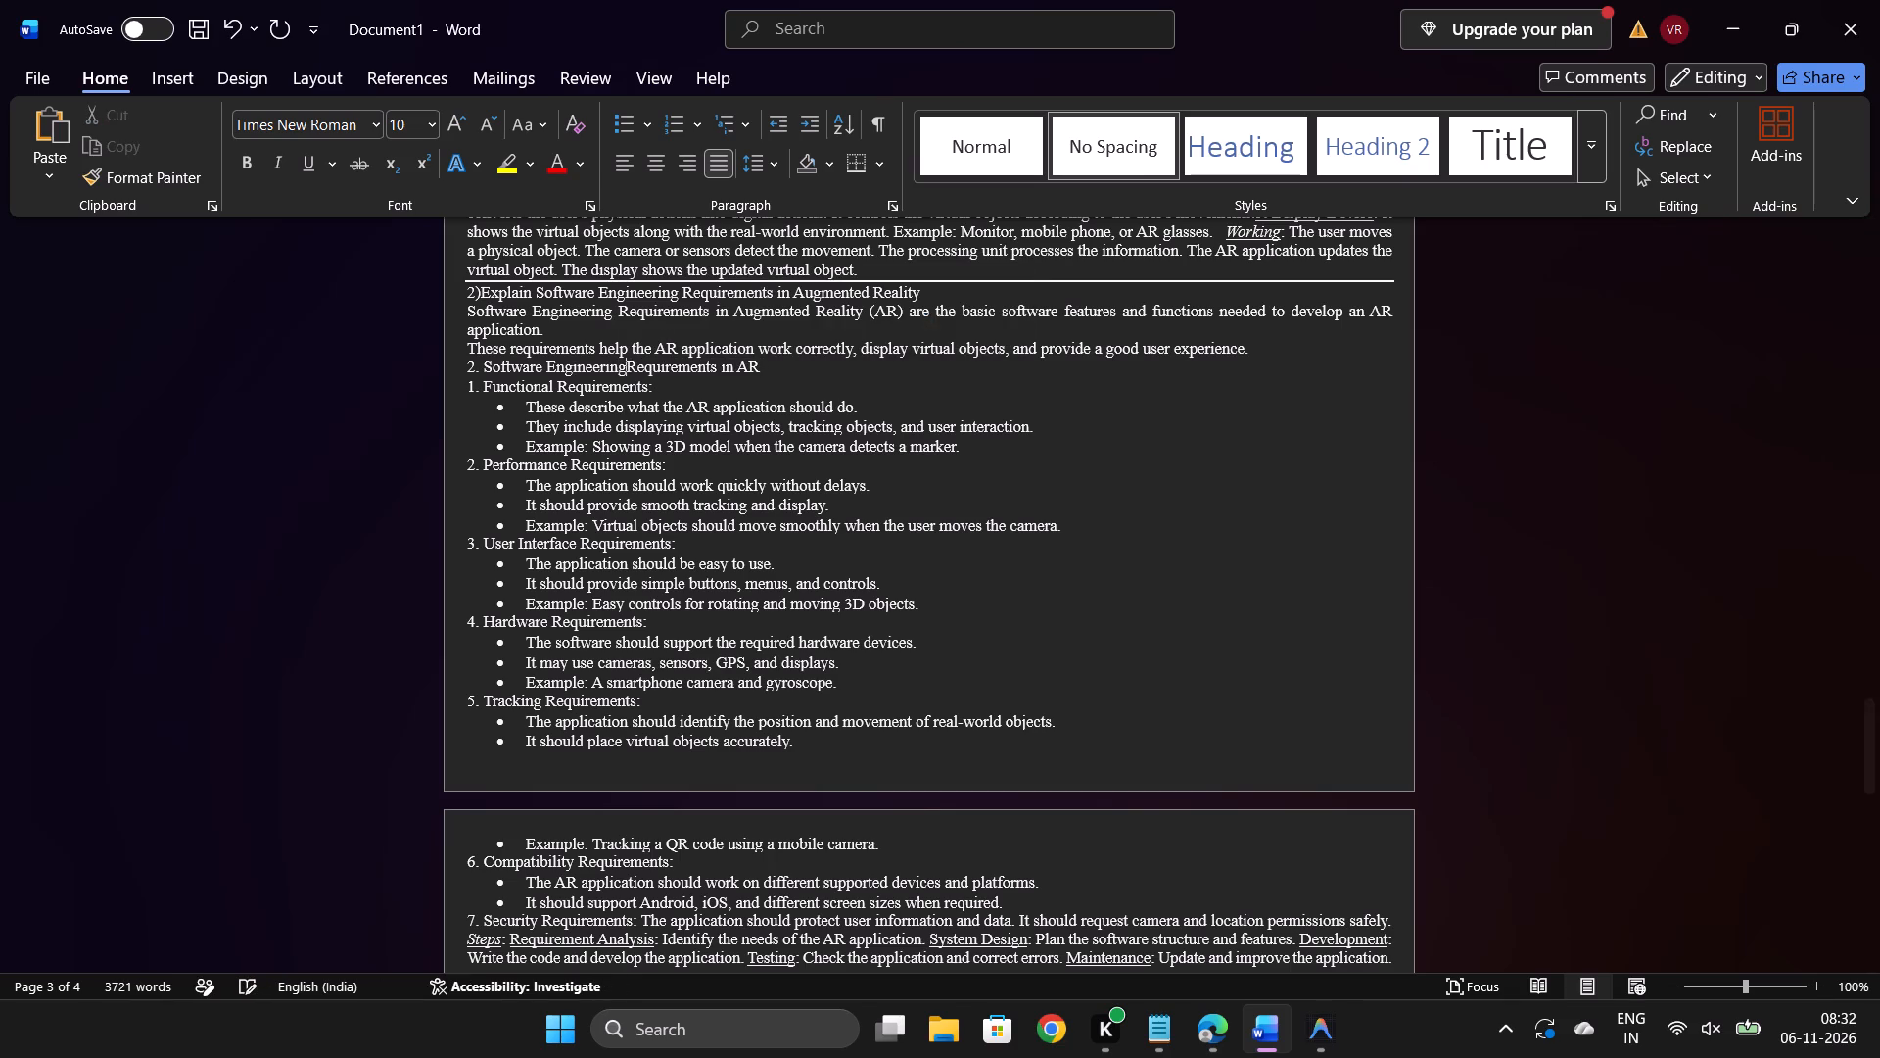
{"action": "key", "text": "BackSpace"}
{"action": "key", "text": "BackSpace"}
{"action": "key", "text": "BackSpace"}
{"action": "key", "text": "BackSpace"}
{"action": "key", "text": "BackSpace"}
{"action": "key", "text": "BackSpace"}
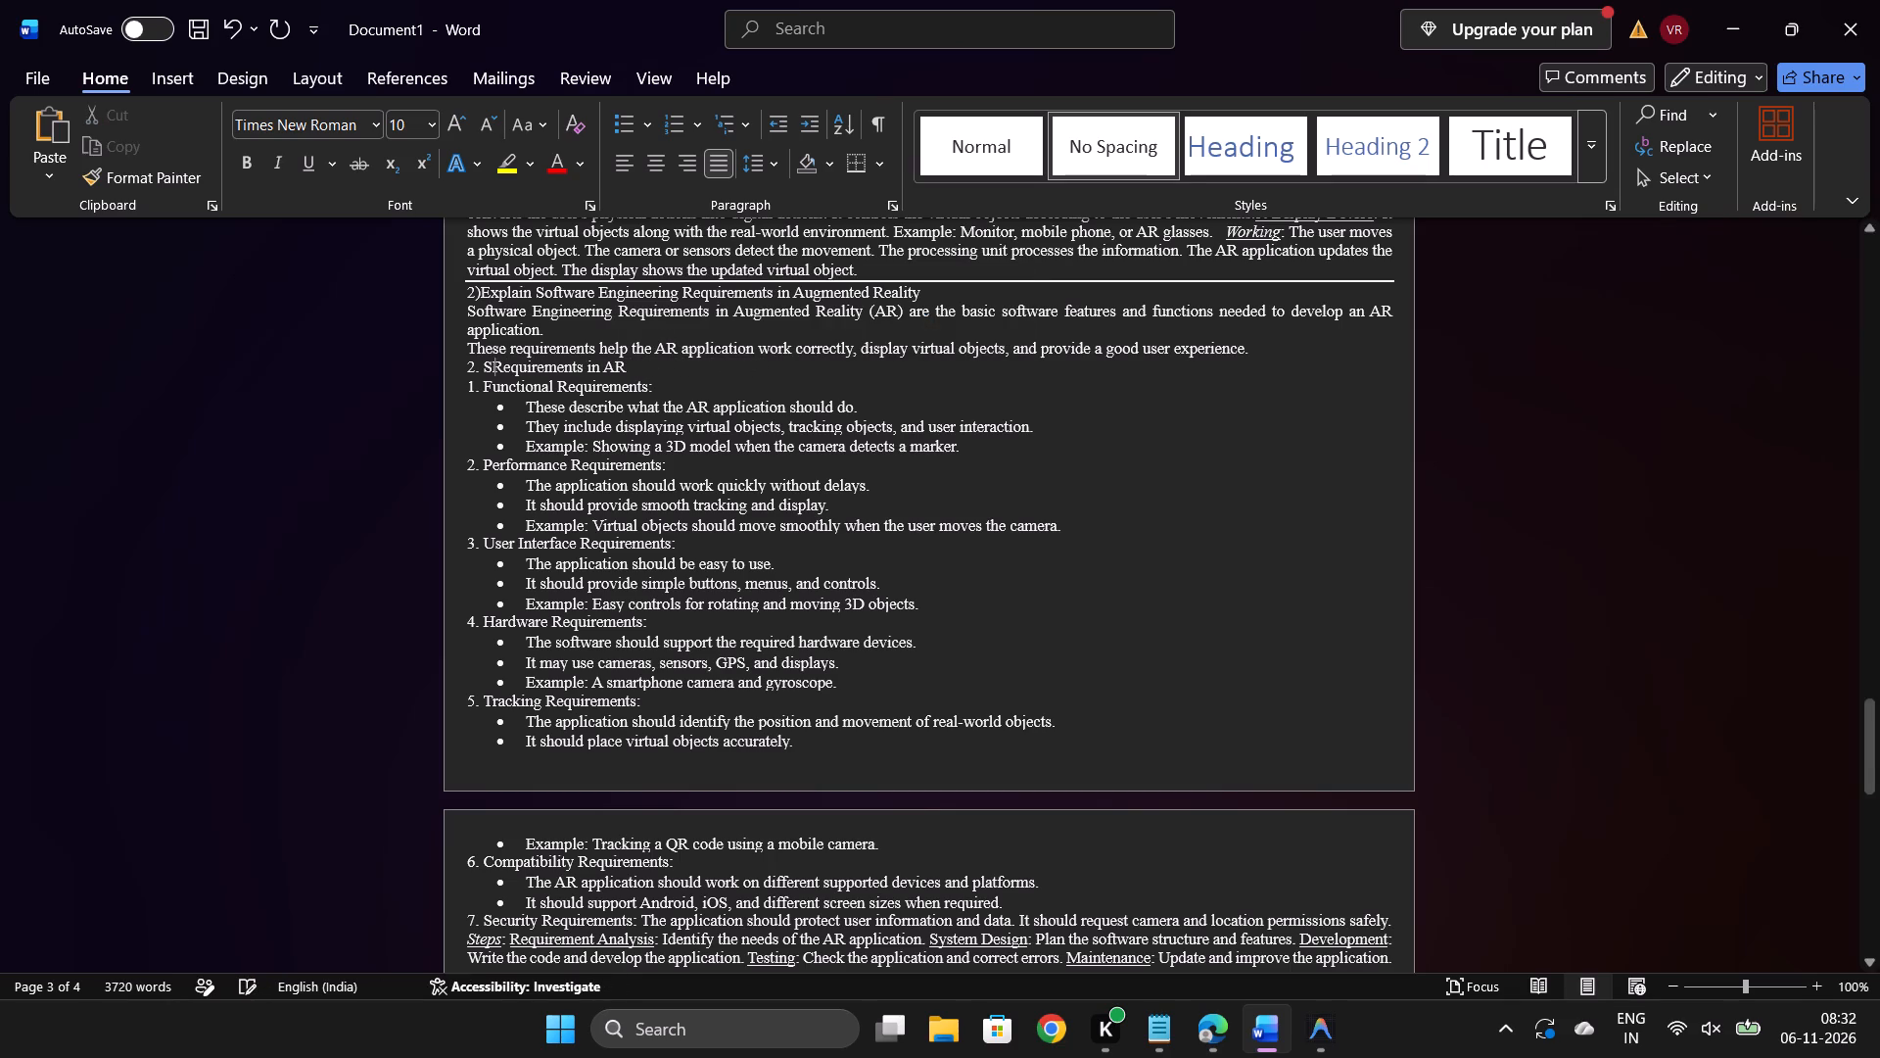
{"action": "key", "text": "BackSpace"}
{"action": "key", "text": "BackSpace"}
{"action": "key", "text": "BackSpace"}
{"action": "key", "text": "BackSpace"}
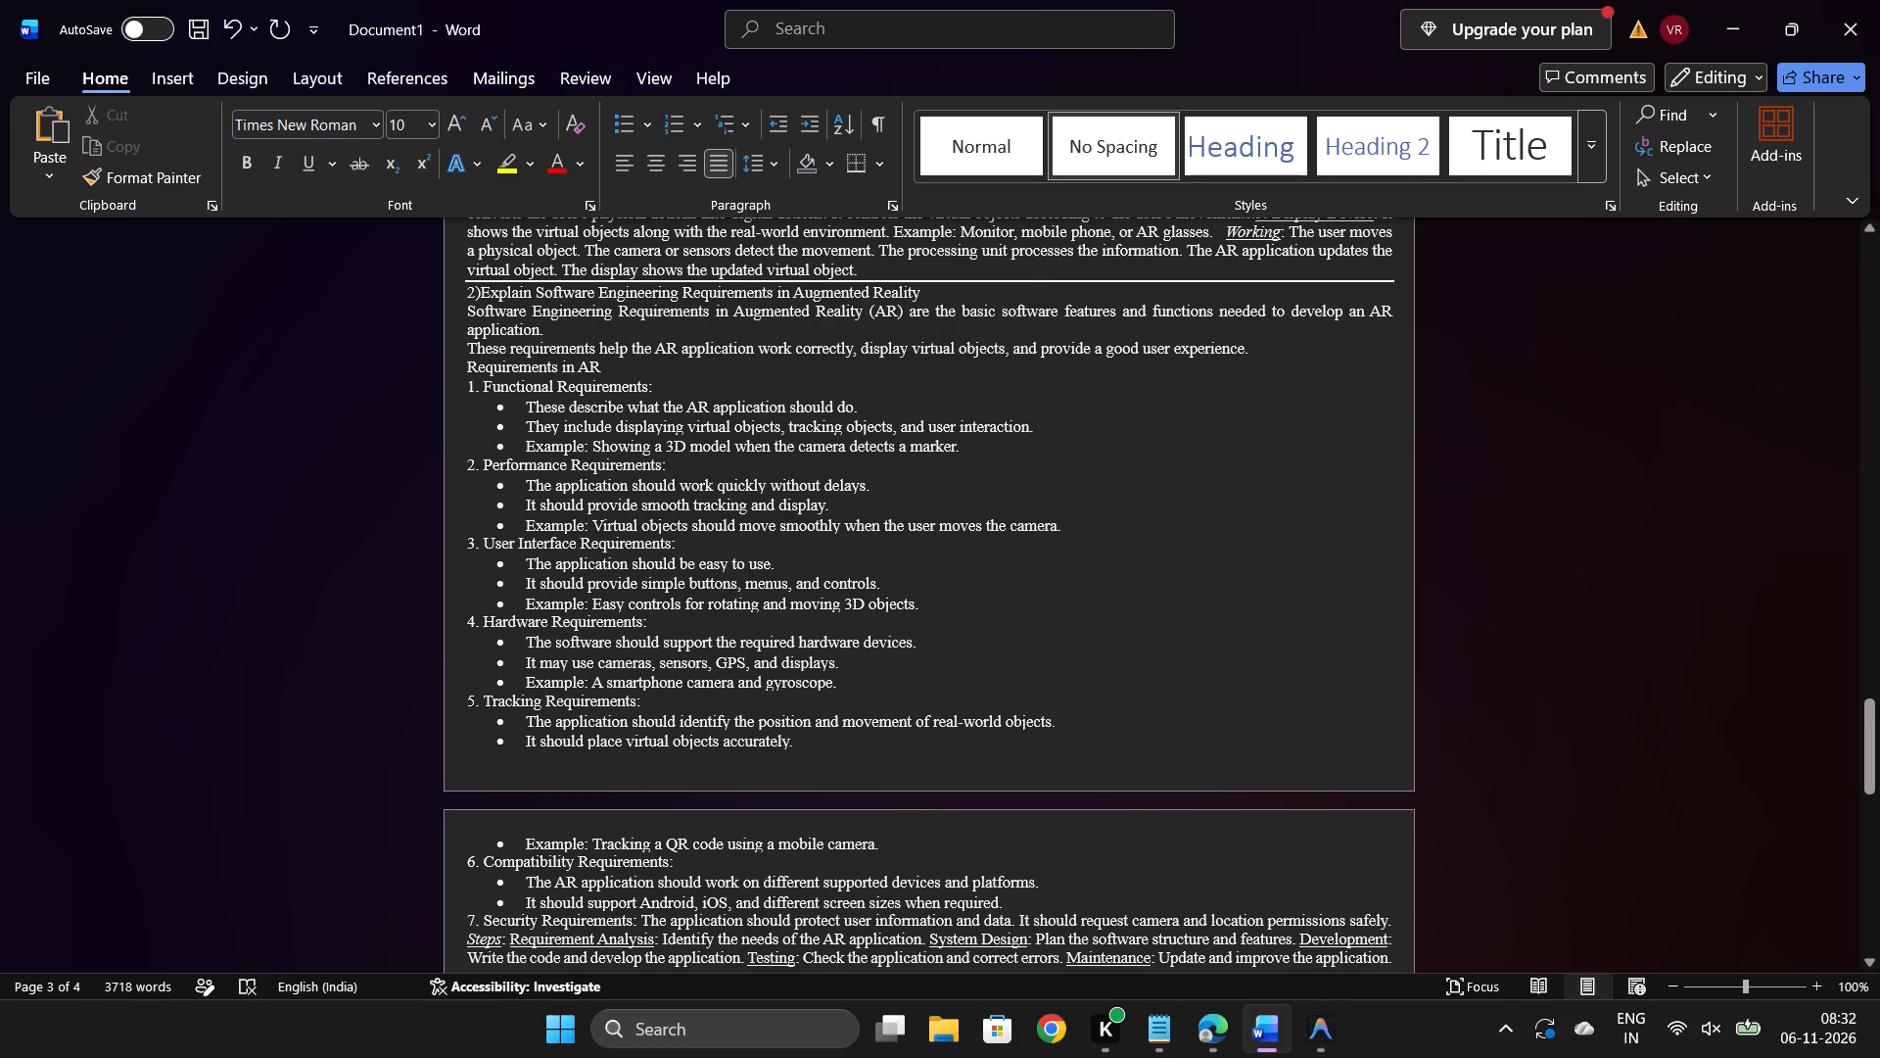
{"action": "left_click_drag", "start_coordinate": [615, 364], "coordinate": [565, 369]}
{"action": "key", "text": "BackSpace"}
{"action": "key", "text": "BackSpace"}
{"action": "key", "text": "BackSpace"}
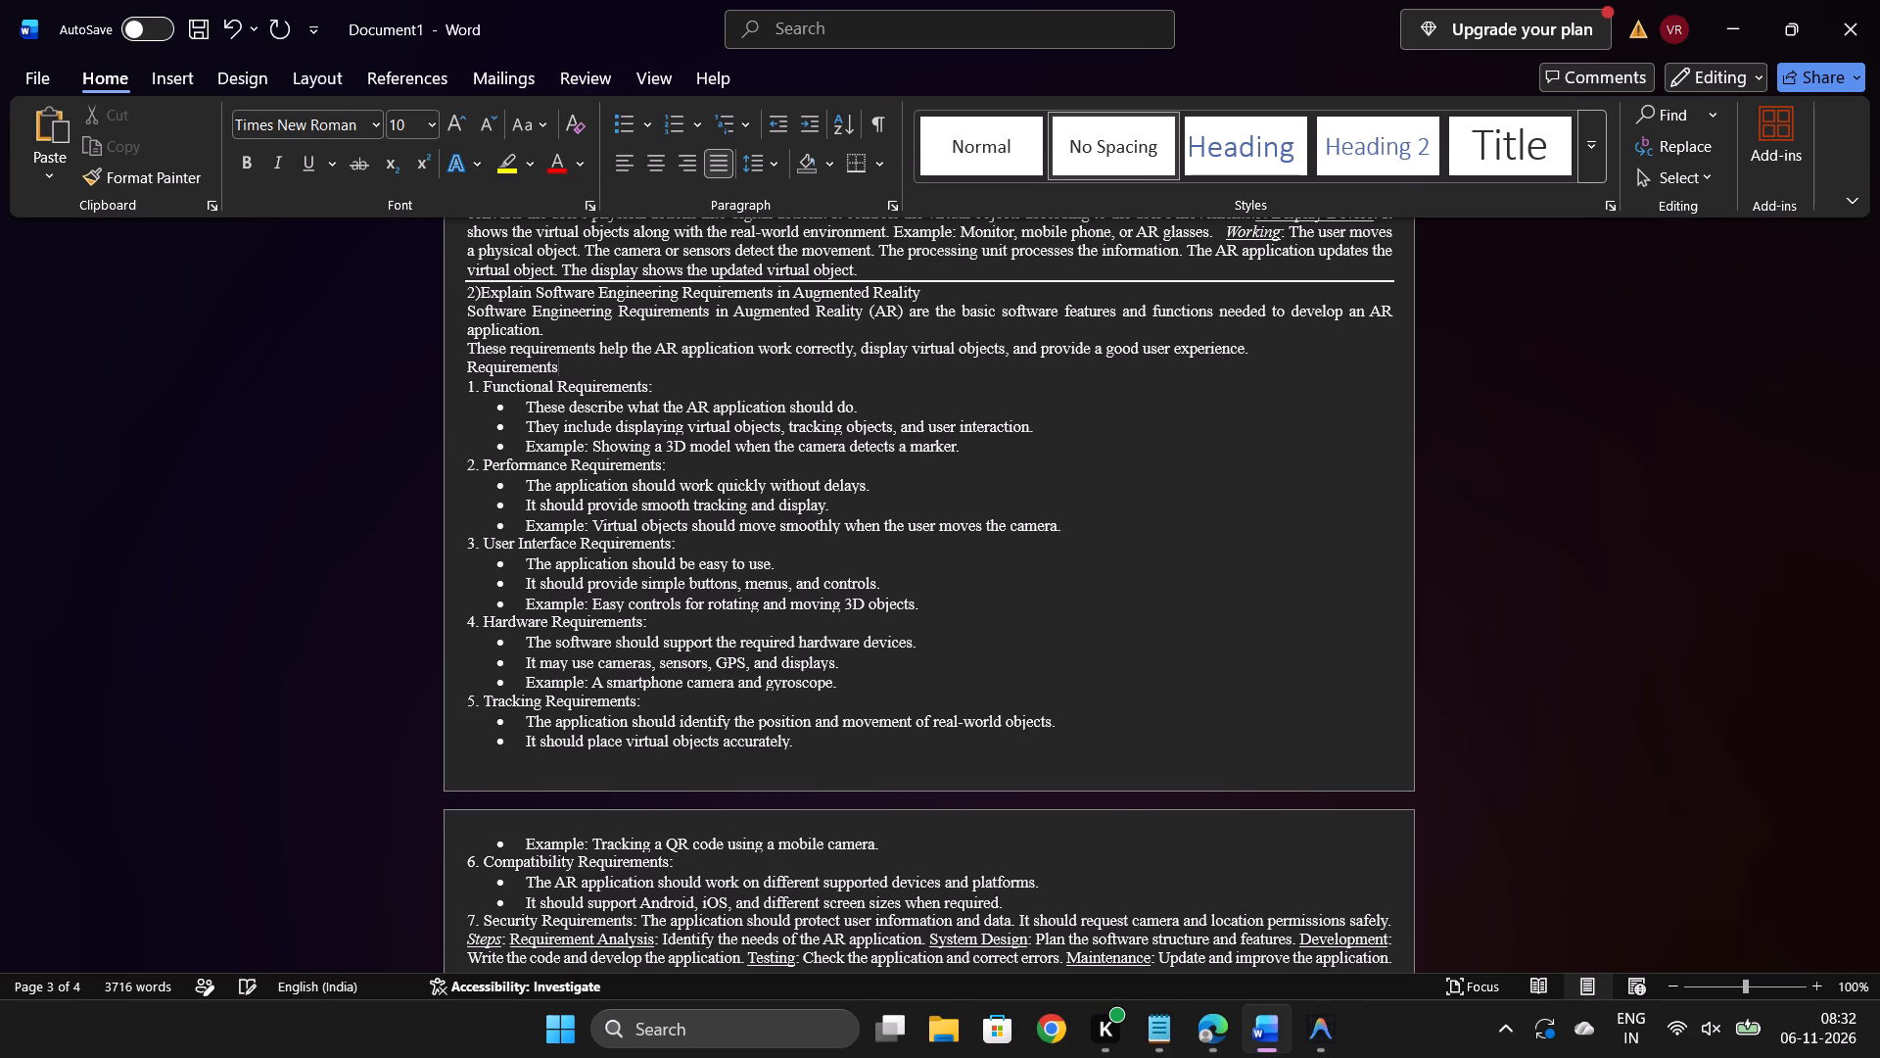
{"action": "key", "text": "shift+colon"}
Join the "These requirements help the AR application" sentence onto the end of the definition paragraph, separated by a space.
{"action": "left_click", "coordinate": [466, 350]}
{"action": "key", "text": "BackSpace"}
{"action": "key", "text": "space"}
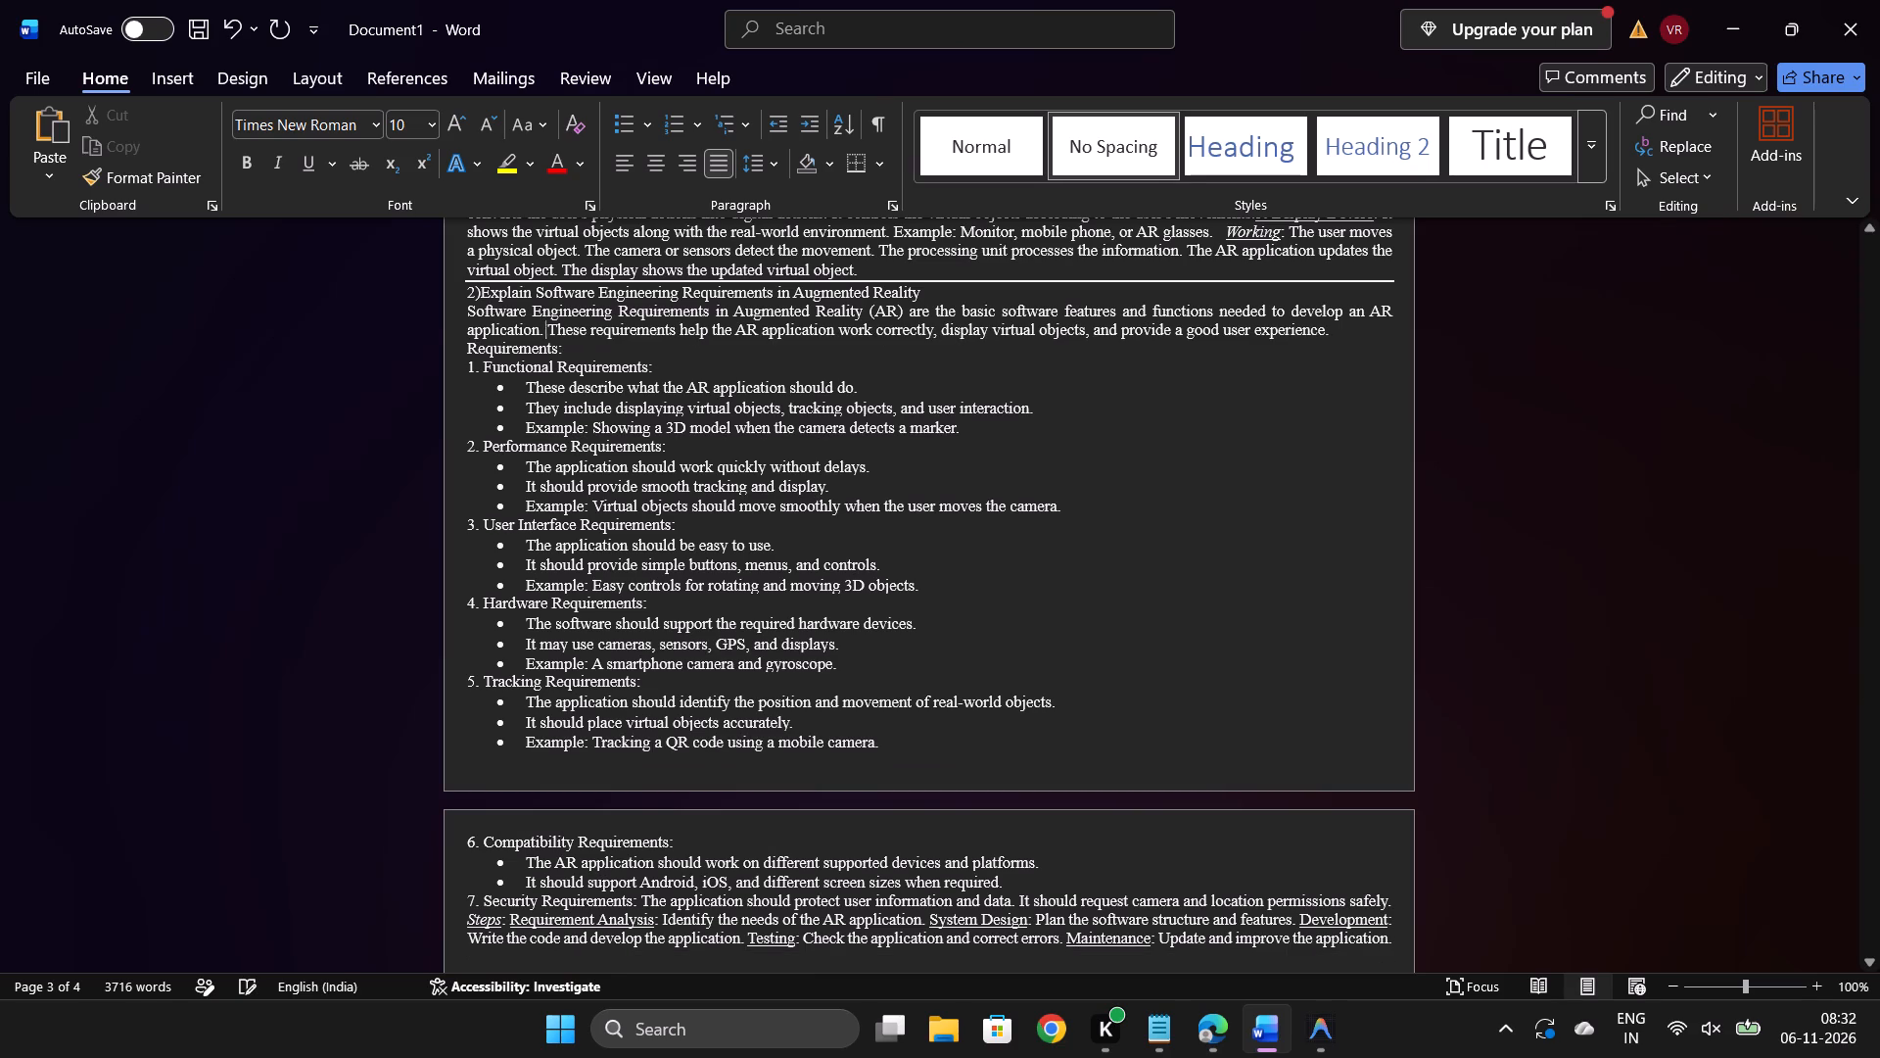